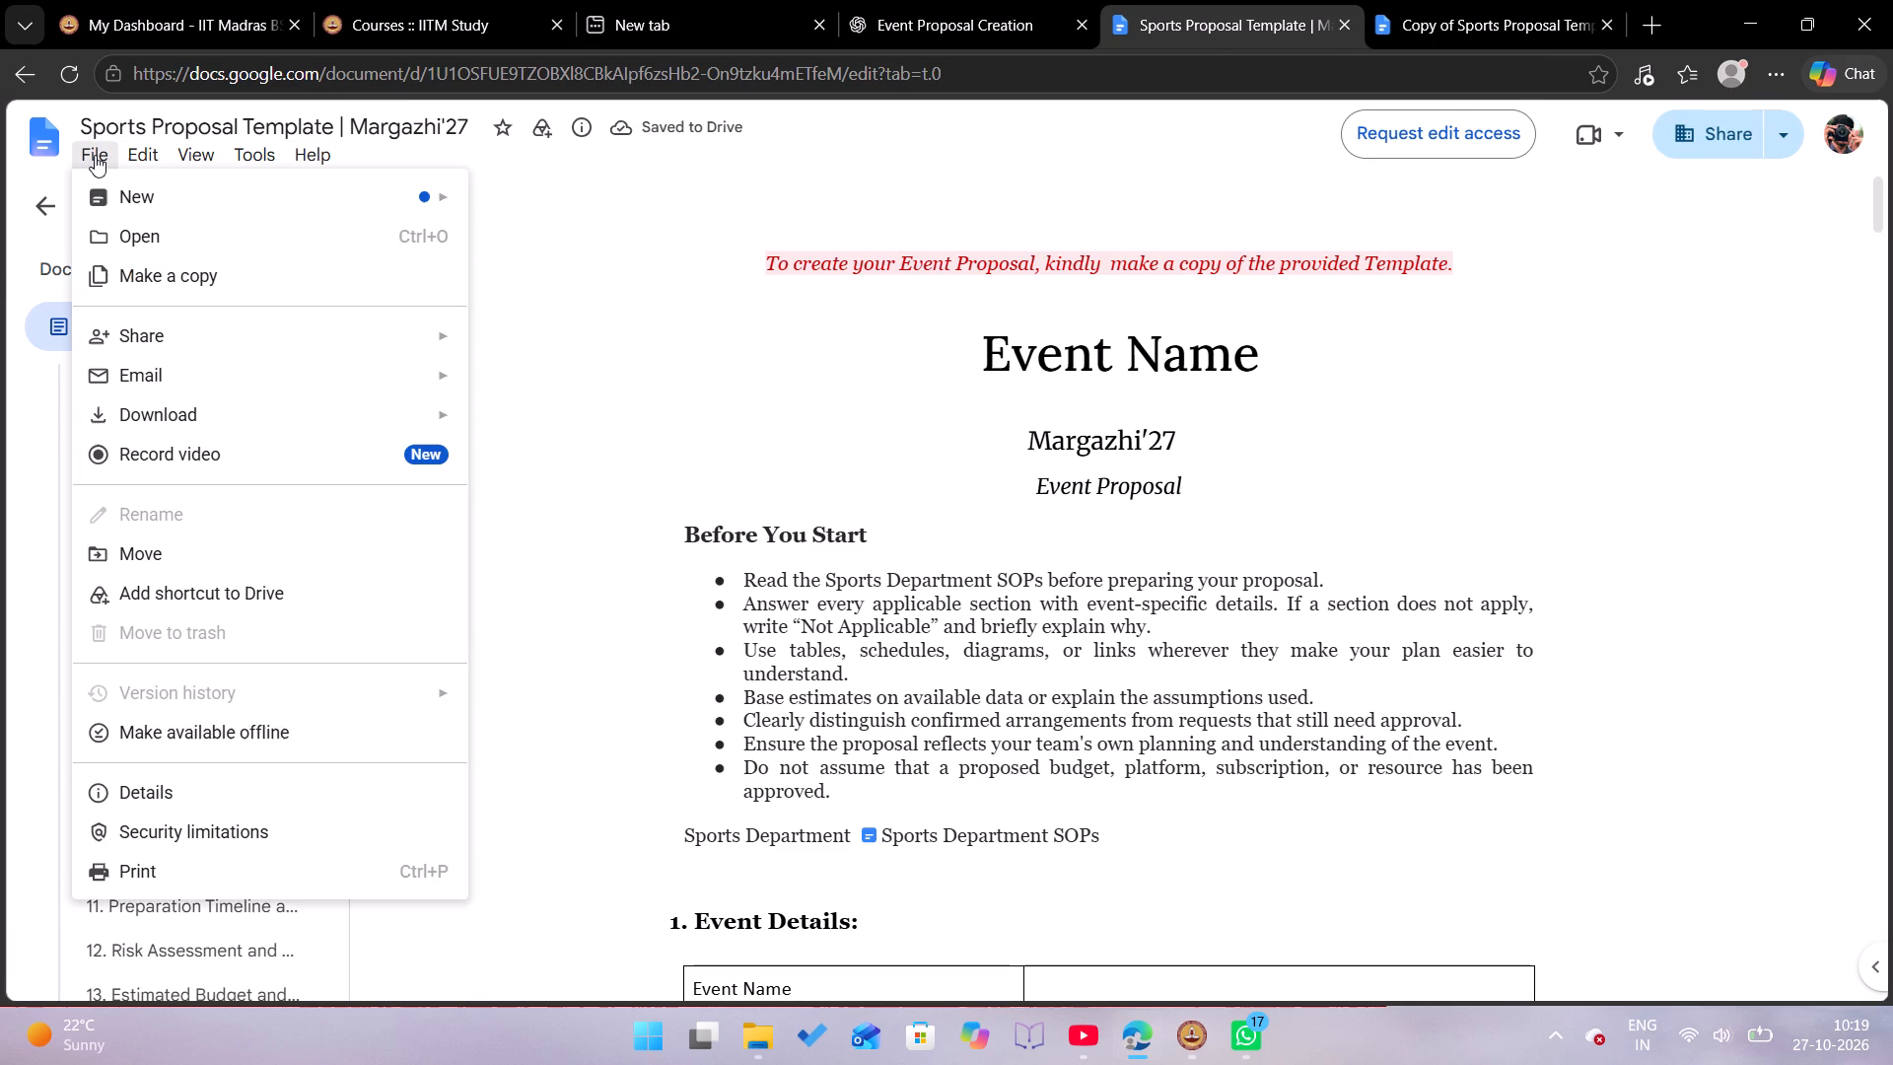
pyautogui.click(176, 259)
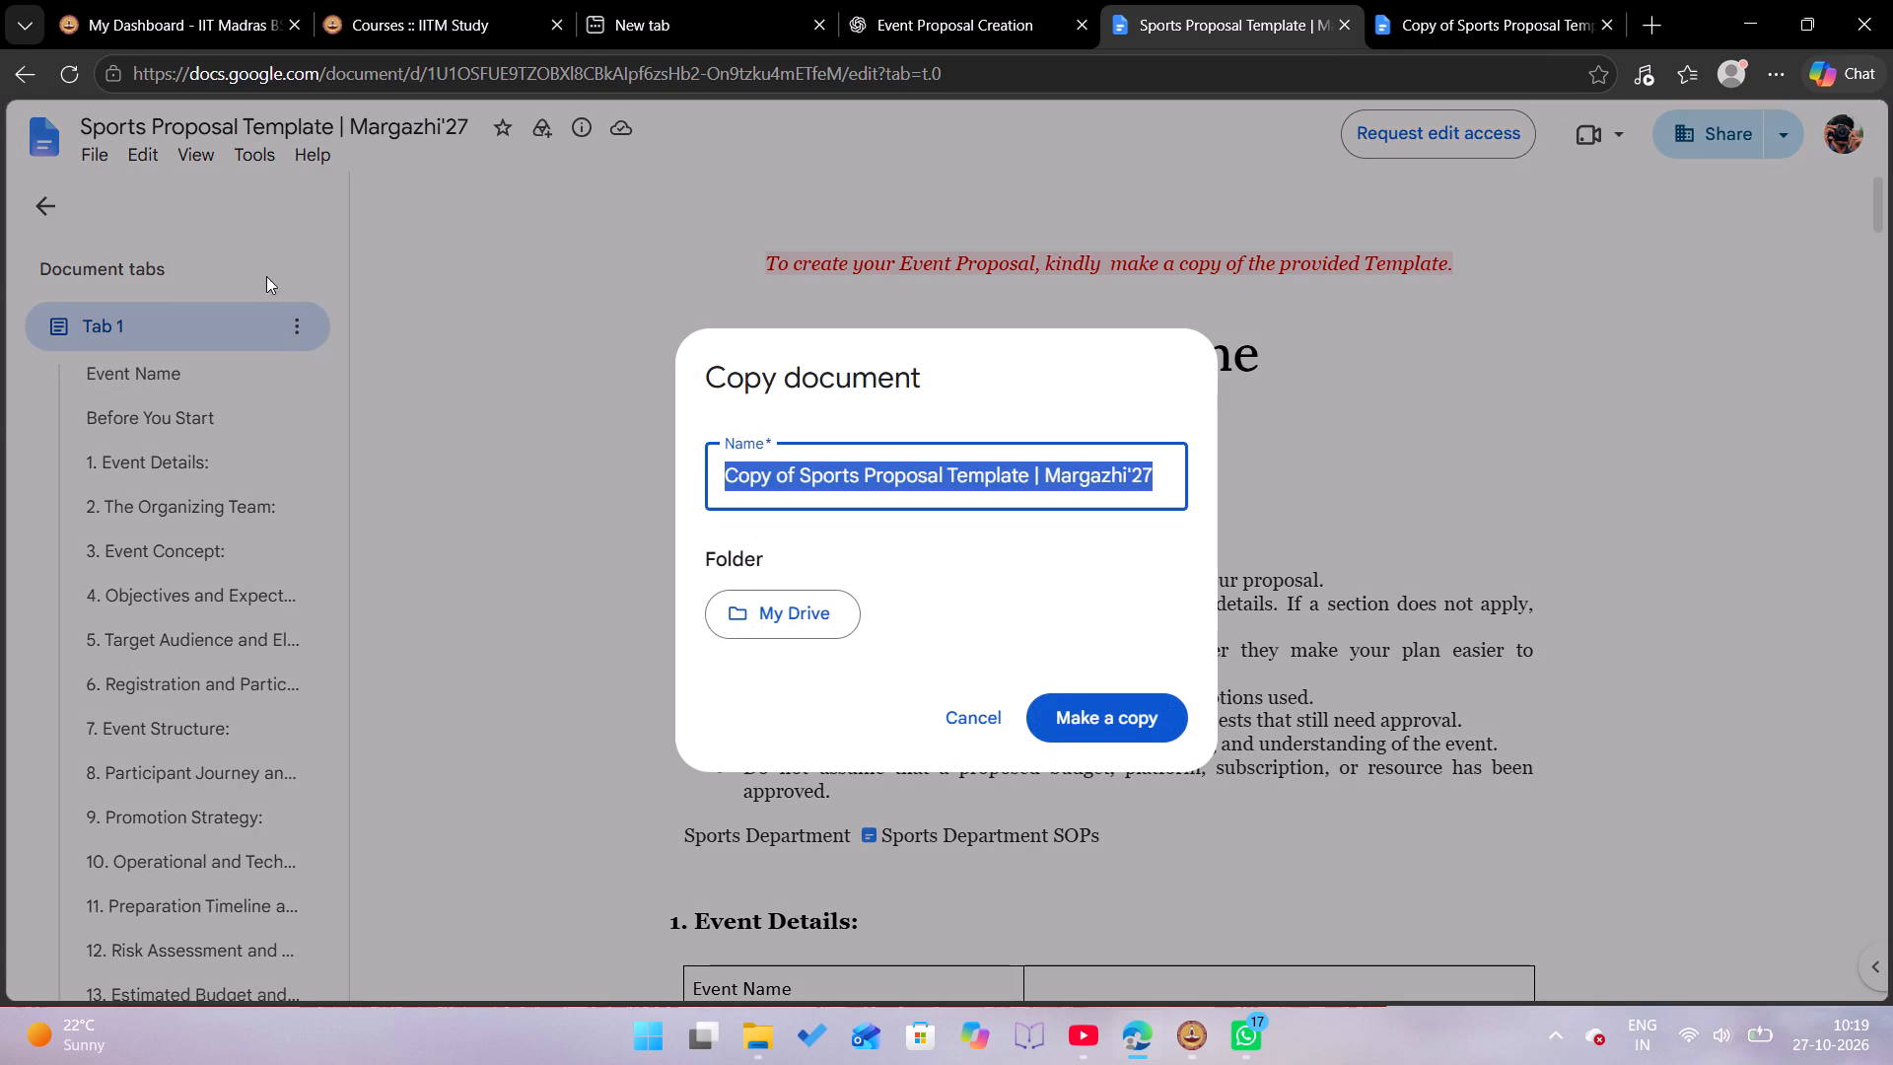
pyautogui.click(1086, 731)
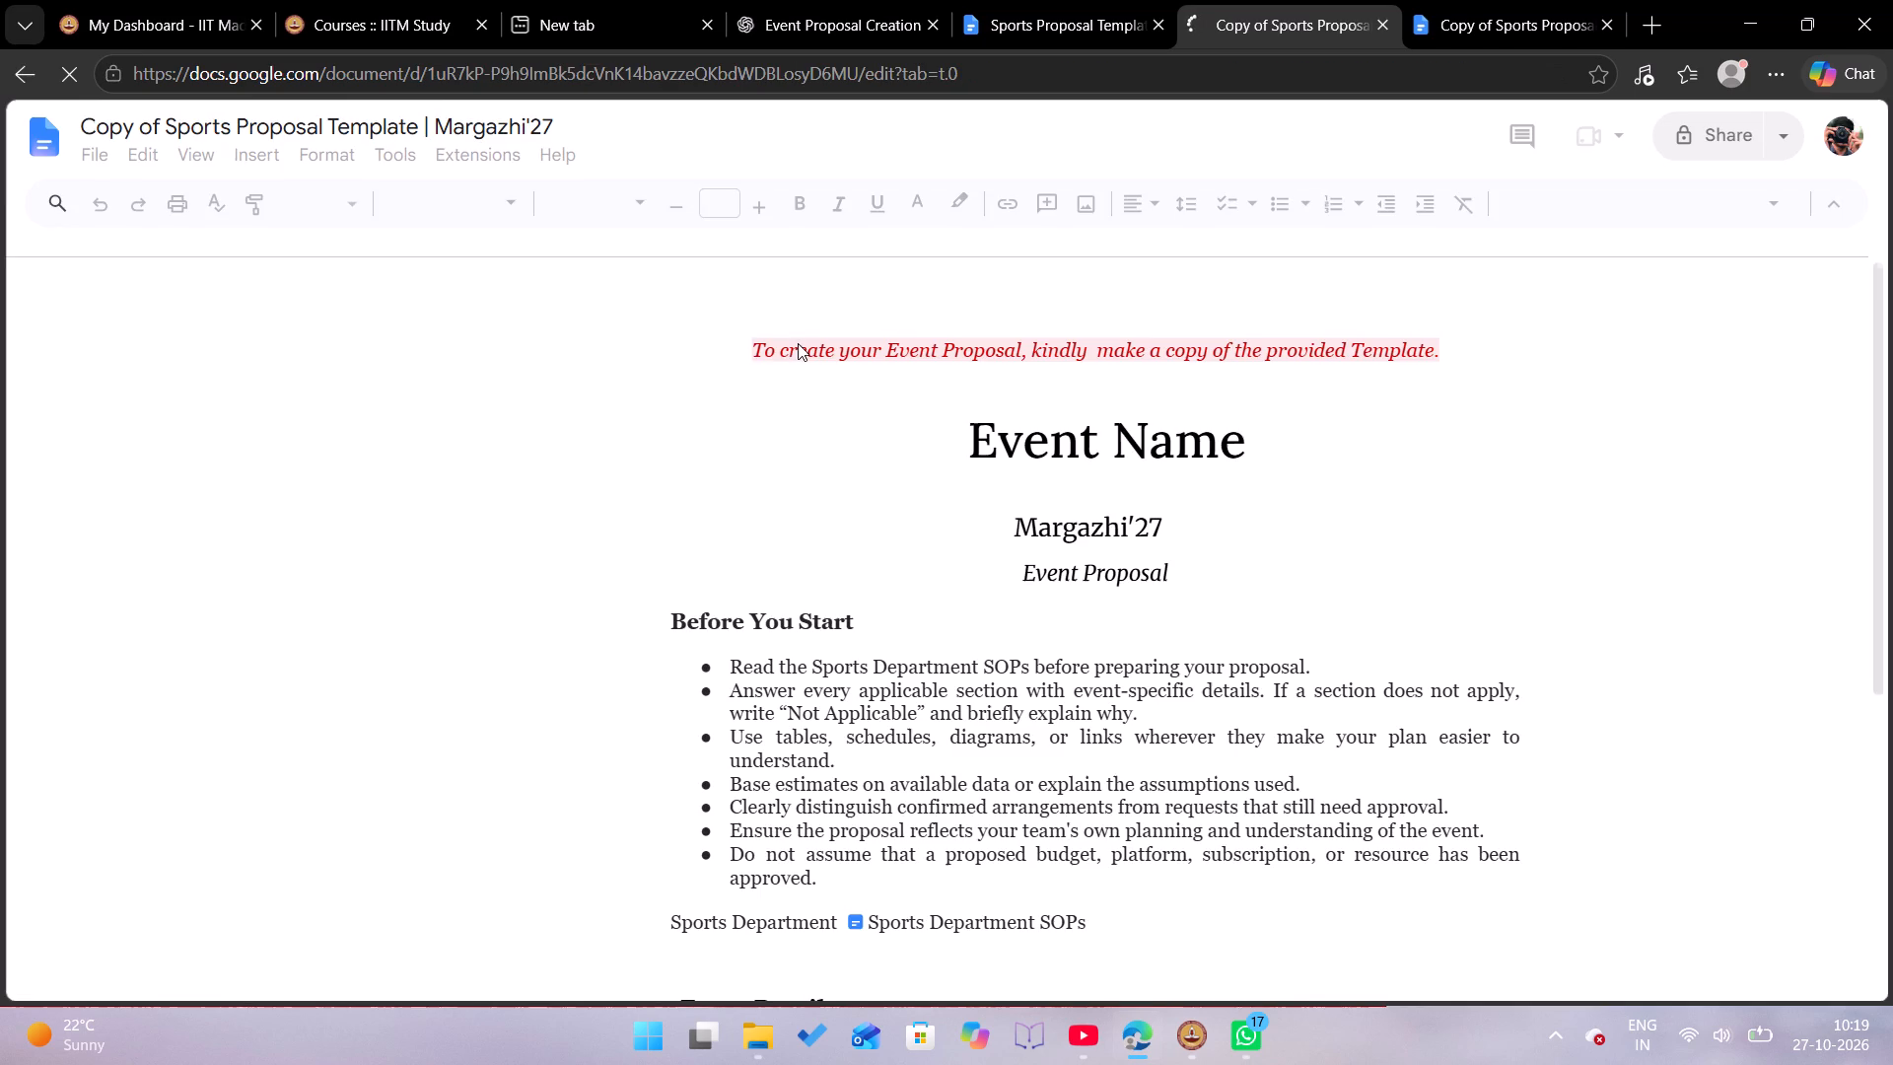
# Replace the entire content of the new template copy with the copied BGMI proposal draft and return to its beginning.
pyautogui.moveTo(740, 346); pyautogui.dragTo(856, 551)
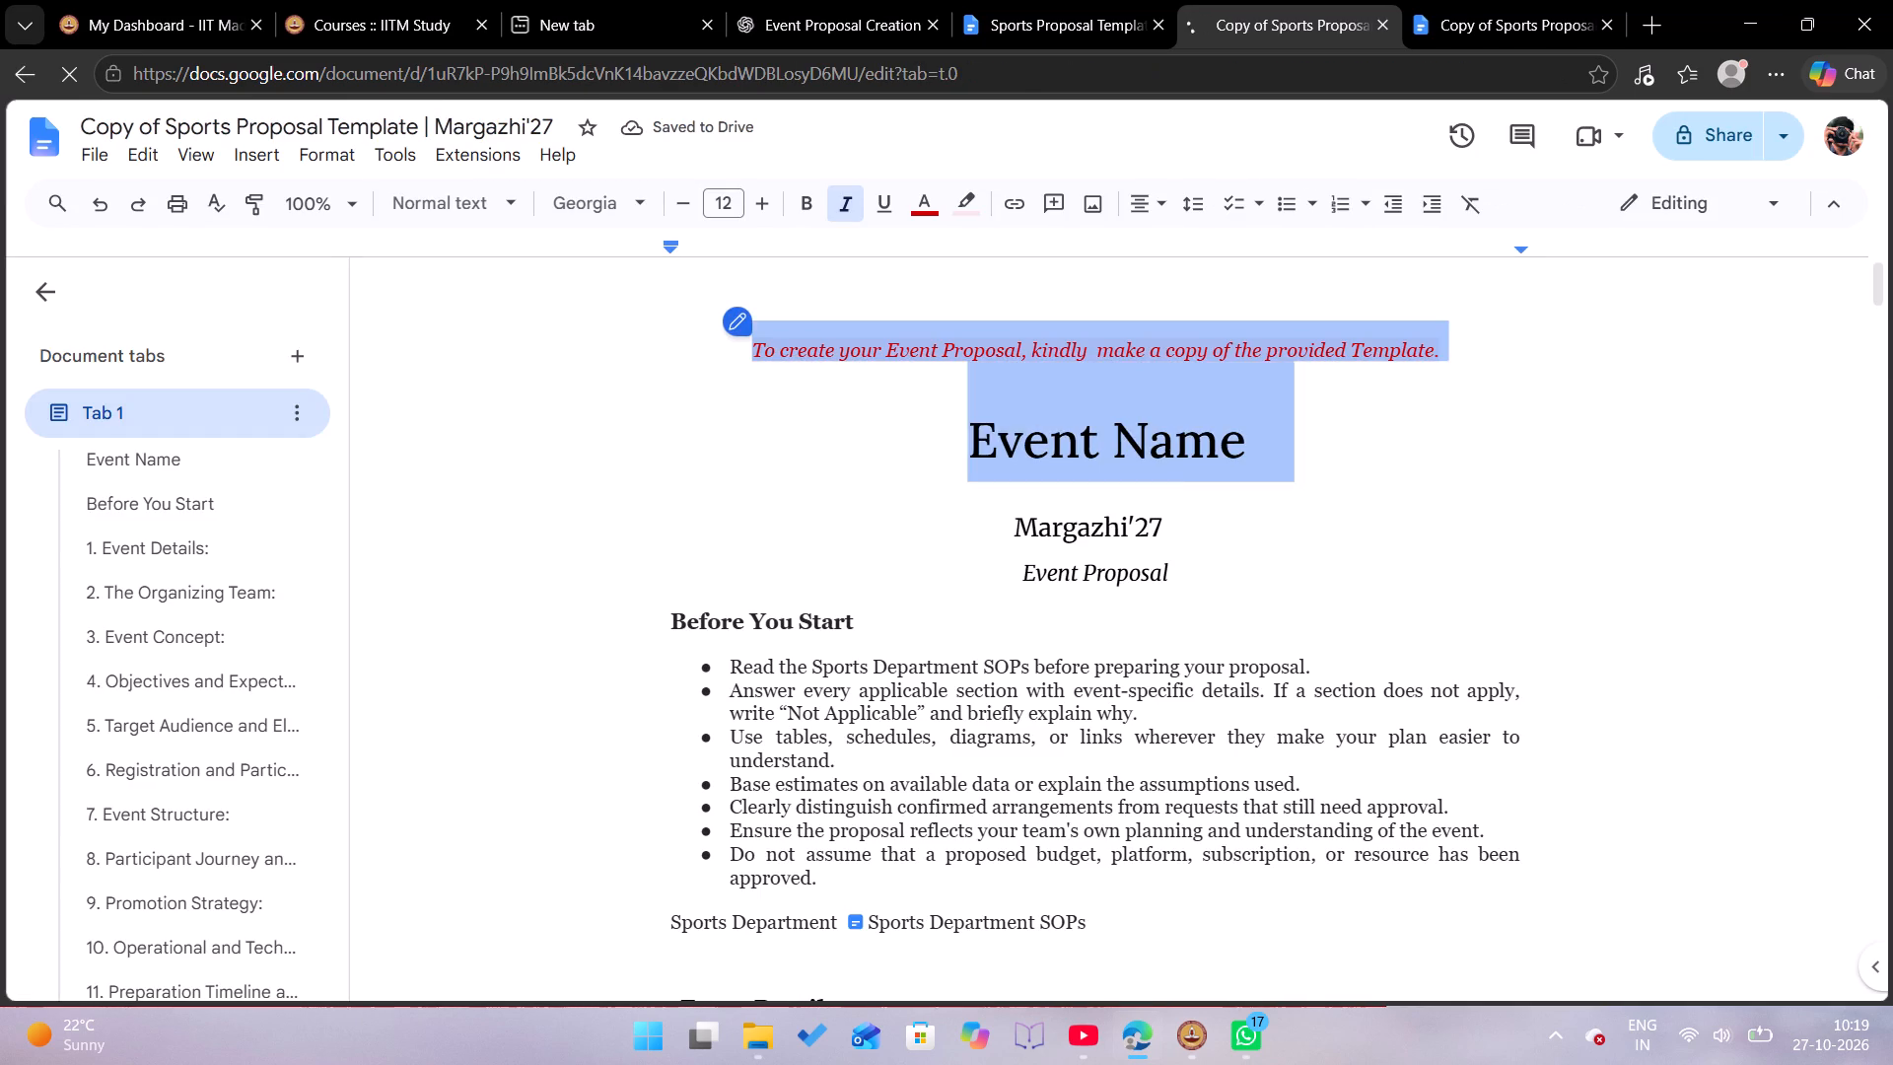
pyautogui.moveTo(856, 551); pyautogui.dragTo(1065, 1060)
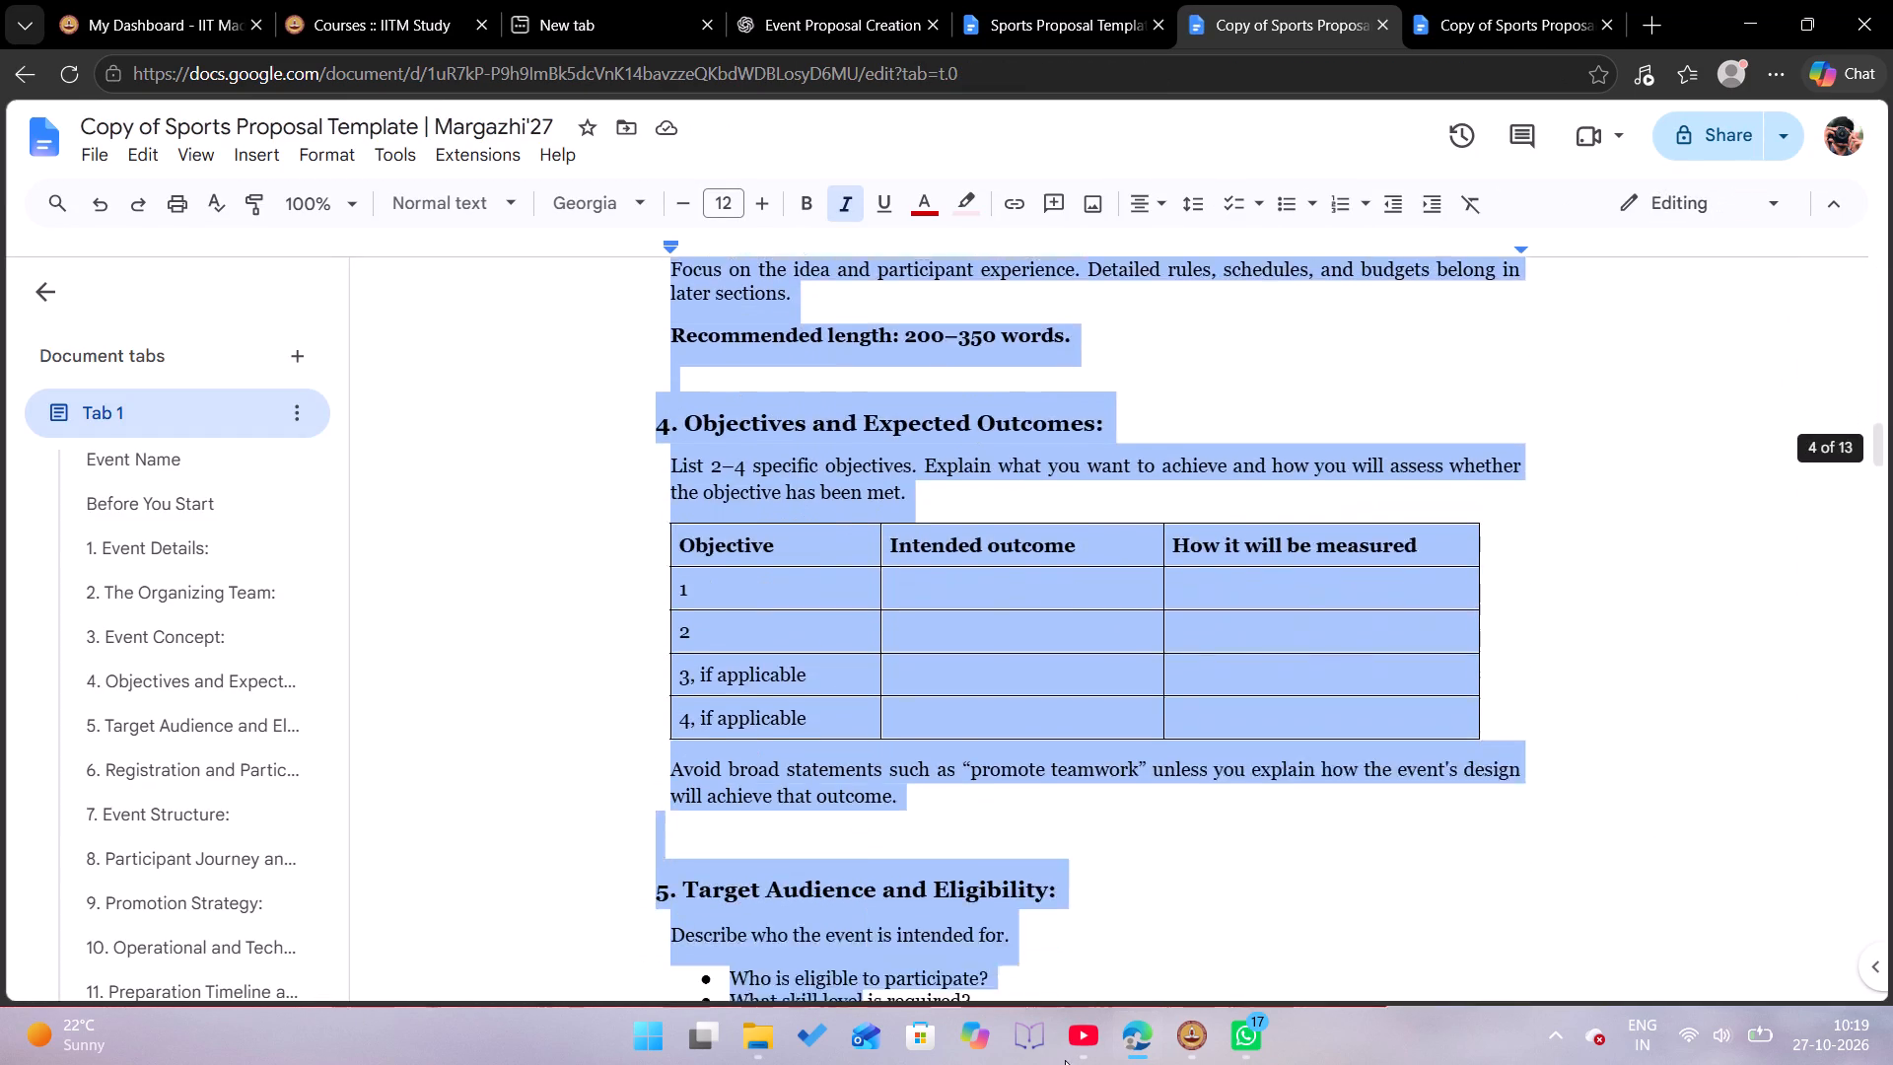
pyautogui.moveTo(1065, 1060); pyautogui.dragTo(1064, 1058)
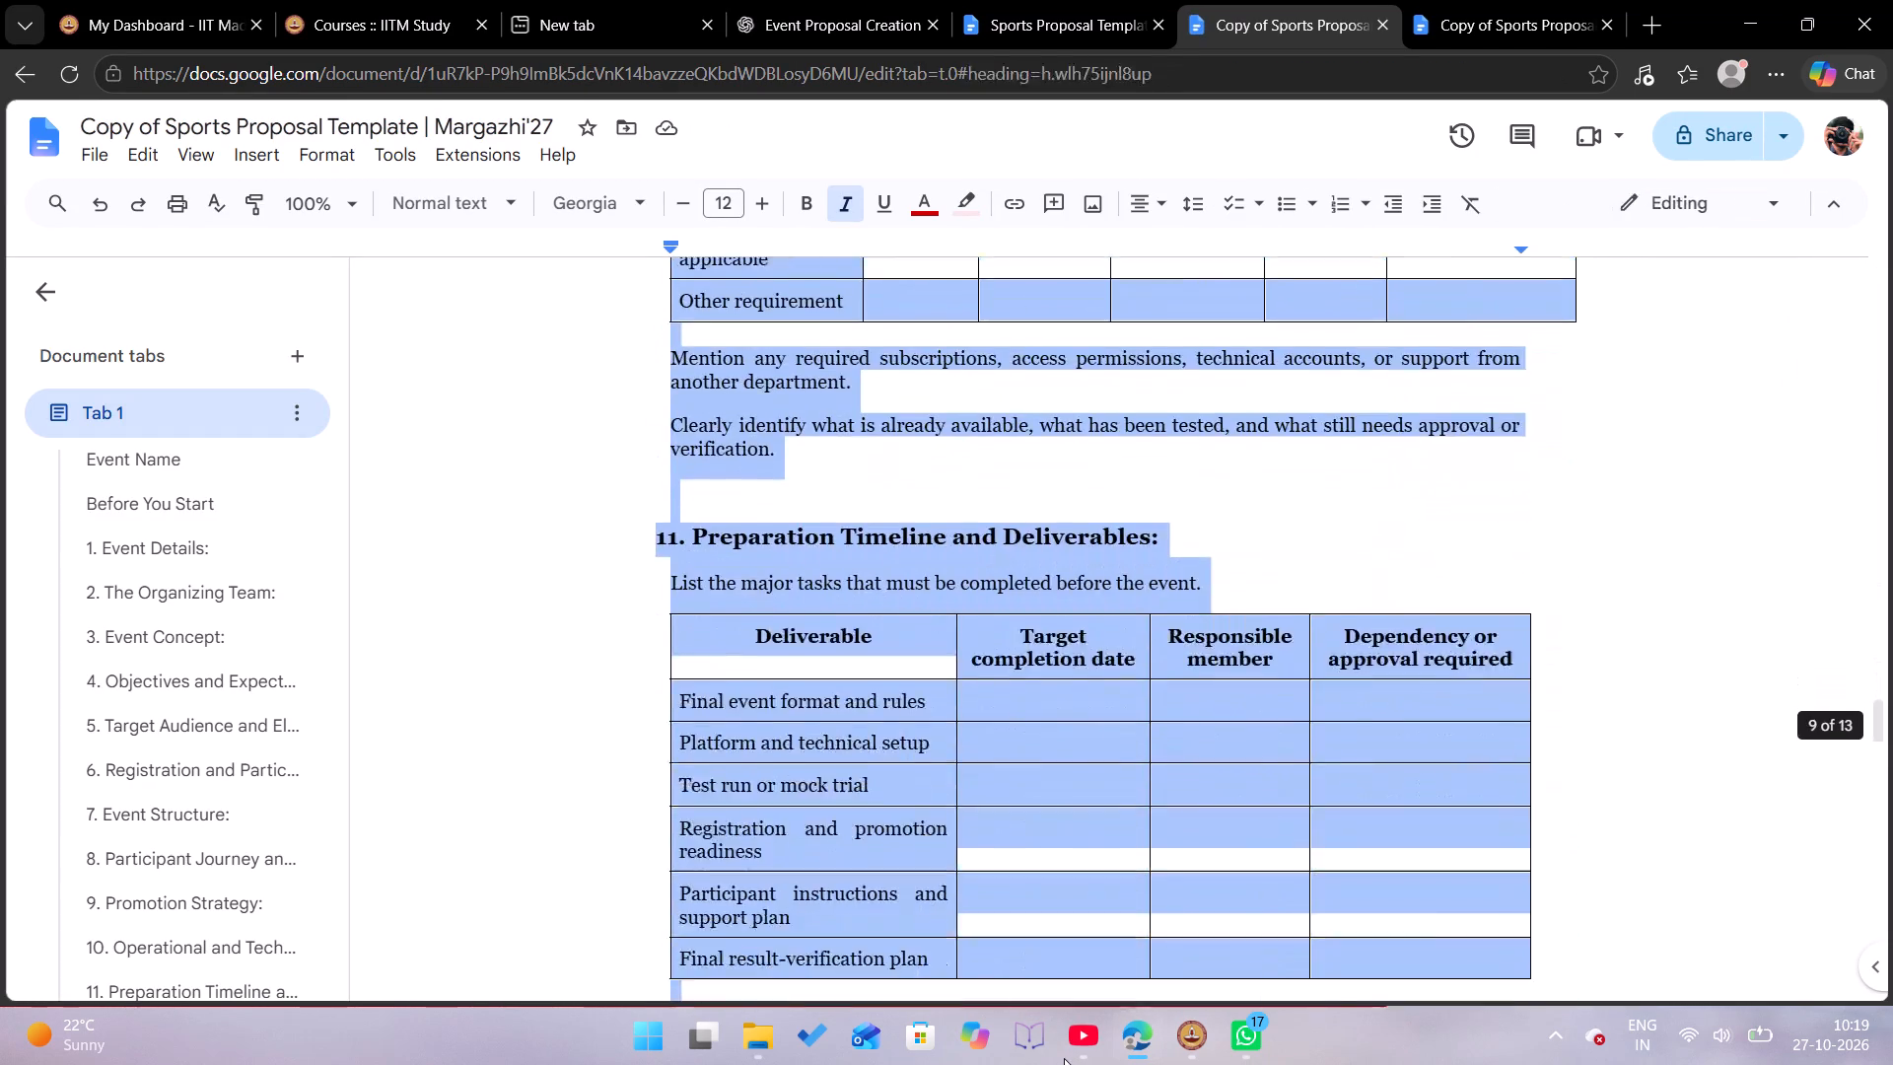
pyautogui.moveTo(1064, 1058); pyautogui.dragTo(1065, 1064)
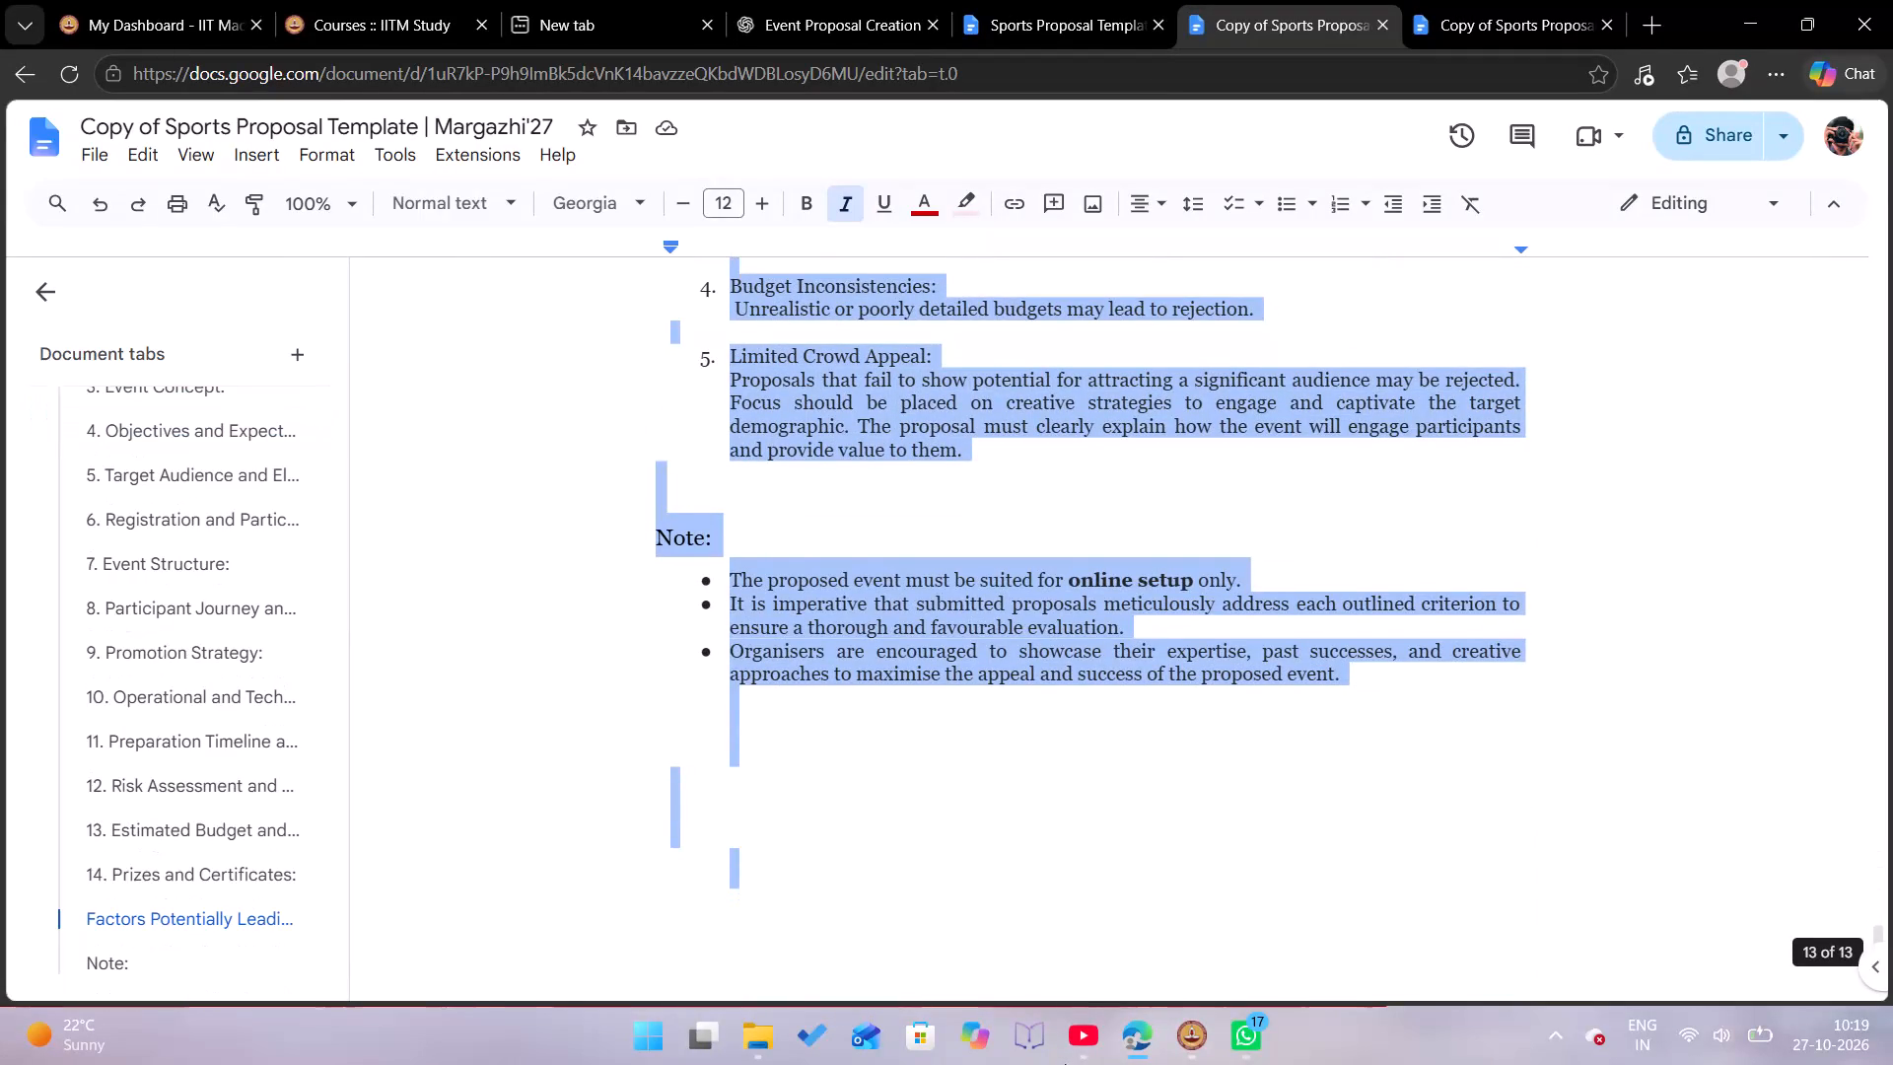
pyautogui.moveTo(1065, 1064); pyautogui.dragTo(1072, 1046)
pyautogui.press('BackSpace')
pyautogui.press('BackSpace')
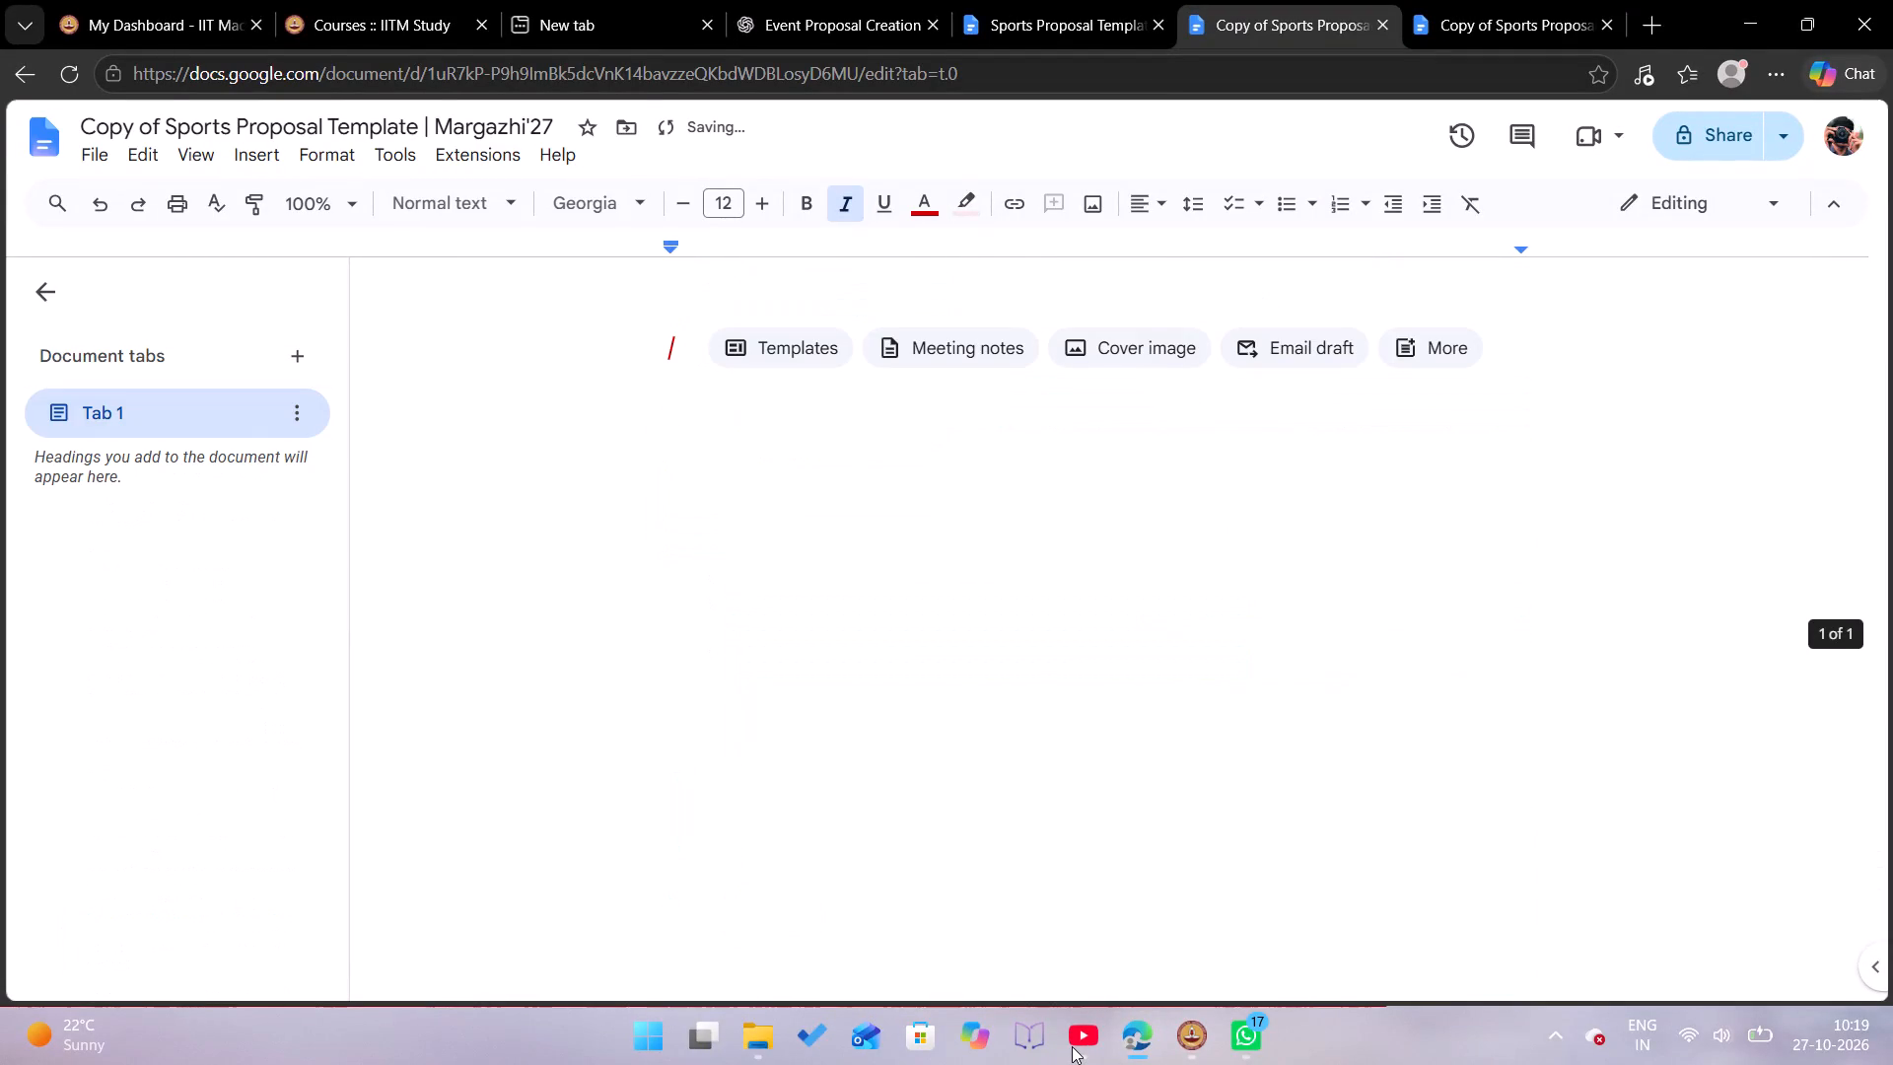
pyautogui.hotkey('ctrl', 'v')
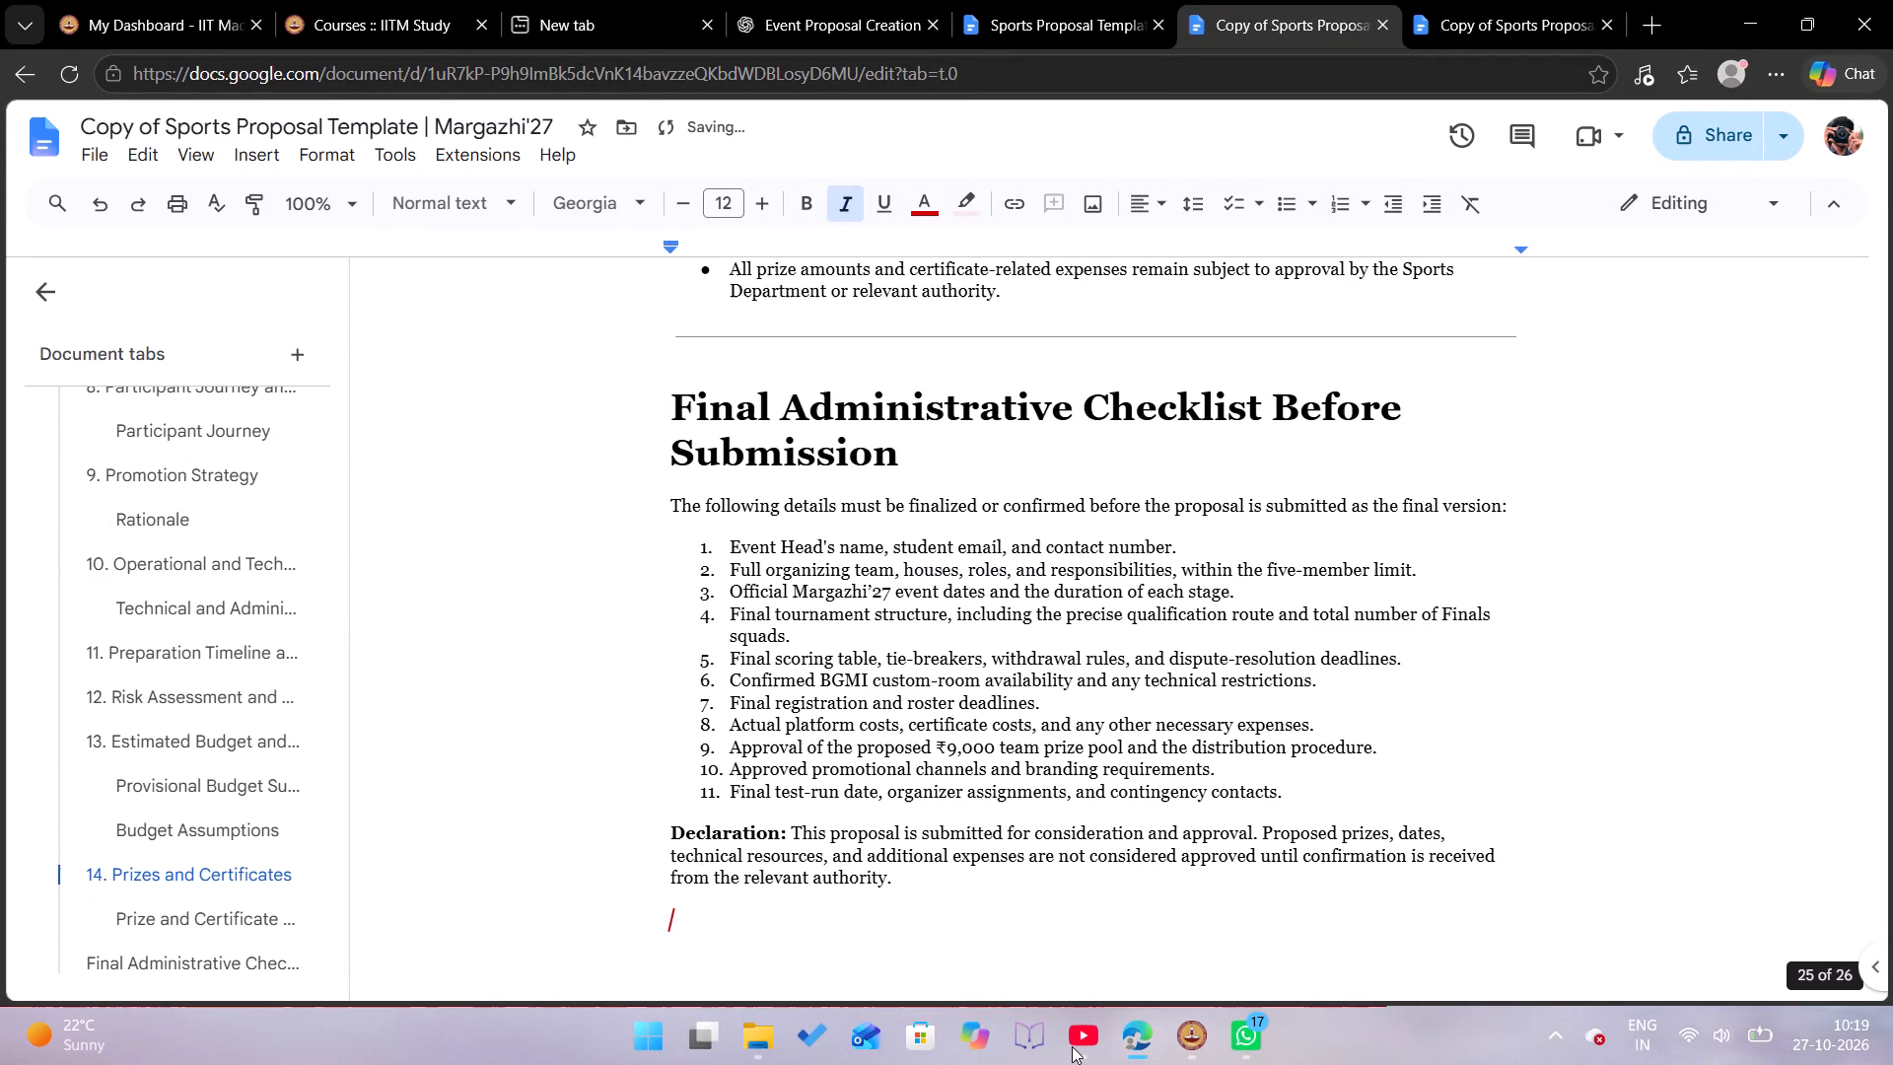
pyautogui.tripleClick(1880, 901)
pyautogui.moveTo(1880, 901); pyautogui.dragTo(1892, 258)
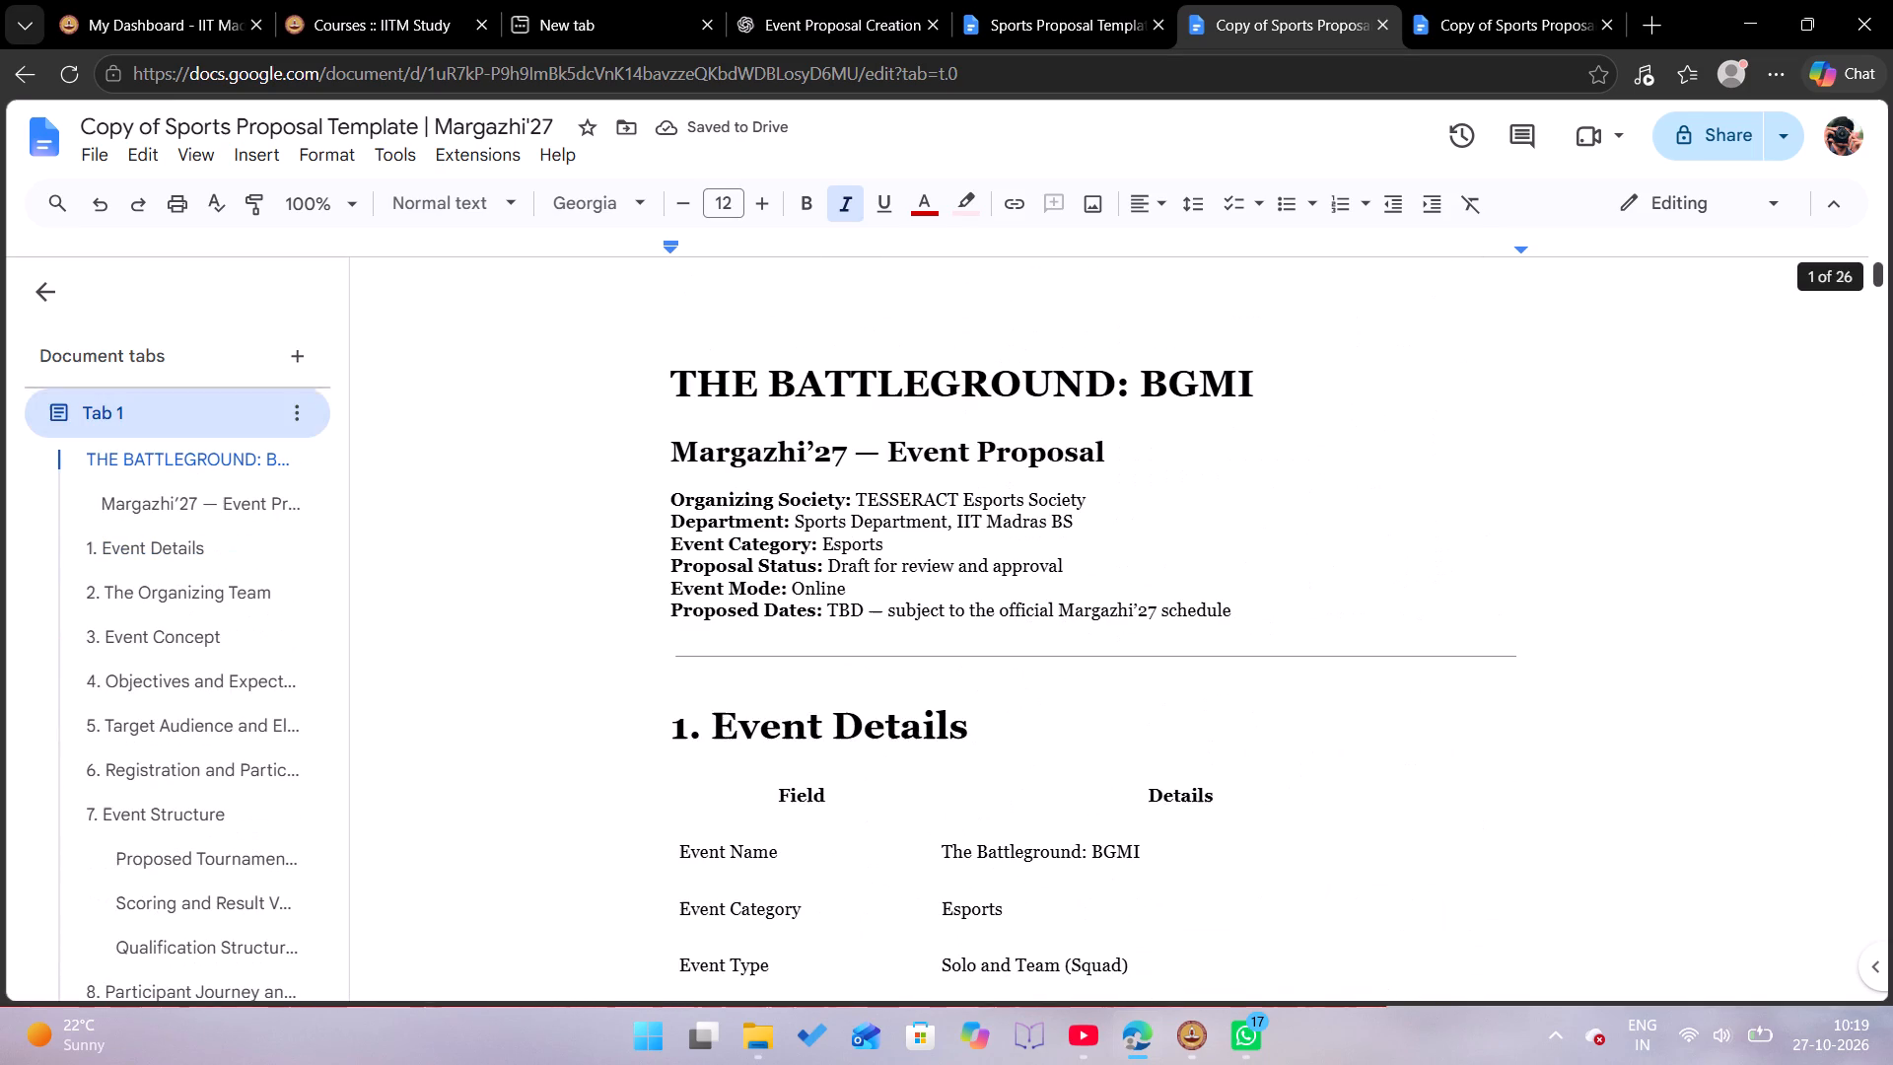
pyautogui.moveTo(1892, 258); pyautogui.dragTo(1892, 12)
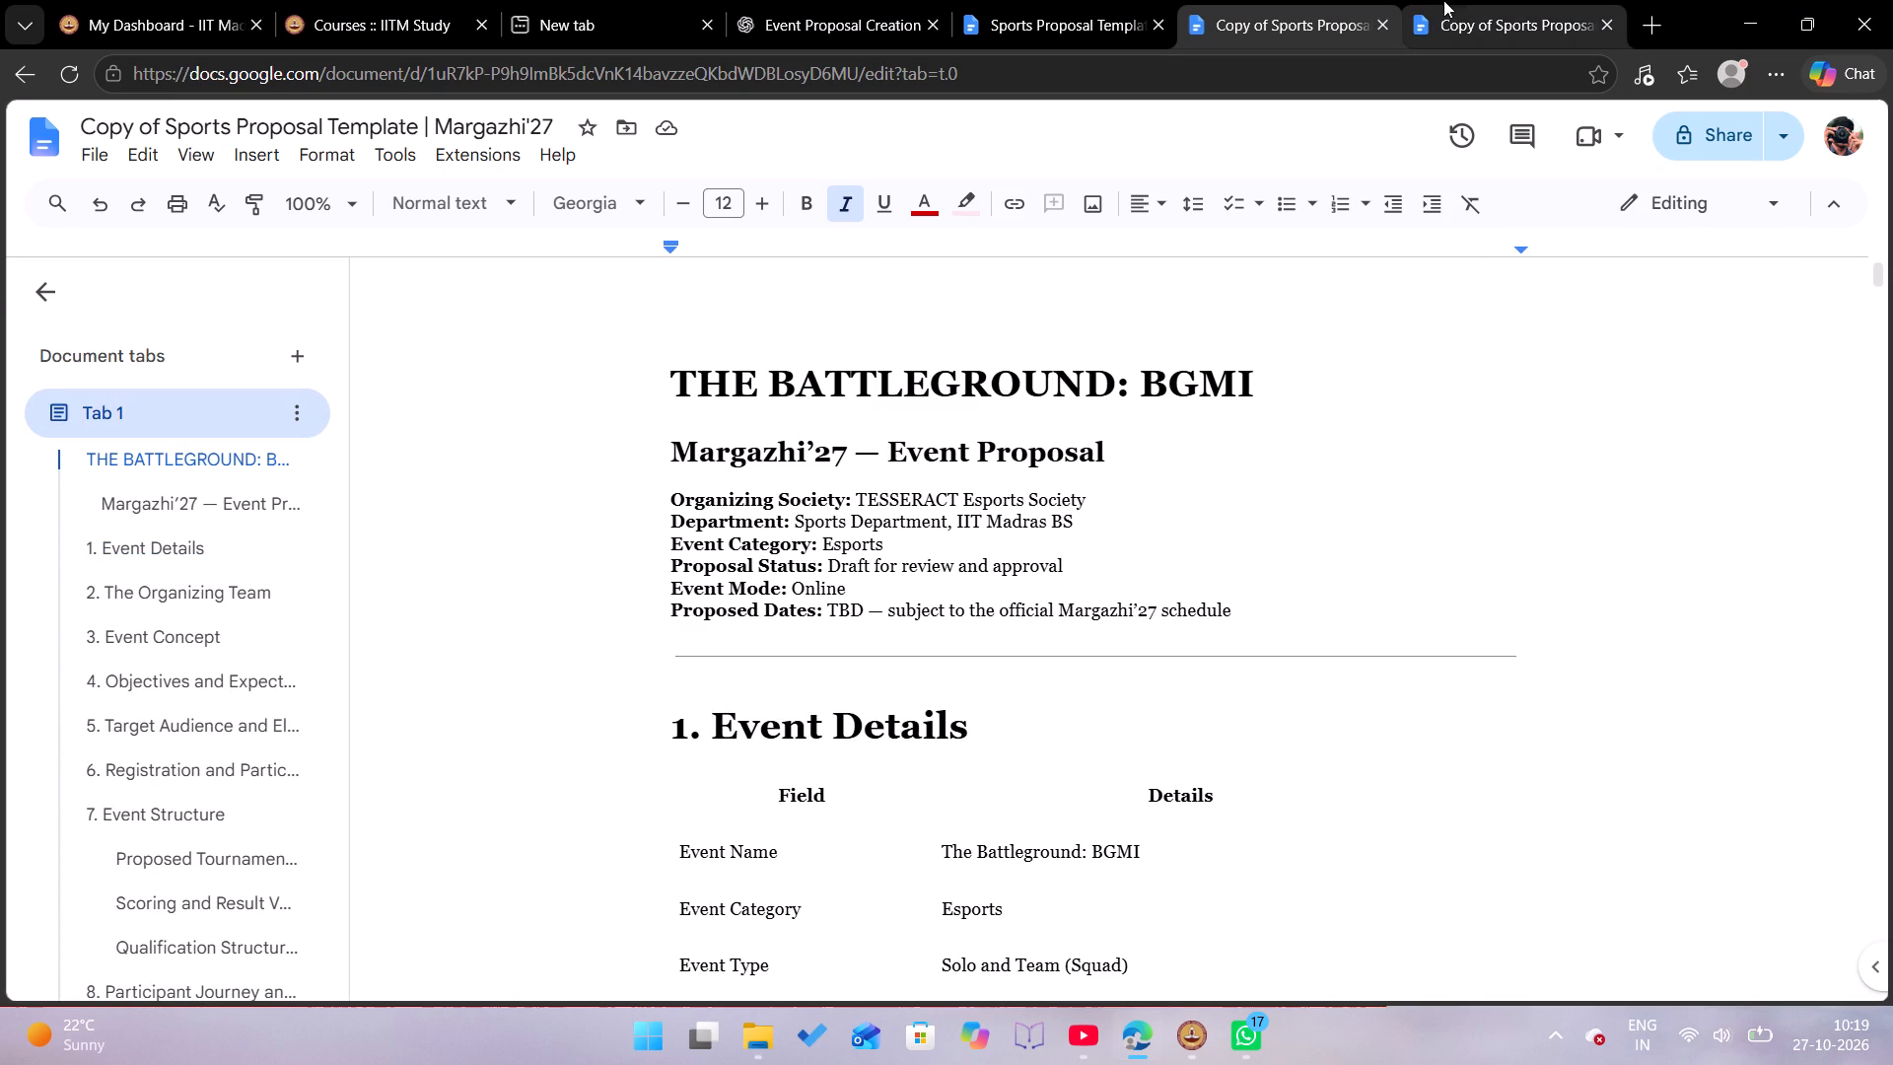
# In the other, unfilled template copy, delete the red line instructing to make a copy of the template.
pyautogui.click(1466, 0)
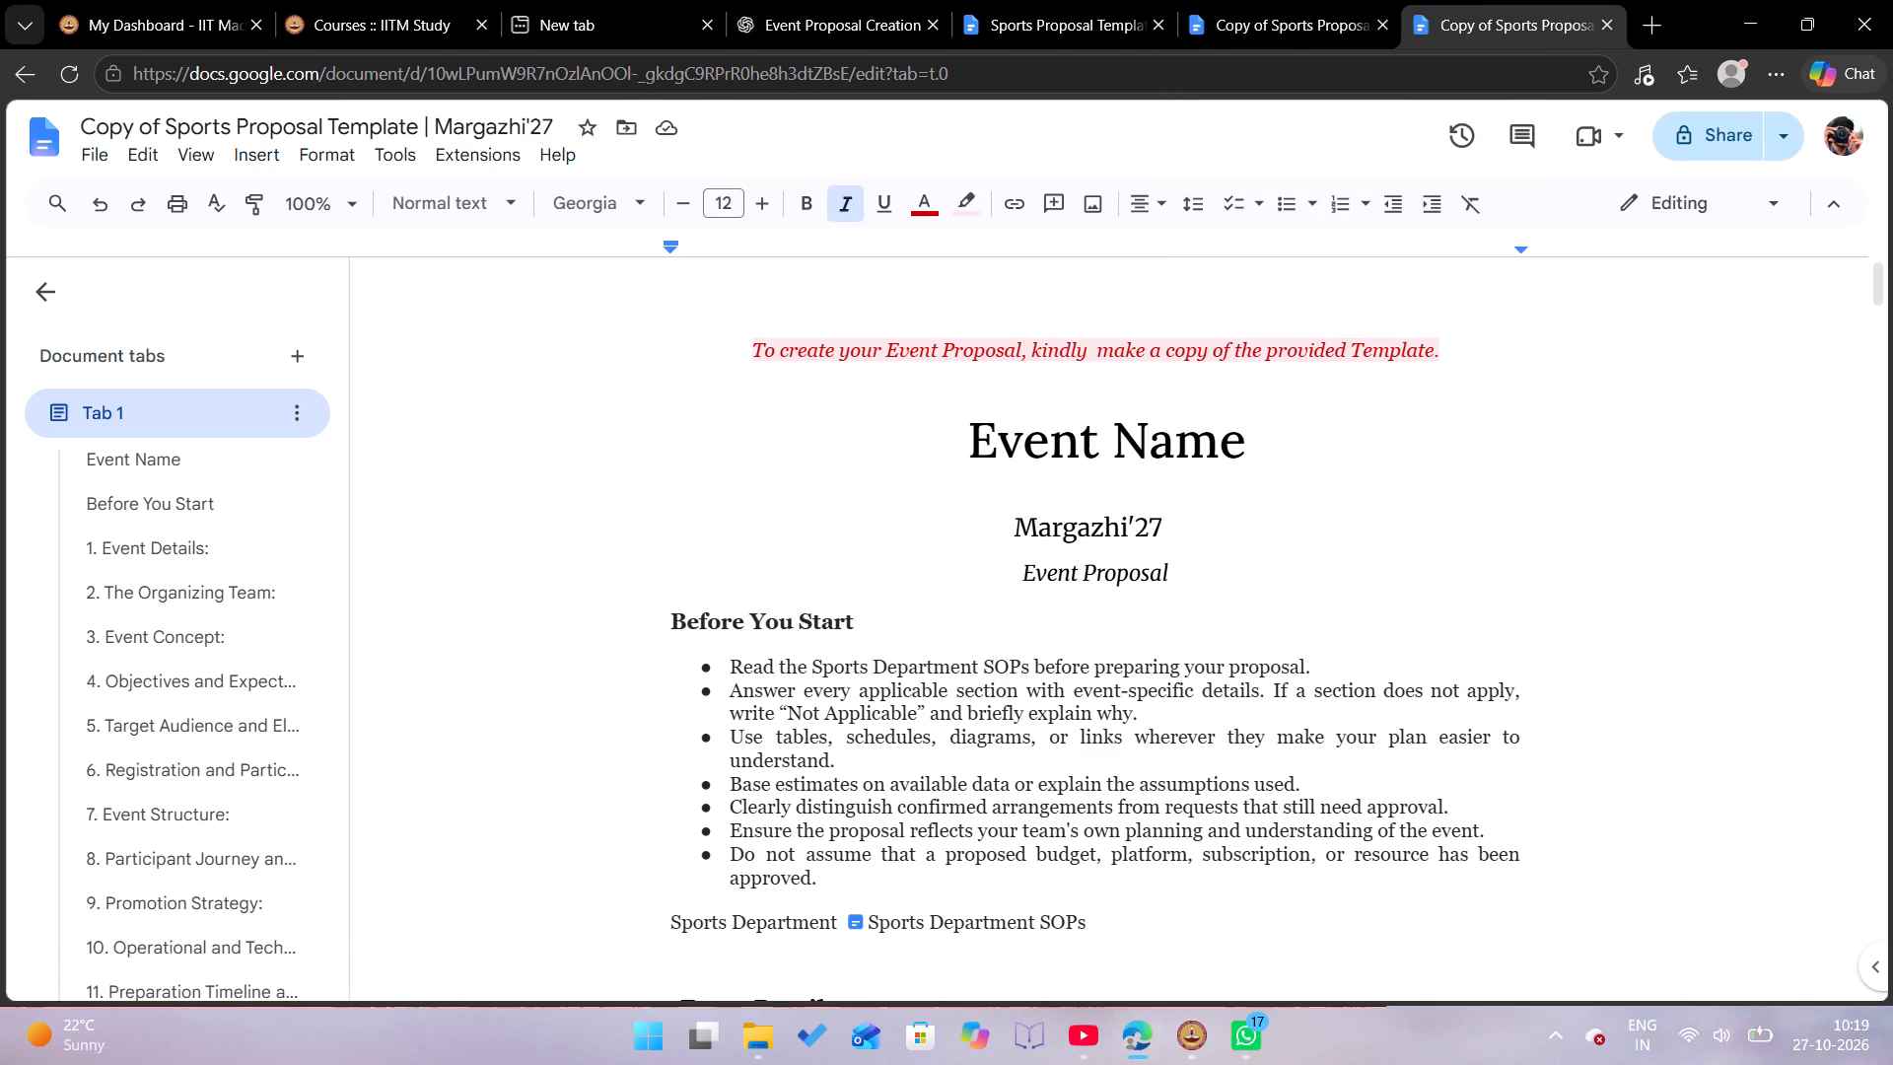
pyautogui.moveTo(754, 353); pyautogui.dragTo(1331, 333)
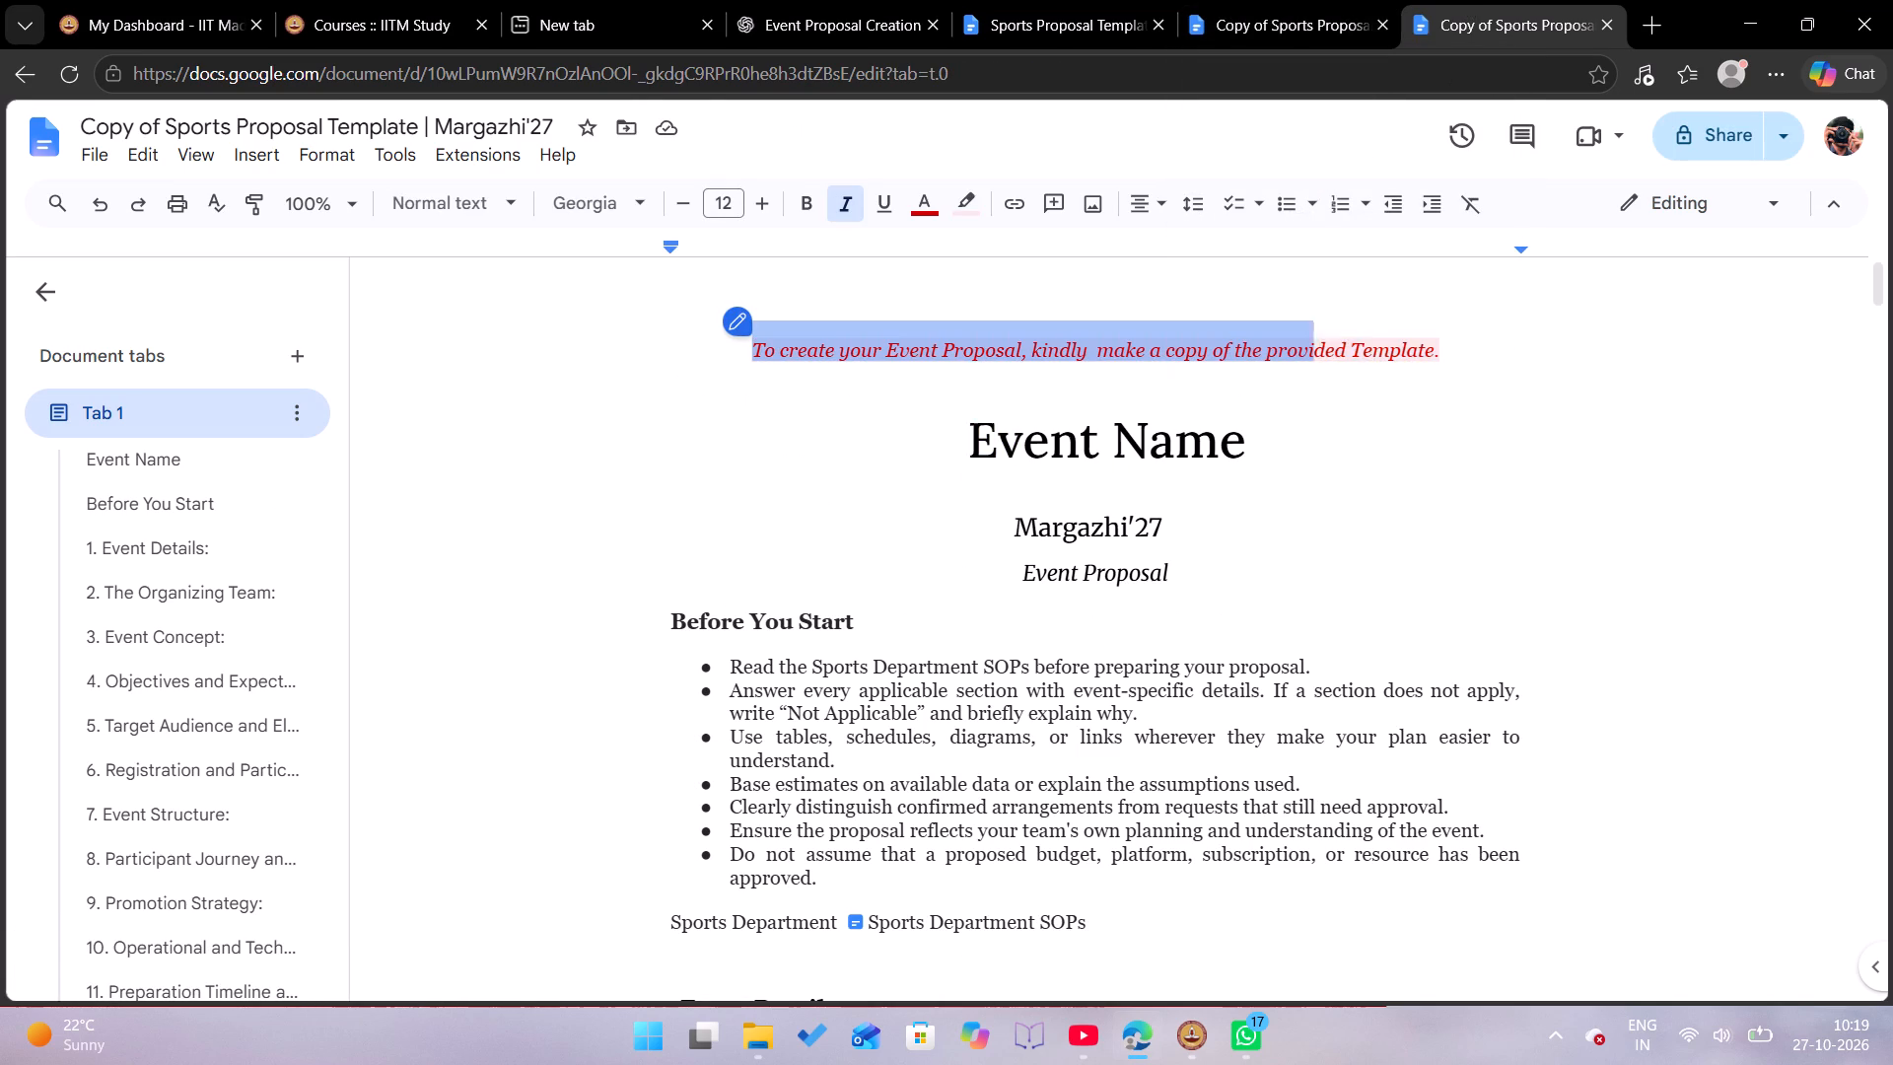
pyautogui.moveTo(1331, 333); pyautogui.dragTo(1442, 316)
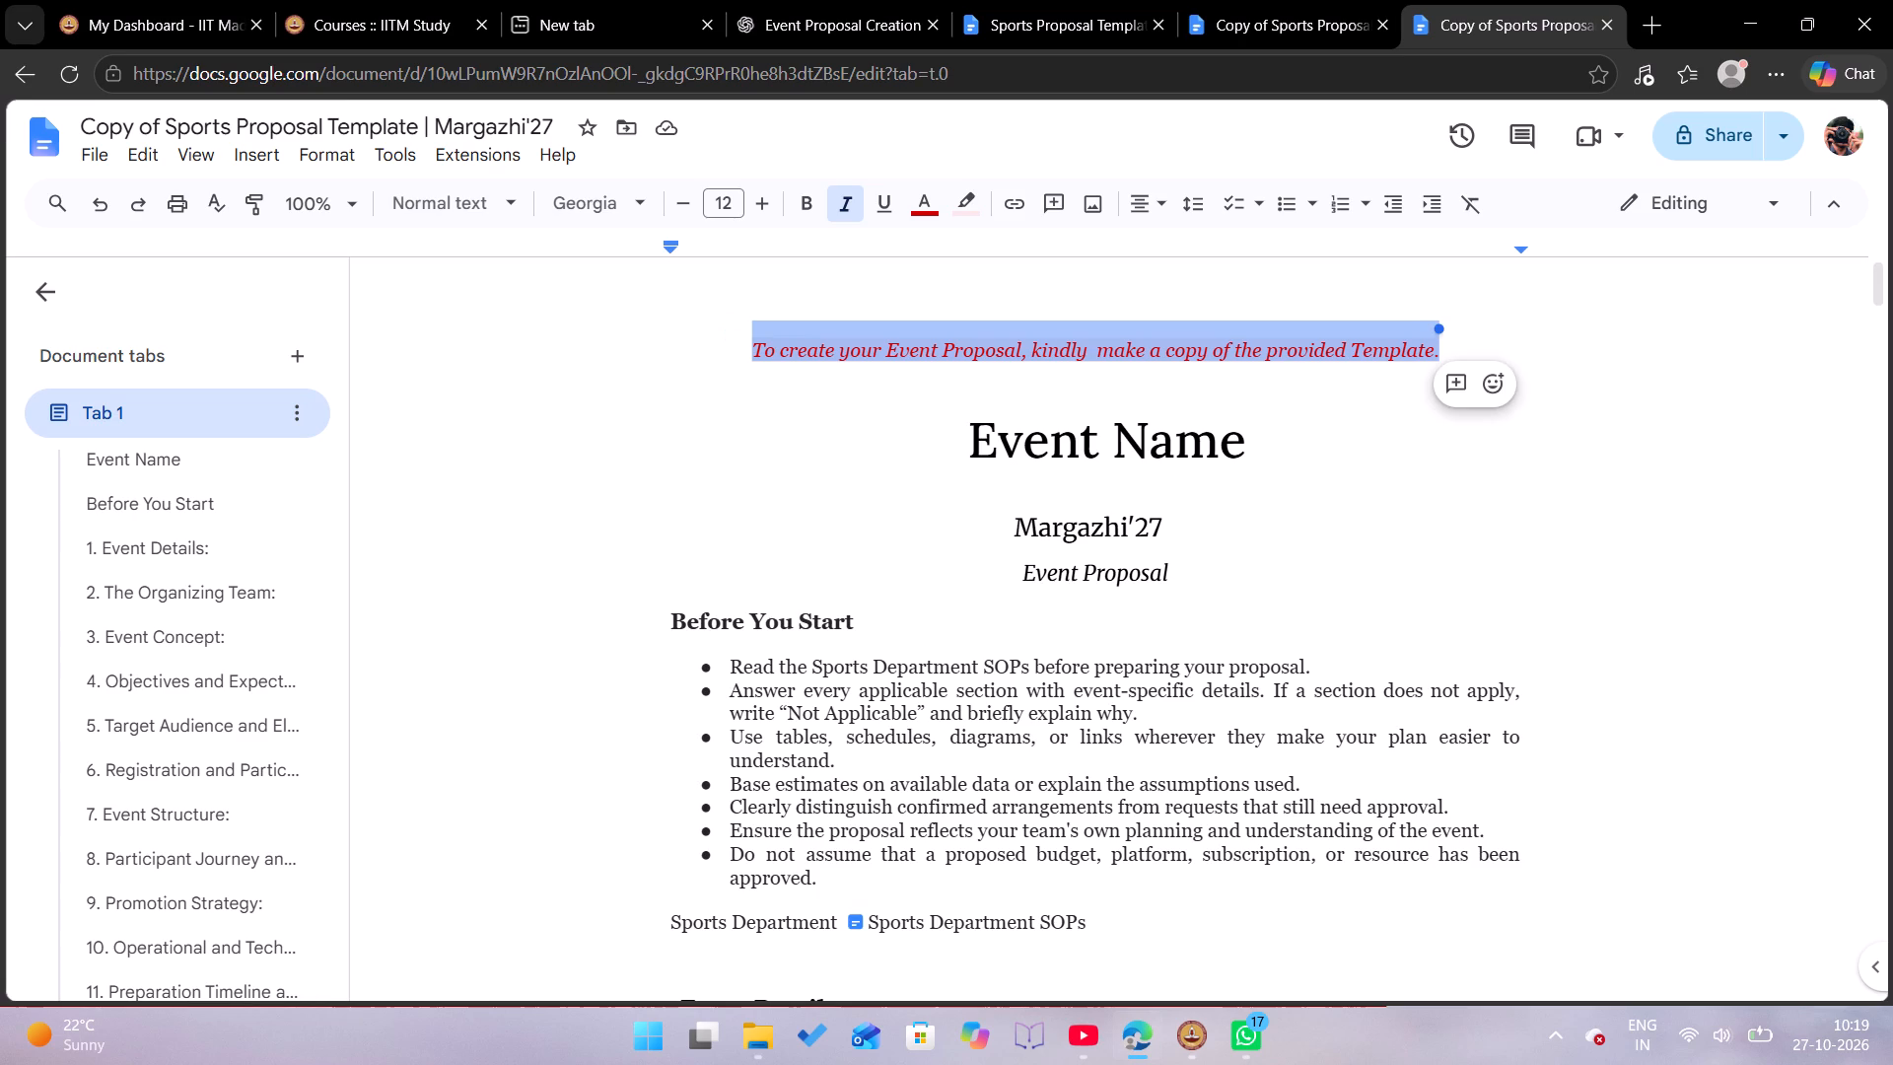
pyautogui.press('BackSpace')
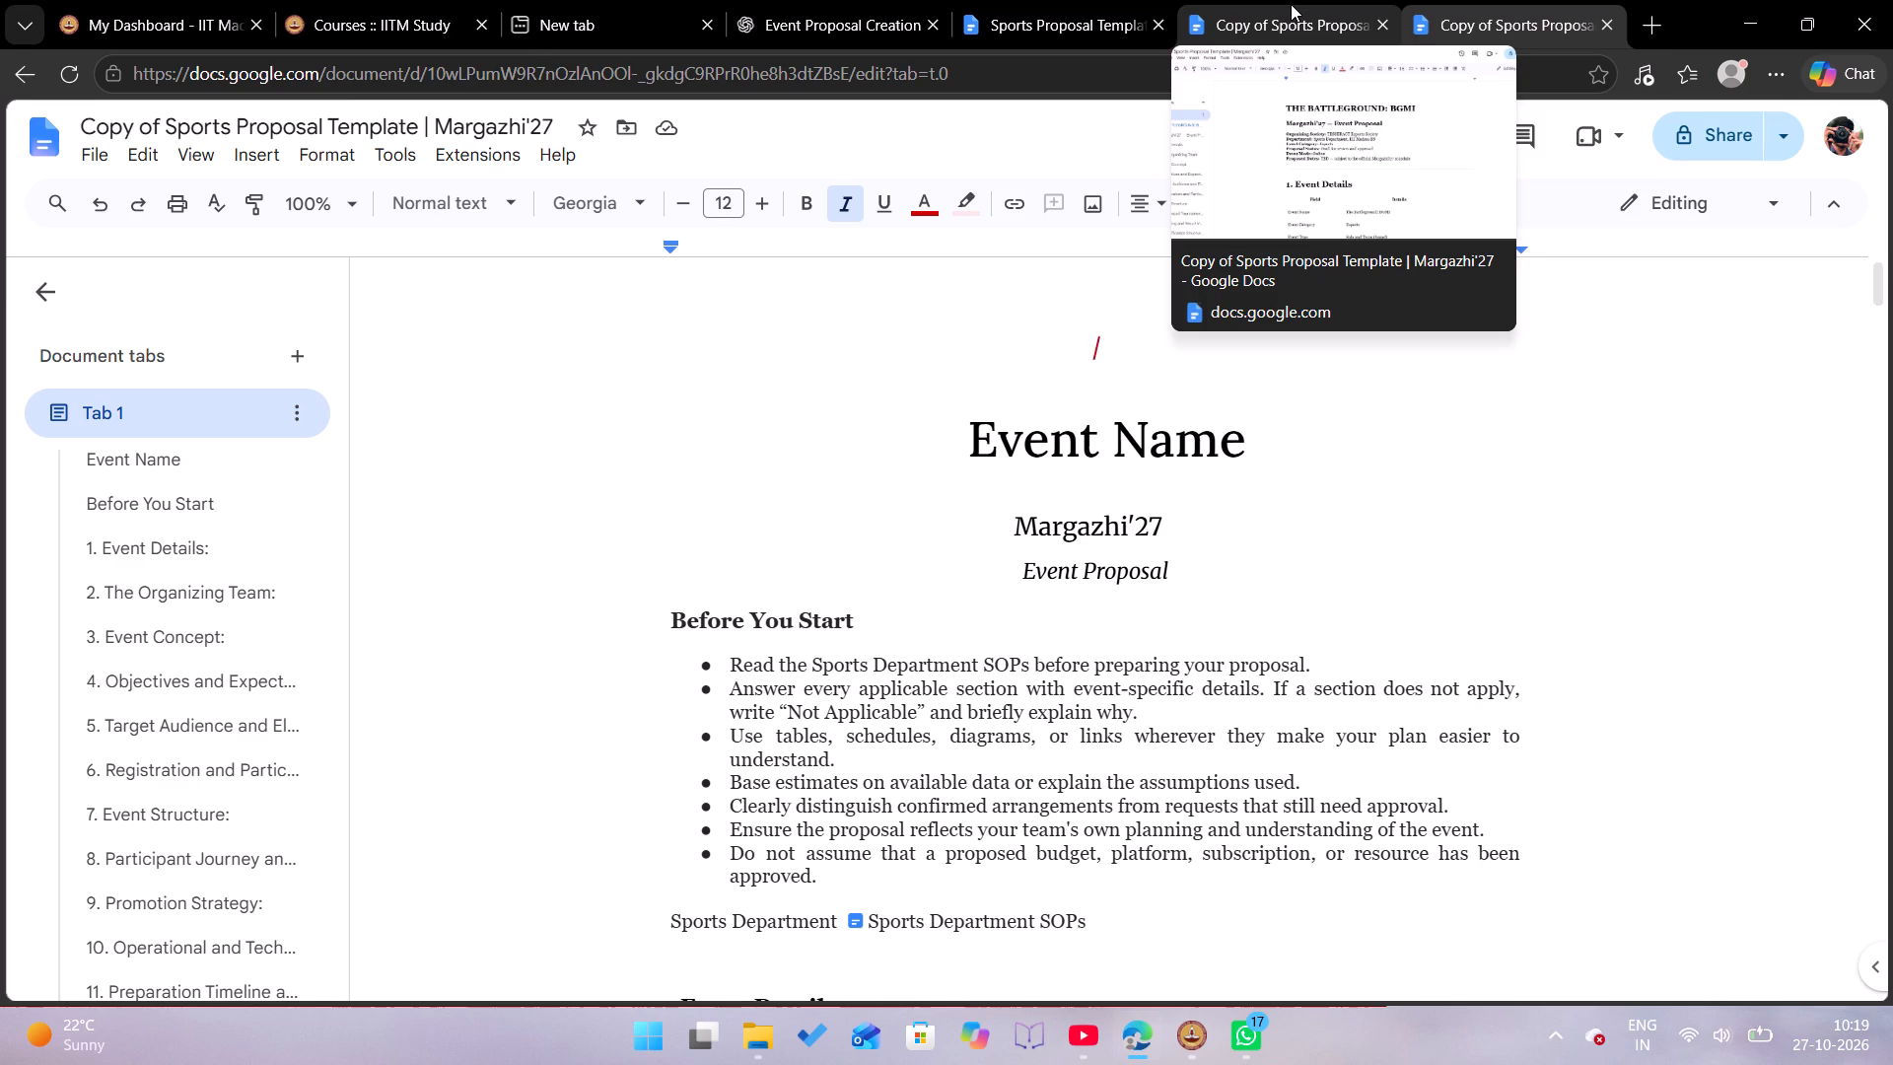
# Replace the "Event Name" title in the unfilled template copy with the heading "THE BATTLEGROUND: BGMI" copied from the pasted draft.
pyautogui.click(1291, 4)
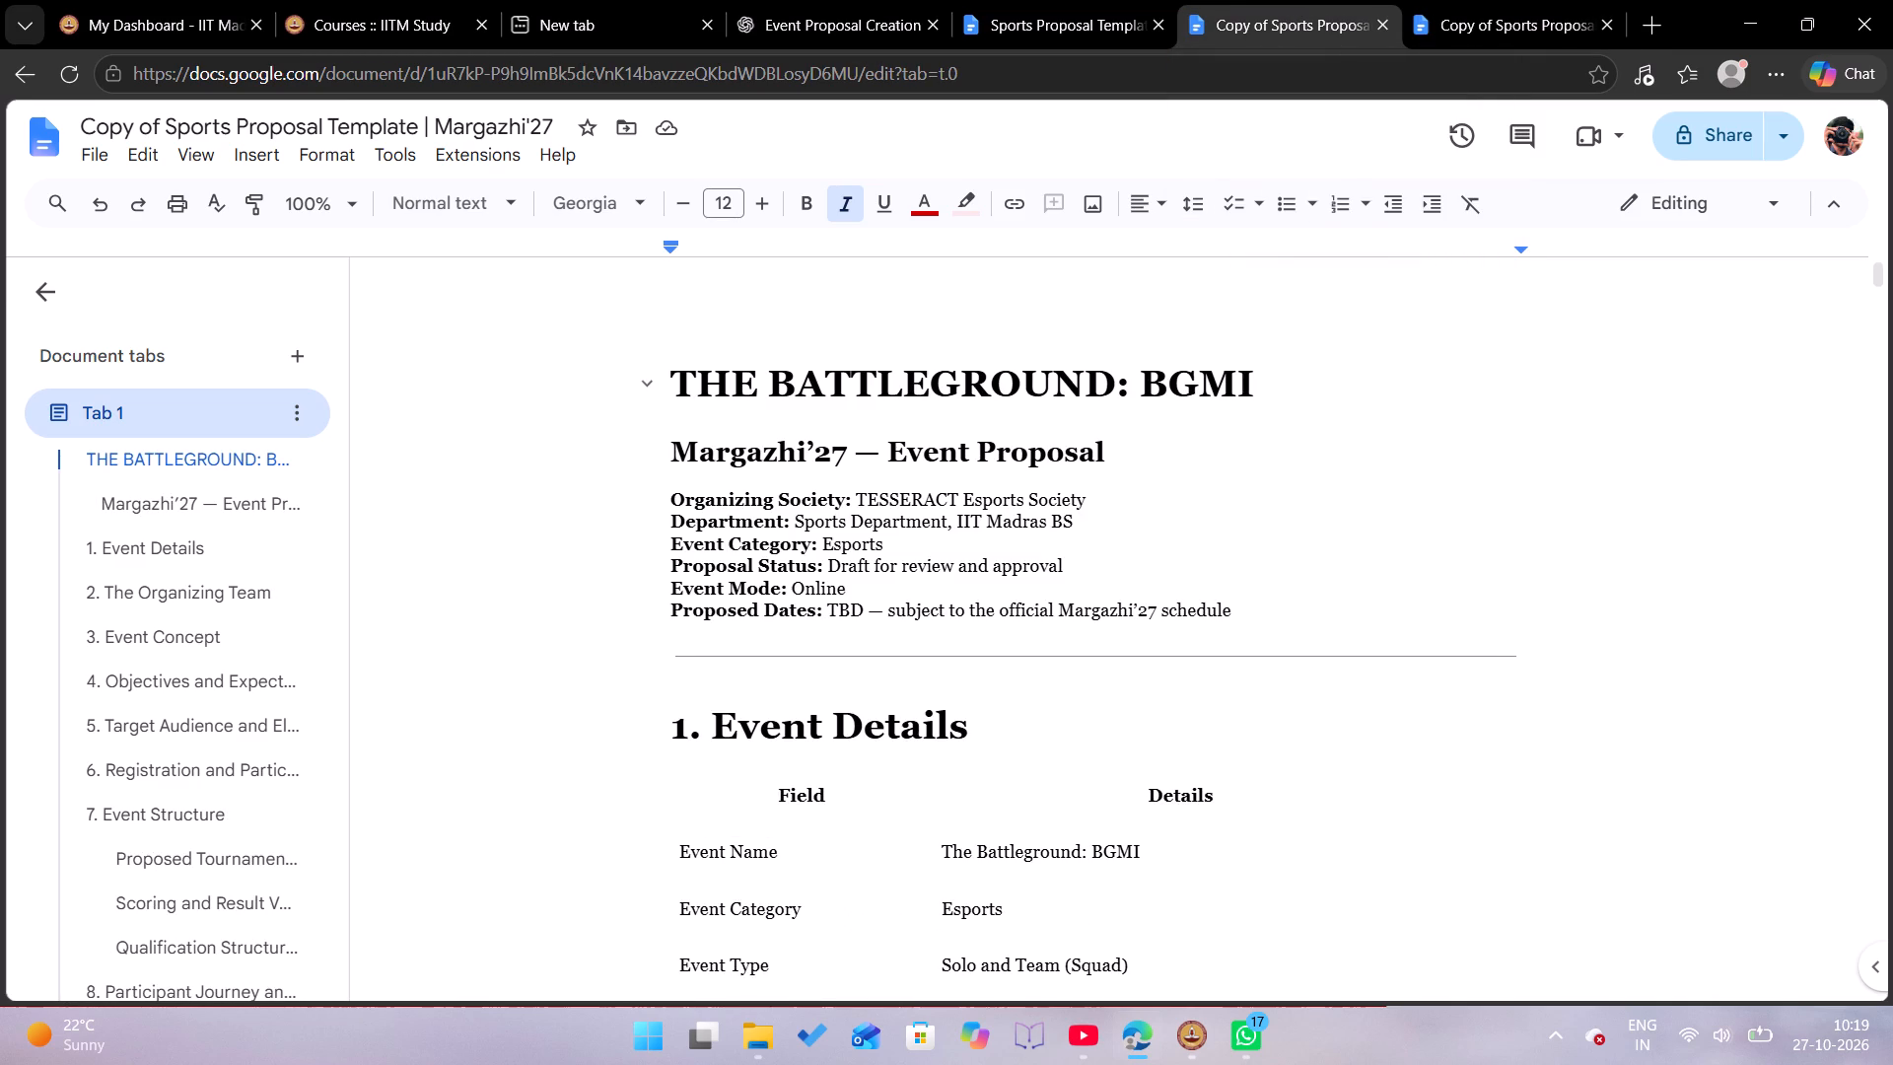
pyautogui.moveTo(676, 385); pyautogui.dragTo(1025, 390)
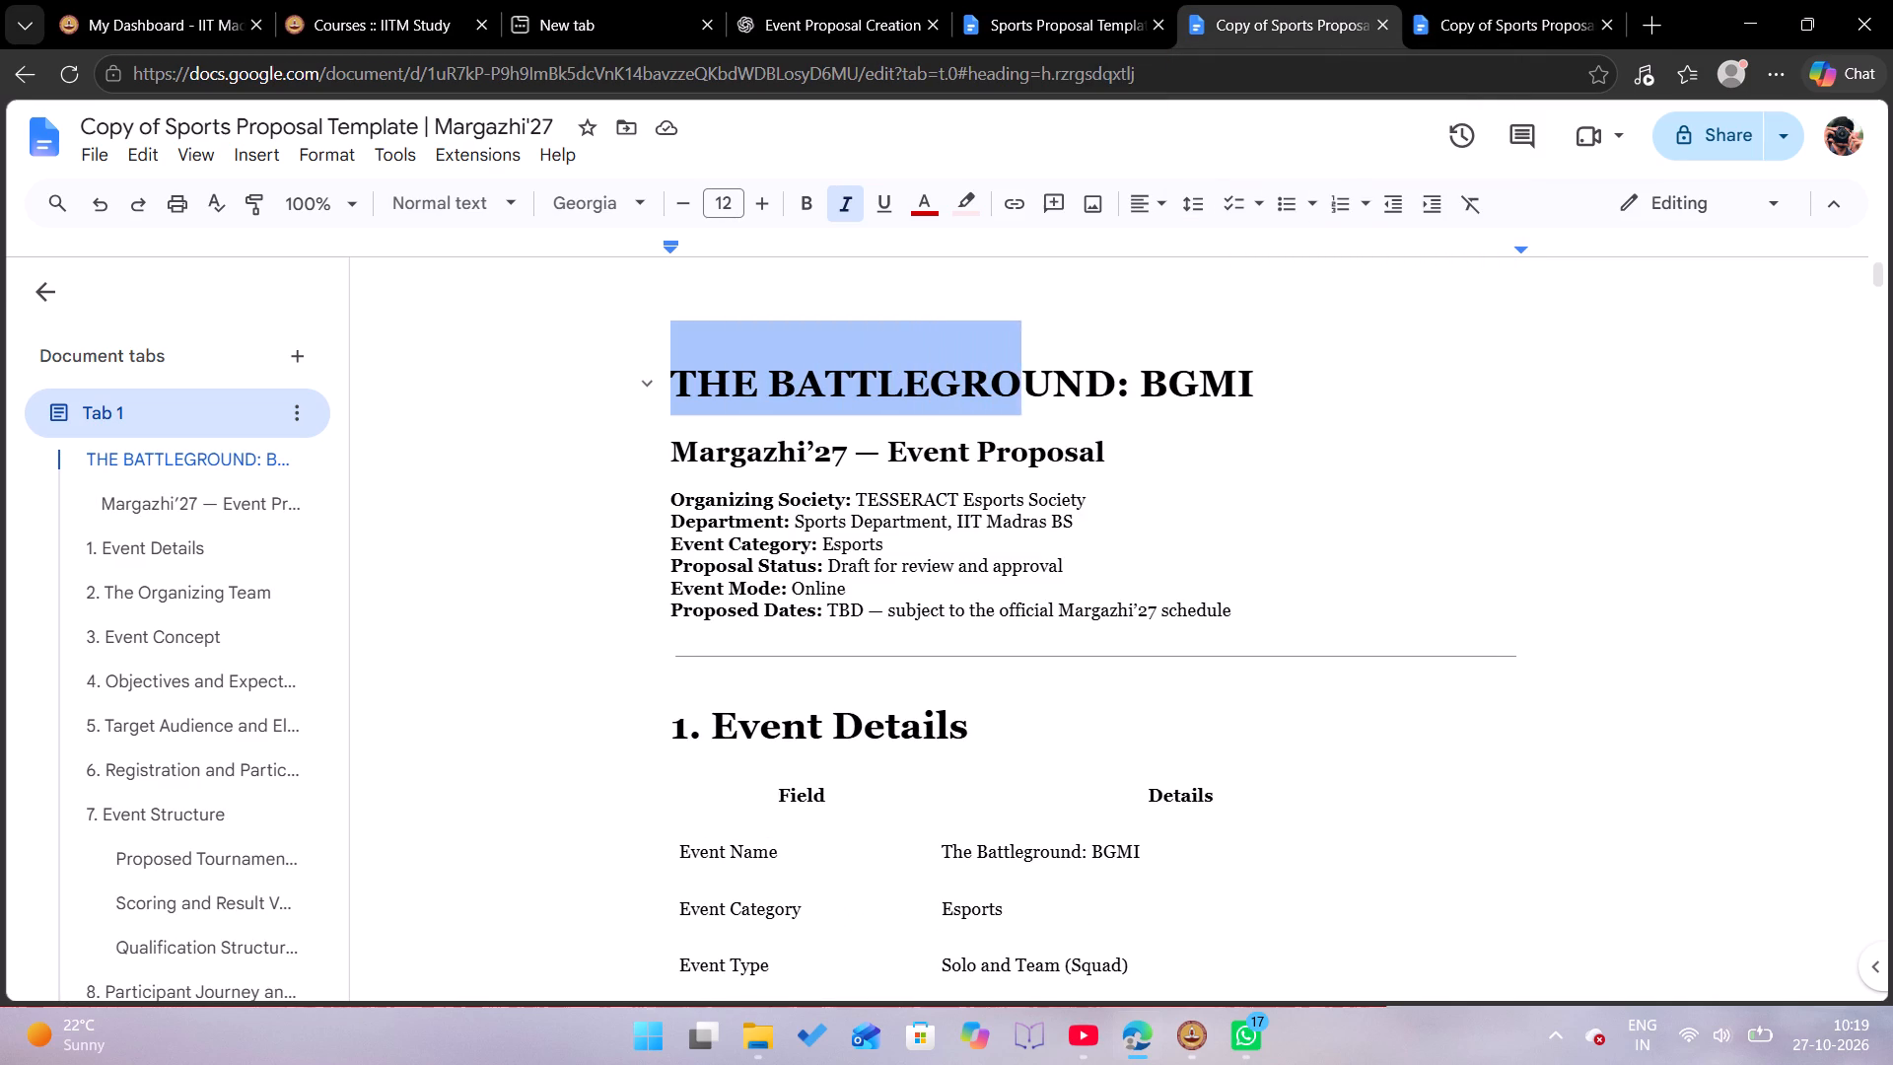
pyautogui.moveTo(1025, 390); pyautogui.dragTo(1252, 382)
pyautogui.hotkey('ctrl', 'c')
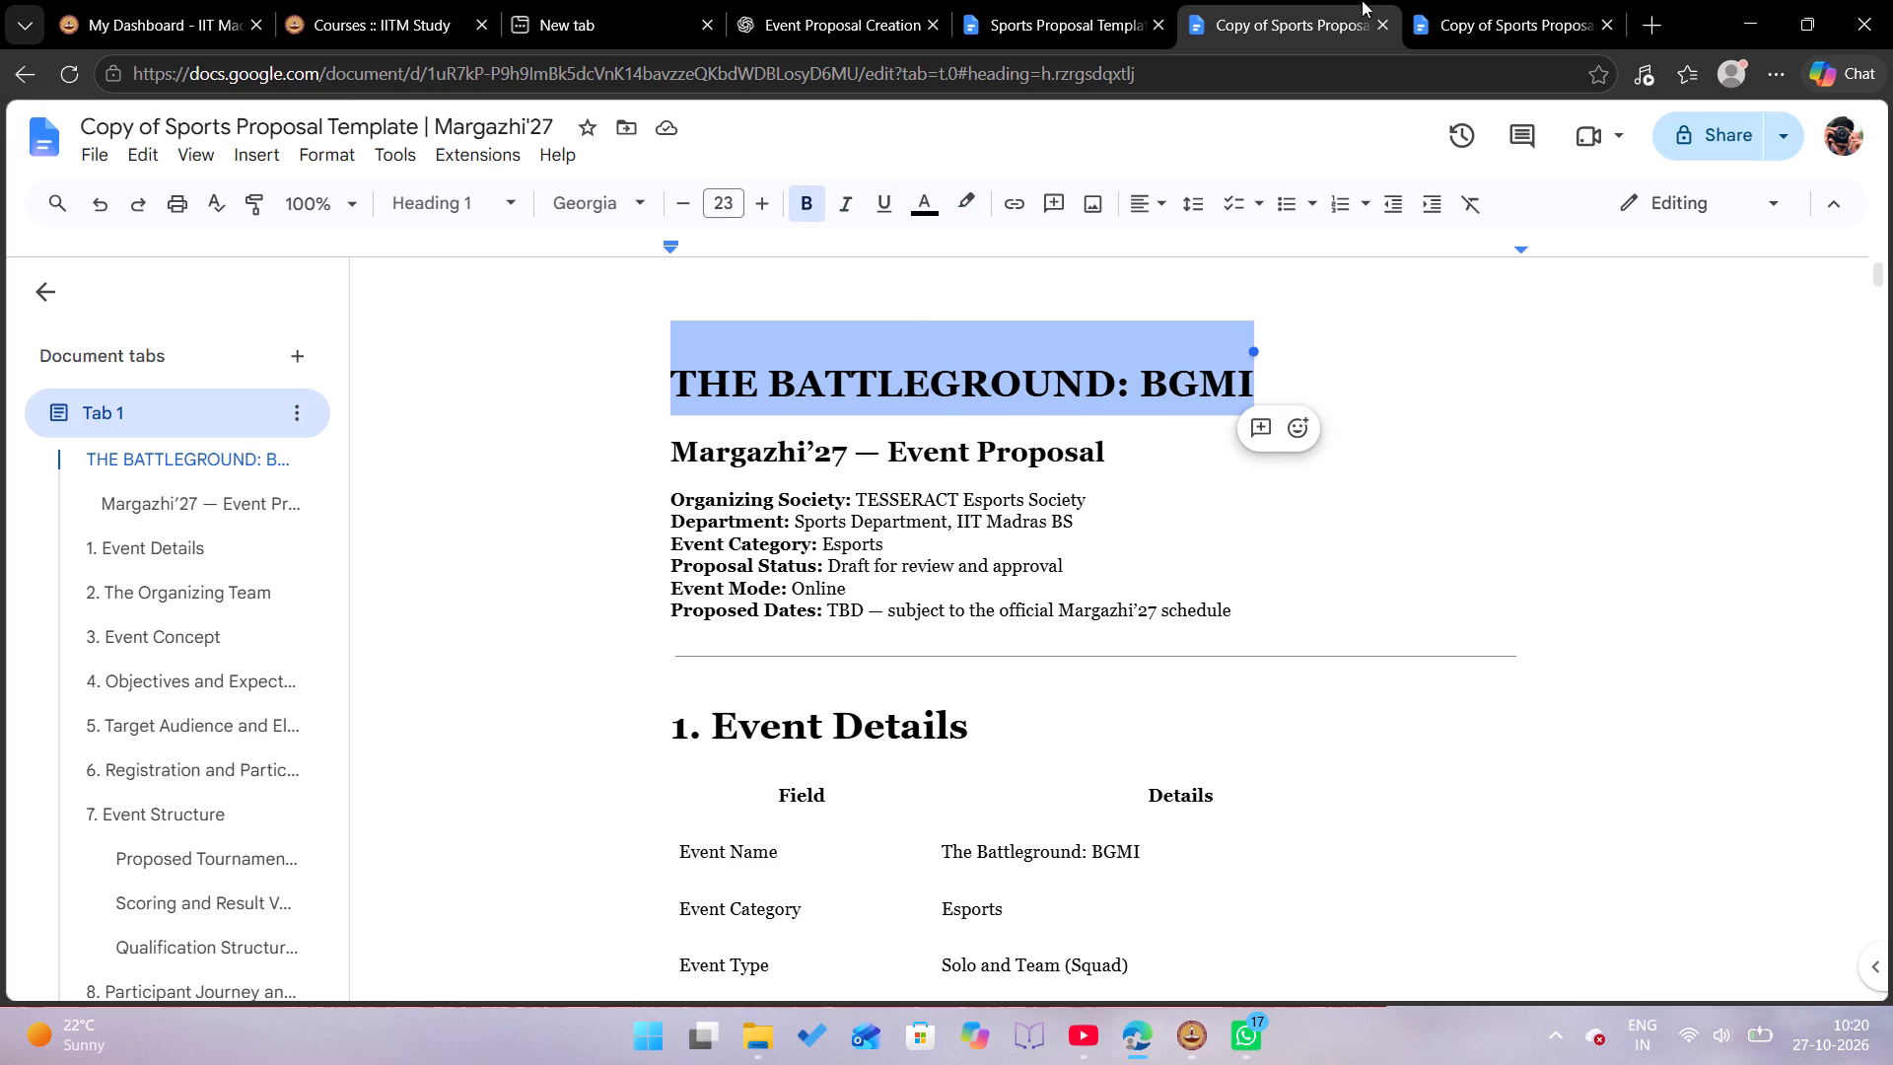
pyautogui.click(1452, 0)
pyautogui.moveTo(966, 450); pyautogui.dragTo(1238, 442)
pyautogui.press('BackSpace')
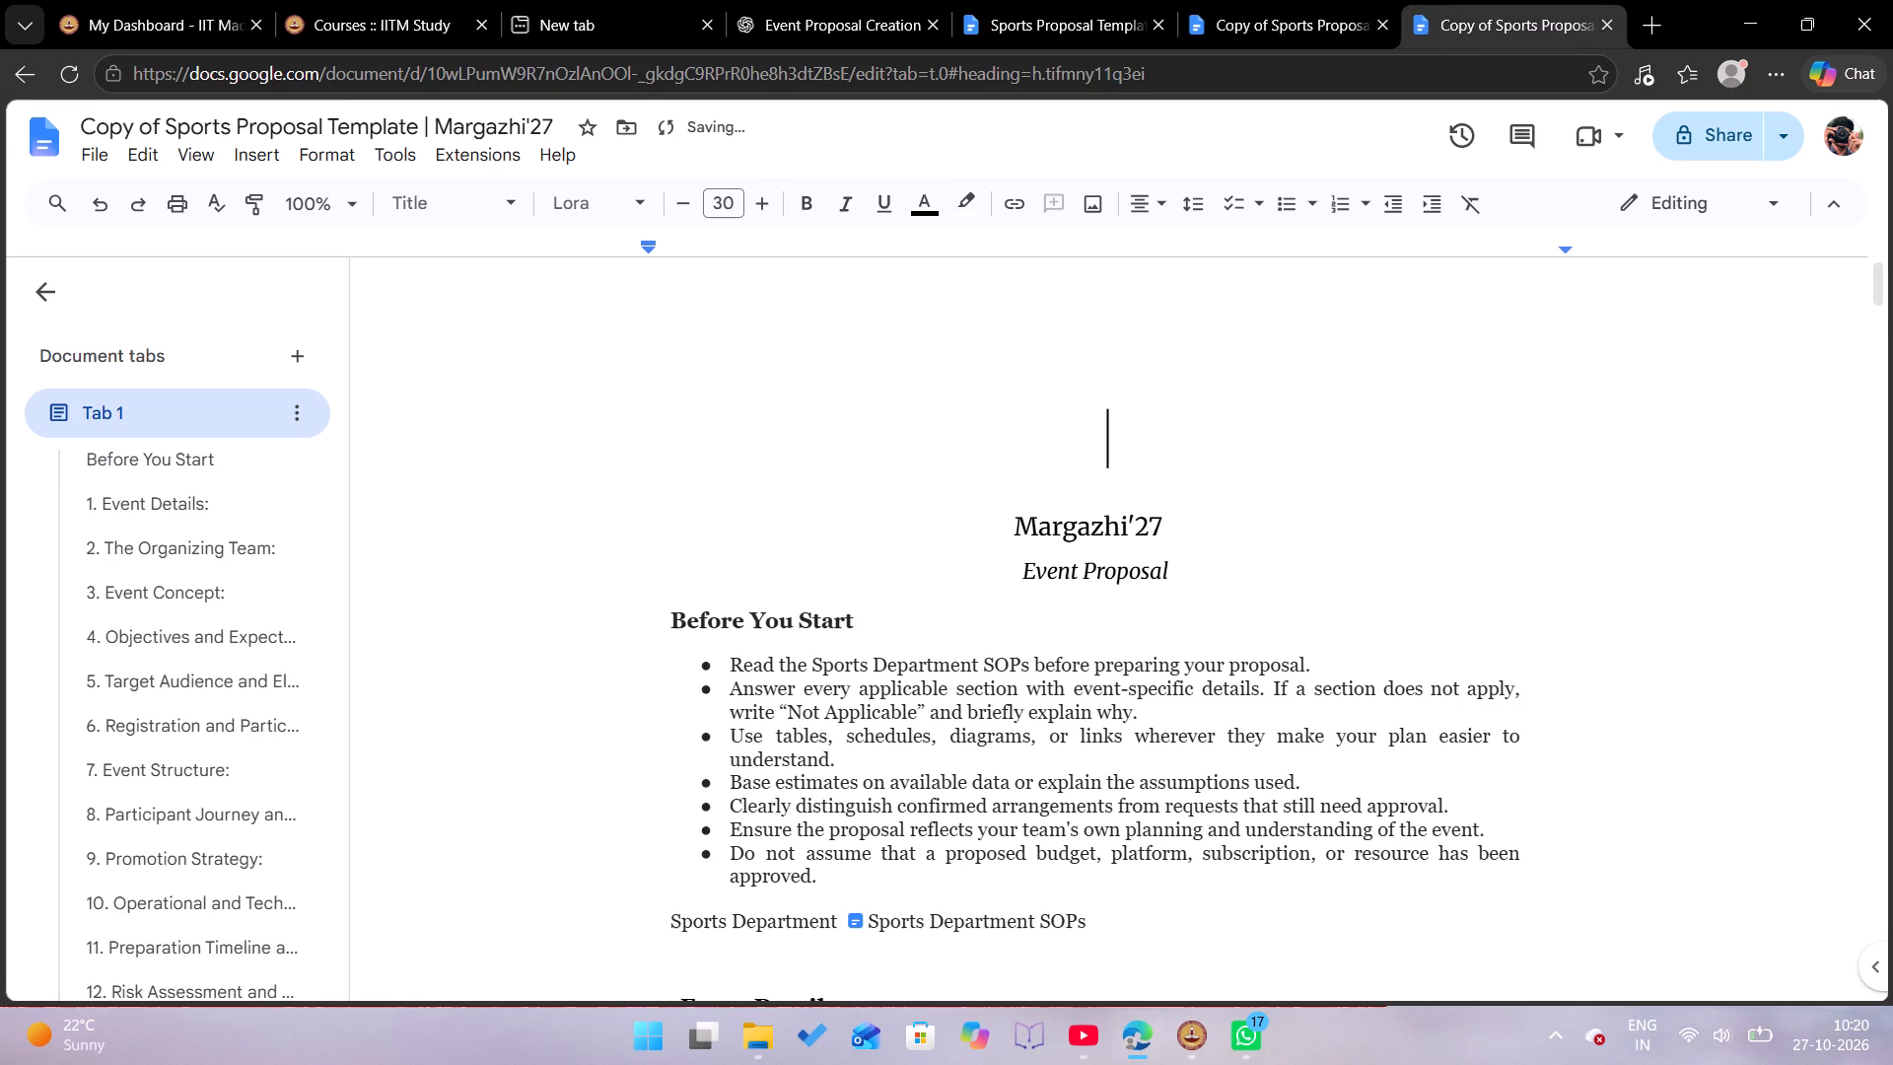
pyautogui.hotkey('ctrl', 'v')
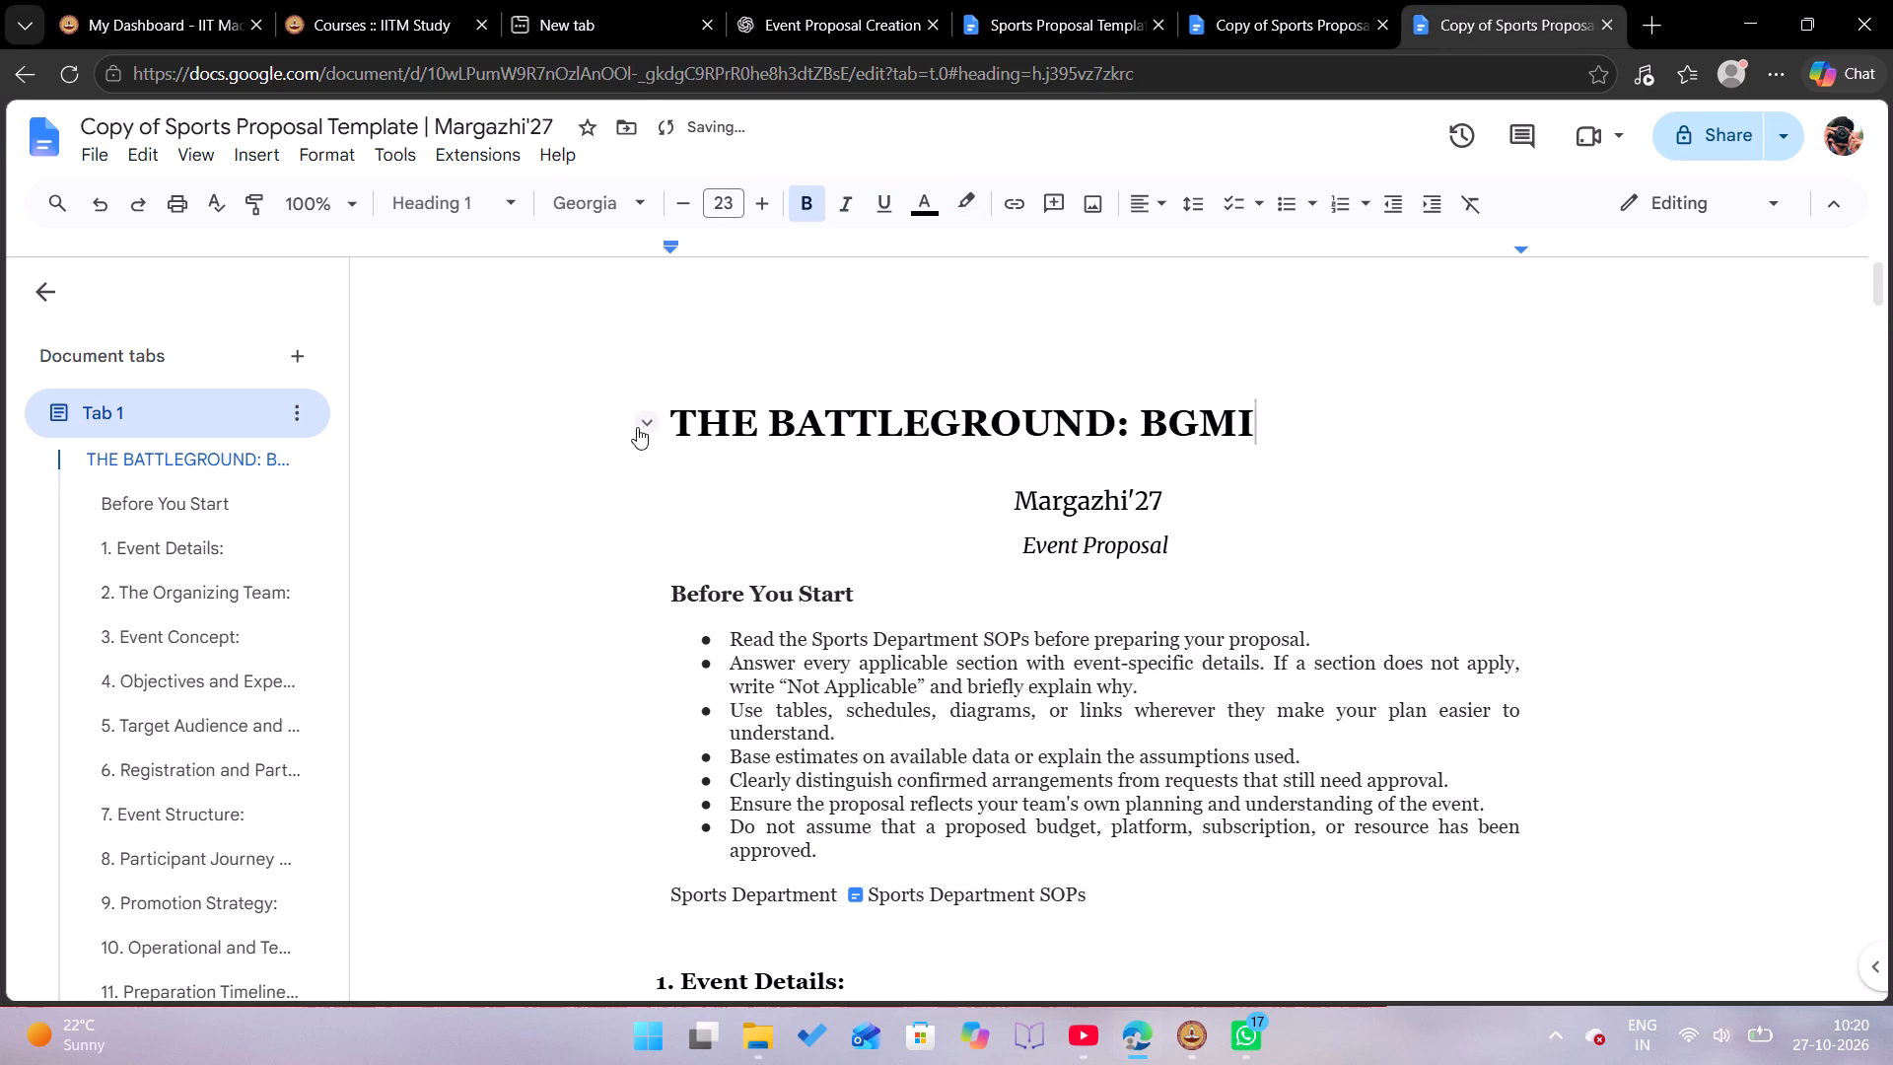
# Add leading spaces before the "THE BATTLEGROUND: BGMI" title to move it towards the page centre above "Margazhi'27".
pyautogui.click(678, 430)
pyautogui.press('space')
pyautogui.press('space')
pyautogui.press('space')
pyautogui.press('space')
pyautogui.press('space')
pyautogui.press('space')
pyautogui.press('space')
pyautogui.press('space')
pyautogui.press('space')
pyautogui.press('space')
pyautogui.press('space')
pyautogui.press('space')
pyautogui.press('space')
pyautogui.press('space')
pyautogui.press('space')
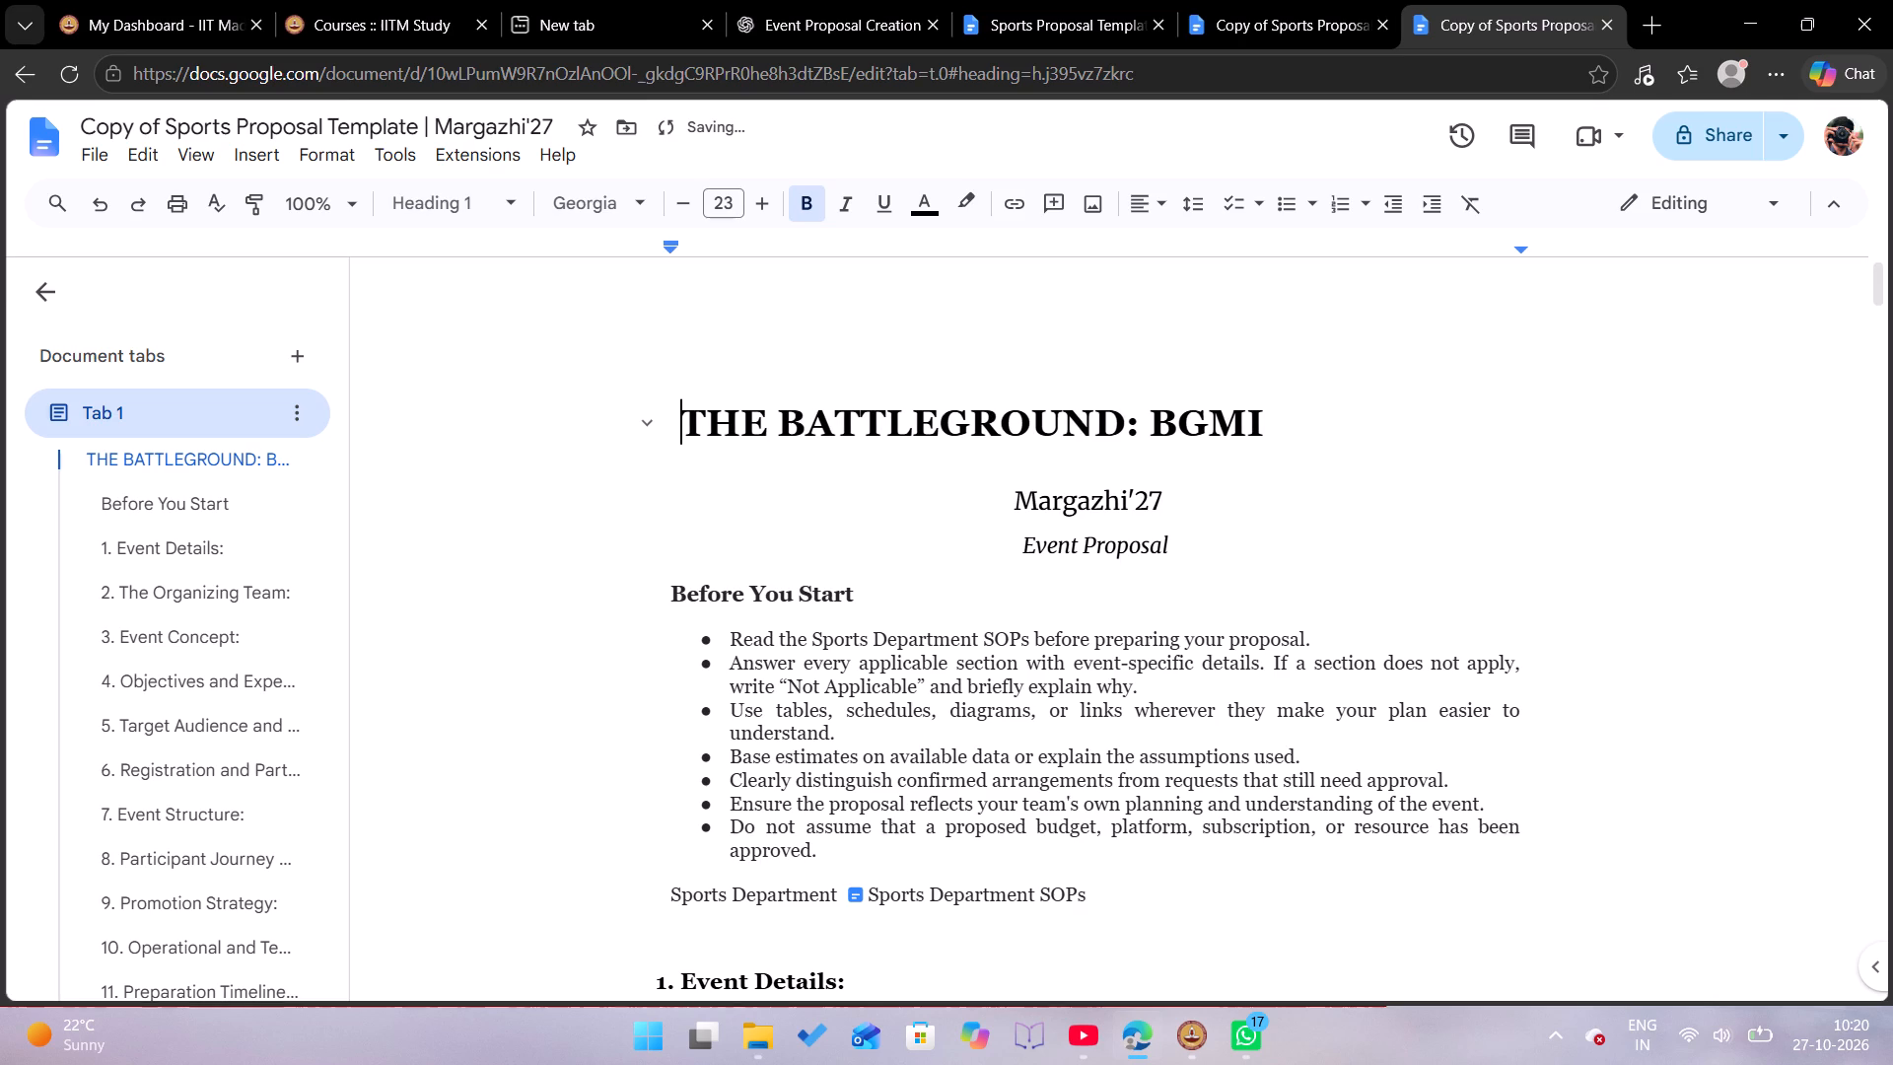
pyautogui.press('space')
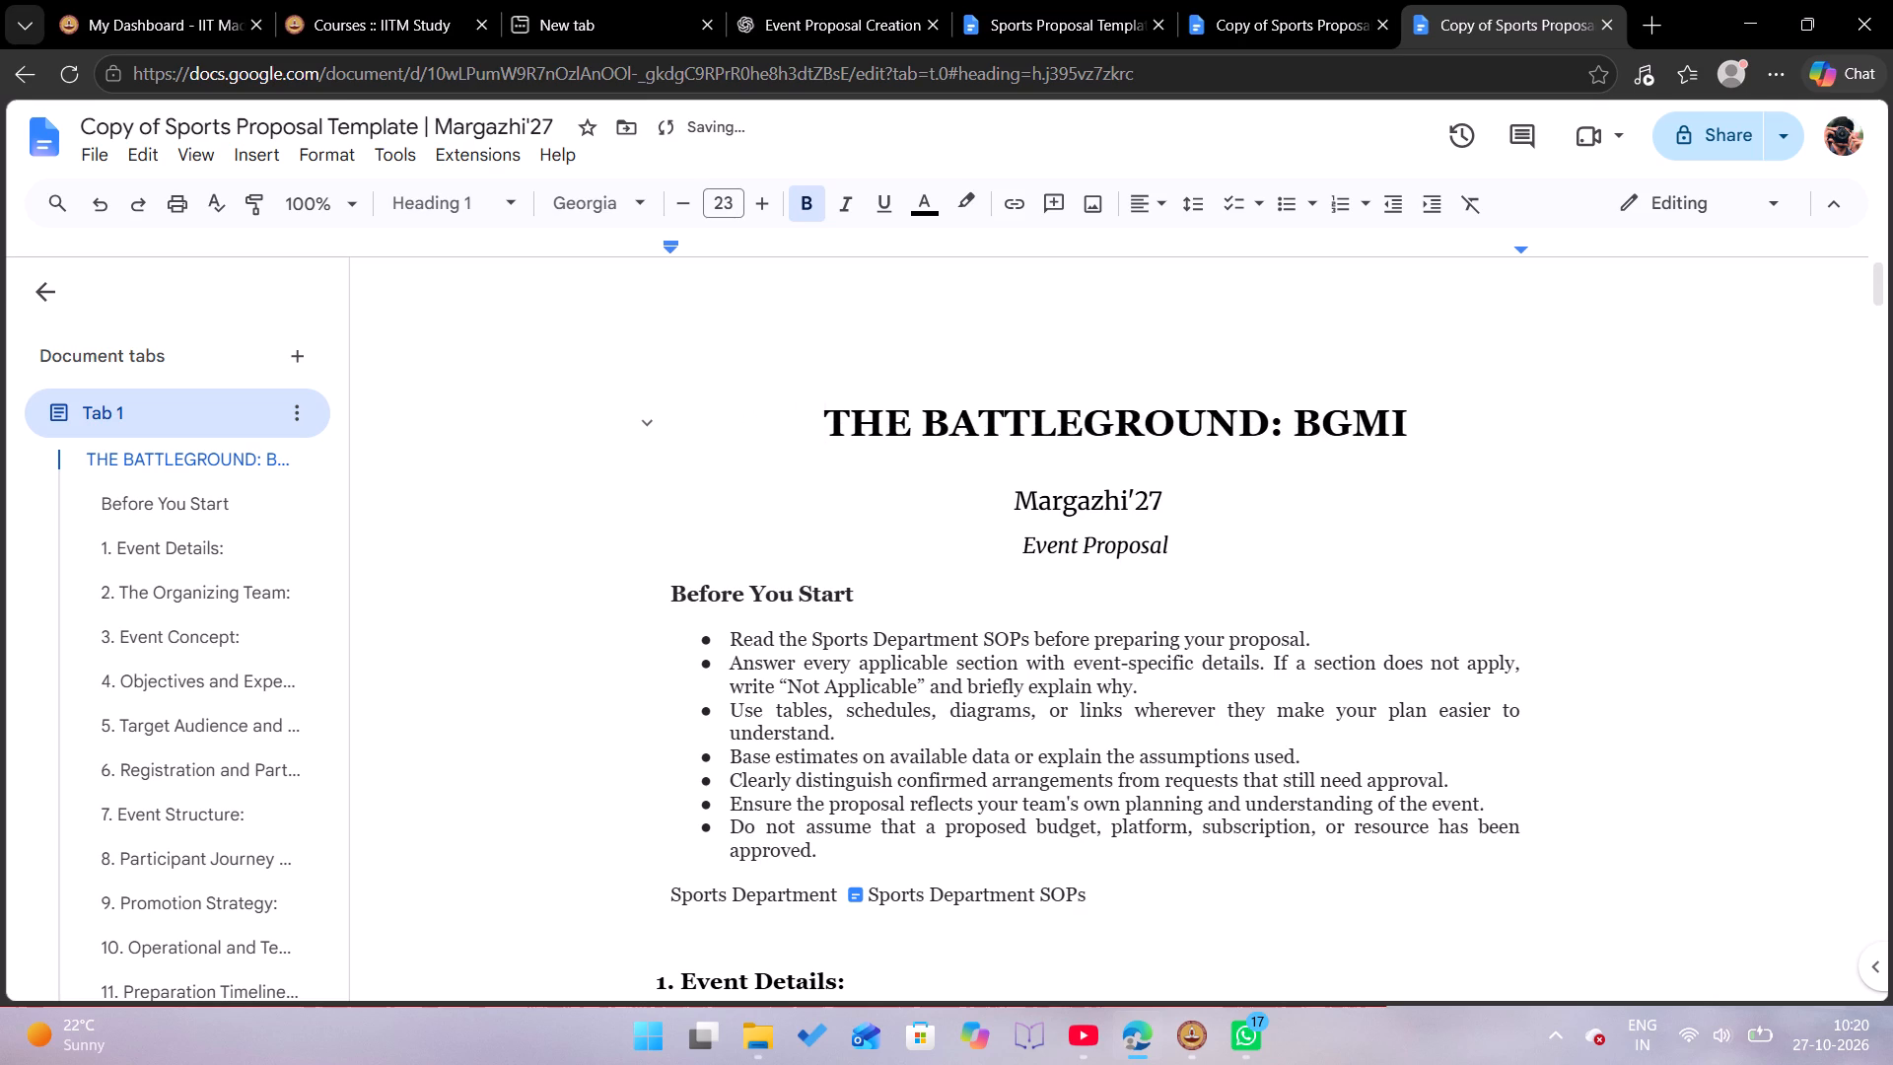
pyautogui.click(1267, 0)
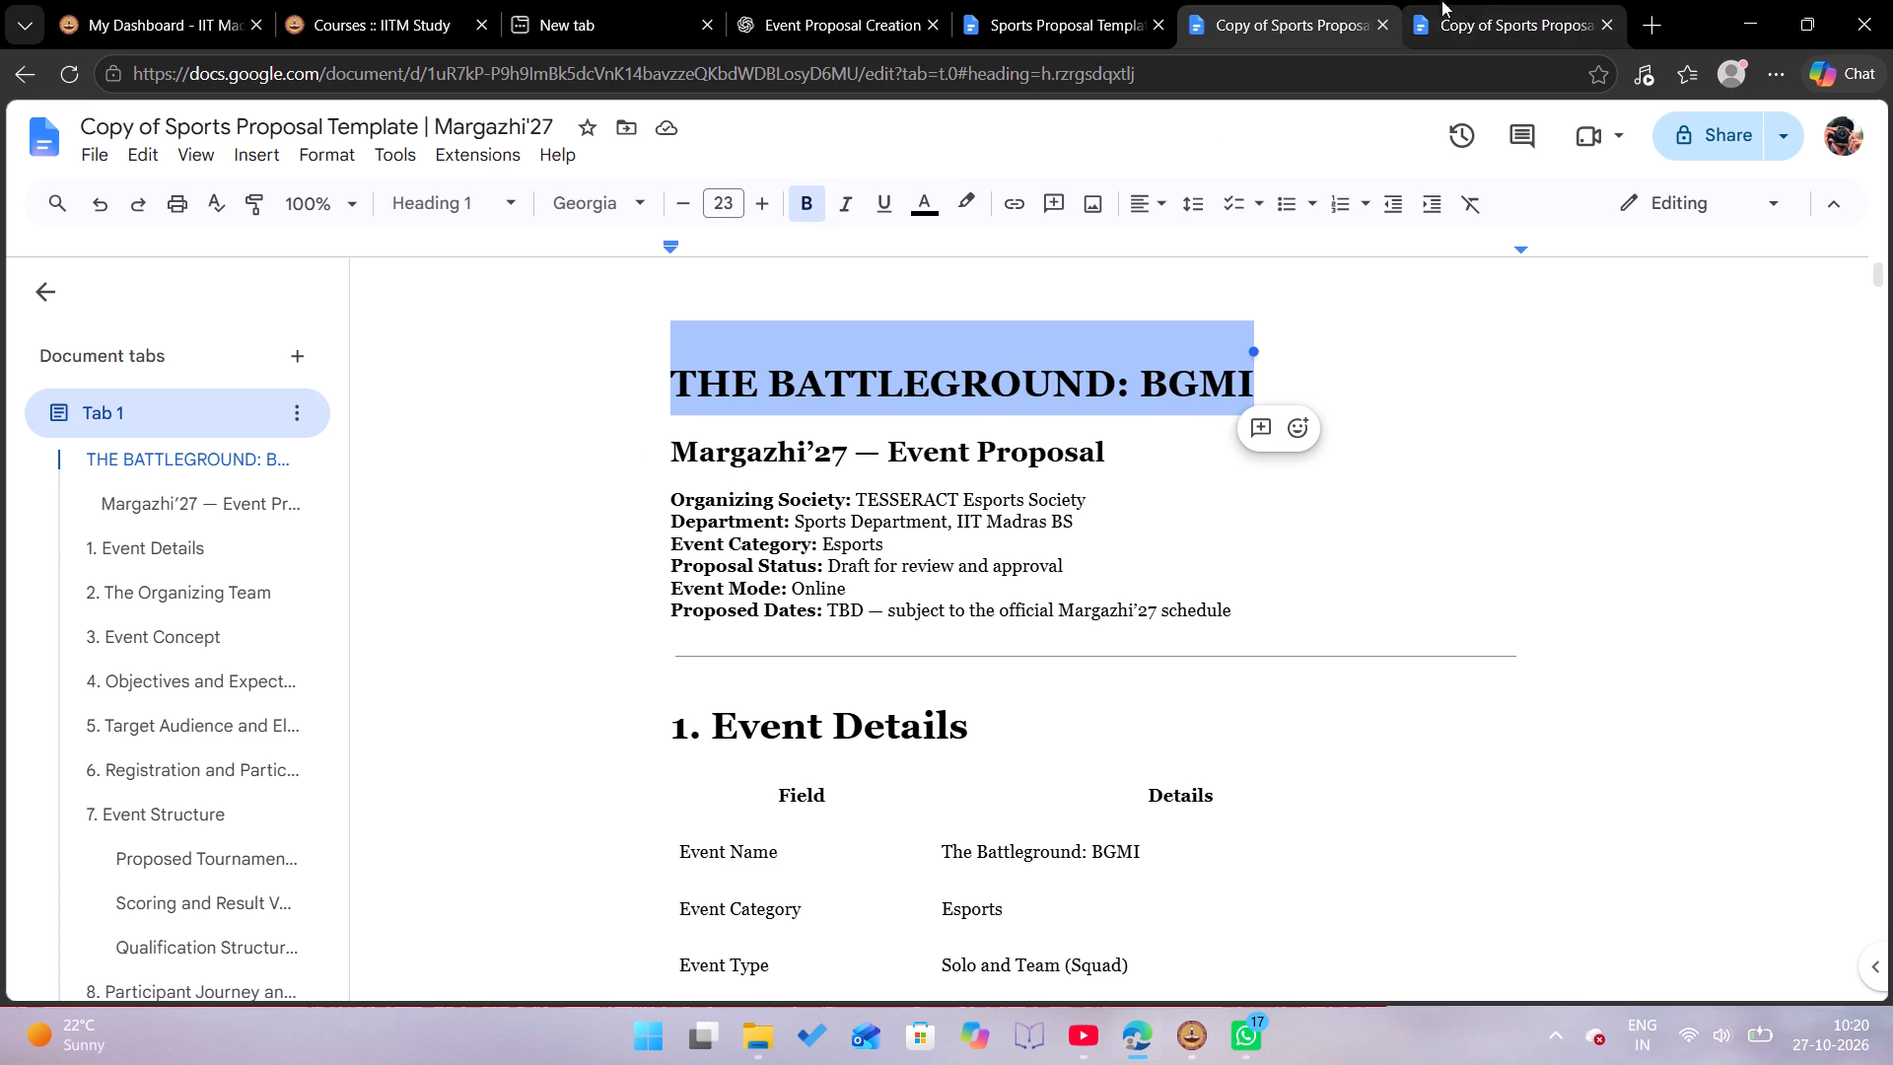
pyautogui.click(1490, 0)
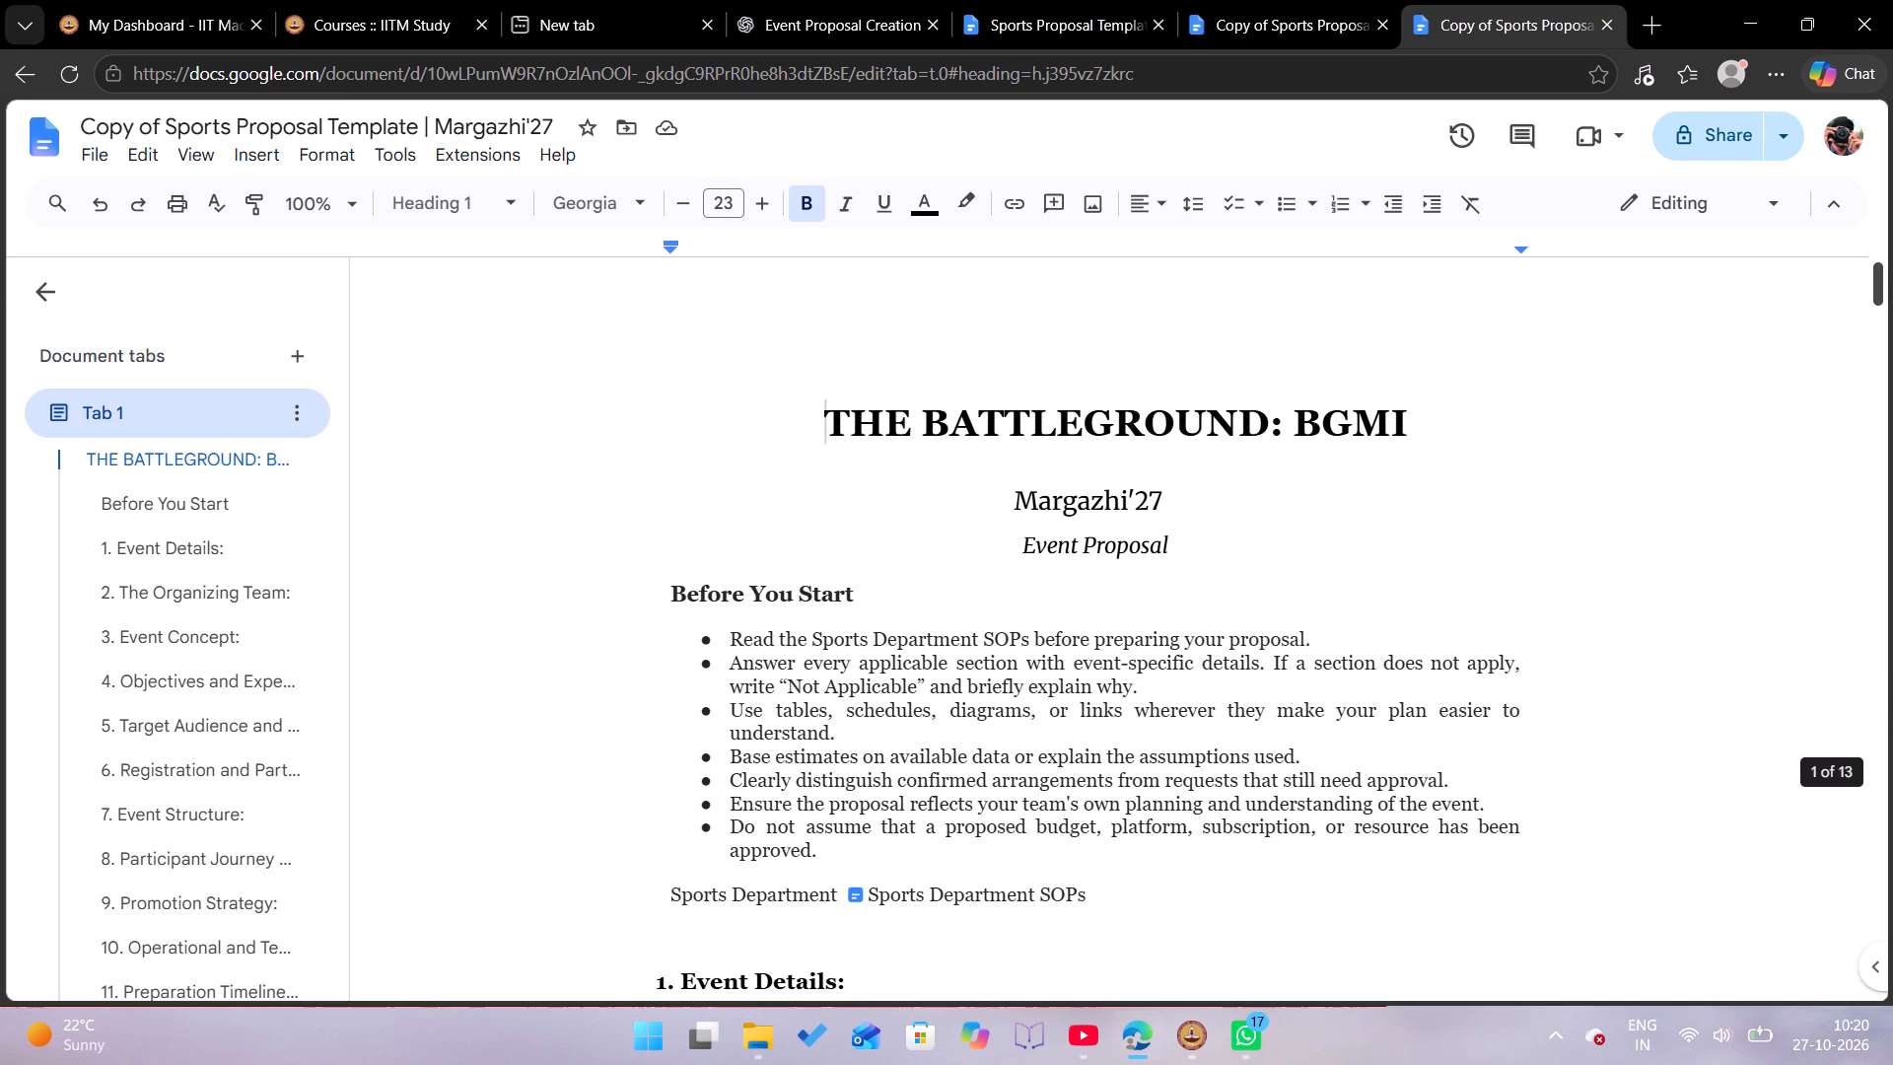
# Open the Sports Department SOPs document linked at the end of the Before You Start section.
pyautogui.moveTo(1878, 284); pyautogui.dragTo(1886, 308)
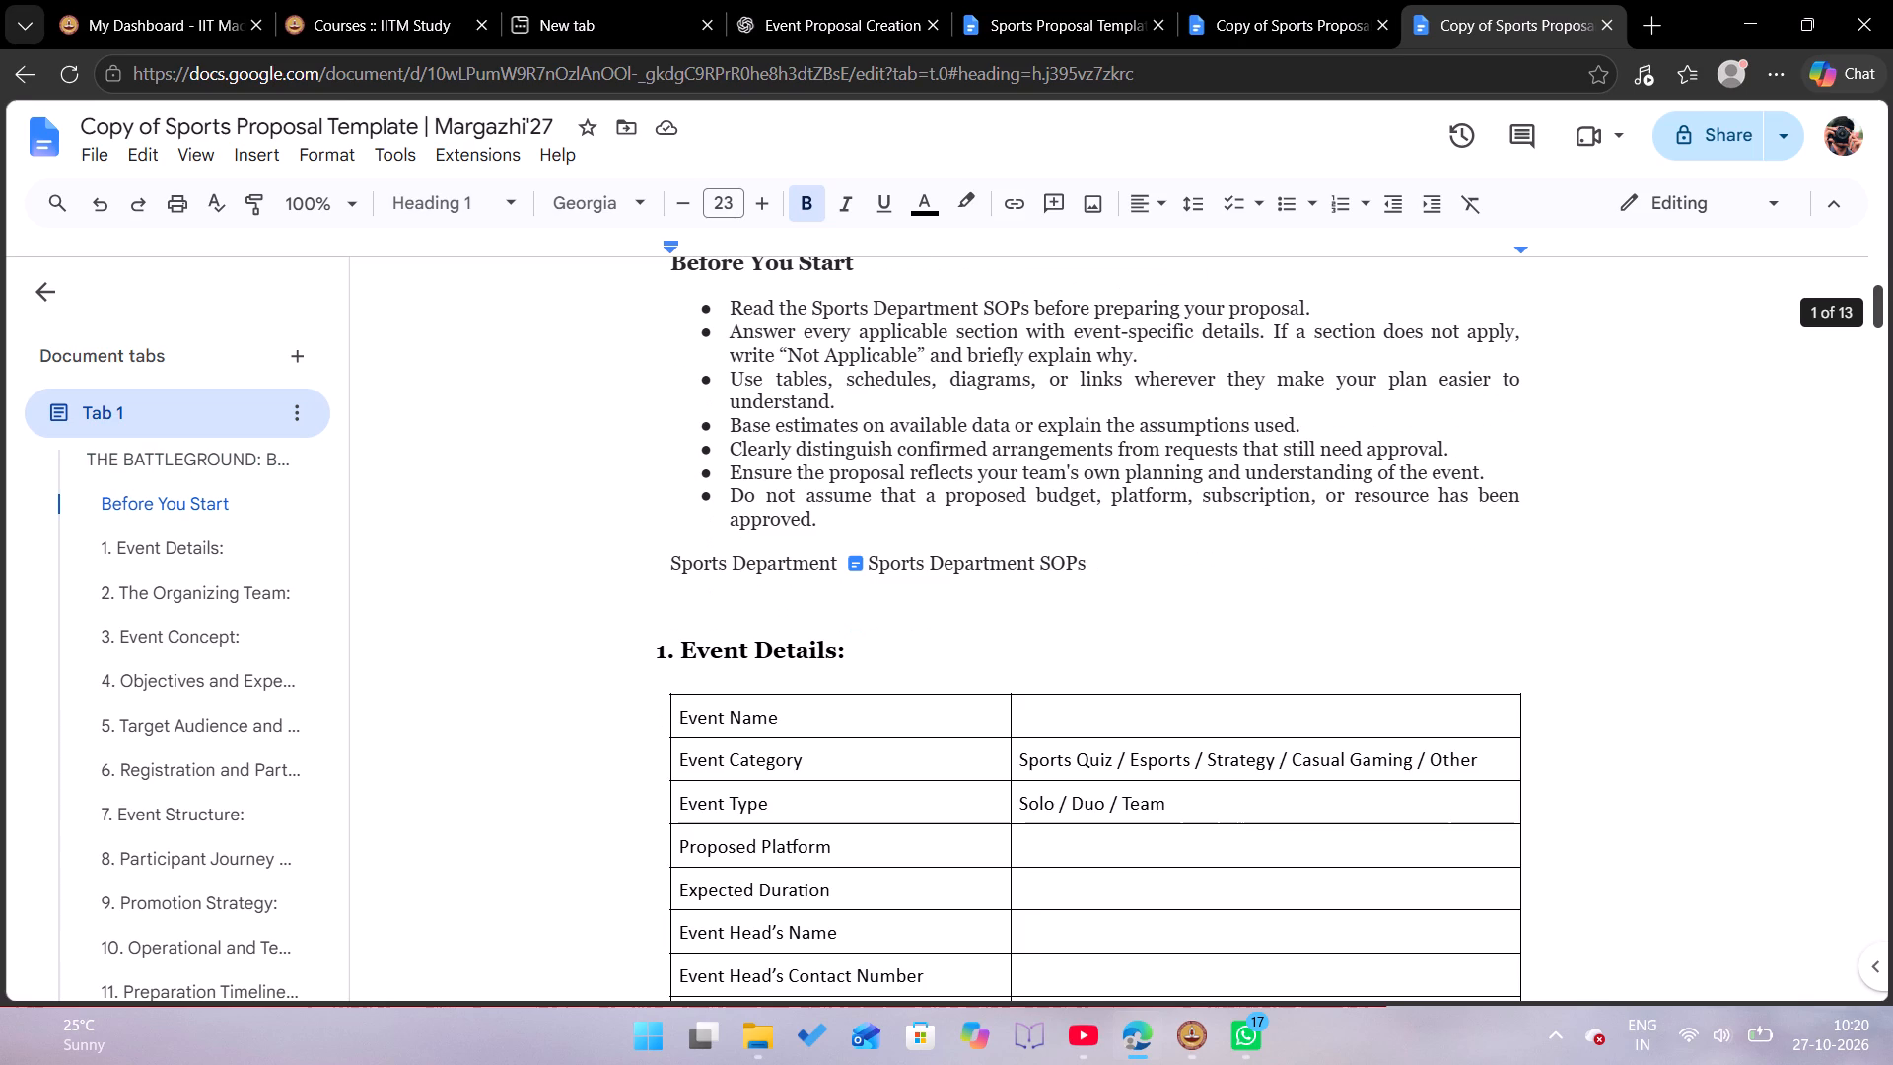
pyautogui.click(1039, 564)
pyautogui.click(1015, 600)
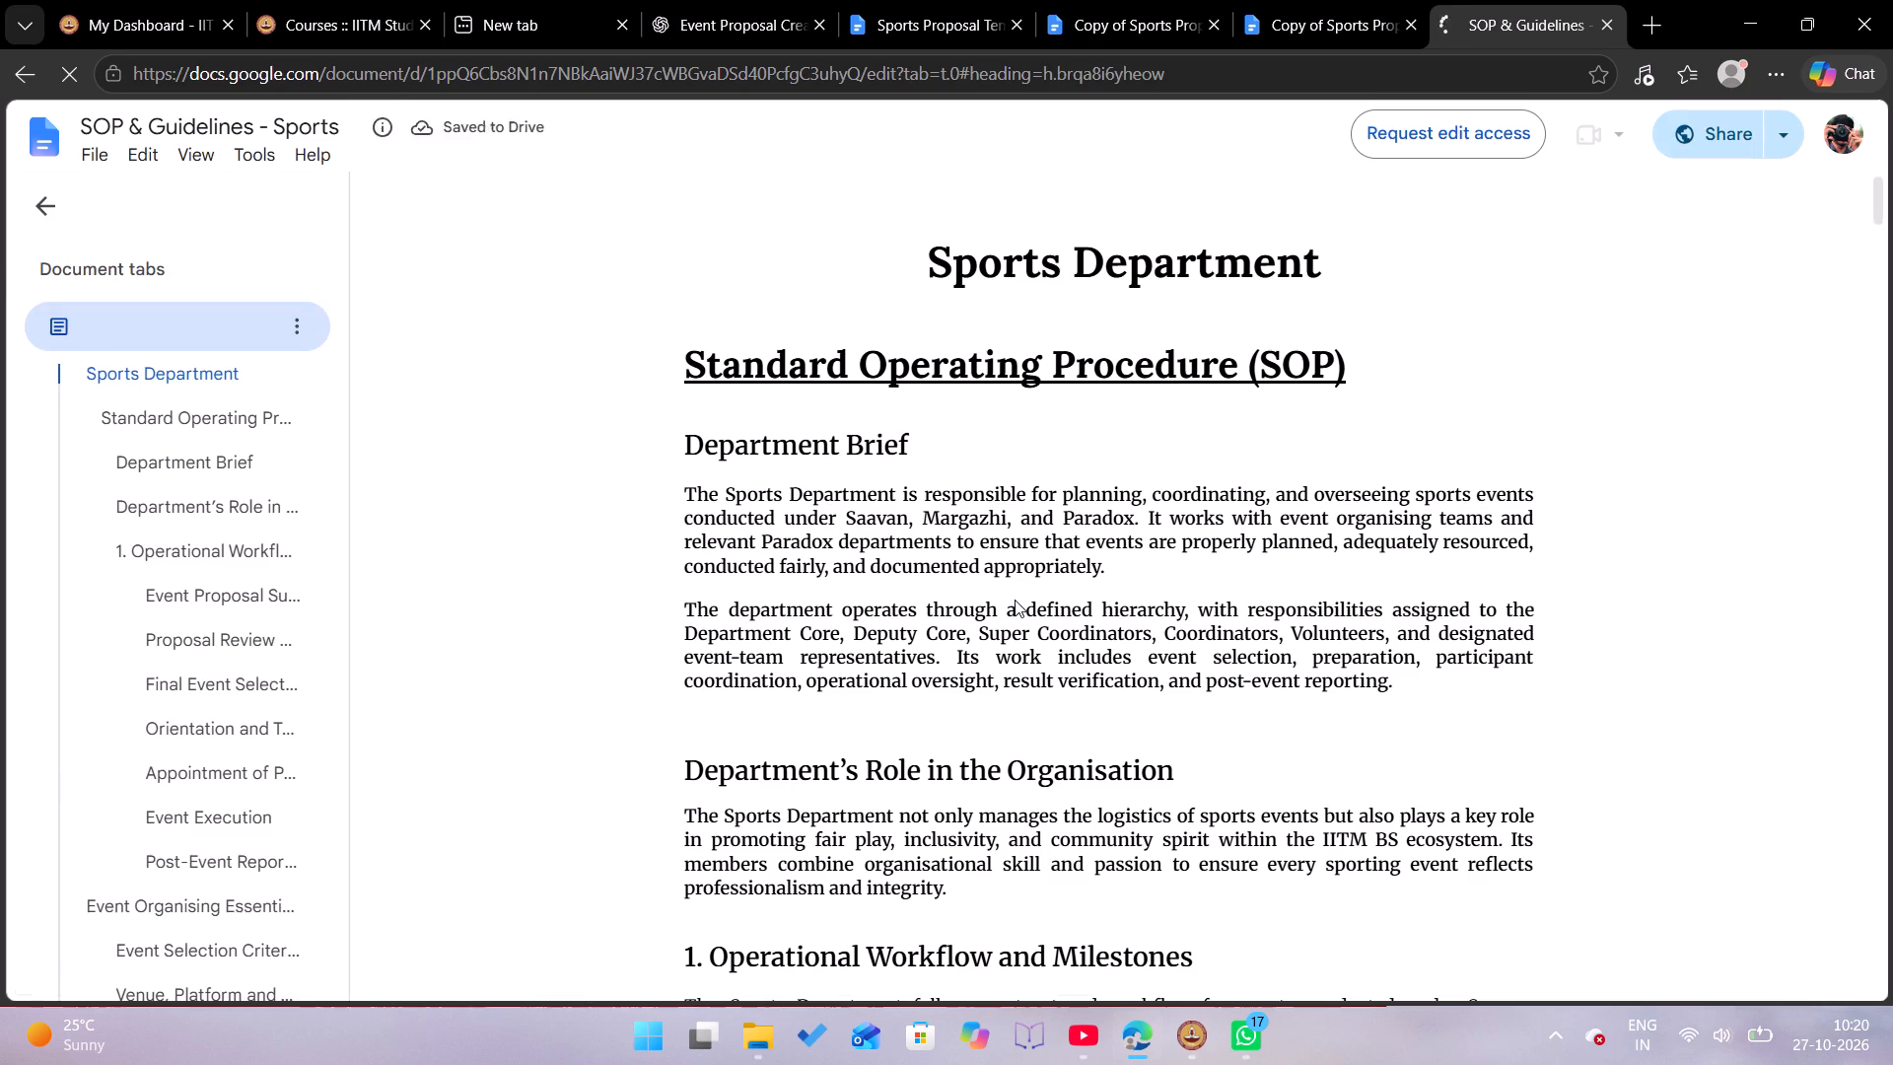
pyautogui.moveTo(934, 245); pyautogui.dragTo(1119, 904)
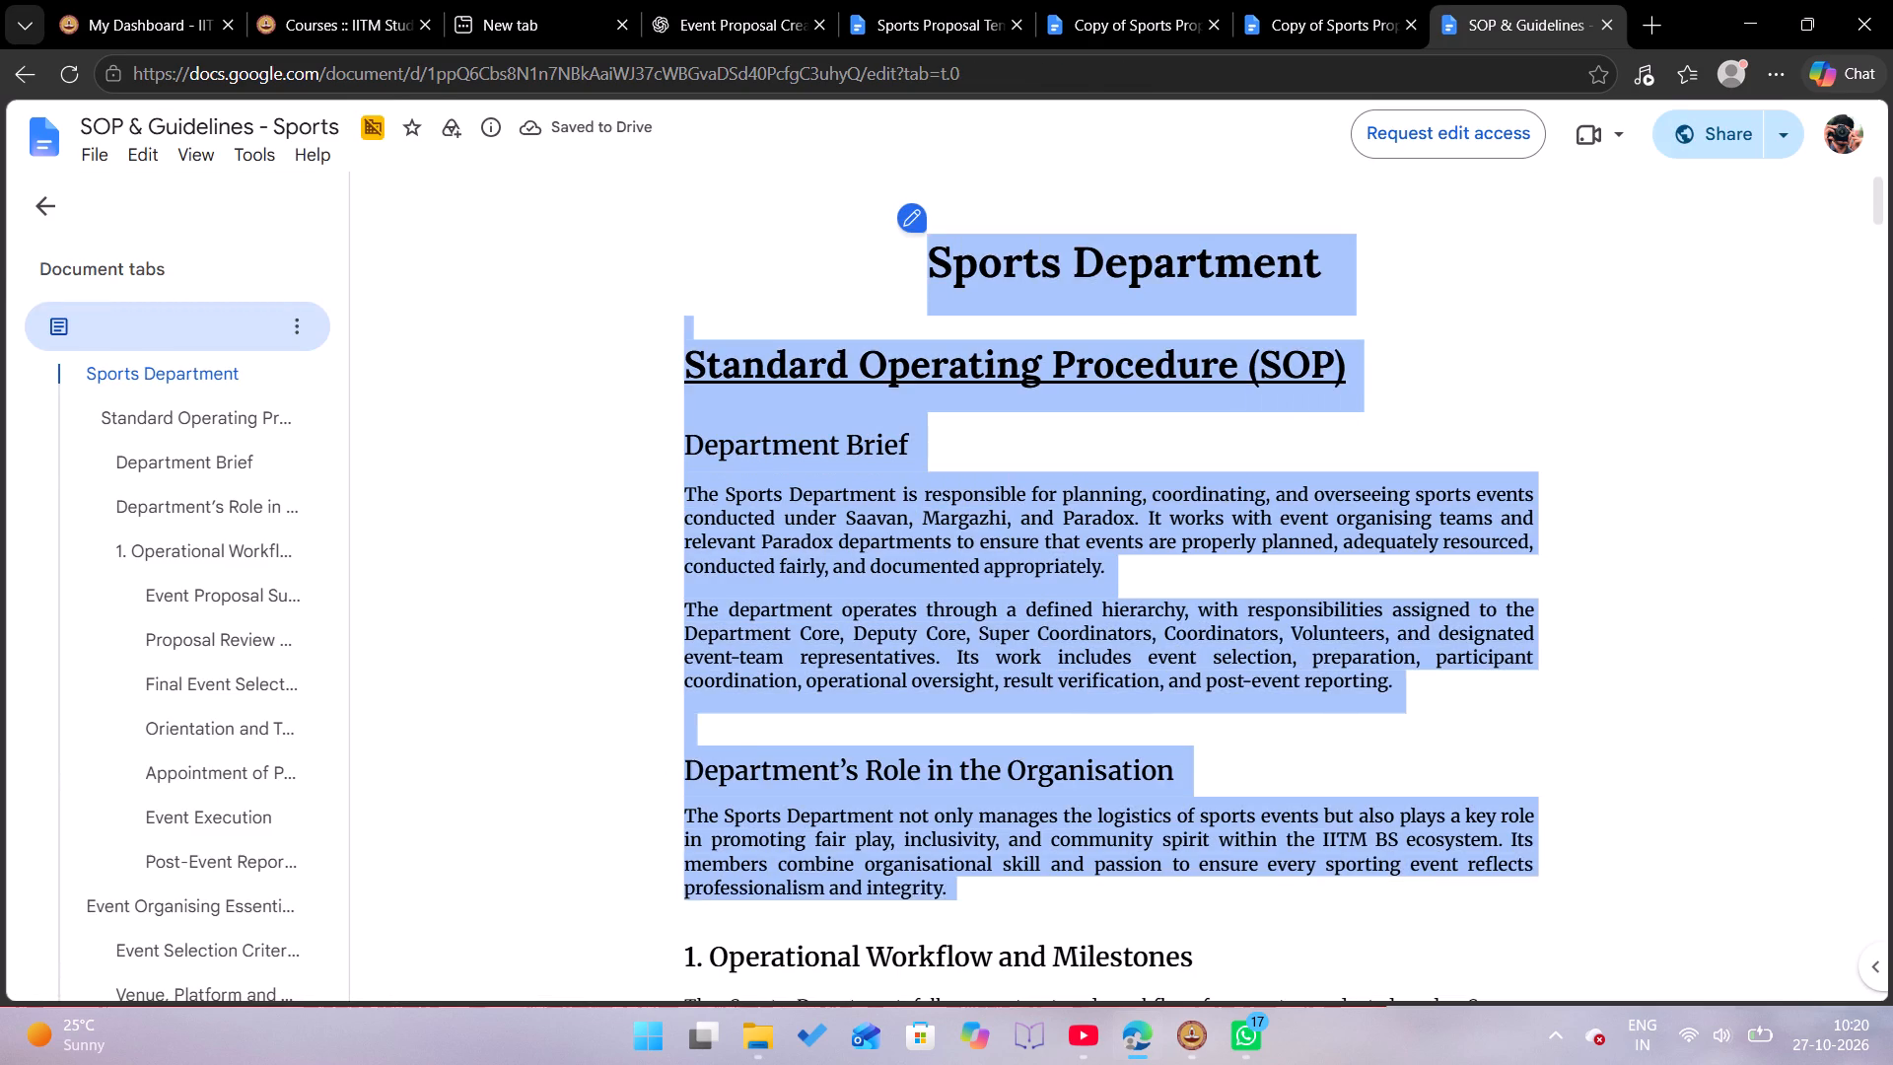
pyautogui.moveTo(1119, 904); pyautogui.dragTo(1144, 1064)
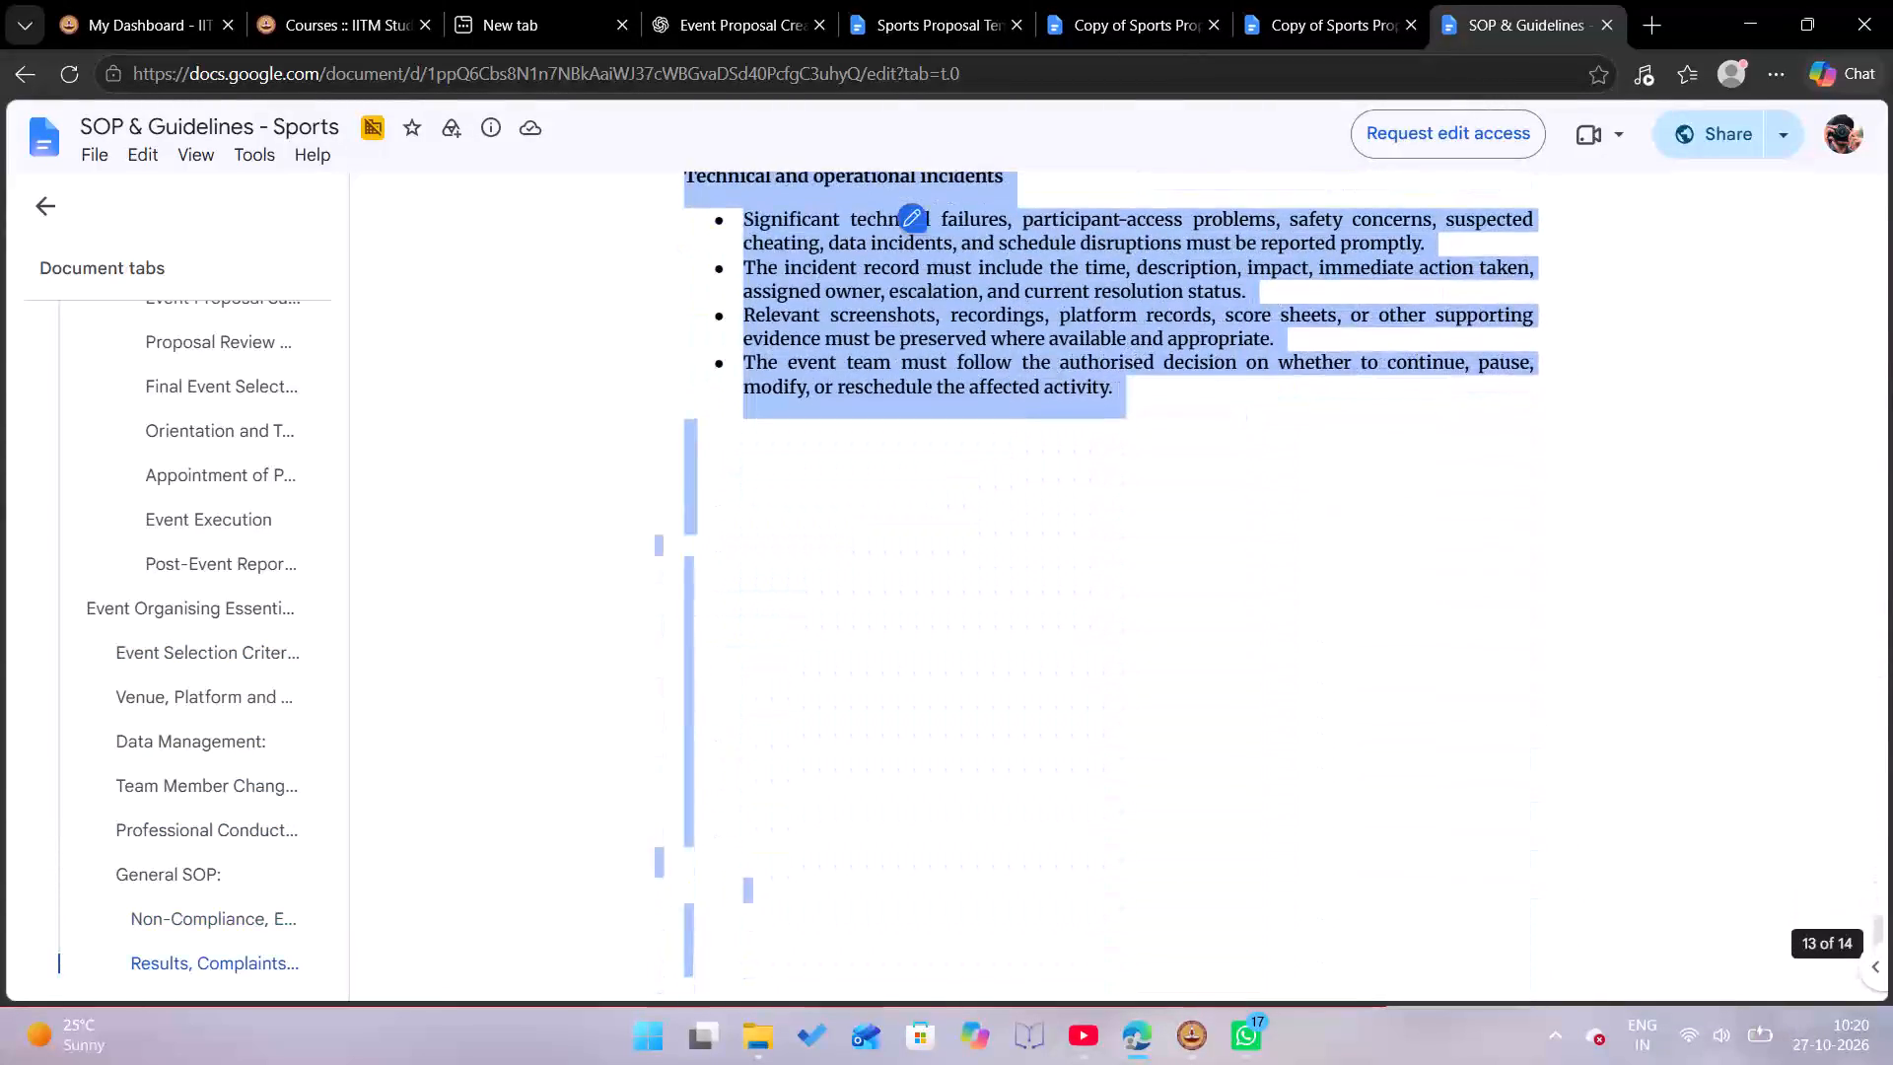
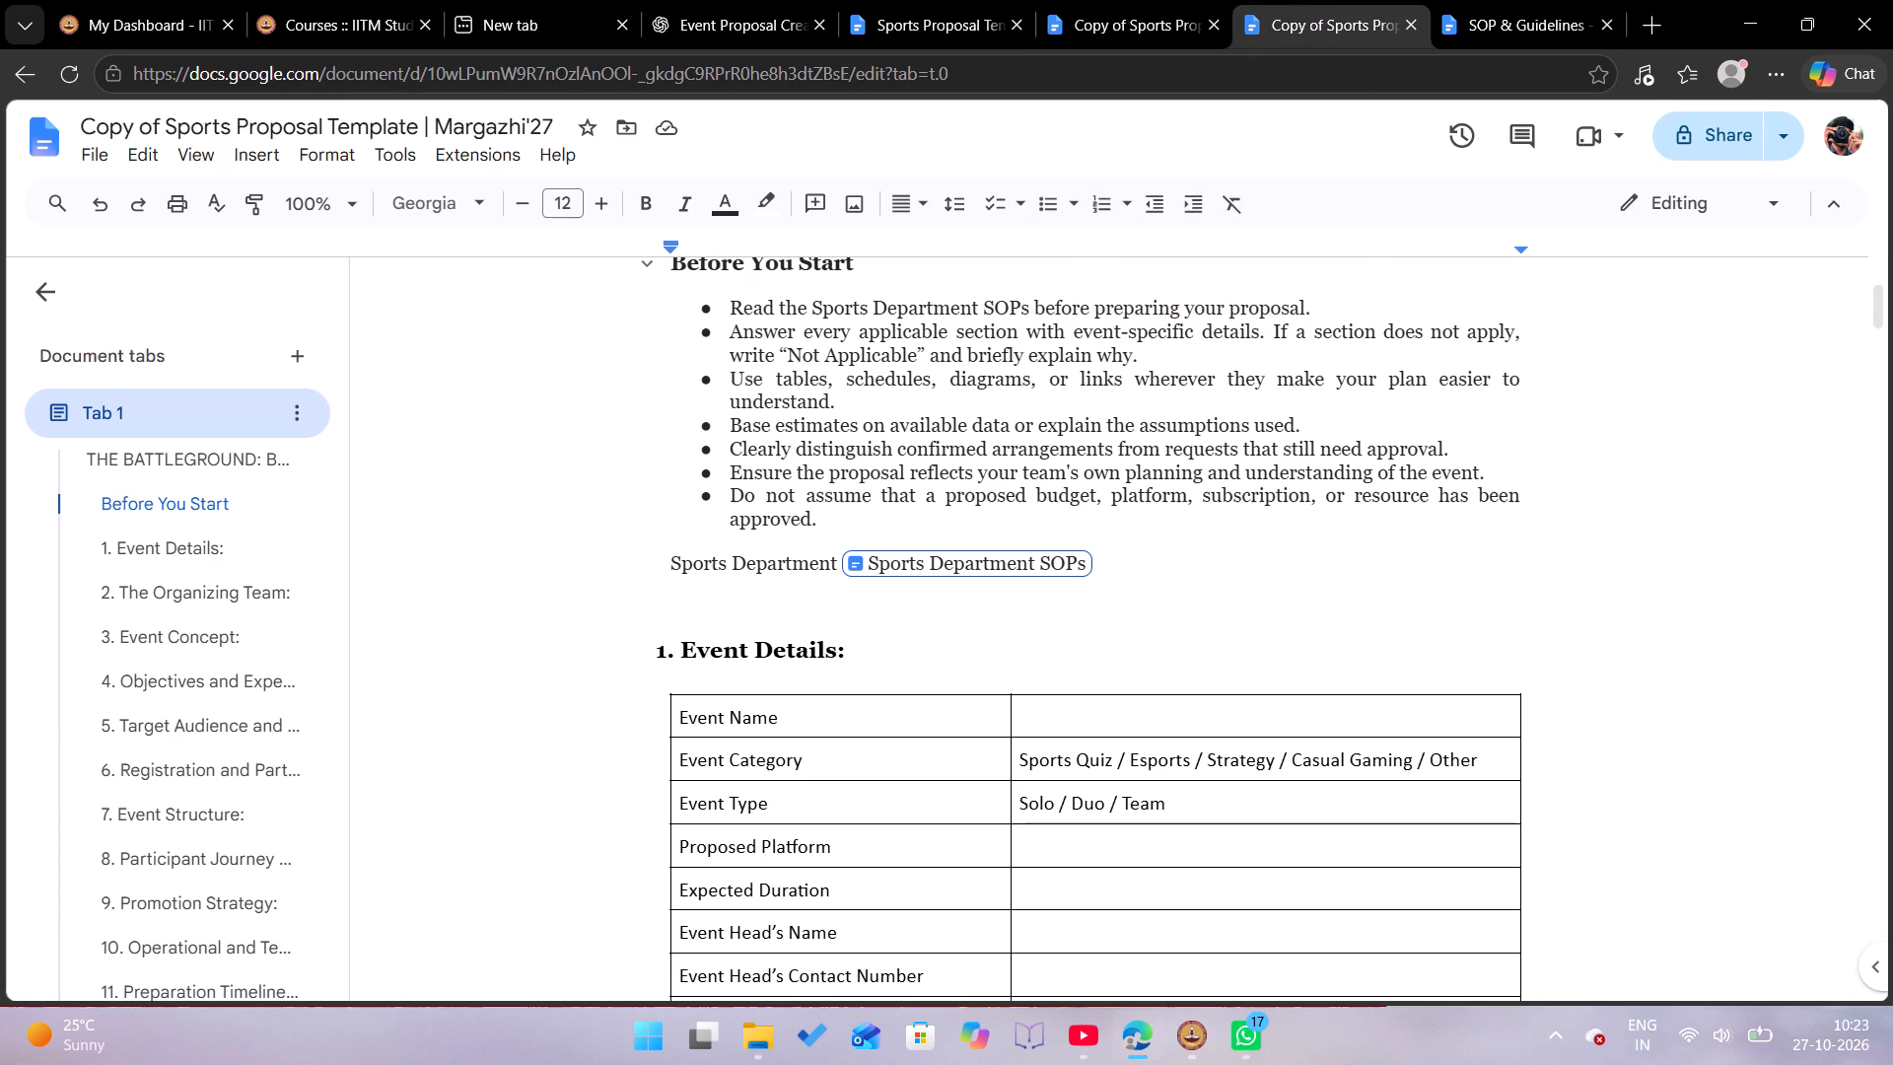
pyautogui.moveTo(676, 279); pyautogui.dragTo(683, 316)
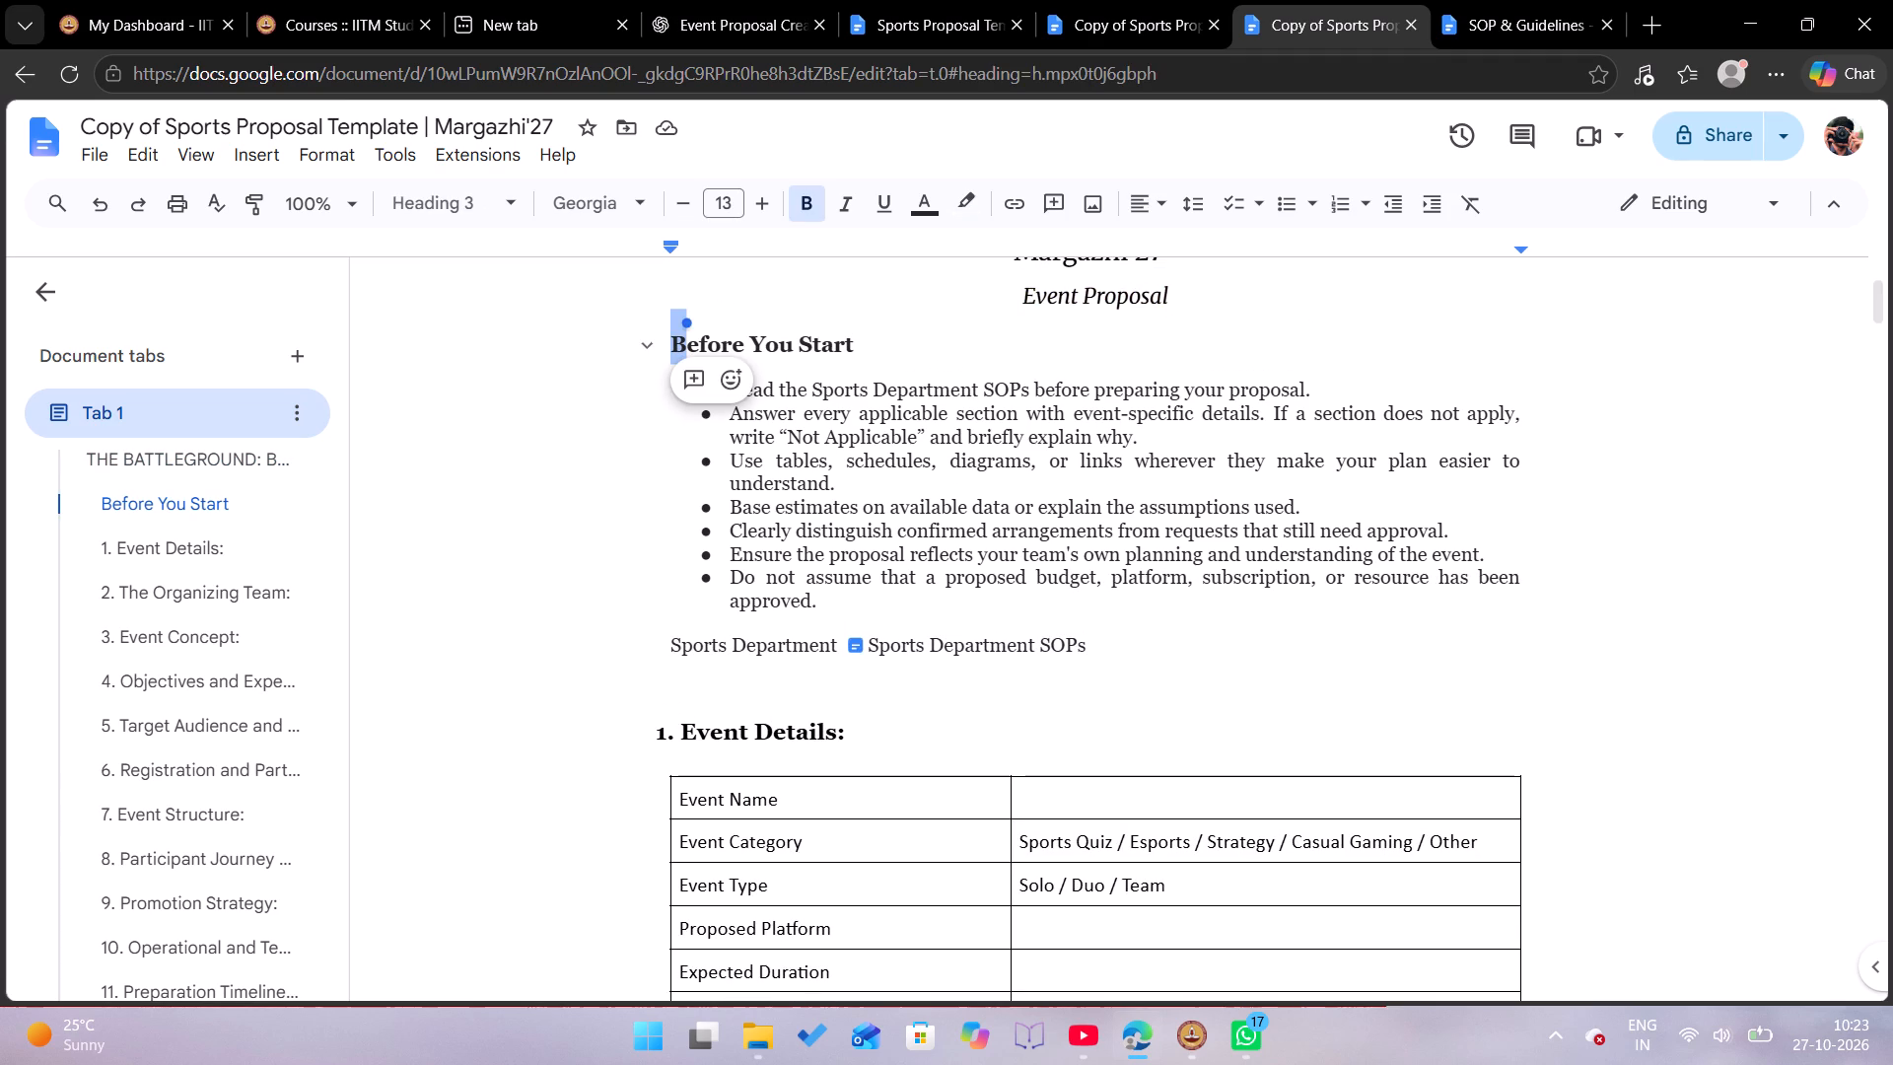
pyautogui.click(884, 319)
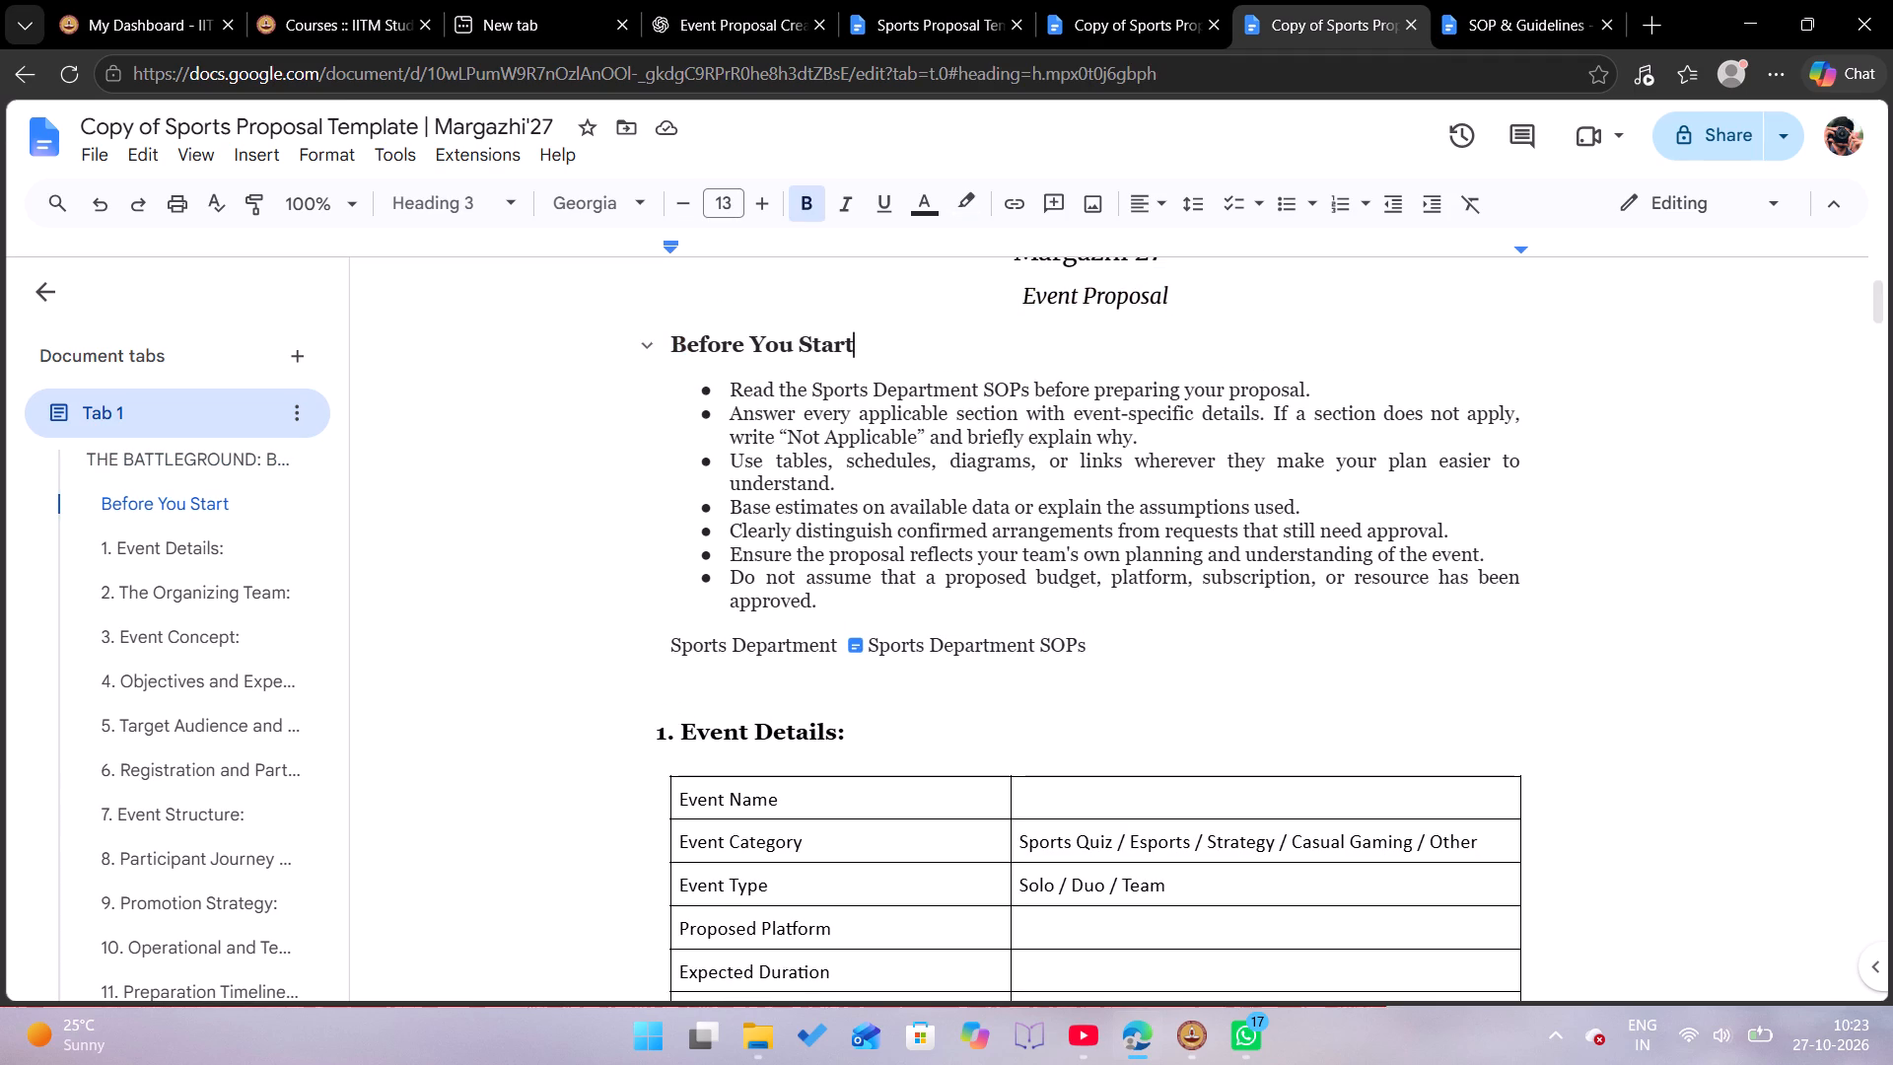
pyautogui.click(672, 337)
pyautogui.click(1122, 0)
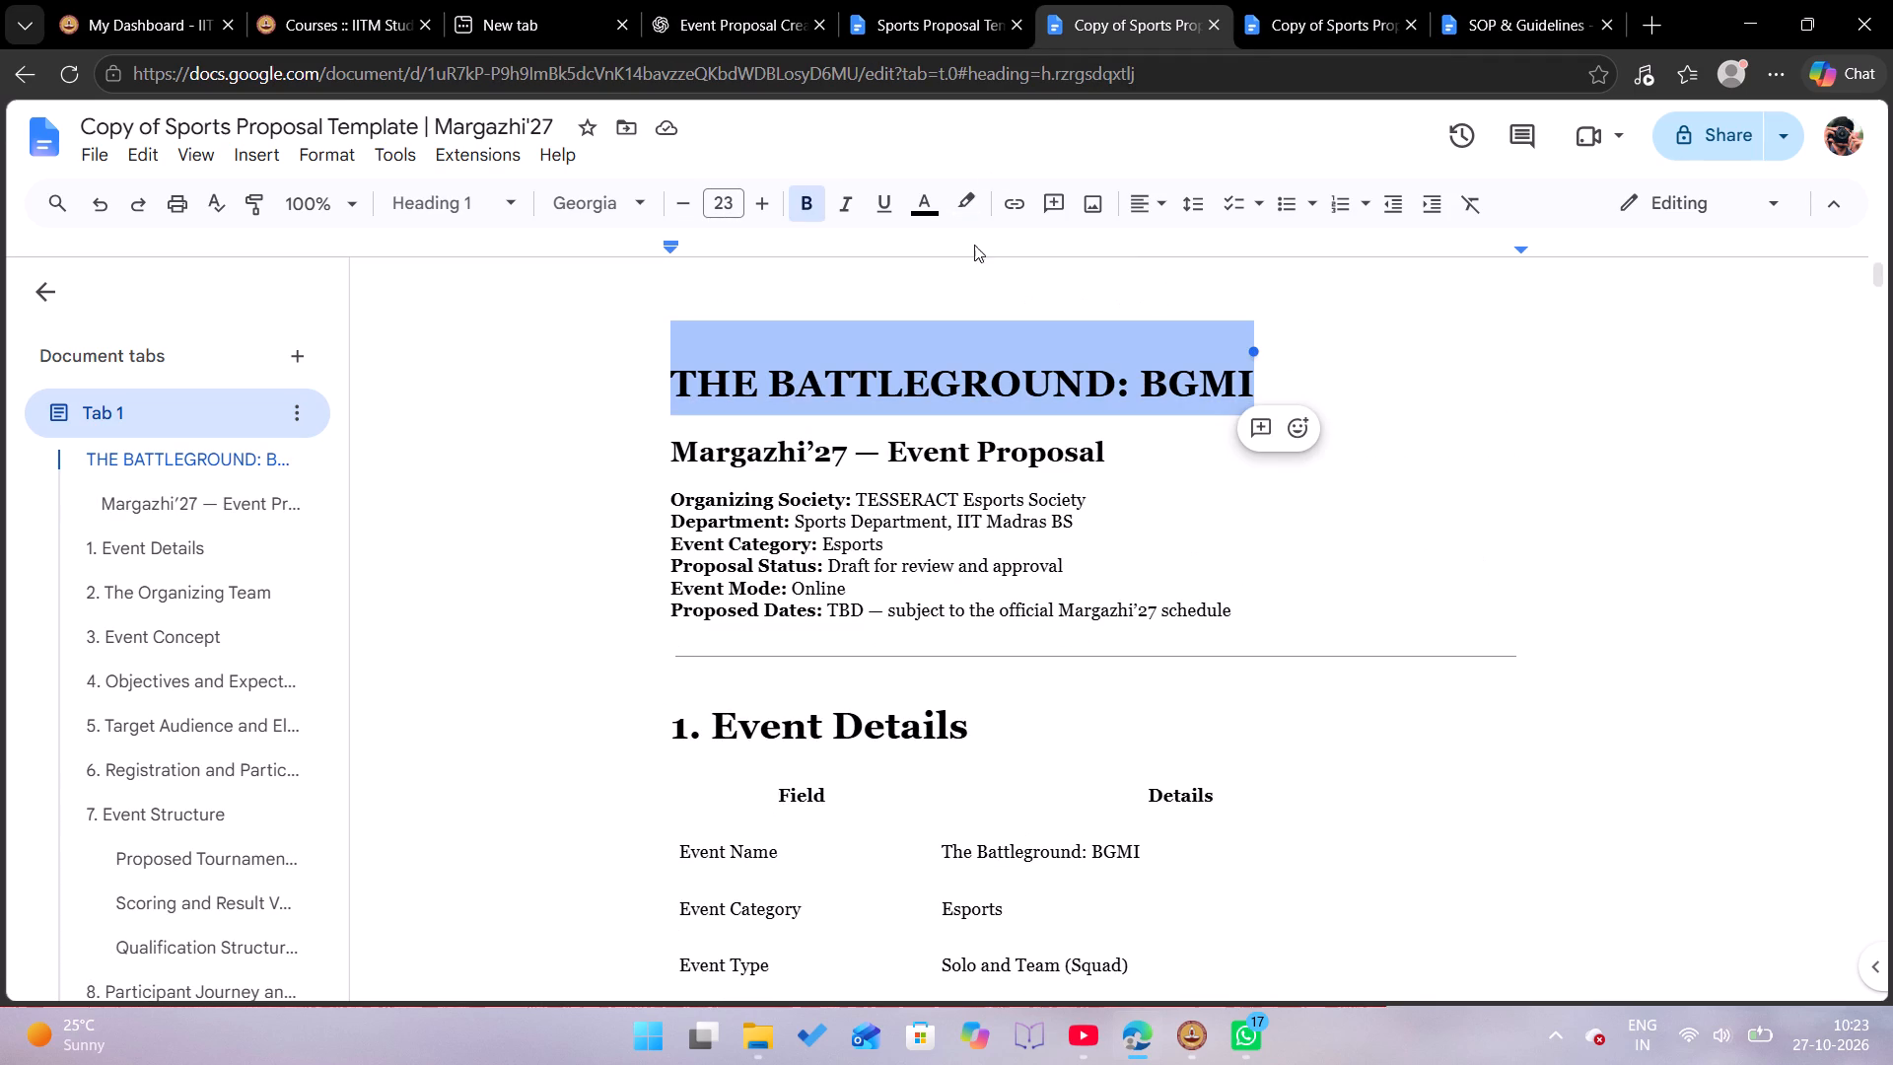
pyautogui.click(930, 443)
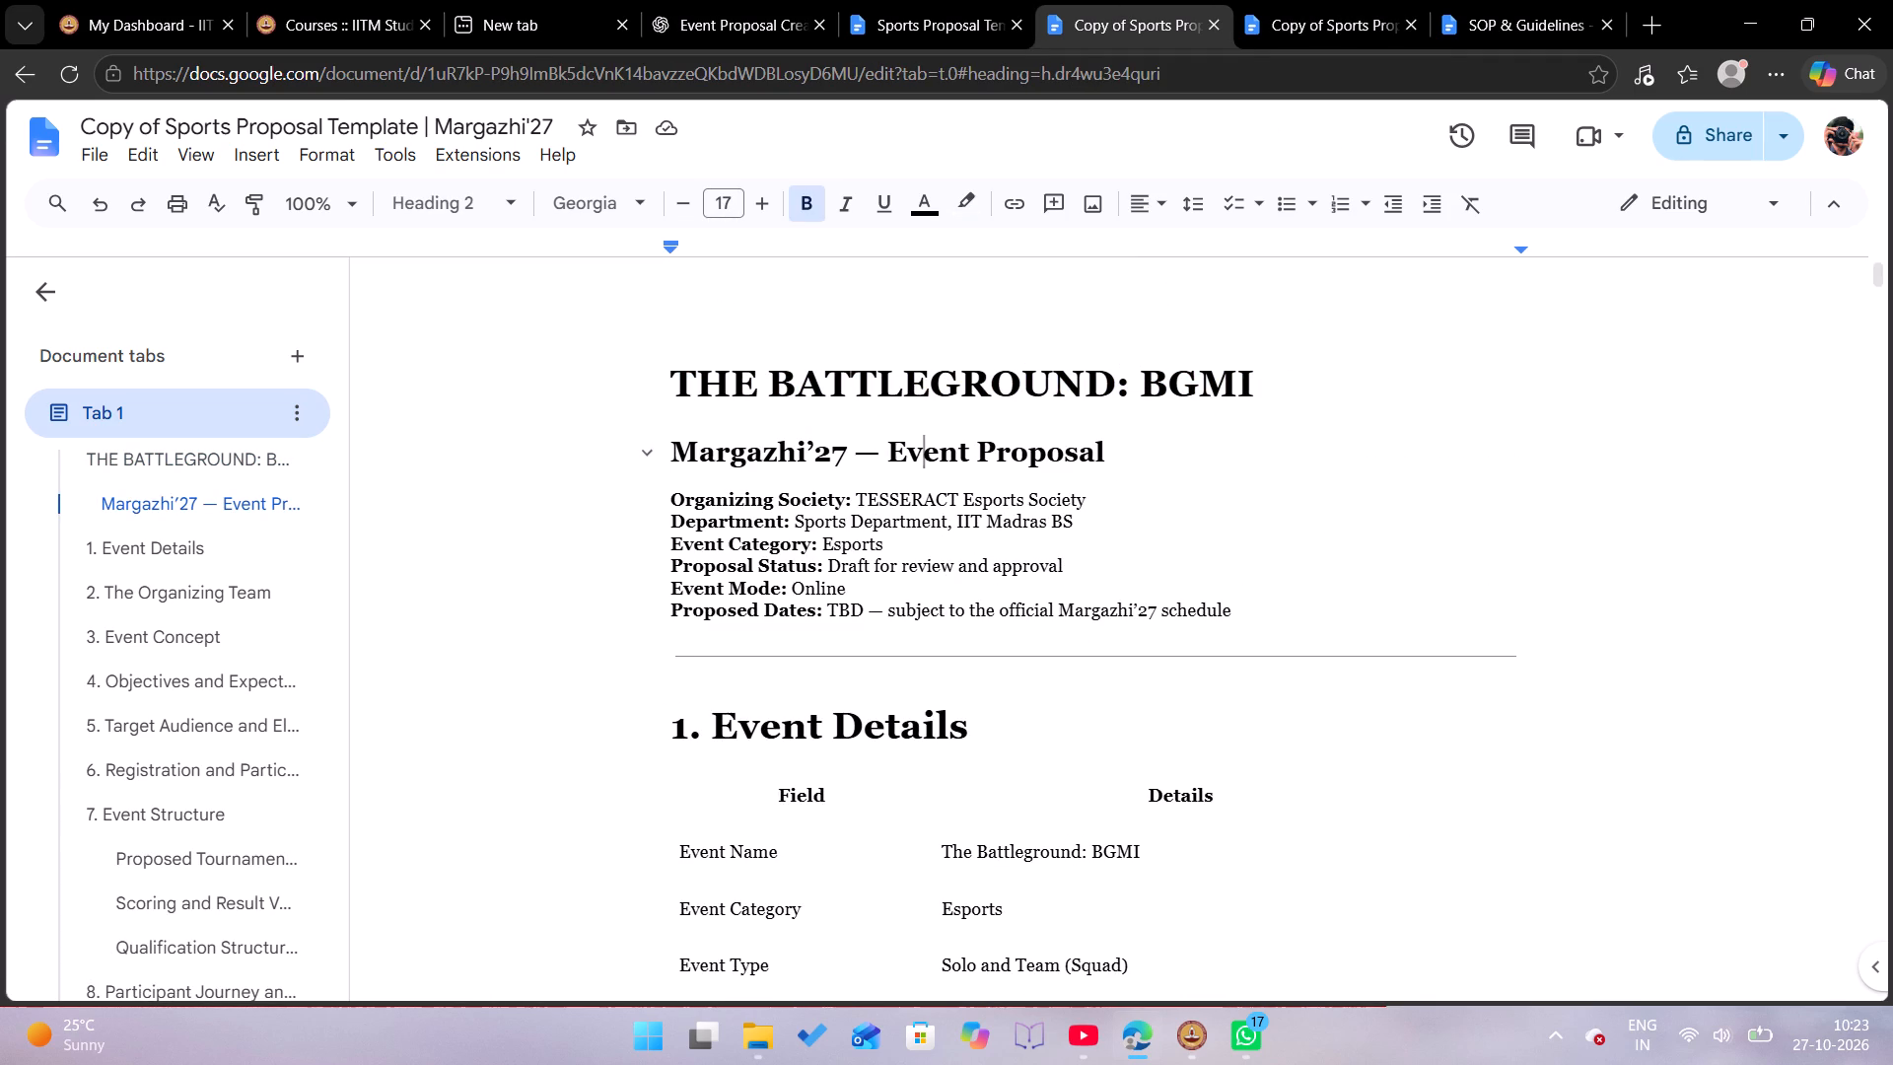
pyautogui.moveTo(678, 455); pyautogui.dragTo(844, 537)
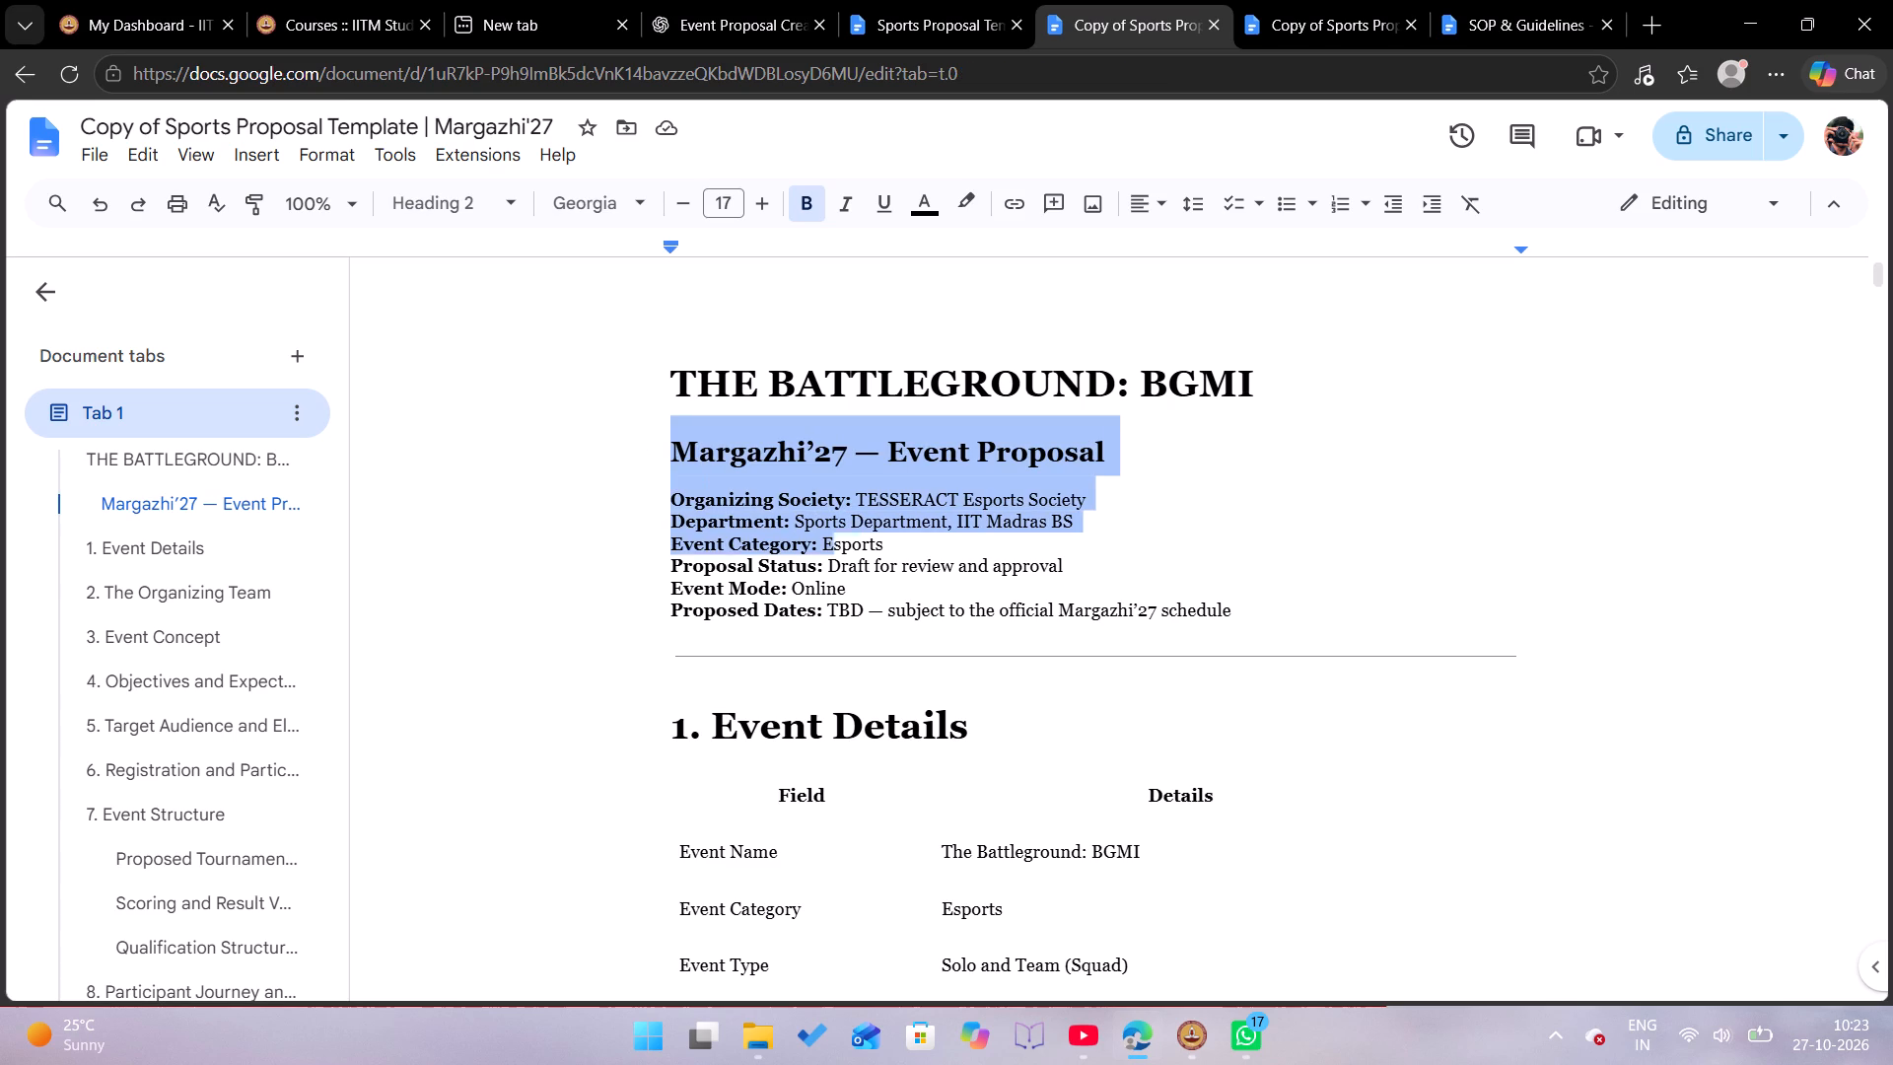
pyautogui.moveTo(844, 537); pyautogui.dragTo(1243, 611)
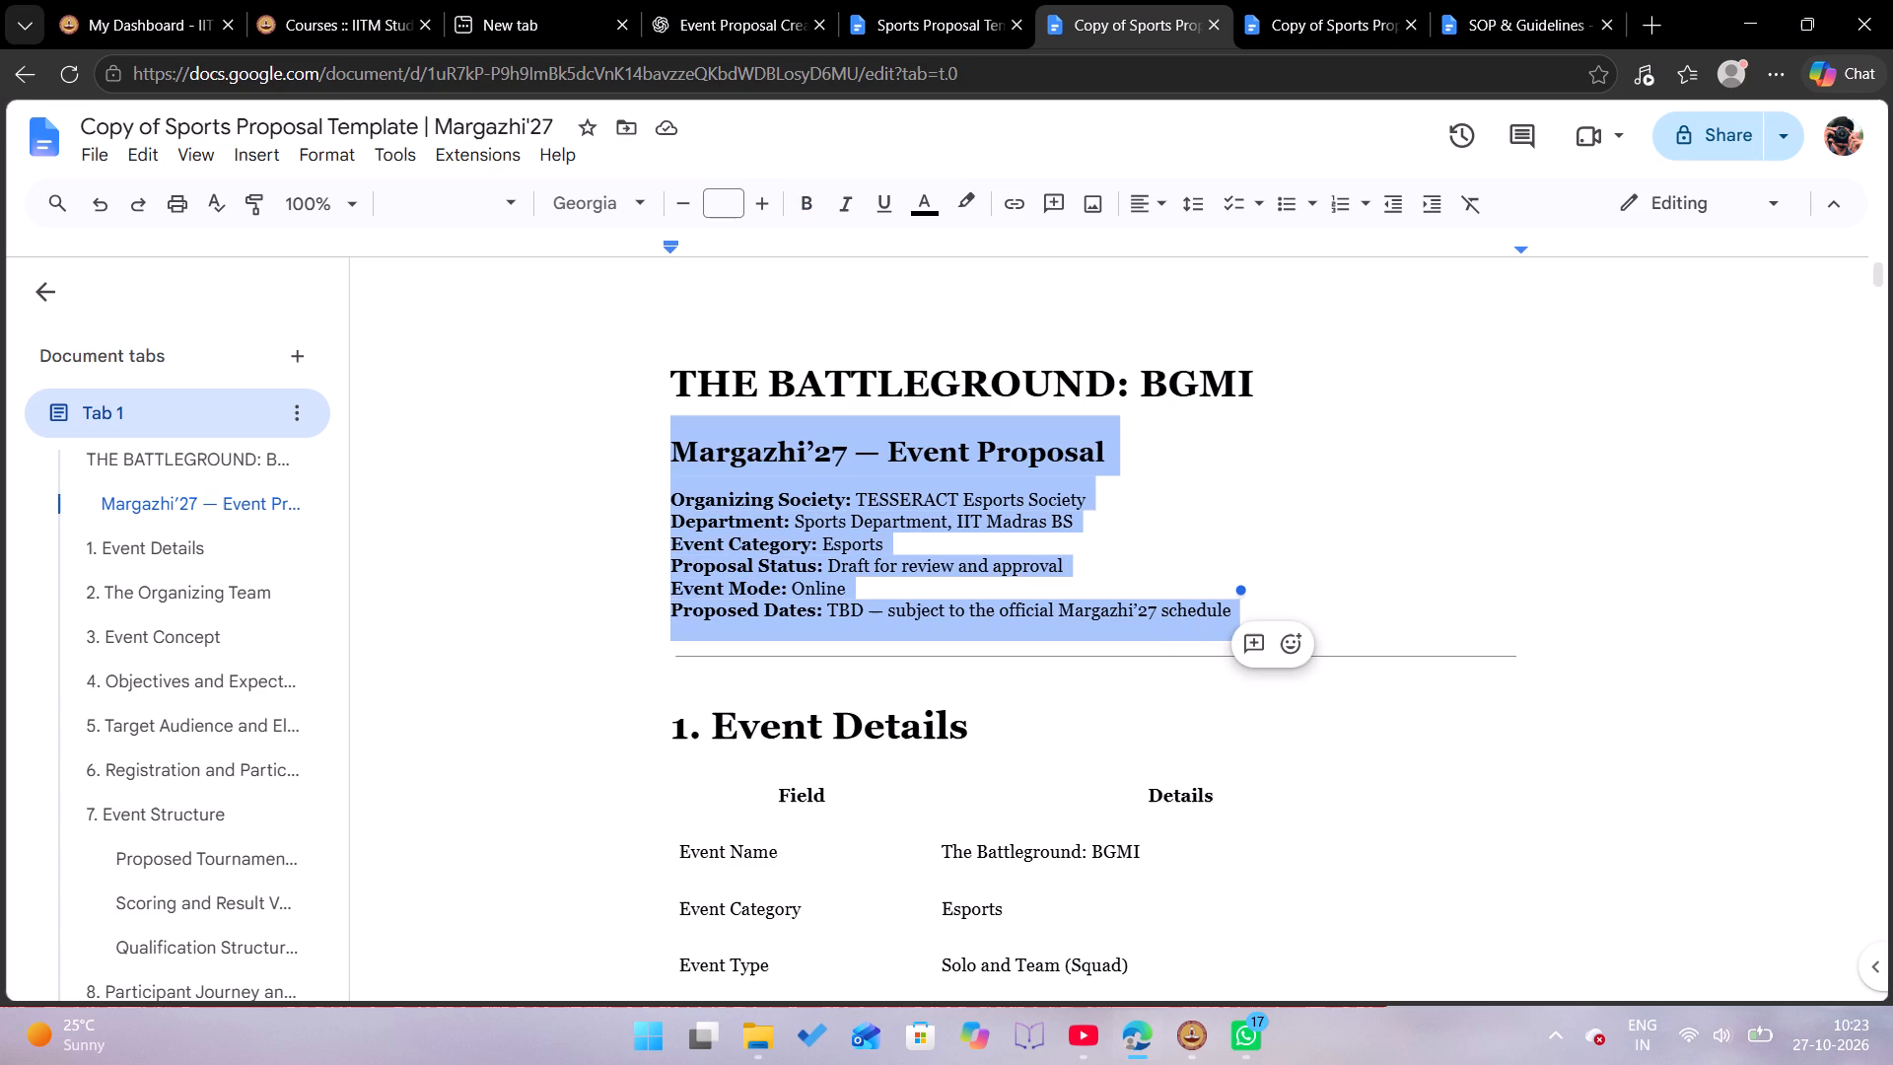
pyautogui.hotkey('ctrl', 'c')
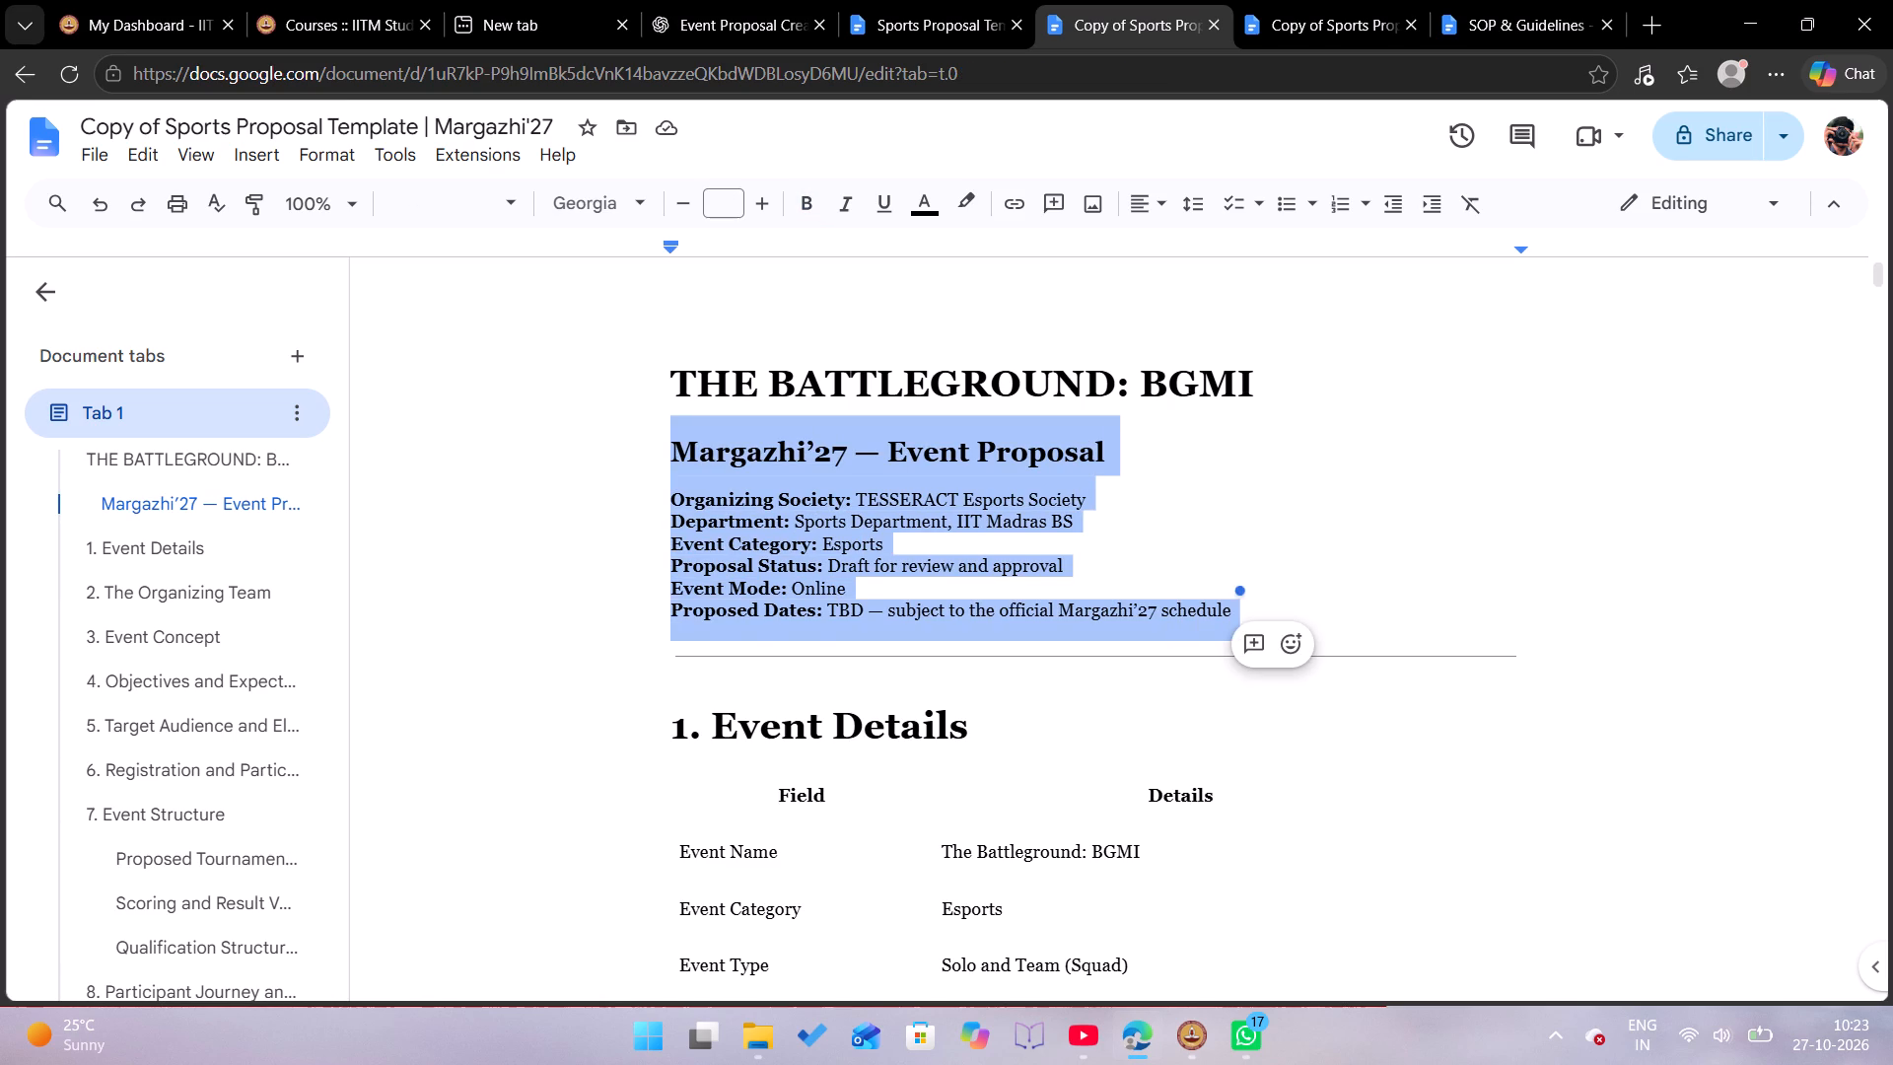
pyautogui.click(1211, 547)
pyautogui.click(1324, 24)
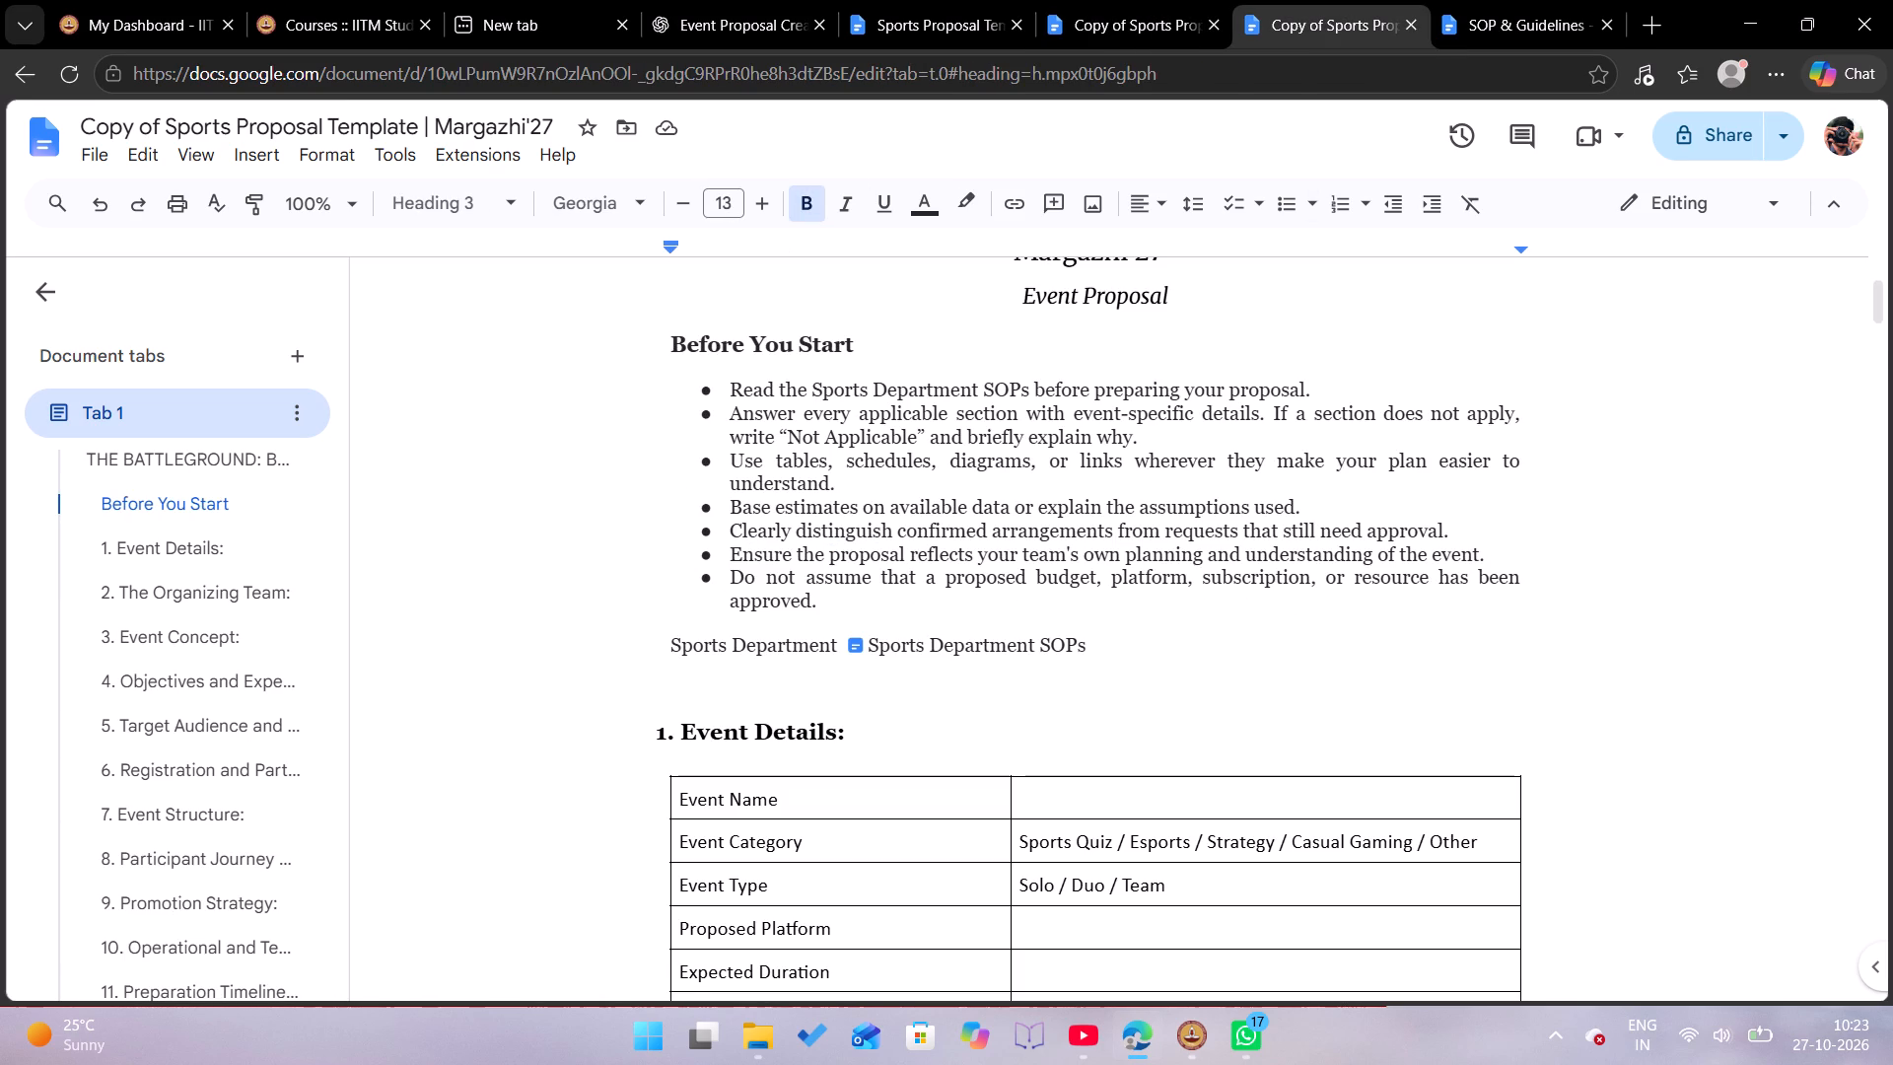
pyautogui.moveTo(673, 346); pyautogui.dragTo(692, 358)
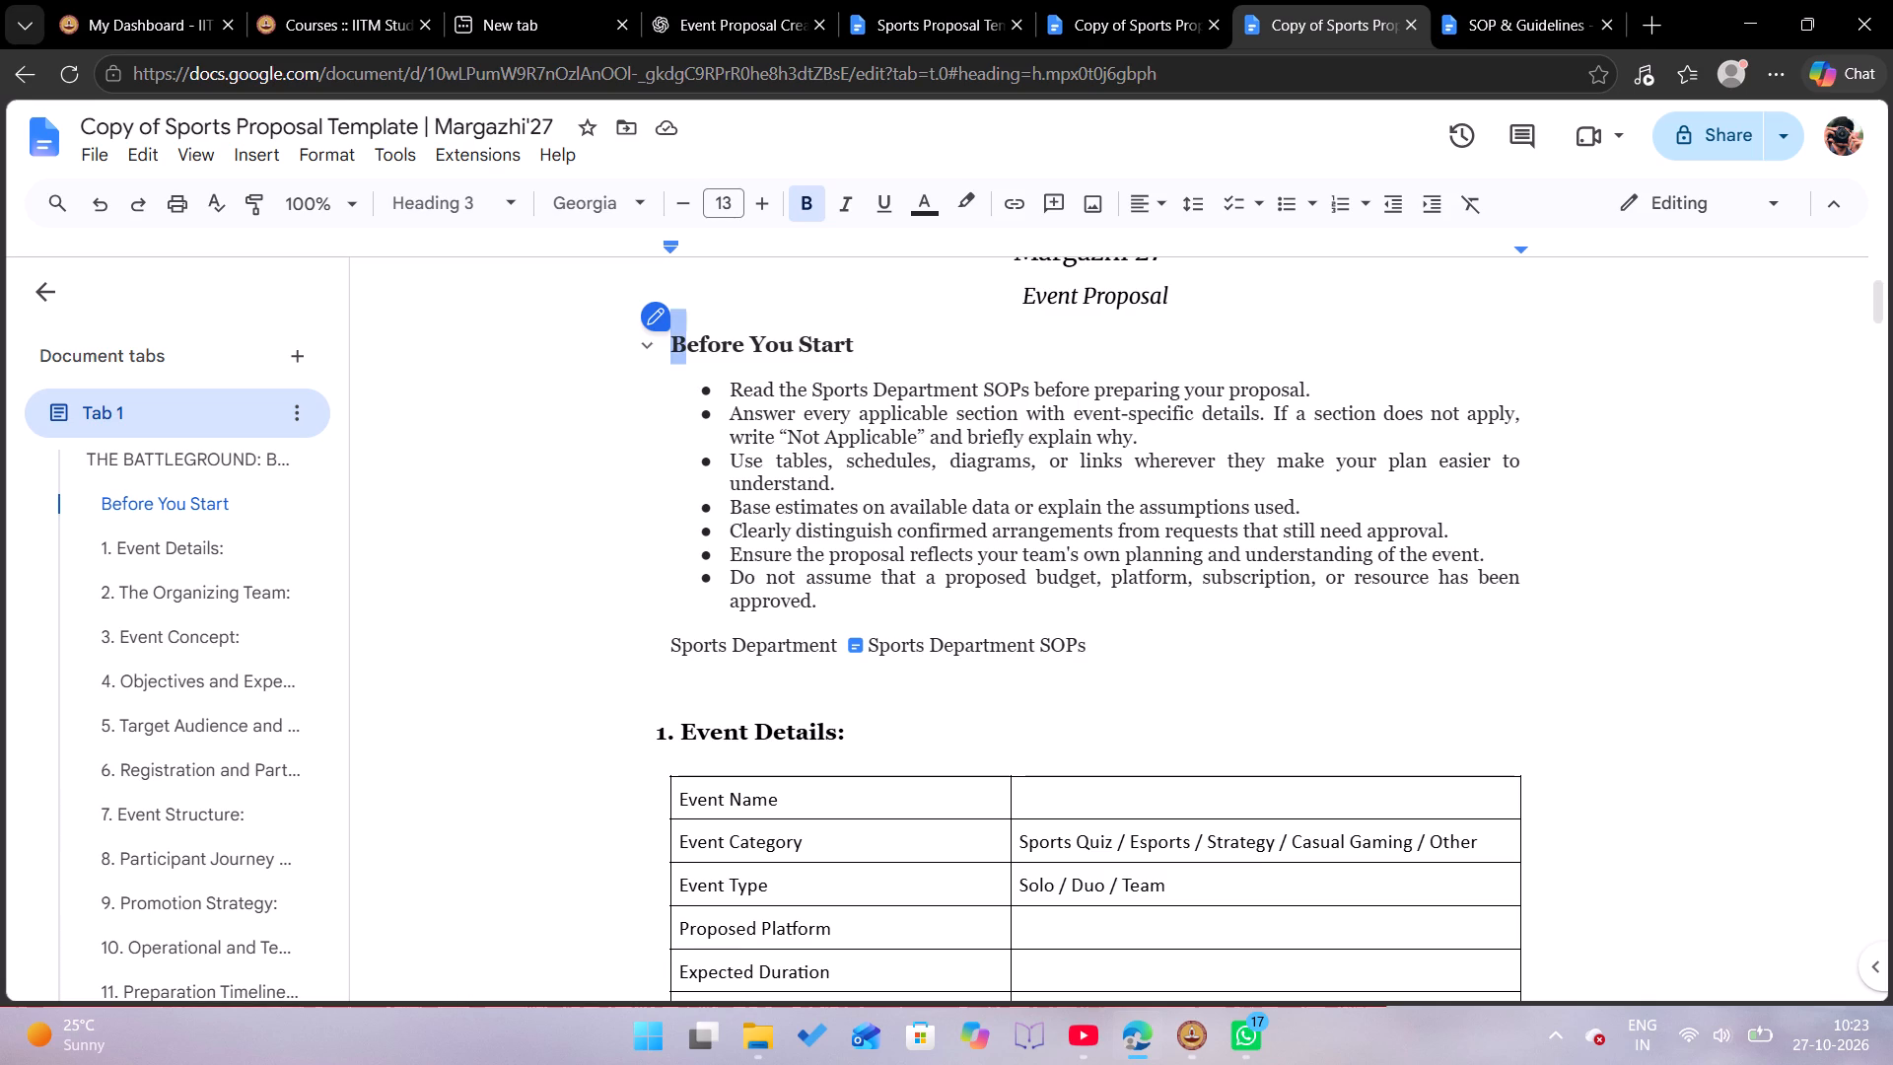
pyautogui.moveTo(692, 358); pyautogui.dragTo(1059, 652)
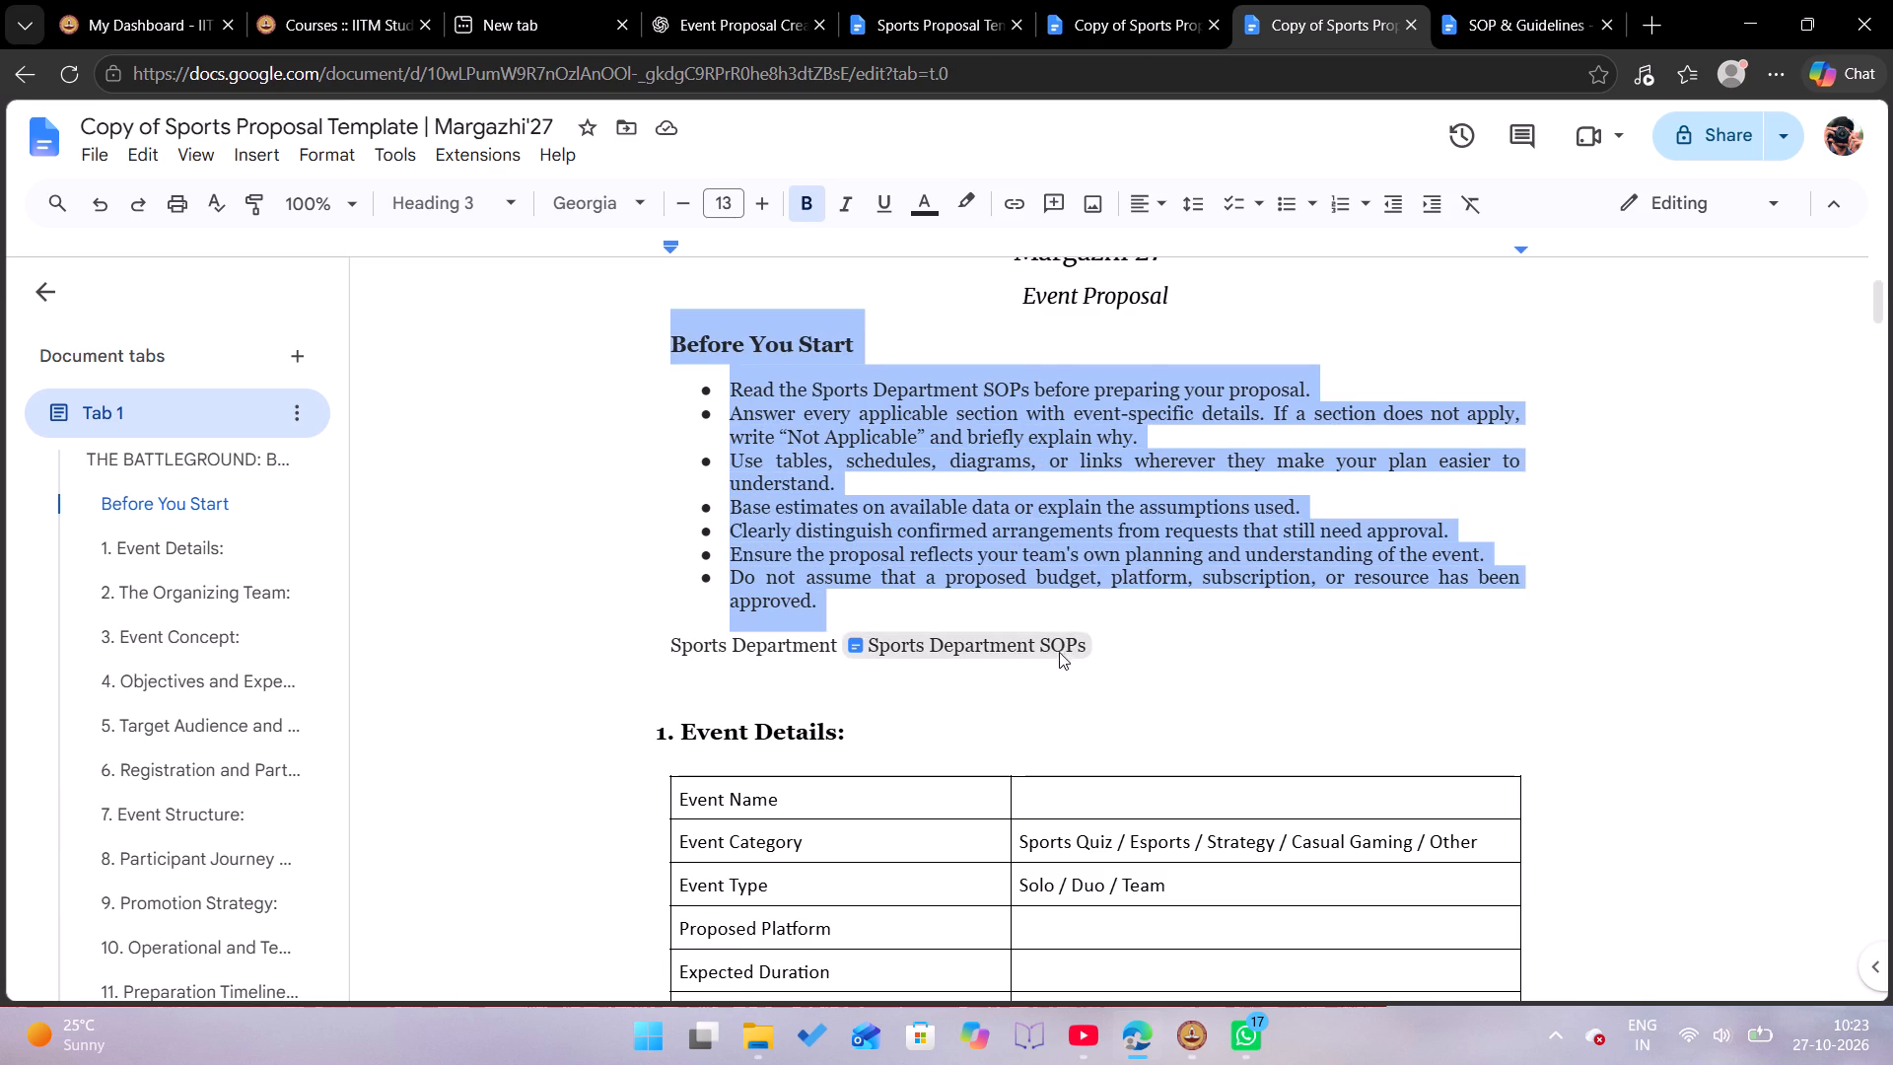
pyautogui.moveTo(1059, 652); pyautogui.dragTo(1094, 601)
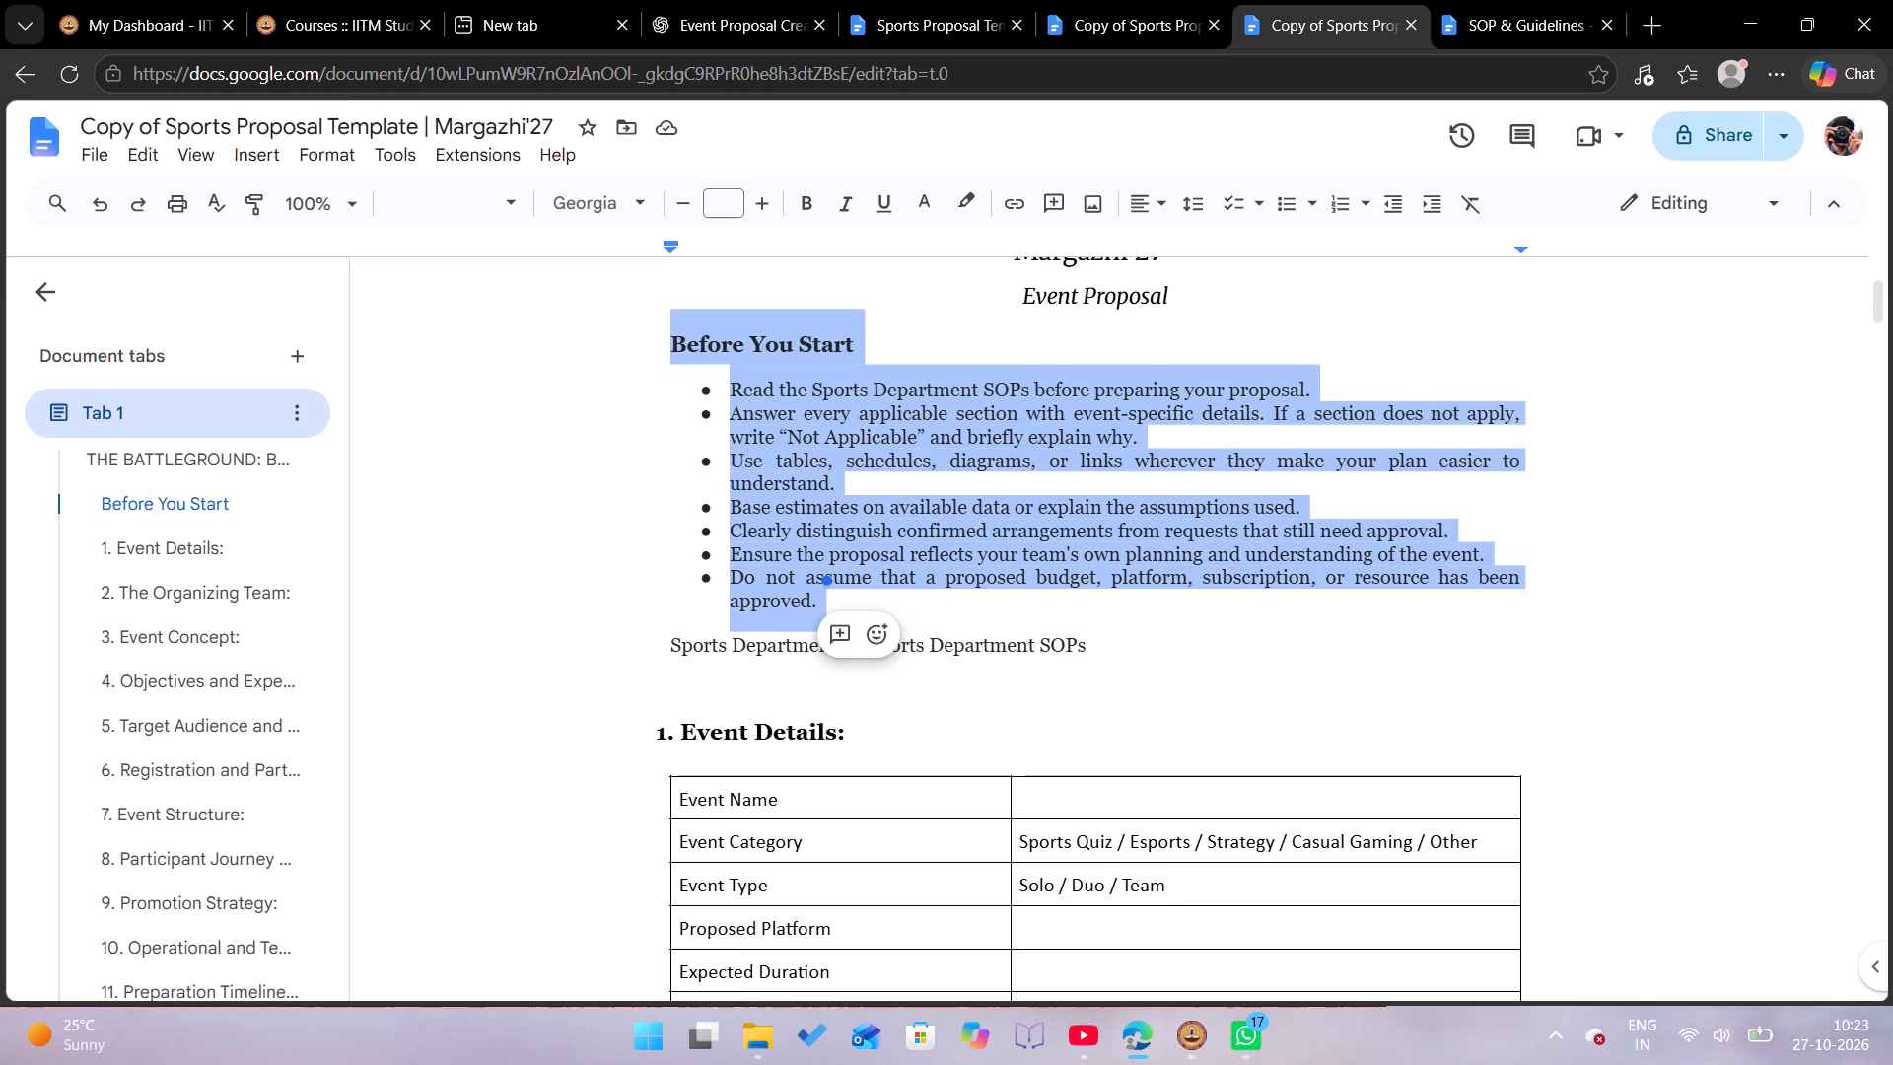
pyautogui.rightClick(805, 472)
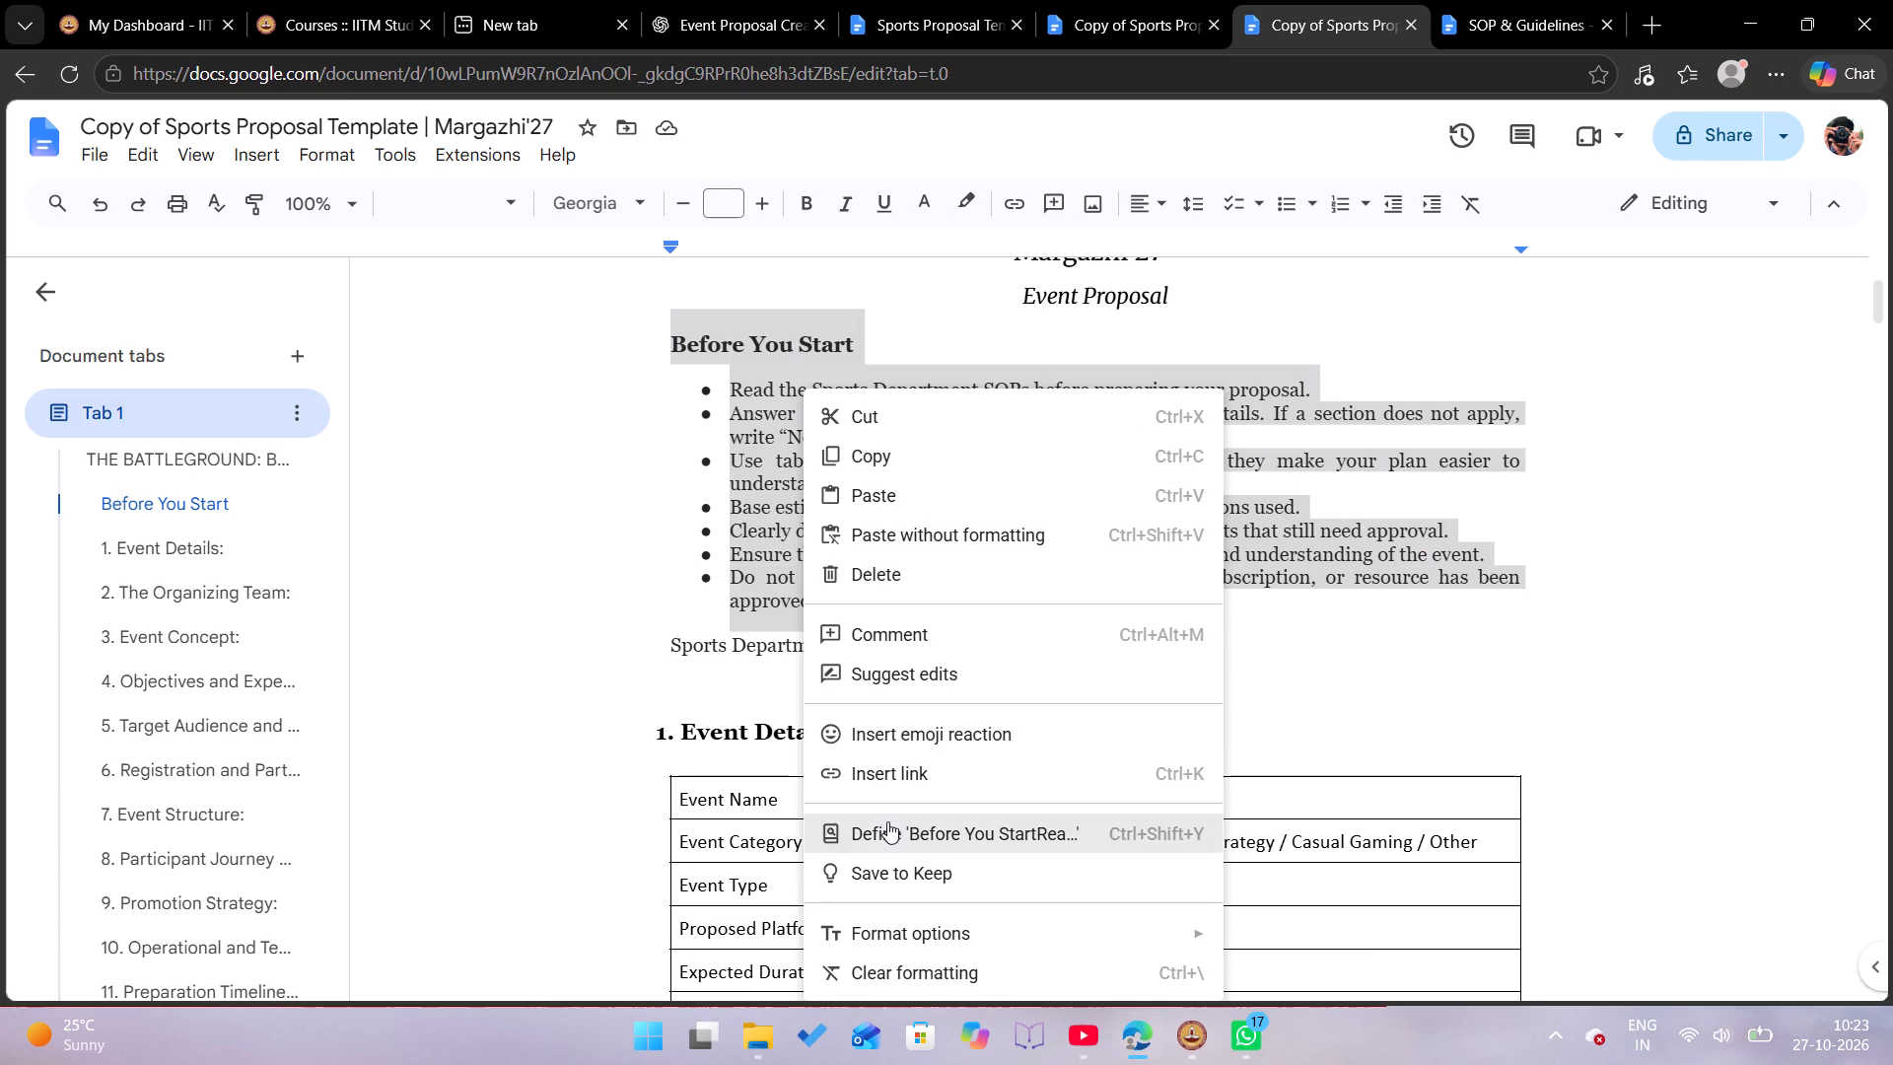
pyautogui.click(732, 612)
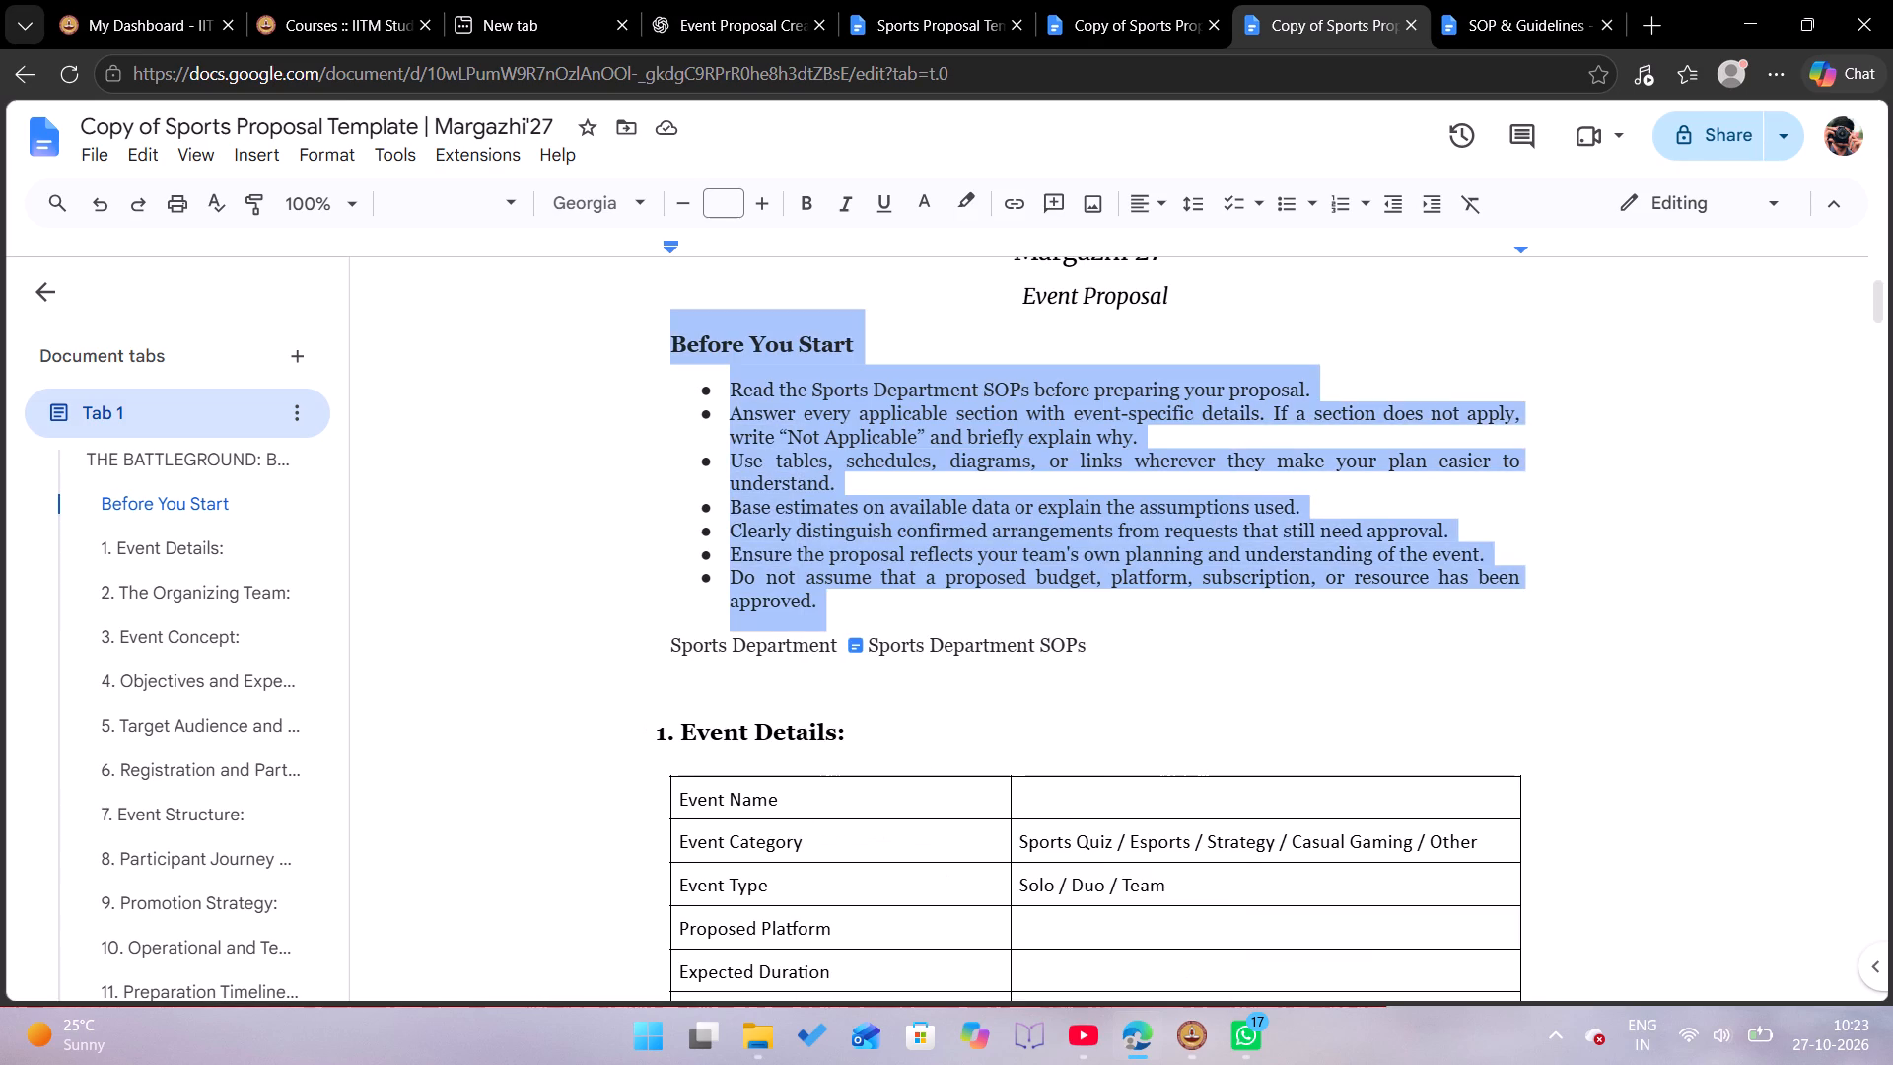
# Paste the copied event proposal block on a new line below the Sports Department SOPs link.
pyautogui.click(1123, 655)
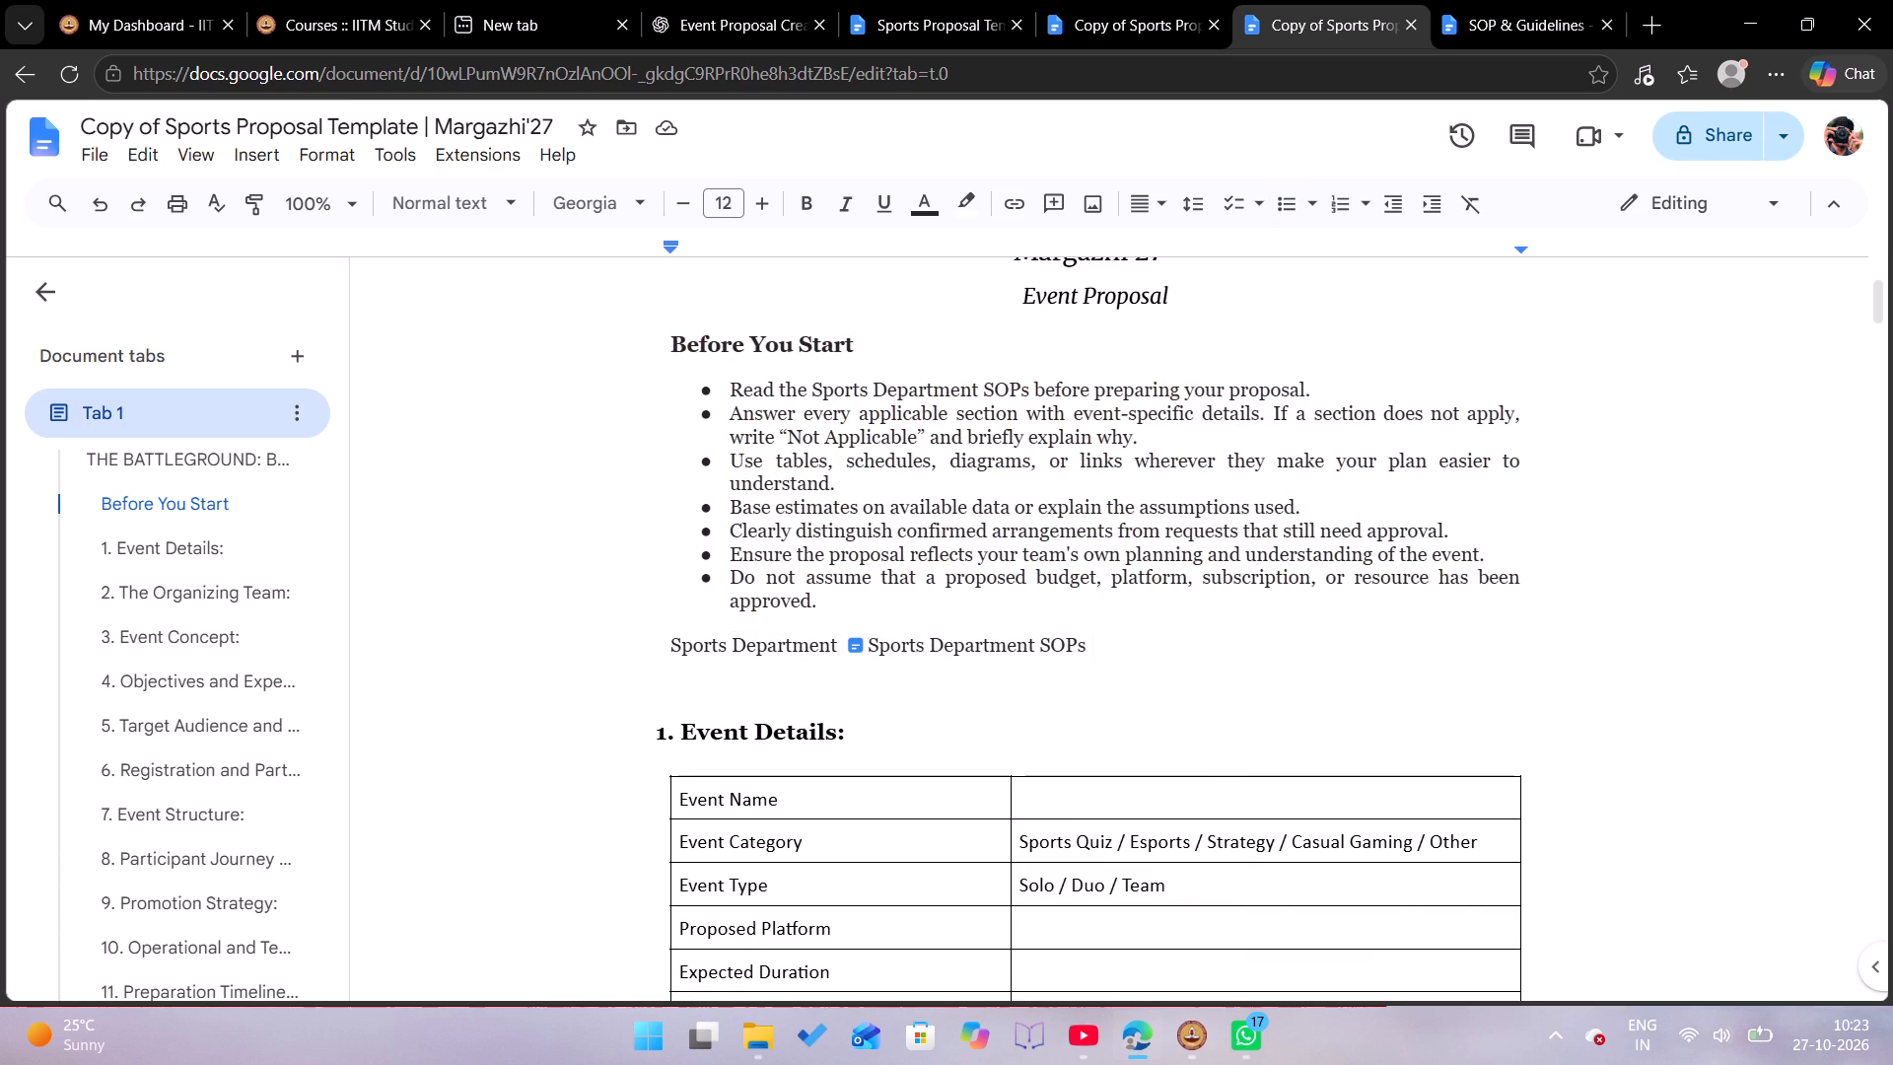
pyautogui.press('Return')
pyautogui.hotkey('ctrl', 'v')
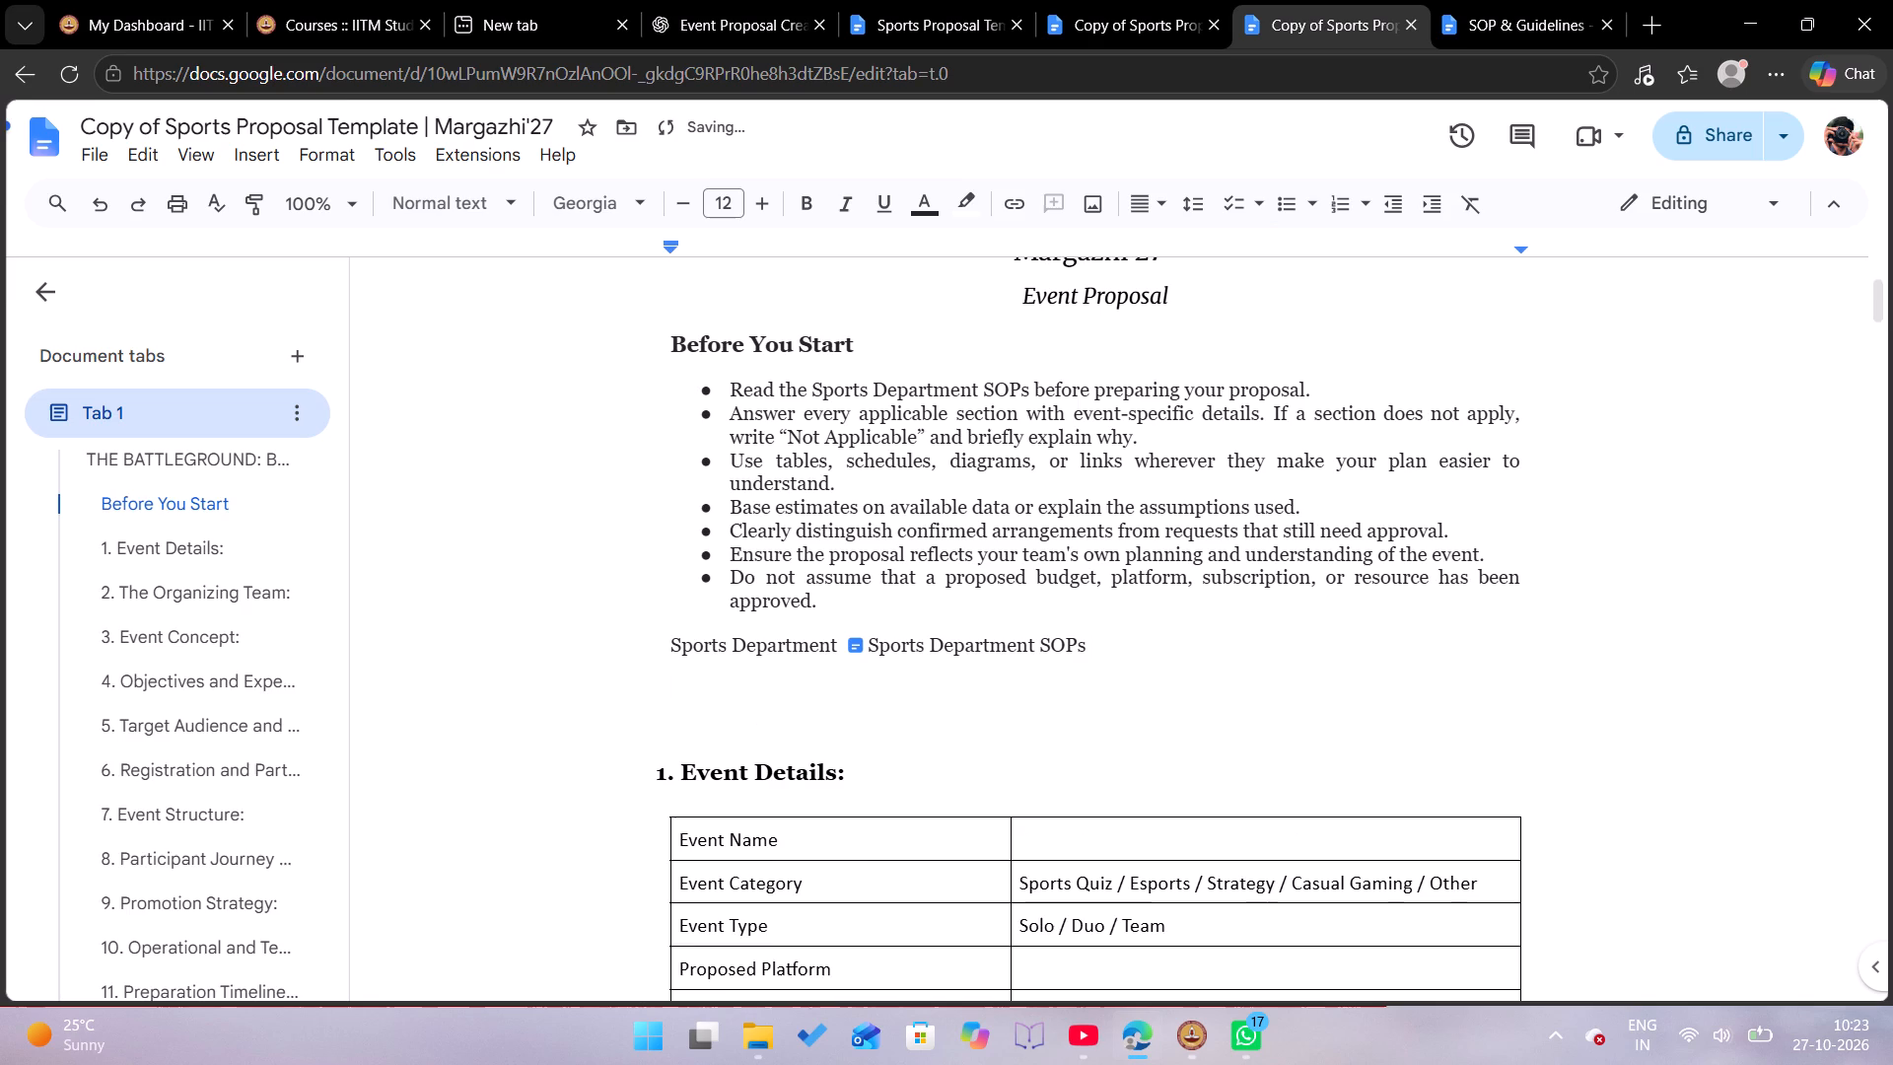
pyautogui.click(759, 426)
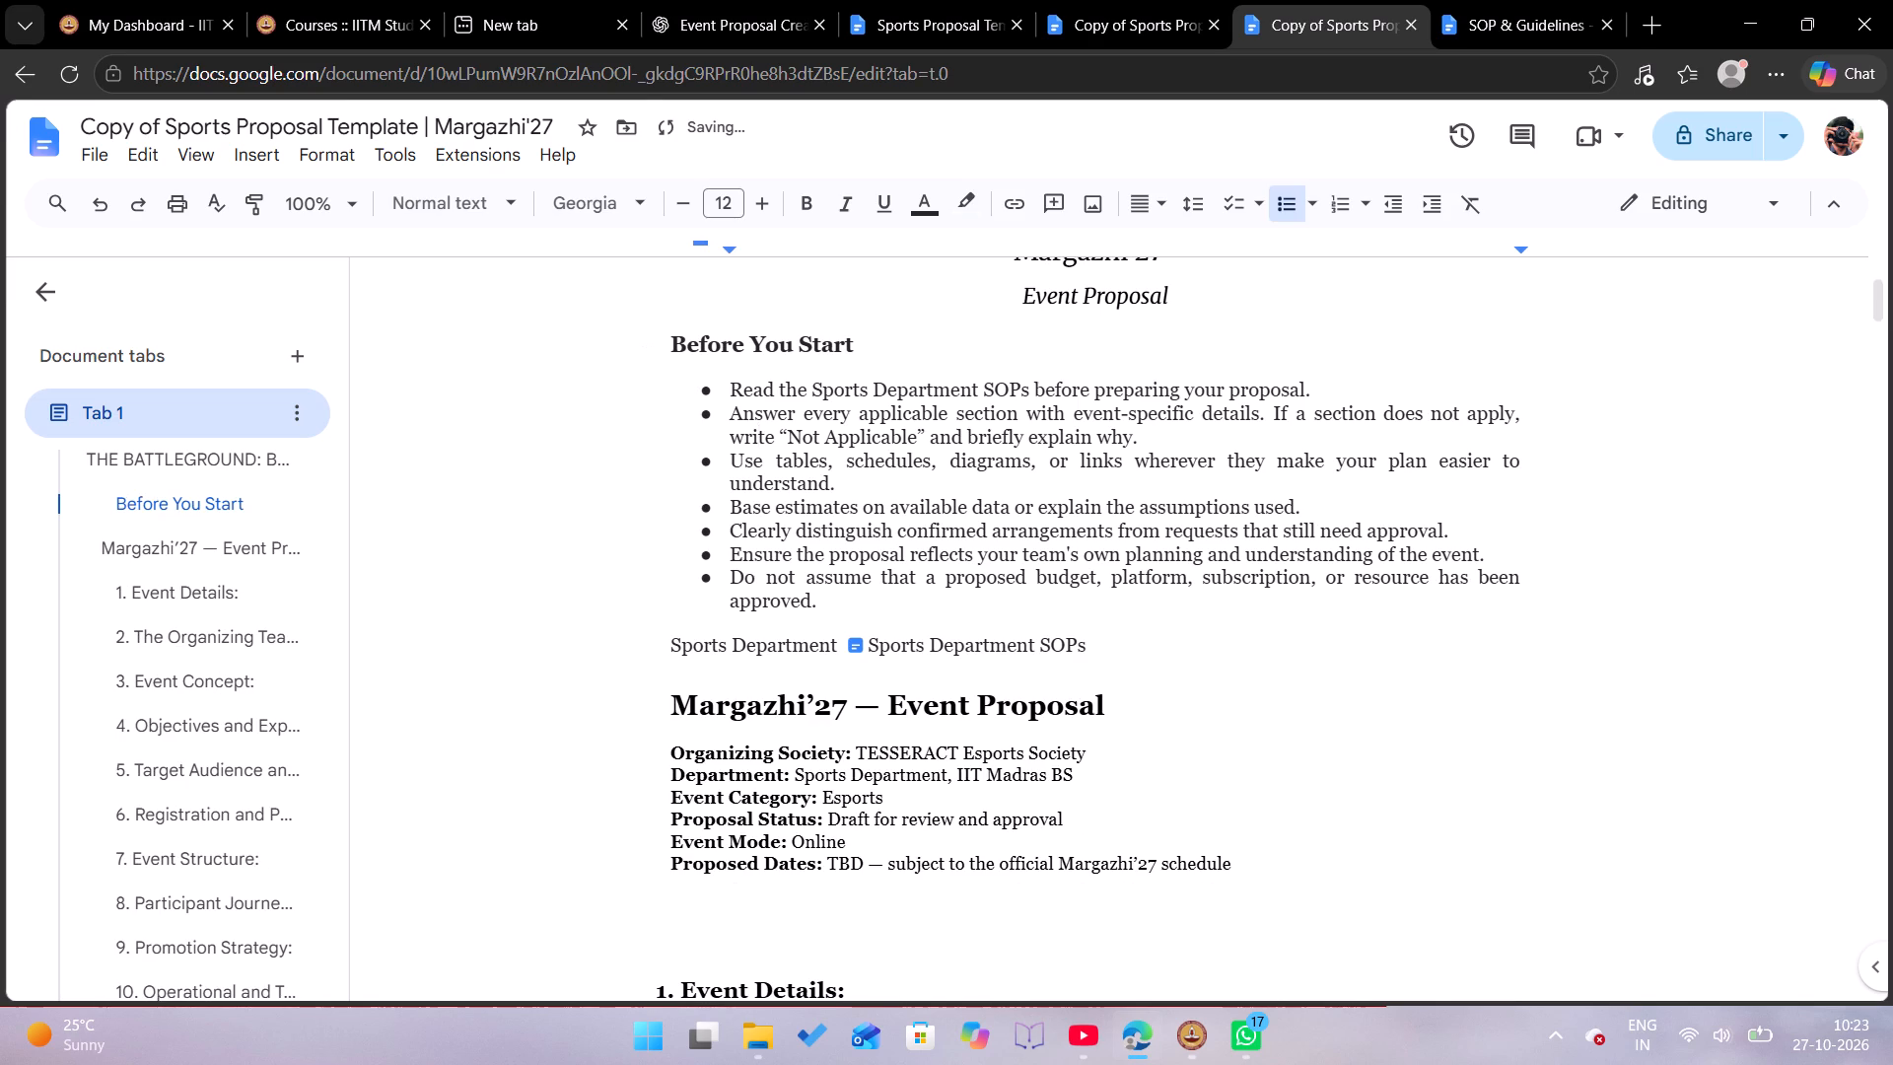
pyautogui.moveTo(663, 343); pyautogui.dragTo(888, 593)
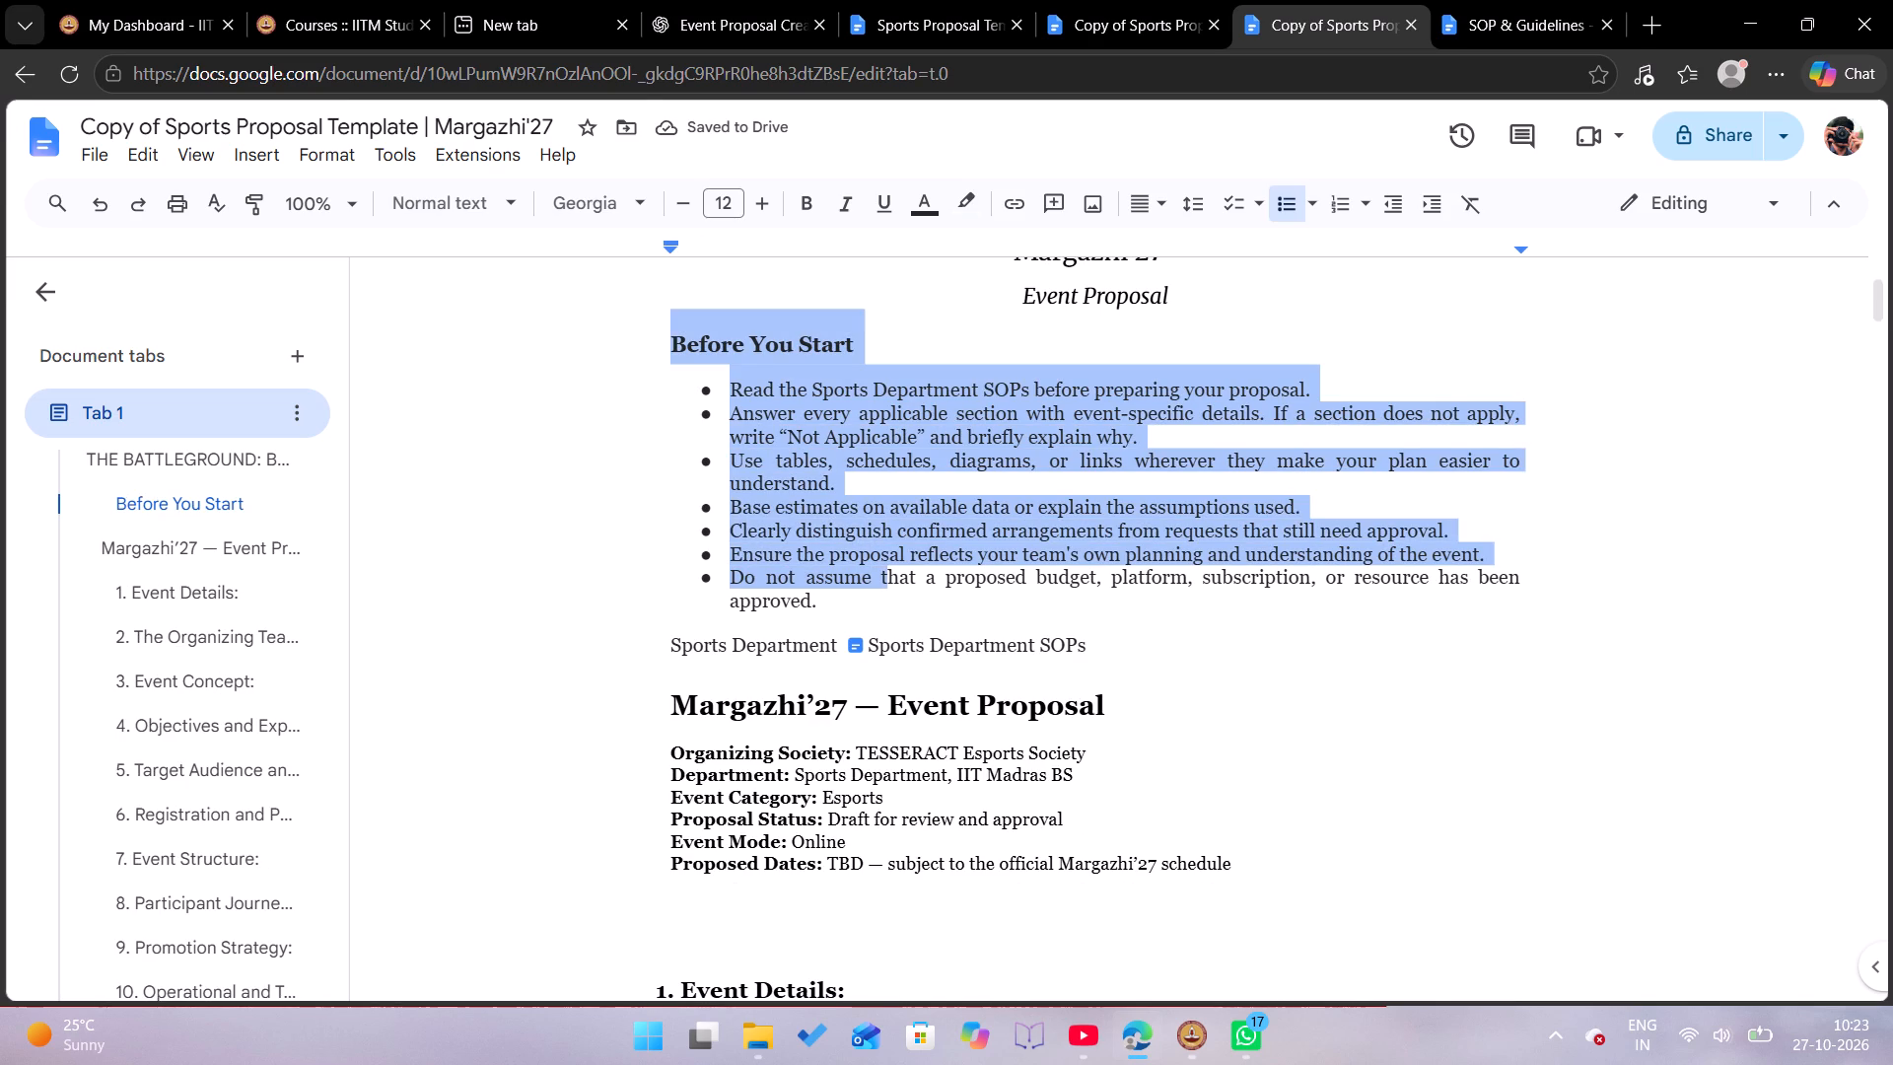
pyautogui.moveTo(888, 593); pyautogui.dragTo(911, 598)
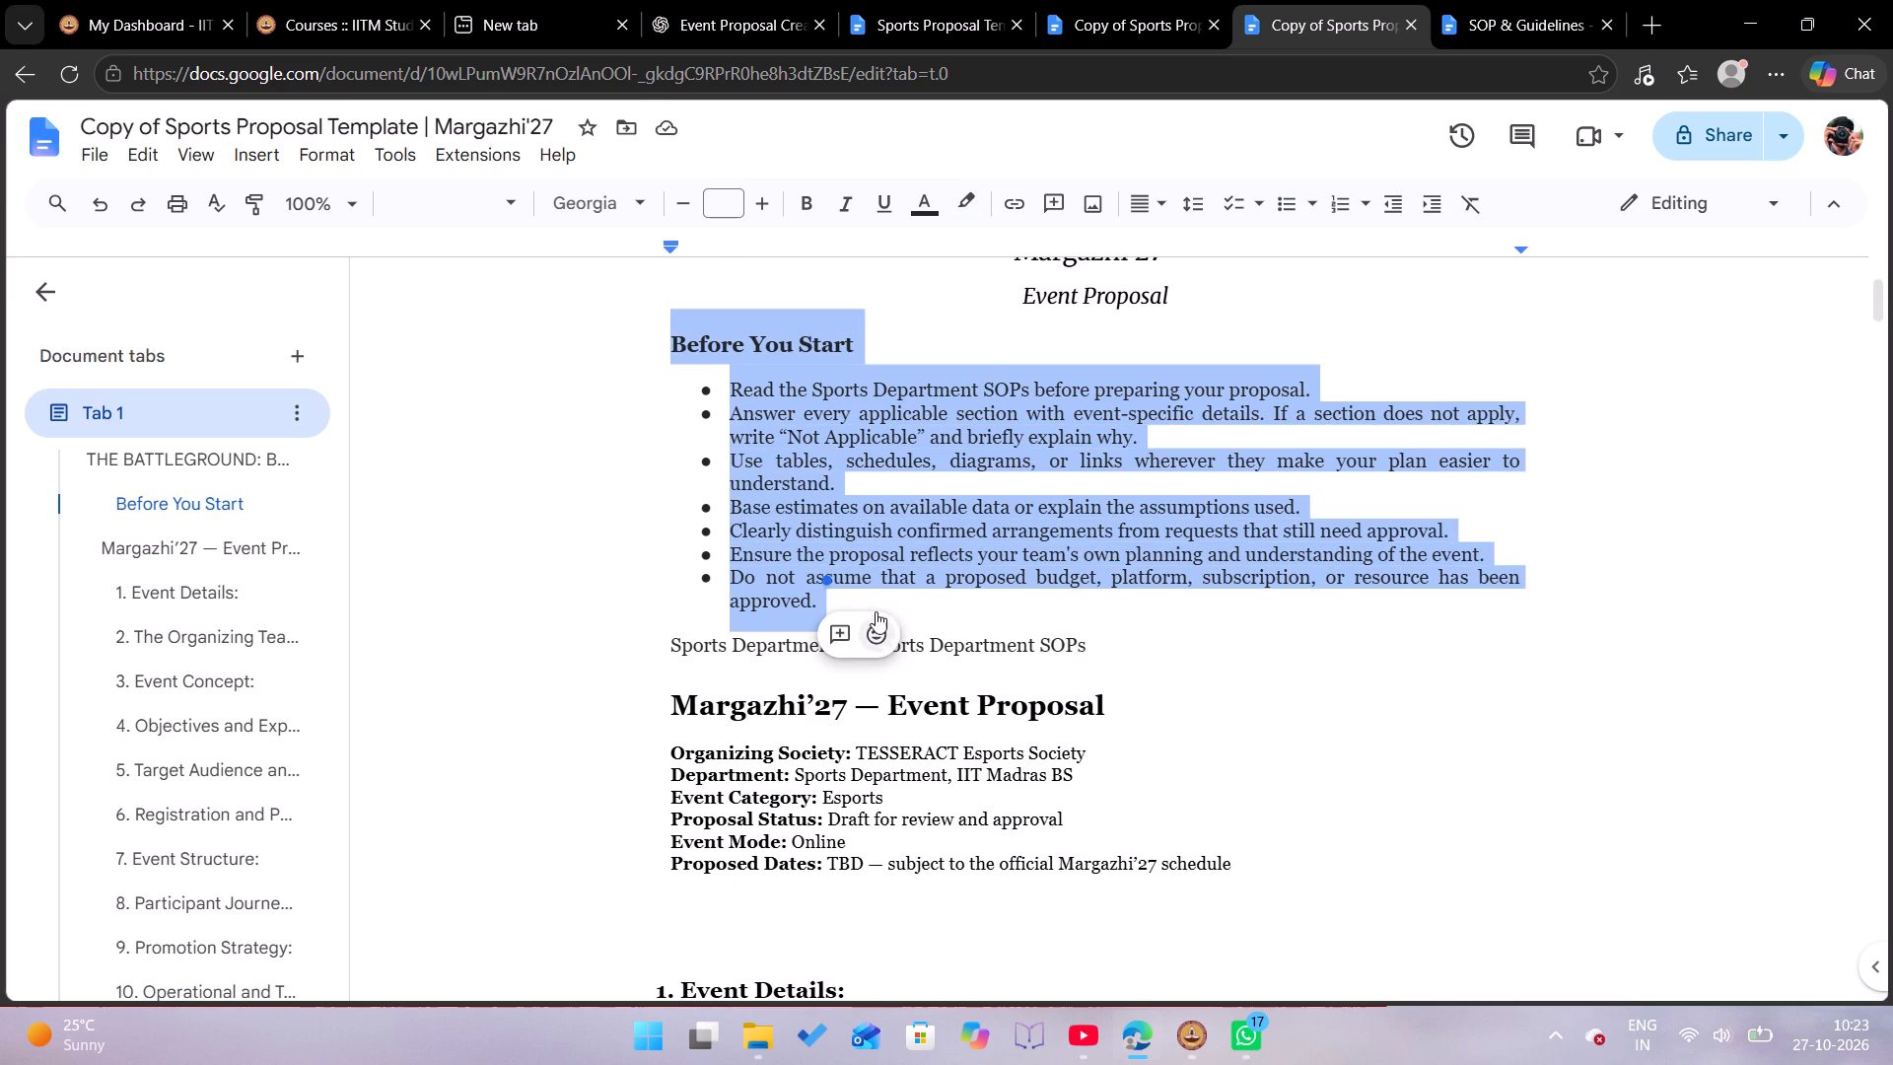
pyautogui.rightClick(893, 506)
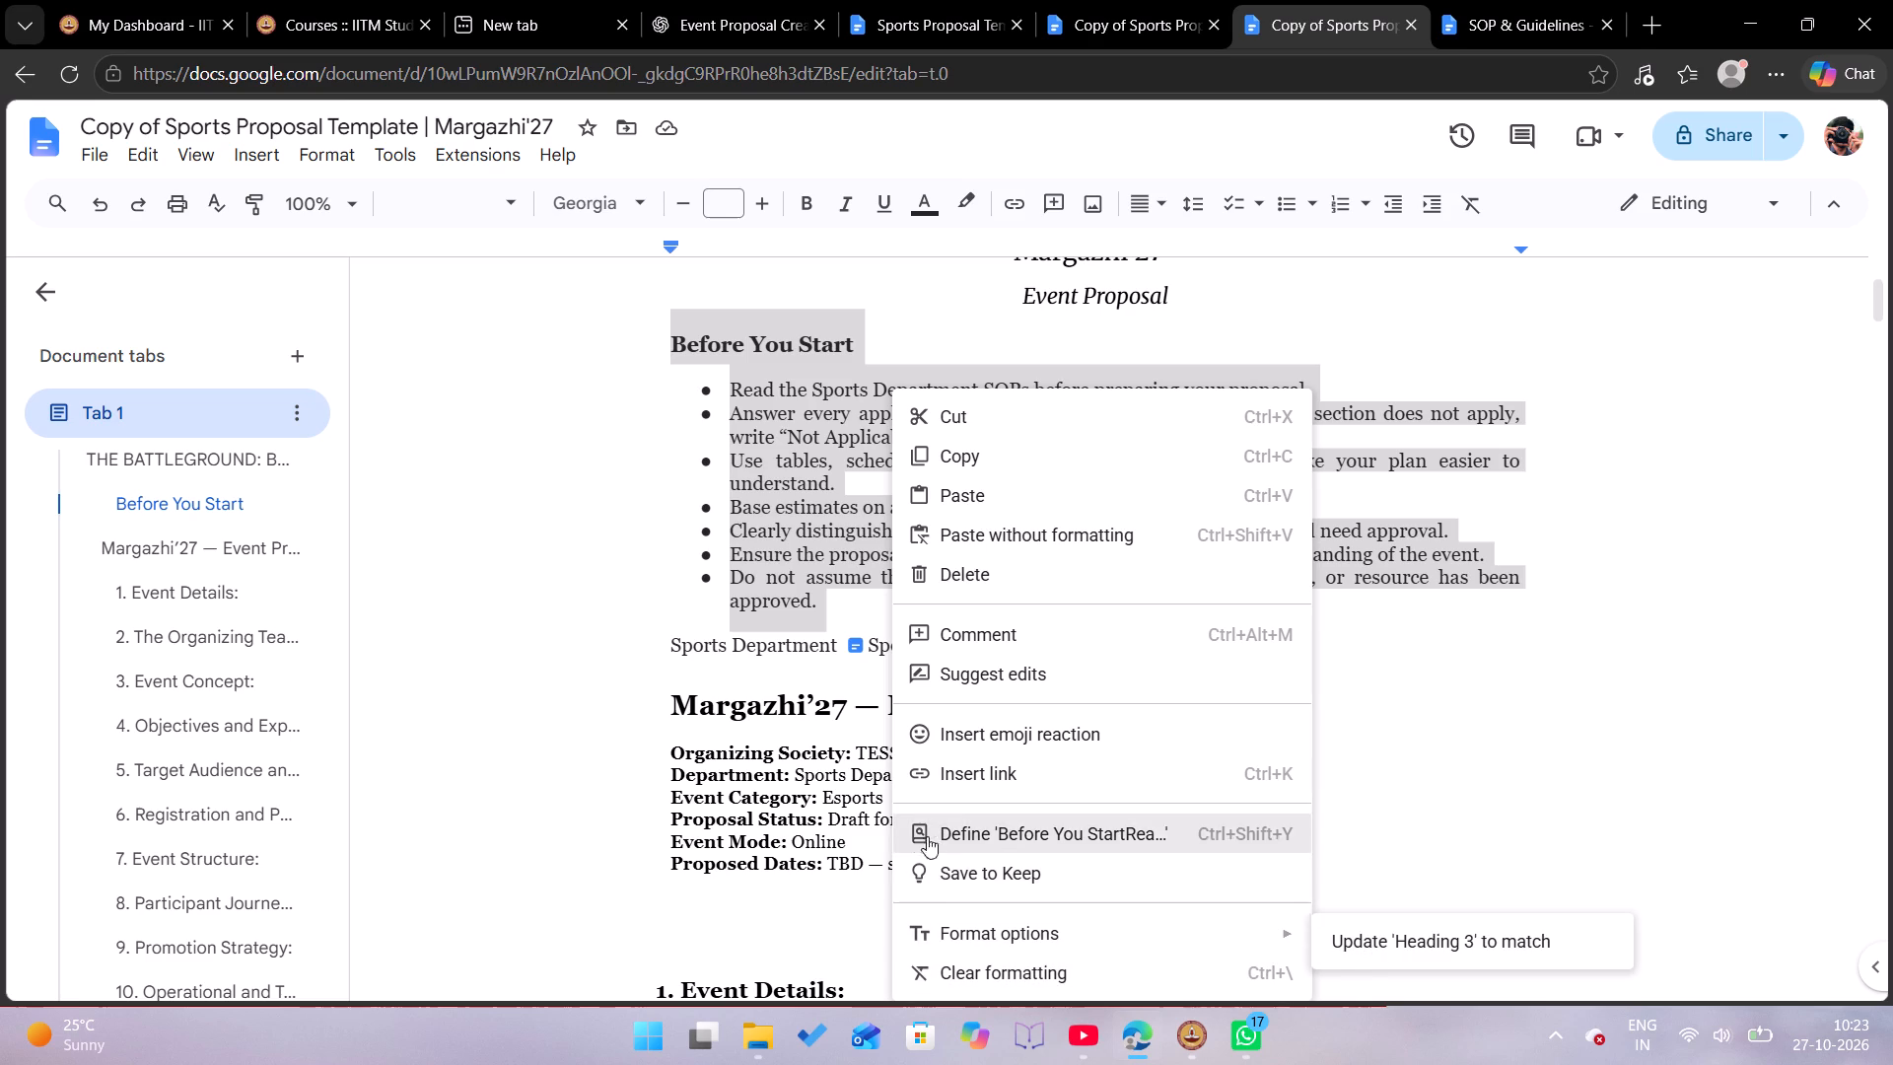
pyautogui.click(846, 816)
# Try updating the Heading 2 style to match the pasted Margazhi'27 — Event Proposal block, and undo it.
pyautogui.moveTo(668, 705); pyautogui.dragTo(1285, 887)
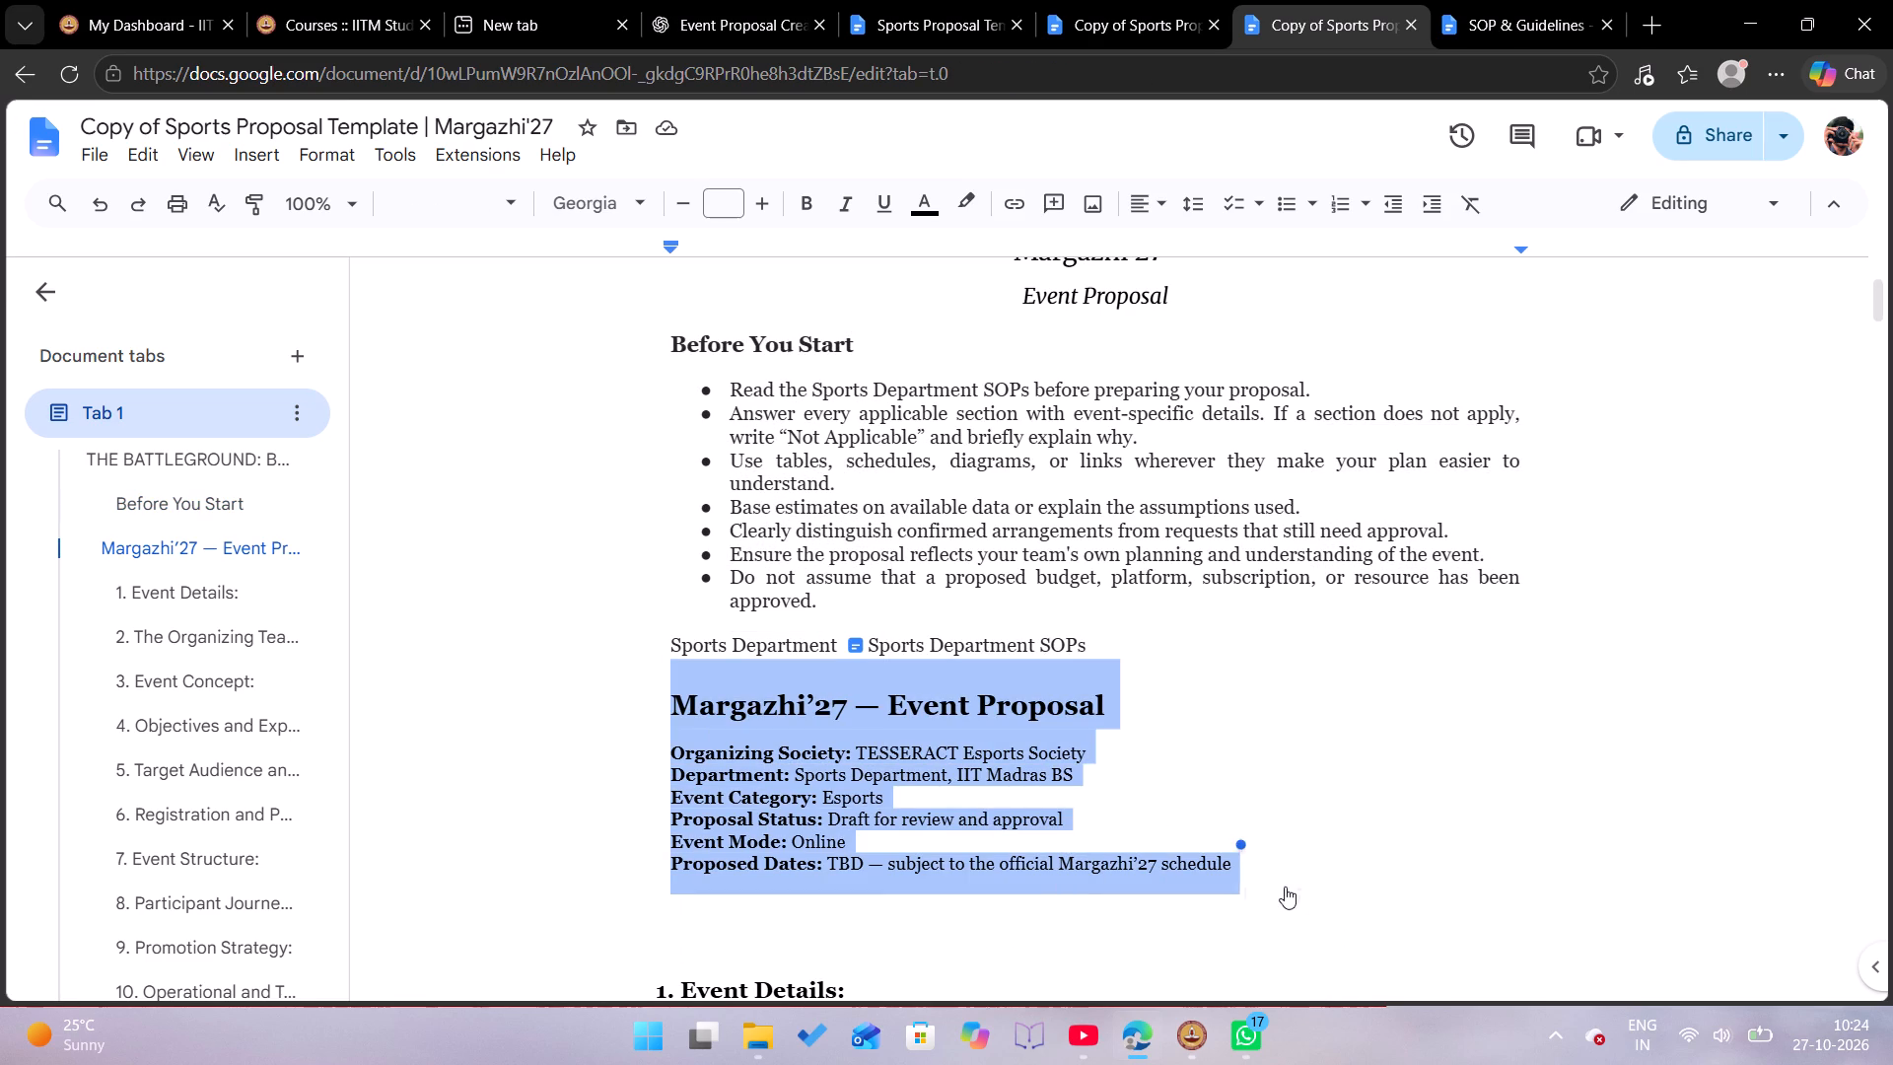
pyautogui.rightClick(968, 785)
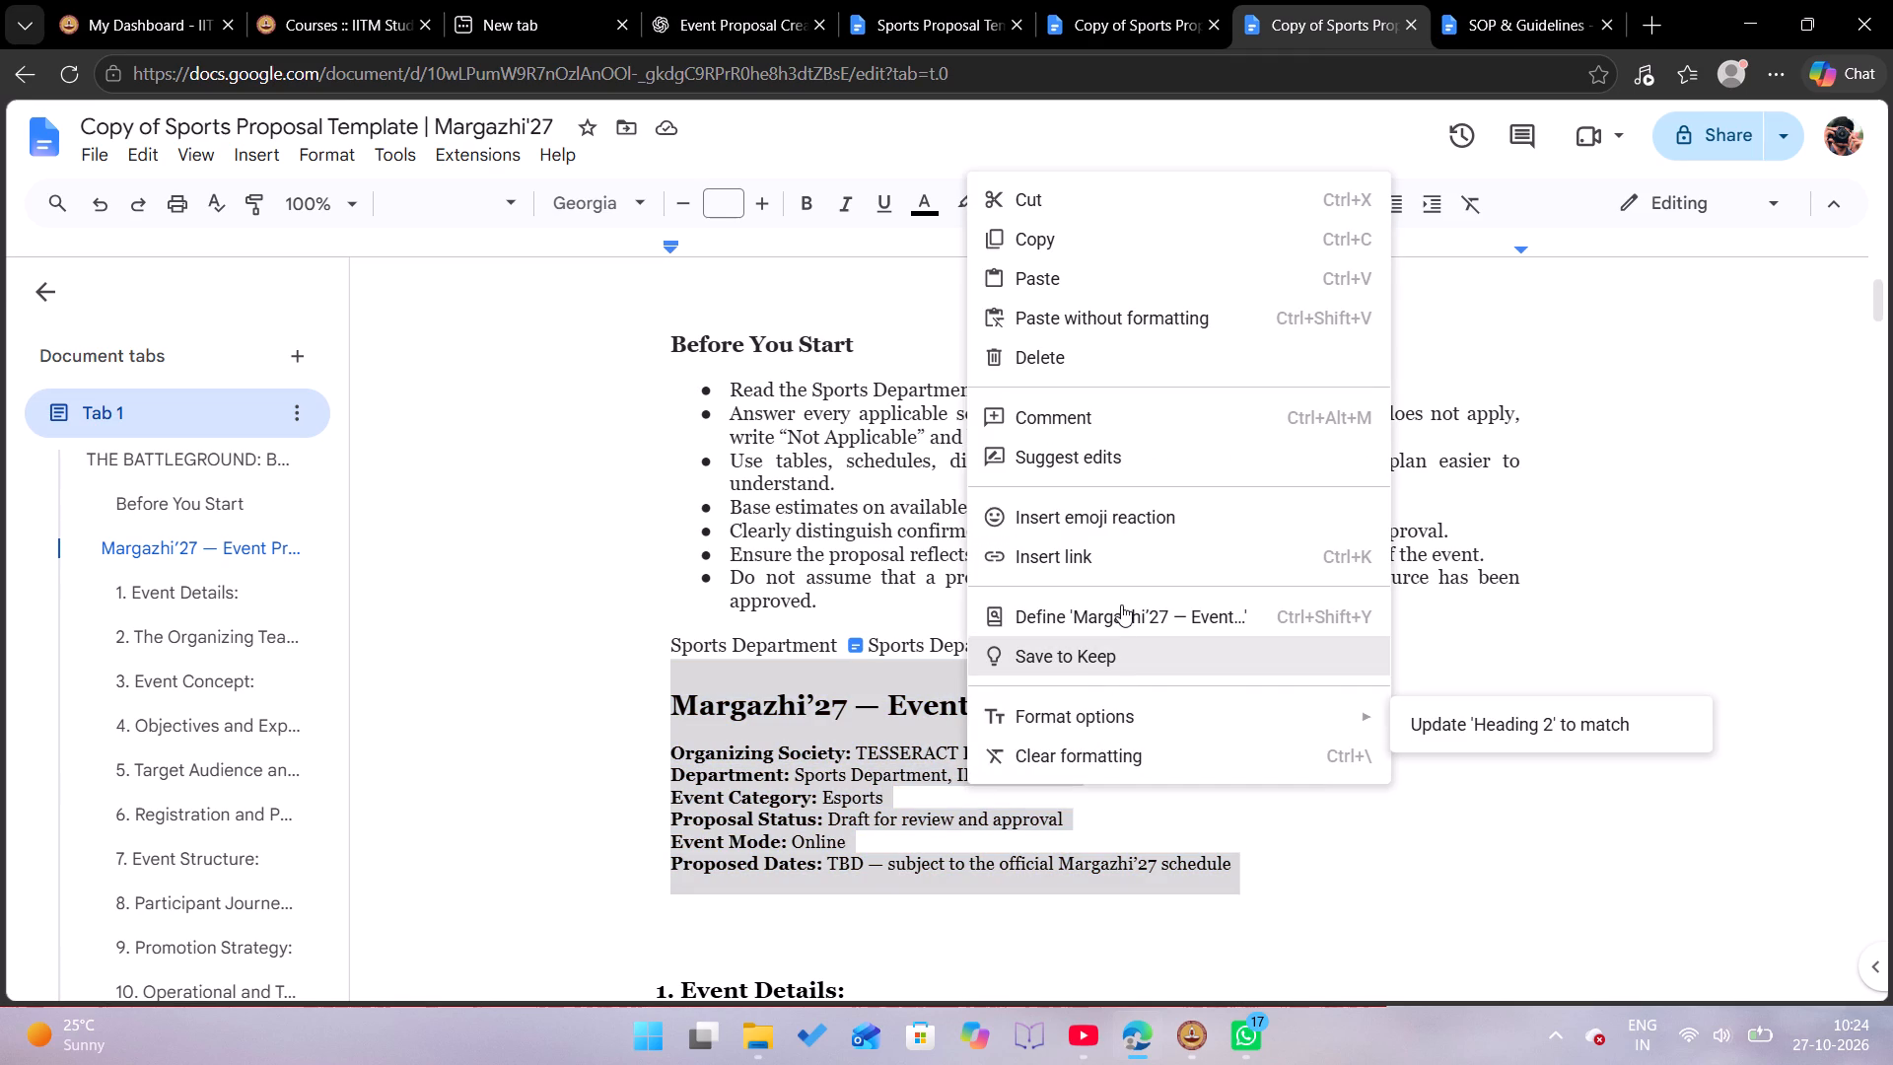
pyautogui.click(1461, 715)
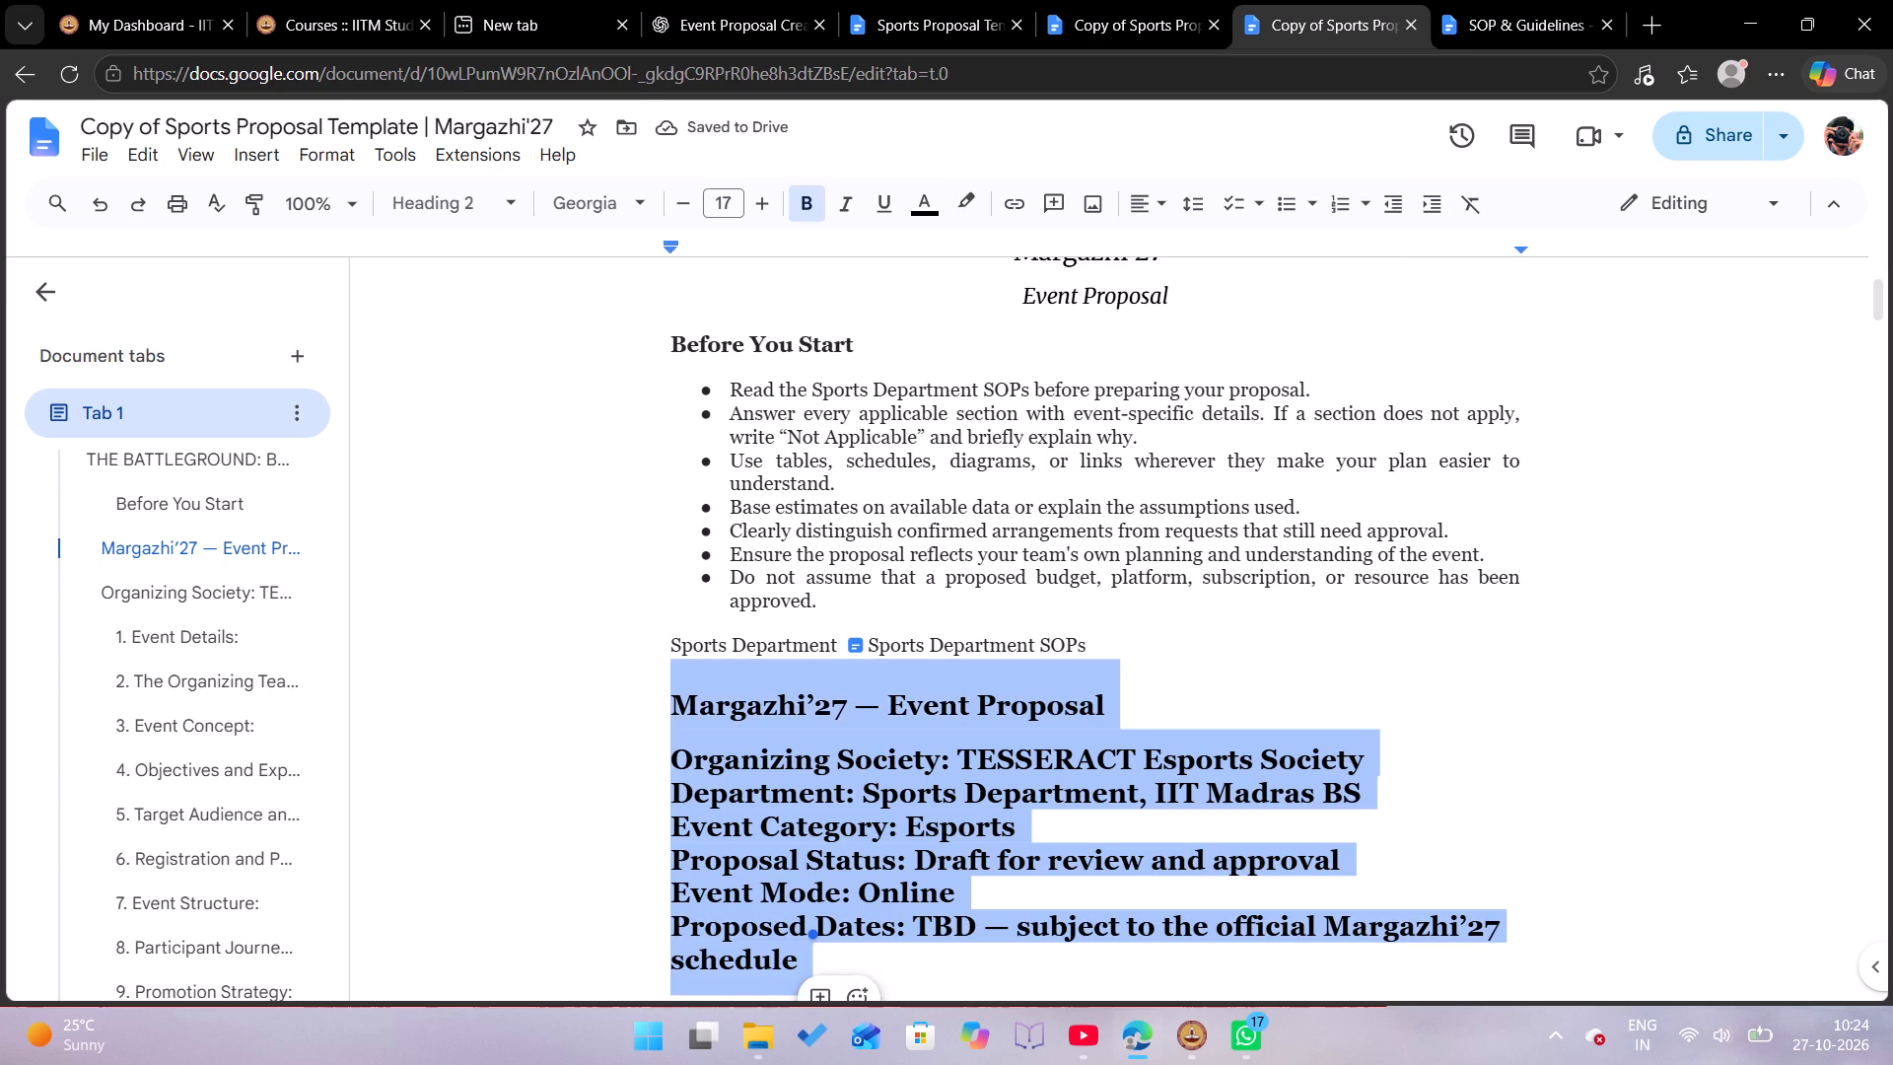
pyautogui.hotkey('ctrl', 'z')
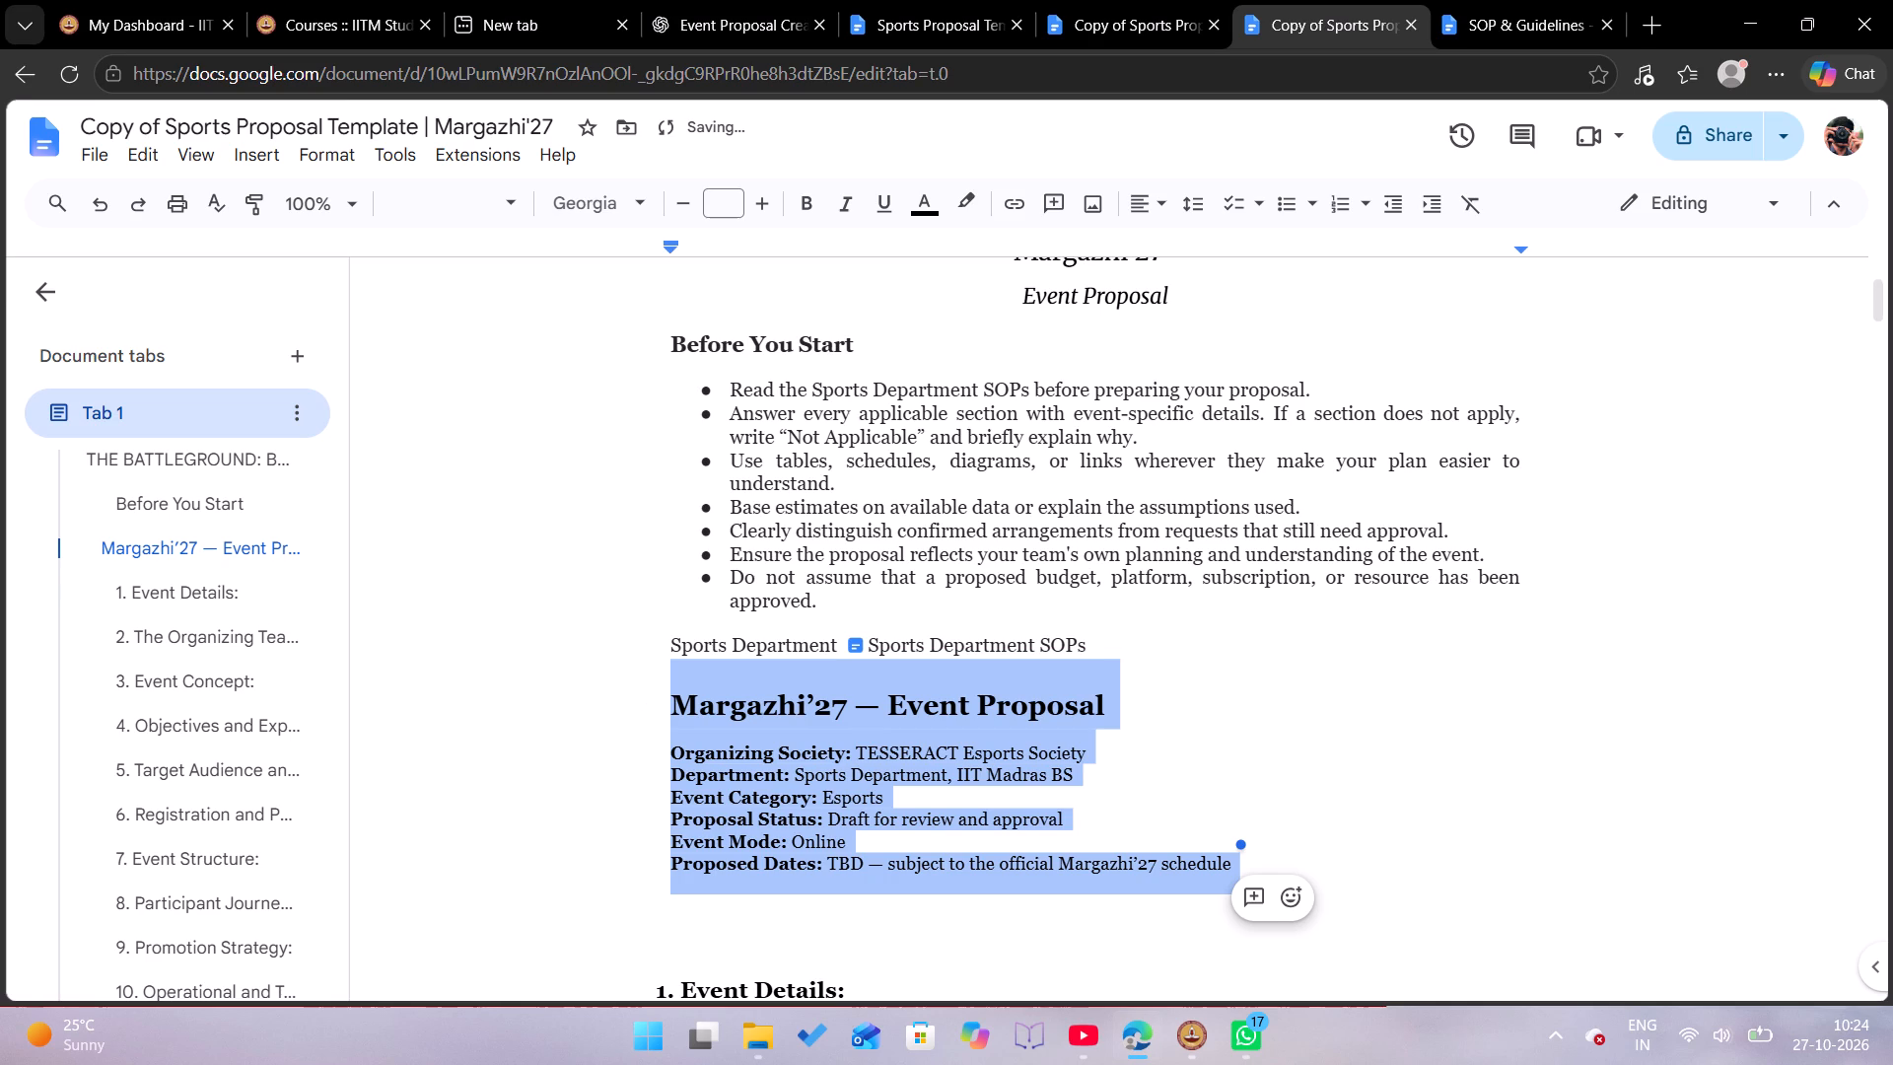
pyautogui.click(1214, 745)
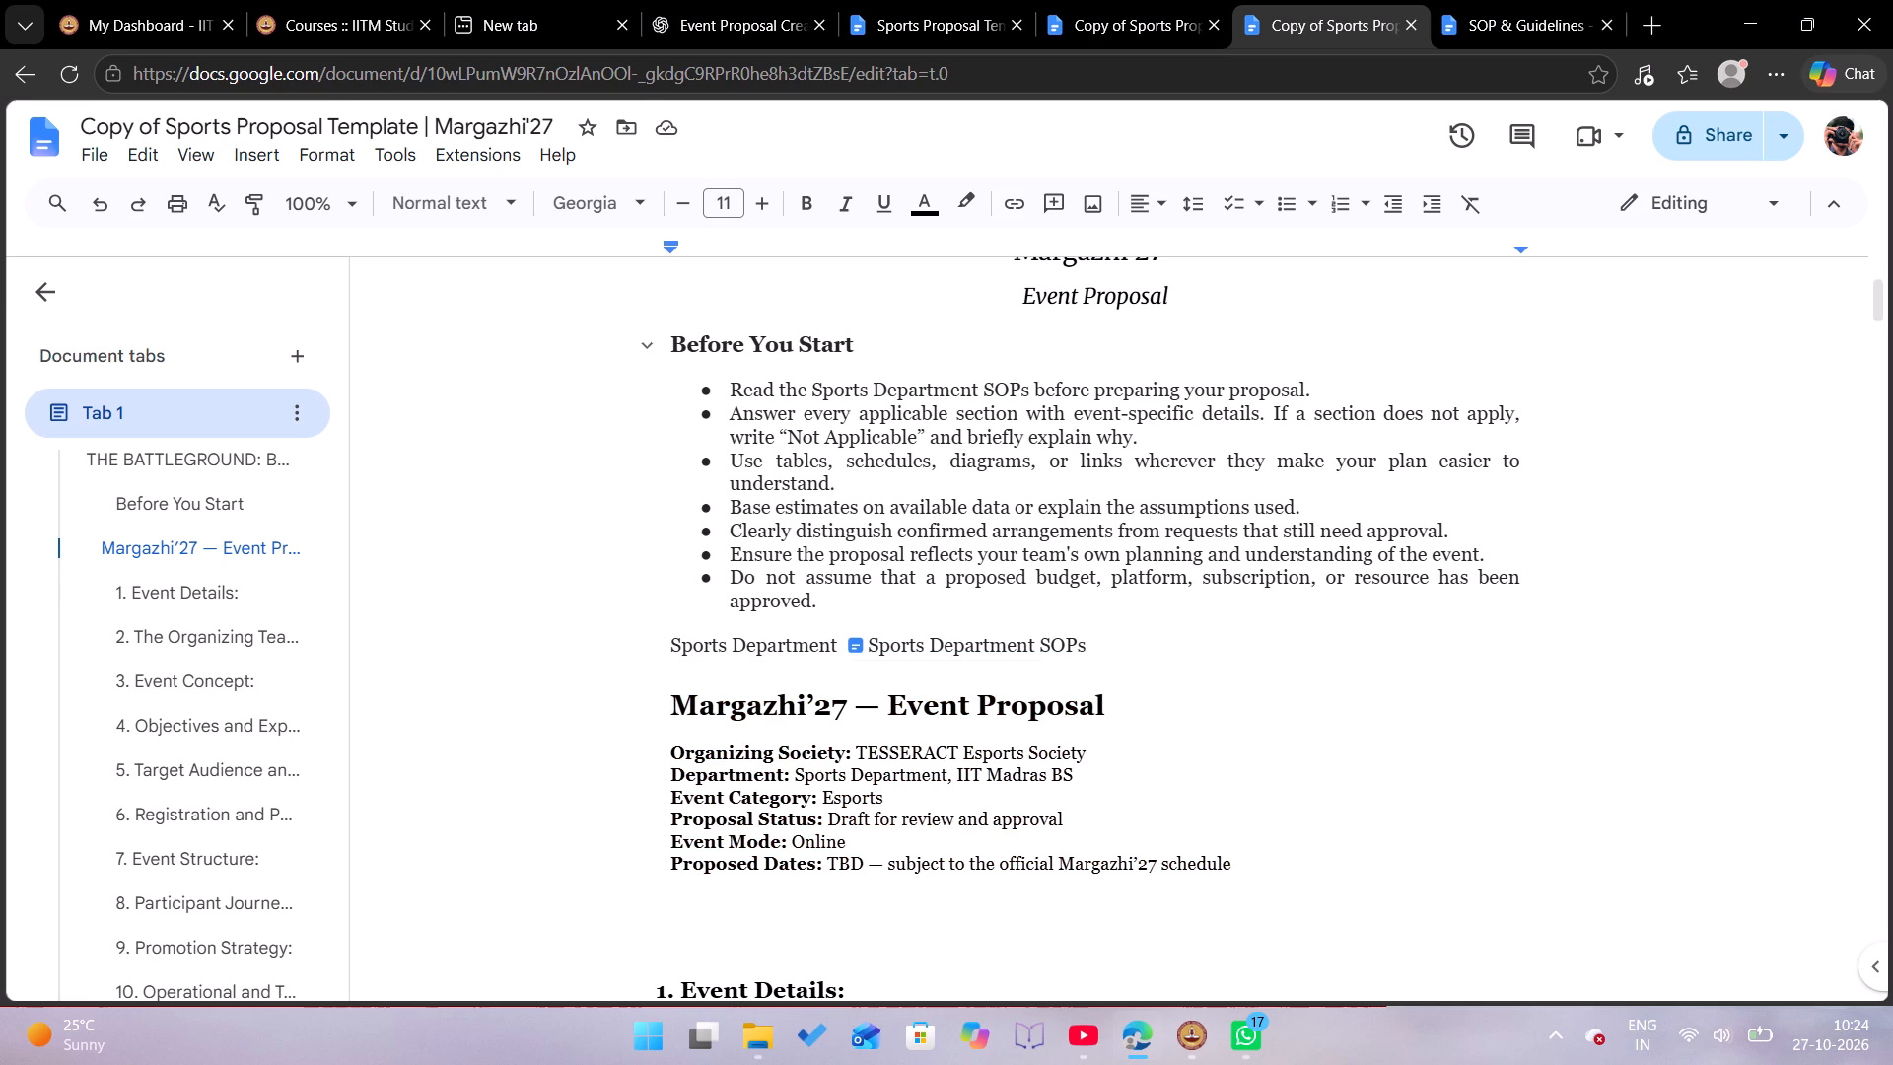
# Delete the Before You Start heading, its bullet list and the Sports Department SOPs line above the pasted block.
pyautogui.moveTo(674, 351); pyautogui.dragTo(1135, 620)
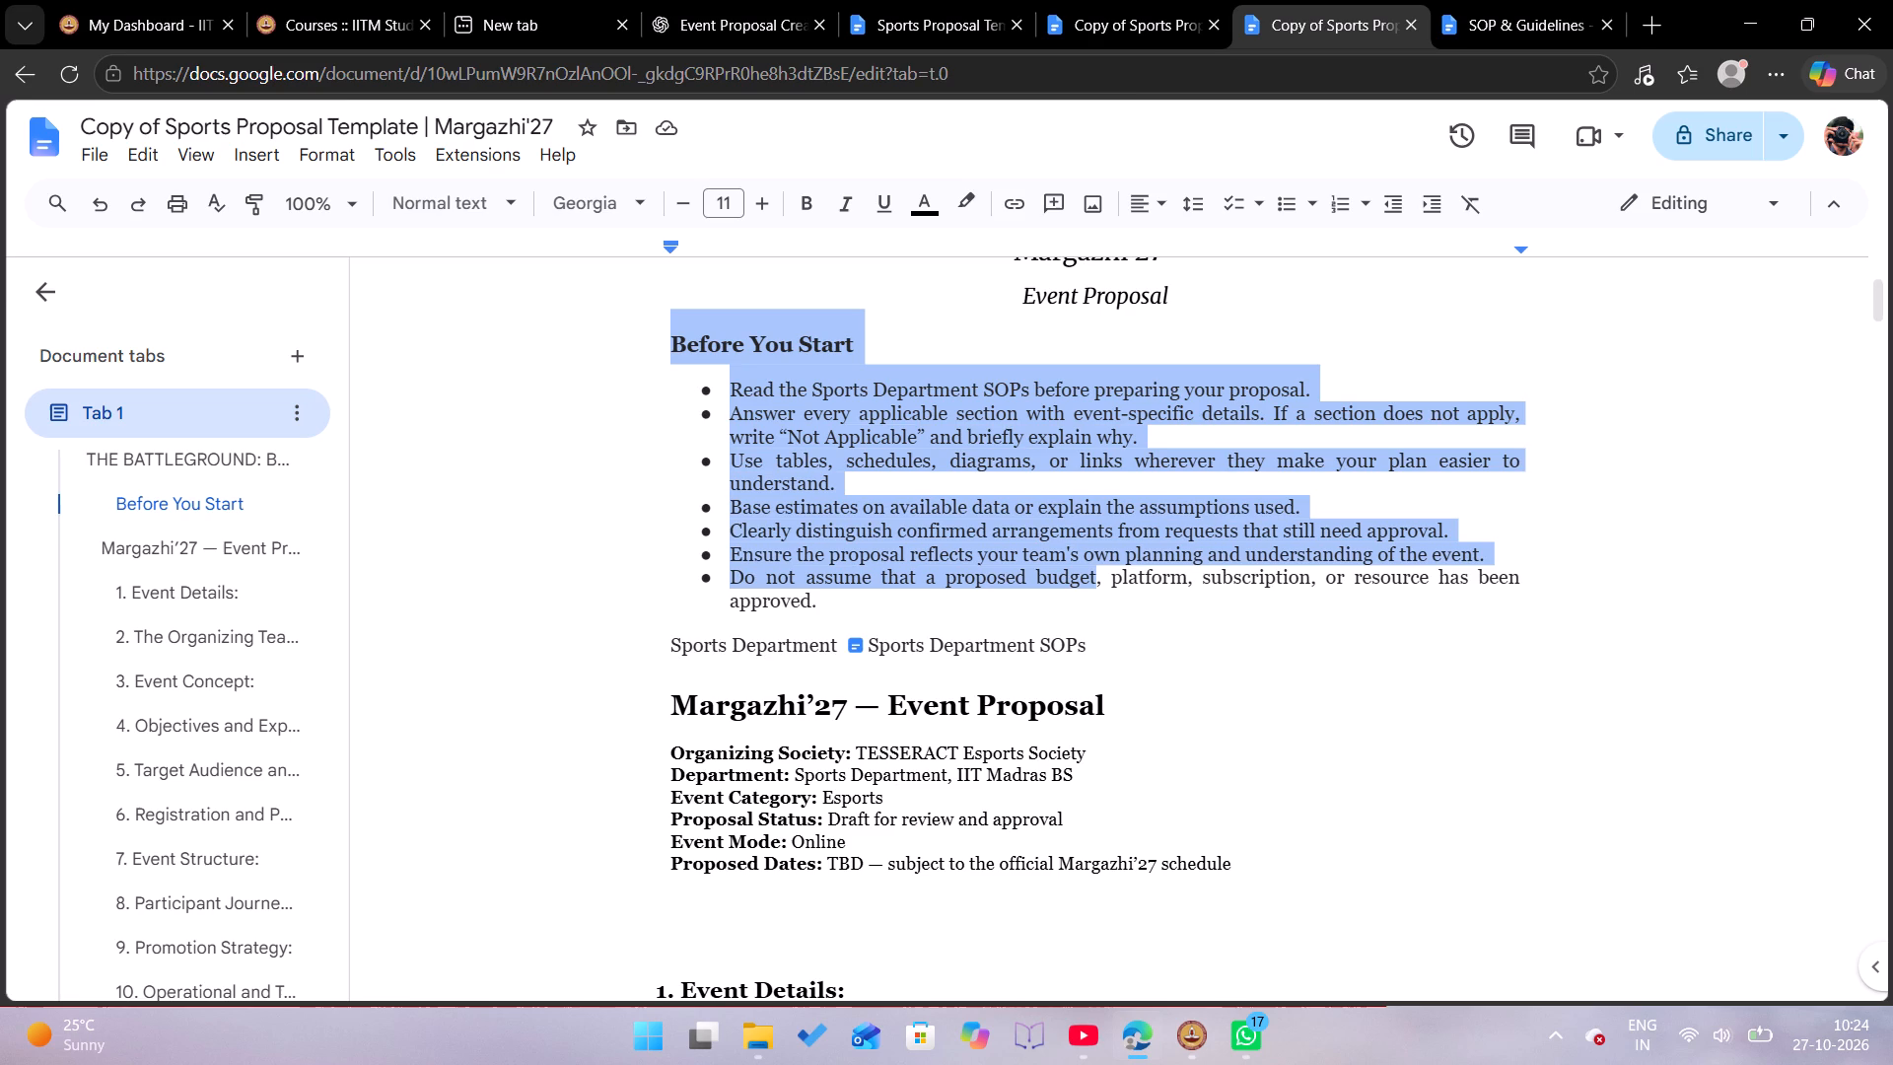
pyautogui.moveTo(1135, 620); pyautogui.dragTo(1119, 650)
pyautogui.press('BackSpace')
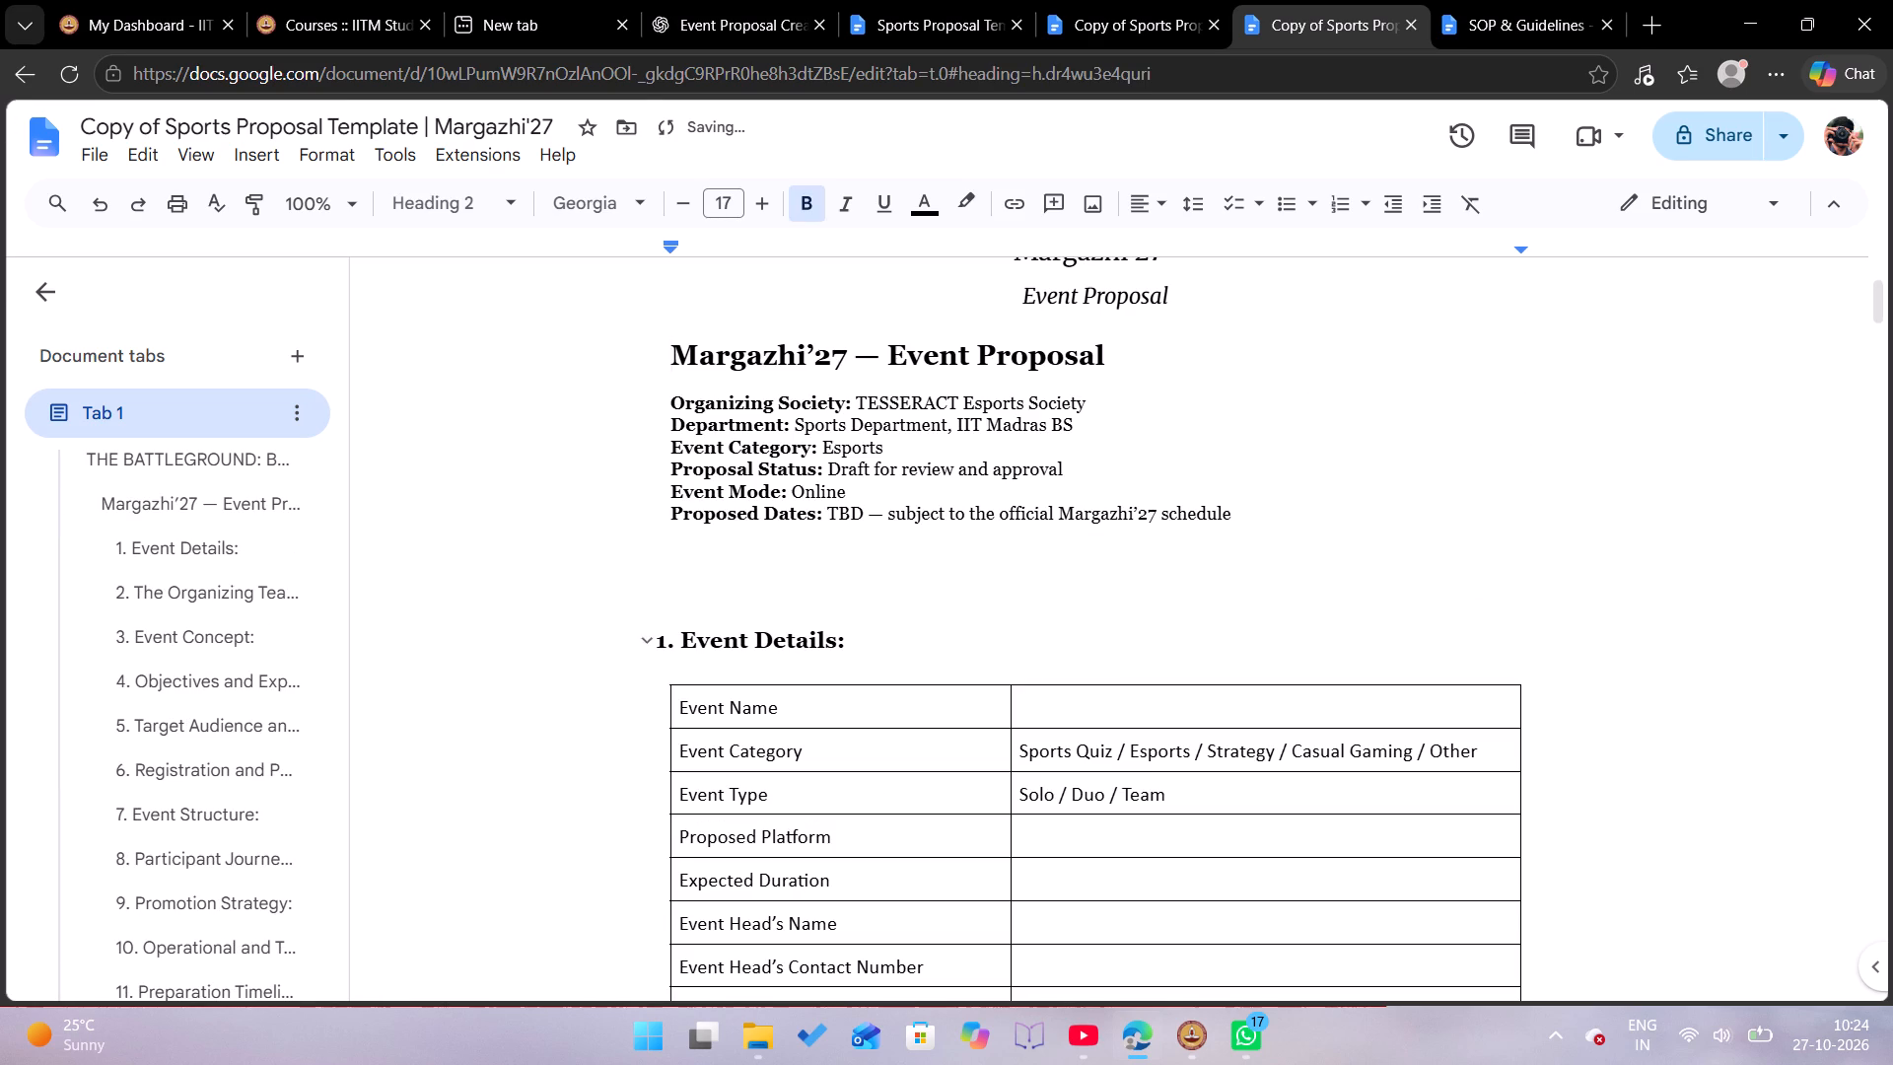
# Delete the template's italic Event Proposal subtitle above the pasted Margazhi'27 — Event Proposal heading.
pyautogui.click(1033, 287)
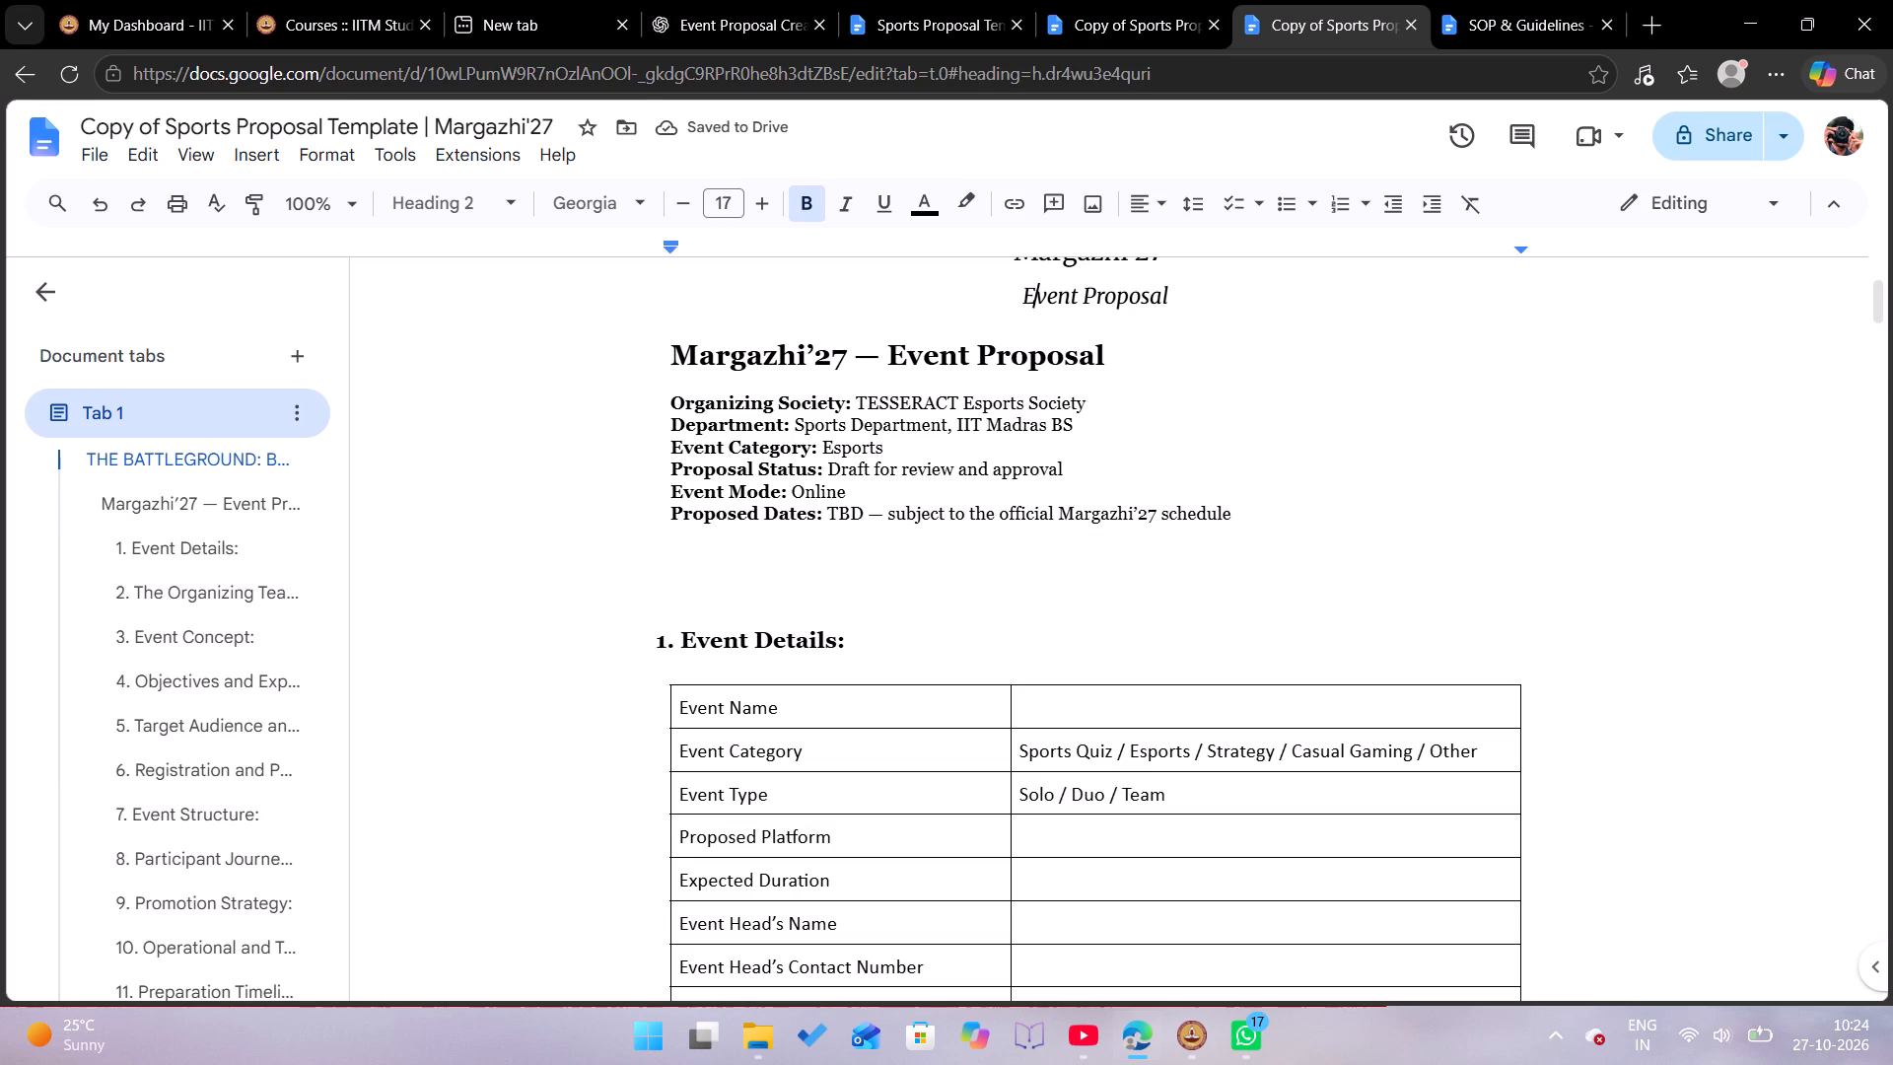
pyautogui.moveTo(1027, 294); pyautogui.dragTo(1182, 280)
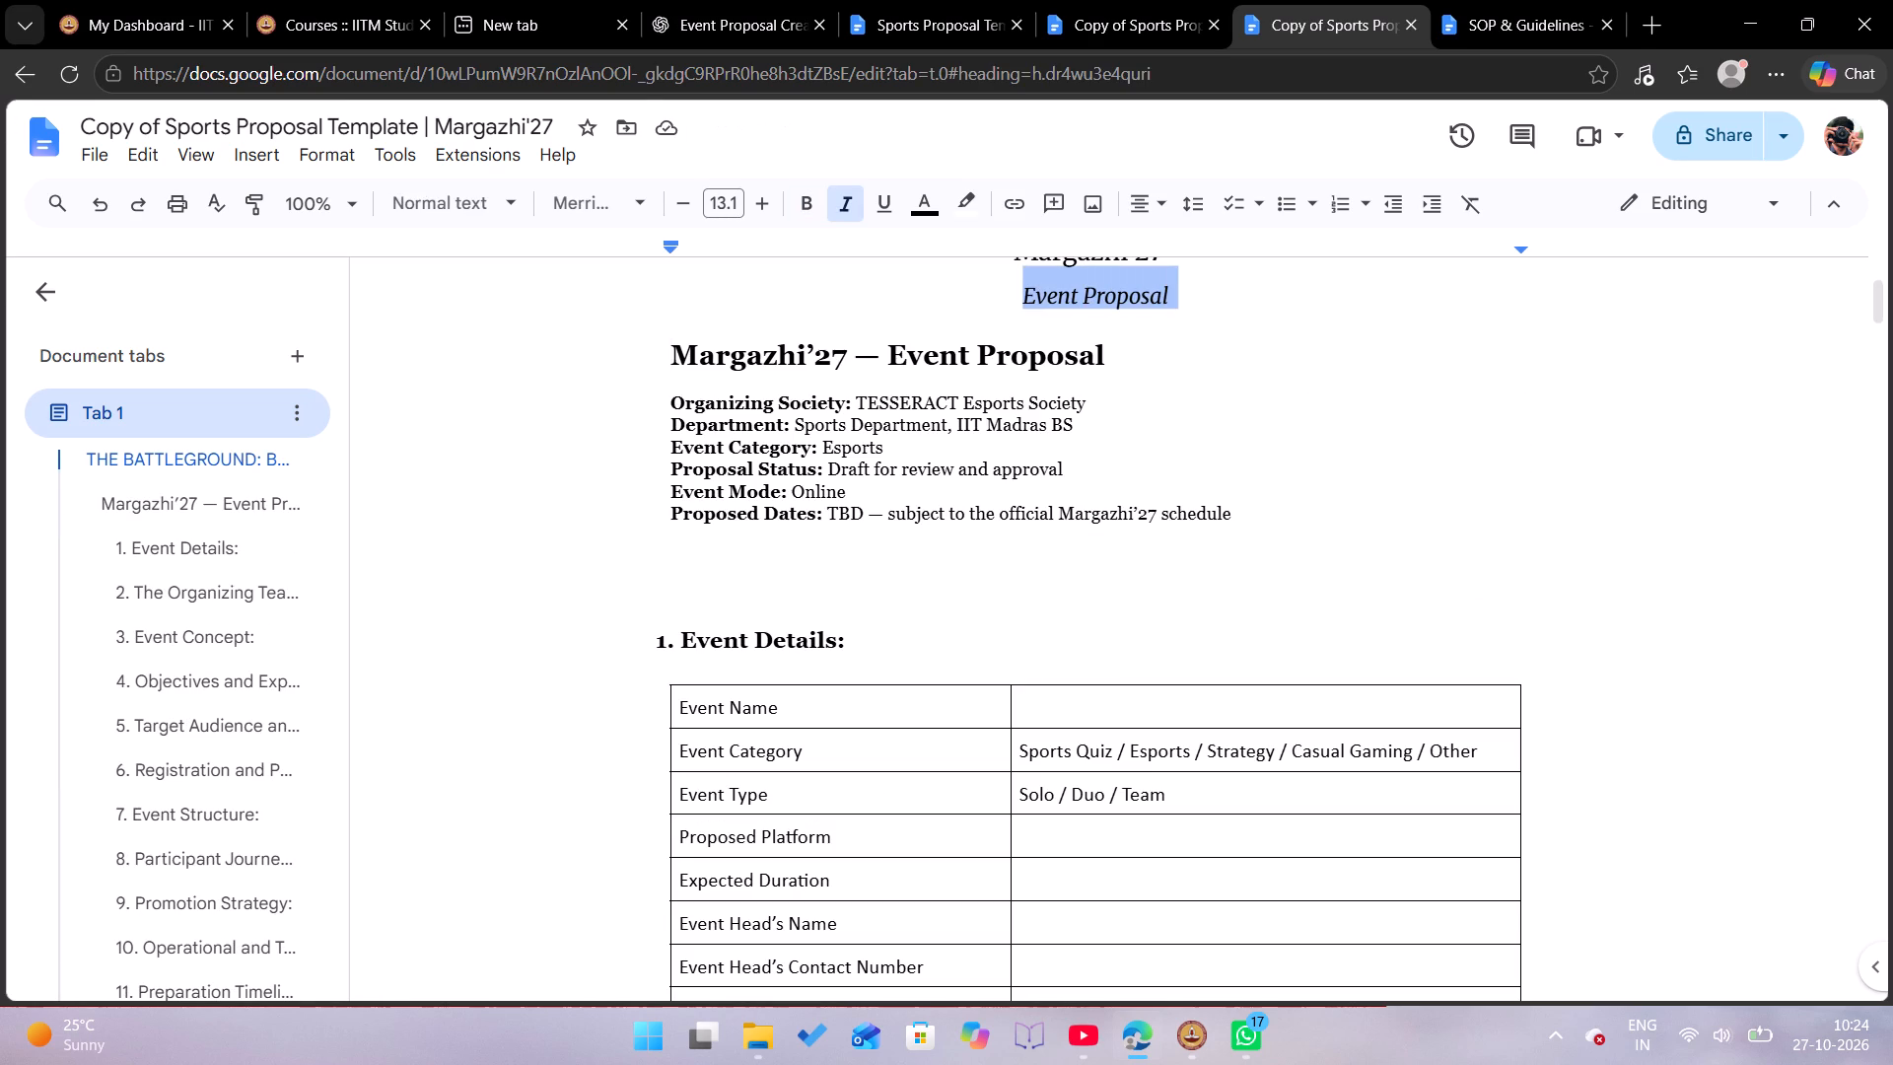
pyautogui.moveTo(1182, 280); pyautogui.dragTo(1182, 281)
pyautogui.press('BackSpace')
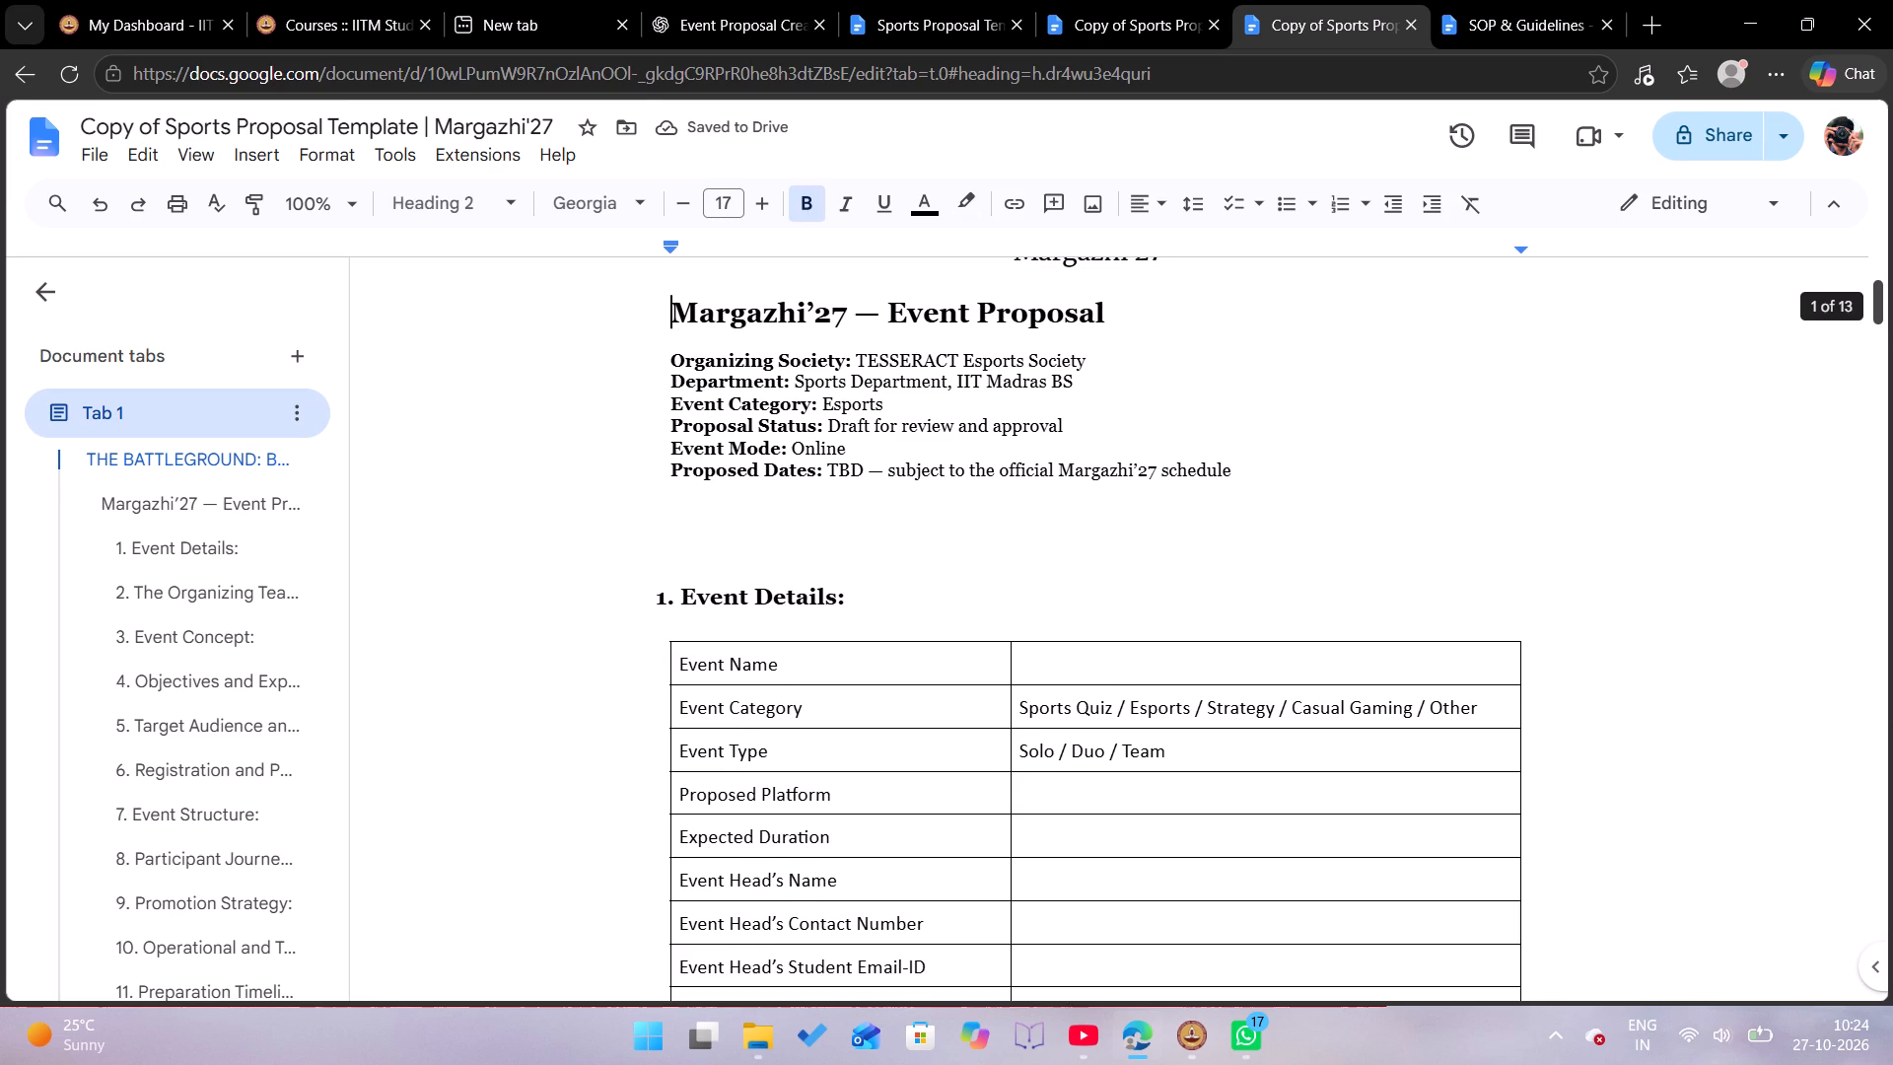
# Copy the event name The Battleground: BGMI from the drafted proposal into the Event Name cell of the template's Event Details table.
pyautogui.moveTo(1881, 319); pyautogui.dragTo(1883, 302)
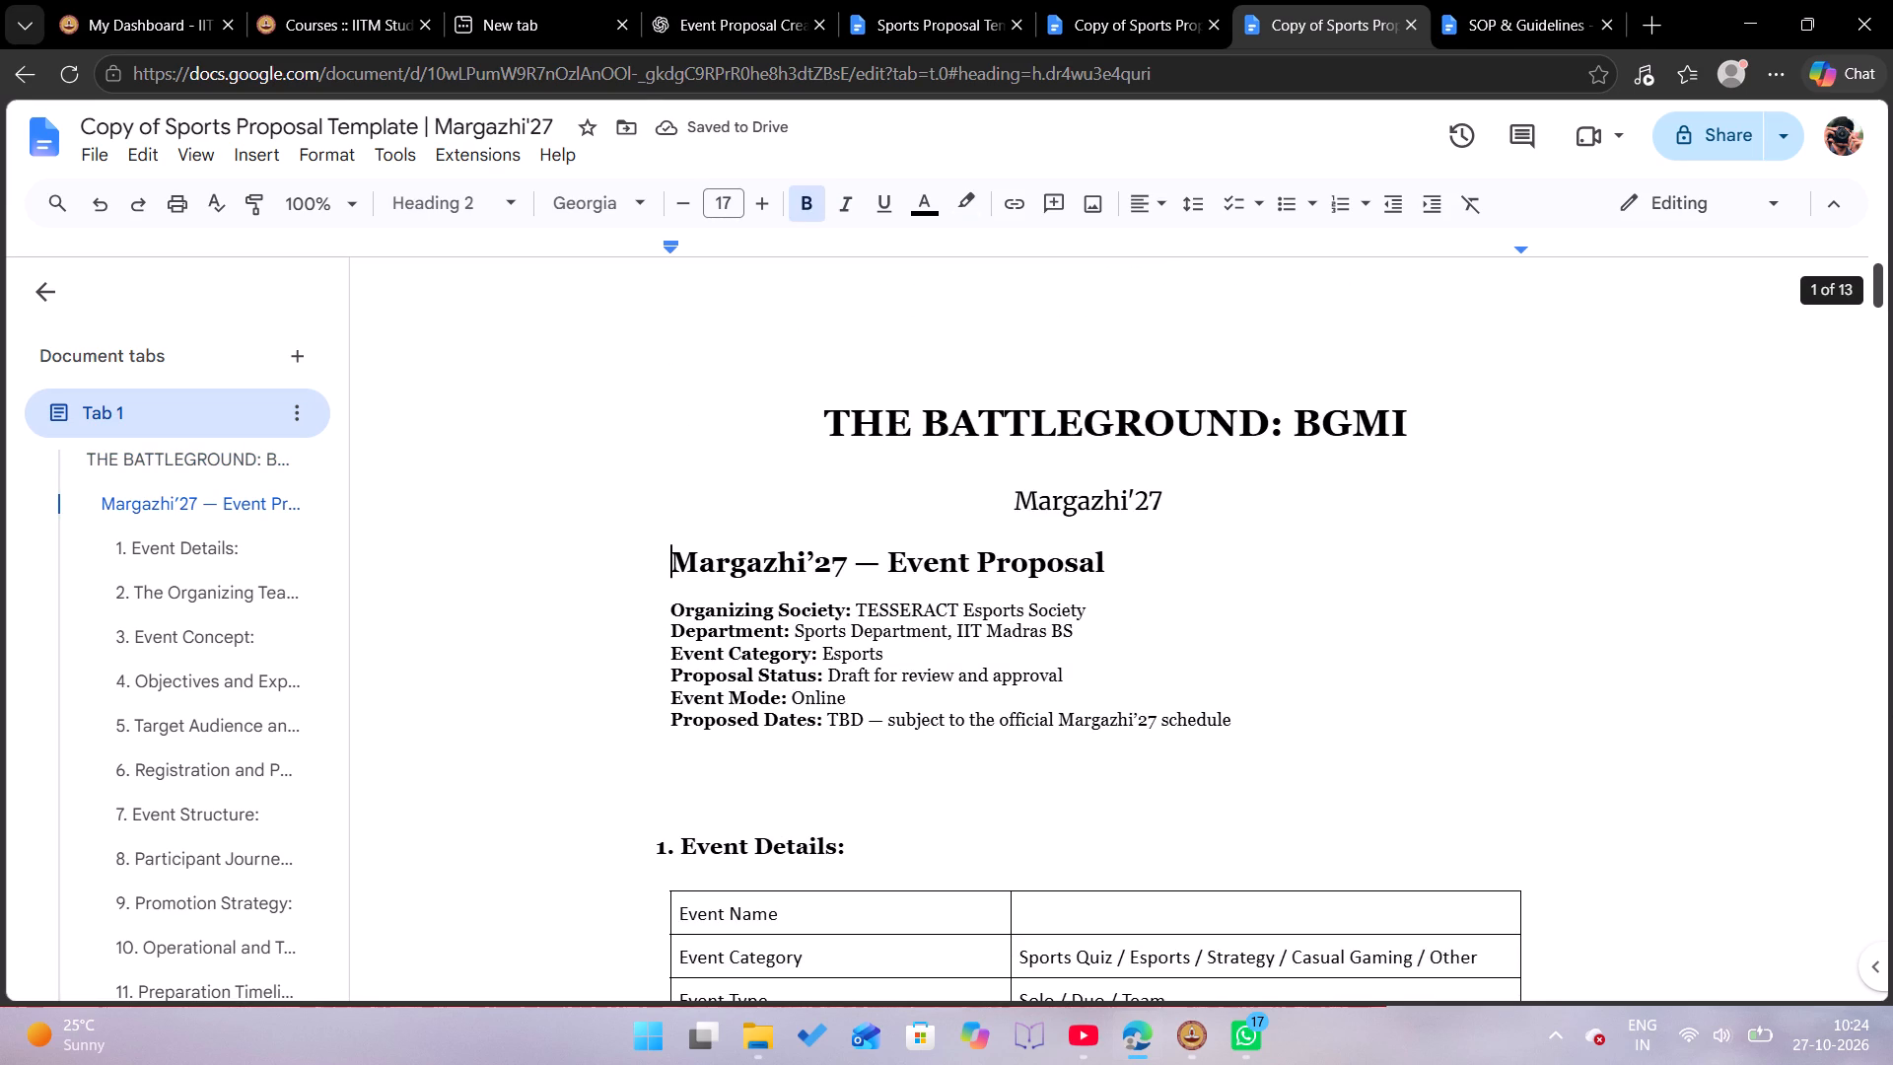
pyautogui.moveTo(1883, 302); pyautogui.dragTo(1871, 336)
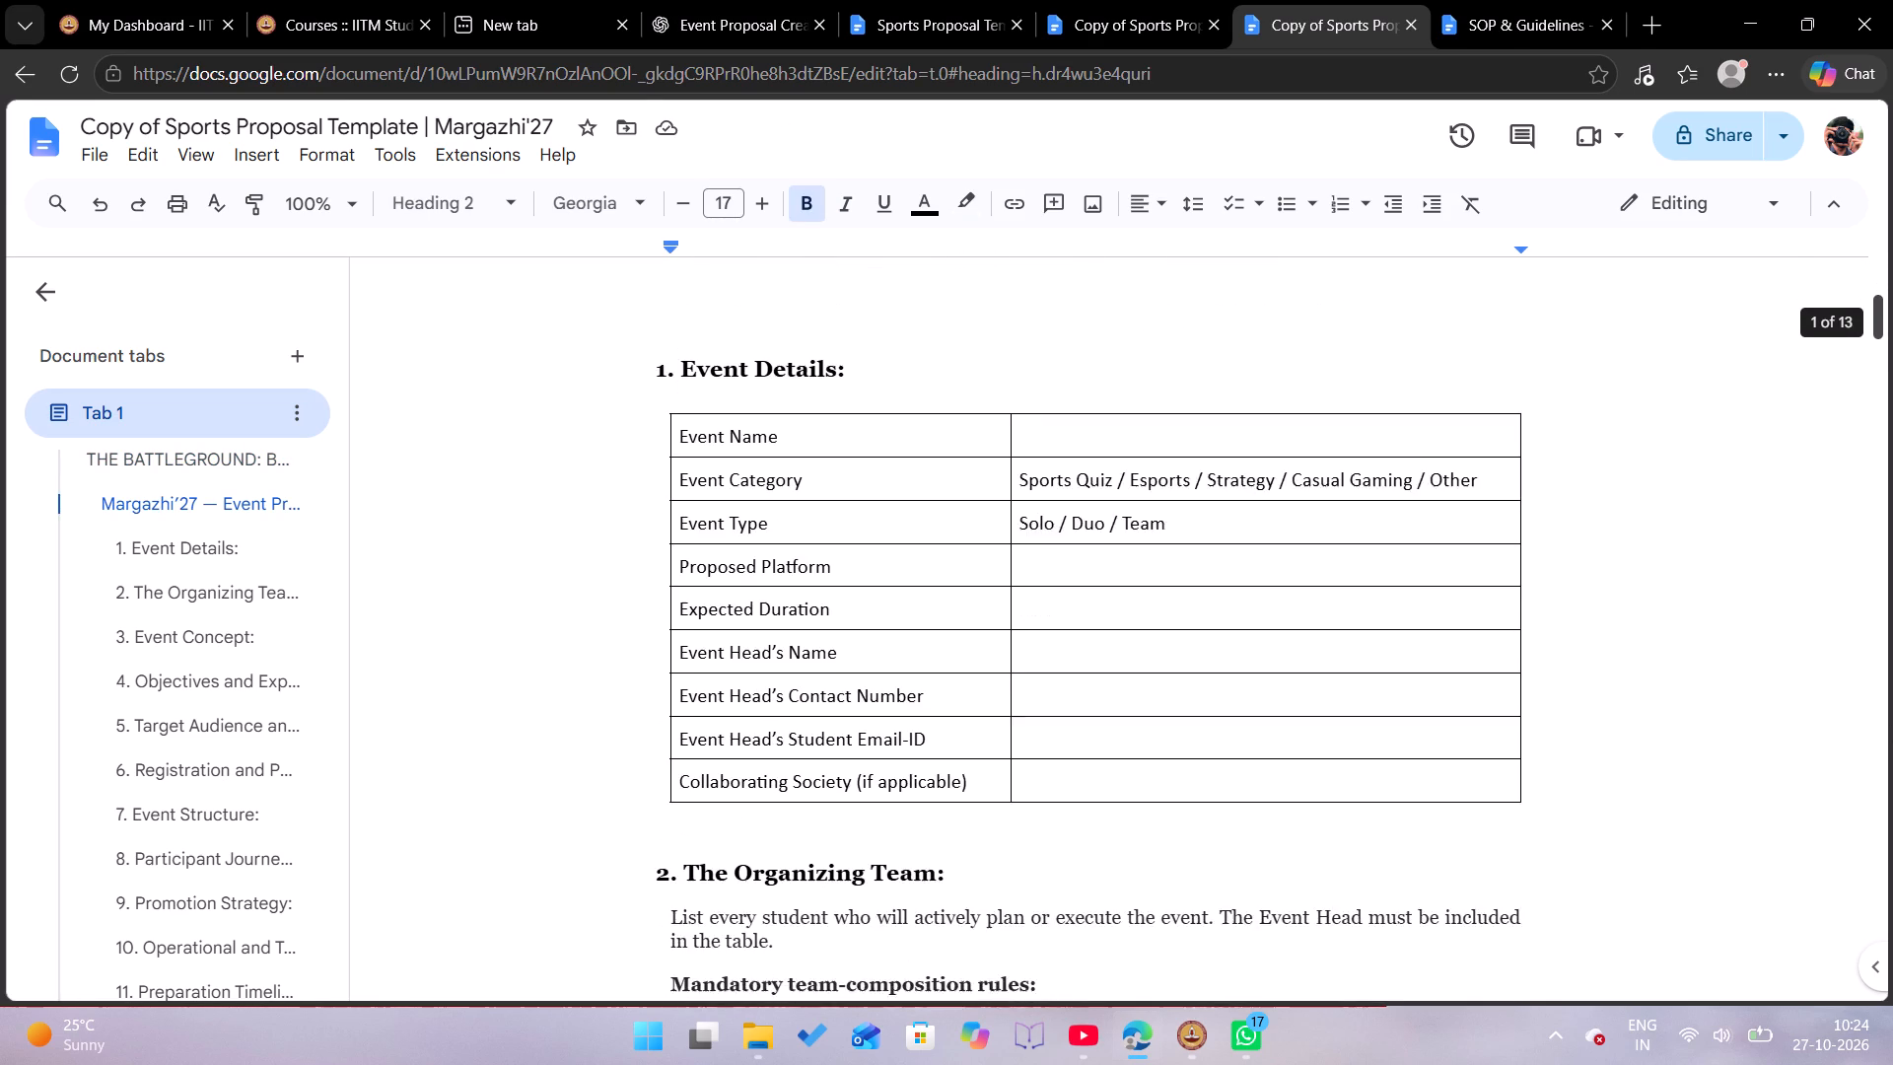
pyautogui.moveTo(1871, 336); pyautogui.dragTo(1870, 342)
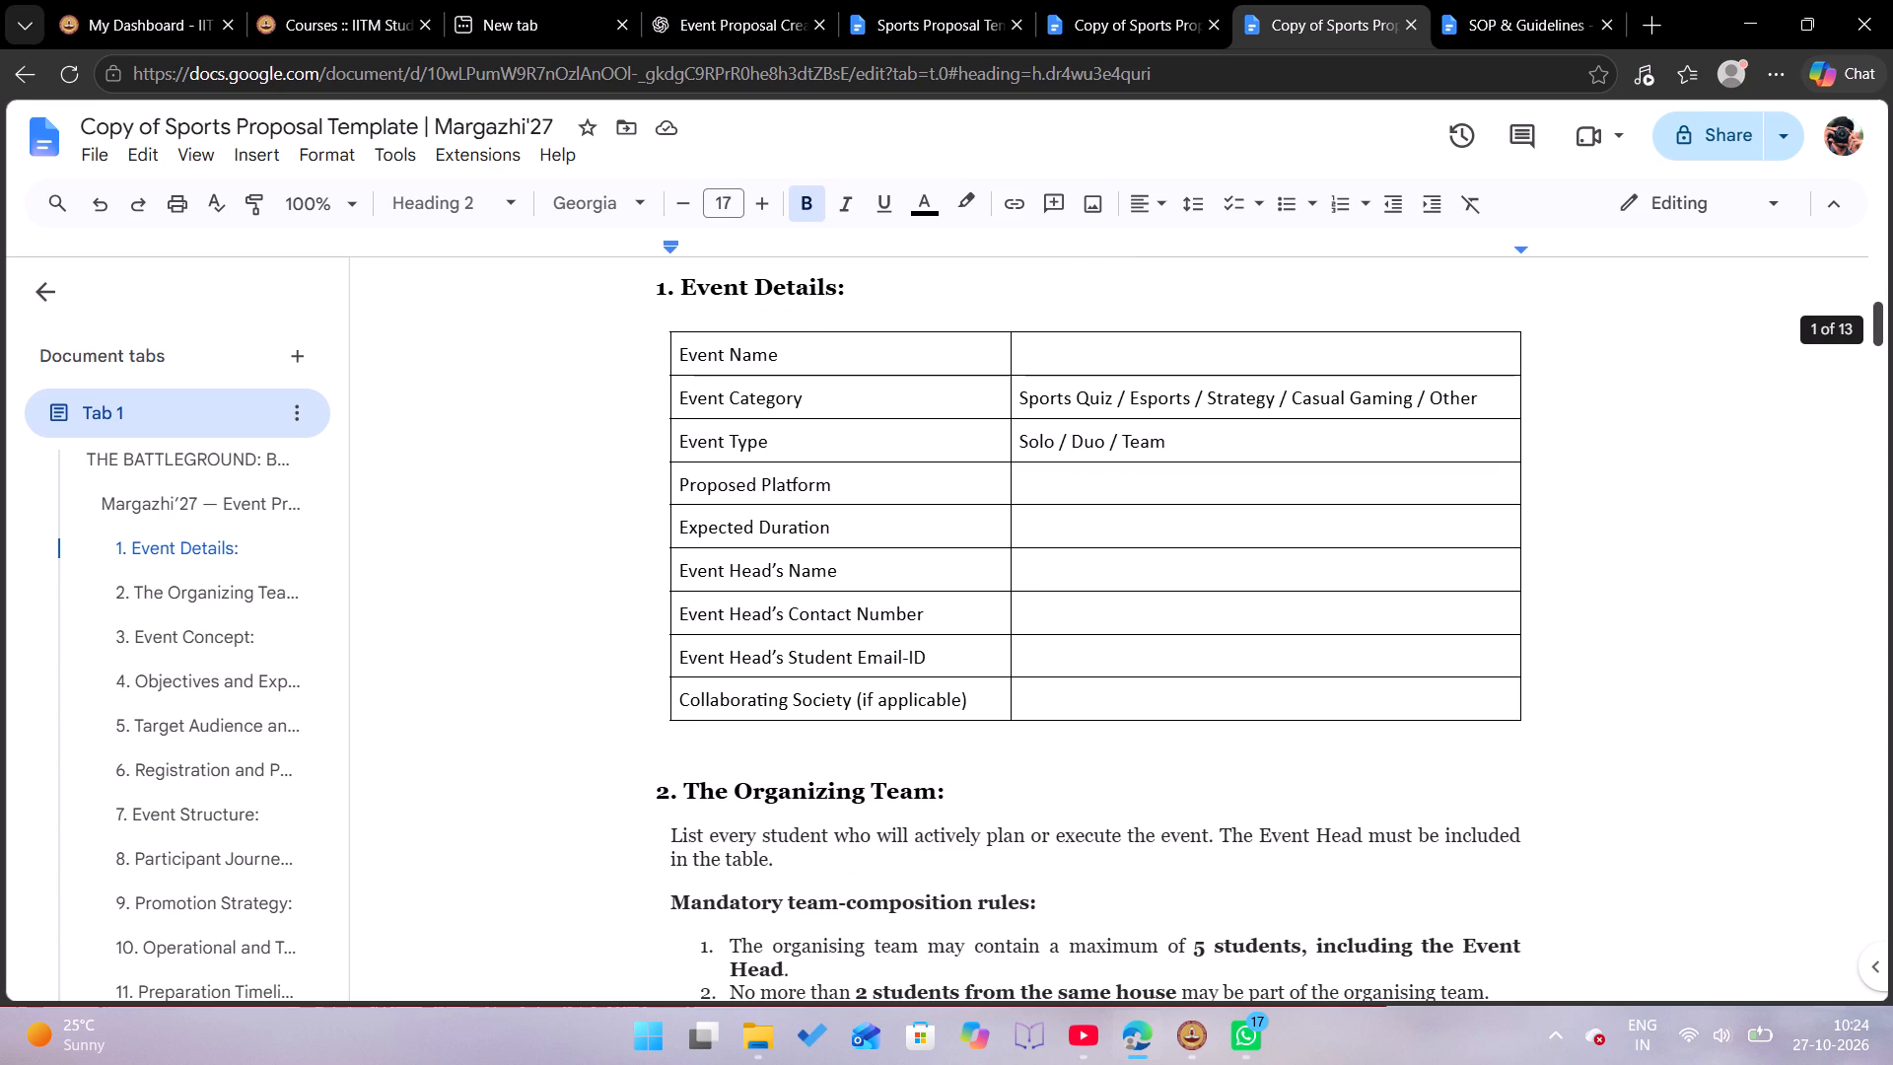
pyautogui.click(1086, 369)
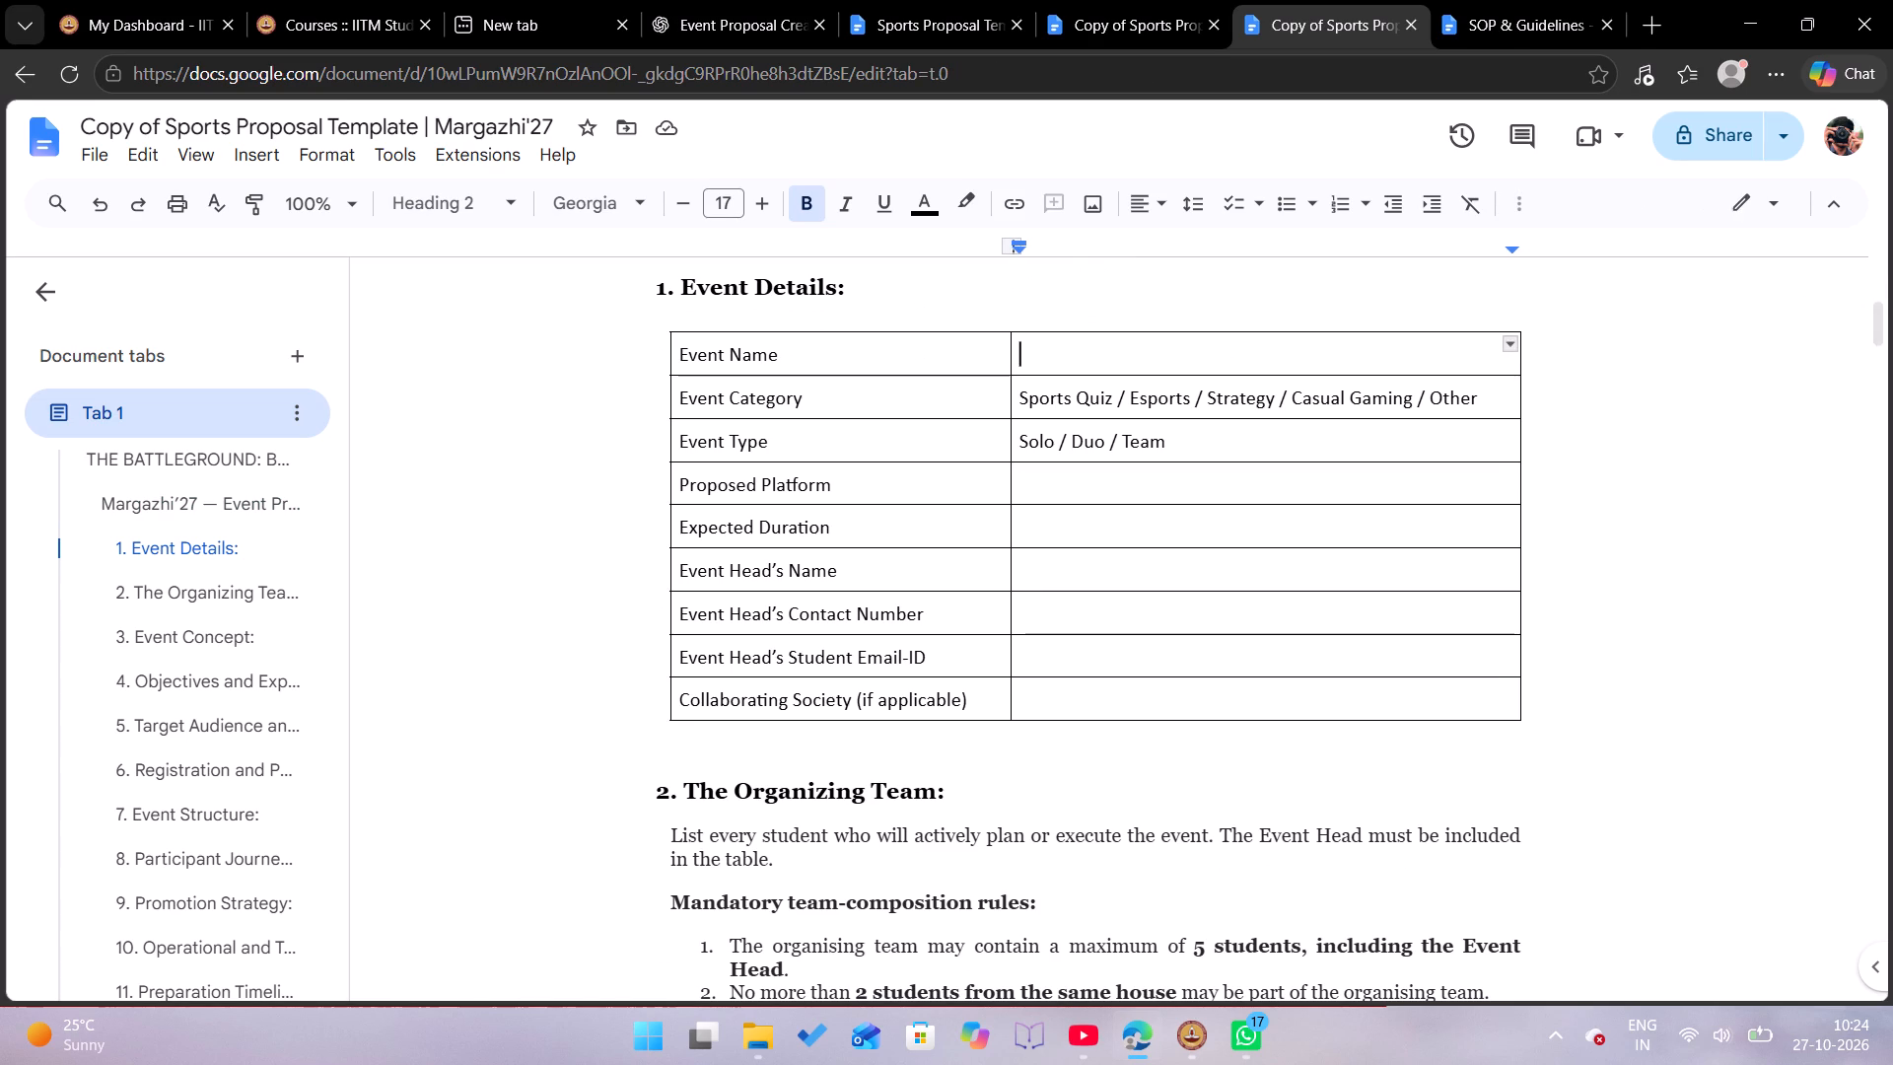
pyautogui.click(1076, 0)
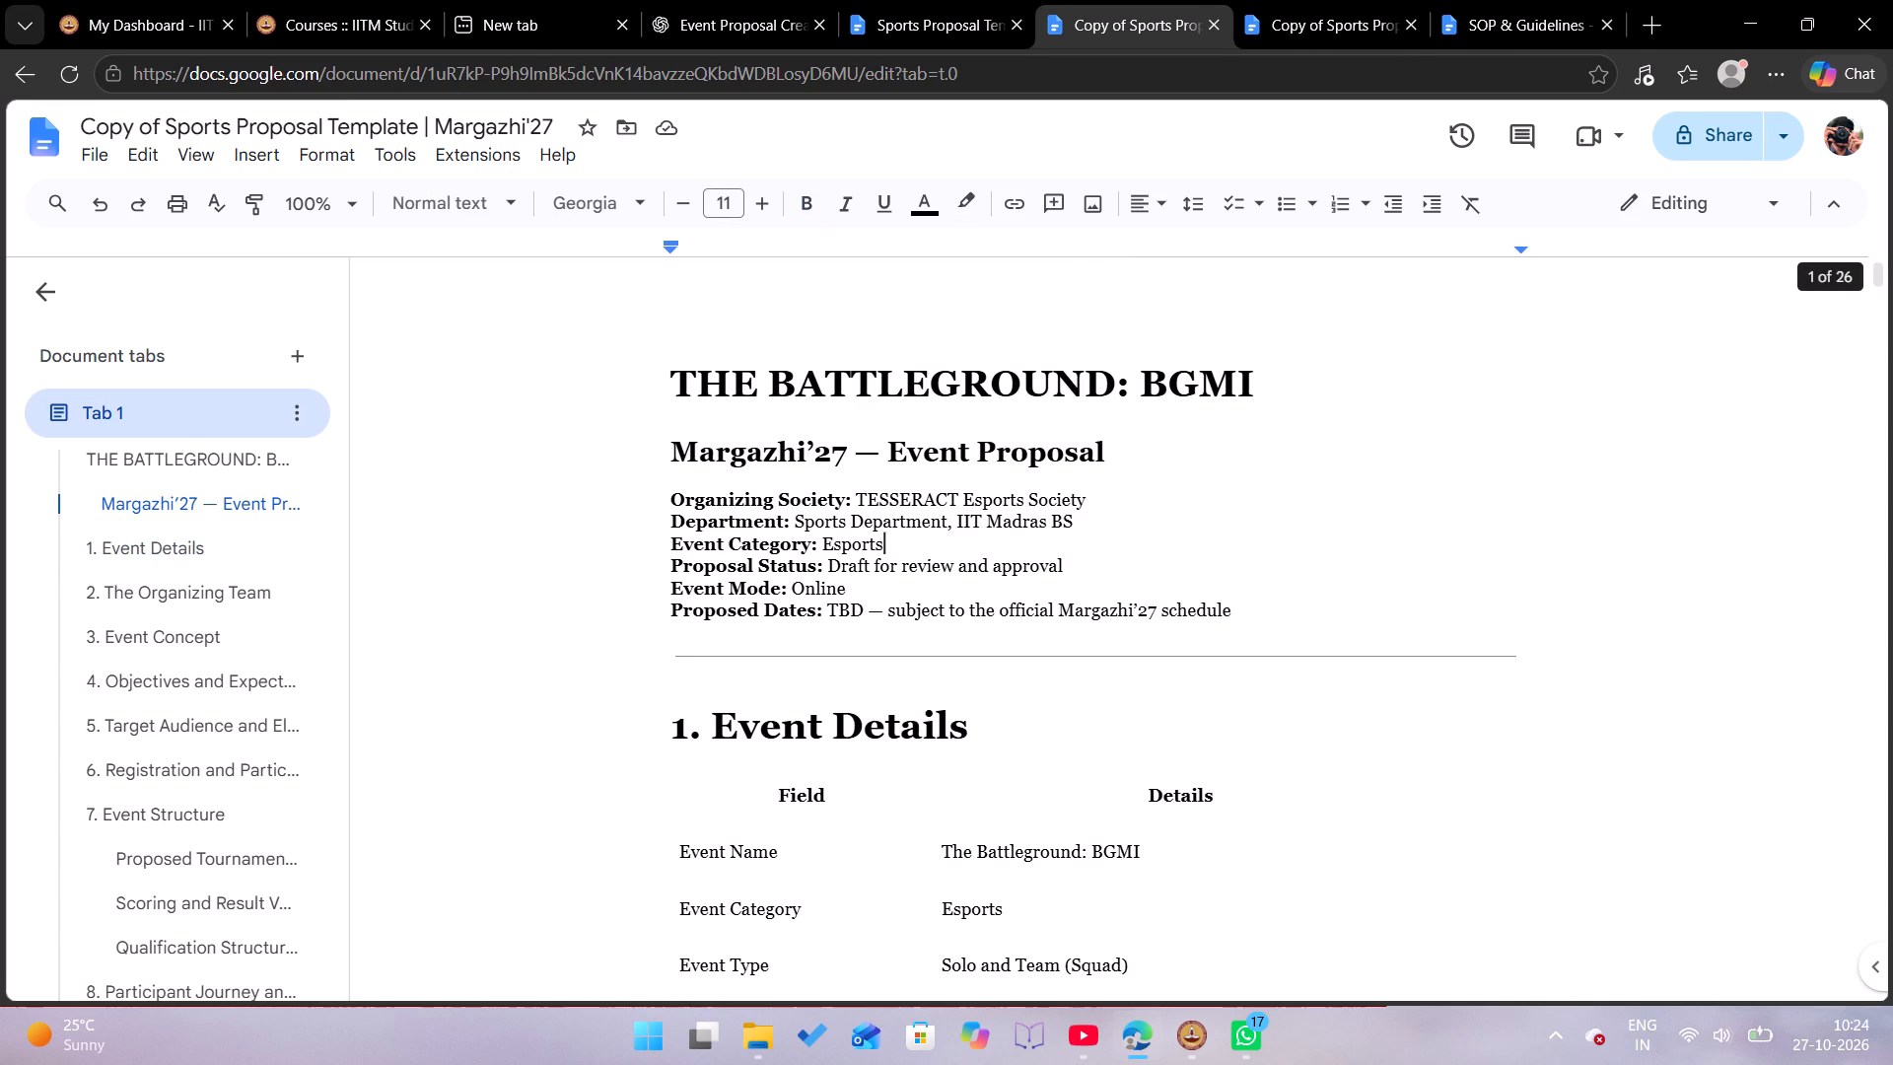
pyautogui.moveTo(1880, 276); pyautogui.dragTo(1871, 291)
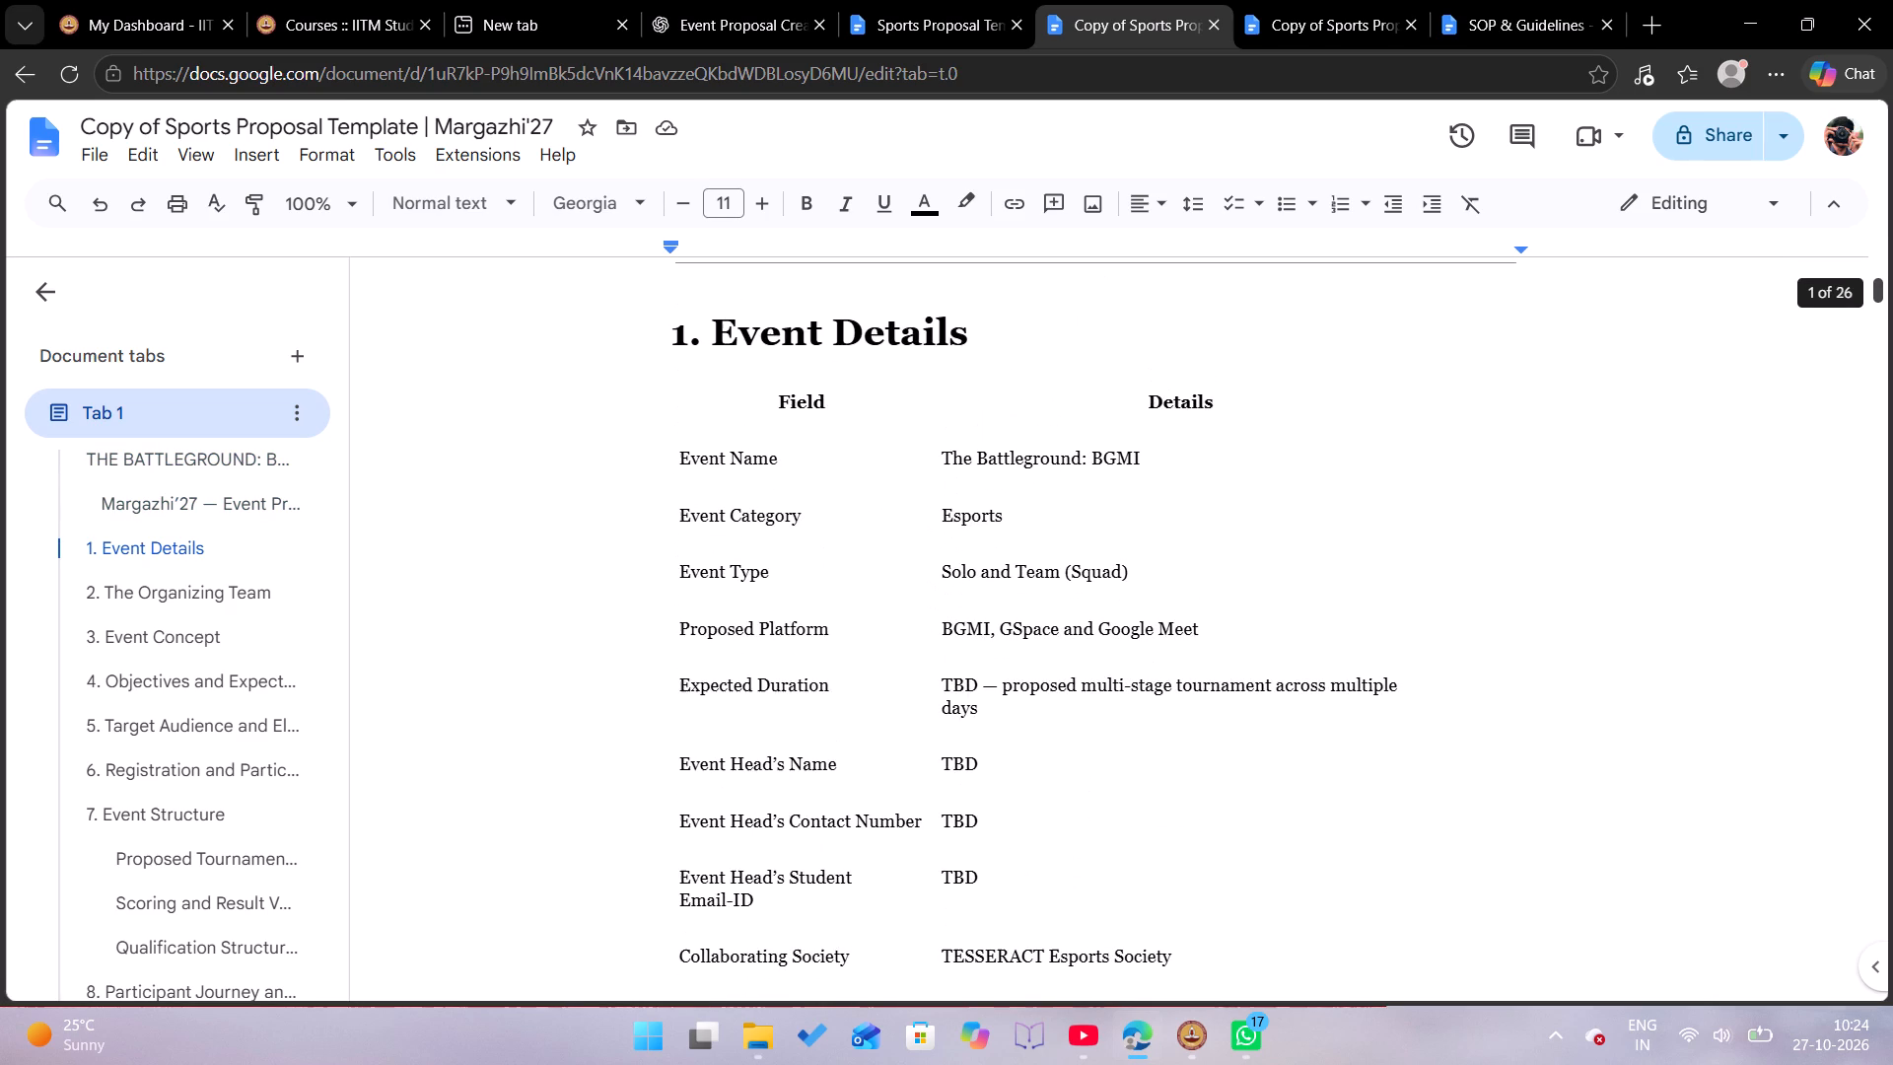
pyautogui.moveTo(939, 461); pyautogui.dragTo(1143, 461)
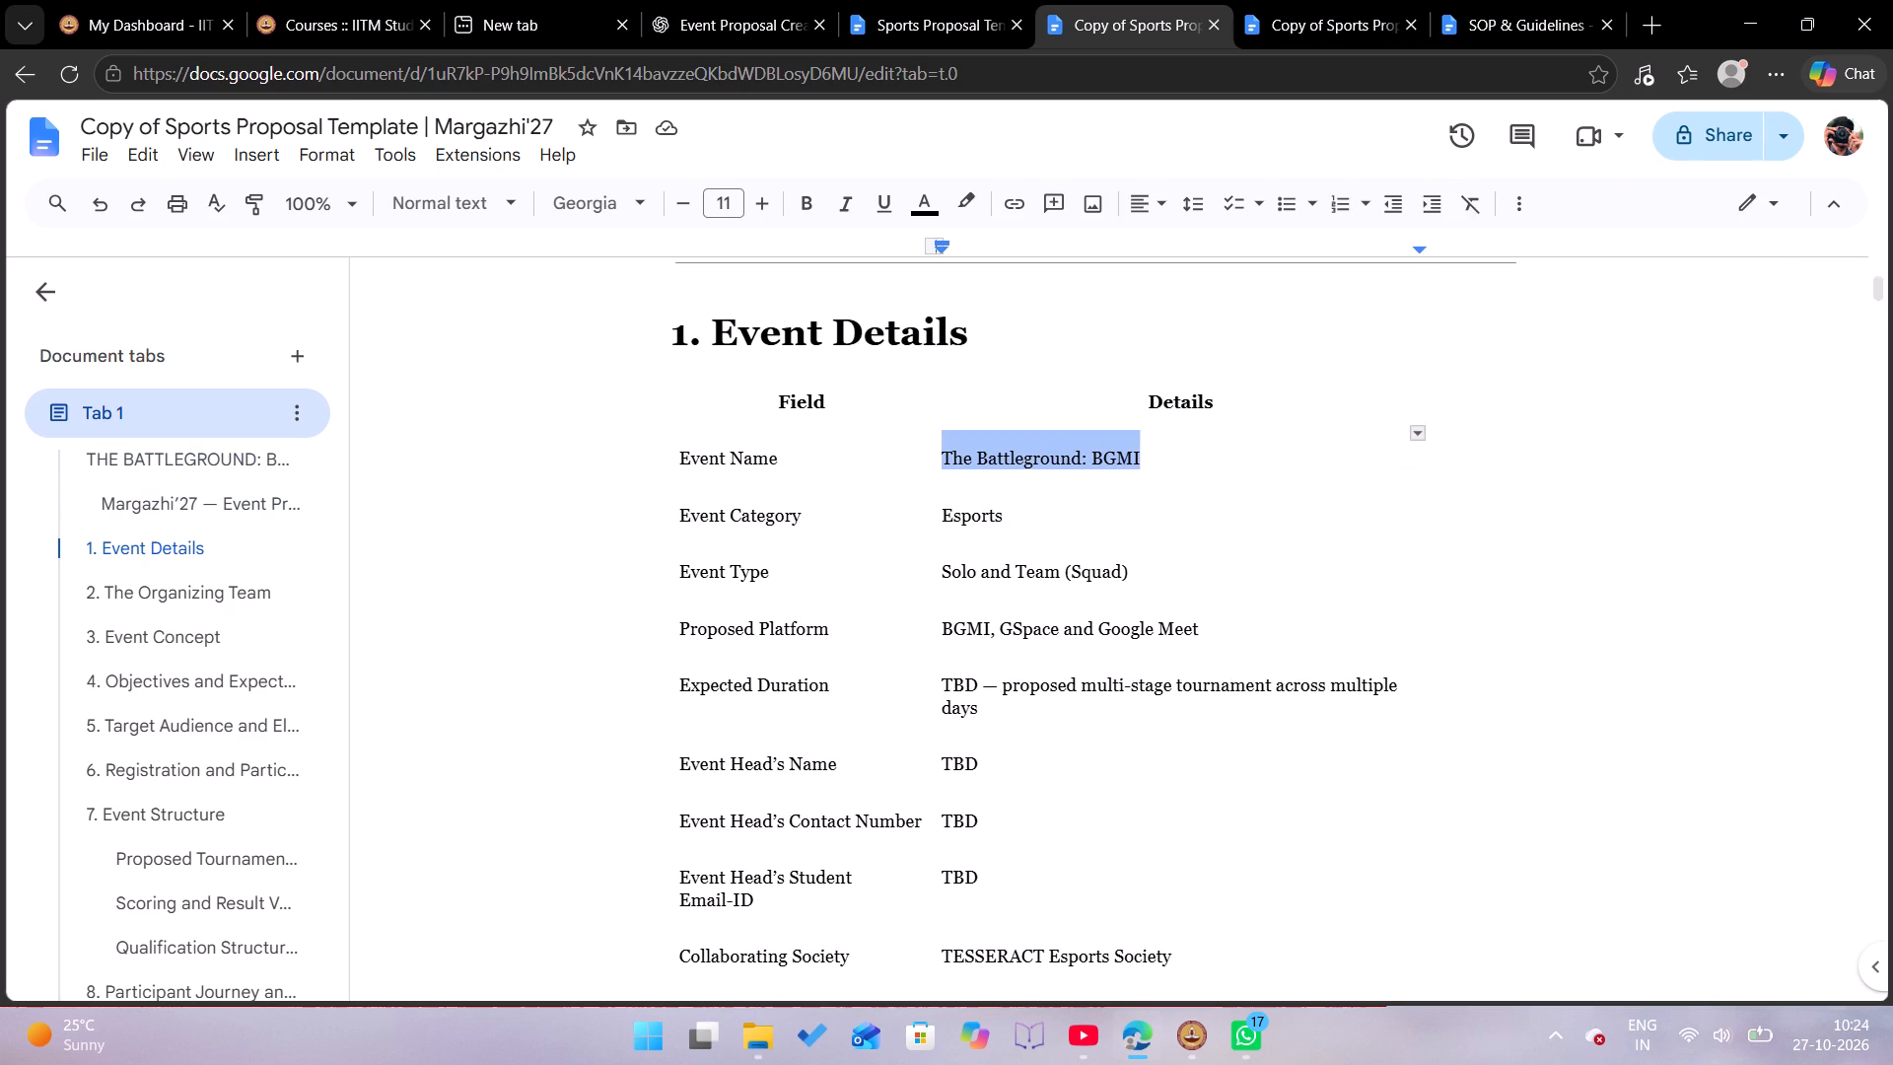
pyautogui.hotkey('ctrl', 'c')
pyautogui.click(1297, 0)
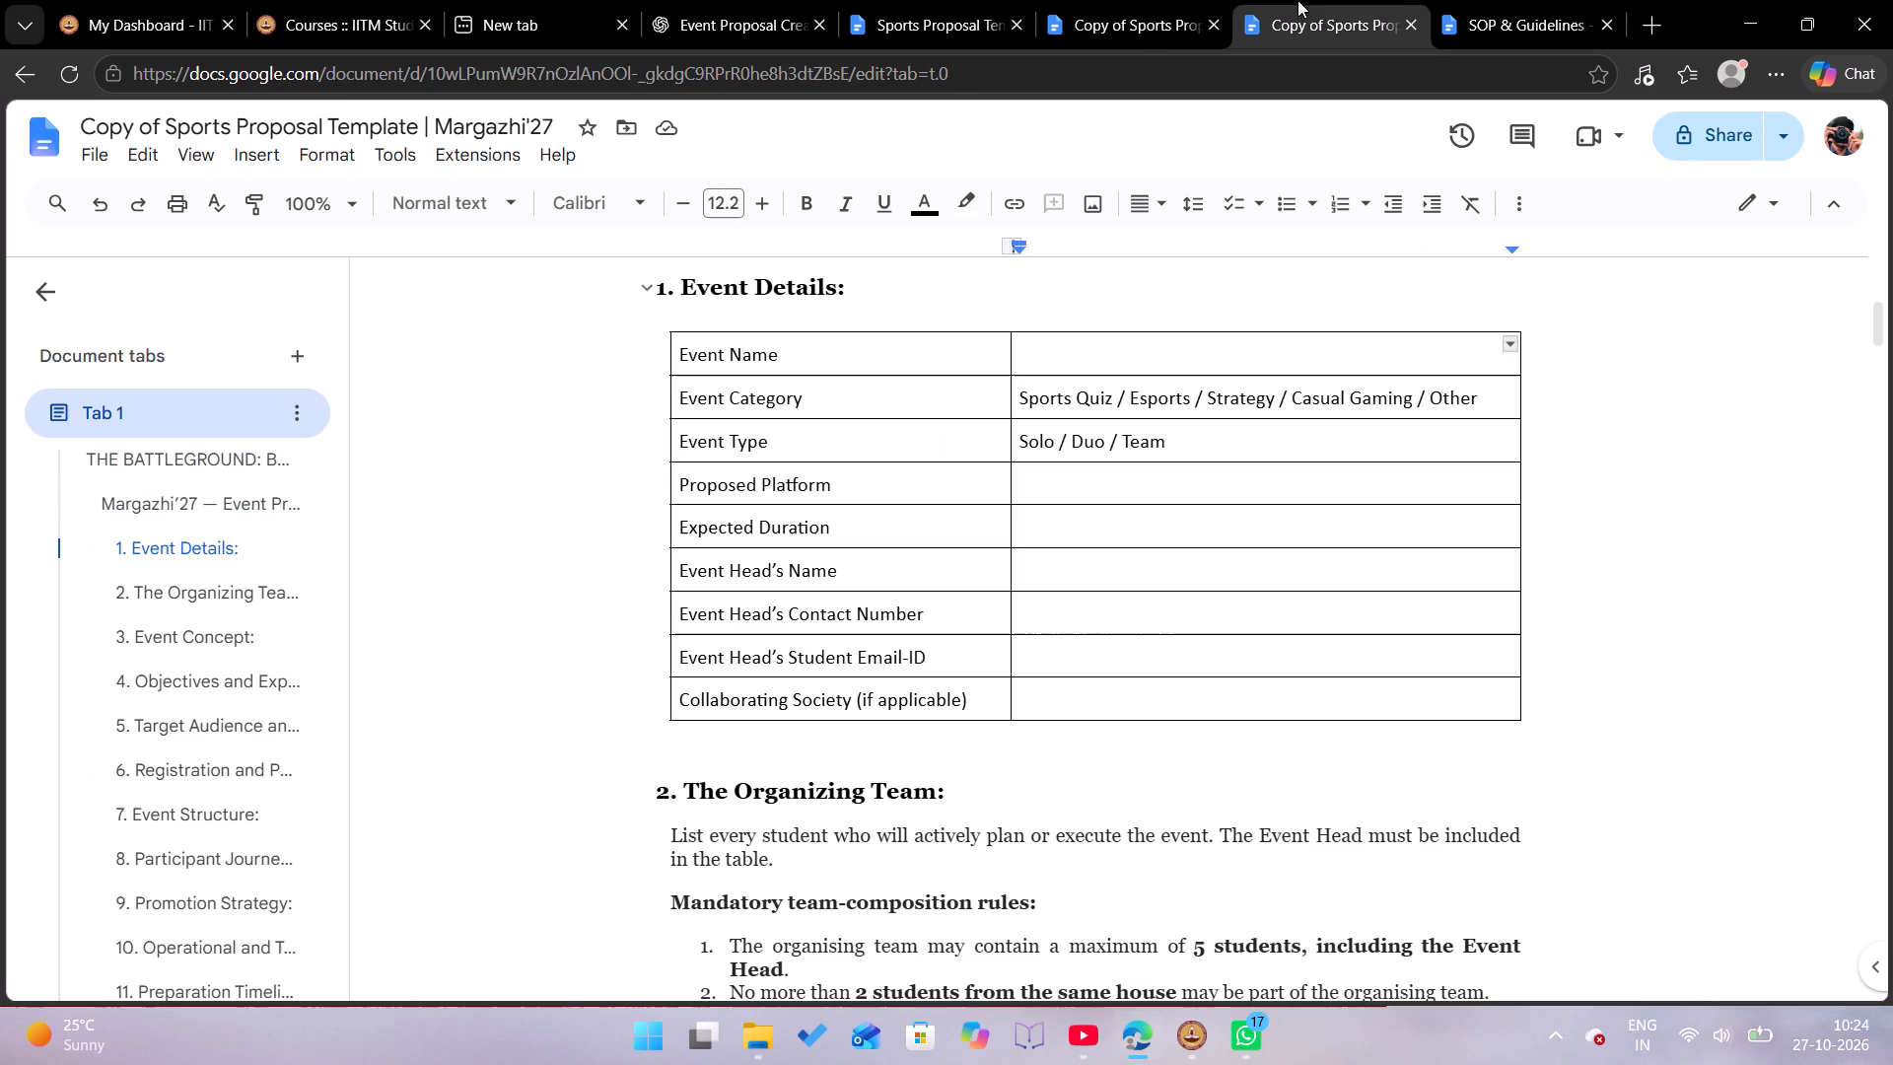
pyautogui.click(1069, 362)
pyautogui.hotkey('ctrl', 'v')
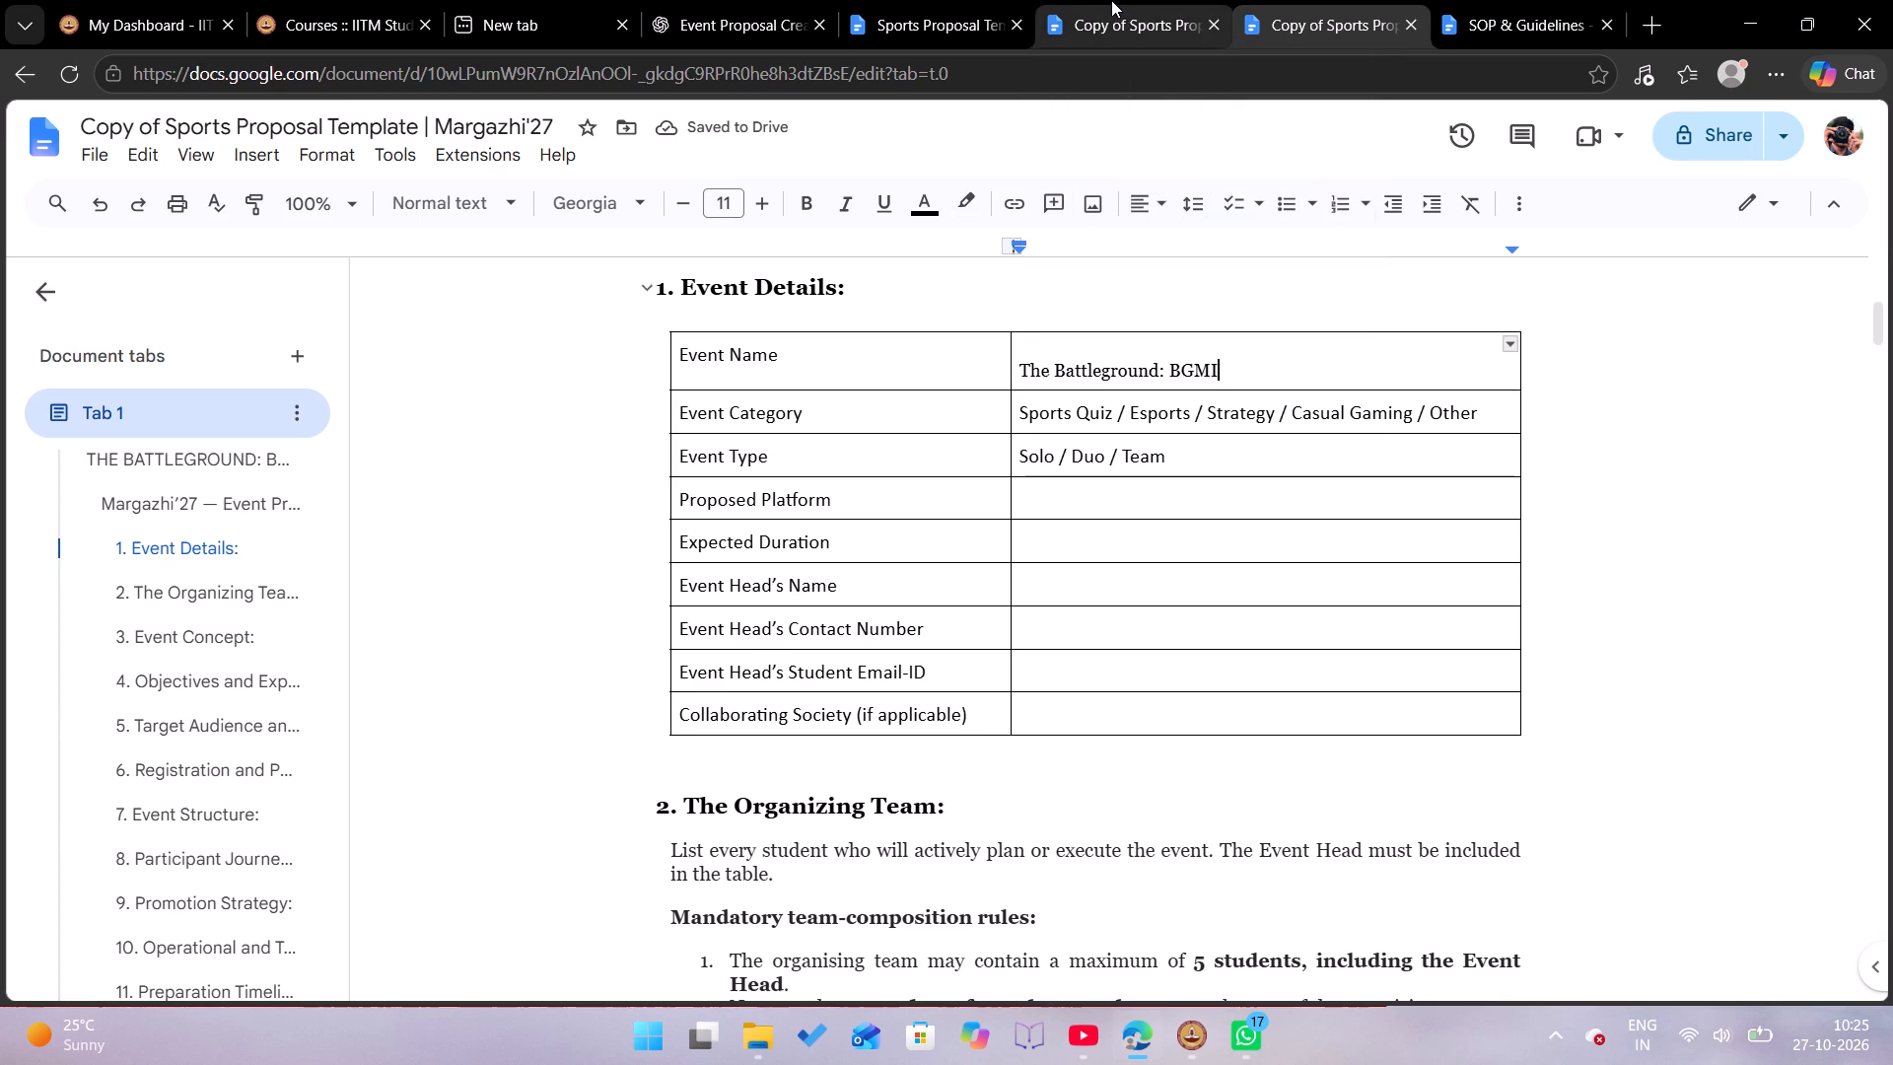
# Replace the template's Event Category options with Esports, copied from the drafted proposal's Event Details table.
pyautogui.click(1114, 0)
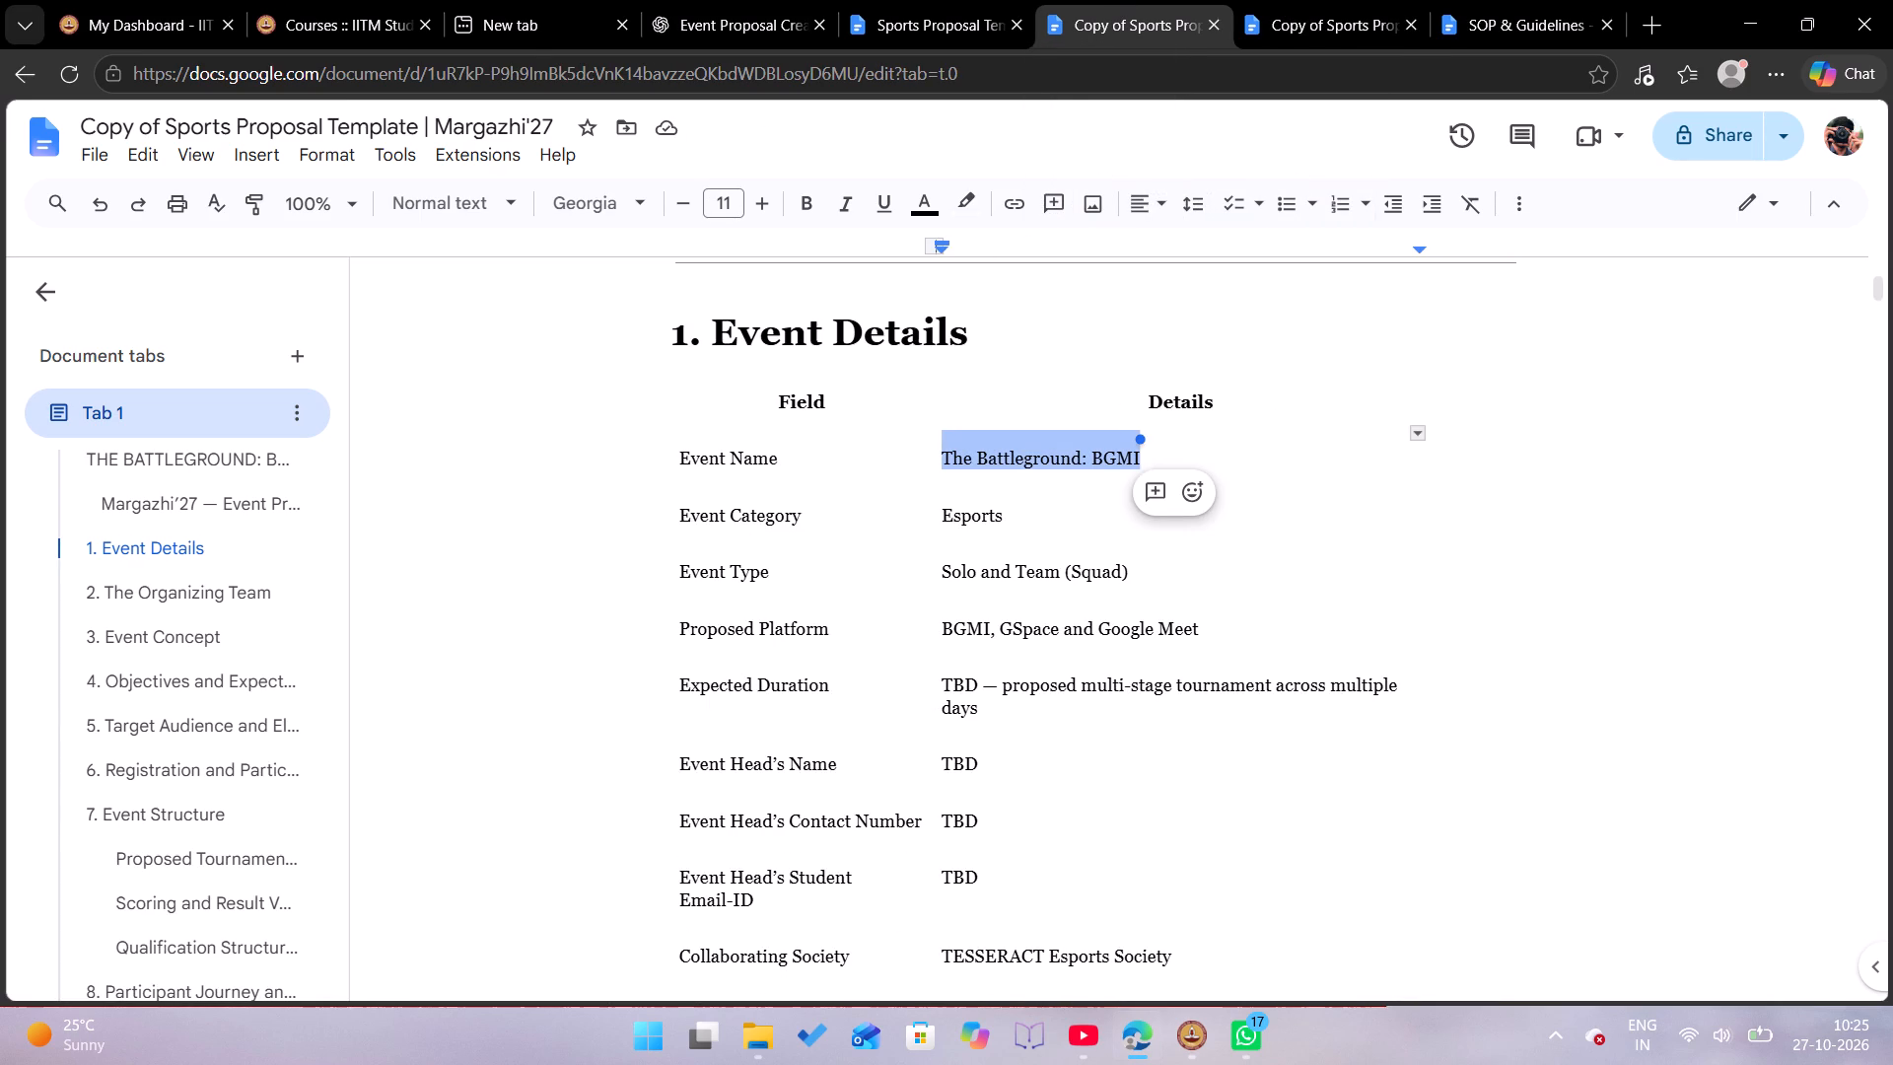
pyautogui.moveTo(945, 519); pyautogui.dragTo(1009, 513)
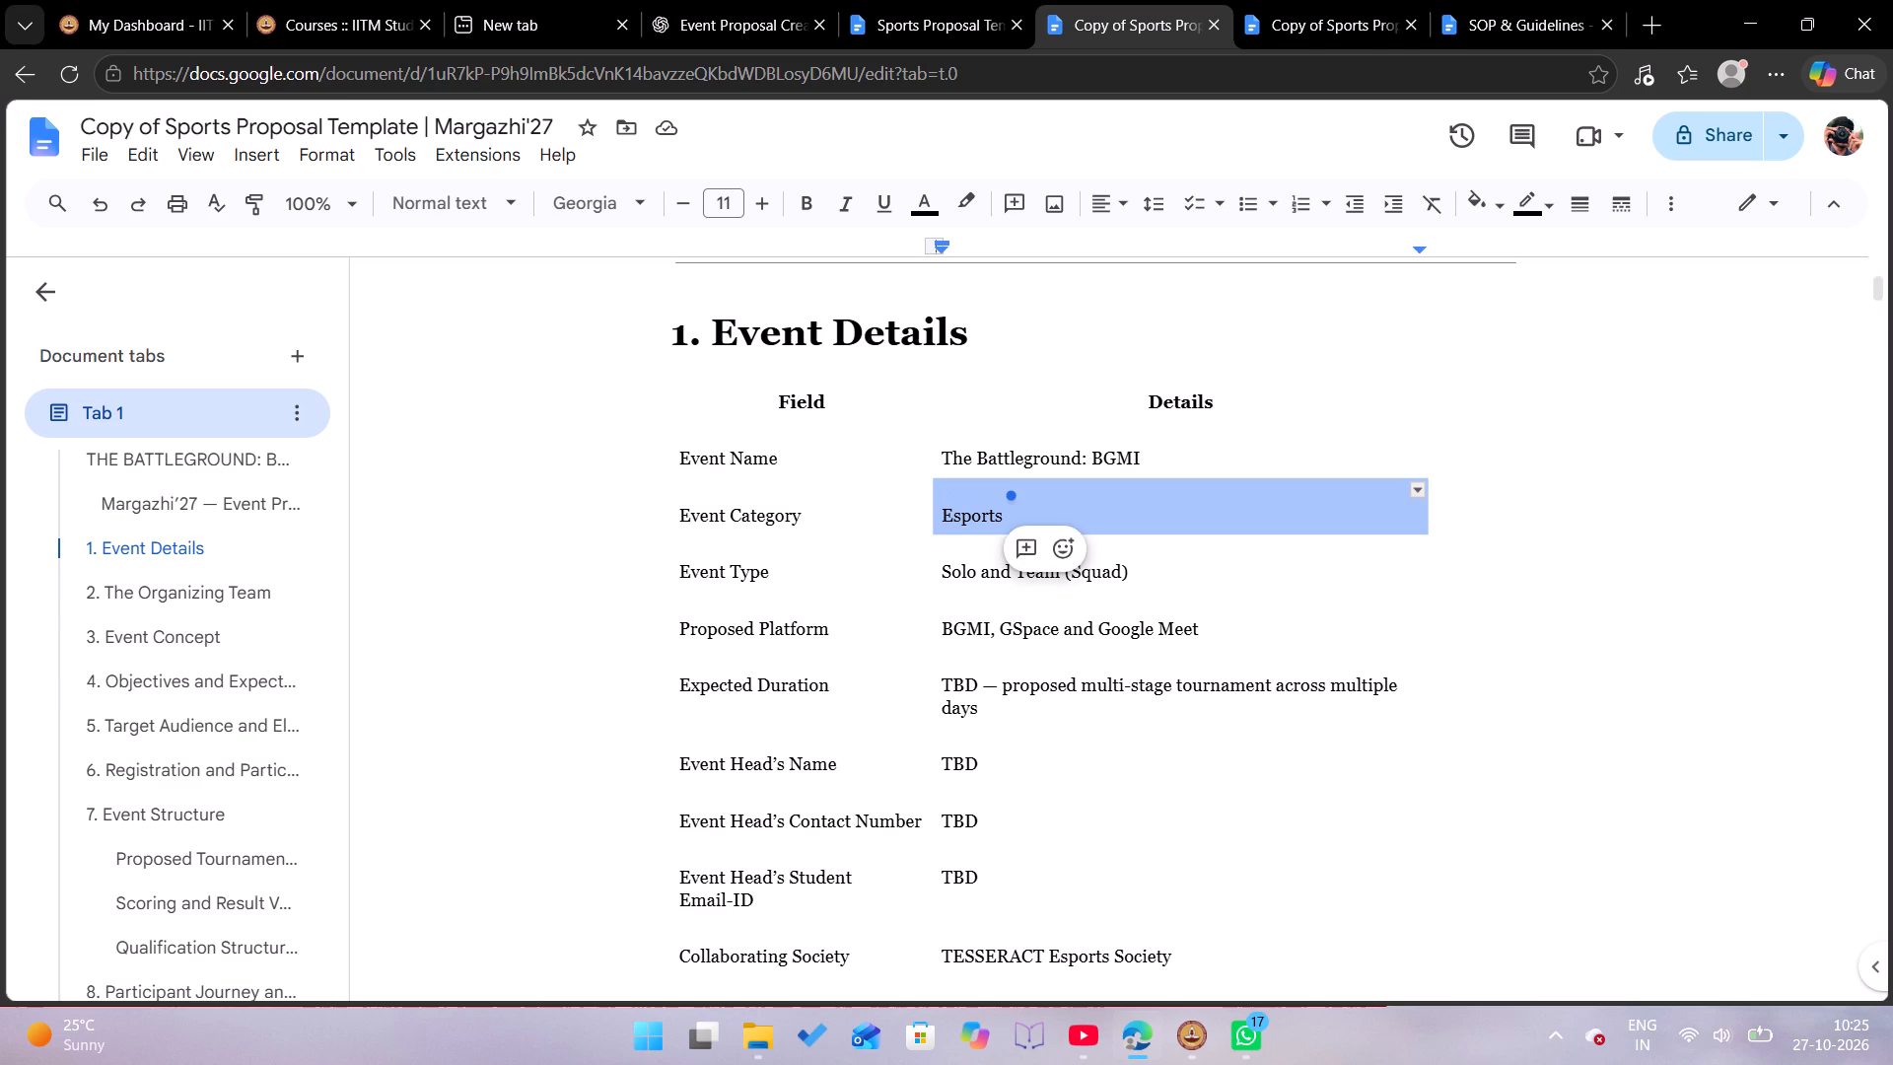
pyautogui.click(999, 528)
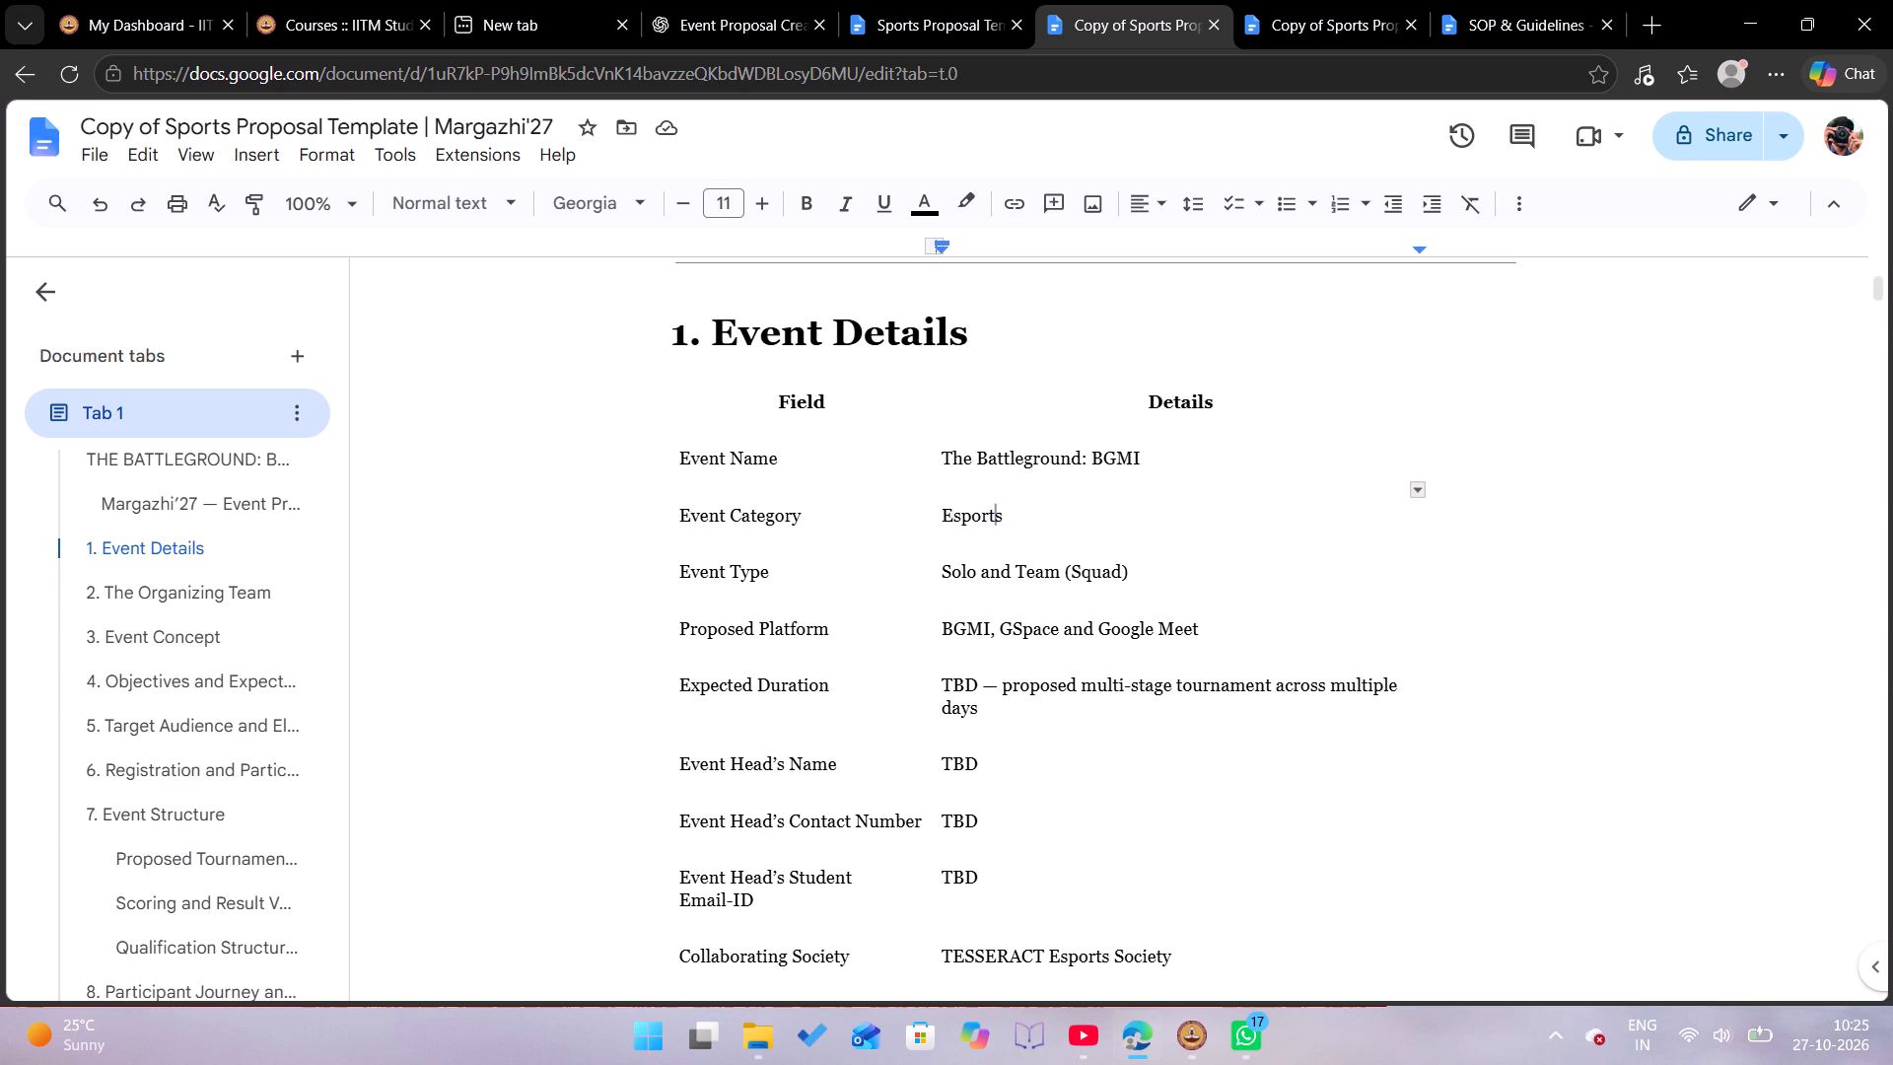
pyautogui.click(951, 523)
pyautogui.moveTo(942, 520); pyautogui.dragTo(1000, 511)
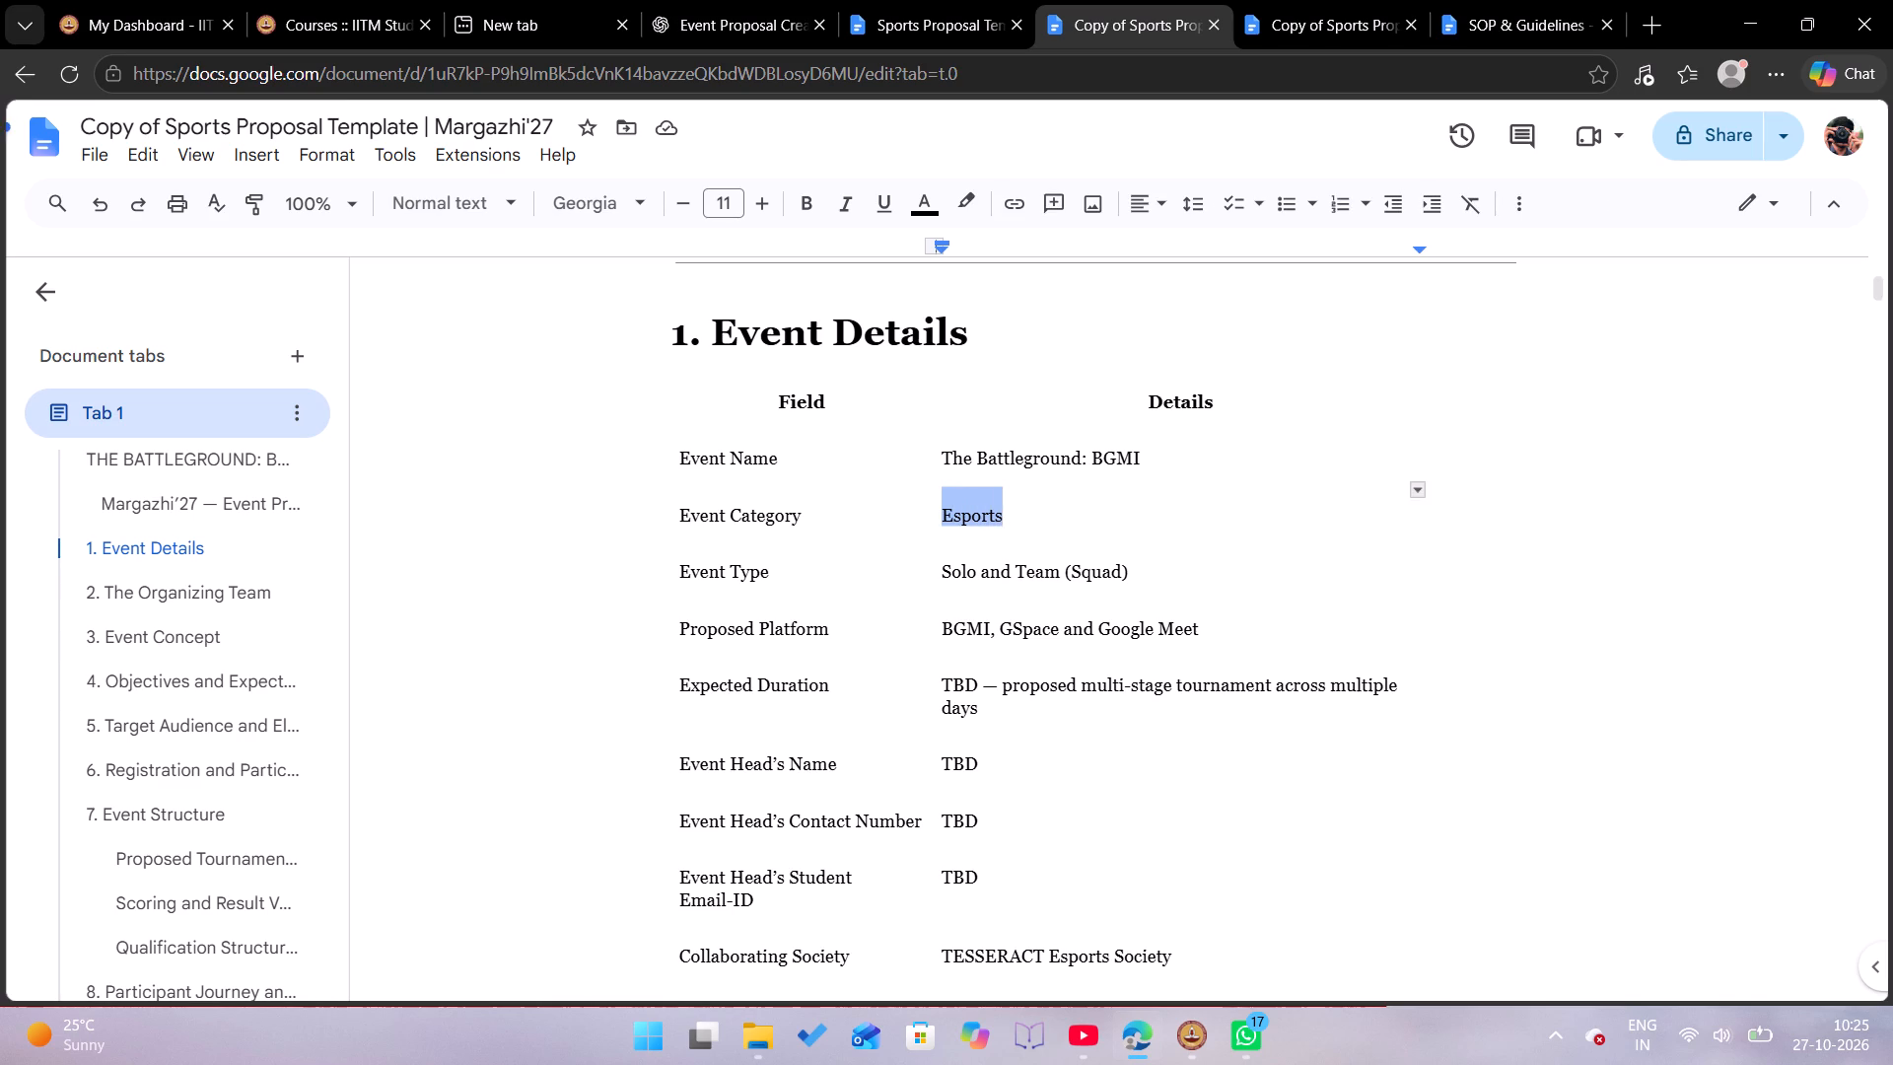
pyautogui.hotkey('ctrl', 'c')
pyautogui.click(1284, 0)
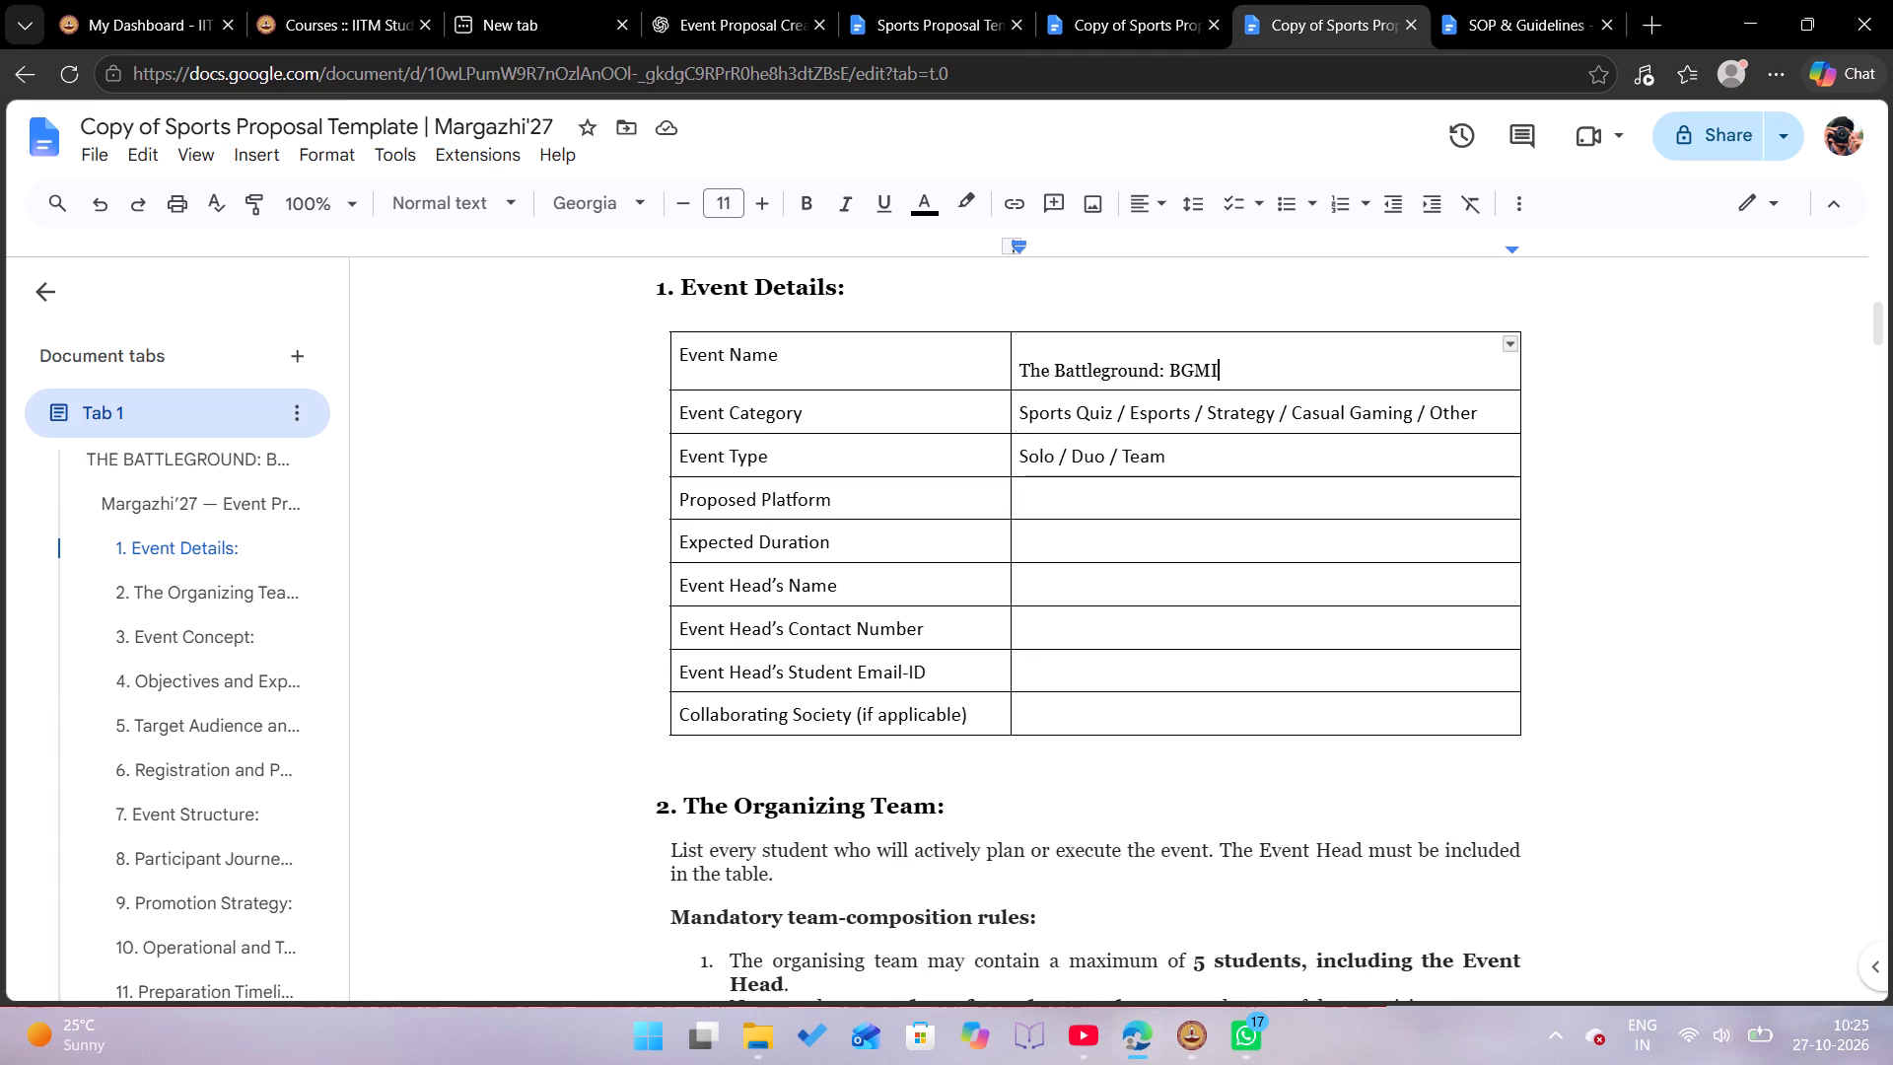
pyautogui.moveTo(1474, 414); pyautogui.dragTo(1023, 415)
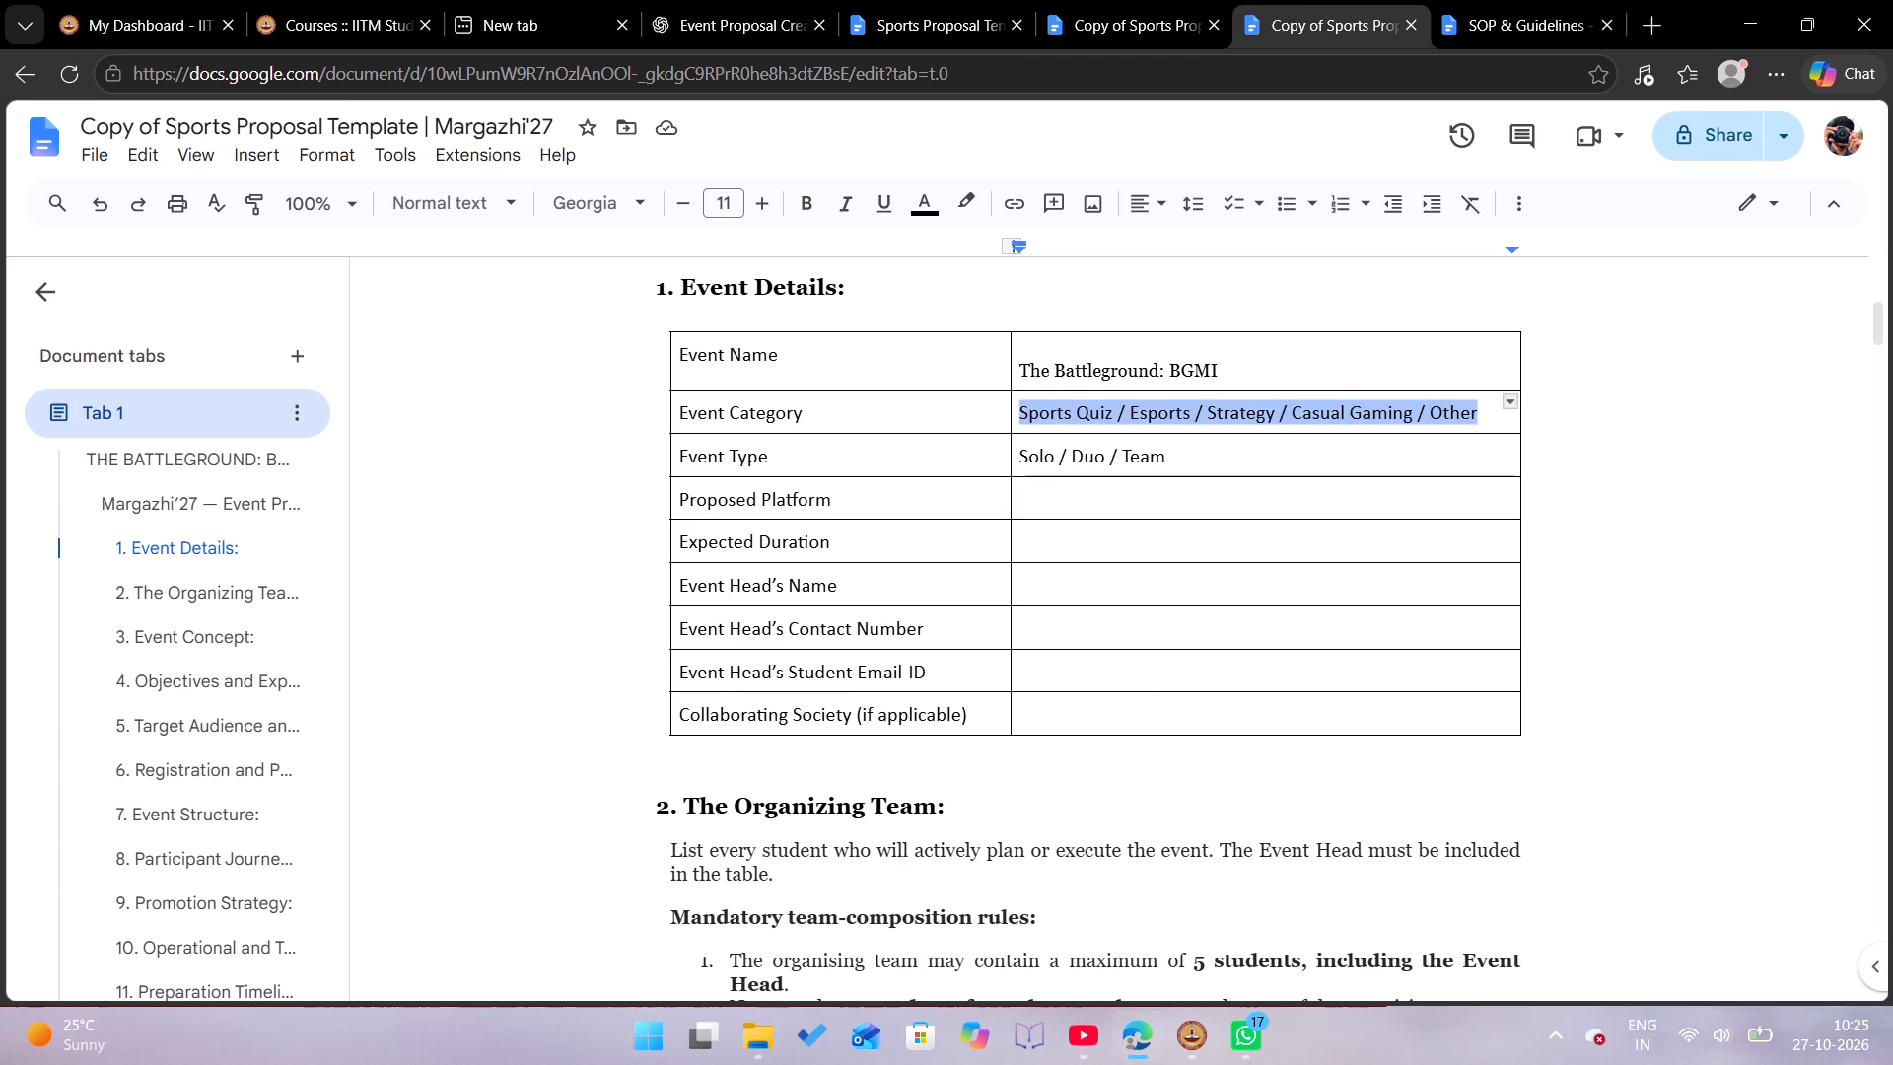
pyautogui.moveTo(1023, 415); pyautogui.dragTo(1022, 418)
pyautogui.press('BackSpace')
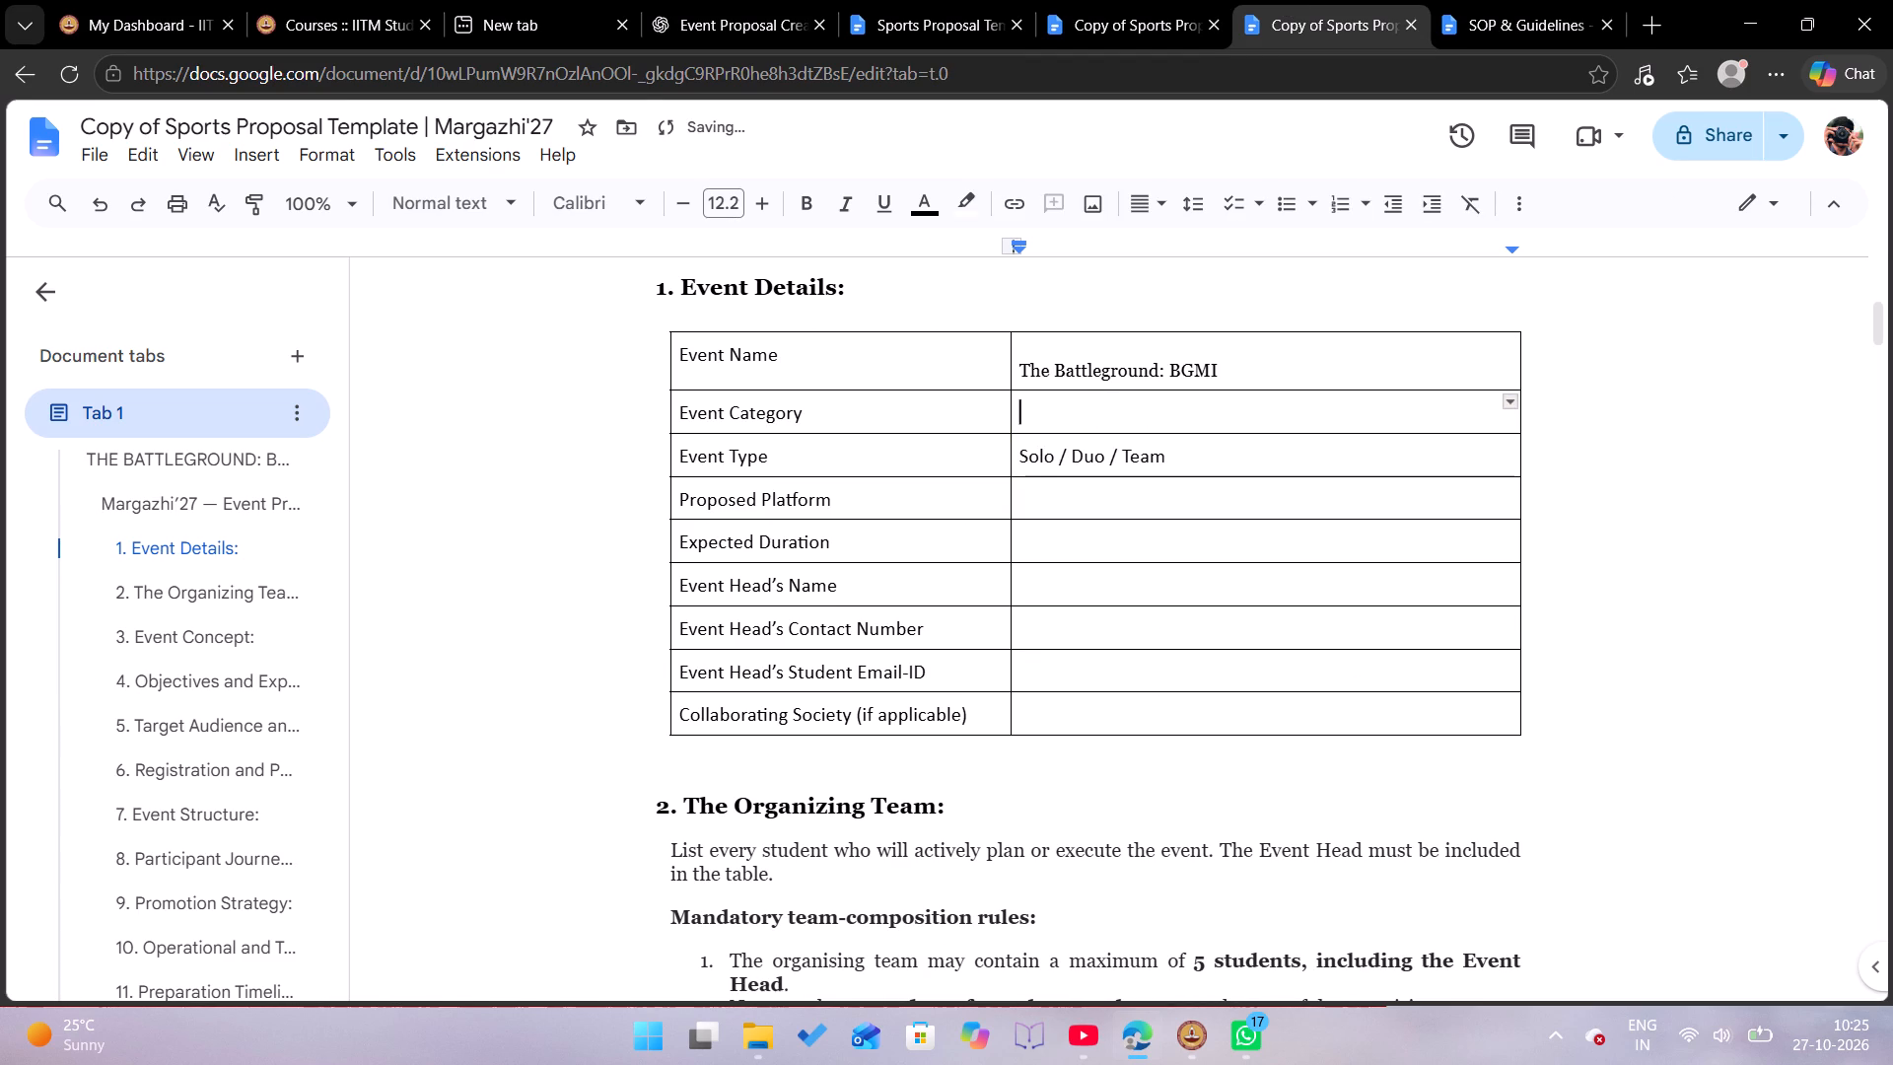
pyautogui.hotkey('ctrl', 'v')
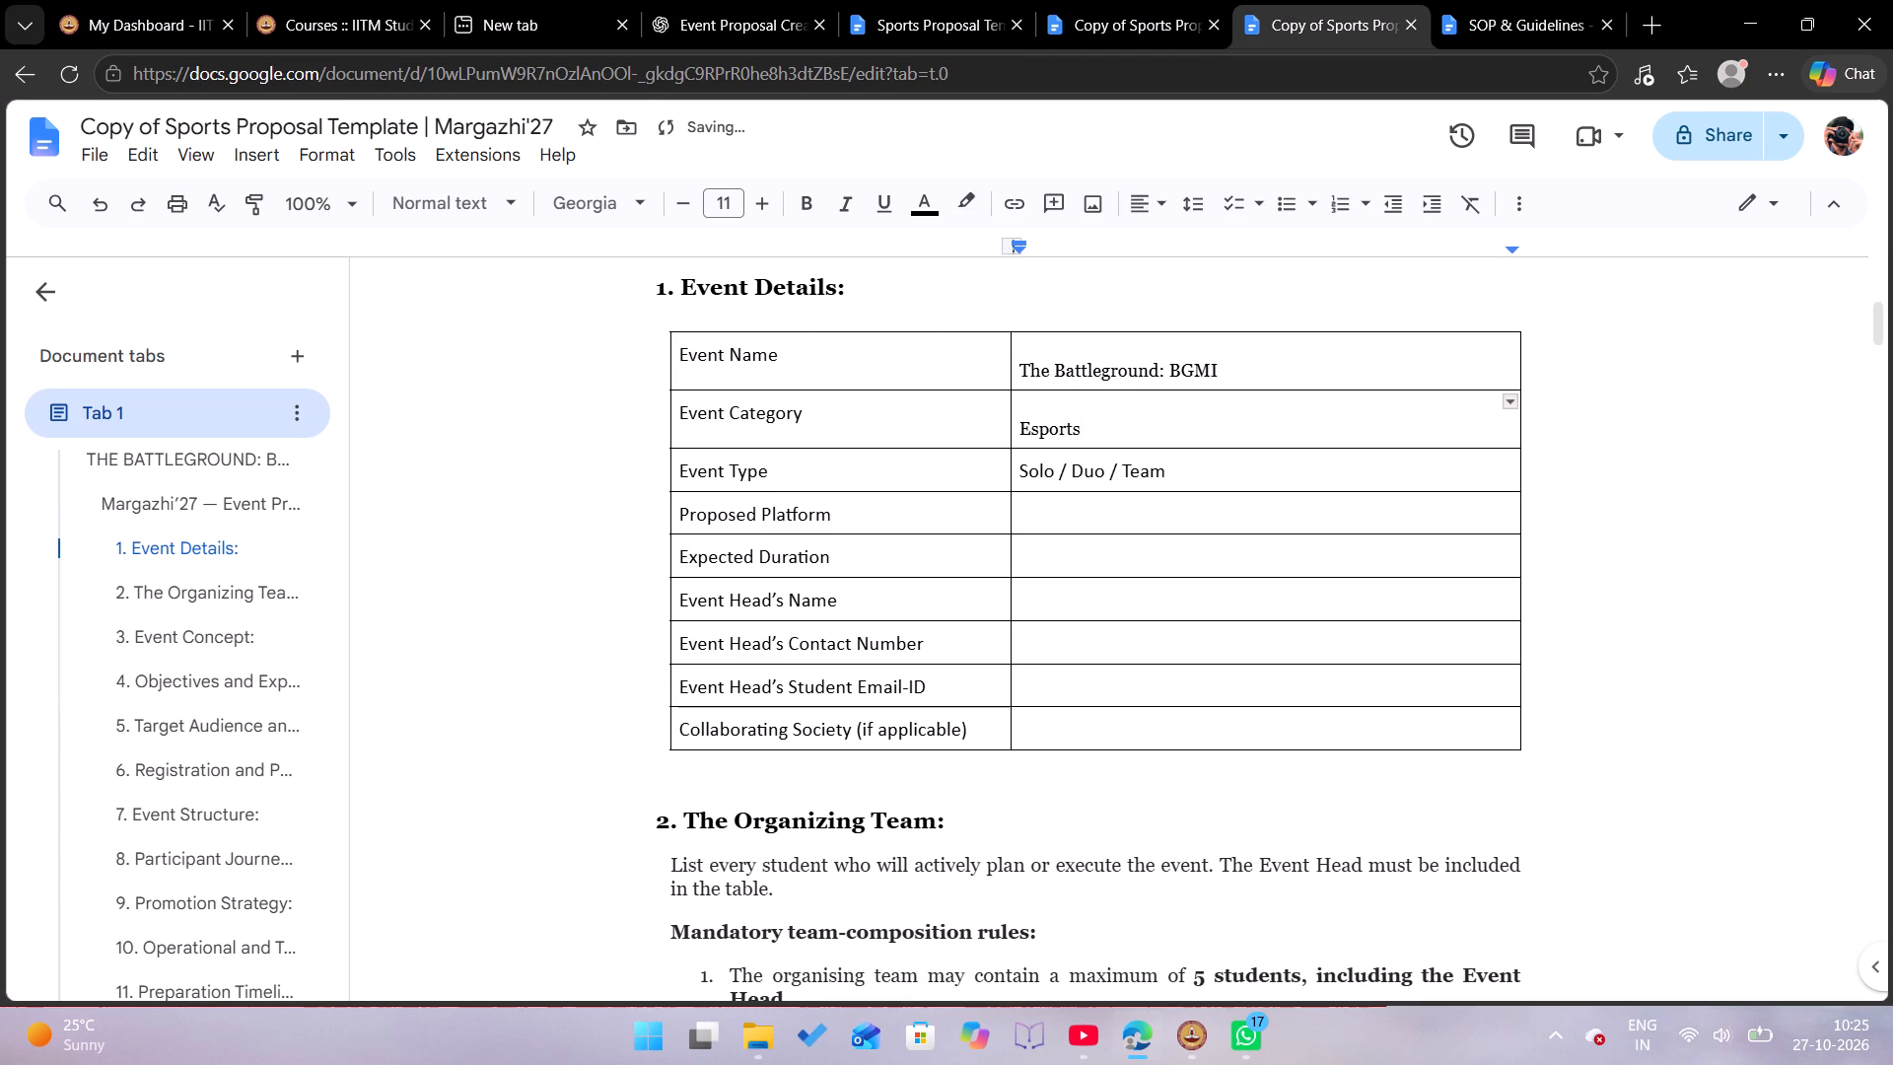
# Replace the template's Event Type options with Solo and Team (Squad), copied from the drafted proposal.
pyautogui.click(1102, 474)
pyautogui.press('BackSpace')
pyautogui.press('BackSpace')
pyautogui.press('BackSpace')
pyautogui.press('BackSpace')
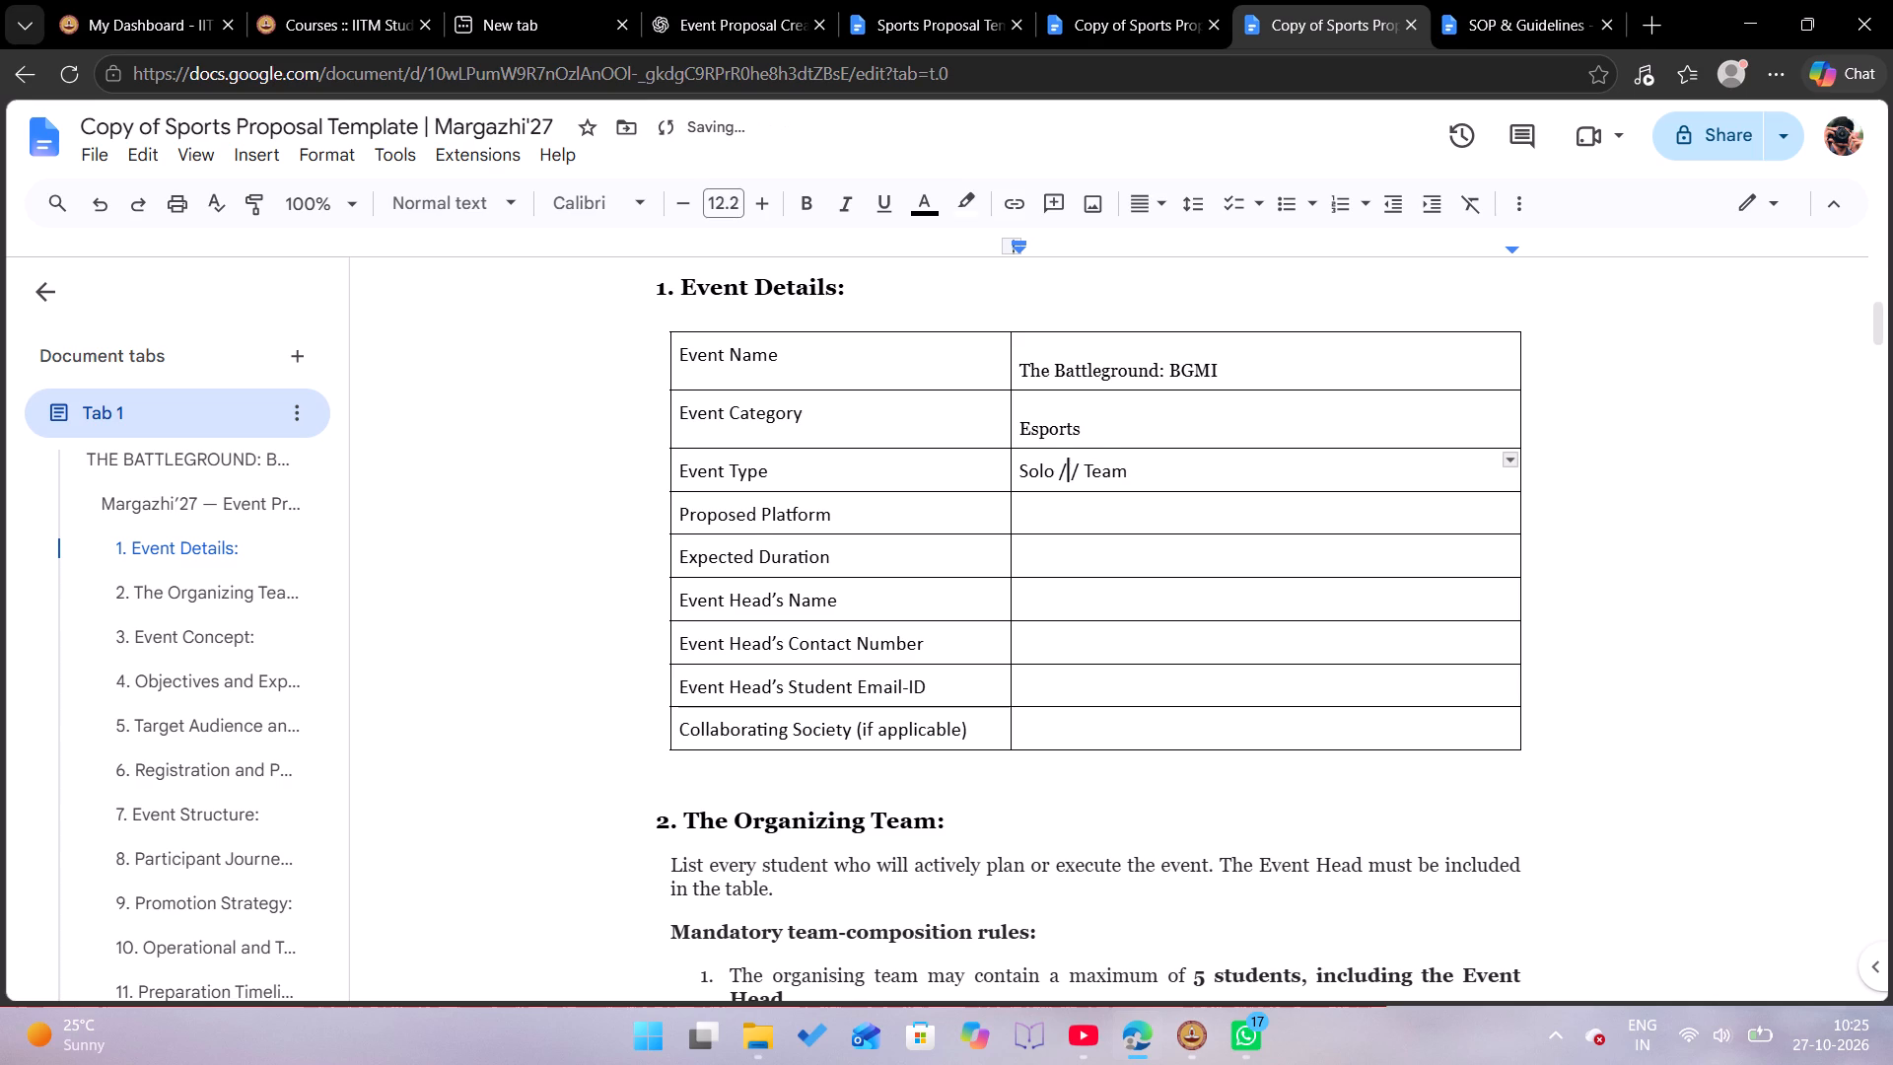
pyautogui.press('BackSpace')
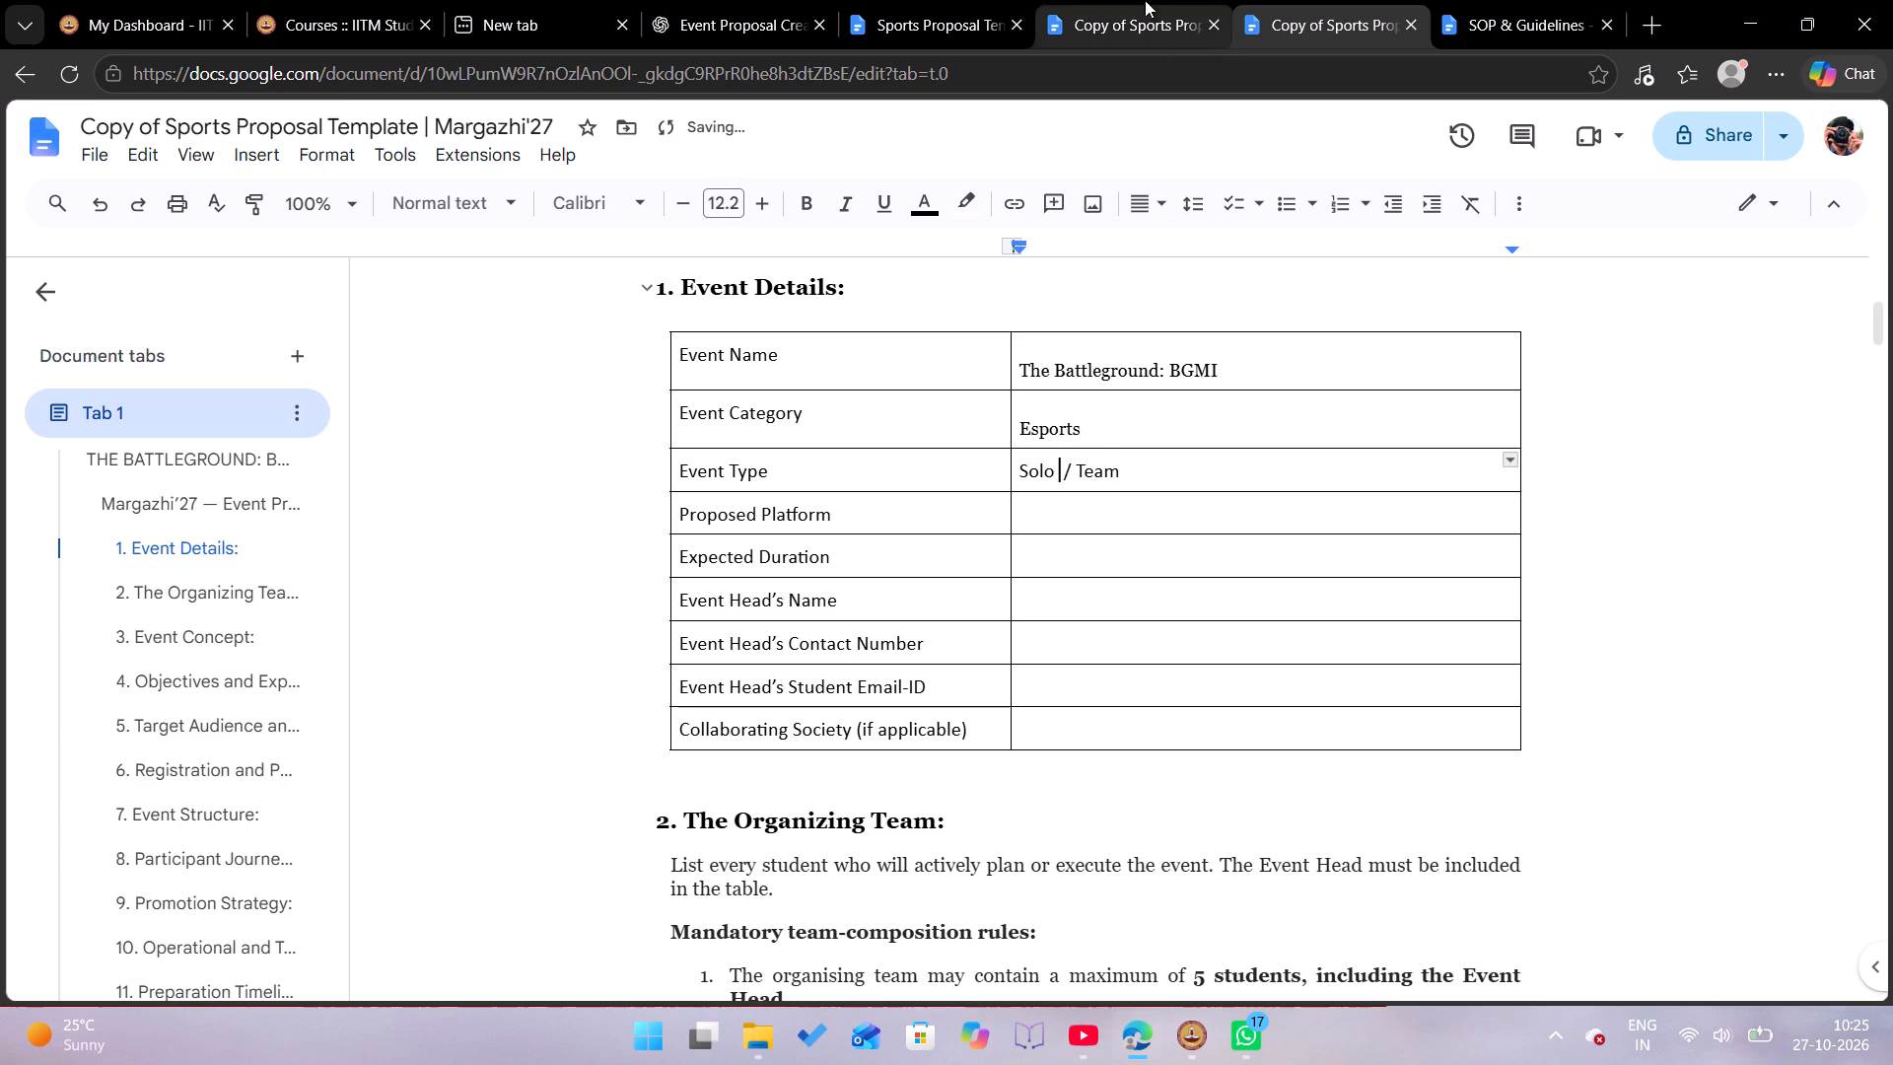
pyautogui.click(1129, 0)
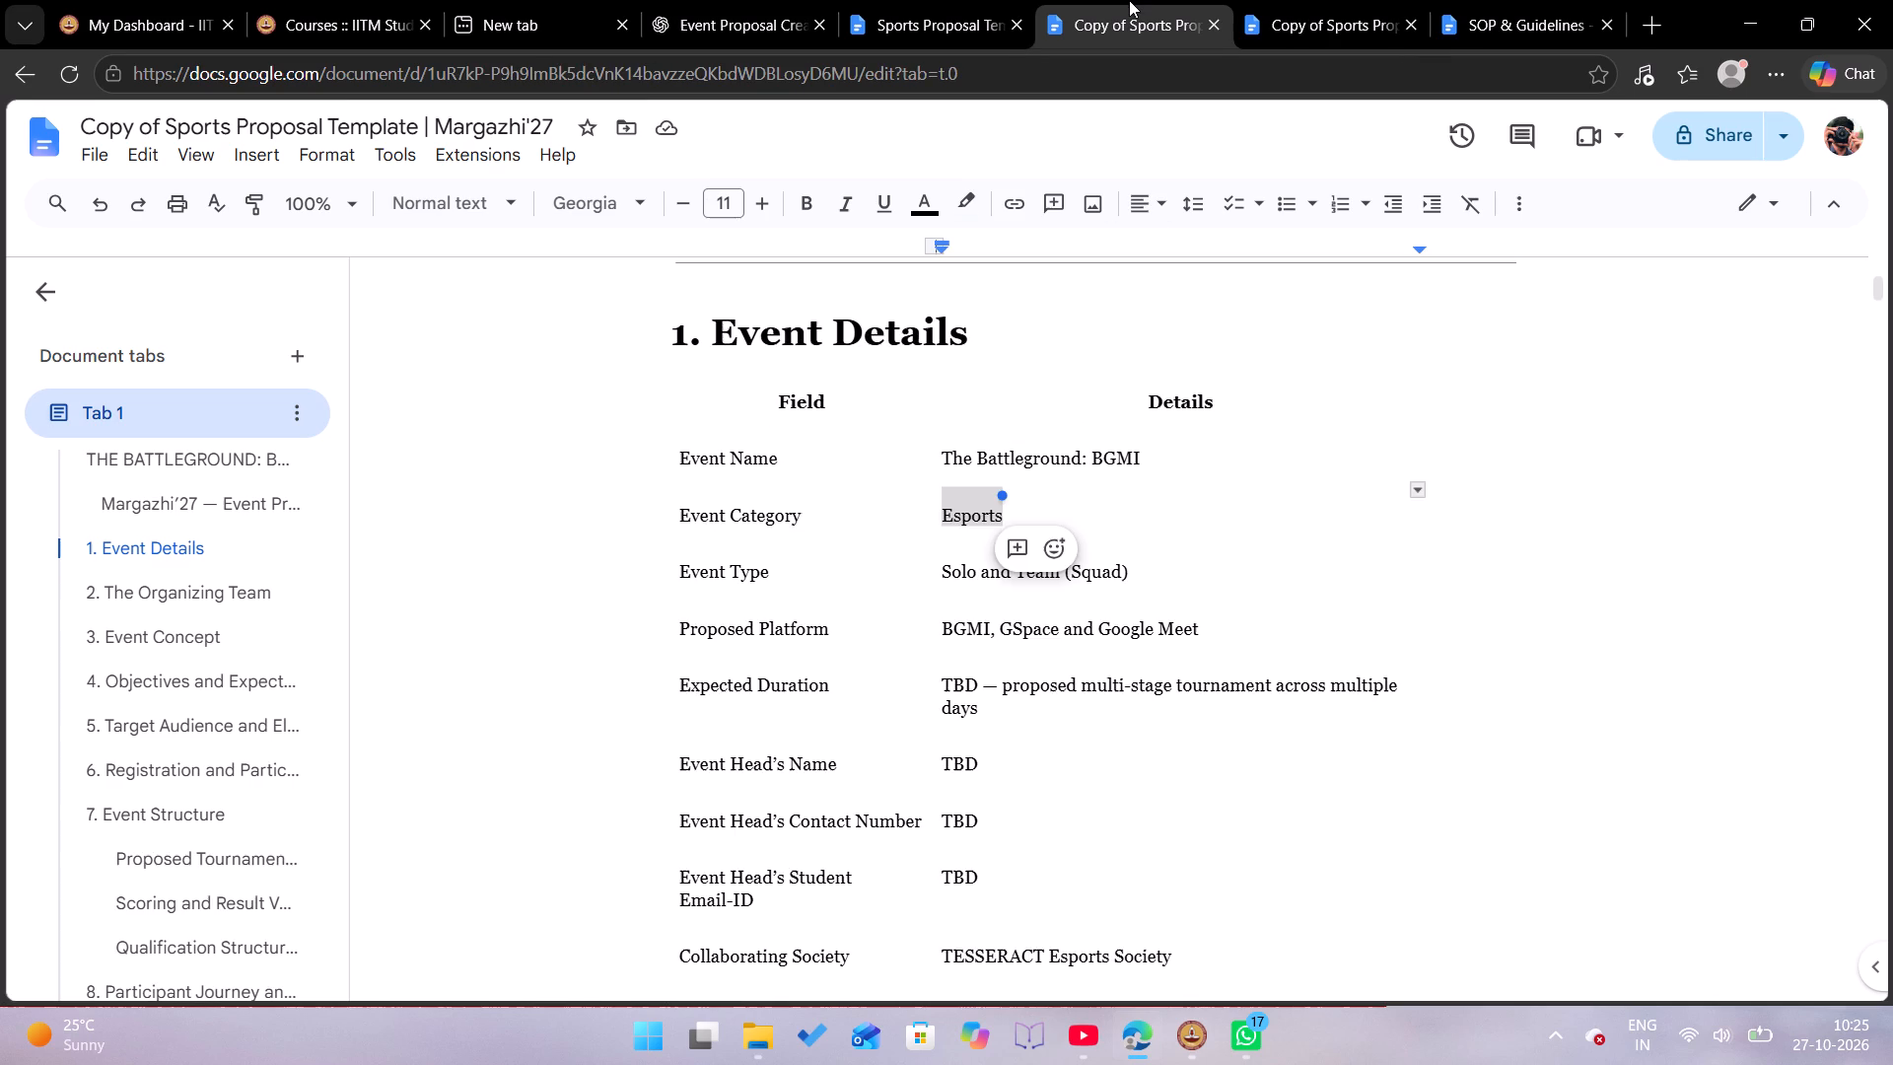
pyautogui.click(1132, 634)
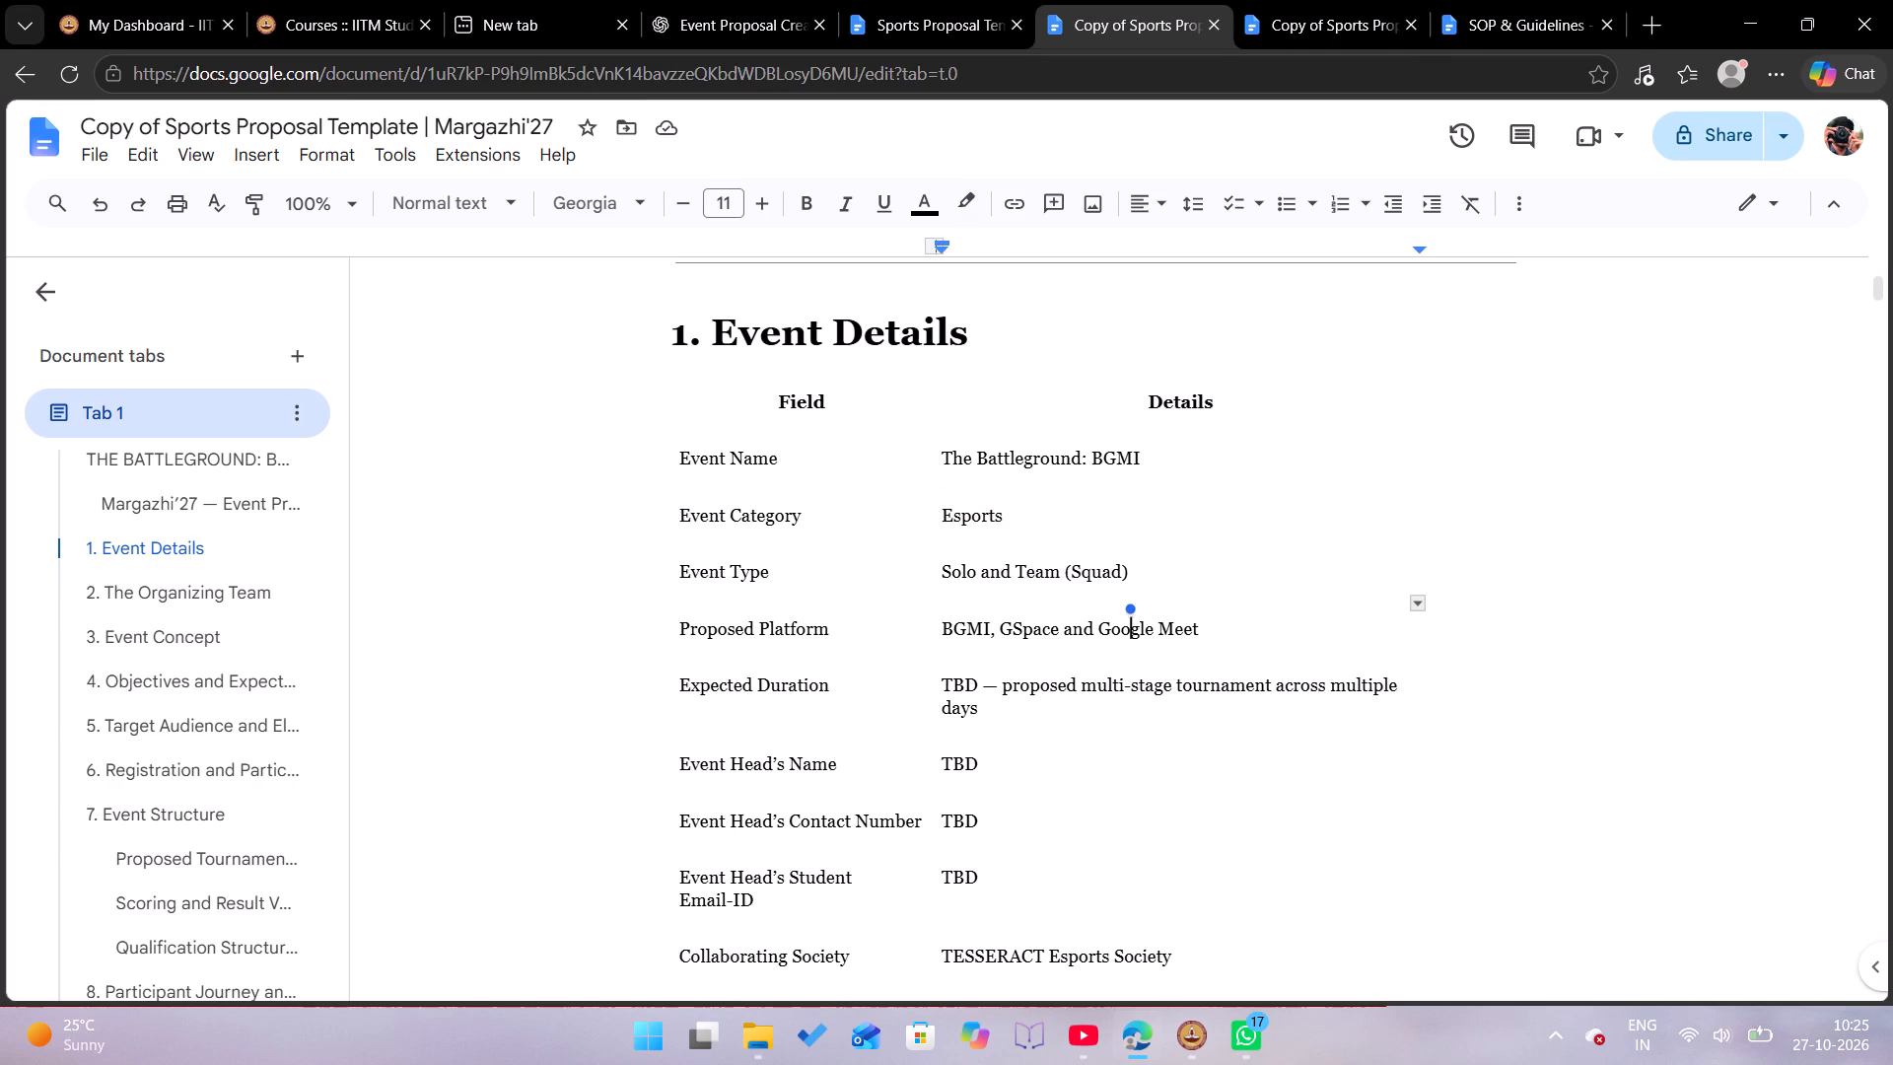
pyautogui.doubleClick(943, 630)
pyautogui.moveTo(944, 573); pyautogui.dragTo(1131, 585)
pyautogui.hotkey('ctrl', 'c')
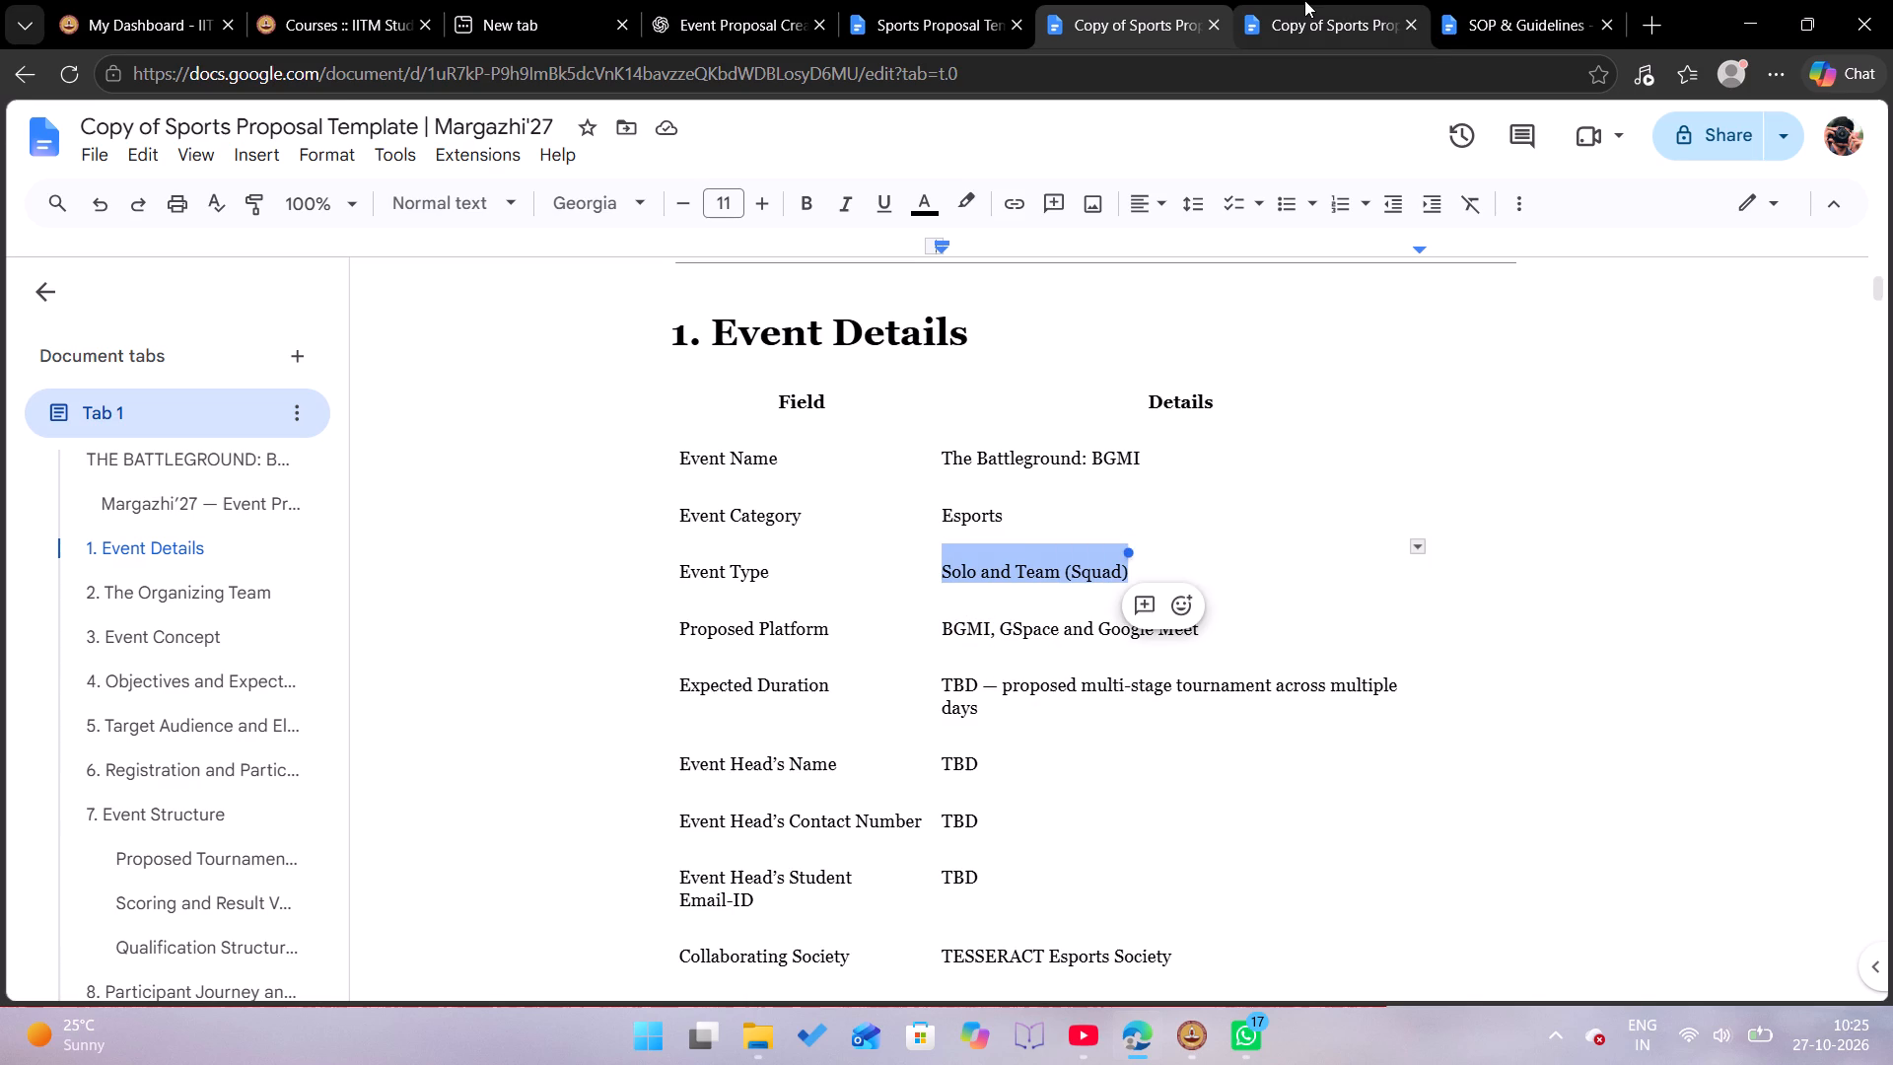
pyautogui.click(1304, 0)
pyautogui.moveTo(1128, 470); pyautogui.dragTo(1037, 463)
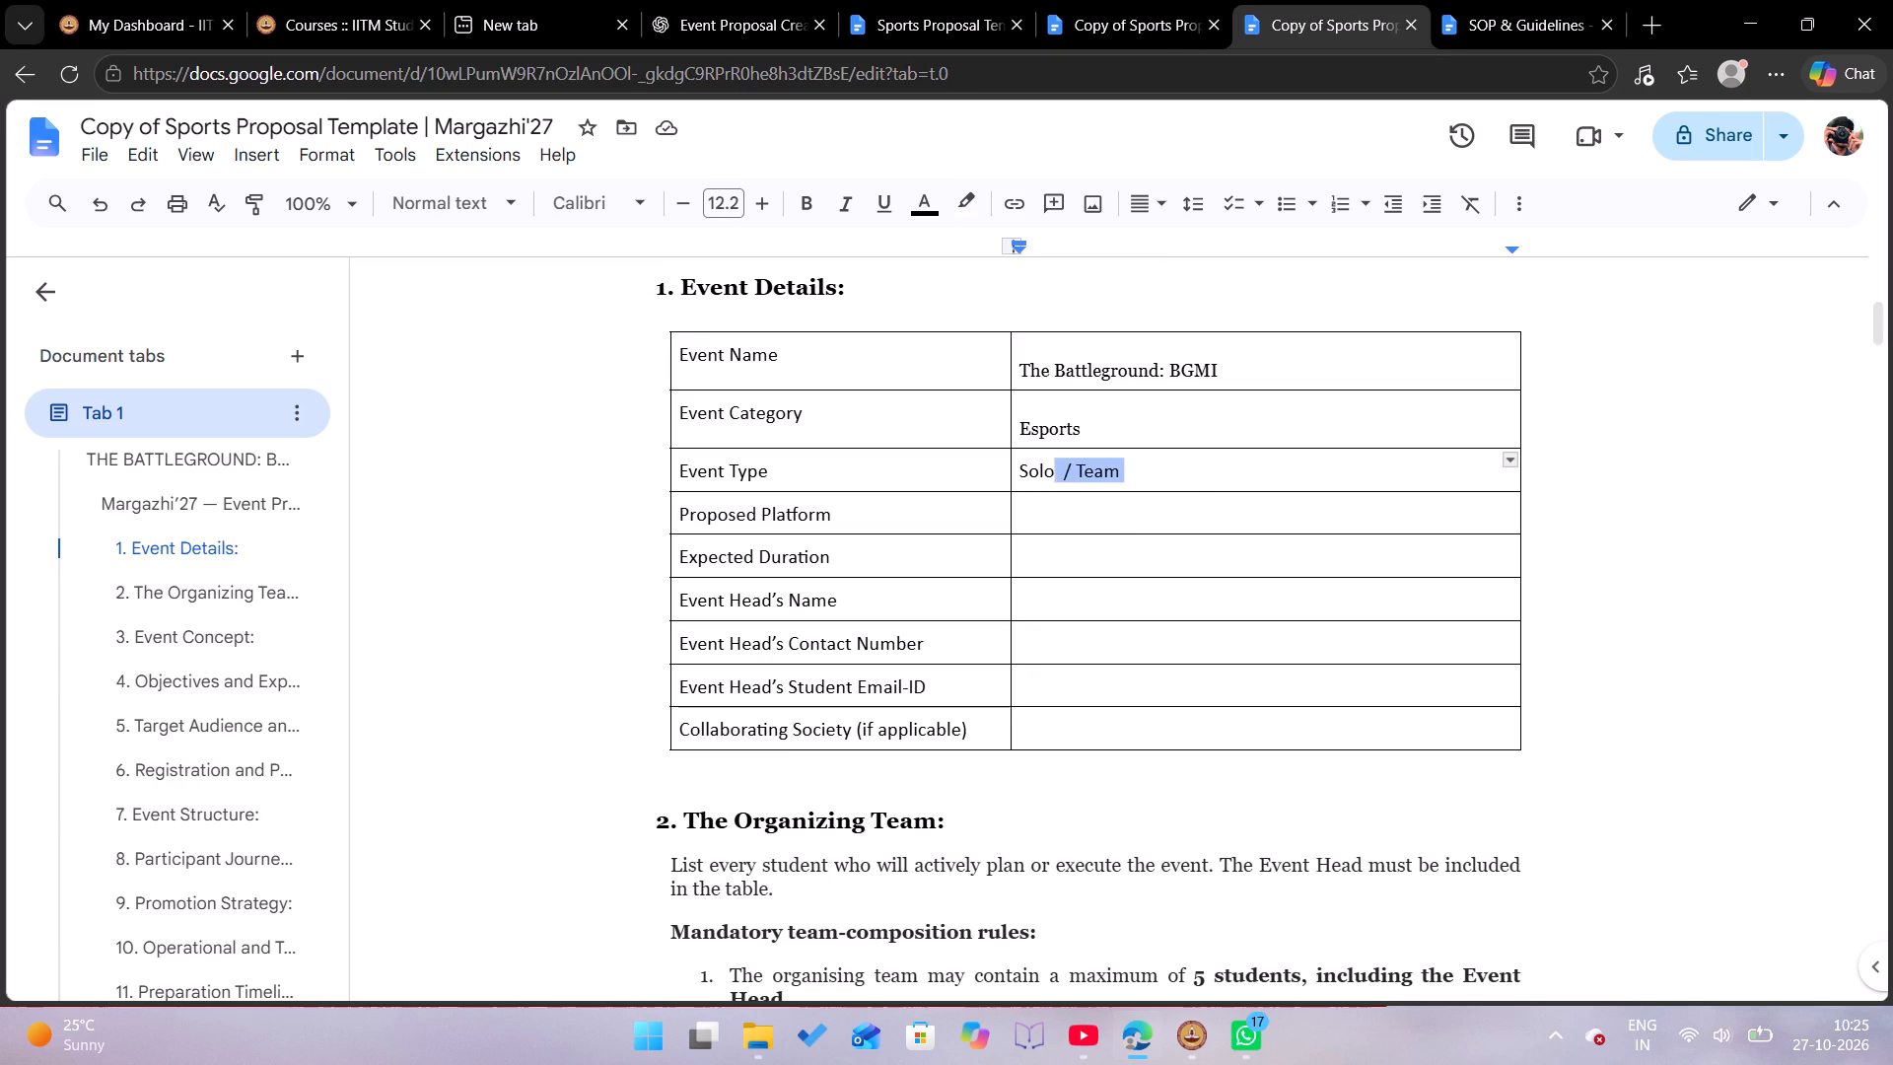
pyautogui.moveTo(1037, 463); pyautogui.dragTo(1024, 471)
pyautogui.press('BackSpace')
pyautogui.press('BackSpace')
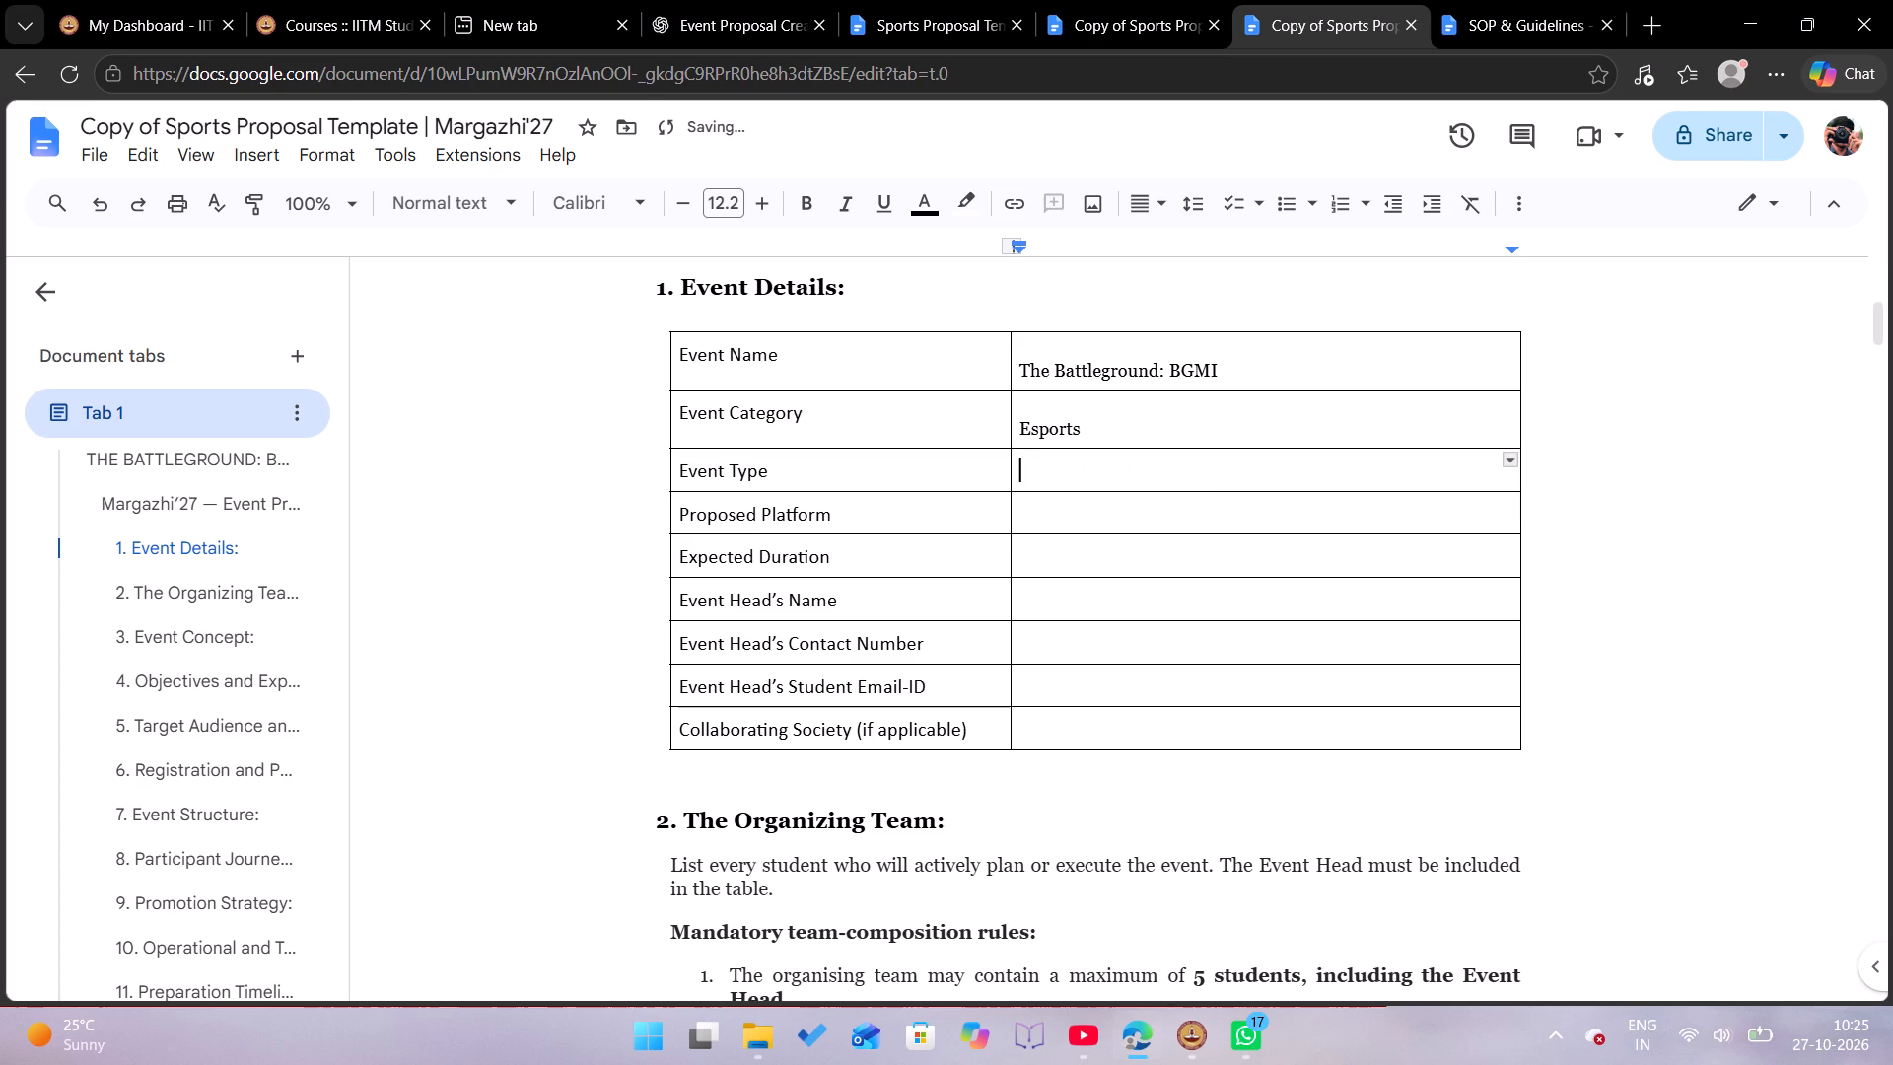
pyautogui.hotkey('ctrl', 'v')
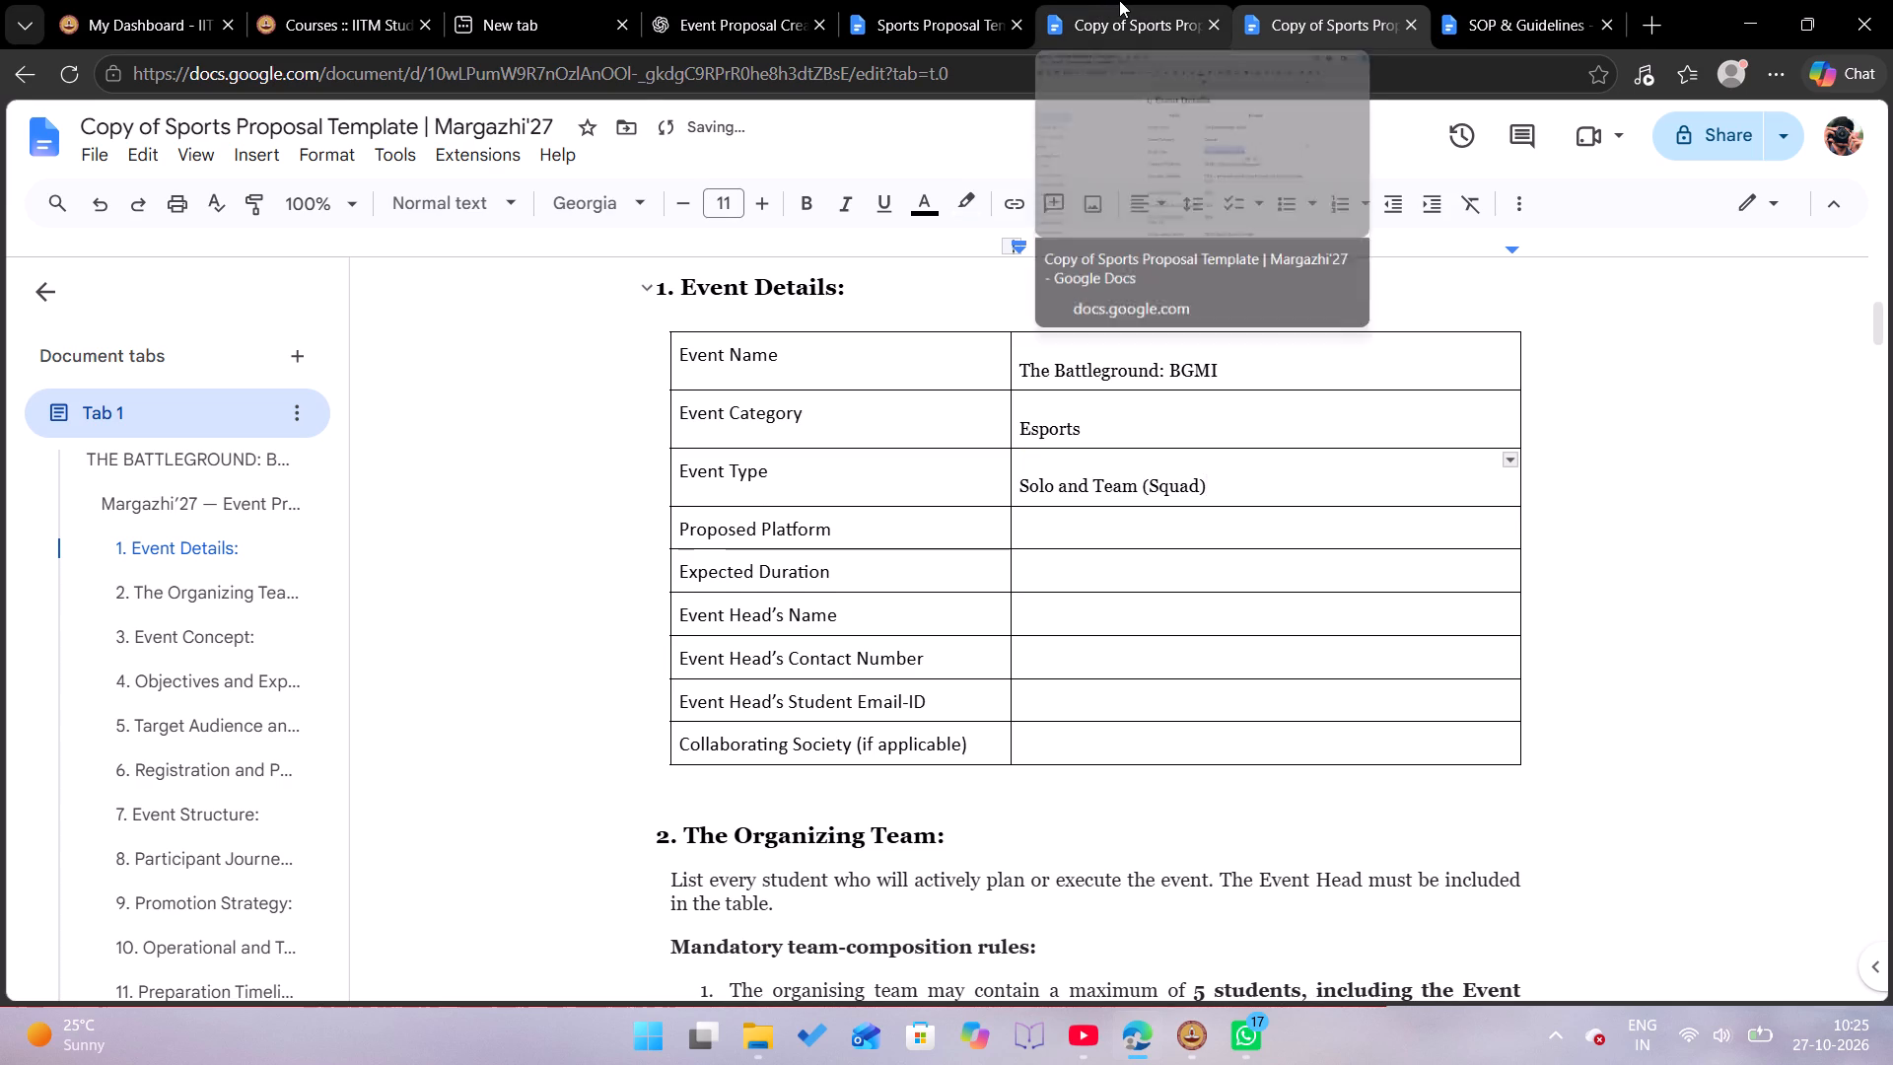
# Copy BGMI, GSpace and Google Meet from the drafted proposal into the template's Proposed Platform cell.
pyautogui.click(1119, 0)
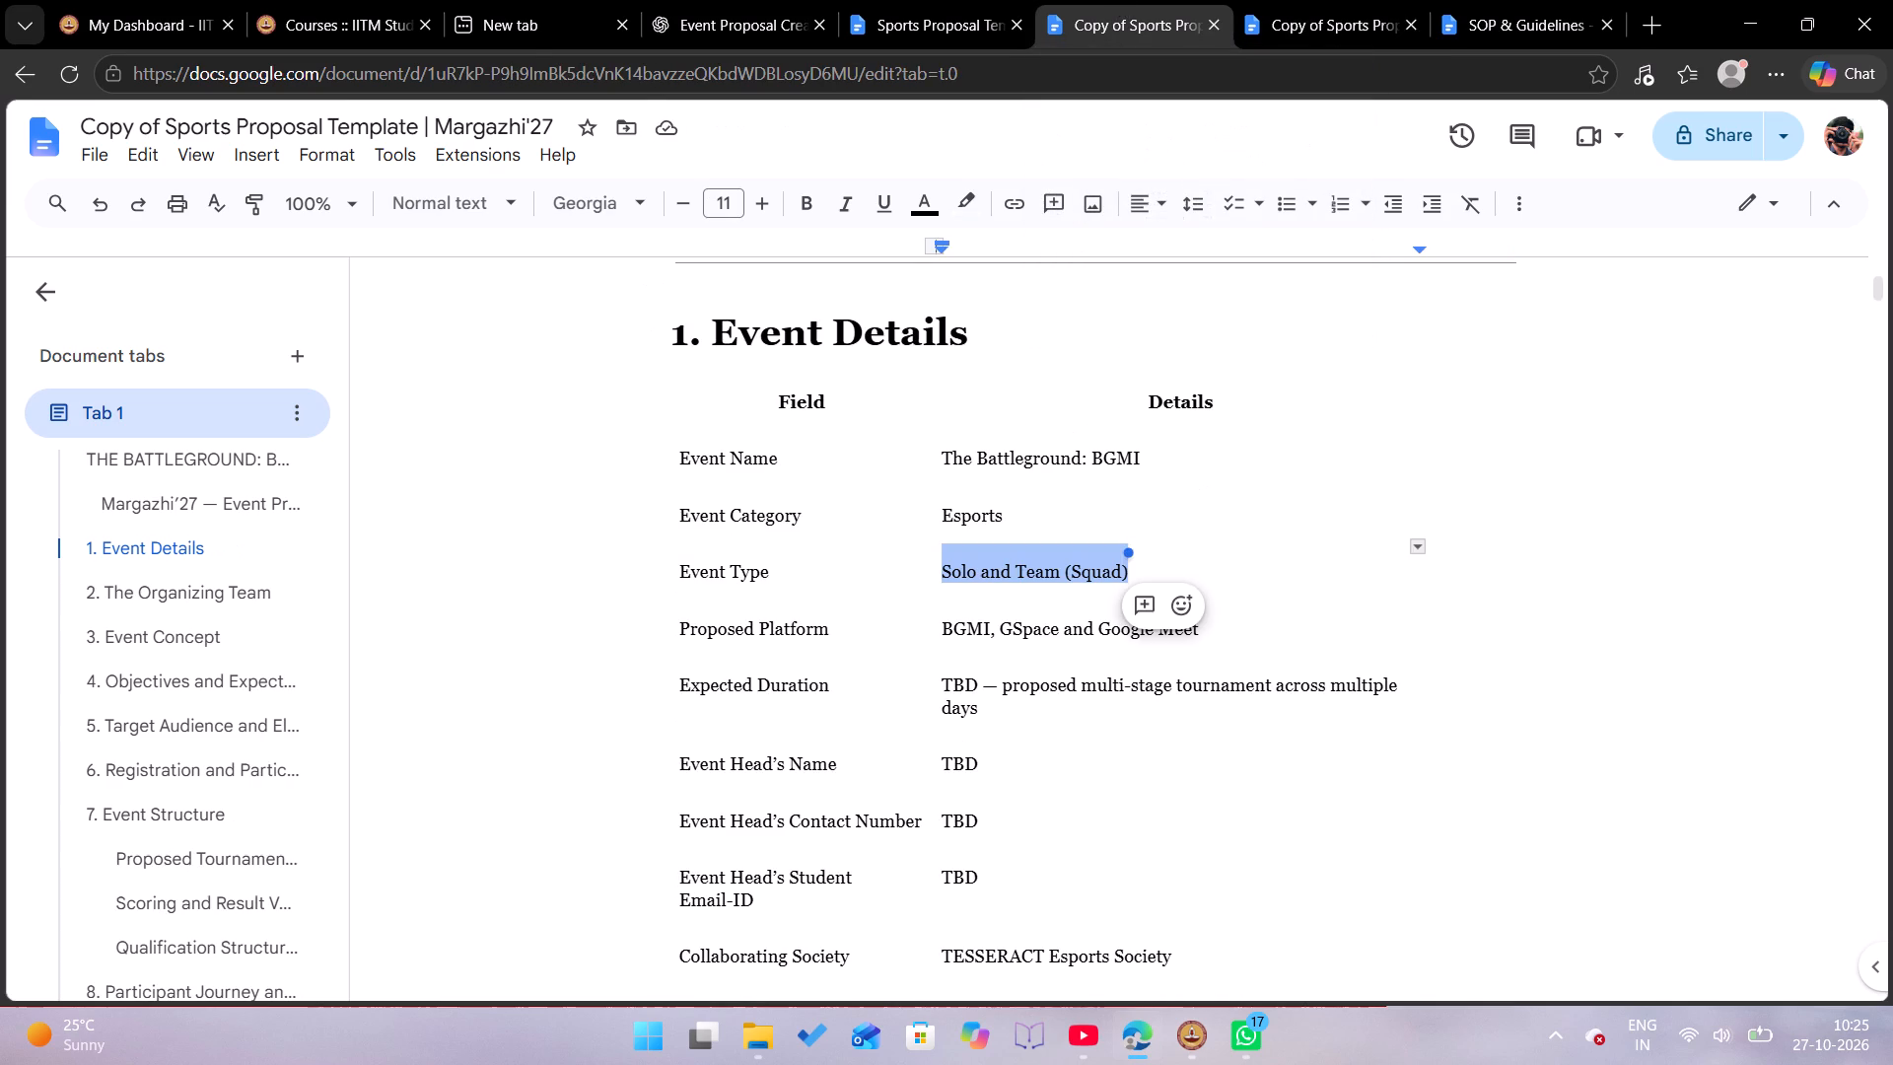
pyautogui.click(1015, 710)
pyautogui.moveTo(942, 631); pyautogui.dragTo(1014, 632)
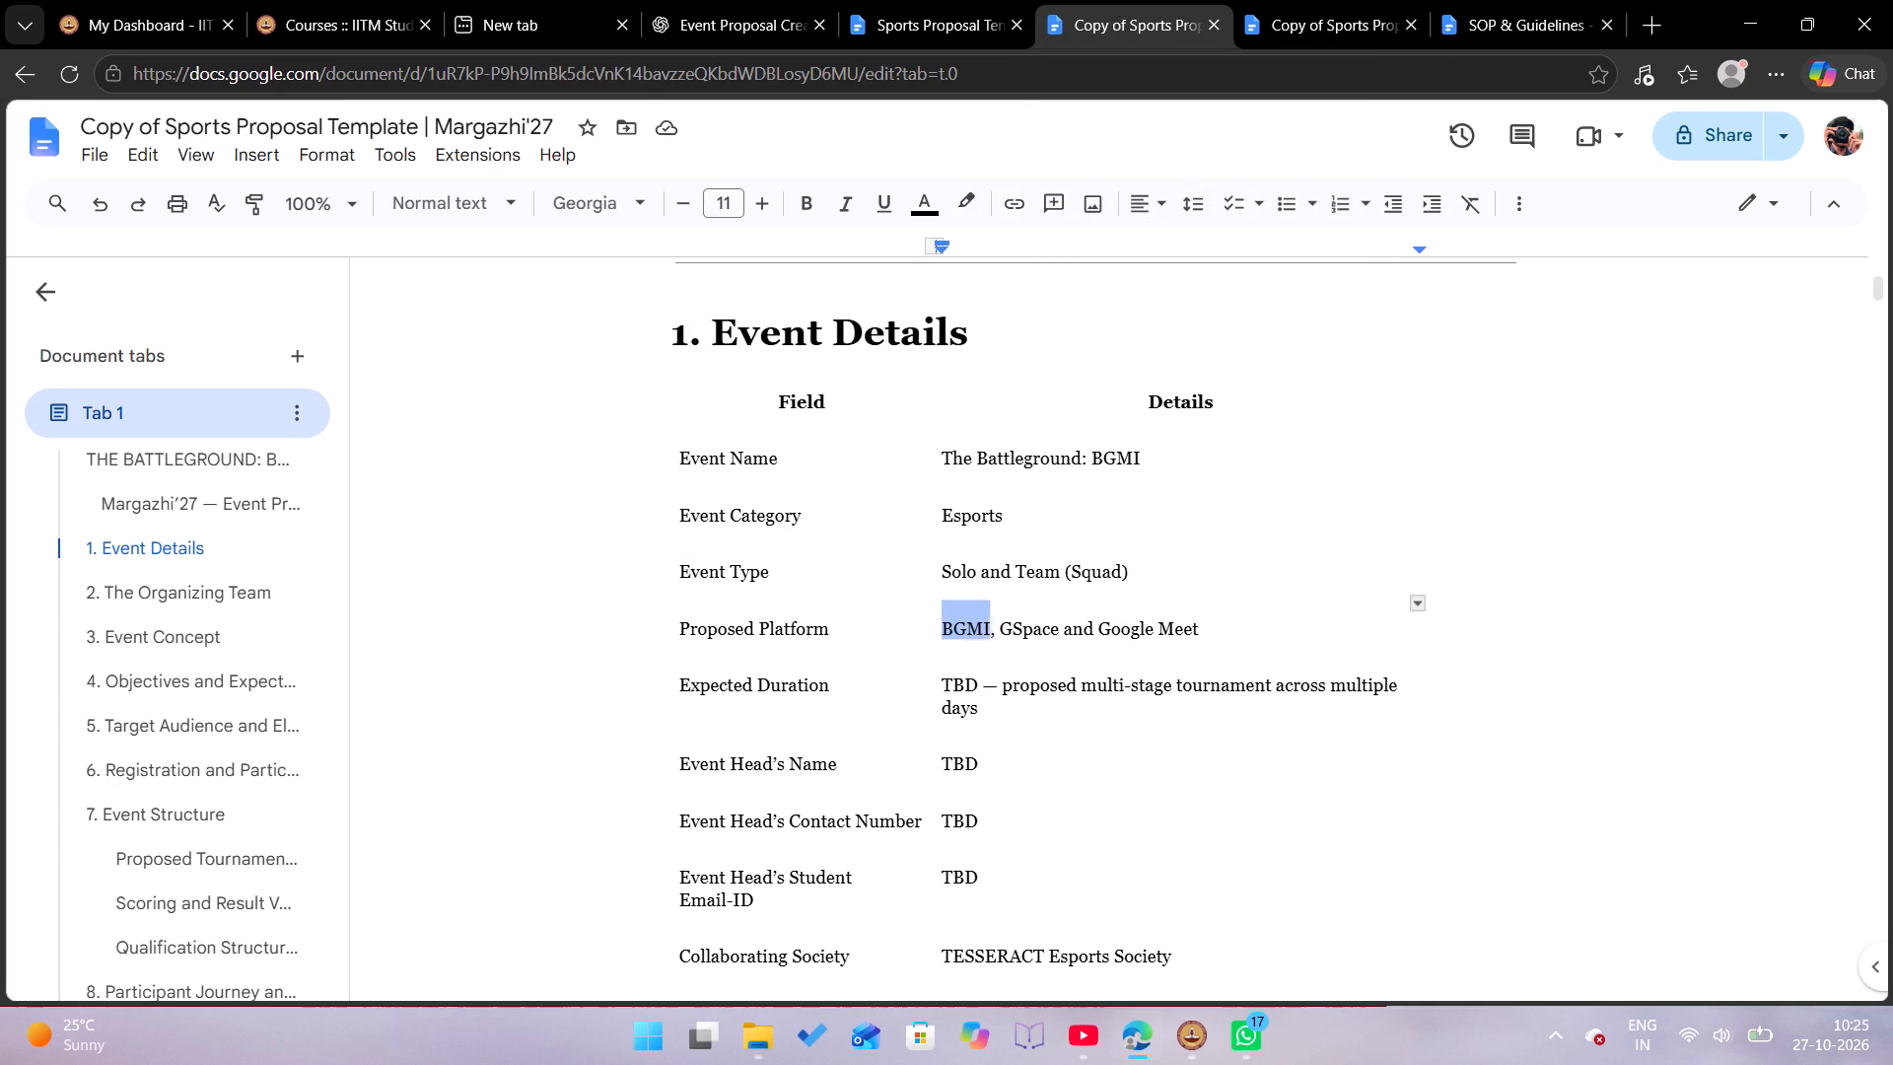
pyautogui.moveTo(1014, 632); pyautogui.dragTo(999, 633)
pyautogui.click(966, 639)
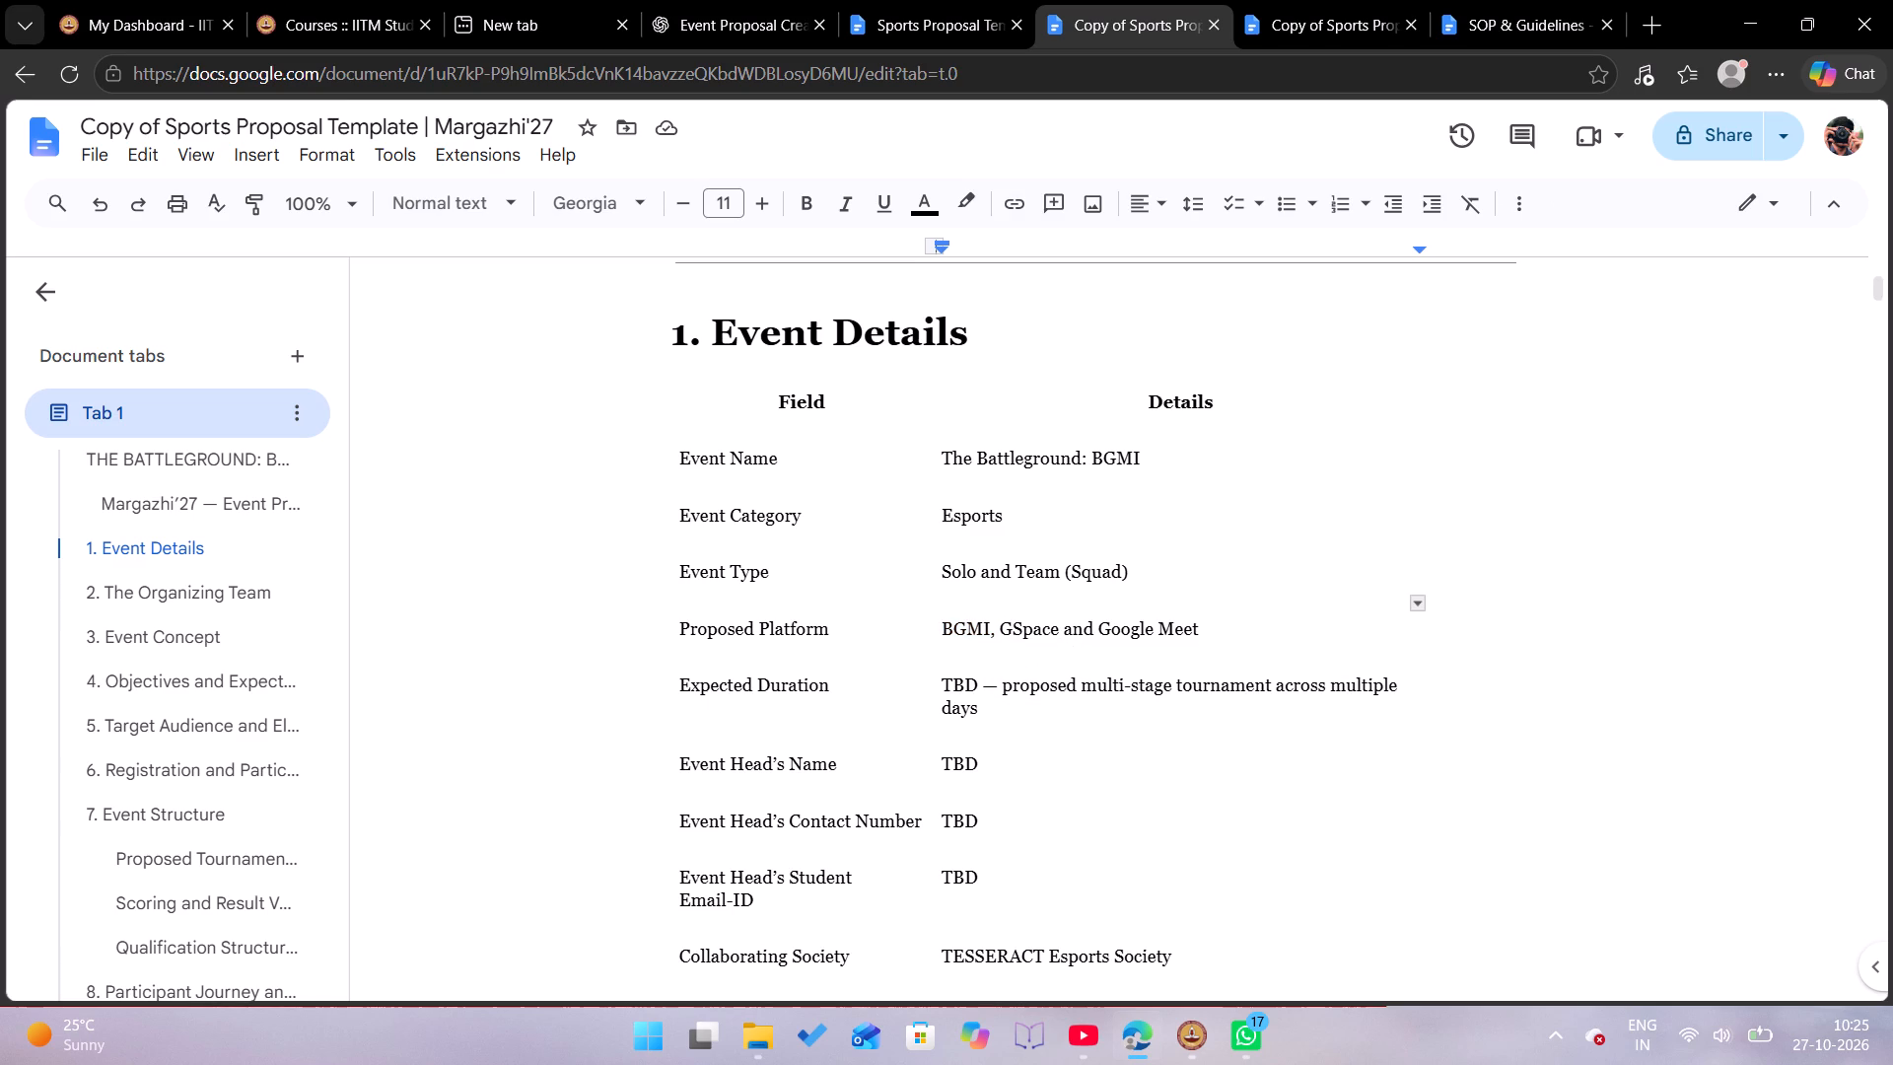
pyautogui.moveTo(944, 629); pyautogui.dragTo(1198, 631)
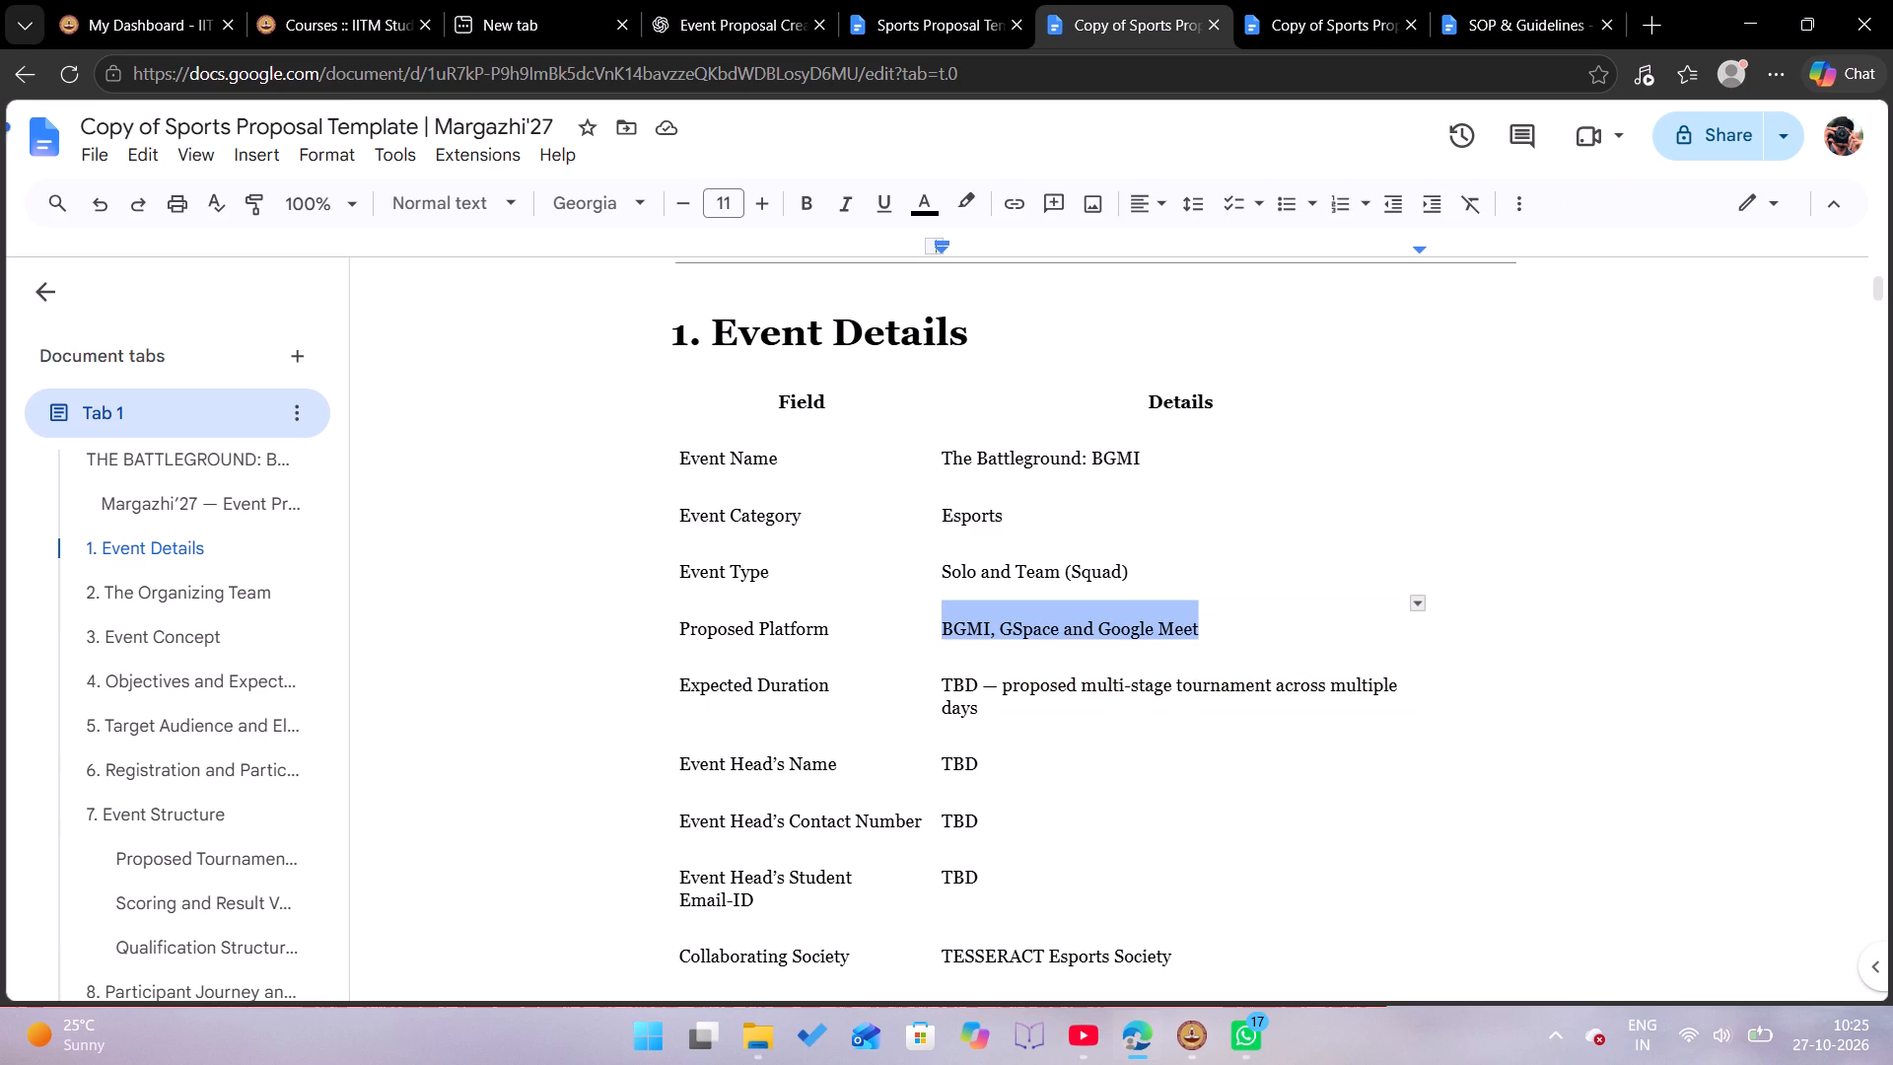
pyautogui.hotkey('ctrl', 'c')
pyautogui.click(1317, 0)
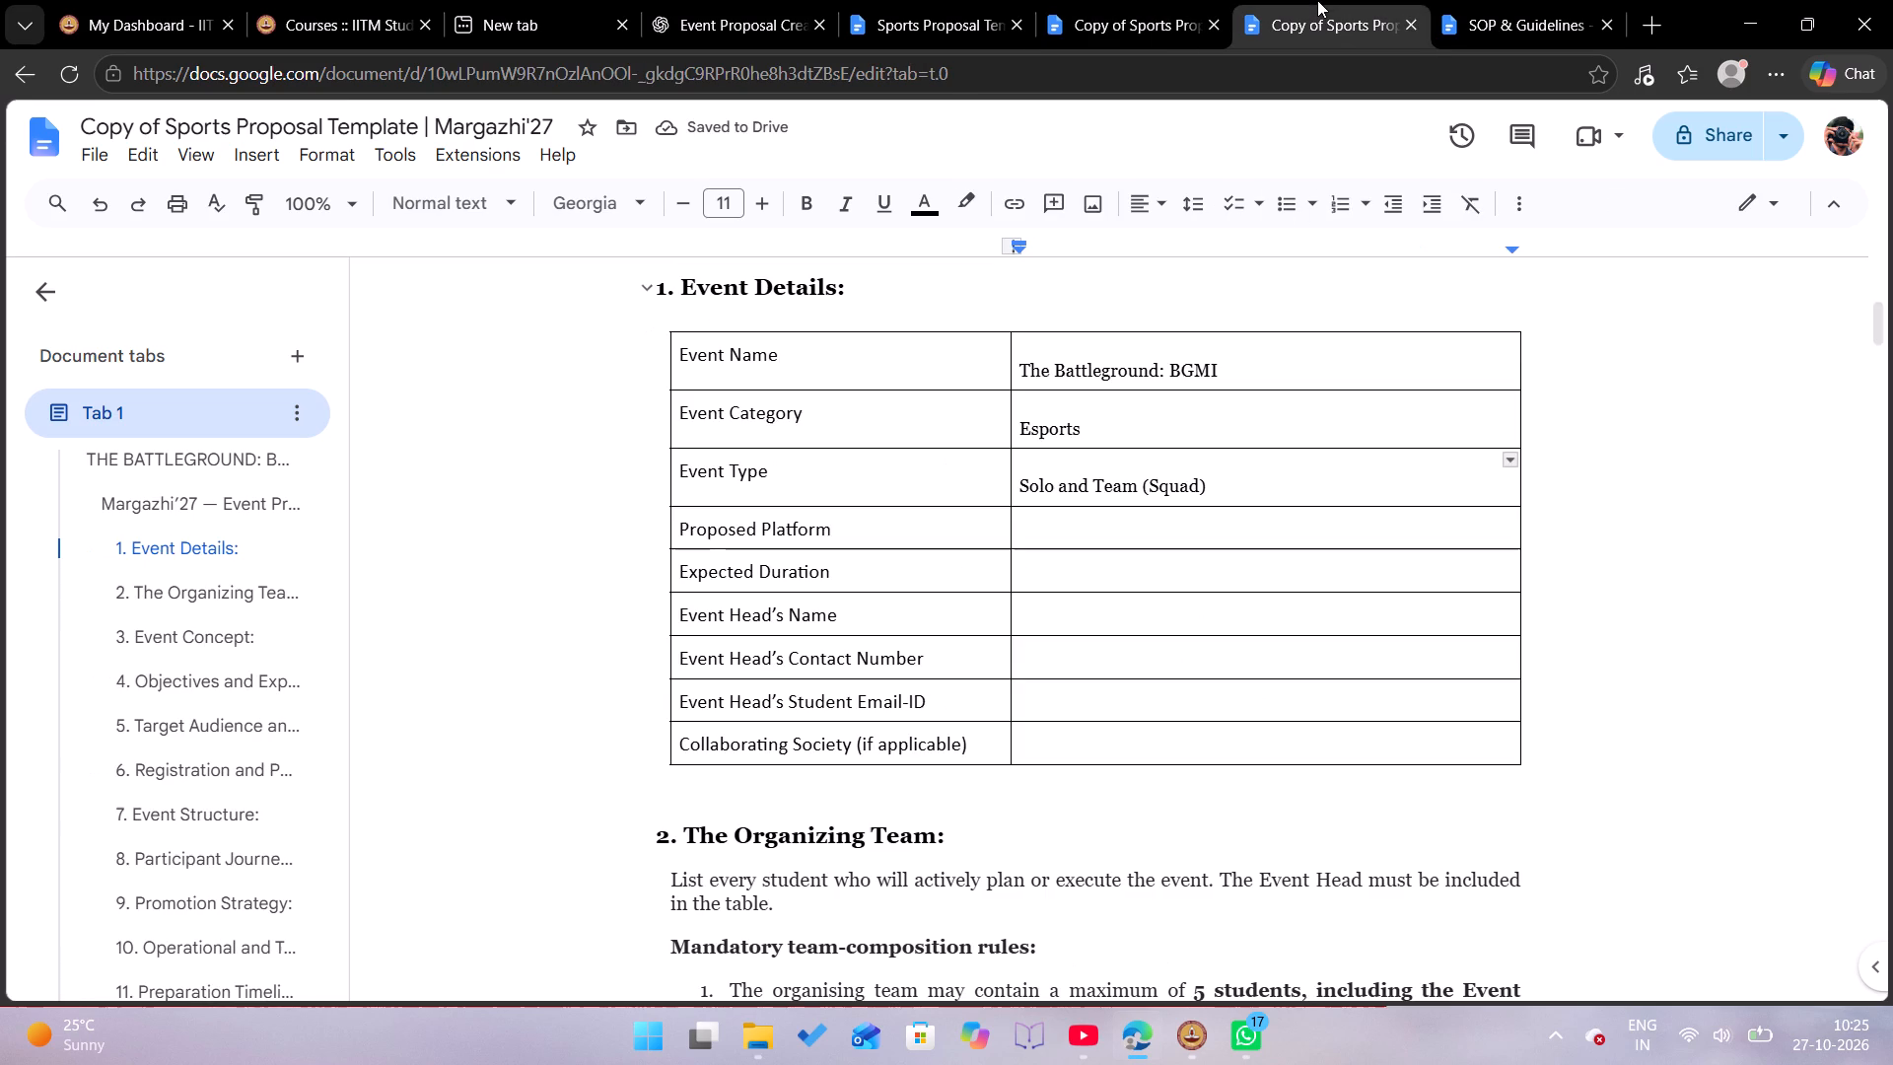
pyautogui.click(1093, 541)
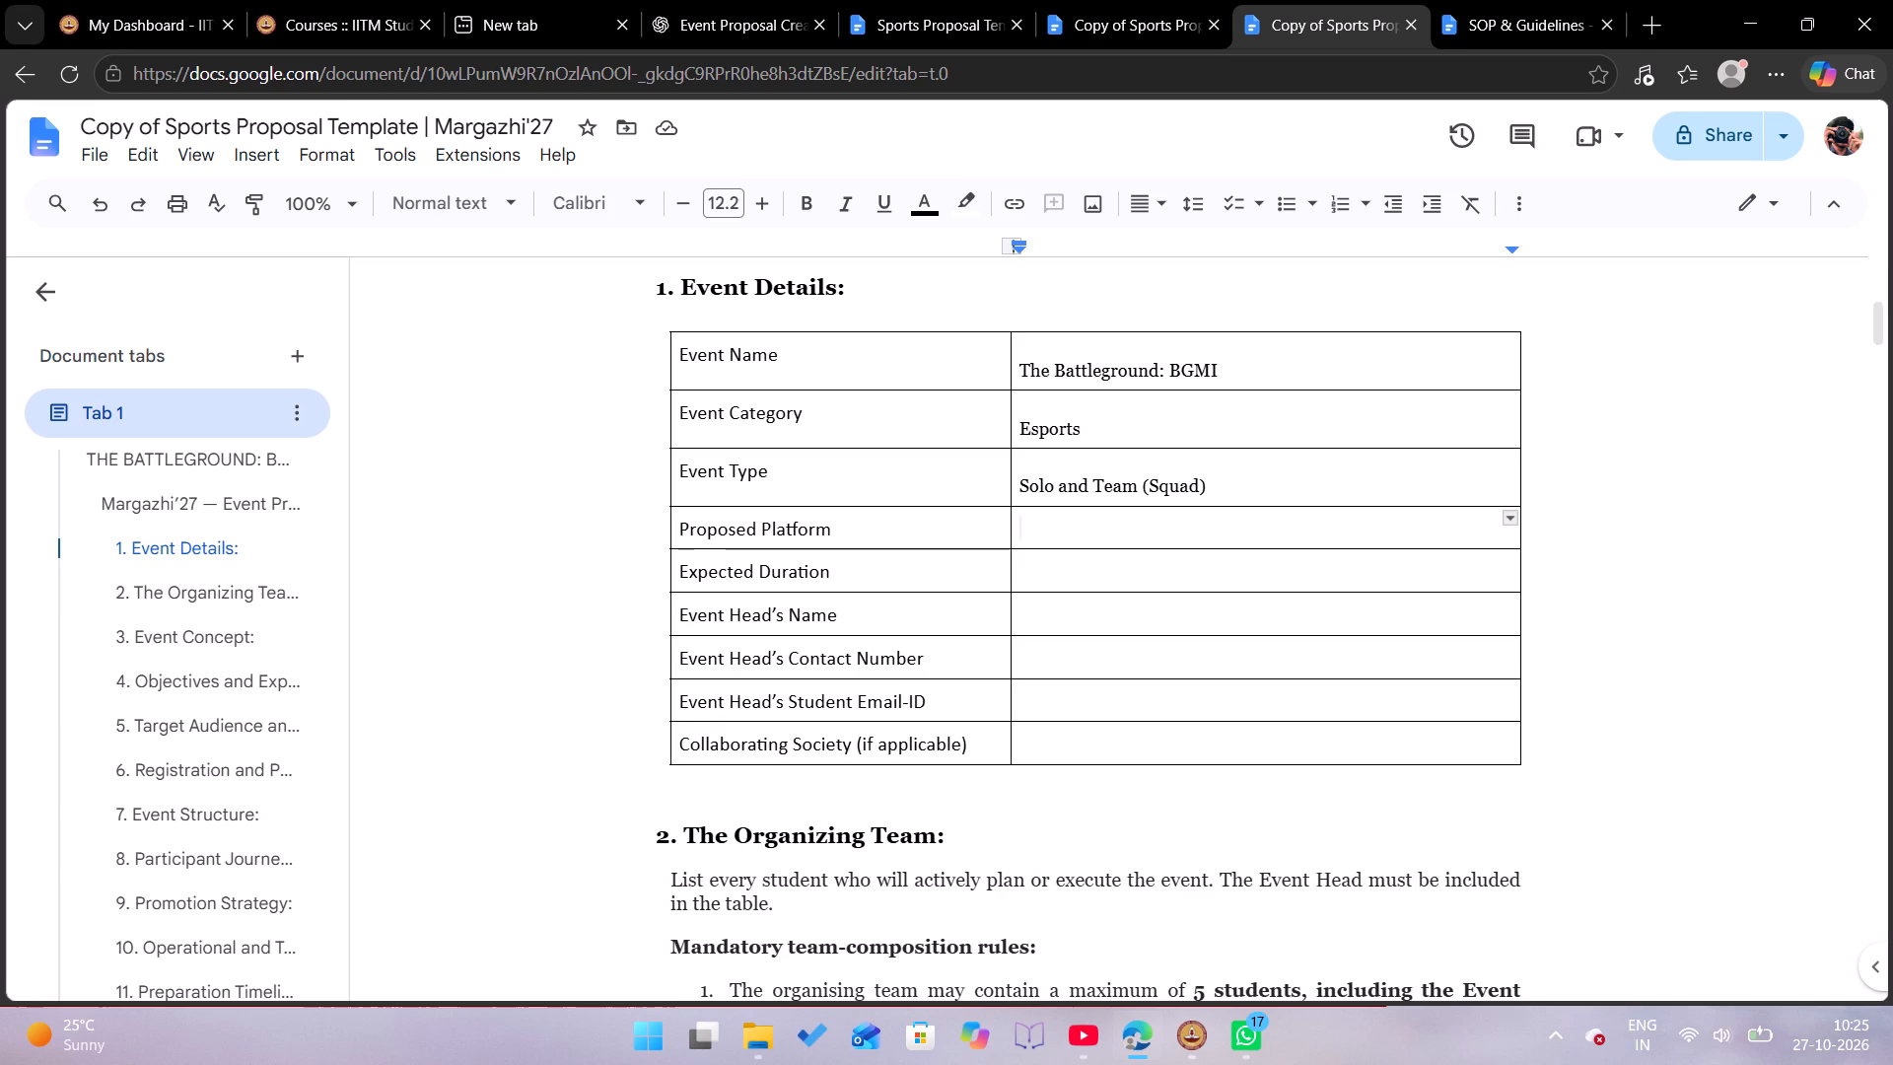
pyautogui.hotkey('ctrl', 'v')
# Check the Expected Duration entry in the drafted proposal and fill the template's Expected Duration cell with 4 days.
pyautogui.click(1061, 601)
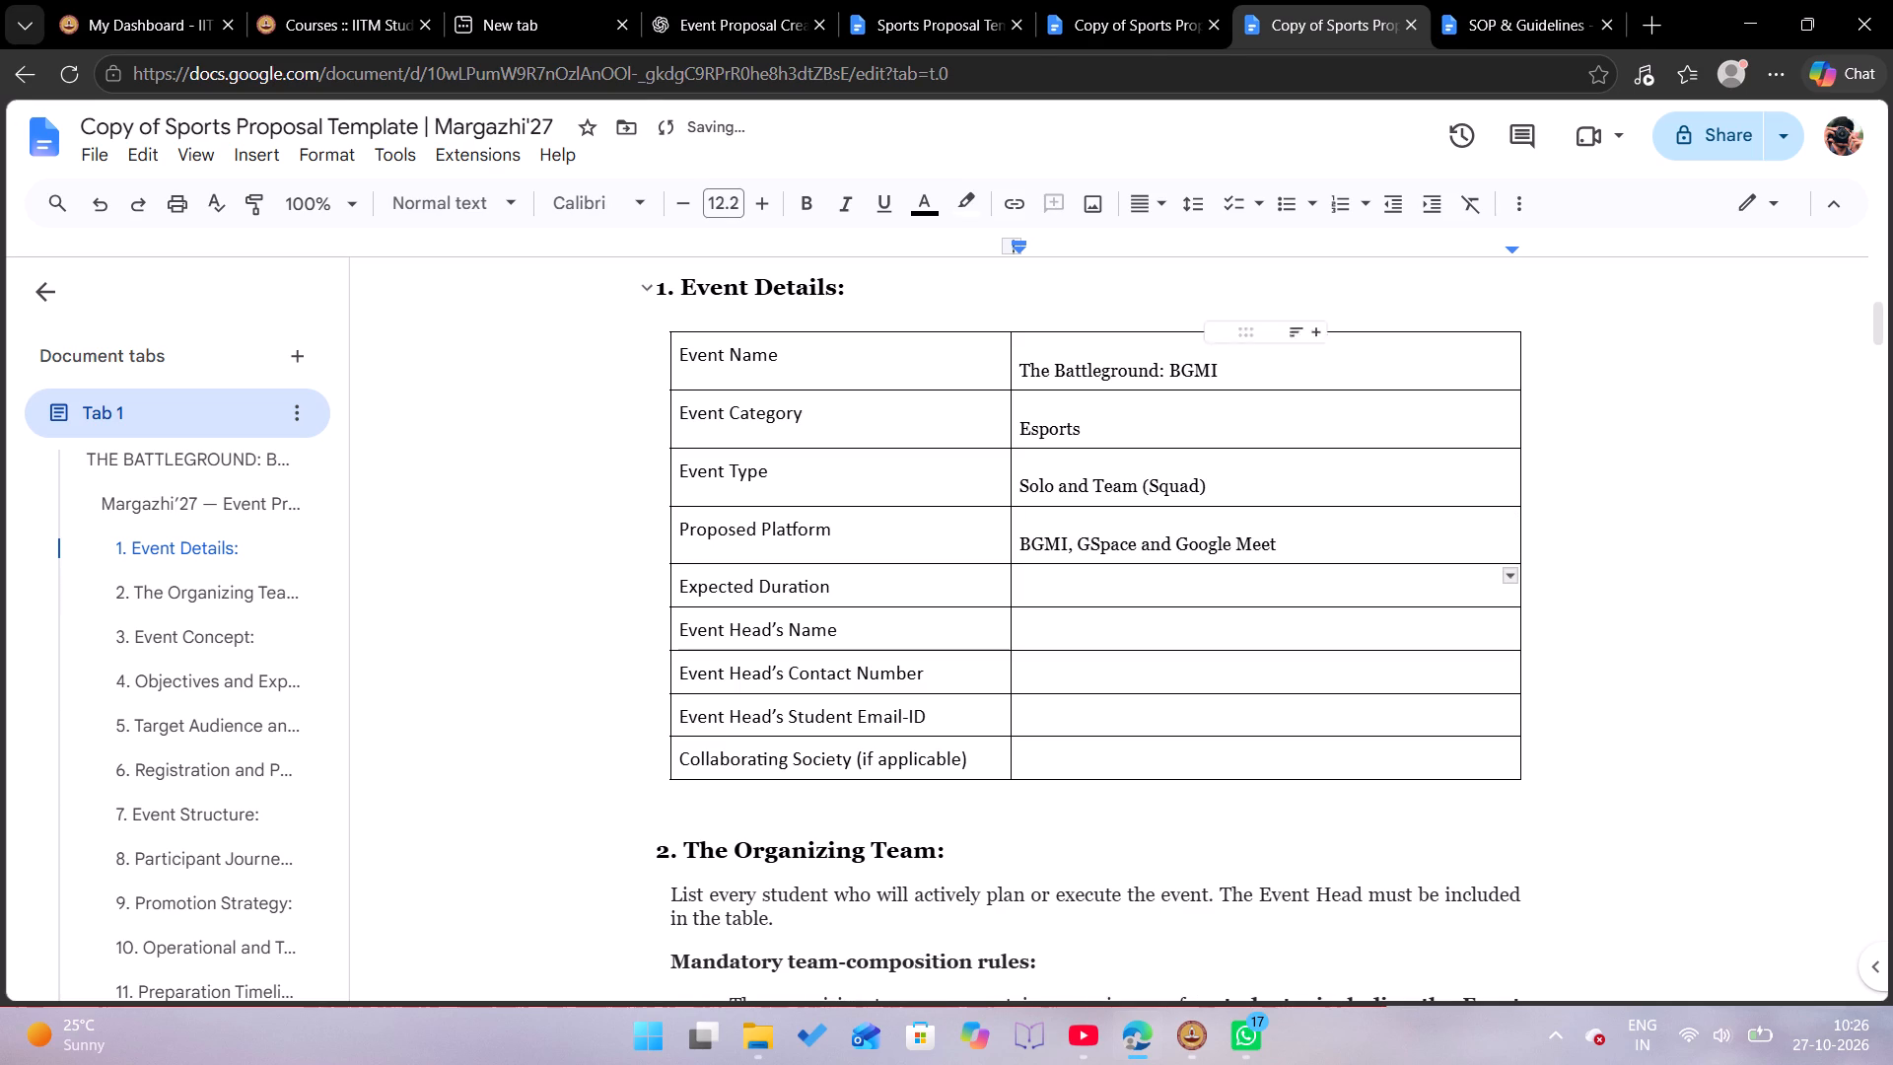
pyautogui.click(1105, 0)
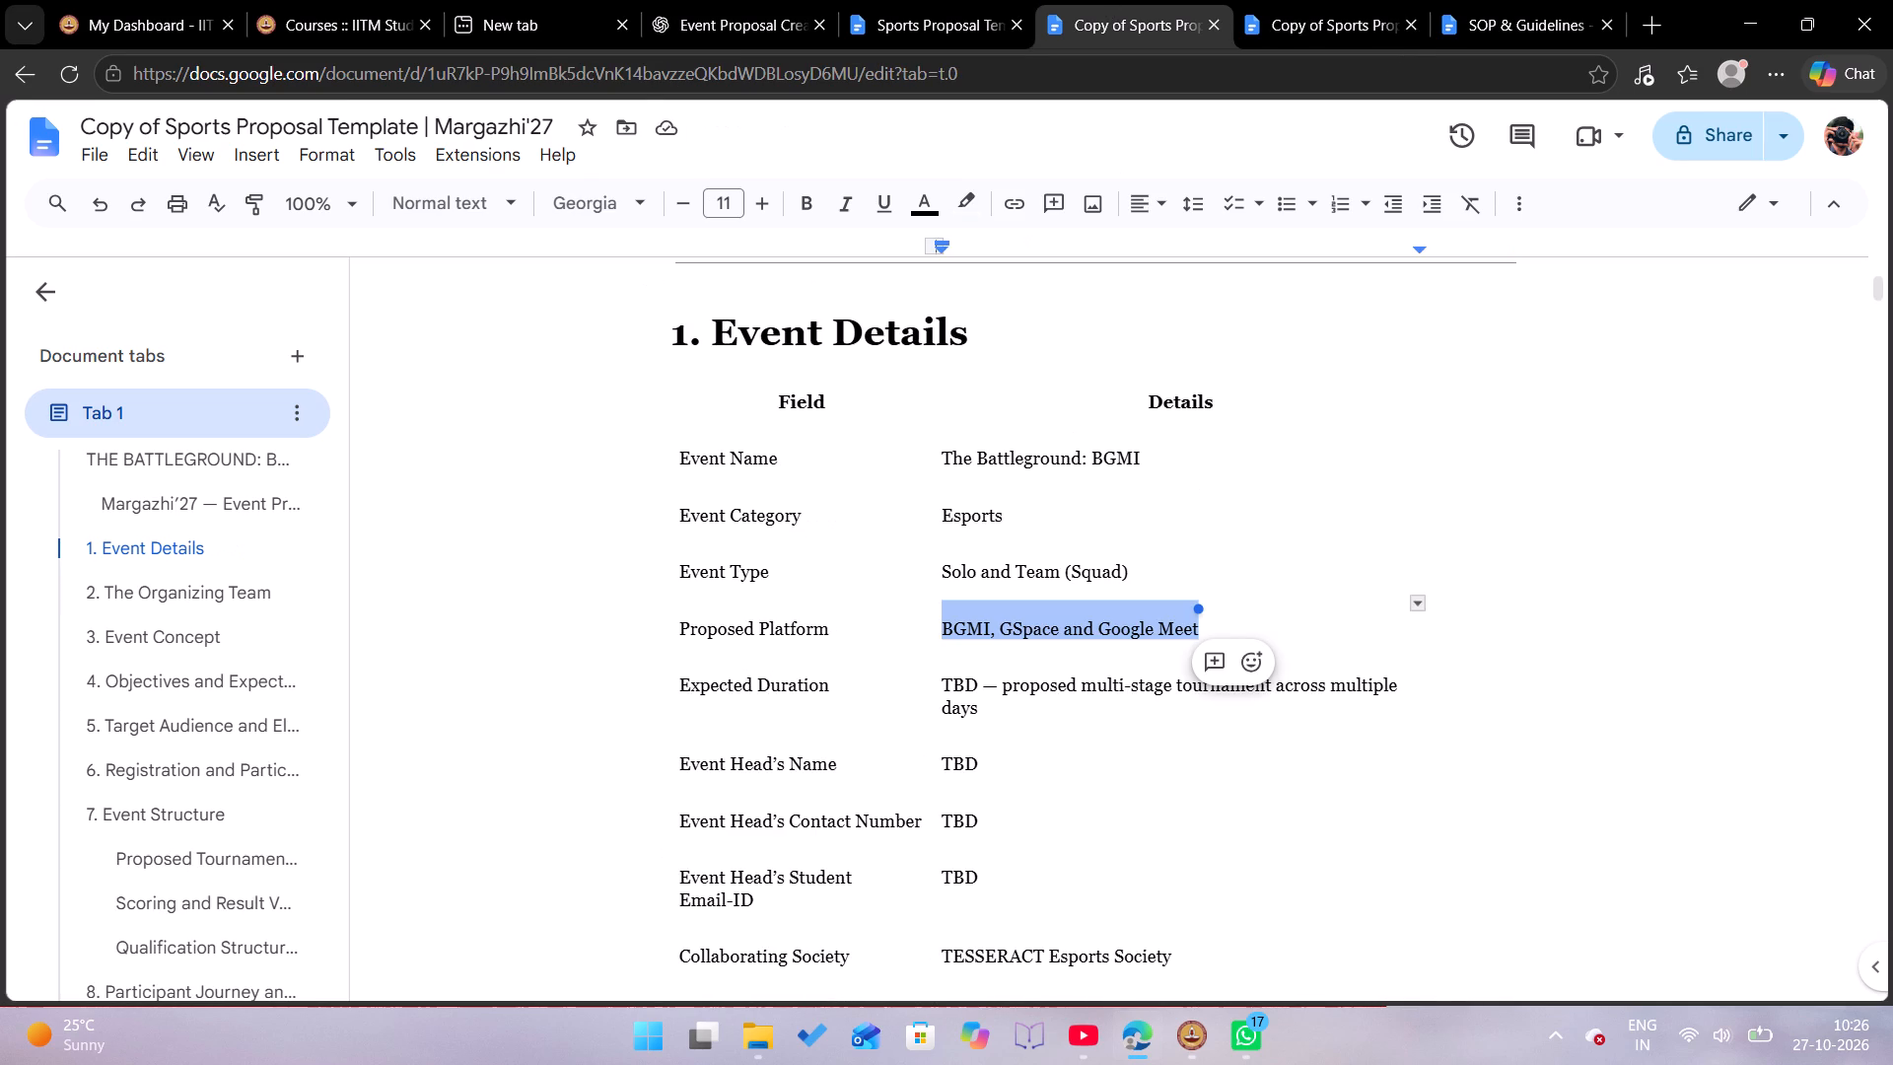
pyautogui.click(1070, 712)
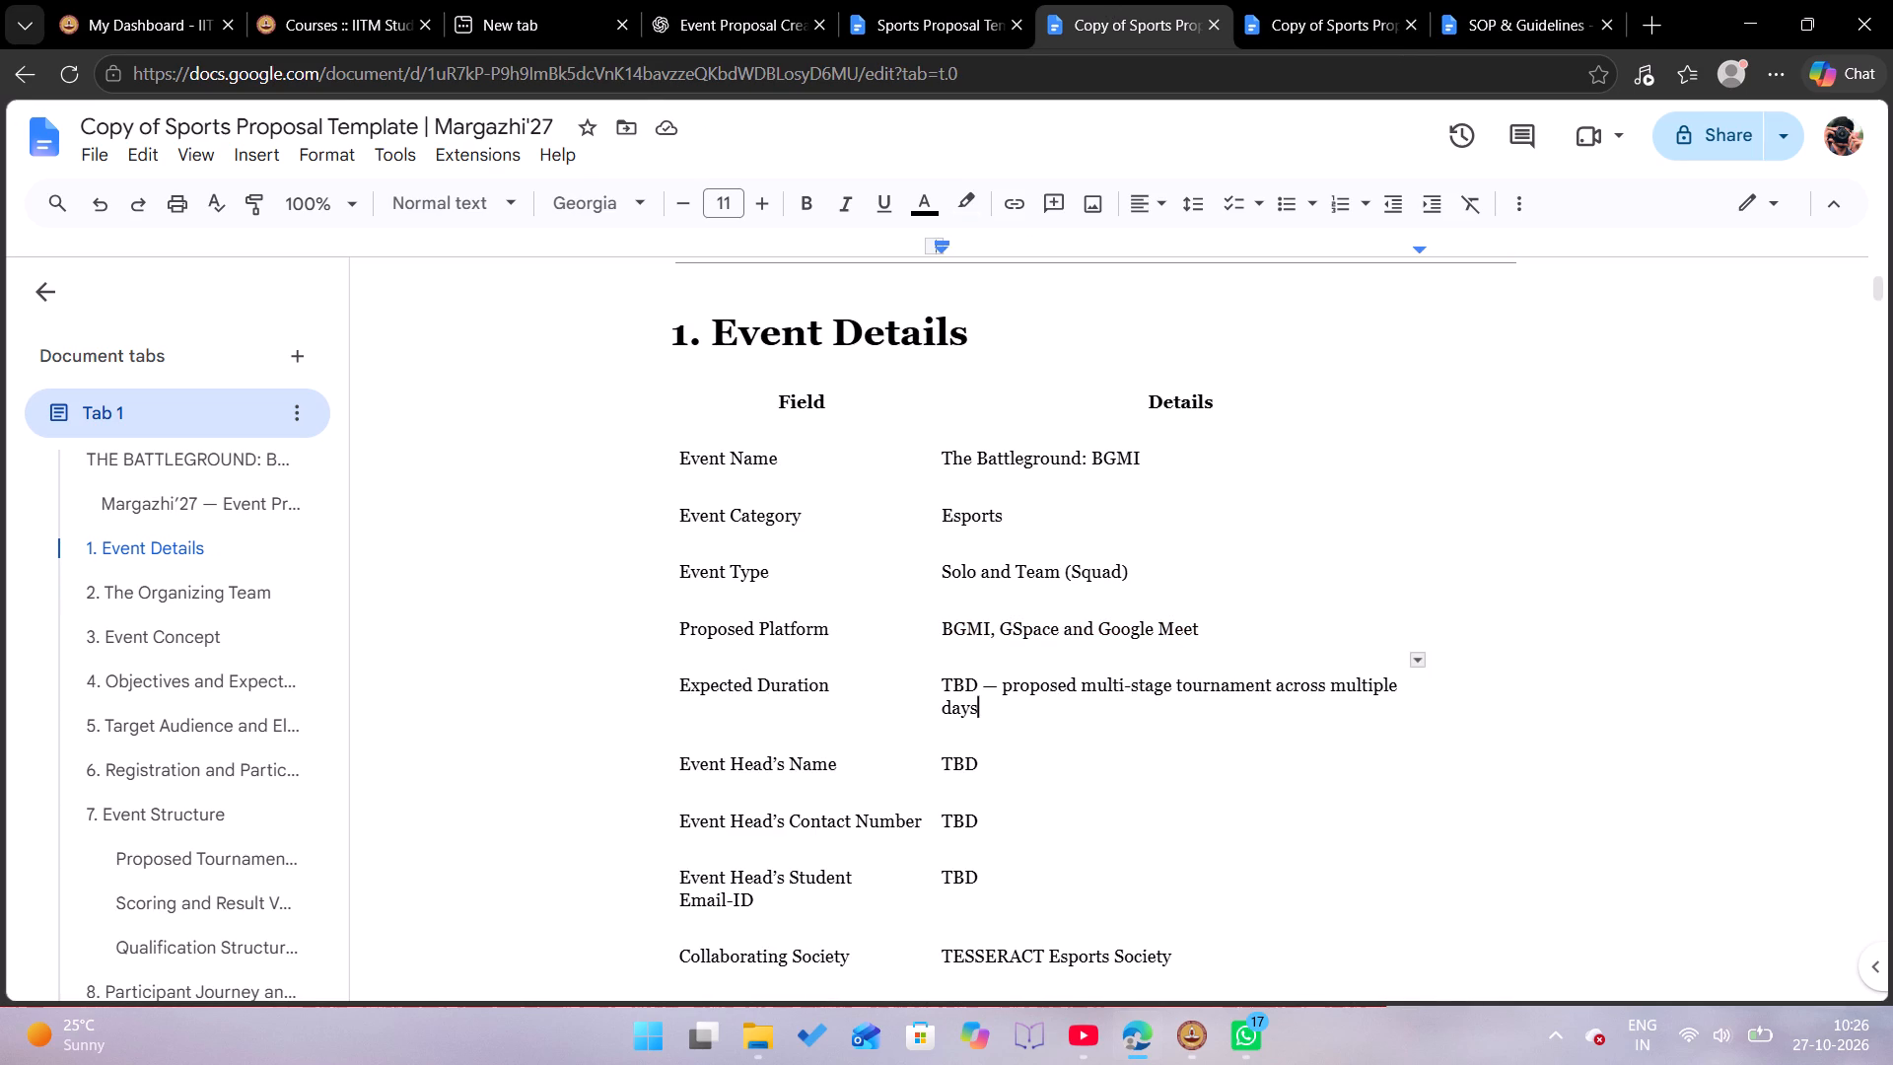
pyautogui.click(1278, 6)
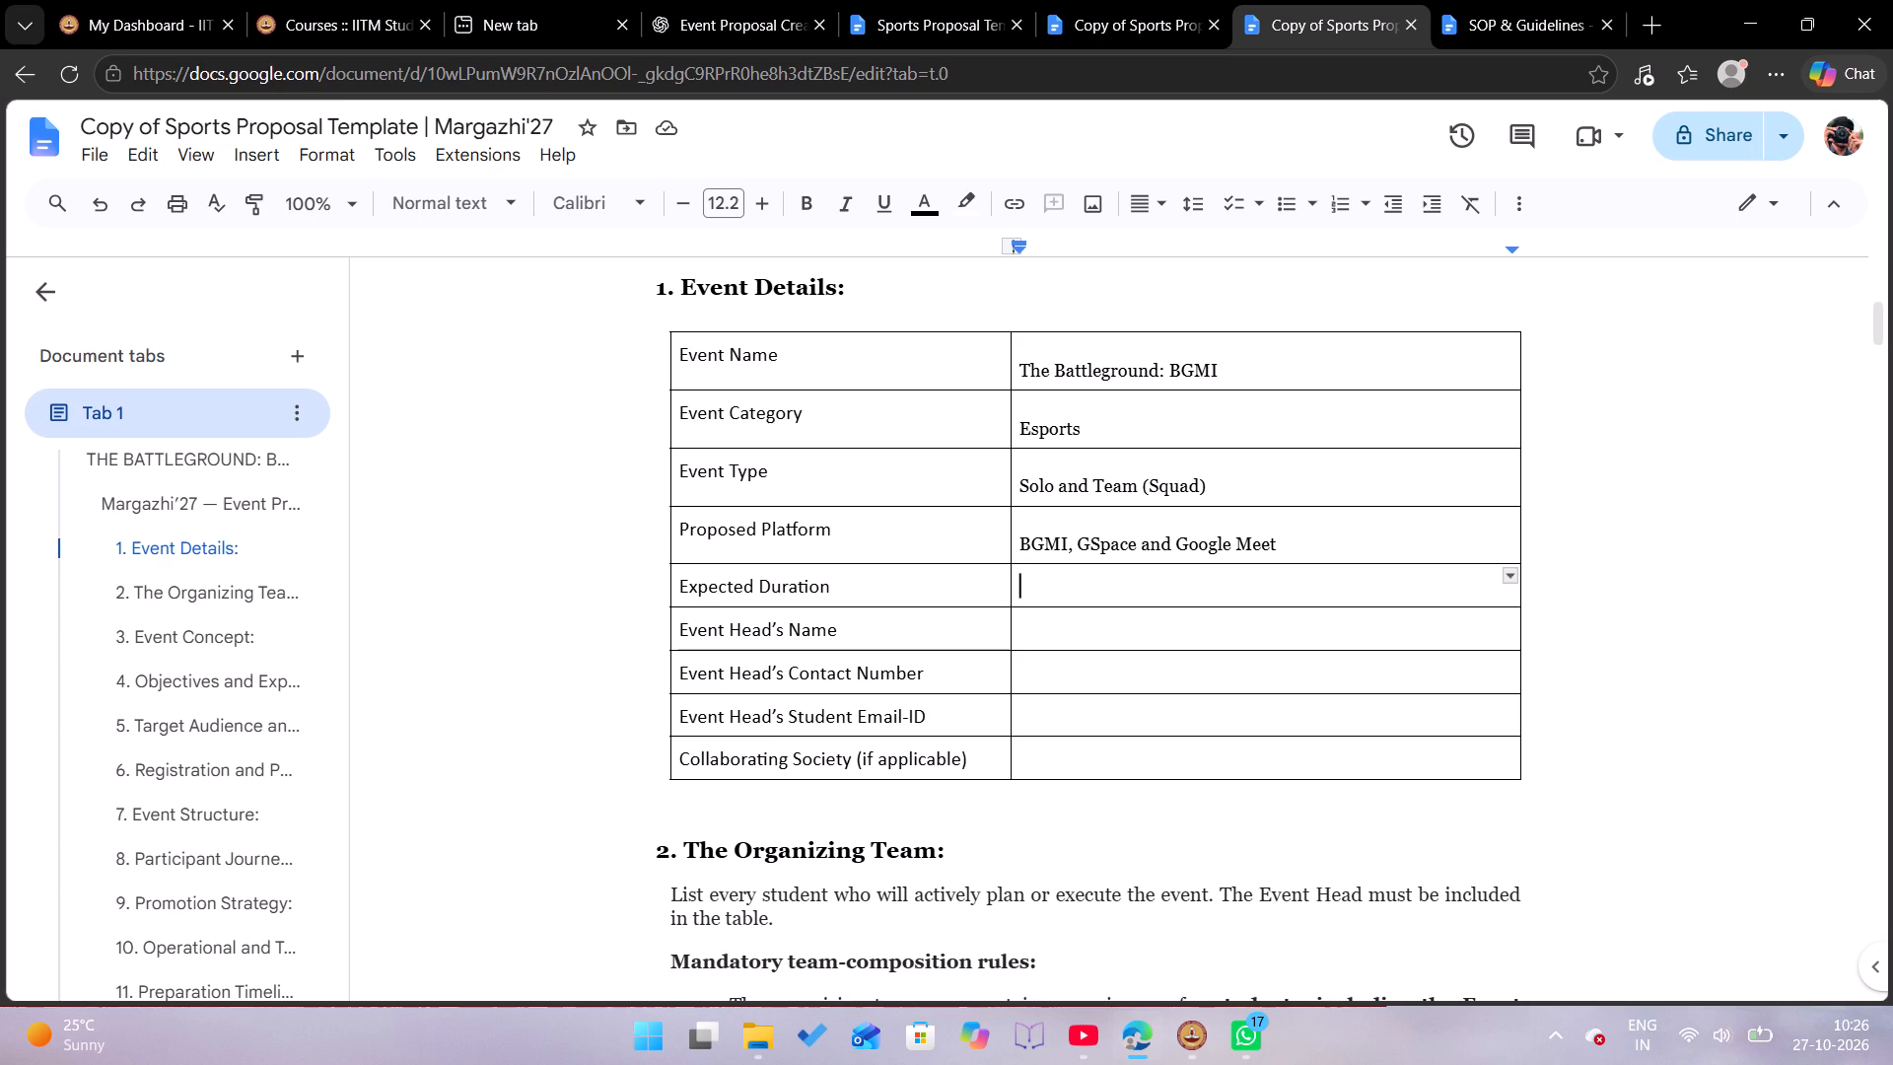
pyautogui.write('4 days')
# Enter the event head's full name in the Event Head's Name cell of the template's Event Details table.
pyautogui.click(1054, 638)
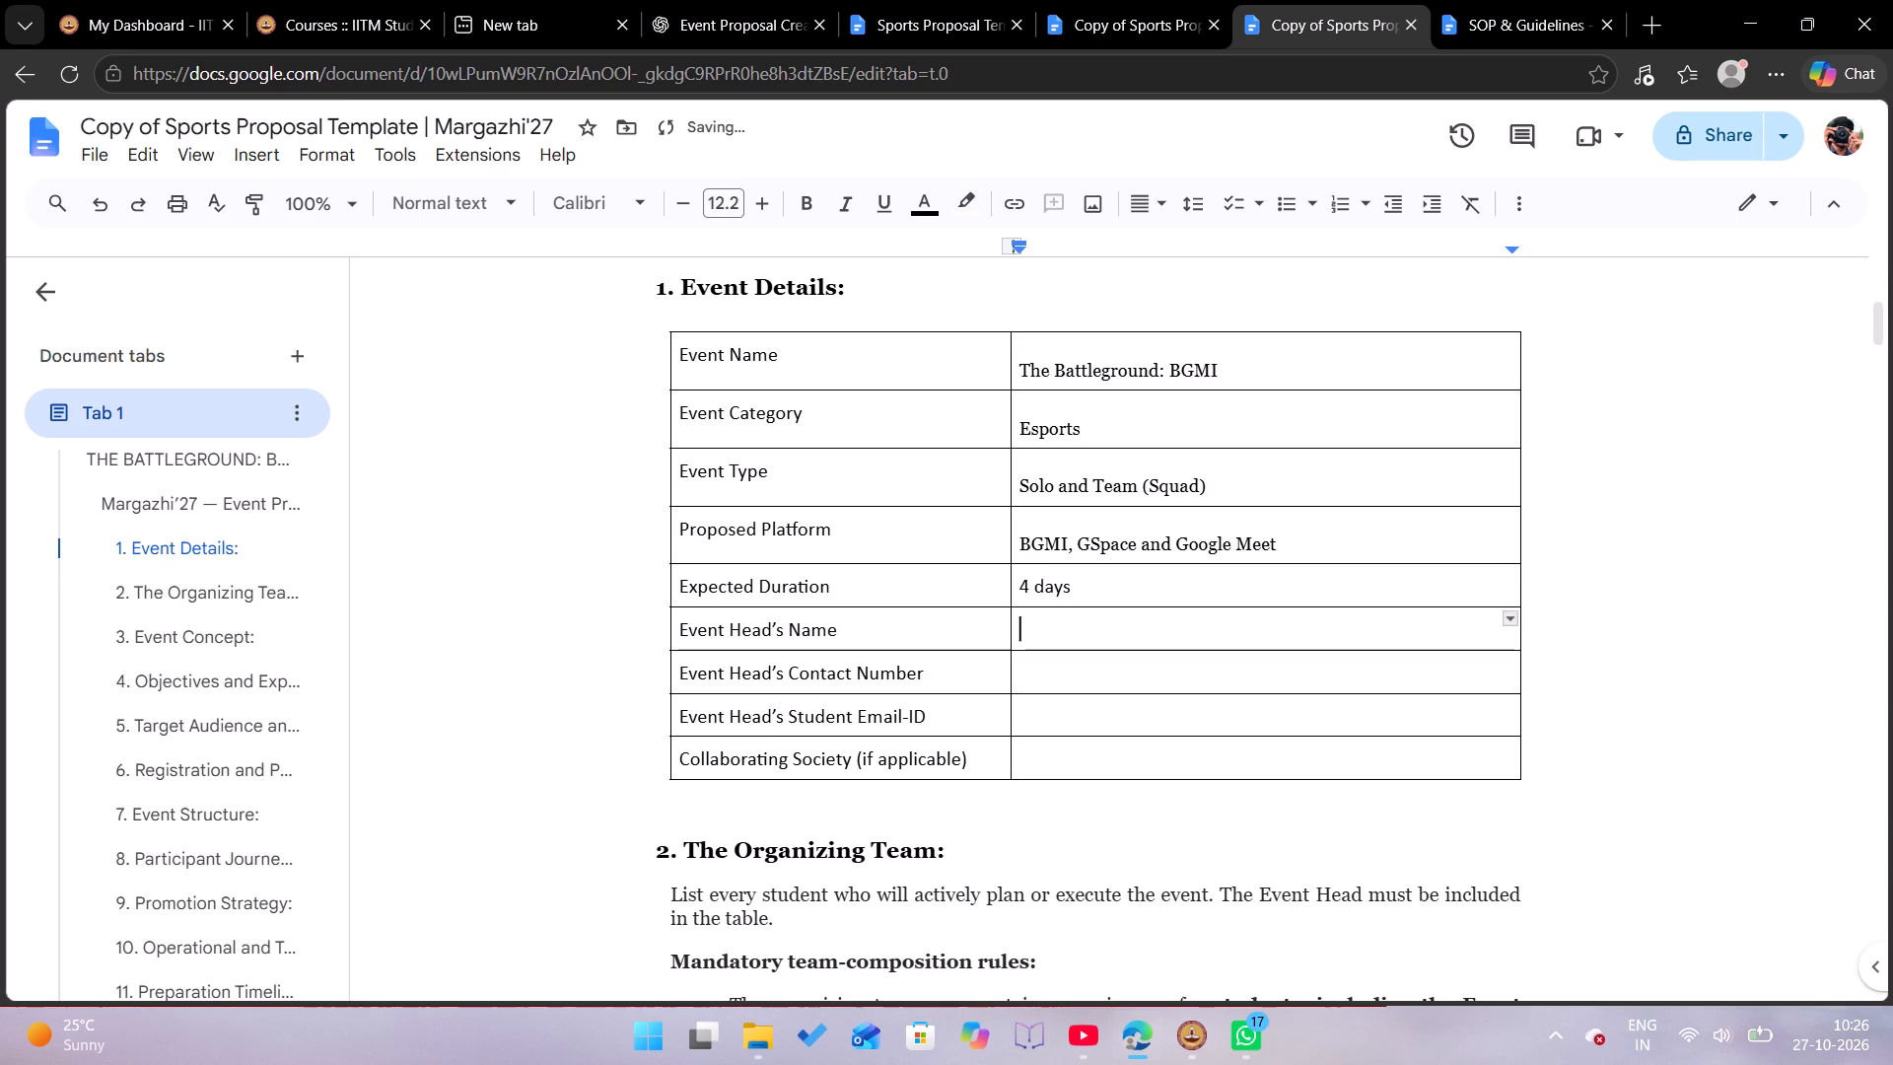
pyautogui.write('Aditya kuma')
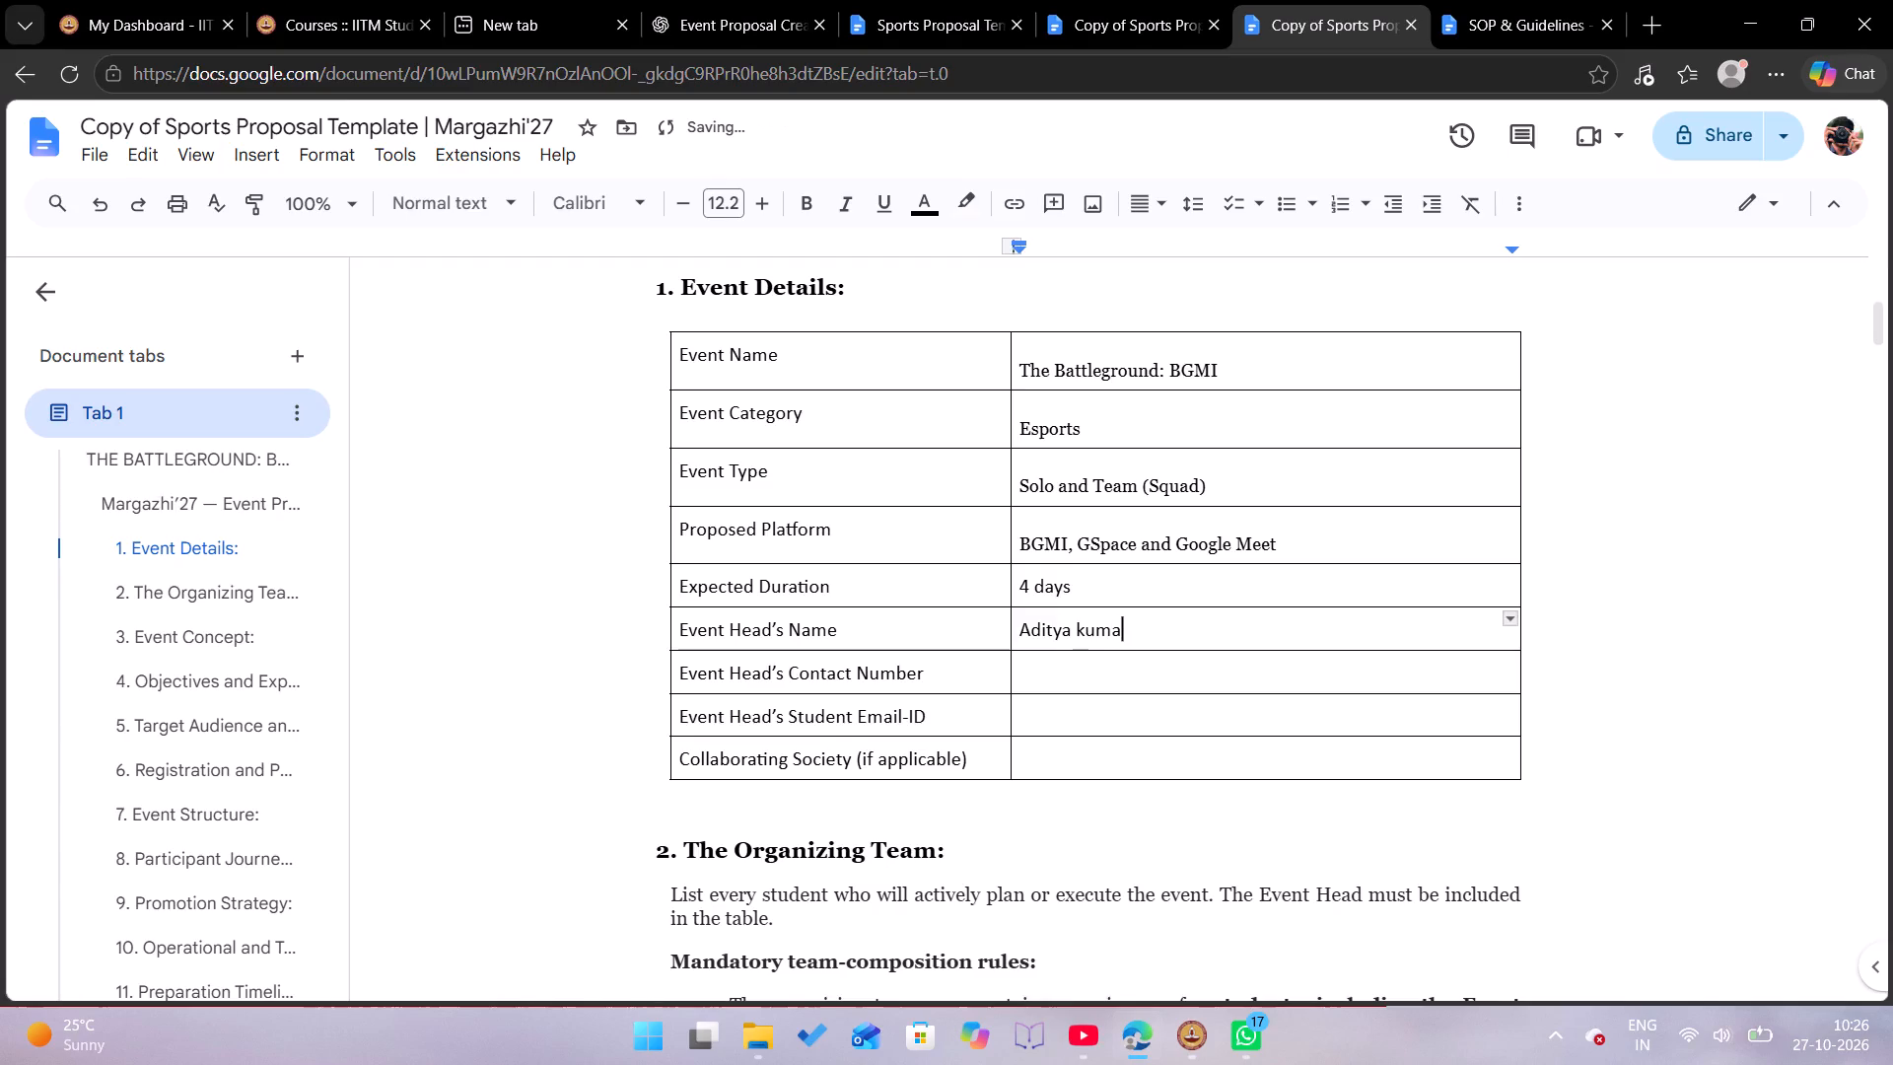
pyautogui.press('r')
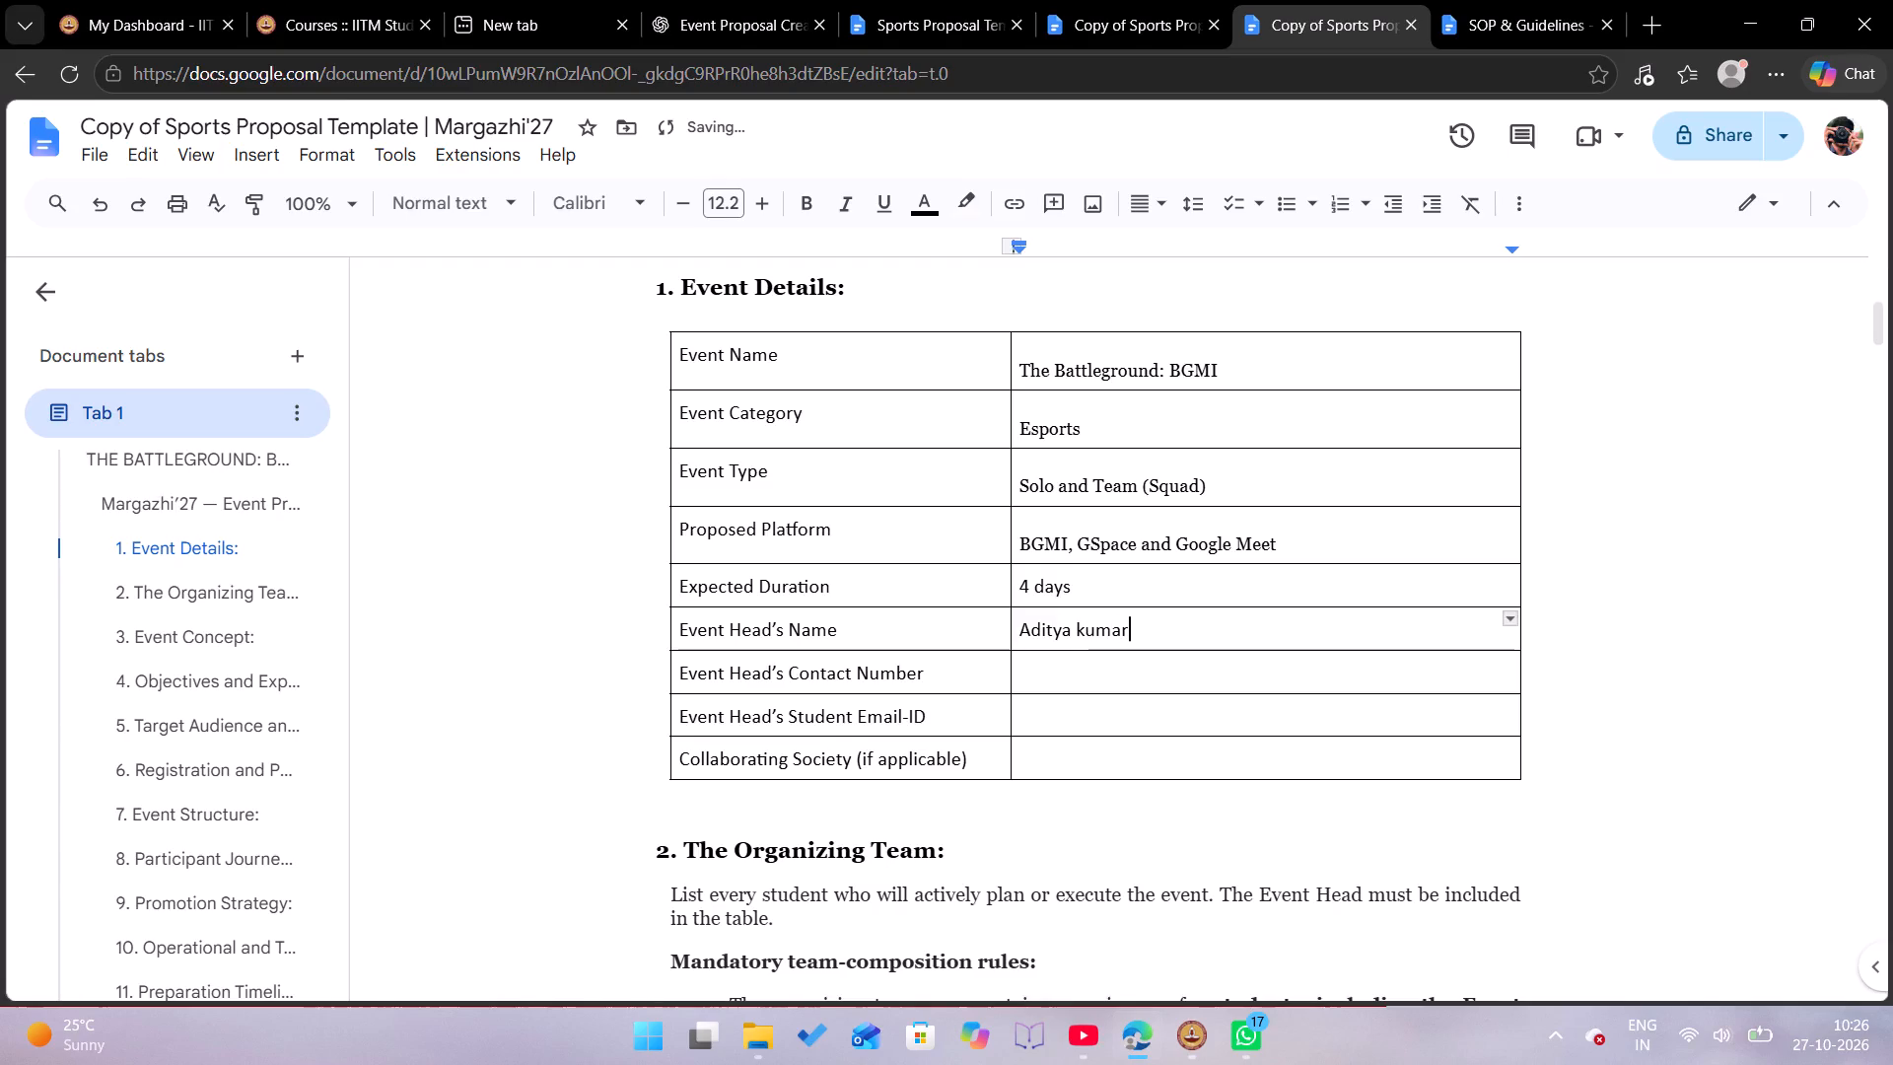
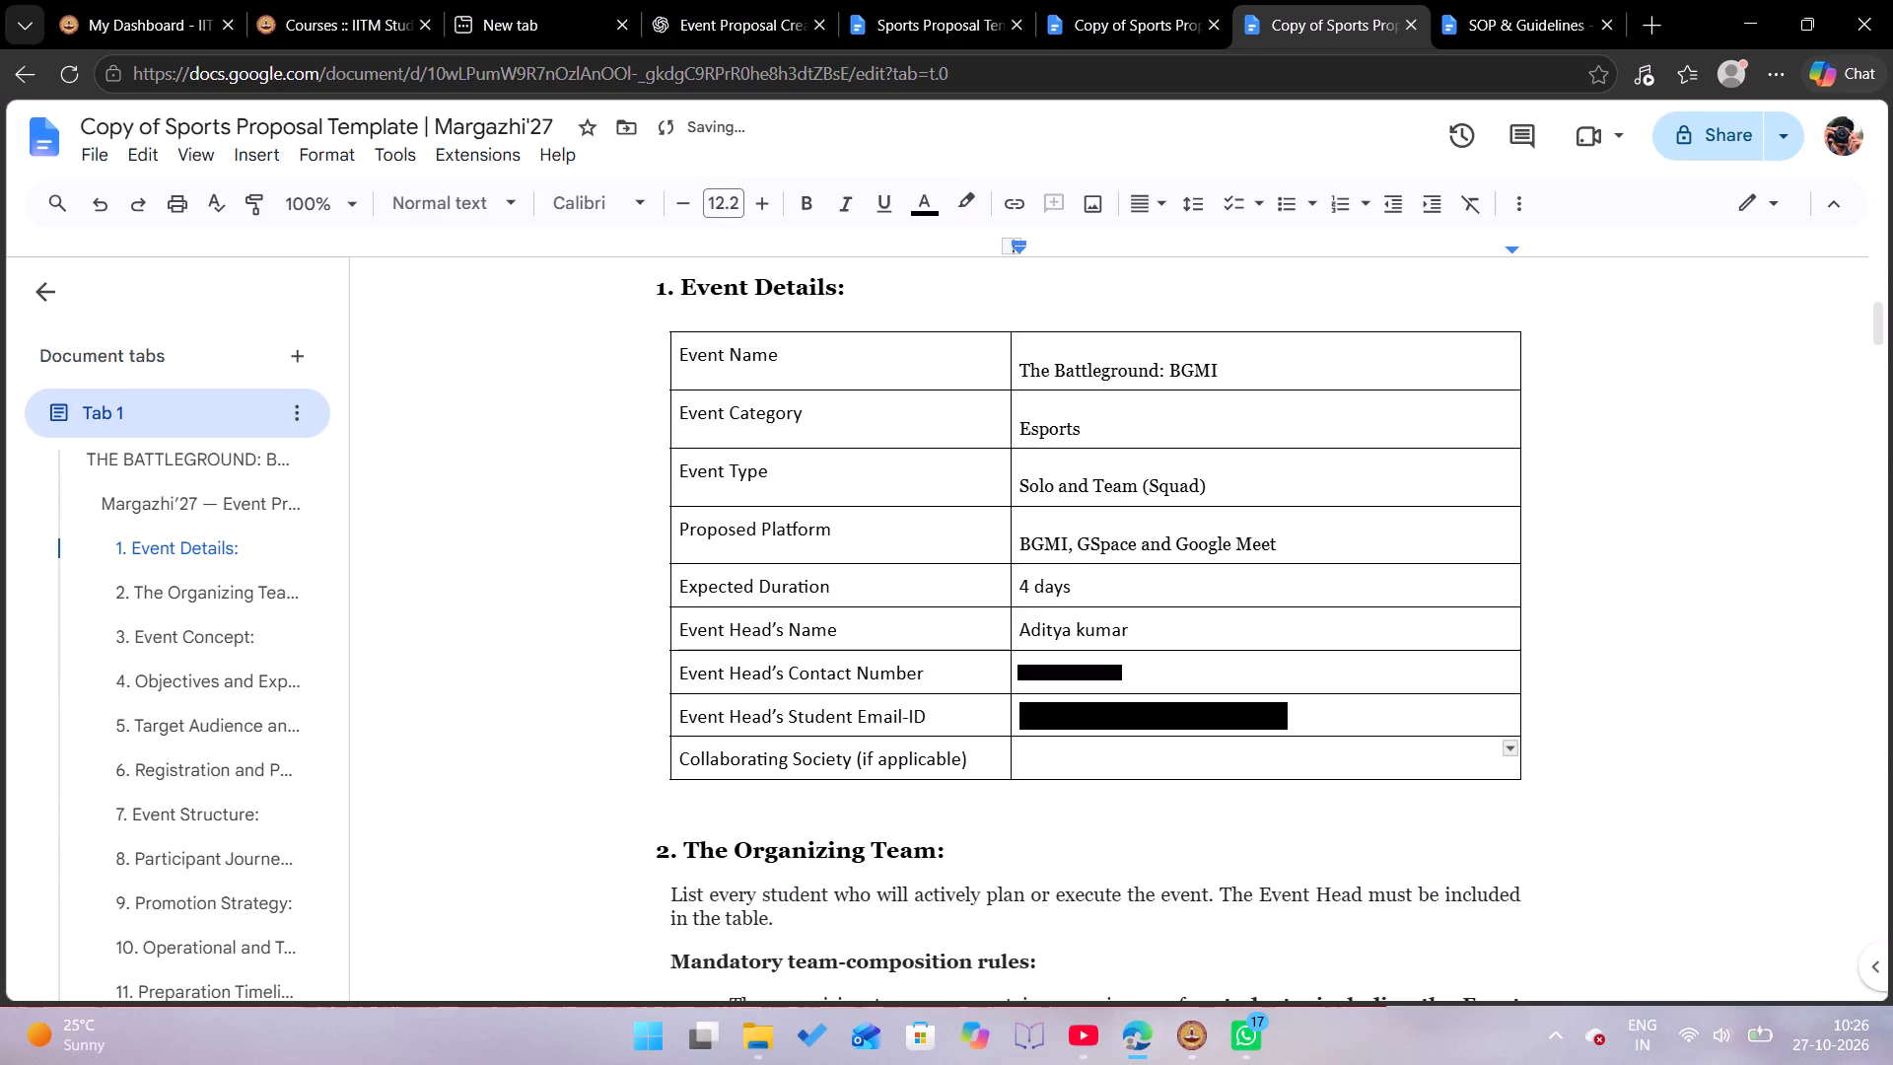
# Copy TESSERACT Esports Society from the drafted proposal into the template's Collaborating Society cell.
pyautogui.click(1112, 1)
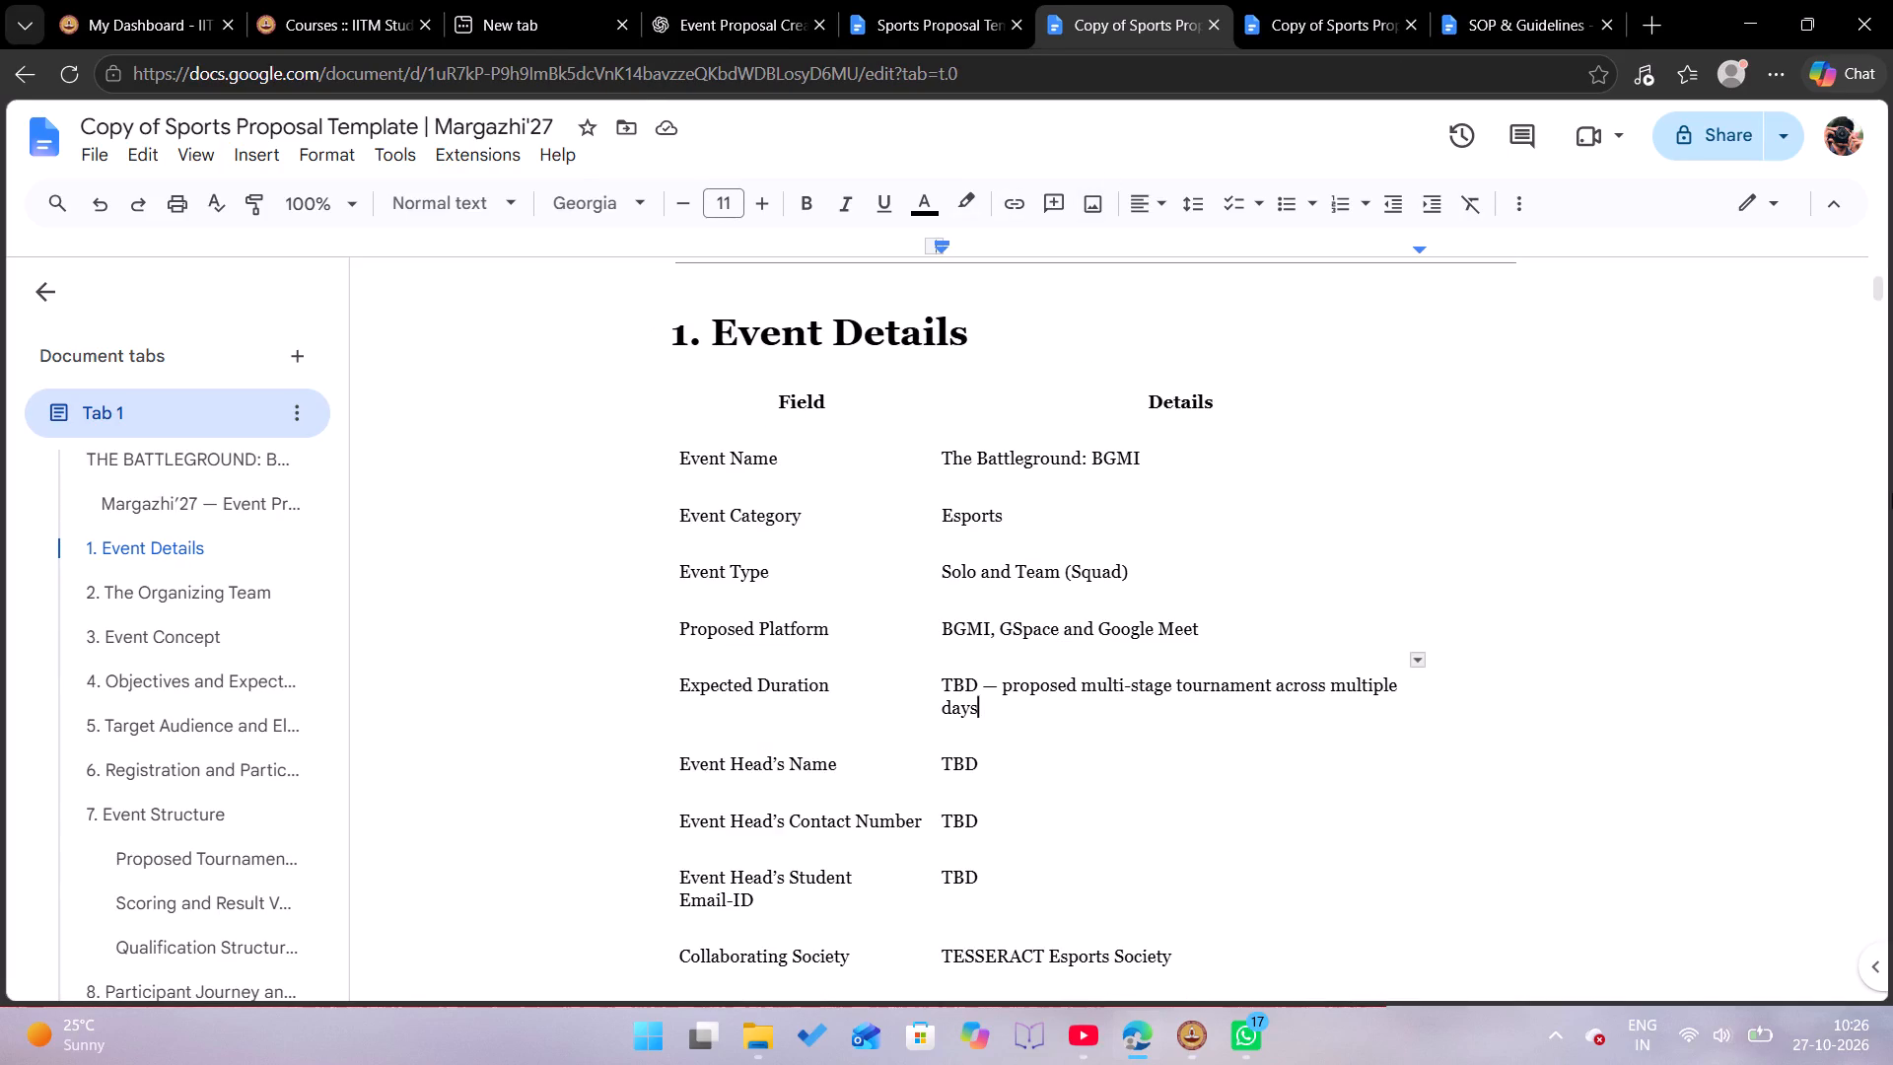
pyautogui.moveTo(1876, 289); pyautogui.dragTo(1880, 306)
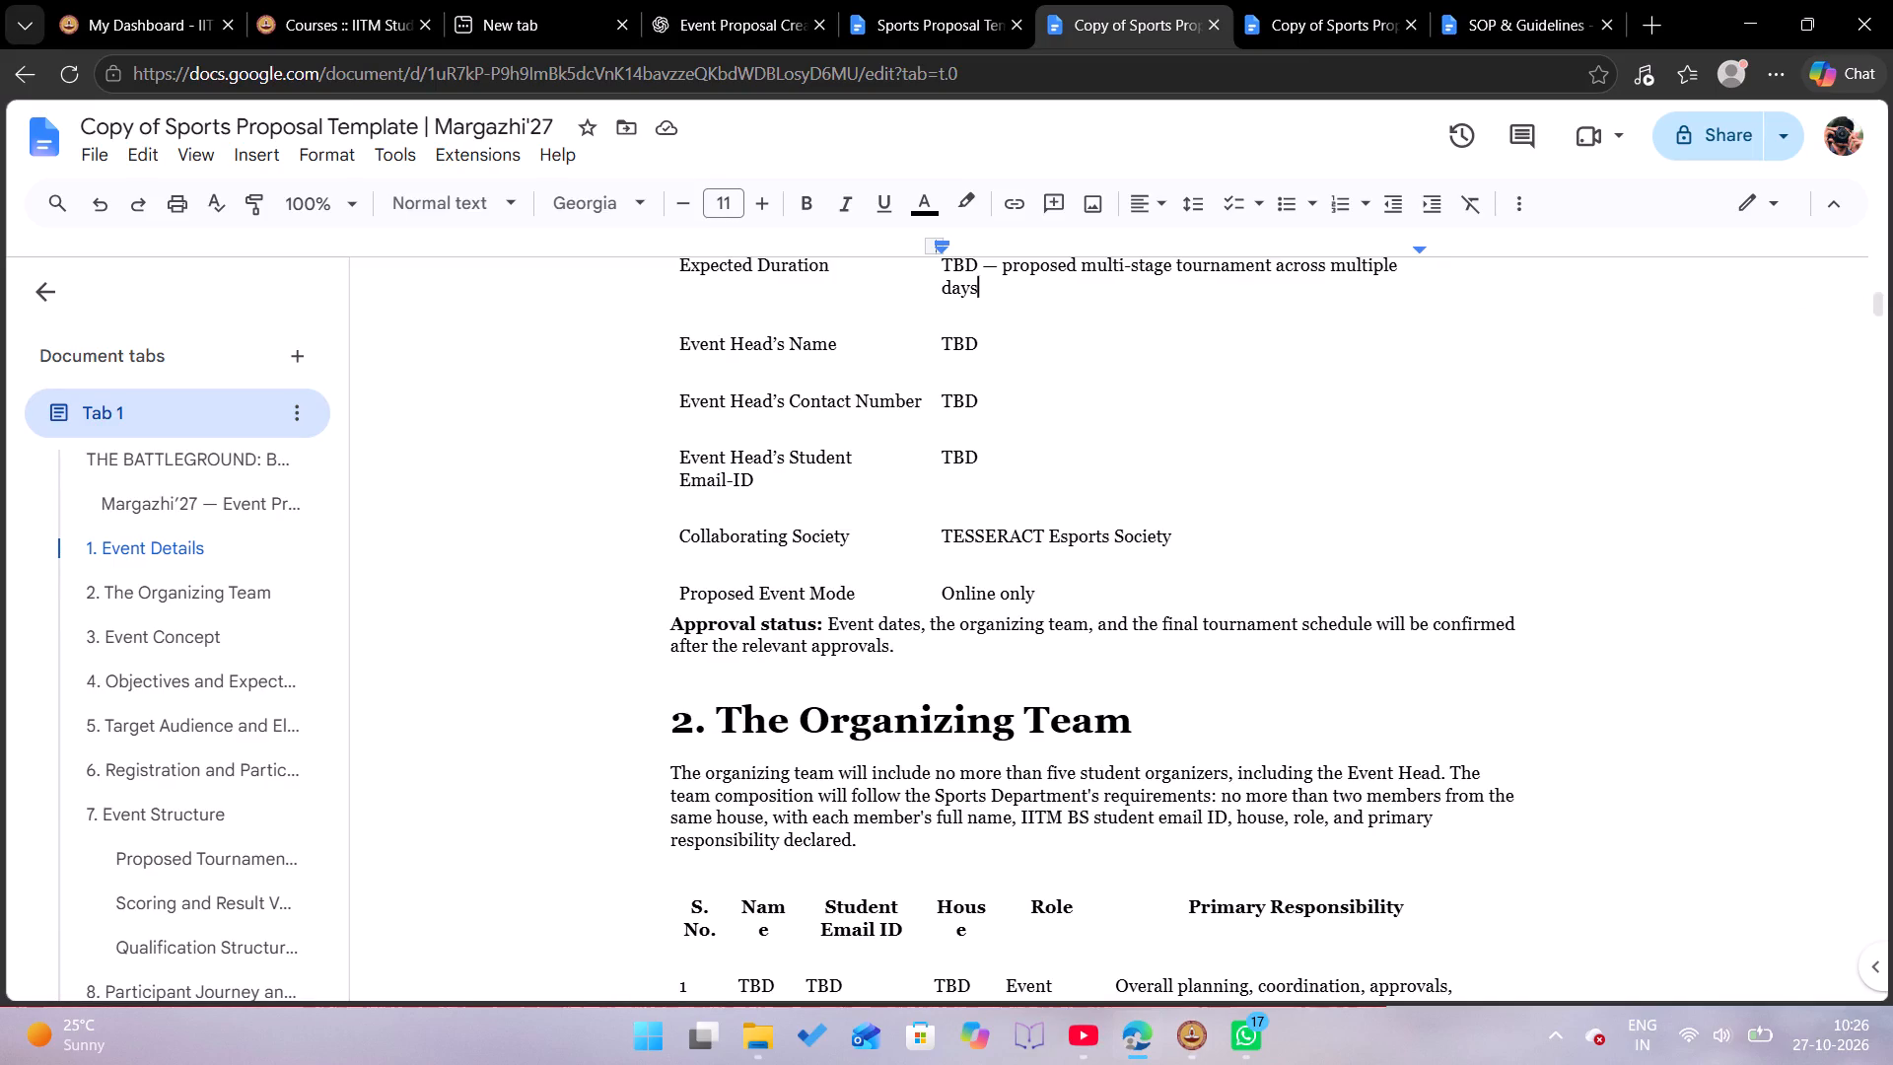
pyautogui.moveTo(946, 531); pyautogui.dragTo(1172, 515)
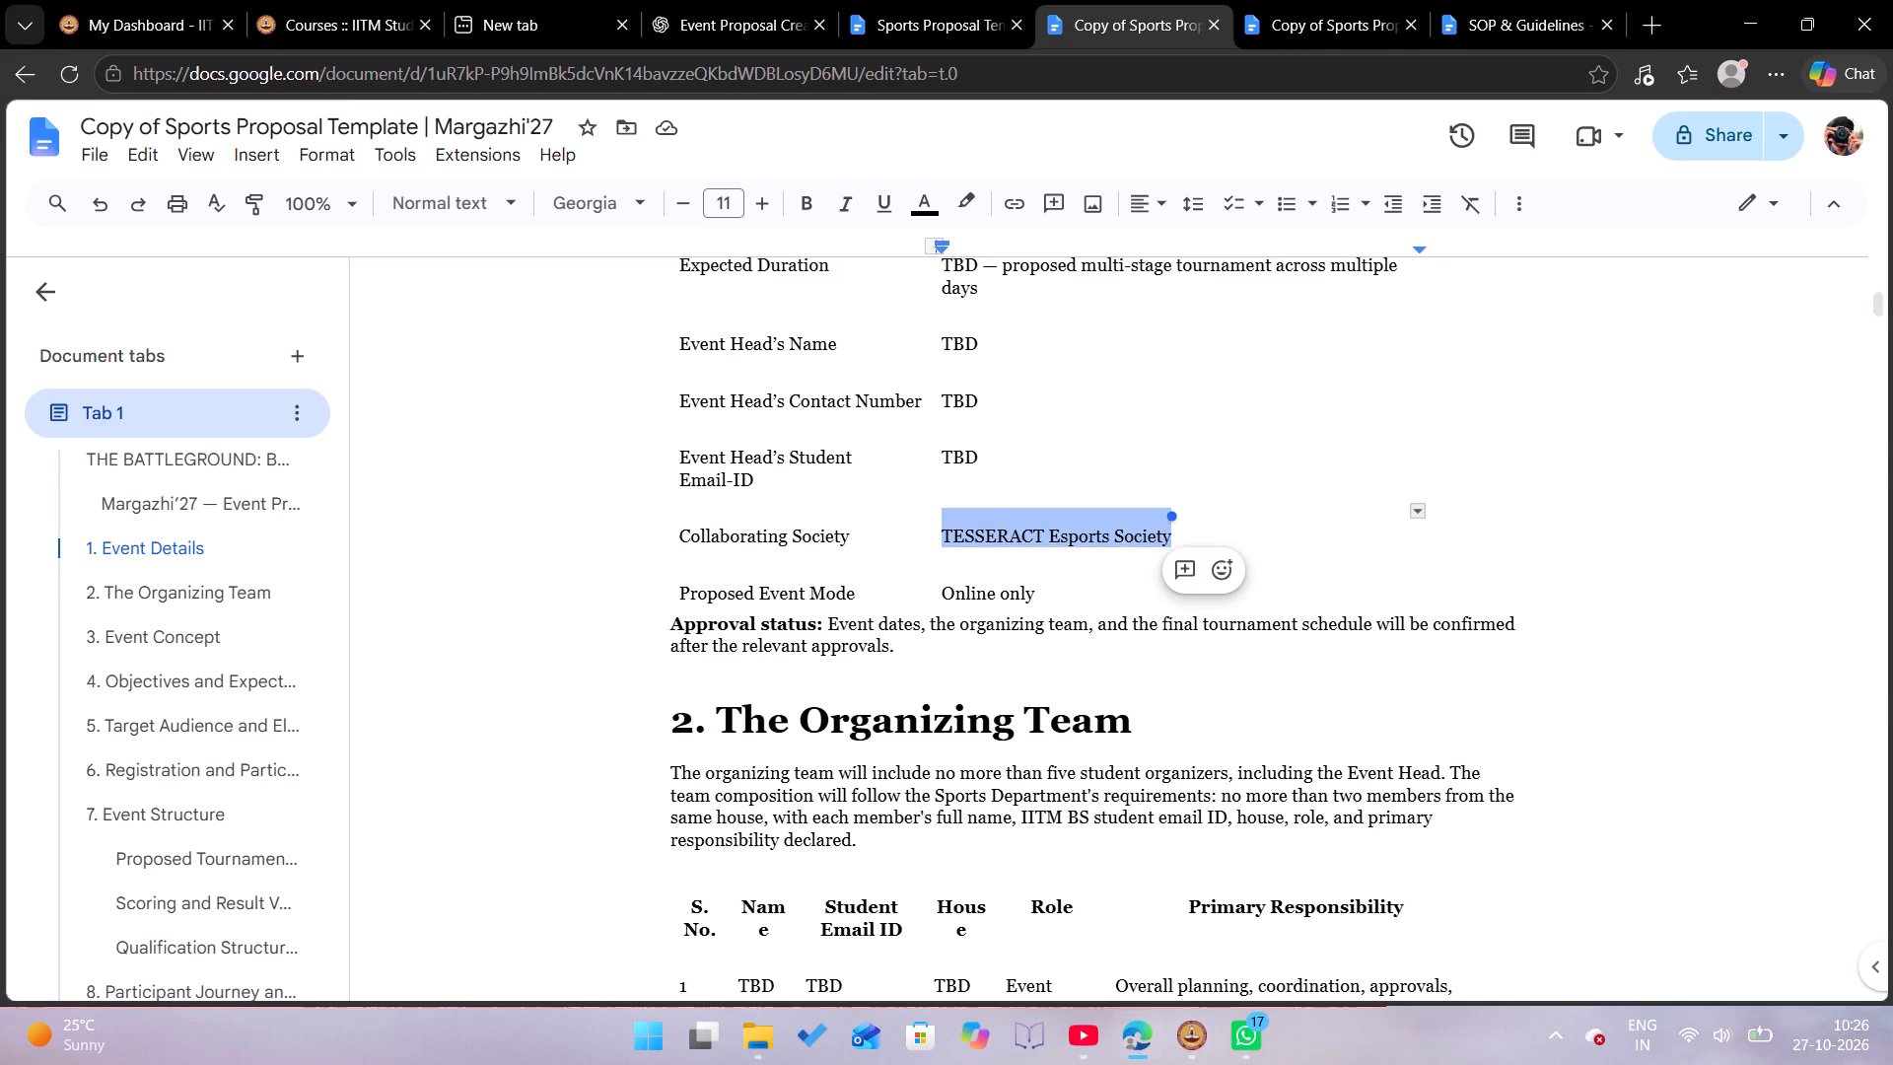
pyautogui.hotkey('ctrl', 'c')
pyautogui.click(1297, 1)
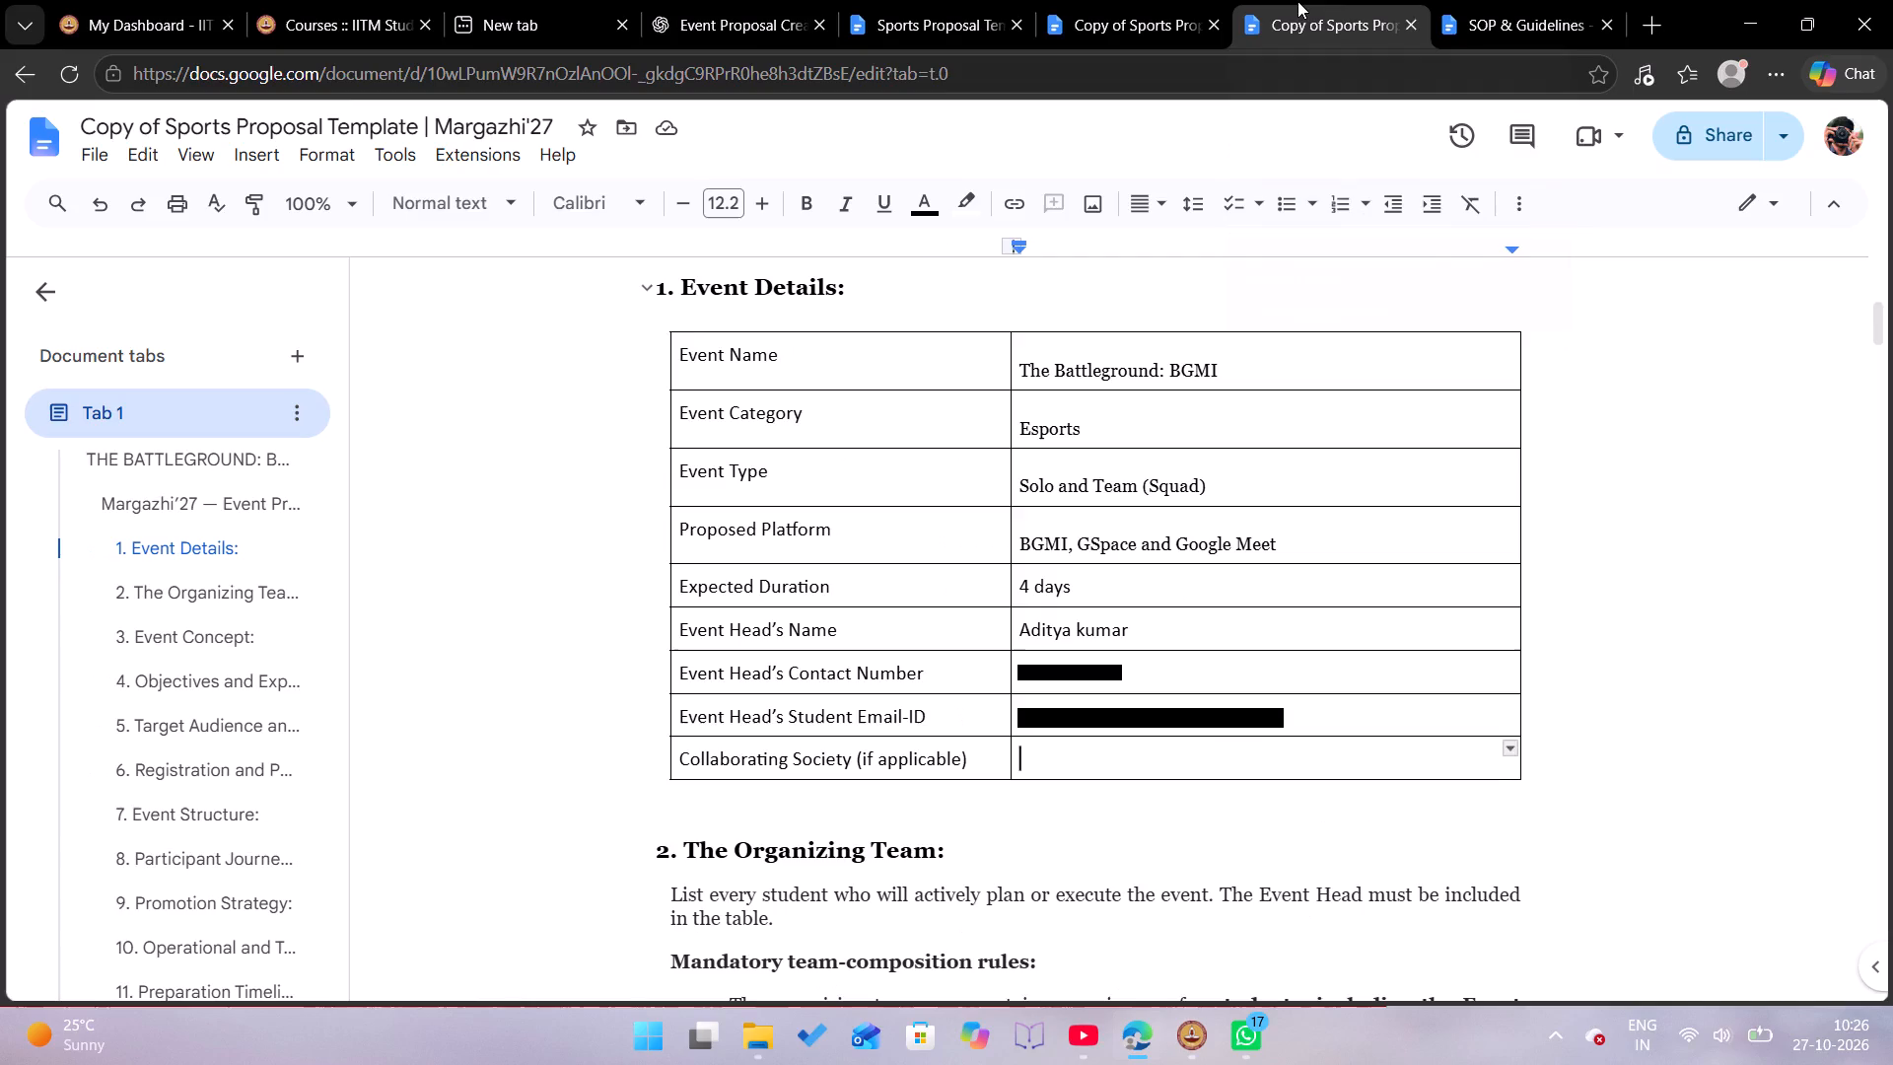
pyautogui.hotkey('ctrl', 'v')
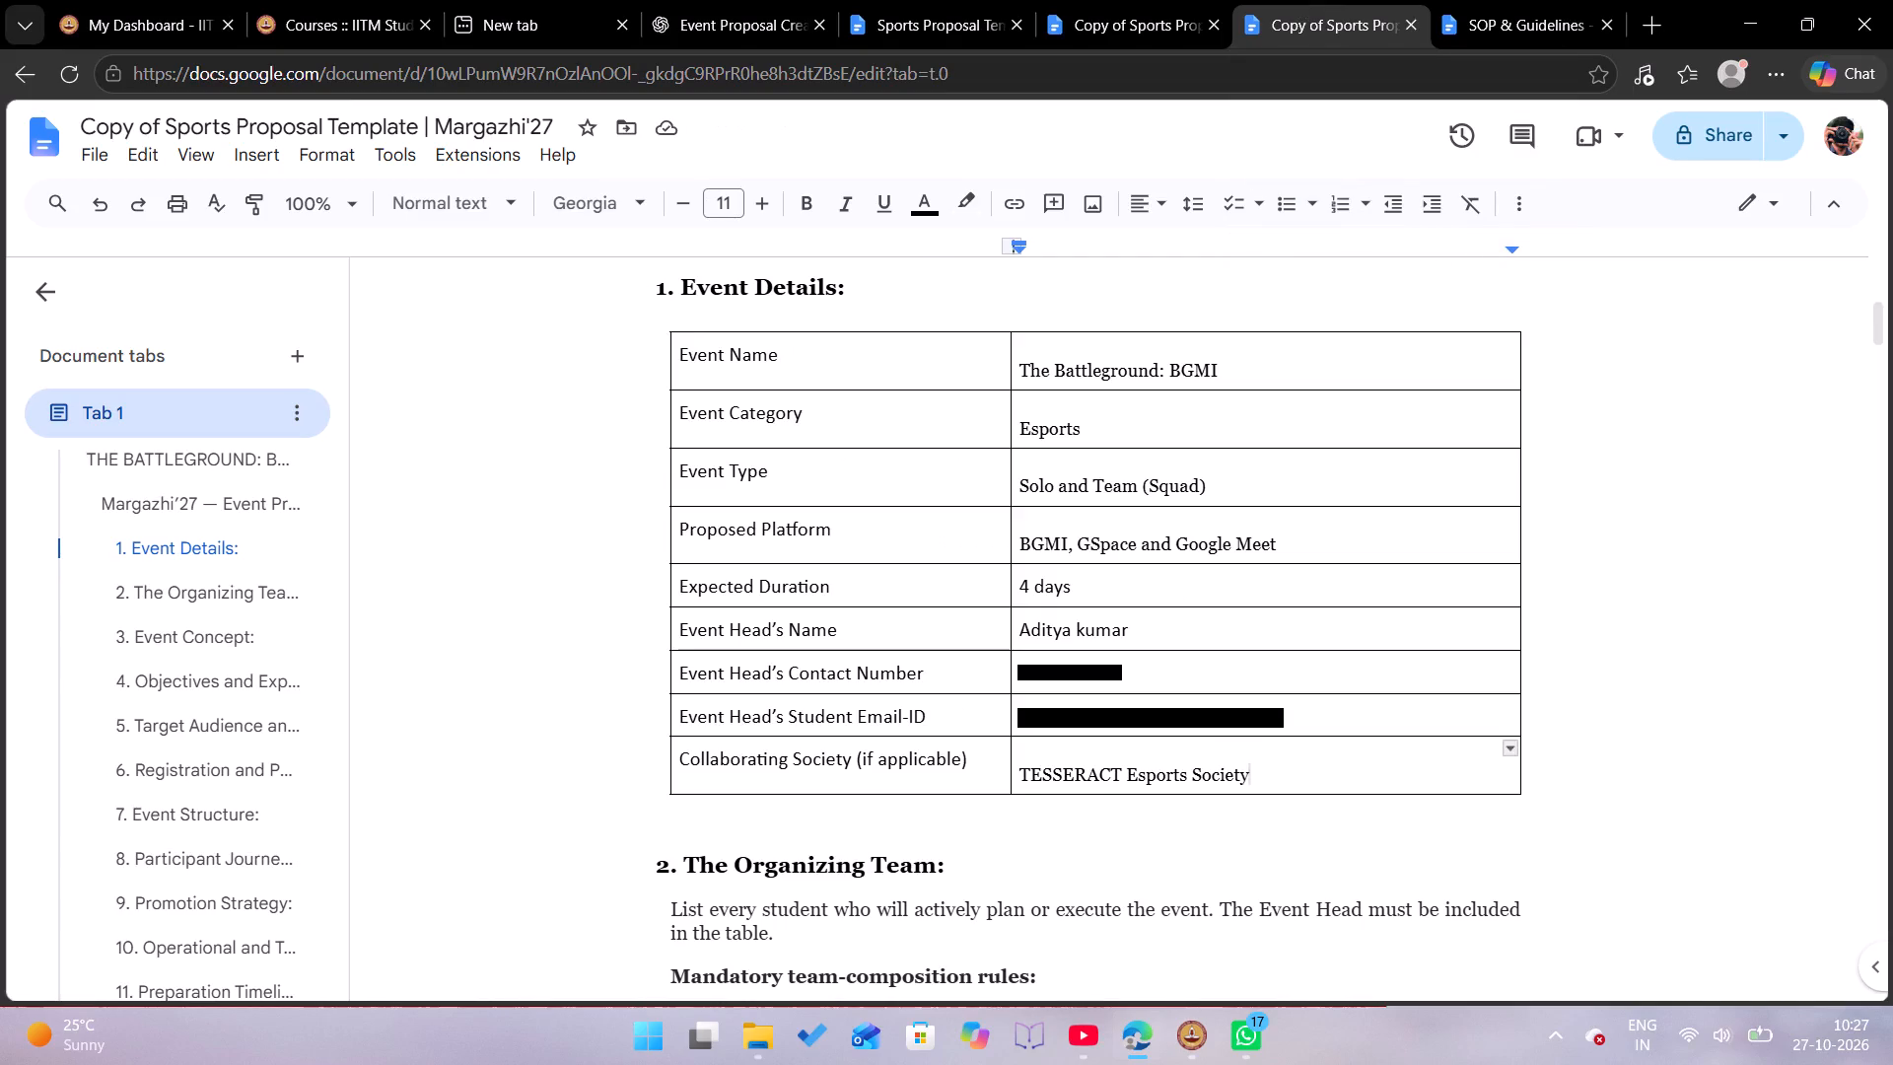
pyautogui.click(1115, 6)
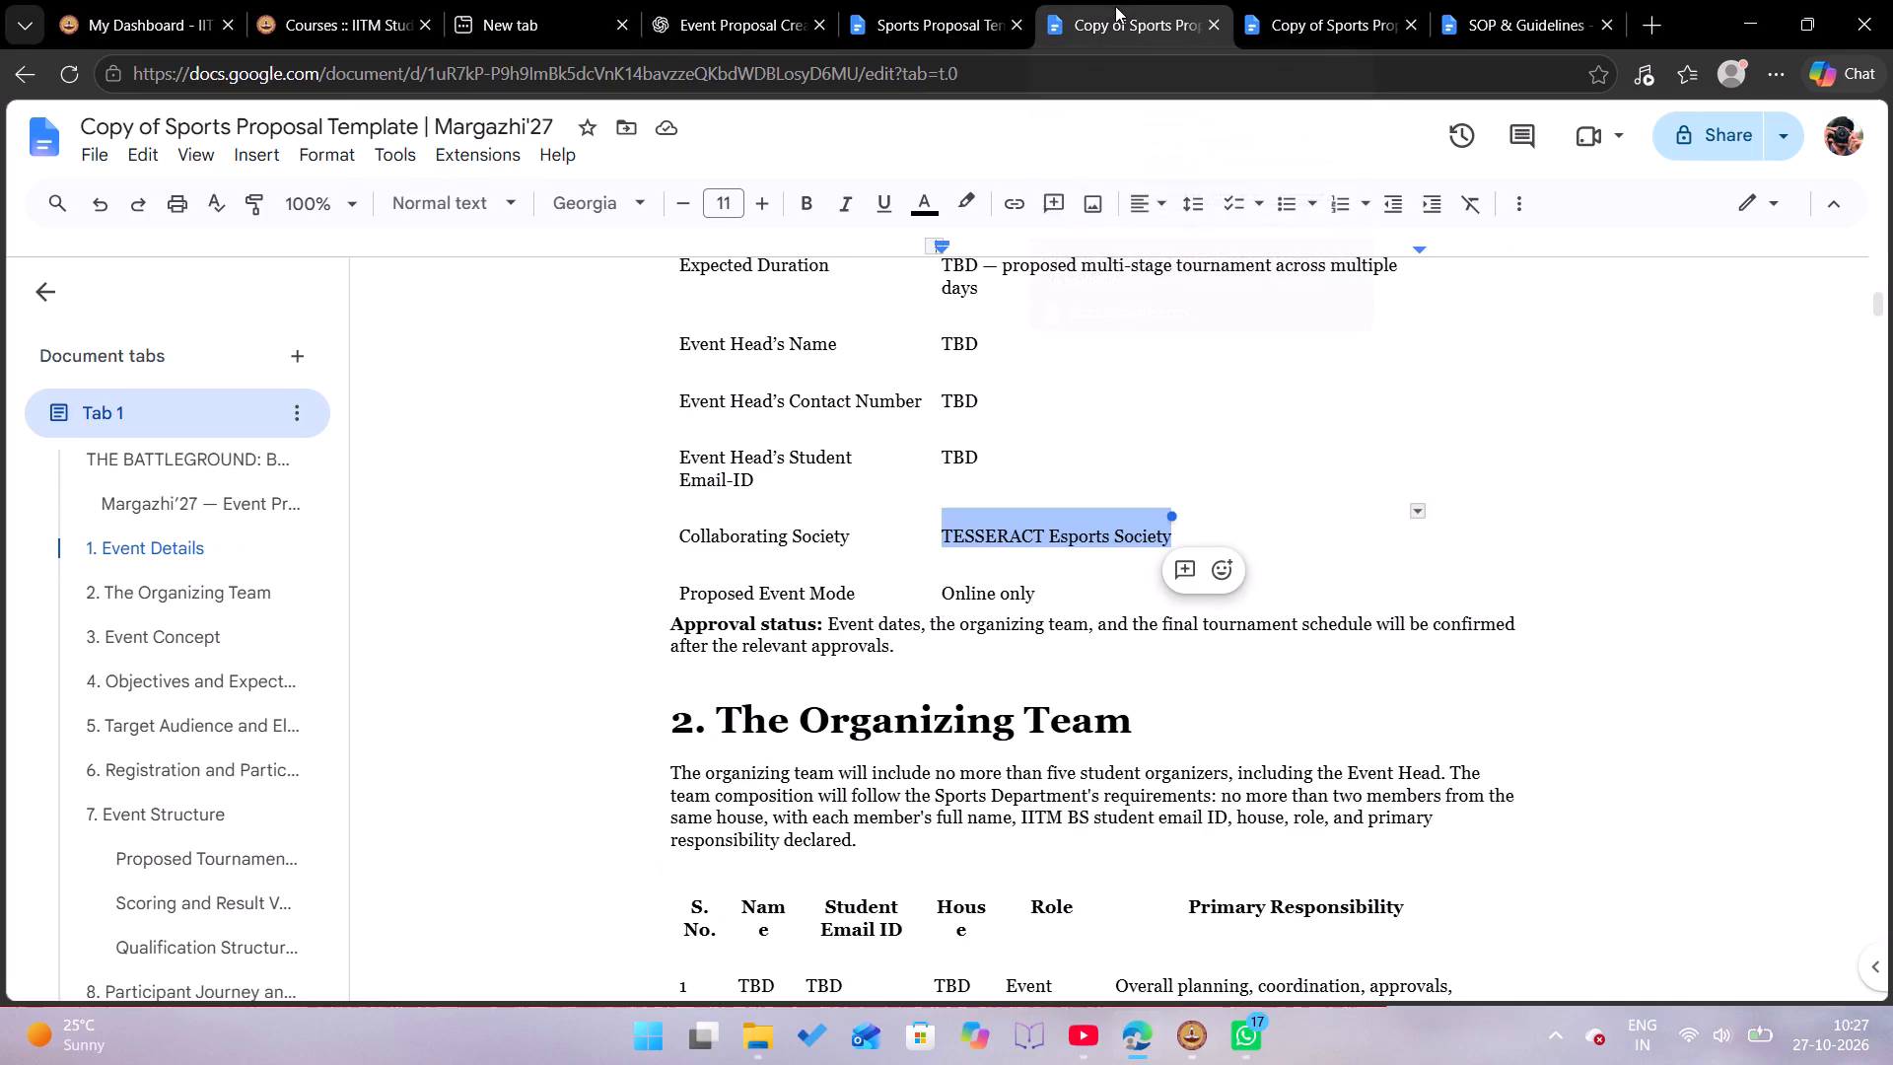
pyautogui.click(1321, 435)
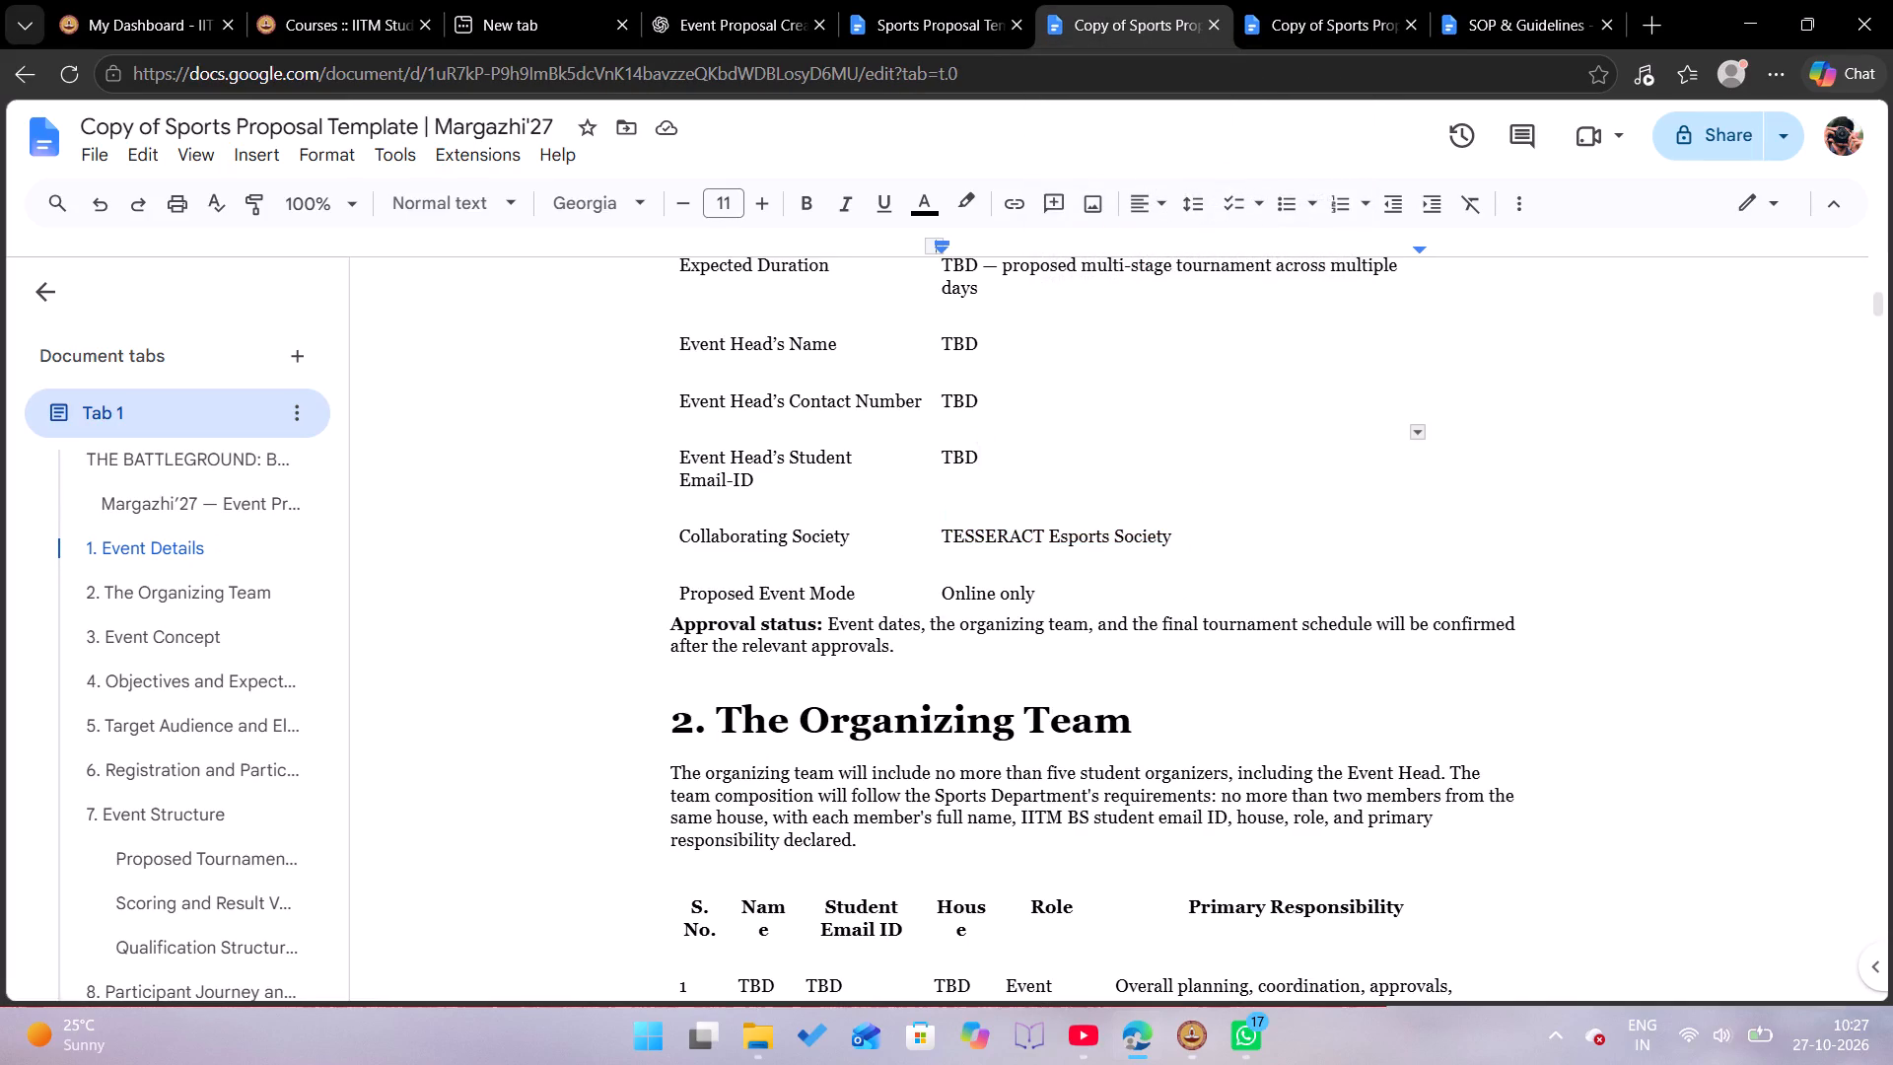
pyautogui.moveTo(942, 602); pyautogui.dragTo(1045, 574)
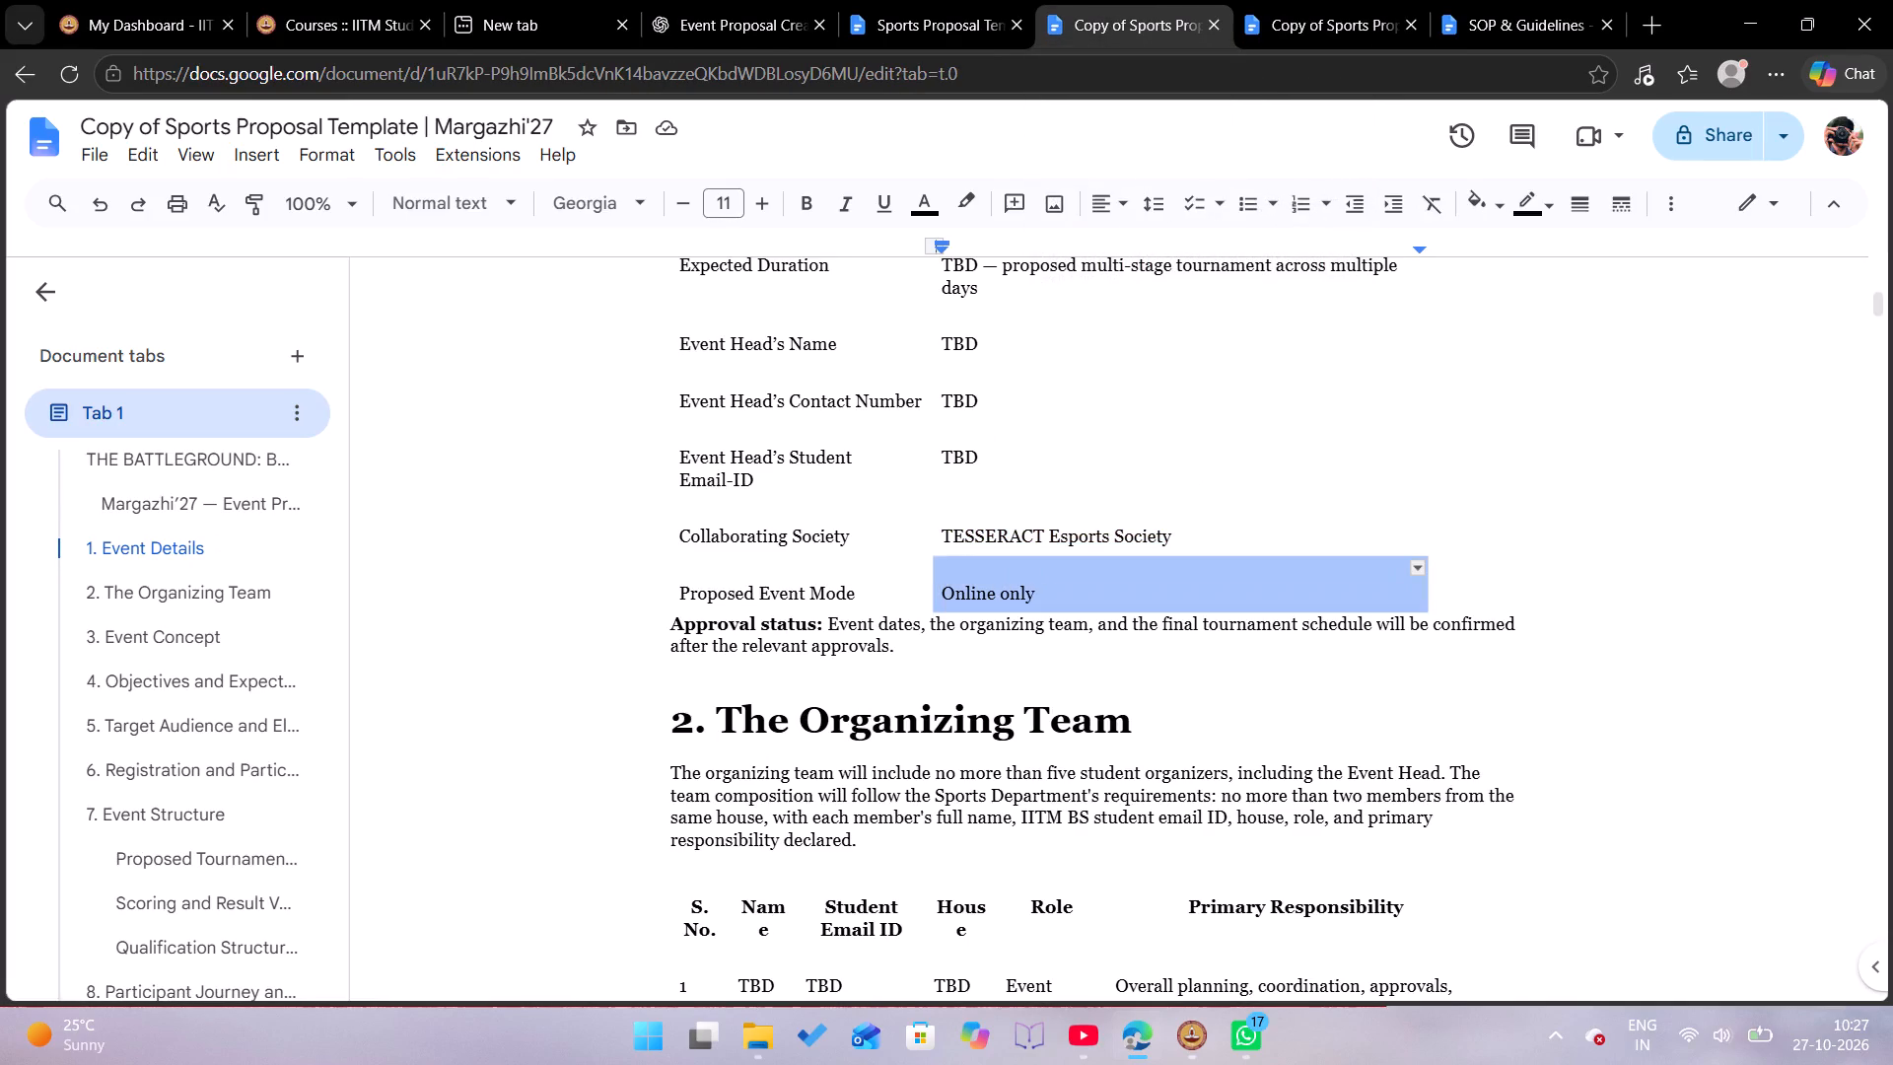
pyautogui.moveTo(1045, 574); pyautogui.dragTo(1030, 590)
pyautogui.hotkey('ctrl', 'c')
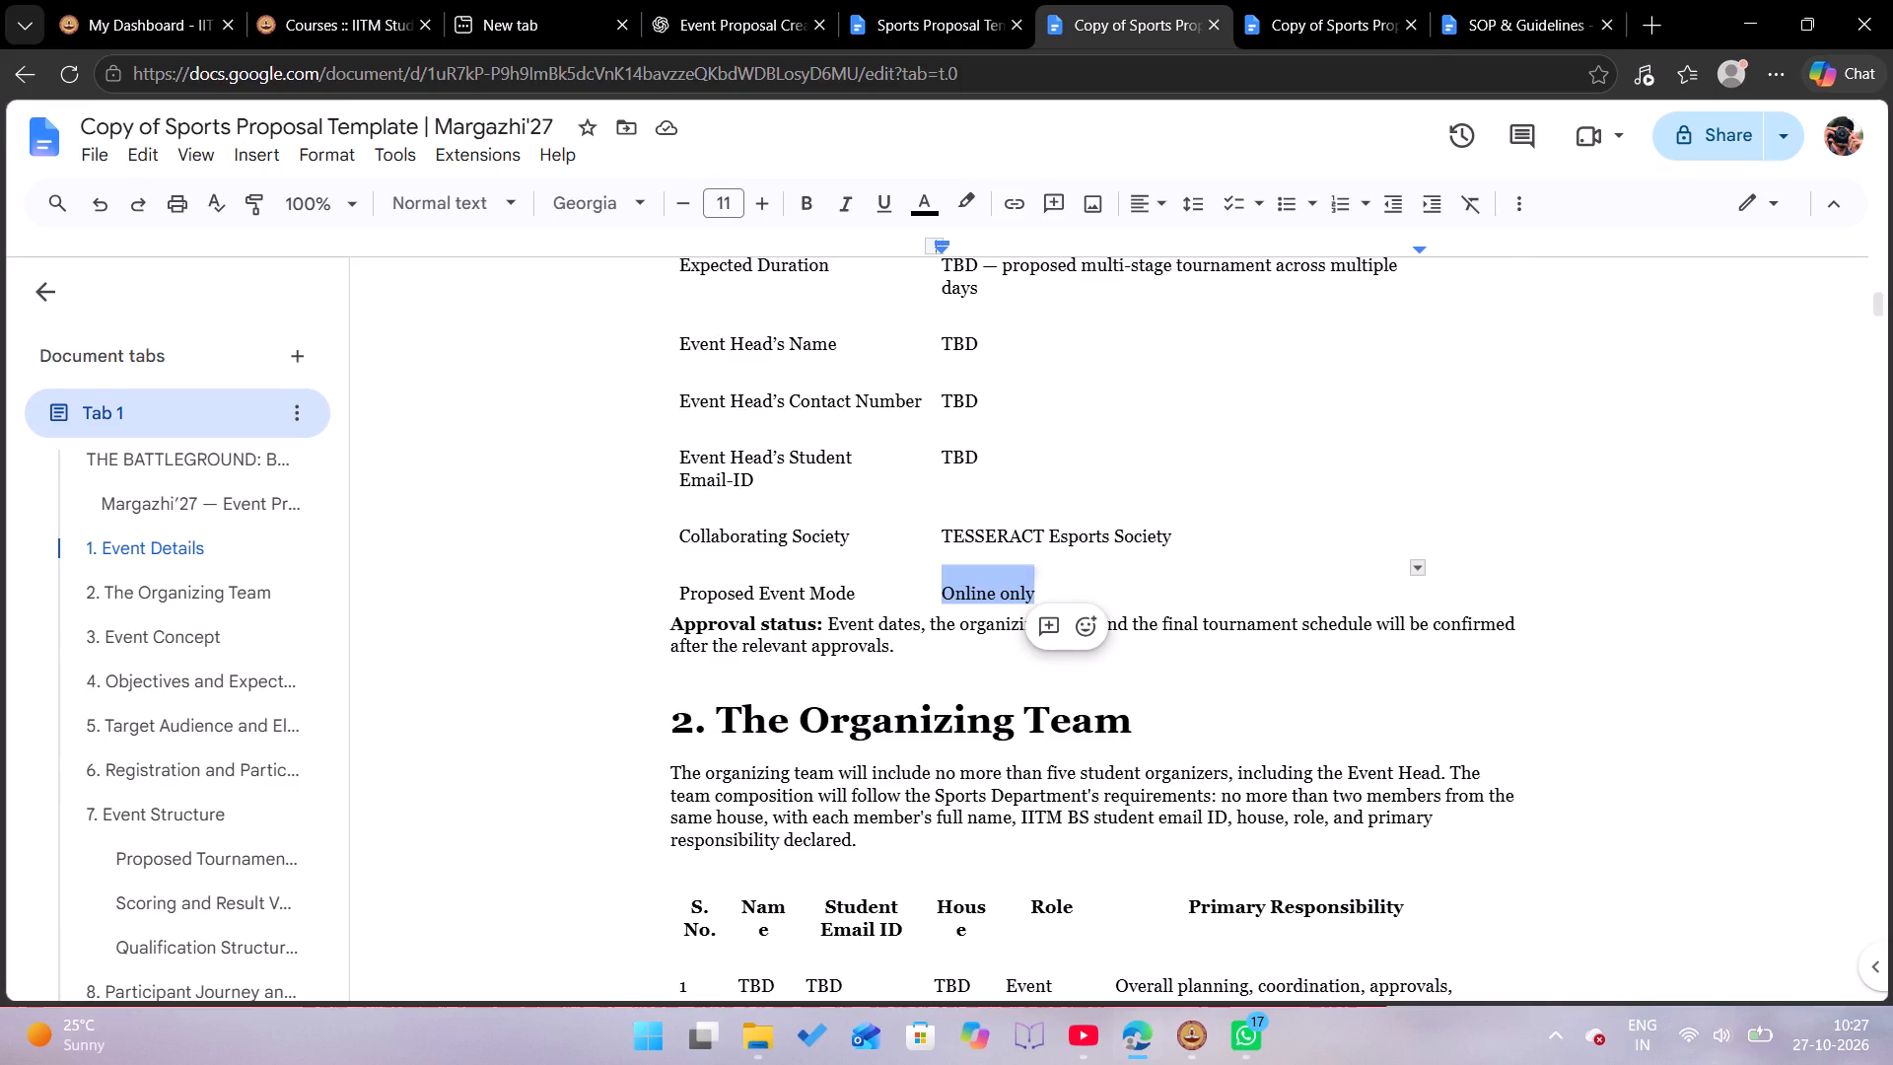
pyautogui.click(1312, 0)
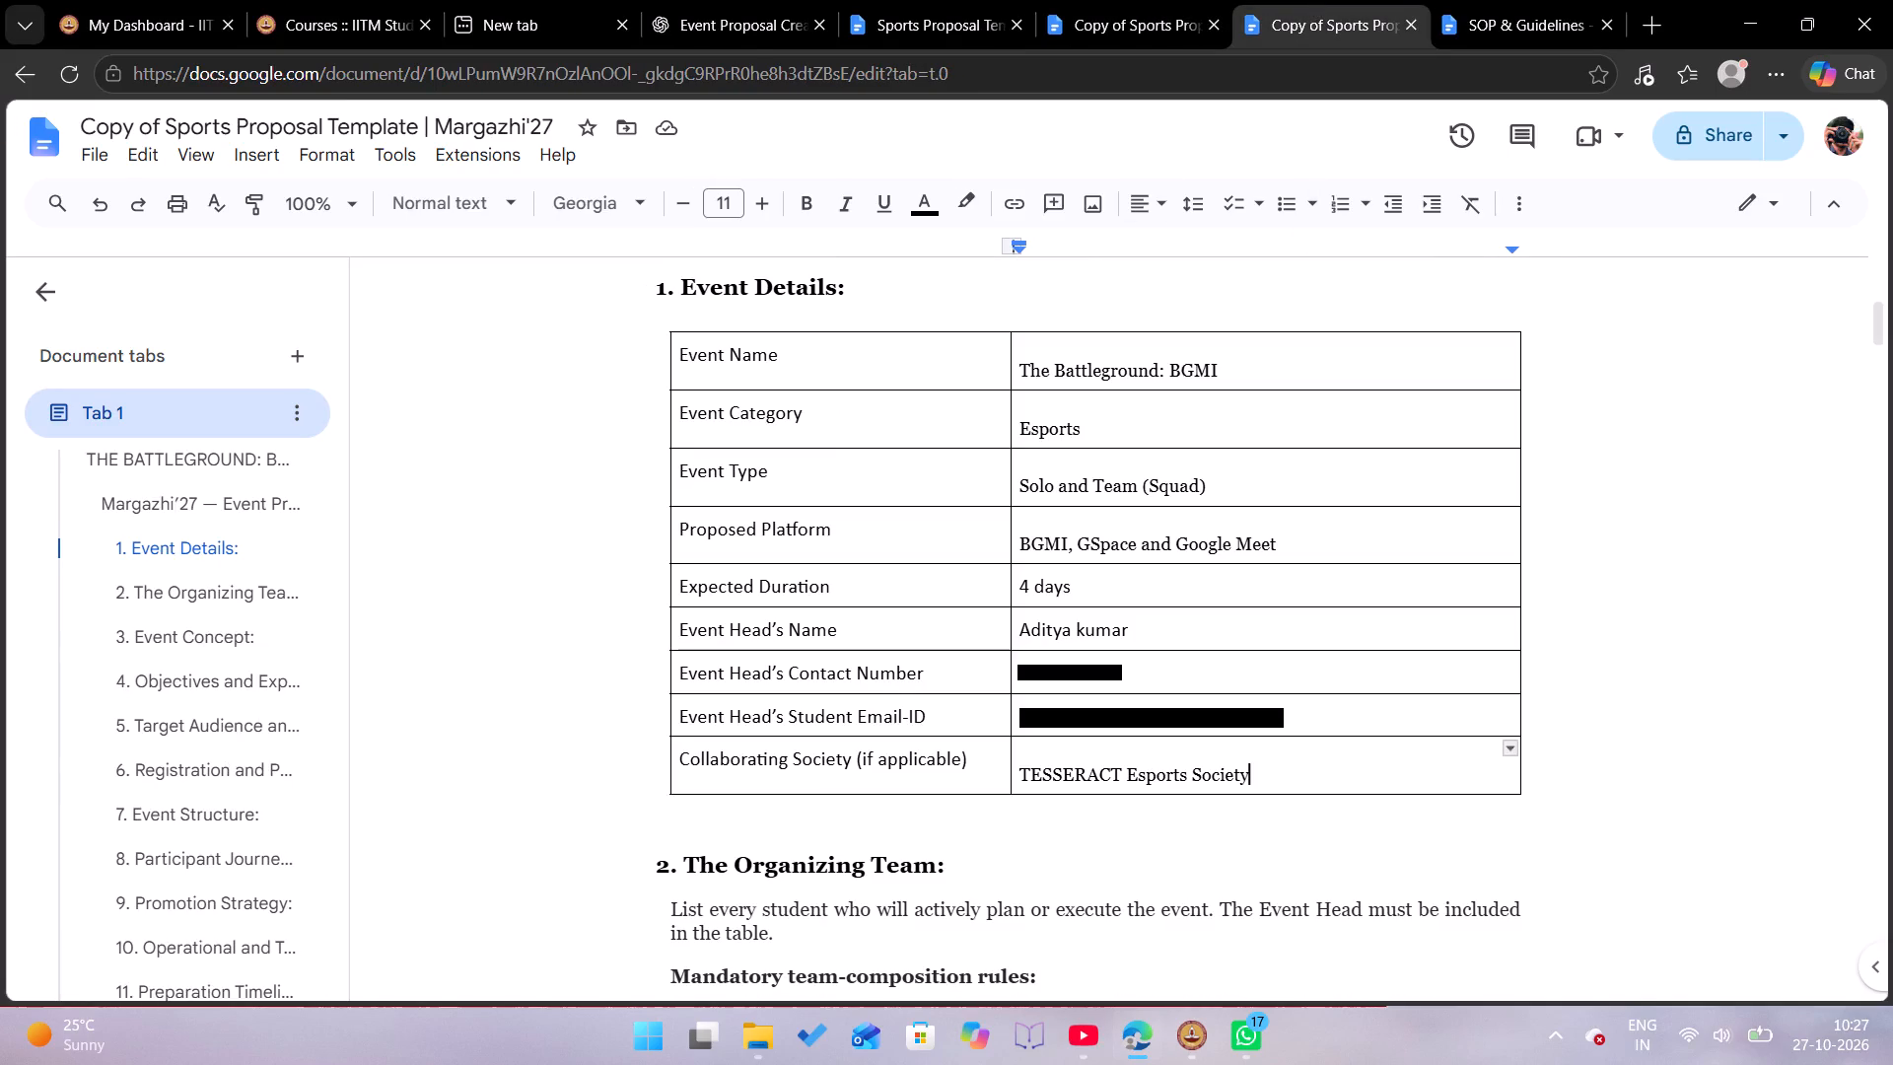
# Compare the Organizing Team section of the template copy with the drafted proposal's team table and the Event Concept text following it.
pyautogui.moveTo(1870, 317); pyautogui.dragTo(1886, 349)
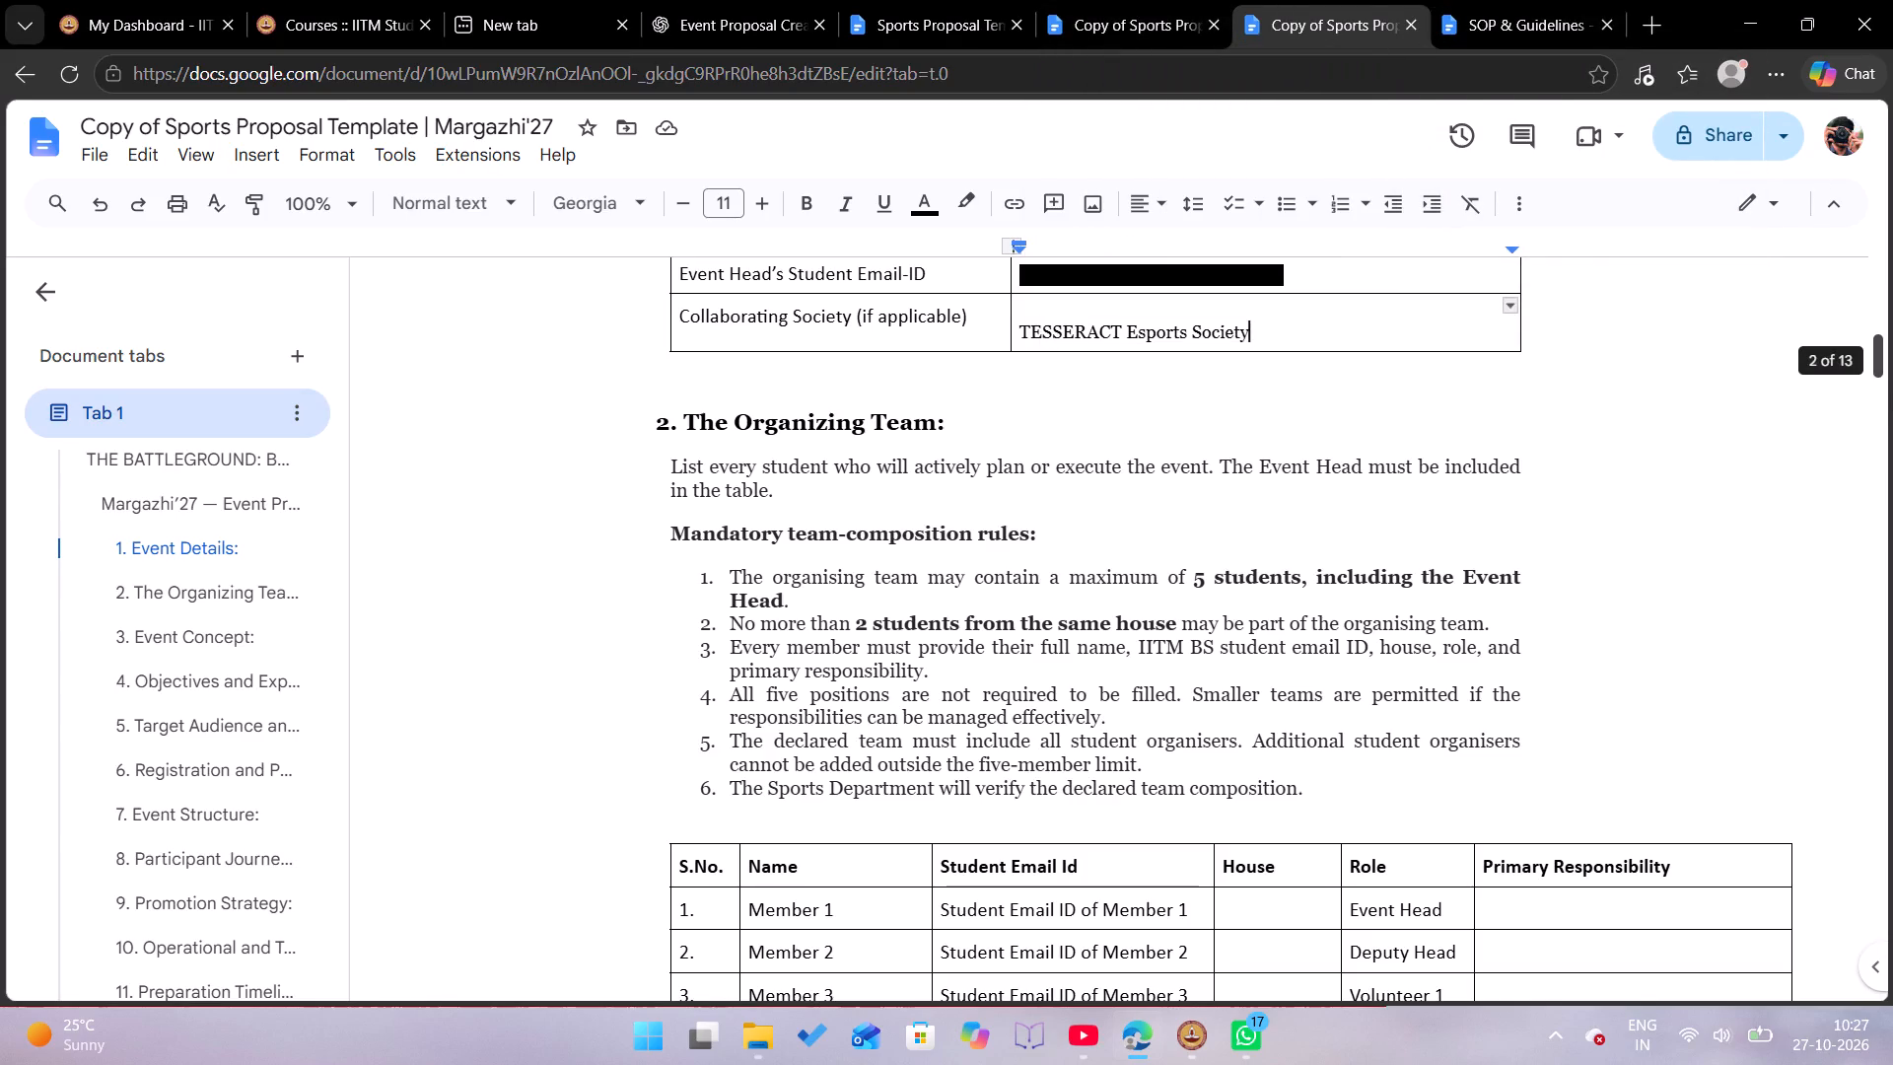
pyautogui.moveTo(1880, 347); pyautogui.dragTo(1889, 369)
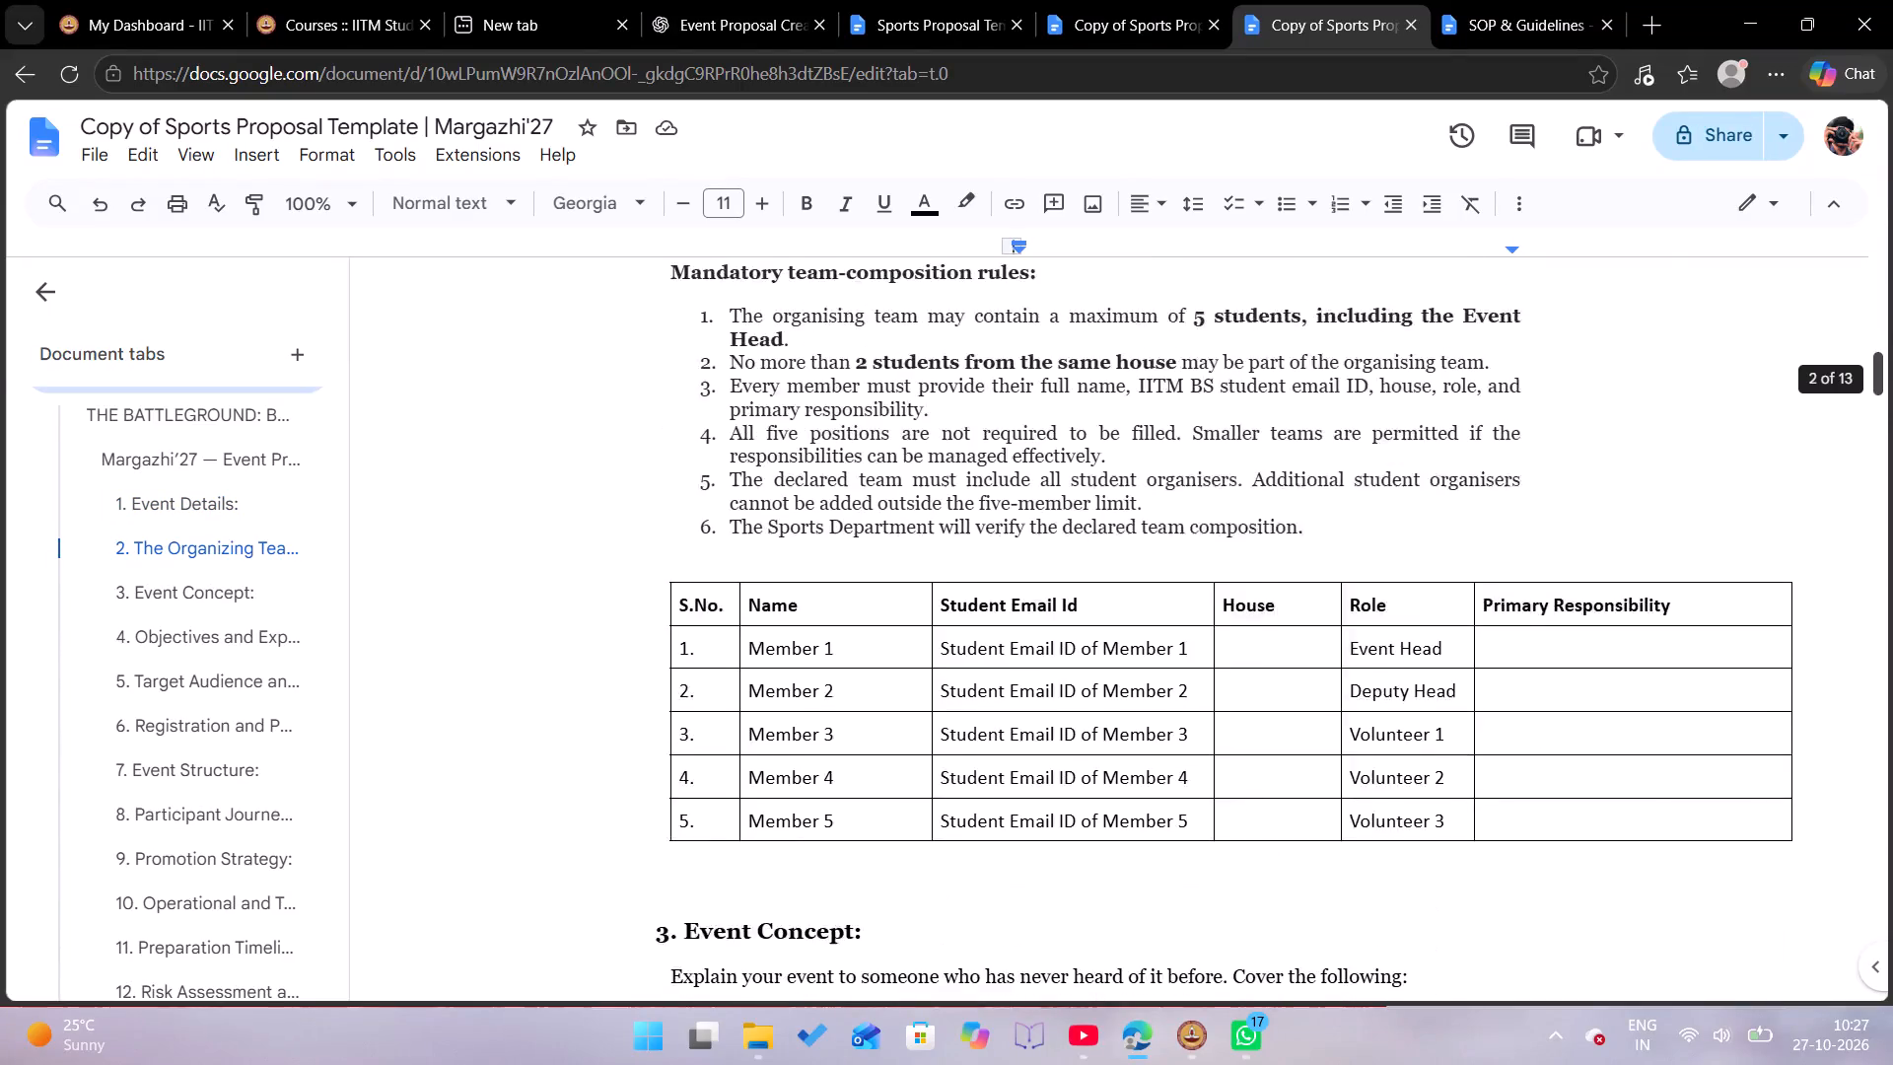
pyautogui.moveTo(1889, 369); pyautogui.dragTo(1886, 361)
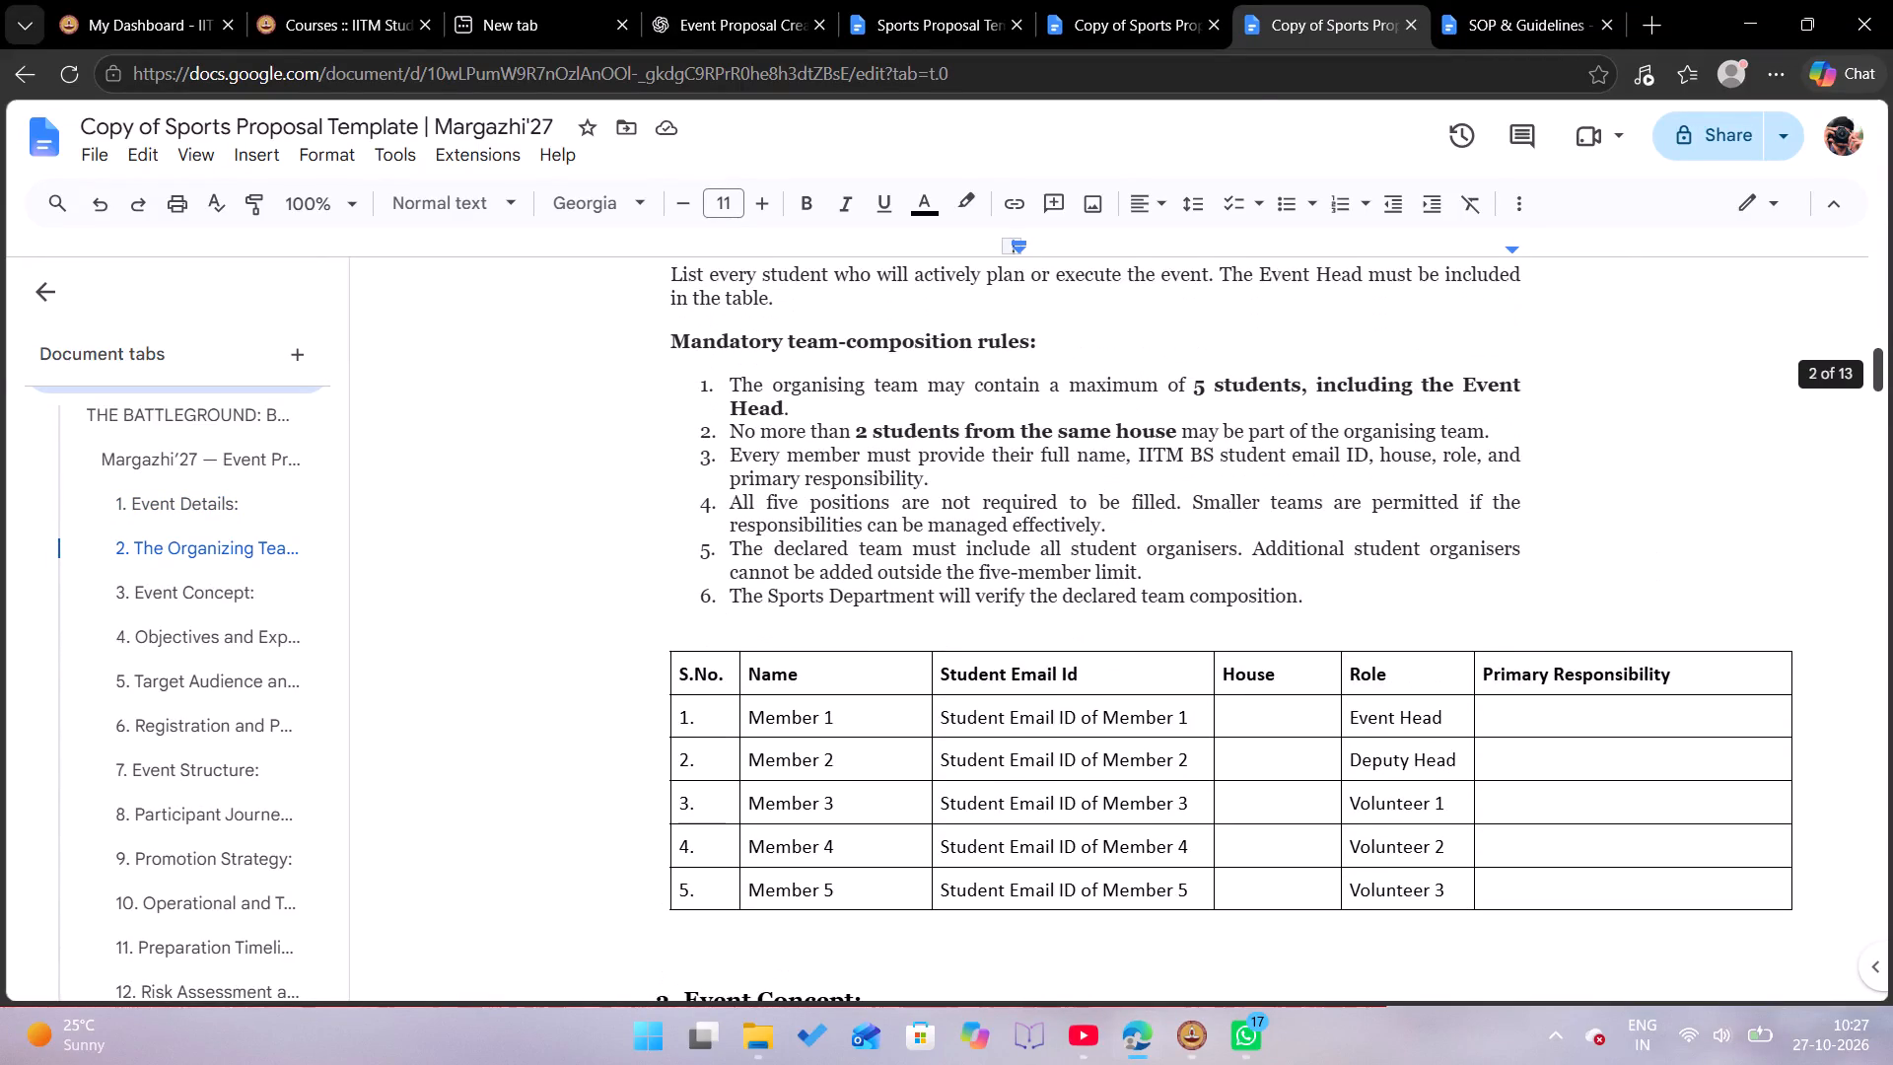
pyautogui.click(942, 1)
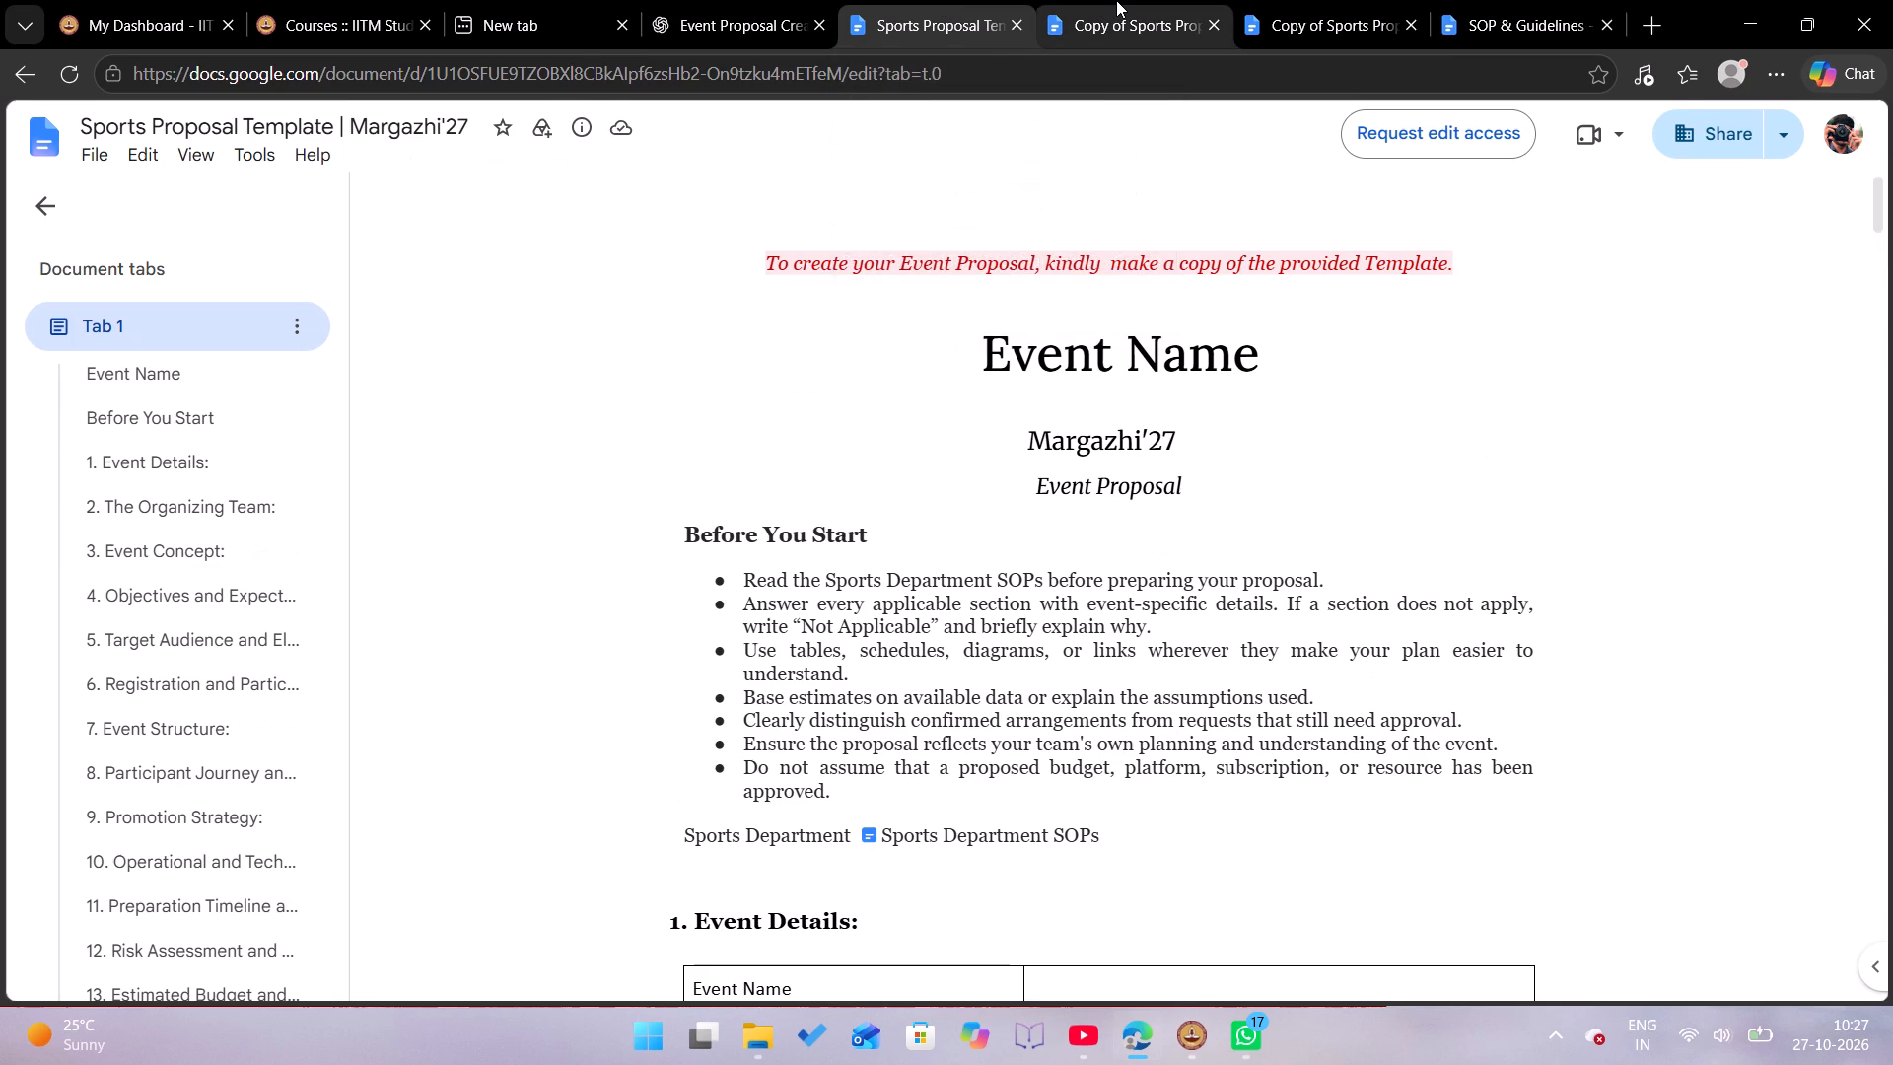
pyautogui.click(1116, 0)
pyautogui.click(1334, 366)
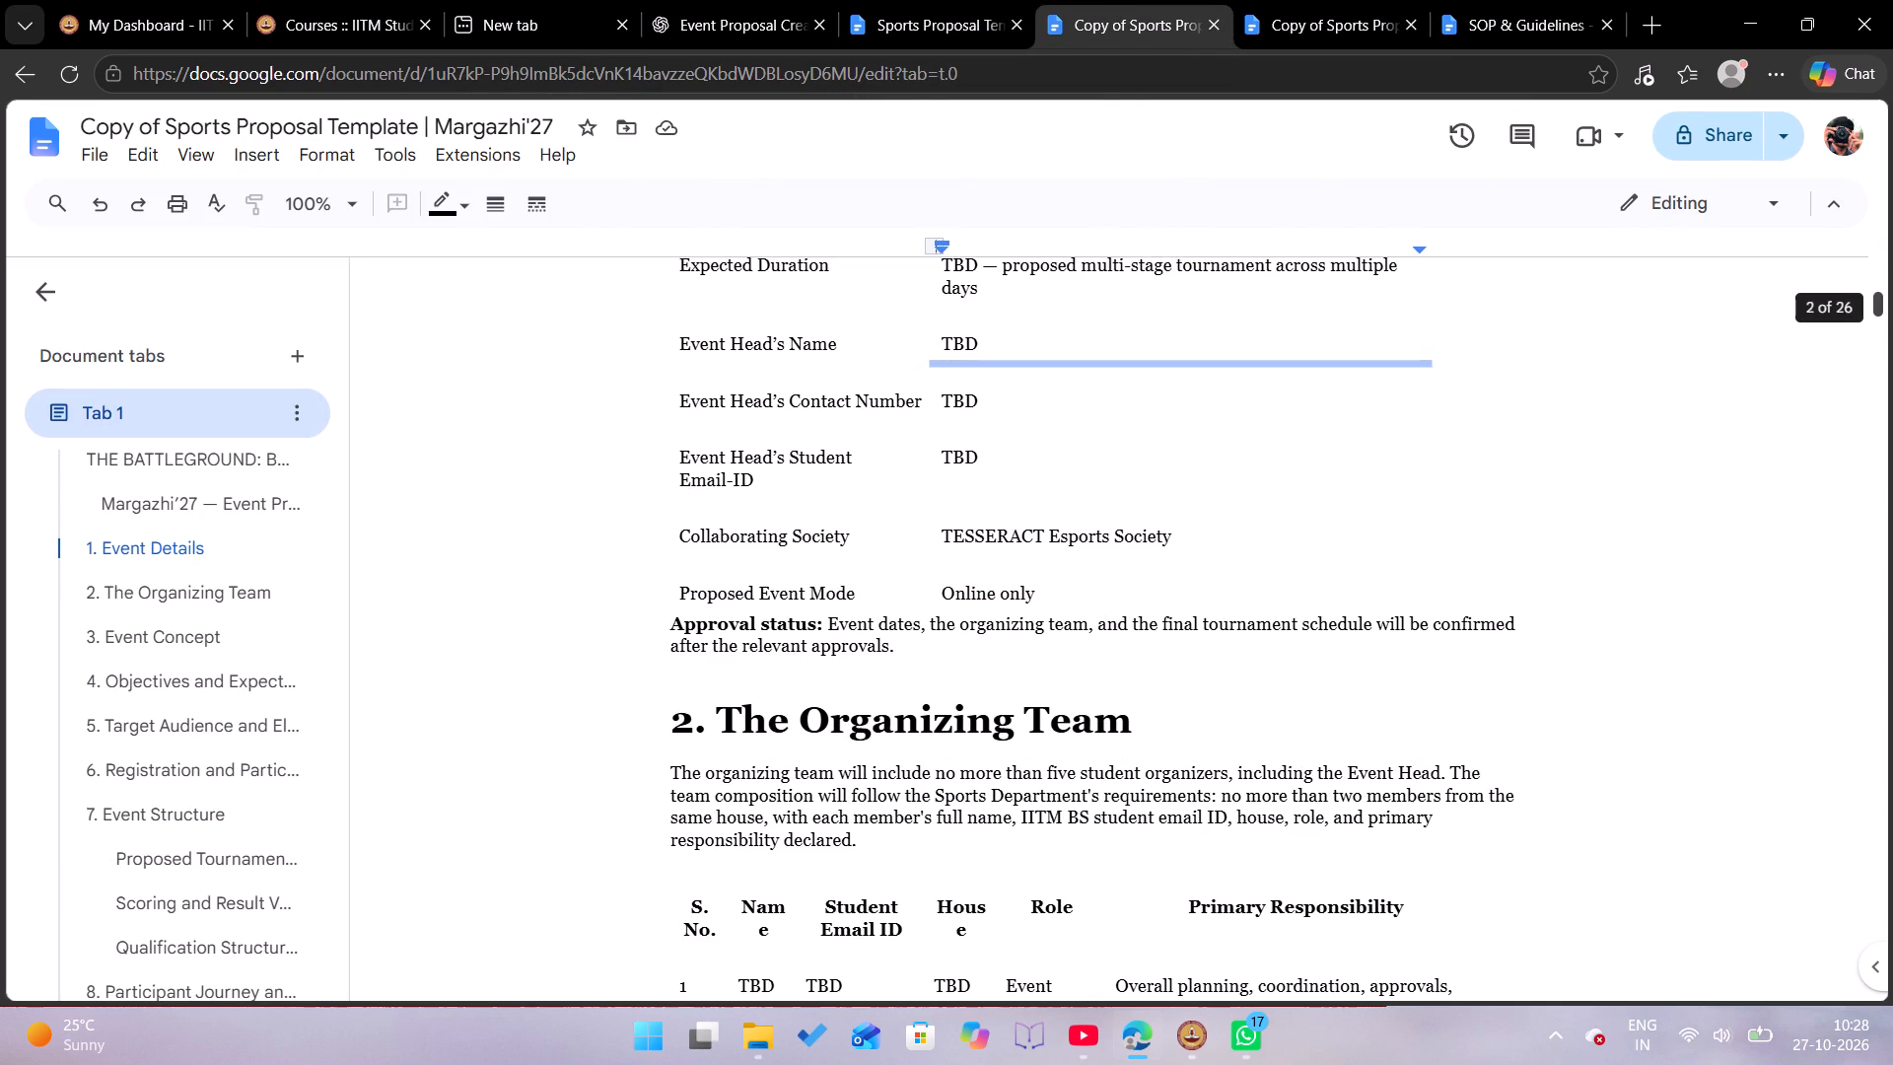
pyautogui.moveTo(1879, 304); pyautogui.dragTo(1884, 320)
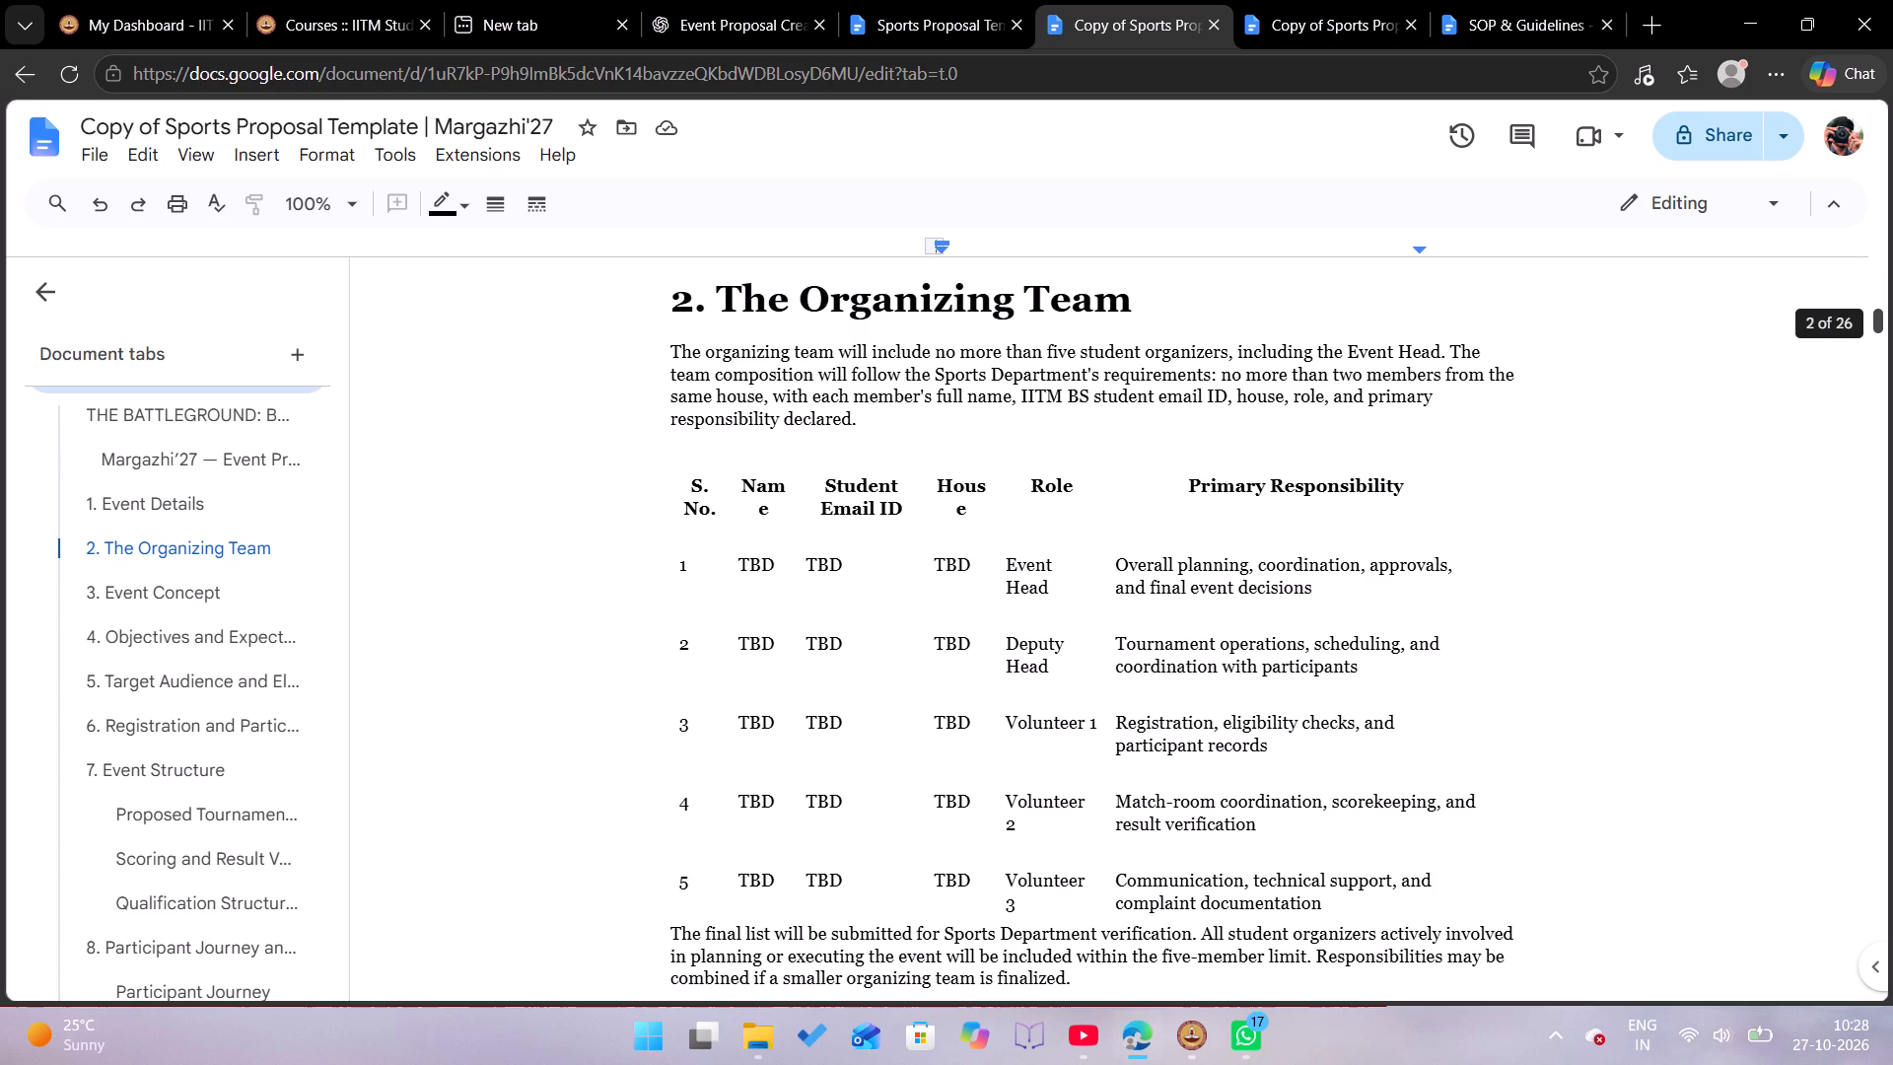
pyautogui.moveTo(1880, 320); pyautogui.dragTo(1889, 342)
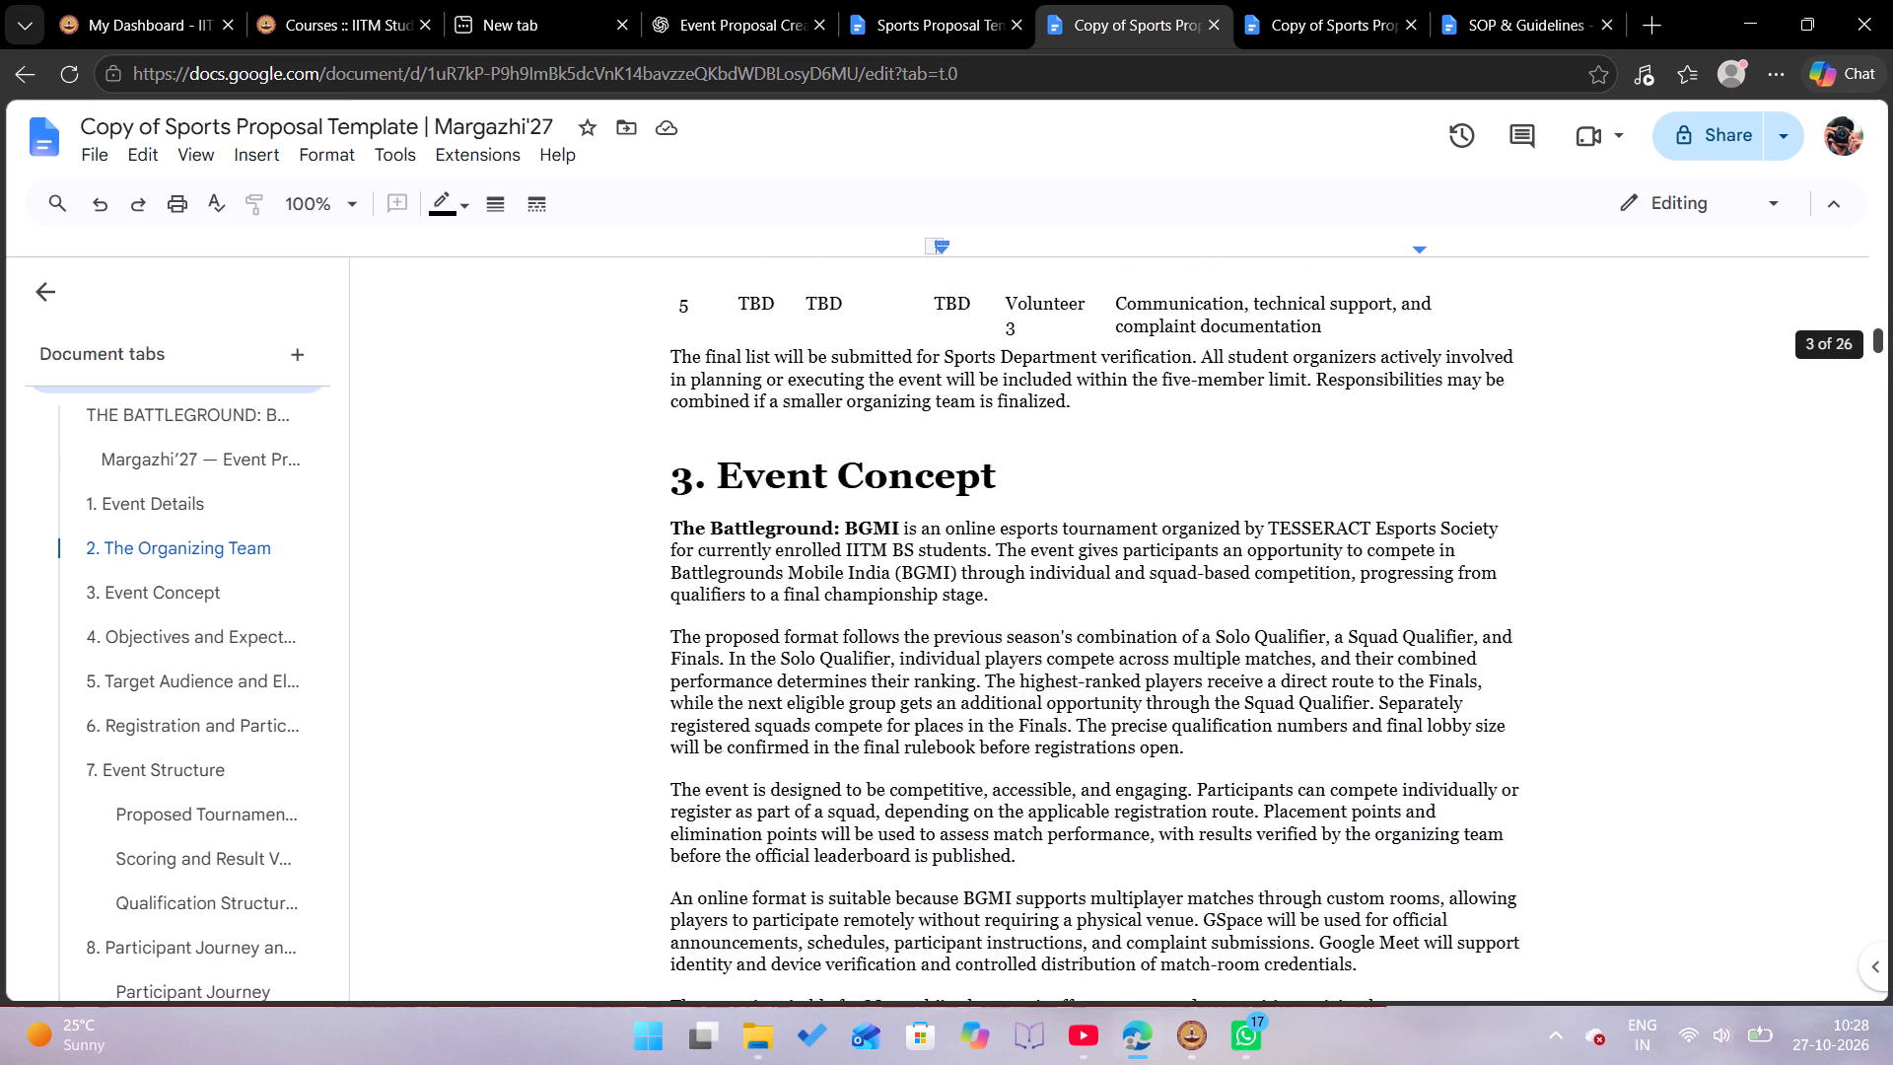
pyautogui.moveTo(1889, 342); pyautogui.dragTo(1891, 356)
pyautogui.moveTo(1891, 356); pyautogui.dragTo(1892, 341)
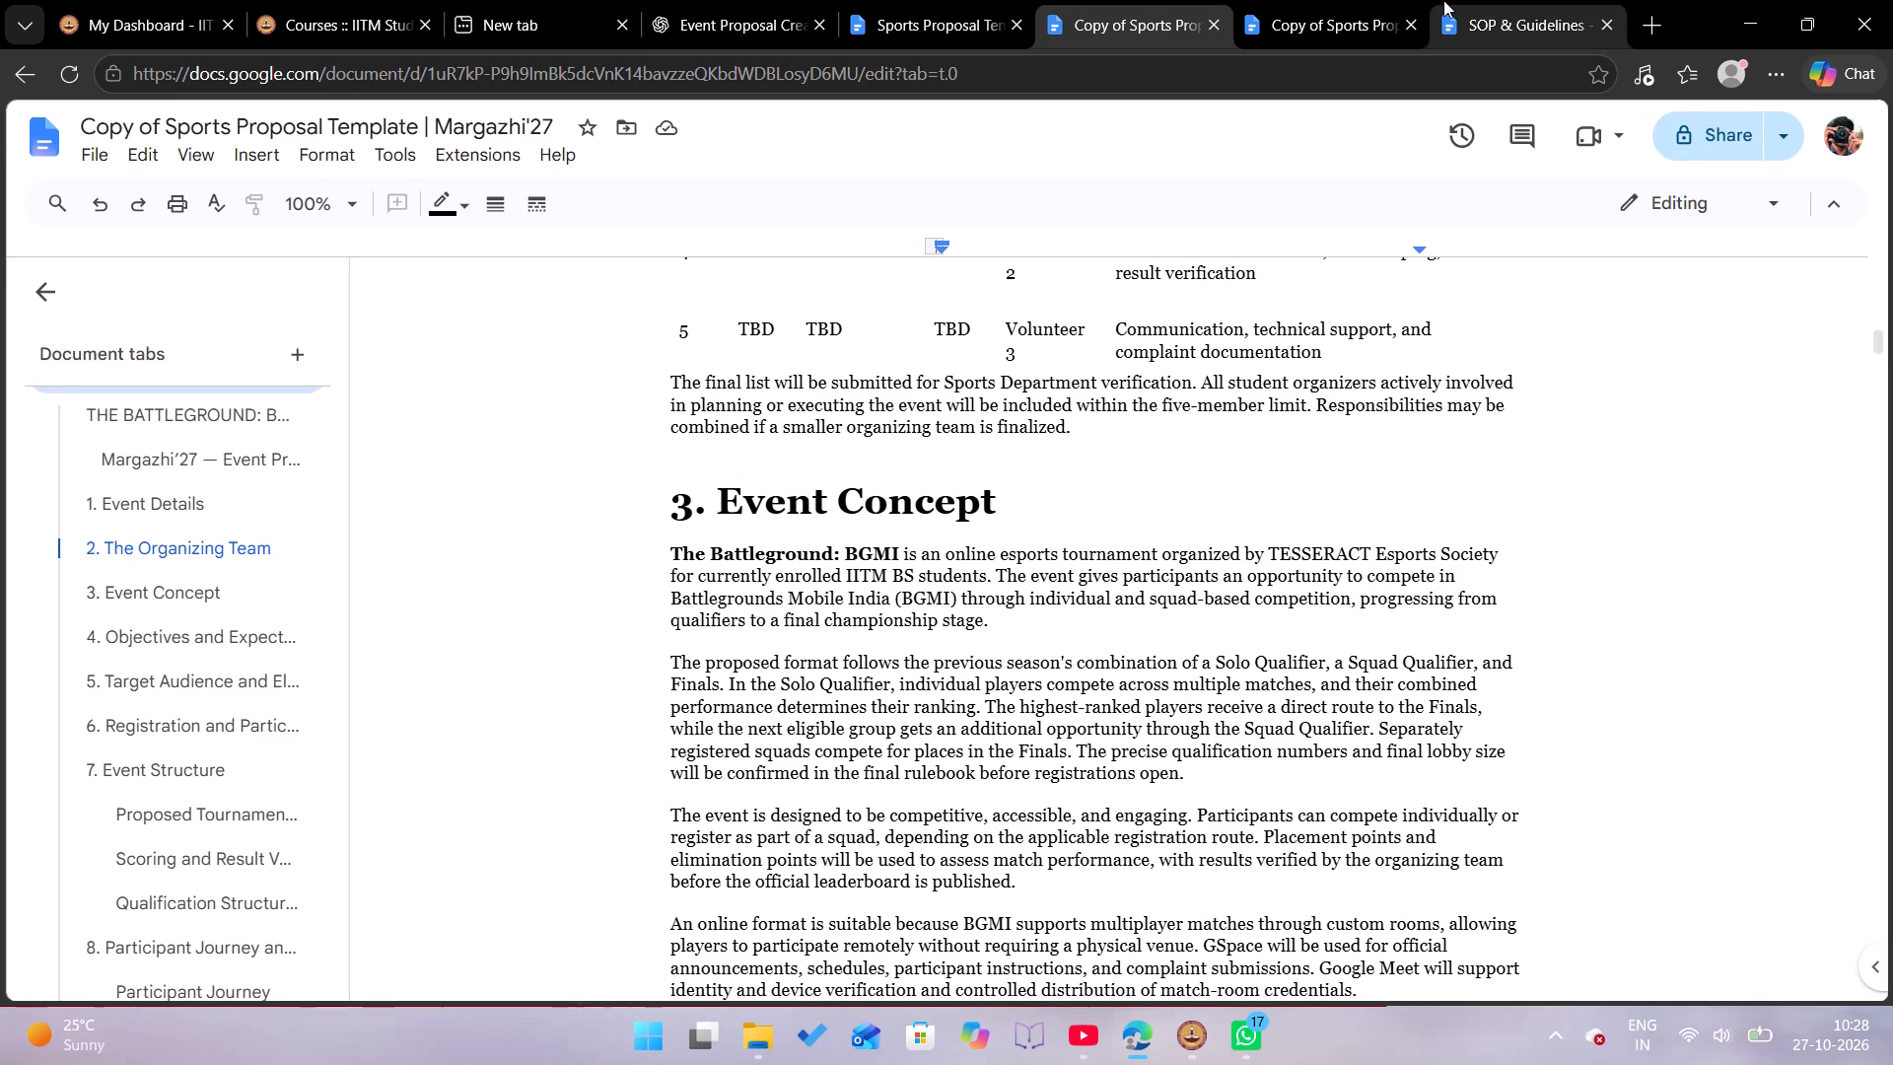
# Examine the Event Concept instructions in the template copy and check the paragraph style used there.
pyautogui.click(1316, 0)
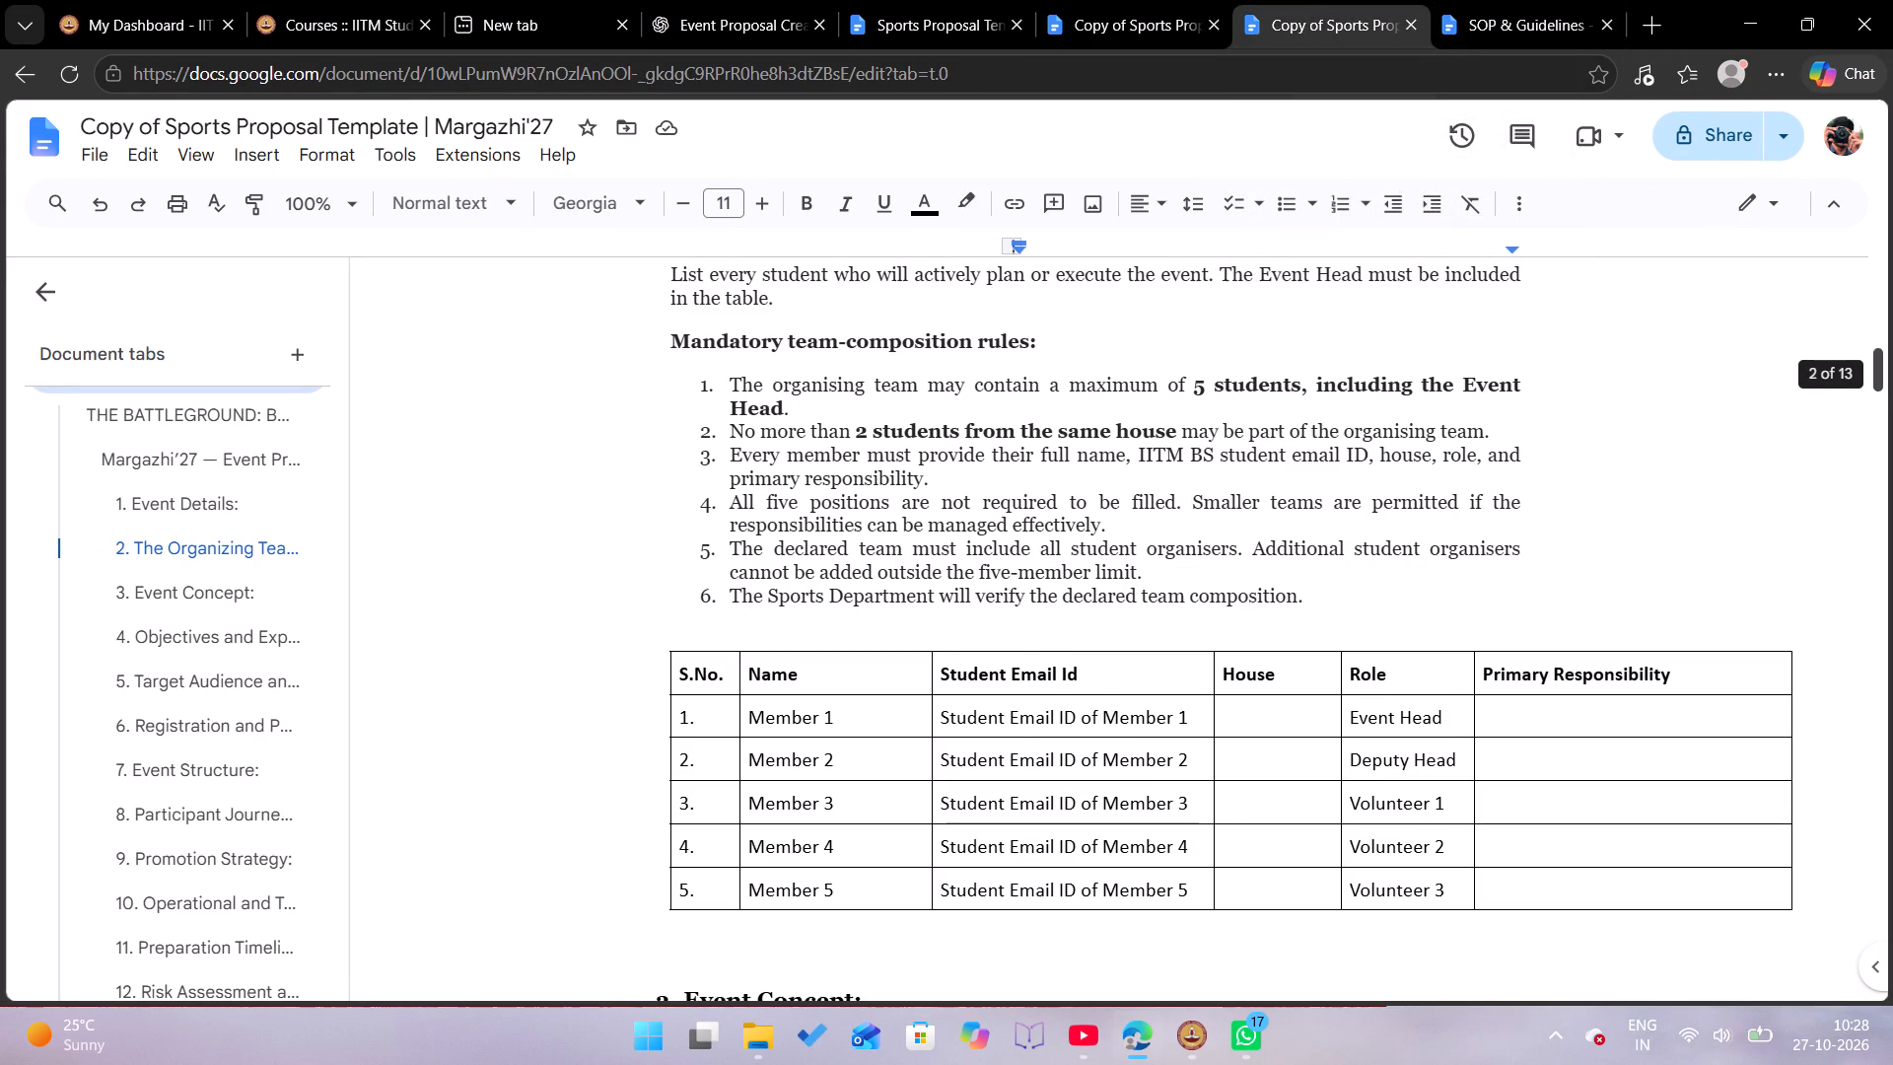
pyautogui.moveTo(1882, 370); pyautogui.dragTo(1892, 417)
pyautogui.click(1175, 406)
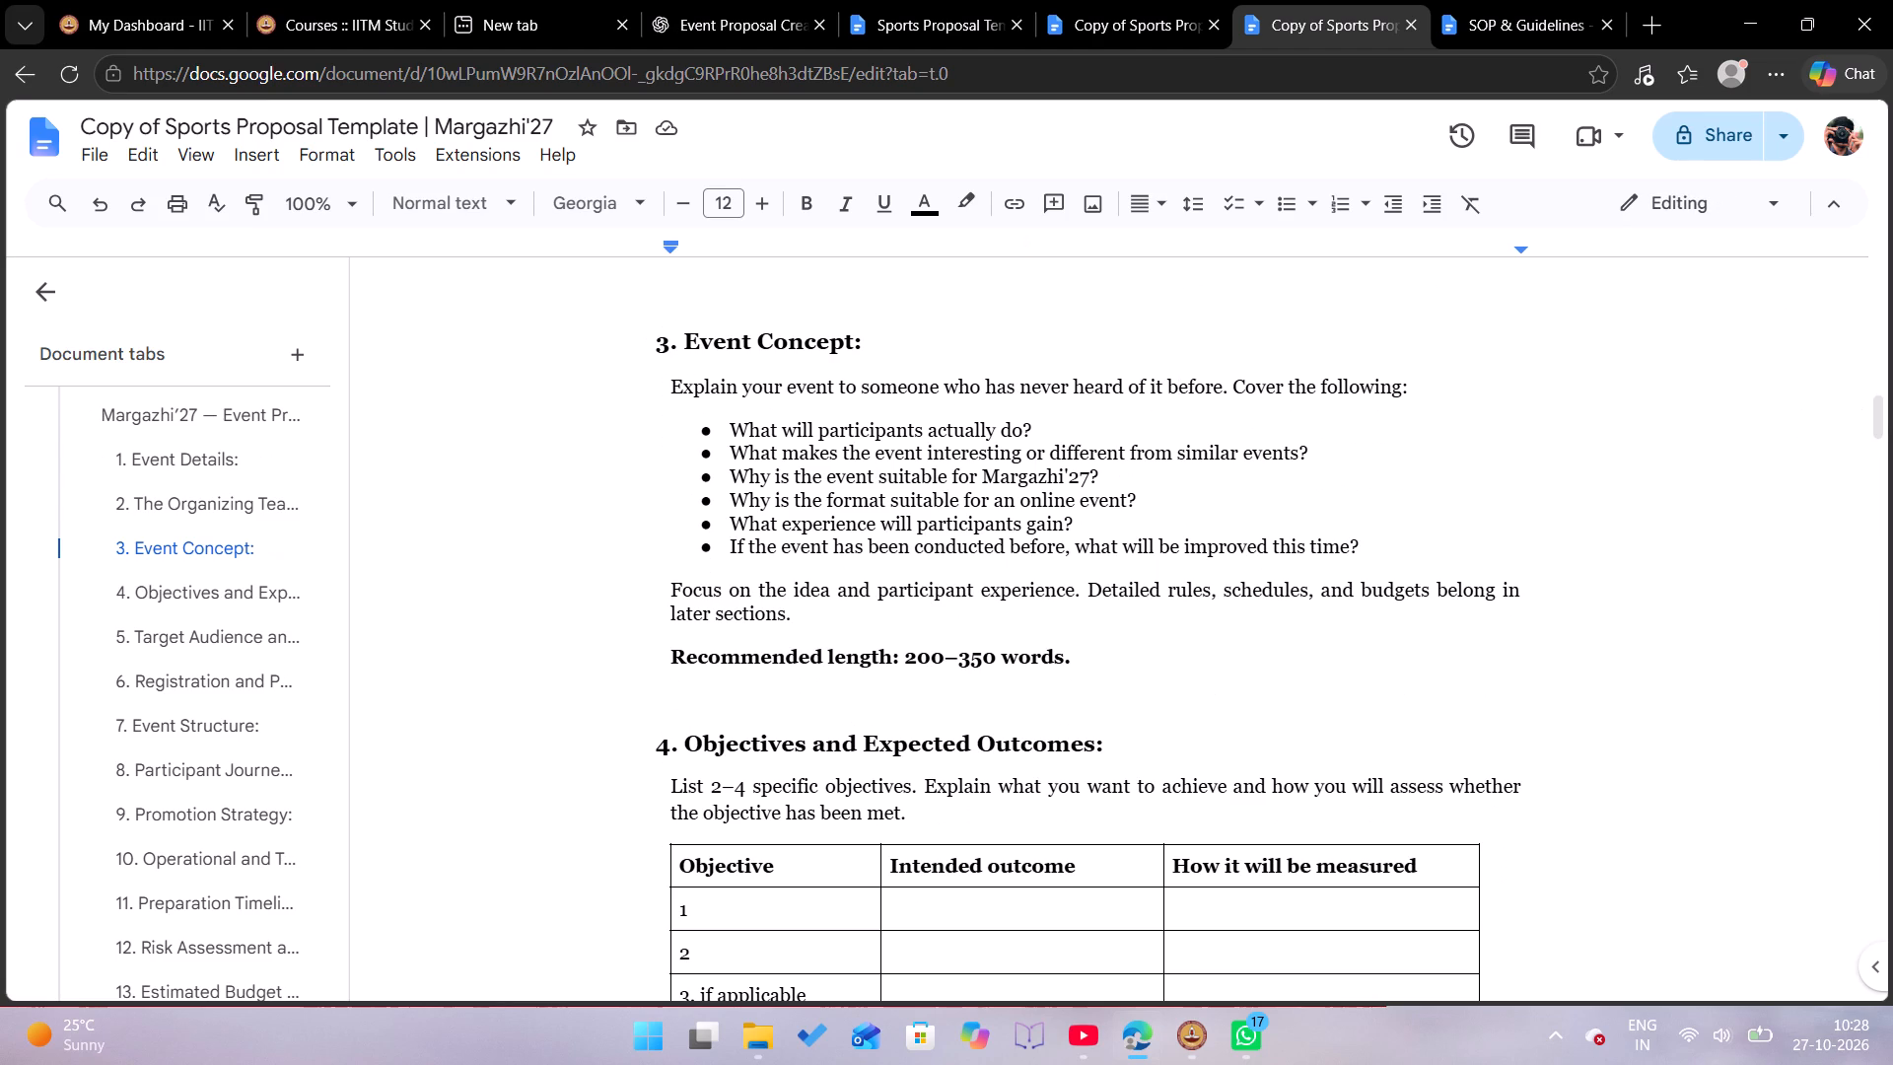
pyautogui.moveTo(671, 385); pyautogui.dragTo(1048, 650)
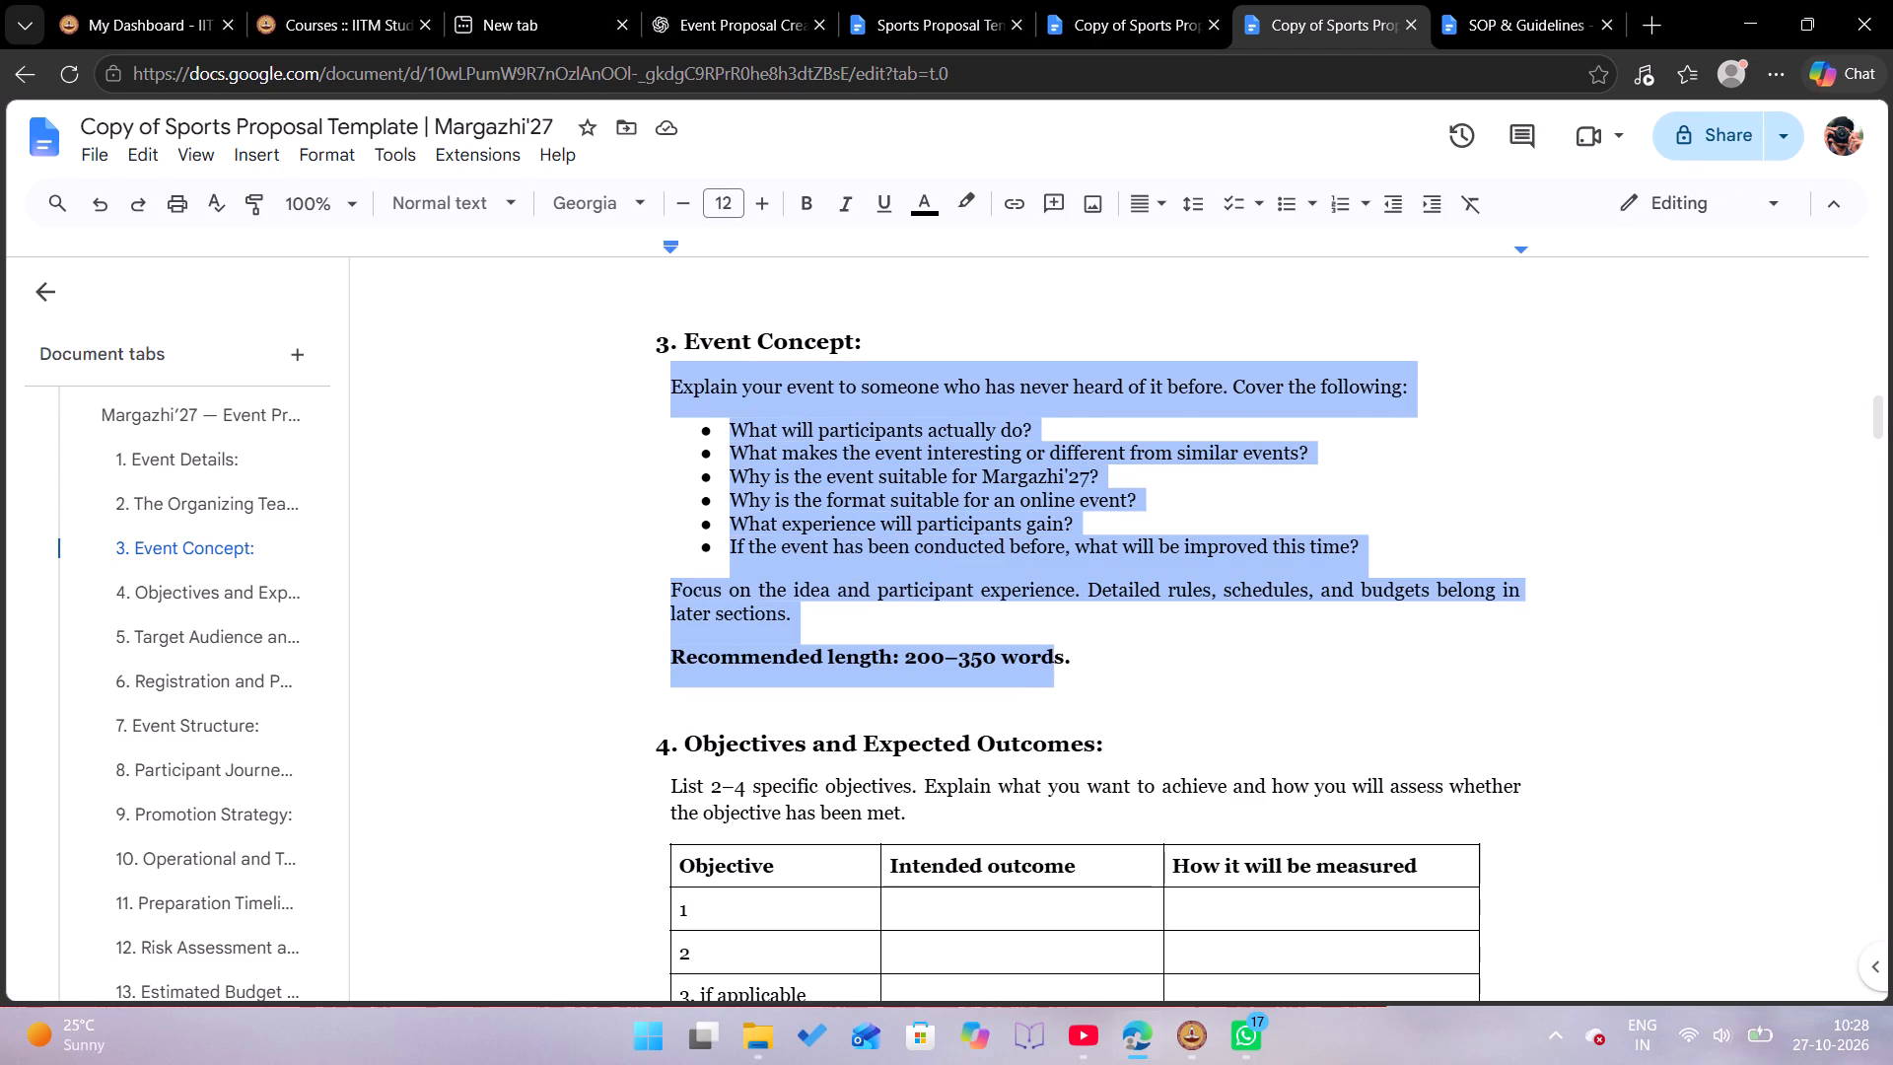
pyautogui.moveTo(1048, 650); pyautogui.dragTo(1072, 651)
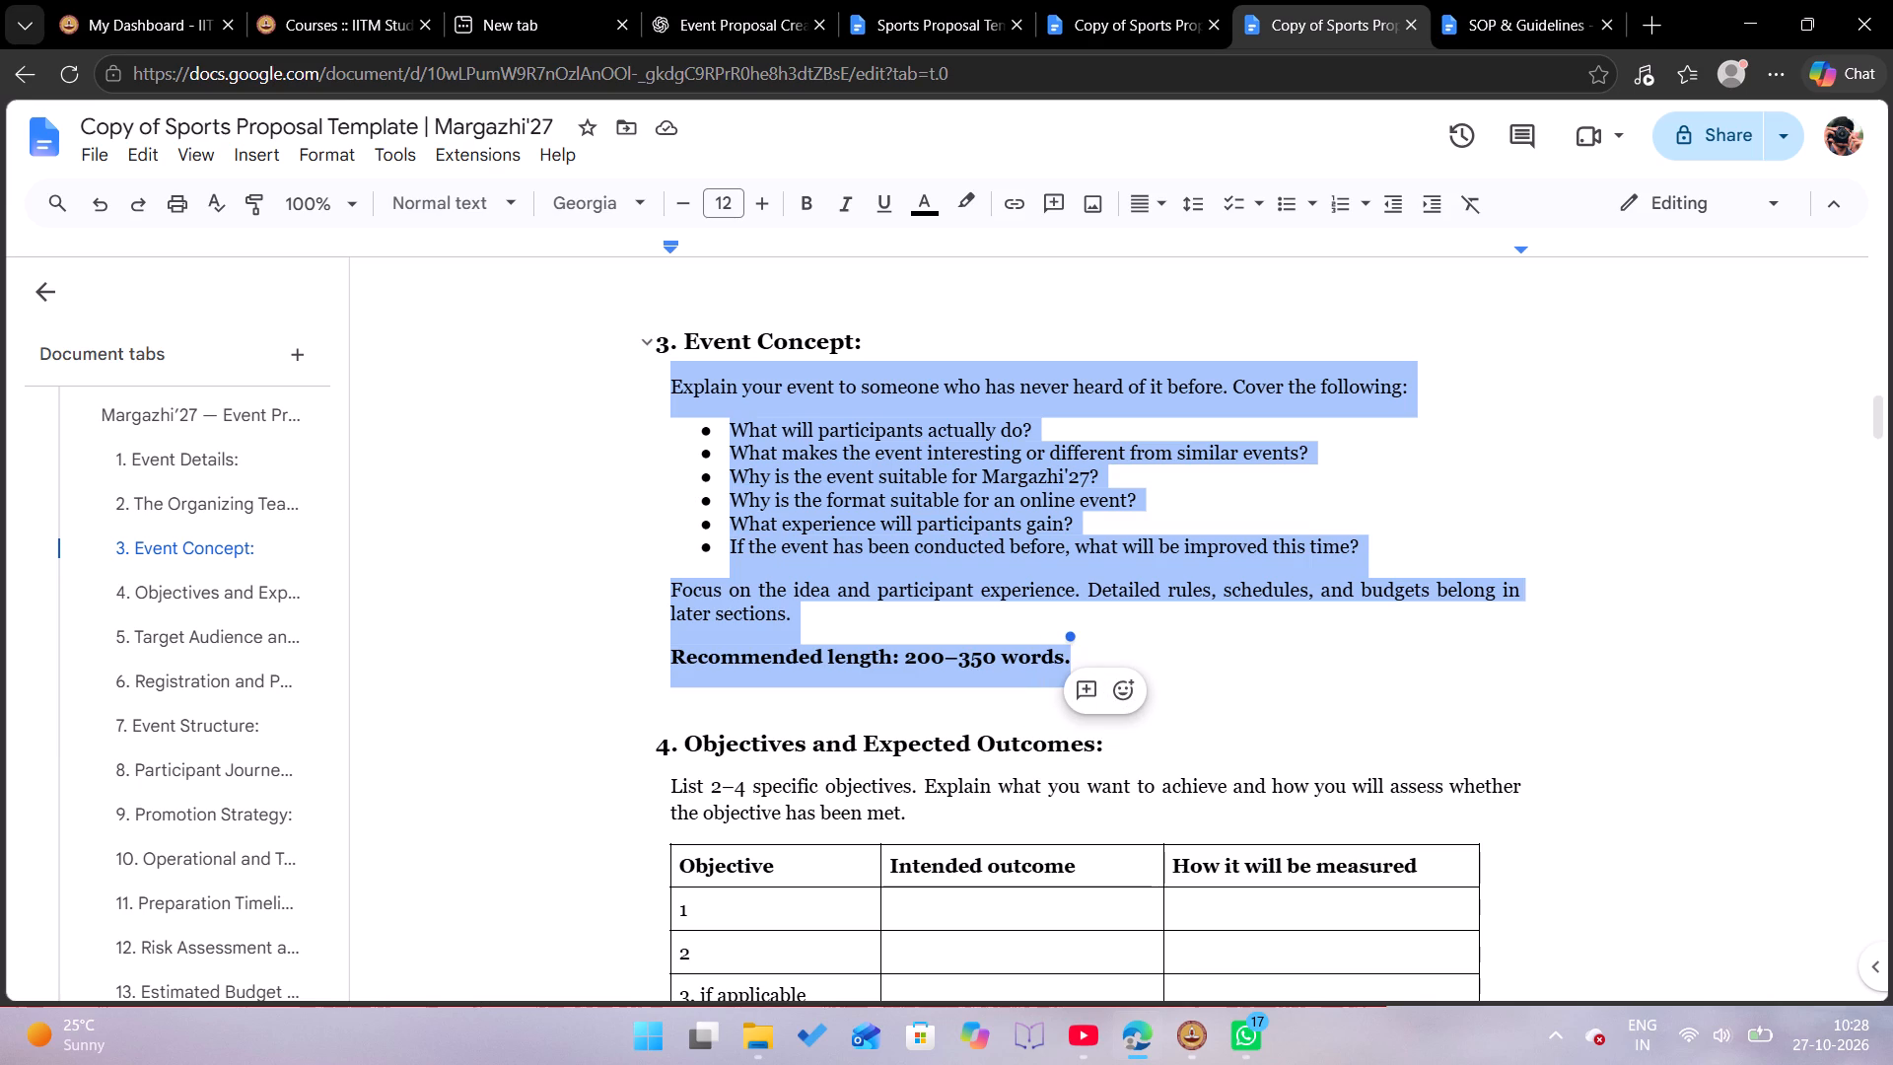
pyautogui.click(933, 405)
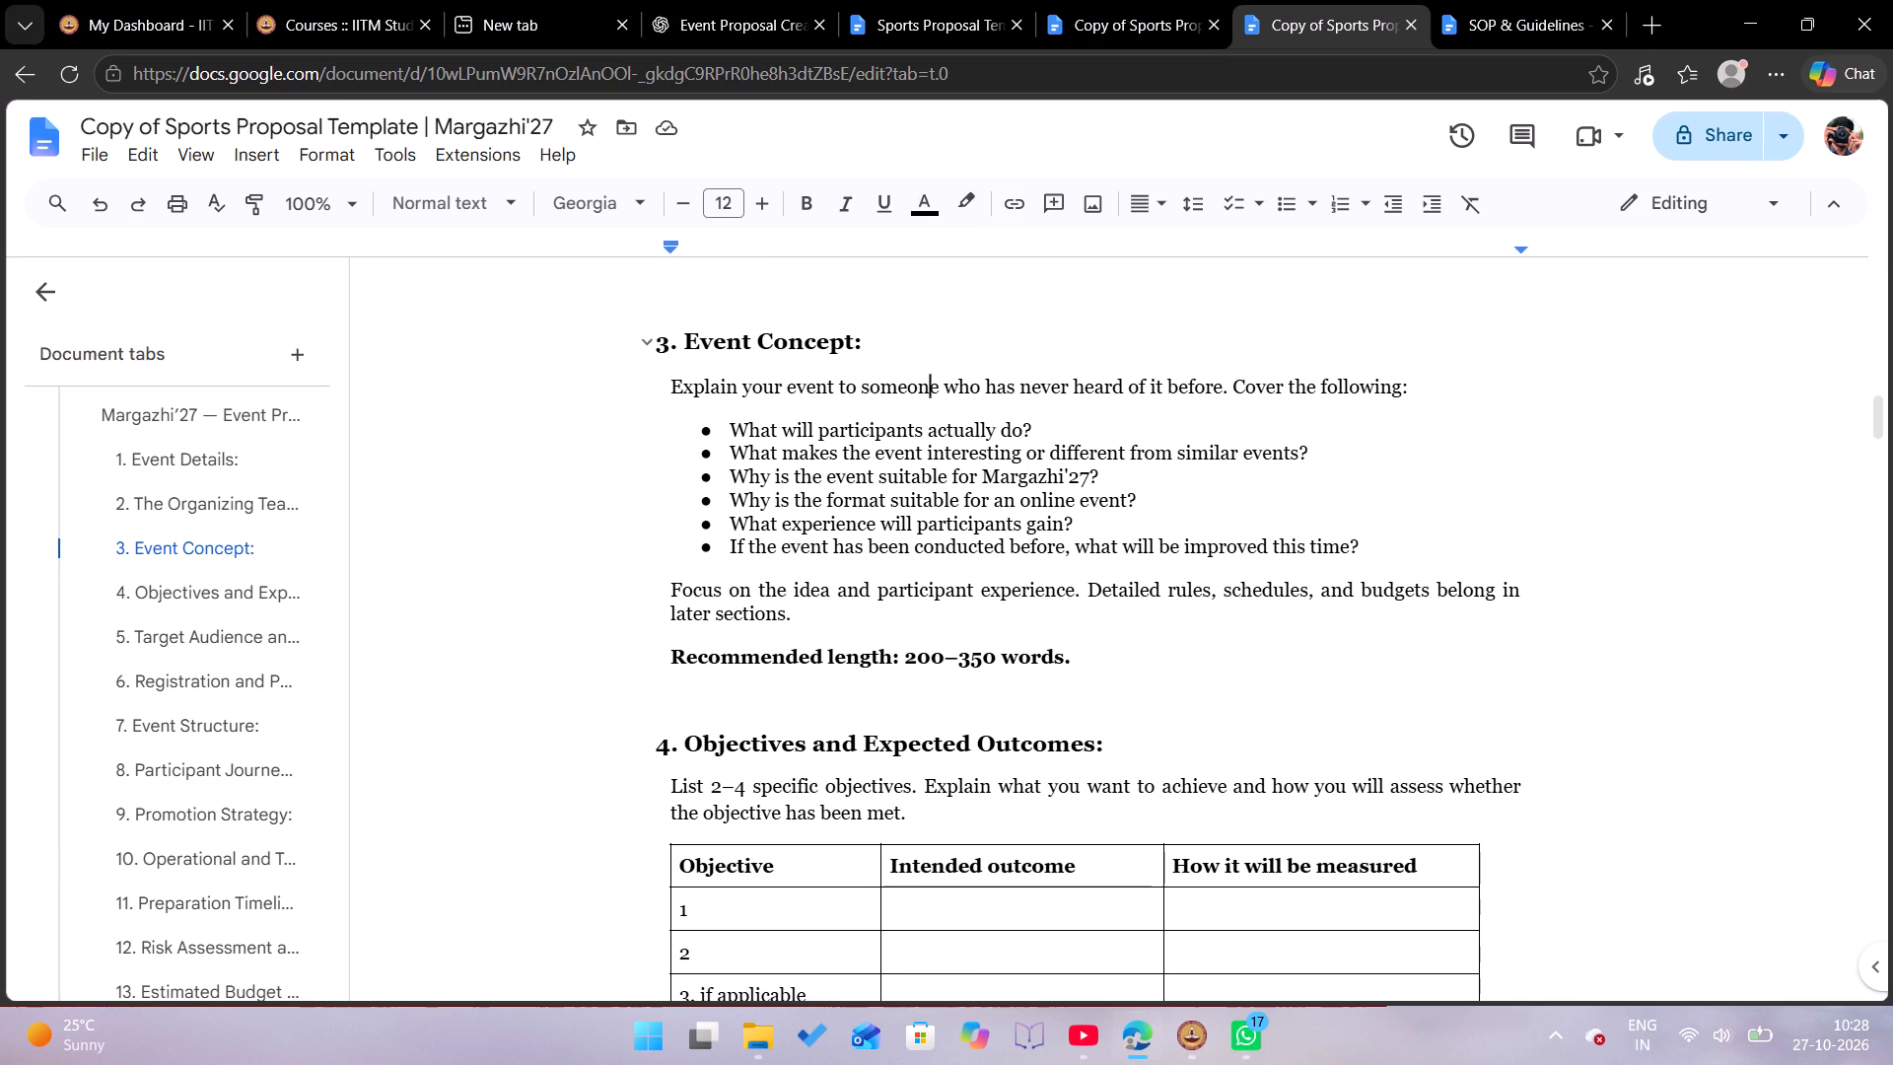
pyautogui.click(487, 194)
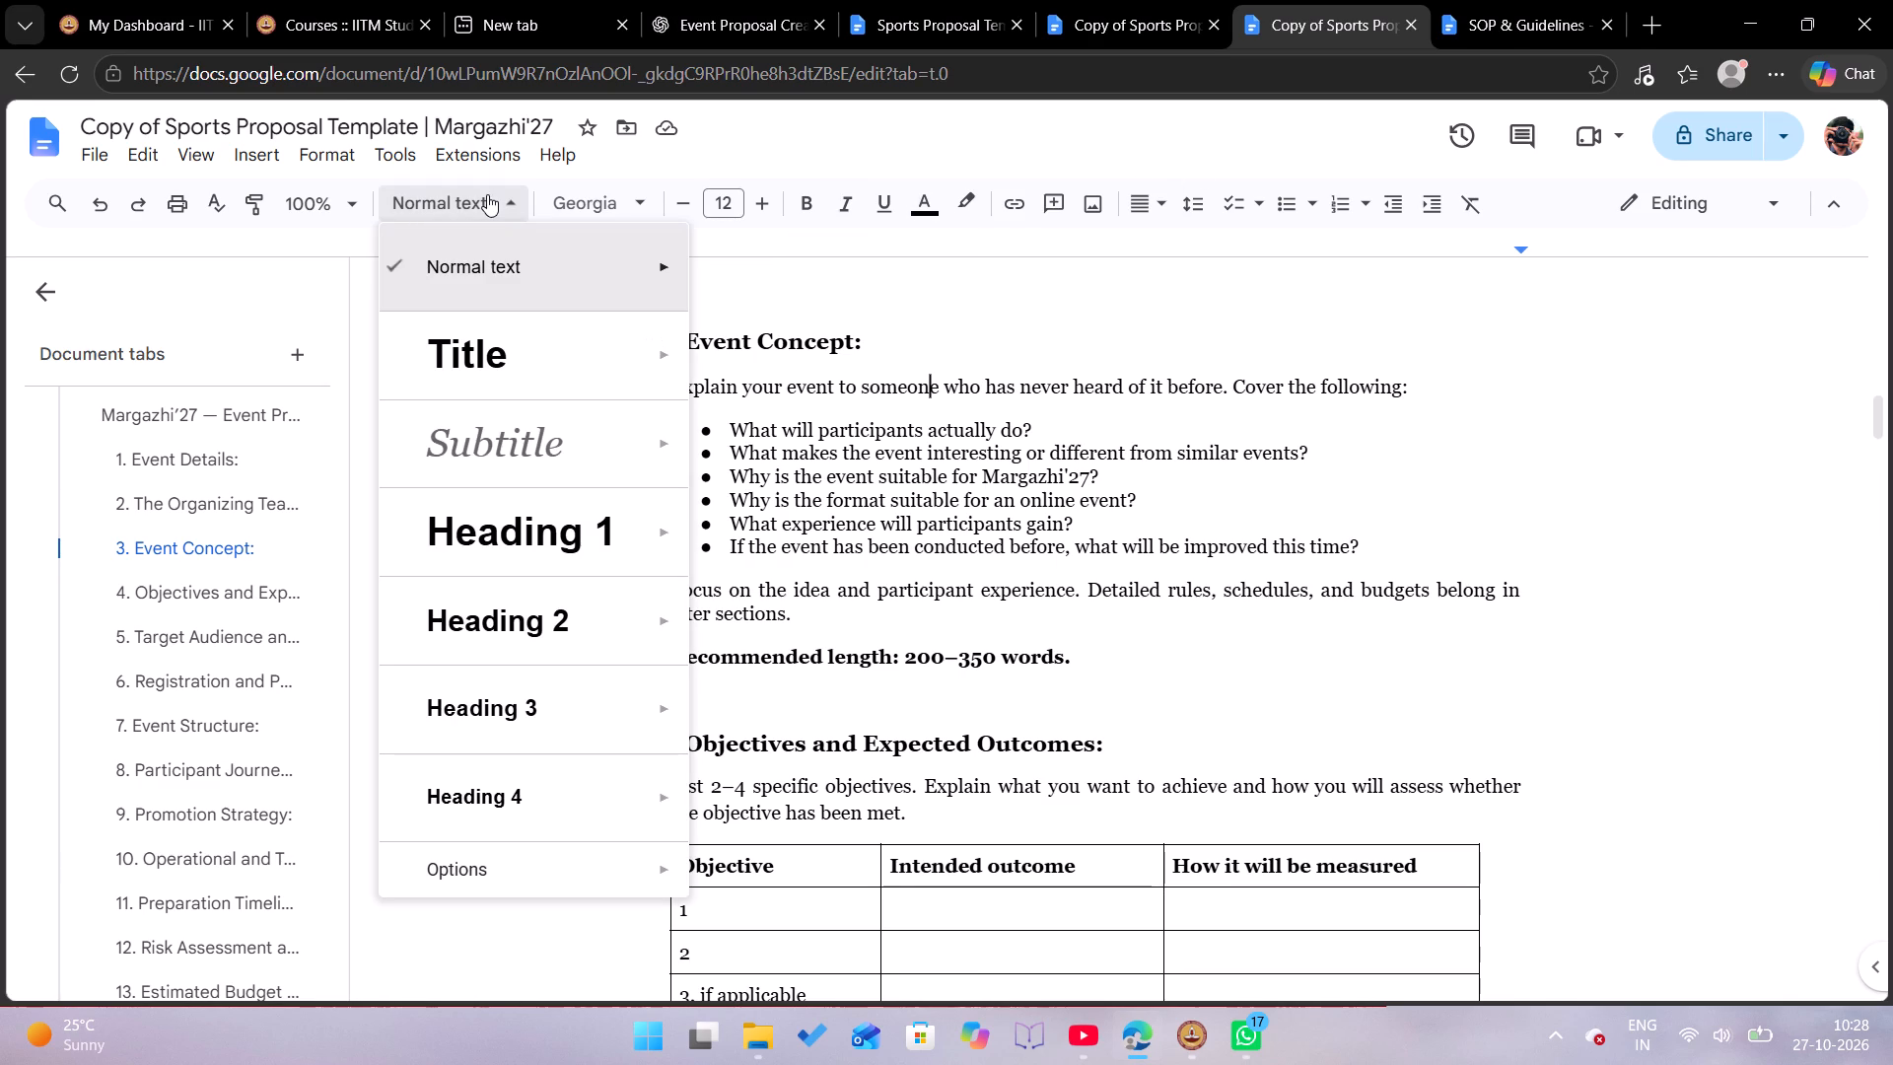
pyautogui.click(975, 454)
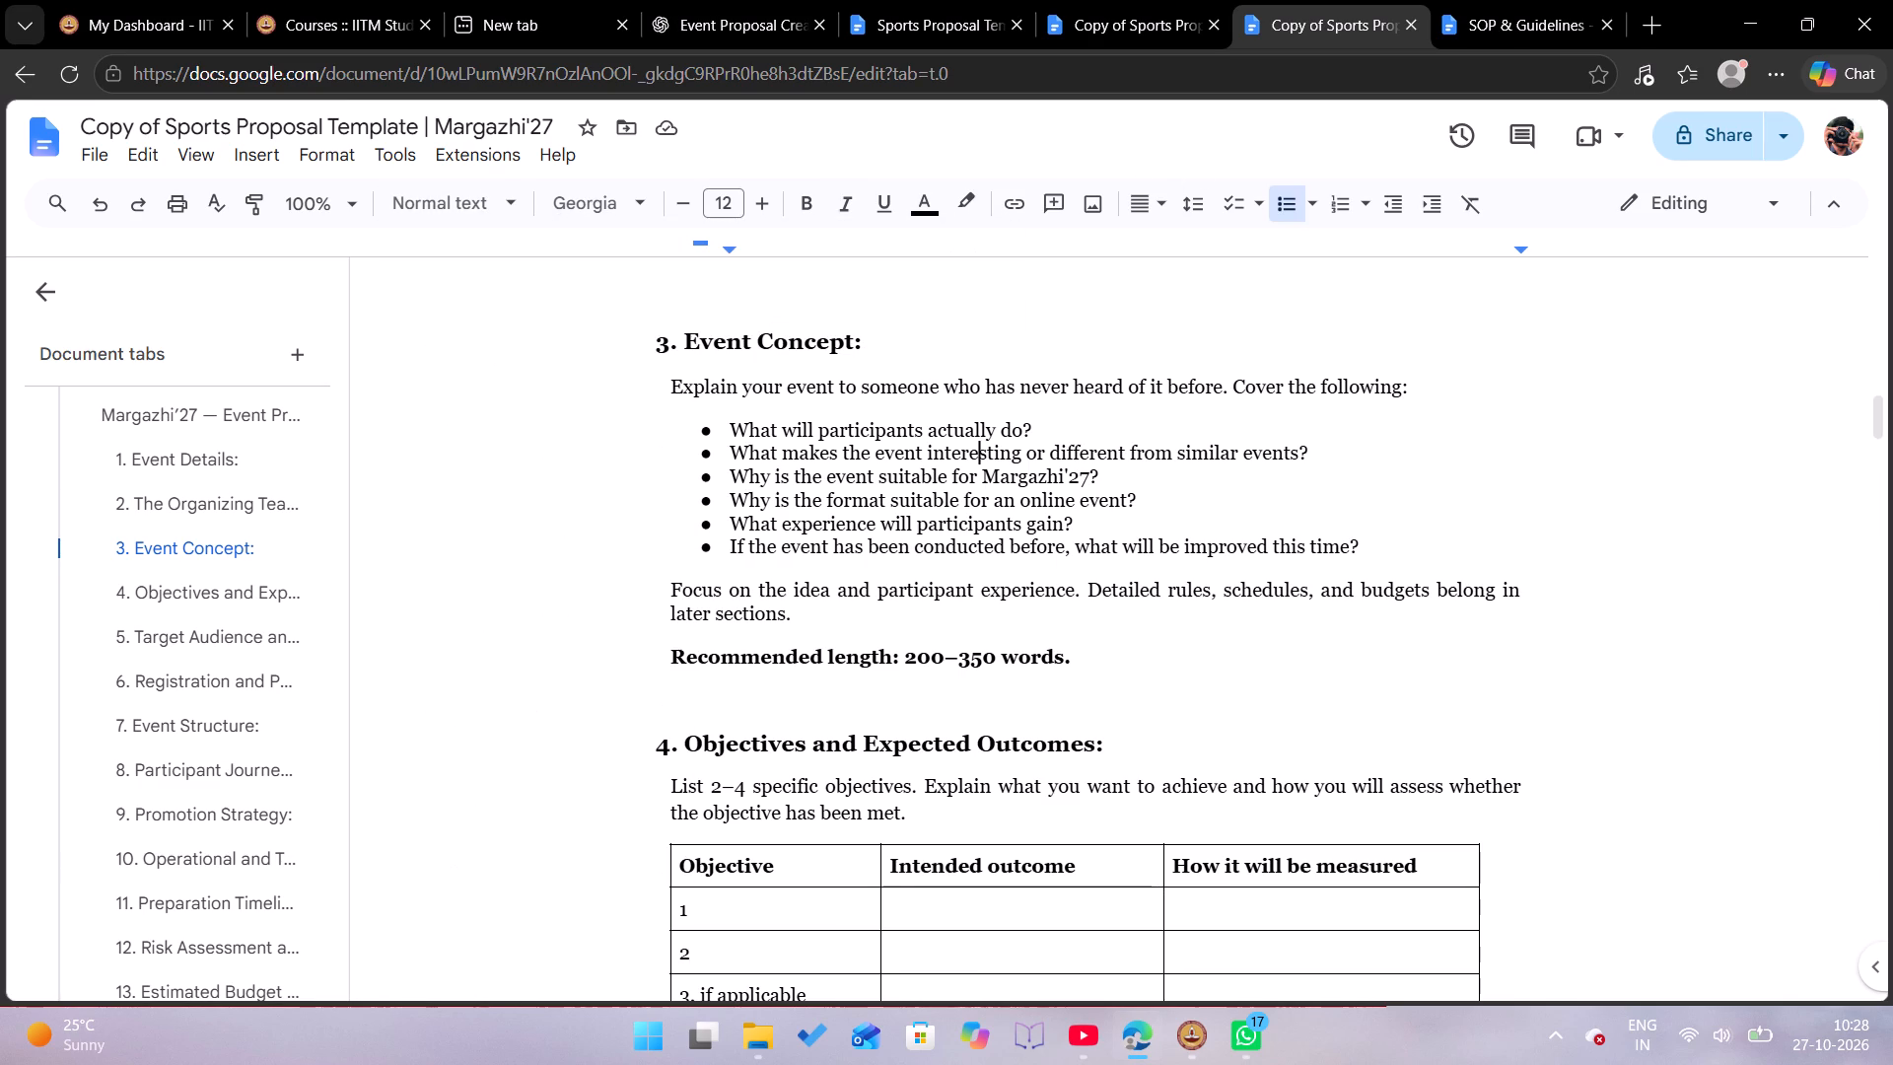
# Copy all the Event Concept paragraphs, from The Battleground: BGMI through the schedule and budget sentence, from the drafted proposal.
pyautogui.click(914, 0)
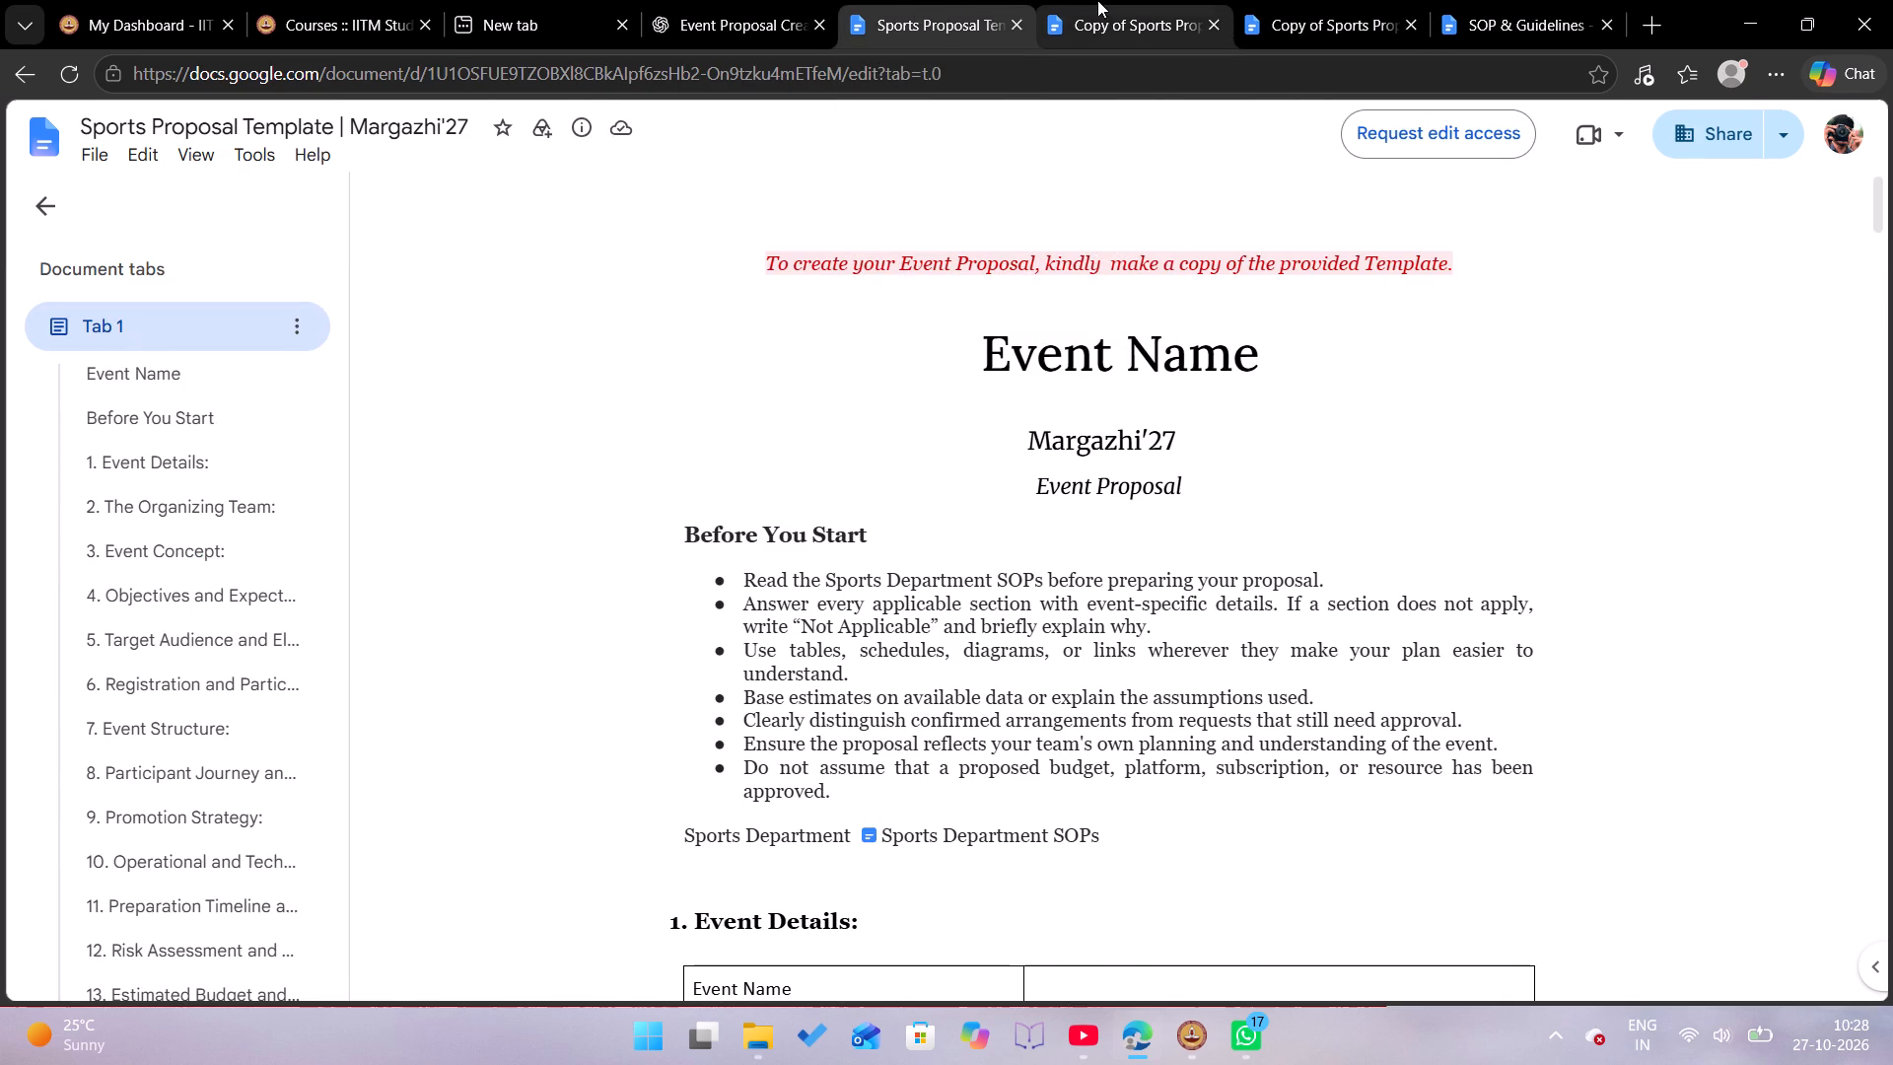
pyautogui.click(1101, 0)
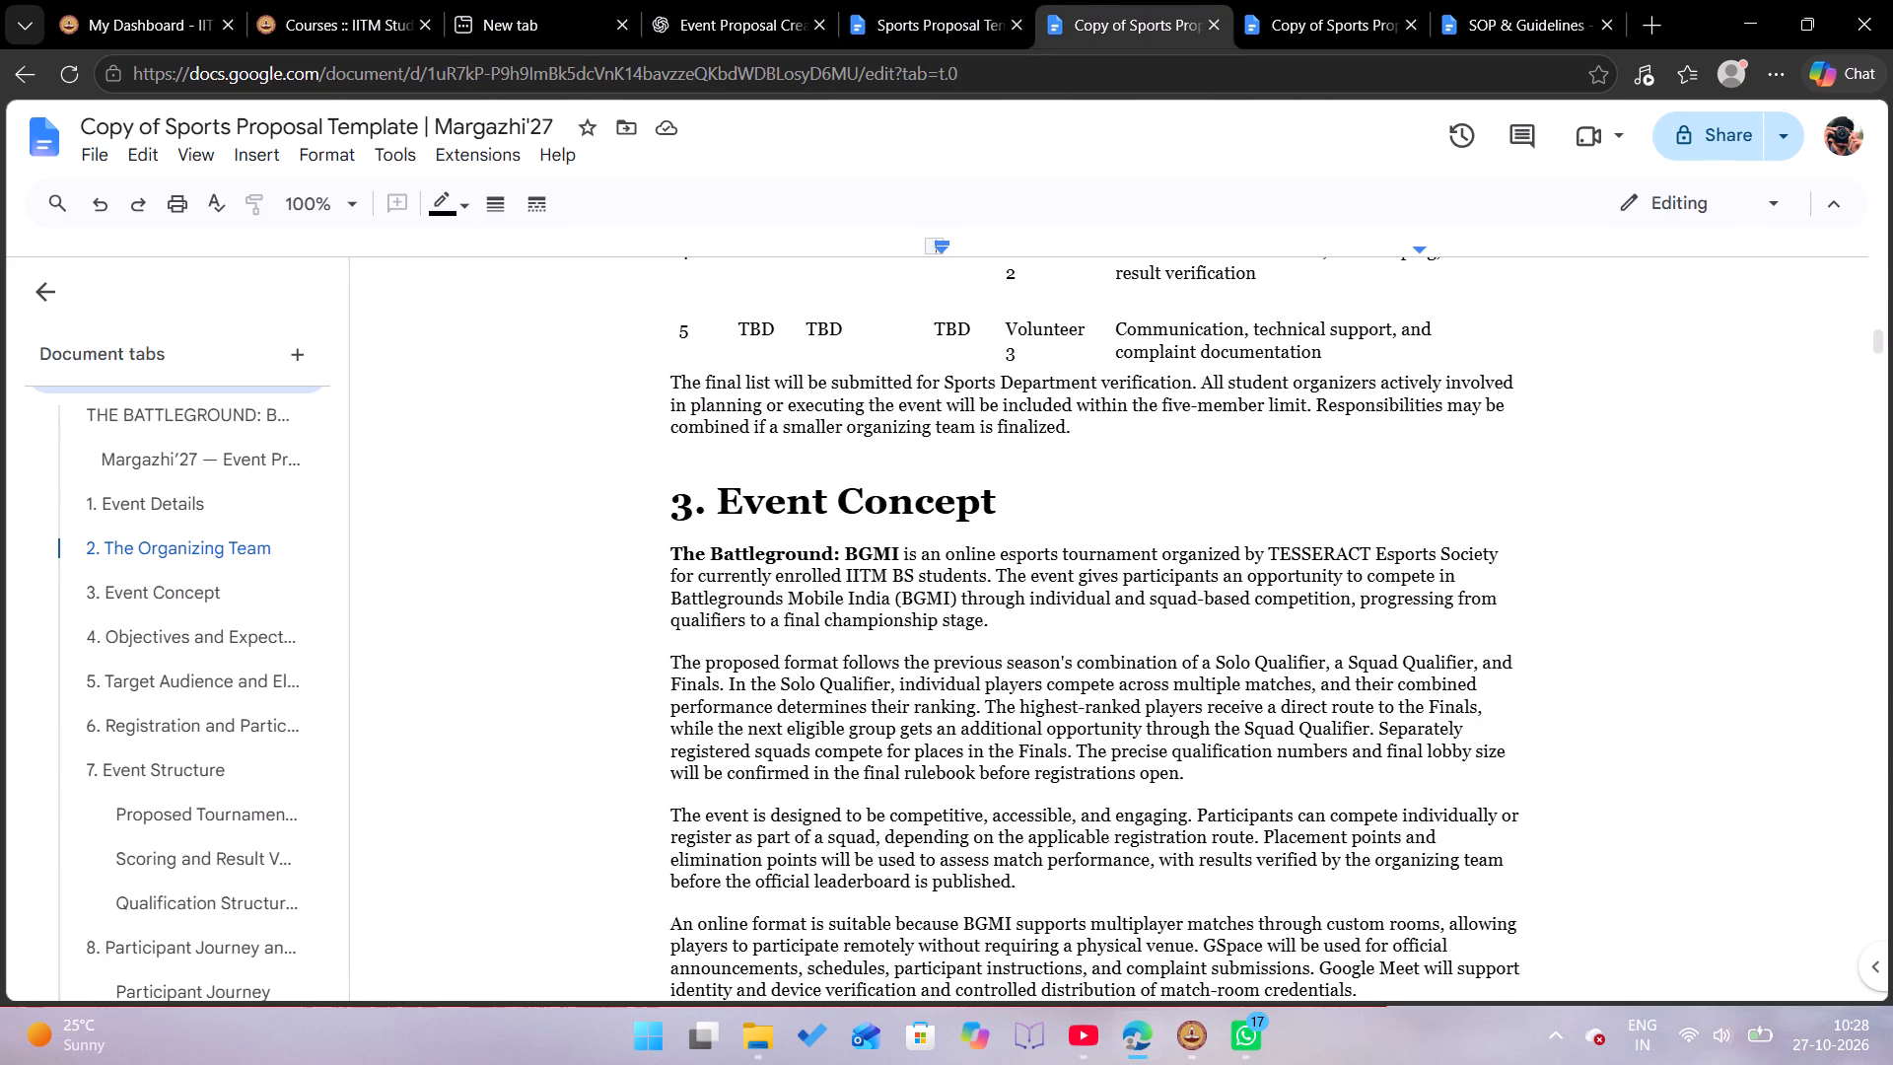
pyautogui.moveTo(672, 549); pyautogui.dragTo(1053, 958)
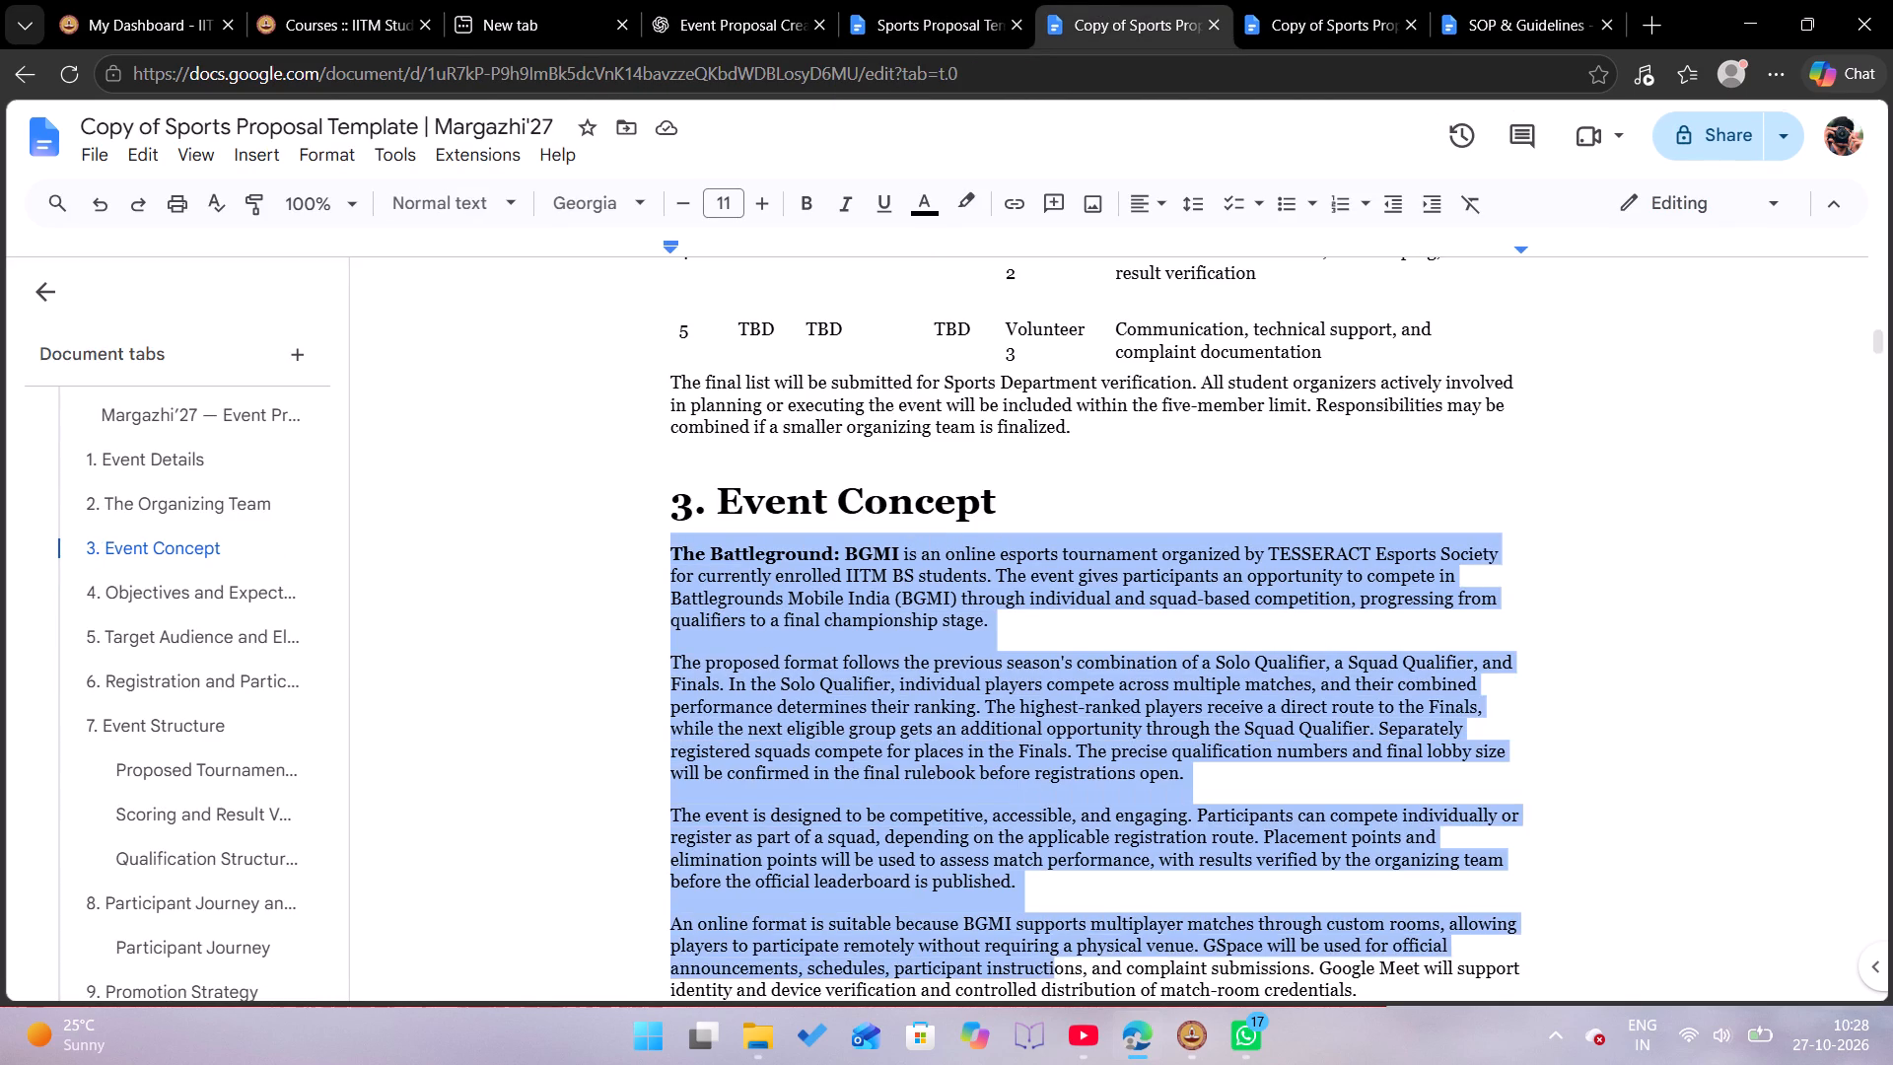
pyautogui.moveTo(1053, 958); pyautogui.dragTo(1074, 356)
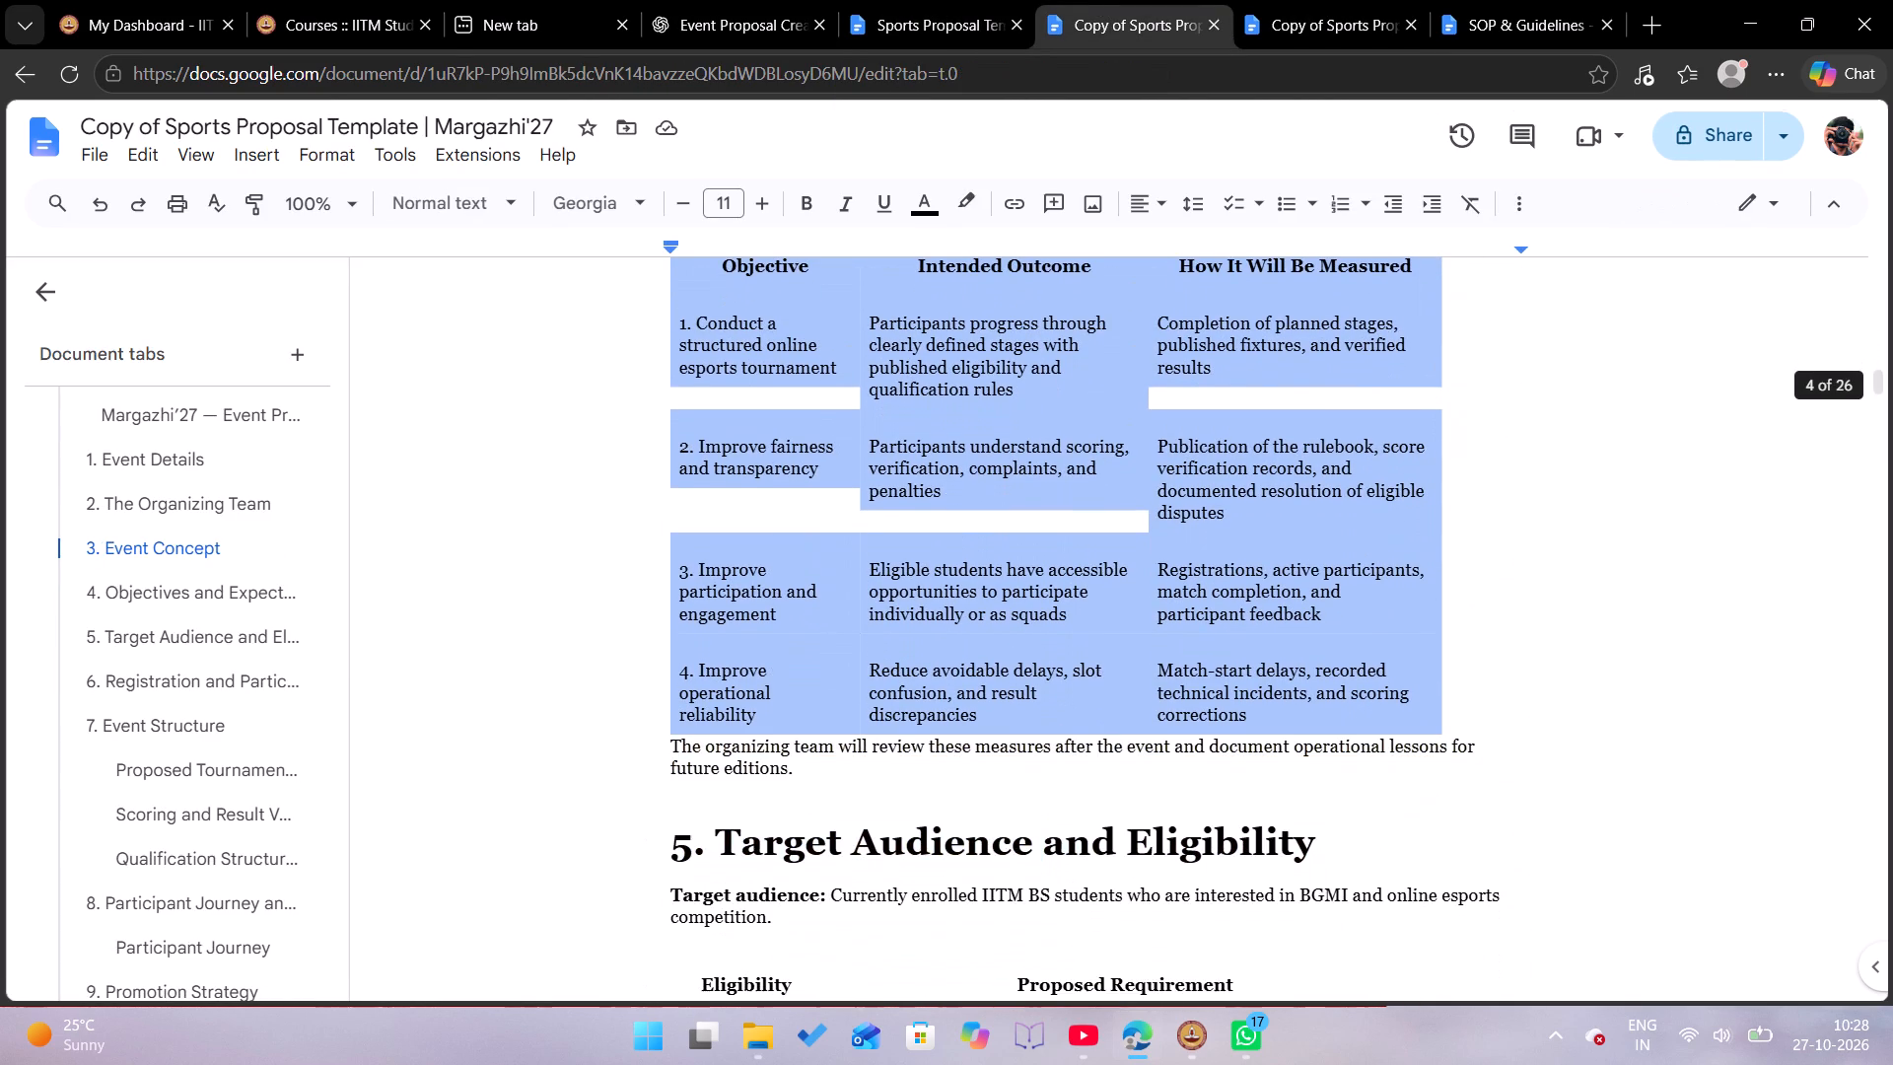
pyautogui.moveTo(1074, 356); pyautogui.dragTo(1049, 467)
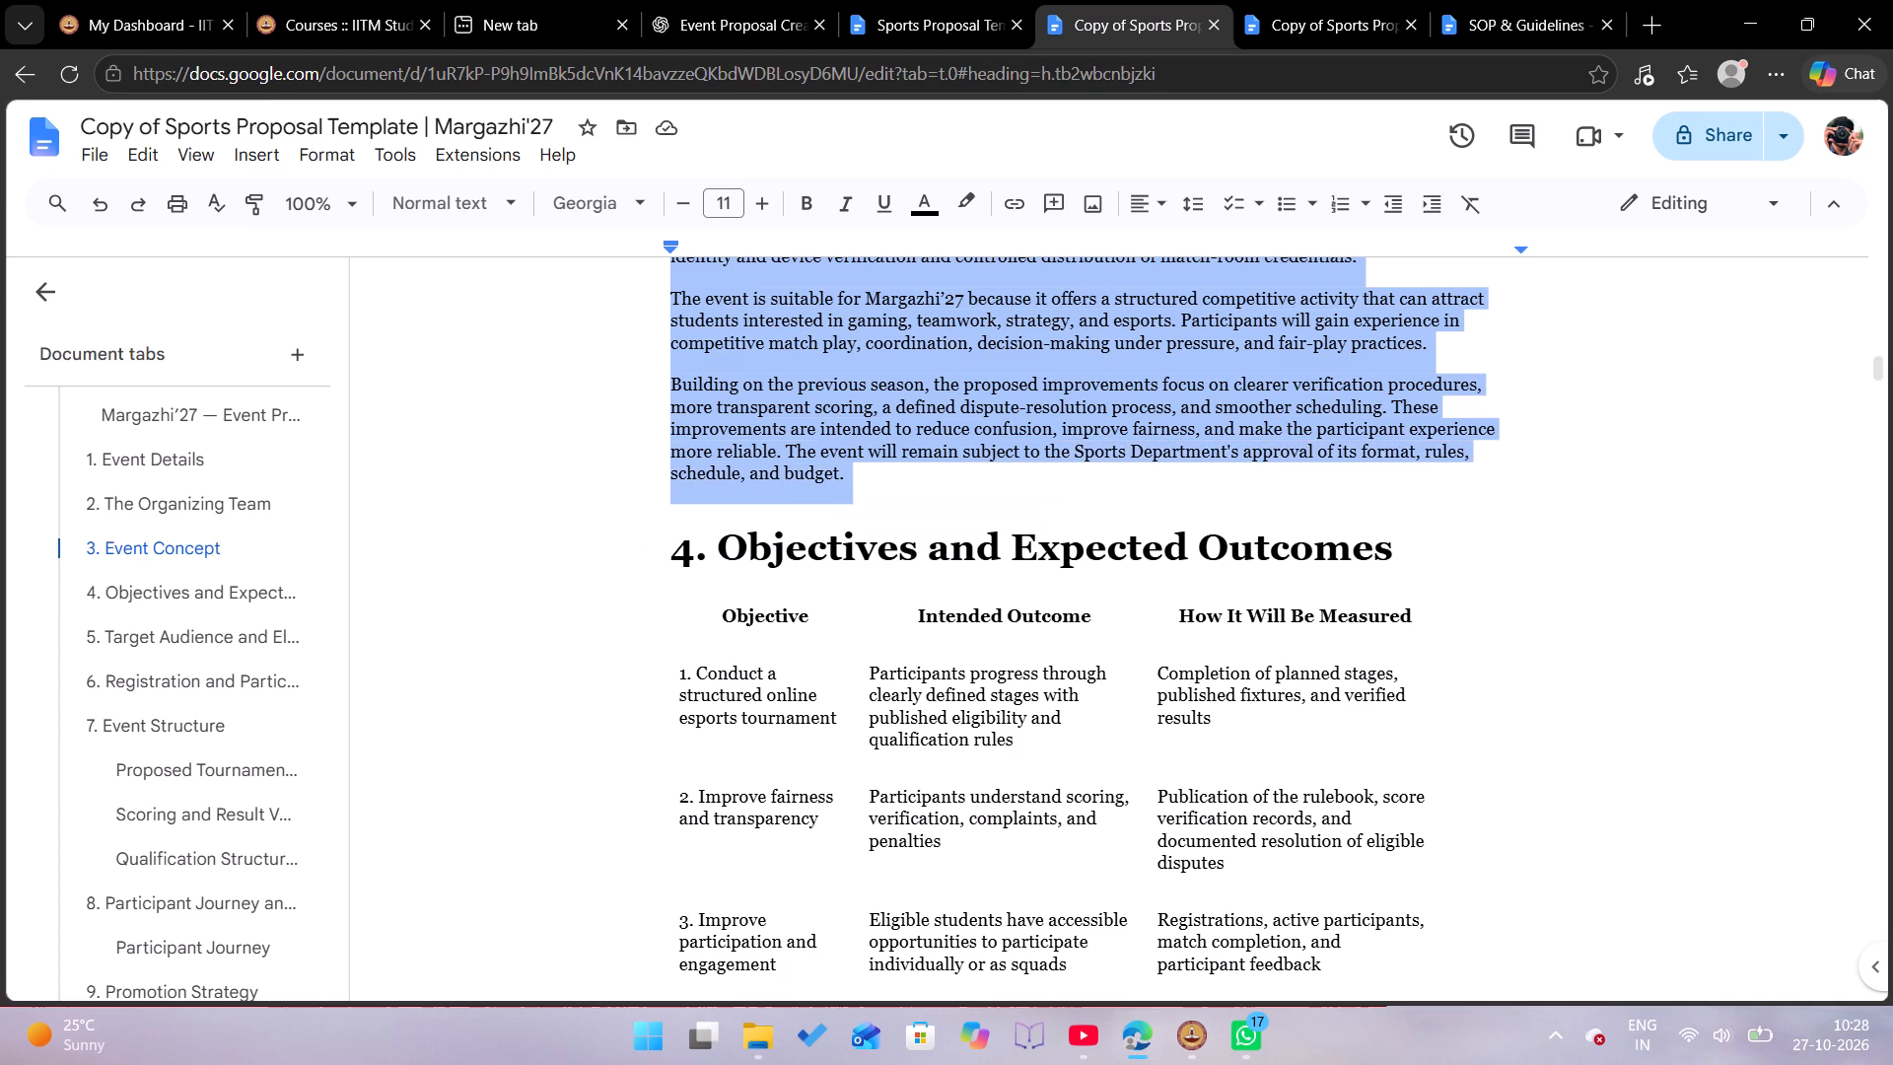
pyautogui.moveTo(1049, 467); pyautogui.dragTo(1044, 461)
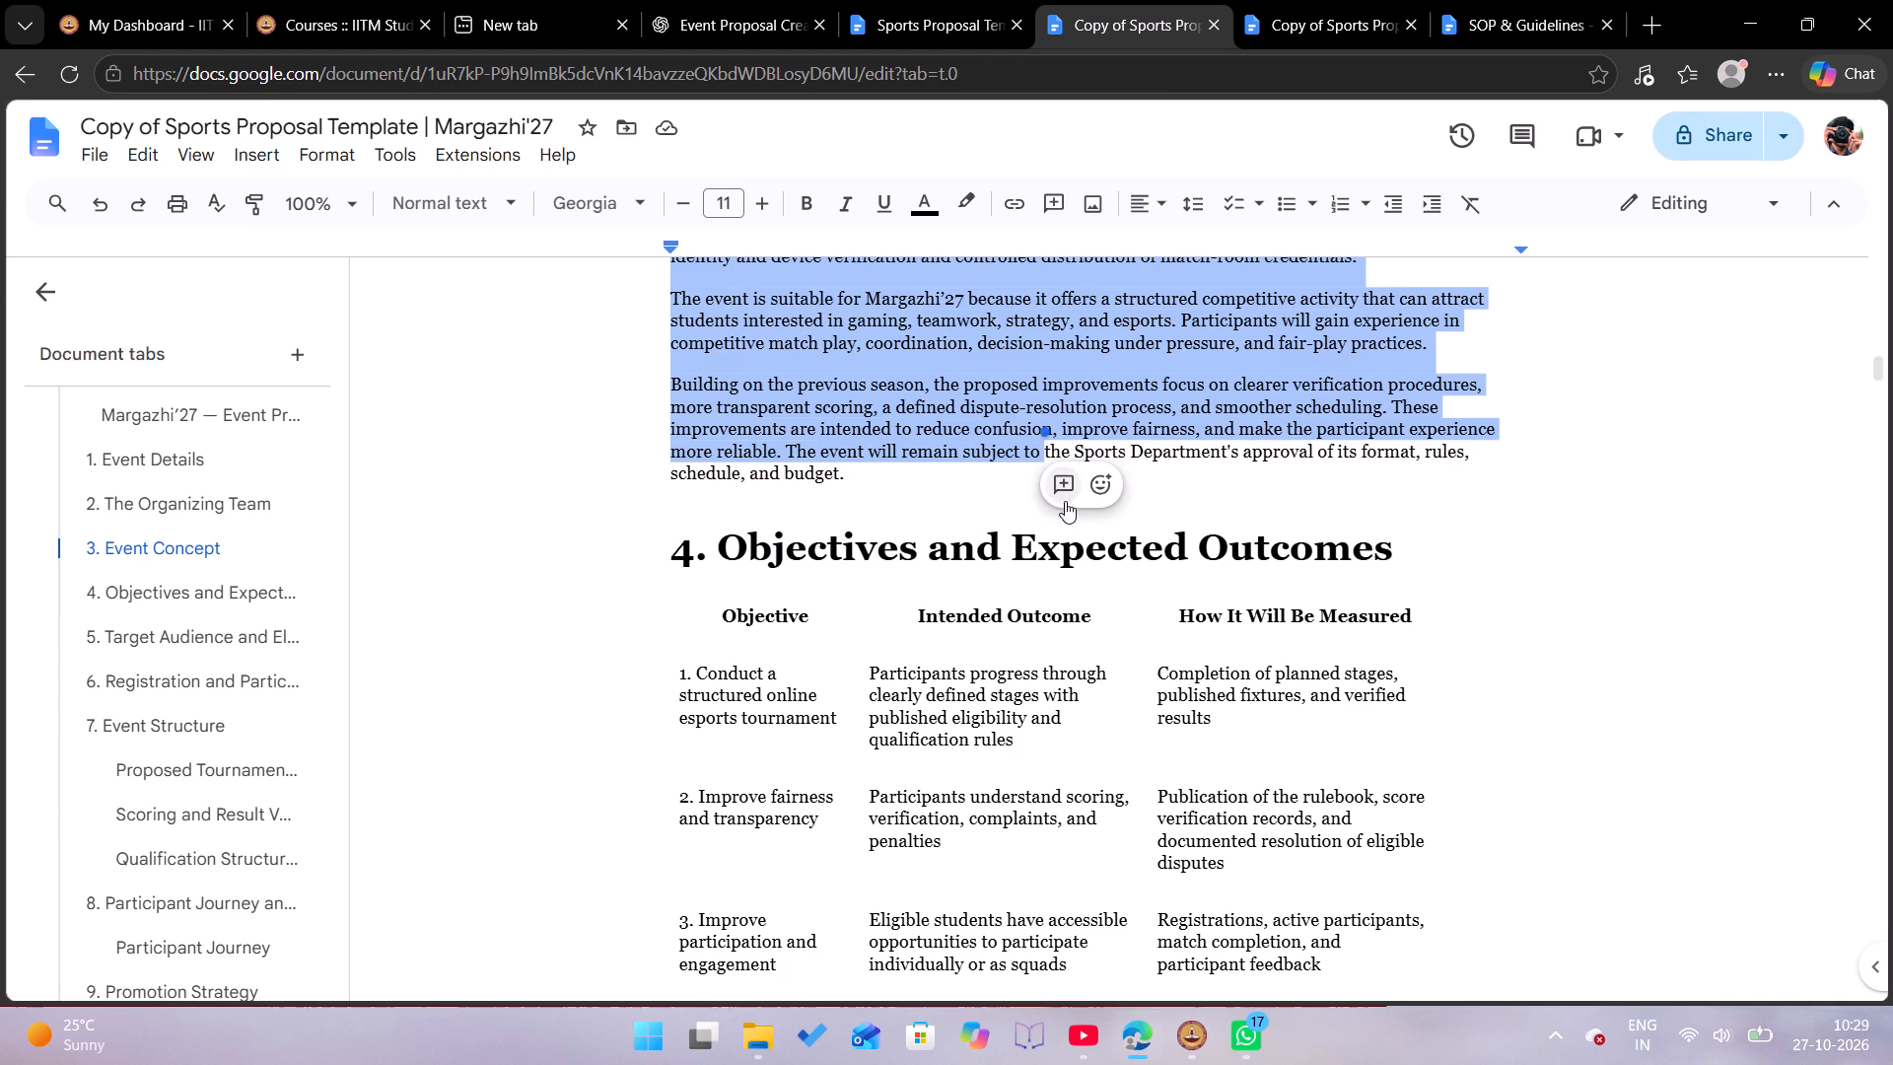
pyautogui.click(889, 482)
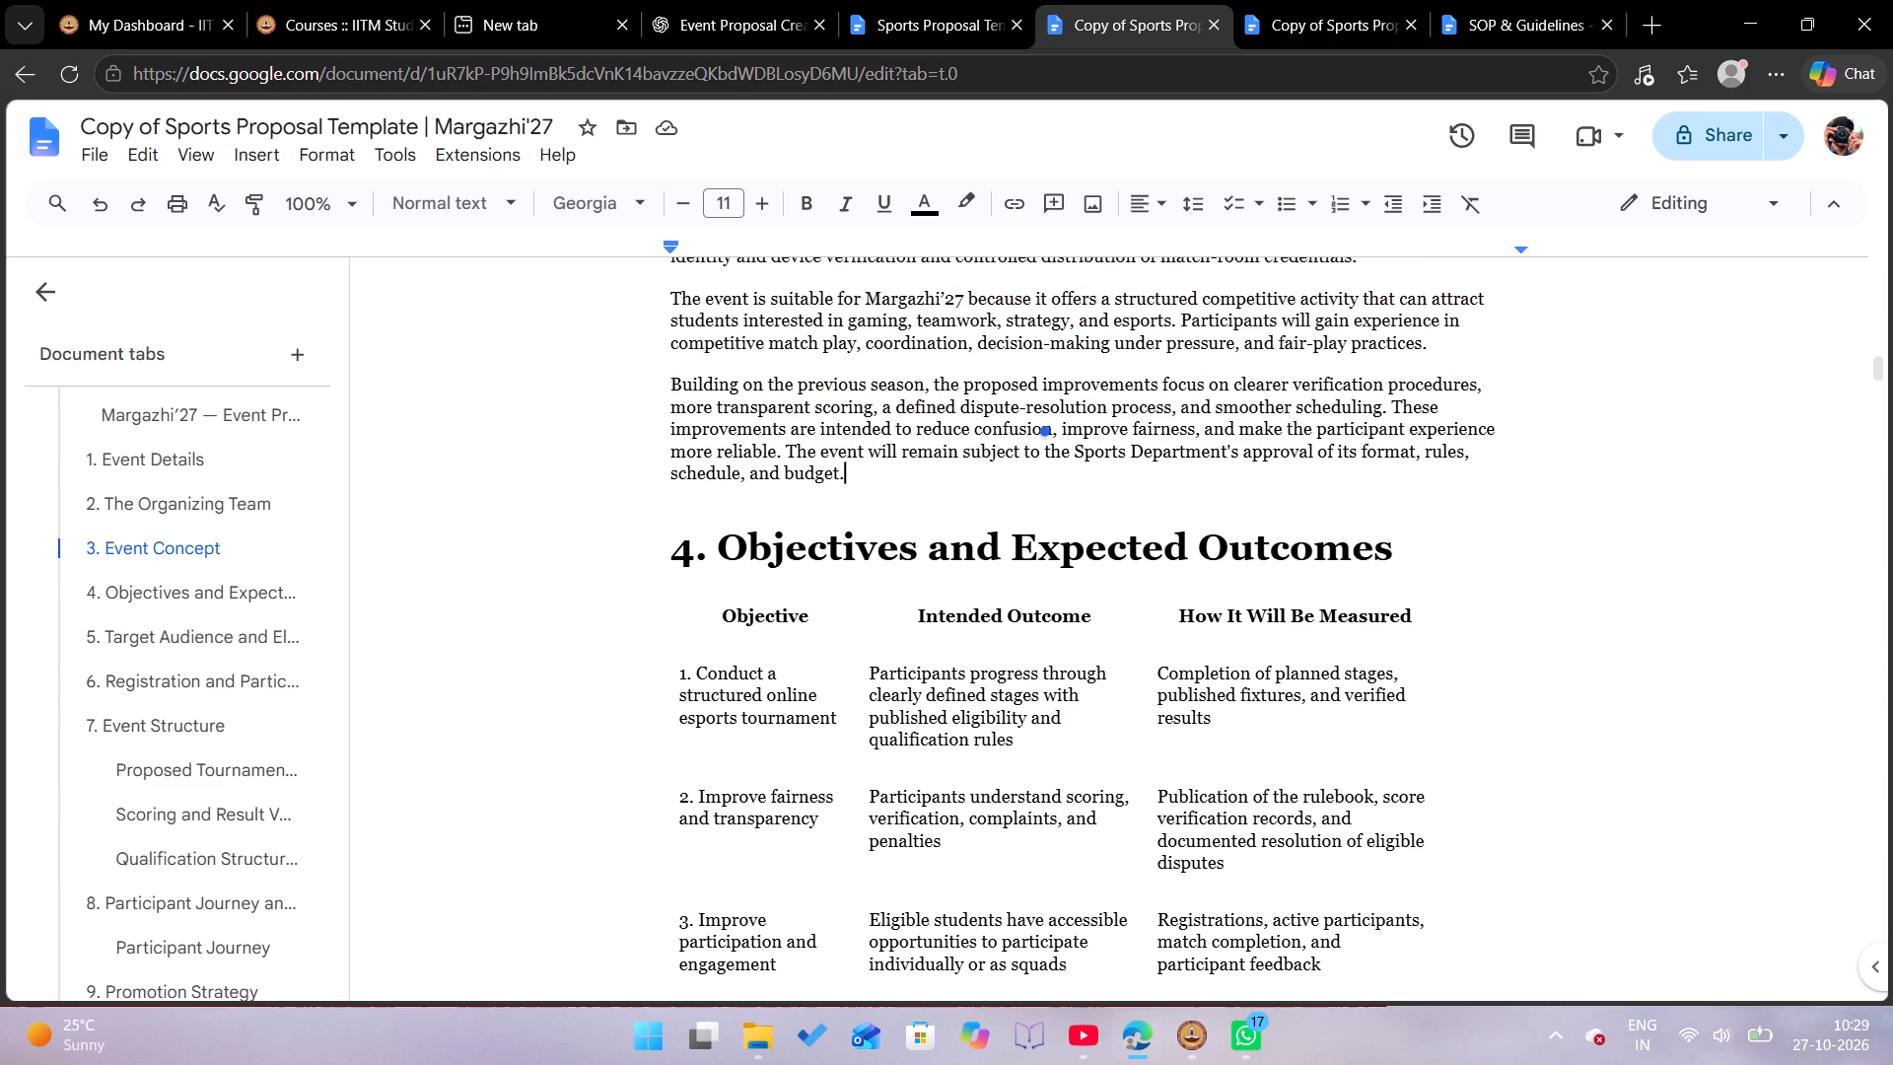
pyautogui.moveTo(889, 482); pyautogui.dragTo(831, 280)
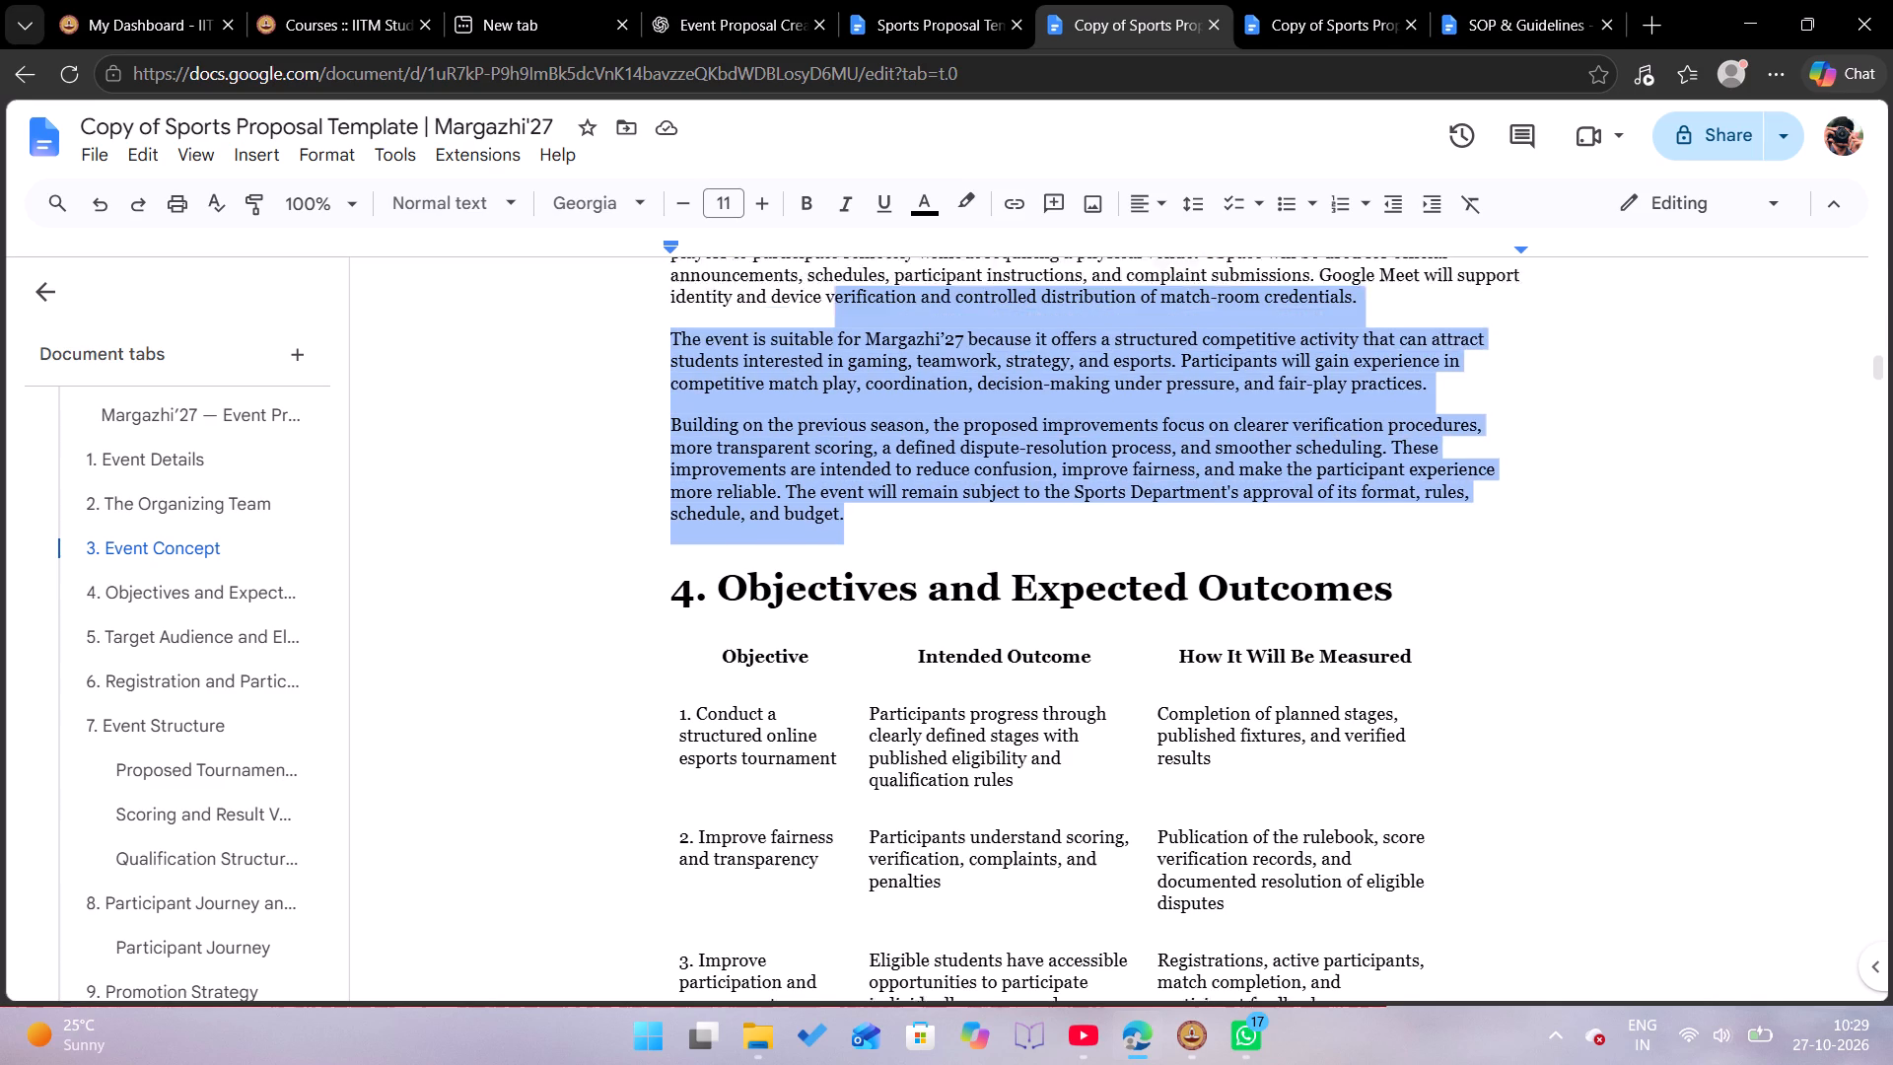
pyautogui.moveTo(831, 280); pyautogui.dragTo(772, 557)
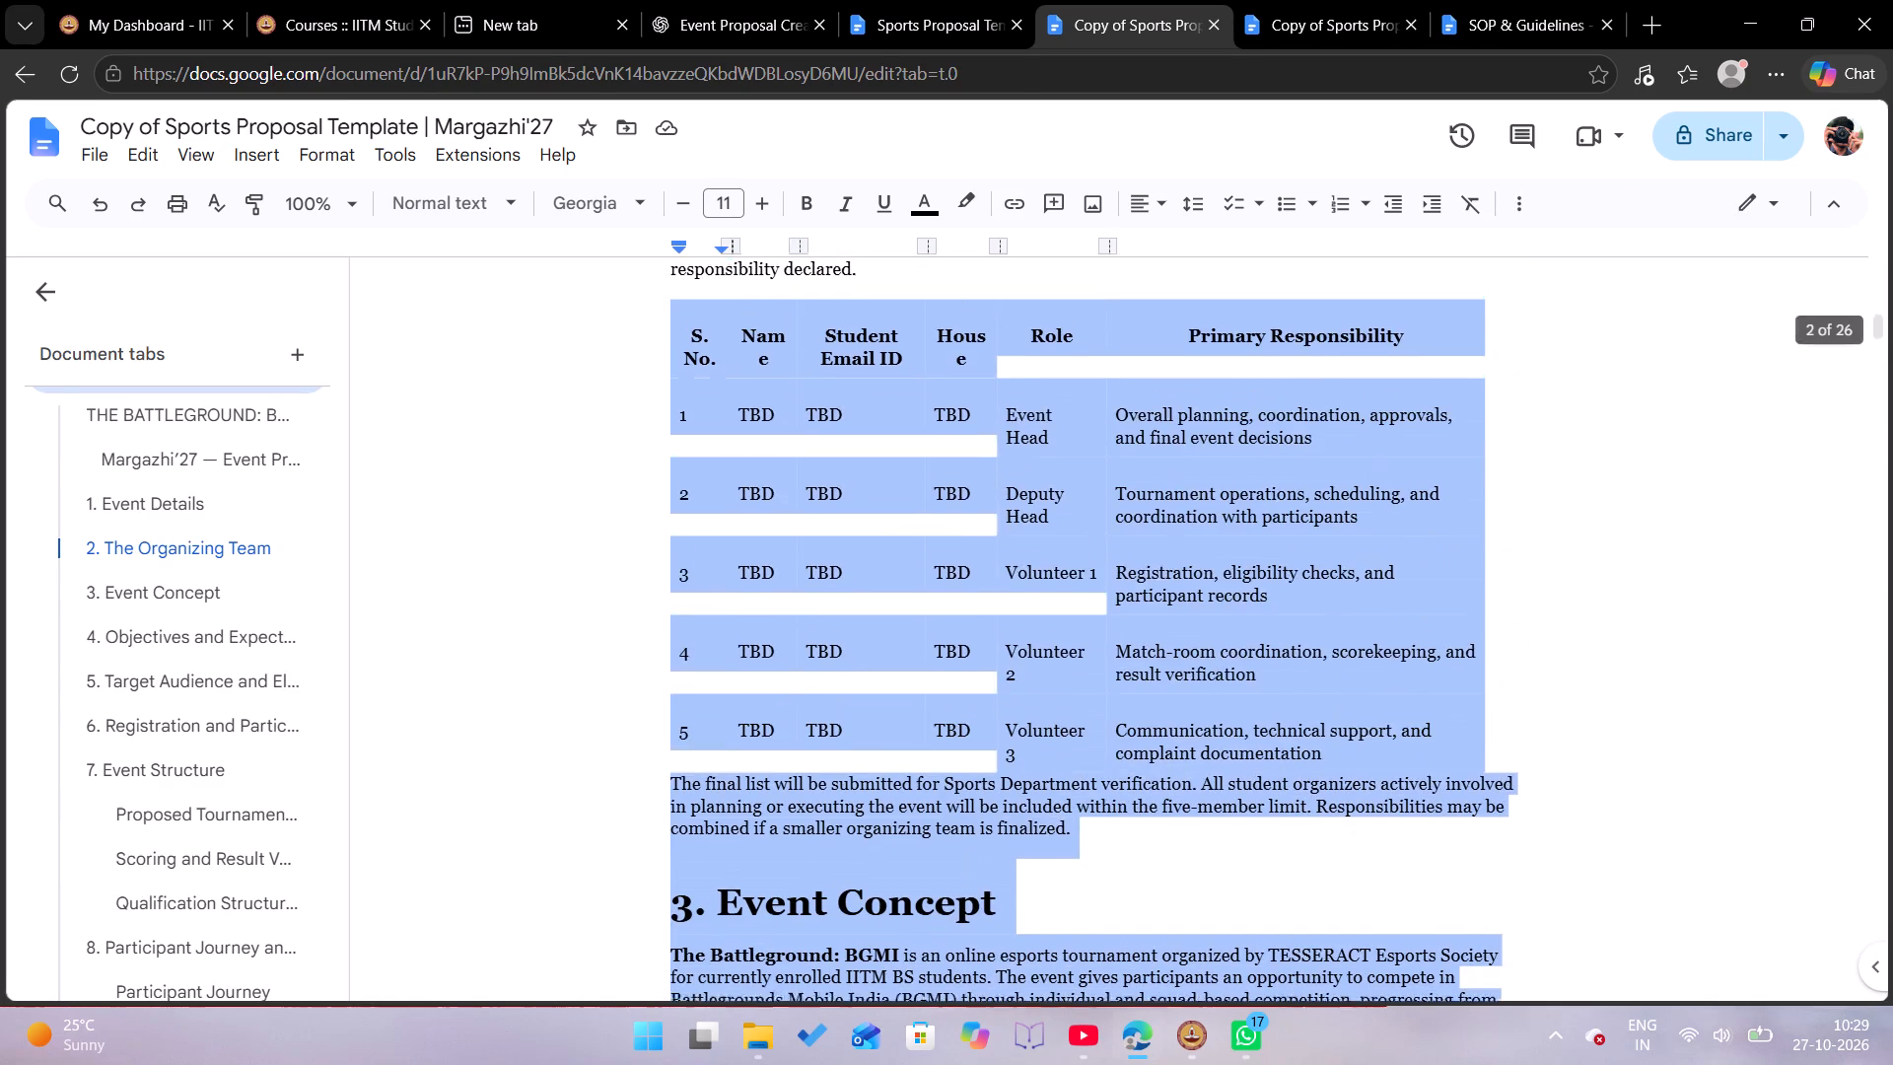
pyautogui.moveTo(772, 557); pyautogui.dragTo(669, 962)
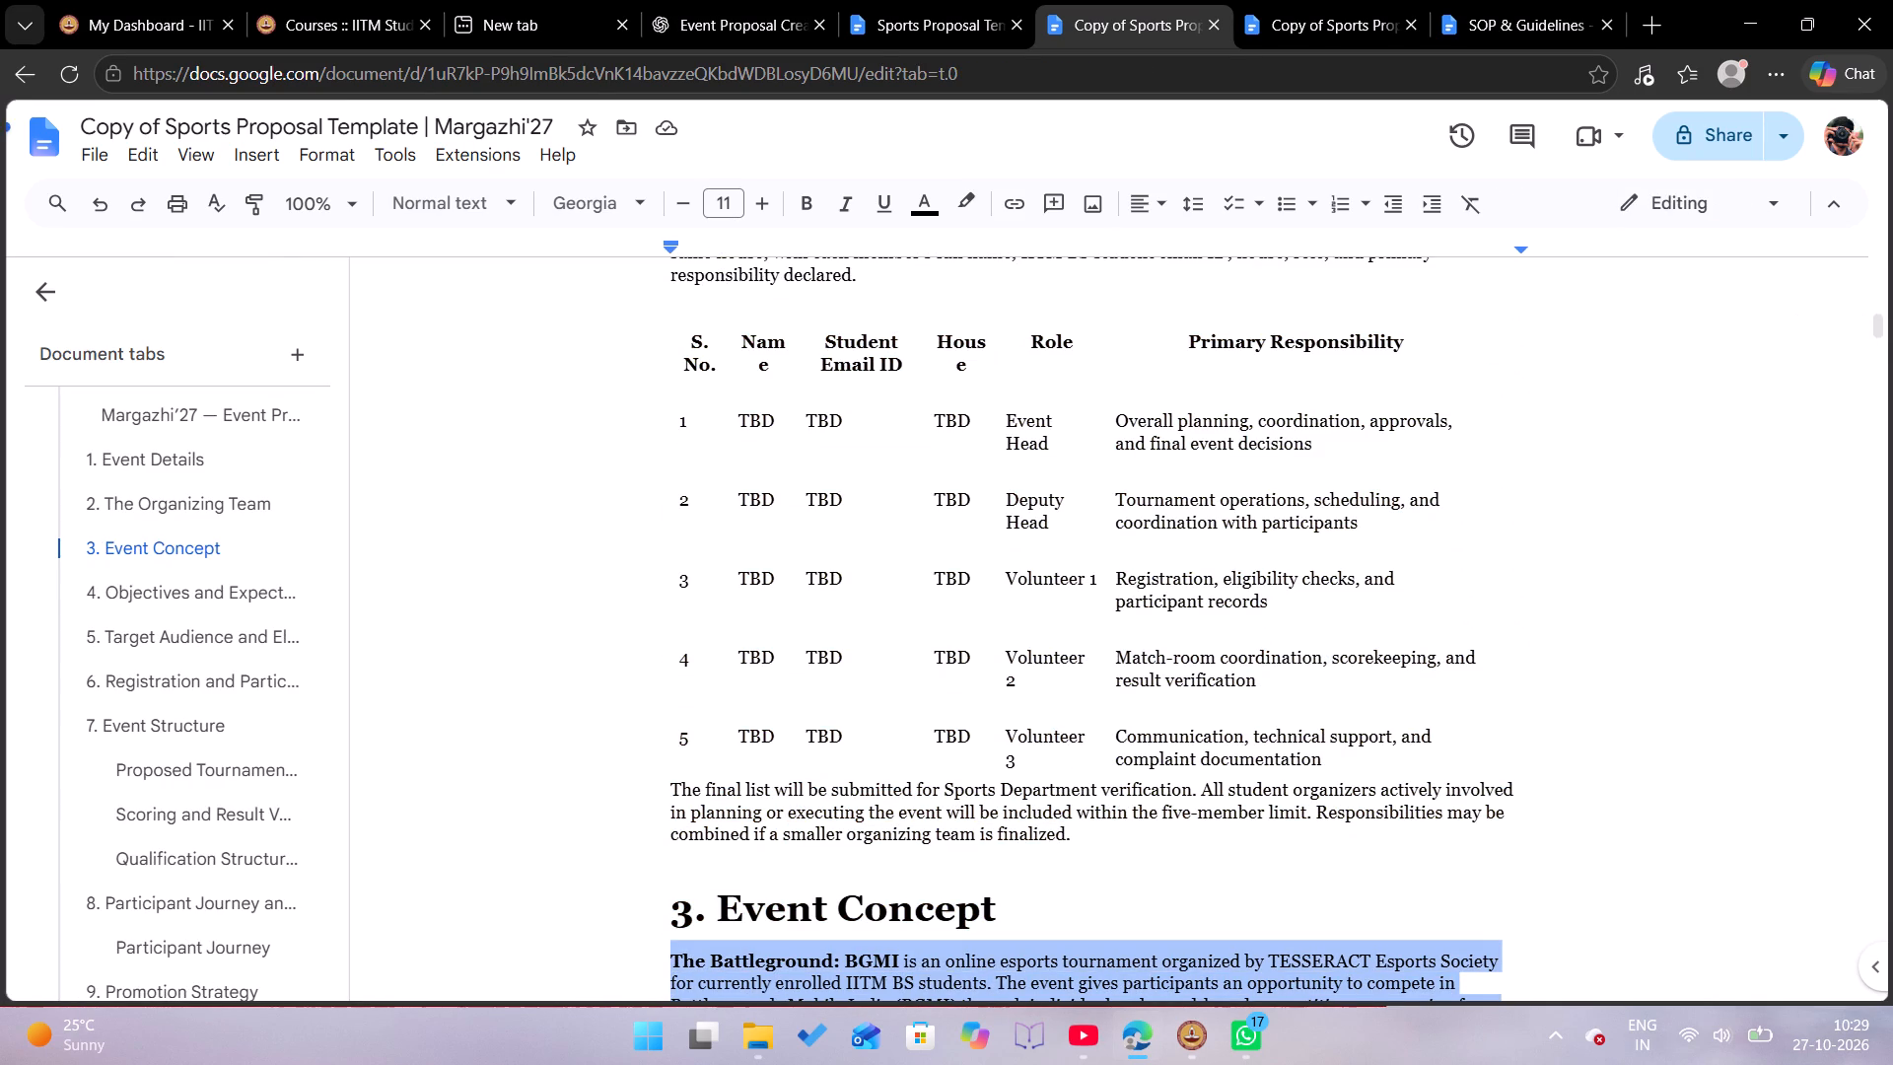
pyautogui.hotkey('ctrl', 'c')
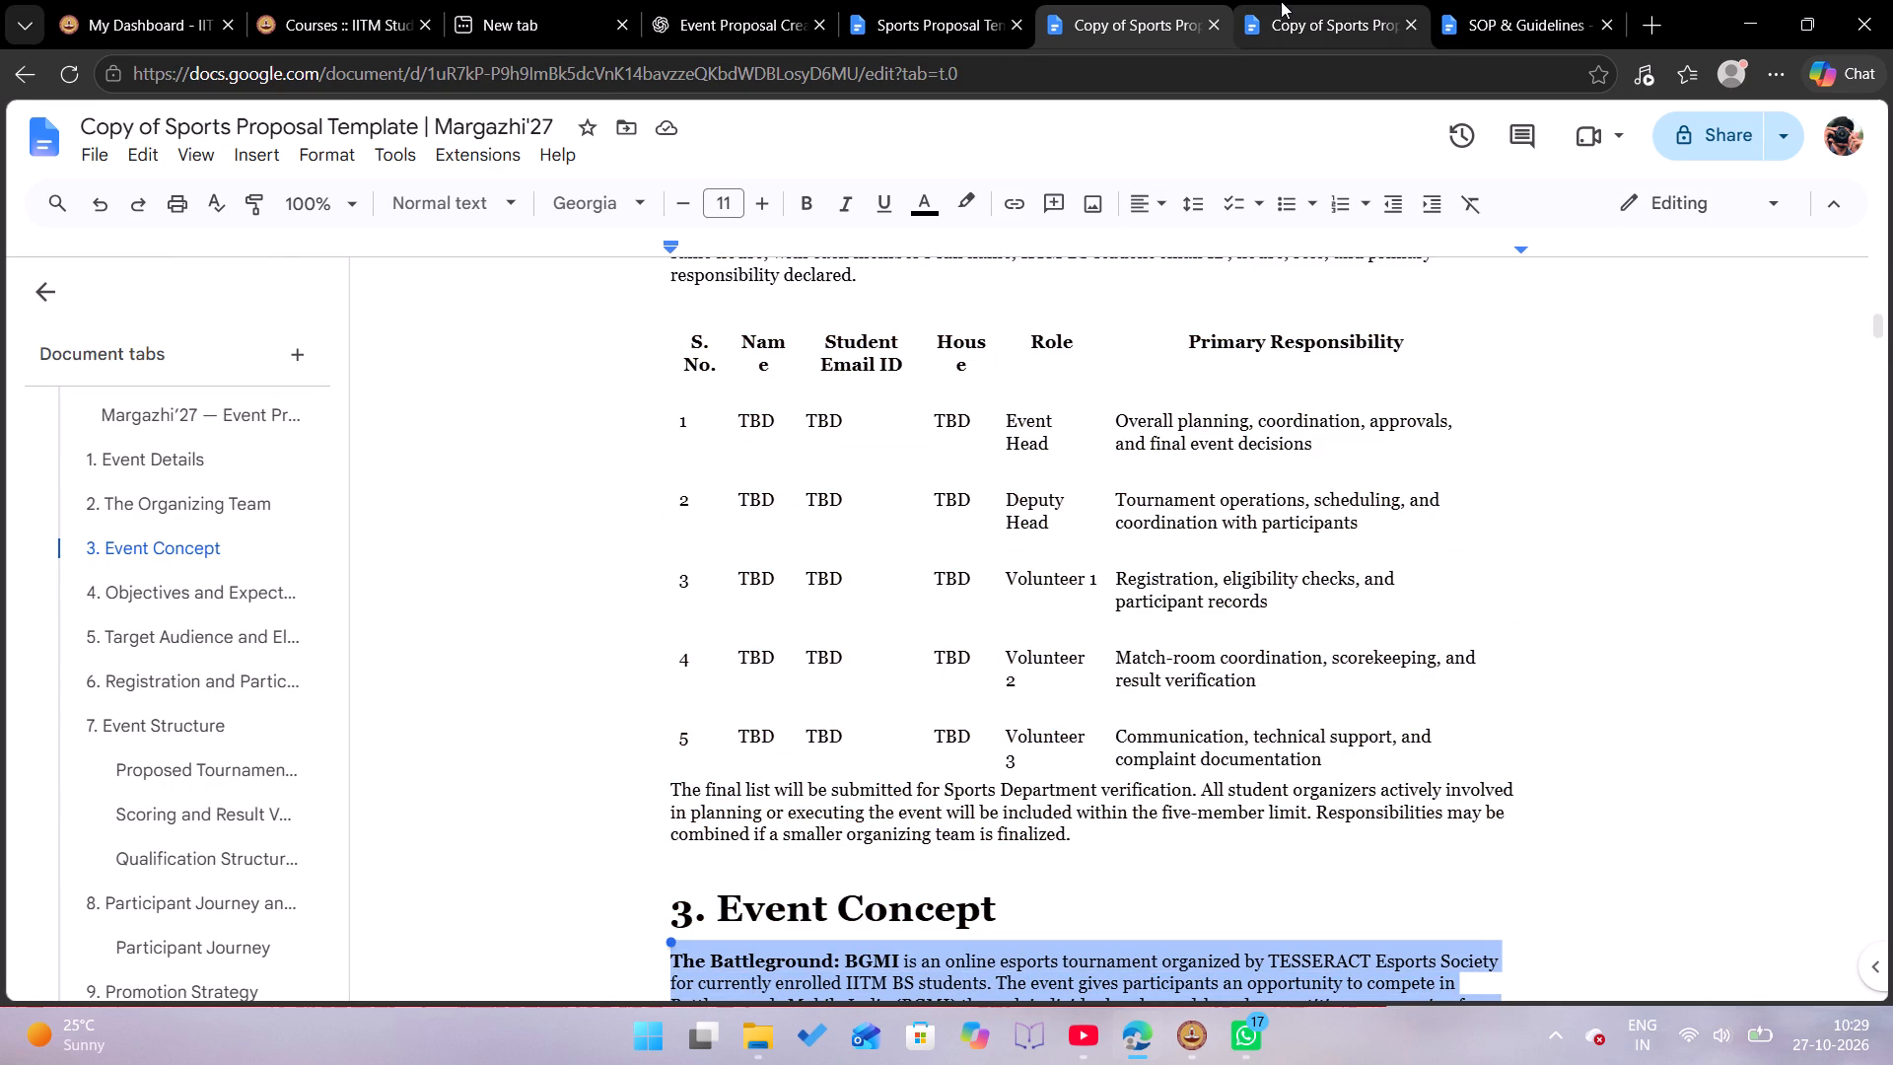
# Paste the copied paragraphs on a new line below Recommended length: 200–350 words in the template copy's Event Concept section.
pyautogui.click(1281, 1)
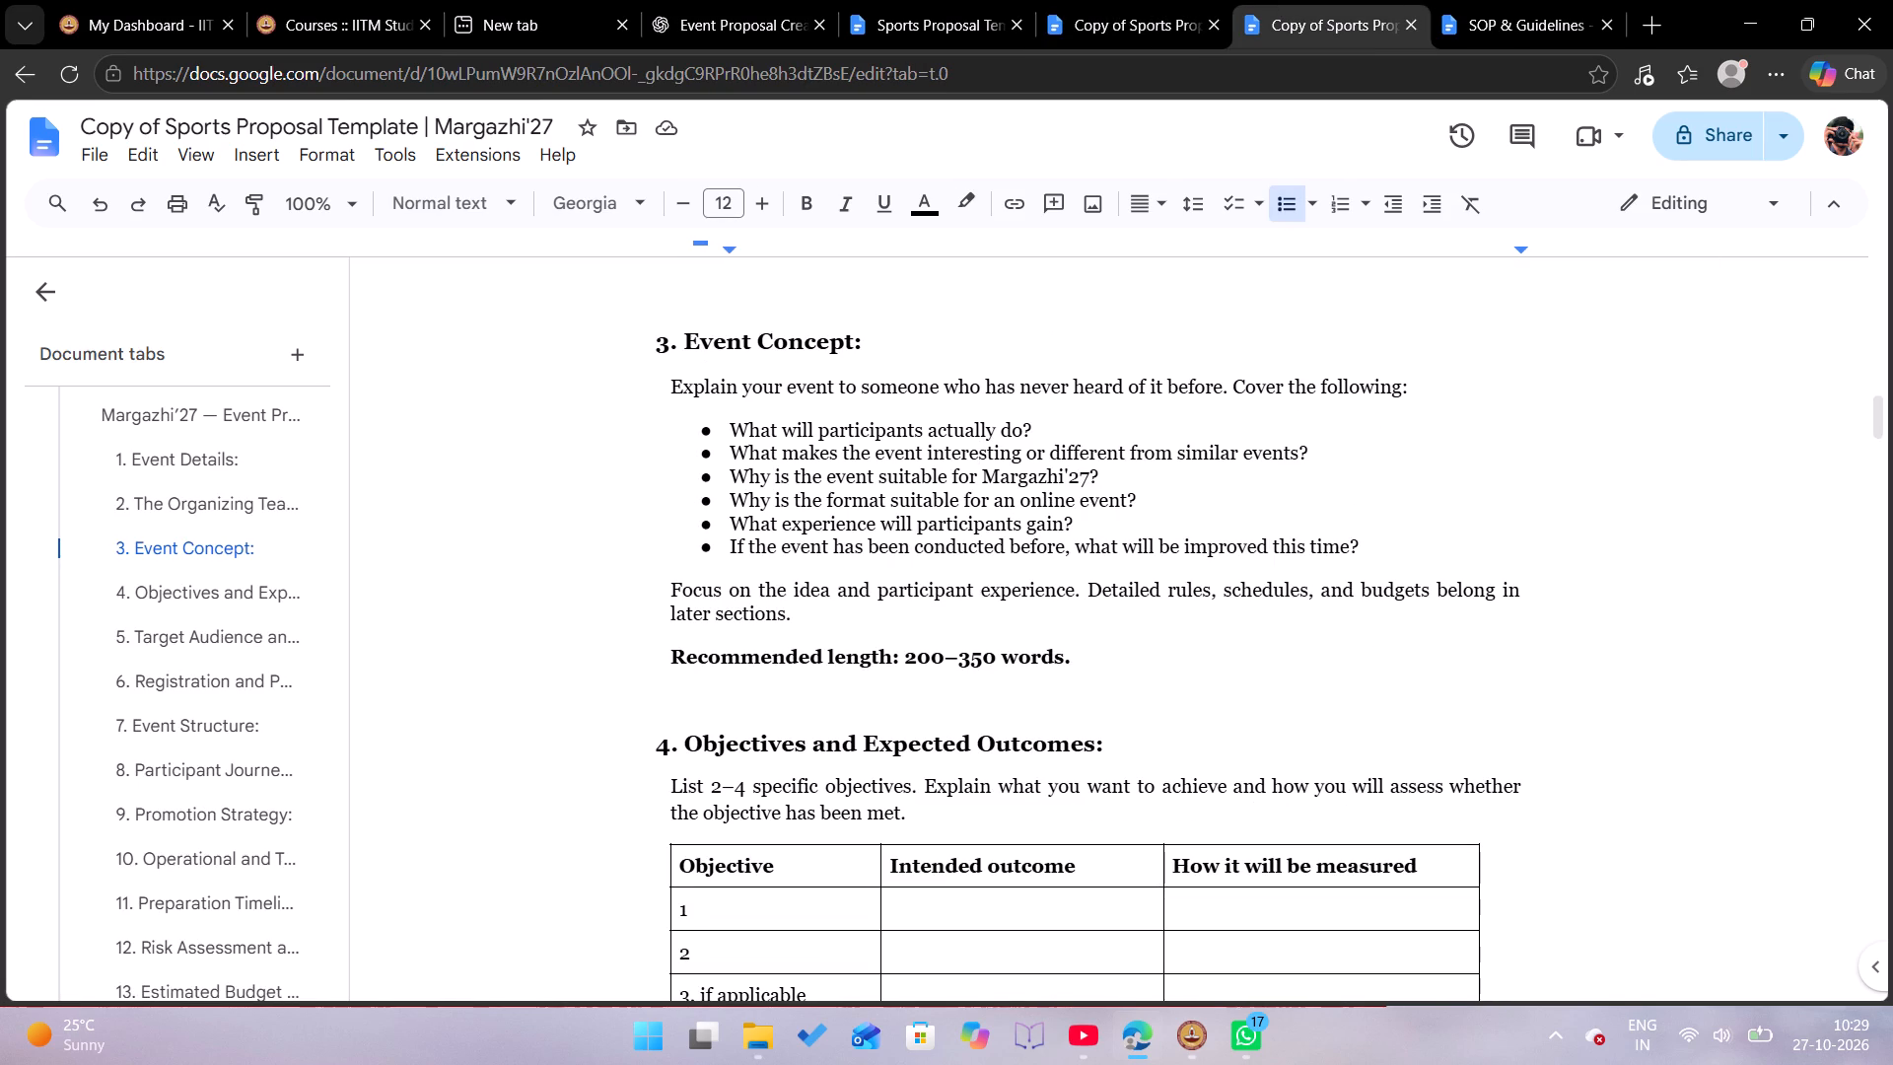
pyautogui.click(802, 603)
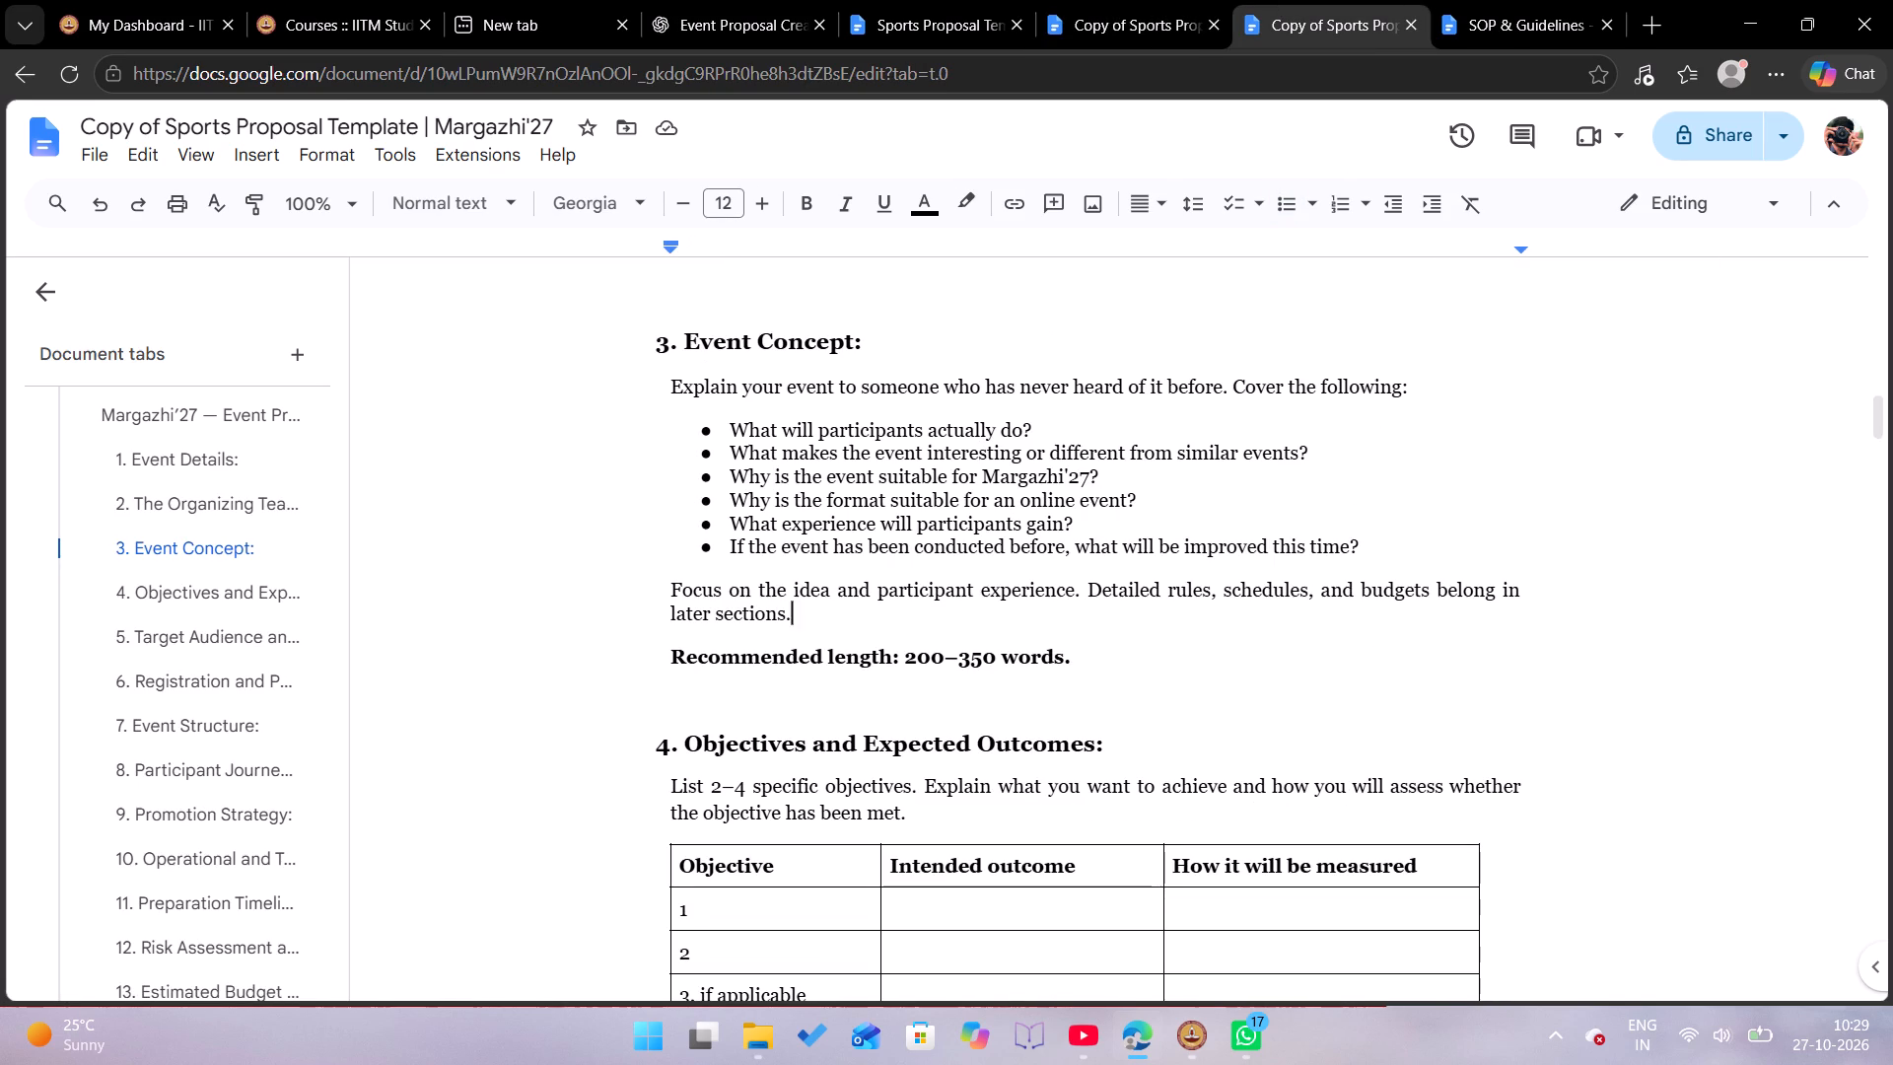
pyautogui.click(1102, 653)
pyautogui.press('Return')
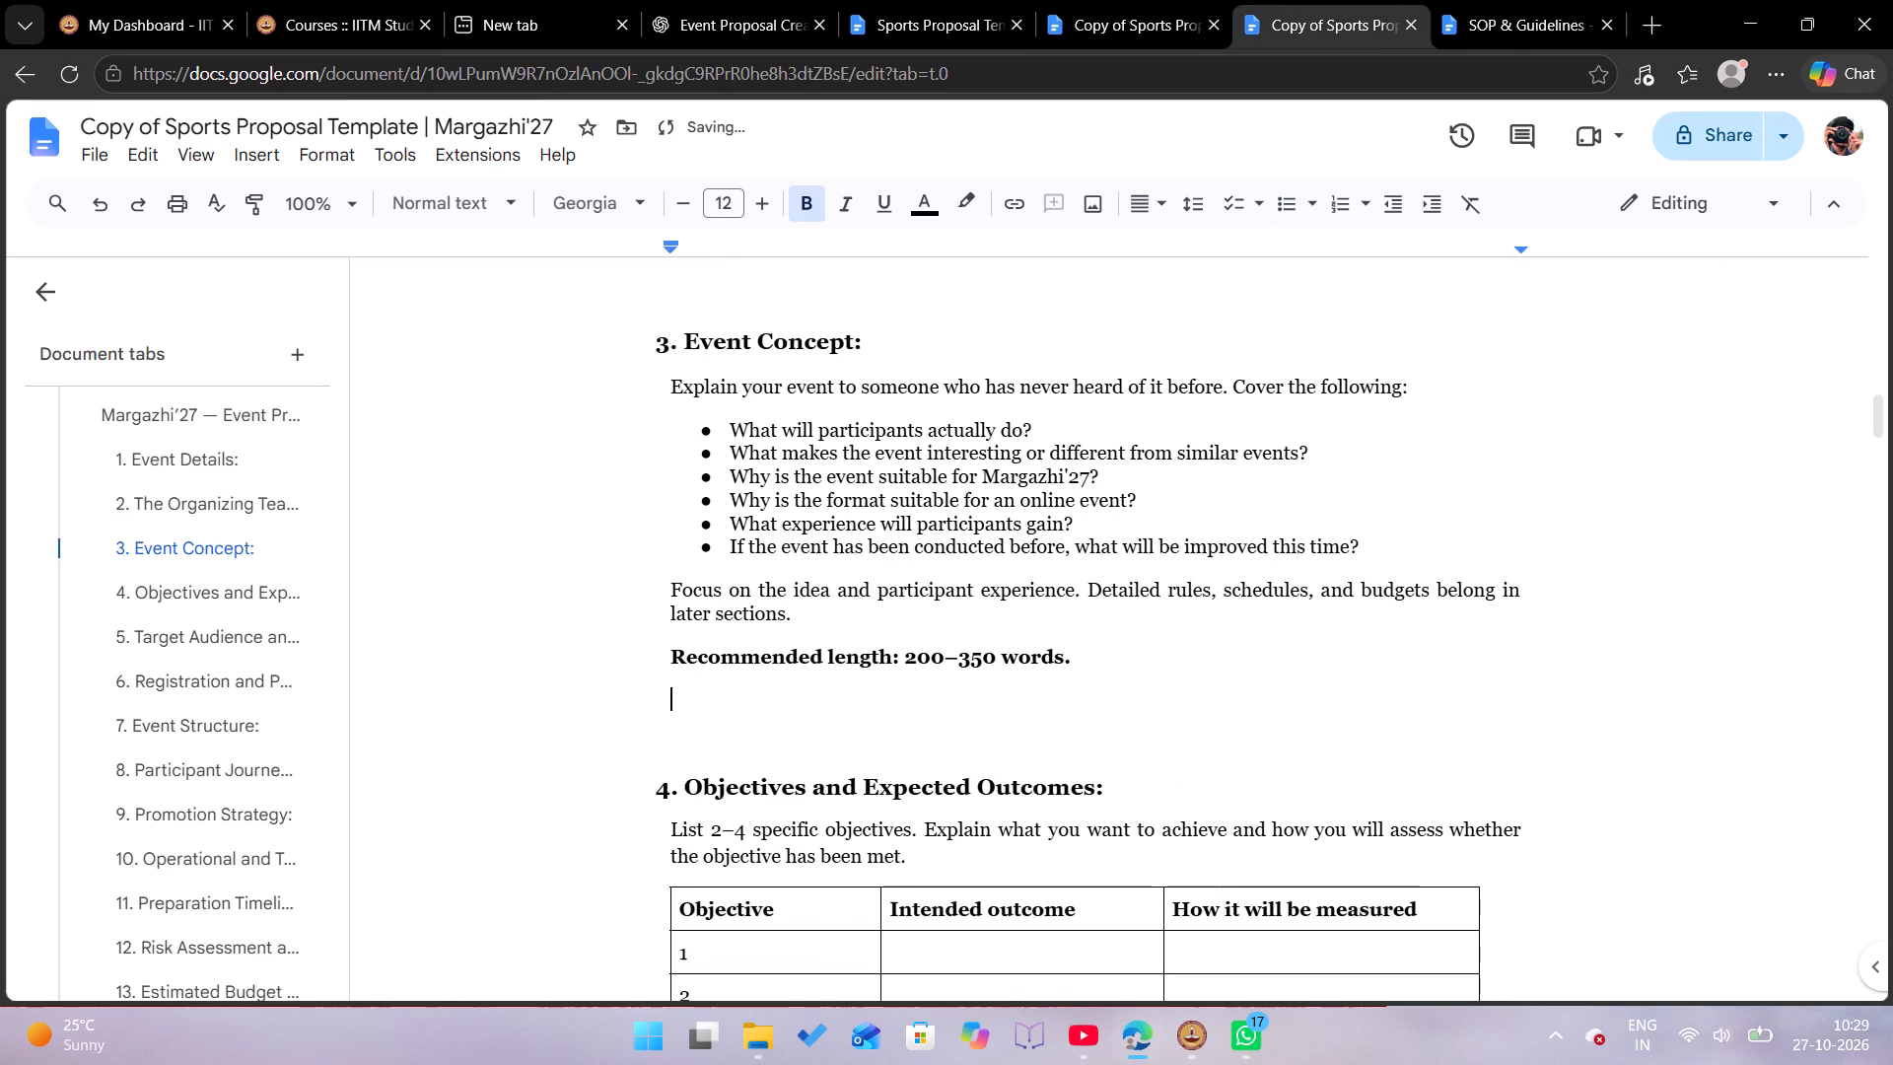
pyautogui.hotkey('ctrl', 'v')
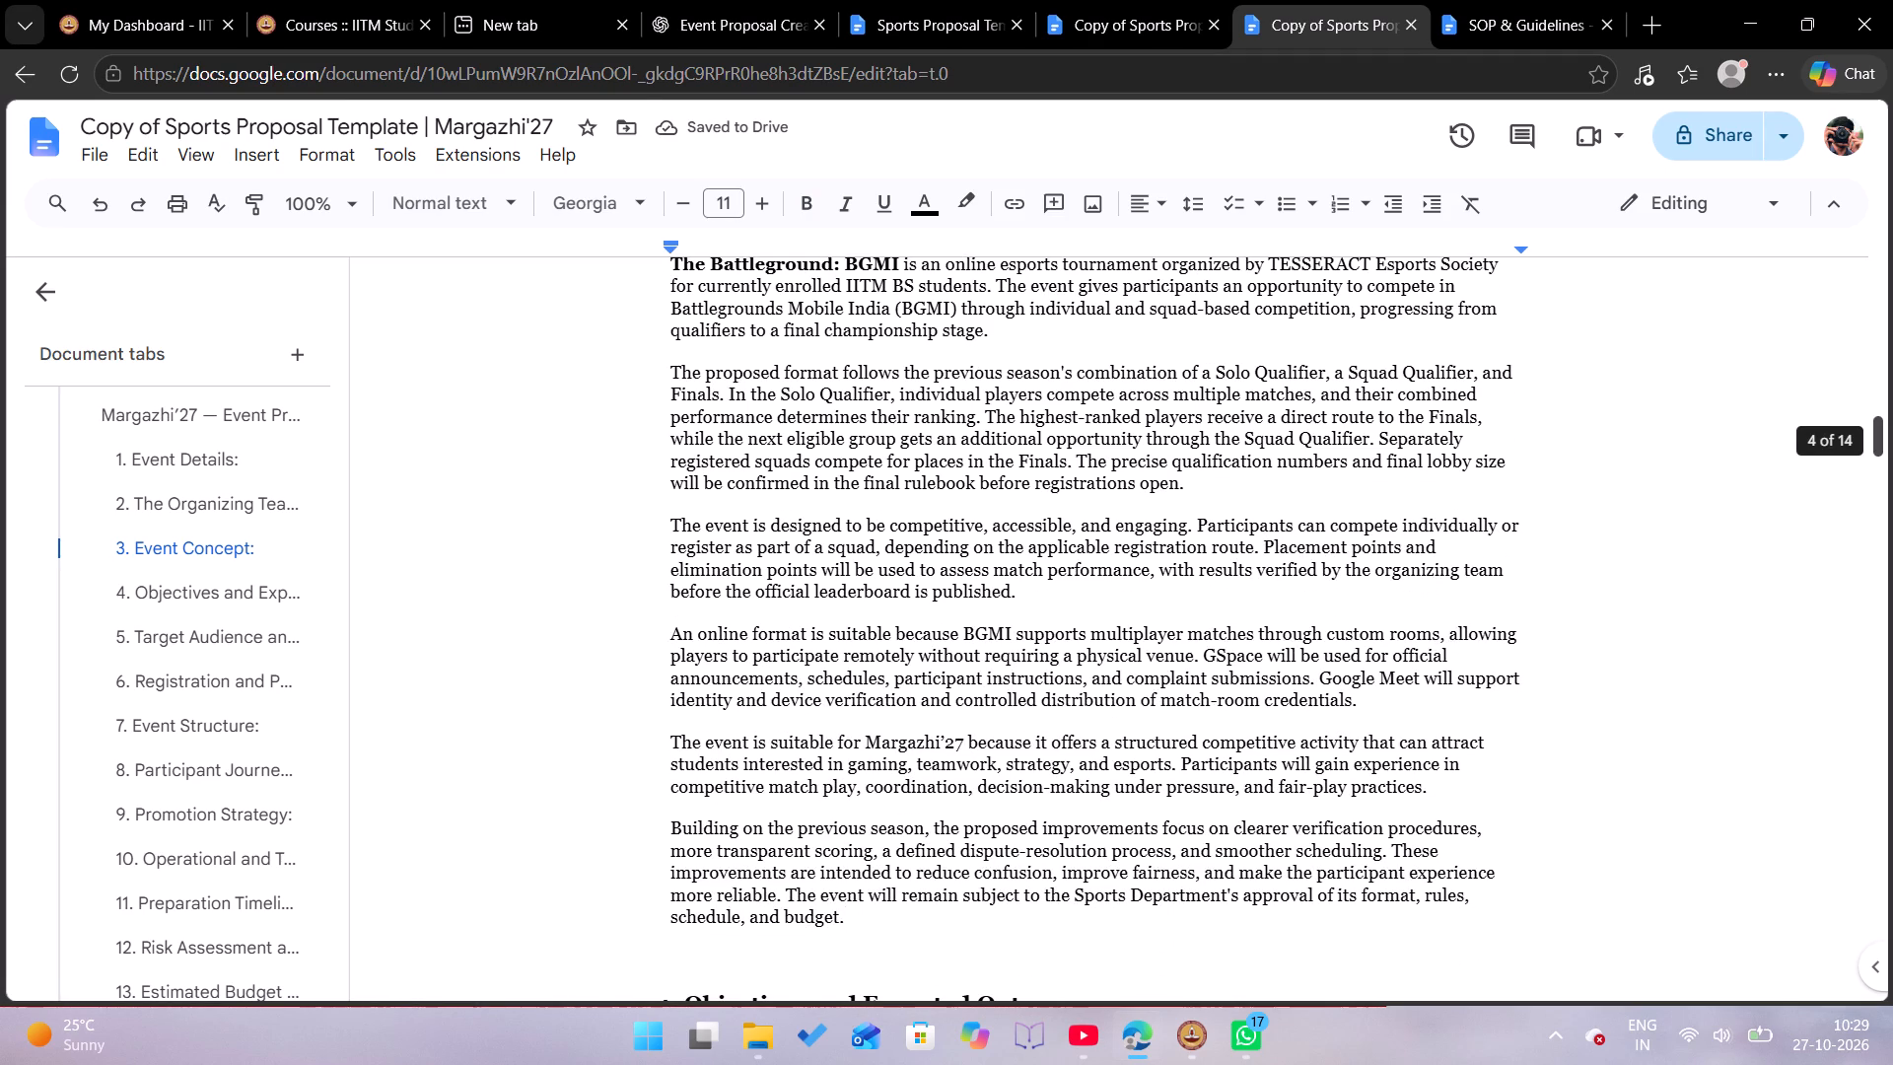
# Apply the Normal text style to the first pasted Event Concept paragraph, which begins with The Battleground: BGMI.
pyautogui.moveTo(1872, 438); pyautogui.dragTo(1883, 401)
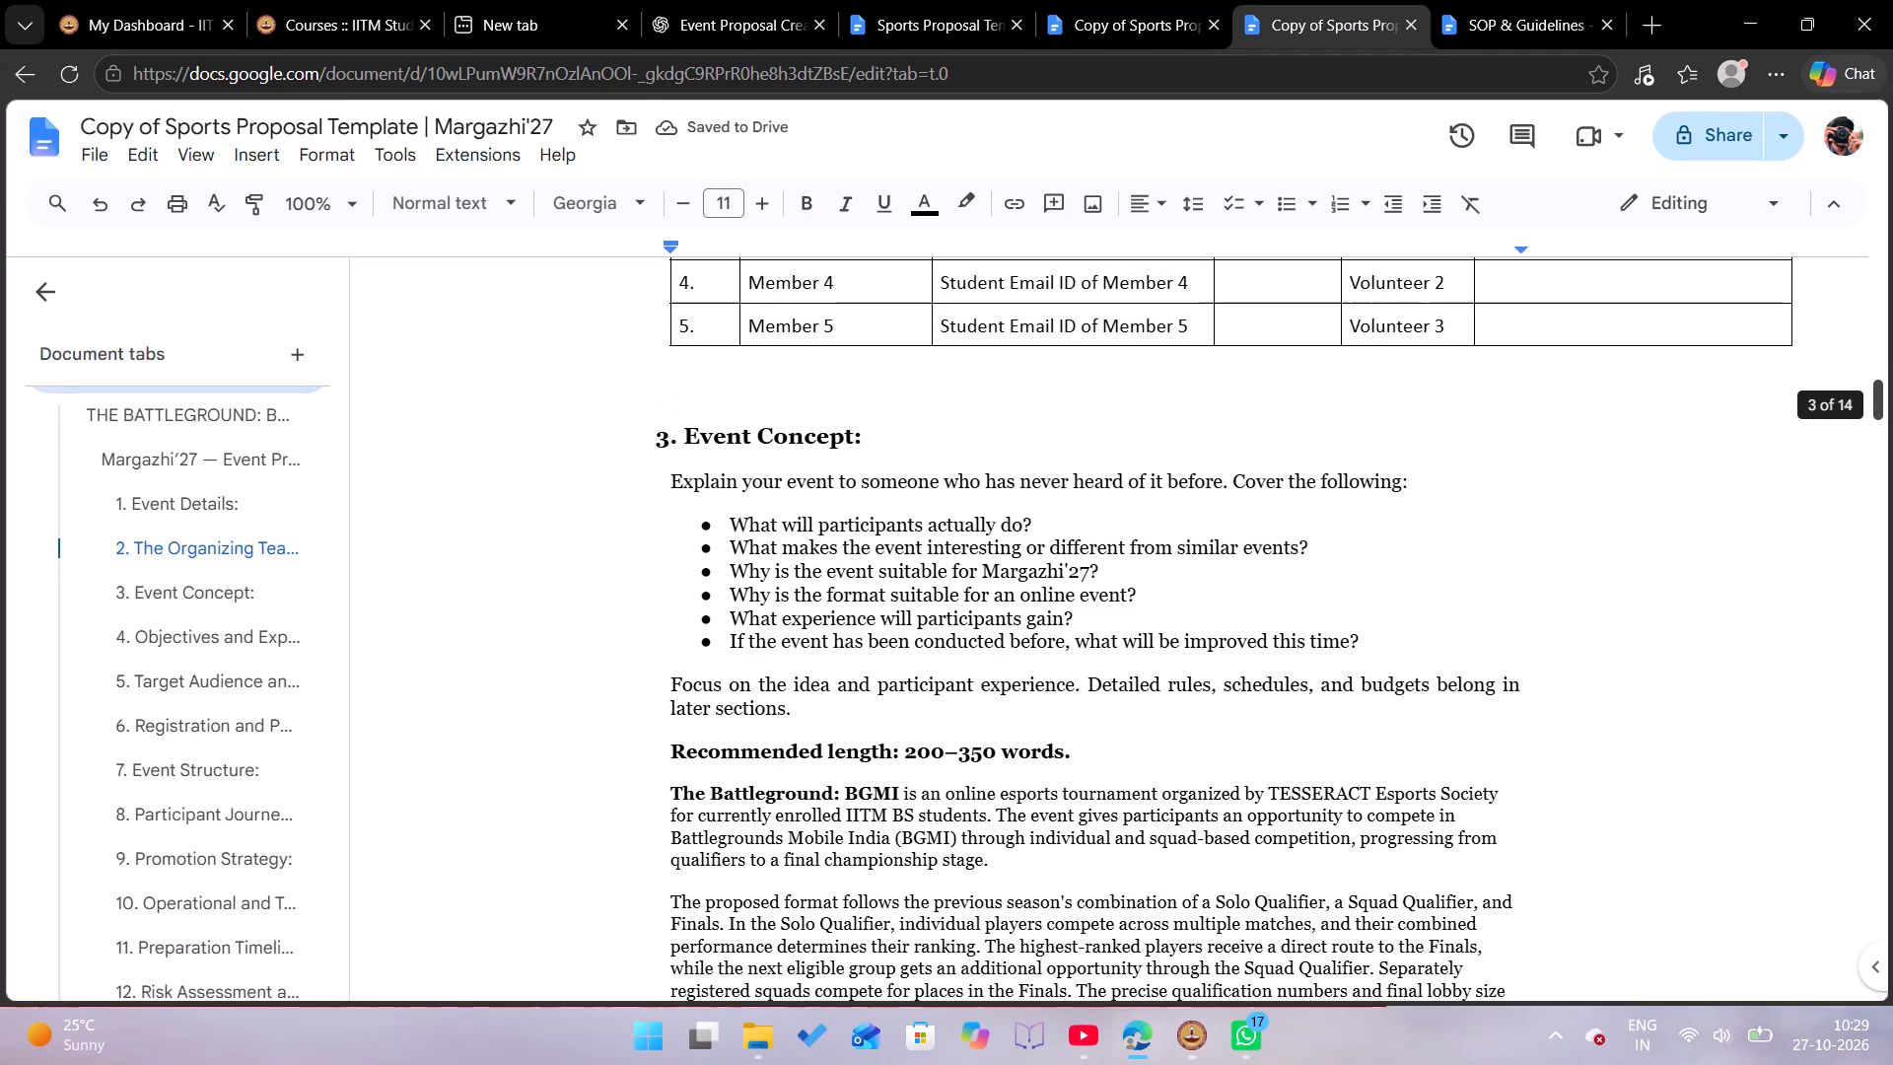
pyautogui.moveTo(1883, 401); pyautogui.dragTo(1883, 403)
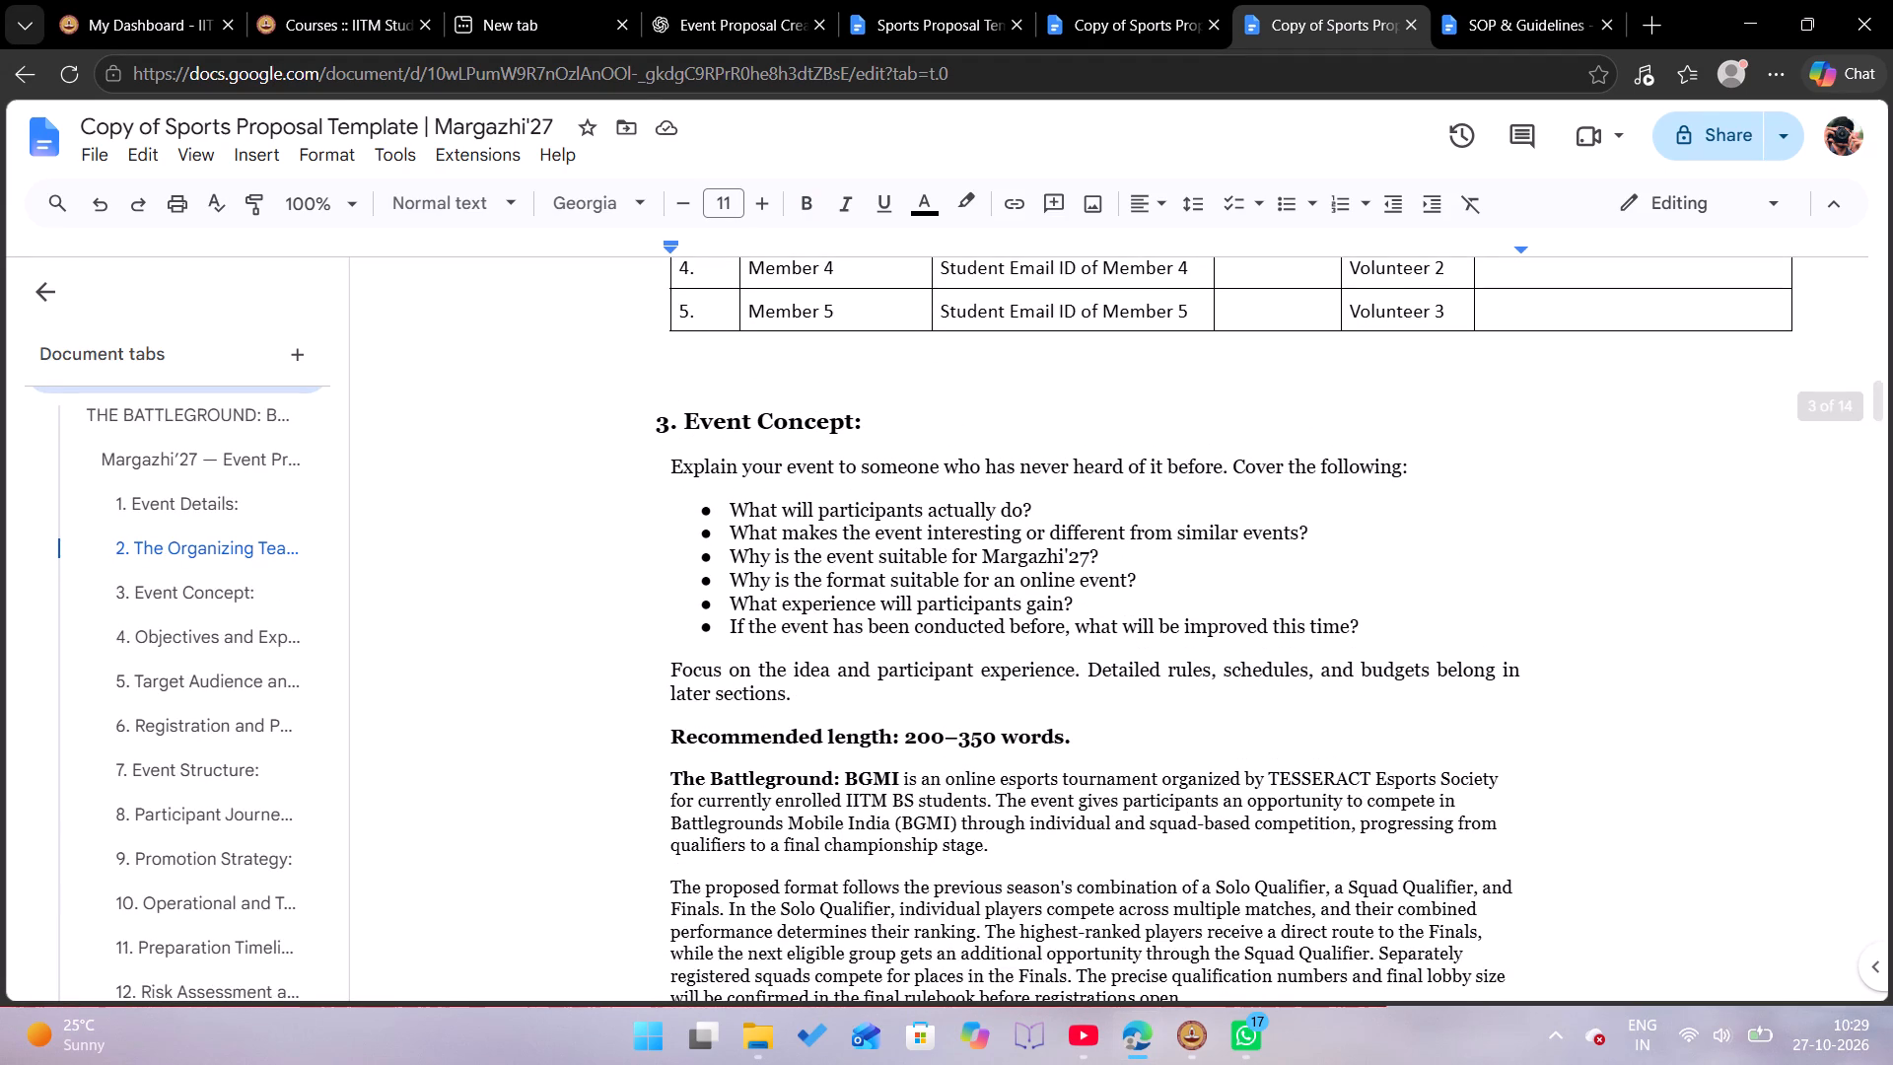
pyautogui.click(671, 794)
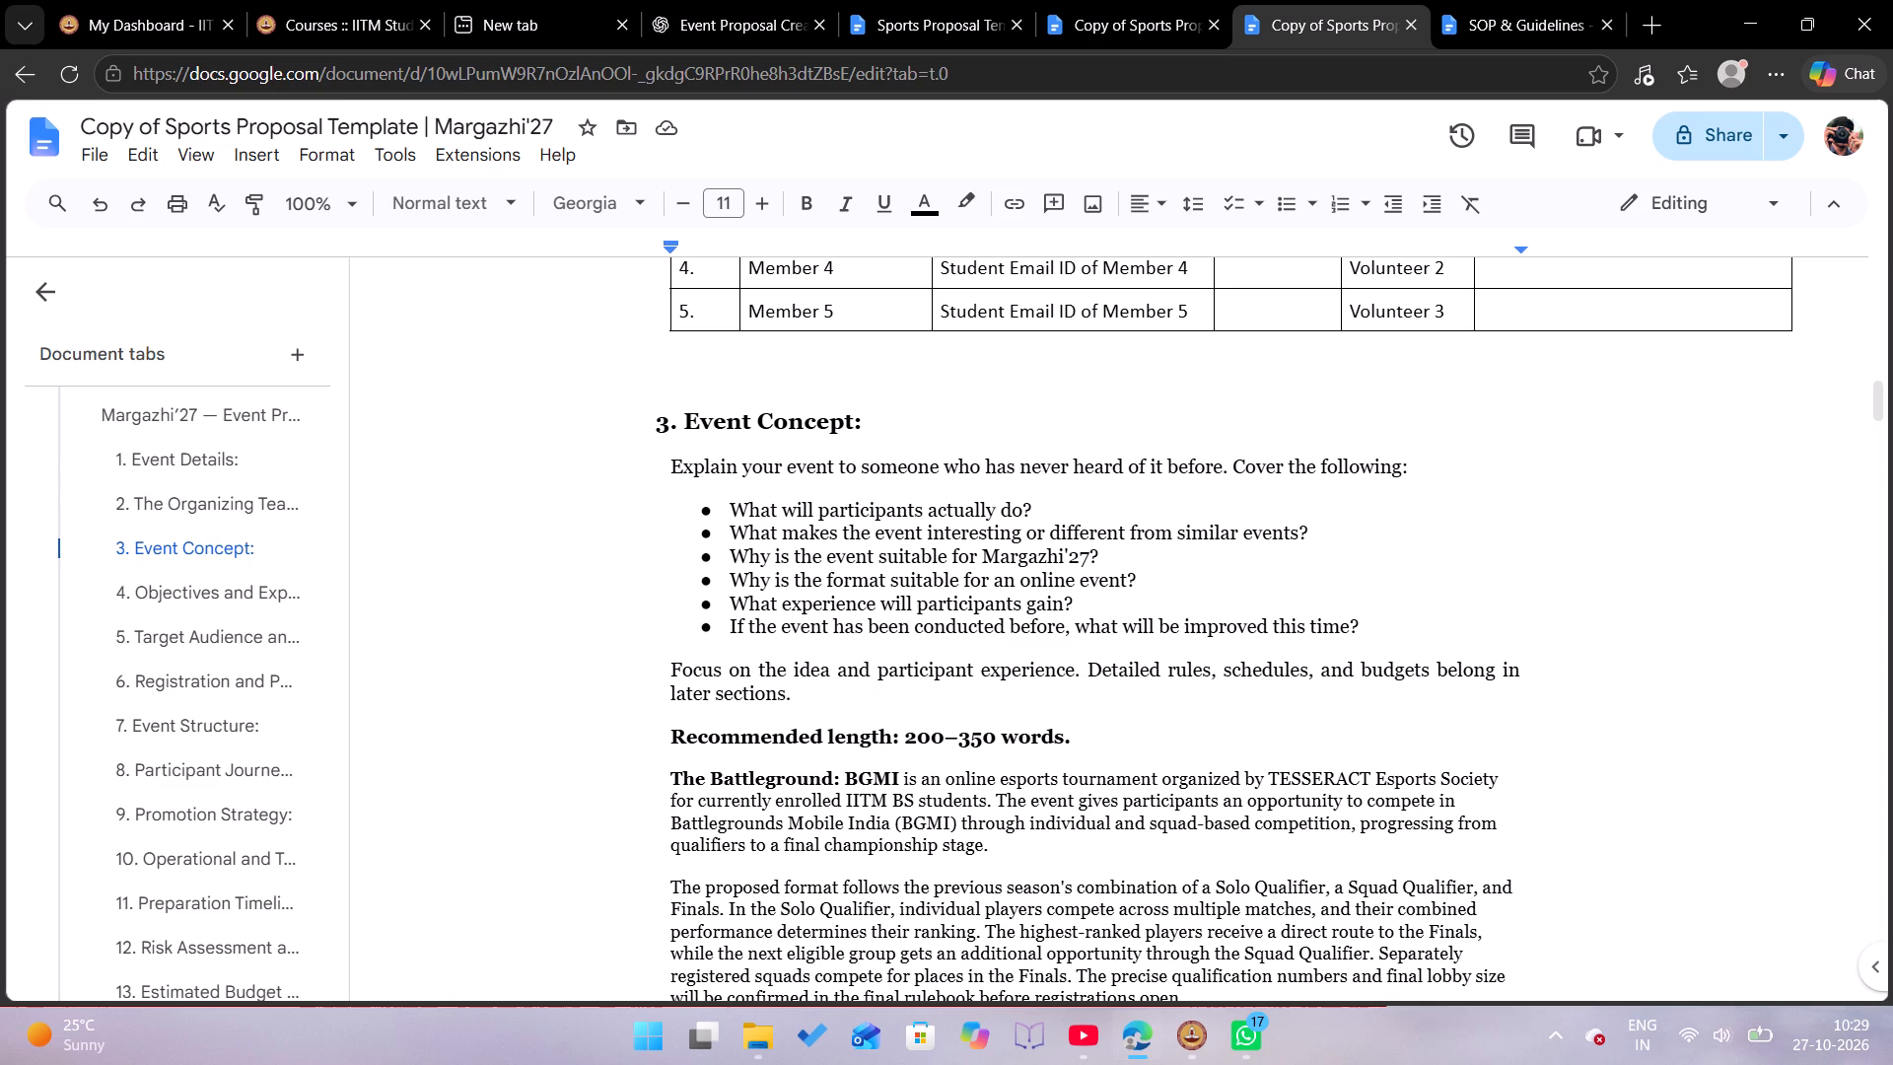
pyautogui.click(675, 768)
pyautogui.doubleClick(675, 768)
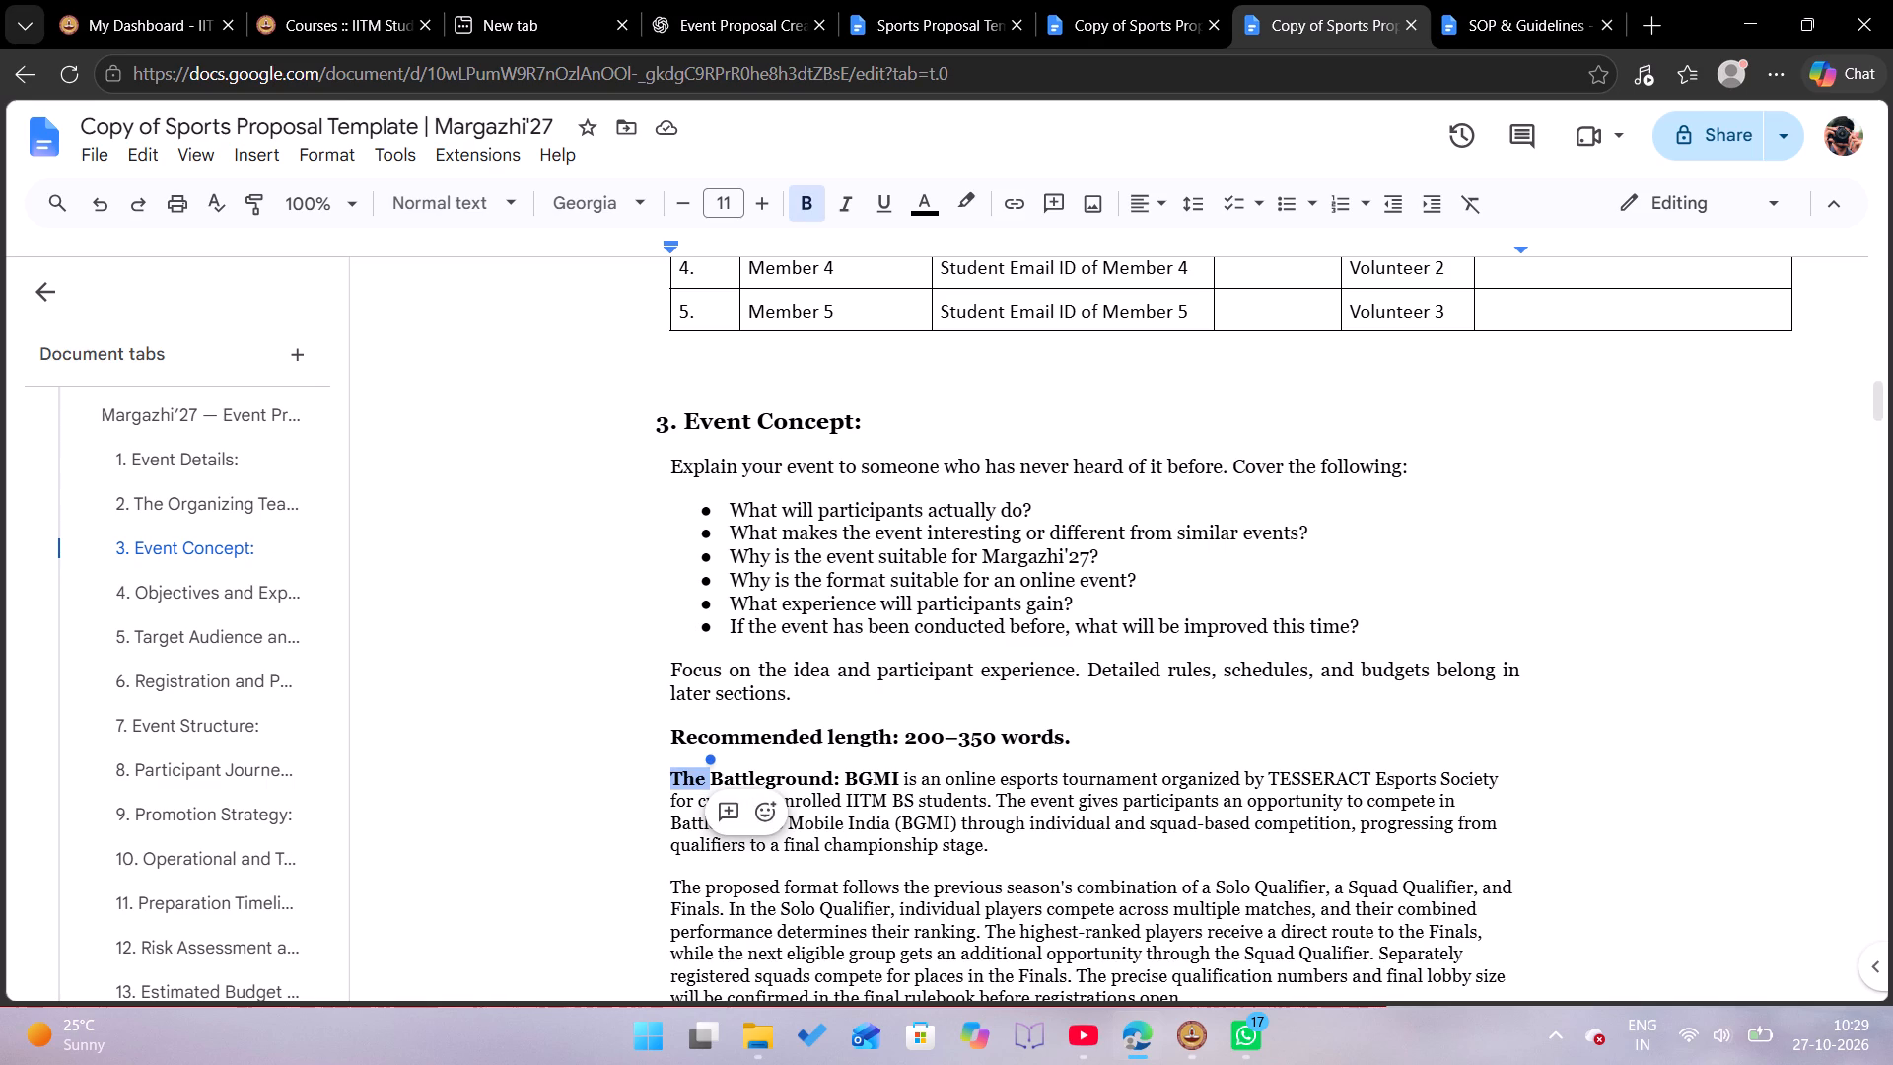
pyautogui.click(509, 212)
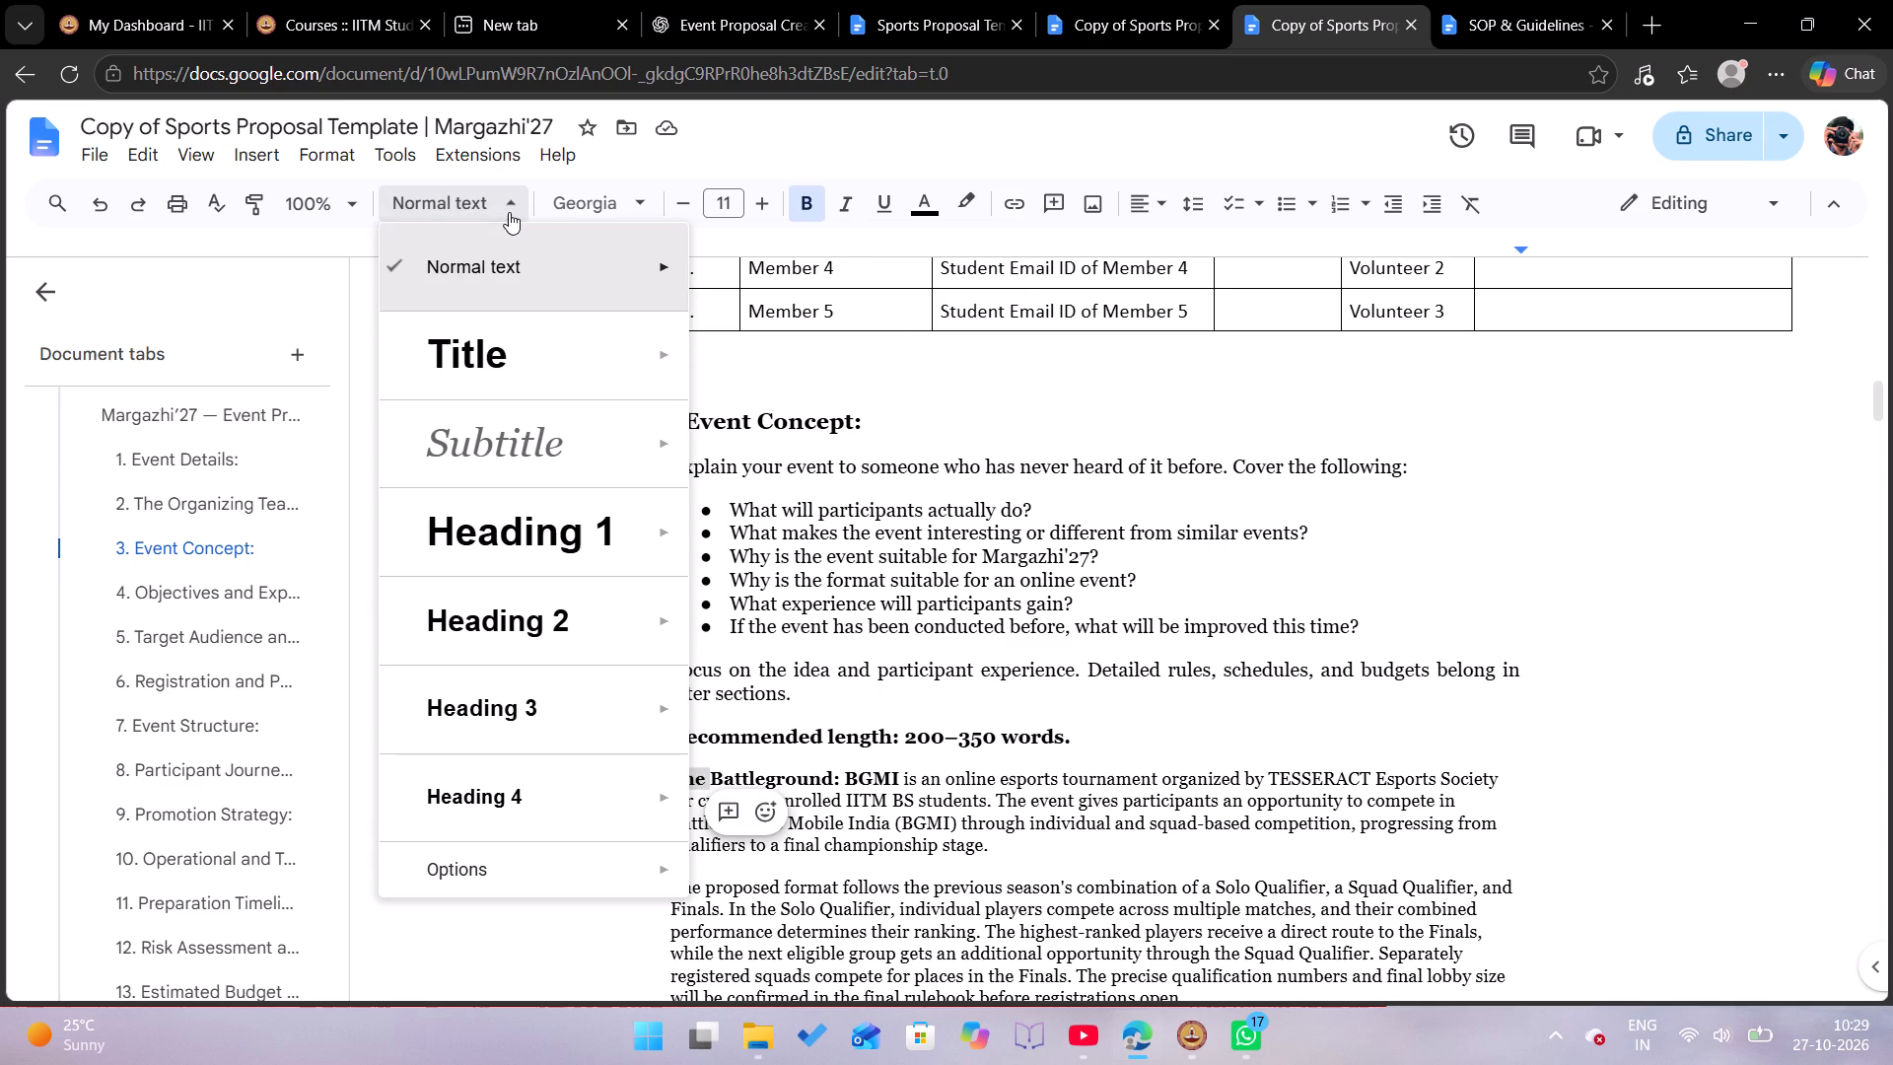
pyautogui.click(808, 266)
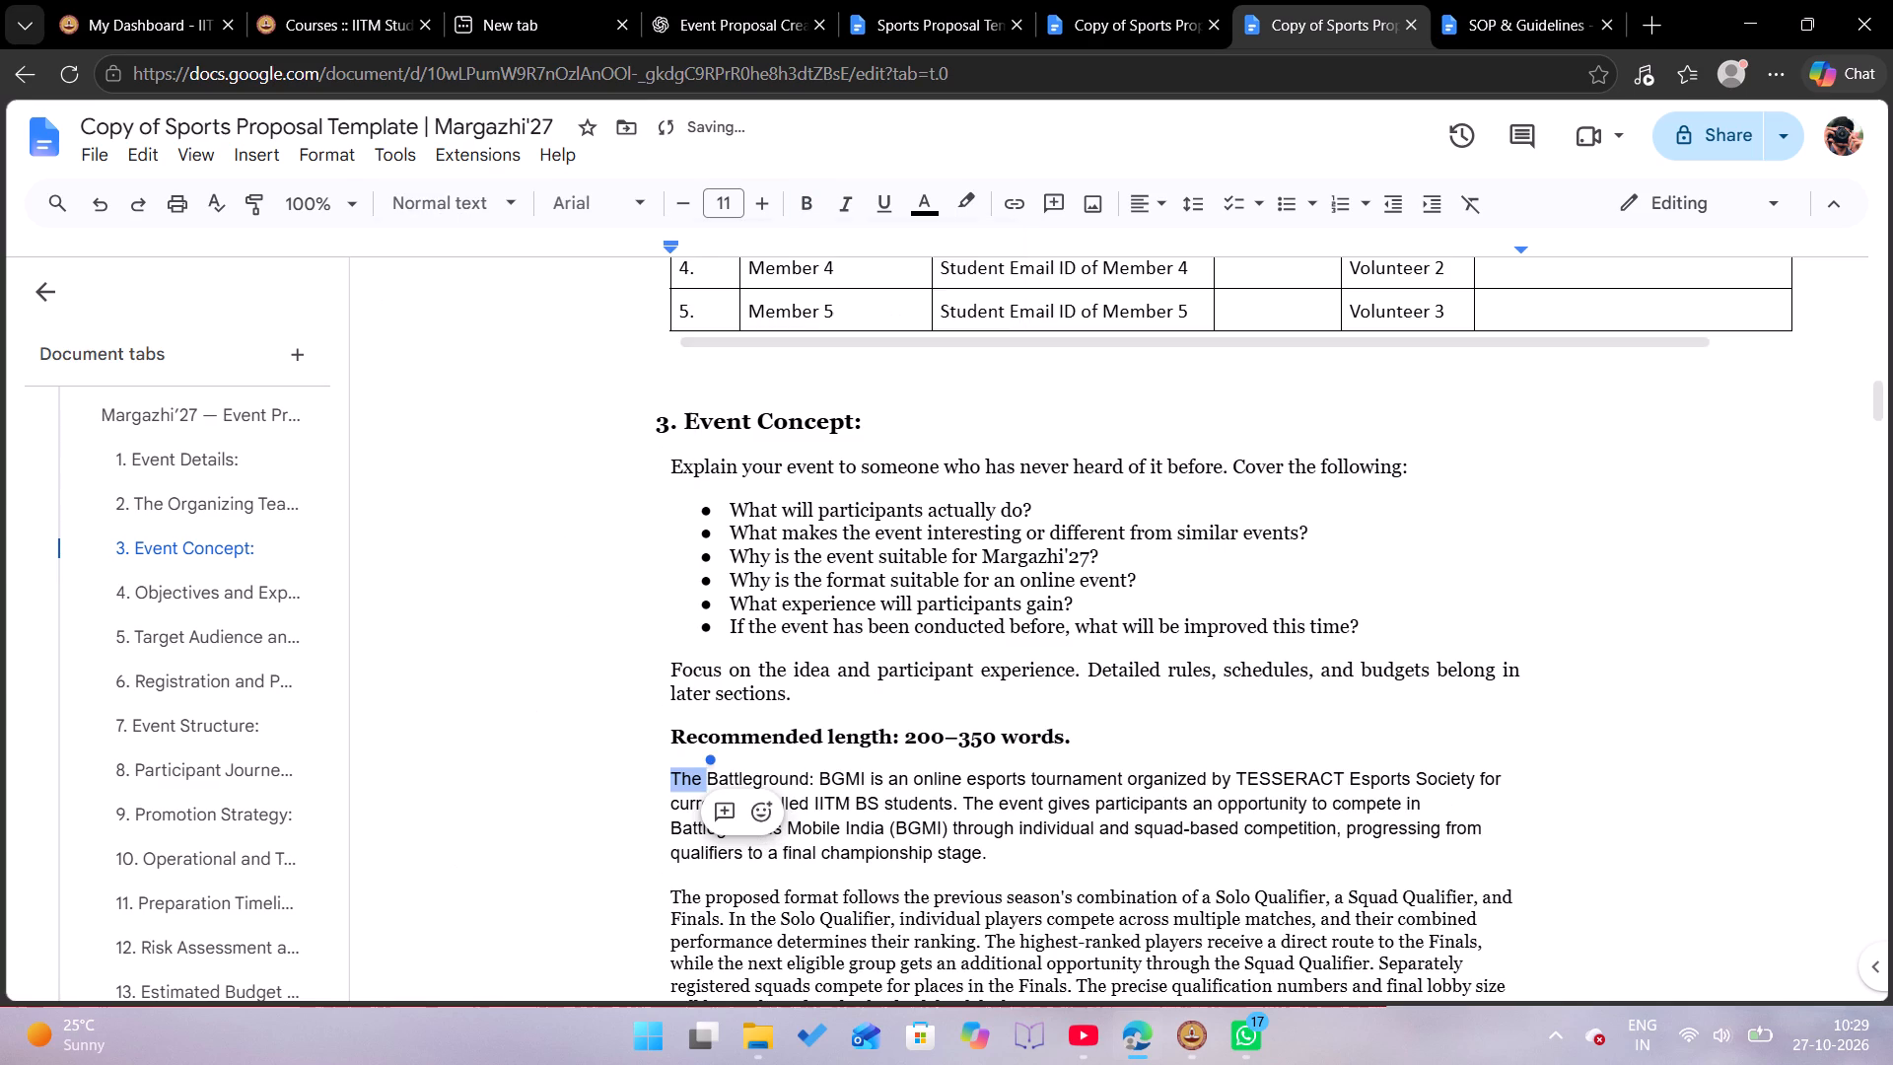
pyautogui.click(891, 813)
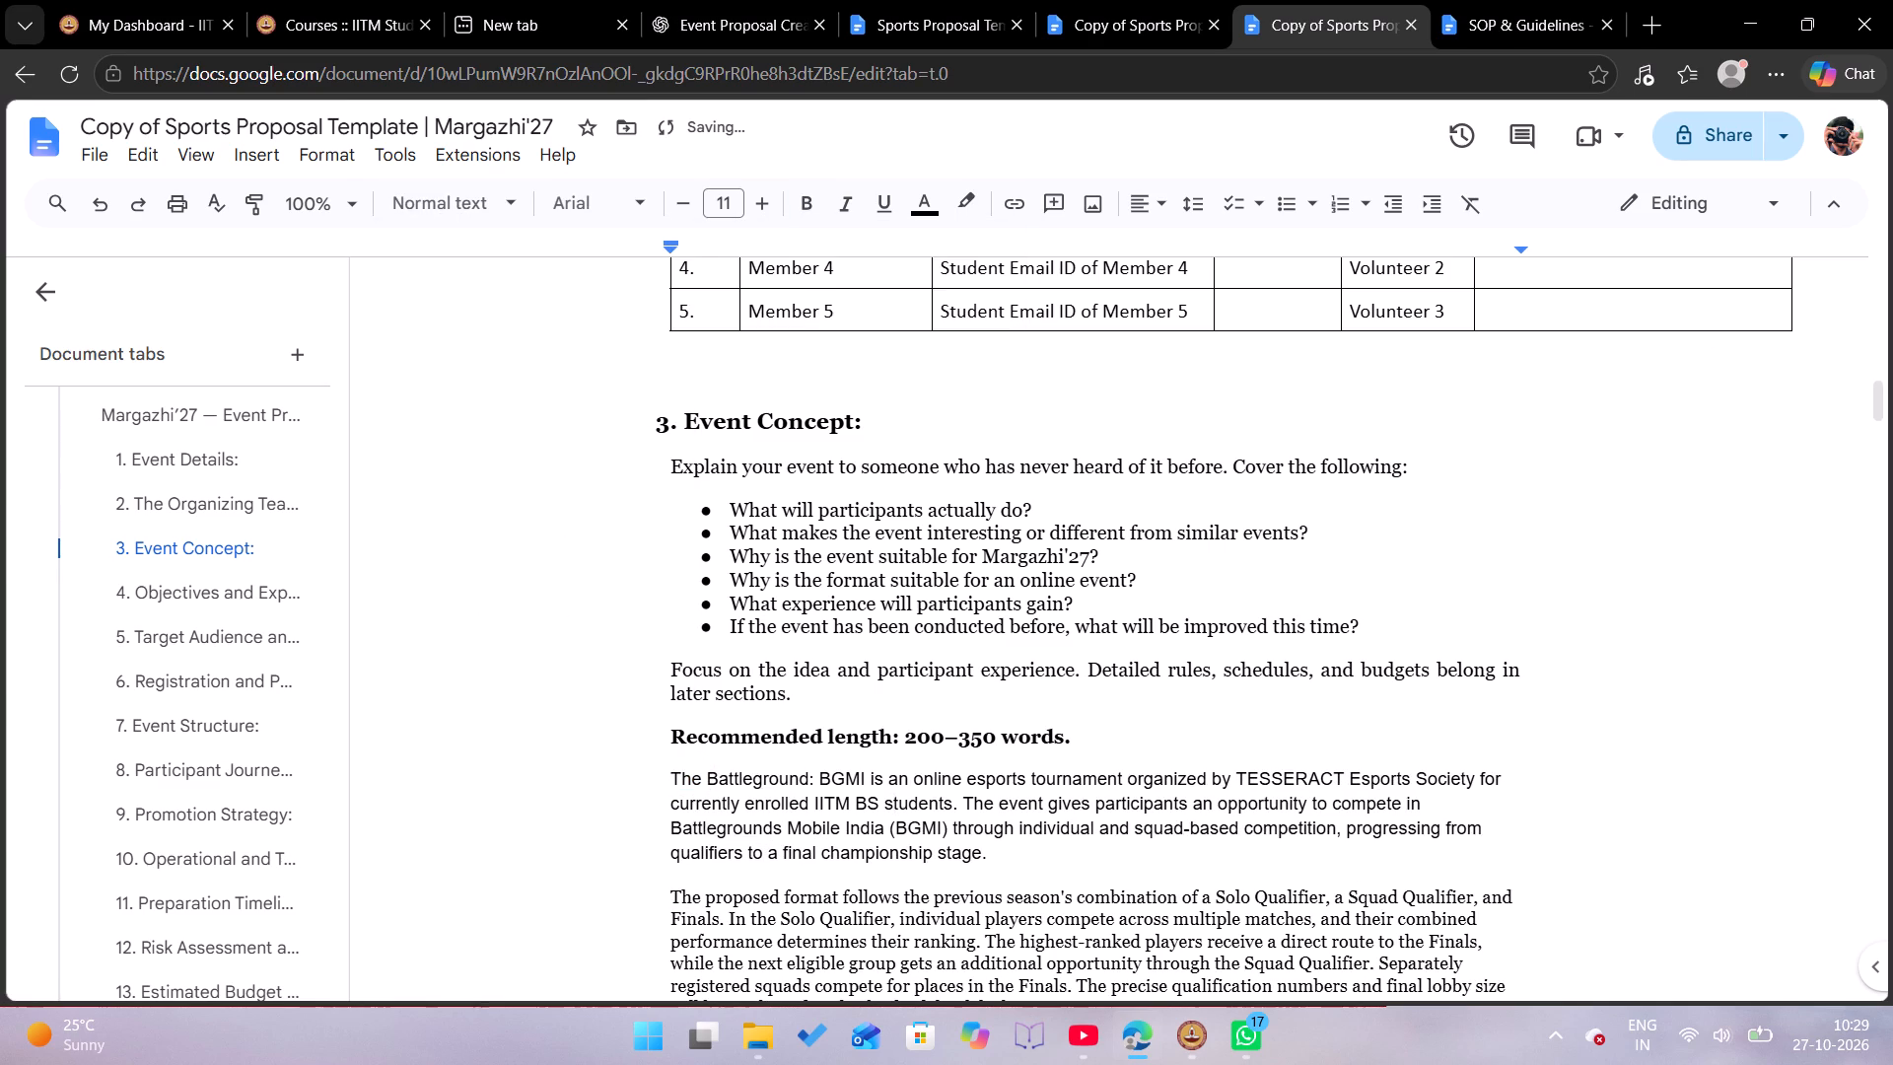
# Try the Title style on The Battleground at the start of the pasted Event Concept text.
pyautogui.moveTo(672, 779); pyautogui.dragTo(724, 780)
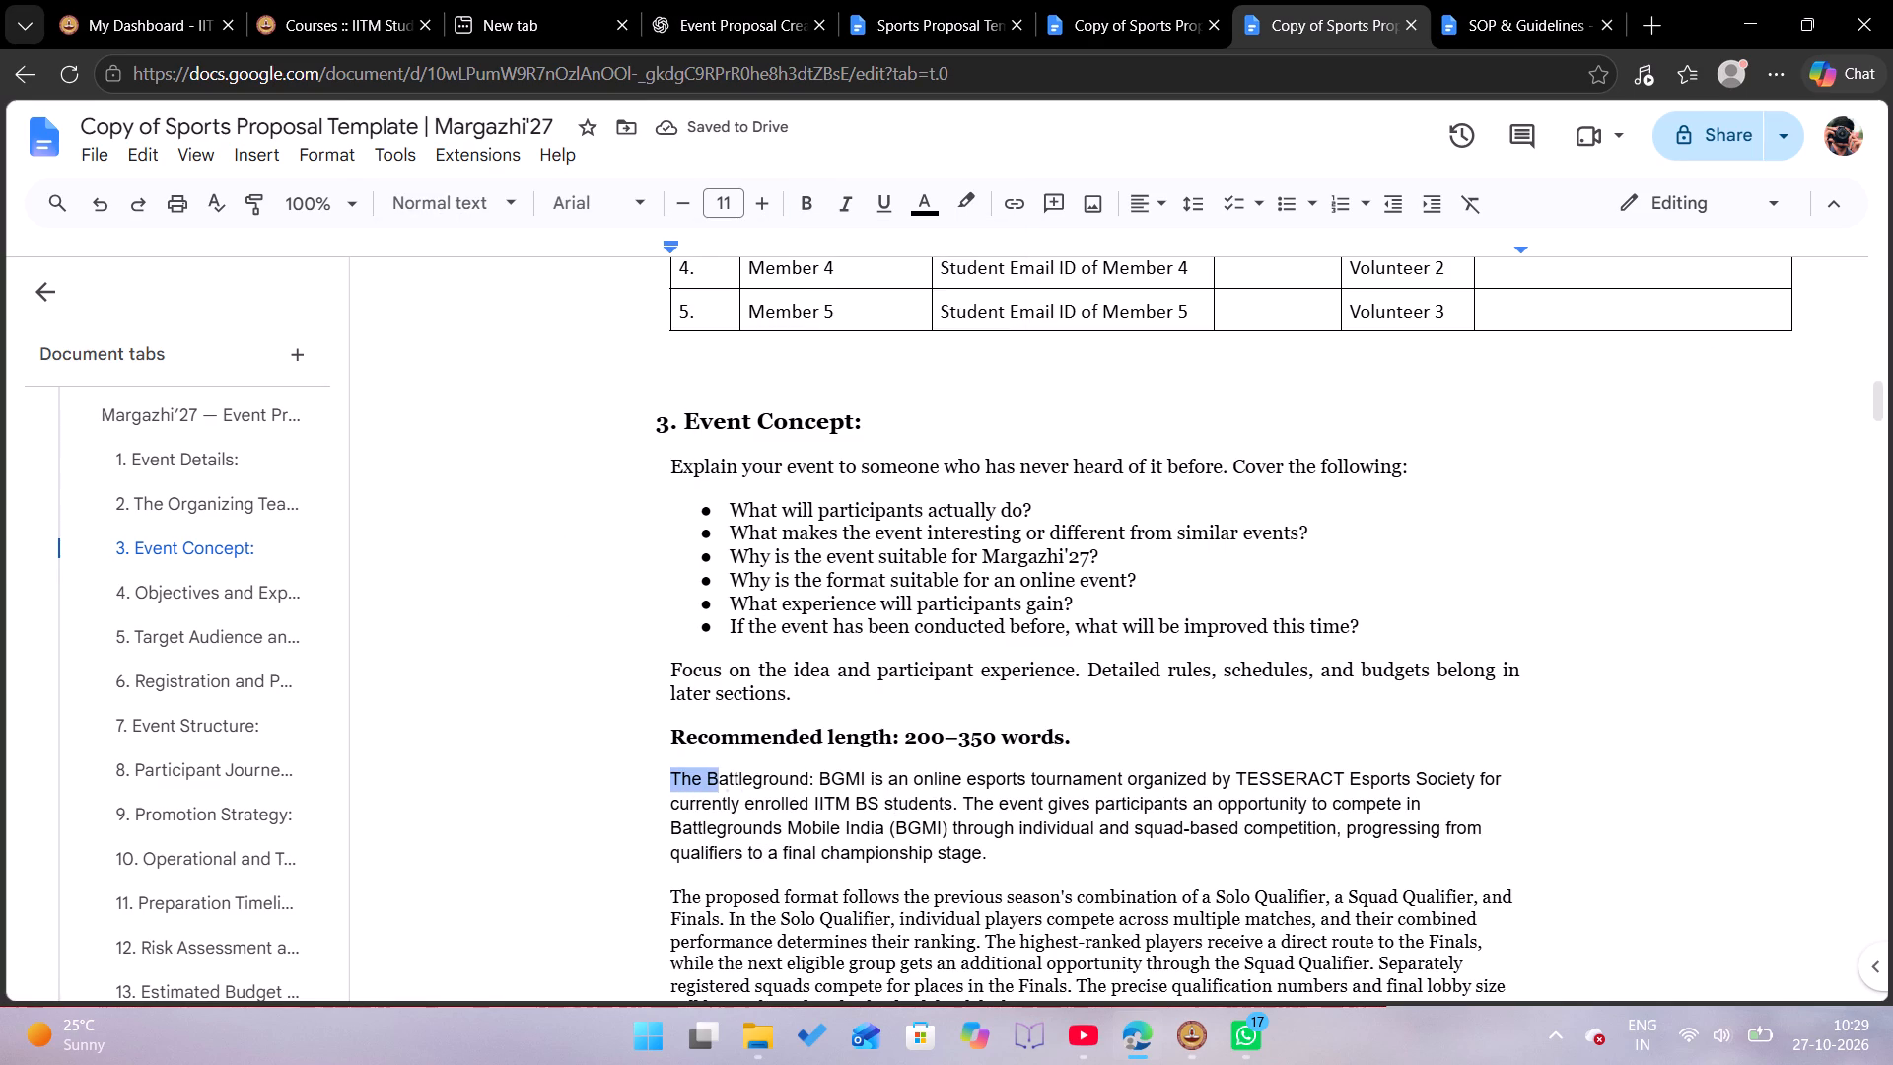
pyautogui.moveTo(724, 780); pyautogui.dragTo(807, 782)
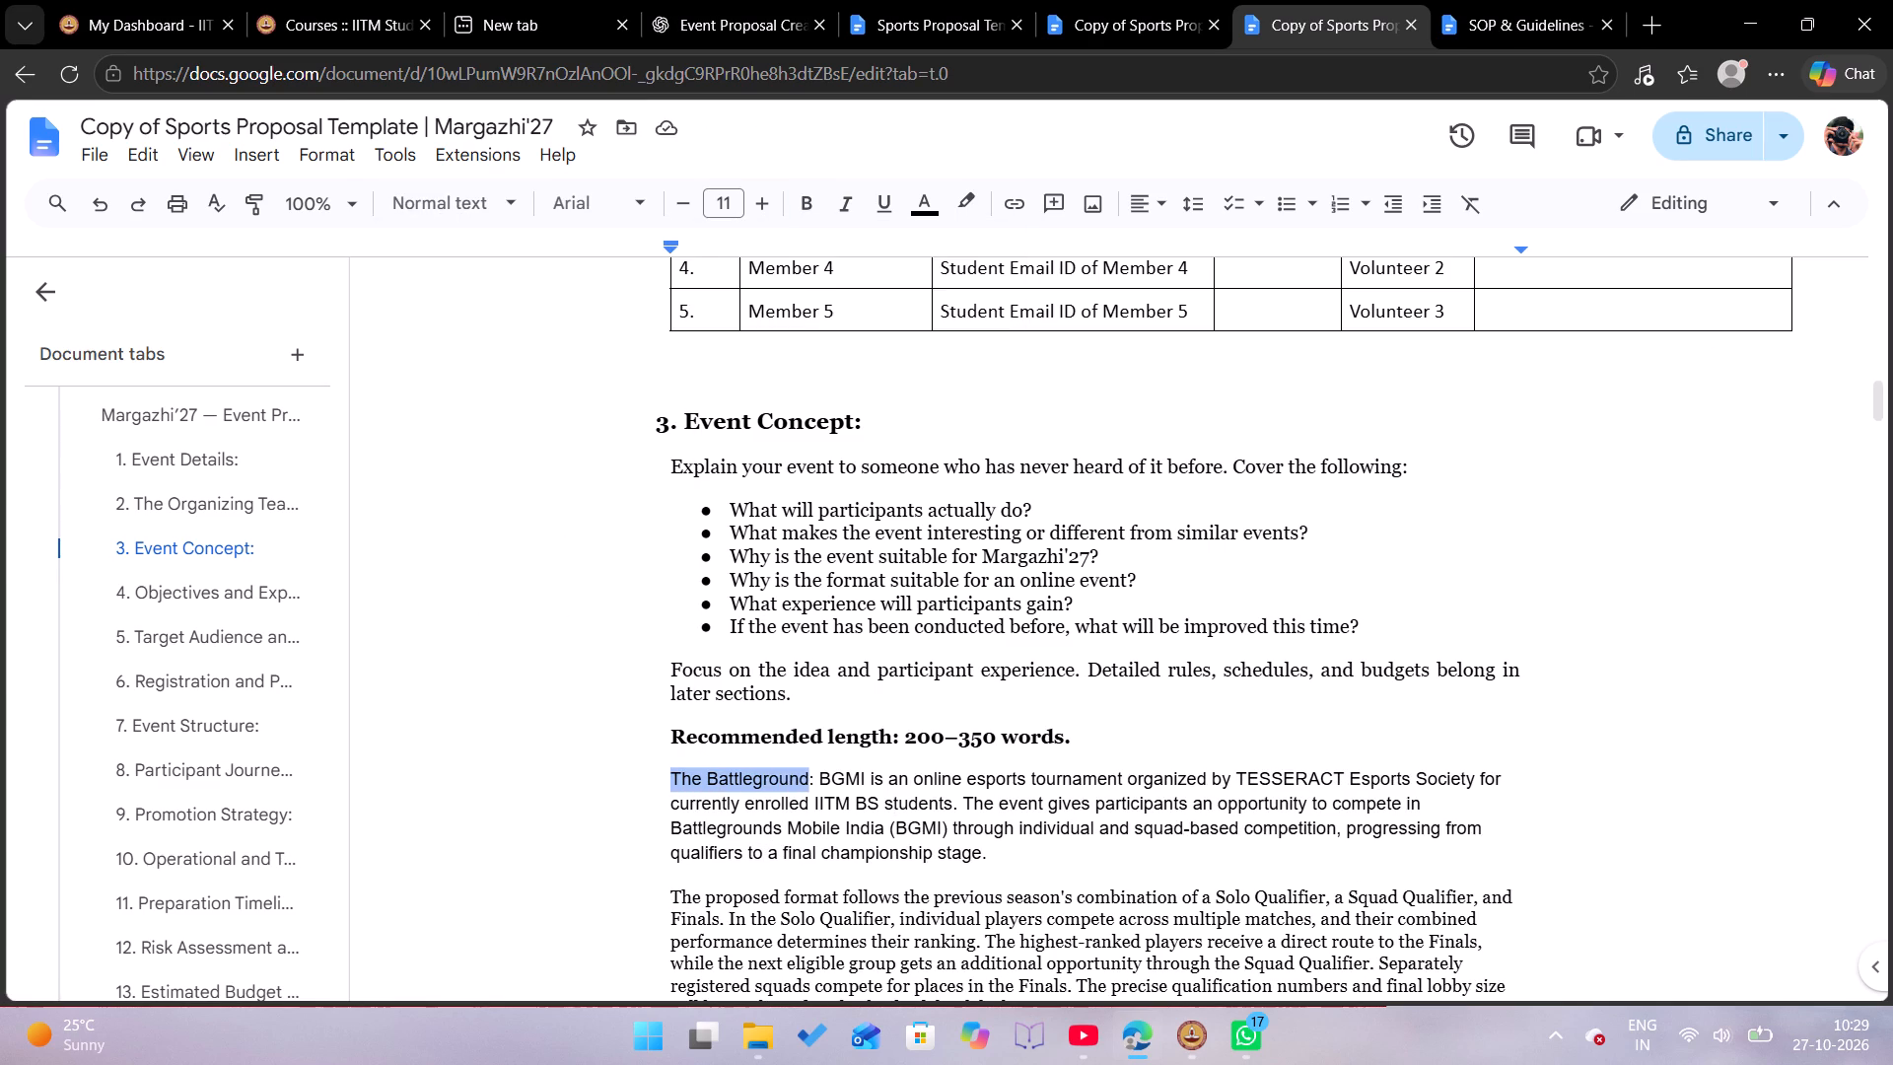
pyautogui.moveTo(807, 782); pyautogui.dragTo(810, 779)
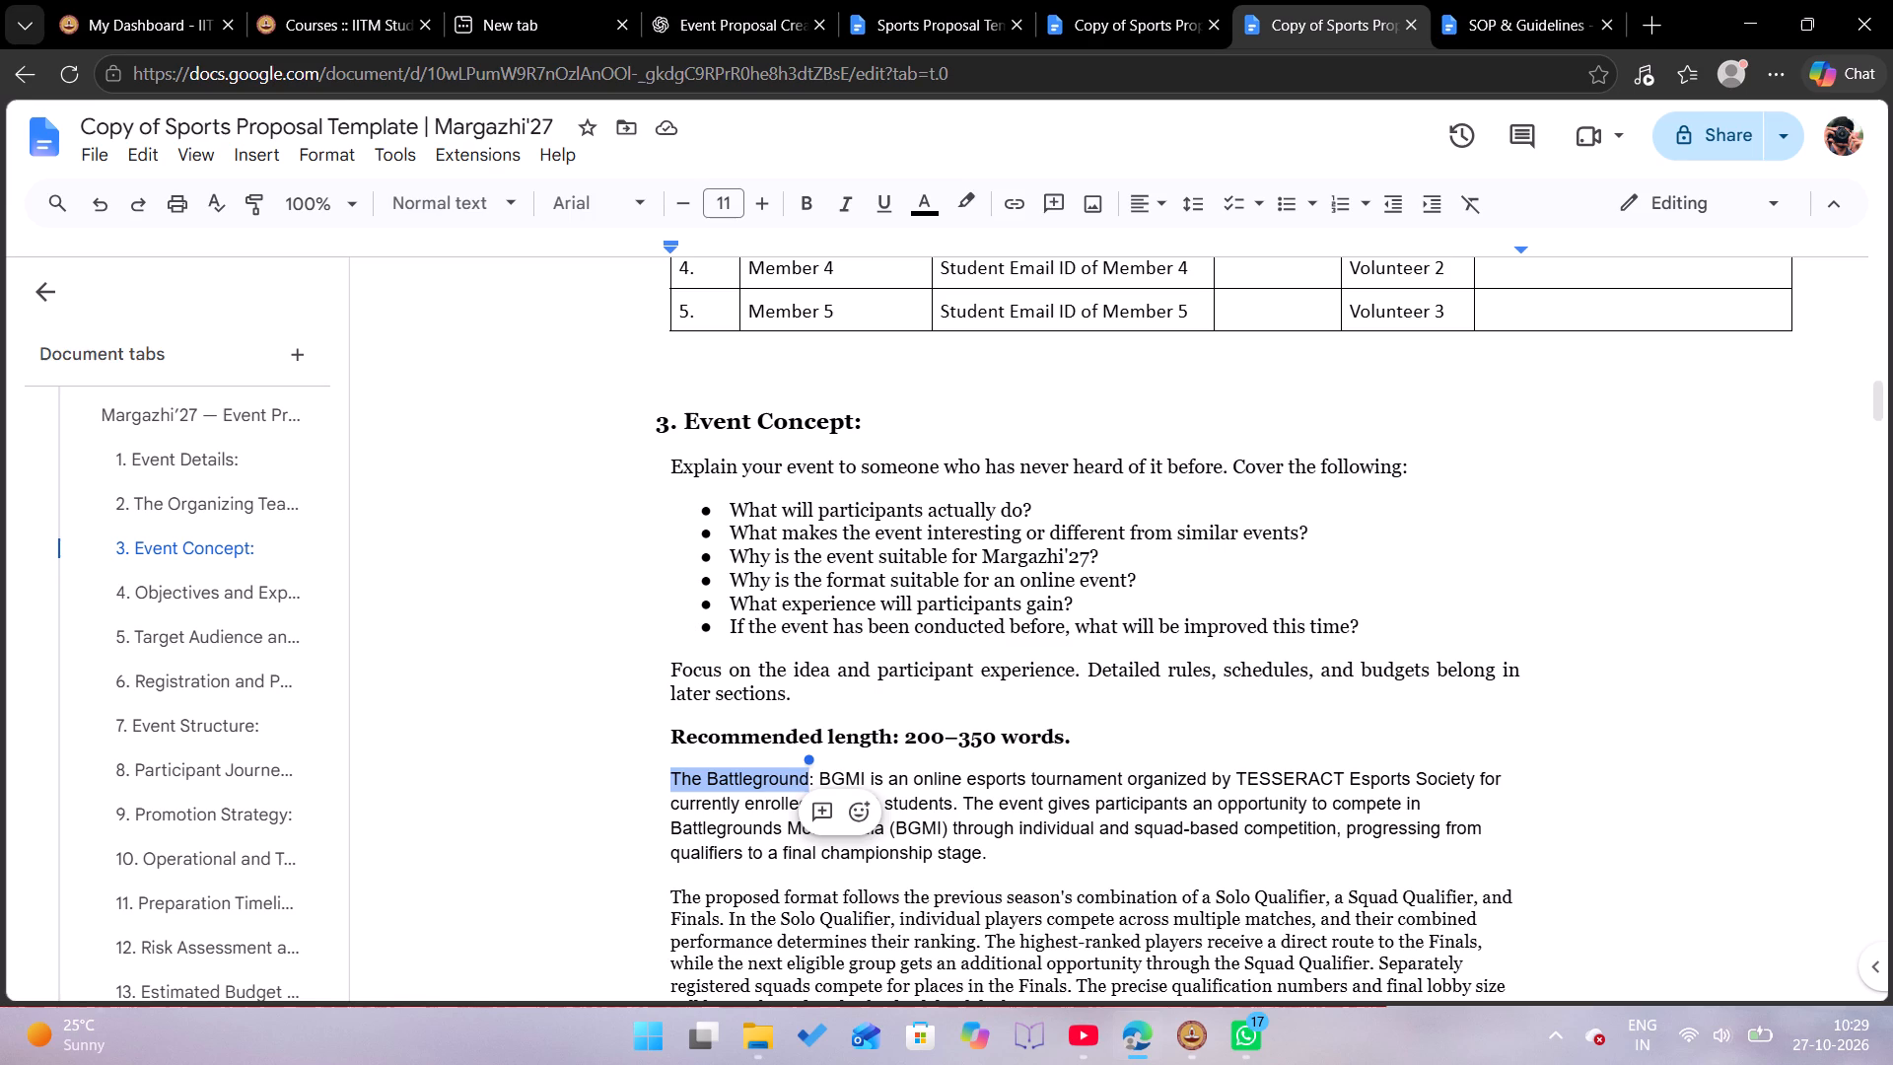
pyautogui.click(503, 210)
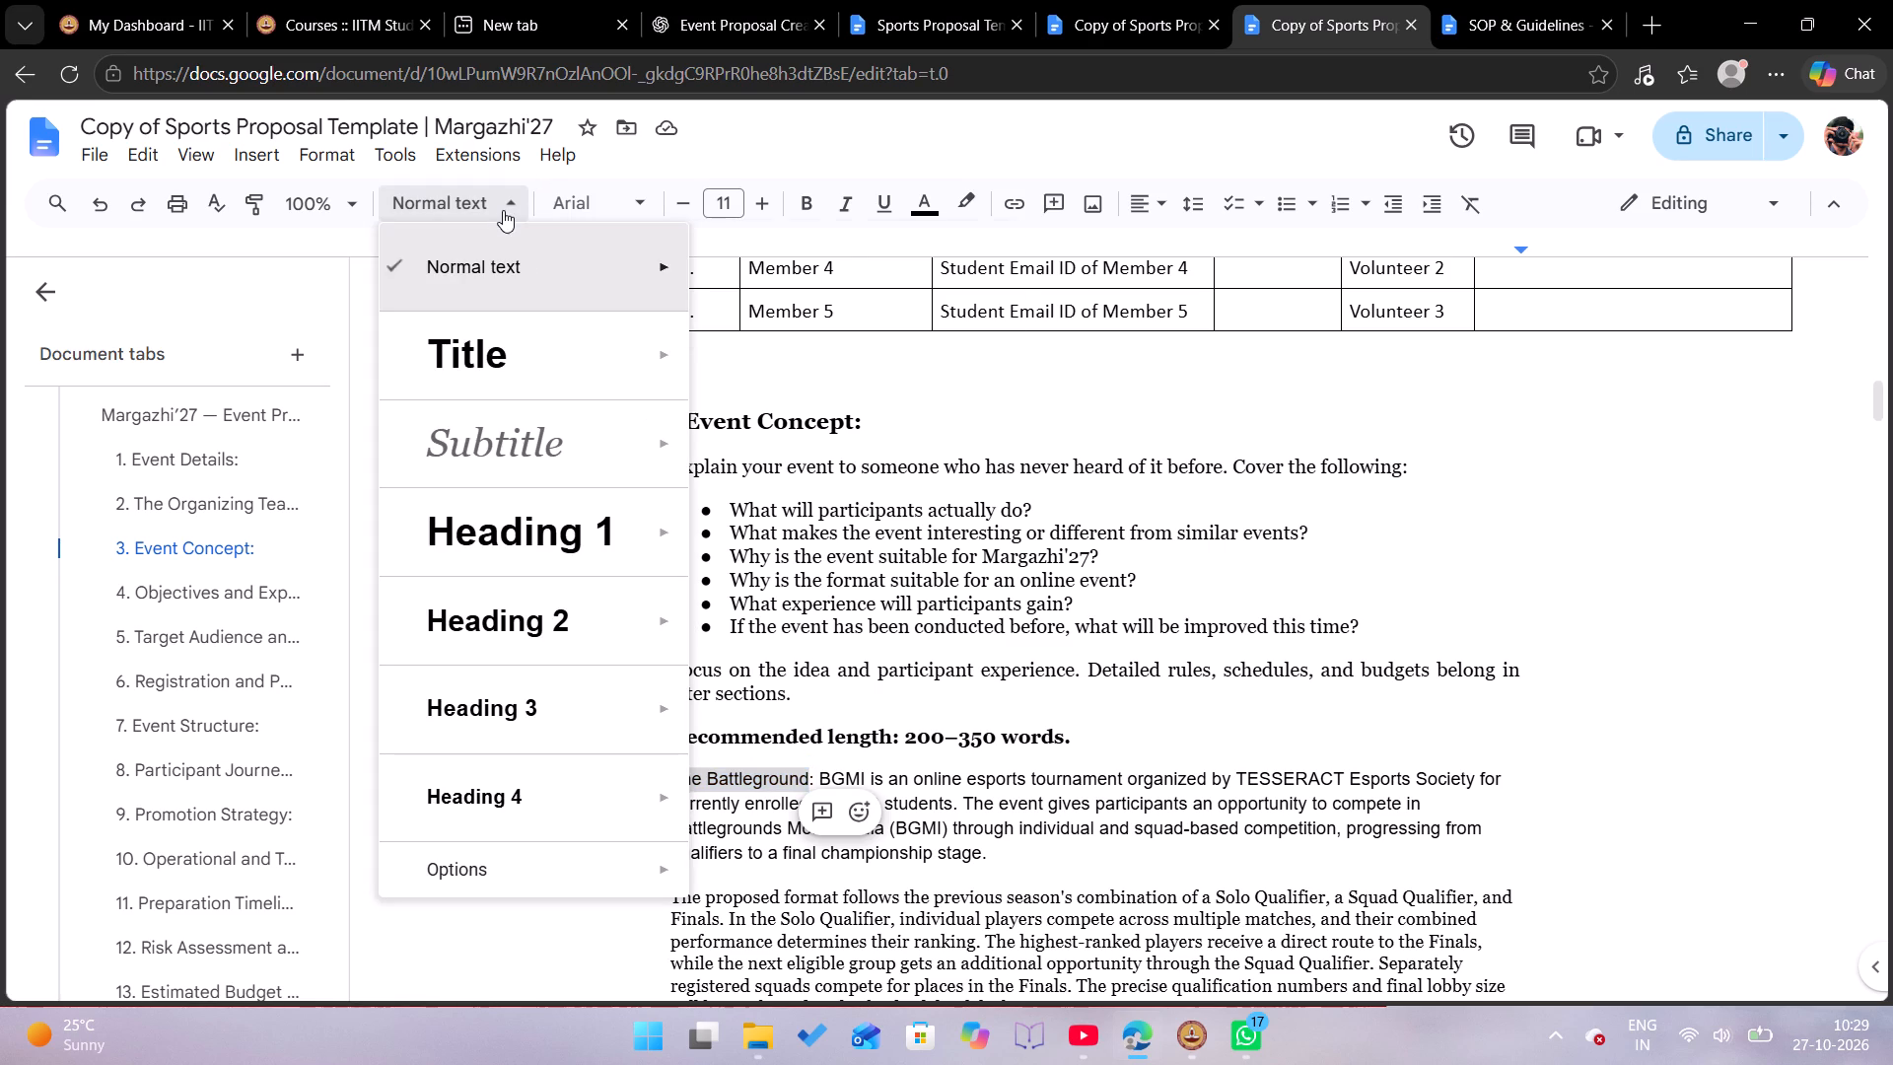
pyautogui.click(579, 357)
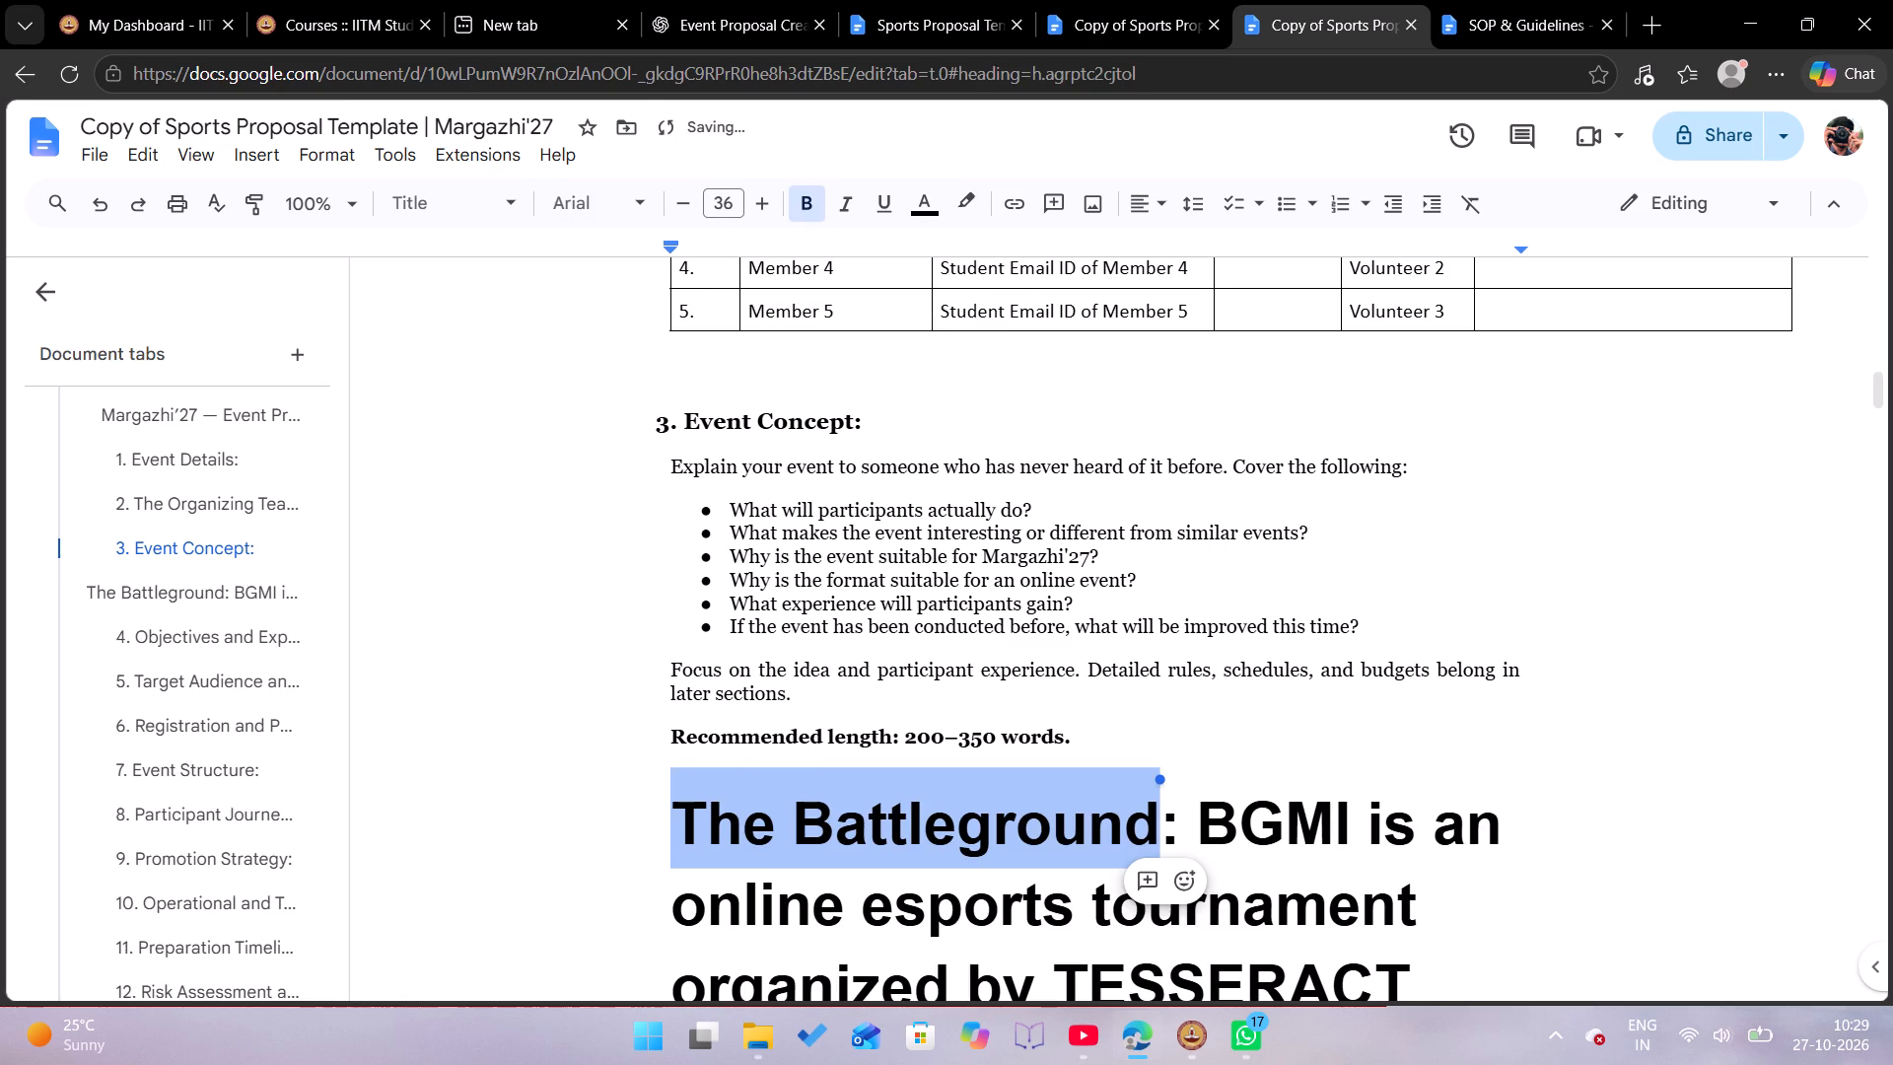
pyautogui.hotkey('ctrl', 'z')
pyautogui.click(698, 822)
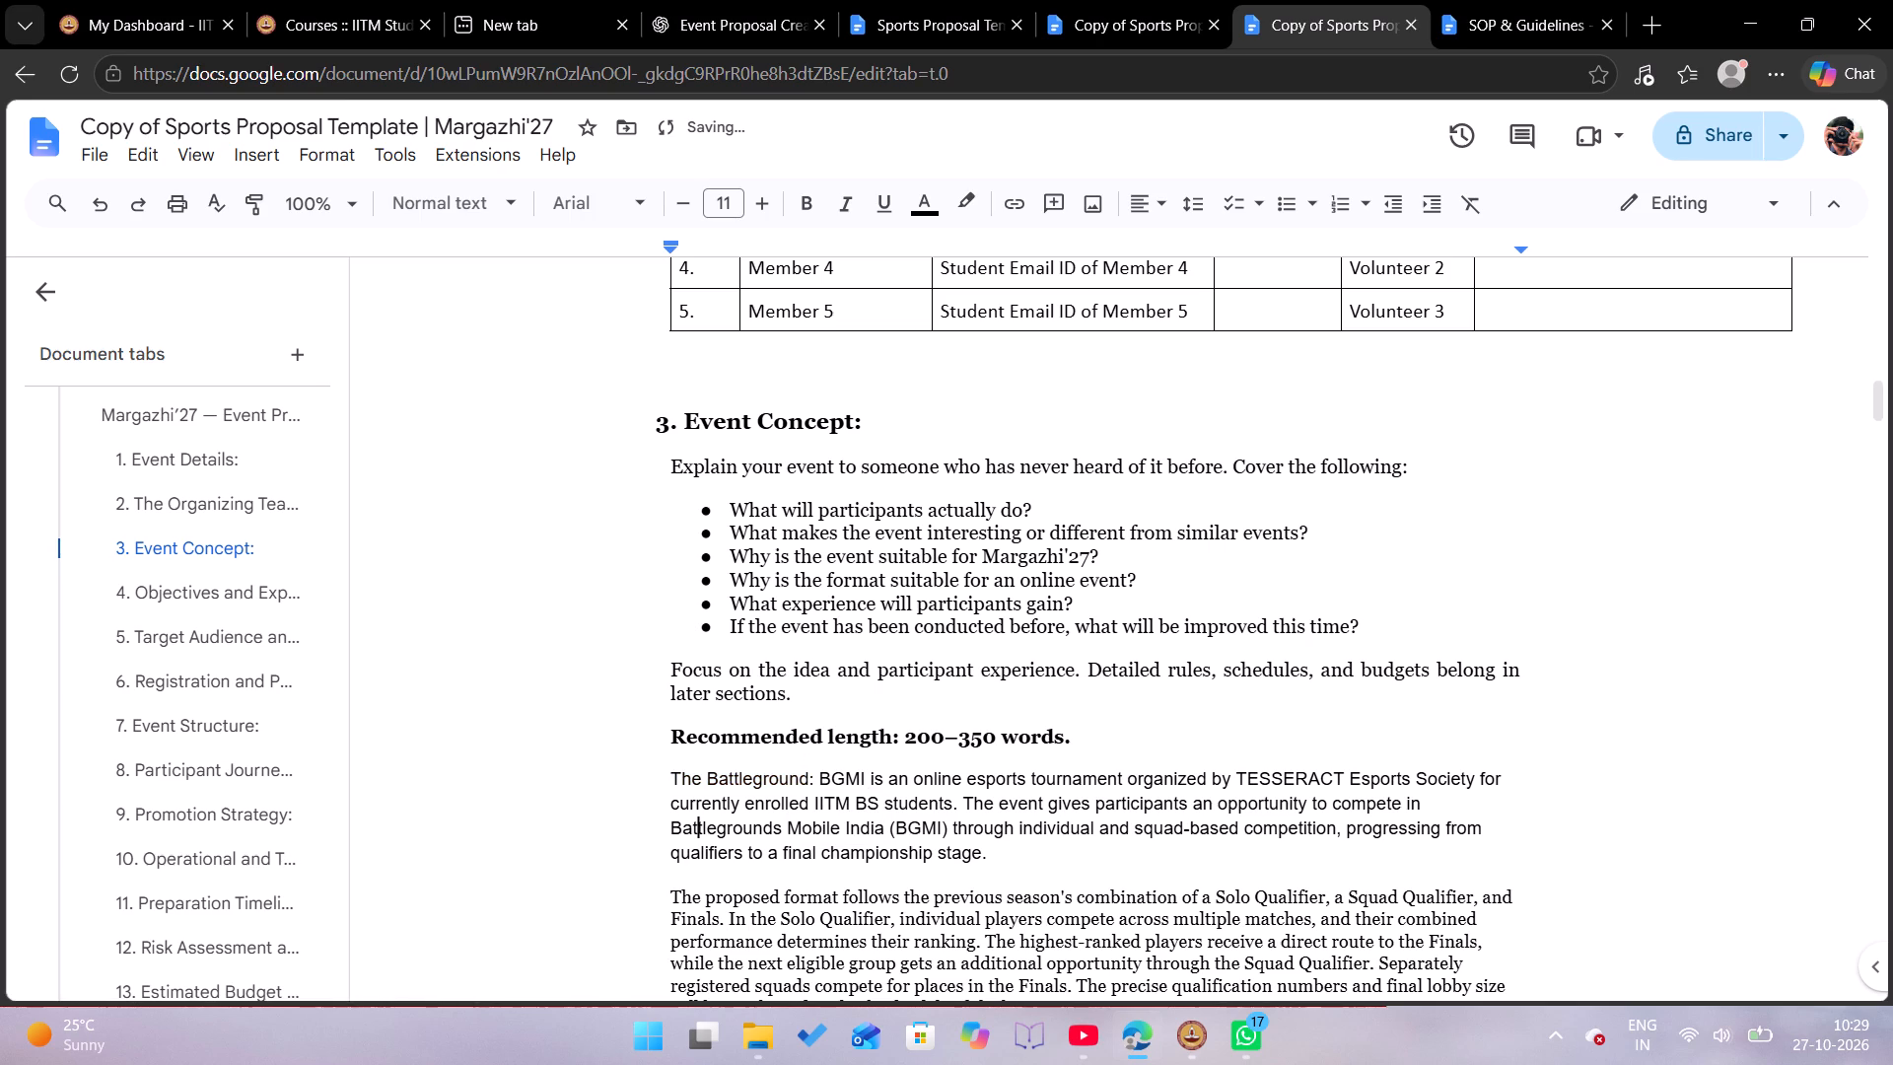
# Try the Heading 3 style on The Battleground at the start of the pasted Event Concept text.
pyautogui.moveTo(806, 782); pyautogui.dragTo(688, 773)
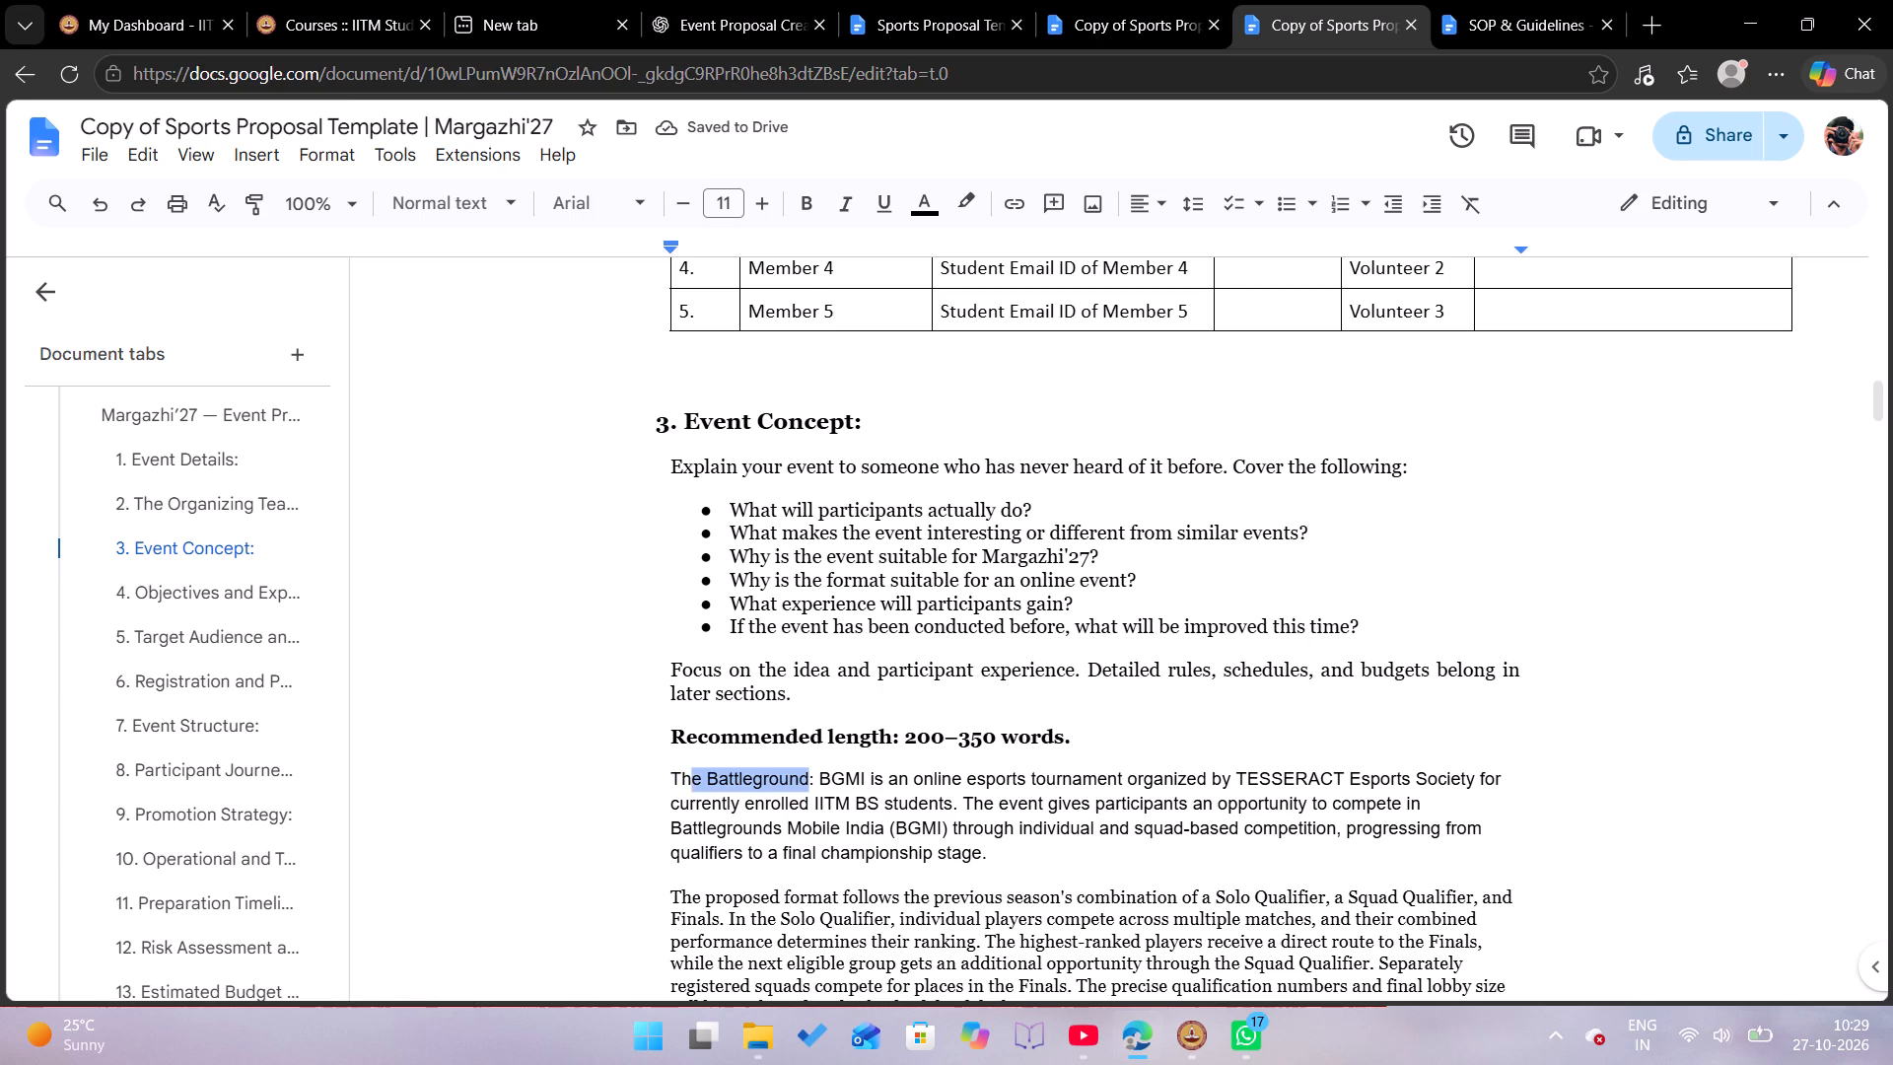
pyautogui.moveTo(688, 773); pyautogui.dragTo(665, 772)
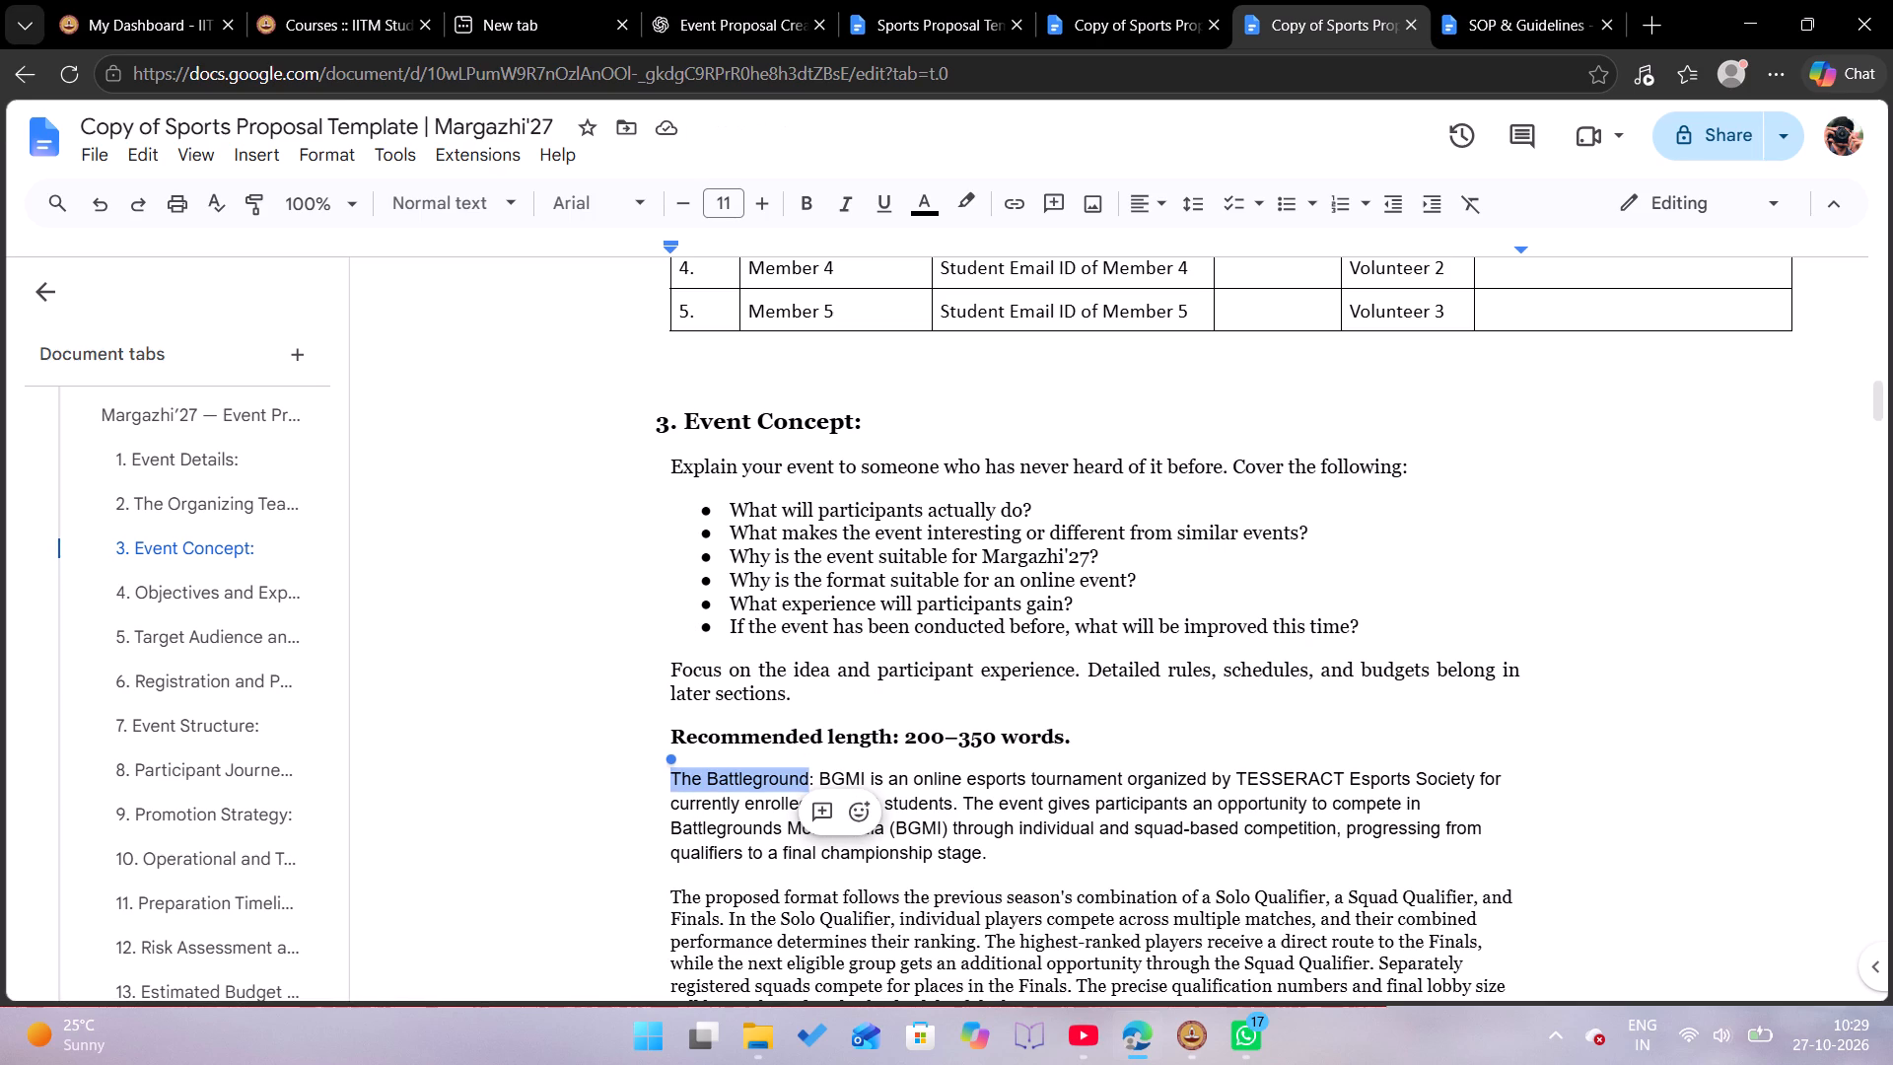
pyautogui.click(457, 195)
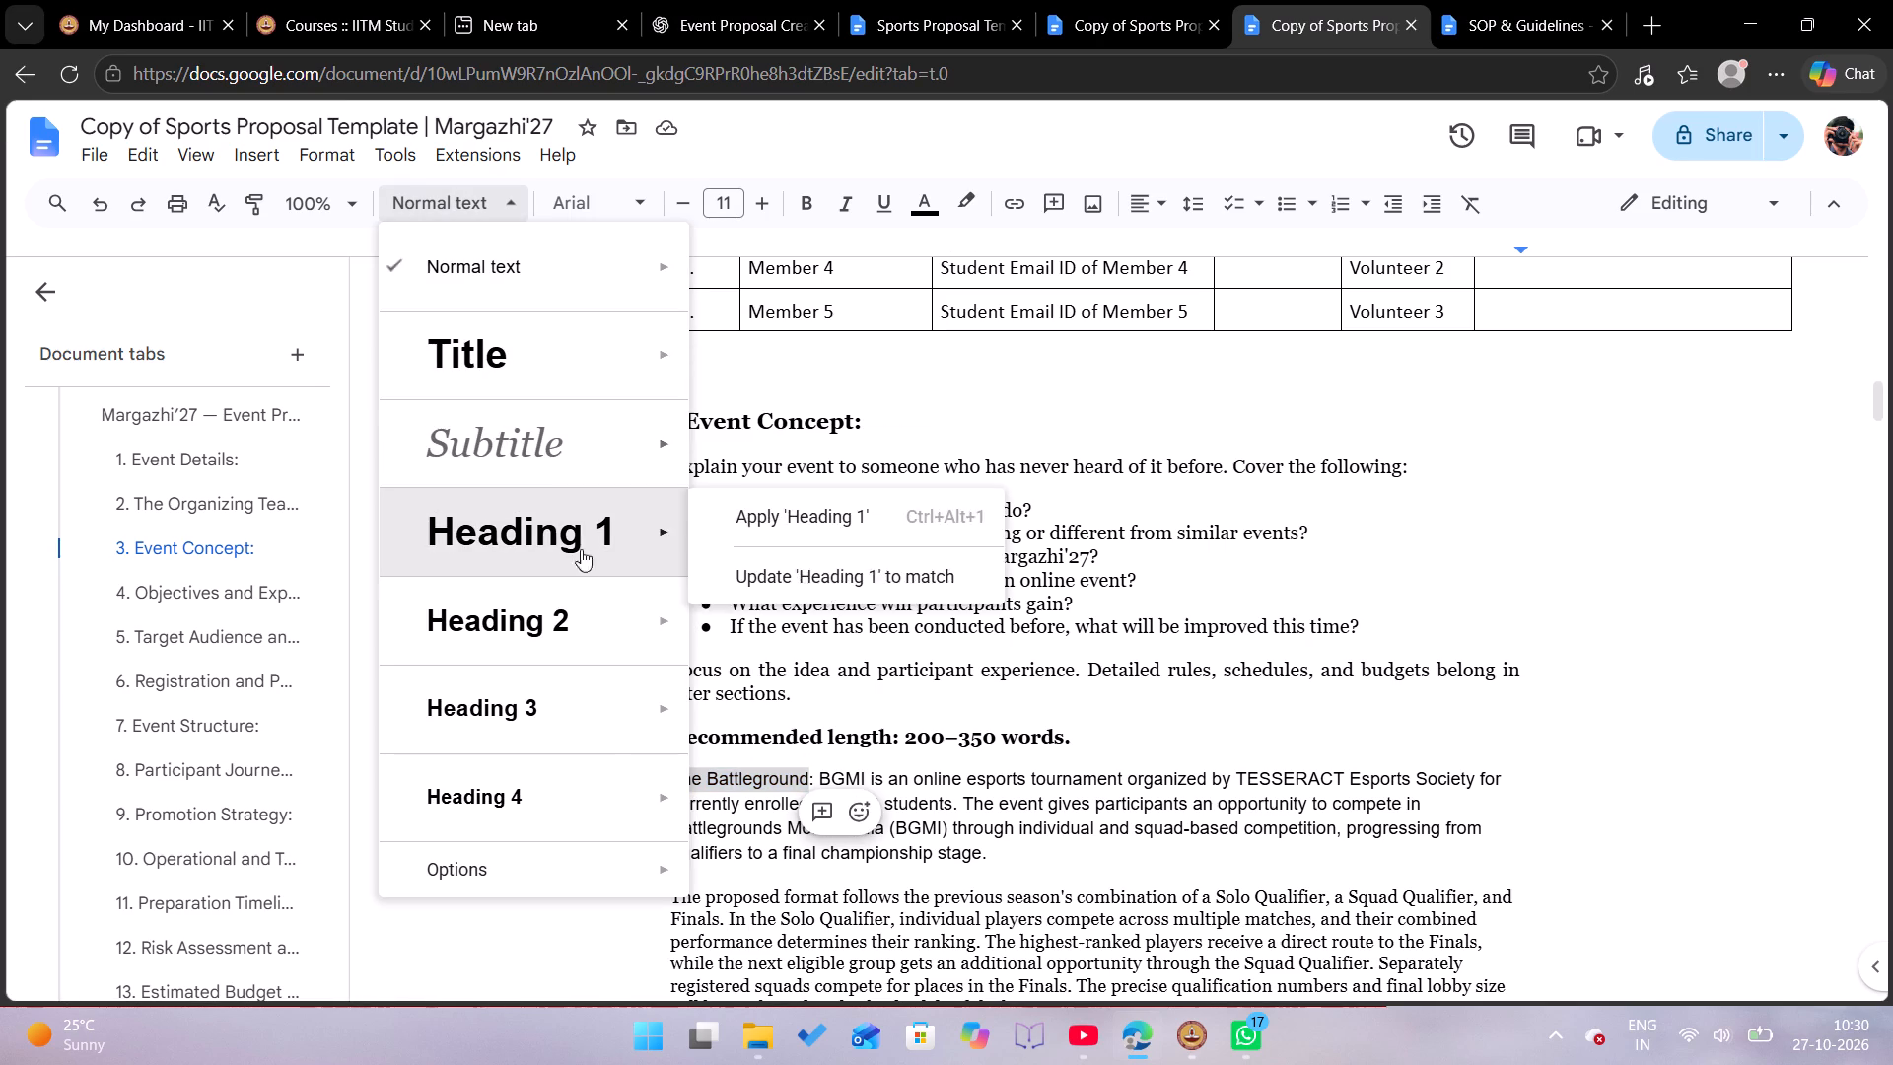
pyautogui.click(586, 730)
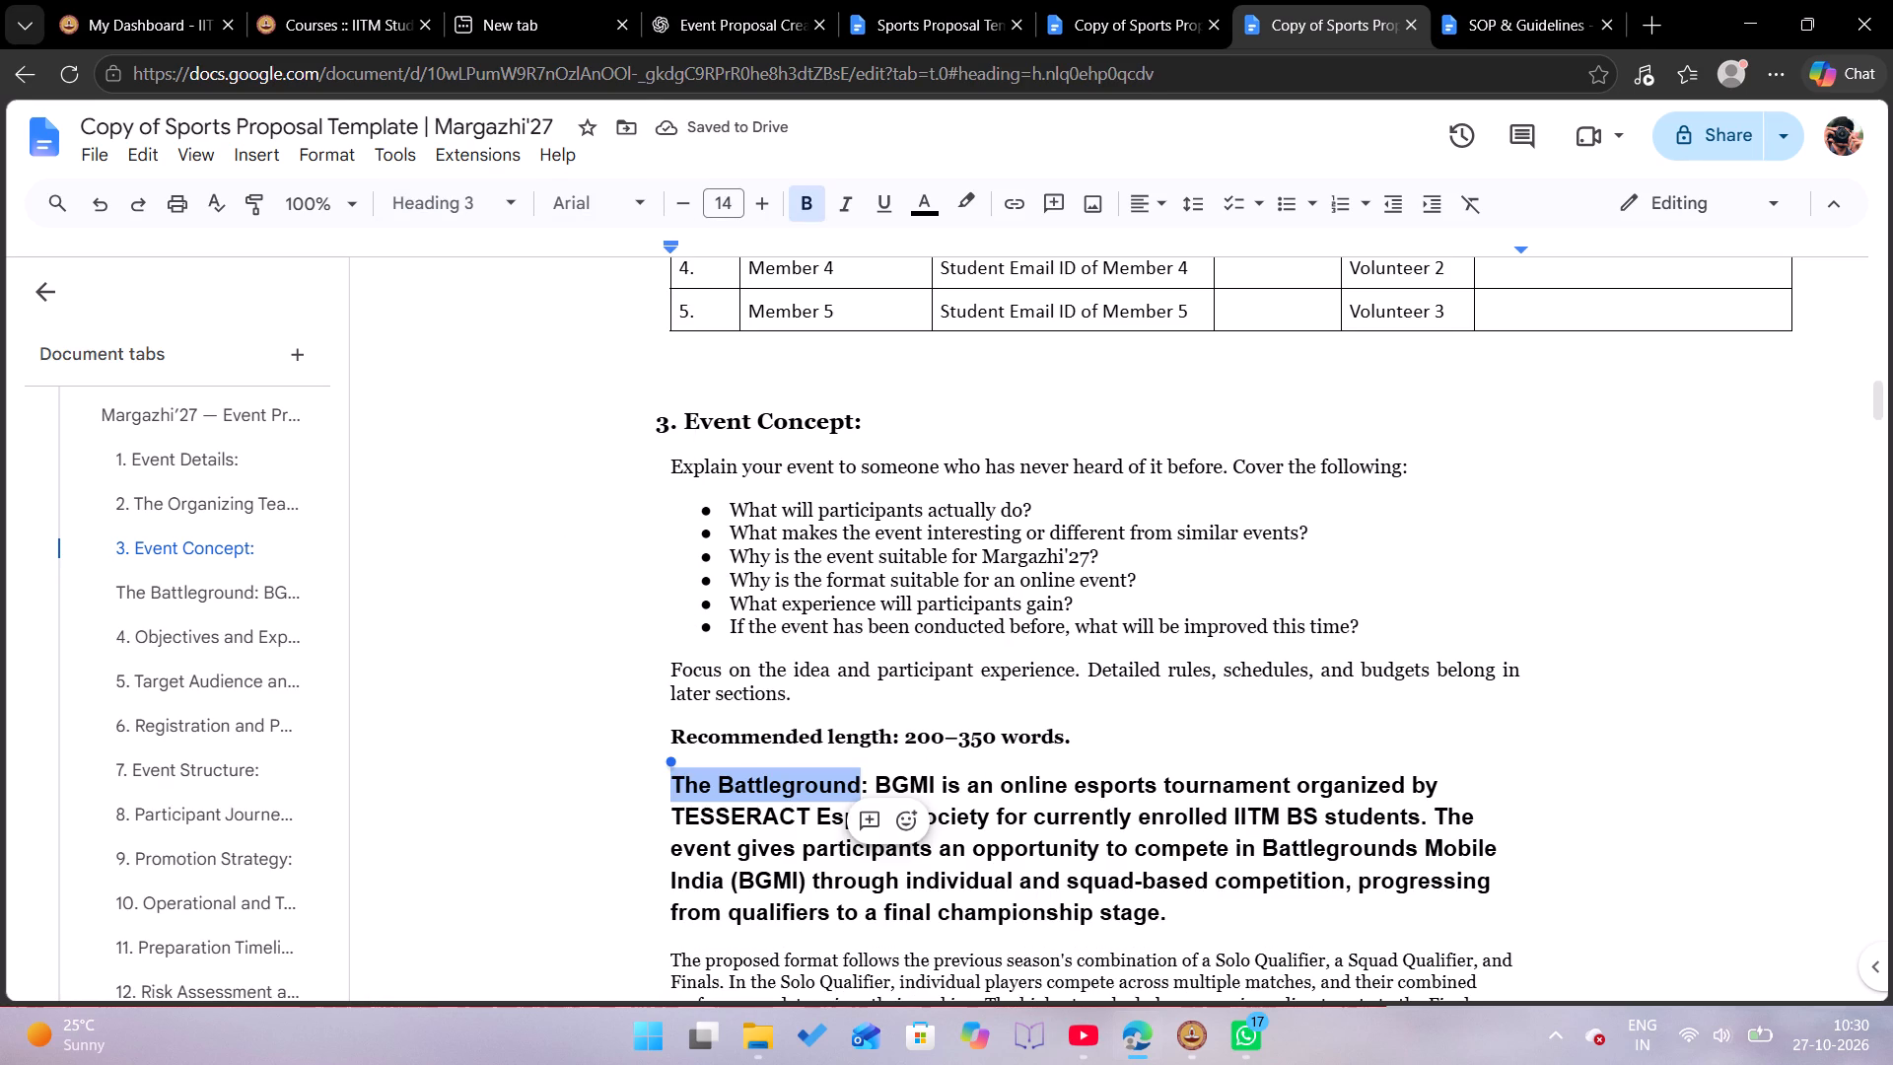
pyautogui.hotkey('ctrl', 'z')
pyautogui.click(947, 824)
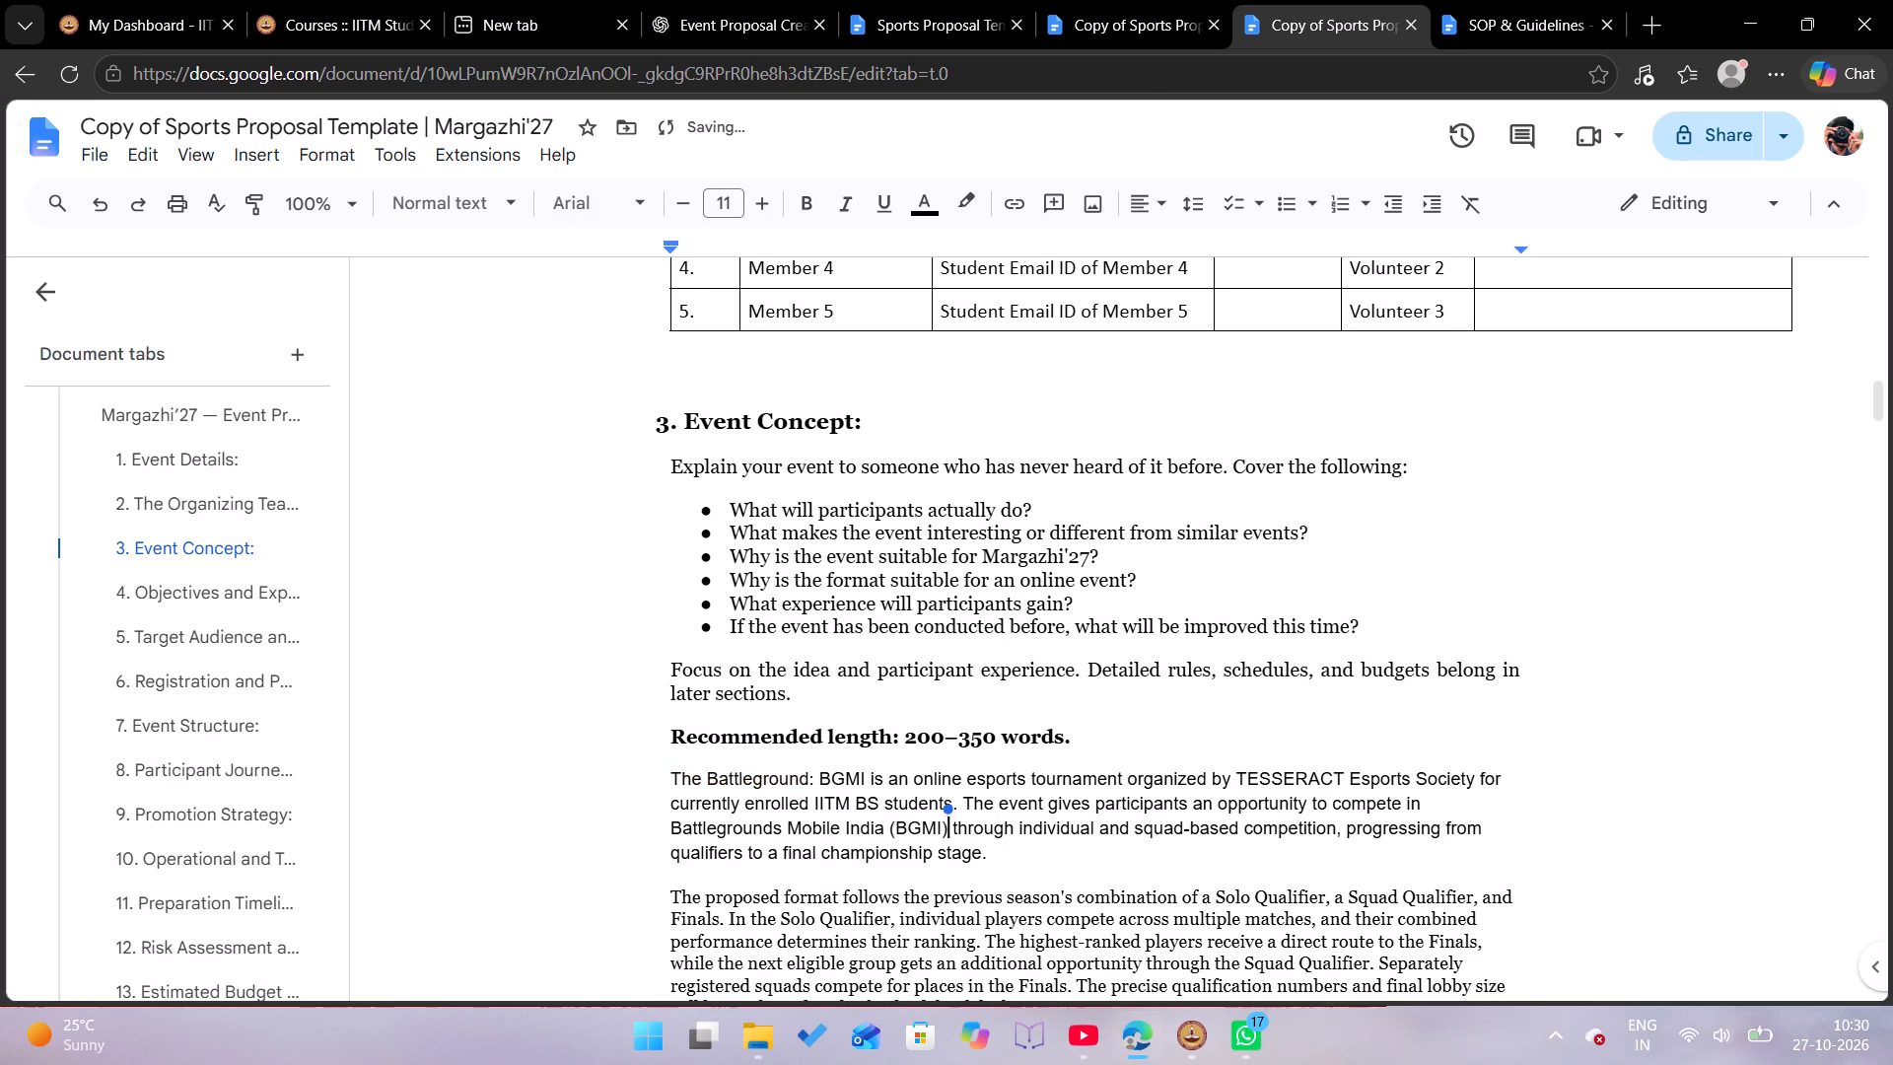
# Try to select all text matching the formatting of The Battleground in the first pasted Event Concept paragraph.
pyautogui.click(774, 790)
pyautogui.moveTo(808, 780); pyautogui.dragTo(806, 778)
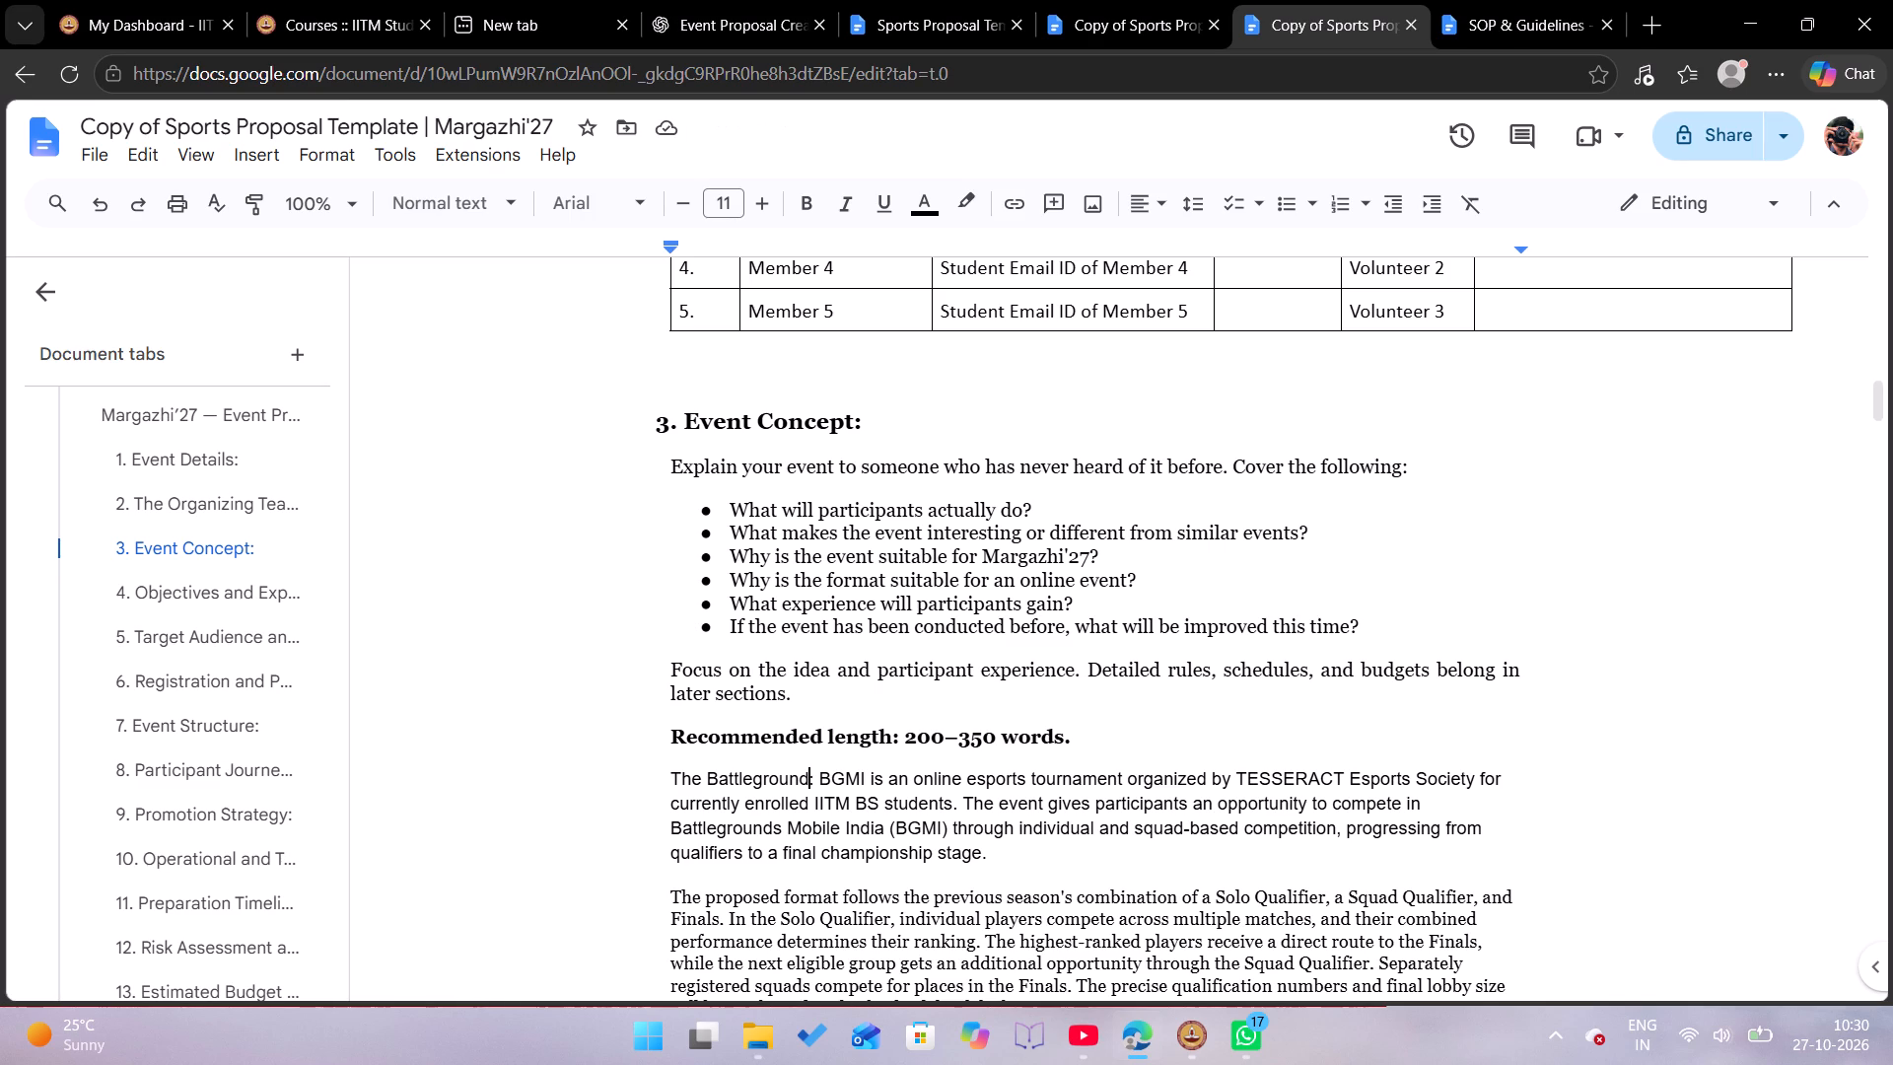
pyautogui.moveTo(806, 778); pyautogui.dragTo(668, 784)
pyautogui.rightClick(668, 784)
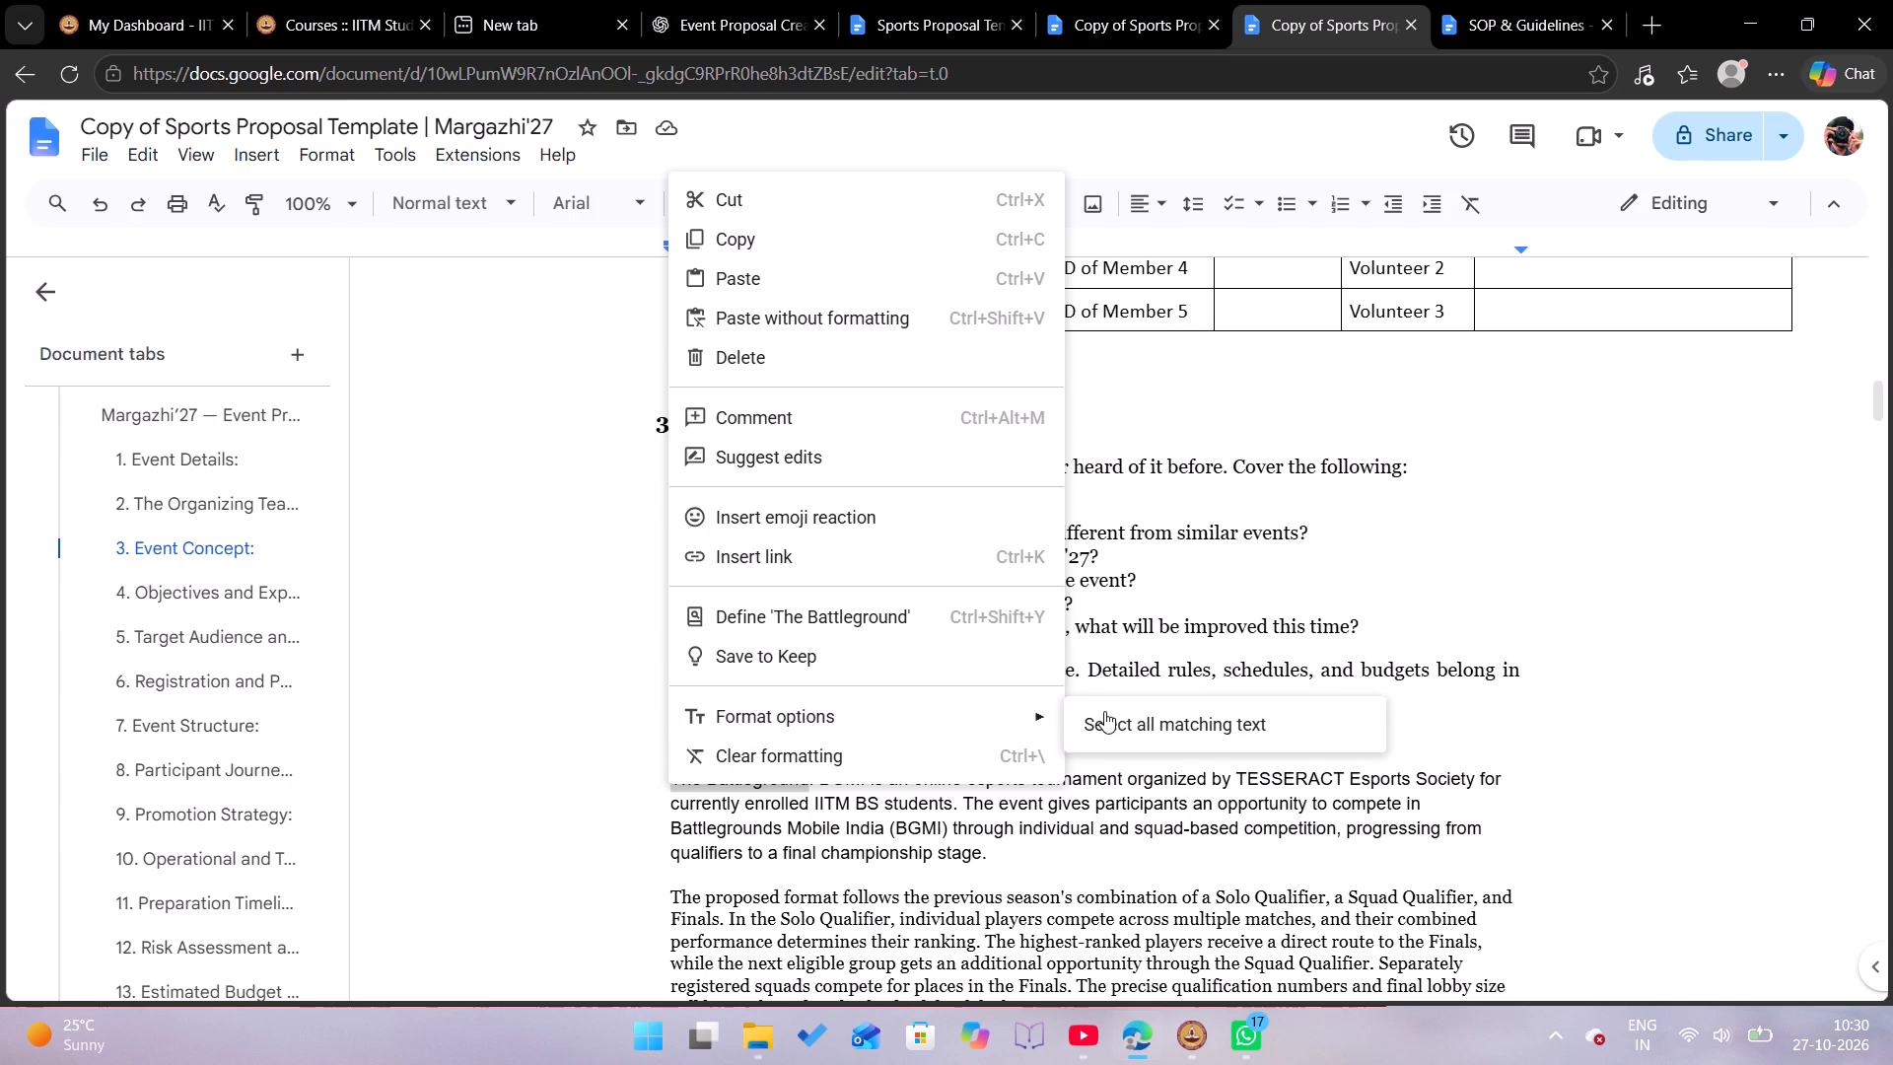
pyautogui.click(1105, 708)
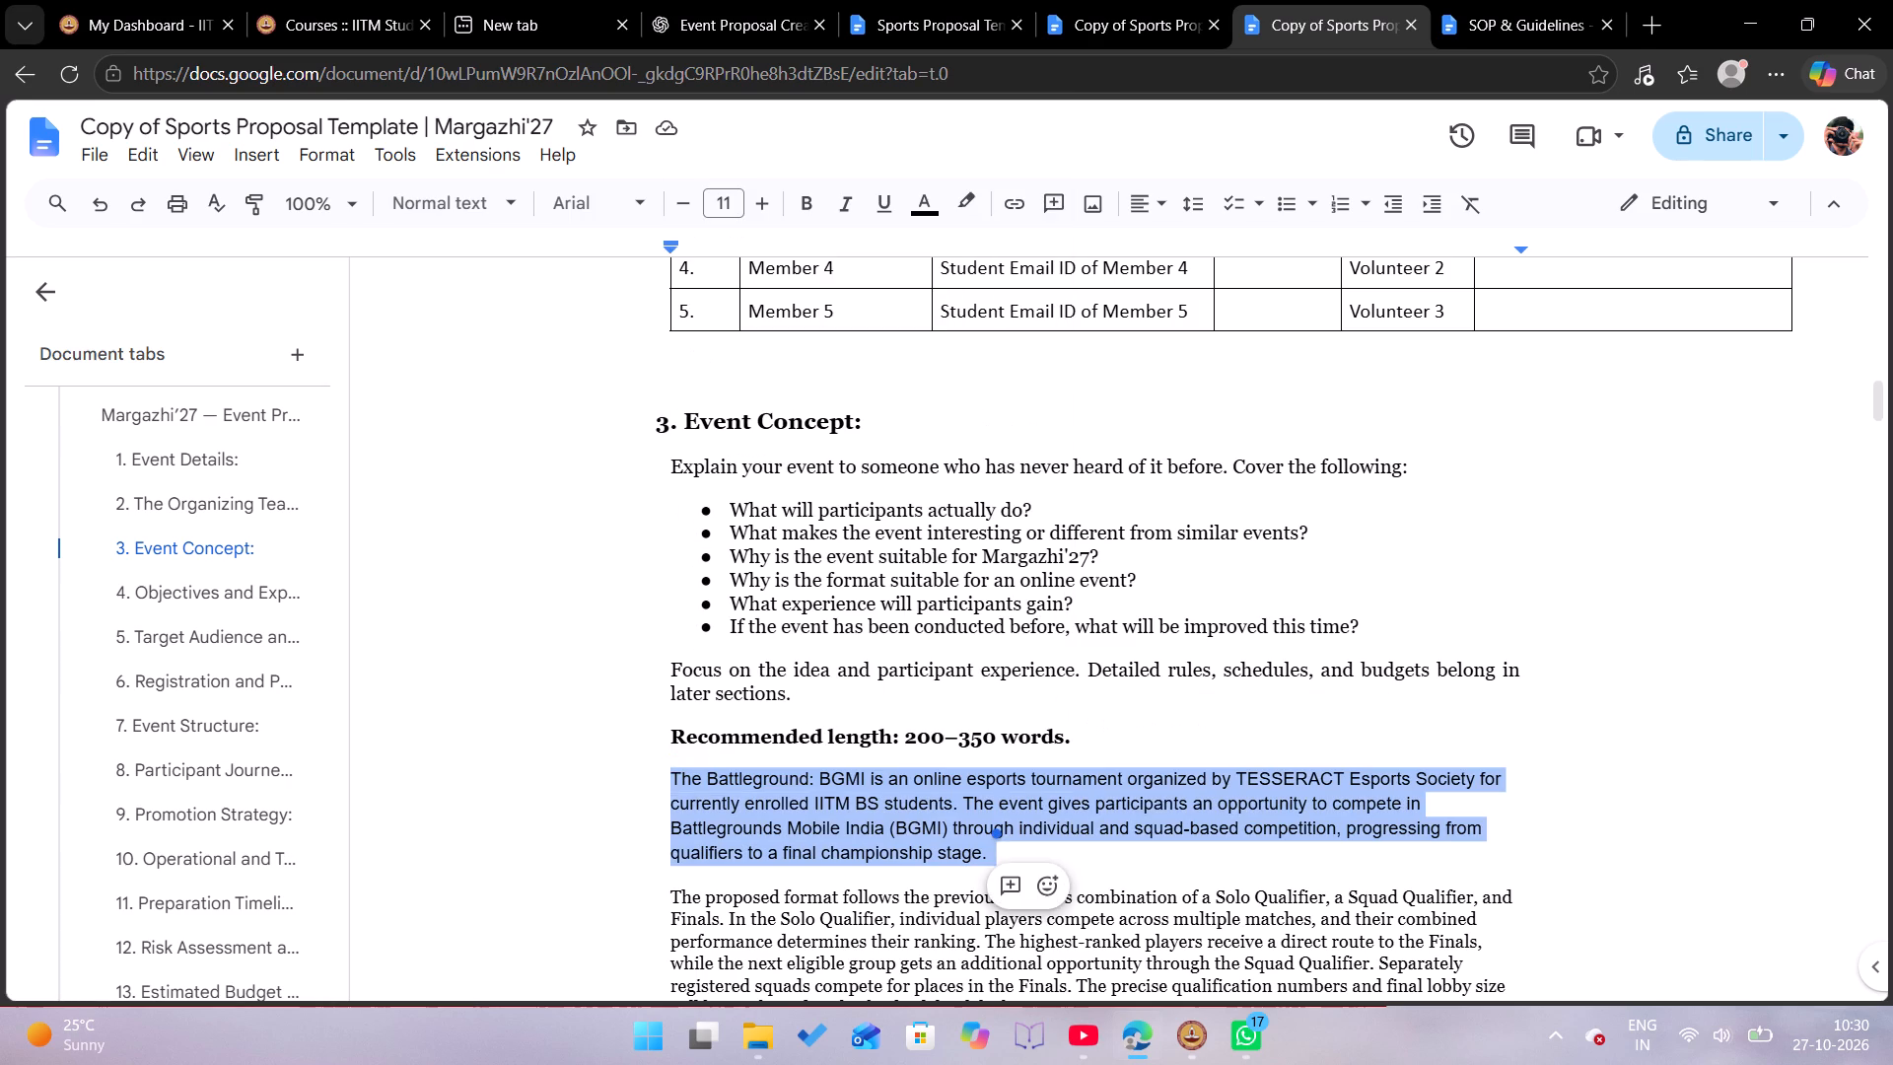
# Undo the Normal text styling and the paste of the Event Concept paragraphs.
pyautogui.hotkey('ctrl', 'z')
pyautogui.hotkey('ctrl', 'z')
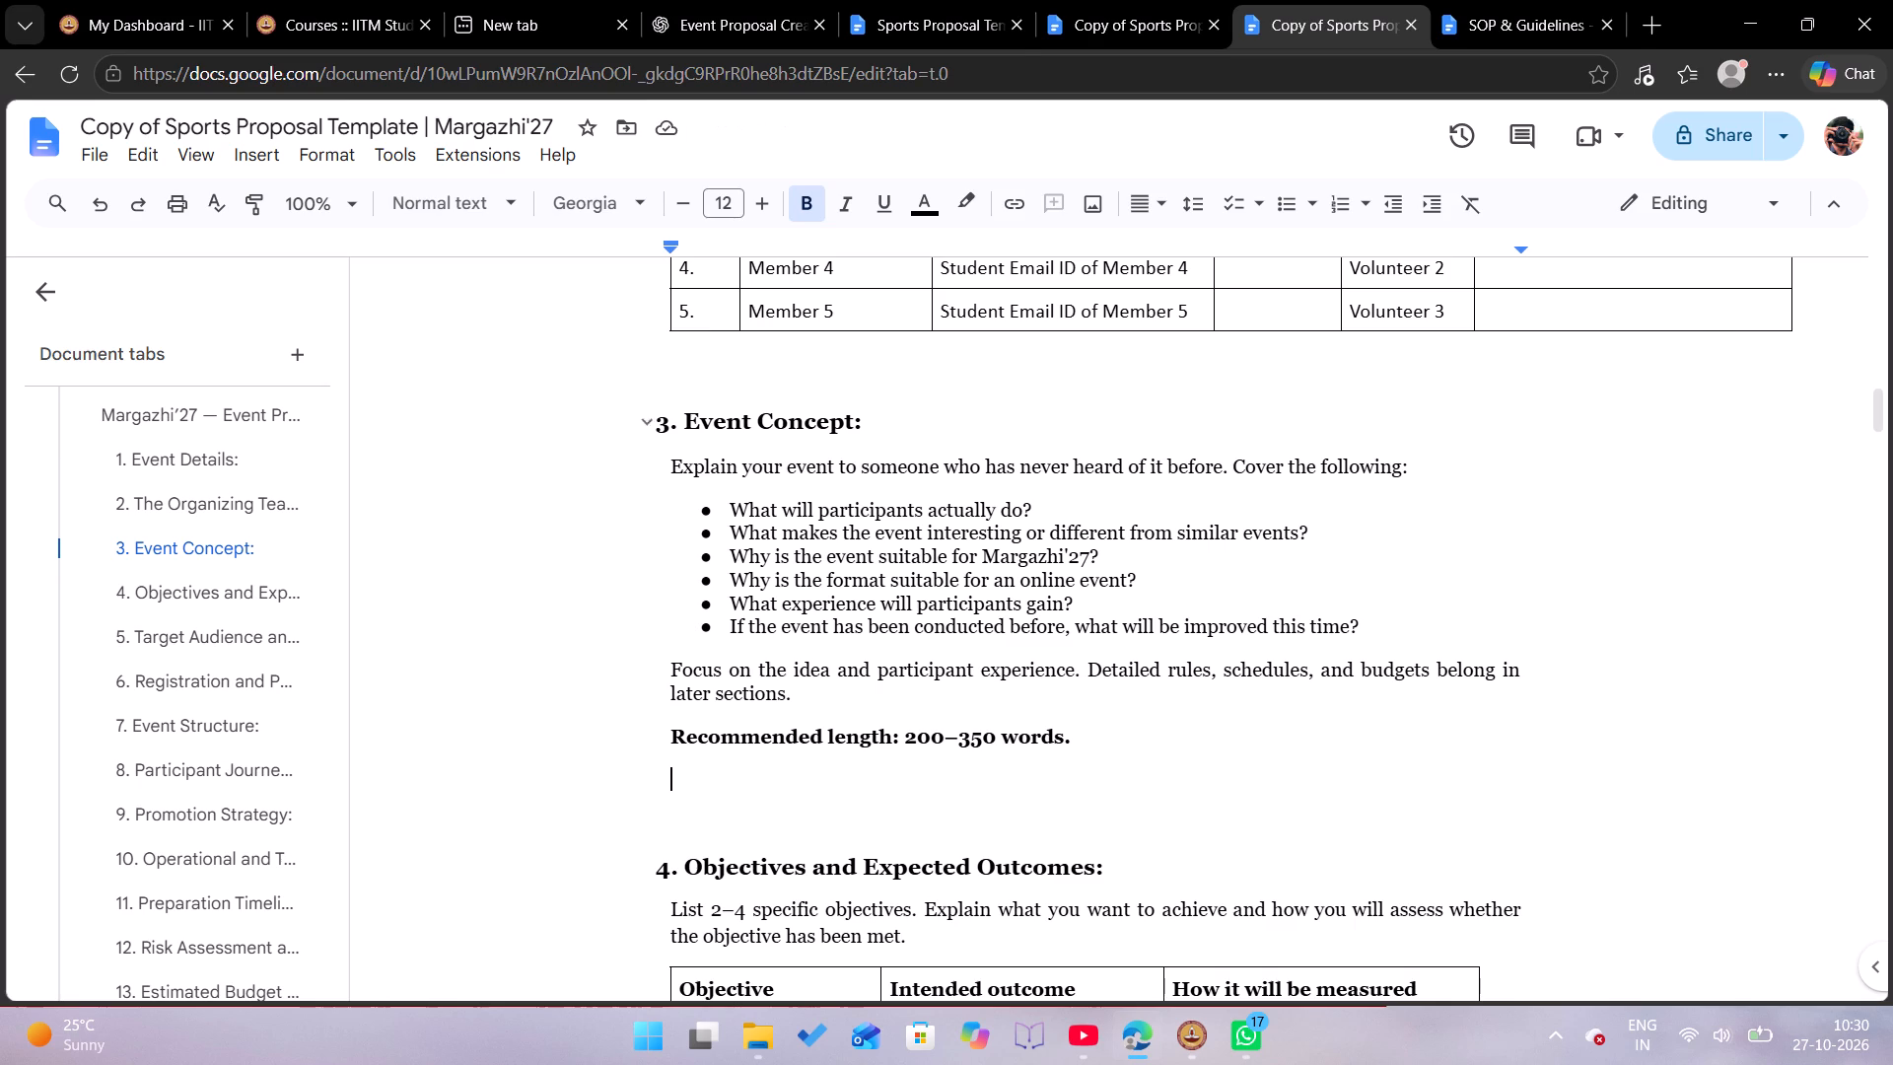
# Copy the selected Event Concept paragraphs from the filled proposal and paste them below Recommended length: 200–350 words in the template copy.
pyautogui.click(1142, 0)
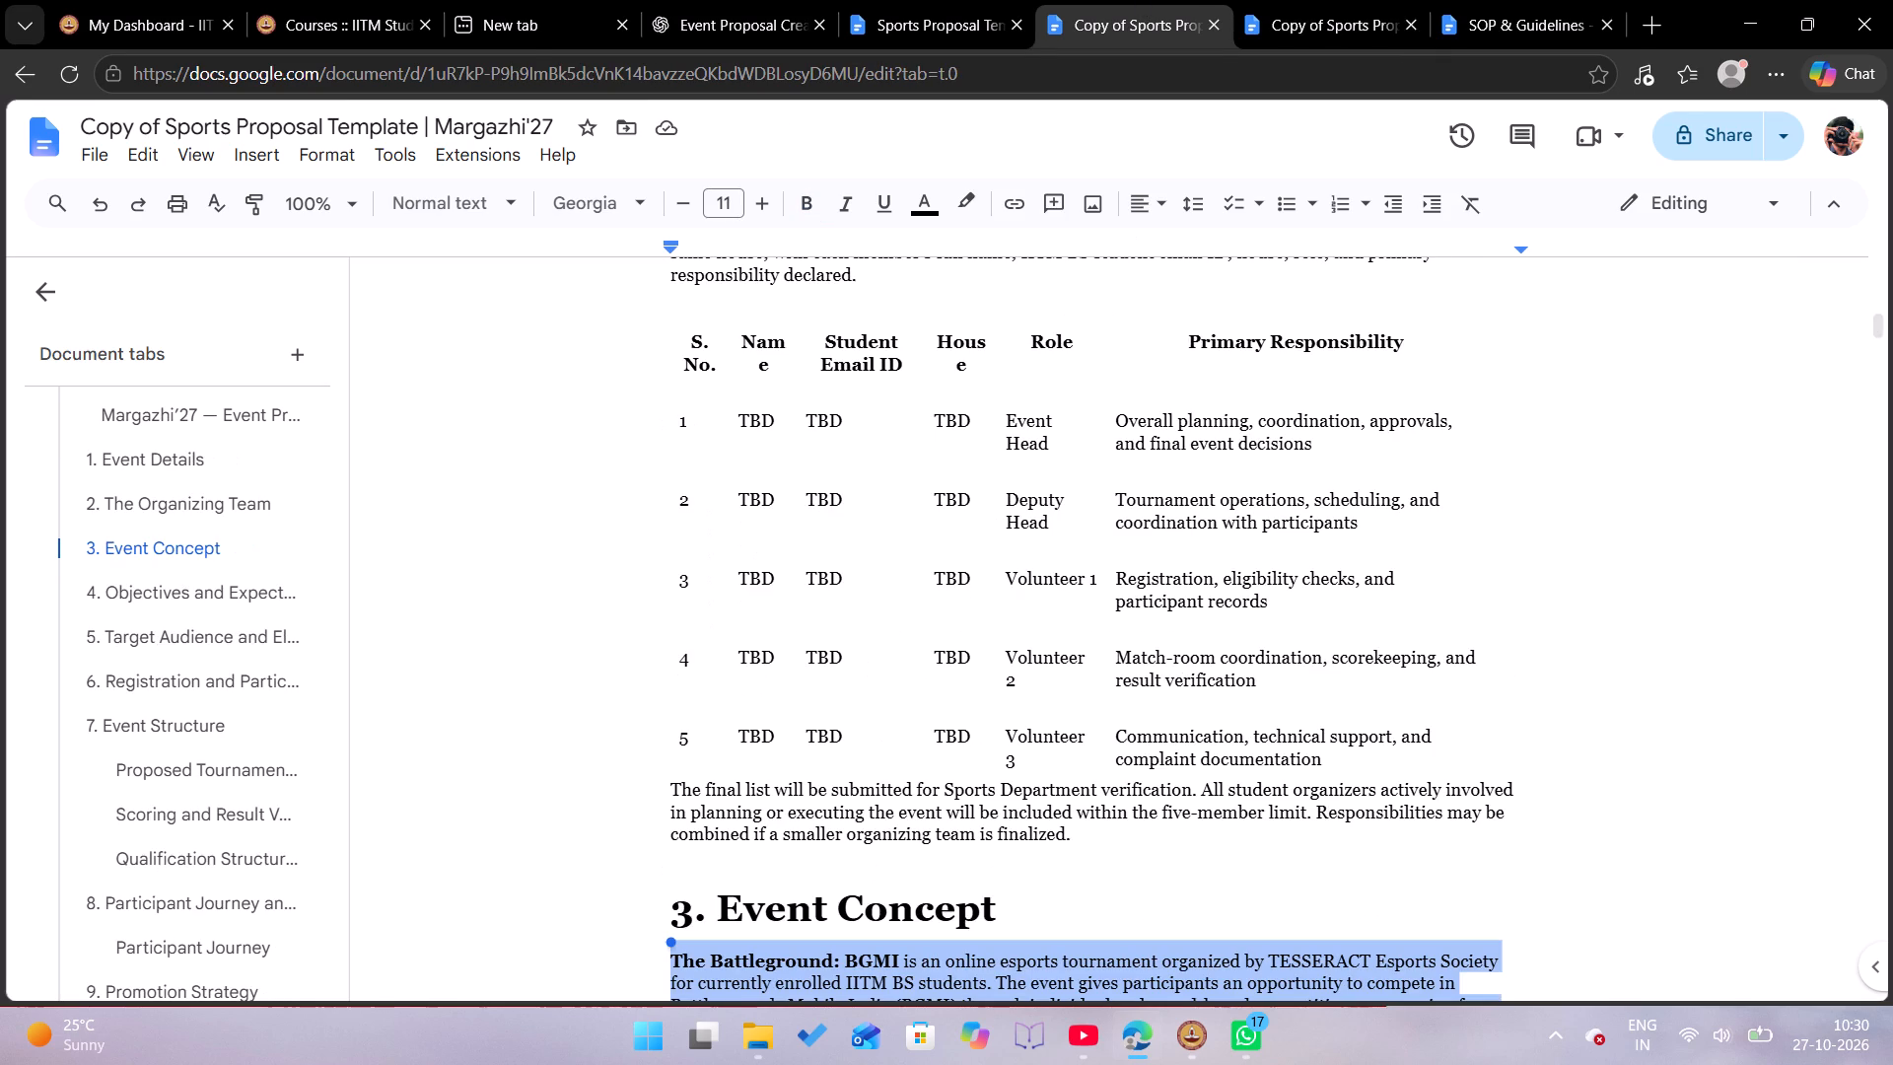
pyautogui.hotkey('ctrl', 'c')
pyautogui.click(1272, 0)
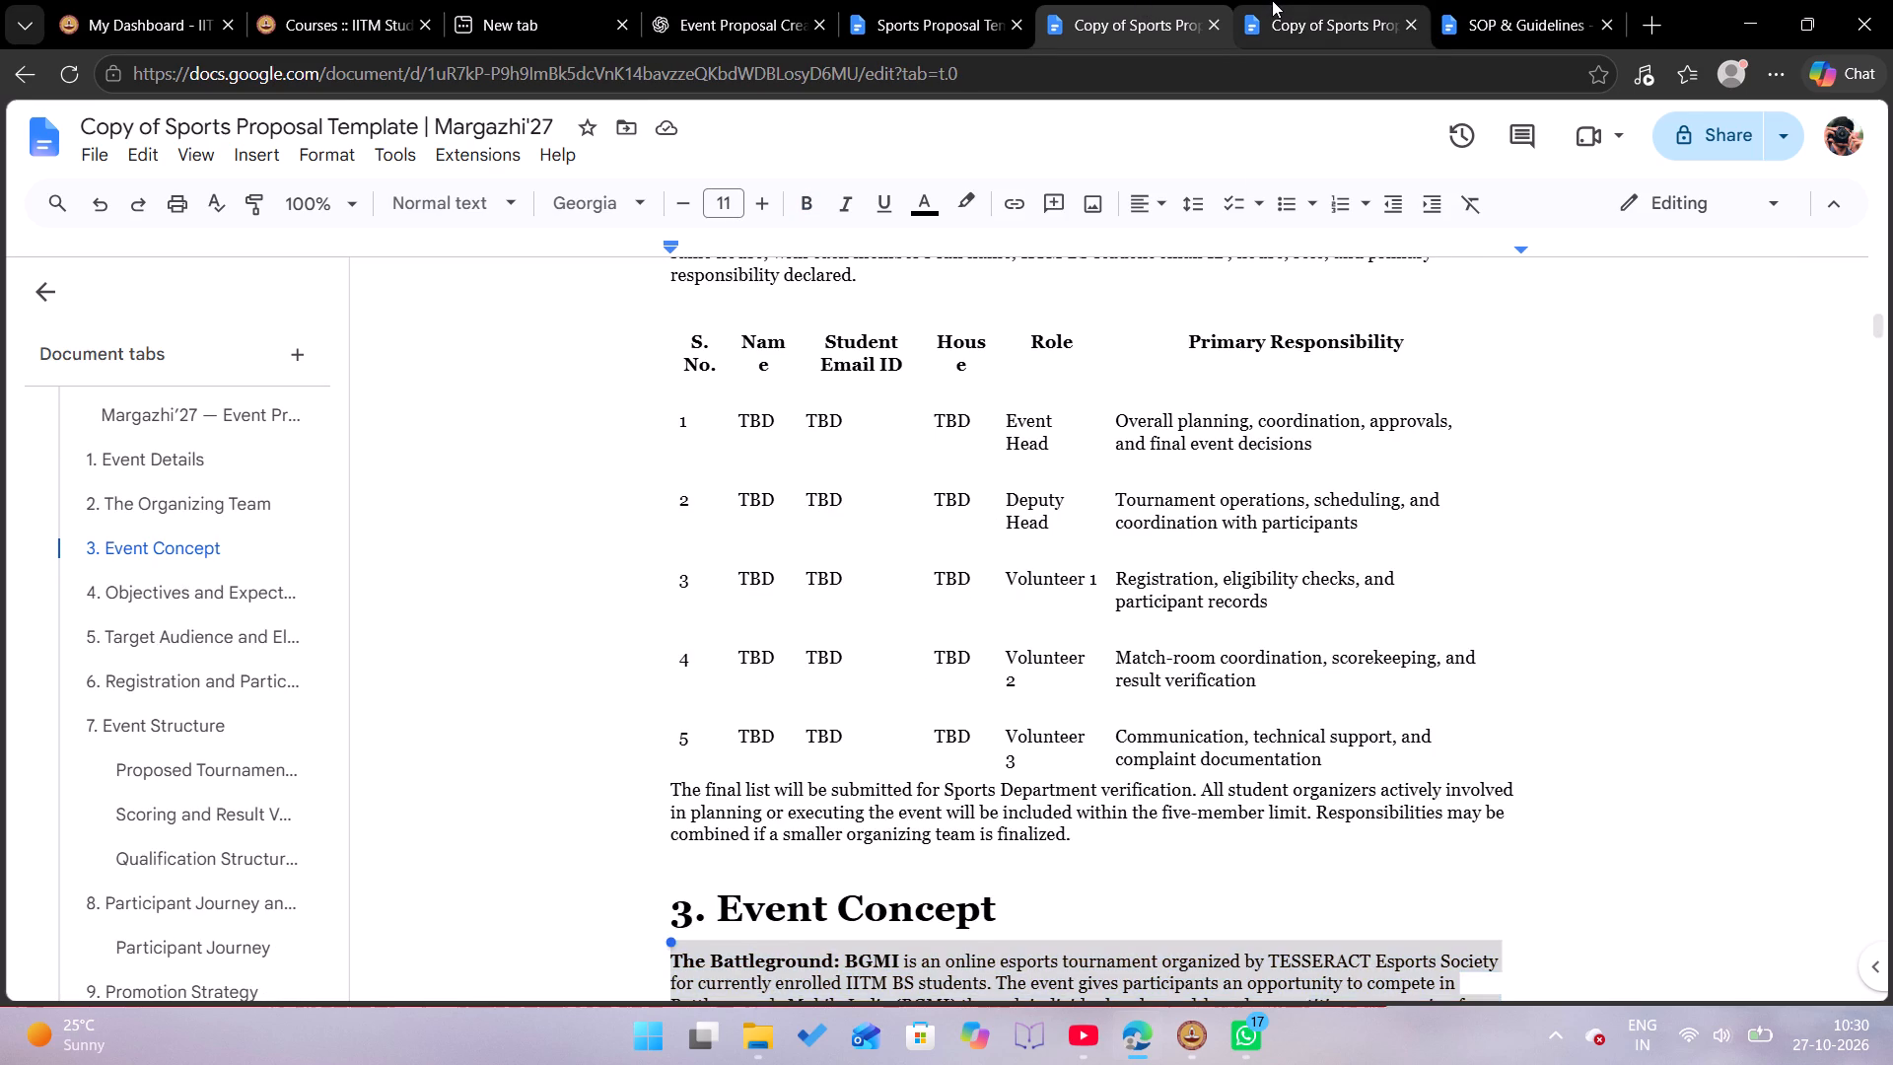
pyautogui.hotkey('ctrl', 'v')
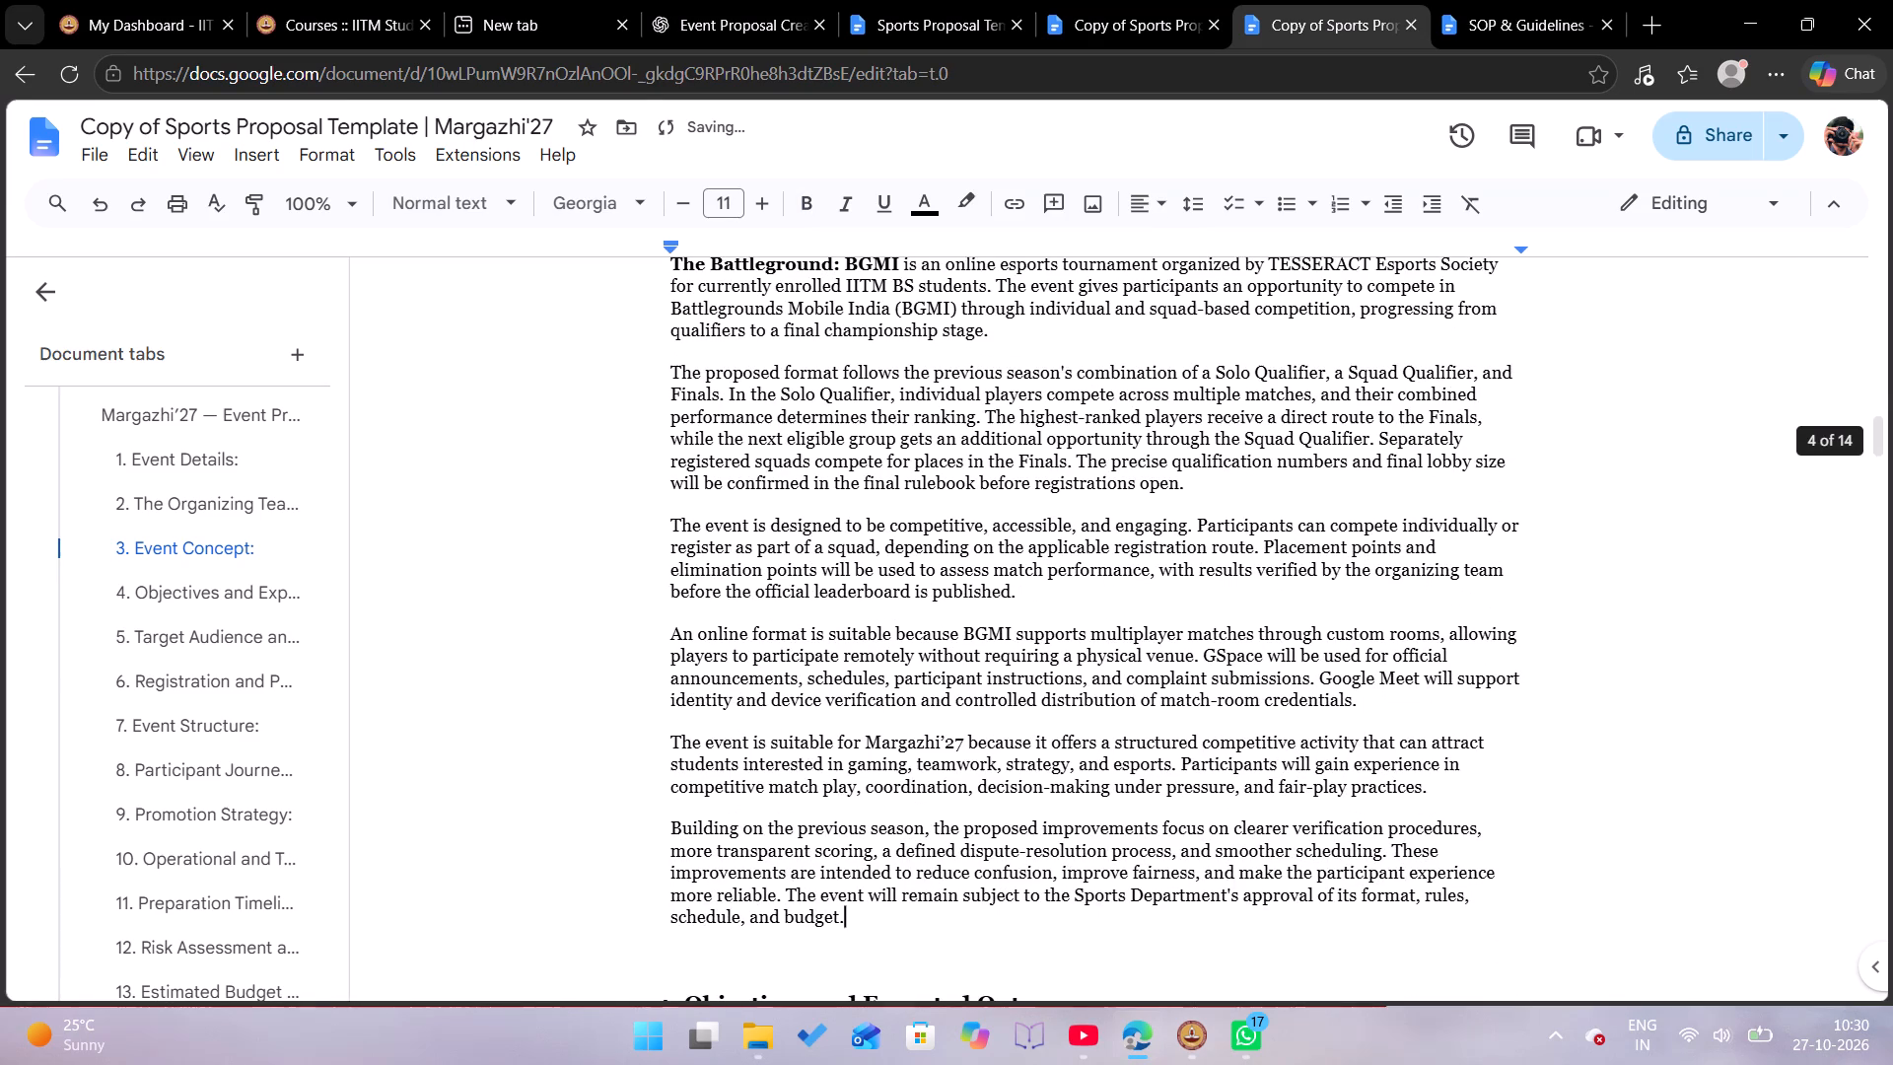
# Apply the Normal text style to the pasted Event Concept text from "is an online esports tournament" through the final paragraph.
pyautogui.moveTo(1877, 441); pyautogui.dragTo(1877, 436)
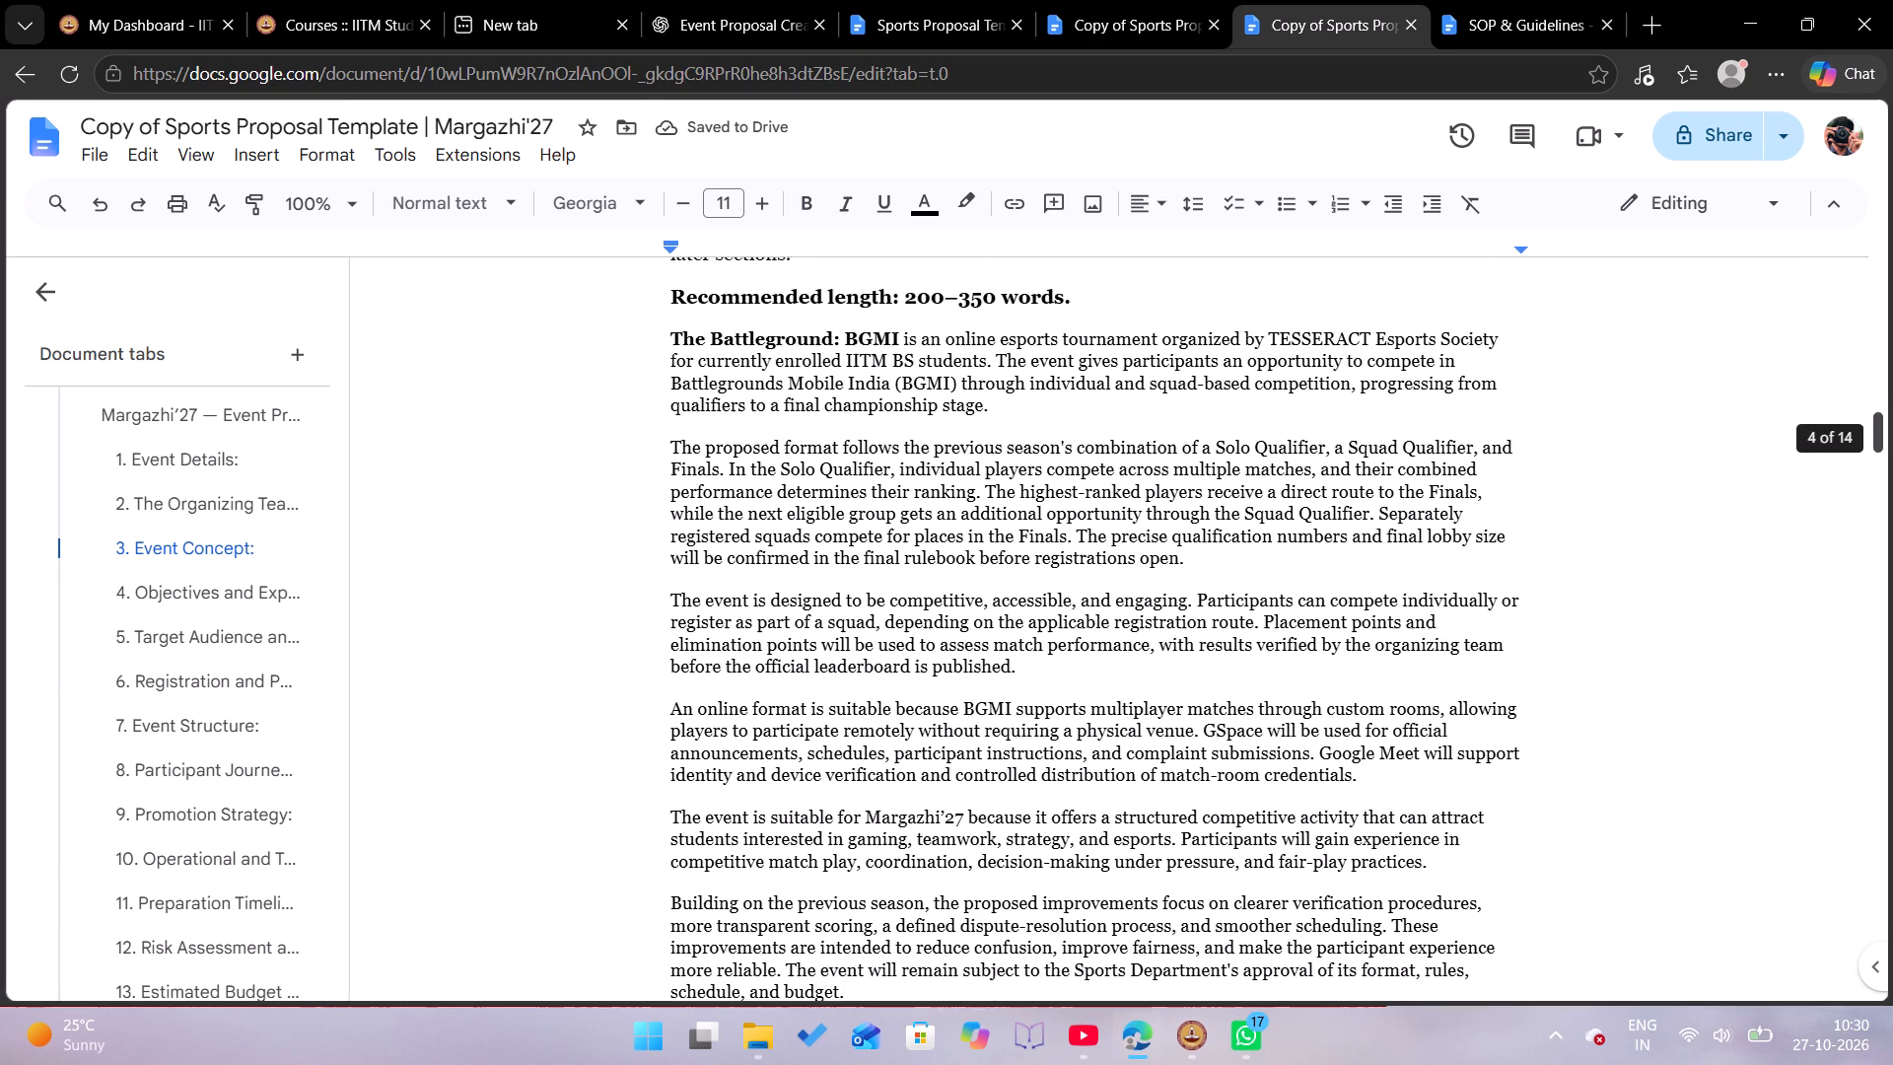
pyautogui.moveTo(1877, 436); pyautogui.dragTo(1872, 417)
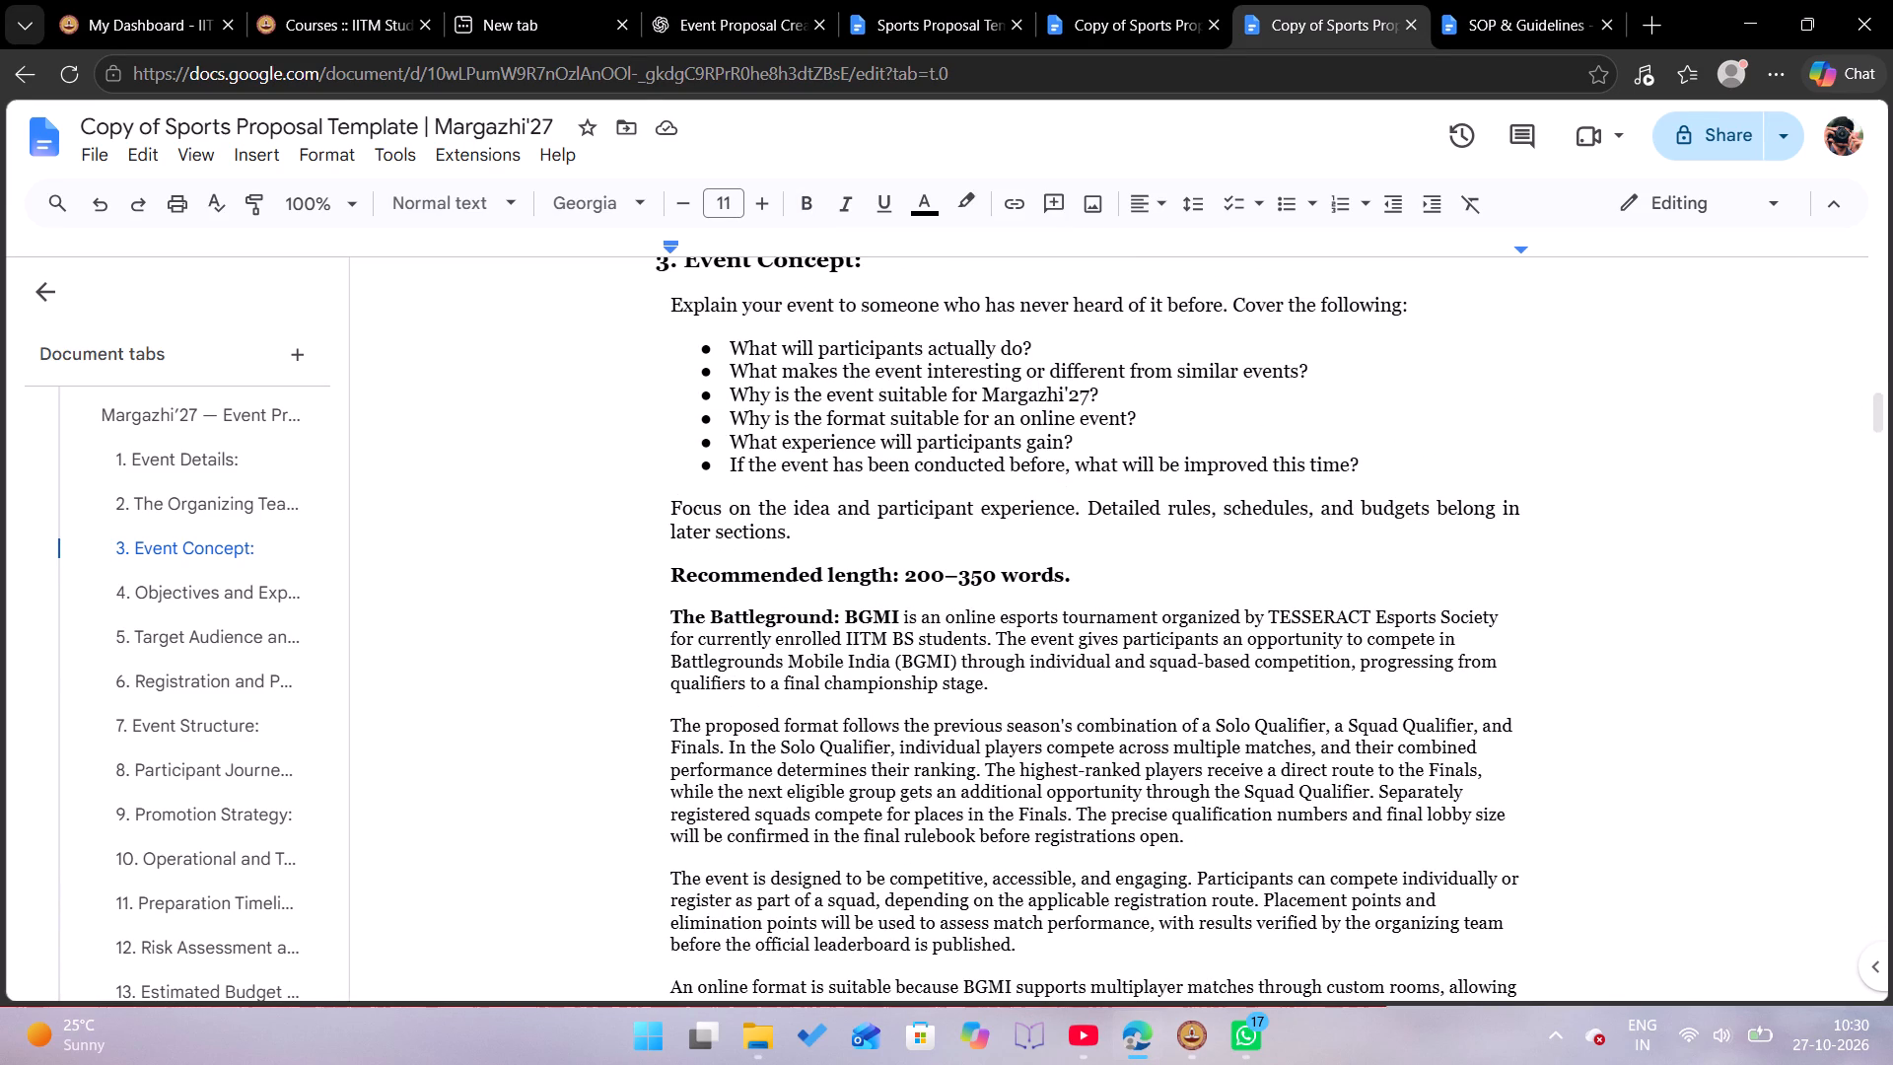
pyautogui.moveTo(904, 614); pyautogui.dragTo(1078, 933)
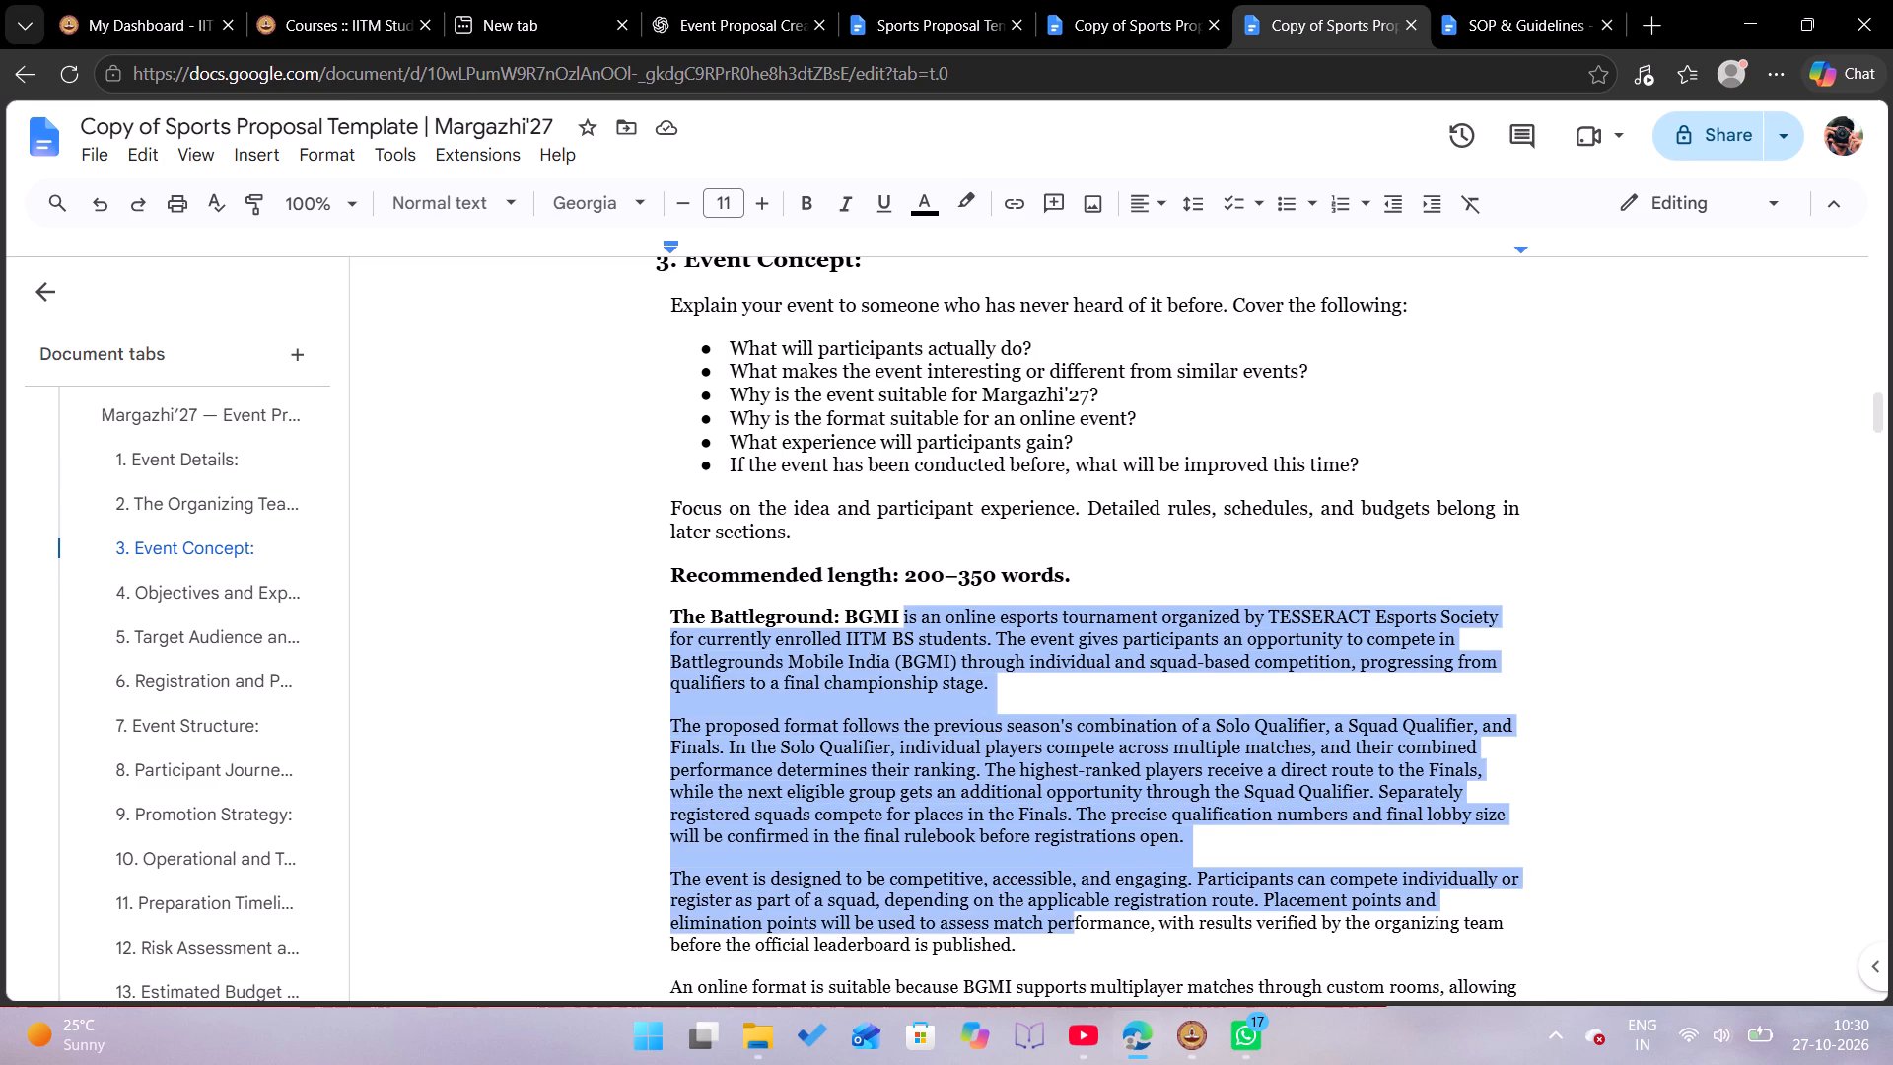
pyautogui.moveTo(1078, 933); pyautogui.dragTo(1061, 817)
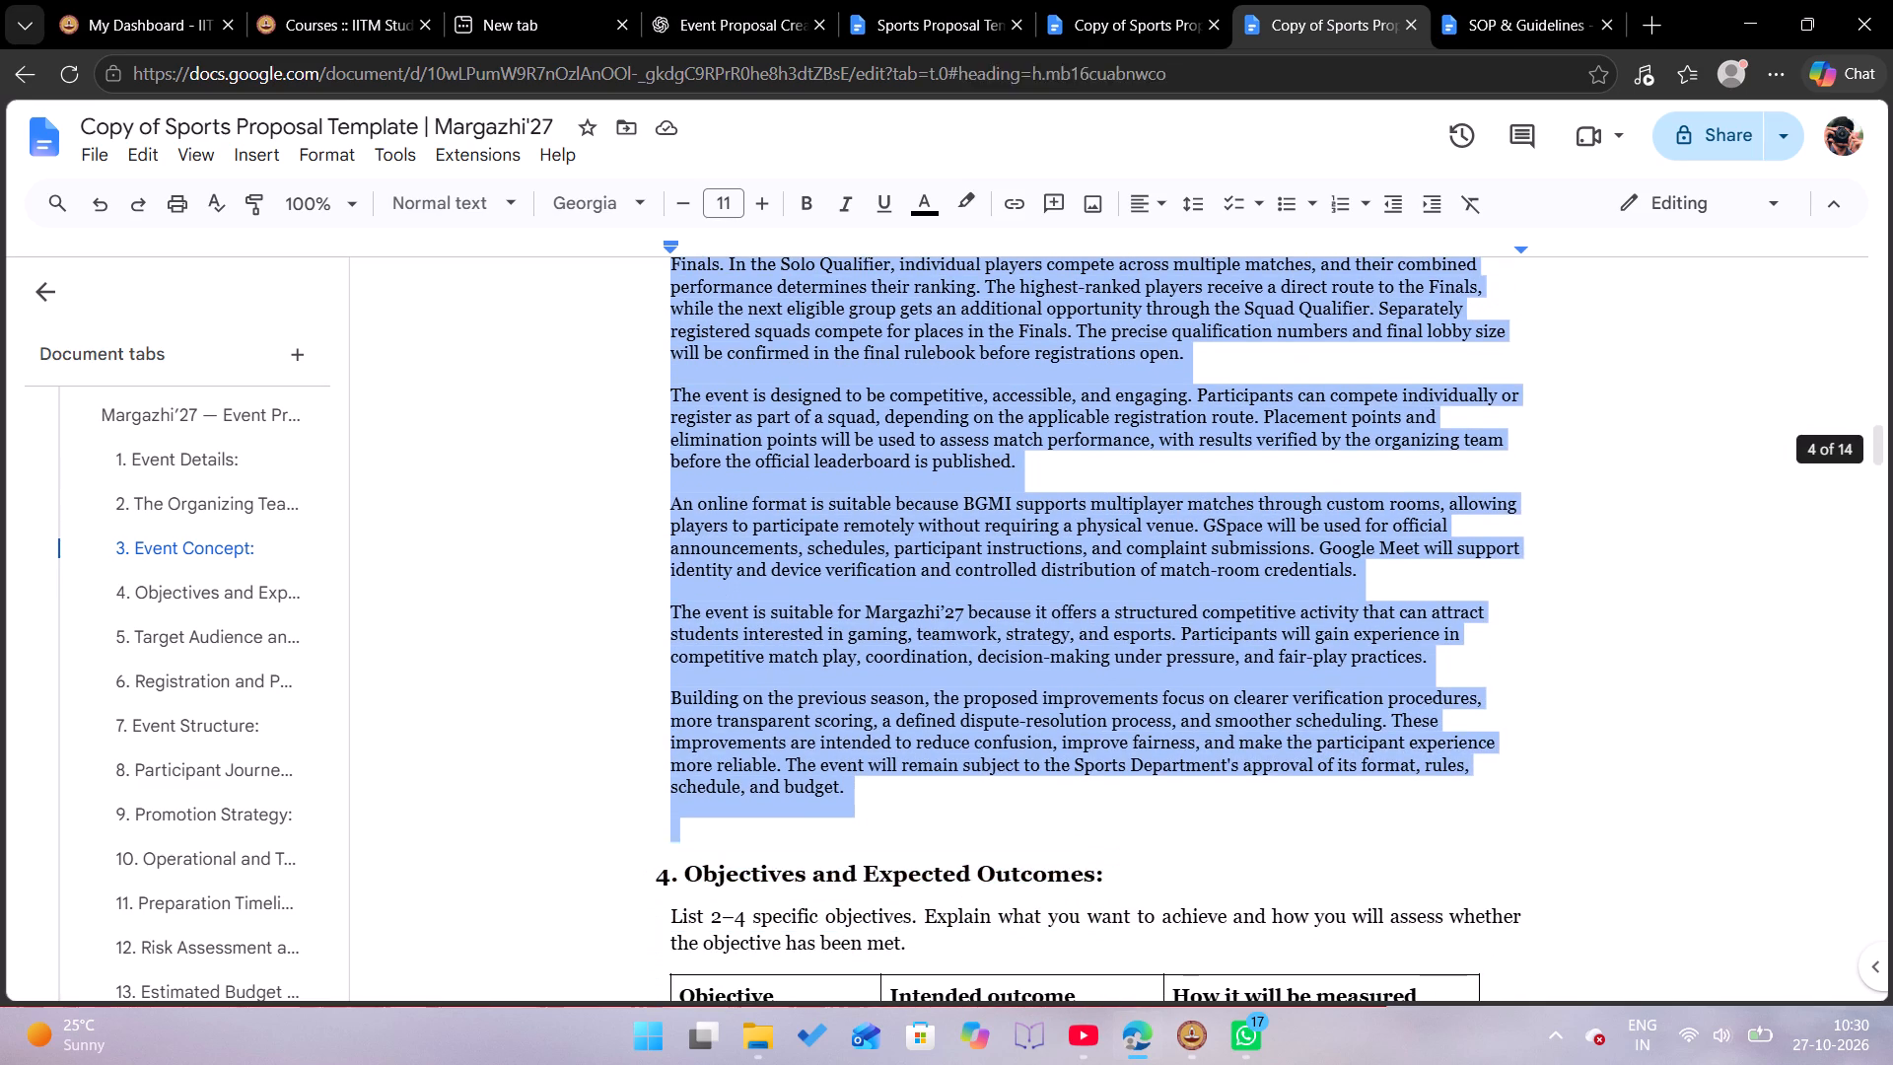
pyautogui.moveTo(1061, 817); pyautogui.dragTo(1043, 802)
pyautogui.click(503, 200)
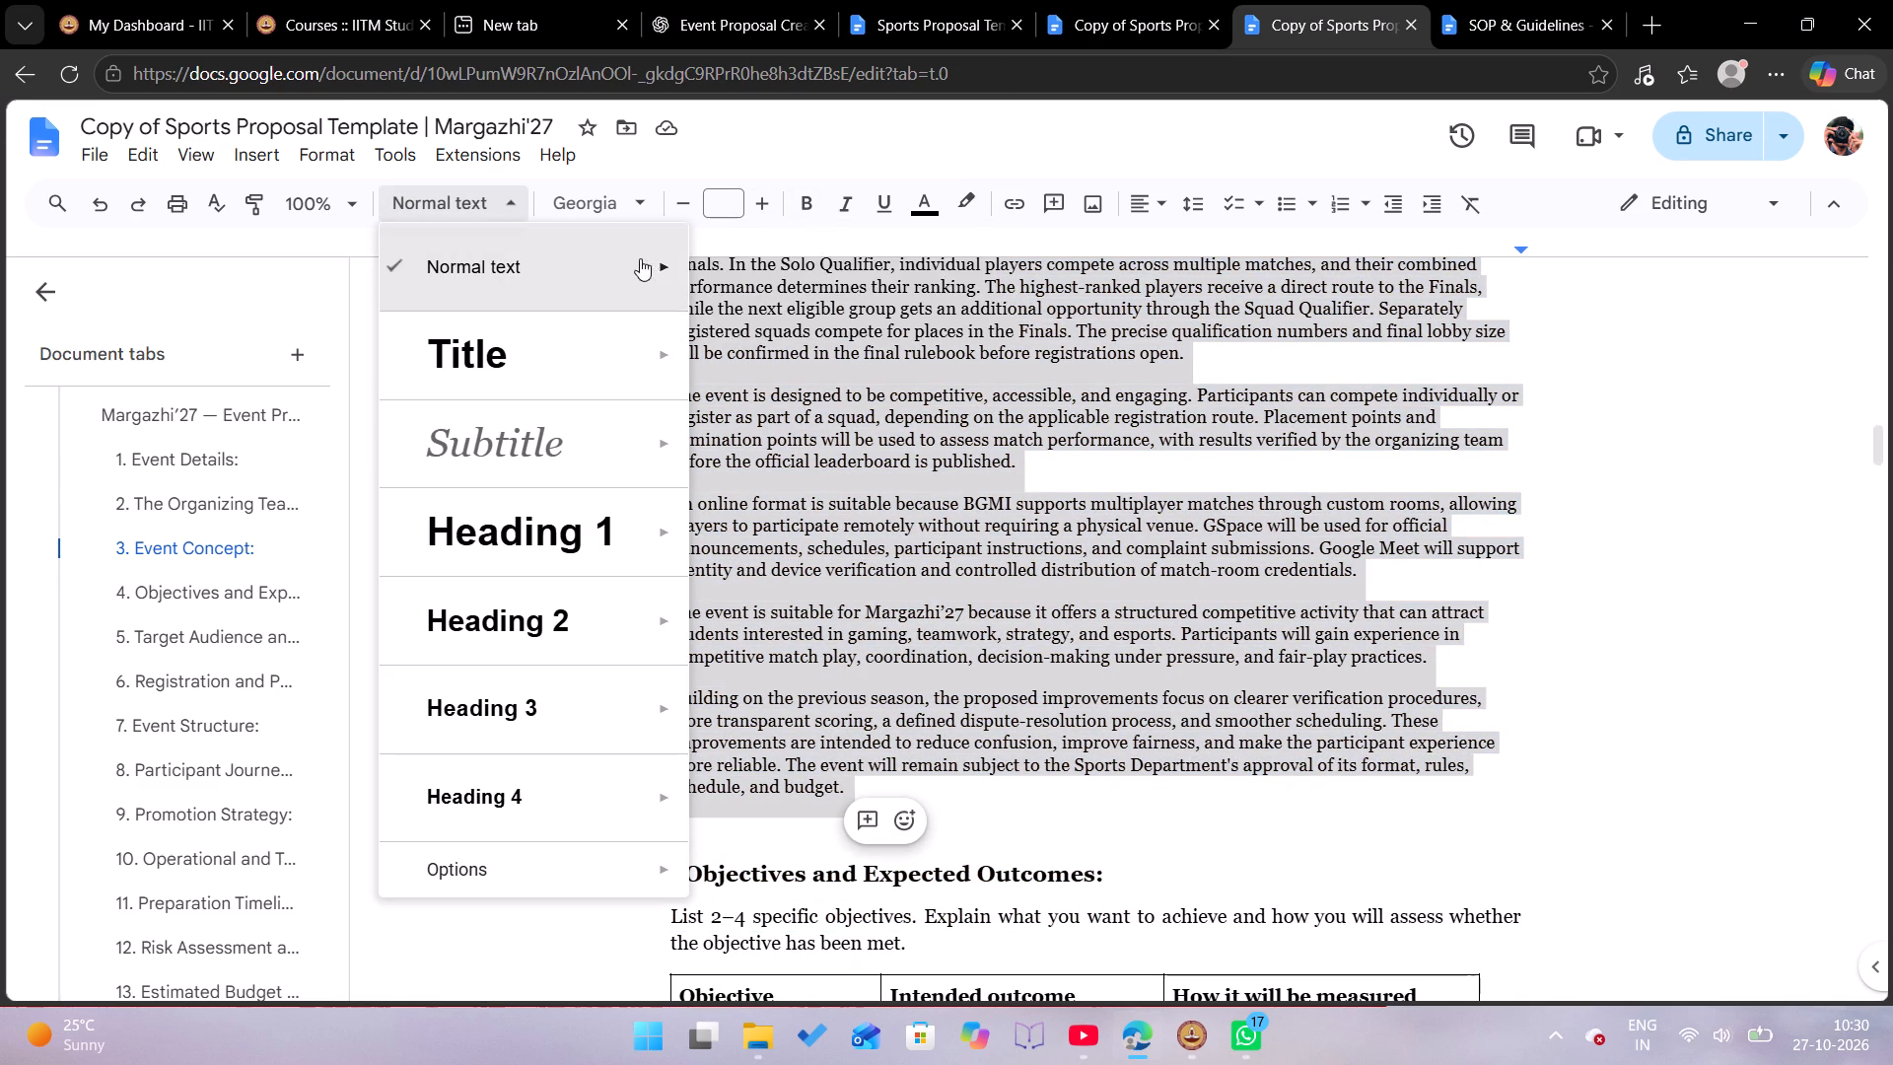
pyautogui.click(824, 244)
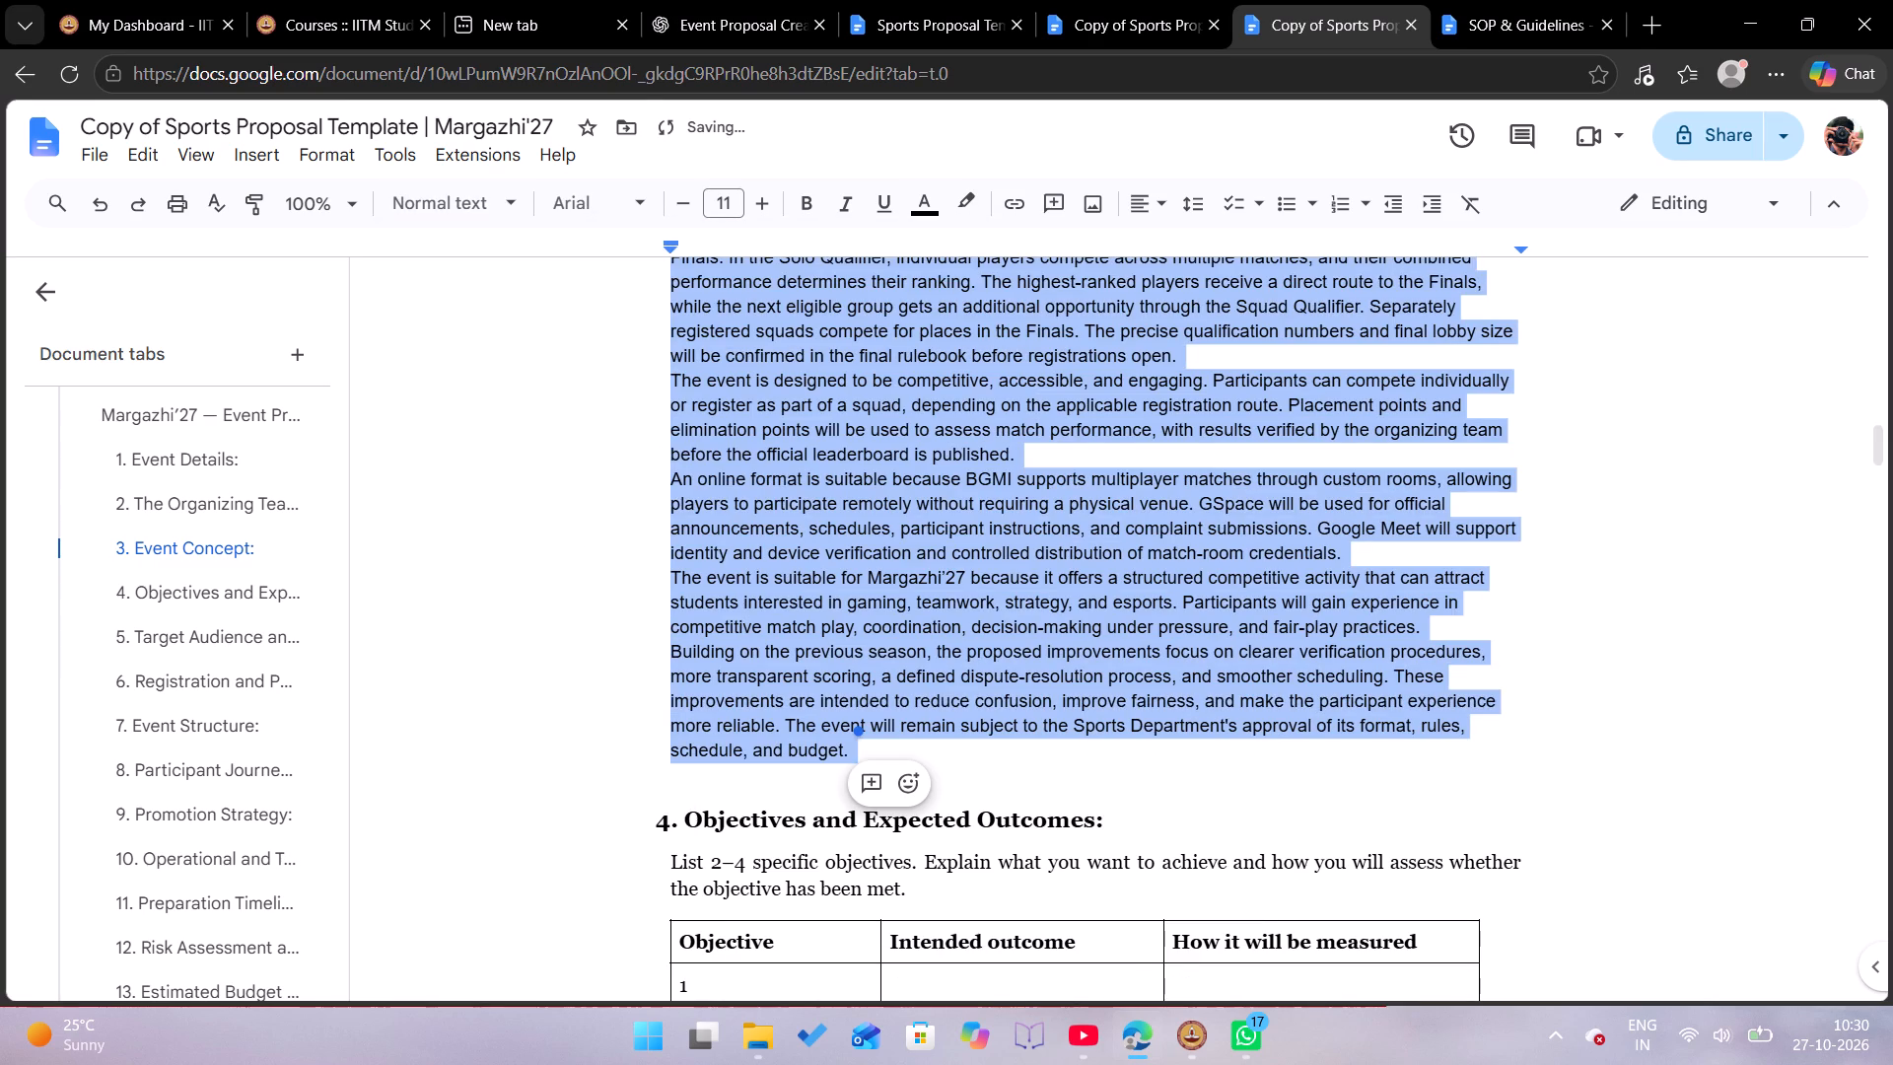
pyautogui.click(1501, 390)
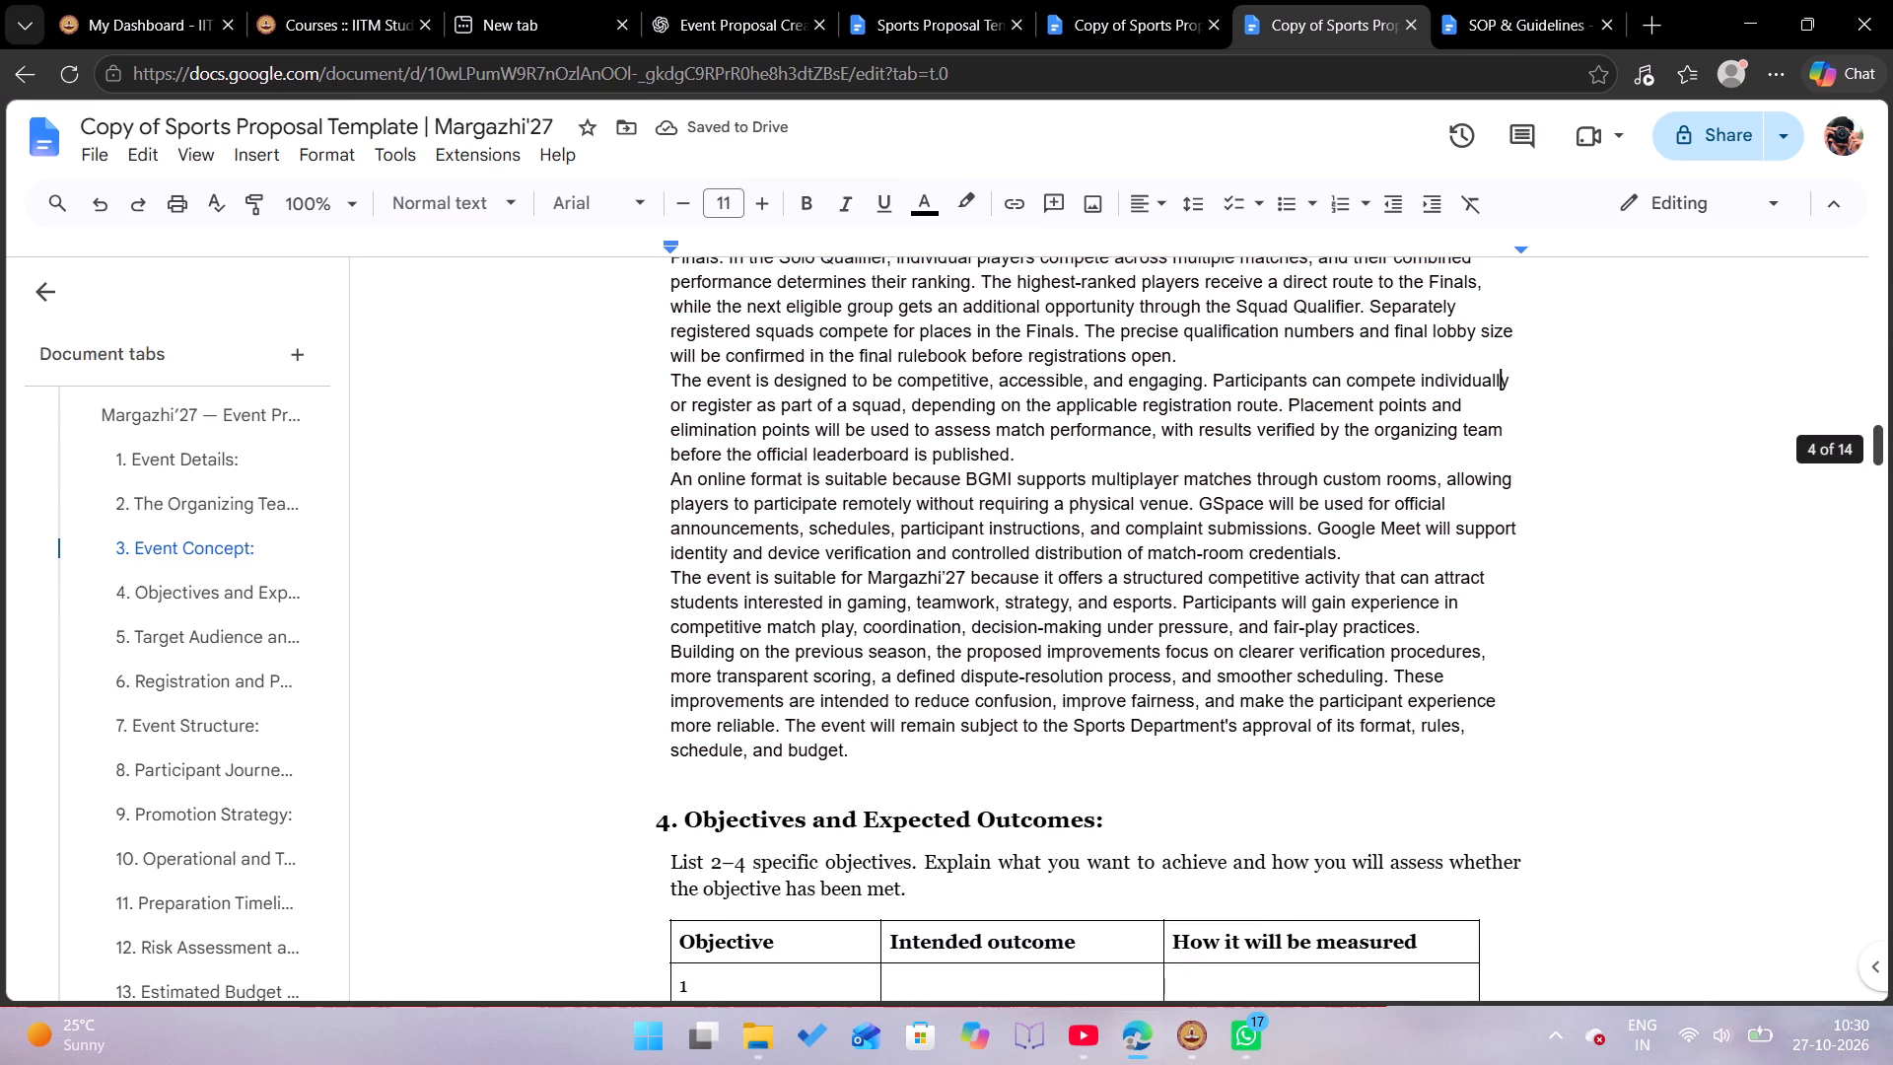
# Delete the words The Battleground before the colon at the start of the first pasted Event Concept paragraph.
pyautogui.moveTo(1877, 446); pyautogui.dragTo(1882, 403)
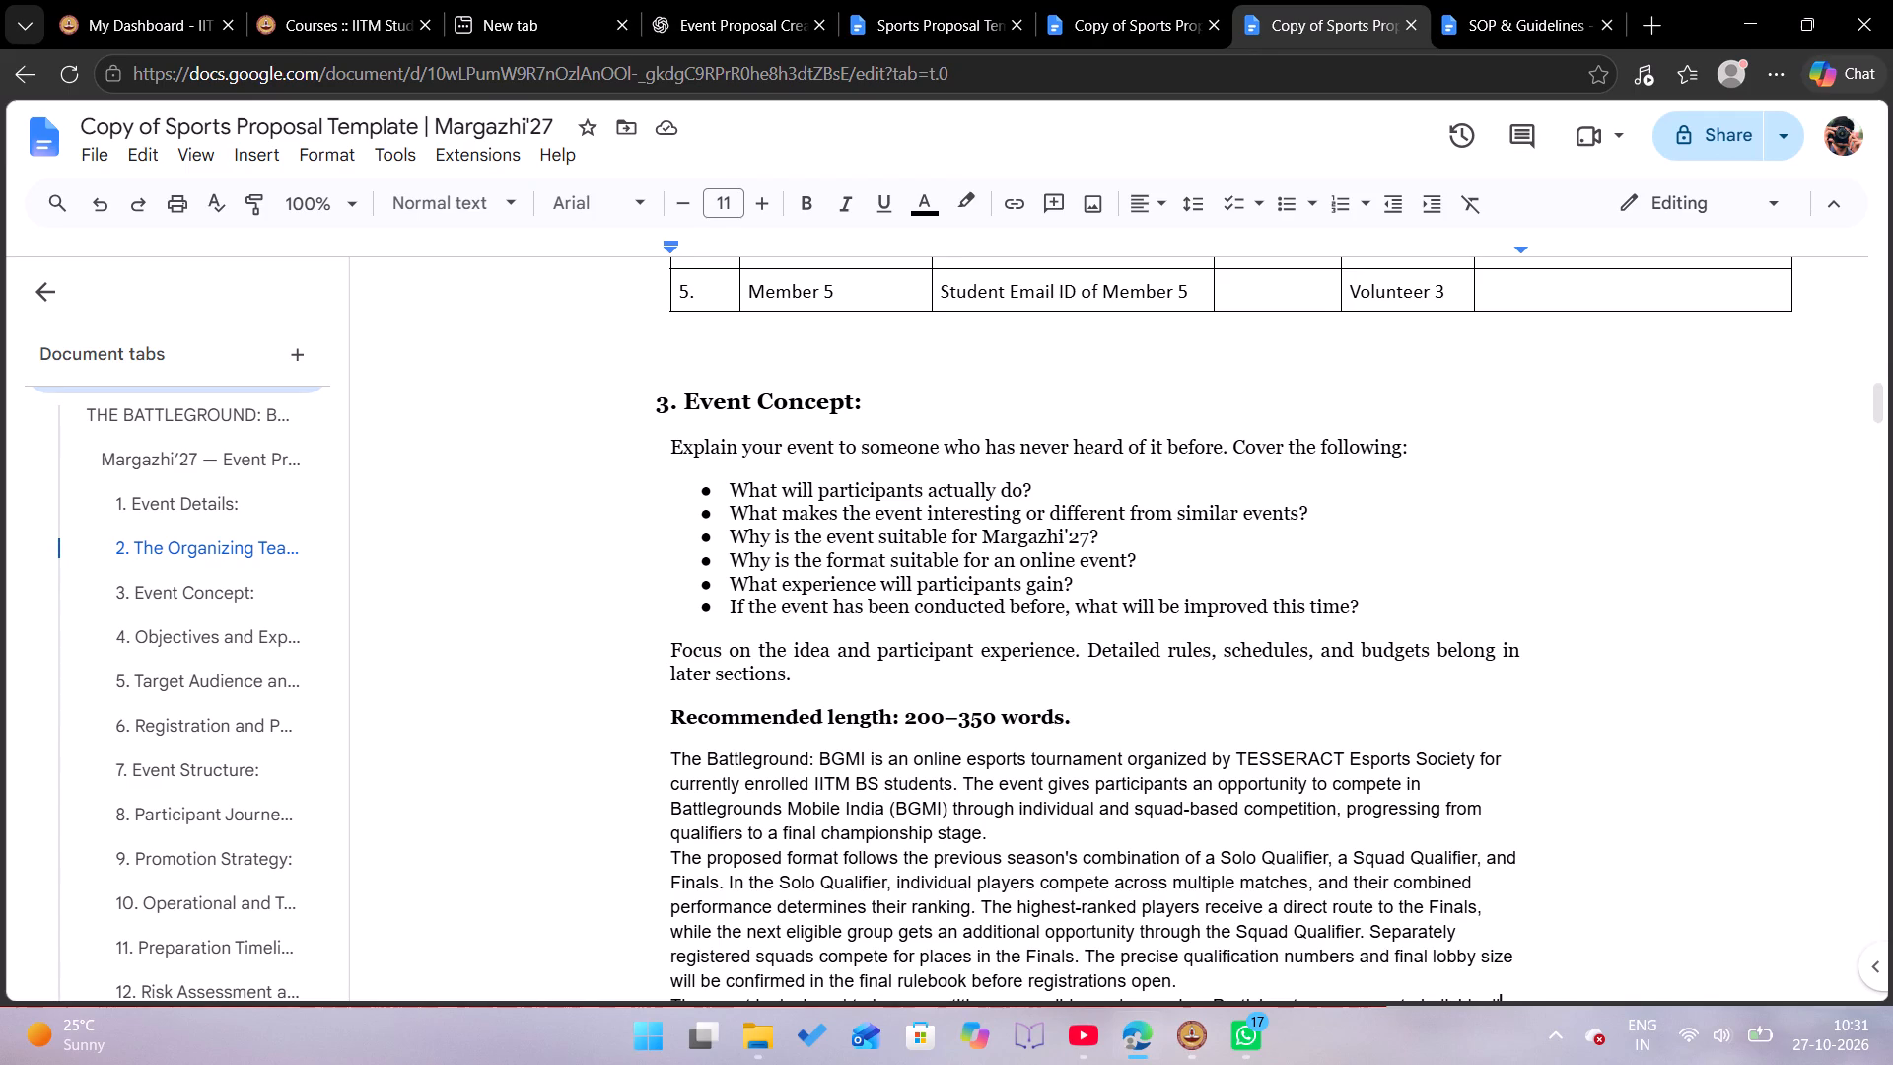
pyautogui.click(806, 760)
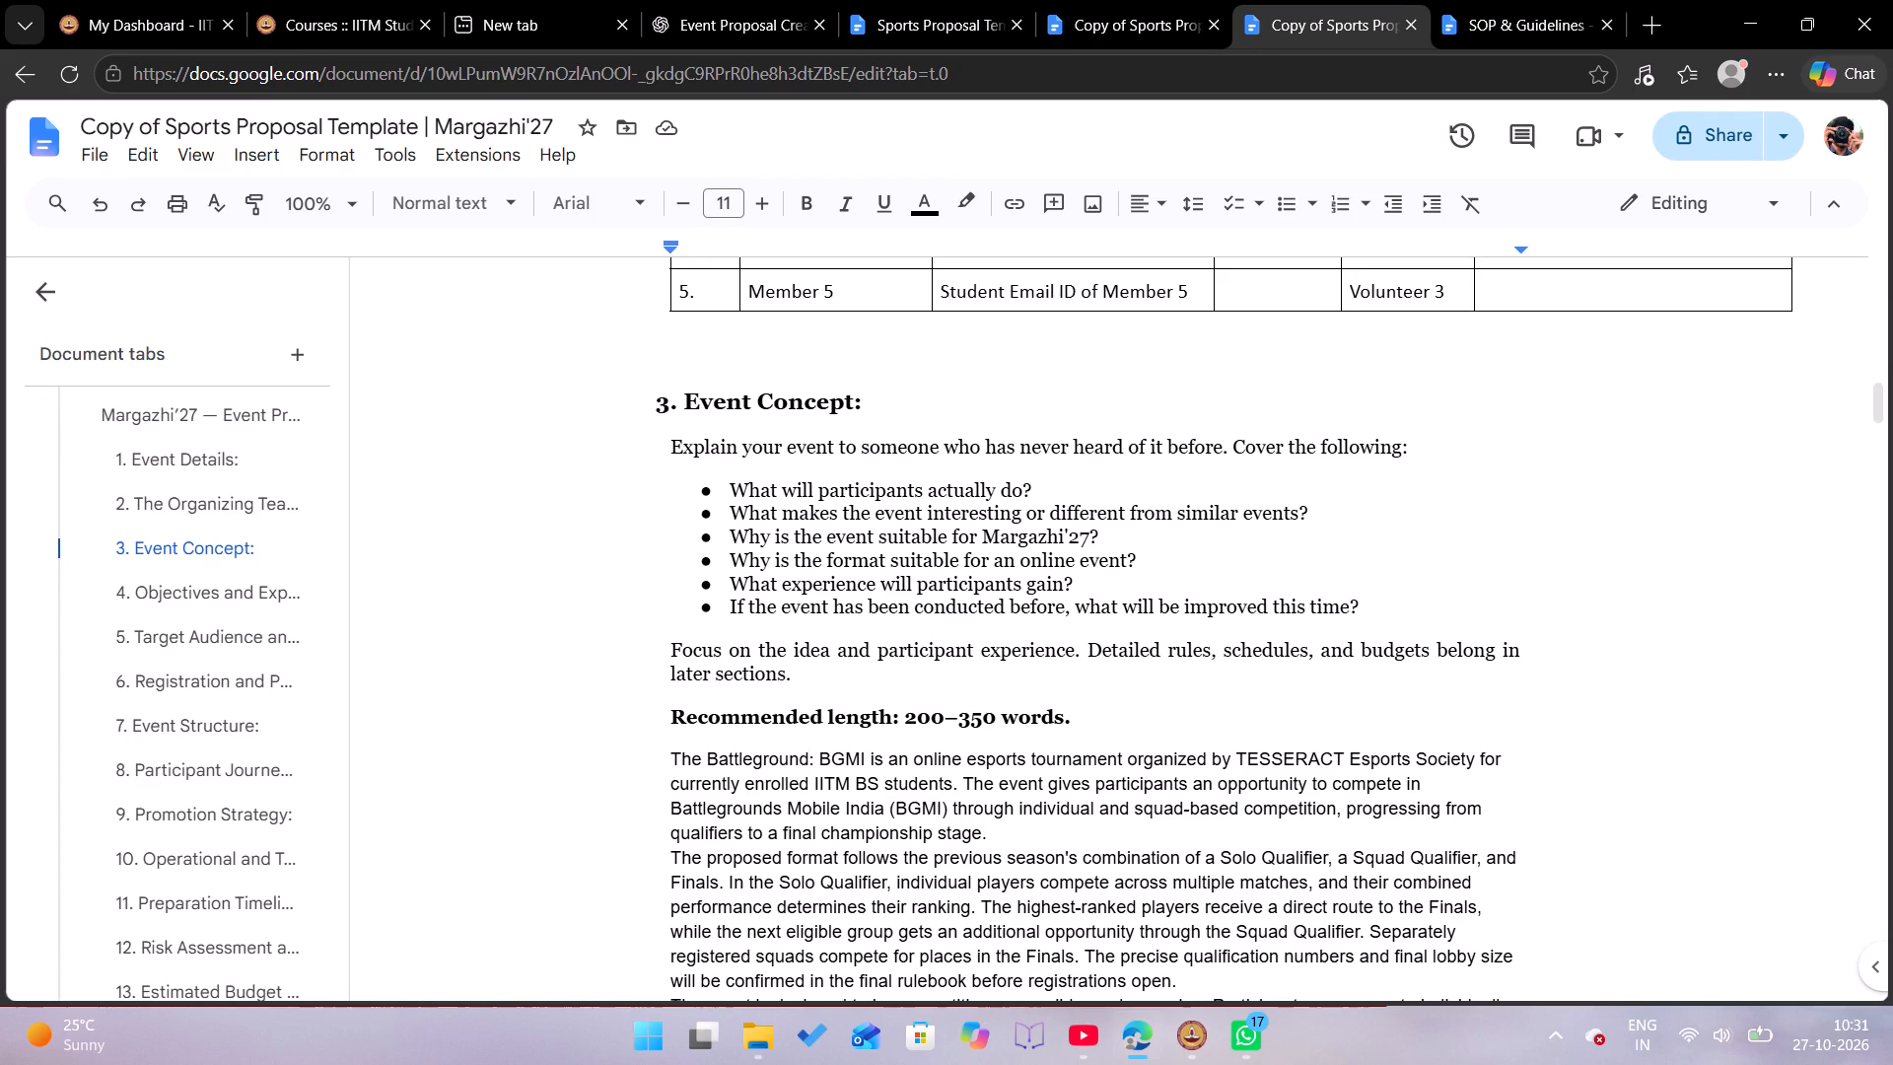
pyautogui.press('BackSpace')
pyautogui.press('BackSpace')
pyautogui.press('BackSpace')
pyautogui.press('BackSpace')
pyautogui.press('BackSpace')
pyautogui.press('BackSpace')
pyautogui.press('BackSpace')
pyautogui.press('BackSpace')
pyautogui.press('BackSpace')
pyautogui.press('BackSpace')
pyautogui.press('BackSpace')
pyautogui.press('BackSpace')
pyautogui.press('BackSpace')
pyautogui.press('BackSpace')
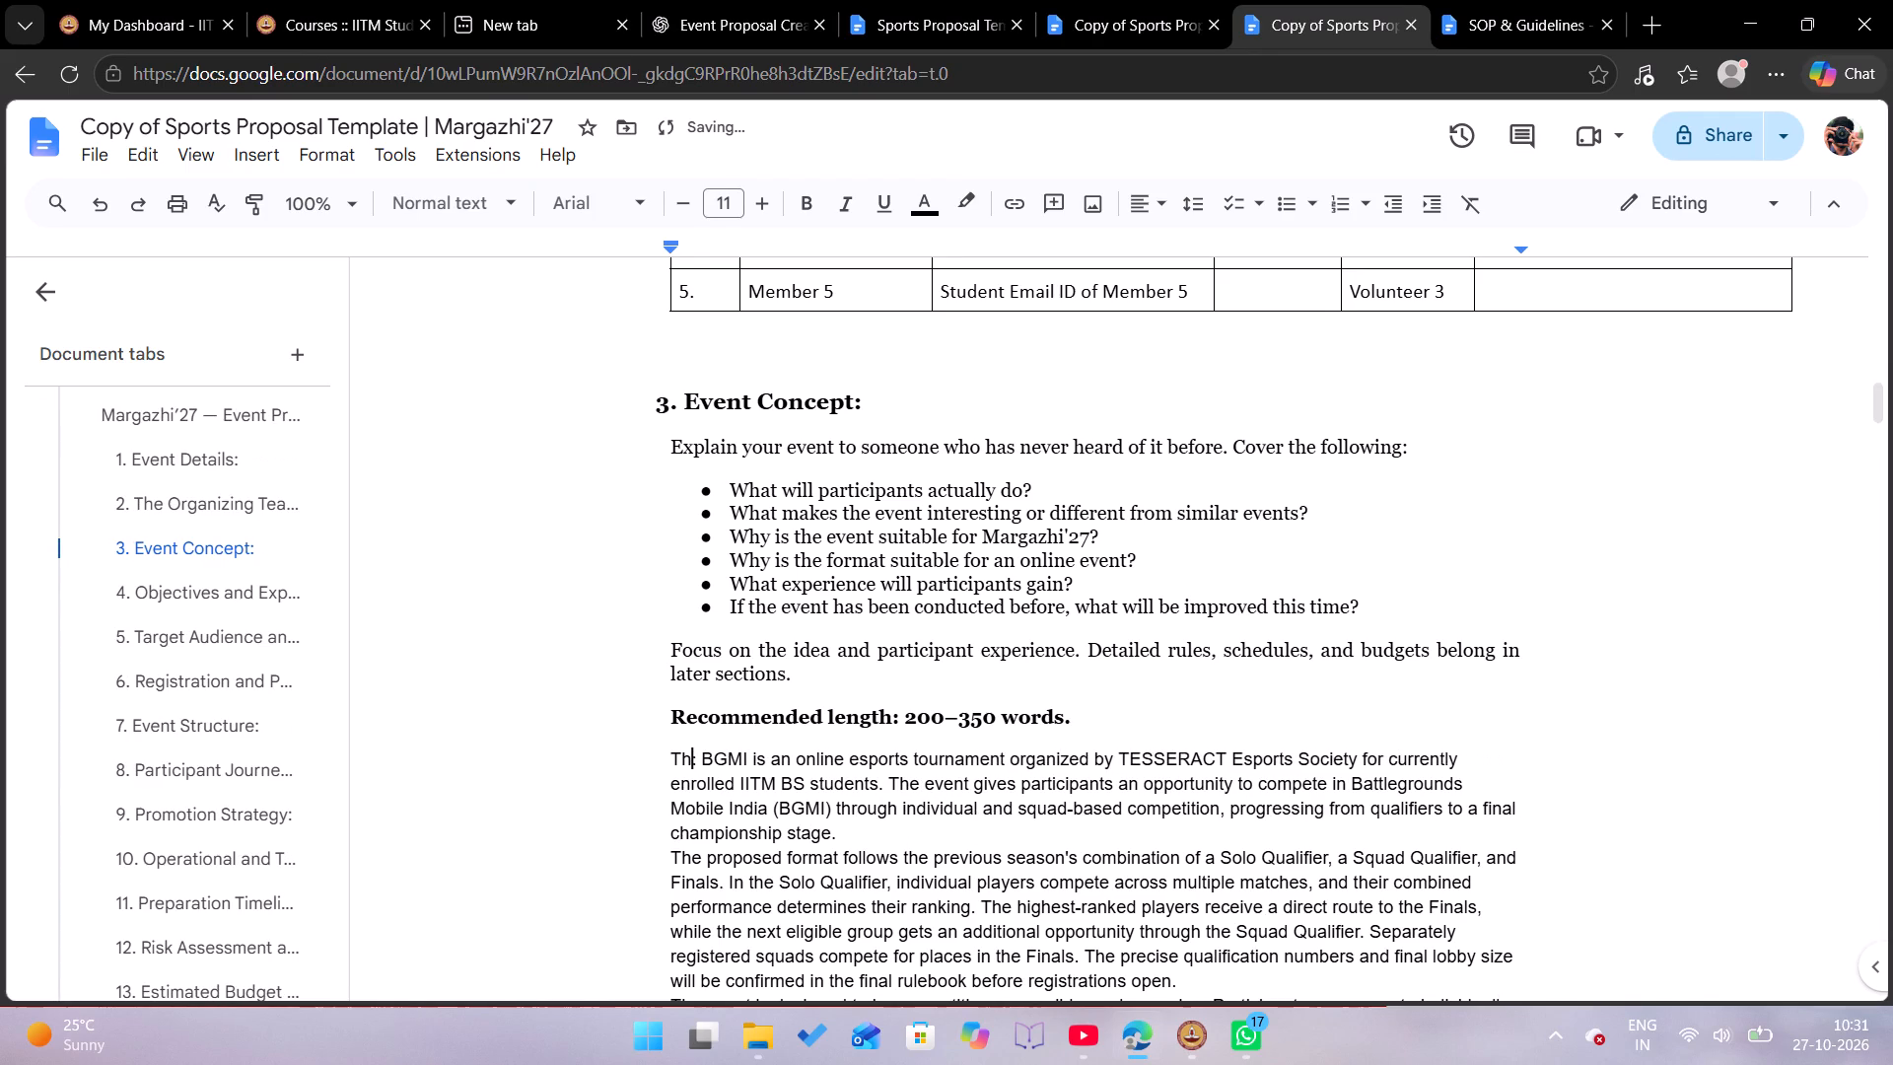
pyautogui.press('BackSpace')
pyautogui.press('BackSpace')
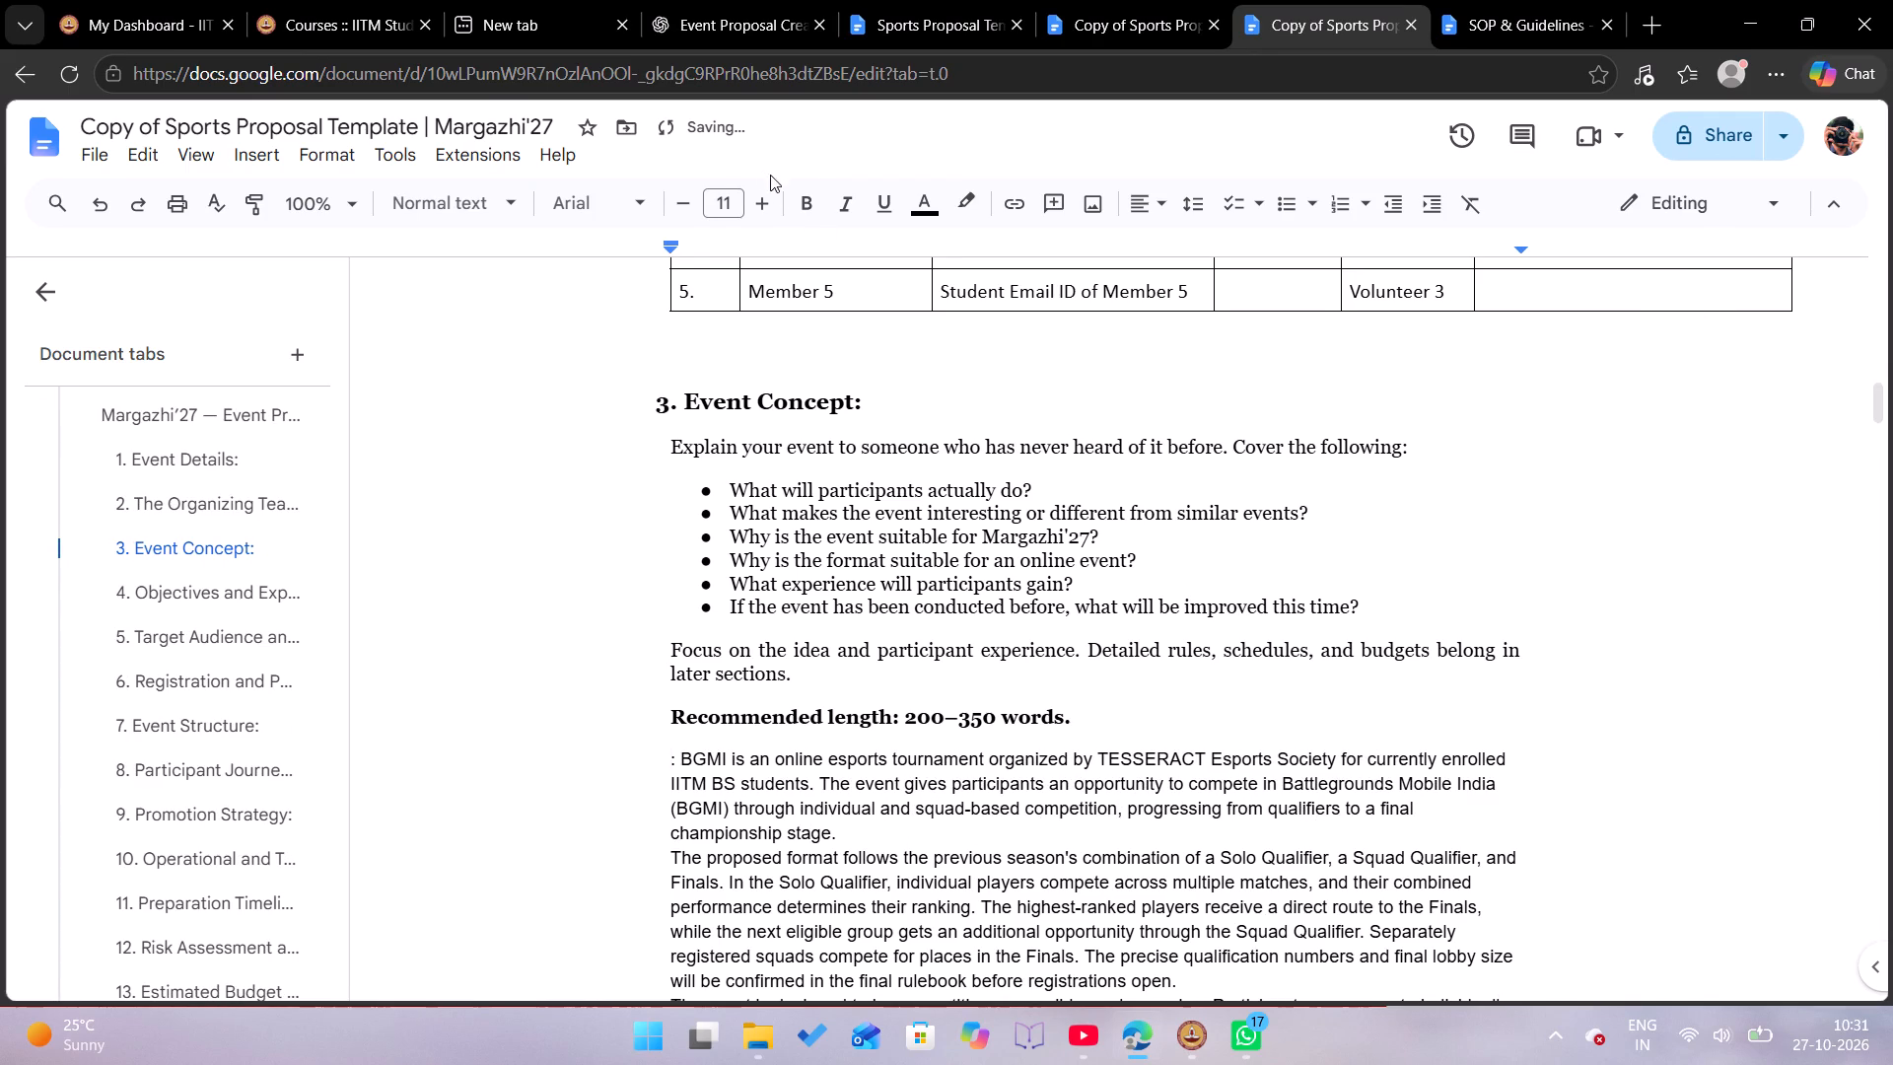
# Enter The Battleground in bold before the colon at the start of the first Event Concept paragraph.
pyautogui.click(797, 201)
pyautogui.hotkey('shift', 't')
pyautogui.write('he Batt')
pyautogui.write('legrounf')
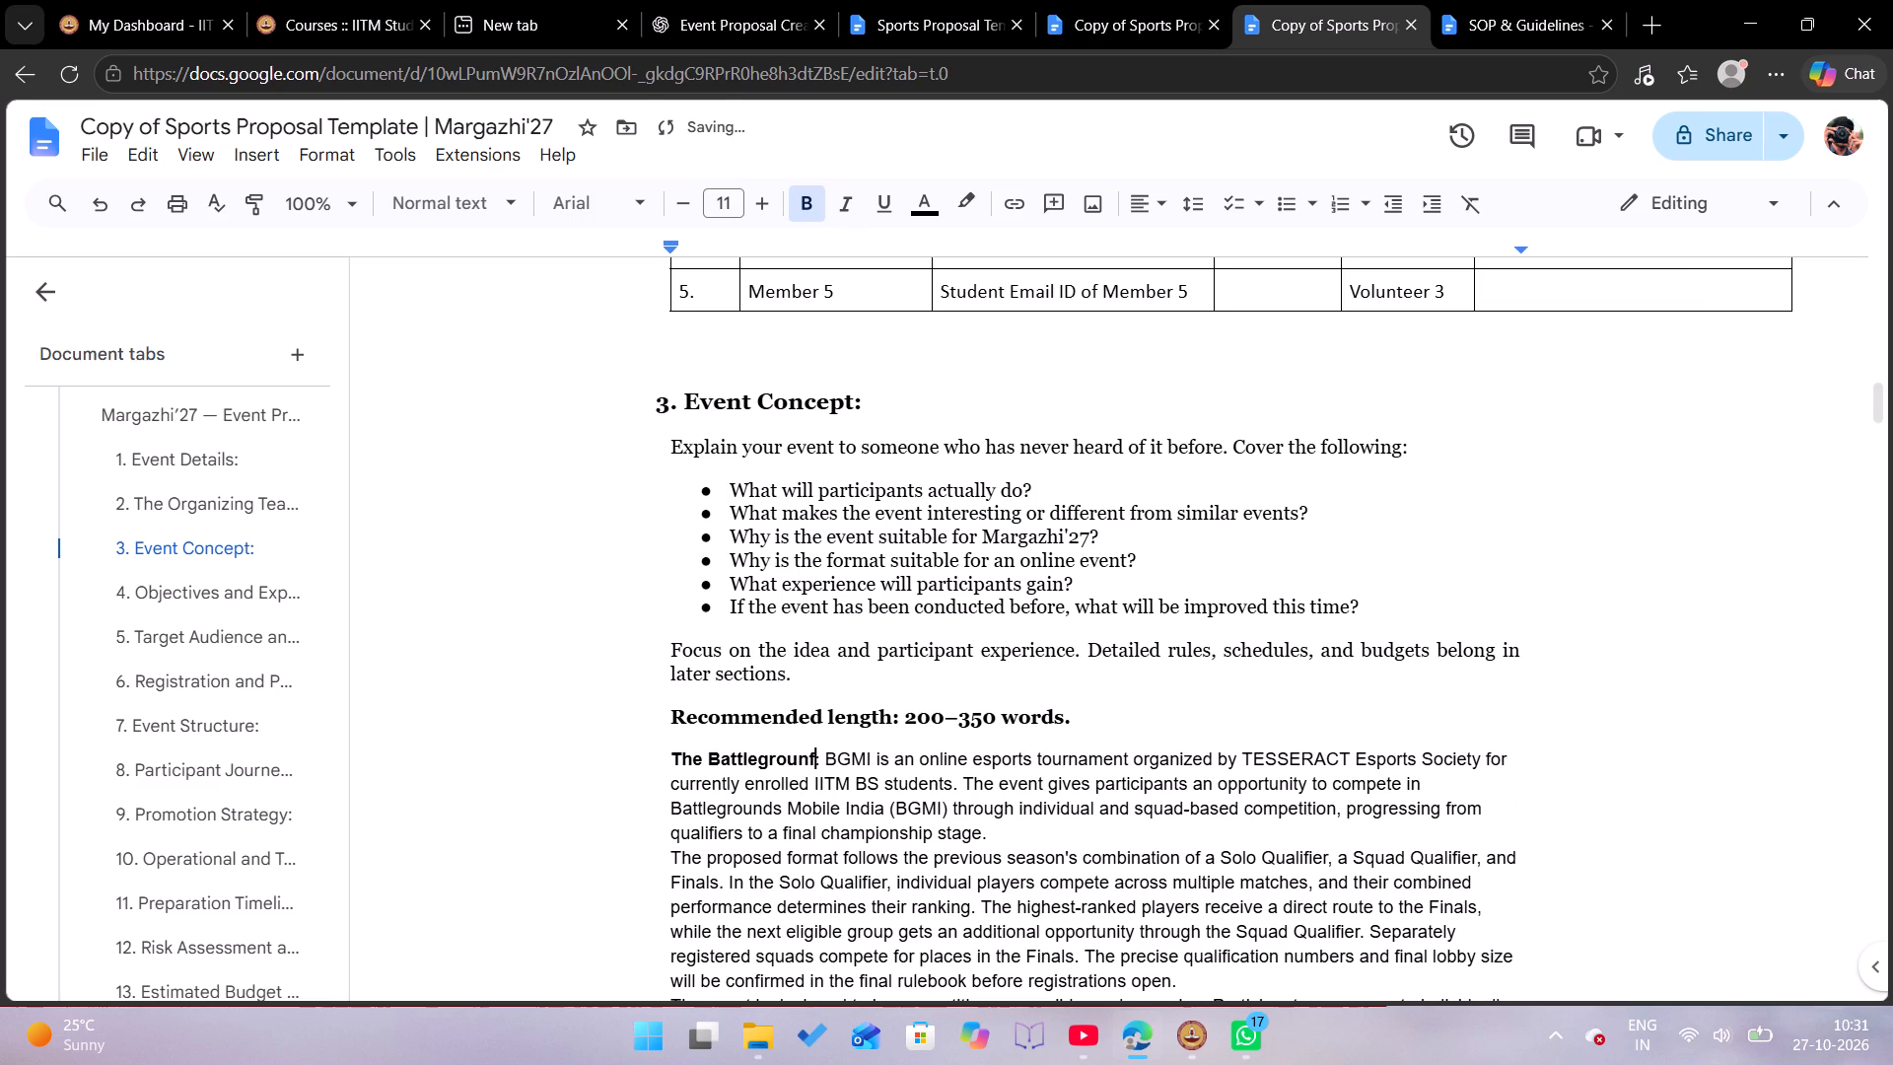
pyautogui.press('BackSpace')
pyautogui.press('g')
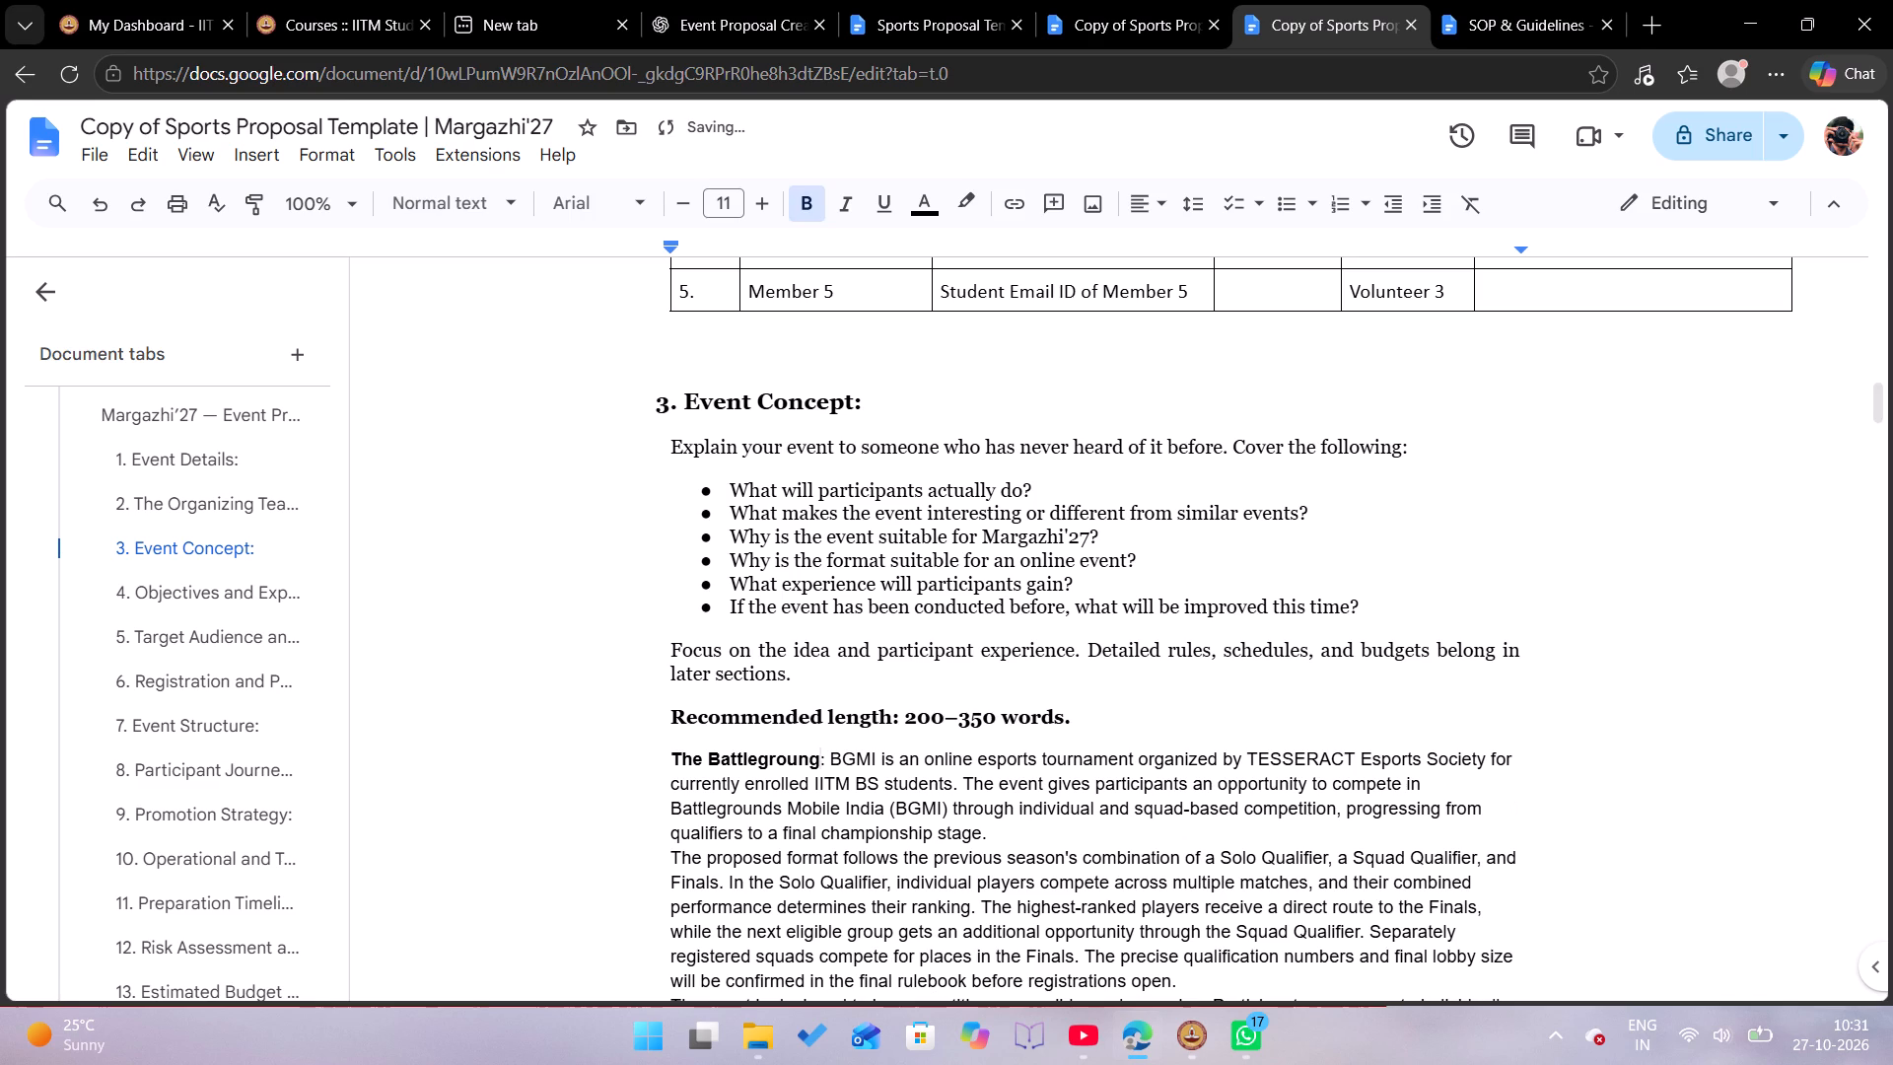
pyautogui.press('Right')
pyautogui.press('Right')
pyautogui.press('Right')
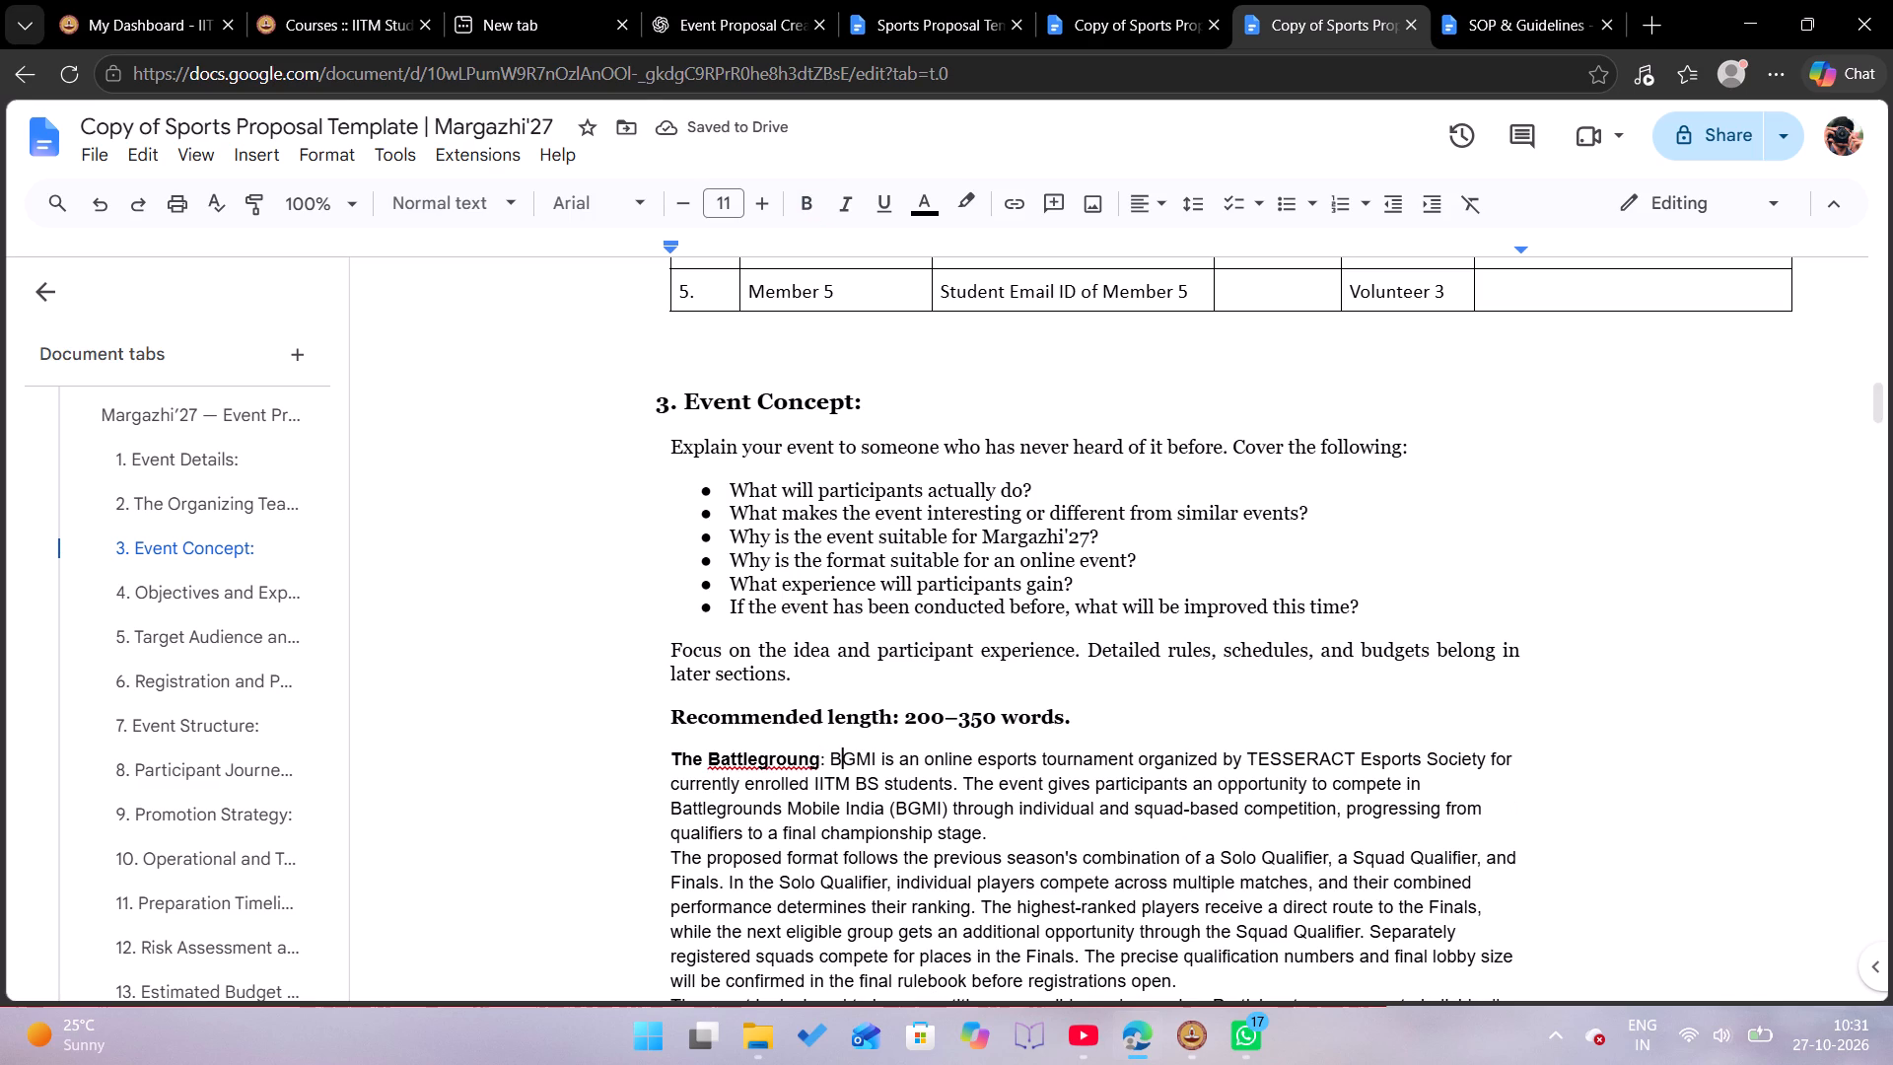
pyautogui.press('Left')
pyautogui.press('Left')
pyautogui.press('Left')
pyautogui.press('BackSpace')
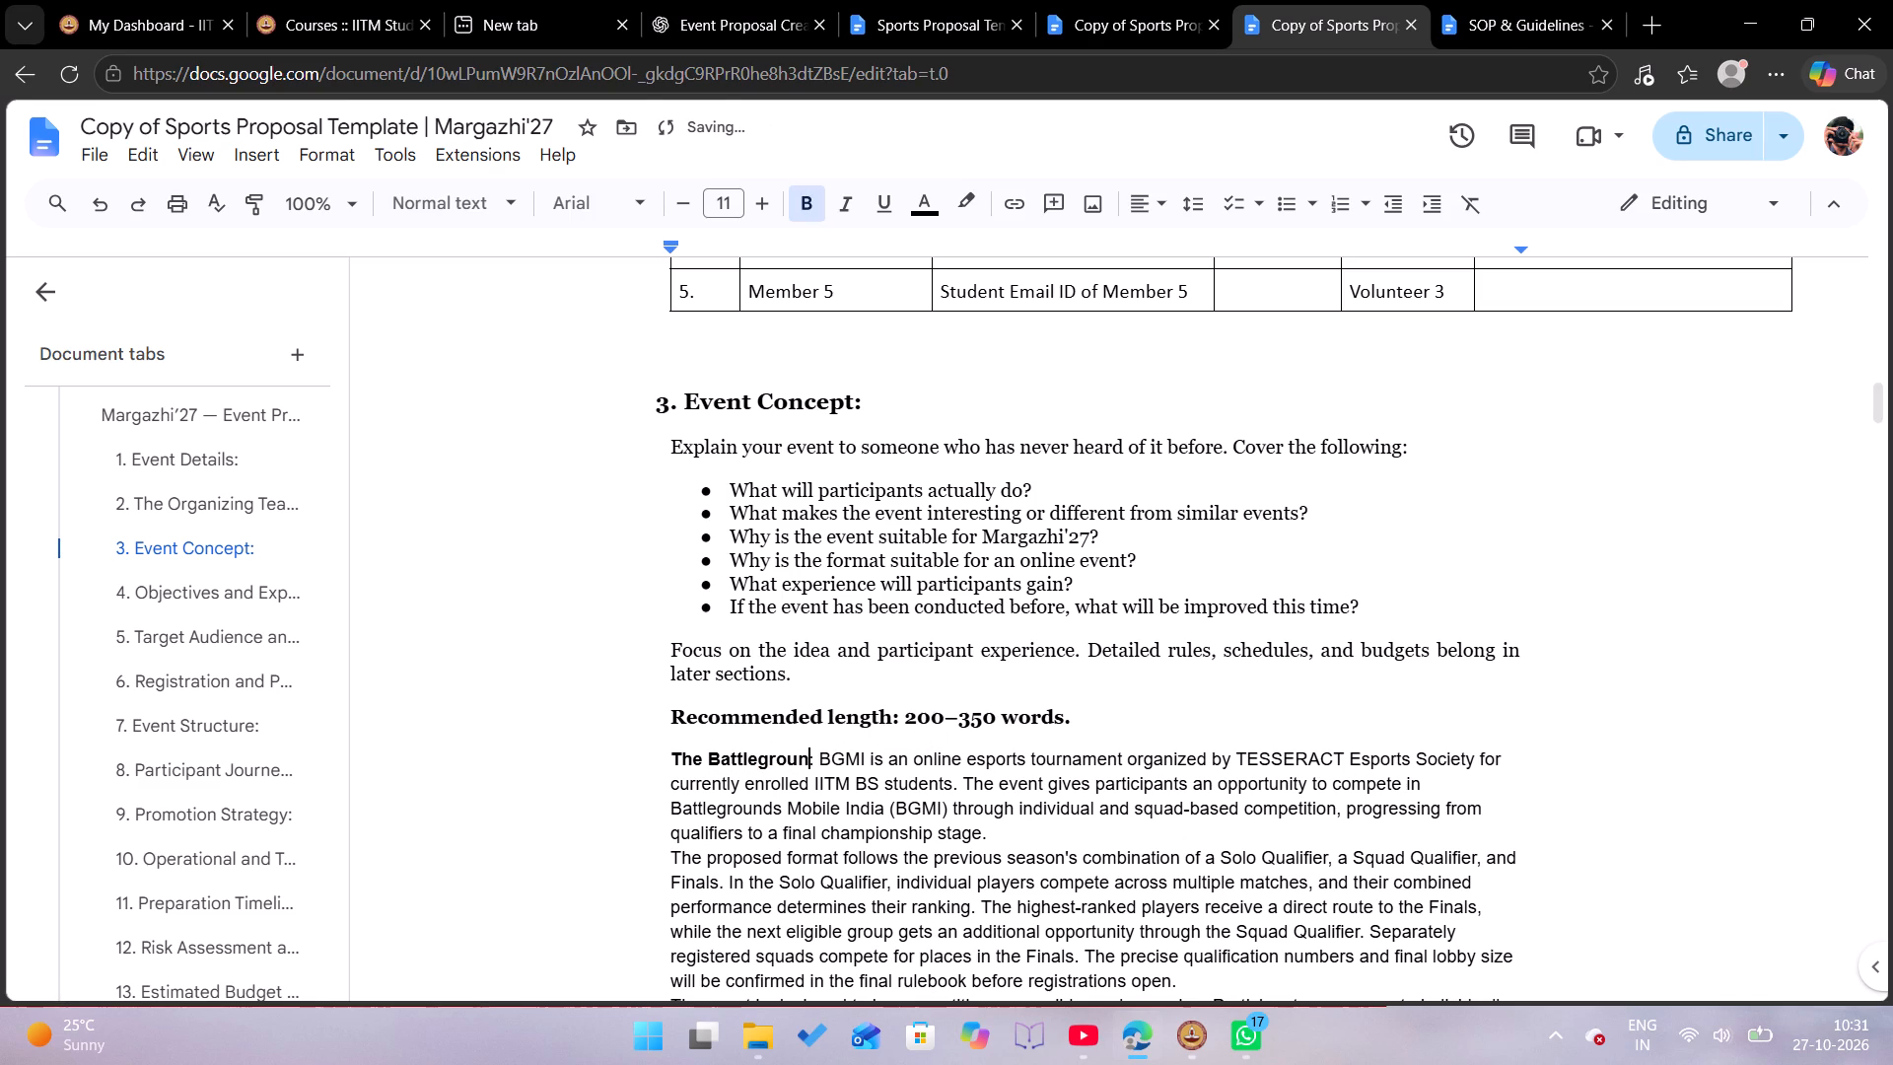
pyautogui.press('d')
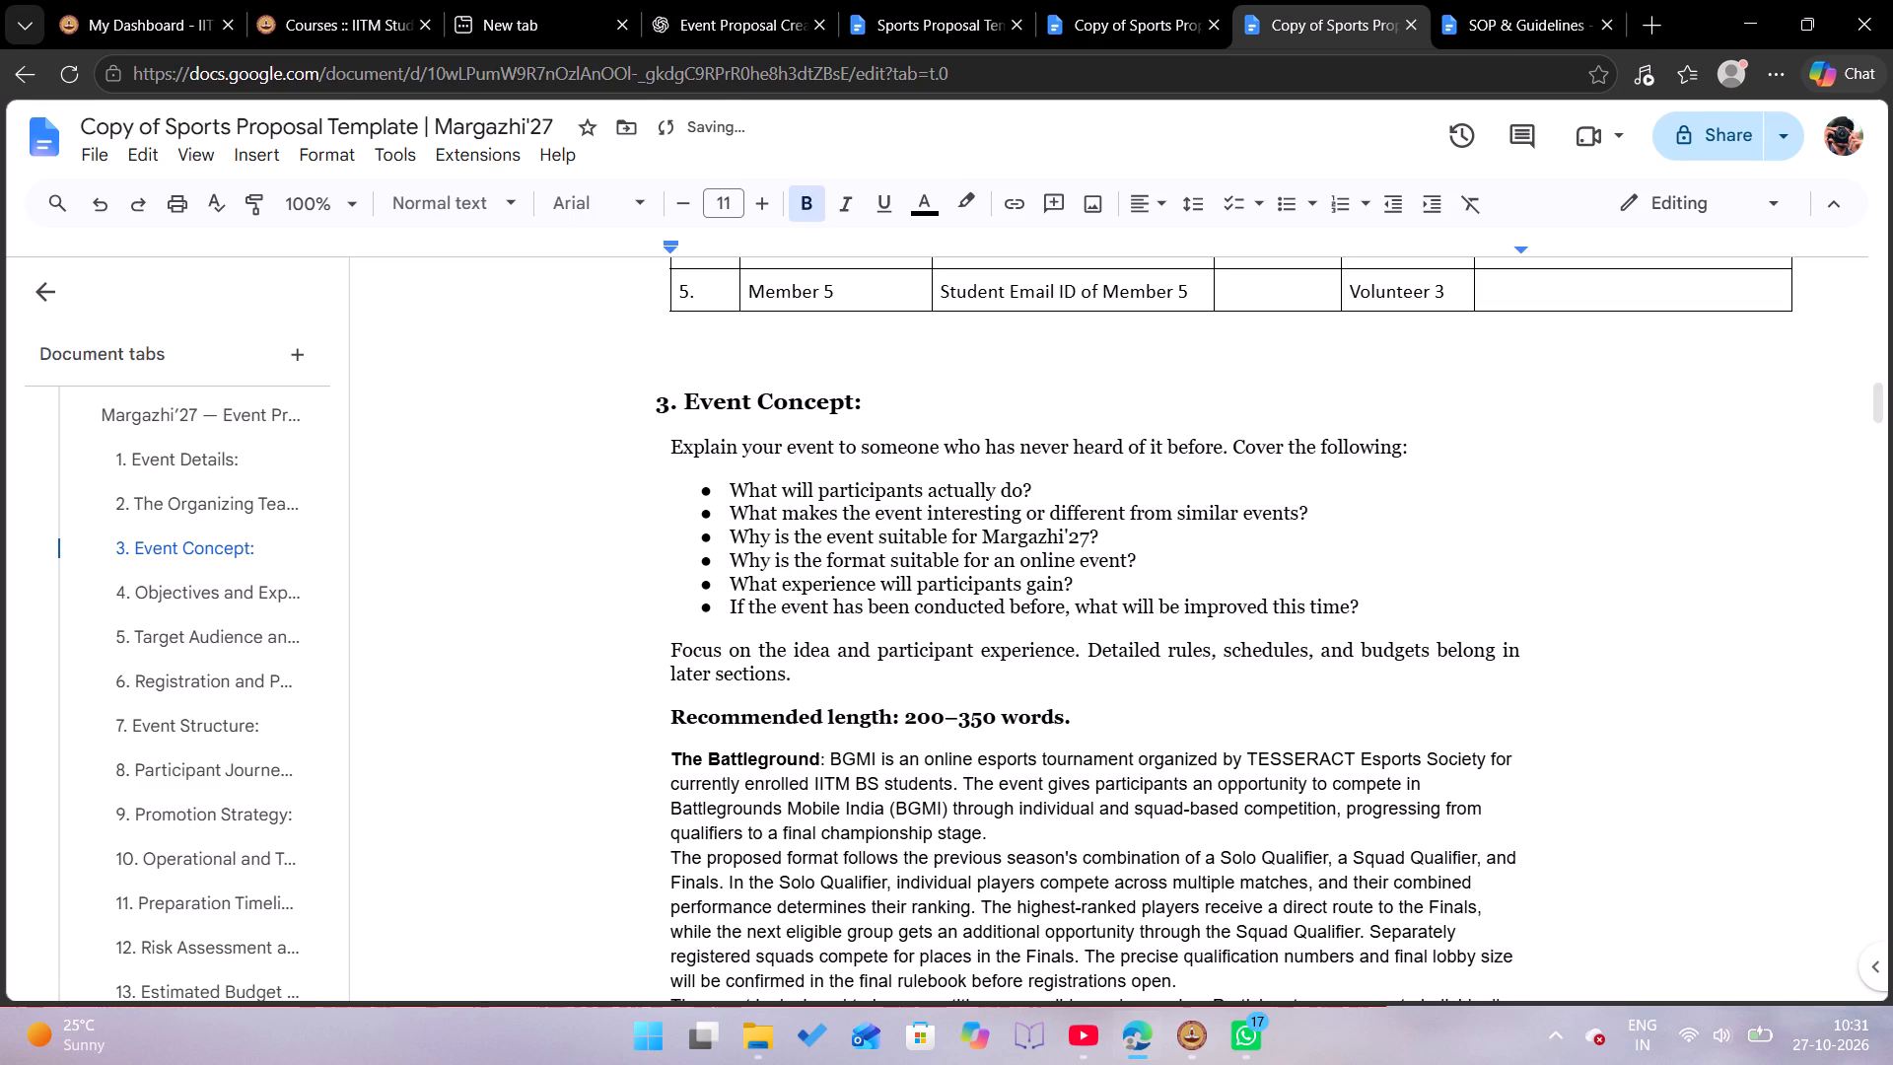
# Replace the plain BGMI after The Battleground with bold BGMI directly after the colon.
pyautogui.click(876, 764)
pyautogui.press('BackSpace')
pyautogui.press('BackSpace')
pyautogui.press('BackSpace')
pyautogui.press('BackSpace')
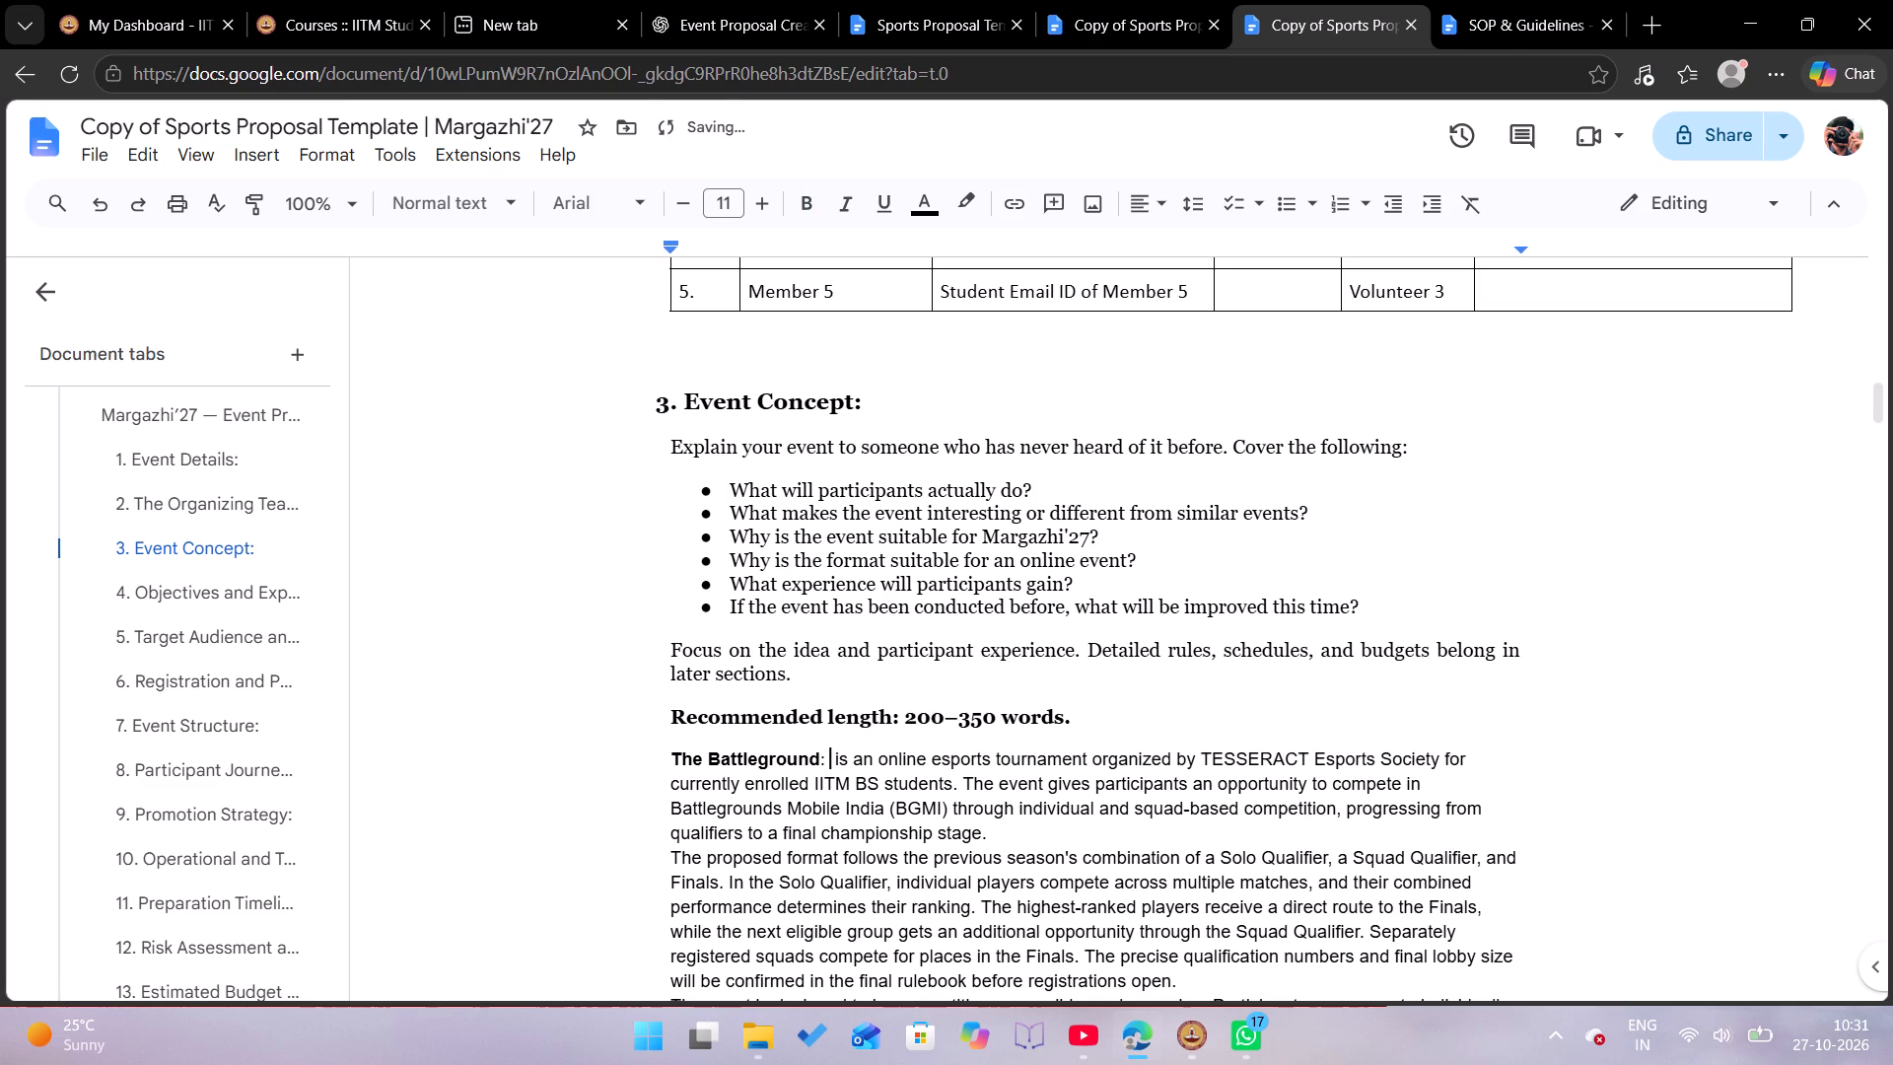
pyautogui.press('BackSpace')
pyautogui.press('BackSpace')
pyautogui.hotkey('shift', ':')
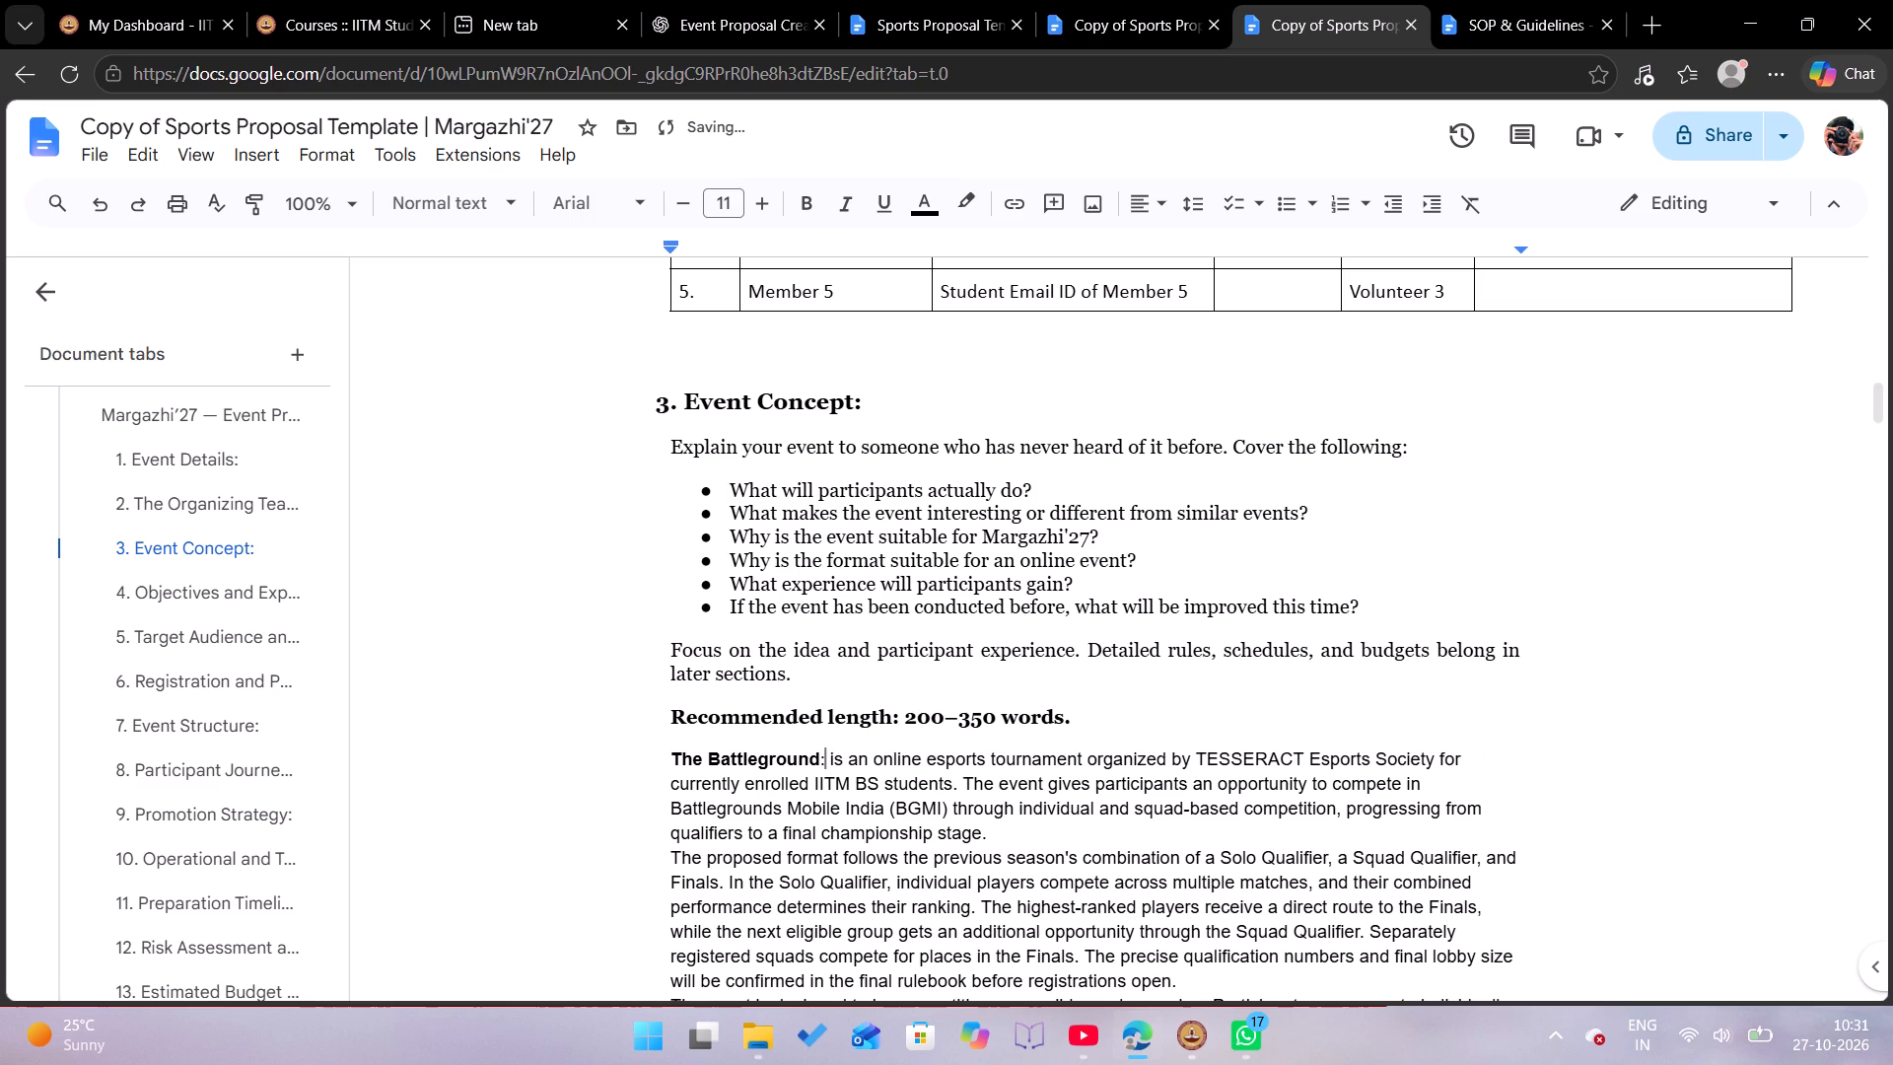
pyautogui.hotkey('shift', 'b')
pyautogui.press('BackSpace')
pyautogui.click(798, 201)
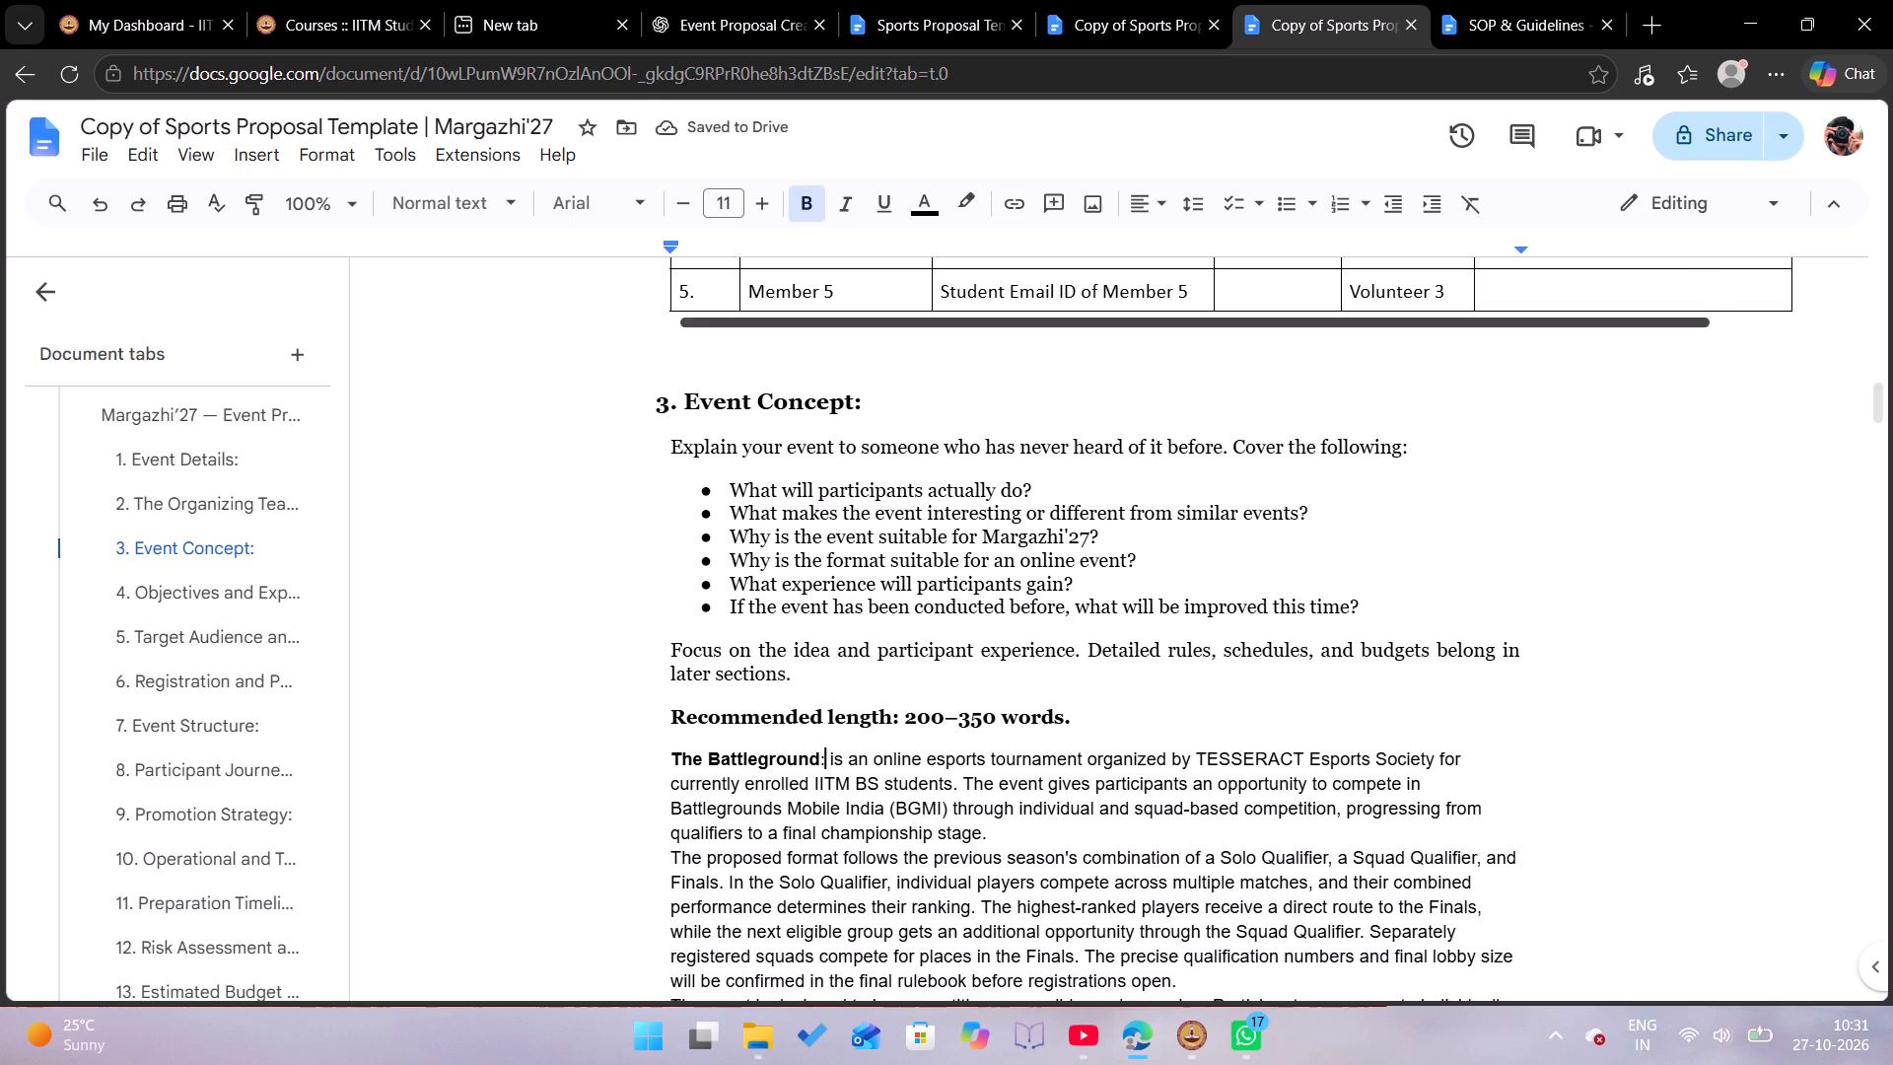
pyautogui.write('BG')
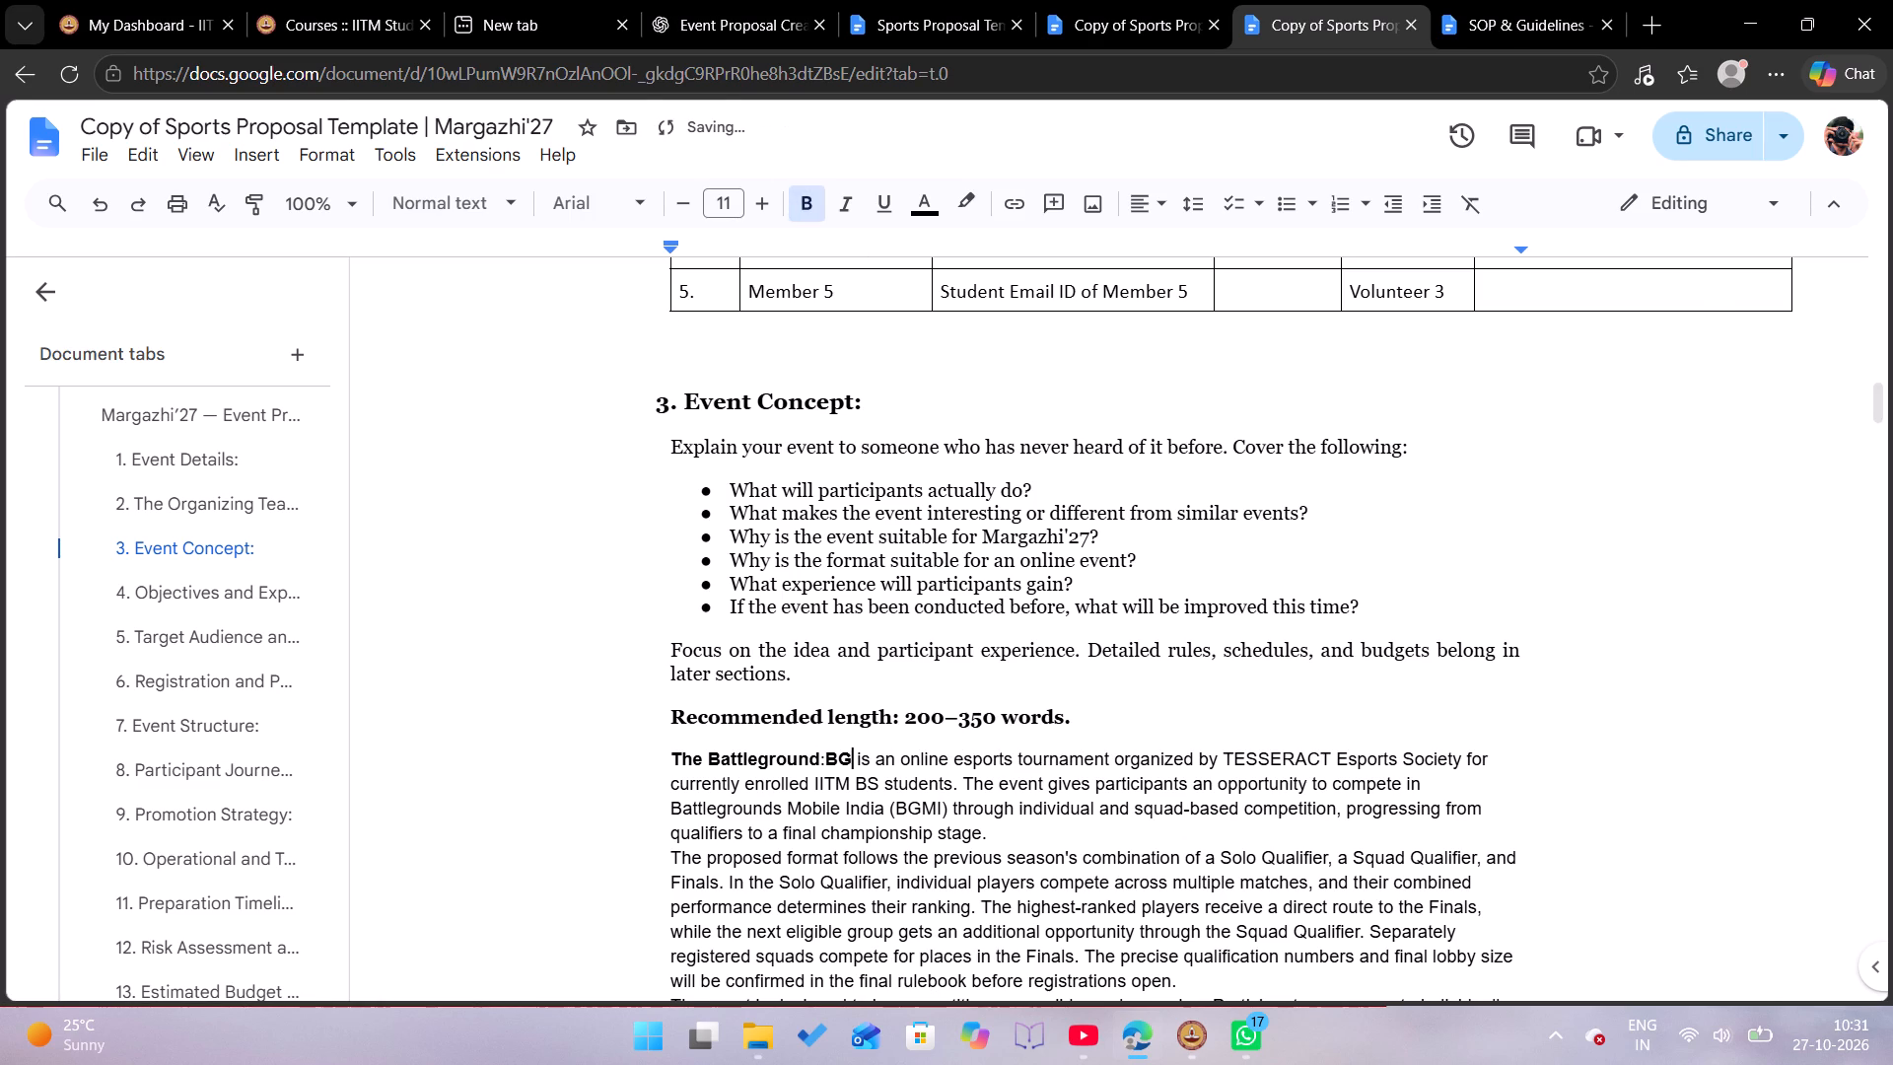
pyautogui.write('MI')
# Replace the colon between The Battleground and BGMI with a bold colon.
pyautogui.press('Left')
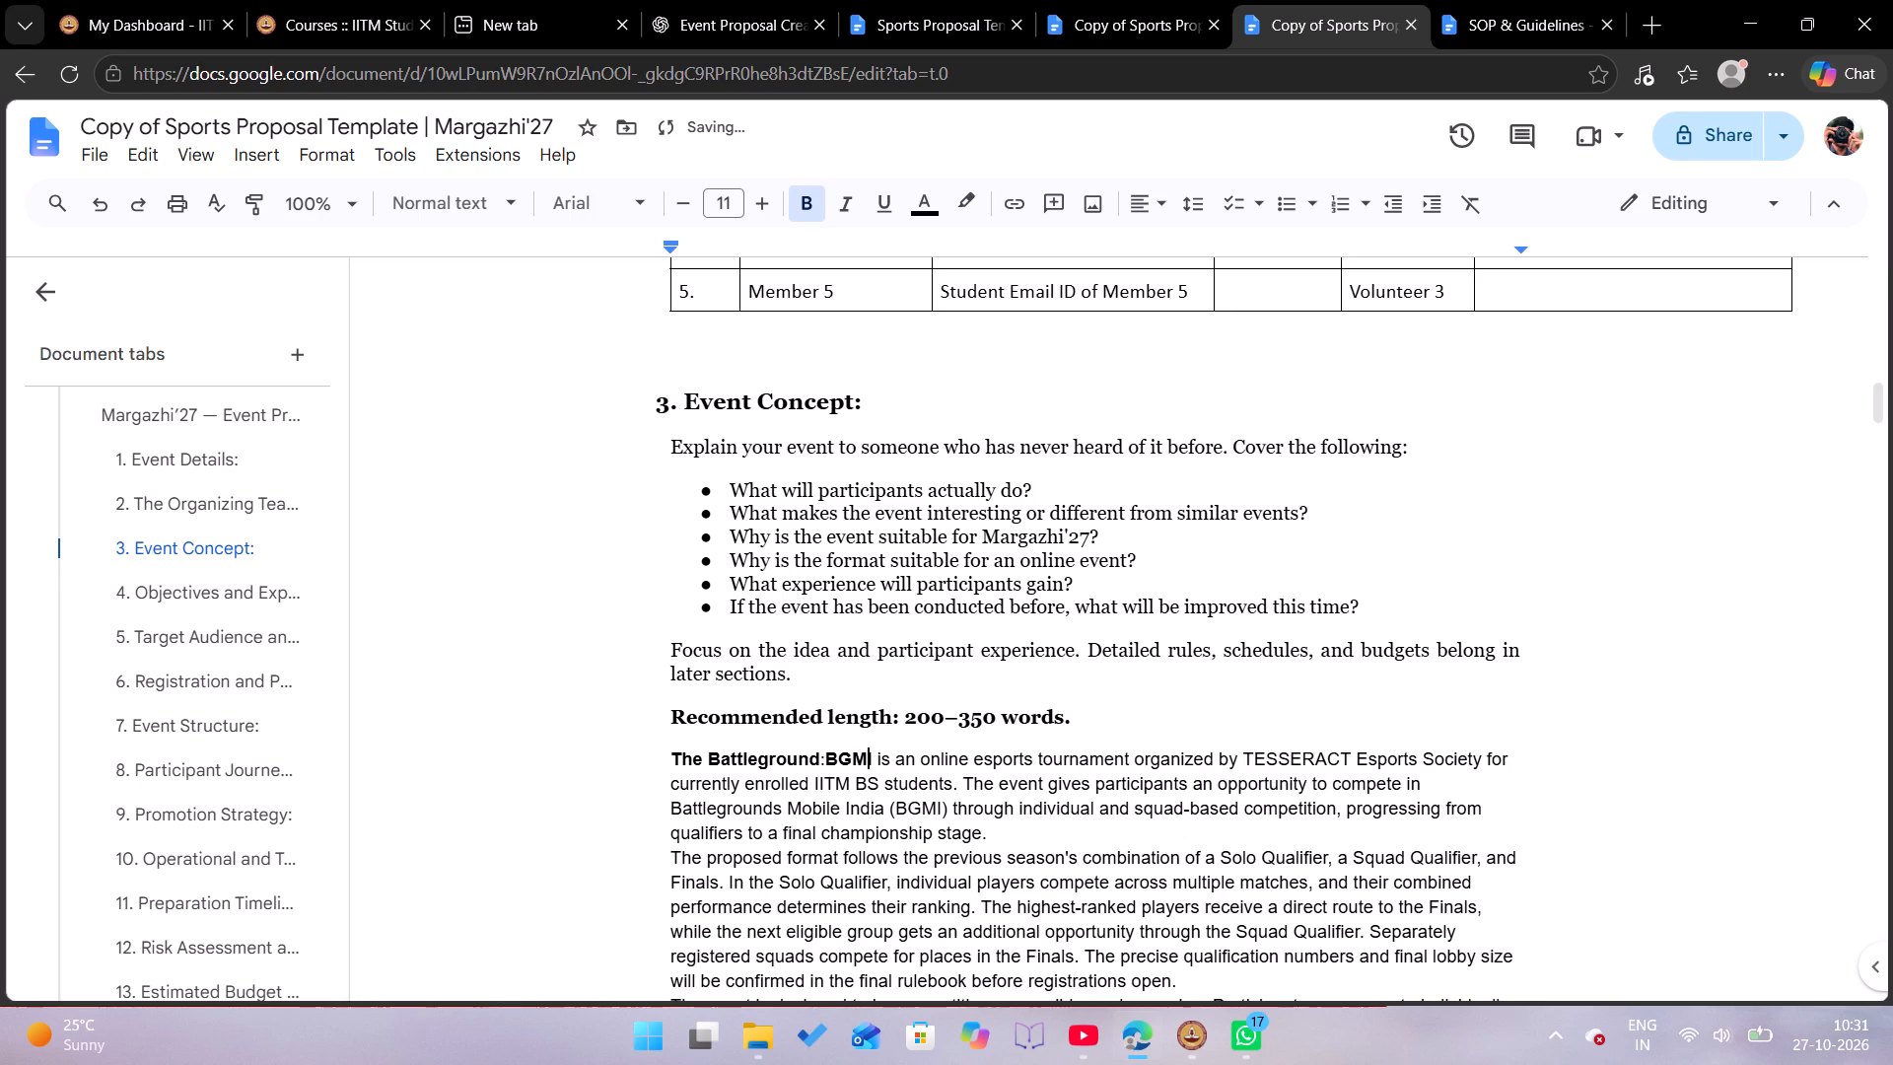
pyautogui.press('Left')
pyautogui.press('Left')
pyautogui.press('Left')
pyautogui.press('BackSpace')
pyautogui.hotkey('shift', ':')
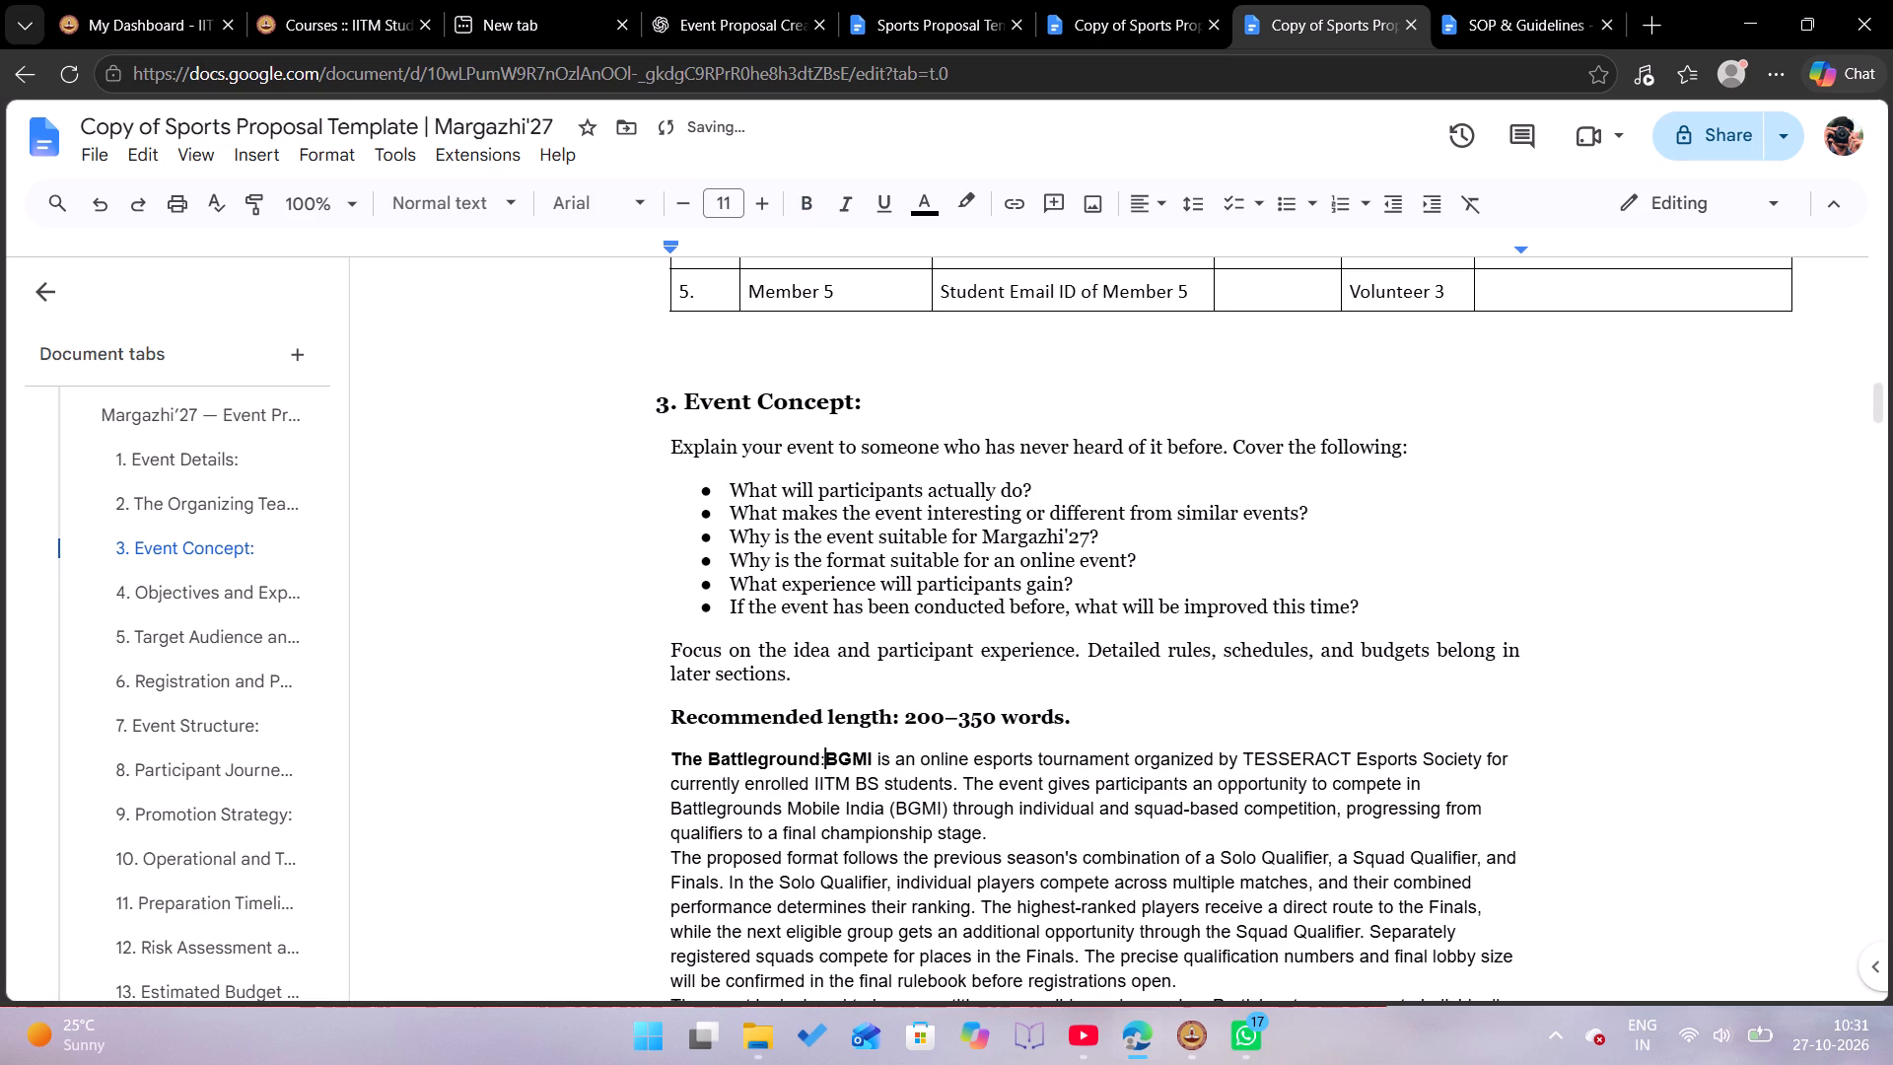
pyautogui.press('BackSpace')
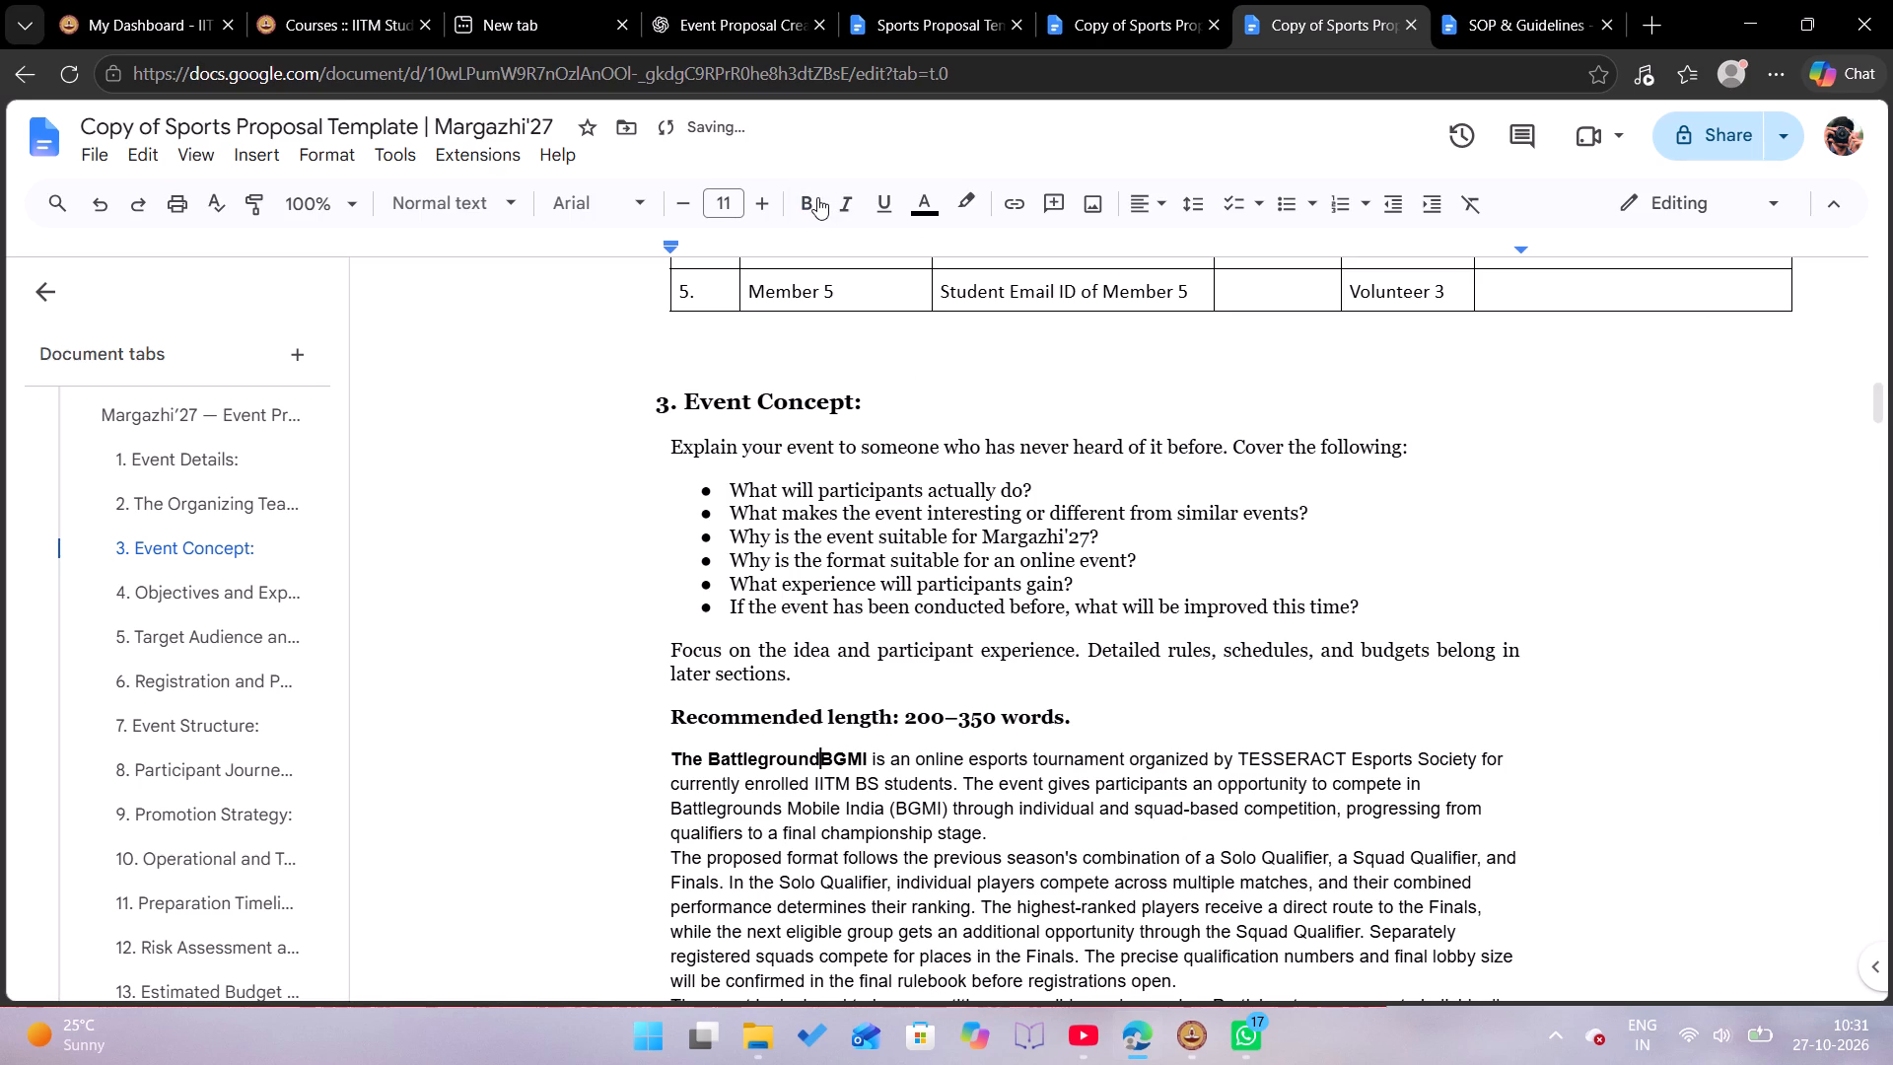
pyautogui.click(818, 199)
pyautogui.hotkey('shift', ':')
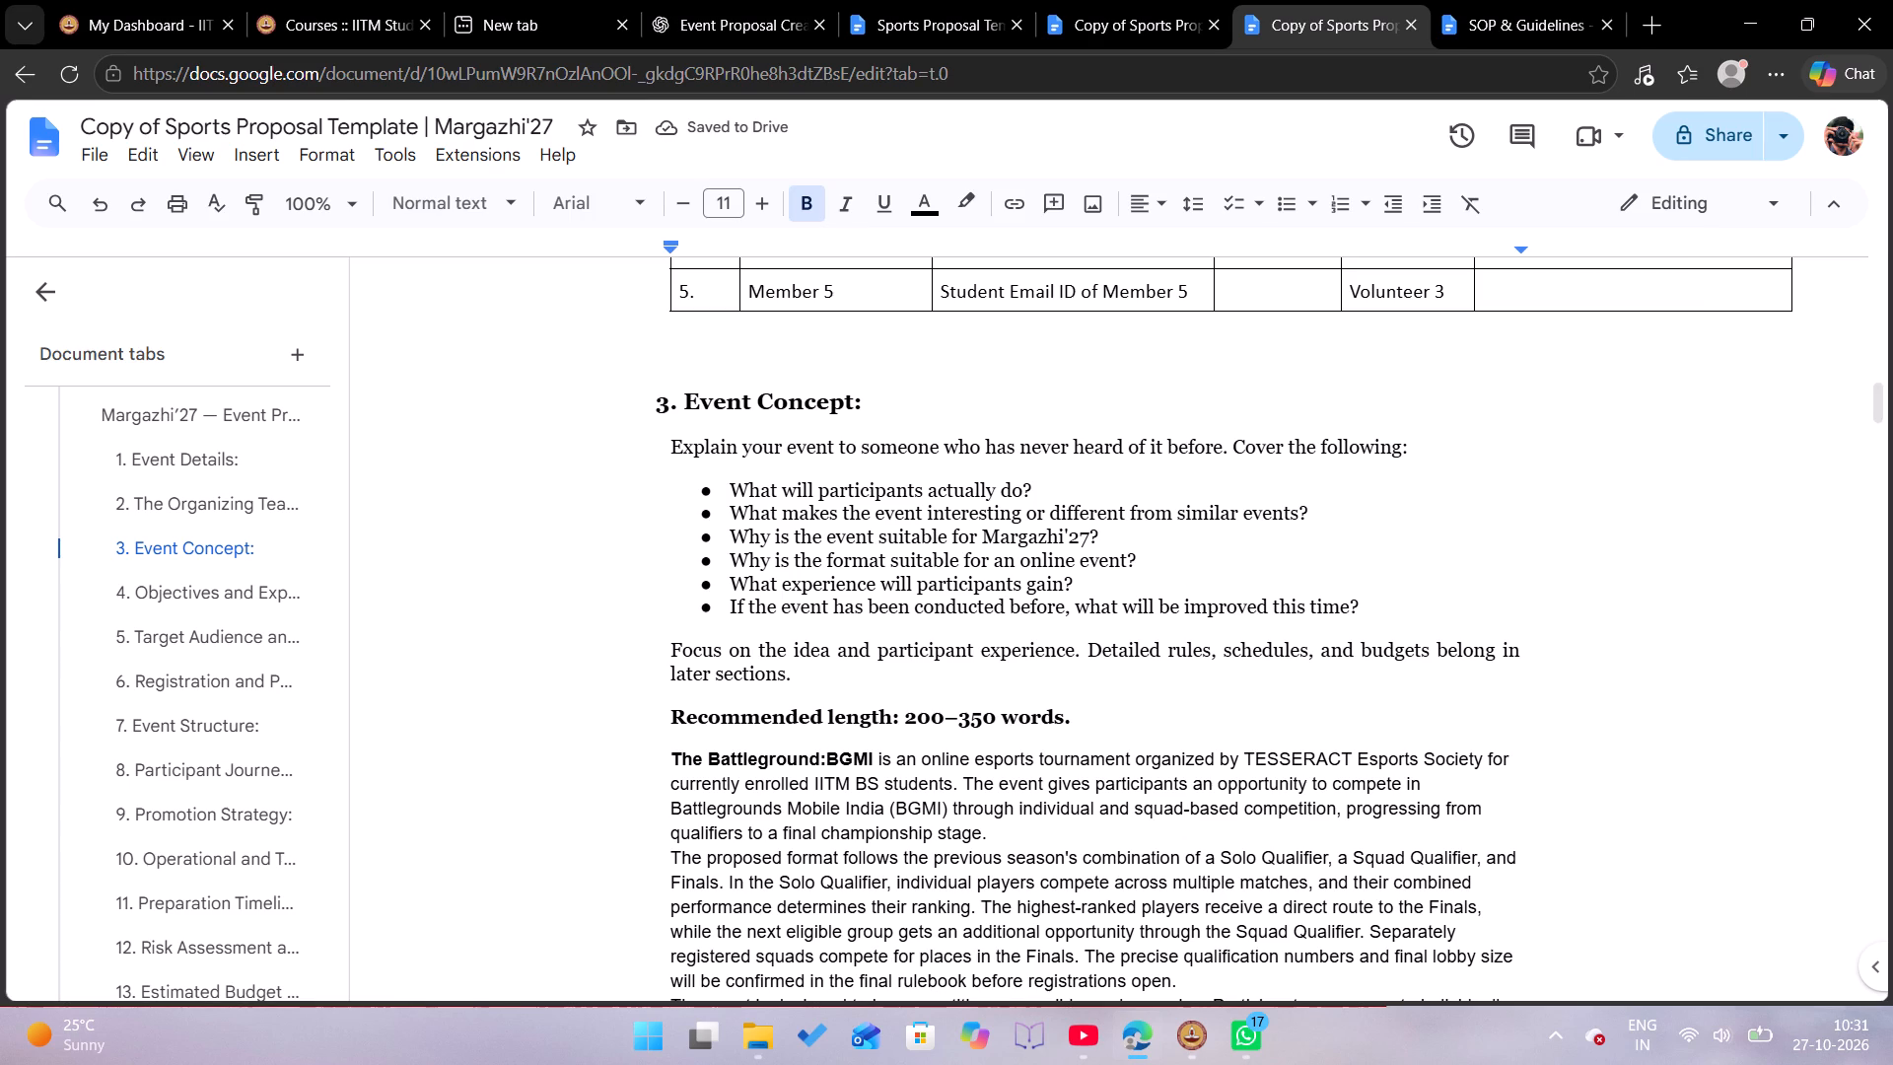
pyautogui.click(881, 758)
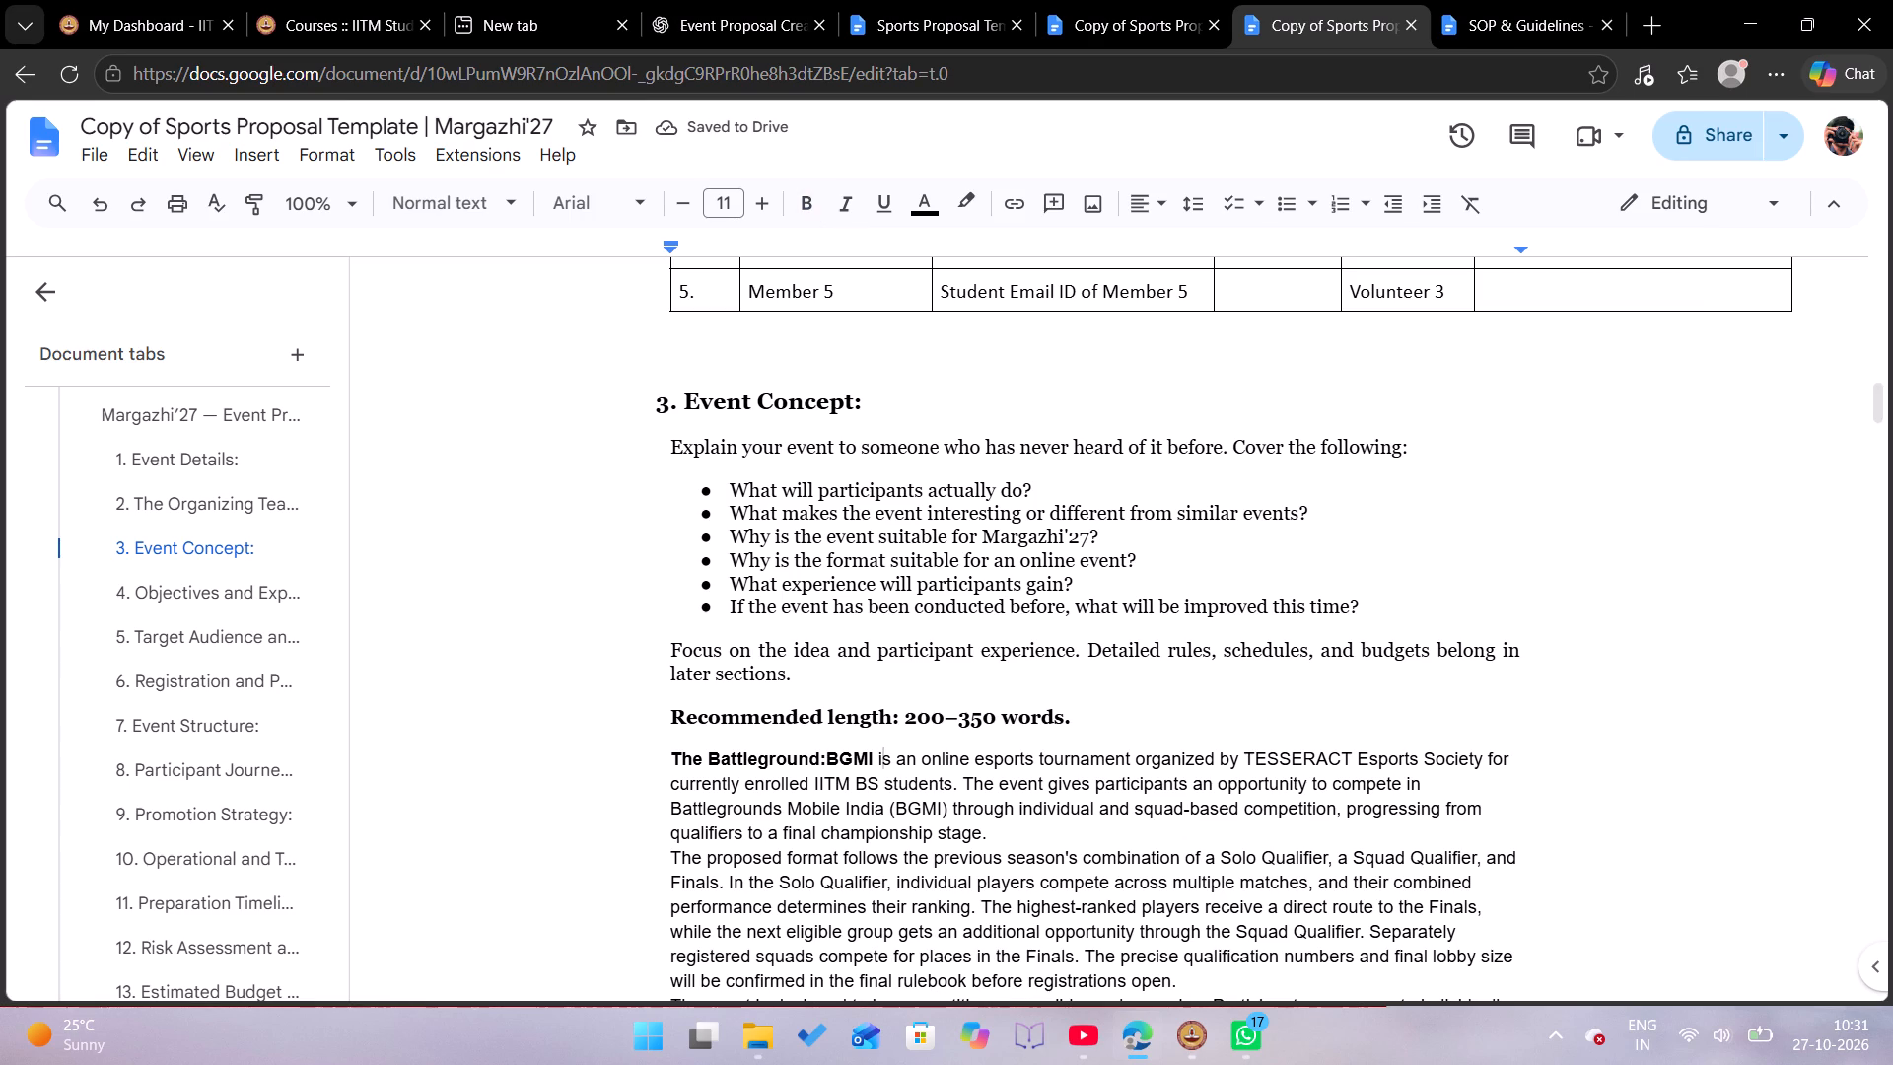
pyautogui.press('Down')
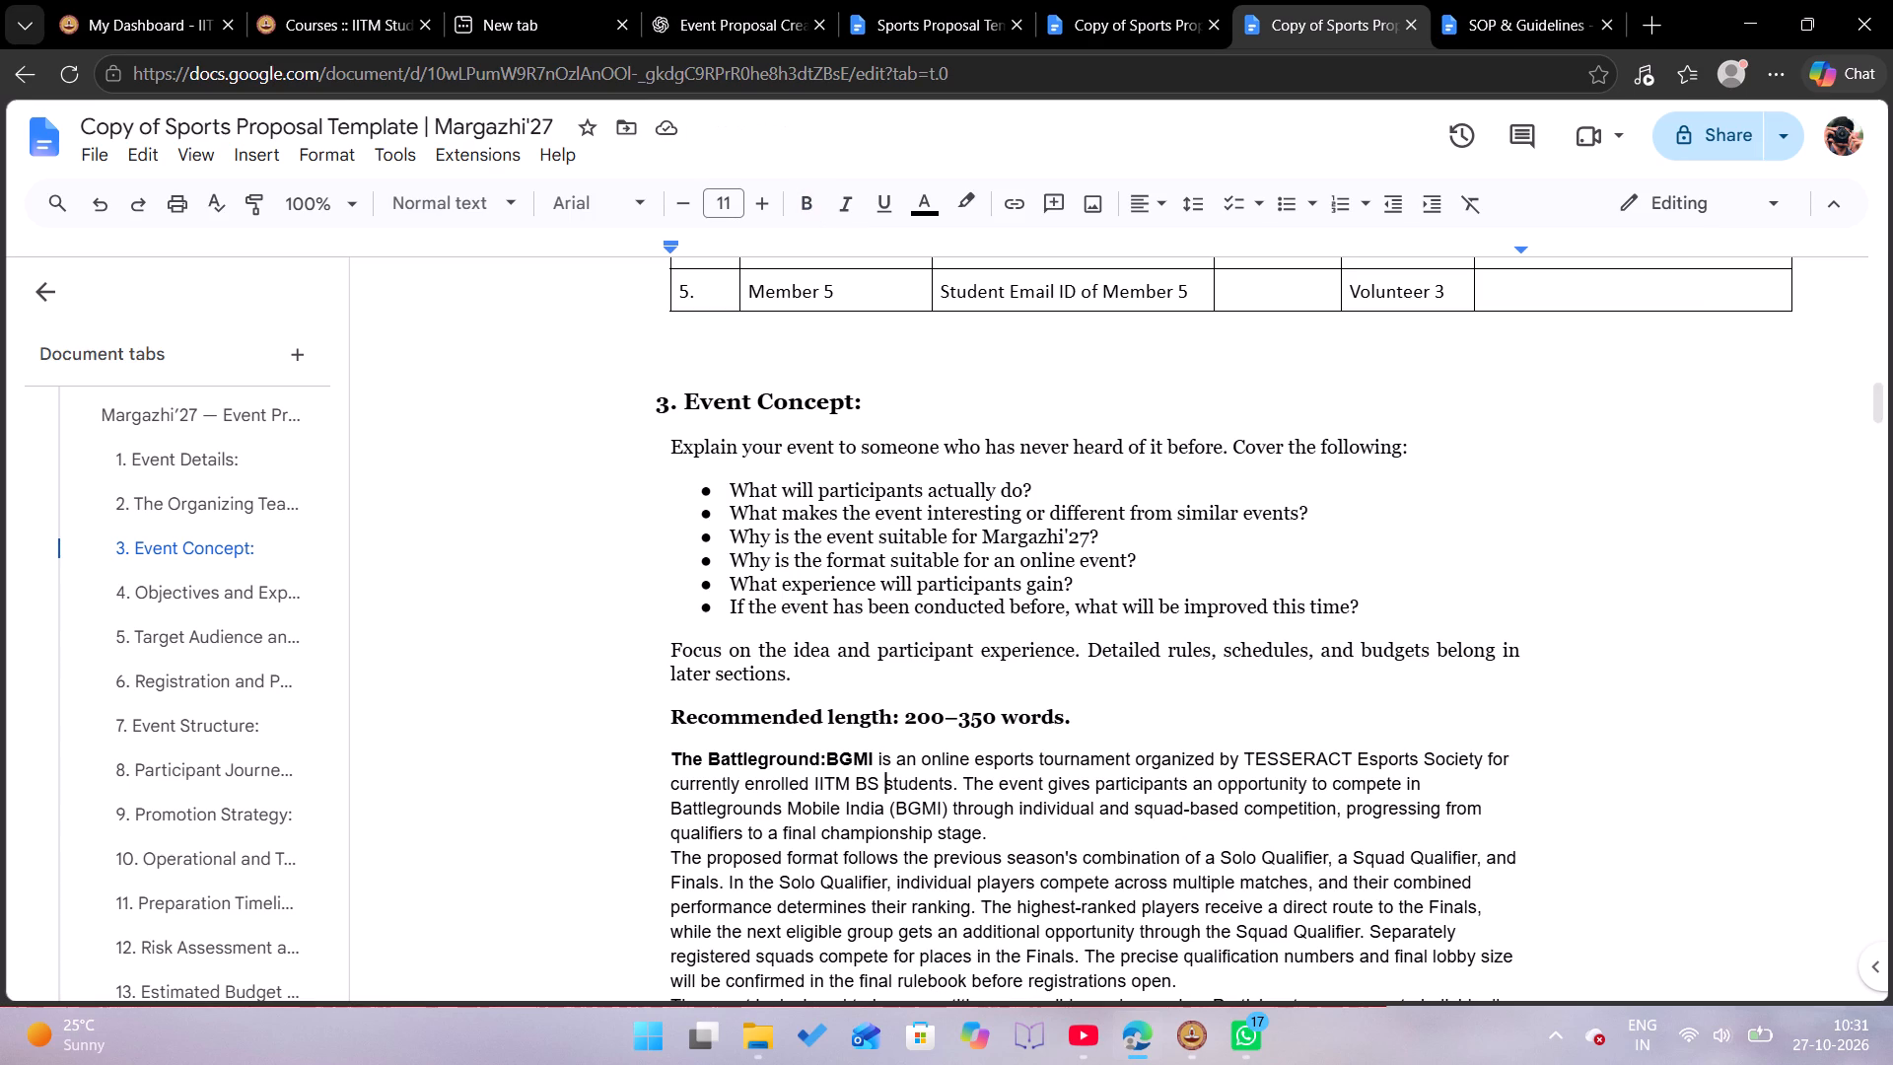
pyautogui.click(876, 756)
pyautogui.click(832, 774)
# Delete the template instructions under the Event Concept heading, from Explain your event through the Recommended length line, including the leftover empty line.
pyautogui.click(1880, 390)
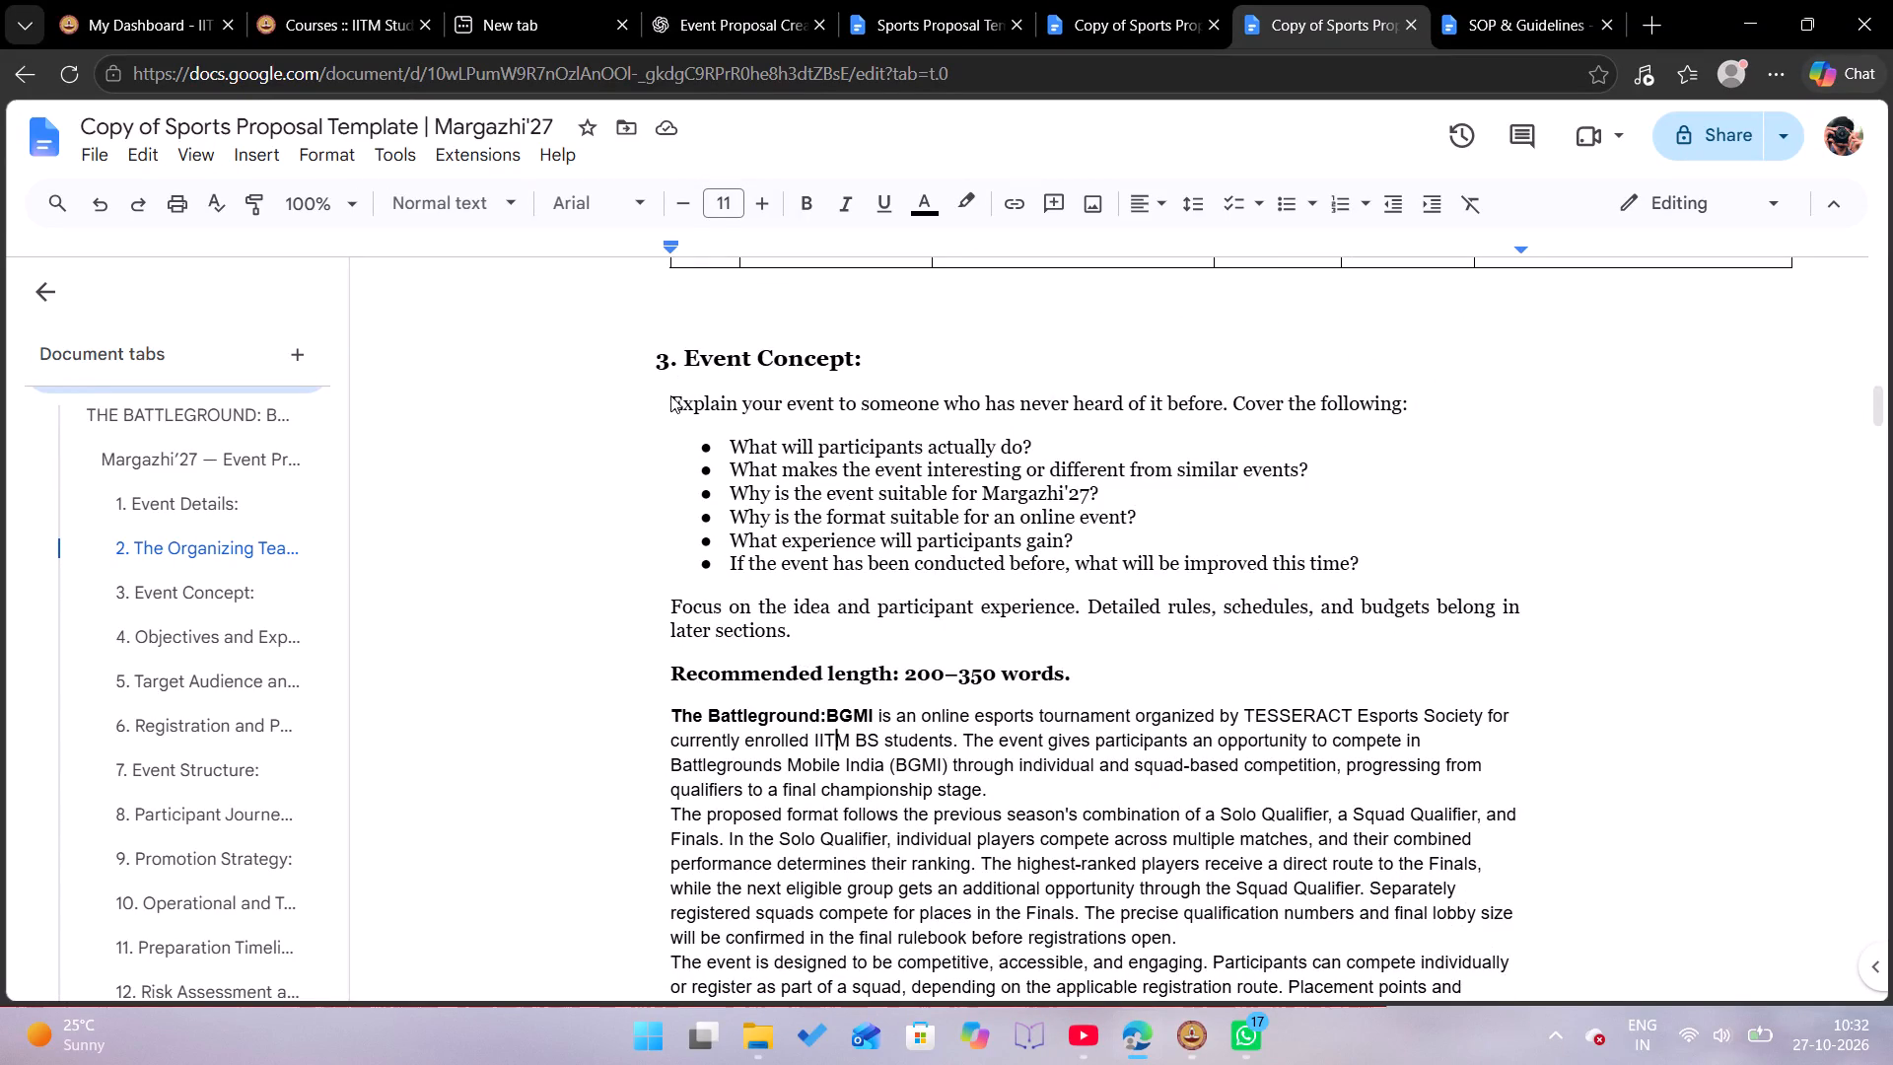
pyautogui.moveTo(672, 405); pyautogui.dragTo(984, 608)
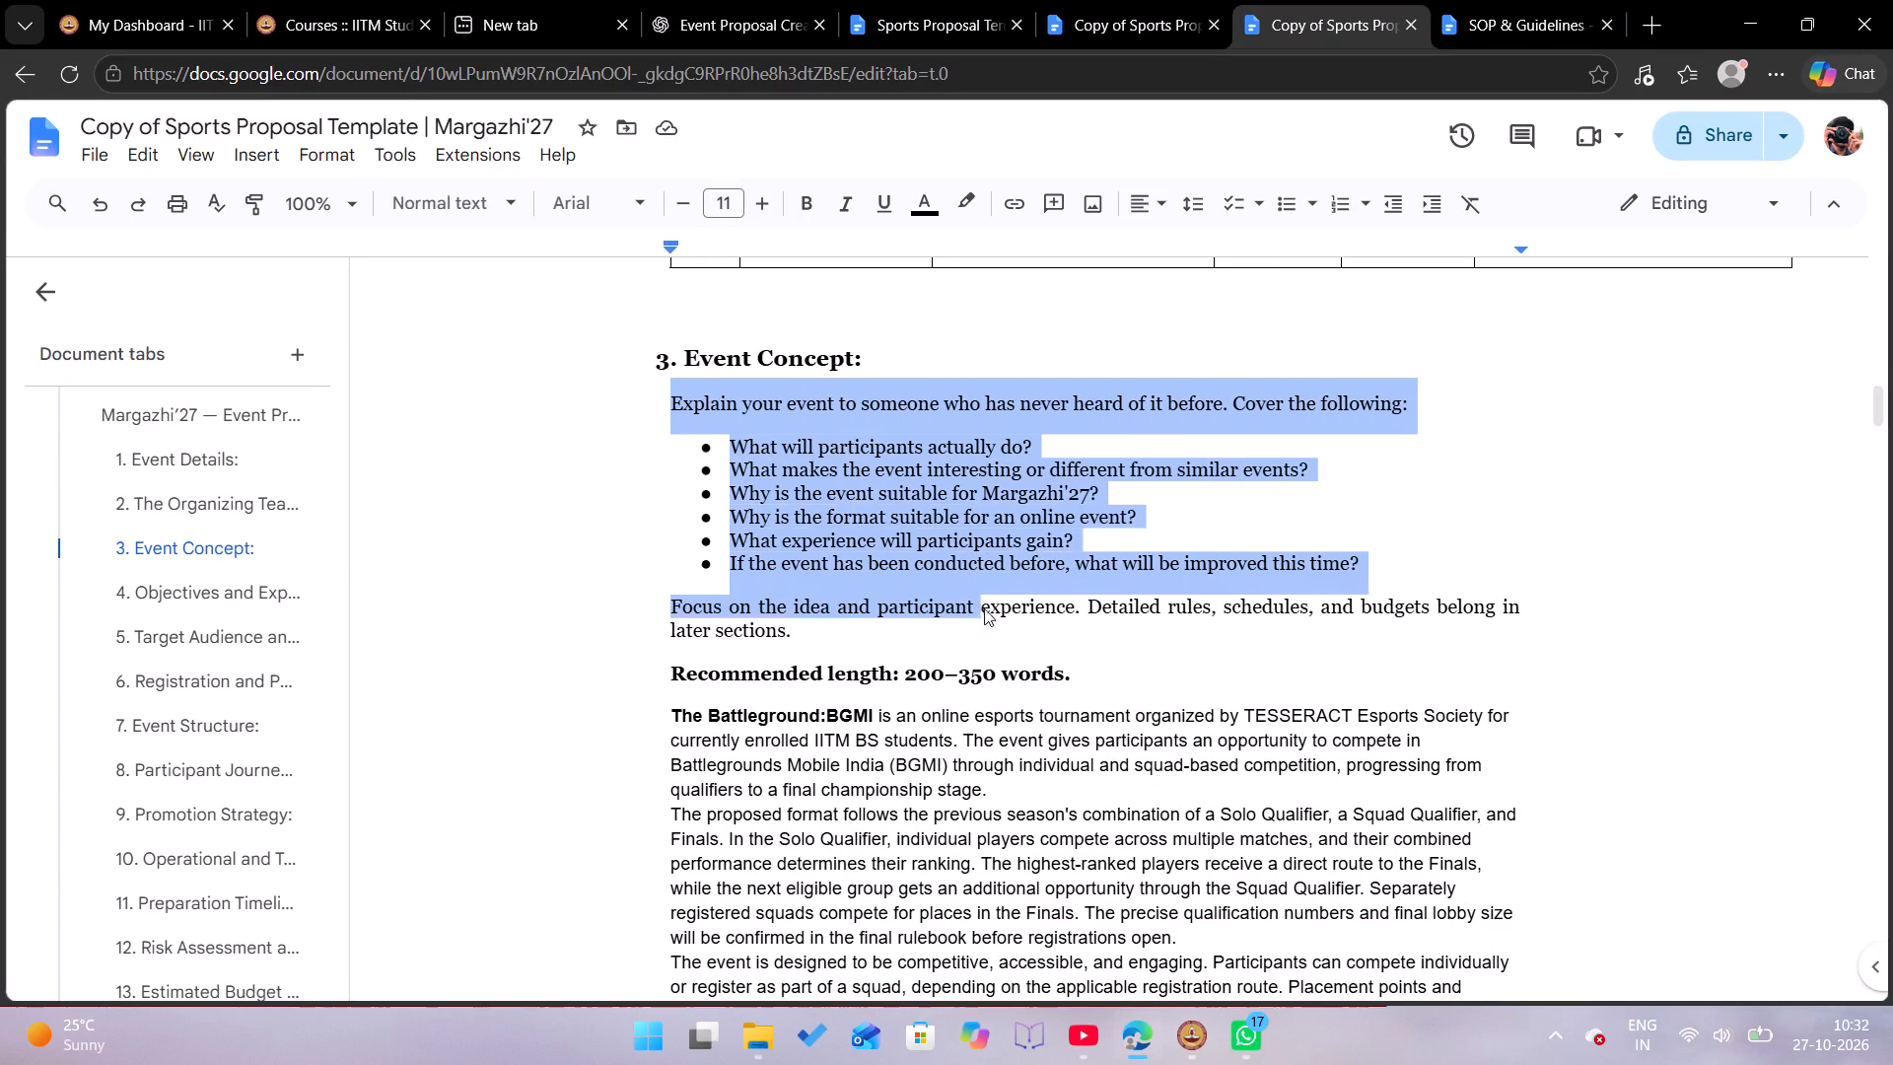
pyautogui.moveTo(984, 608); pyautogui.dragTo(1071, 670)
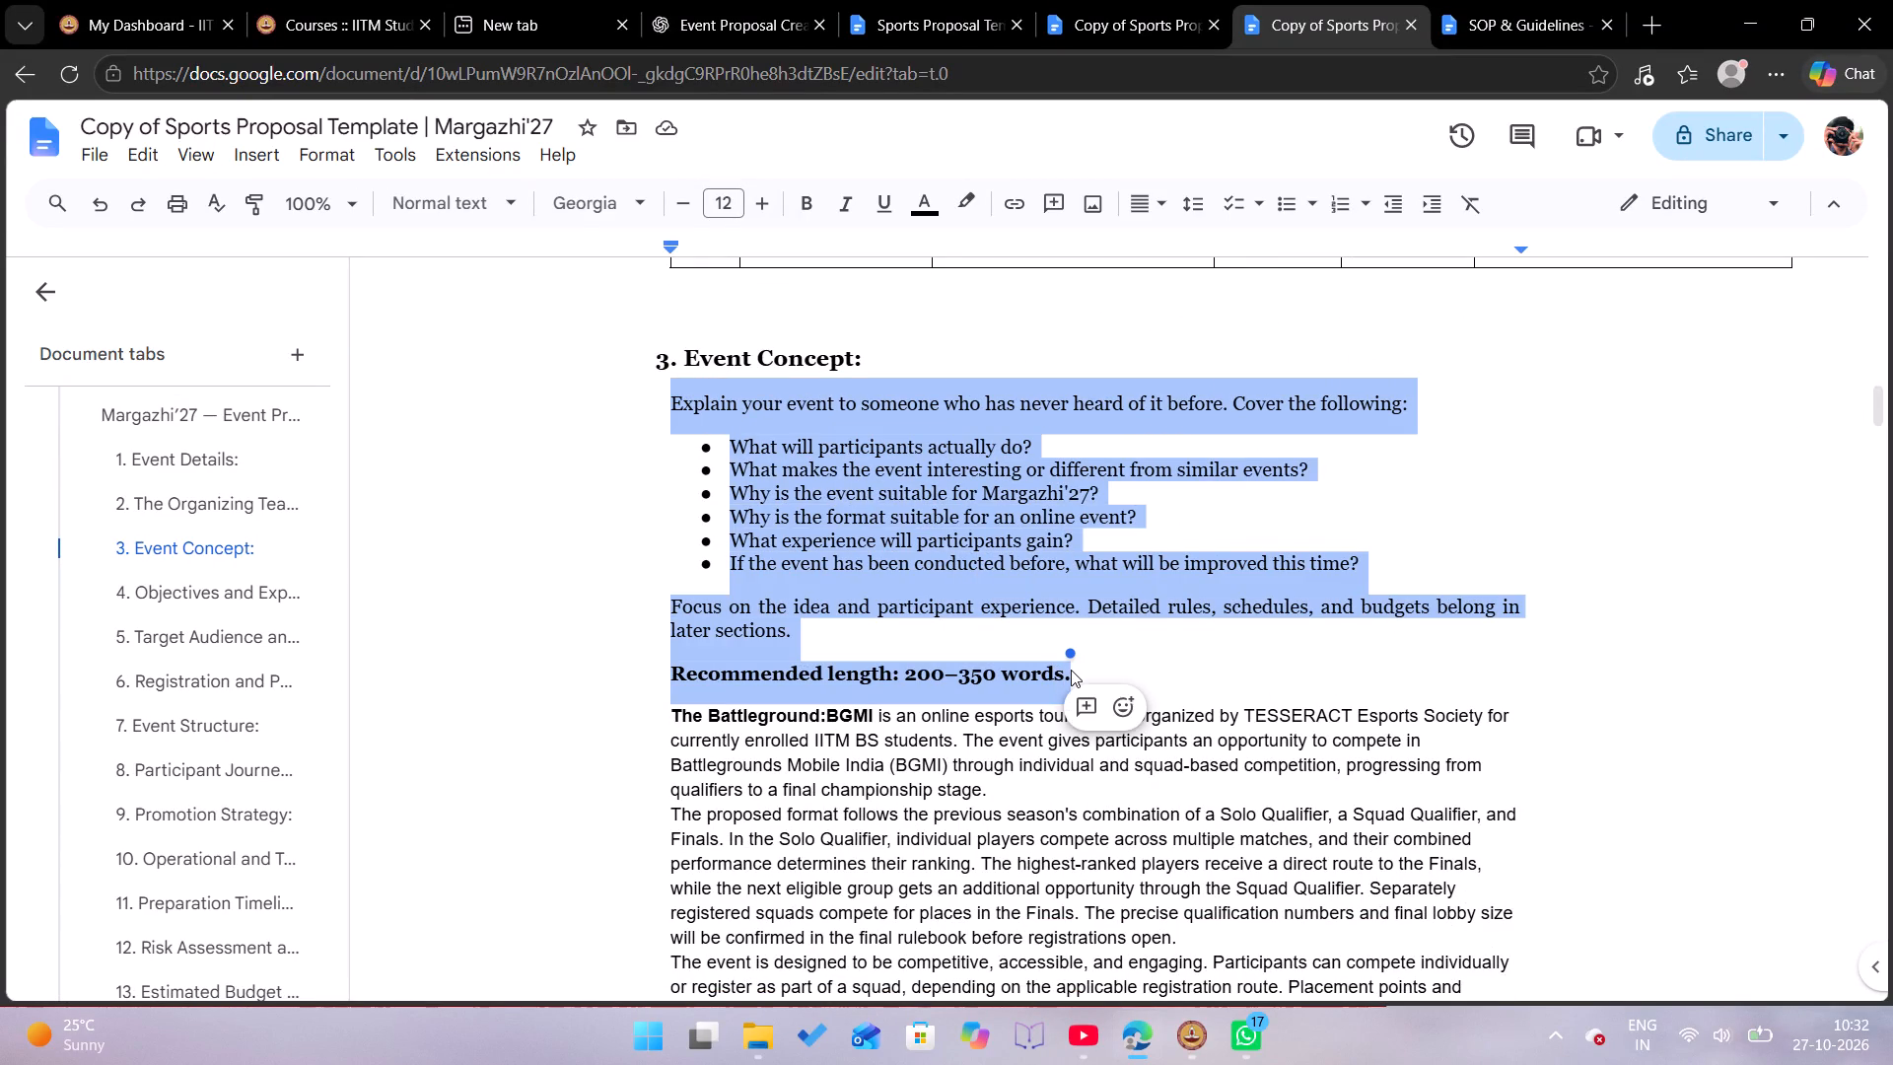
pyautogui.press('BackSpace')
pyautogui.press('BackSpace')
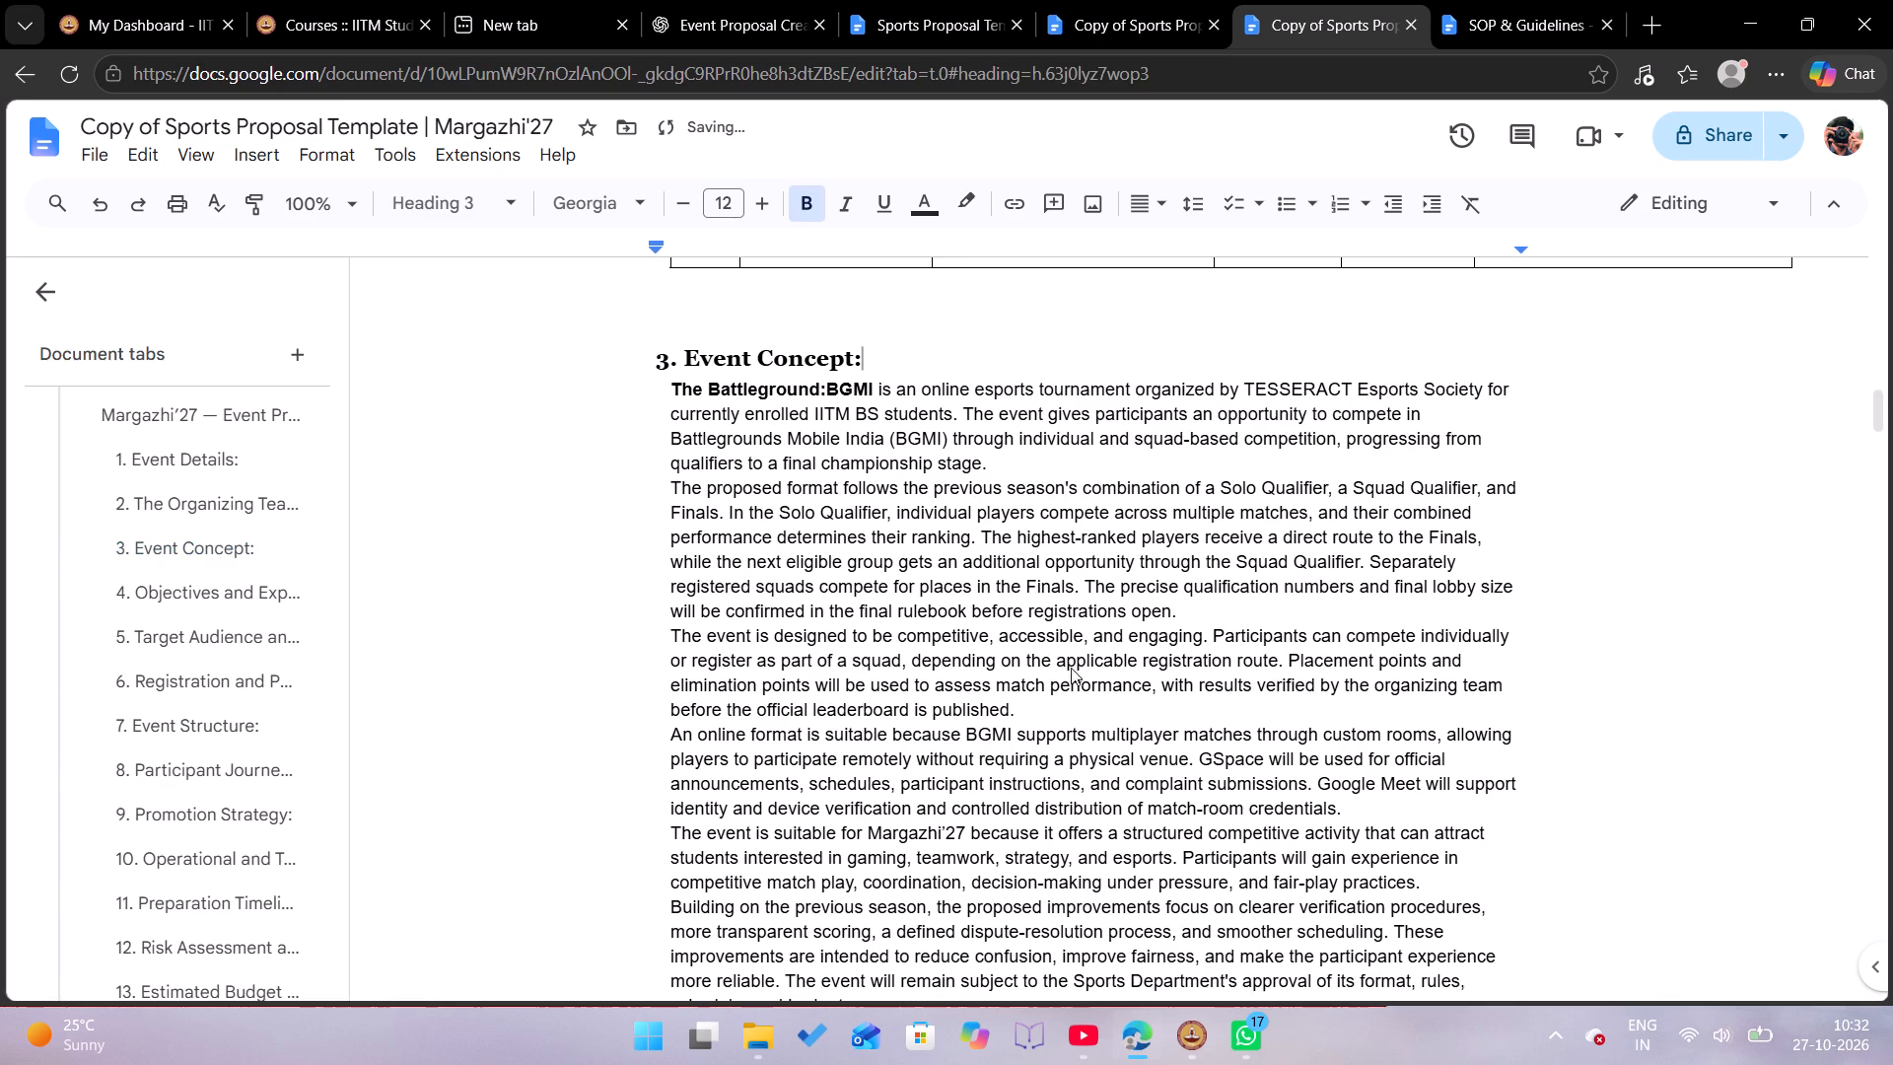
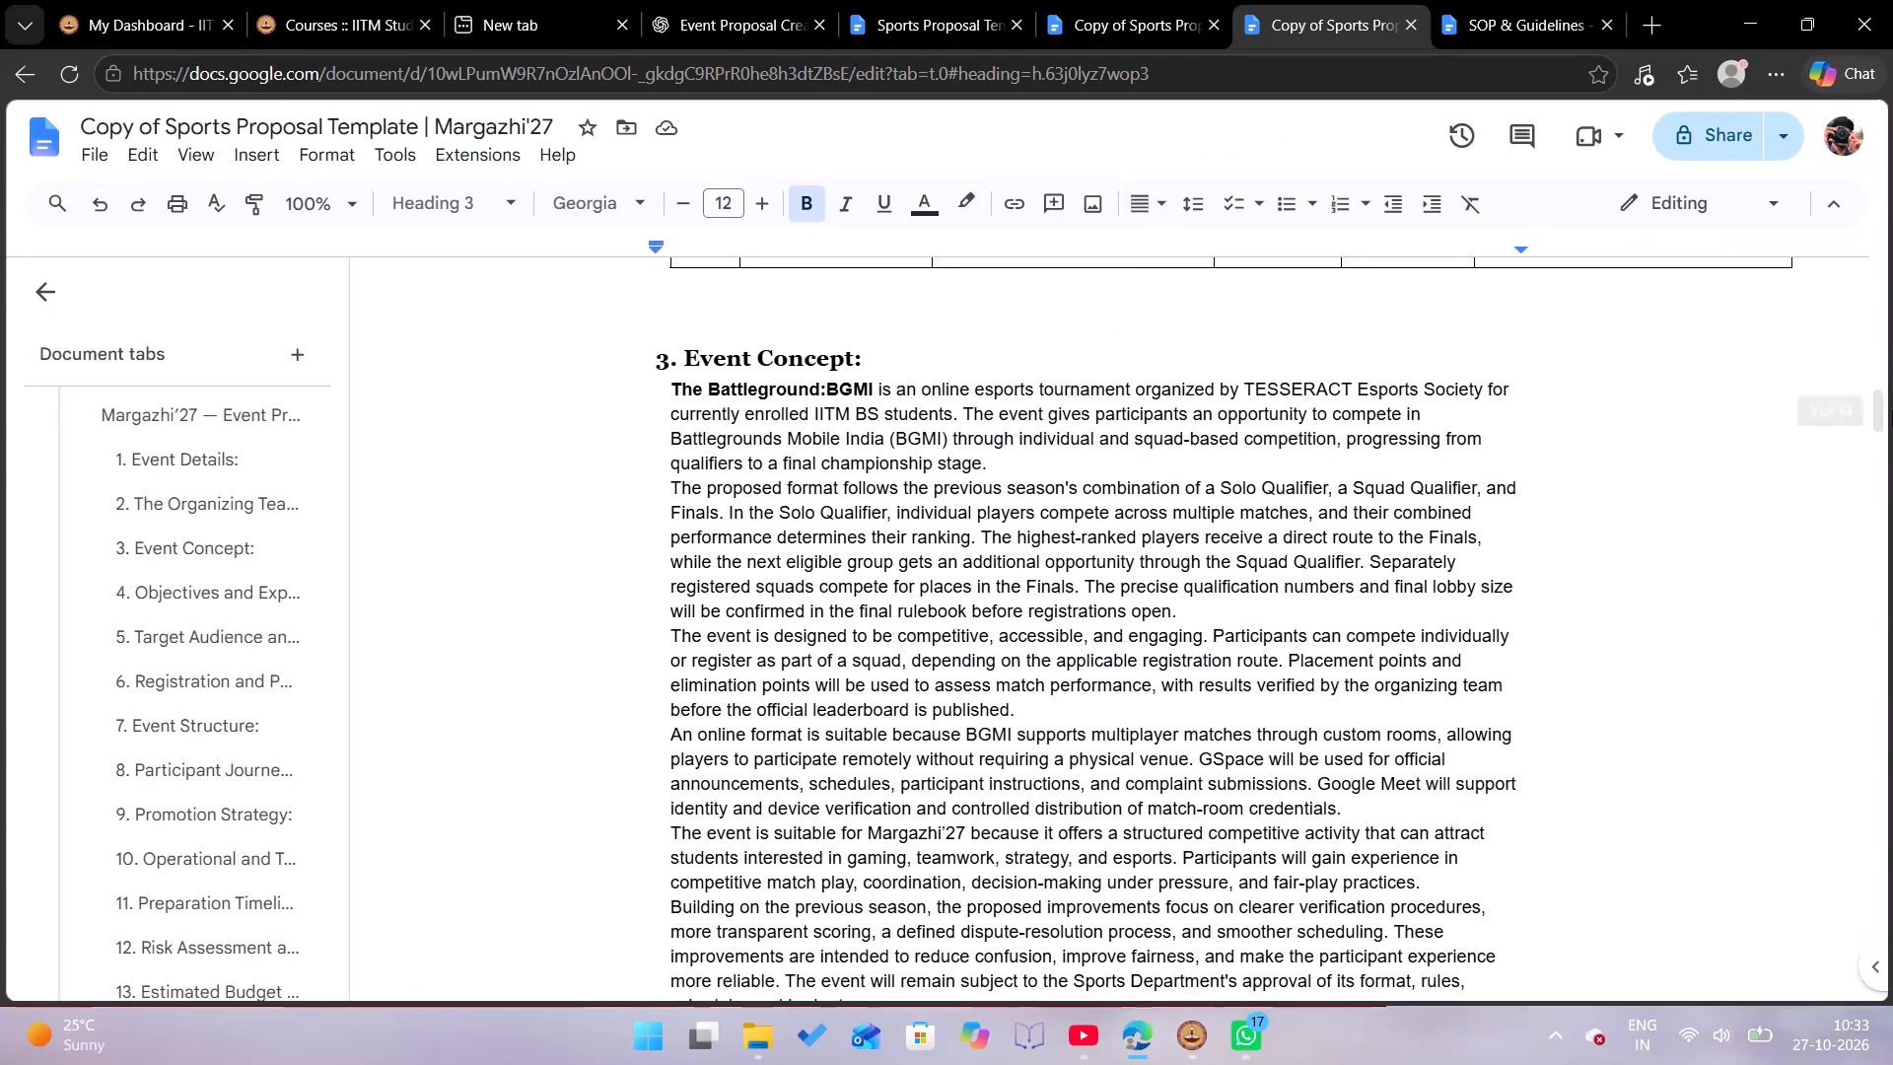
# Copy objective 1, Conduct a structured online esports tournament, from the source proposal into the template's first Objective cell in section 4.
pyautogui.moveTo(1878, 408); pyautogui.dragTo(1891, 126)
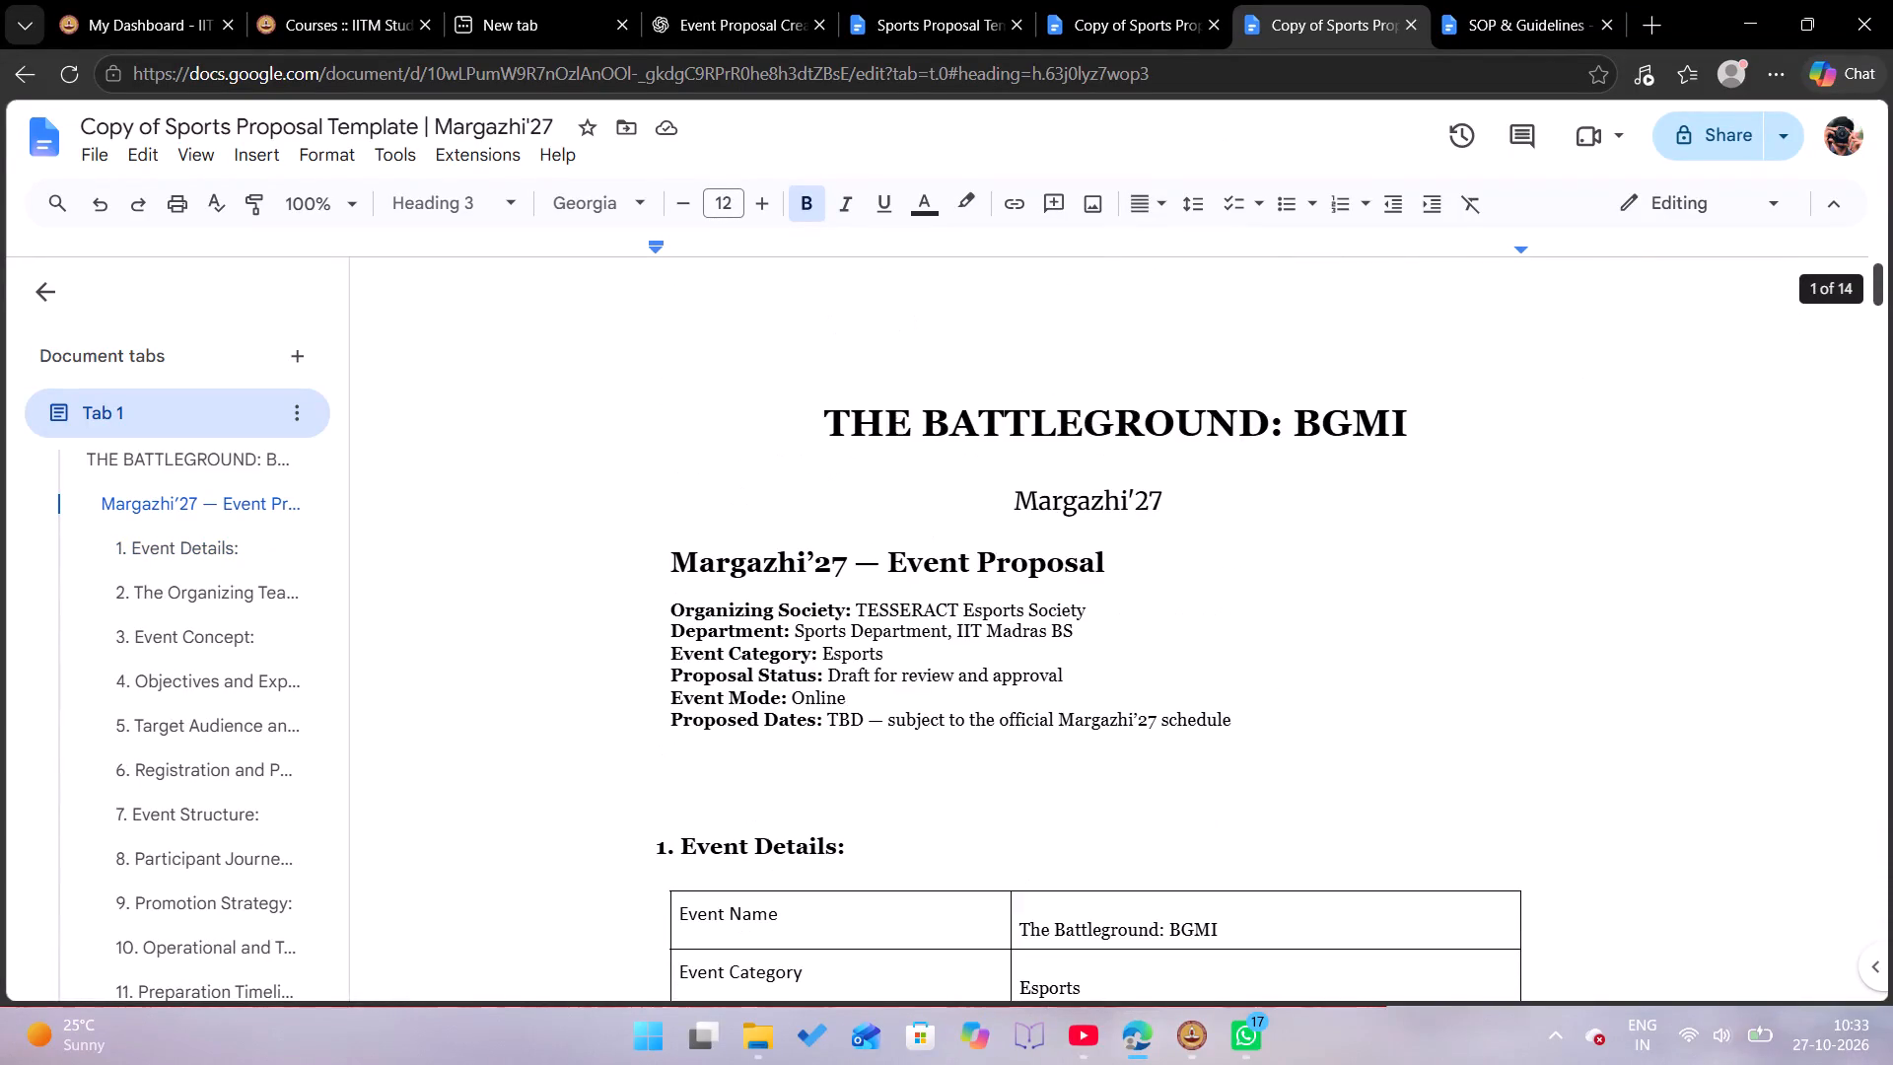
pyautogui.moveTo(1891, 126); pyautogui.dragTo(1816, 425)
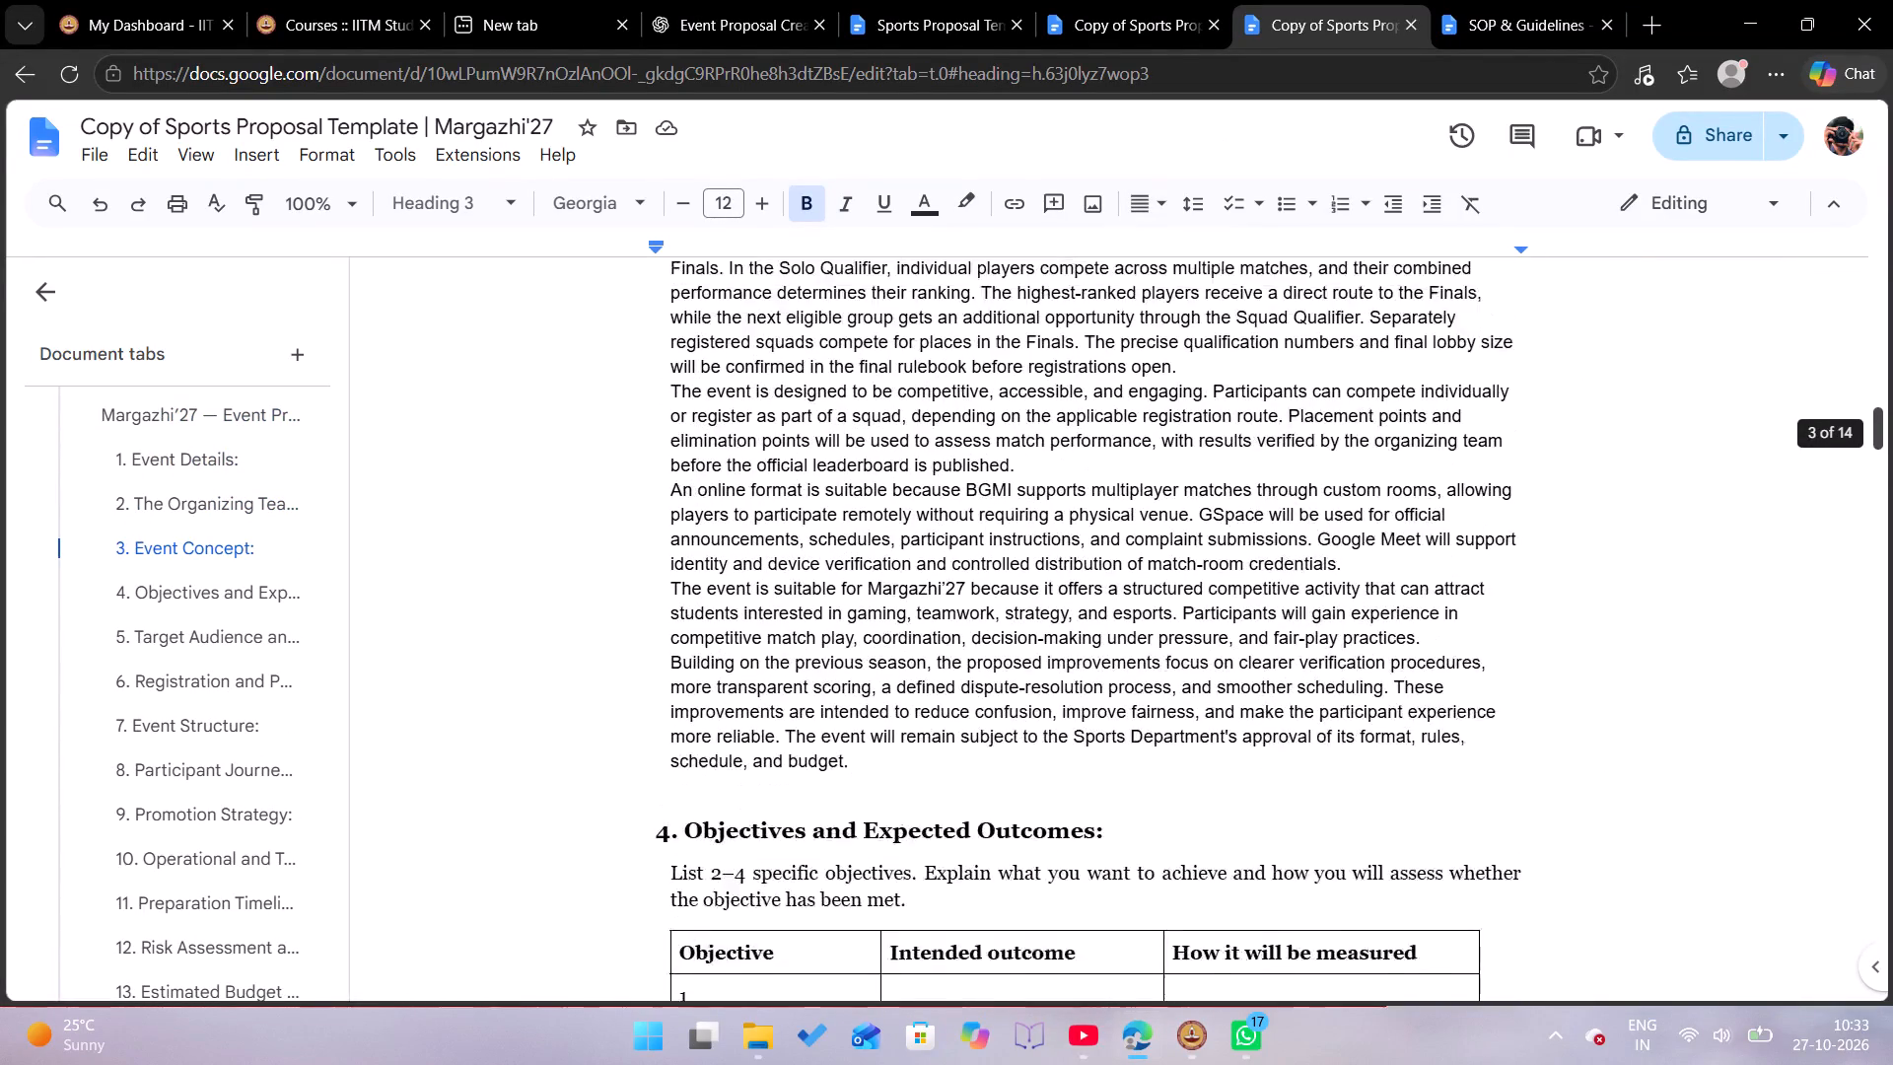
pyautogui.moveTo(1816, 425); pyautogui.dragTo(1811, 457)
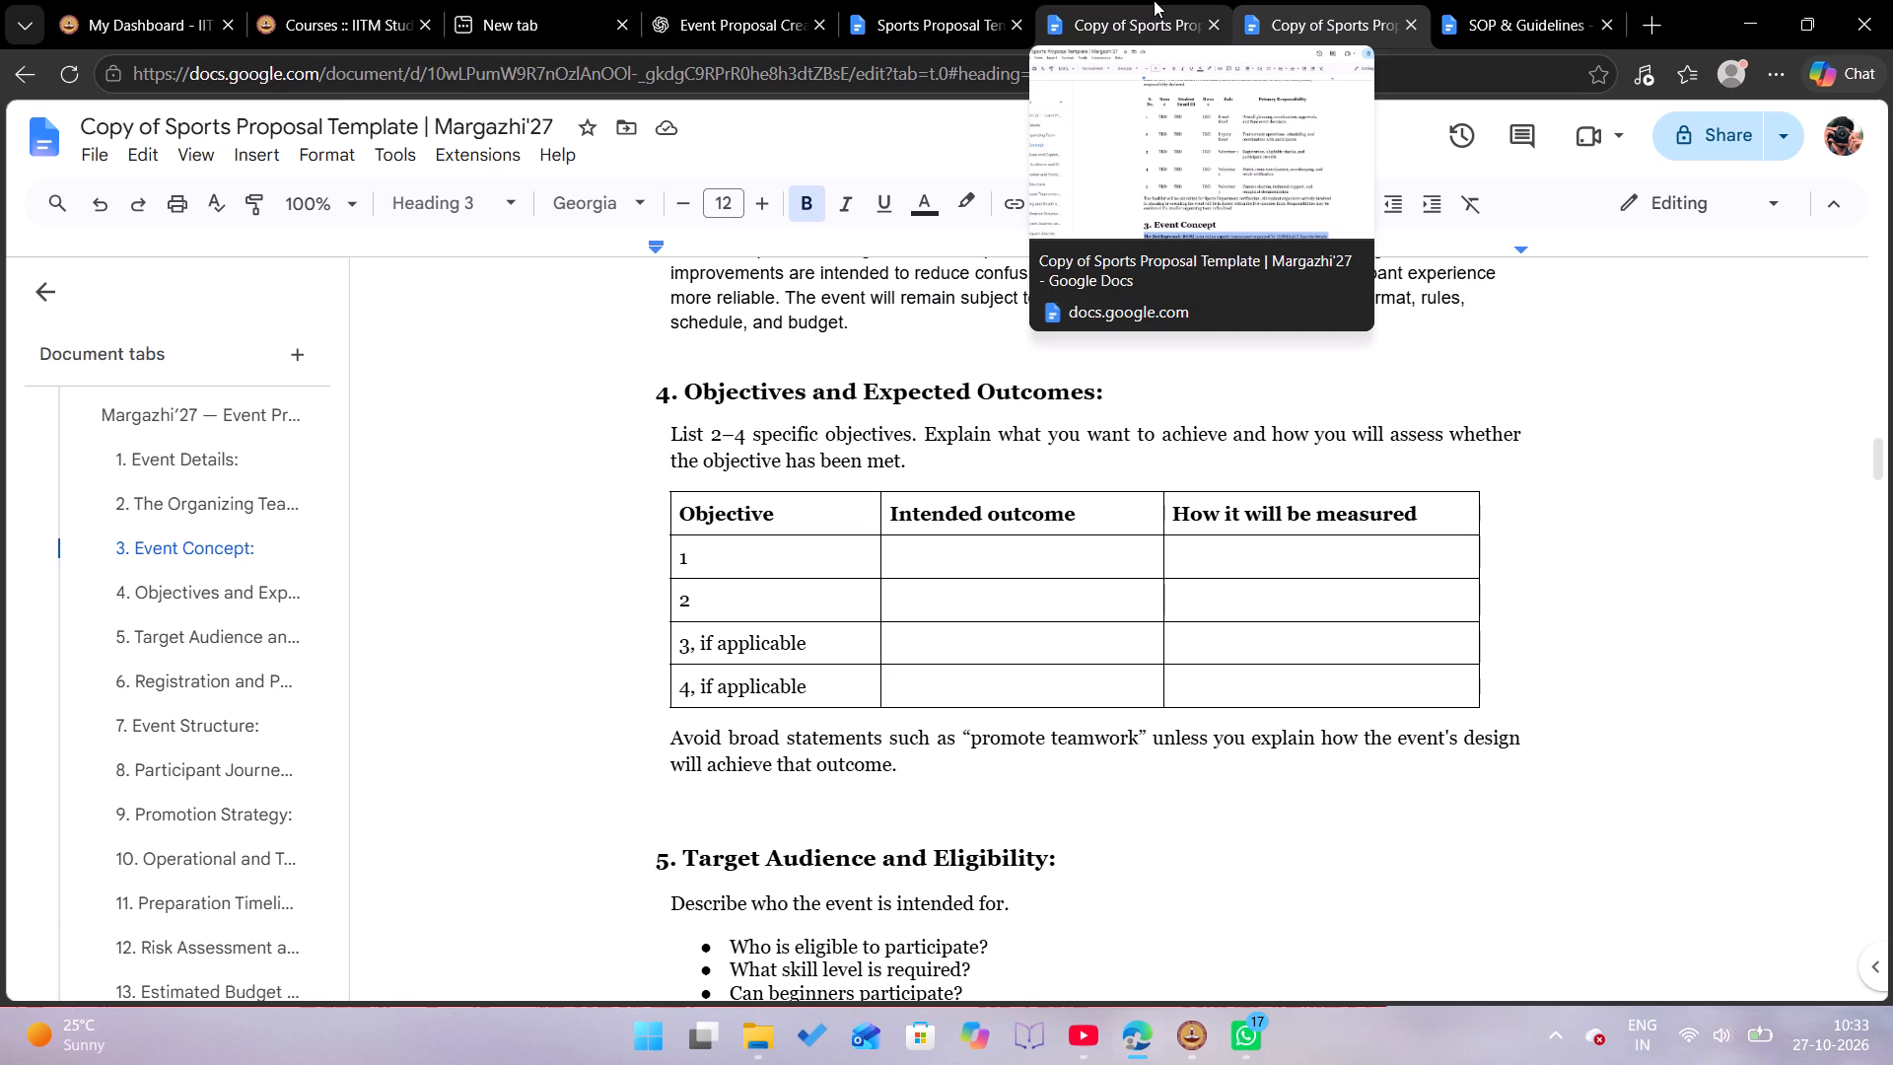
pyautogui.click(1154, 0)
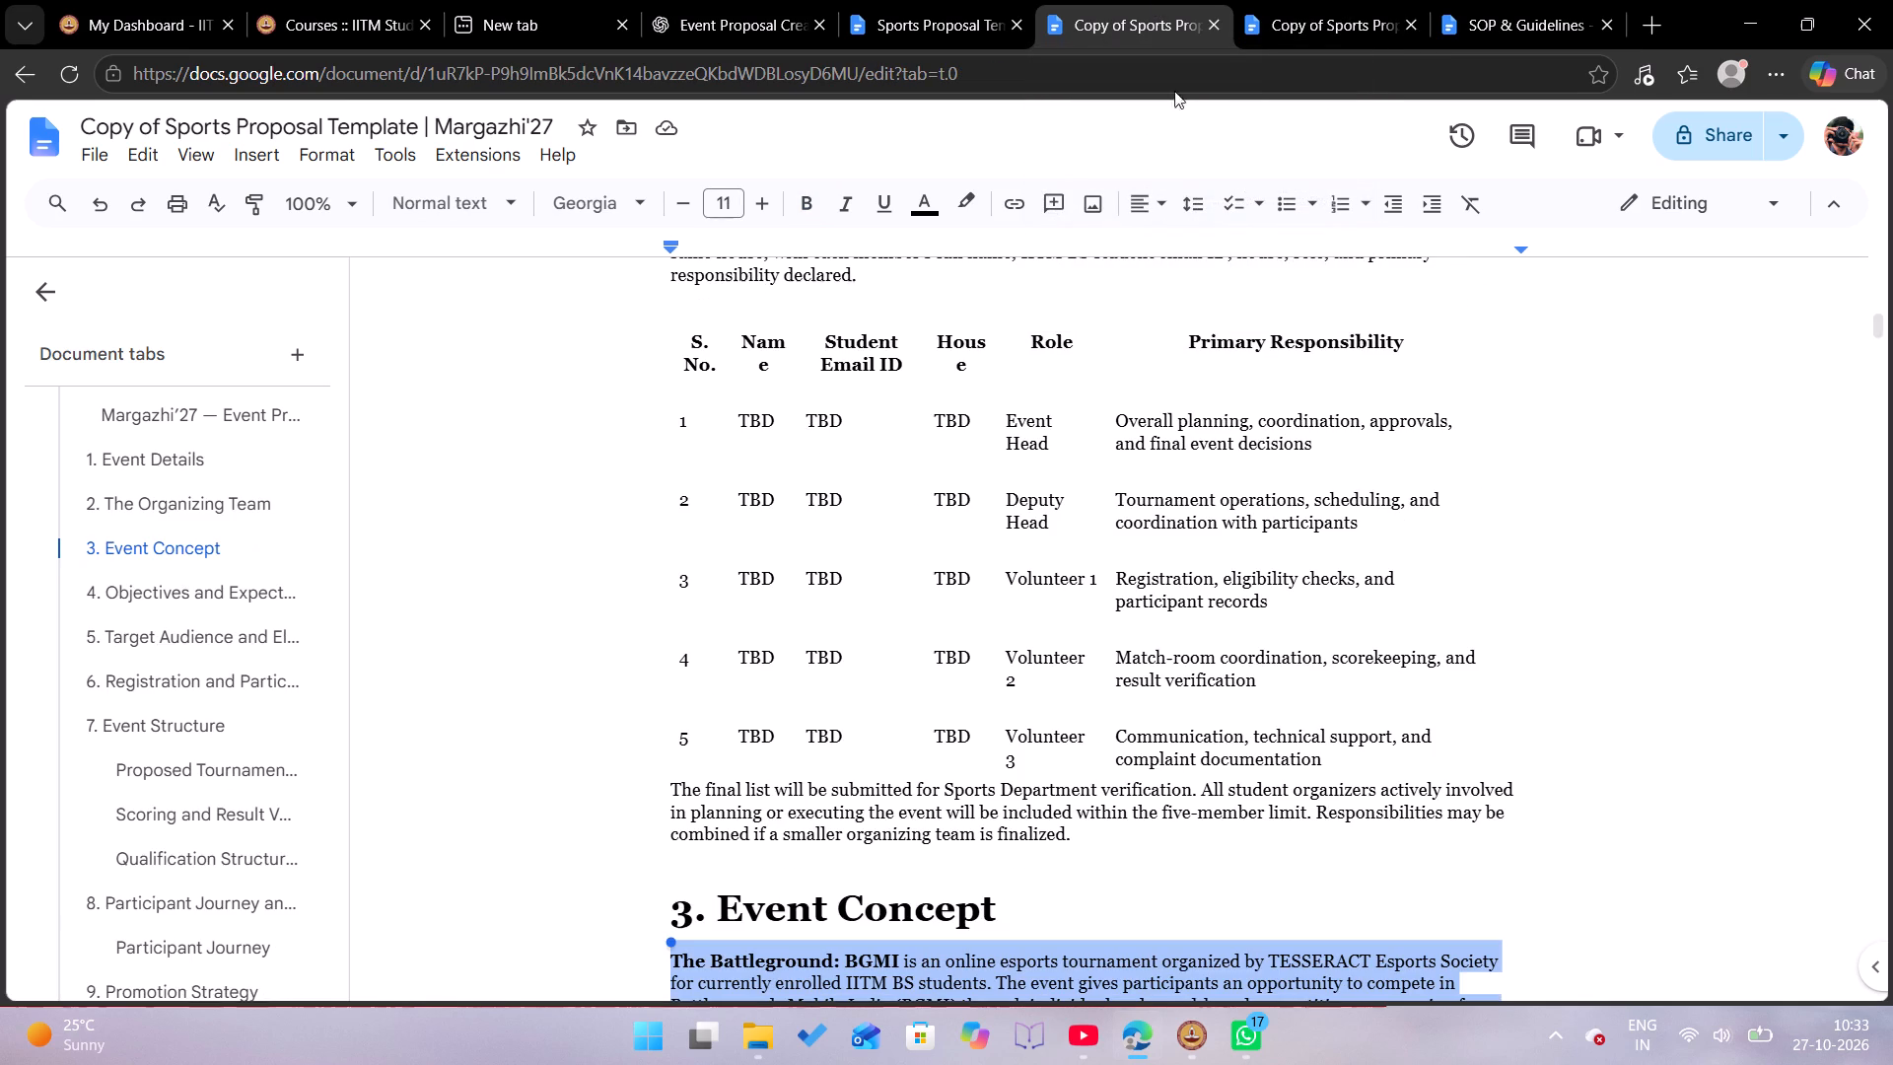
pyautogui.moveTo(1876, 324); pyautogui.dragTo(1883, 370)
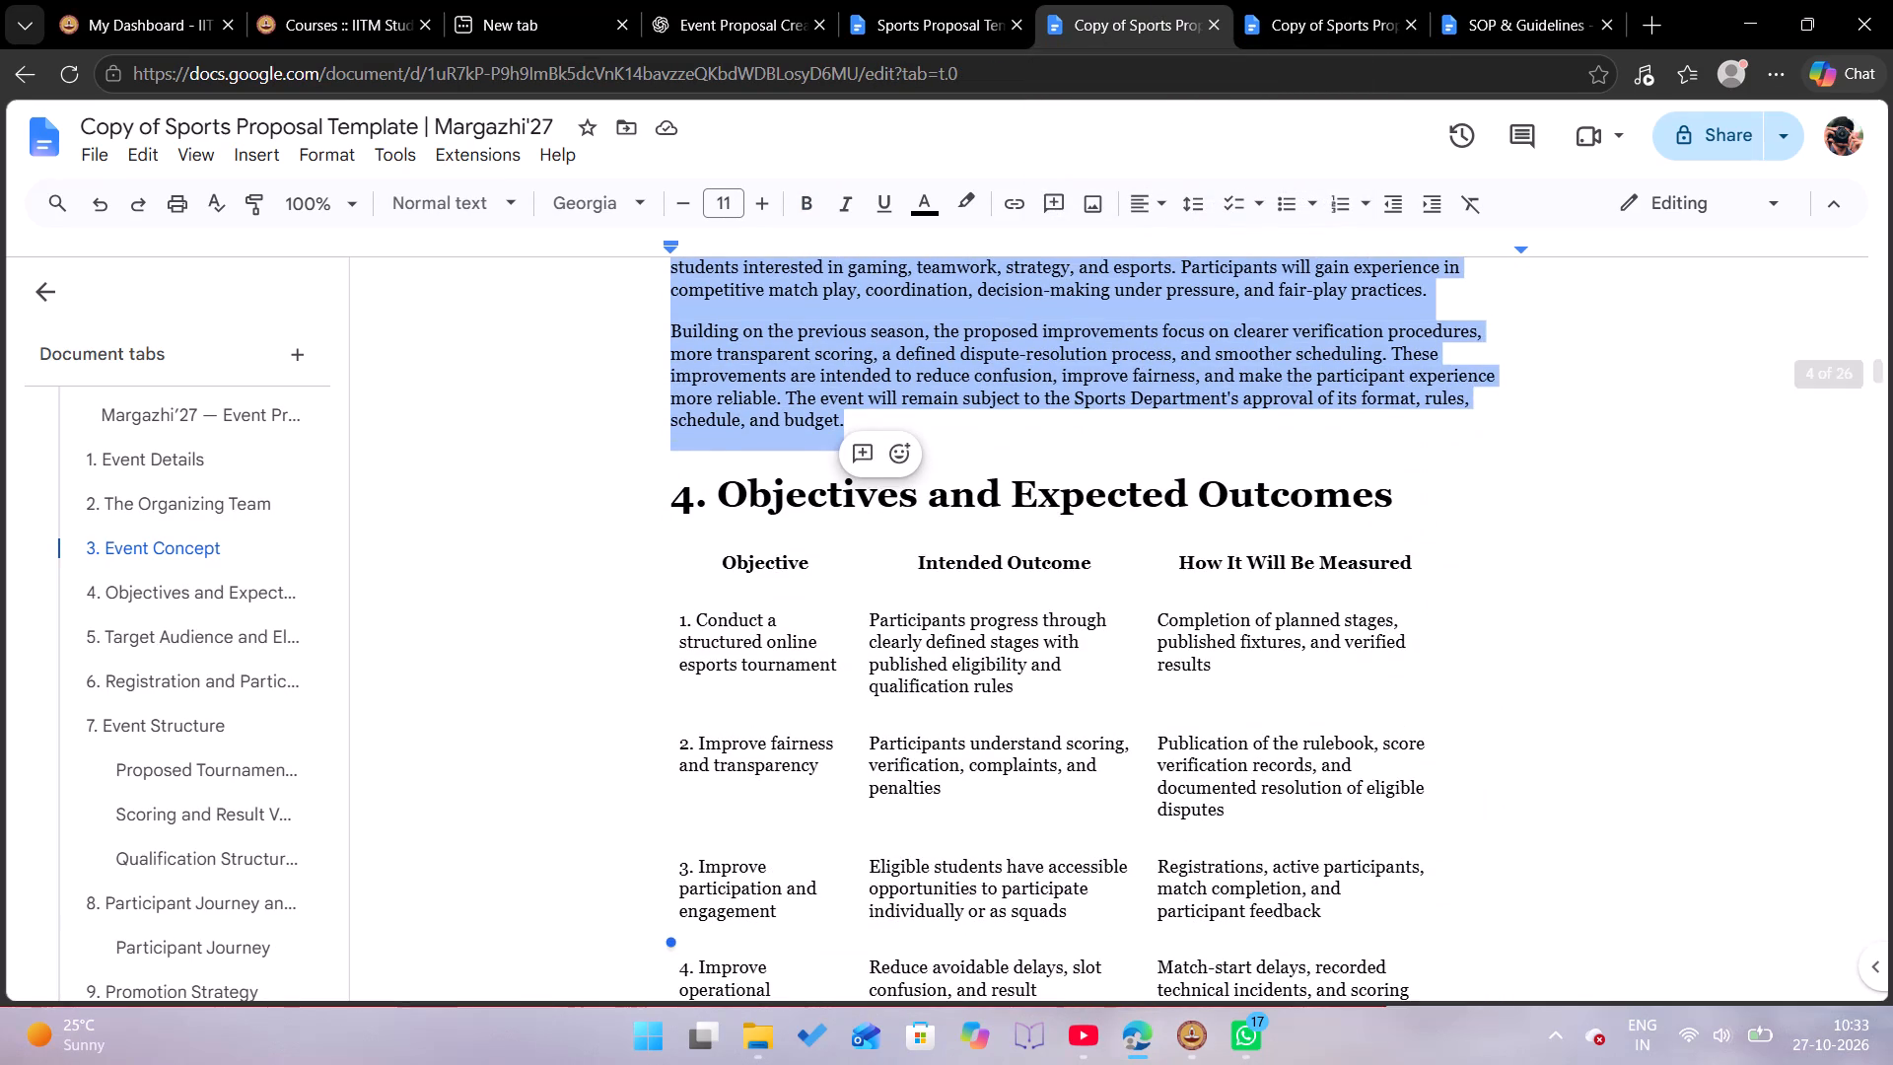
pyautogui.click(1595, 411)
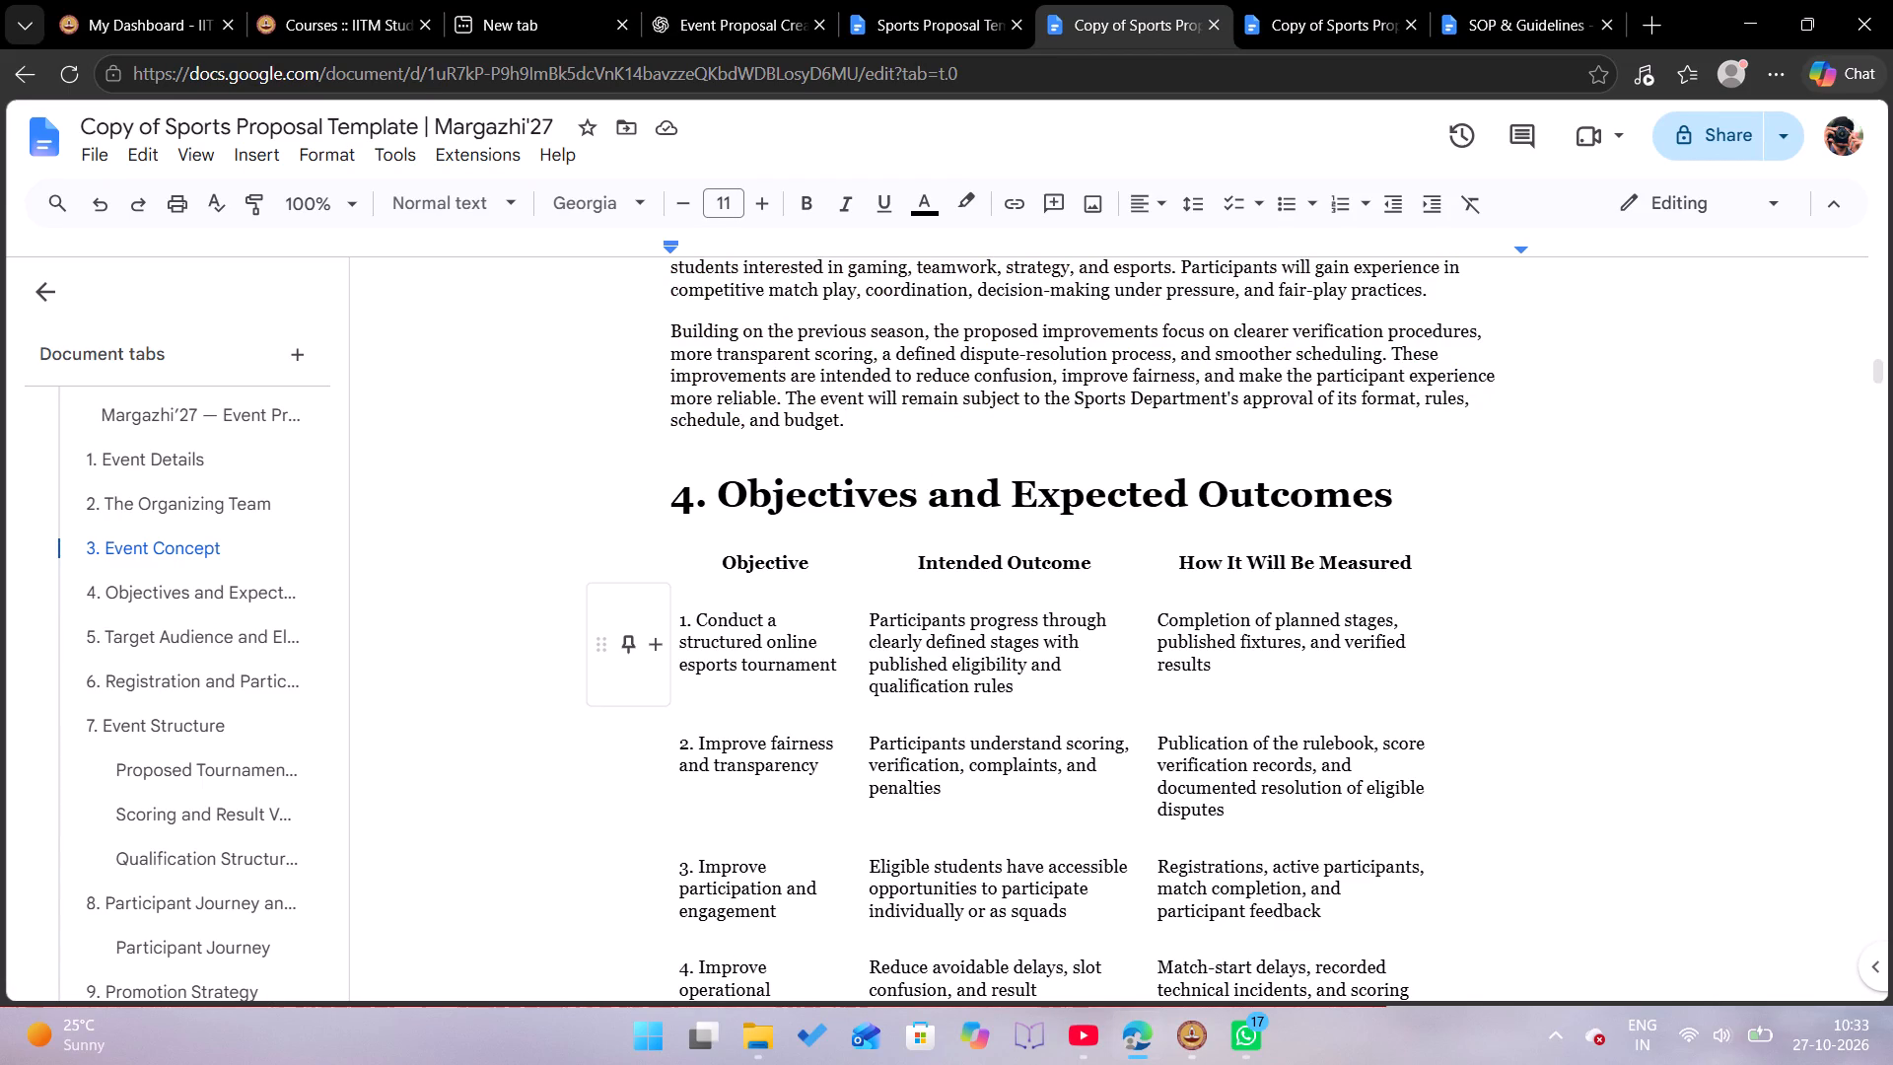
pyautogui.moveTo(681, 623); pyautogui.dragTo(843, 661)
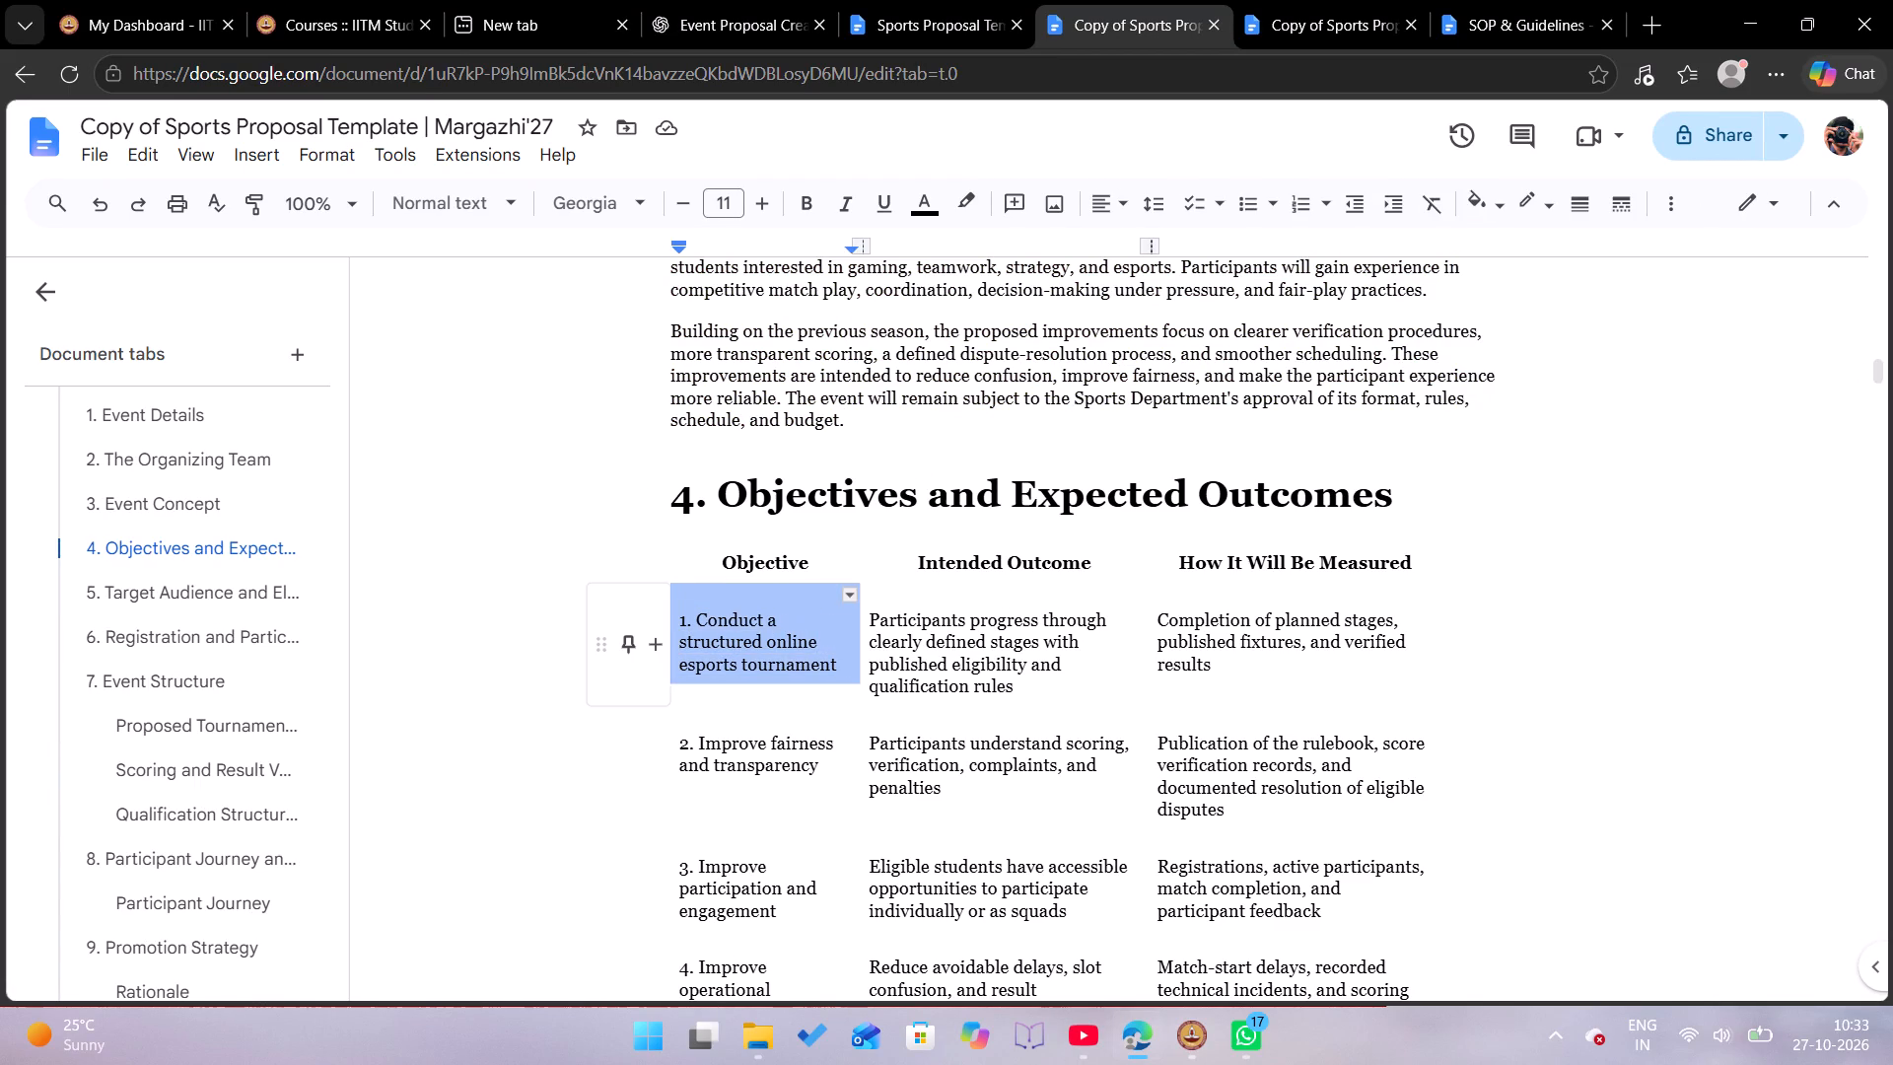
pyautogui.moveTo(843, 661); pyautogui.dragTo(834, 665)
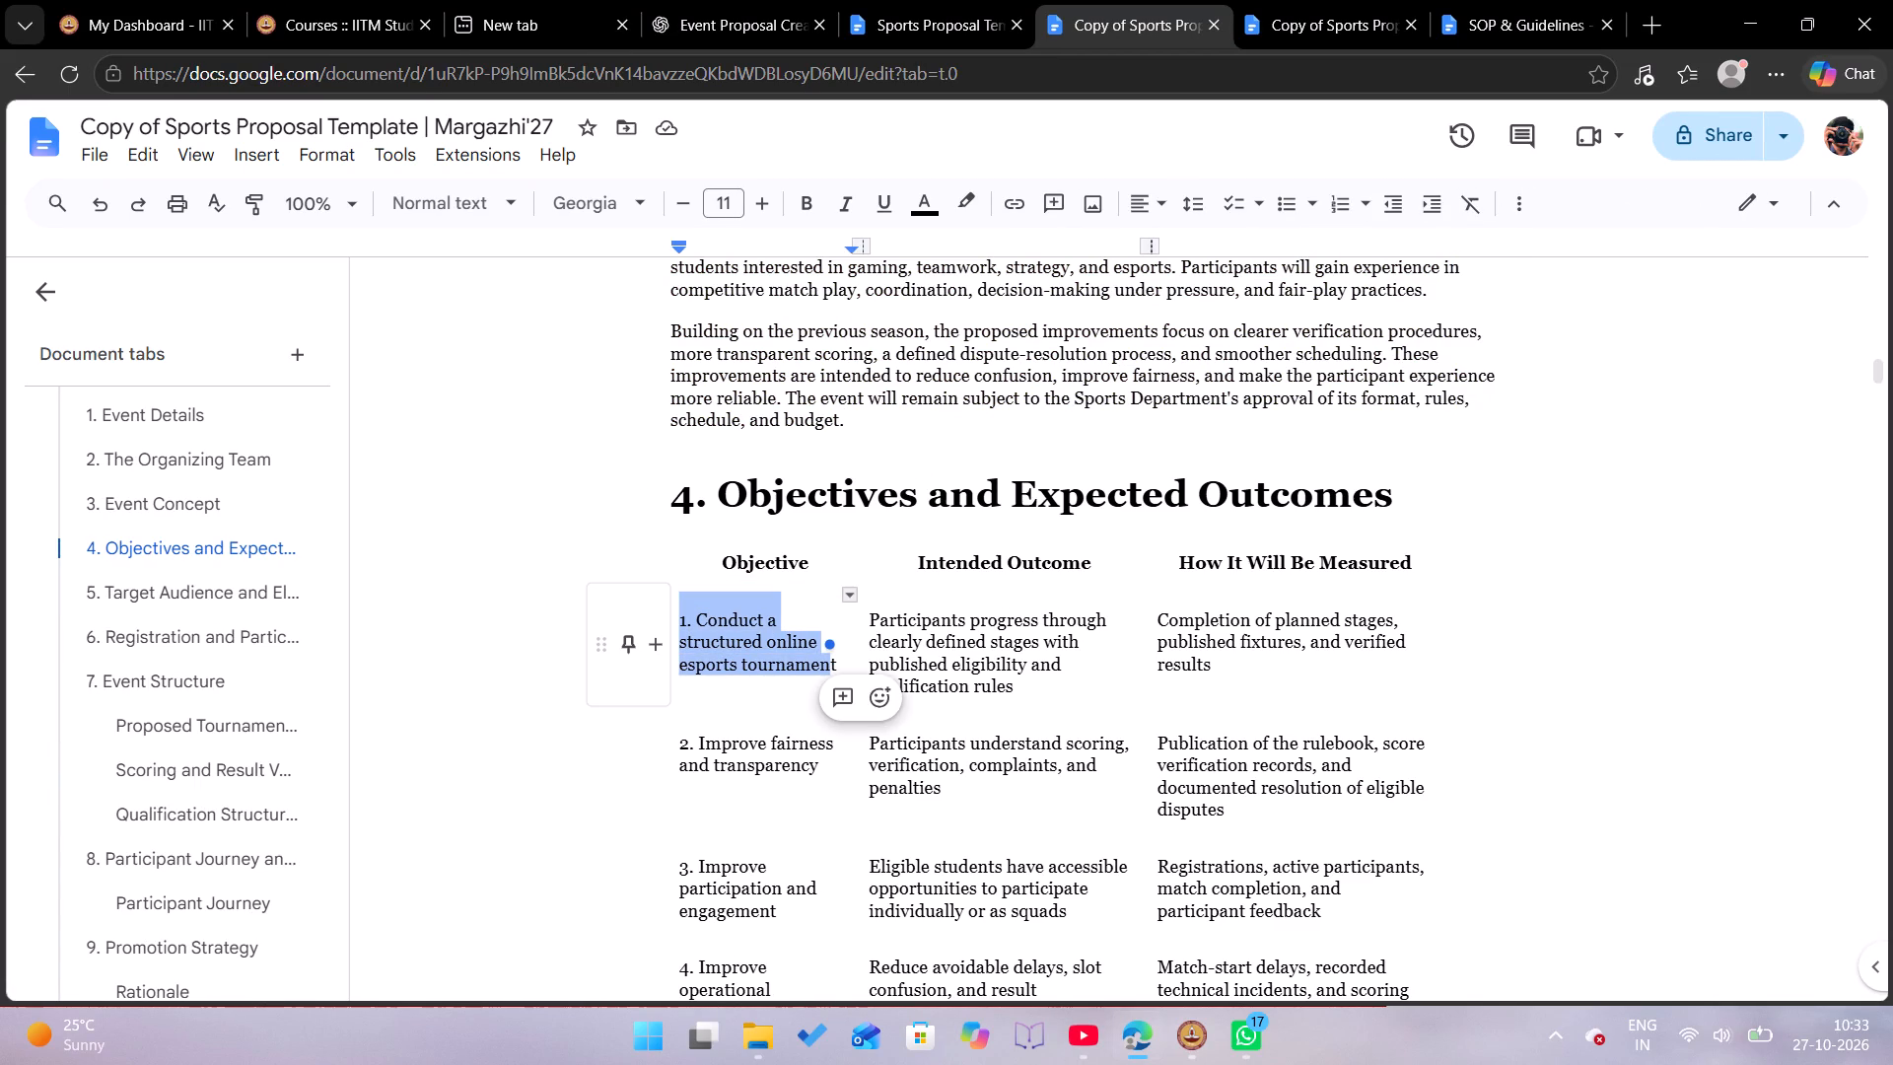
pyautogui.click(841, 666)
pyautogui.moveTo(841, 666); pyautogui.dragTo(674, 622)
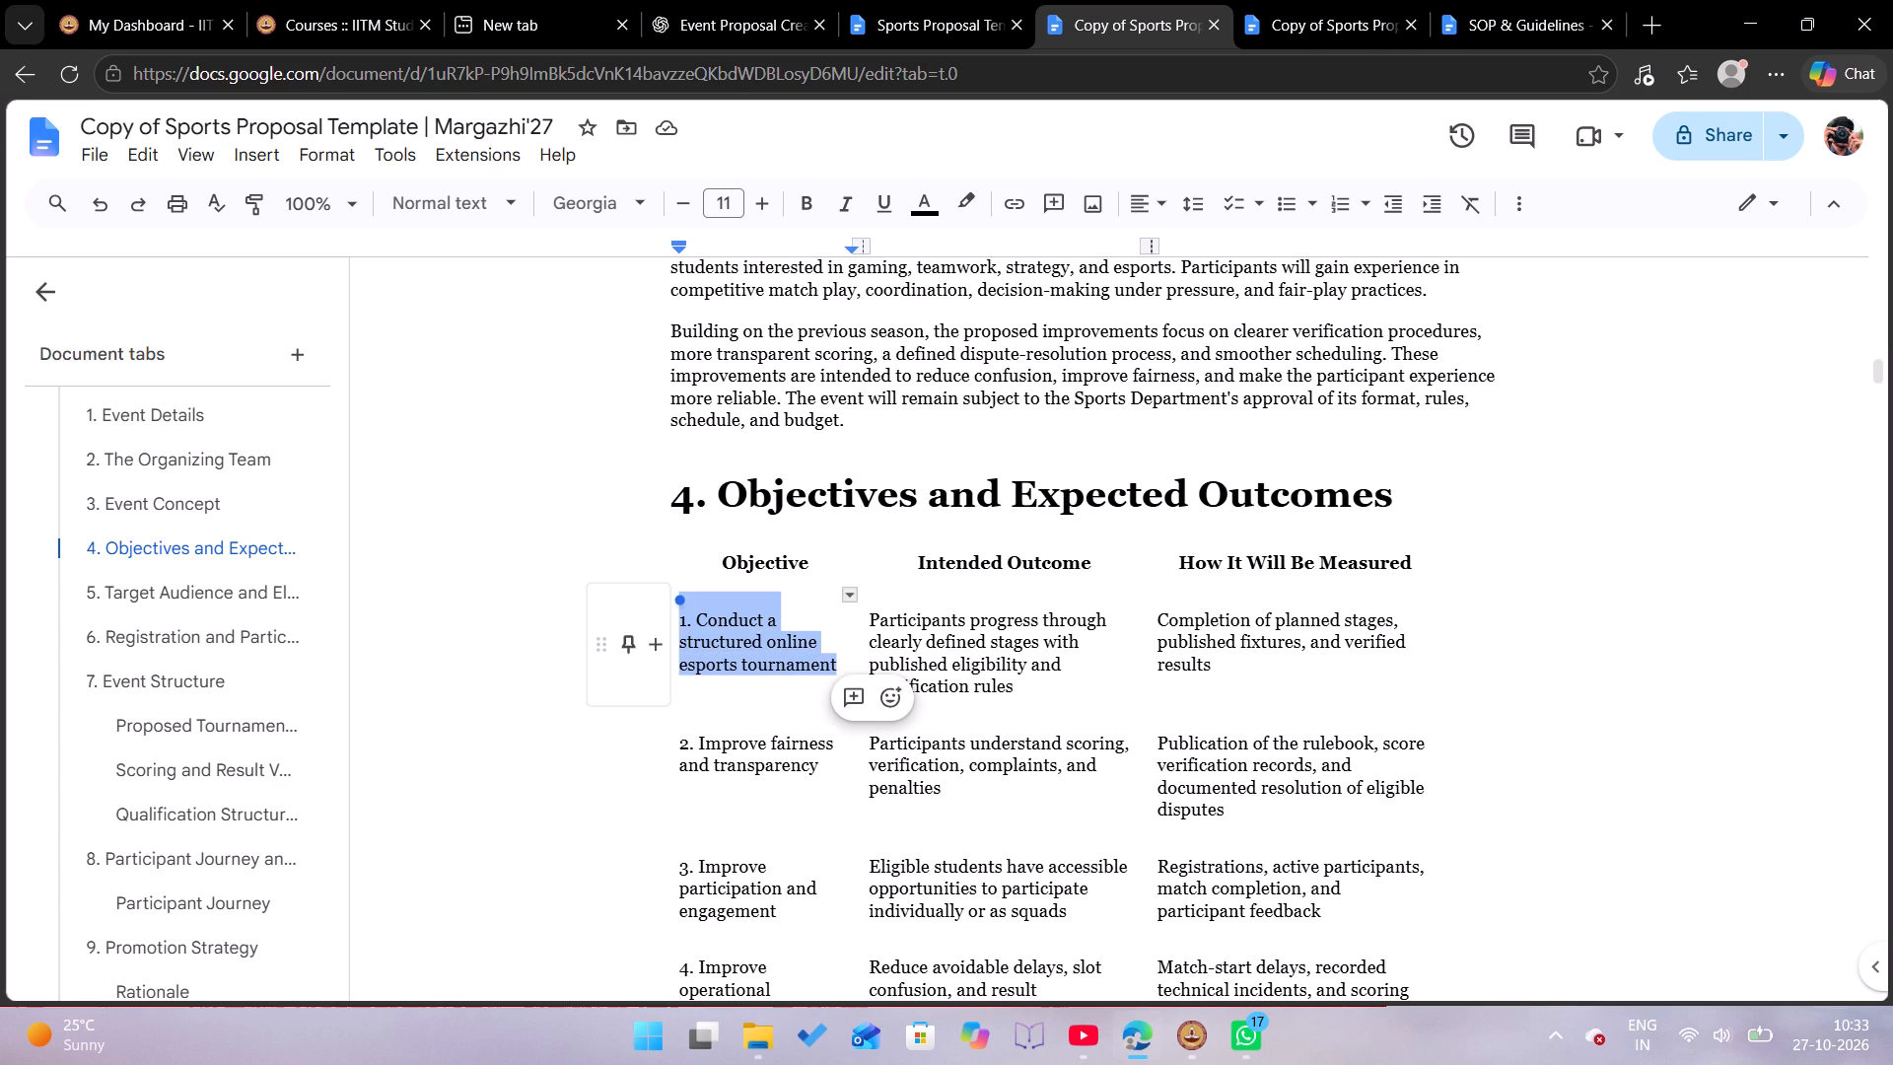
pyautogui.hotkey('ctrl', 'c')
pyautogui.click(1326, 0)
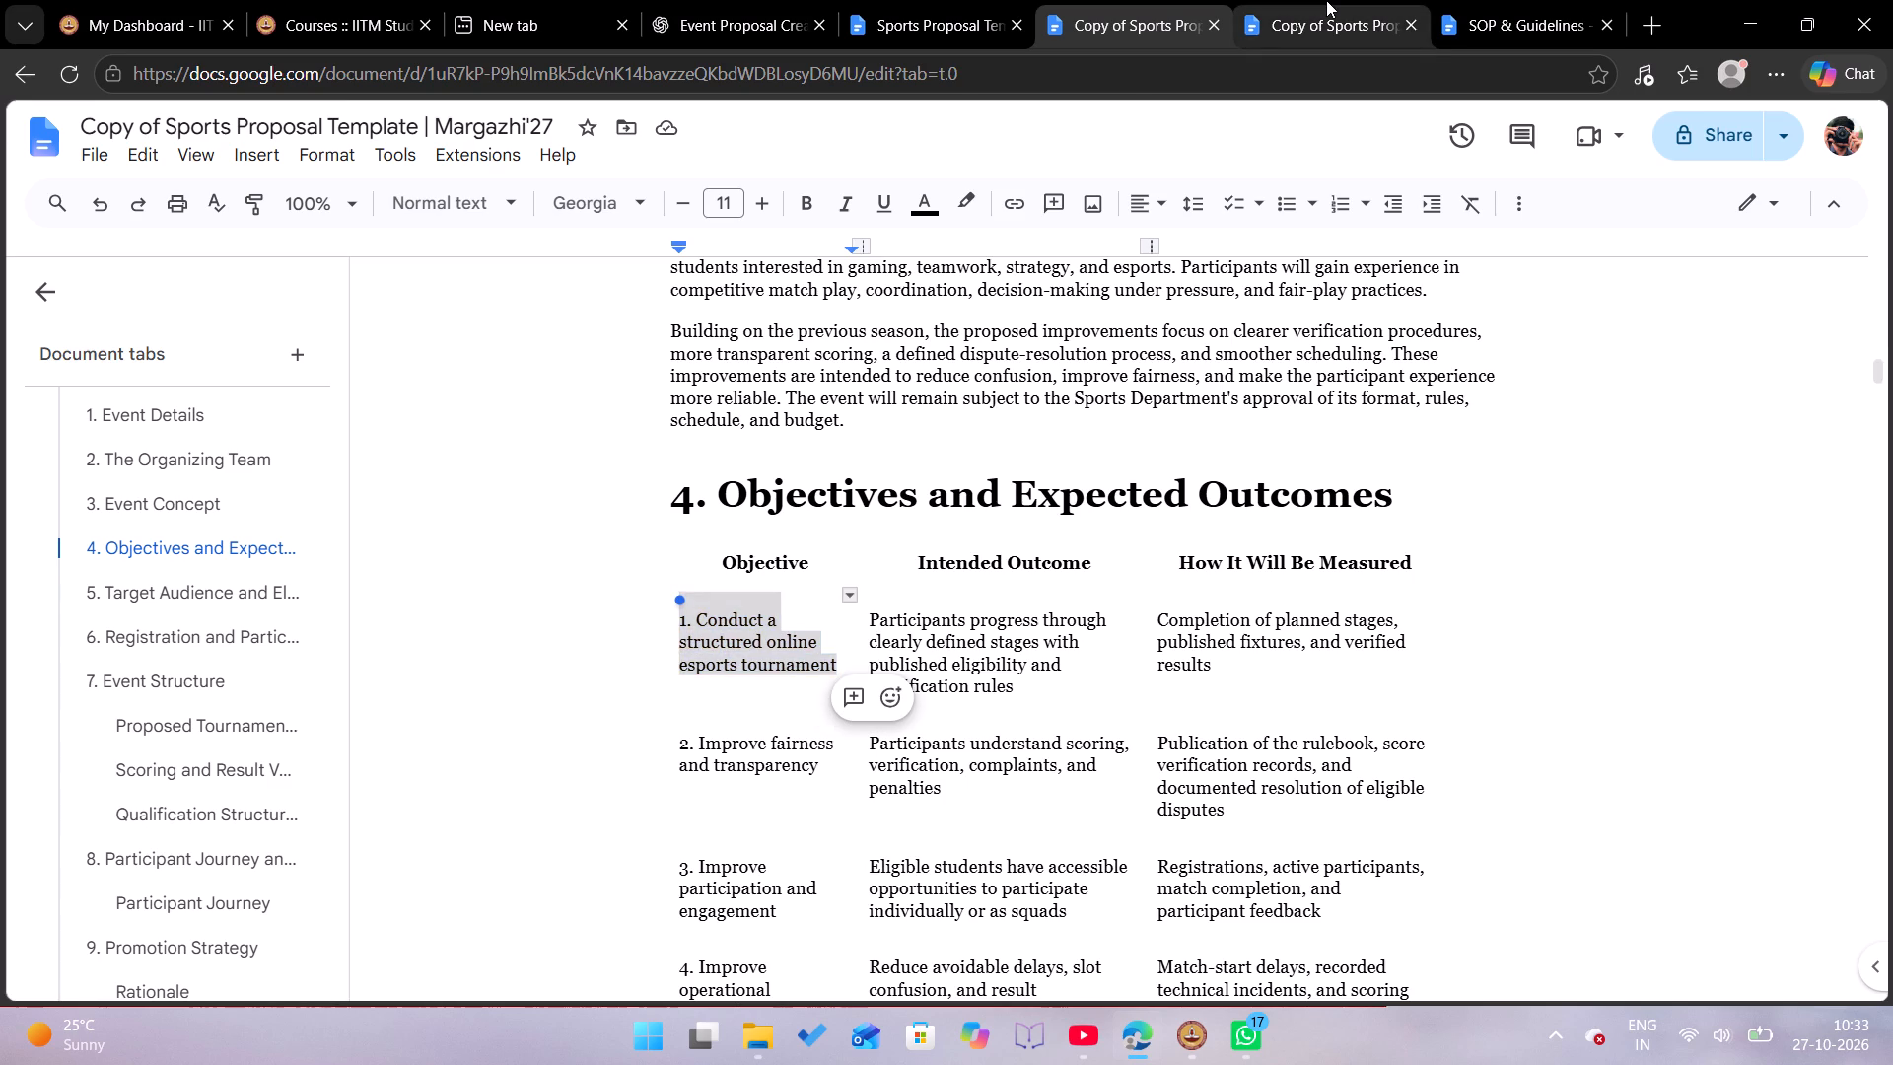
pyautogui.click(738, 555)
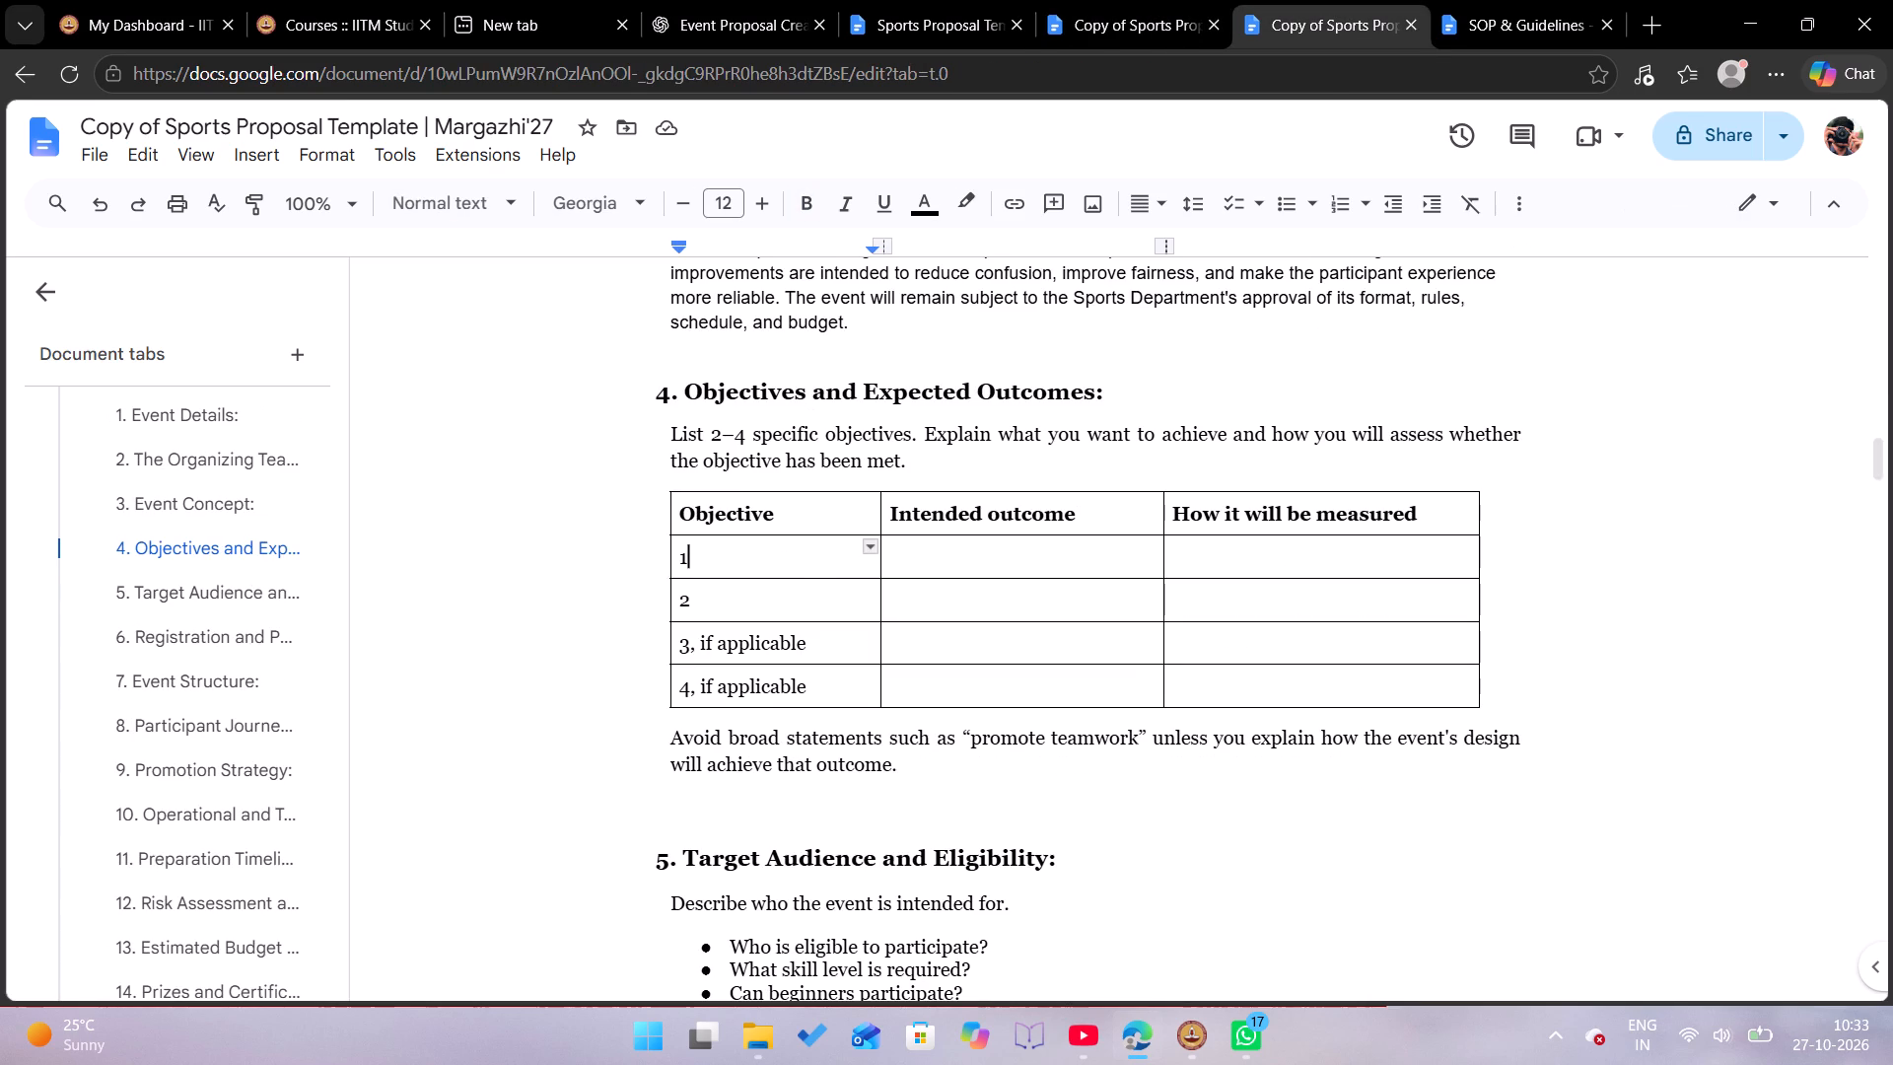
pyautogui.hotkey('ctrl', 'v')
# Delete the duplicate 1 at the start of the first Objective cell.
pyautogui.click(698, 563)
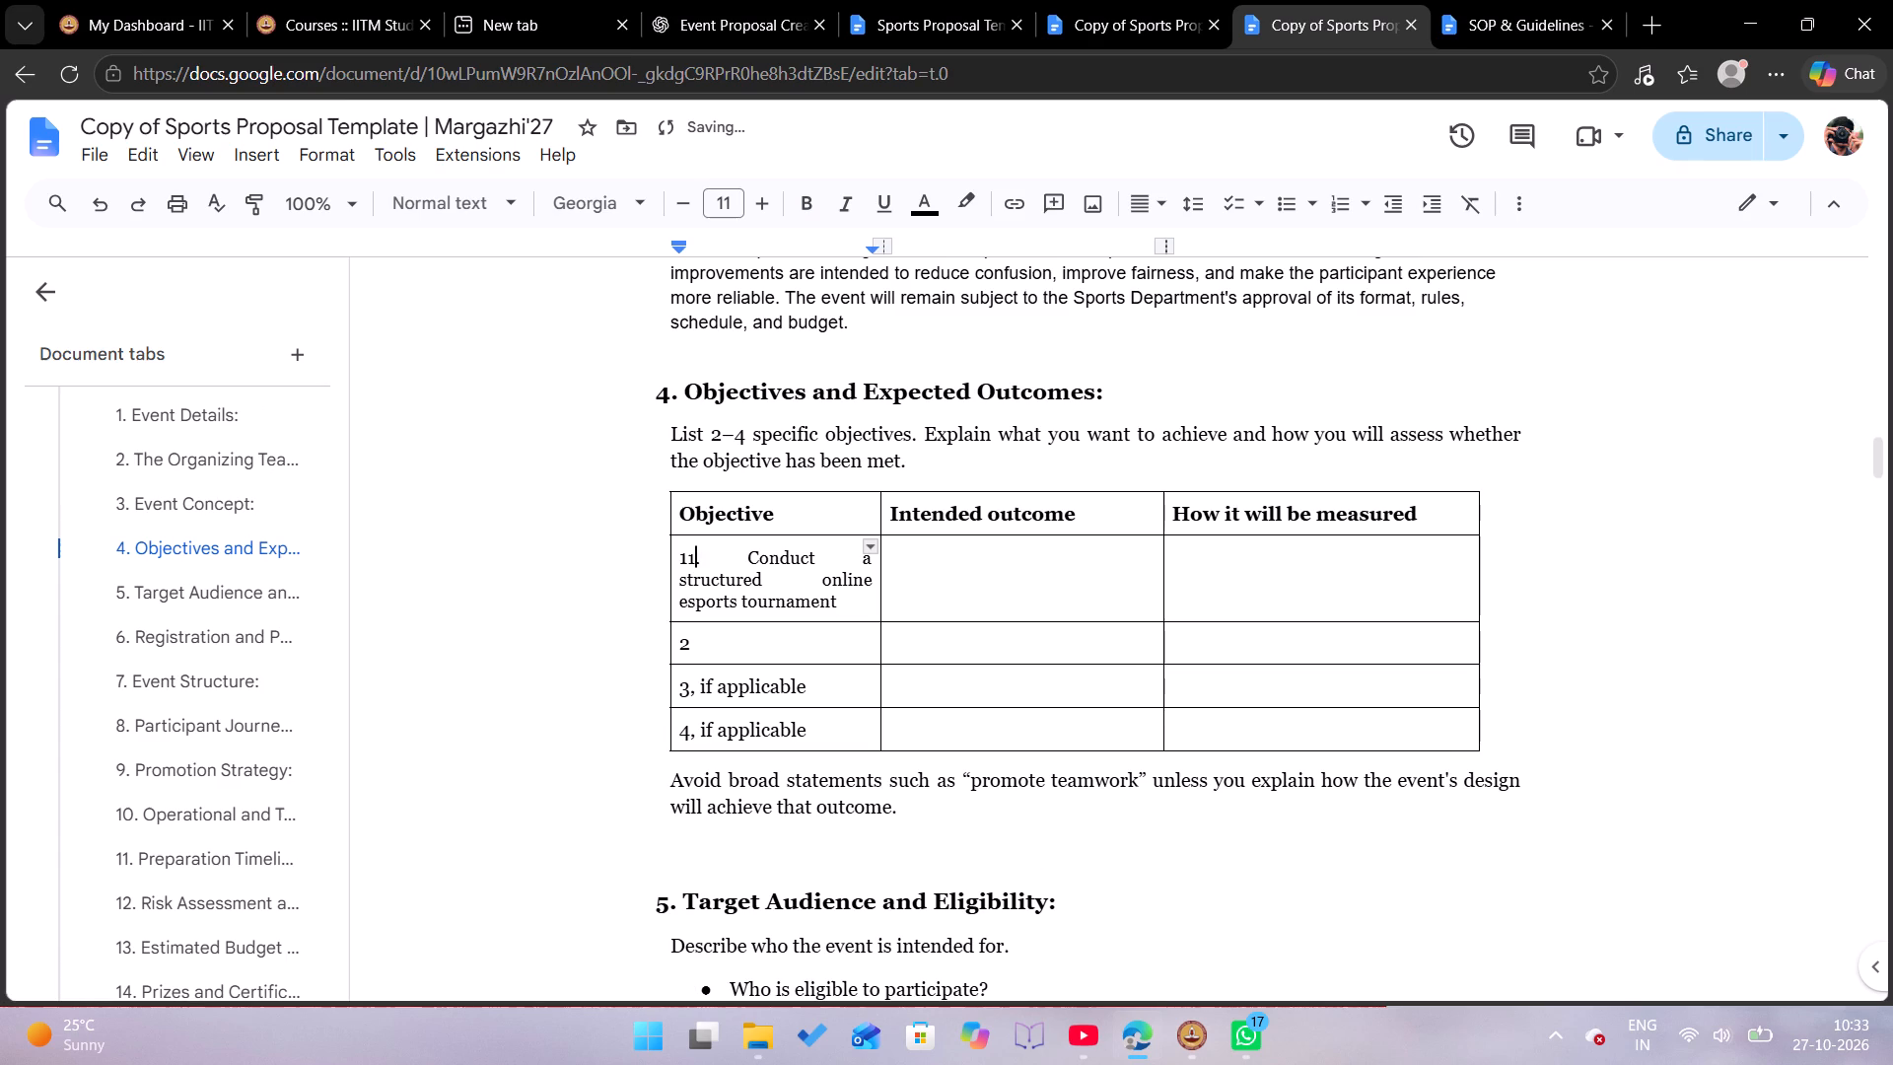
pyautogui.press('BackSpace')
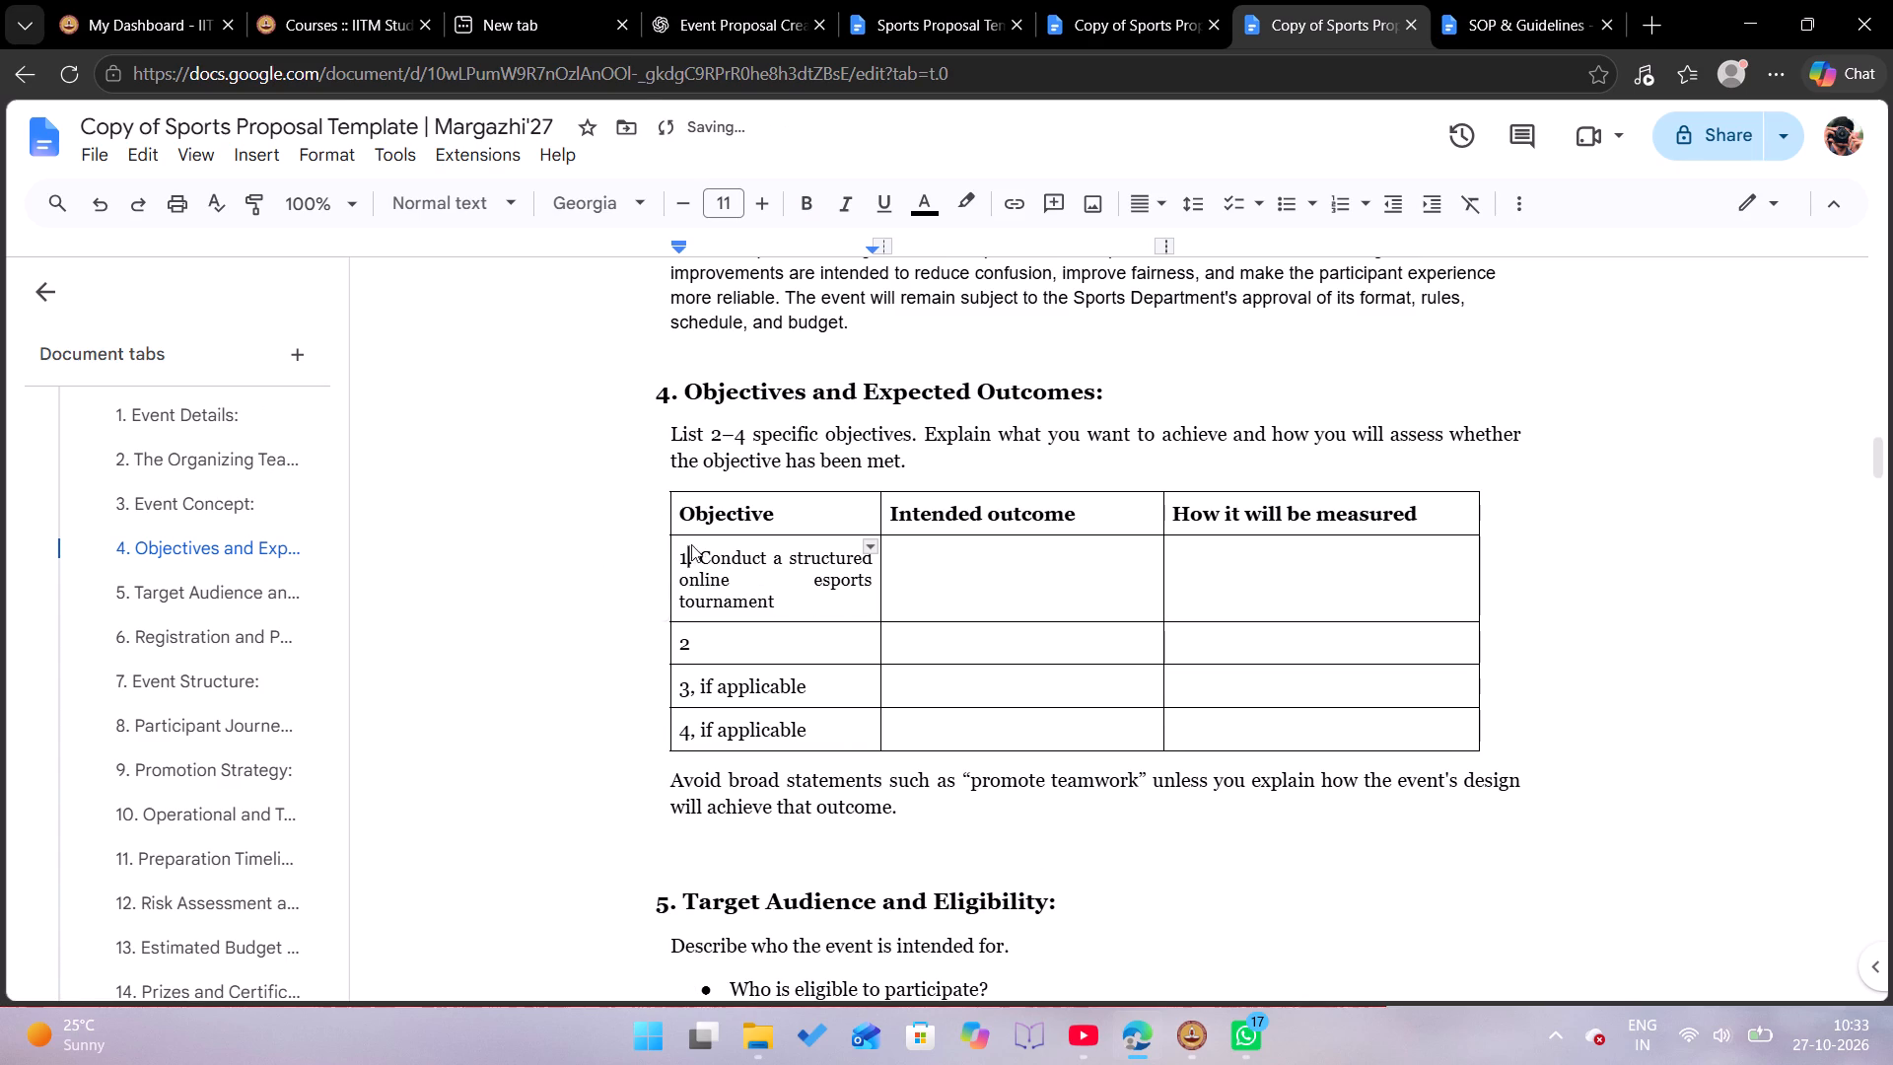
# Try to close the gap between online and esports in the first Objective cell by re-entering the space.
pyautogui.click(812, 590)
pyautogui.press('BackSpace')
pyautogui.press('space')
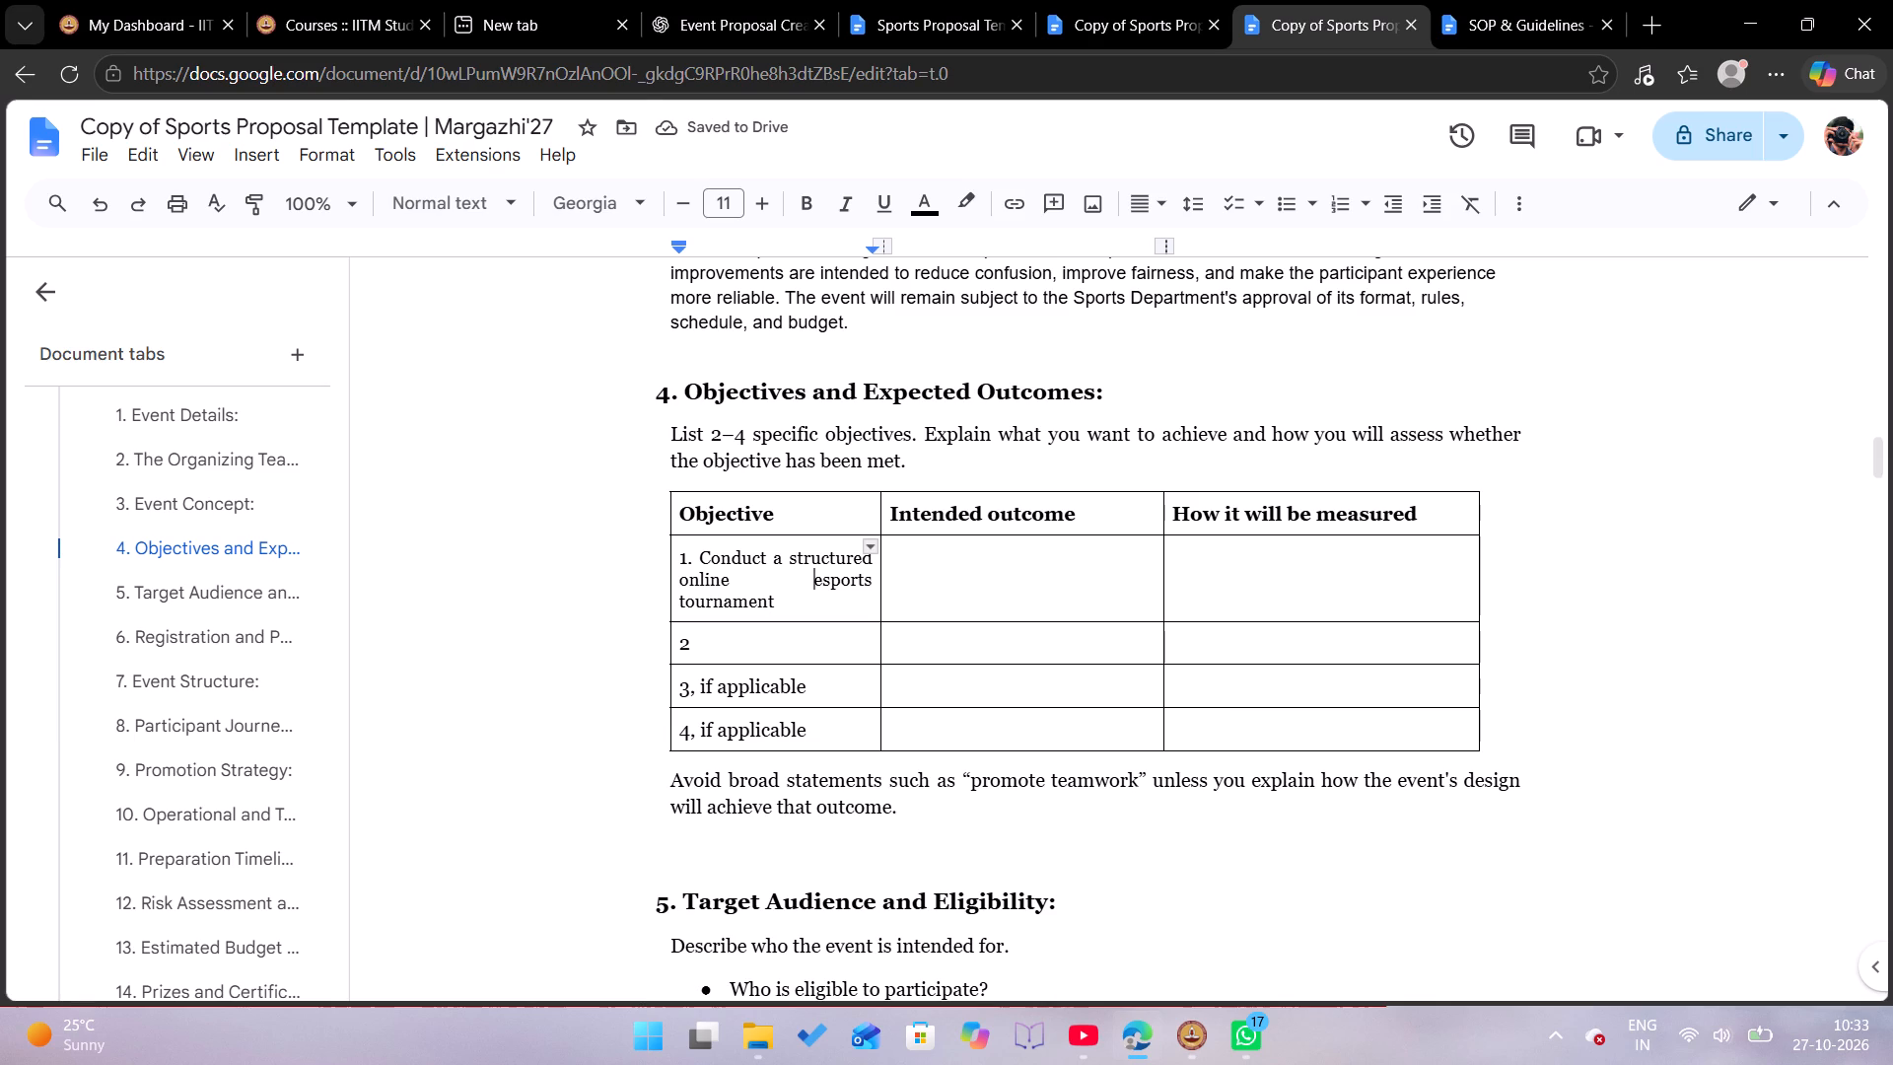
# Delete the space between 1. and Conduct in the first Objective cell.
pyautogui.click(700, 564)
pyautogui.press('BackSpace')
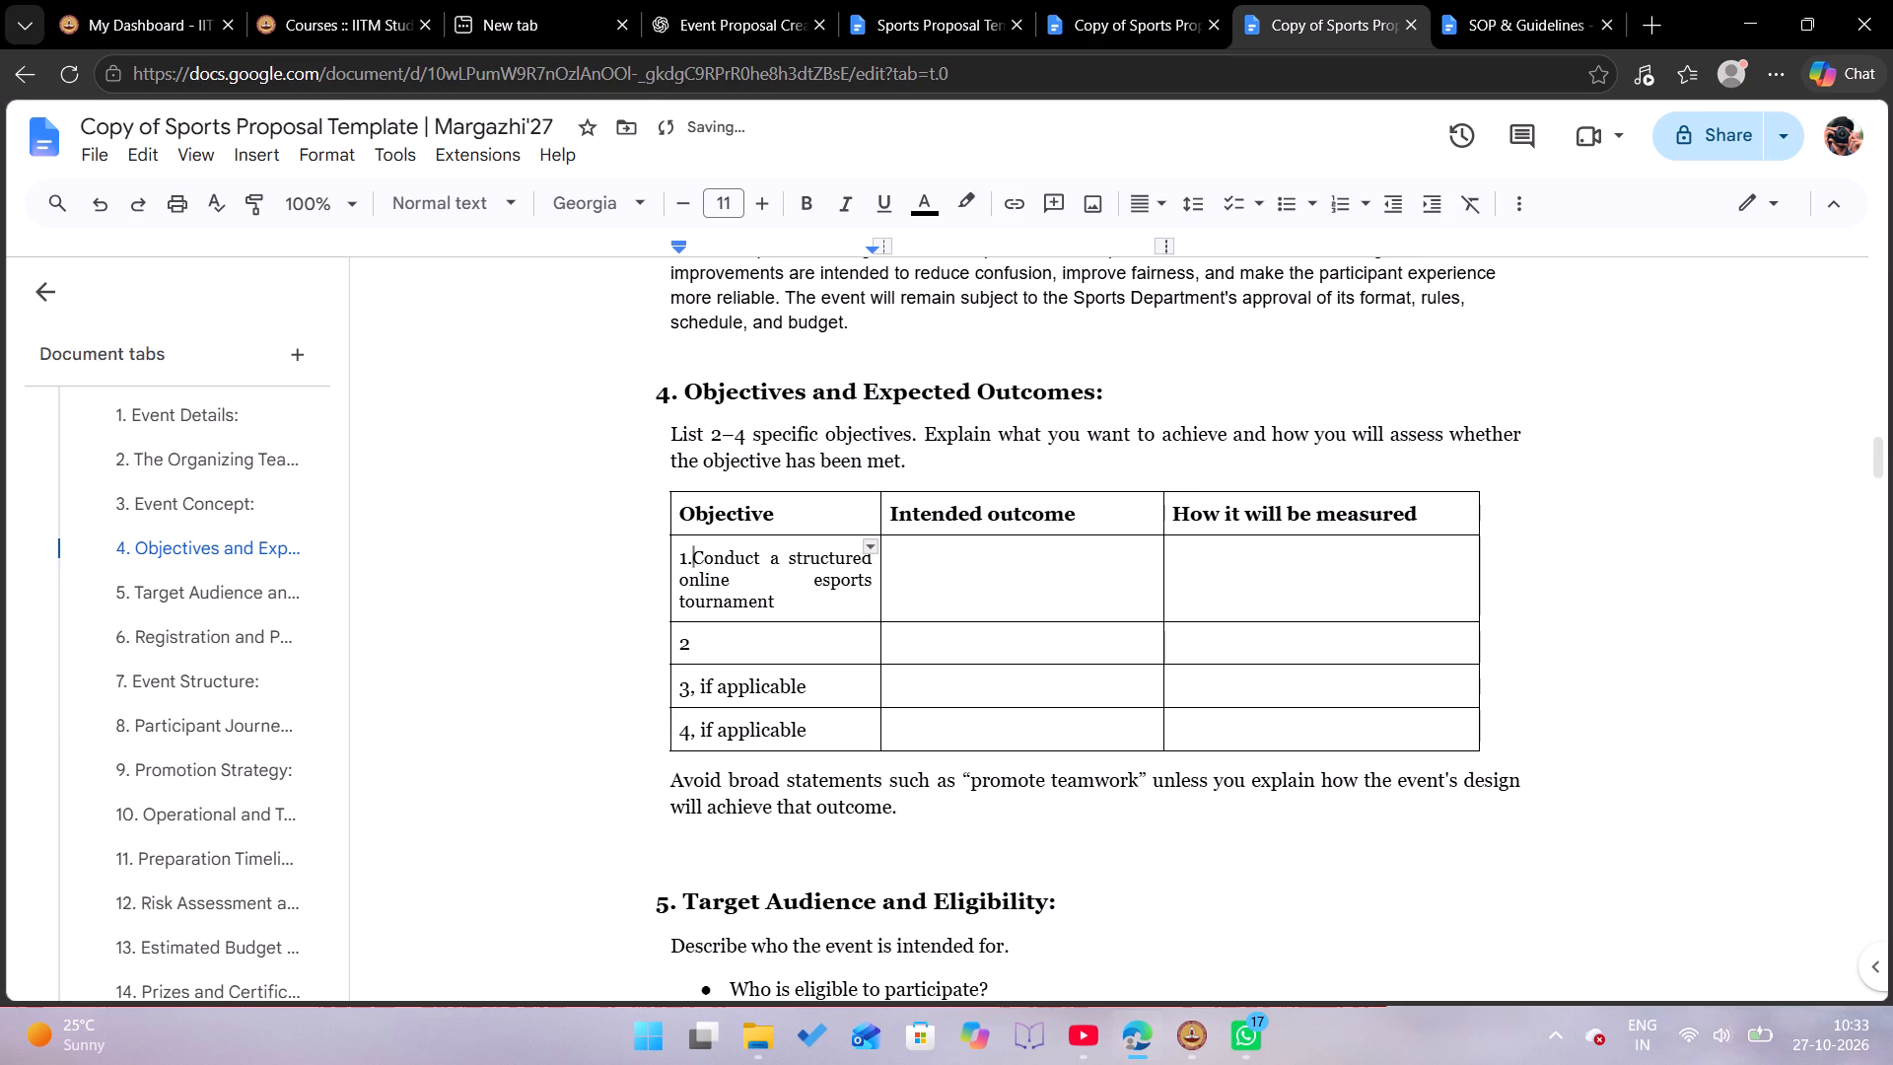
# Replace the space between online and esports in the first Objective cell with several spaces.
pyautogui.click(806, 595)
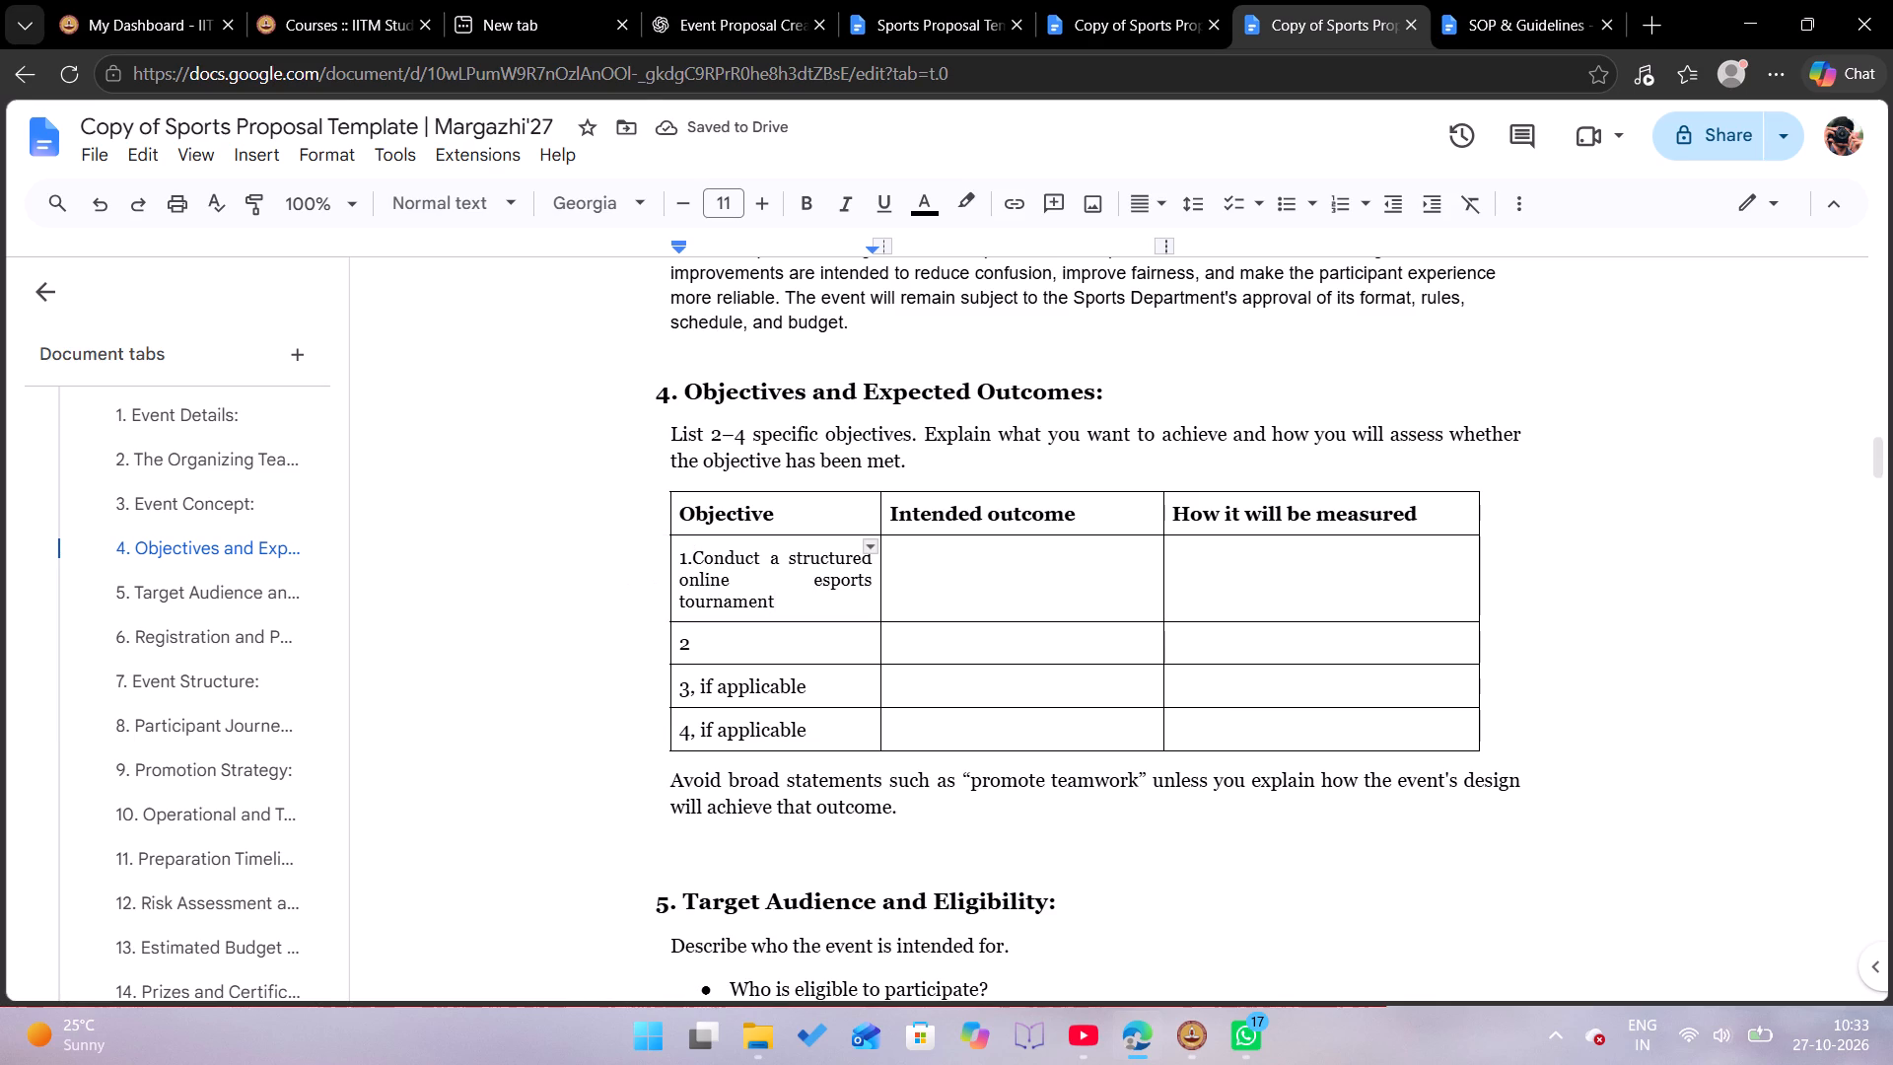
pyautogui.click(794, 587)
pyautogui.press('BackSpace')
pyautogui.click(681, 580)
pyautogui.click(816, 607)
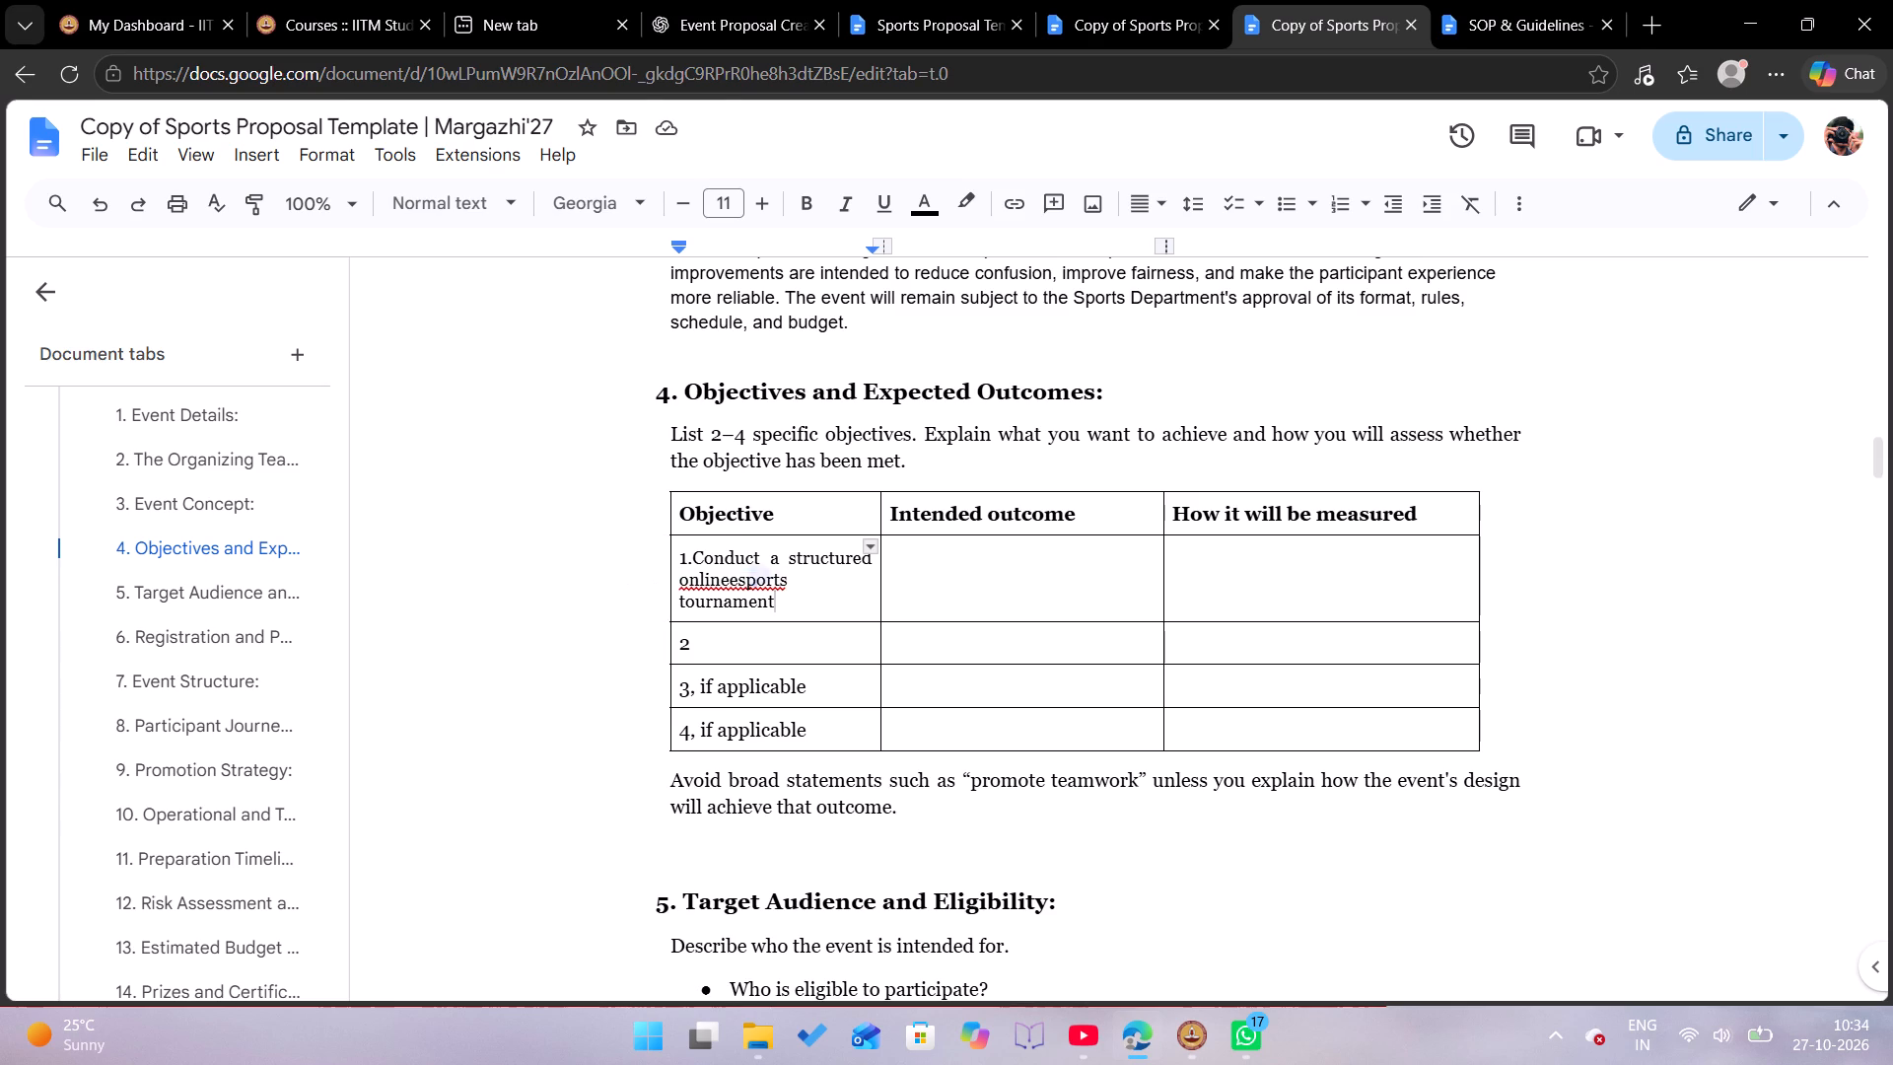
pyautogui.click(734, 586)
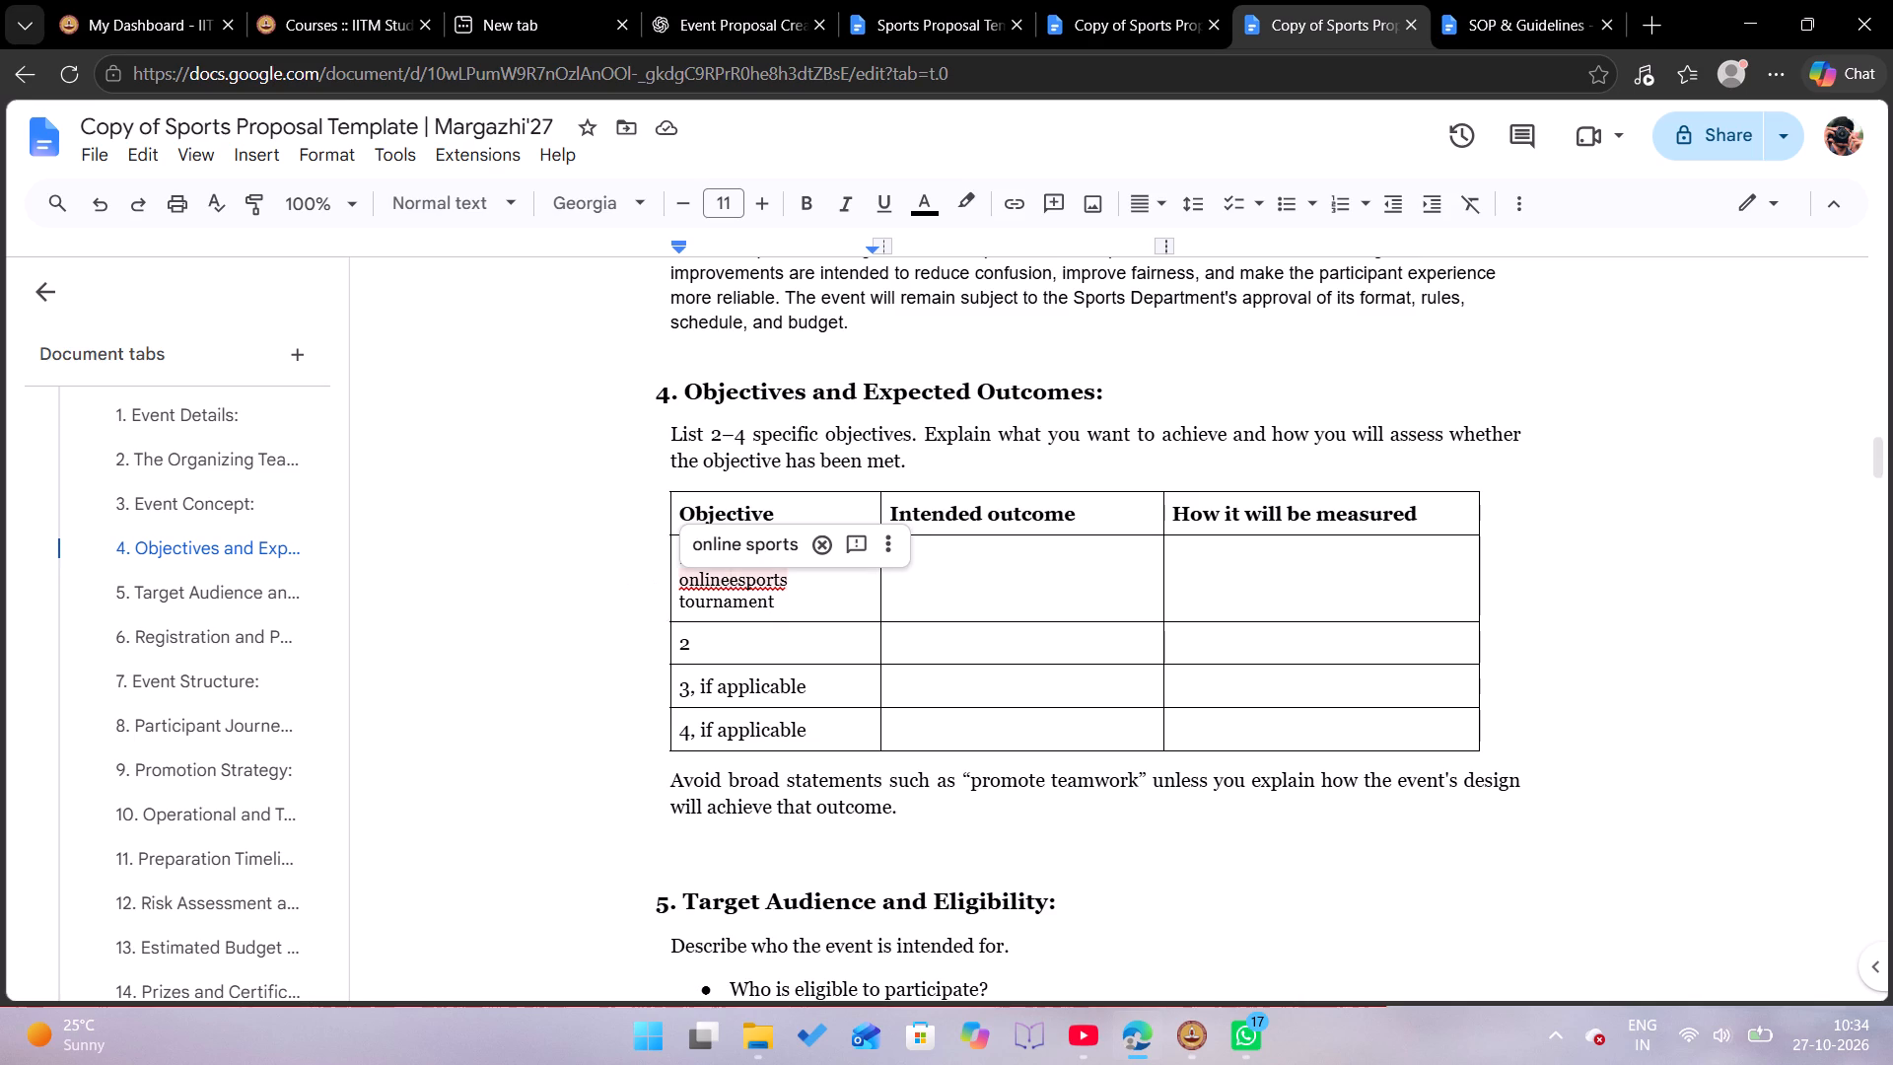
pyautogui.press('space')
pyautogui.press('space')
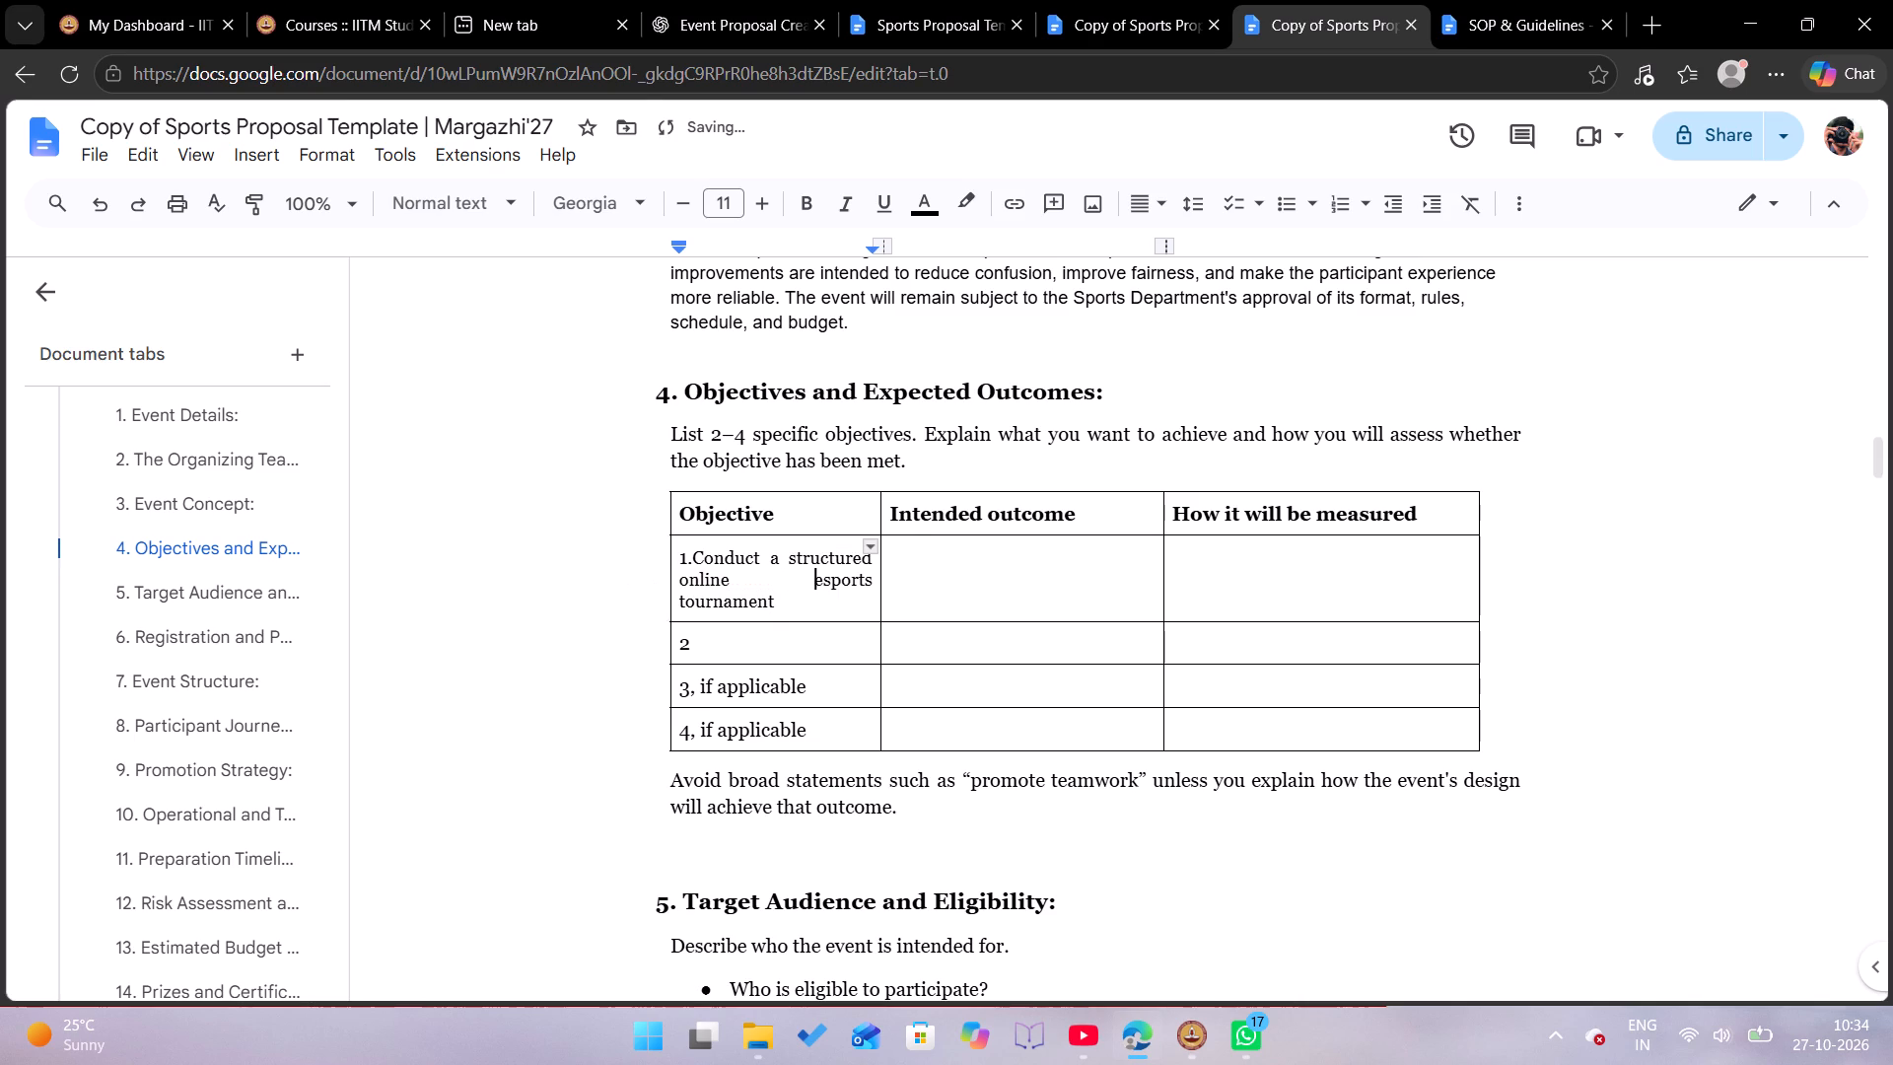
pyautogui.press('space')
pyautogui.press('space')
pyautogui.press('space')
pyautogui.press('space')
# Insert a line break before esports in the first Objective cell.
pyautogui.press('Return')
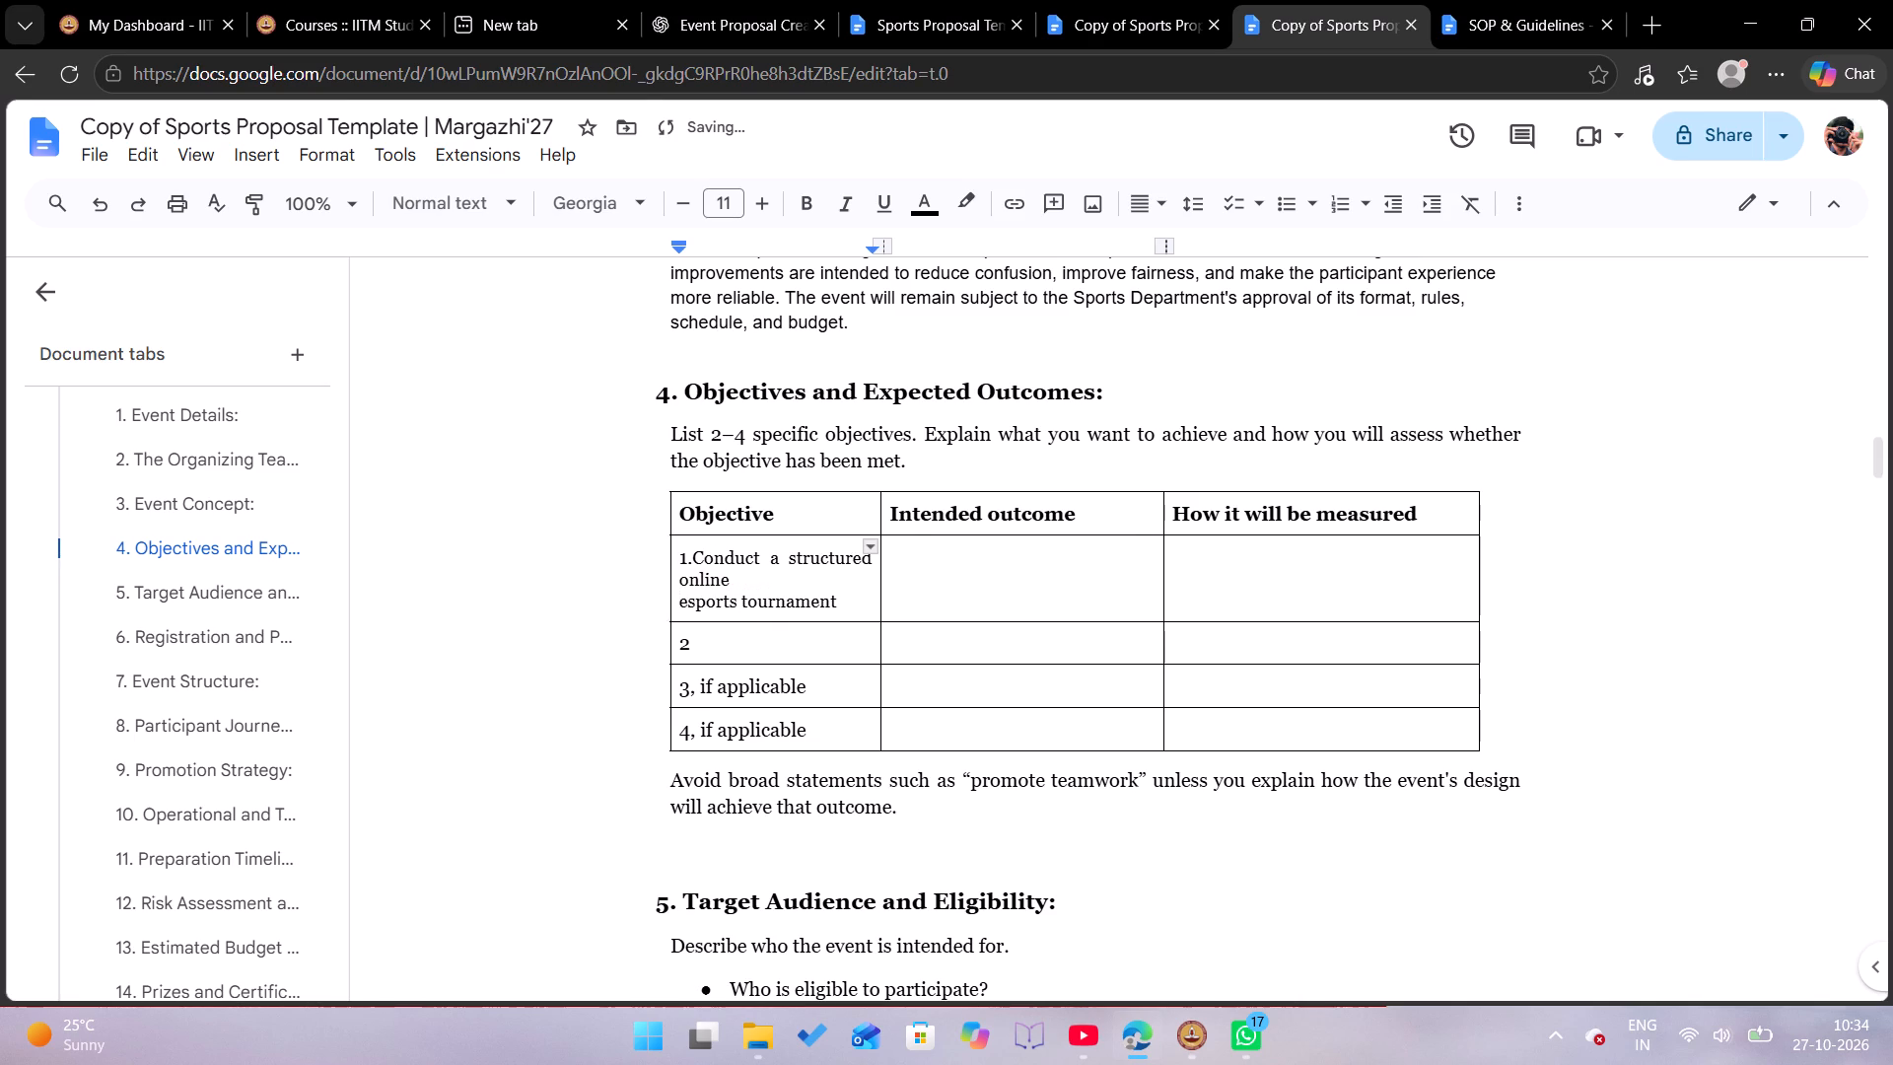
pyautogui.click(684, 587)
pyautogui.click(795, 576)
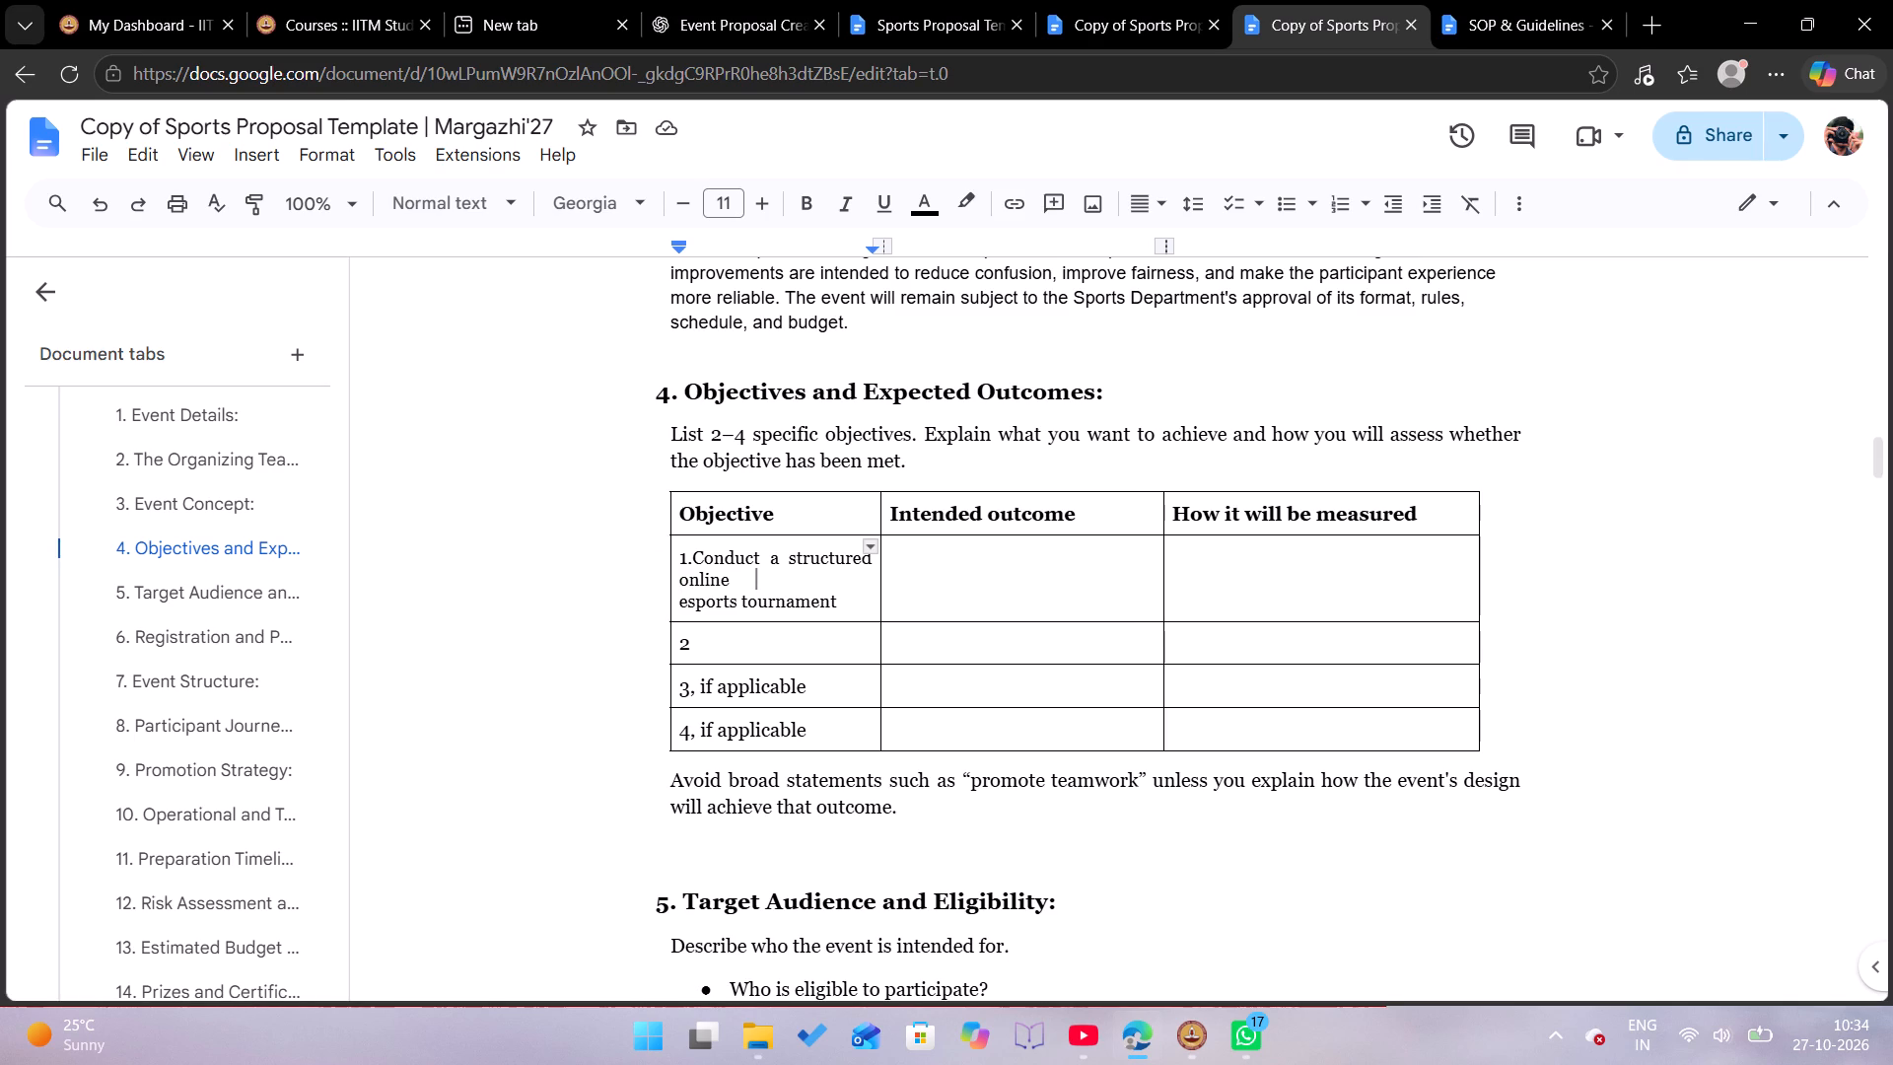
# Add an empty line after tournament in the first Objective cell.
pyautogui.click(855, 612)
pyautogui.press('Return')
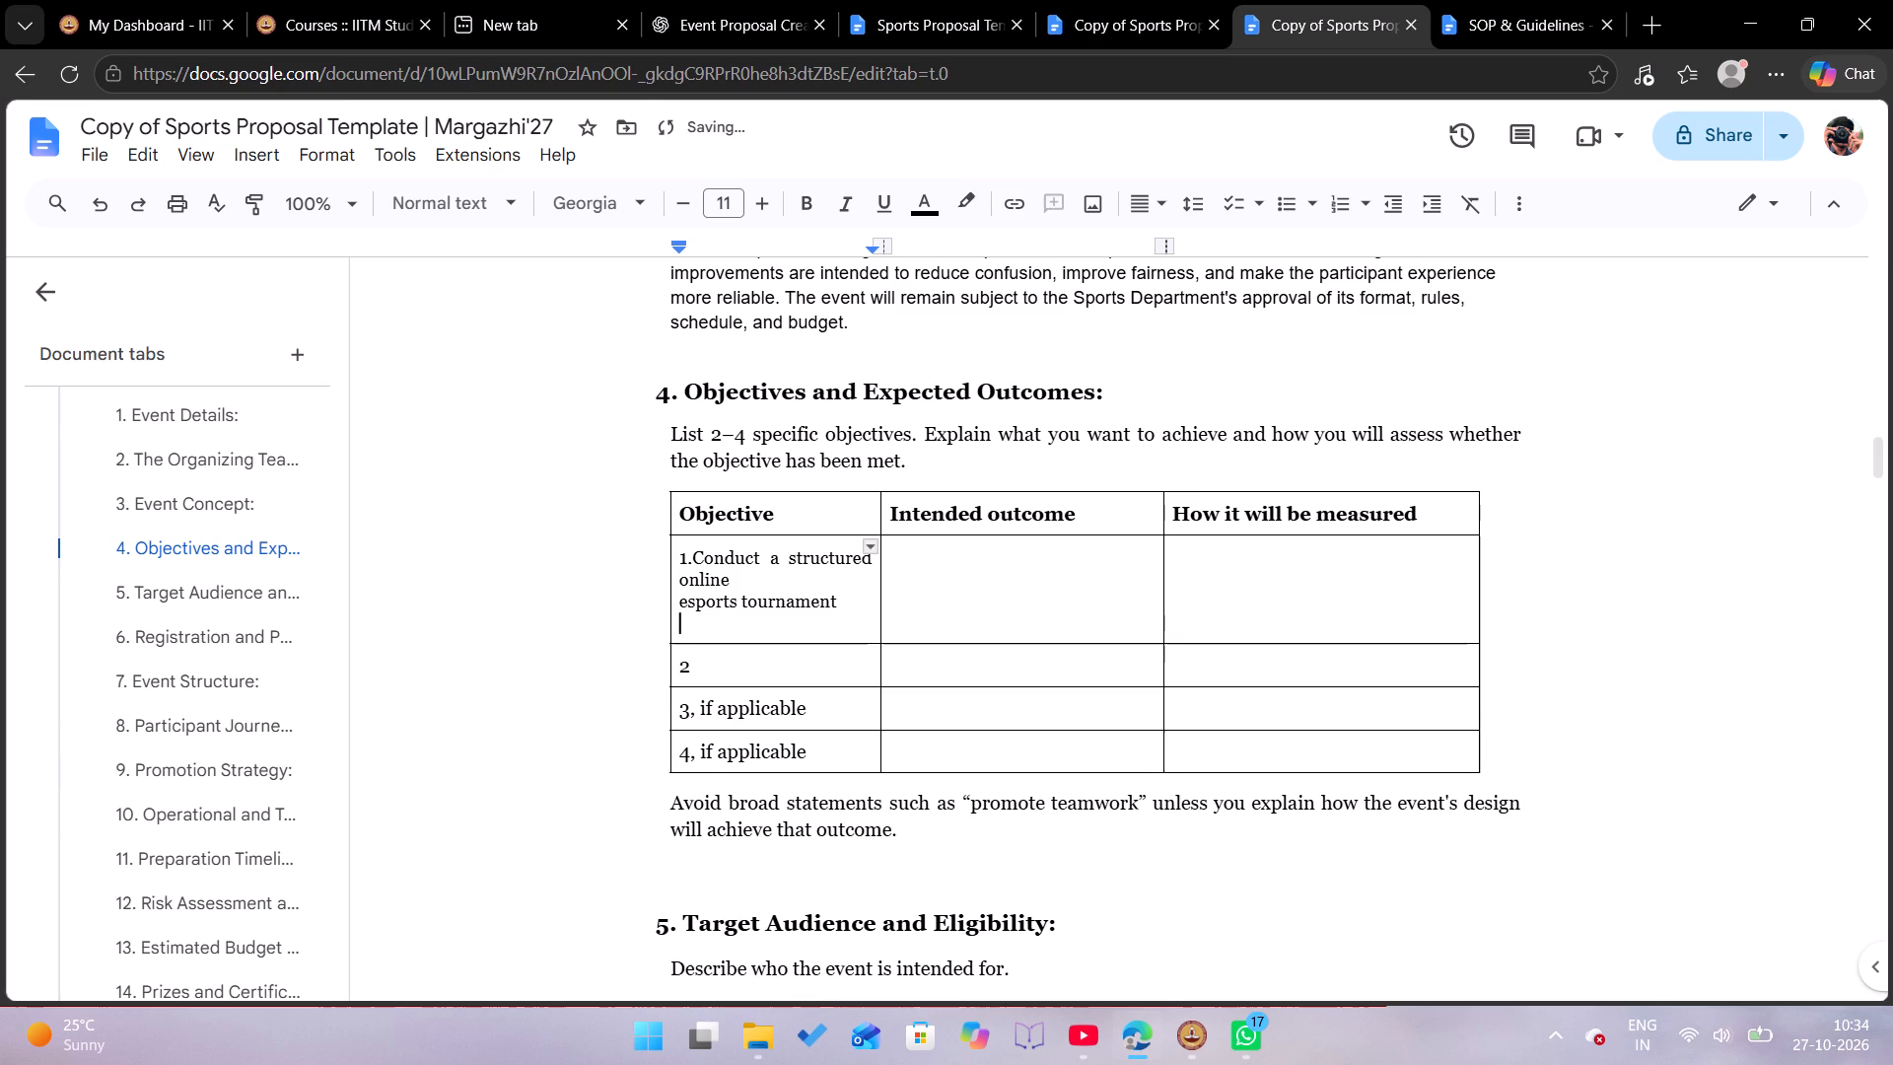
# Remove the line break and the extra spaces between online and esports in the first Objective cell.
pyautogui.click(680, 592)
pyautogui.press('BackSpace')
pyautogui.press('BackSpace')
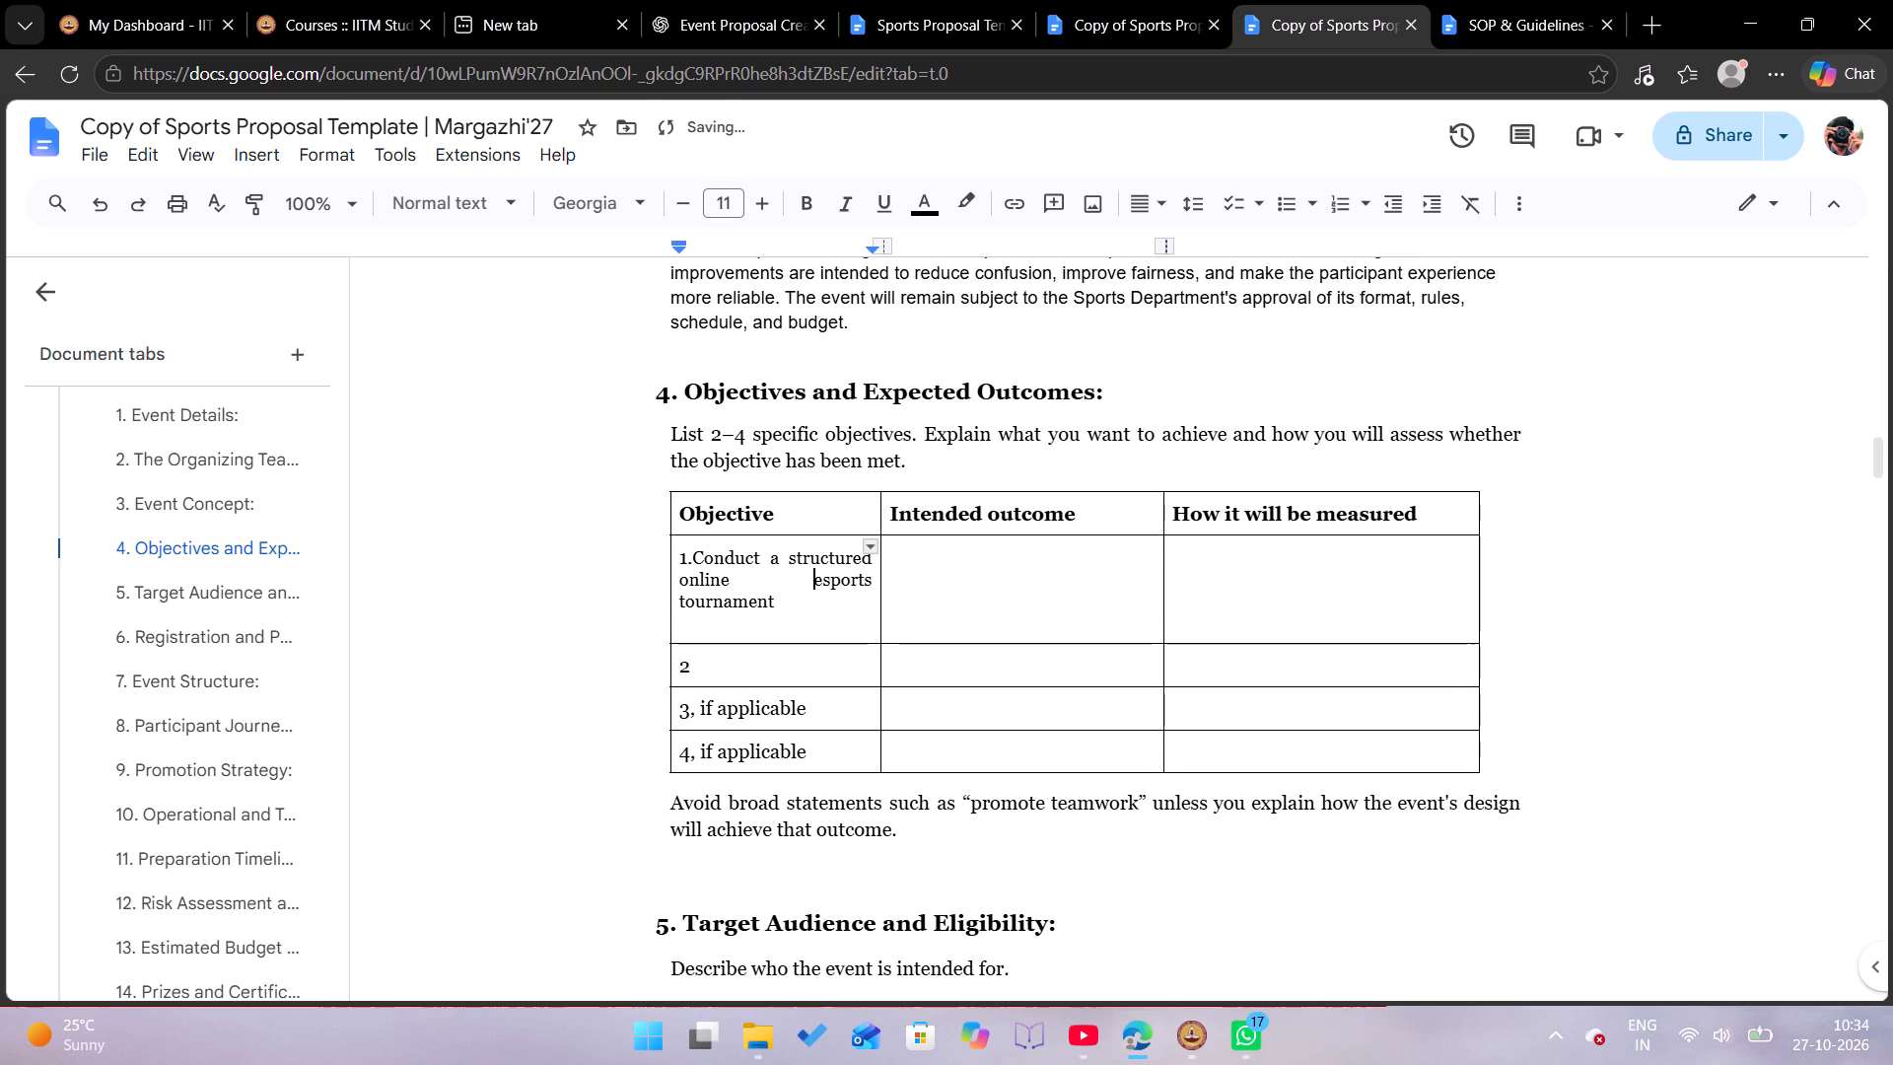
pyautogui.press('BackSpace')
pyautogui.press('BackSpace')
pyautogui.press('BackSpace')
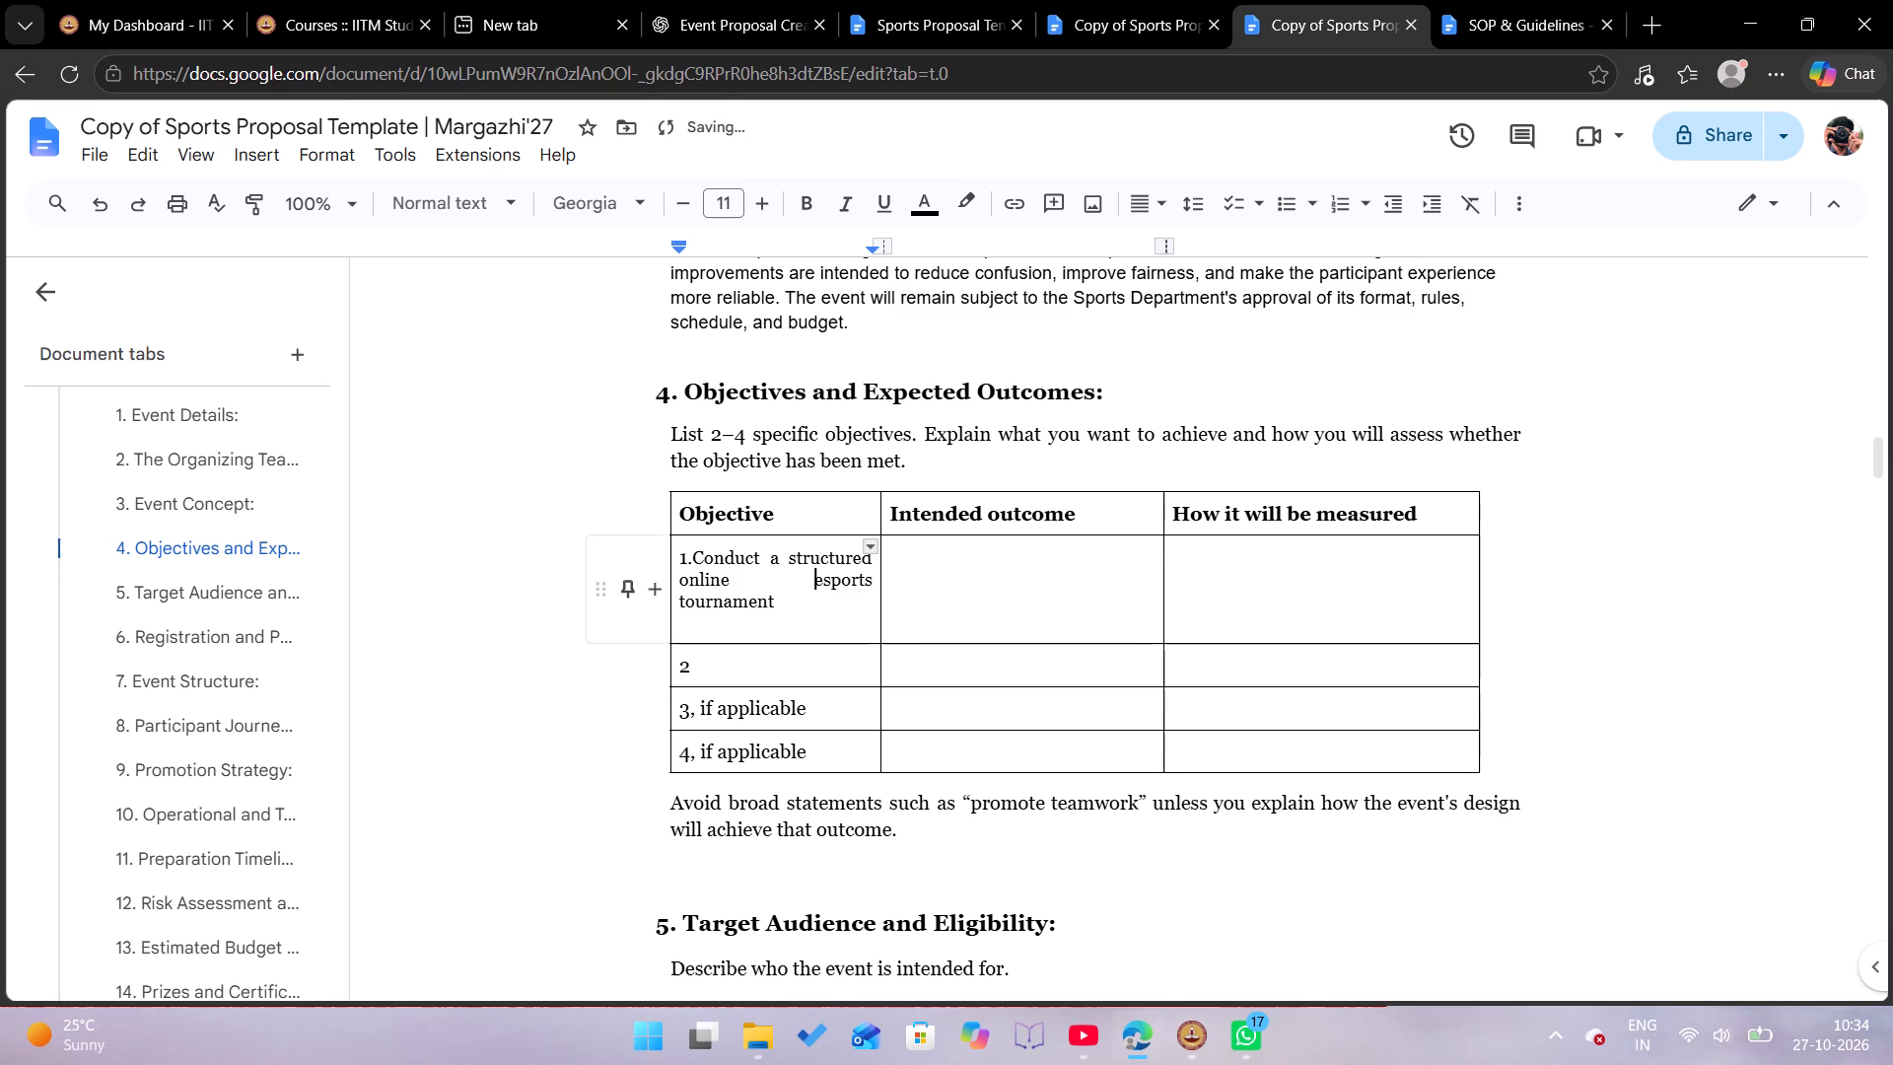
# Insert a single line break before online in the first Objective cell.
pyautogui.click(678, 580)
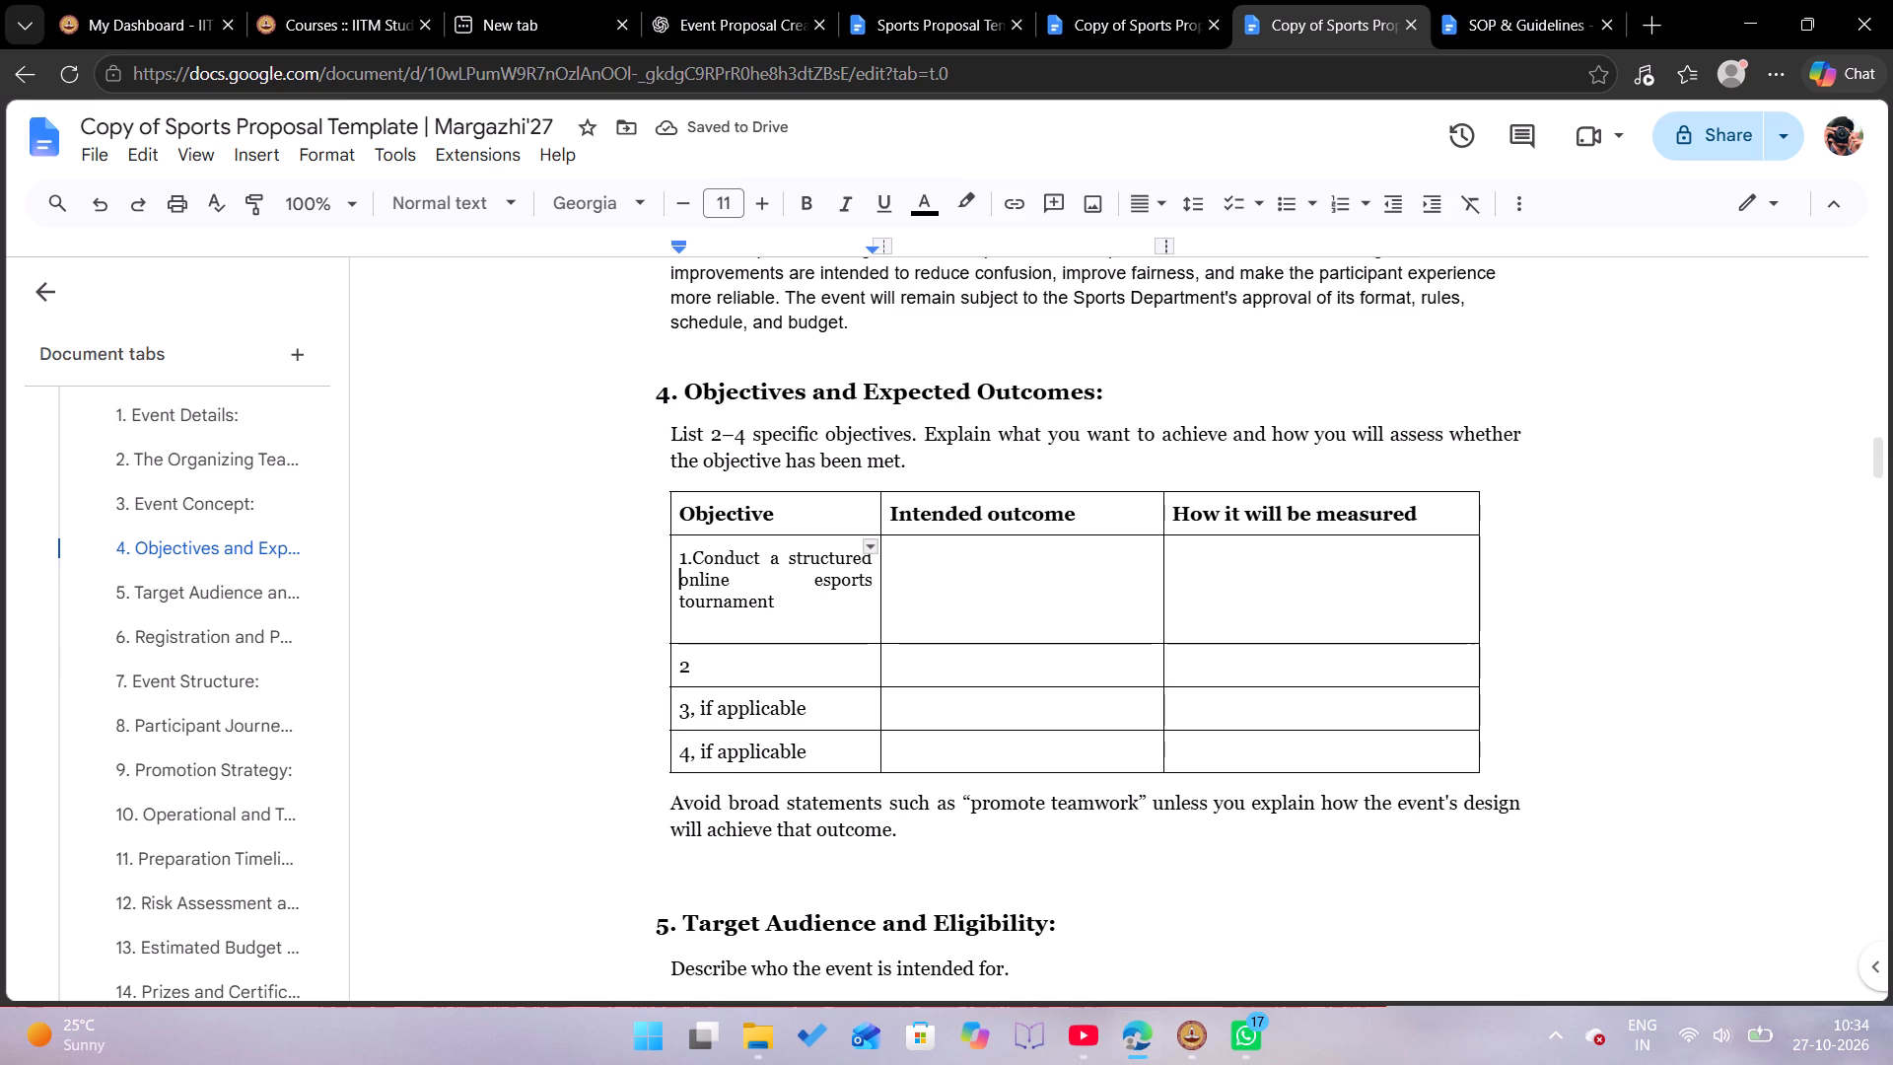
pyautogui.press('Return')
pyautogui.press('Return')
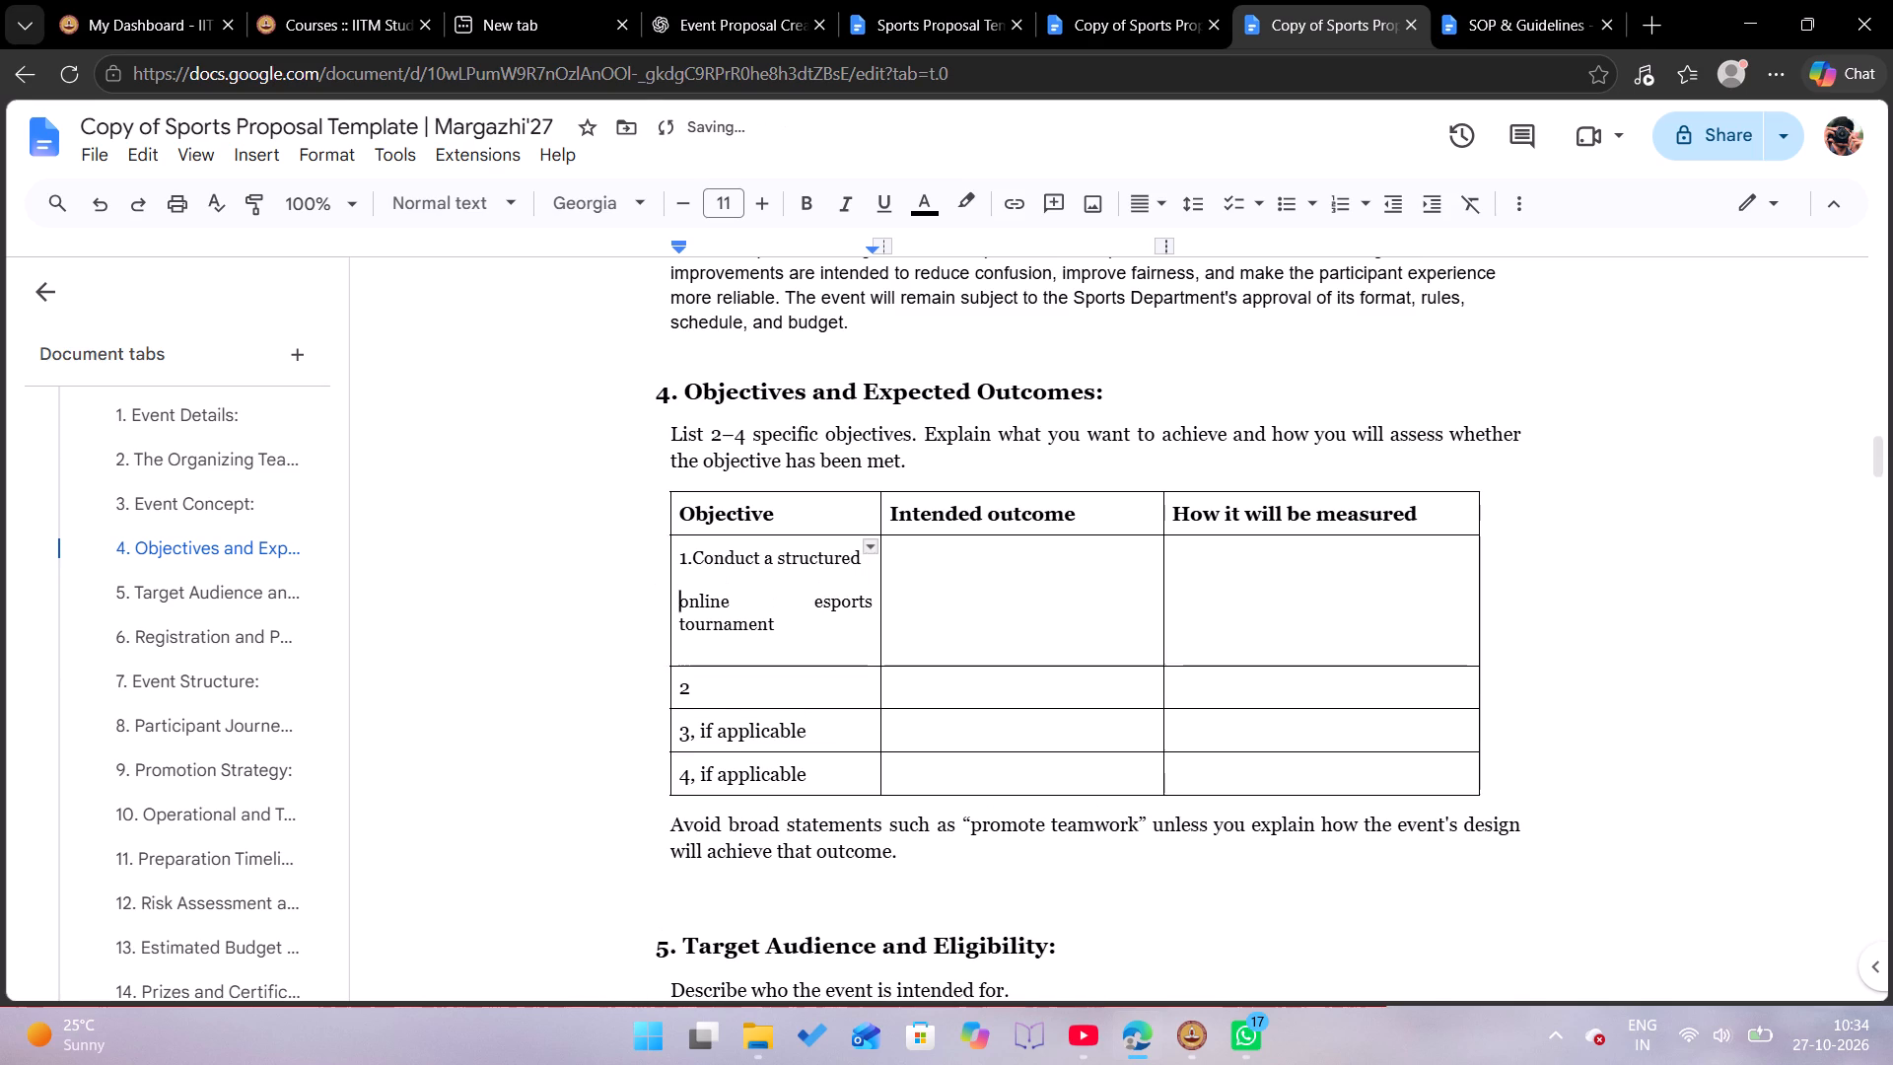
pyautogui.press('BackSpace')
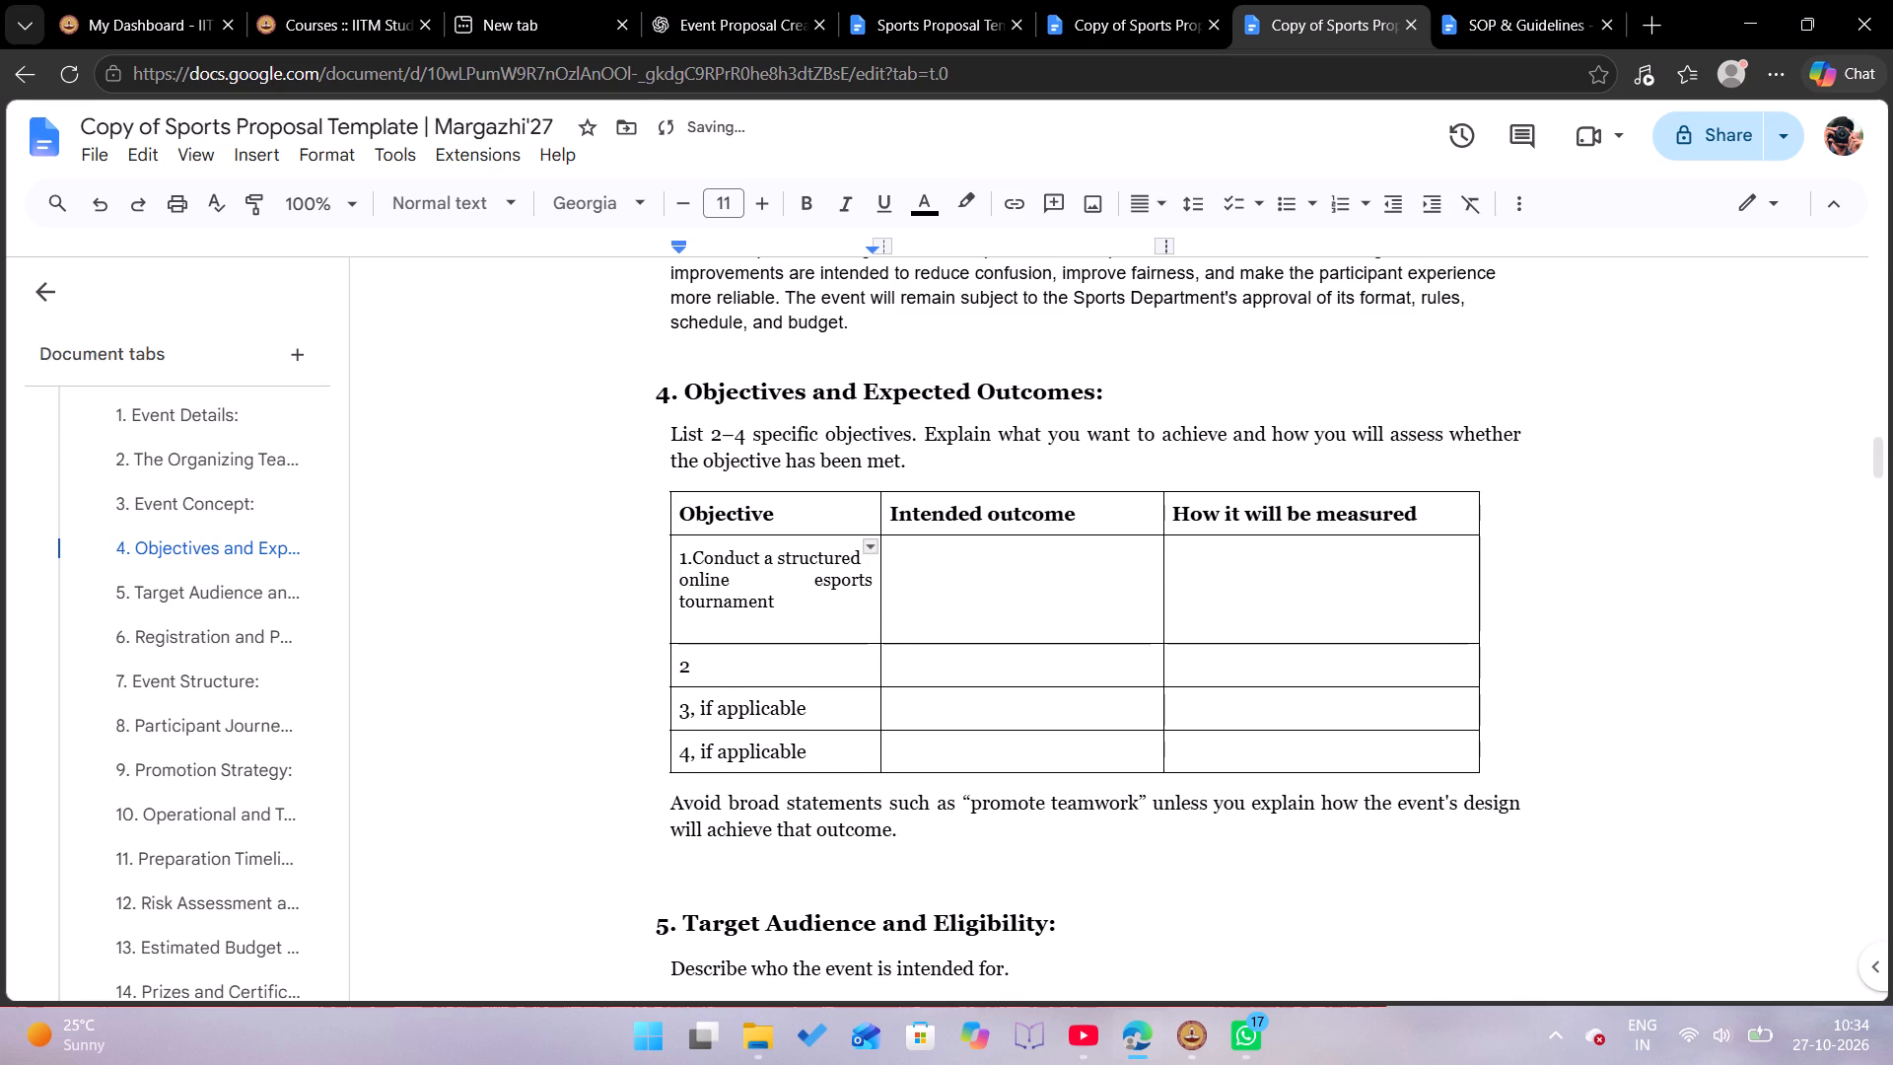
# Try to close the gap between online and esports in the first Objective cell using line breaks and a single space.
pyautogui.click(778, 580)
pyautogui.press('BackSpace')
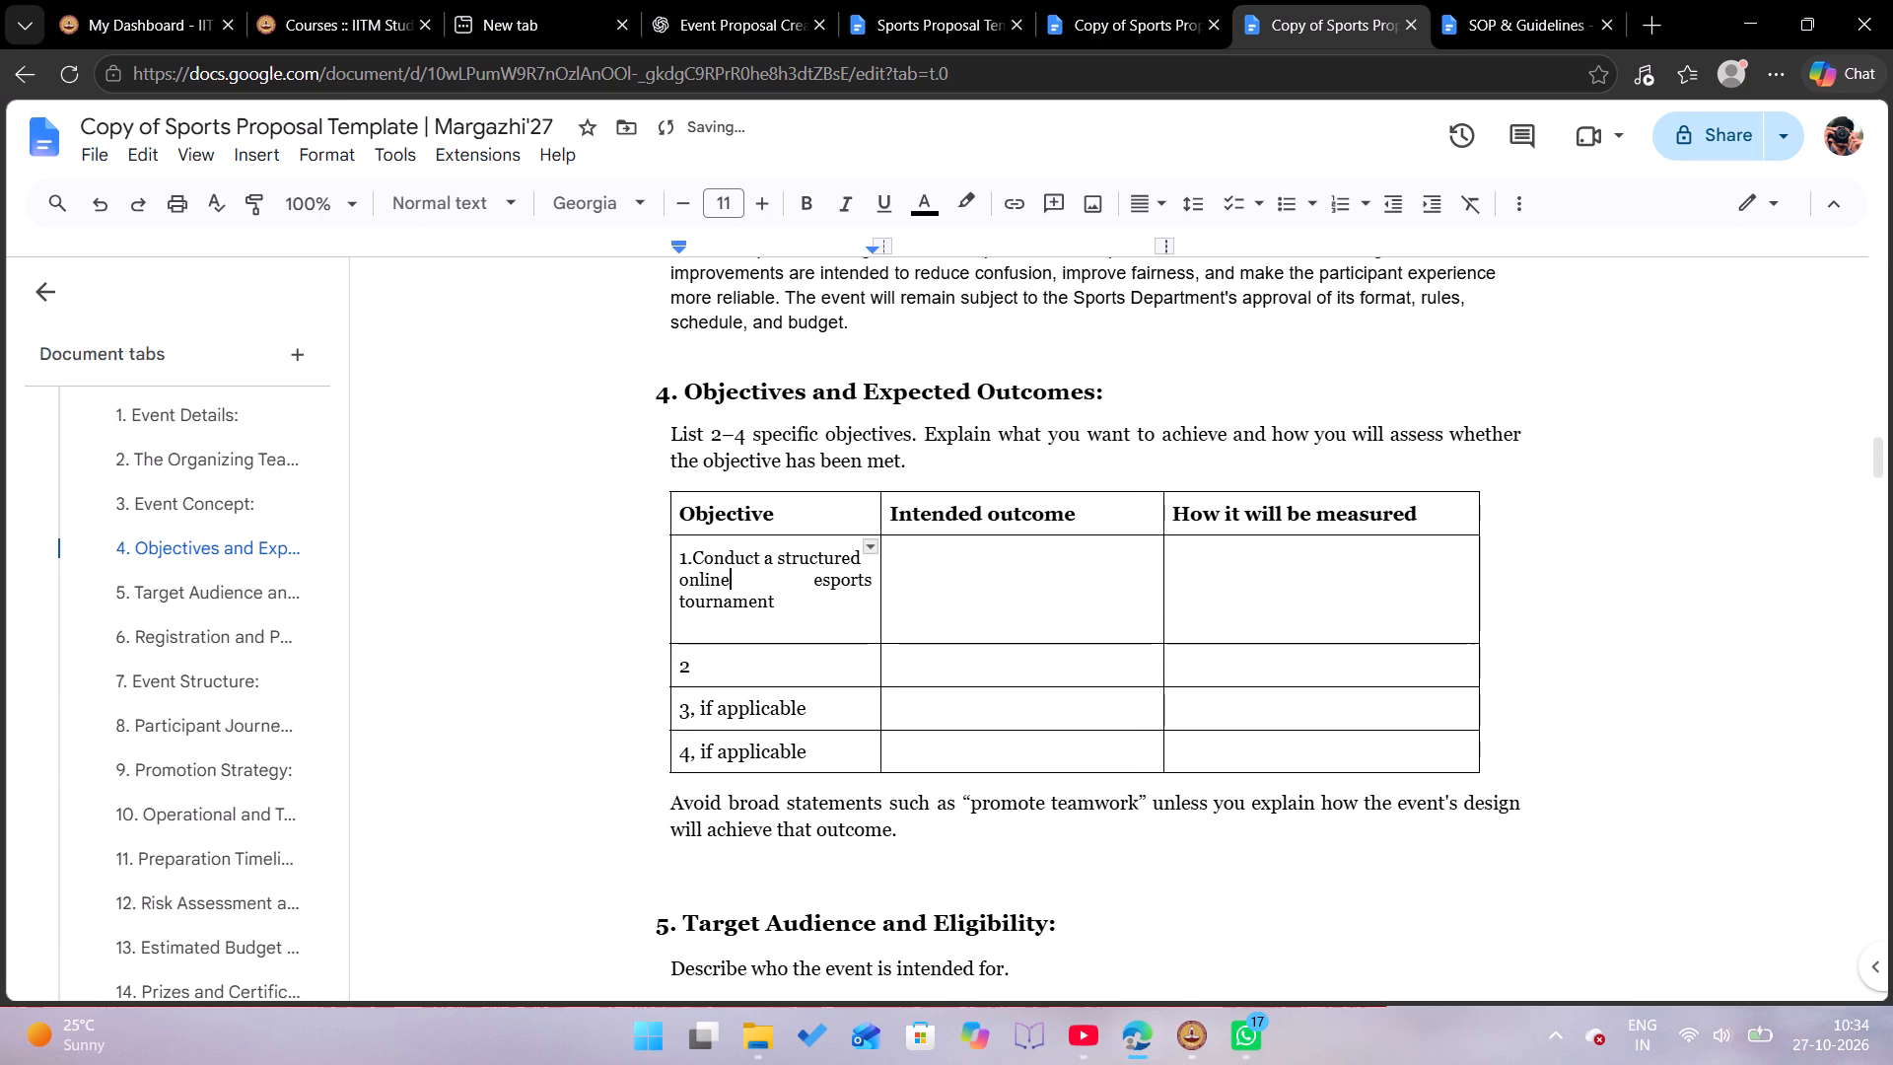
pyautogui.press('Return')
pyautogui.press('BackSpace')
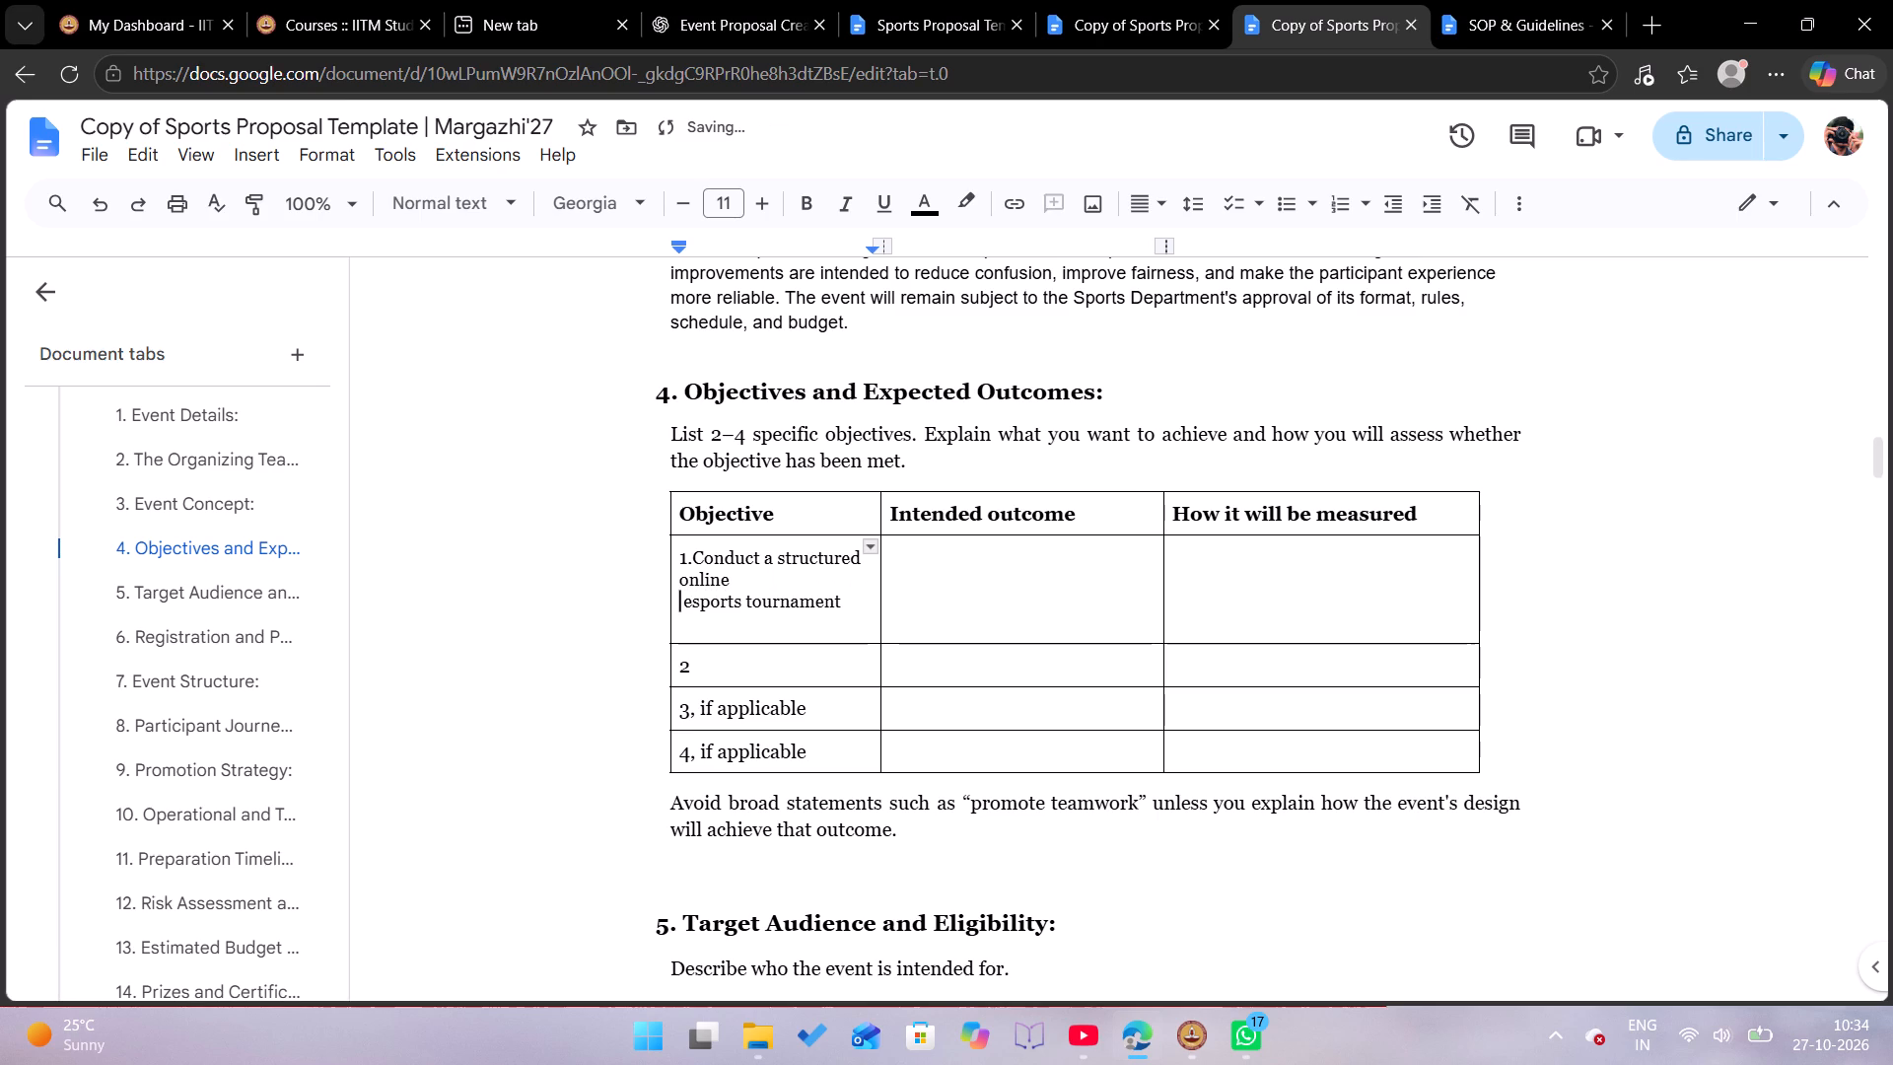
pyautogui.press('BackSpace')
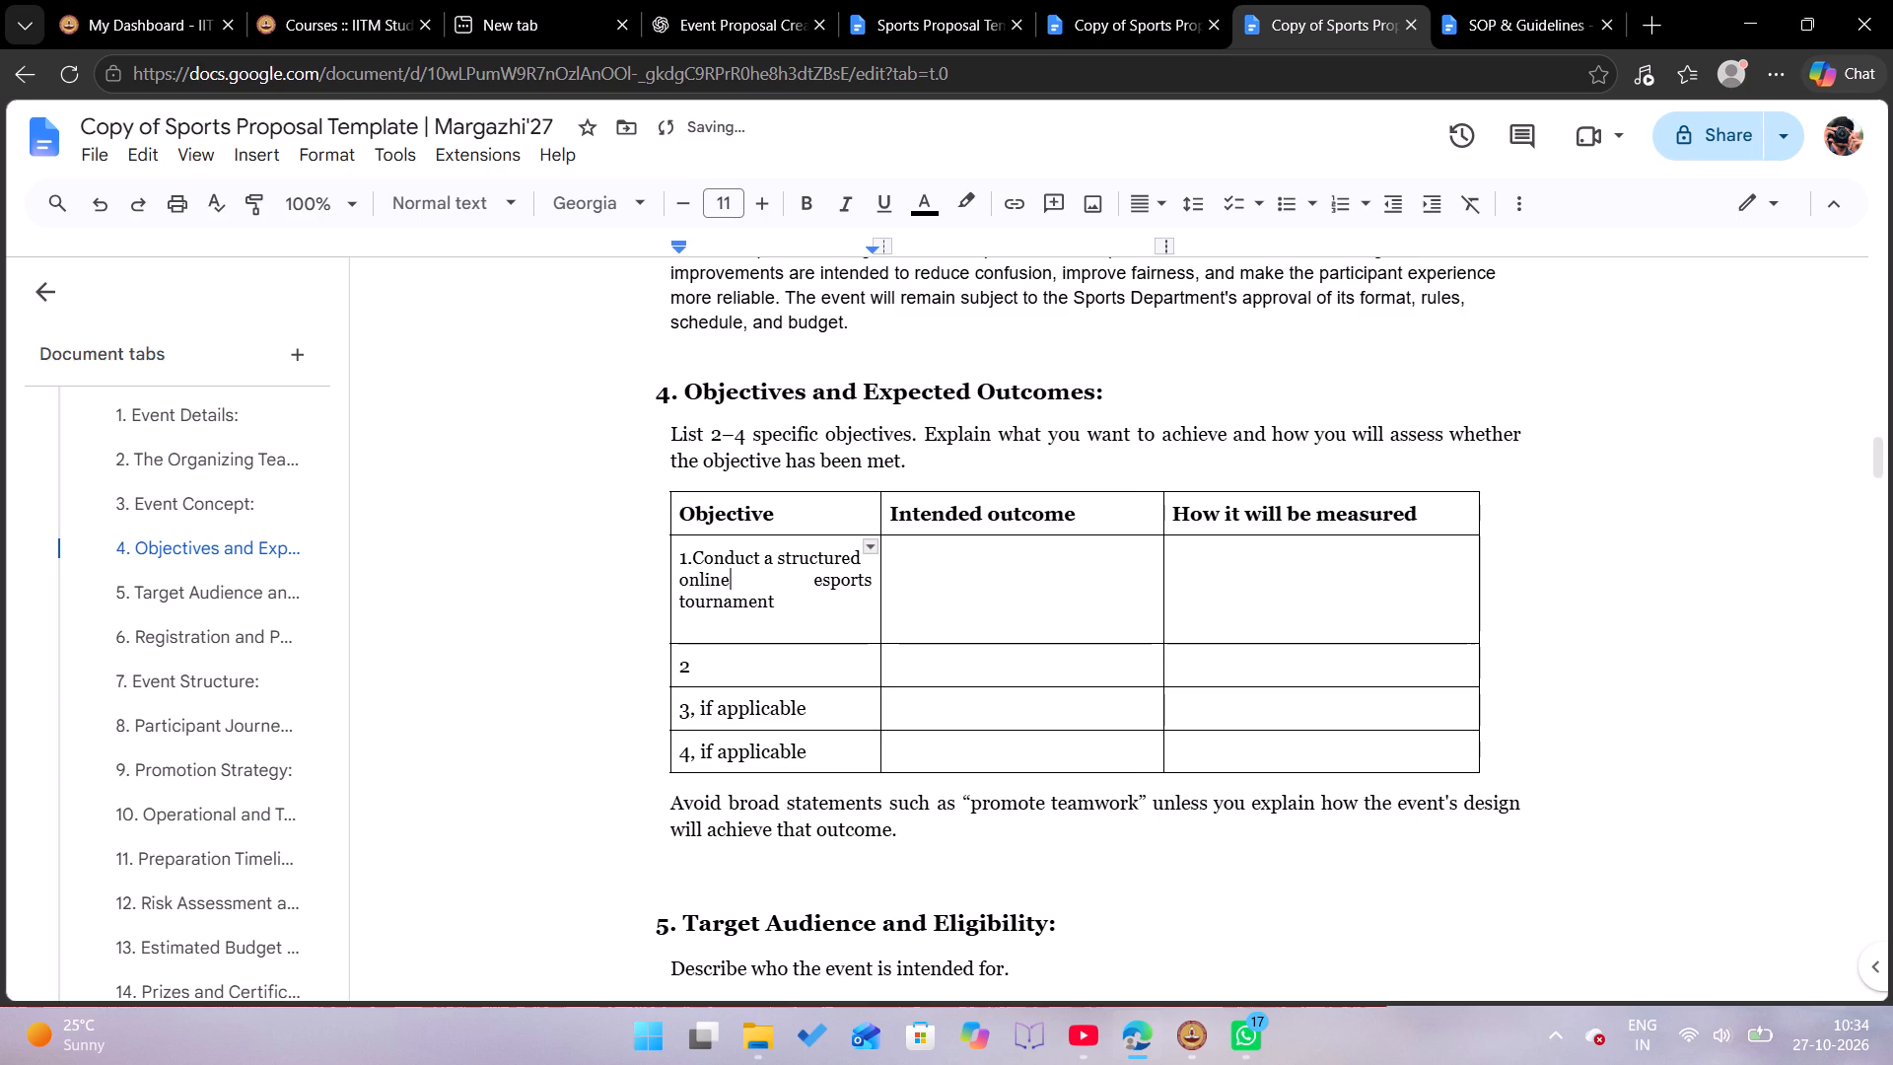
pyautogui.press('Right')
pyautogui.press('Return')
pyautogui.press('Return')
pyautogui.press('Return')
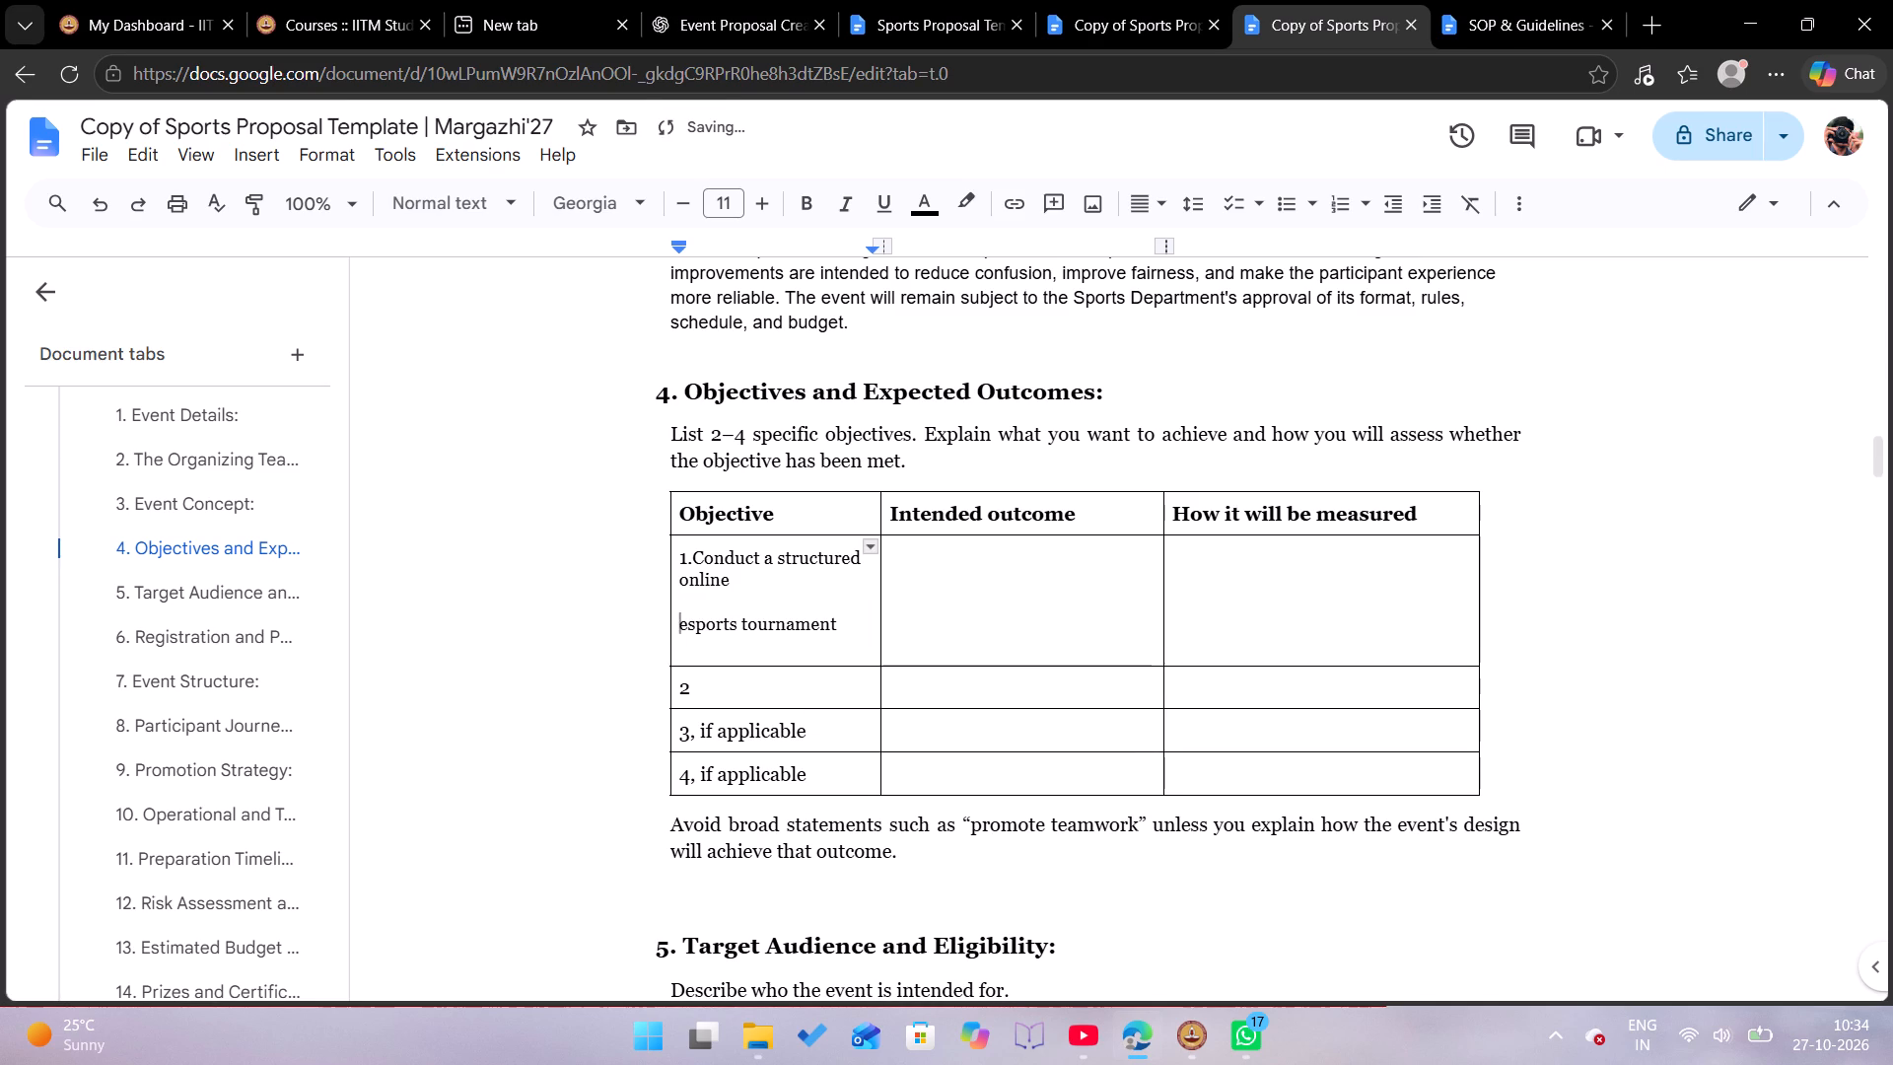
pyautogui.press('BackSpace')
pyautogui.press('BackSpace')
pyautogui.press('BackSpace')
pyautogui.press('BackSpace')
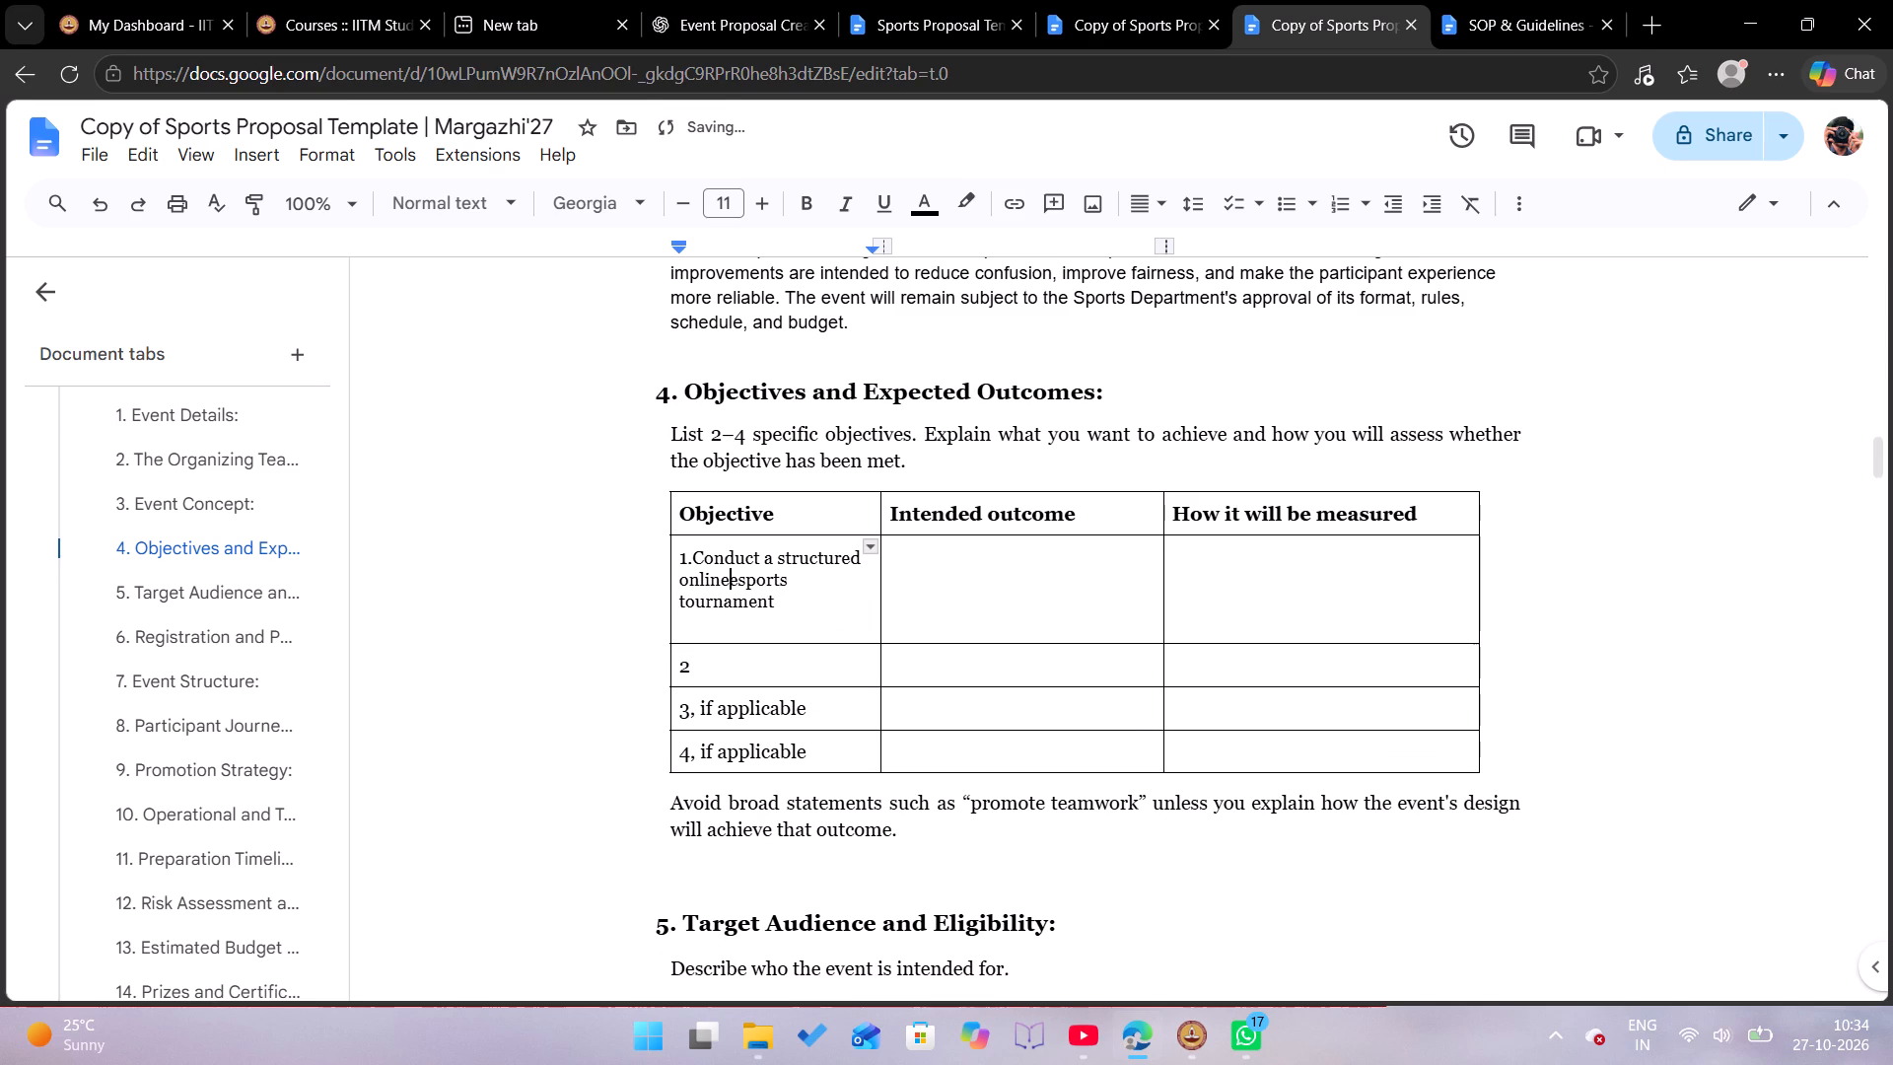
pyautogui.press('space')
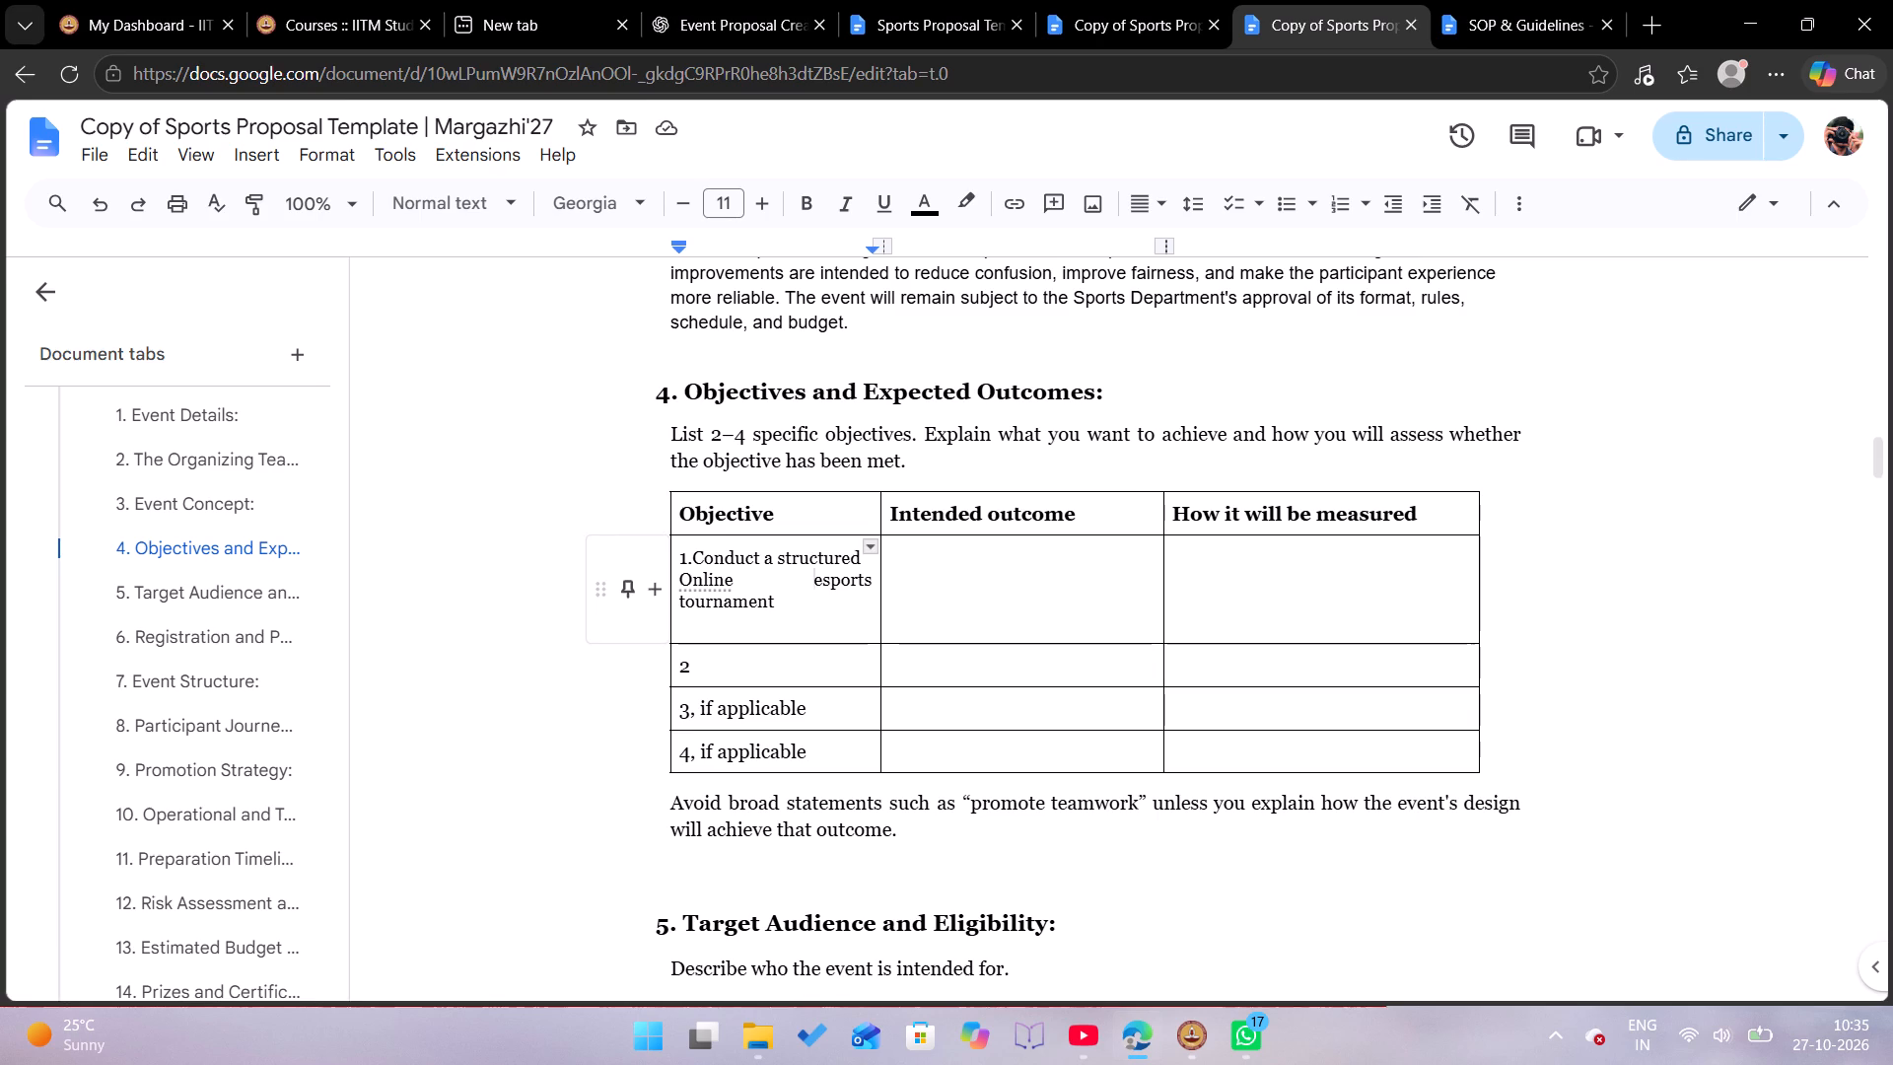
# Replace the whole text of the first Objective cell with the number 1 followed by a space.
pyautogui.moveTo(680, 562); pyautogui.dragTo(787, 602)
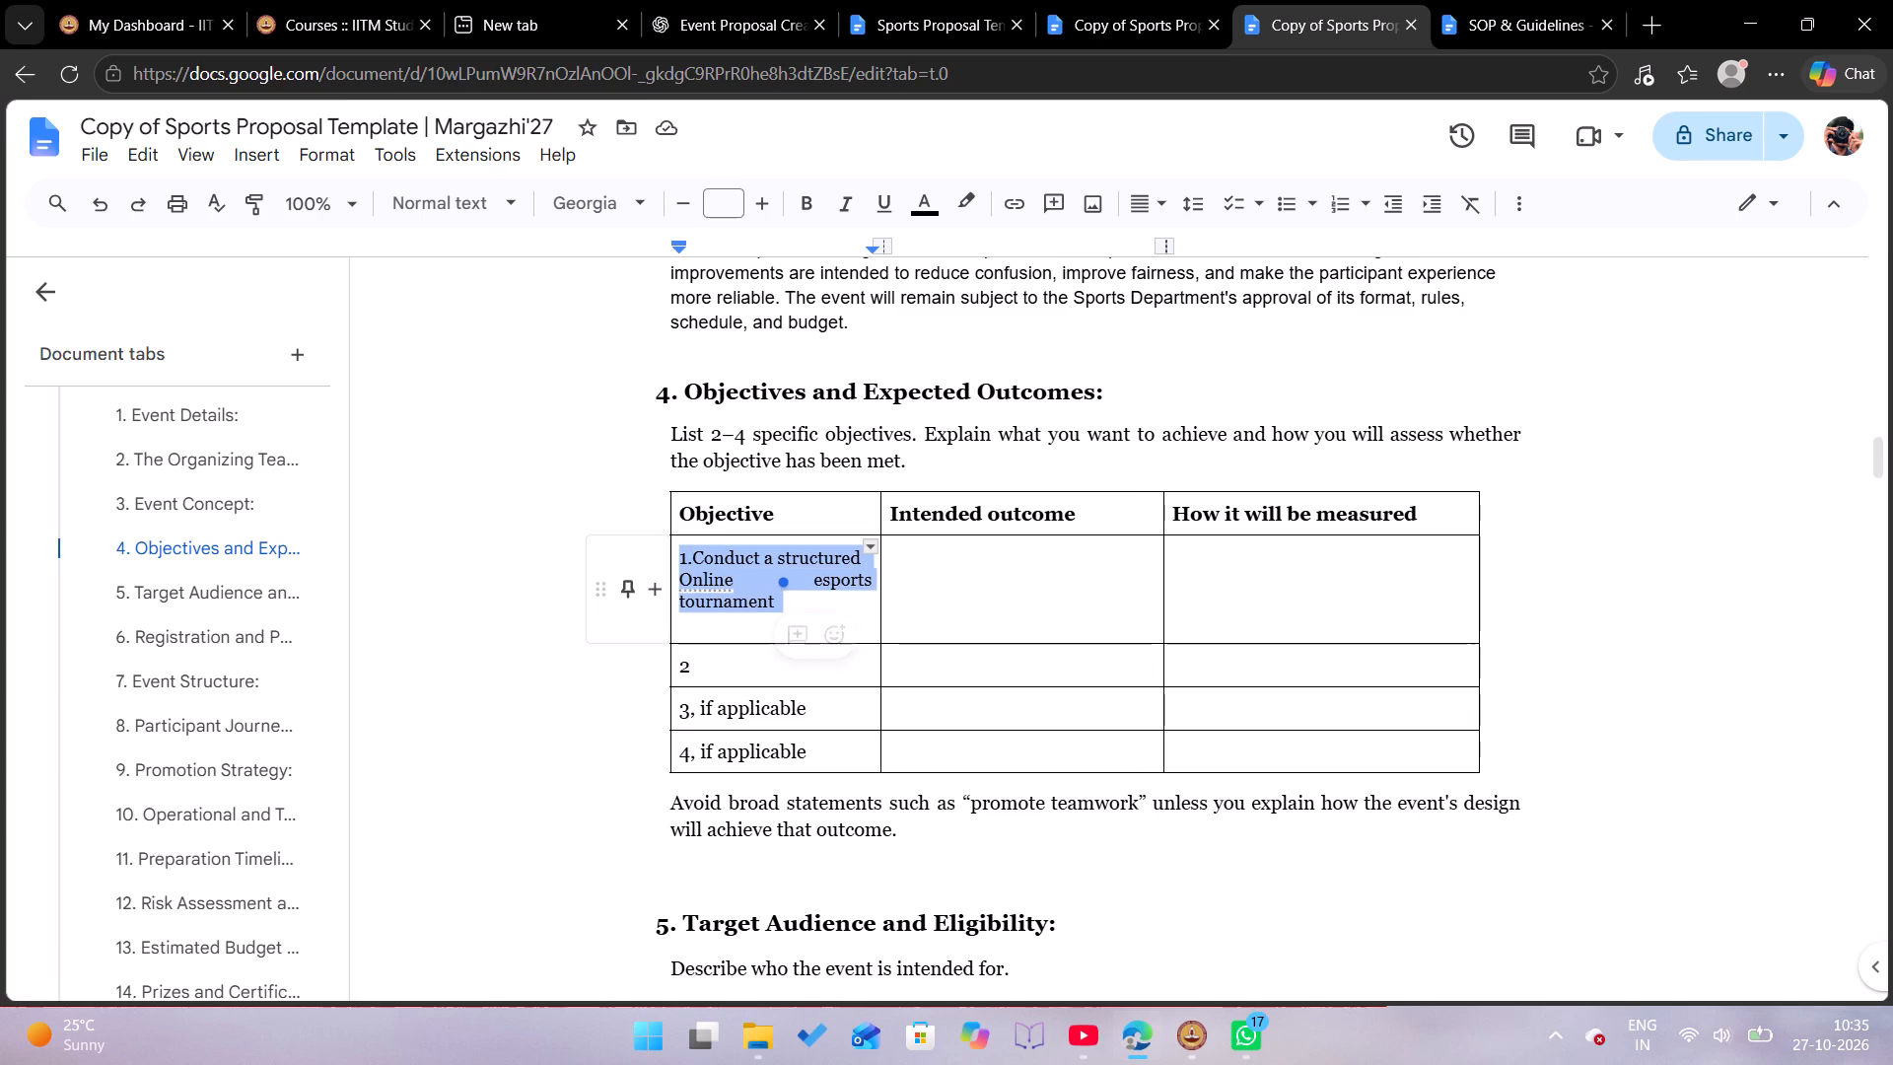
pyautogui.press('BackSpace')
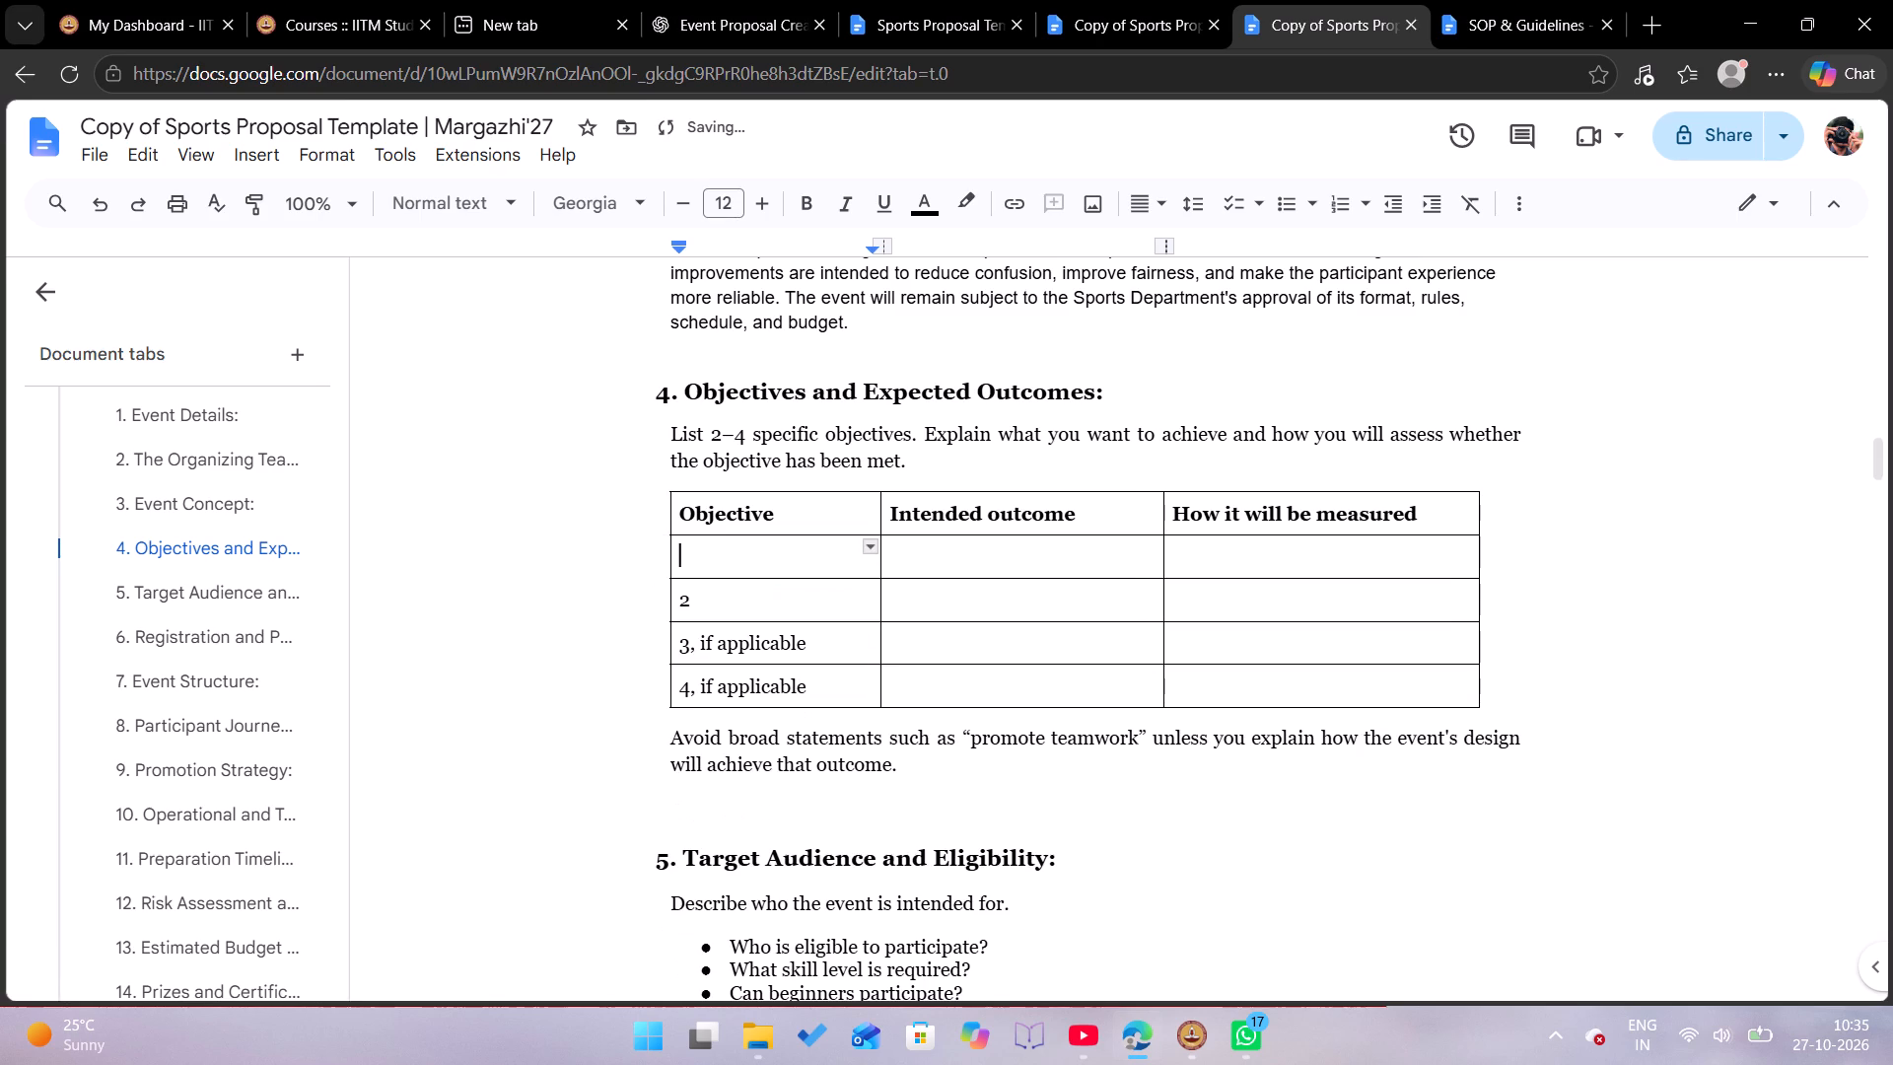
pyautogui.press('1')
pyautogui.press('space')
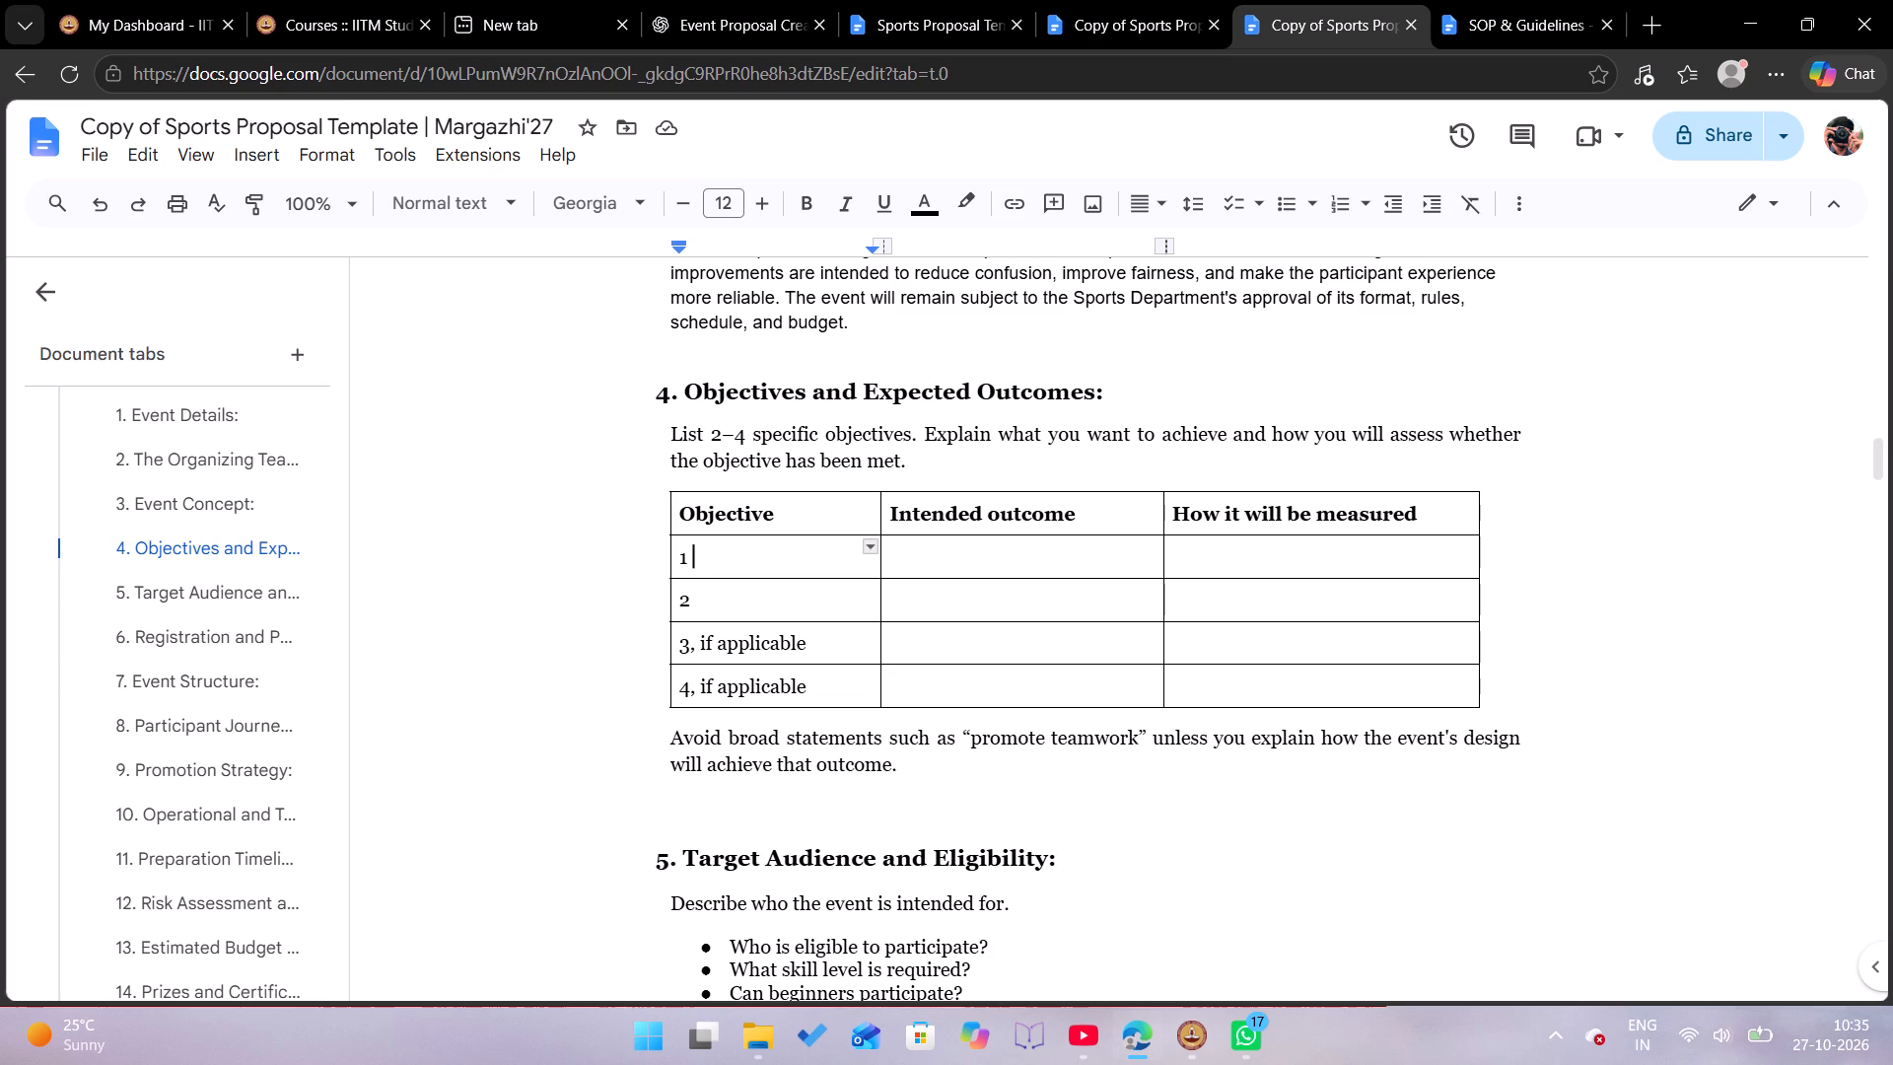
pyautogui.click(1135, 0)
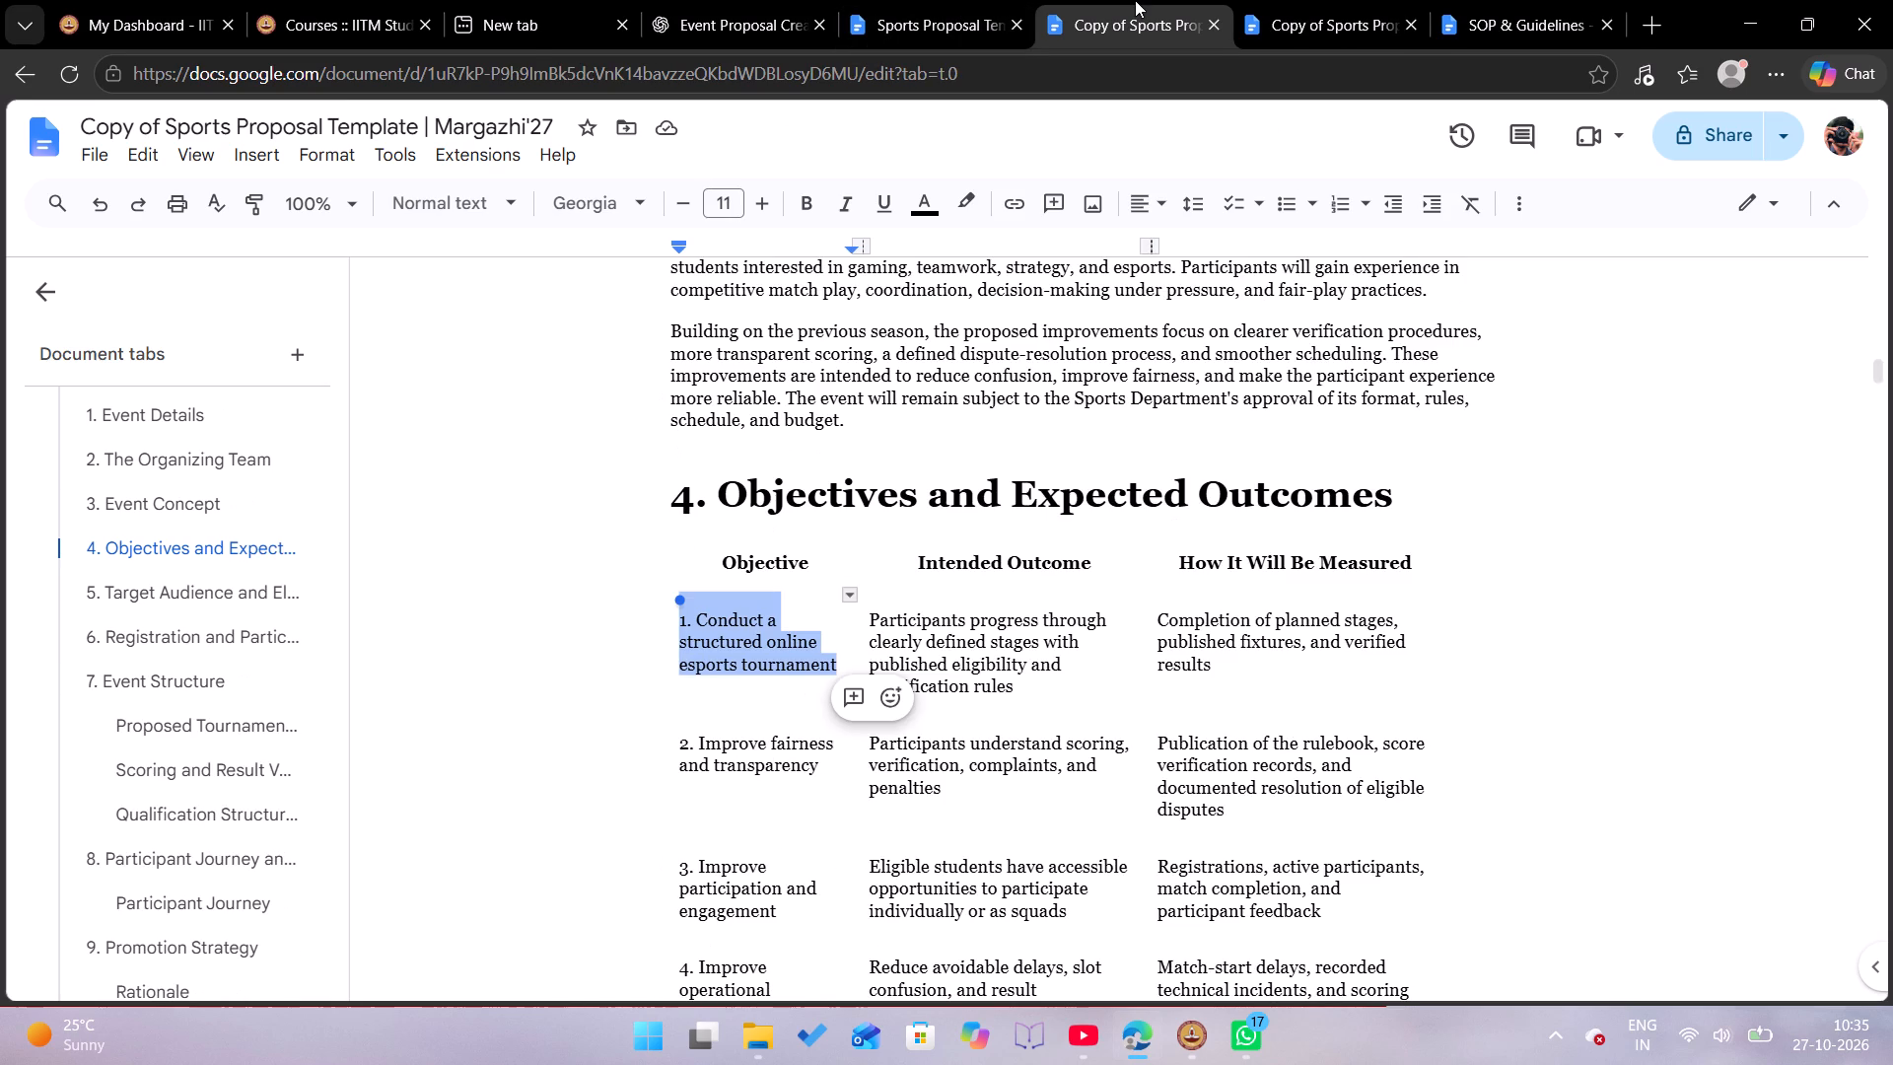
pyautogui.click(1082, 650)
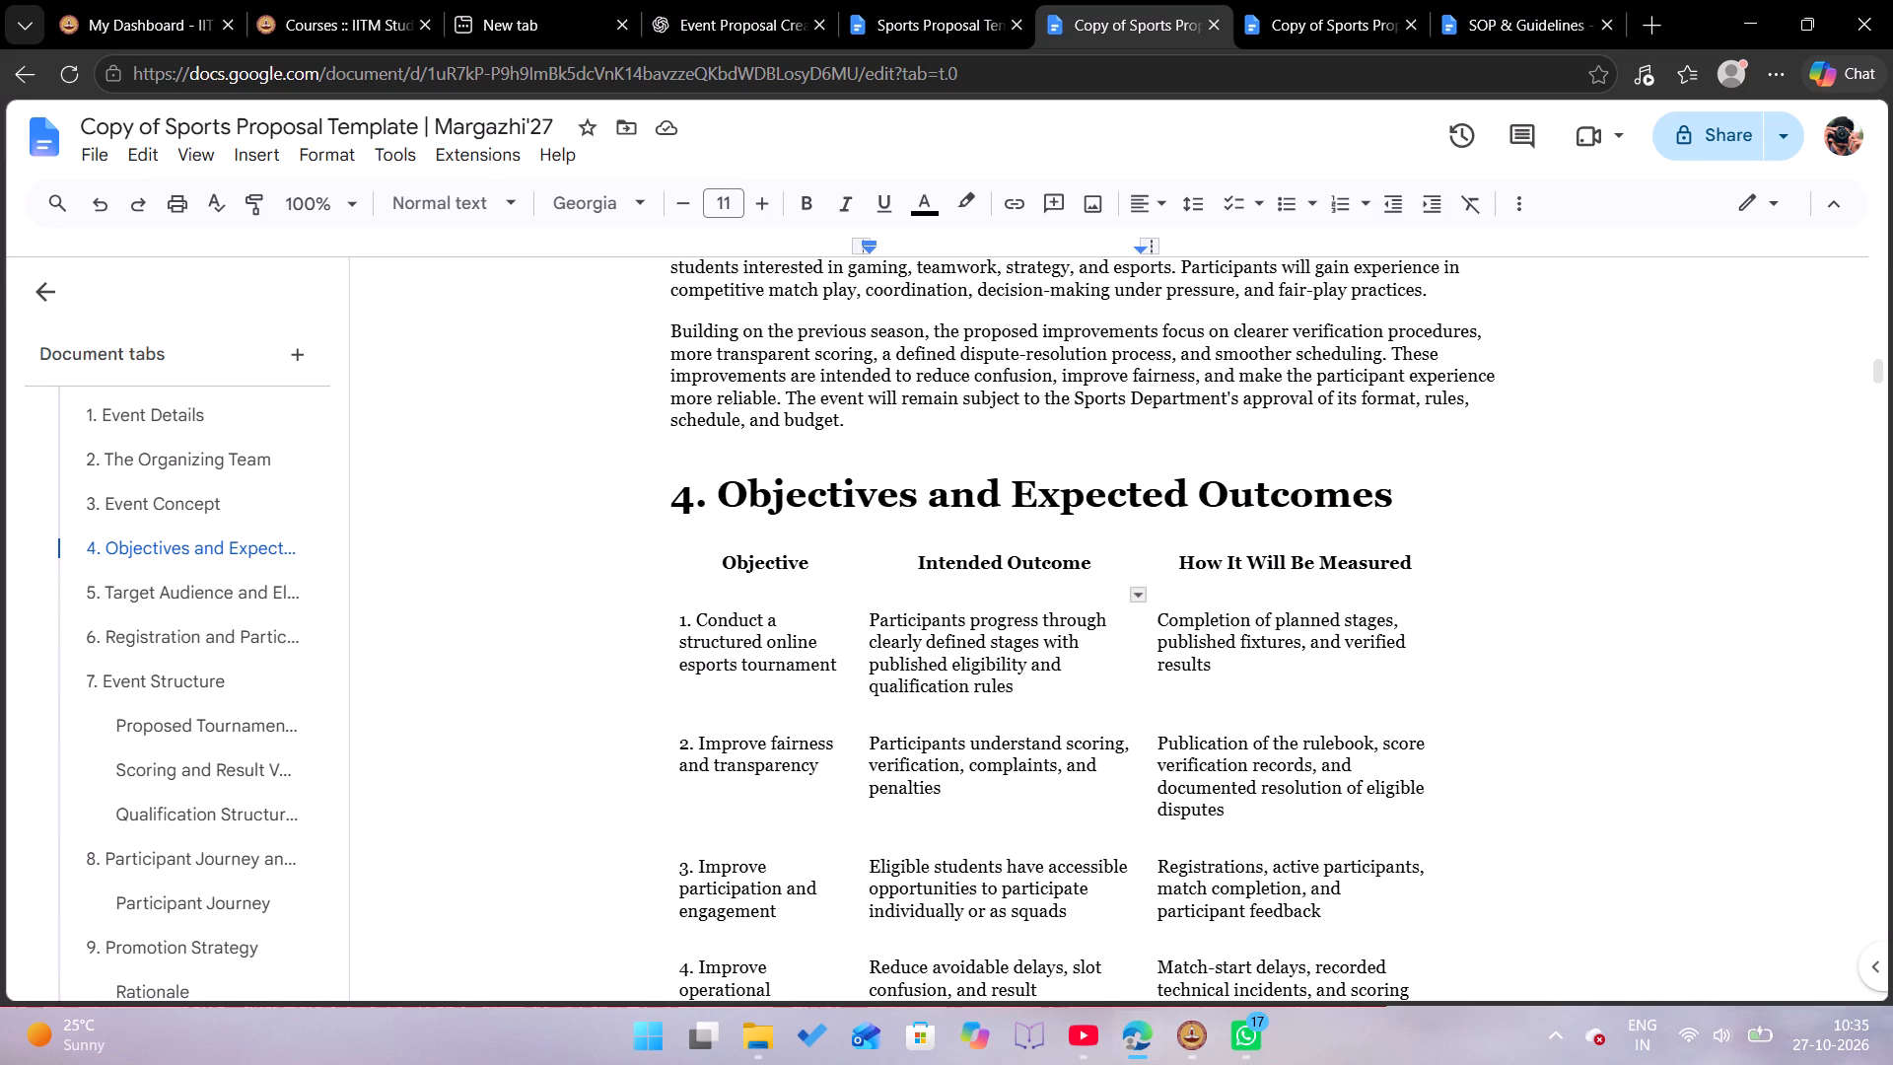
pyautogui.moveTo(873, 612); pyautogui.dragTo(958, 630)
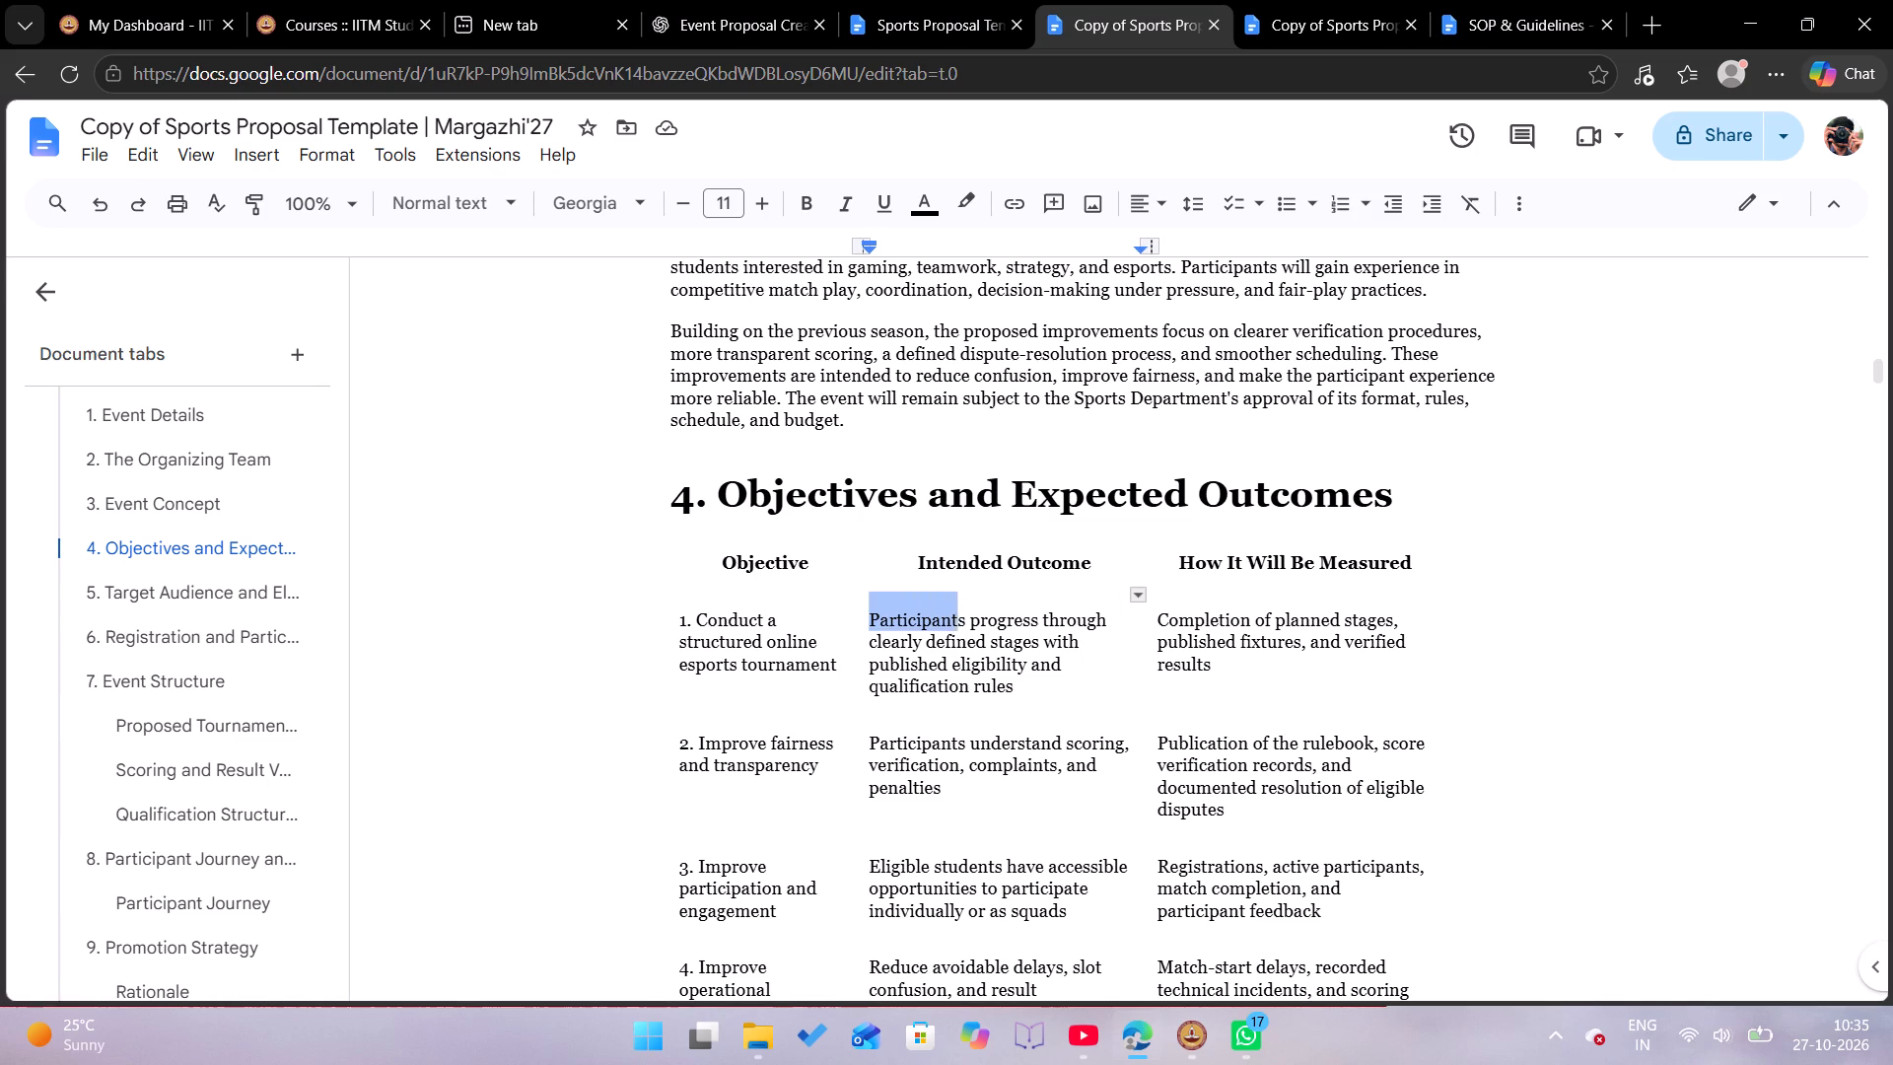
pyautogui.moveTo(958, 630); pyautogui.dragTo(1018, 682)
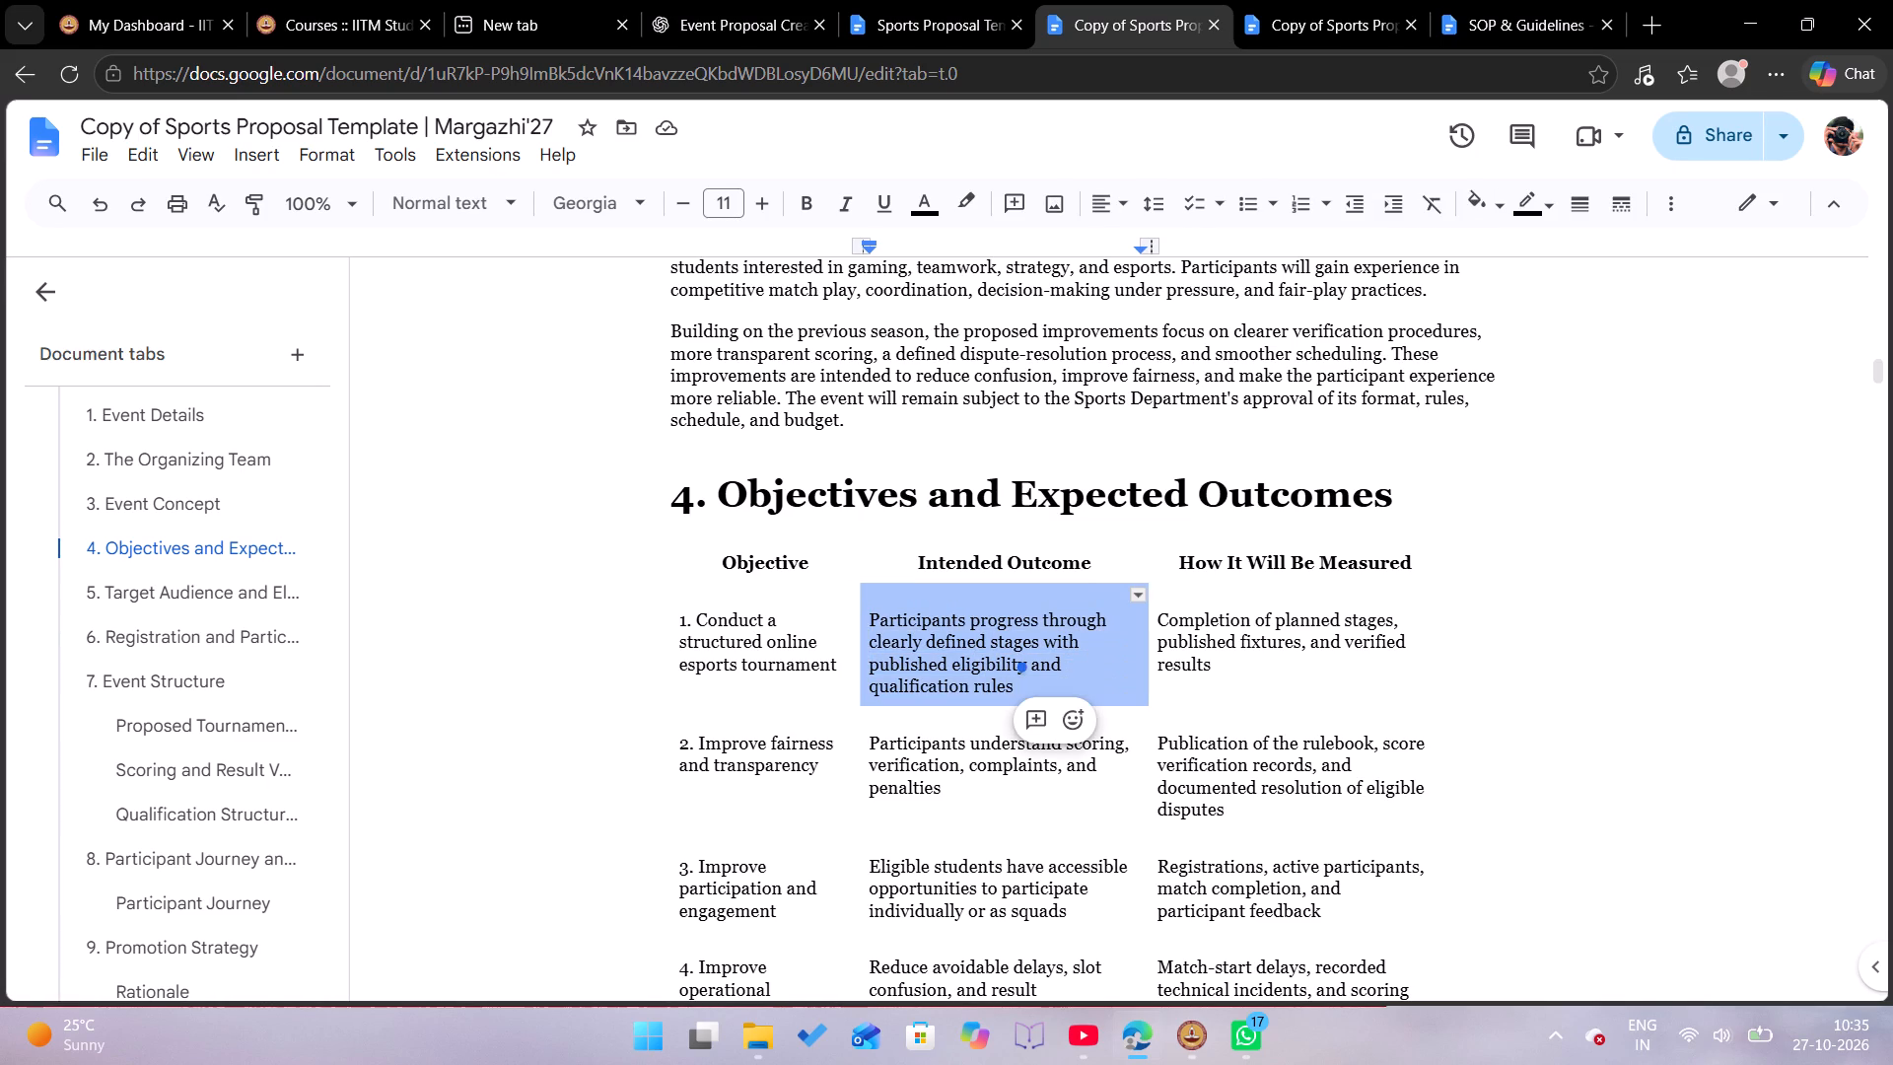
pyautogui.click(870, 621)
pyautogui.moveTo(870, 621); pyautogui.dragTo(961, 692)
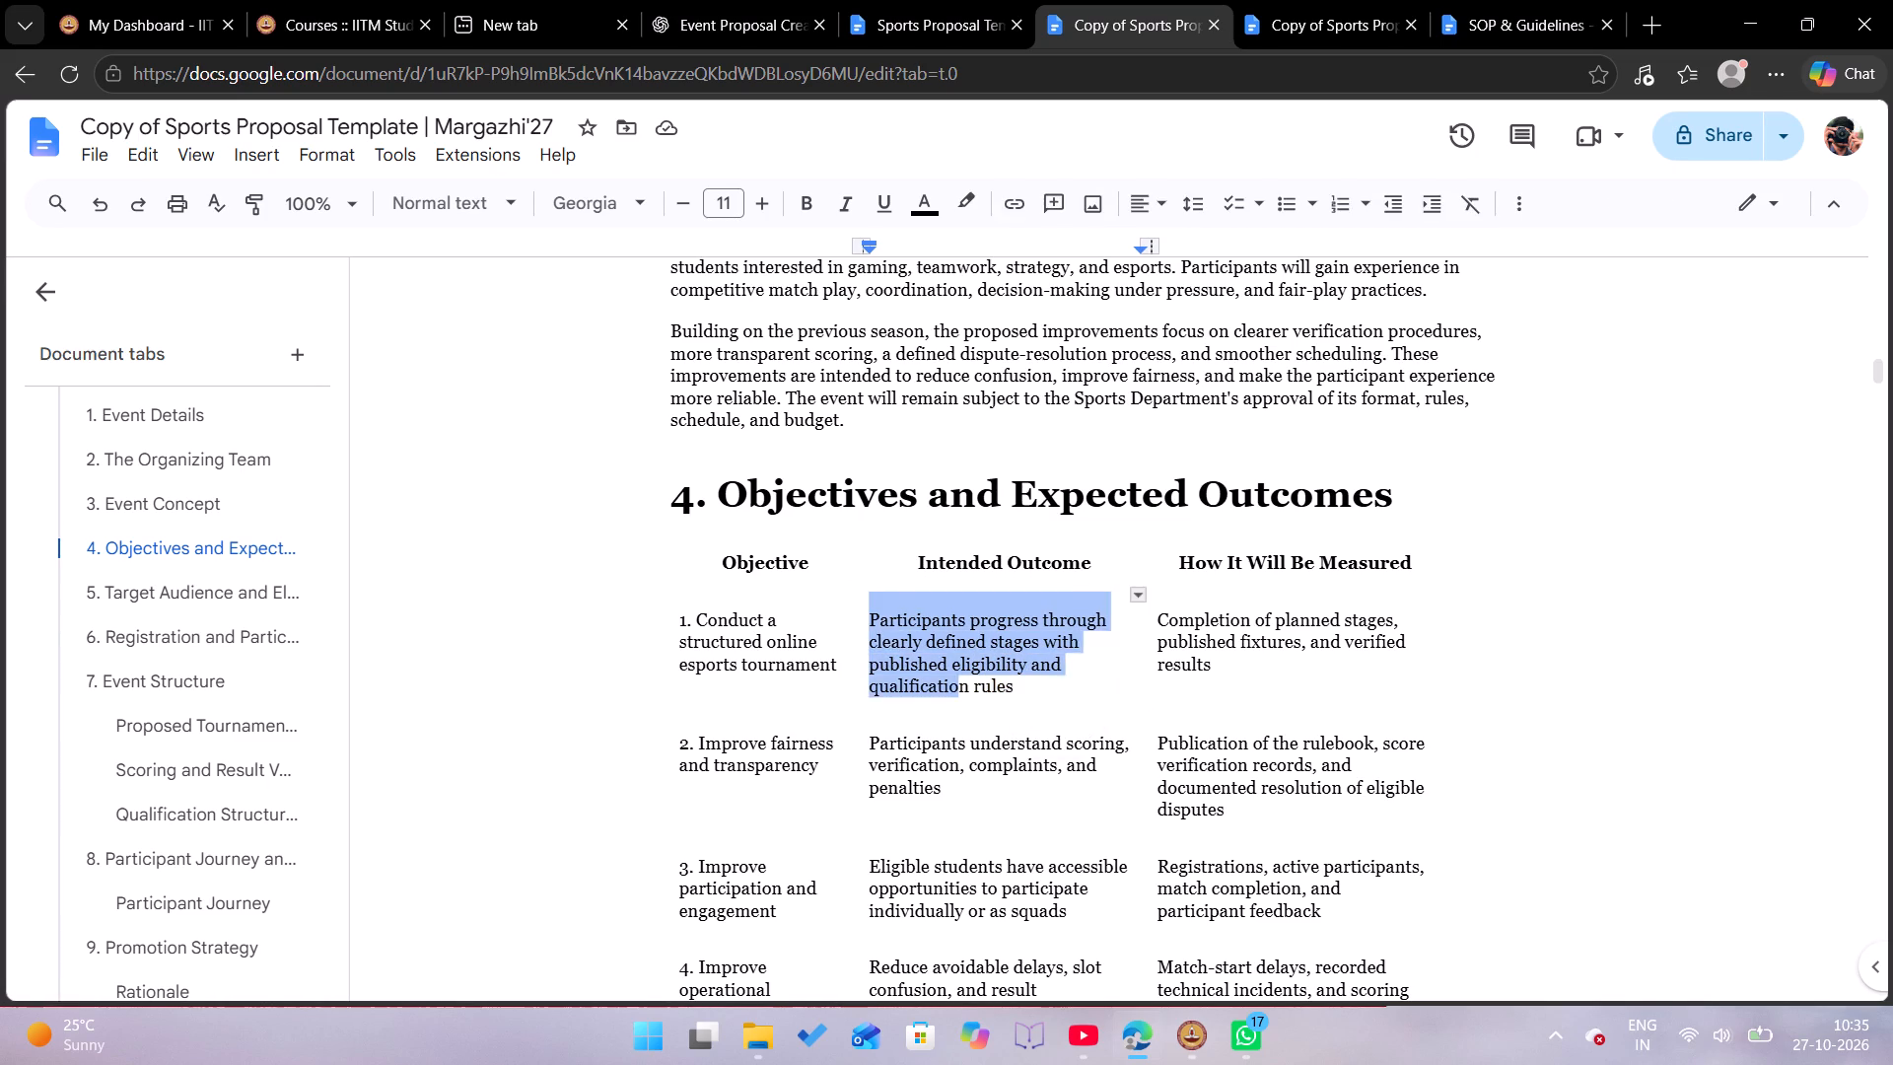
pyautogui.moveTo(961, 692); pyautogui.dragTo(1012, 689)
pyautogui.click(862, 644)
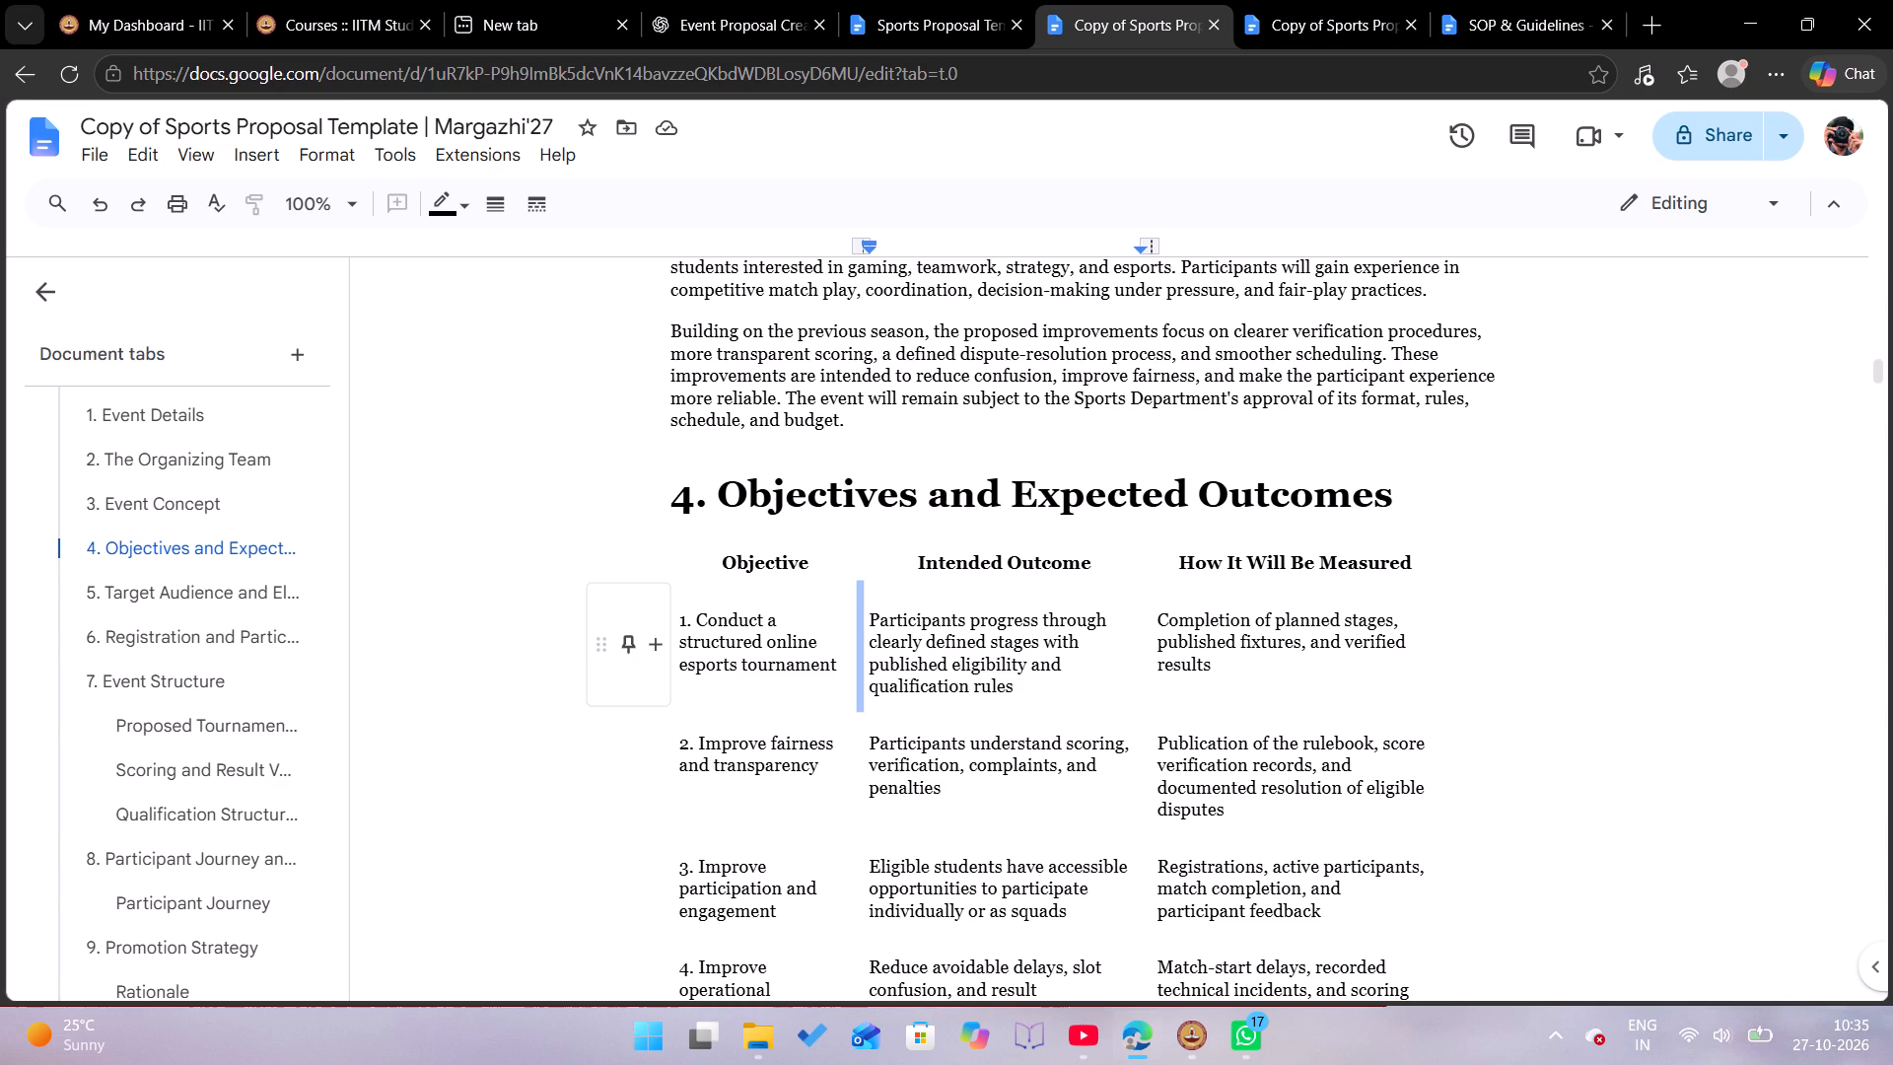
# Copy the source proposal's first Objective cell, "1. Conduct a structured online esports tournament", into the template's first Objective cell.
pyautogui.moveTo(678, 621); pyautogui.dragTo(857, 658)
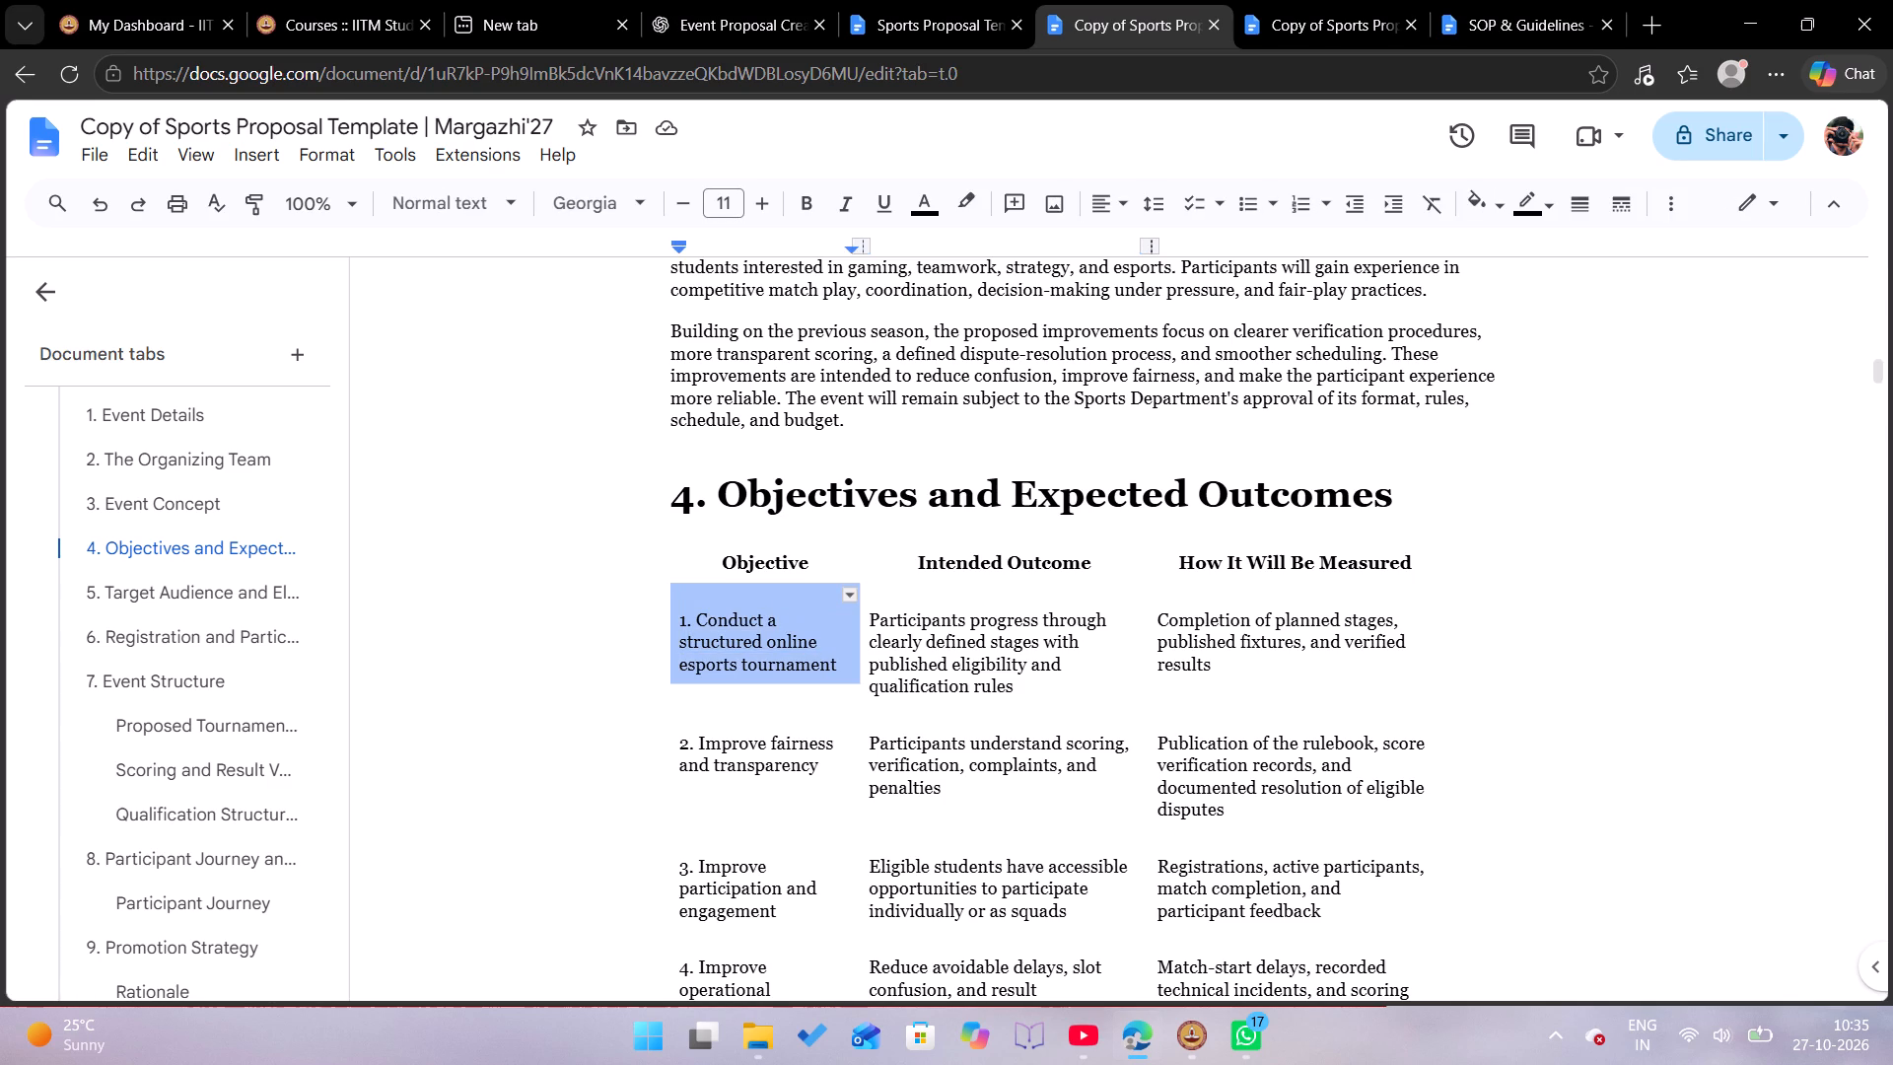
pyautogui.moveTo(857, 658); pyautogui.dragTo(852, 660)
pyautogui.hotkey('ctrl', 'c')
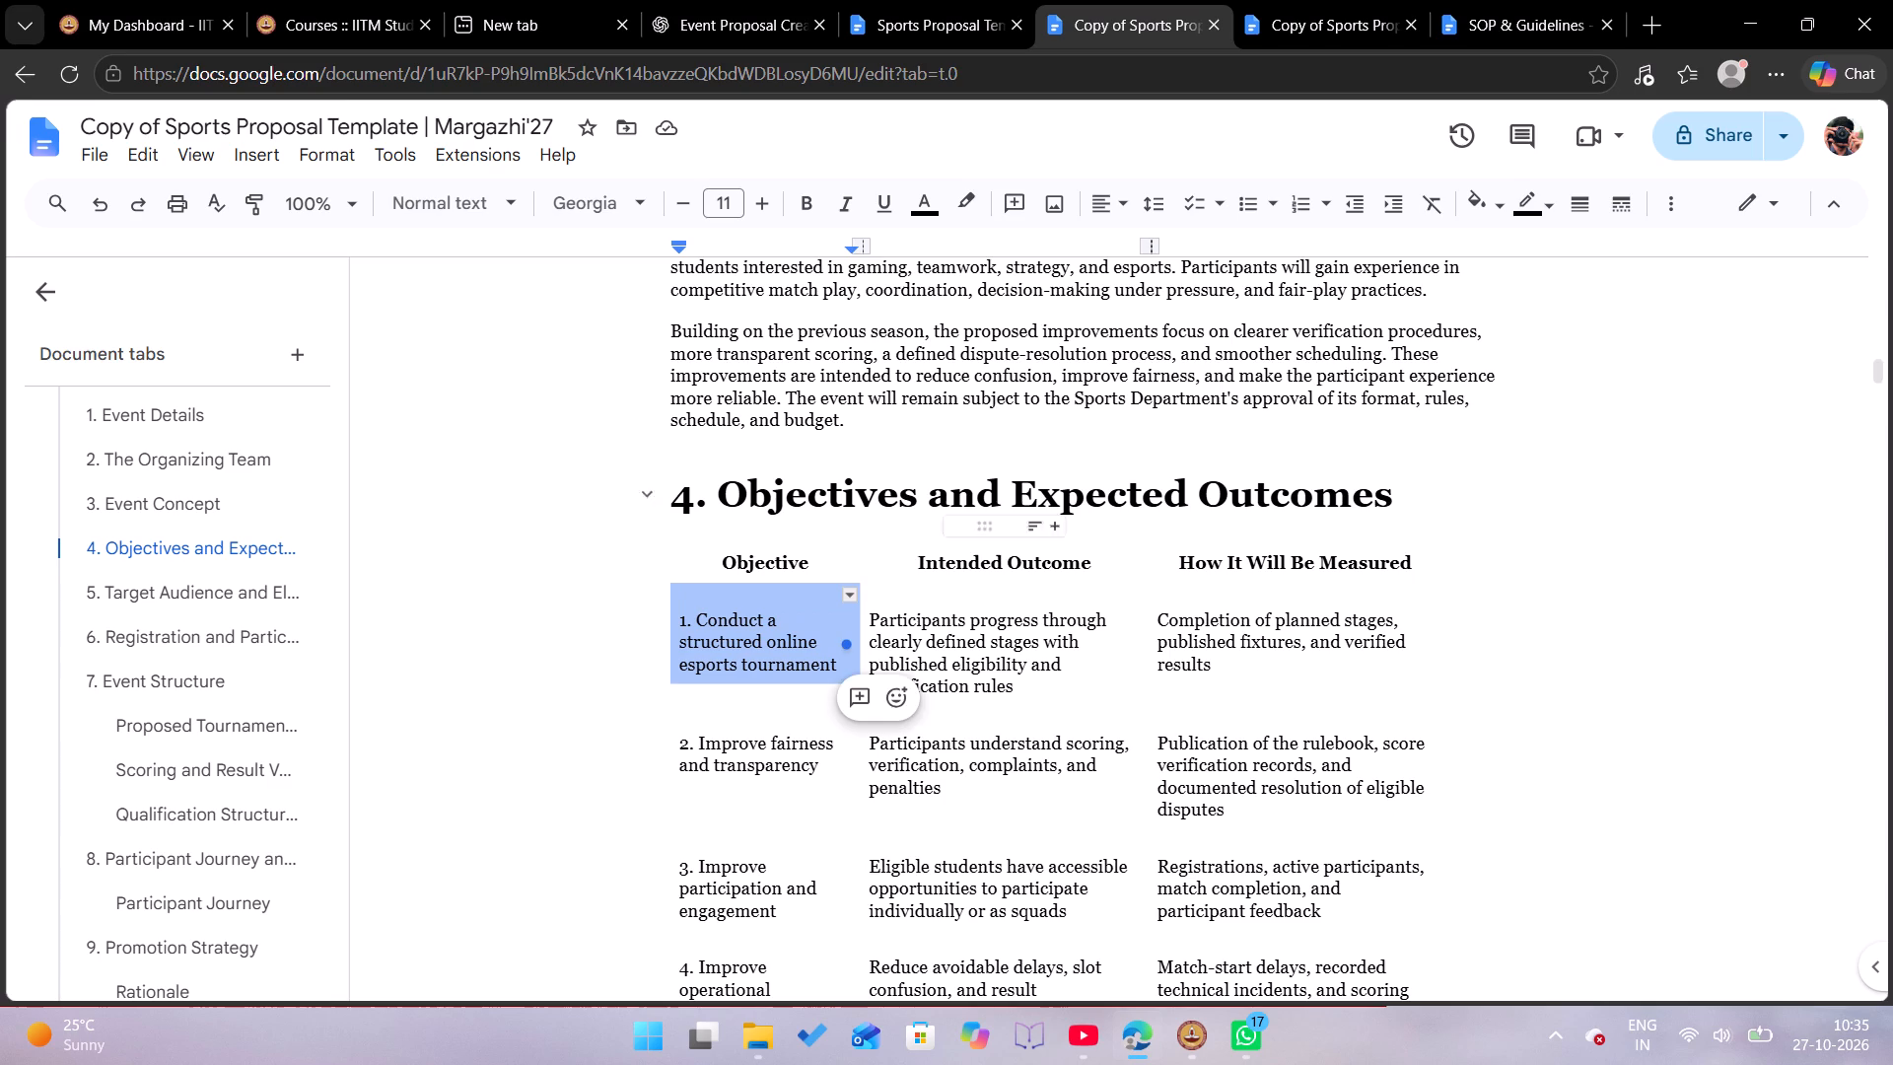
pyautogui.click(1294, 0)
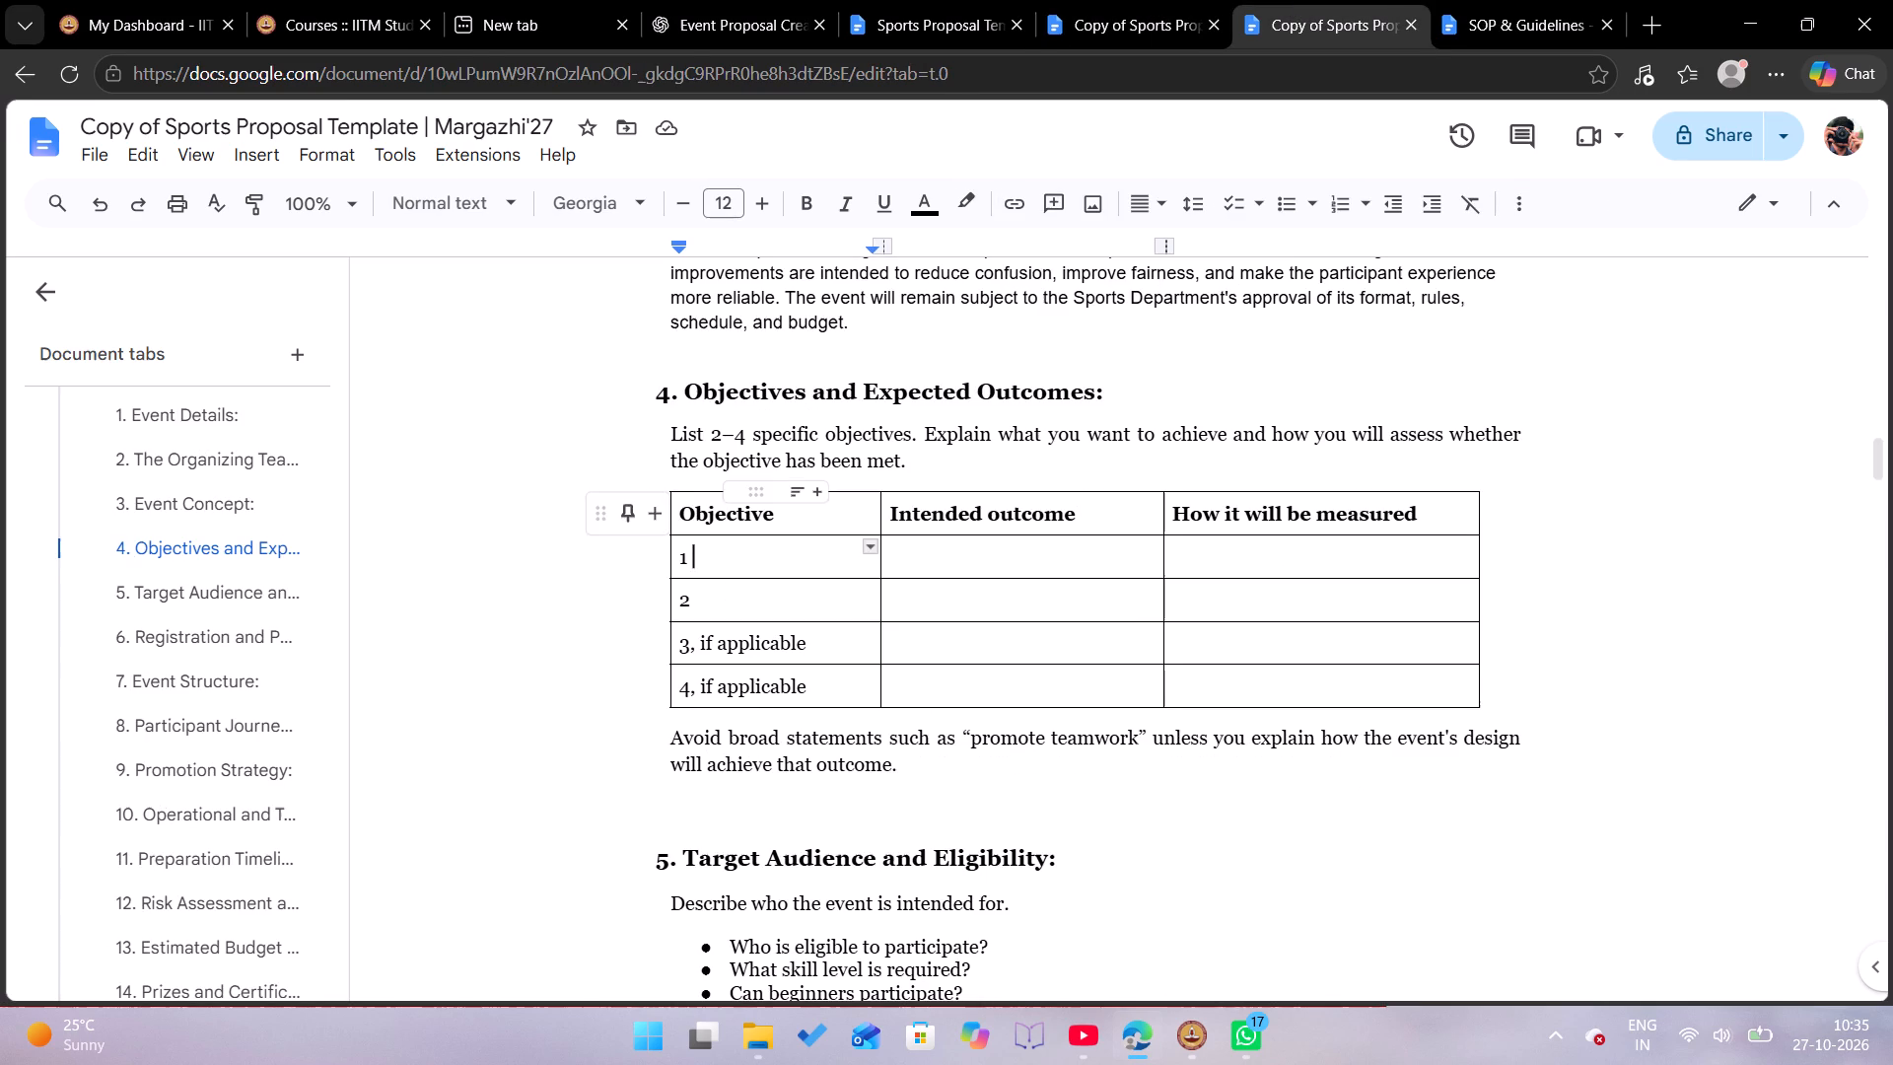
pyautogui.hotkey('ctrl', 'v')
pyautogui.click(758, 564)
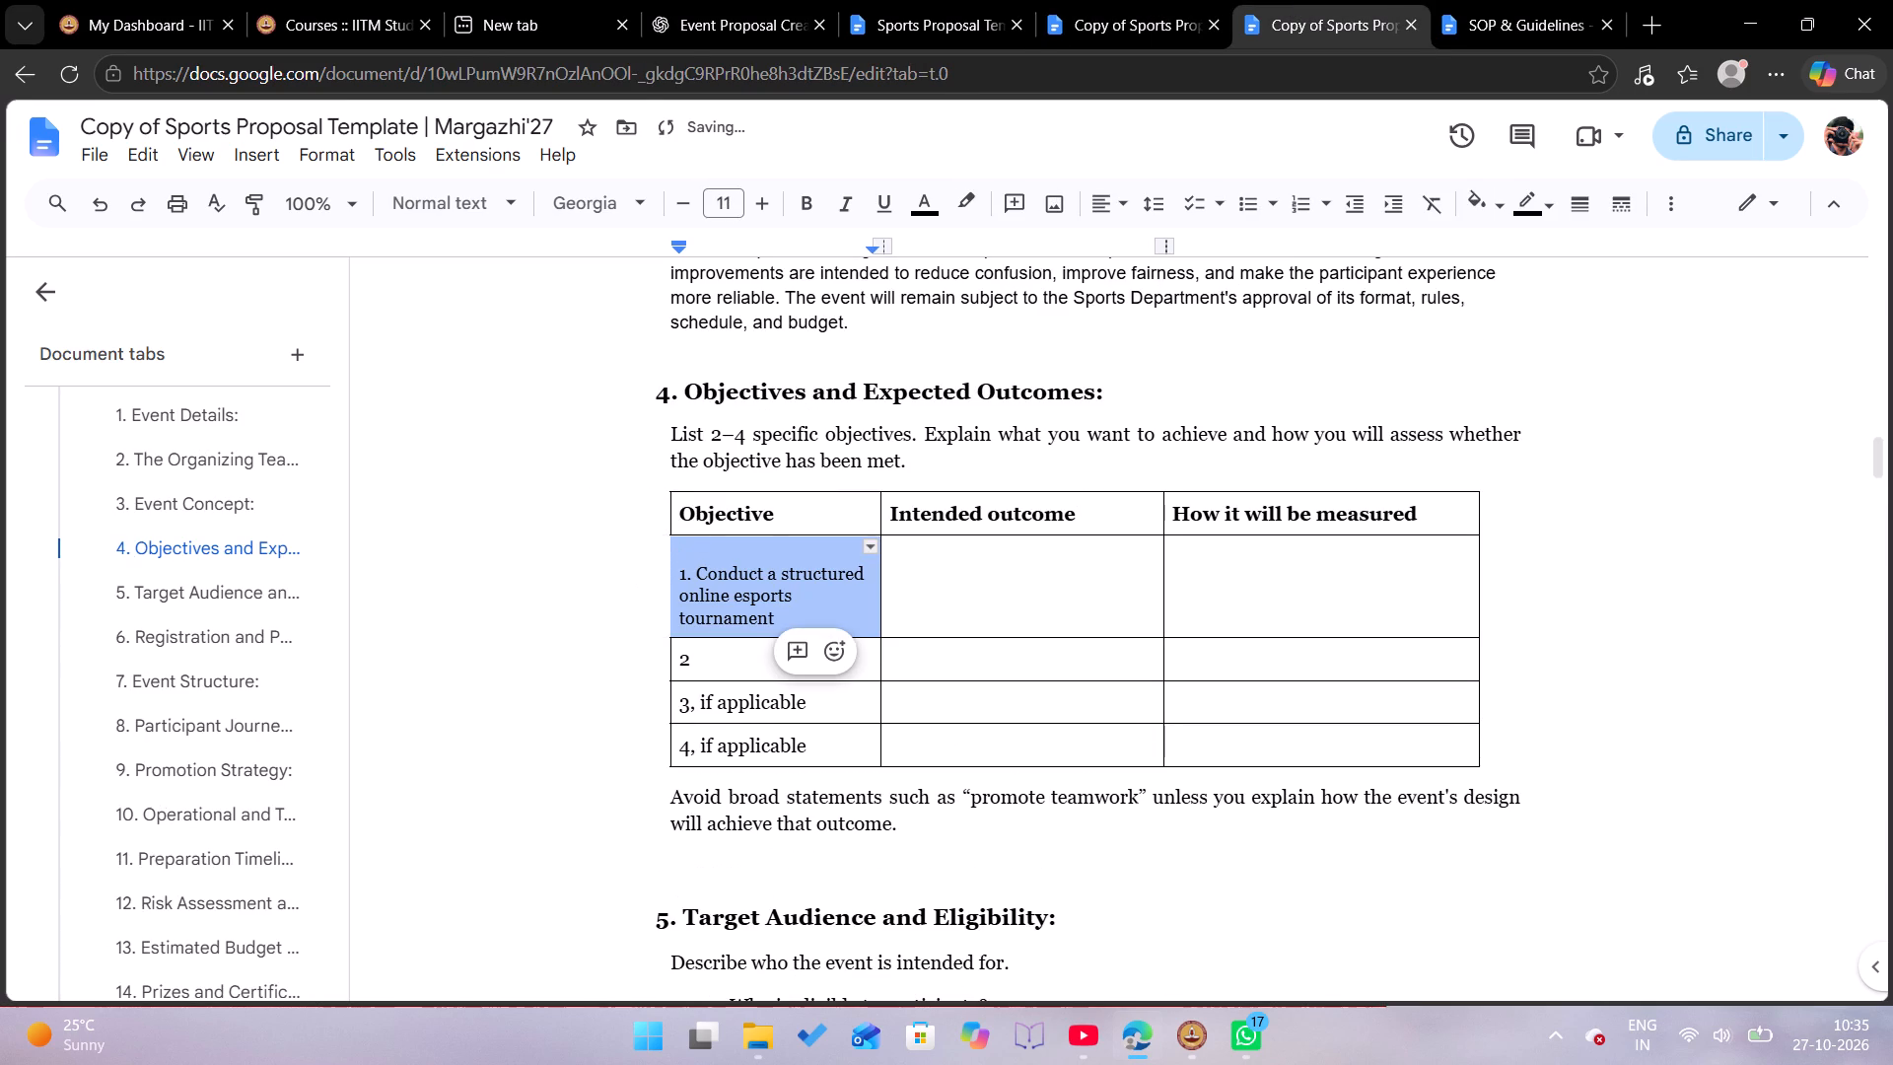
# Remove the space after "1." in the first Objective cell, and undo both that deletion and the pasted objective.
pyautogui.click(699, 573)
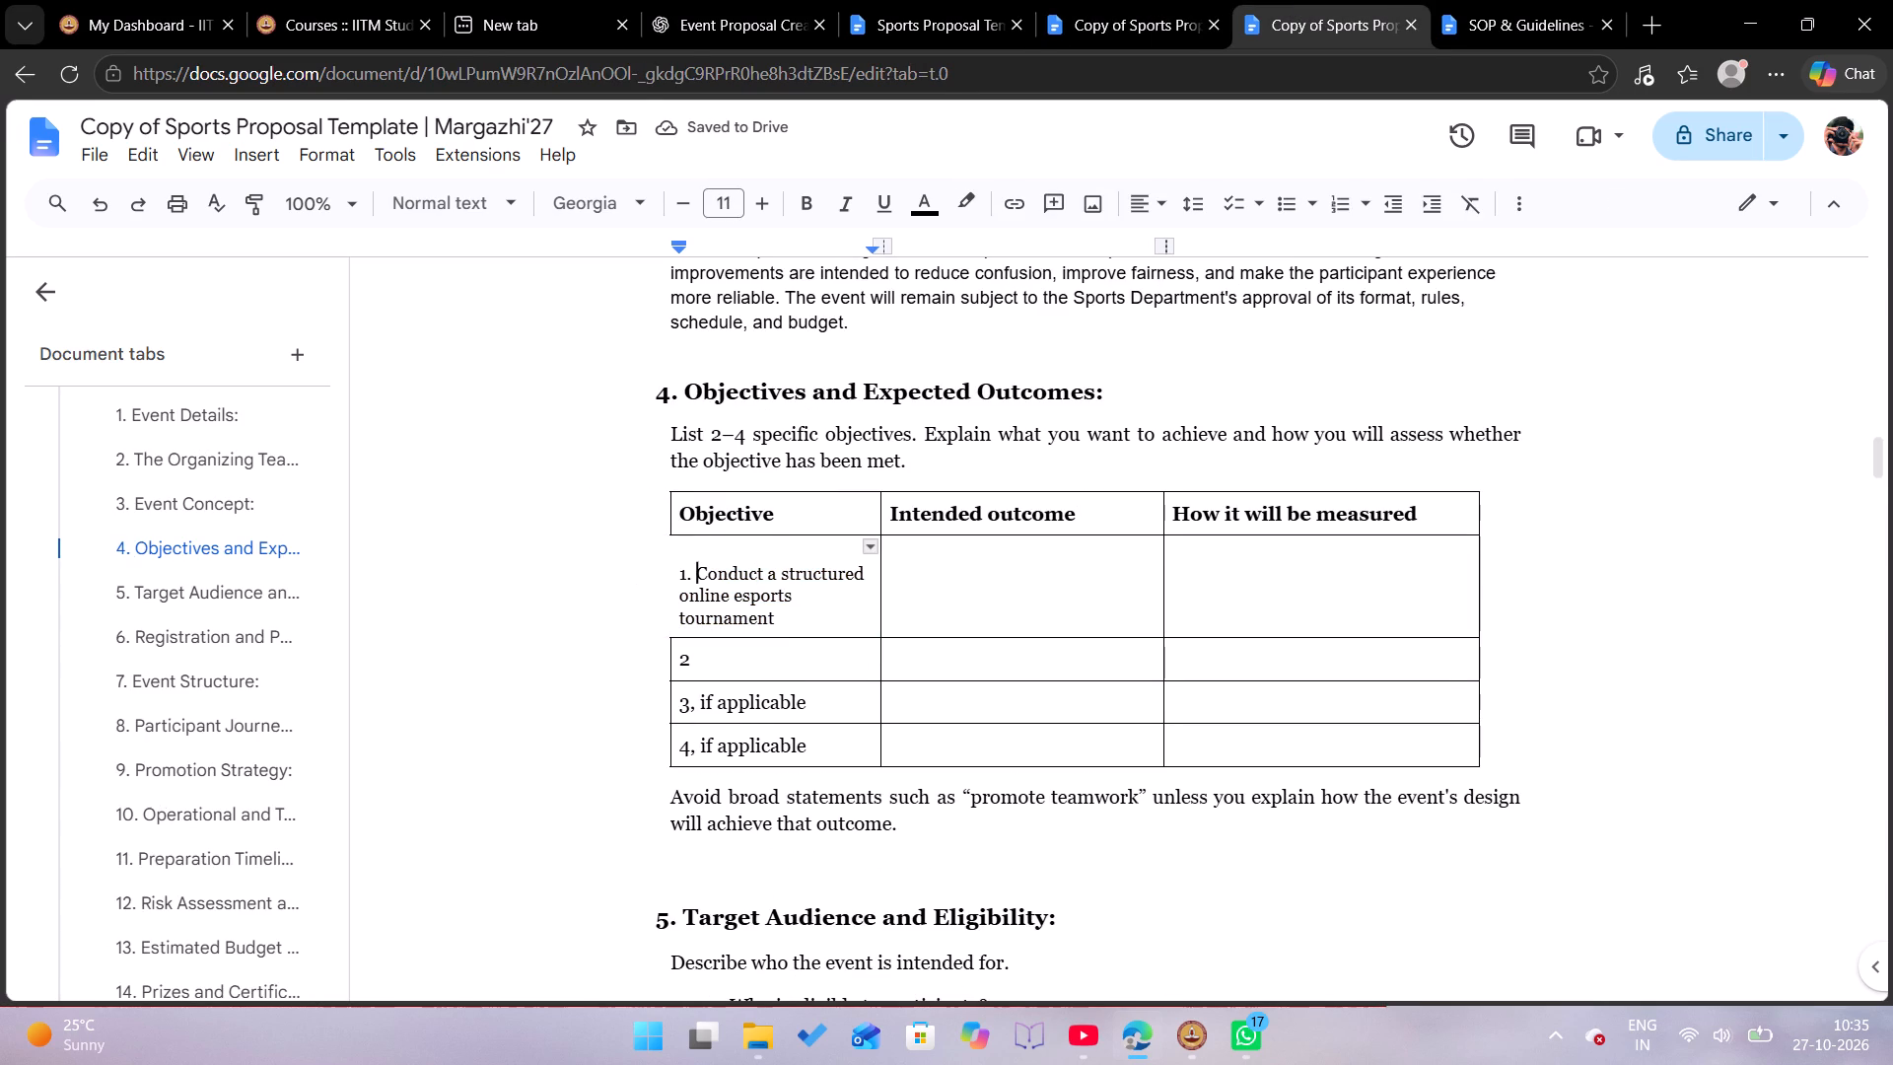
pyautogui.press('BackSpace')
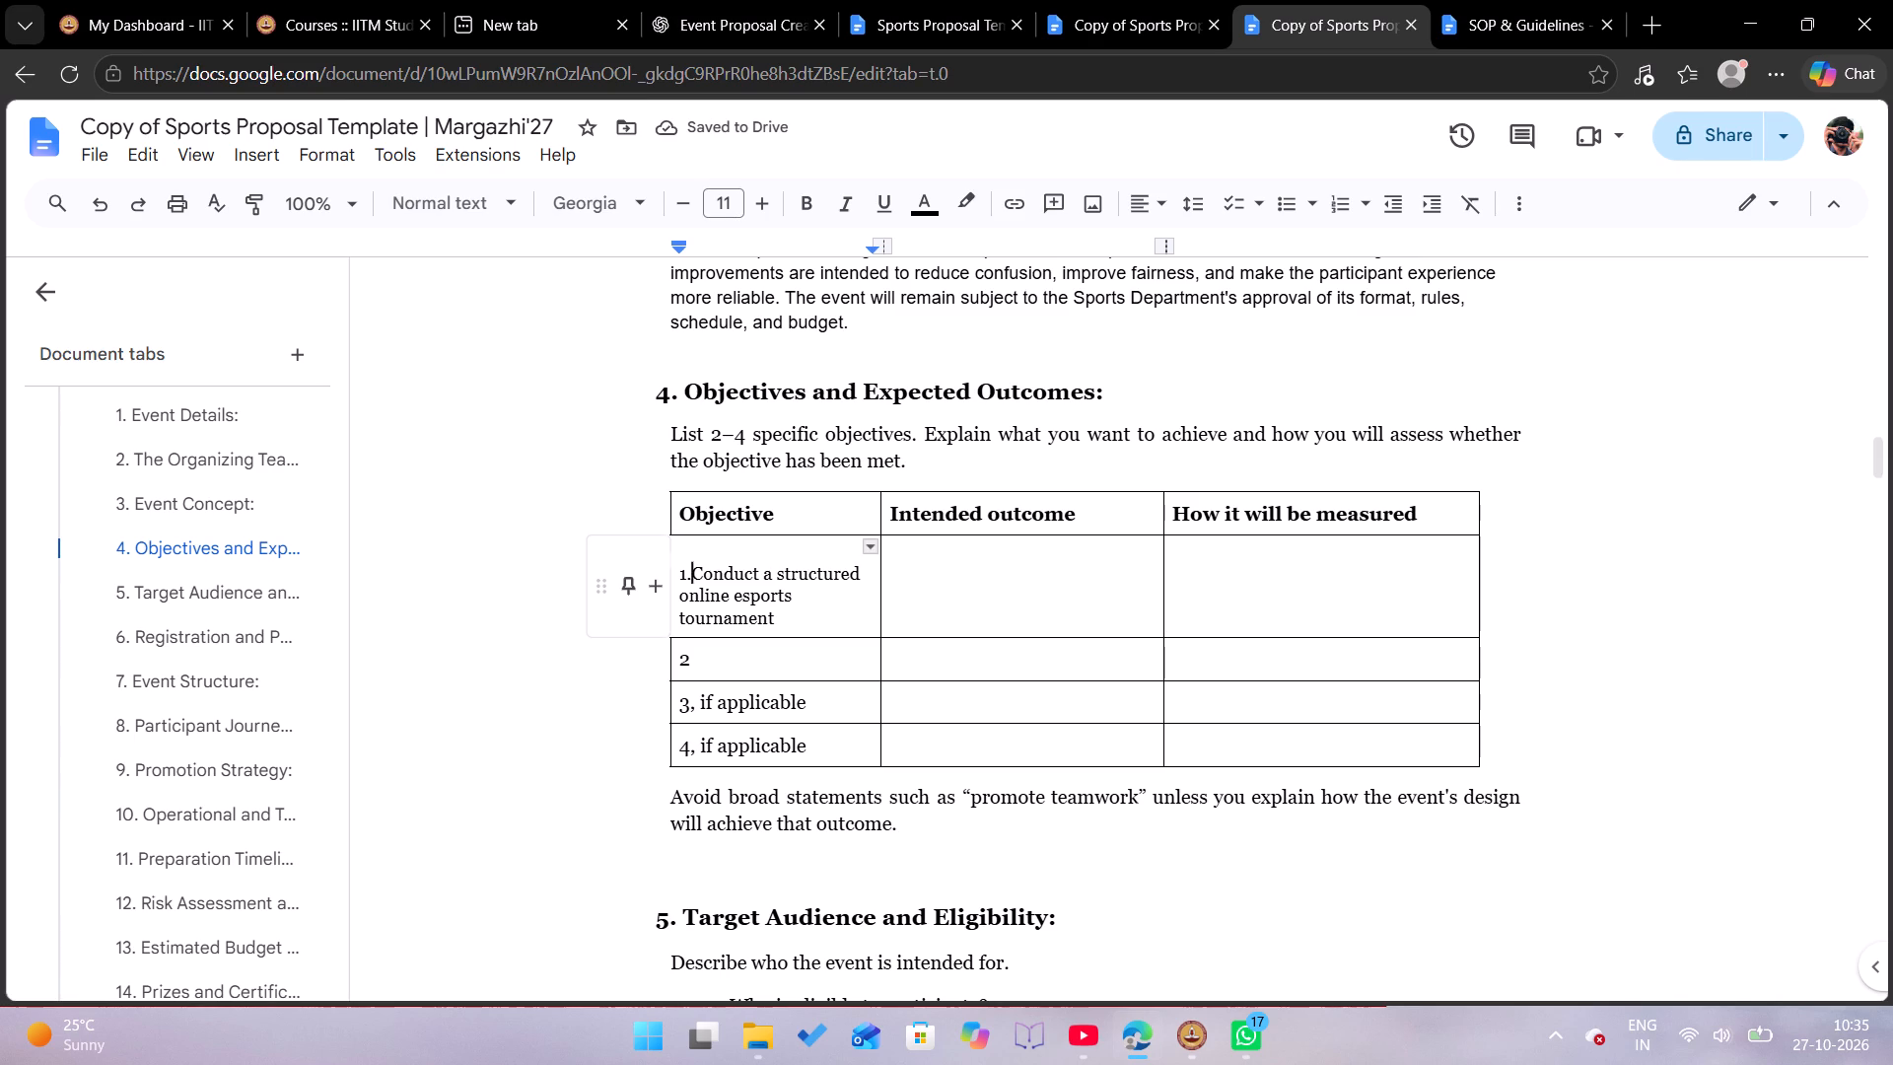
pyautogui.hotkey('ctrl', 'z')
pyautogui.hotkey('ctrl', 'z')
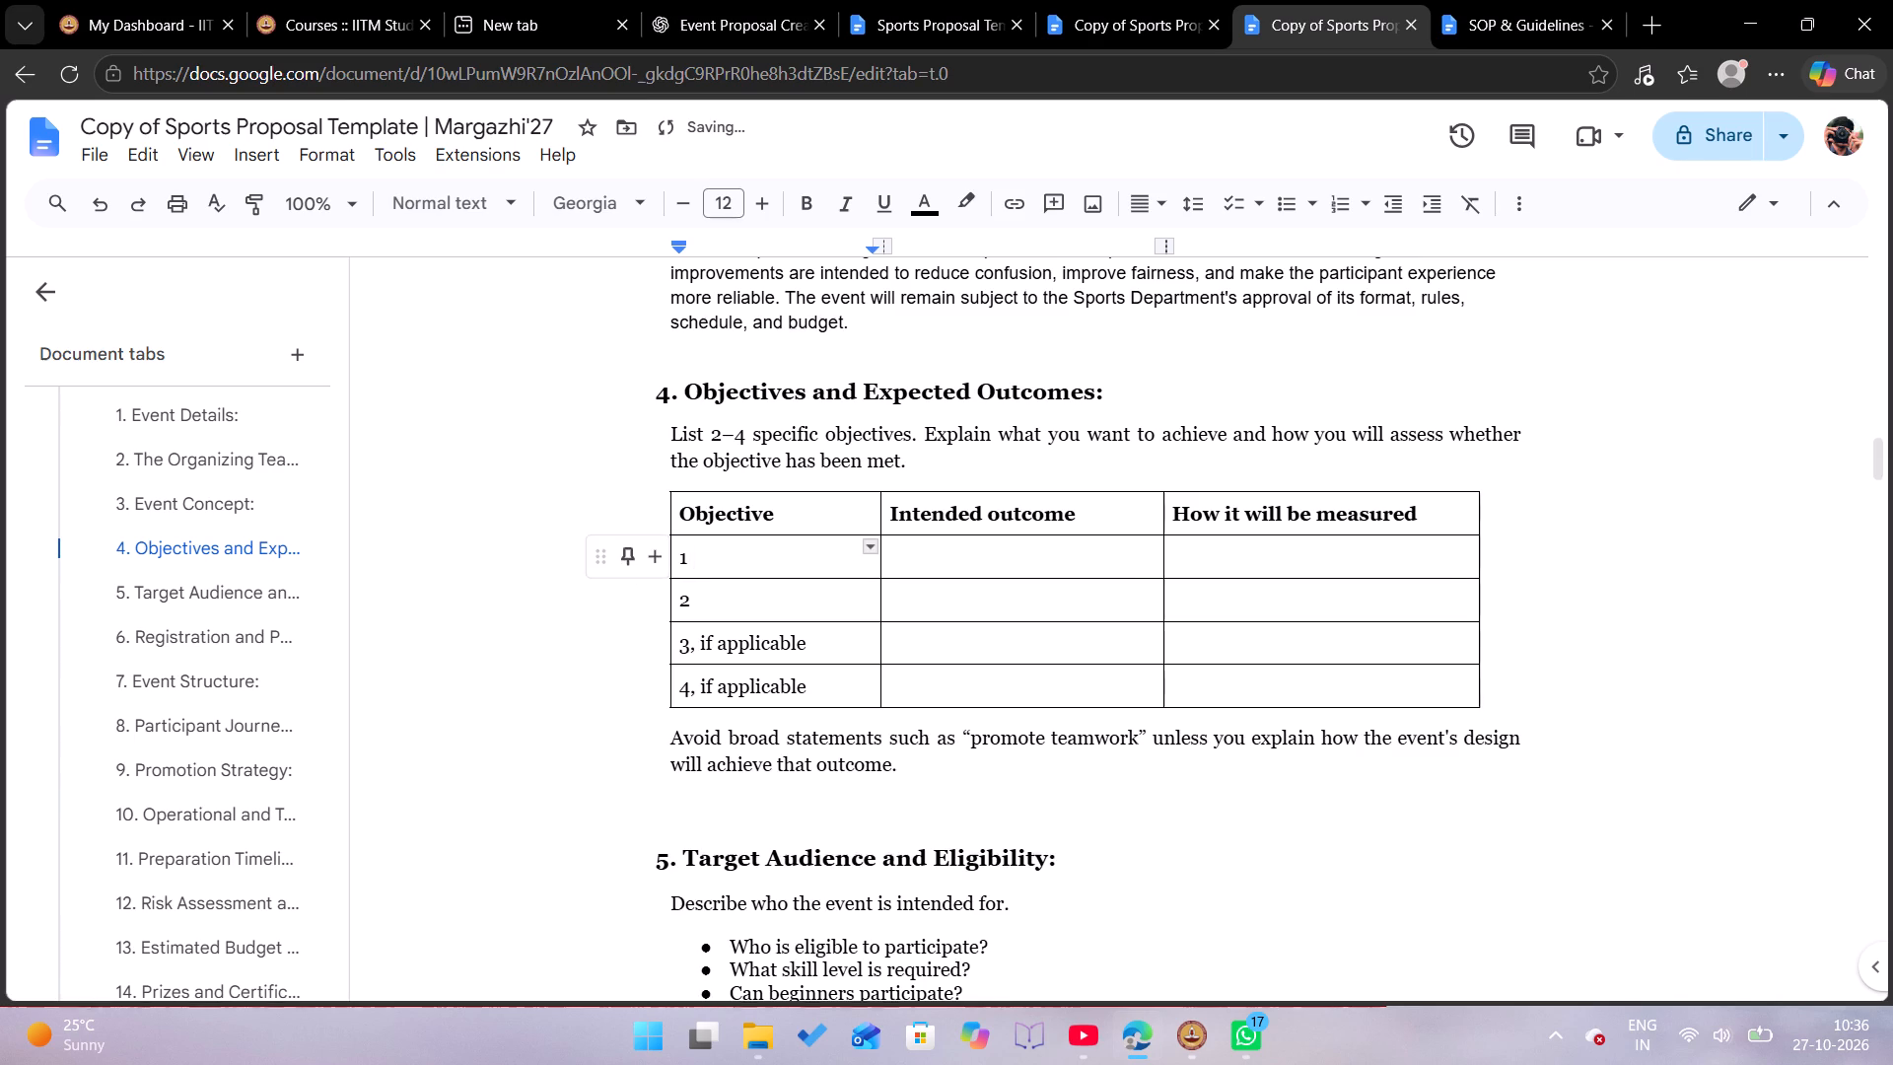
# Copy "Conduct a" from the source proposal's first objective and paste it after the 1 in the template's first Objective cell.
pyautogui.click(725, 559)
pyautogui.click(1111, 0)
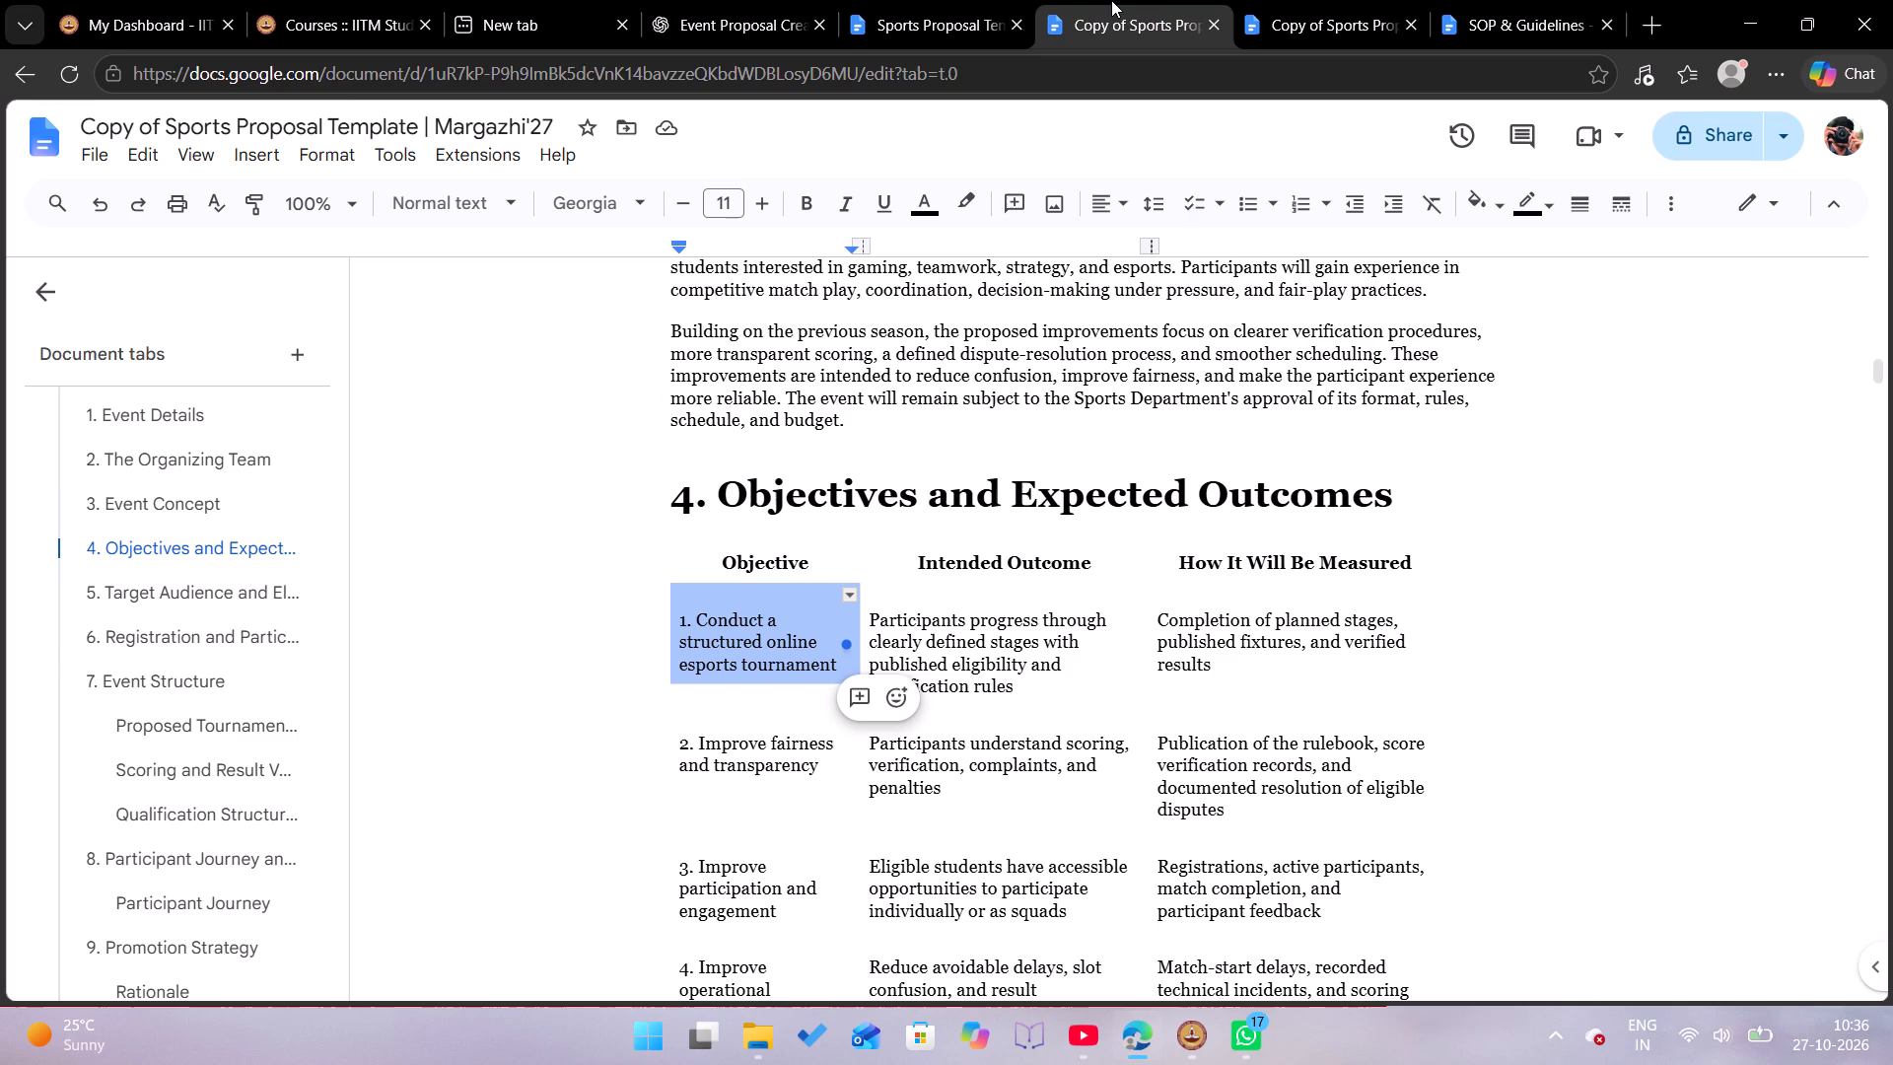
pyautogui.click(732, 633)
pyautogui.moveTo(698, 613); pyautogui.dragTo(792, 668)
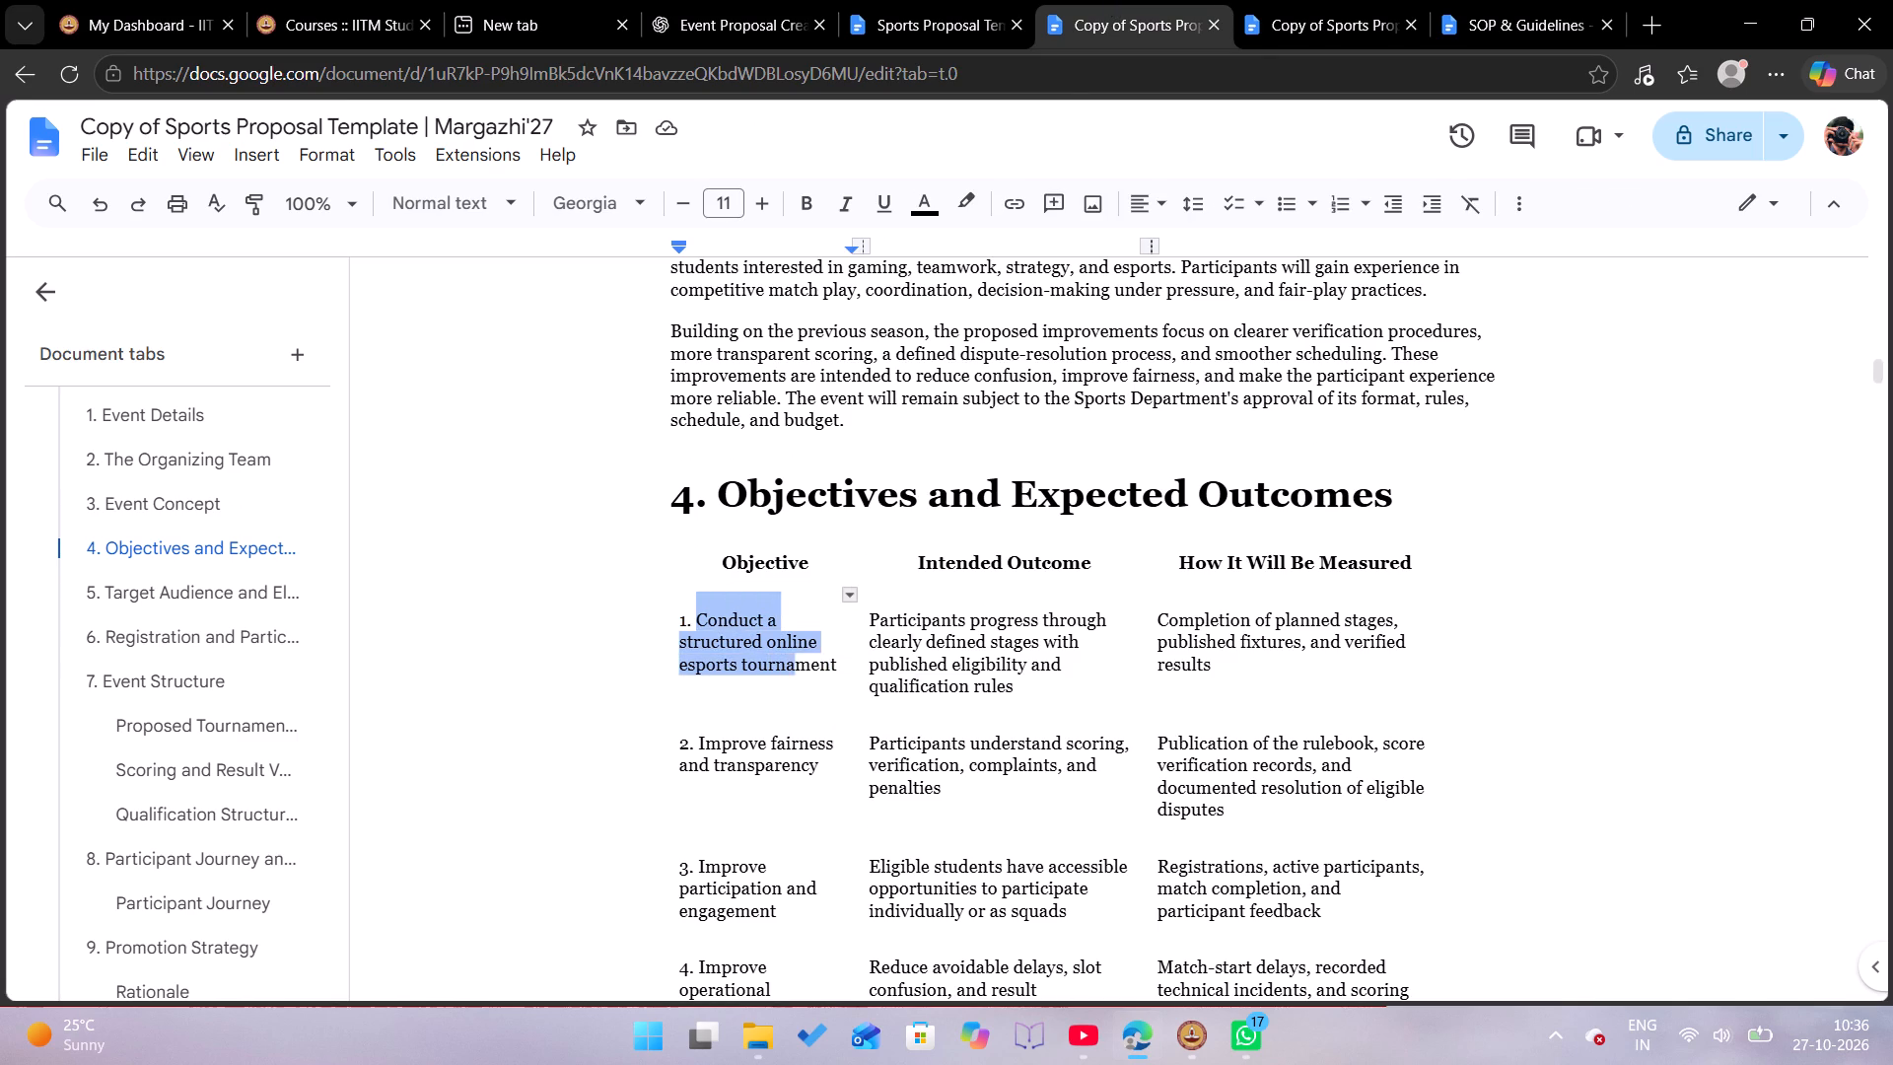
pyautogui.moveTo(792, 668); pyautogui.dragTo(858, 639)
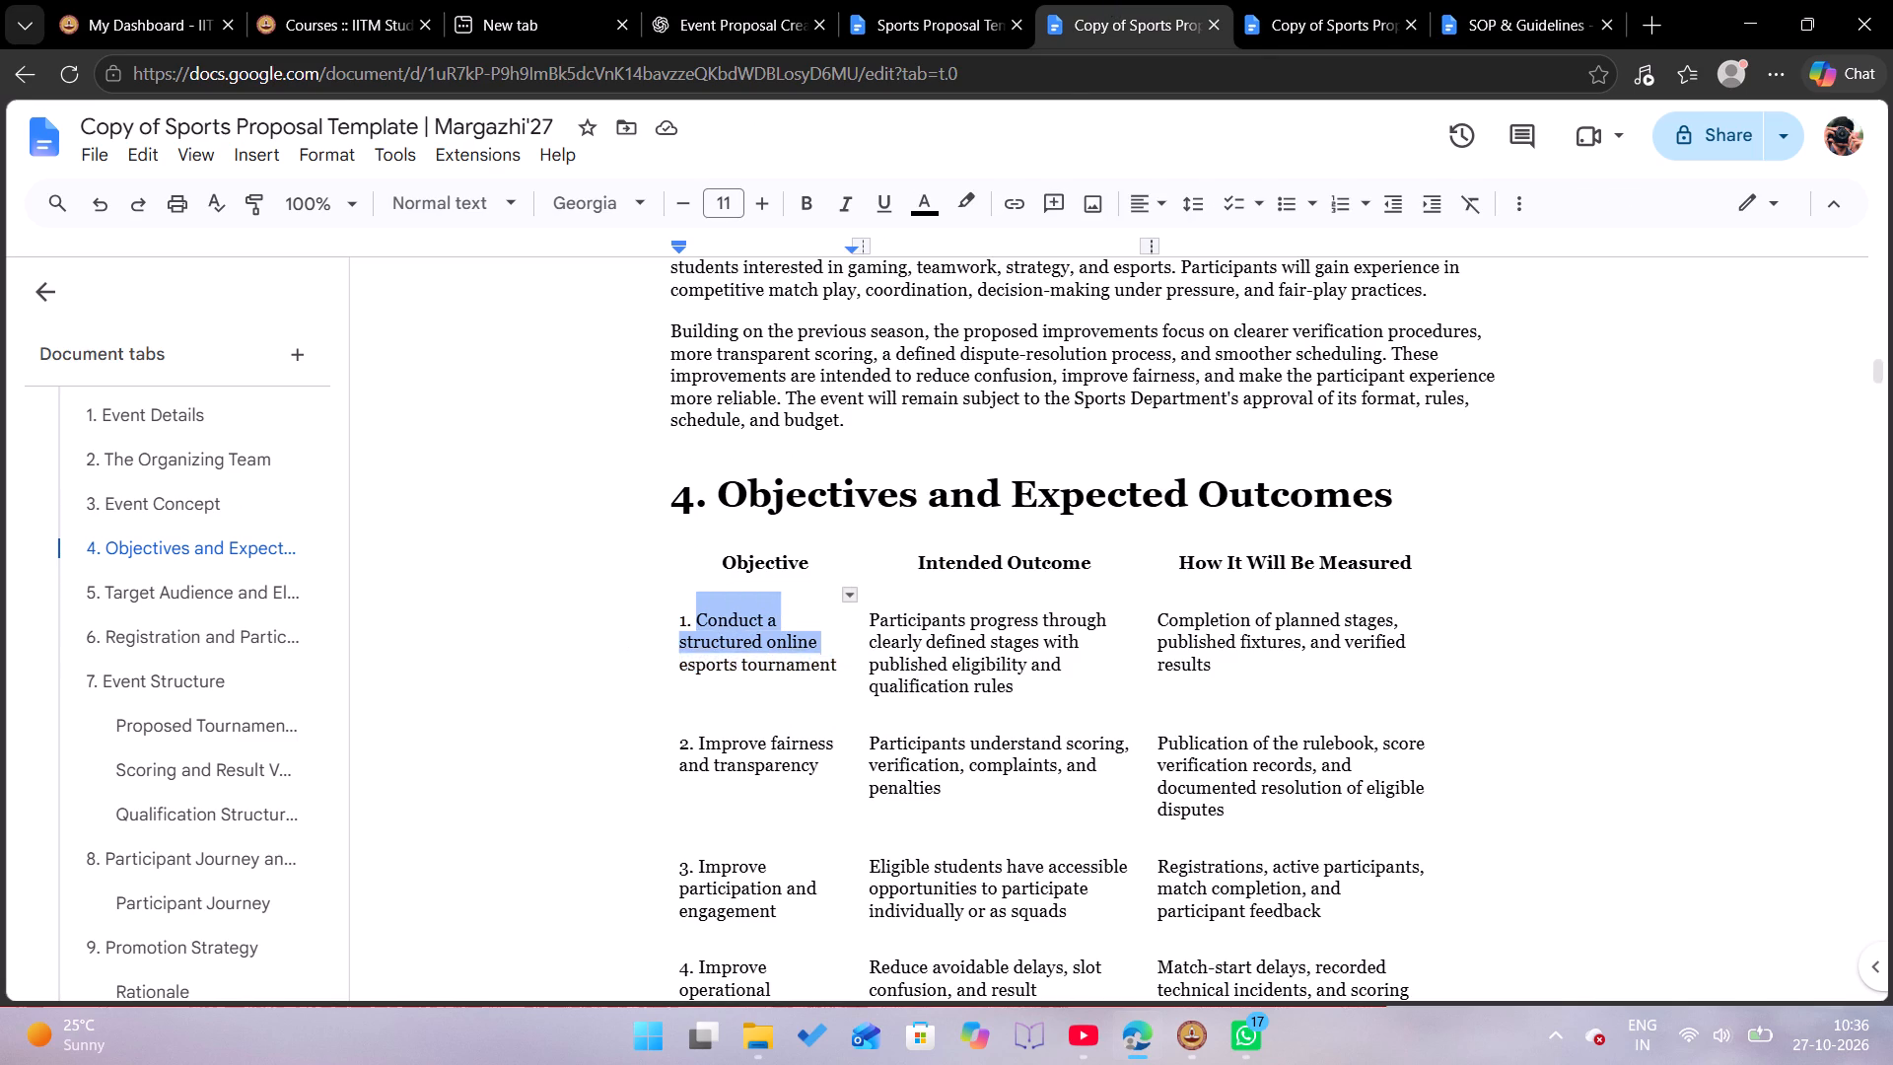
pyautogui.moveTo(858, 639); pyautogui.dragTo(853, 664)
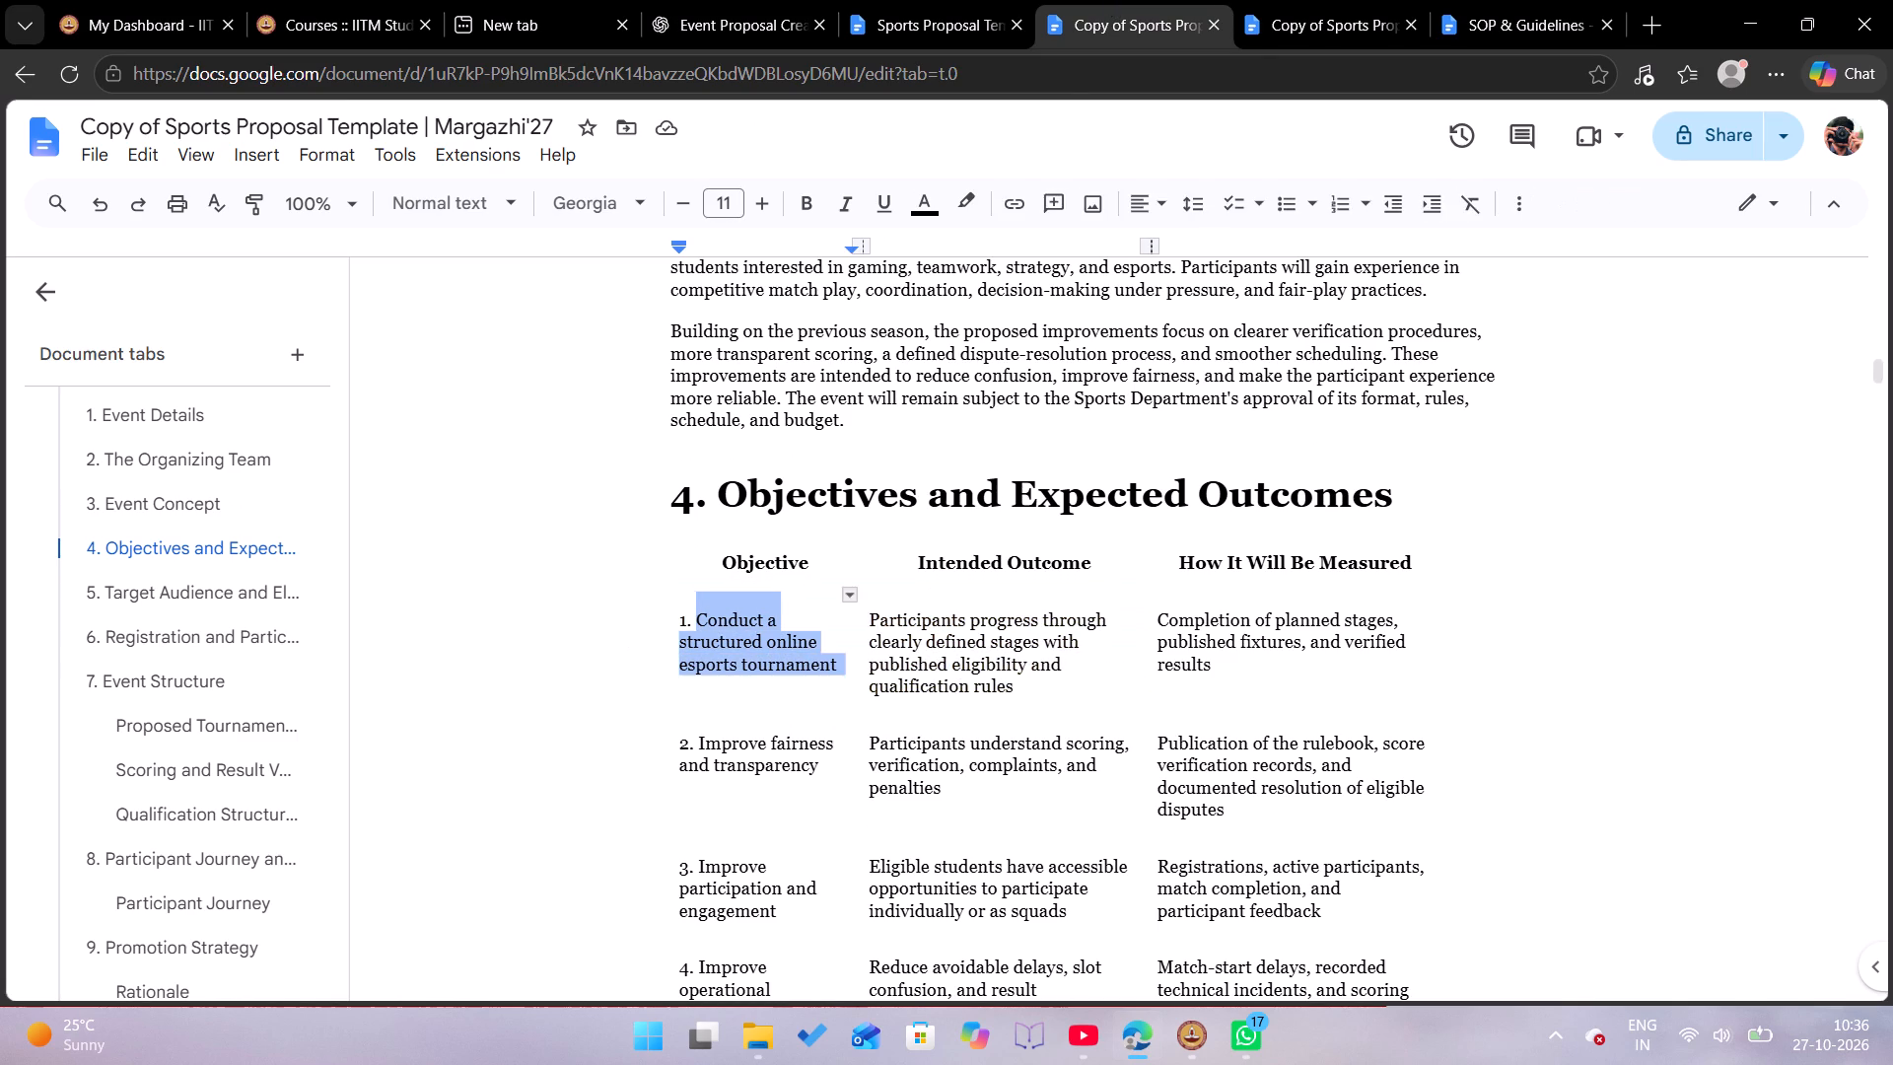
pyautogui.moveTo(853, 664); pyautogui.dragTo(831, 675)
pyautogui.moveTo(831, 675); pyautogui.dragTo(867, 673)
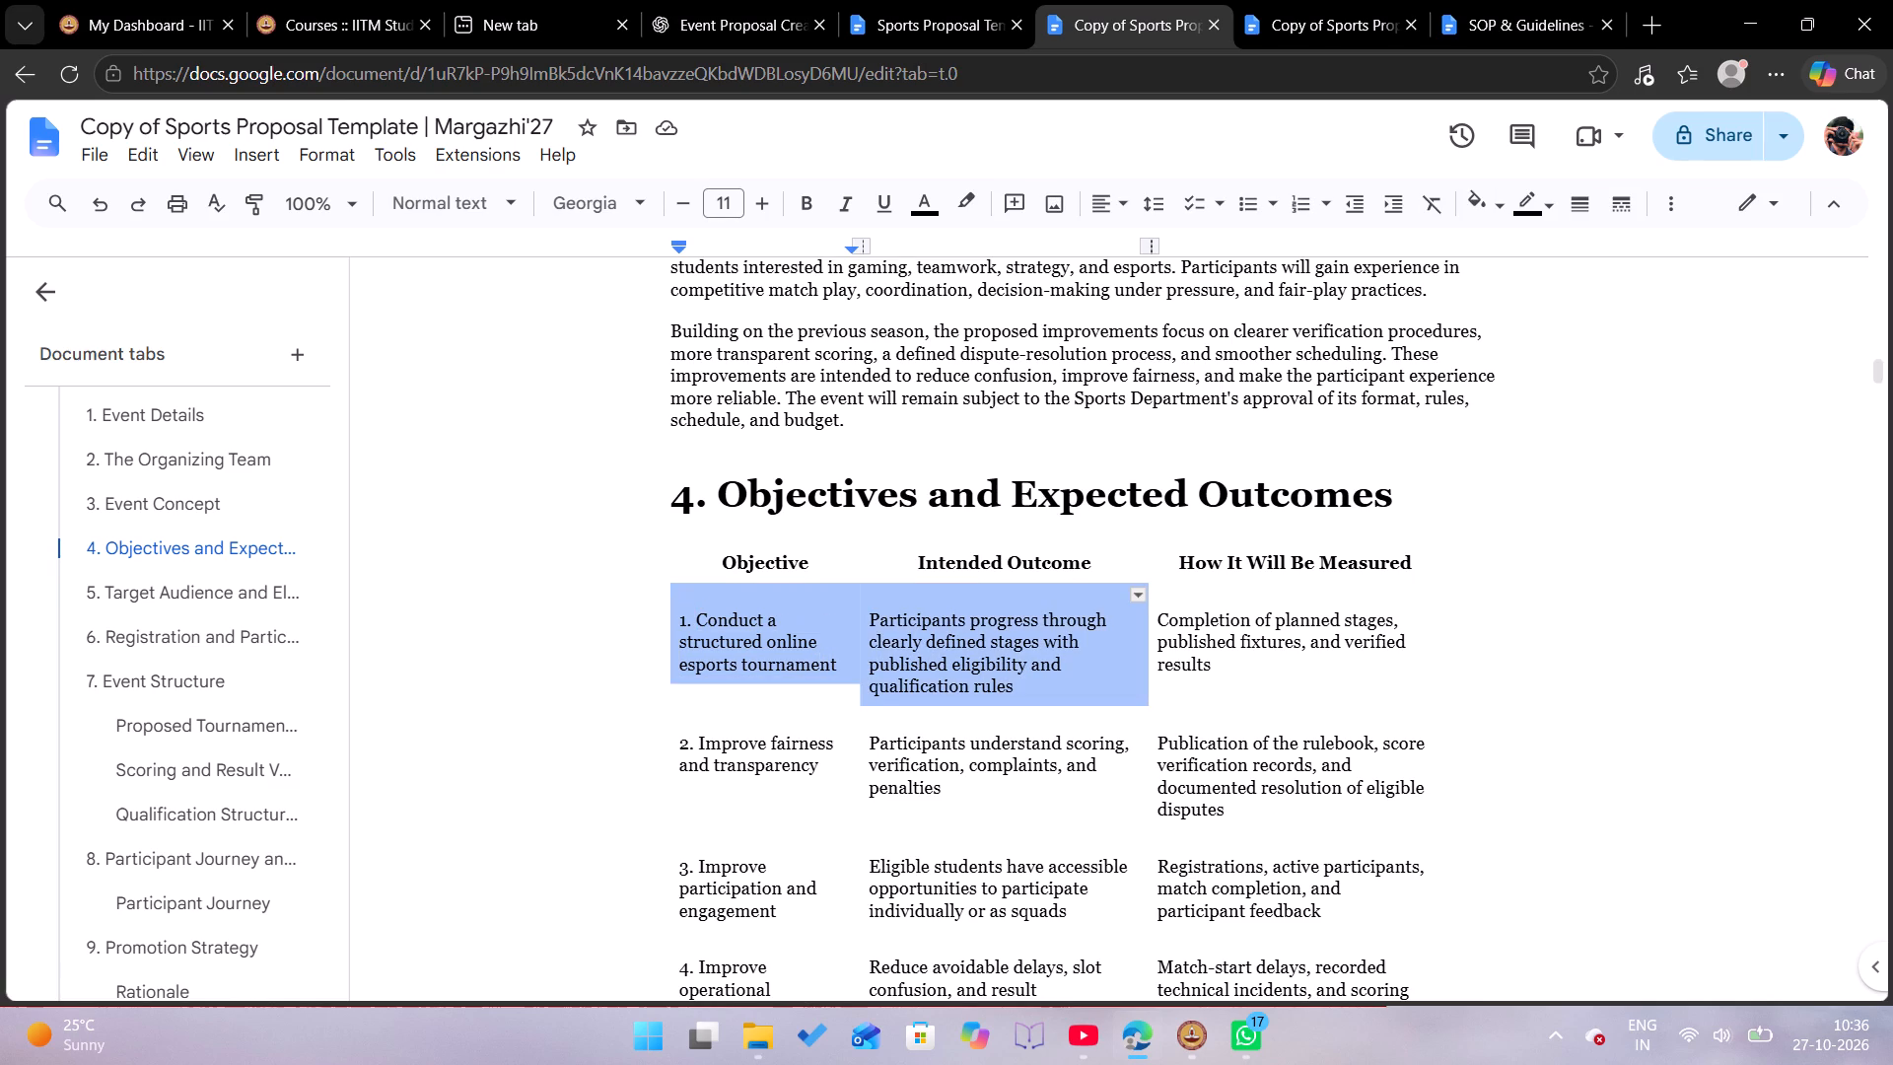
pyautogui.moveTo(867, 673); pyautogui.dragTo(857, 673)
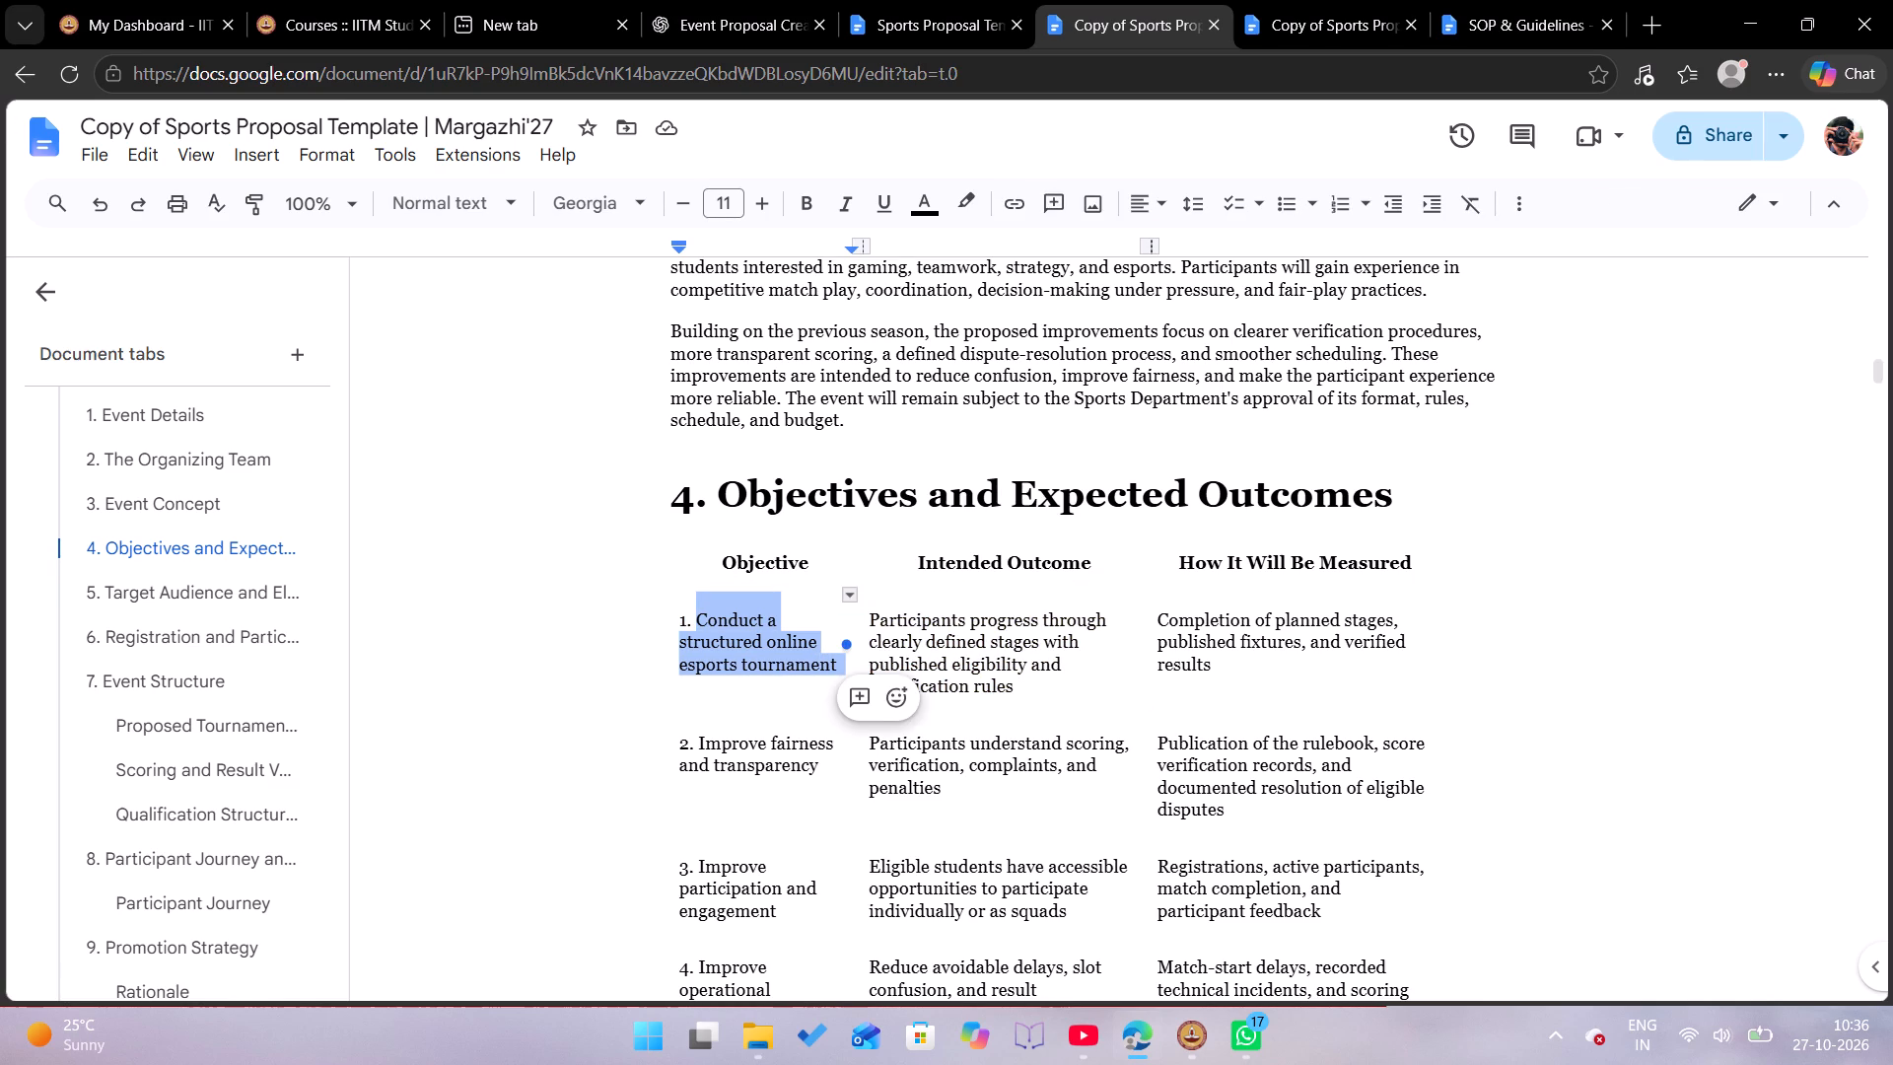
pyautogui.click(780, 621)
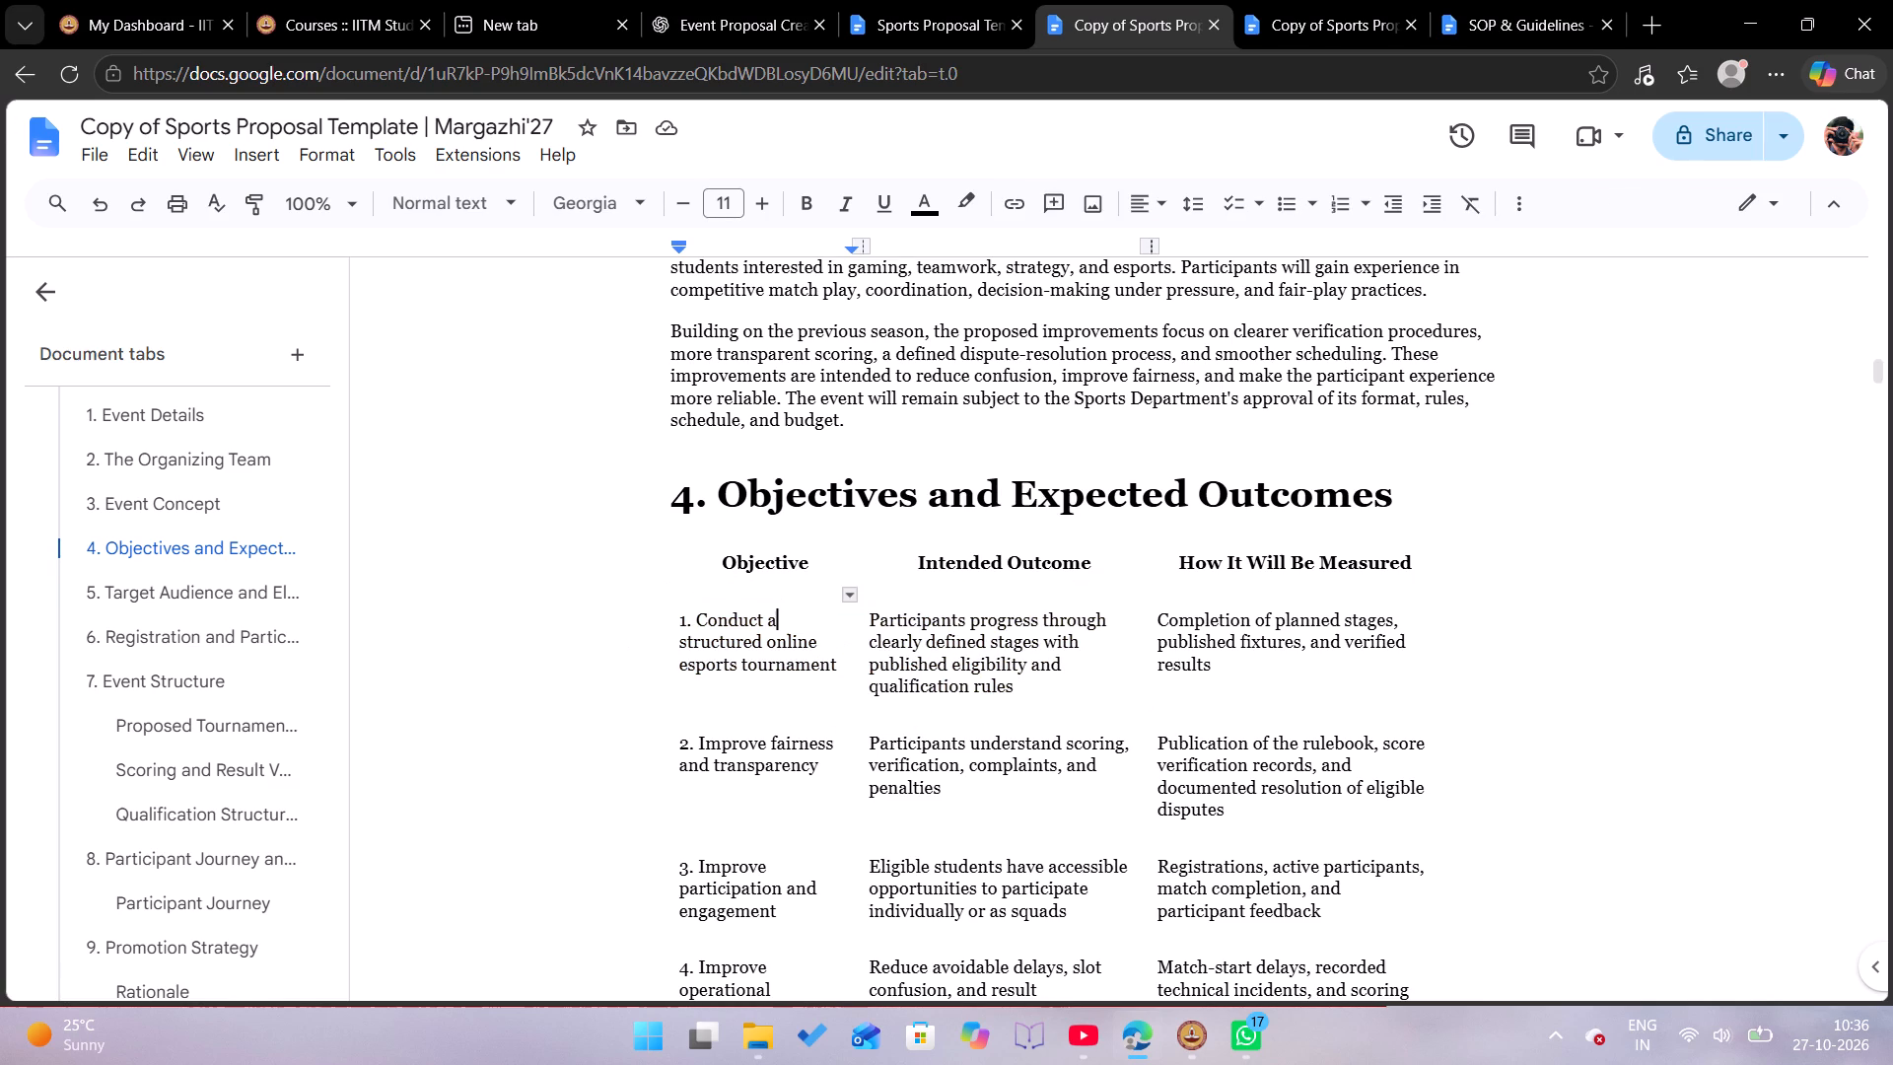
pyautogui.moveTo(780, 621); pyautogui.dragTo(696, 616)
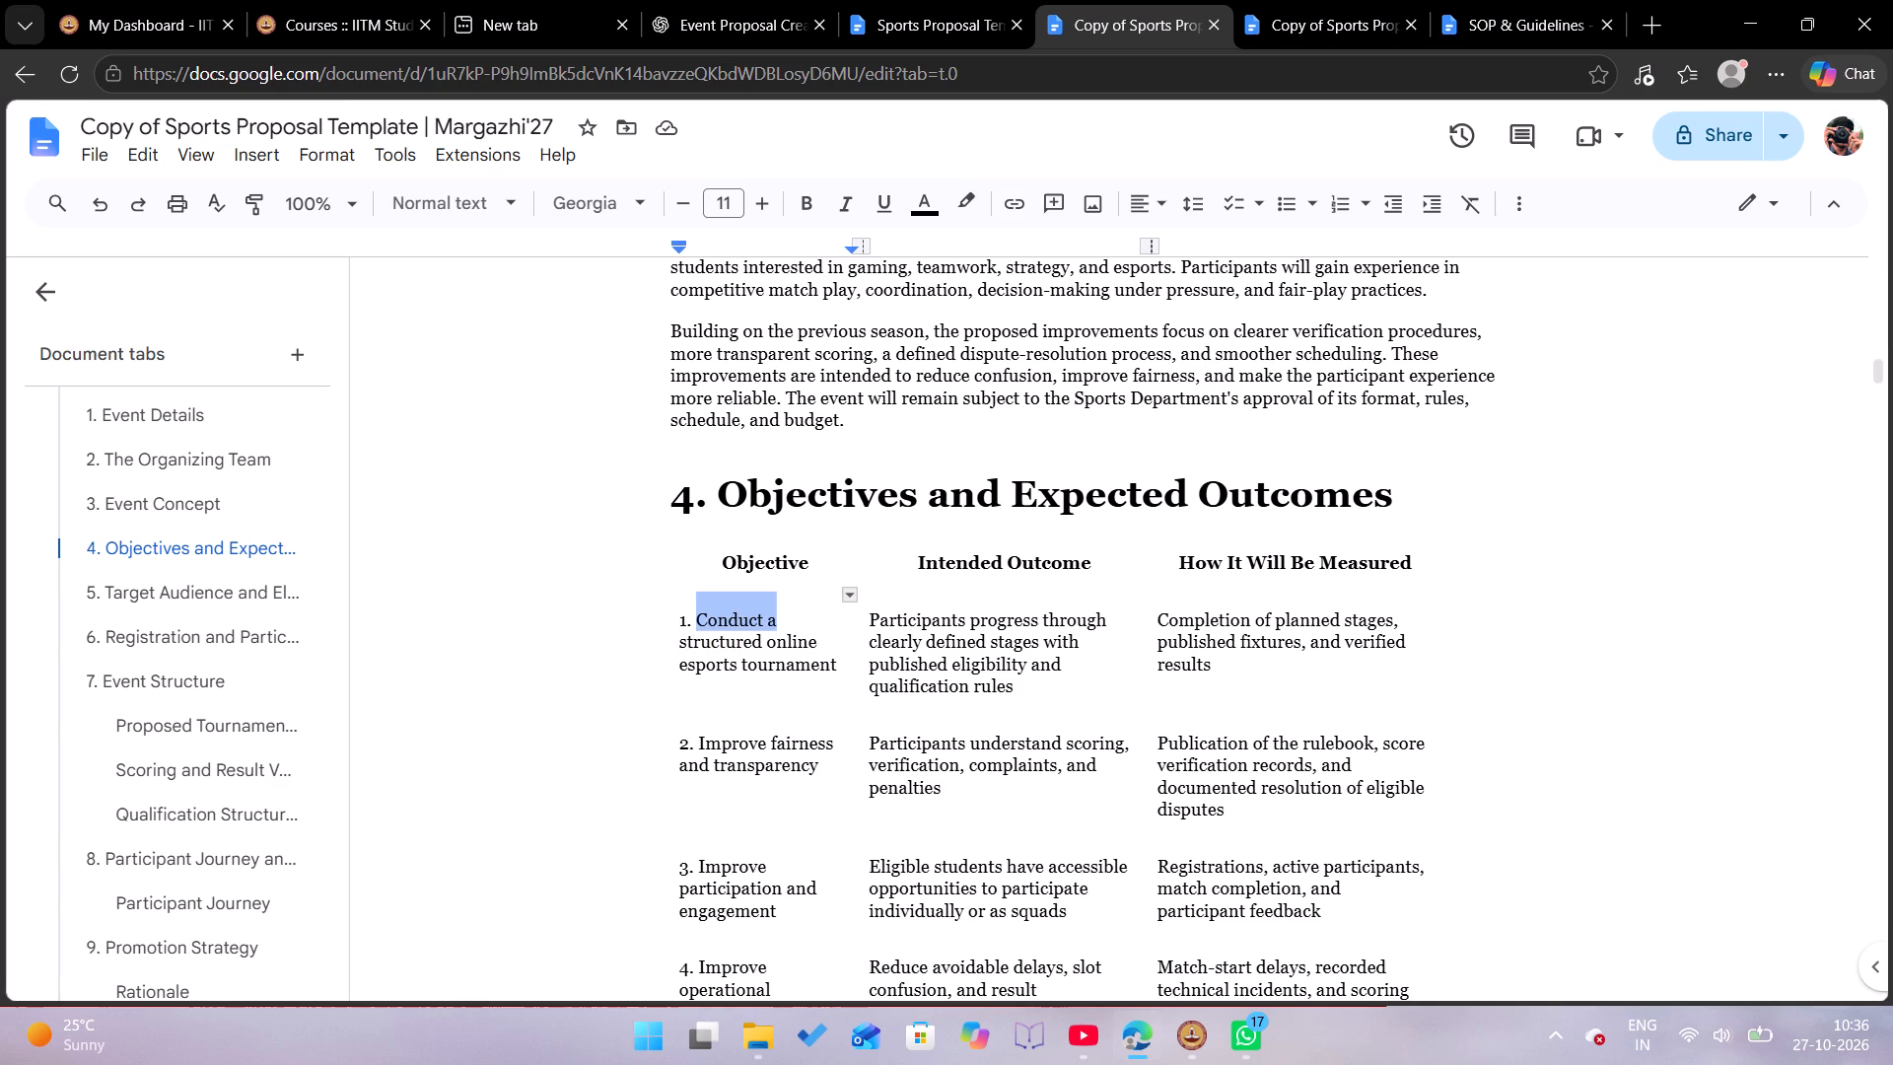
pyautogui.moveTo(696, 616); pyautogui.dragTo(698, 614)
pyautogui.hotkey('ctrl', 'c')
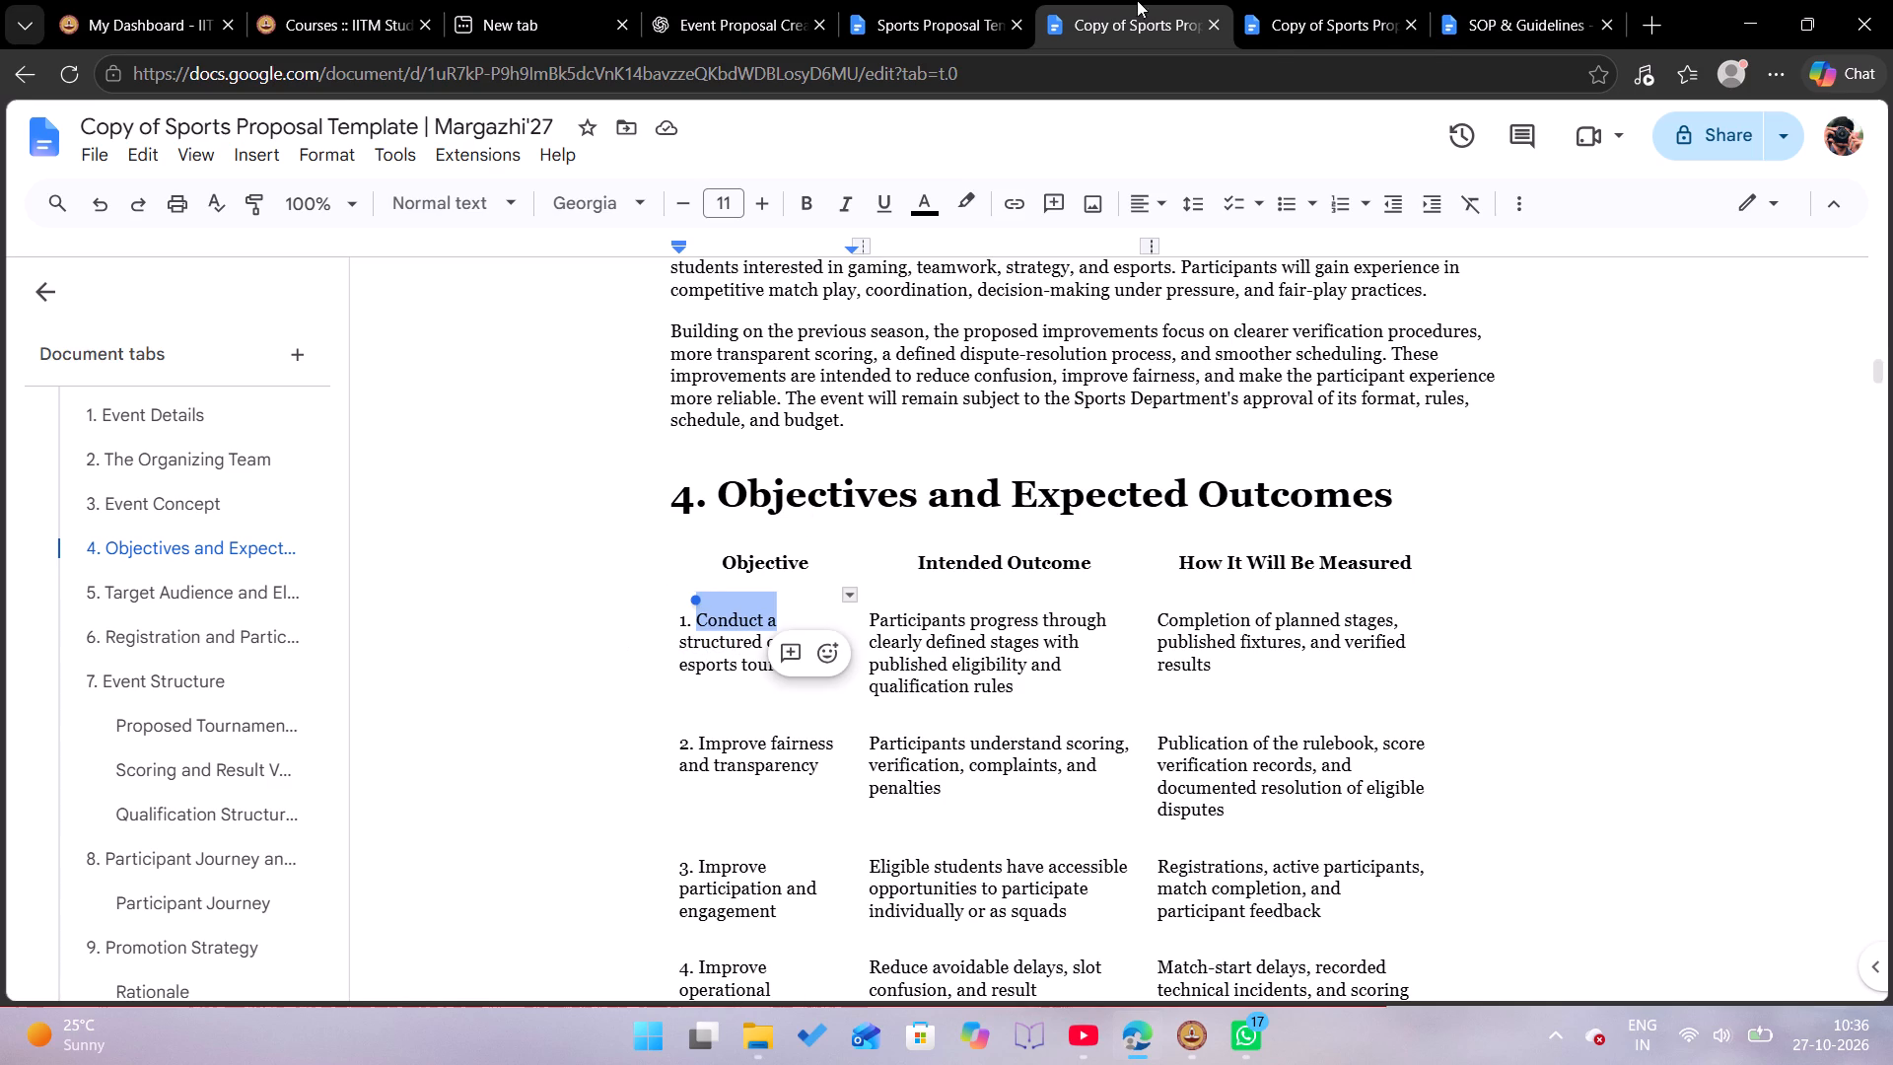
pyautogui.click(1272, 0)
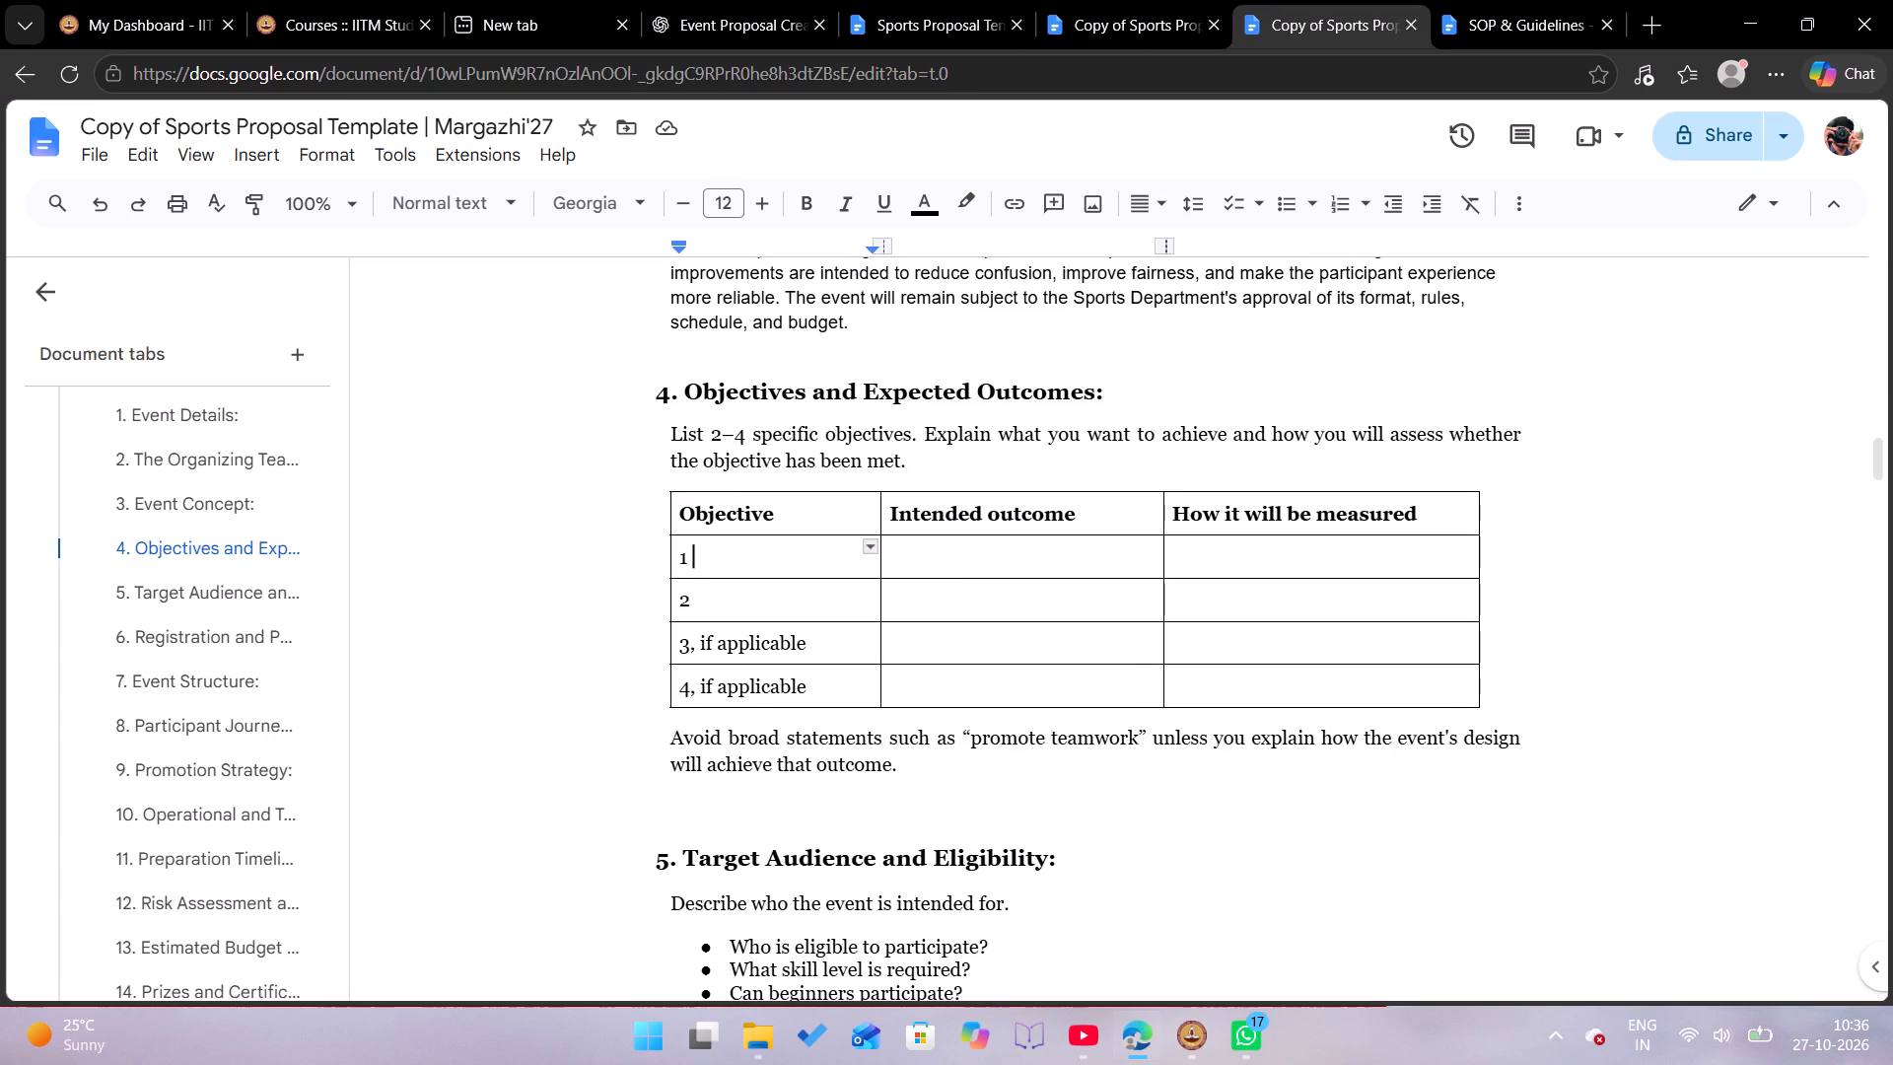
pyautogui.hotkey('ctrl', 'v')
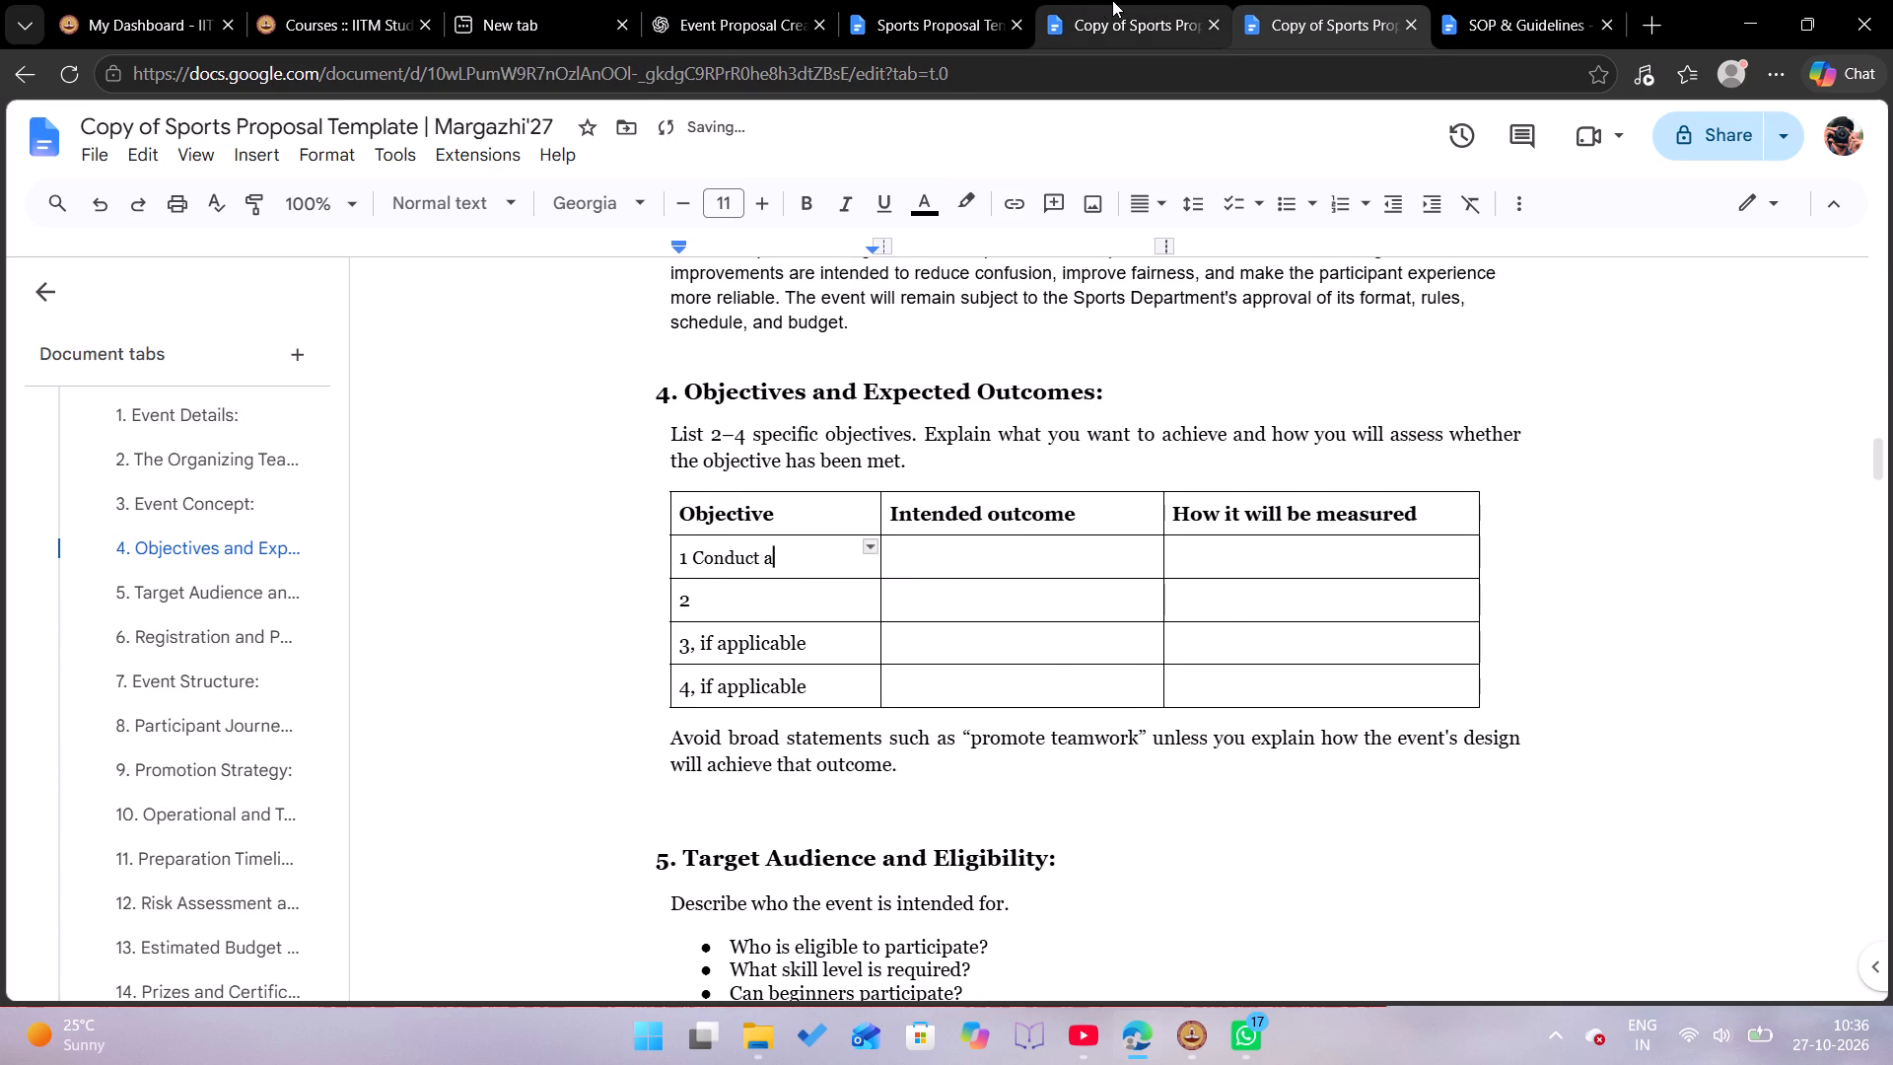
# Copy "structured online" from the source's first objective and append it after a space in the template's first Objective cell.
pyautogui.click(1112, 0)
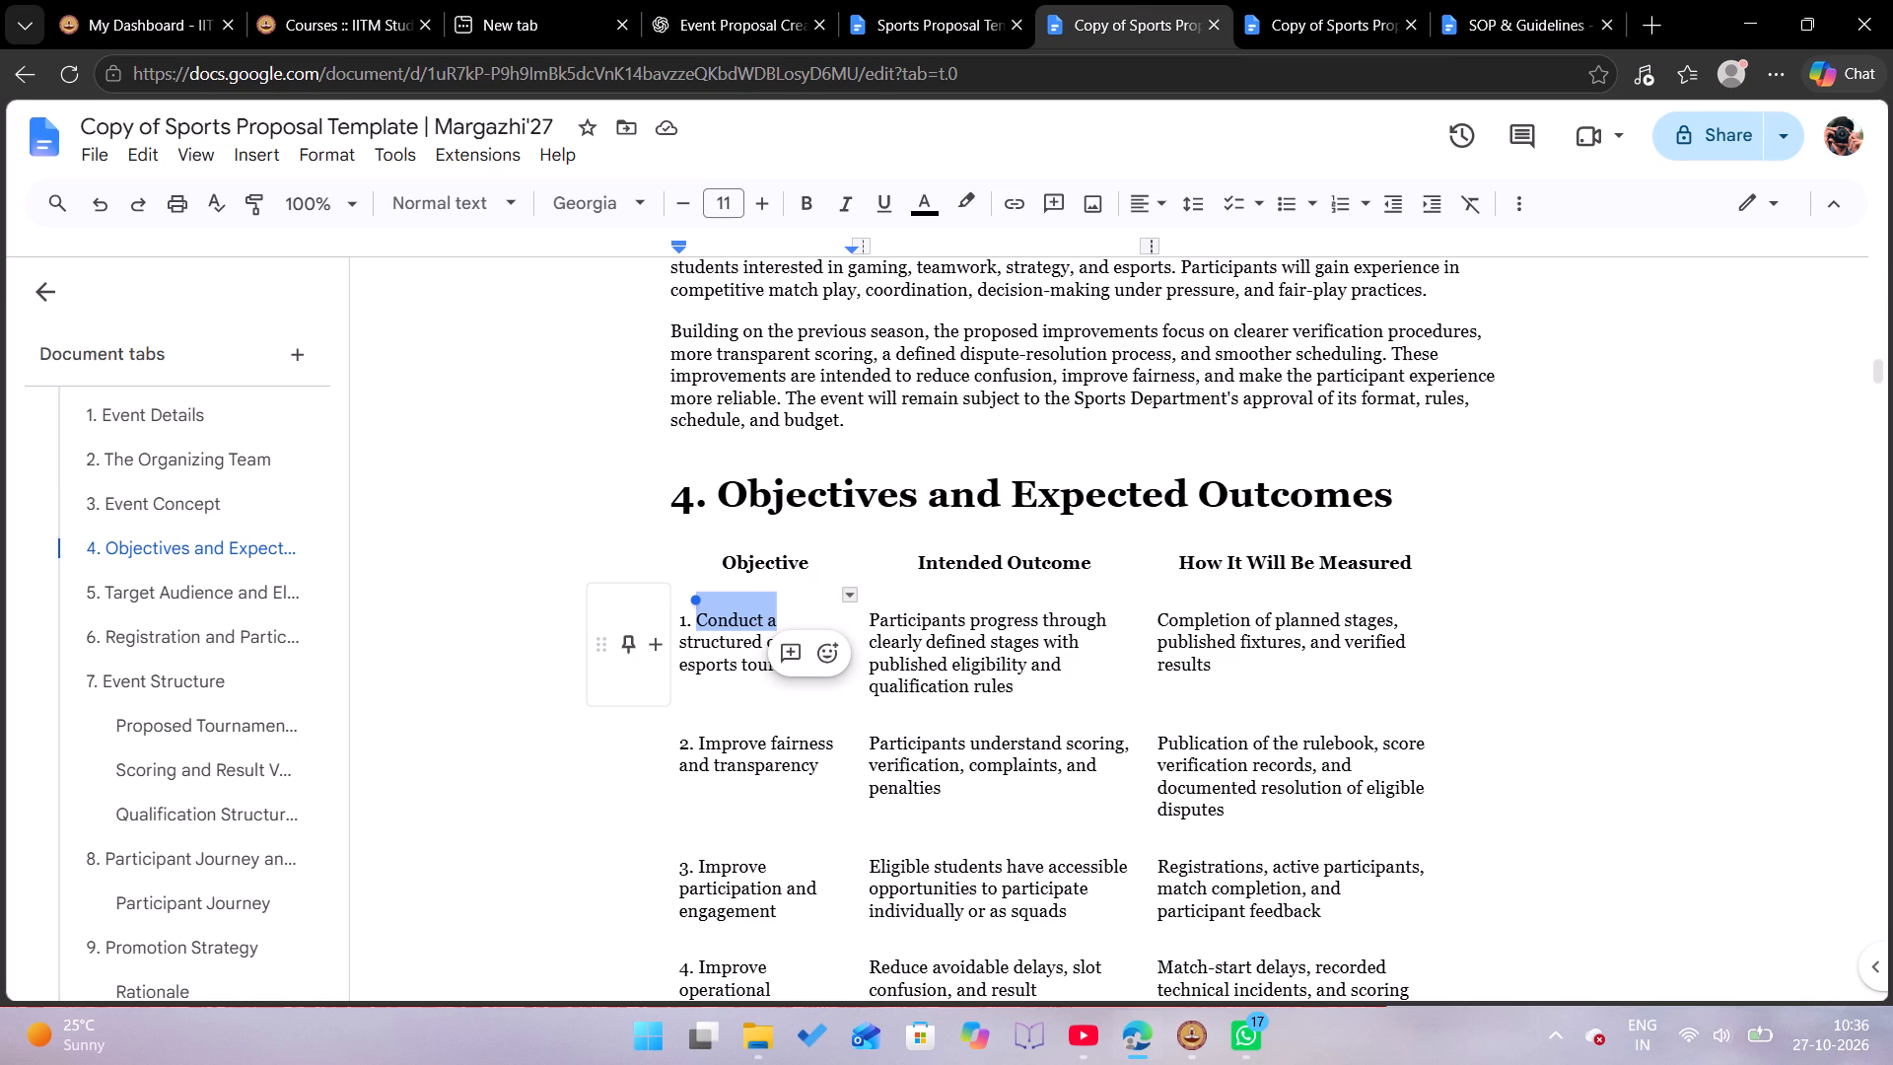
pyautogui.moveTo(675, 638); pyautogui.dragTo(826, 646)
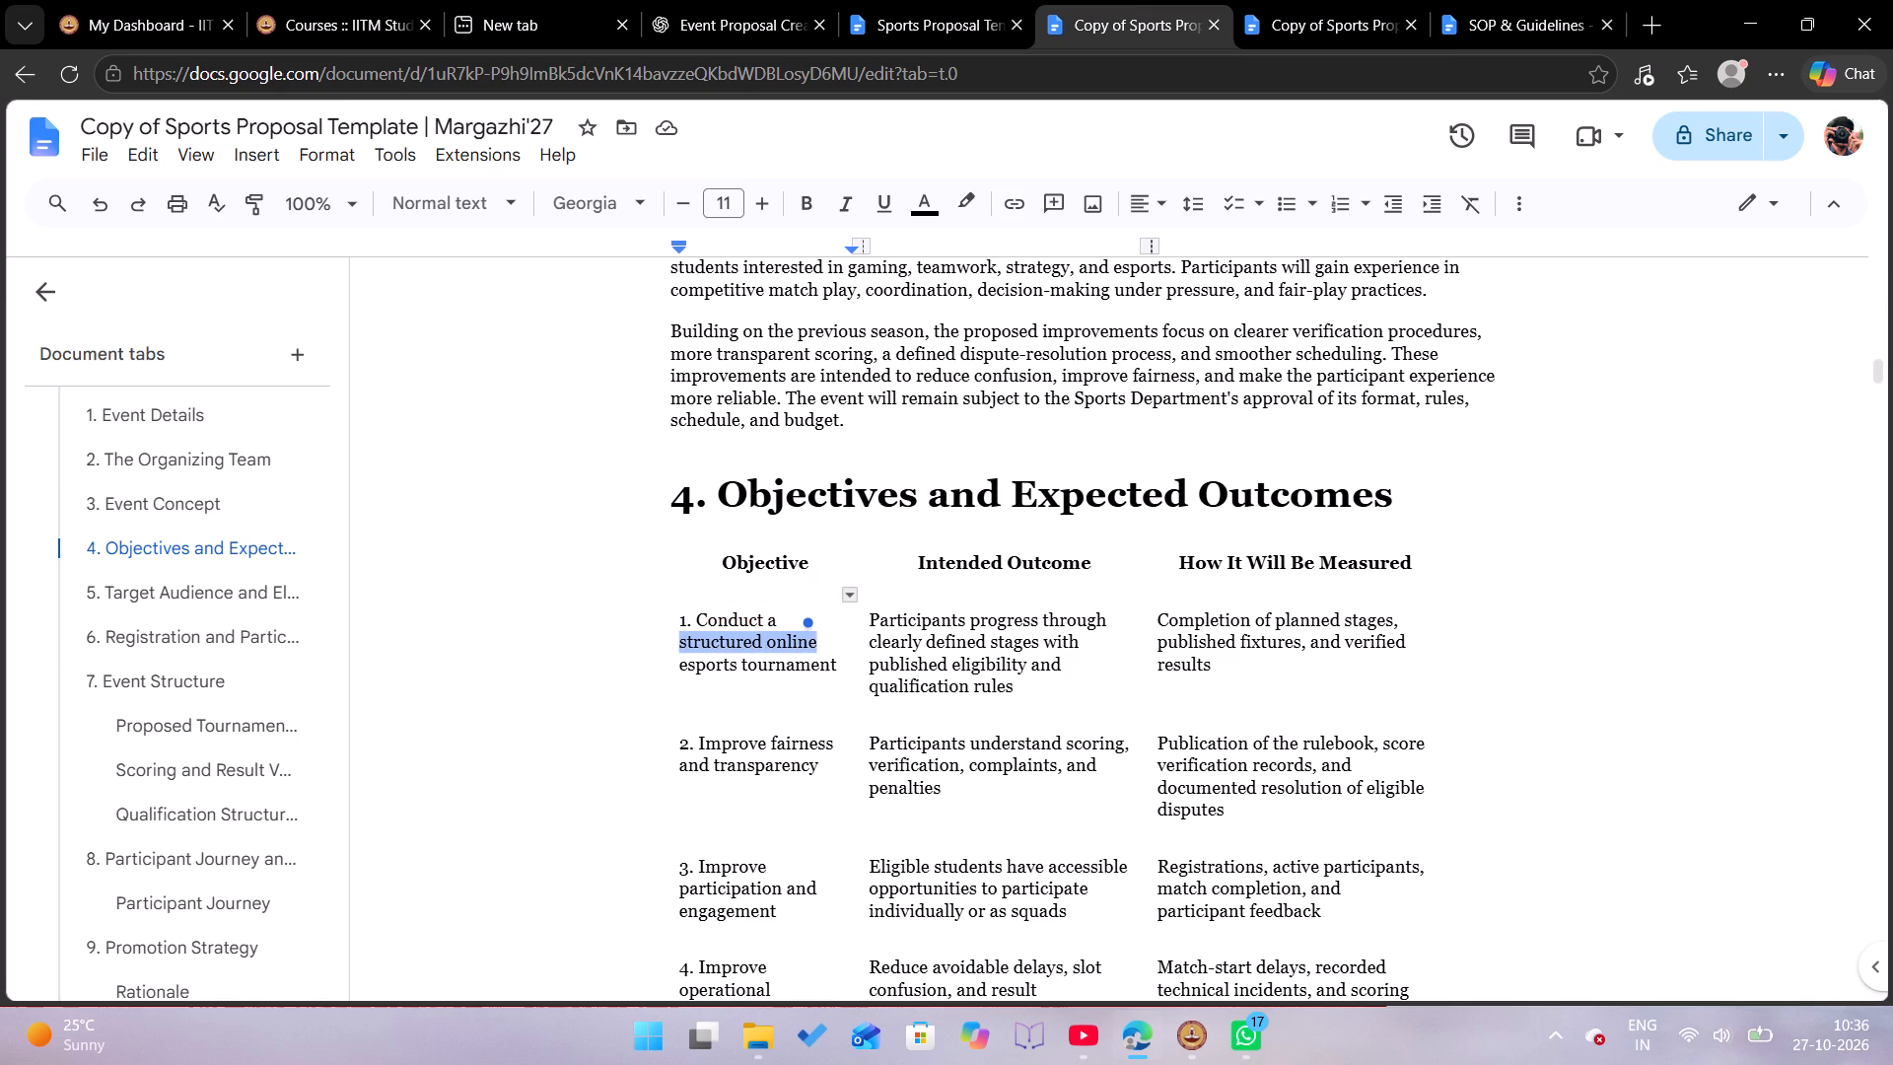
pyautogui.moveTo(826, 646); pyautogui.dragTo(819, 641)
pyautogui.hotkey('ctrl', 'c')
pyautogui.click(1279, 5)
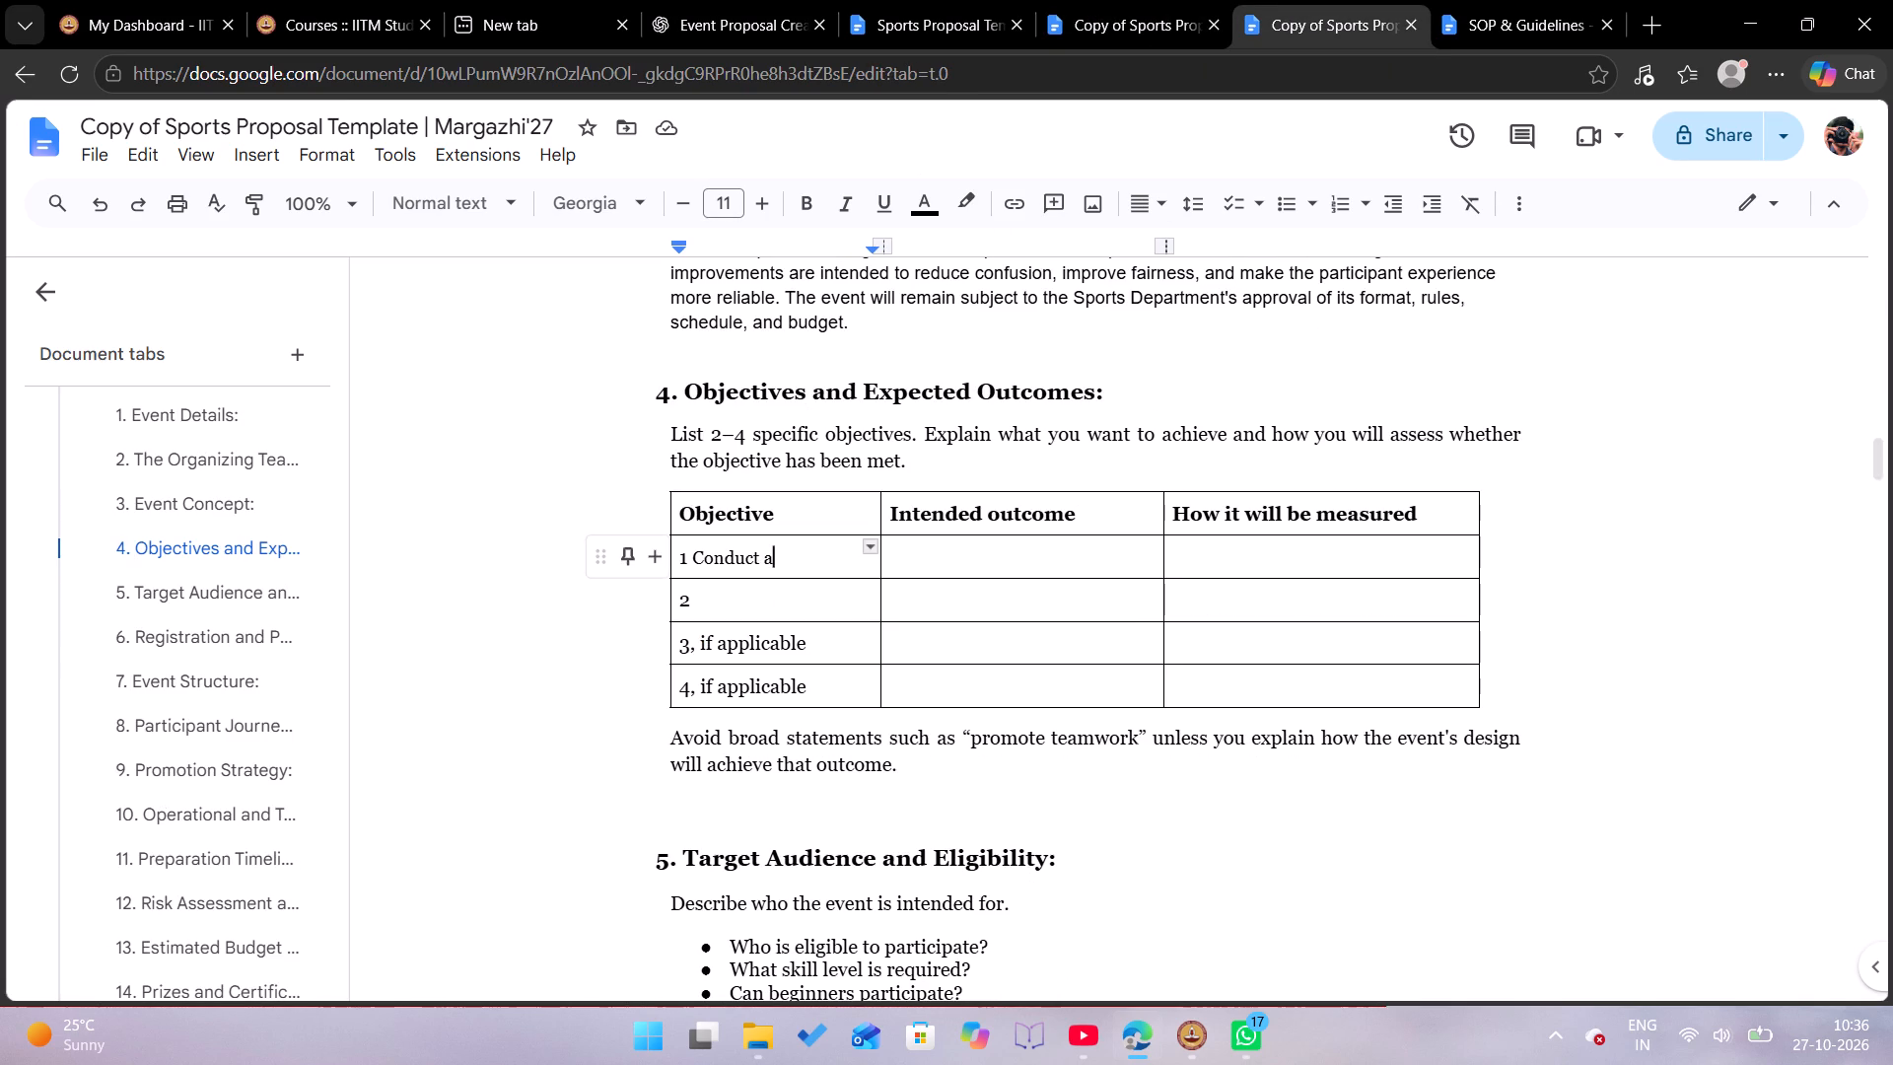
pyautogui.press('space')
pyautogui.hotkey('ctrl', 'c')
pyautogui.hotkey('ctrl', 'v')
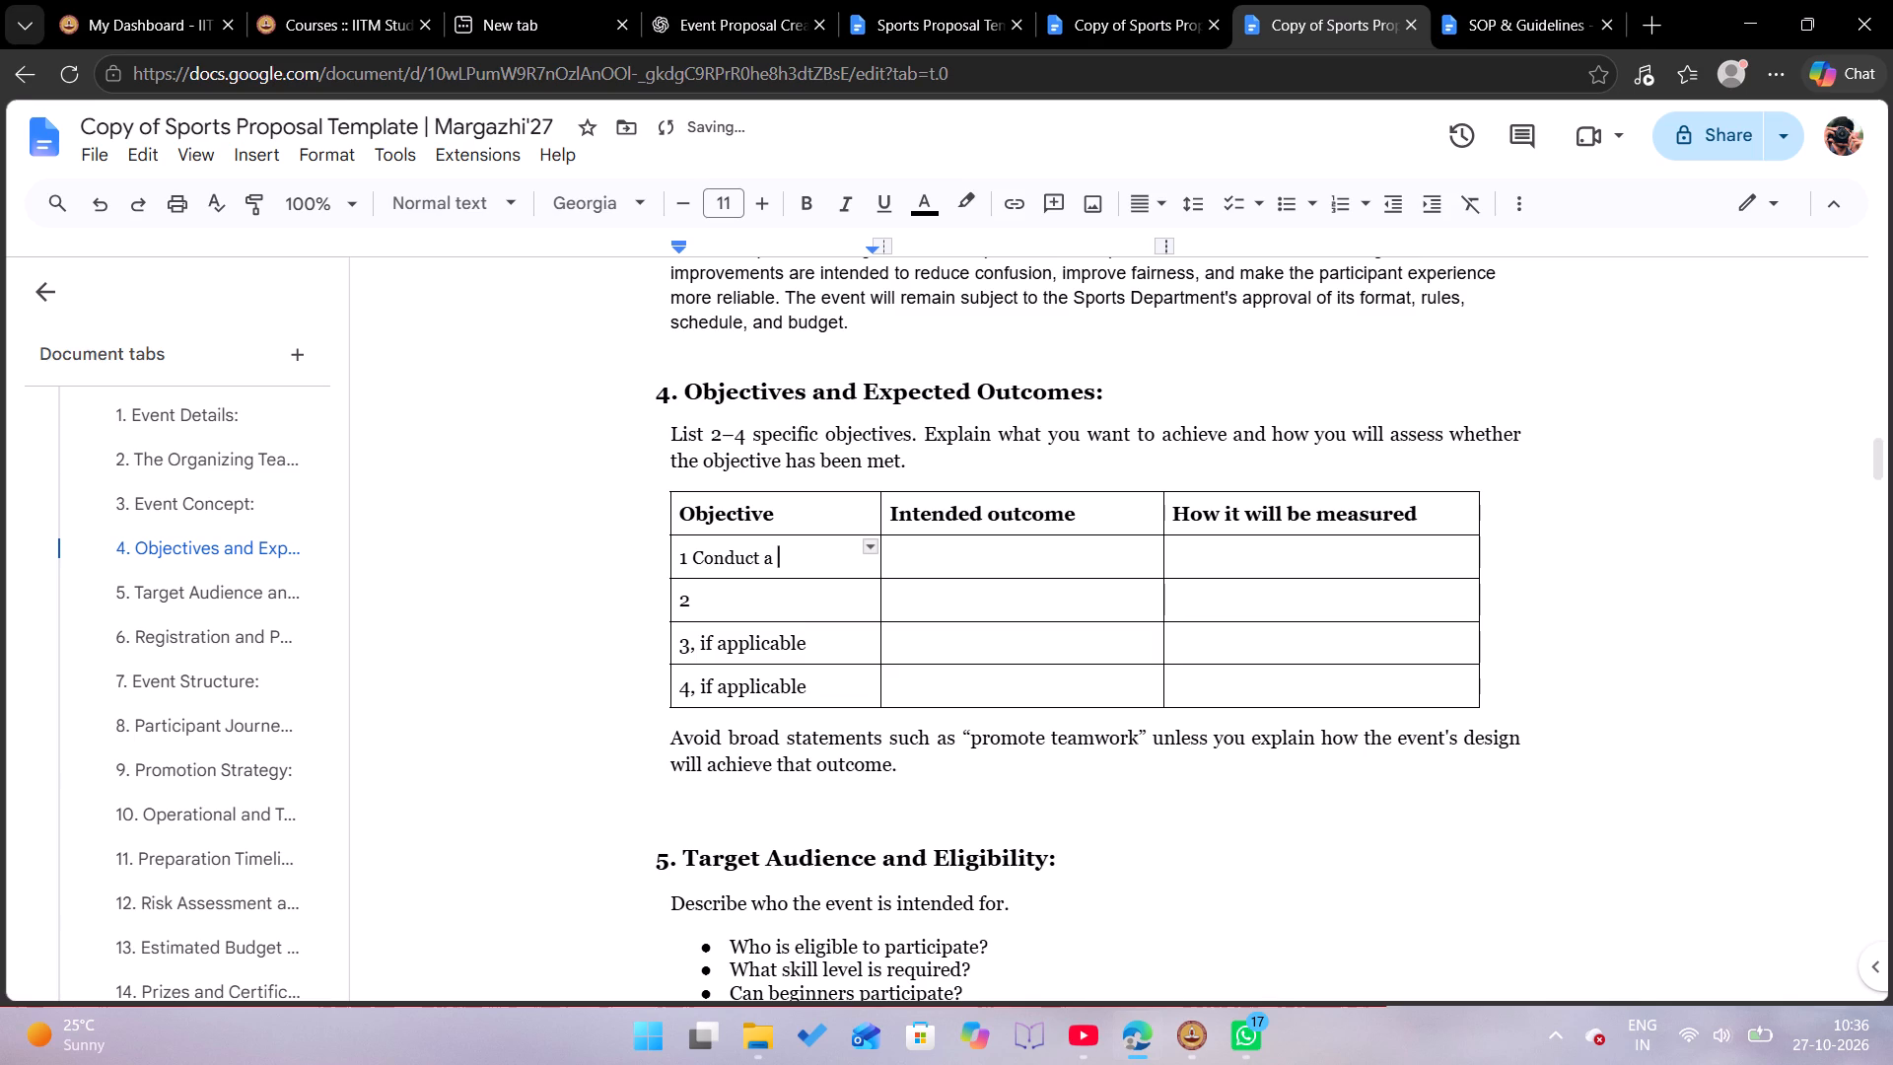
# Copy "esports tournament" from the source's first objective and append it after a space in the template's first Objective cell.
pyautogui.click(1149, 0)
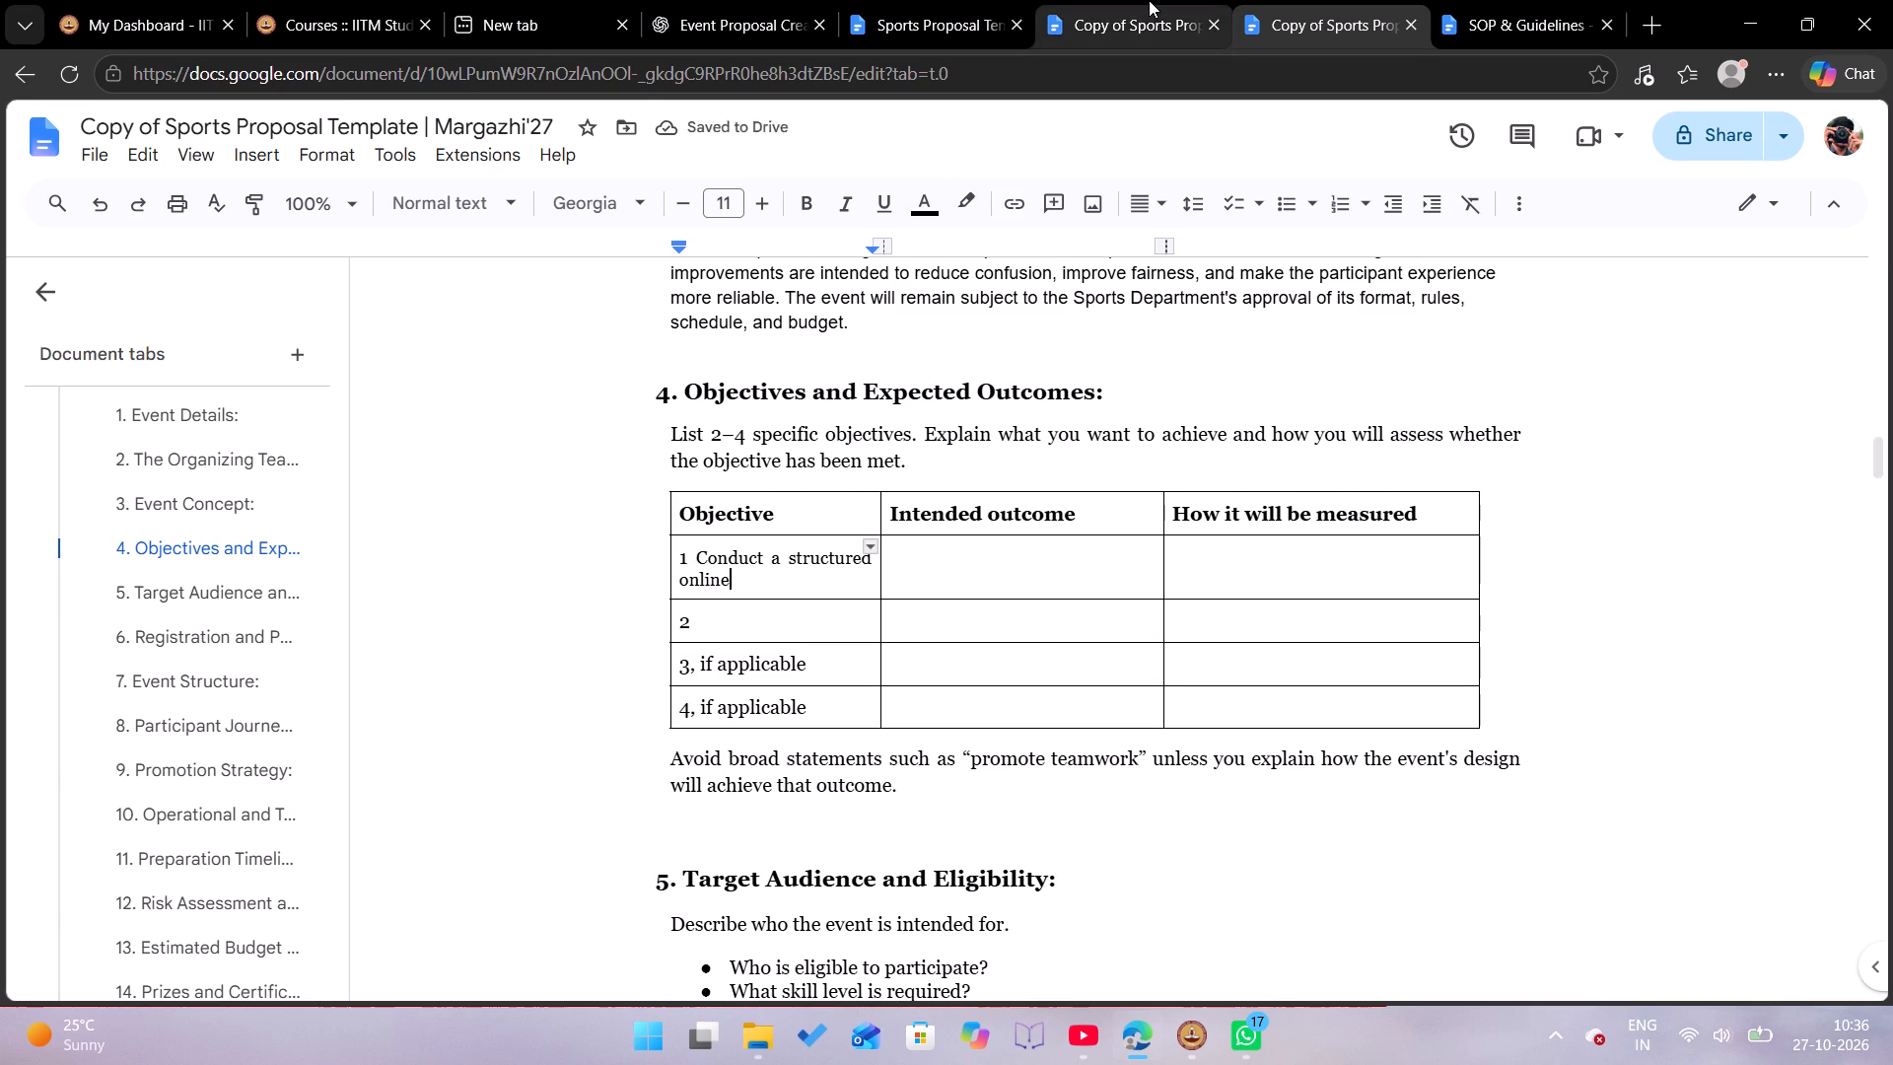
pyautogui.moveTo(679, 670); pyautogui.dragTo(837, 674)
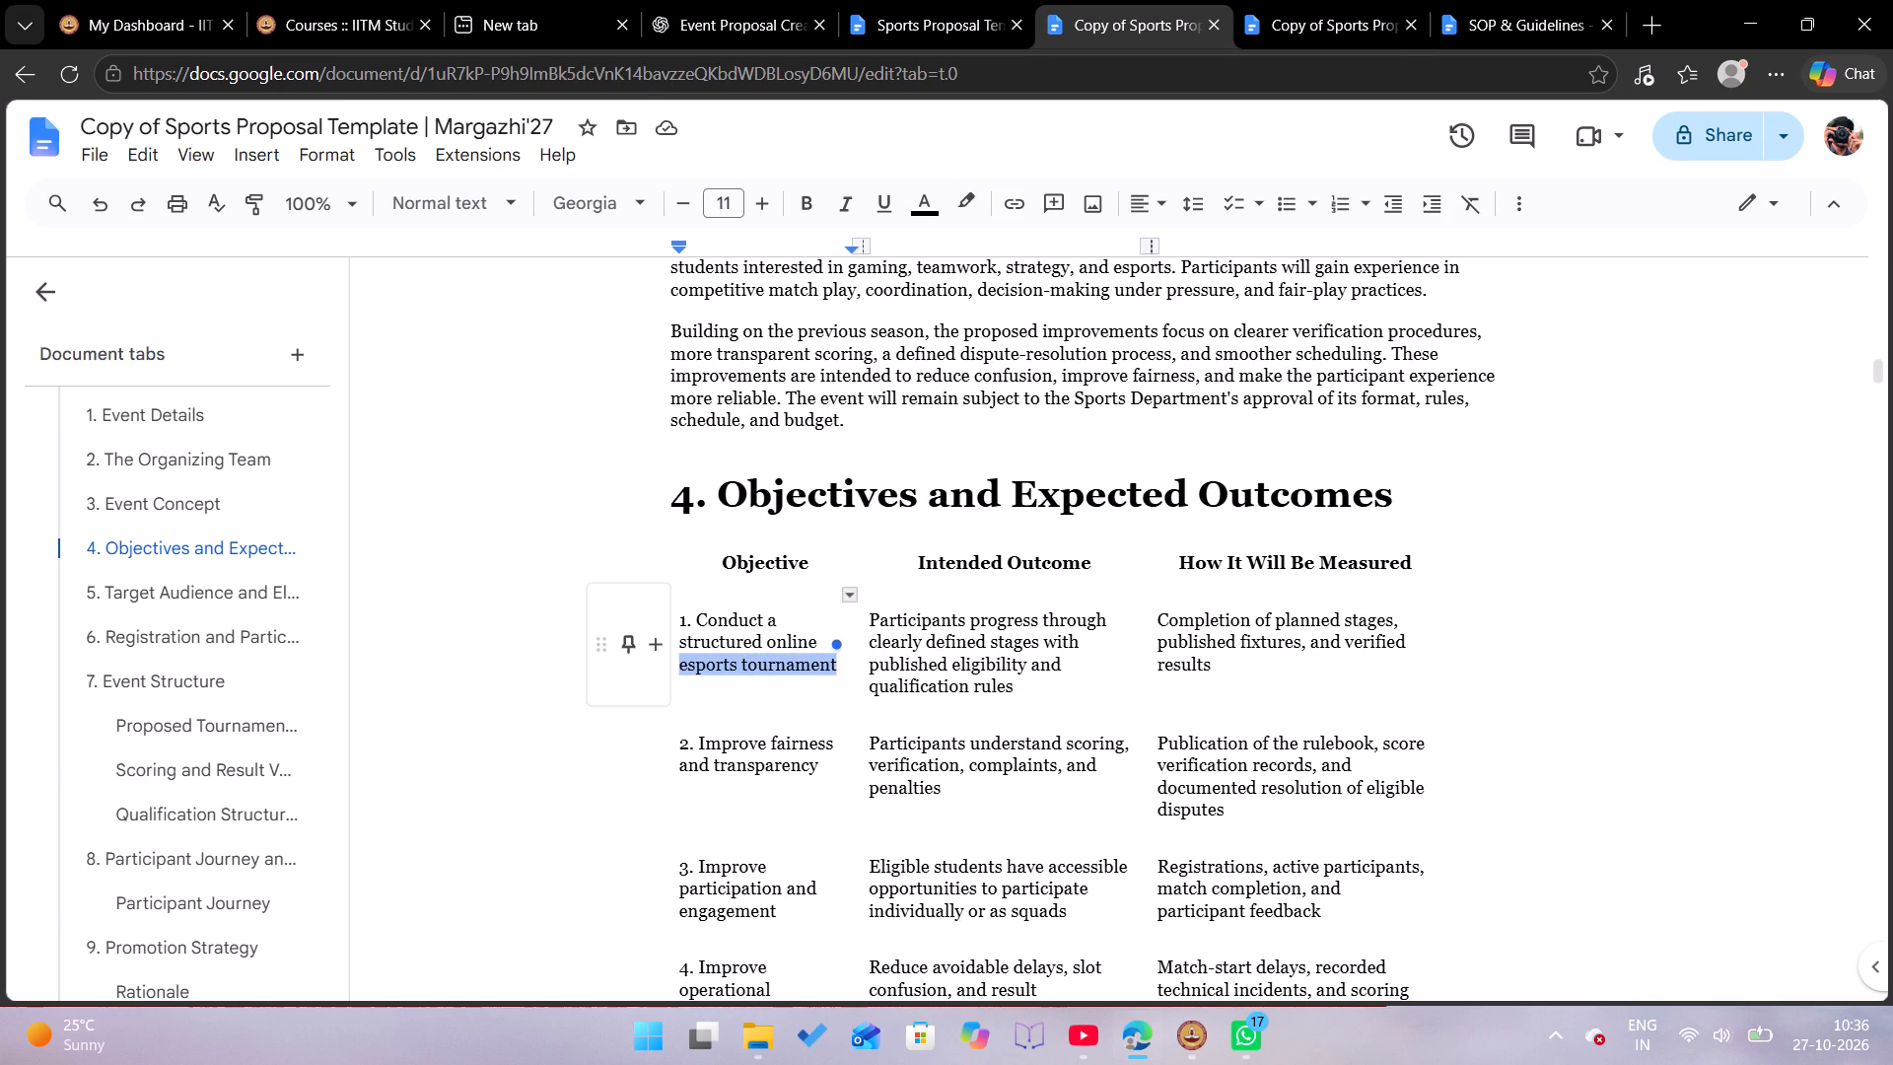
pyautogui.hotkey('ctrl', 'c')
pyautogui.click(1330, 0)
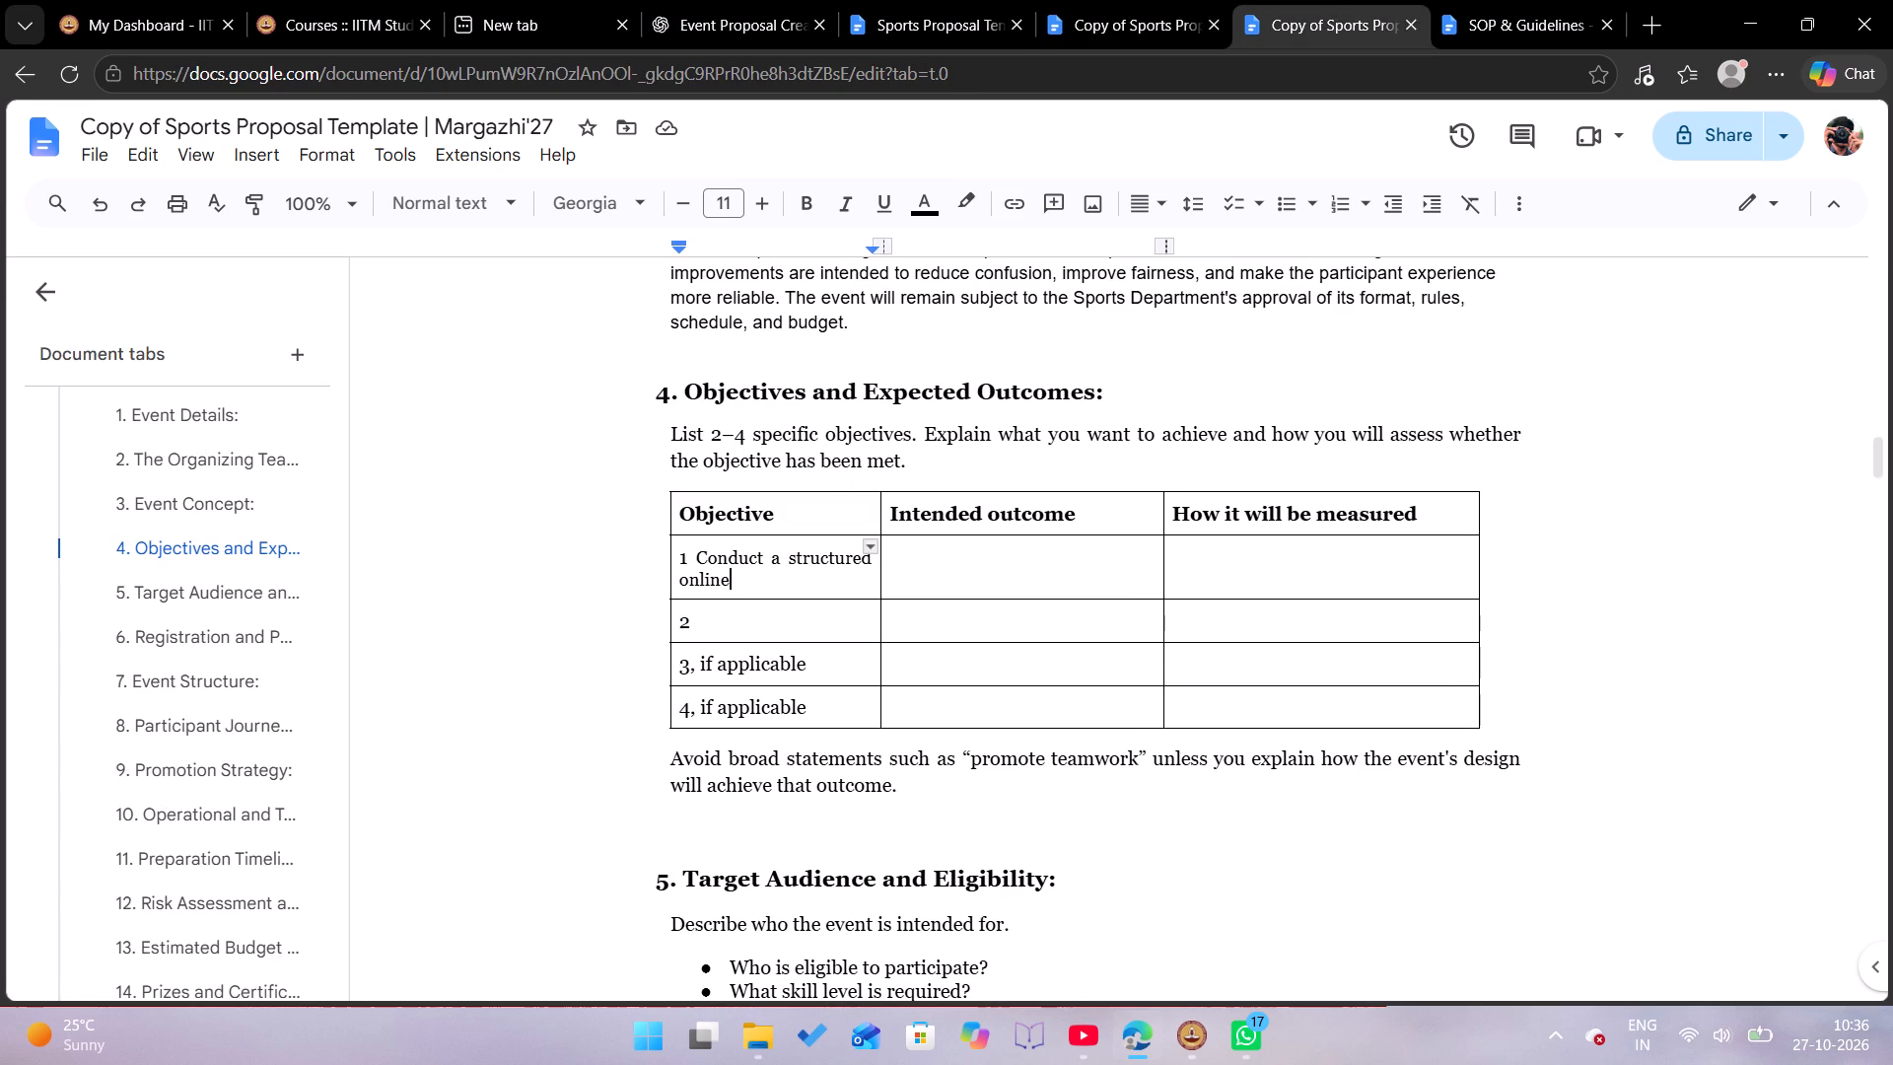
pyautogui.press('space')
pyautogui.hotkey('ctrl', 'v')
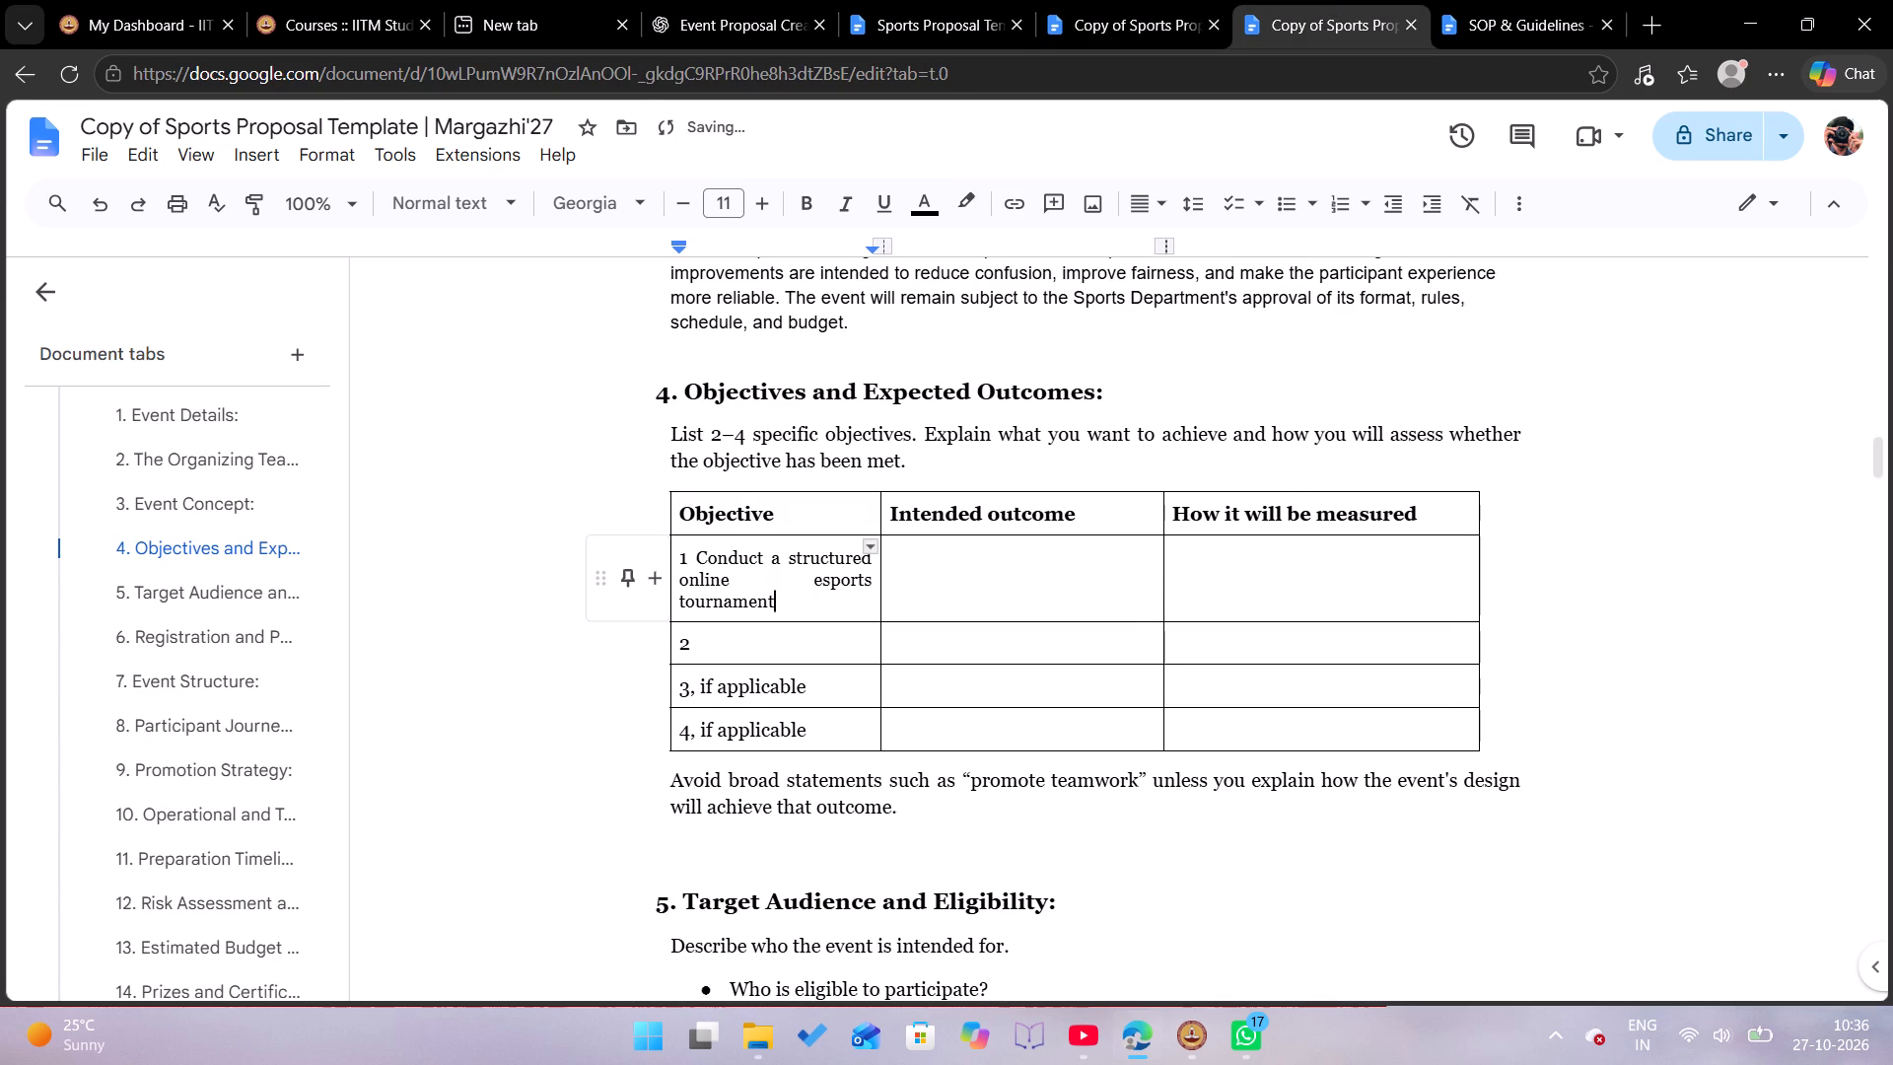
# Undo the pasted "esports tournament", delete "online" from the first Objective cell, and paste "esports tournament" after "structured".
pyautogui.hotkey('ctrl', 'z')
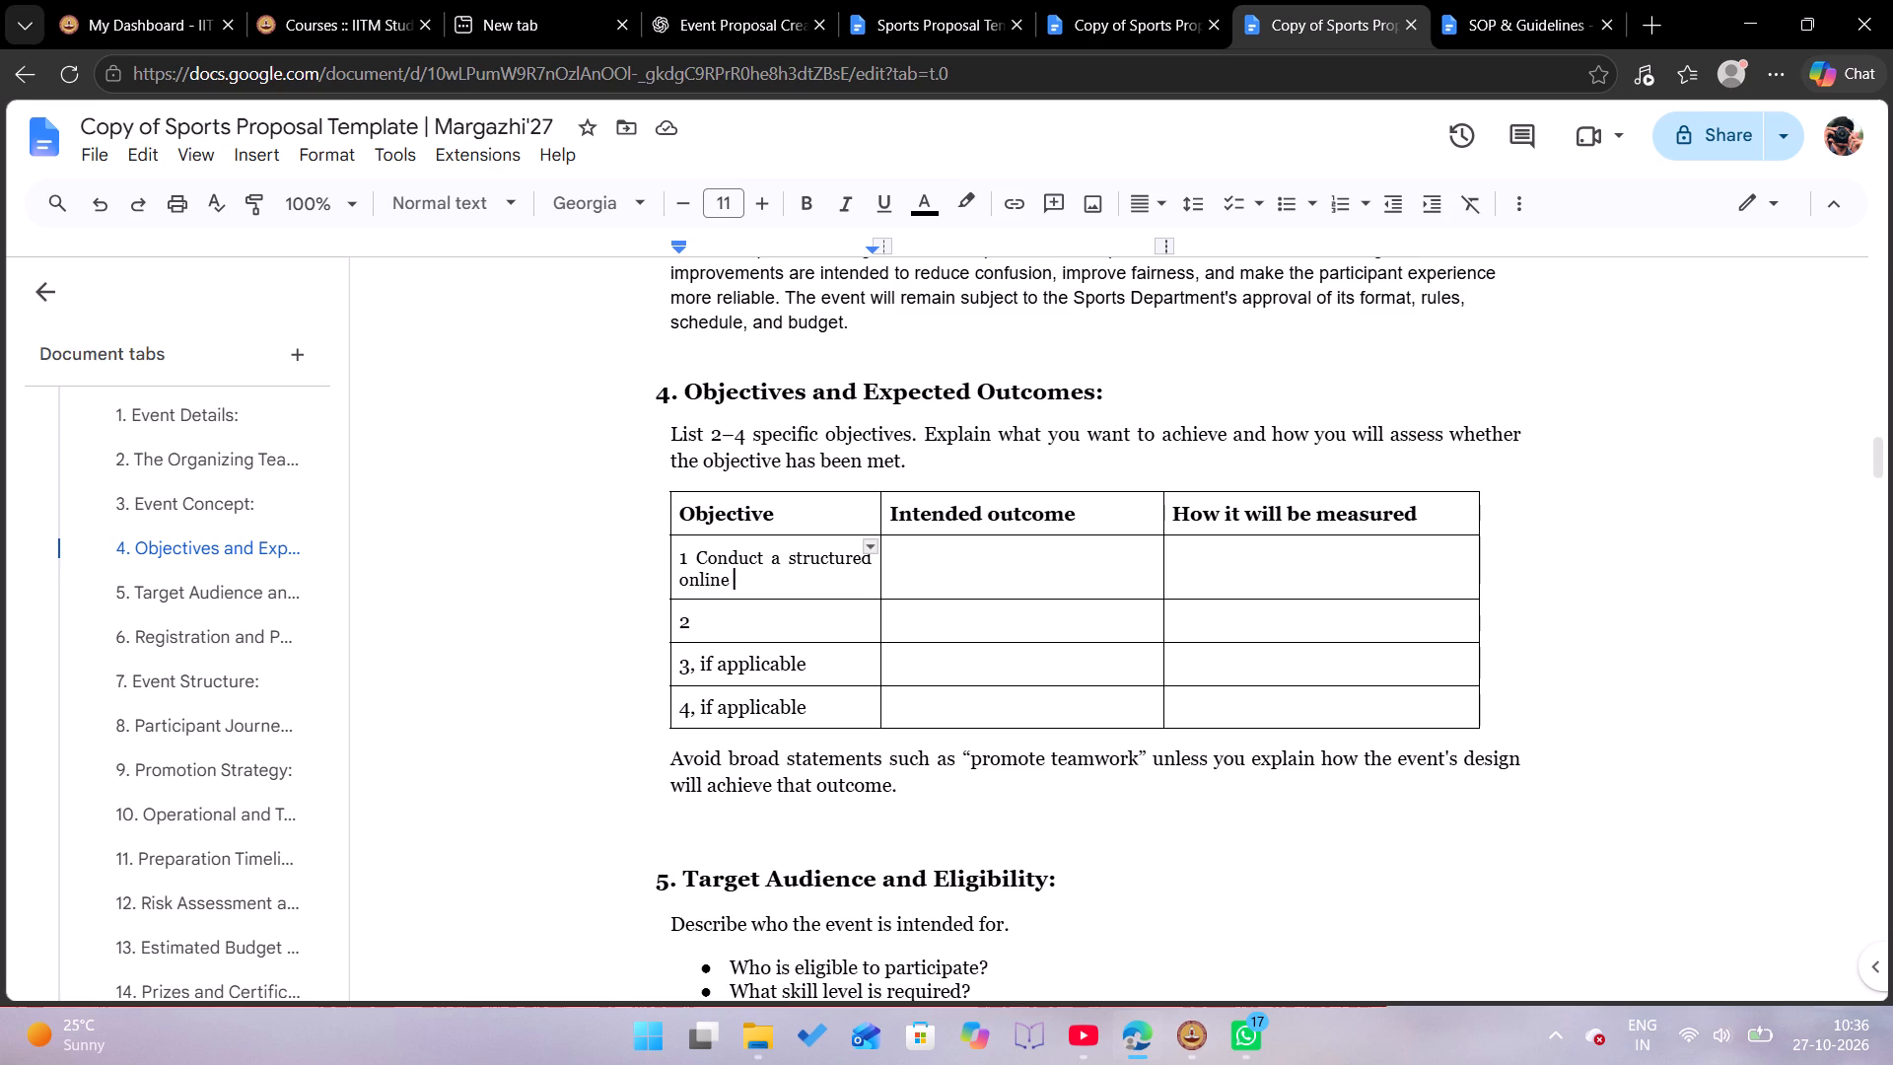
pyautogui.press('BackSpace')
pyautogui.press('BackSpace')
pyautogui.press('BackSpace')
pyautogui.press('BackSpace')
pyautogui.press('BackSpace')
pyautogui.press('BackSpace')
pyautogui.press('BackSpace')
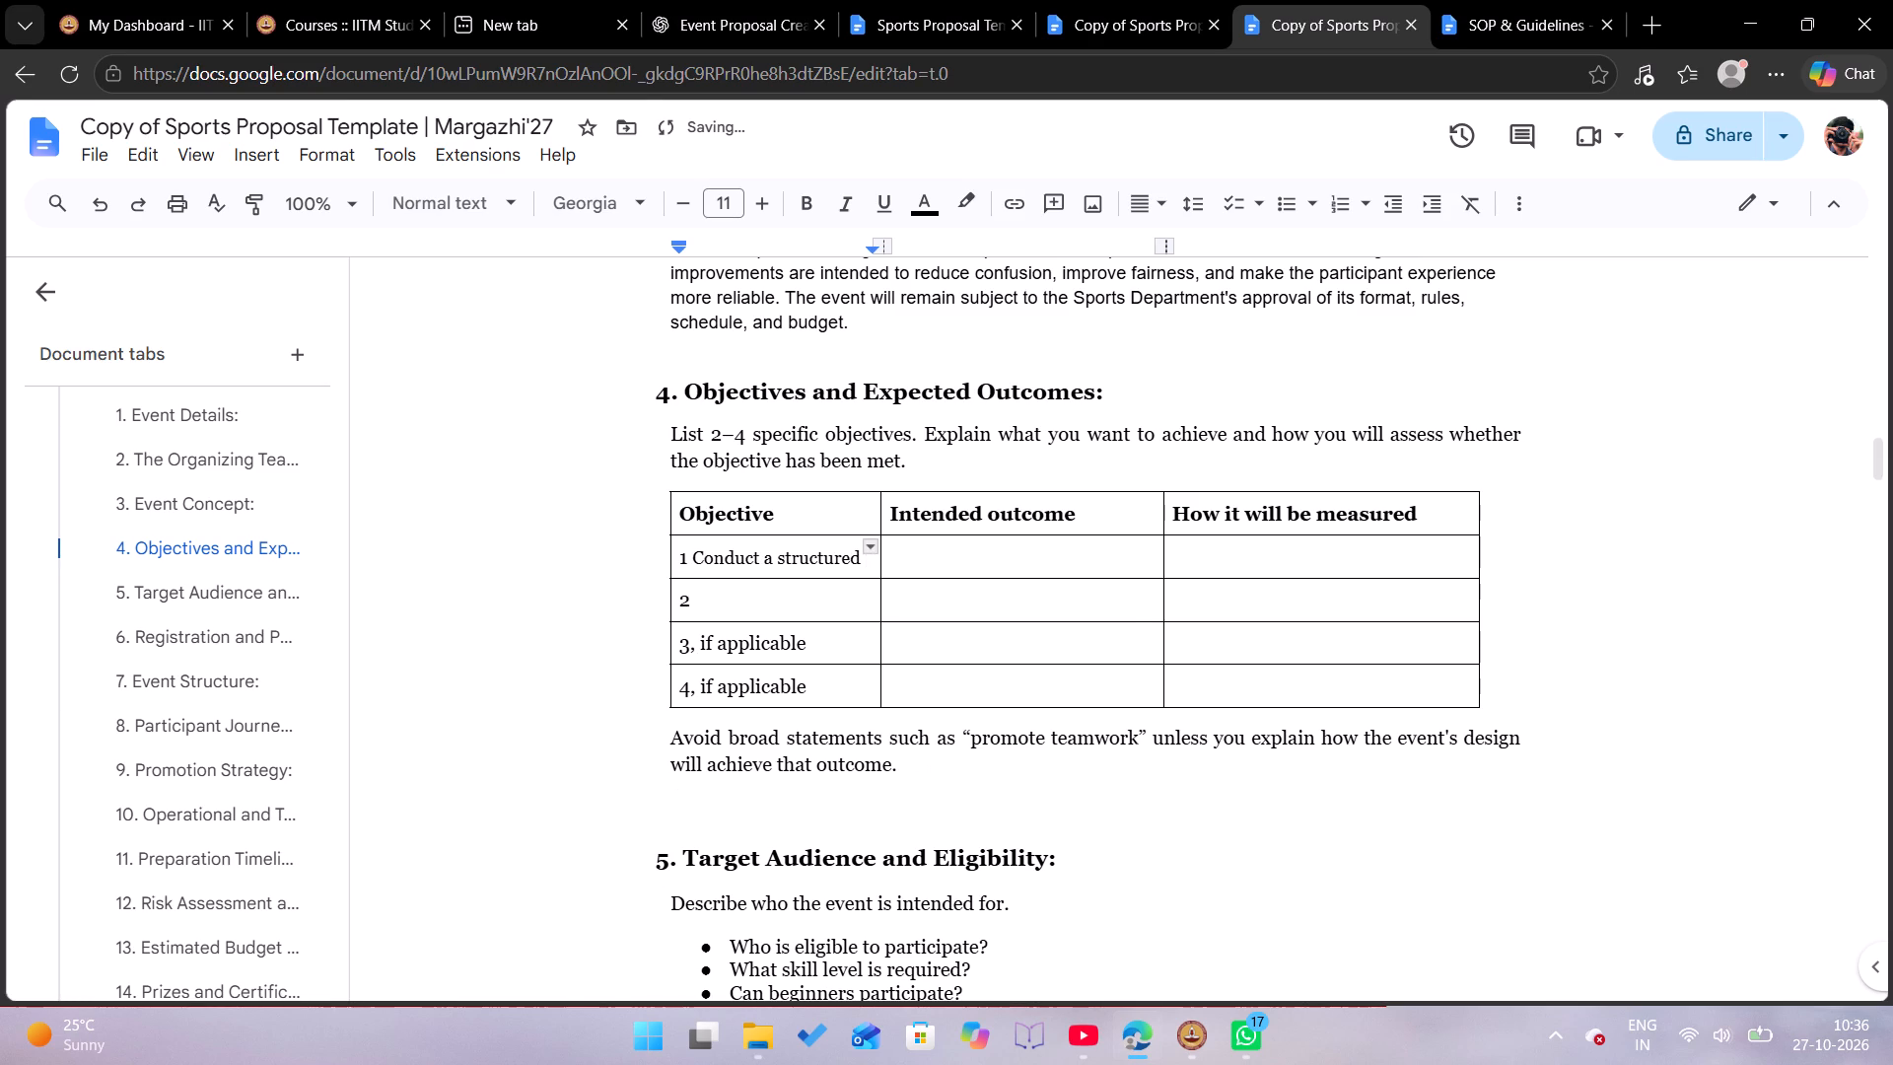
pyautogui.hotkey('ctrl', 'v')
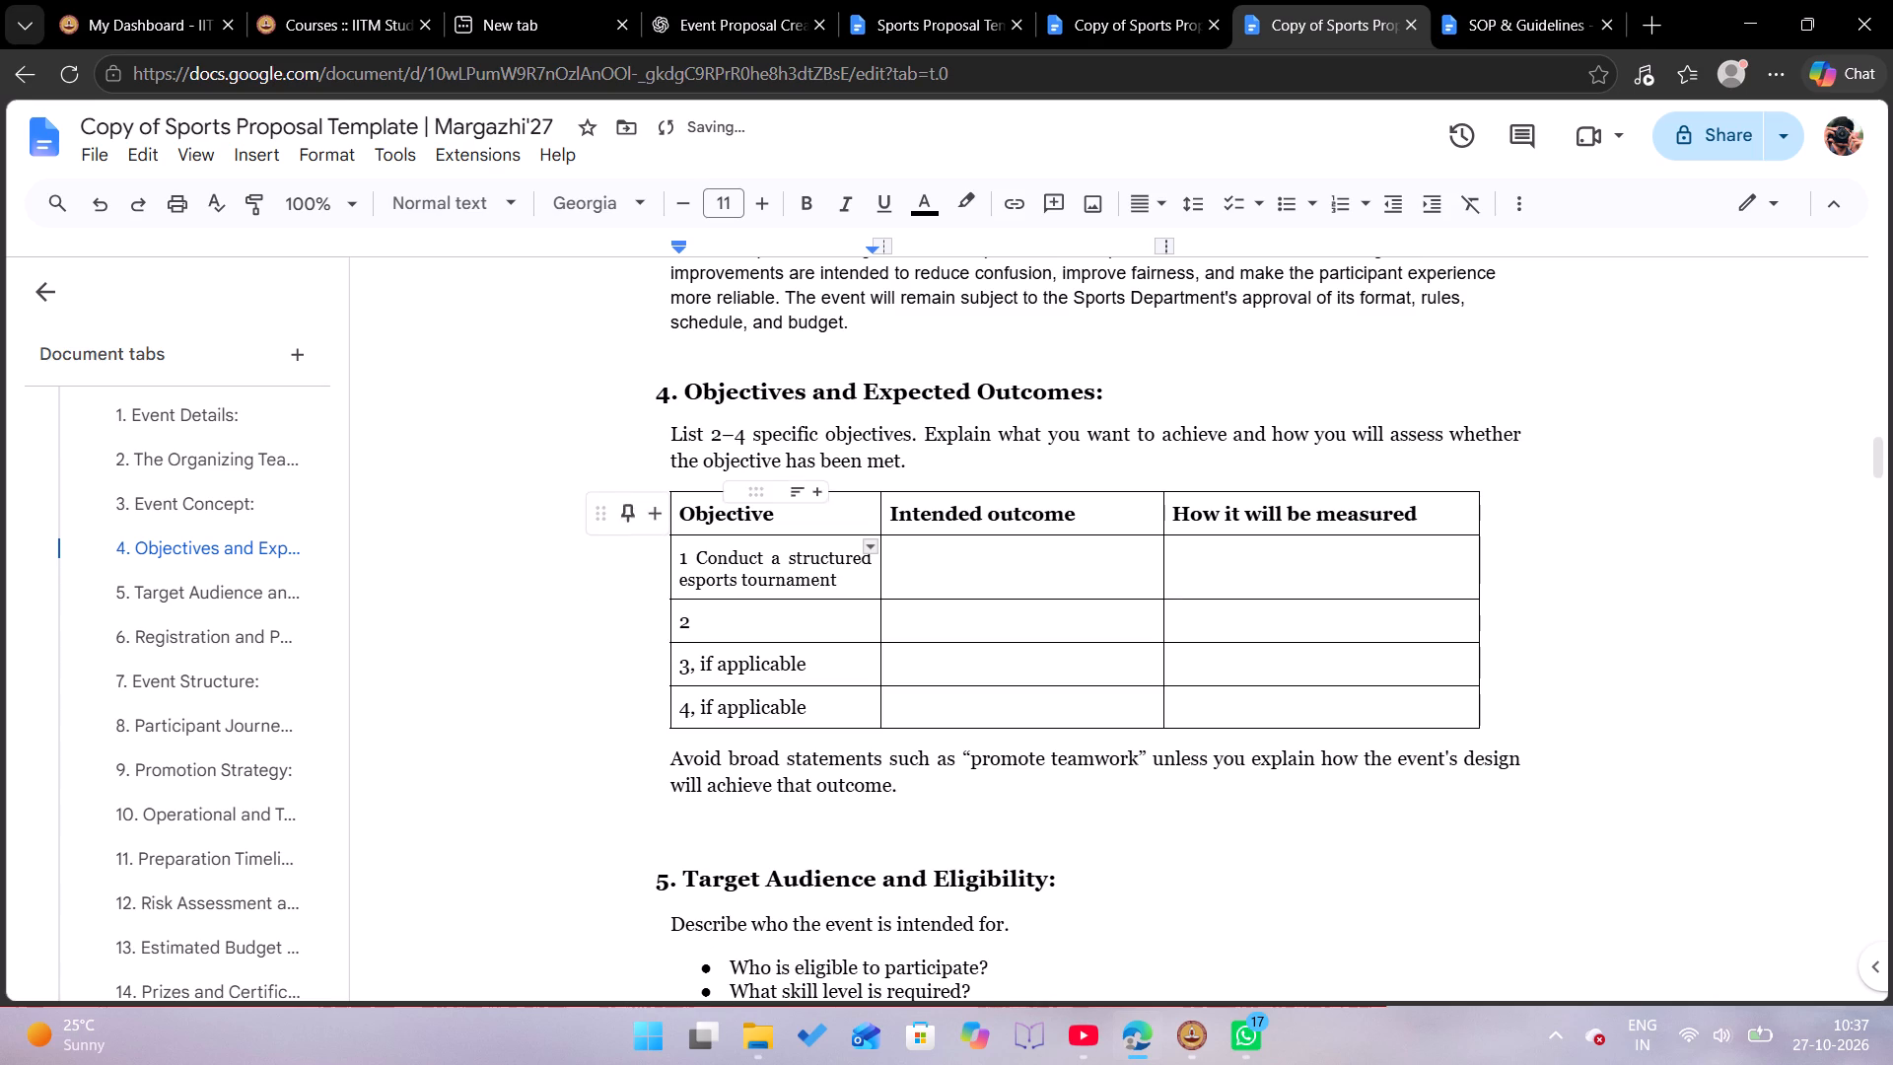
# Copy the source's first Intended Outcome, "Participants progress through clearly defined stages with published eligibility and qualification rules", into the template's first Intended outcome cell.
pyautogui.click(1132, 0)
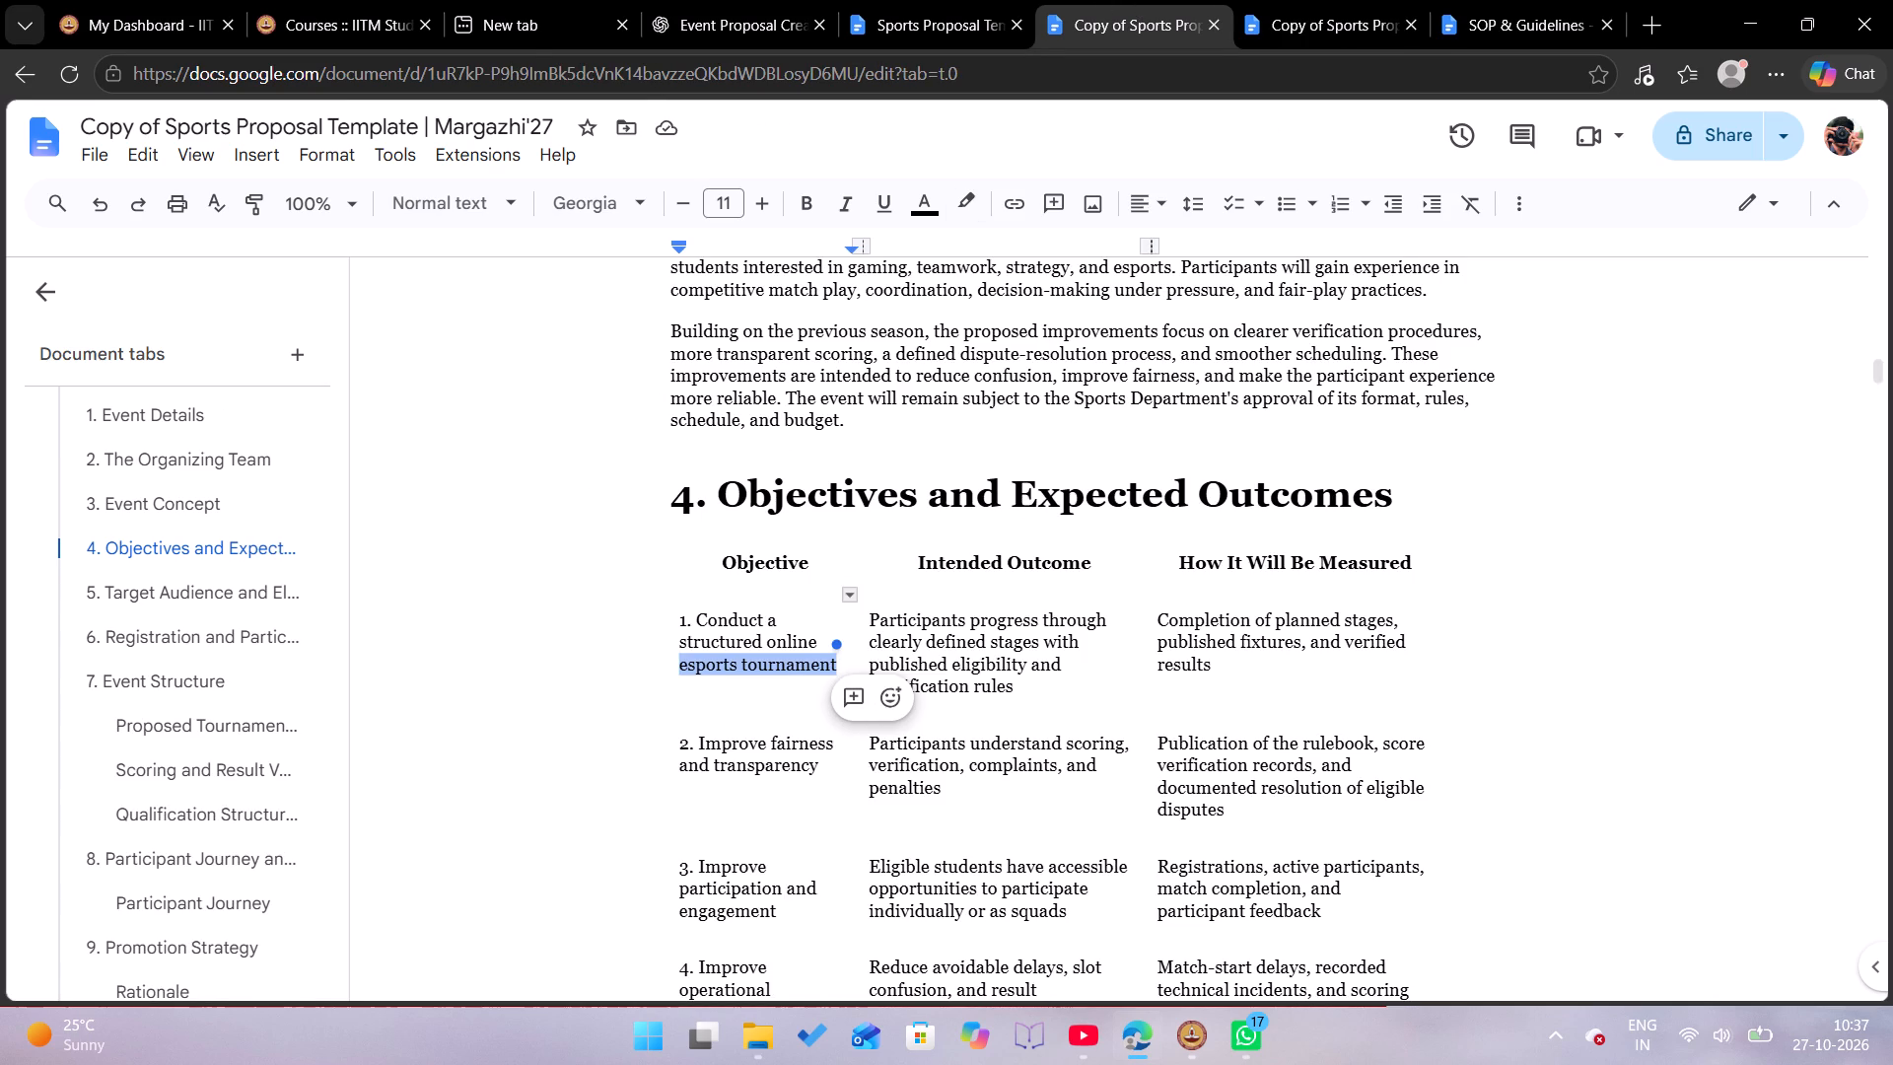
pyautogui.moveTo(869, 620); pyautogui.dragTo(1012, 688)
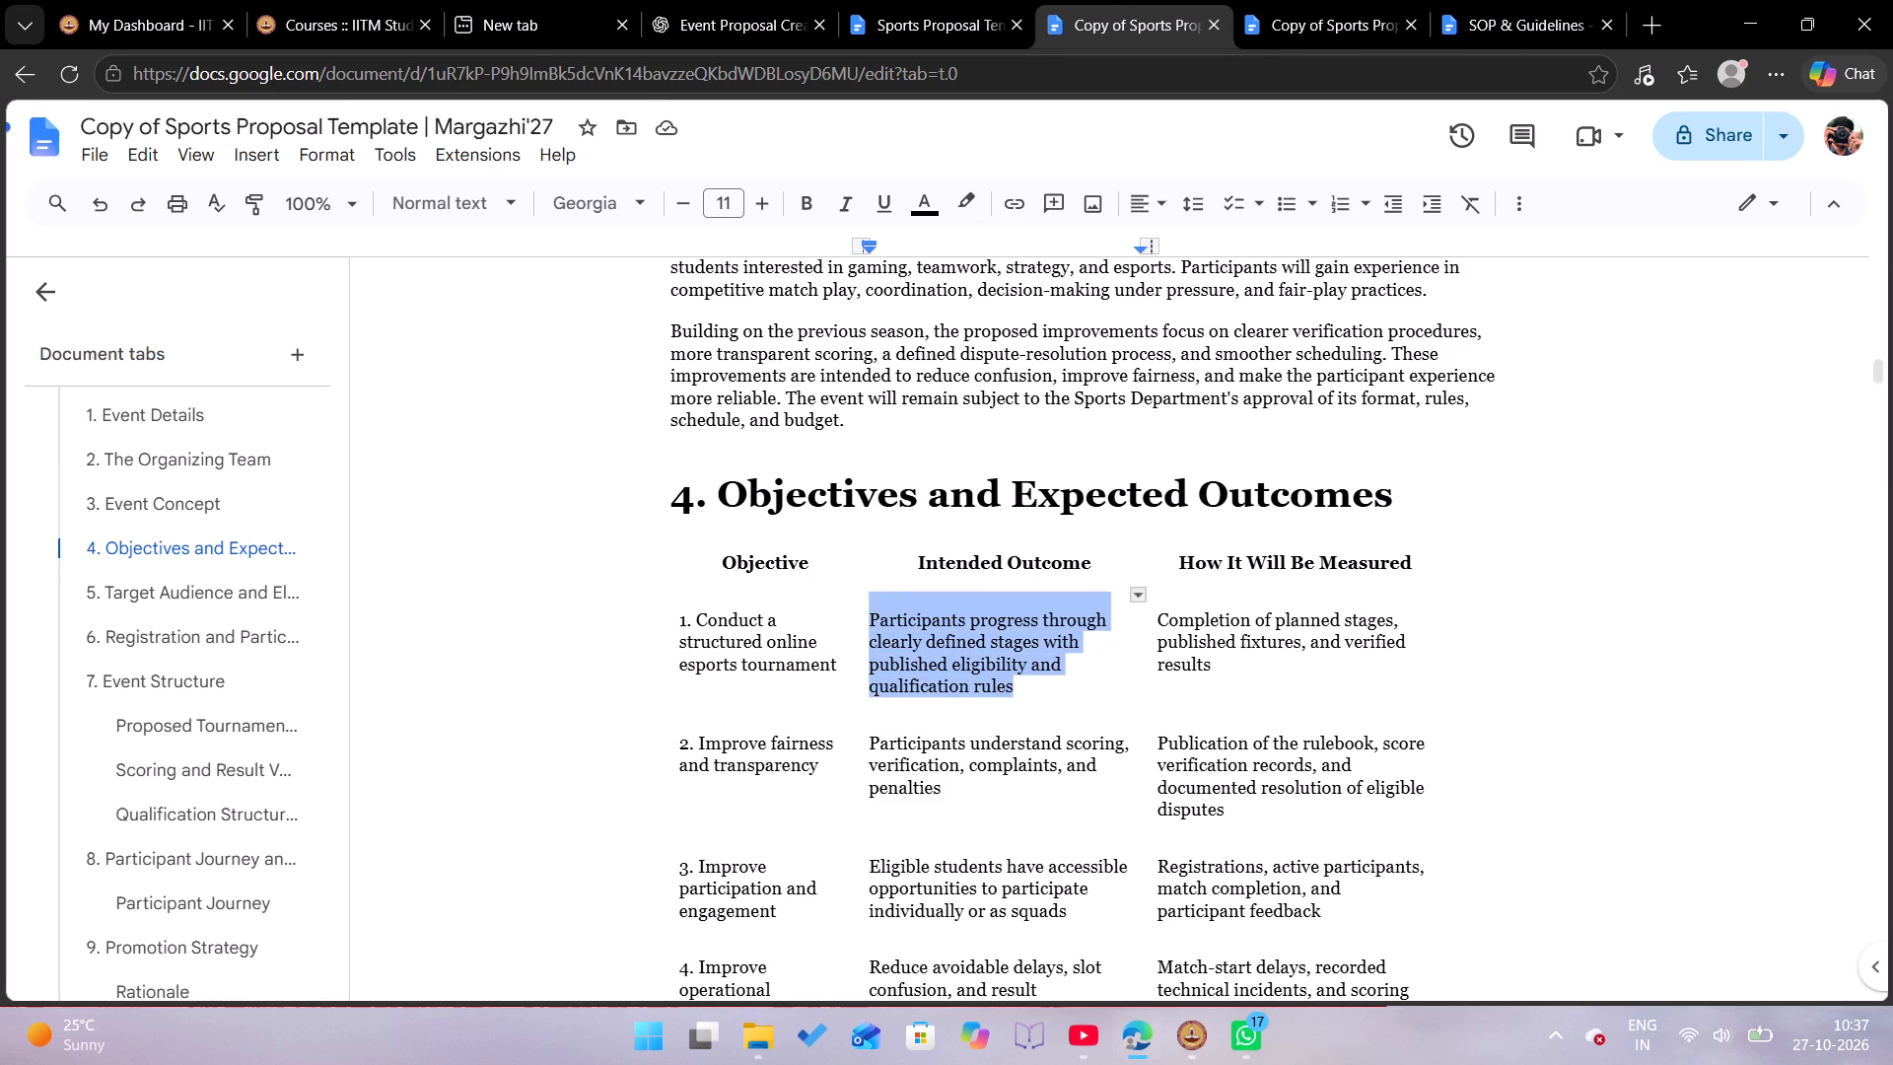
pyautogui.hotkey('ctrl', 'c')
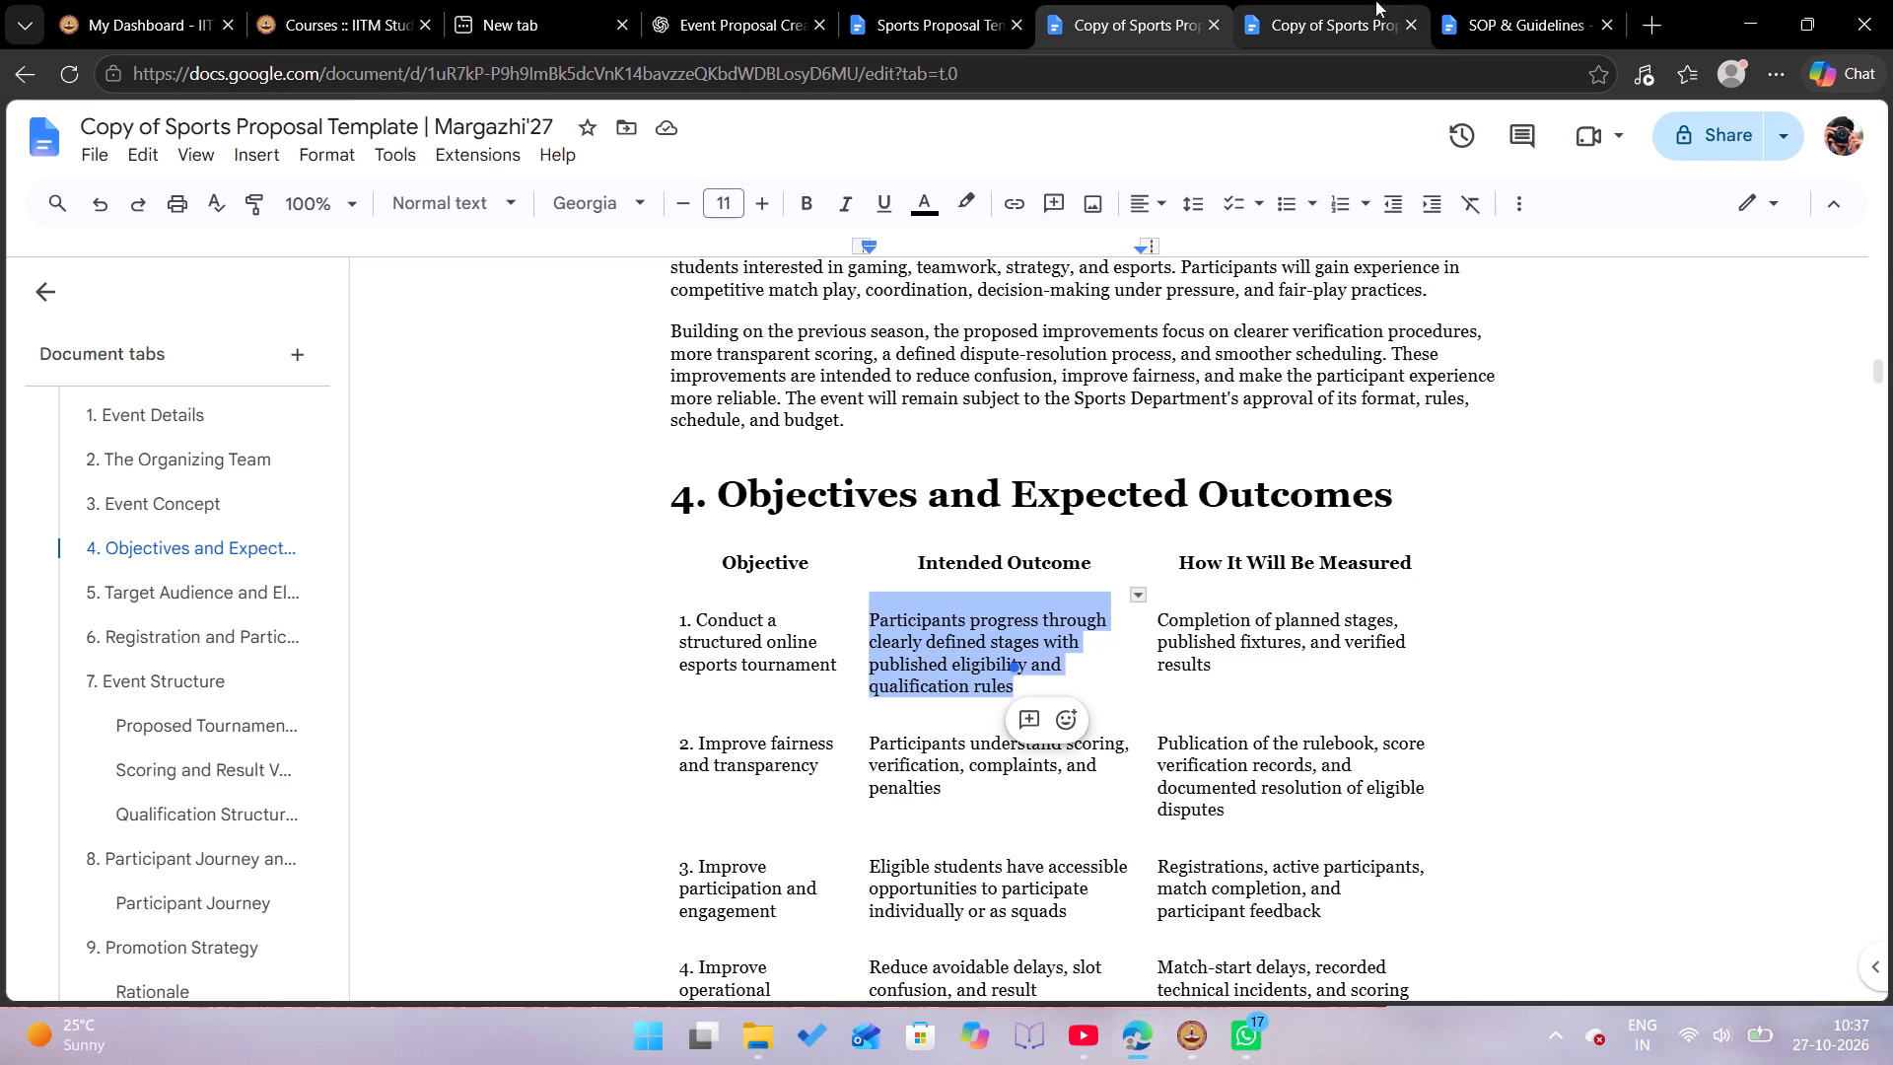
pyautogui.click(1322, 0)
pyautogui.click(904, 553)
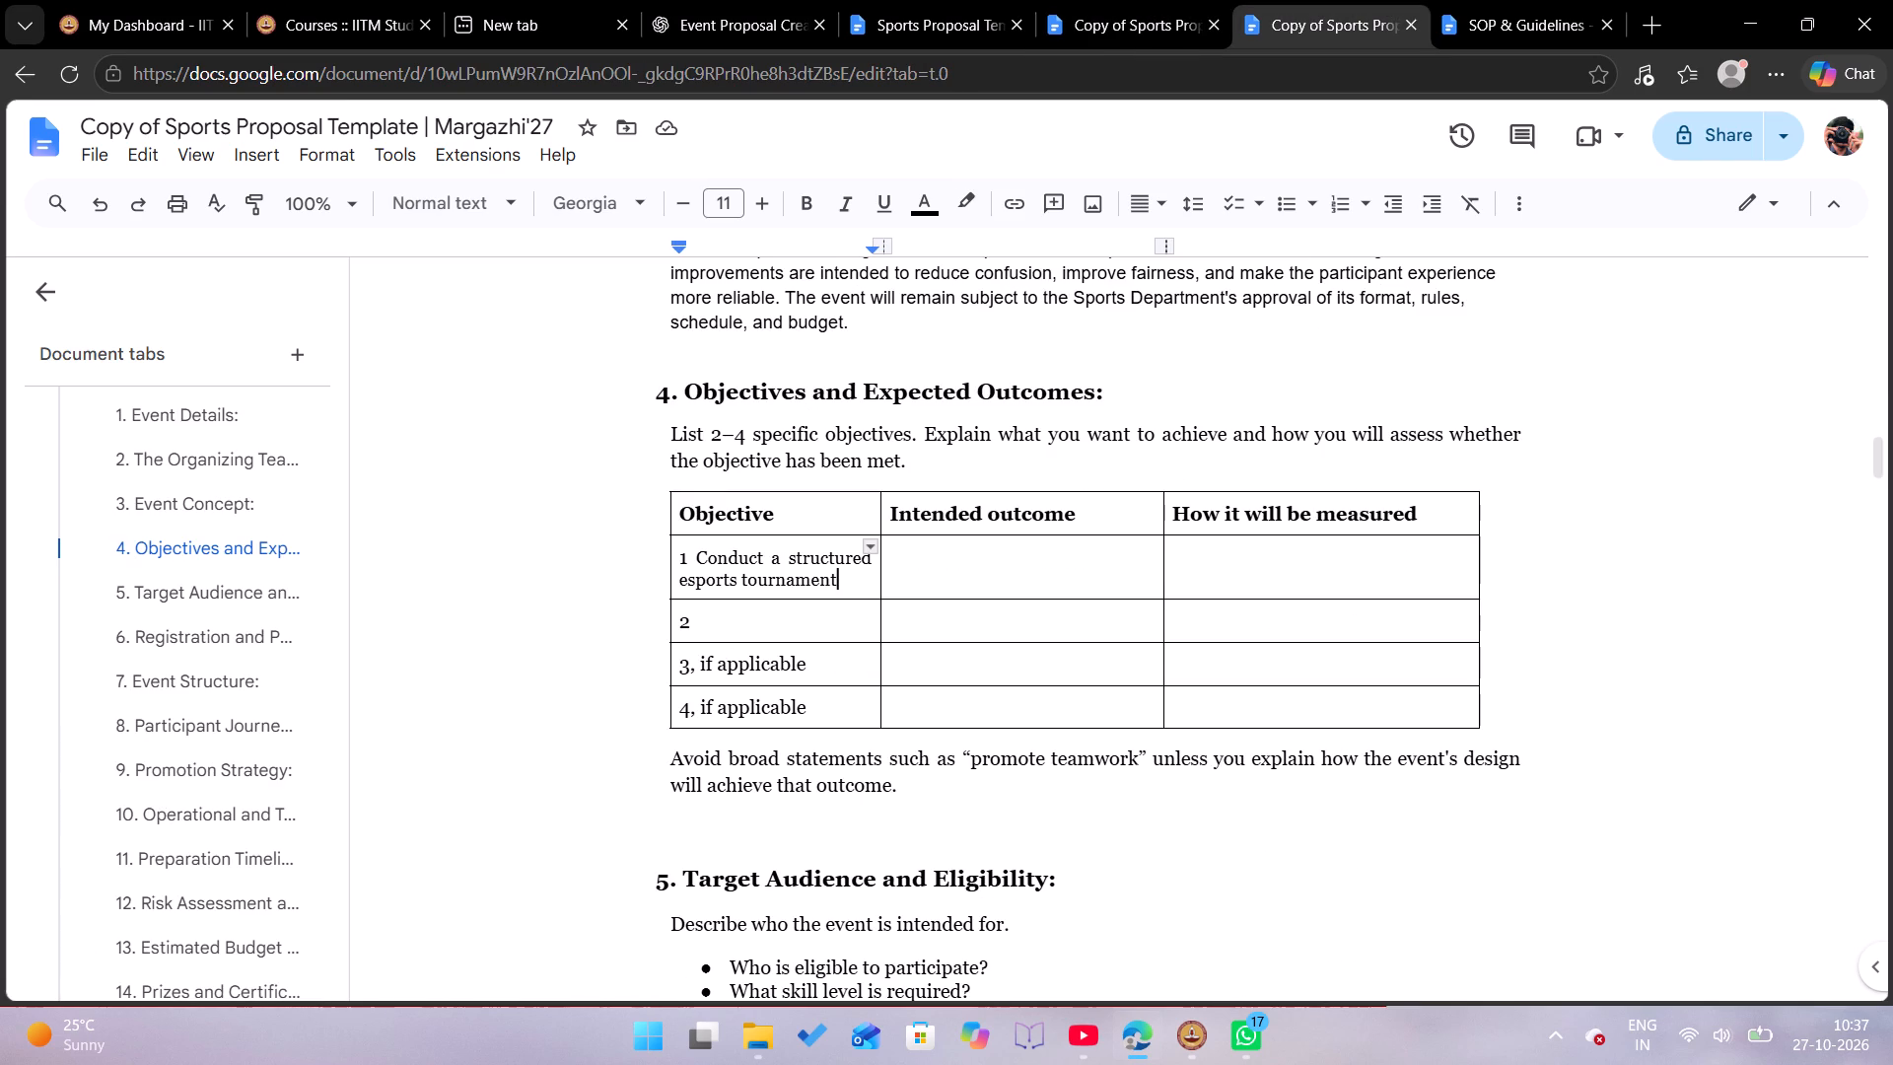
pyautogui.hotkey('ctrl', 'v')
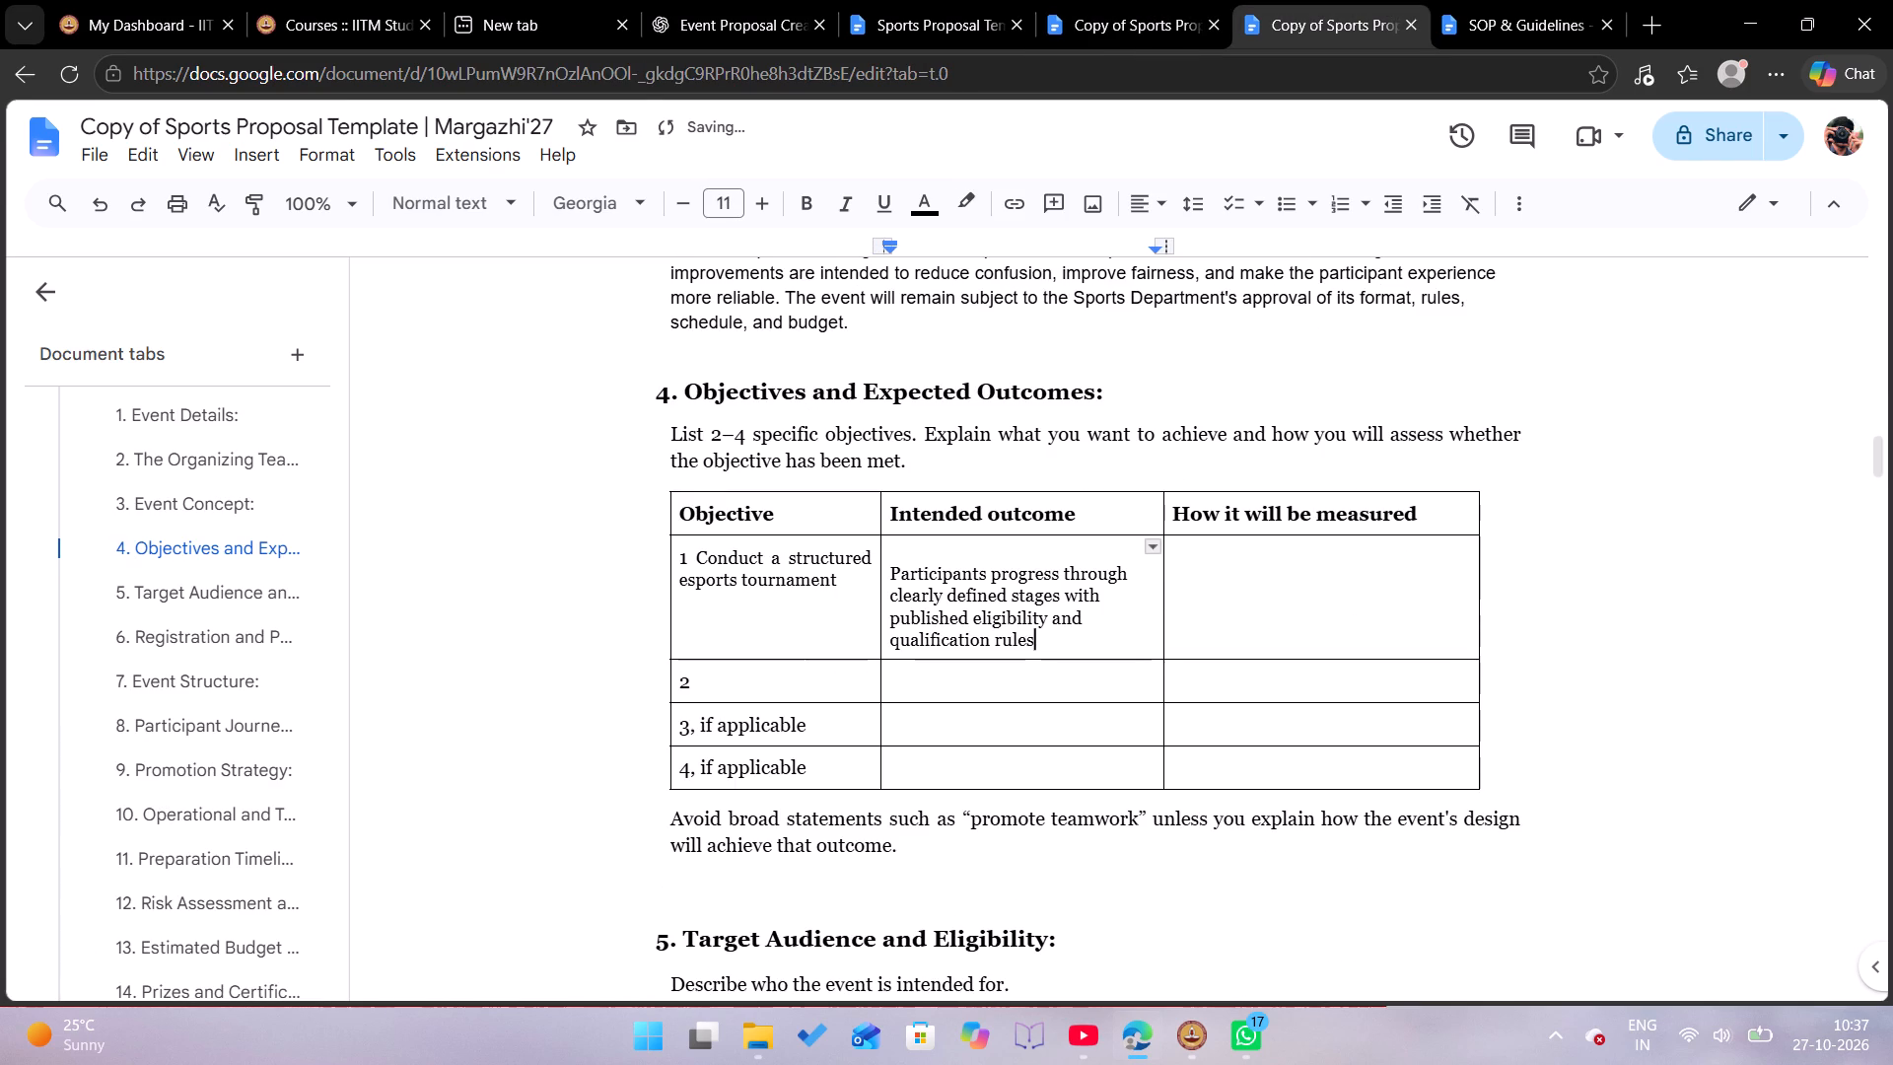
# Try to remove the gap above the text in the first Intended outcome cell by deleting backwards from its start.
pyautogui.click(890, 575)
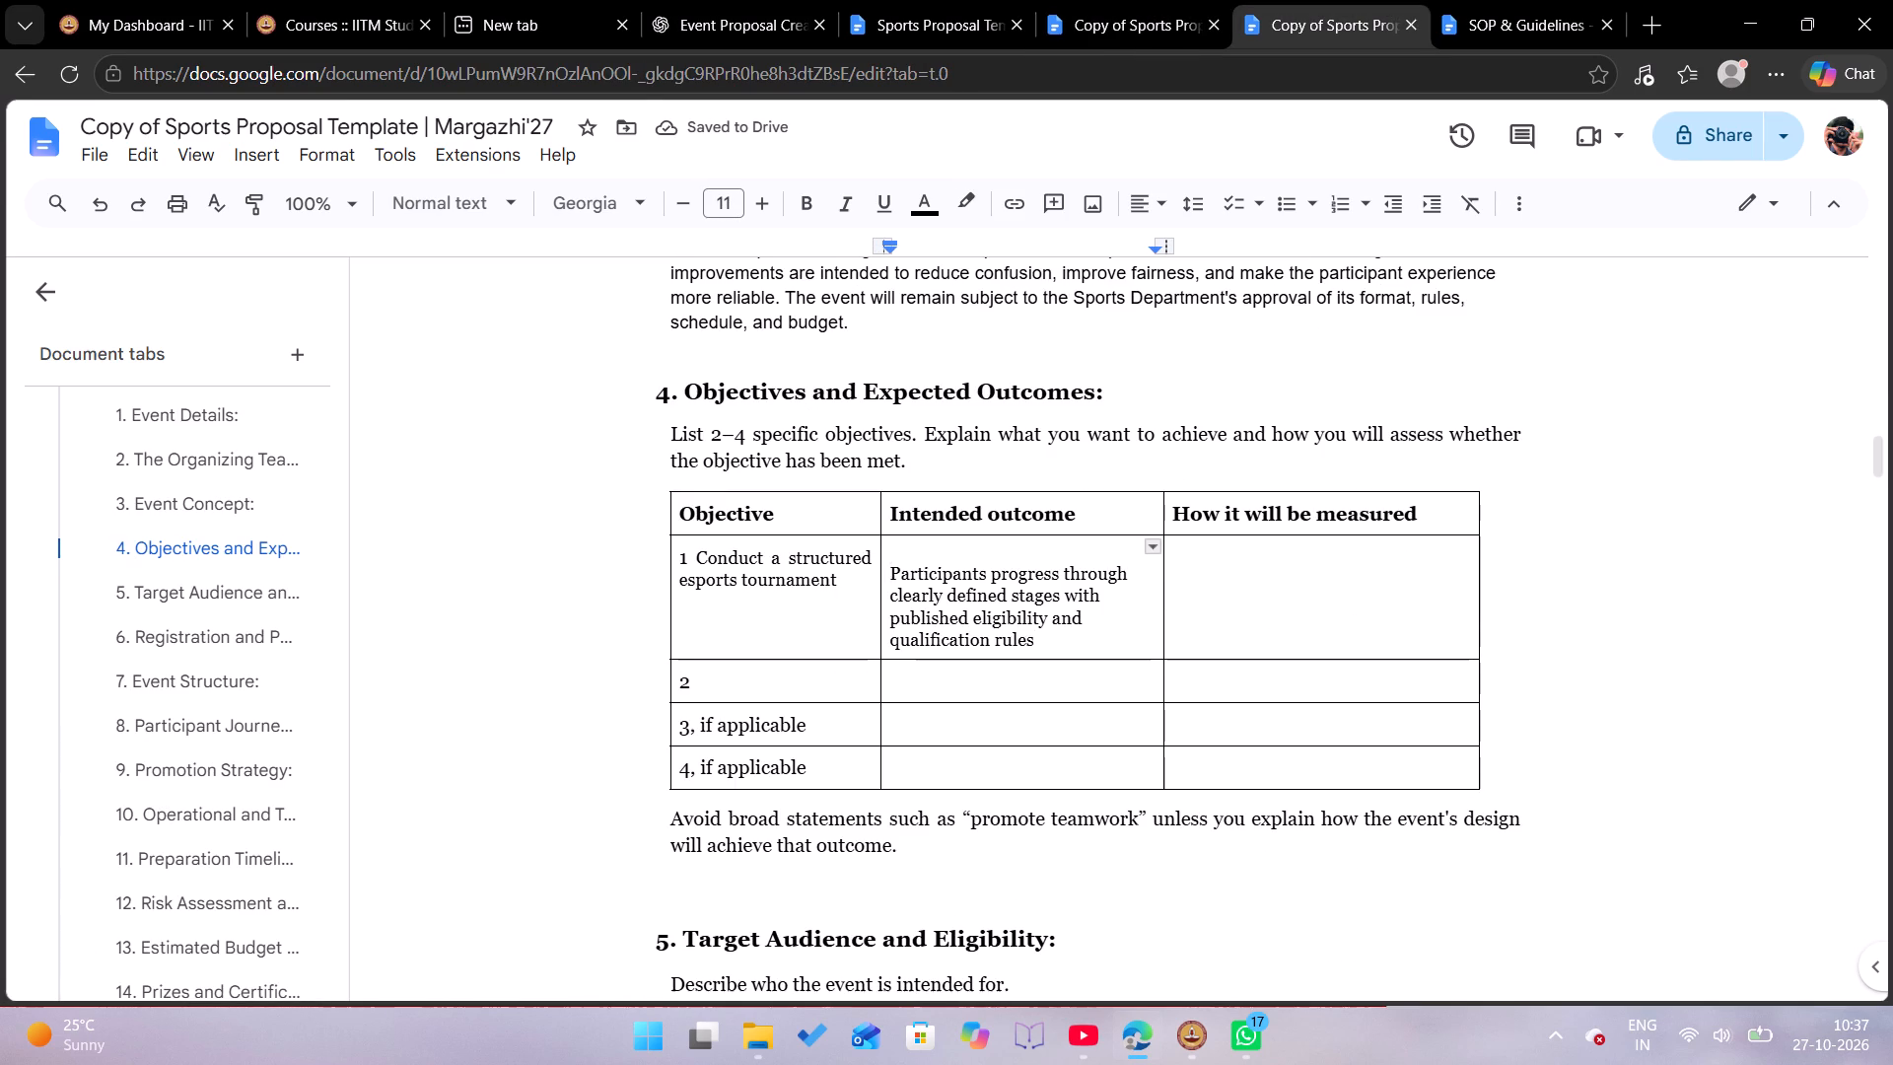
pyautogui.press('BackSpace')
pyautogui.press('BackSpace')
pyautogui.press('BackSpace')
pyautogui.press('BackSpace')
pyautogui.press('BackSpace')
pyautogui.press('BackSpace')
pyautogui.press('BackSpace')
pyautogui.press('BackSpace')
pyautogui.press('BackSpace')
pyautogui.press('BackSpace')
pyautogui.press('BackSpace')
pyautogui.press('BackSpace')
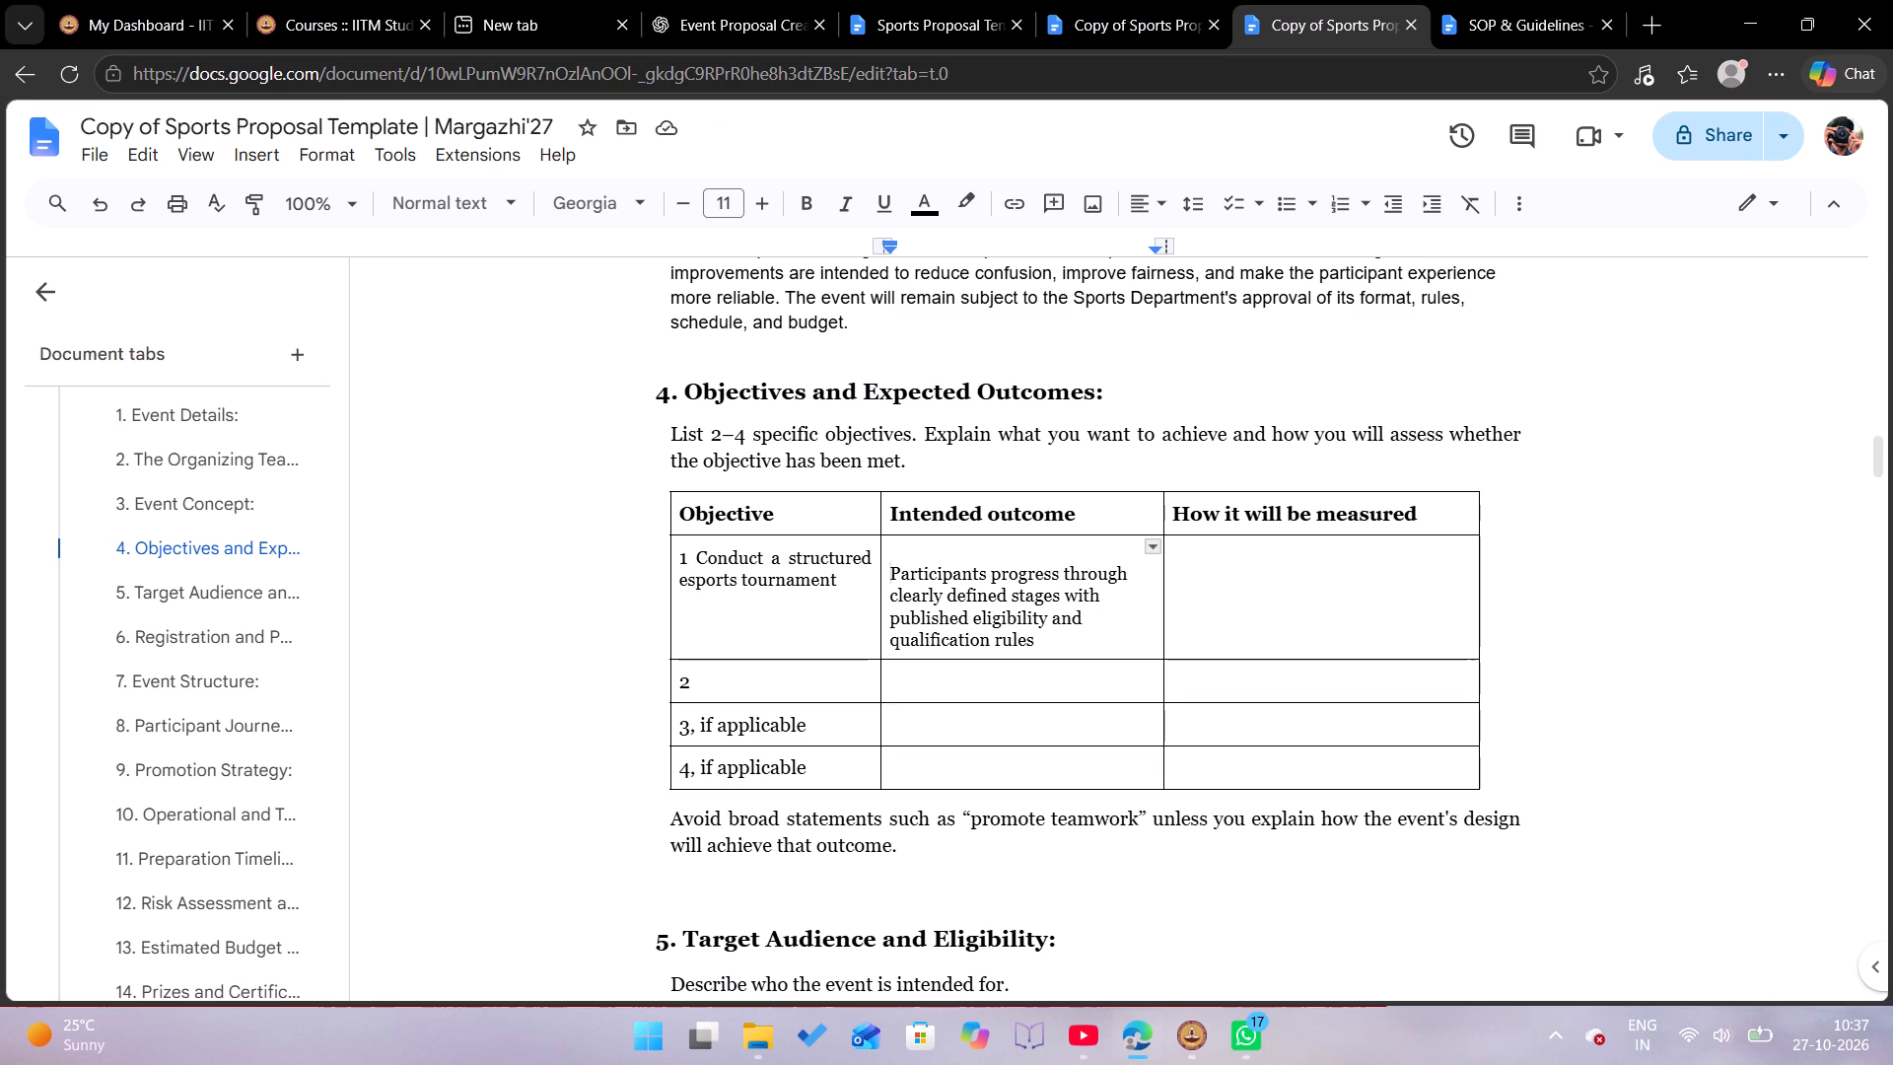
# Insert a blank line above the text in the template's first Objective cell.
pyautogui.click(680, 563)
pyautogui.press('Return')
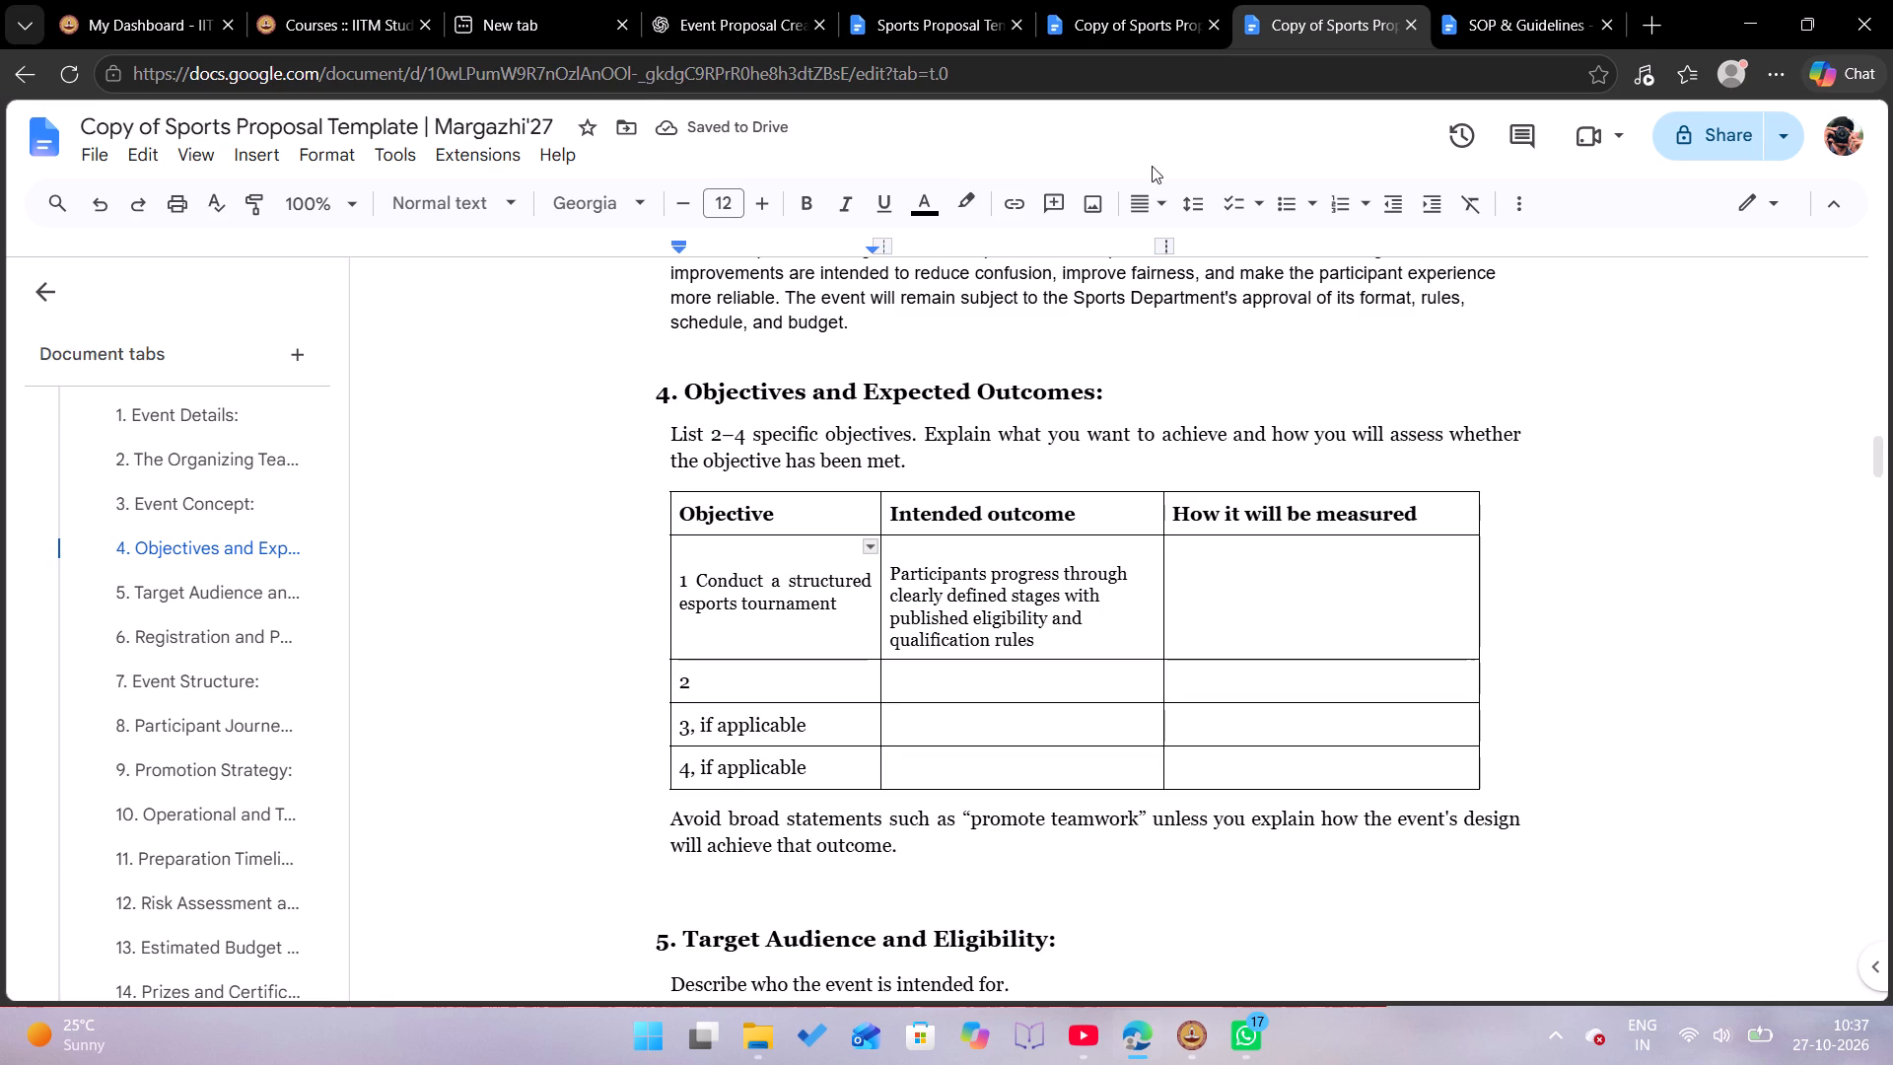
# Copy the source's first measurement, "Completion of planned stages, published fixtures, and verified results", into the template's first How it will be measured cell, removing the extra blank line.
pyautogui.click(1136, 0)
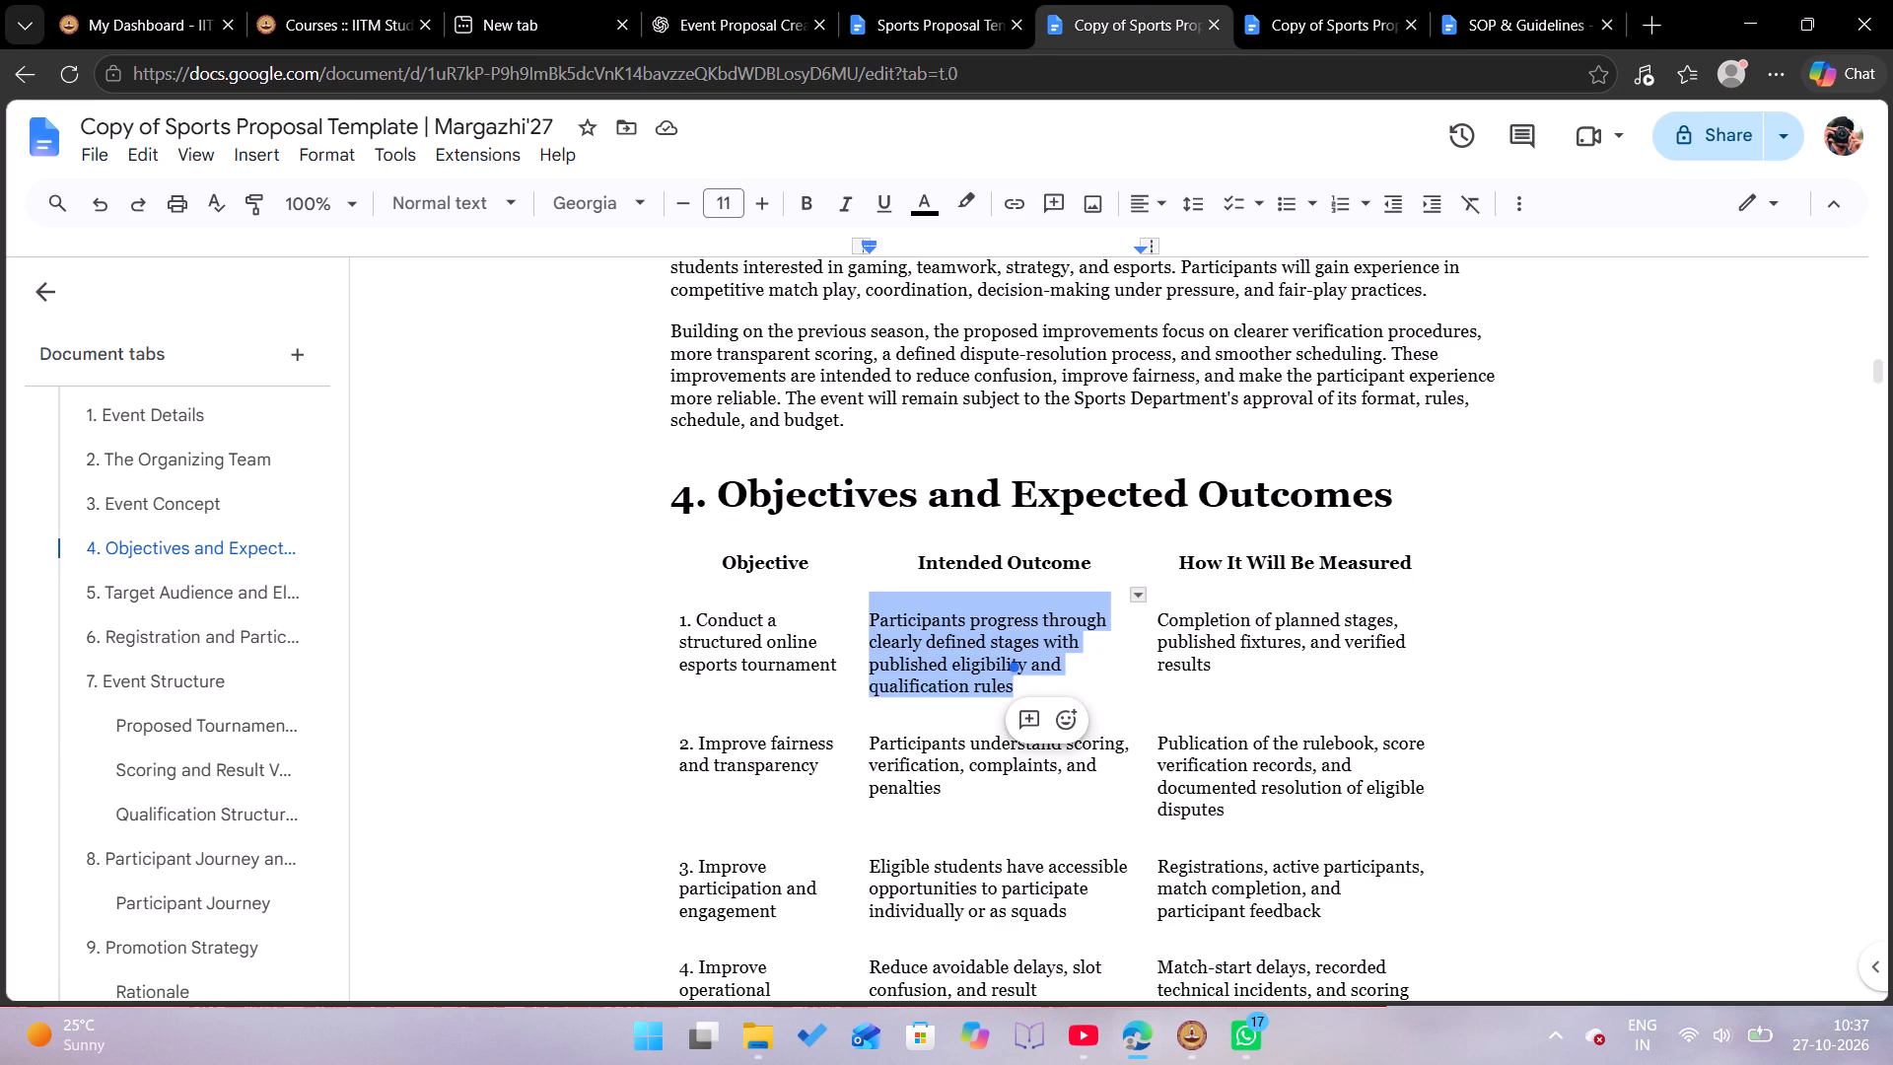
pyautogui.moveTo(1157, 622); pyautogui.dragTo(1210, 682)
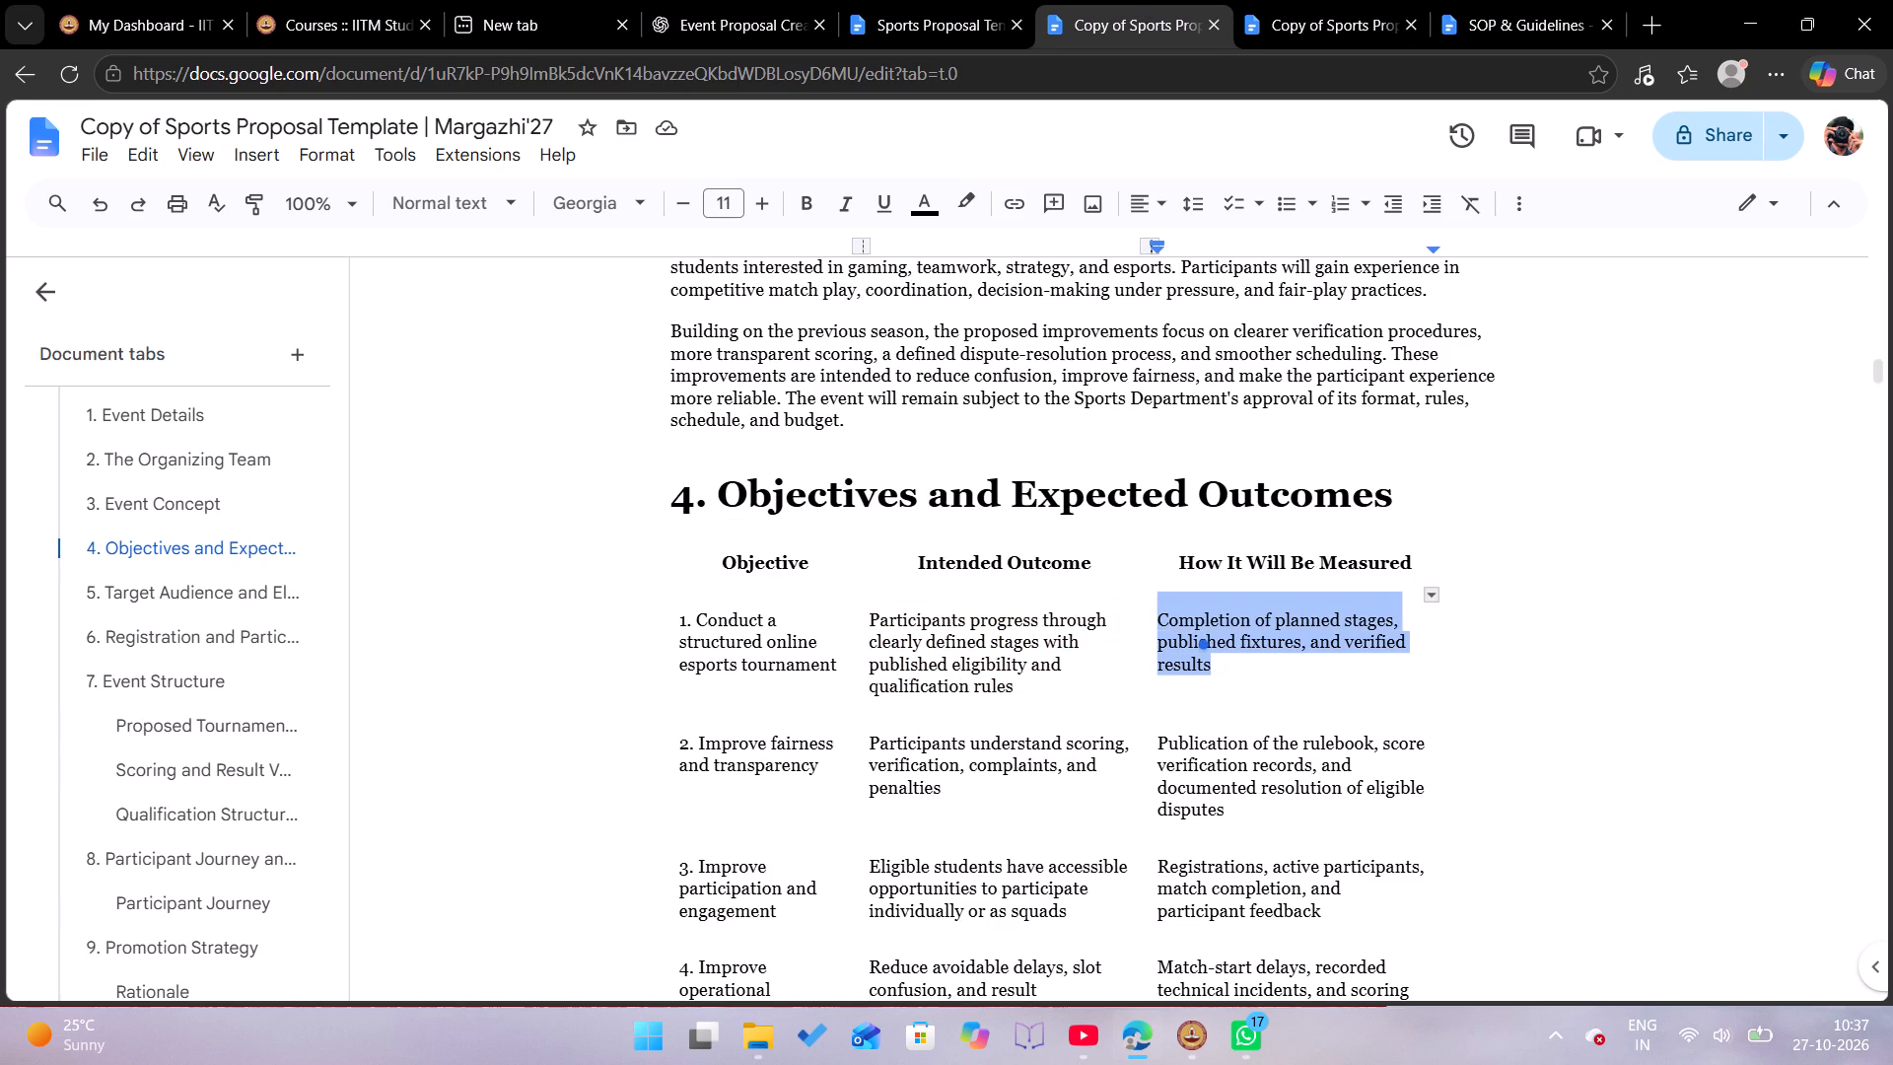
pyautogui.moveTo(1210, 682); pyautogui.dragTo(1212, 680)
pyautogui.hotkey('ctrl', 'c')
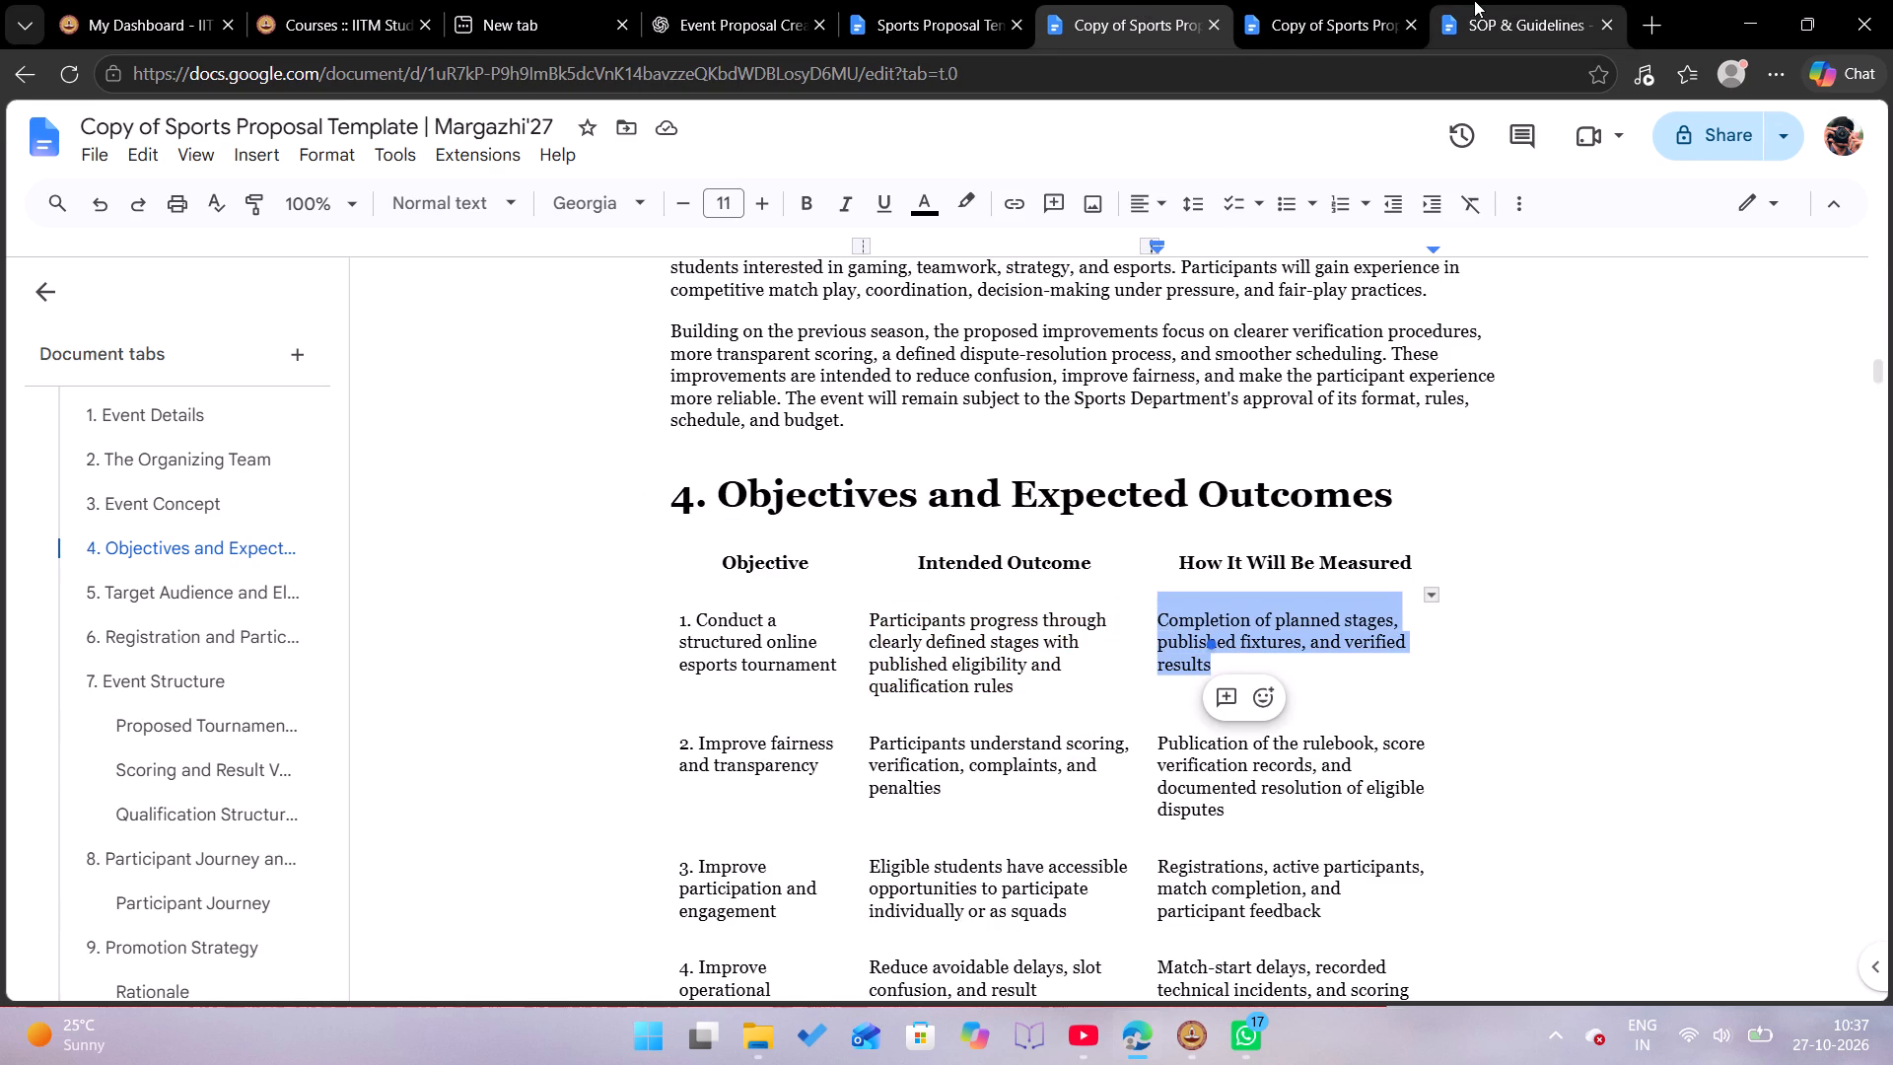
pyautogui.click(1474, 0)
pyautogui.click(1349, 0)
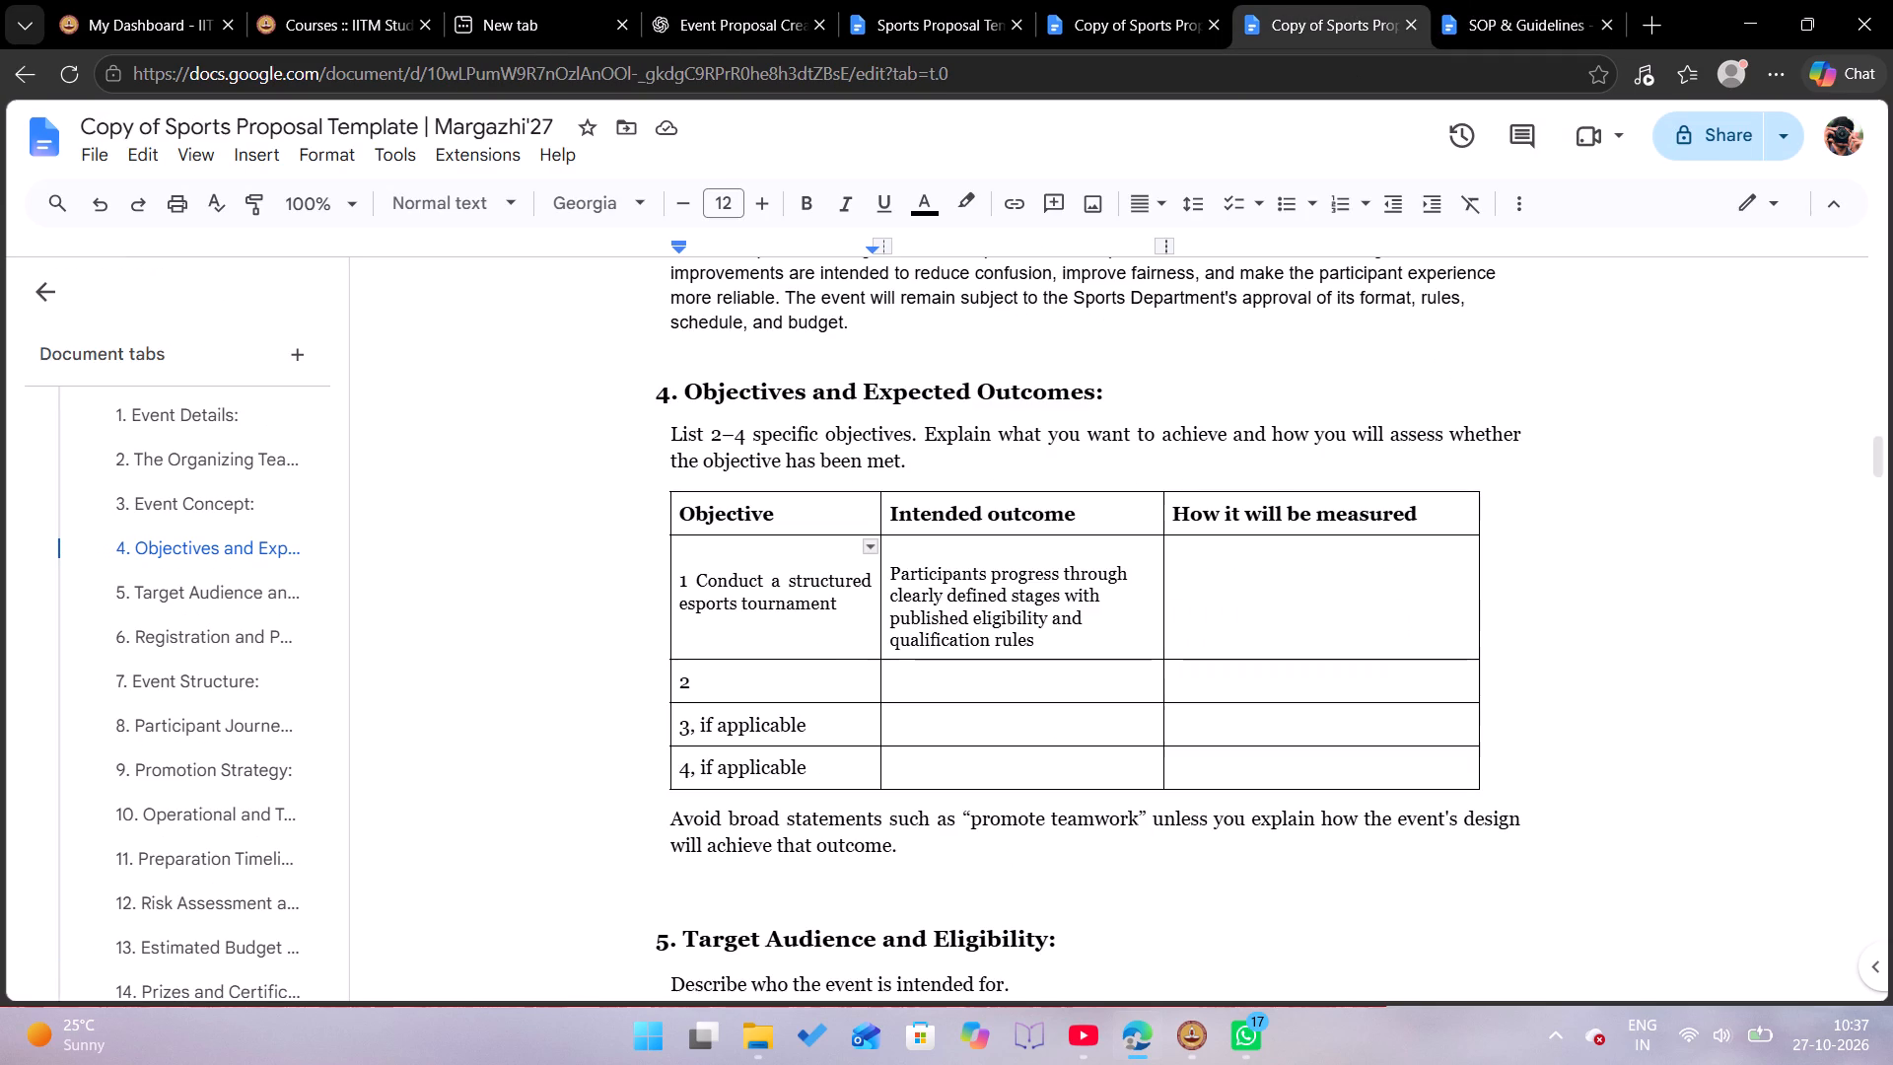
pyautogui.click(1217, 566)
pyautogui.press('Return')
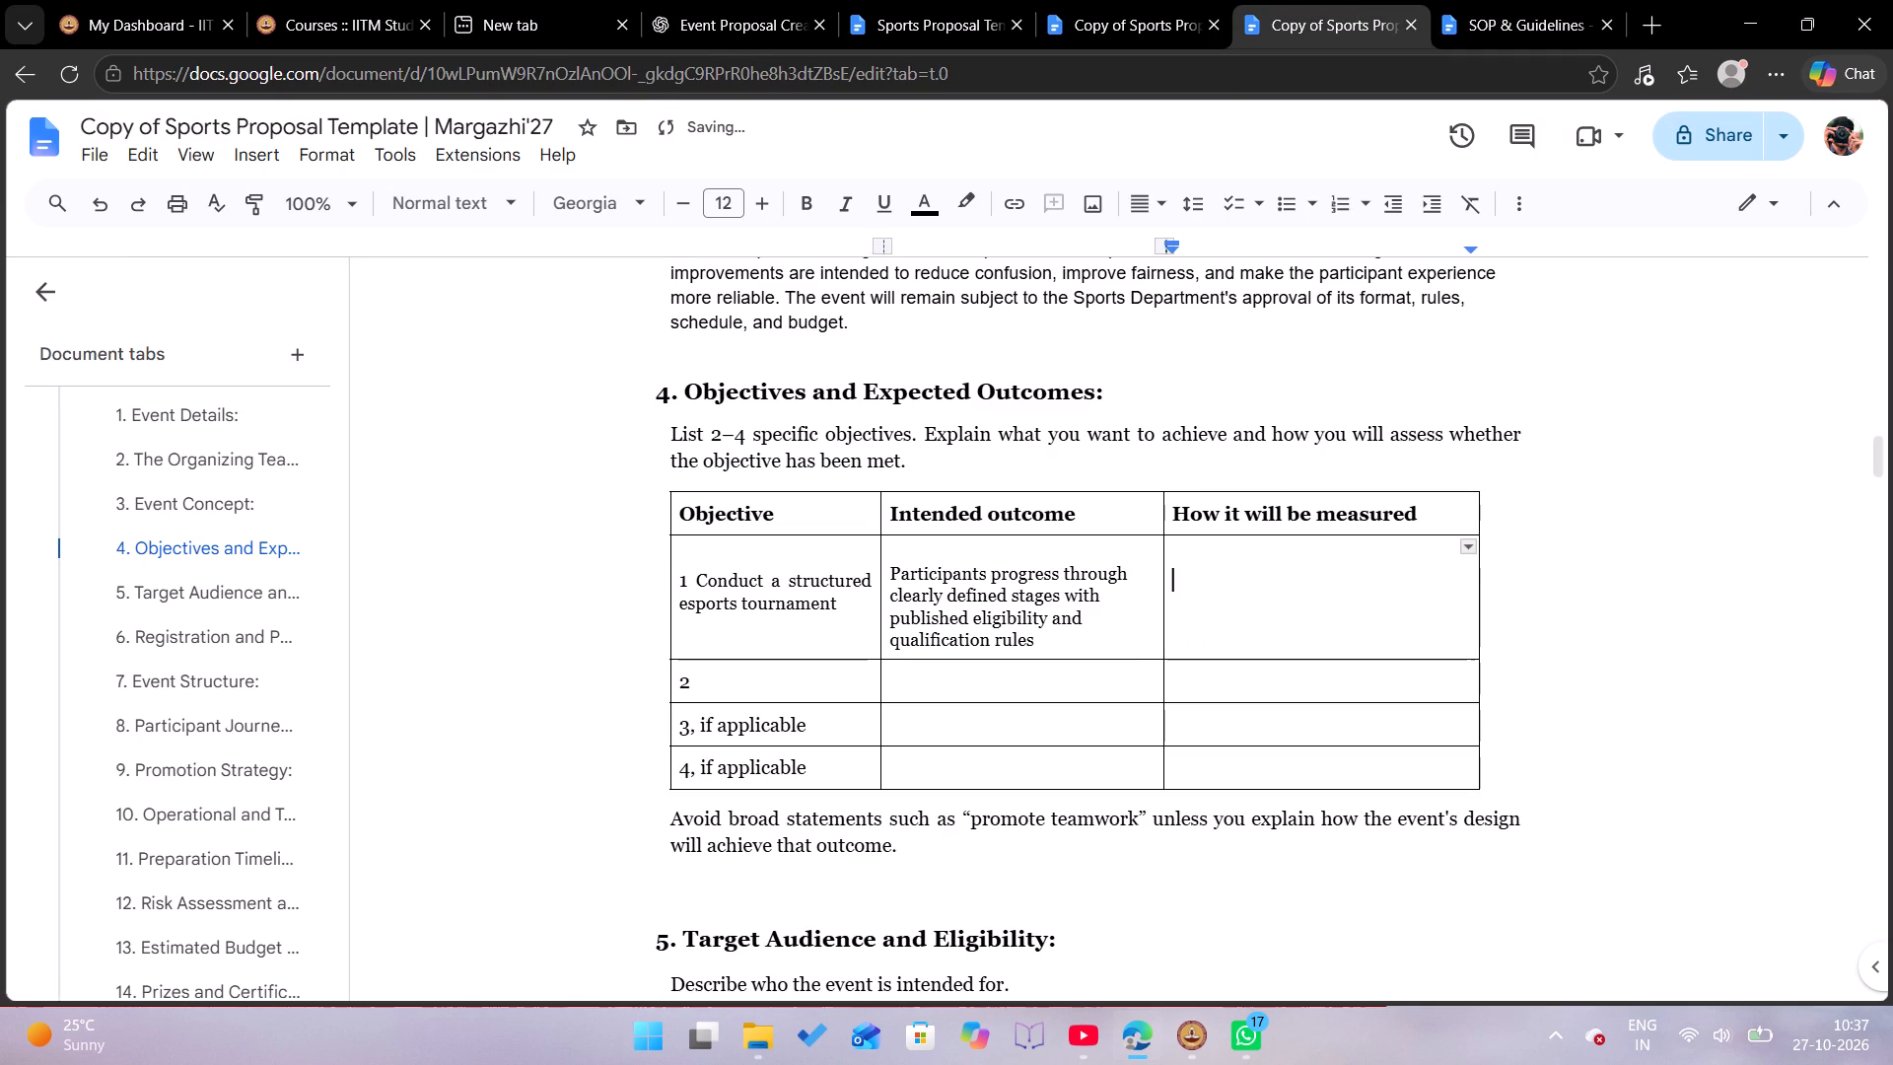
pyautogui.hotkey('ctrl', 'v')
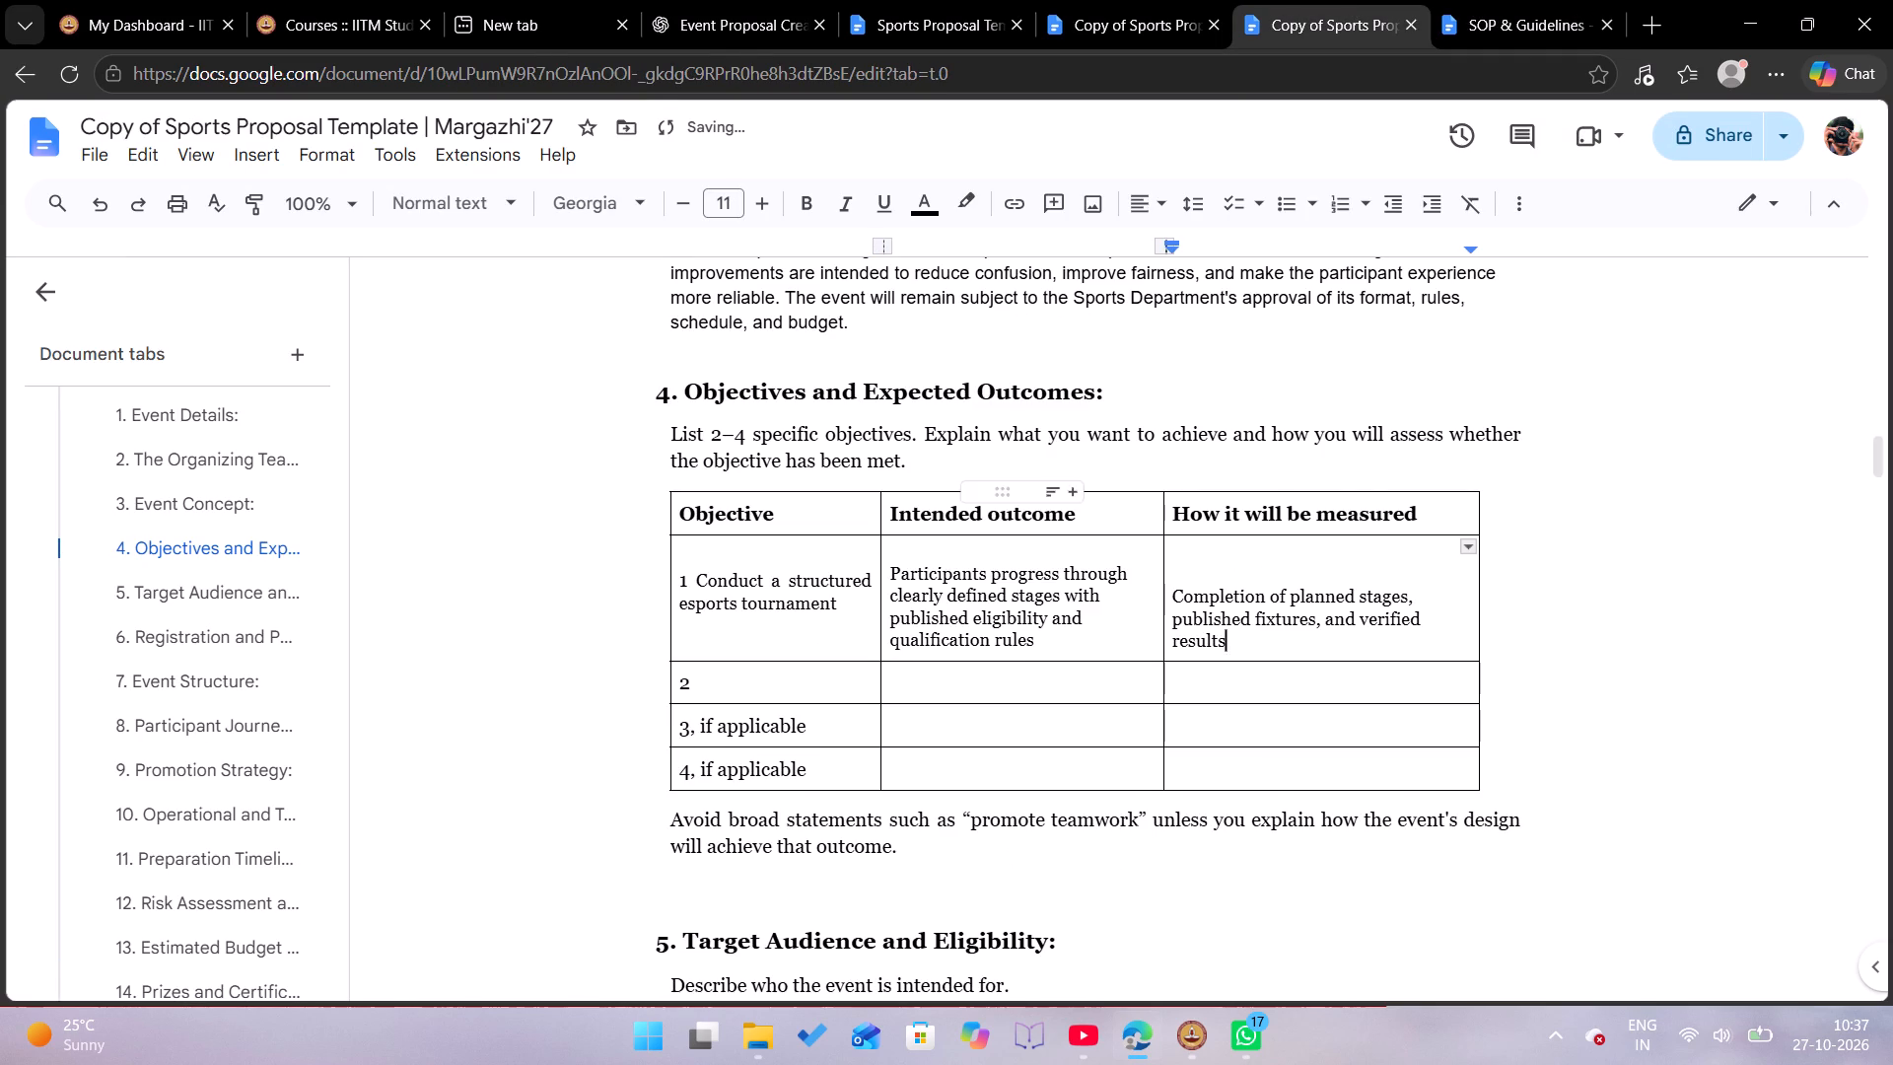
pyautogui.click(1175, 595)
pyautogui.press('BackSpace')
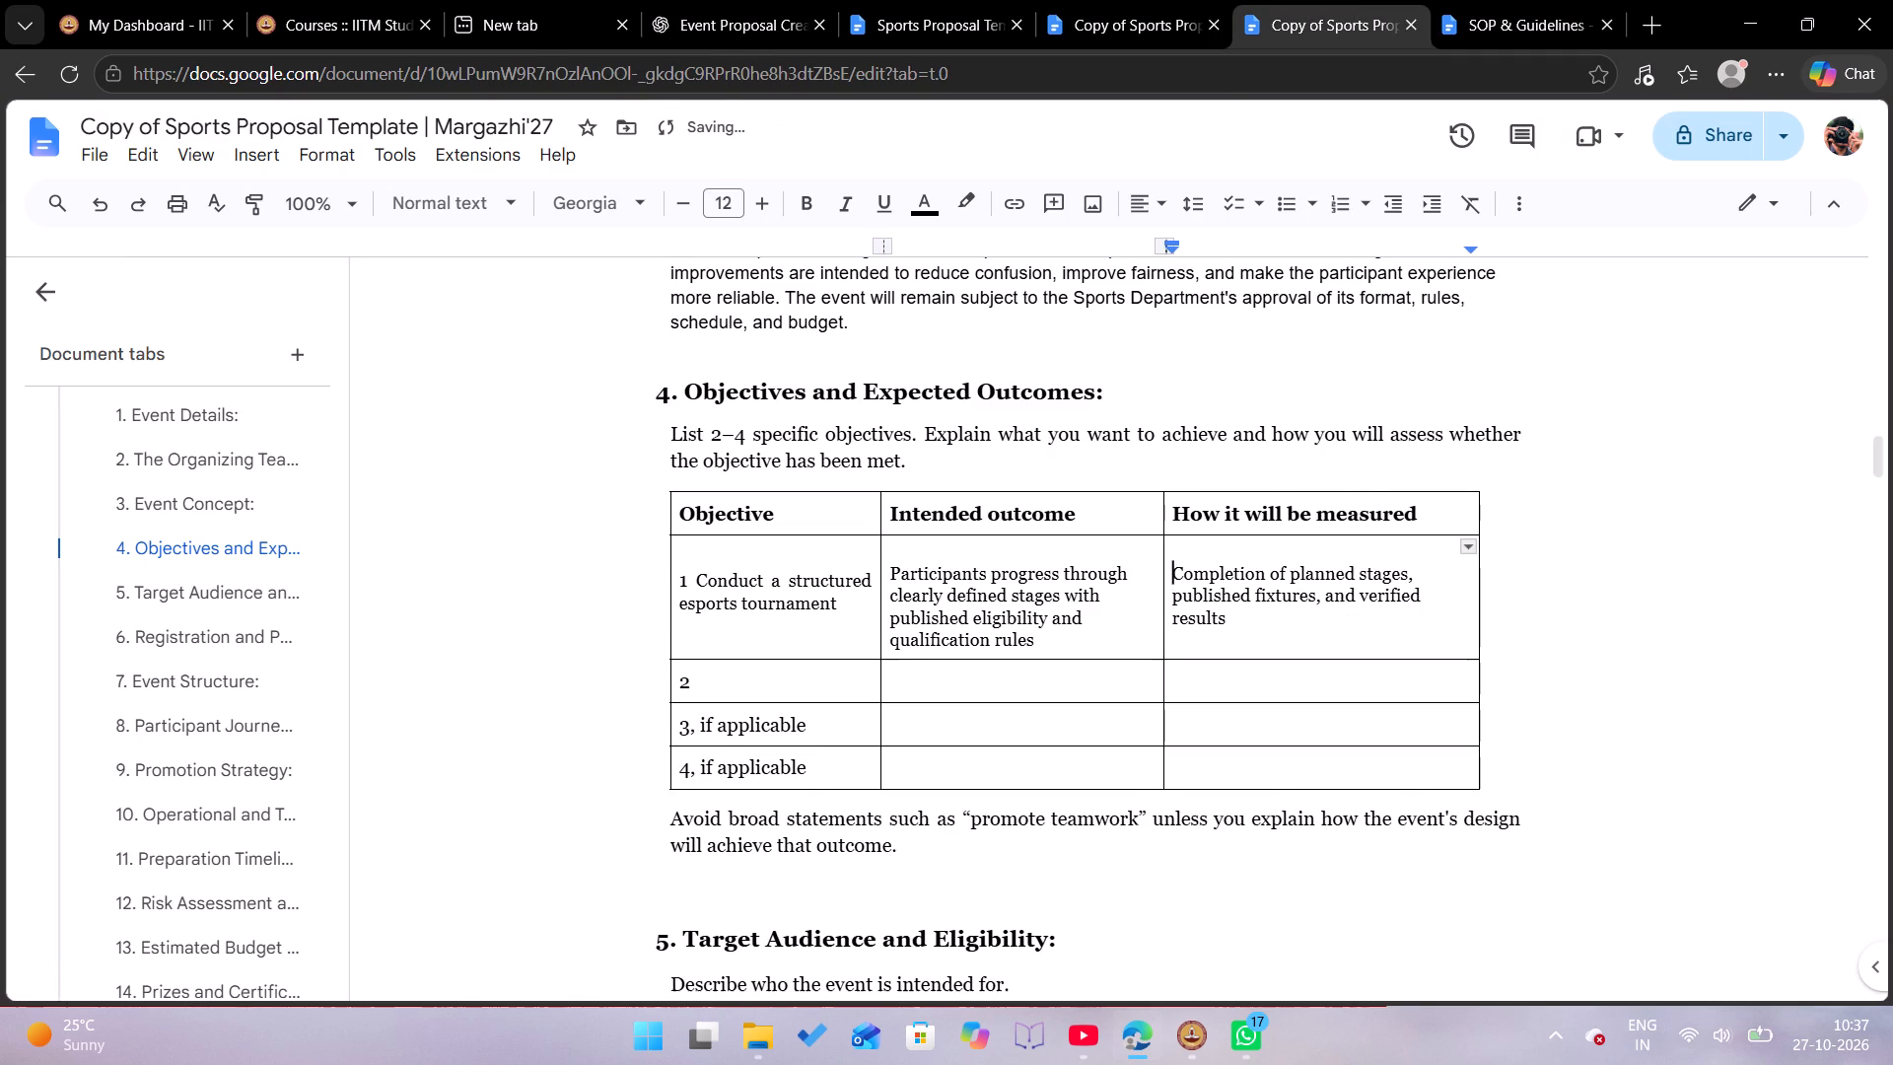
# Copy the source's second objective into the template's second Objective cell, removing the duplicate number and period so it reads "2 Improve fairness and transparency".
pyautogui.click(773, 687)
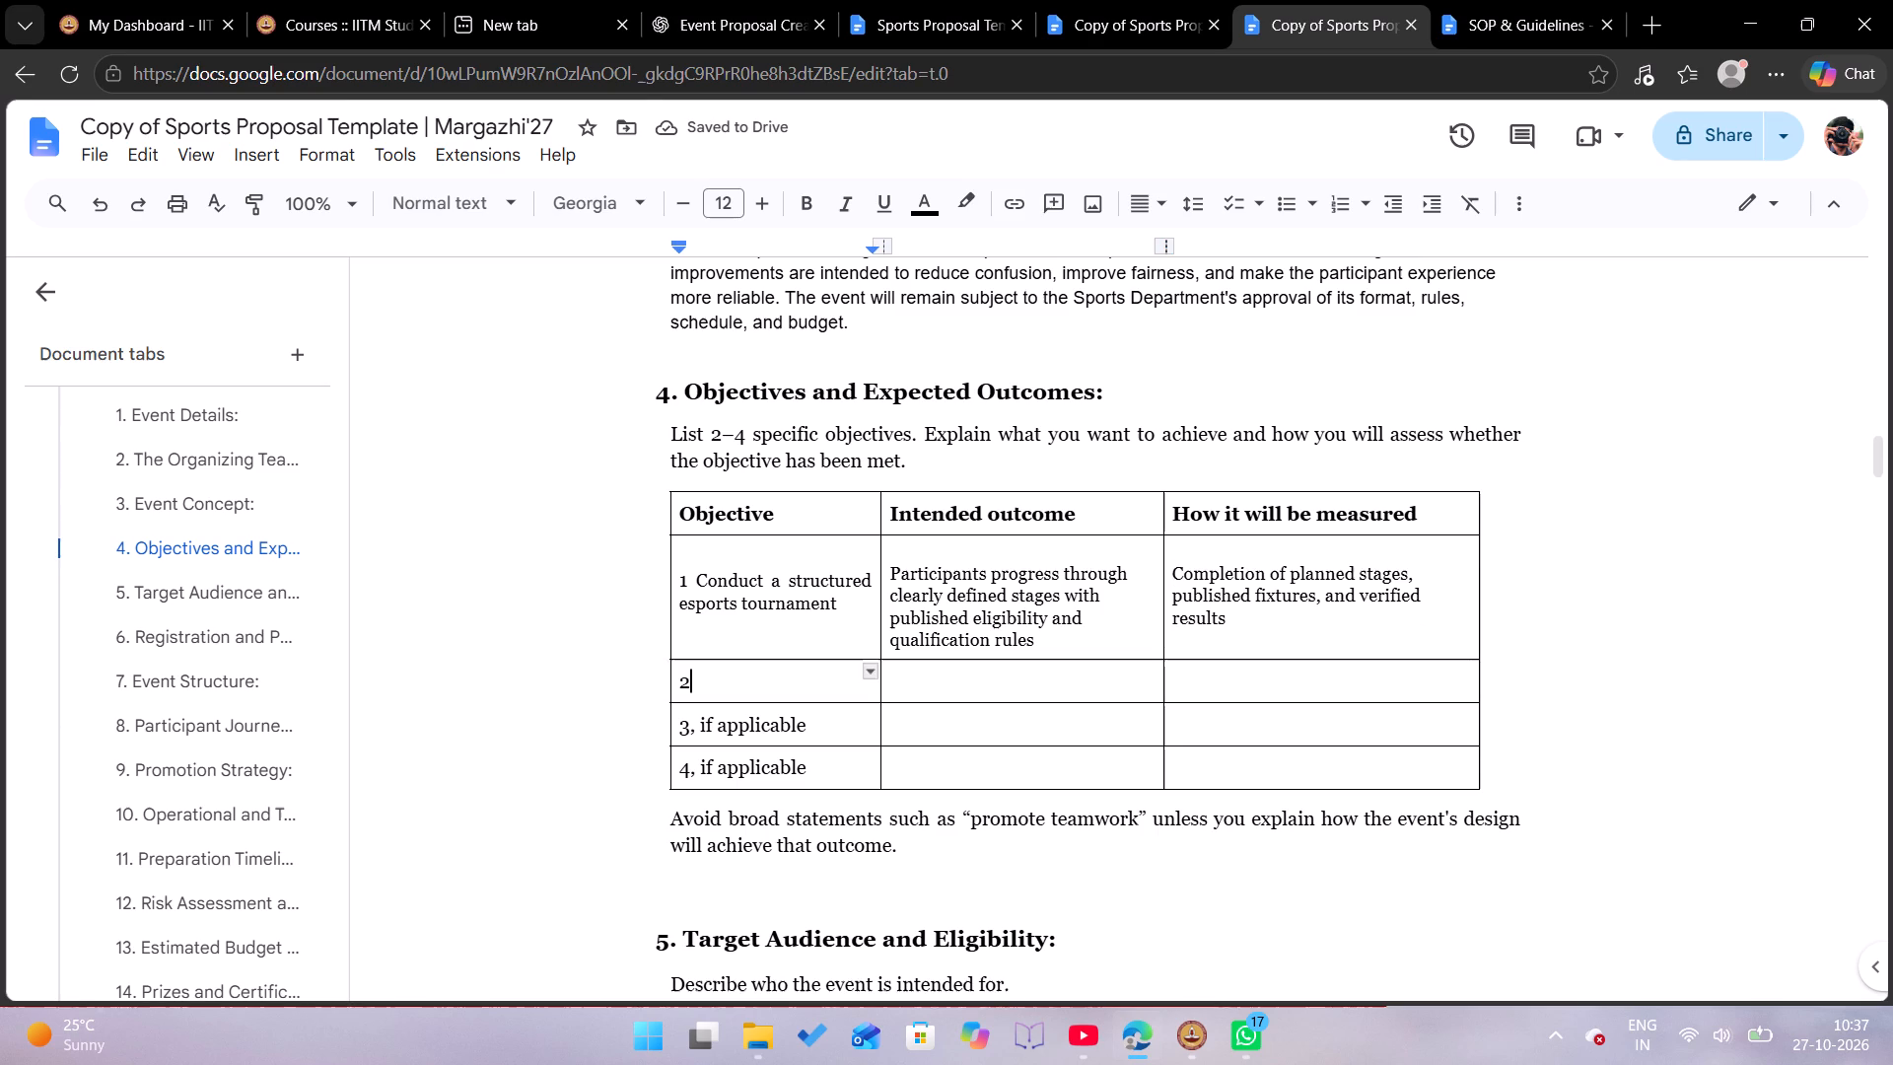
pyautogui.click(1092, 0)
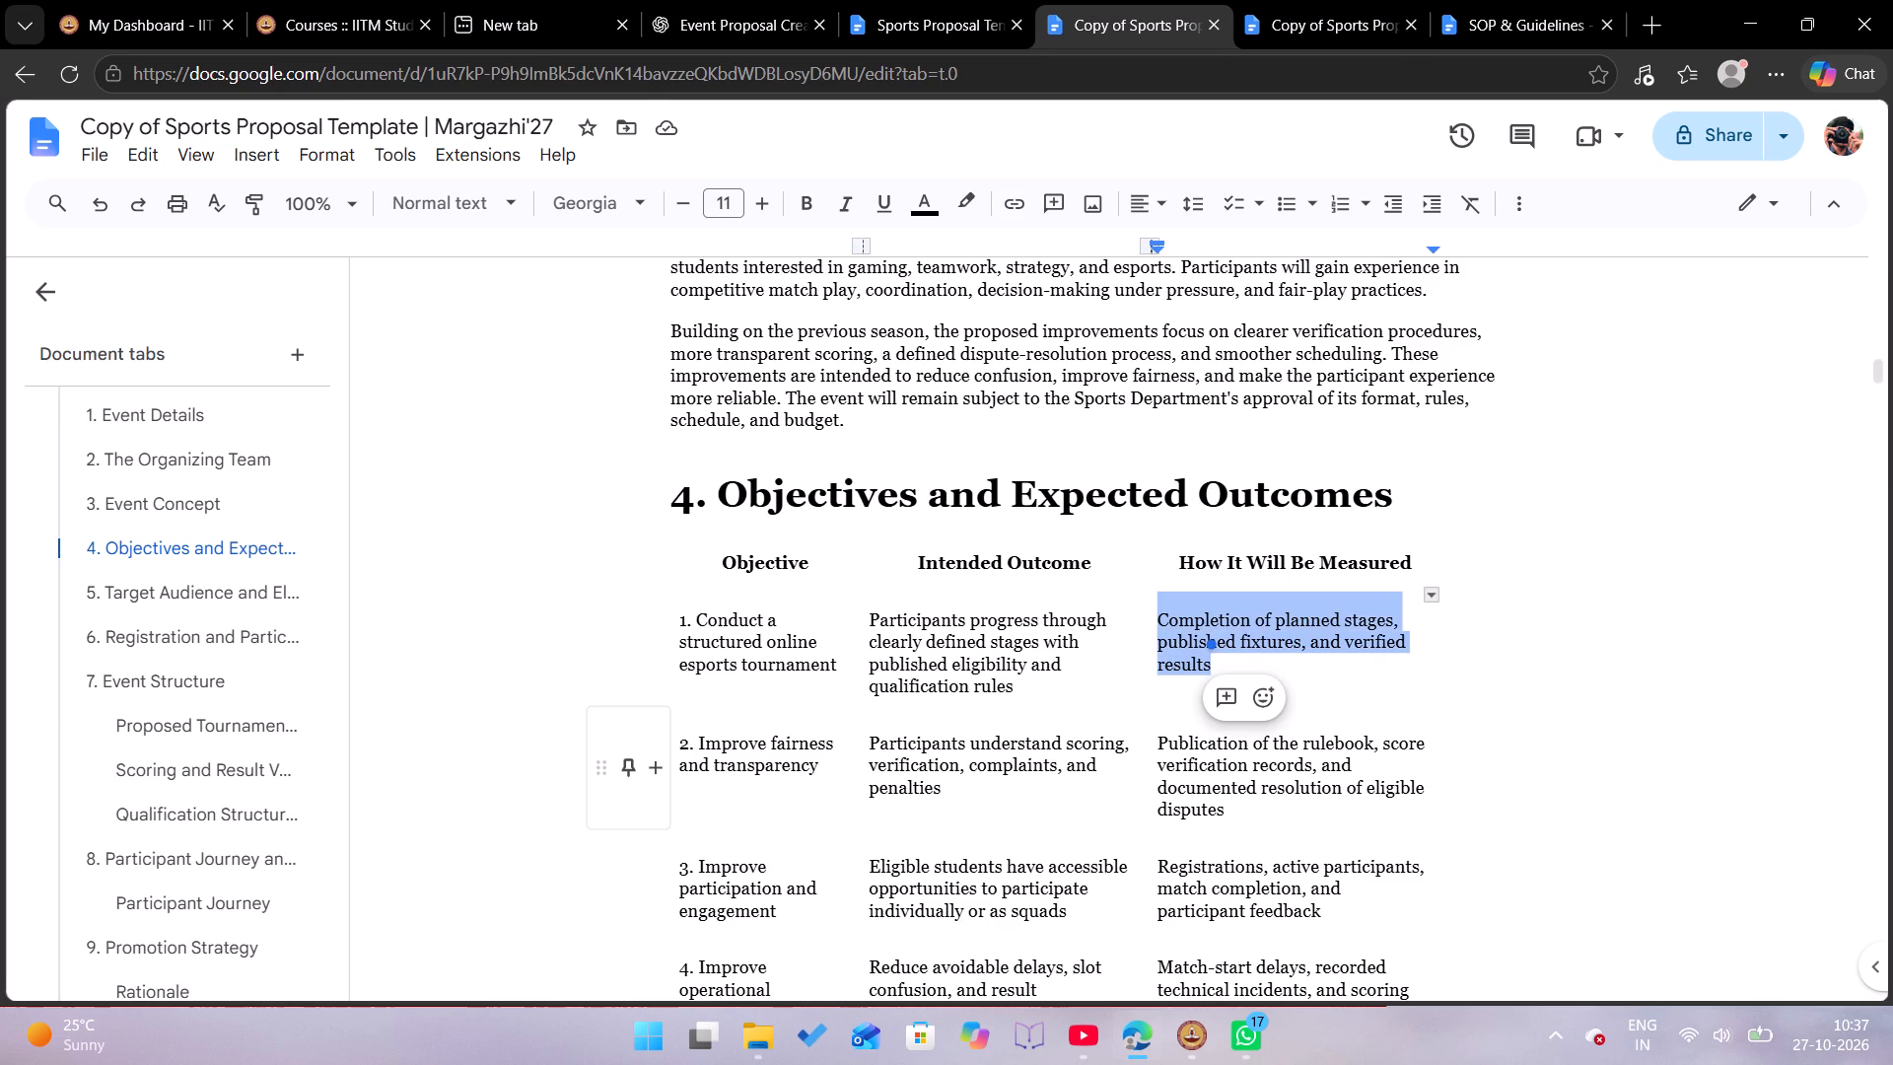
pyautogui.moveTo(679, 739); pyautogui.dragTo(780, 760)
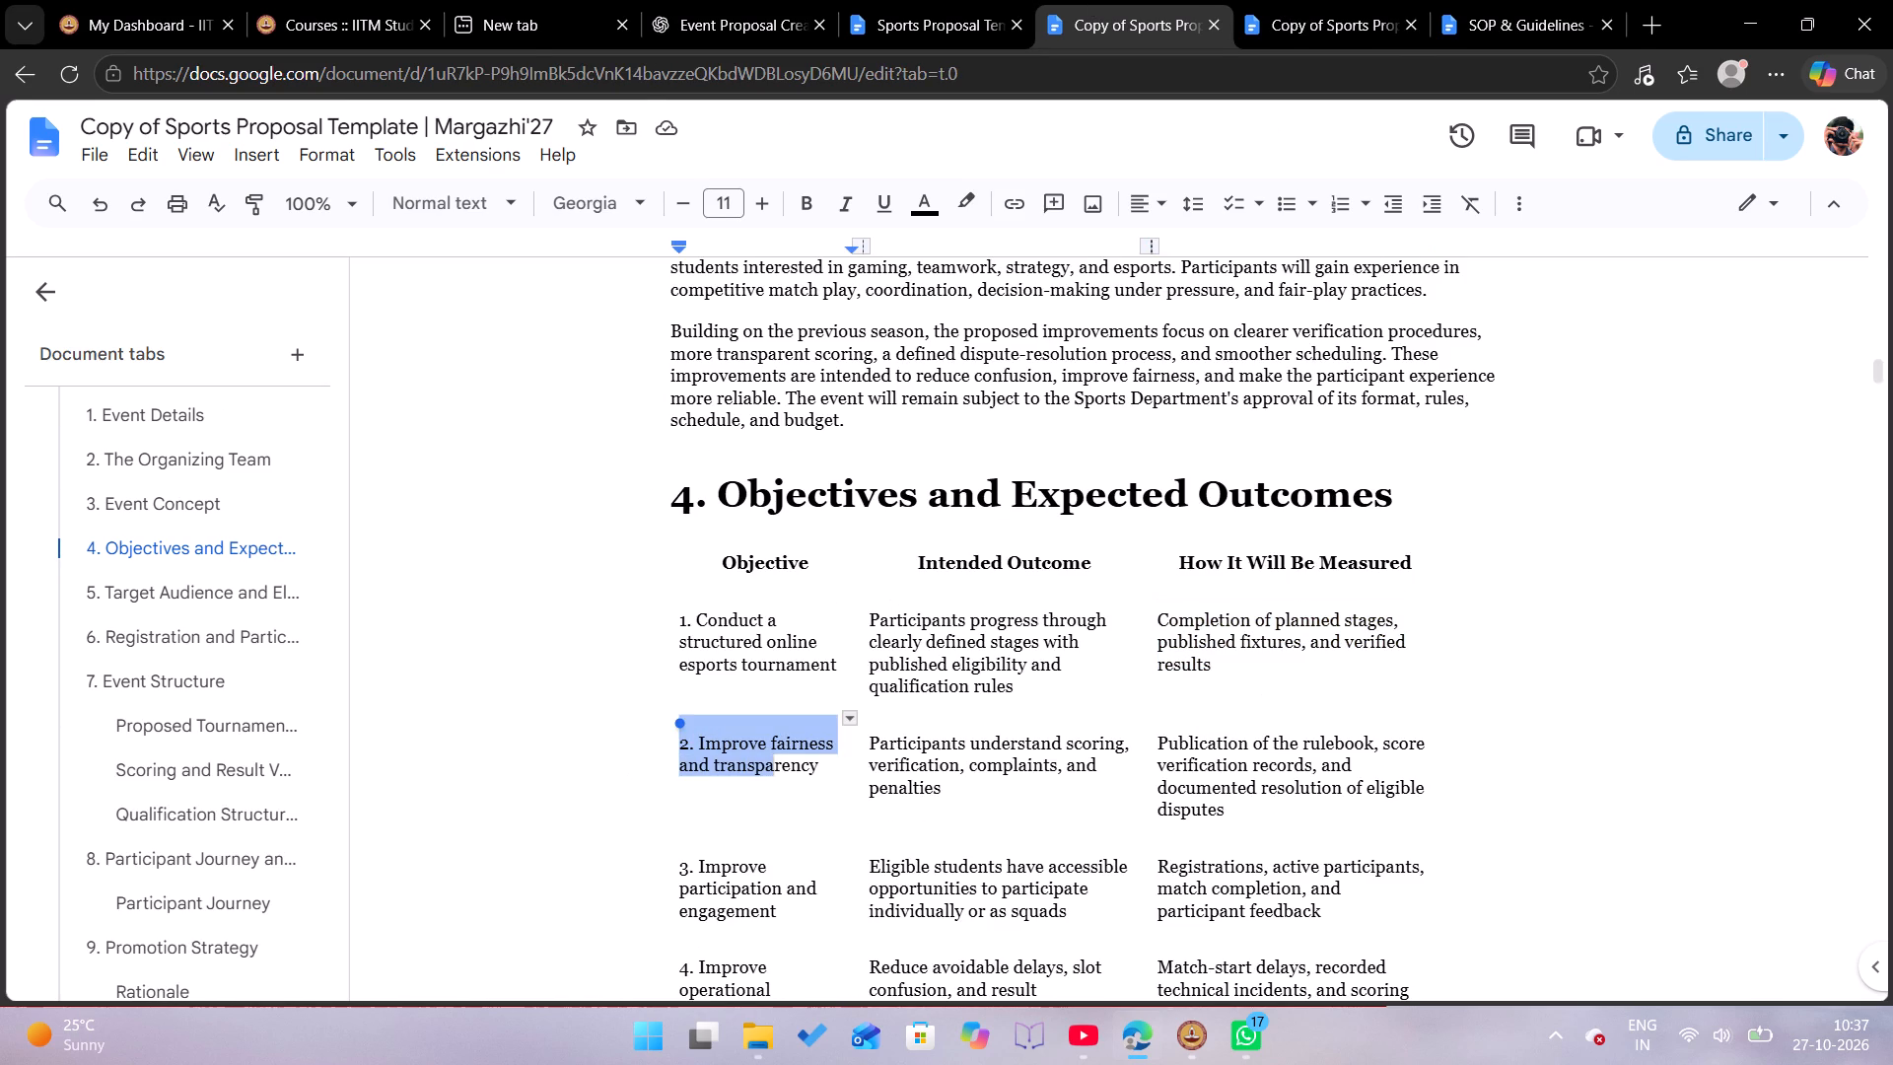
pyautogui.moveTo(780, 760); pyautogui.dragTo(813, 760)
pyautogui.moveTo(813, 760); pyautogui.dragTo(820, 763)
pyautogui.hotkey('ctrl', 'c')
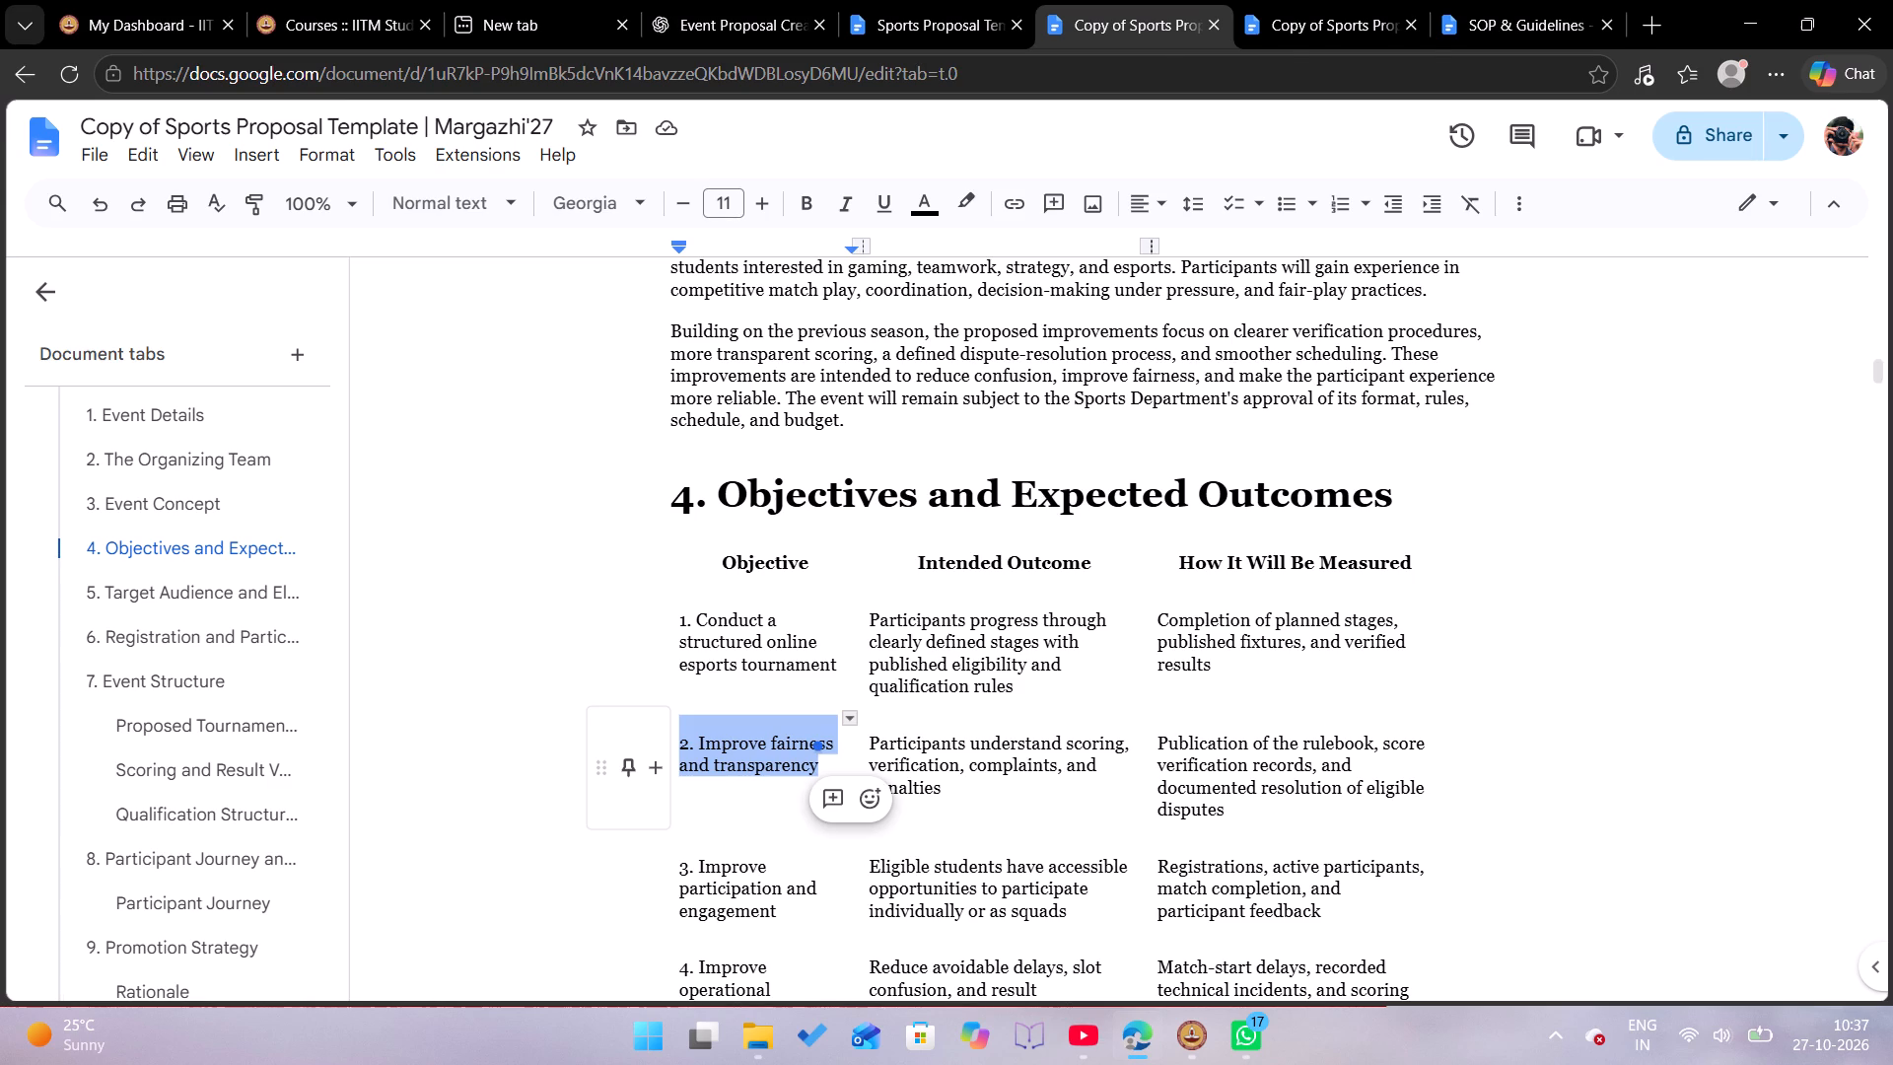
pyautogui.click(1308, 2)
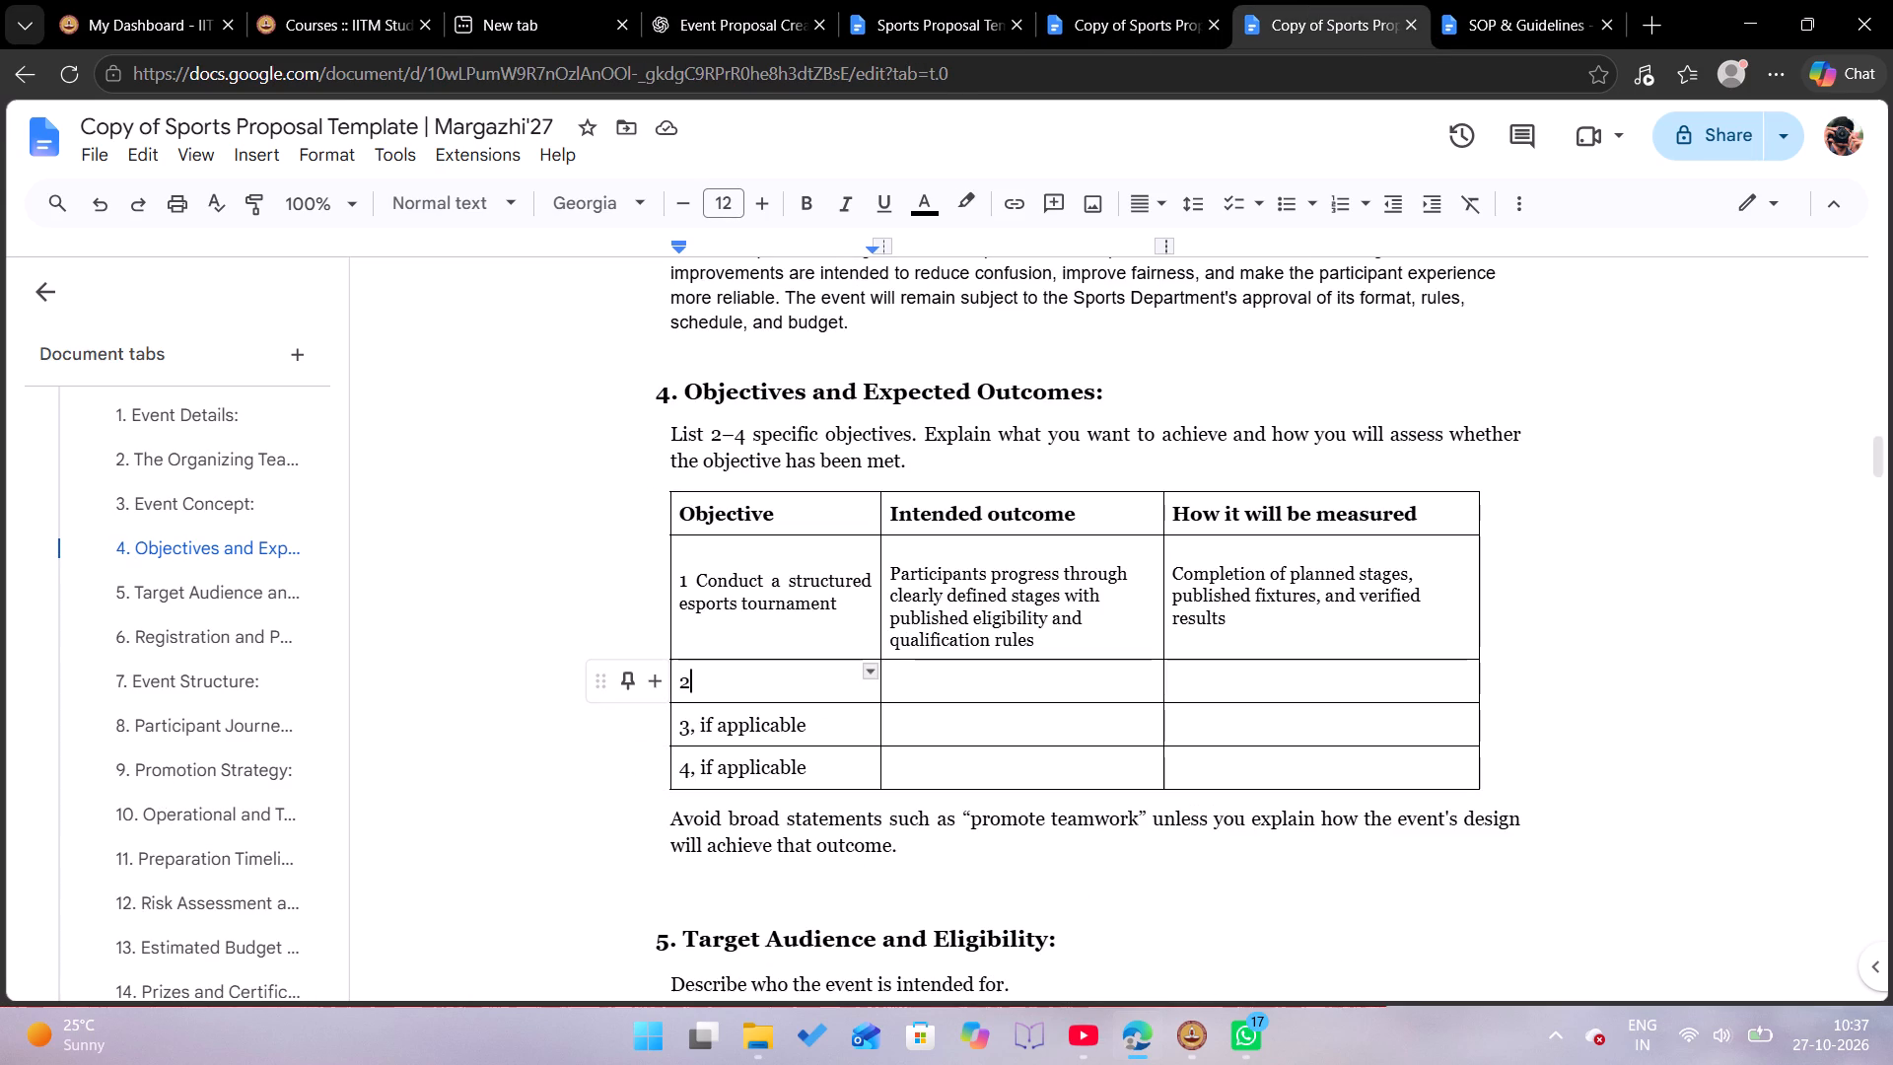
pyautogui.hotkey('ctrl', 'v')
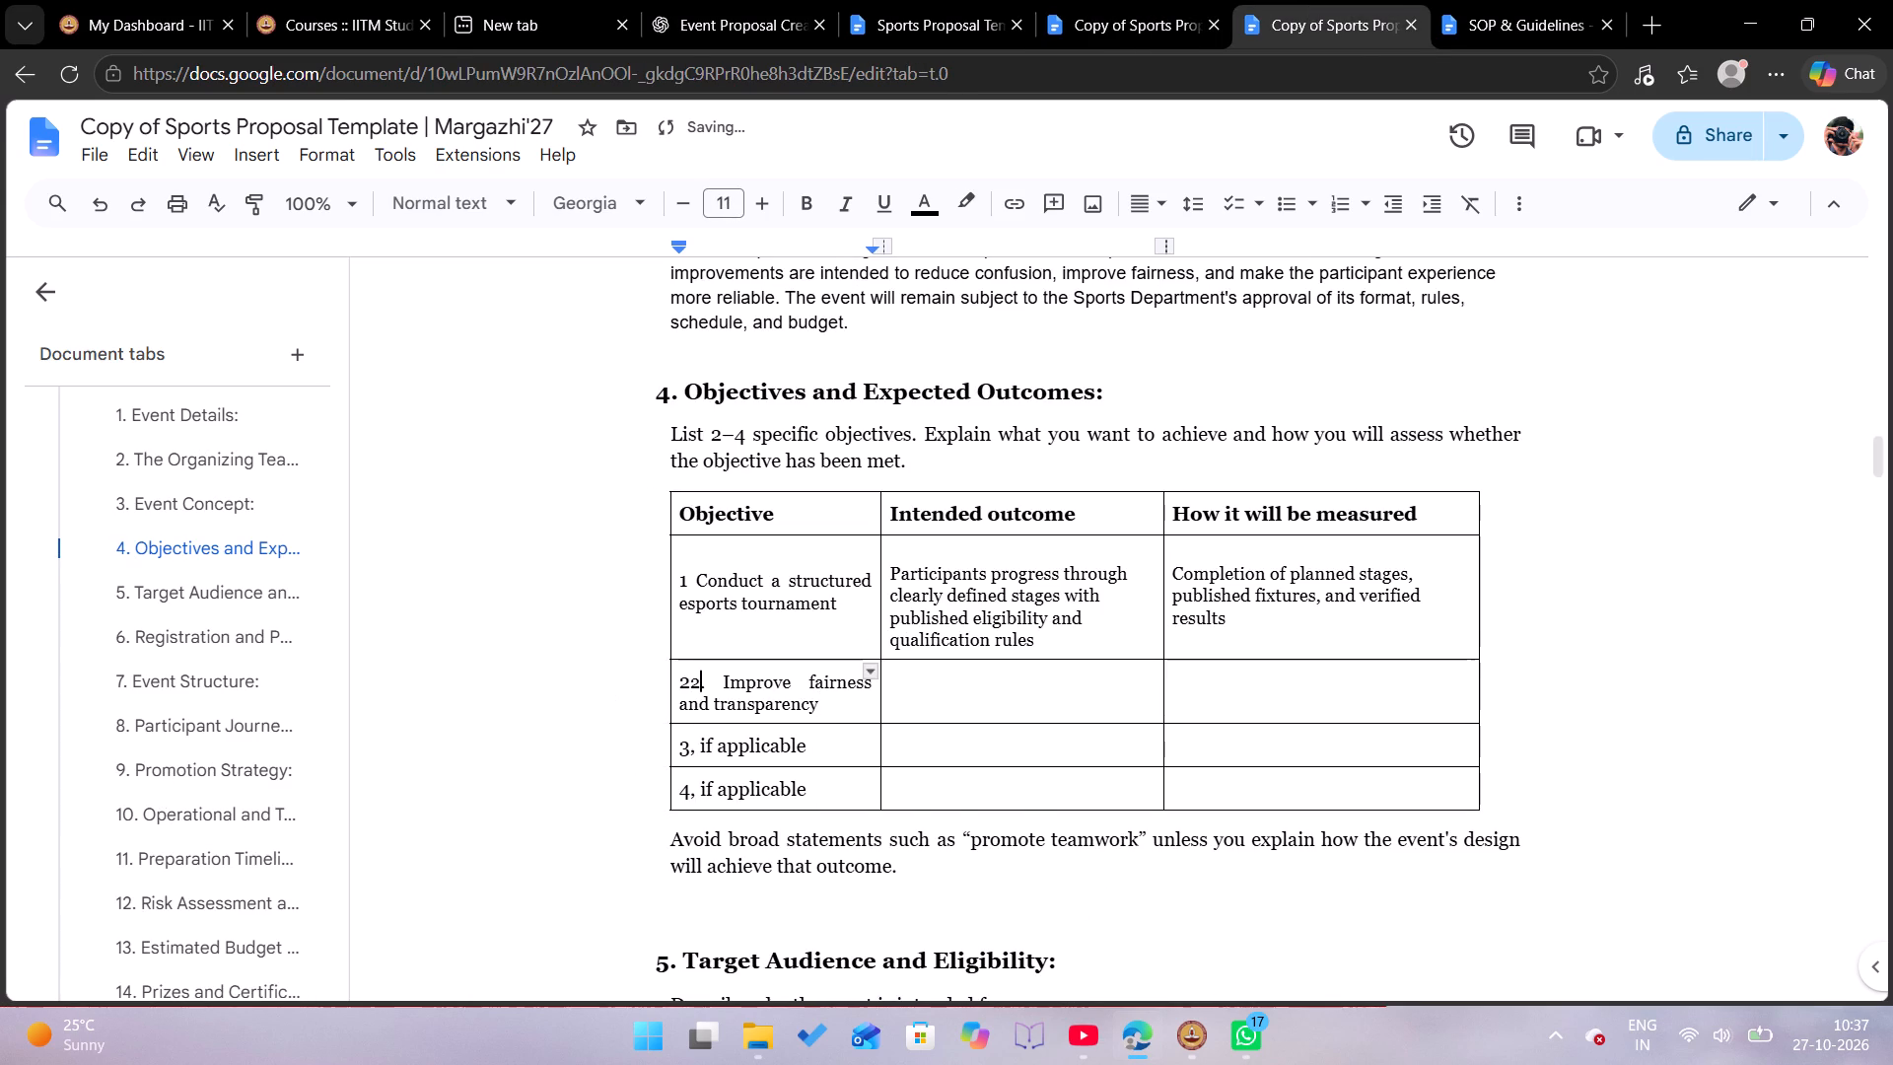
pyautogui.click(703, 684)
pyautogui.press('BackSpace')
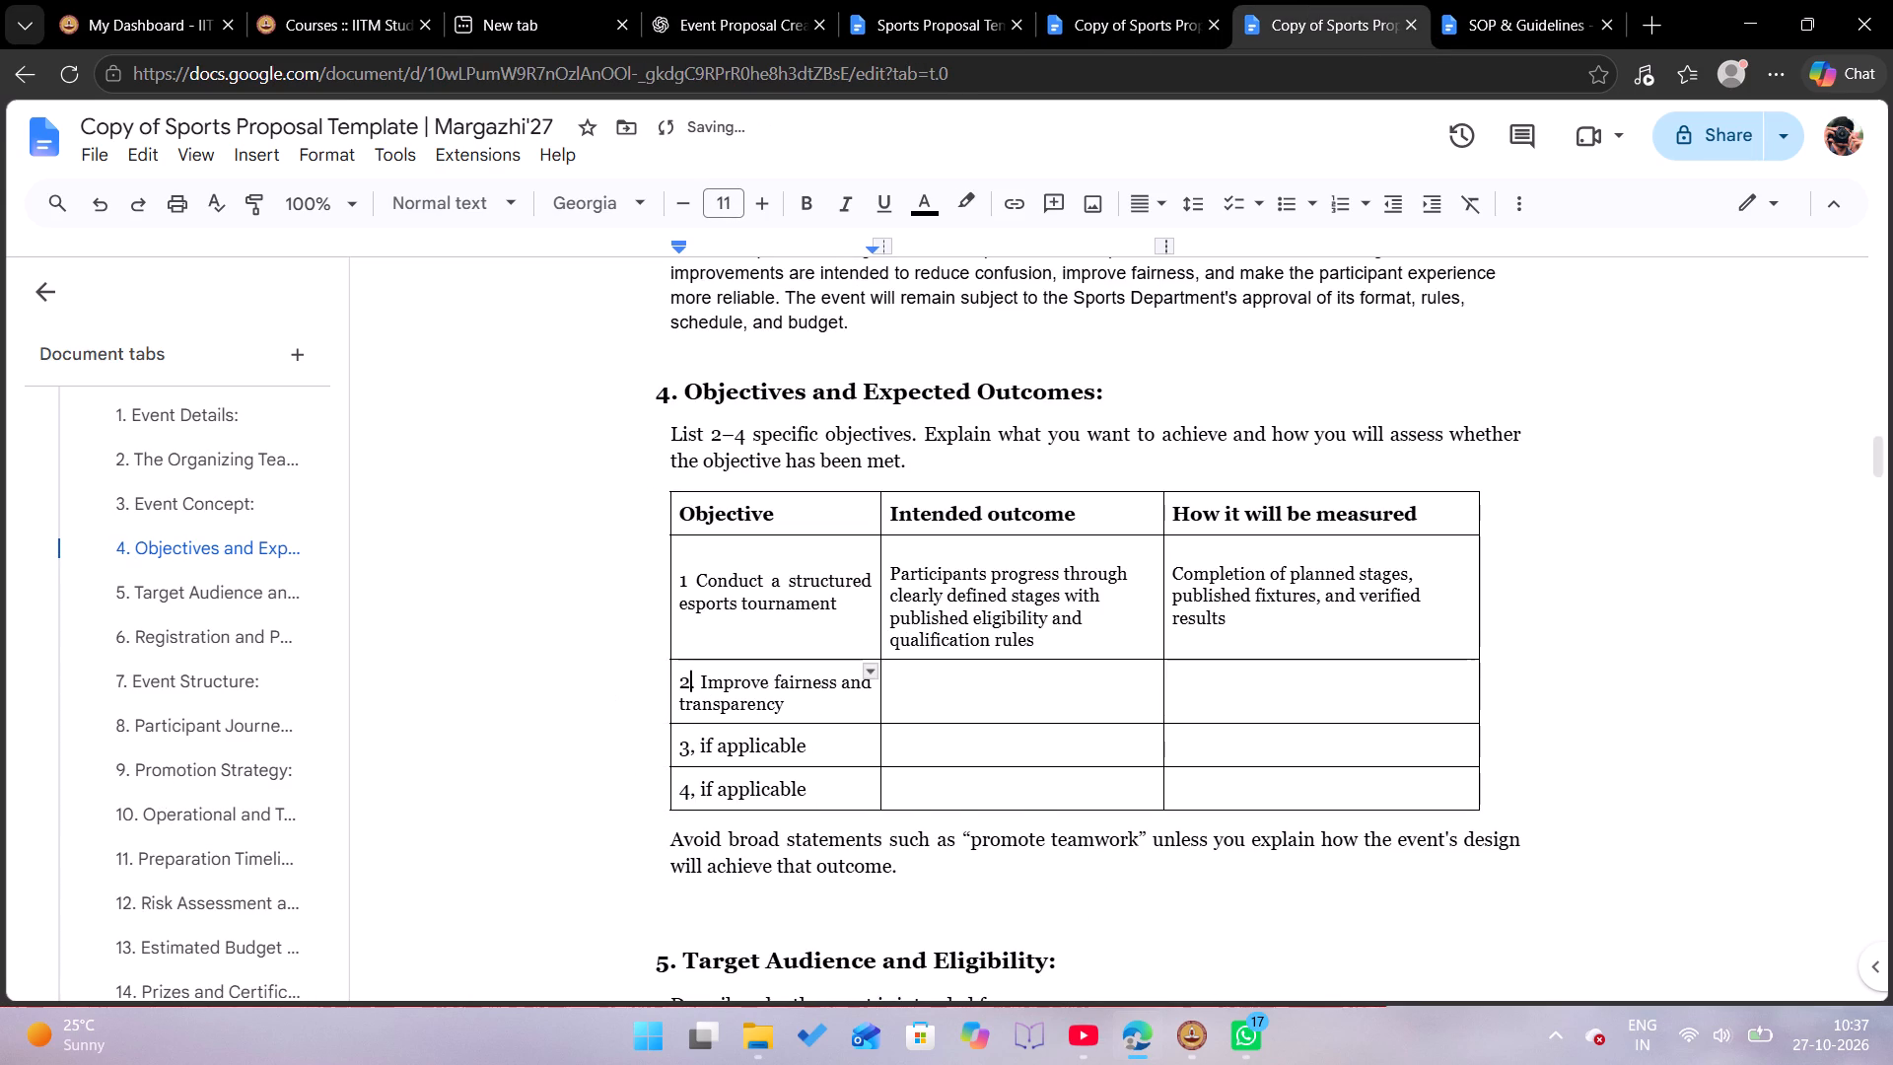
pyautogui.press('Right')
pyautogui.press('BackSpace')
# Copy the source's second Intended Outcome, "Participants understand scoring, verification, complaints, and penalties", into the template's second Intended outcome cell.
pyautogui.click(1090, 0)
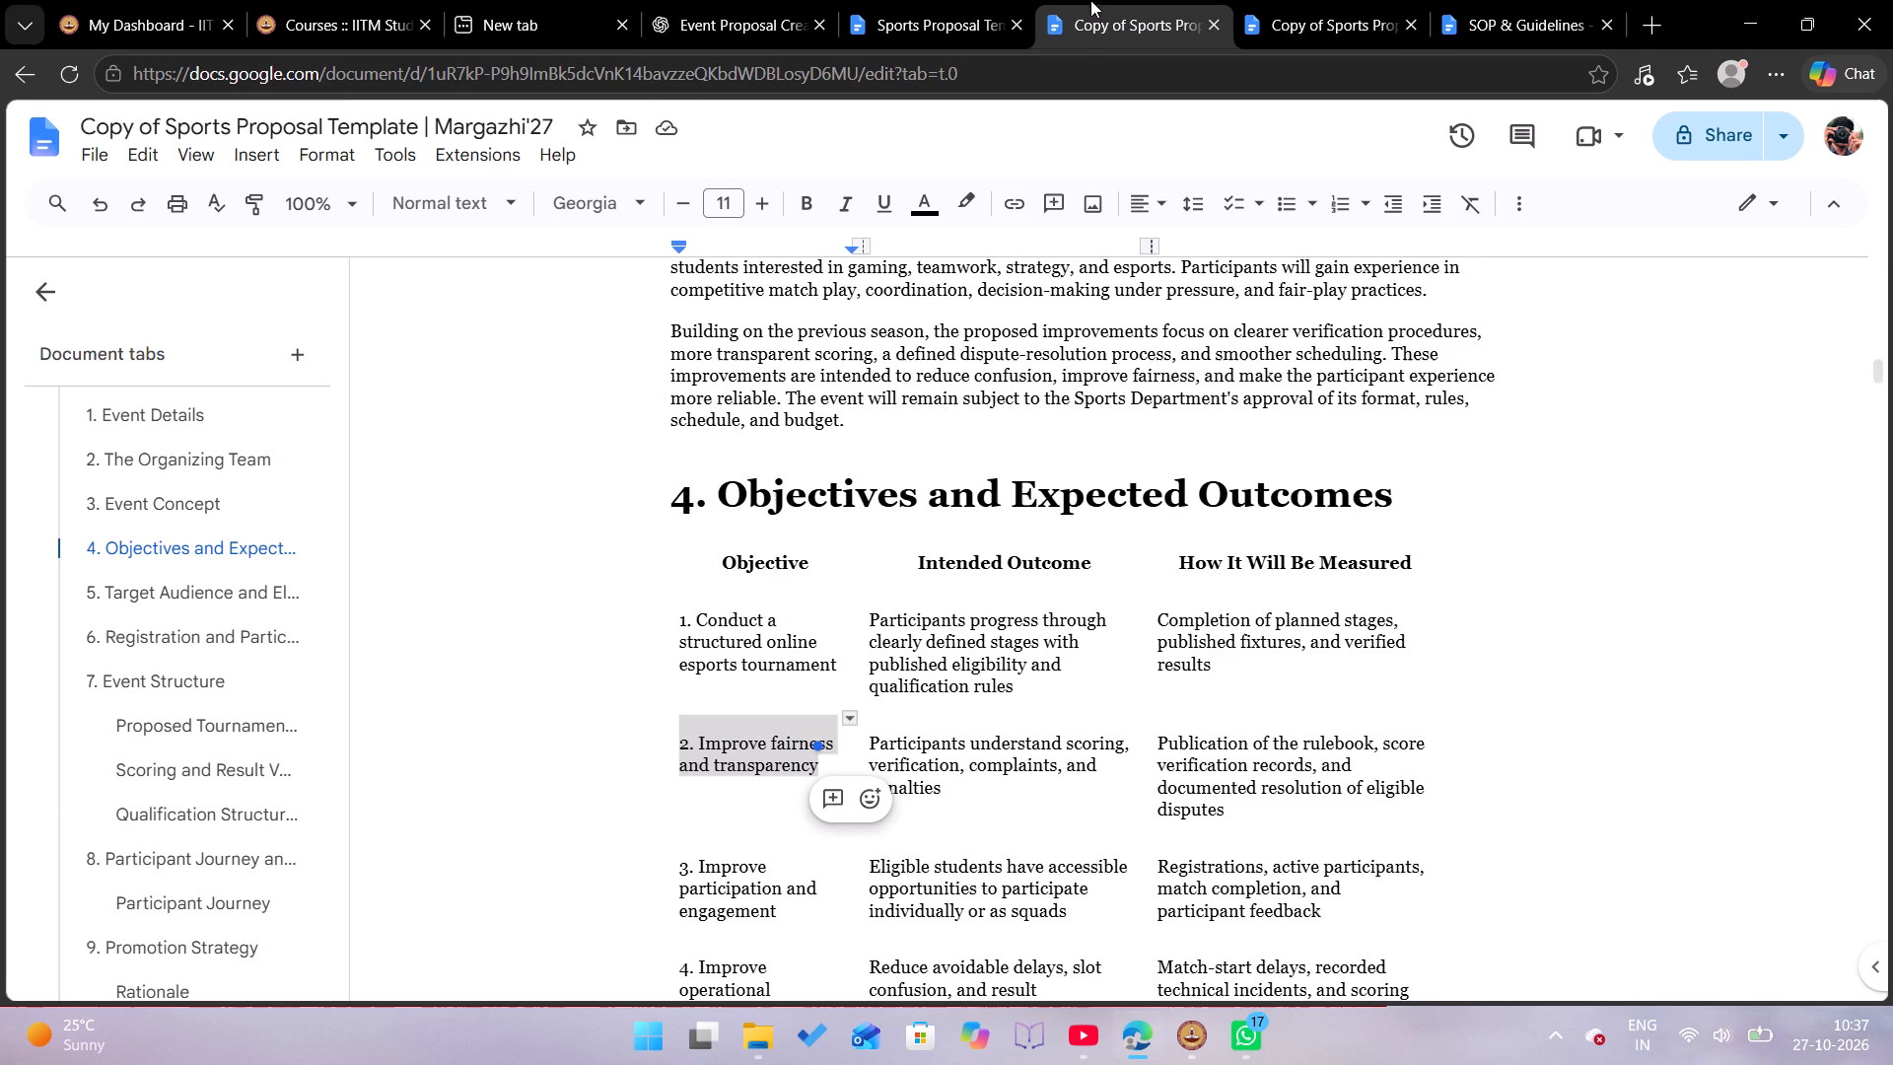
pyautogui.moveTo(871, 741); pyautogui.dragTo(943, 786)
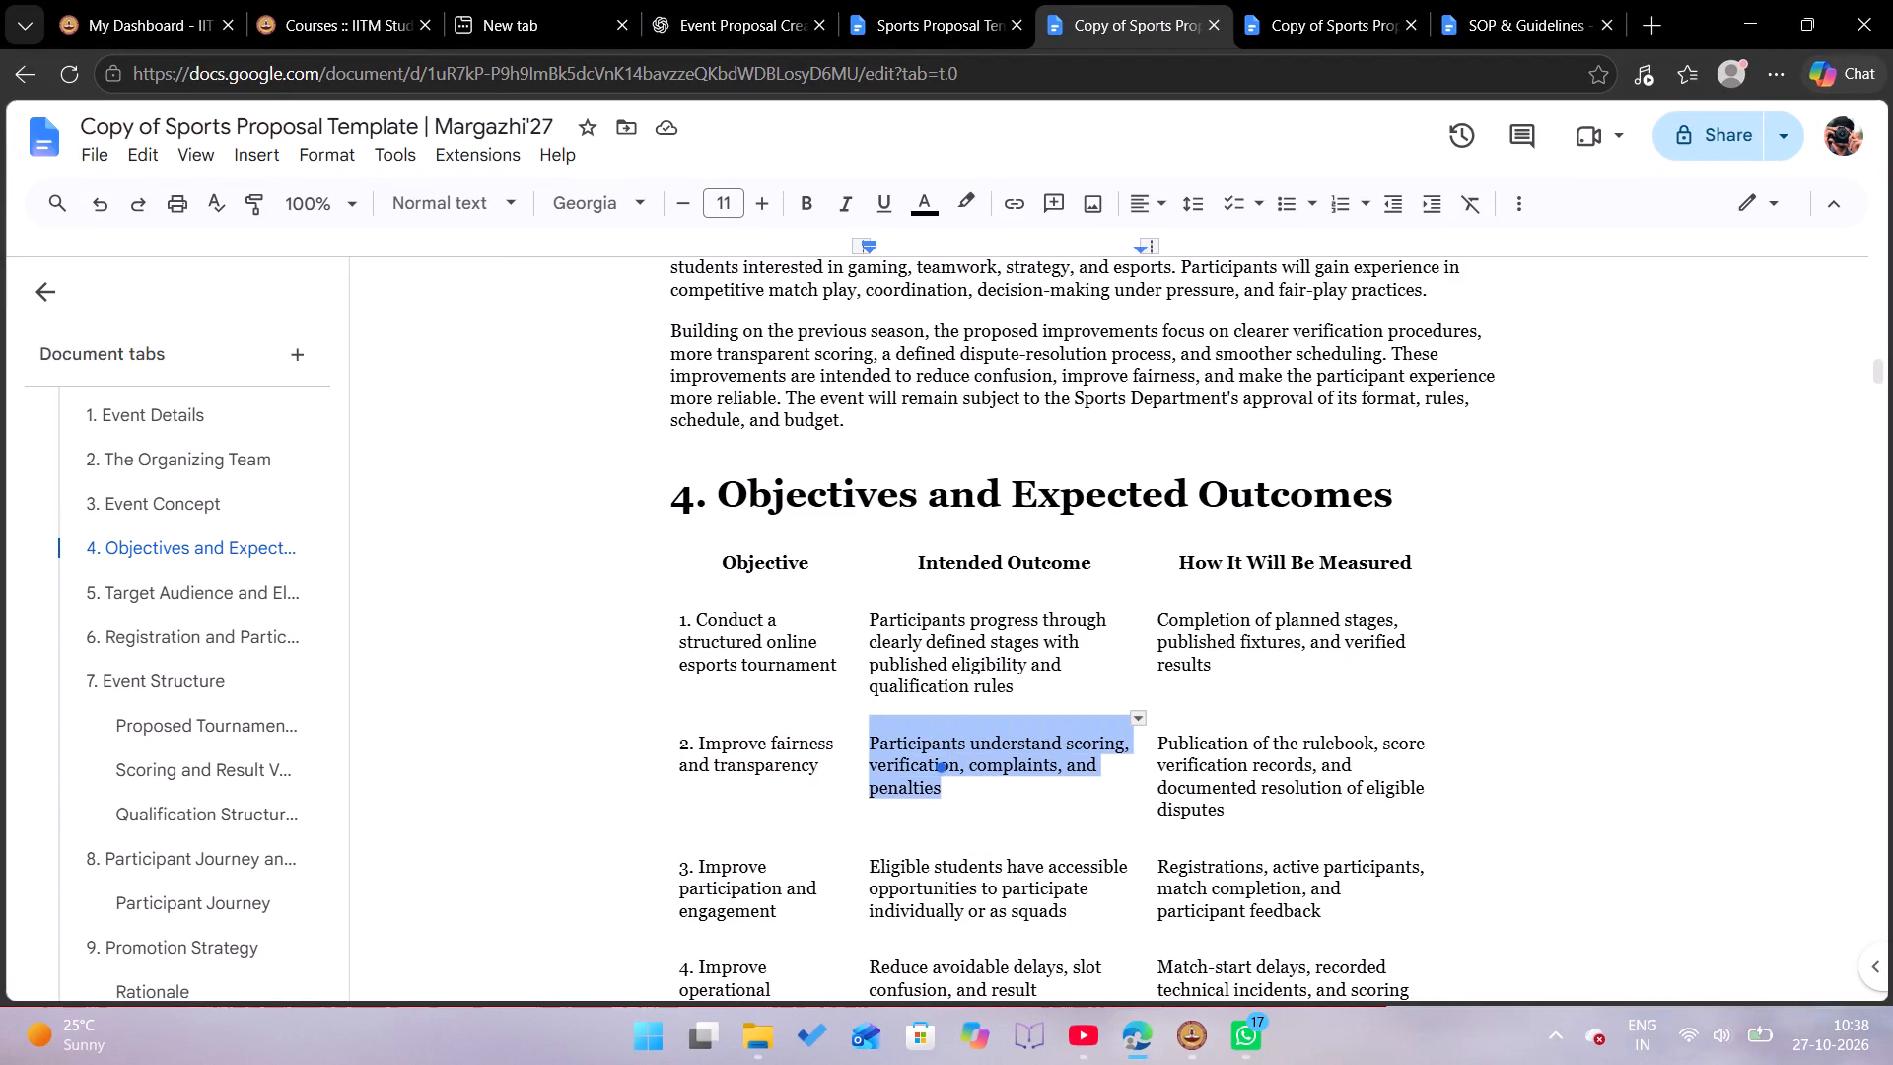
pyautogui.hotkey('ctrl', 'c')
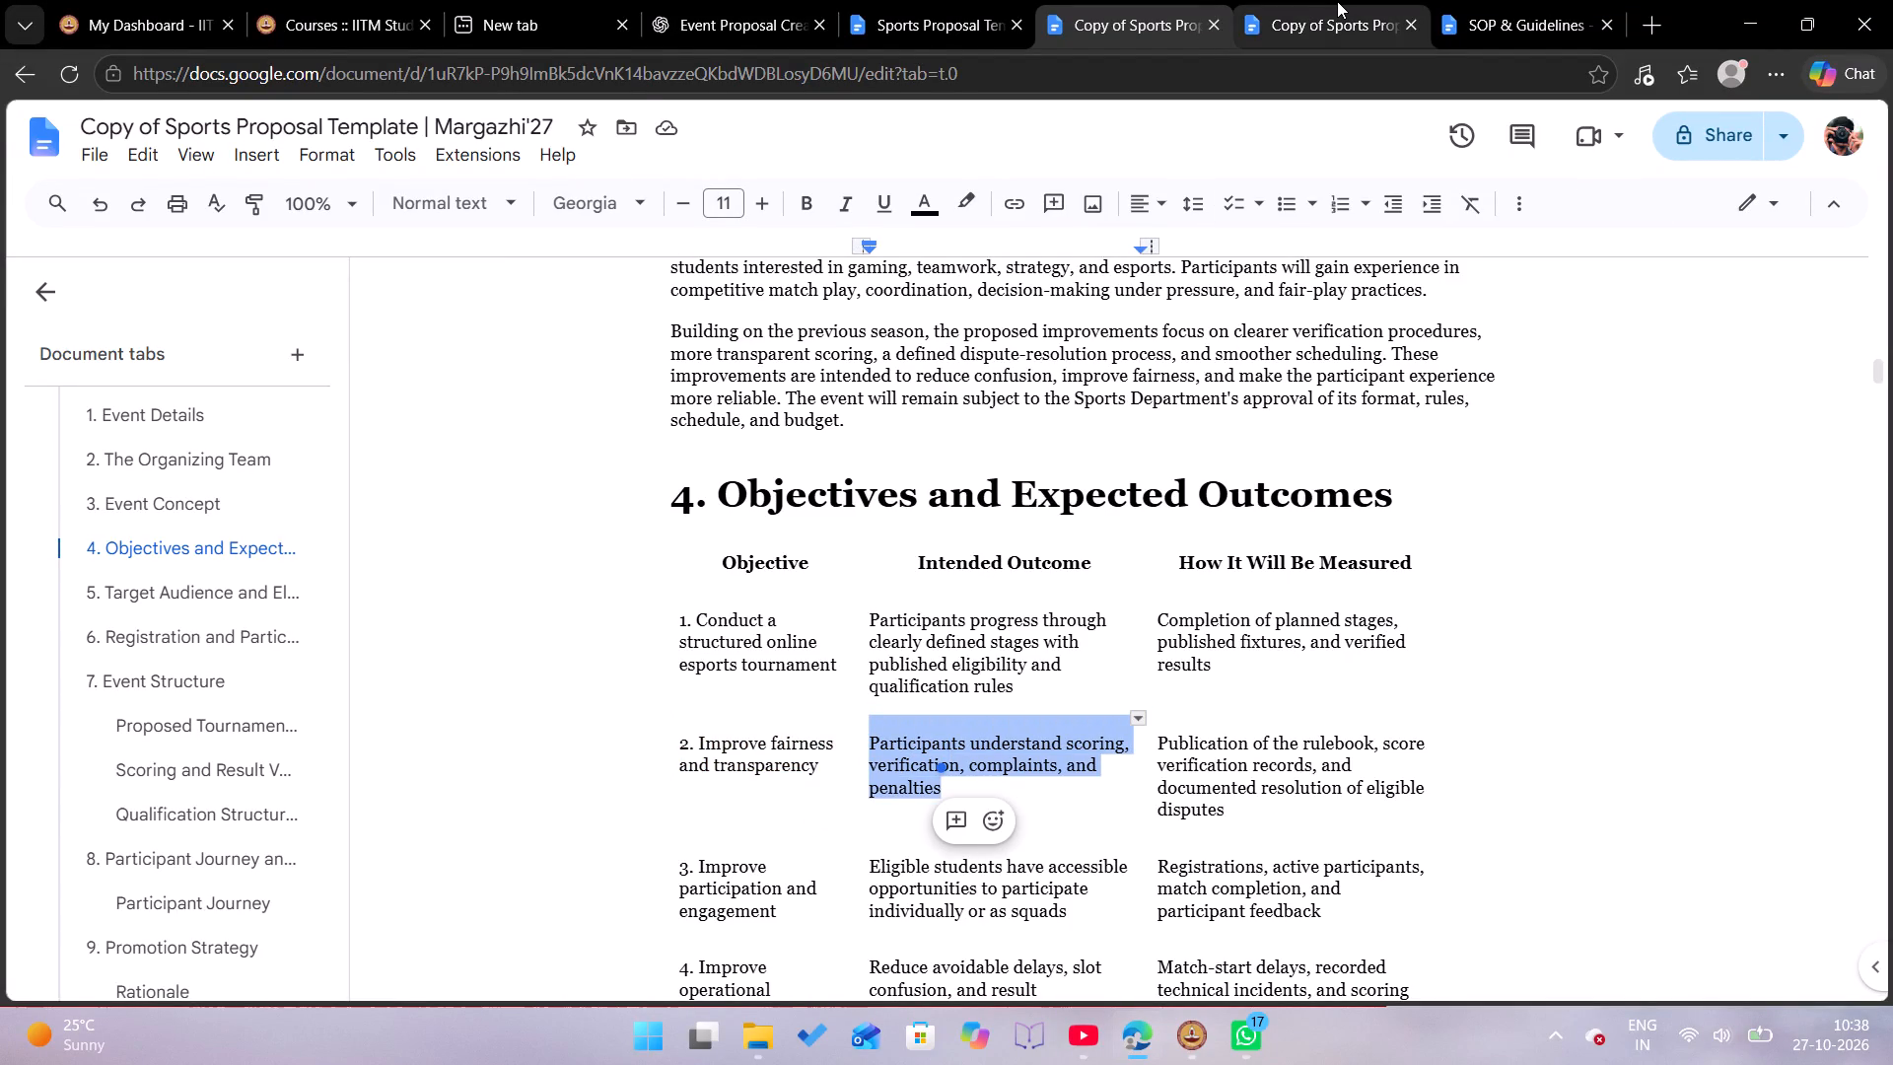
pyautogui.click(1337, 1)
pyautogui.click(914, 682)
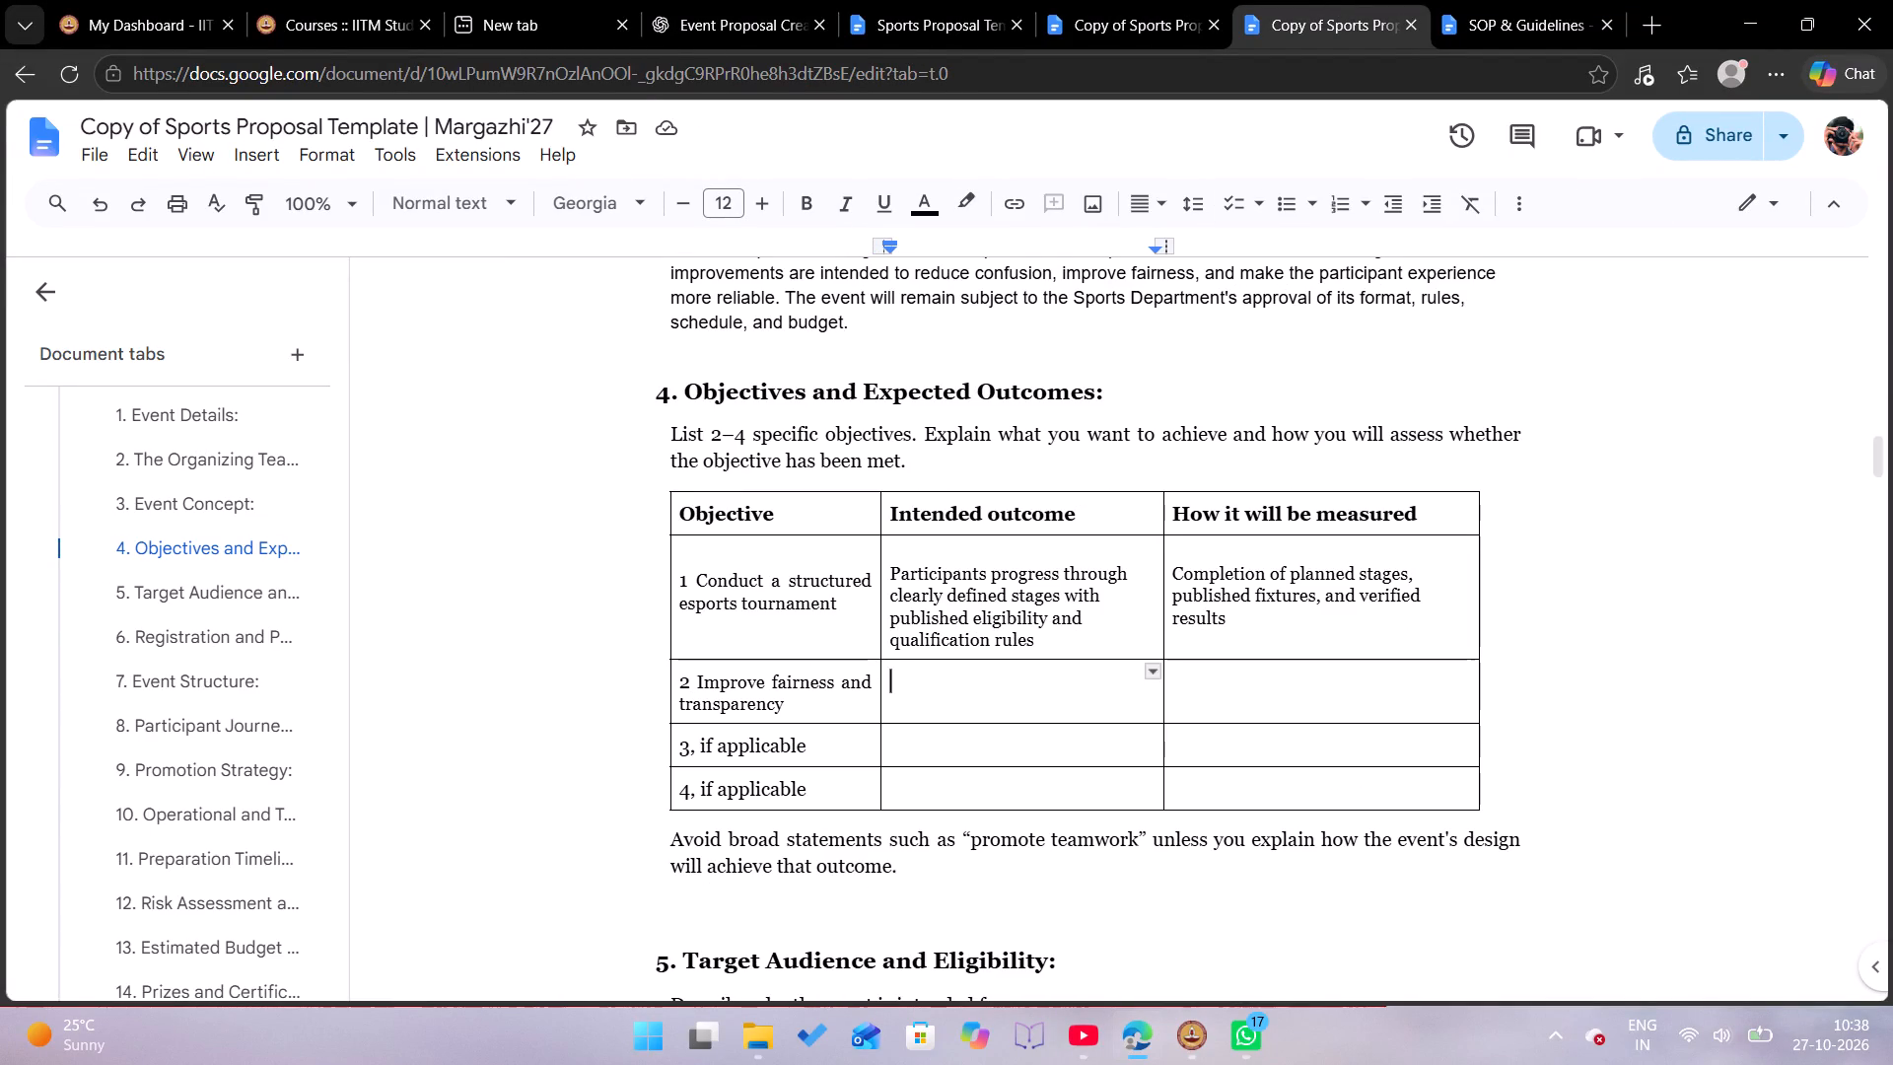
pyautogui.hotkey('ctrl', 'v')
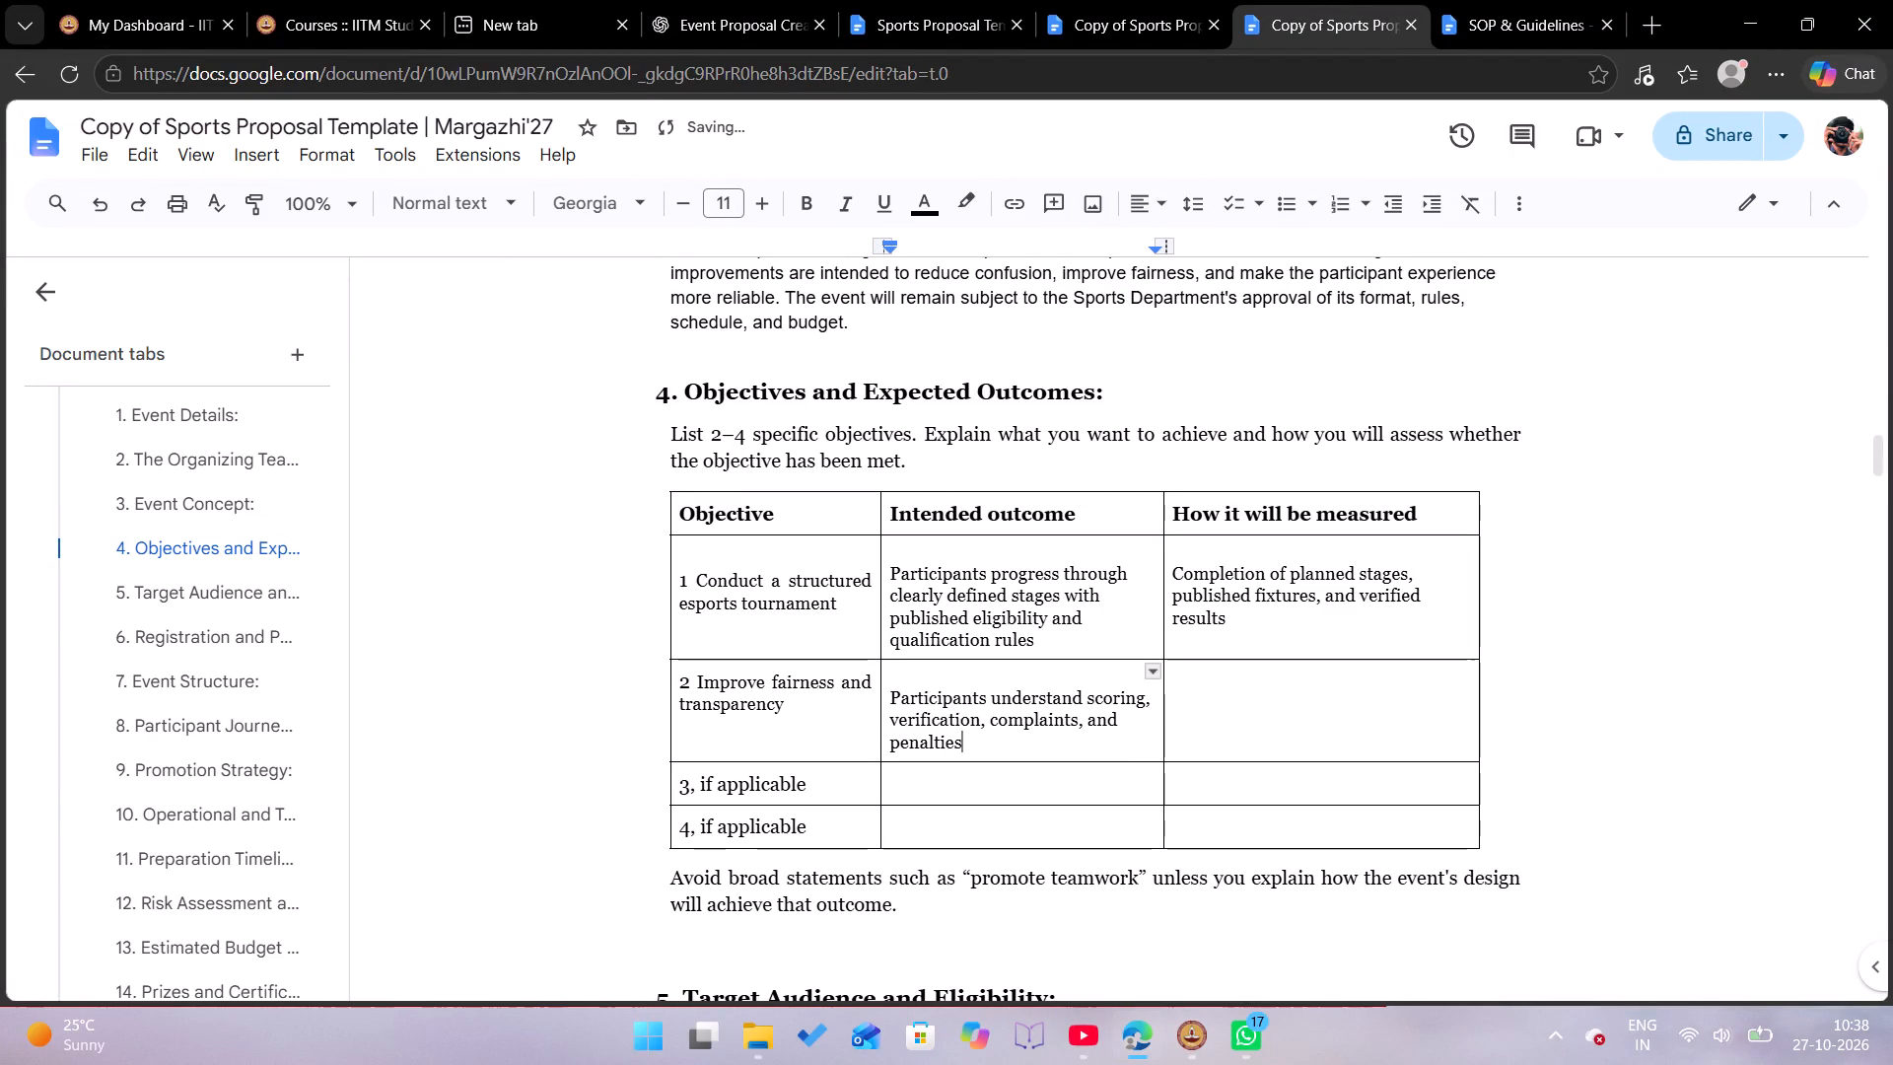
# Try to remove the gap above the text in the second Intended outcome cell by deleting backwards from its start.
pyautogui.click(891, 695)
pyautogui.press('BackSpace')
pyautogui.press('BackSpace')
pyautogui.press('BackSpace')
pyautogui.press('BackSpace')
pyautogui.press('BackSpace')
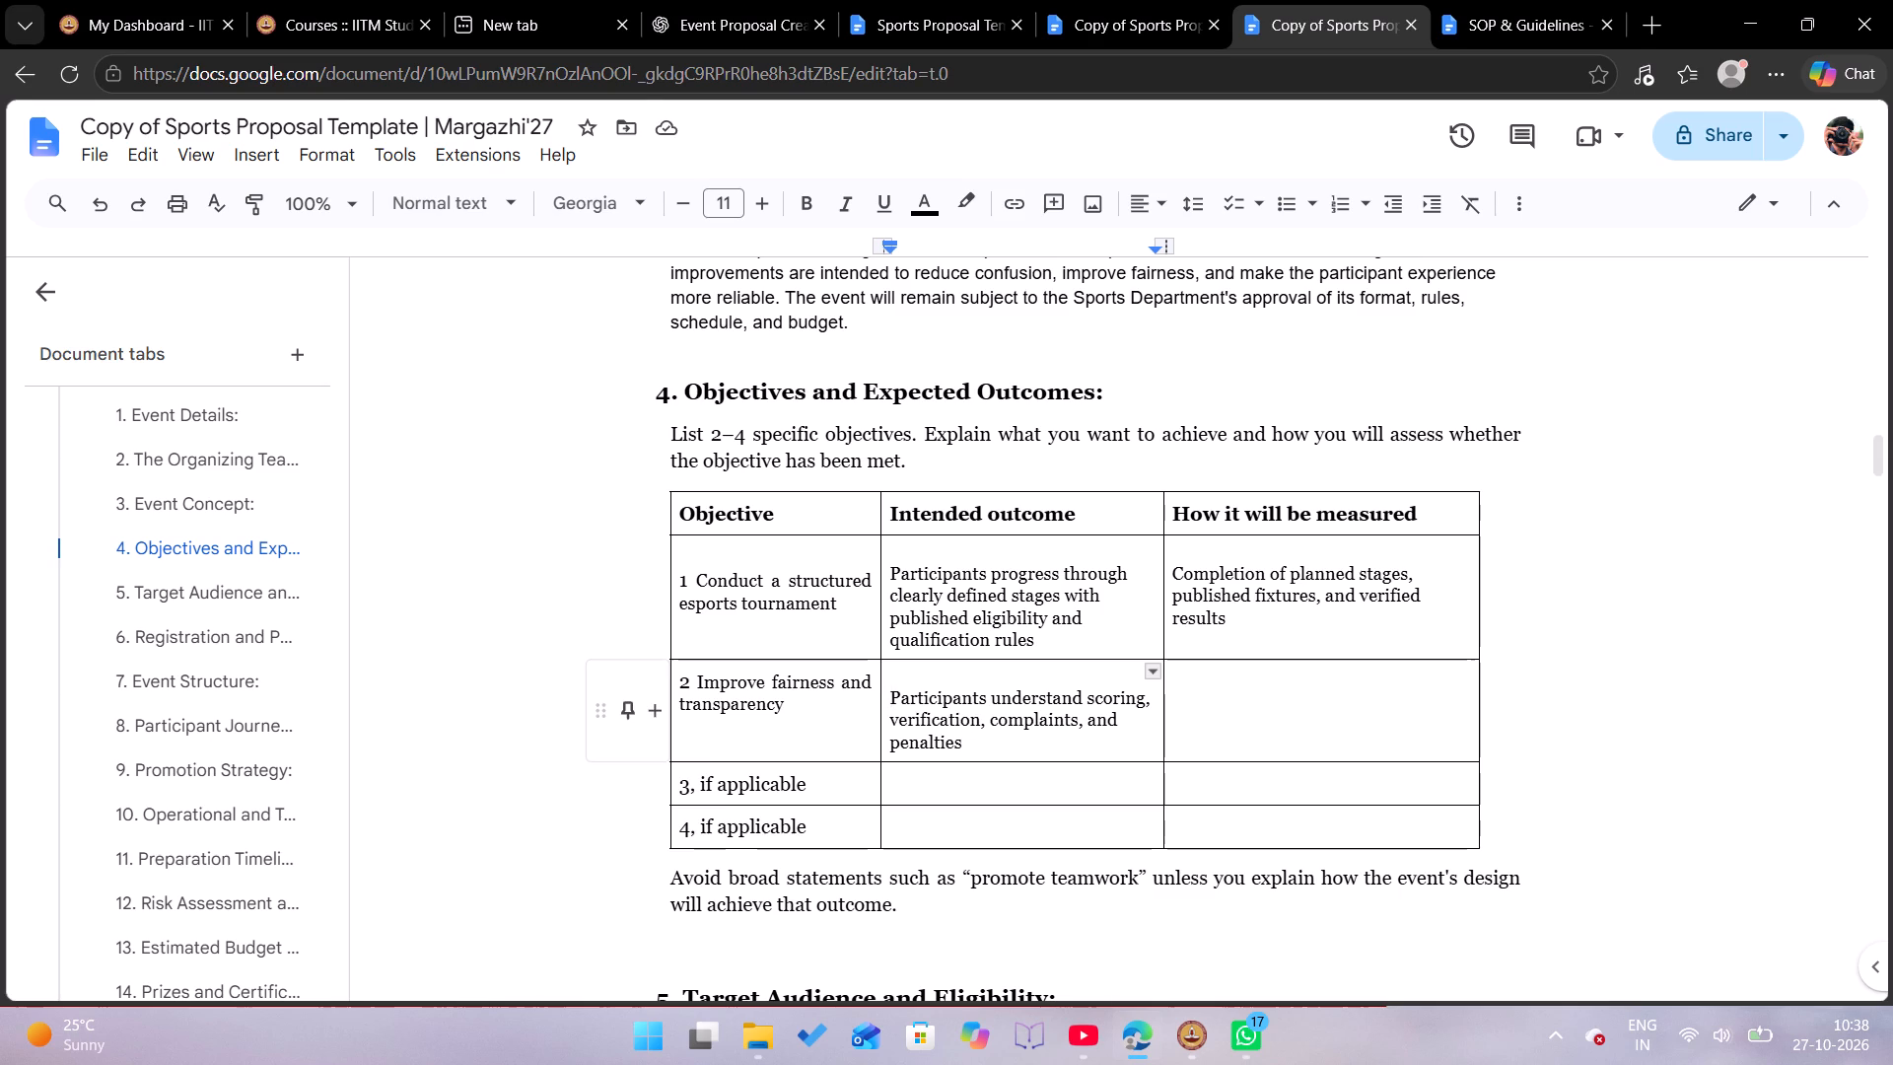
# Insert a blank line above the text in the template's second Objective cell.
pyautogui.click(676, 681)
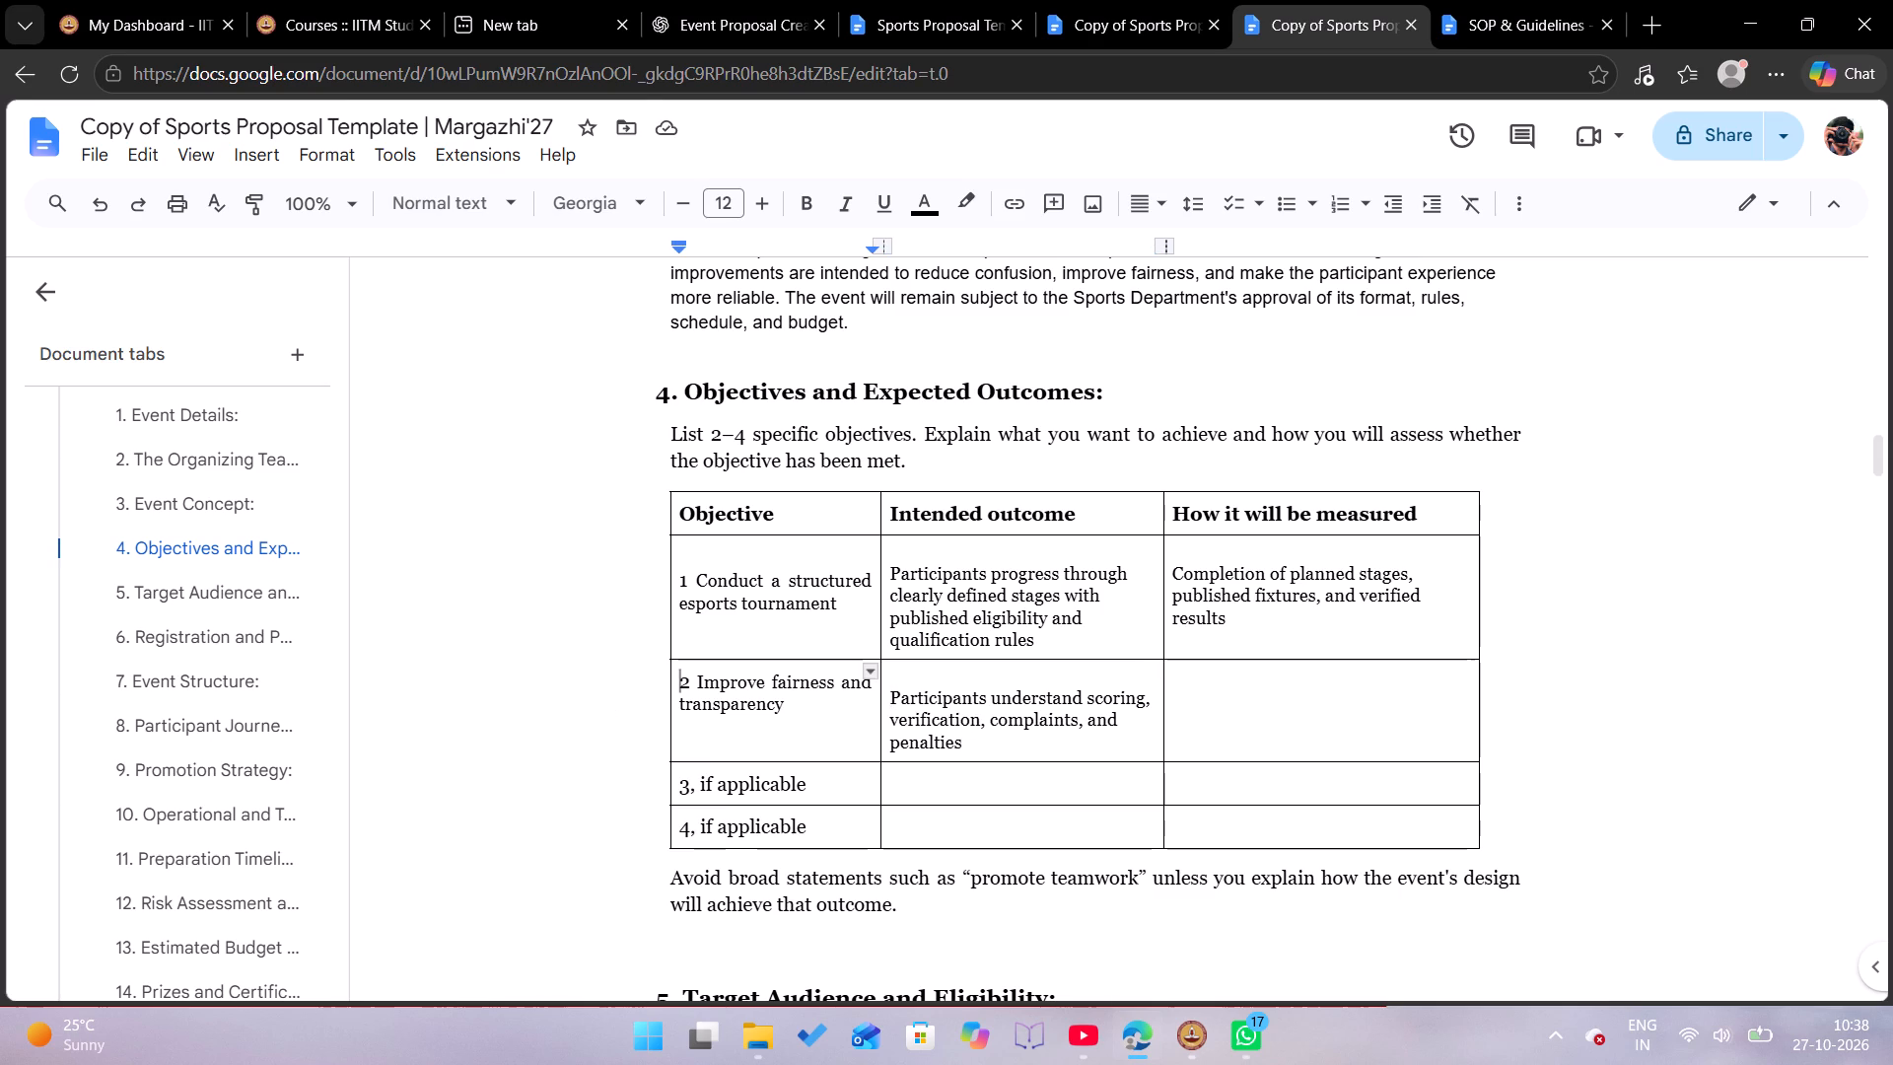
pyautogui.press('Return')
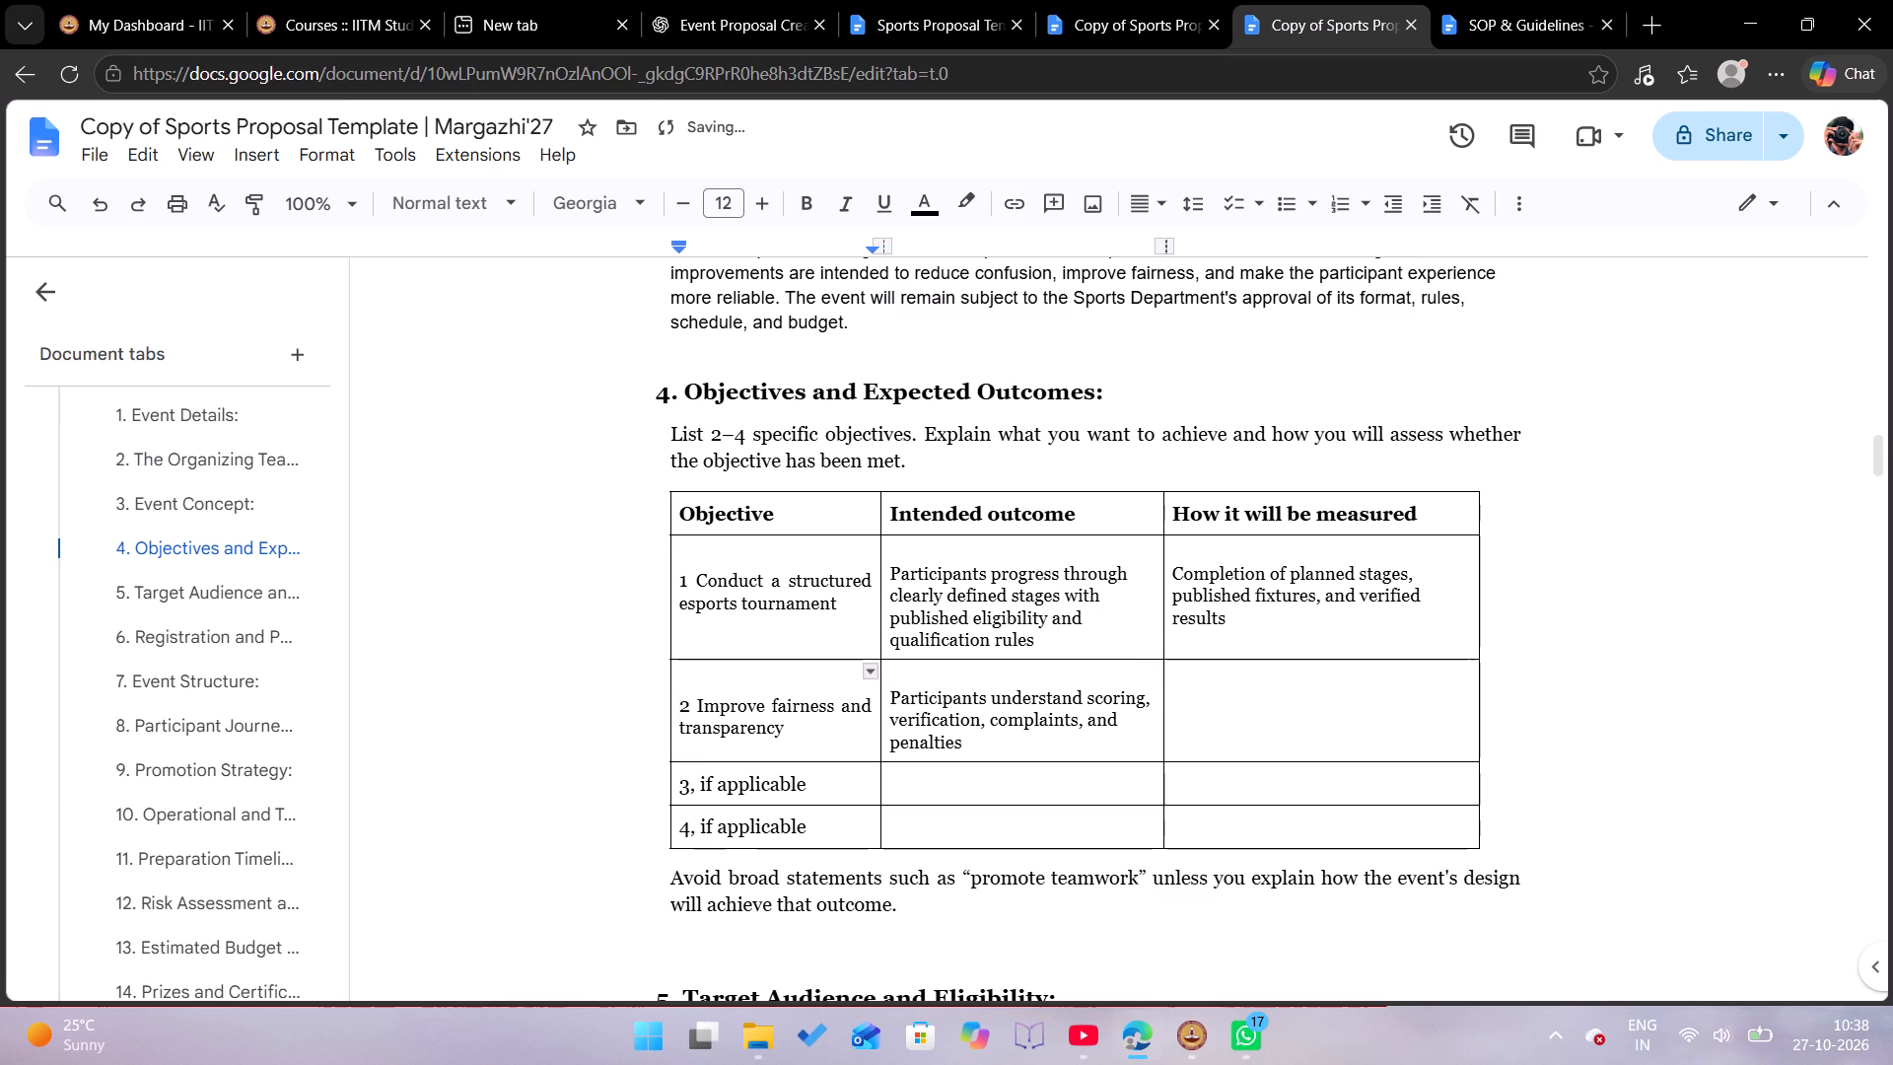
# Copy "Publication of the rulebook, score verification records, and documented resolution of eligible disputes" from the source into the second How it will be measured cell, removing the extra blank line.
pyautogui.click(1209, 713)
pyautogui.press('Return')
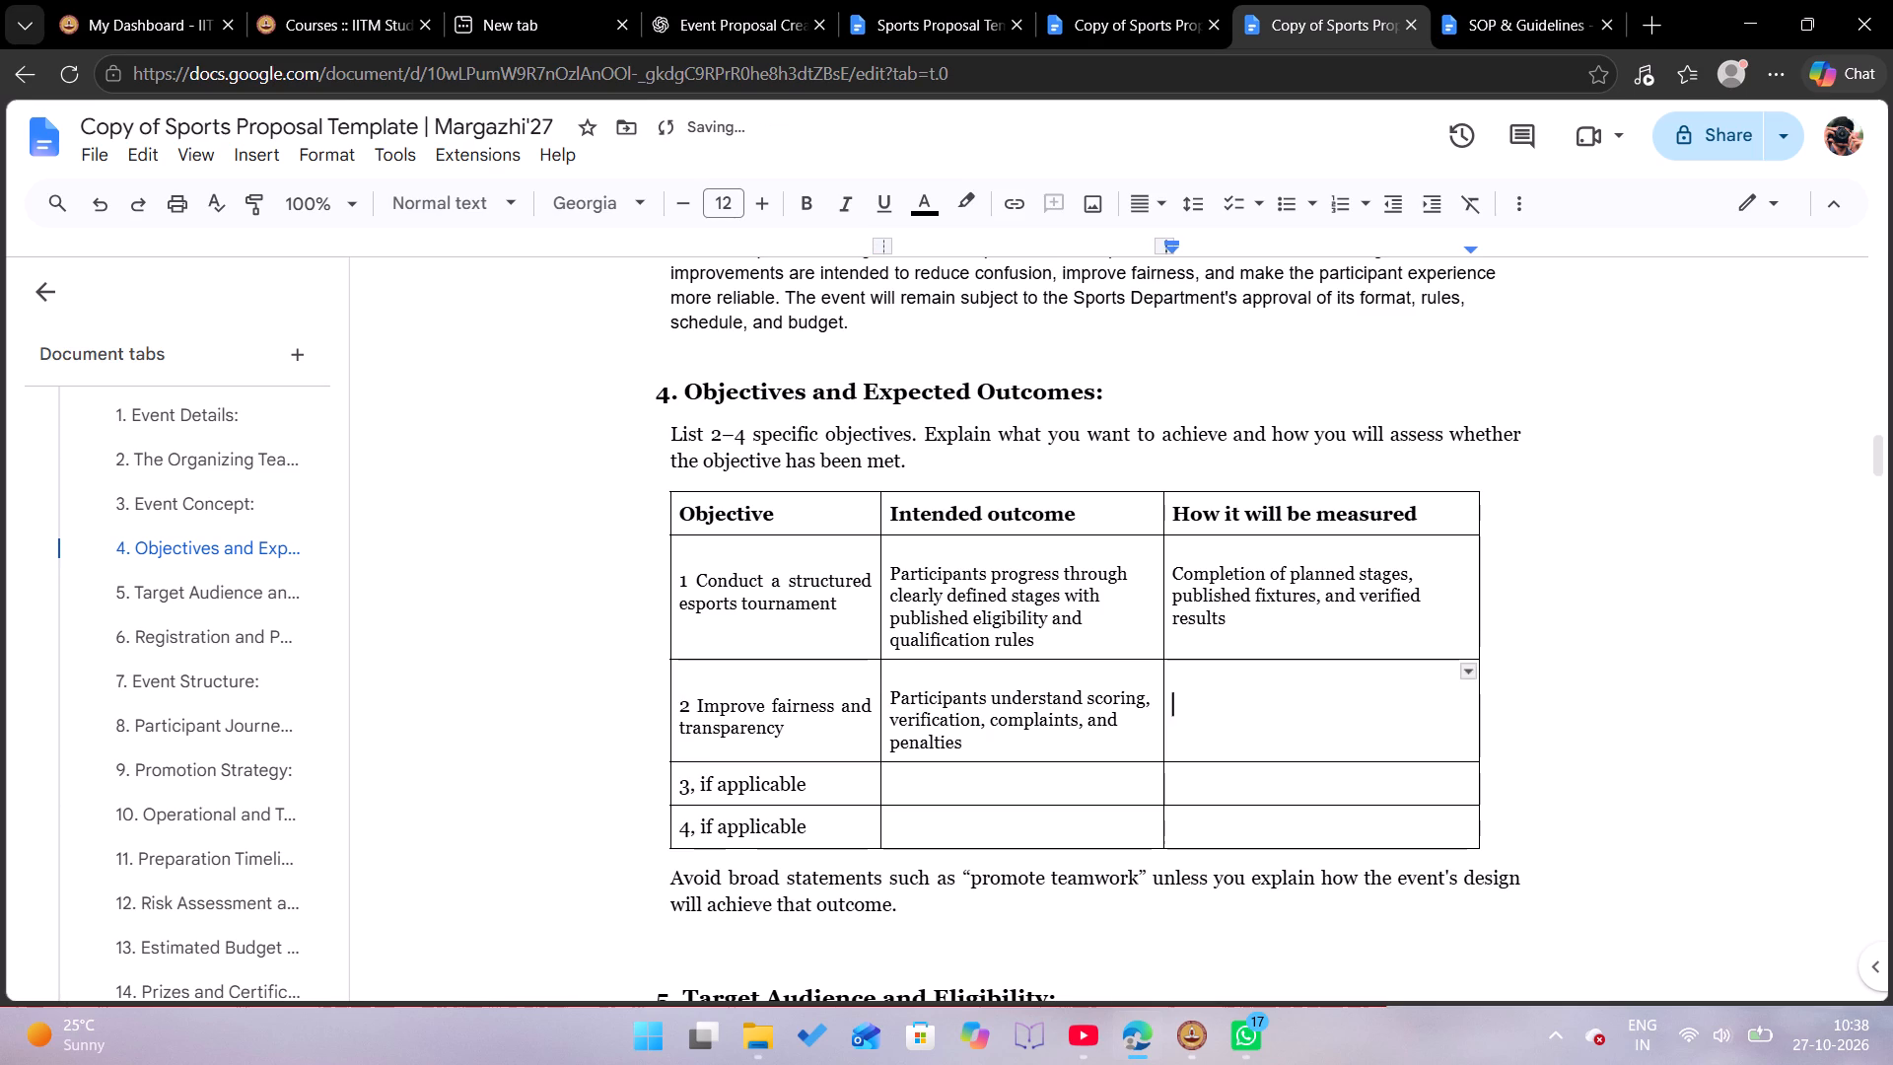
pyautogui.click(1101, 0)
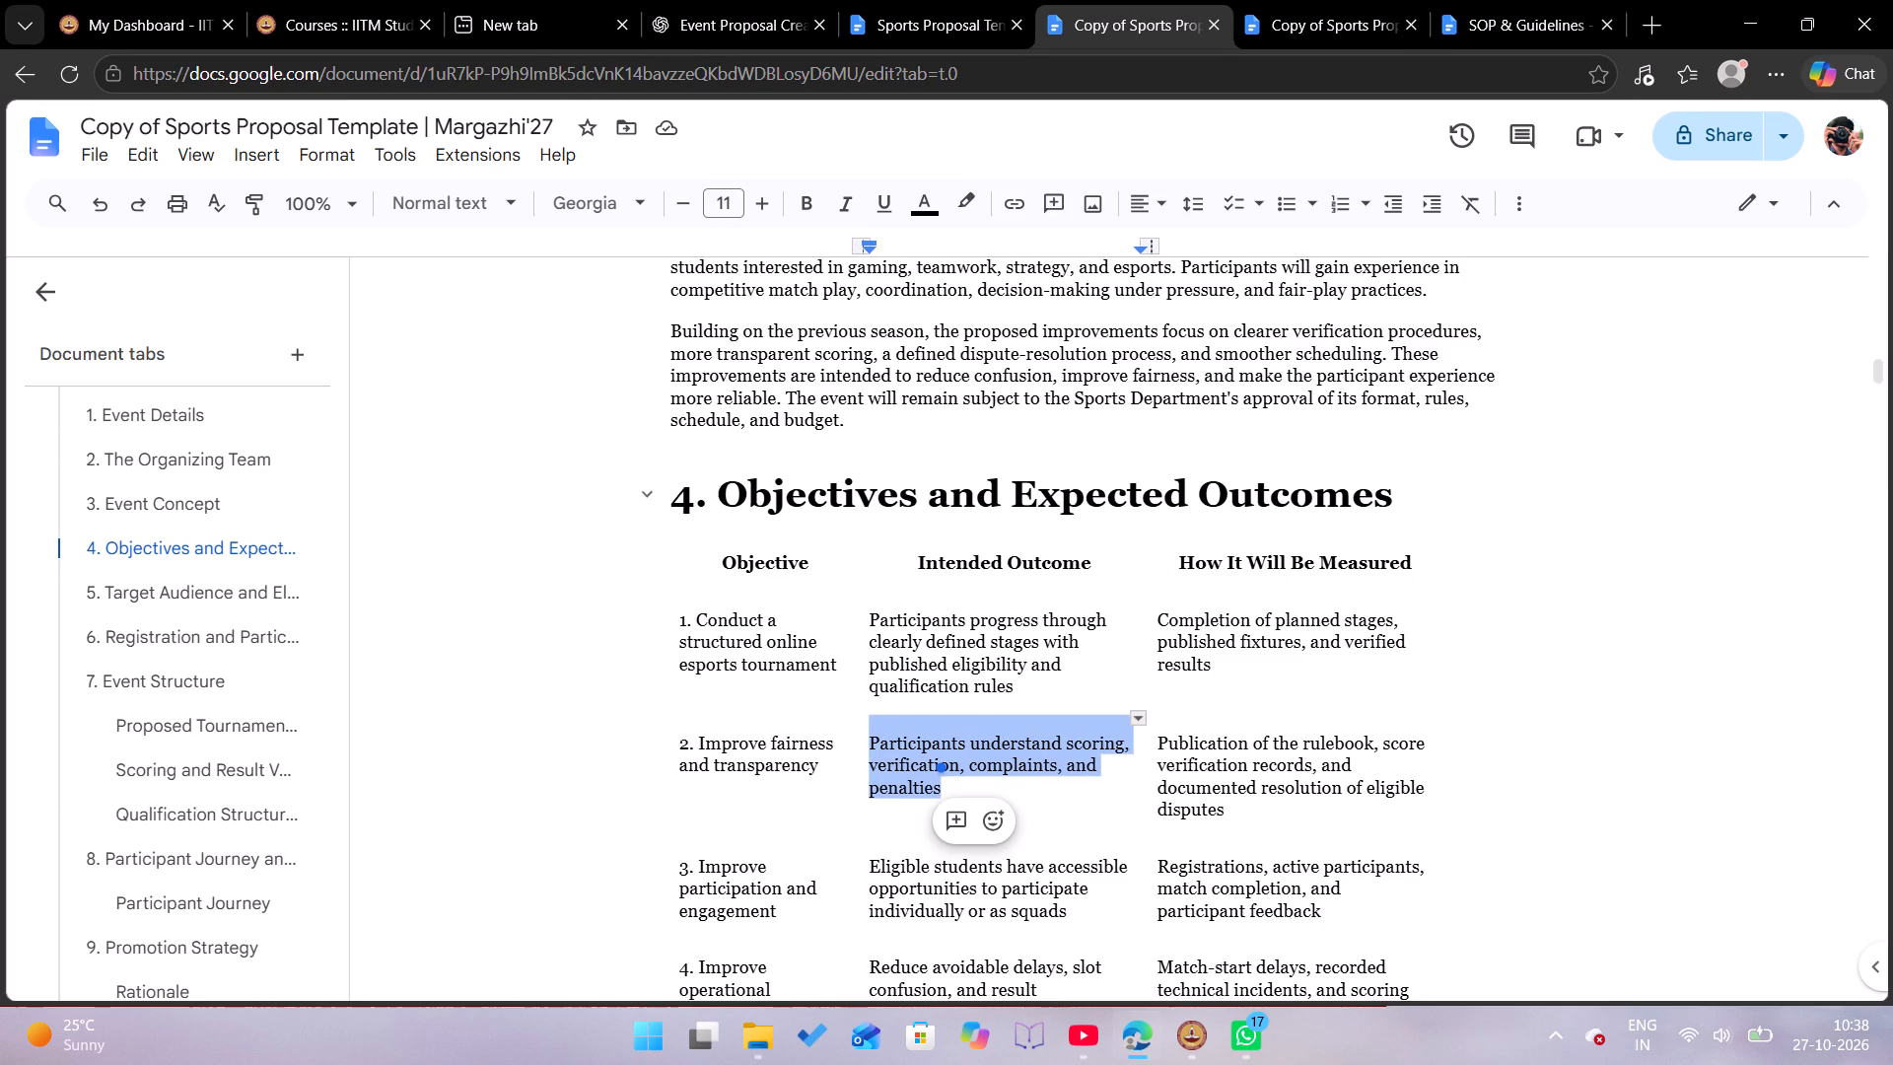
pyautogui.moveTo(1158, 735); pyautogui.dragTo(1228, 813)
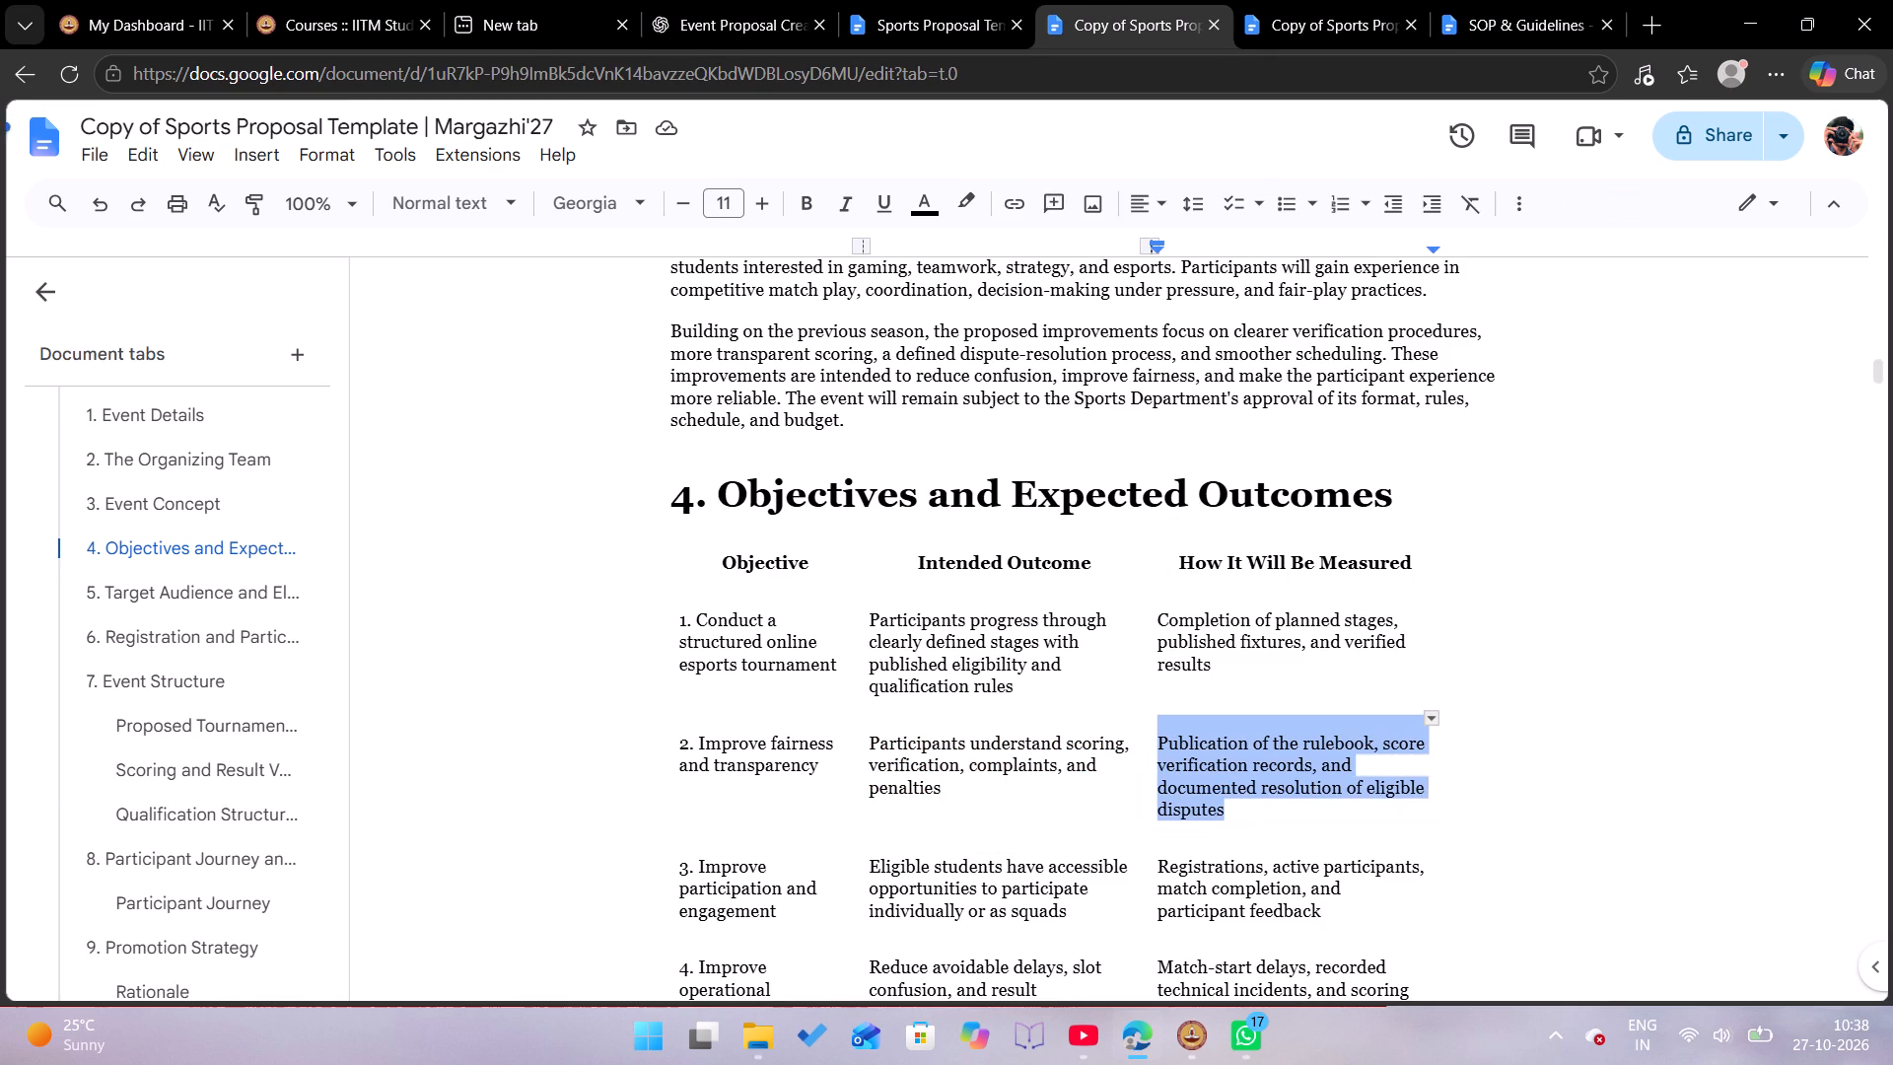
pyautogui.hotkey('ctrl', 'c')
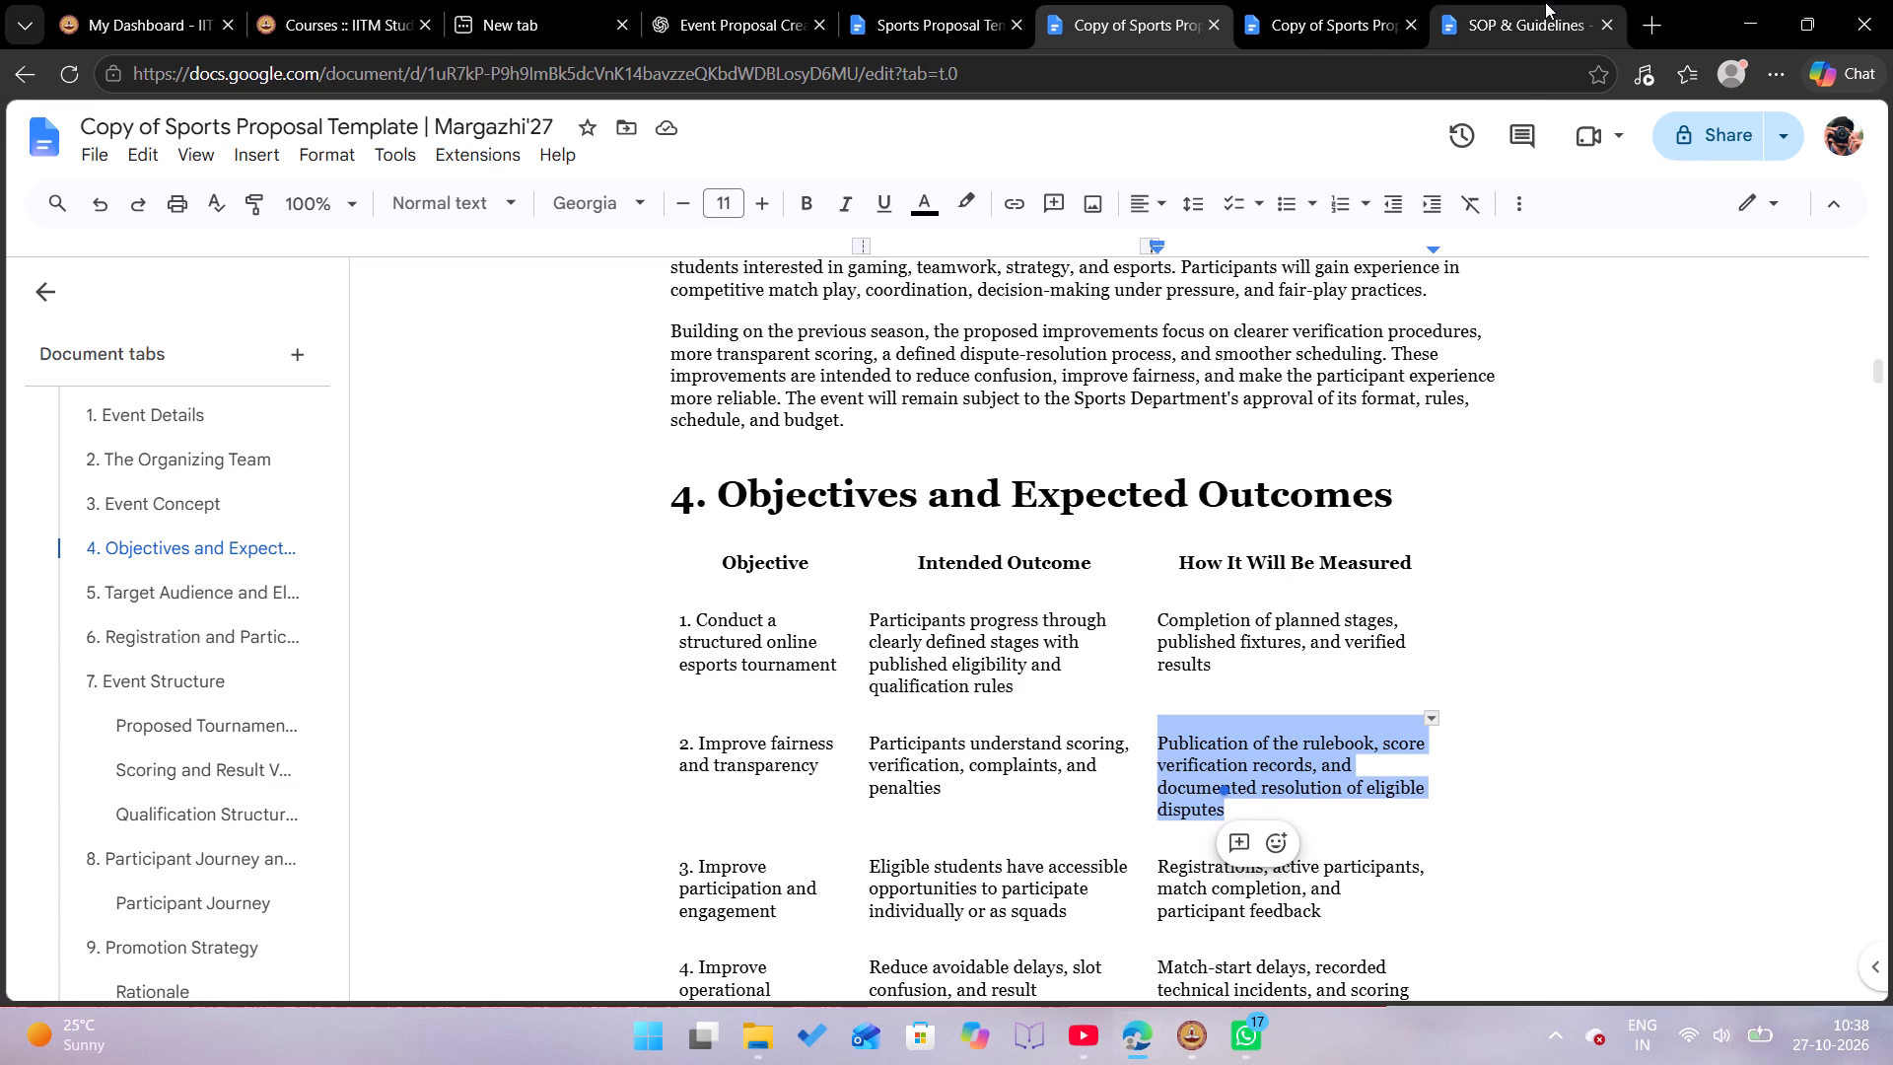
pyautogui.click(1545, 2)
pyautogui.click(1332, 1)
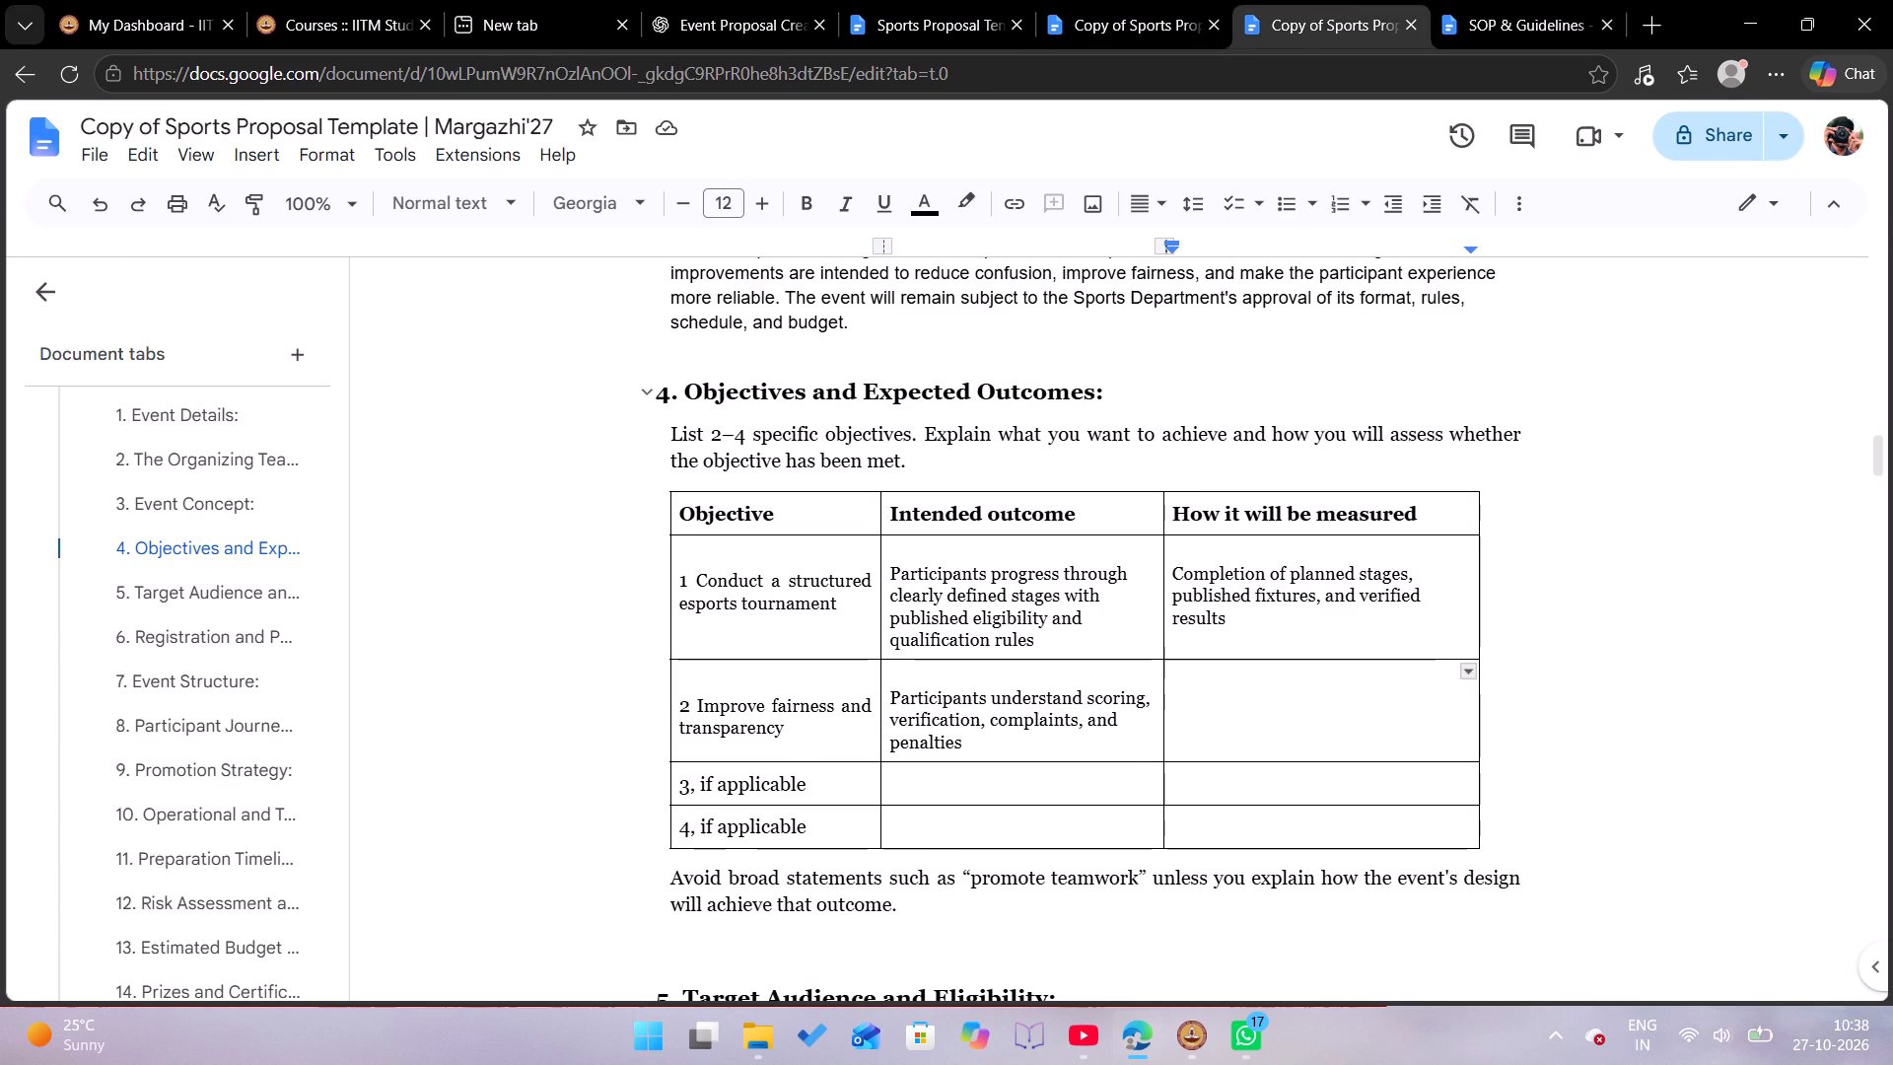
pyautogui.hotkey('ctrl', 'v')
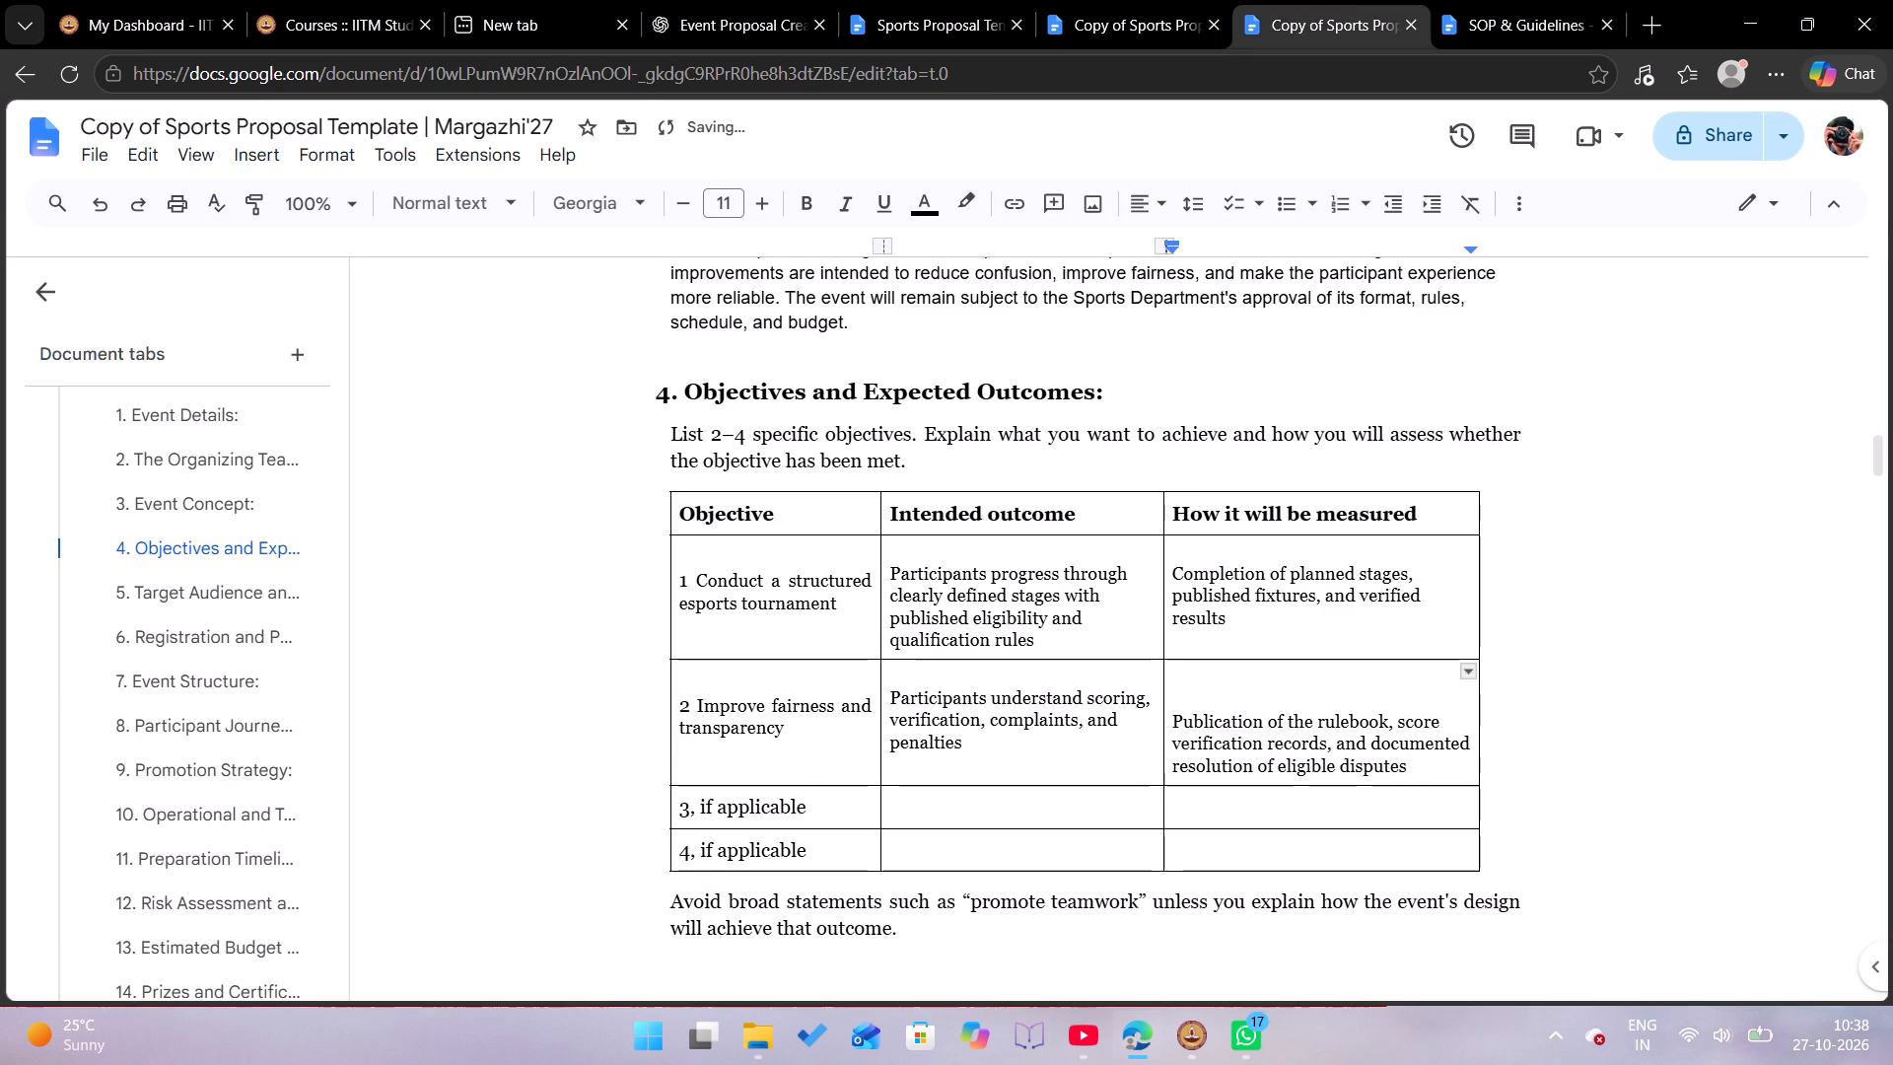
pyautogui.click(1166, 720)
pyautogui.click(1176, 724)
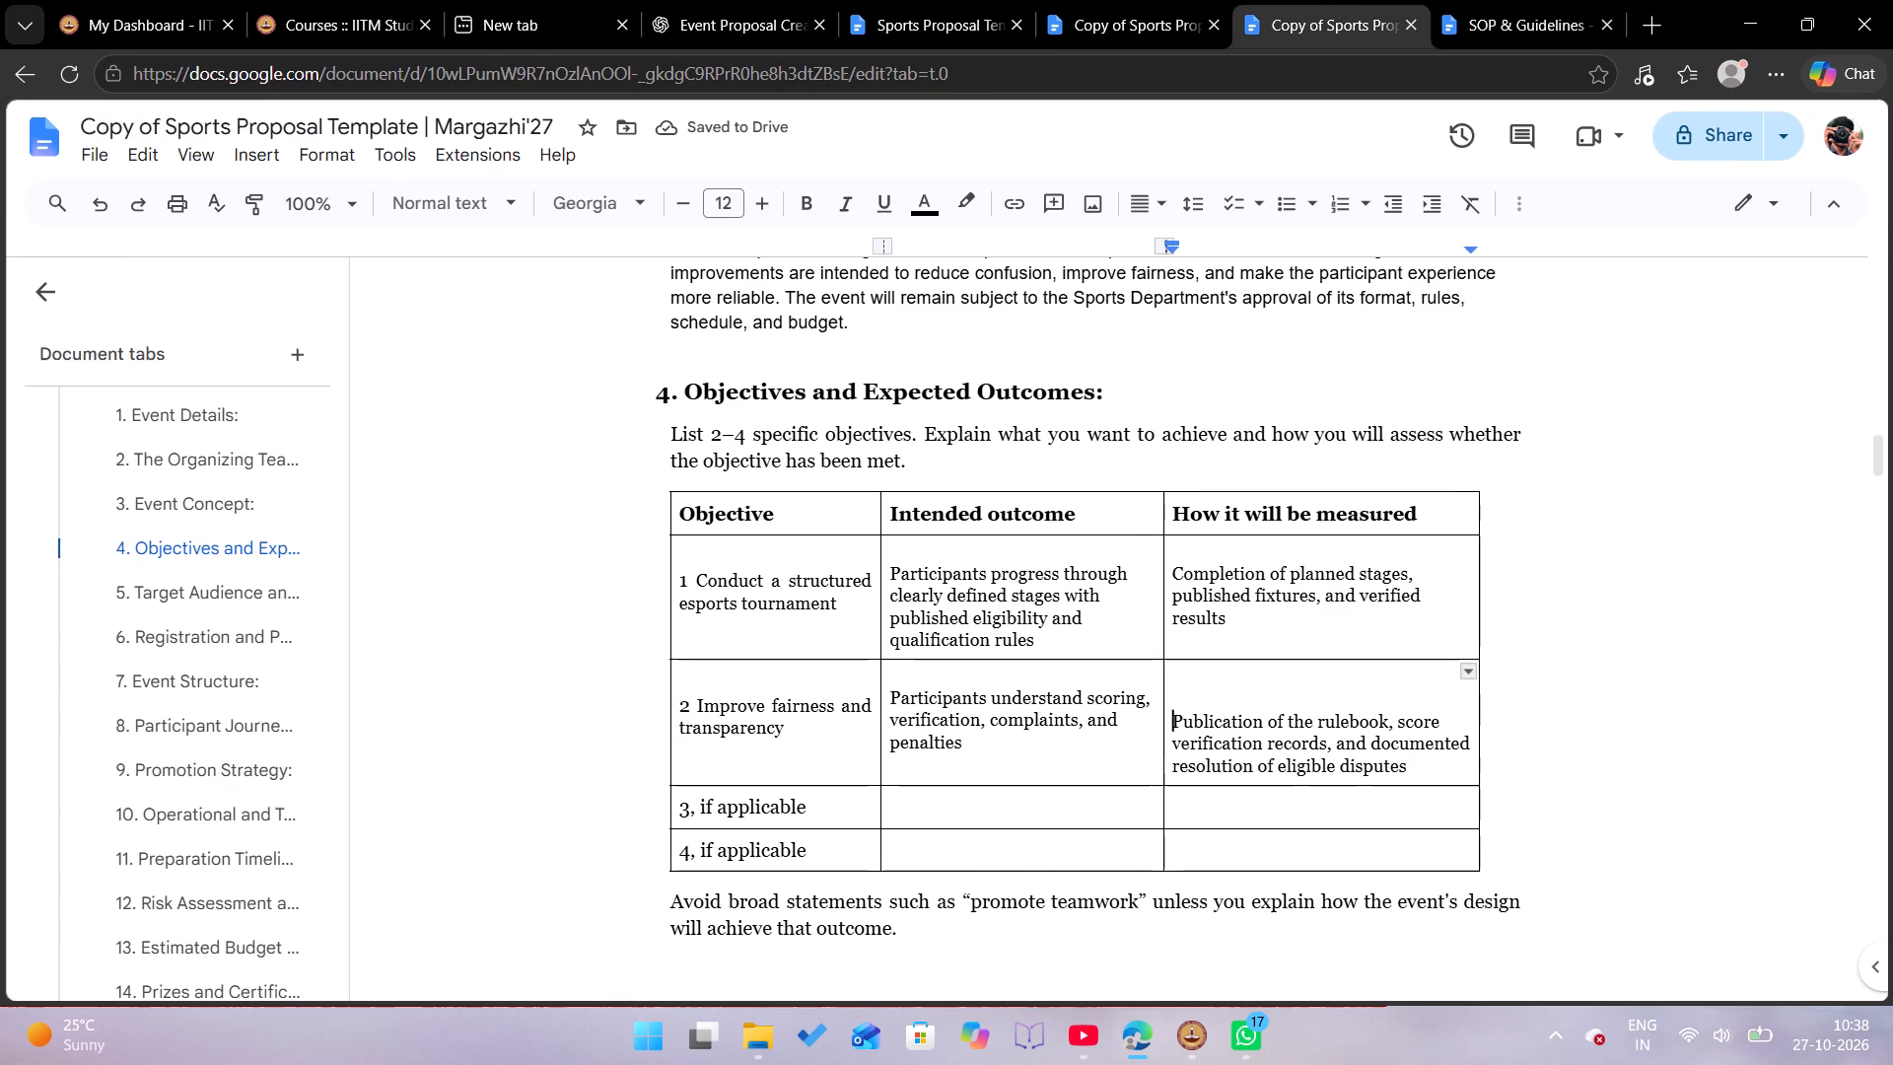
pyautogui.press('BackSpace')
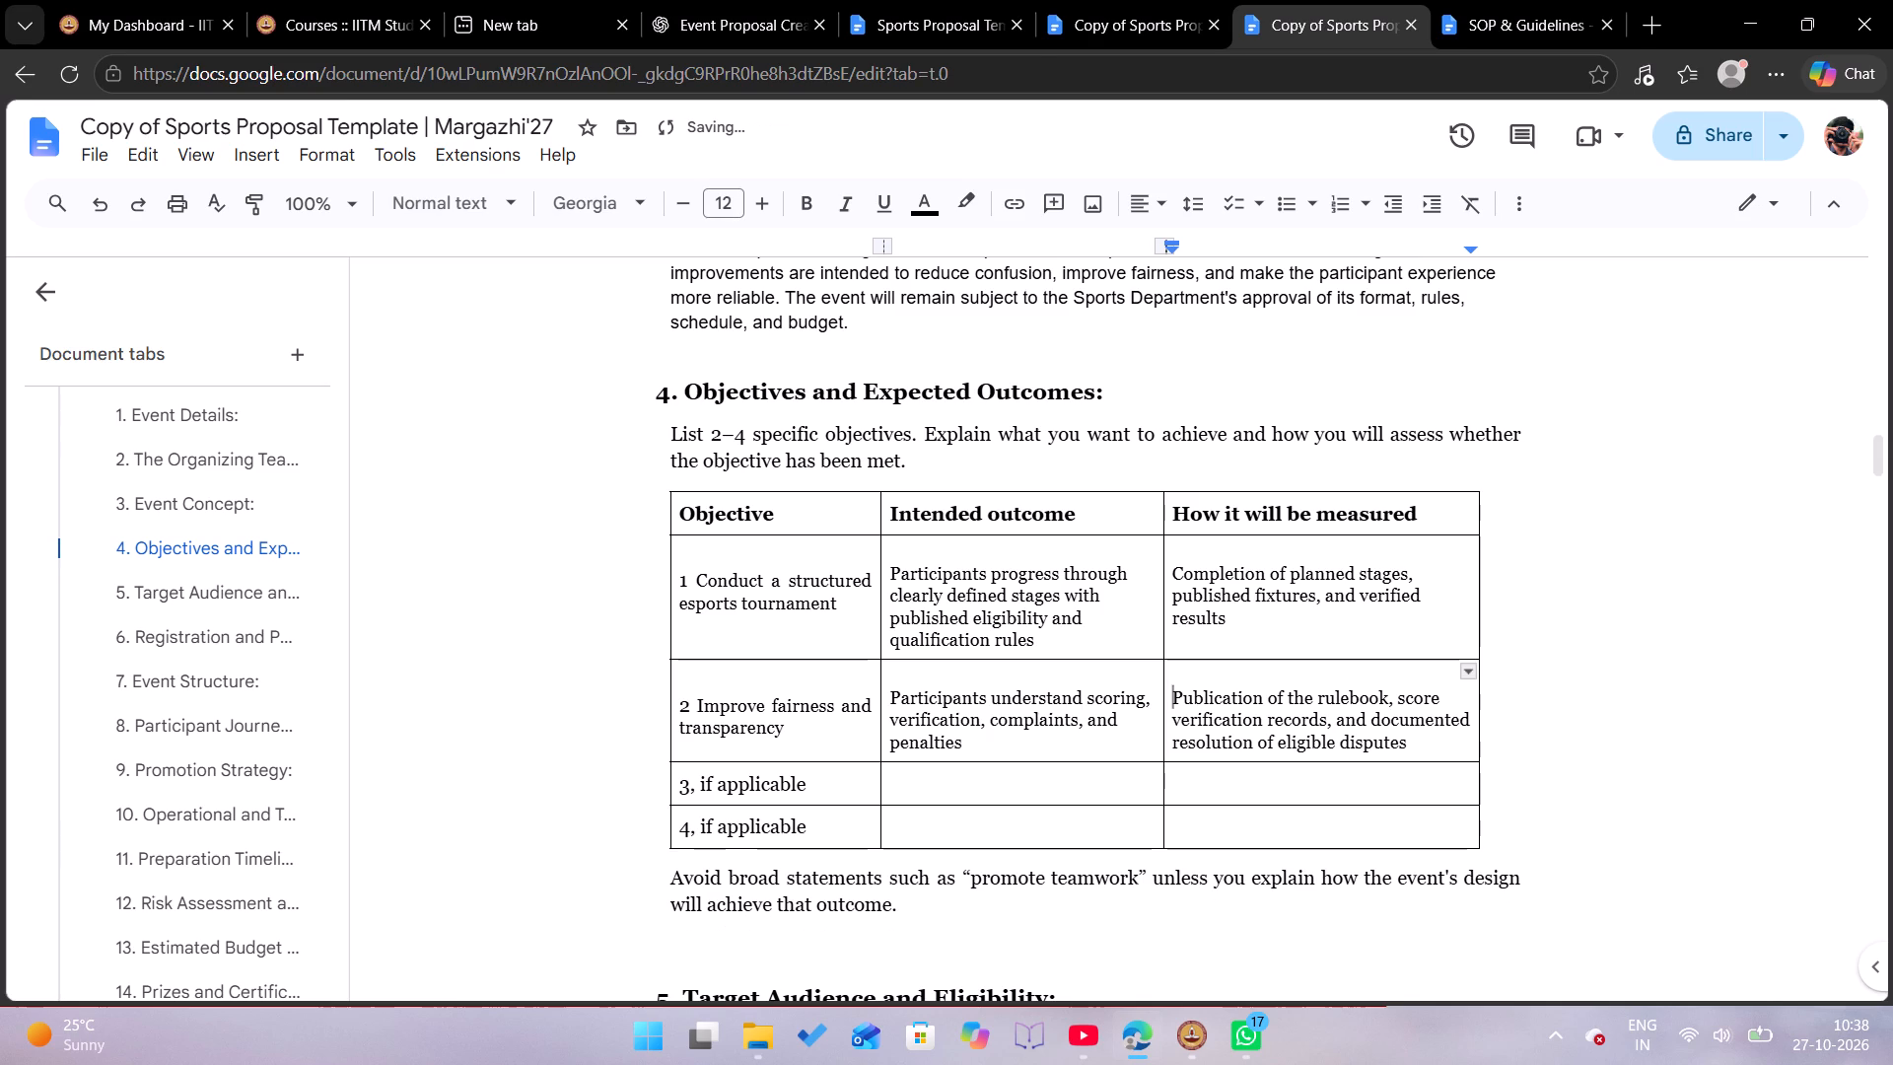
# Replace ", if applicable" in the template's third Objective cell with "Improve participation and engagement" copied from the source document.
pyautogui.click(1116, 0)
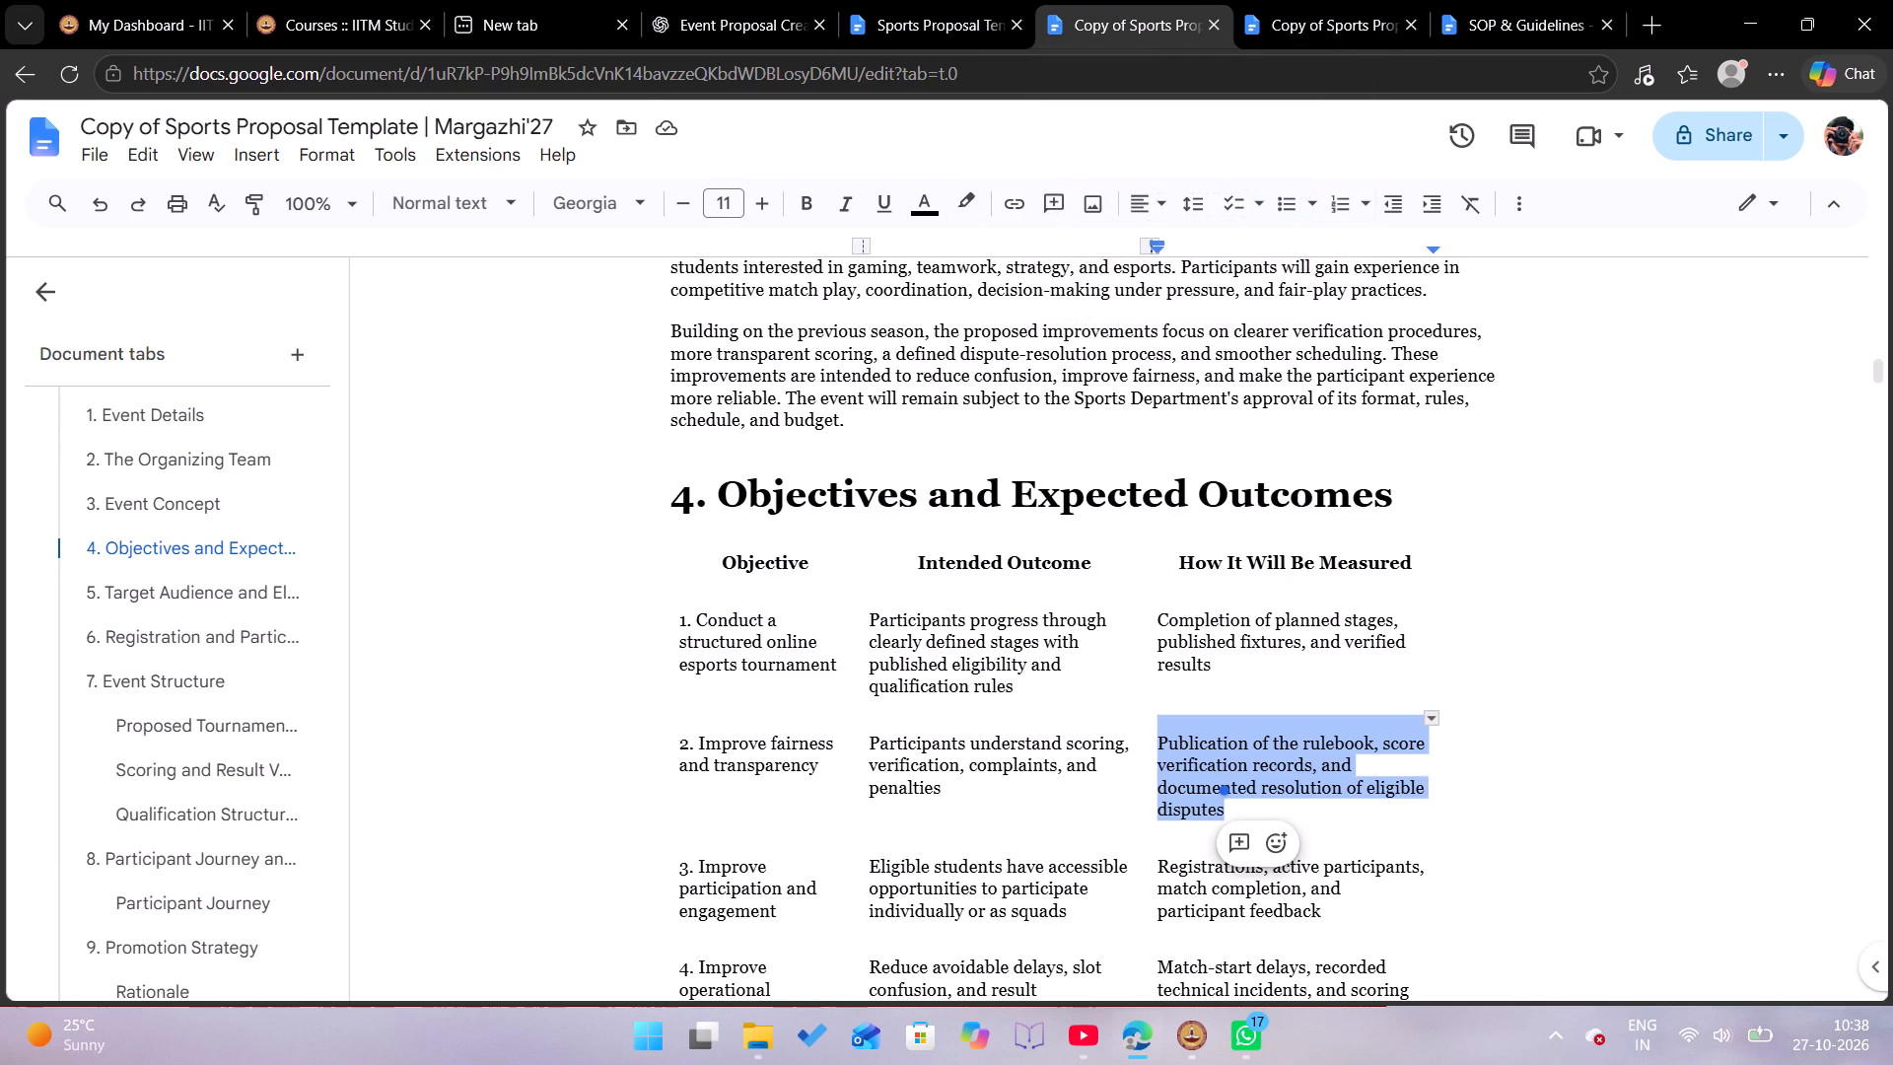
pyautogui.moveTo(1878, 364); pyautogui.dragTo(1881, 379)
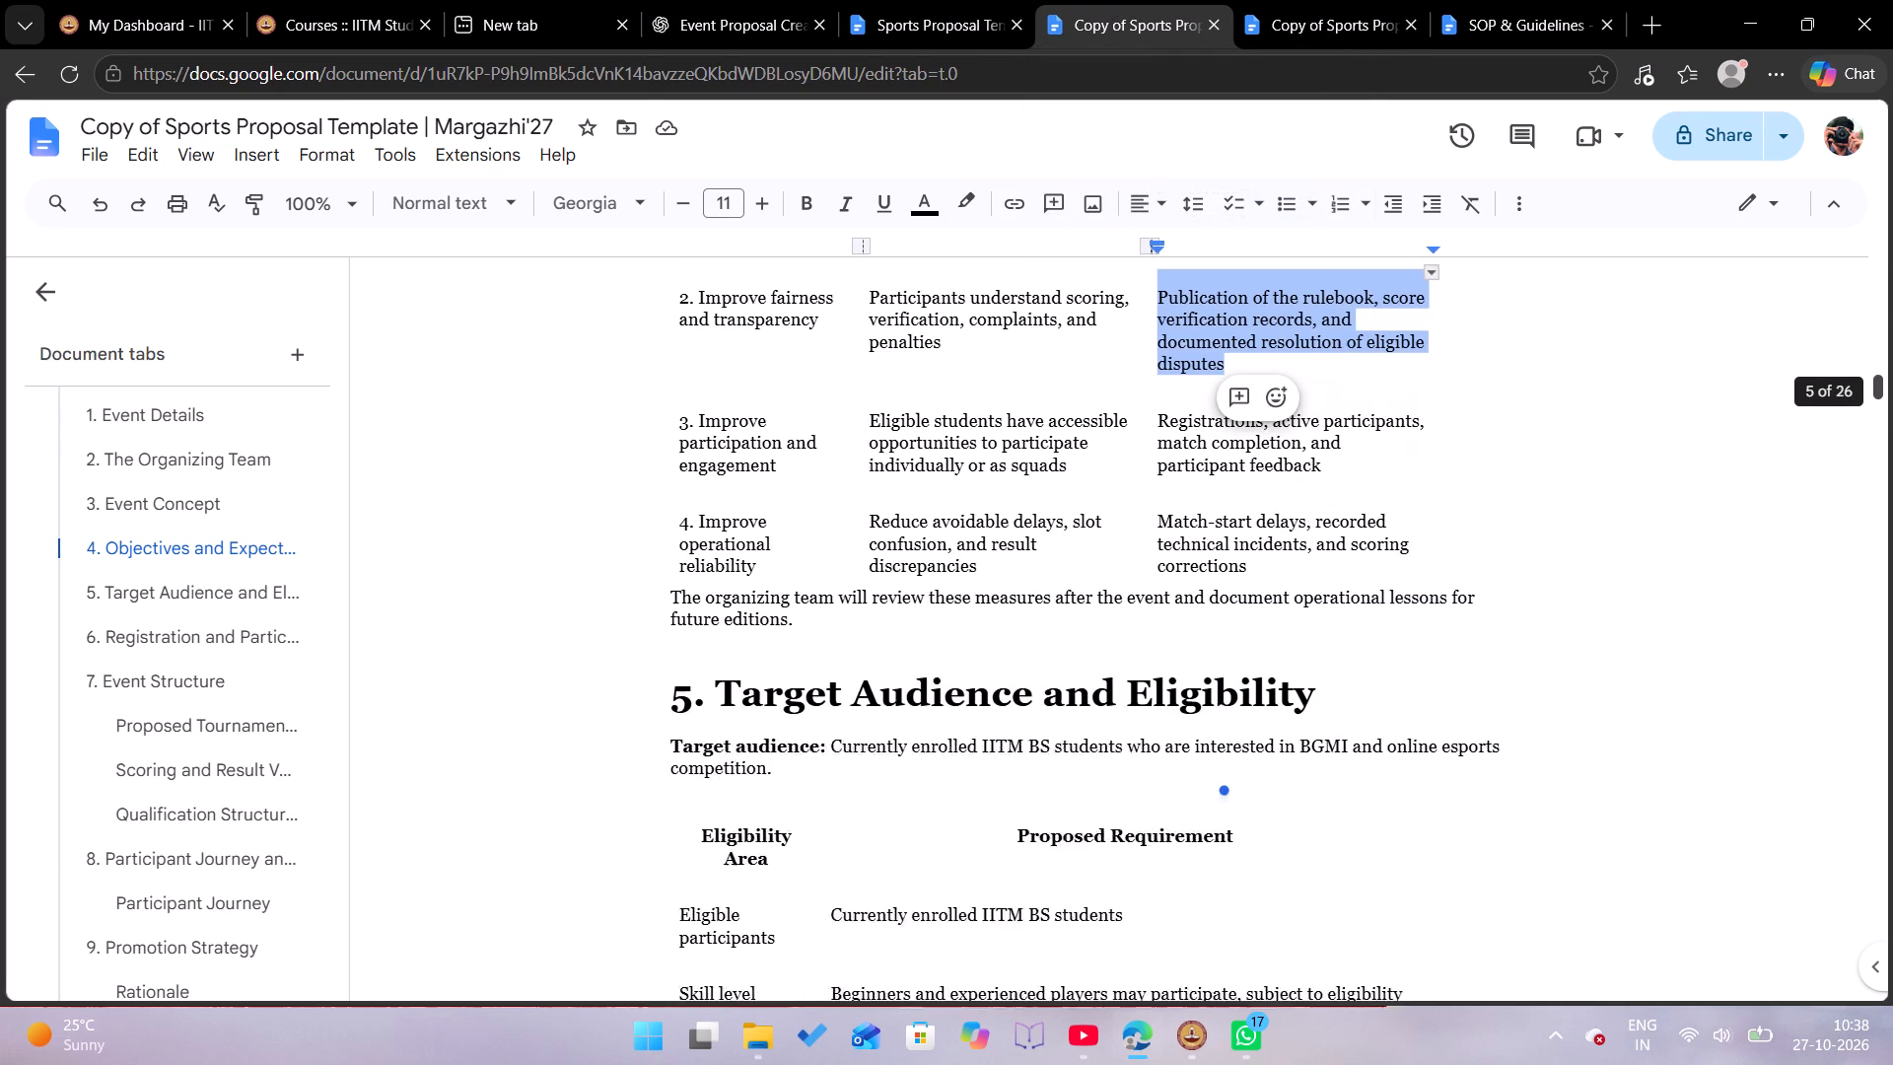
pyautogui.moveTo(1881, 379); pyautogui.dragTo(1883, 379)
pyautogui.click(1136, 446)
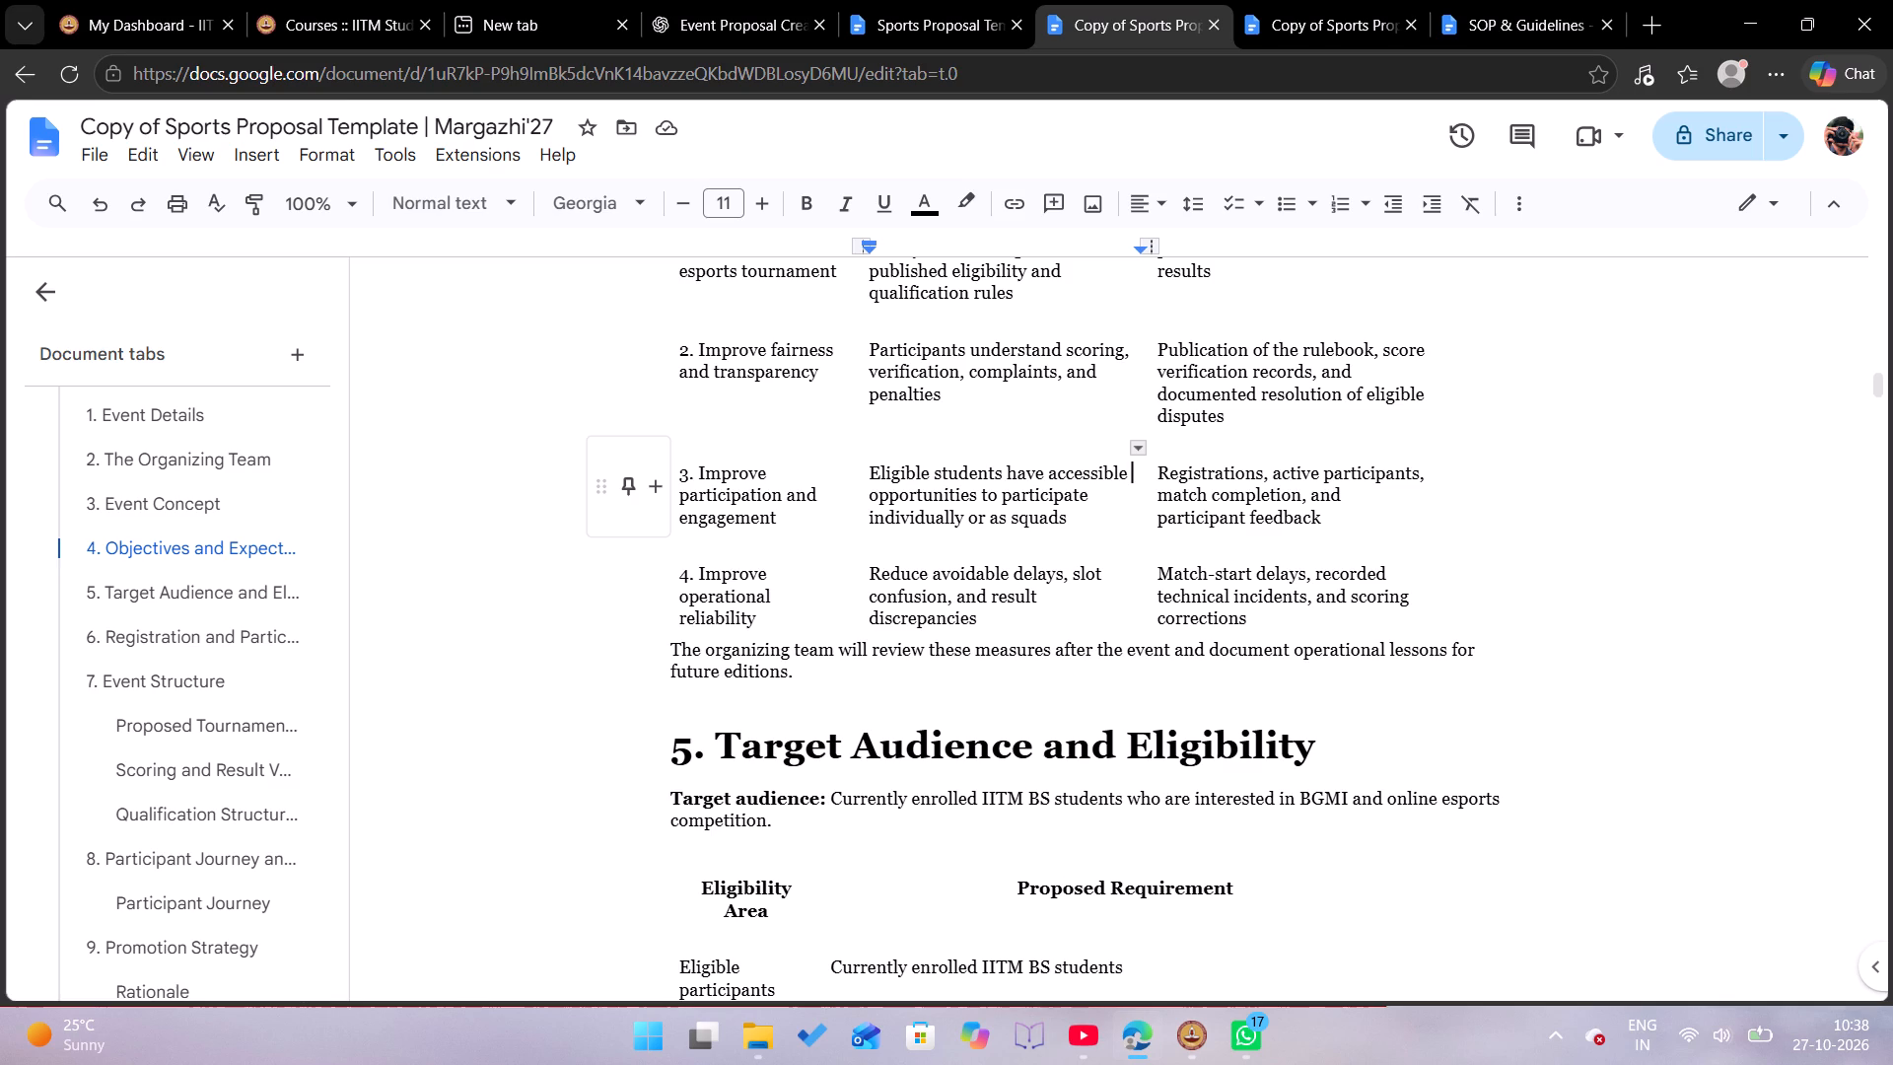
pyautogui.moveTo(696, 473); pyautogui.dragTo(777, 514)
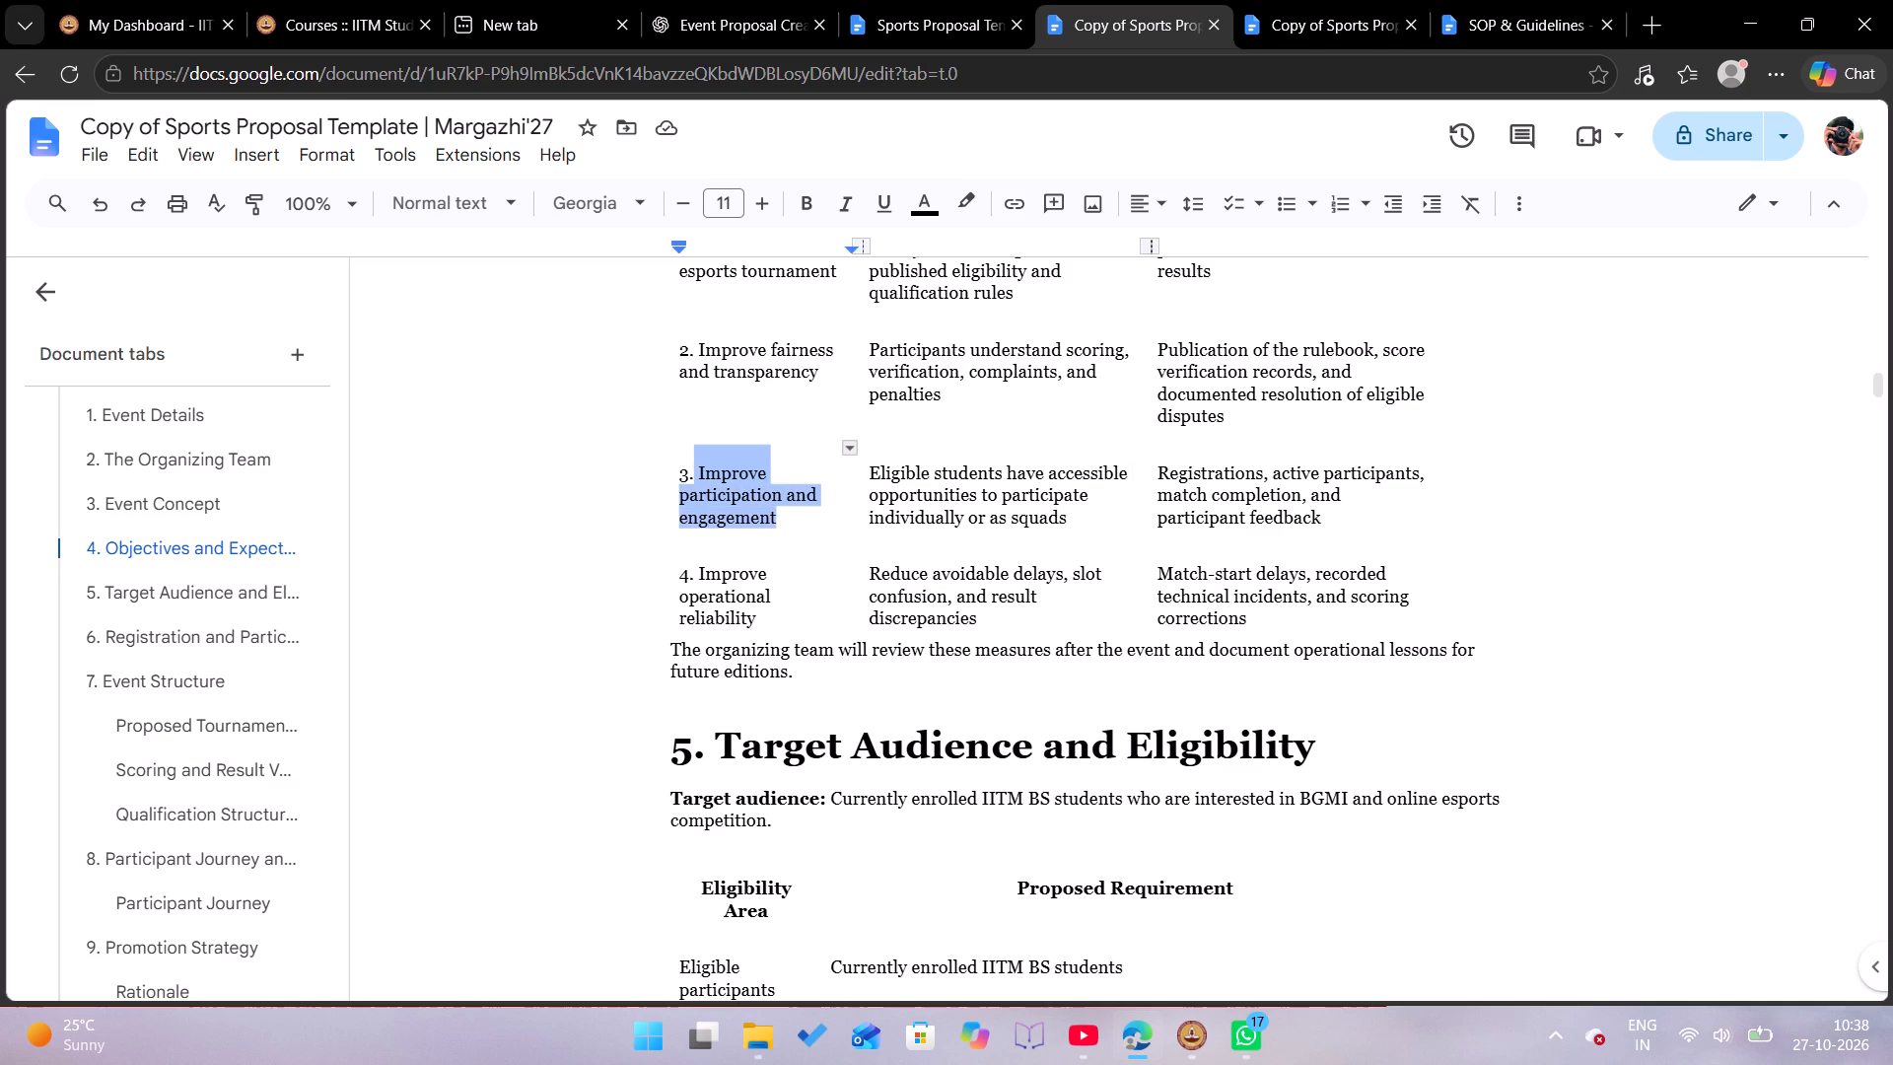
pyautogui.moveTo(777, 514); pyautogui.dragTo(781, 517)
pyautogui.hotkey('ctrl', 'c')
pyautogui.click(1296, 1)
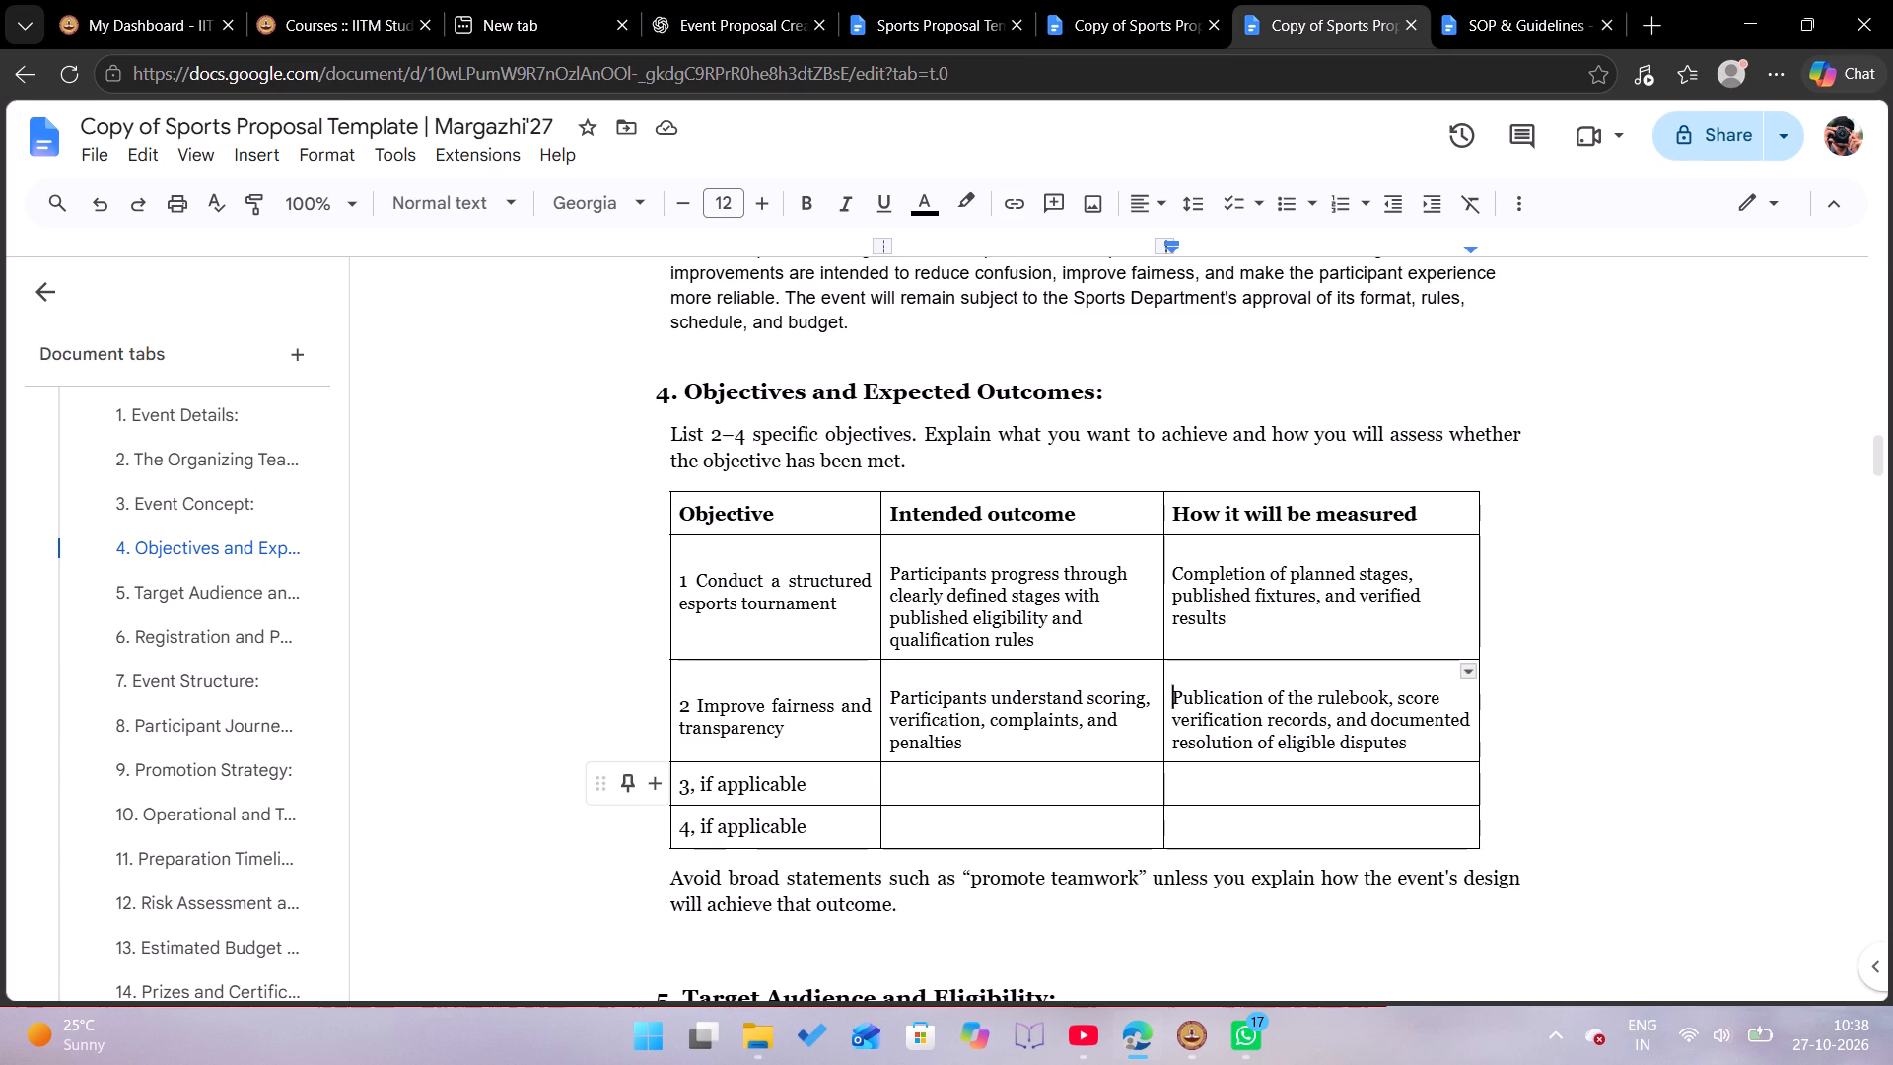
pyautogui.moveTo(691, 779); pyautogui.dragTo(806, 782)
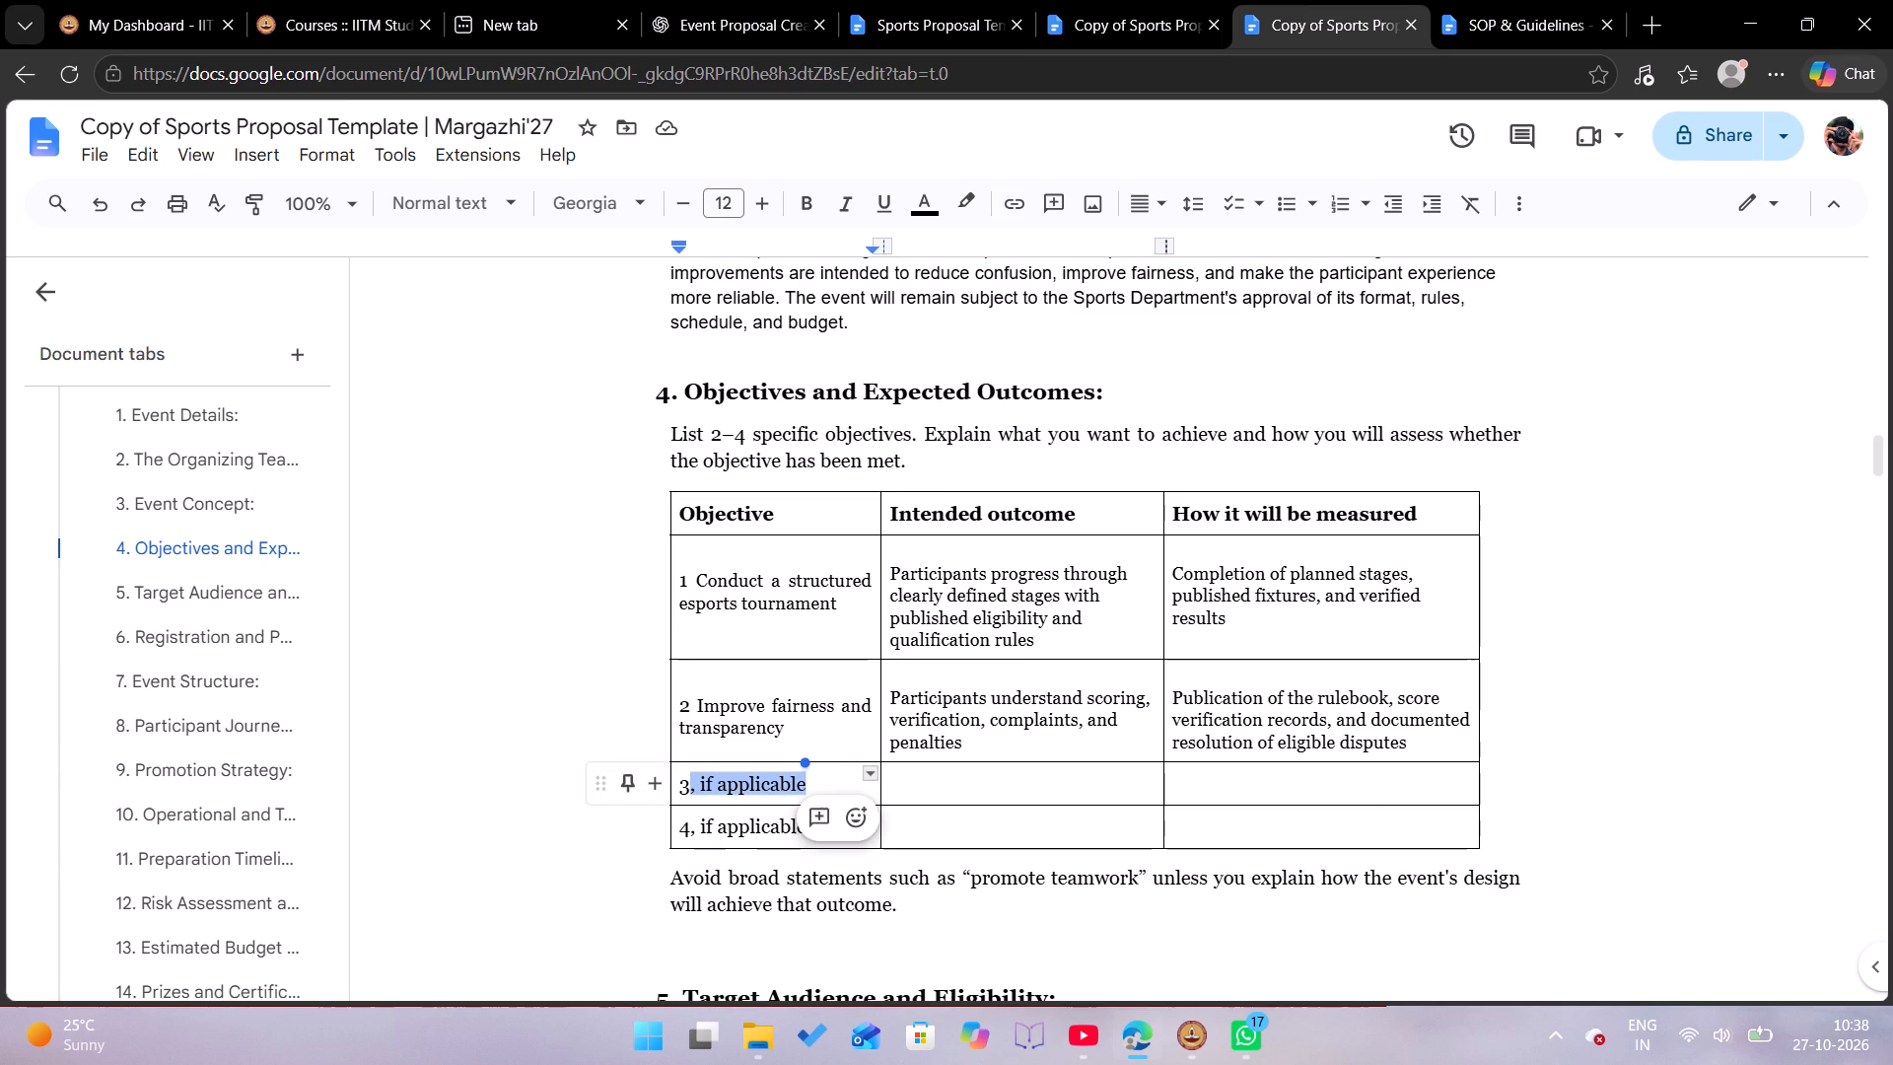
pyautogui.press('BackSpace')
pyautogui.hotkey('ctrl', 'v')
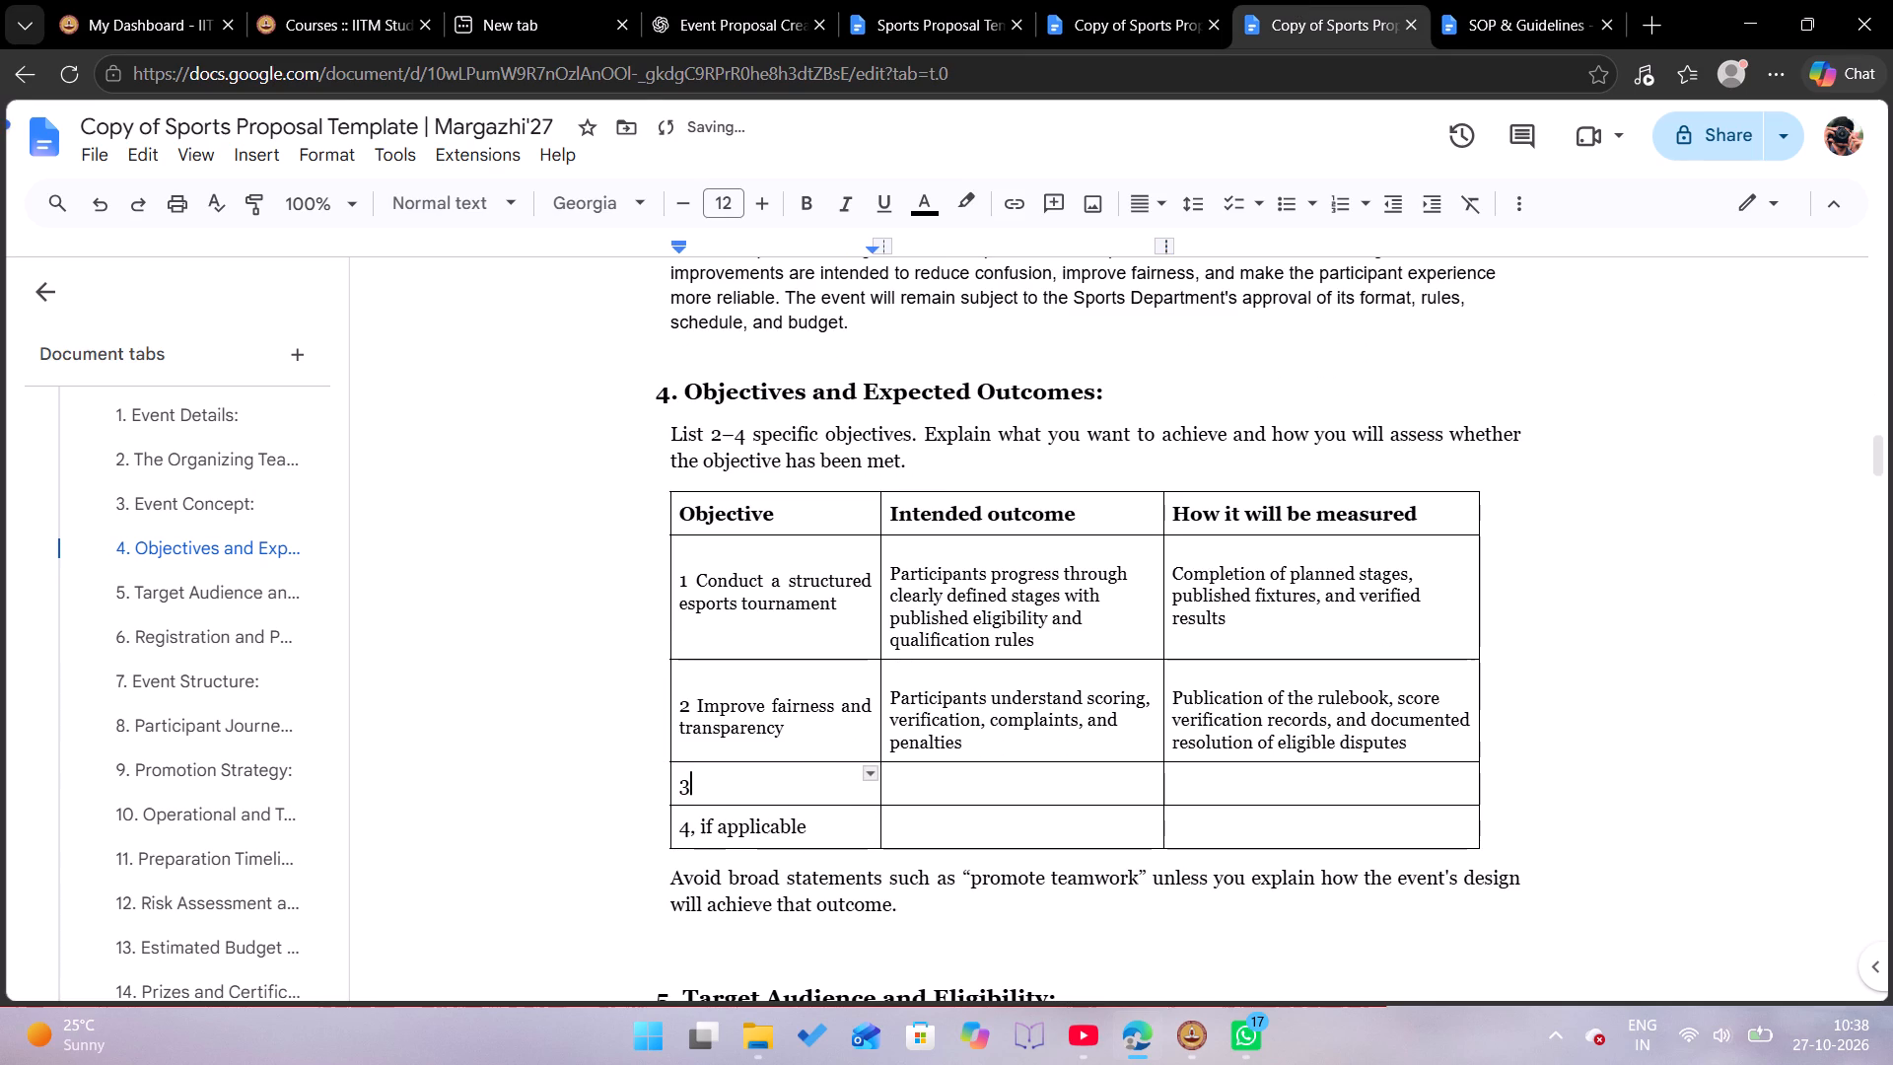
pyautogui.click(695, 785)
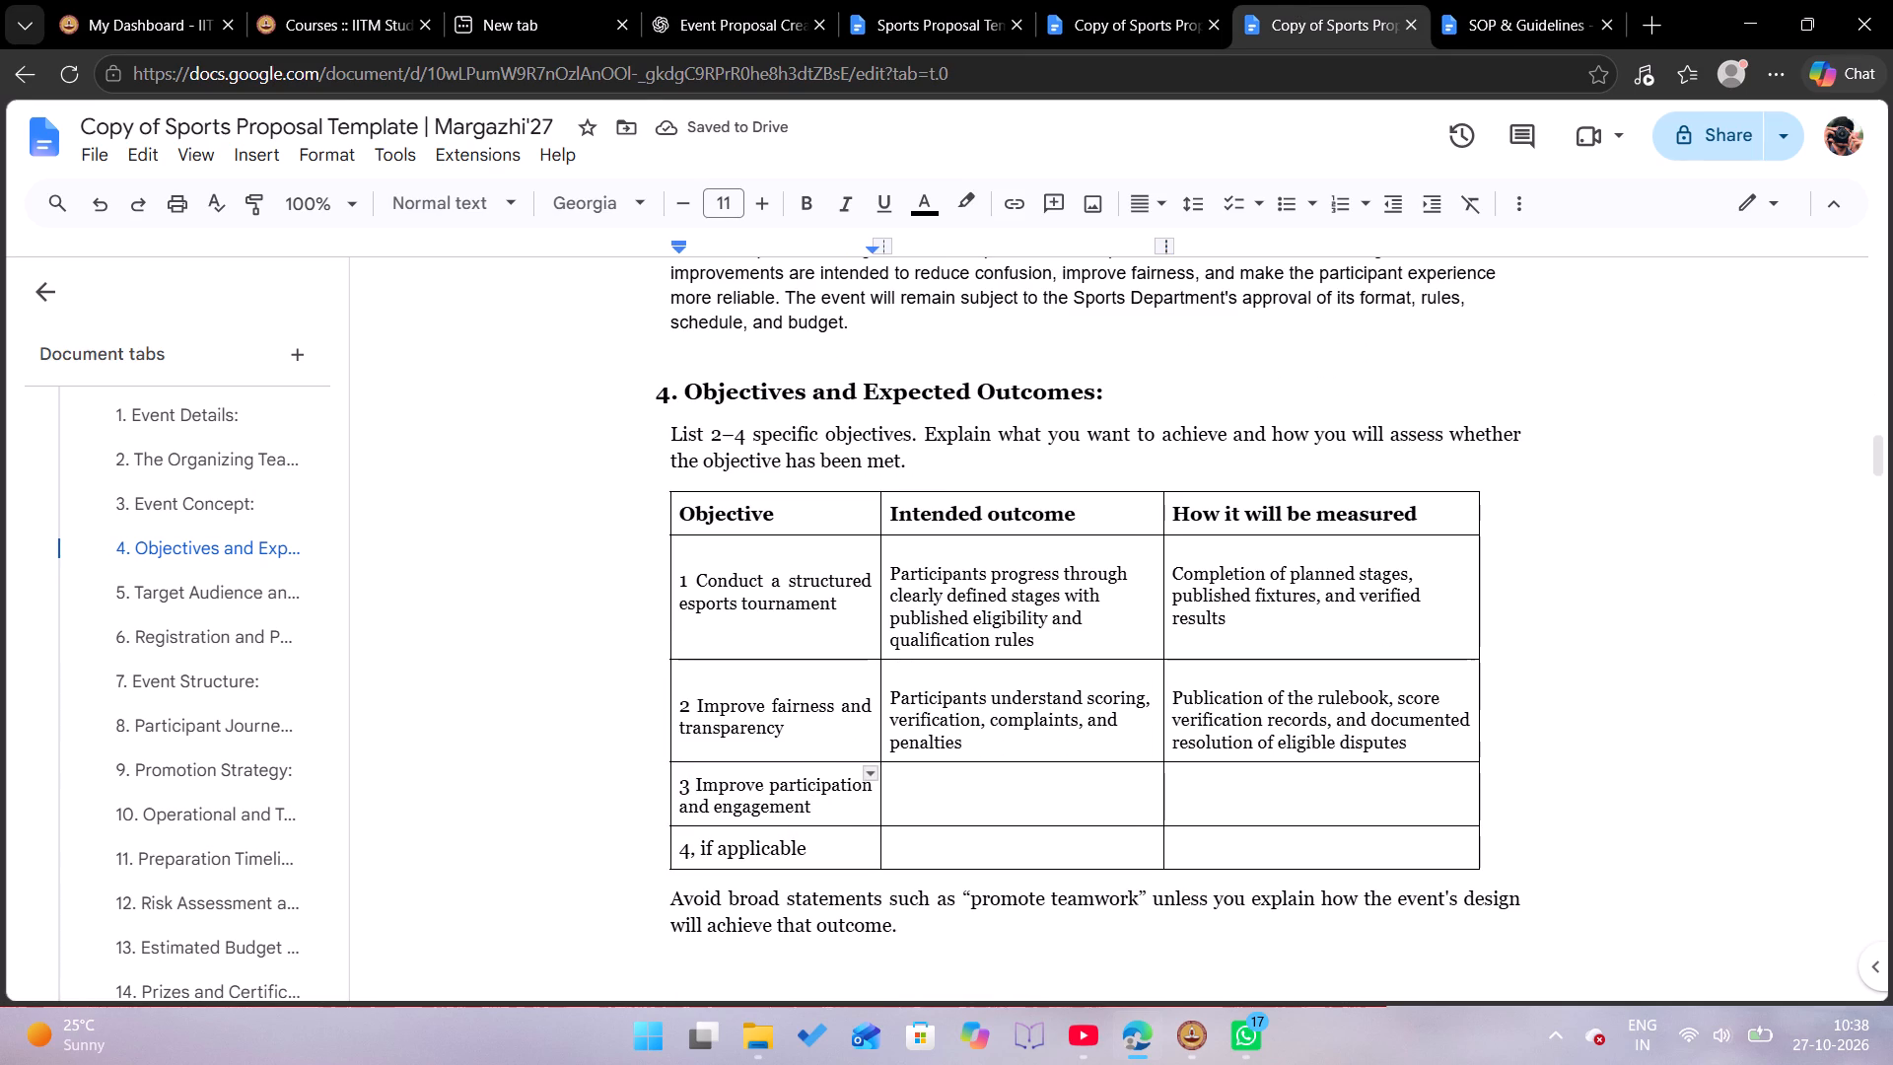
# Copy "Eligible students have accessible opportunities to participate individually or as squads" from the source into the template's third Intended outcome cell.
pyautogui.click(1129, 0)
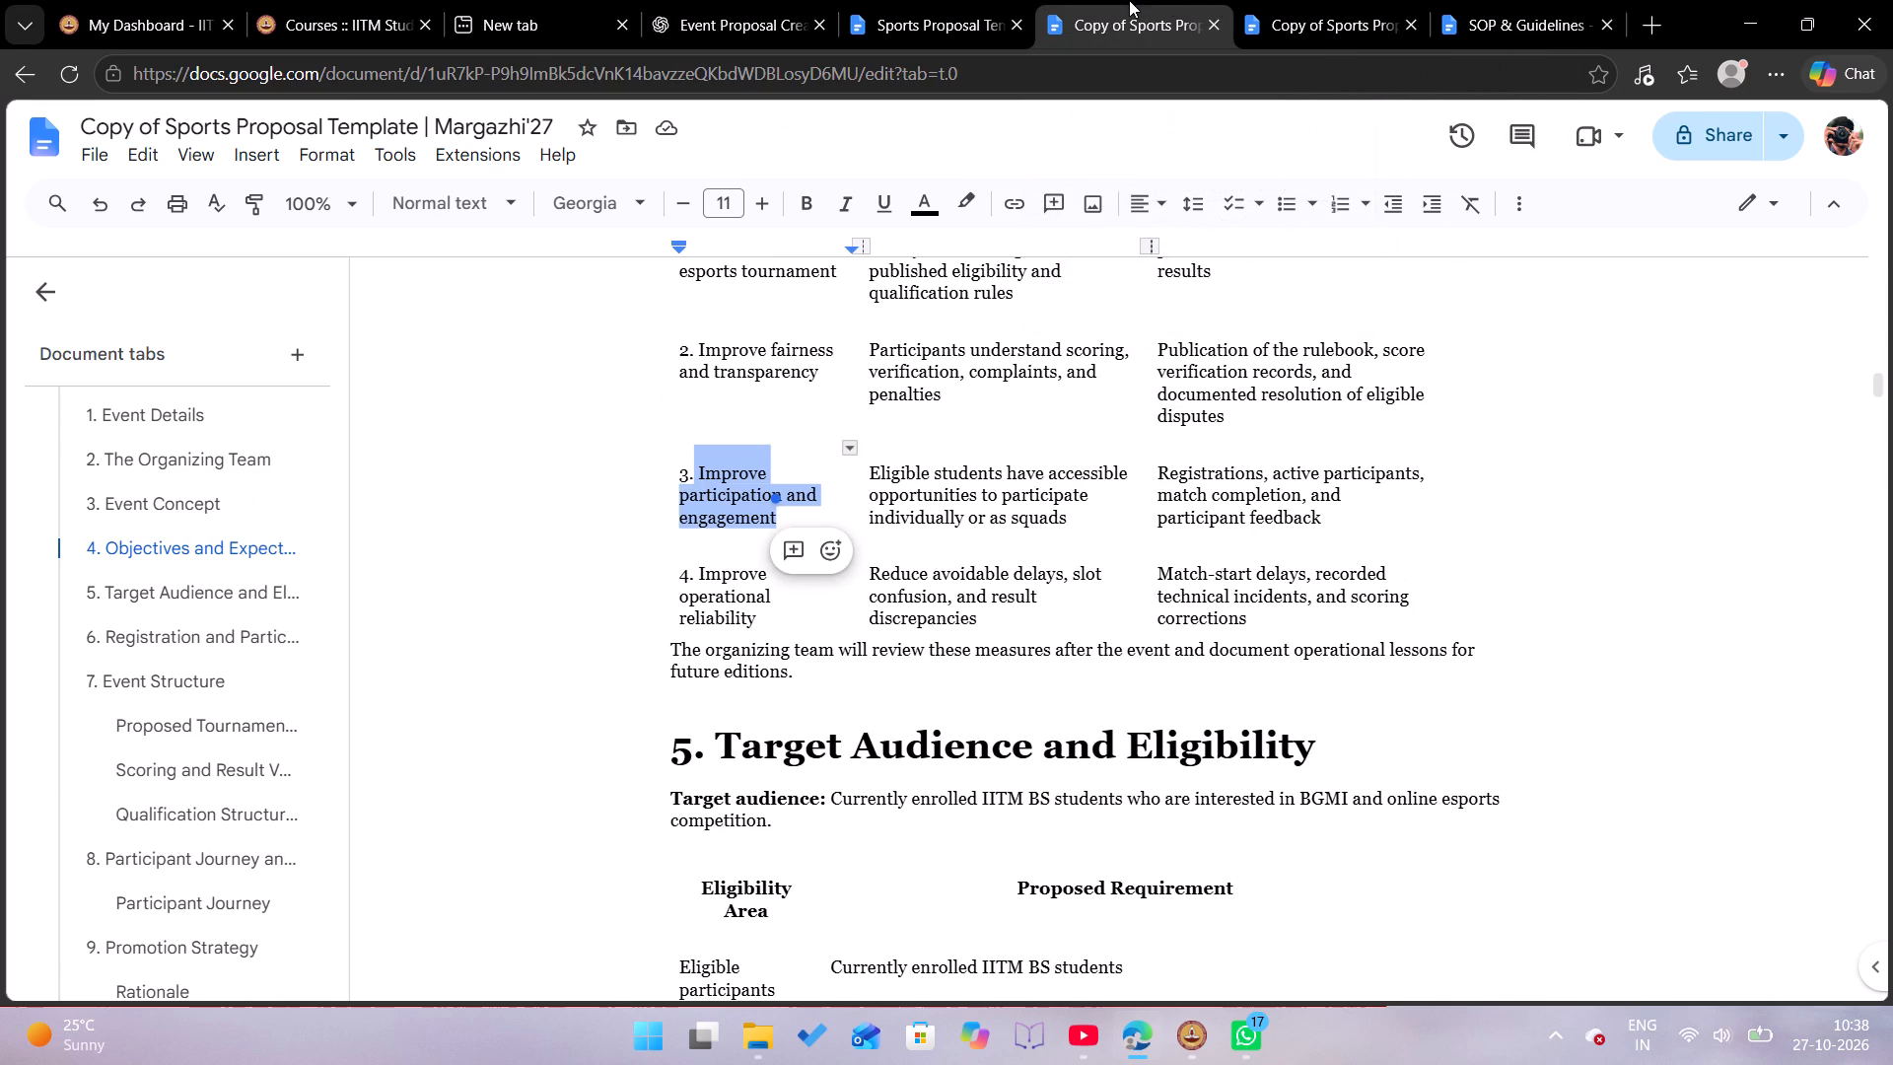
pyautogui.moveTo(871, 474); pyautogui.dragTo(1069, 524)
pyautogui.hotkey('ctrl', 'c')
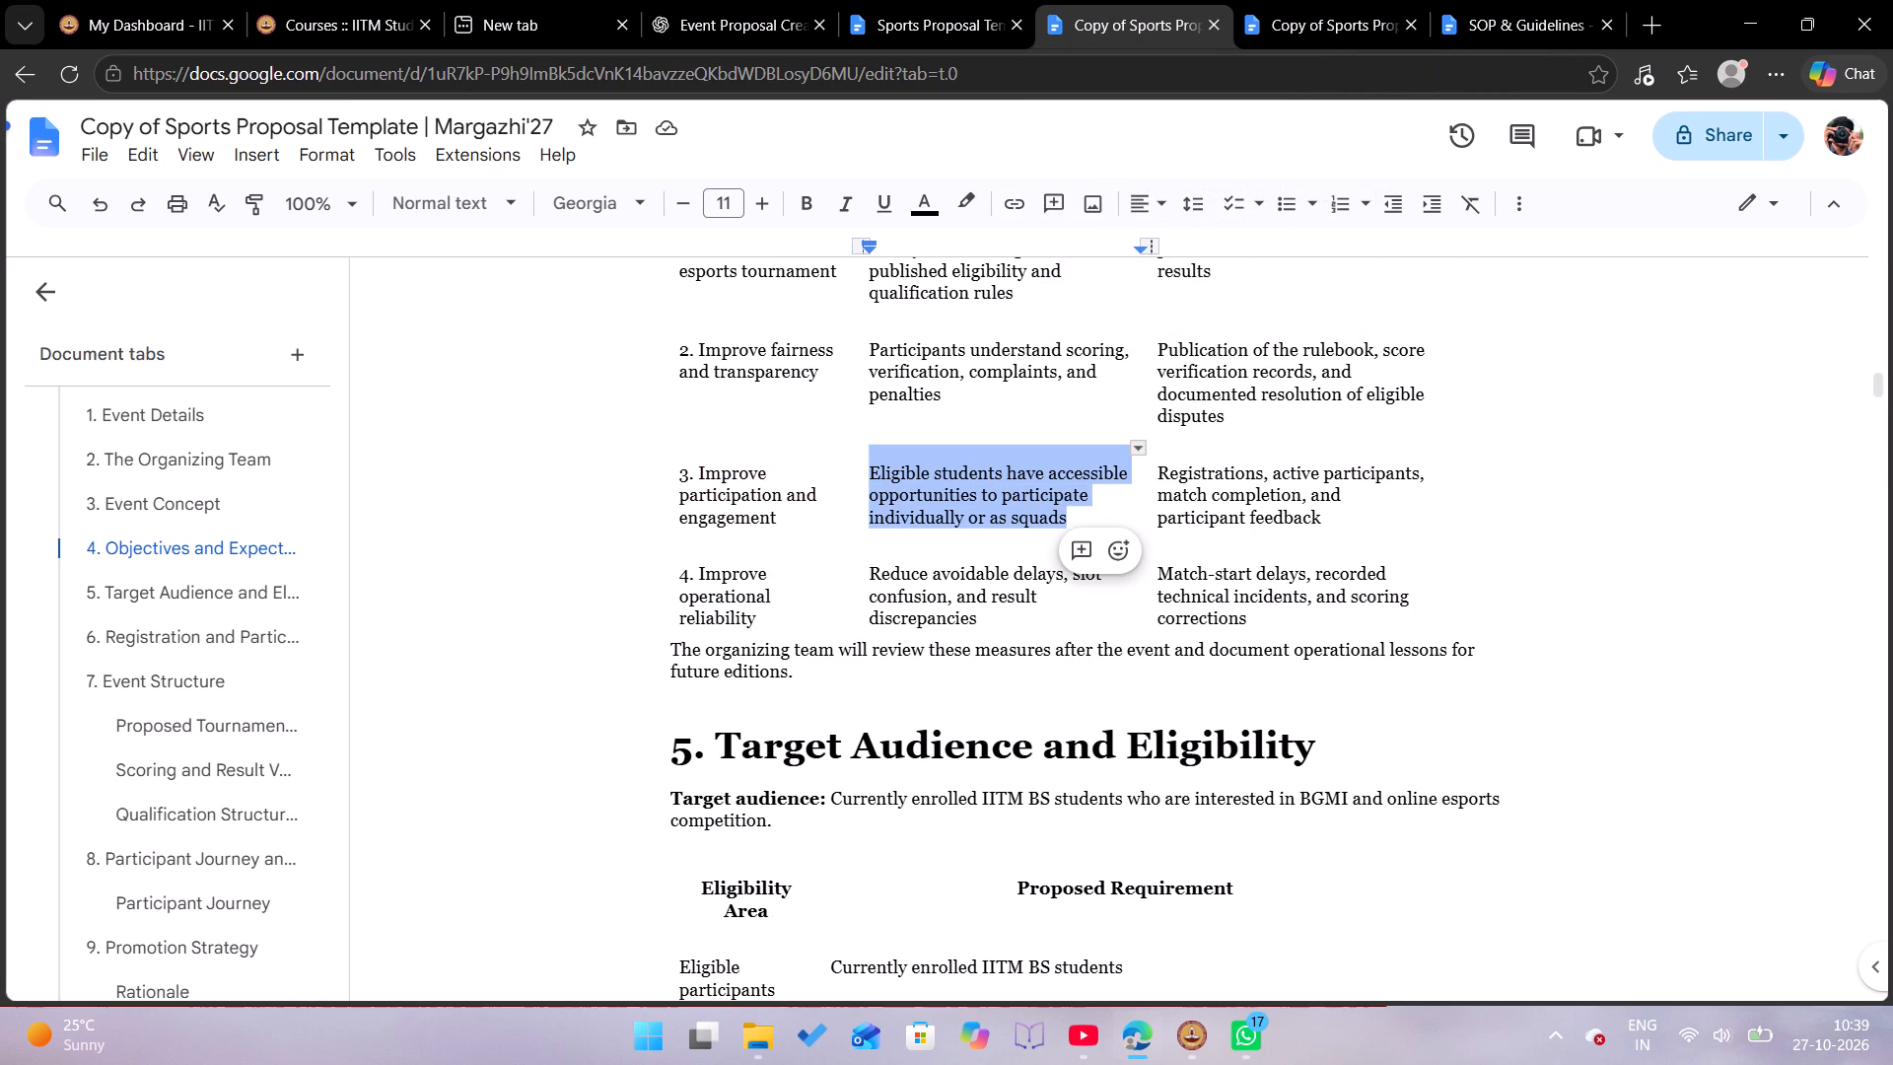
pyautogui.click(1317, 1)
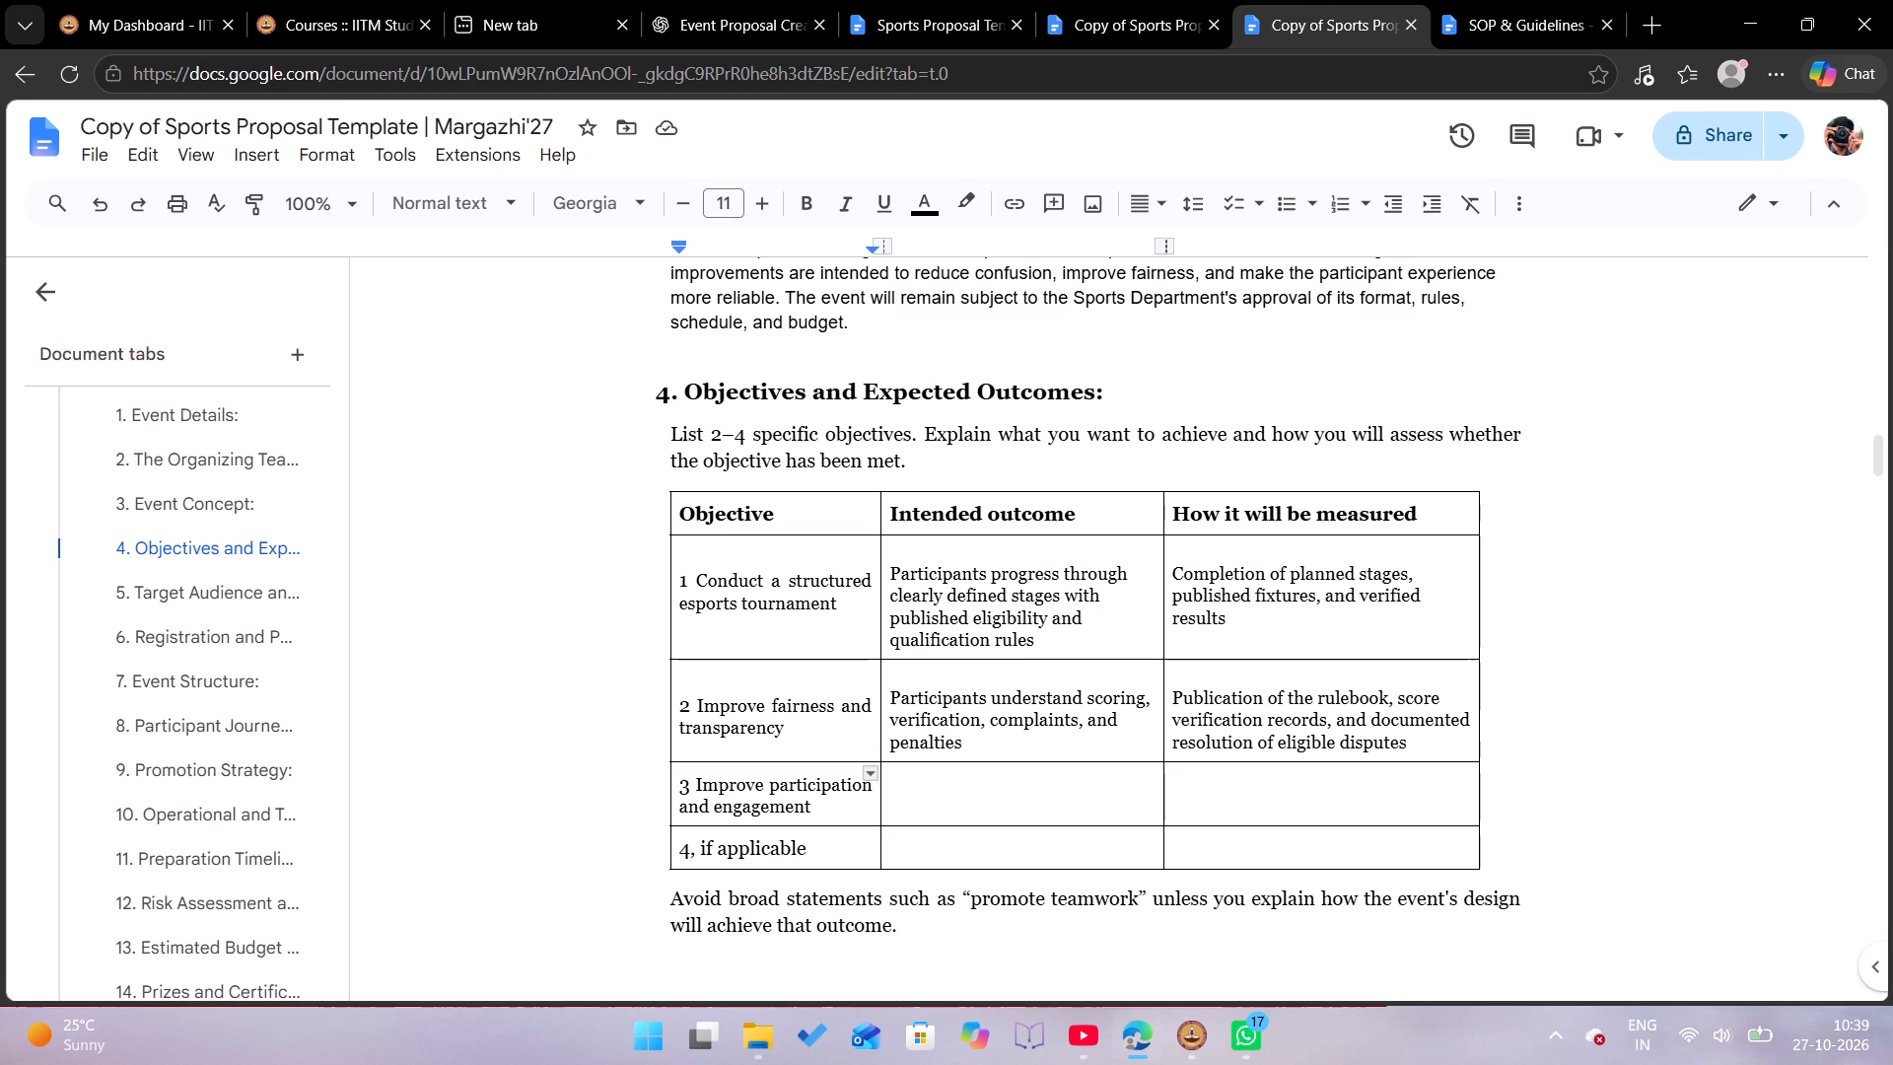
pyautogui.click(901, 789)
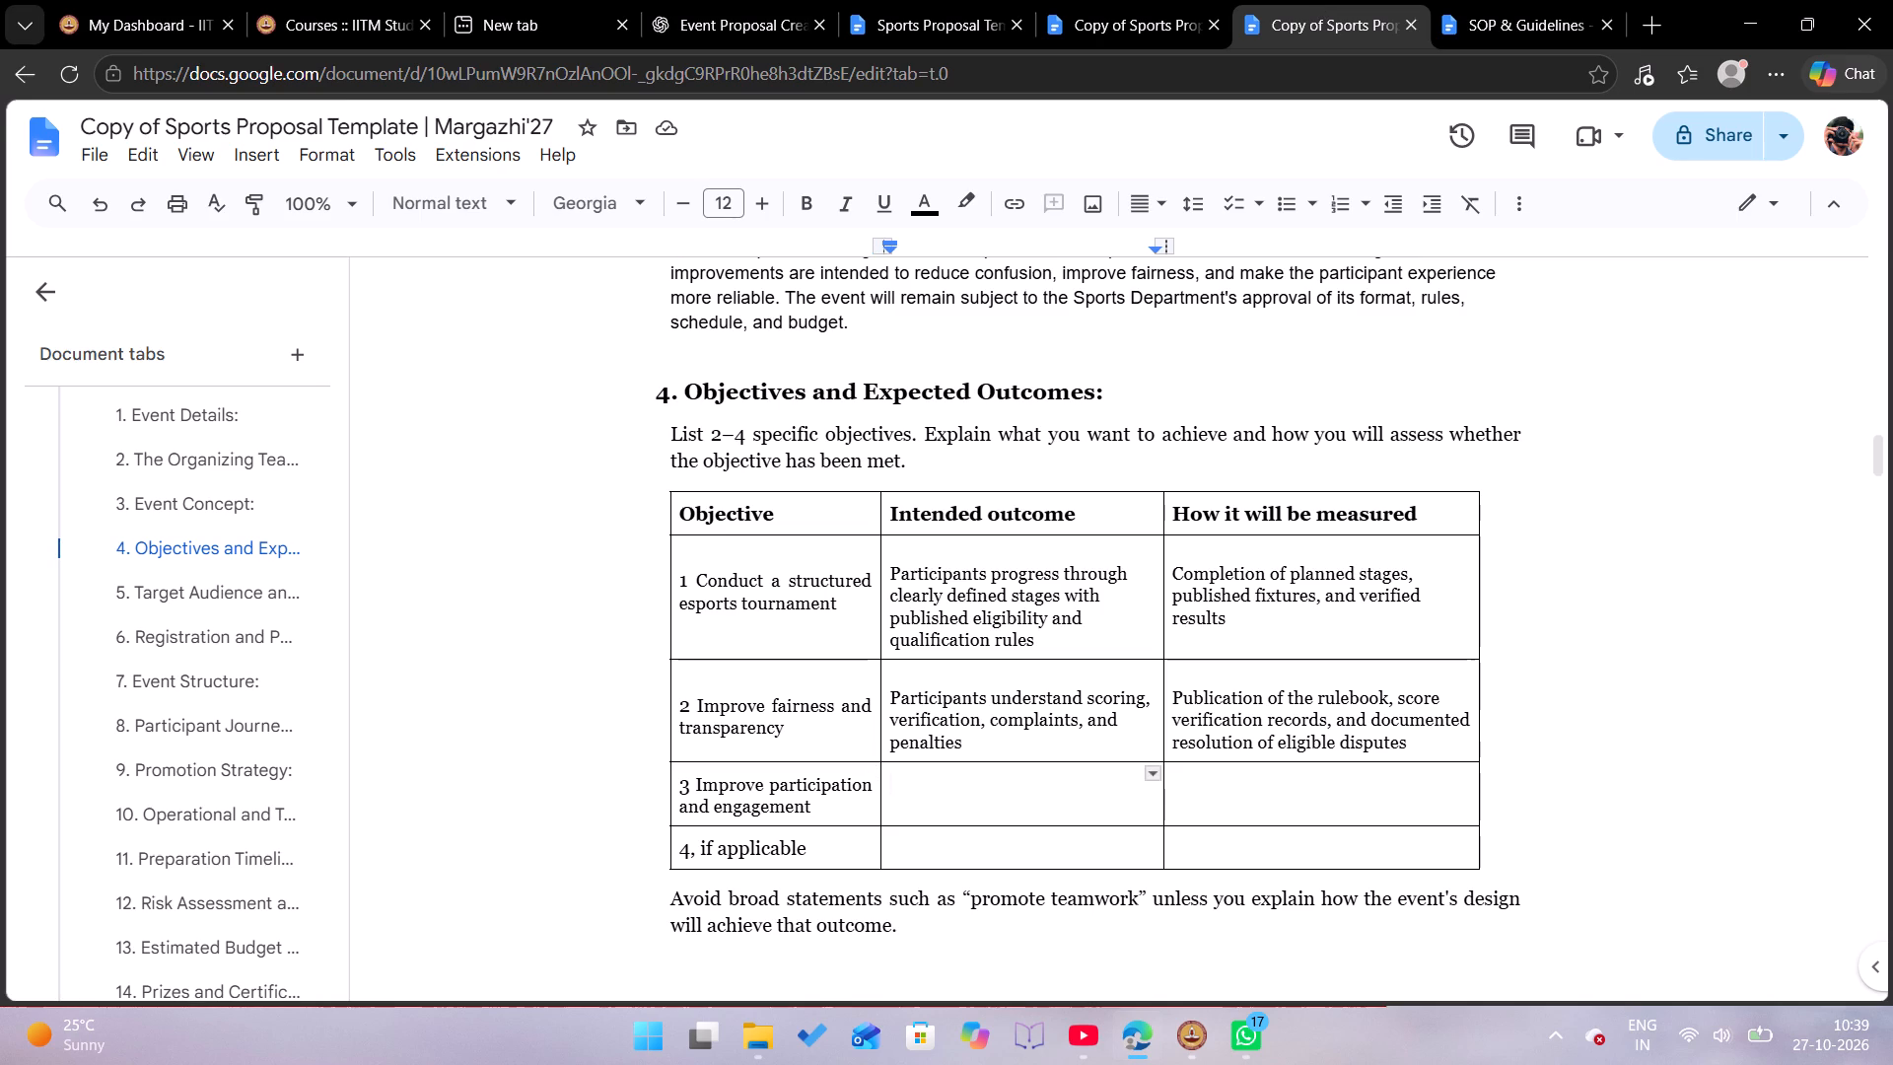
pyautogui.hotkey('ctrl', 'v')
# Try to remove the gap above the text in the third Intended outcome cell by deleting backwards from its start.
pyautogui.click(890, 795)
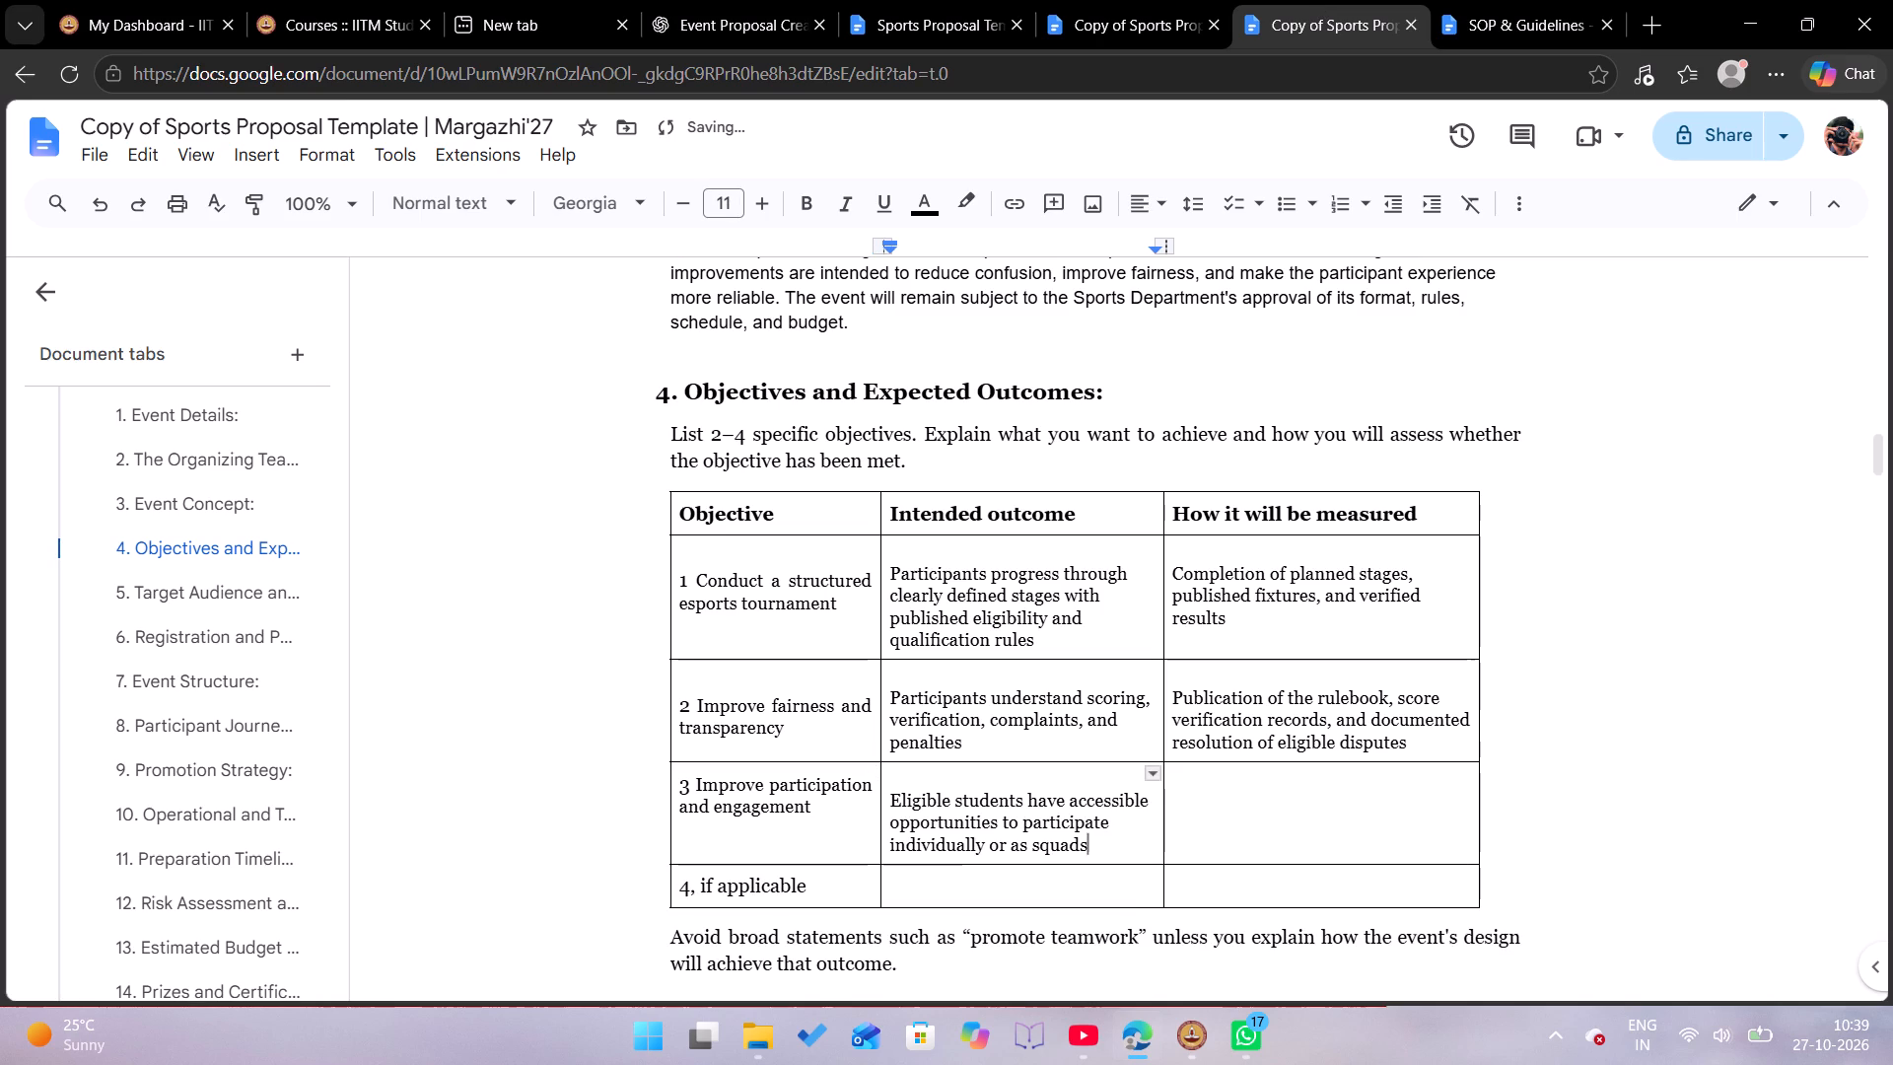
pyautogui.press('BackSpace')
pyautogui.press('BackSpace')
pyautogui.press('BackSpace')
# Insert a blank line above the text in the template's third Objective cell.
pyautogui.click(677, 789)
pyautogui.press('Return')
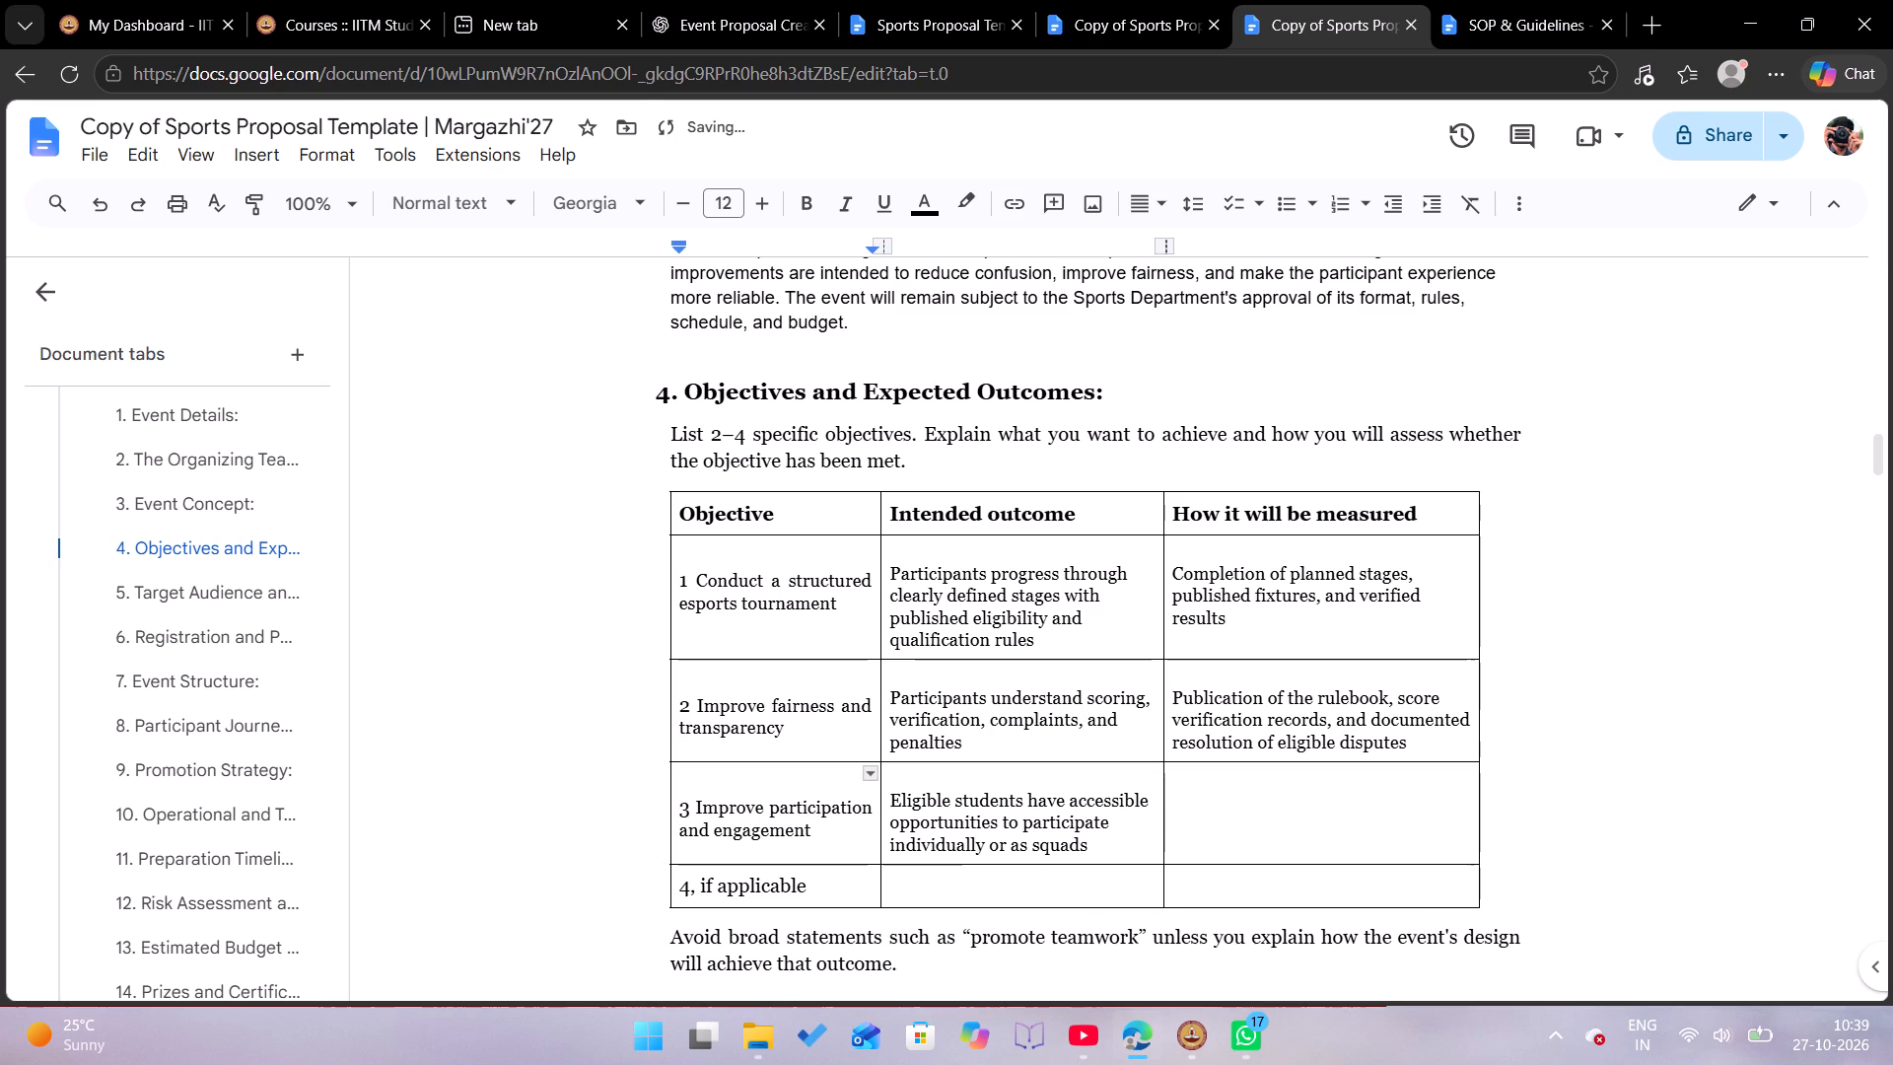
# Copy "Registrations, active participants, match completion, and participant feedback" from the source into the third How it will be measured cell, without an extra blank line above.
pyautogui.click(1179, 793)
pyautogui.press('Return')
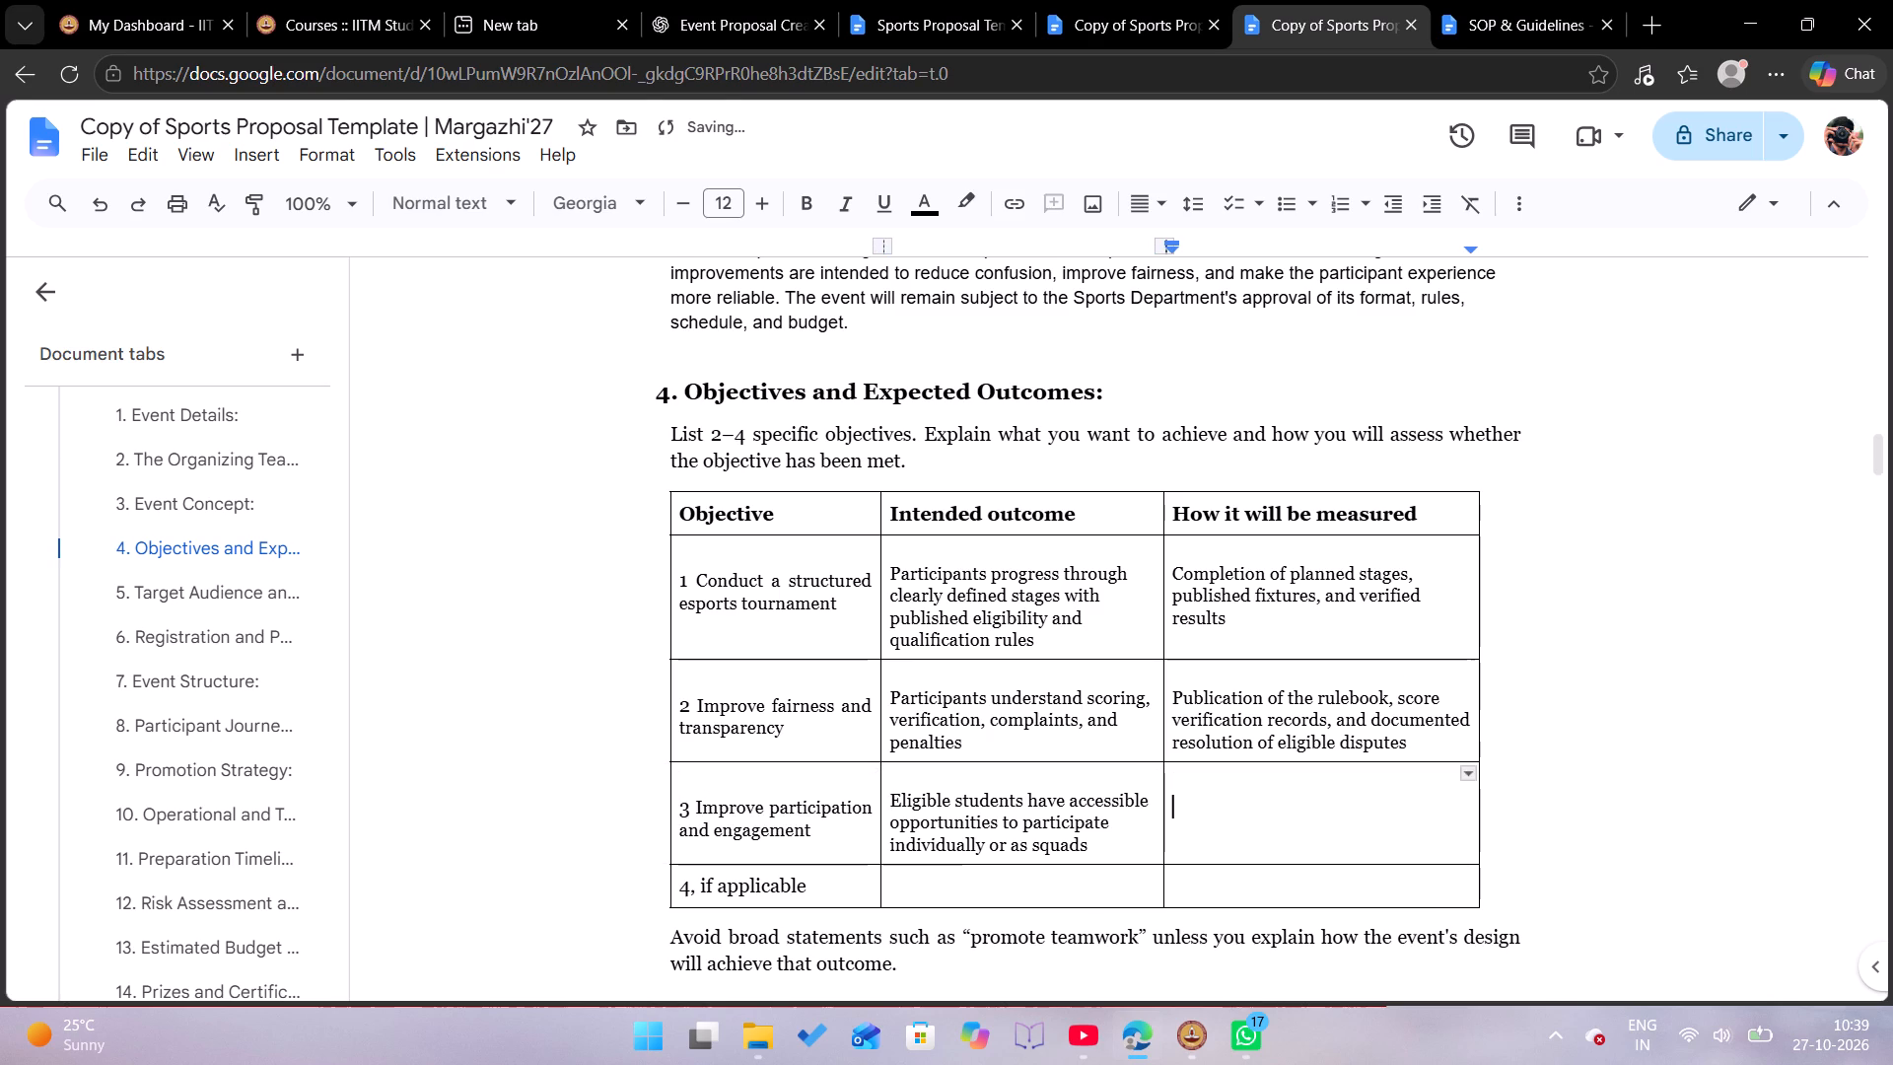
pyautogui.click(1157, 44)
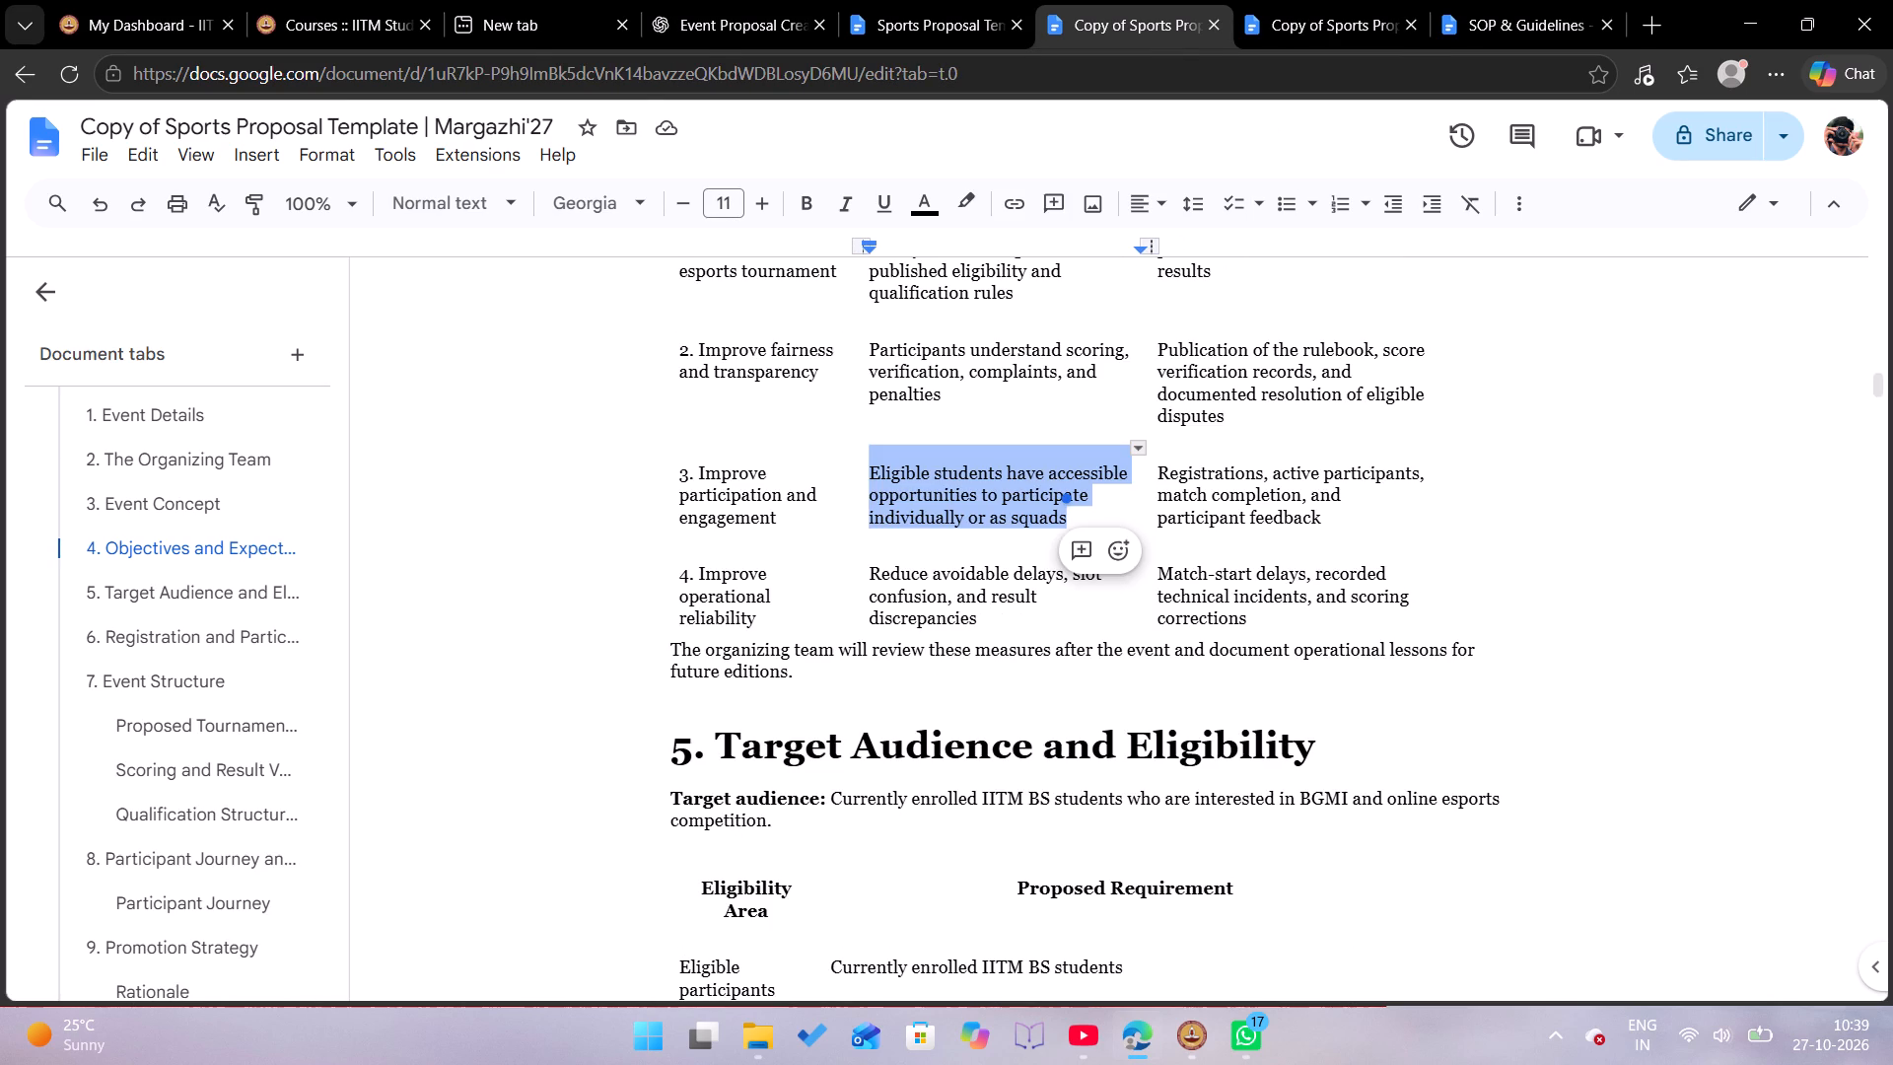
pyautogui.moveTo(1157, 474); pyautogui.dragTo(1323, 532)
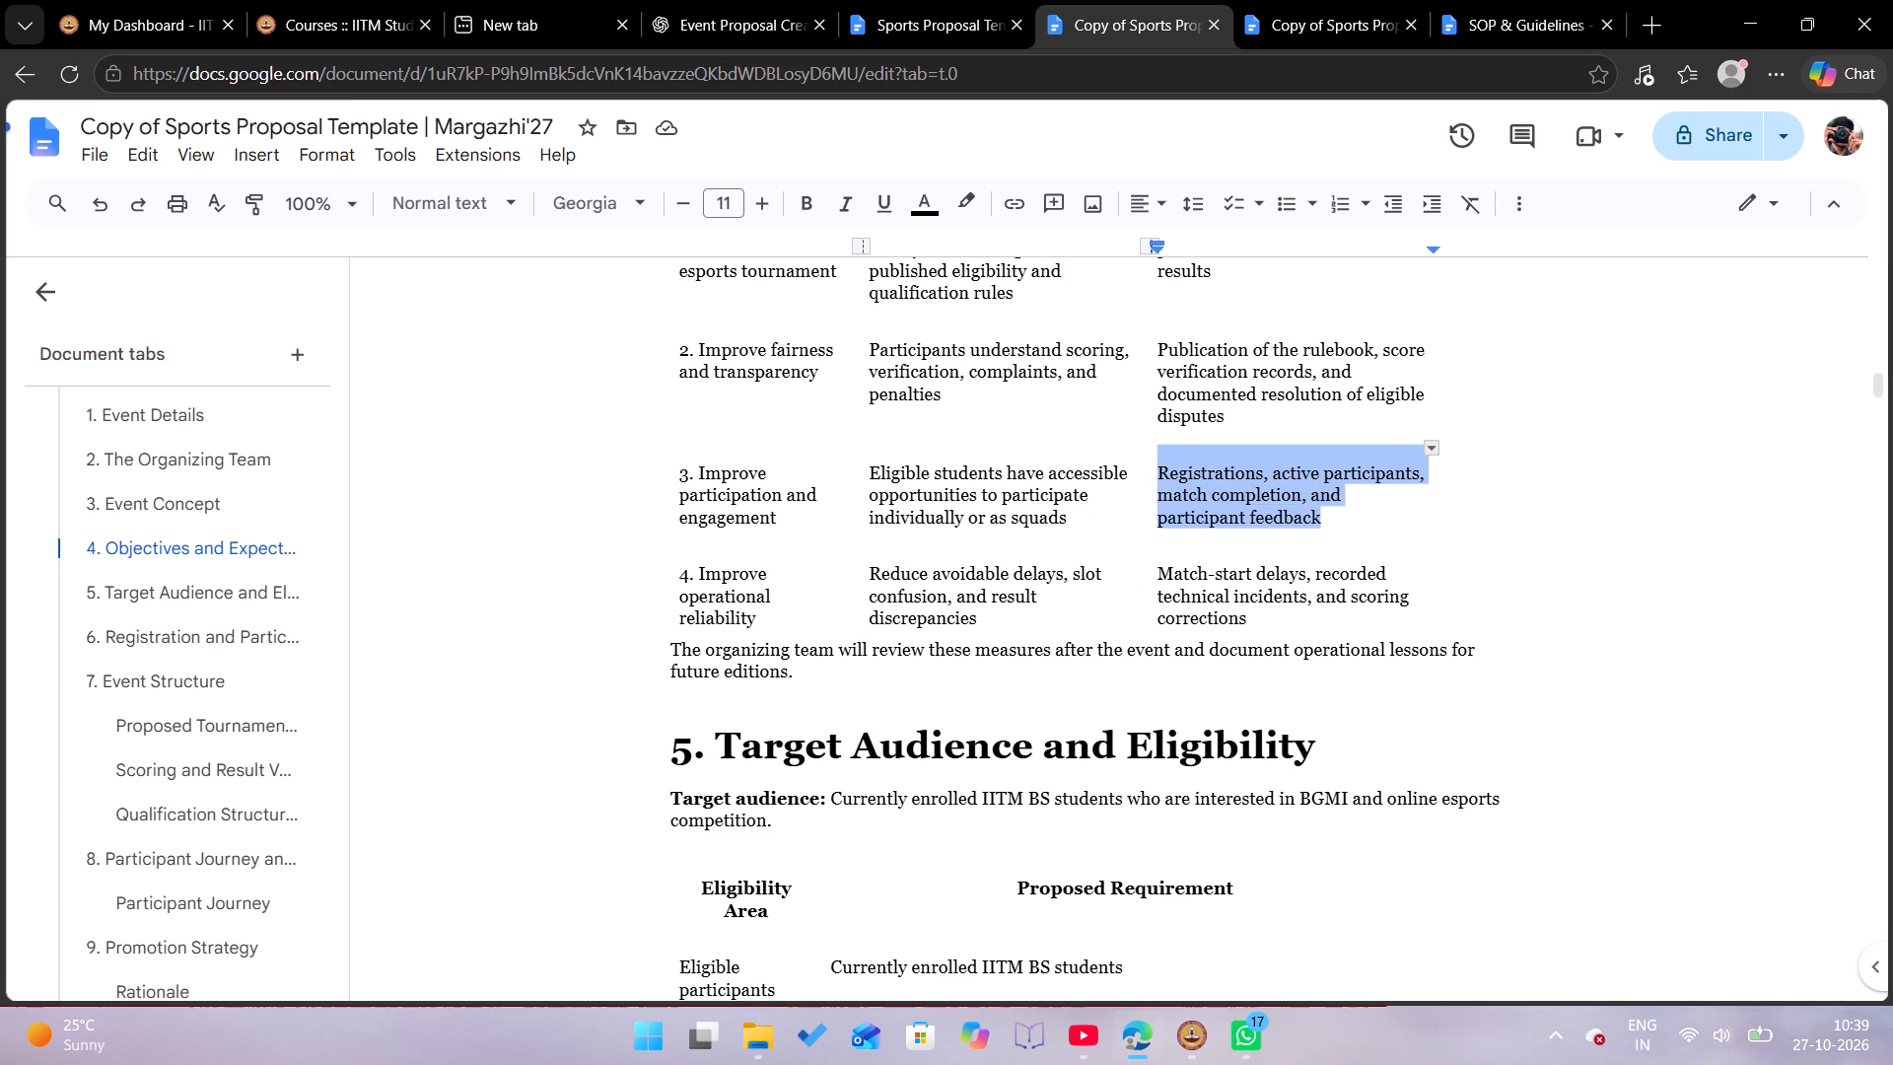
pyautogui.hotkey('ctrl', 'c')
pyautogui.click(1344, 0)
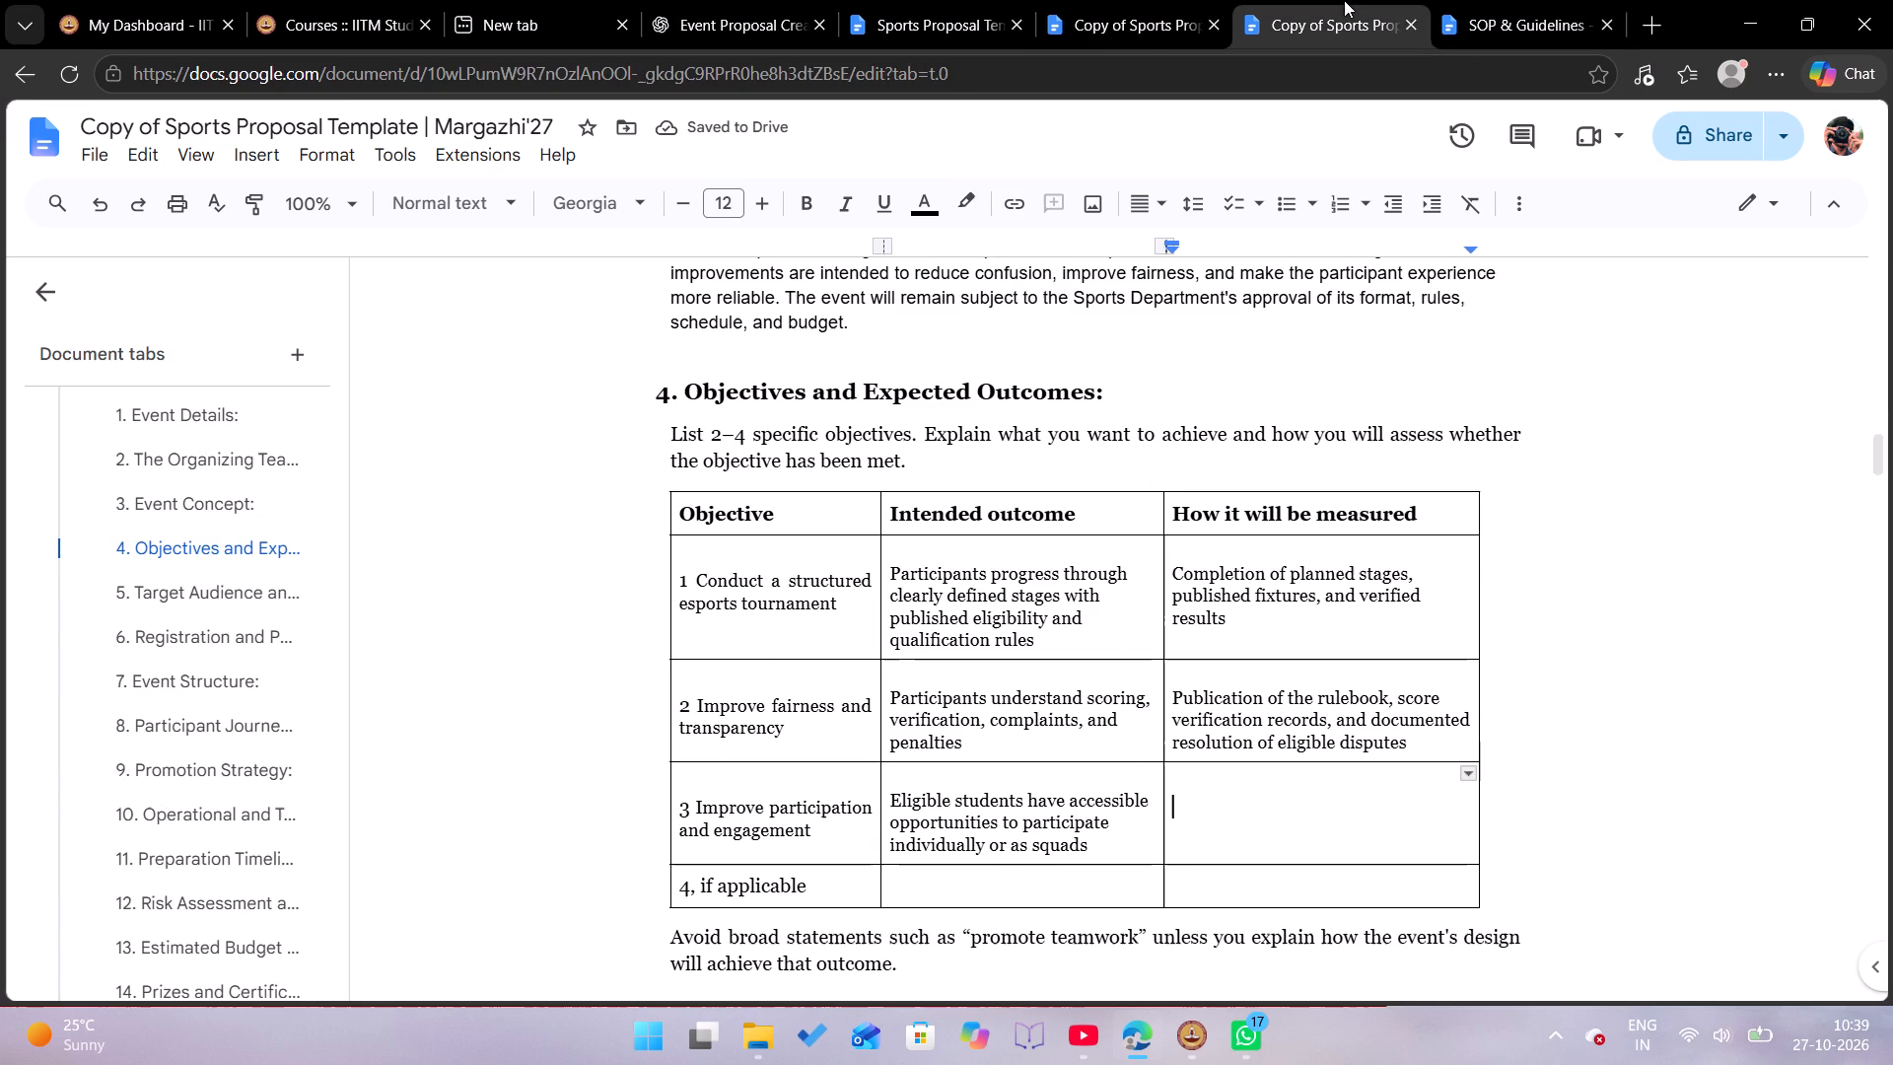
pyautogui.keyDown('ctrl'); pyautogui.click(1226, 778); pyautogui.keyUp('ctrl')
pyautogui.hotkey('ctrl', 'v')
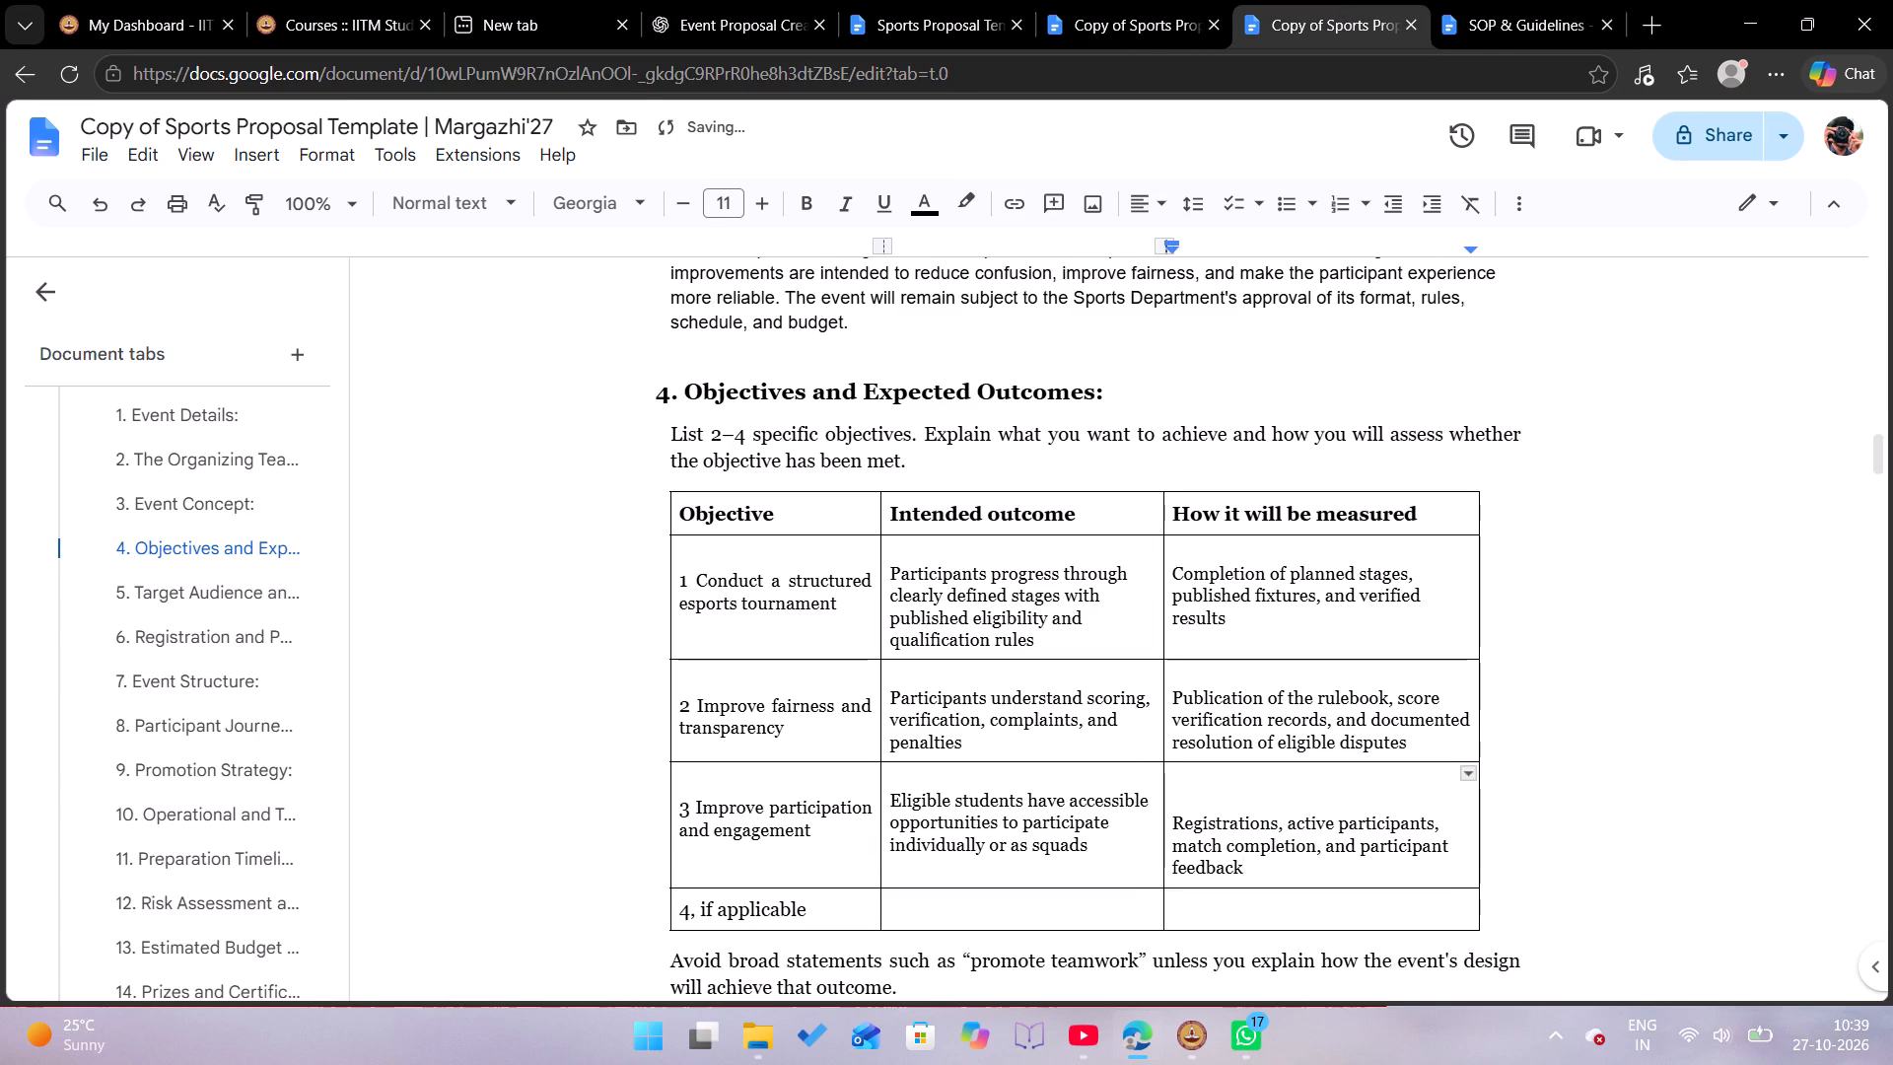
pyautogui.click(1173, 818)
pyautogui.press('BackSpace')
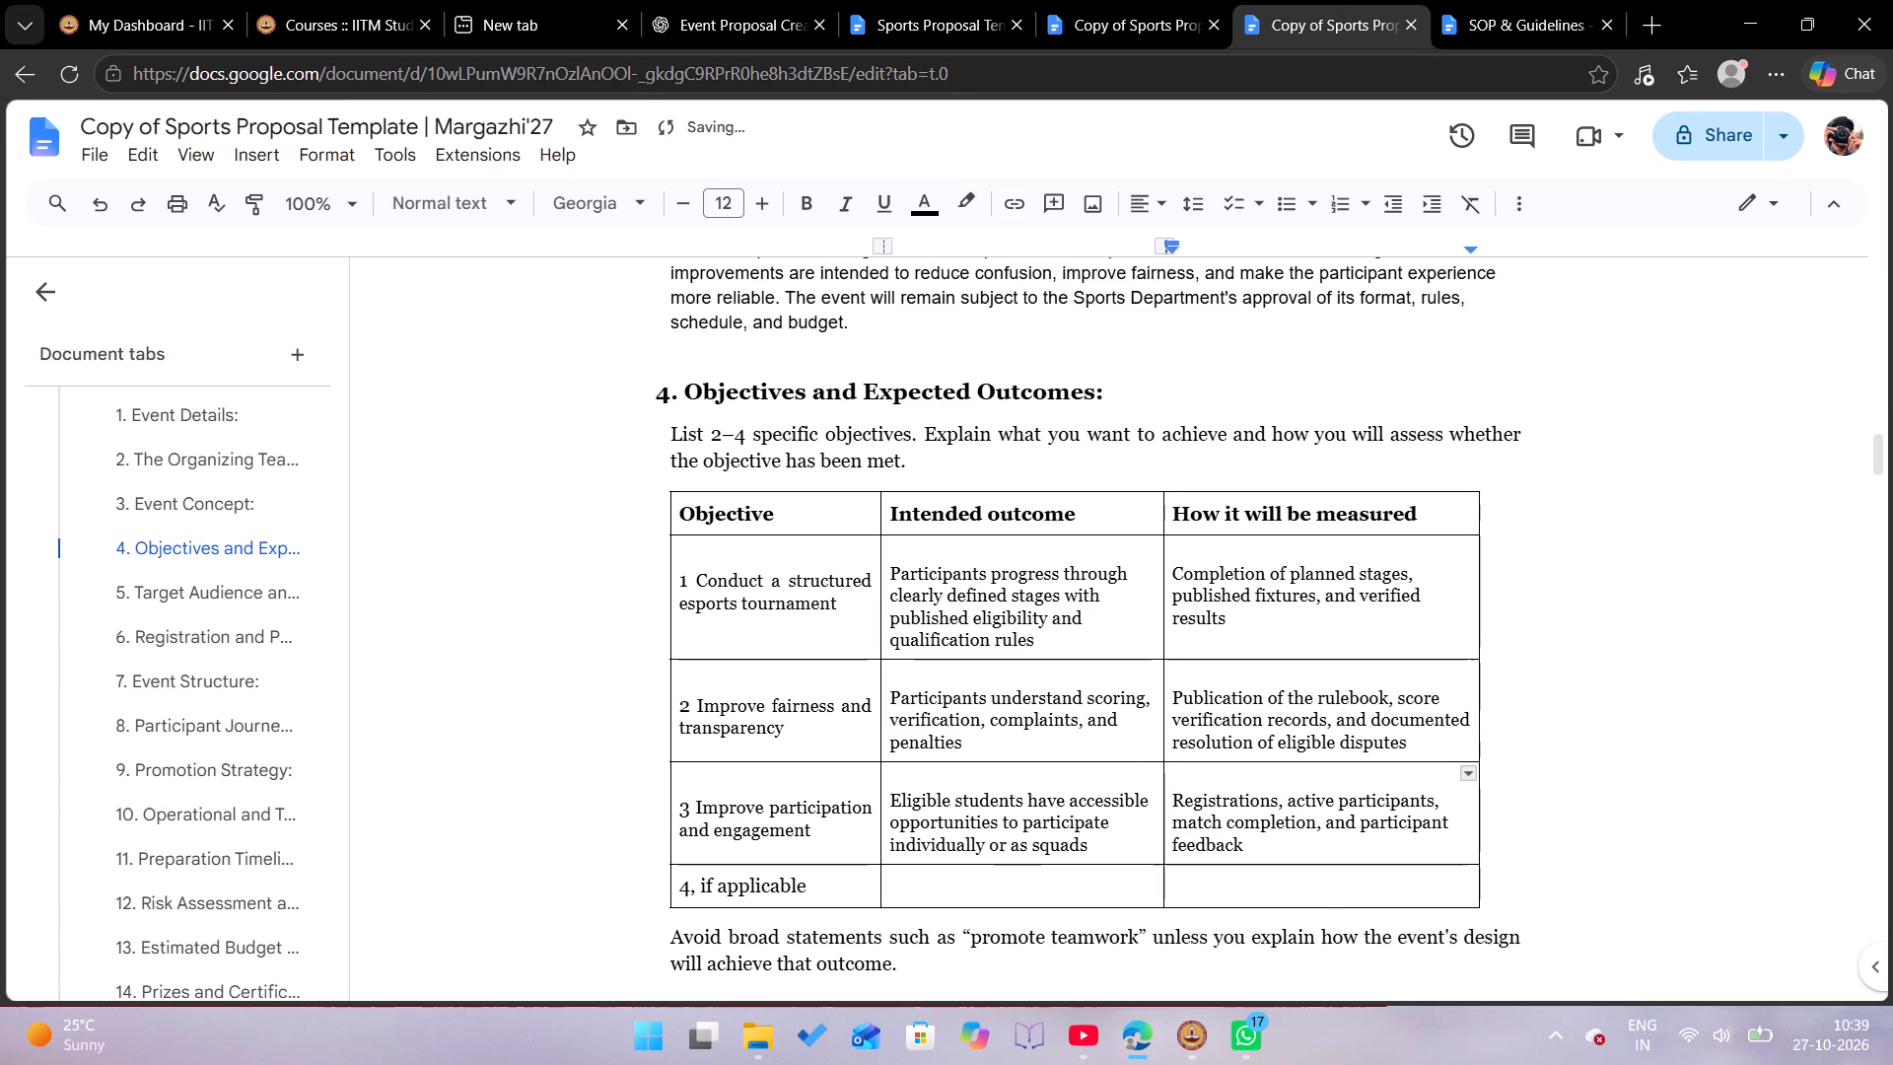
# Replace ", if applicable" in the template's fourth Objective cell with "Improve operational reliability" copied from the source, keeping one space after the 4.
pyautogui.moveTo(1880, 441); pyautogui.dragTo(1886, 459)
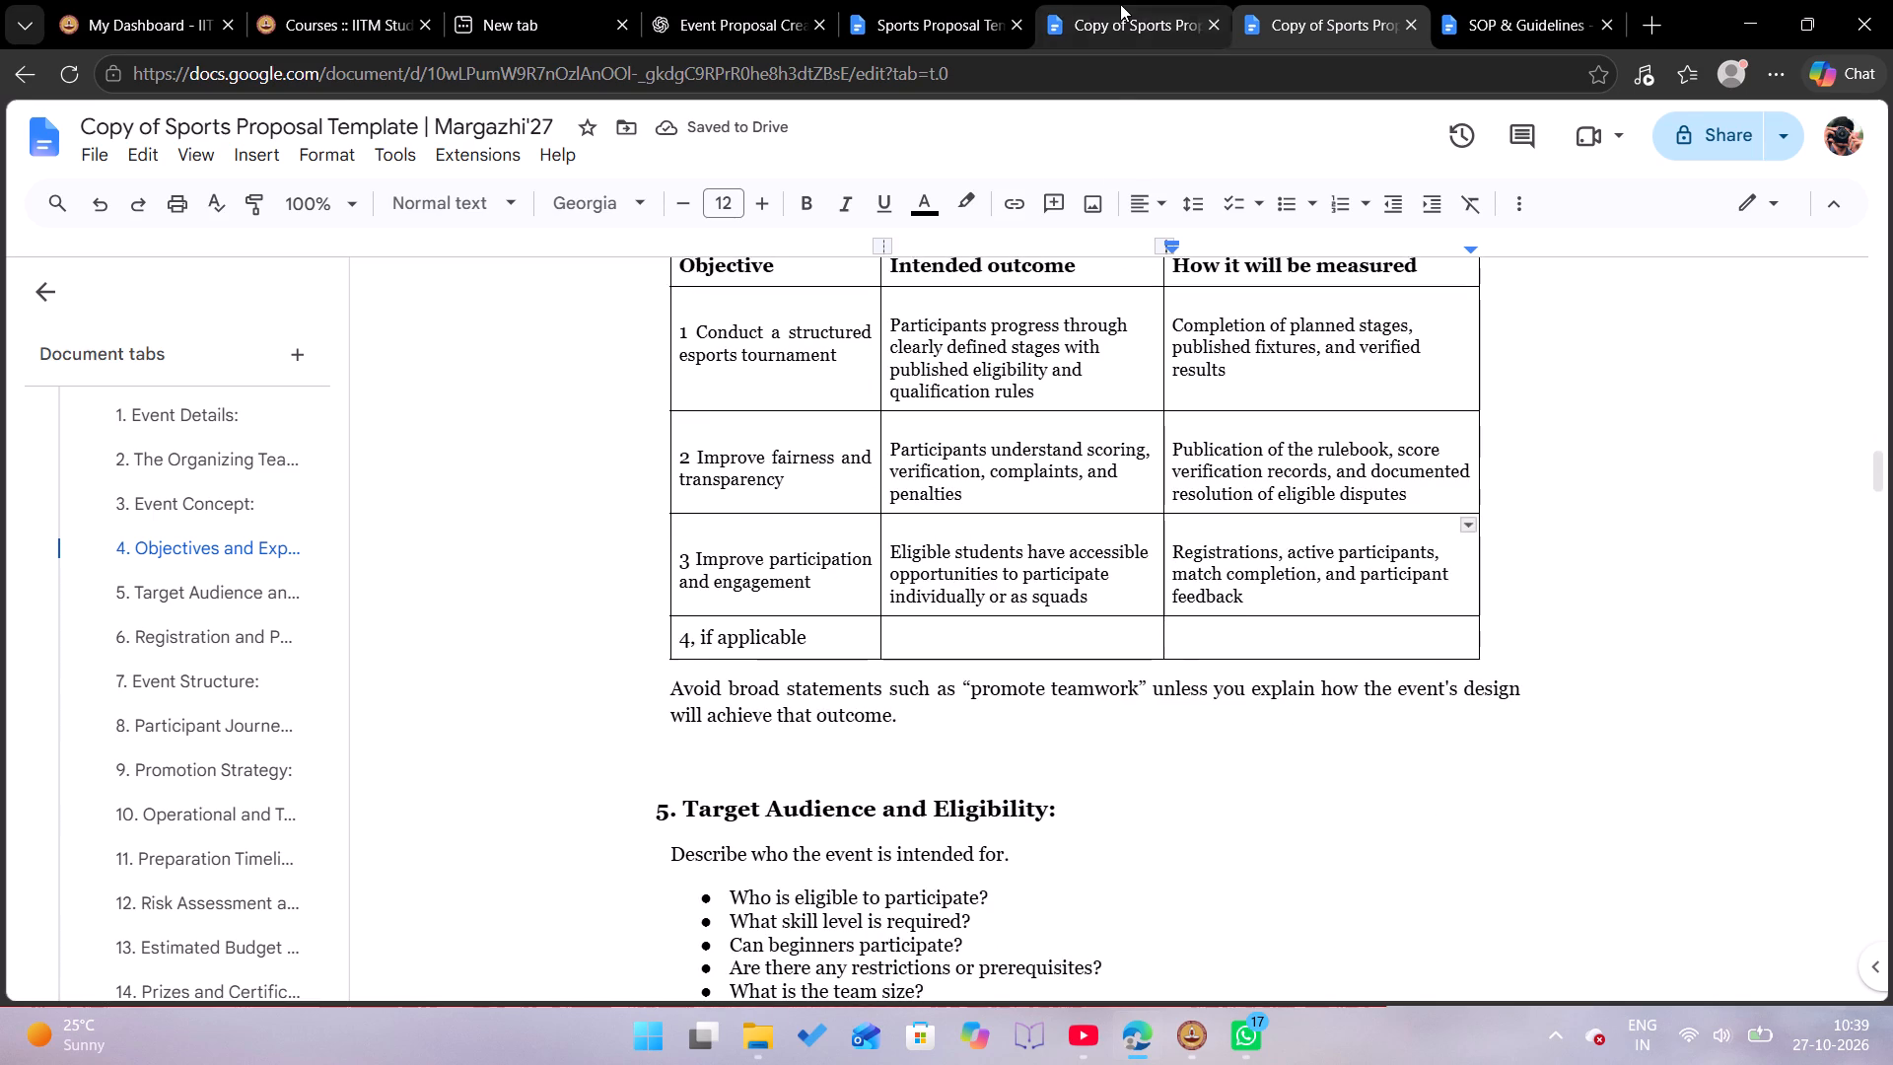
pyautogui.click(1120, 4)
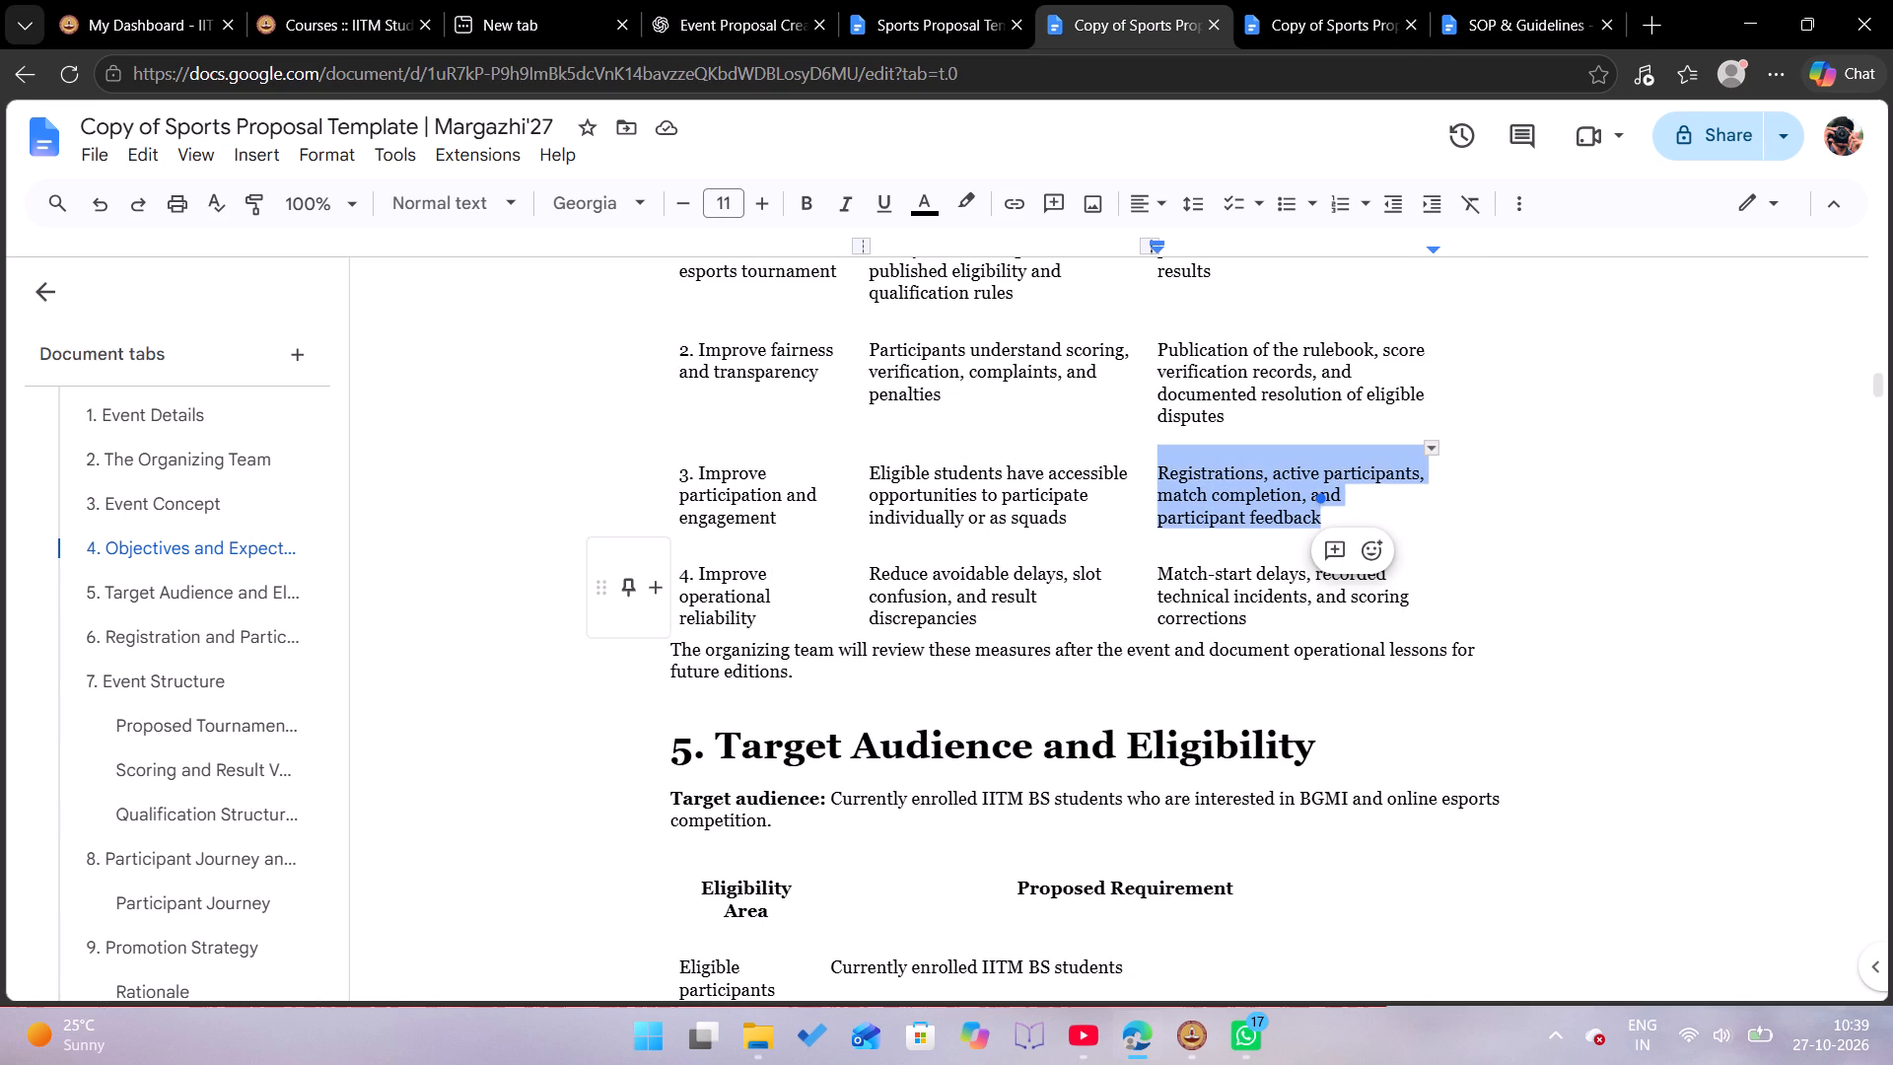
pyautogui.moveTo(696, 574); pyautogui.dragTo(722, 603)
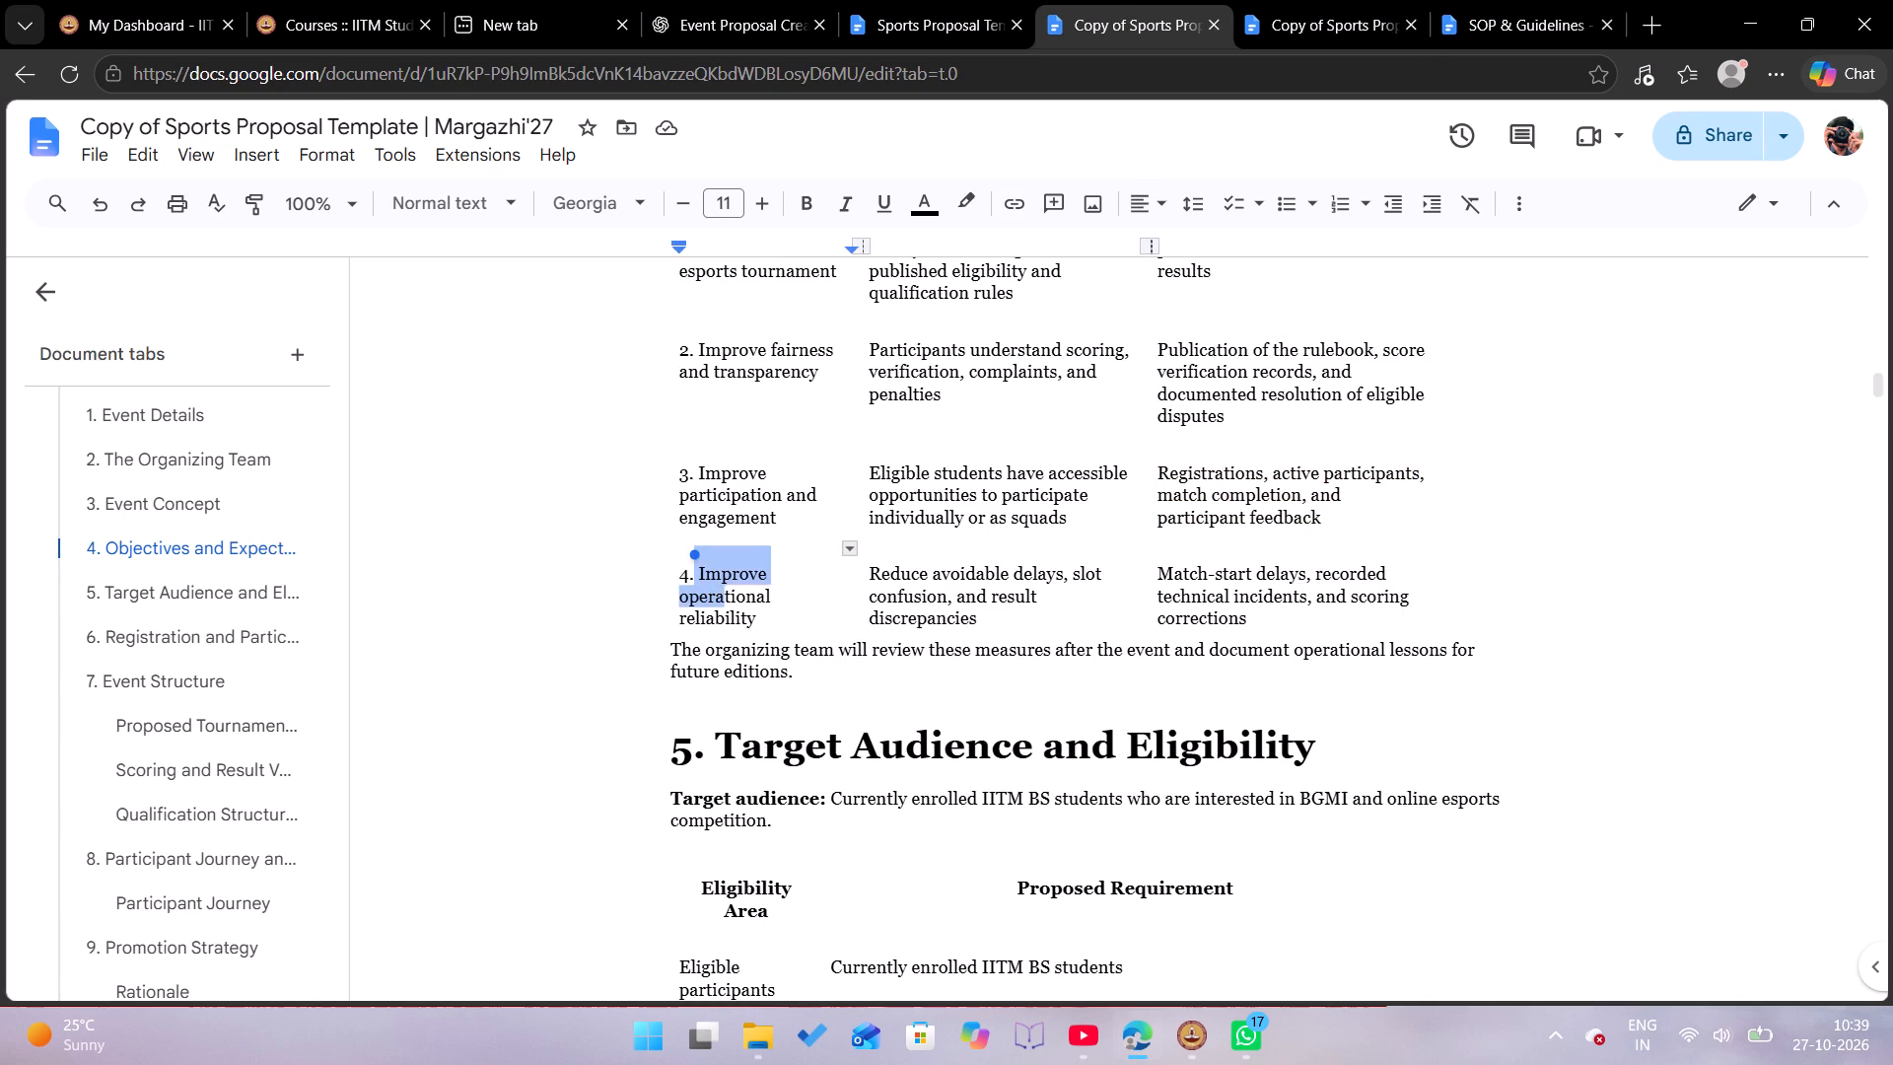
pyautogui.moveTo(722, 603); pyautogui.dragTo(758, 614)
pyautogui.hotkey('ctrl', 'c')
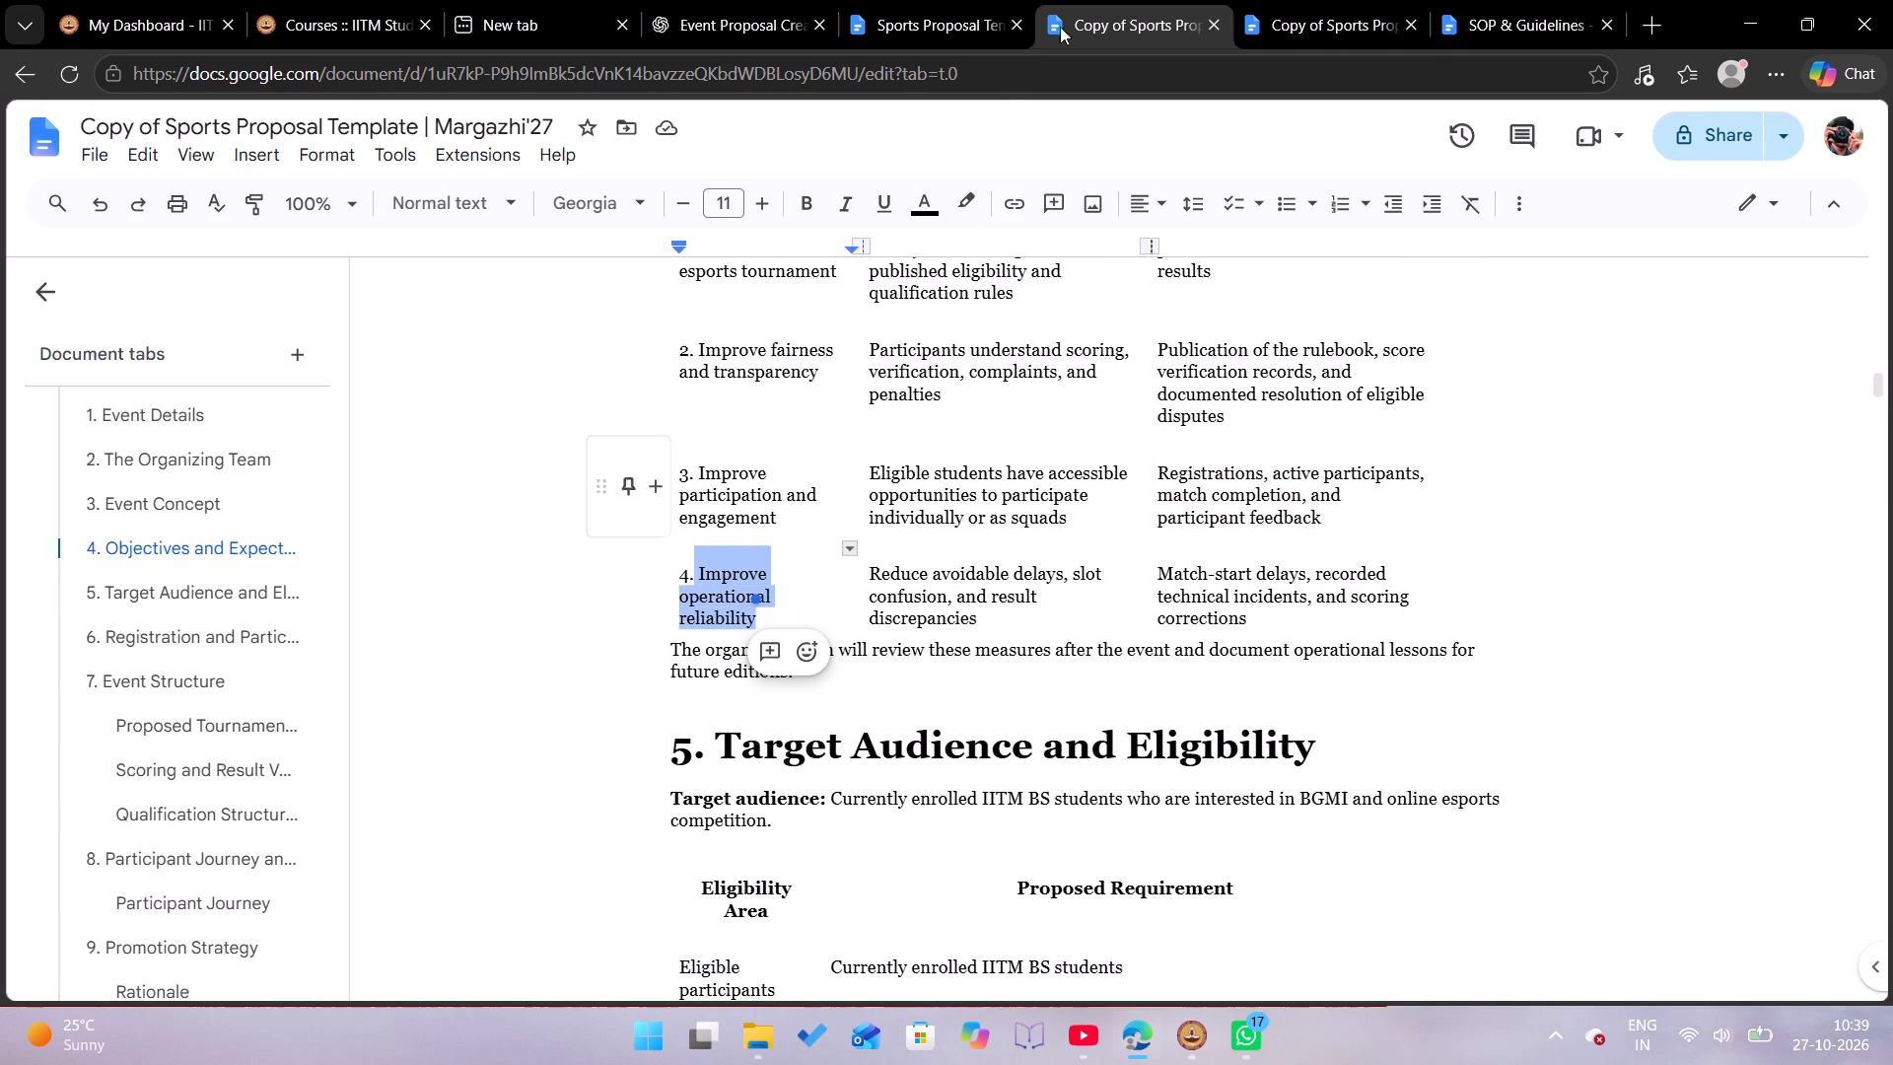
pyautogui.click(1315, 0)
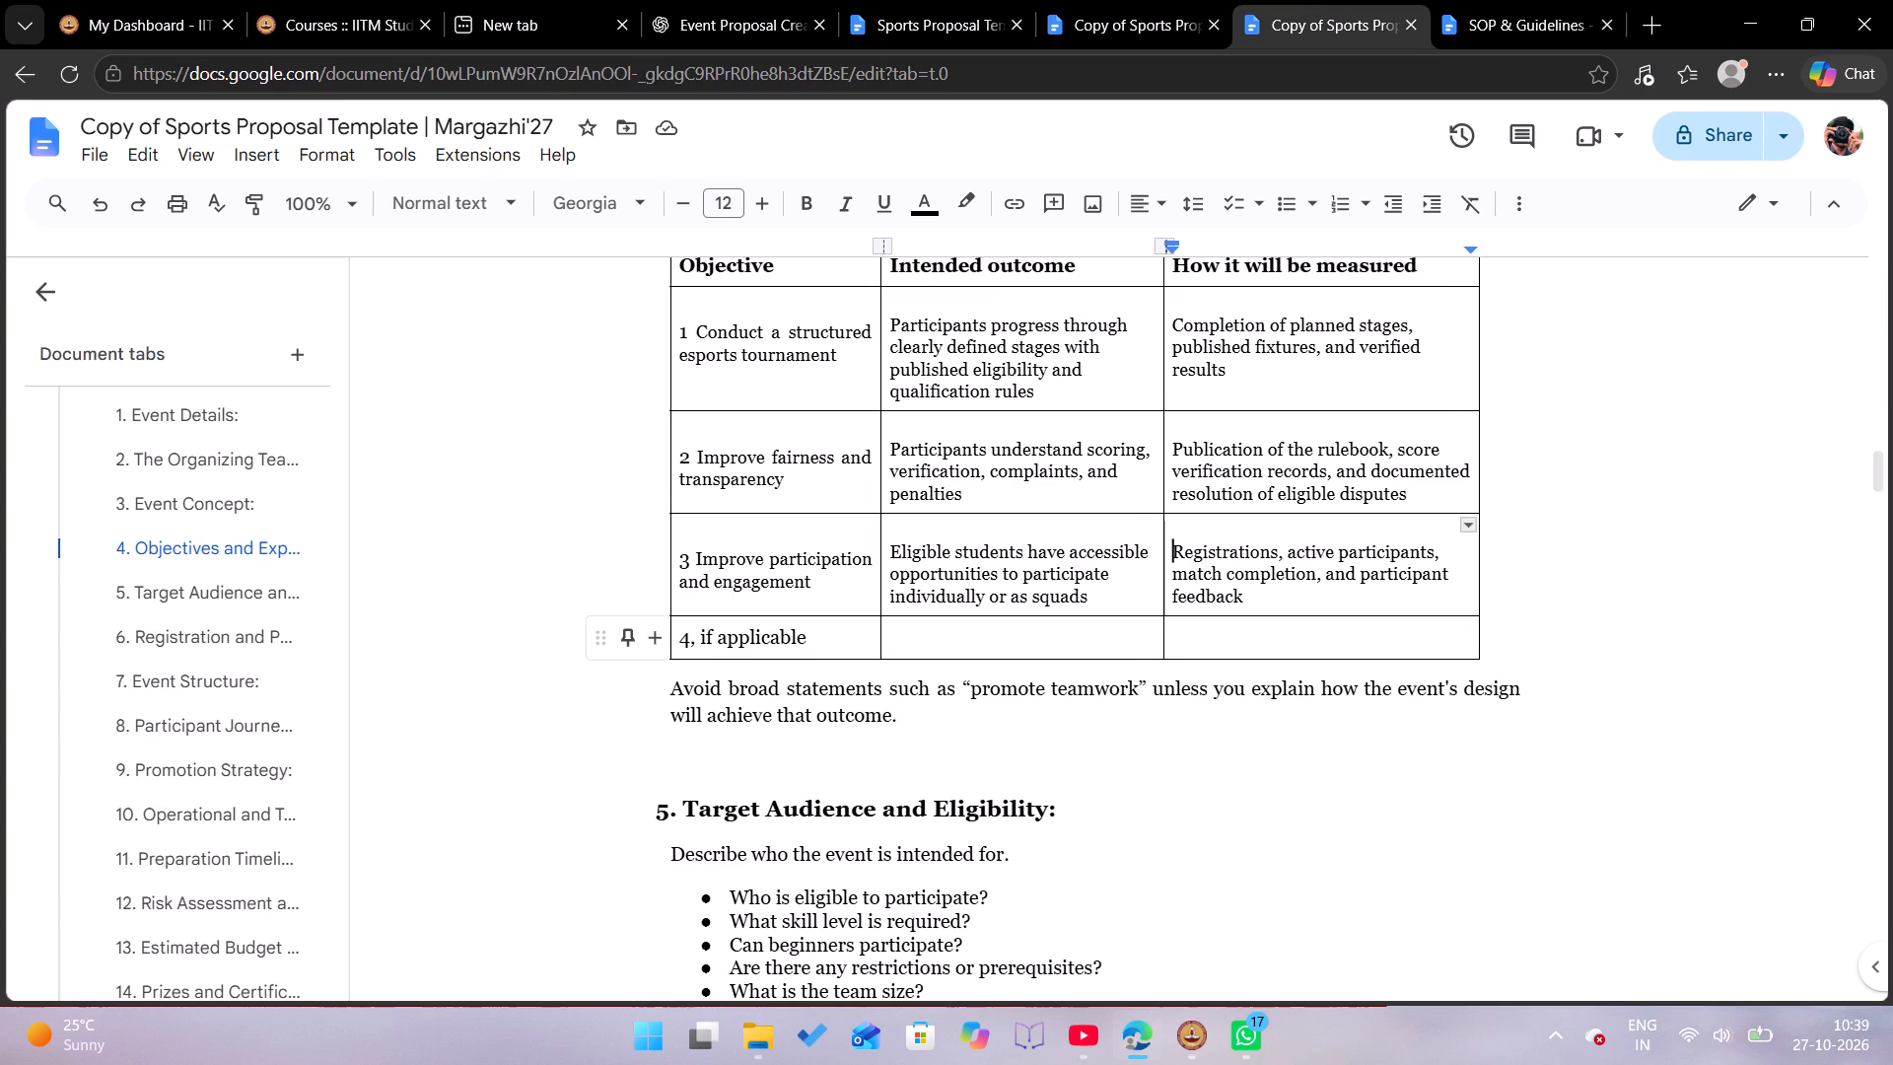
pyautogui.moveTo(809, 642); pyautogui.dragTo(696, 640)
pyautogui.press('BackSpace')
pyautogui.press('BackSpace')
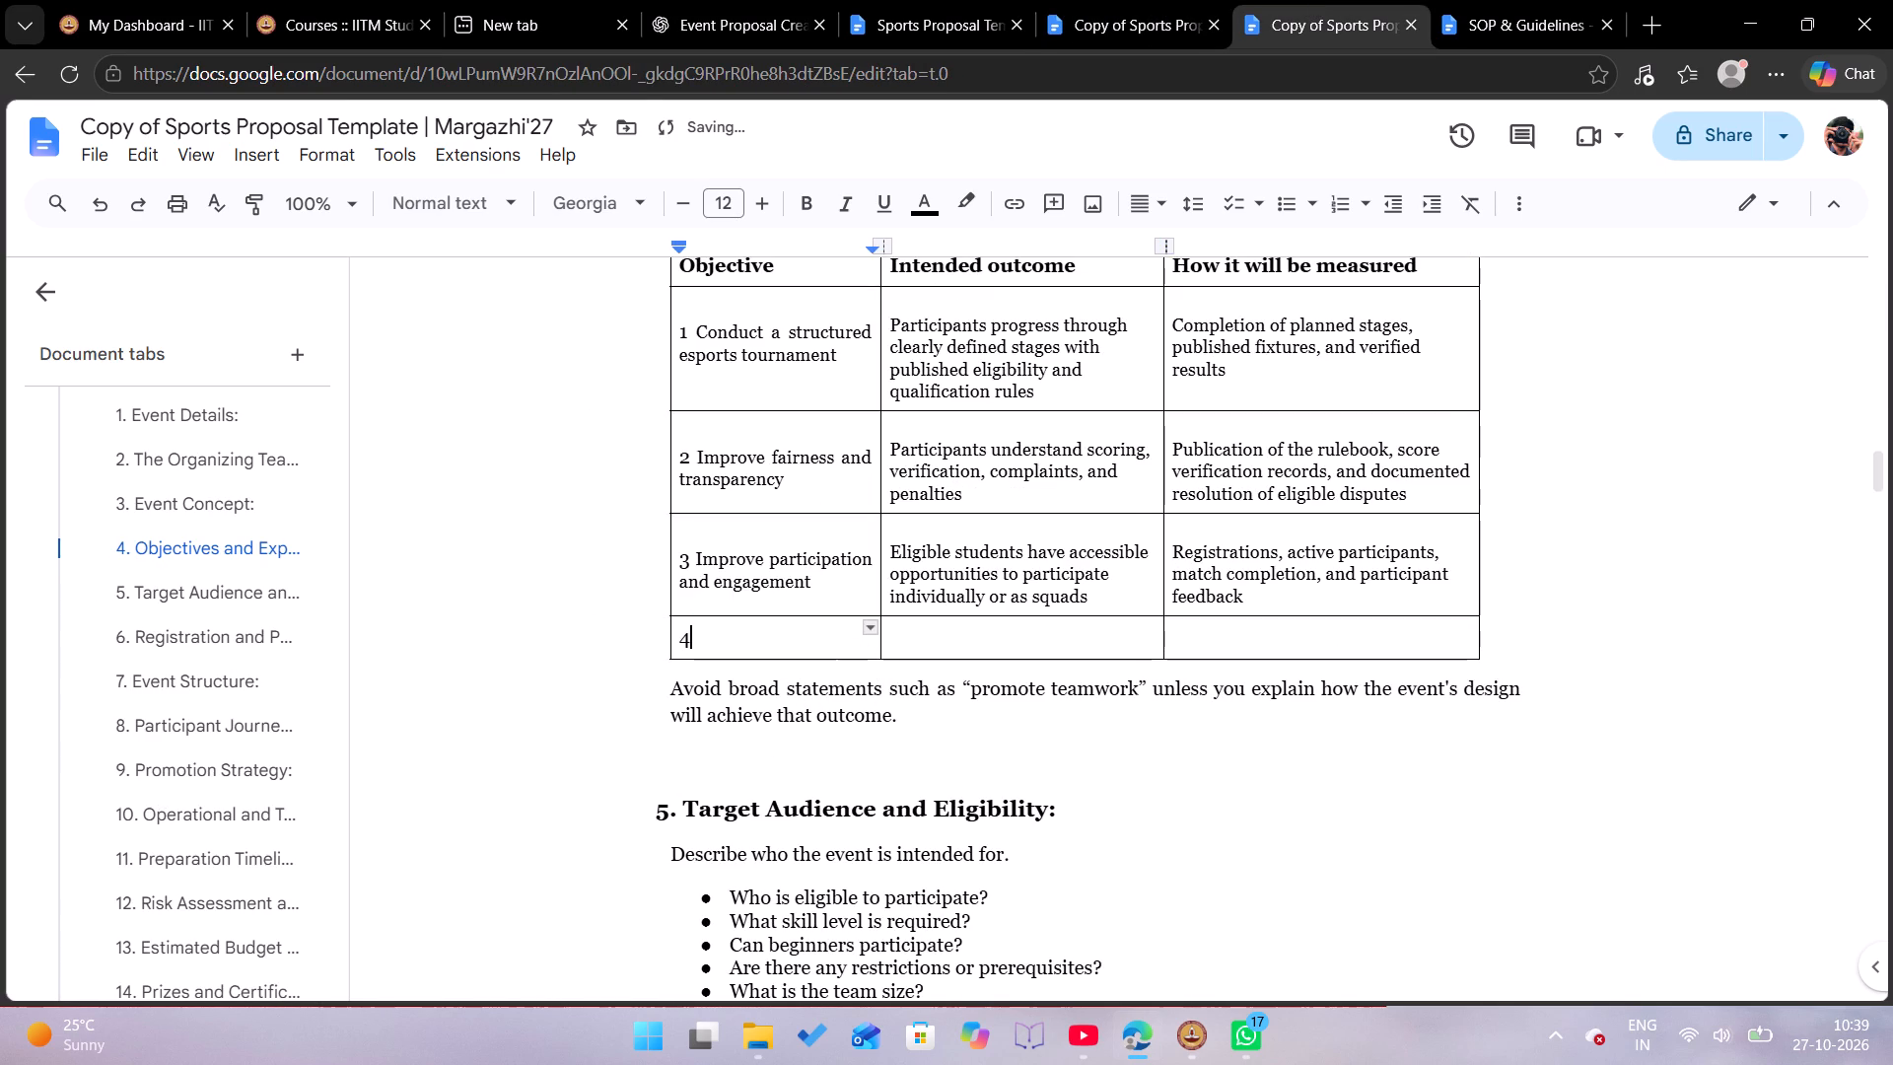
pyautogui.press('space')
pyautogui.hotkey('ctrl', 'v')
pyautogui.click(706, 632)
pyautogui.press('BackSpace')
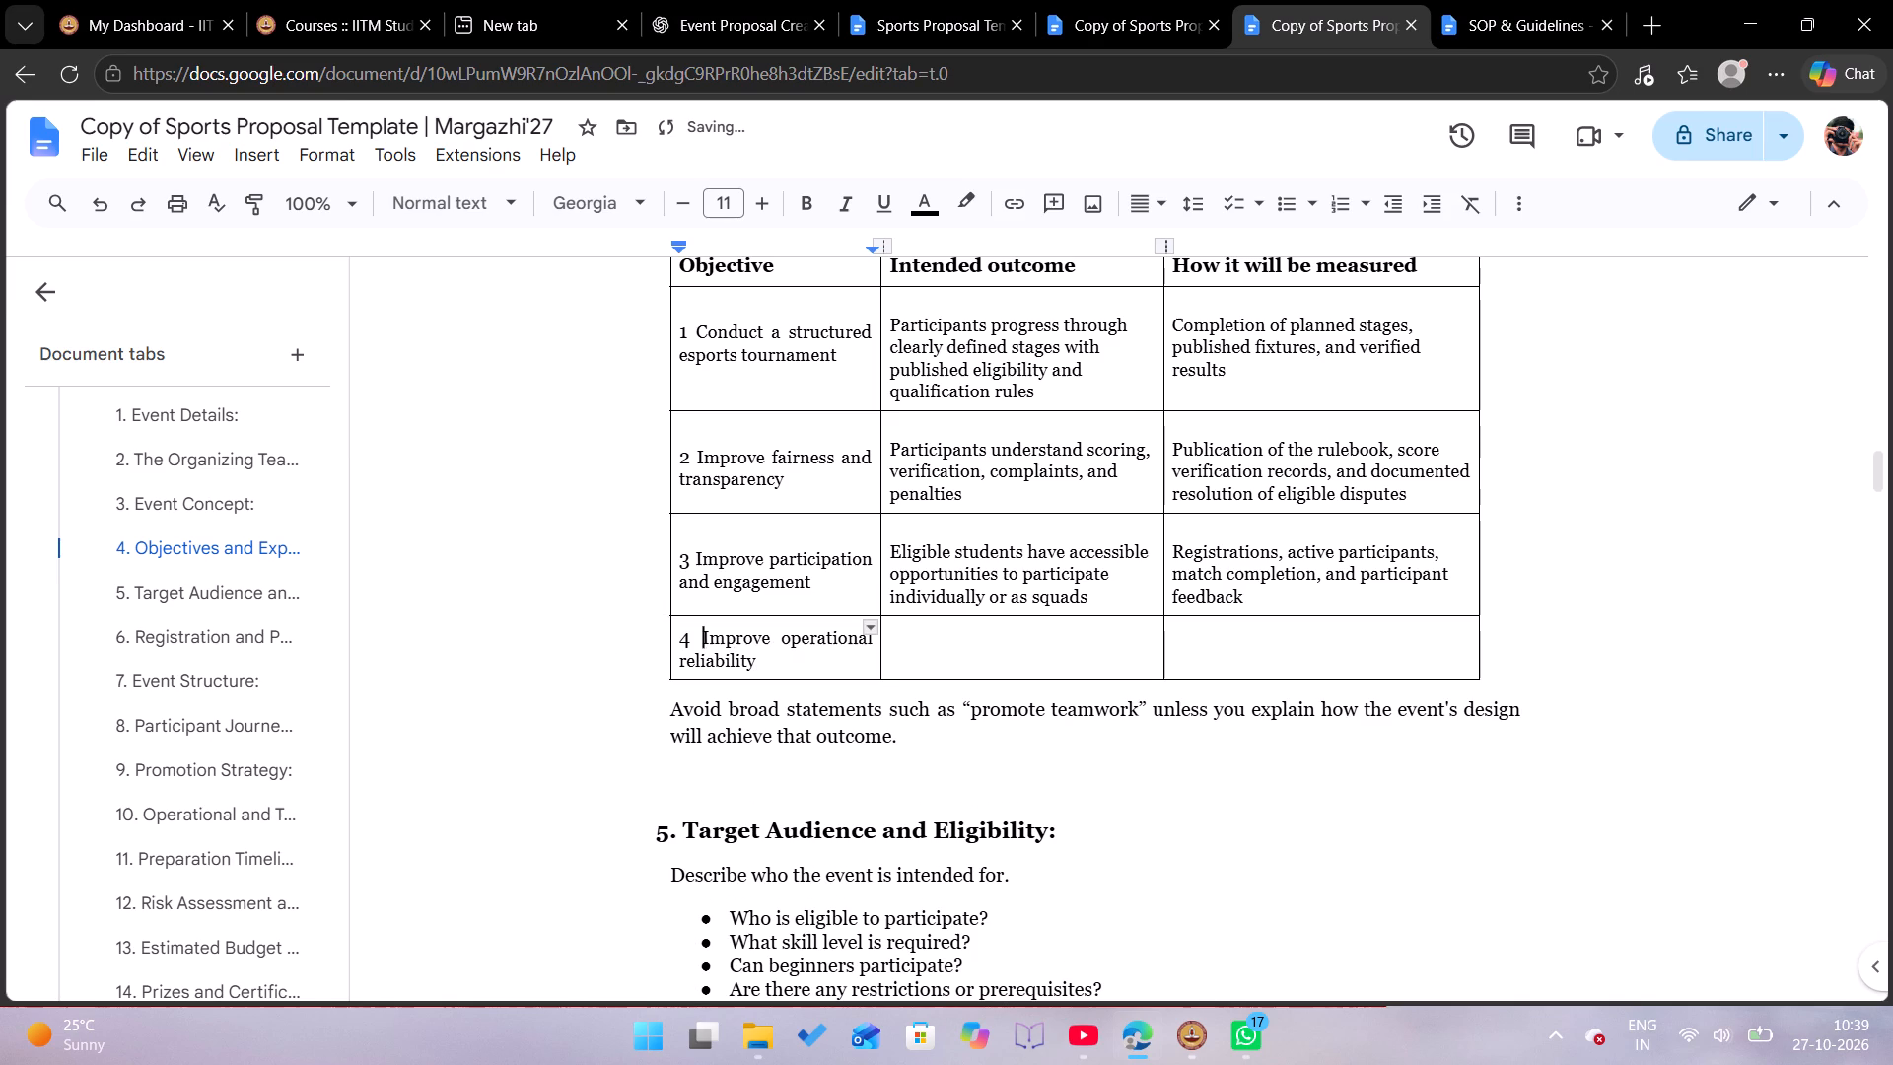
# Copy "Reduce avoidable delays, slot confusion, and result discrepancies" from the source into the template's fourth Intended outcome cell.
pyautogui.click(911, 639)
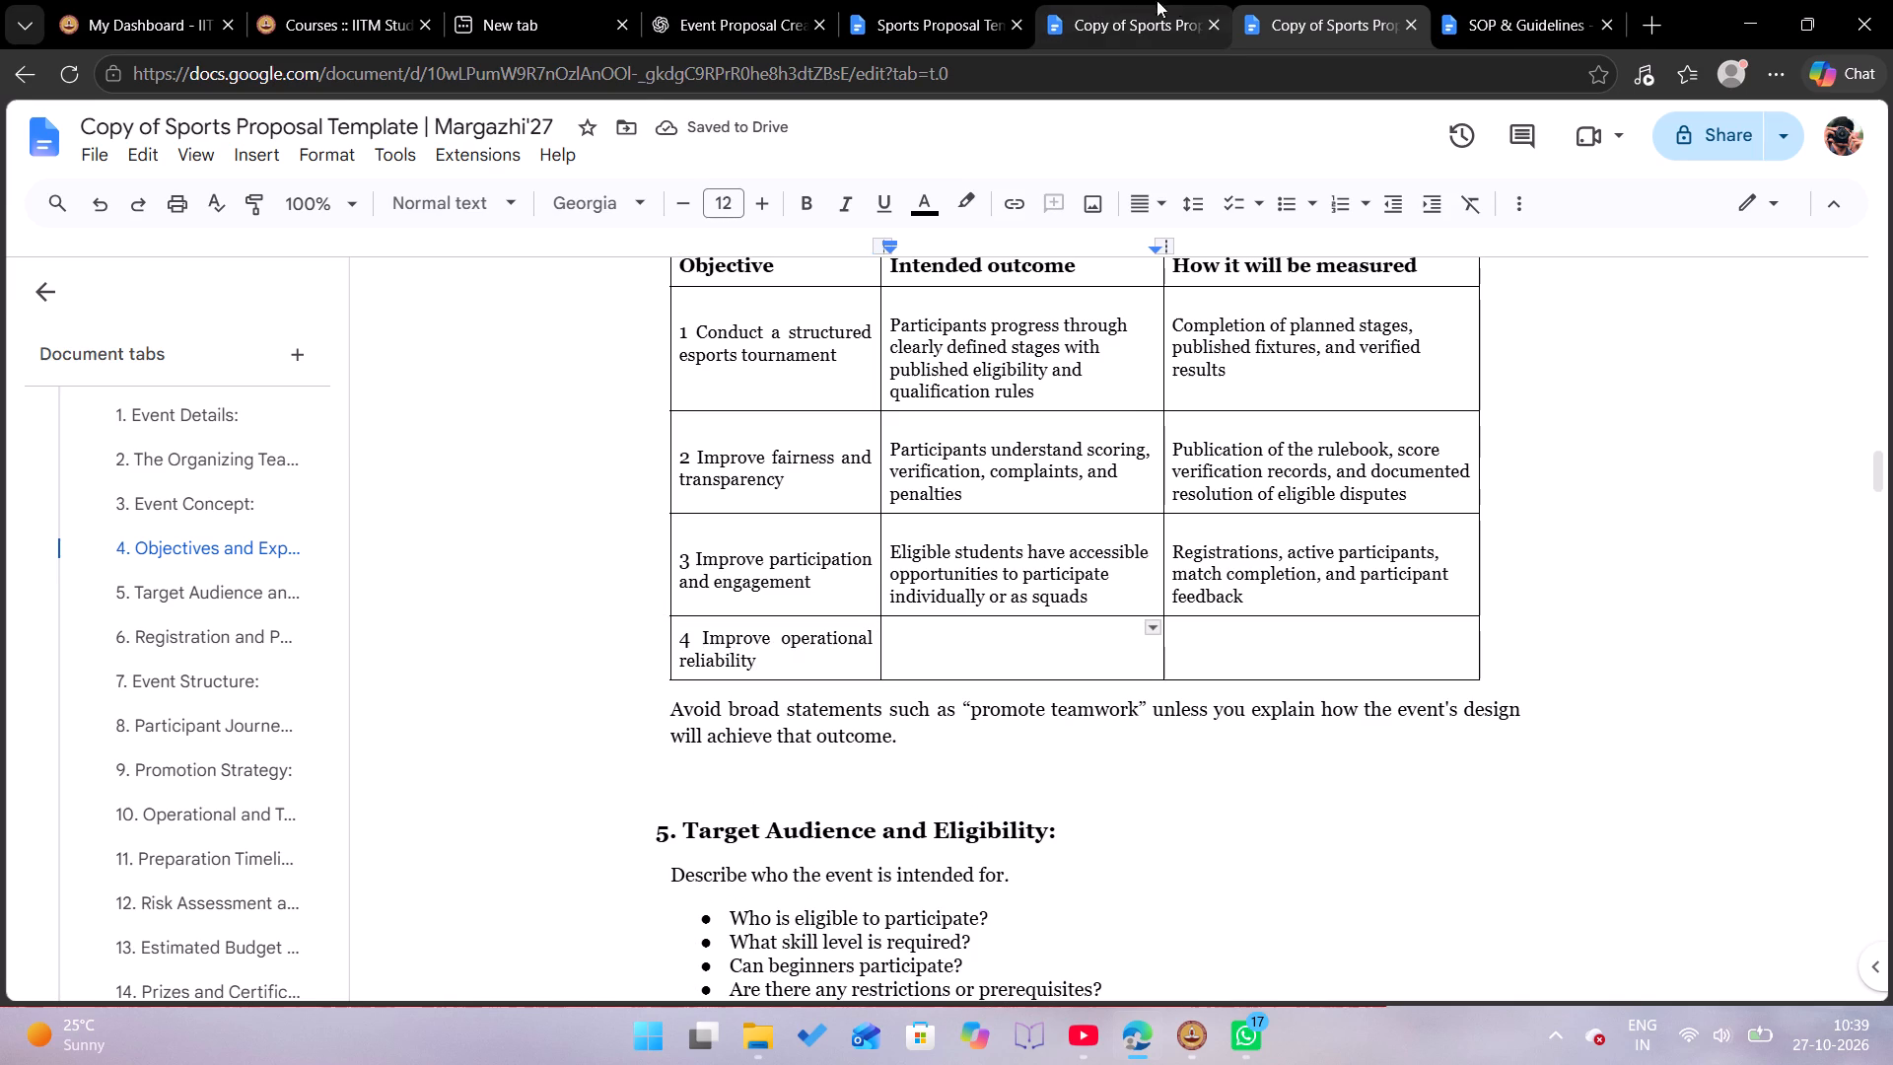
pyautogui.click(1184, 2)
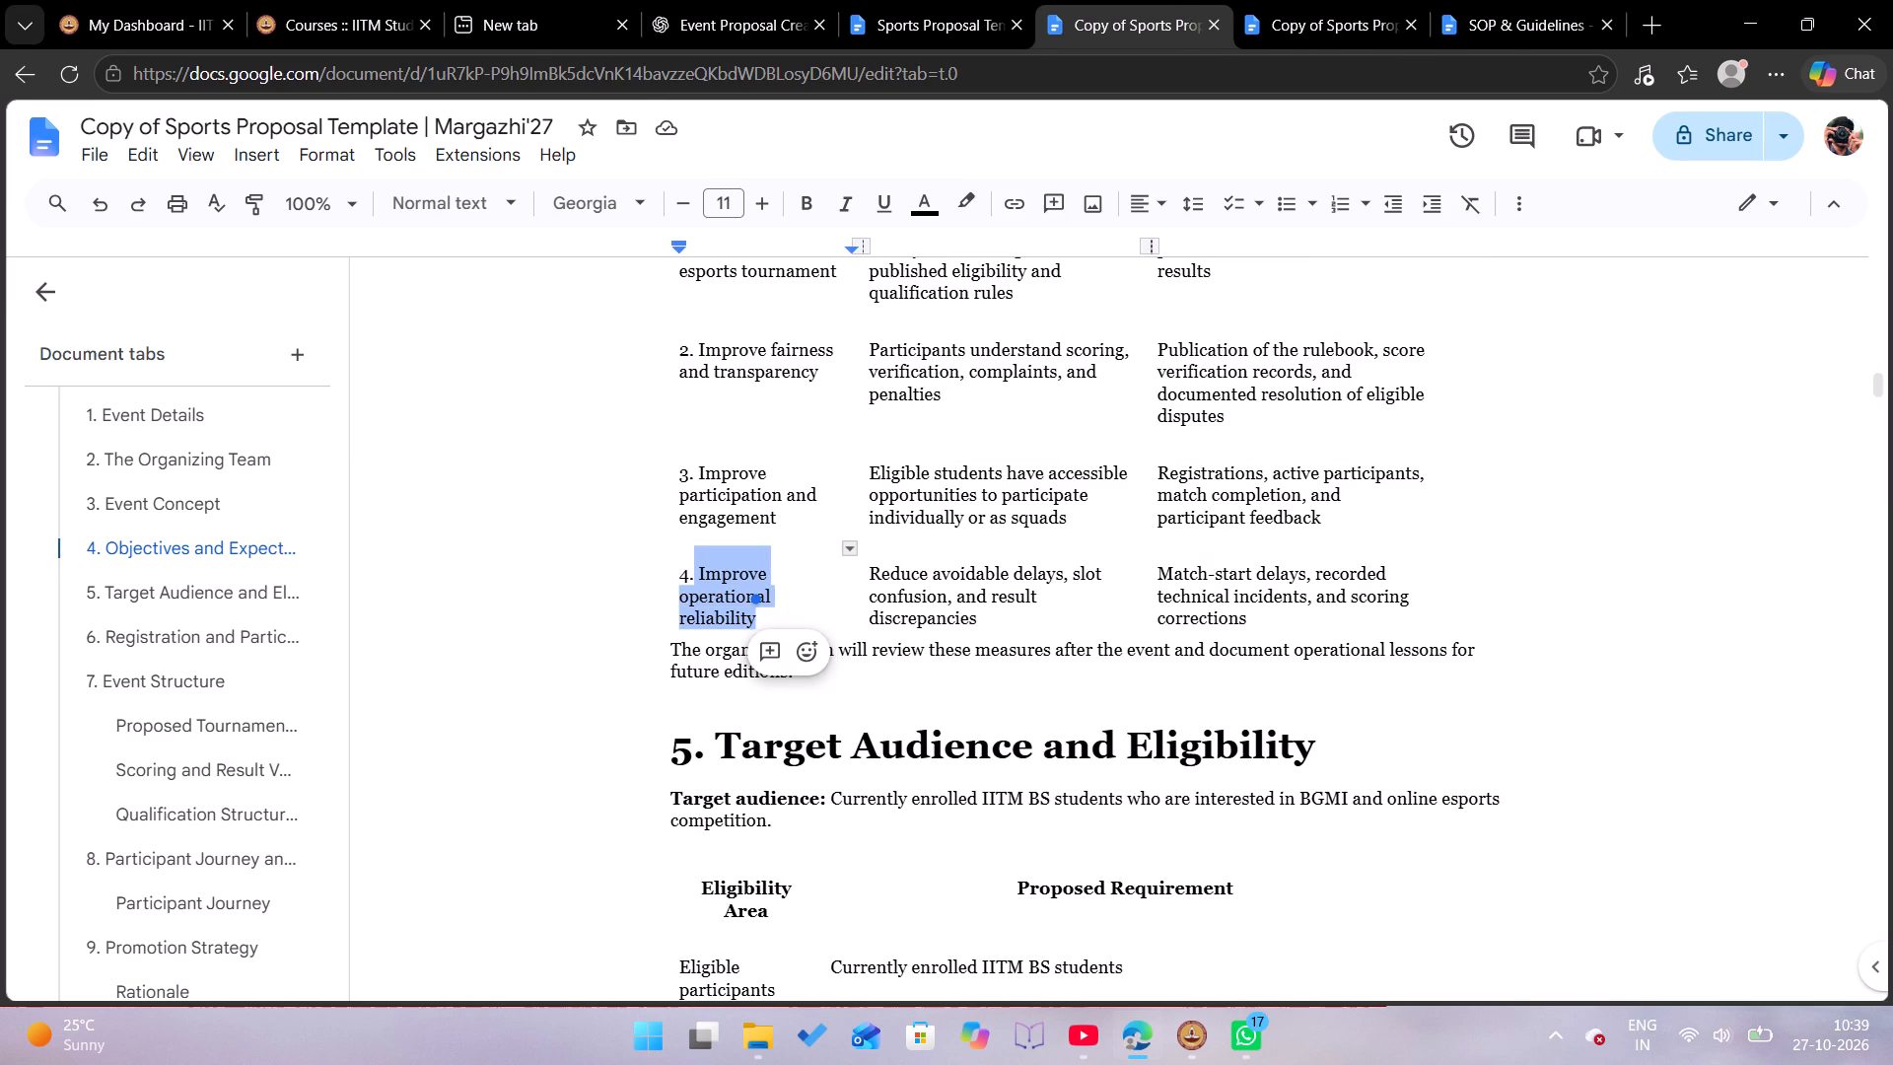
pyautogui.moveTo(872, 571); pyautogui.dragTo(984, 619)
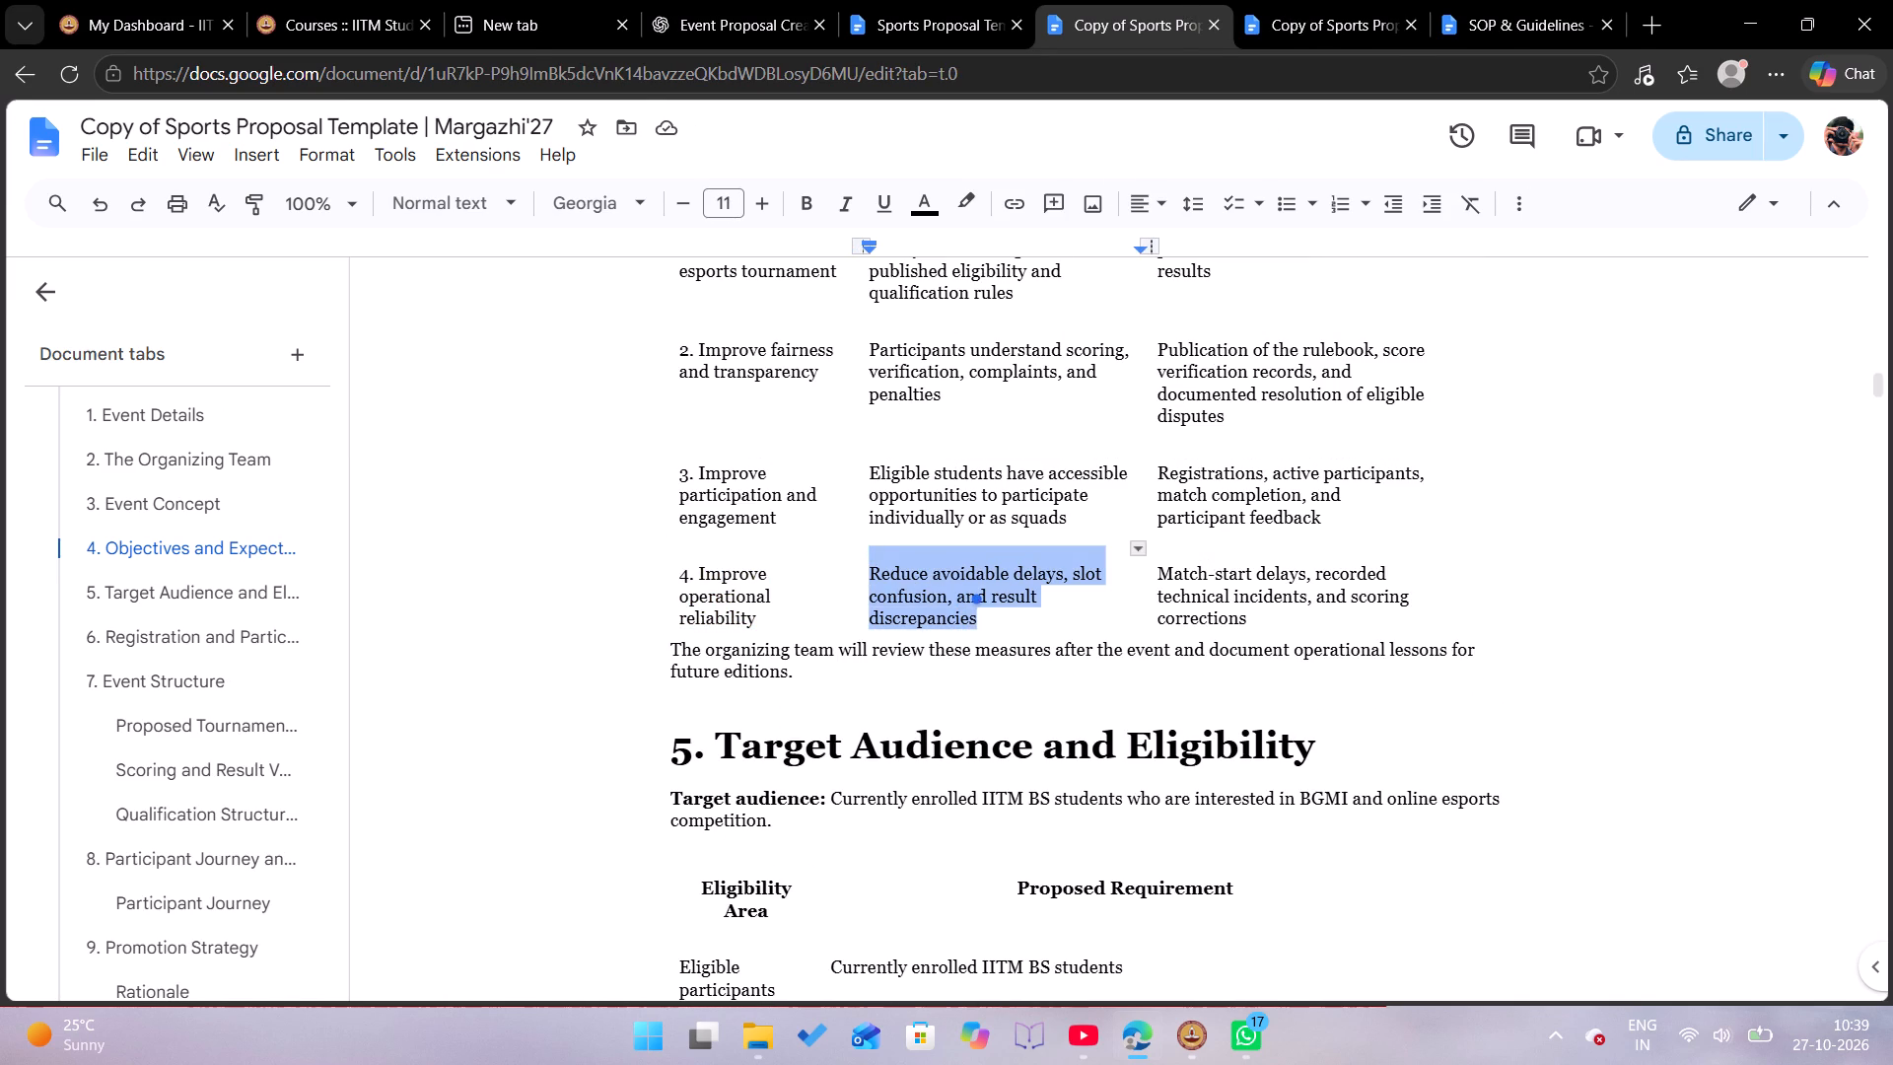
pyautogui.moveTo(984, 619); pyautogui.dragTo(986, 616)
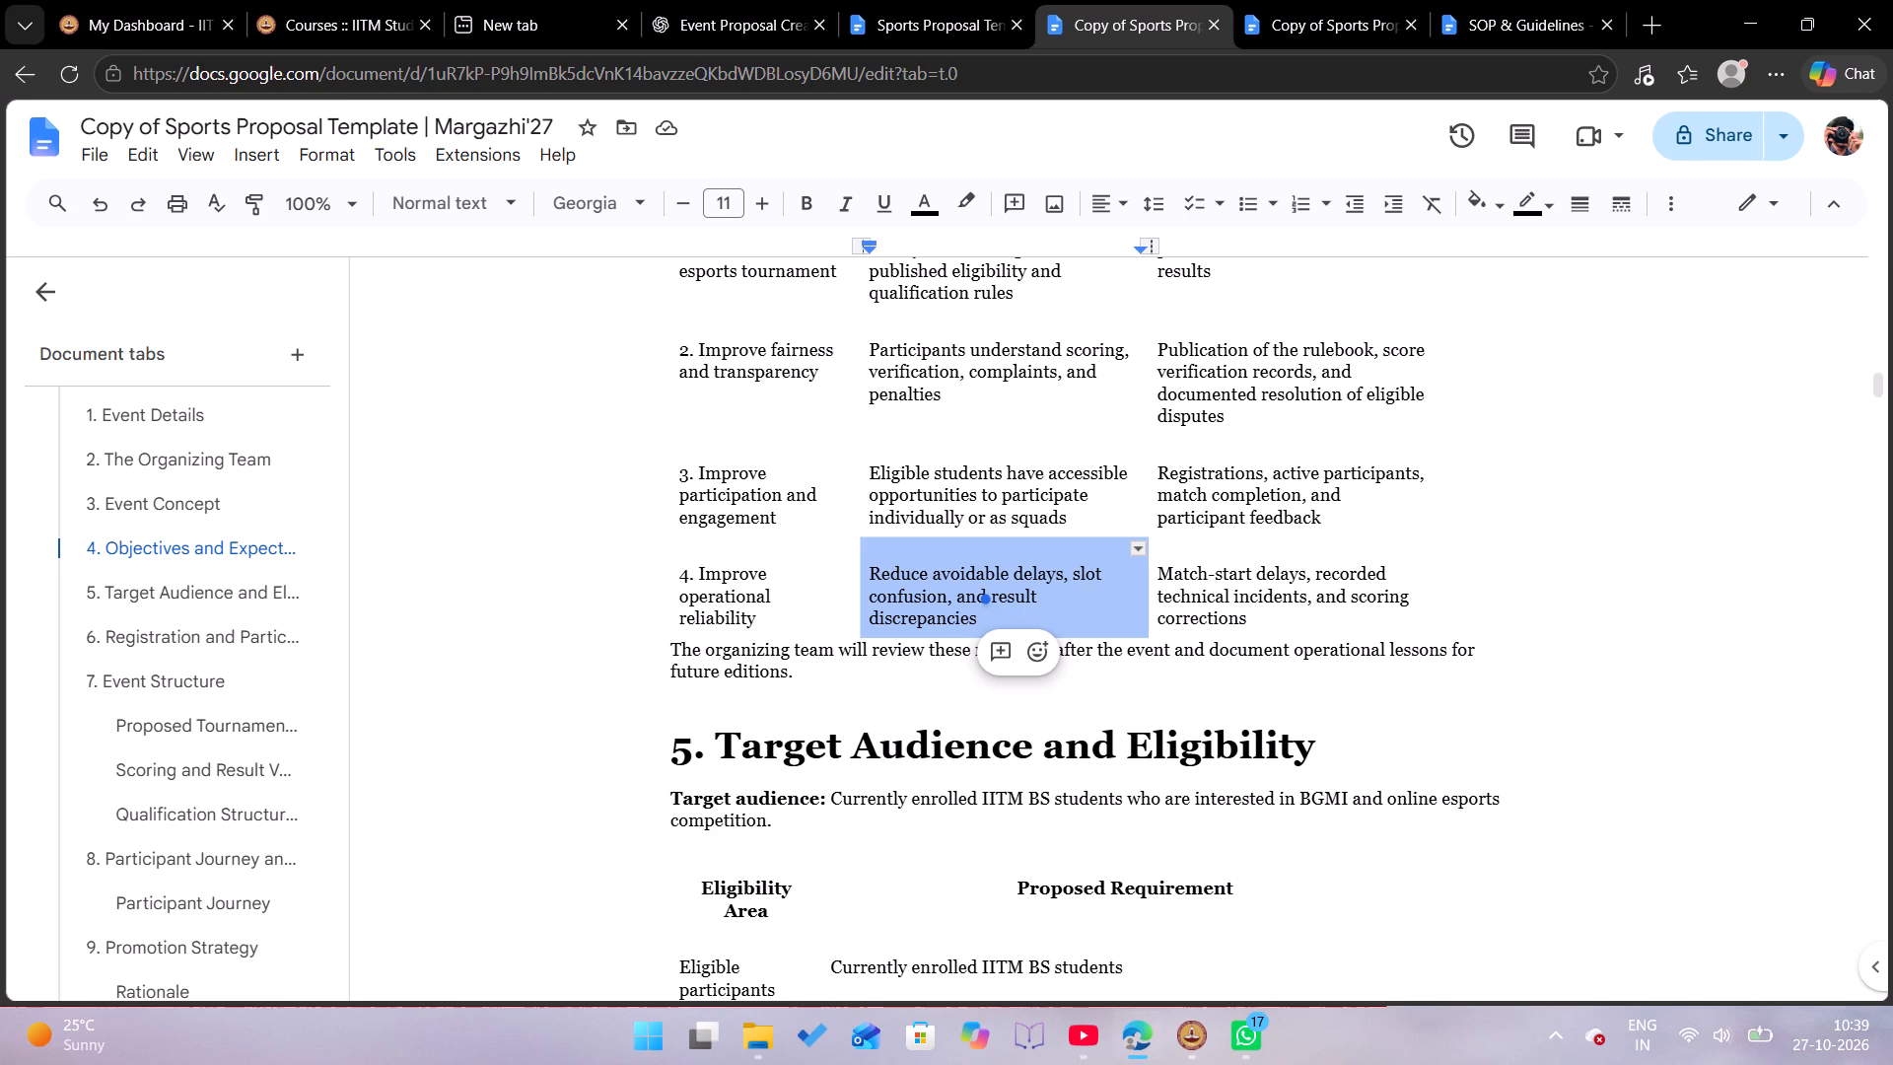
pyautogui.click(872, 570)
pyautogui.moveTo(872, 570); pyautogui.dragTo(976, 616)
pyautogui.hotkey('ctrl', 'c')
pyautogui.click(1277, 0)
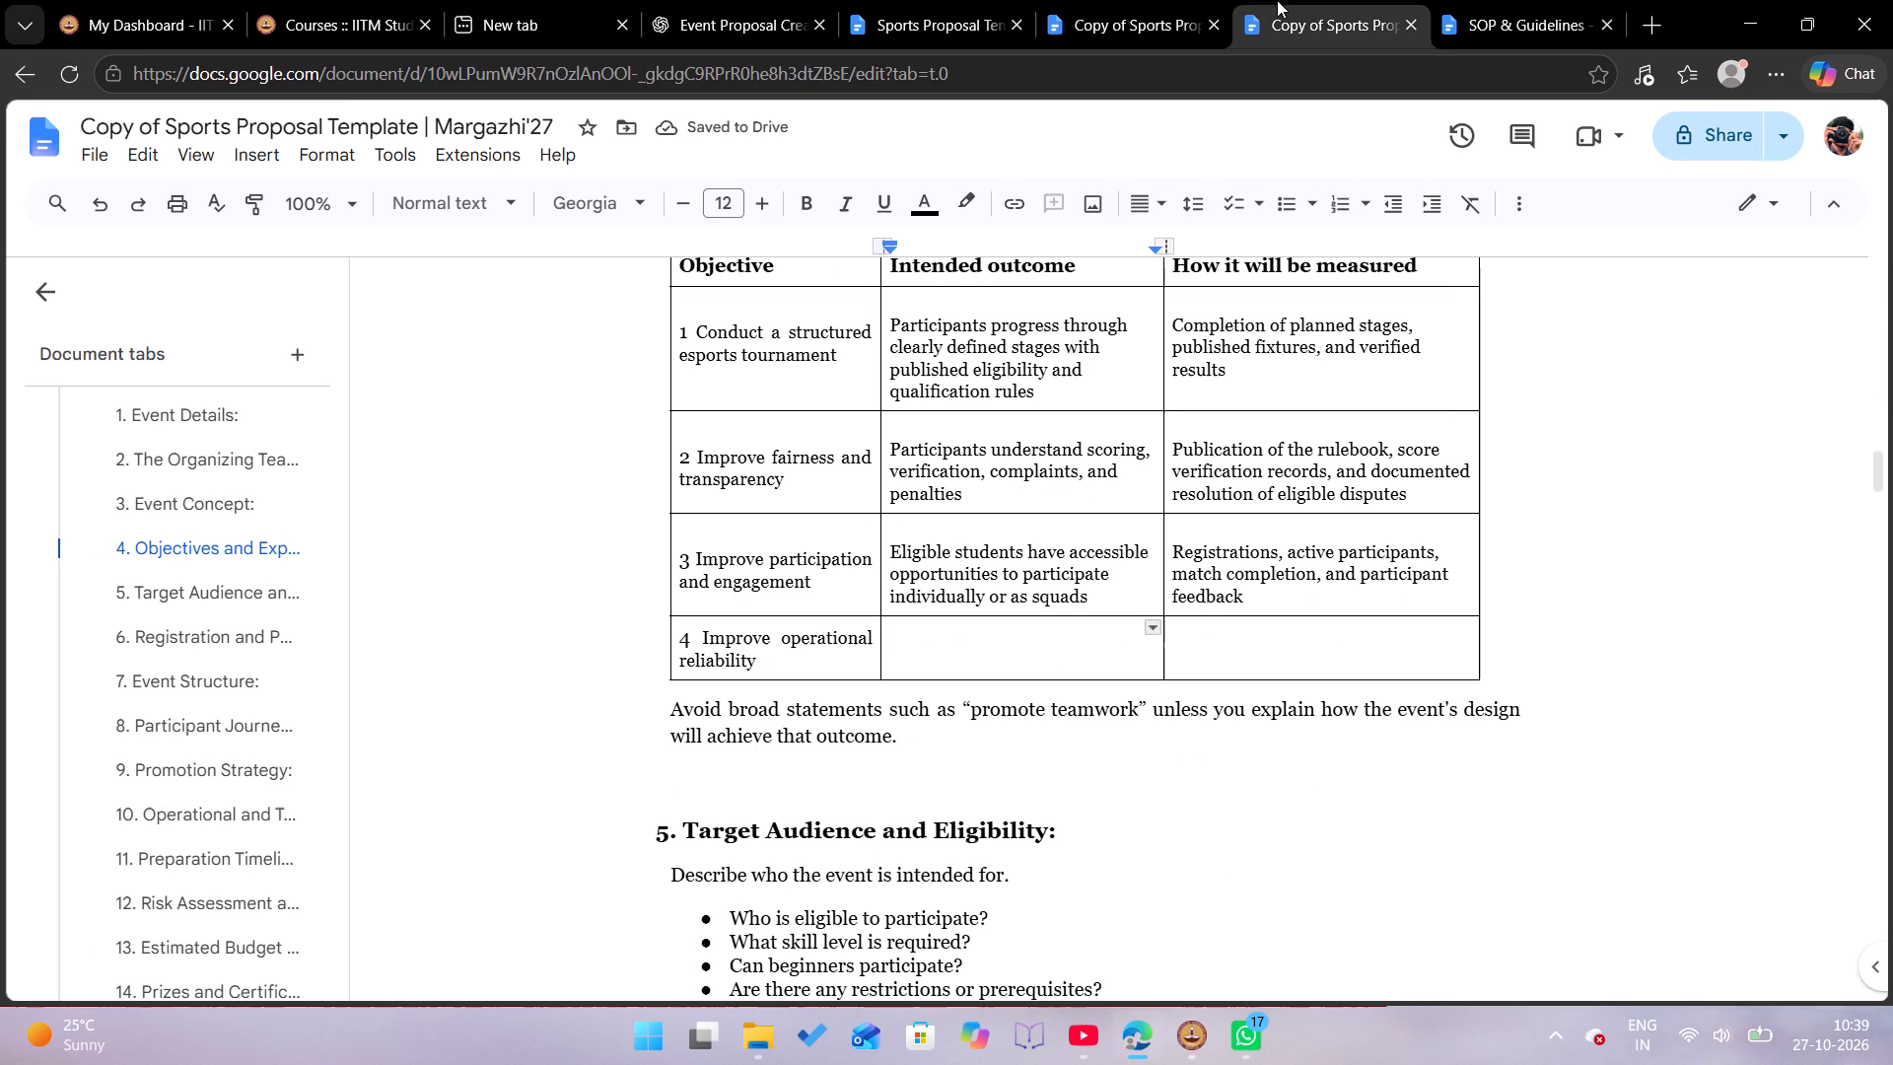
pyautogui.hotkey('ctrl', 'v')
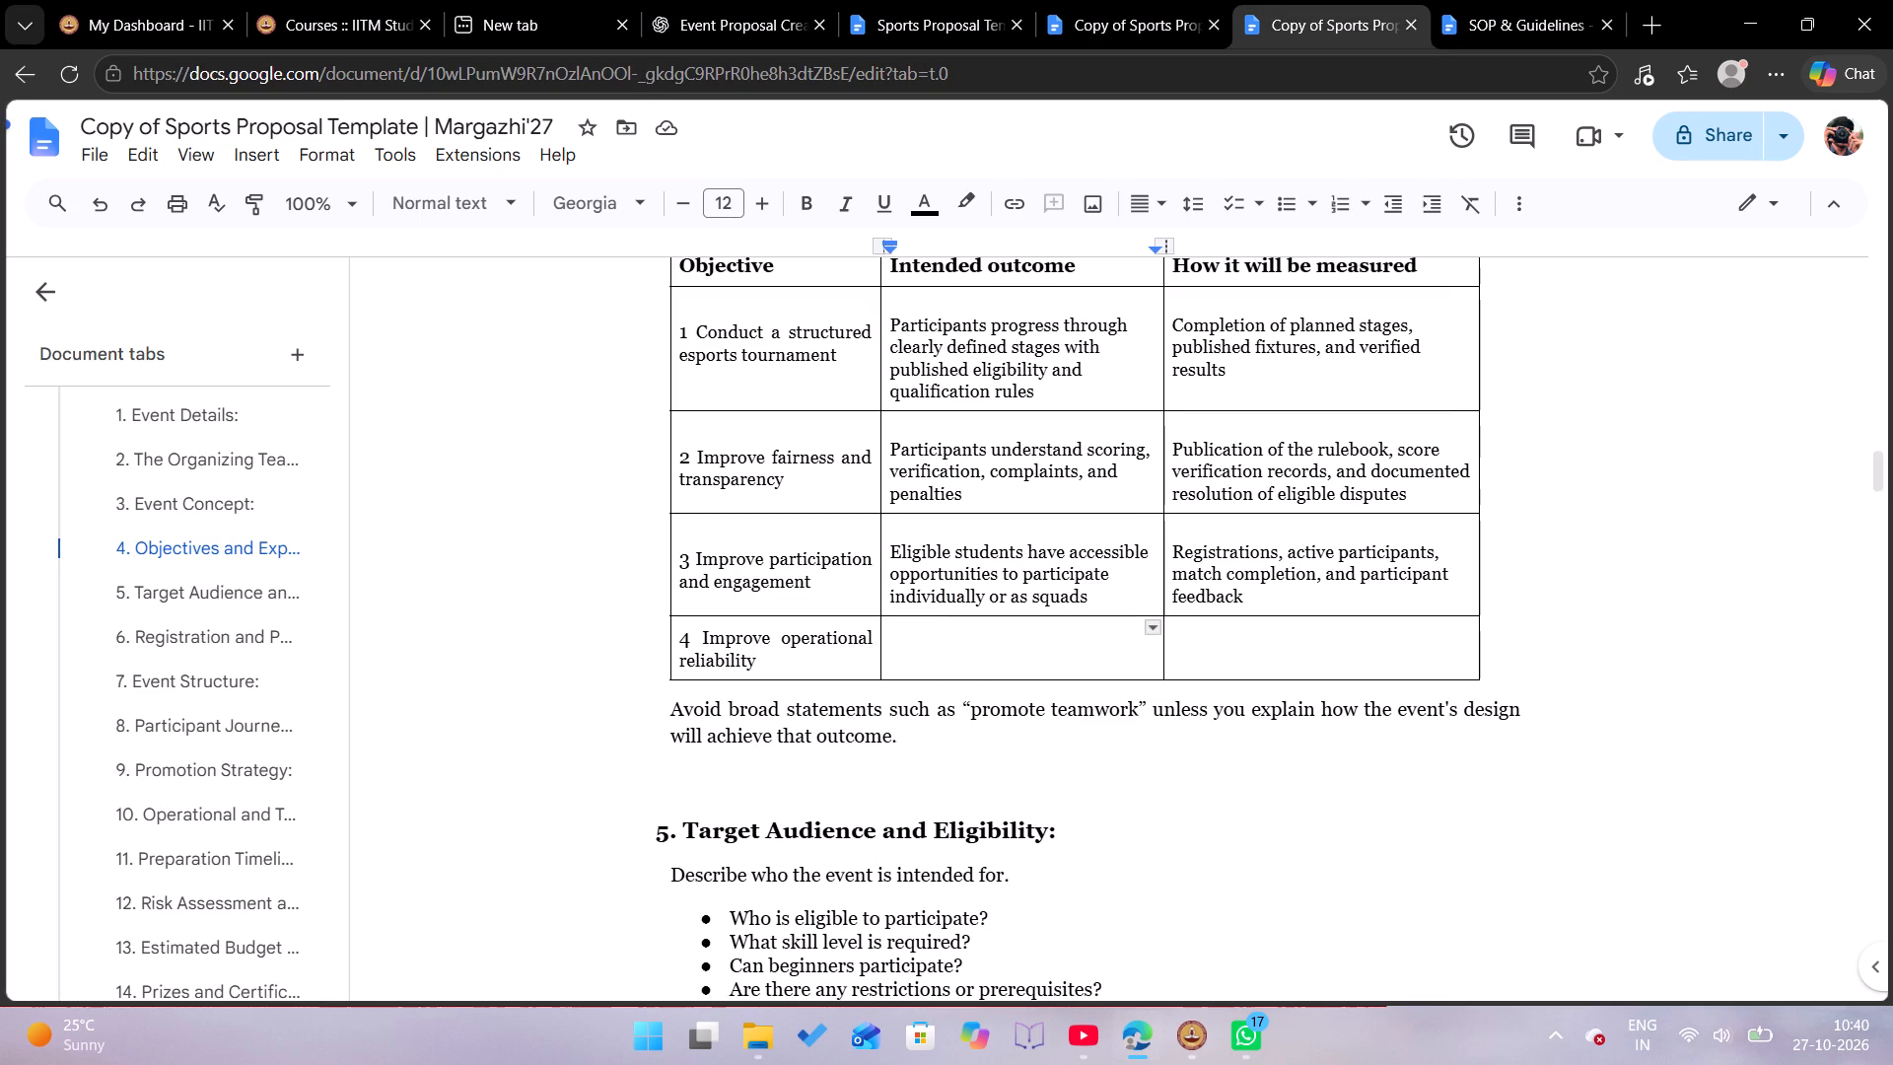
# Insert a blank line above the text in the template's fourth Objective cell.
pyautogui.click(681, 635)
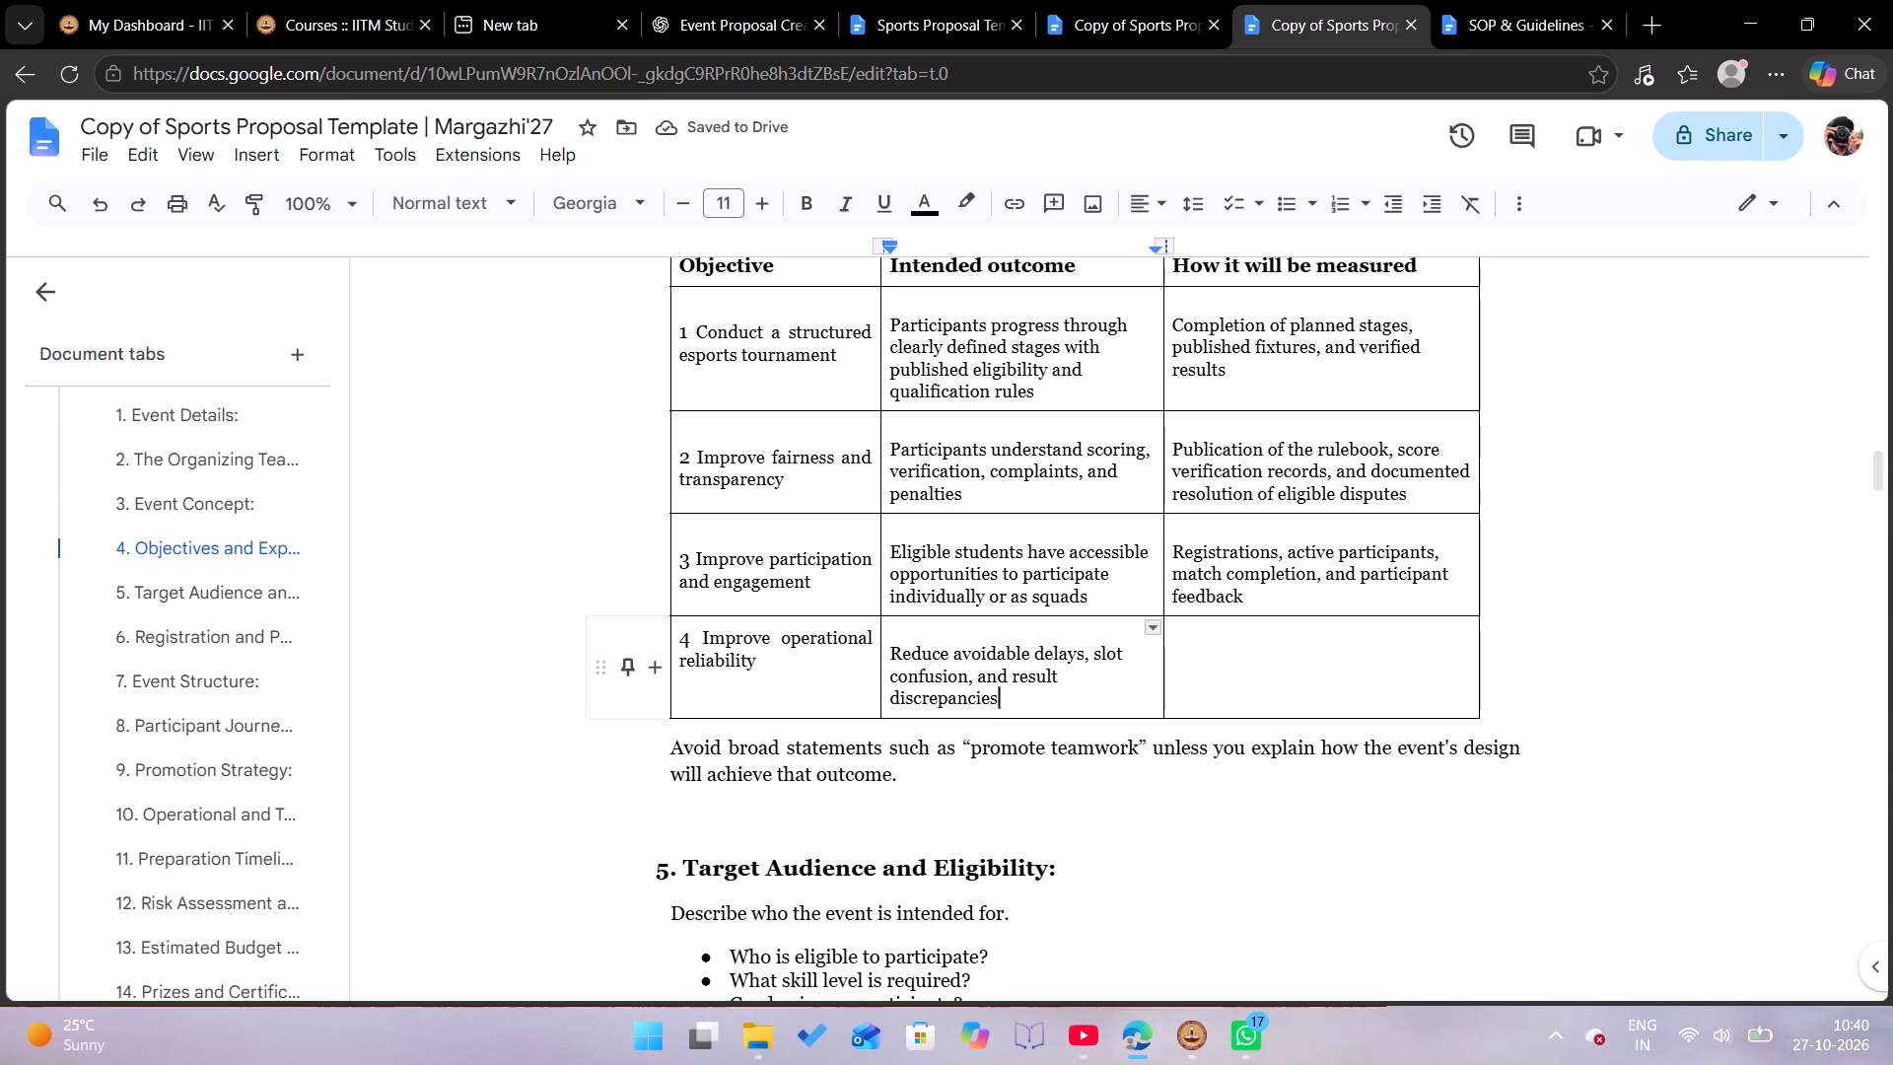
pyautogui.press('Return')
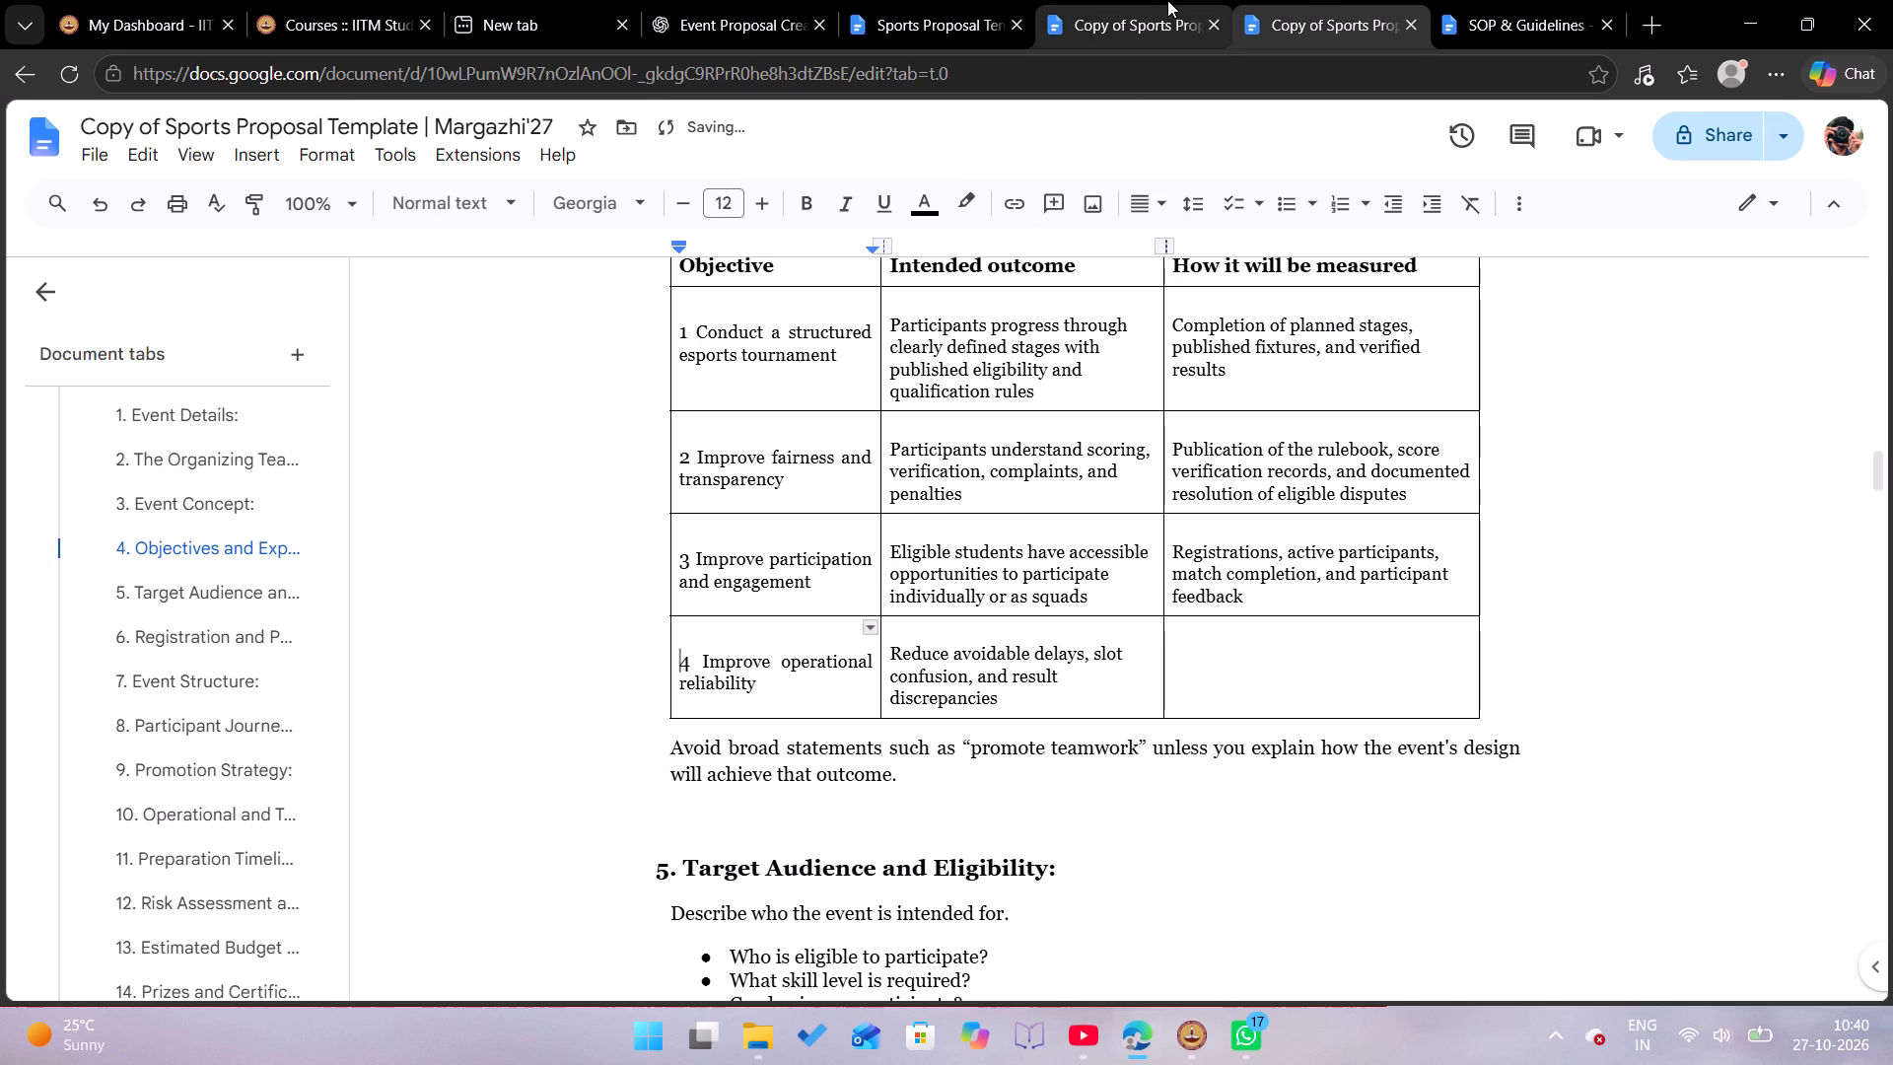
# Copy "Match-start delays, recorded technical incidents, and scoring corrections" from the source into the fourth How it will be measured cell, without an extra blank line above.
pyautogui.click(1167, 0)
pyautogui.moveTo(1159, 574); pyautogui.dragTo(1250, 621)
pyautogui.hotkey('ctrl', 'c')
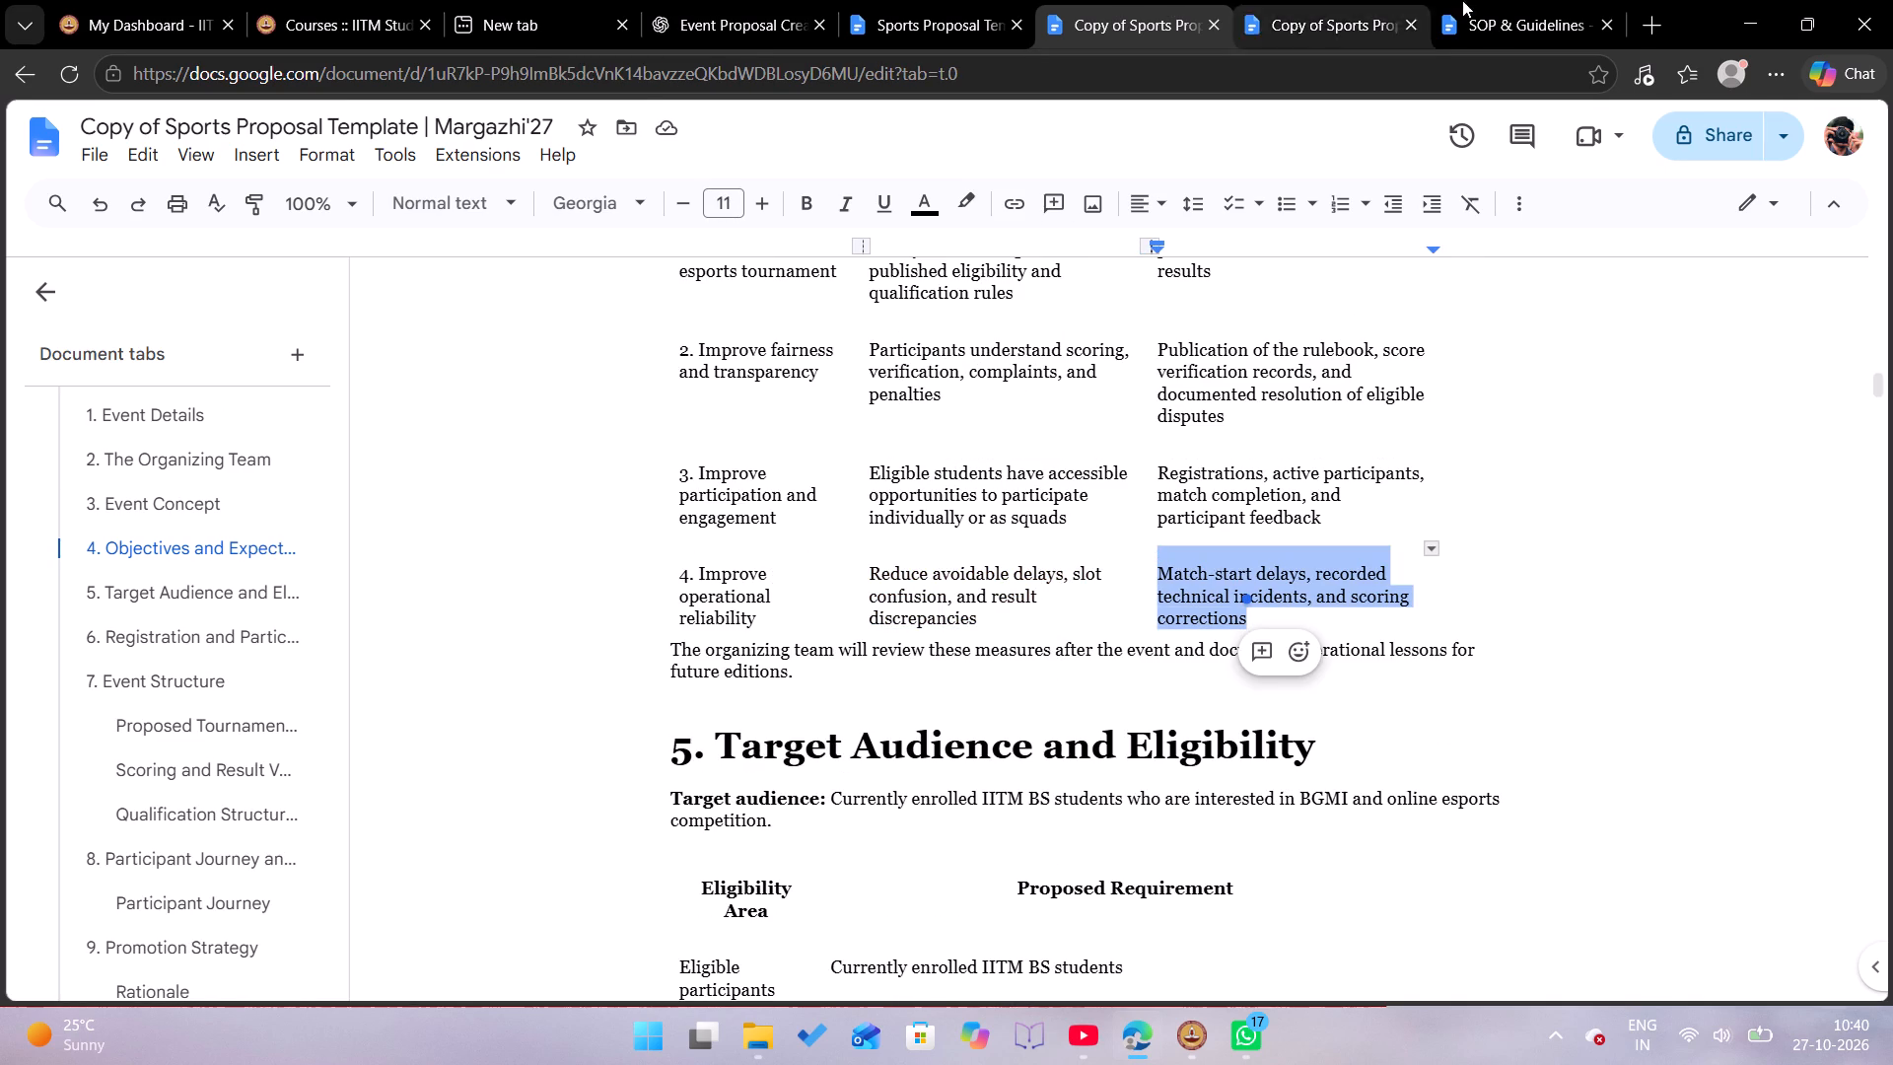
pyautogui.click(1297, 1)
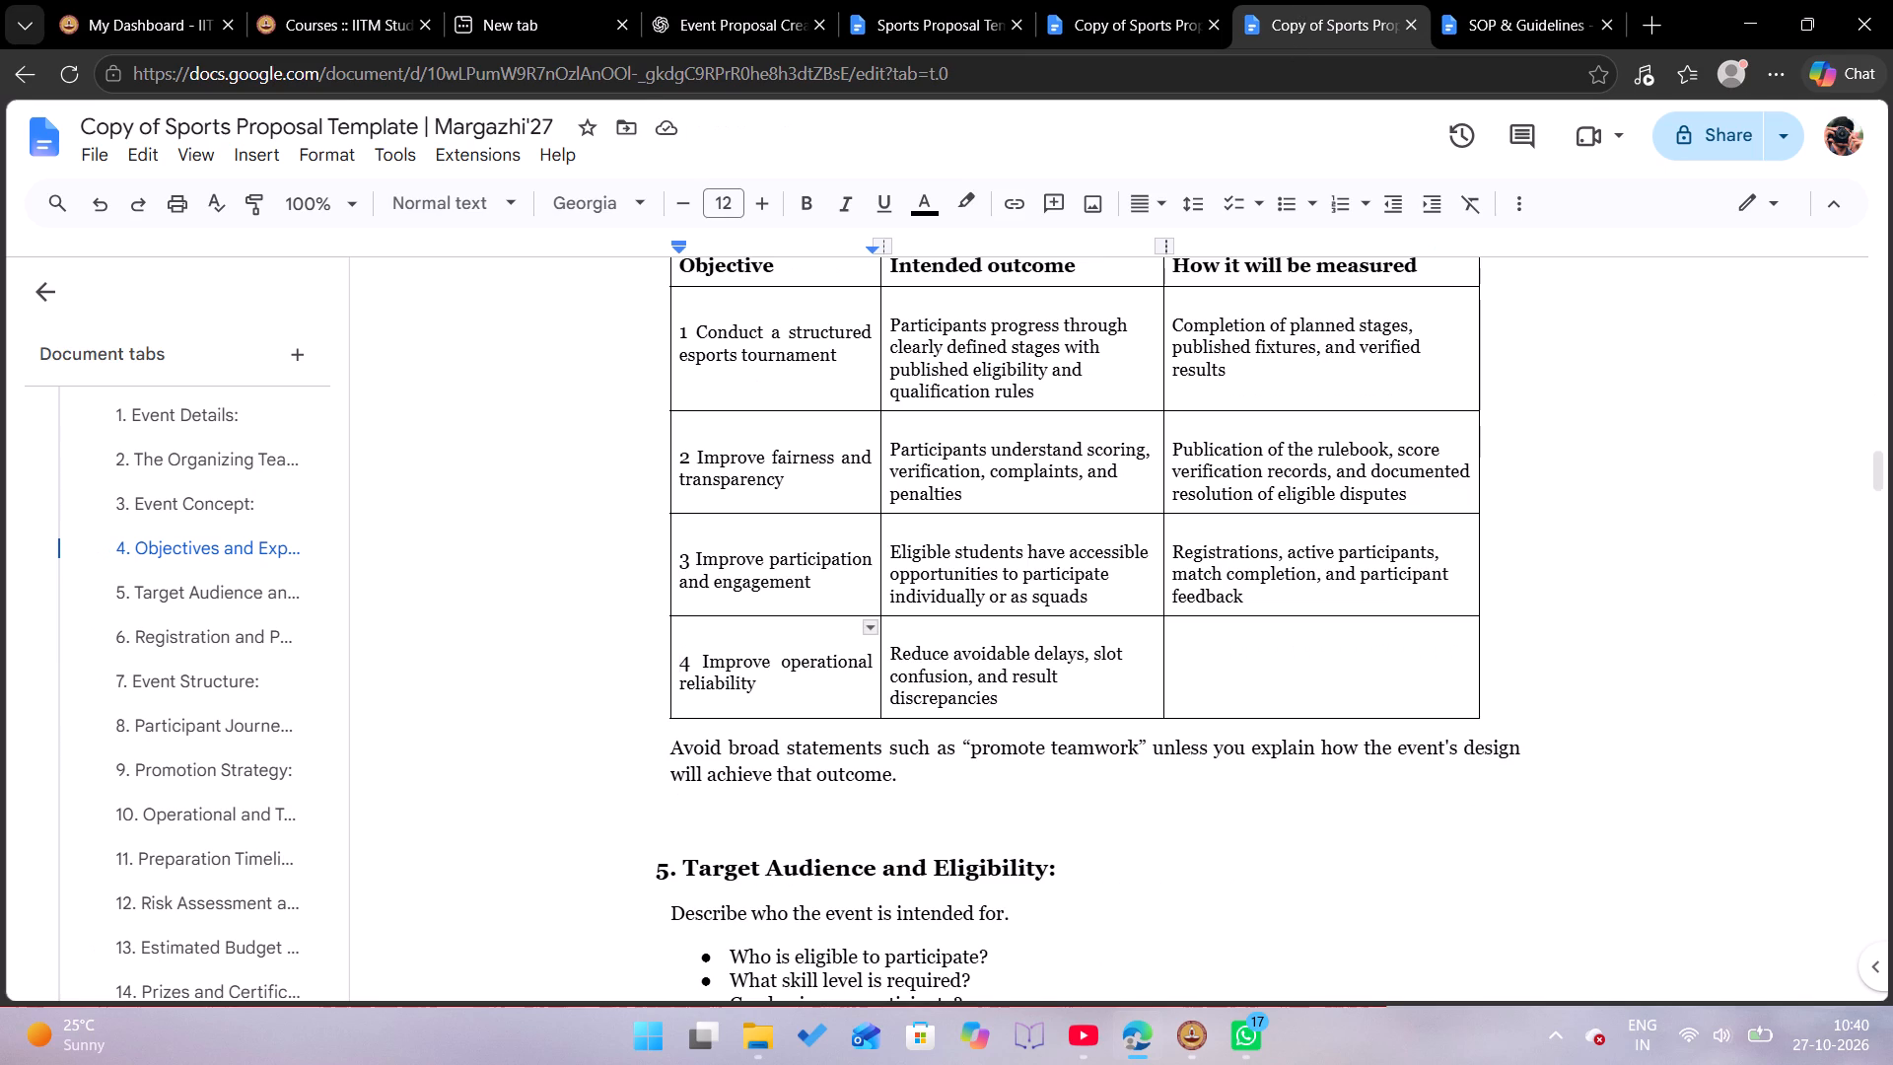
pyautogui.click(1185, 670)
pyautogui.press('Return')
pyautogui.hotkey('ctrl', 'v')
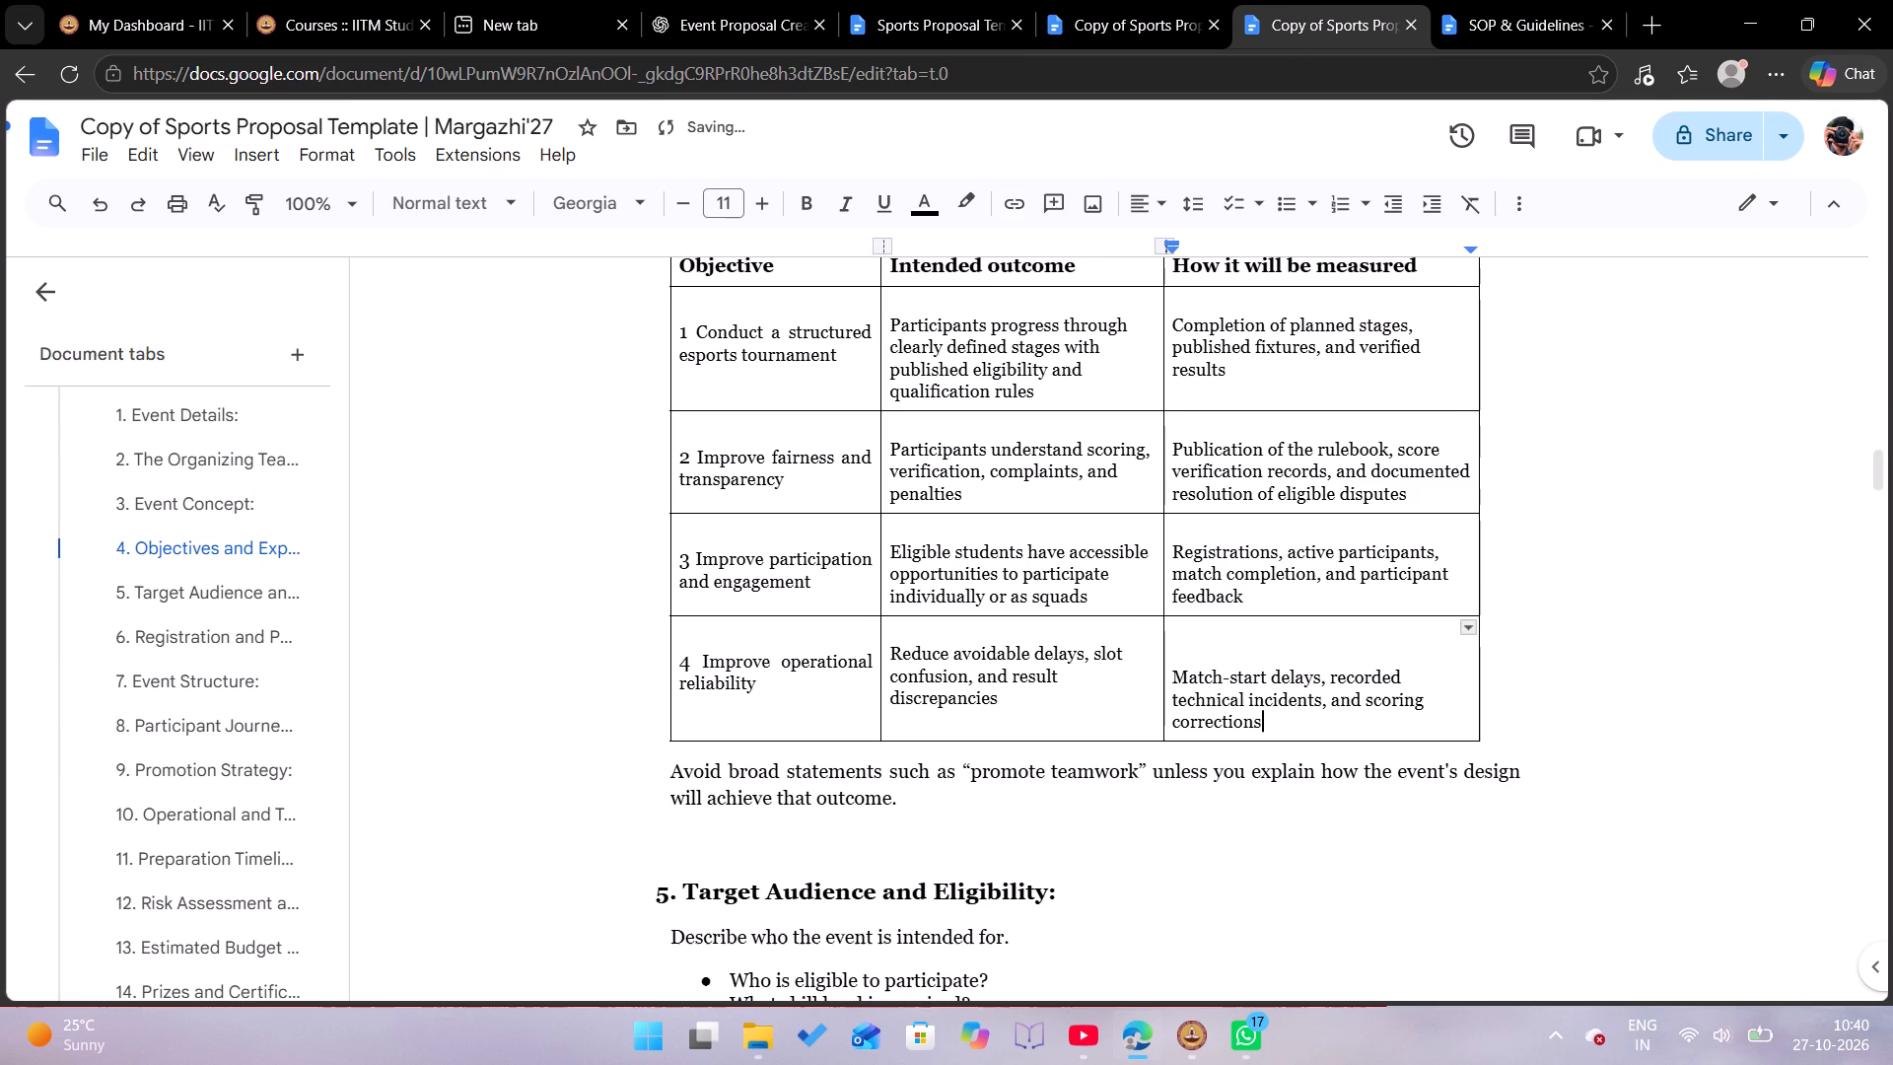
pyautogui.click(1168, 670)
pyautogui.press('BackSpace')
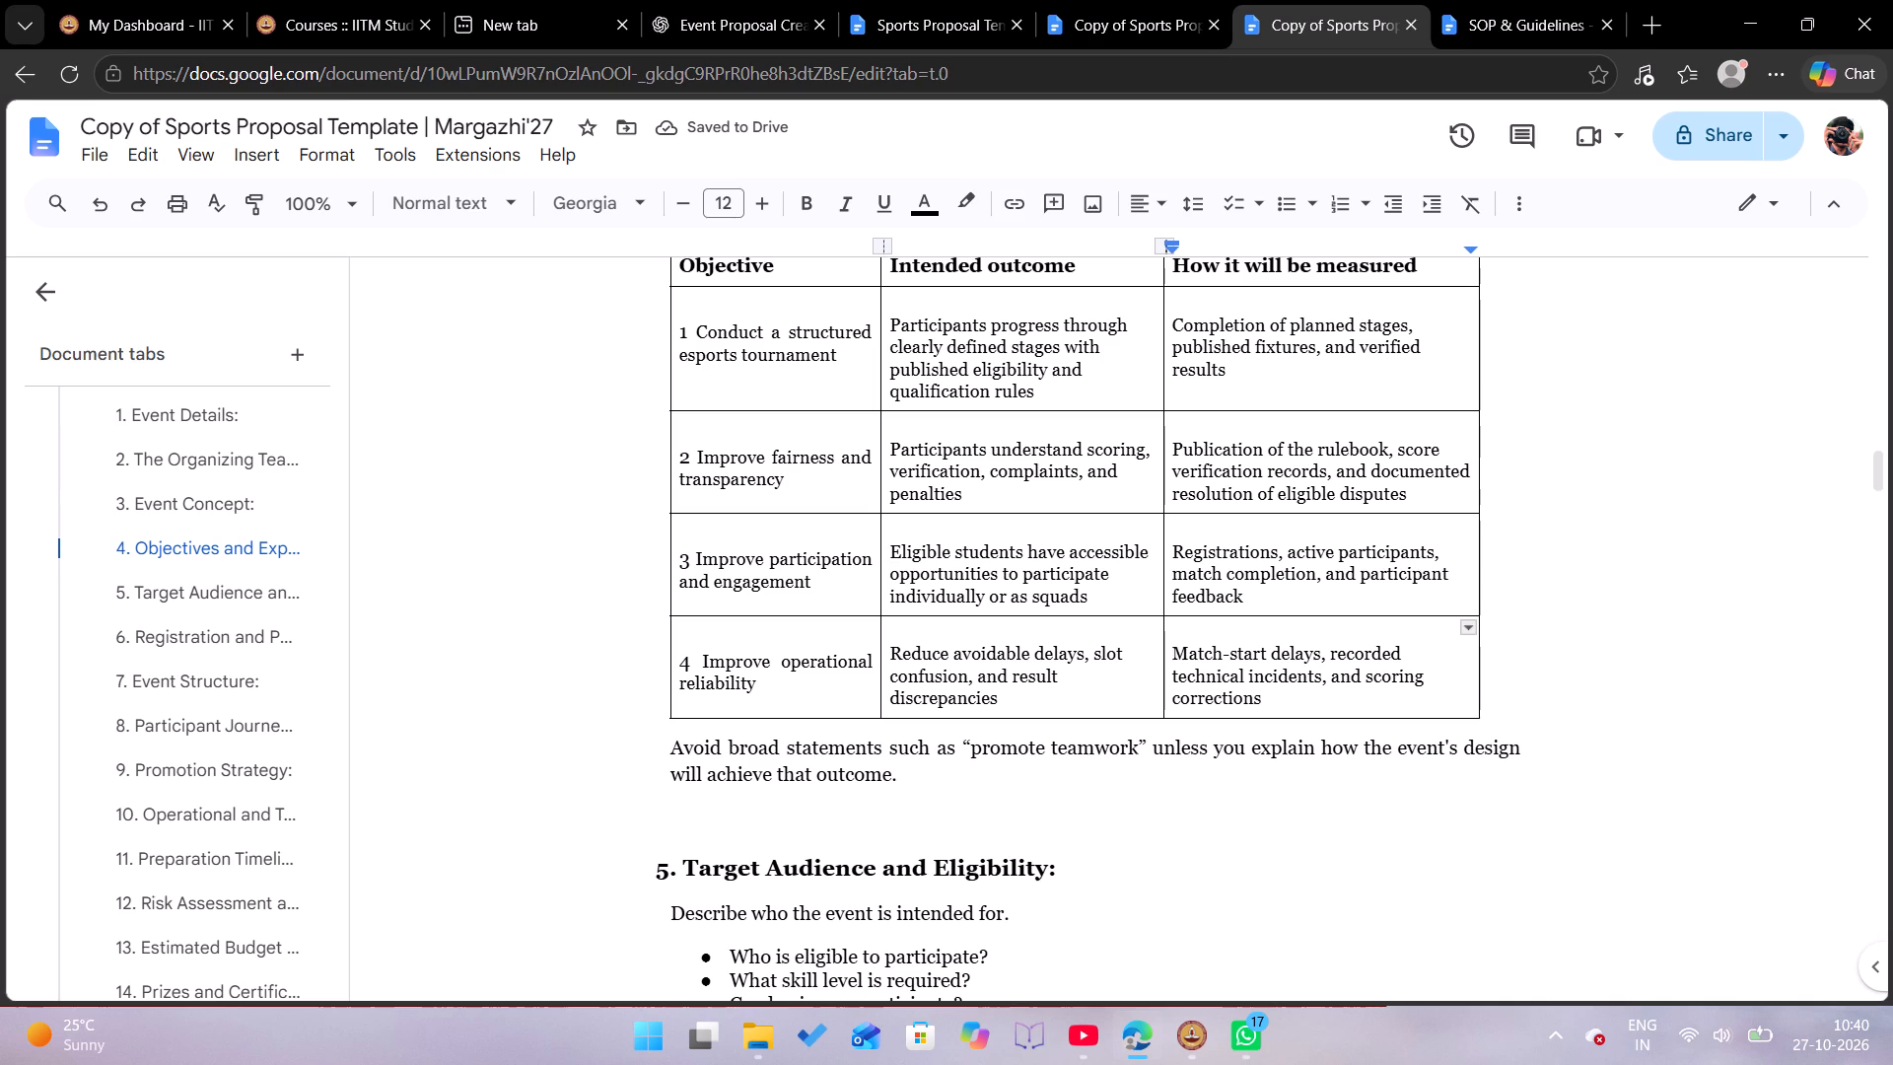
# Delete the "Avoid broad statements" guidance note and the blank space below the Objectives table in the template.
pyautogui.moveTo(658, 751); pyautogui.dragTo(903, 798)
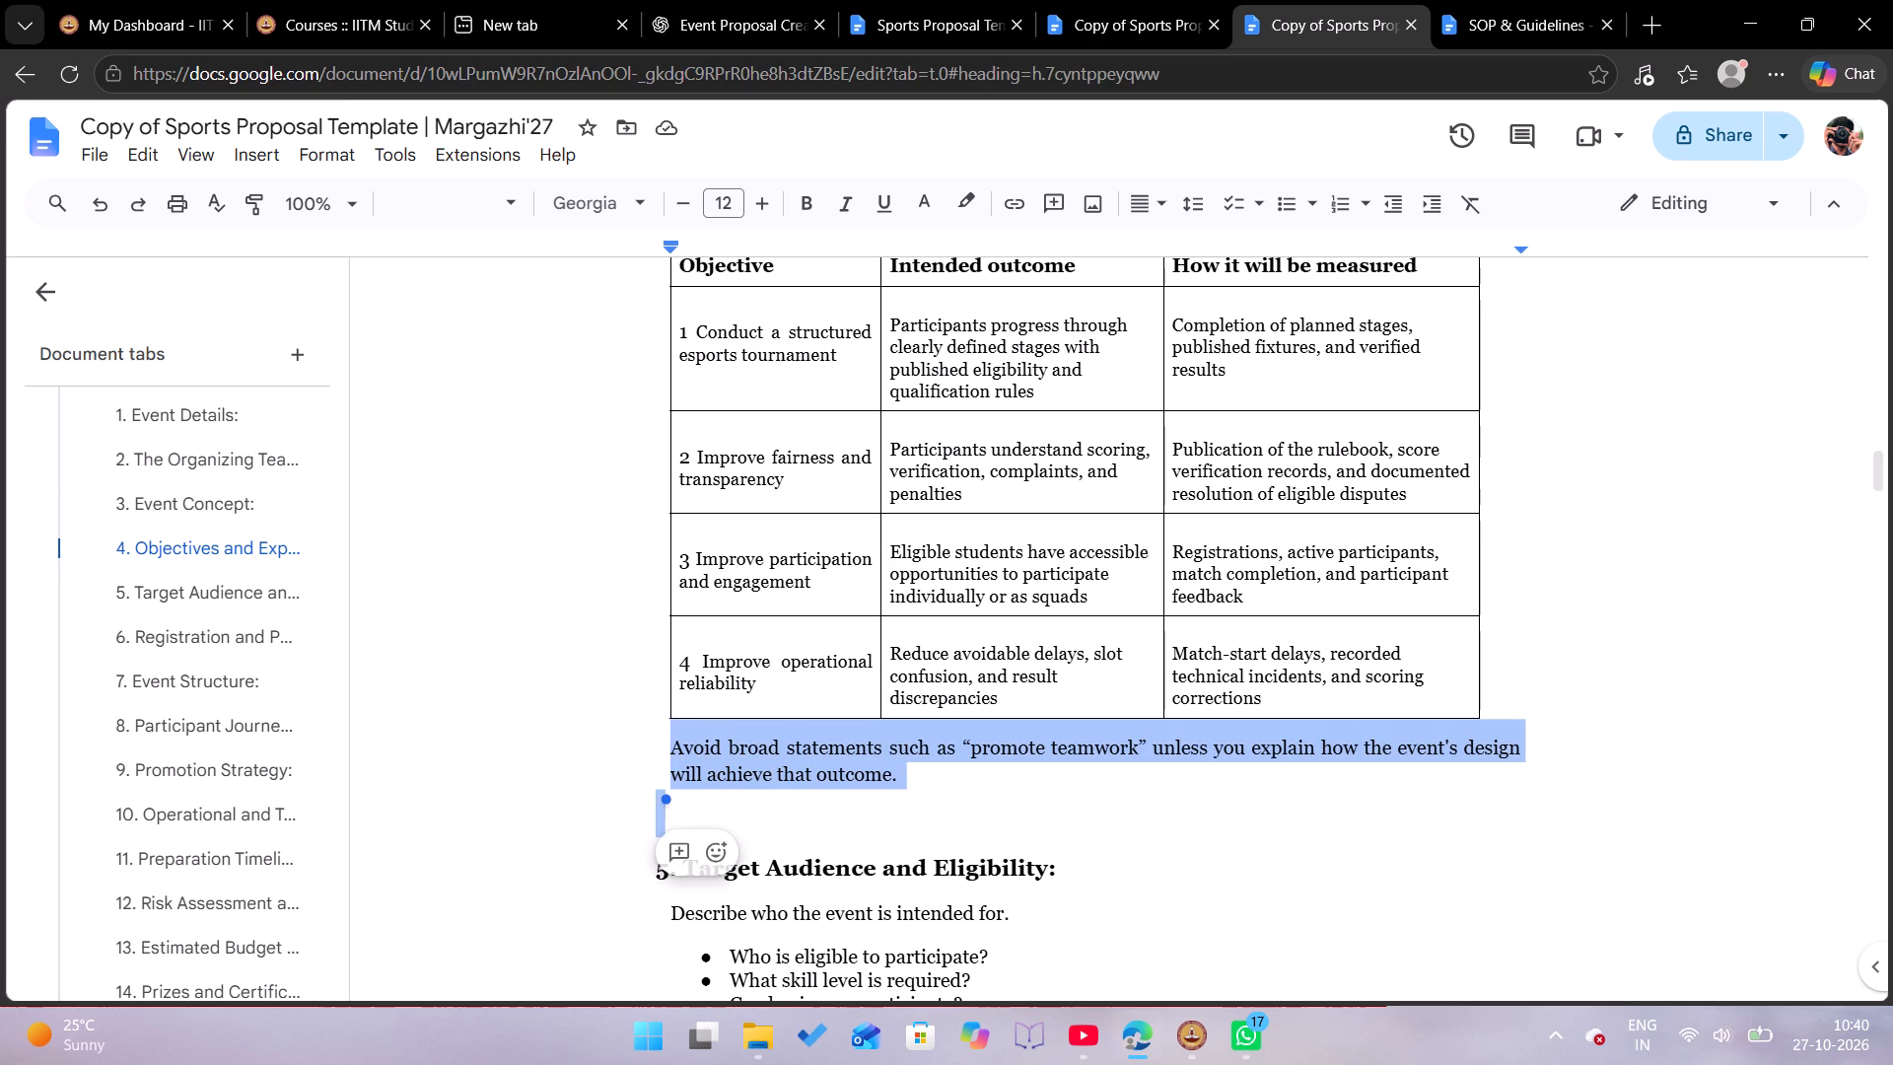
pyautogui.press('BackSpace')
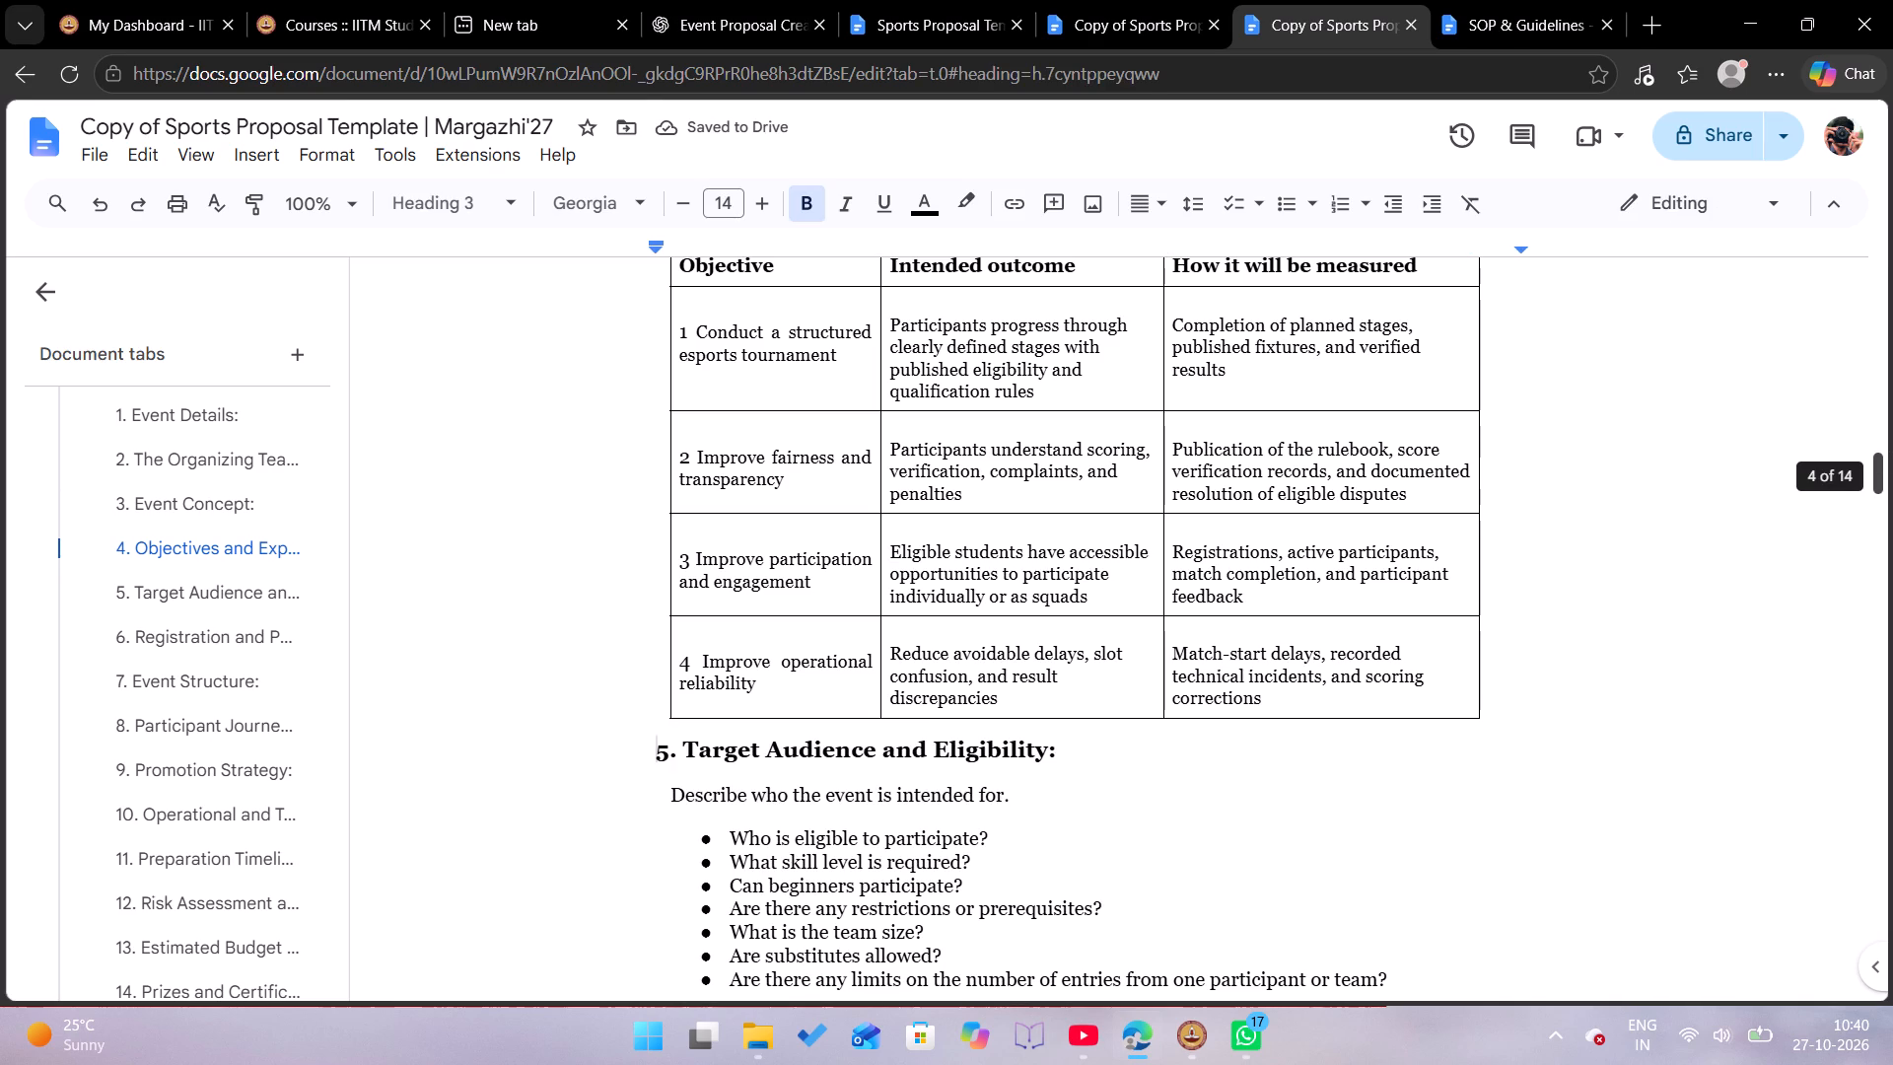
# Review the template's filled sections and its section 5 prompts against the source's Target Audience and Eligibility requirements.
pyautogui.moveTo(1878, 461); pyautogui.dragTo(1892, 333)
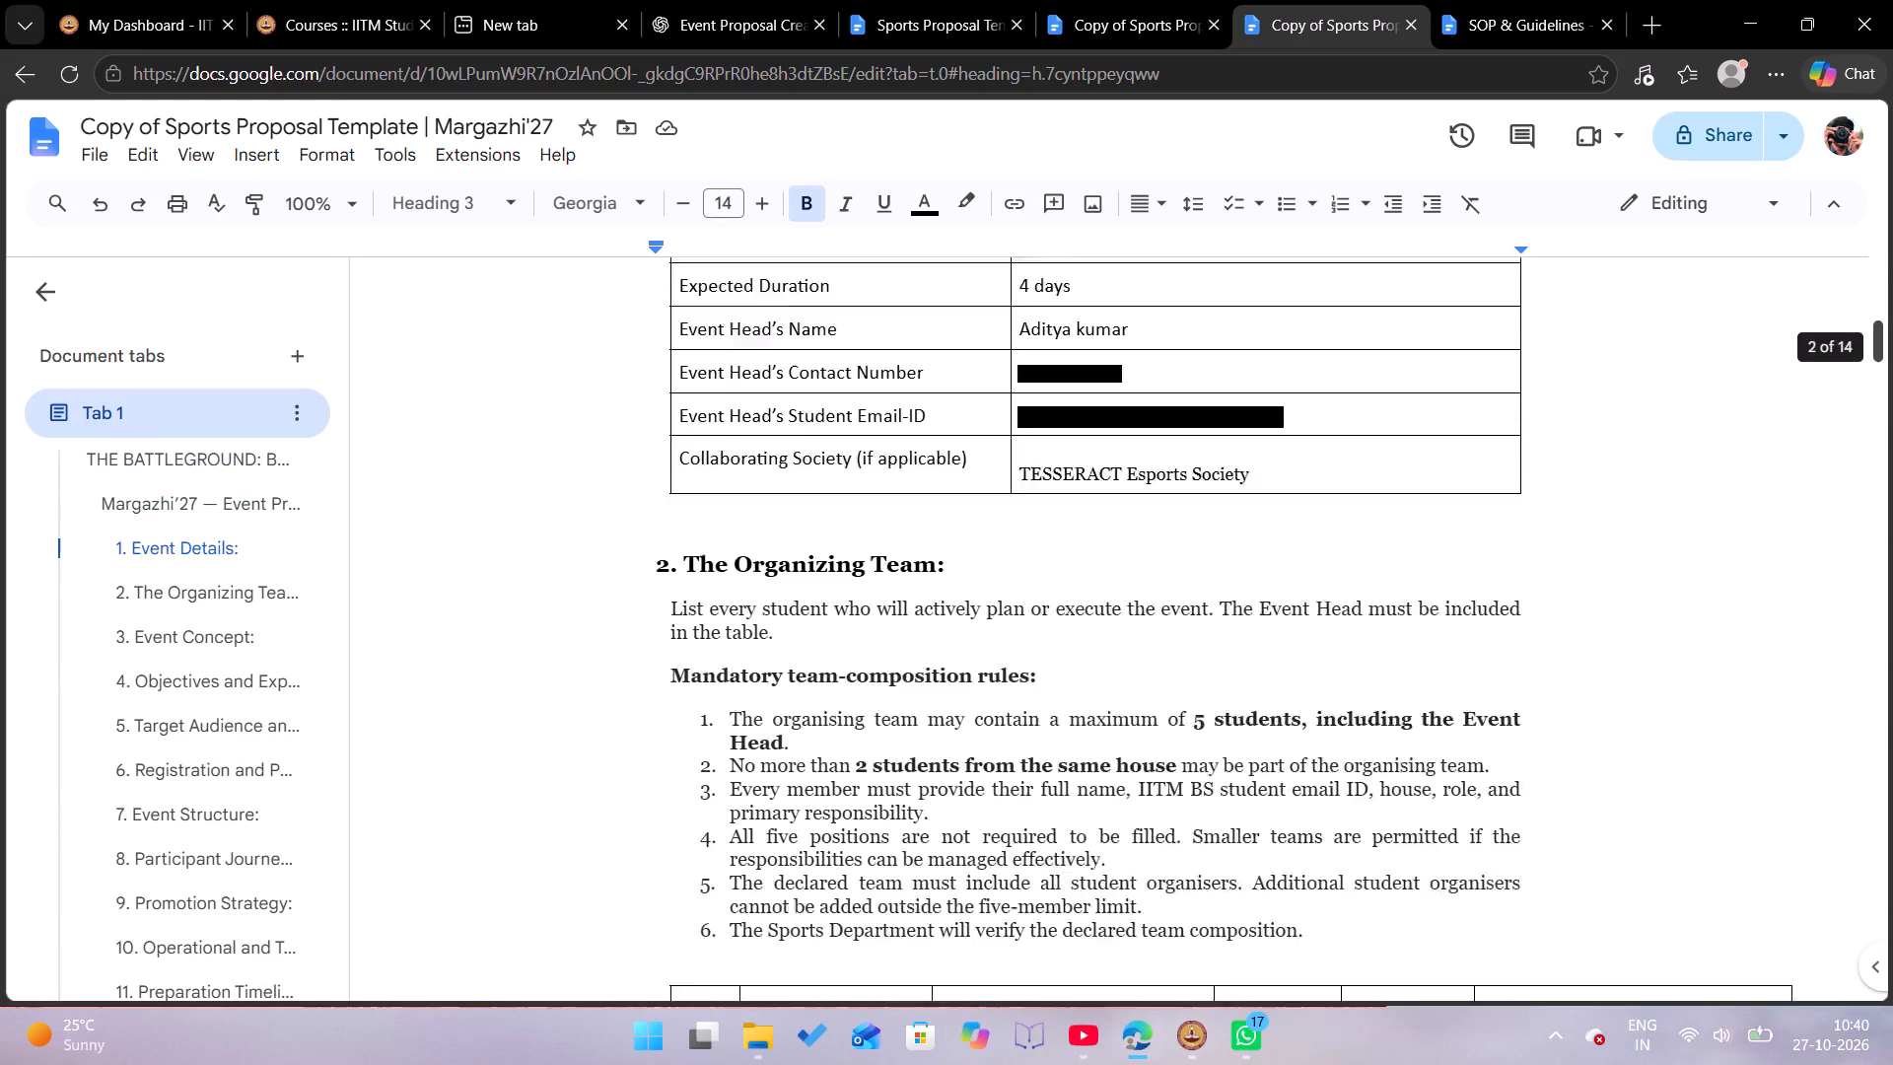
pyautogui.moveTo(1892, 333); pyautogui.dragTo(1884, 390)
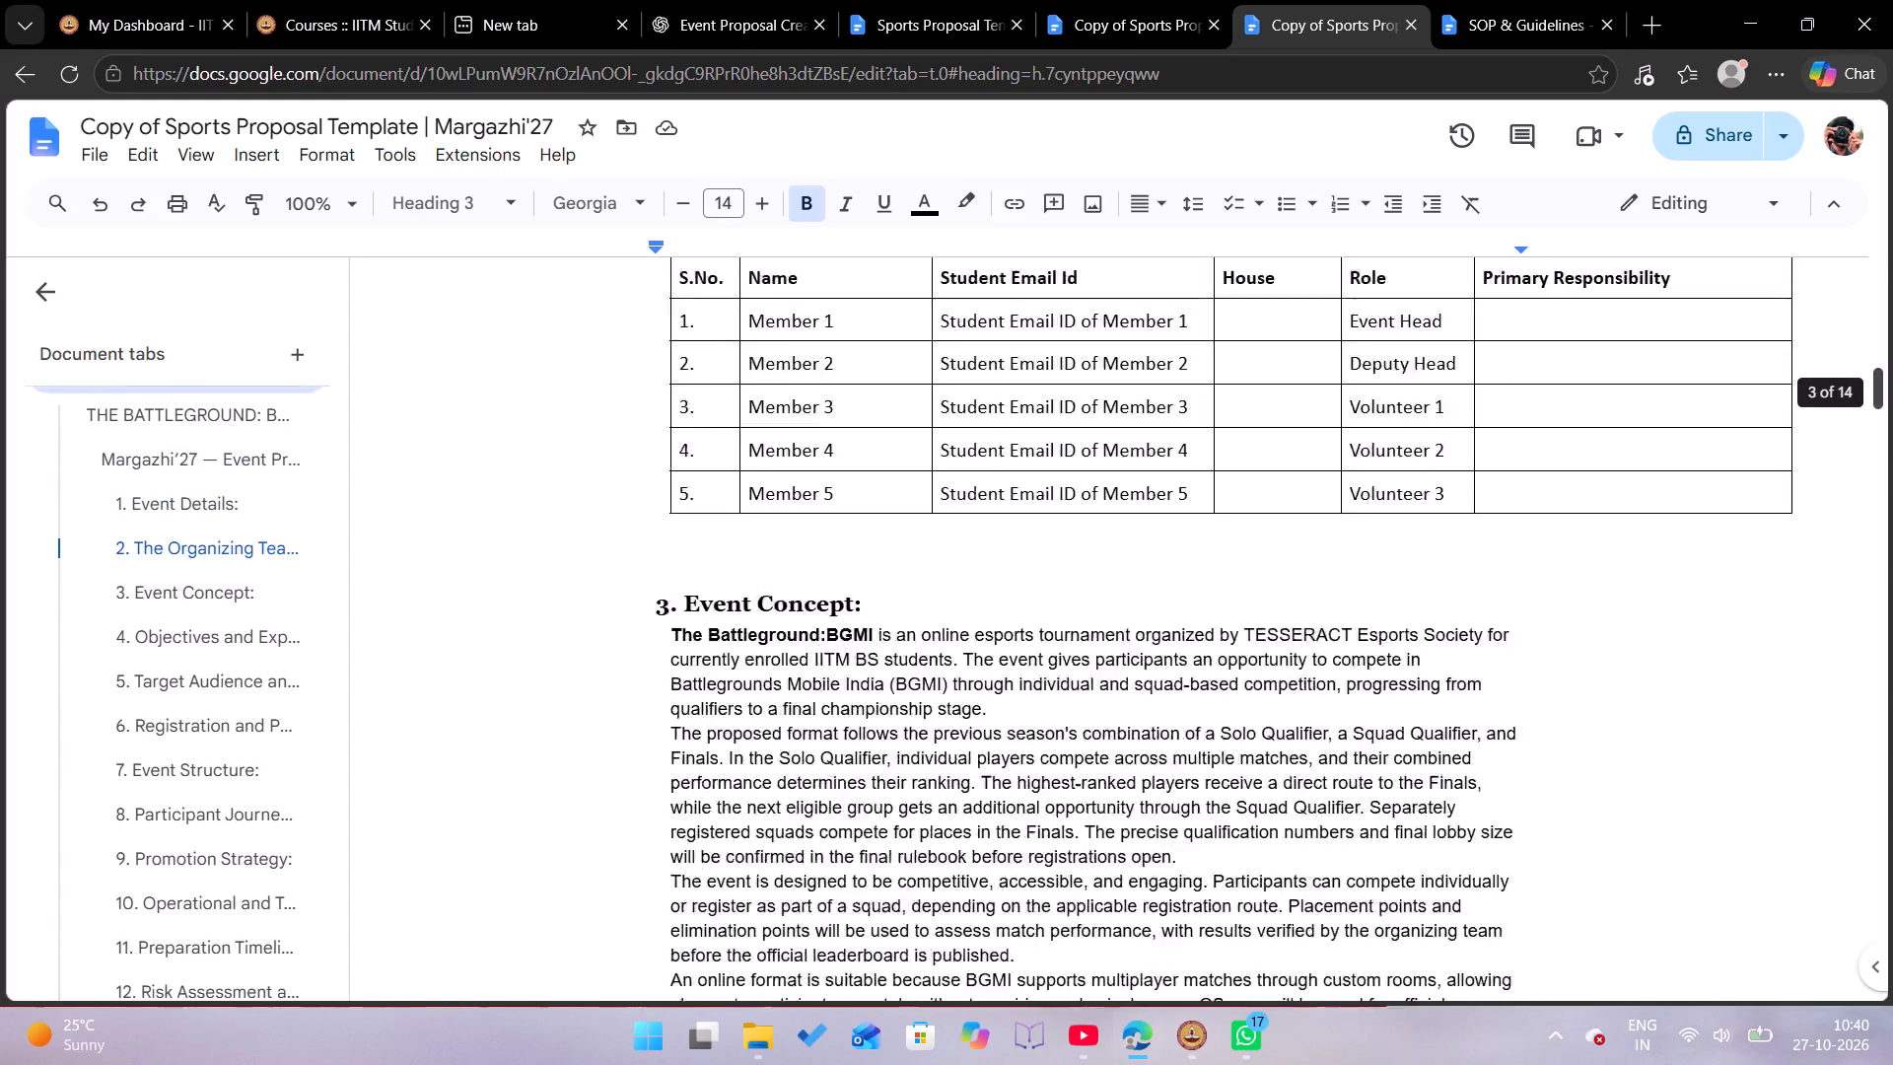
pyautogui.moveTo(1884, 390); pyautogui.dragTo(1864, 444)
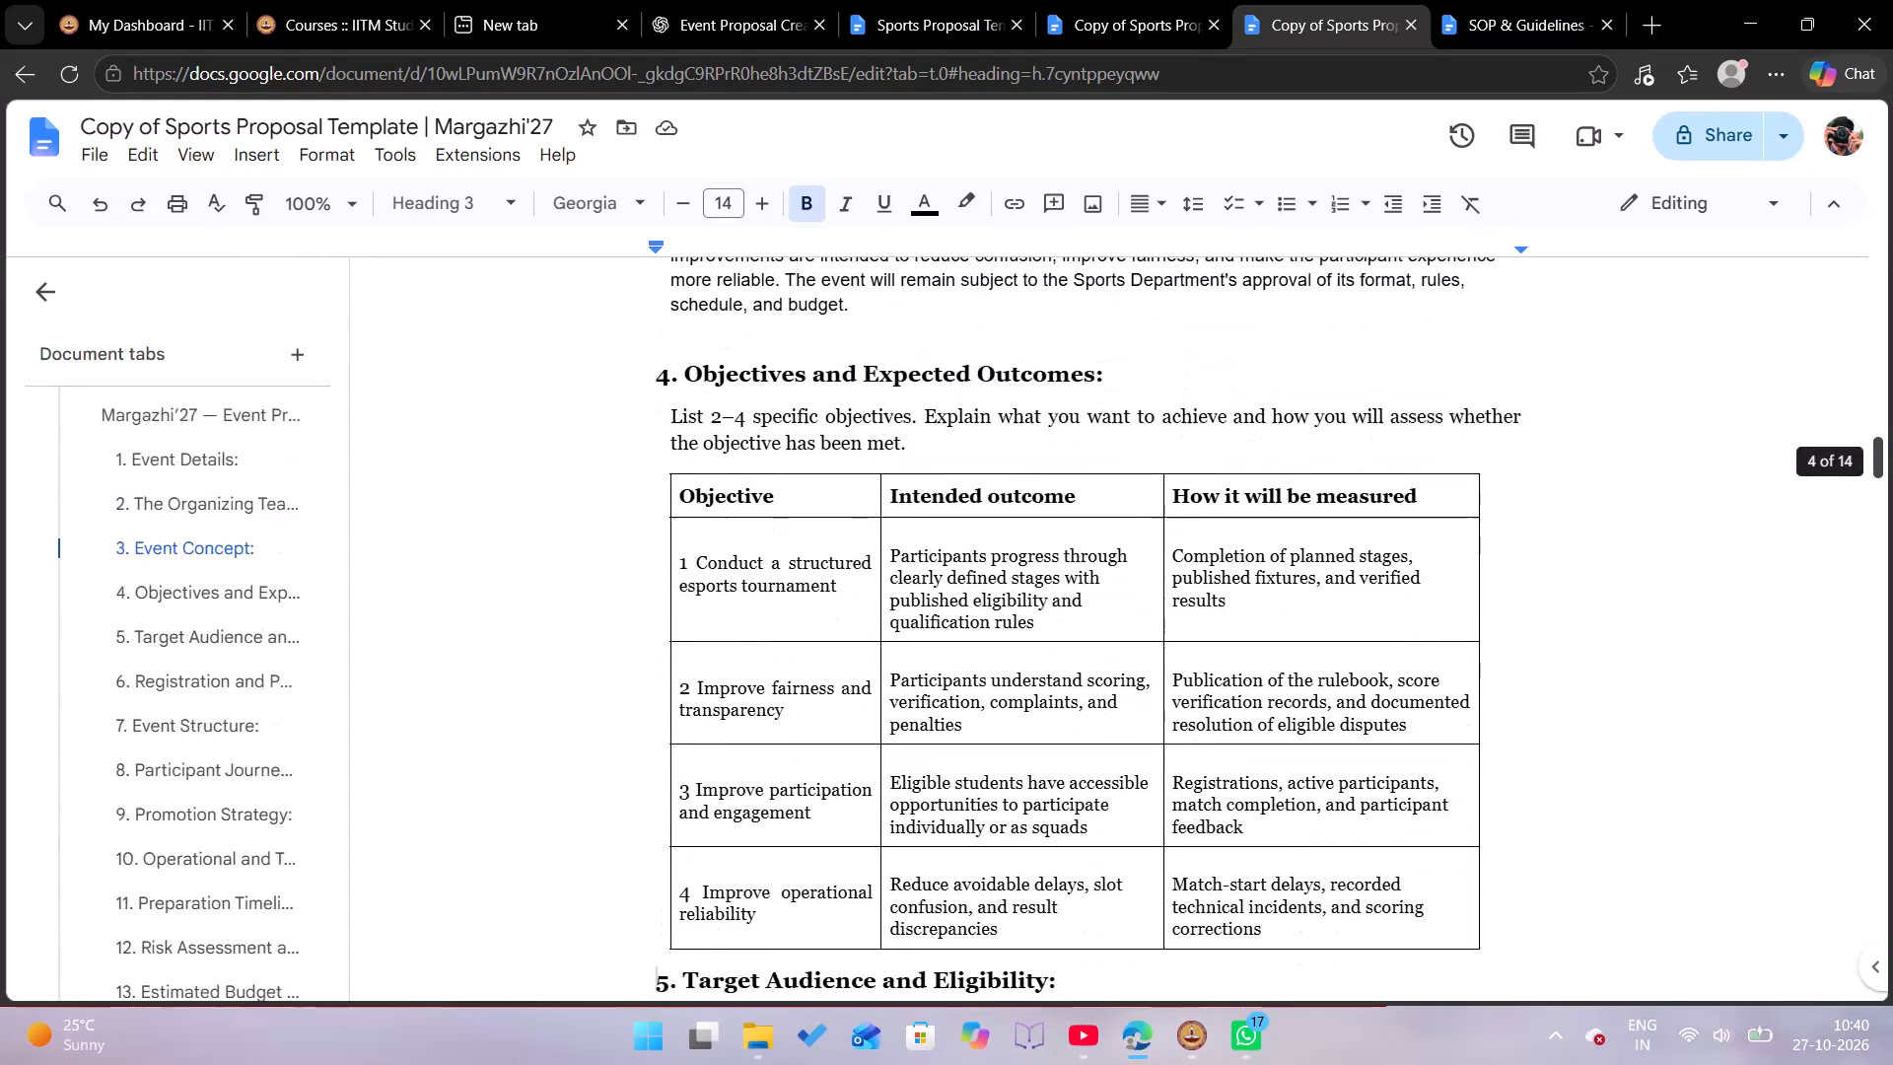
pyautogui.moveTo(1864, 444); pyautogui.dragTo(1864, 493)
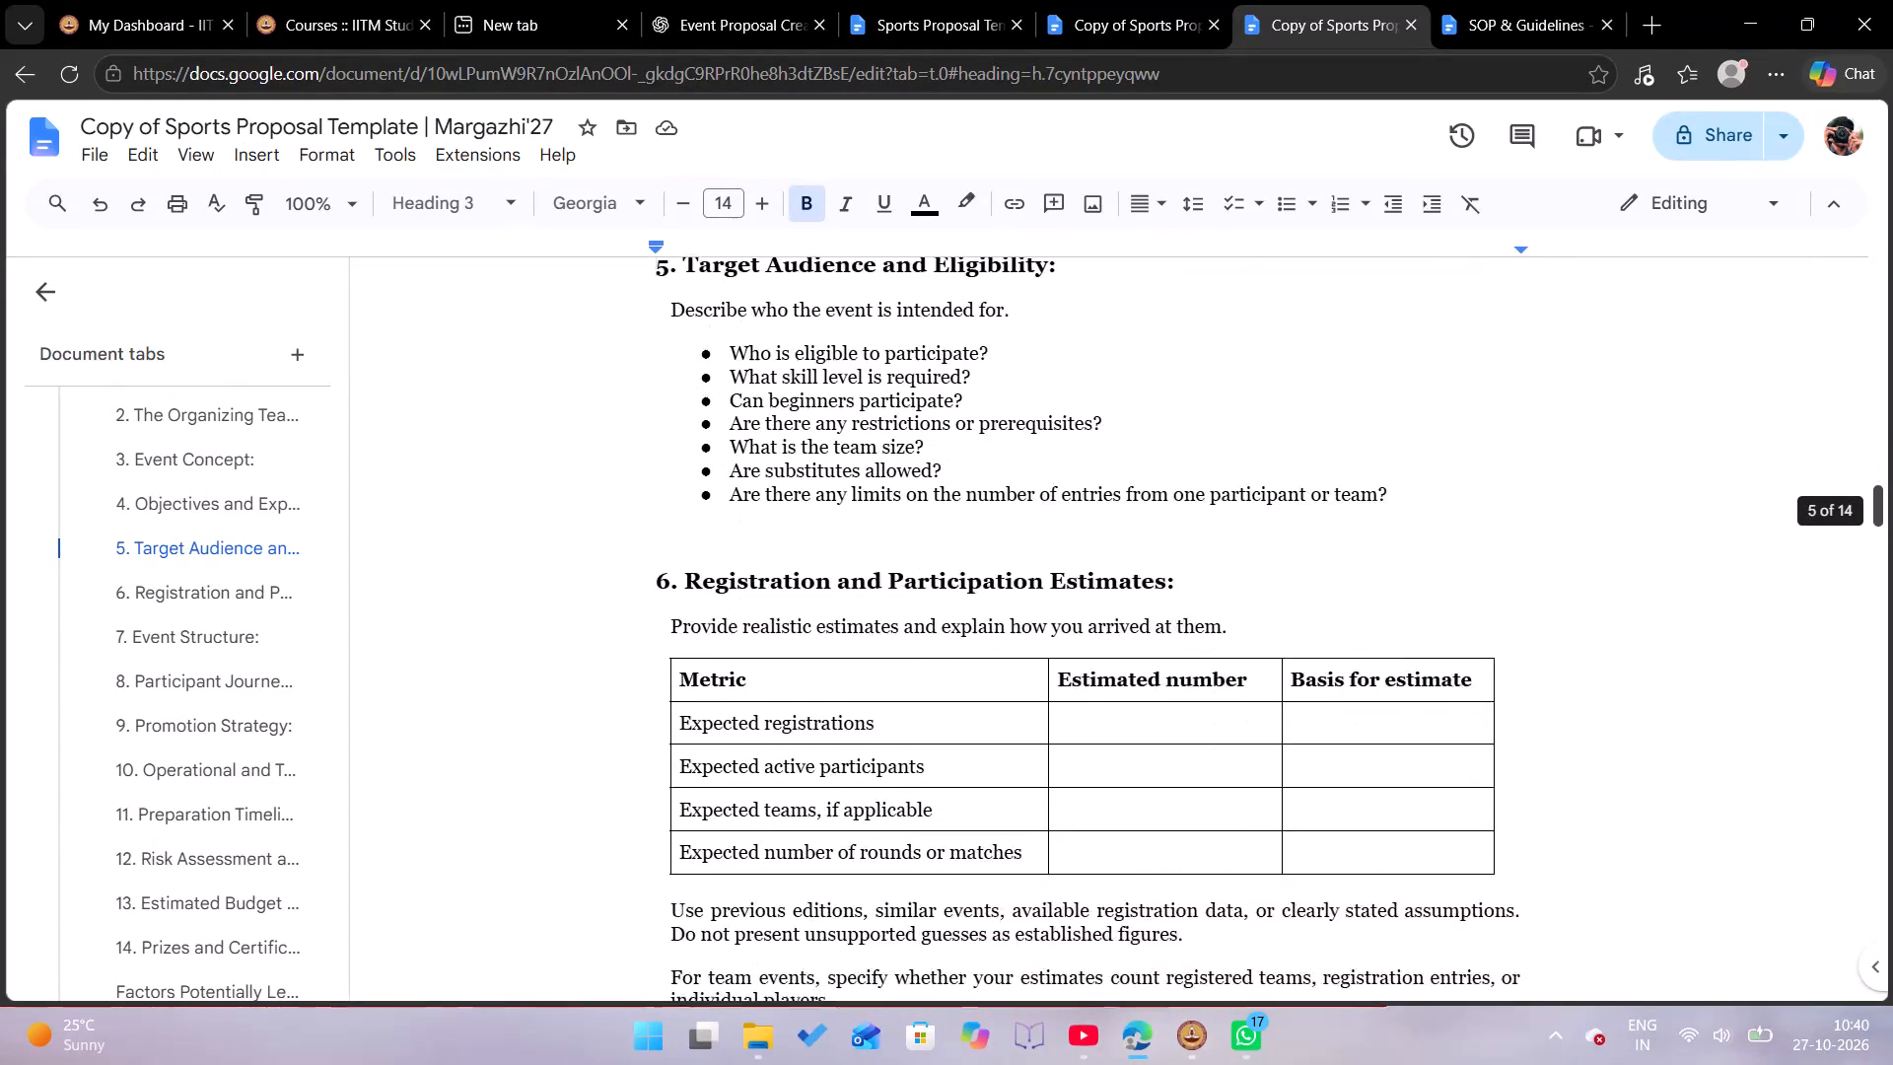
pyautogui.moveTo(1864, 493); pyautogui.dragTo(1864, 489)
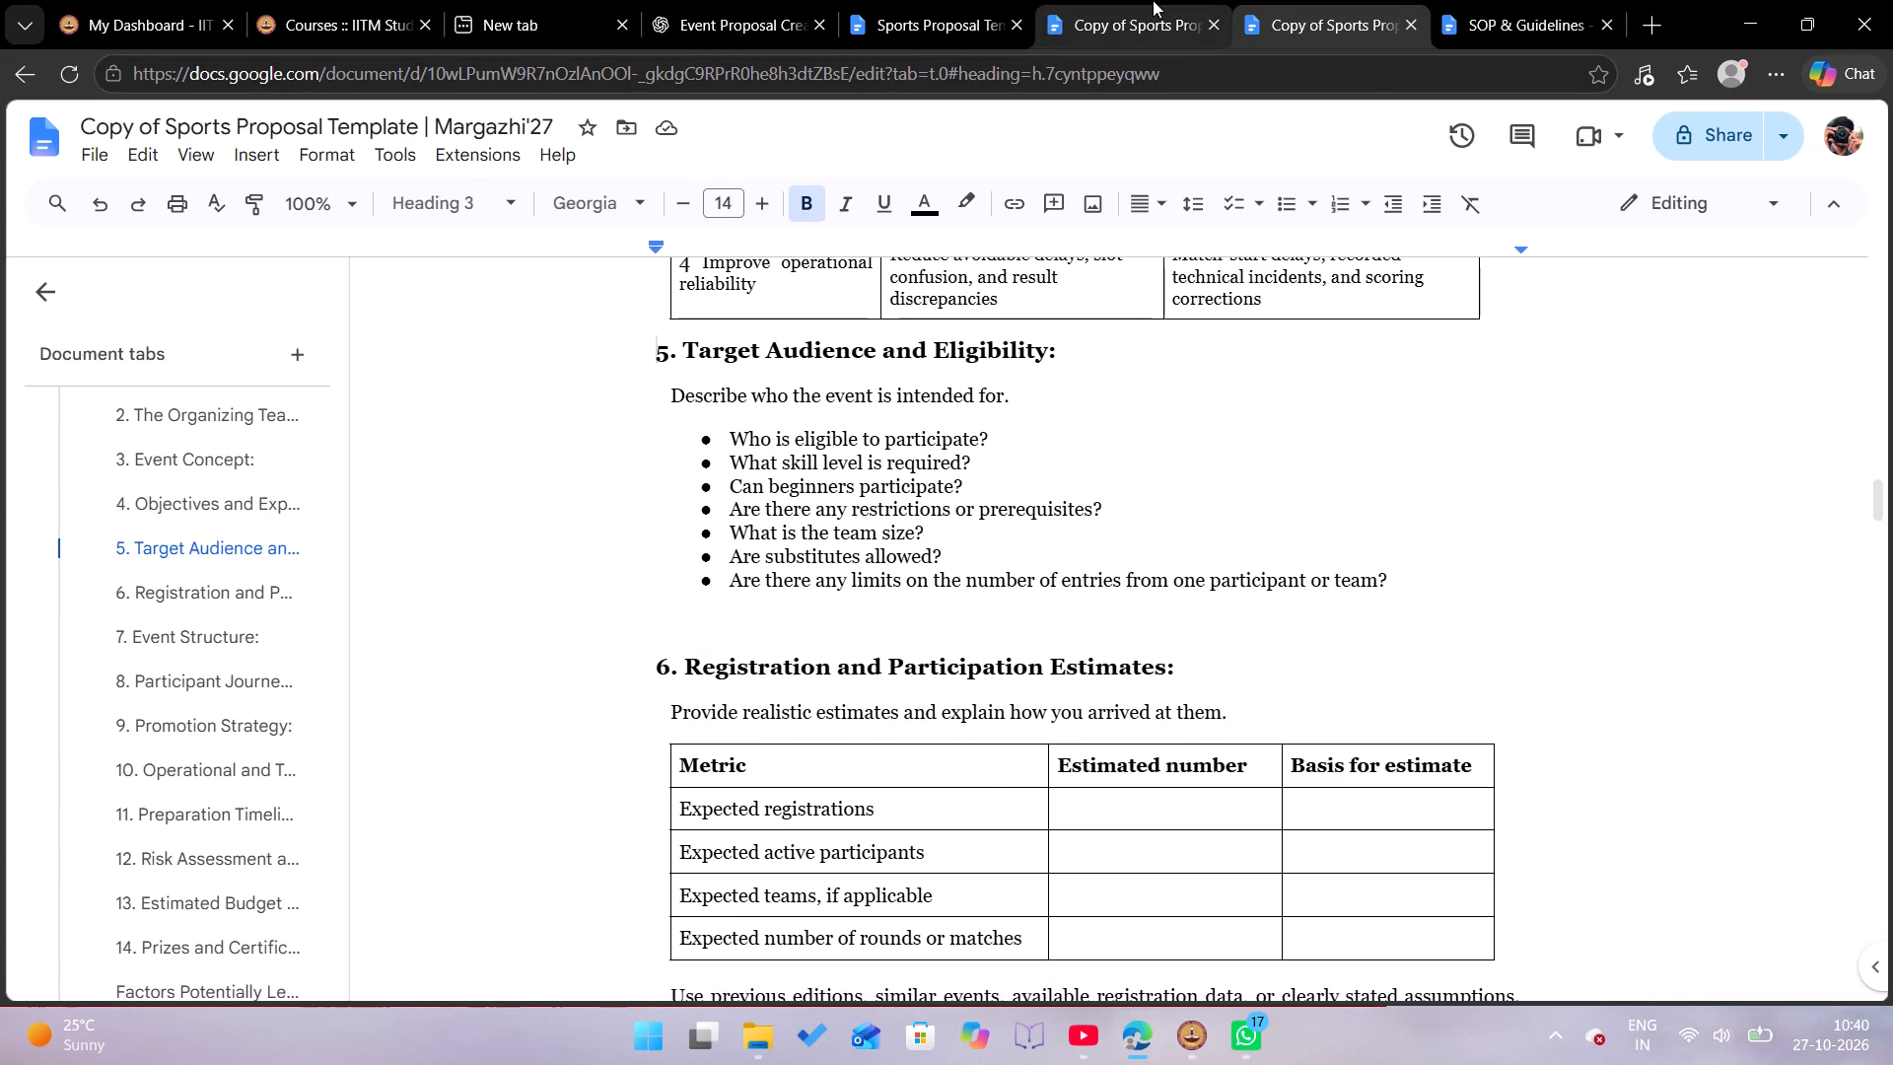
pyautogui.click(1153, 0)
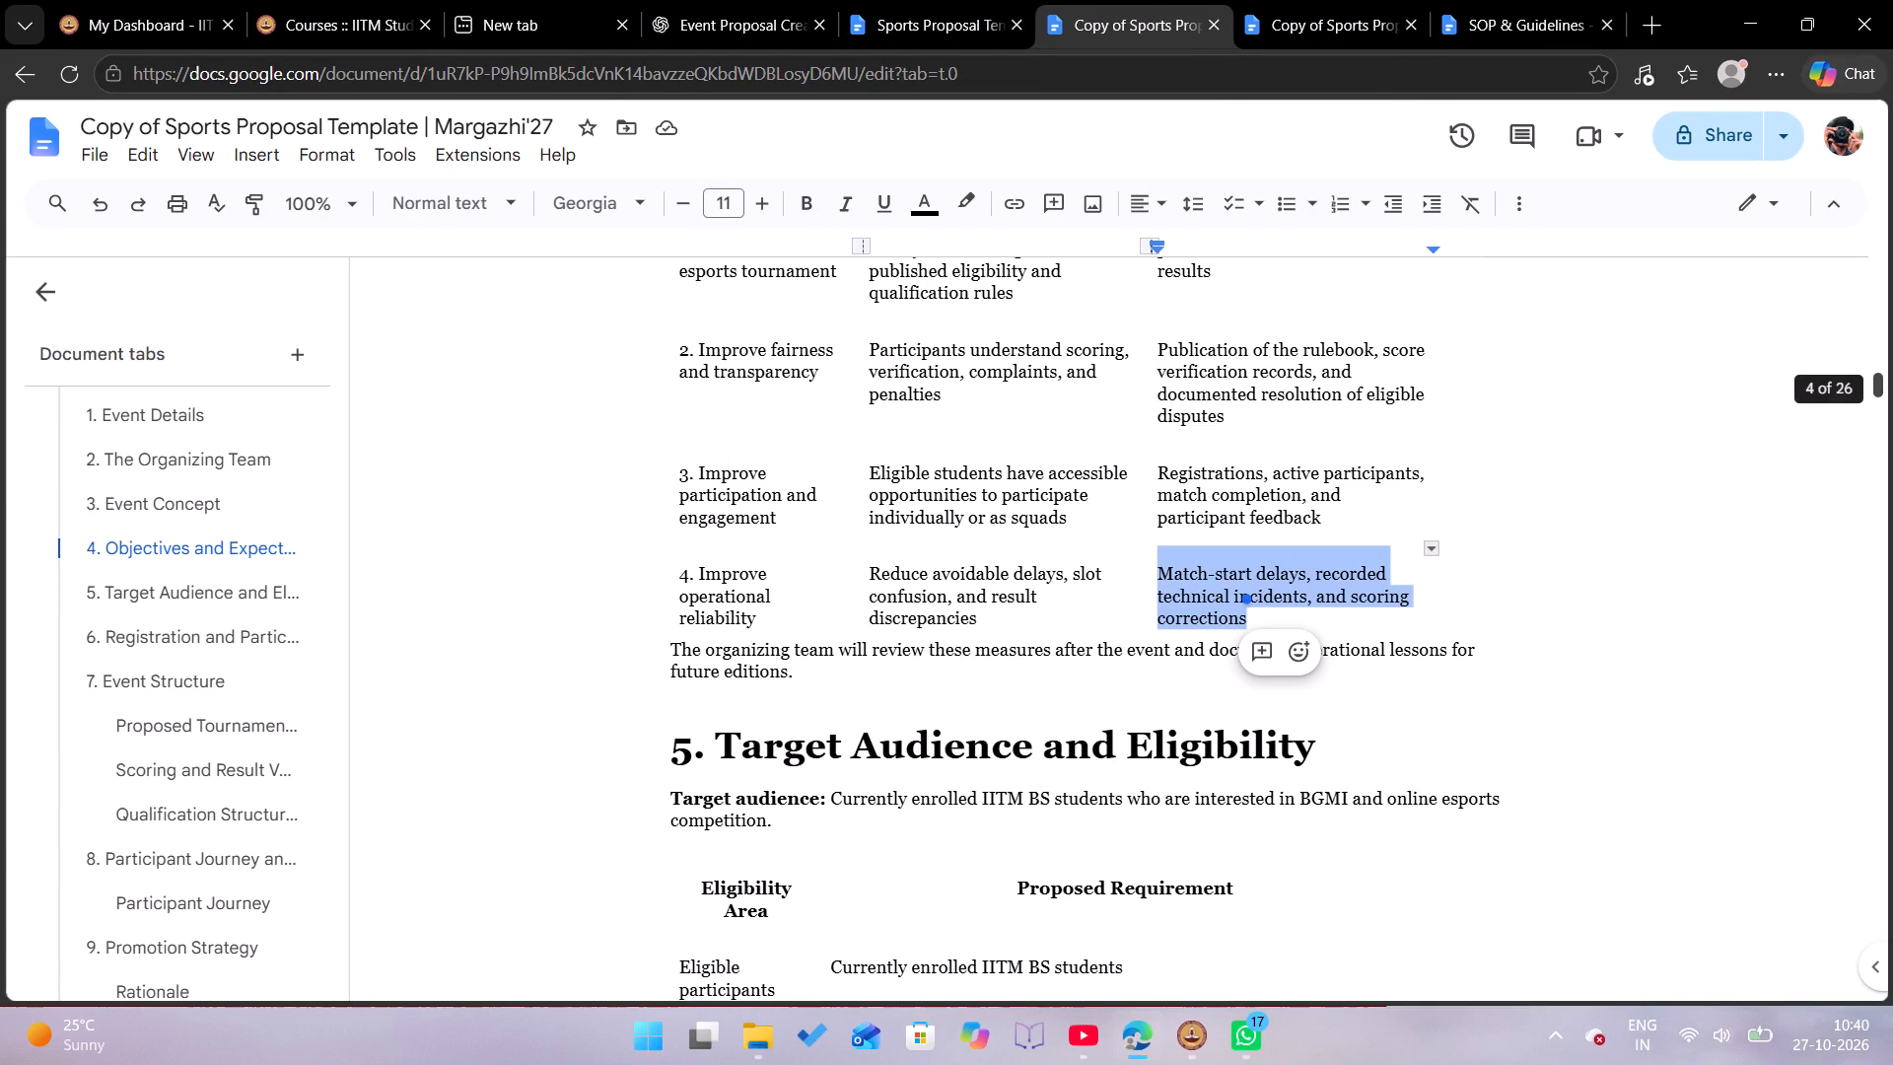
pyautogui.moveTo(1879, 383); pyautogui.dragTo(1892, 416)
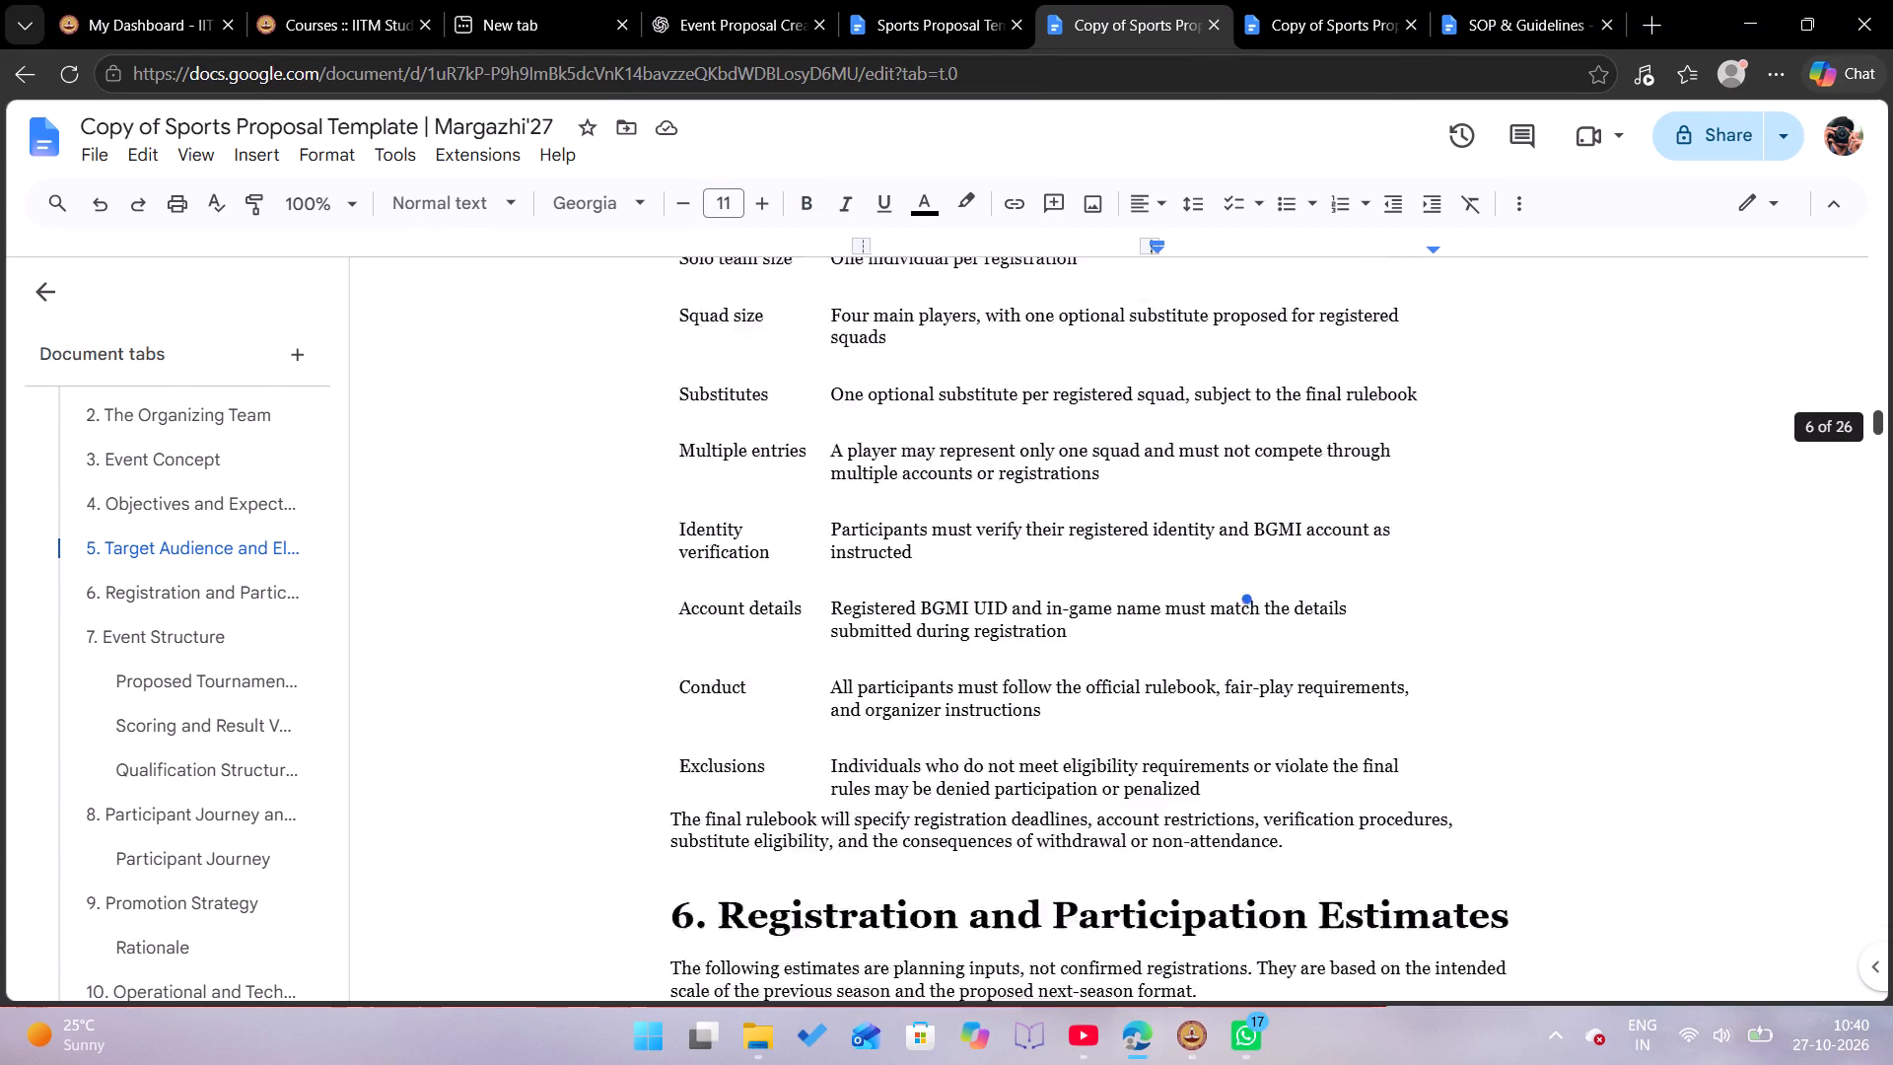
pyautogui.moveTo(1892, 416); pyautogui.dragTo(1892, 395)
pyautogui.click(1488, 418)
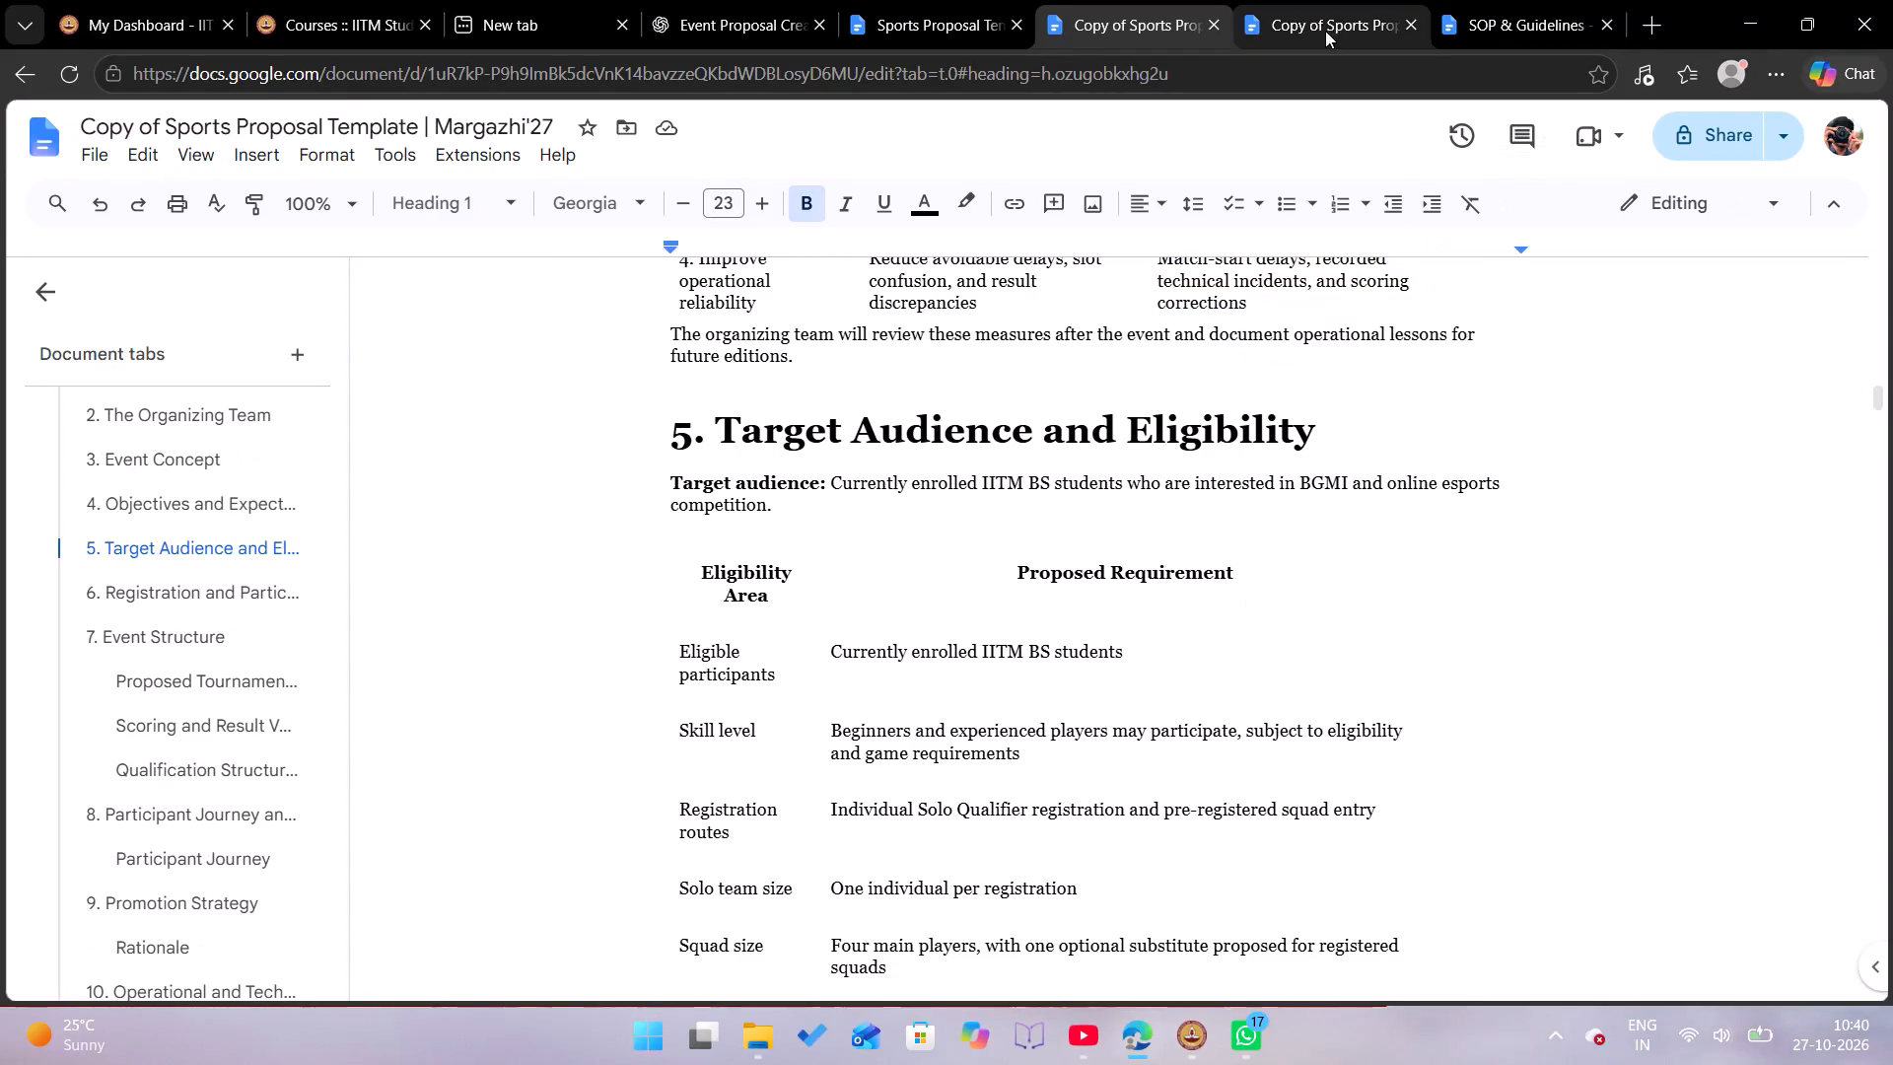
pyautogui.click(1310, 0)
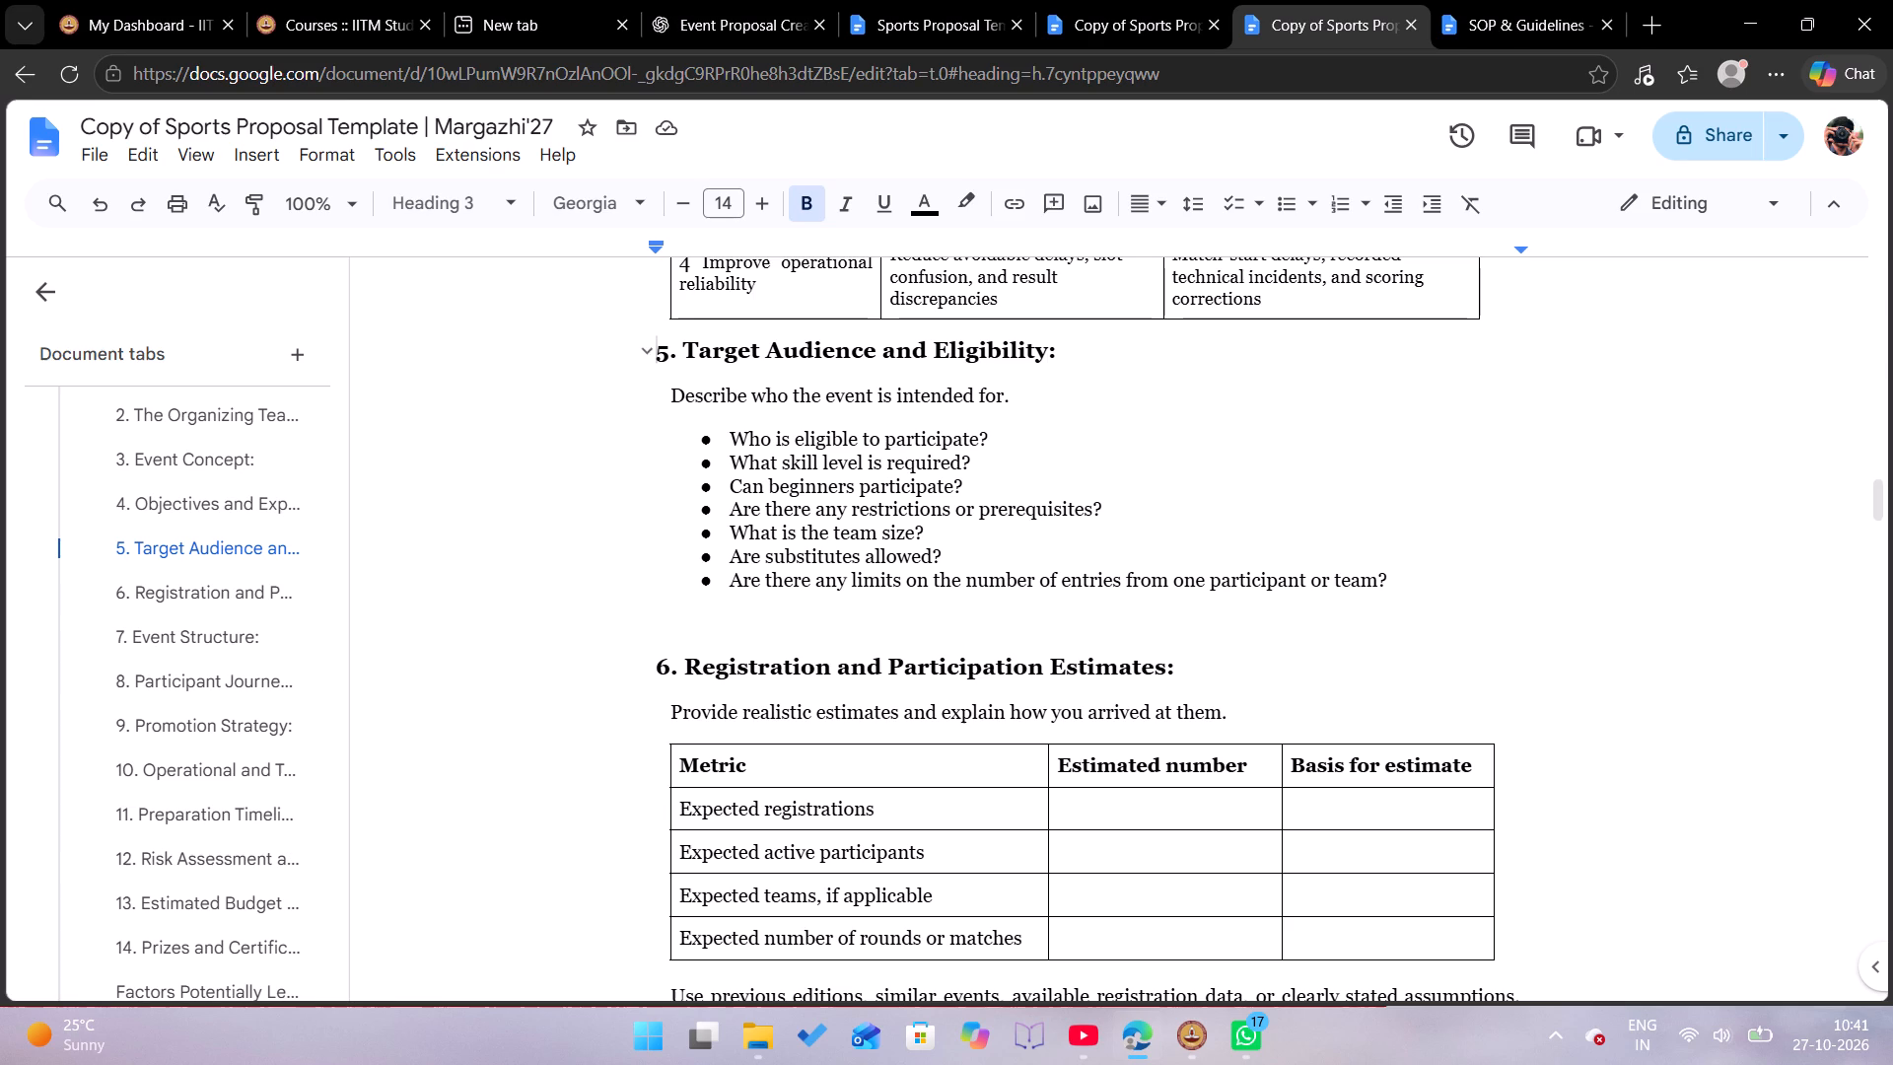
pyautogui.click(1103, 14)
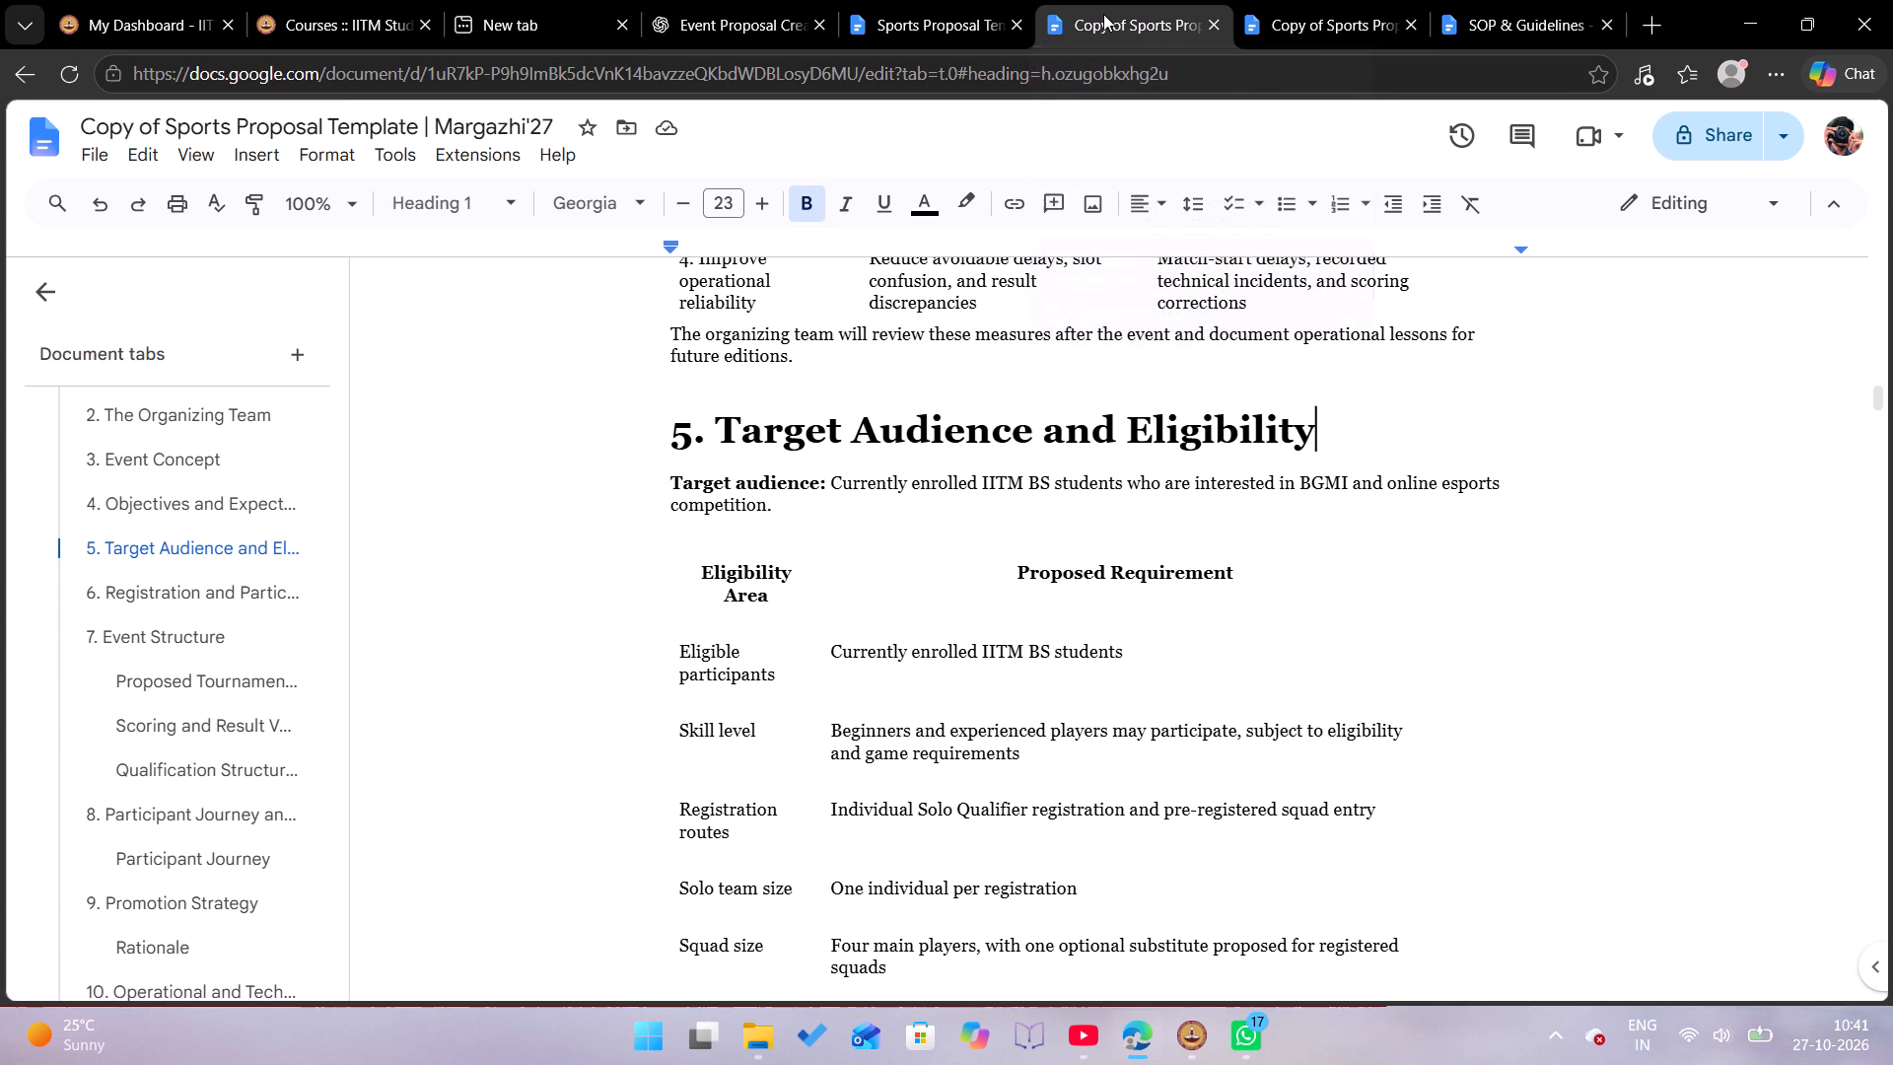
pyautogui.click(1882, 390)
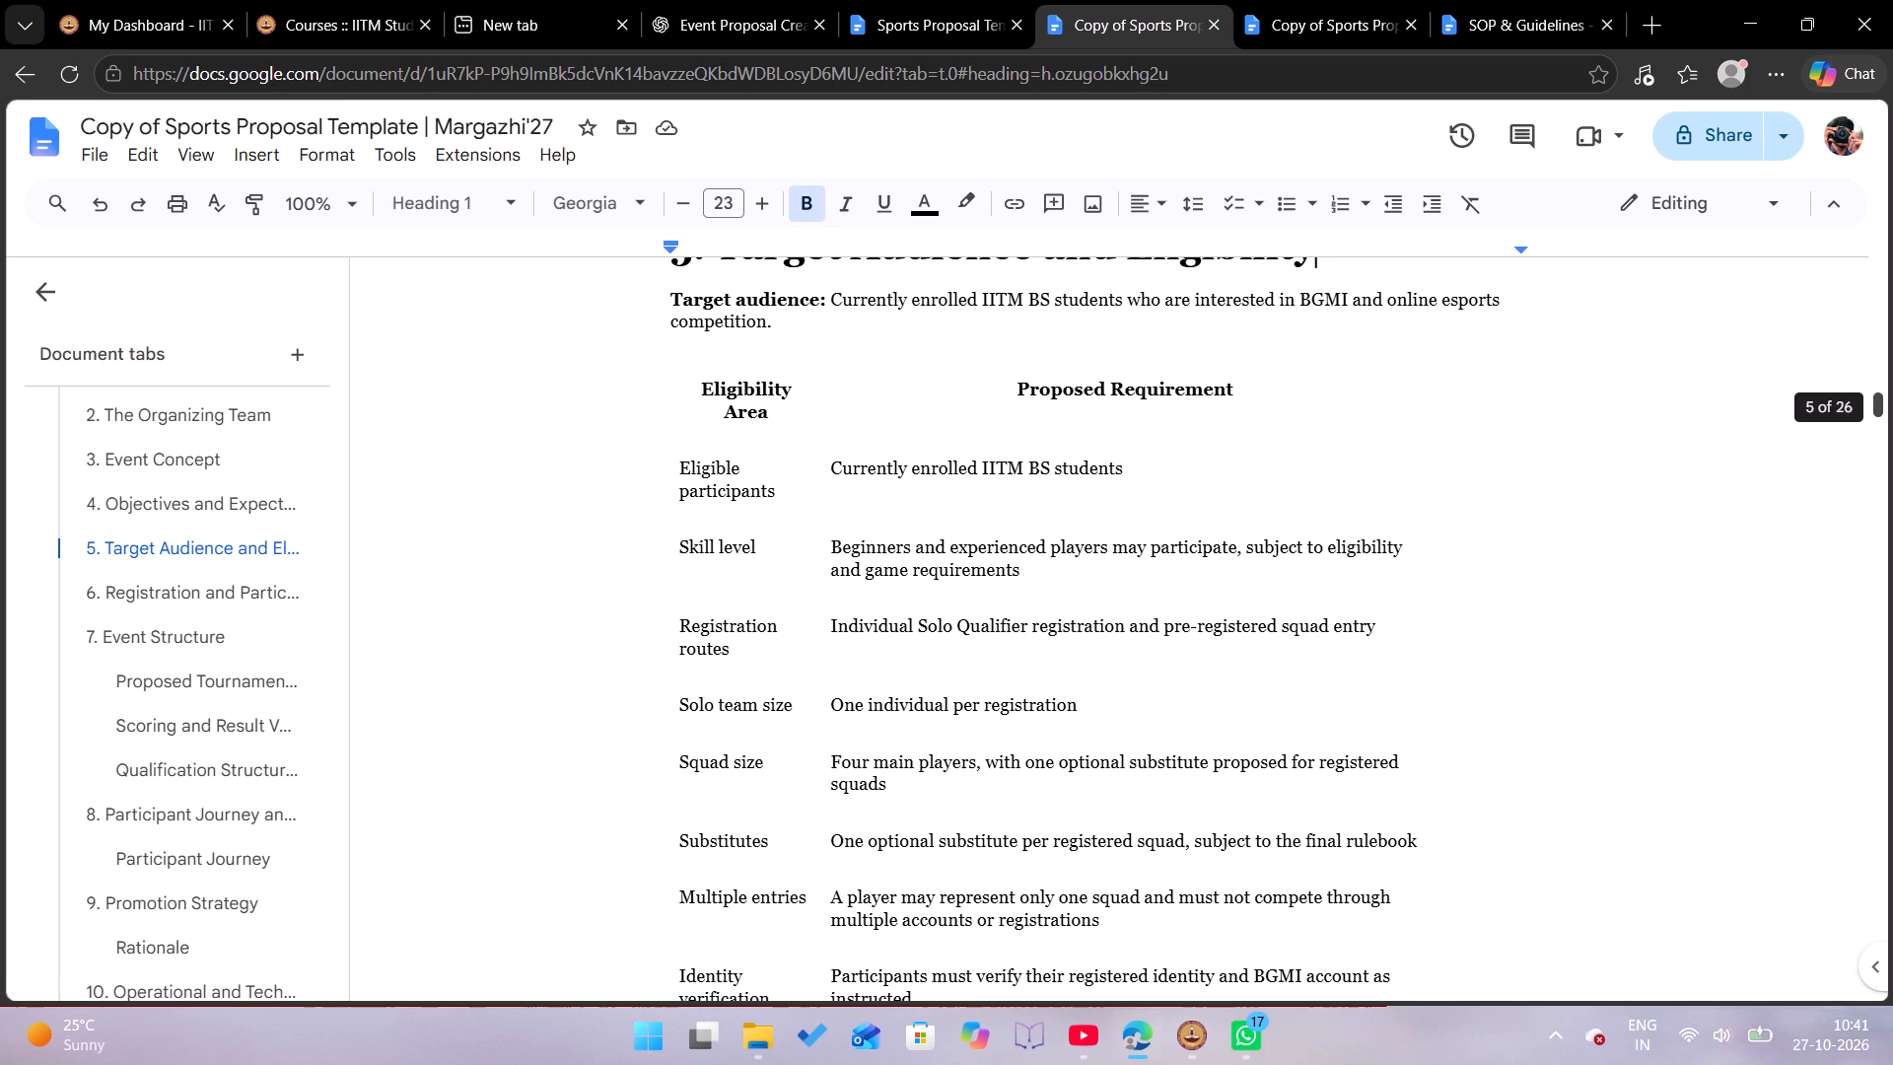
pyautogui.moveTo(1880, 403); pyautogui.dragTo(1878, 413)
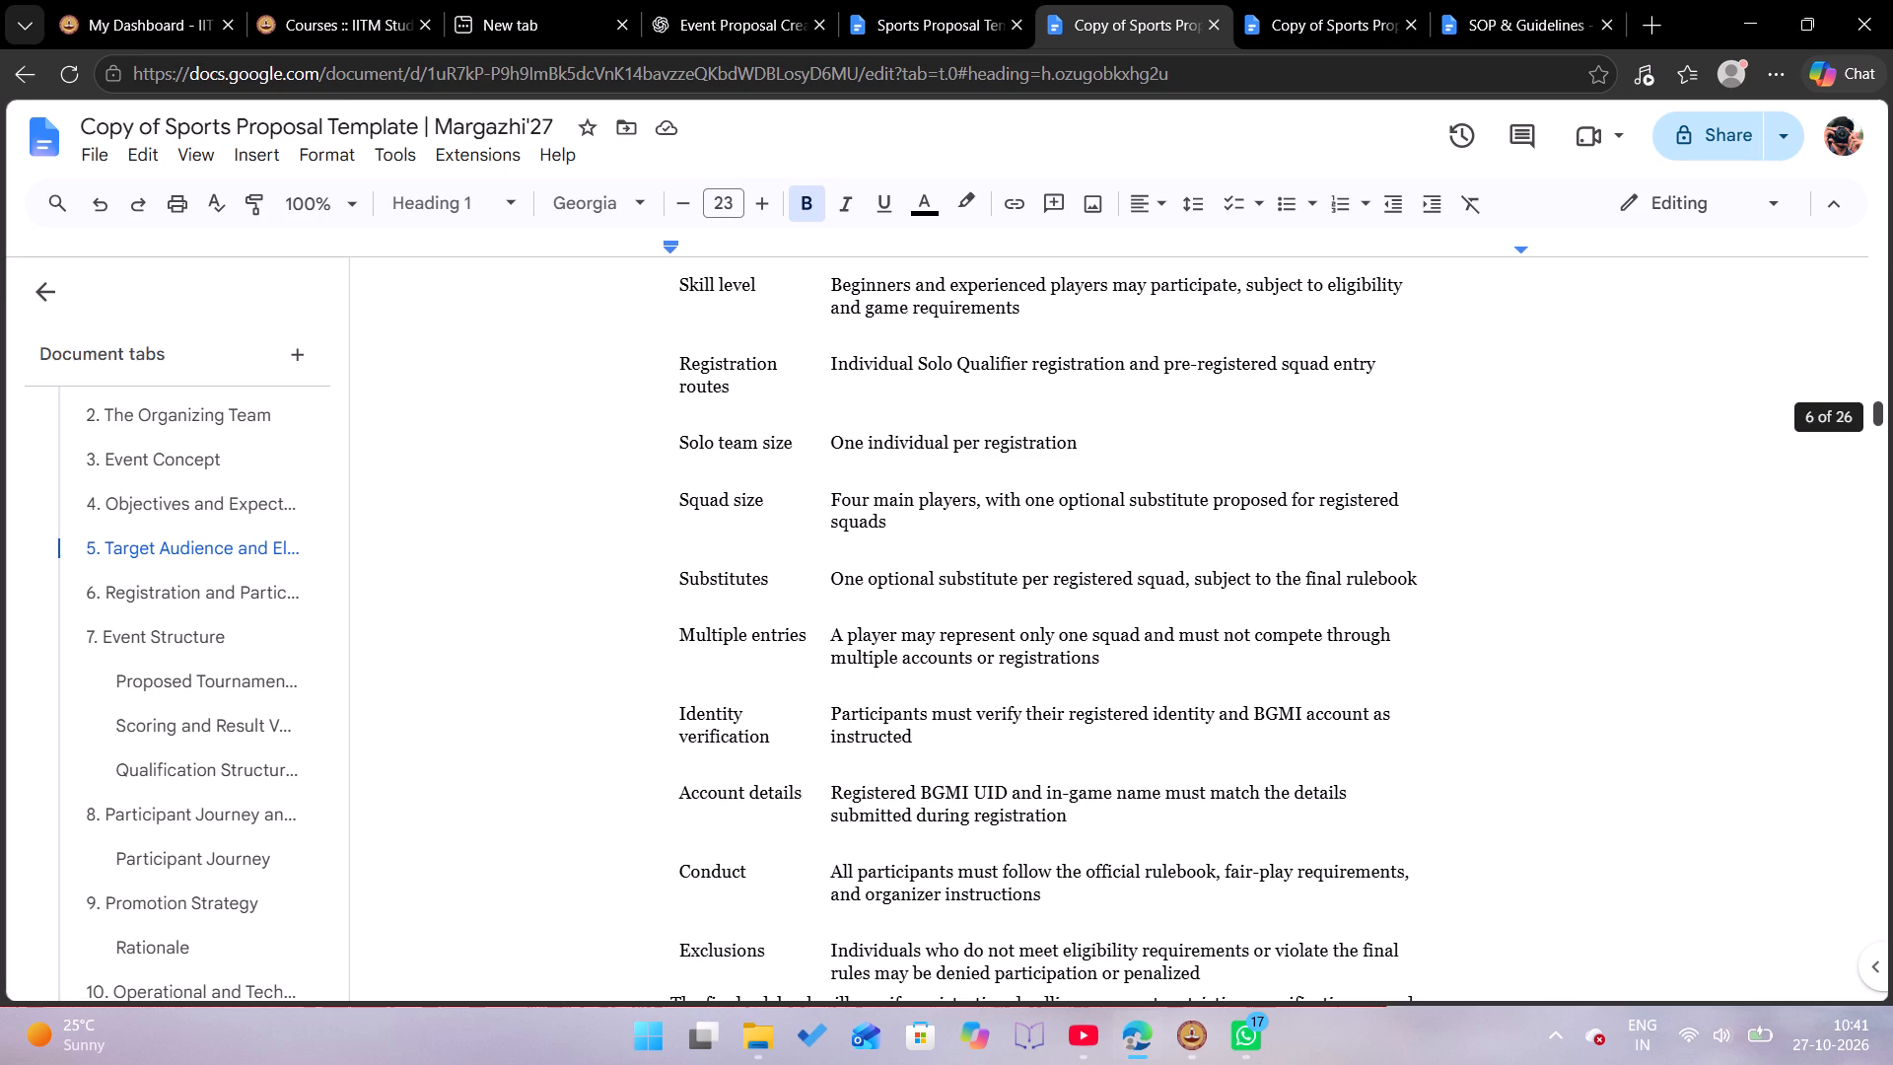
pyautogui.moveTo(1878, 416); pyautogui.dragTo(1882, 428)
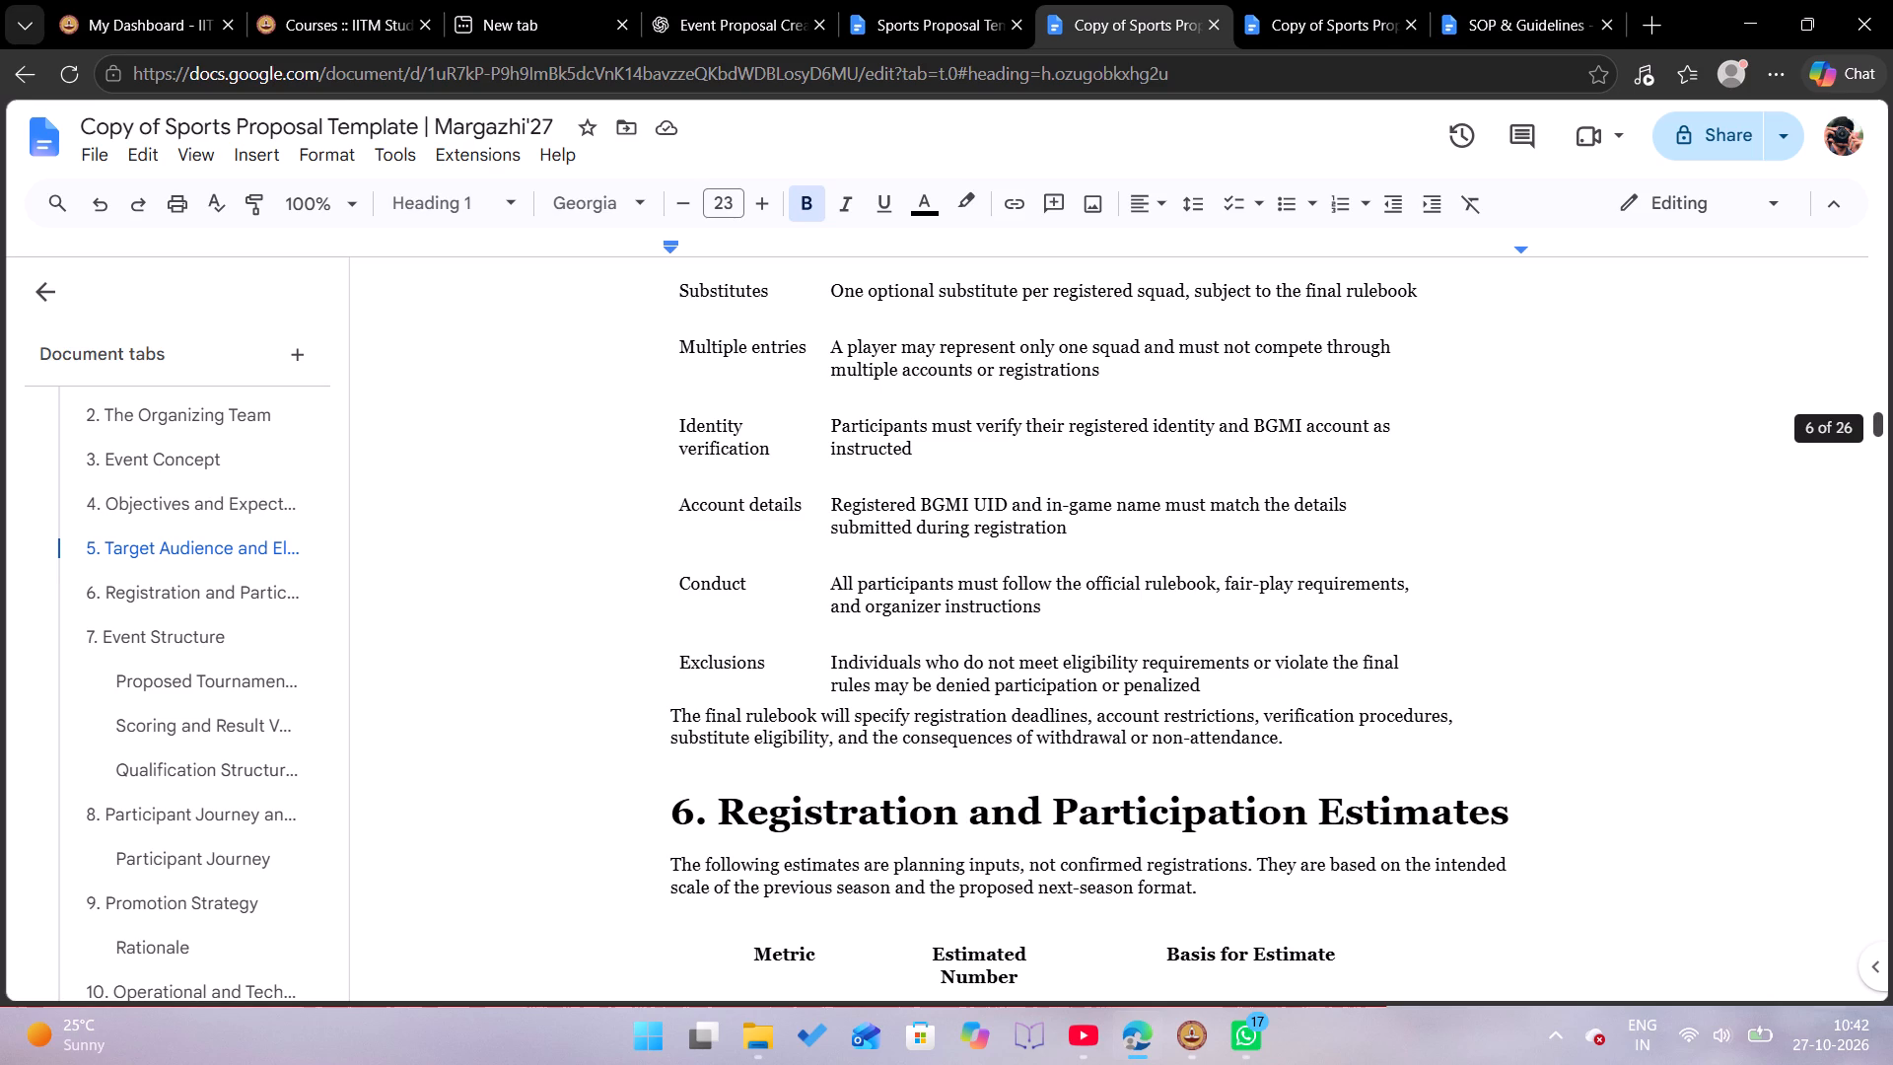
pyautogui.moveTo(1876, 428); pyautogui.dragTo(1877, 400)
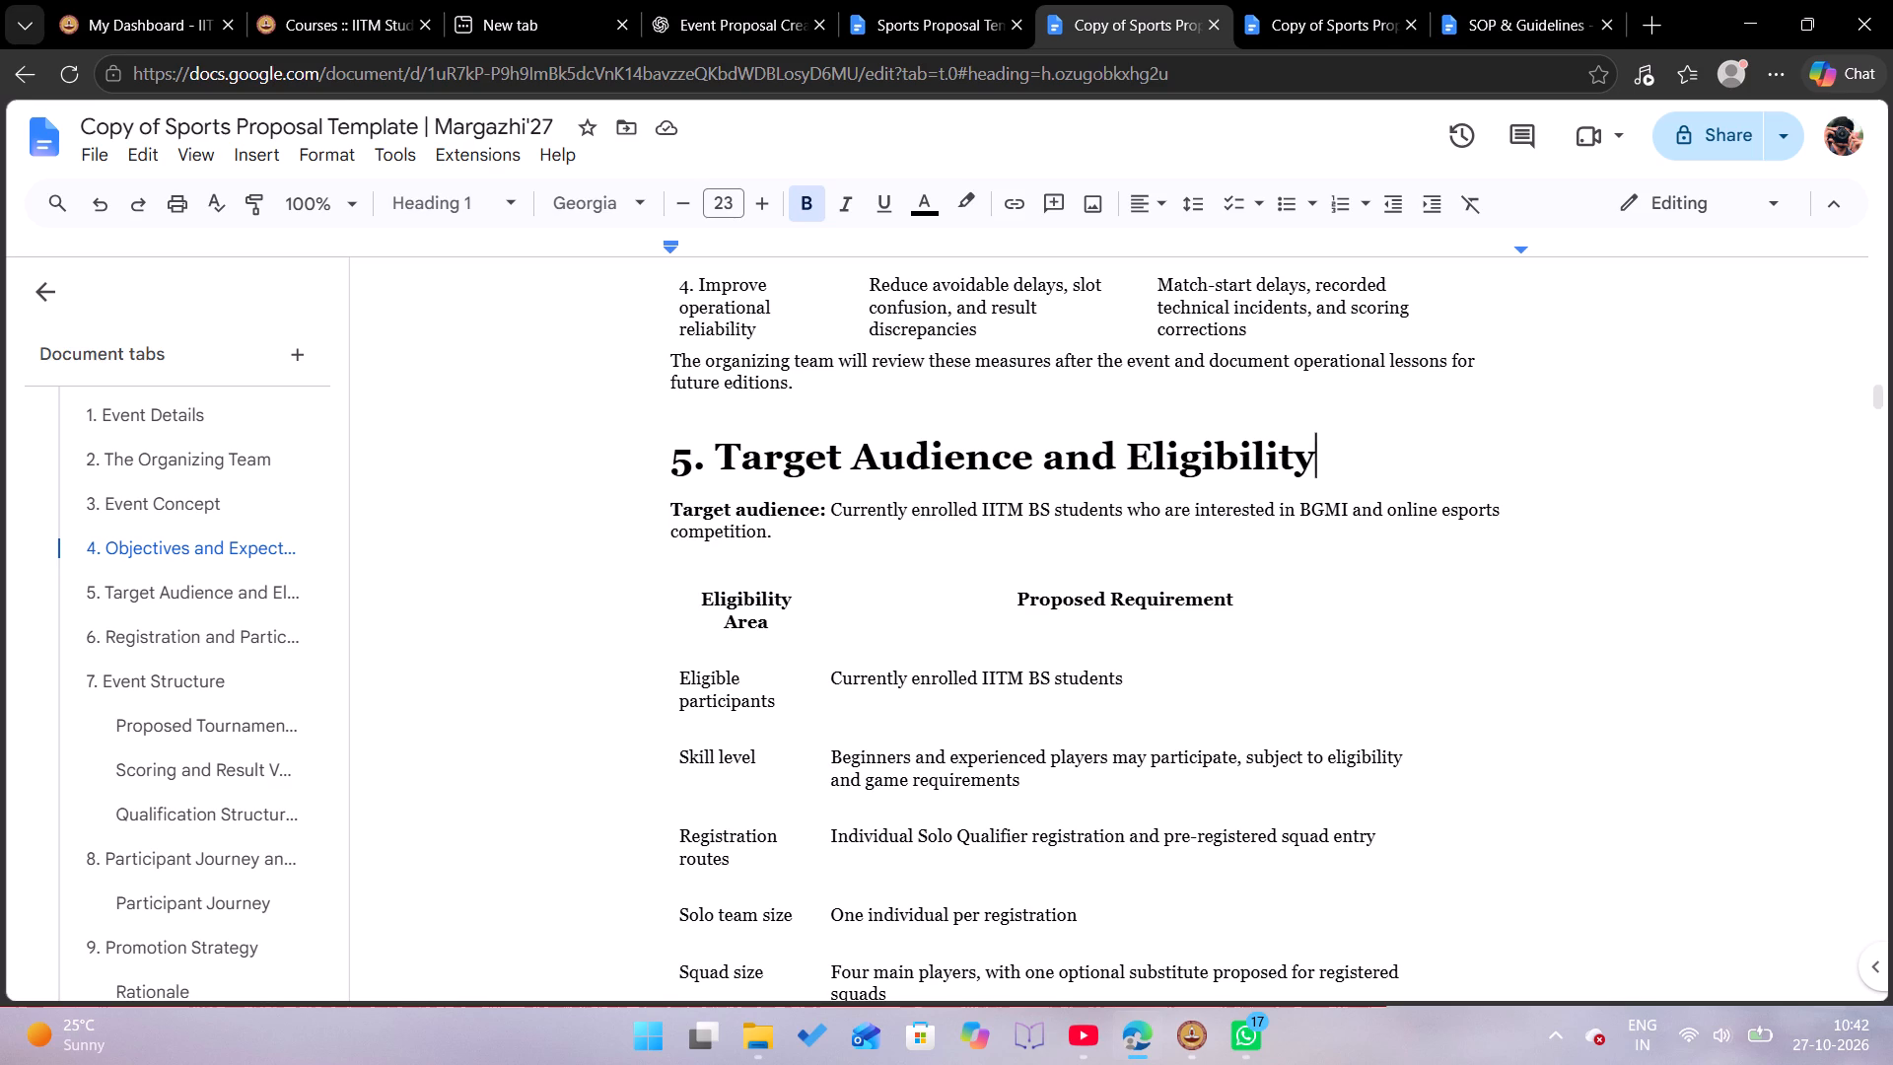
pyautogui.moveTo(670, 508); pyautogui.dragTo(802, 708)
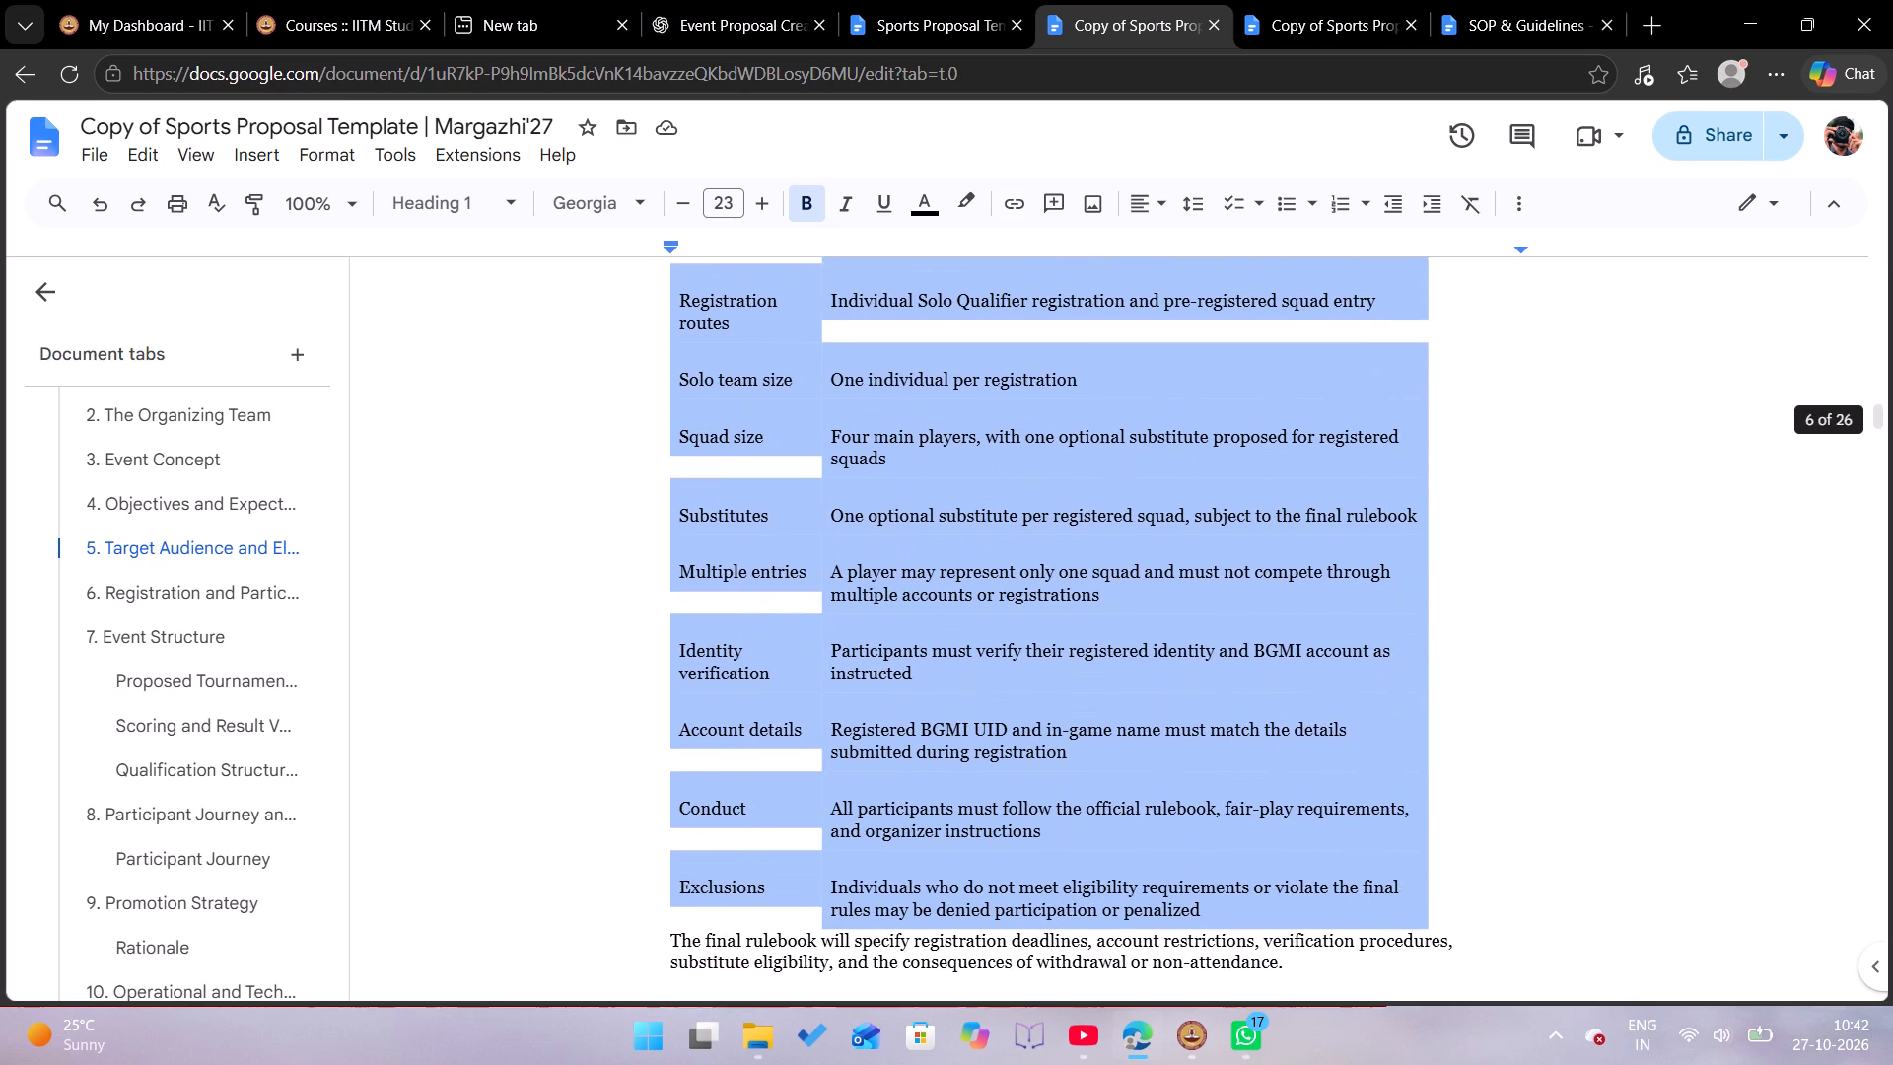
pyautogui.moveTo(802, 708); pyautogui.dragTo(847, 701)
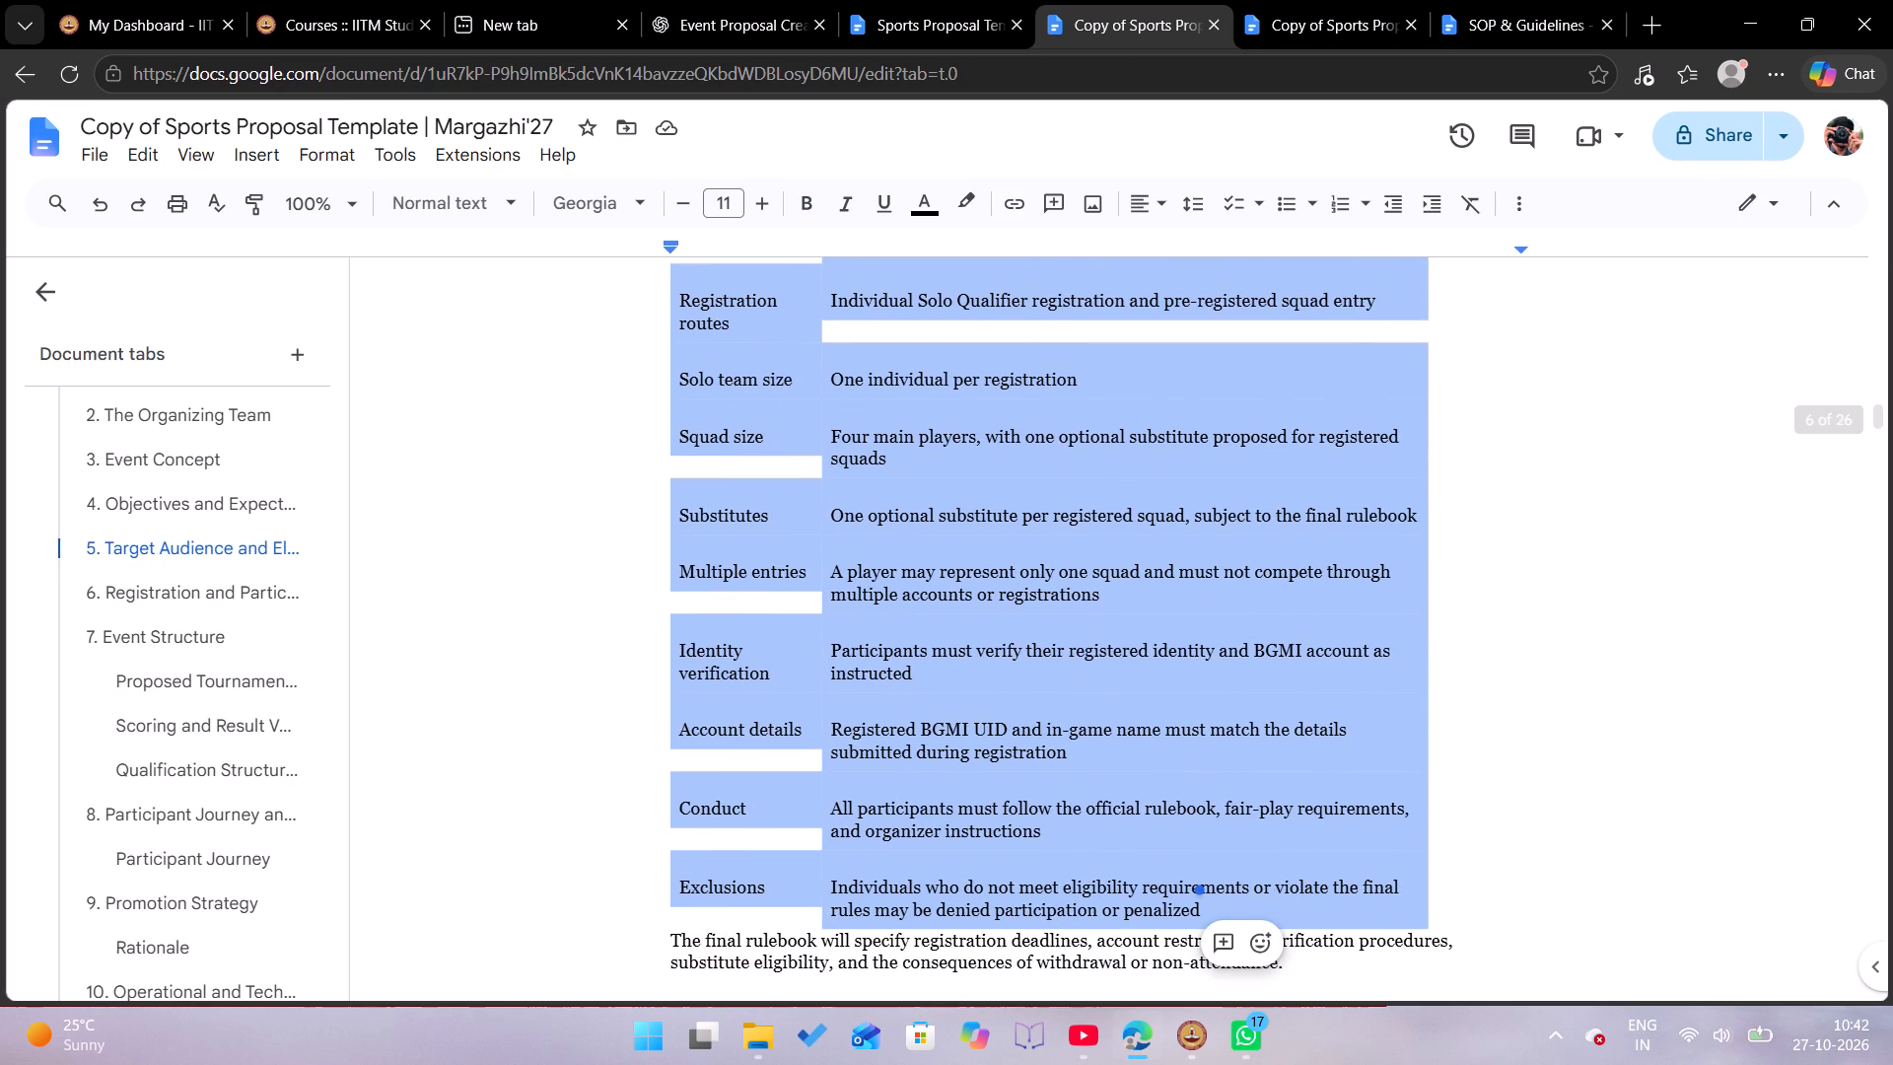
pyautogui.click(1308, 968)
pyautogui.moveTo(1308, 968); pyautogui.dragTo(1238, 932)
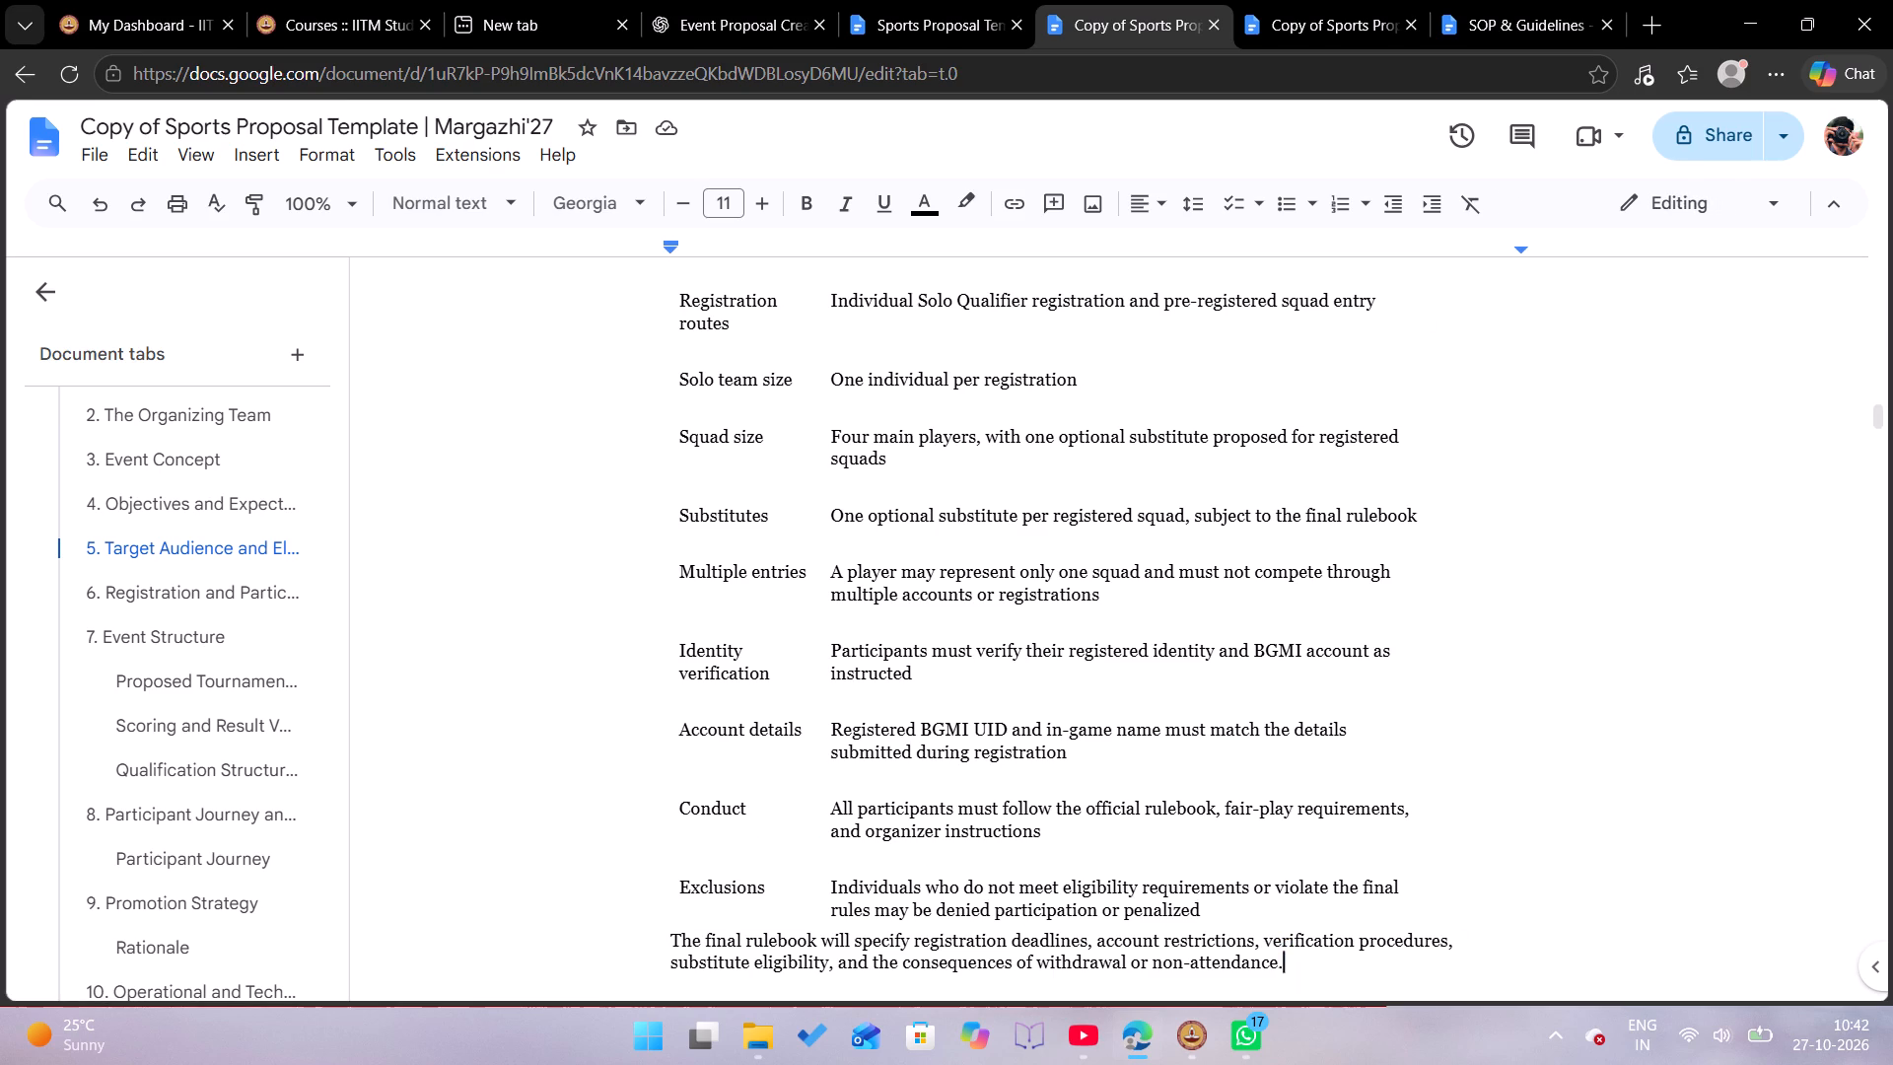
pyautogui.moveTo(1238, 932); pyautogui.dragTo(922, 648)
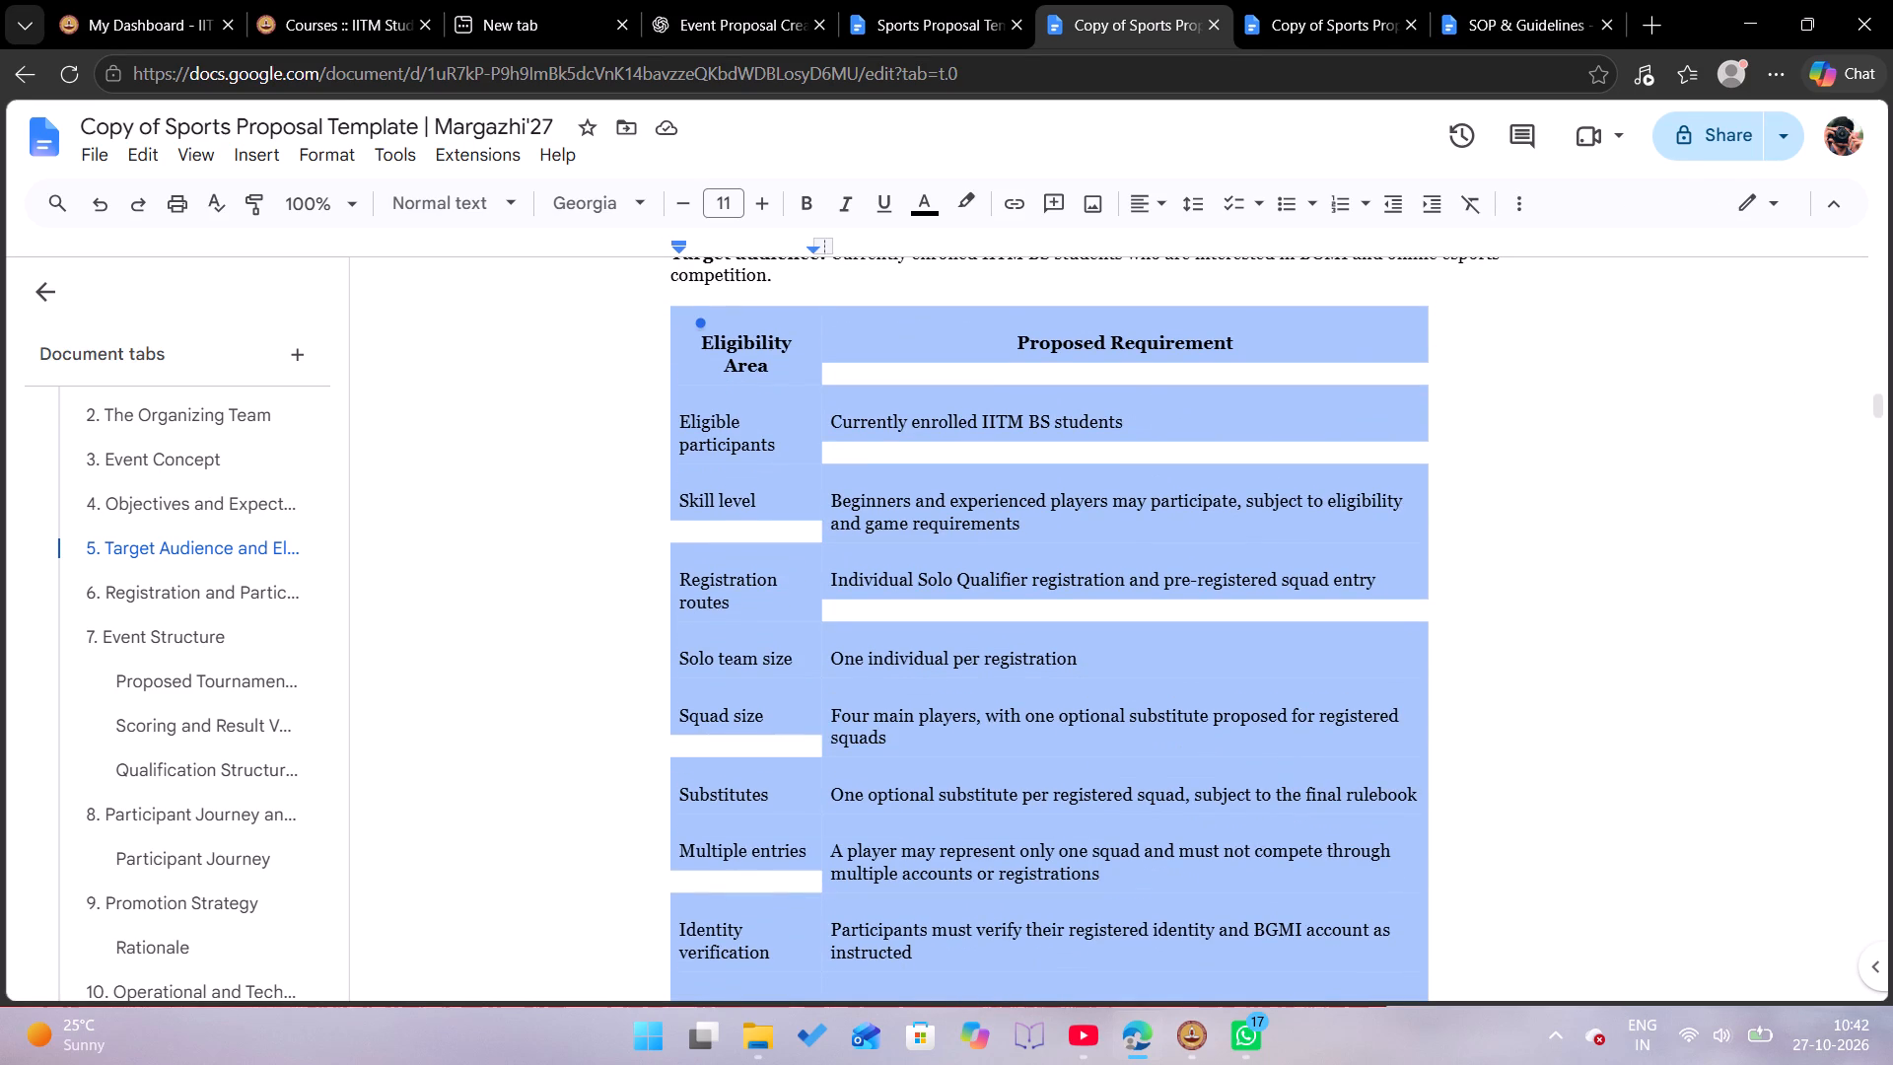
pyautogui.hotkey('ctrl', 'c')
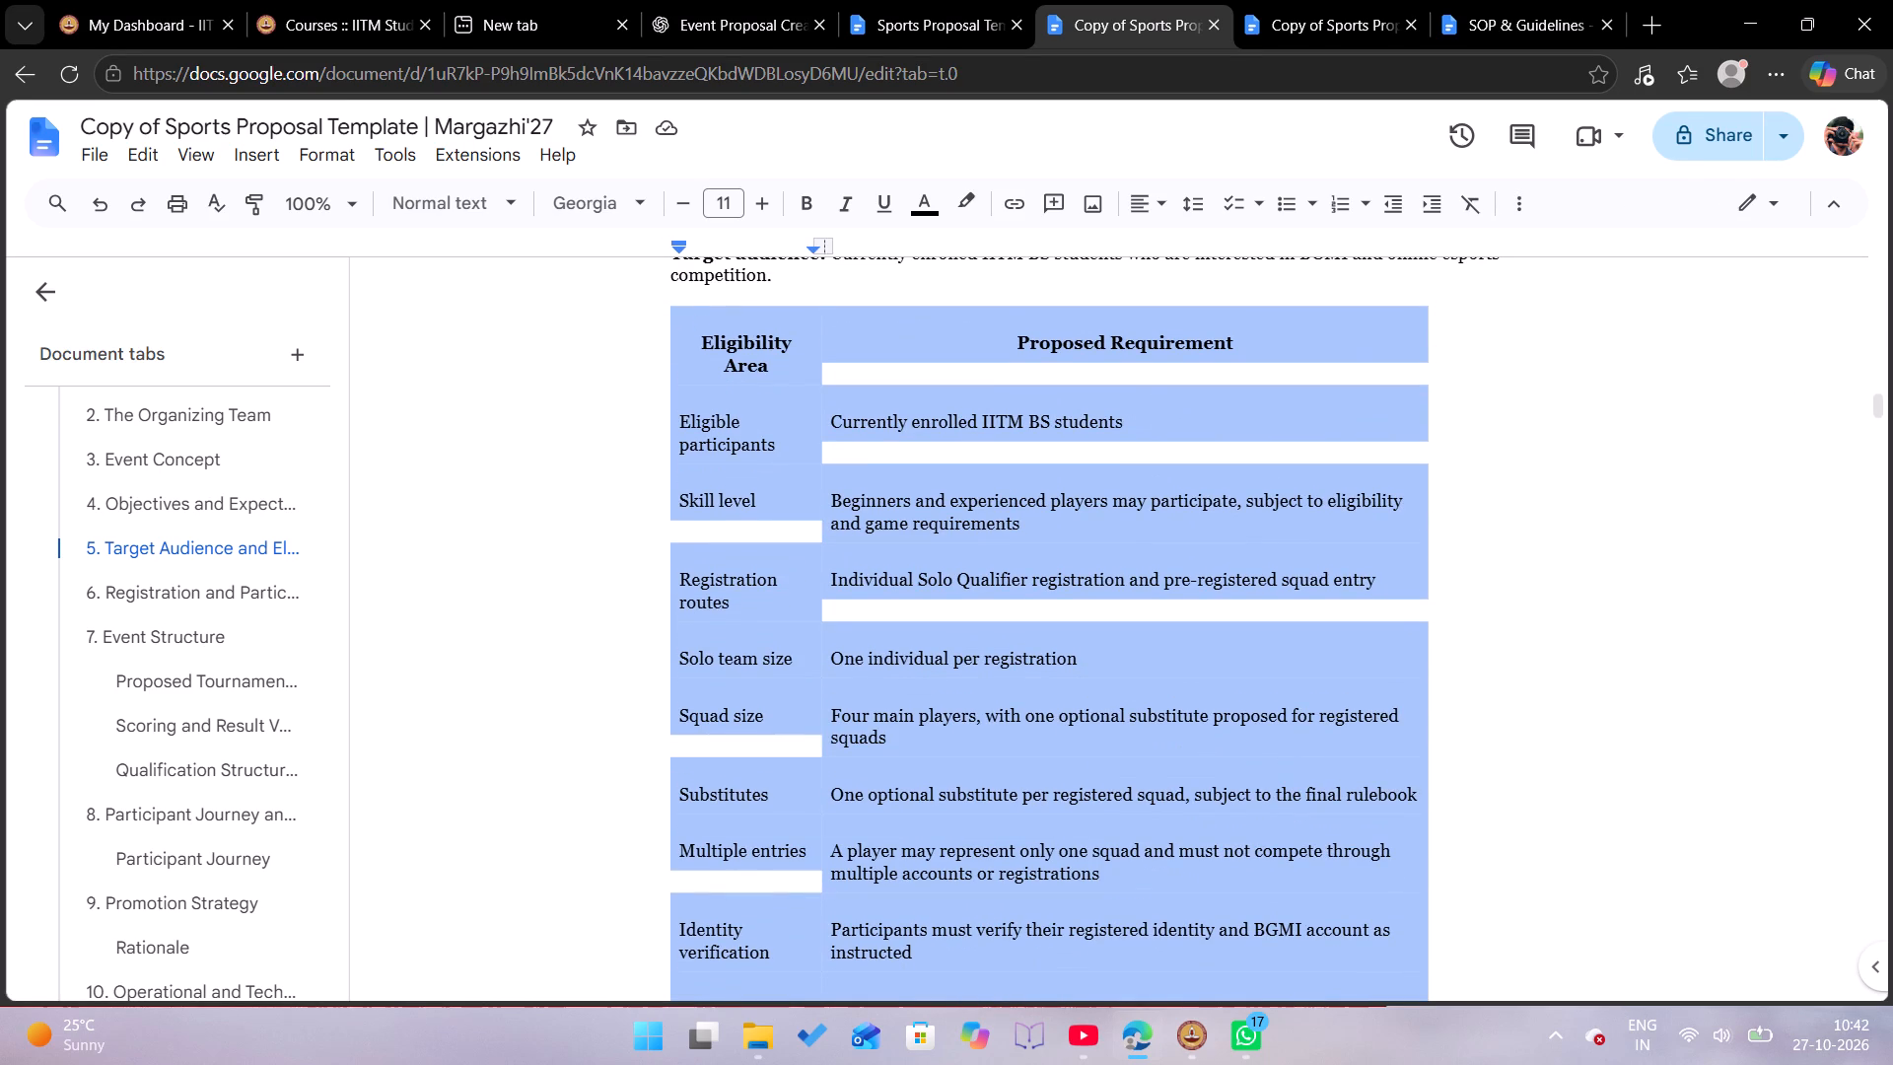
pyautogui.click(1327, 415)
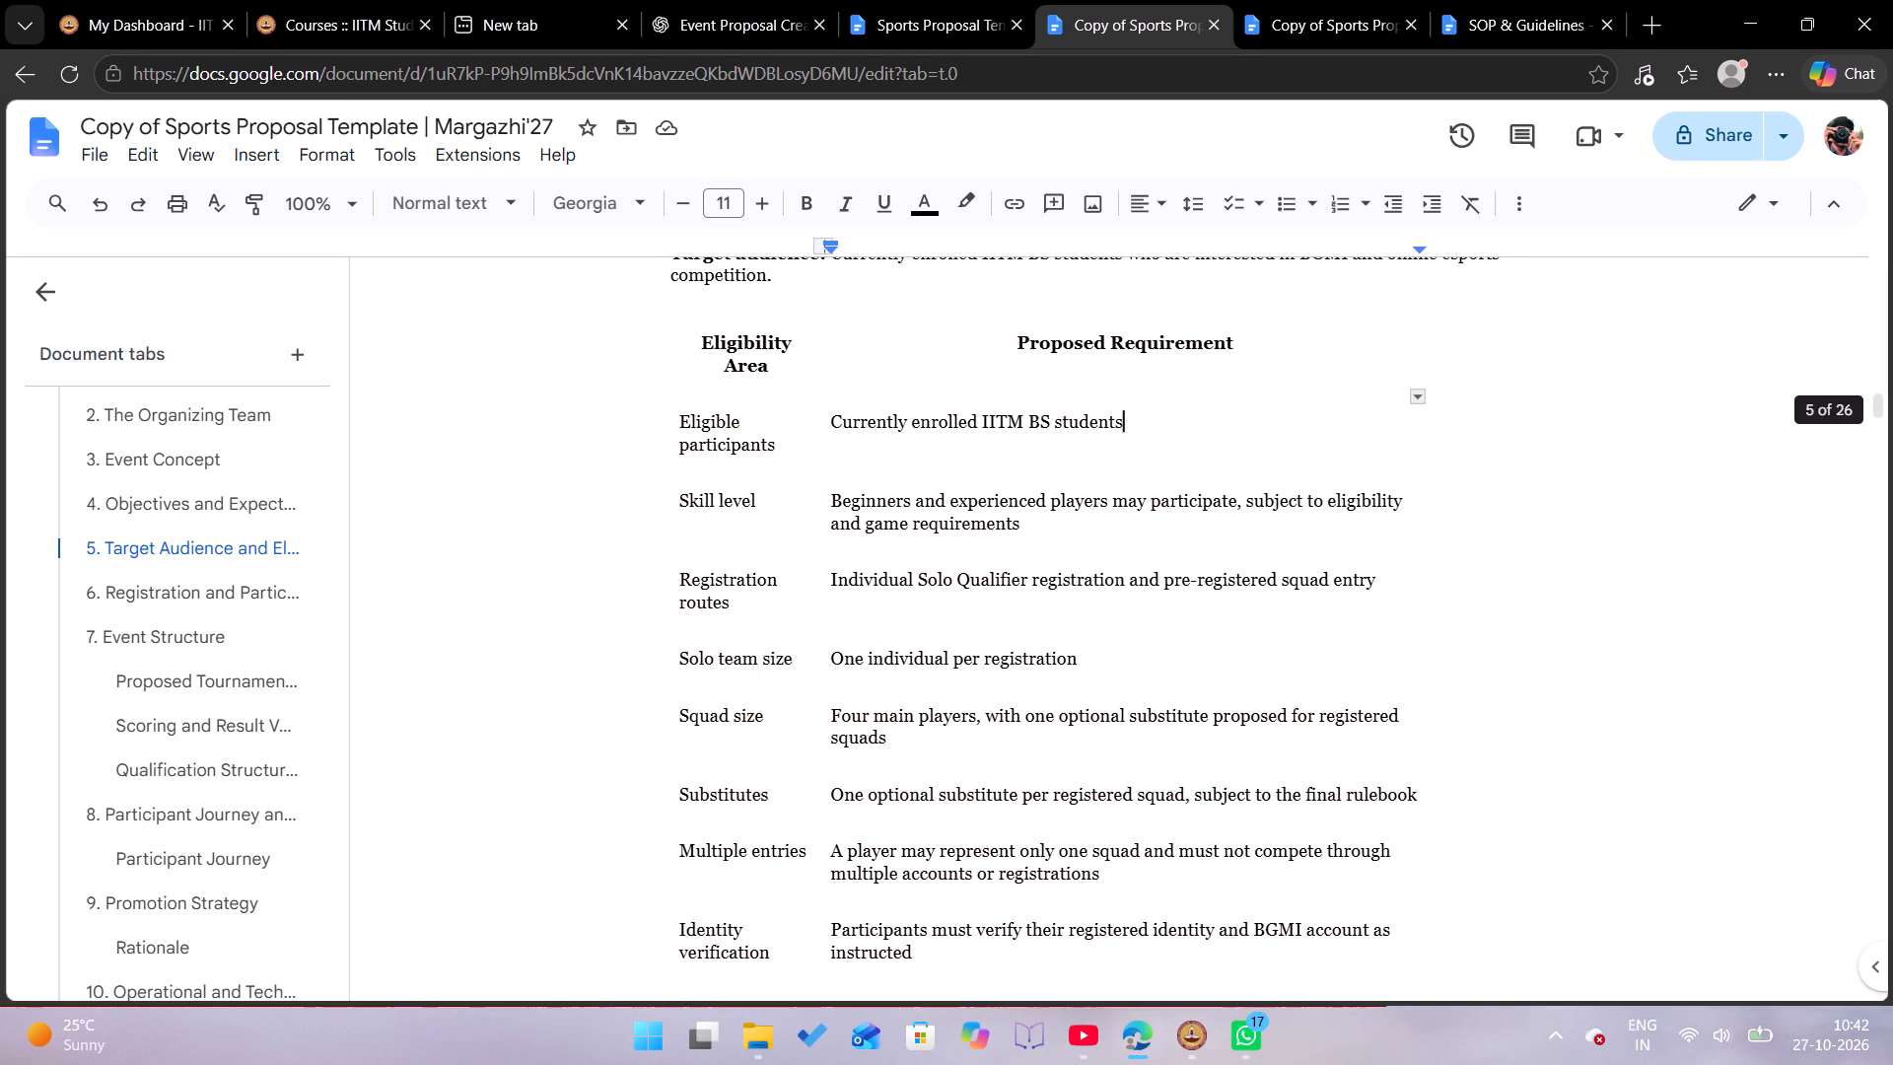
# Replace the template's section 5 prompts with the source's target audience line, eligibility table and final rulebook paragraph.
pyautogui.click(1875, 408)
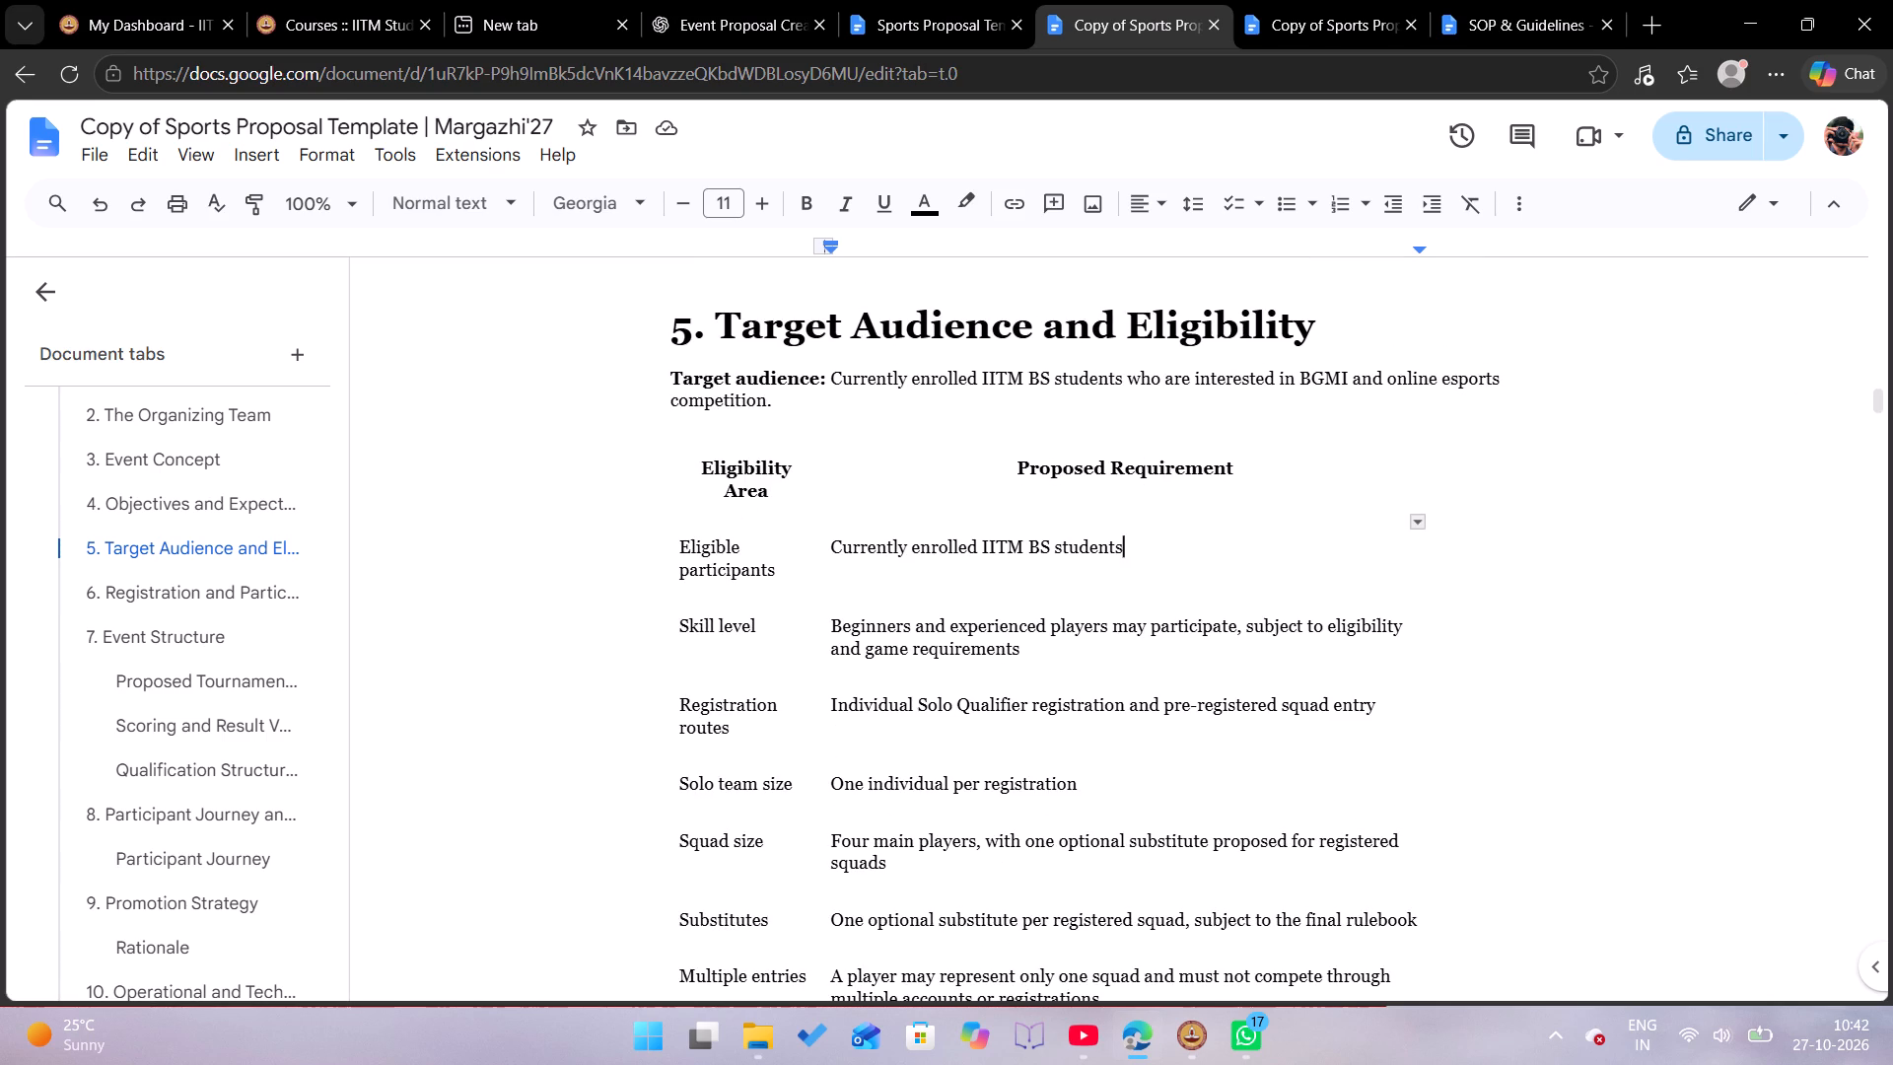
pyautogui.moveTo(669, 363); pyautogui.dragTo(923, 718)
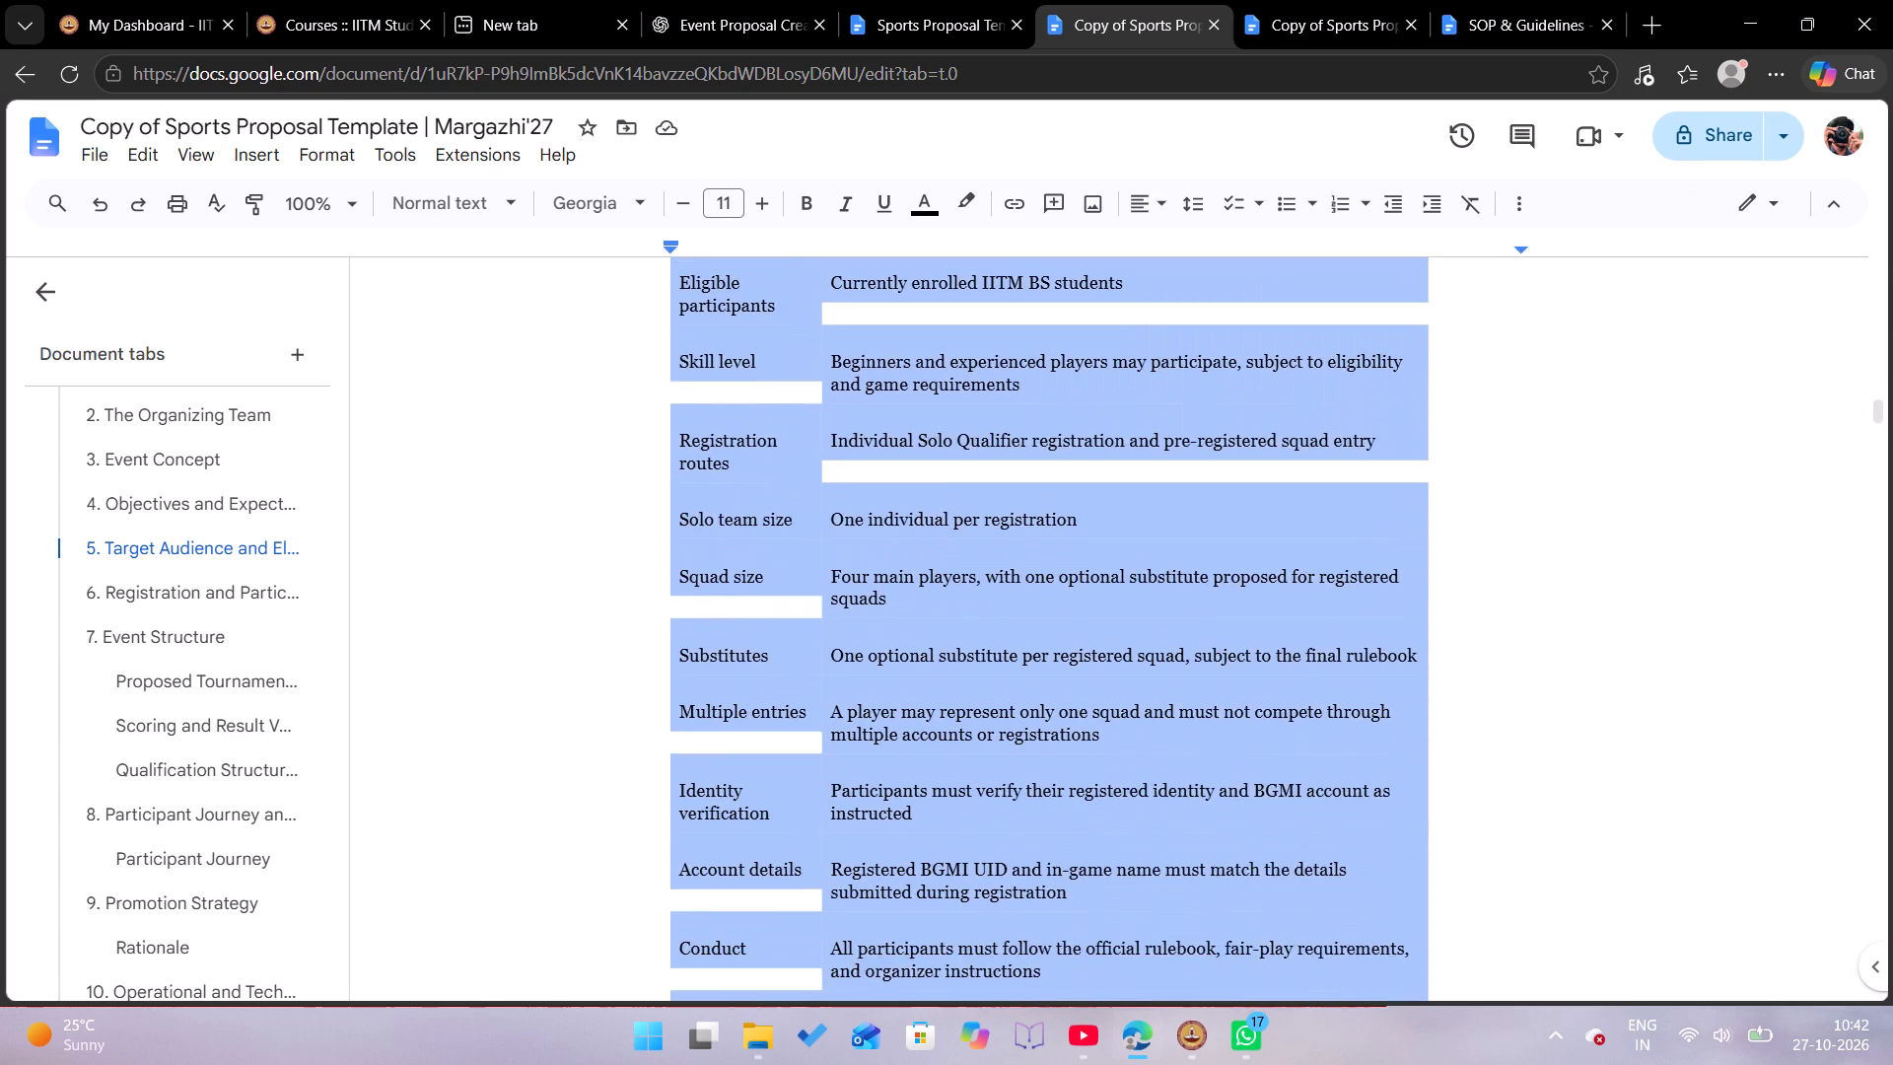
pyautogui.moveTo(923, 718); pyautogui.dragTo(1274, 951)
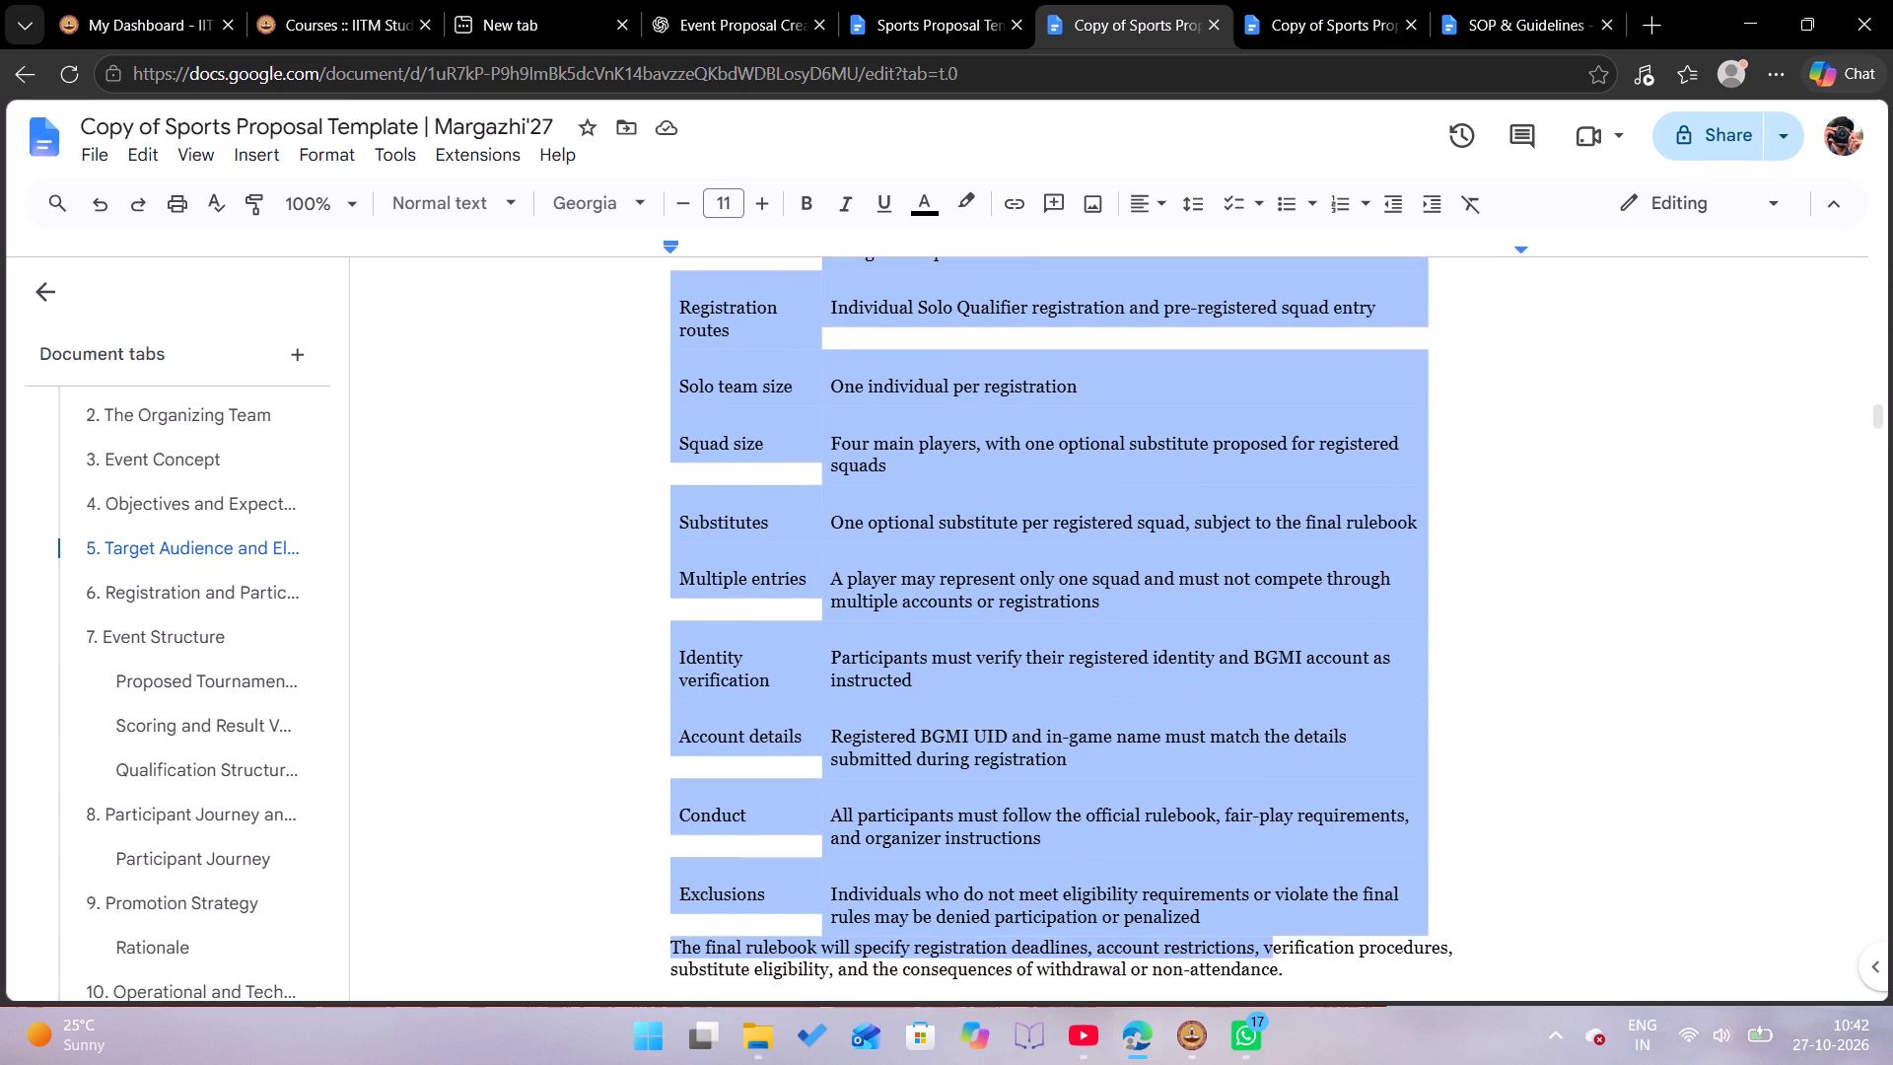
pyautogui.moveTo(1274, 951); pyautogui.dragTo(1284, 966)
pyautogui.hotkey('ctrl', 'c')
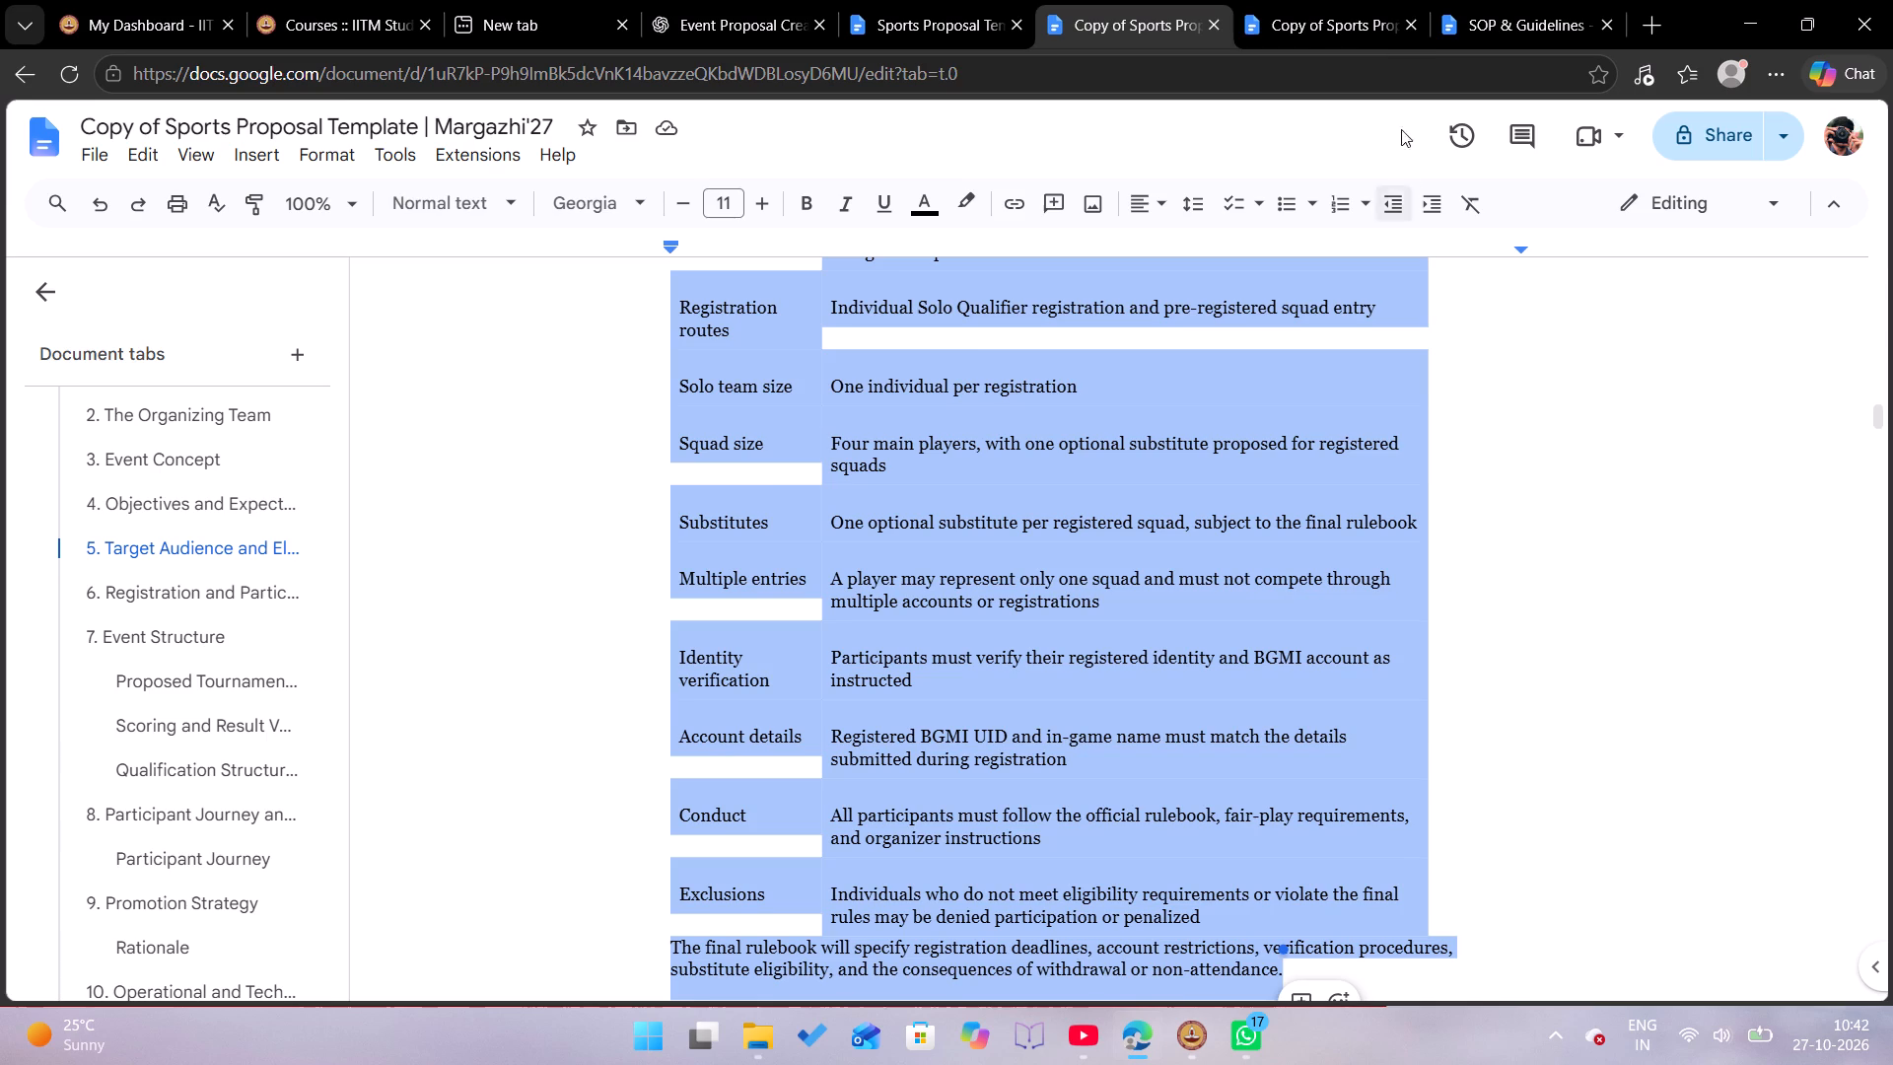
pyautogui.click(1323, 0)
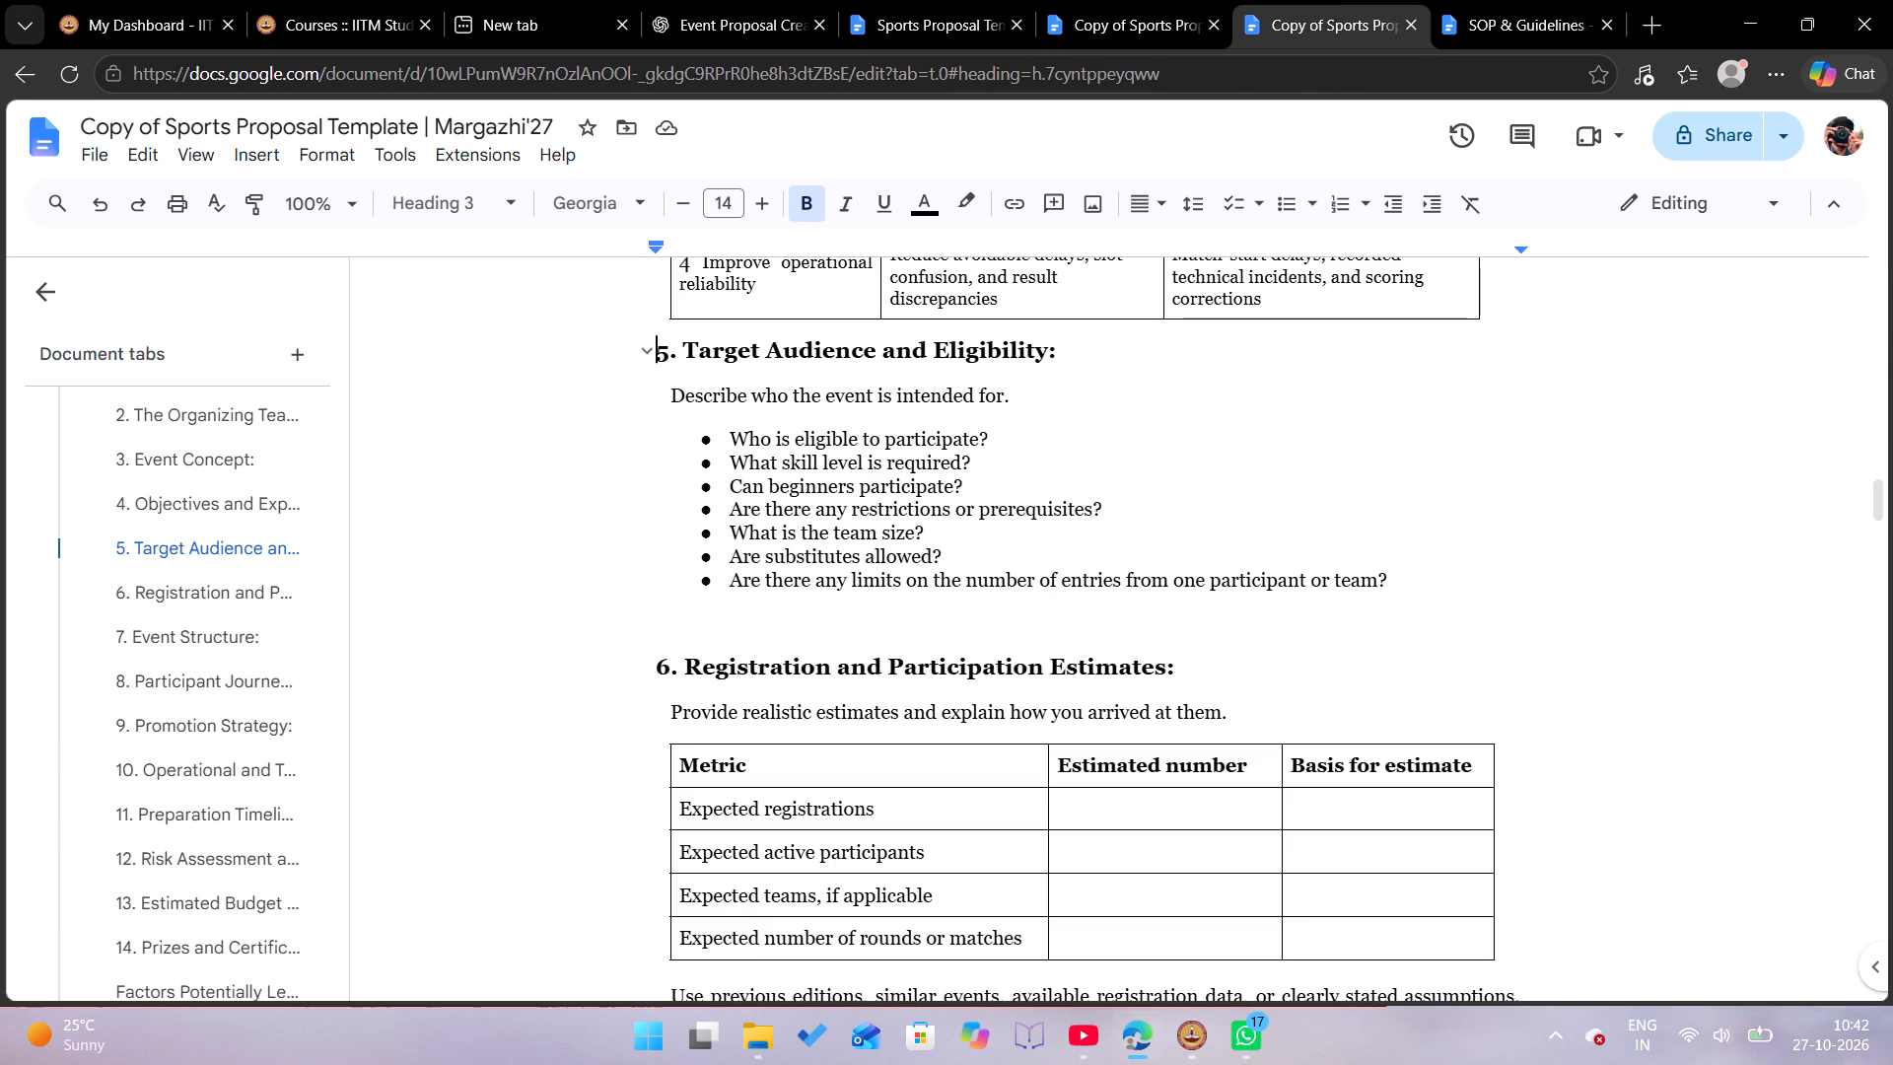
pyautogui.click(665, 378)
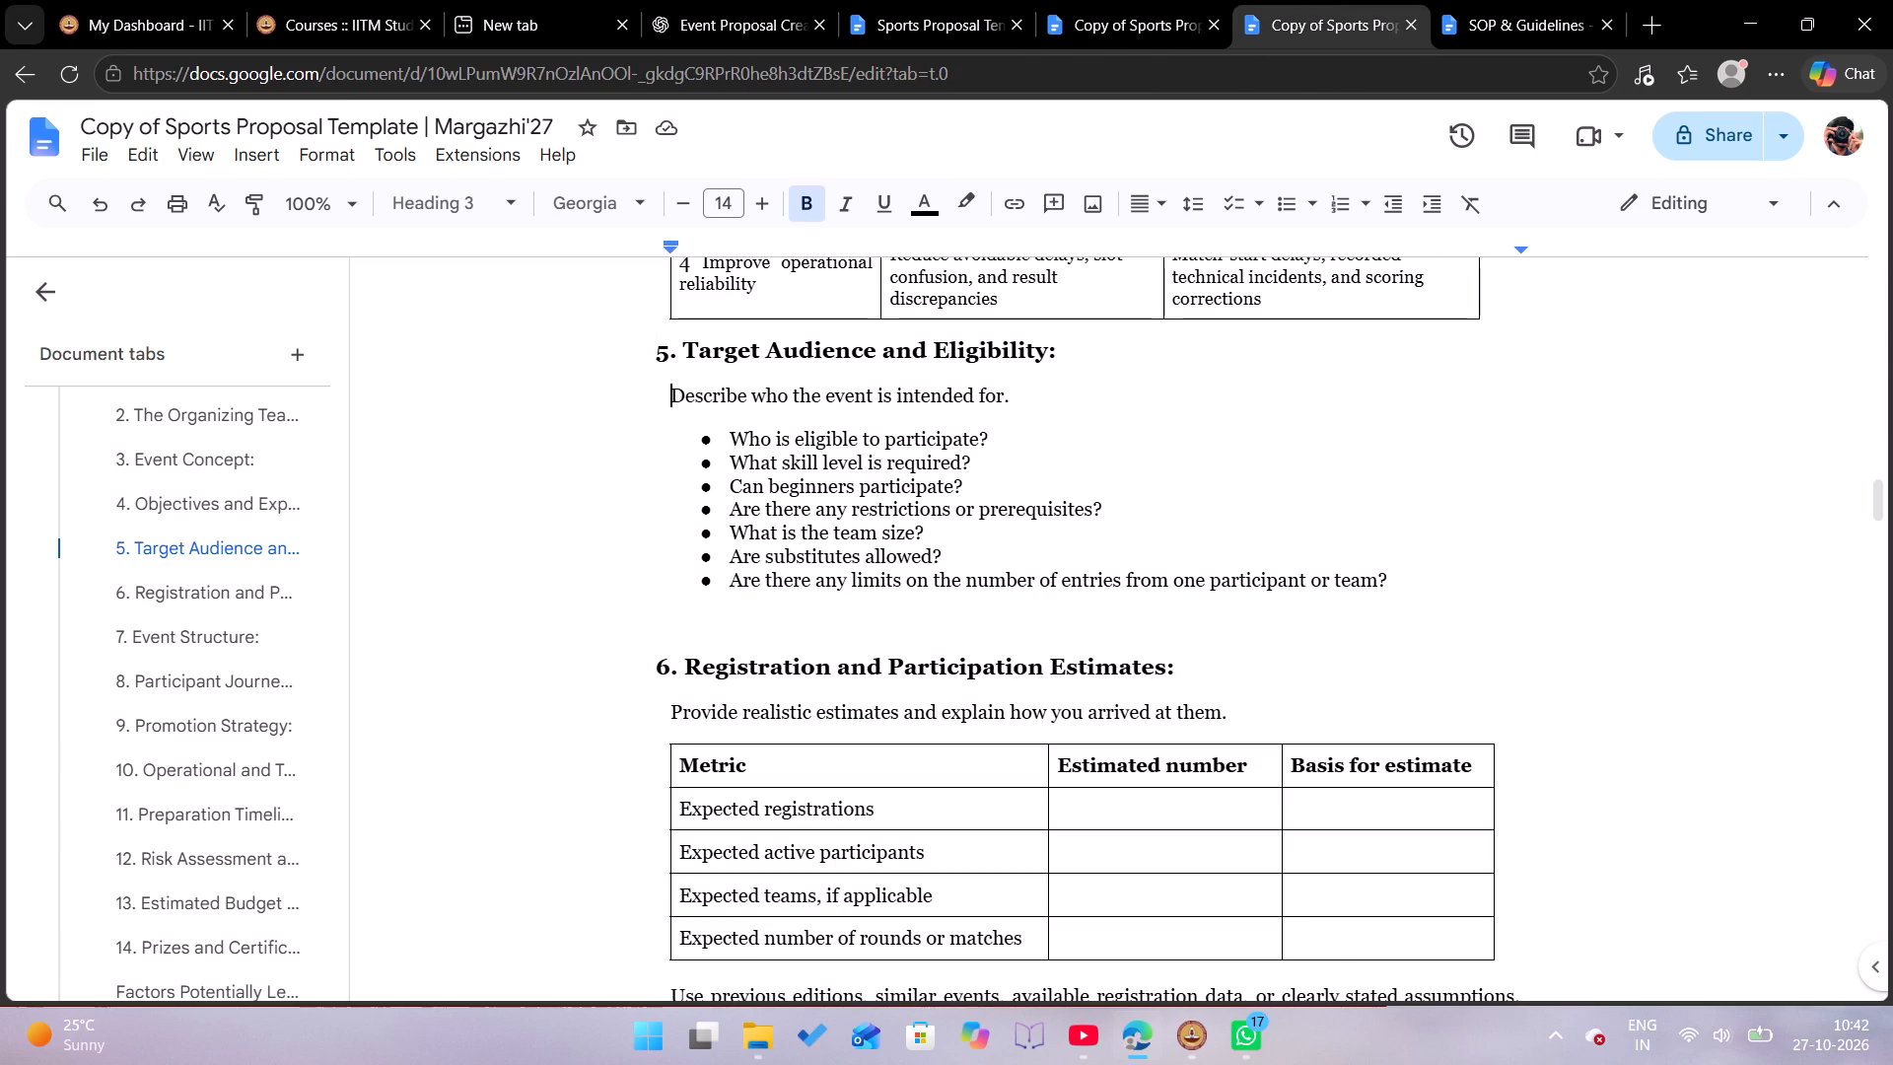
pyautogui.moveTo(665, 378); pyautogui.dragTo(1344, 579)
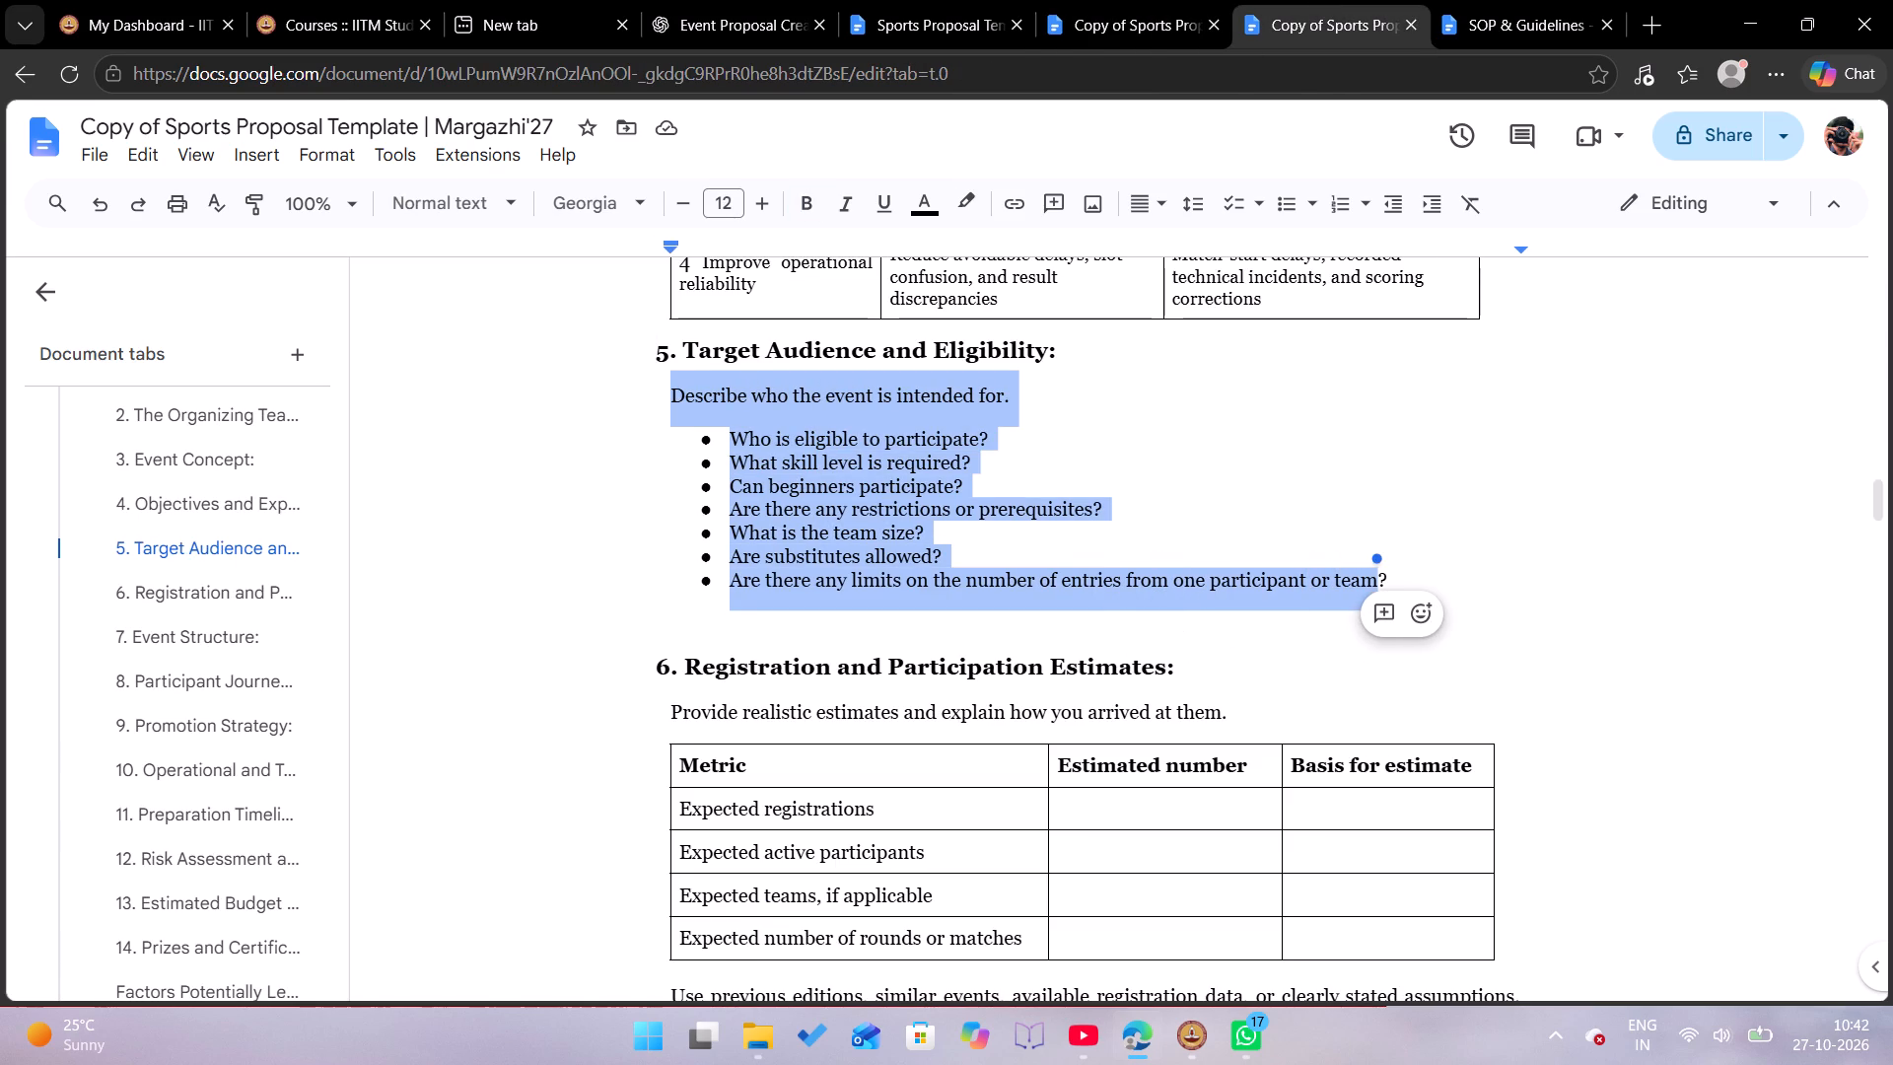
pyautogui.moveTo(1344, 579); pyautogui.dragTo(1377, 579)
pyautogui.press('BackSpace')
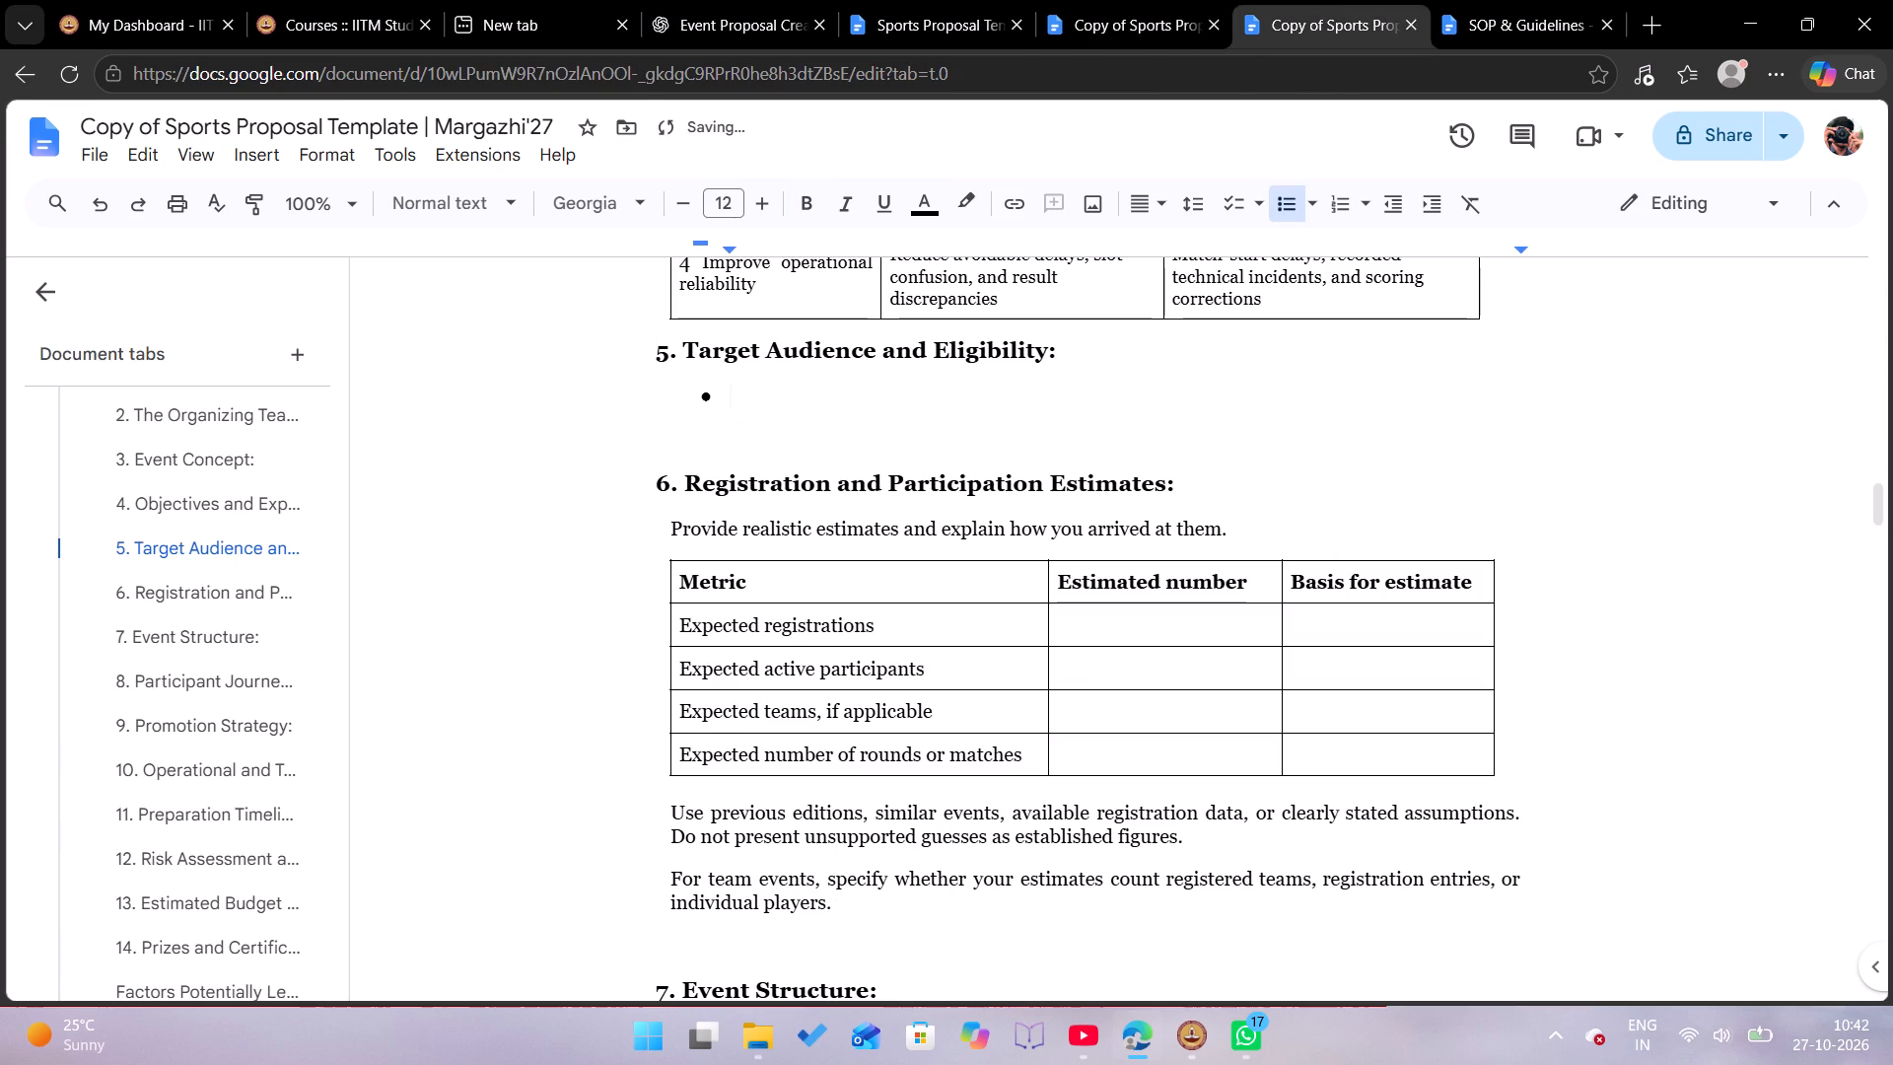
pyautogui.press('BackSpace')
pyautogui.hotkey('ctrl', 'v')
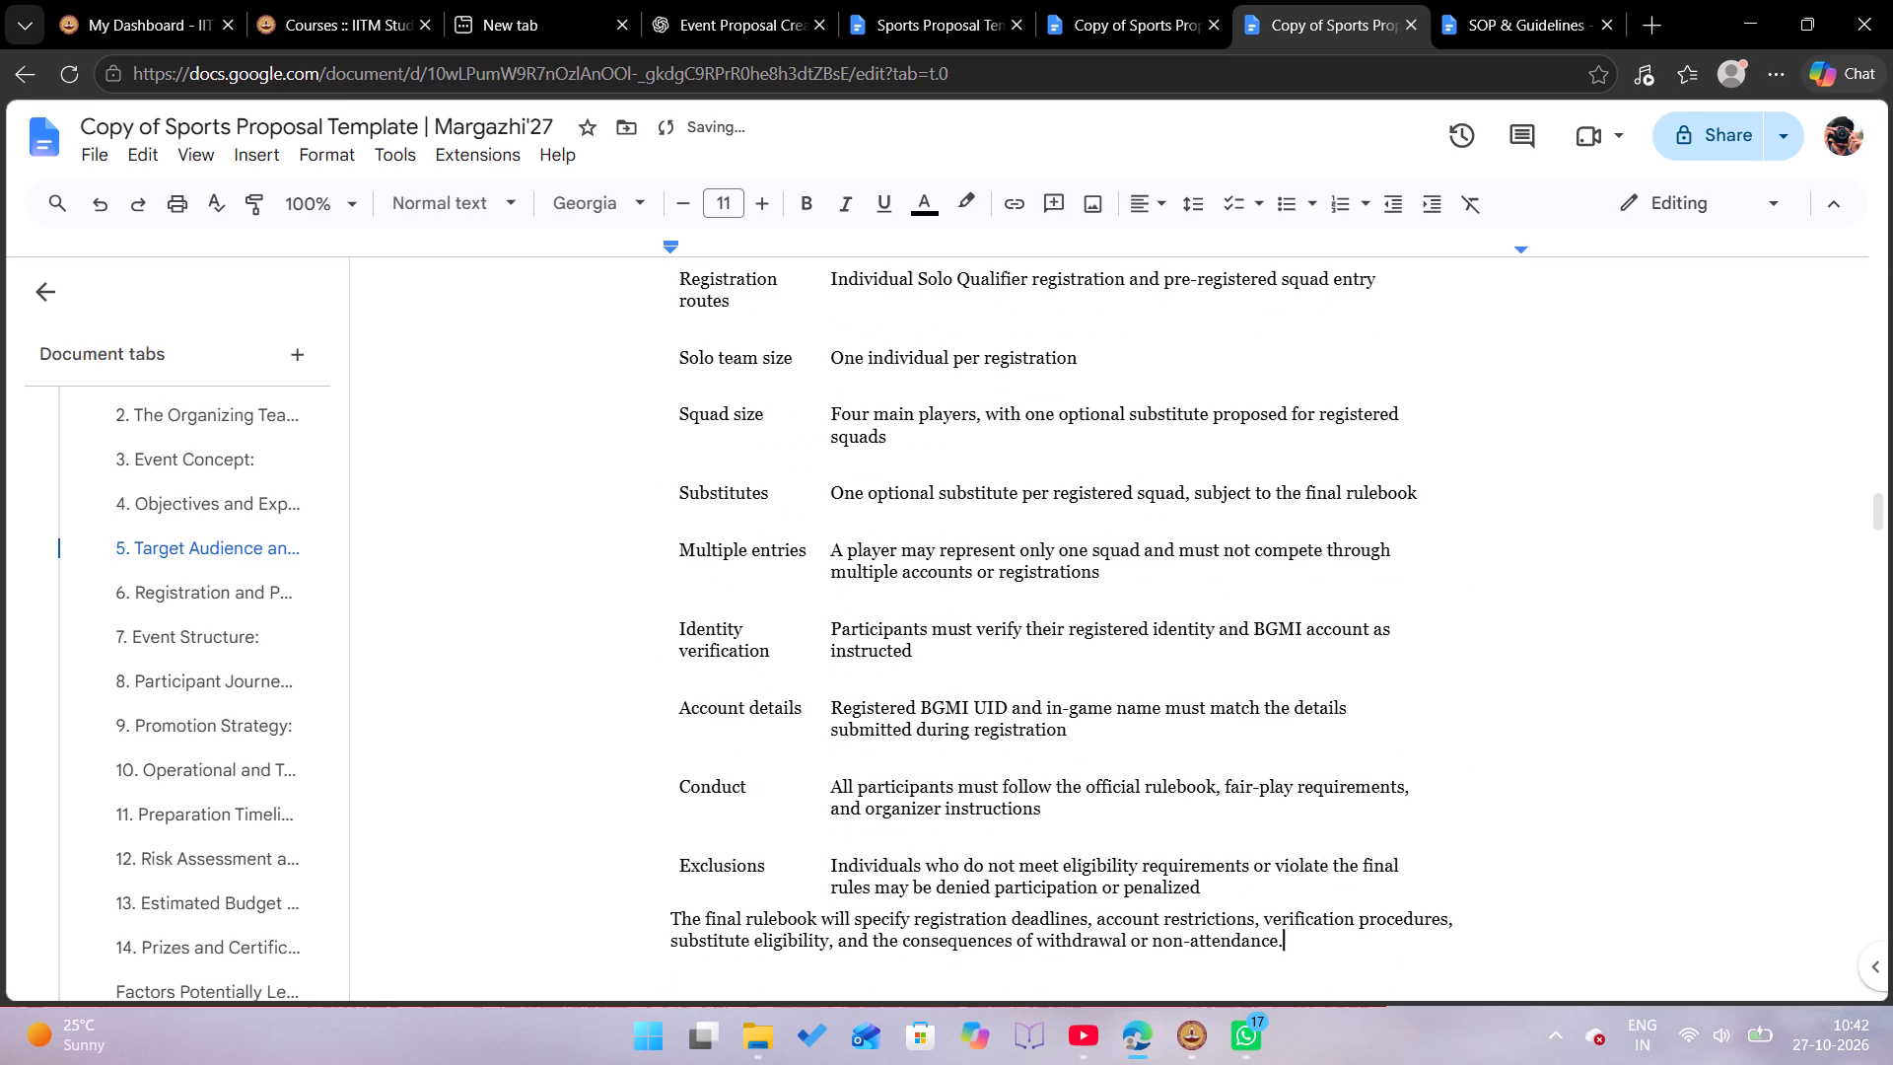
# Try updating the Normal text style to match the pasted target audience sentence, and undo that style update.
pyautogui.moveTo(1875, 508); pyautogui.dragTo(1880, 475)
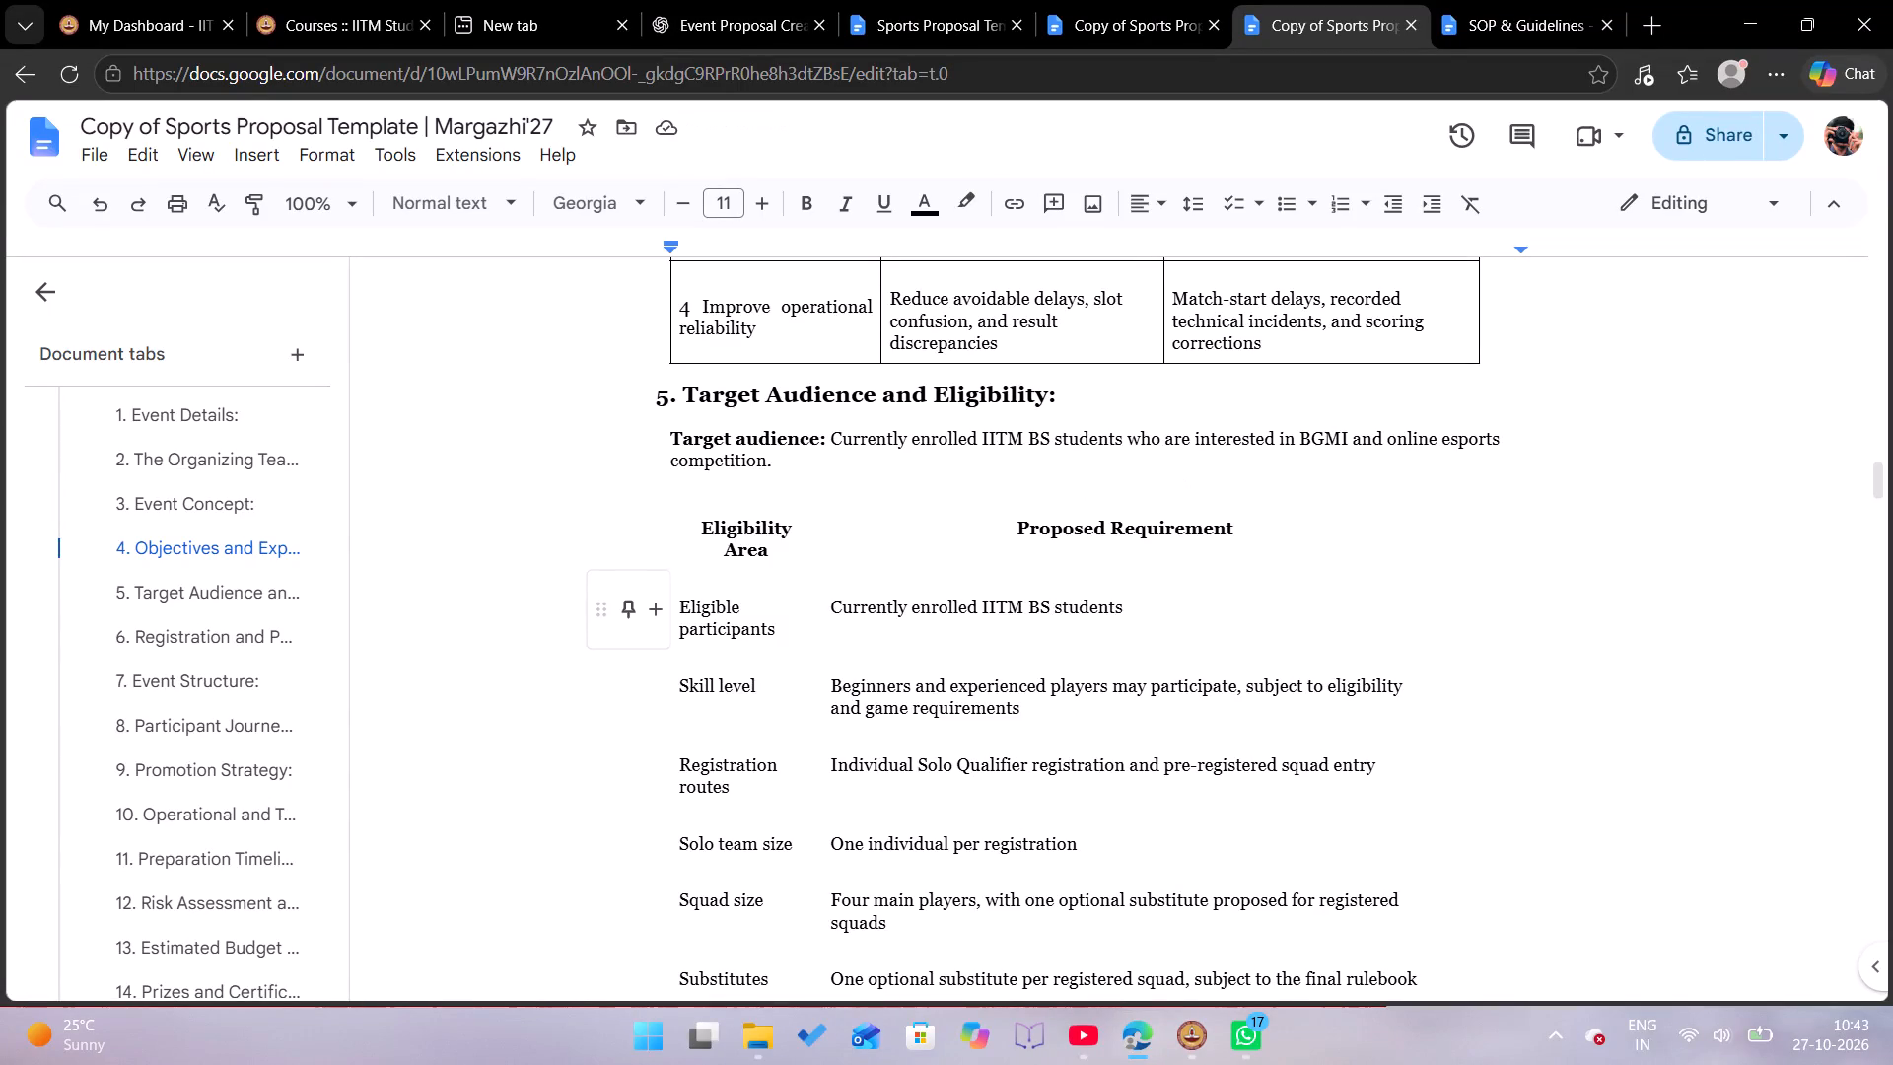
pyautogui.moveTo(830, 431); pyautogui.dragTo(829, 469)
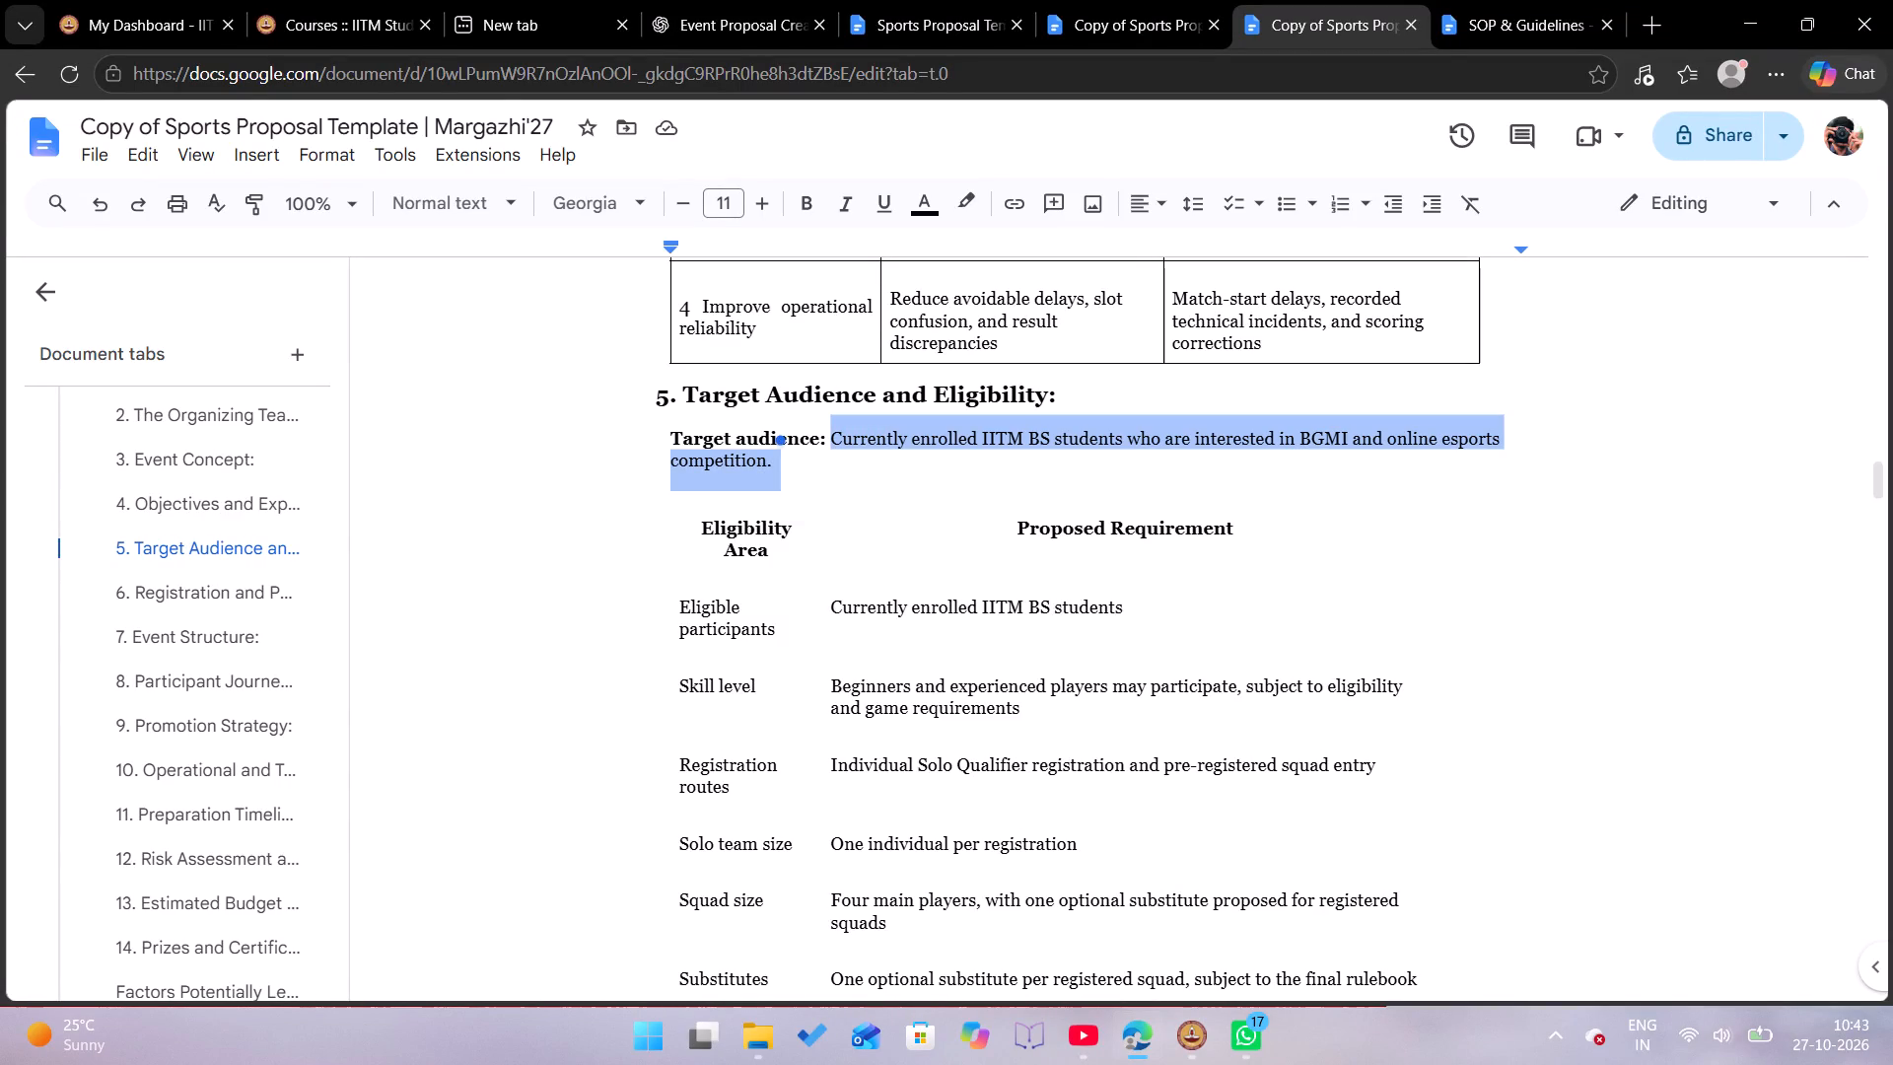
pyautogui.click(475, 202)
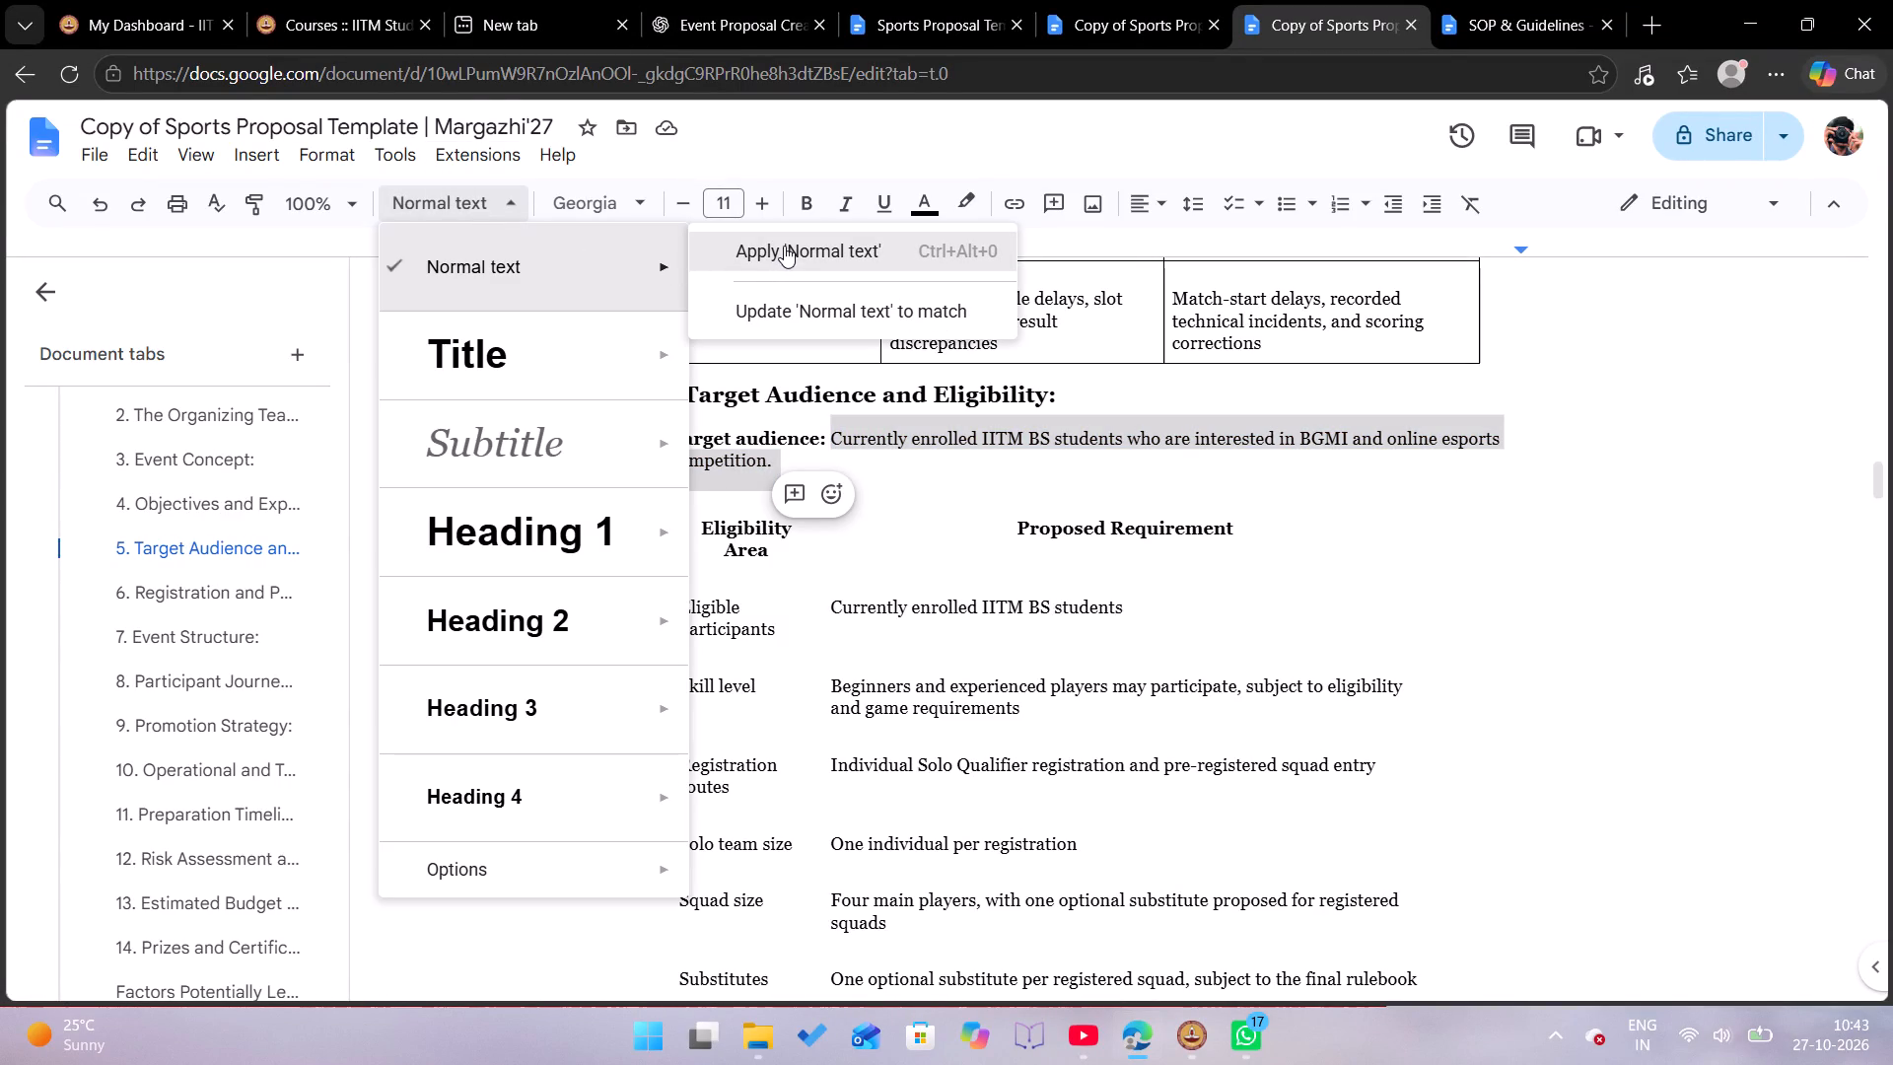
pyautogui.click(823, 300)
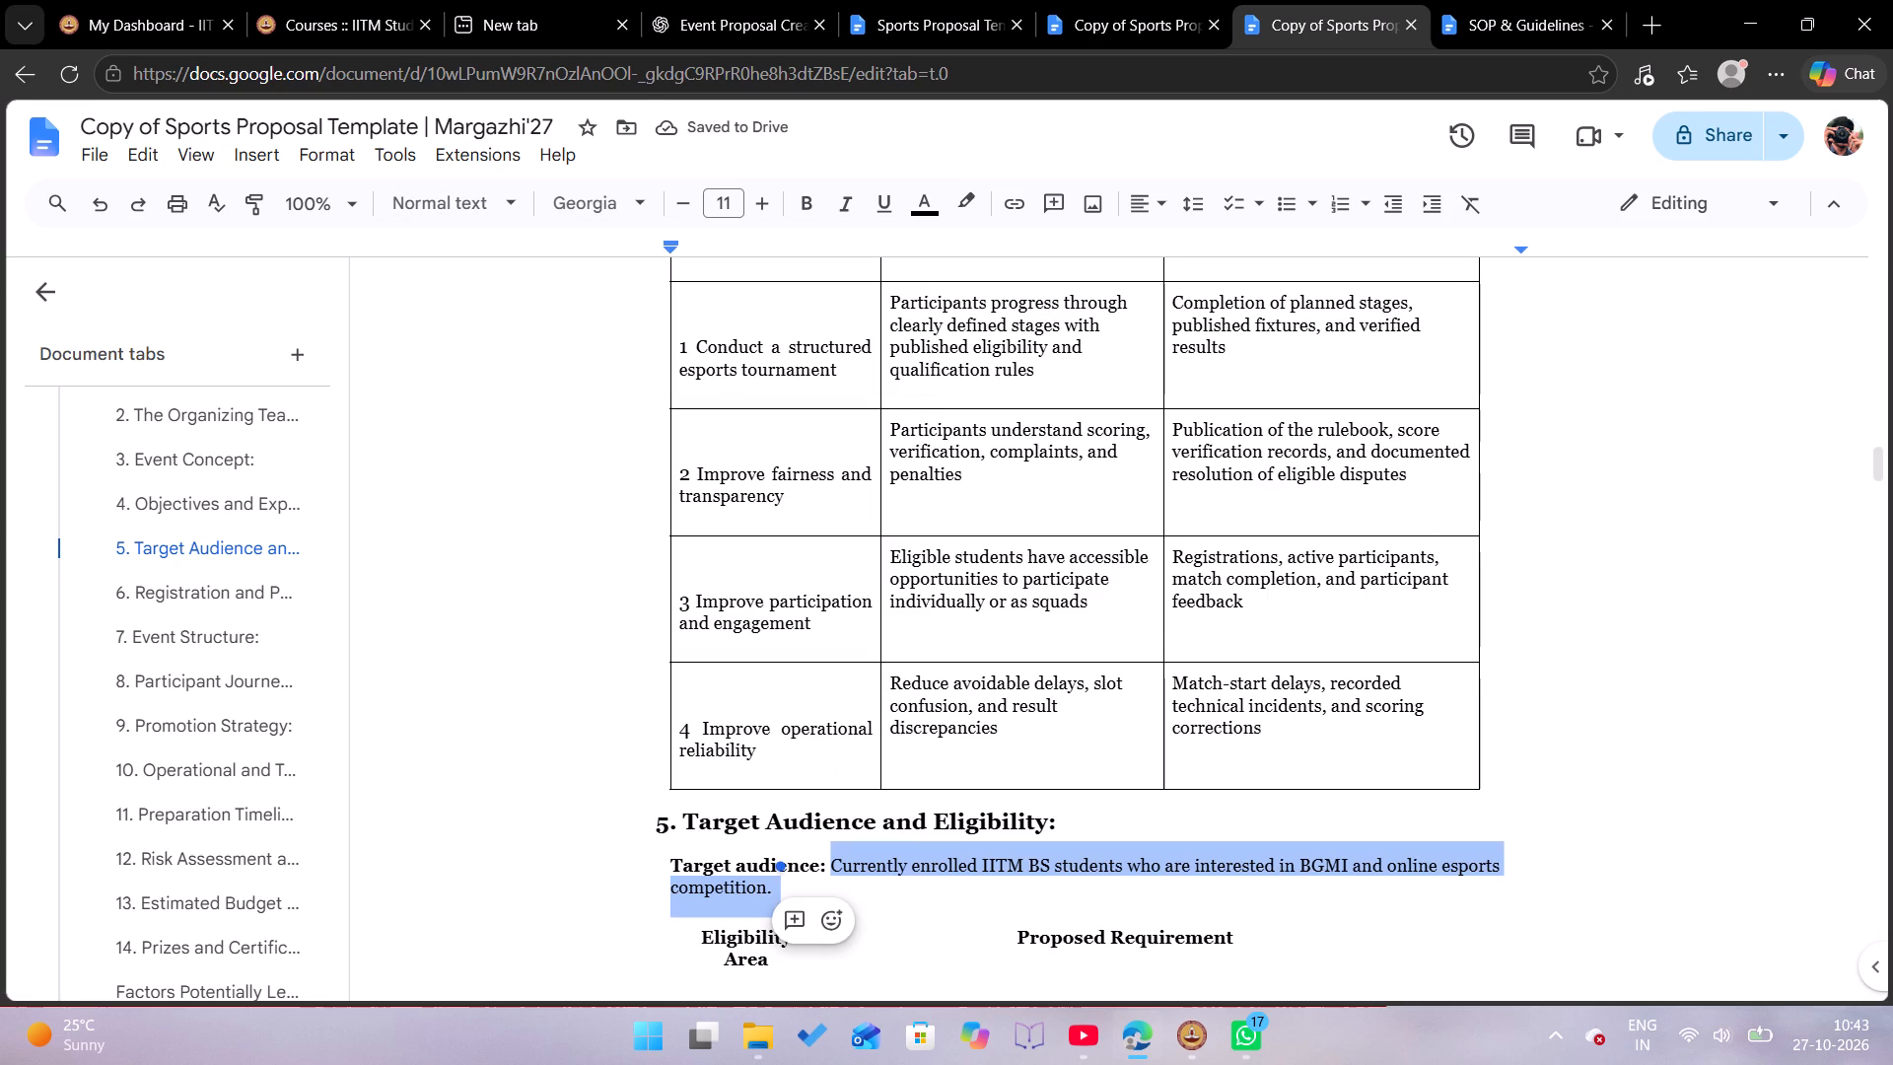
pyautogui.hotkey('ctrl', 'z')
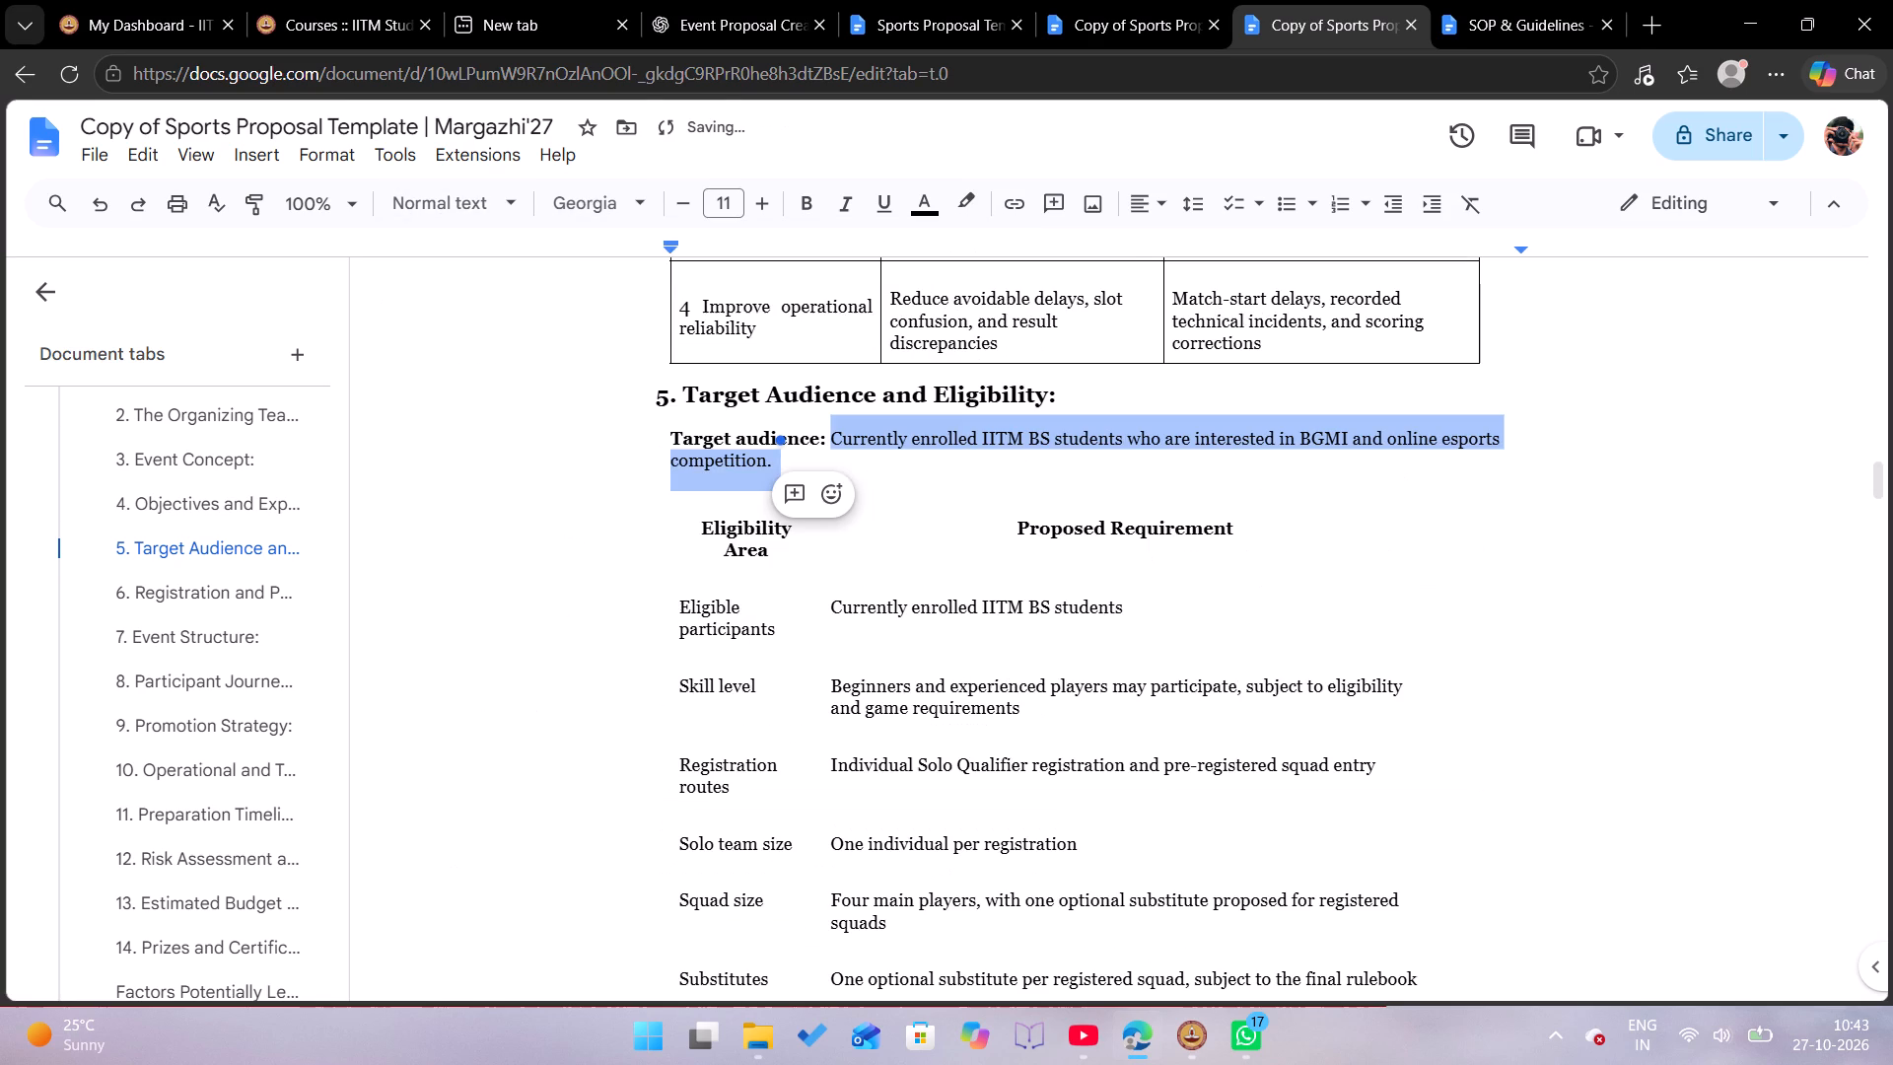
# Apply the Normal text style to the target audience paragraph under the section 5 heading.
pyautogui.click(500, 197)
pyautogui.click(784, 235)
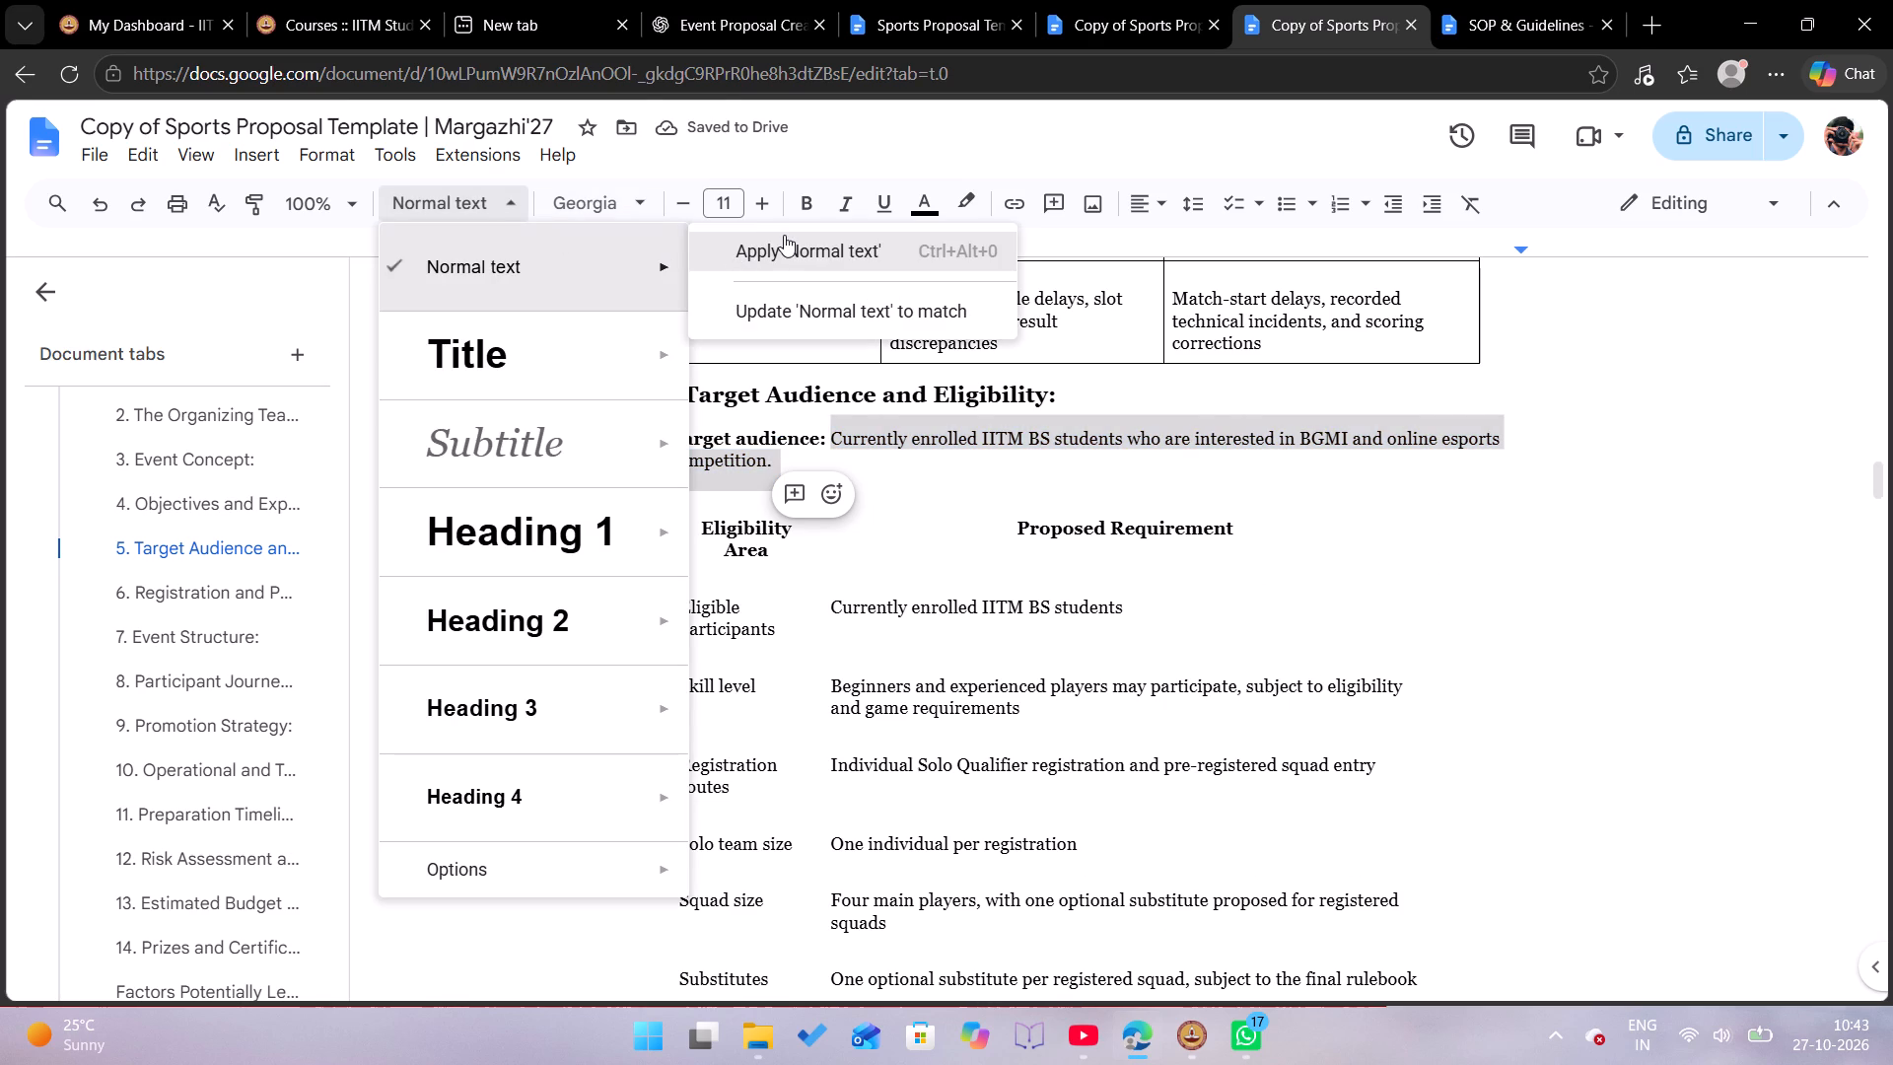
pyautogui.click(1066, 443)
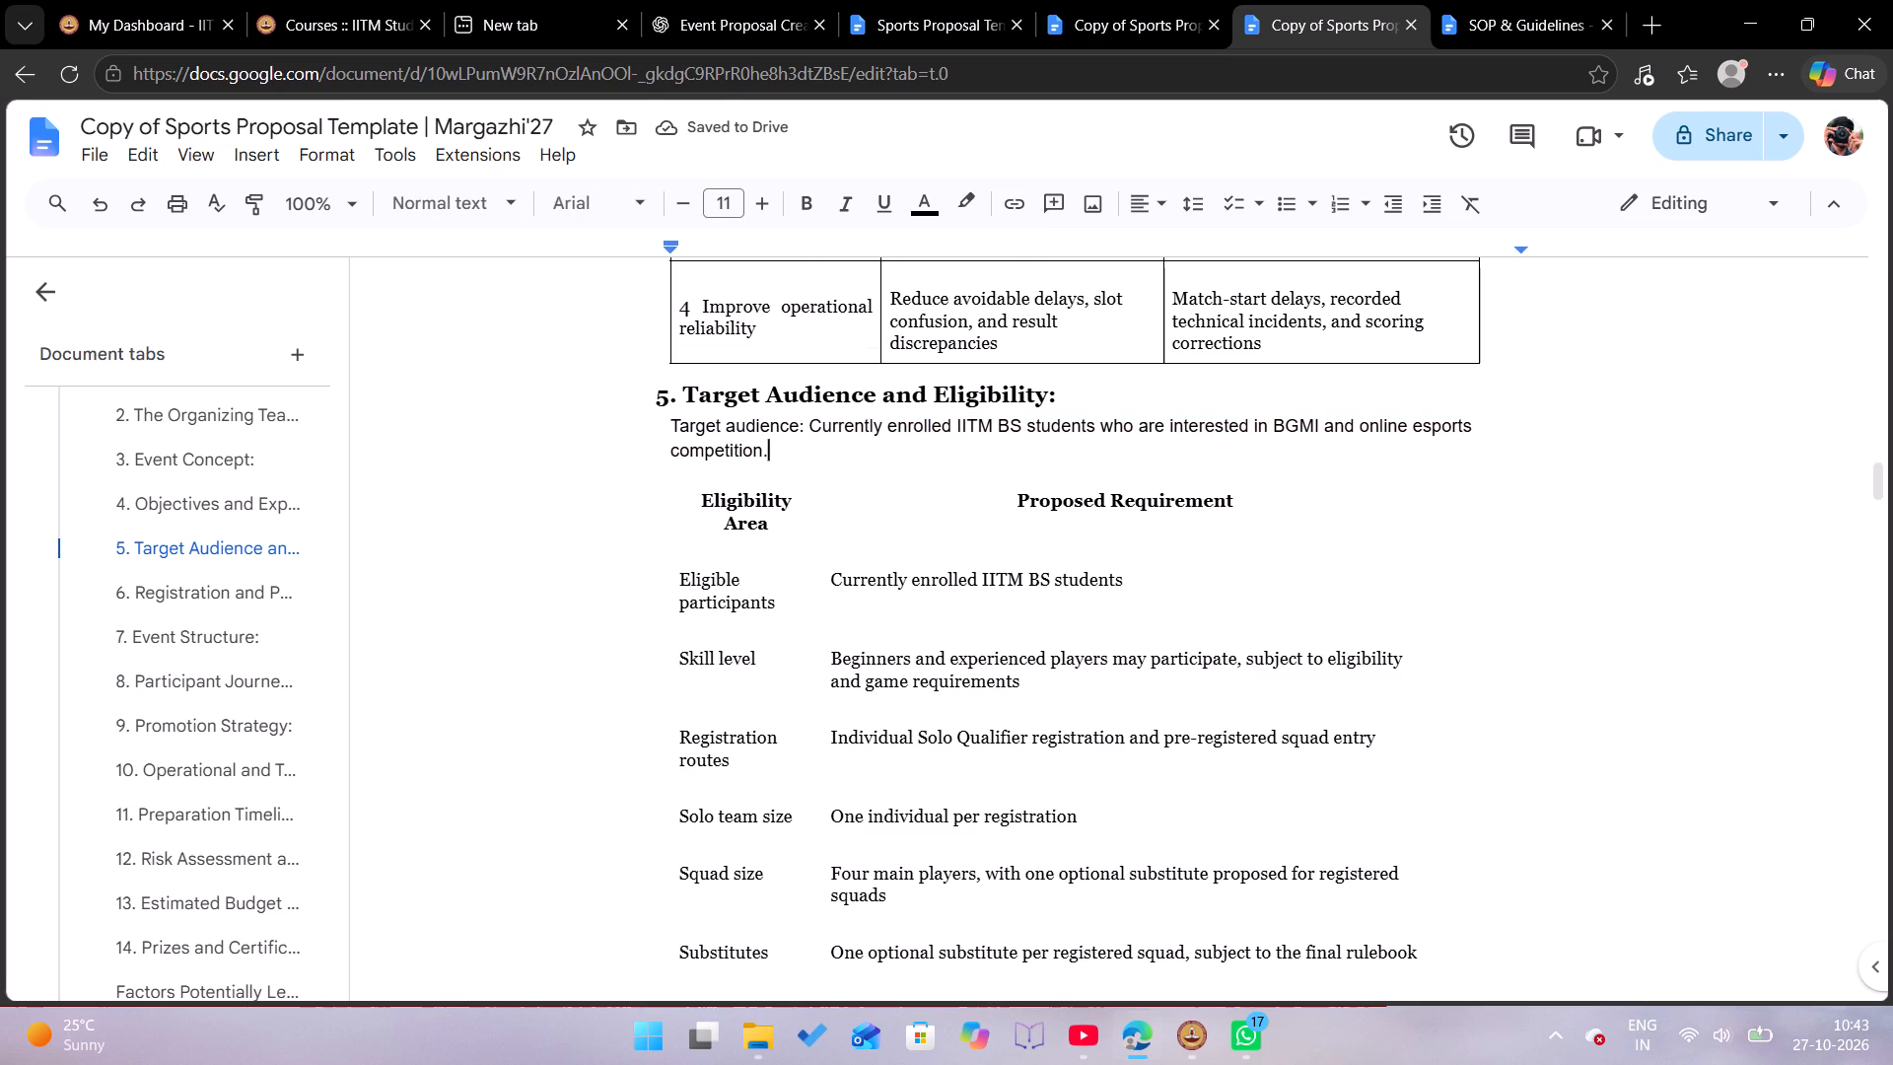
# Replace the plain label at the start of the section 5 paragraph with a bold "Target Audience:" followed by a space.
pyautogui.moveTo(674, 423); pyautogui.dragTo(810, 427)
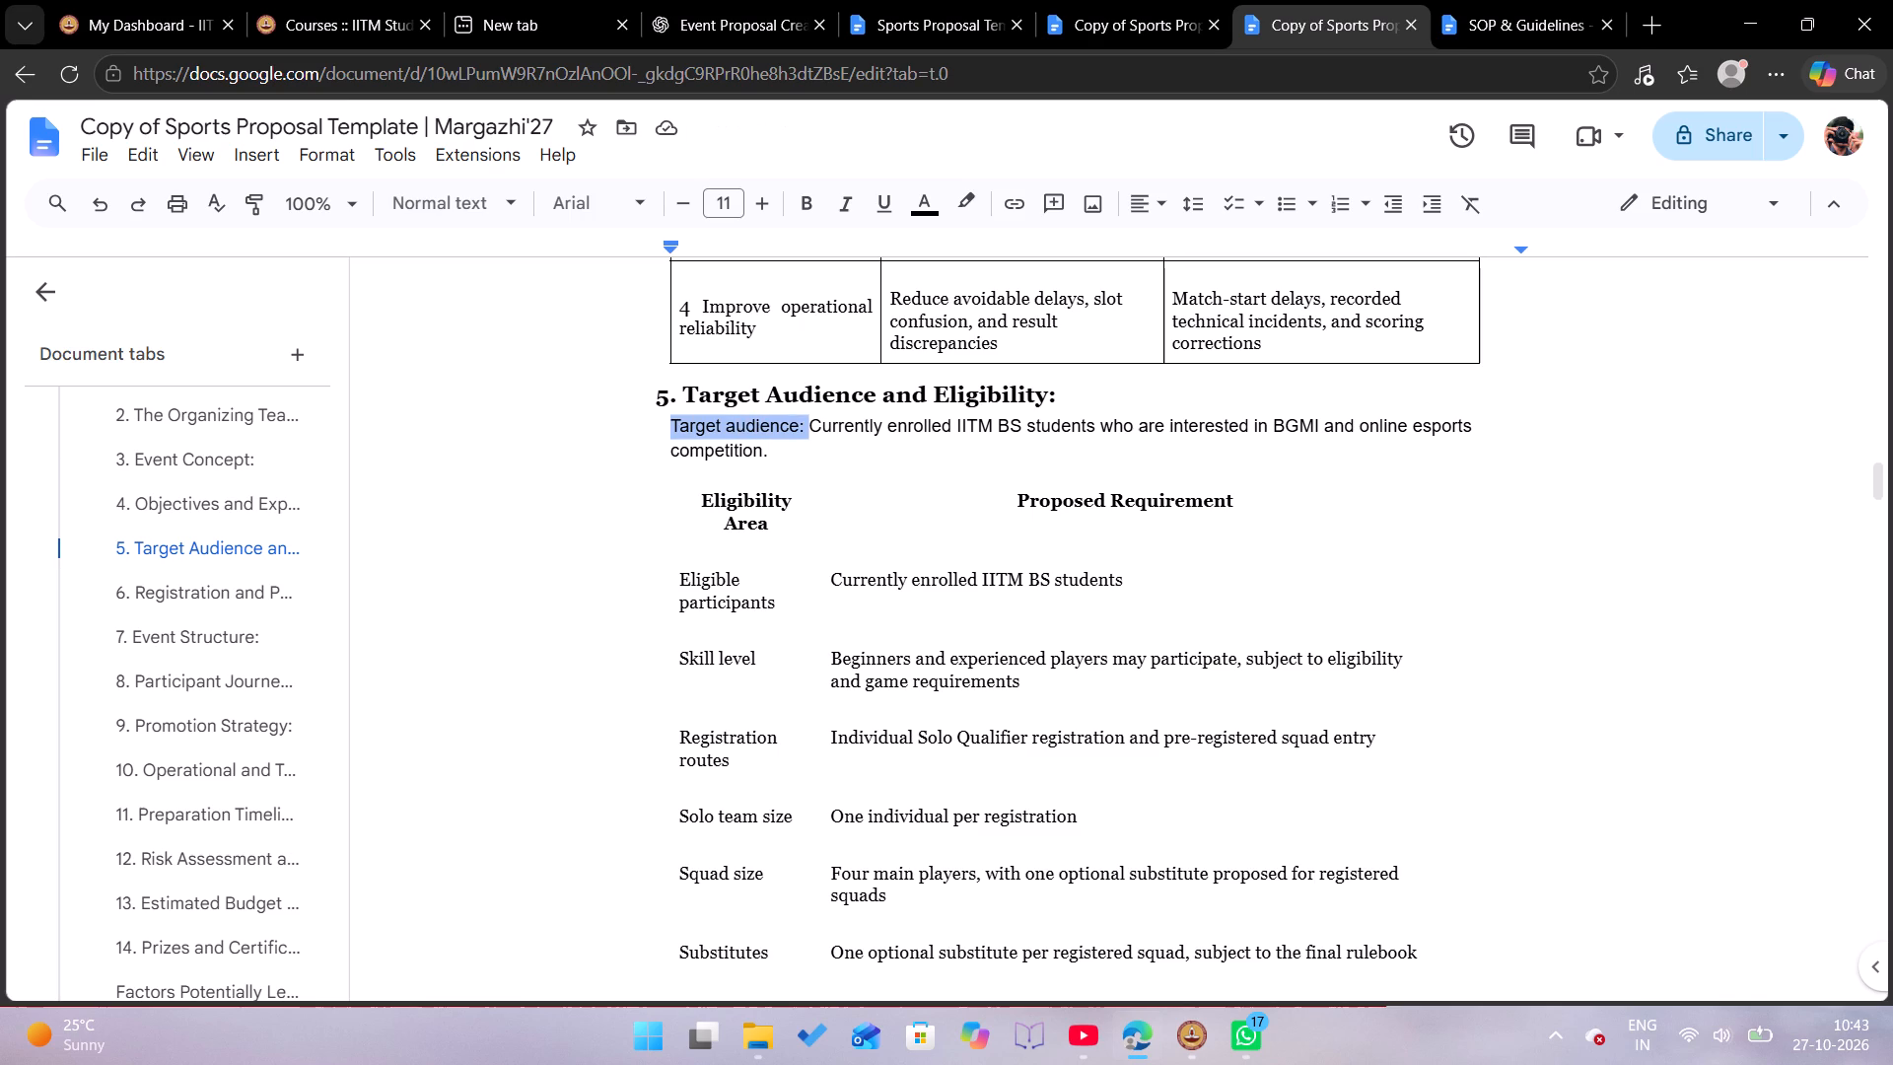
pyautogui.moveTo(810, 427); pyautogui.dragTo(802, 424)
pyautogui.press('BackSpace')
pyautogui.press('Right')
pyautogui.press('Right')
pyautogui.press('BackSpace')
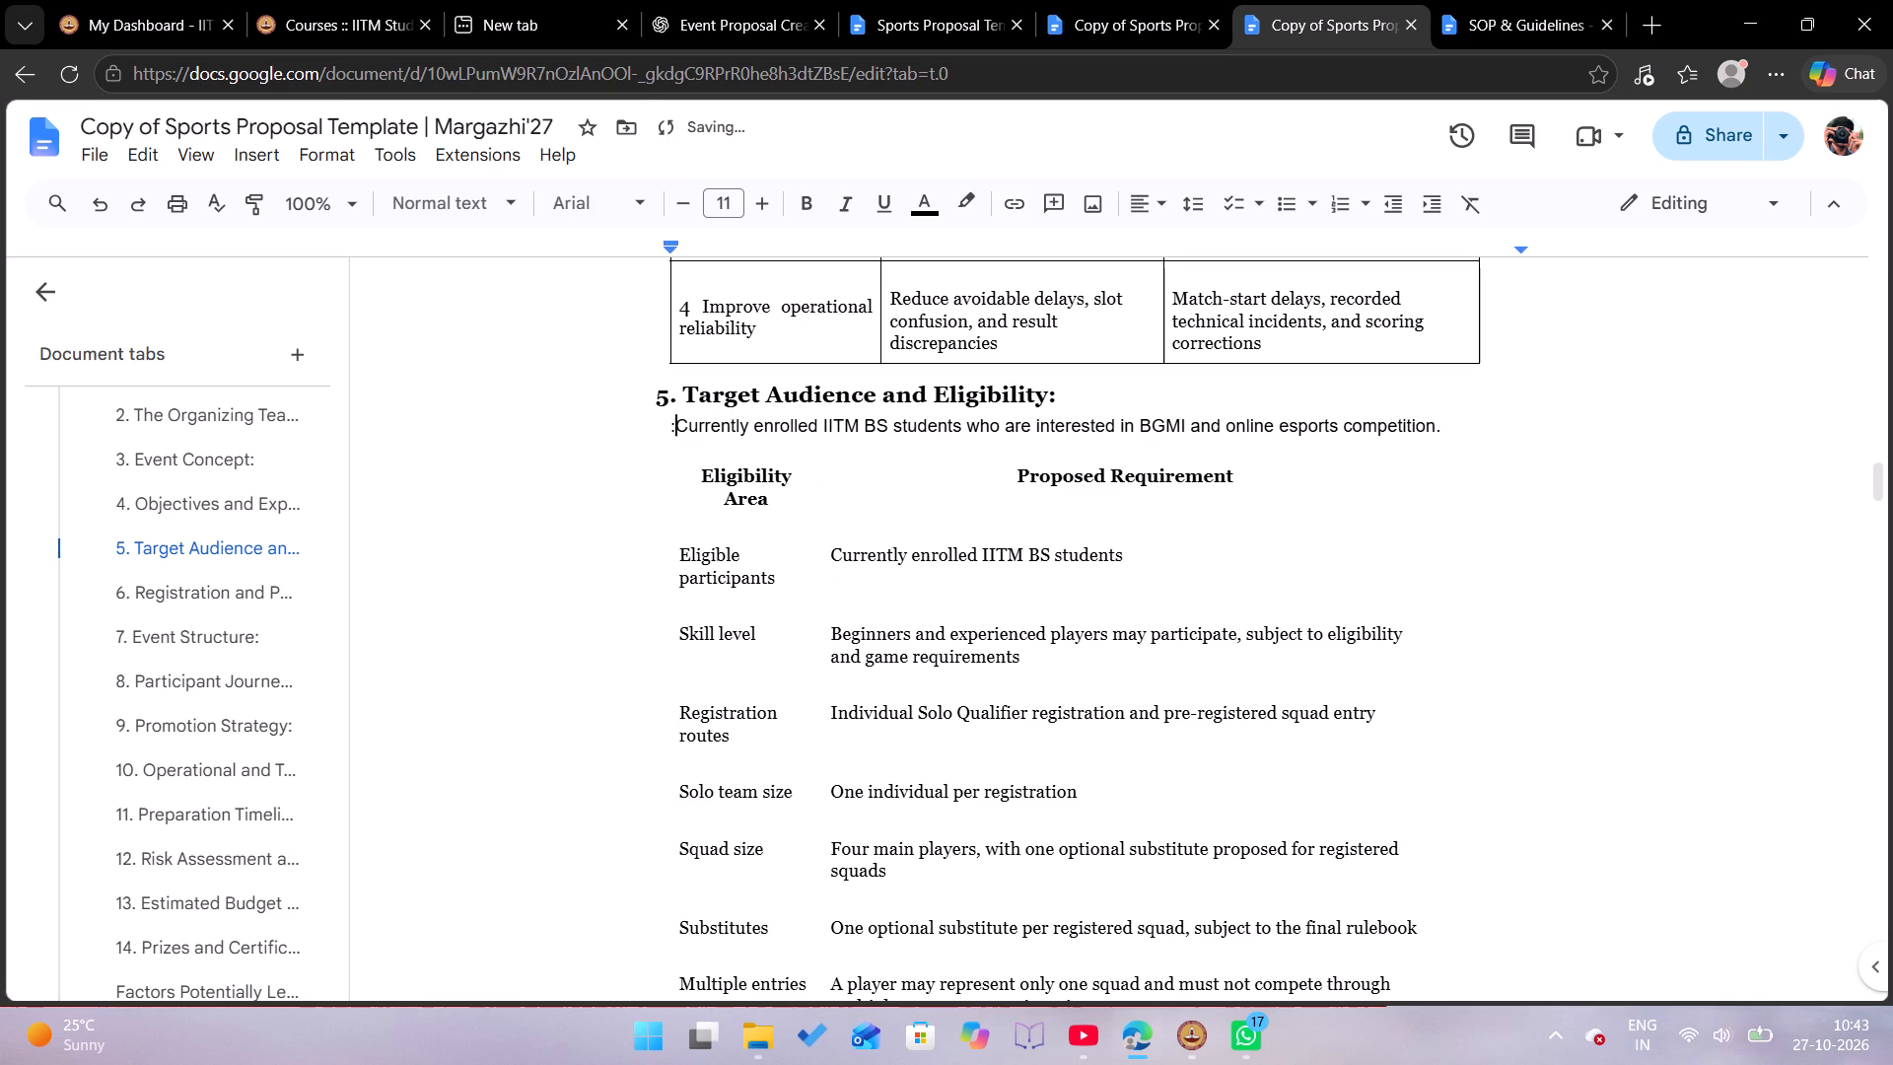
pyautogui.press('BackSpace')
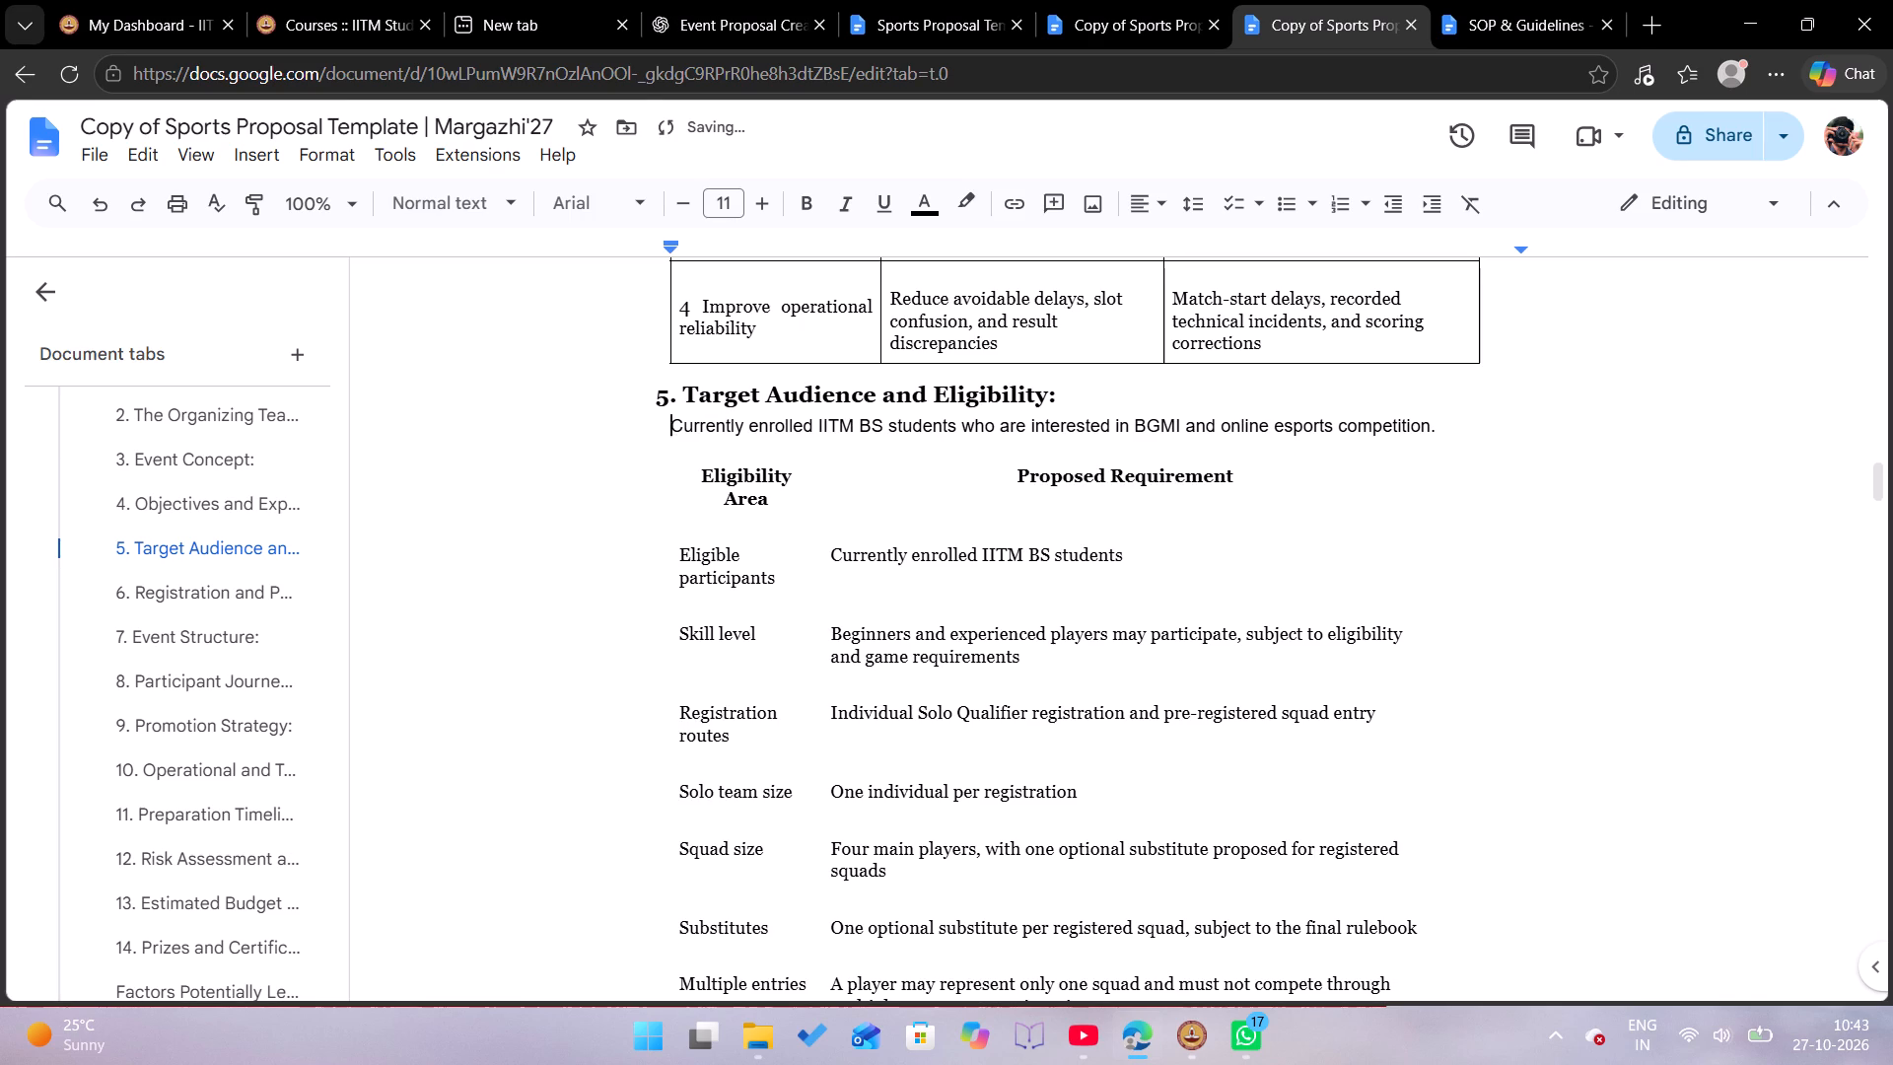
pyautogui.click(801, 206)
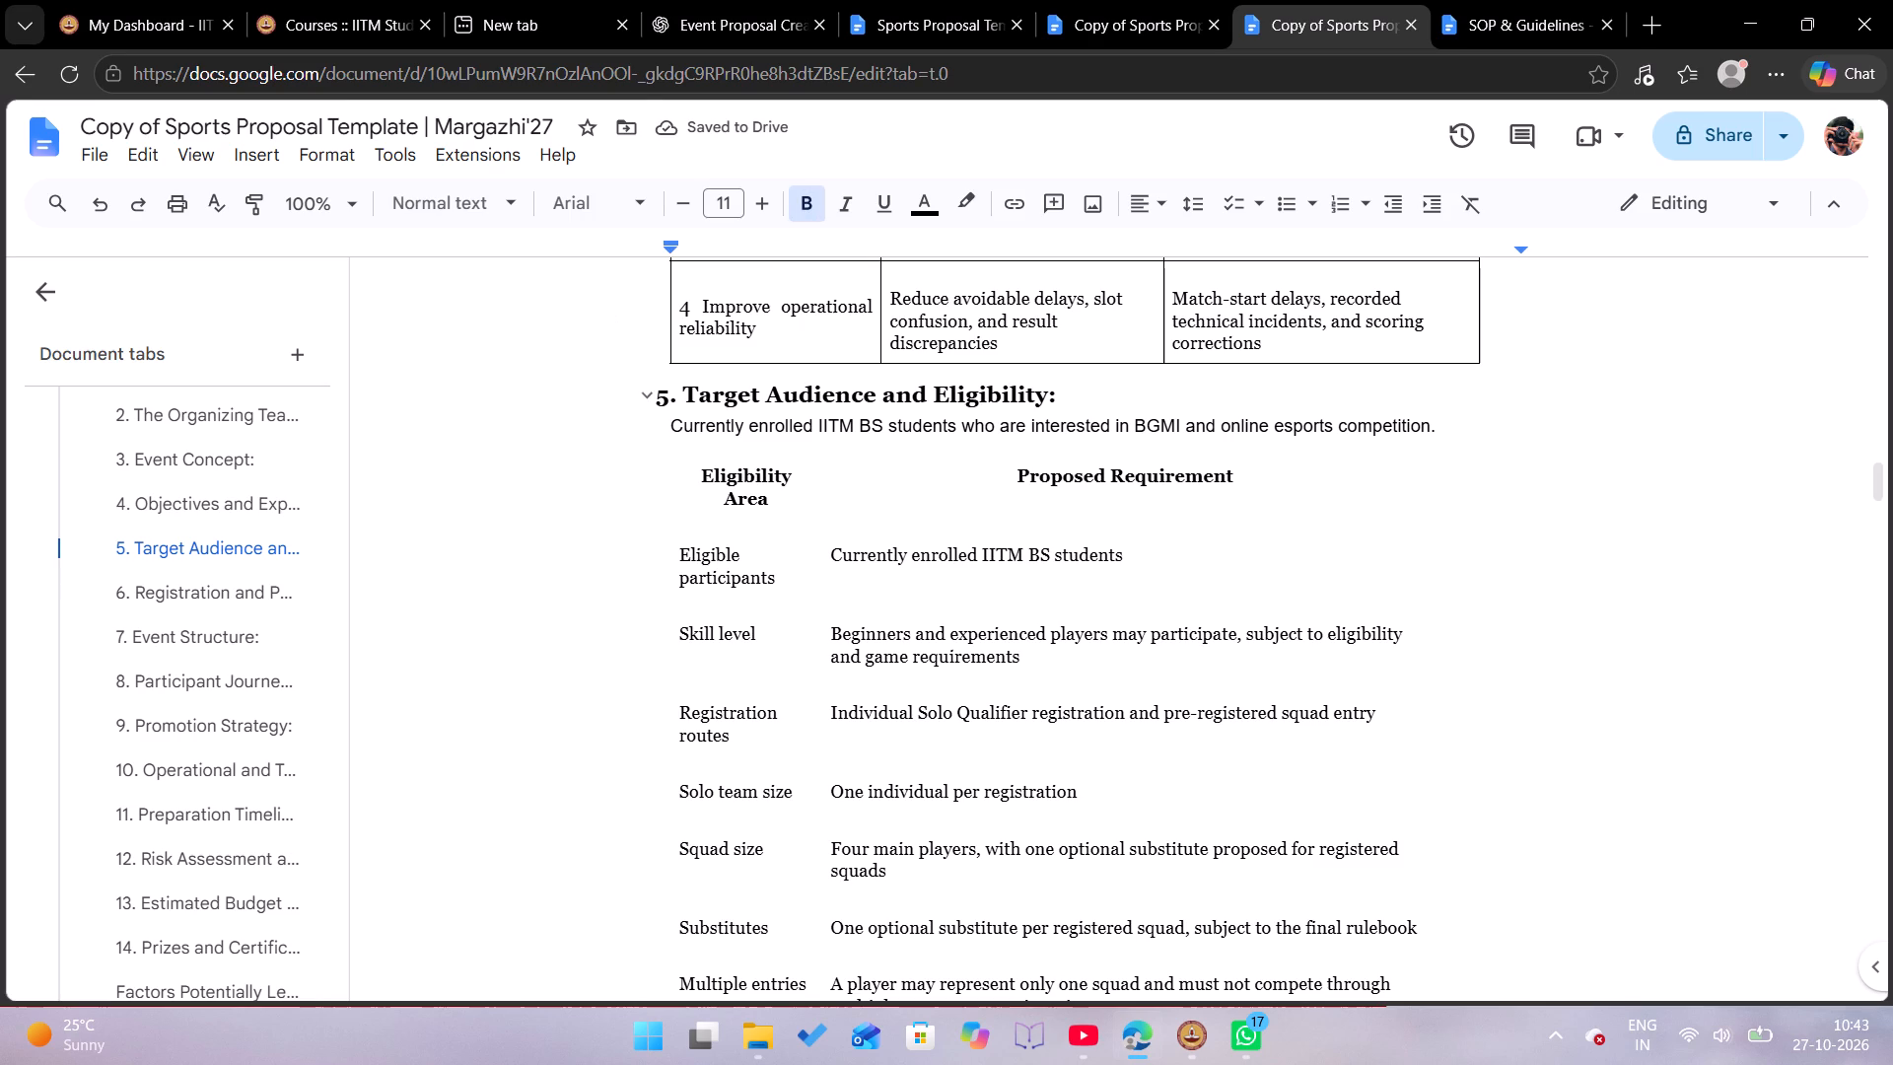
pyautogui.hotkey('shift', 't')
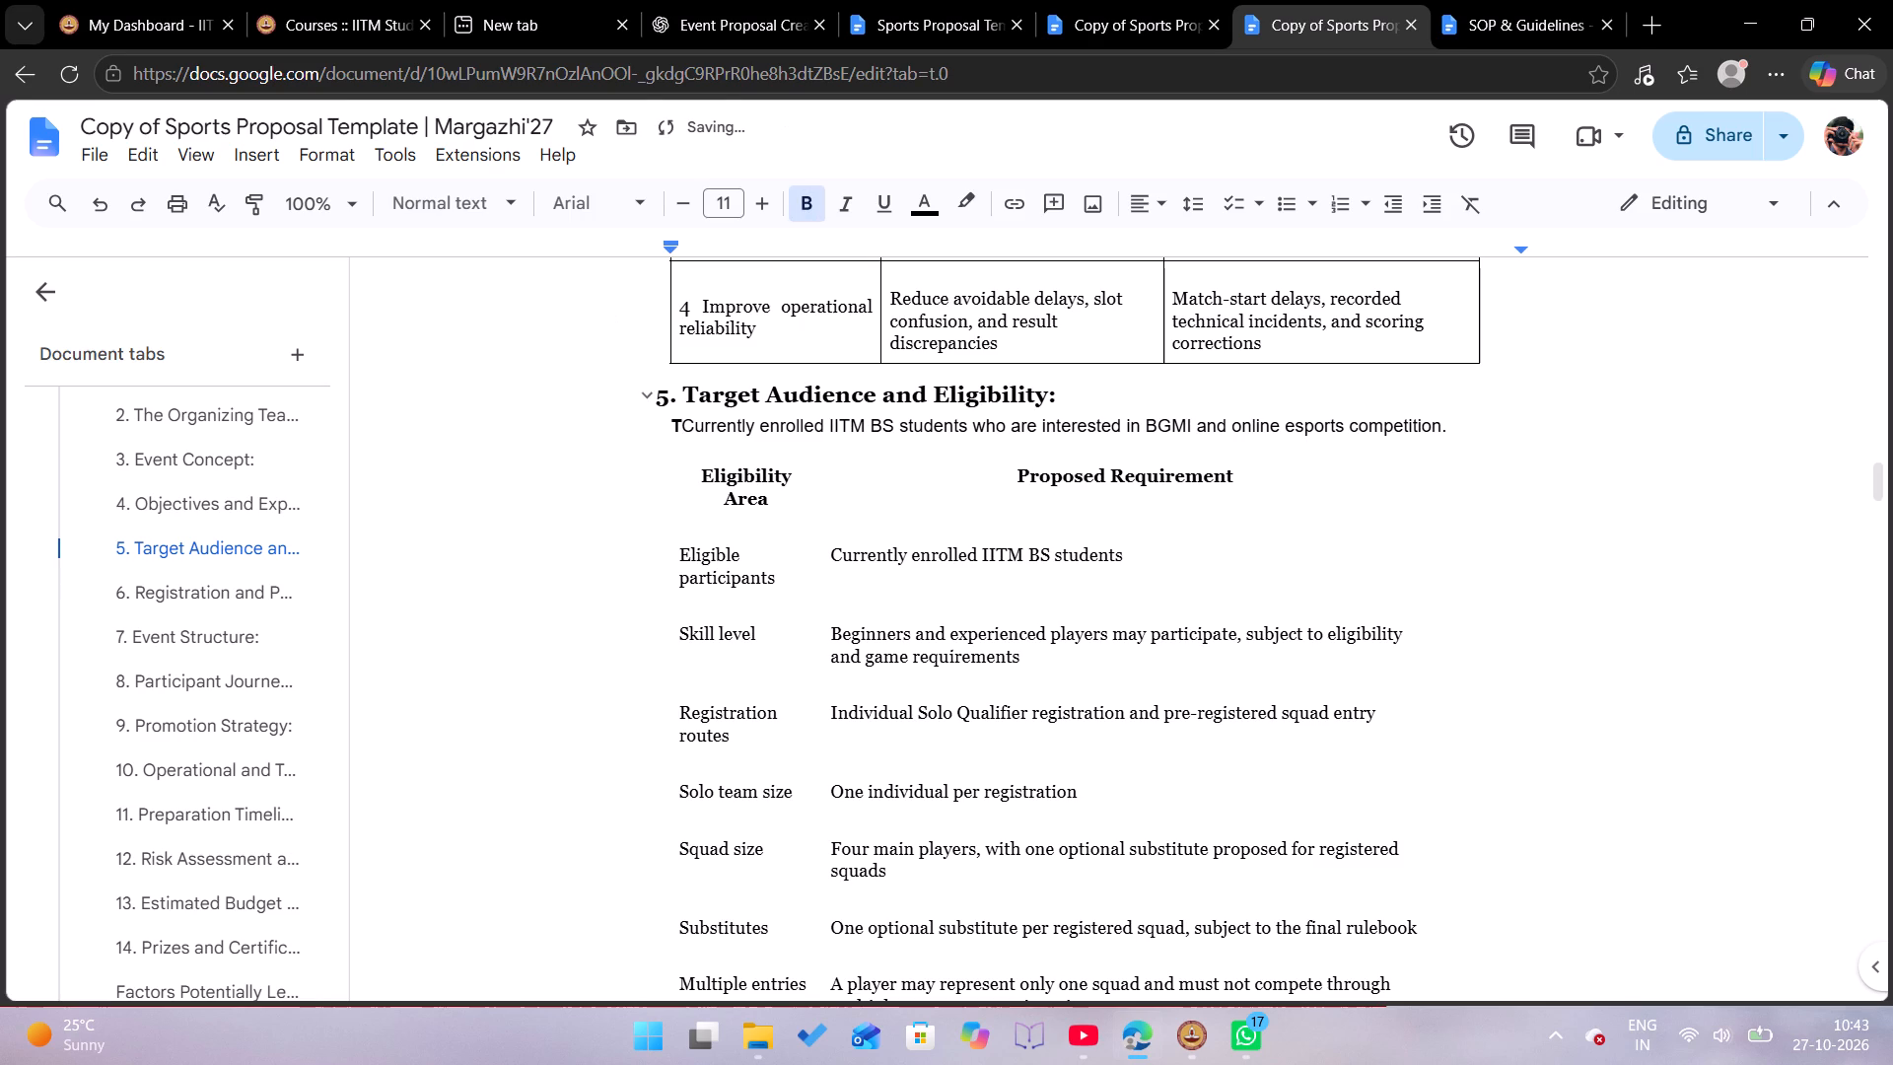
pyautogui.write('arget')
pyautogui.press('space')
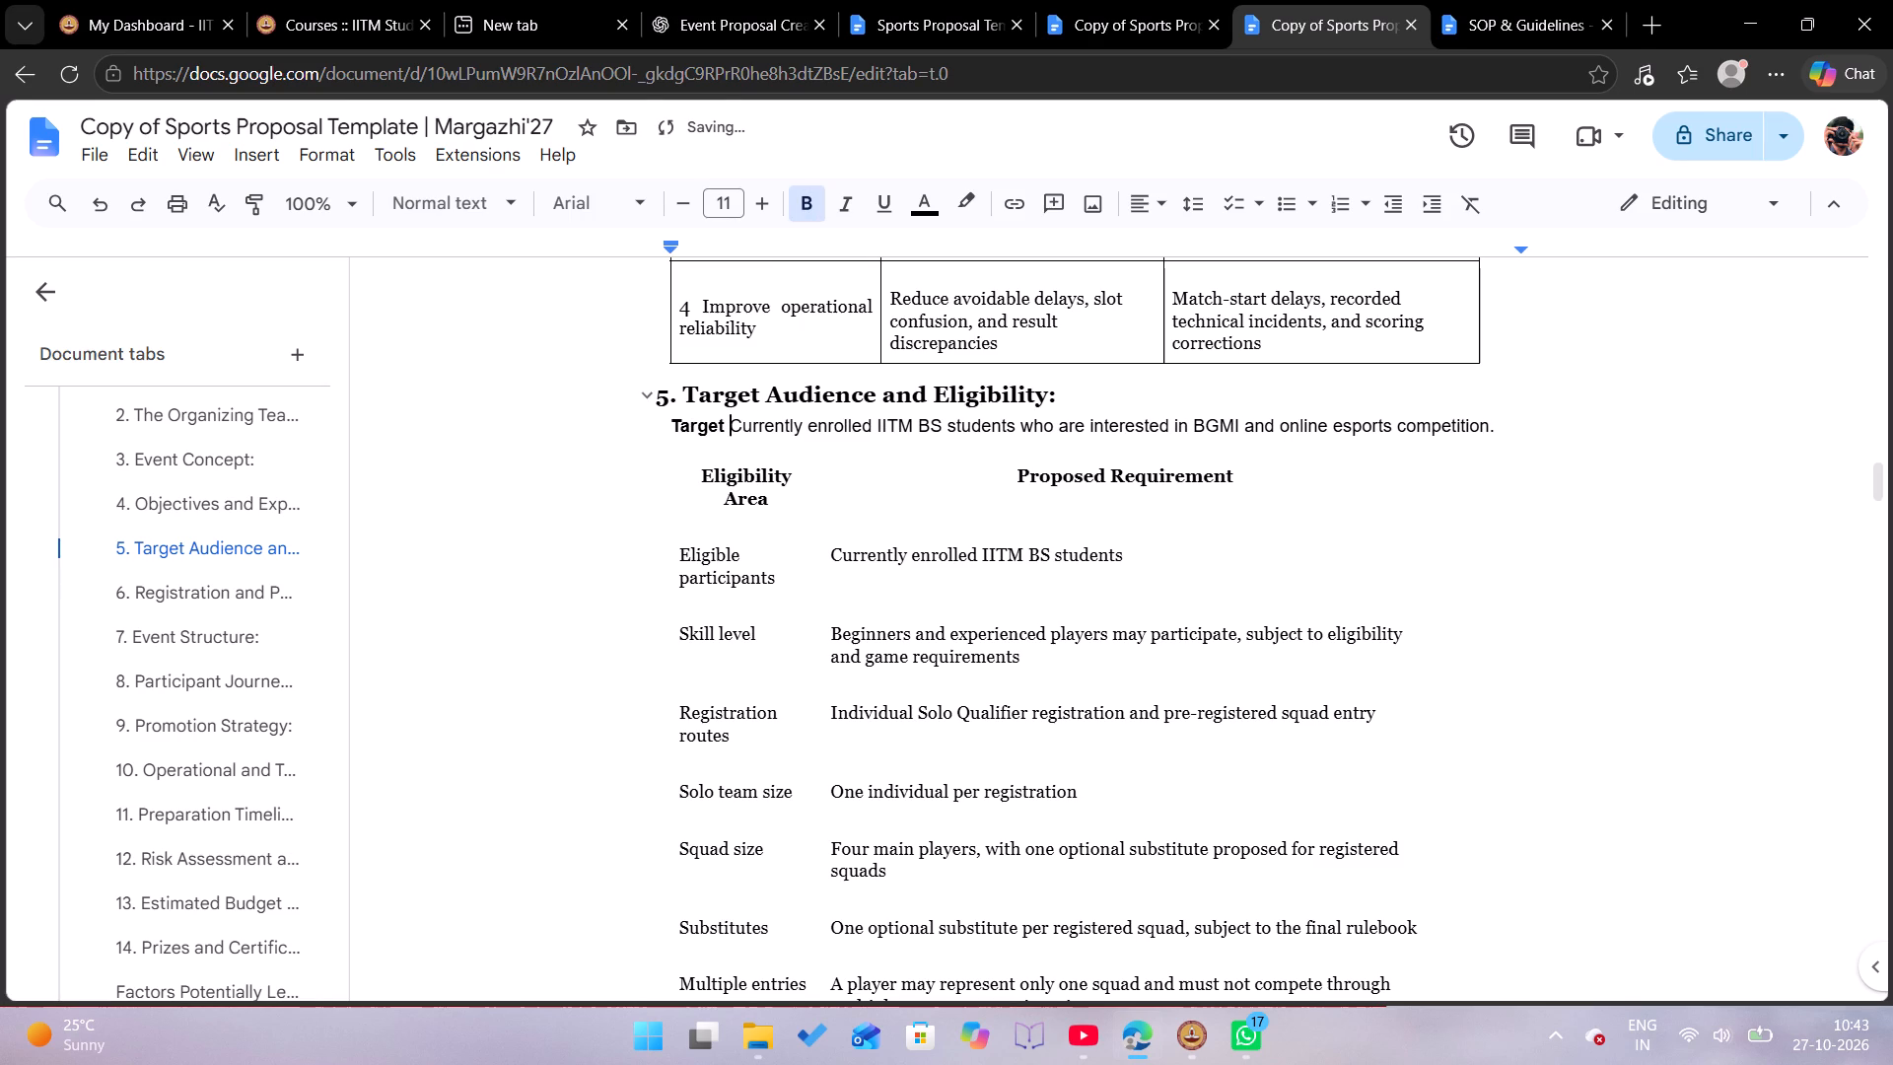
pyautogui.hotkey('shift', 'a')
pyautogui.write('udi')
pyautogui.write('ence')
pyautogui.hotkey('shift', ':')
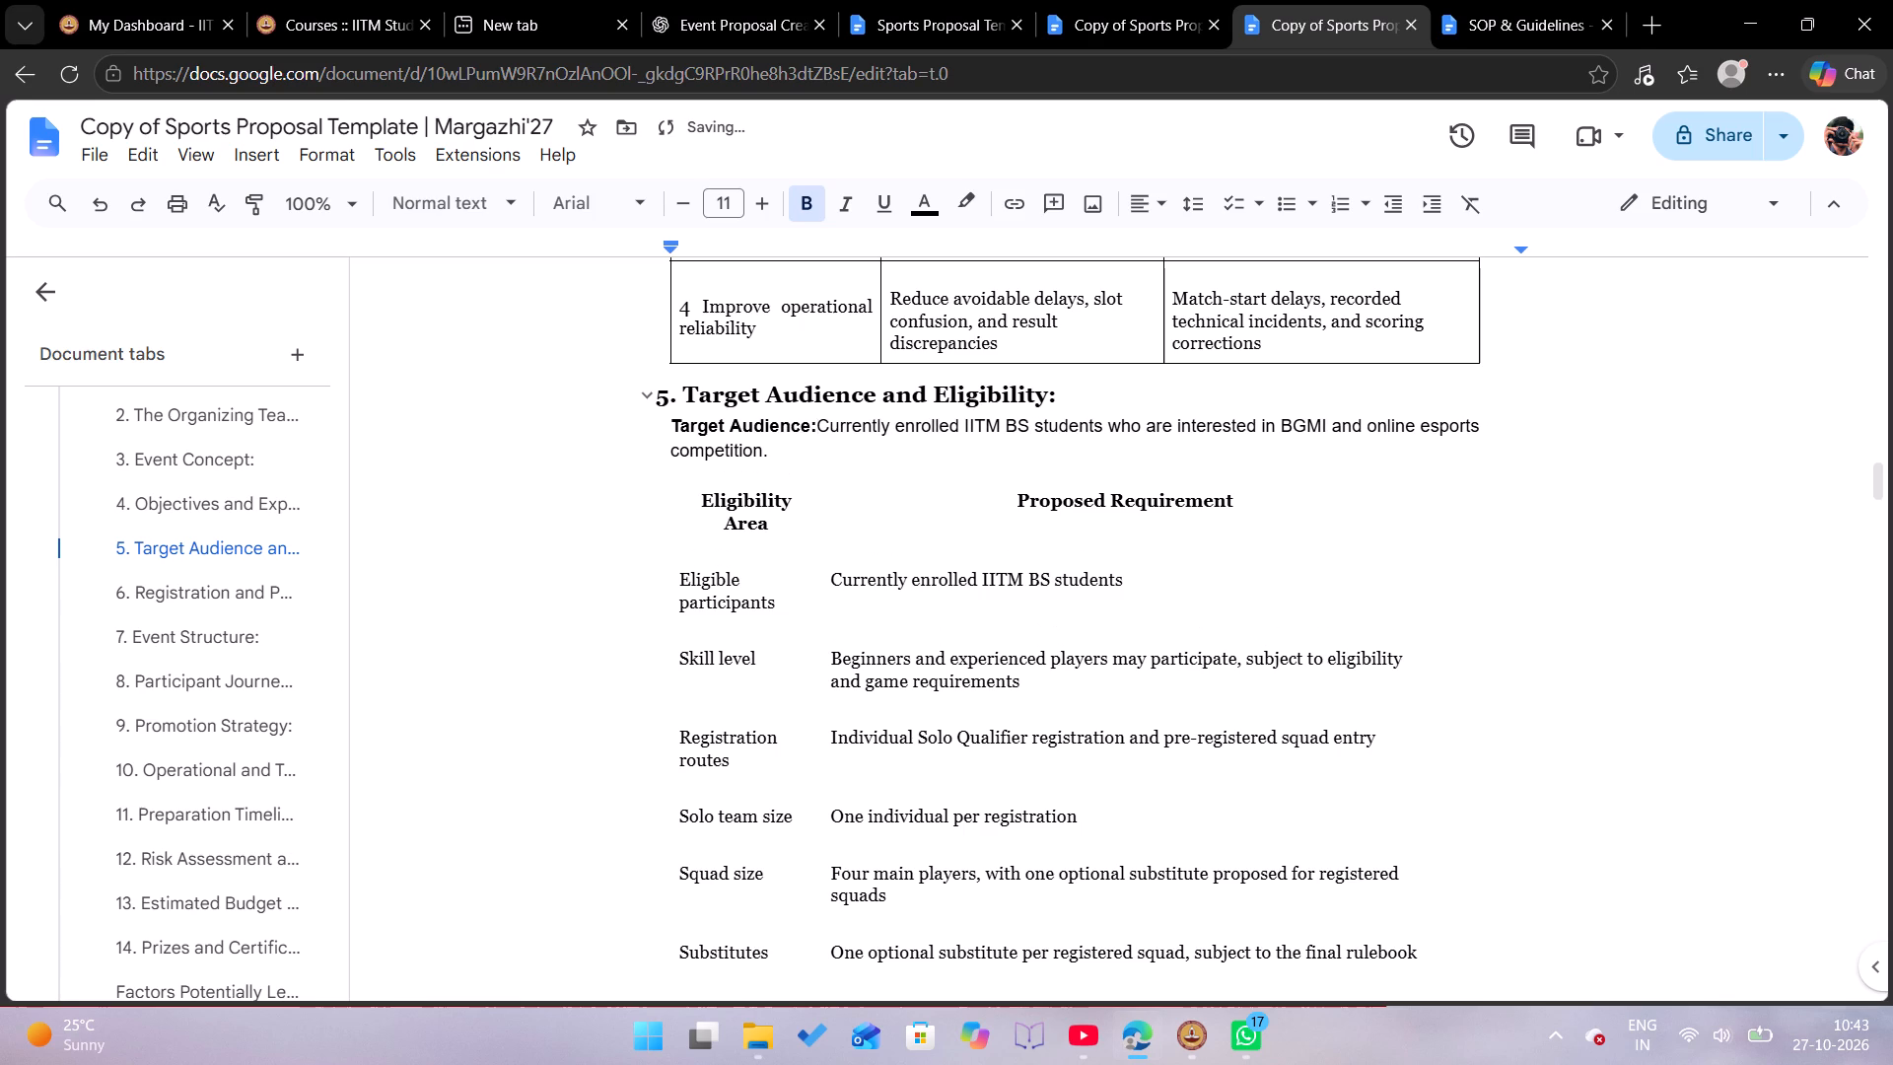
pyautogui.press('space')
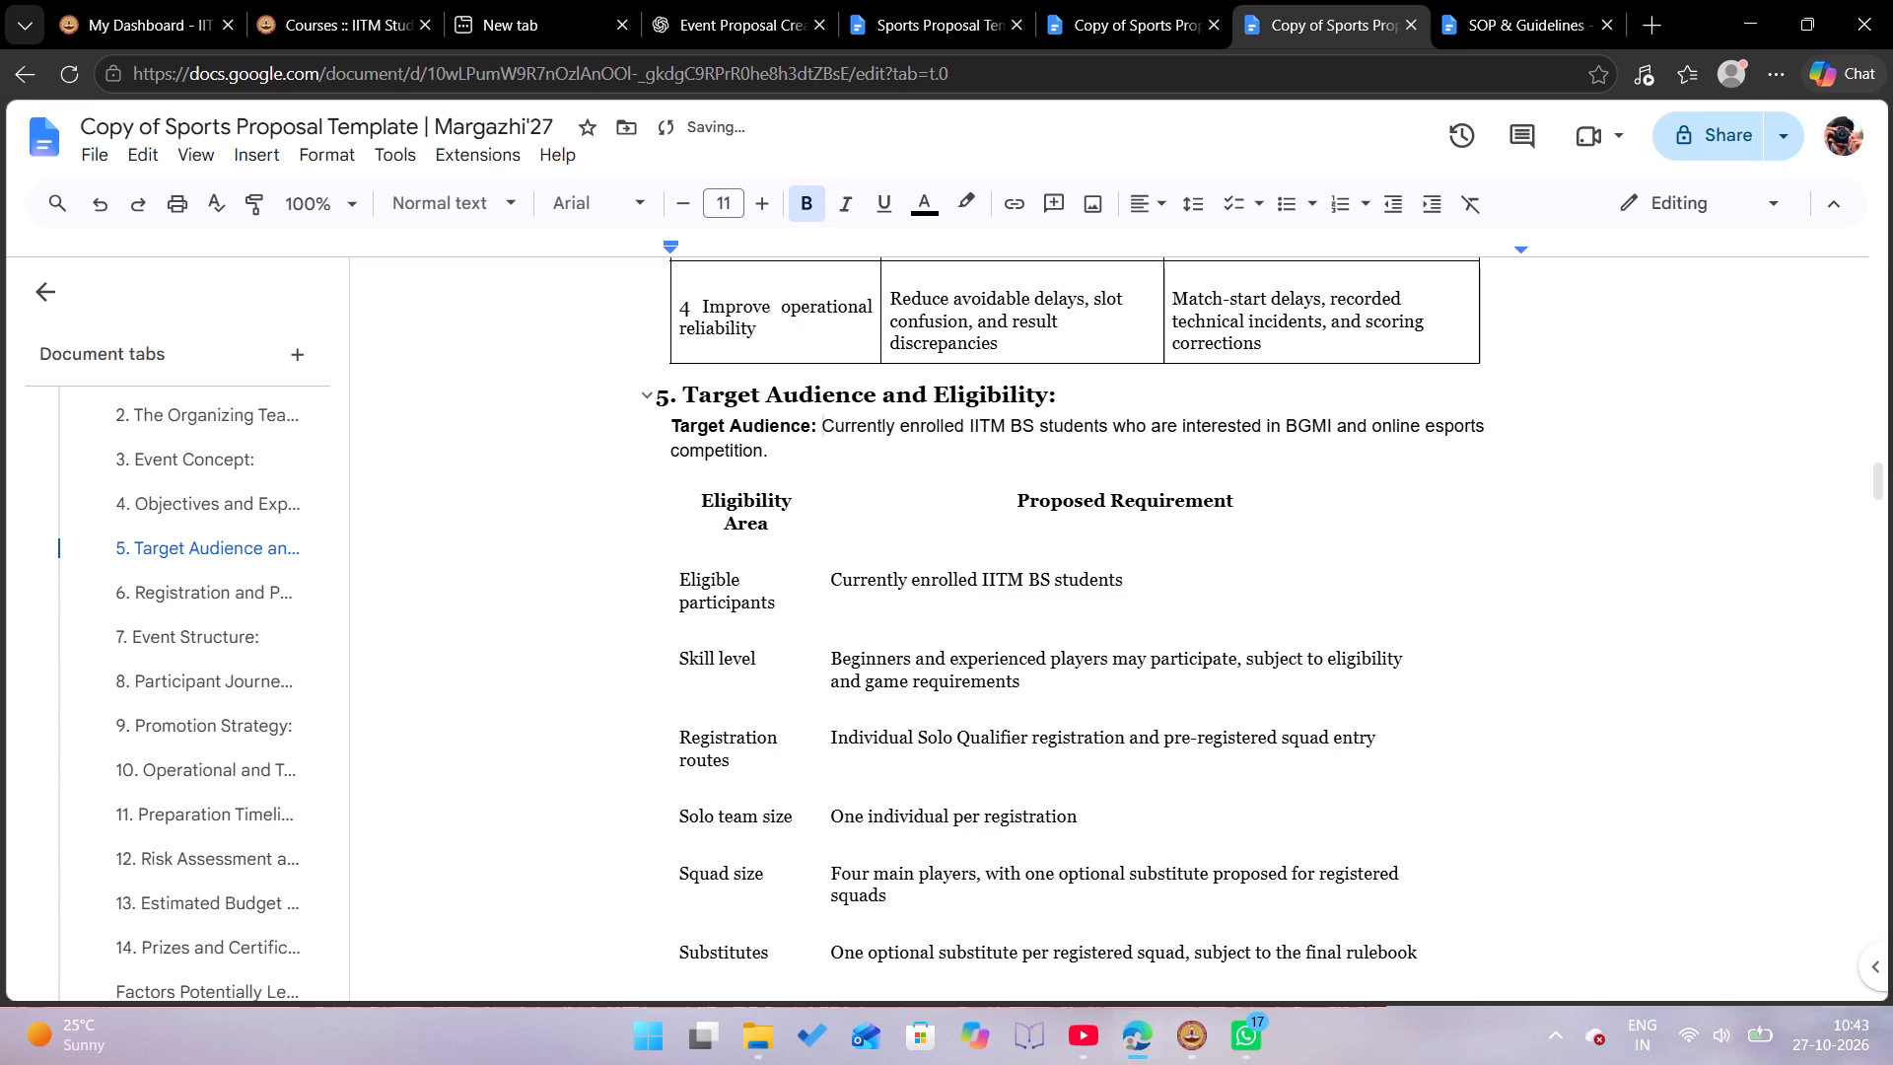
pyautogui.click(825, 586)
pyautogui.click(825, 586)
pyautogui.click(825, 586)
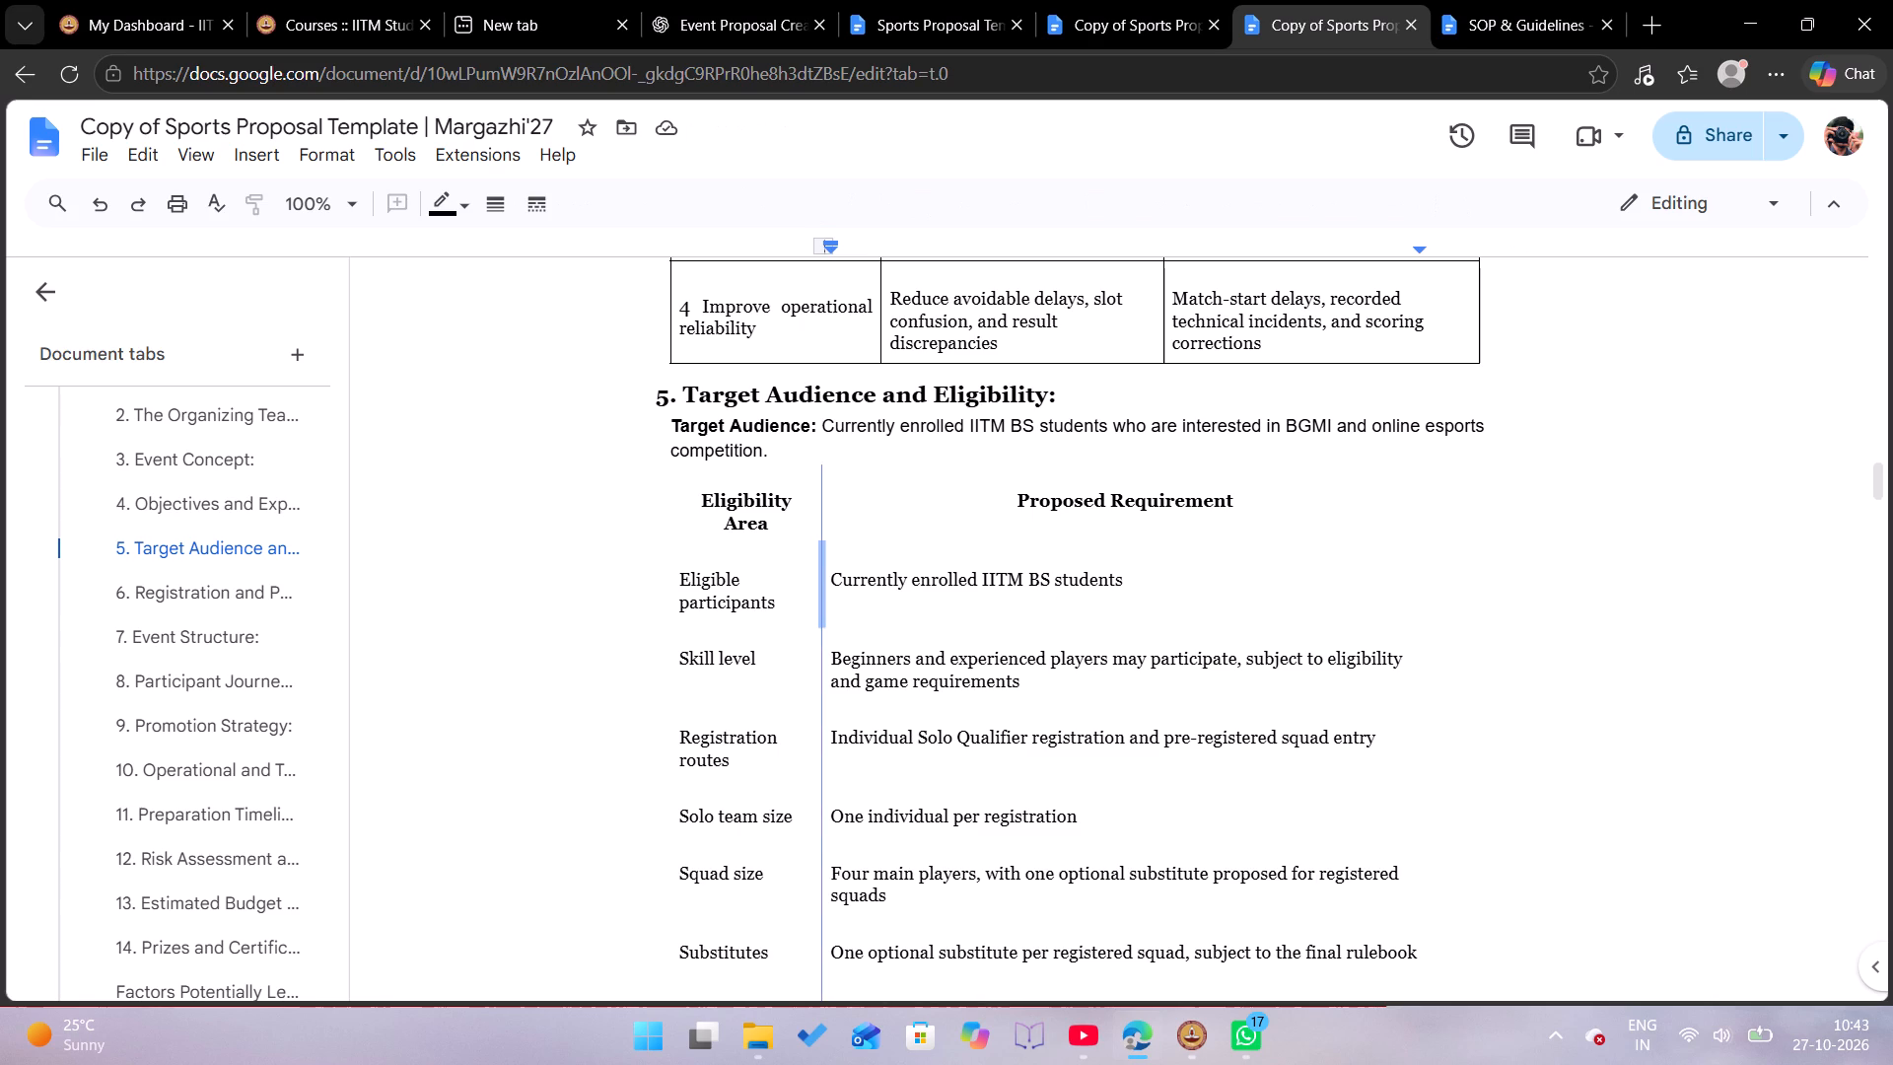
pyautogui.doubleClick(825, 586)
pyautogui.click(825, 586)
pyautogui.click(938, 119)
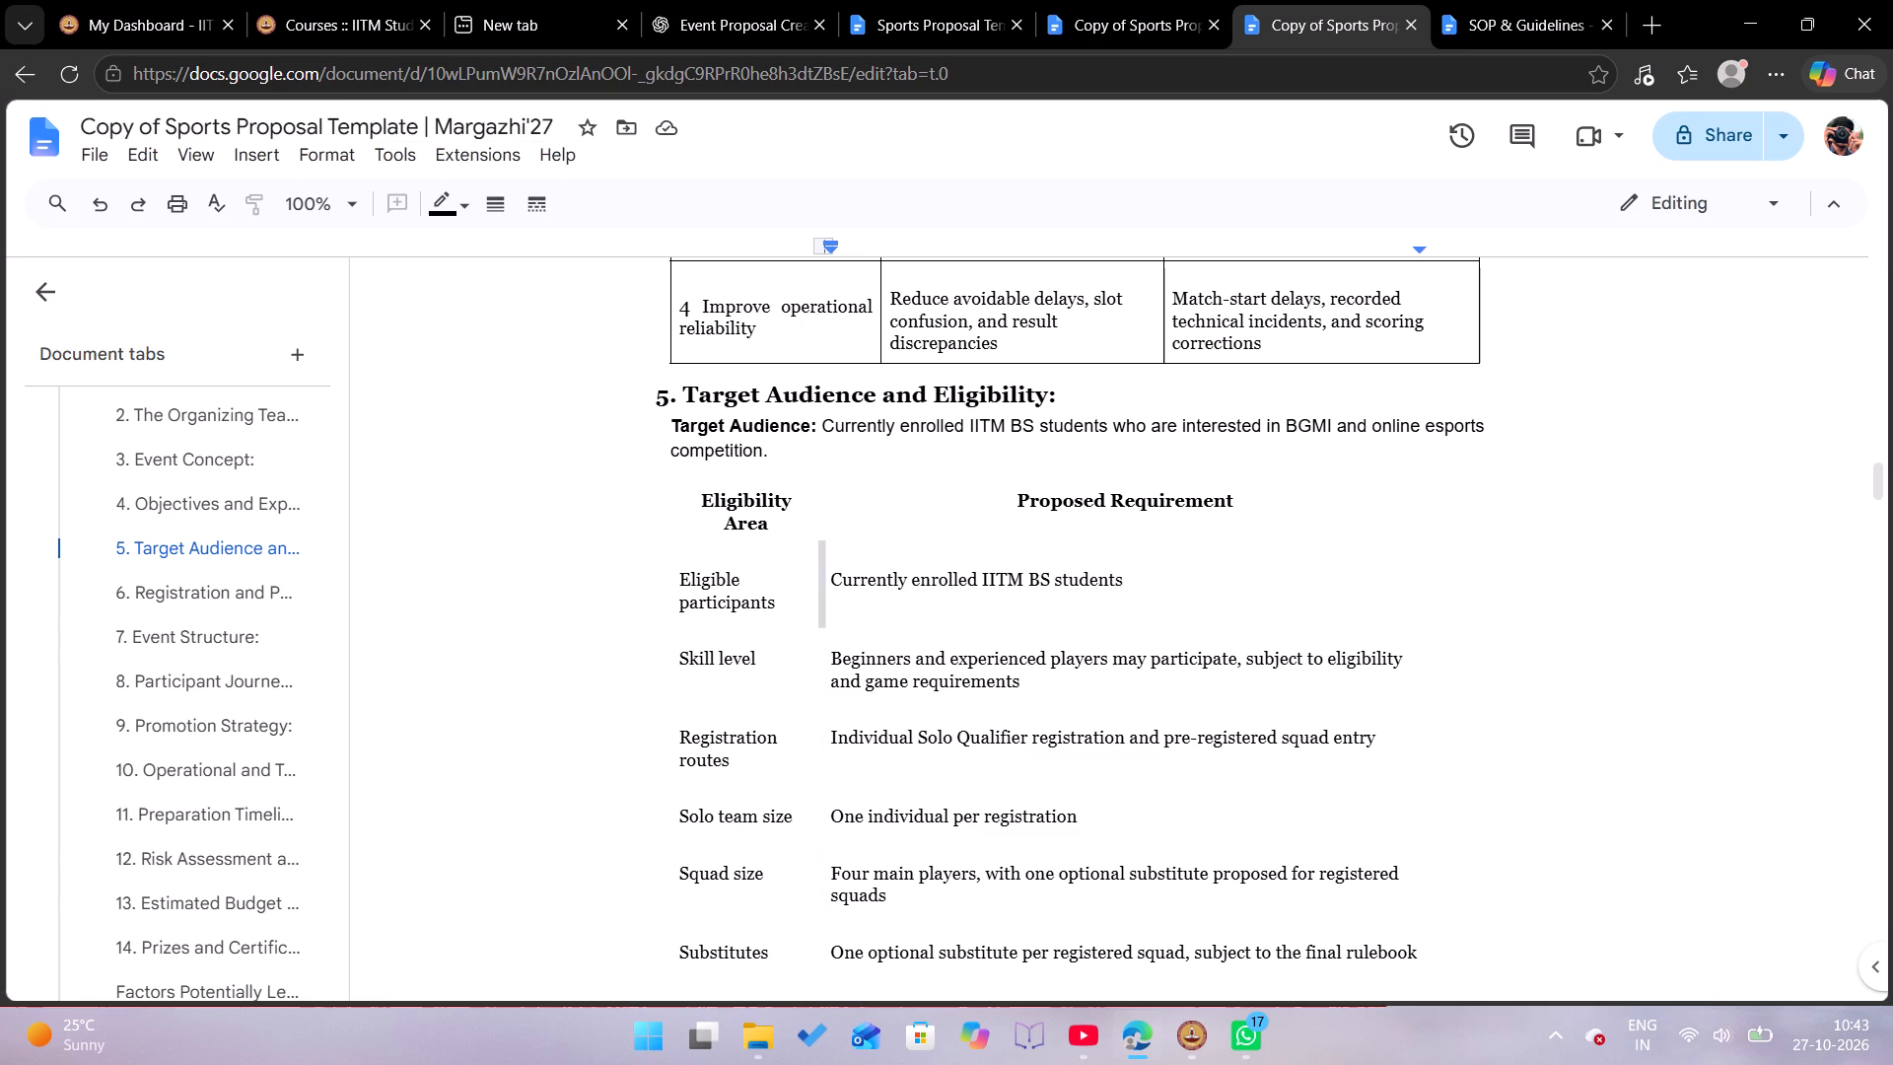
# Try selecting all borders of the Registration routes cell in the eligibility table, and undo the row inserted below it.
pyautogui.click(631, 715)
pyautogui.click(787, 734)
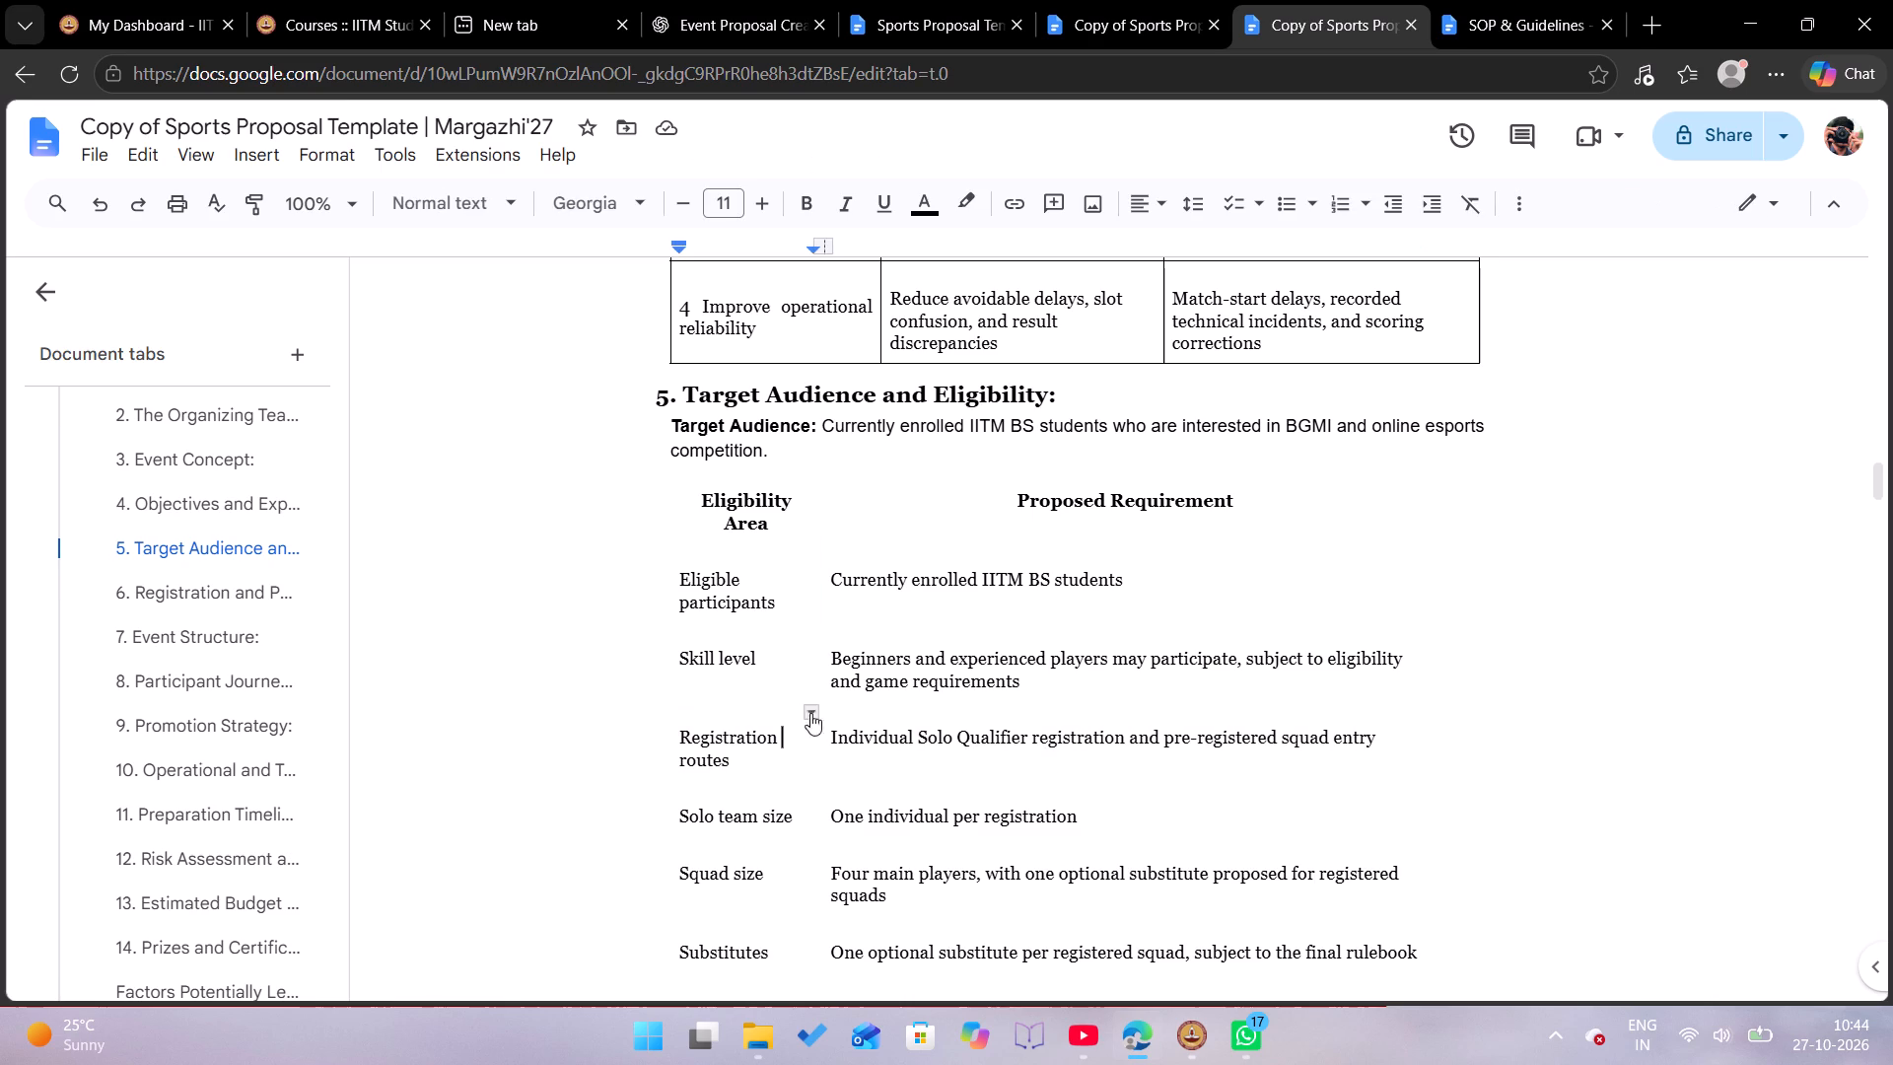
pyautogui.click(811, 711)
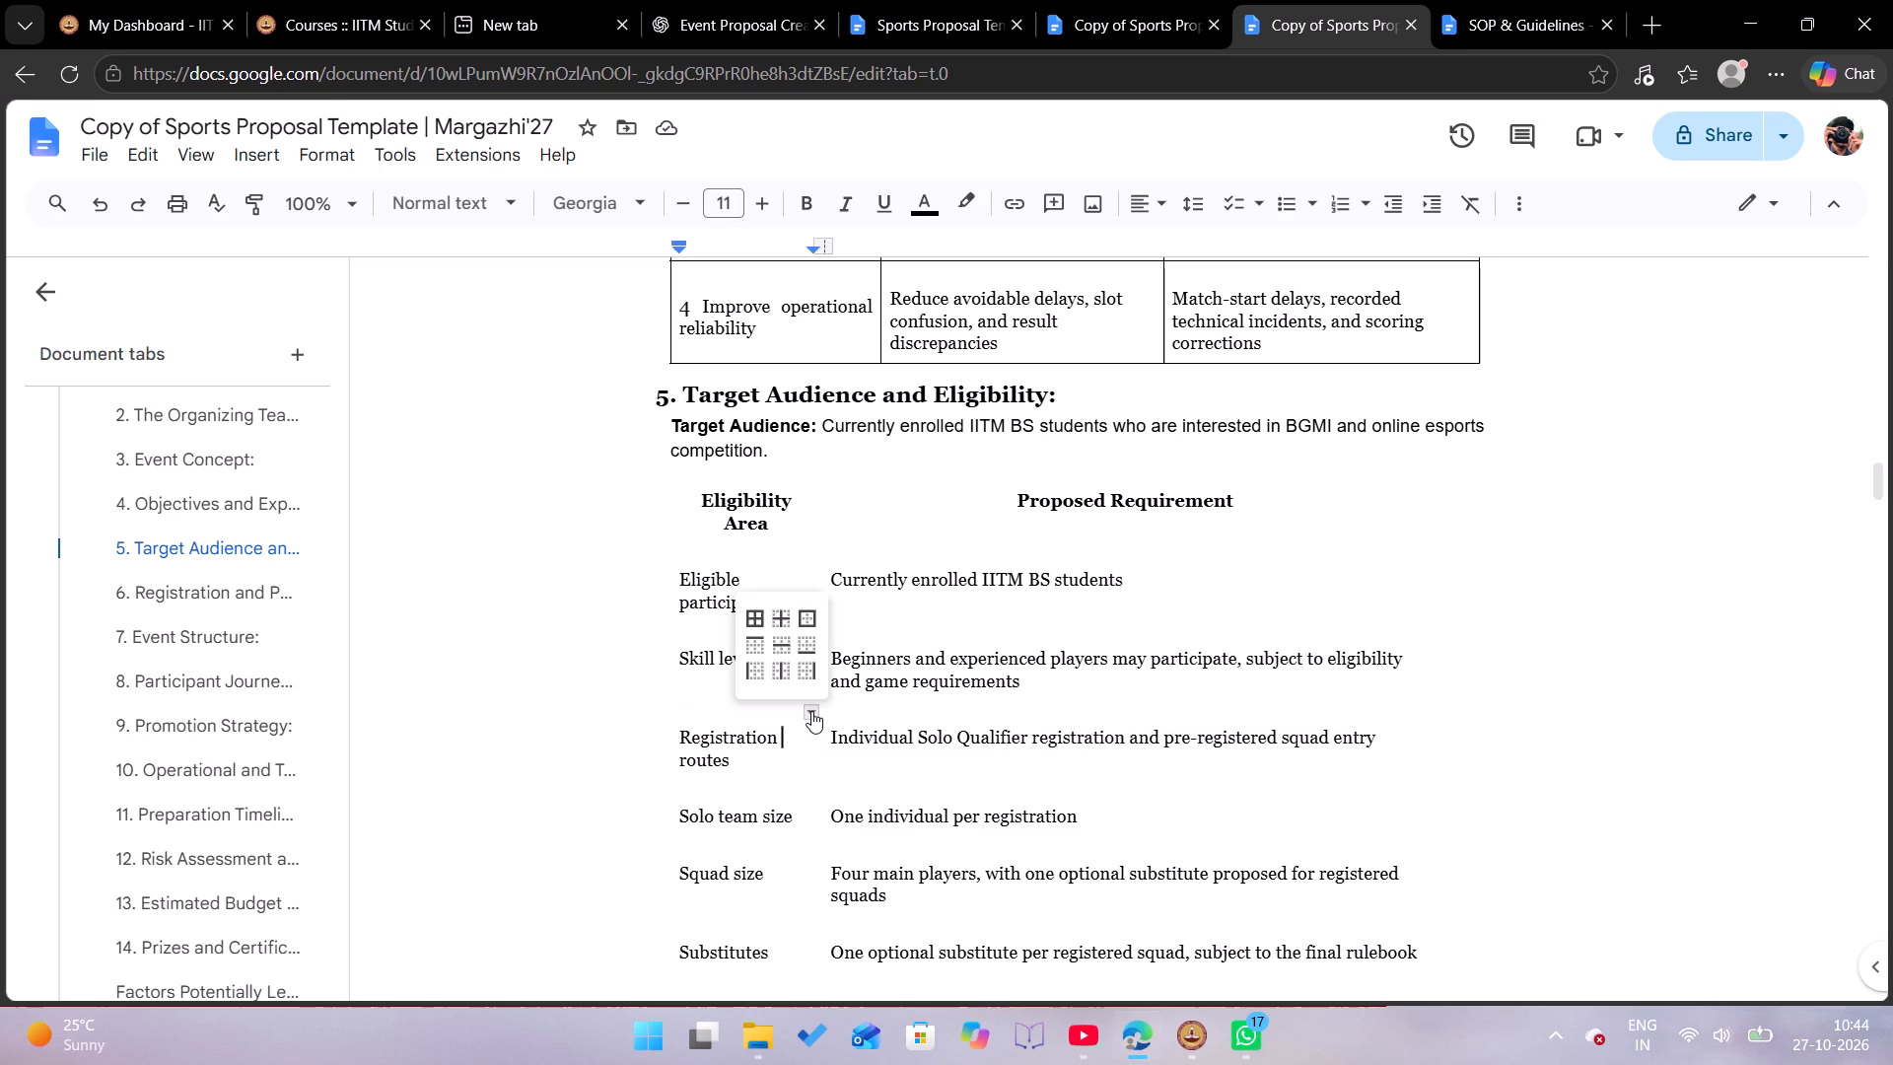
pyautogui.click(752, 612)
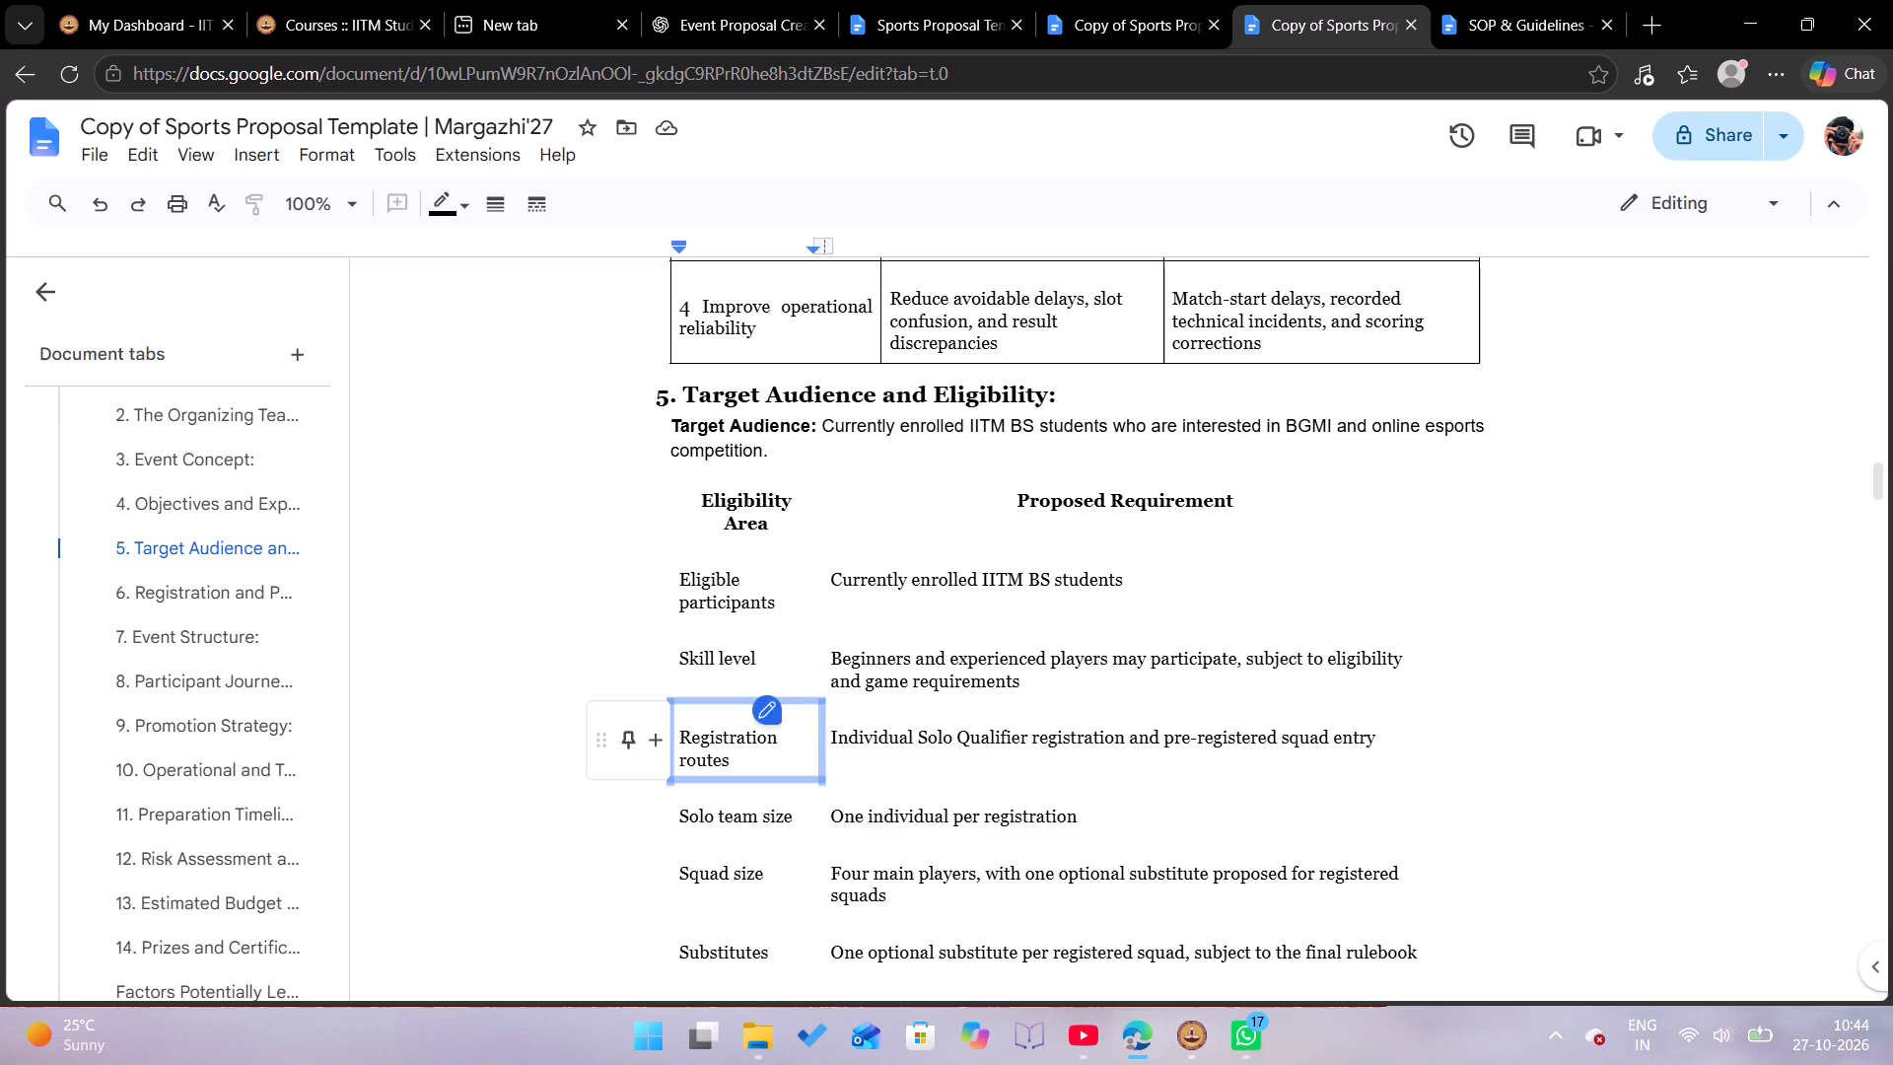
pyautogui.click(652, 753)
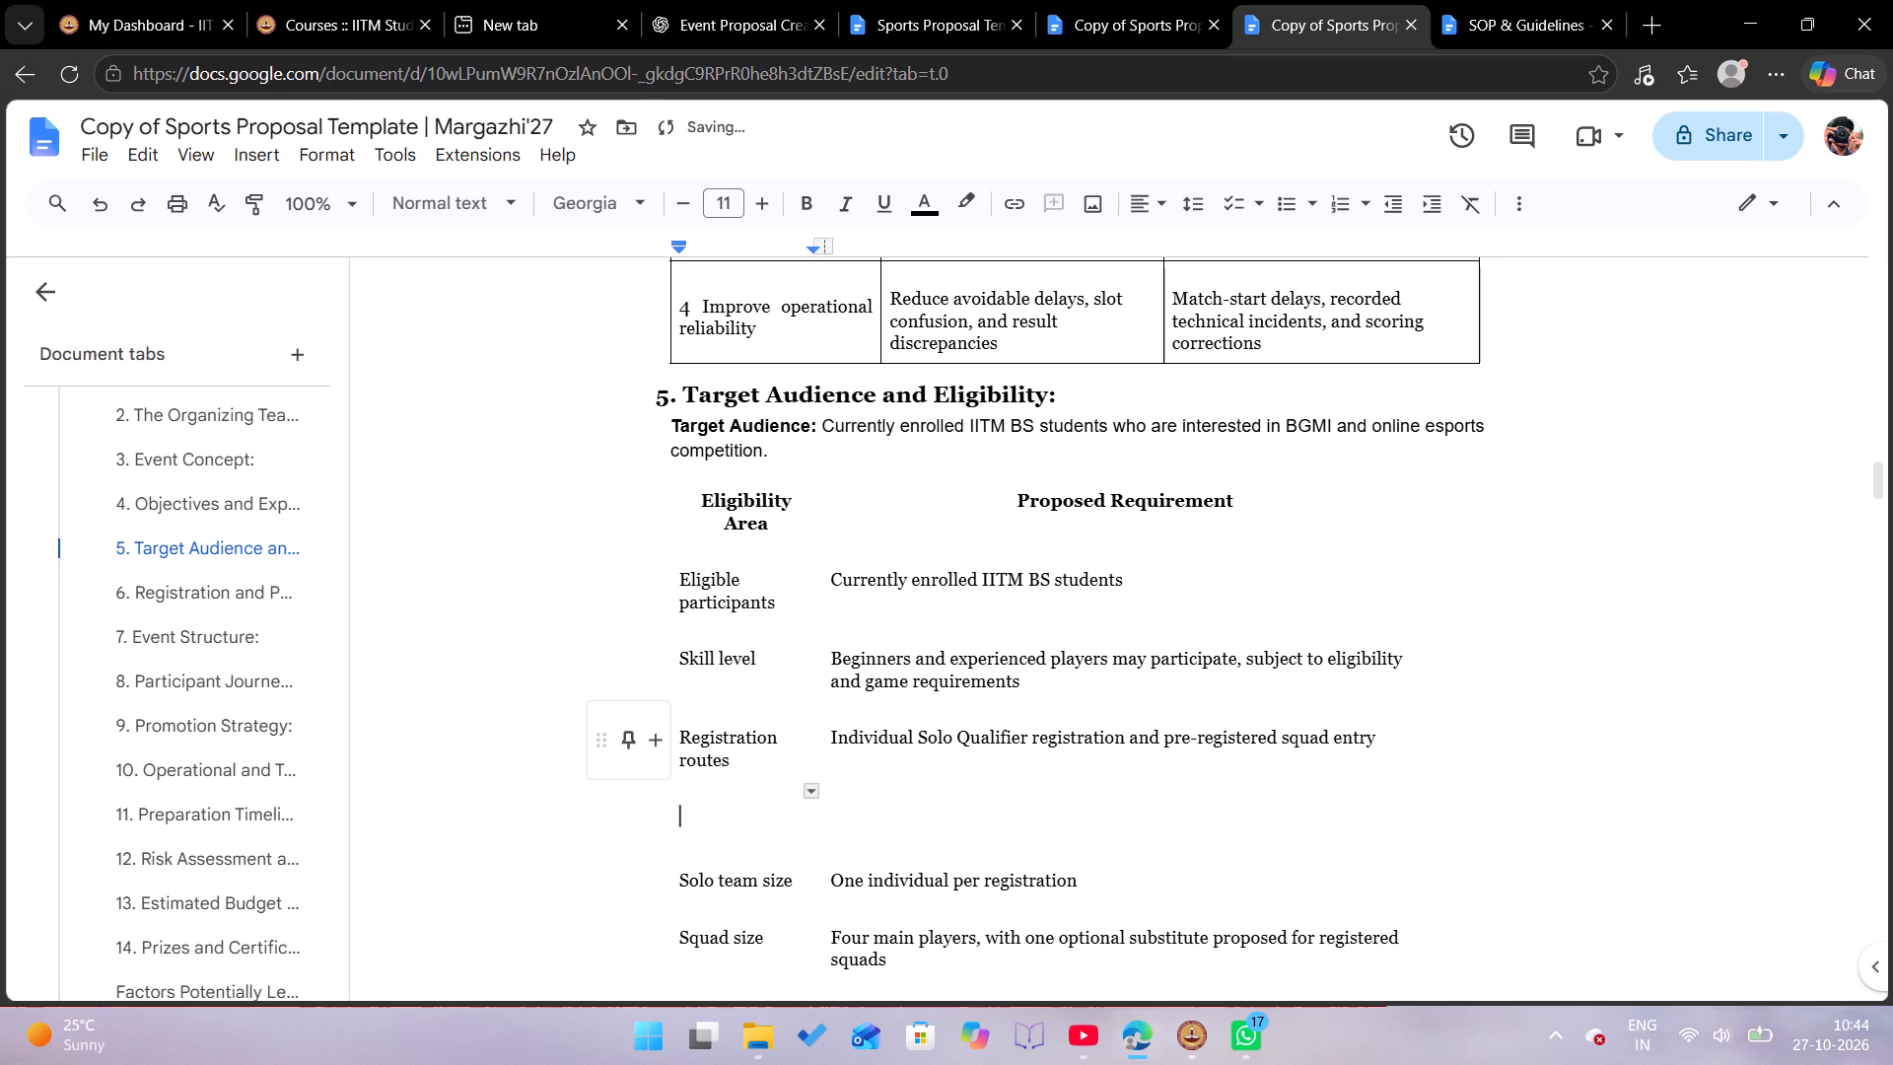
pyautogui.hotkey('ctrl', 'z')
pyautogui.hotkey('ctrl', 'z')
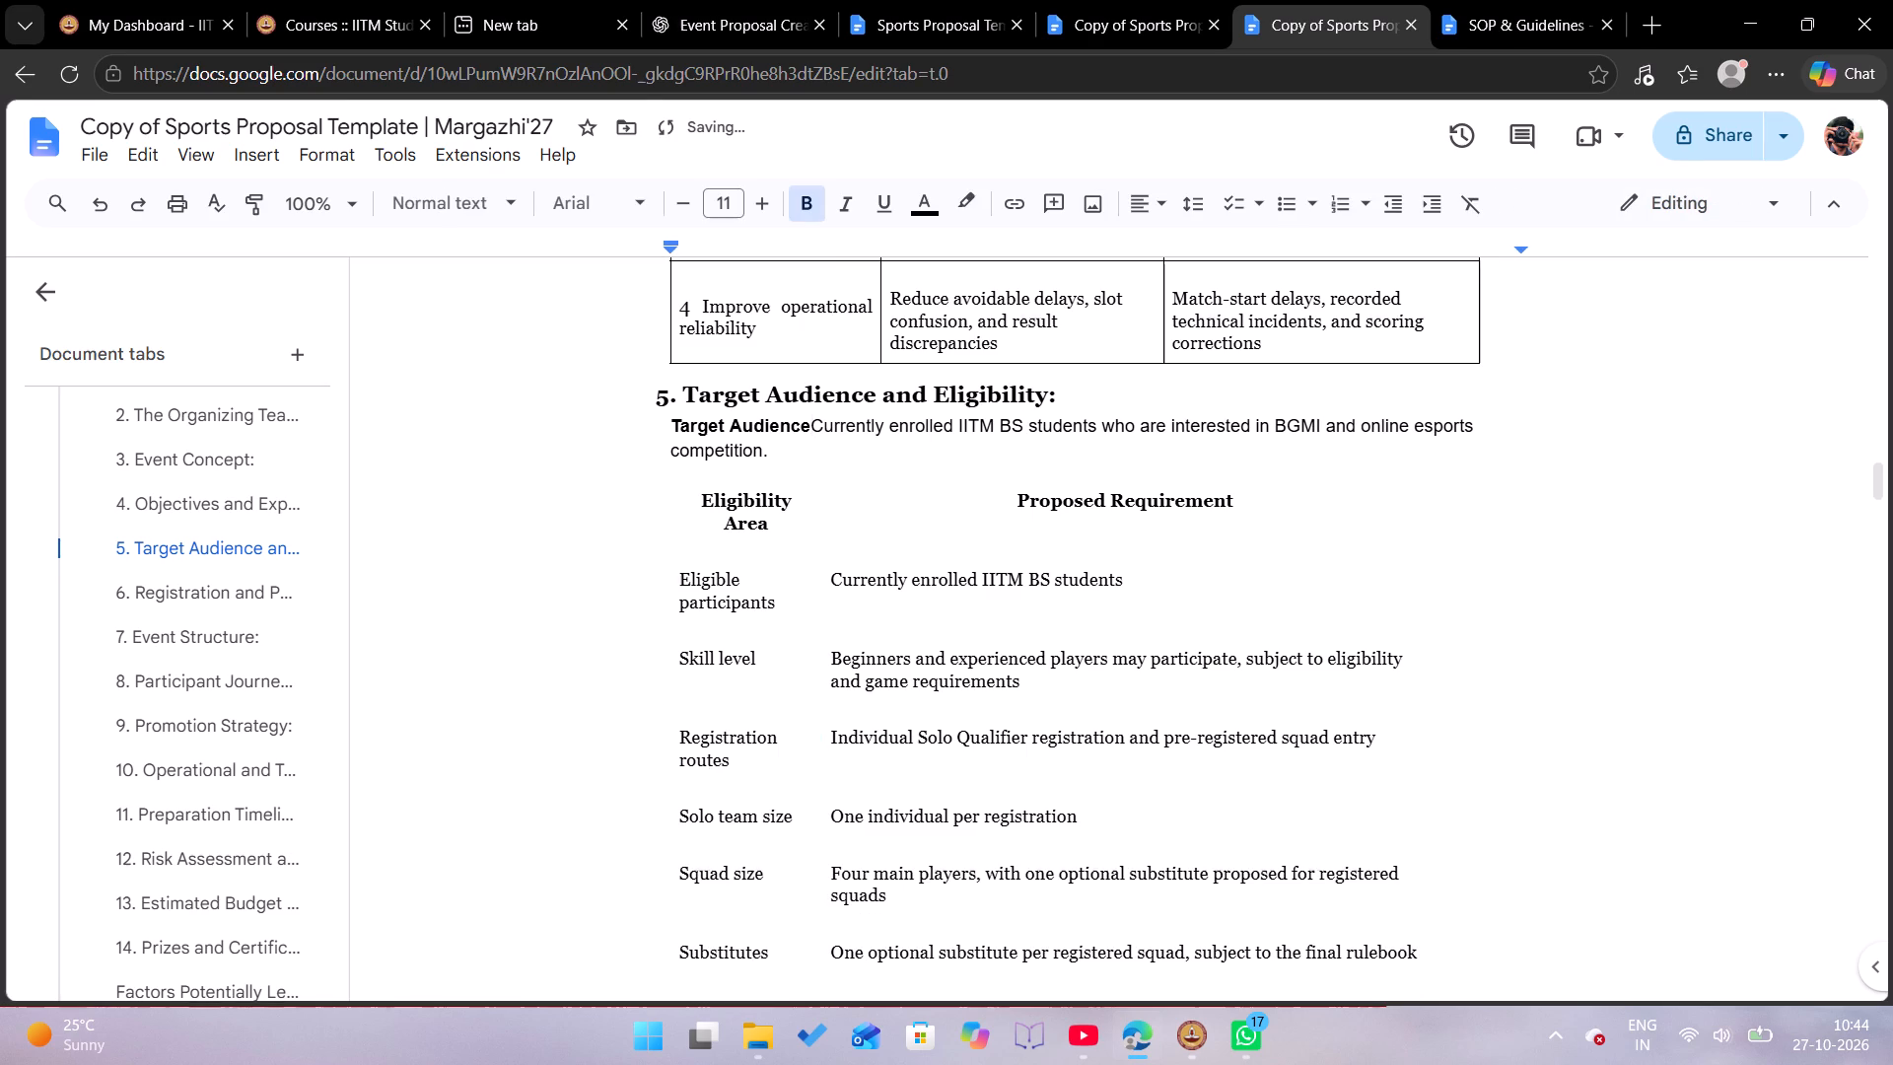
# Add a colon and a space after the bold "Target Audience" label under the section 5 heading.
pyautogui.hotkey('shift', ':')
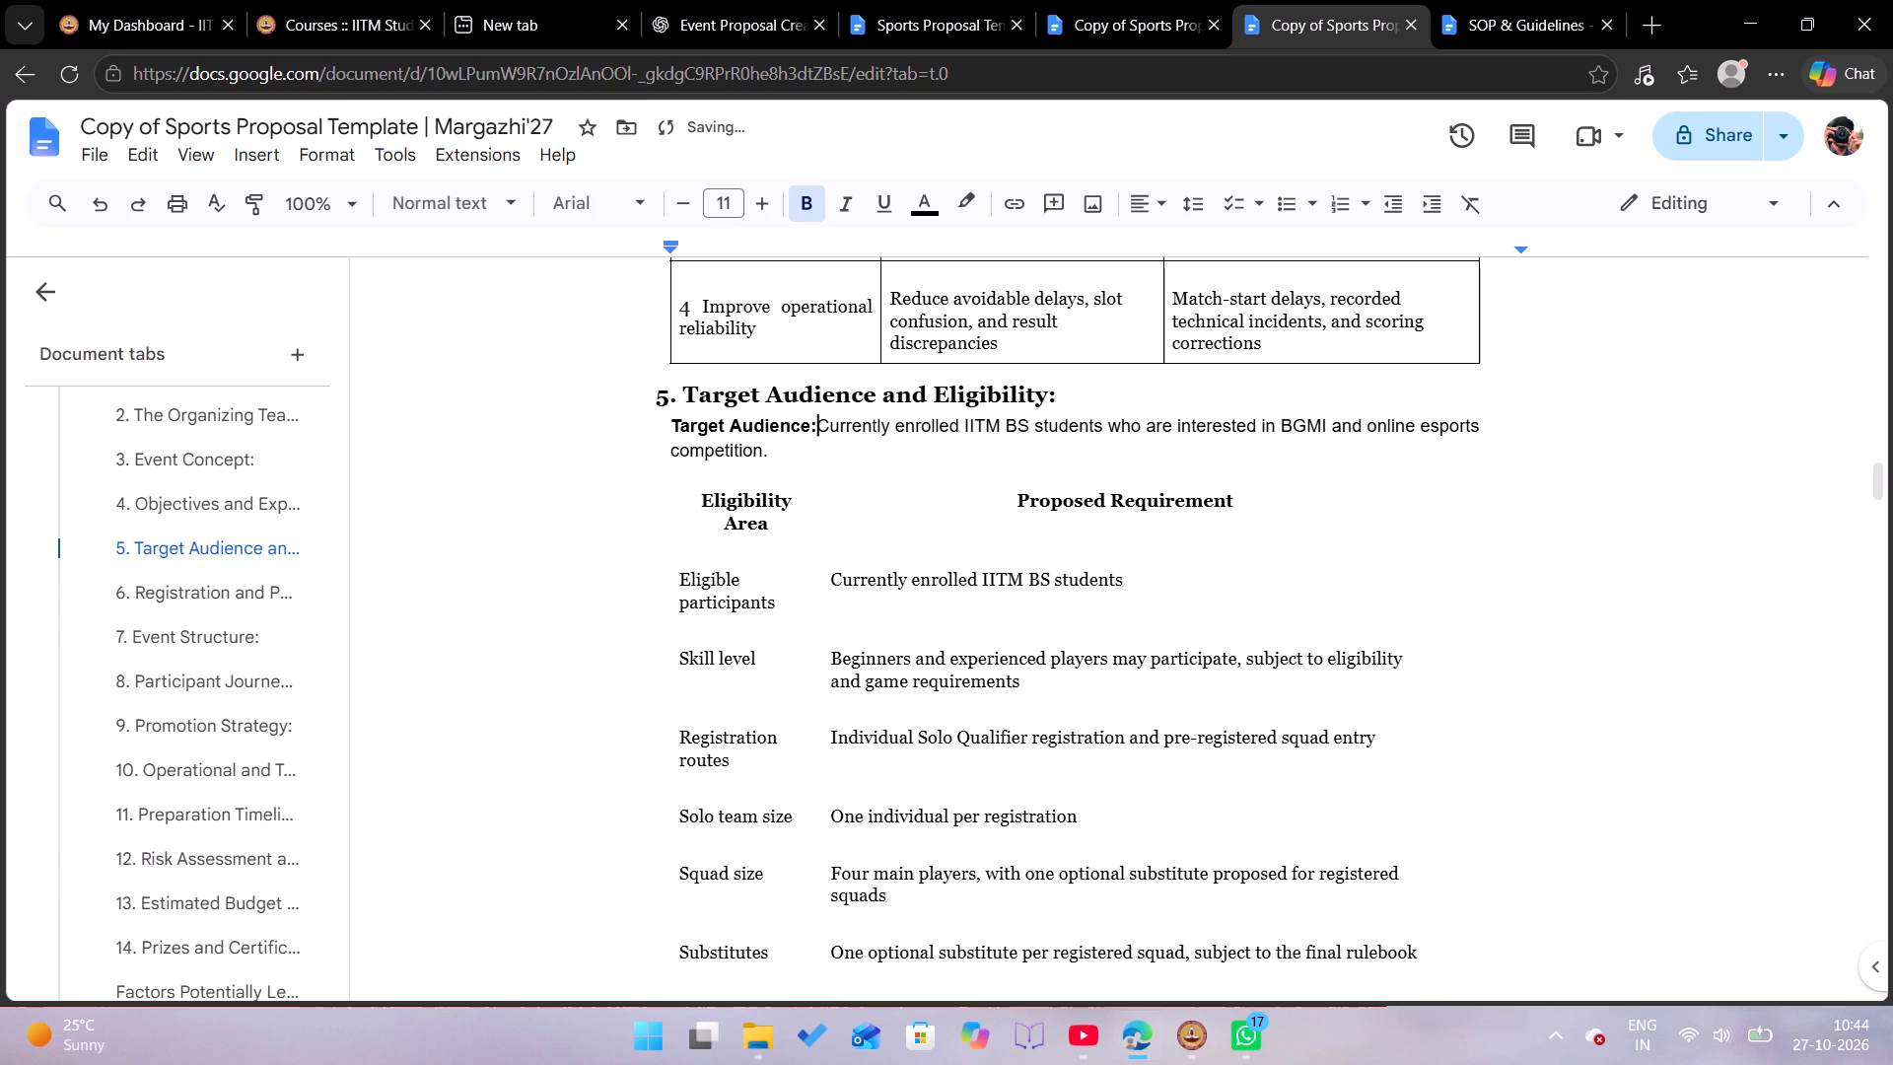
pyautogui.press('space')
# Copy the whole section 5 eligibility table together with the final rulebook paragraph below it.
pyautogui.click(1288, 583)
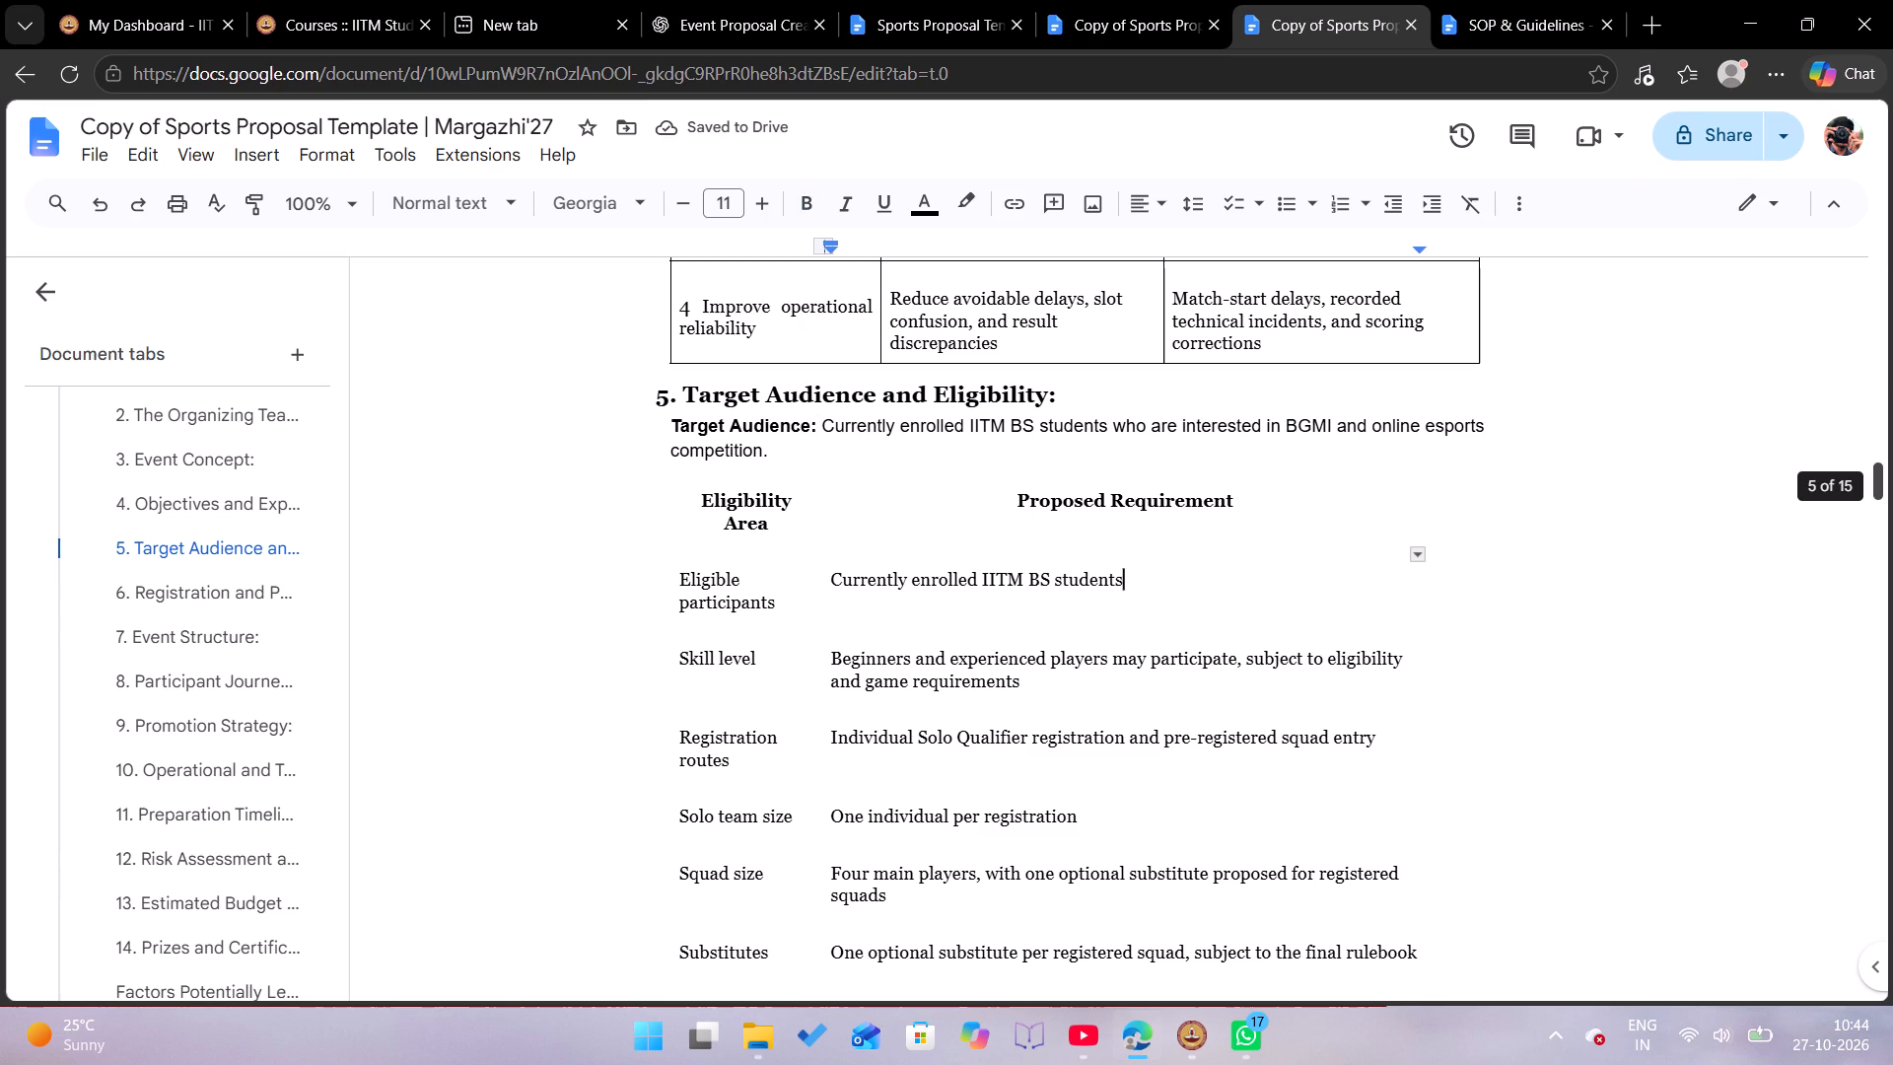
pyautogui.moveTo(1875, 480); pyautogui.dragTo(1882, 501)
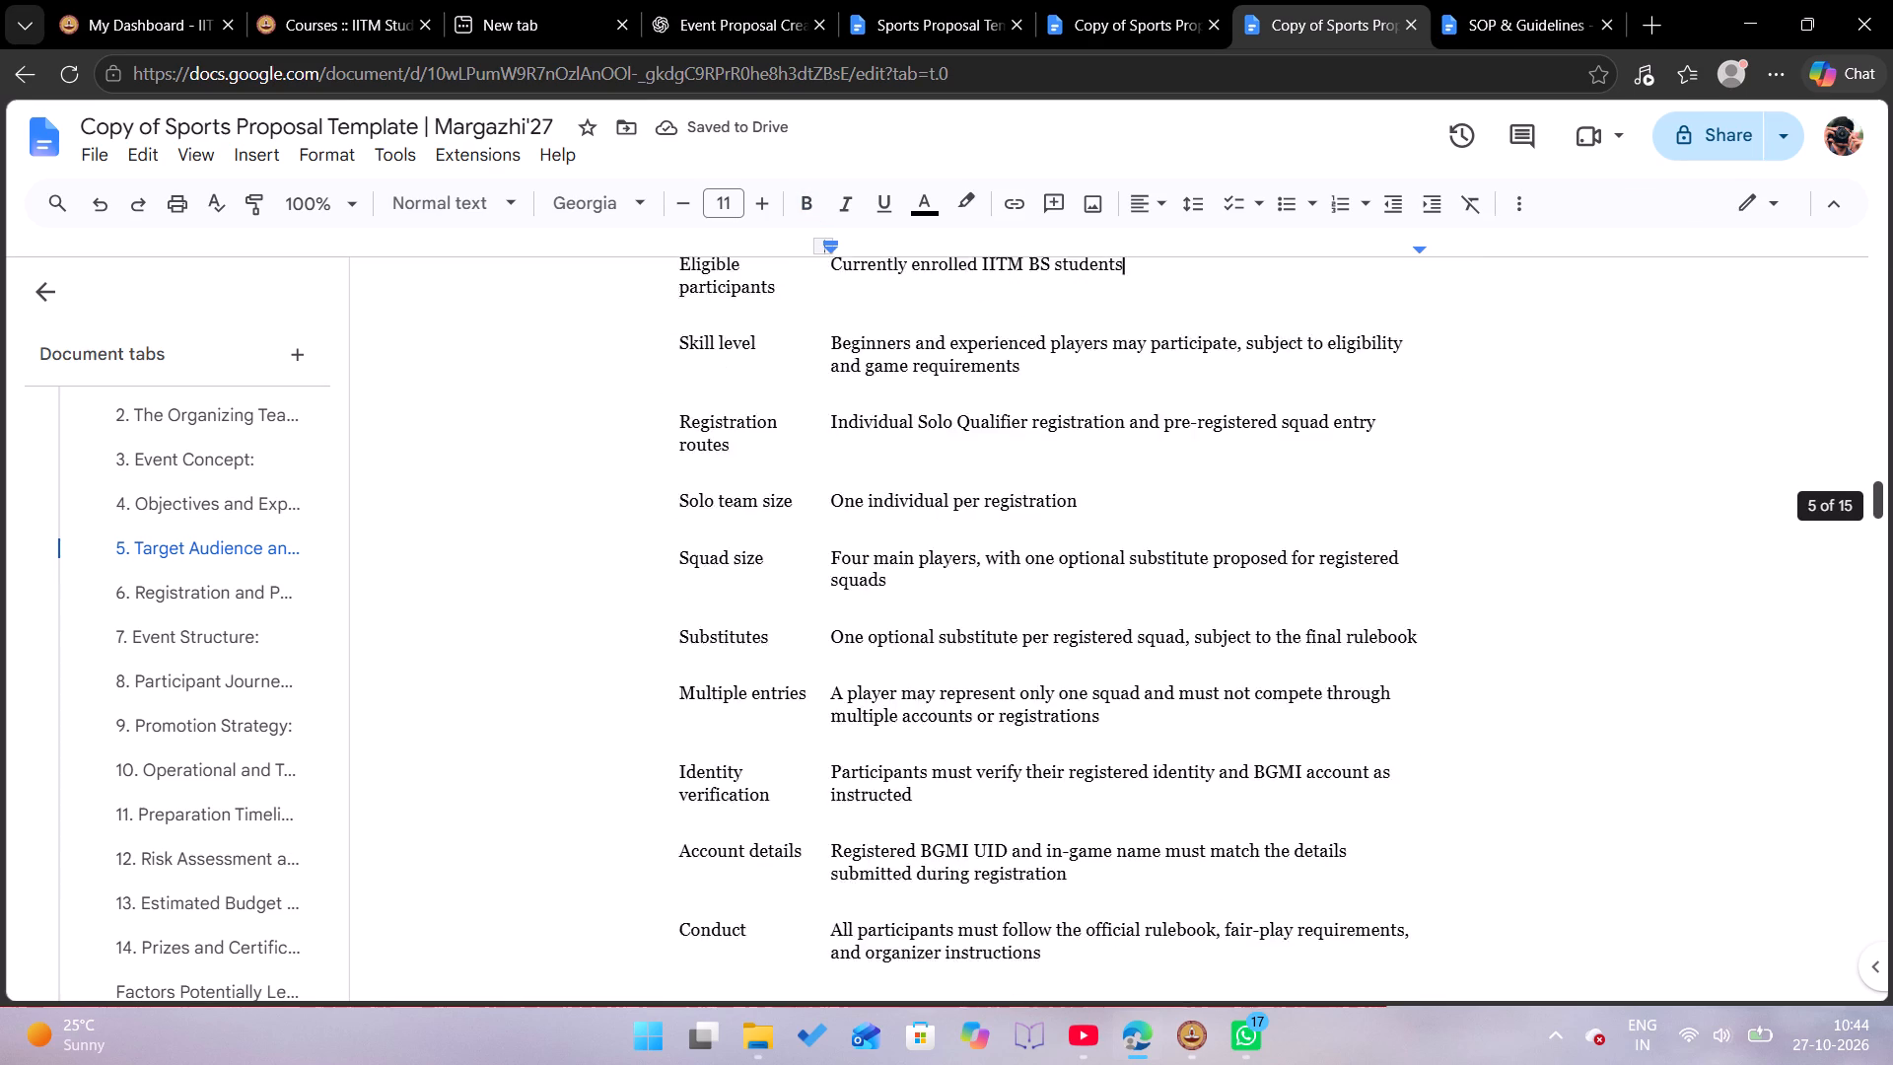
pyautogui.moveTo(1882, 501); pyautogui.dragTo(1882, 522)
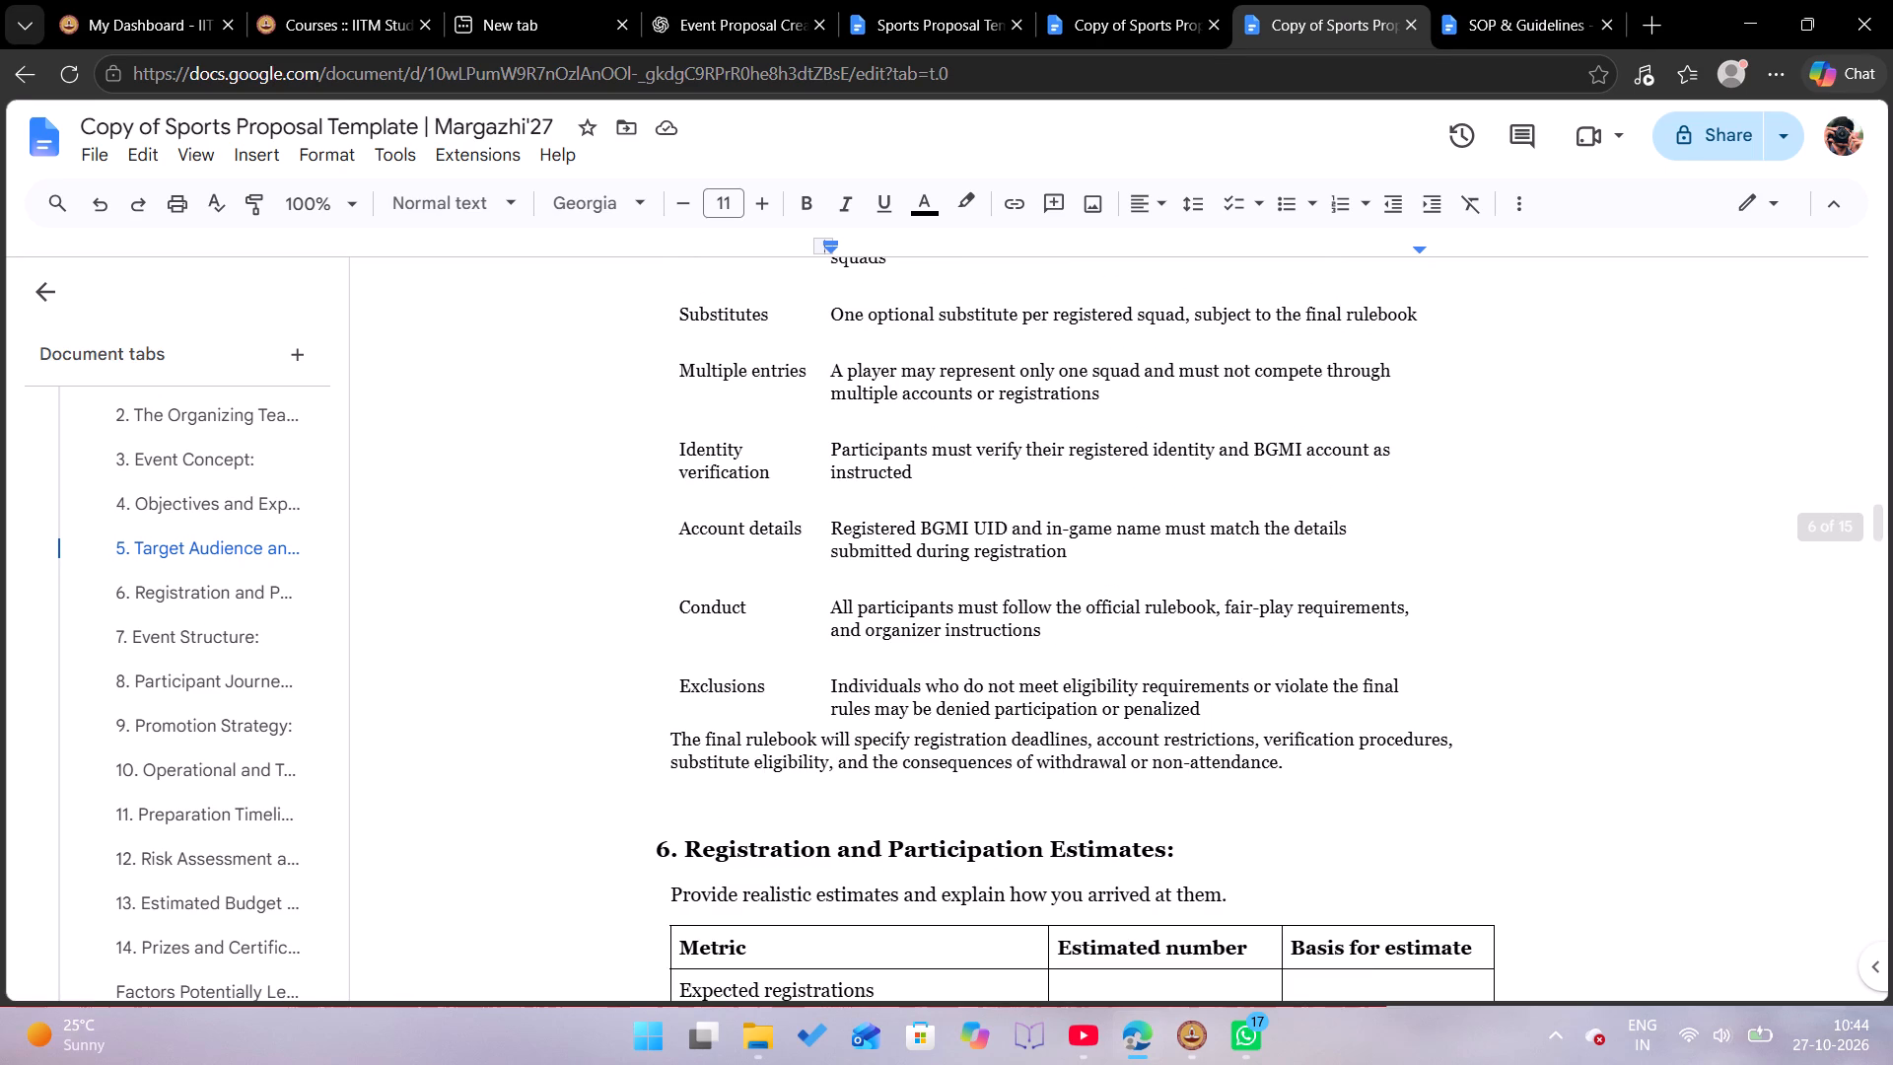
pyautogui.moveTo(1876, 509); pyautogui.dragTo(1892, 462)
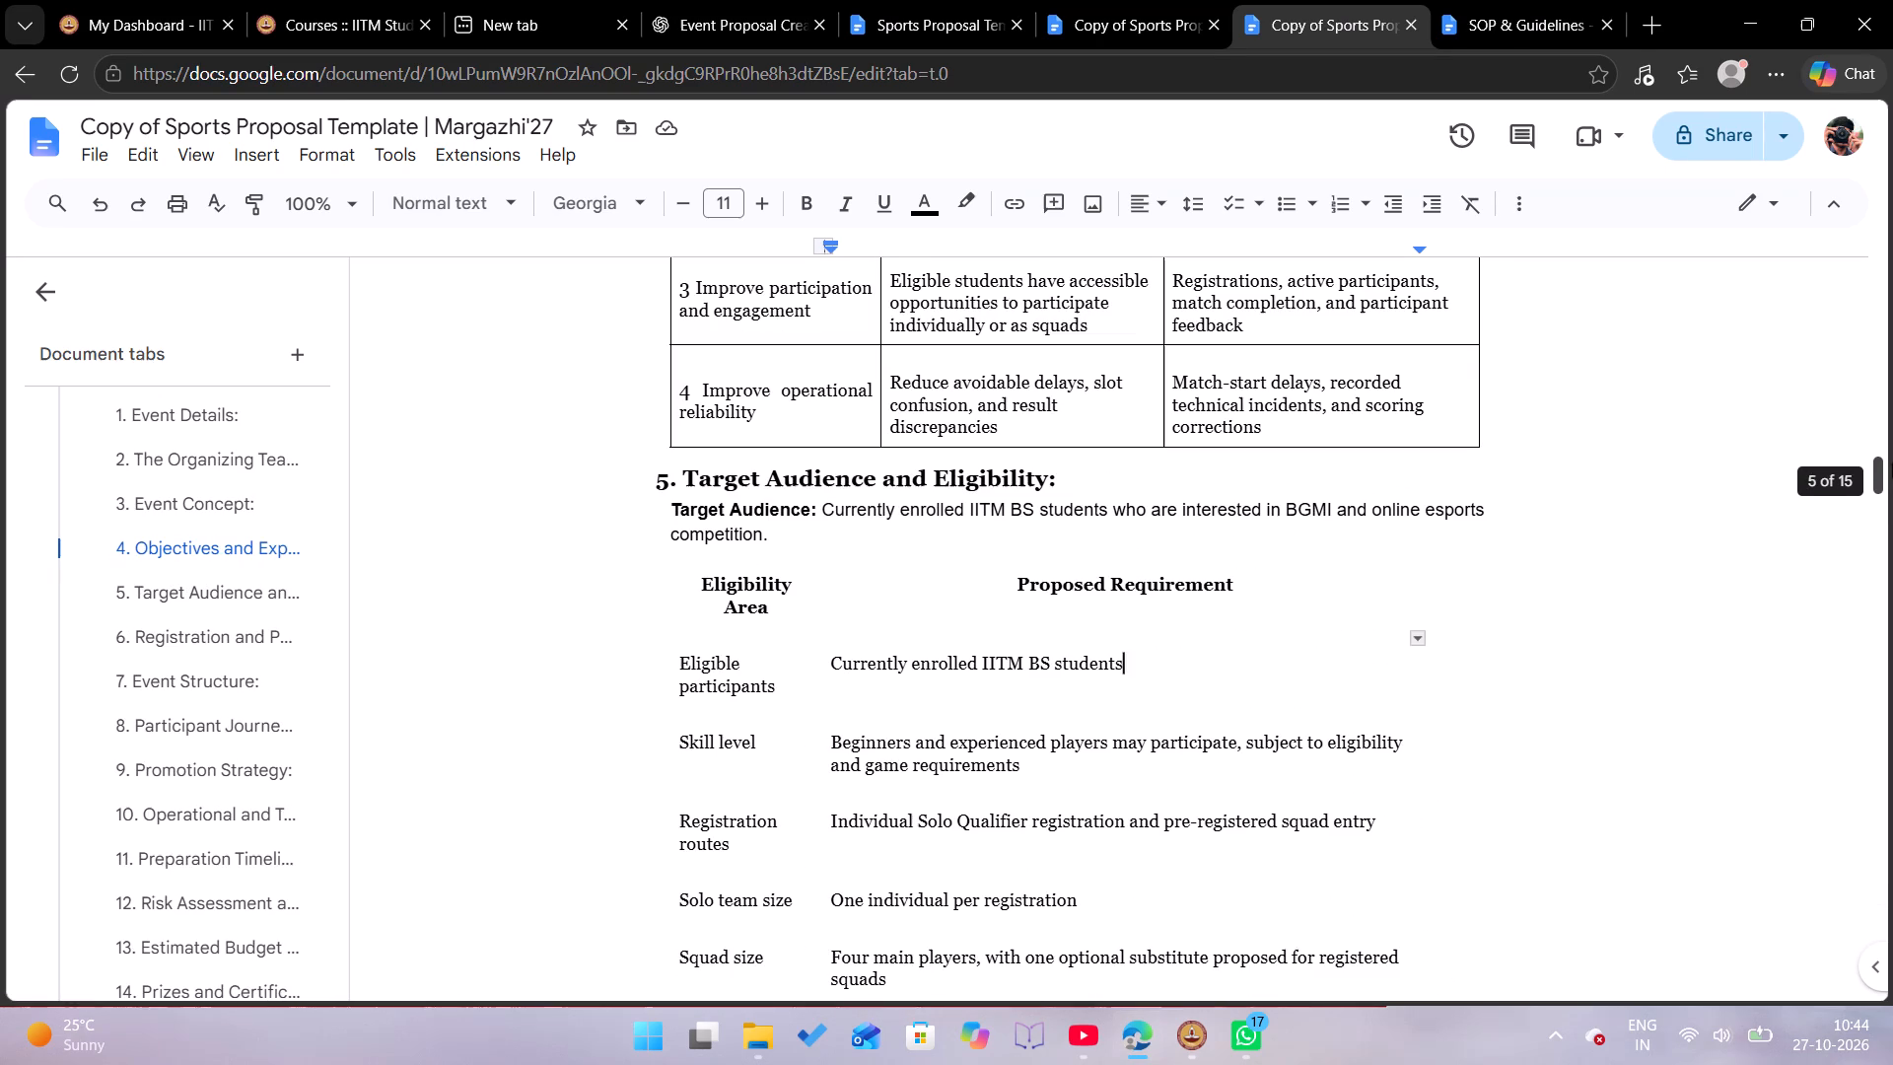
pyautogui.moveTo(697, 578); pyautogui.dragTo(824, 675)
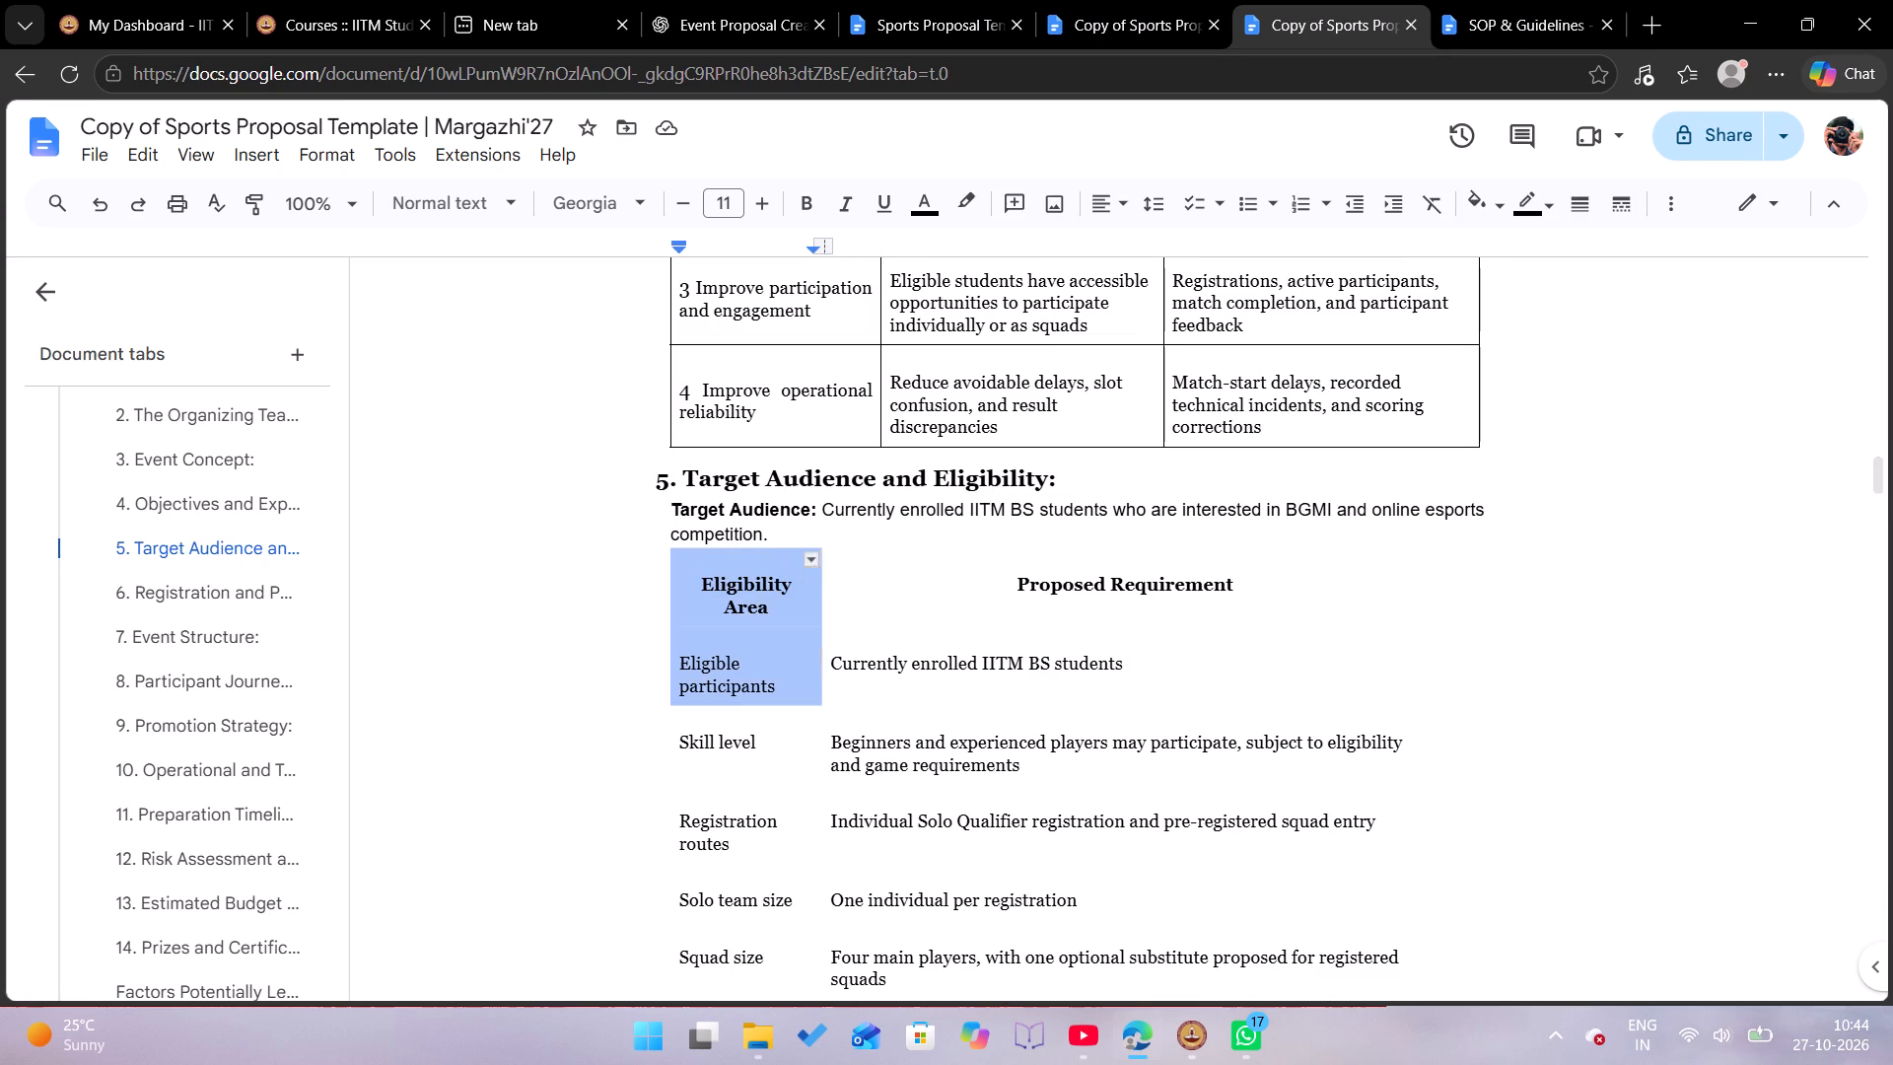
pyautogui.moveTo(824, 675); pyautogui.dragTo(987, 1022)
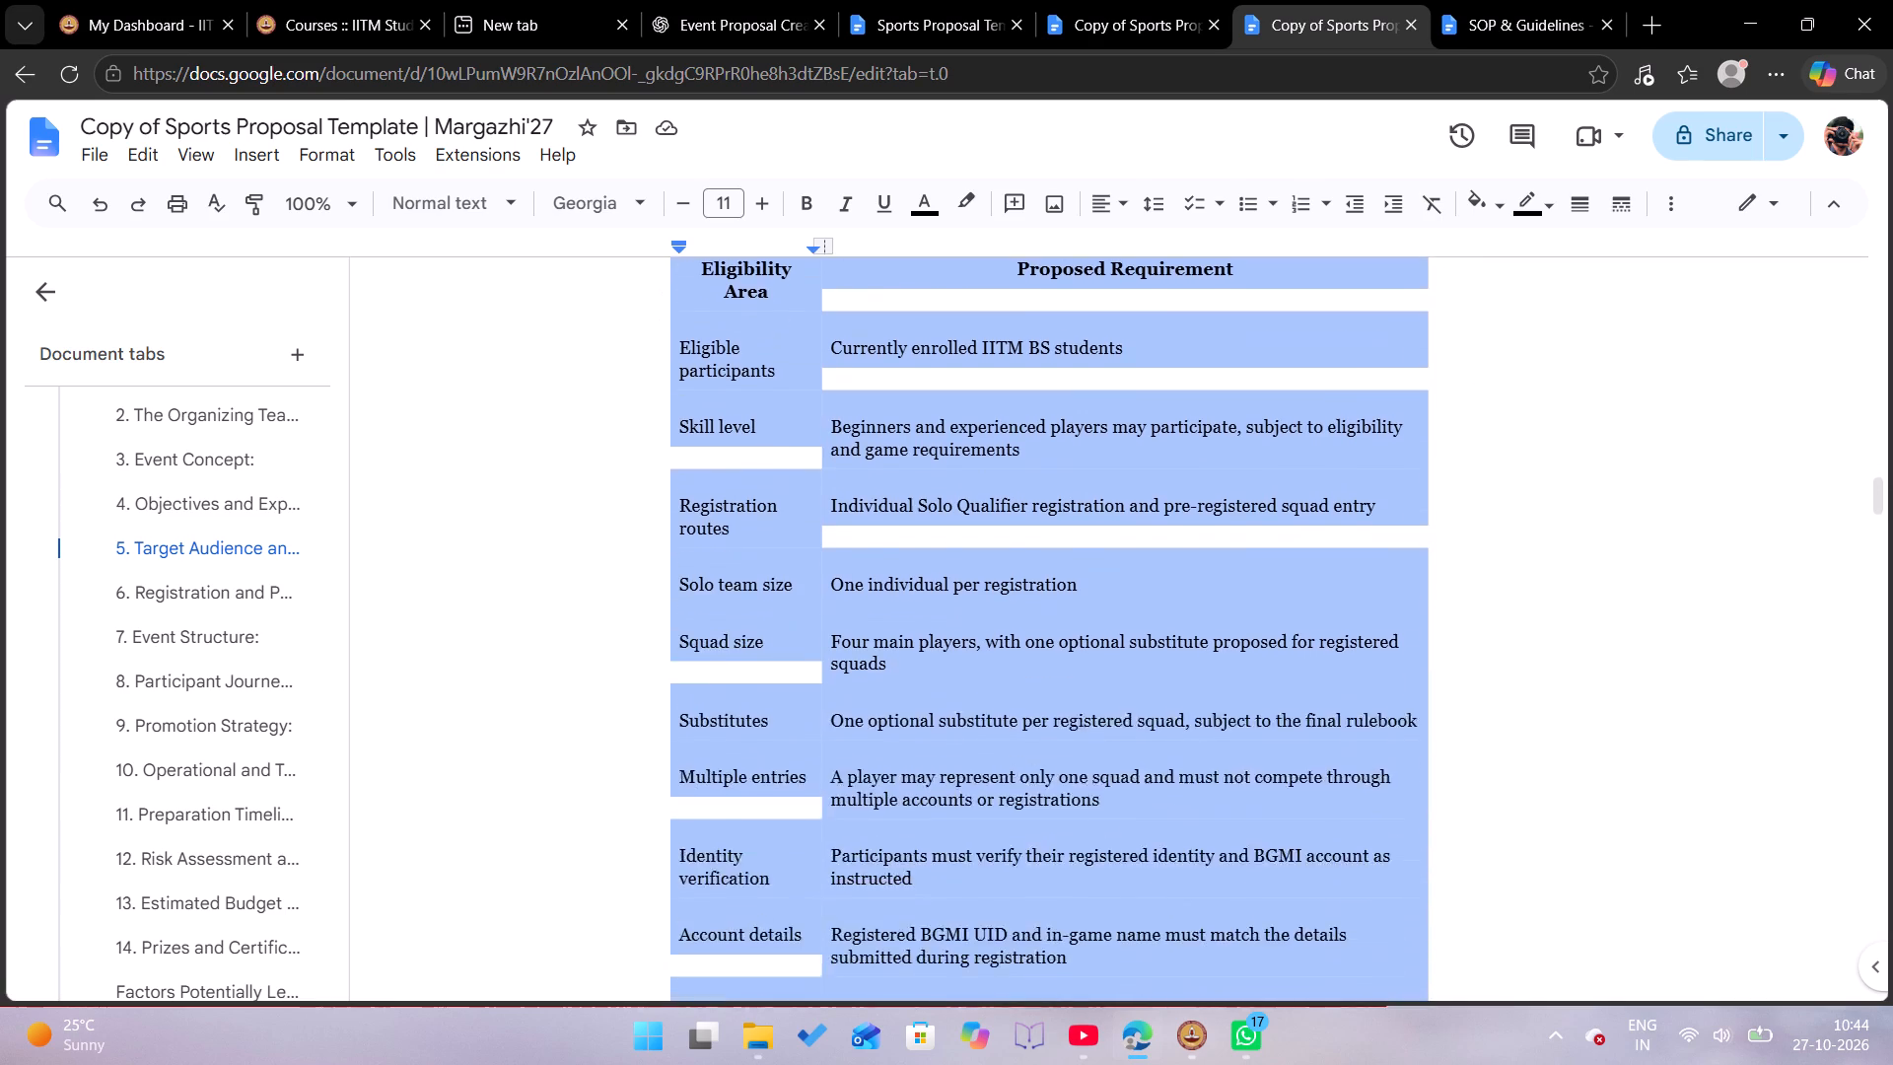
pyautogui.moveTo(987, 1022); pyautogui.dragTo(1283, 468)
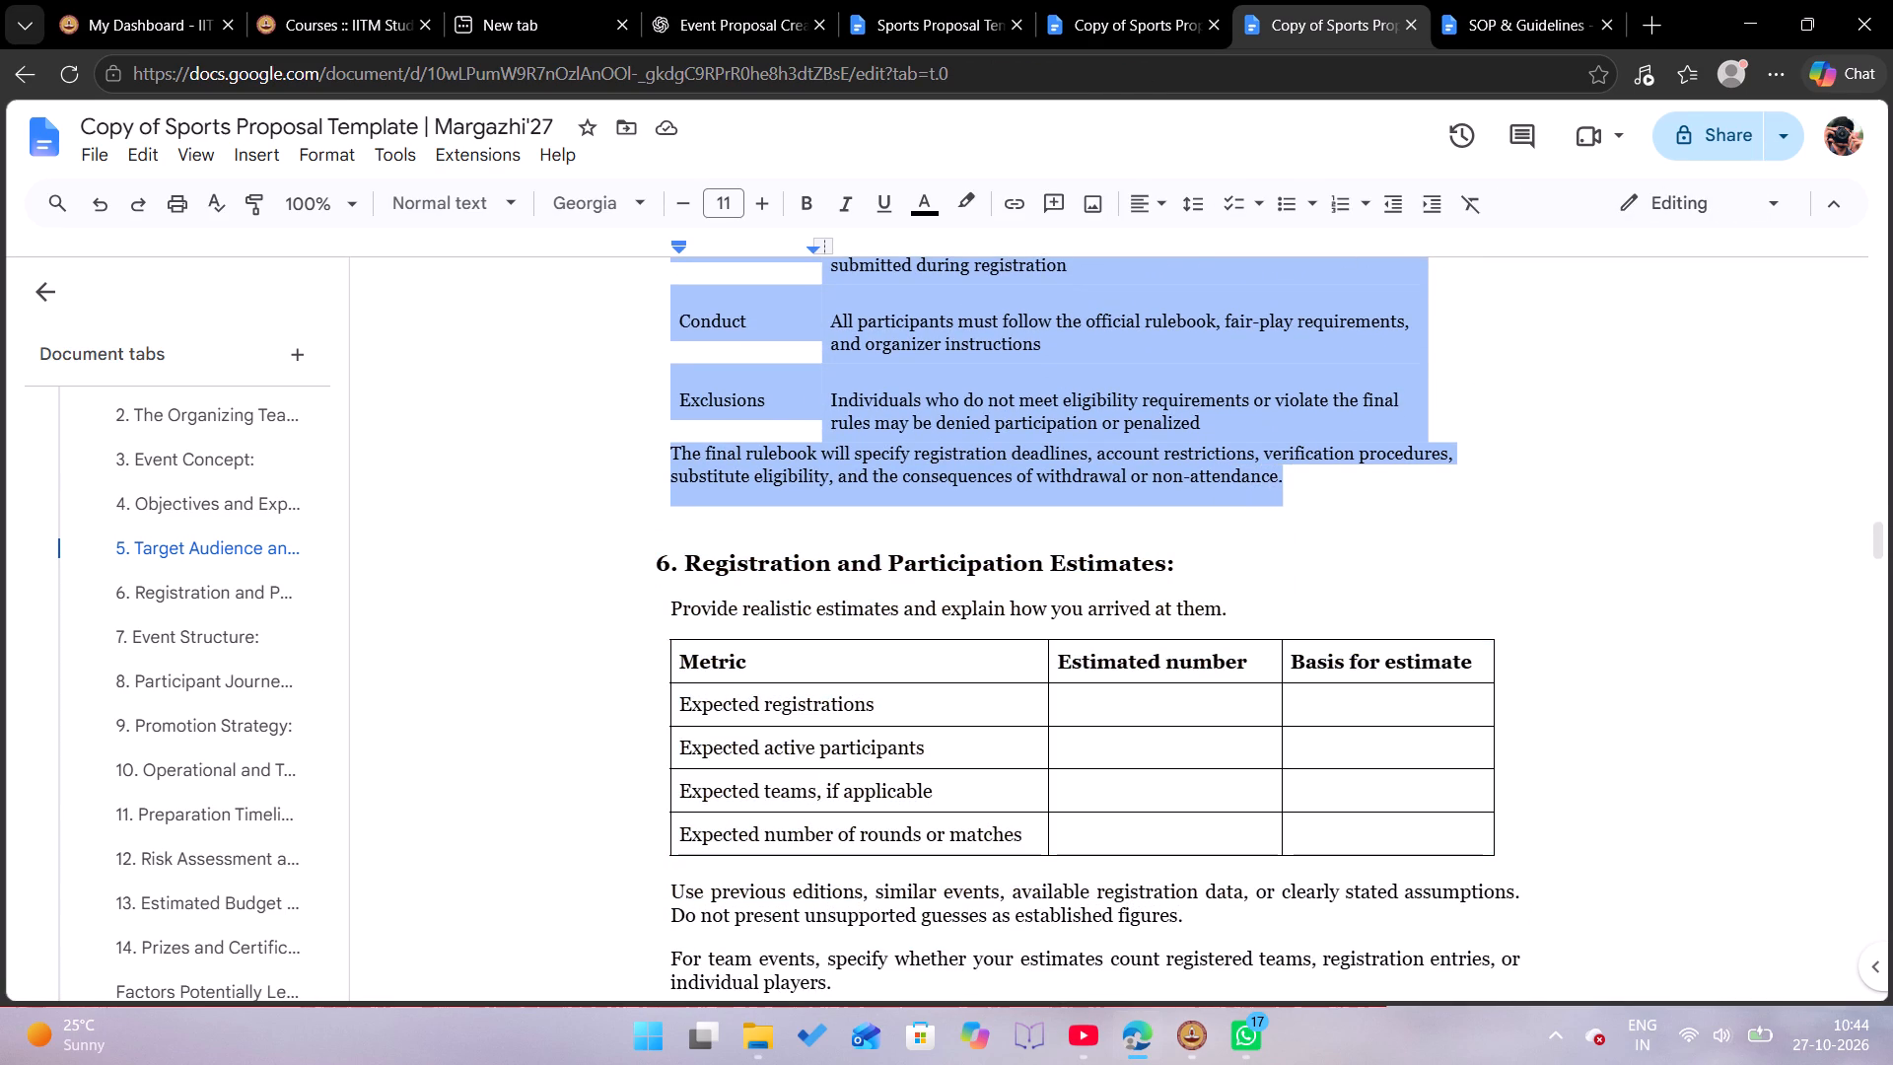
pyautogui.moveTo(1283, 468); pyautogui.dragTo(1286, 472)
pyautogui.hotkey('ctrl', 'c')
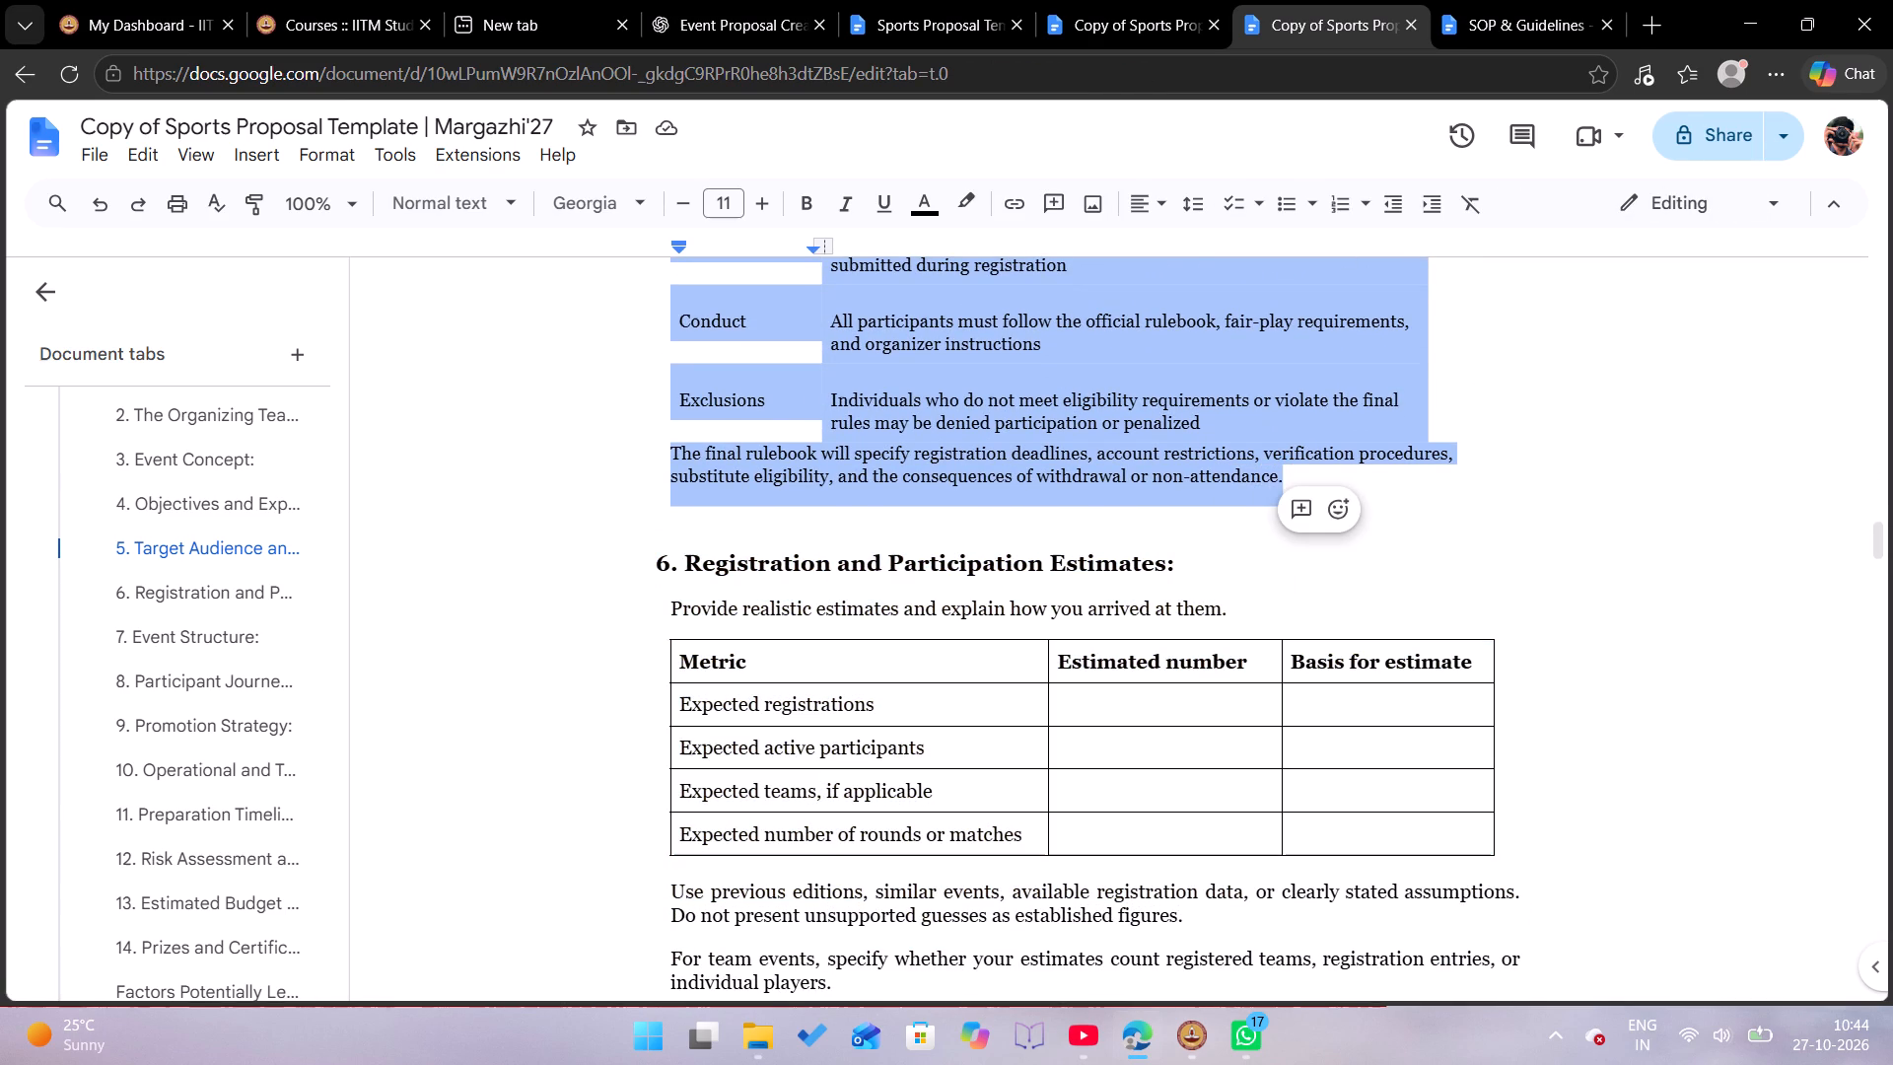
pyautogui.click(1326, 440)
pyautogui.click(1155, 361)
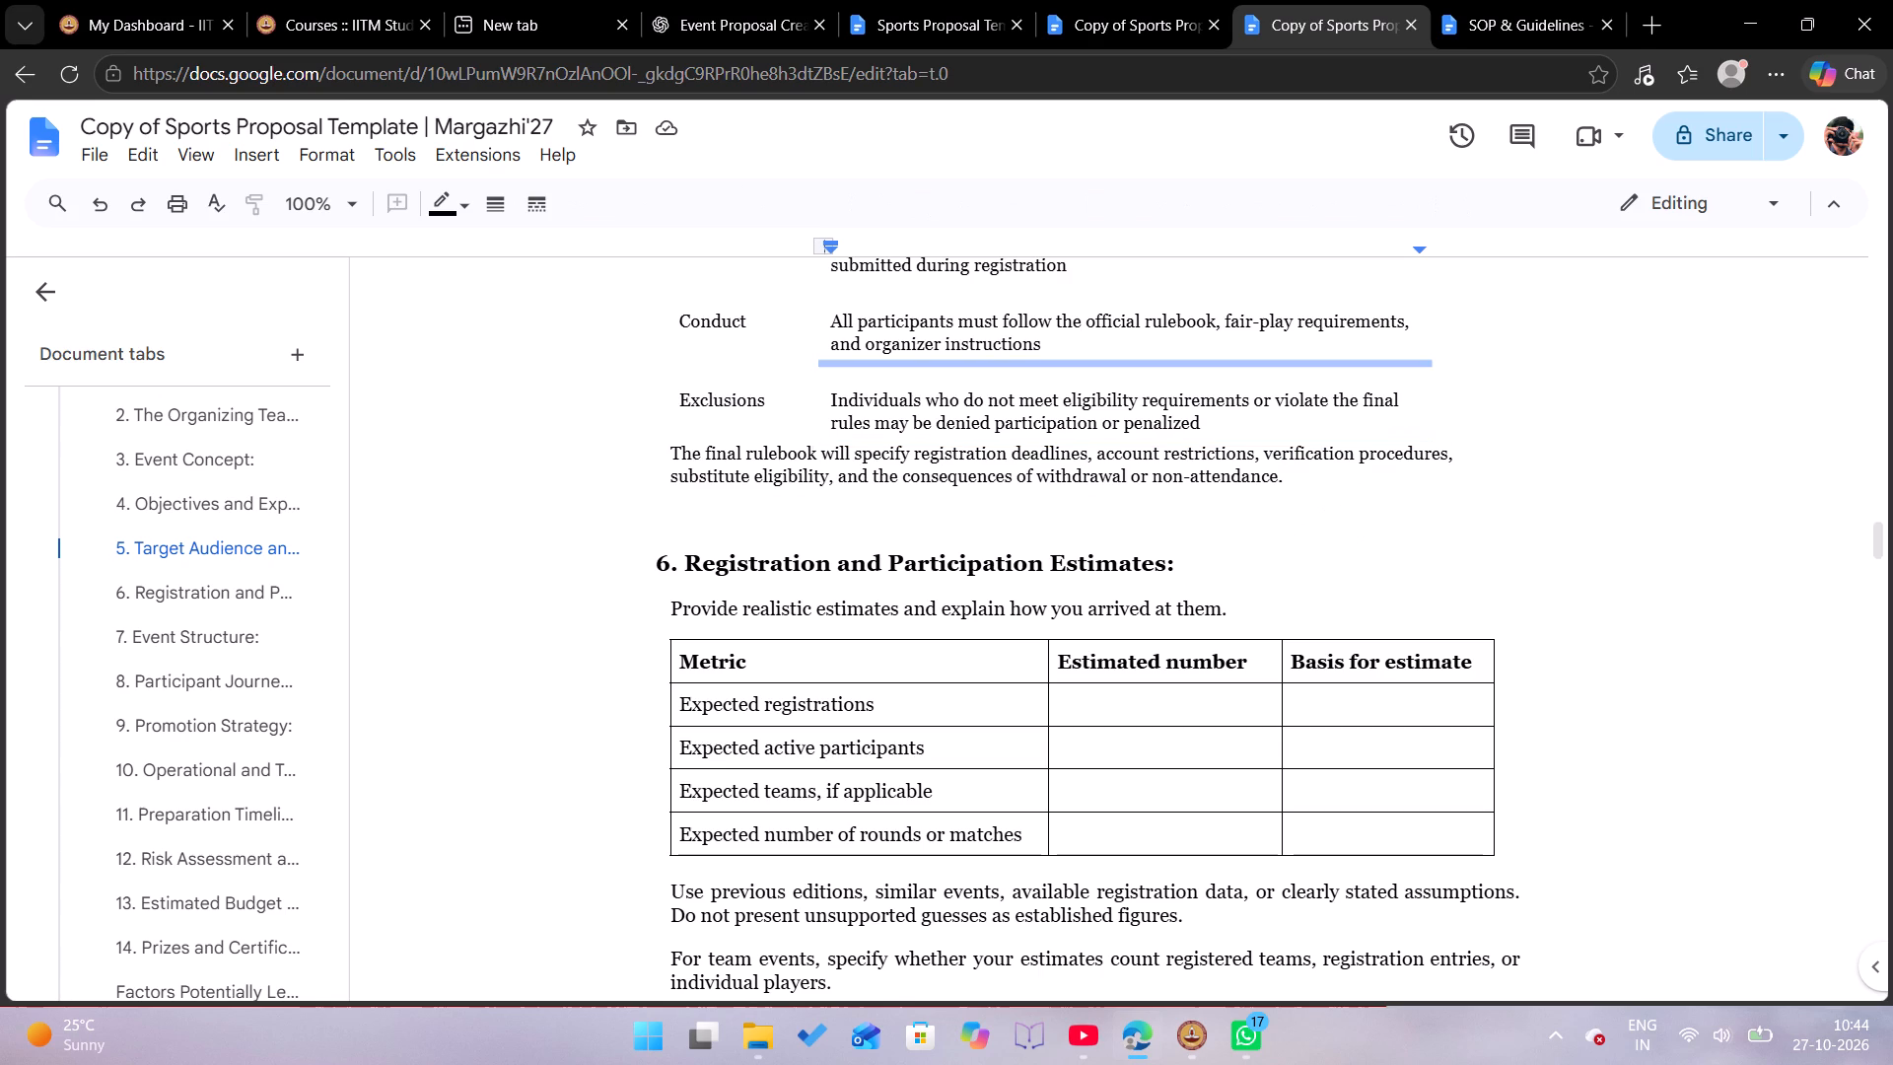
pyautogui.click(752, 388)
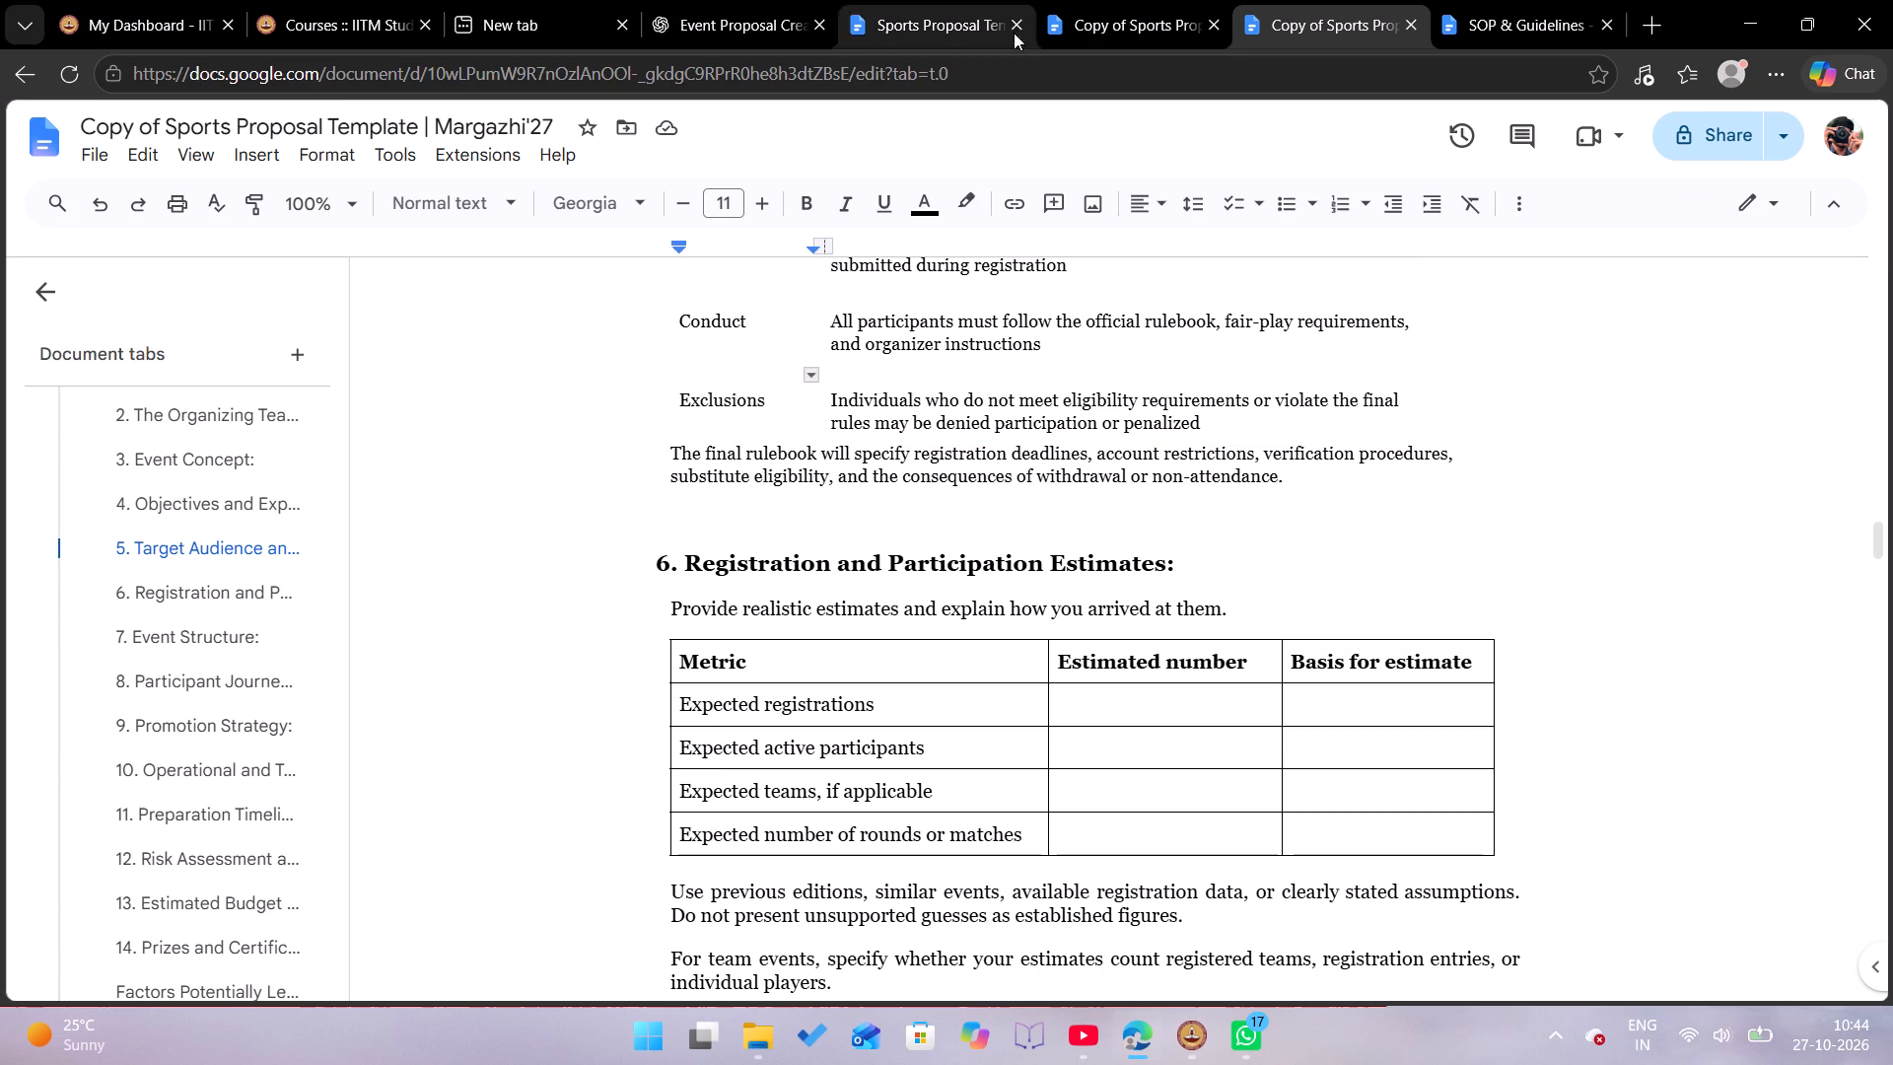
# Copy the bordered Event Details table from the original Sports Proposal Template and paste it on a new line below section 5's final rulebook paragraph.
pyautogui.click(1078, 0)
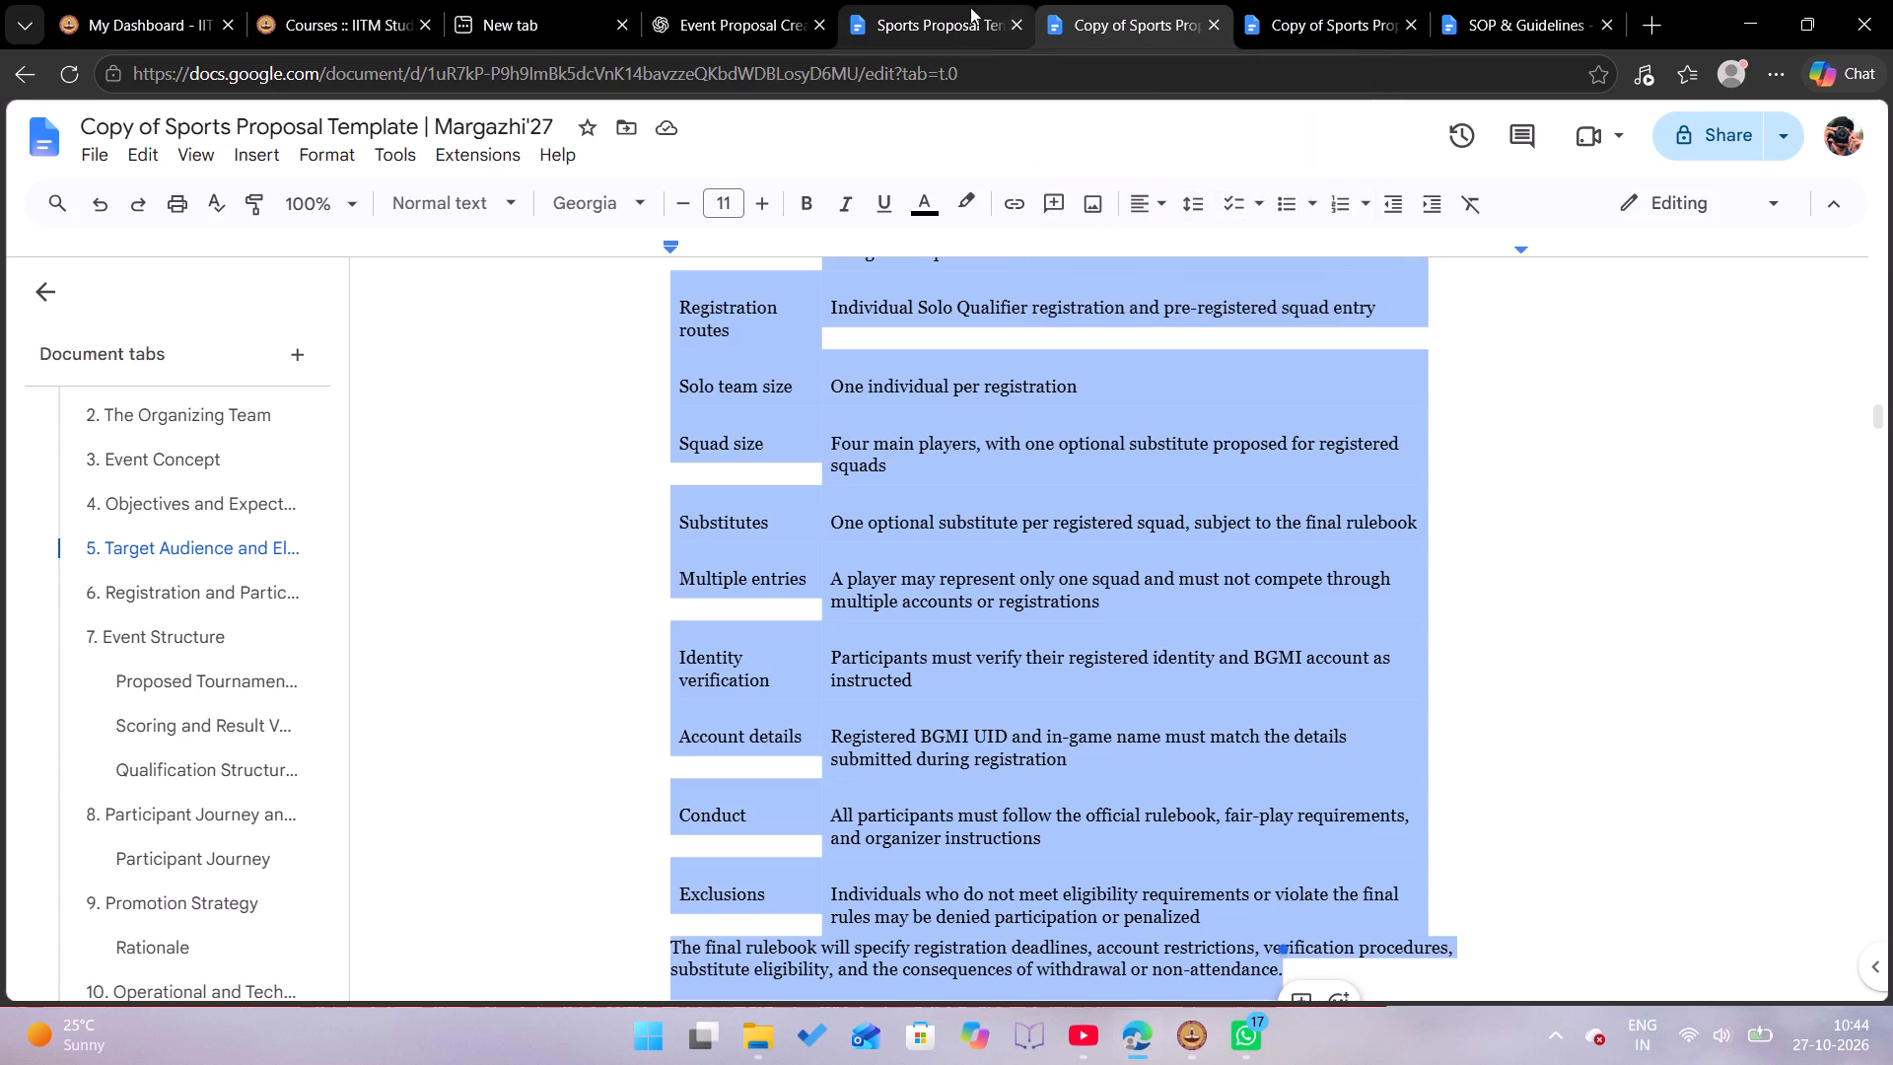
pyautogui.click(927, 0)
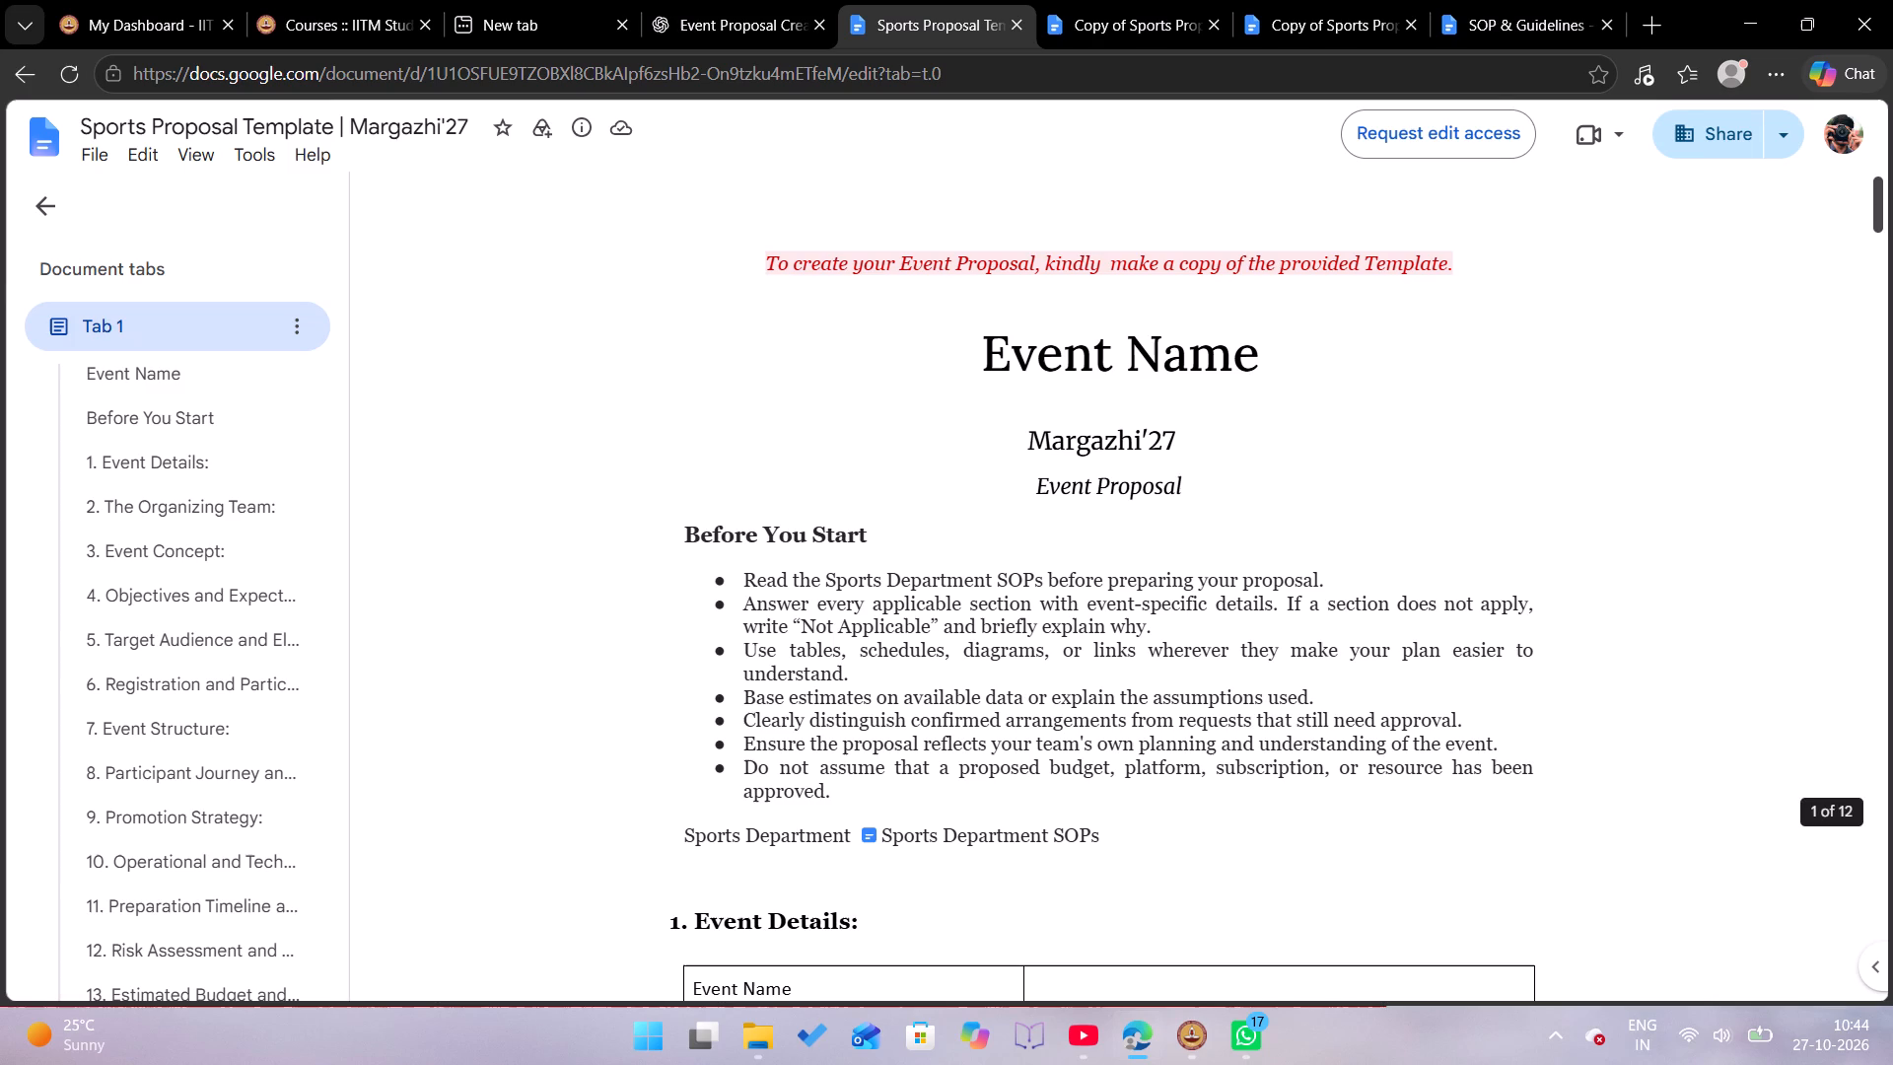
pyautogui.moveTo(1871, 183); pyautogui.dragTo(1875, 235)
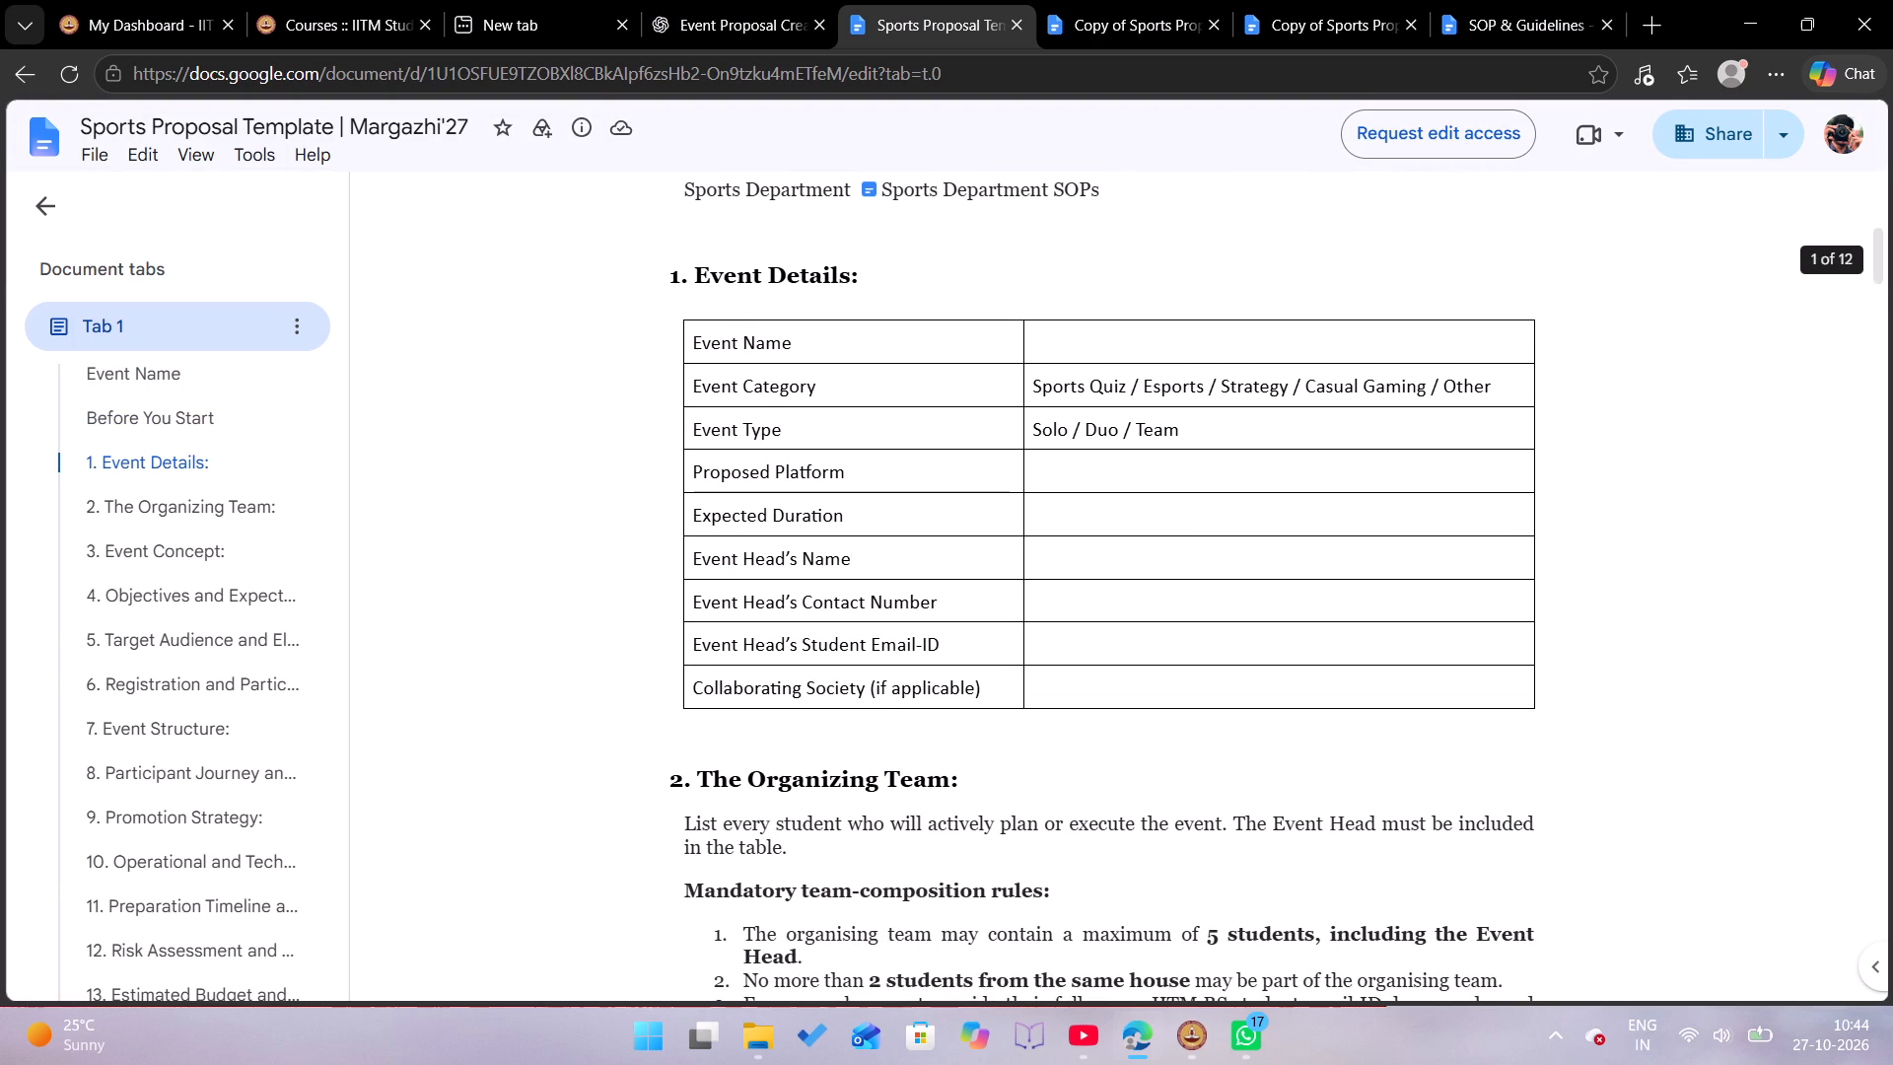
pyautogui.moveTo(679, 323); pyautogui.dragTo(972, 391)
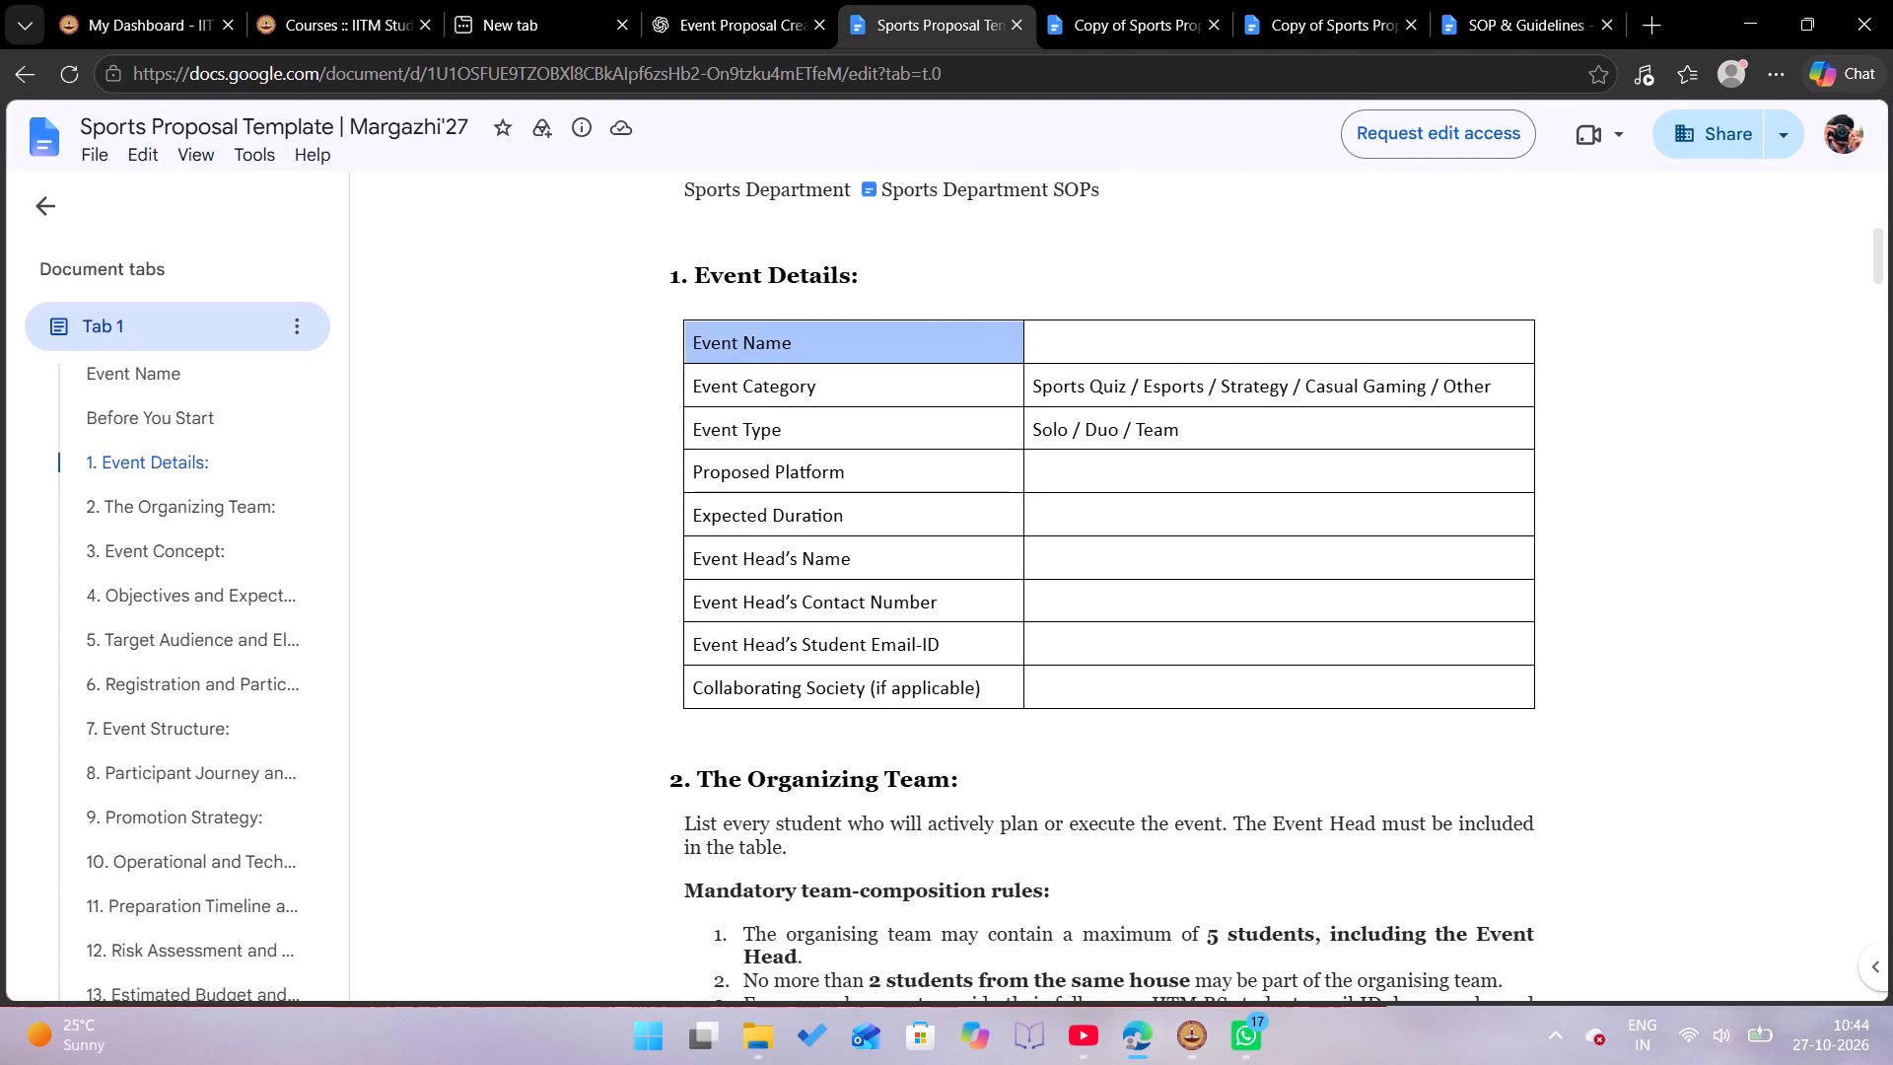
pyautogui.moveTo(972, 391); pyautogui.dragTo(1545, 693)
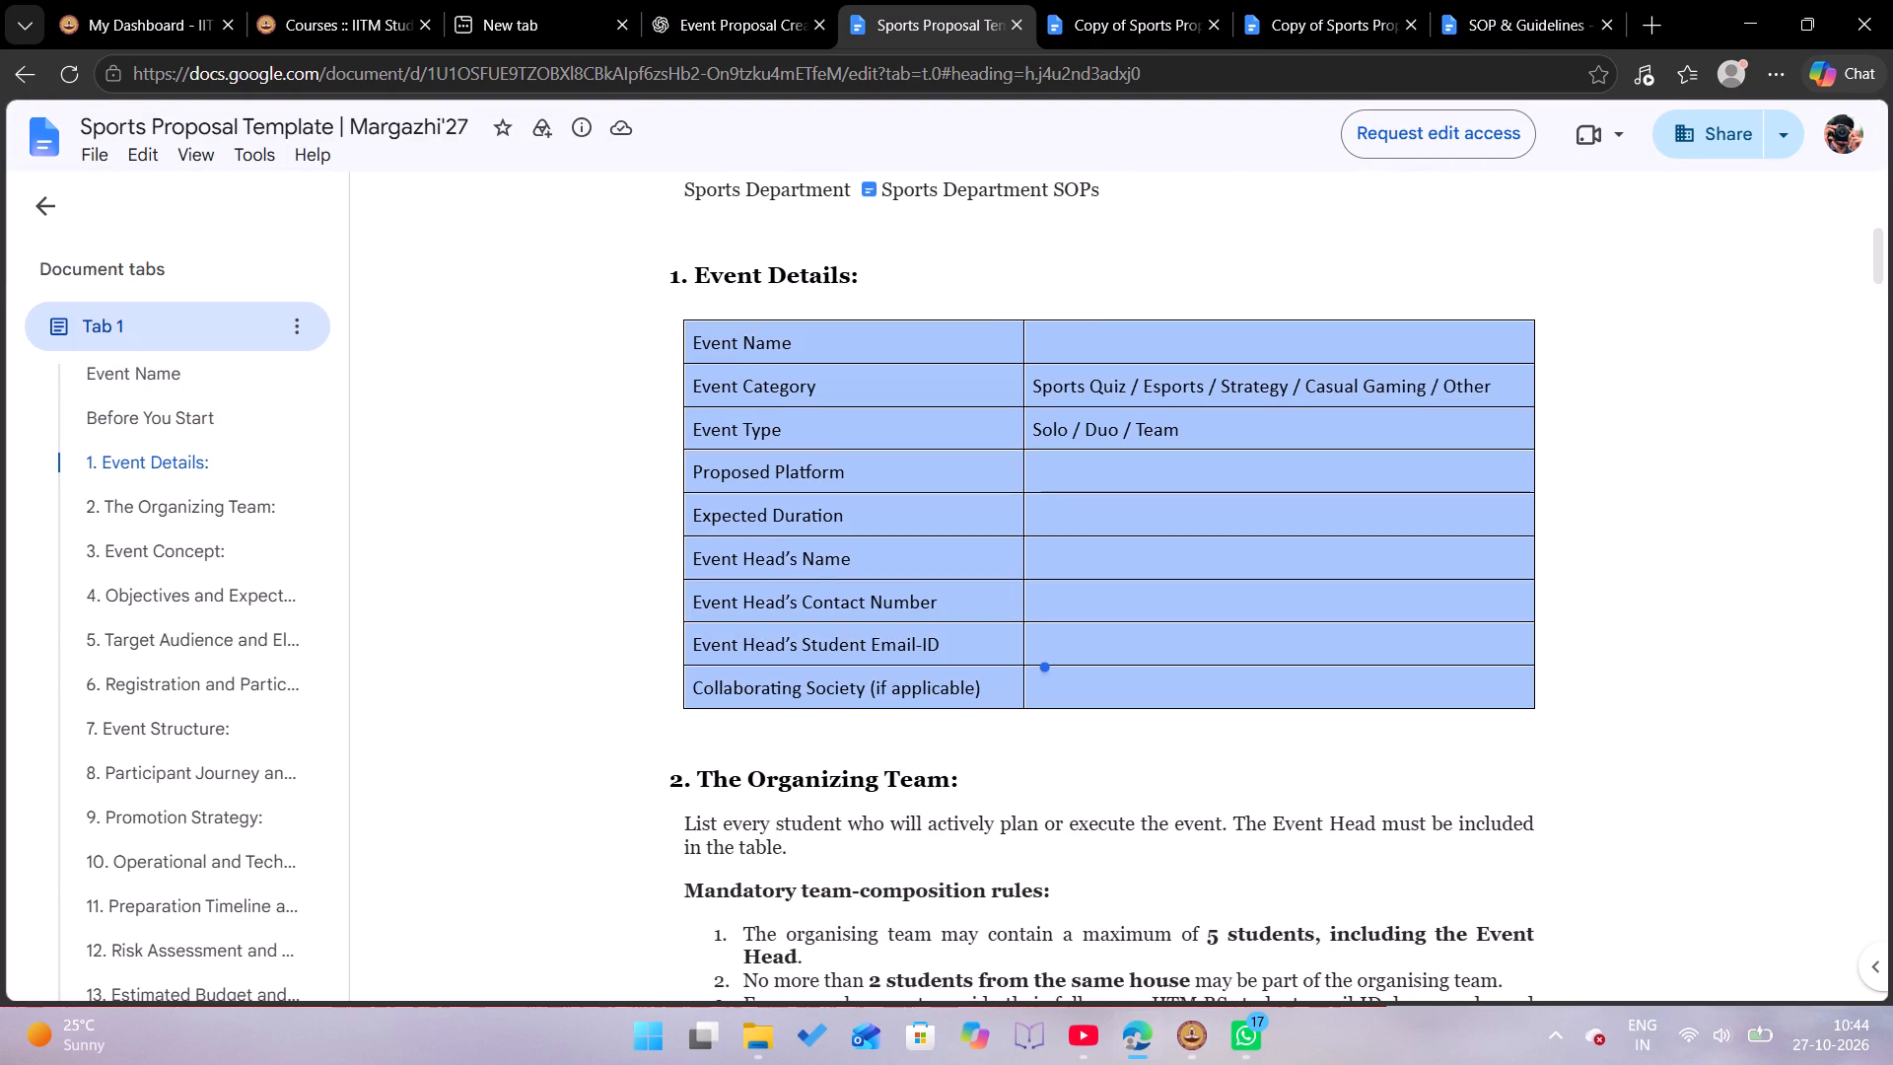
pyautogui.hotkey('ctrl', 'c')
pyautogui.click(1309, 0)
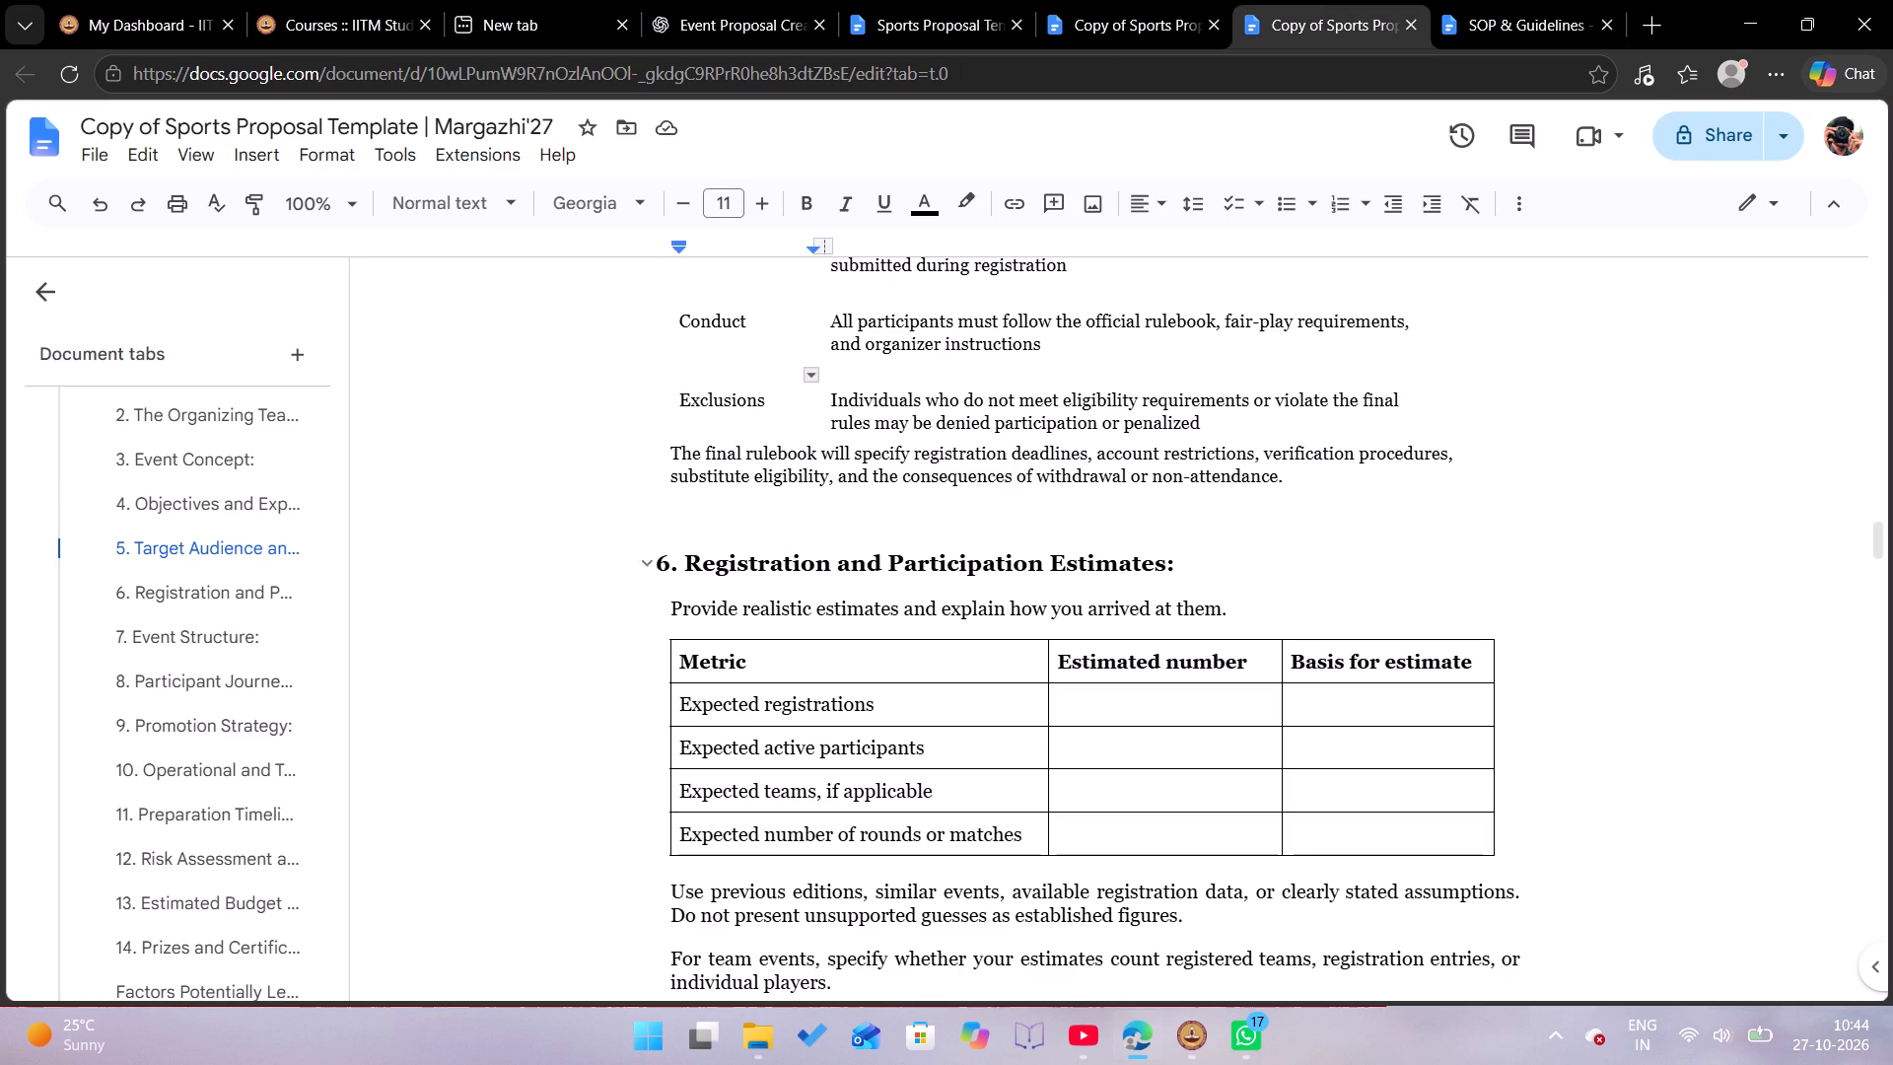
pyautogui.click(1295, 477)
pyautogui.press('Return')
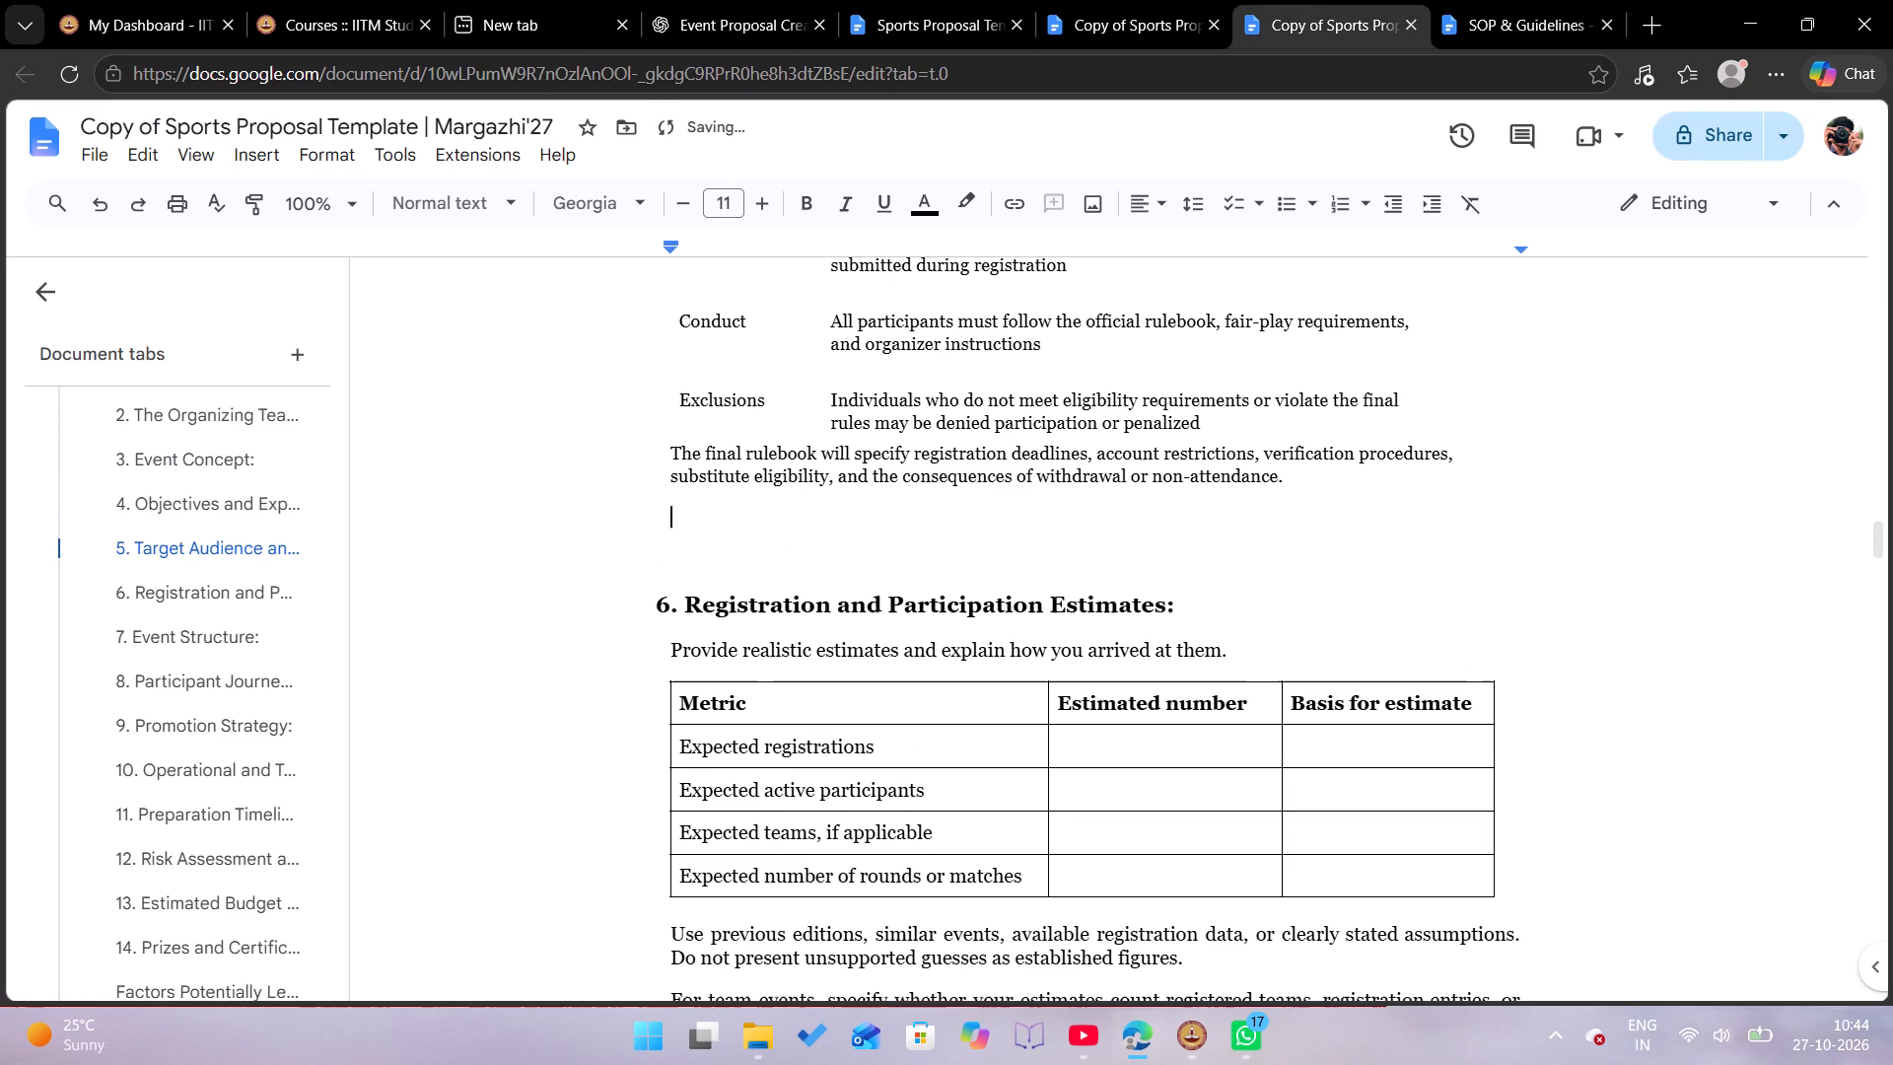
pyautogui.hotkey('ctrl', 'v')
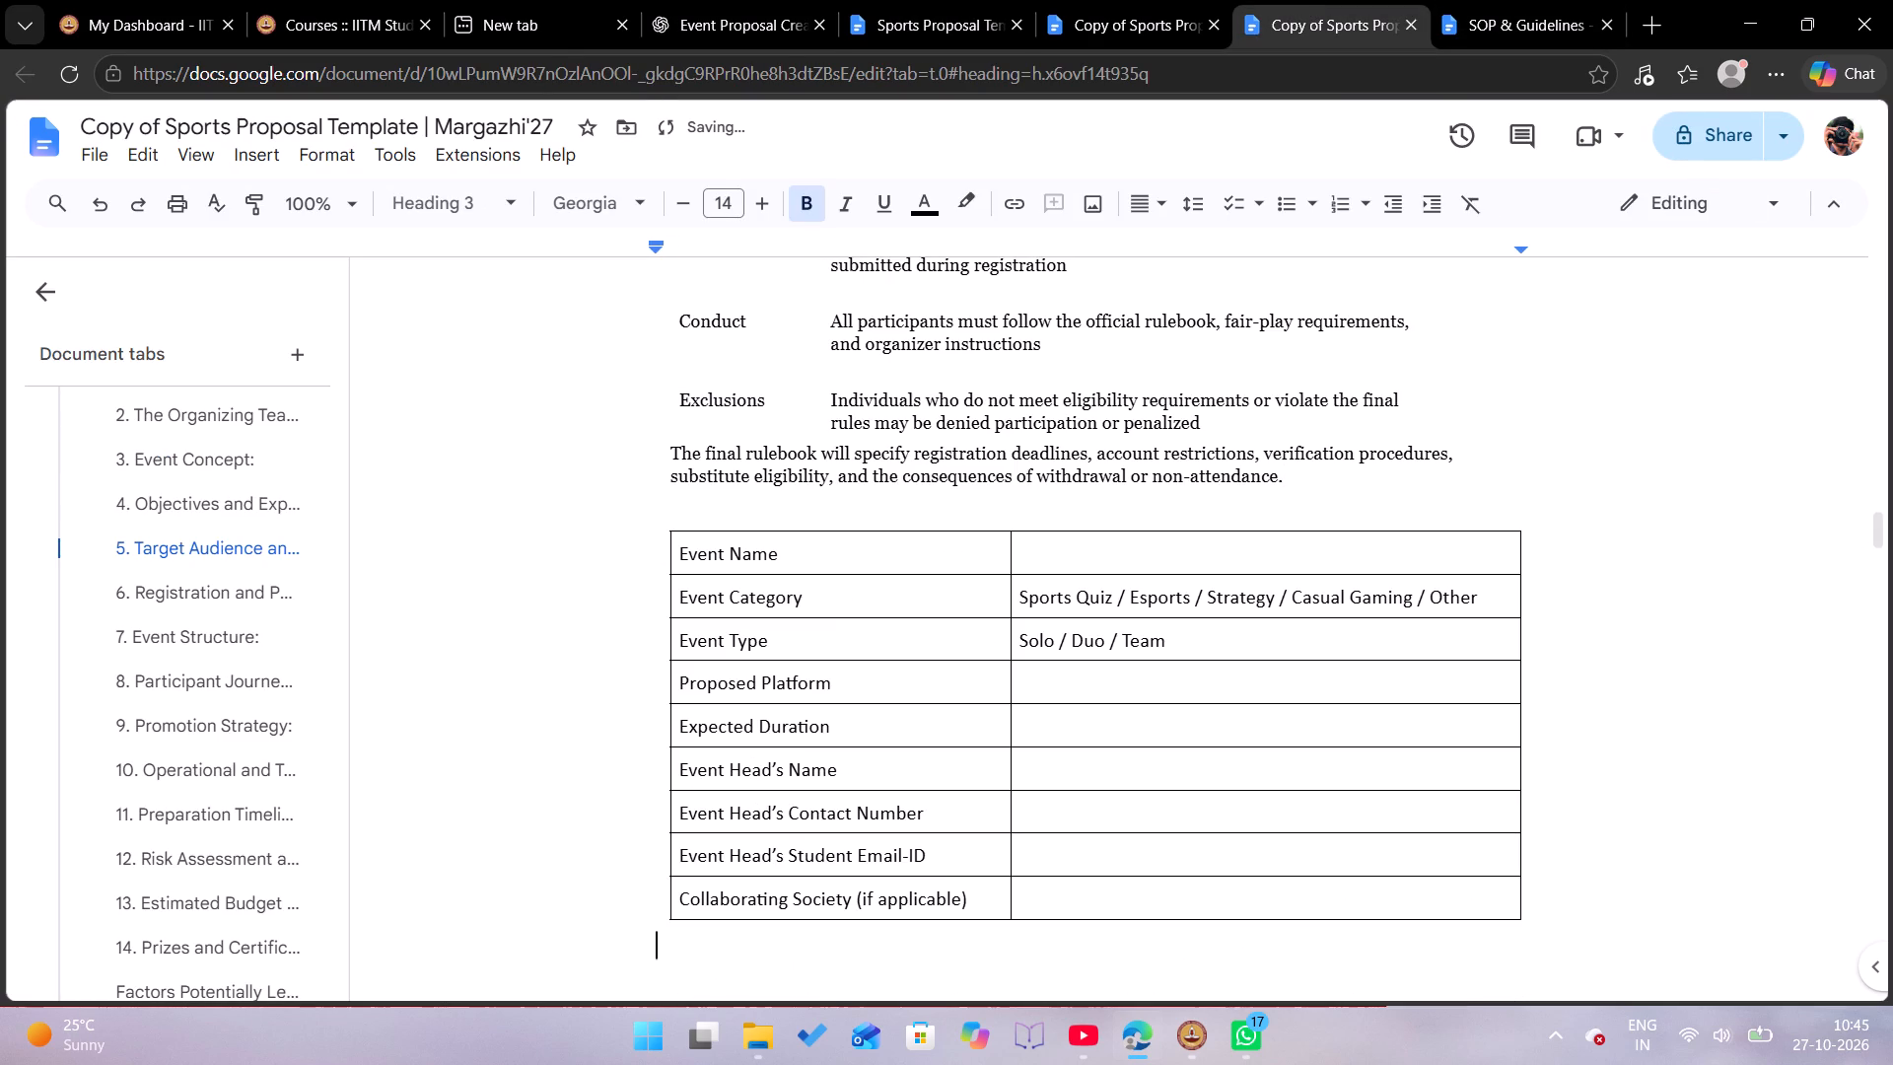
# Clear the "Event Name" text from the first cell of the pasted bordered table.
pyautogui.click(850, 555)
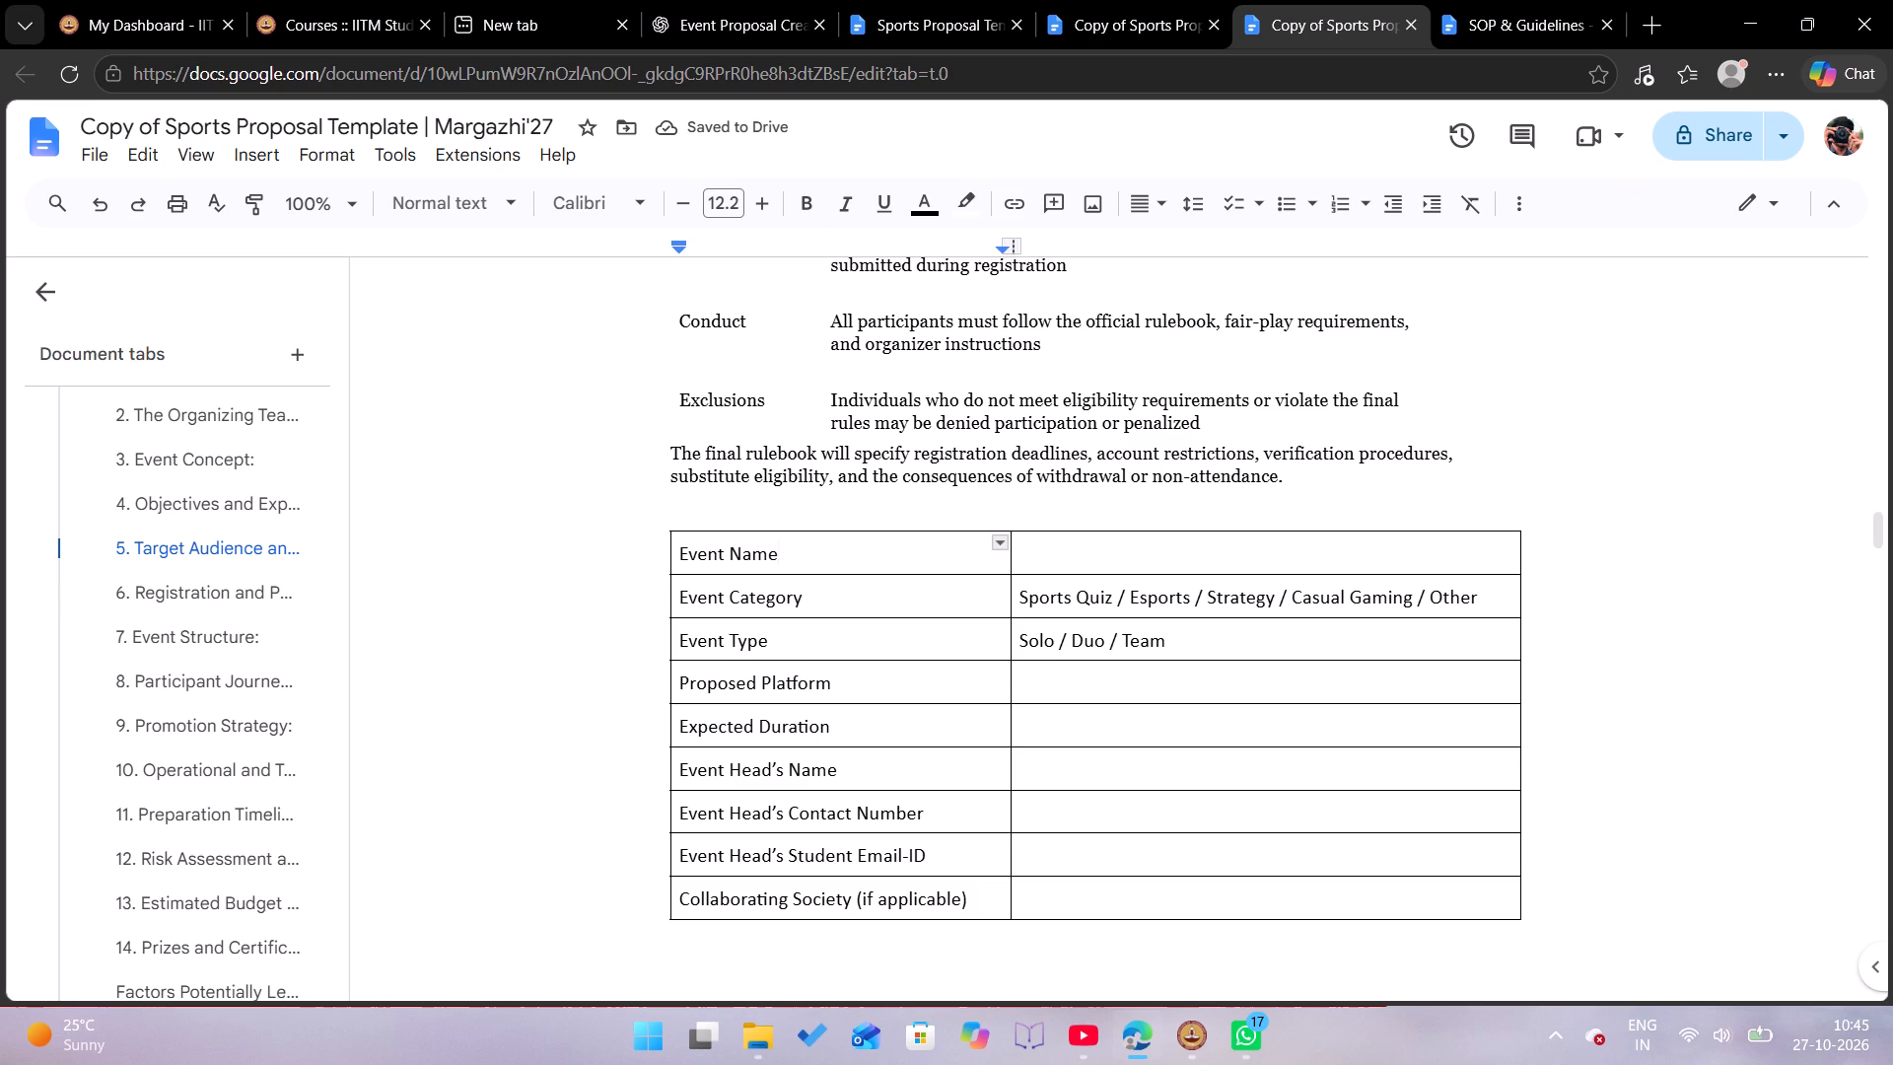
pyautogui.press('BackSpace')
pyautogui.press('BackSpace')
pyautogui.press('BackSpace')
pyautogui.press('BackSpace')
pyautogui.press('BackSpace')
pyautogui.press('BackSpace')
pyautogui.press('BackSpace')
pyautogui.press('BackSpace')
pyautogui.press('BackSpace')
pyautogui.press('BackSpace')
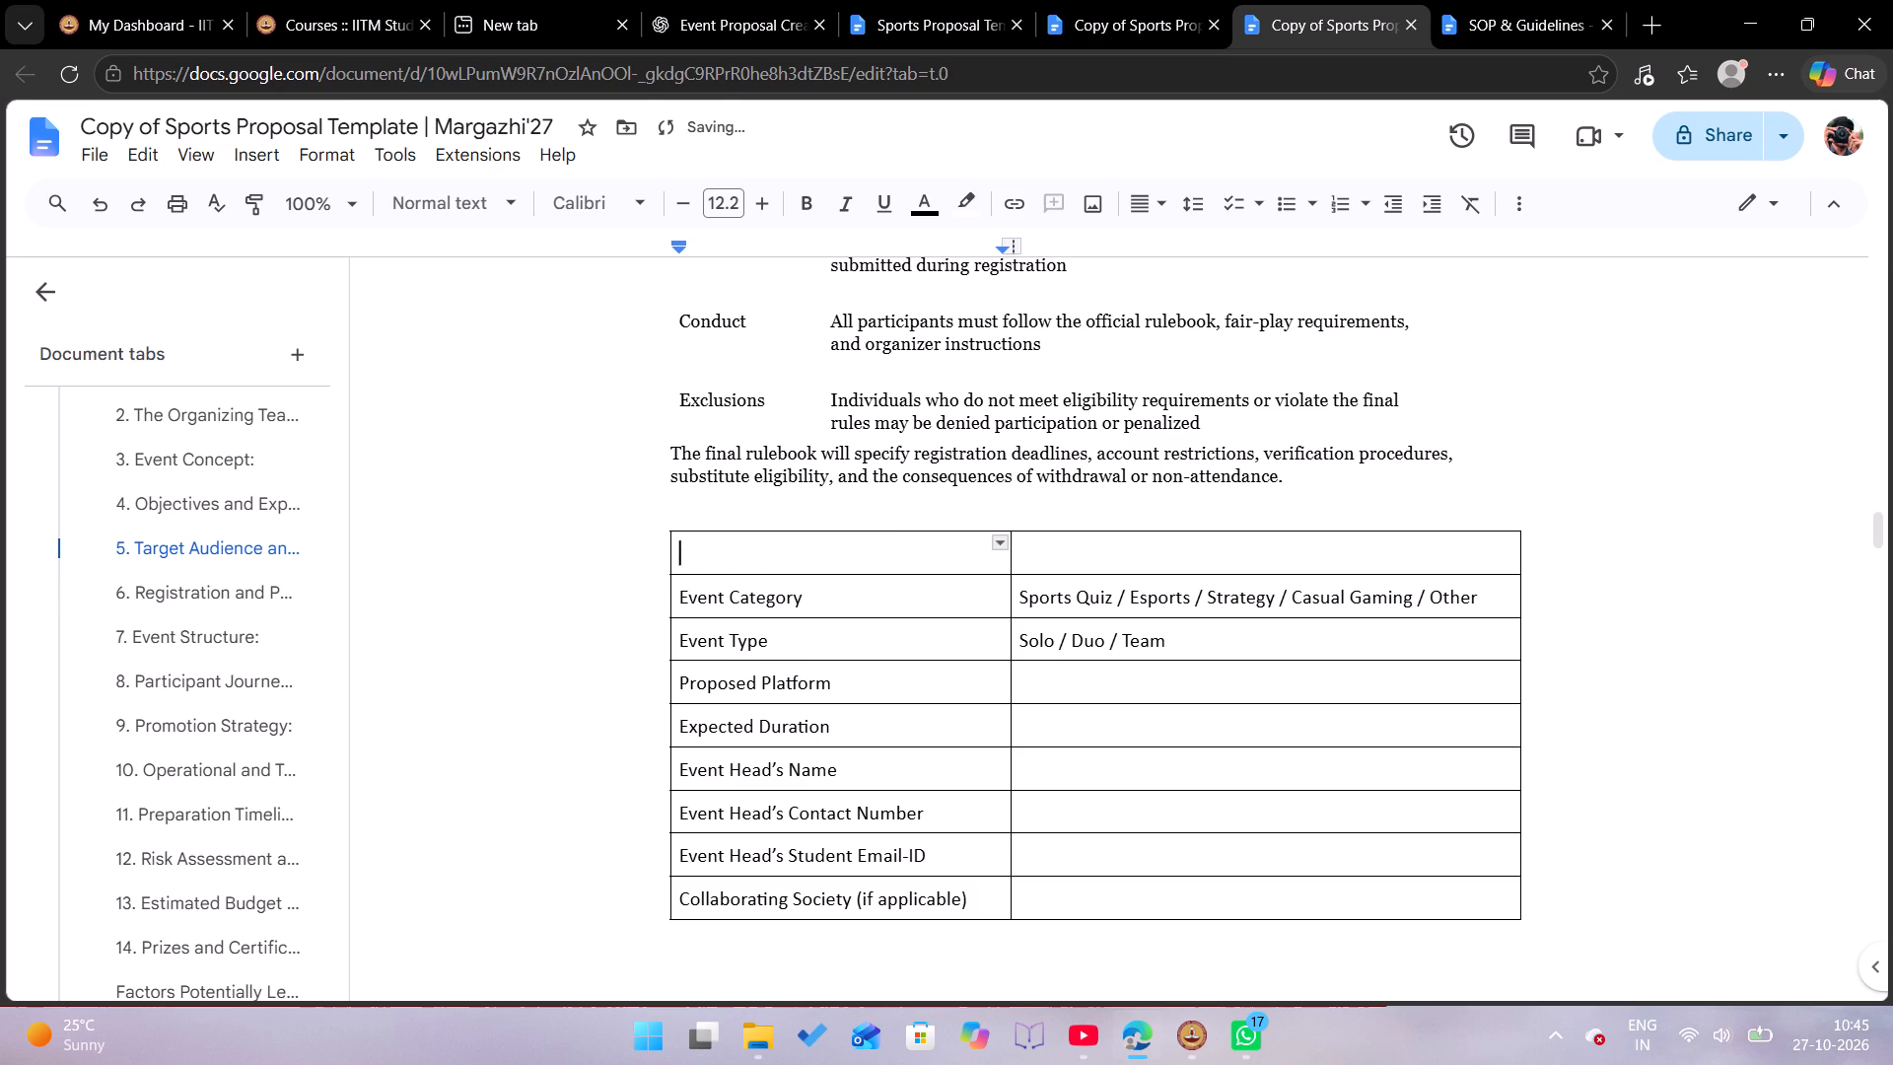
pyautogui.click(826, 608)
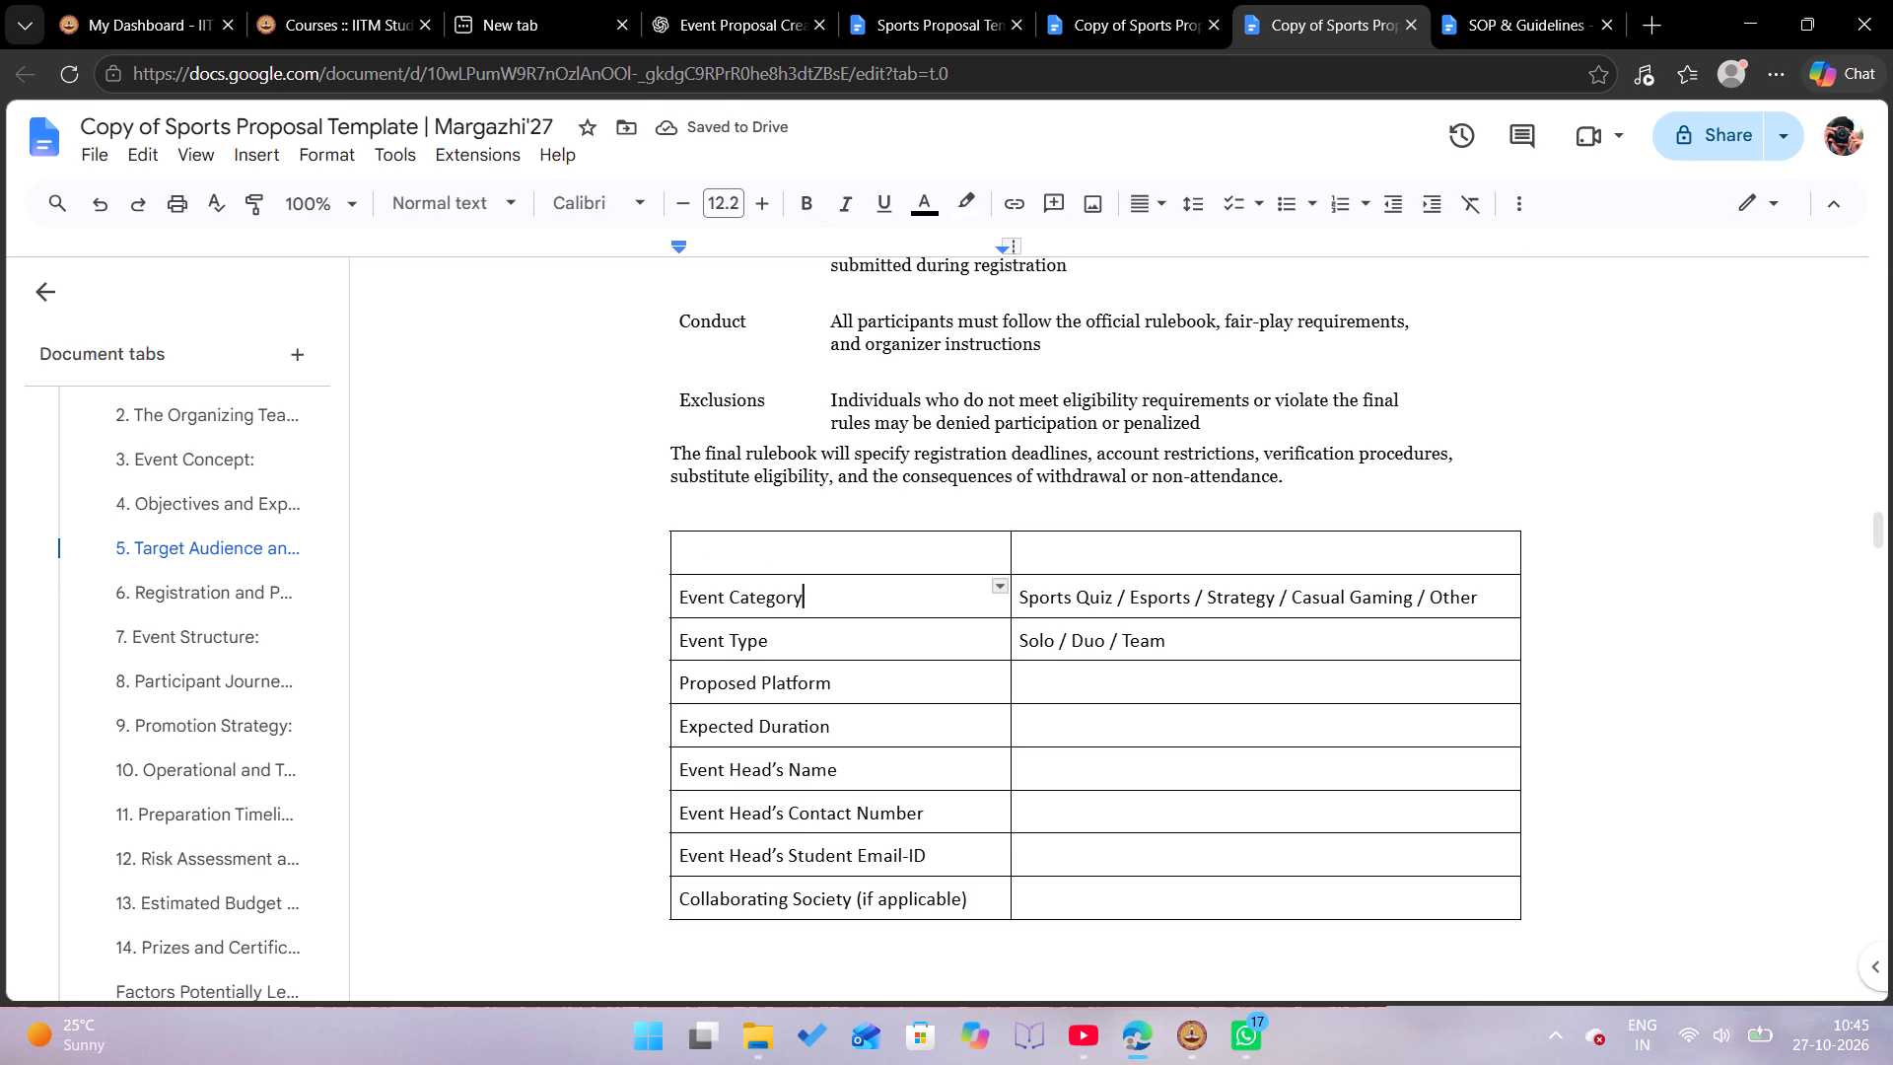
# Copy the "Eligibility Area" header from section 5's borderless table into the empty first cell of the bordered table below it.
pyautogui.moveTo(1874, 531); pyautogui.dragTo(1884, 480)
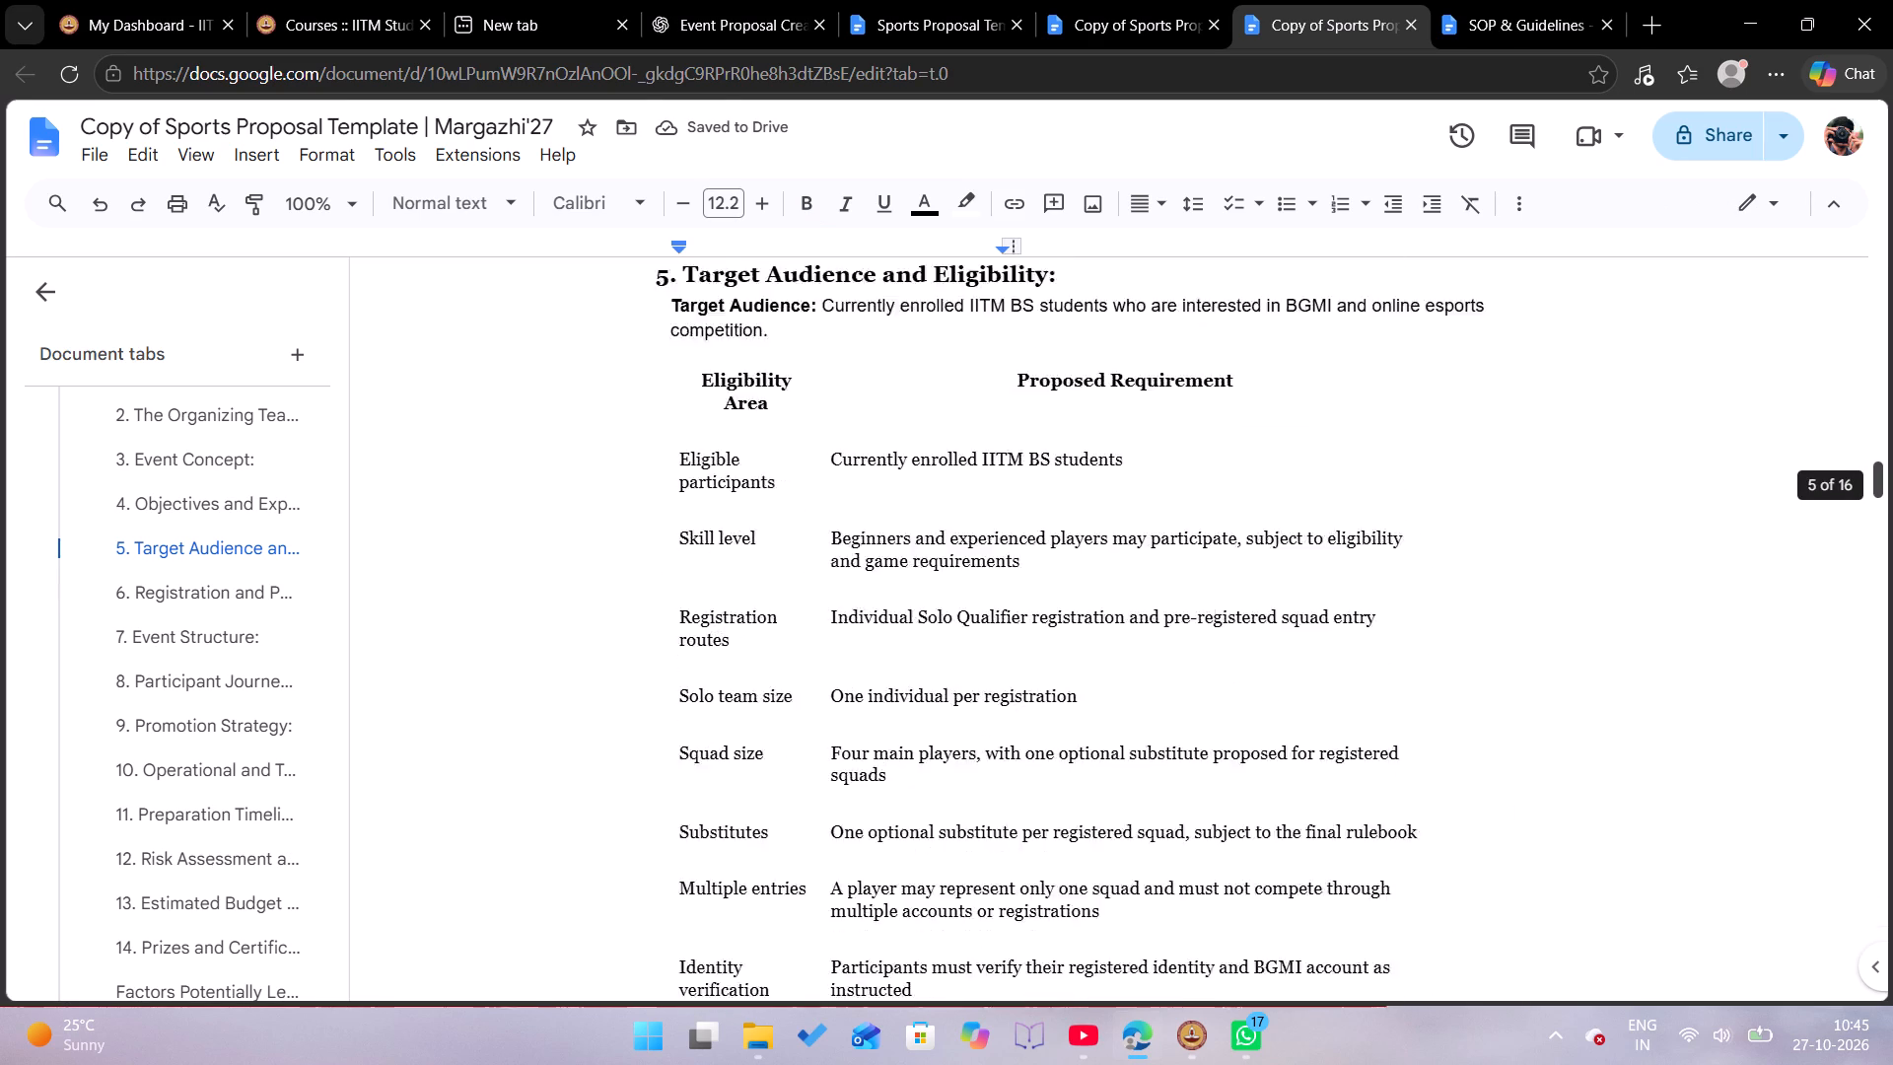
pyautogui.moveTo(1884, 480); pyautogui.dragTo(1886, 471)
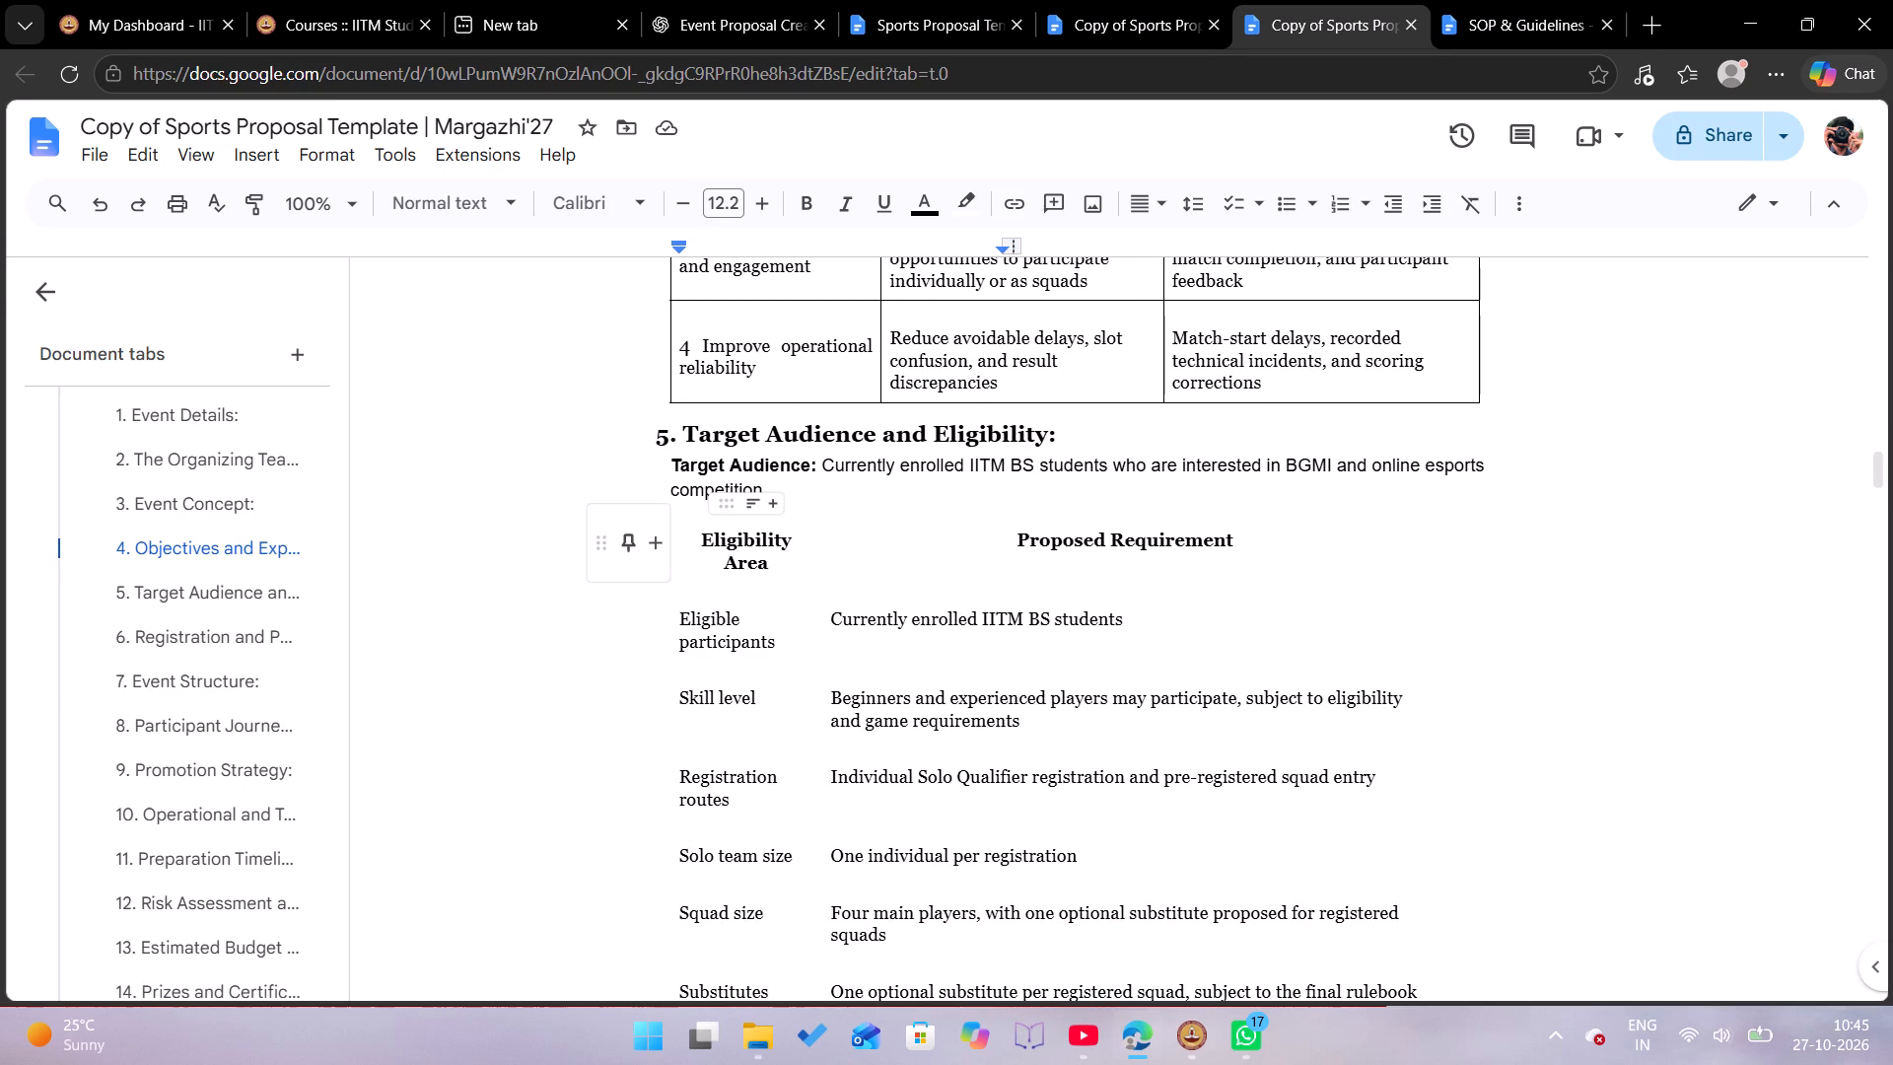
pyautogui.moveTo(699, 542); pyautogui.dragTo(770, 562)
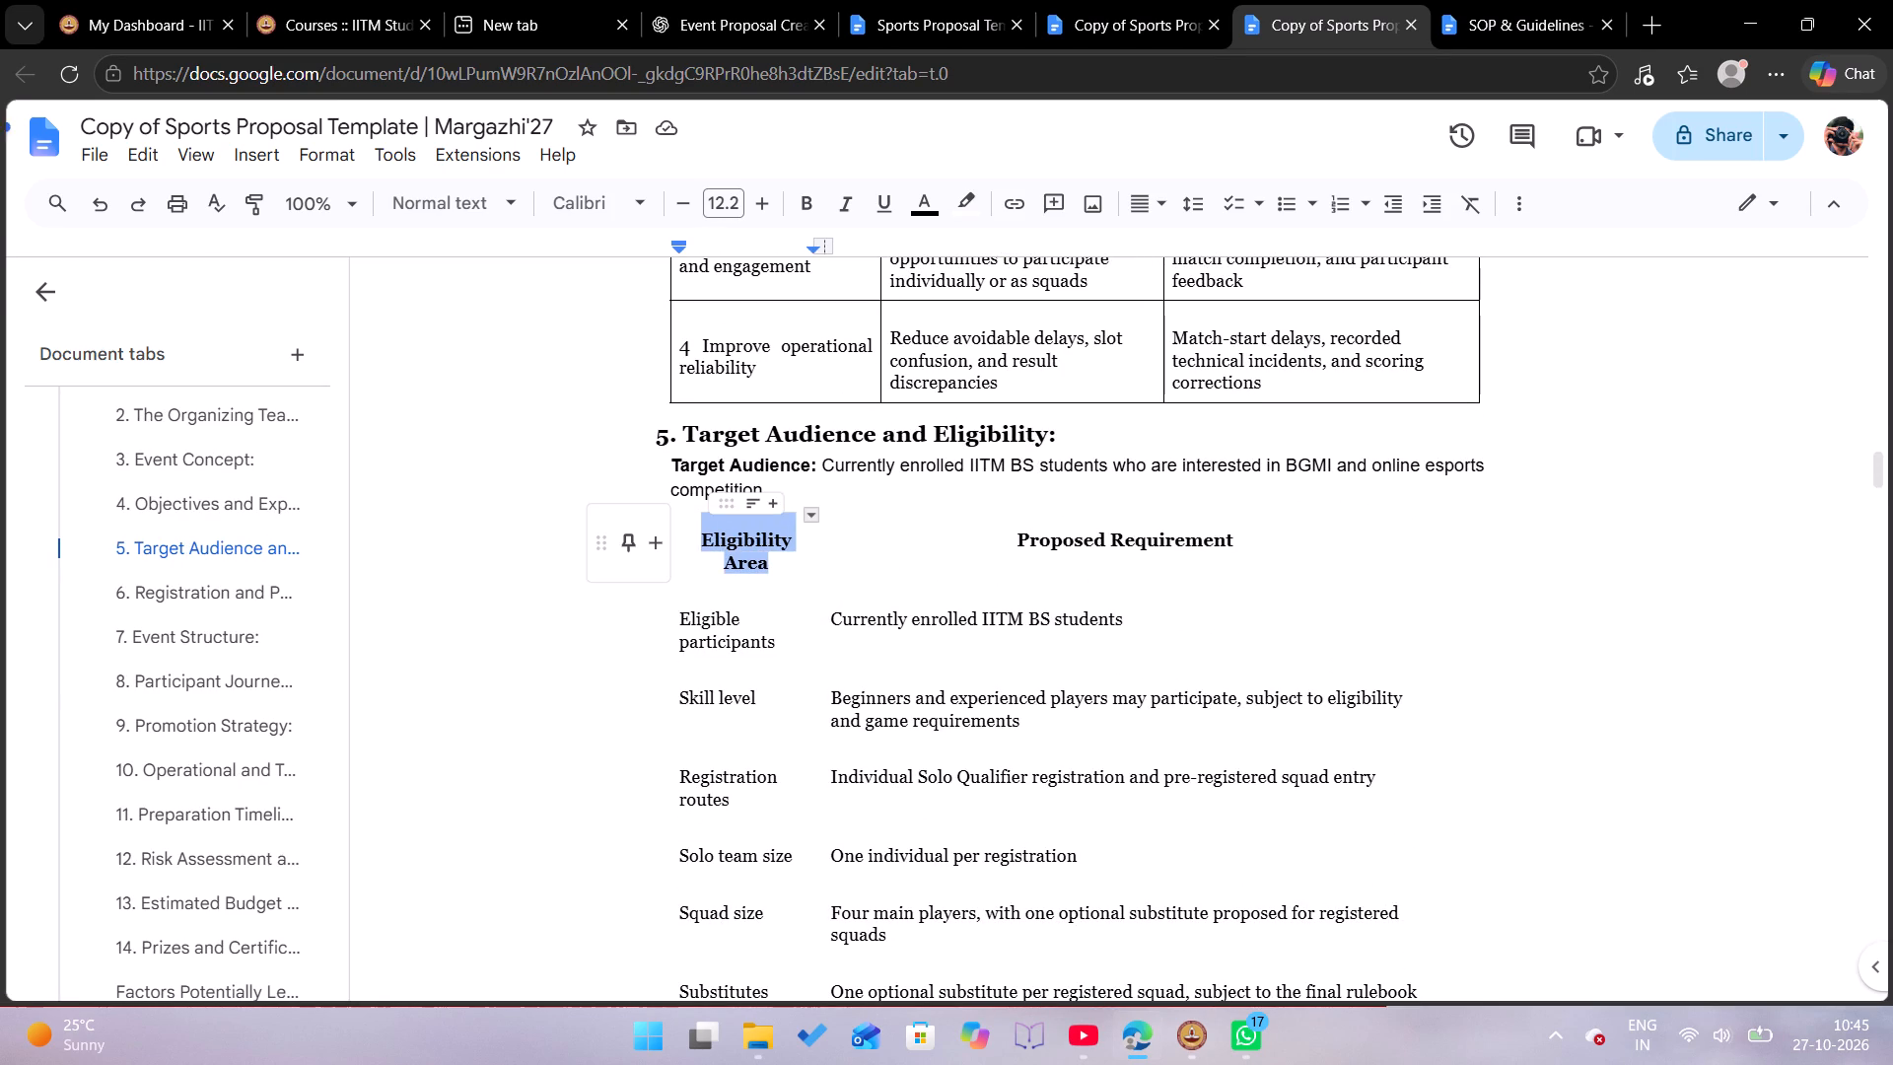
pyautogui.hotkey('ctrl', 'c')
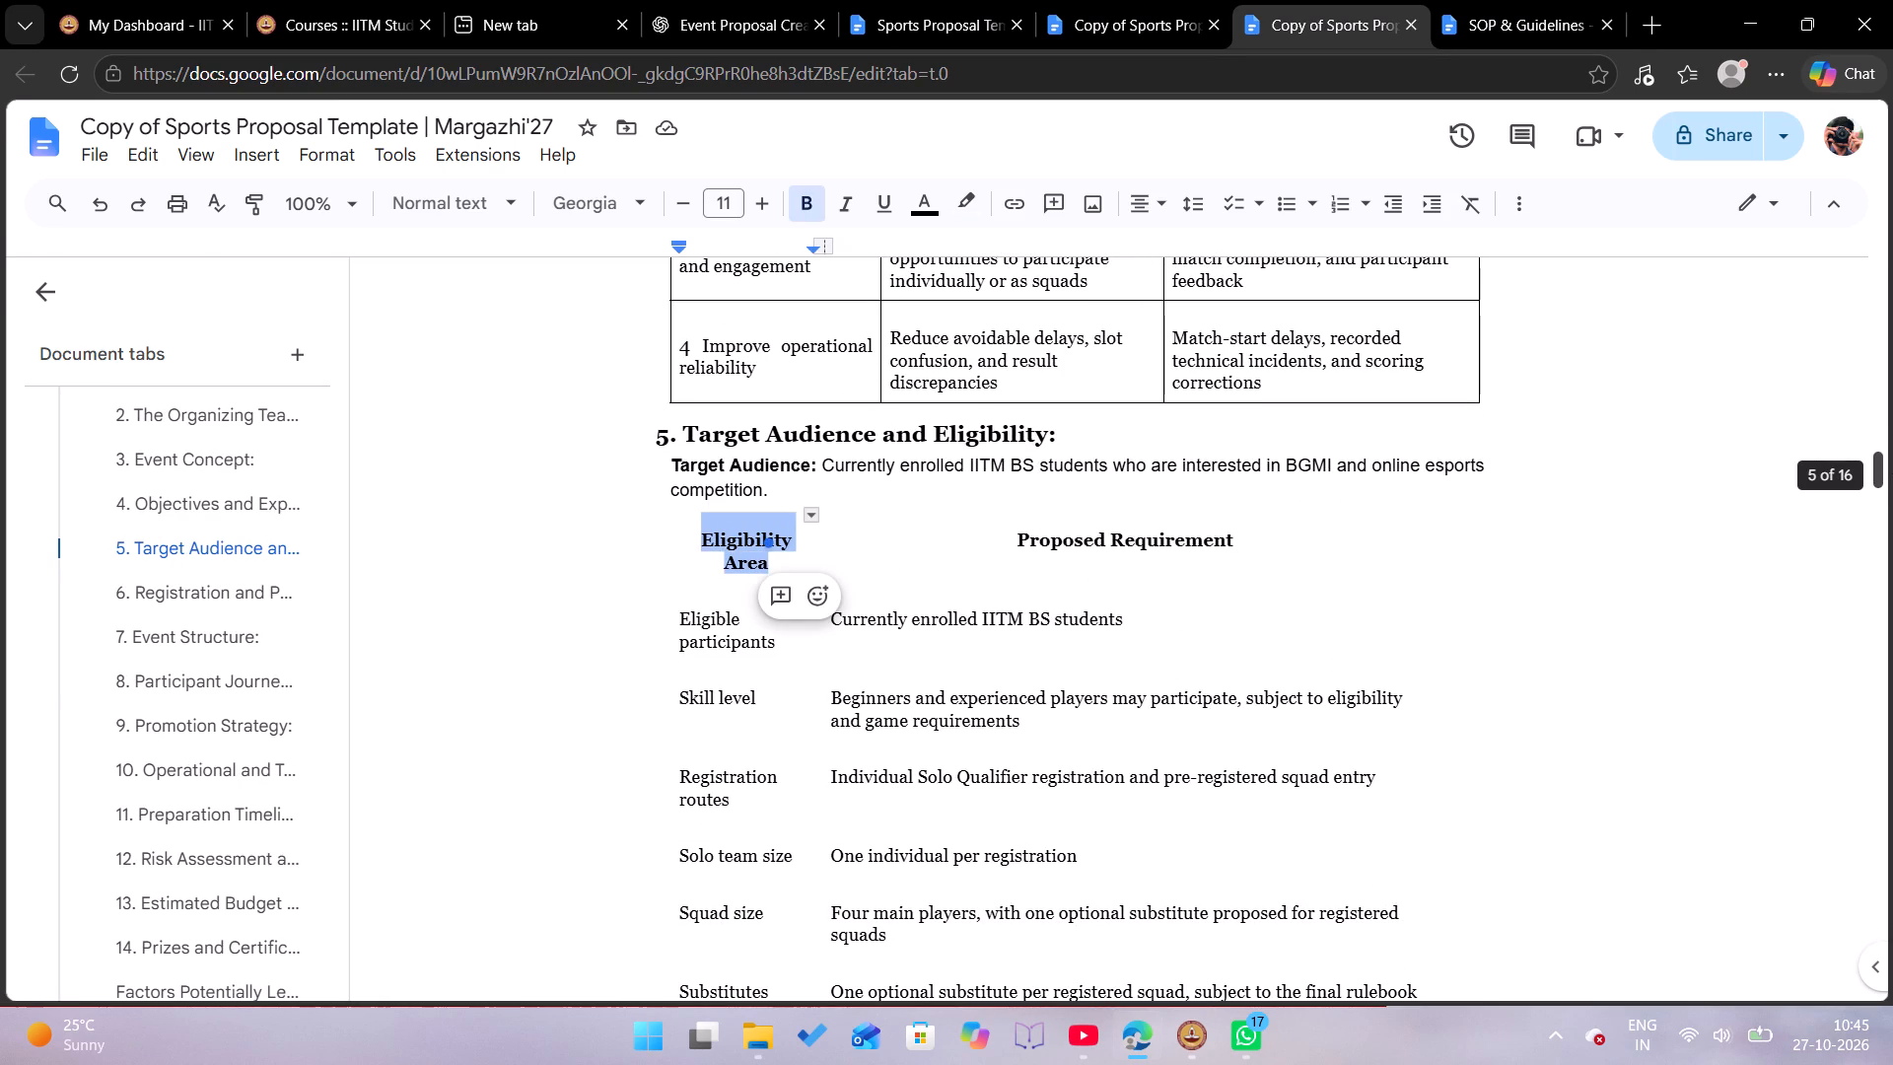
pyautogui.moveTo(1874, 465); pyautogui.dragTo(1870, 526)
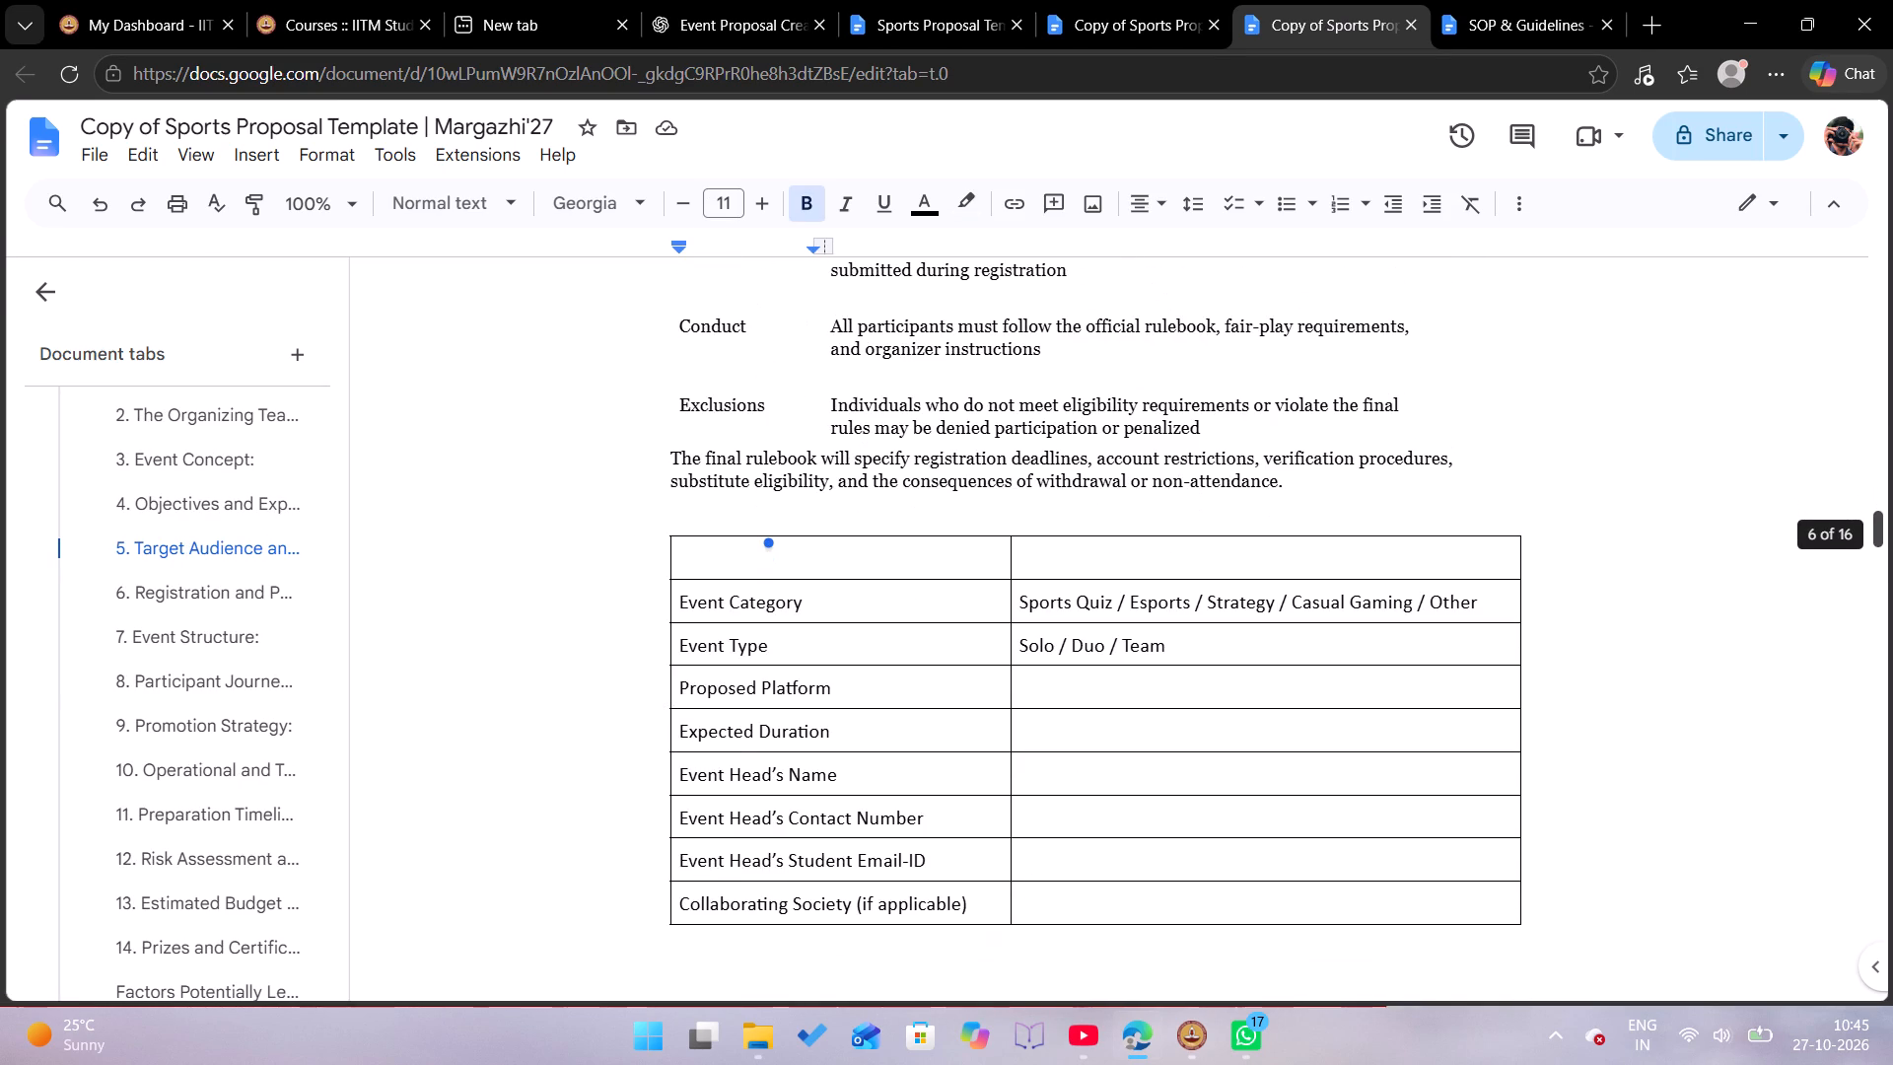
pyautogui.click(810, 572)
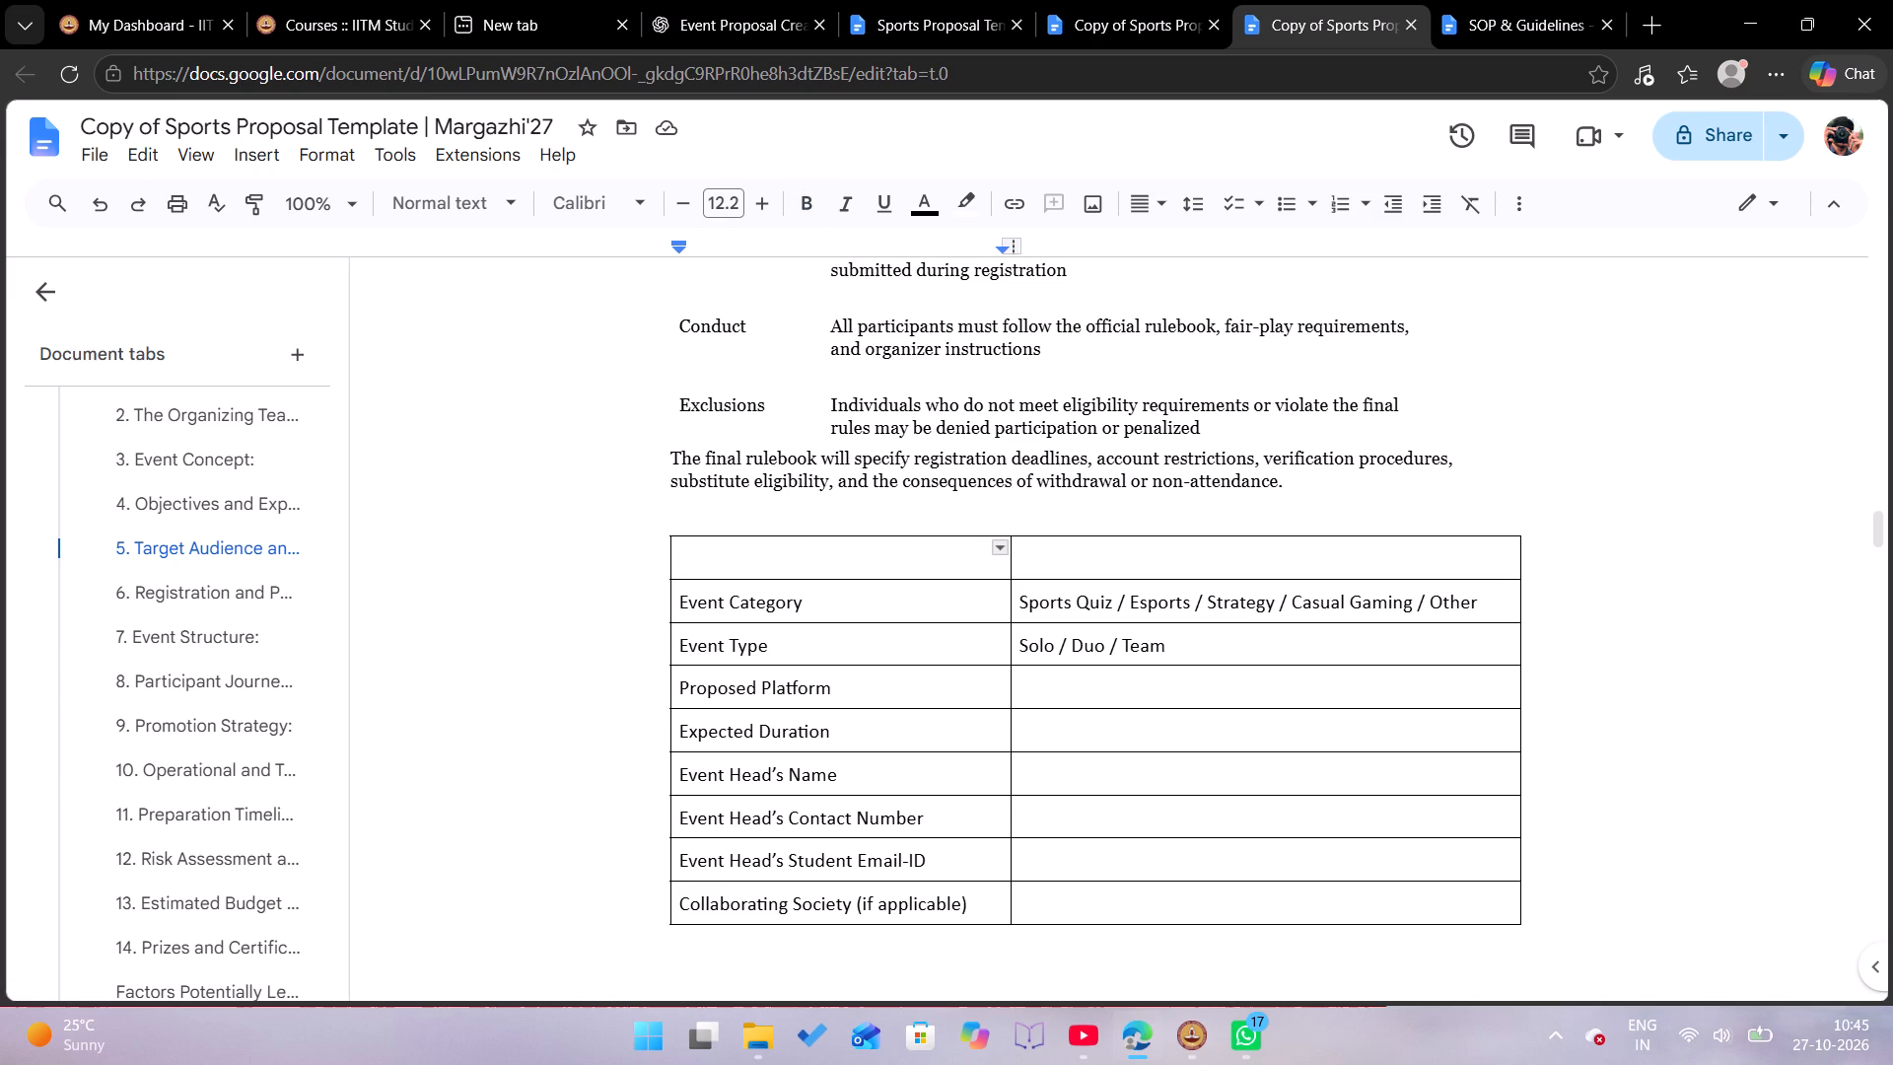
pyautogui.hotkey('ctrl', 'v')
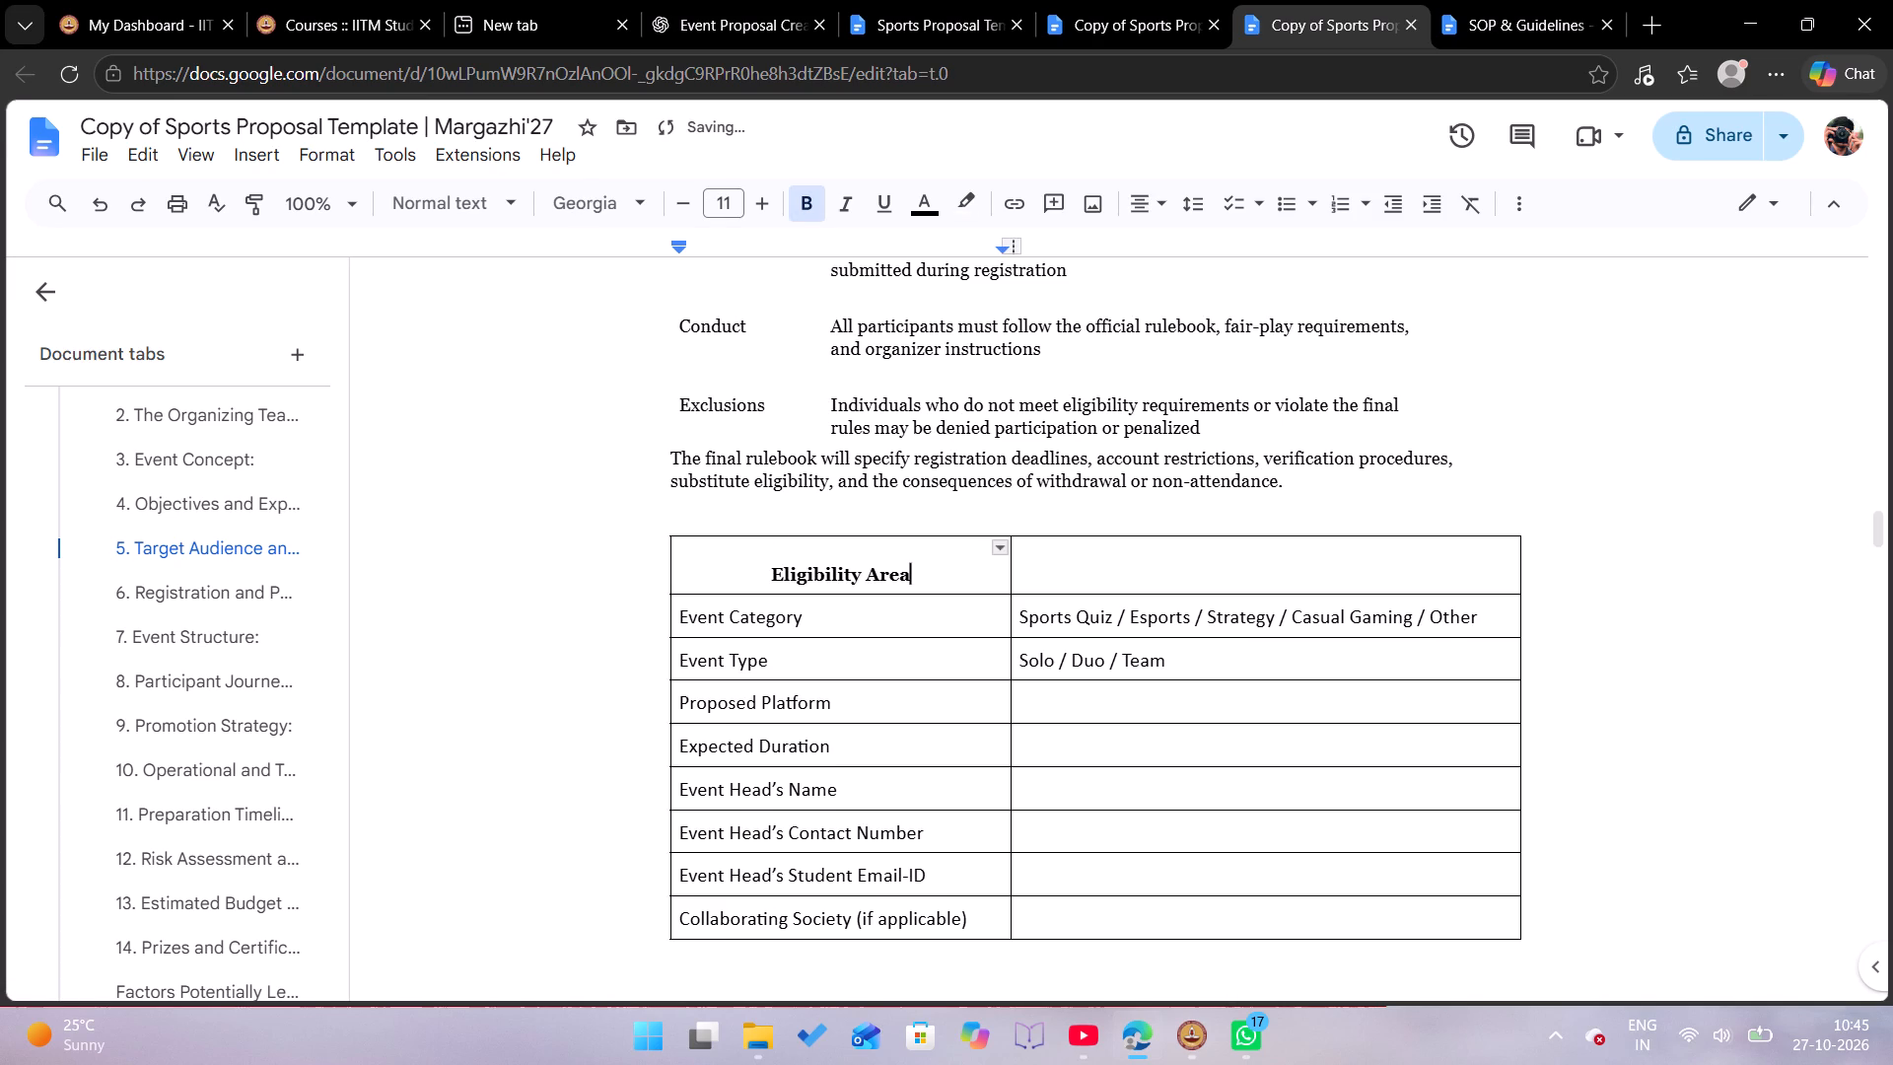
# Copy the "Proposed Requirement" header from section 5's borderless table into the bordered table's second header cell.
pyautogui.moveTo(1879, 532); pyautogui.dragTo(1878, 497)
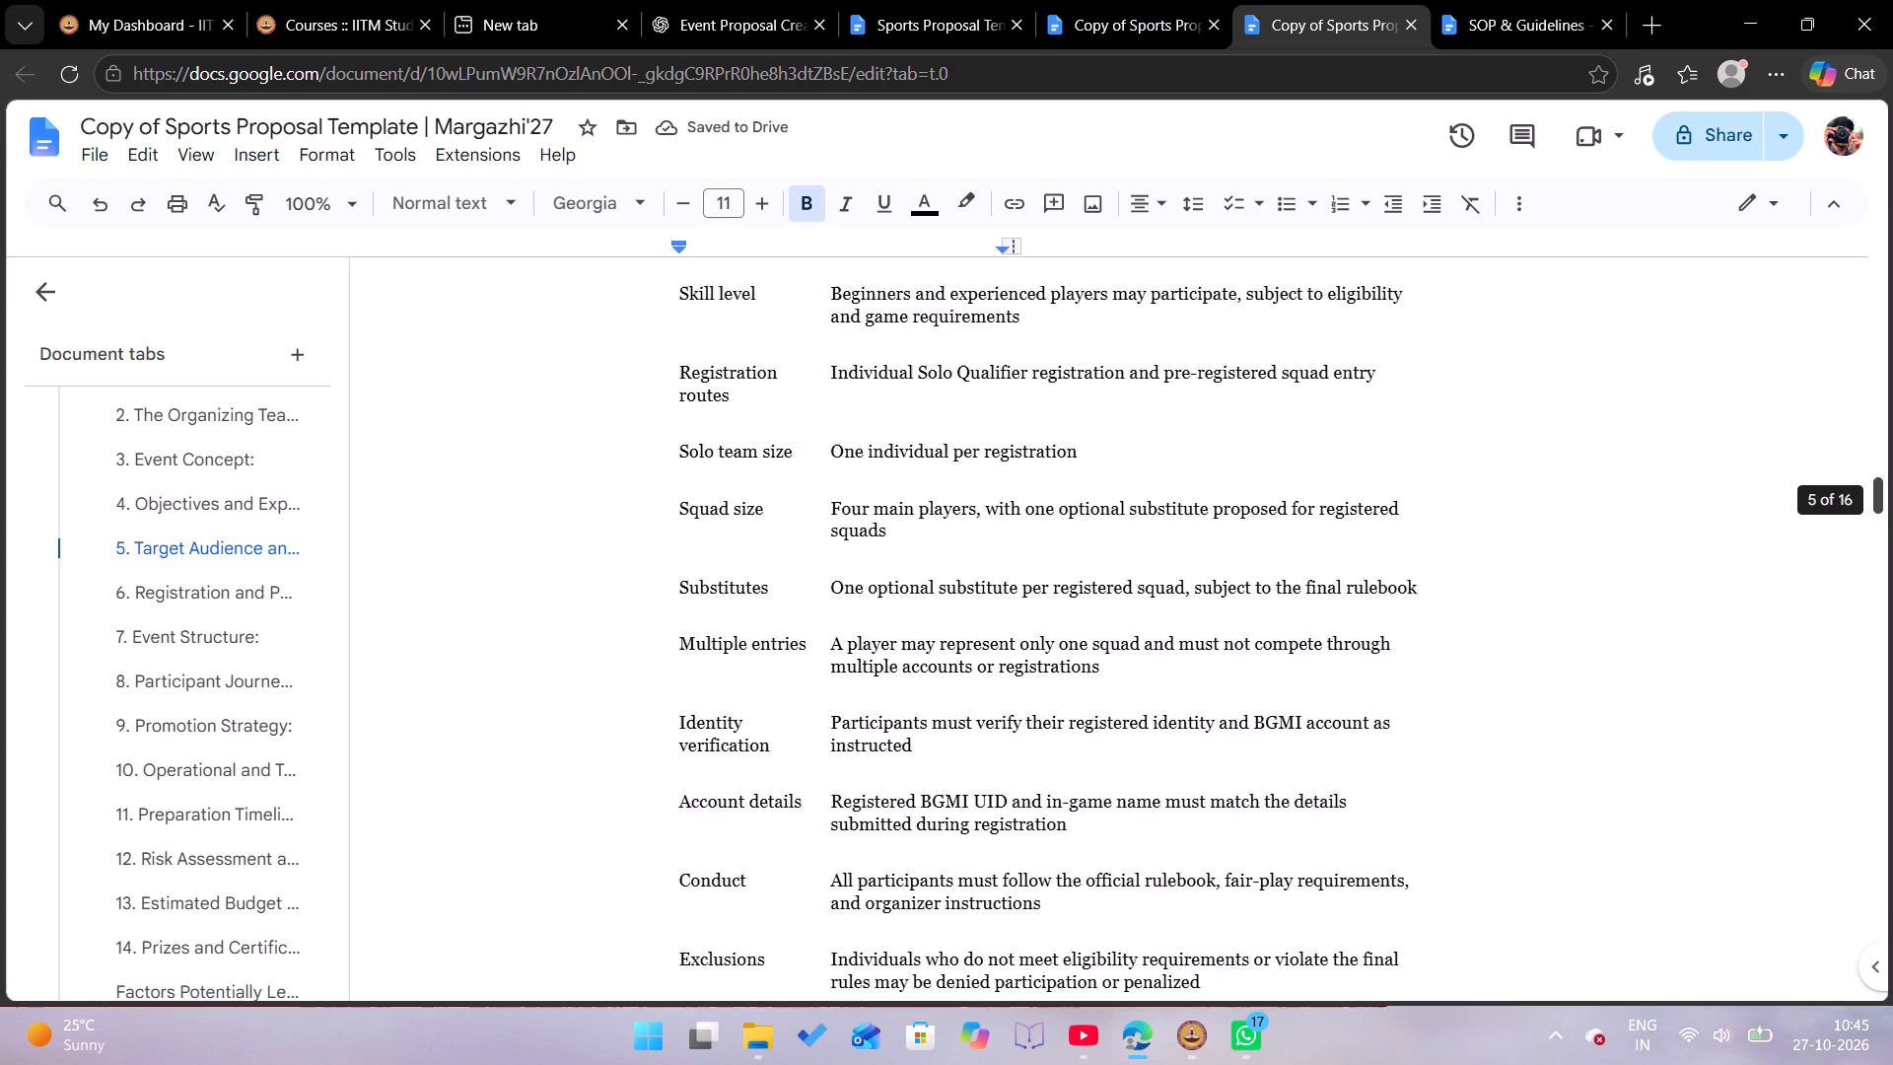
pyautogui.moveTo(1878, 497); pyautogui.dragTo(1892, 460)
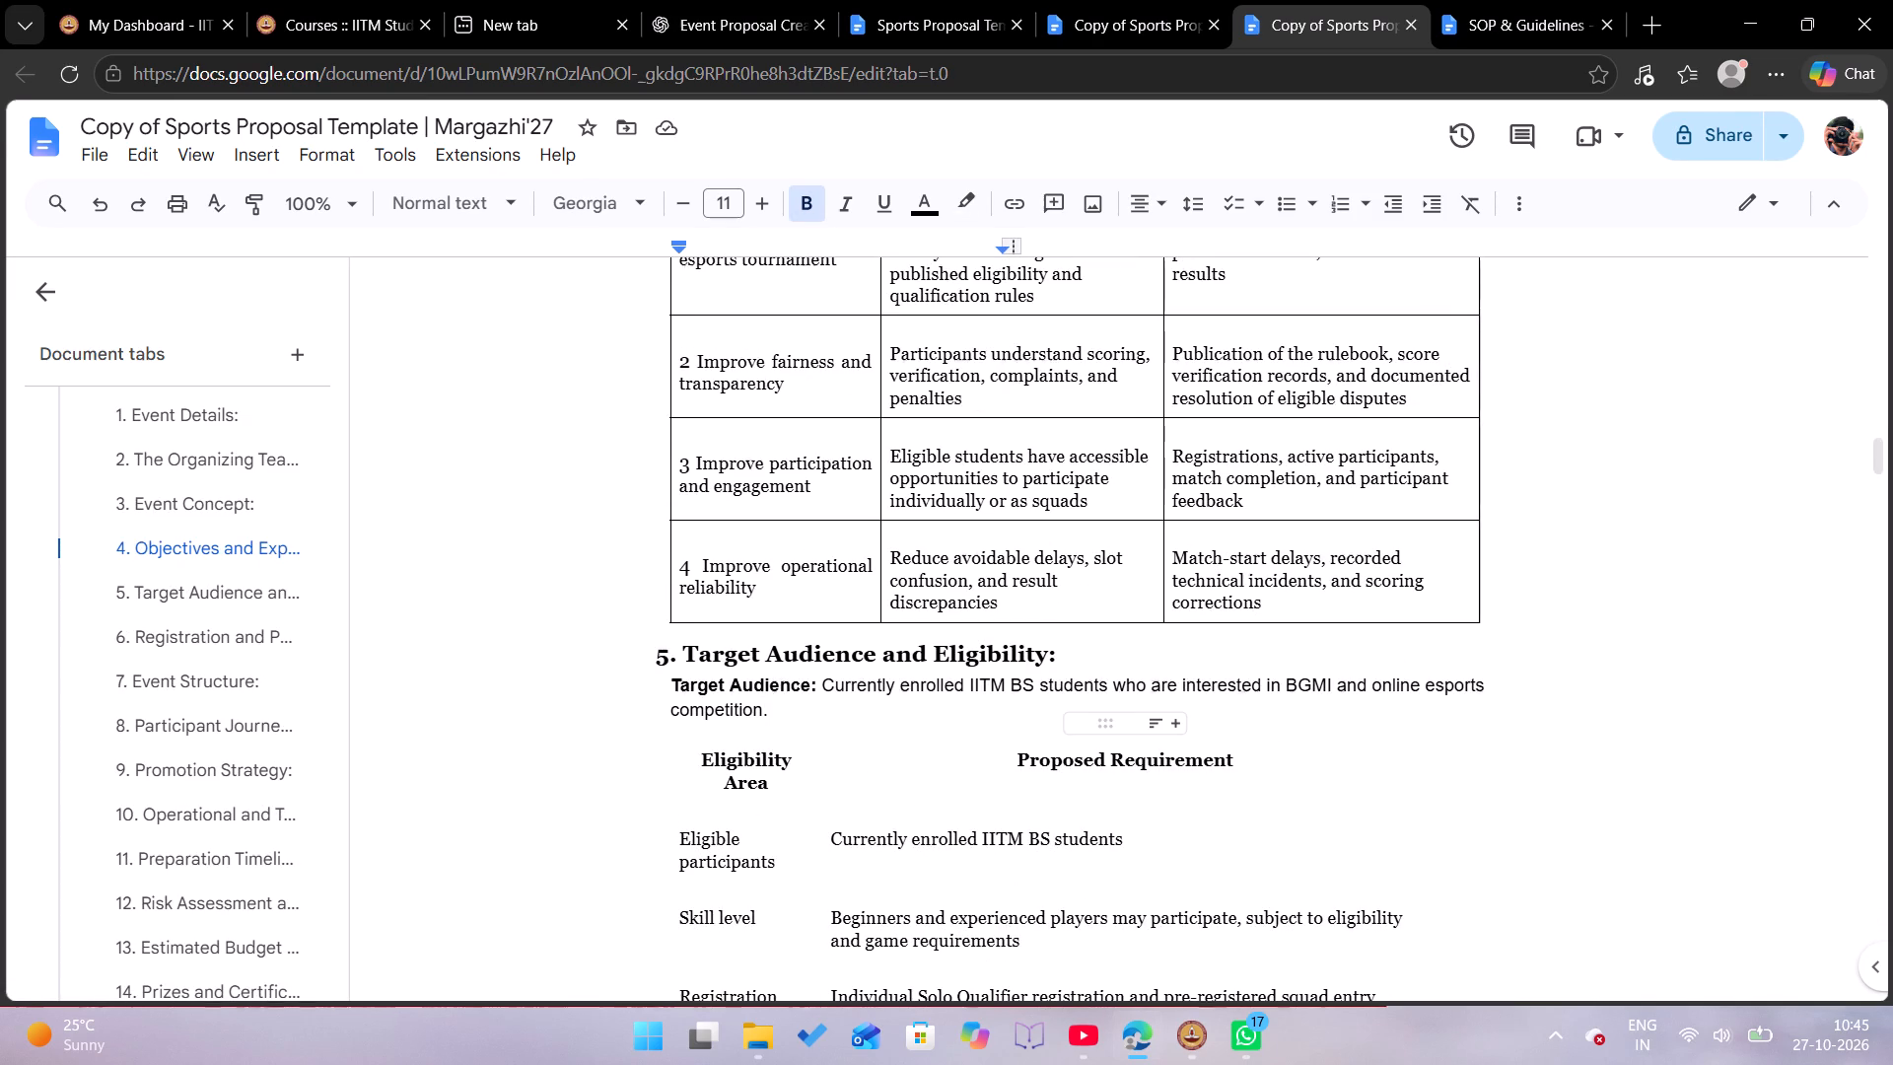
pyautogui.moveTo(1016, 766); pyautogui.dragTo(1230, 776)
pyautogui.click(1230, 776)
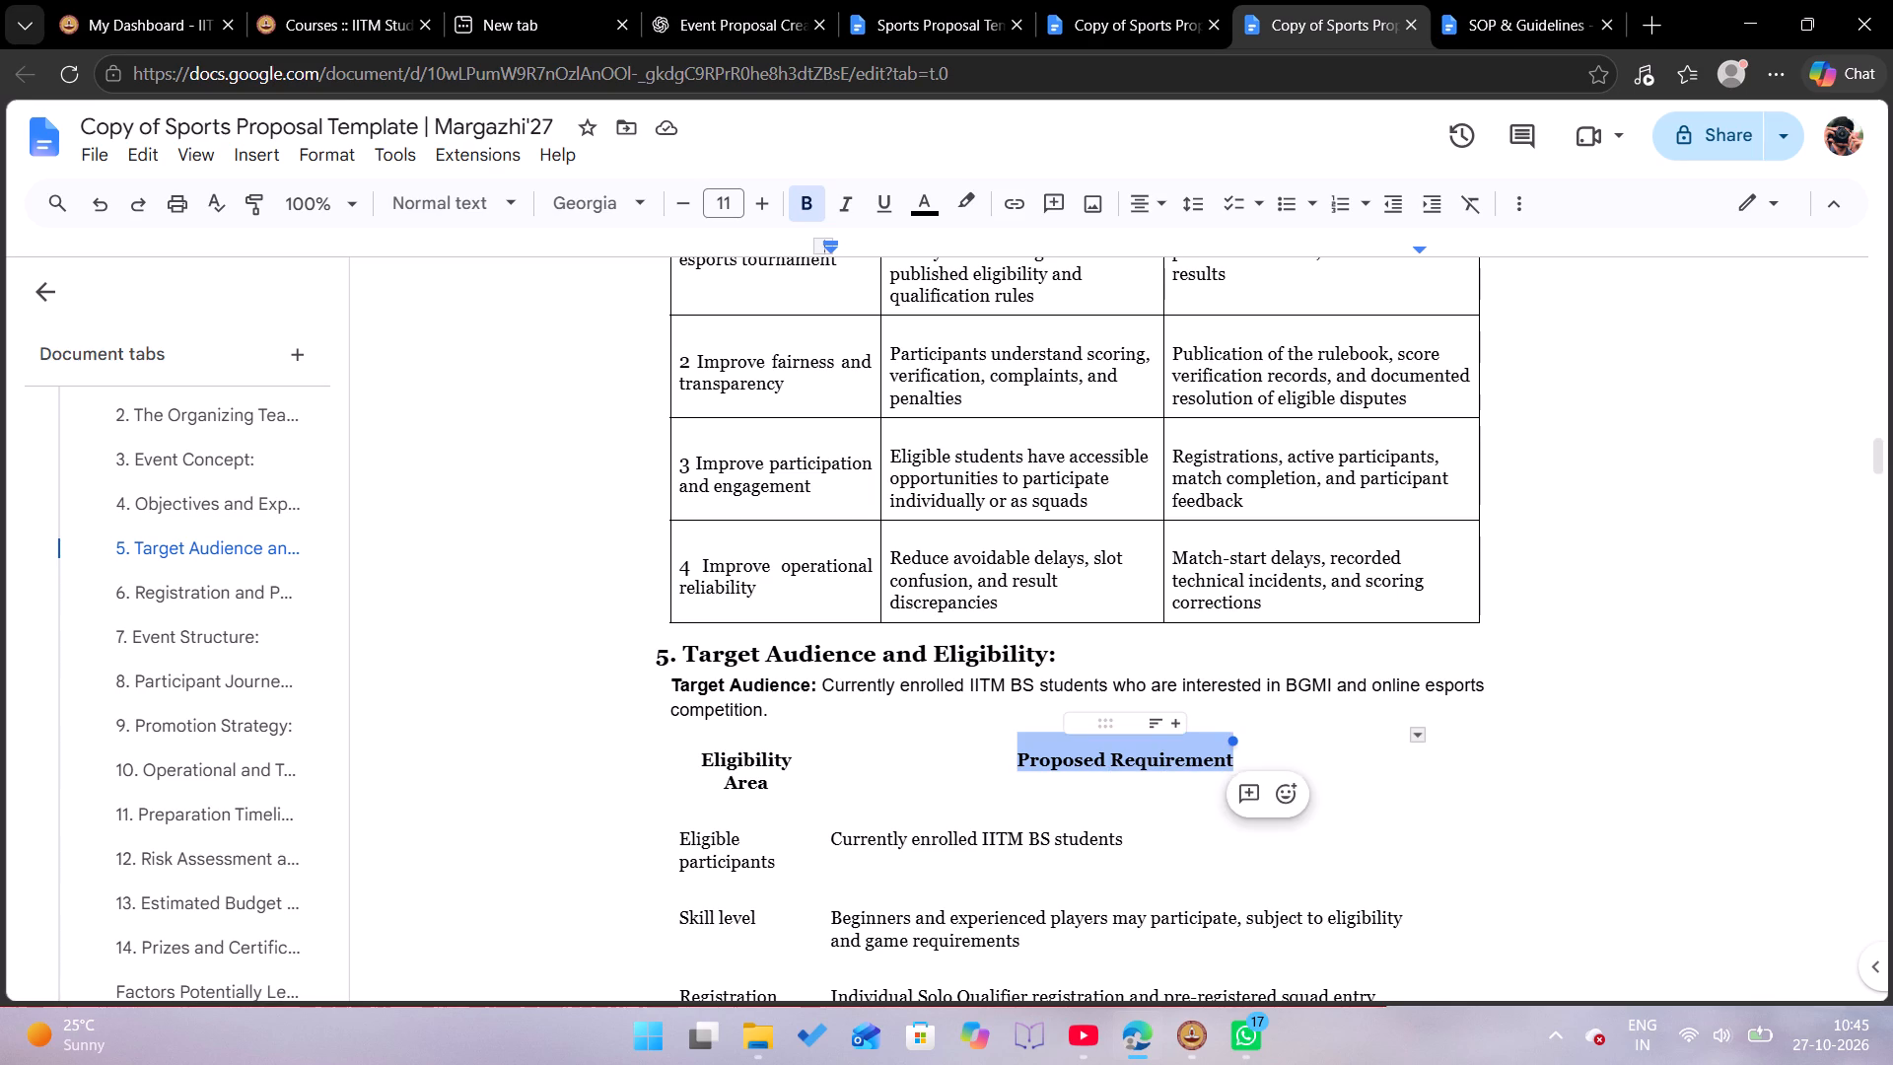
pyautogui.moveTo(1019, 762); pyautogui.dragTo(1185, 781)
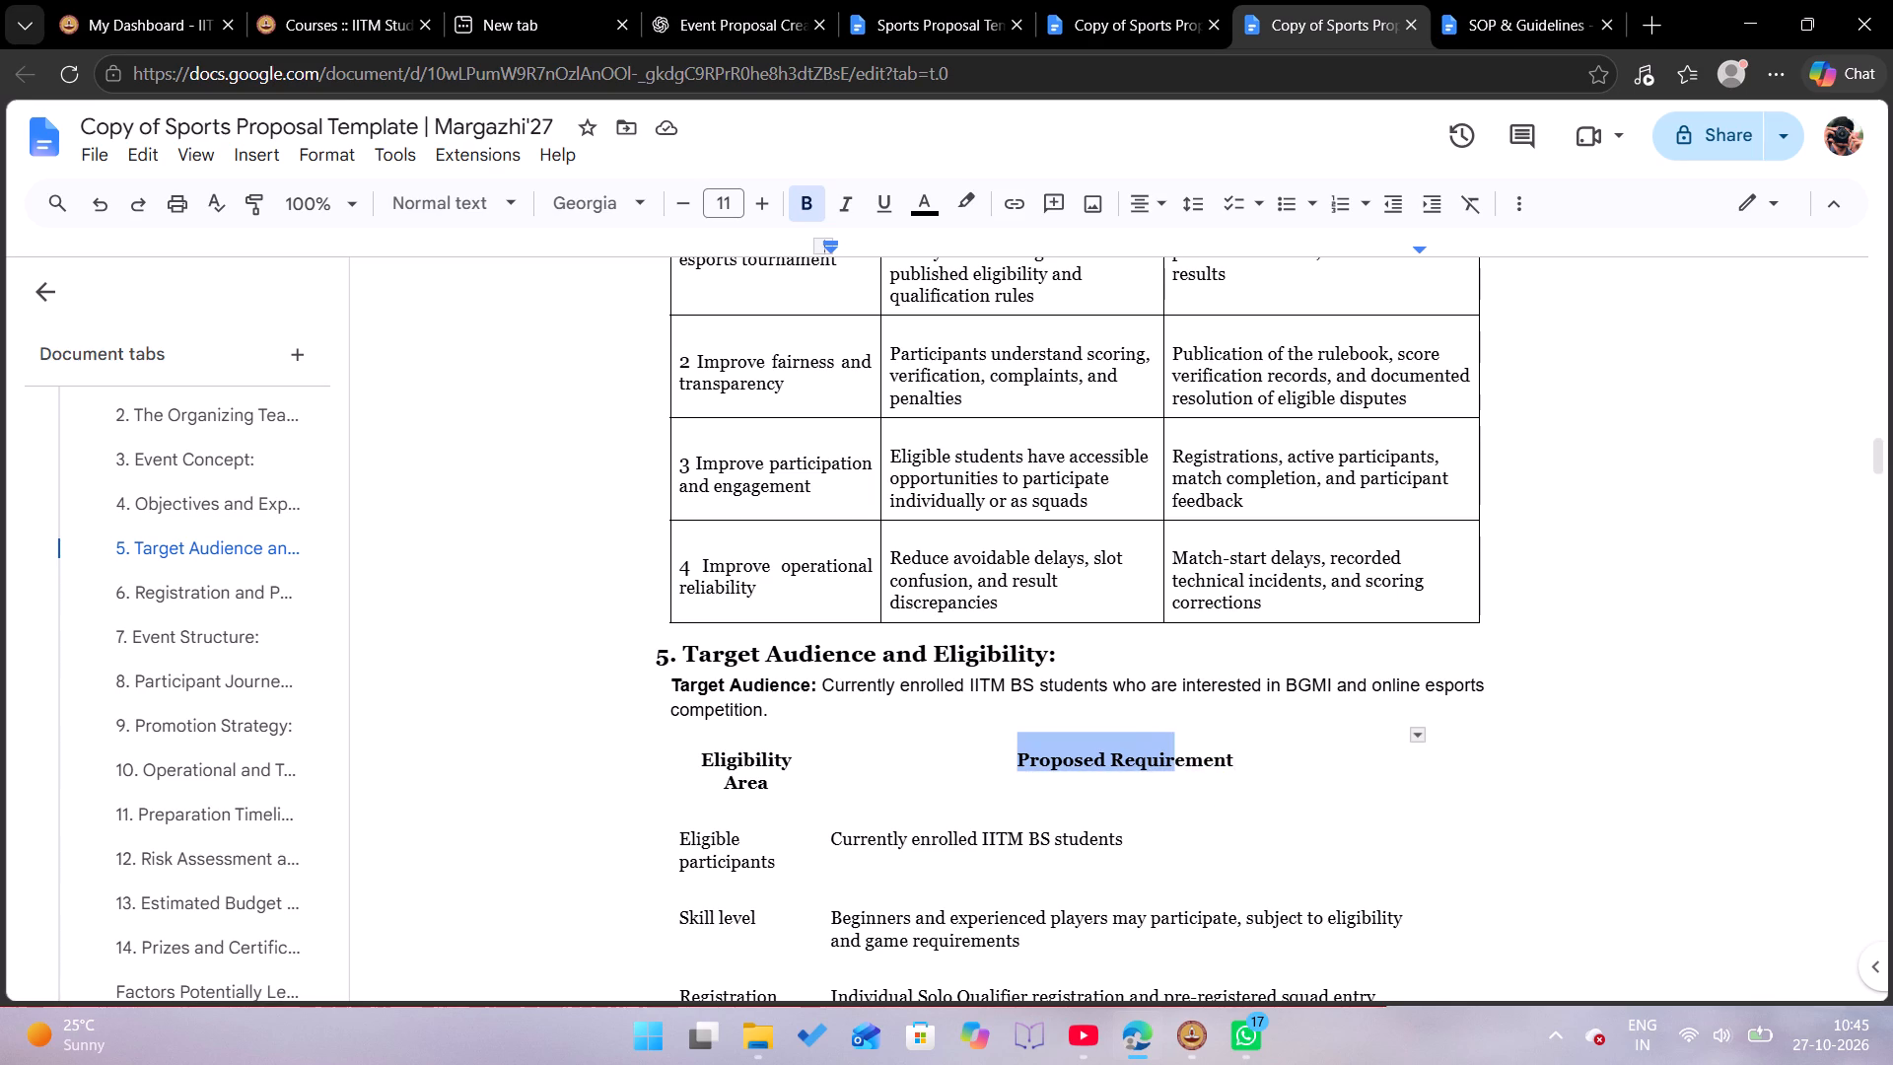
pyautogui.moveTo(1185, 781); pyautogui.dragTo(1233, 789)
pyautogui.hotkey('ctrl', 'c')
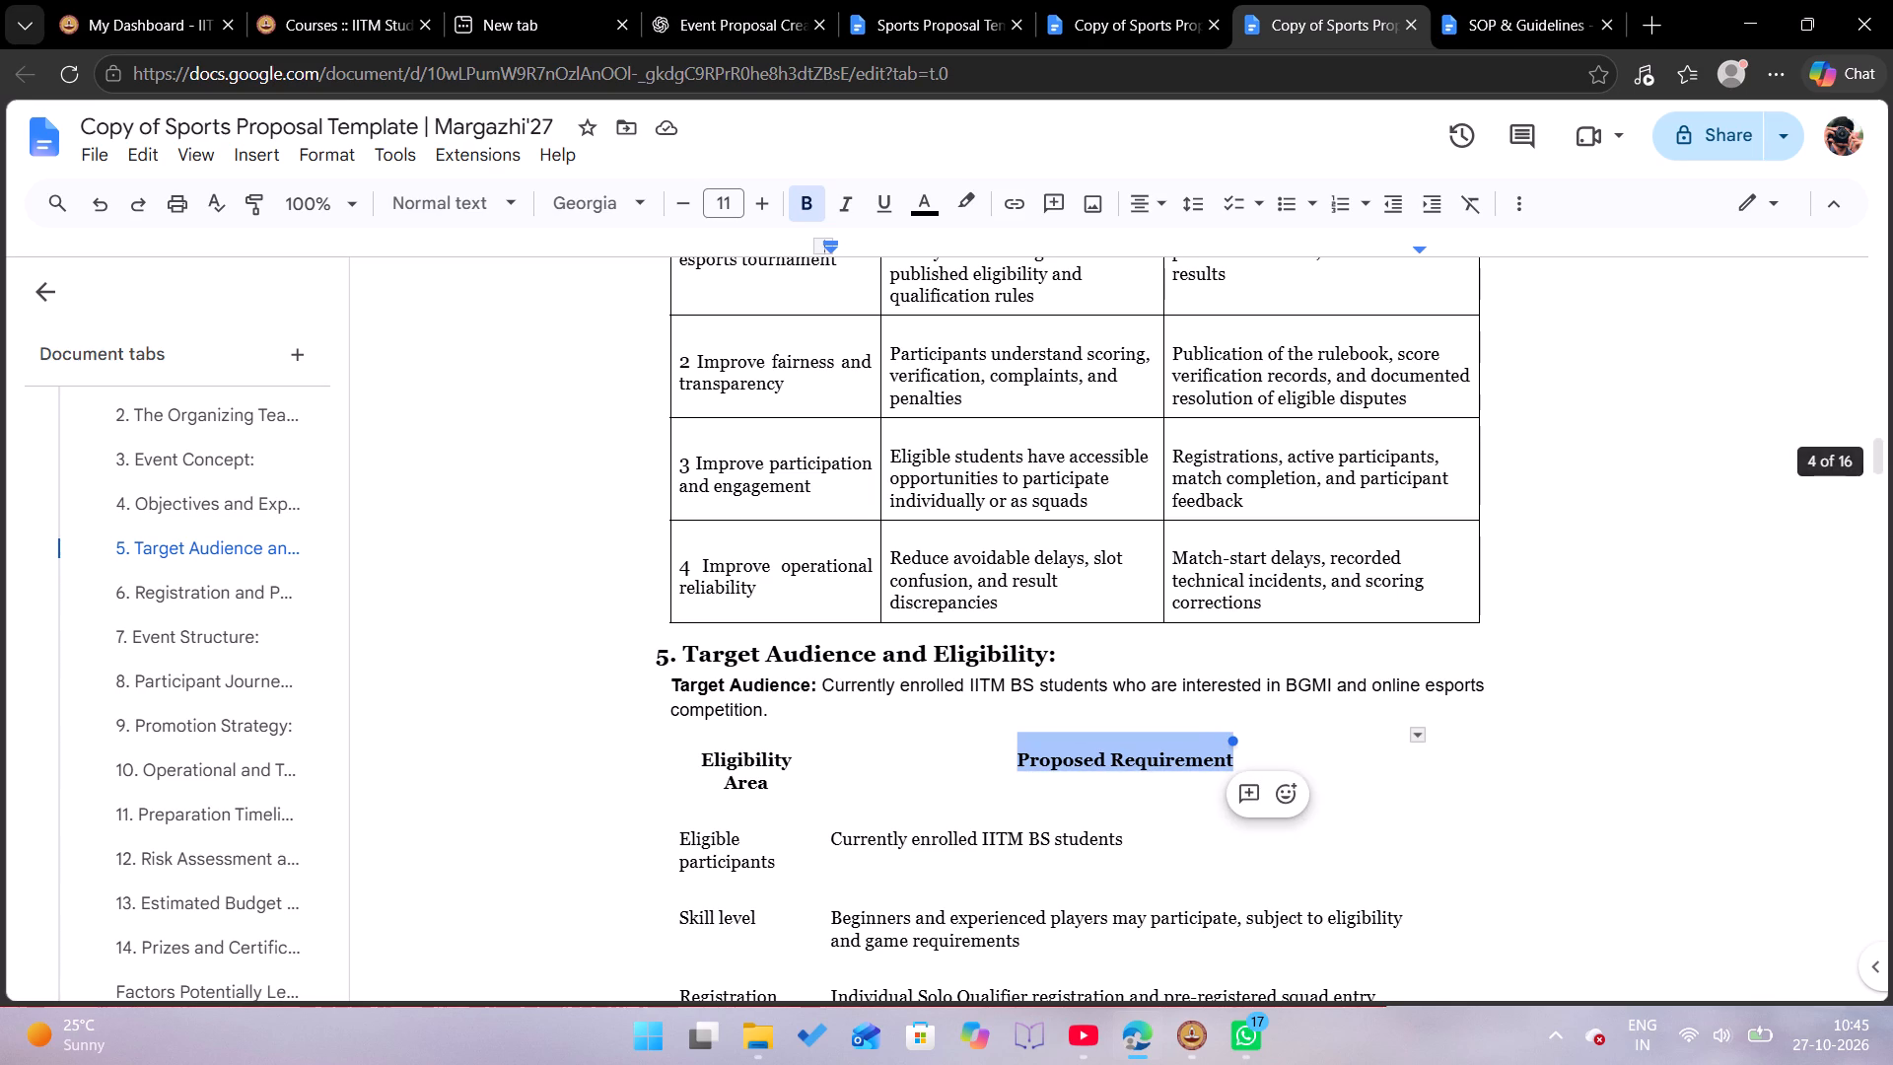
pyautogui.moveTo(1879, 462); pyautogui.dragTo(1874, 553)
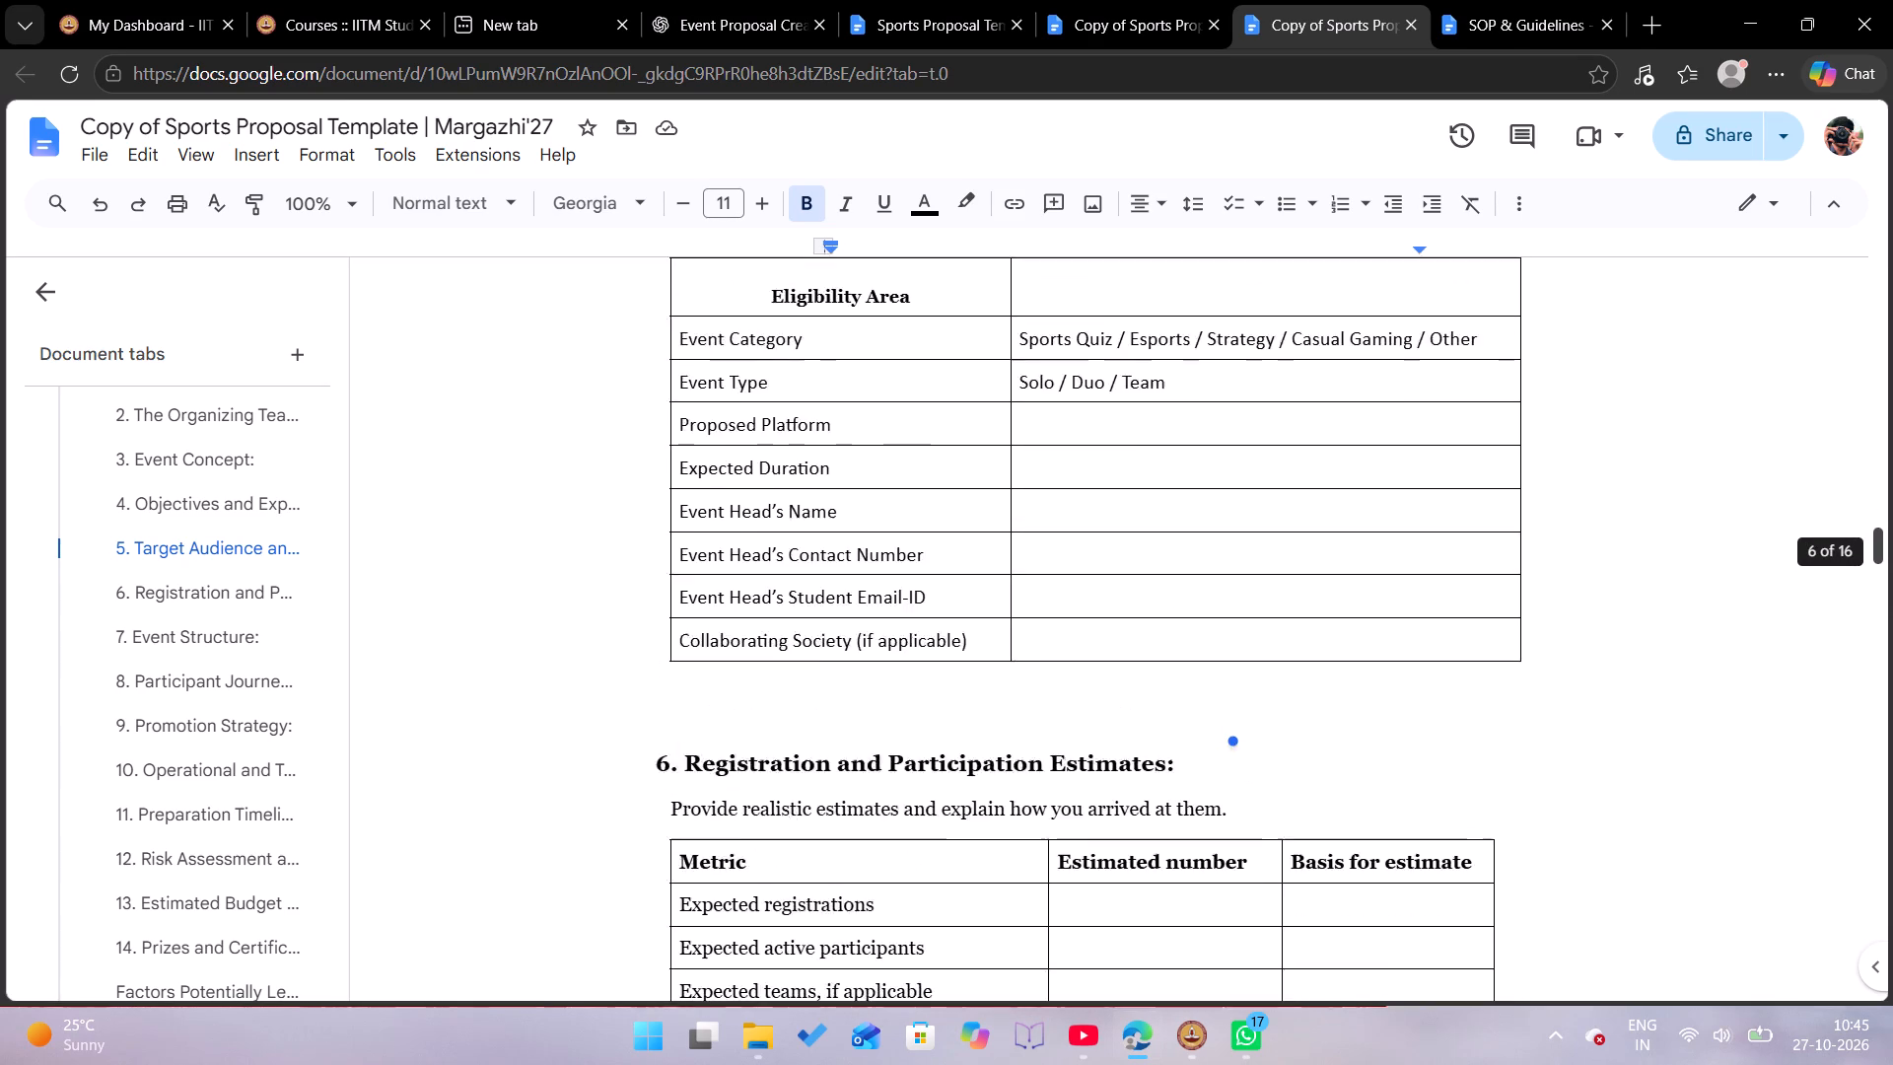
pyautogui.moveTo(1874, 553); pyautogui.dragTo(1881, 541)
pyautogui.click(1151, 497)
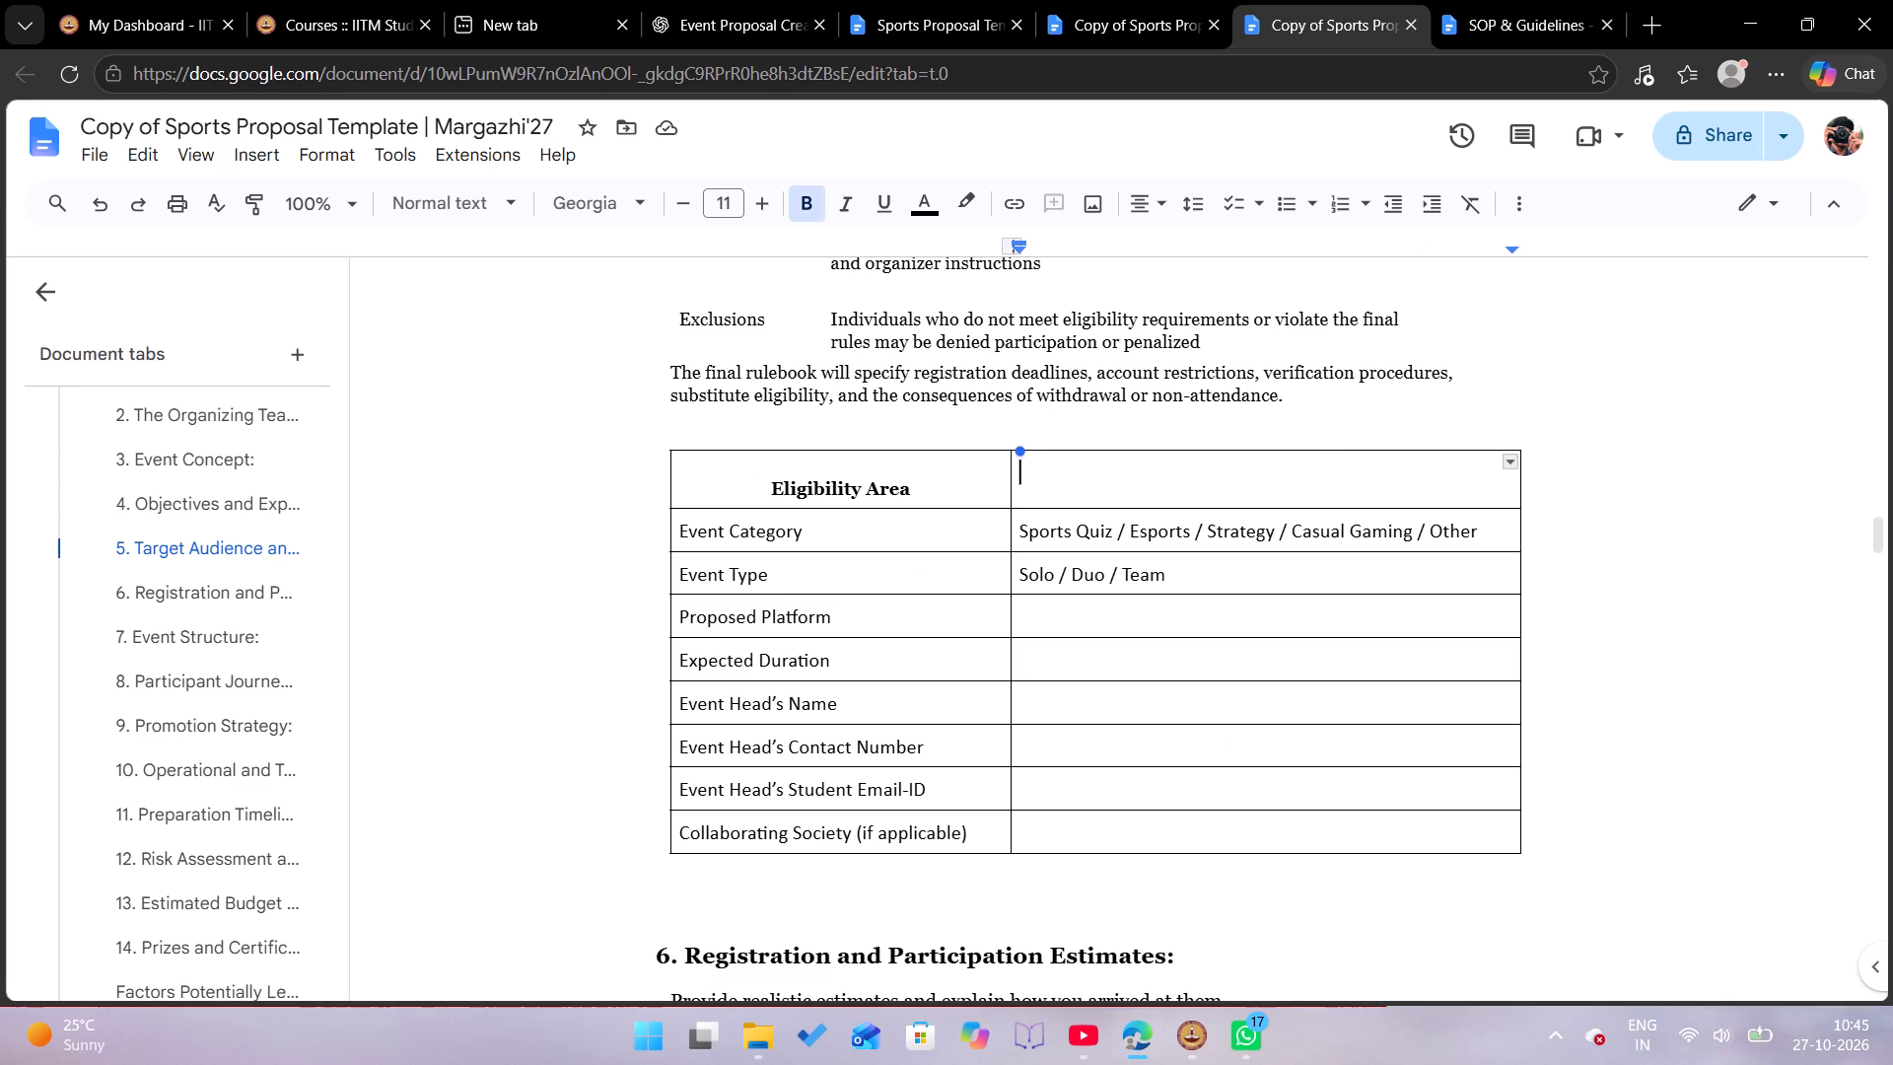
pyautogui.hotkey('ctrl', 'v')
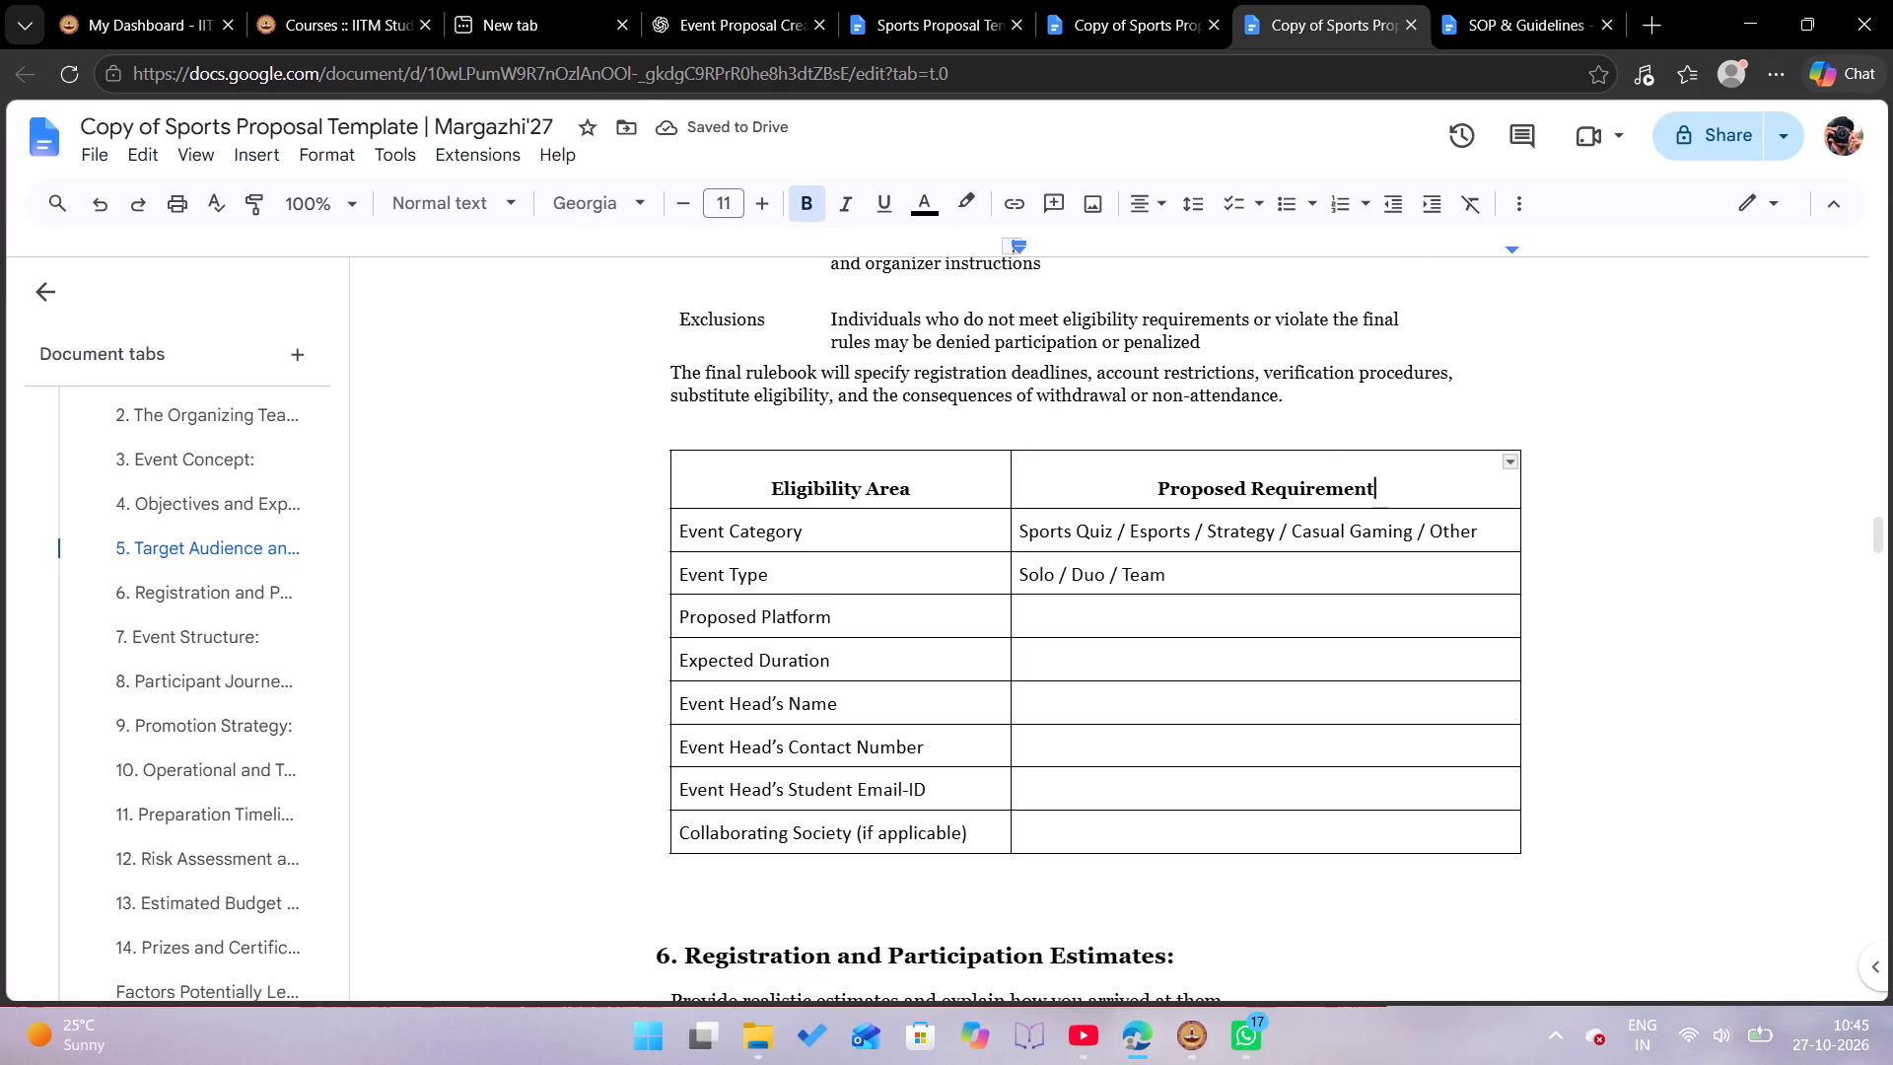
# Replace "Event Category" in the bordered table with "Eligible participants" copied from section 5's borderless table.
pyautogui.moveTo(1875, 537); pyautogui.dragTo(1885, 506)
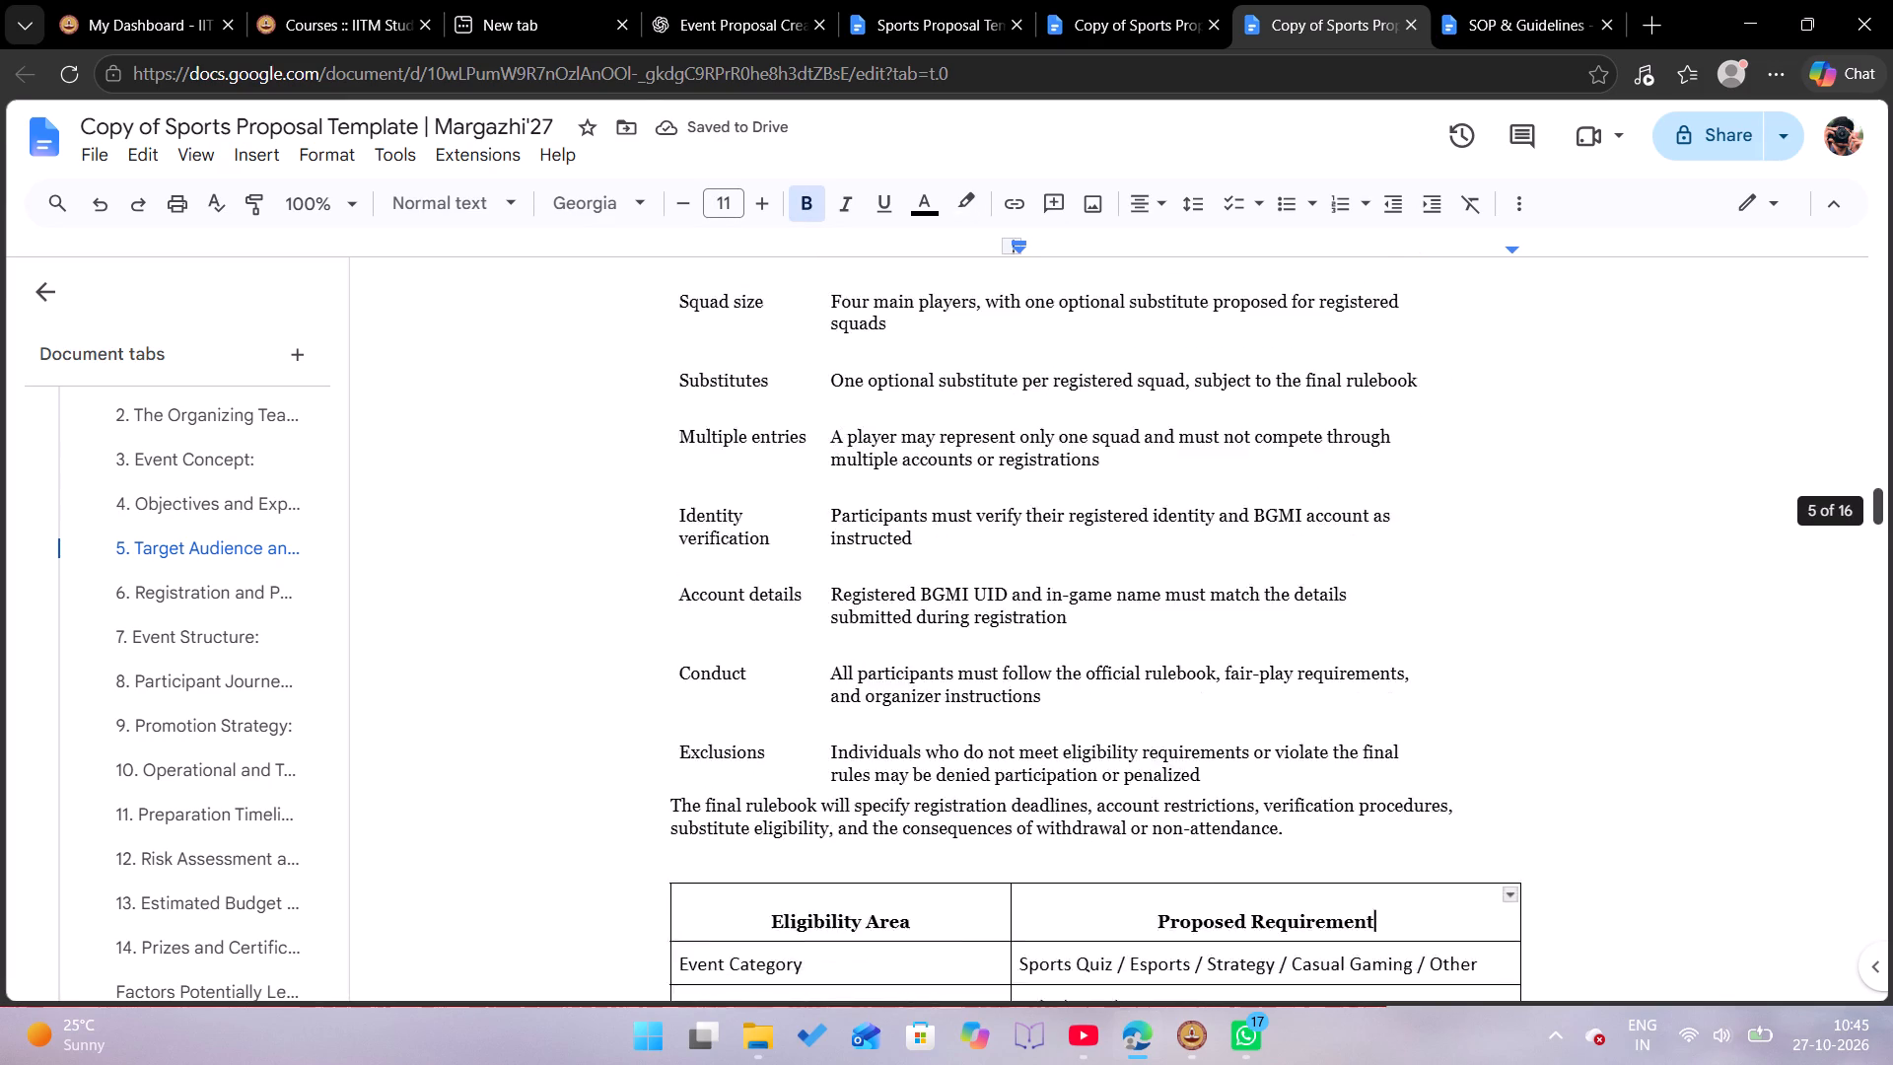
pyautogui.moveTo(1885, 506); pyautogui.dragTo(1885, 472)
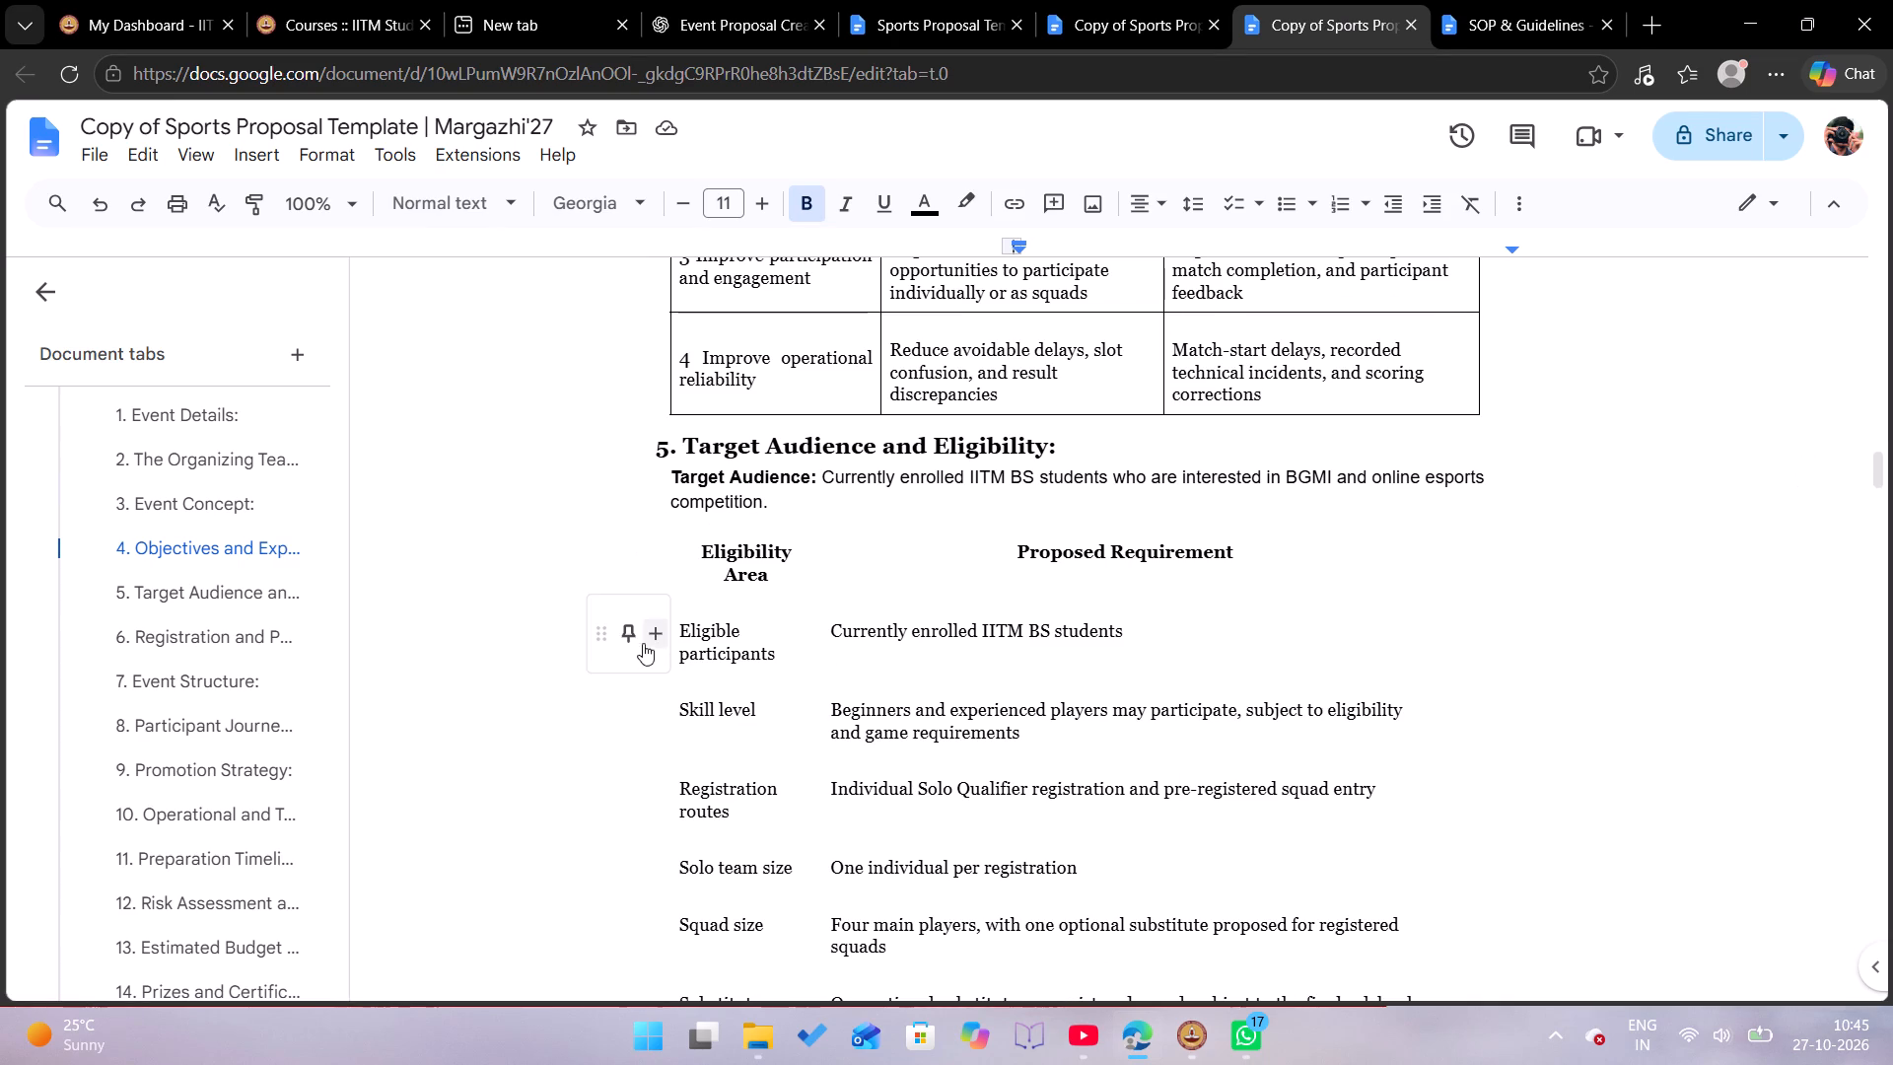
pyautogui.moveTo(679, 627); pyautogui.dragTo(769, 660)
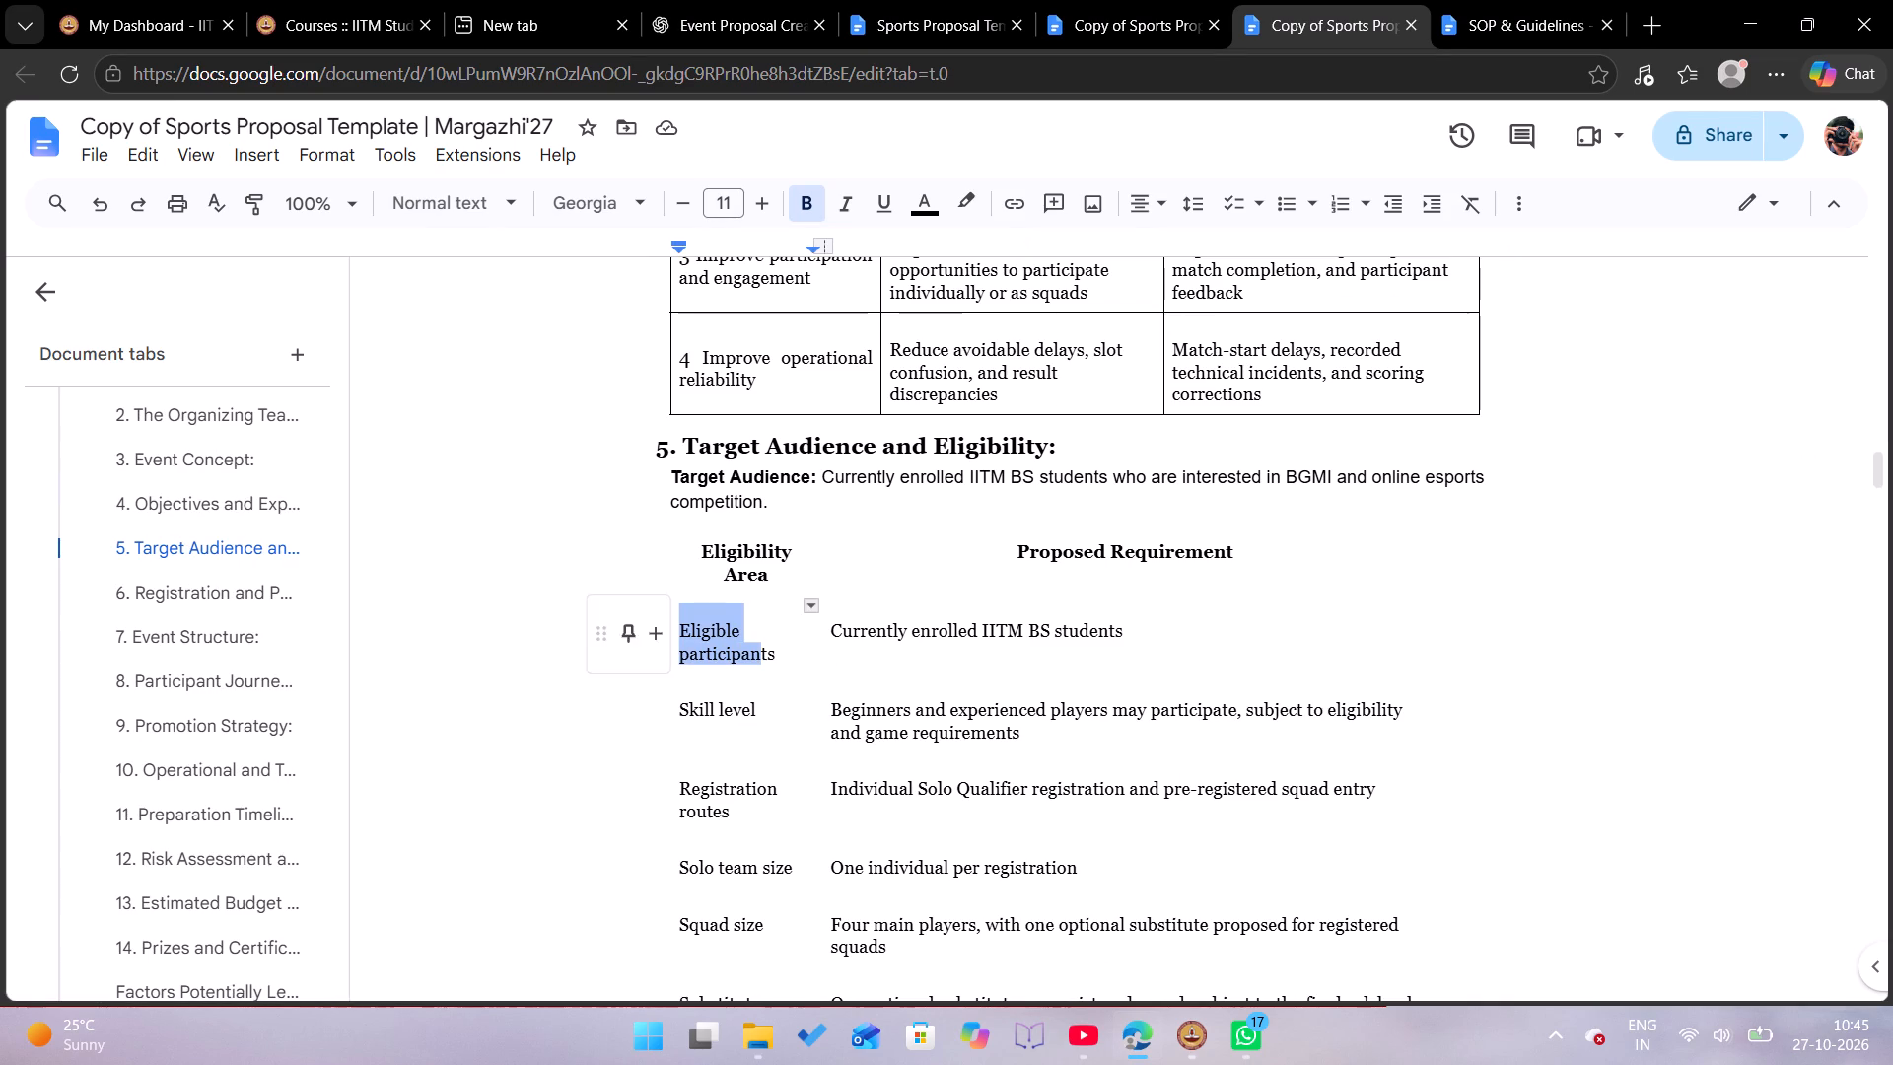
pyautogui.moveTo(769, 660); pyautogui.dragTo(773, 653)
pyautogui.hotkey('ctrl', 'c')
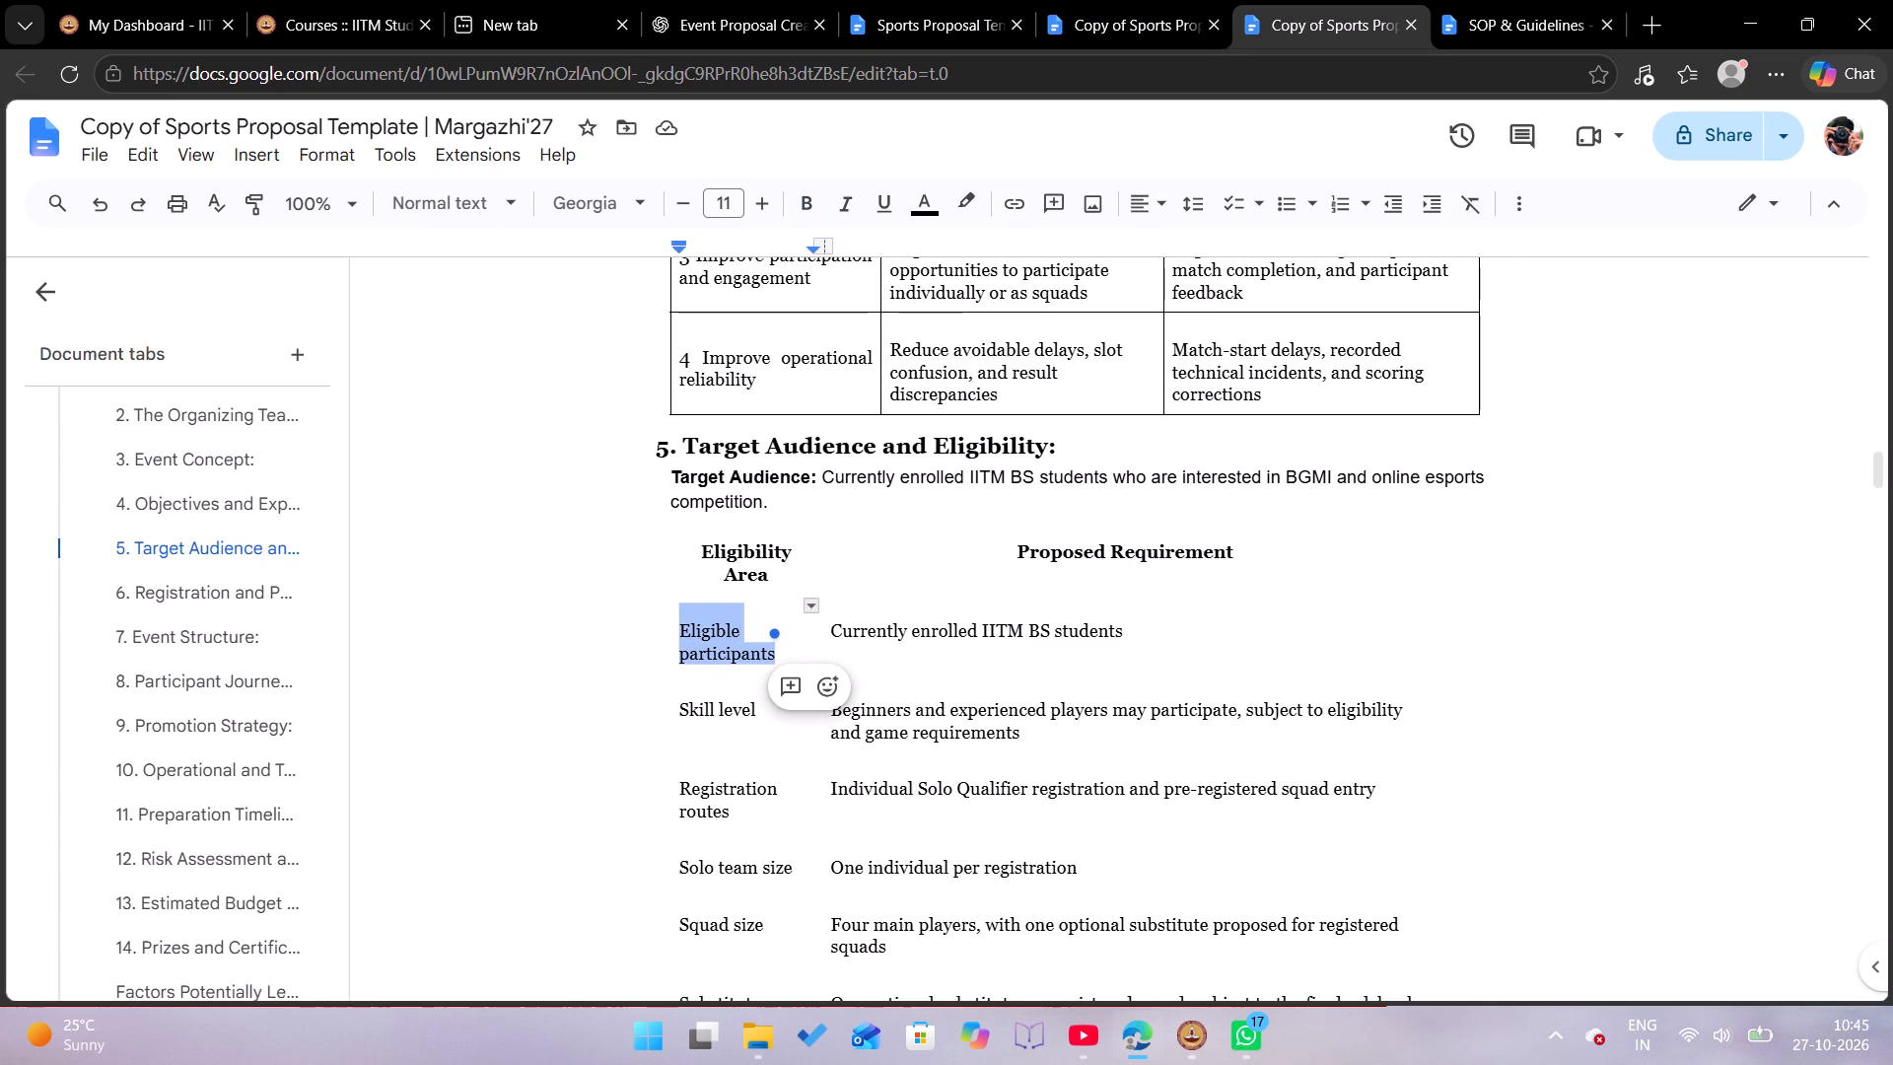
pyautogui.moveTo(1879, 472); pyautogui.dragTo(1891, 557)
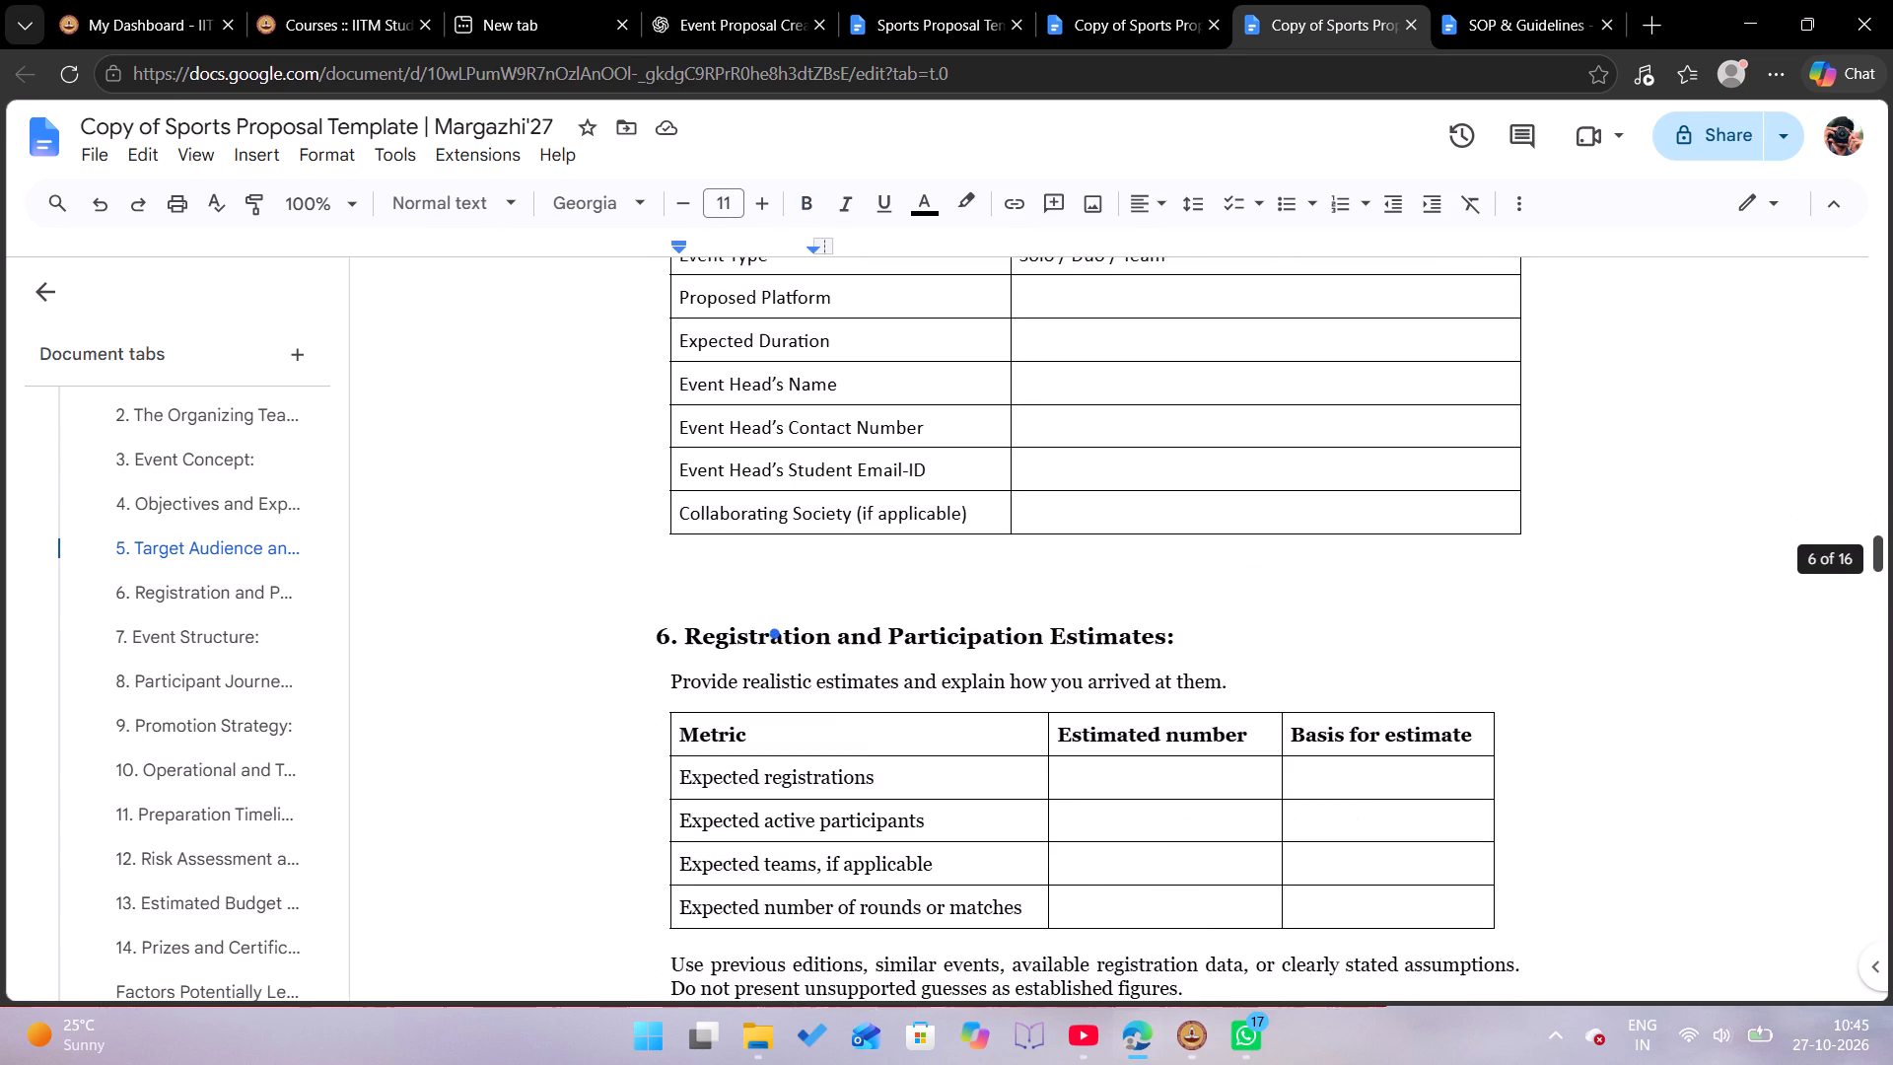
pyautogui.moveTo(1891, 557); pyautogui.dragTo(1892, 544)
pyautogui.moveTo(806, 418); pyautogui.dragTo(735, 419)
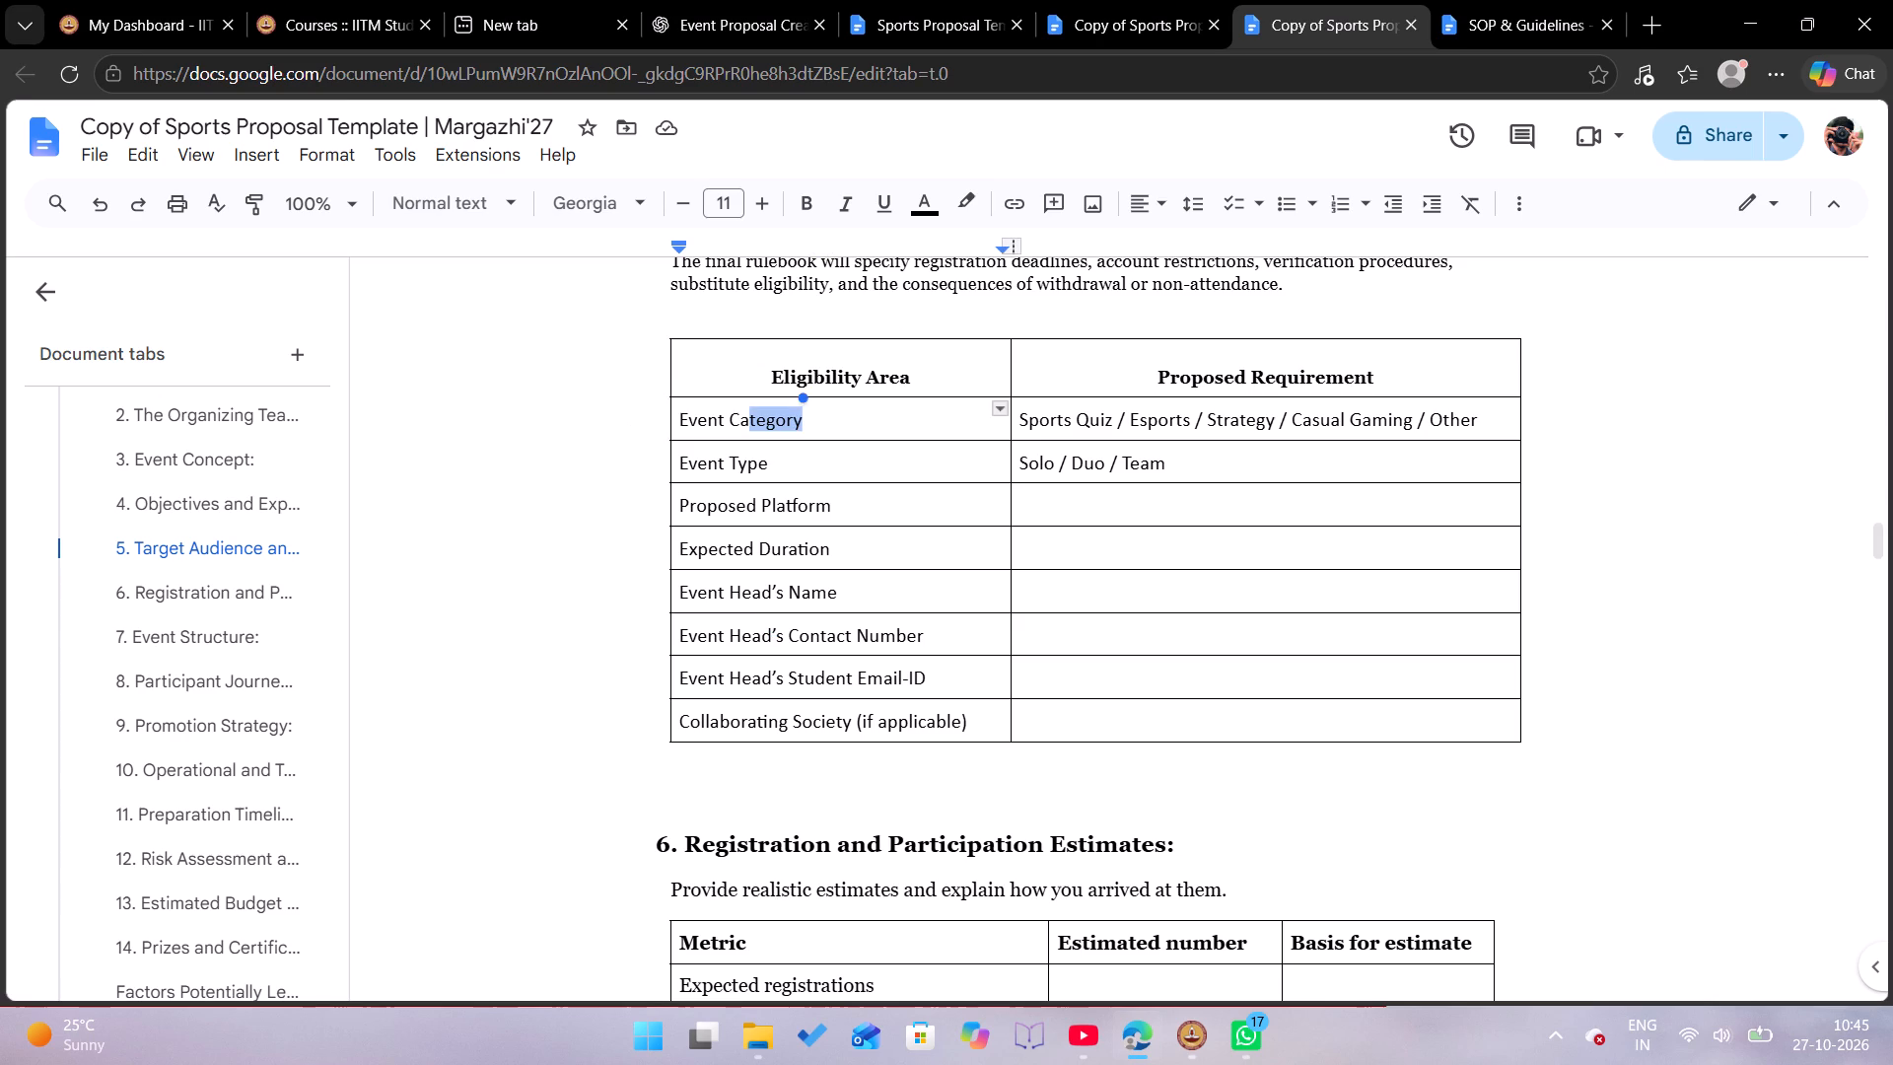
pyautogui.moveTo(735, 419); pyautogui.dragTo(678, 439)
pyautogui.press('BackSpace')
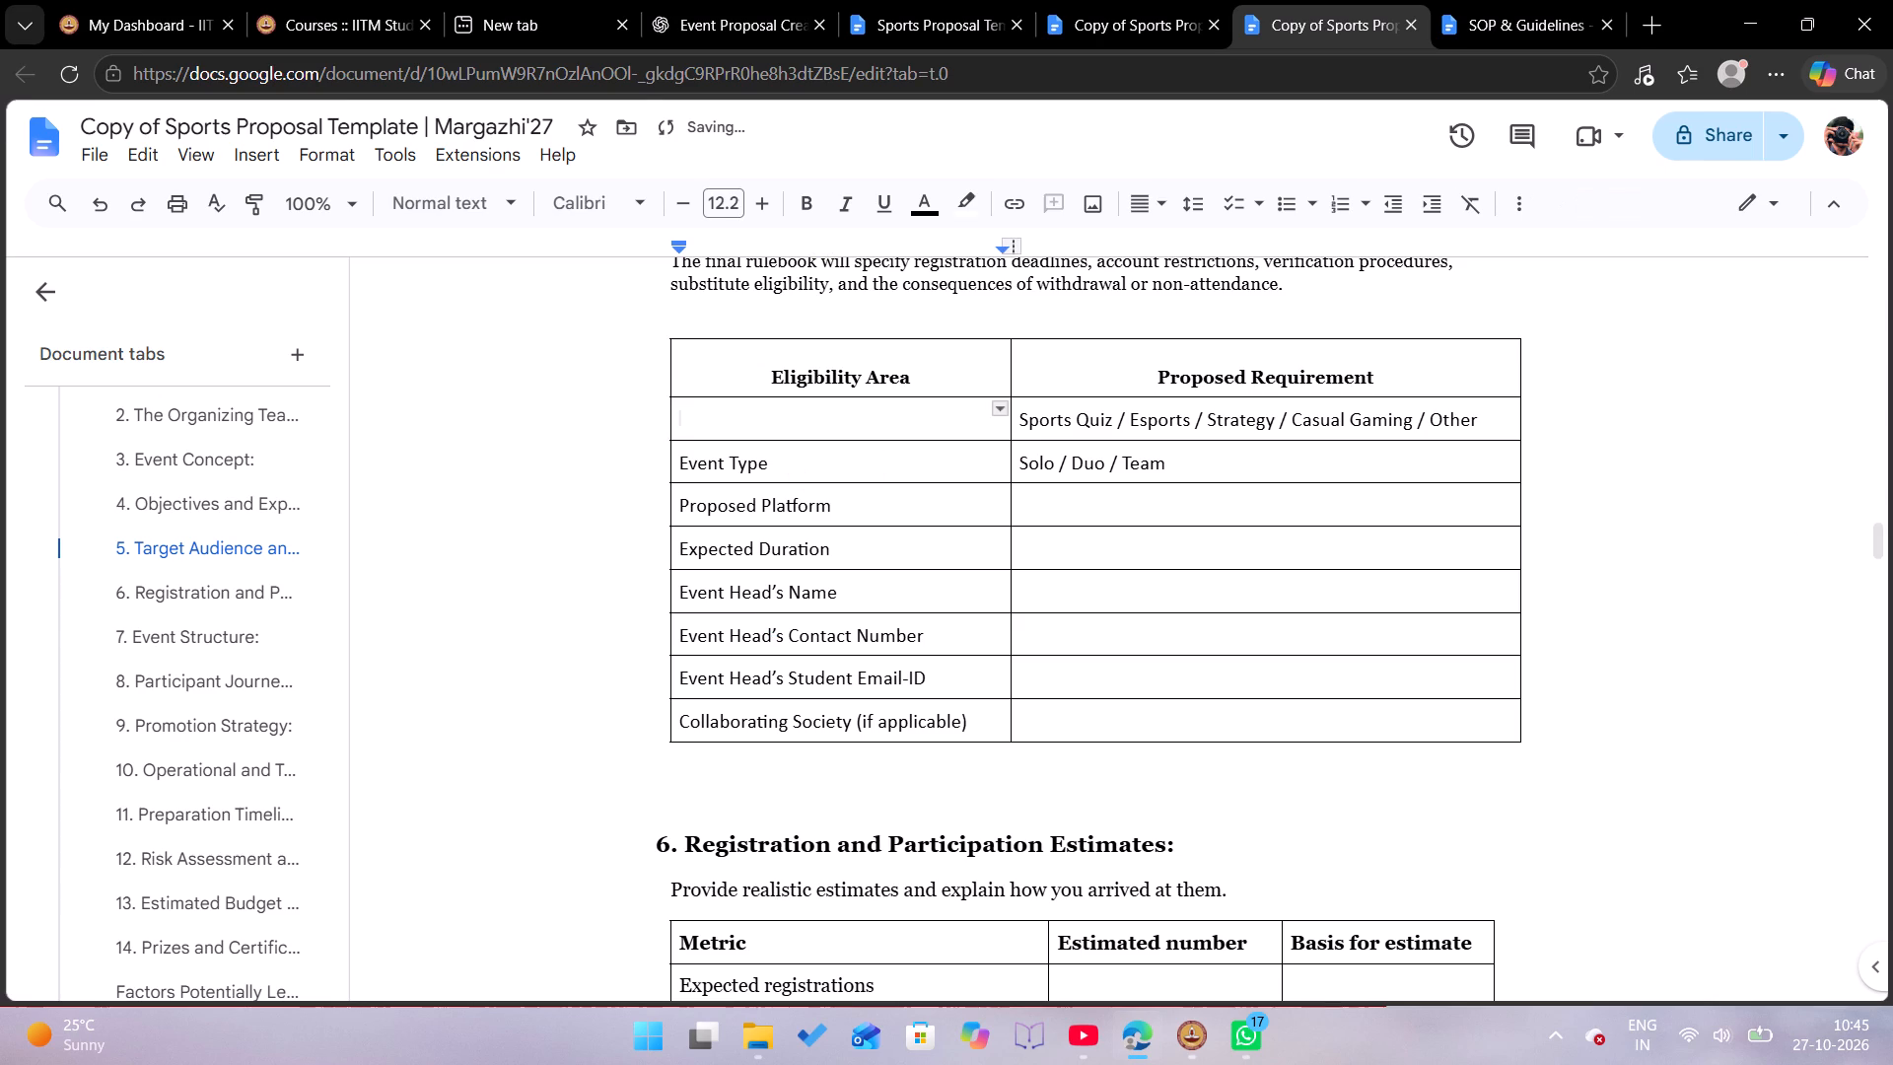
pyautogui.hotkey('ctrl', 'v')
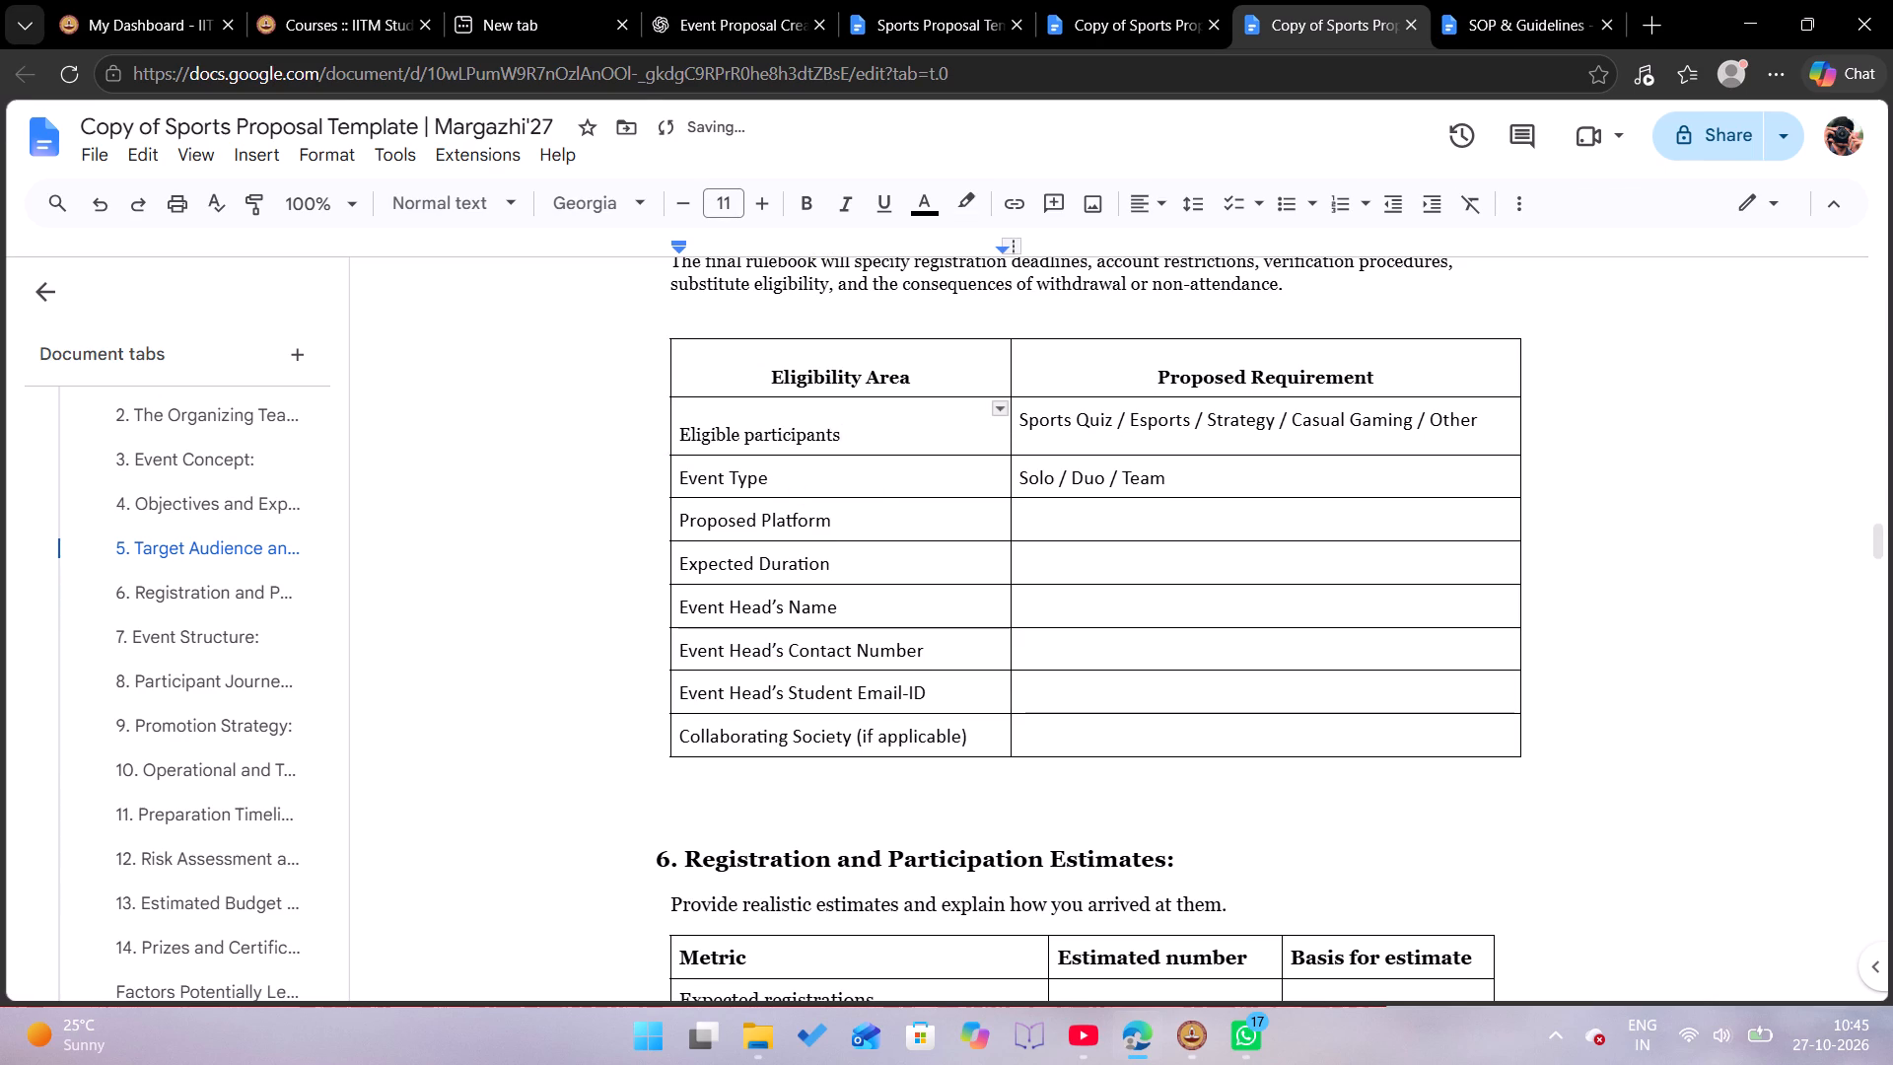
# Clear the "Sports Quiz / Esports / Strategy / Casual Gaming / Other" text from the cell beside "Eligible participants".
pyautogui.moveTo(1025, 424); pyautogui.dragTo(1455, 423)
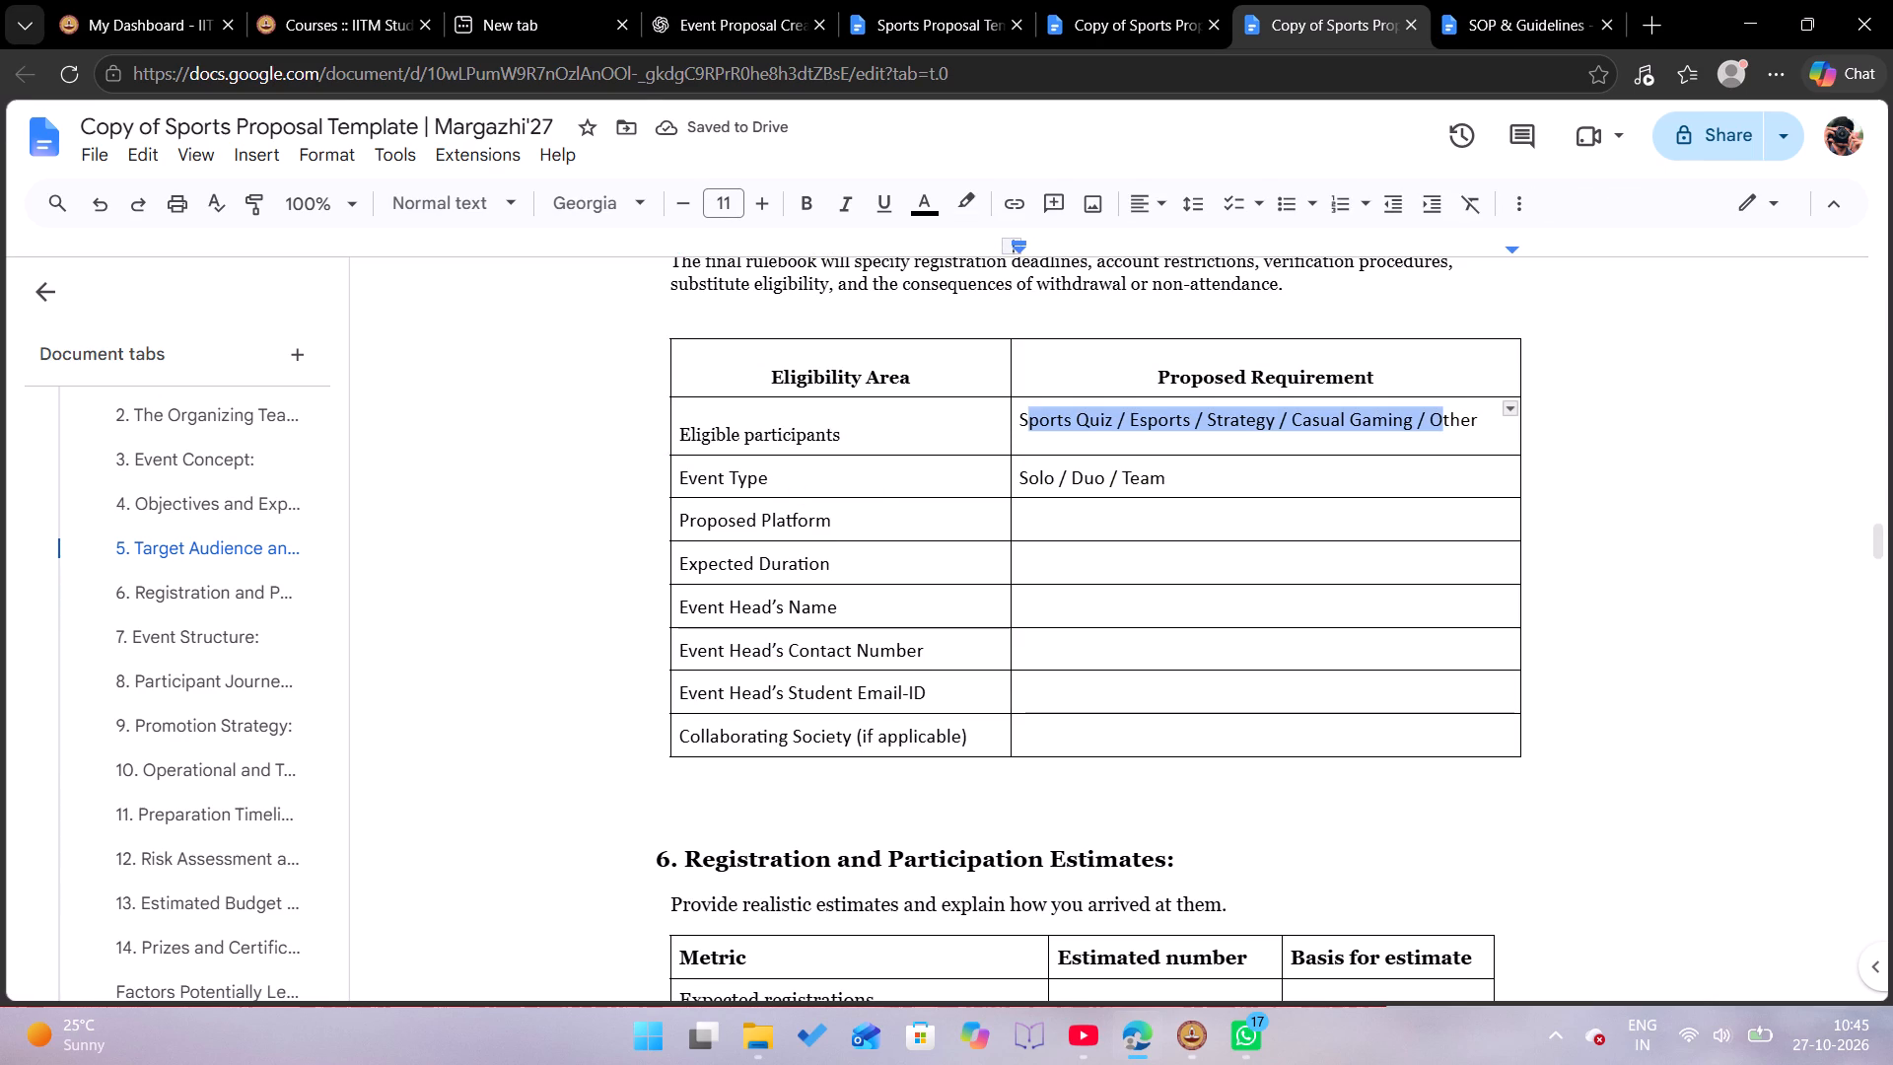
pyautogui.moveTo(1455, 423); pyautogui.dragTo(1470, 422)
pyautogui.press('BackSpace')
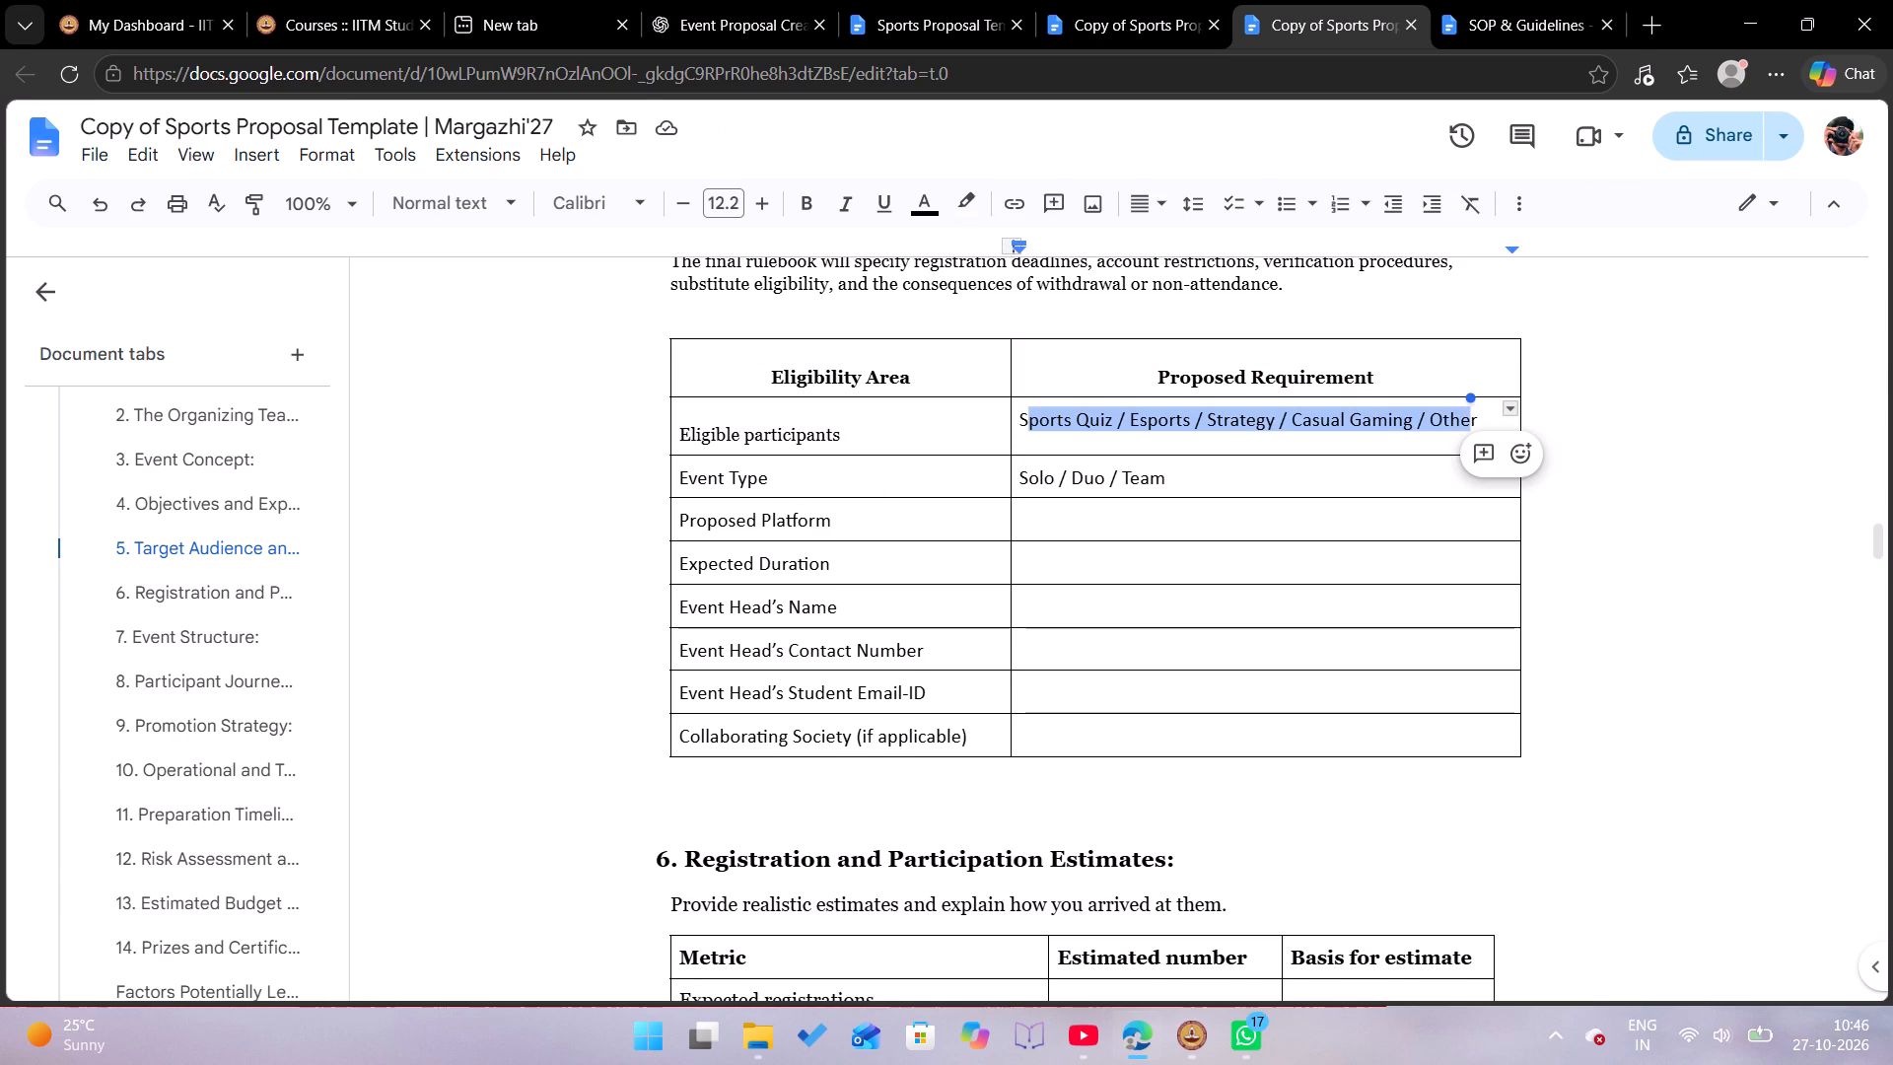
pyautogui.press('BackSpace')
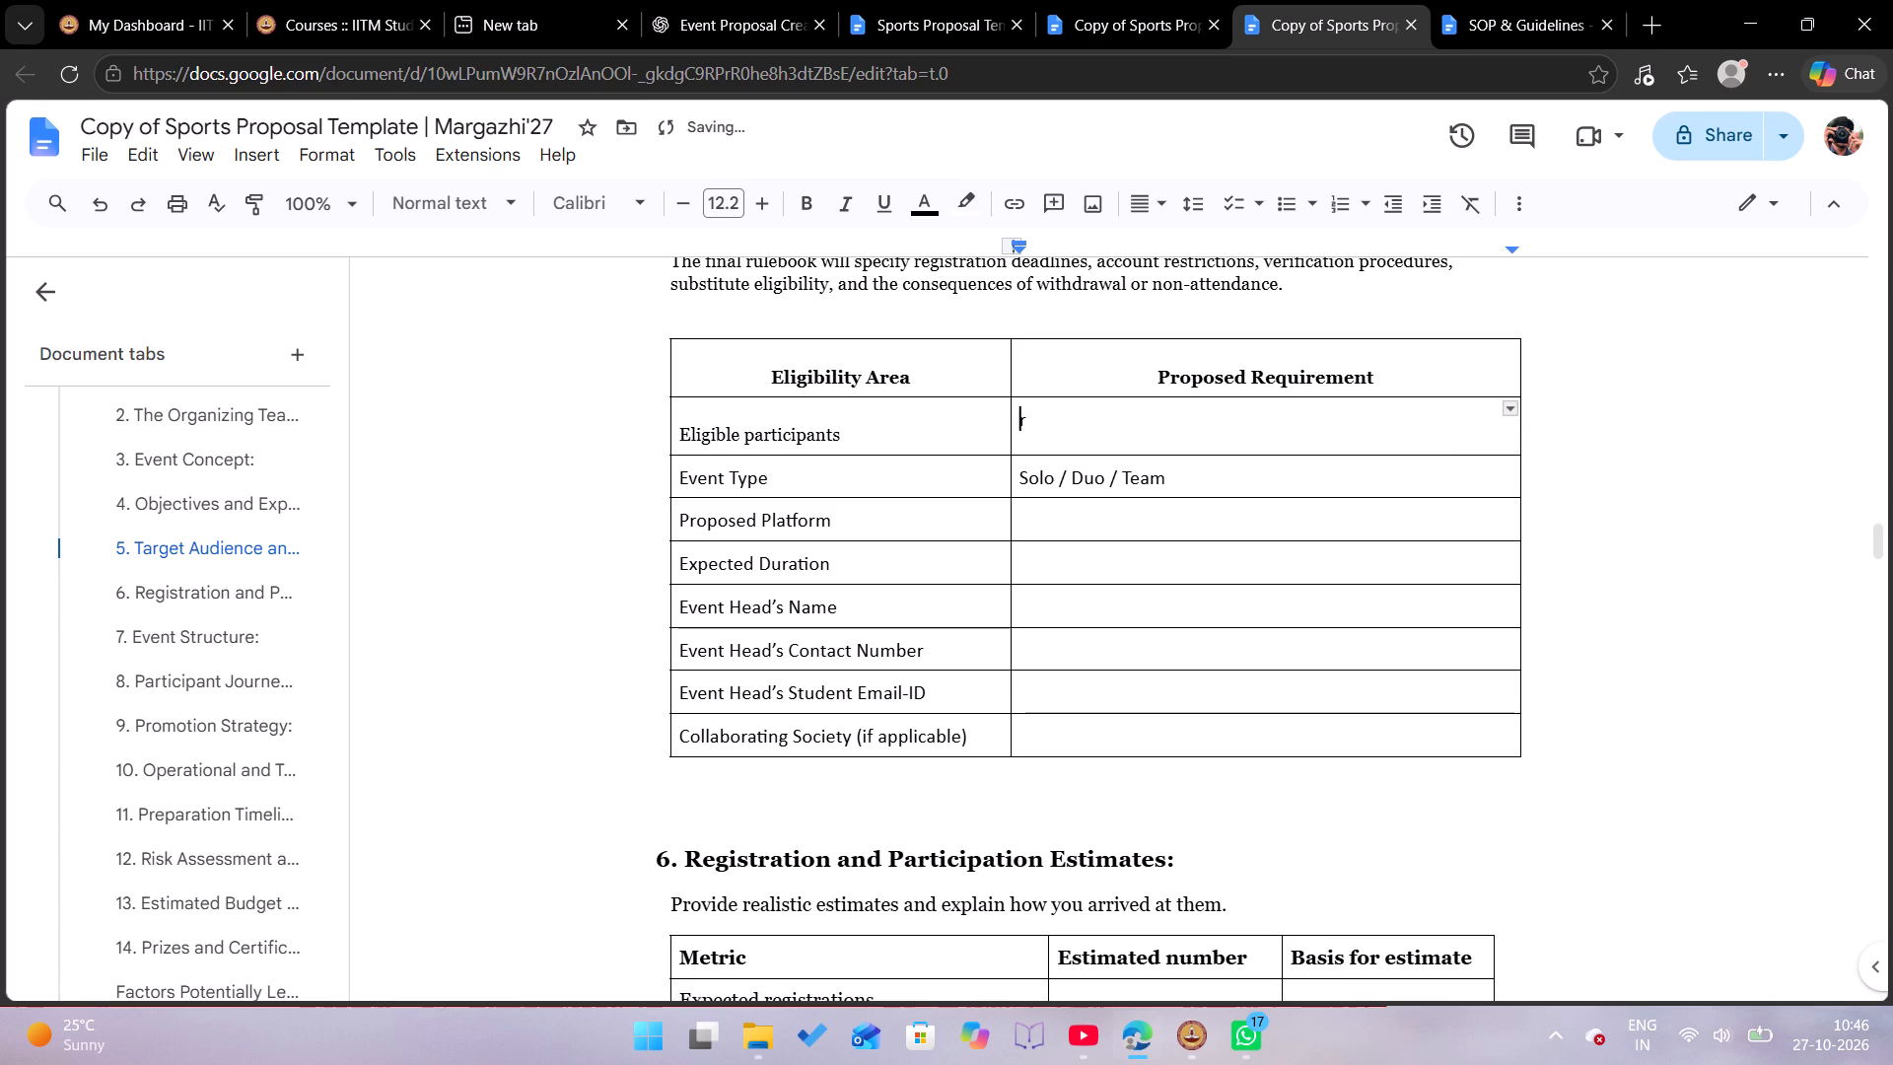
pyautogui.press('Right')
pyautogui.press('BackSpace')
# Copy "Currently enrolled IITM BS students" from the borderless table into the bordered table's empty cell beside "Eligible participants".
pyautogui.moveTo(1874, 554); pyautogui.dragTo(1885, 495)
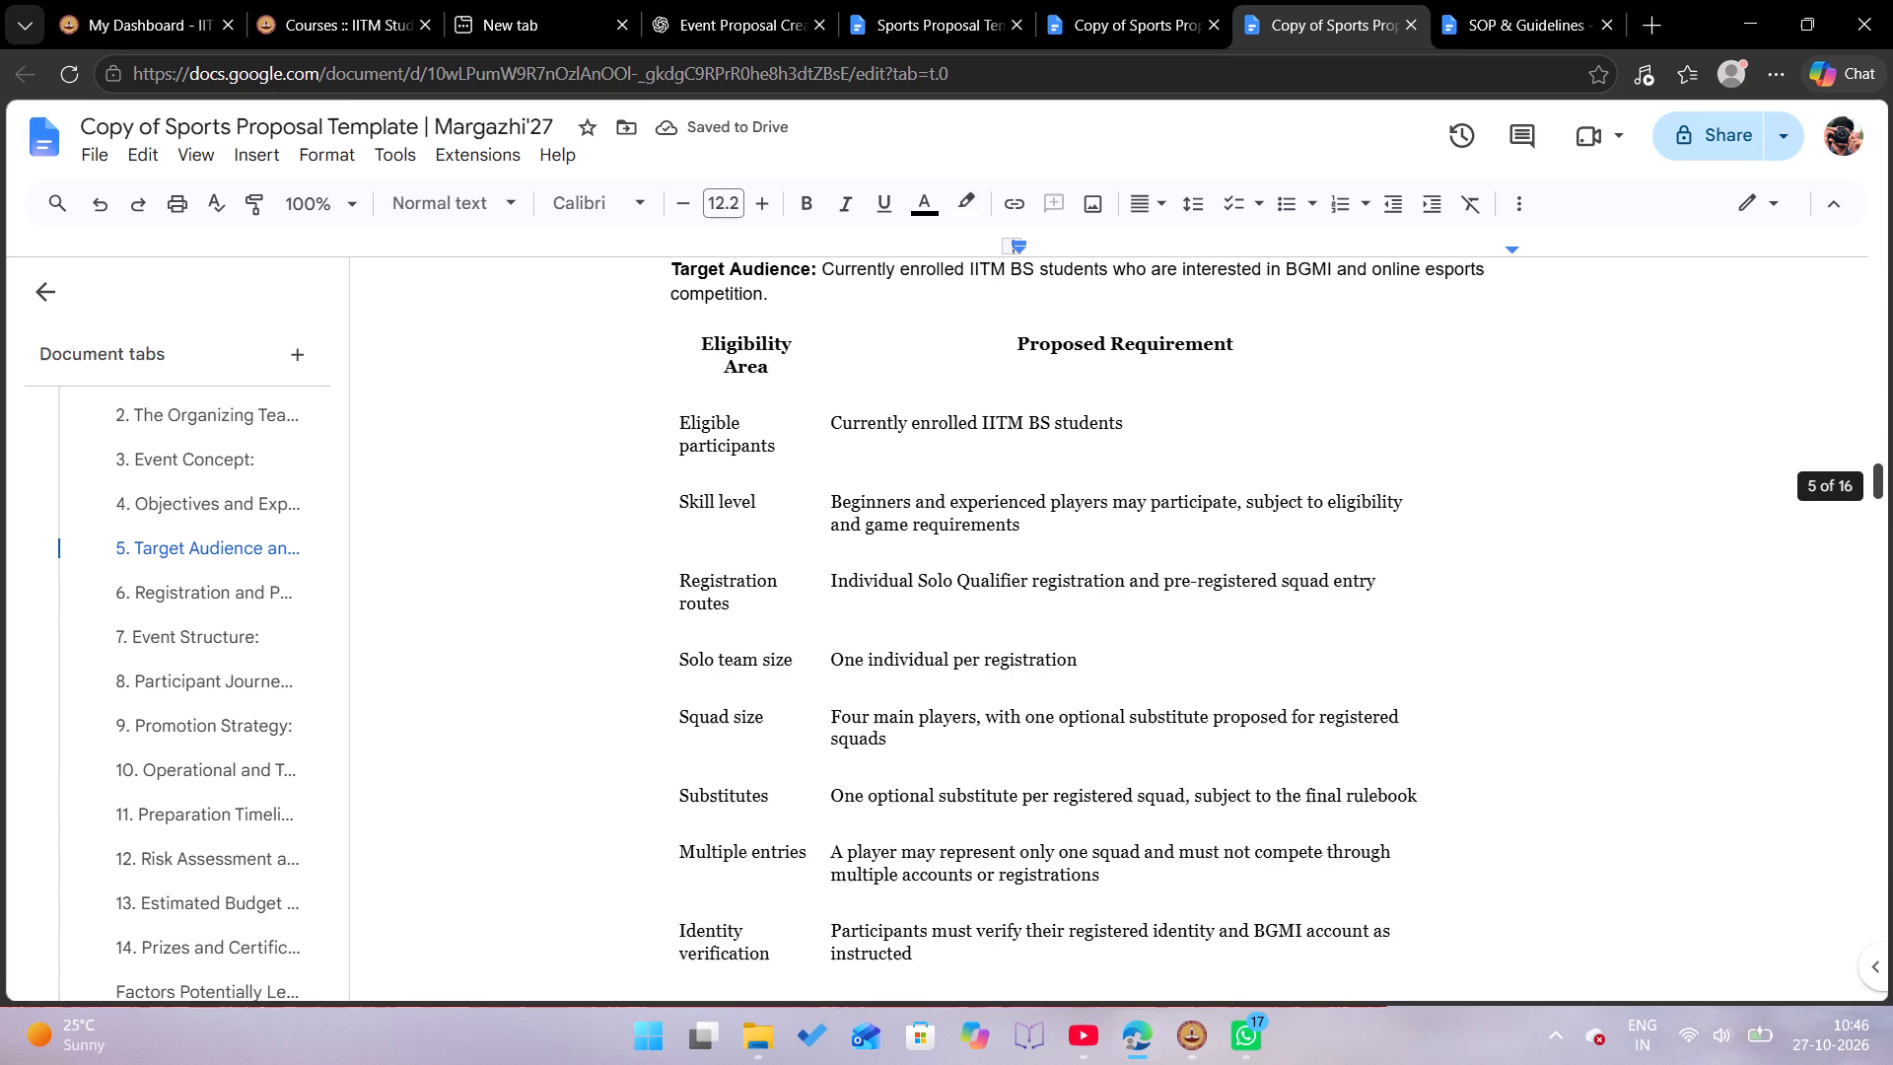
pyautogui.moveTo(1885, 495); pyautogui.dragTo(1888, 490)
pyautogui.moveTo(832, 502); pyautogui.dragTo(851, 507)
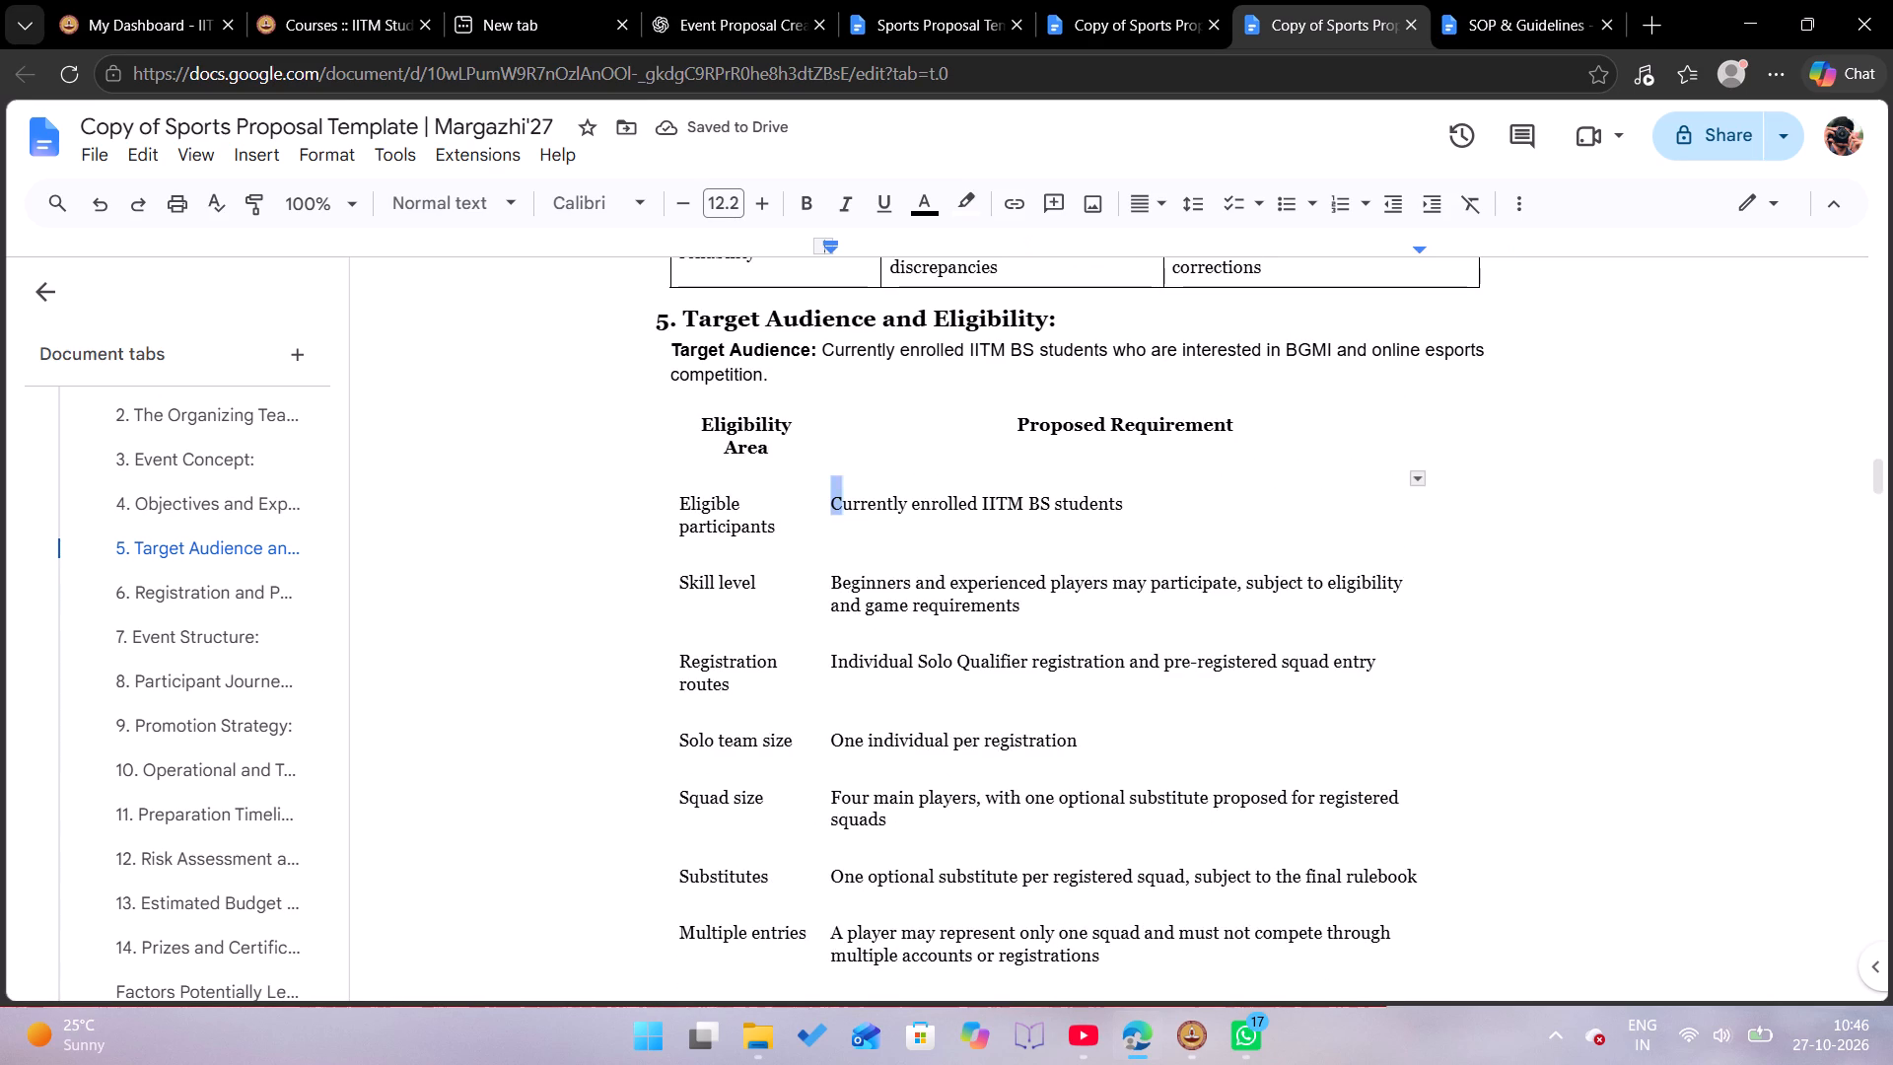
pyautogui.moveTo(851, 507); pyautogui.dragTo(1123, 524)
pyautogui.hotkey('ctrl', 'c')
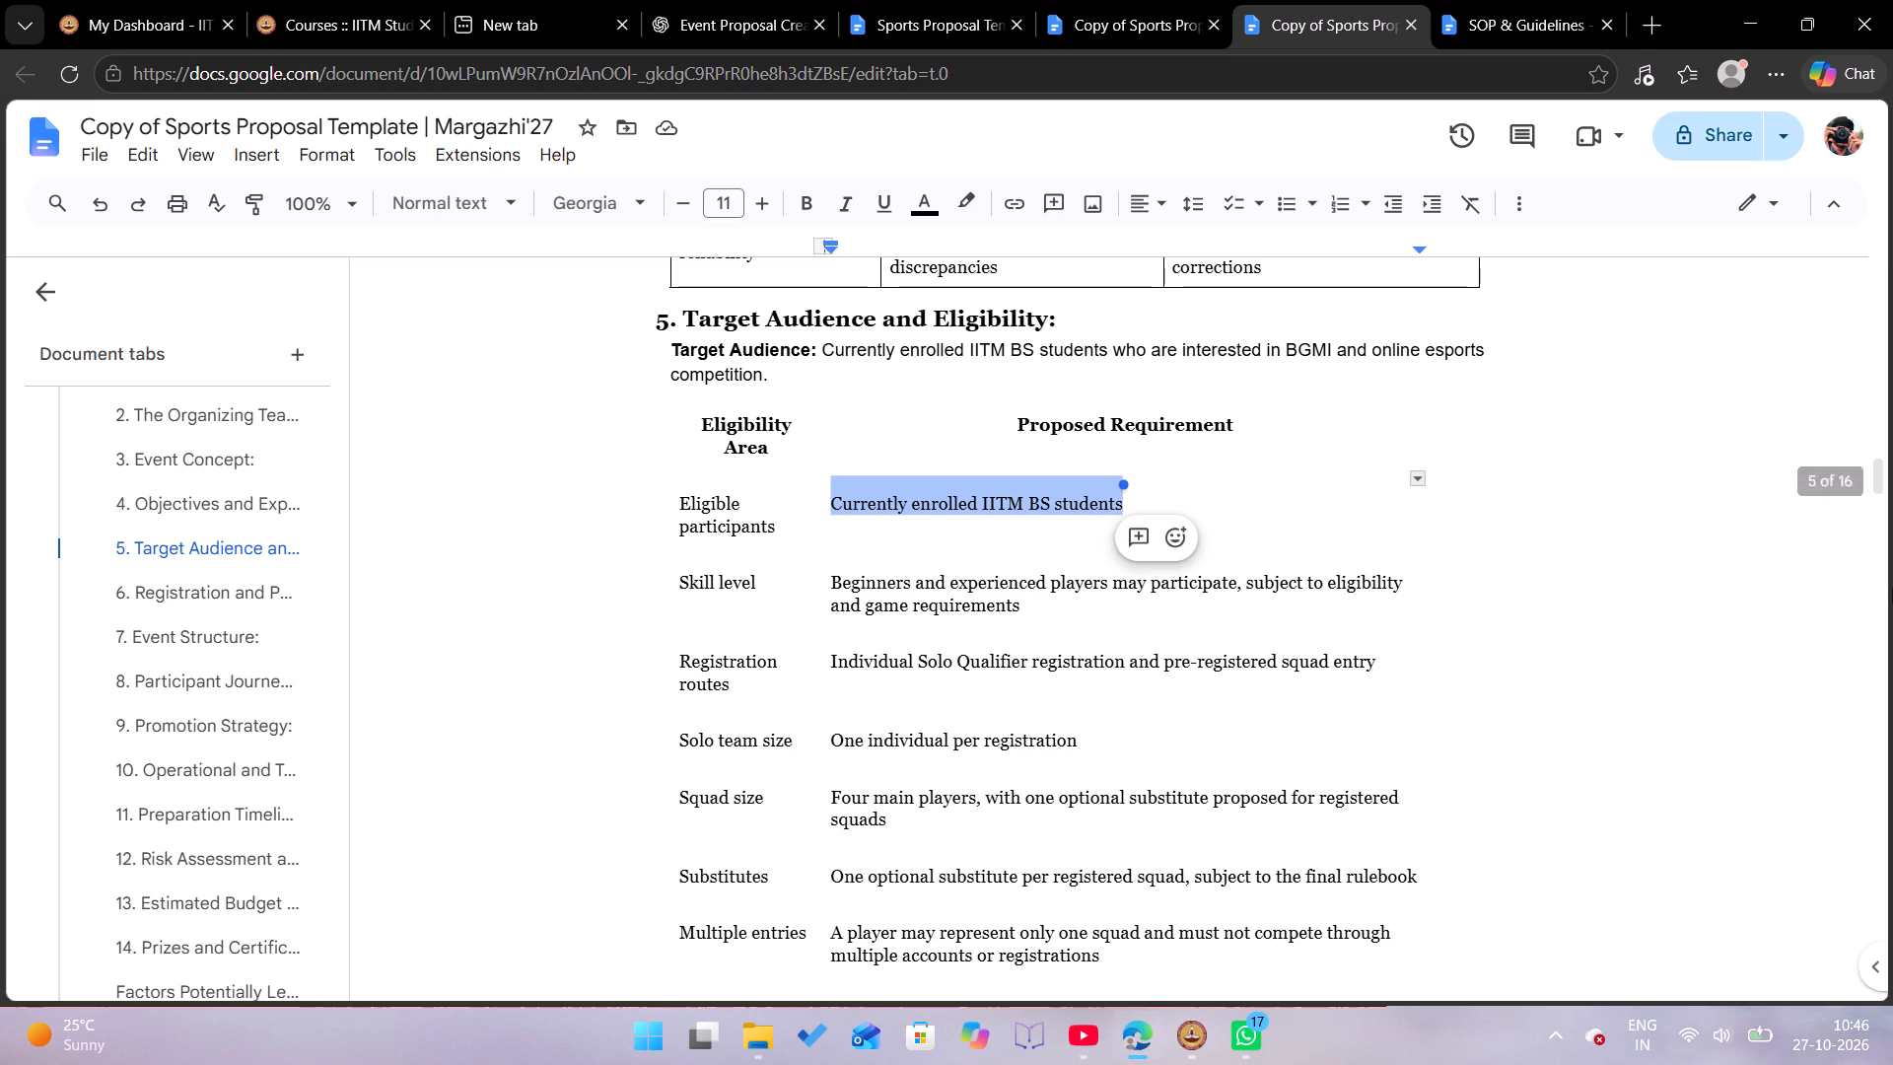
pyautogui.moveTo(1874, 475); pyautogui.dragTo(1892, 554)
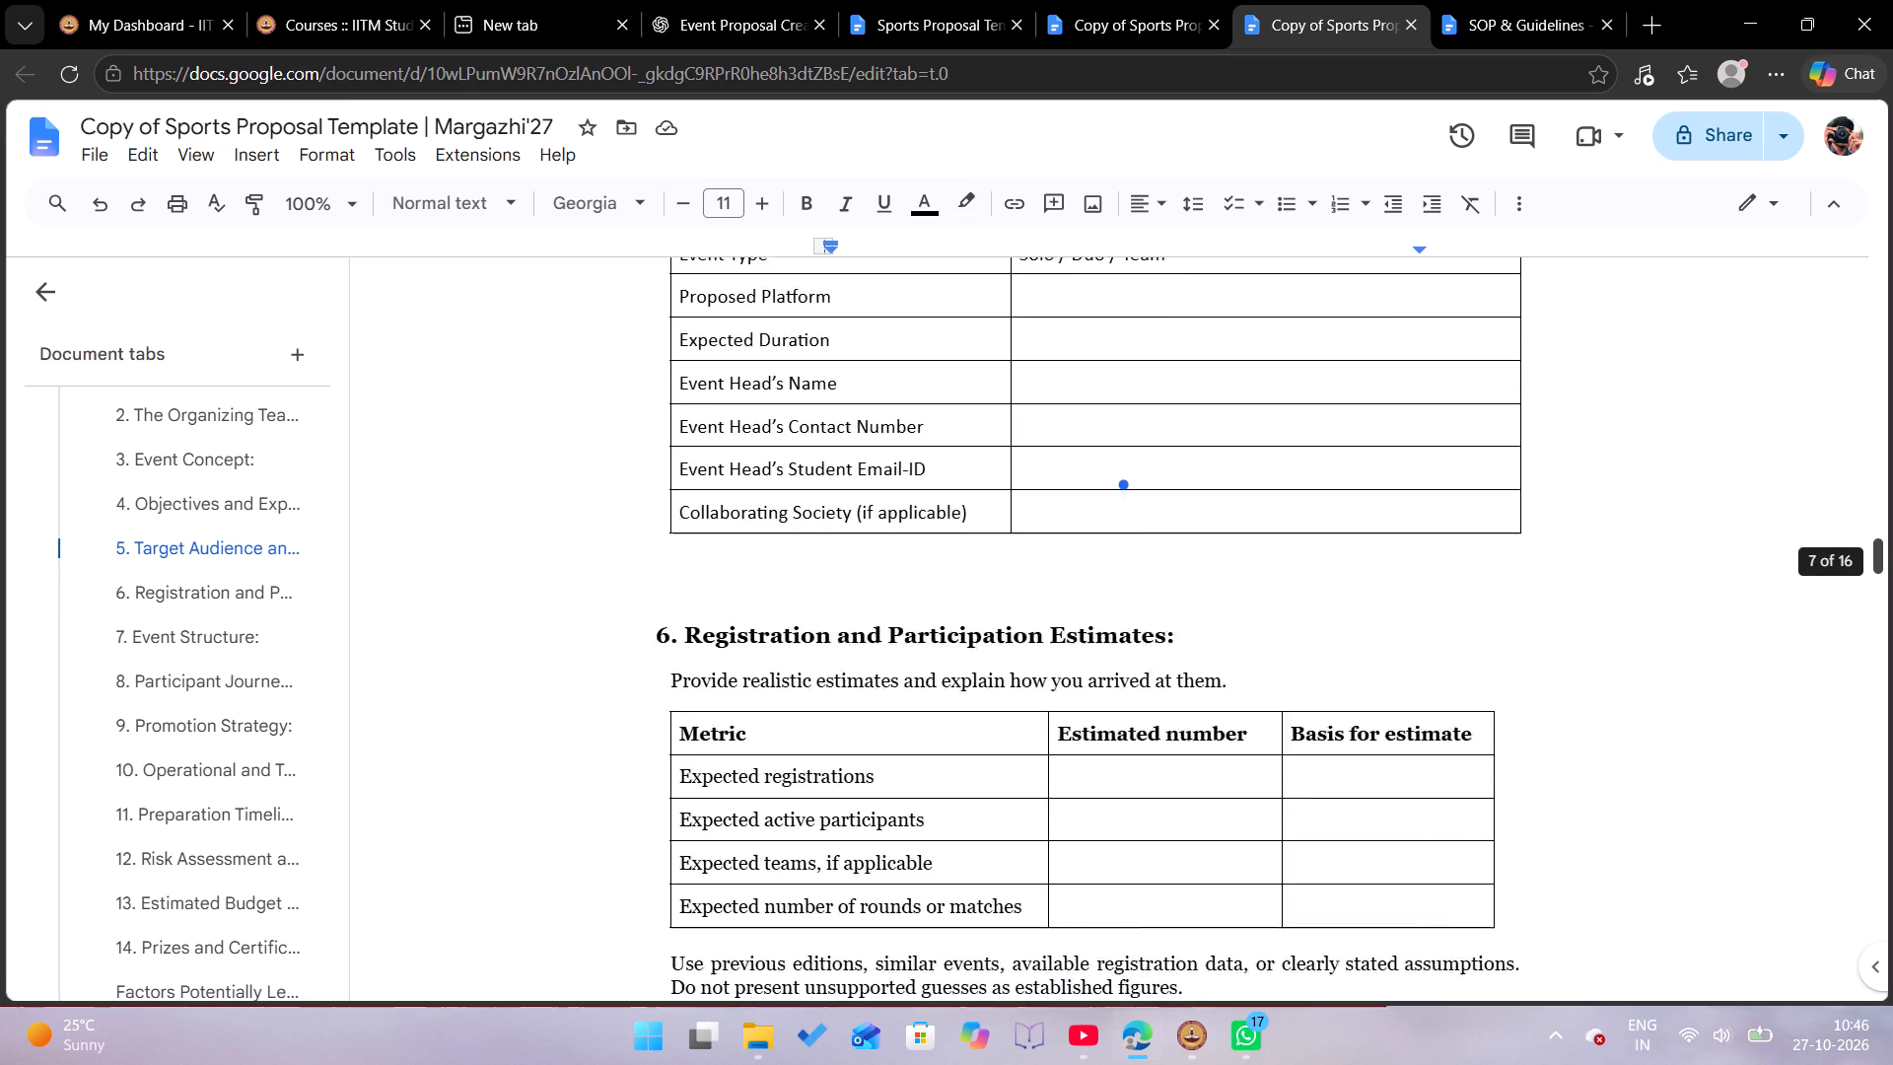
pyautogui.moveTo(1892, 554); pyautogui.dragTo(1892, 525)
pyautogui.click(1135, 690)
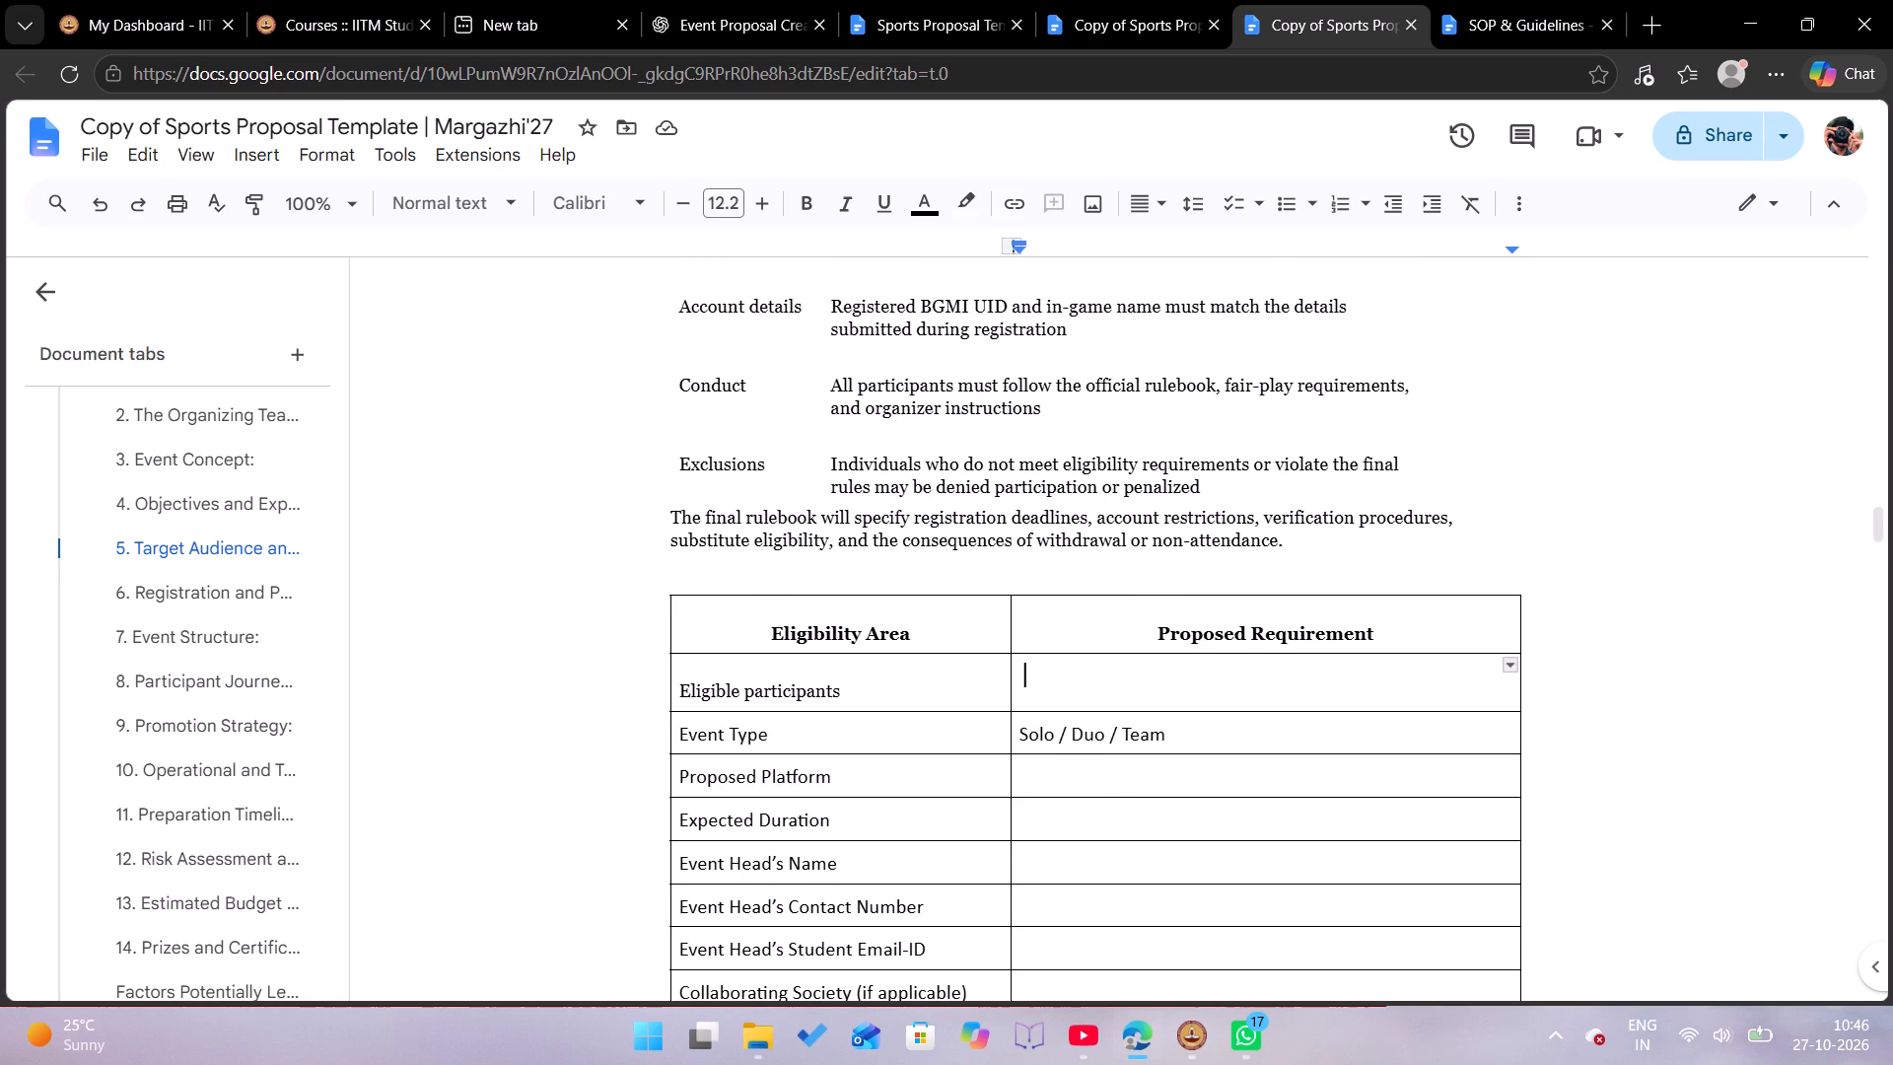
pyautogui.hotkey('ctrl', 'v')
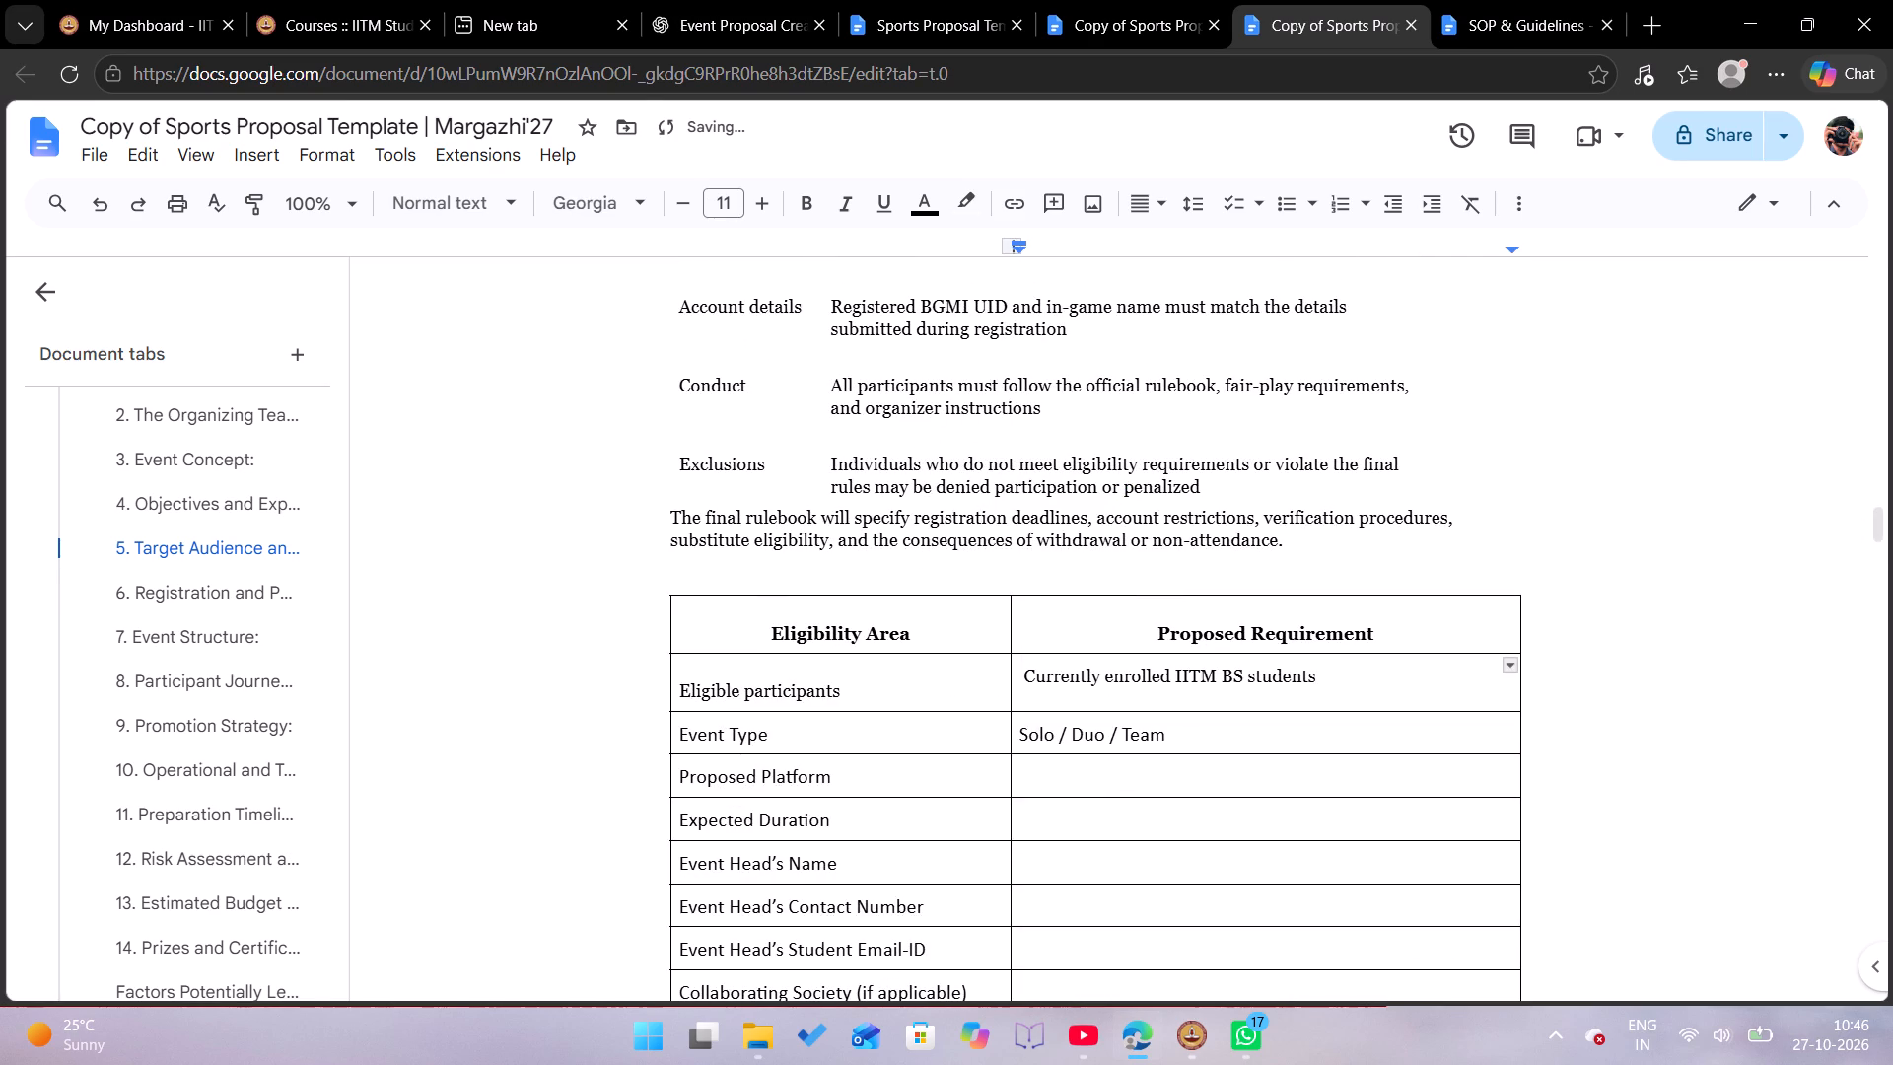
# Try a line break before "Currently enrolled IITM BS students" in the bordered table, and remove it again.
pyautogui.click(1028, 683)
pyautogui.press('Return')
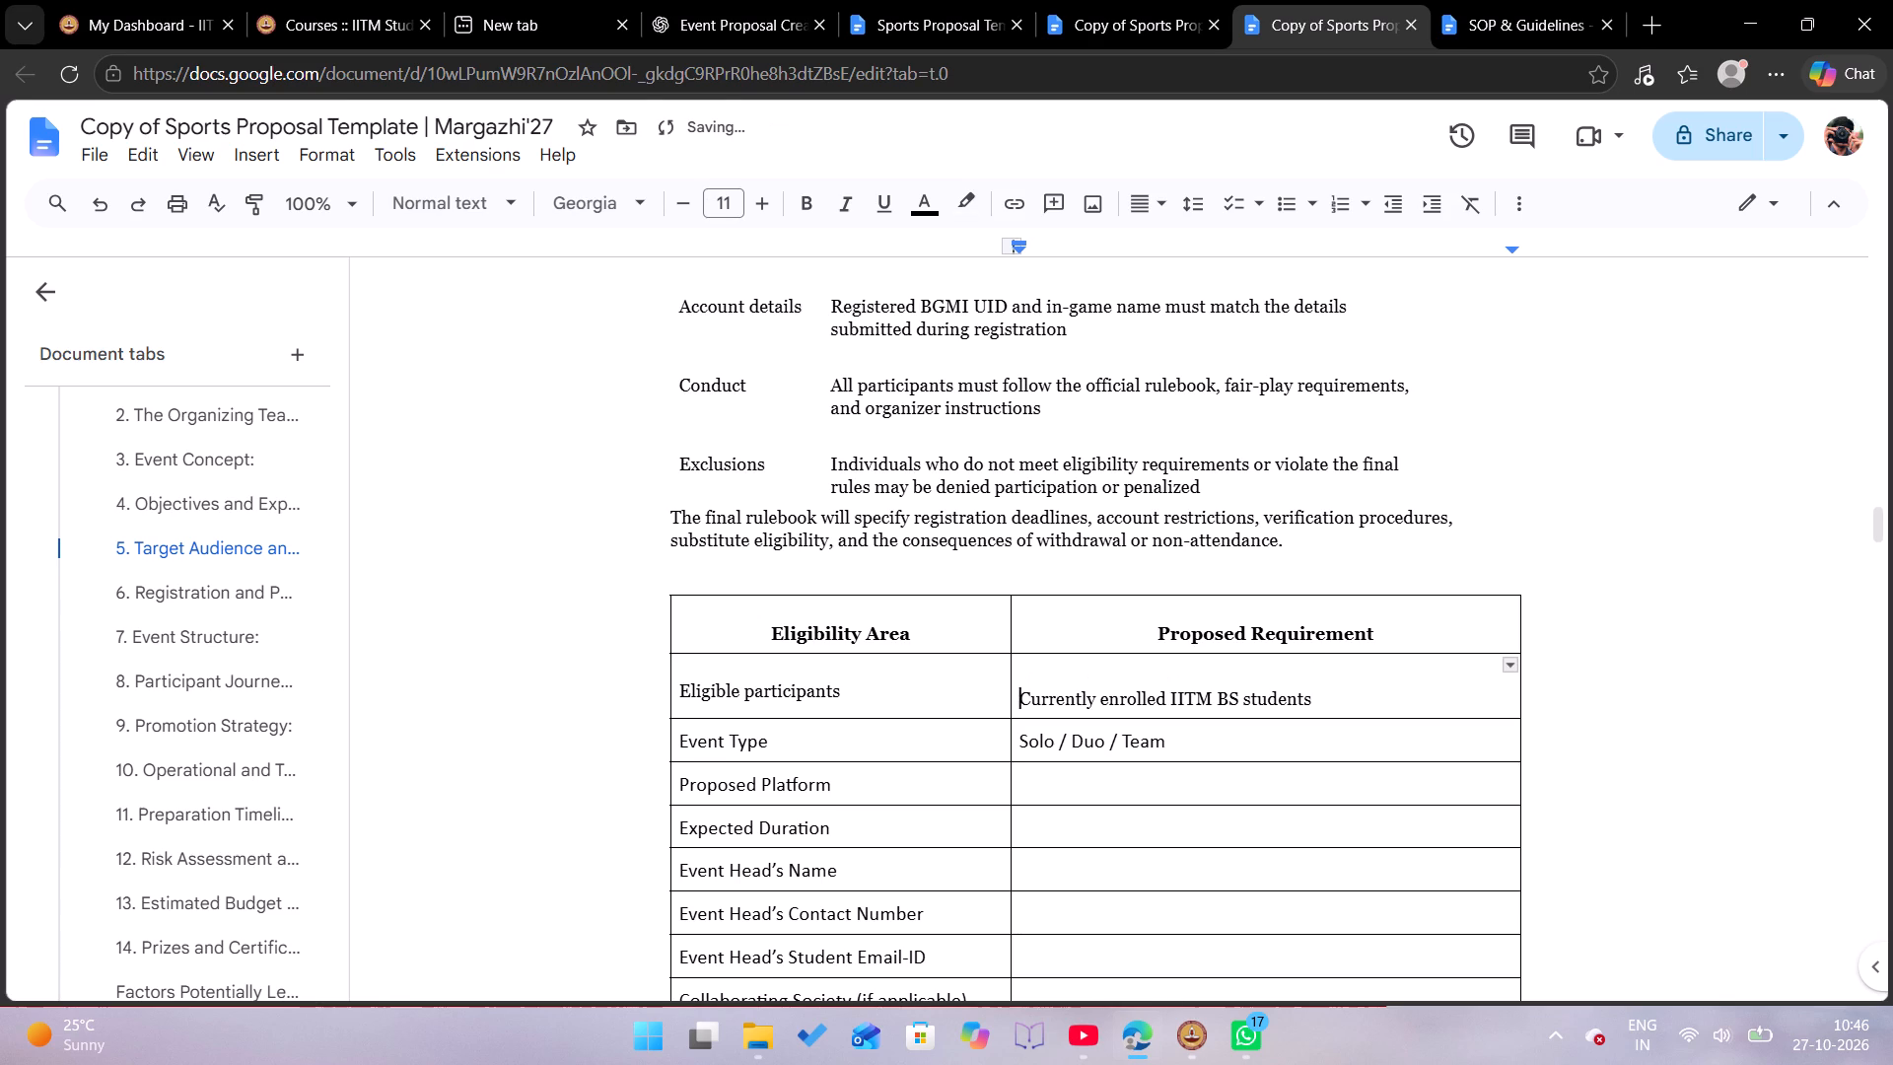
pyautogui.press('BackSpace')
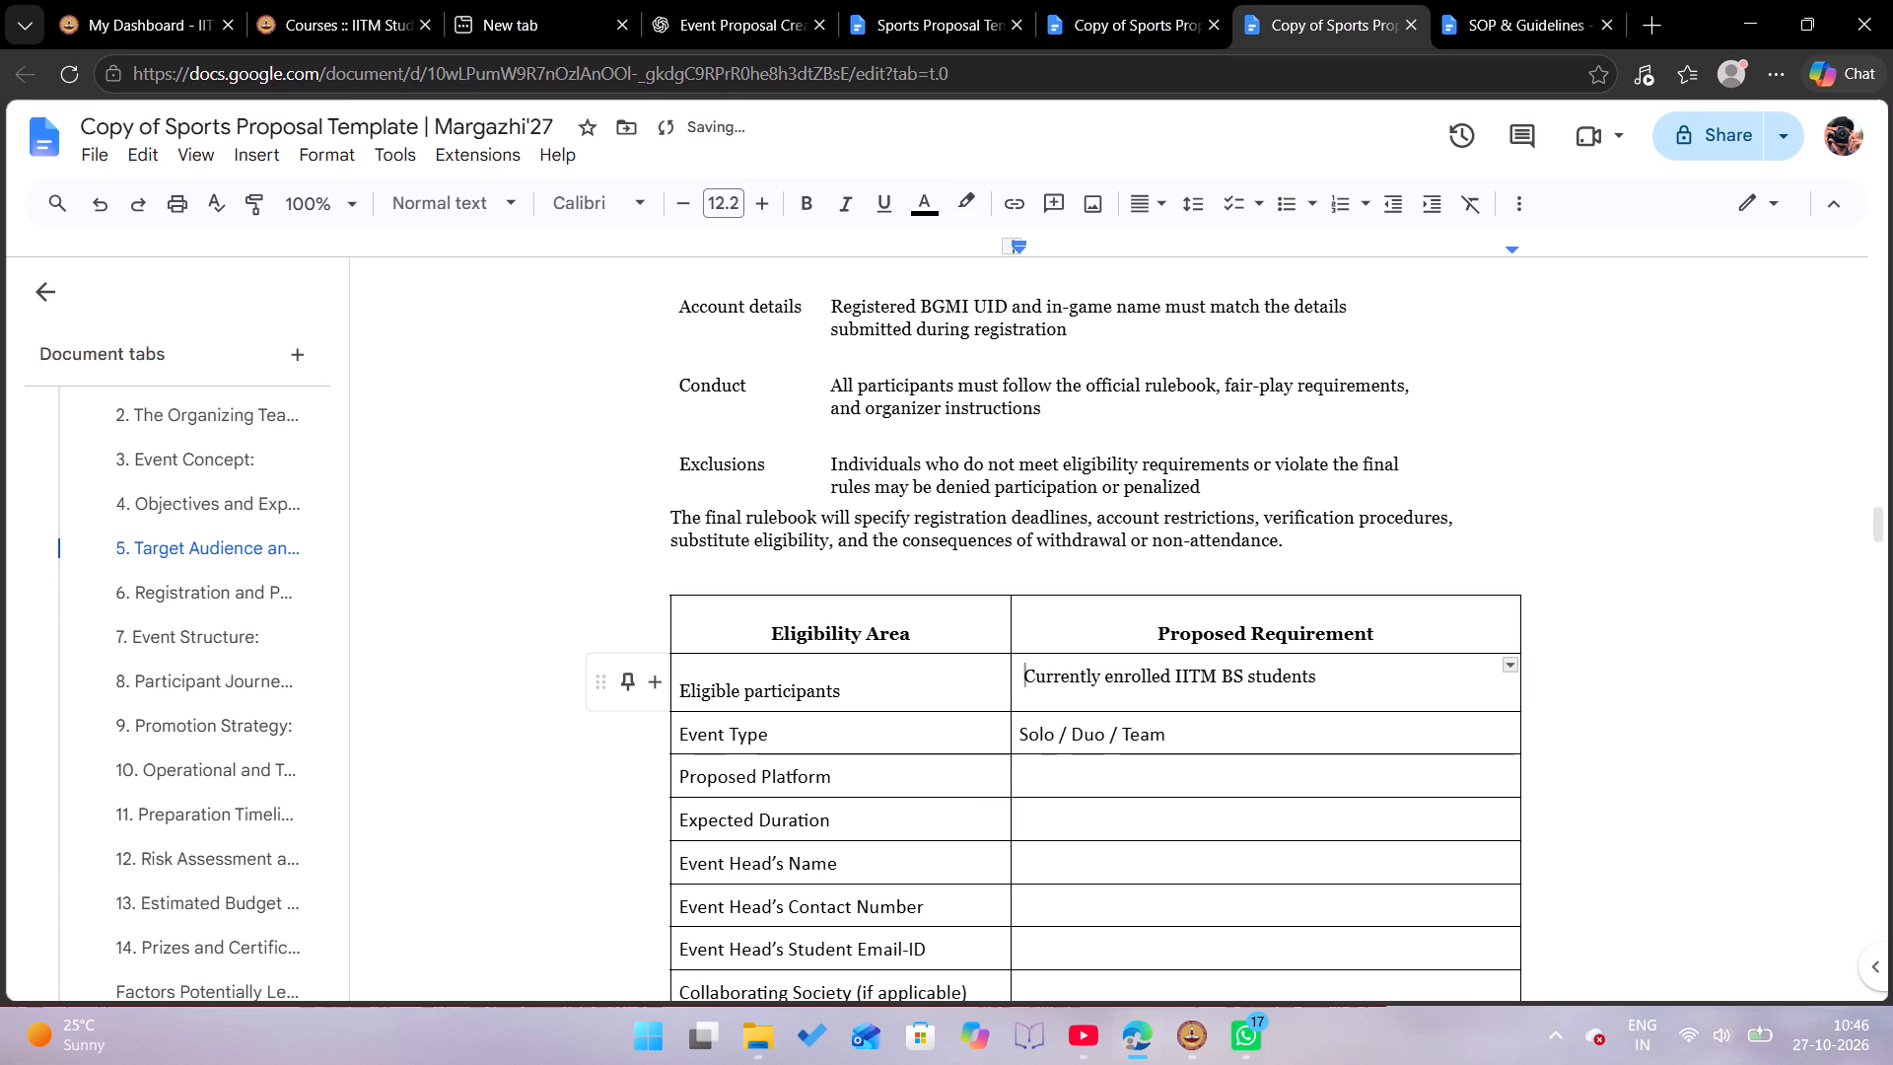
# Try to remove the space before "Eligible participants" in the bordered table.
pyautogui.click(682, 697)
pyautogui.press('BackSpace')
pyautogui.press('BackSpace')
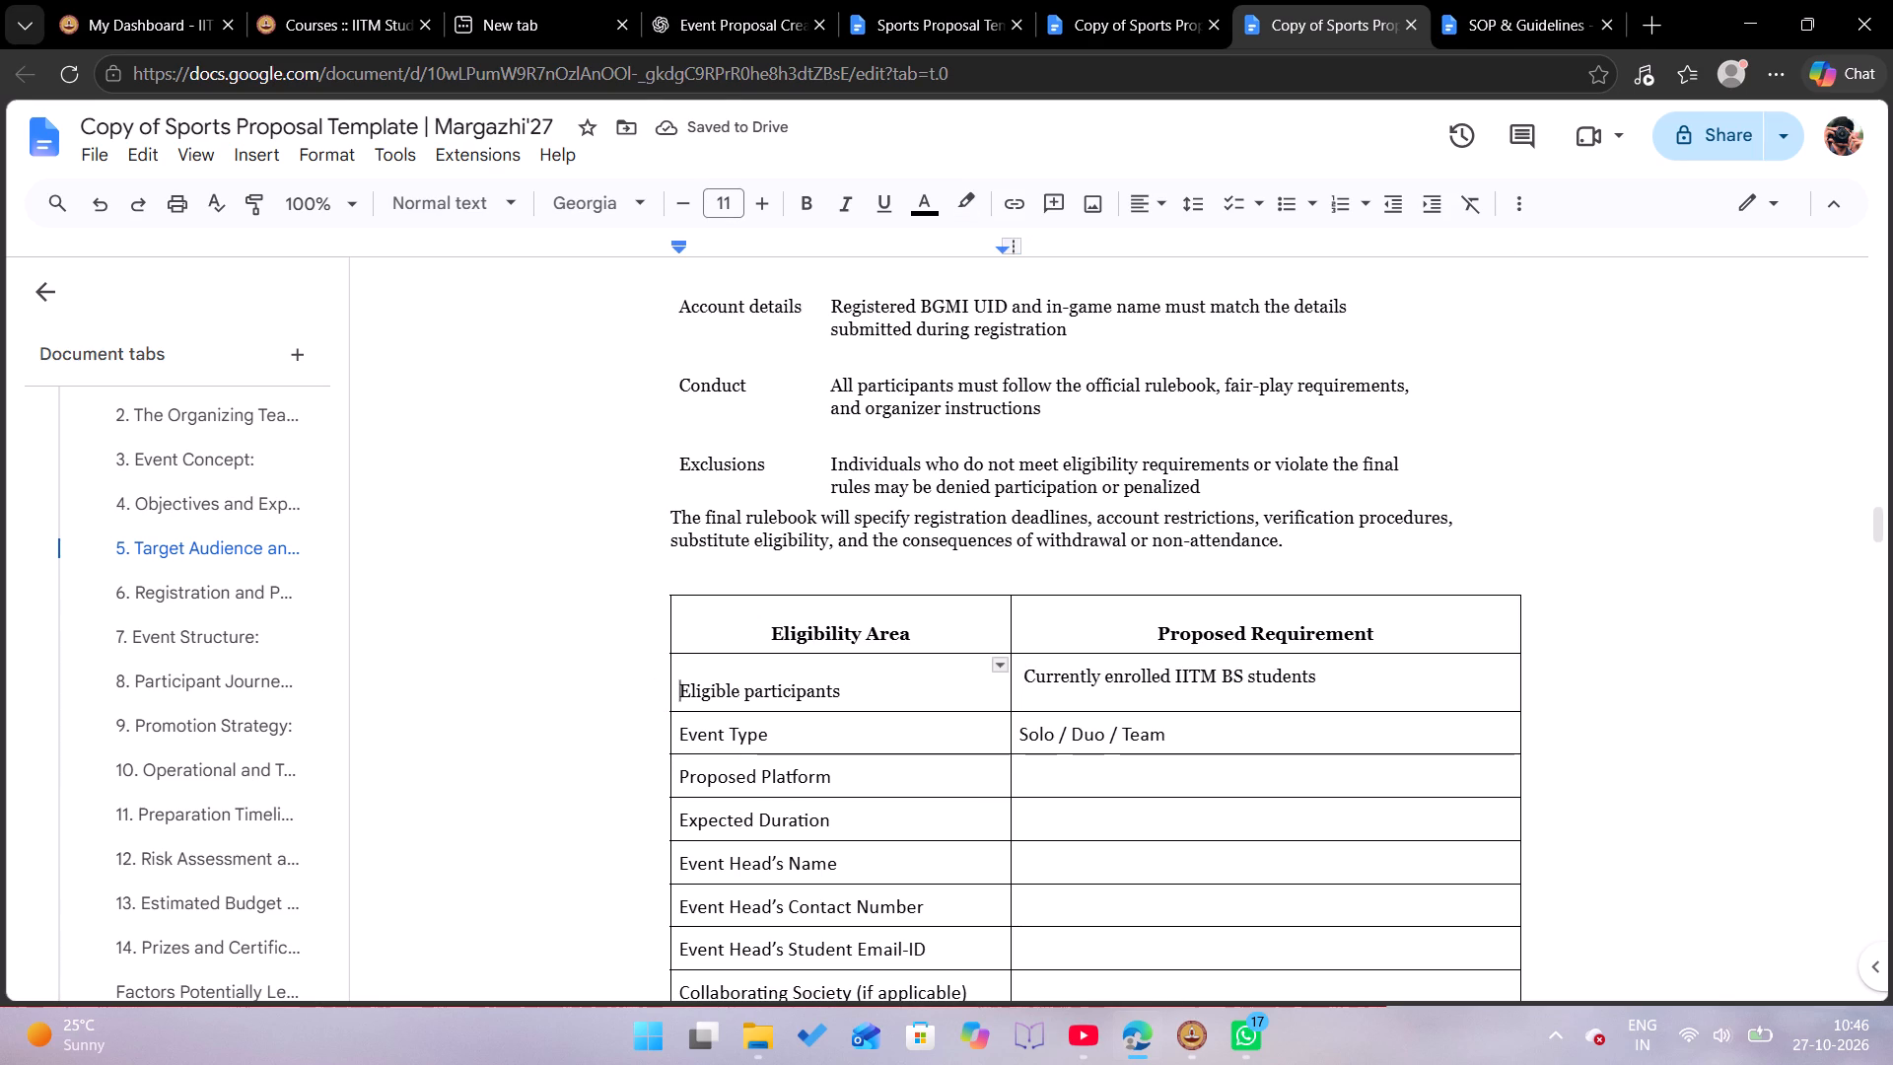
# Insert a line break before "Currently enrolled IITM BS students" in the bordered table.
pyautogui.click(1023, 675)
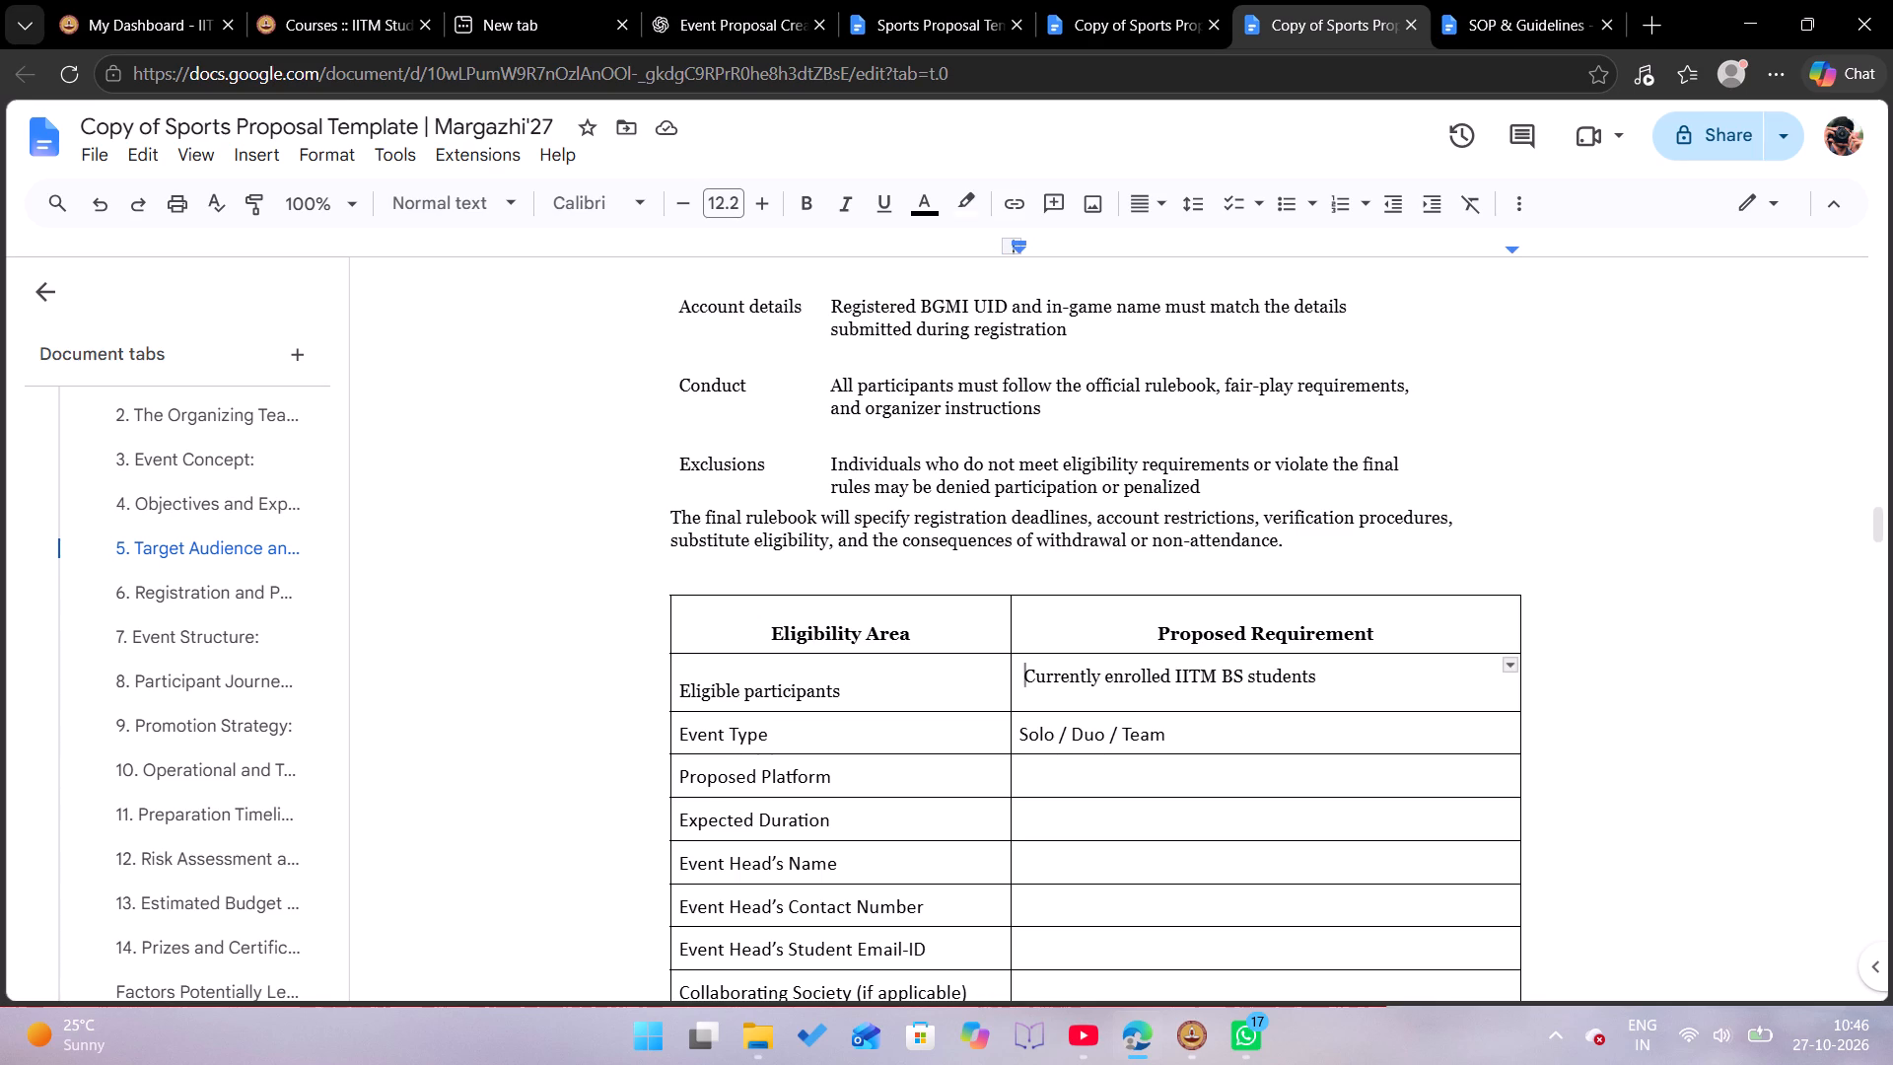
pyautogui.press('Return')
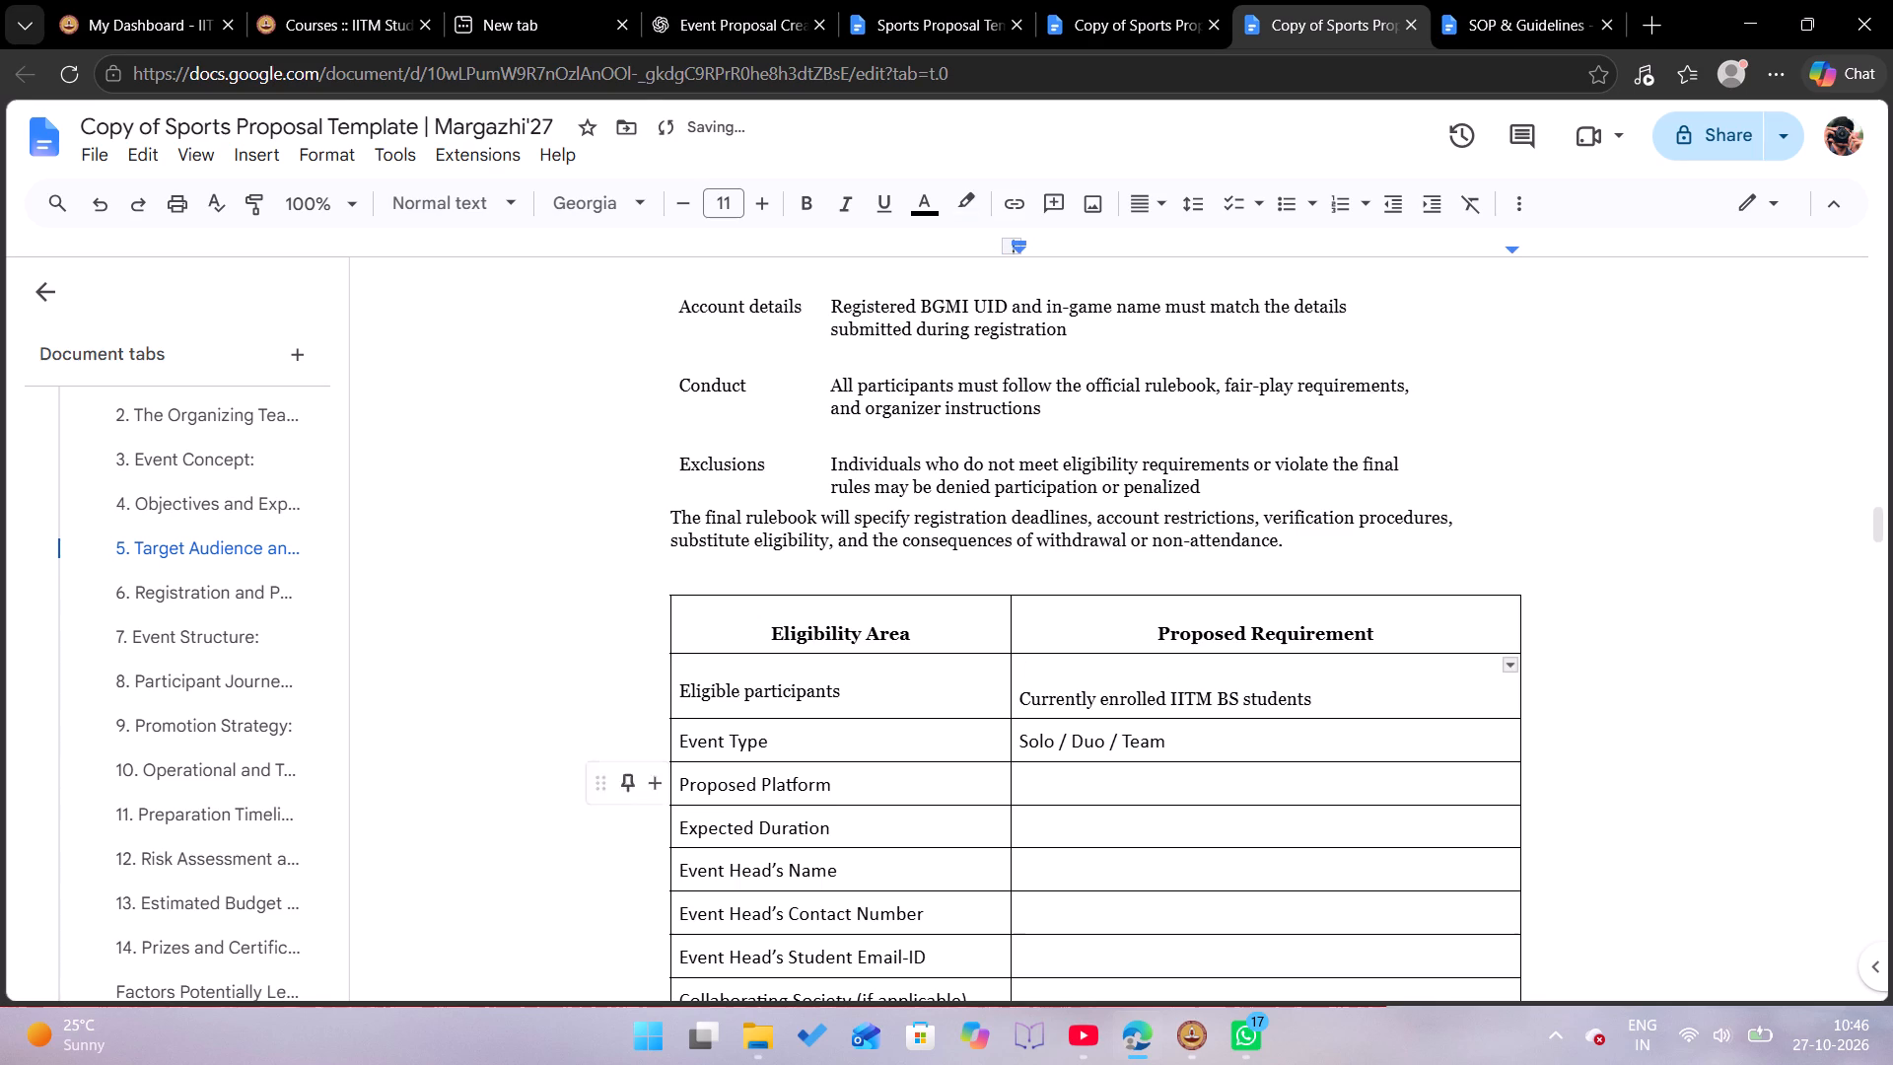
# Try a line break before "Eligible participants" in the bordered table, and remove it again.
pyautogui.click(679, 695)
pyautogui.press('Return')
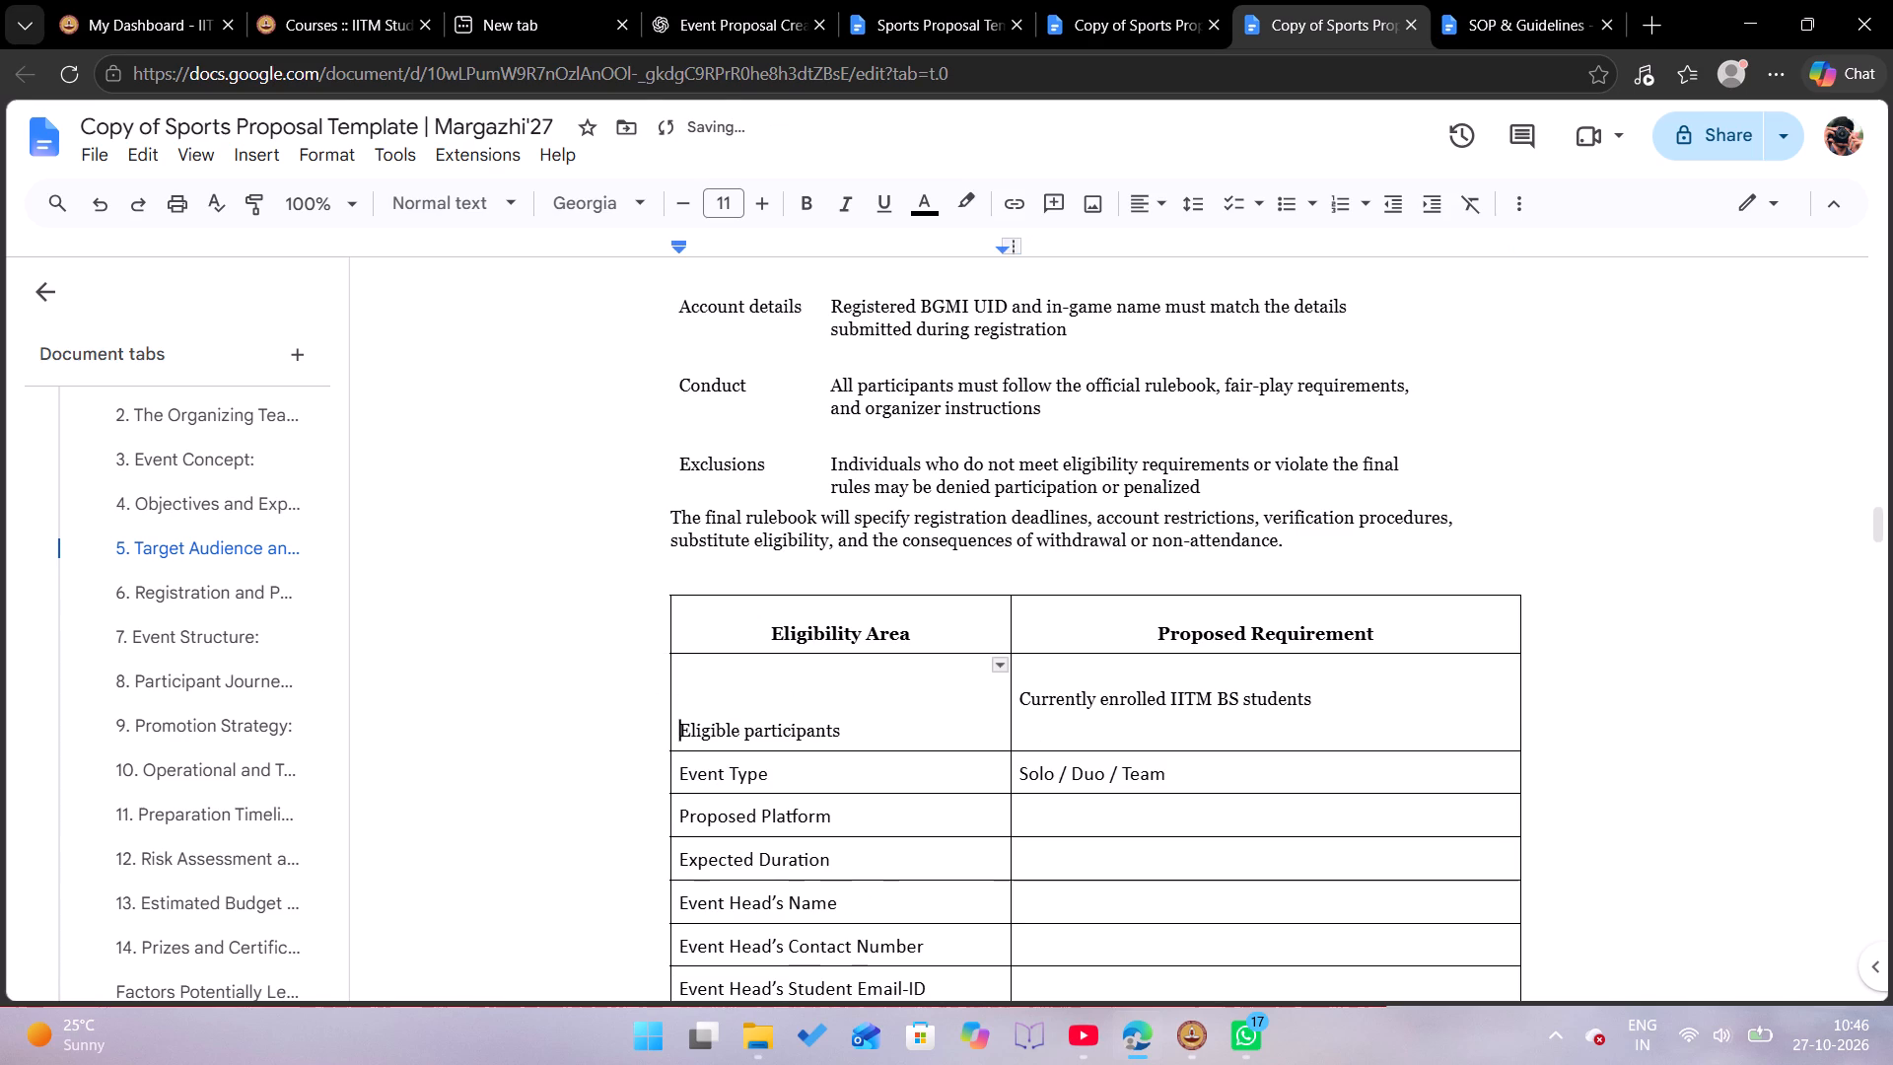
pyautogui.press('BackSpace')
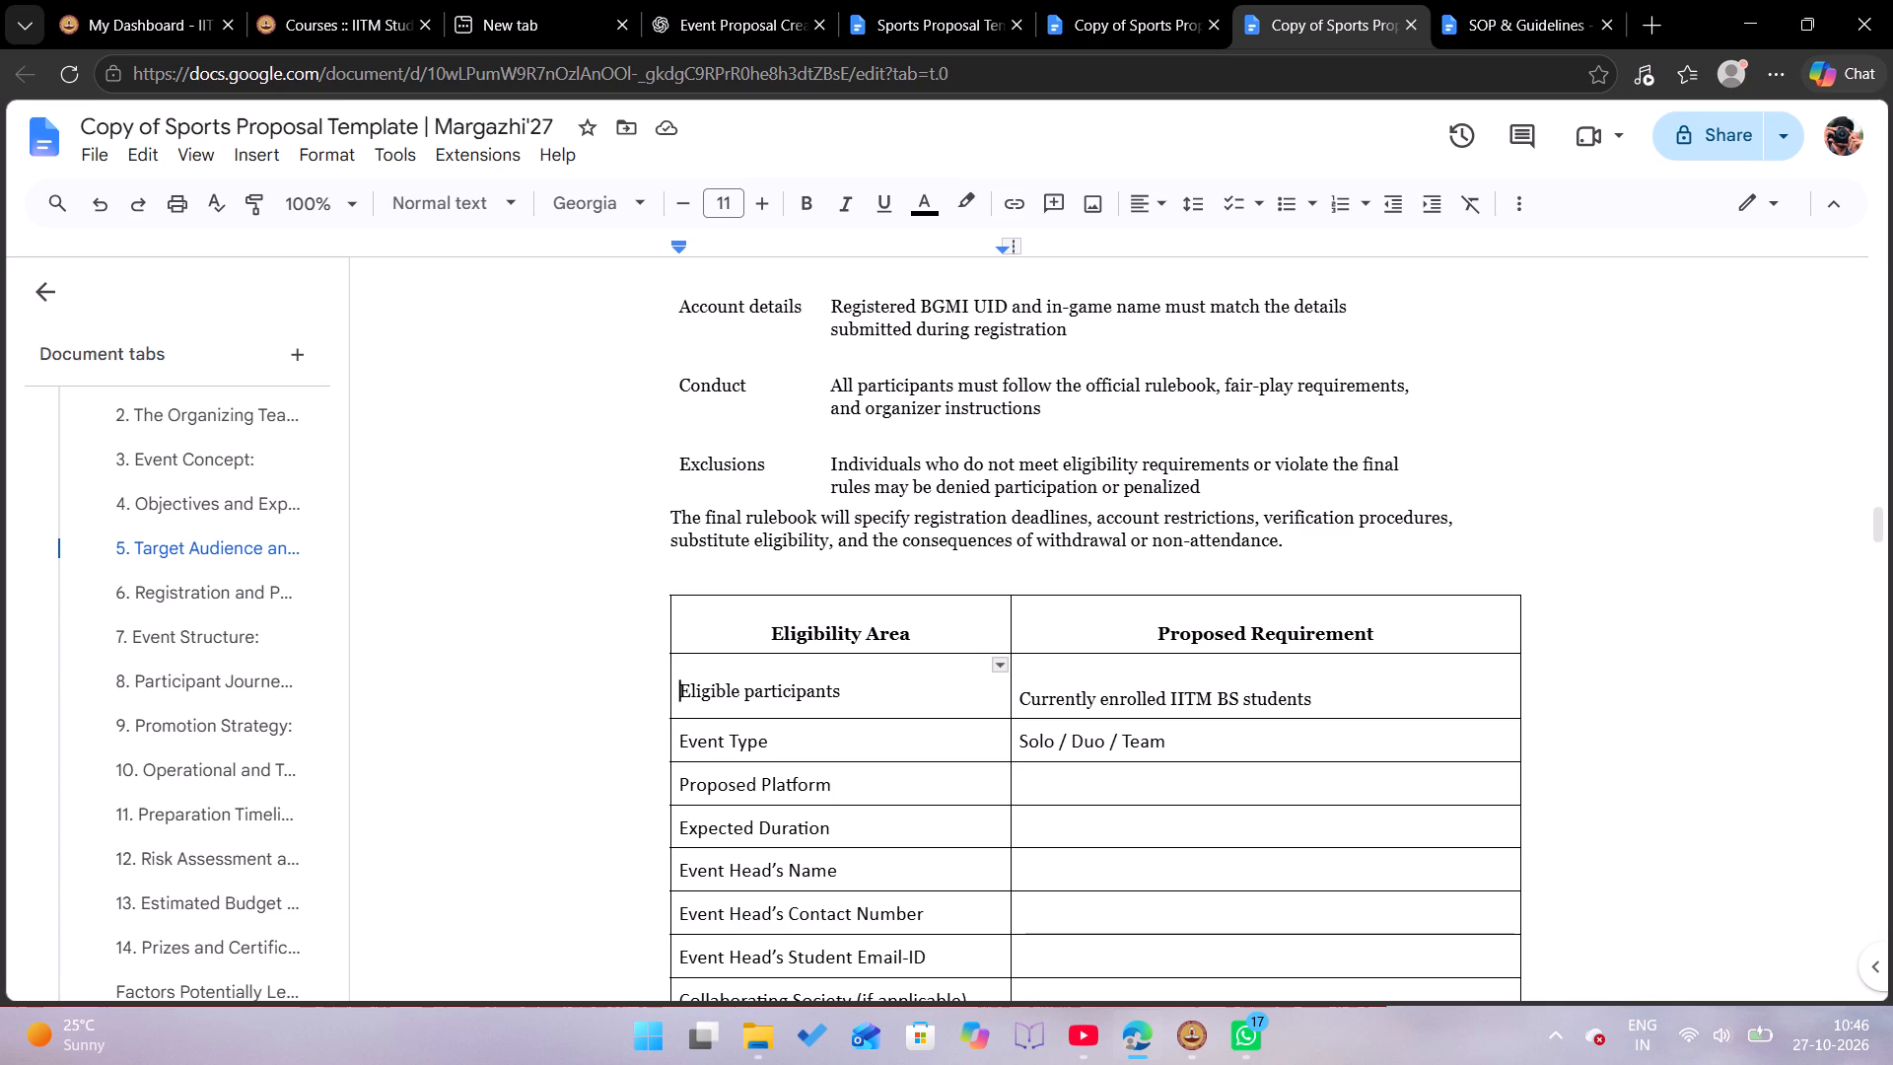
# Shift "Currently enrolled IITM BS students" towards the middle of its bordered cell with 18 leading spaces.
pyautogui.click(1021, 701)
pyautogui.press('space')
pyautogui.press('space')
pyautogui.press('space')
pyautogui.press('space')
pyautogui.press('space')
pyautogui.press('space')
pyautogui.press('space')
pyautogui.press('space')
pyautogui.press('space')
pyautogui.press('space')
pyautogui.press('space')
pyautogui.press('space')
pyautogui.press('space')
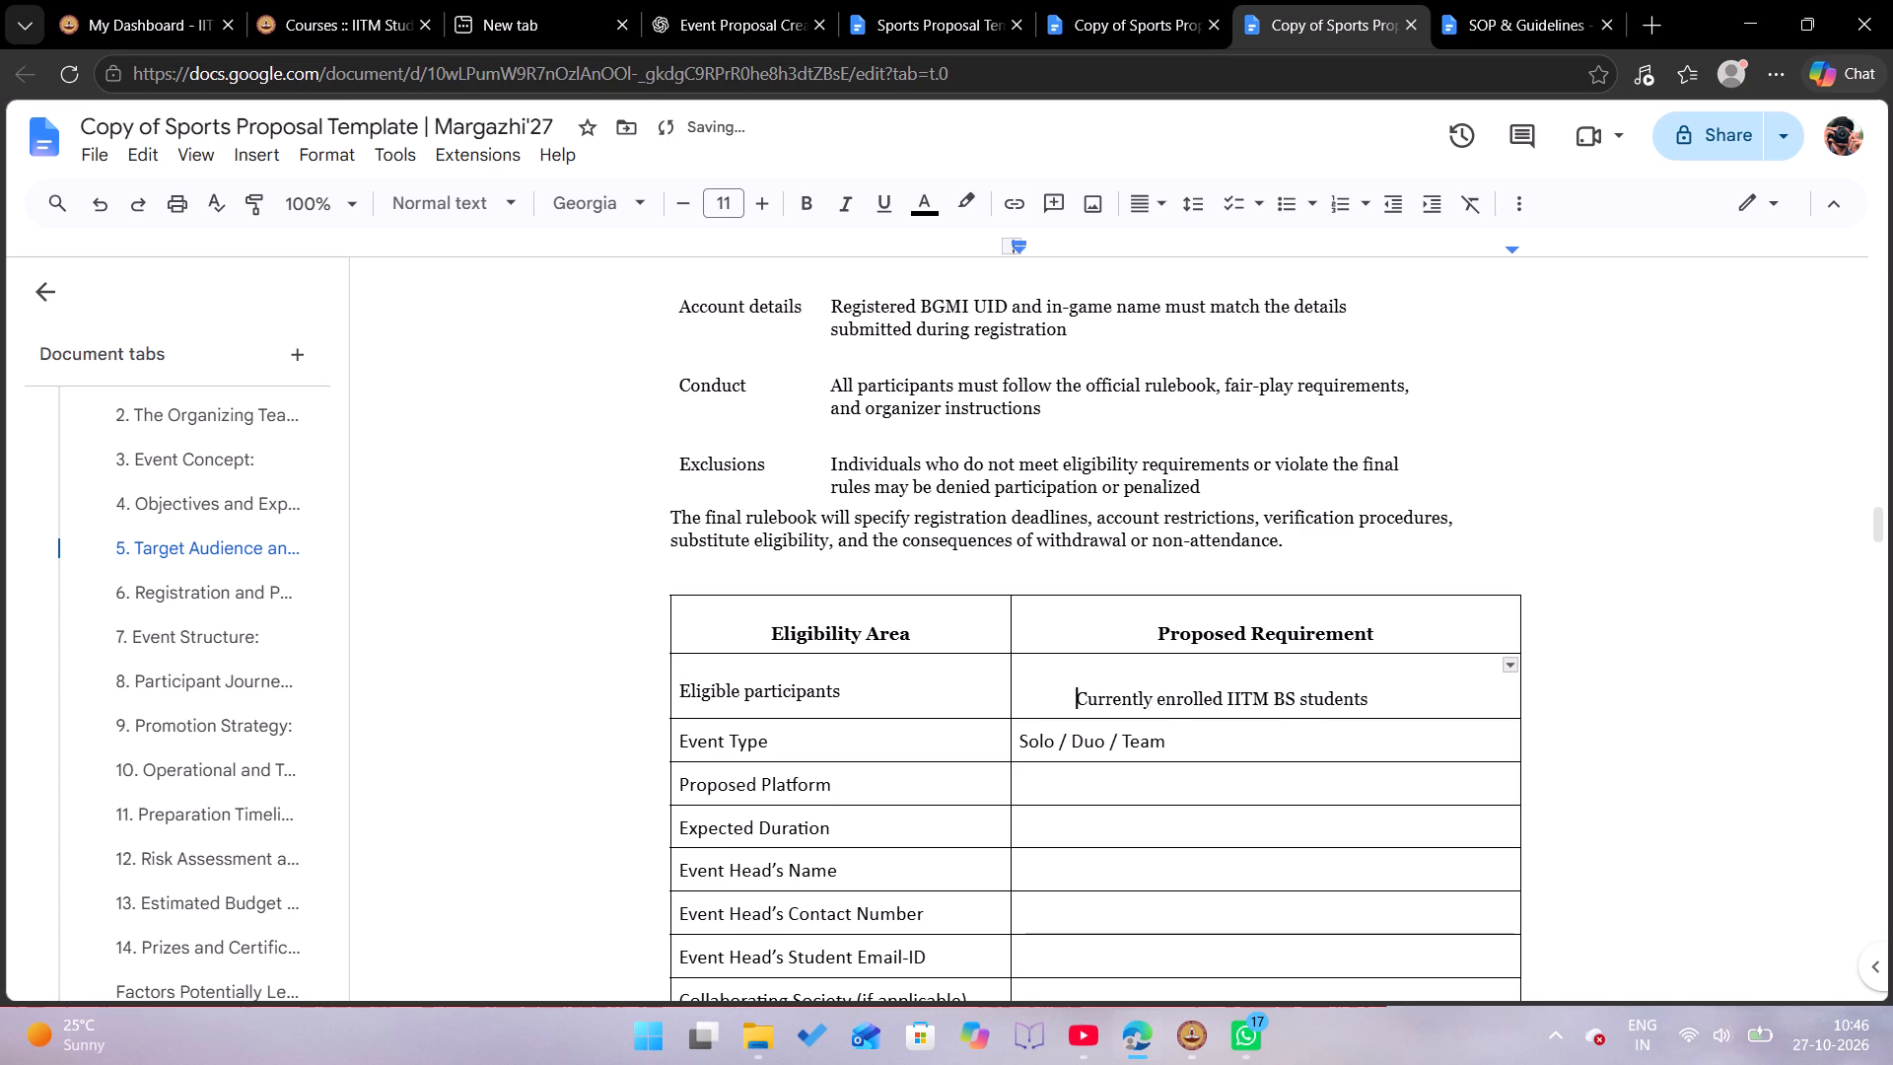
pyautogui.press('space')
pyautogui.press('space')
pyautogui.press('space')
pyautogui.press('space')
pyautogui.press('space')
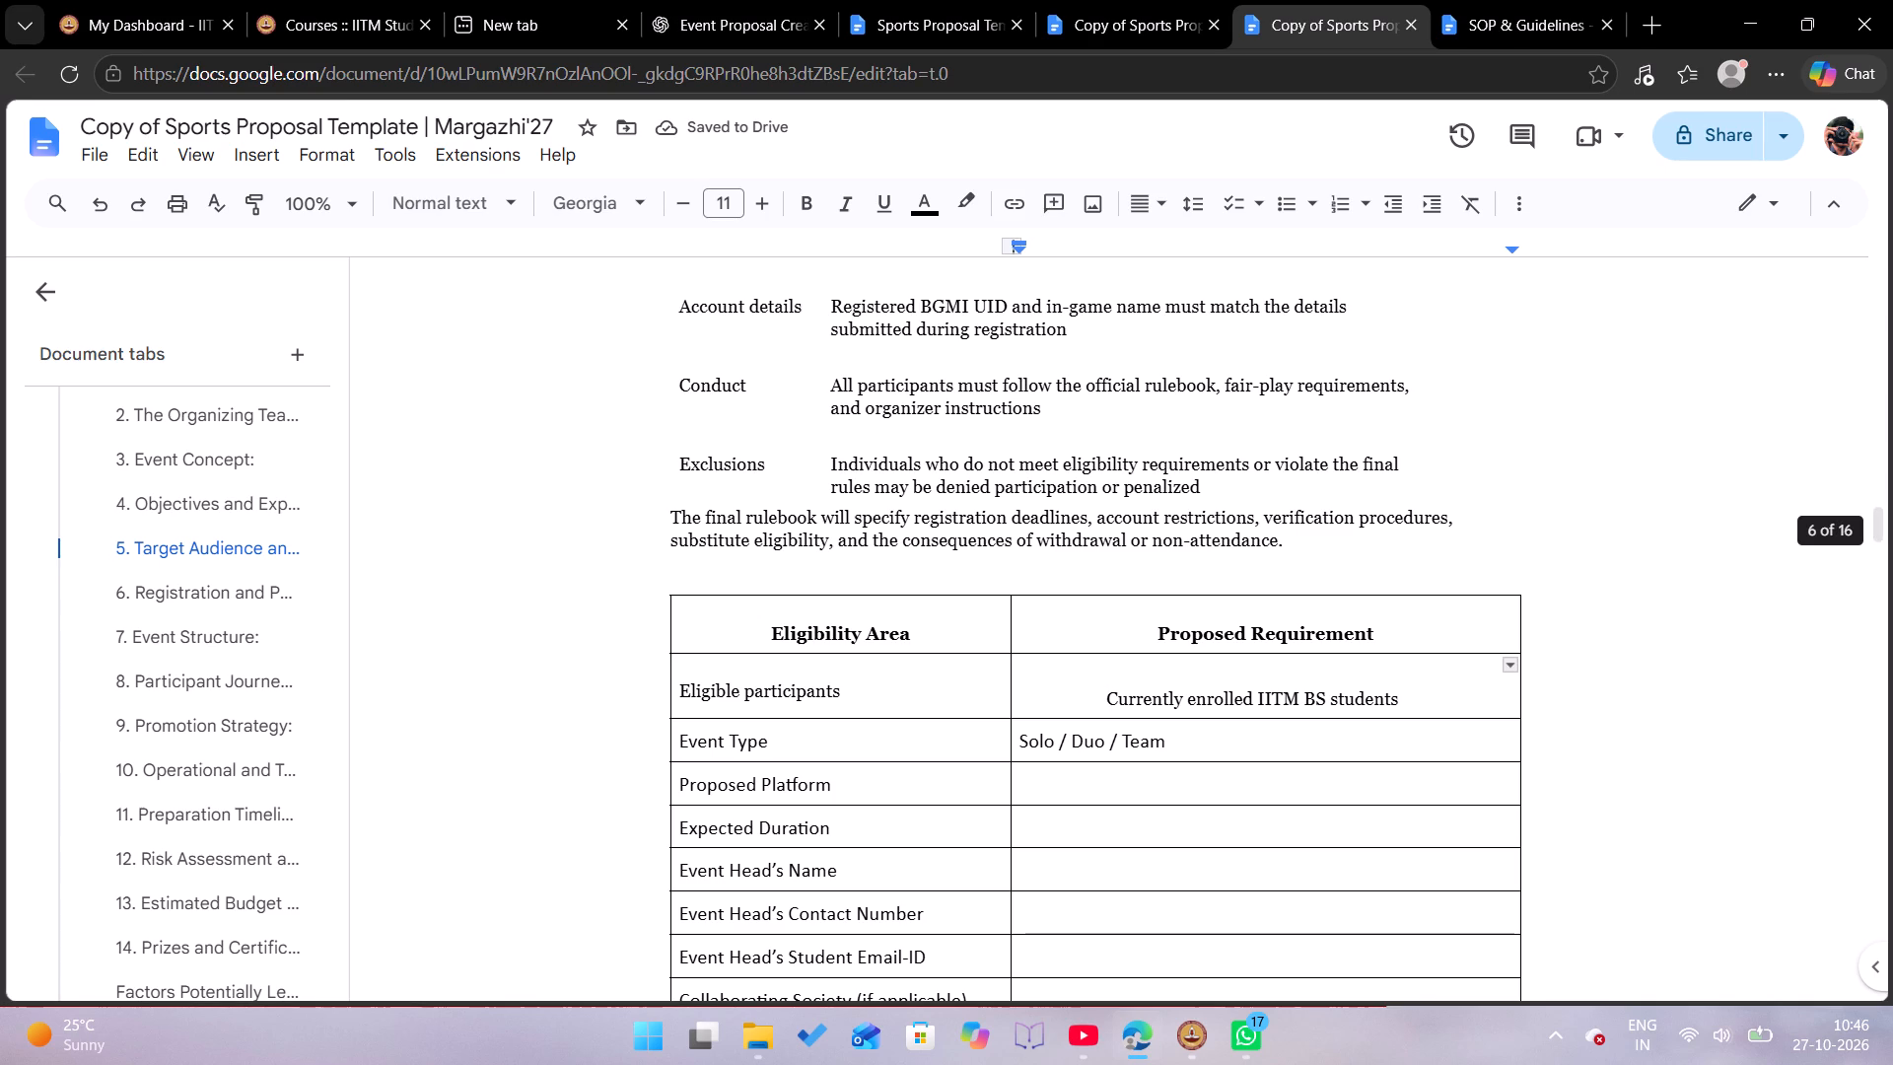
# Replace "Event Type" in the bordered table with "Skill level" copied from section 5's borderless table.
pyautogui.moveTo(1876, 525); pyautogui.dragTo(1876, 522)
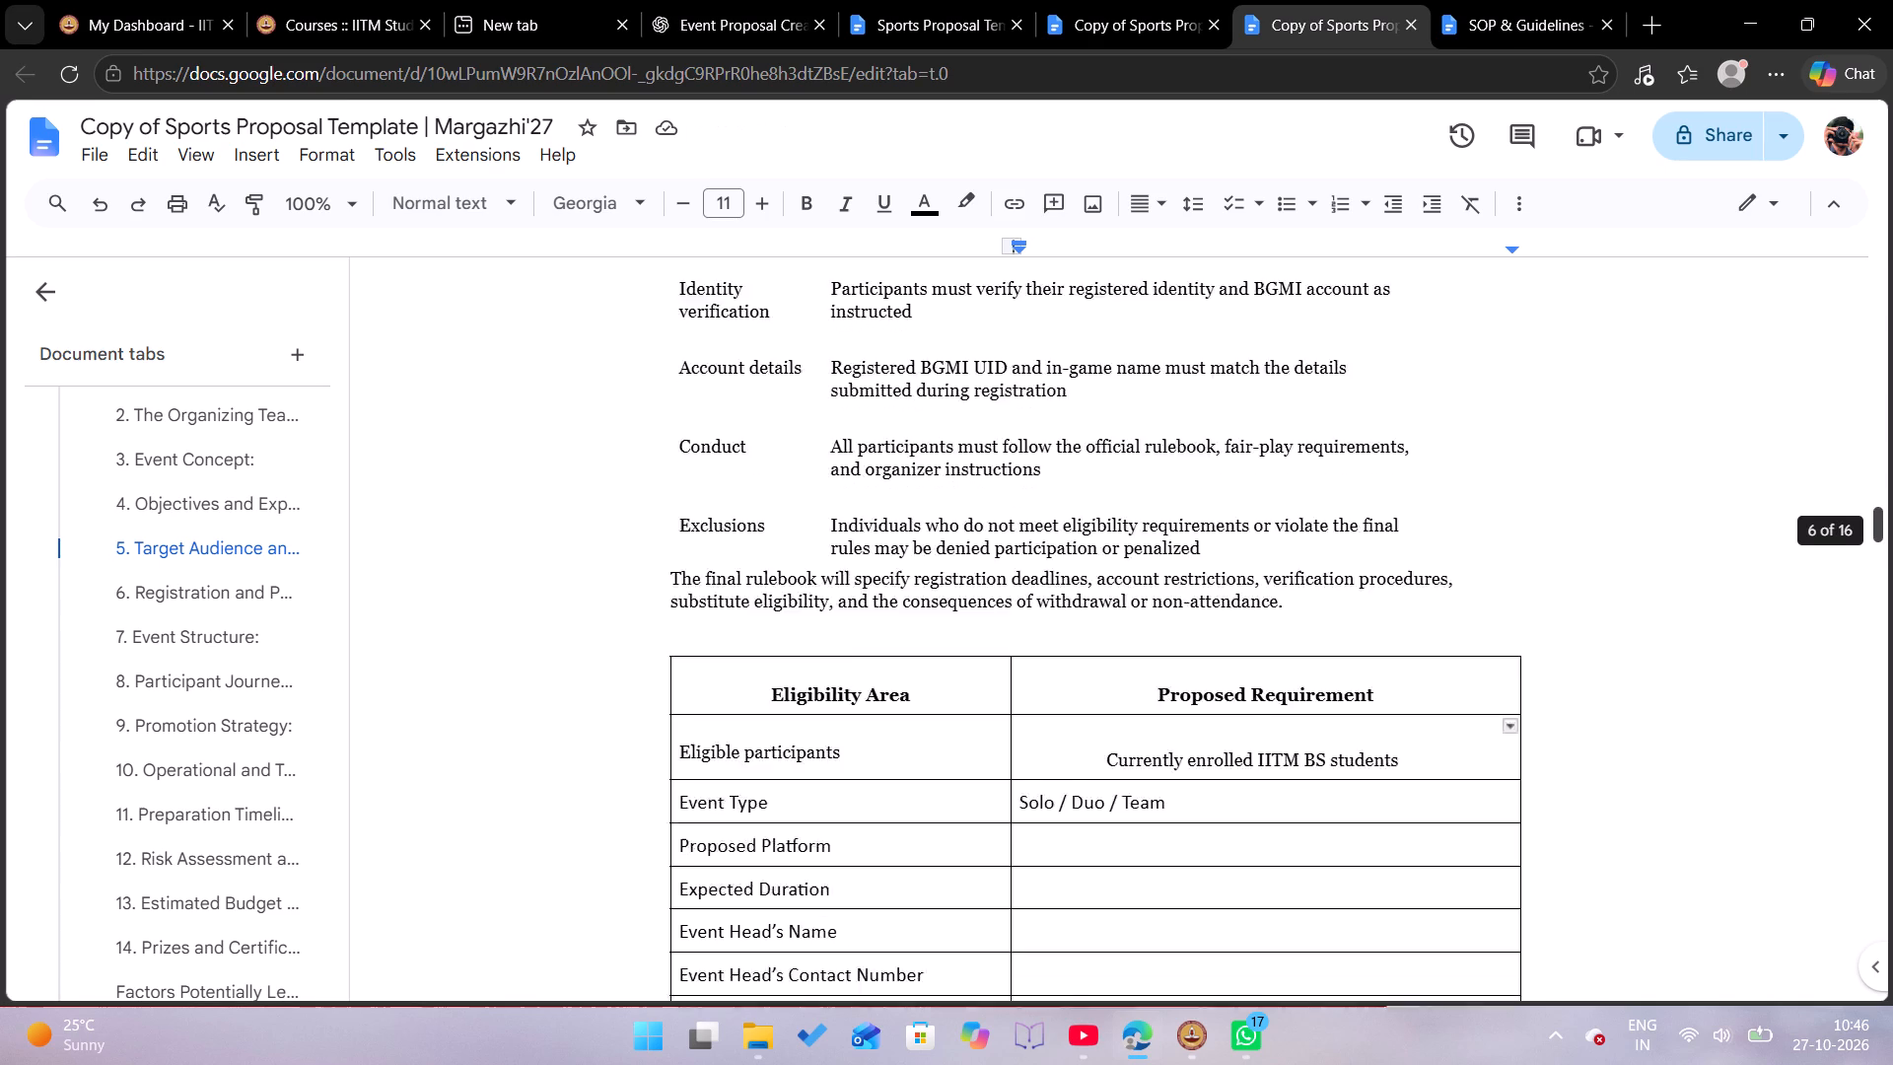
pyautogui.moveTo(1876, 522); pyautogui.dragTo(1887, 477)
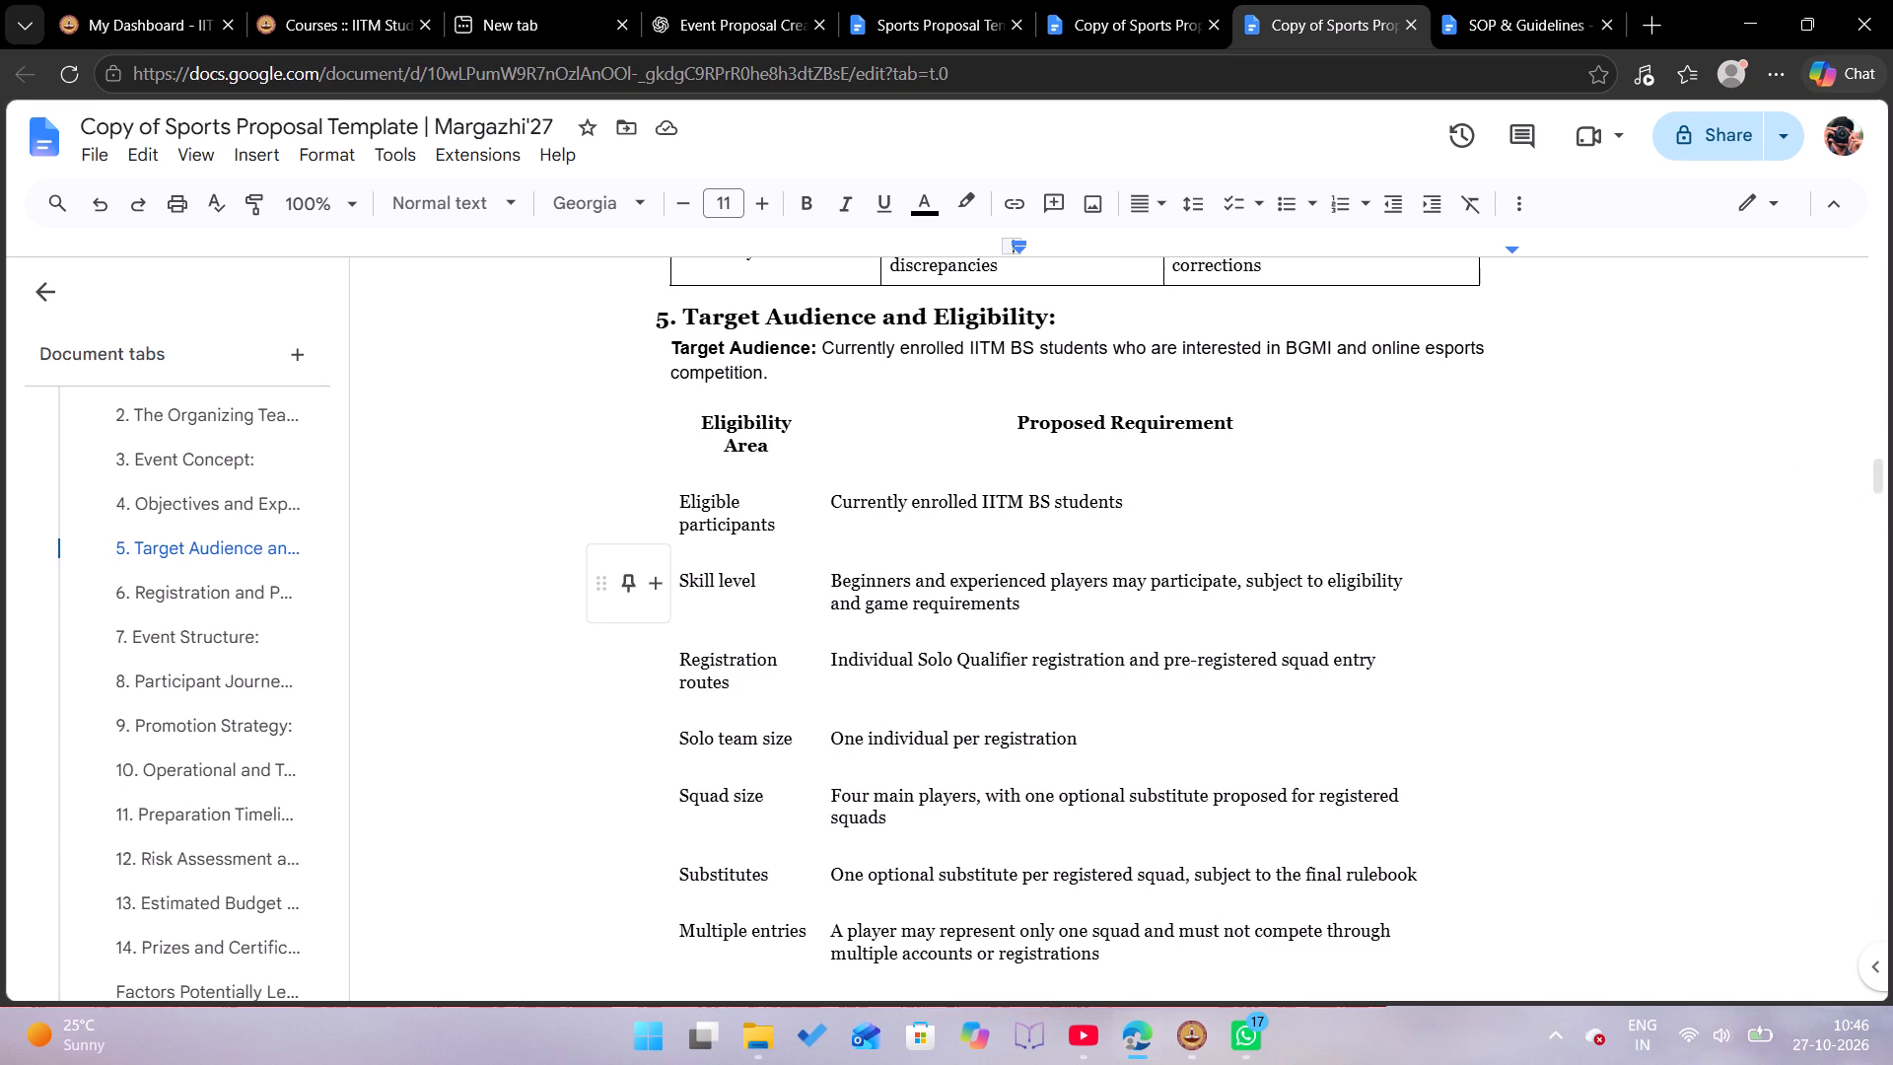
pyautogui.moveTo(681, 583); pyautogui.dragTo(749, 584)
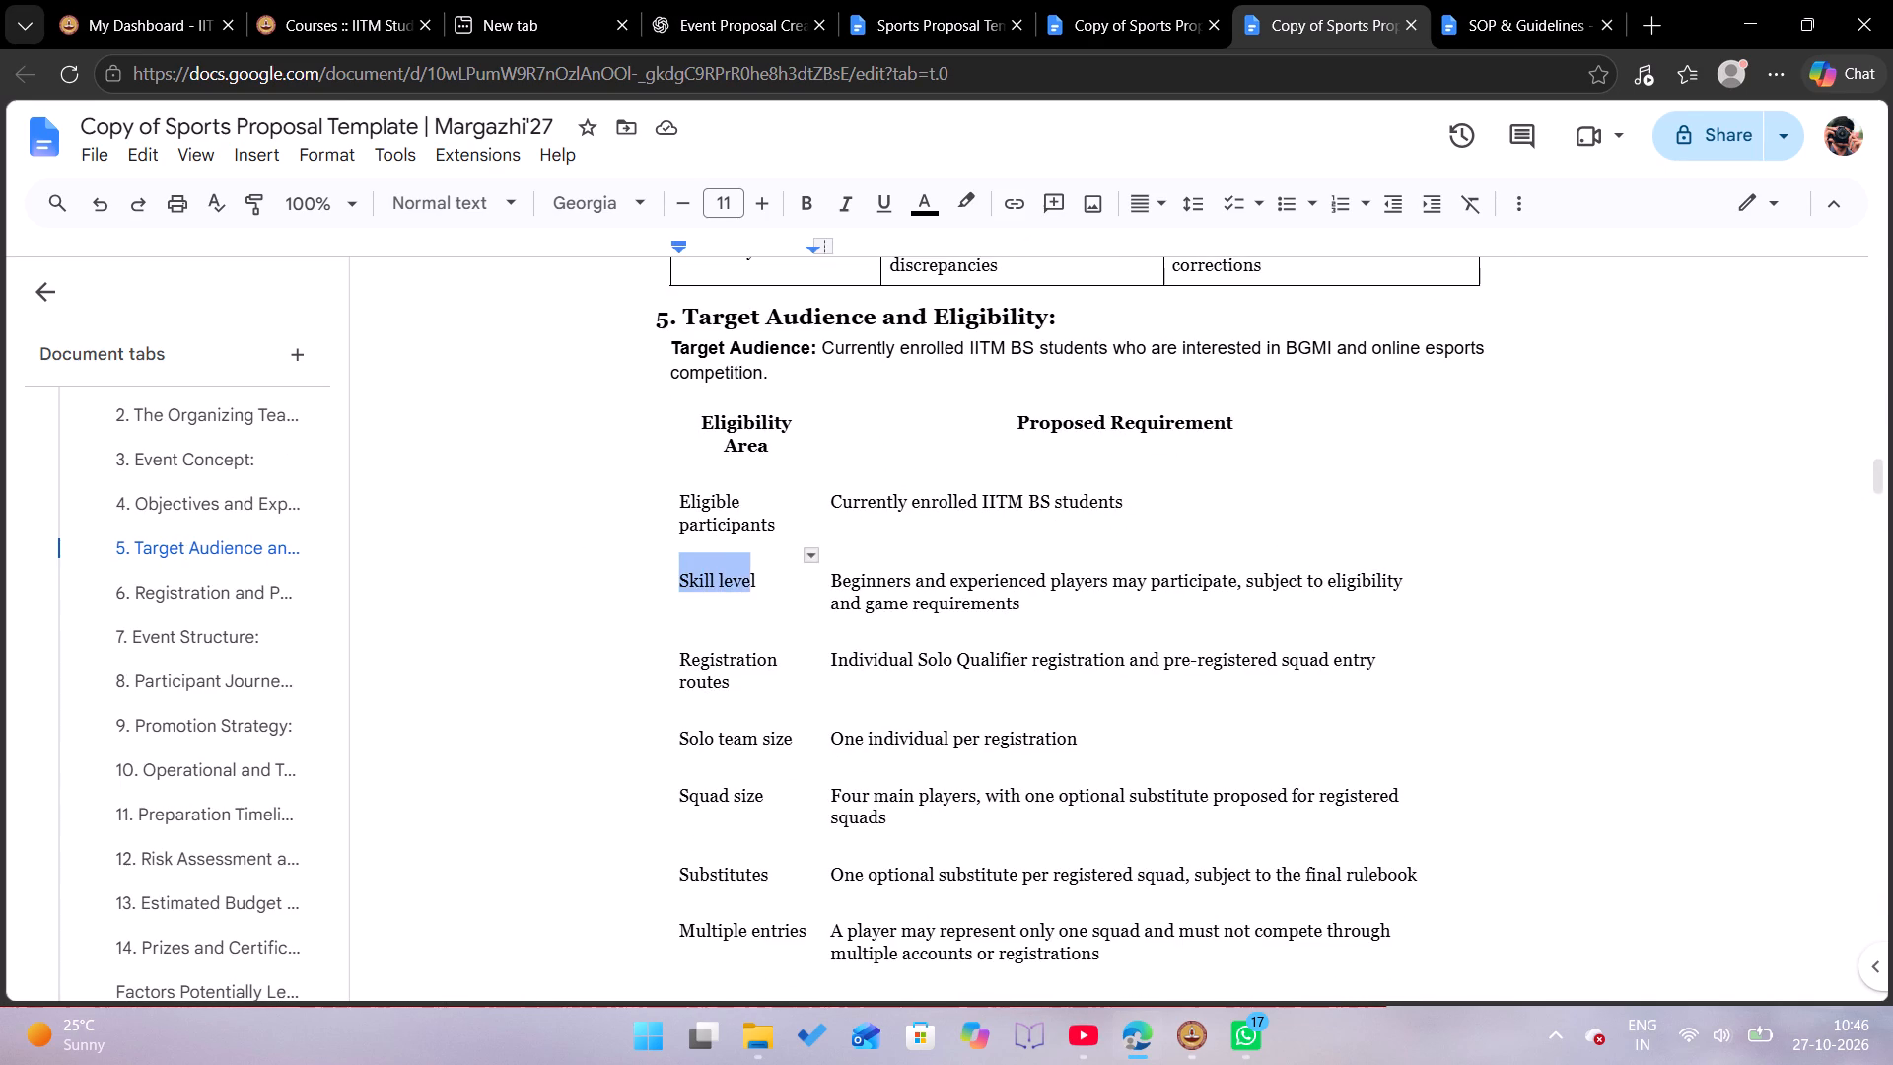
pyautogui.moveTo(749, 584); pyautogui.dragTo(754, 582)
pyautogui.hotkey('ctrl', 'c')
pyautogui.moveTo(1876, 489); pyautogui.dragTo(1887, 535)
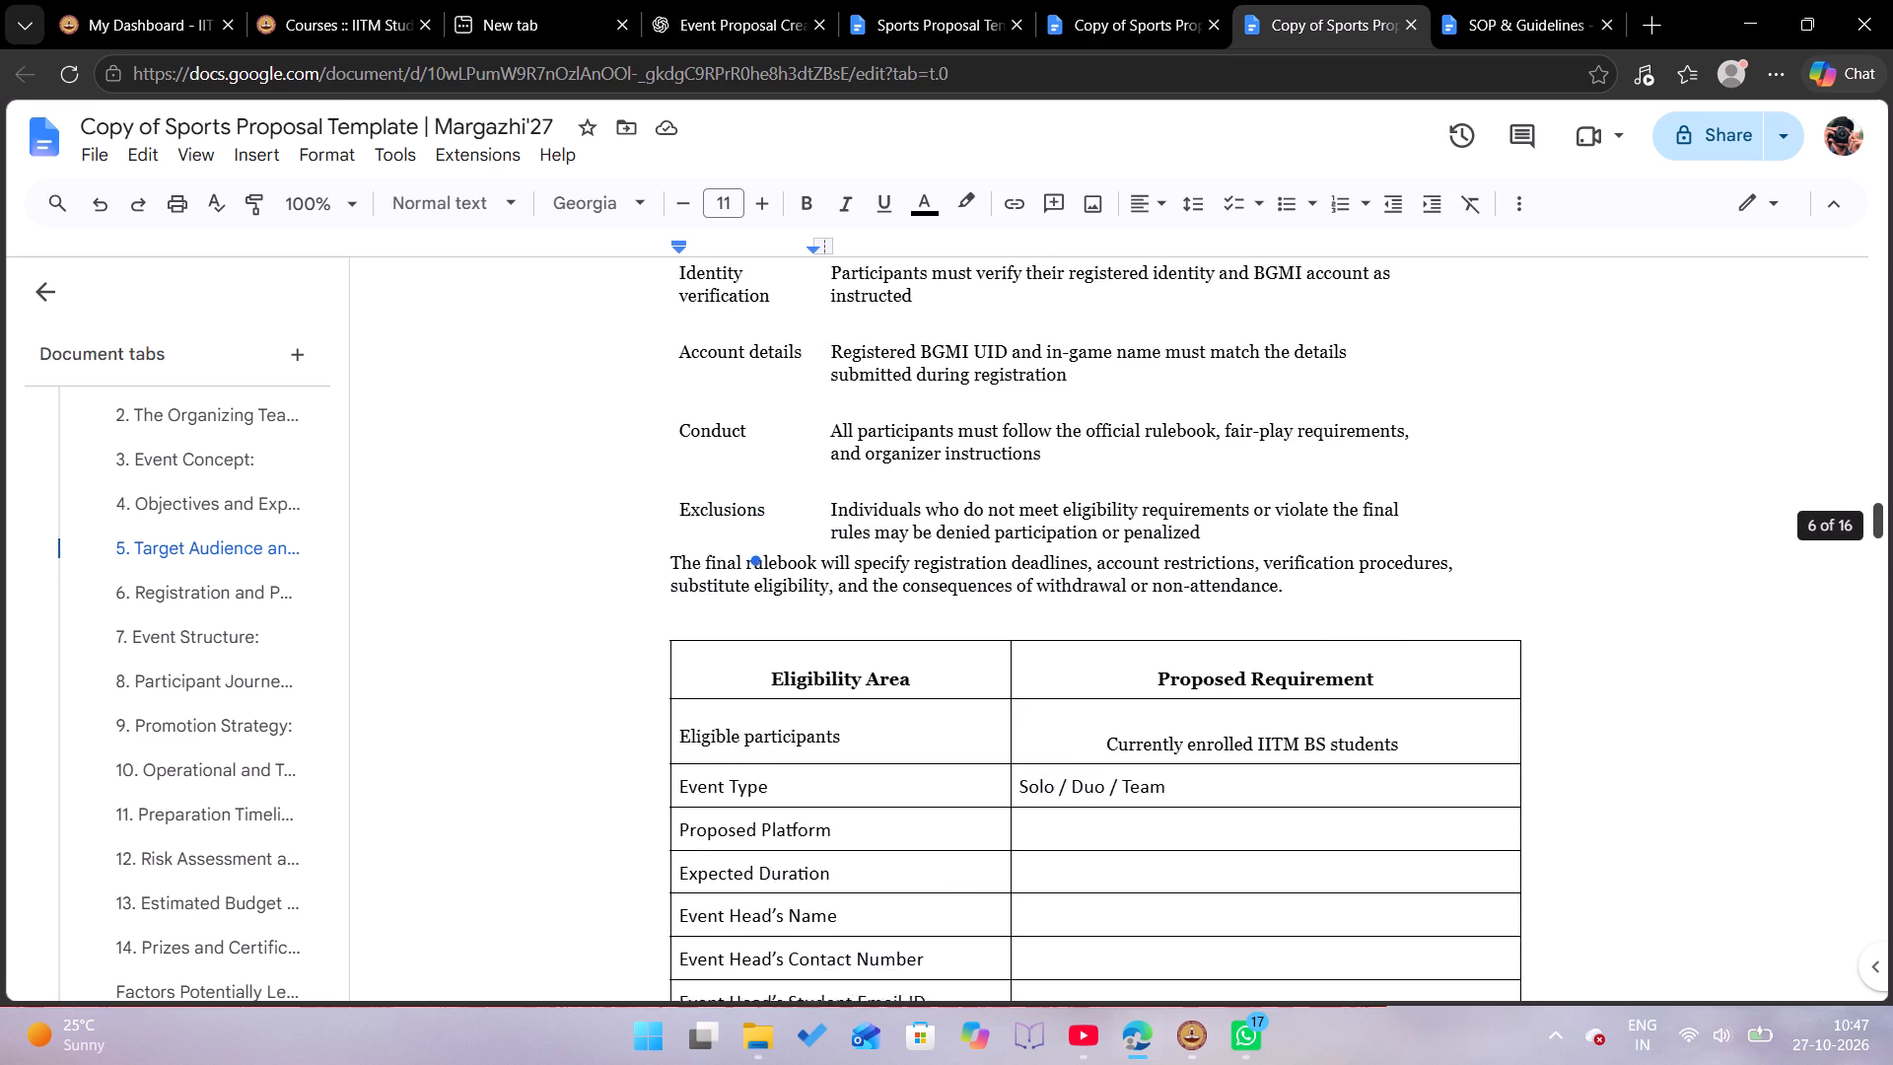
pyautogui.moveTo(1887, 535); pyautogui.dragTo(1879, 552)
pyautogui.moveTo(787, 519); pyautogui.dragTo(707, 512)
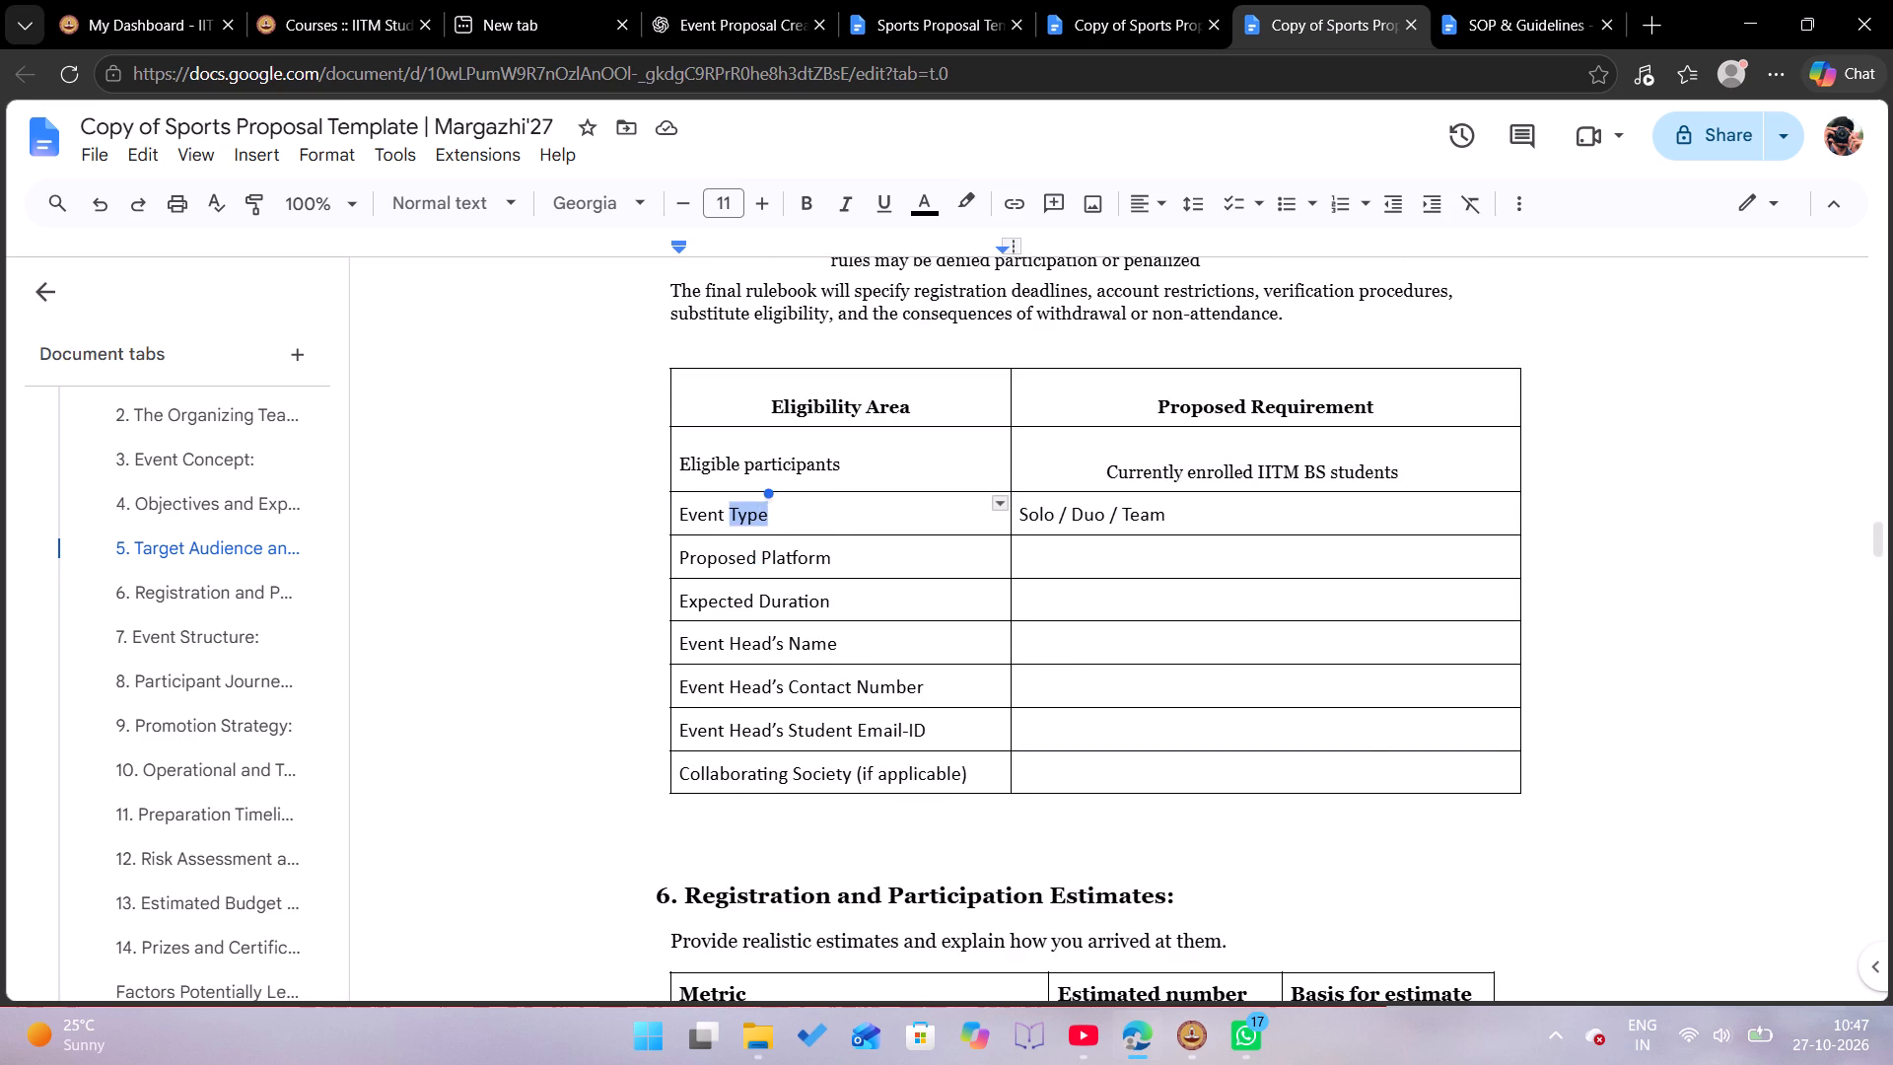
pyautogui.moveTo(707, 512); pyautogui.dragTo(666, 523)
pyautogui.press('BackSpace')
pyautogui.hotkey('ctrl', 'v')
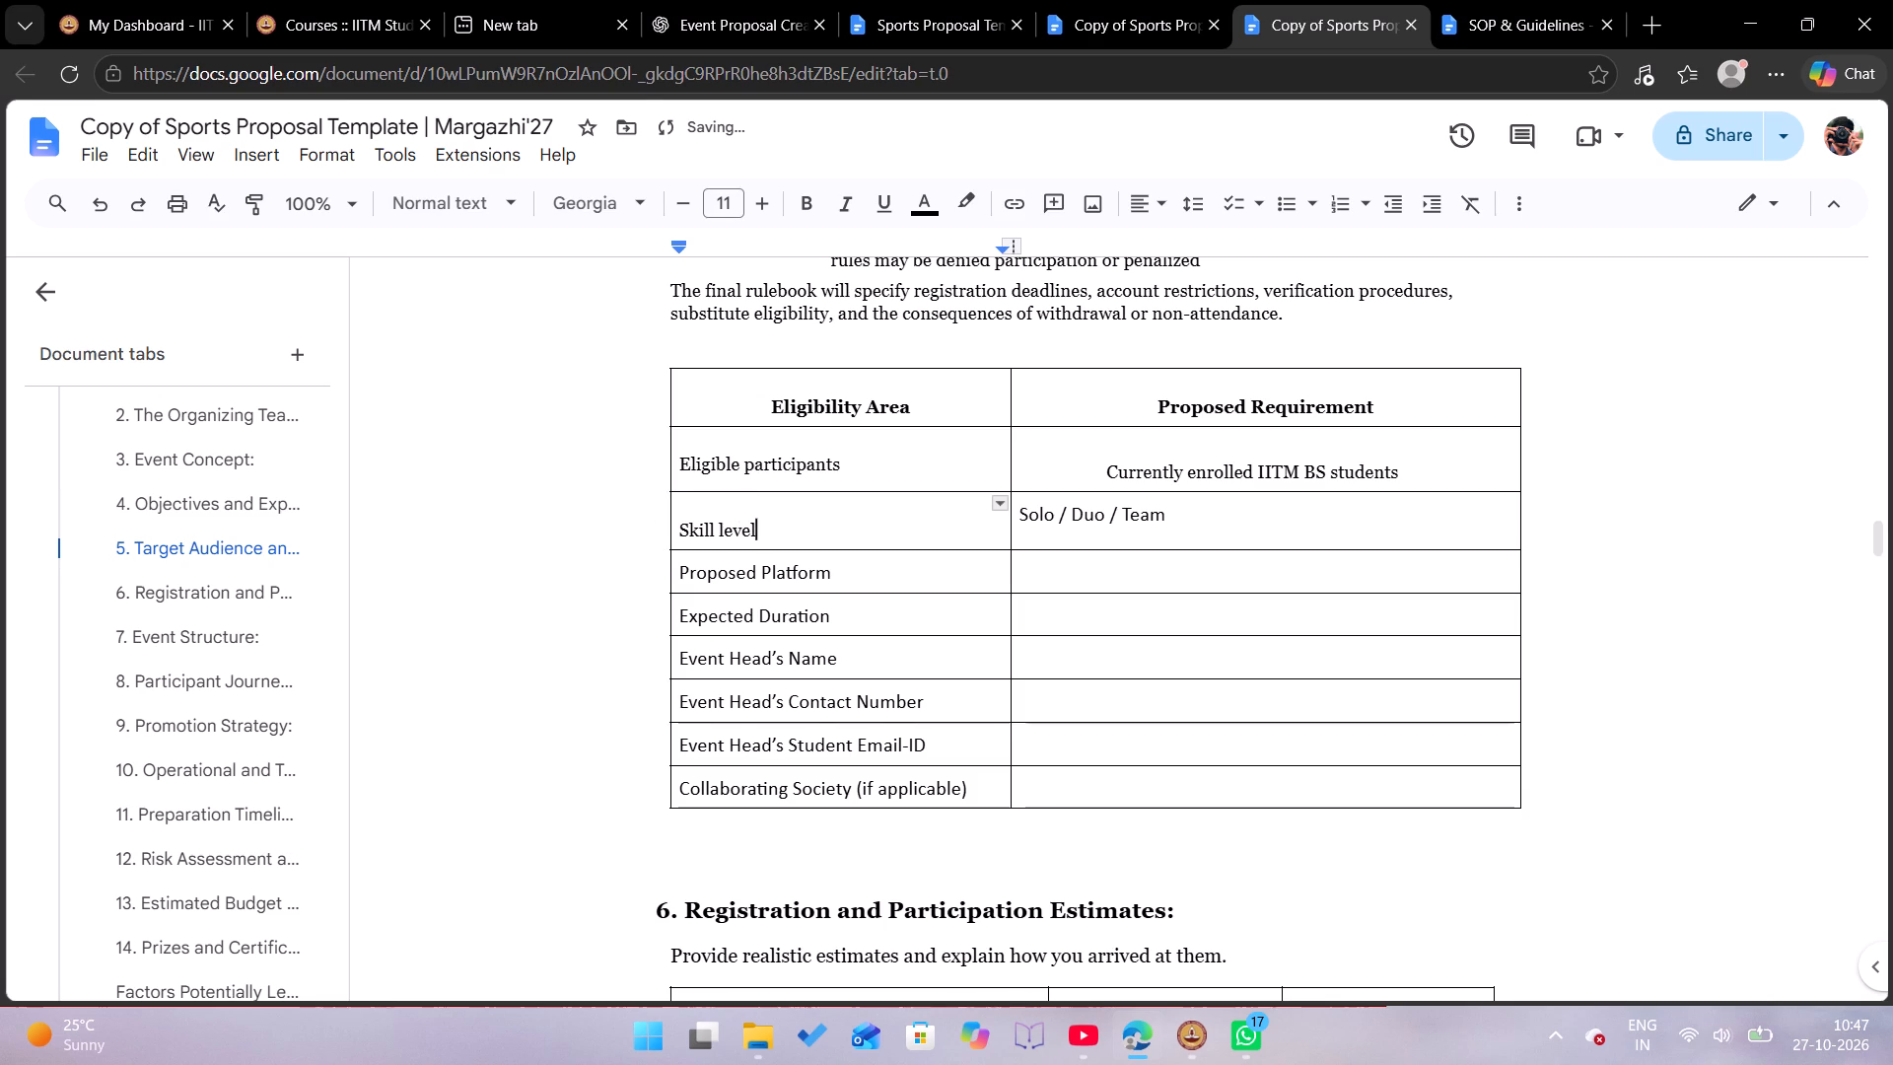
# Replace "Solo / Duo / Team" with "Beginners and experienced players may participate, subject to eligibility and game requirements" copied from the borderless table.
pyautogui.moveTo(1878, 530); pyautogui.dragTo(1881, 520)
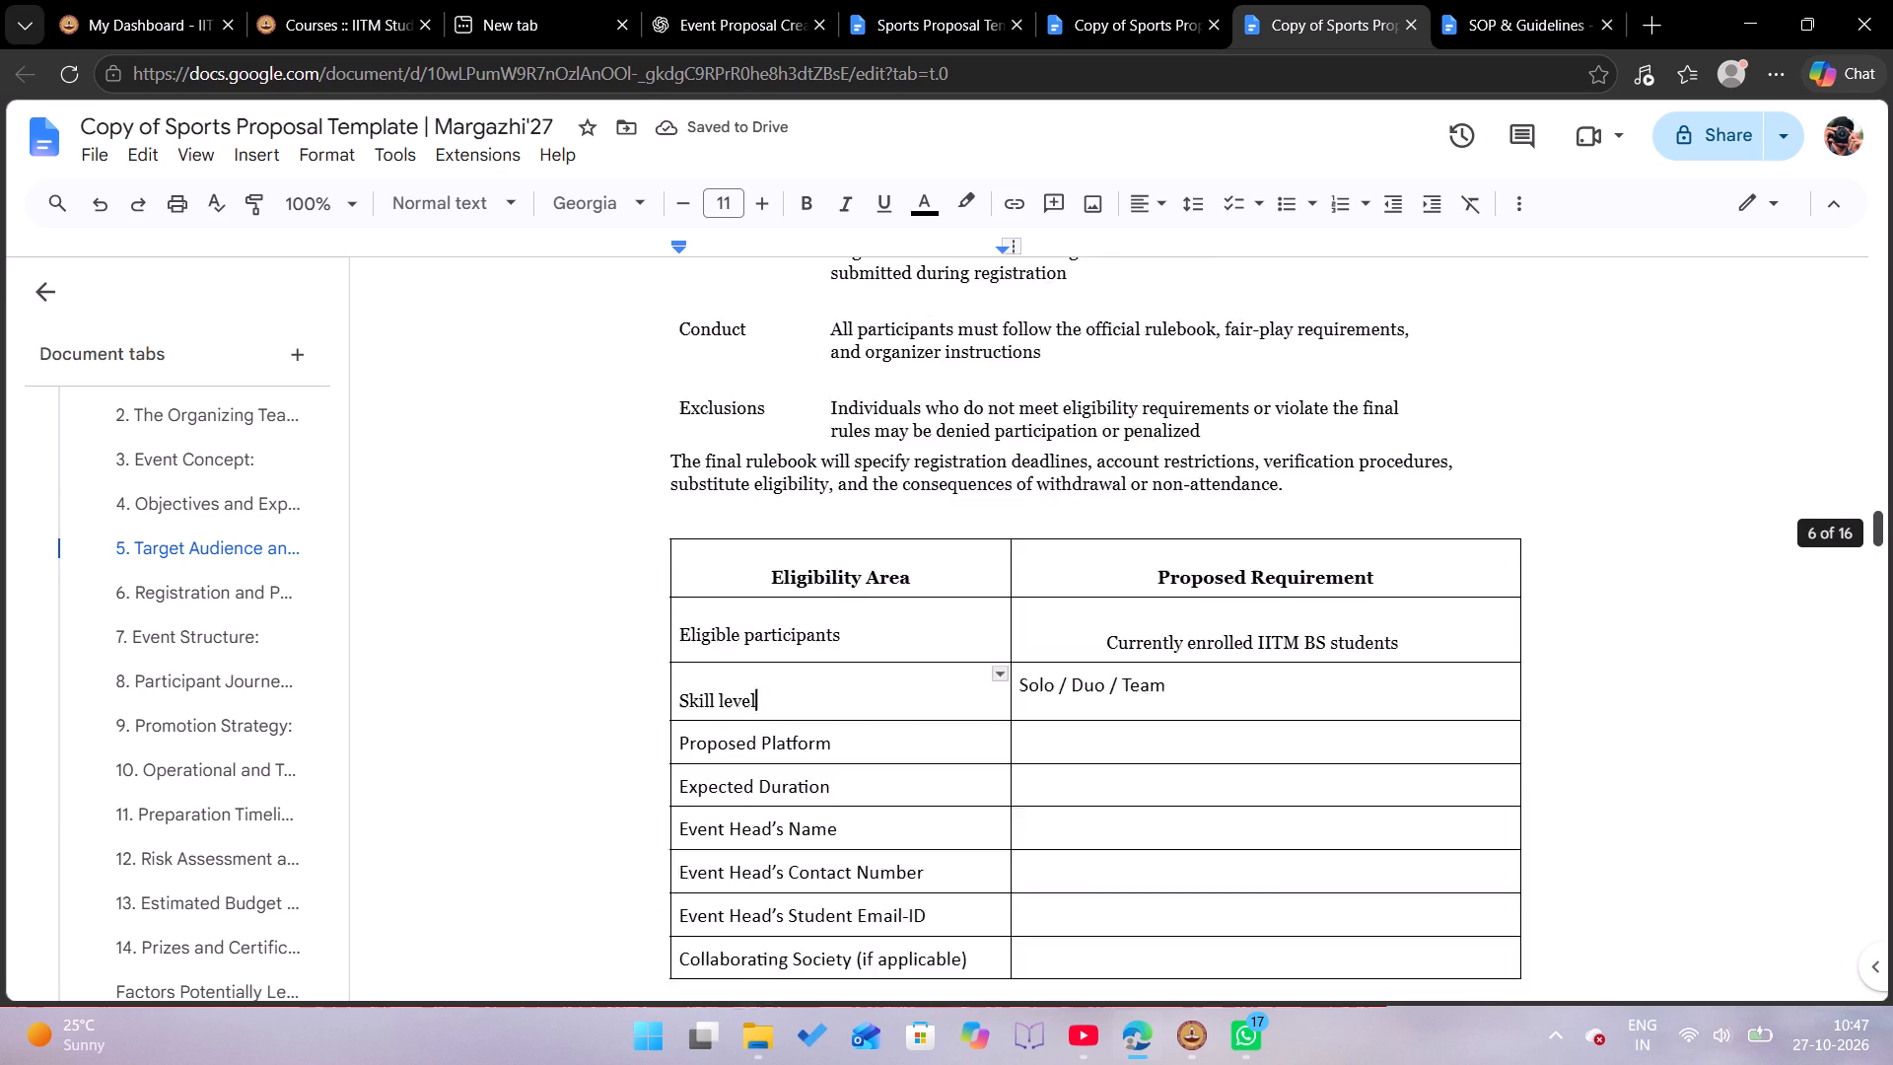
pyautogui.moveTo(1881, 520); pyautogui.dragTo(1892, 473)
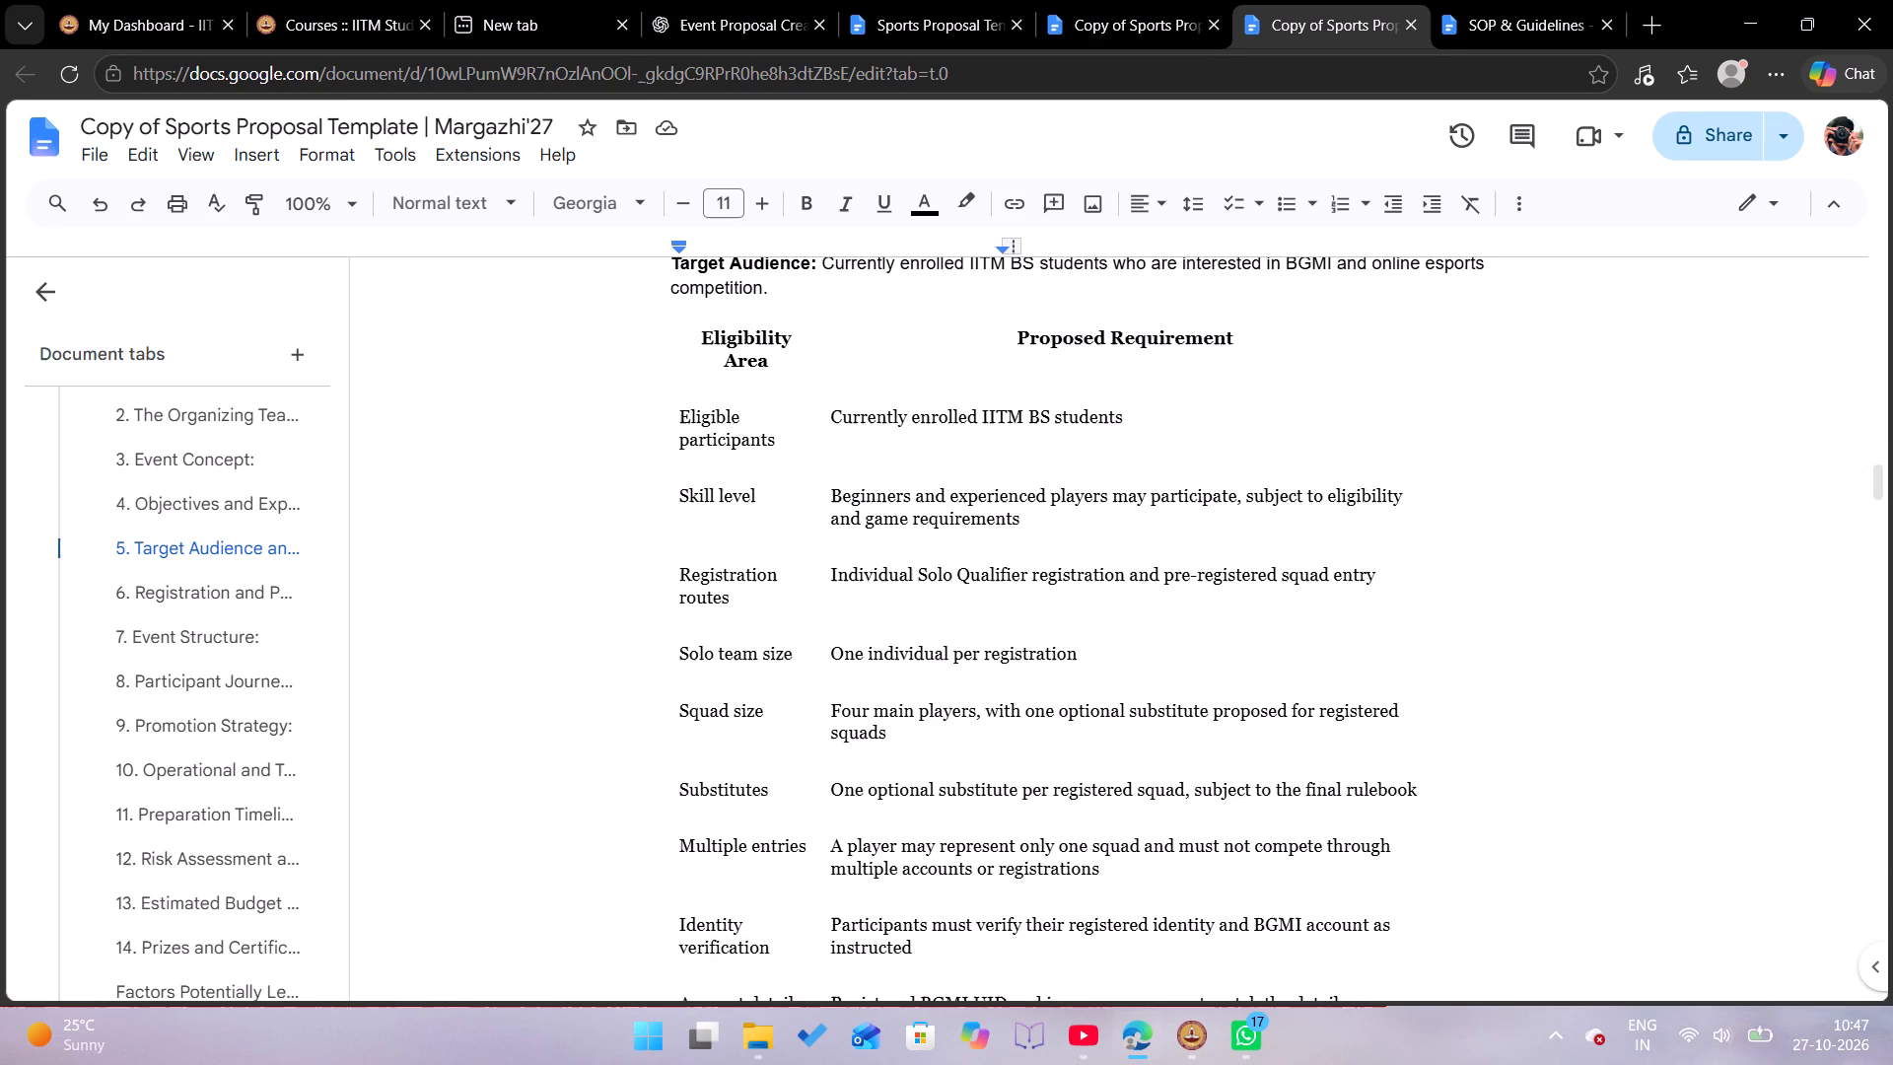
pyautogui.moveTo(831, 493); pyautogui.dragTo(1018, 520)
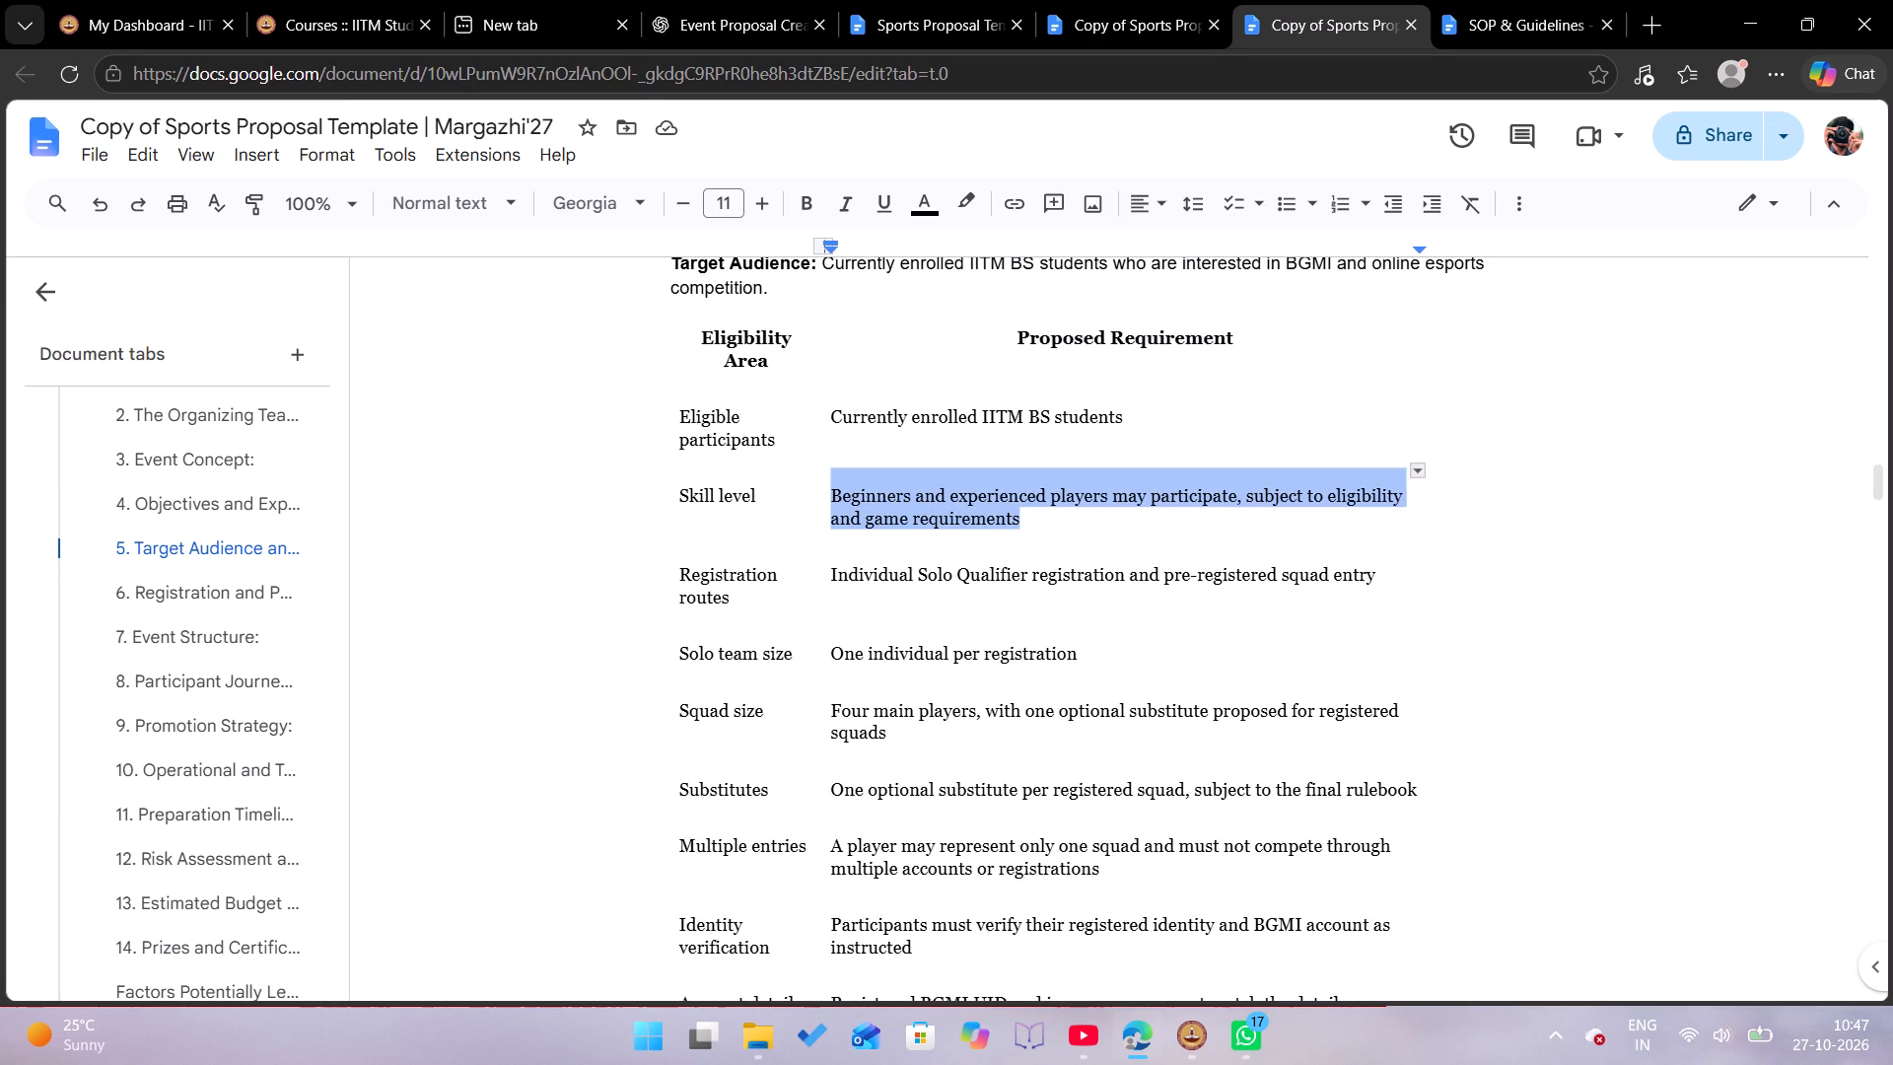
pyautogui.moveTo(1018, 520); pyautogui.dragTo(1018, 523)
pyautogui.hotkey('ctrl', 'c')
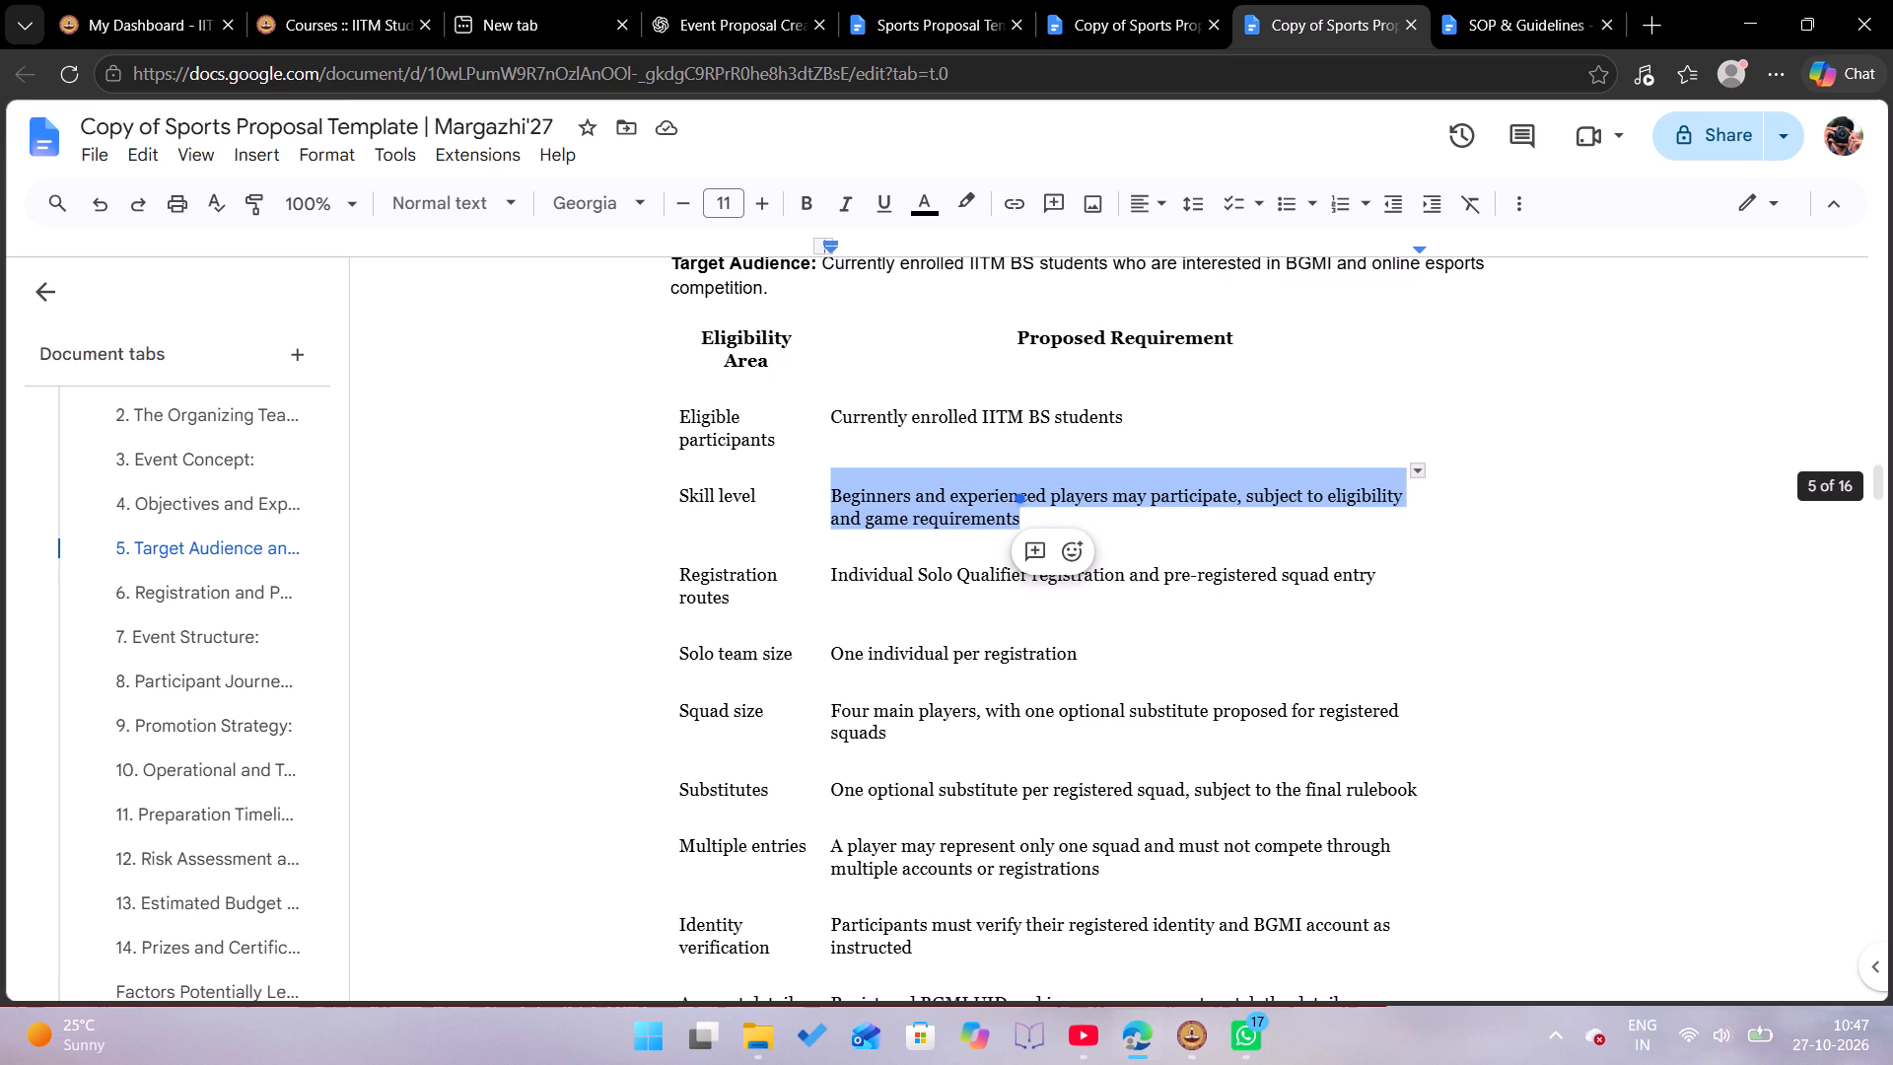
pyautogui.moveTo(1877, 487); pyautogui.dragTo(1877, 540)
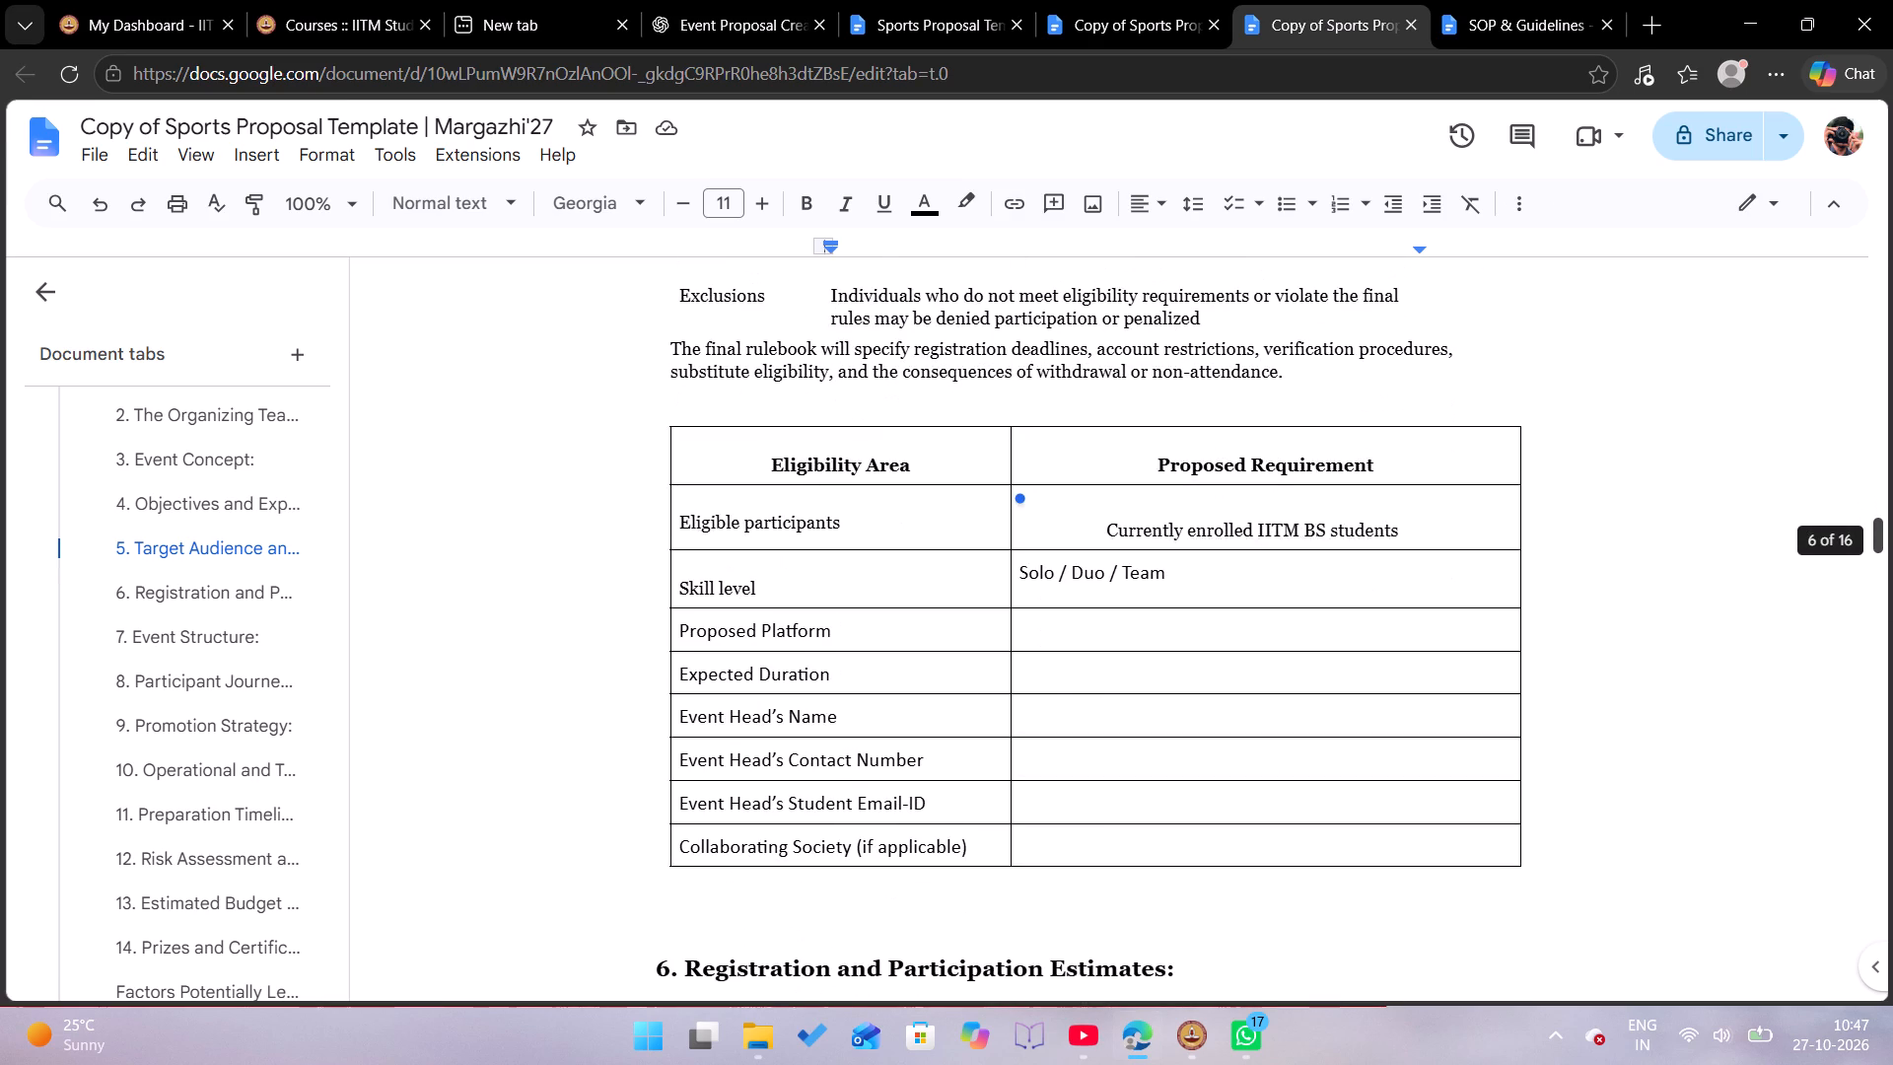
pyautogui.moveTo(1017, 564); pyautogui.dragTo(1176, 580)
pyautogui.press('BackSpace')
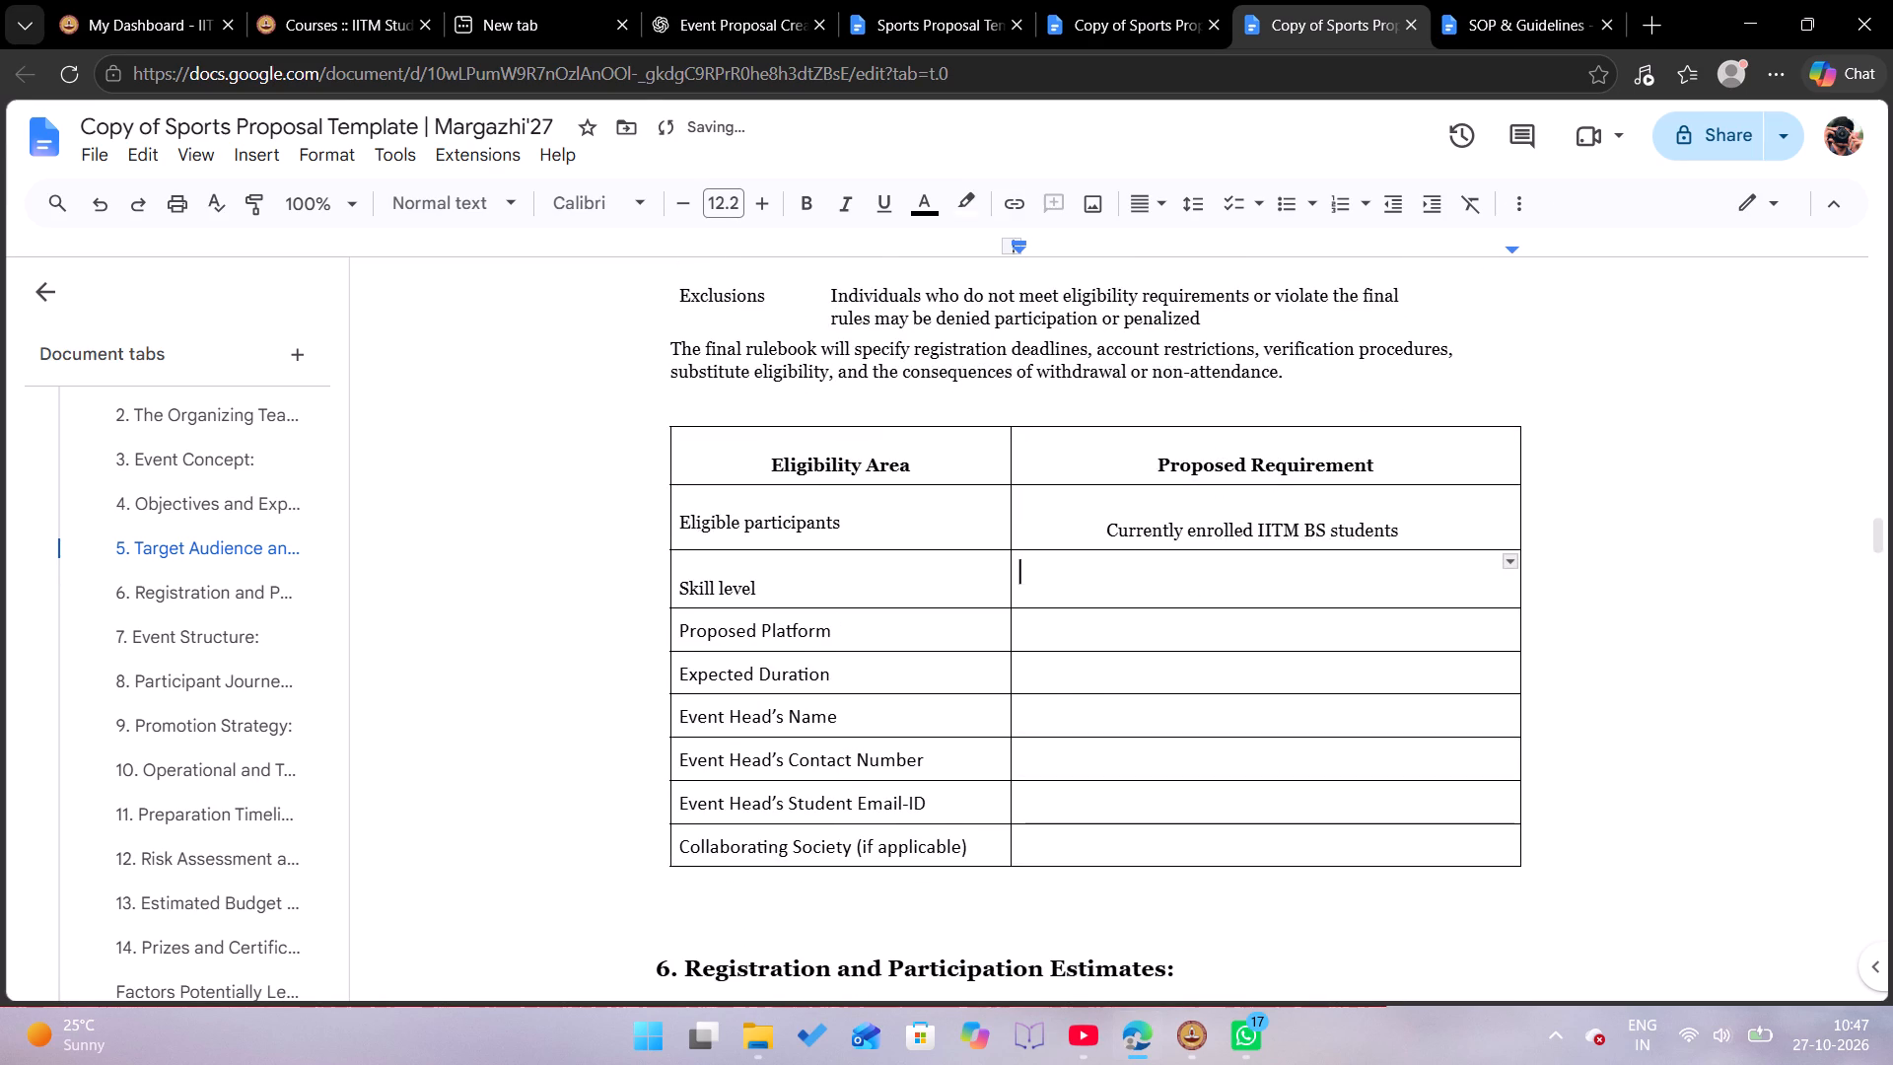
pyautogui.hotkey('ctrl', 'v')
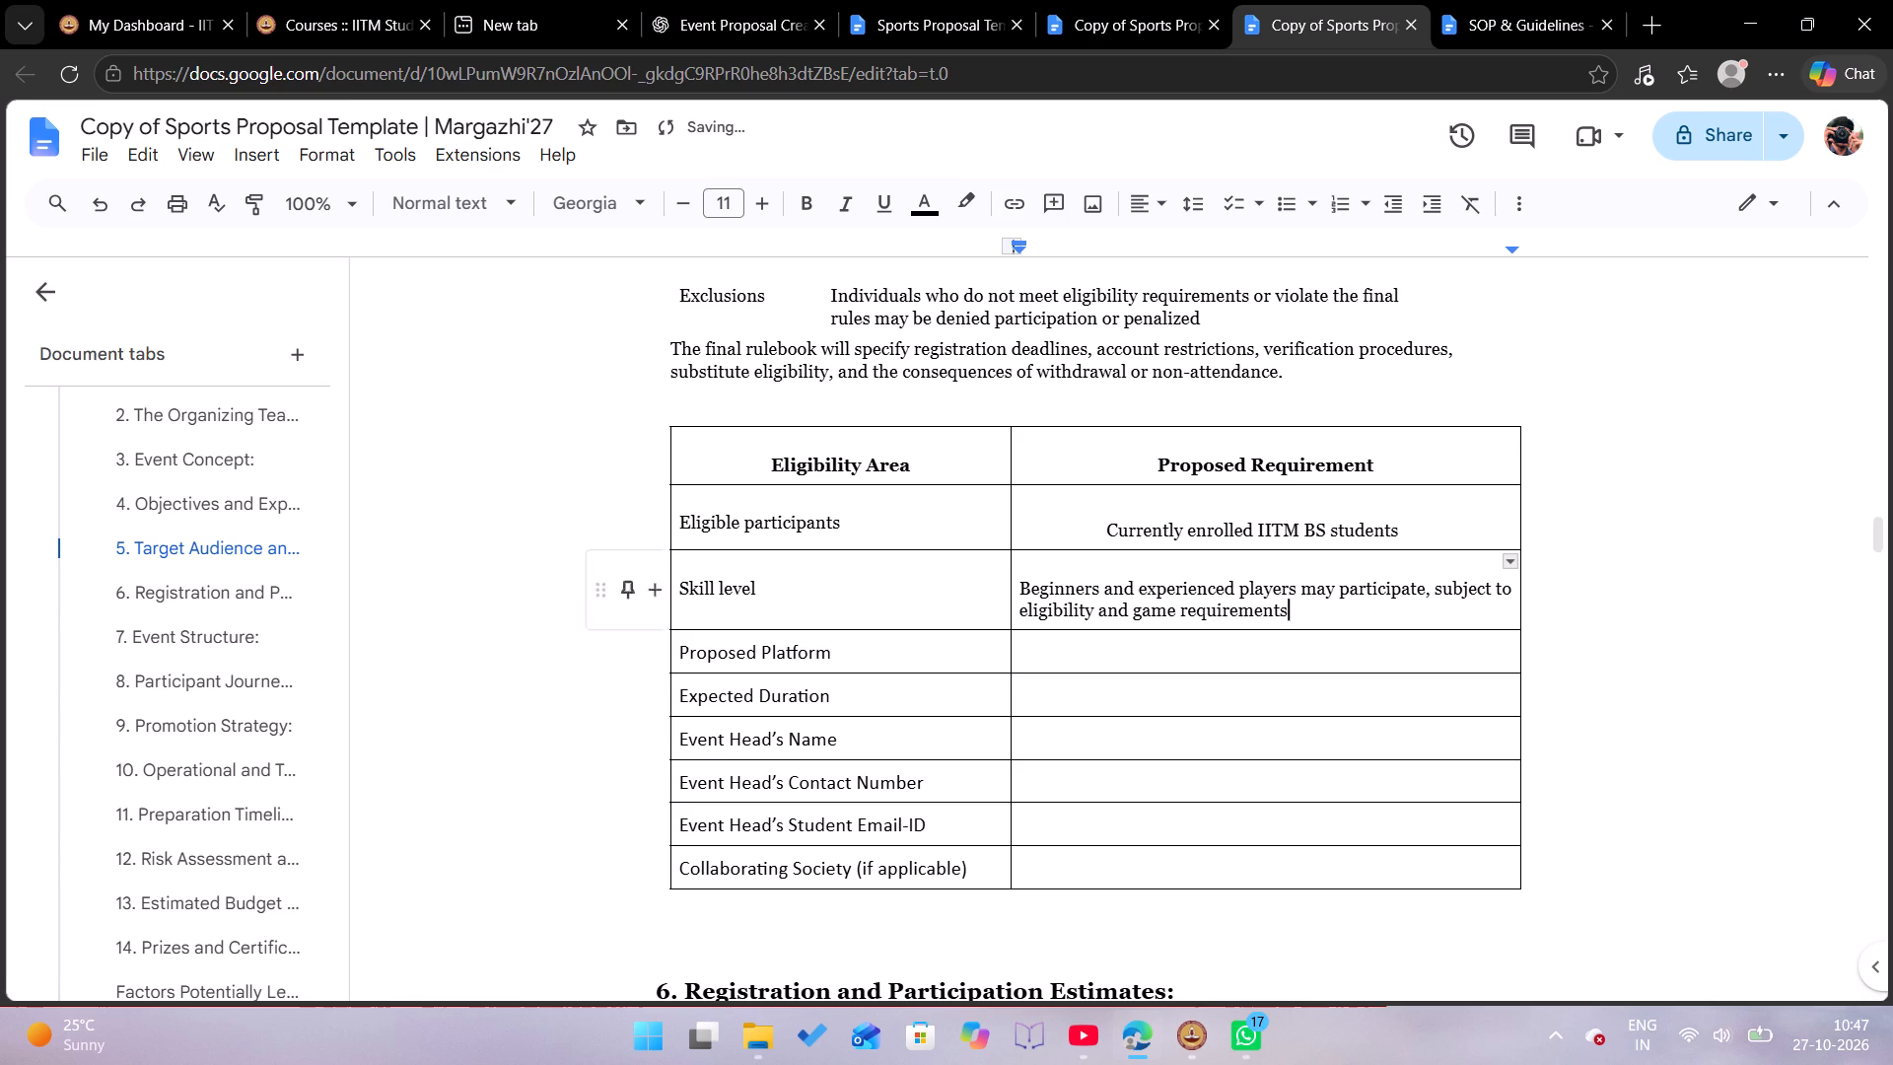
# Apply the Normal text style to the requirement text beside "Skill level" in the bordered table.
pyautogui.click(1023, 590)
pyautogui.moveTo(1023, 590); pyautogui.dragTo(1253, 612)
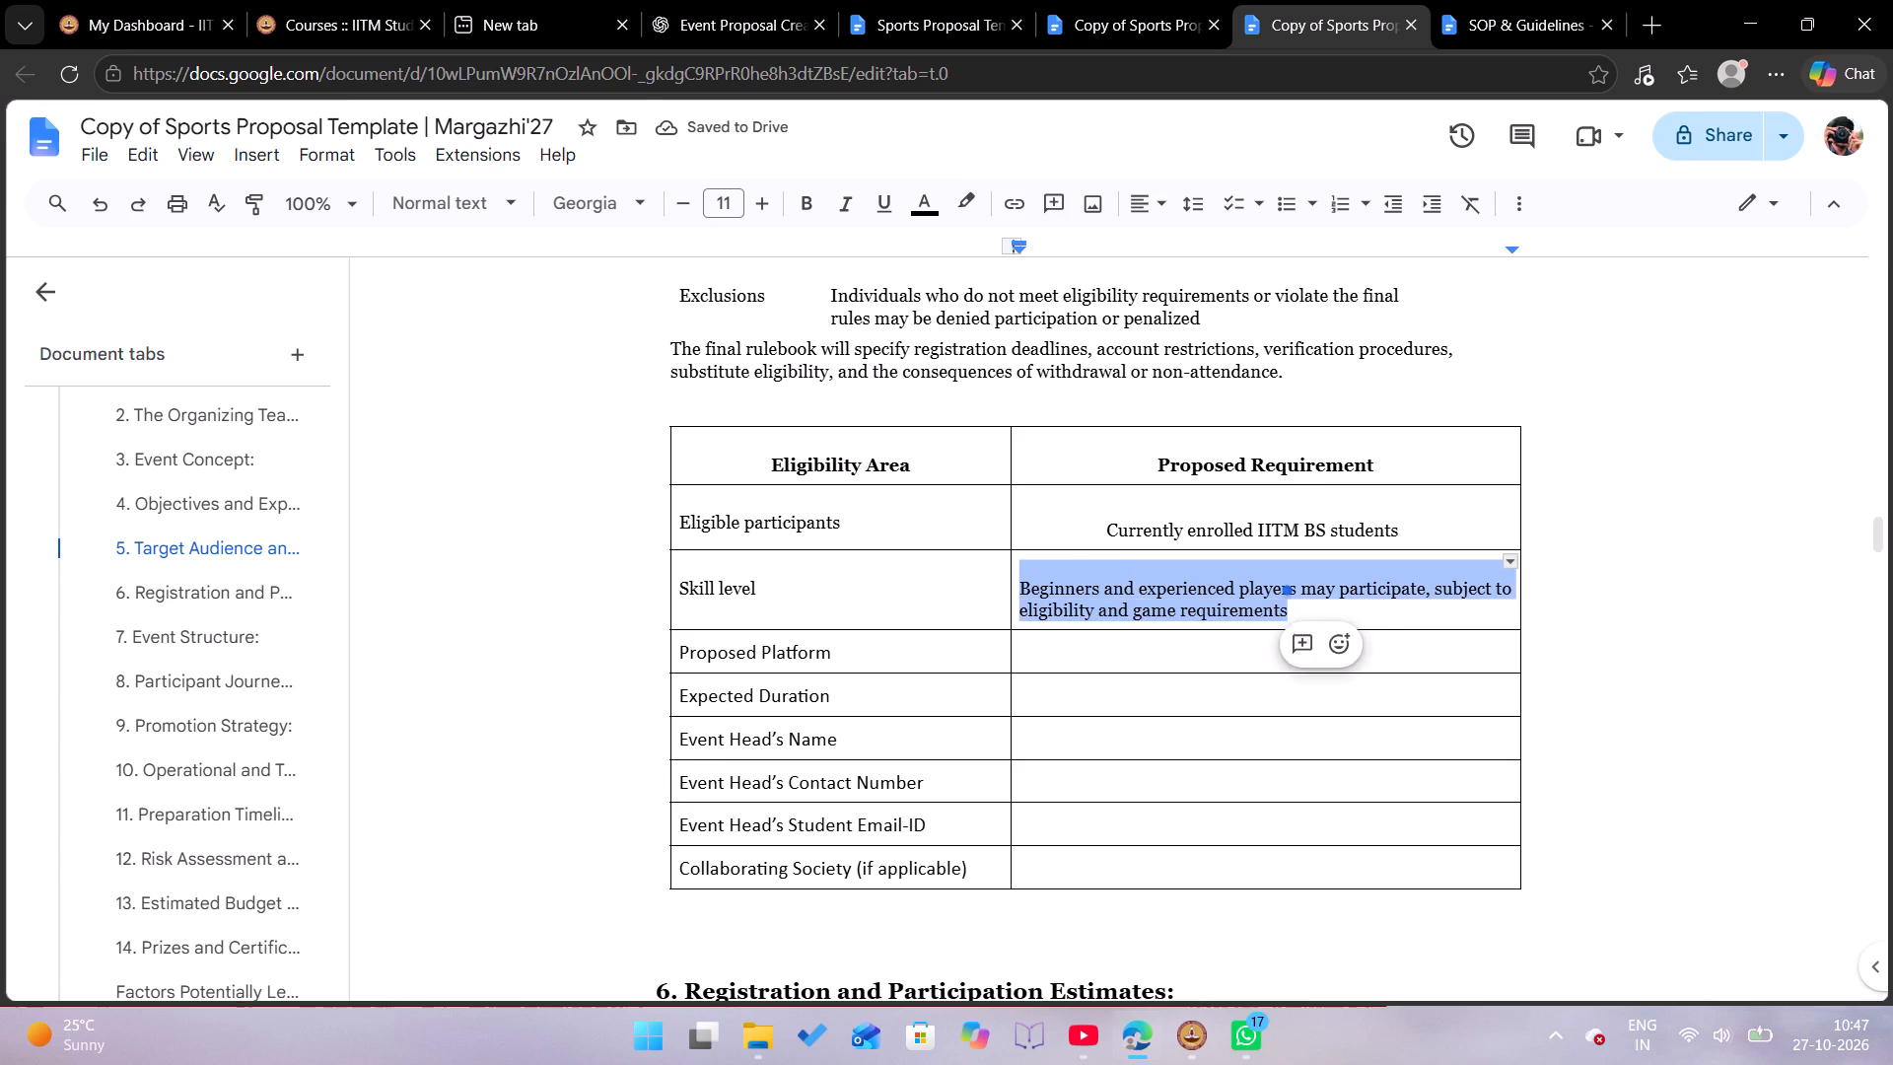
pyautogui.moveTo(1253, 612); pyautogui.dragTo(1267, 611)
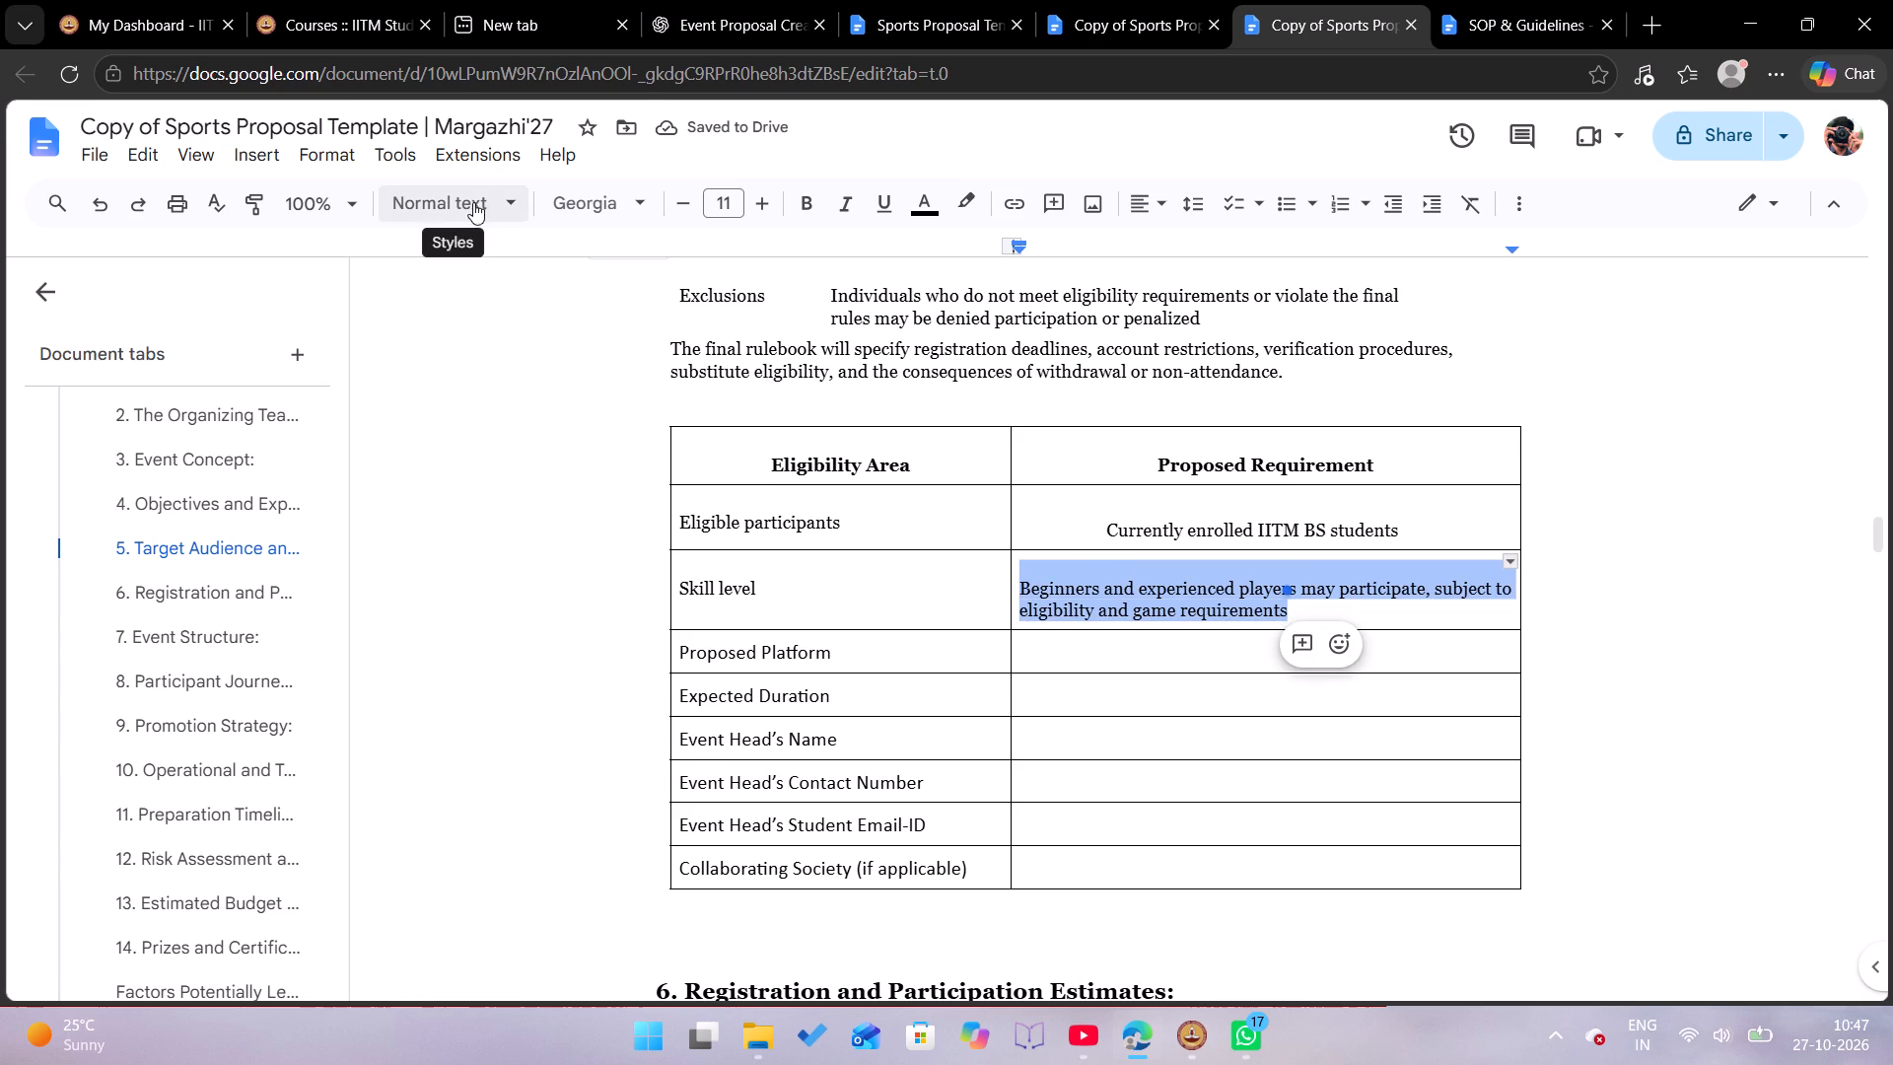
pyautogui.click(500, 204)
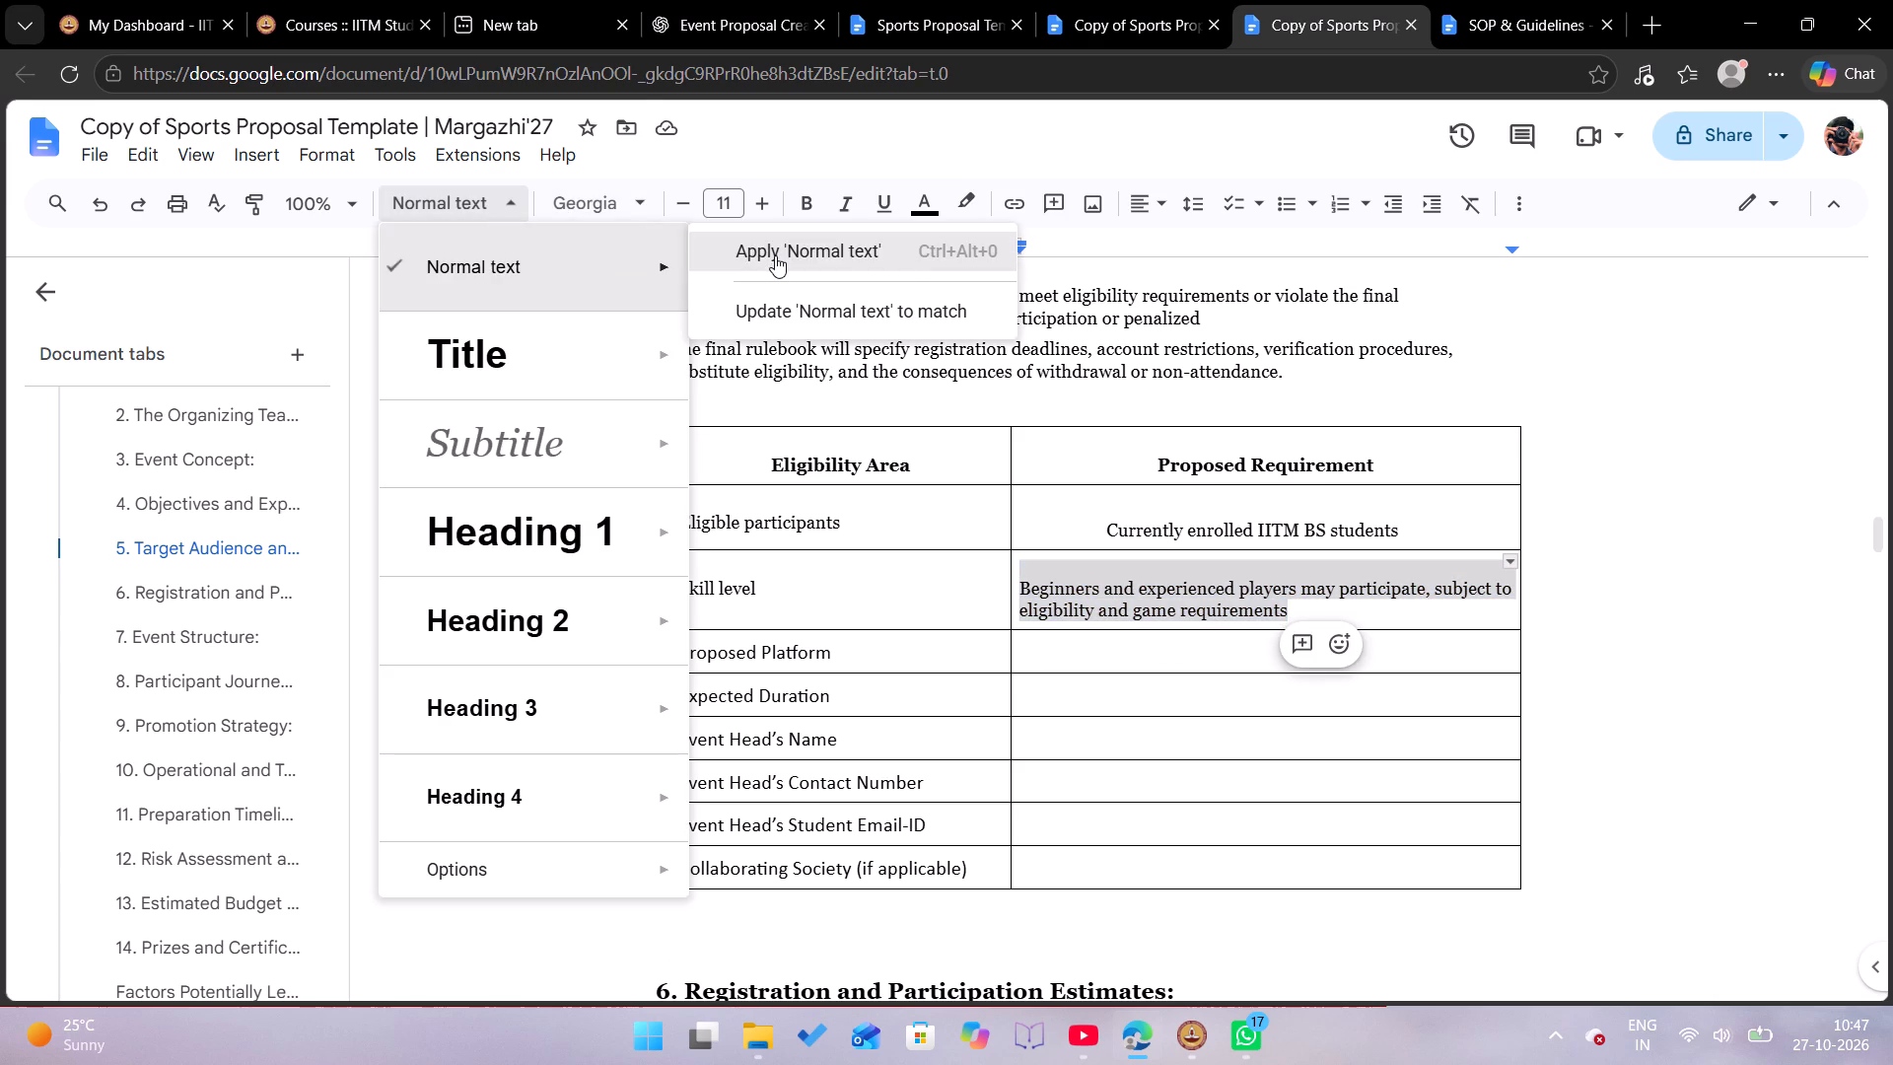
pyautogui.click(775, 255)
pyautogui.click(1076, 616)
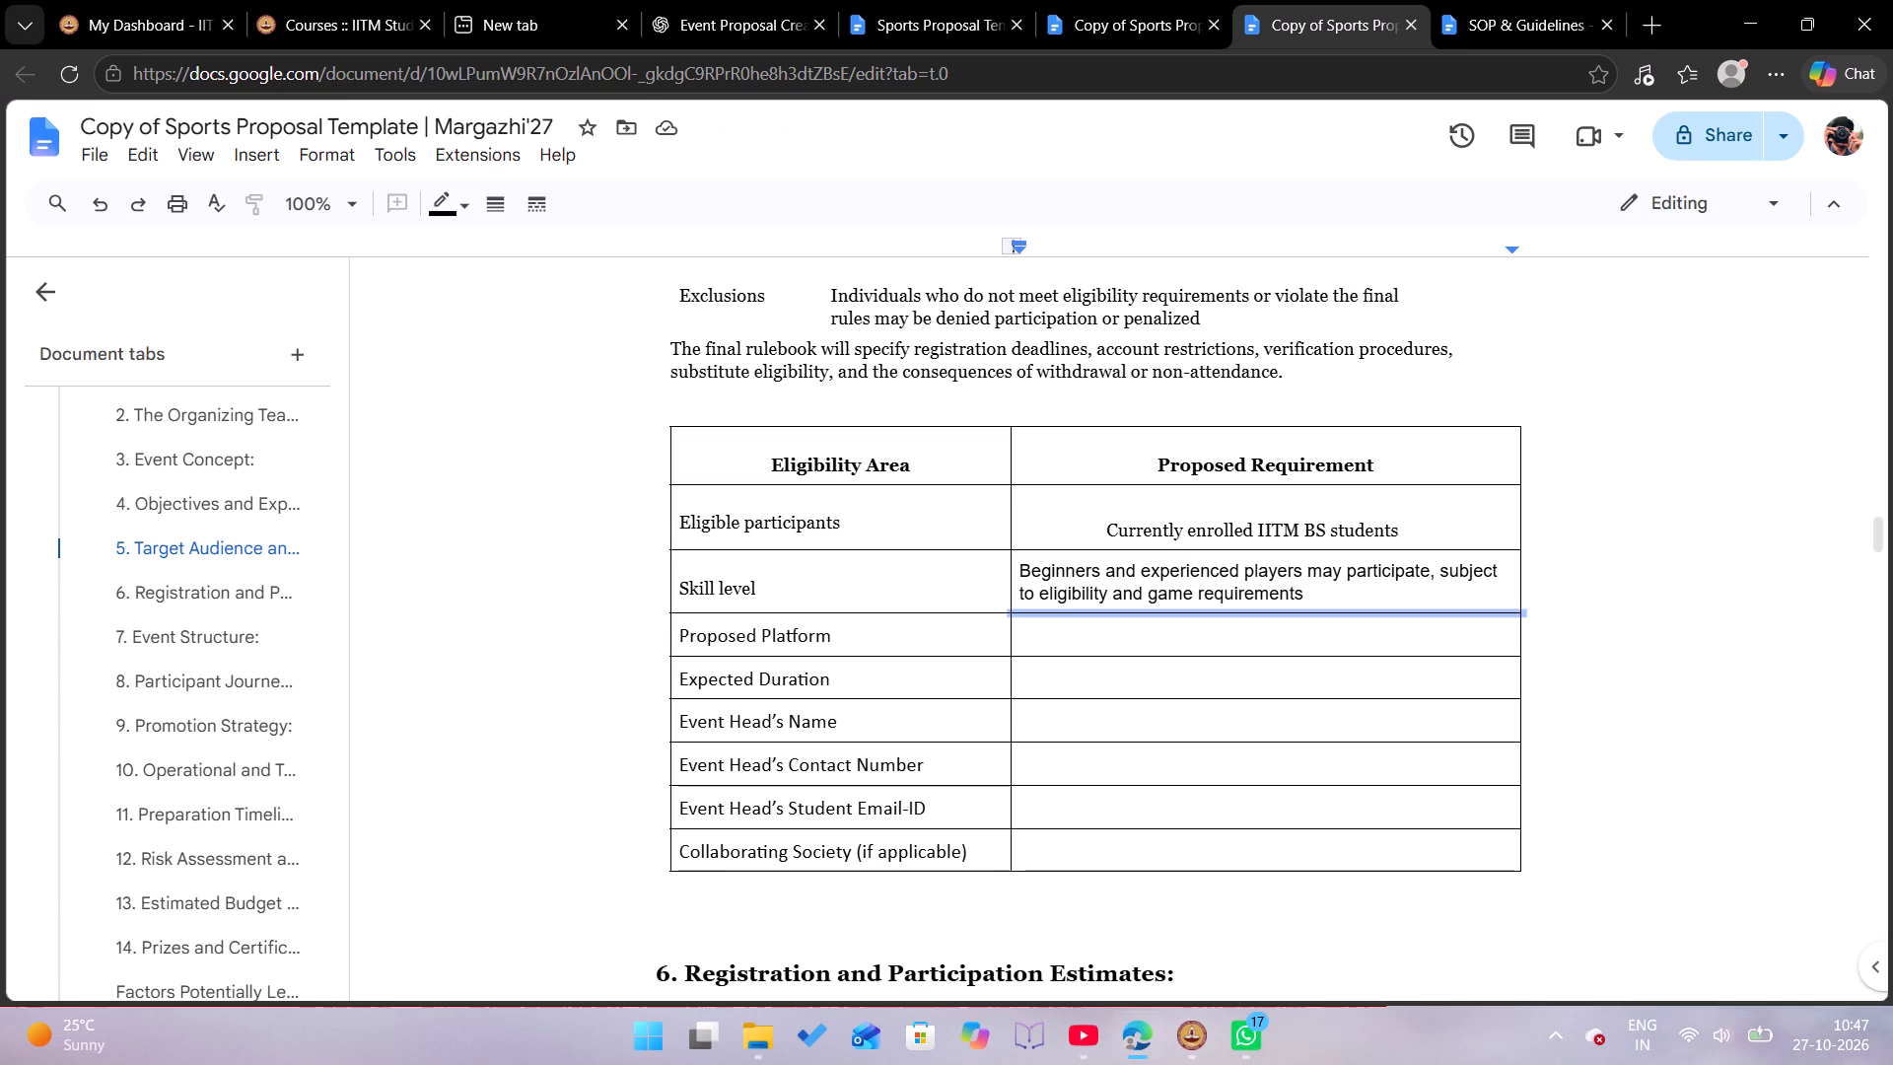
# Compare the text formatting of the requirement cells beside "Eligible participants" and "Skill level".
pyautogui.moveTo(1114, 533); pyautogui.dragTo(1195, 531)
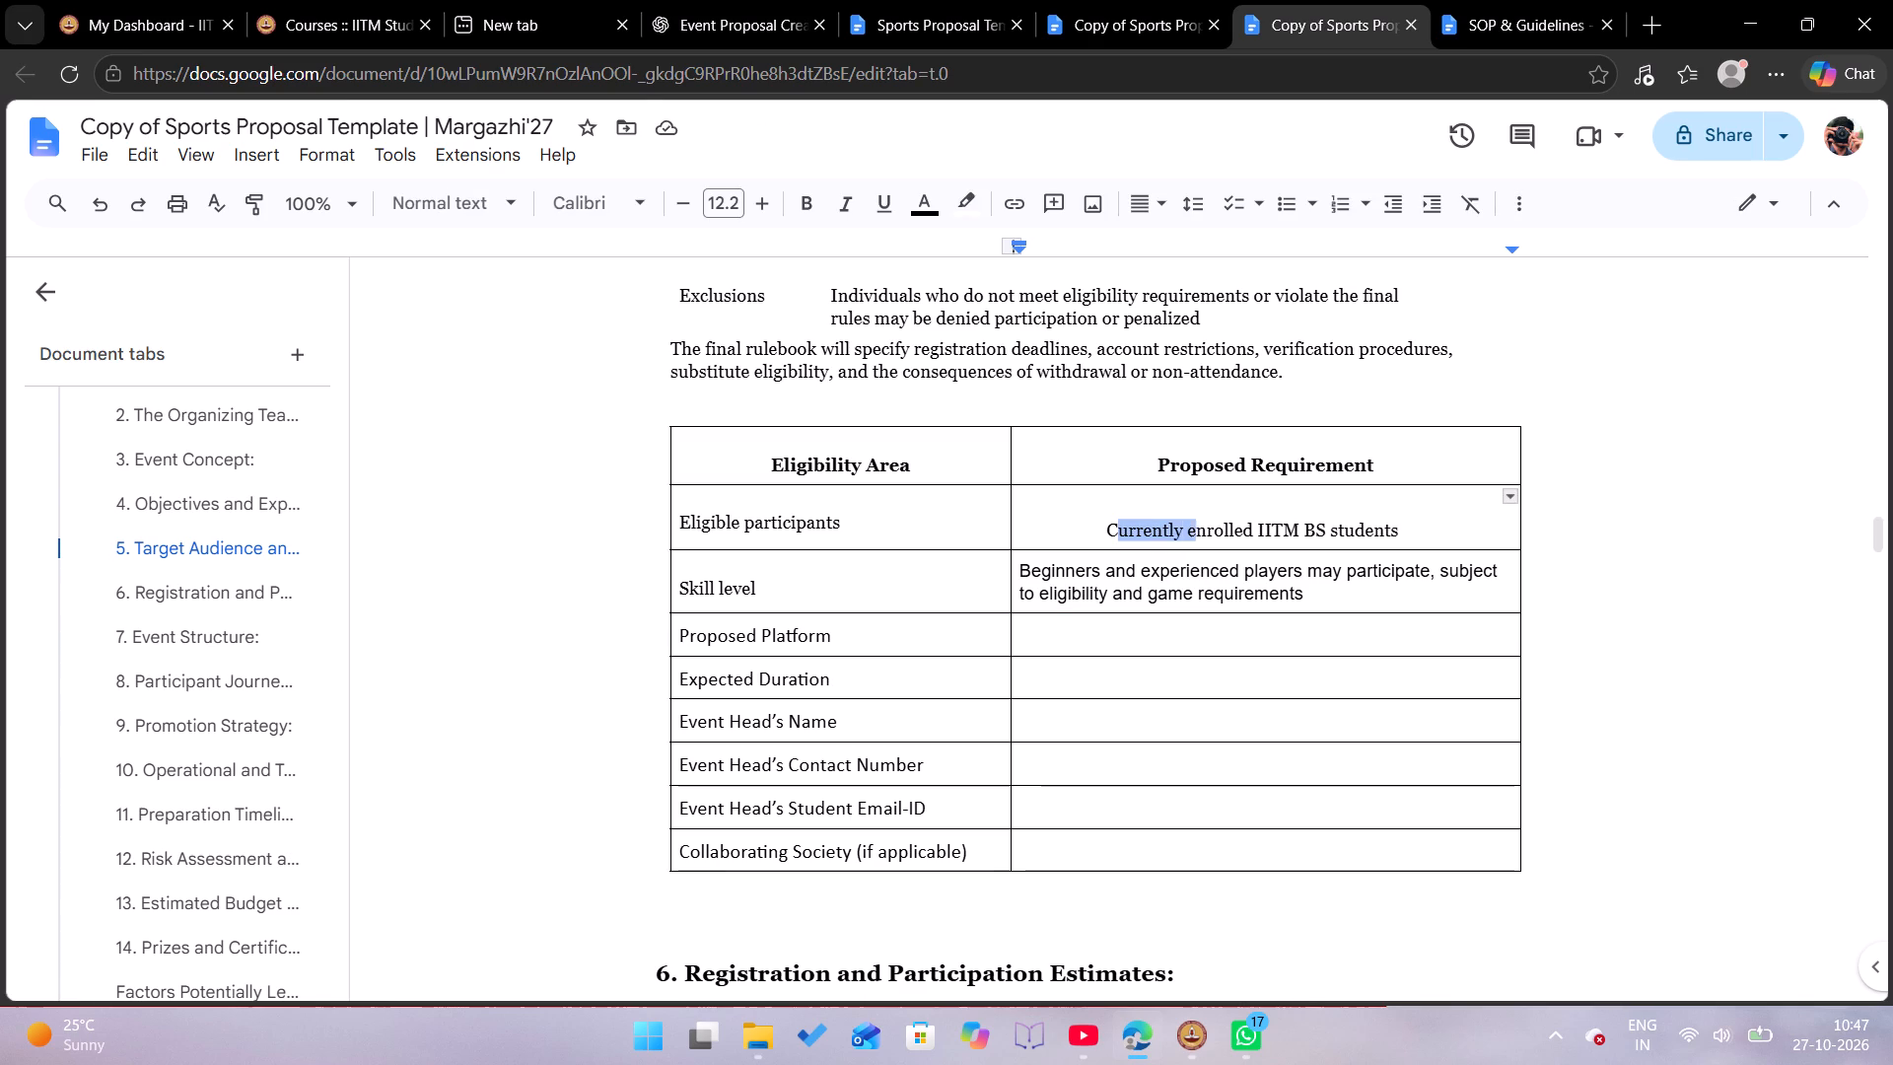
pyautogui.moveTo(1195, 531); pyautogui.dragTo(1288, 546)
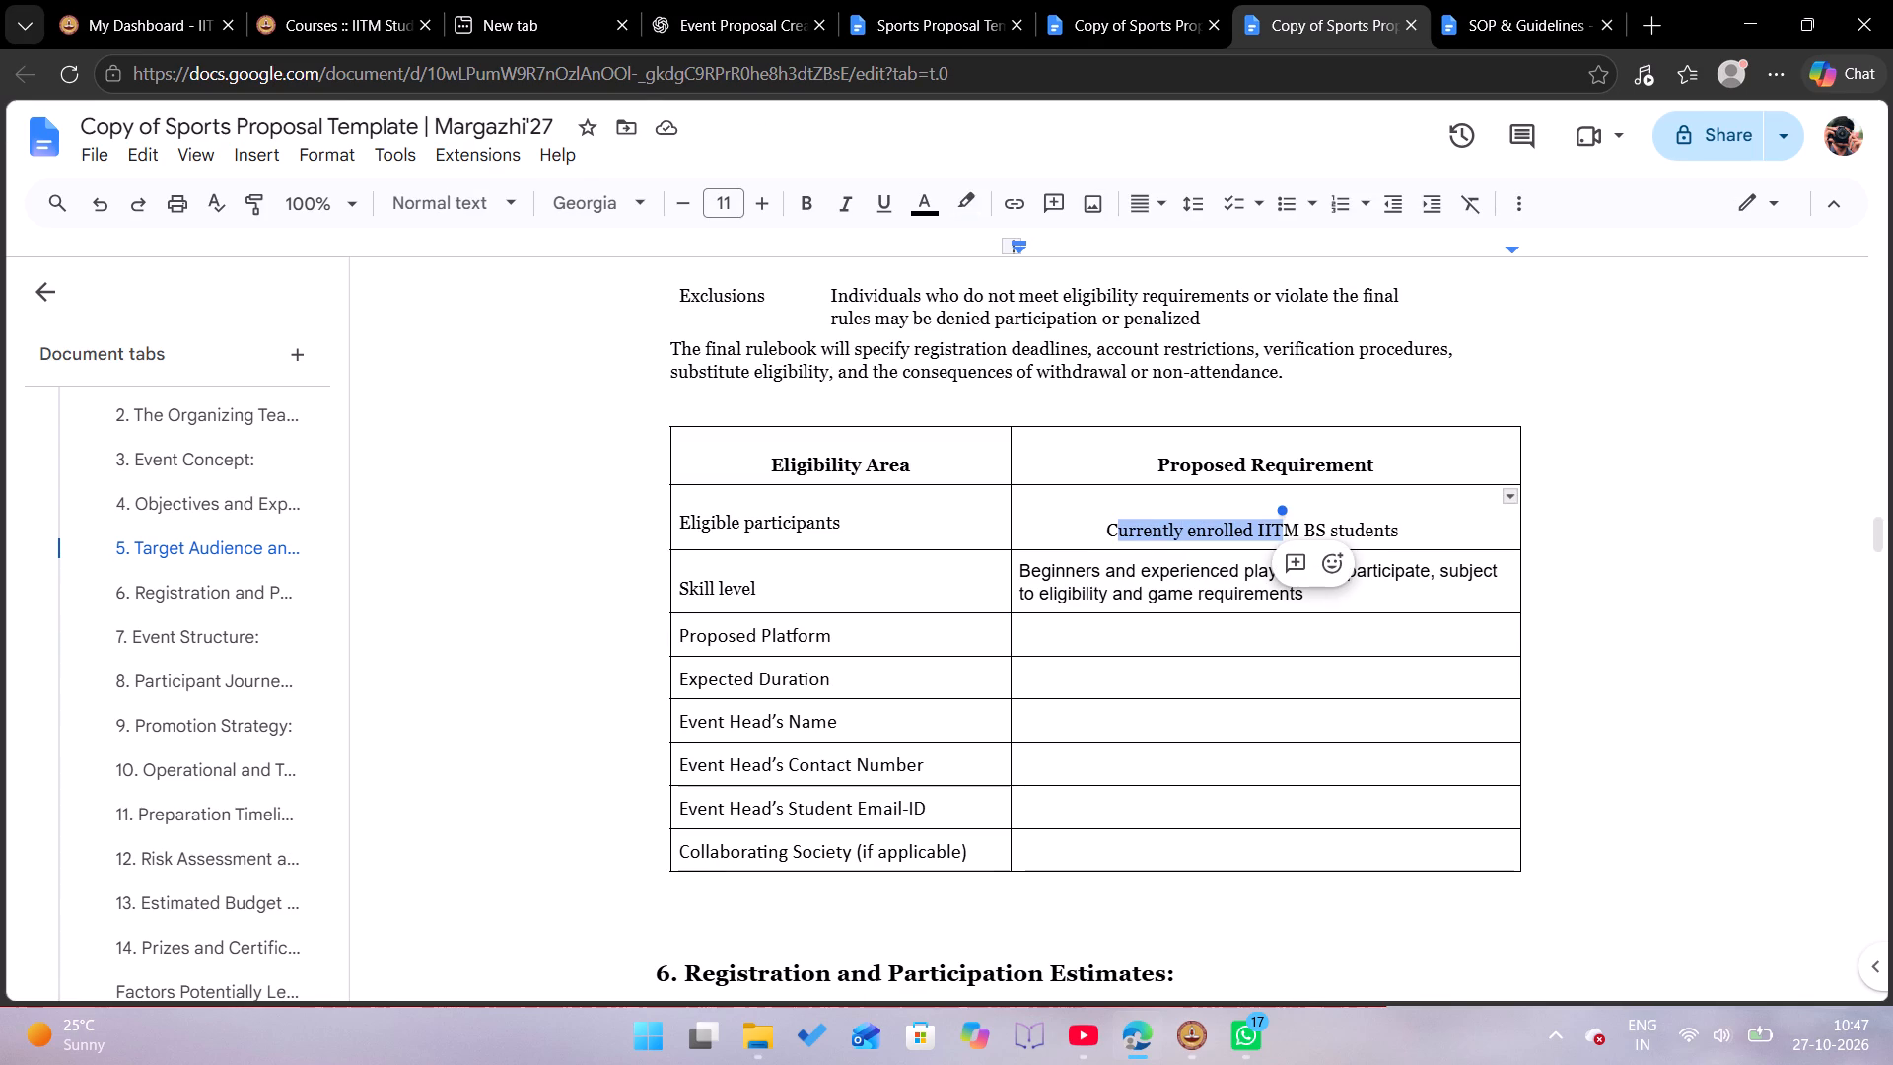
pyautogui.click(1105, 527)
pyautogui.moveTo(1105, 527); pyautogui.dragTo(1399, 519)
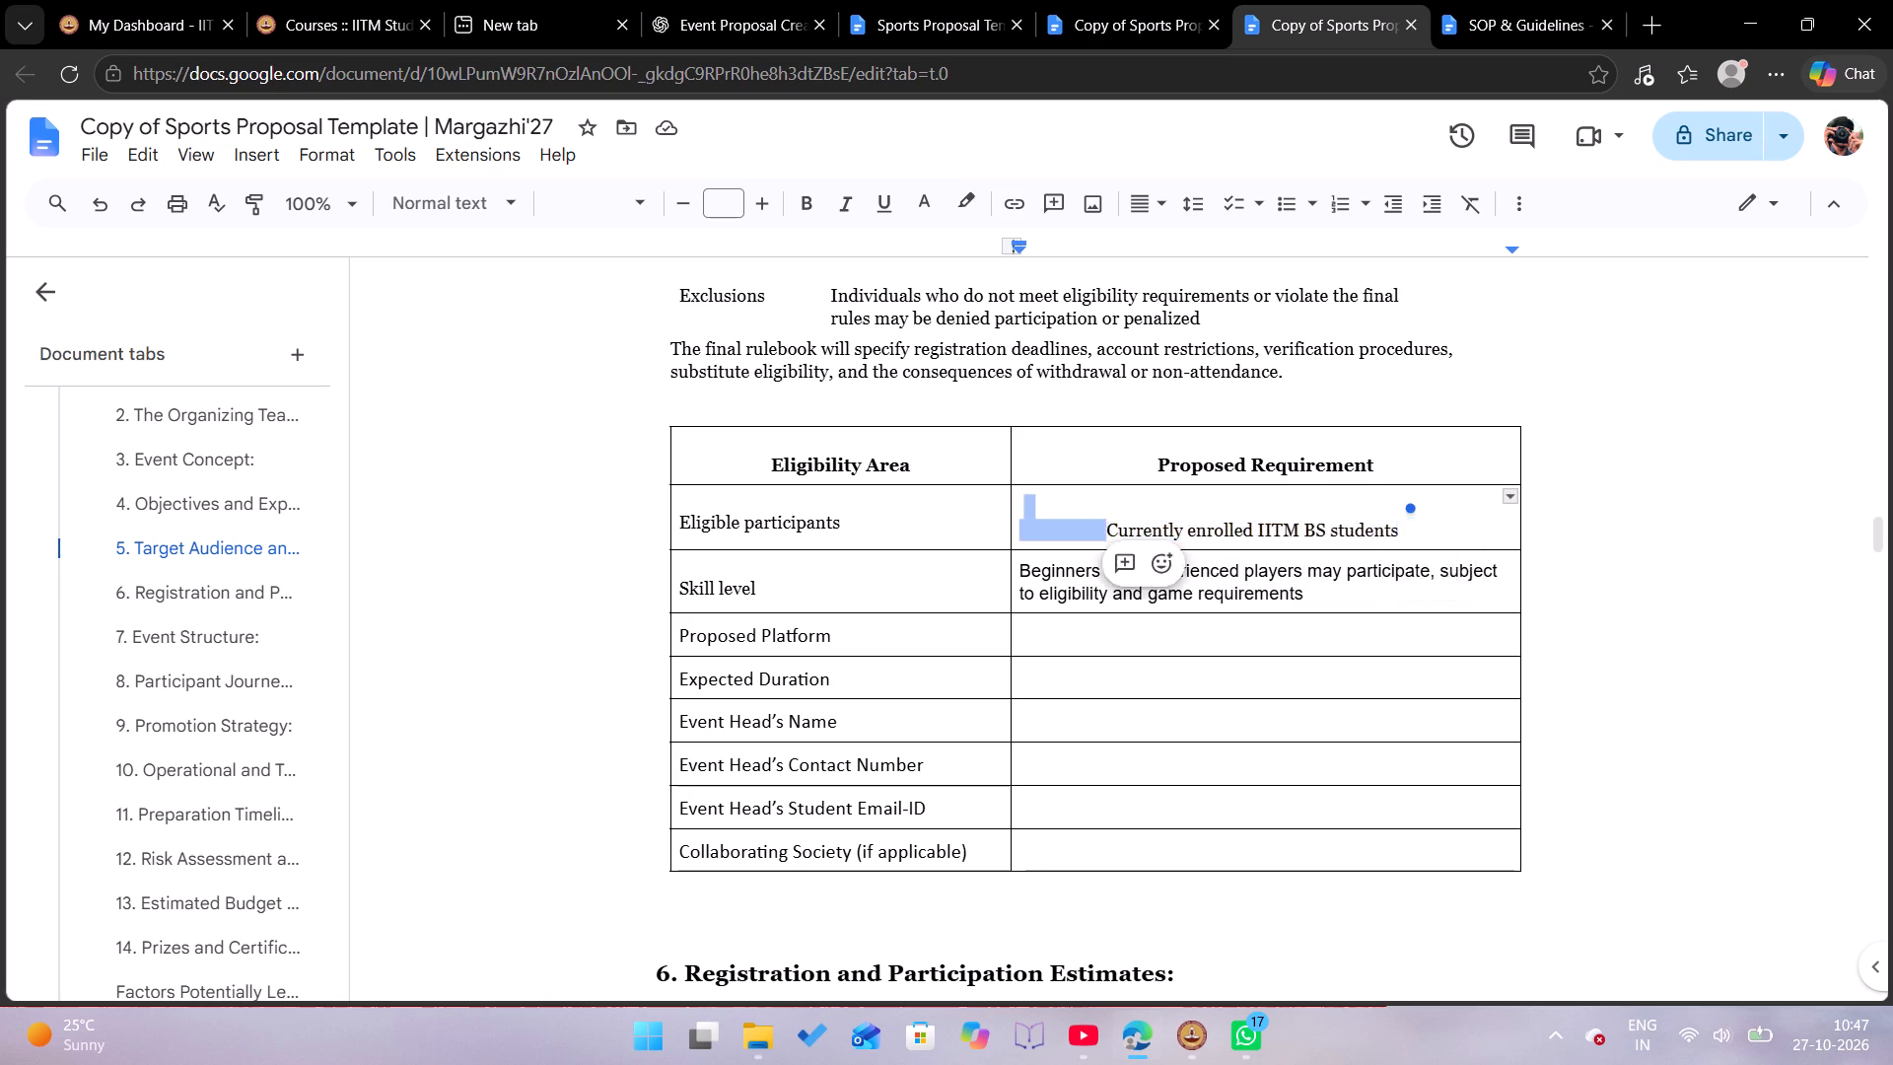
pyautogui.moveTo(1399, 519); pyautogui.dragTo(1398, 525)
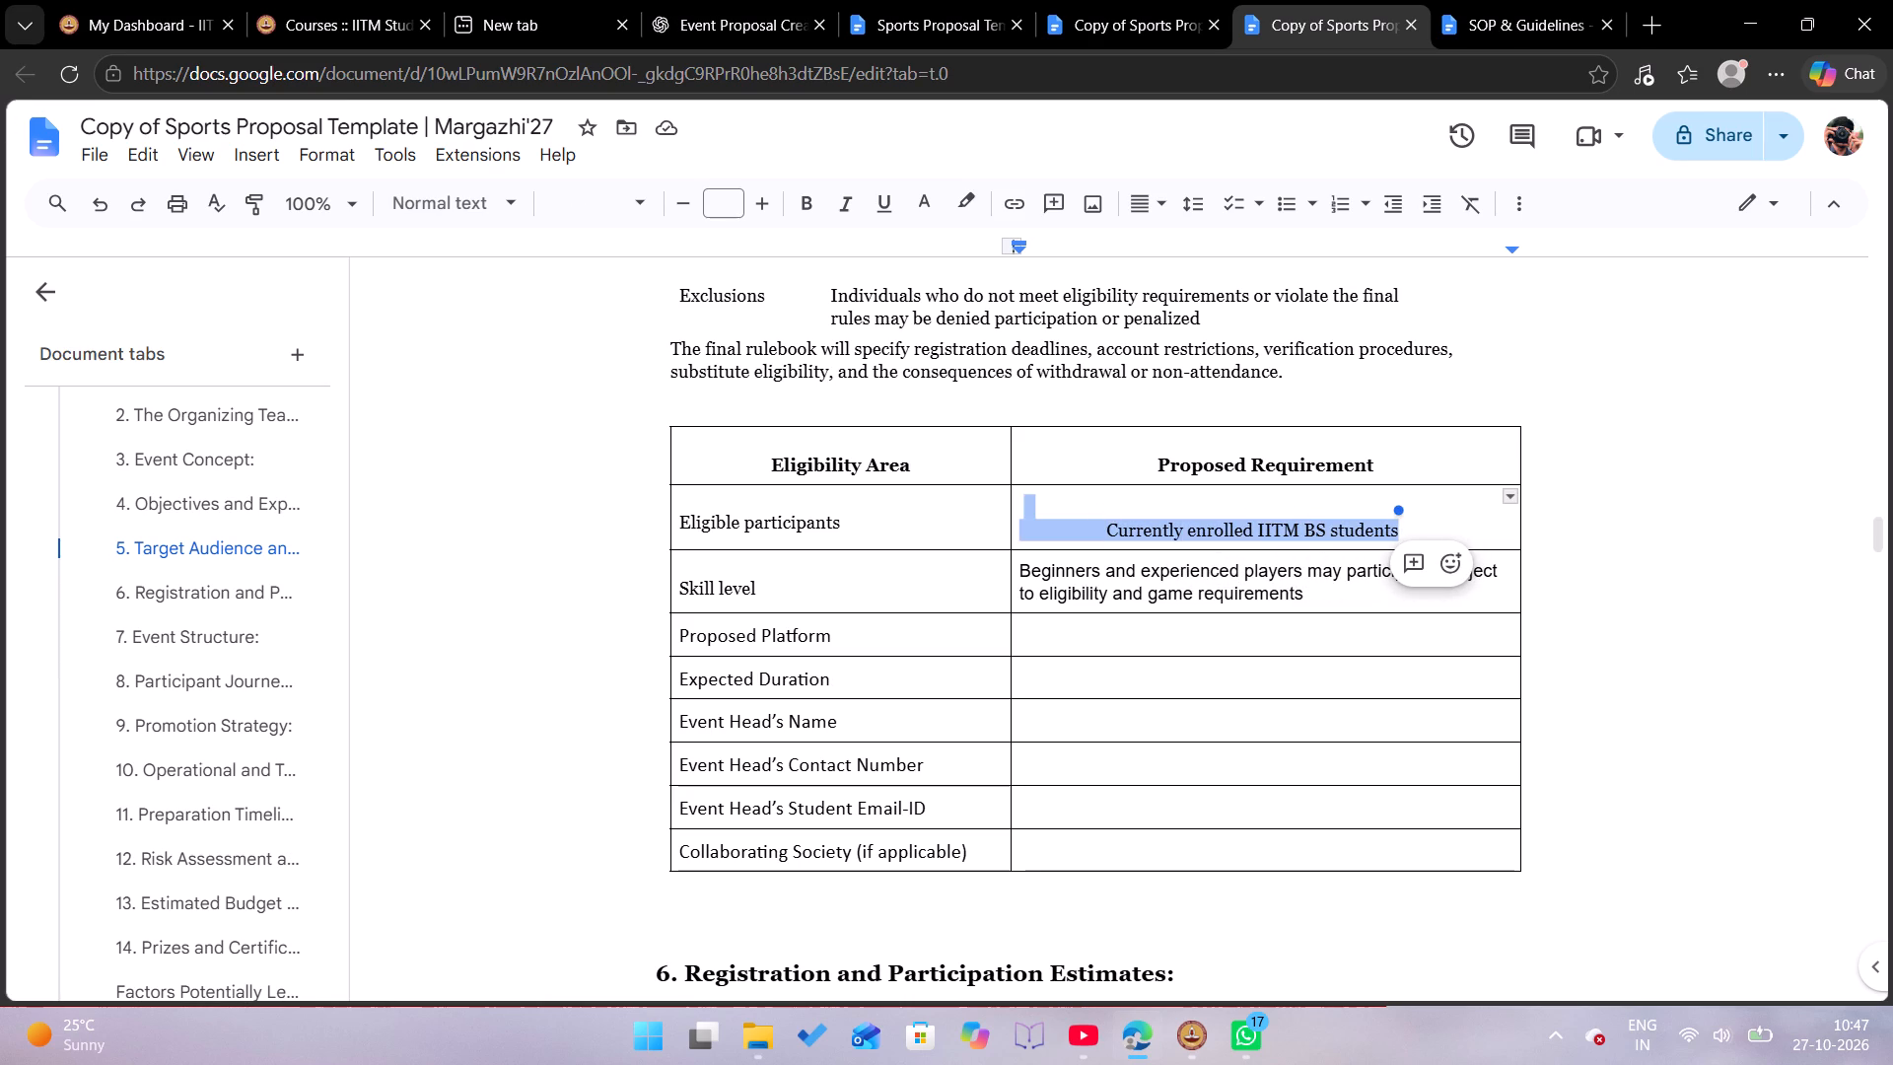
pyautogui.click(1019, 573)
pyautogui.moveTo(1019, 573); pyautogui.dragTo(1327, 598)
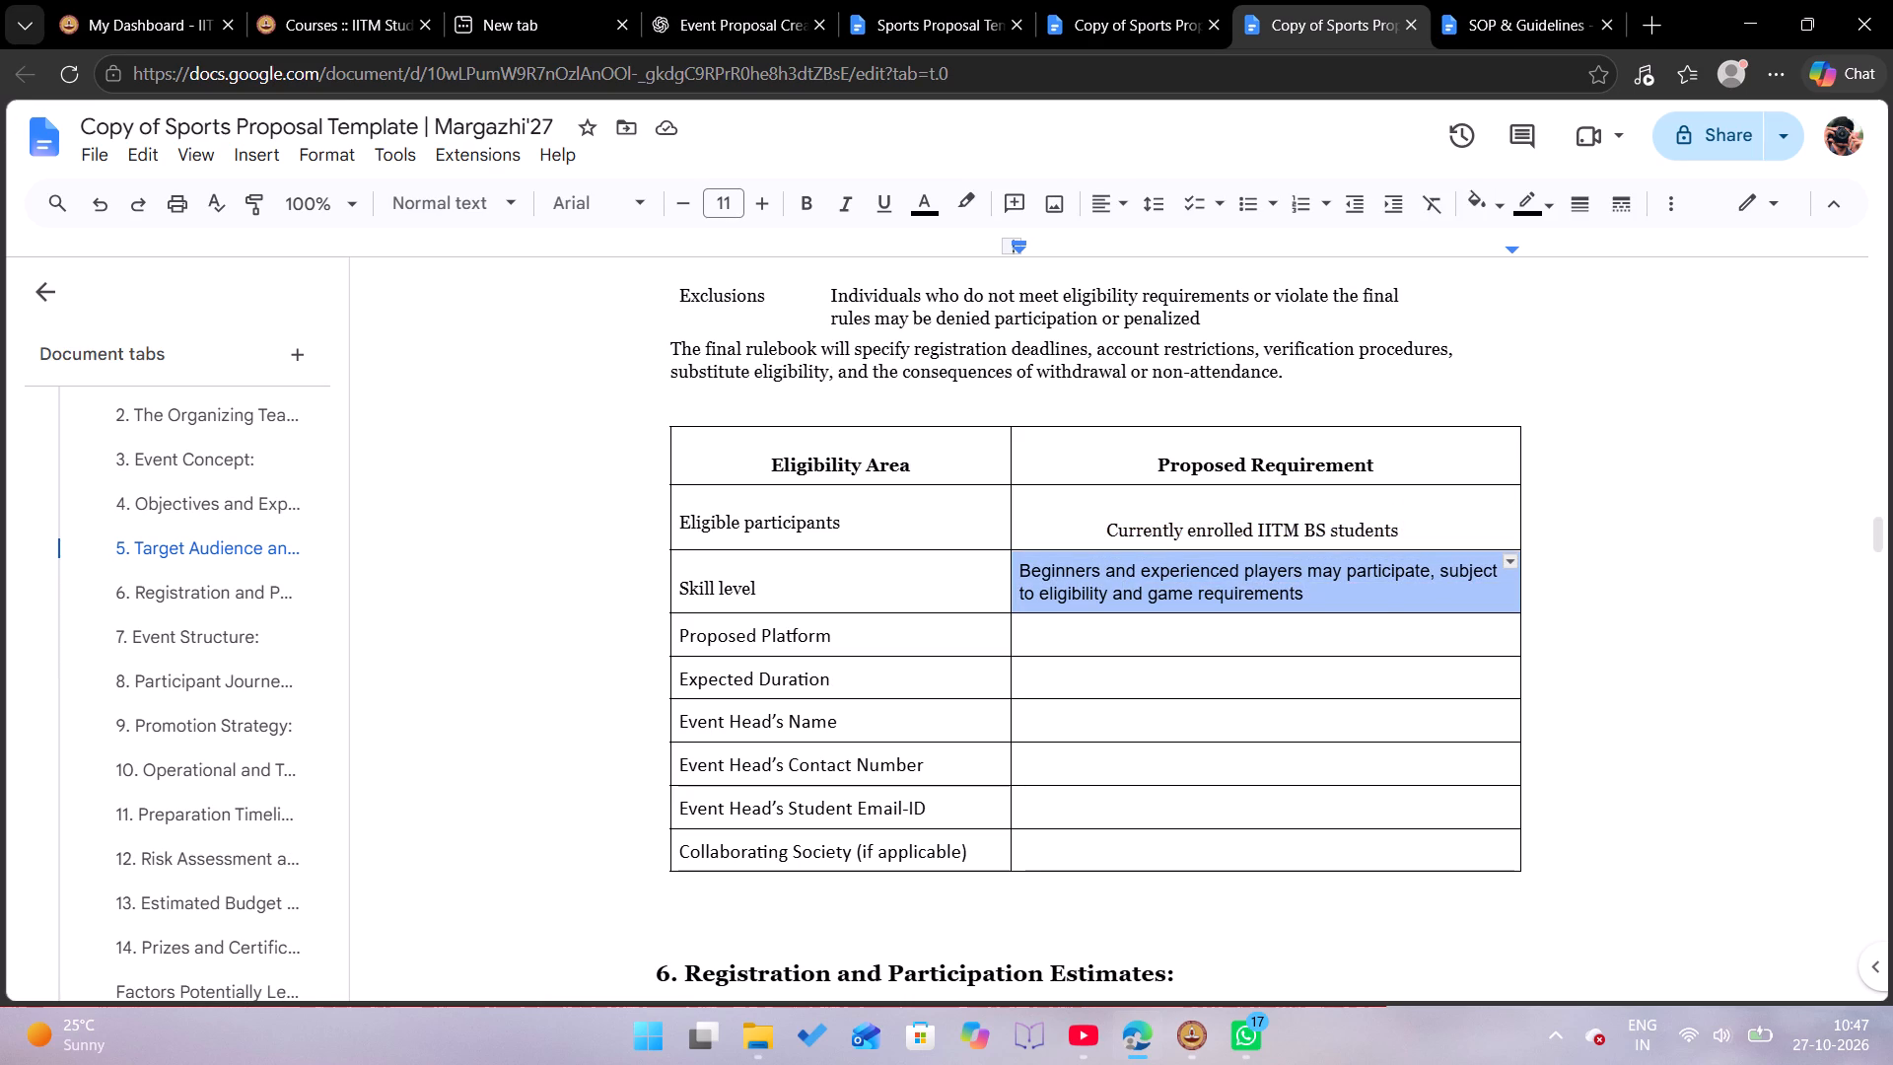
pyautogui.moveTo(1327, 598); pyautogui.dragTo(1317, 593)
pyautogui.click(1317, 593)
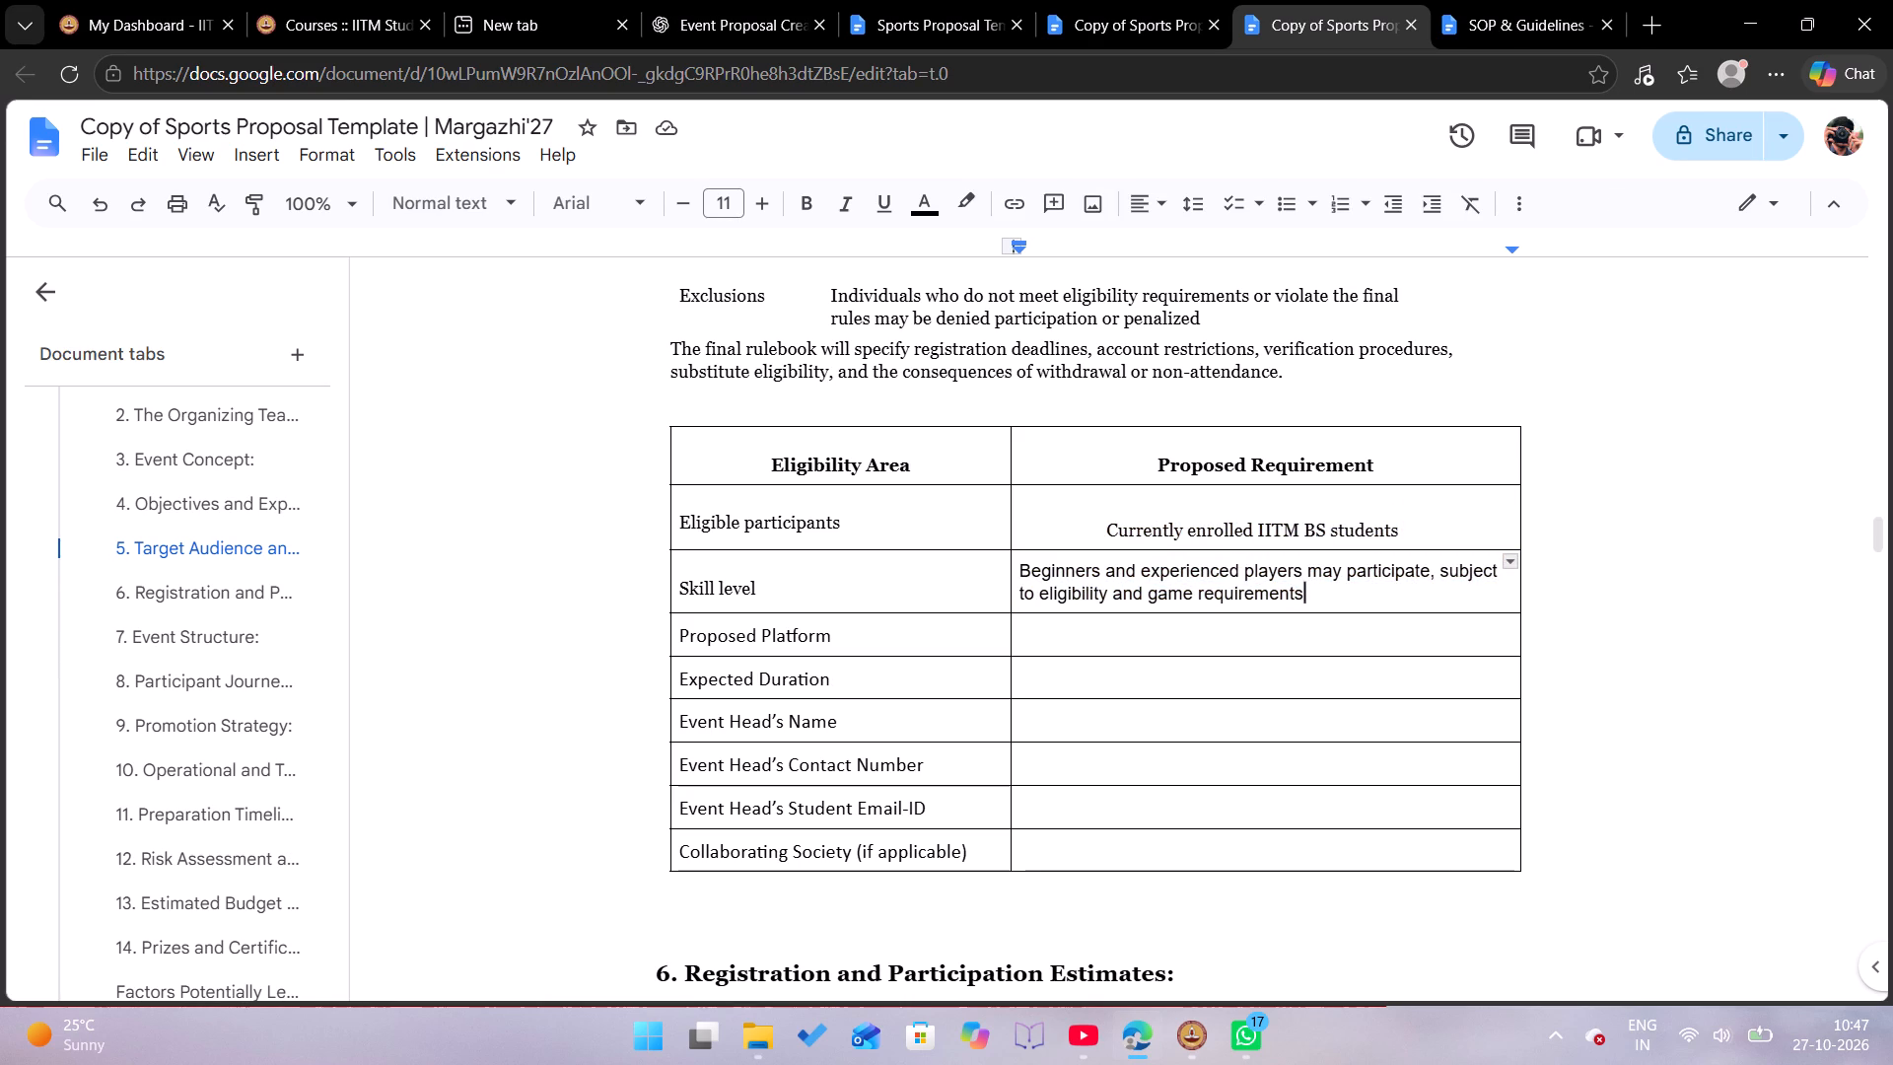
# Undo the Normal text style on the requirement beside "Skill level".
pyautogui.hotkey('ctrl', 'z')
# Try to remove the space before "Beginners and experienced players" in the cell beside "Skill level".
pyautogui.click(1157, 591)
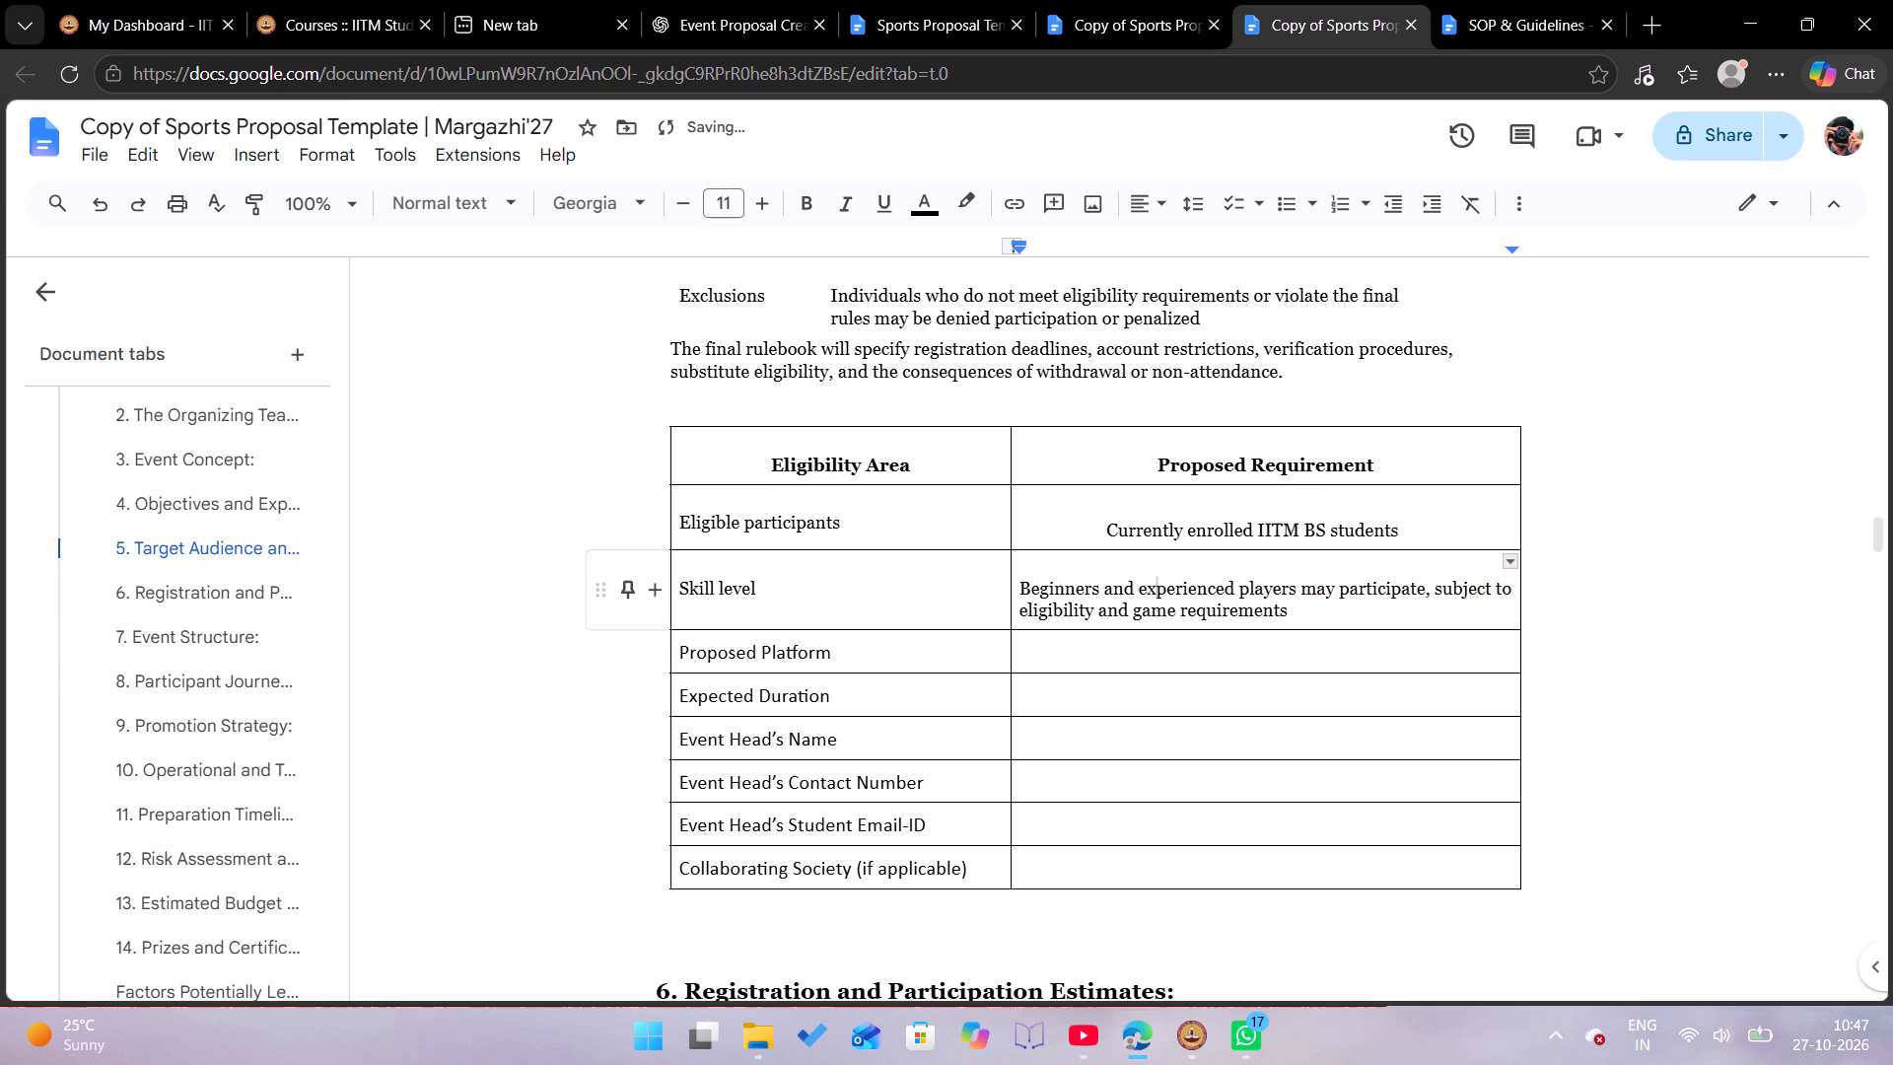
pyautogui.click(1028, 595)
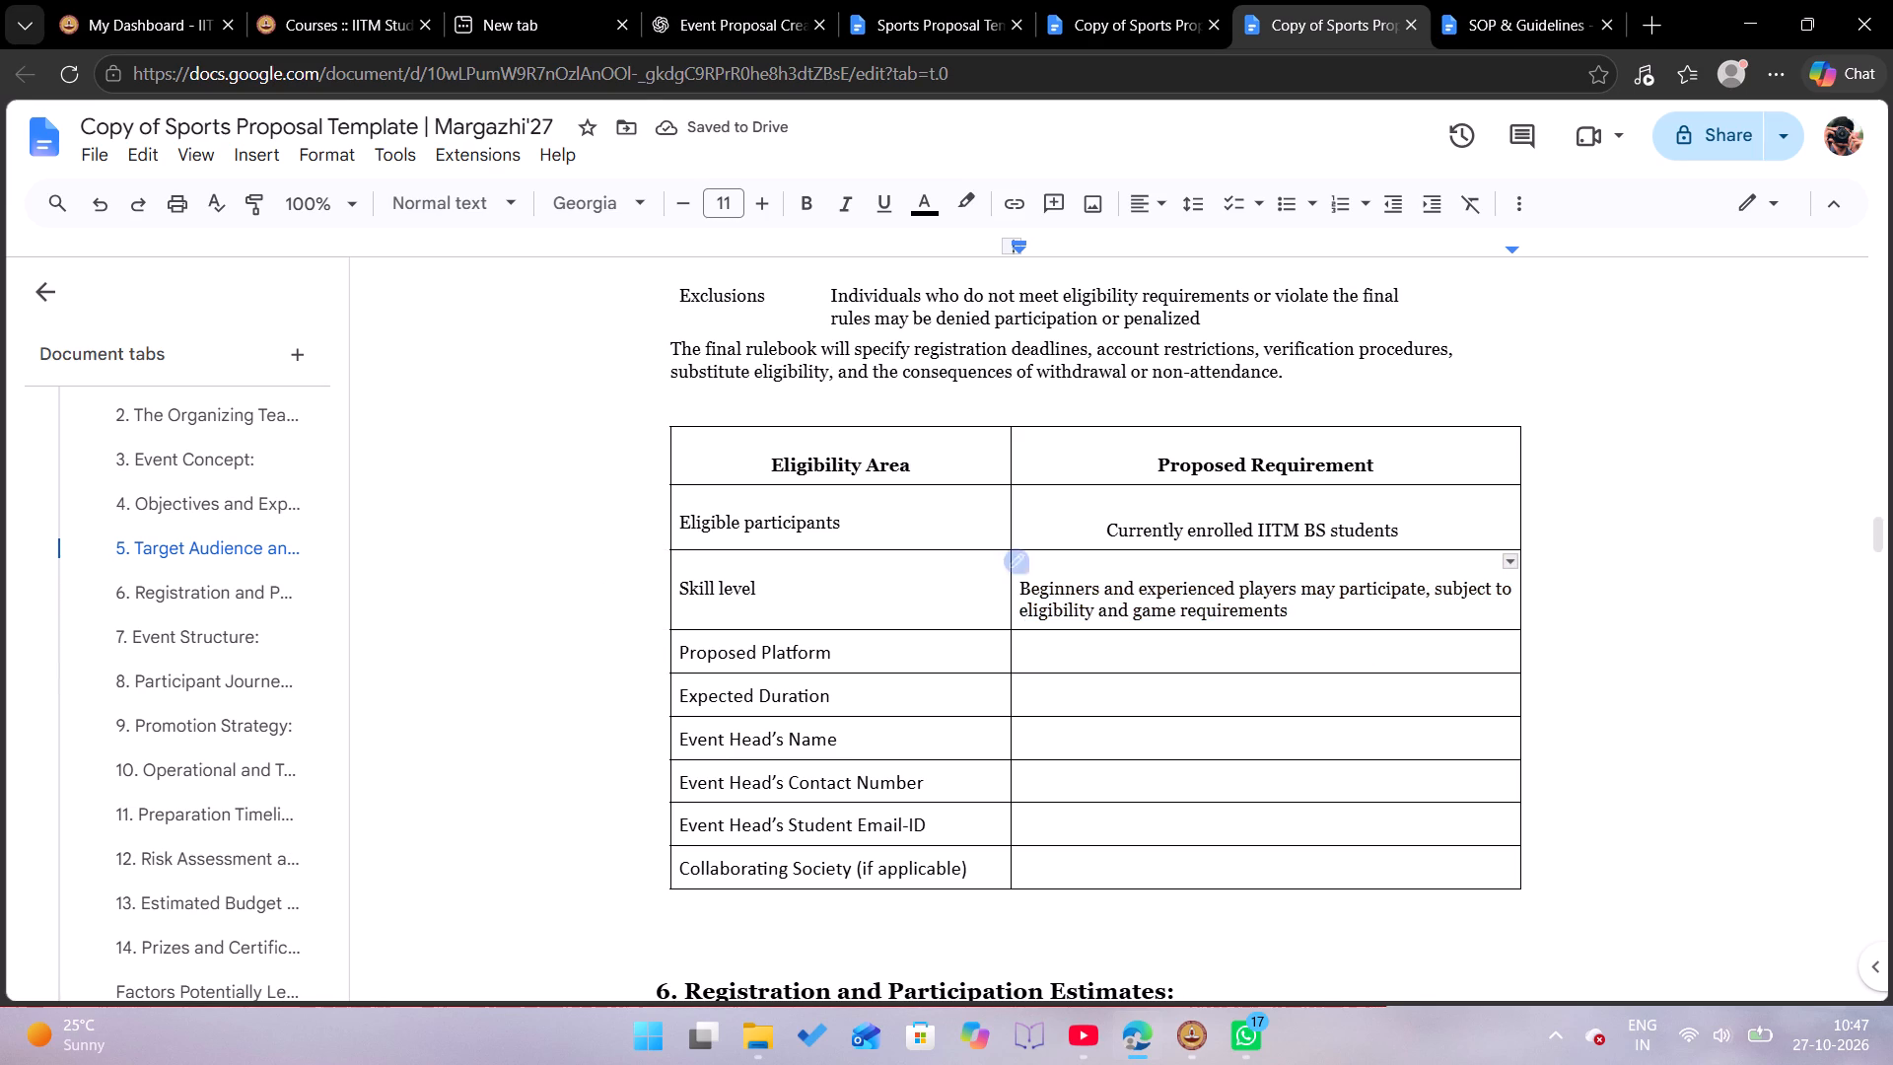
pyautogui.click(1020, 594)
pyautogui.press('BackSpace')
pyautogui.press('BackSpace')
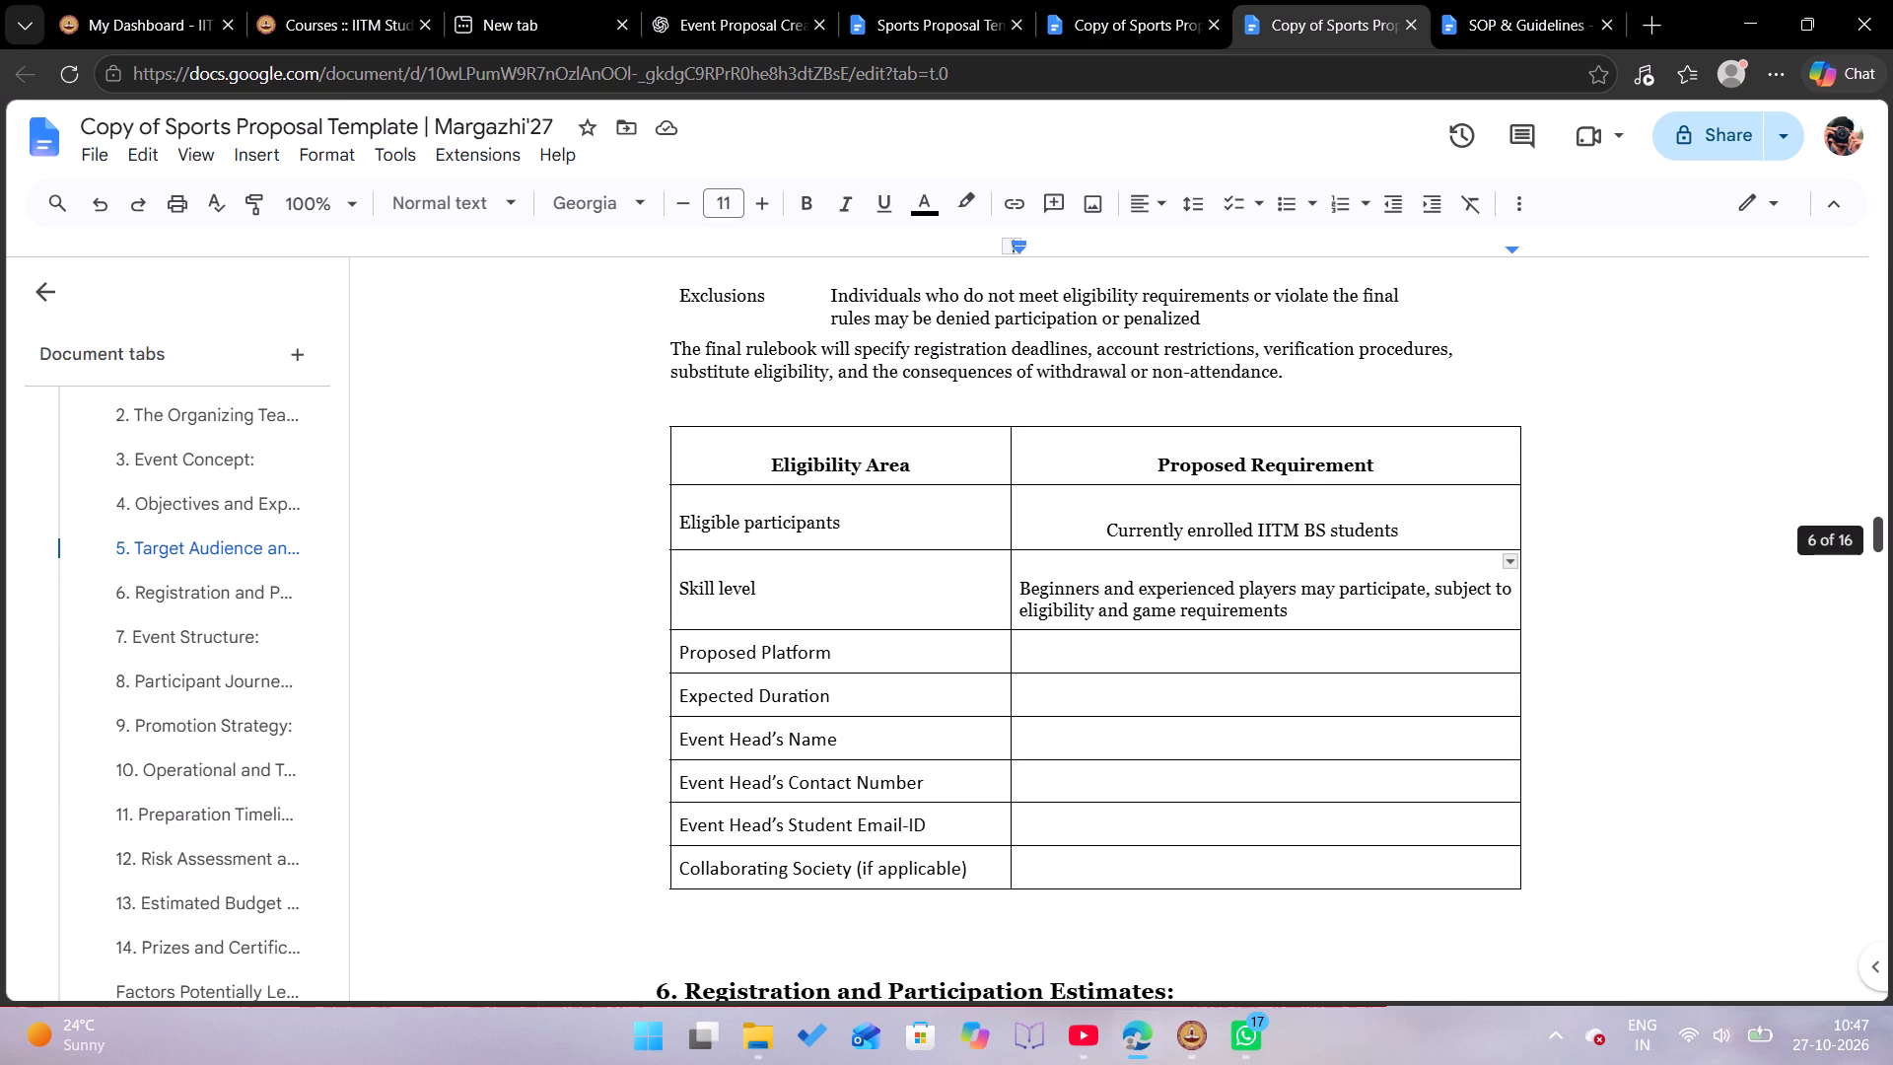
# Widen the Proposed Requirement and Eligibility Area columns of the bordered eligibility table.
pyautogui.moveTo(1523, 573); pyautogui.dragTo(1645, 543)
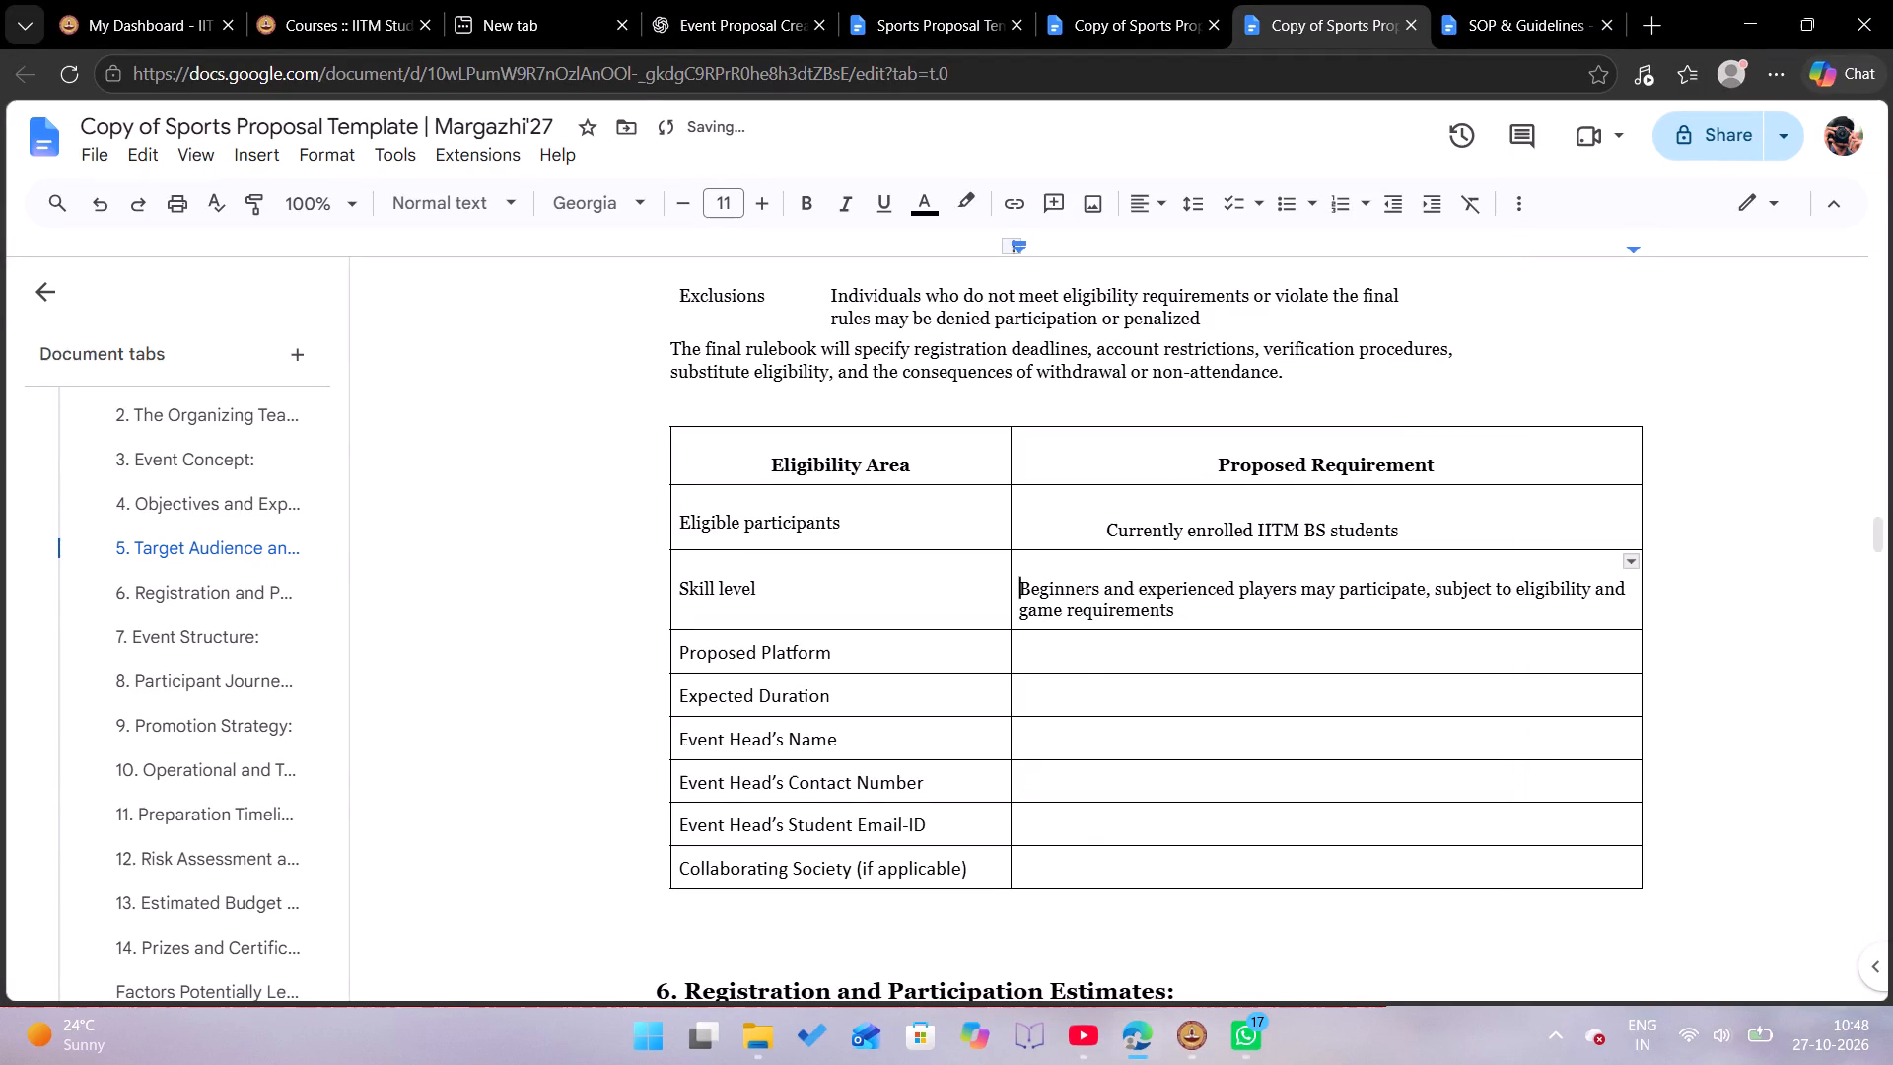
pyautogui.tripleClick(669, 598)
pyautogui.moveTo(669, 598); pyautogui.dragTo(581, 581)
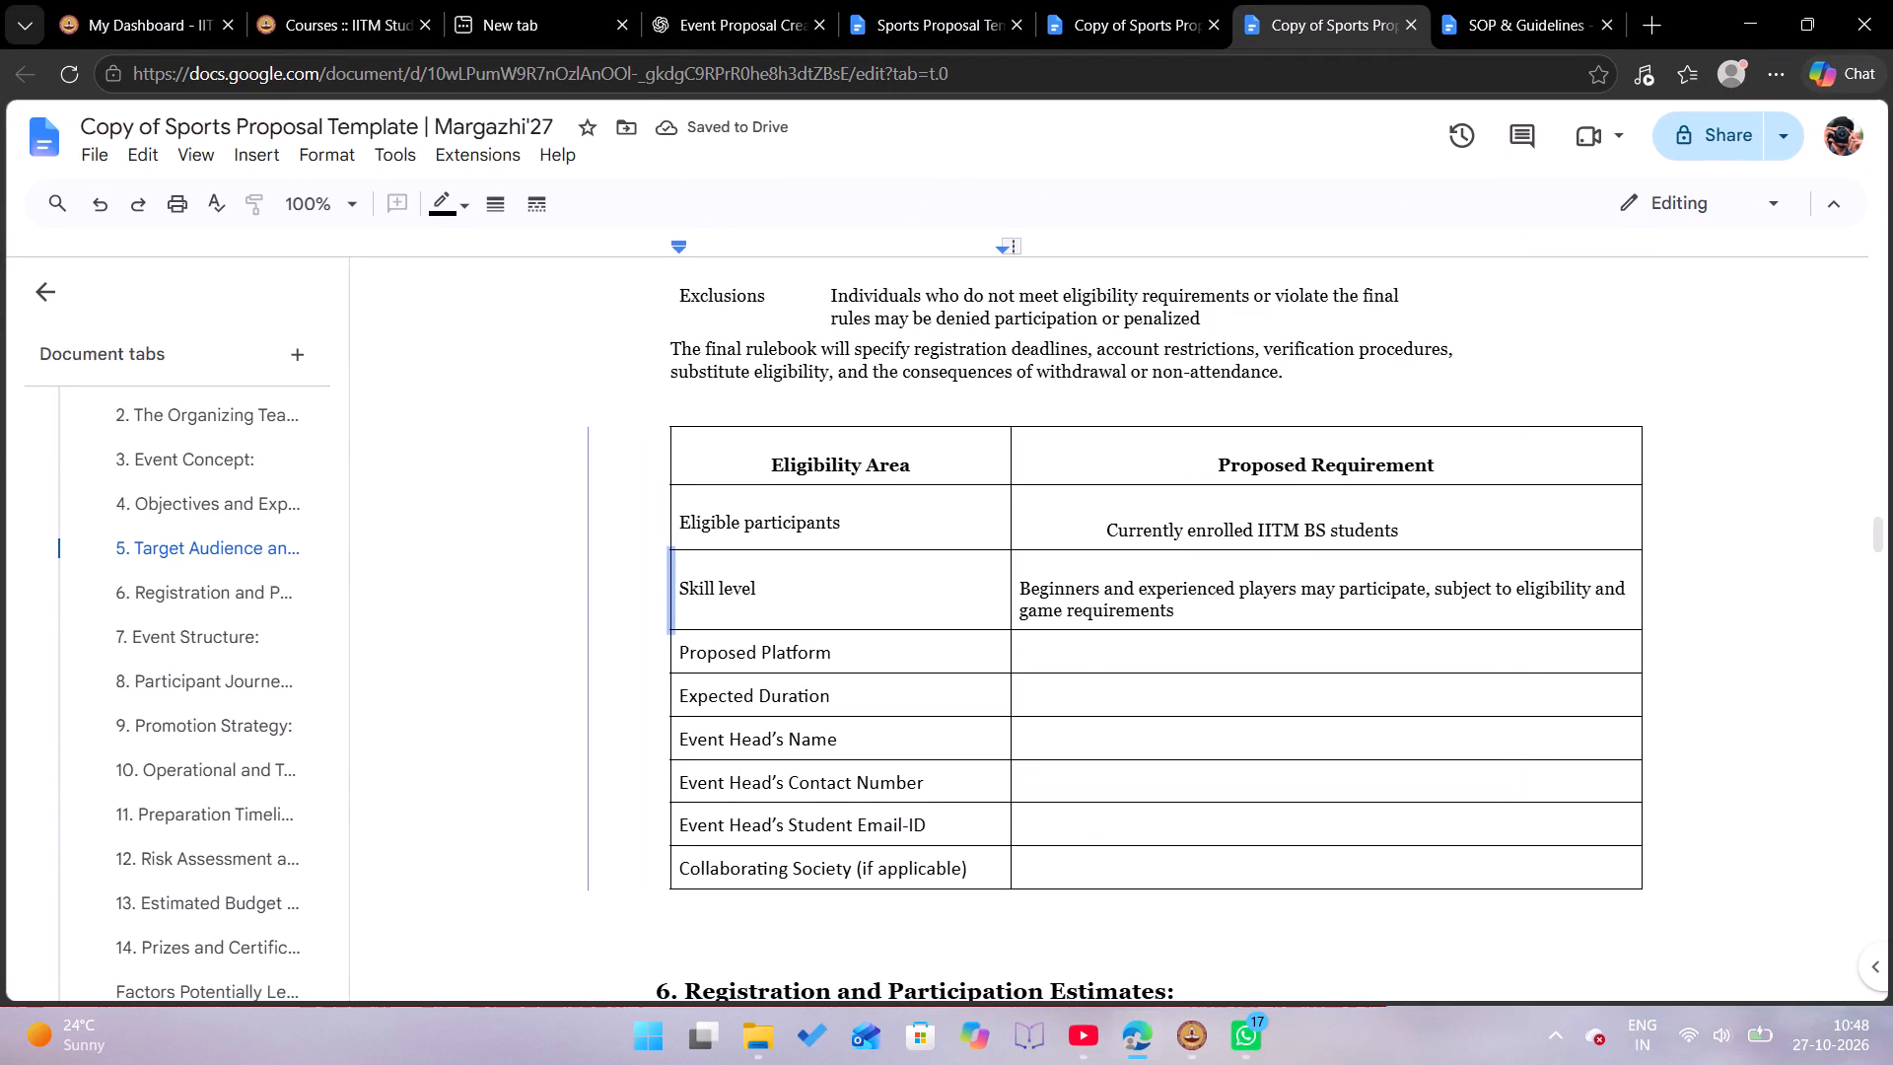
pyautogui.moveTo(581, 581); pyautogui.dragTo(569, 578)
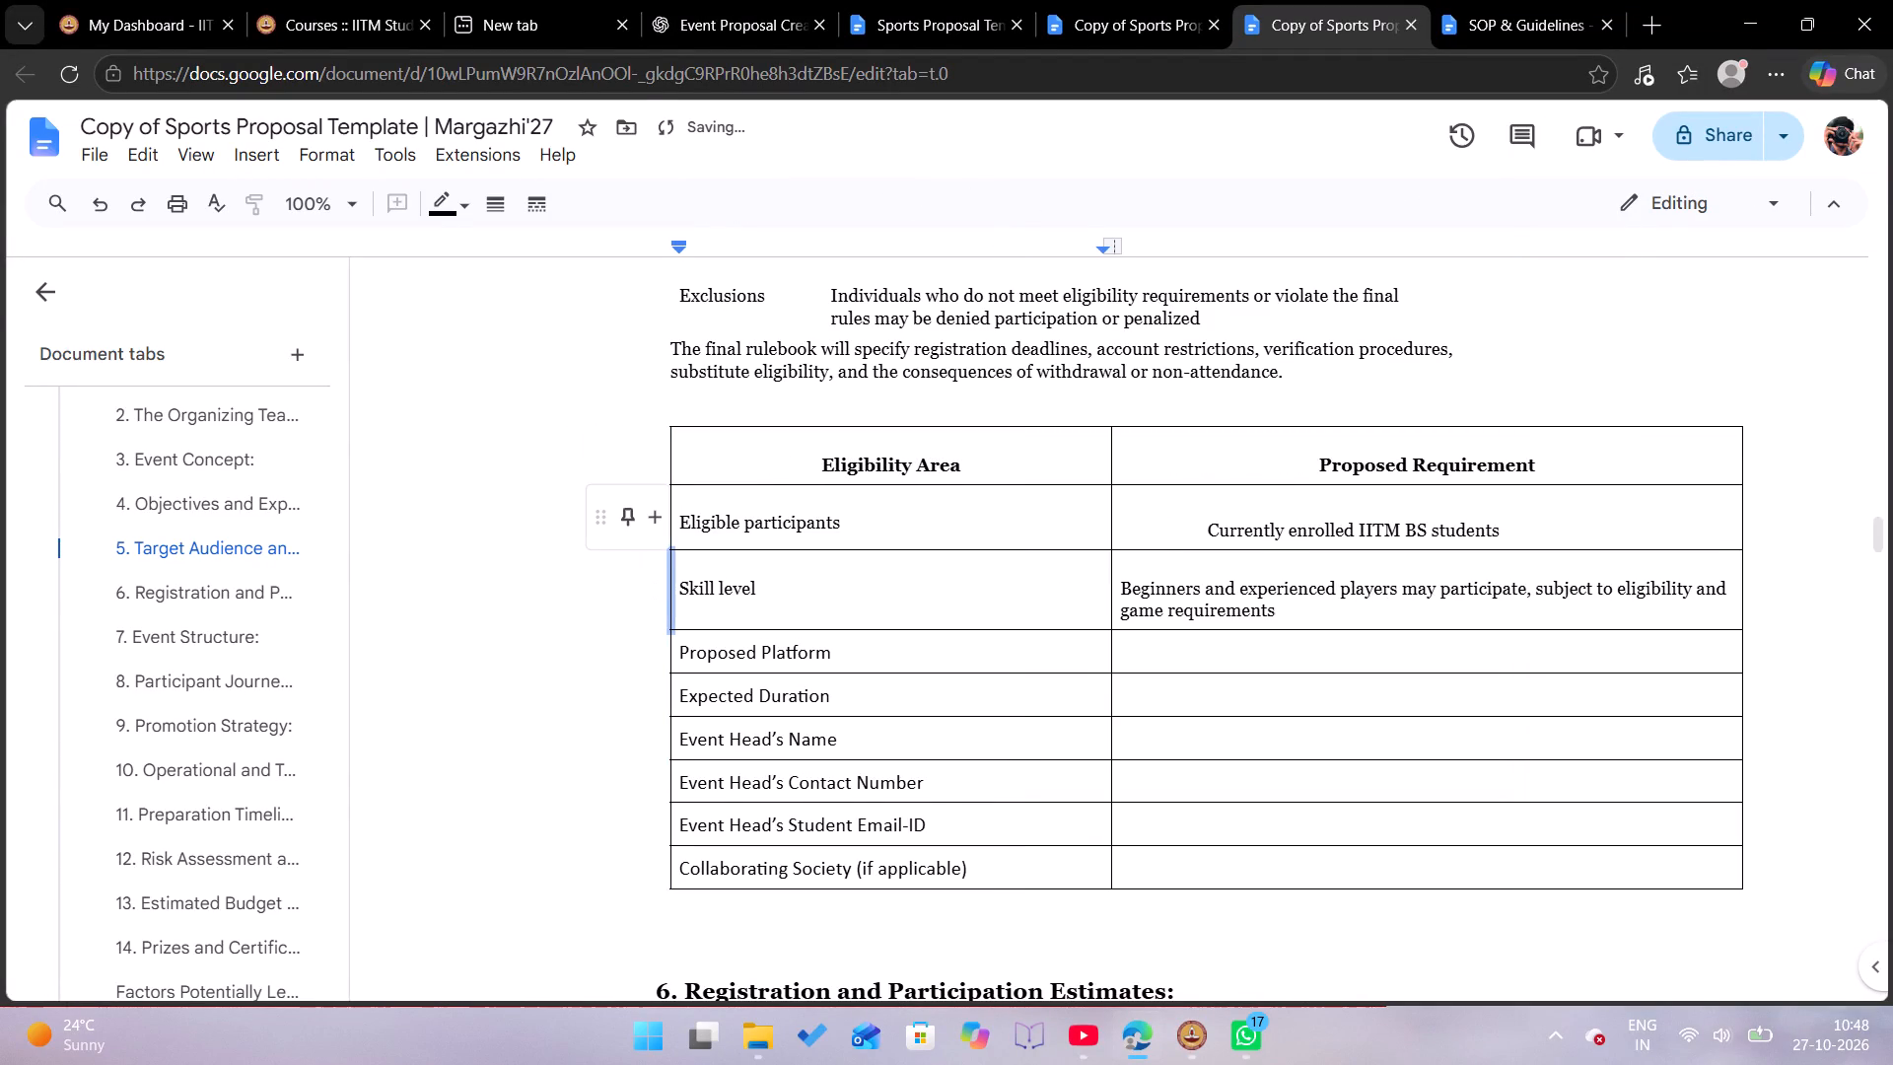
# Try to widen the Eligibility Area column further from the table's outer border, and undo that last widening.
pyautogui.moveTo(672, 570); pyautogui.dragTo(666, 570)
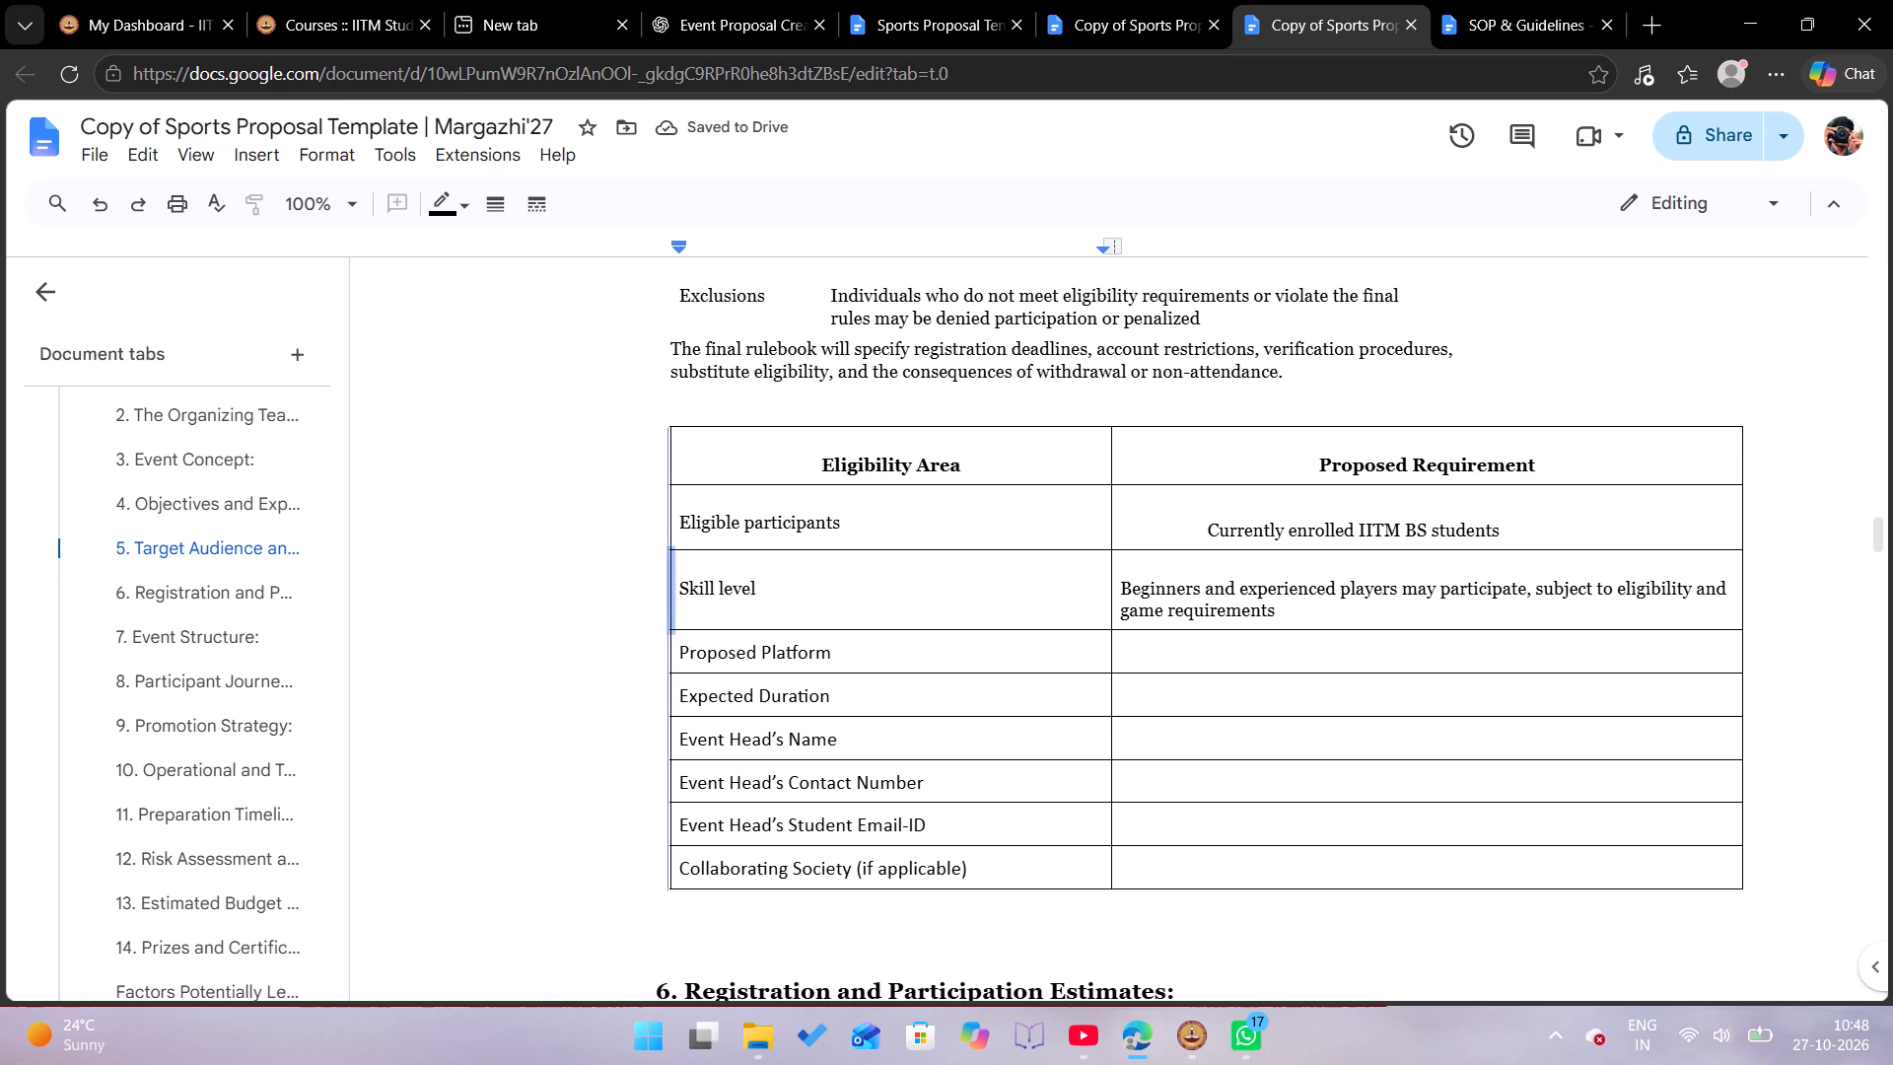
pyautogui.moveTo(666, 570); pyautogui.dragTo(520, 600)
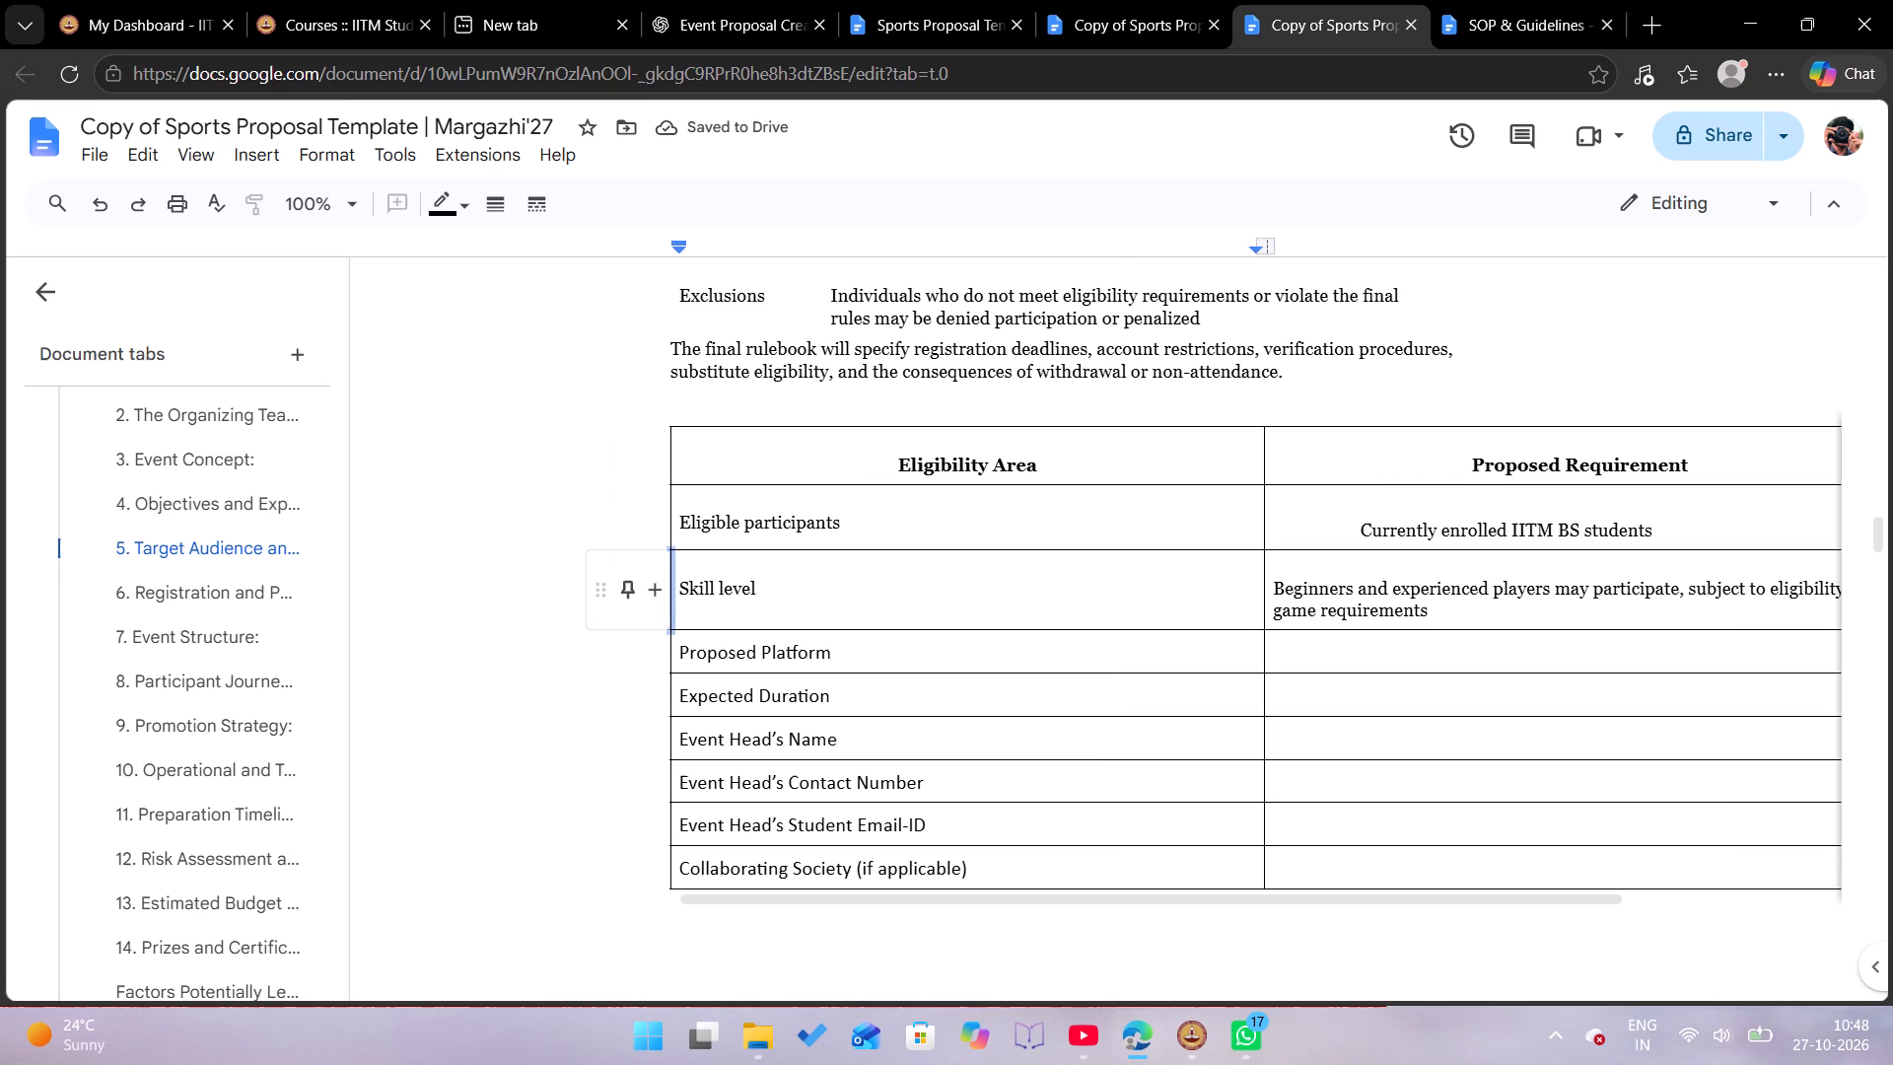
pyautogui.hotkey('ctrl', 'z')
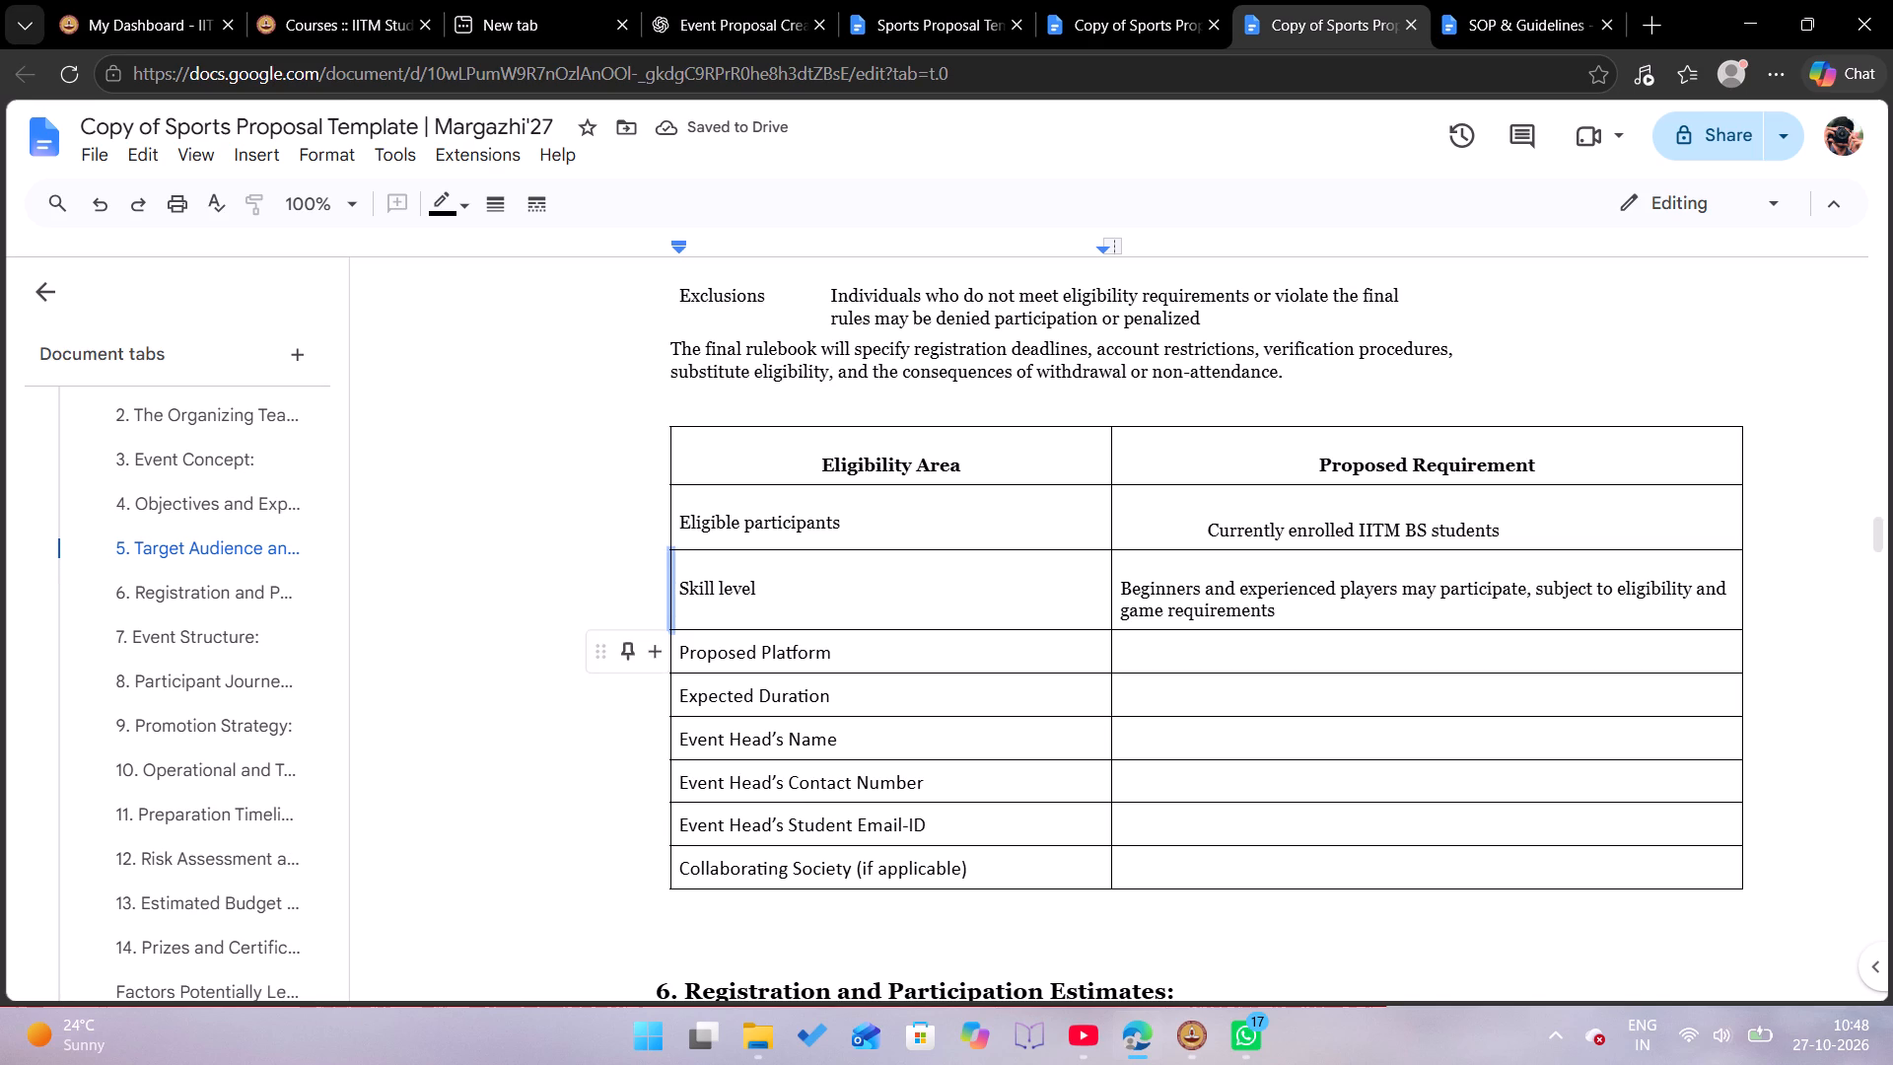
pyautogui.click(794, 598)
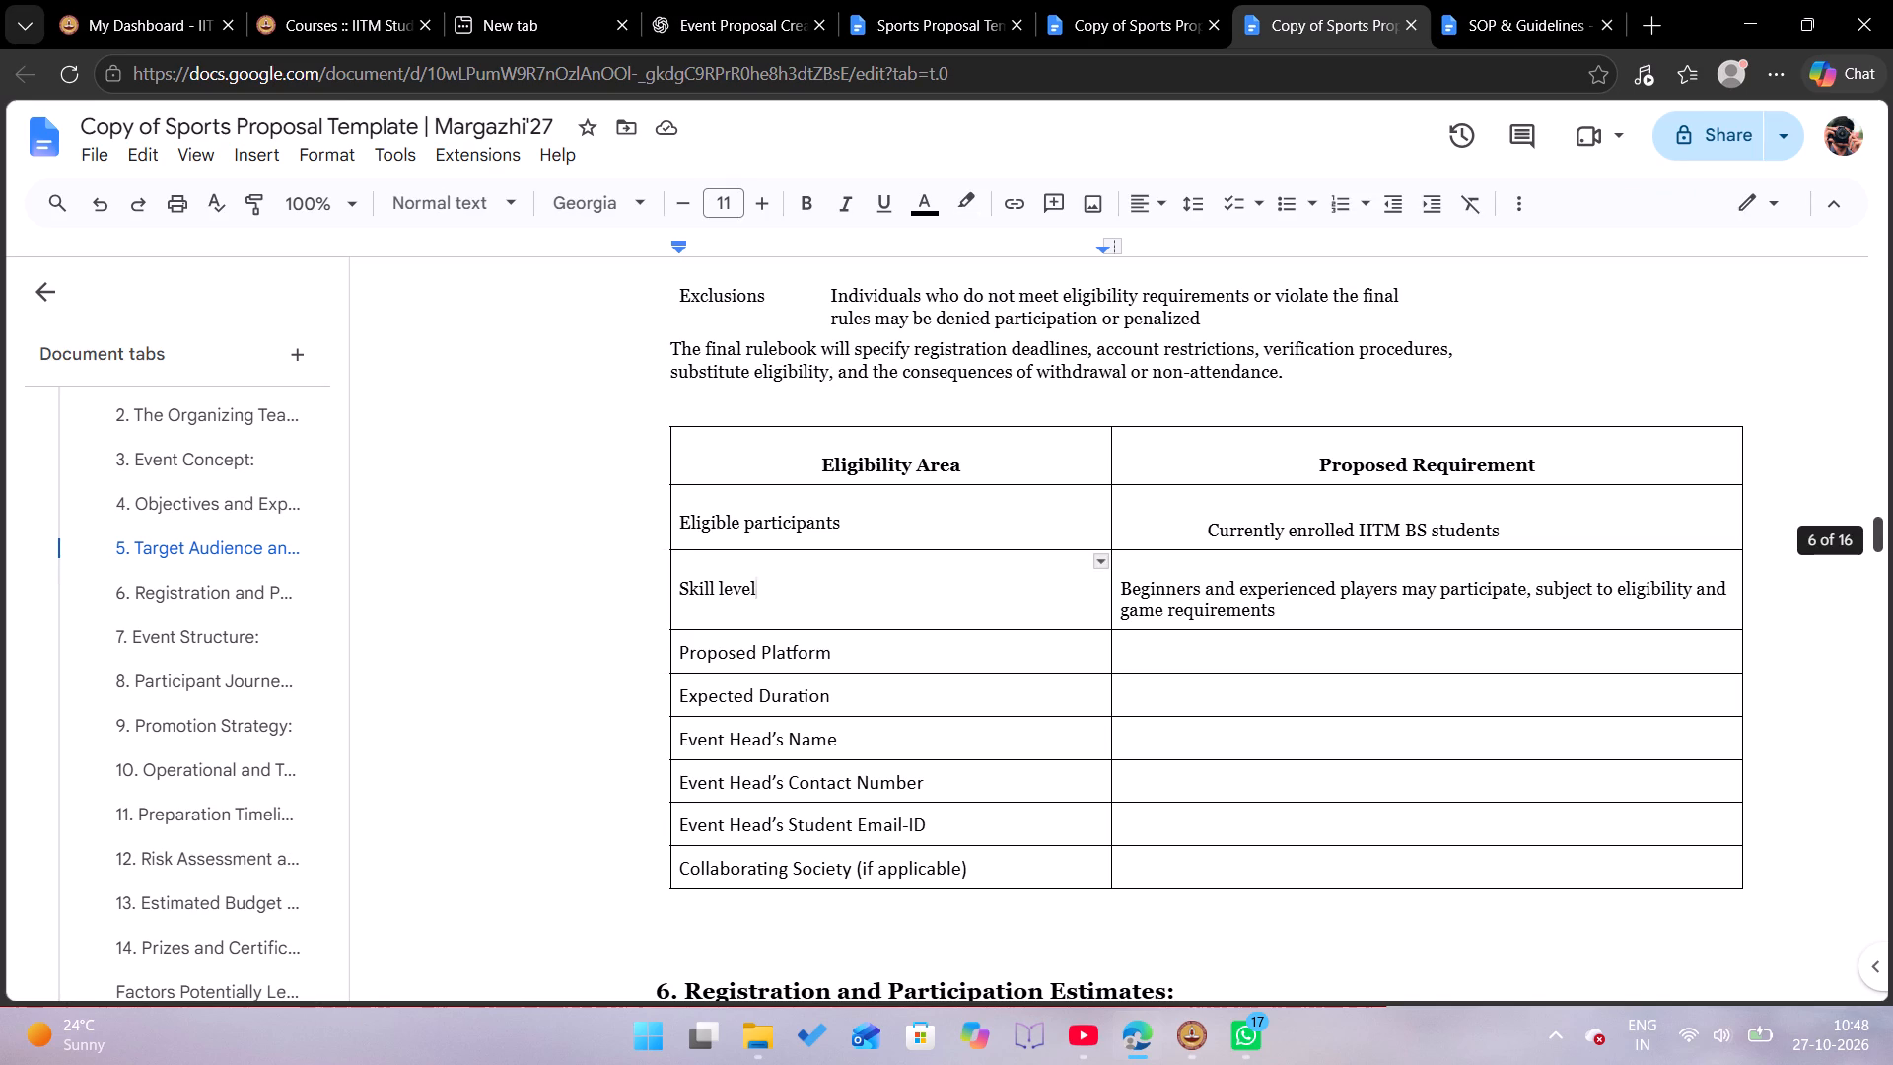
# Replace the "Proposed Platform" label in the bordered table with "Registration routes" copied from the unbordered eligibility table.
pyautogui.moveTo(1880, 535); pyautogui.dragTo(1890, 479)
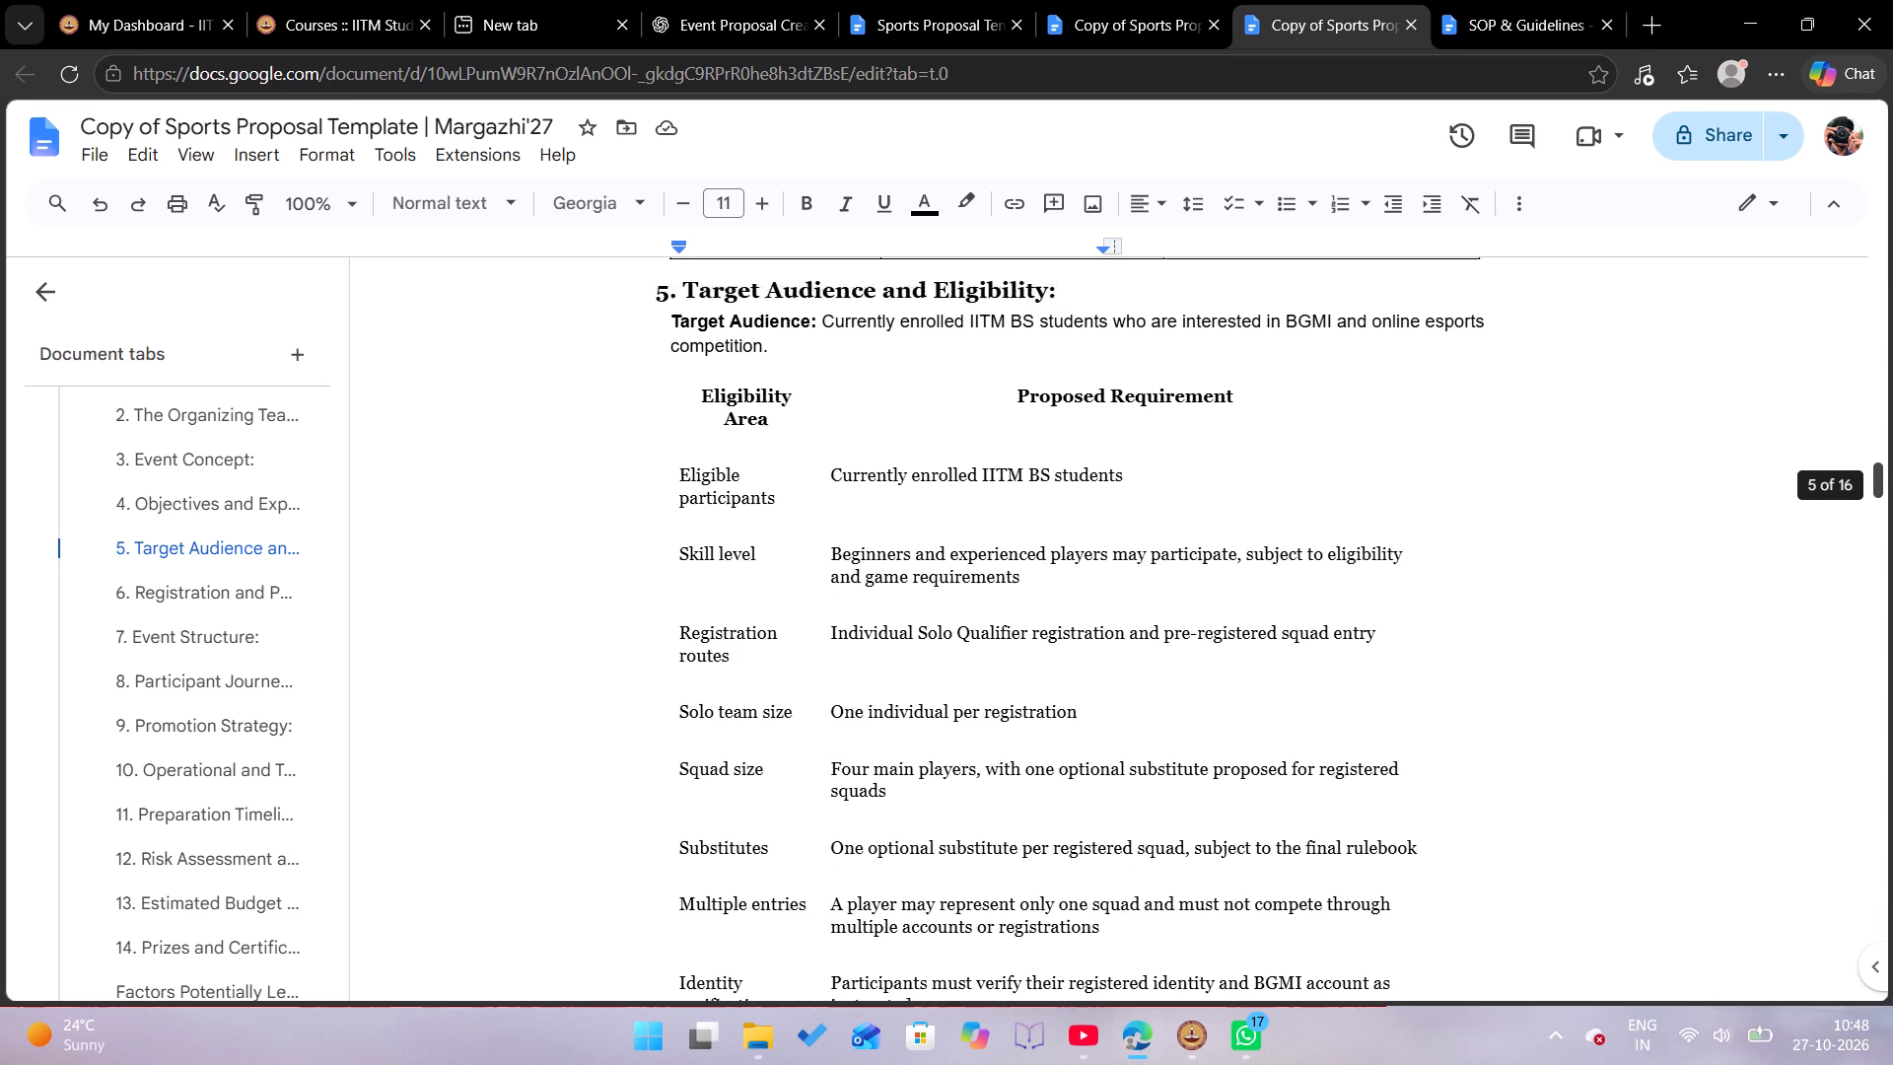
pyautogui.moveTo(1890, 479); pyautogui.dragTo(1890, 487)
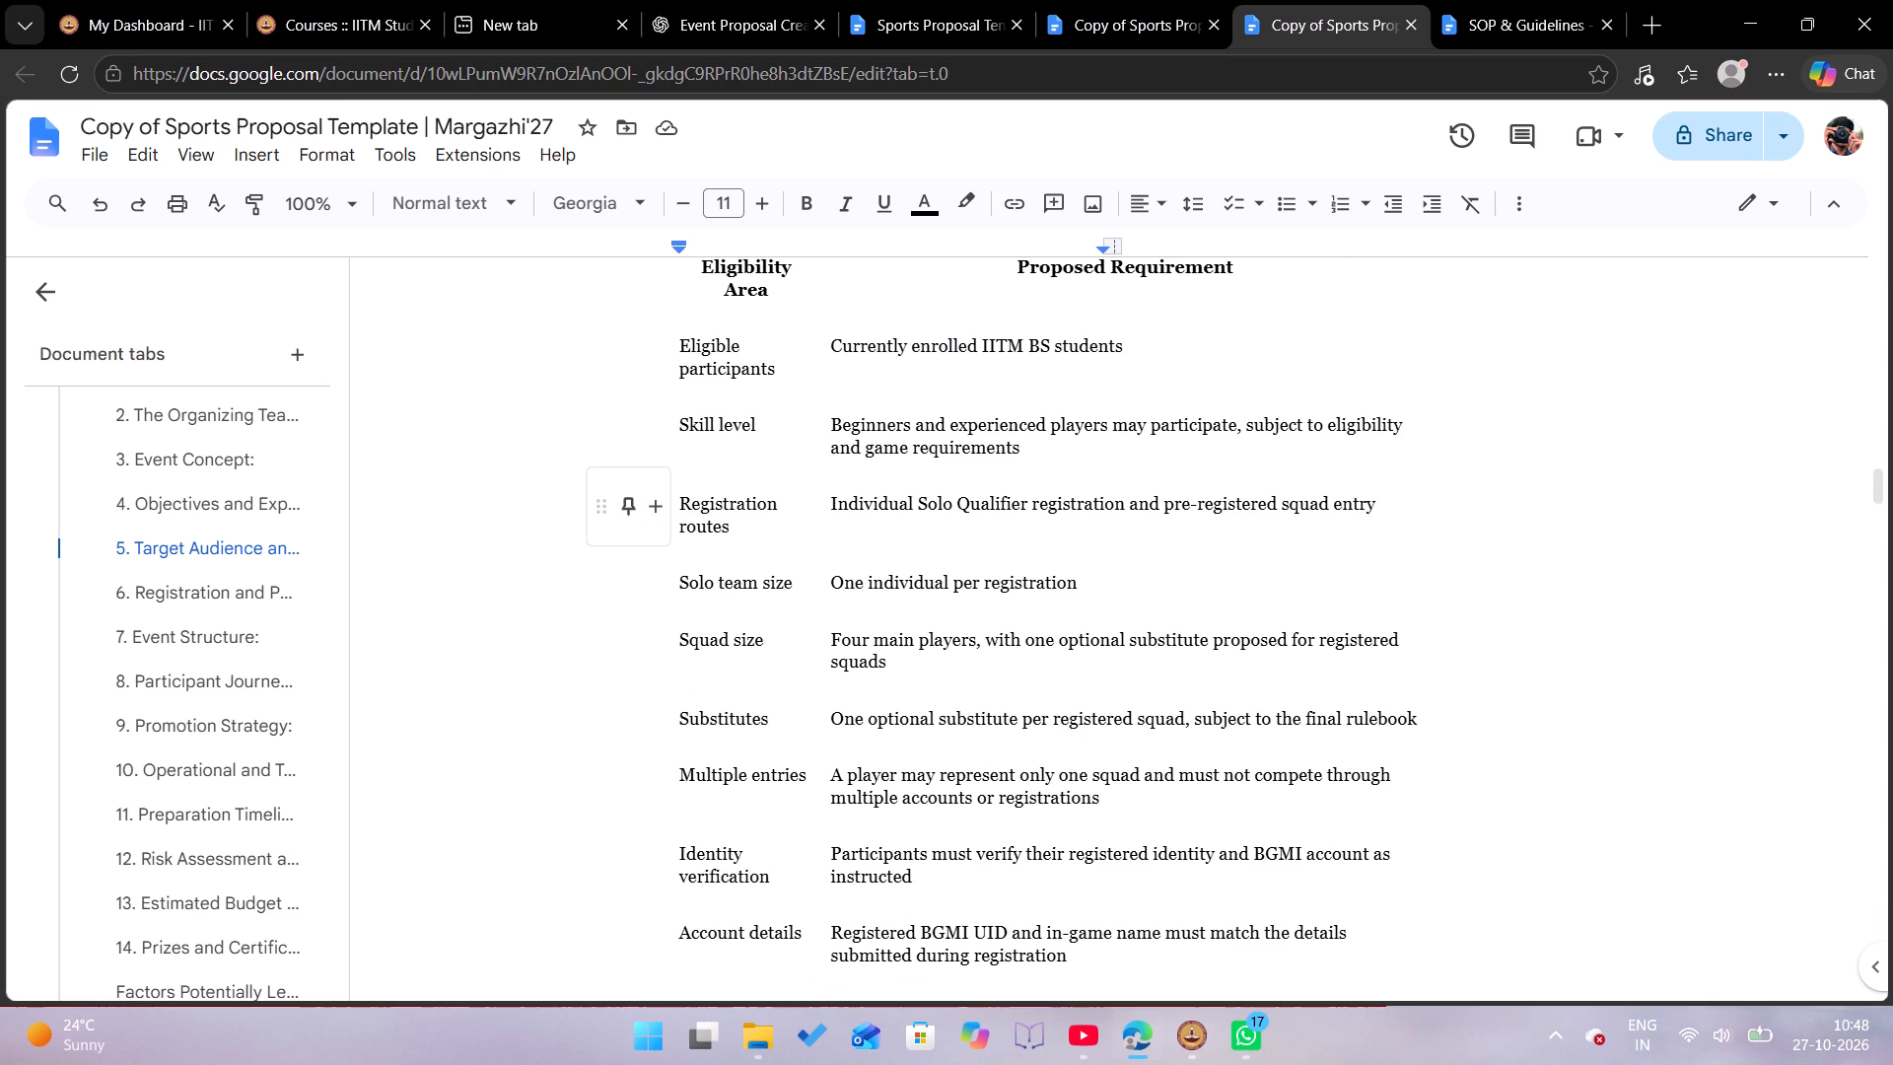
pyautogui.moveTo(680, 497); pyautogui.dragTo(732, 527)
pyautogui.hotkey('ctrl', 'c')
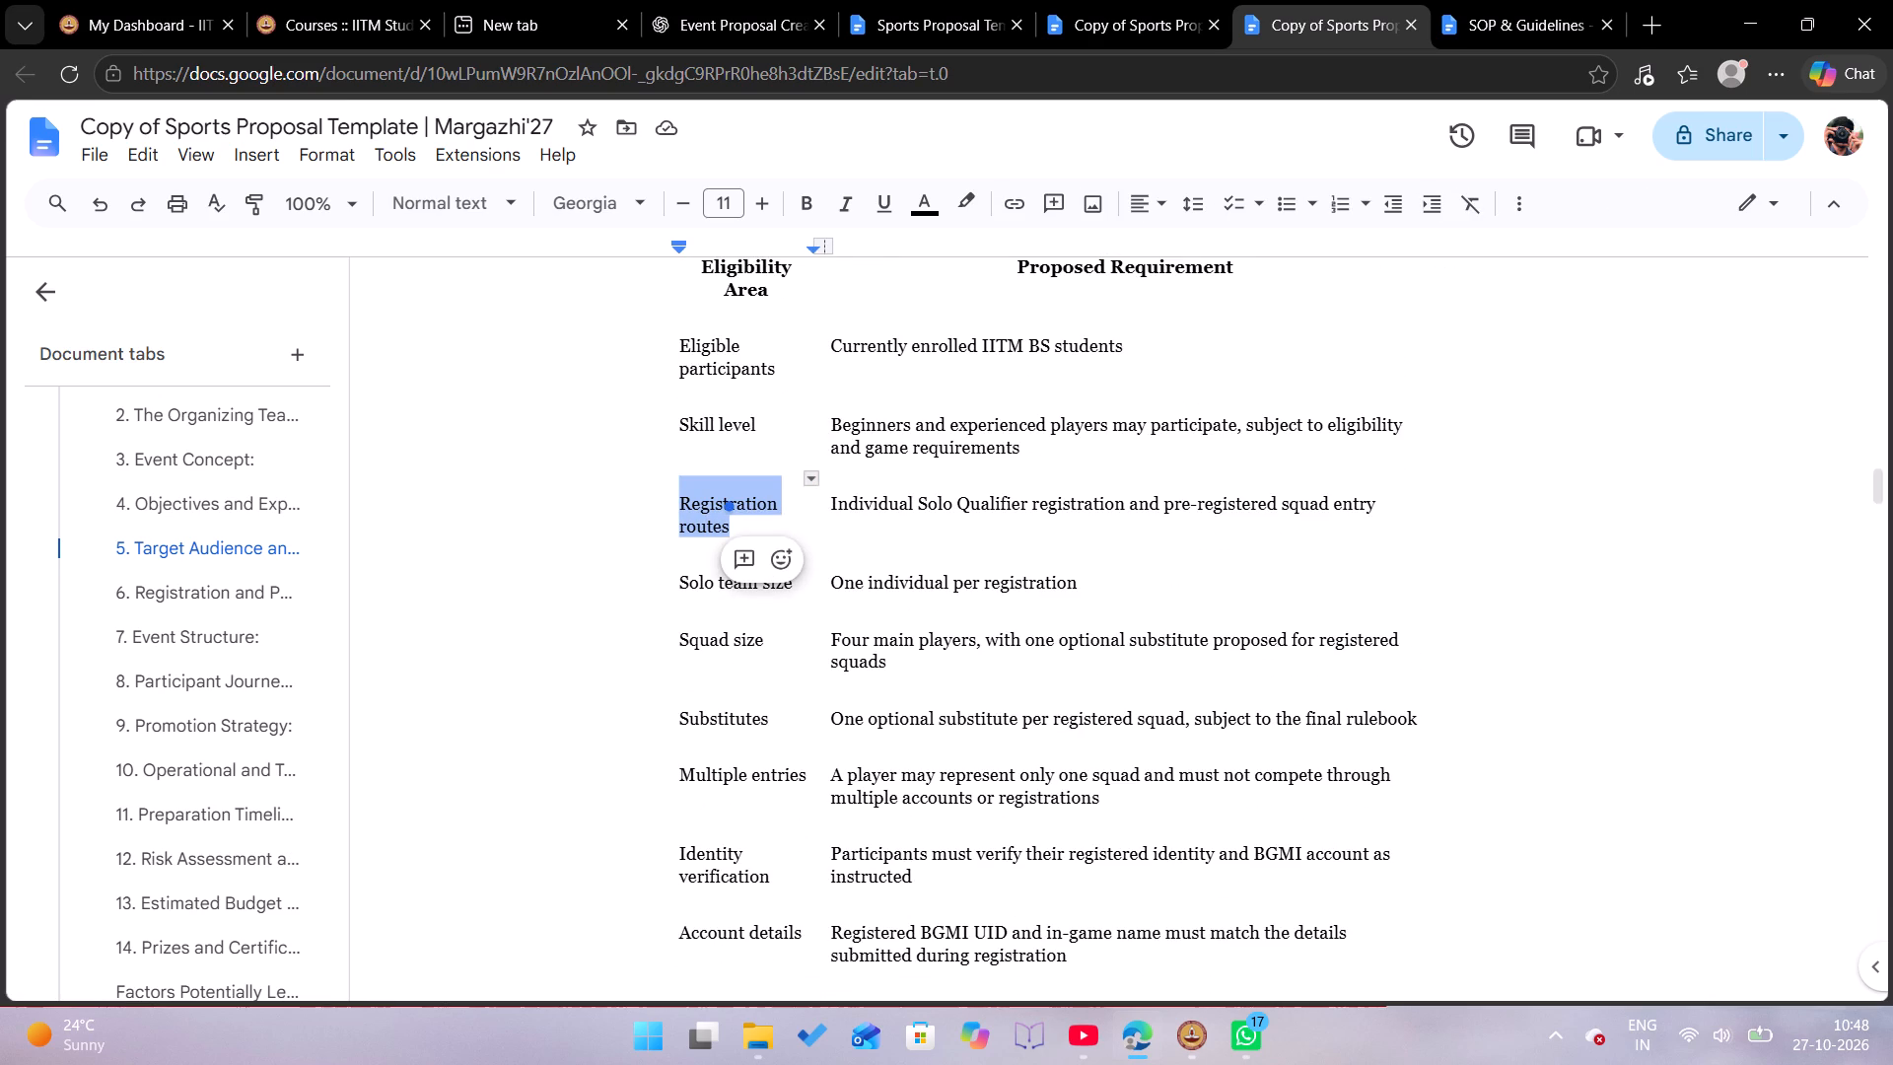
pyautogui.moveTo(1880, 483); pyautogui.dragTo(1881, 544)
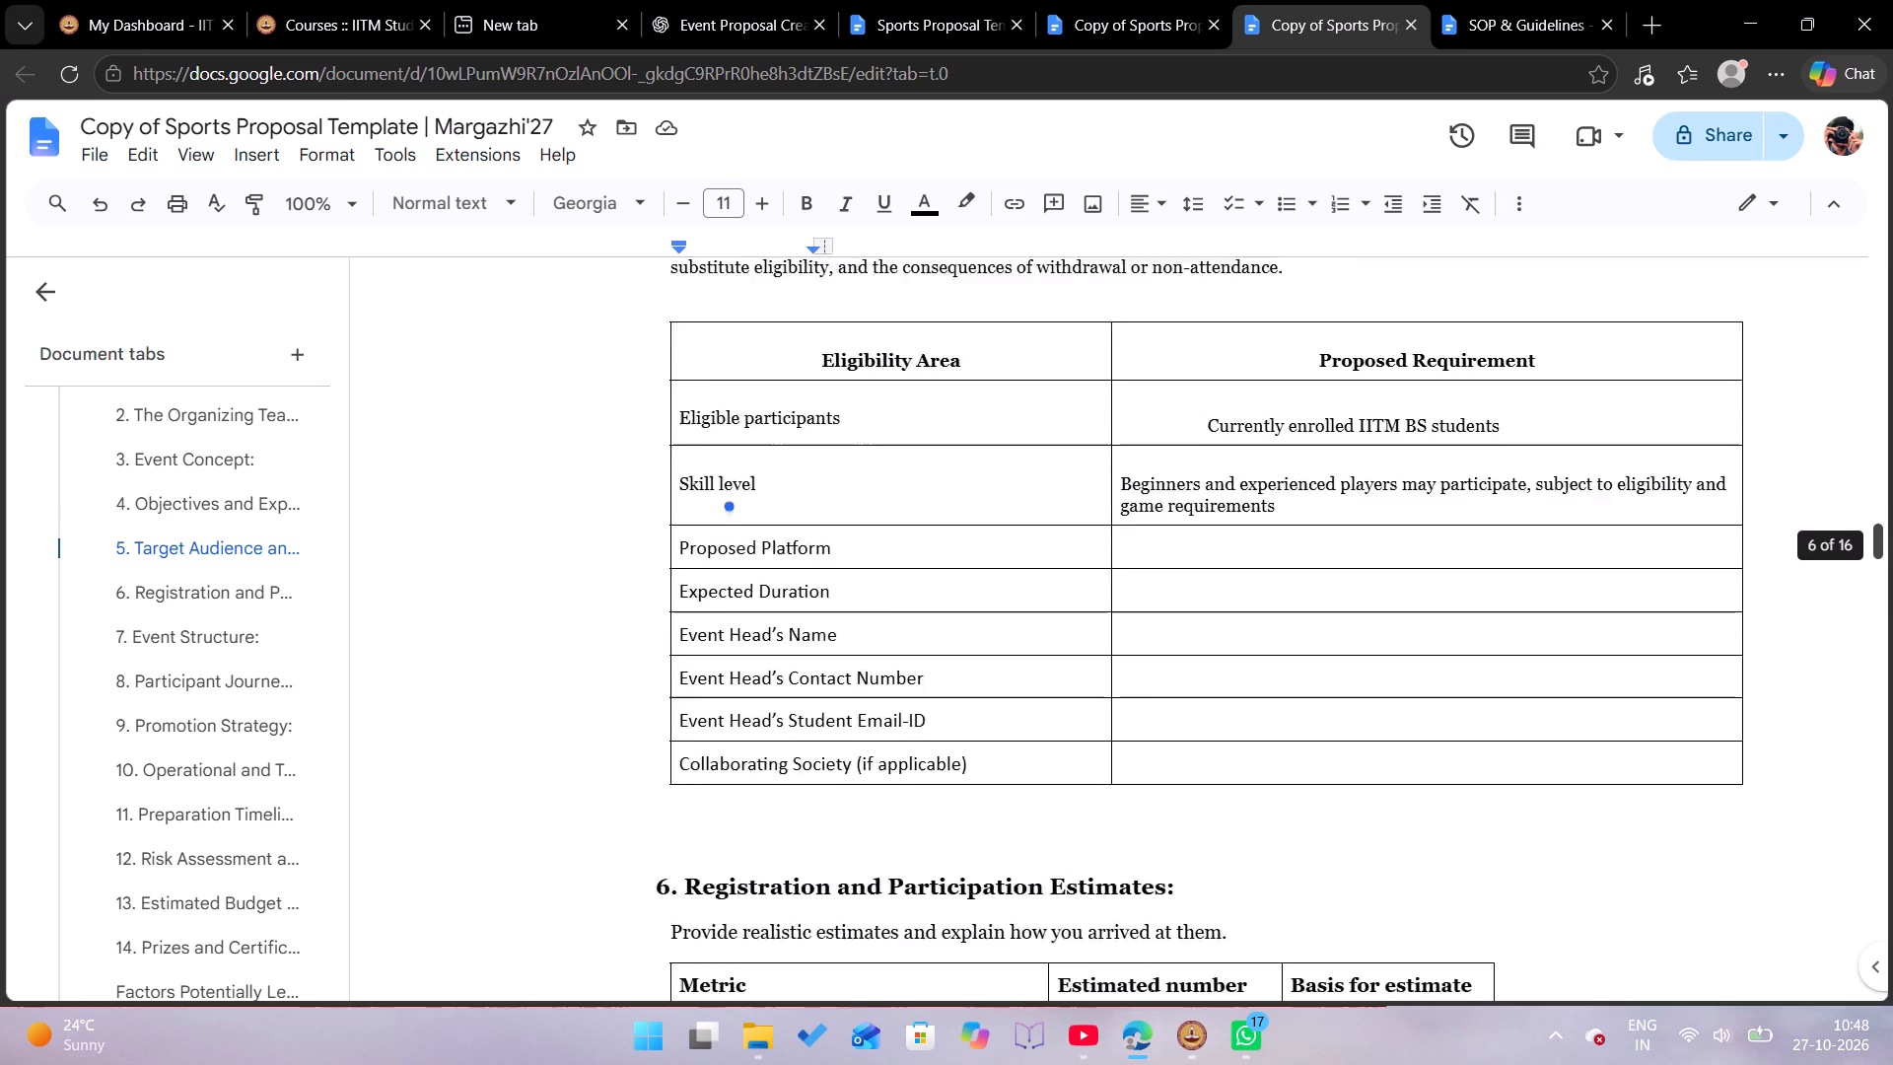
pyautogui.moveTo(1881, 544); pyautogui.dragTo(1883, 538)
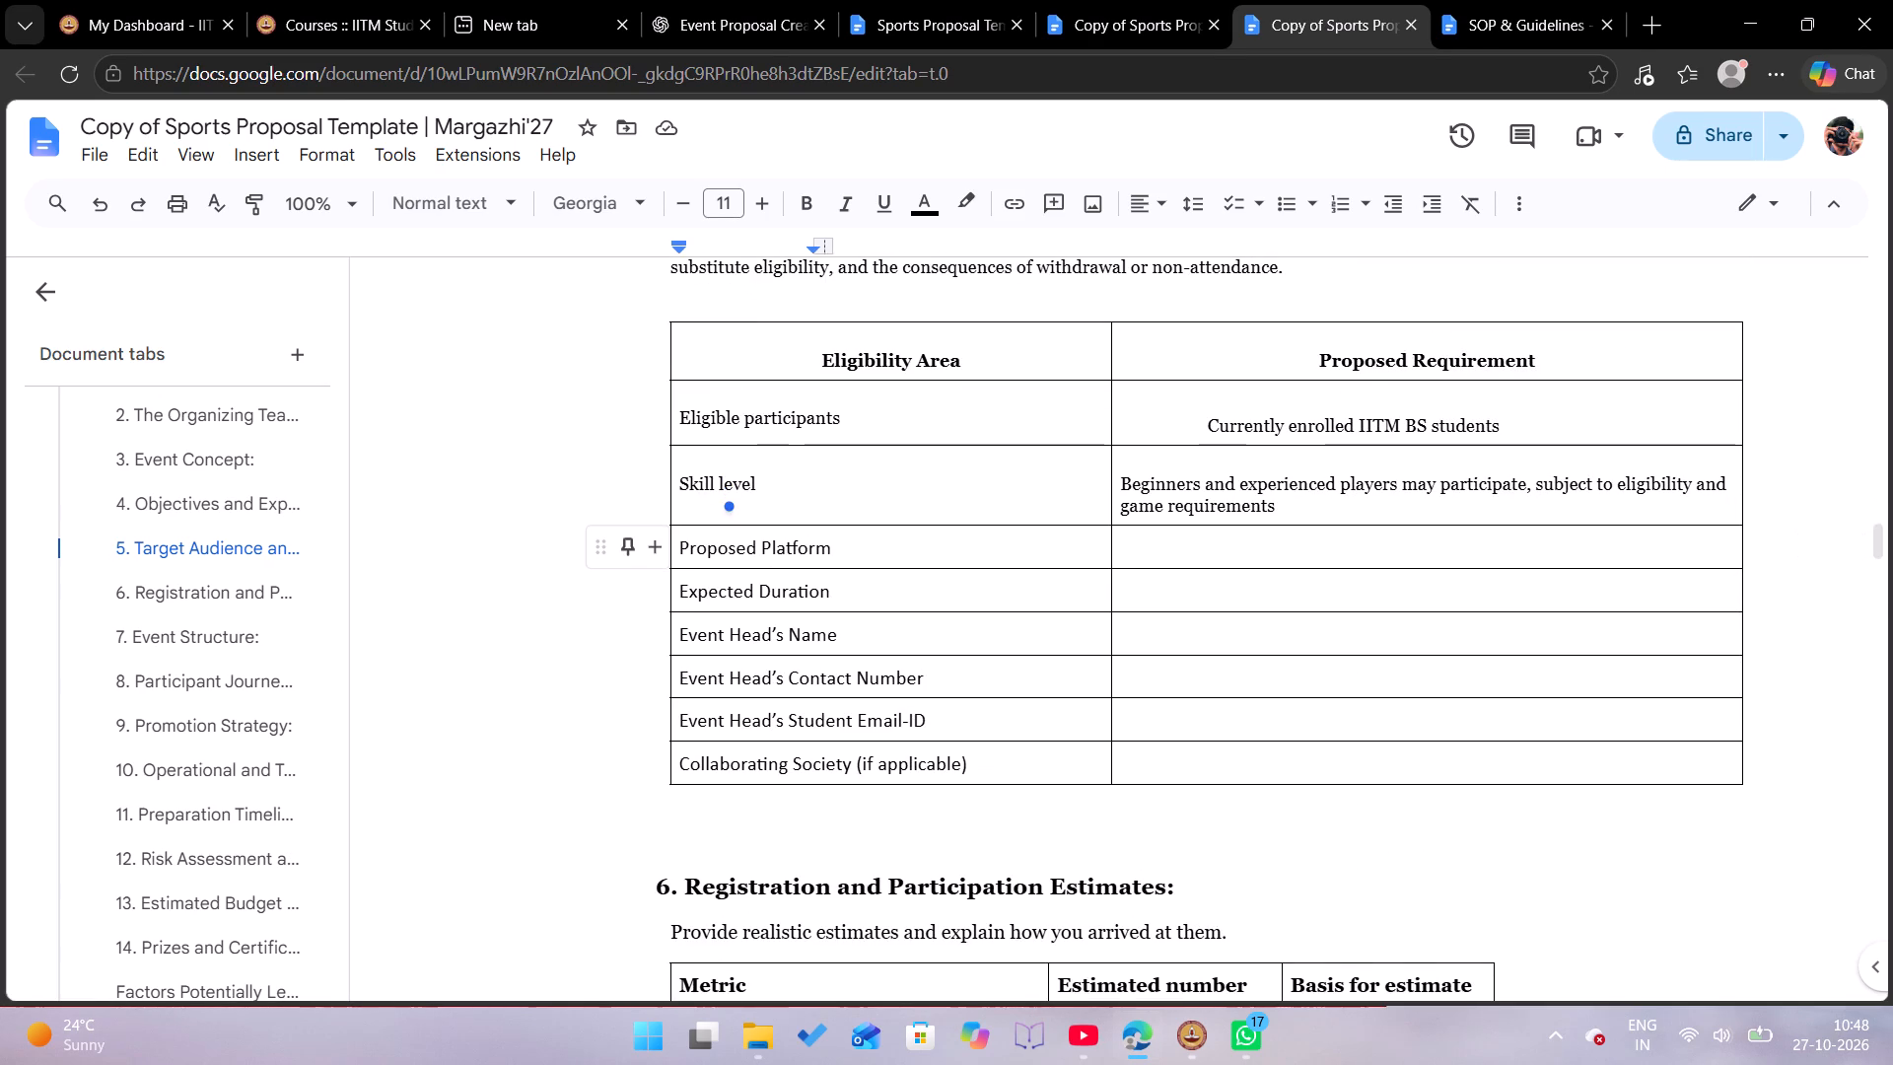
pyautogui.moveTo(829, 548); pyautogui.dragTo(681, 554)
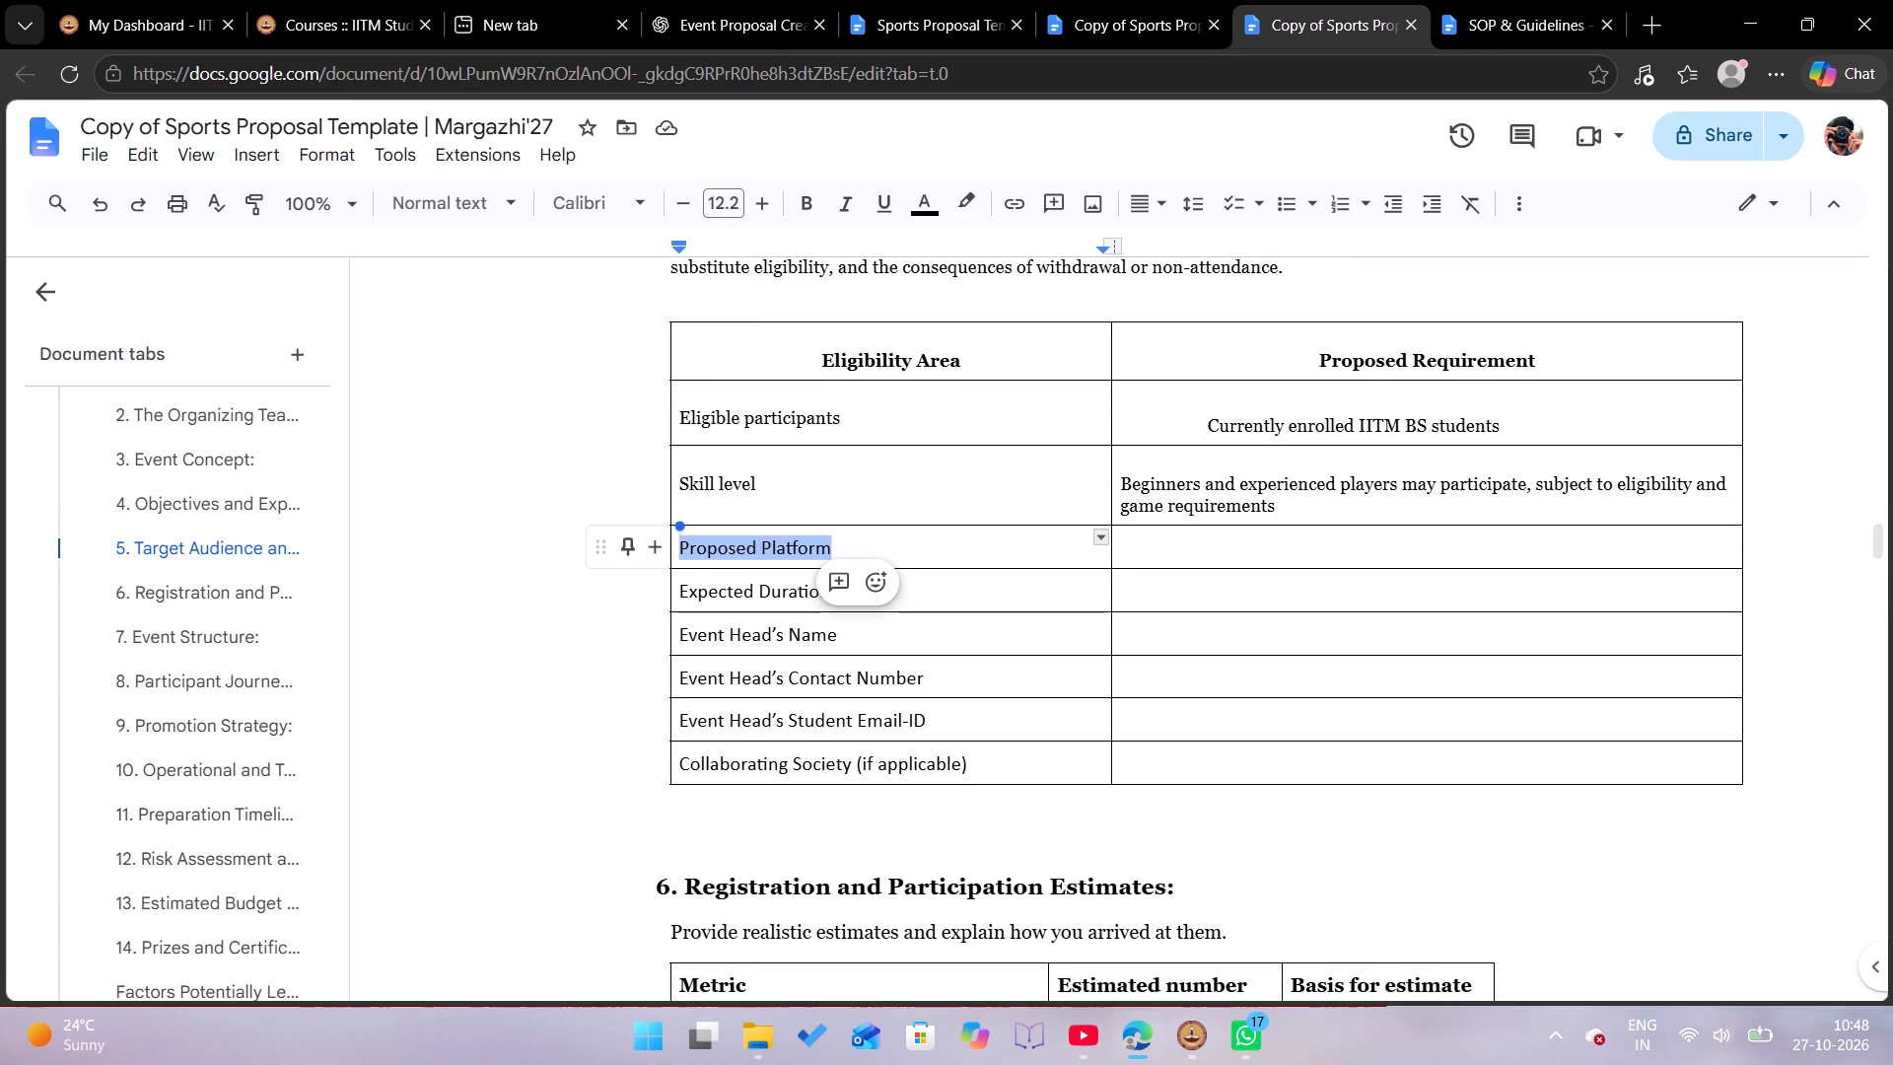
pyautogui.press('BackSpace')
pyautogui.hotkey('ctrl', 'v')
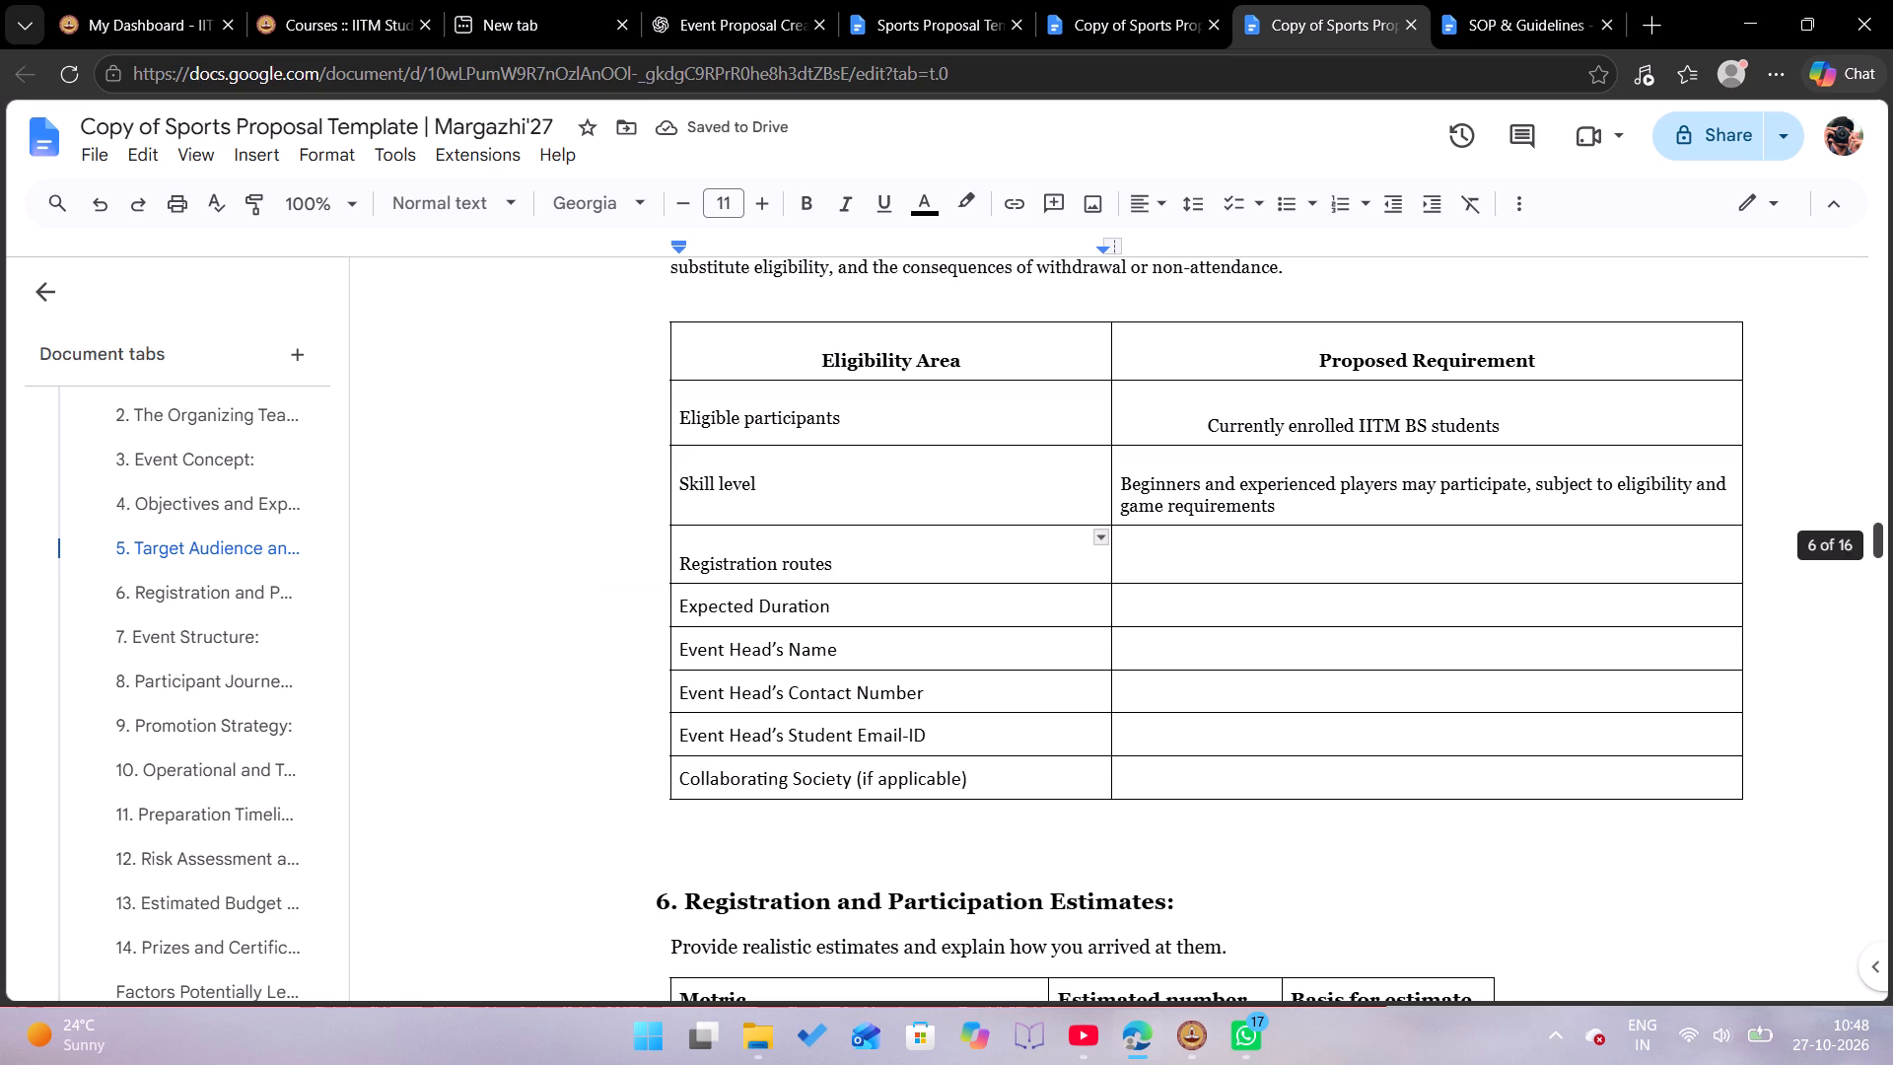
# Copy "Individual Solo Qualifier registration and pre-registered squad entry" into the requirement cell beside "Registration routes" in the bordered table.
pyautogui.moveTo(1876, 552); pyautogui.dragTo(1892, 500)
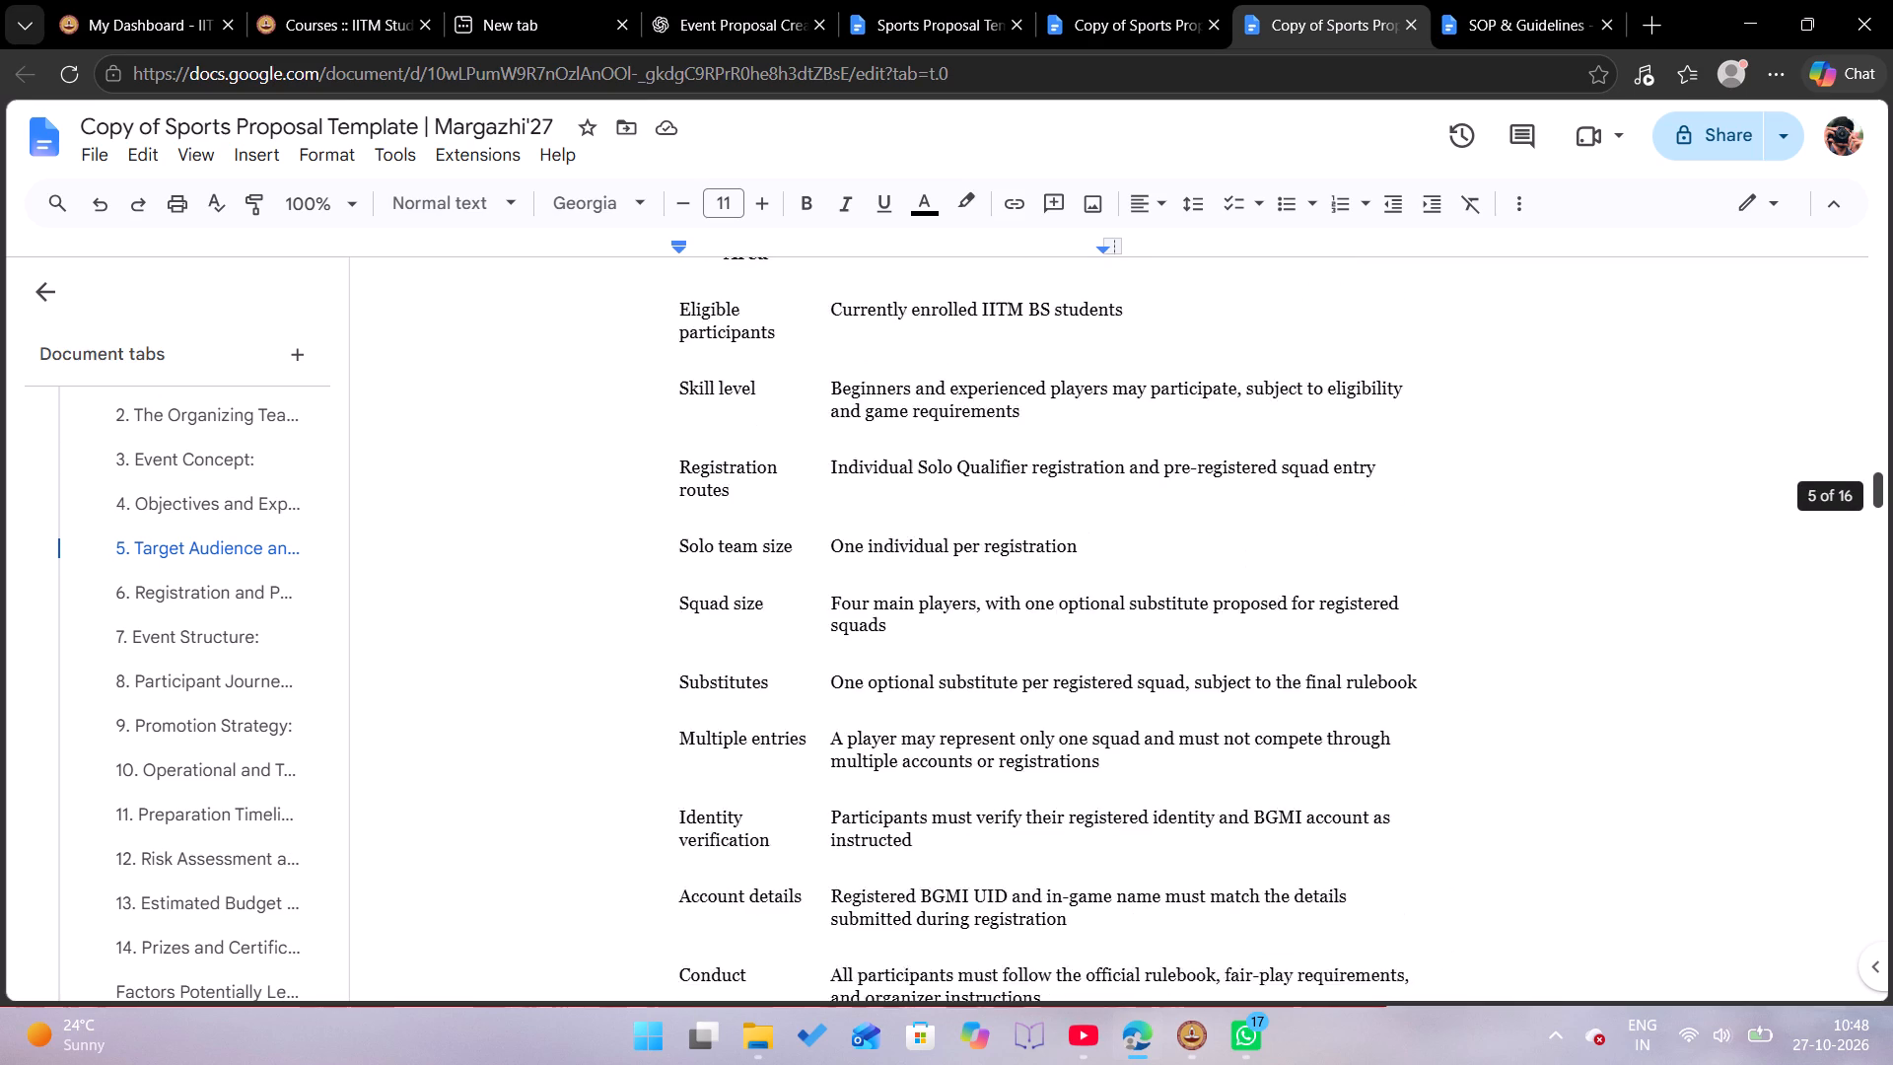
pyautogui.moveTo(1892, 500); pyautogui.dragTo(1892, 495)
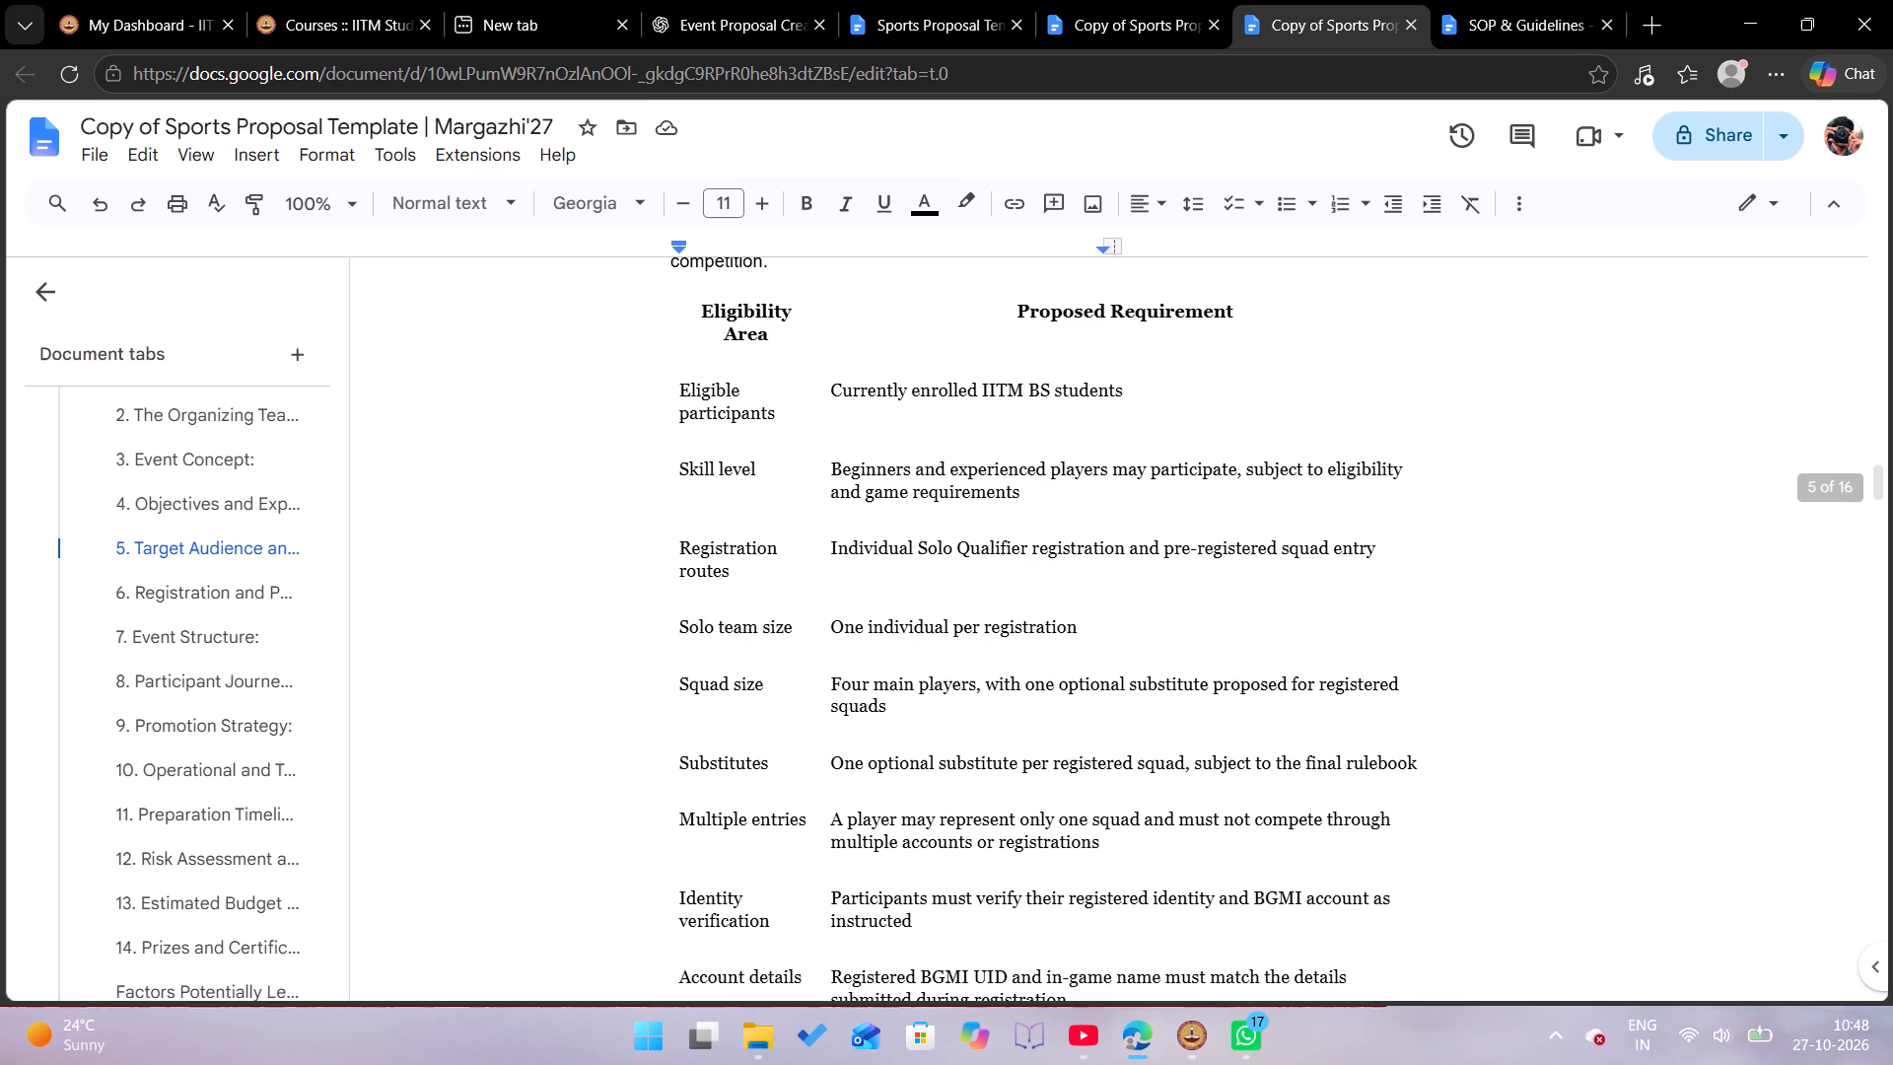
pyautogui.moveTo(836, 546); pyautogui.dragTo(918, 544)
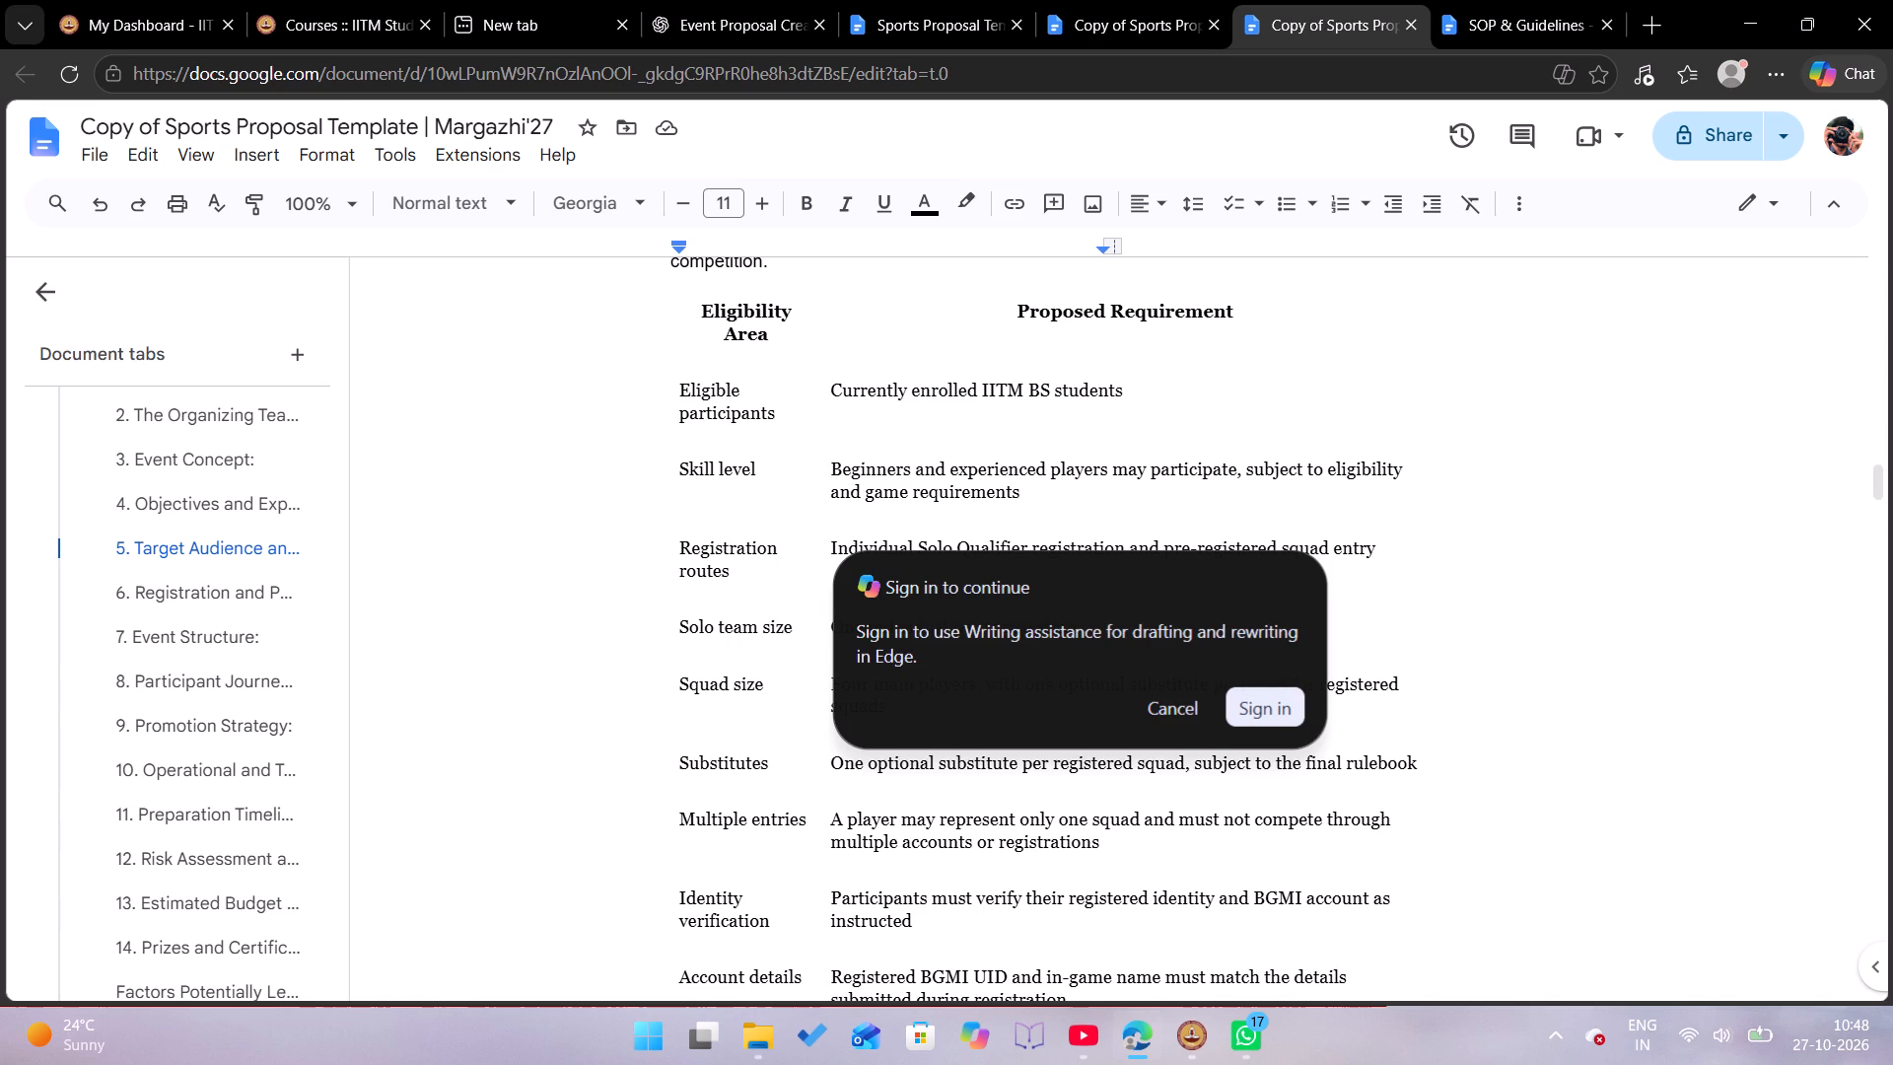
pyautogui.click(1157, 713)
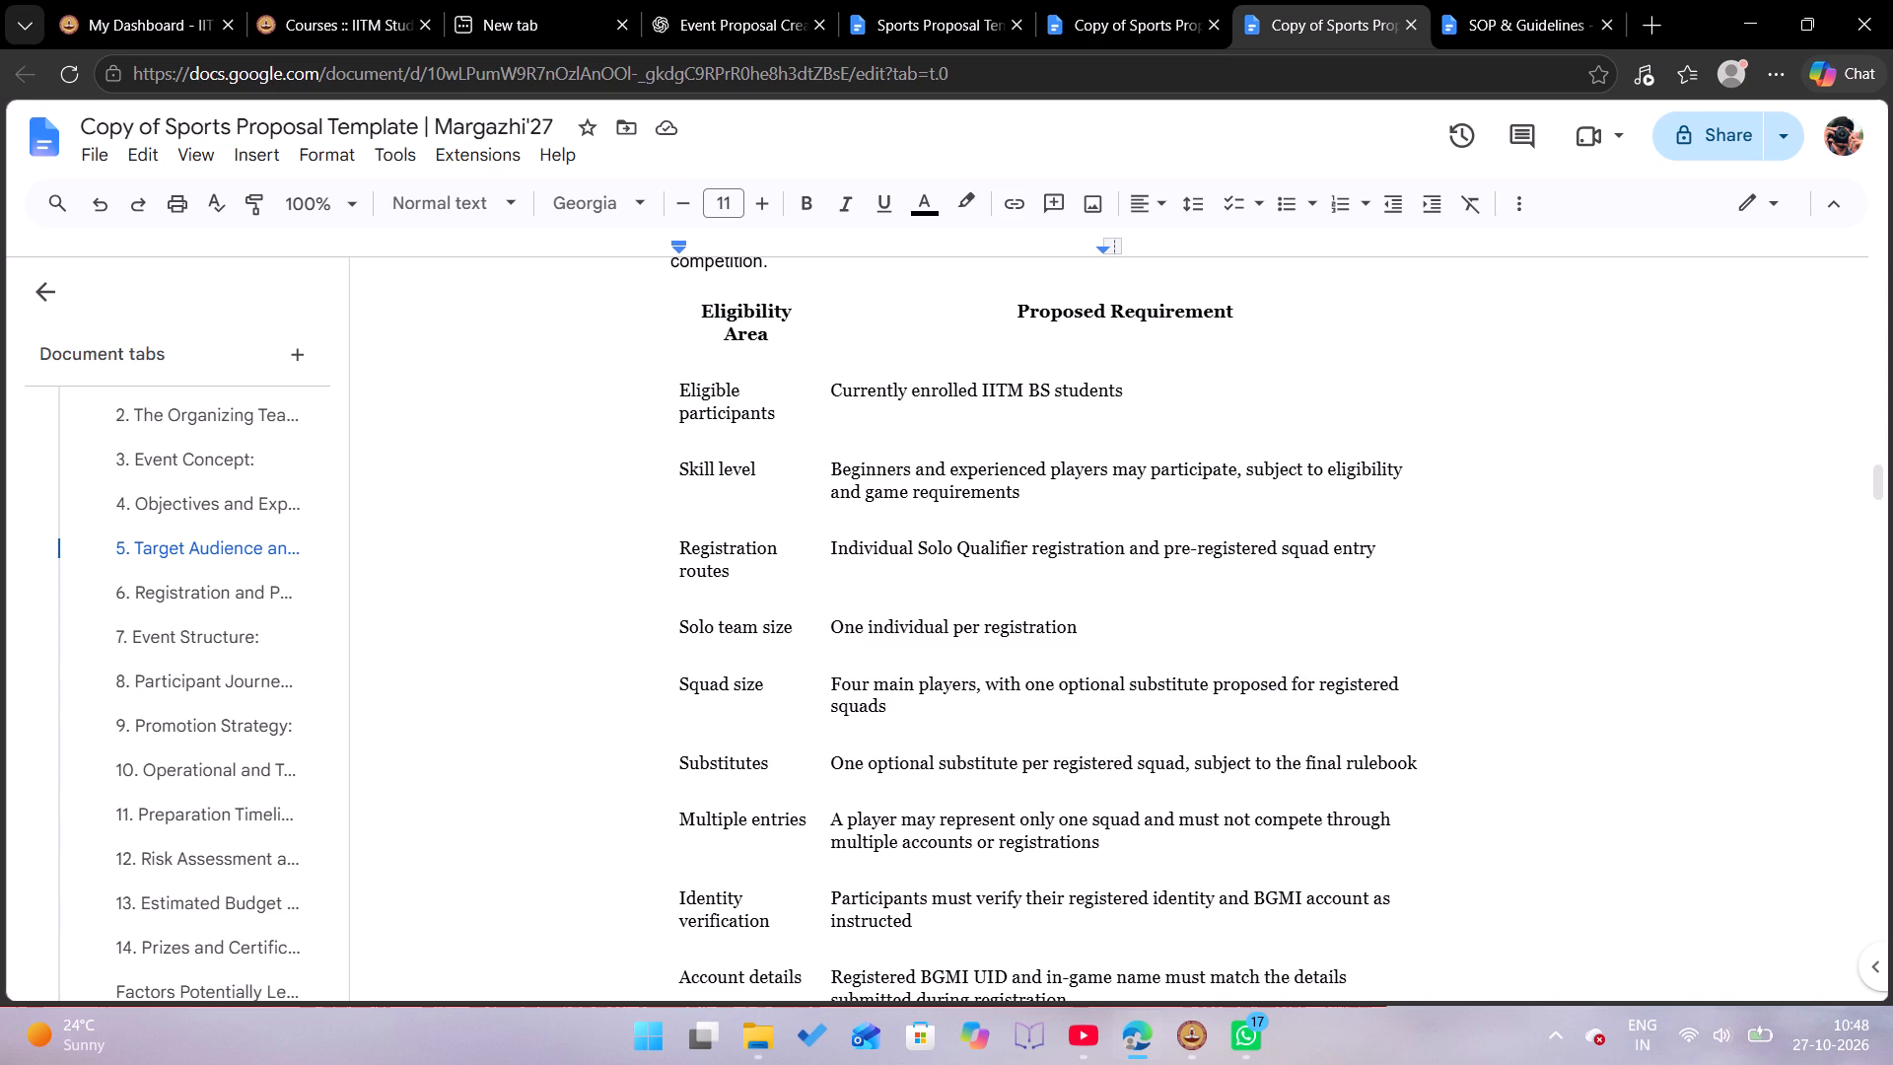
pyautogui.click(833, 470)
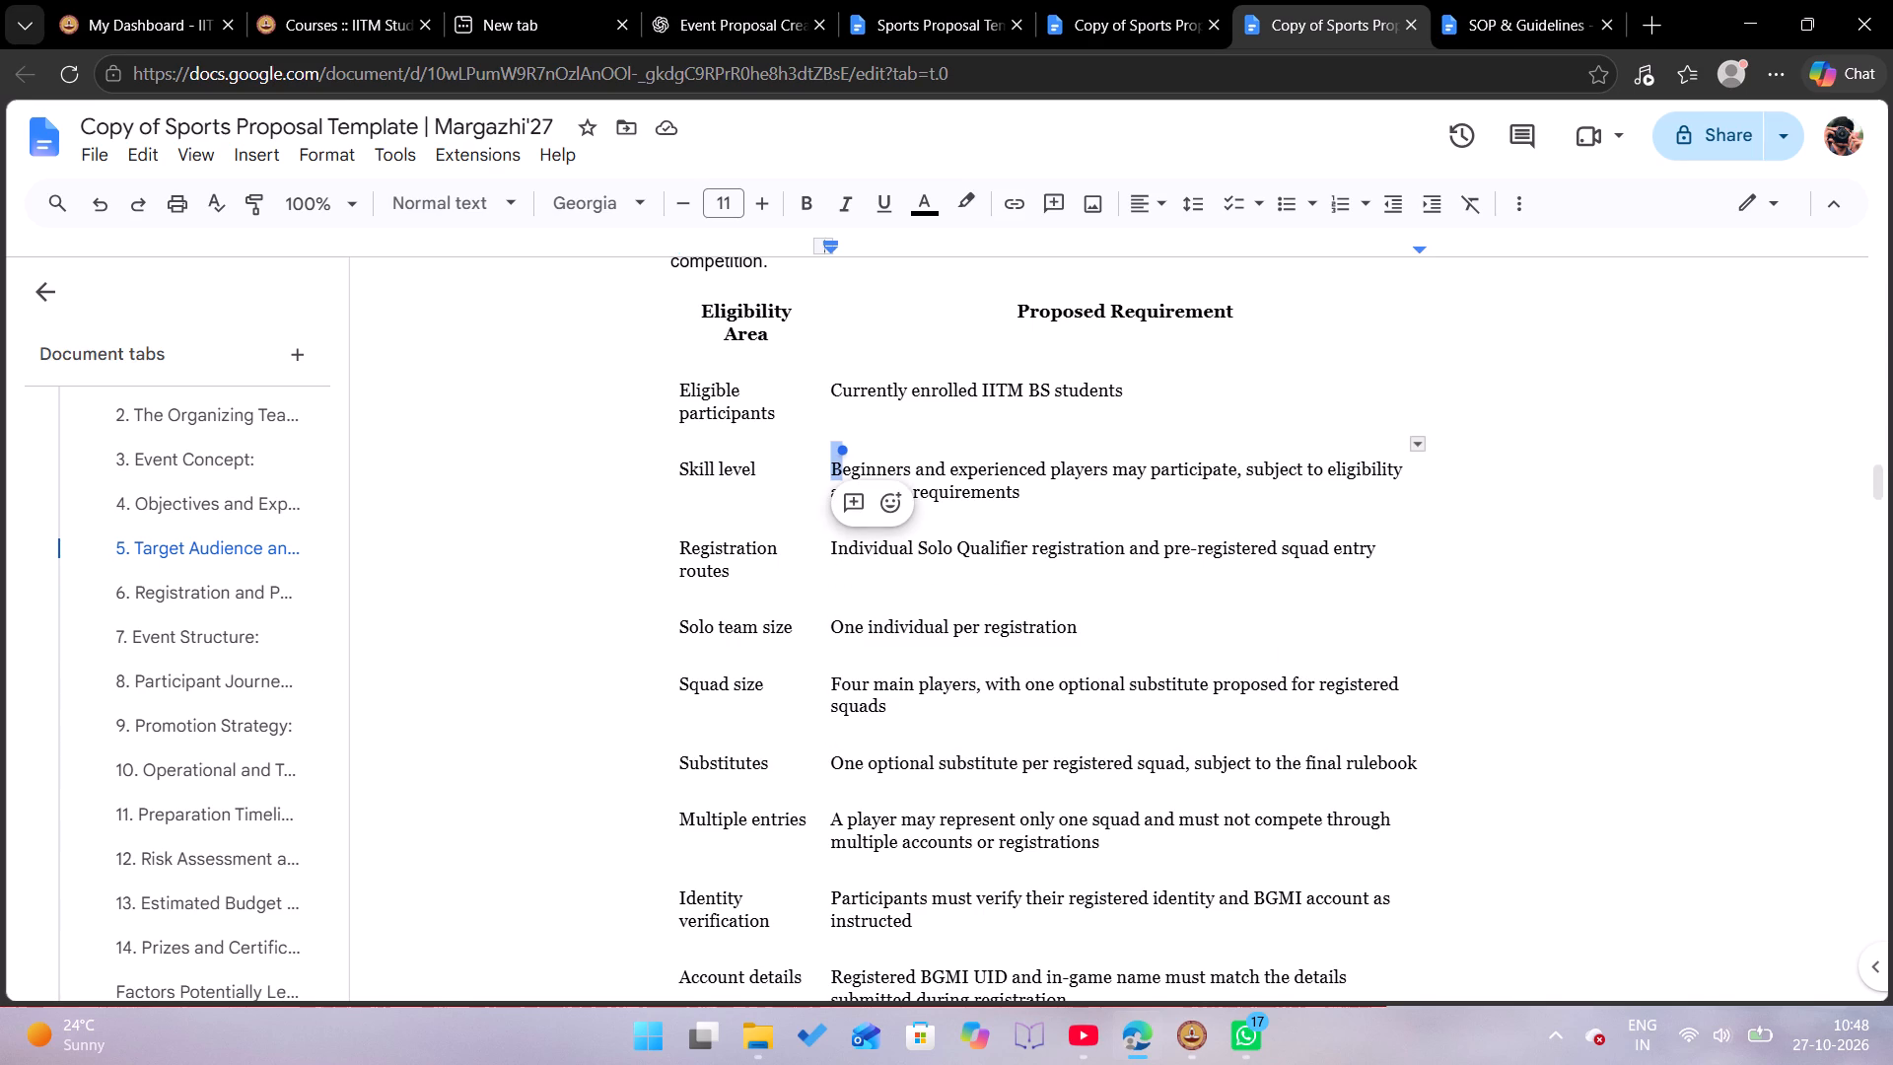
pyautogui.moveTo(830, 543); pyautogui.dragTo(1373, 560)
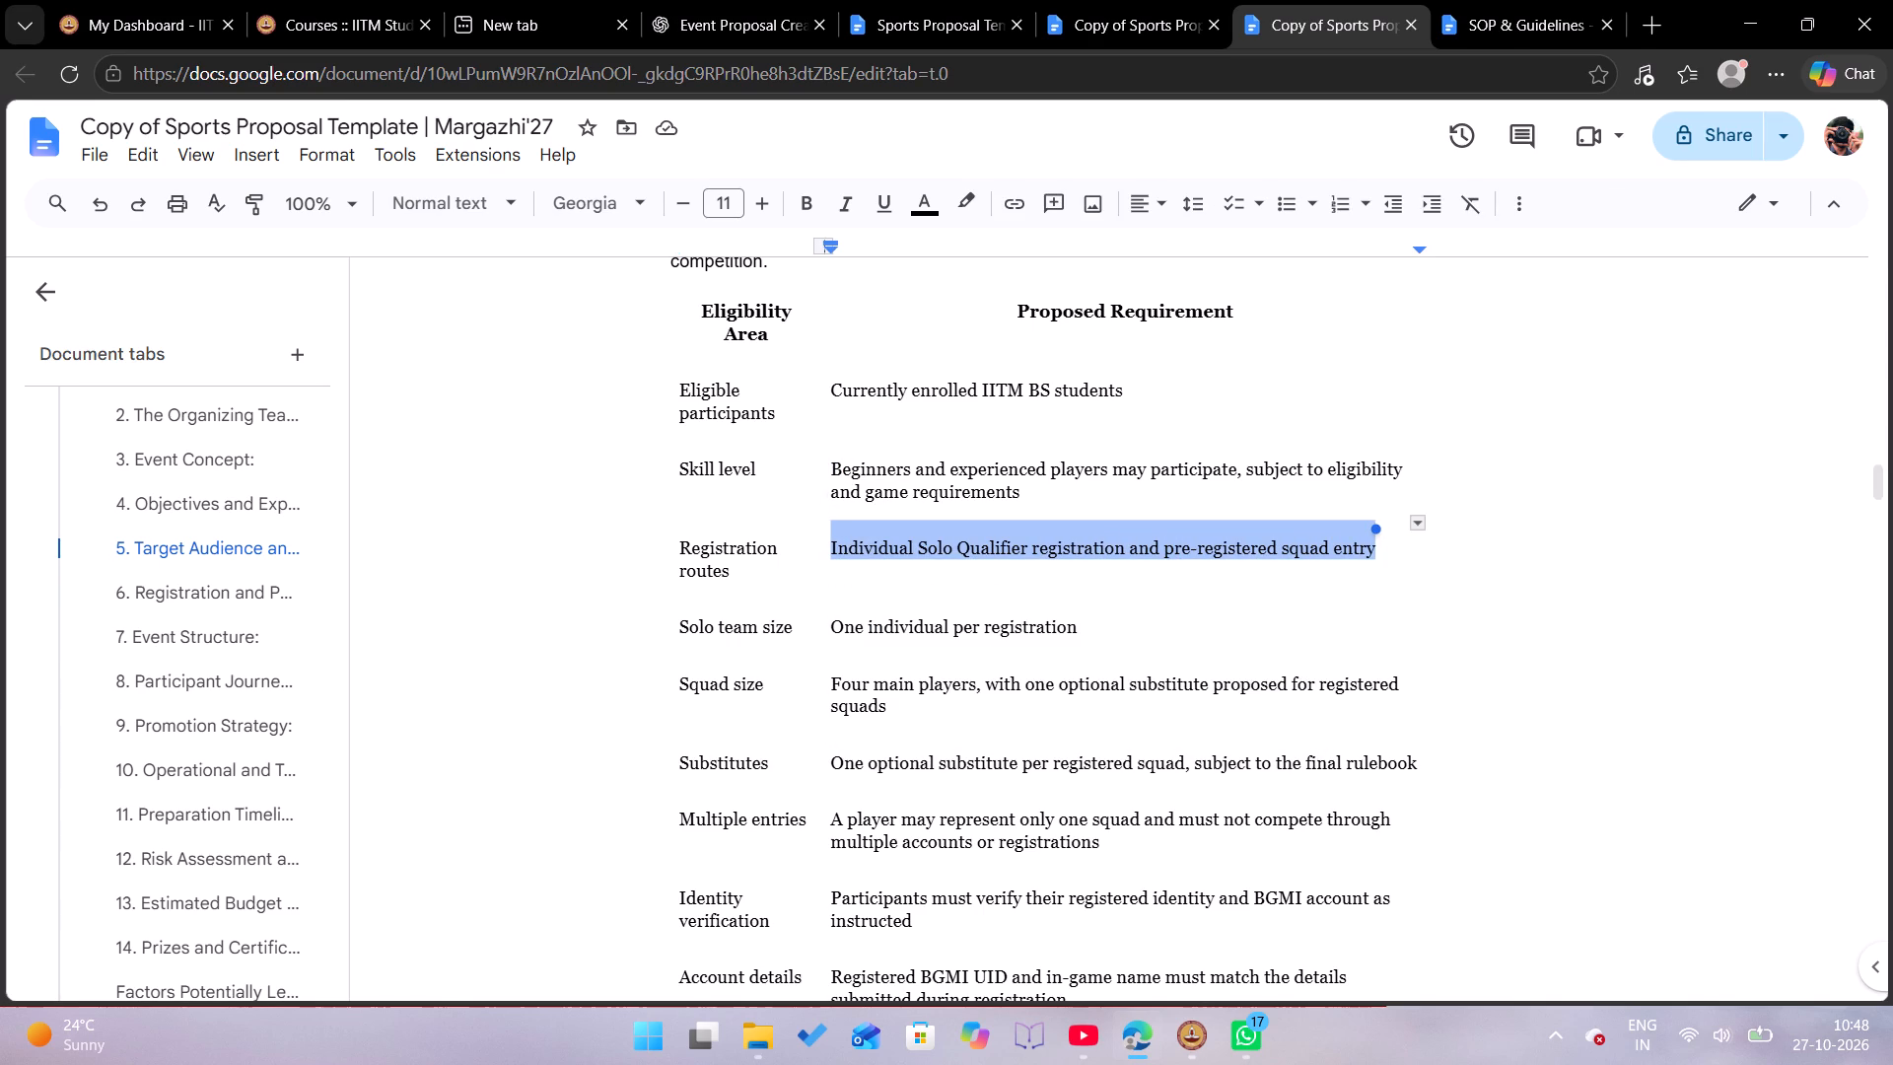
pyautogui.moveTo(1373, 560); pyautogui.dragTo(1373, 565)
pyautogui.hotkey('ctrl', 'c')
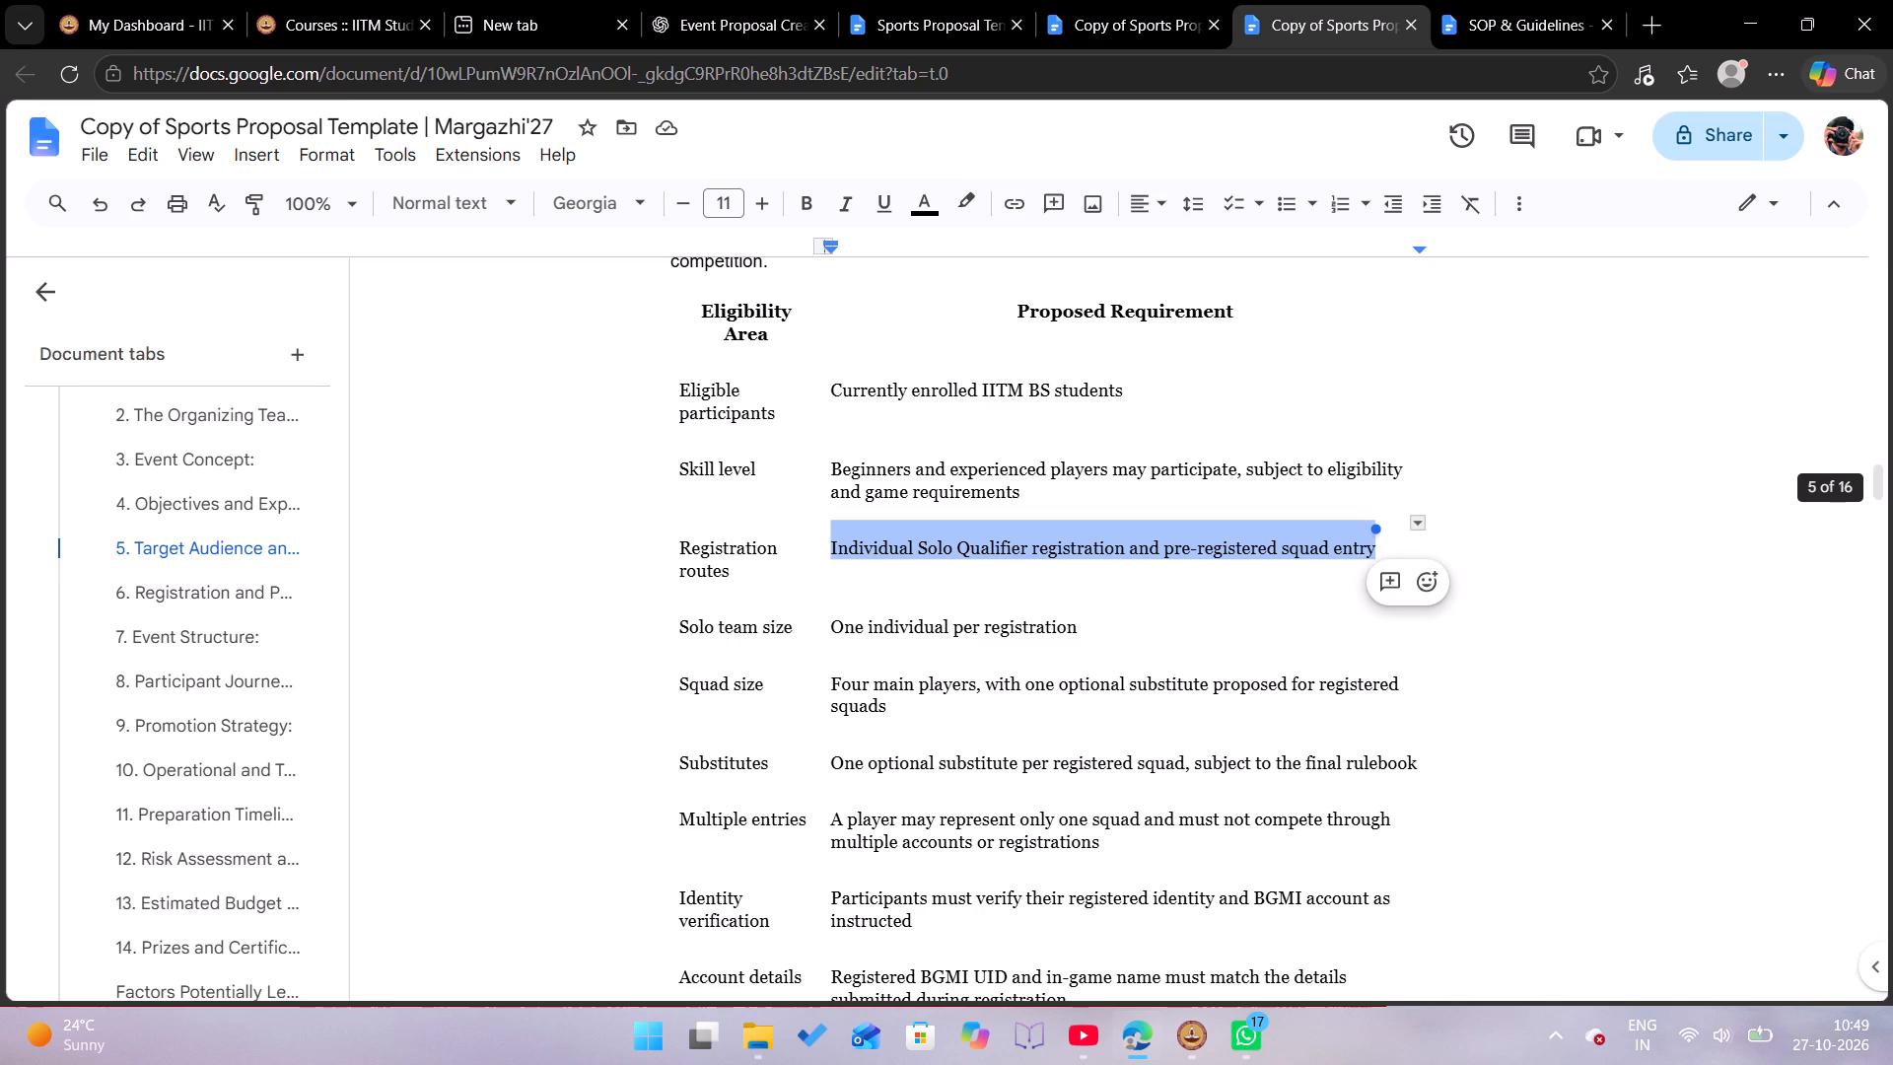
pyautogui.moveTo(1876, 484); pyautogui.dragTo(1869, 537)
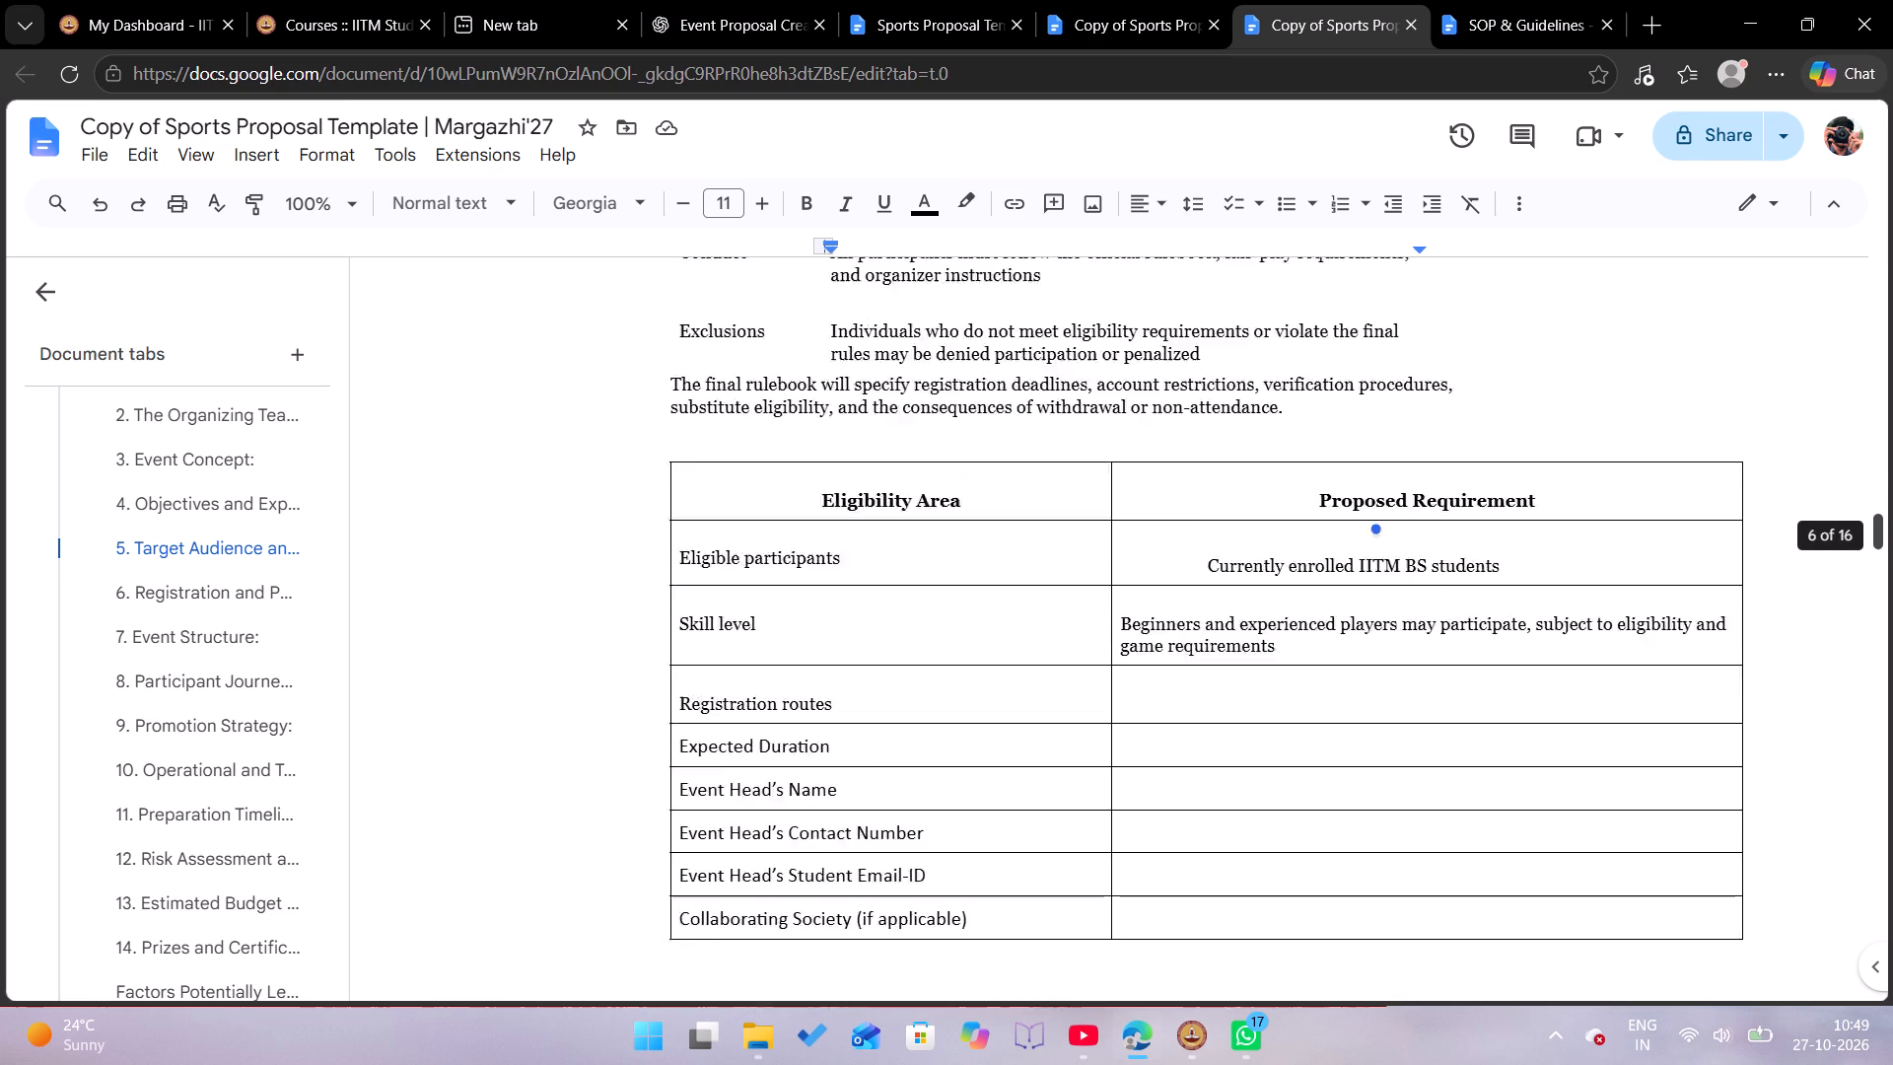
pyautogui.moveTo(1869, 537); pyautogui.dragTo(1874, 538)
pyautogui.click(1220, 644)
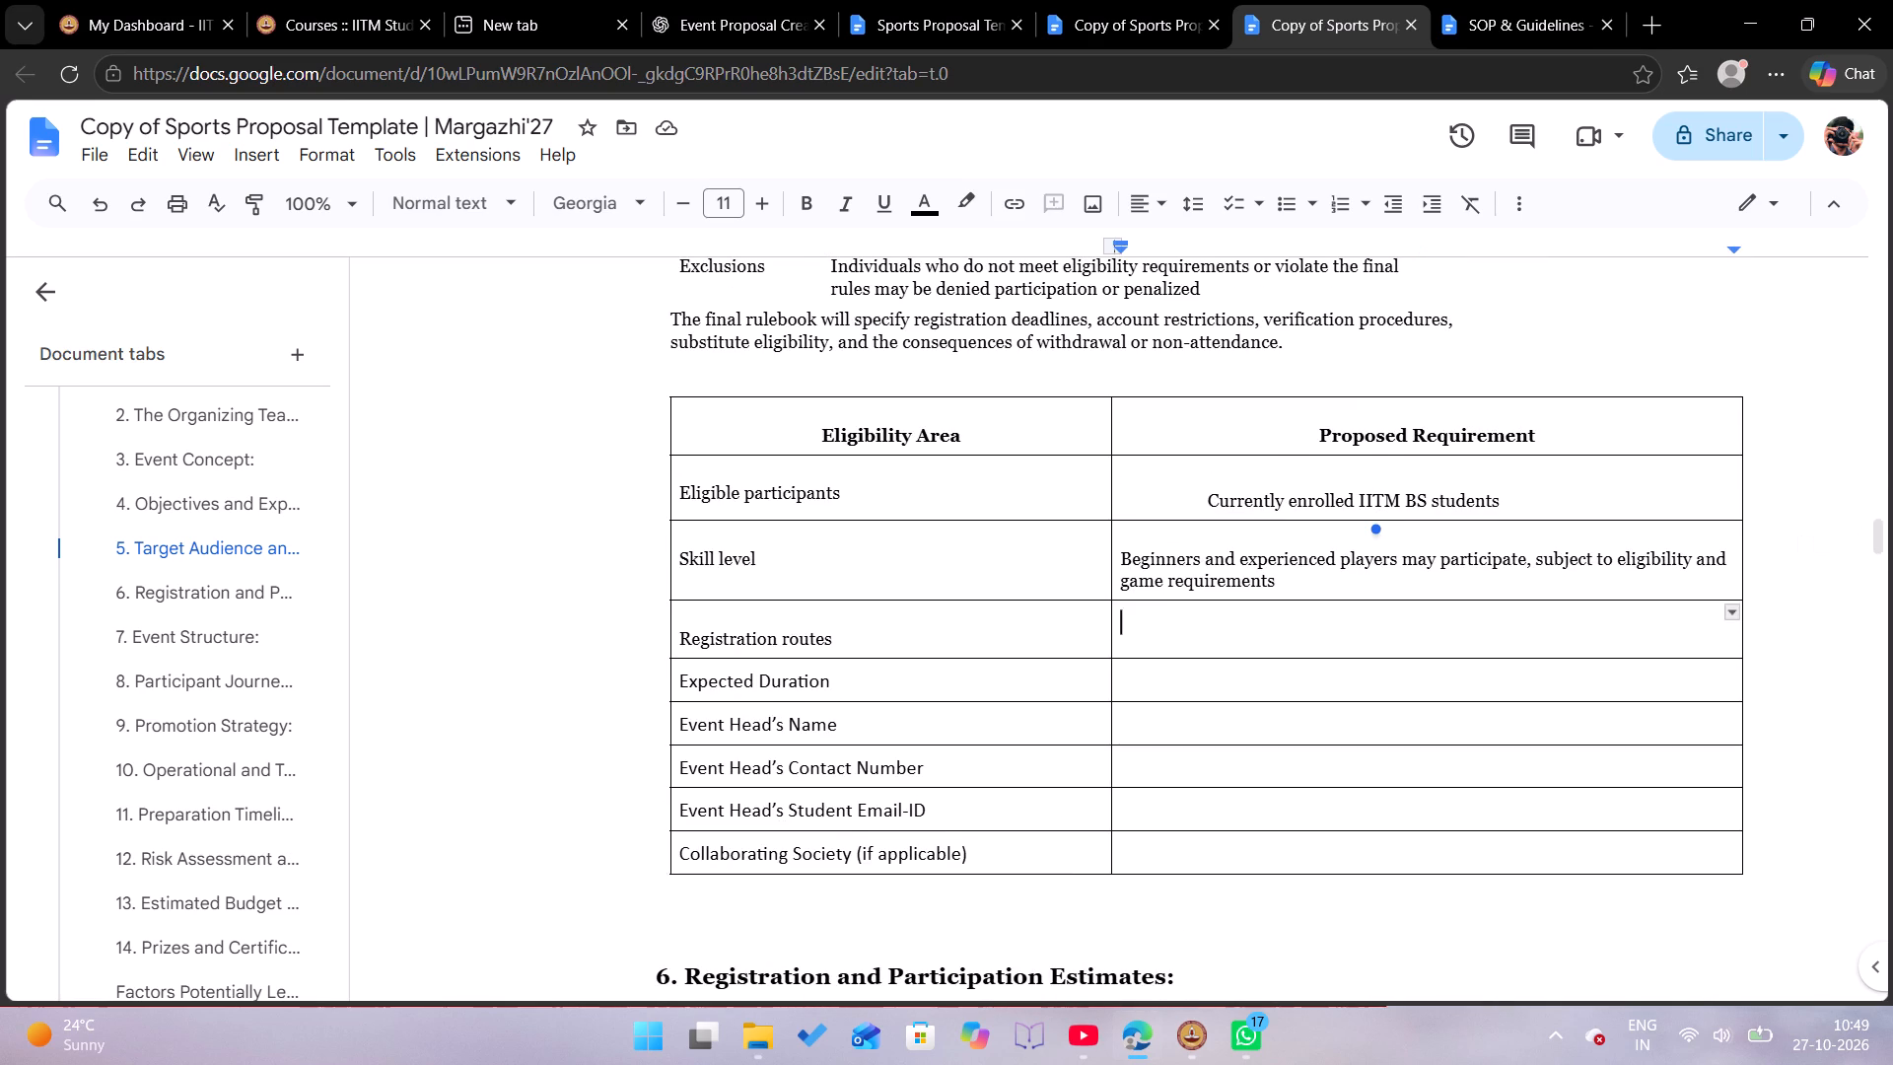
pyautogui.hotkey('ctrl', 'v')
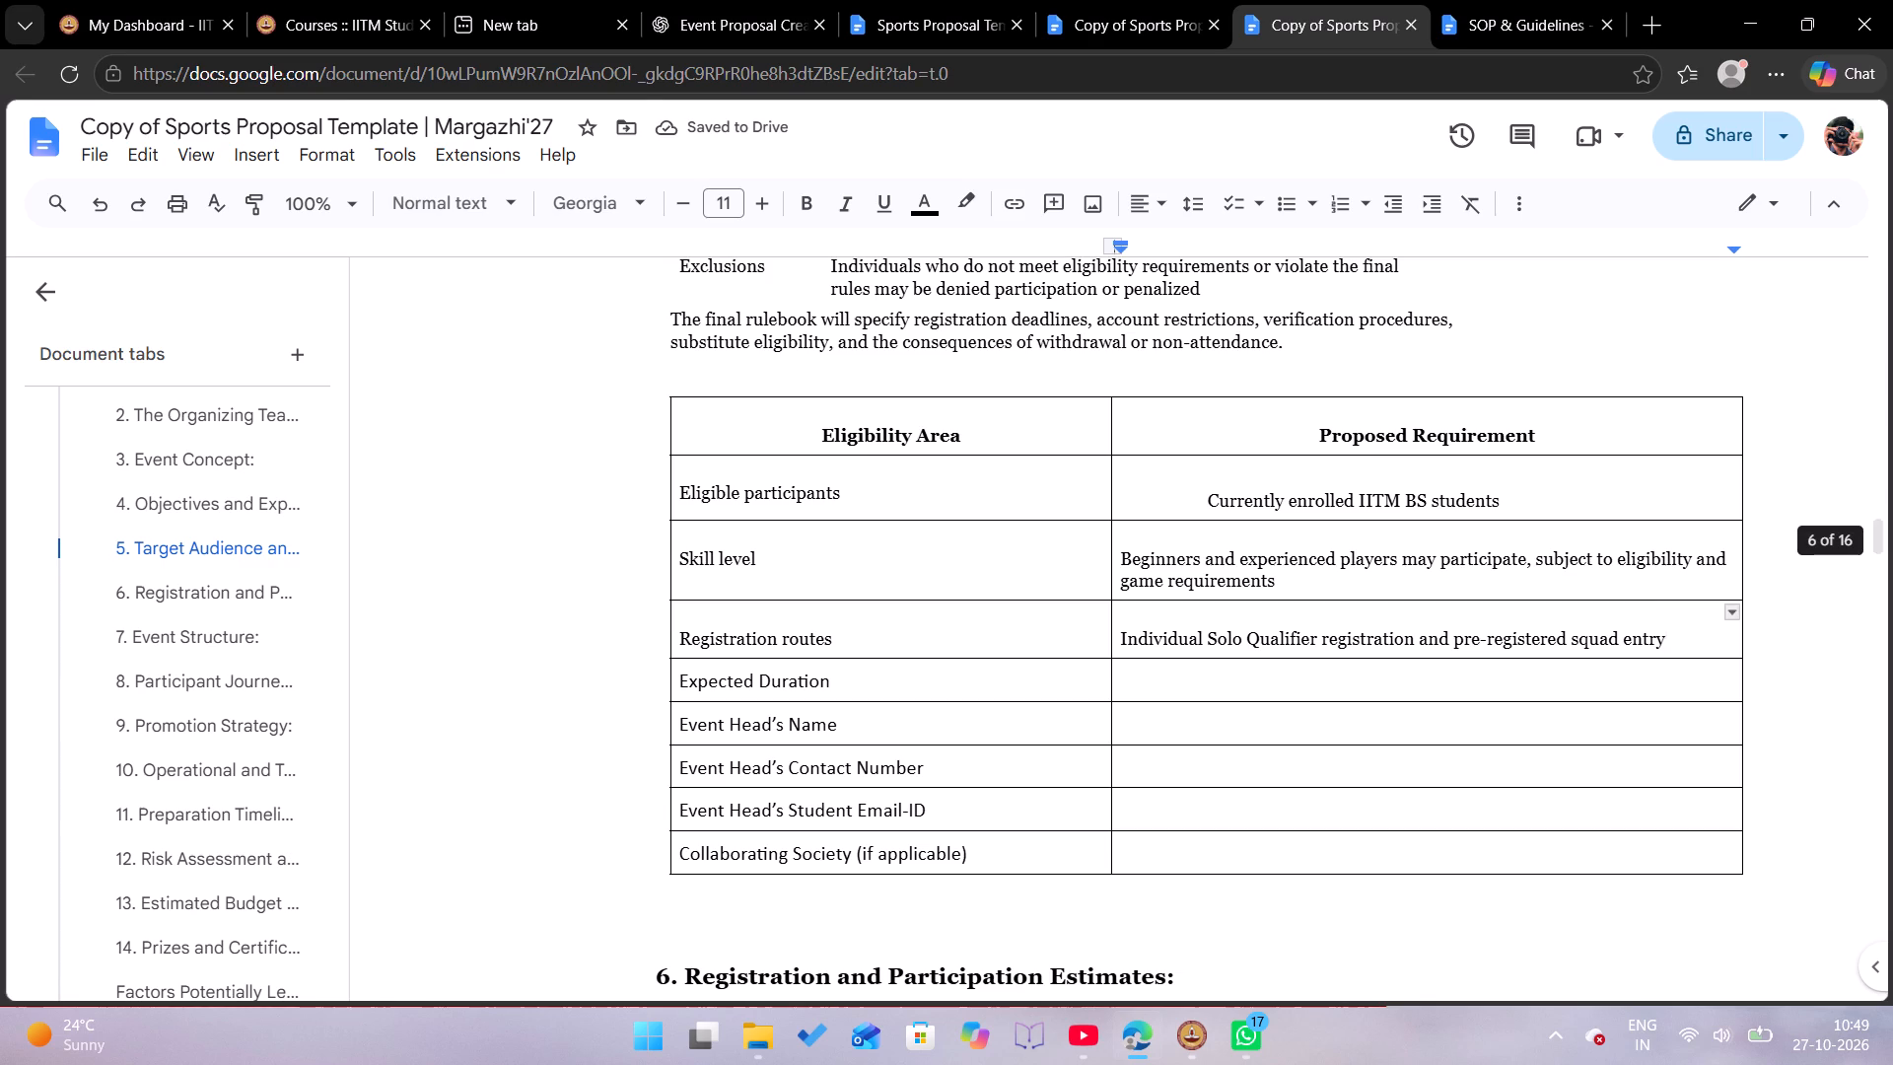
# Replace the "Expected Duration" label in the bordered table with "Solo team size" copied from the unbordered eligibility table.
pyautogui.moveTo(1876, 536); pyautogui.dragTo(1892, 486)
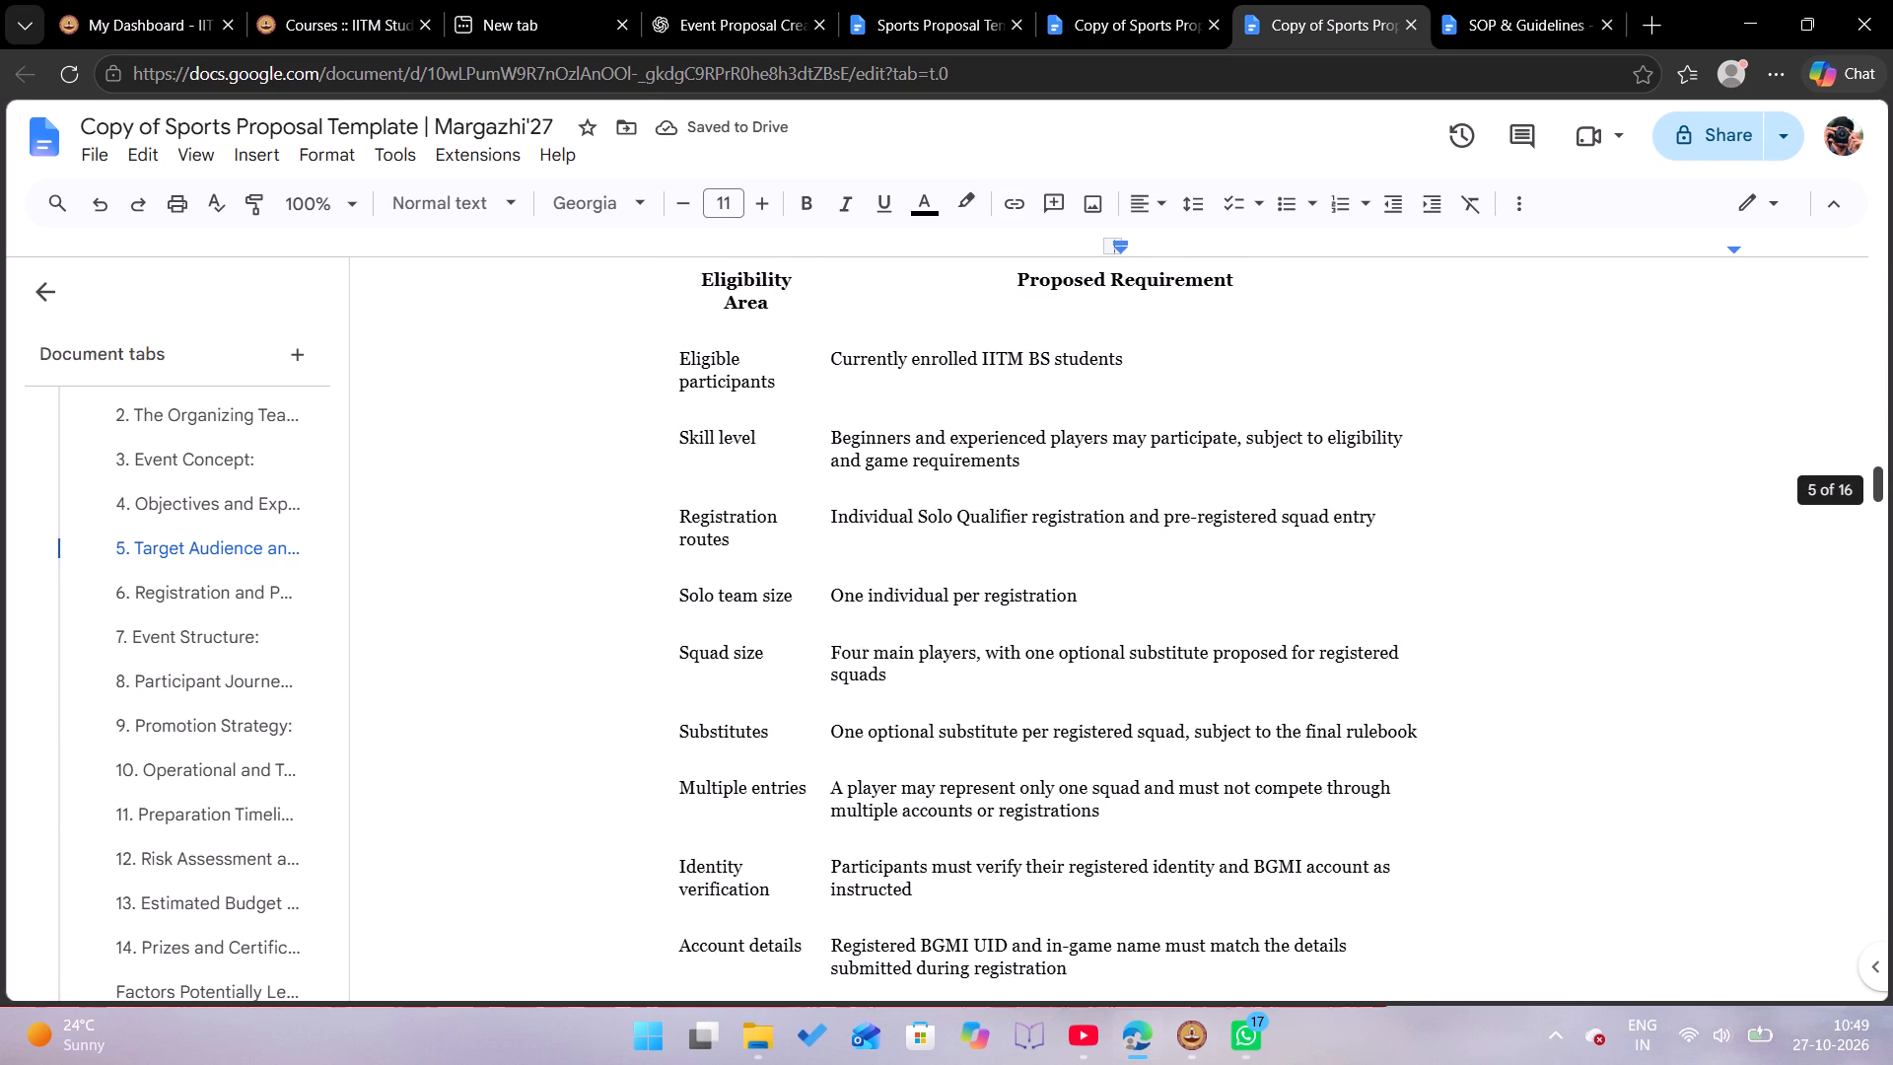
pyautogui.moveTo(1892, 486); pyautogui.dragTo(1892, 487)
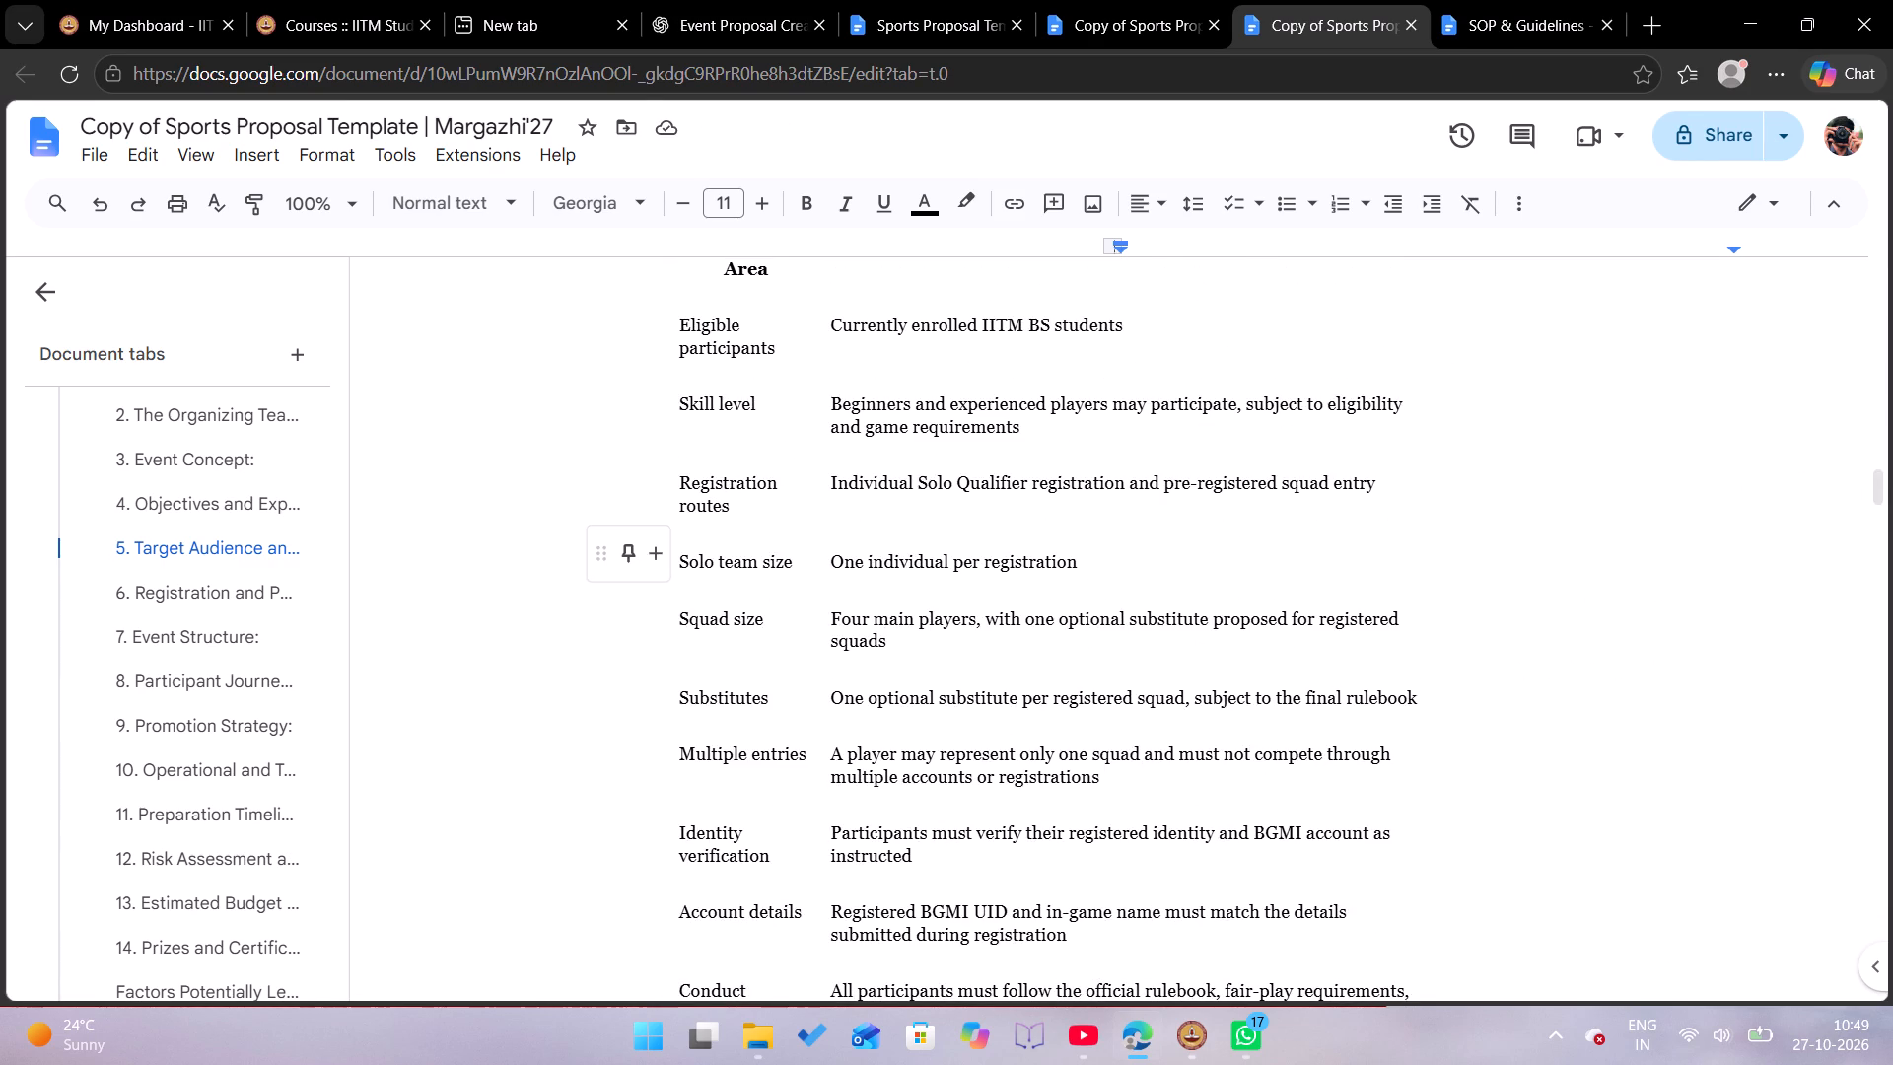
pyautogui.moveTo(680, 565); pyautogui.dragTo(792, 562)
pyautogui.hotkey('ctrl', 'c')
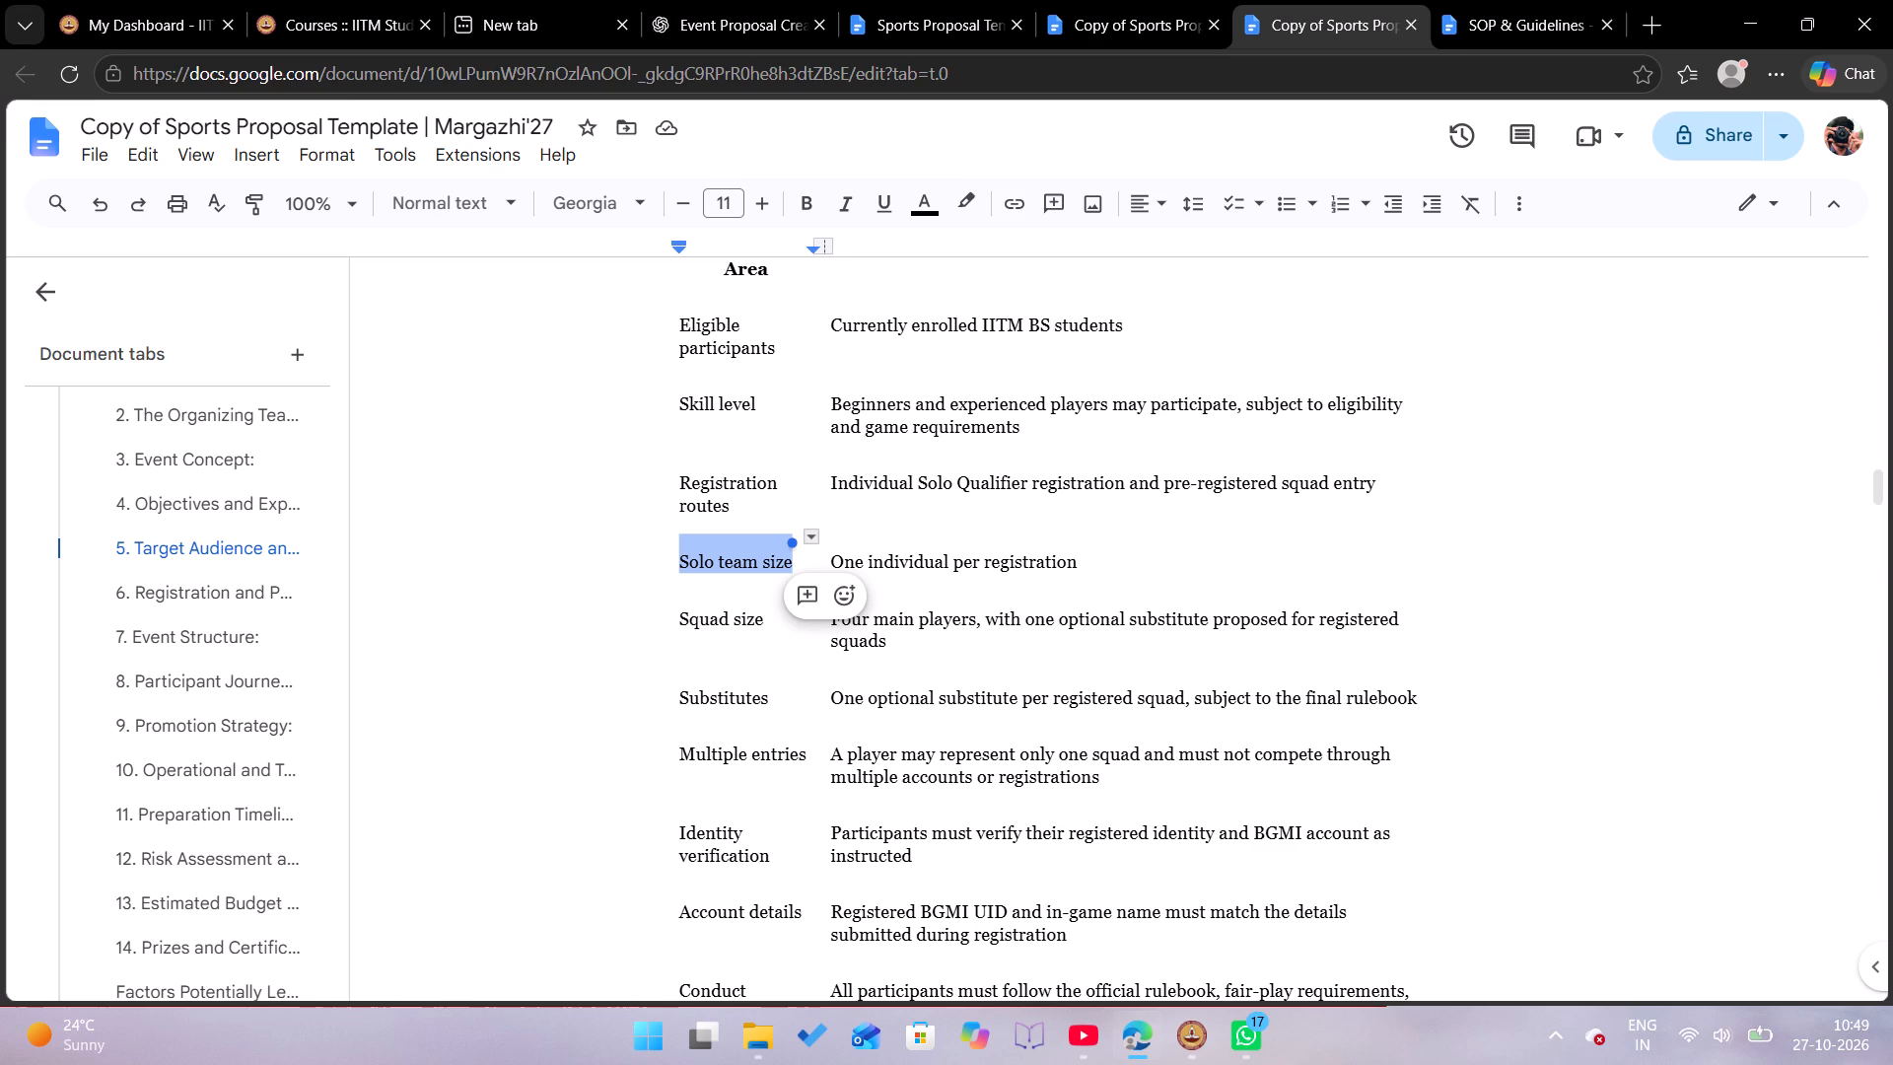
pyautogui.moveTo(1876, 492); pyautogui.dragTo(1877, 547)
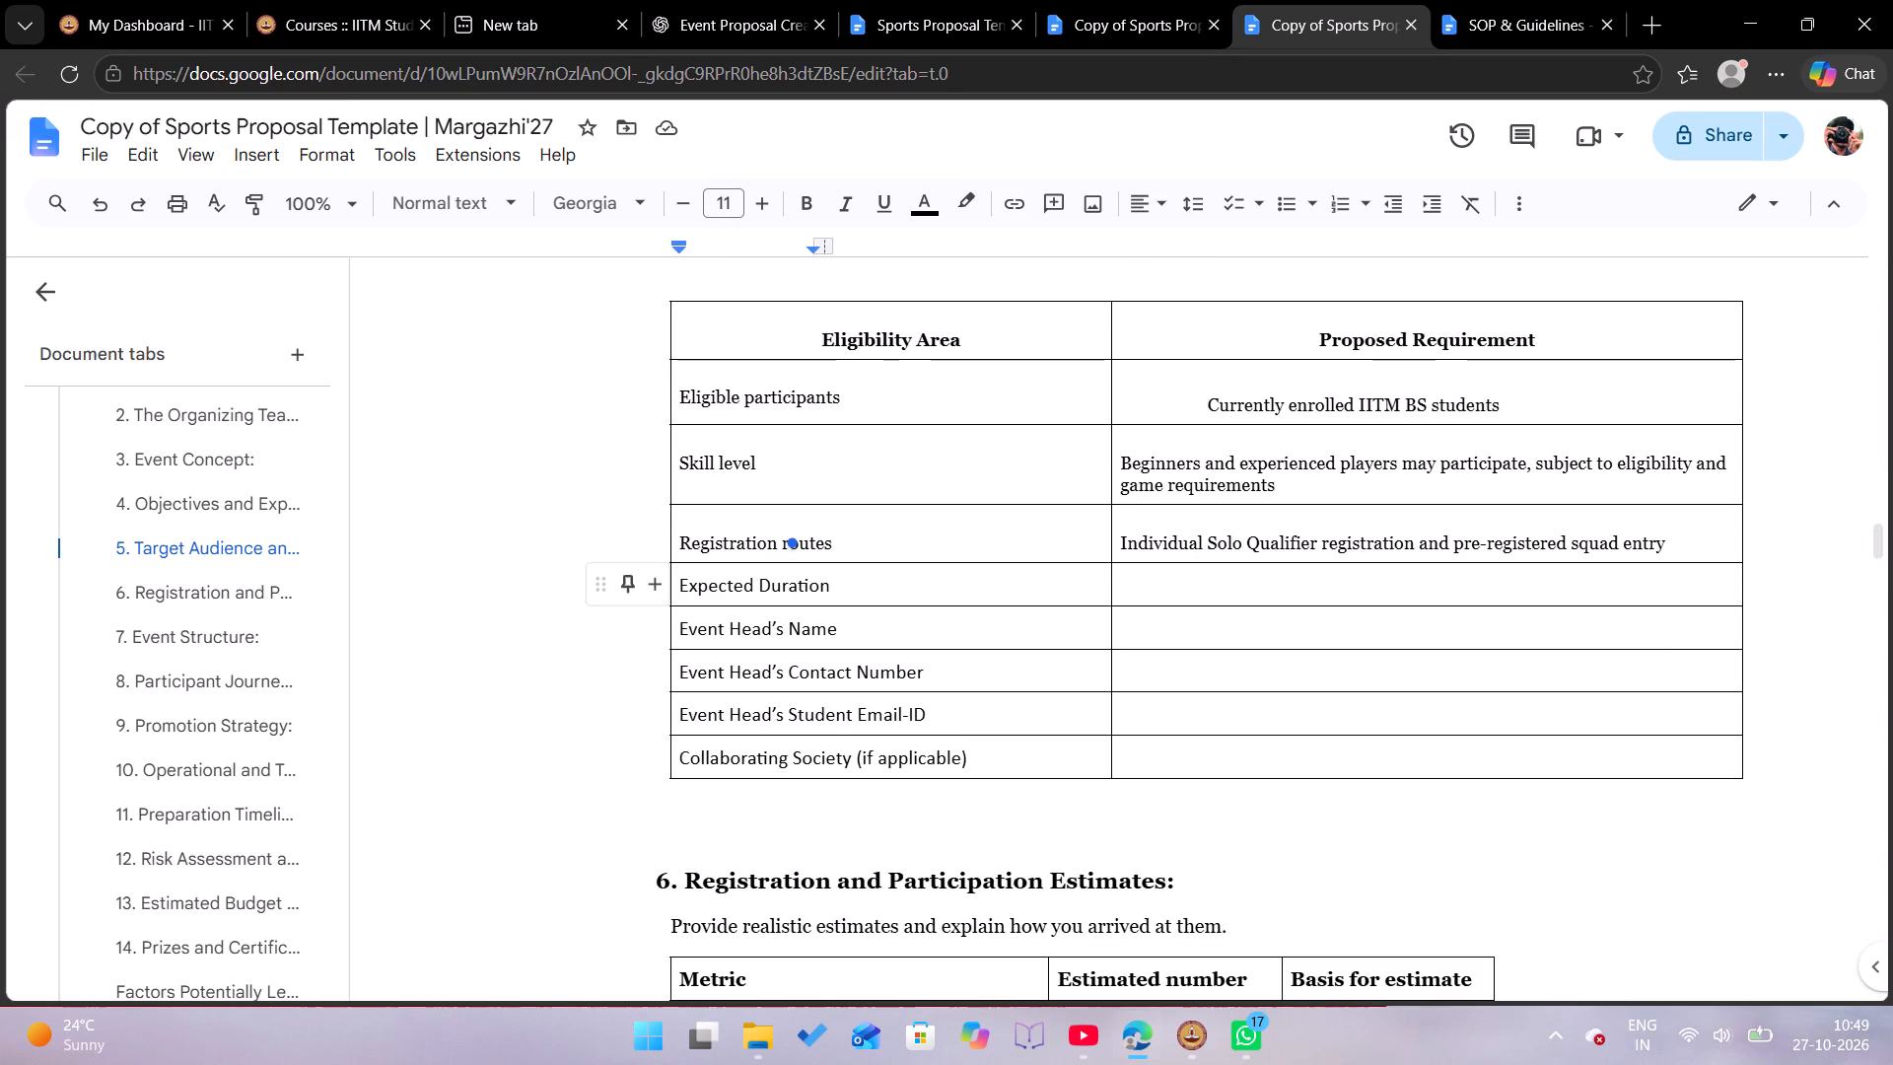
pyautogui.moveTo(834, 588); pyautogui.dragTo(680, 601)
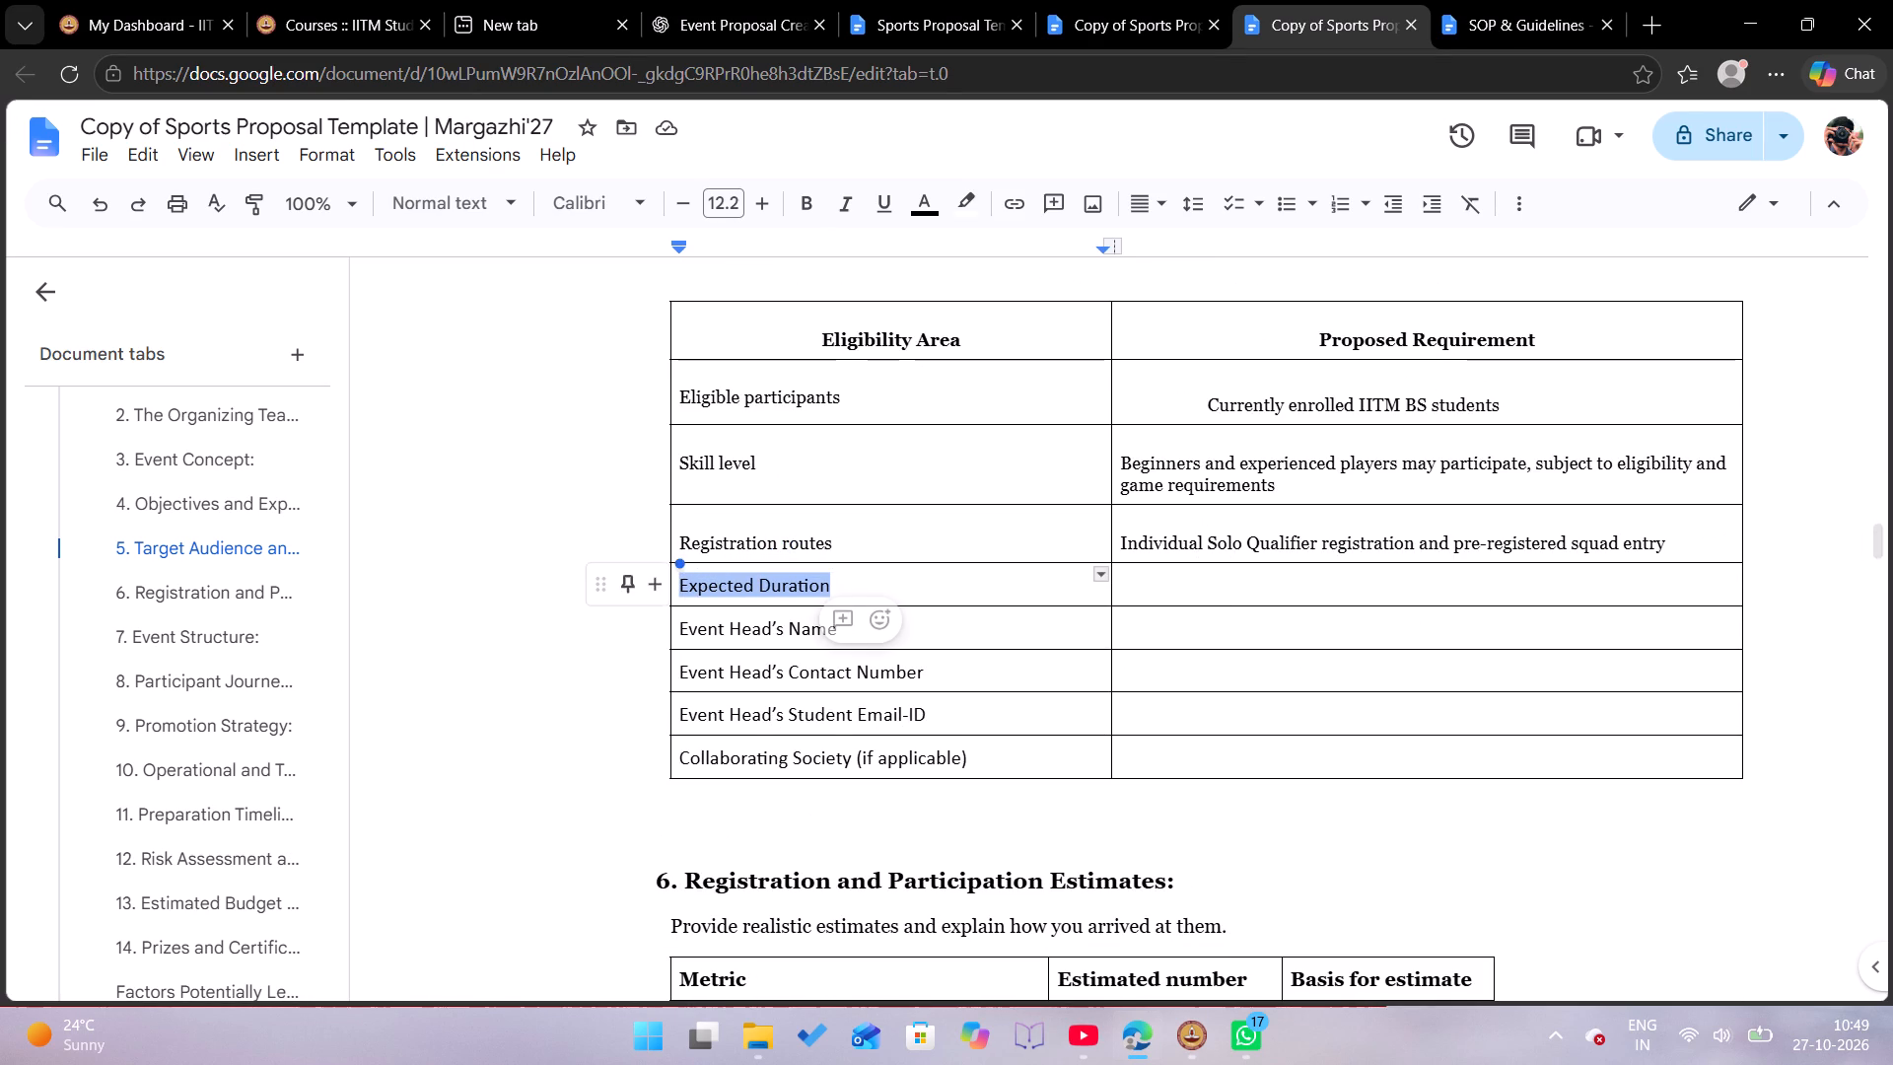
pyautogui.press('BackSpace')
pyautogui.hotkey('ctrl', 'v')
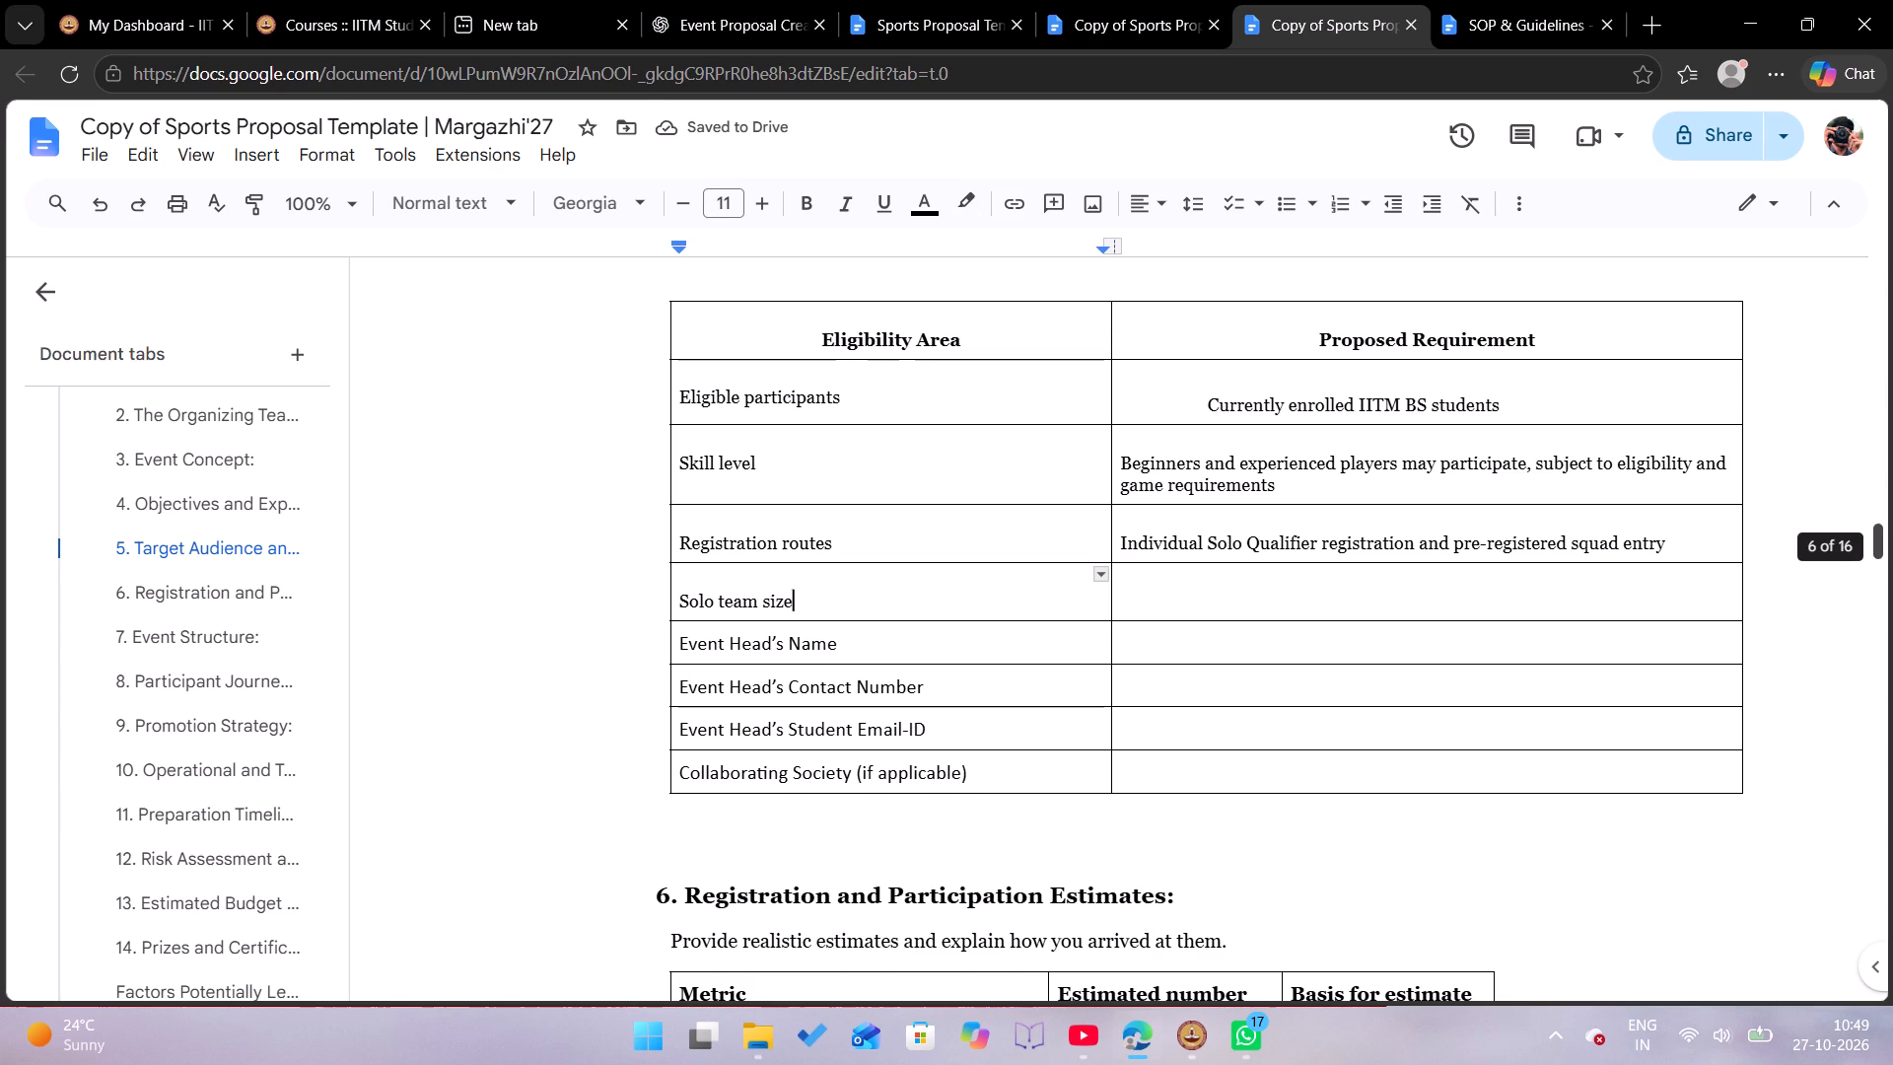
# Copy "One individual per registration" into the requirement cell beside "Solo team size" in the bordered table.
pyautogui.moveTo(1877, 533); pyautogui.dragTo(1892, 476)
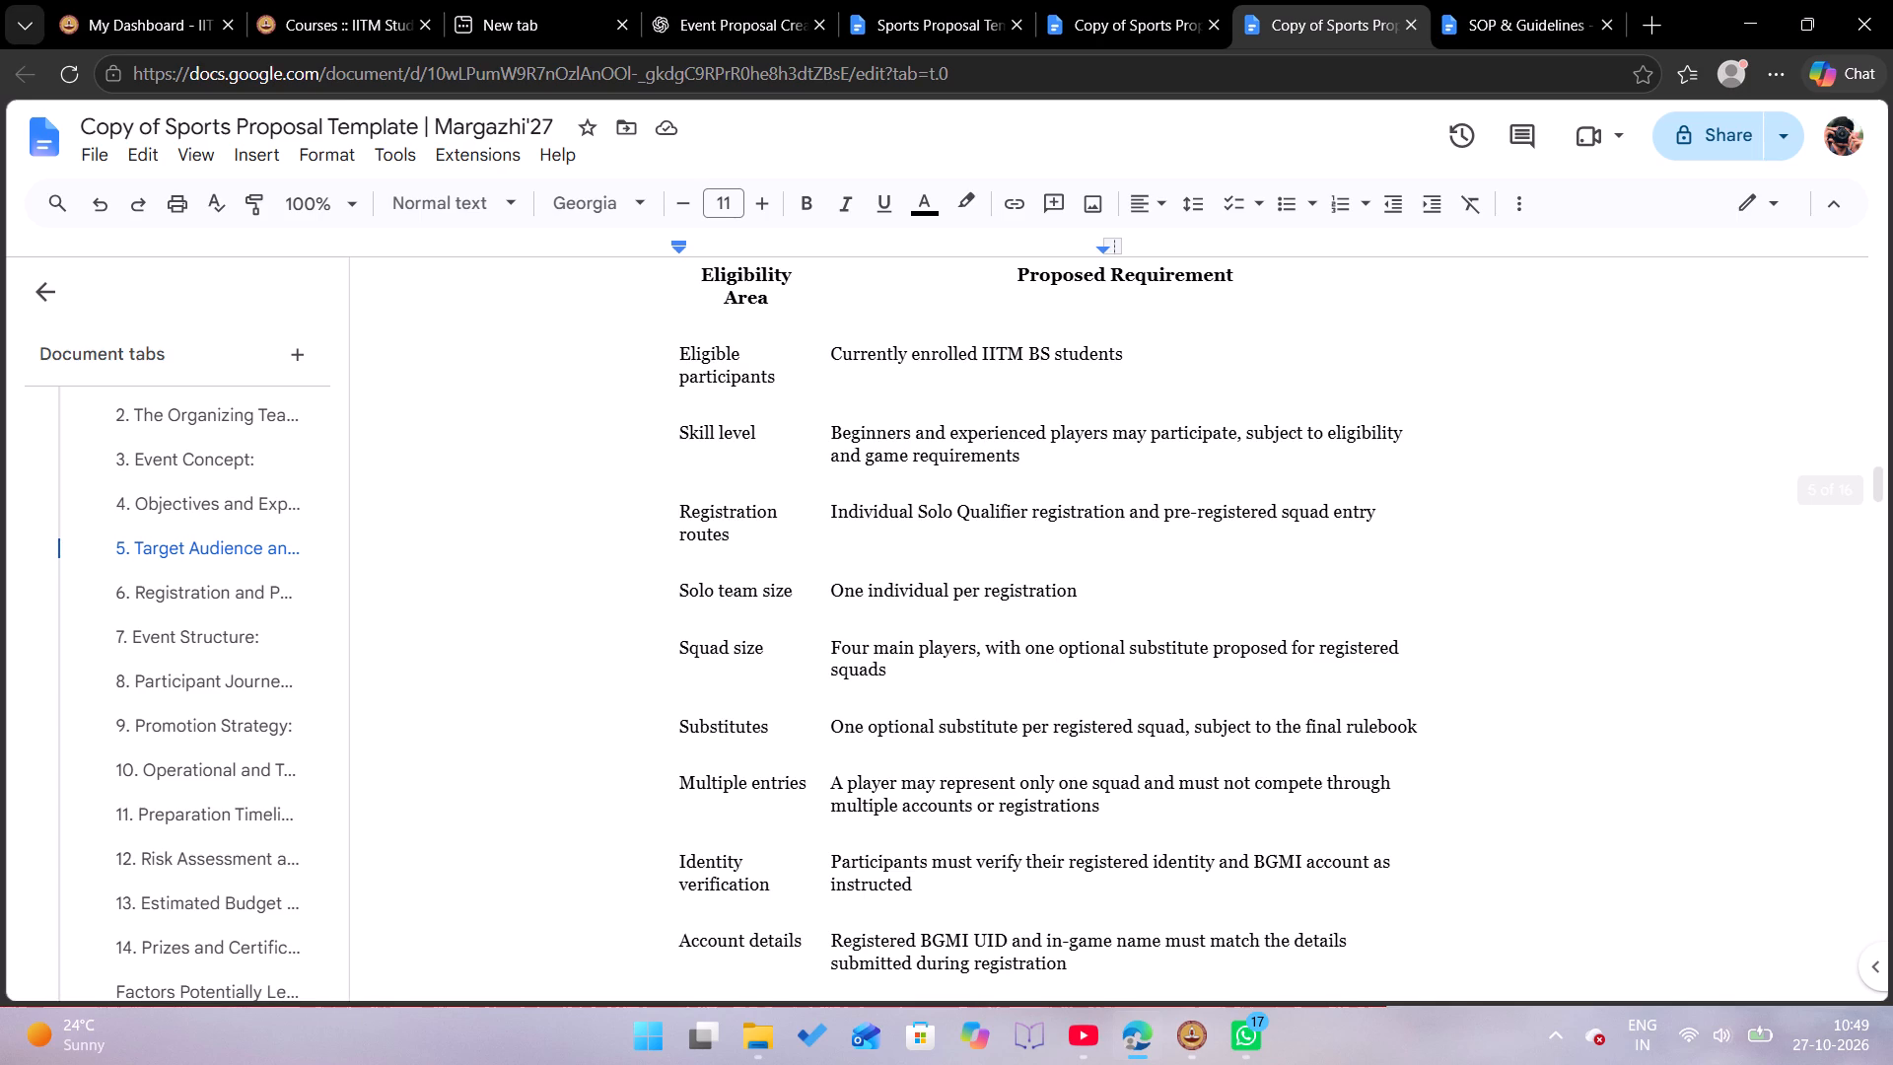
pyautogui.moveTo(833, 584); pyautogui.dragTo(1075, 587)
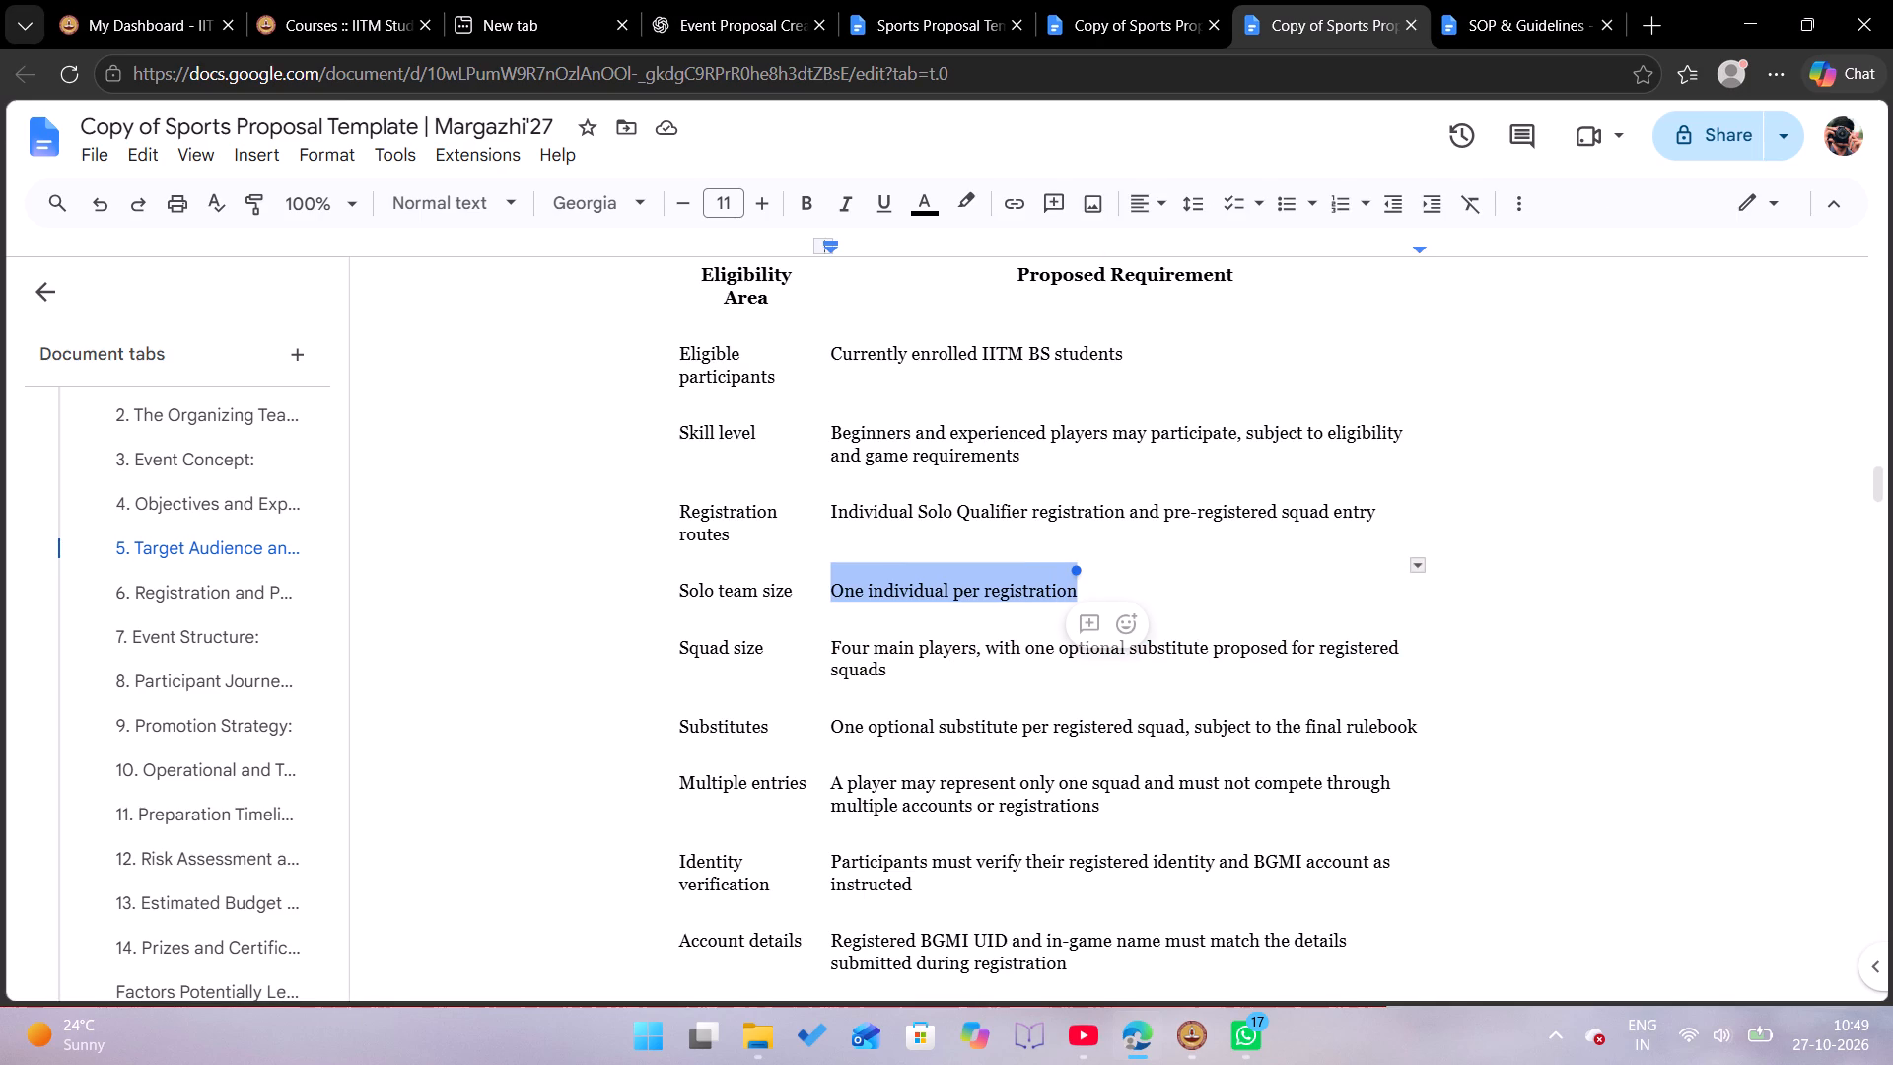
pyautogui.hotkey('ctrl', 'c')
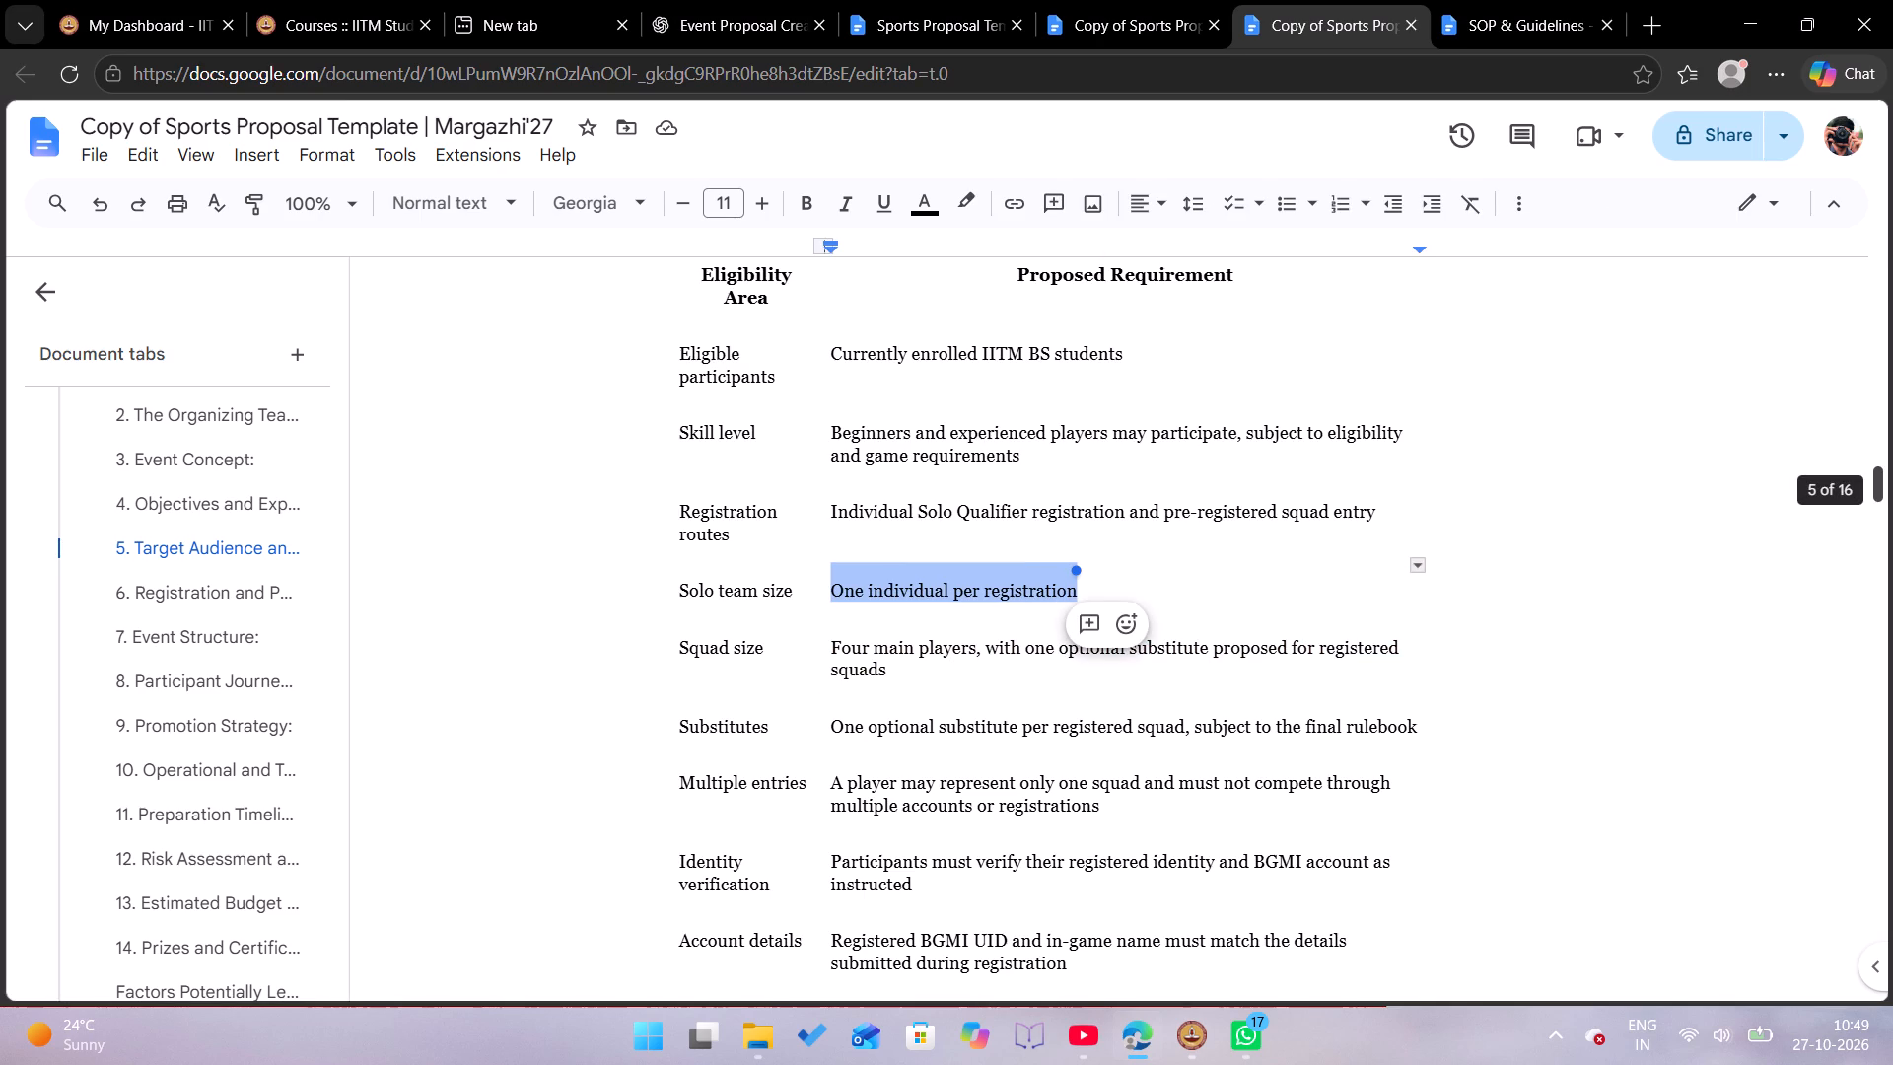
pyautogui.moveTo(1877, 472); pyautogui.dragTo(1892, 527)
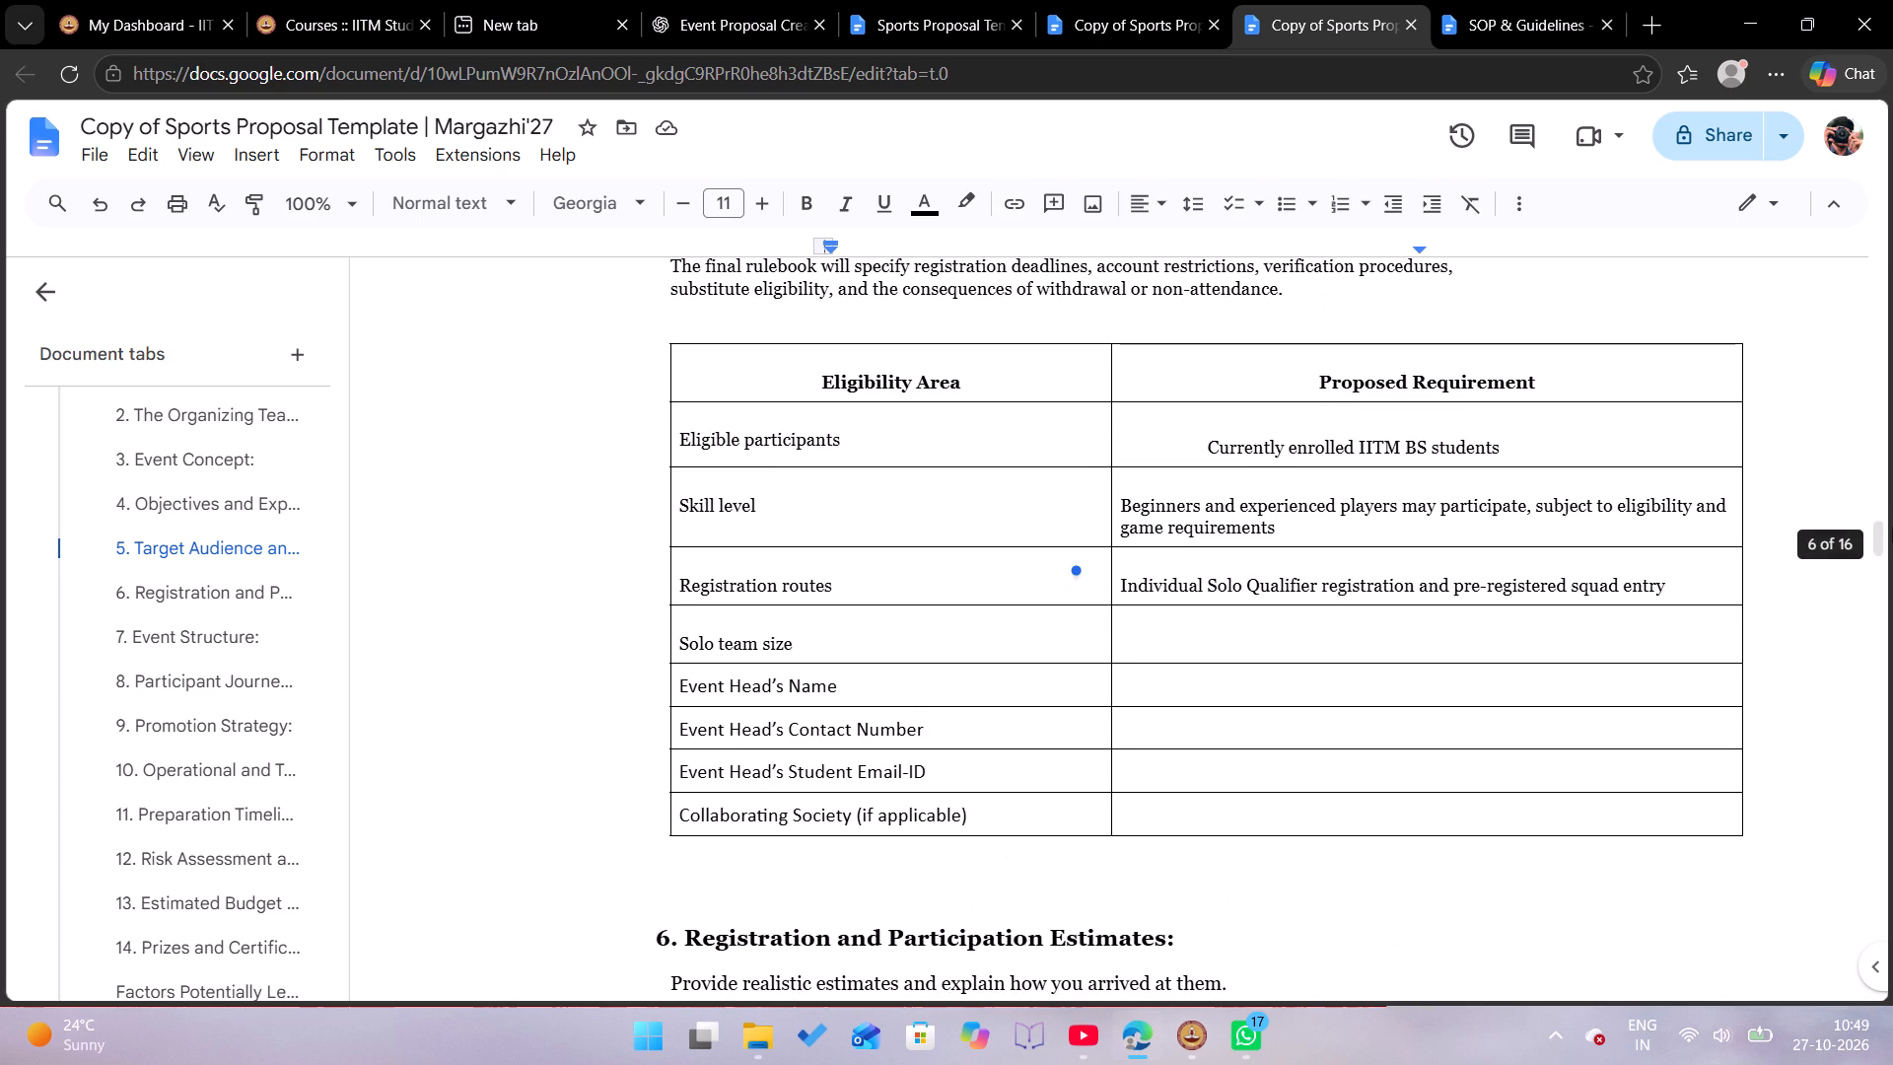
pyautogui.click(1194, 633)
pyautogui.hotkey('ctrl', 'v')
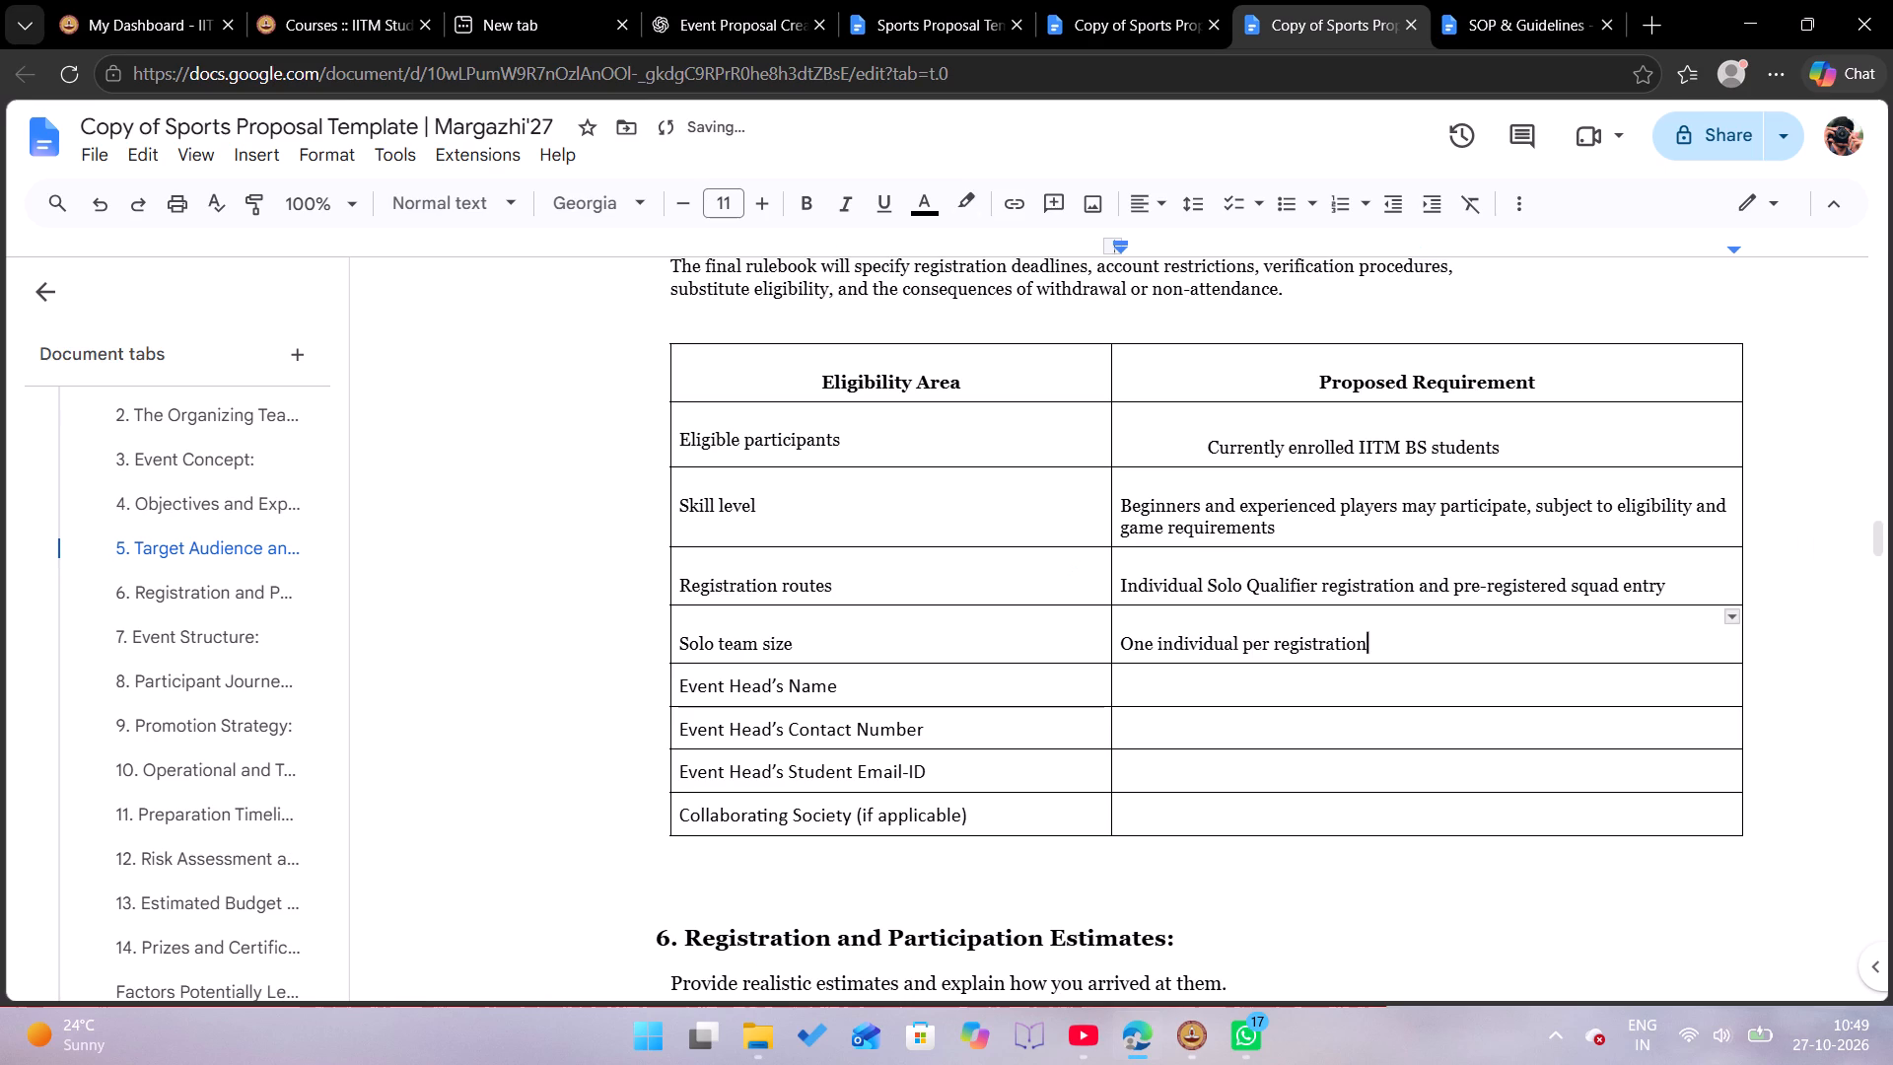
# Replace the "Event Head's Name" label in the bordered table with "Squad size" copied from the unbordered eligibility table.
pyautogui.moveTo(1879, 540); pyautogui.dragTo(1879, 538)
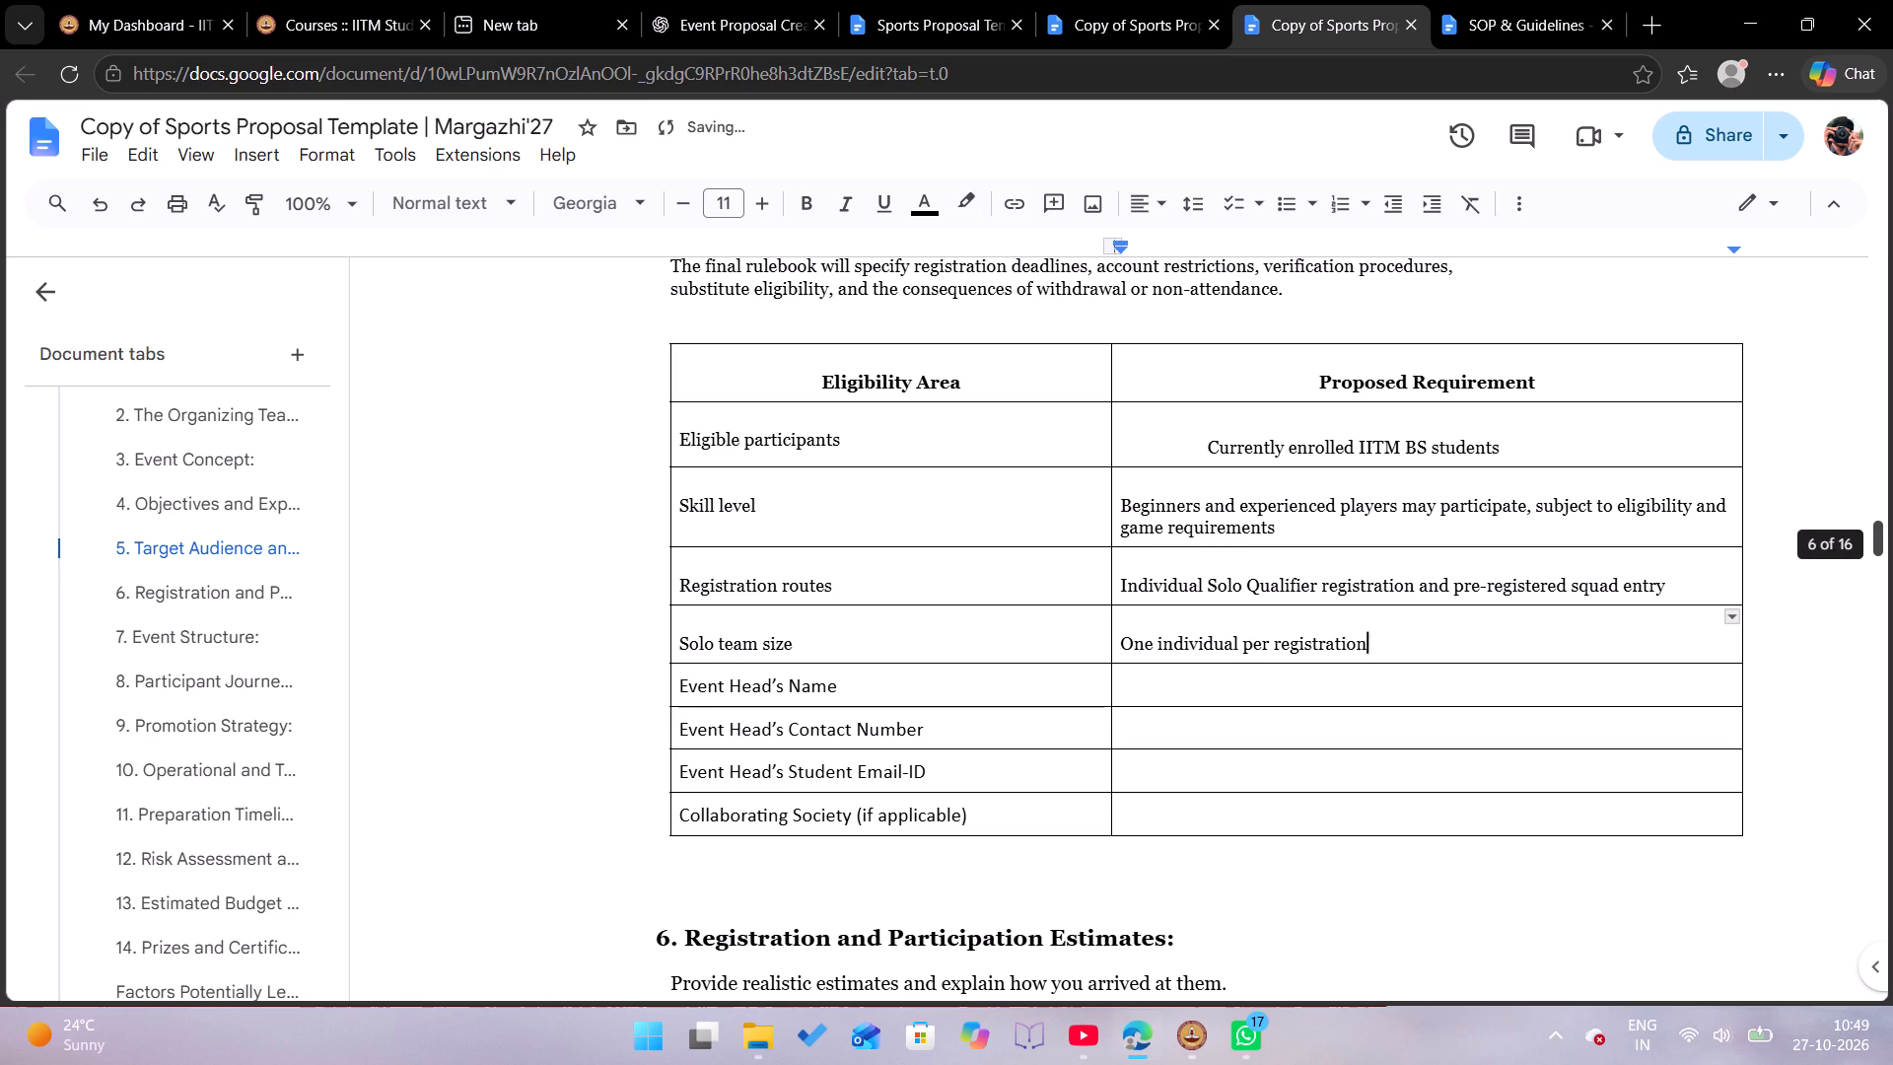
pyautogui.moveTo(1879, 538); pyautogui.dragTo(1892, 487)
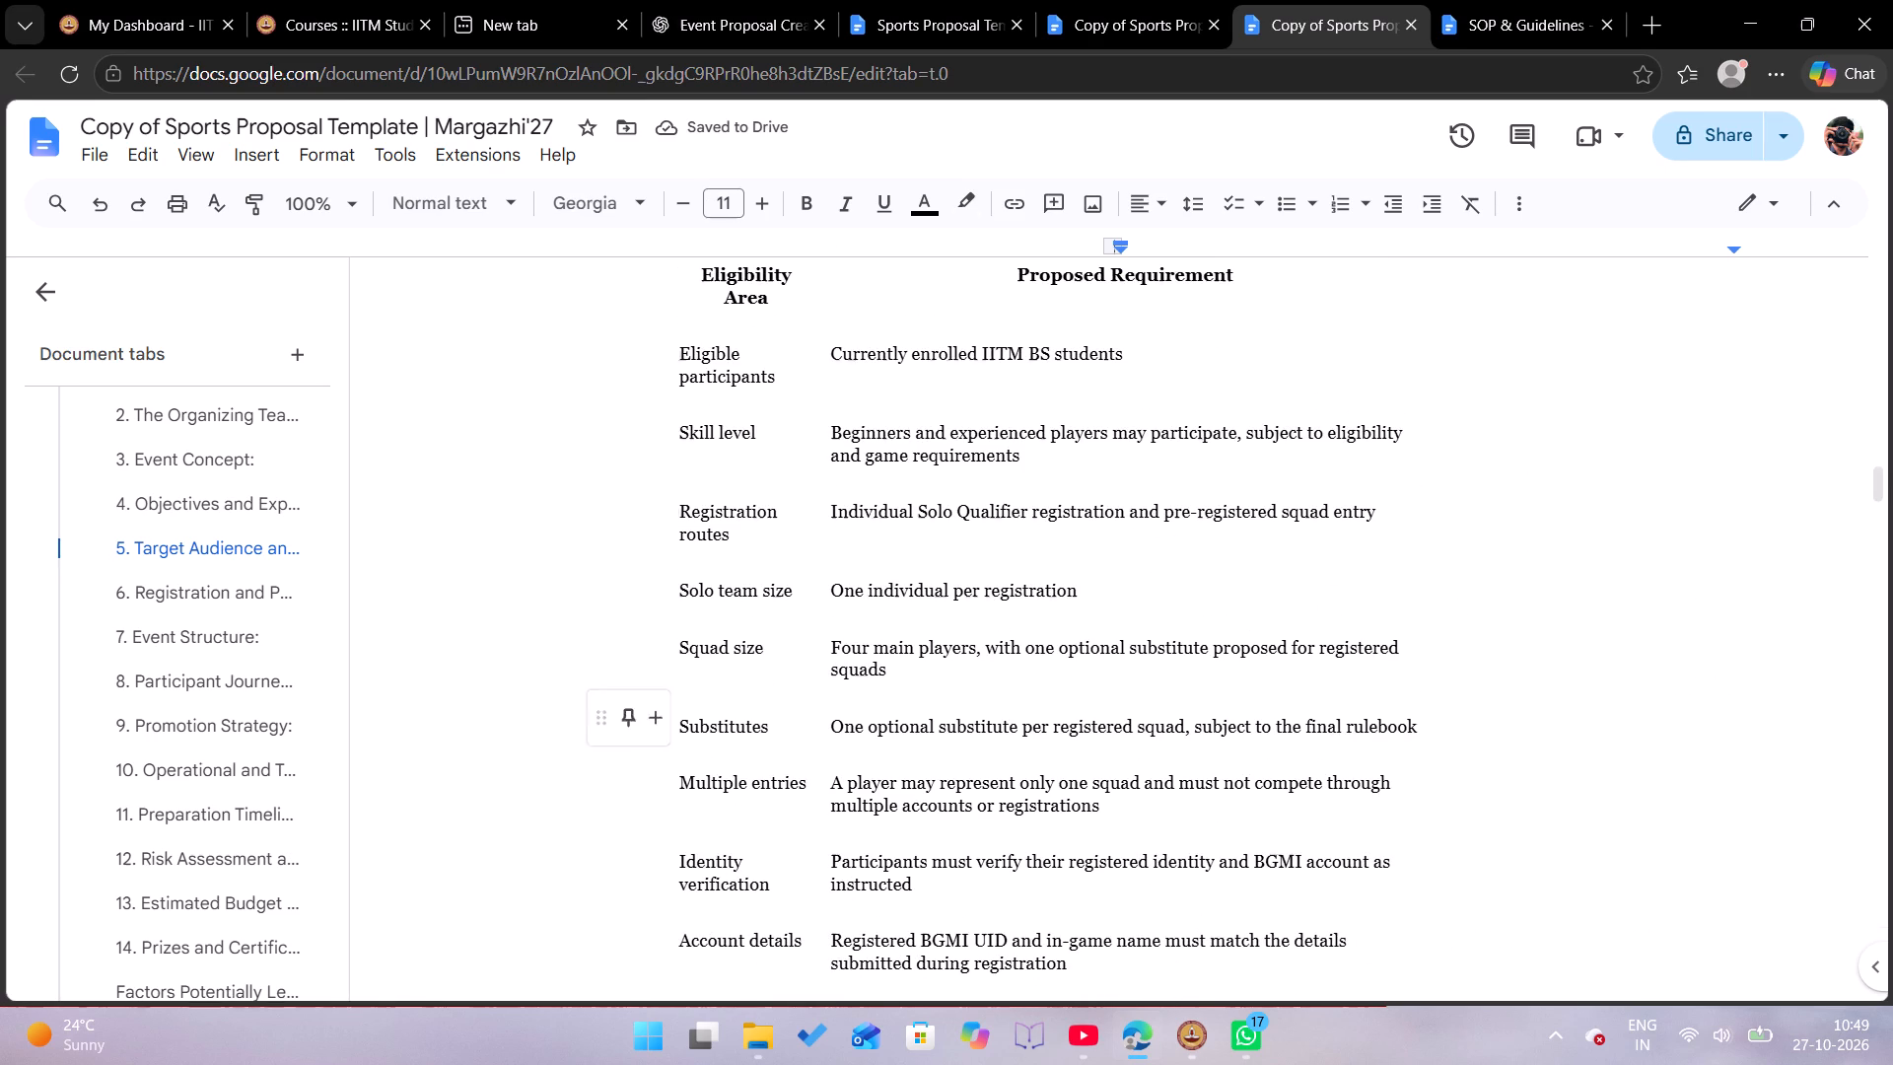
pyautogui.moveTo(683, 655); pyautogui.dragTo(757, 654)
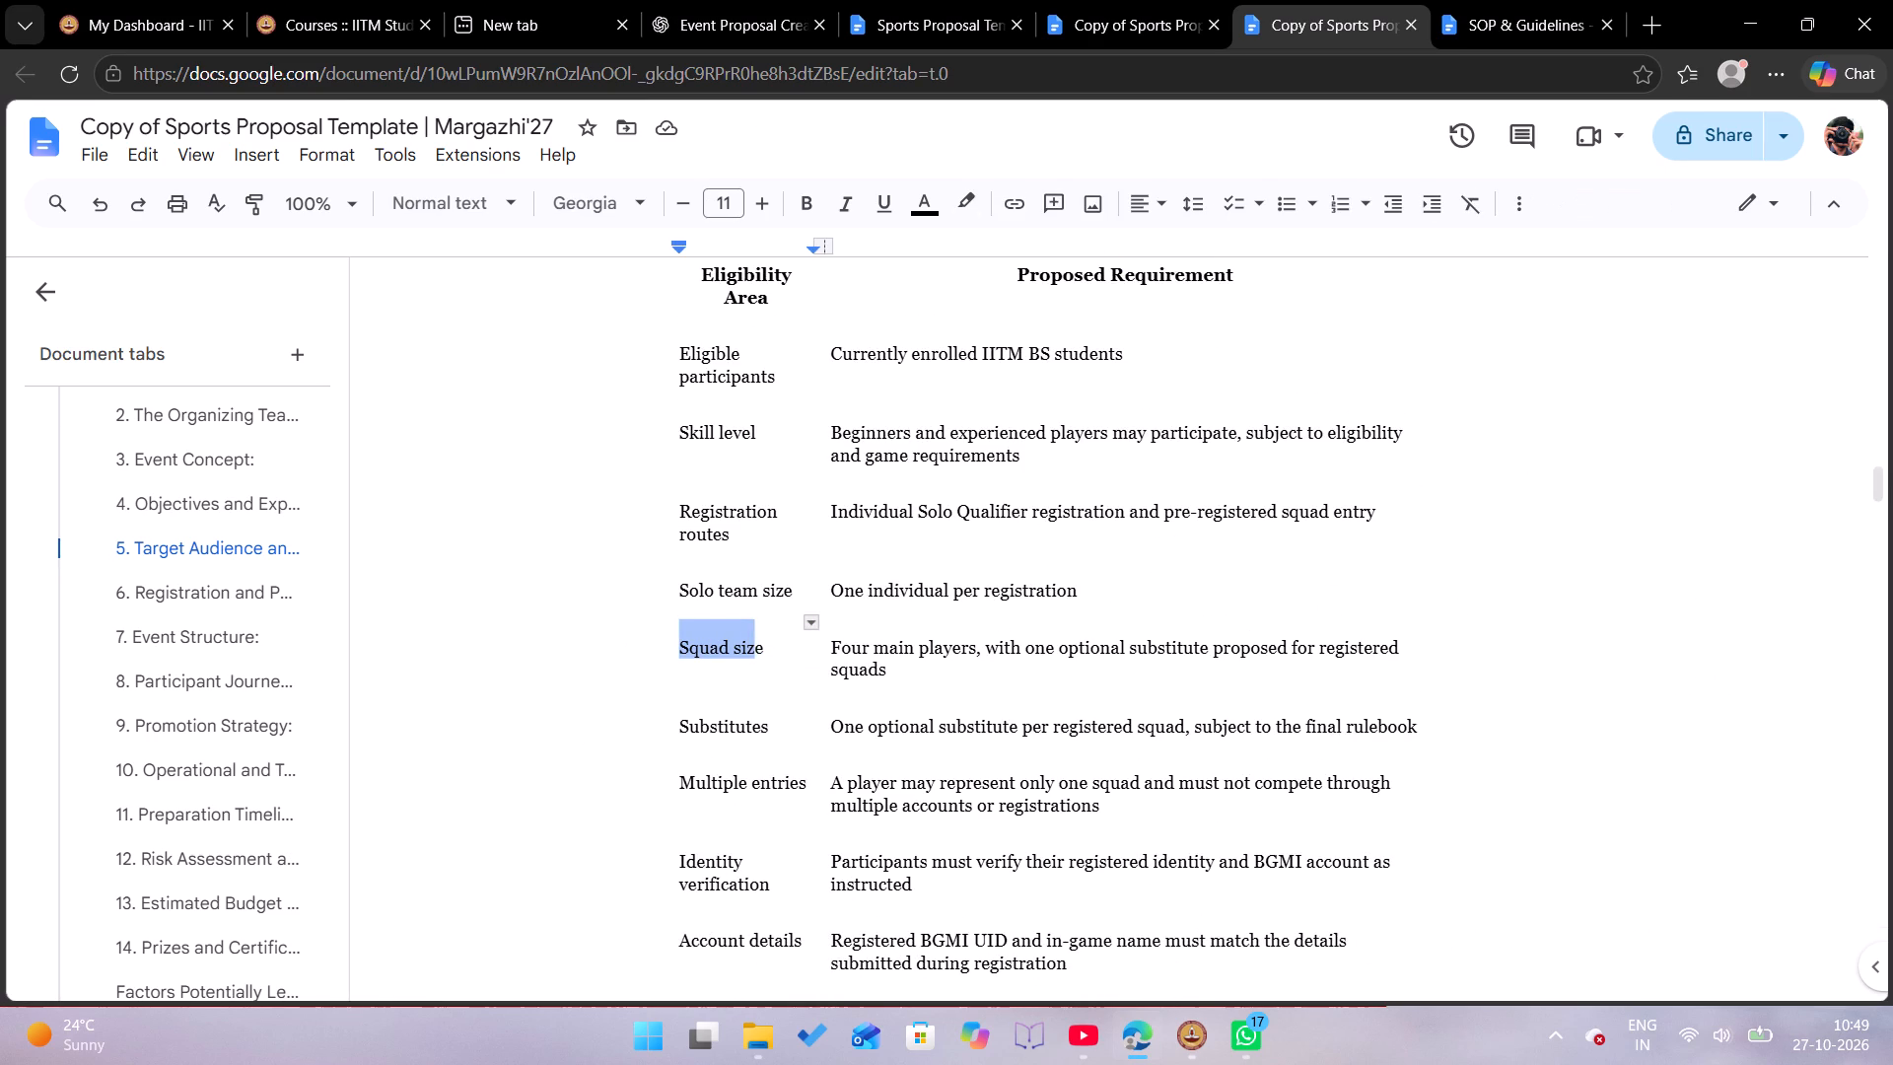
pyautogui.moveTo(757, 654); pyautogui.dragTo(765, 655)
pyautogui.hotkey('ctrl', 'c')
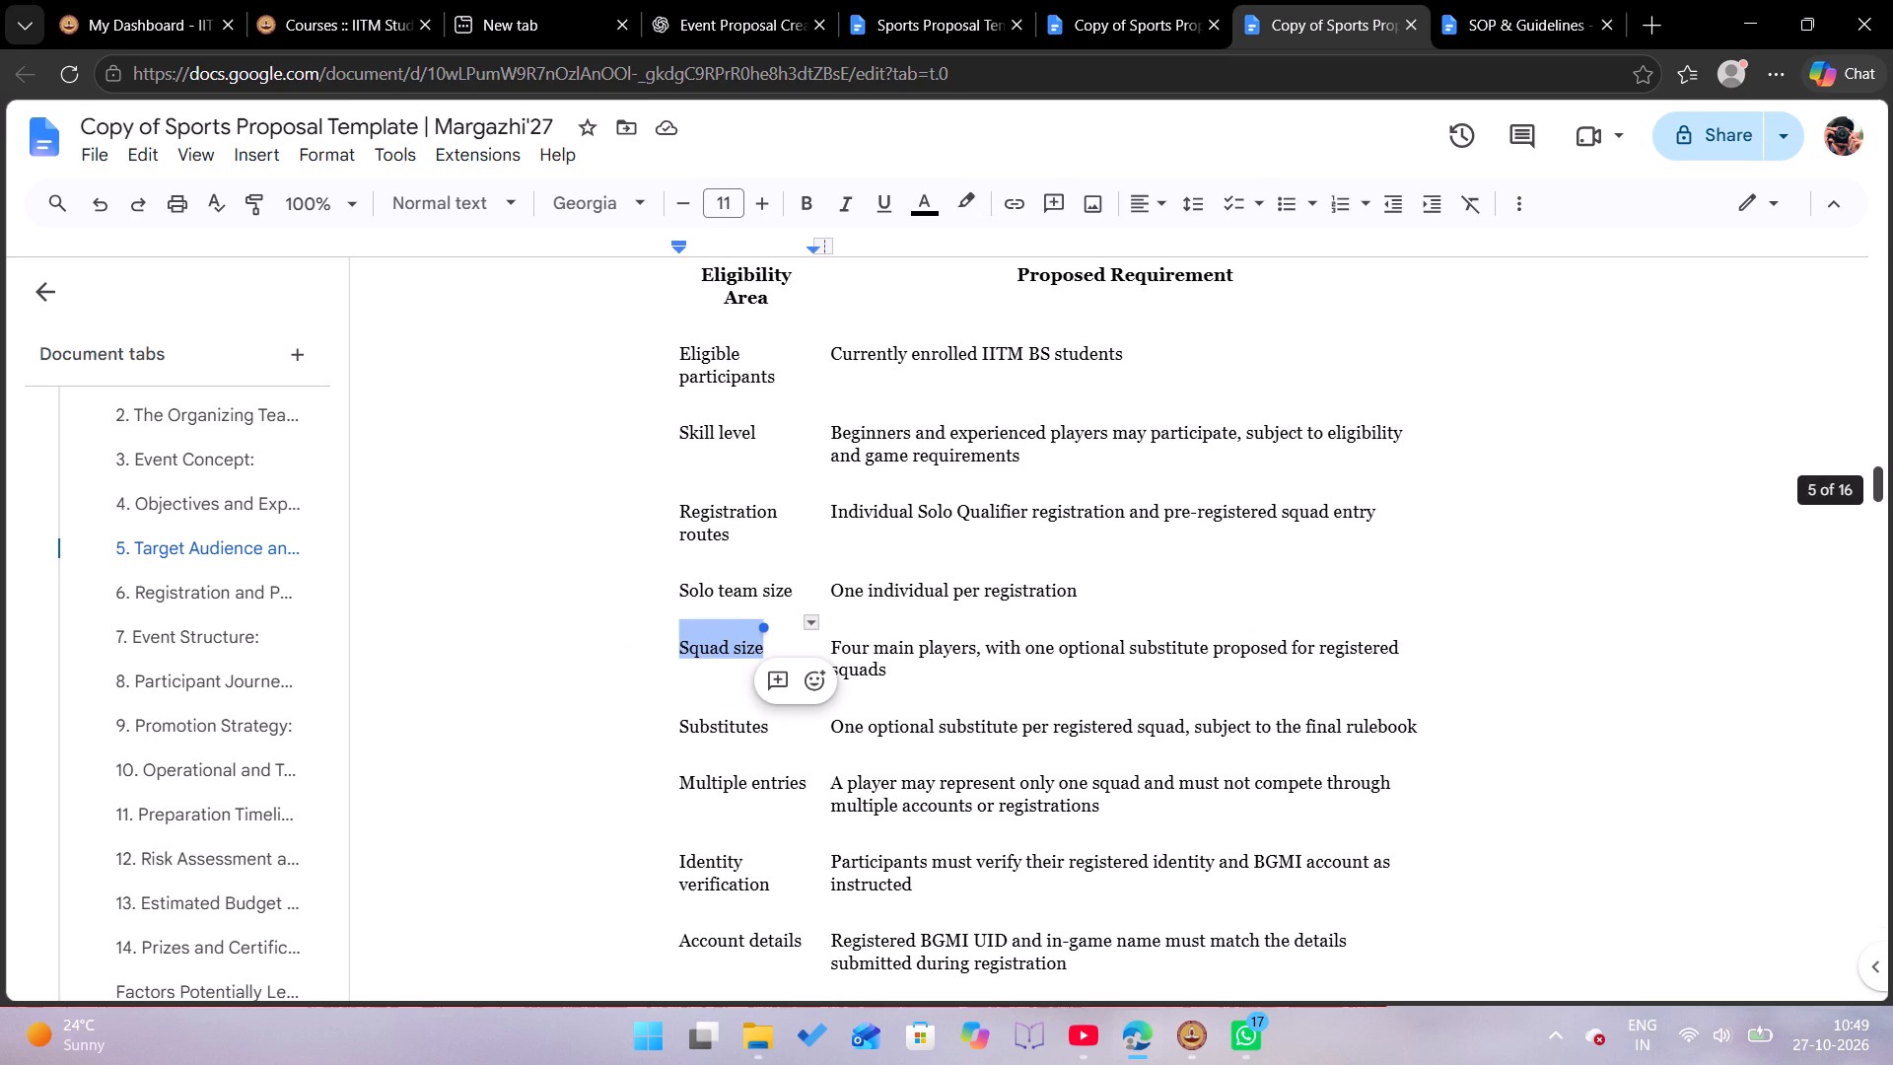
pyautogui.moveTo(1880, 471); pyautogui.dragTo(1889, 524)
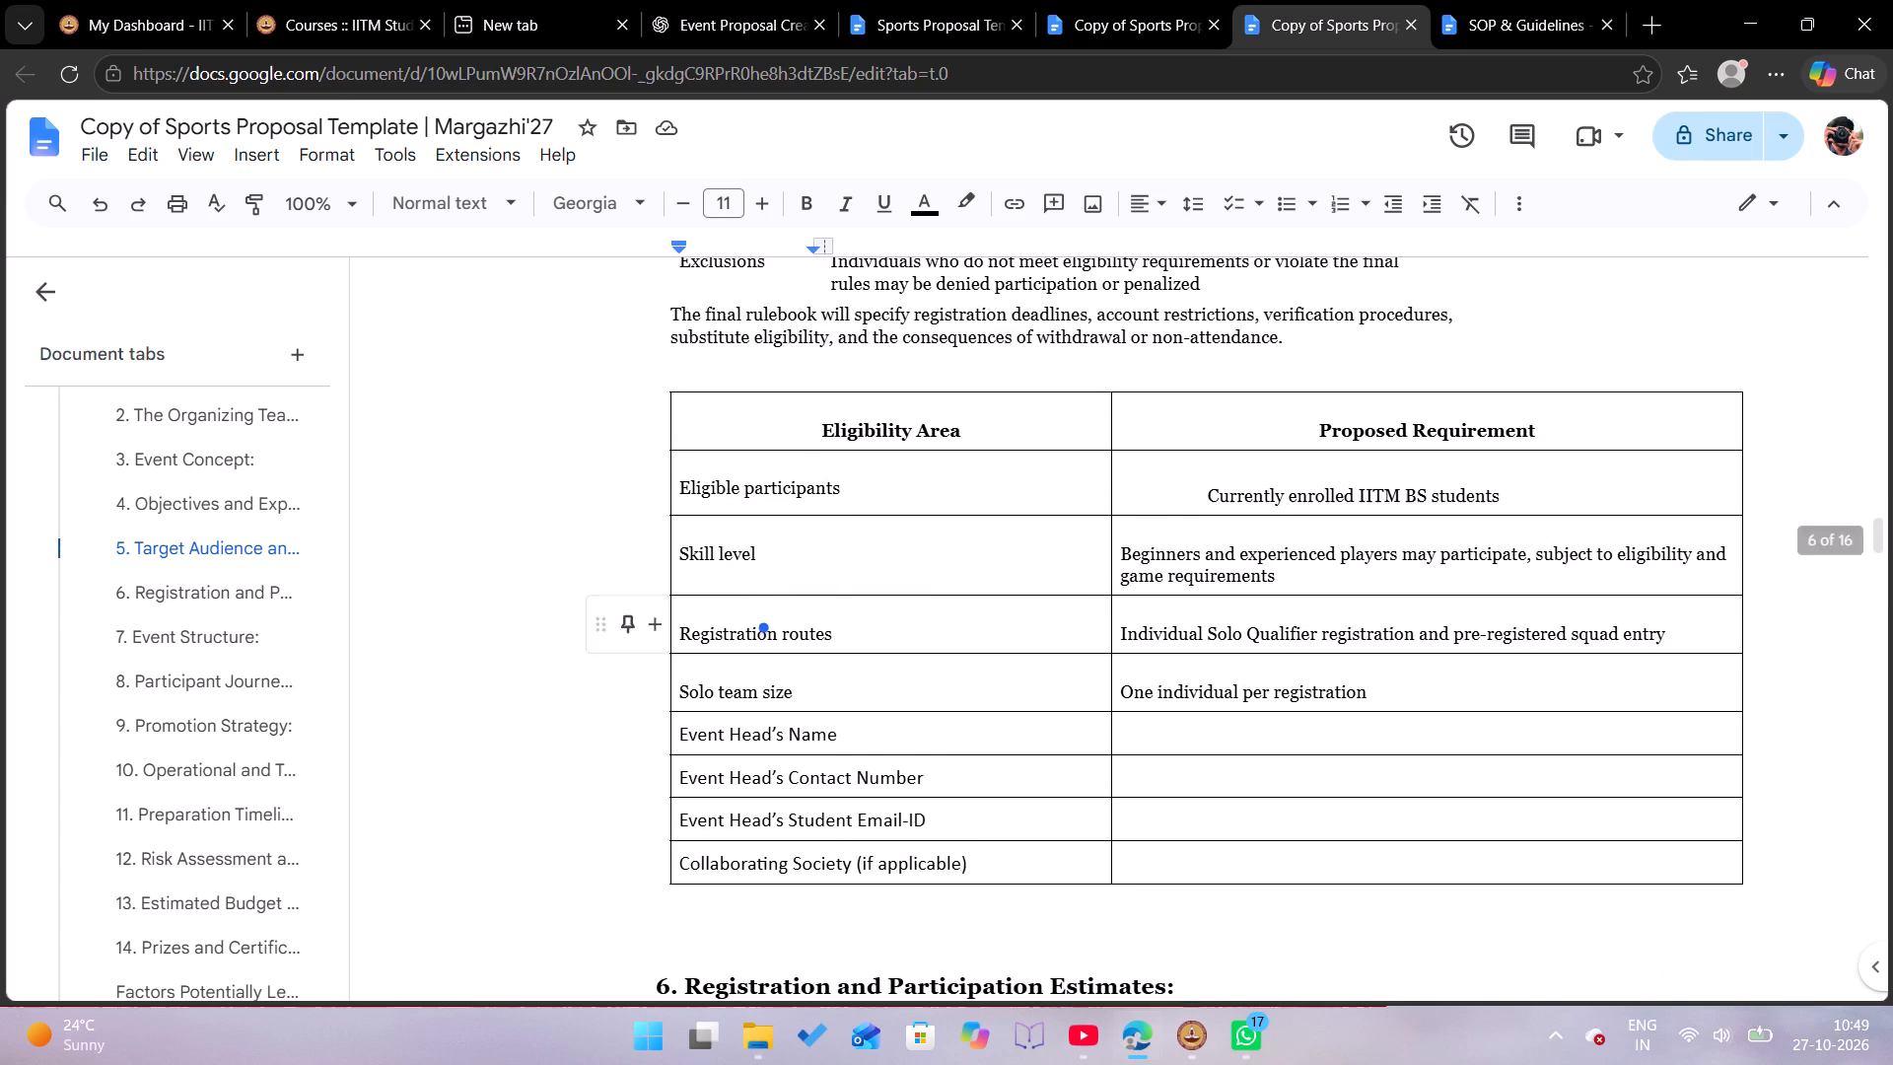
pyautogui.moveTo(832, 731); pyautogui.dragTo(684, 751)
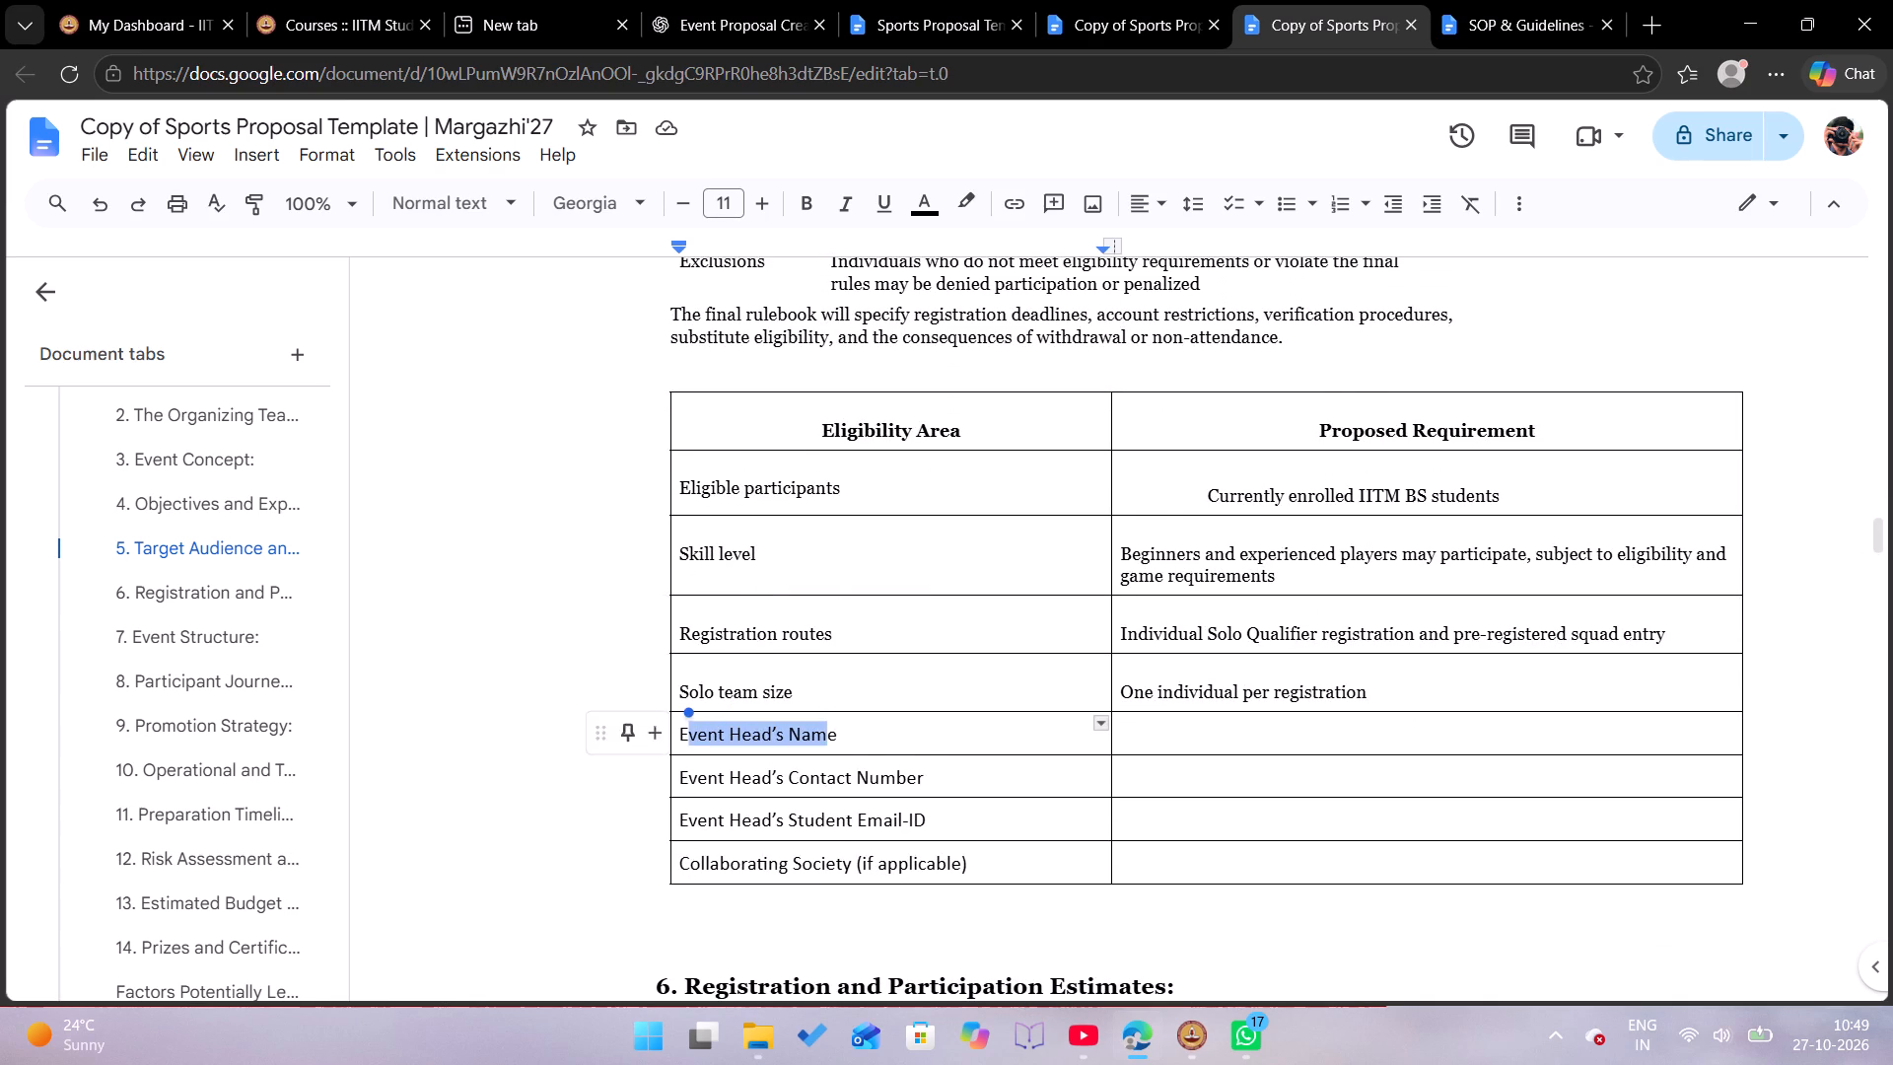
pyautogui.moveTo(684, 751); pyautogui.dragTo(681, 753)
pyautogui.press('BackSpace')
pyautogui.press('Right')
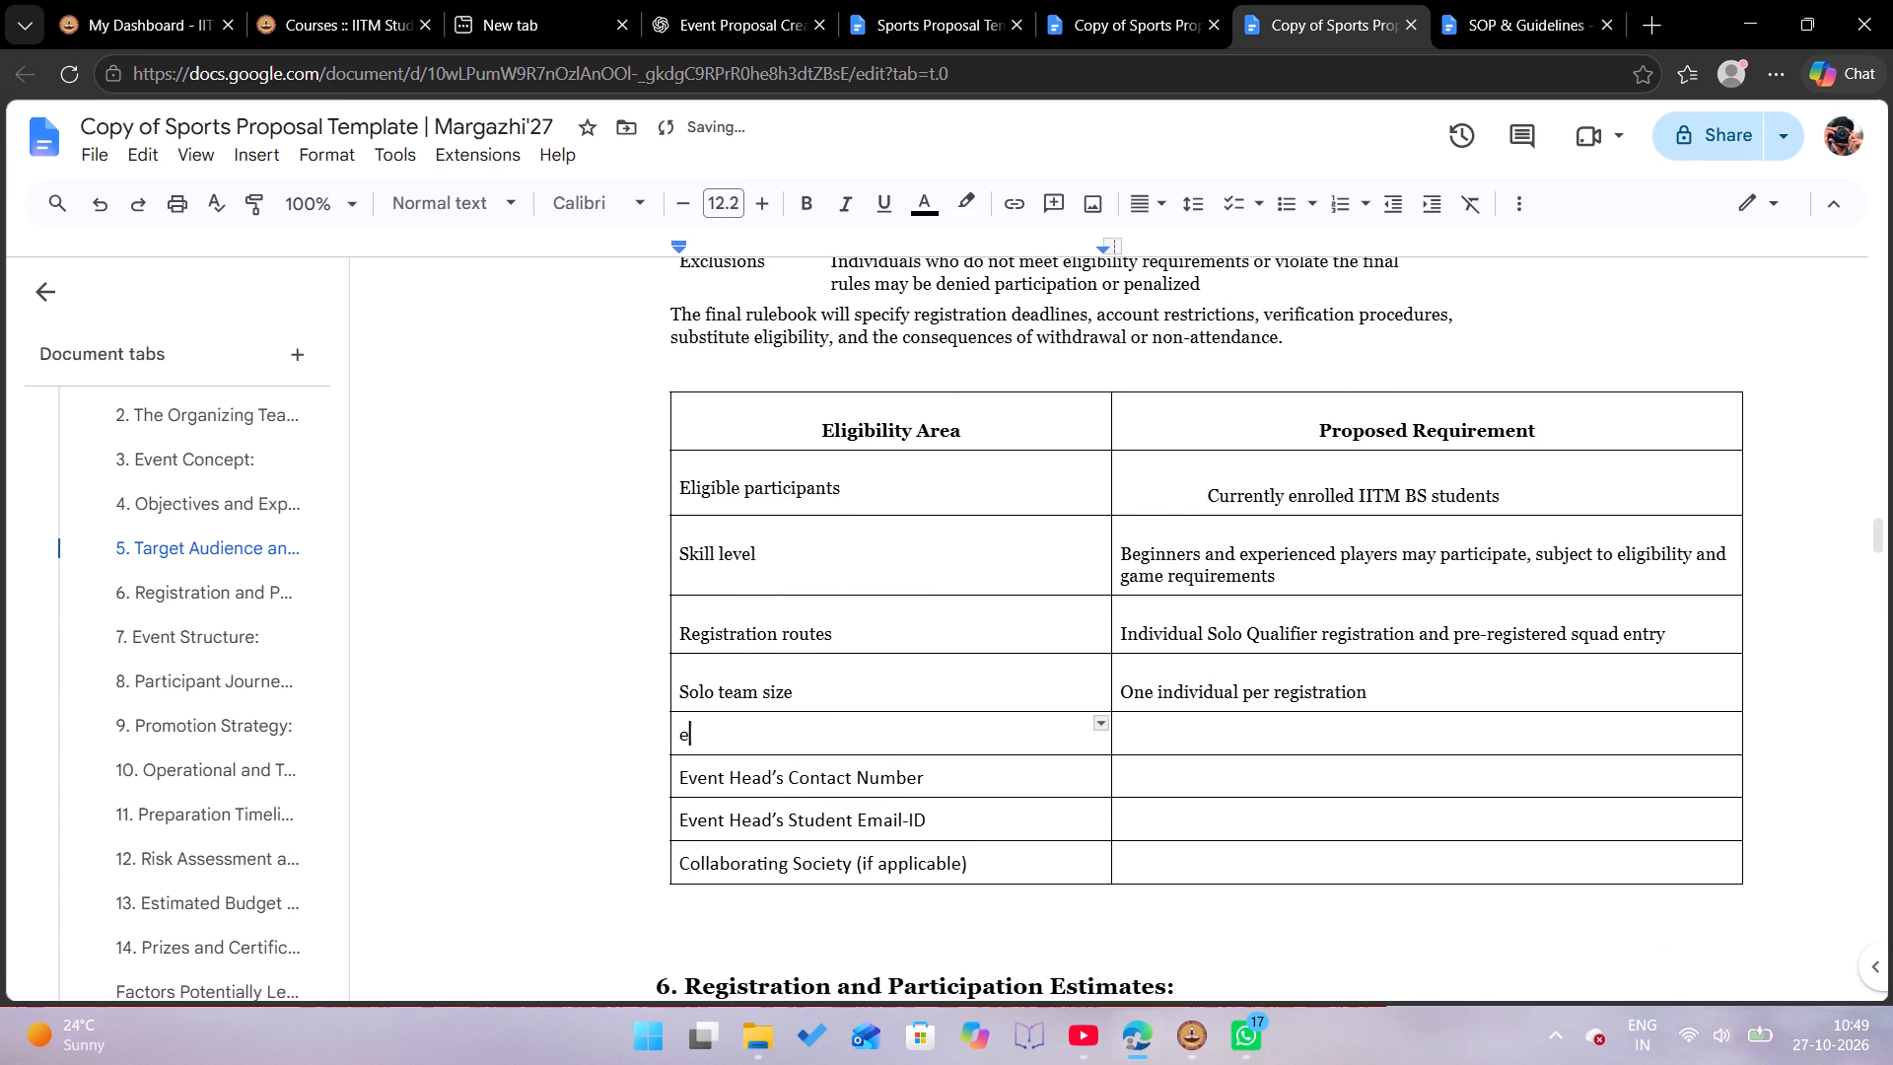
pyautogui.press('BackSpace')
pyautogui.hotkey('ctrl', 'v')
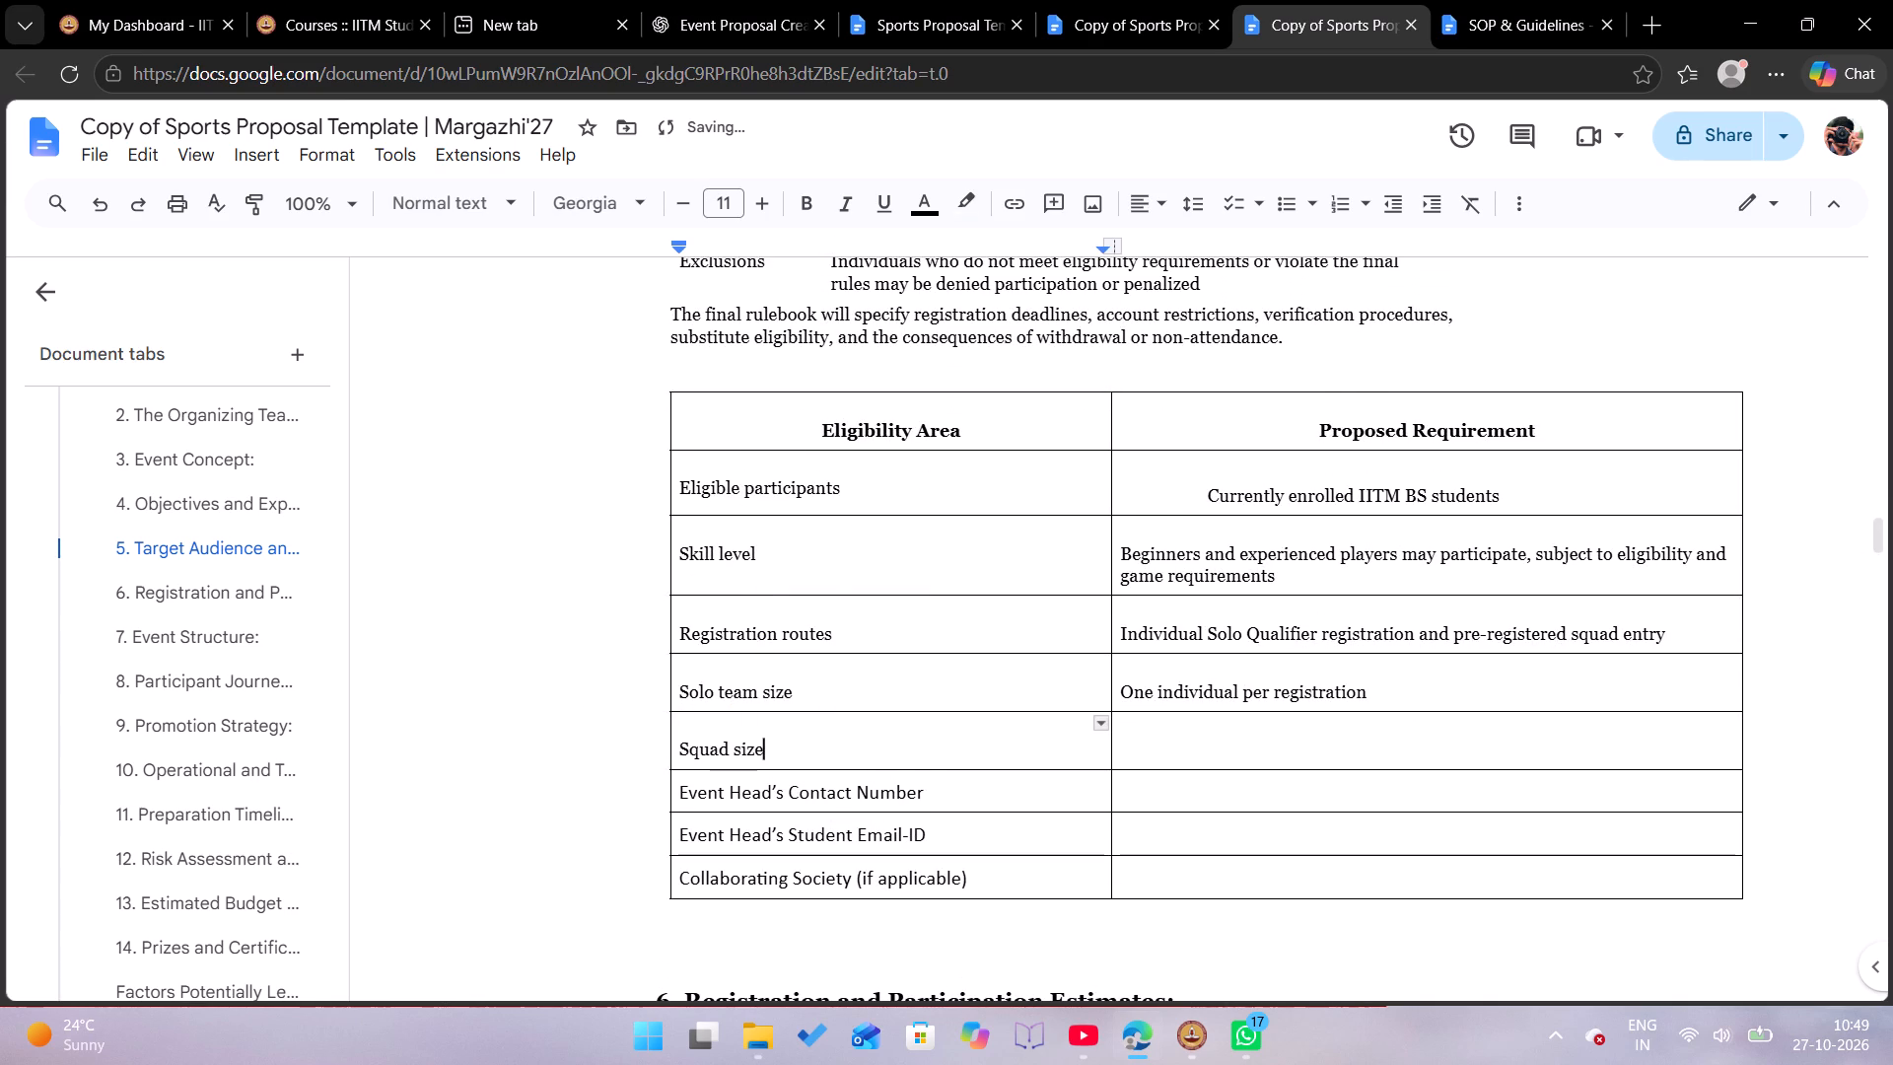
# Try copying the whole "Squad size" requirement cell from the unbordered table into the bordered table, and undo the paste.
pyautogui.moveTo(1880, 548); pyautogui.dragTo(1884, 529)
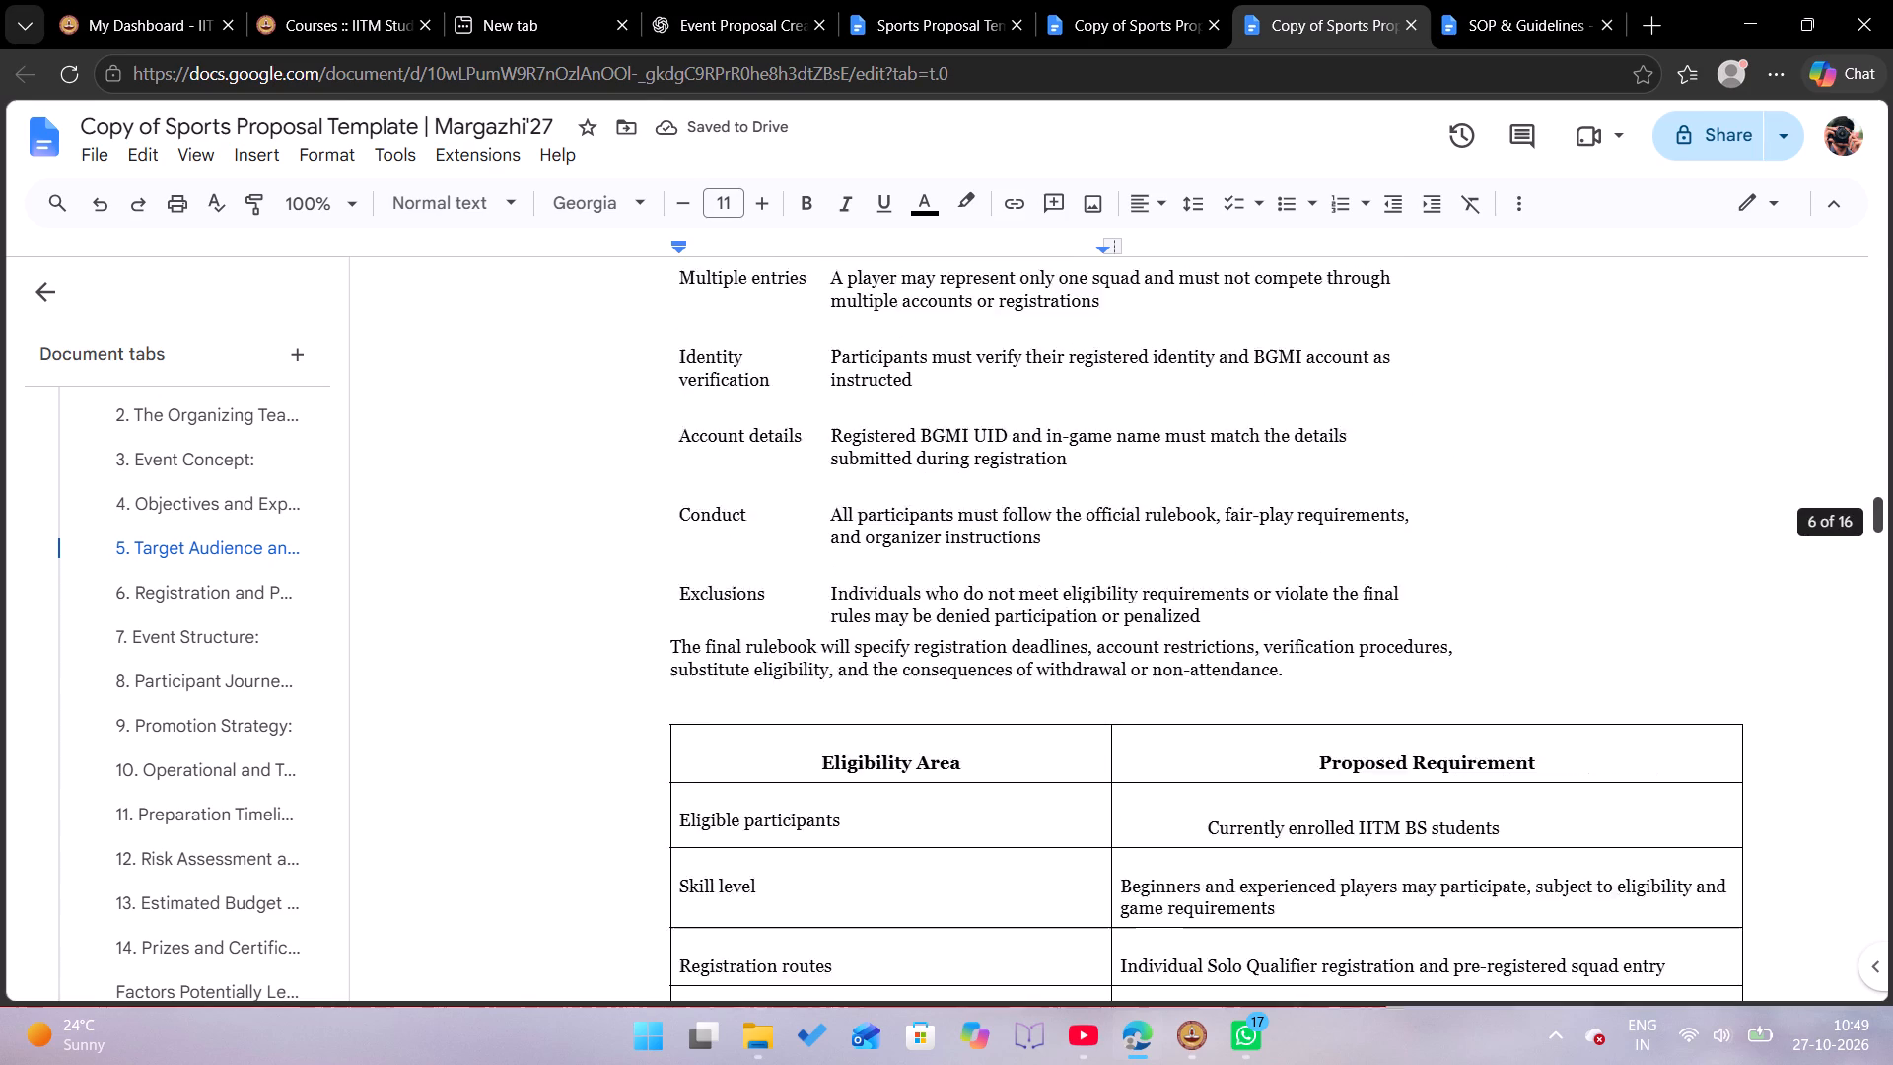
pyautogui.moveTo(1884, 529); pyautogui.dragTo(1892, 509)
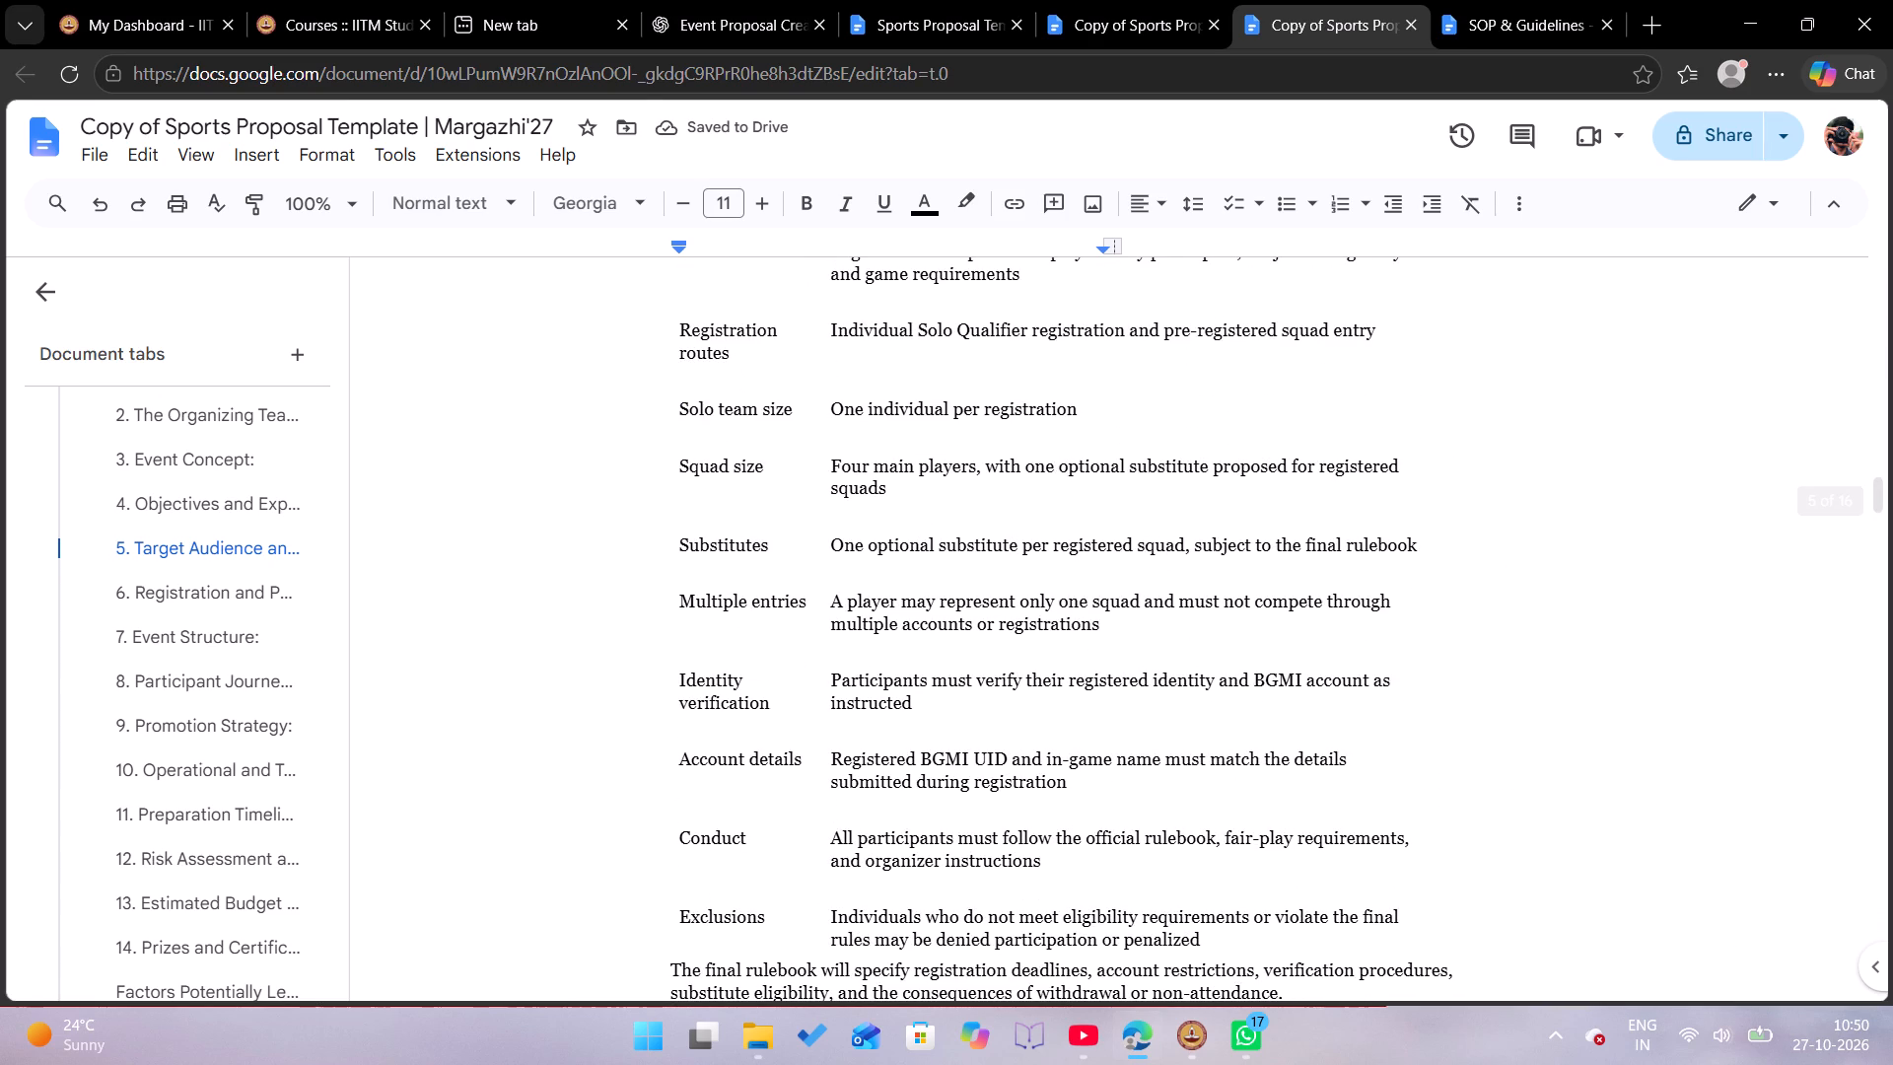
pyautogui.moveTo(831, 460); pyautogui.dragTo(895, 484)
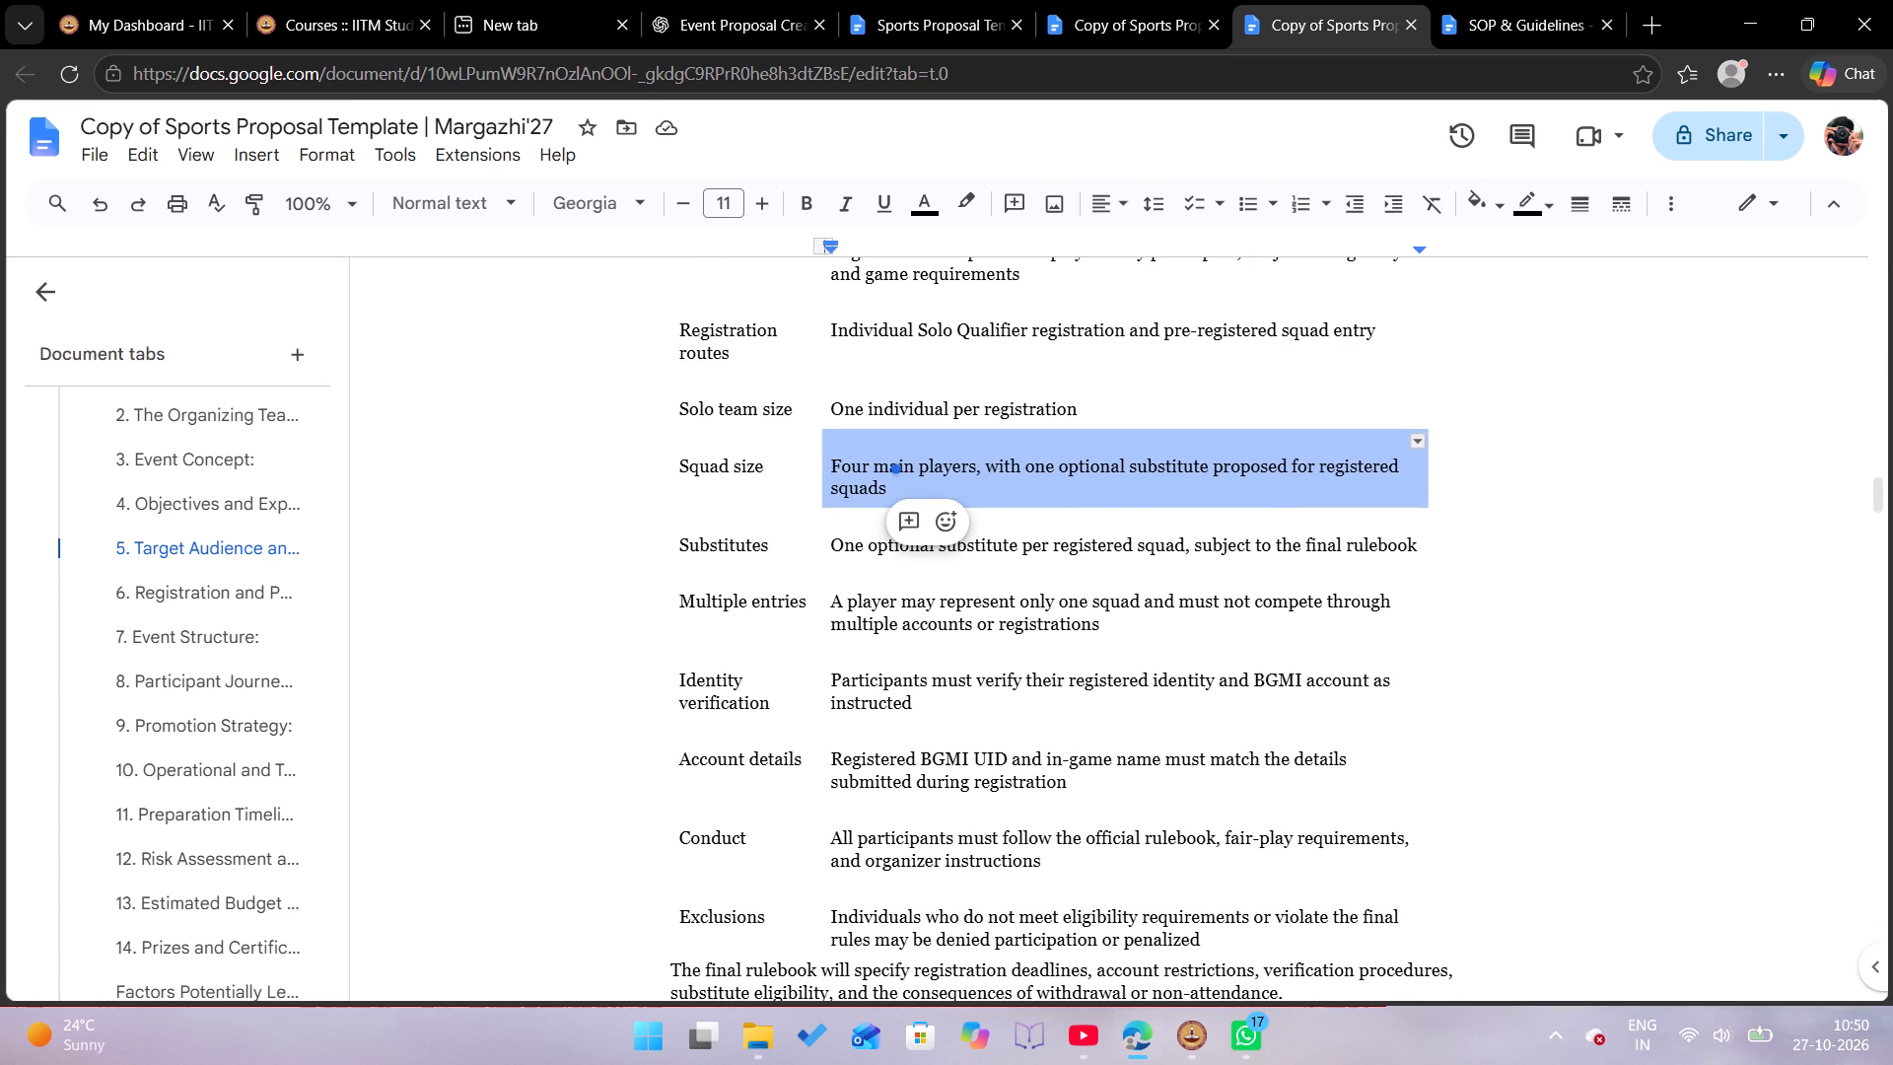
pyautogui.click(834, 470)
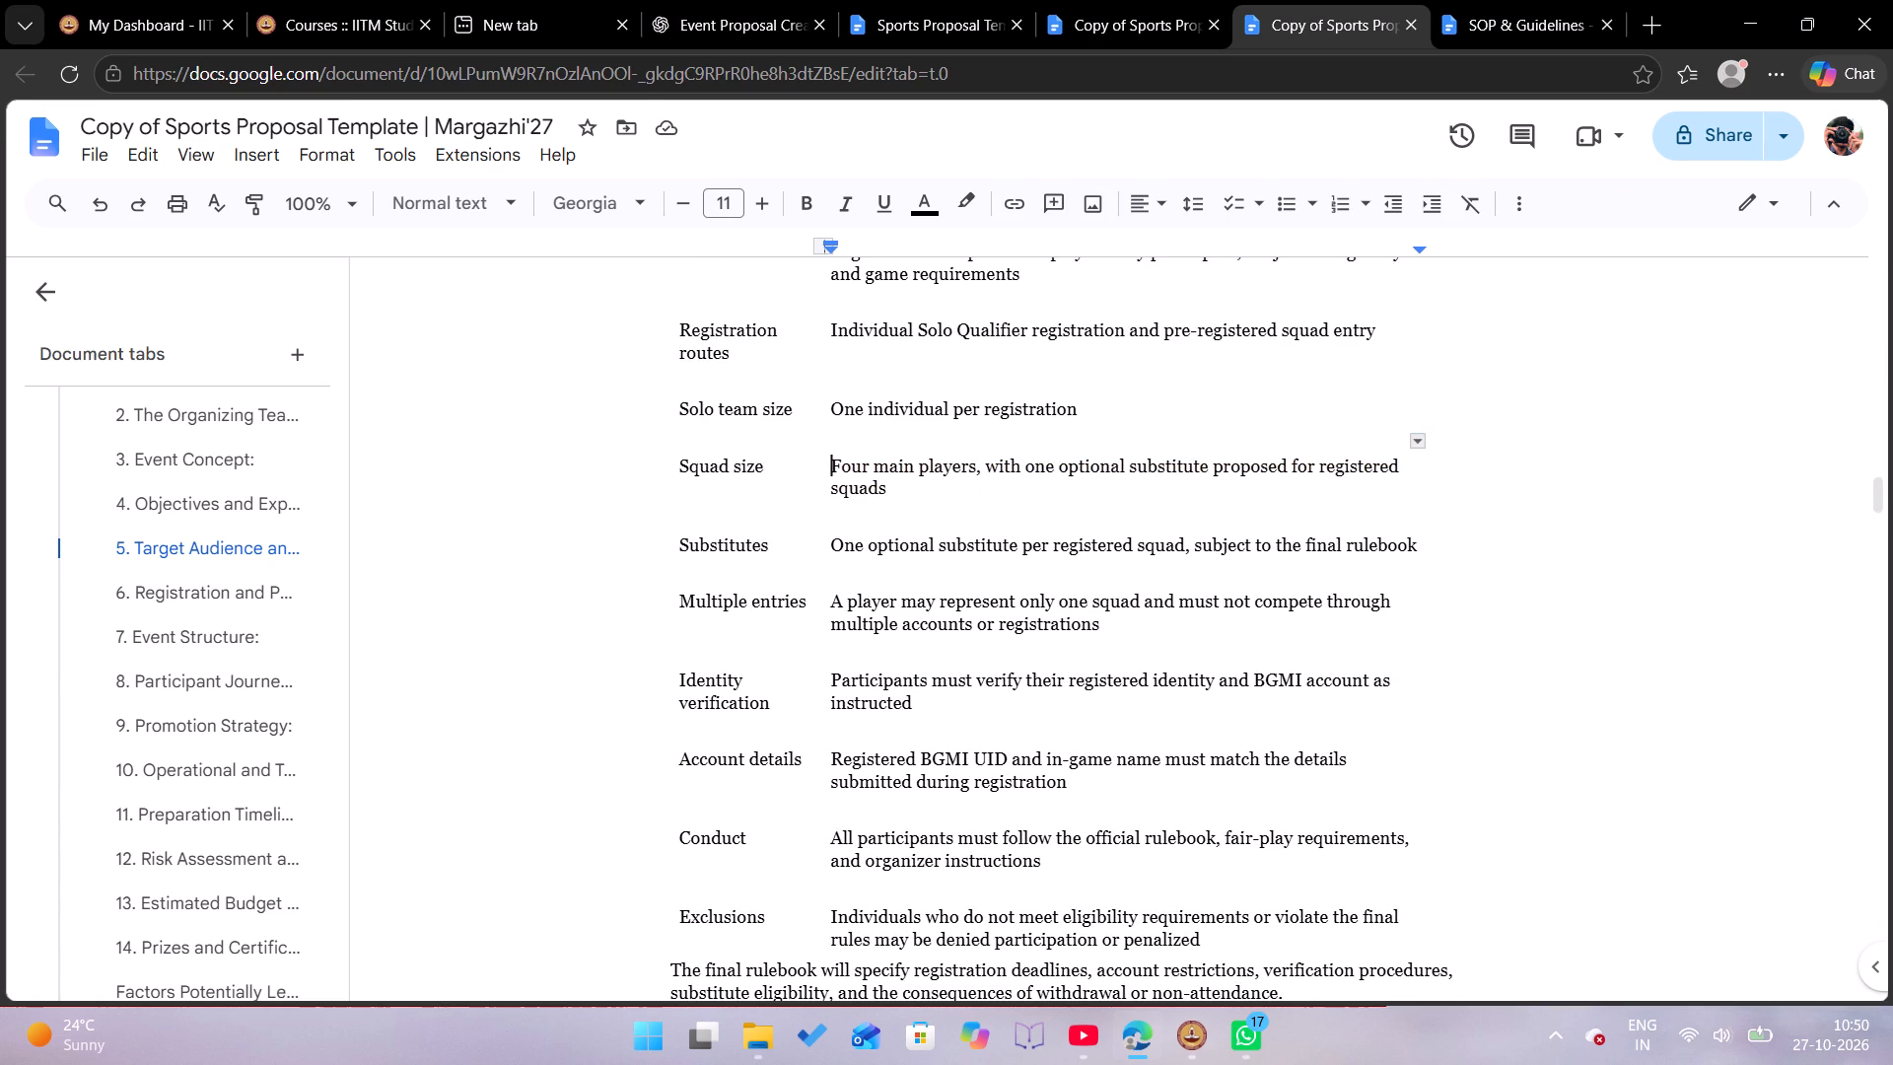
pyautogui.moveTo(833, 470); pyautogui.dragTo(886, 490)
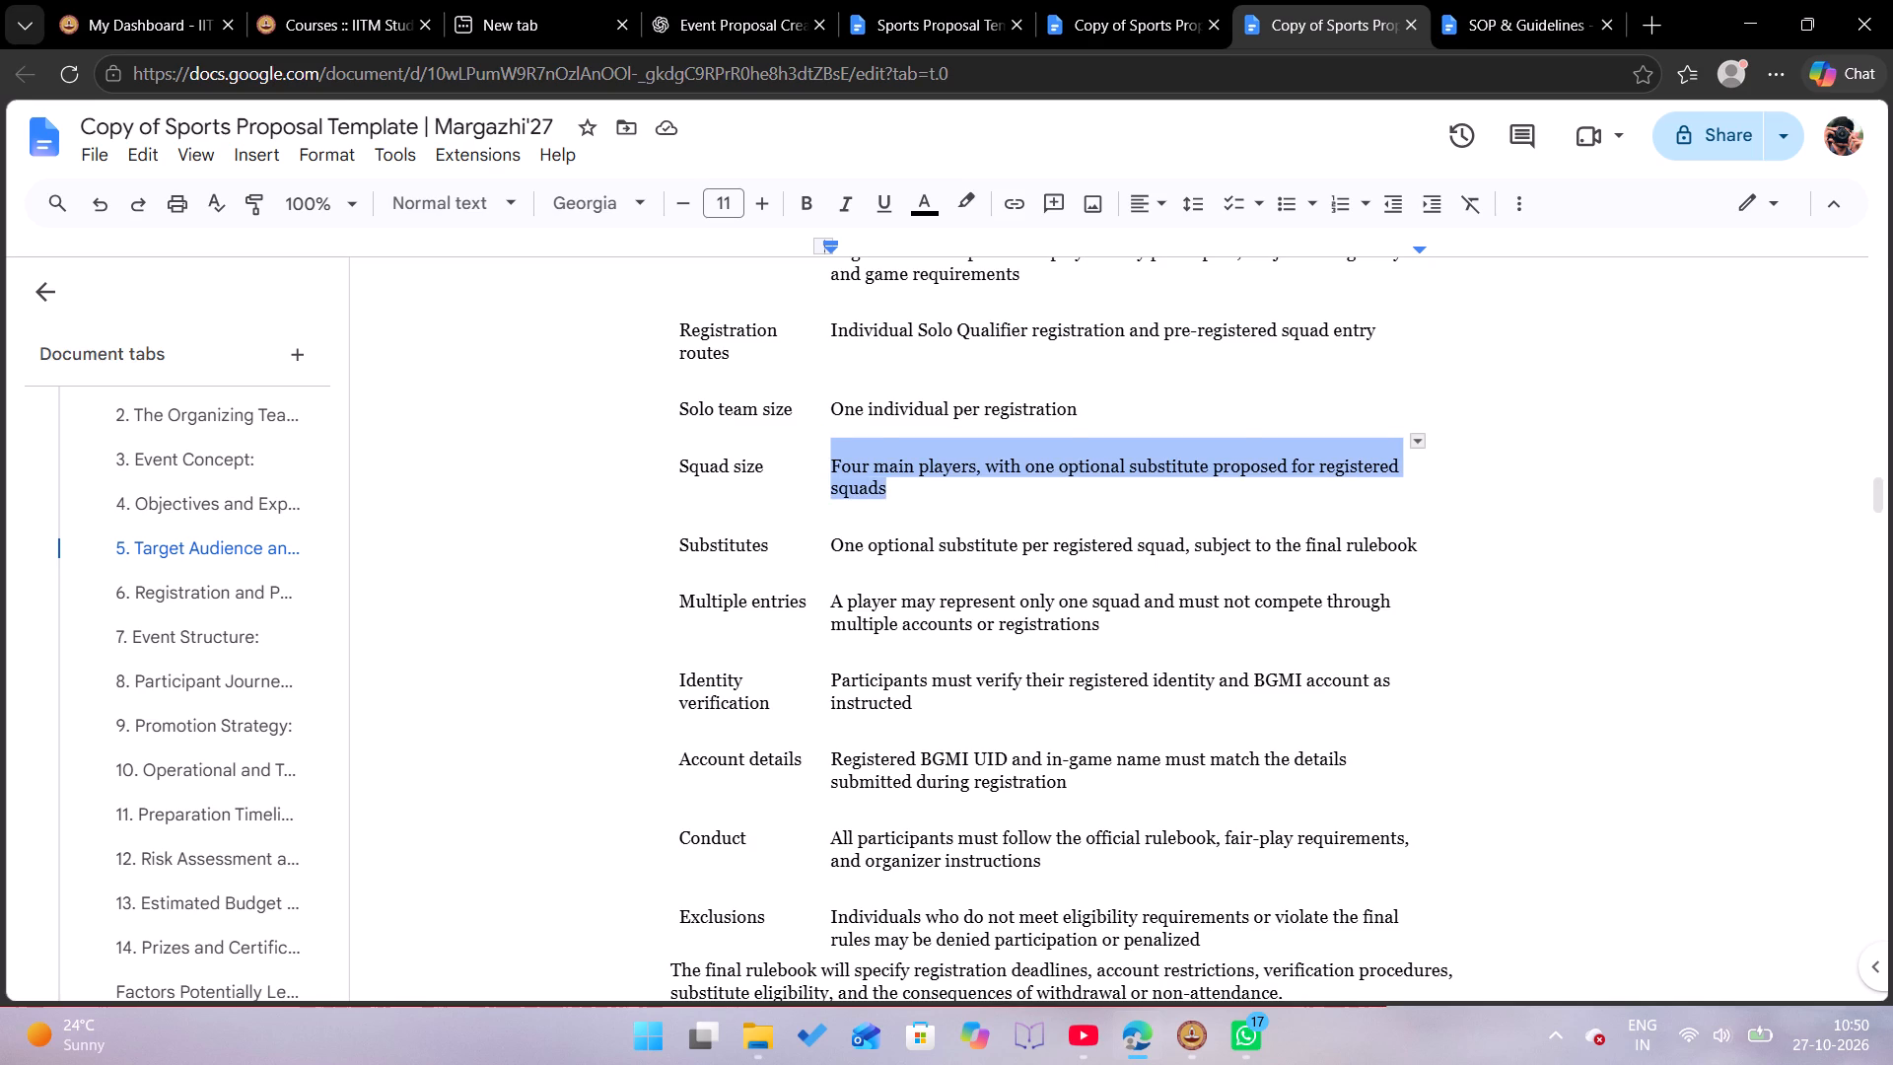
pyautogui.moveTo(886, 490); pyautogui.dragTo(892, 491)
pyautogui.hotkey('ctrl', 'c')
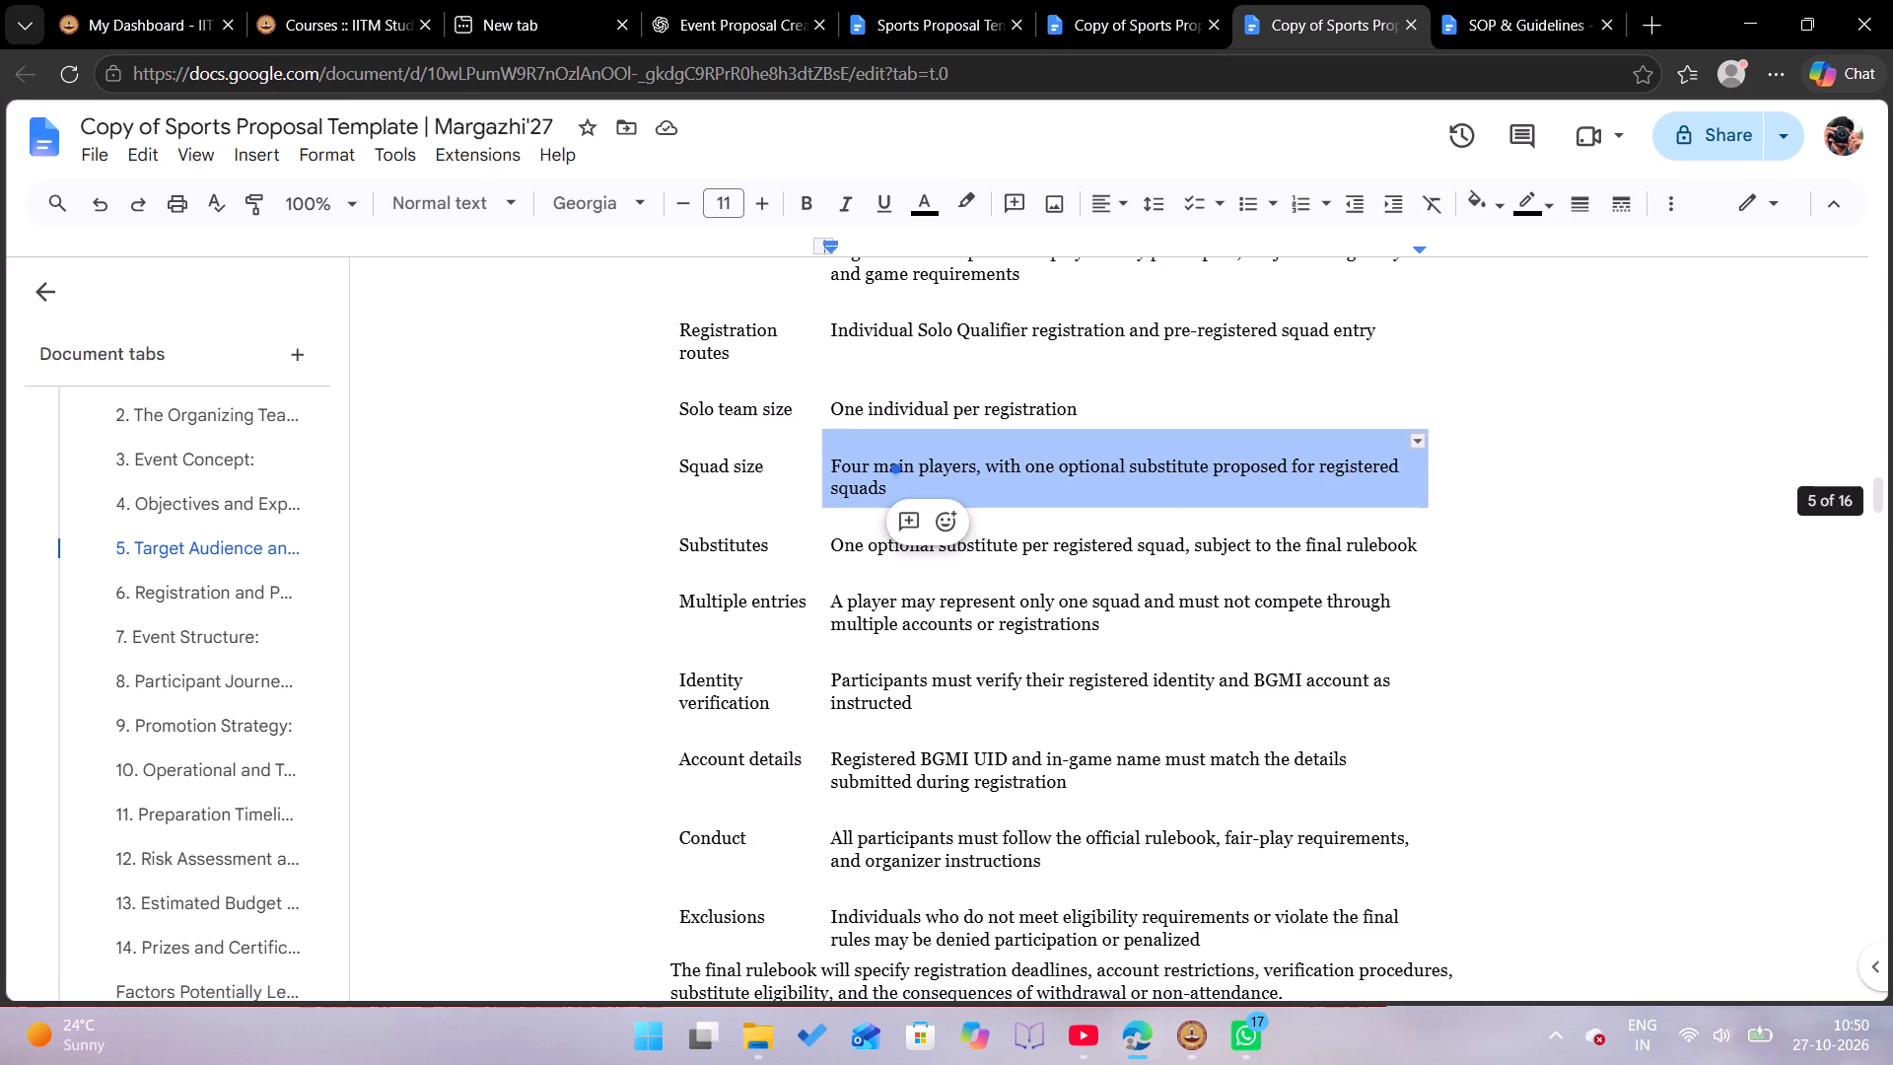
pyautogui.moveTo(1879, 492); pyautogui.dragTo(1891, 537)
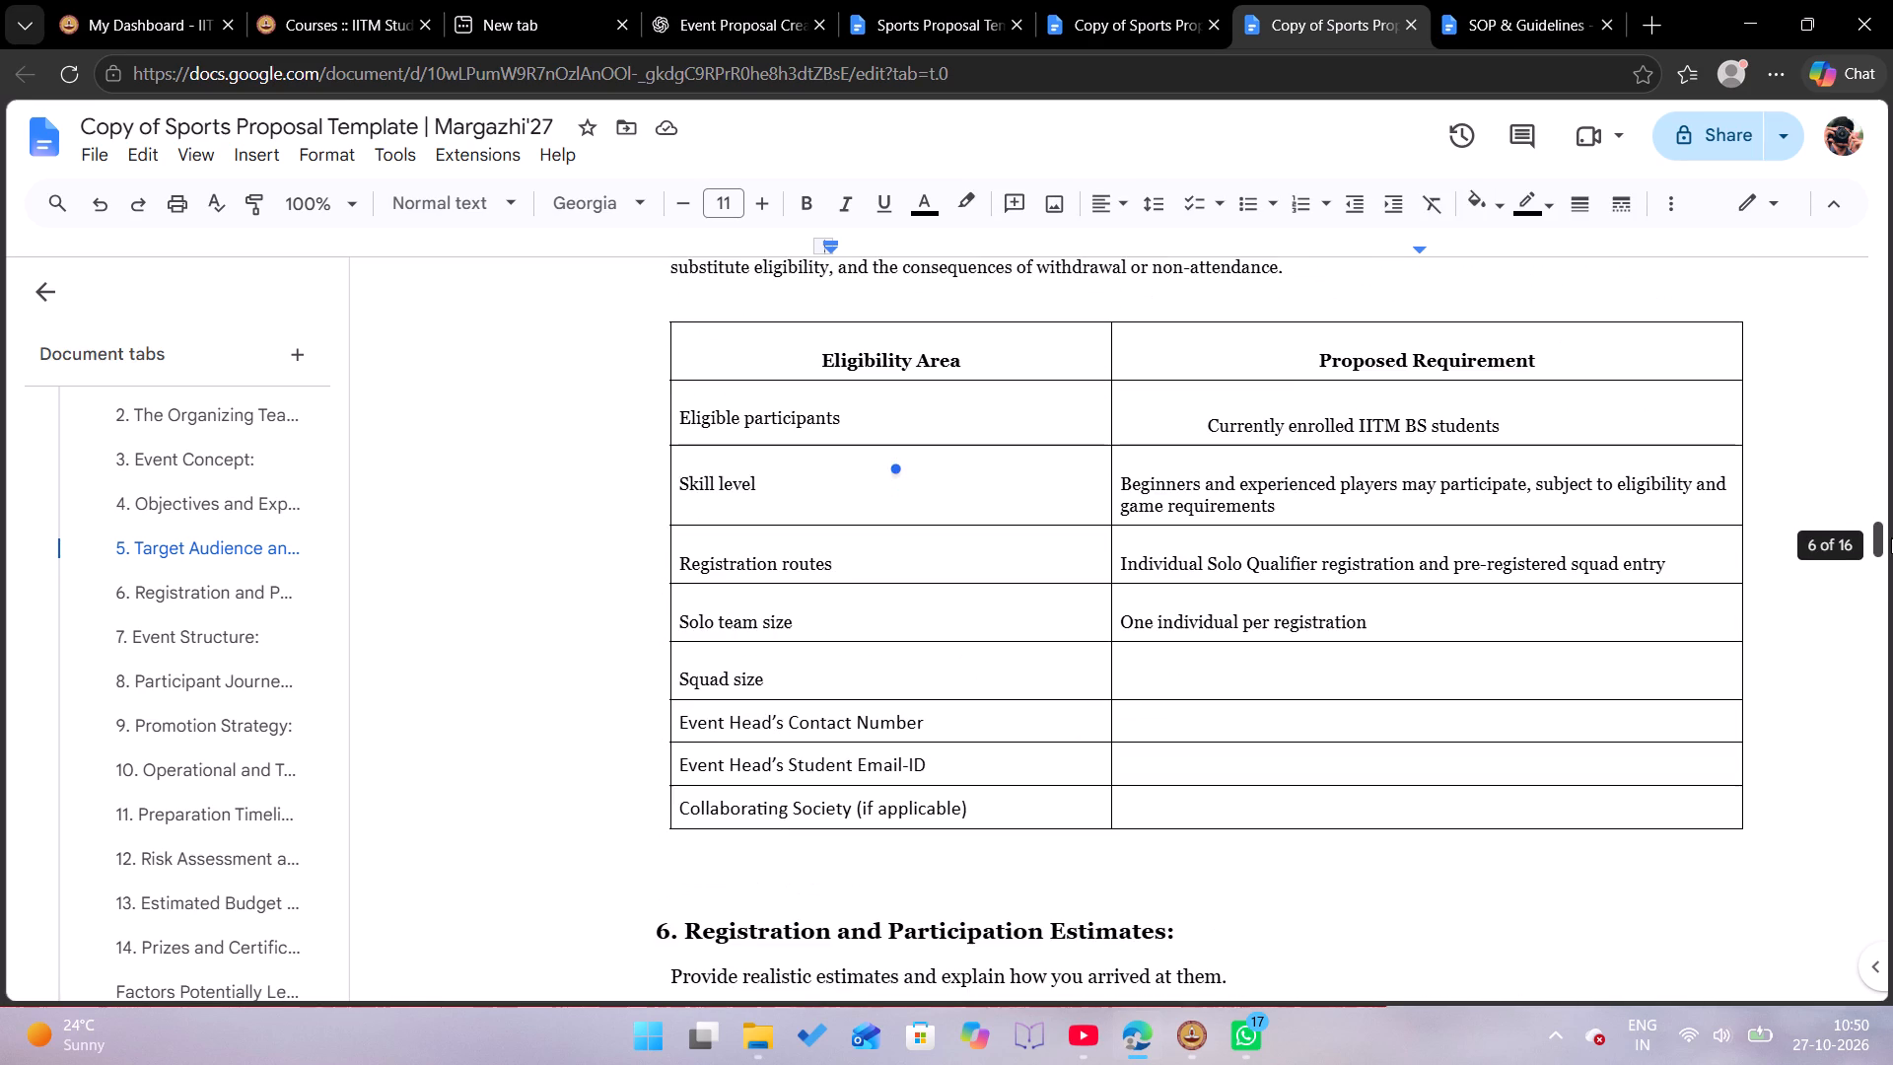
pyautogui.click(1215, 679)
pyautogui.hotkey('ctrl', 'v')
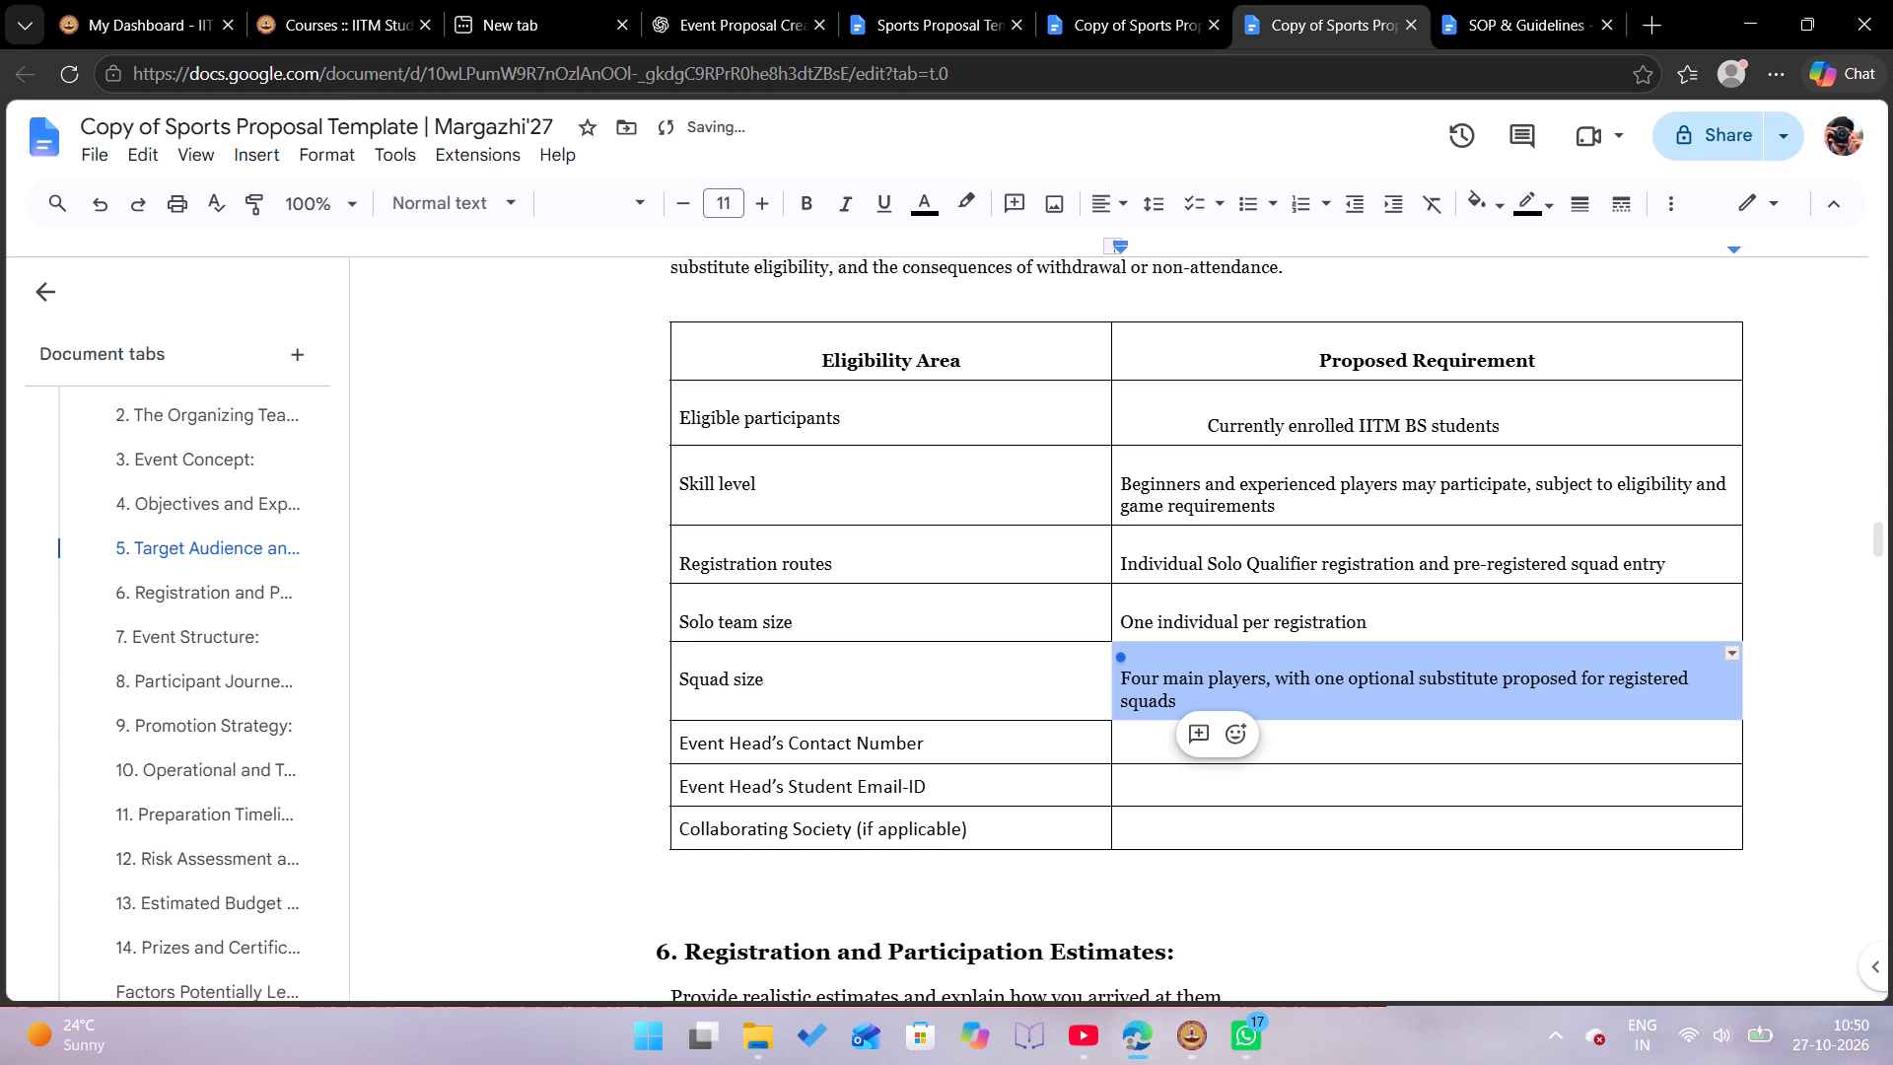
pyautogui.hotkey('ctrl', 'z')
# Copy the text "Four main players, with one optional substitute proposed for registered squads" into the requirement cell beside "Squad size" in the bordered table.
pyautogui.moveTo(1880, 525); pyautogui.dragTo(1892, 479)
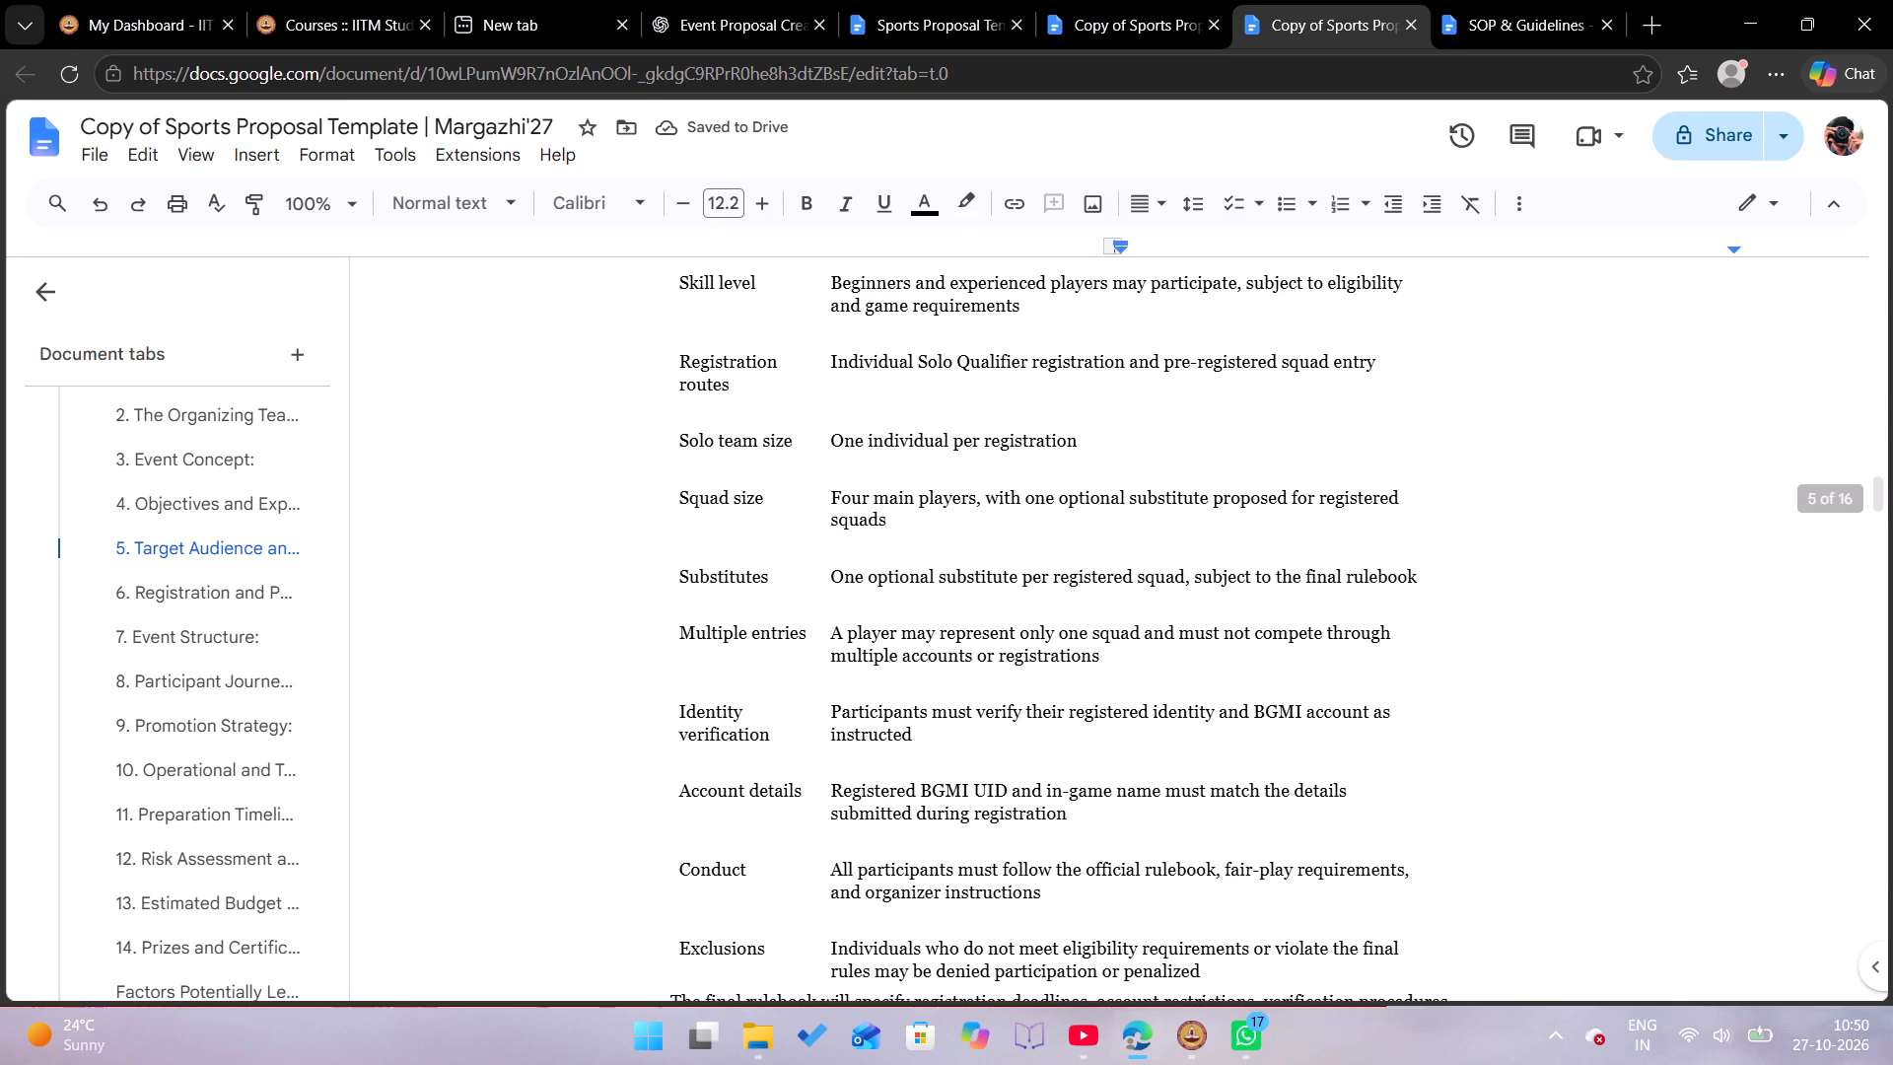
pyautogui.moveTo(828, 500); pyautogui.dragTo(886, 520)
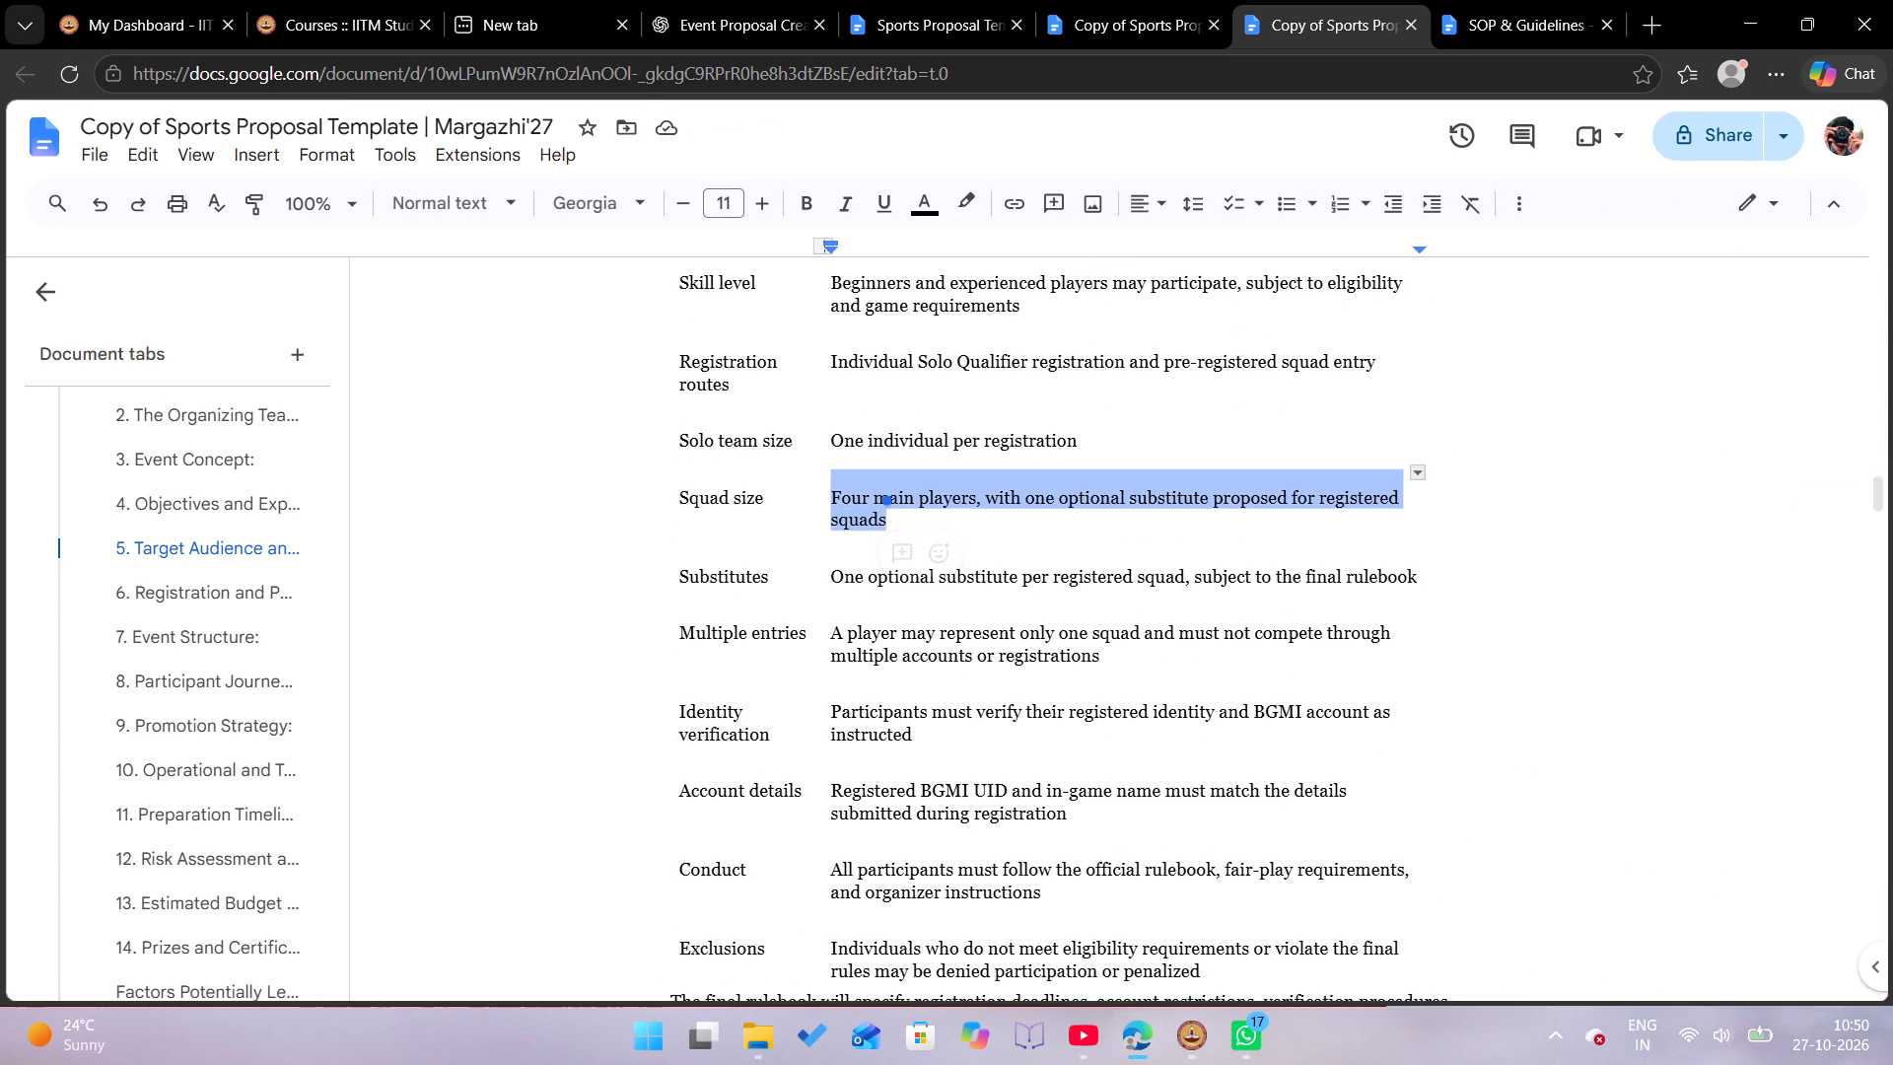
pyautogui.hotkey('ctrl', 'c')
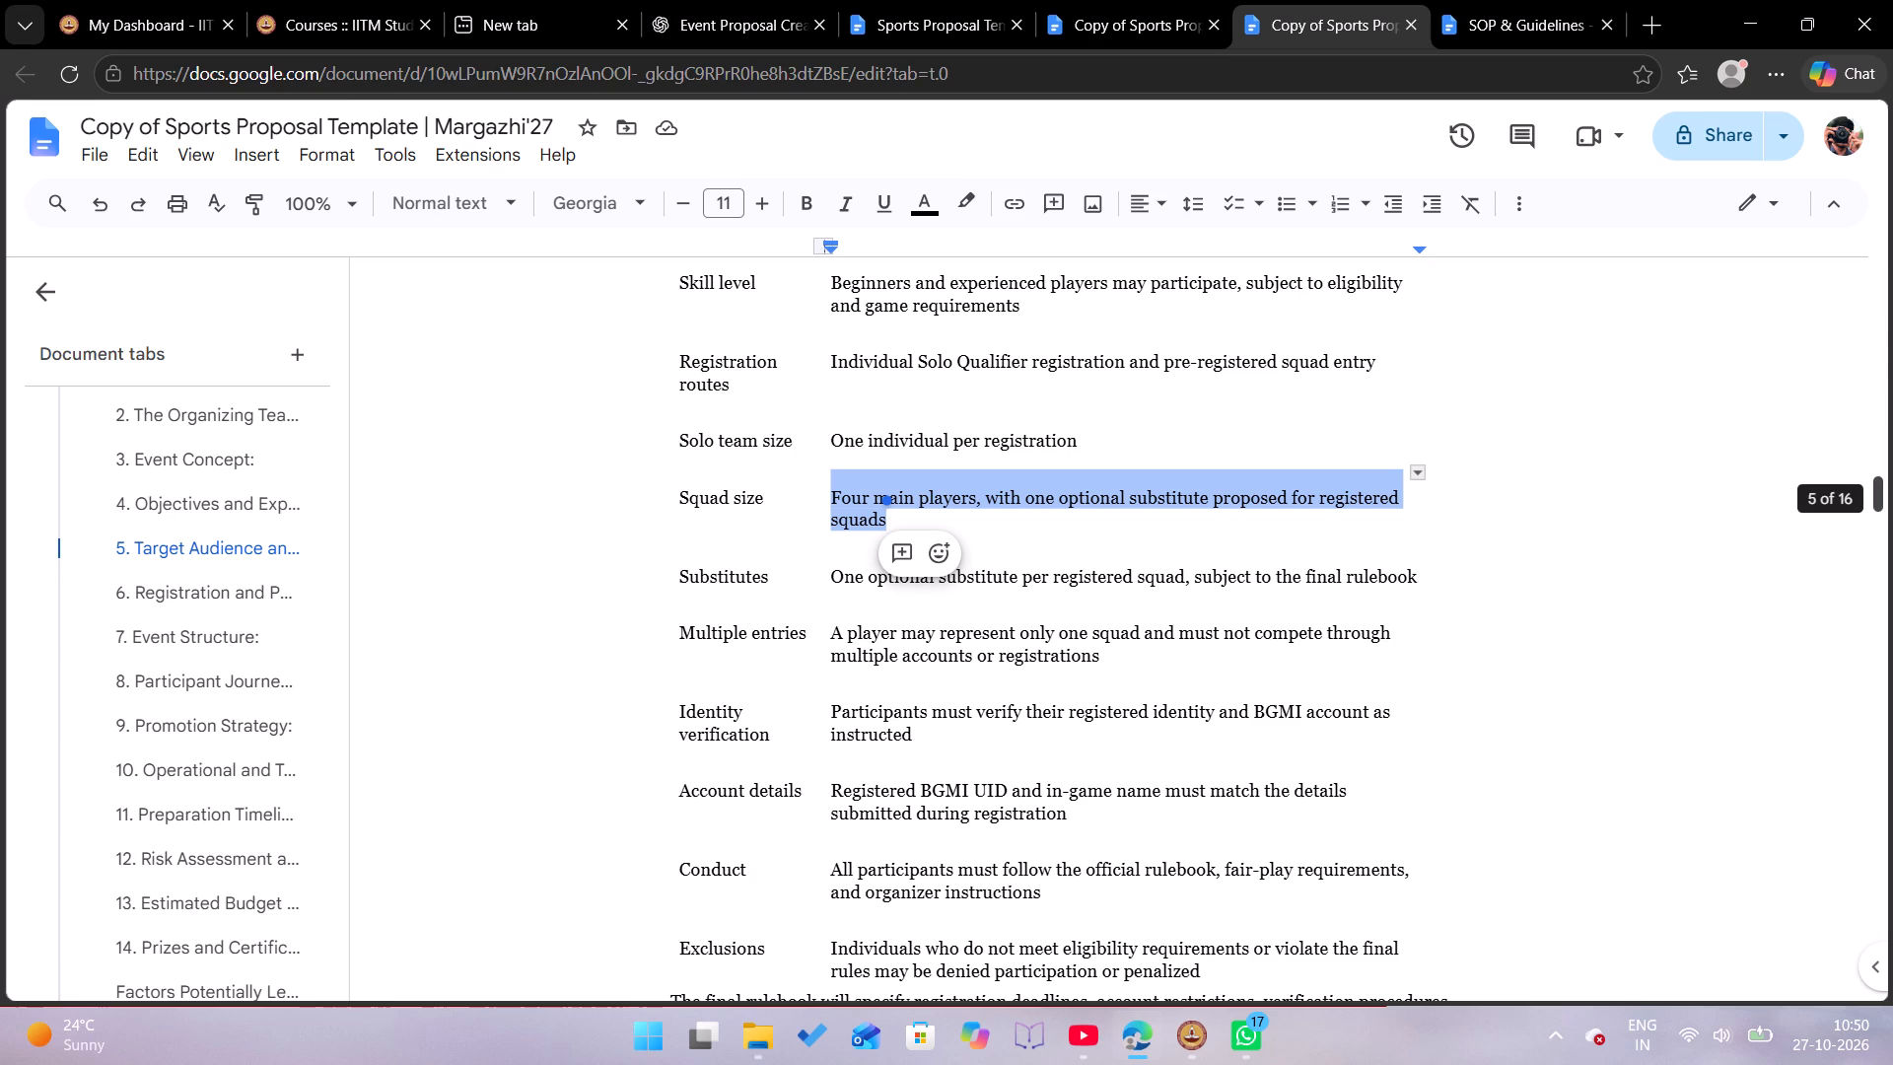
pyautogui.moveTo(1881, 489); pyautogui.dragTo(1892, 538)
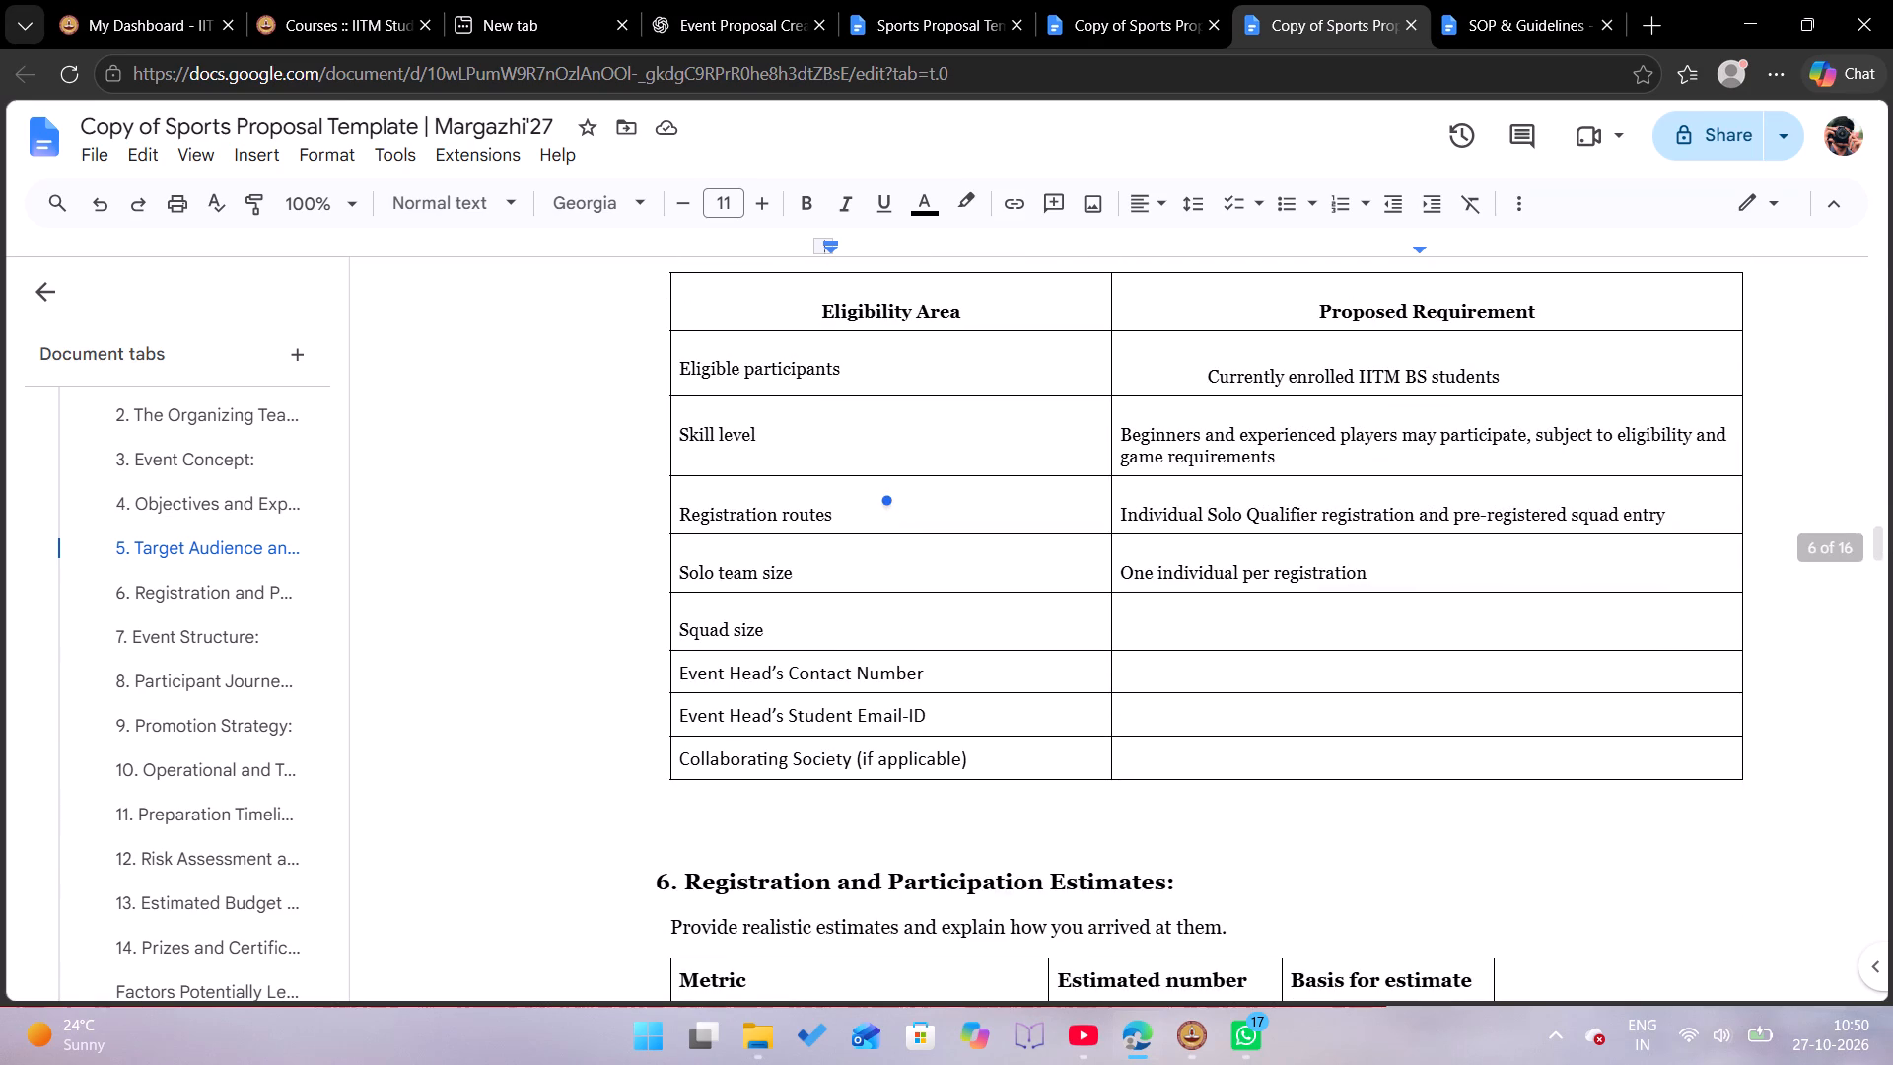
pyautogui.click(1220, 647)
pyautogui.click(1147, 619)
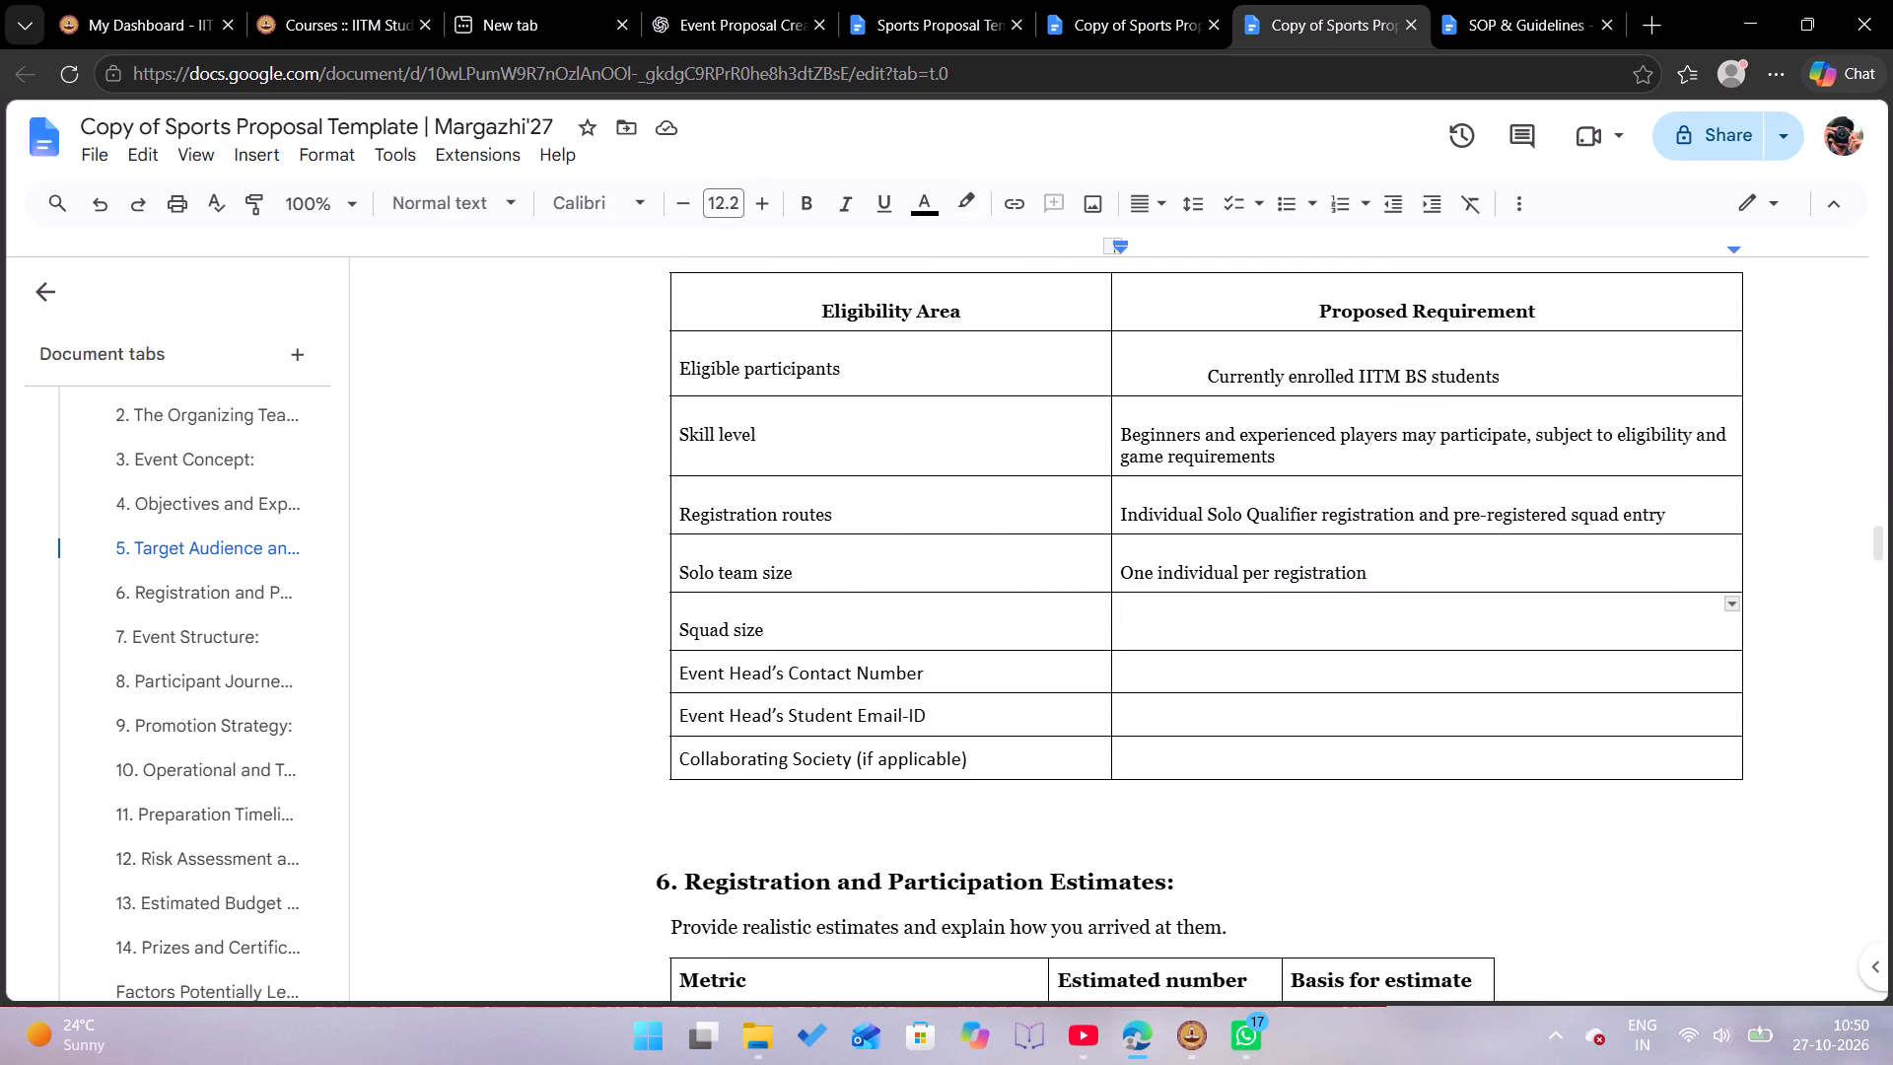
pyautogui.hotkey('ctrl', 'v')
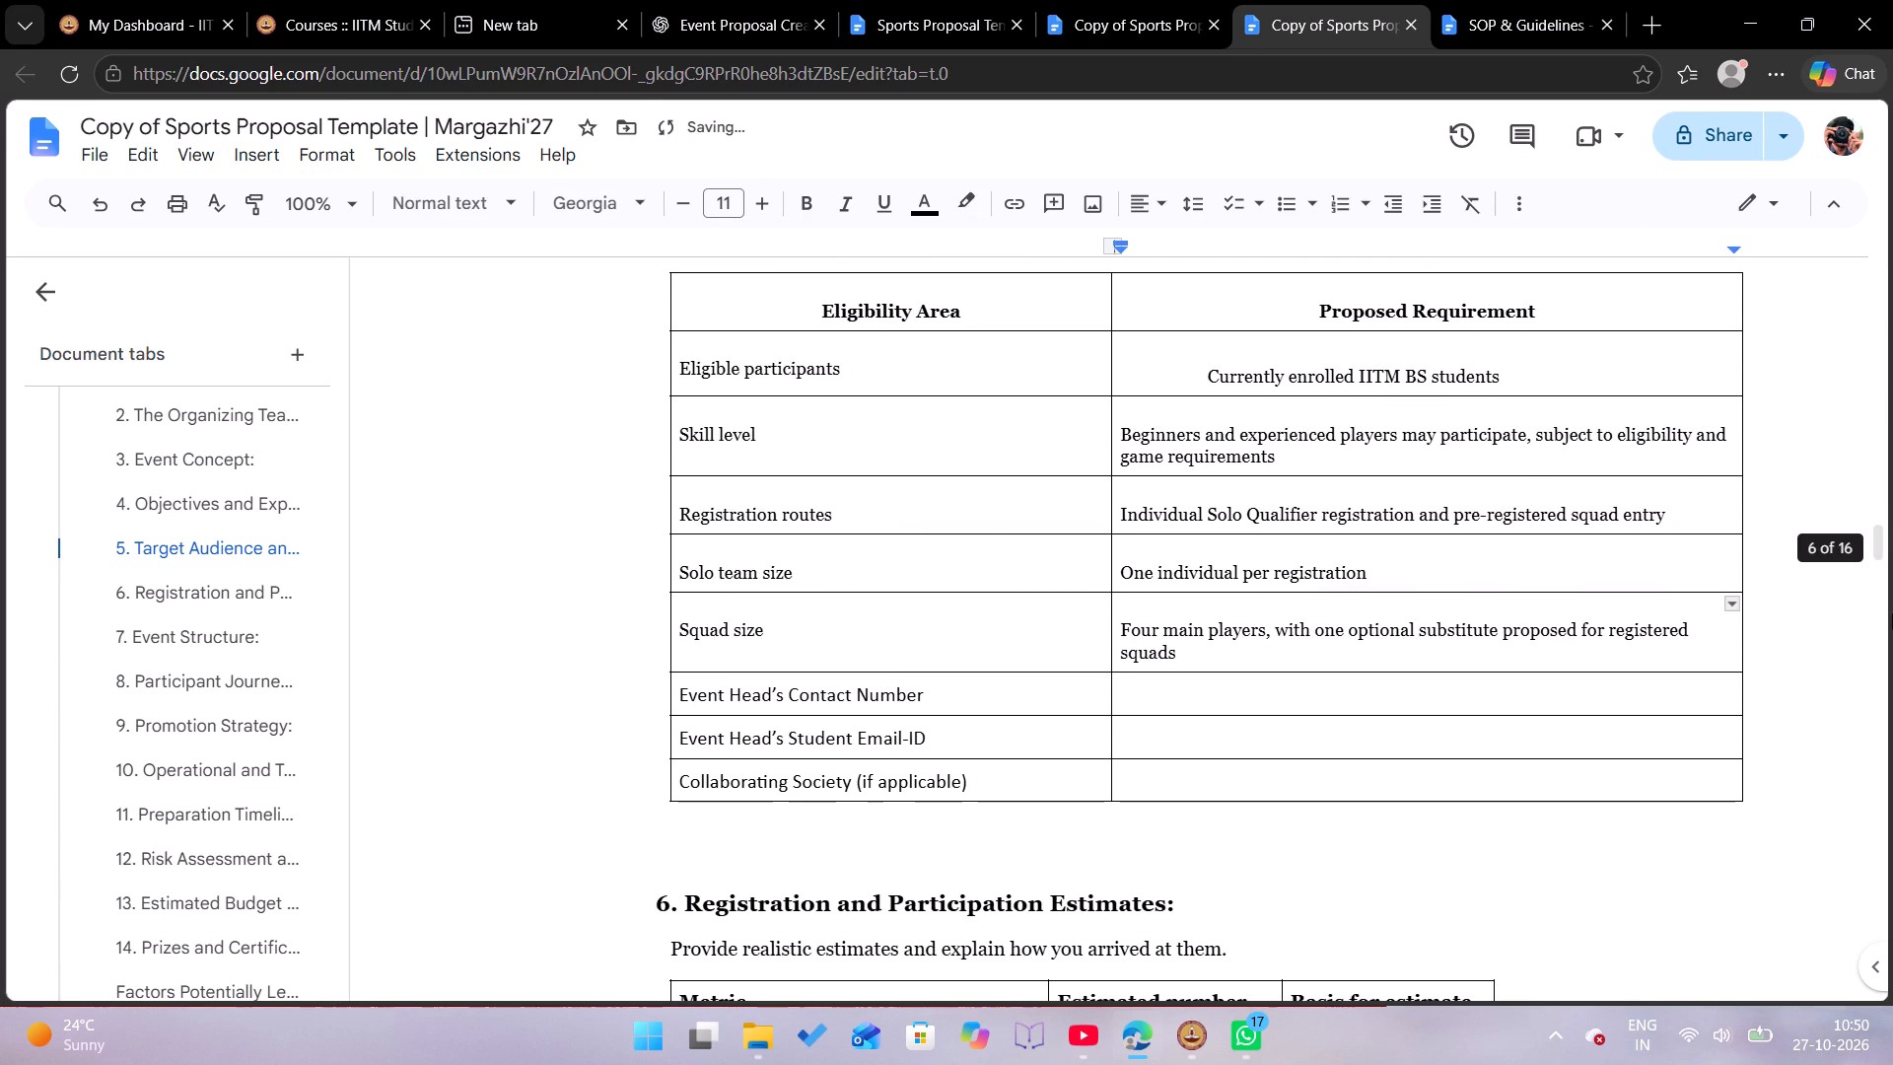
# Replace the "Event Head's Contact Number" label in the bordered table with "Multiple entries" copied from the unbordered eligibility table.
pyautogui.moveTo(1878, 540); pyautogui.dragTo(1880, 495)
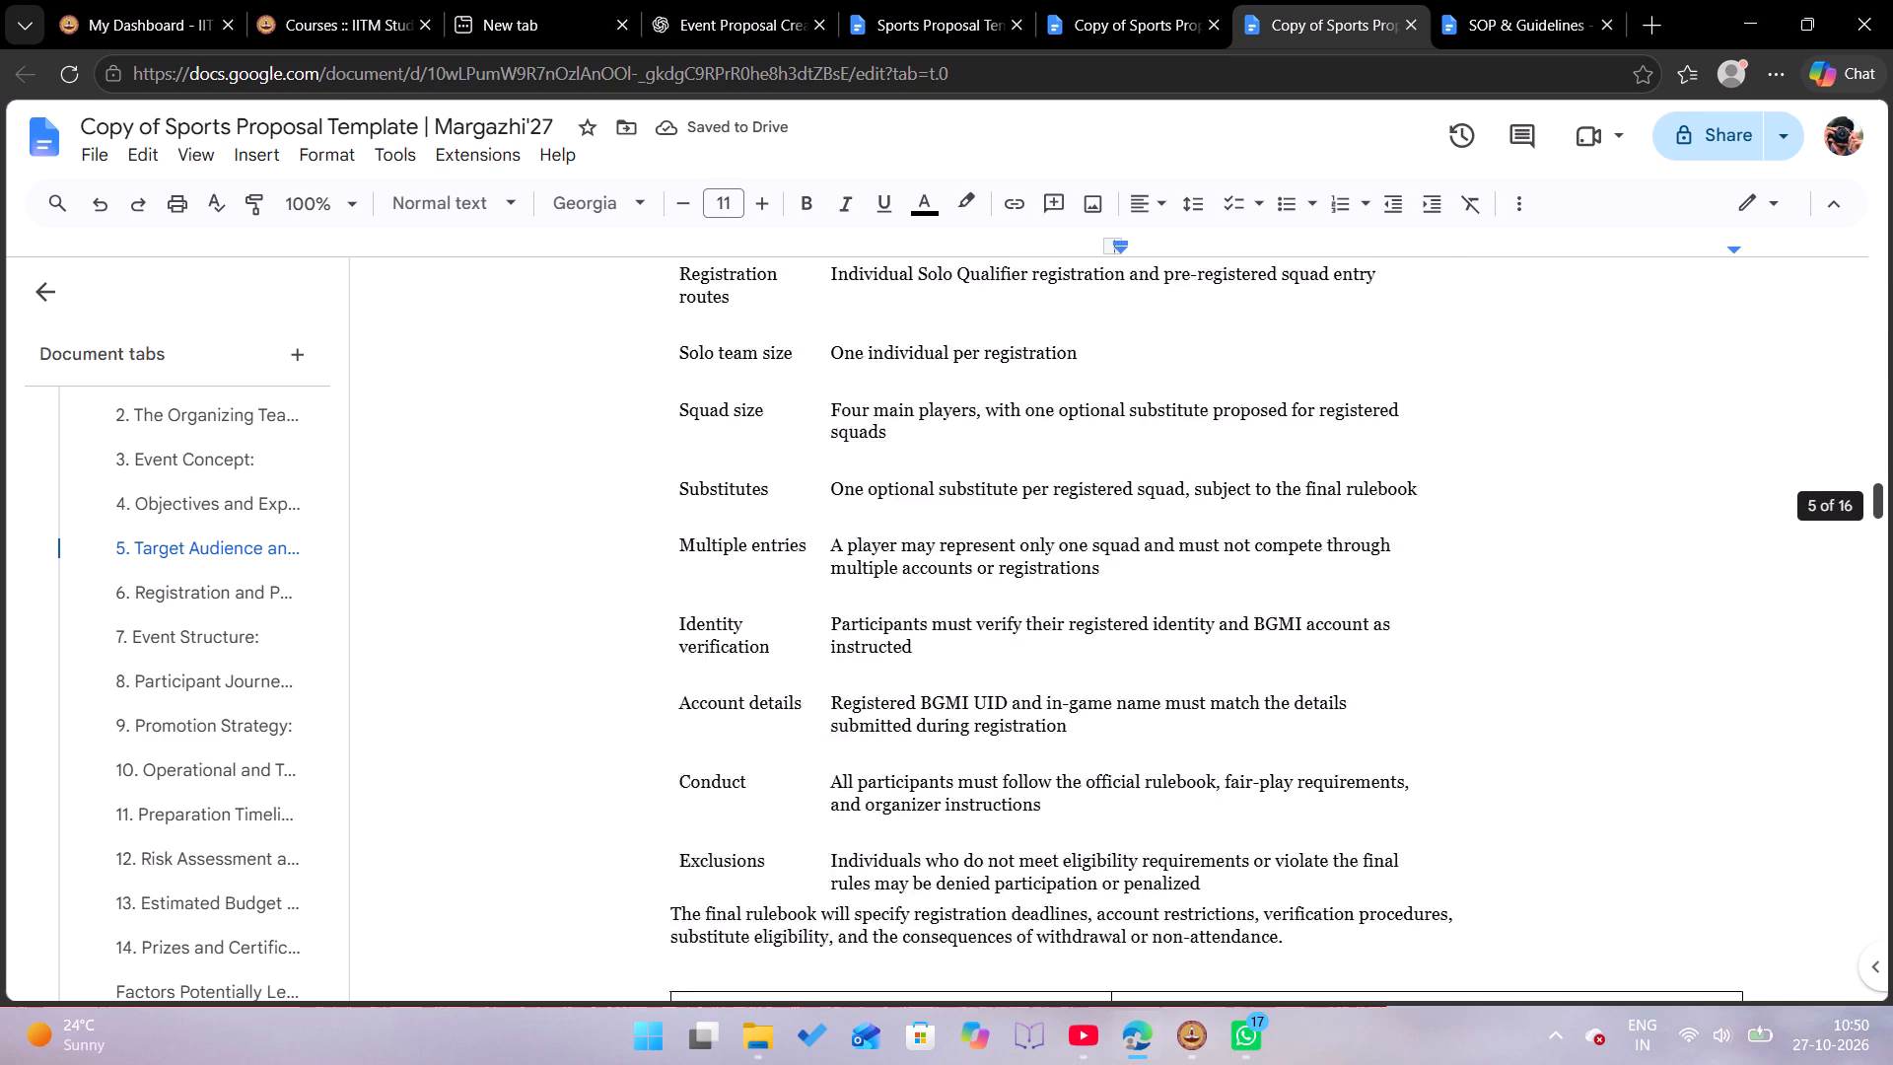
pyautogui.moveTo(1880, 495); pyautogui.dragTo(1883, 484)
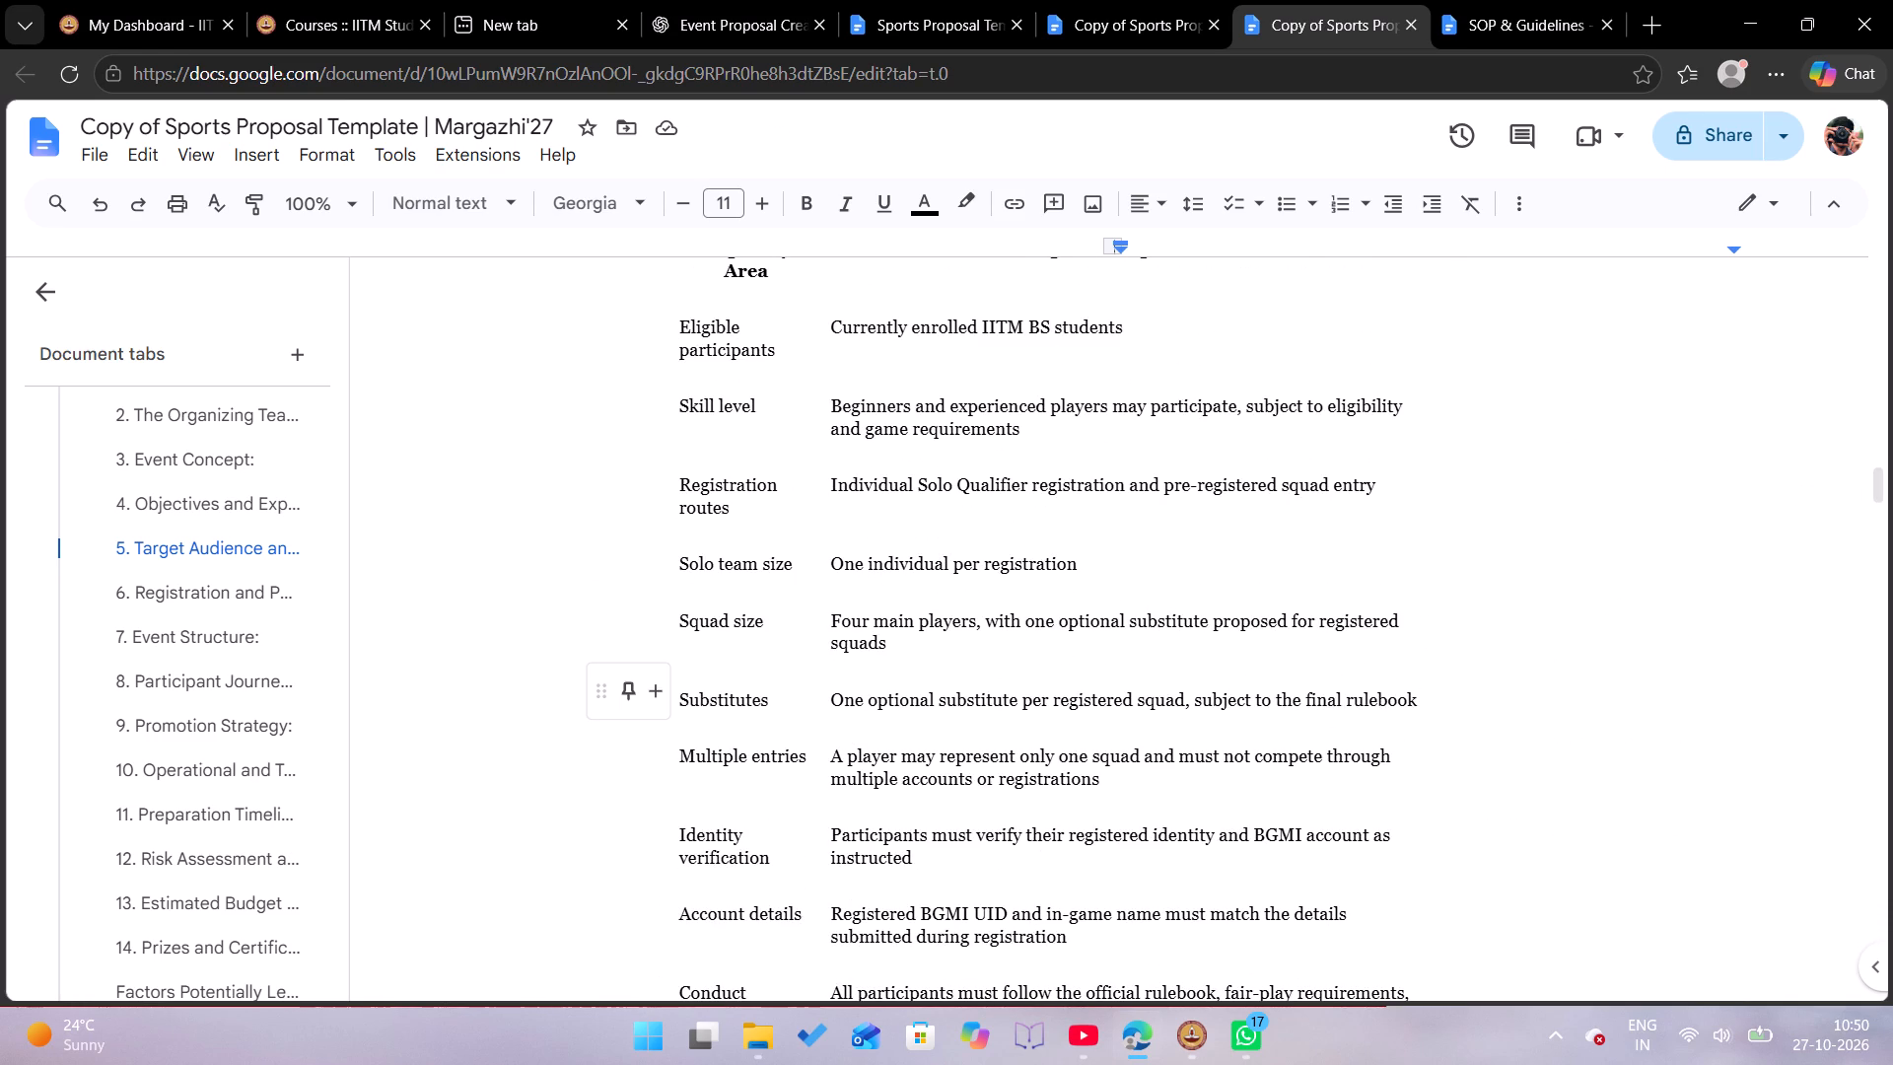
pyautogui.moveTo(683, 752); pyautogui.dragTo(801, 758)
pyautogui.click(684, 754)
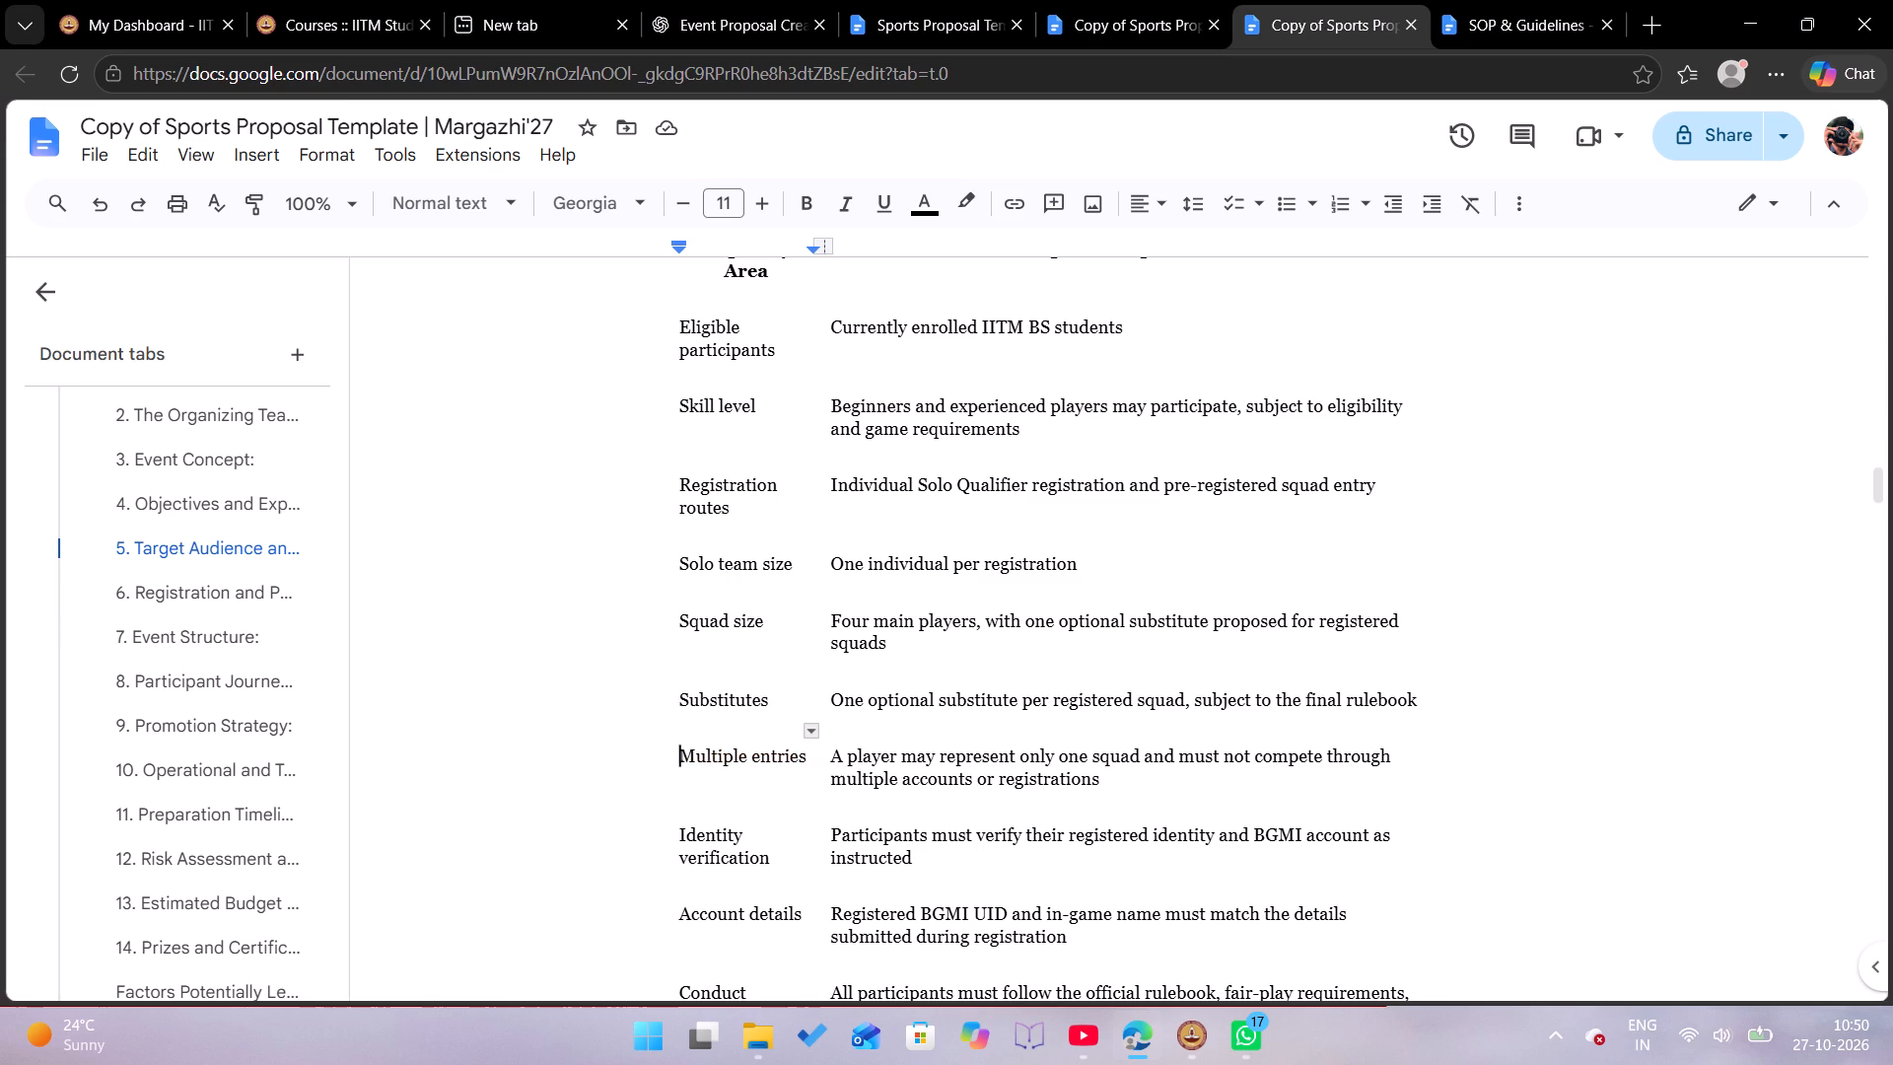
pyautogui.moveTo(684, 754); pyautogui.dragTo(804, 762)
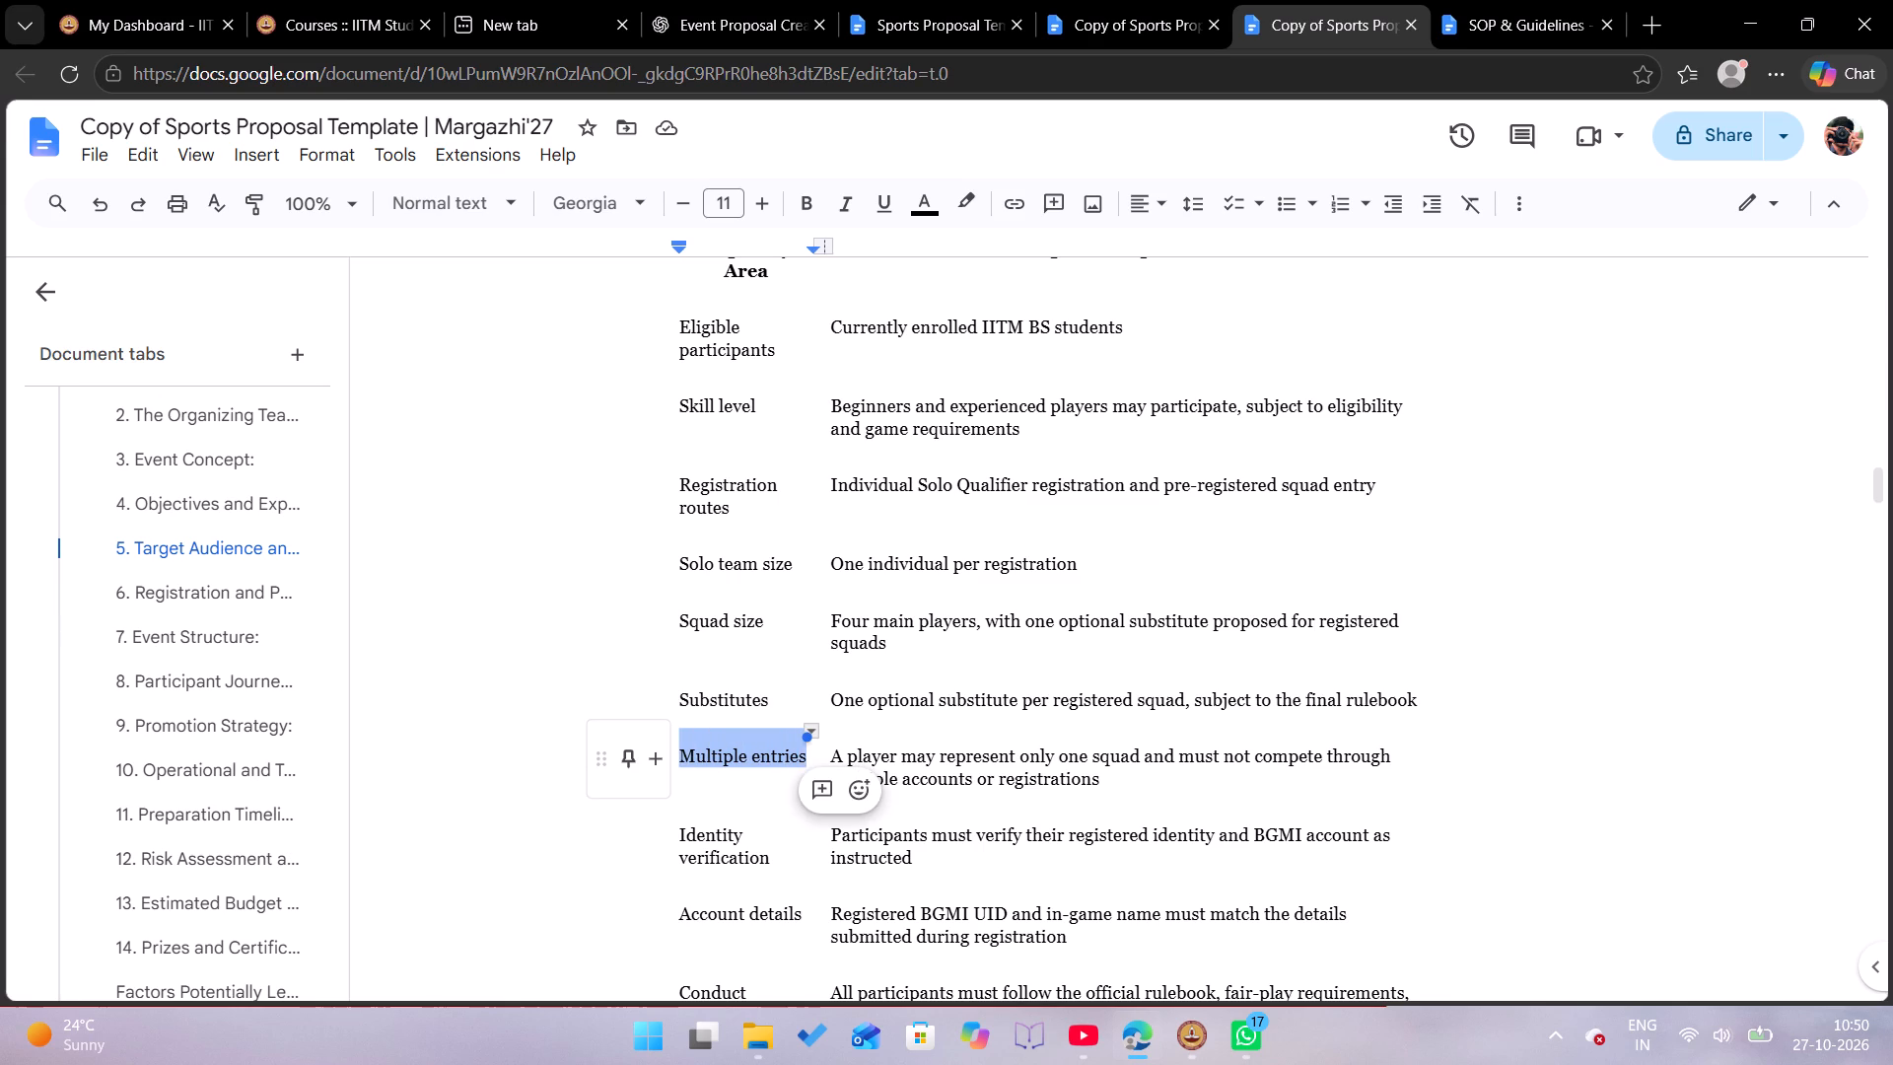
pyautogui.hotkey('ctrl', 'c')
pyautogui.moveTo(1877, 496); pyautogui.dragTo(1885, 525)
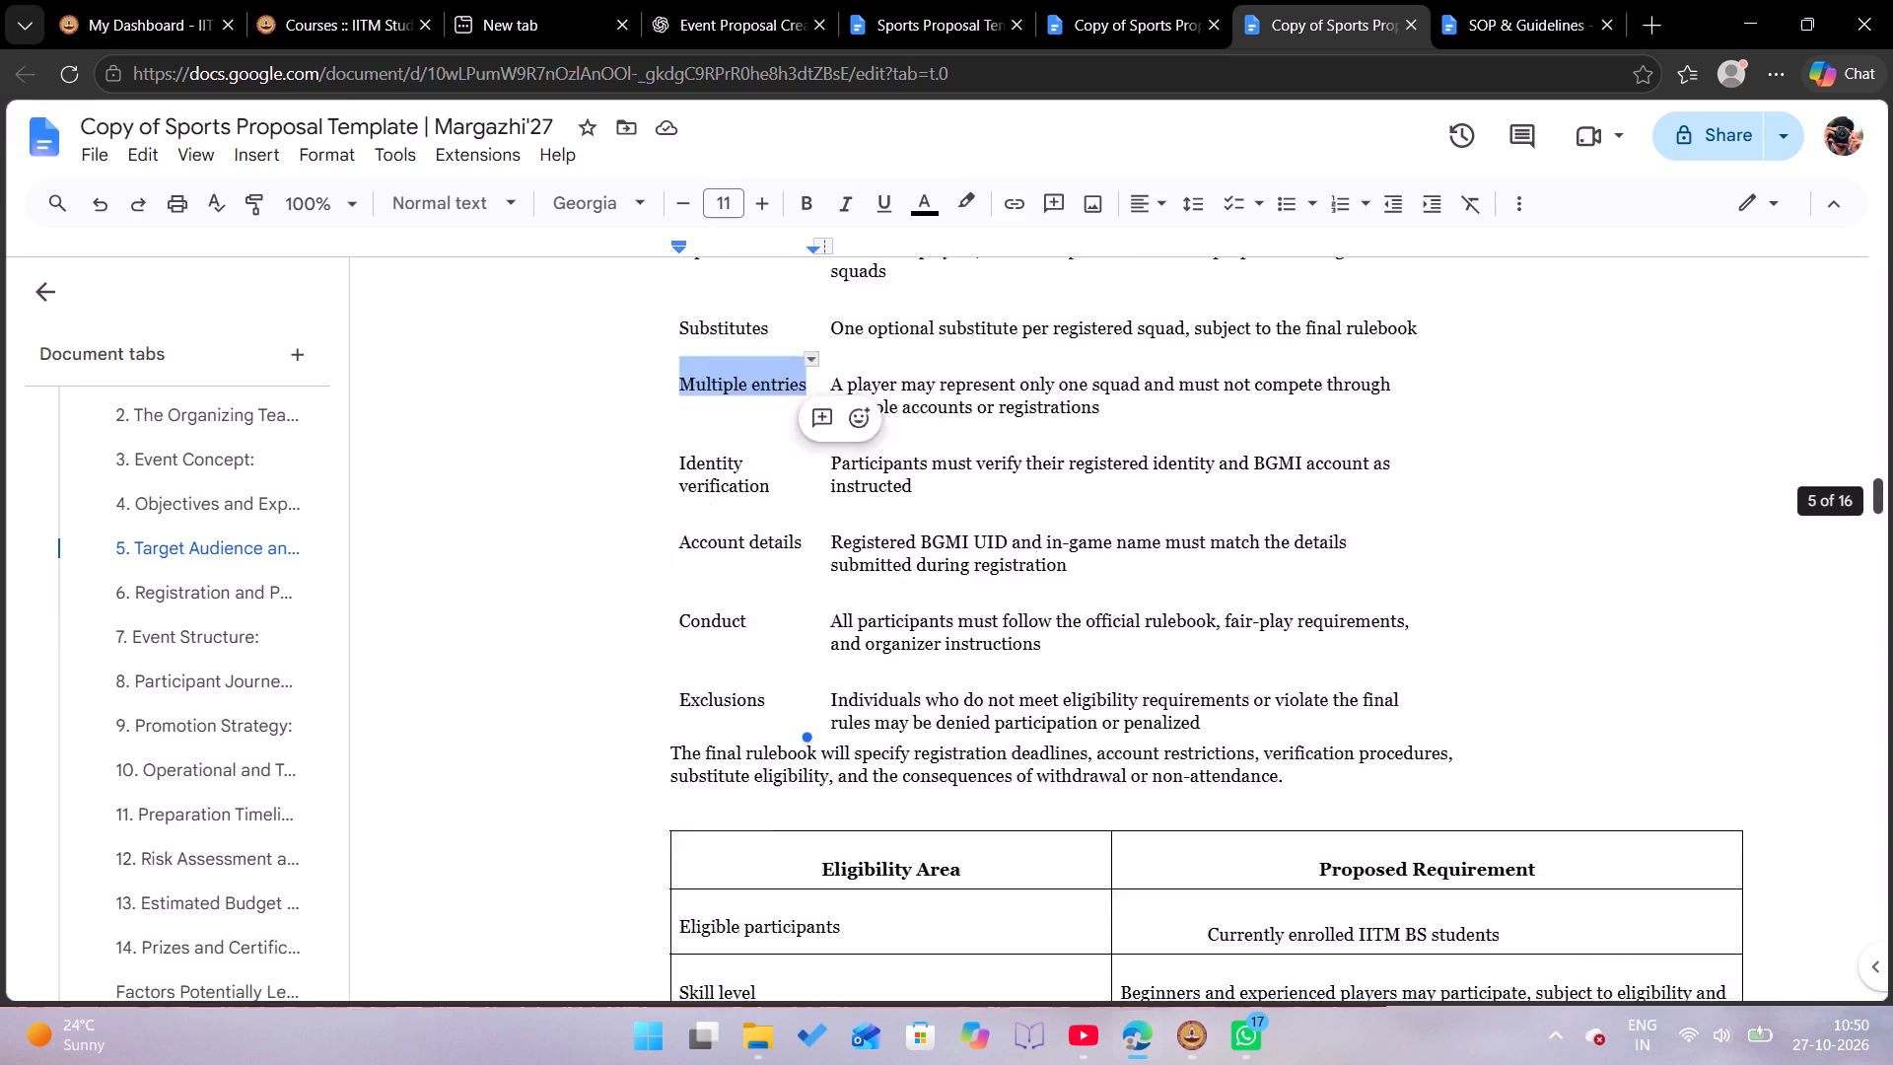
pyautogui.moveTo(1885, 525); pyautogui.dragTo(1889, 562)
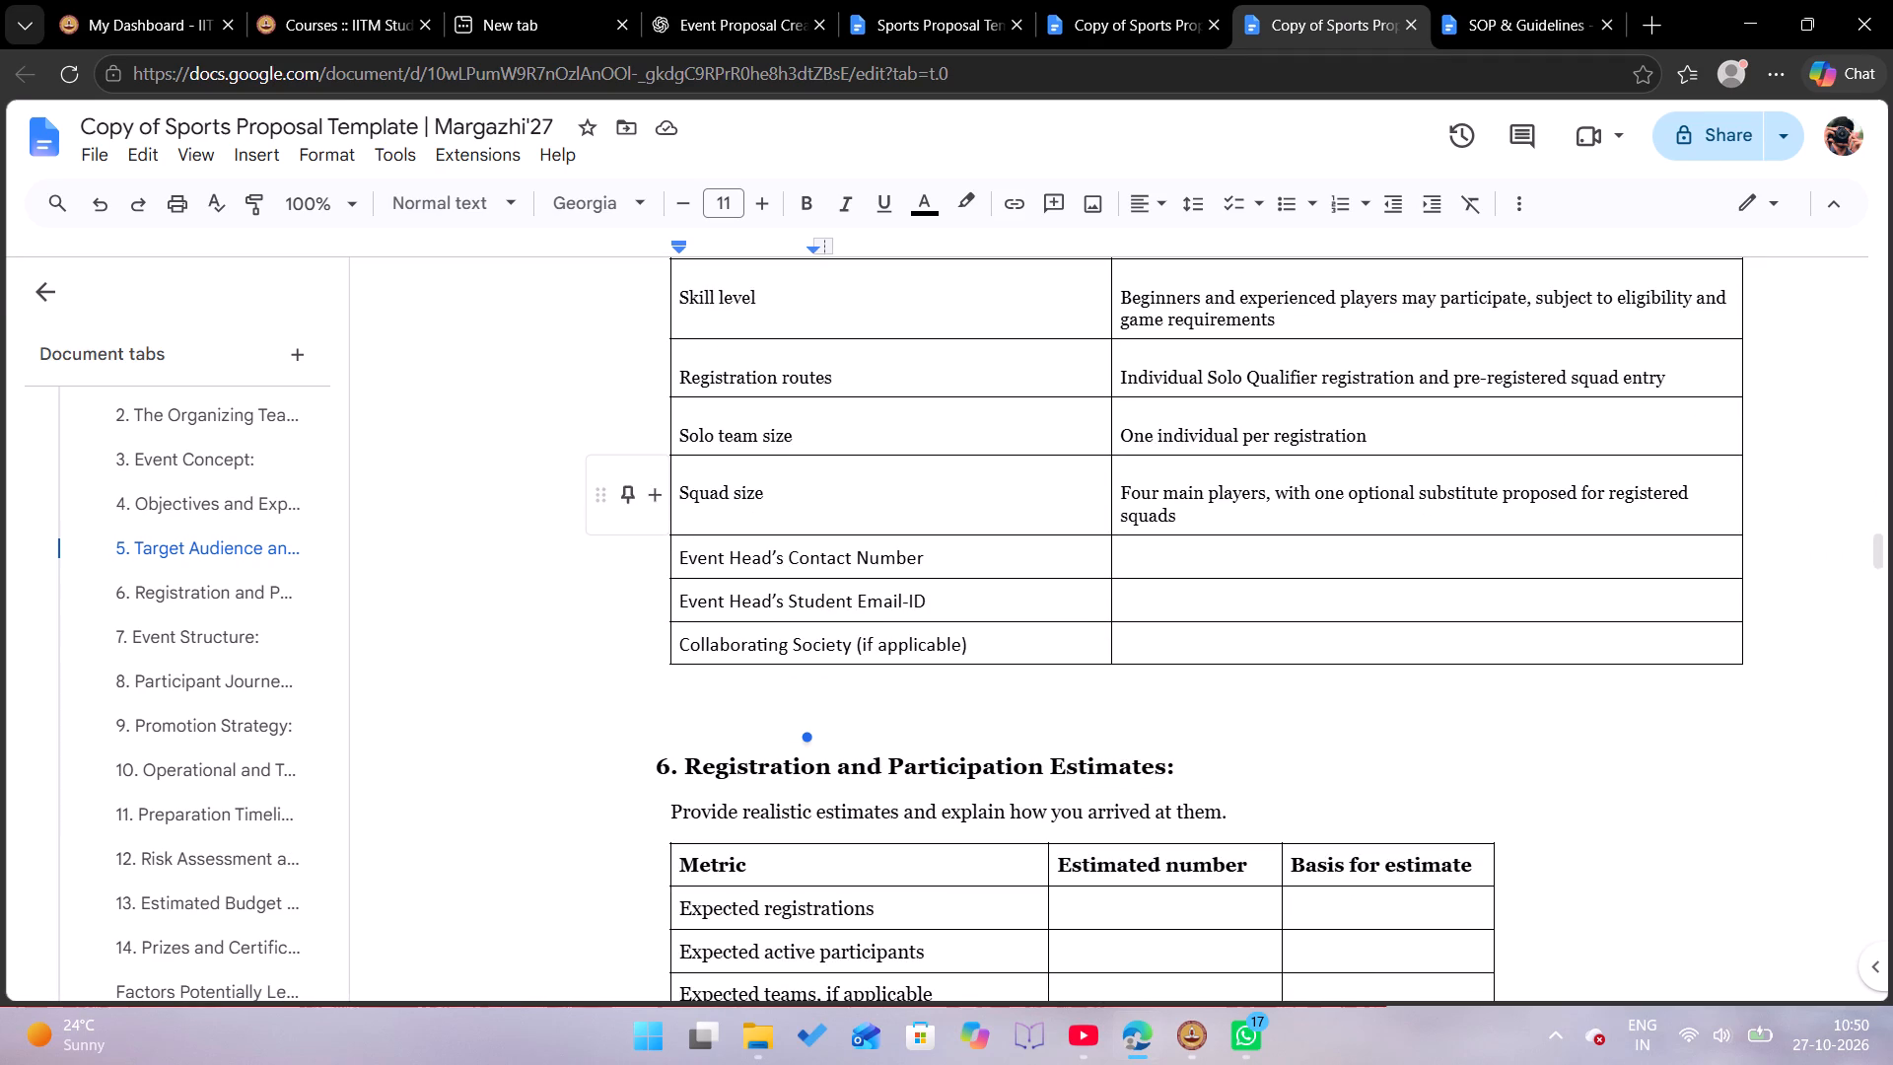
pyautogui.moveTo(680, 560); pyautogui.dragTo(798, 548)
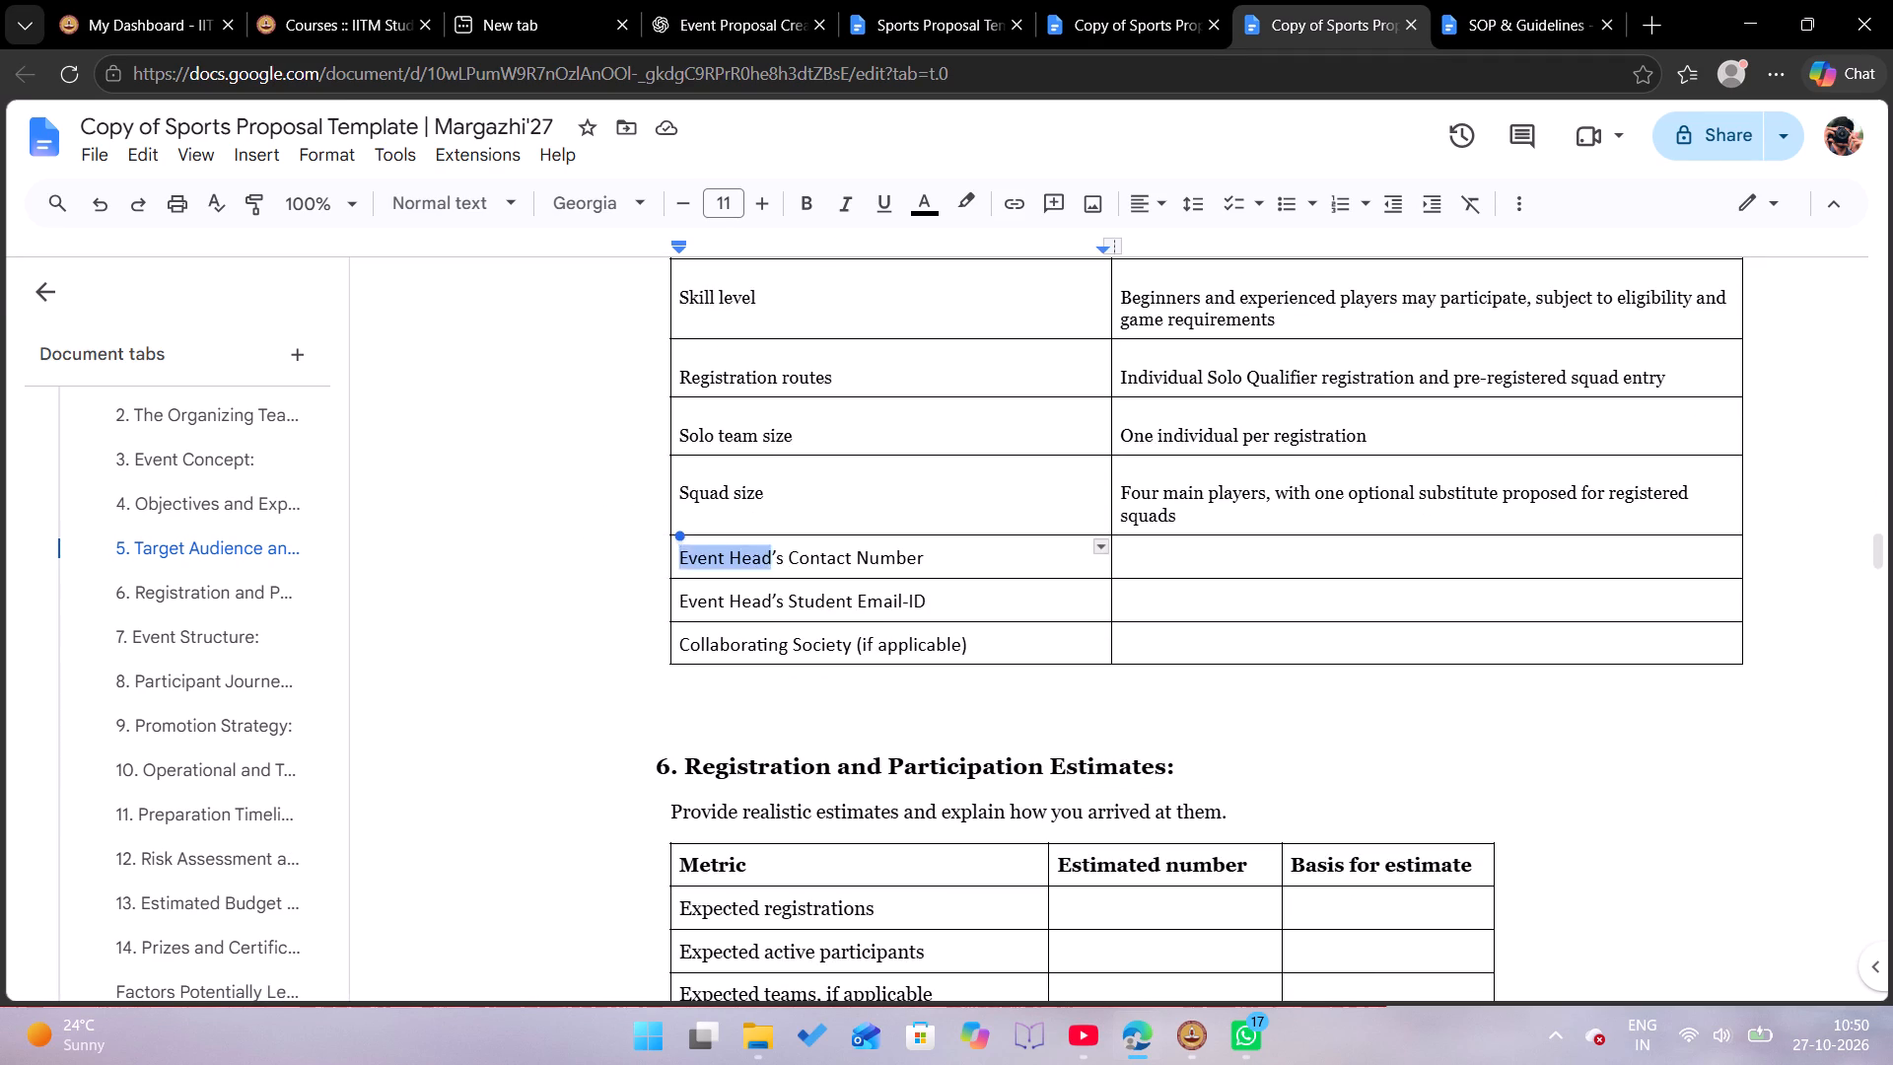
pyautogui.moveTo(798, 548); pyautogui.dragTo(929, 564)
pyautogui.press('BackSpace')
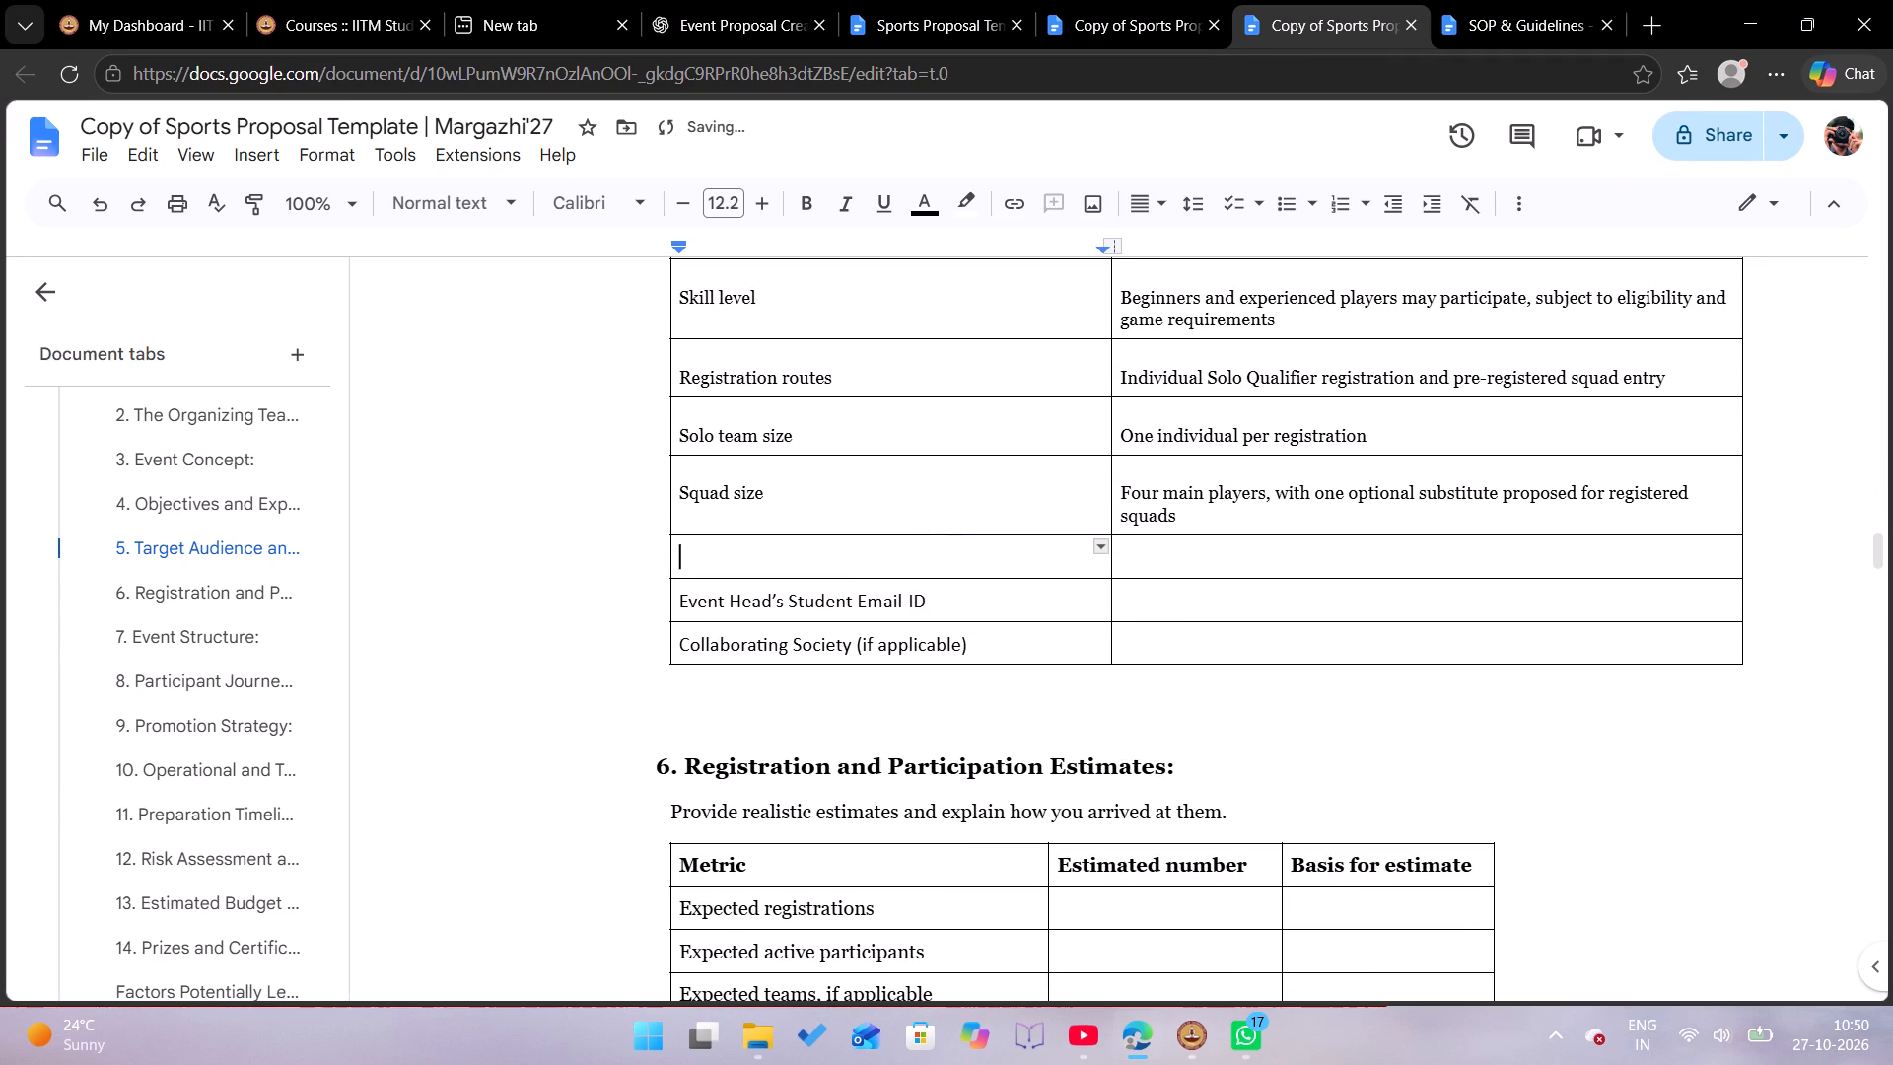
pyautogui.hotkey('ctrl', 'v')
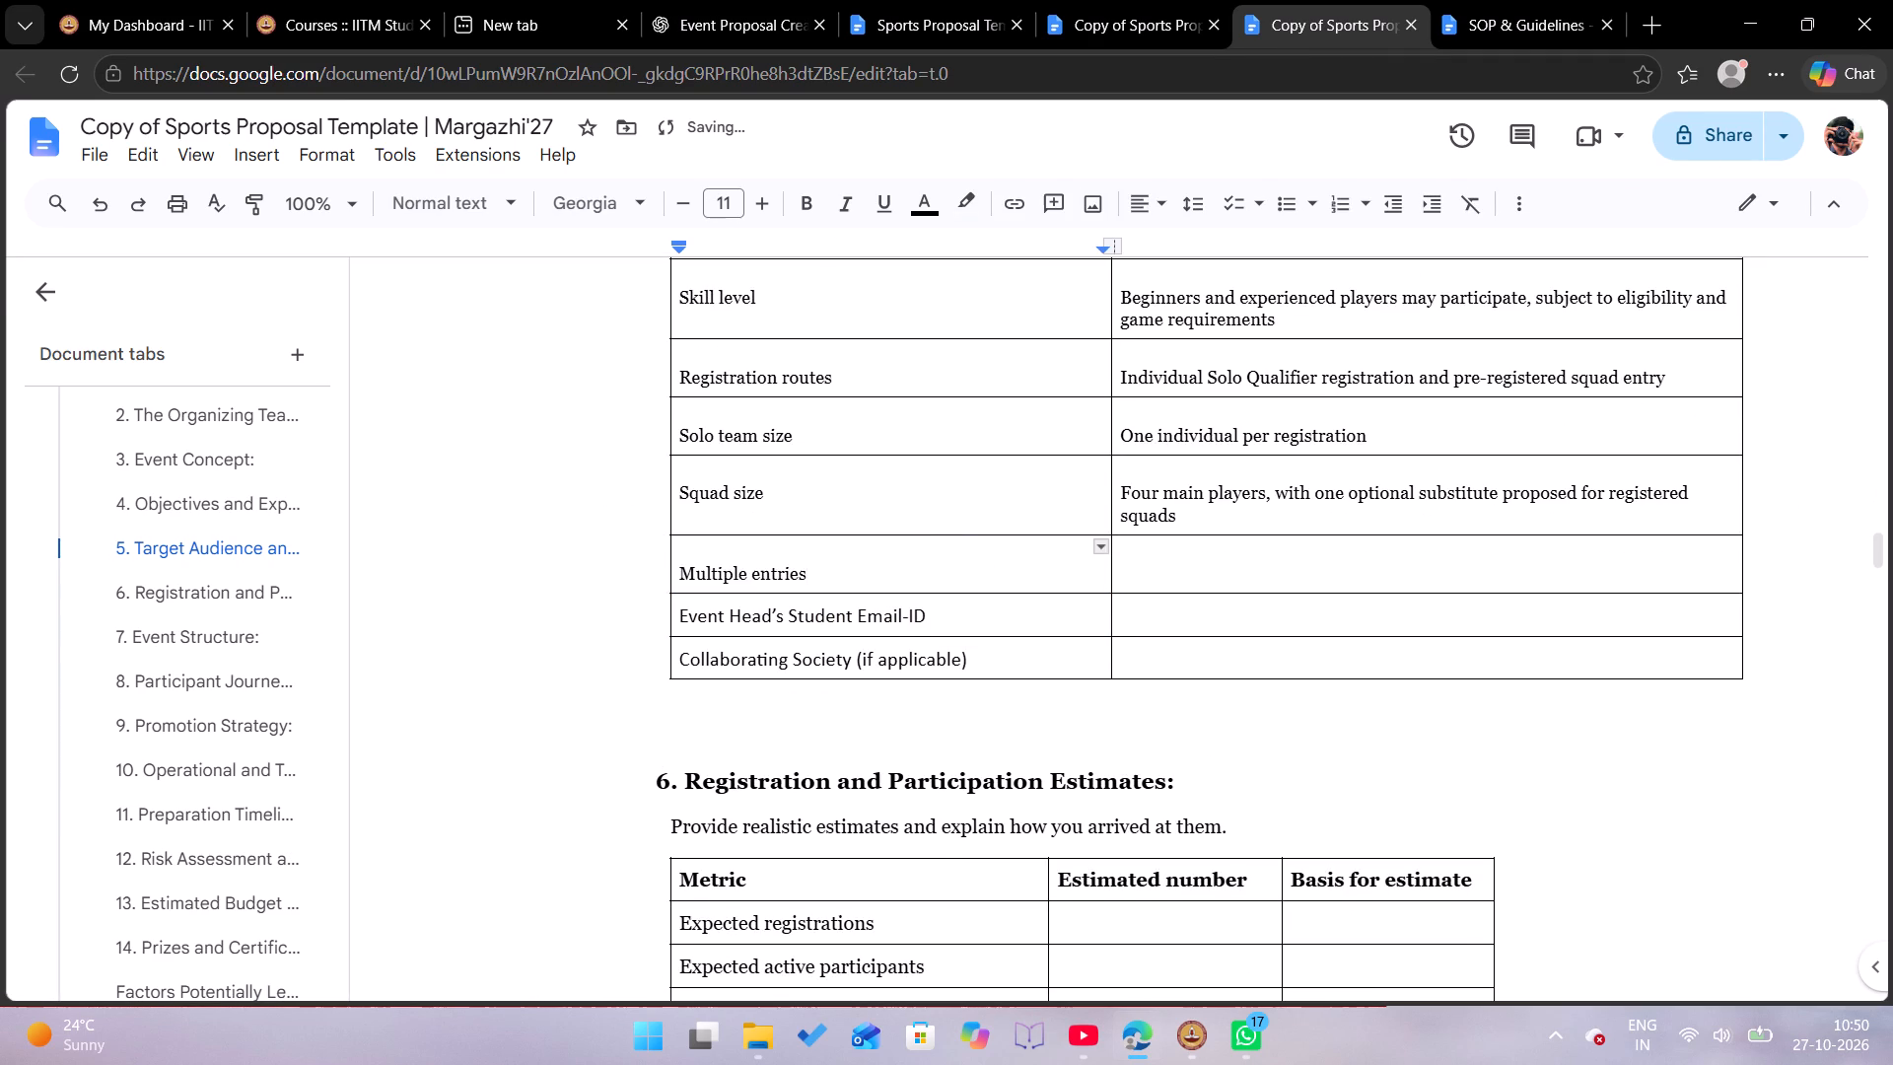
# Copy the "Multiple entries" requirement, "A player may represent only one squad…", from the unbordered table into the cell beside "Multiple entries" in the bordered table.
pyautogui.moveTo(1878, 551); pyautogui.dragTo(1882, 509)
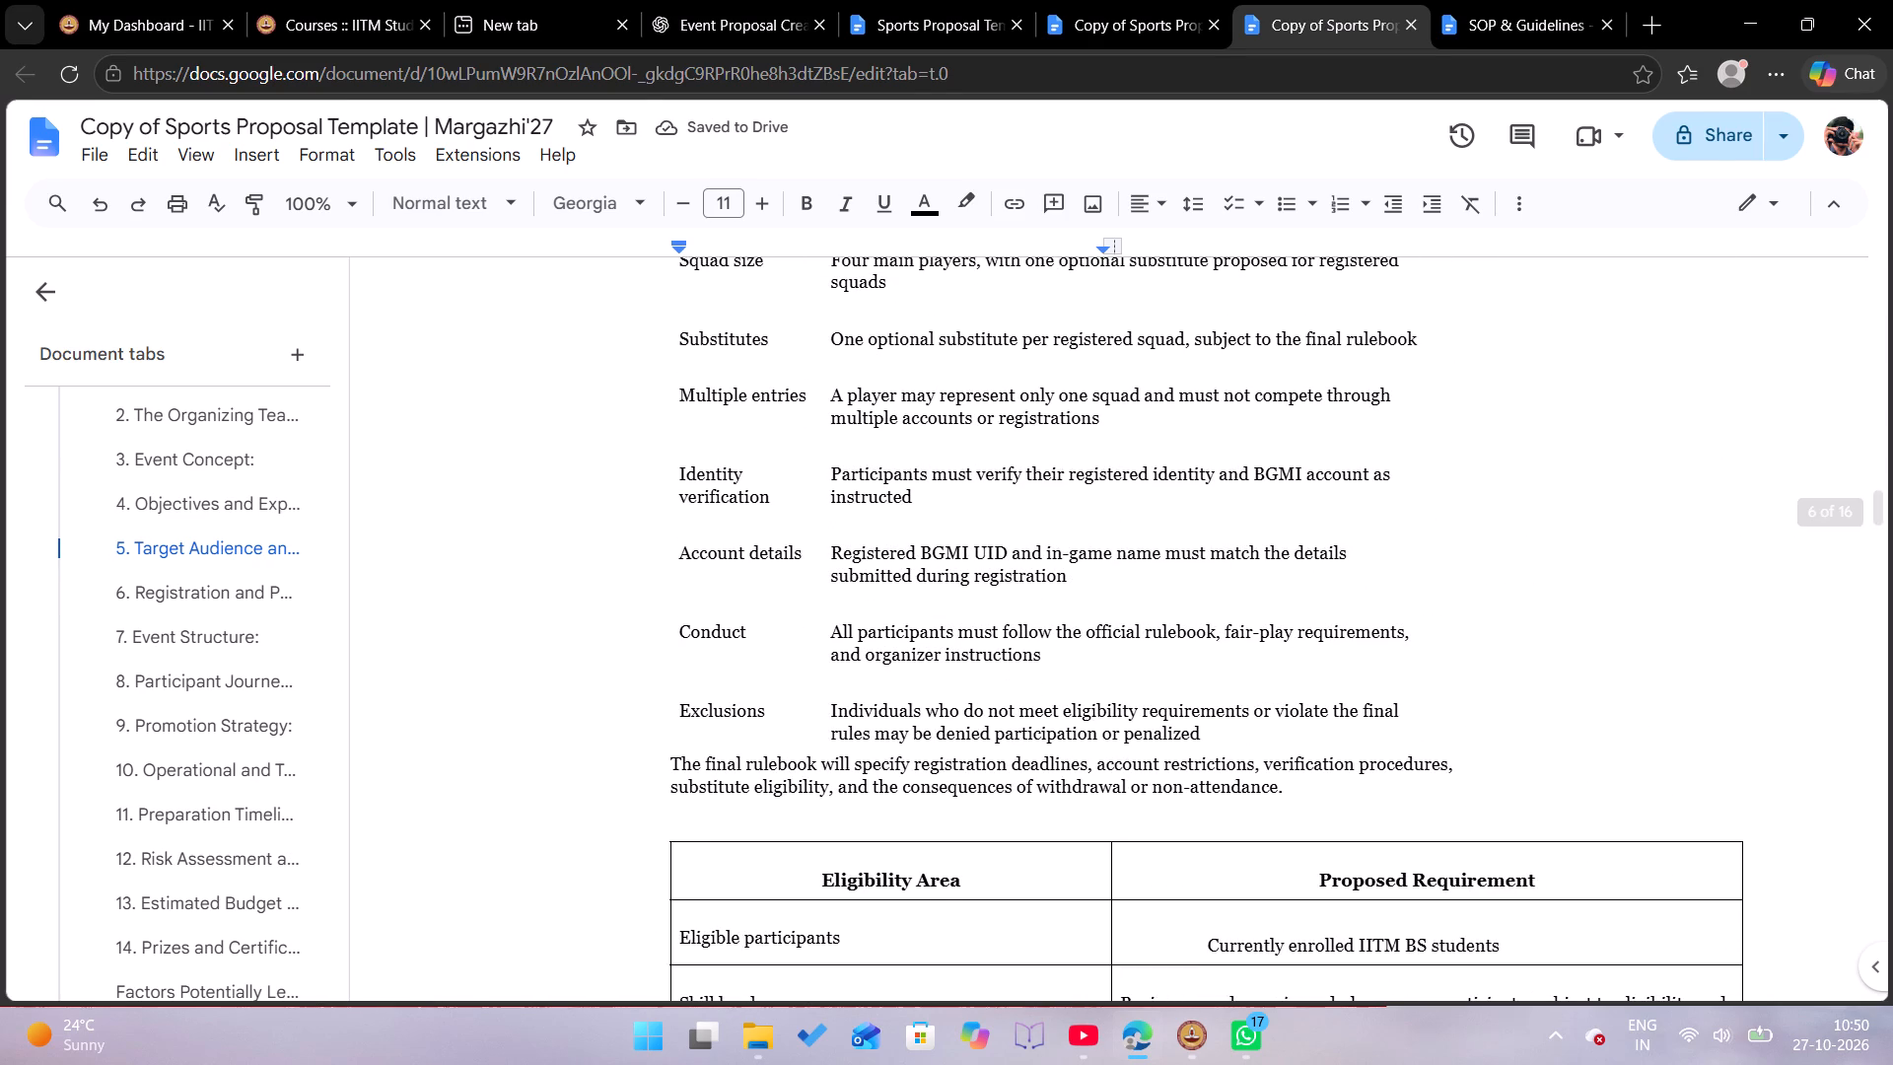
pyautogui.moveTo(831, 392); pyautogui.dragTo(1098, 420)
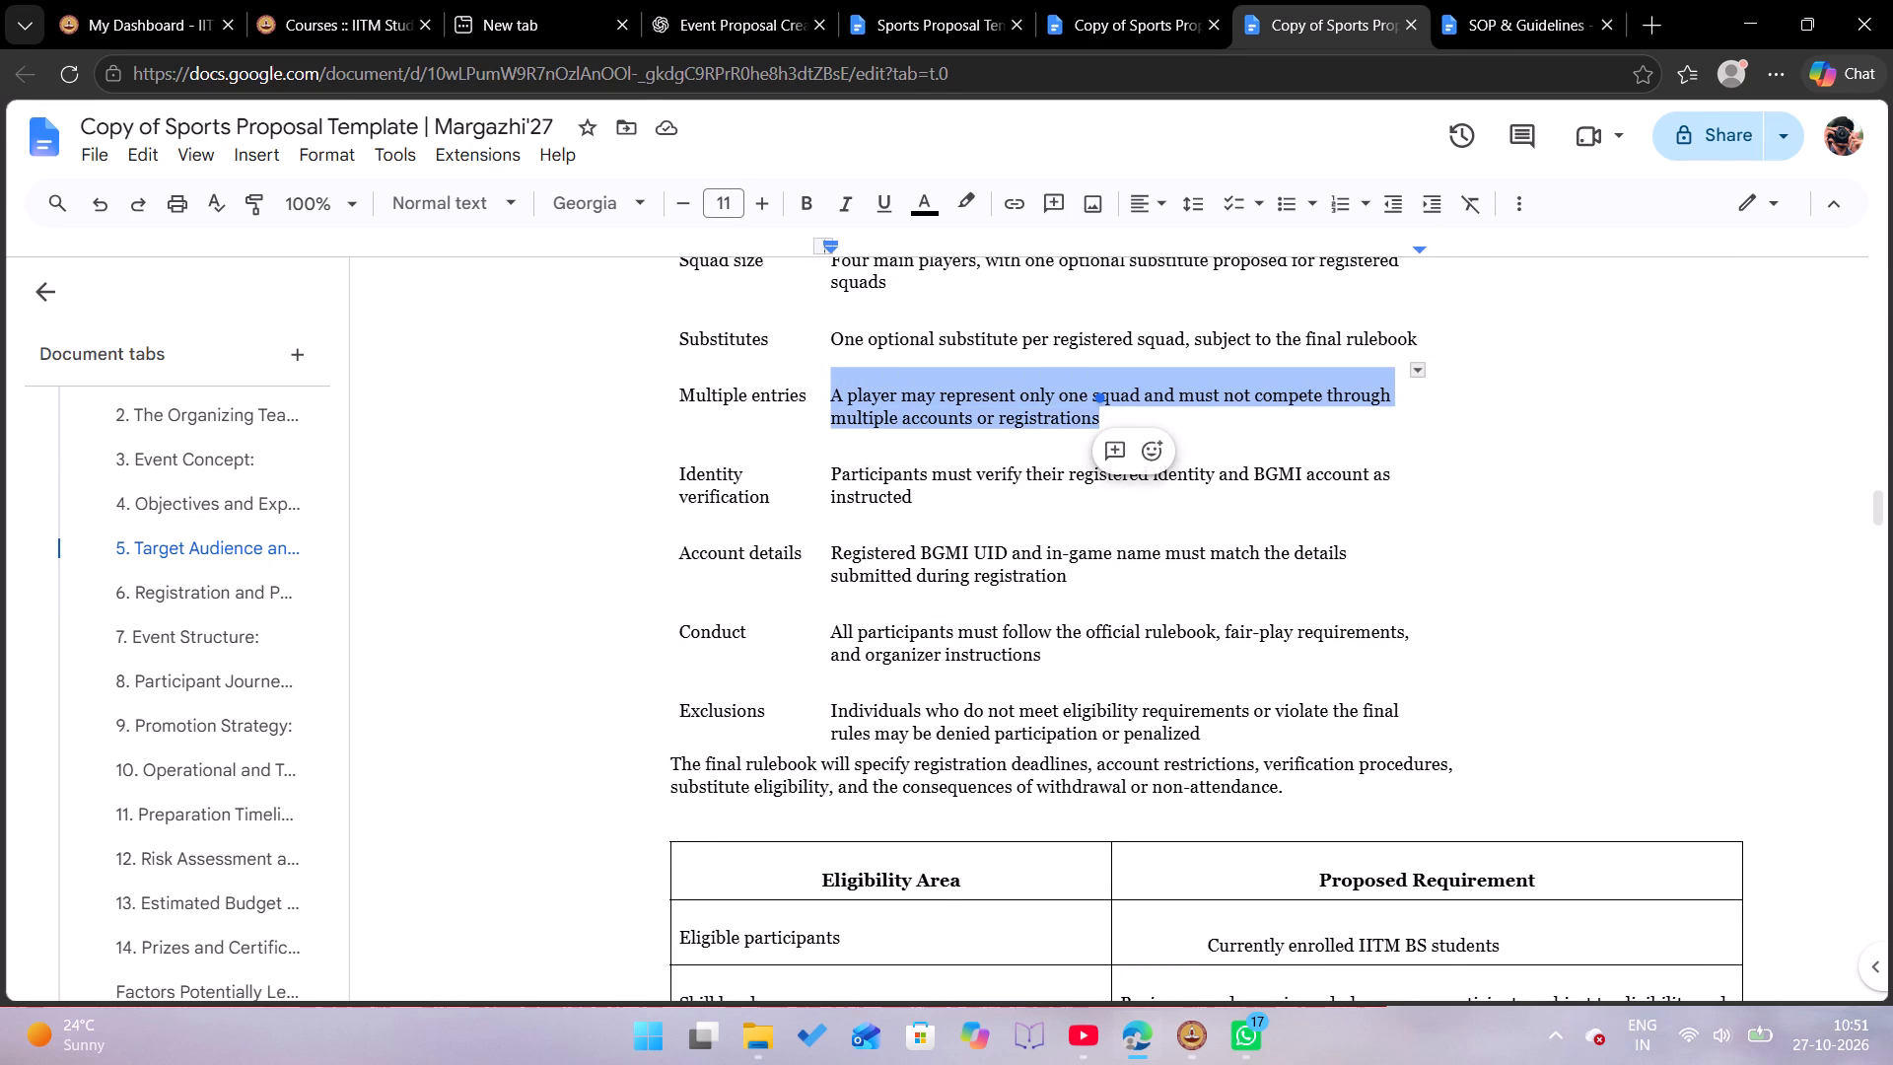
pyautogui.hotkey('ctrl', 'c')
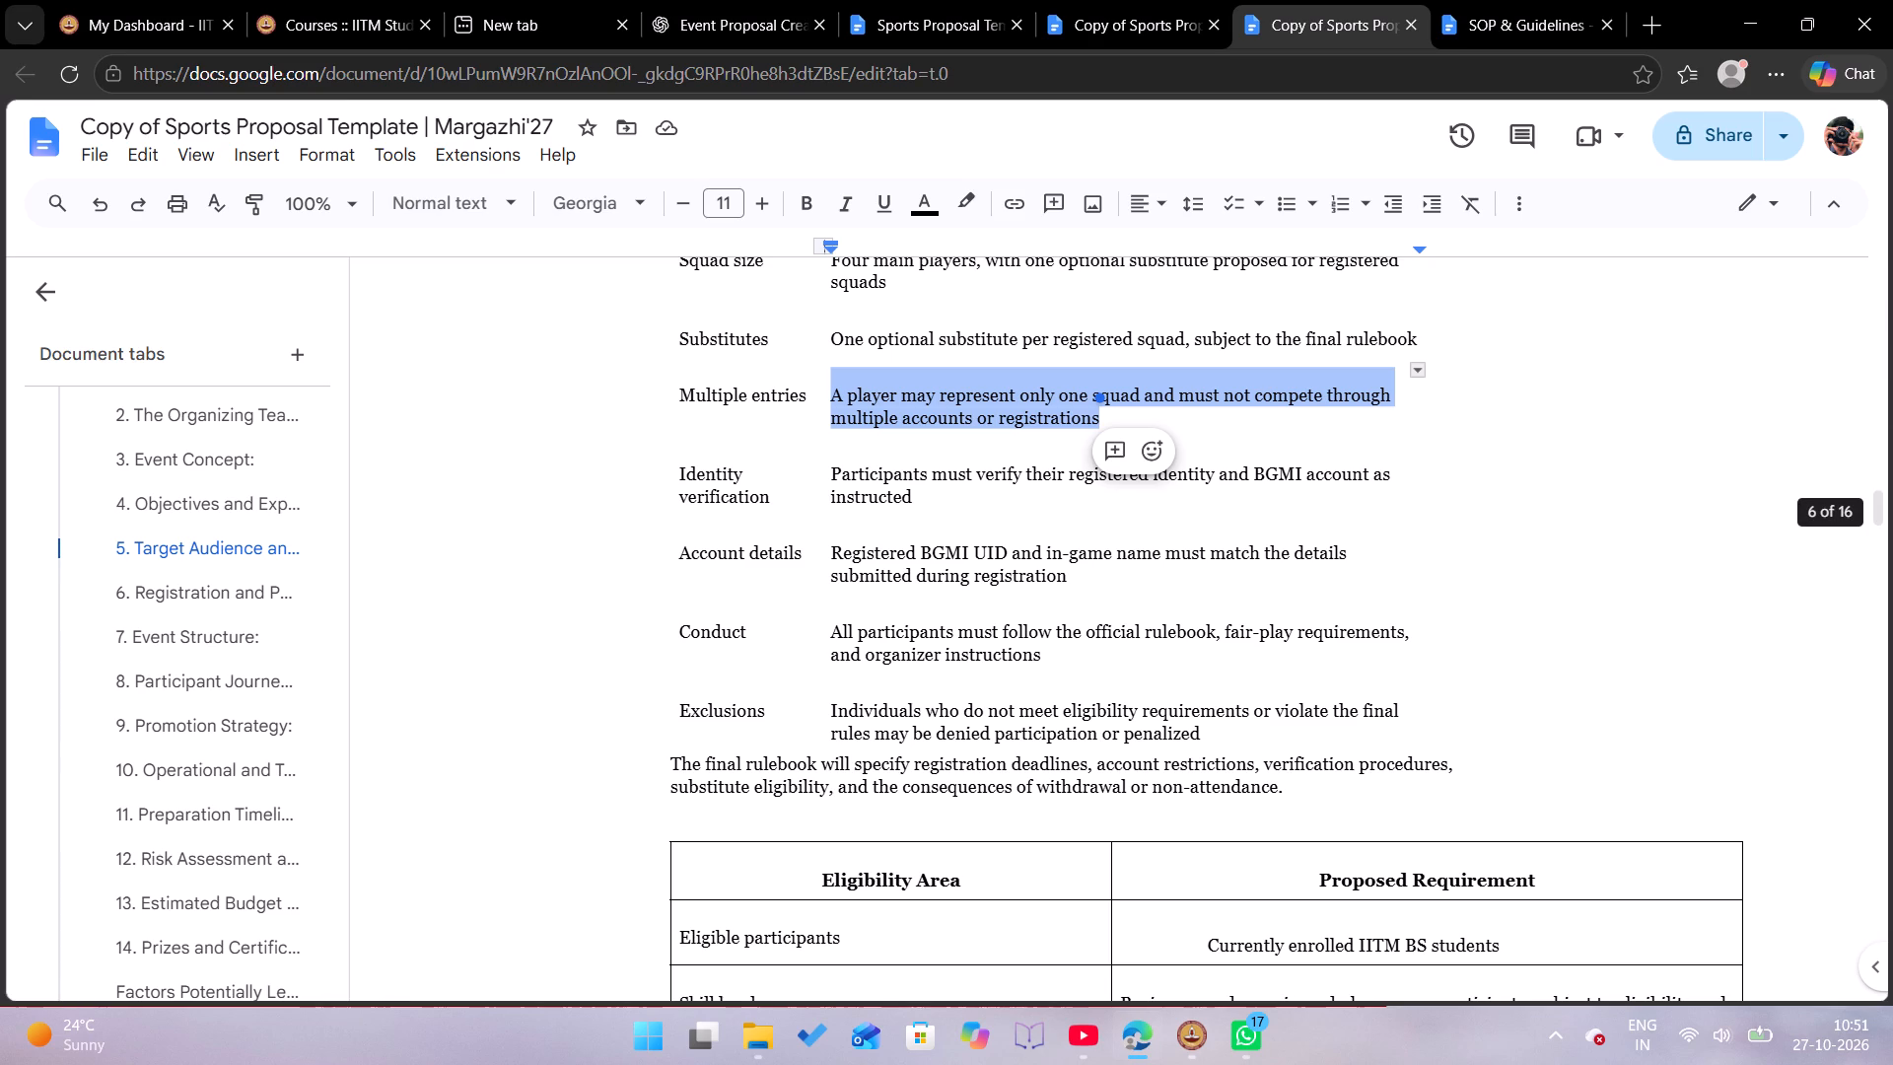
pyautogui.moveTo(1878, 515); pyautogui.dragTo(1880, 553)
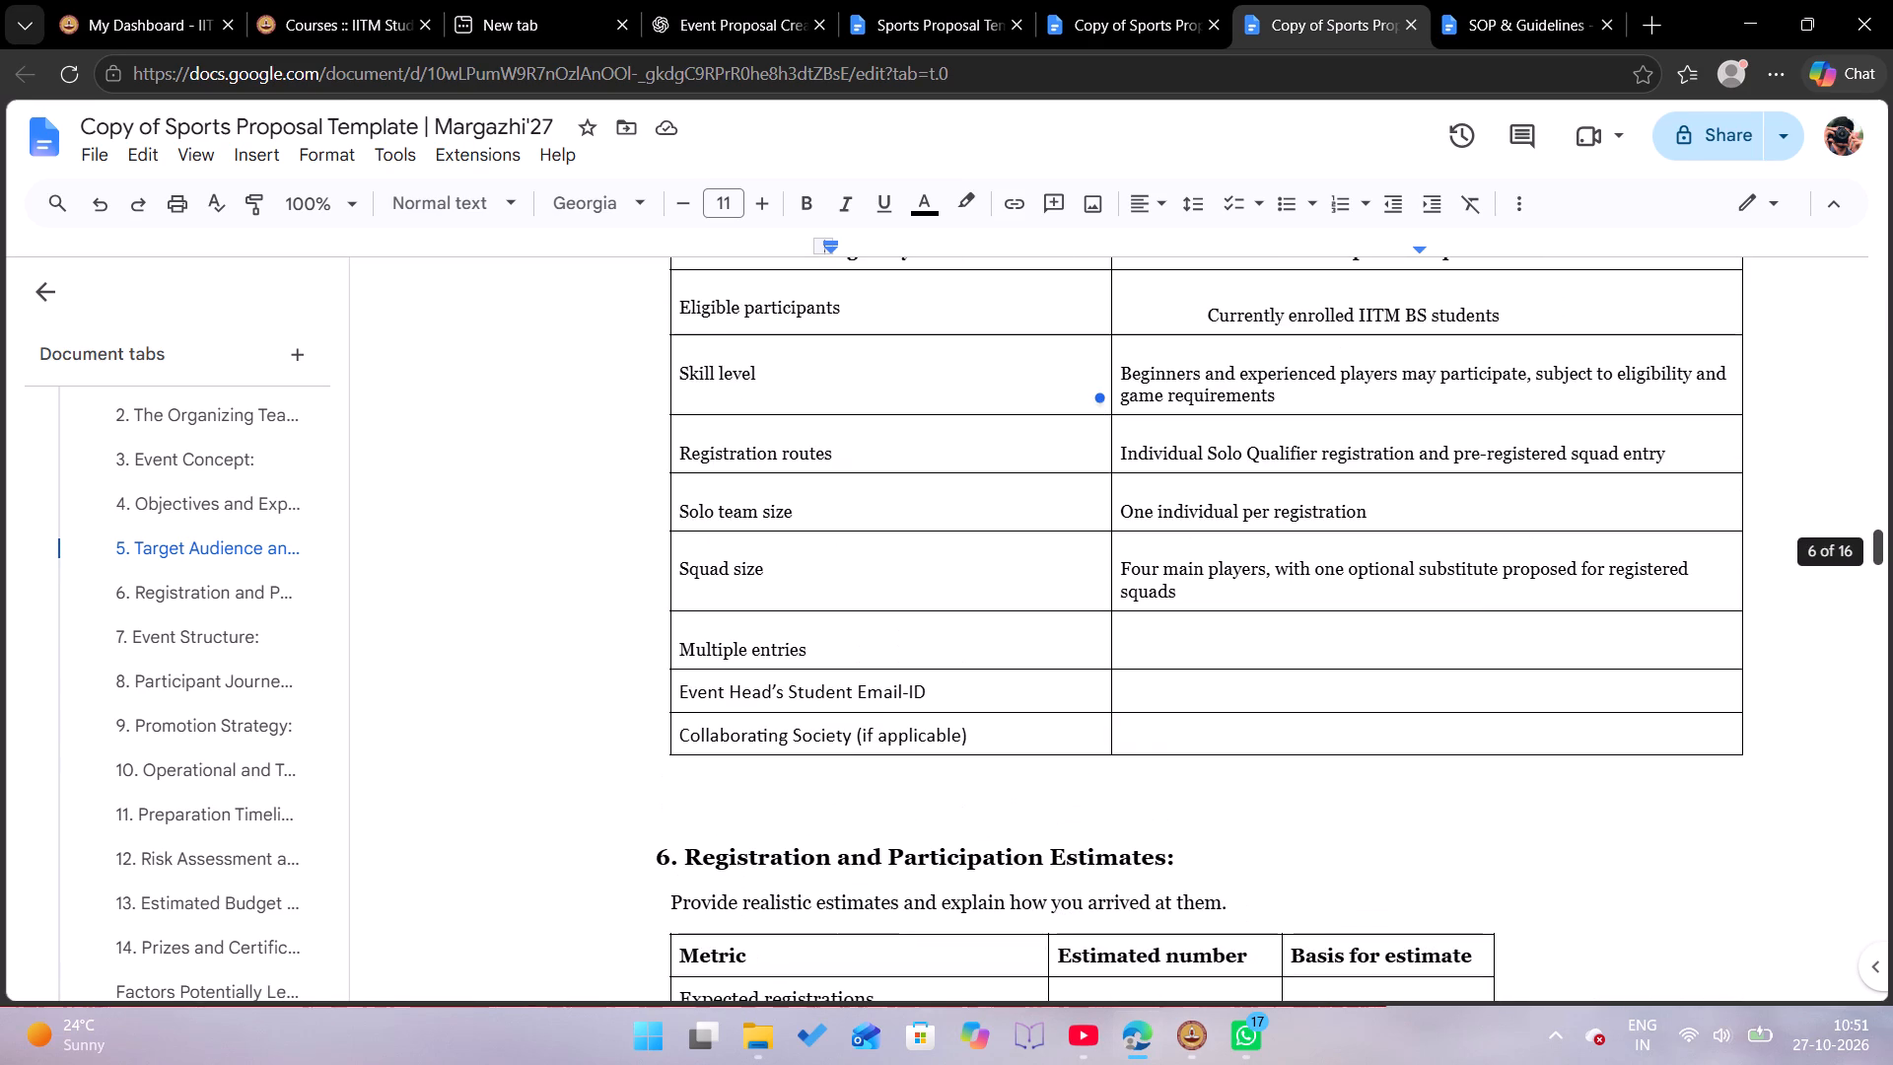
pyautogui.click(1143, 643)
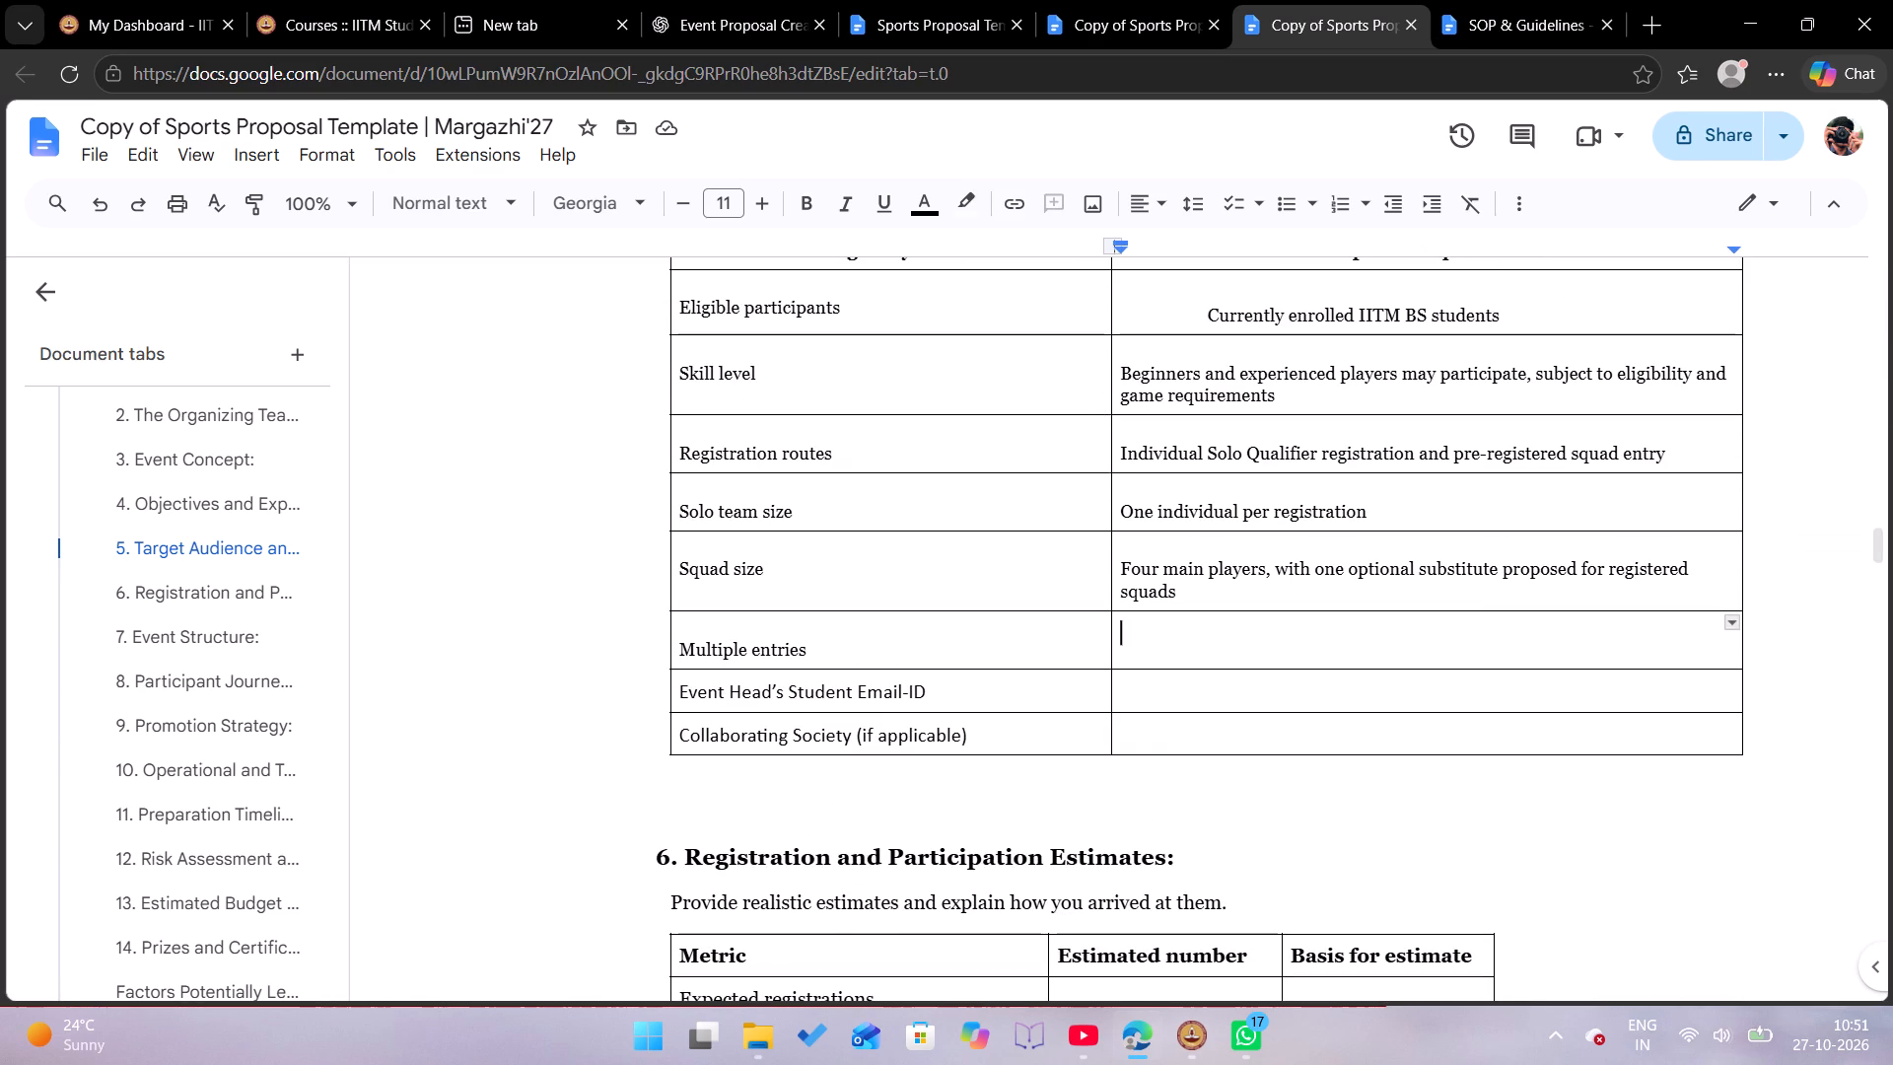
pyautogui.hotkey('ctrl', 'v')
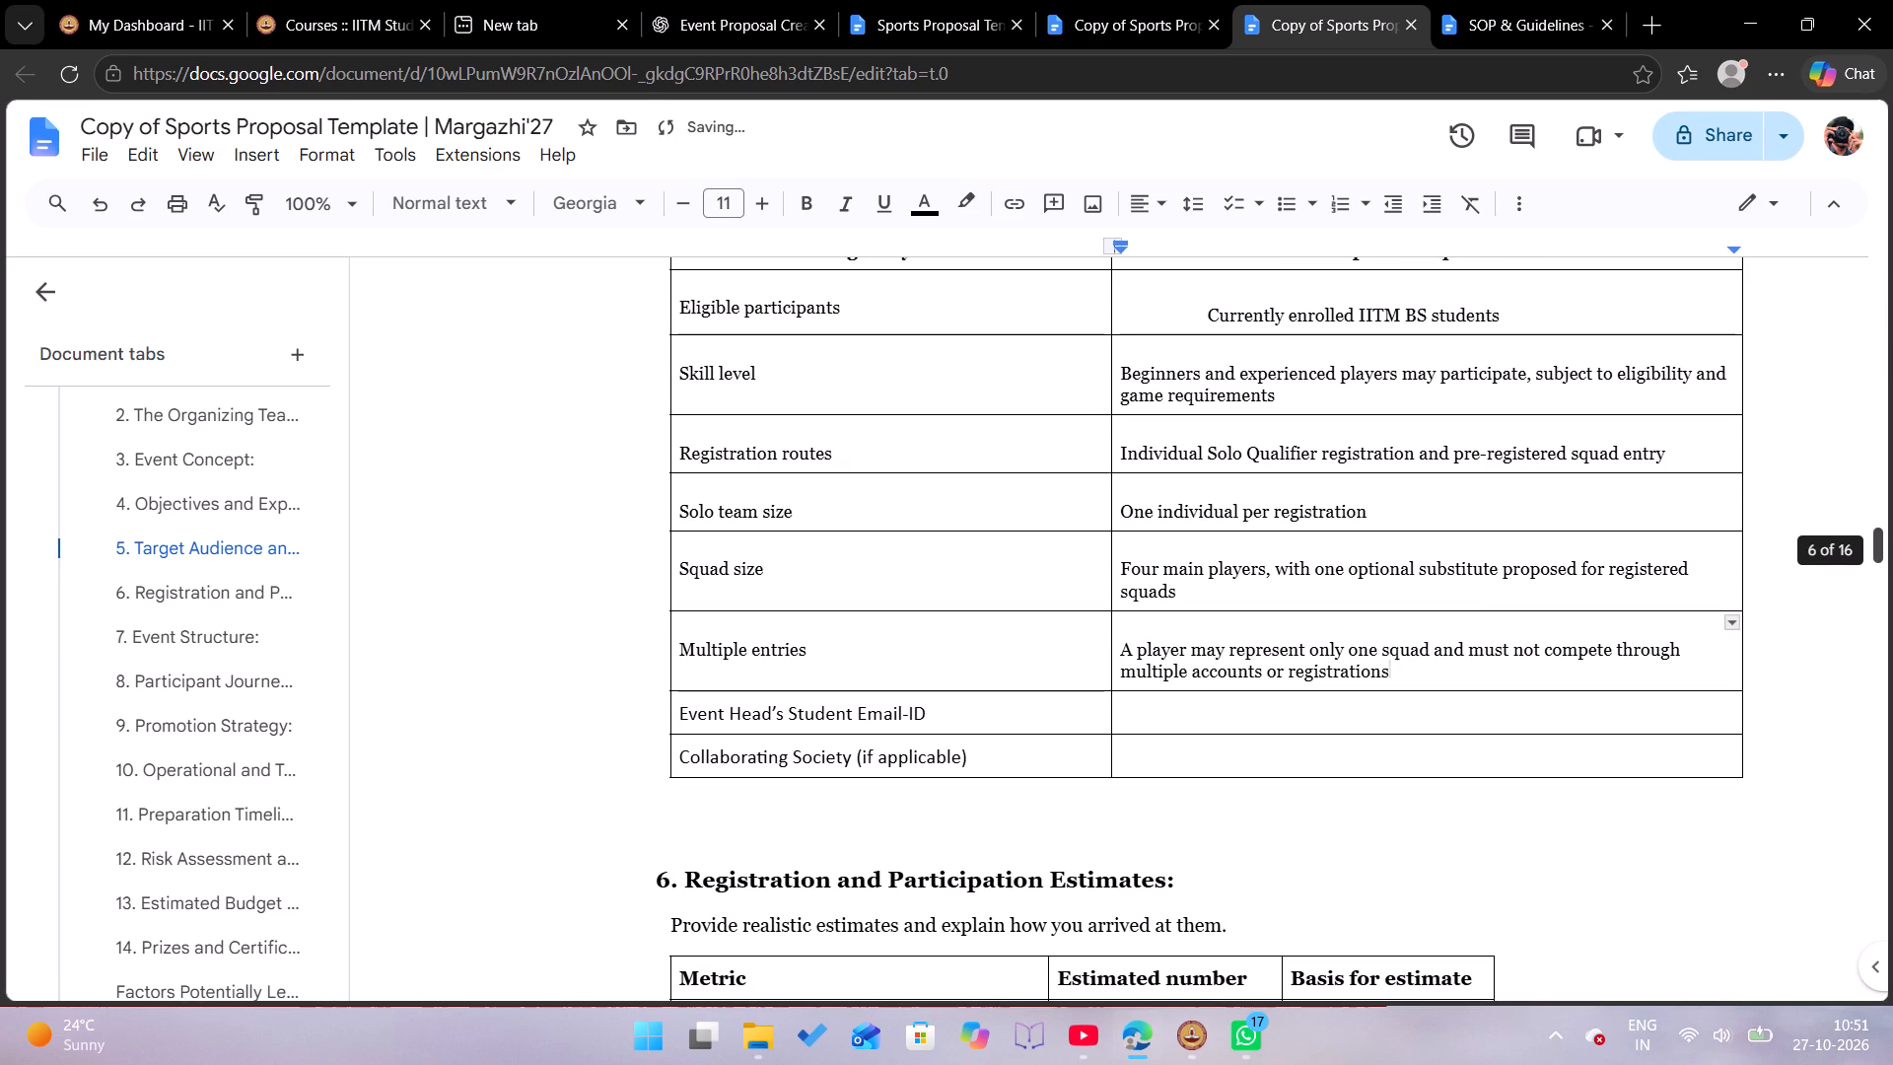
# Replace the "Event Head's Student Email-ID" label in the bordered table with "Account details" copied from the unbordered eligibility table.
pyautogui.moveTo(1879, 550); pyautogui.dragTo(1877, 560)
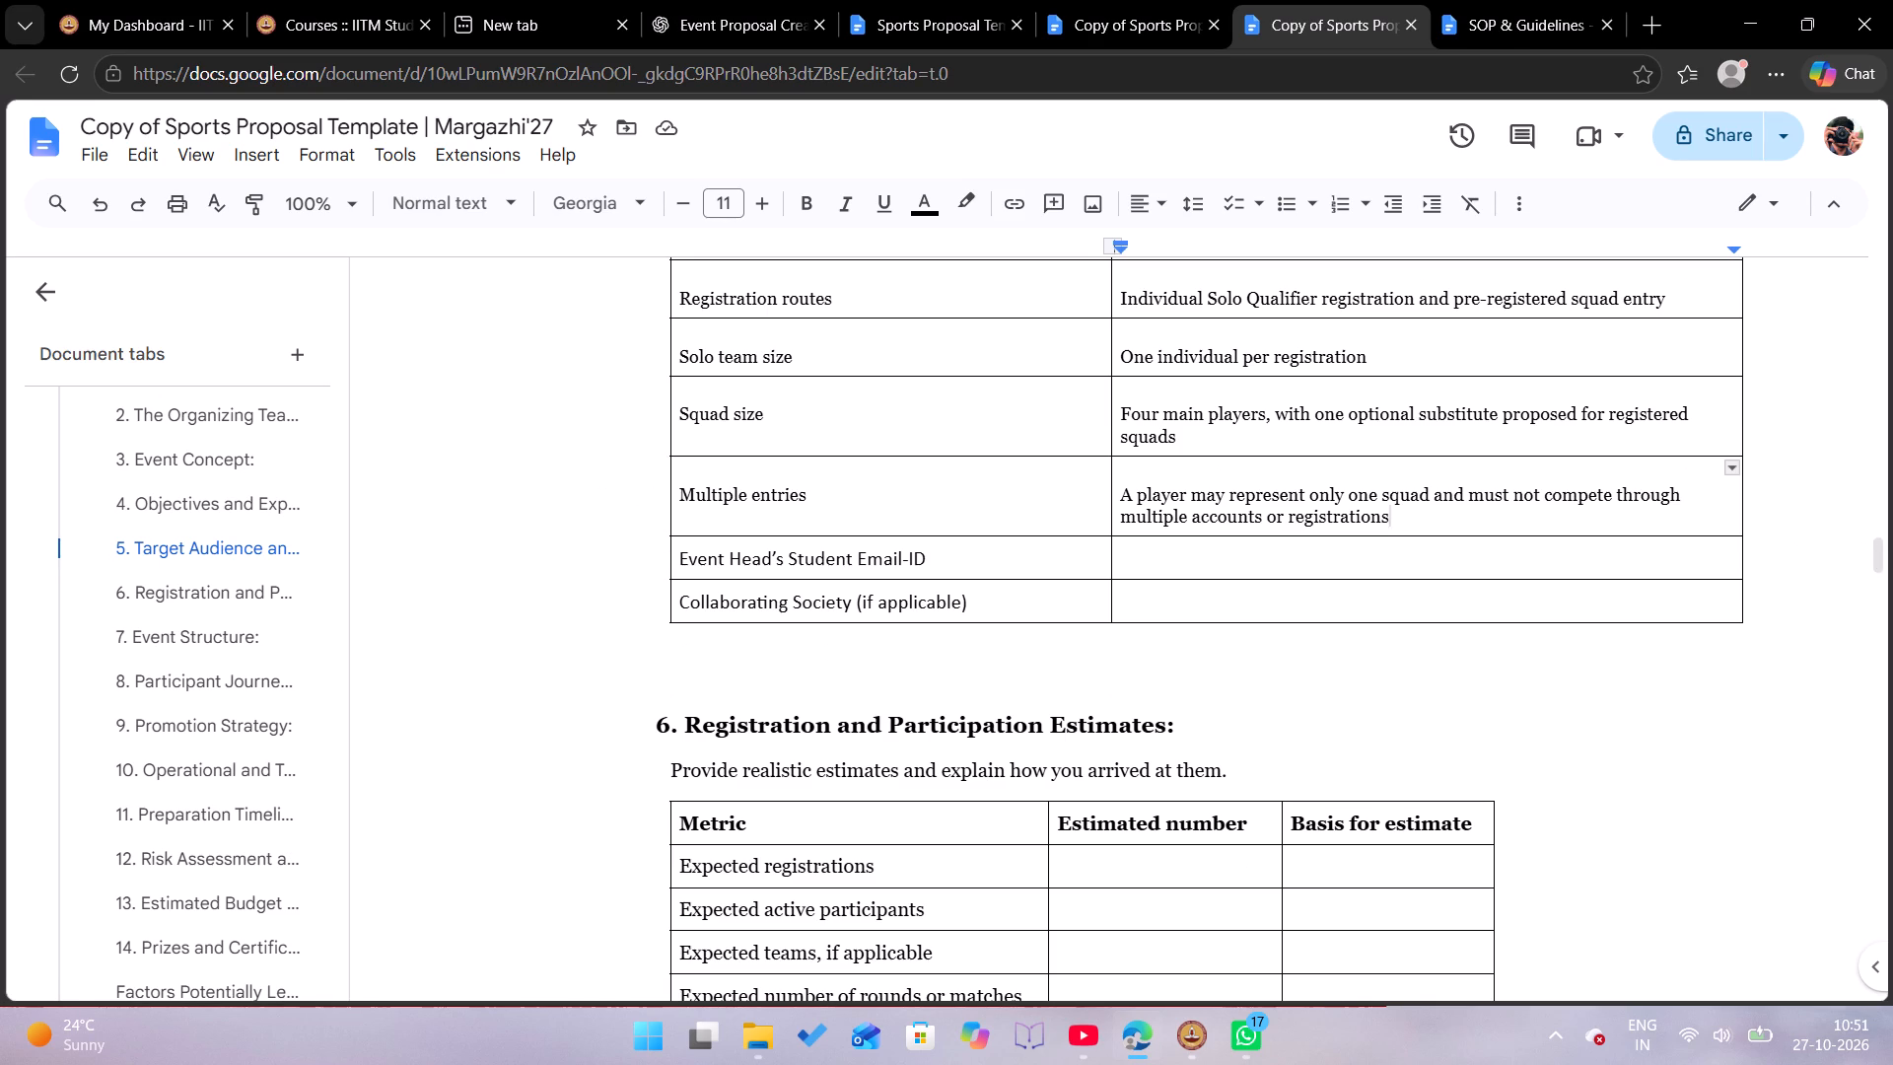
pyautogui.moveTo(1875, 557); pyautogui.dragTo(1892, 515)
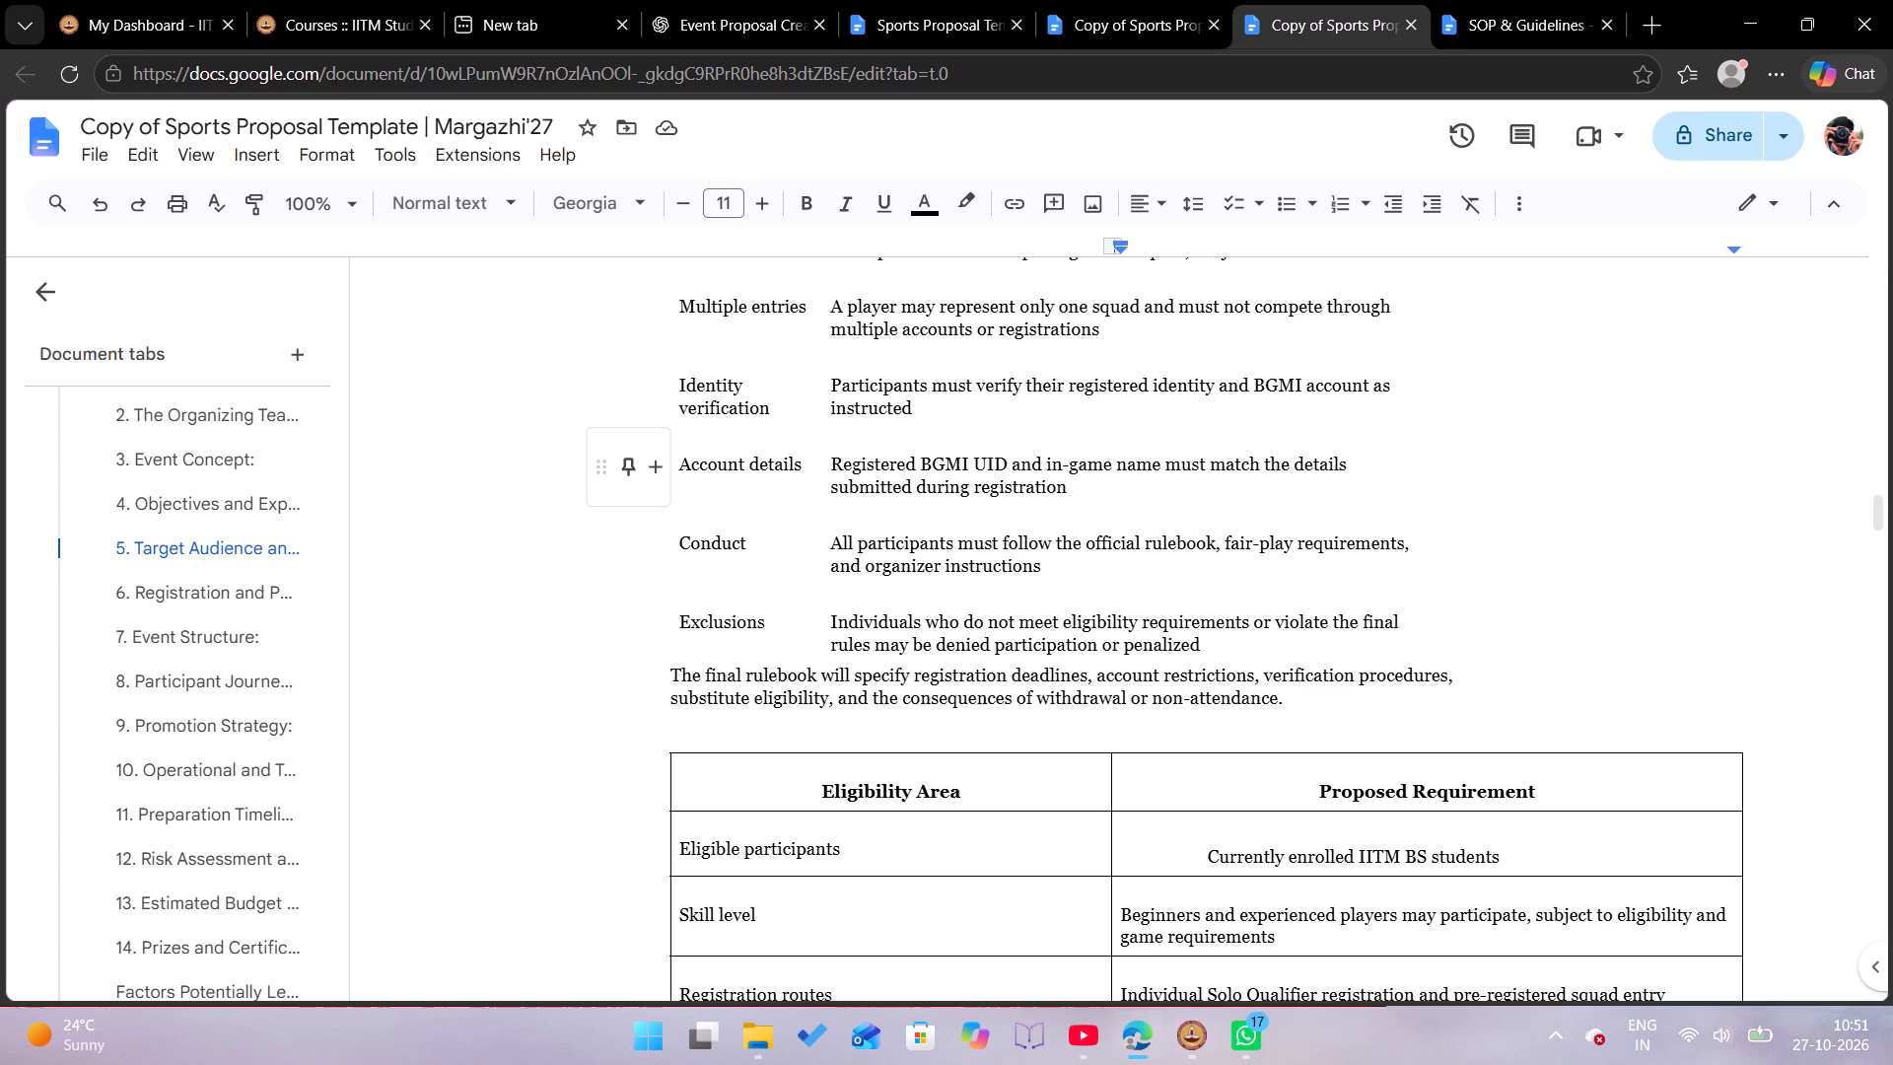
pyautogui.moveTo(678, 461); pyautogui.dragTo(727, 463)
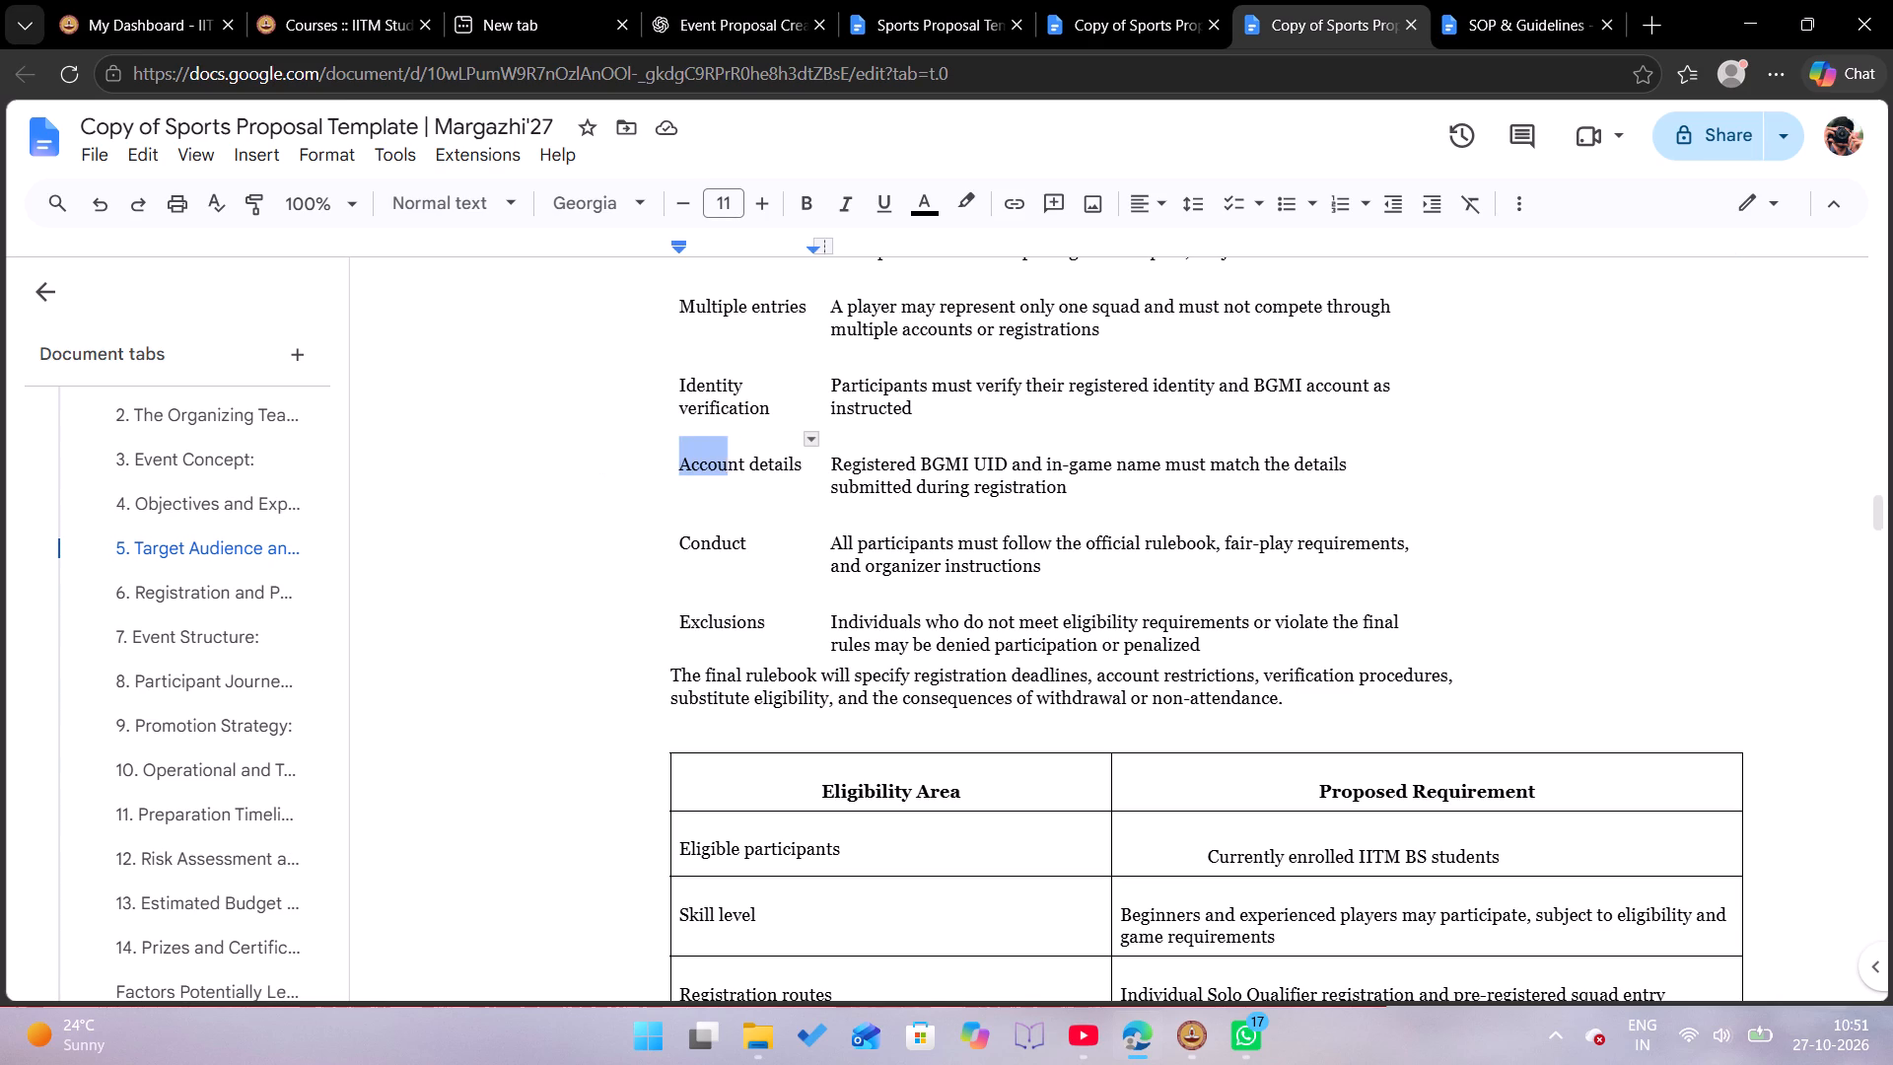
pyautogui.moveTo(727, 463); pyautogui.dragTo(801, 465)
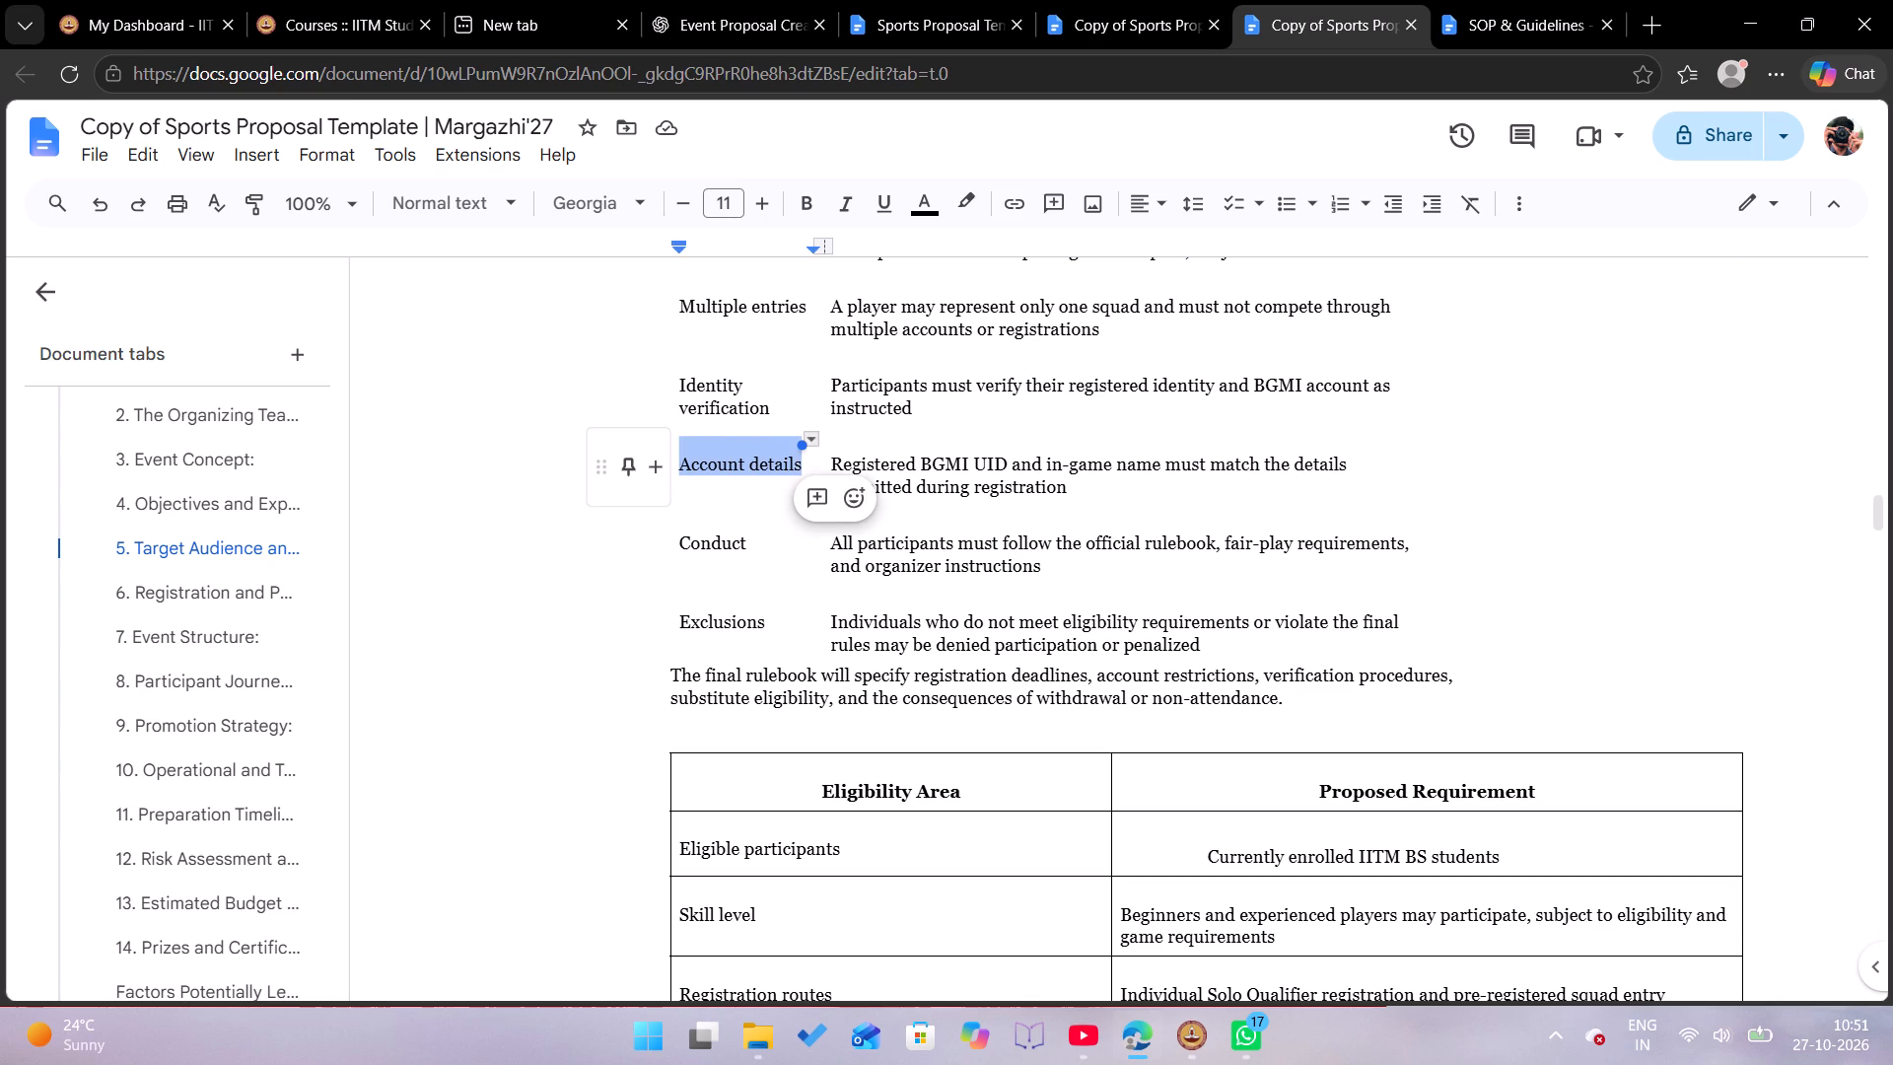
pyautogui.hotkey('ctrl', 'c')
pyautogui.moveTo(1877, 519); pyautogui.dragTo(1879, 567)
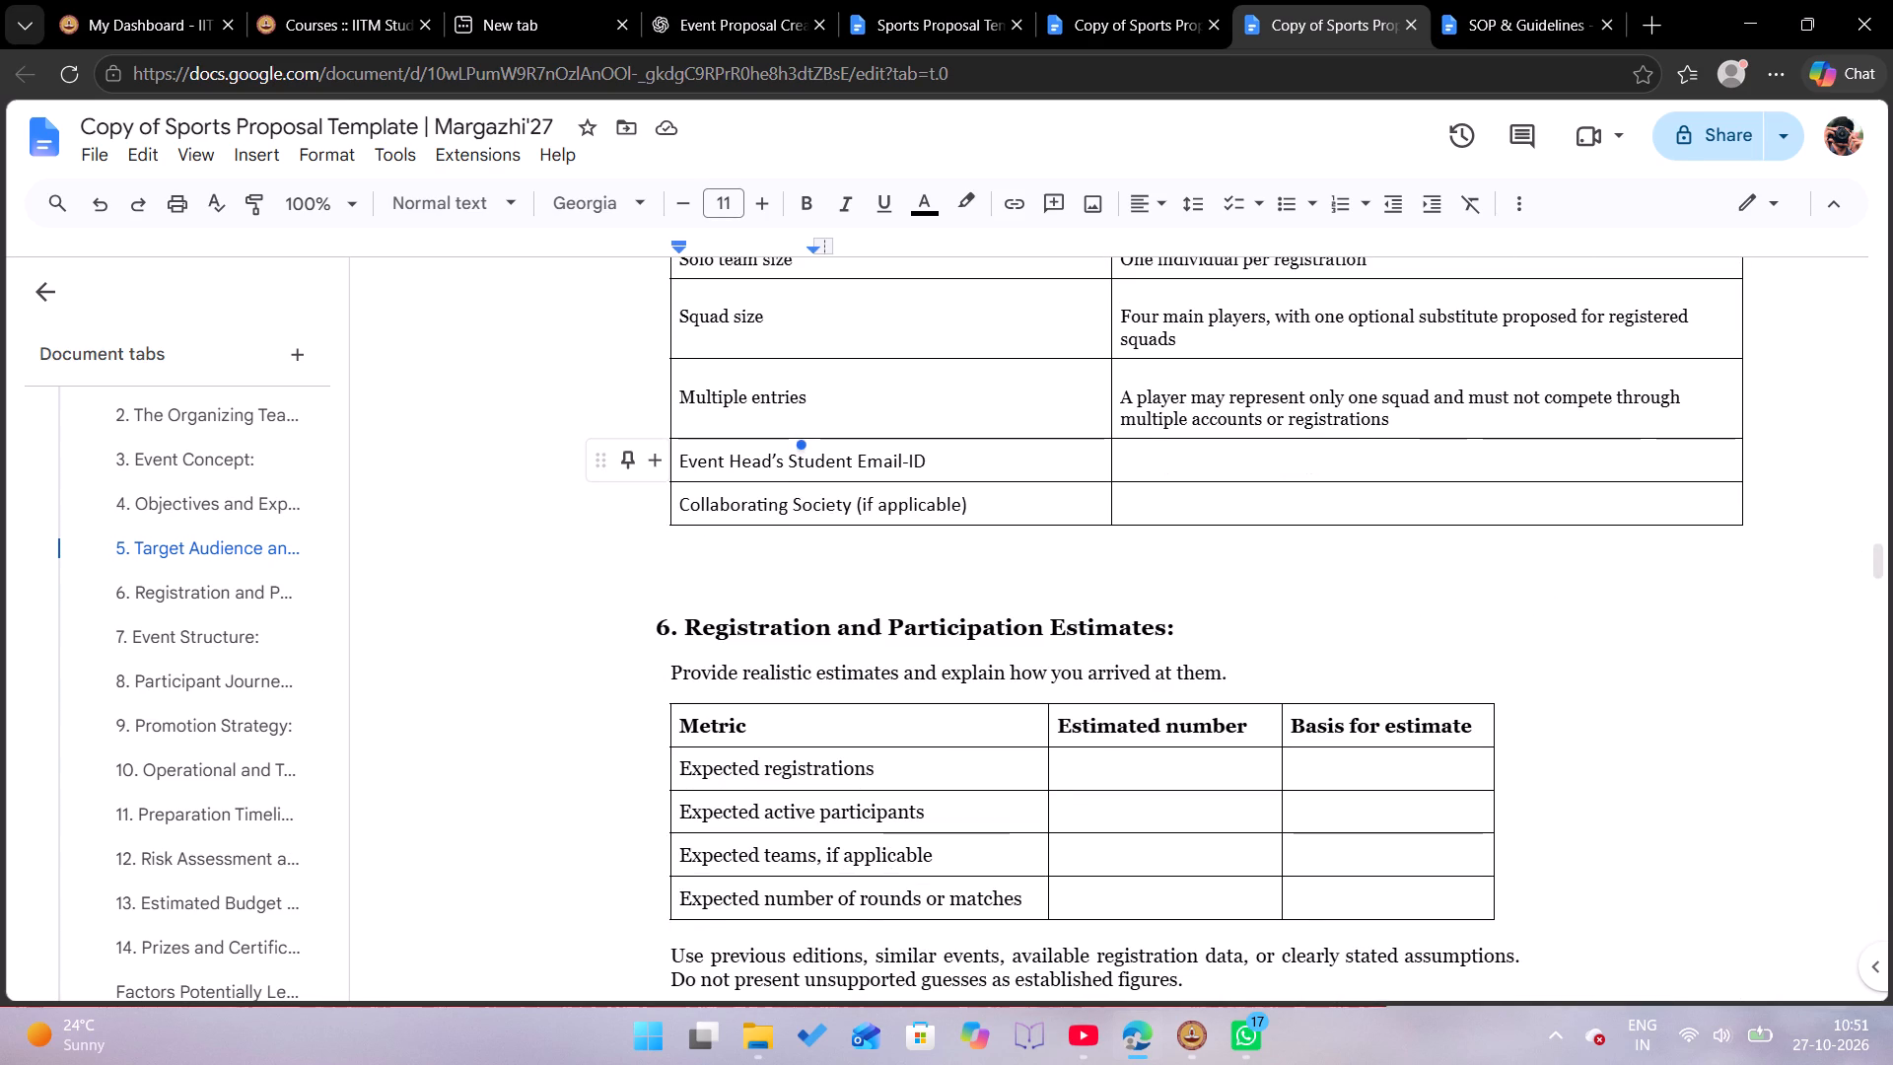
pyautogui.moveTo(681, 464); pyautogui.dragTo(921, 450)
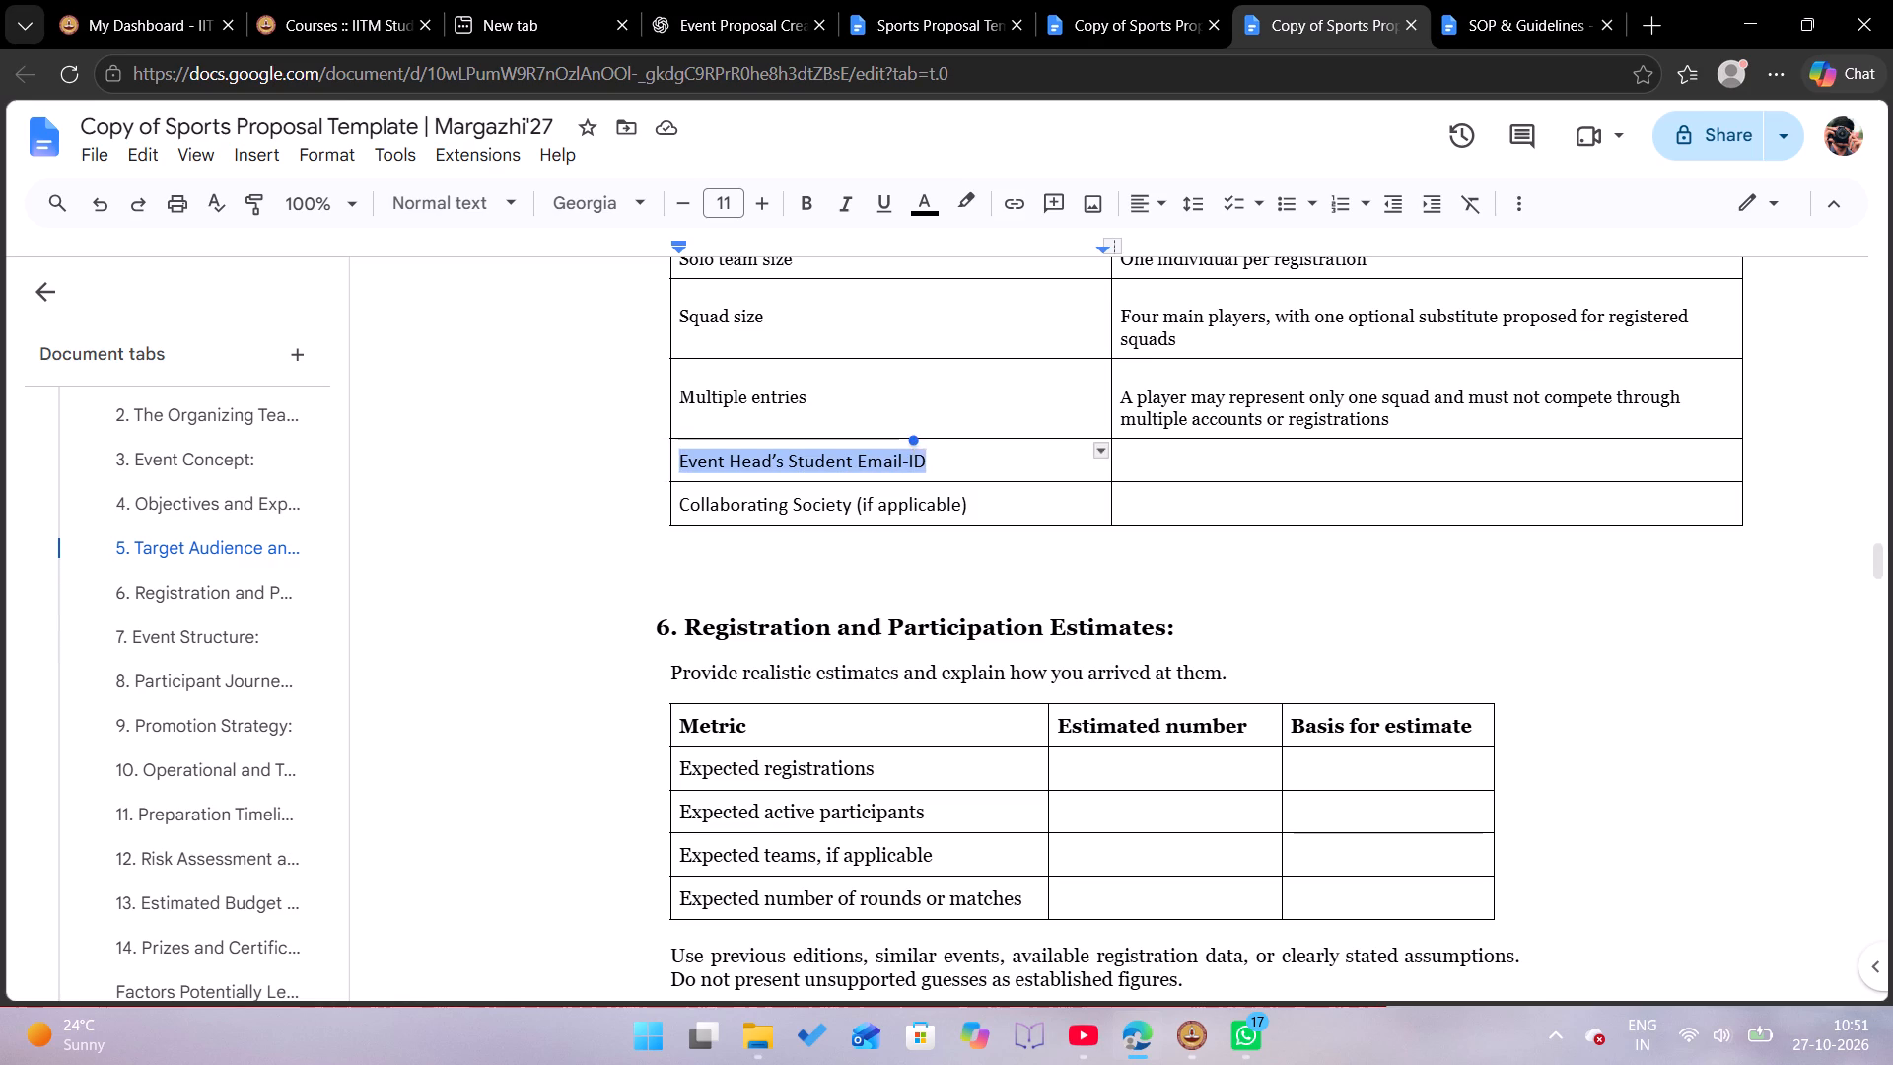
pyautogui.moveTo(921, 450); pyautogui.dragTo(929, 452)
pyautogui.press('BackSpace')
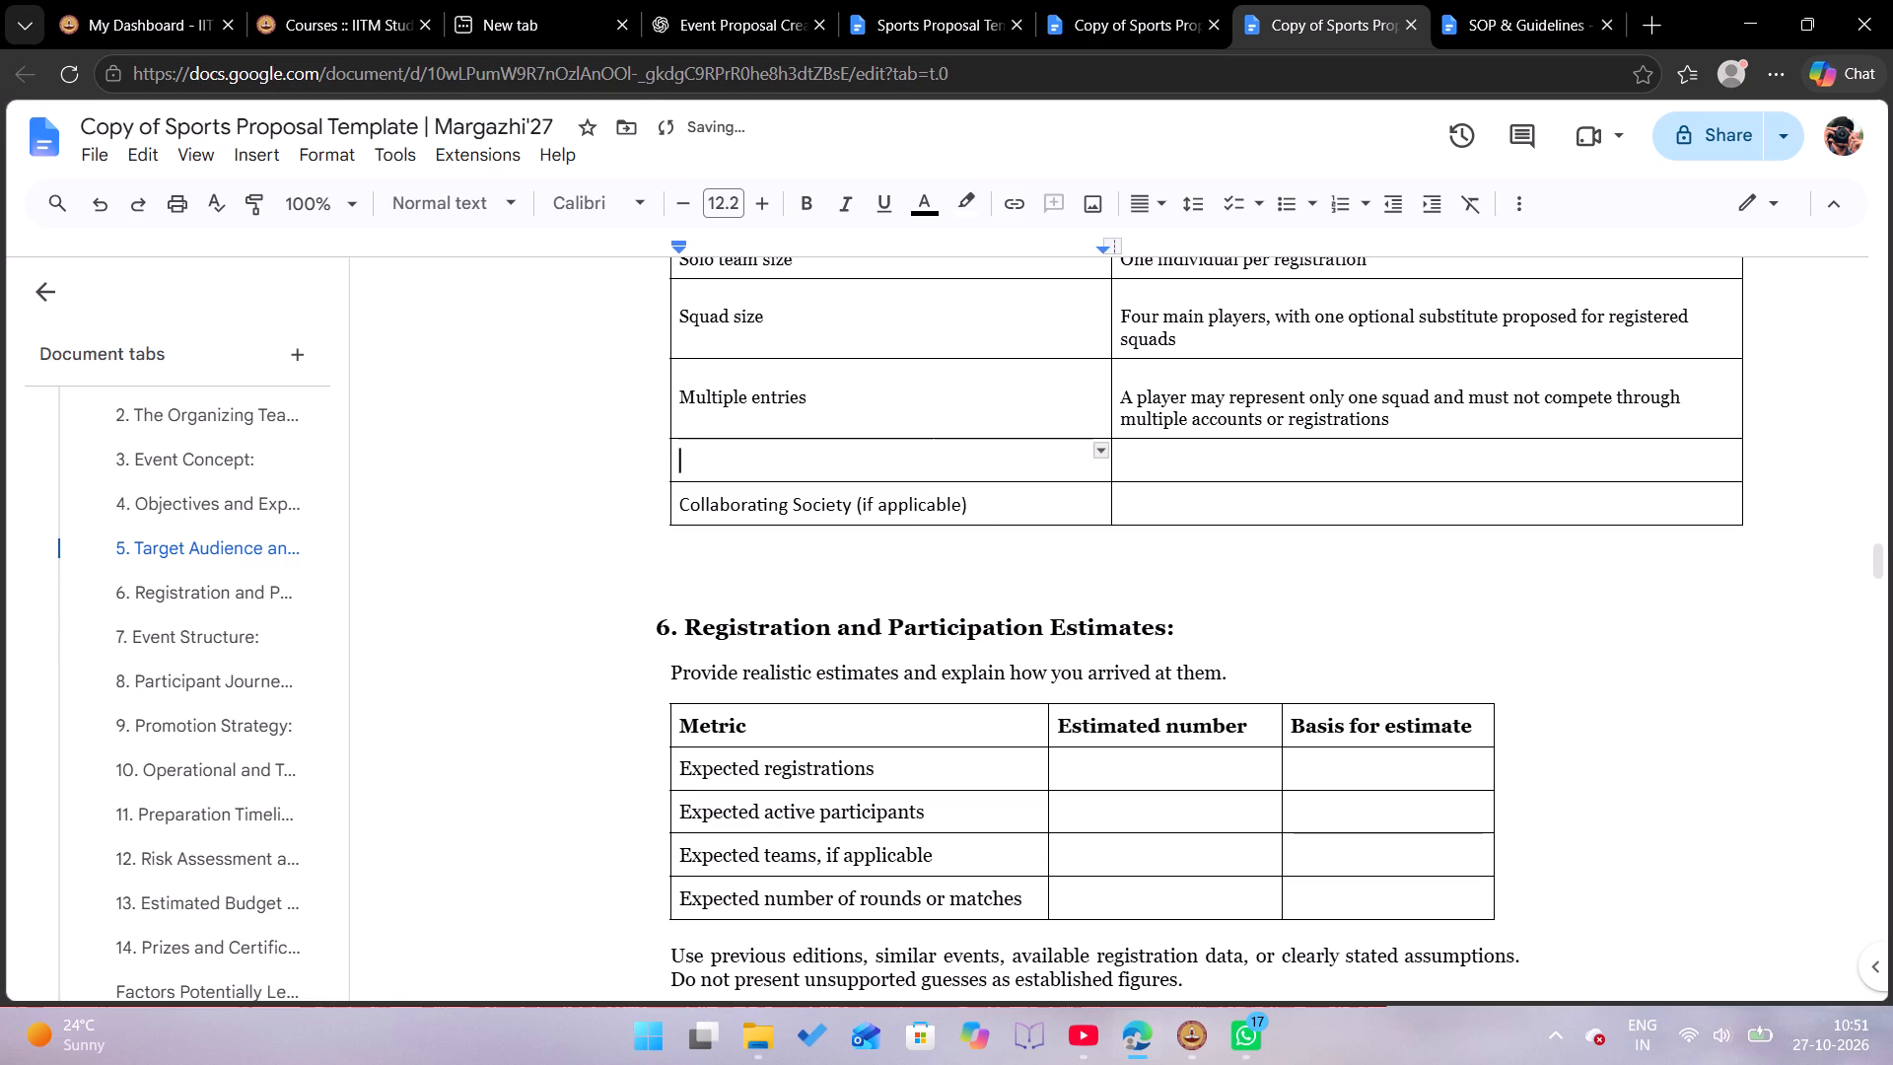
pyautogui.hotkey('ctrl', 'v')
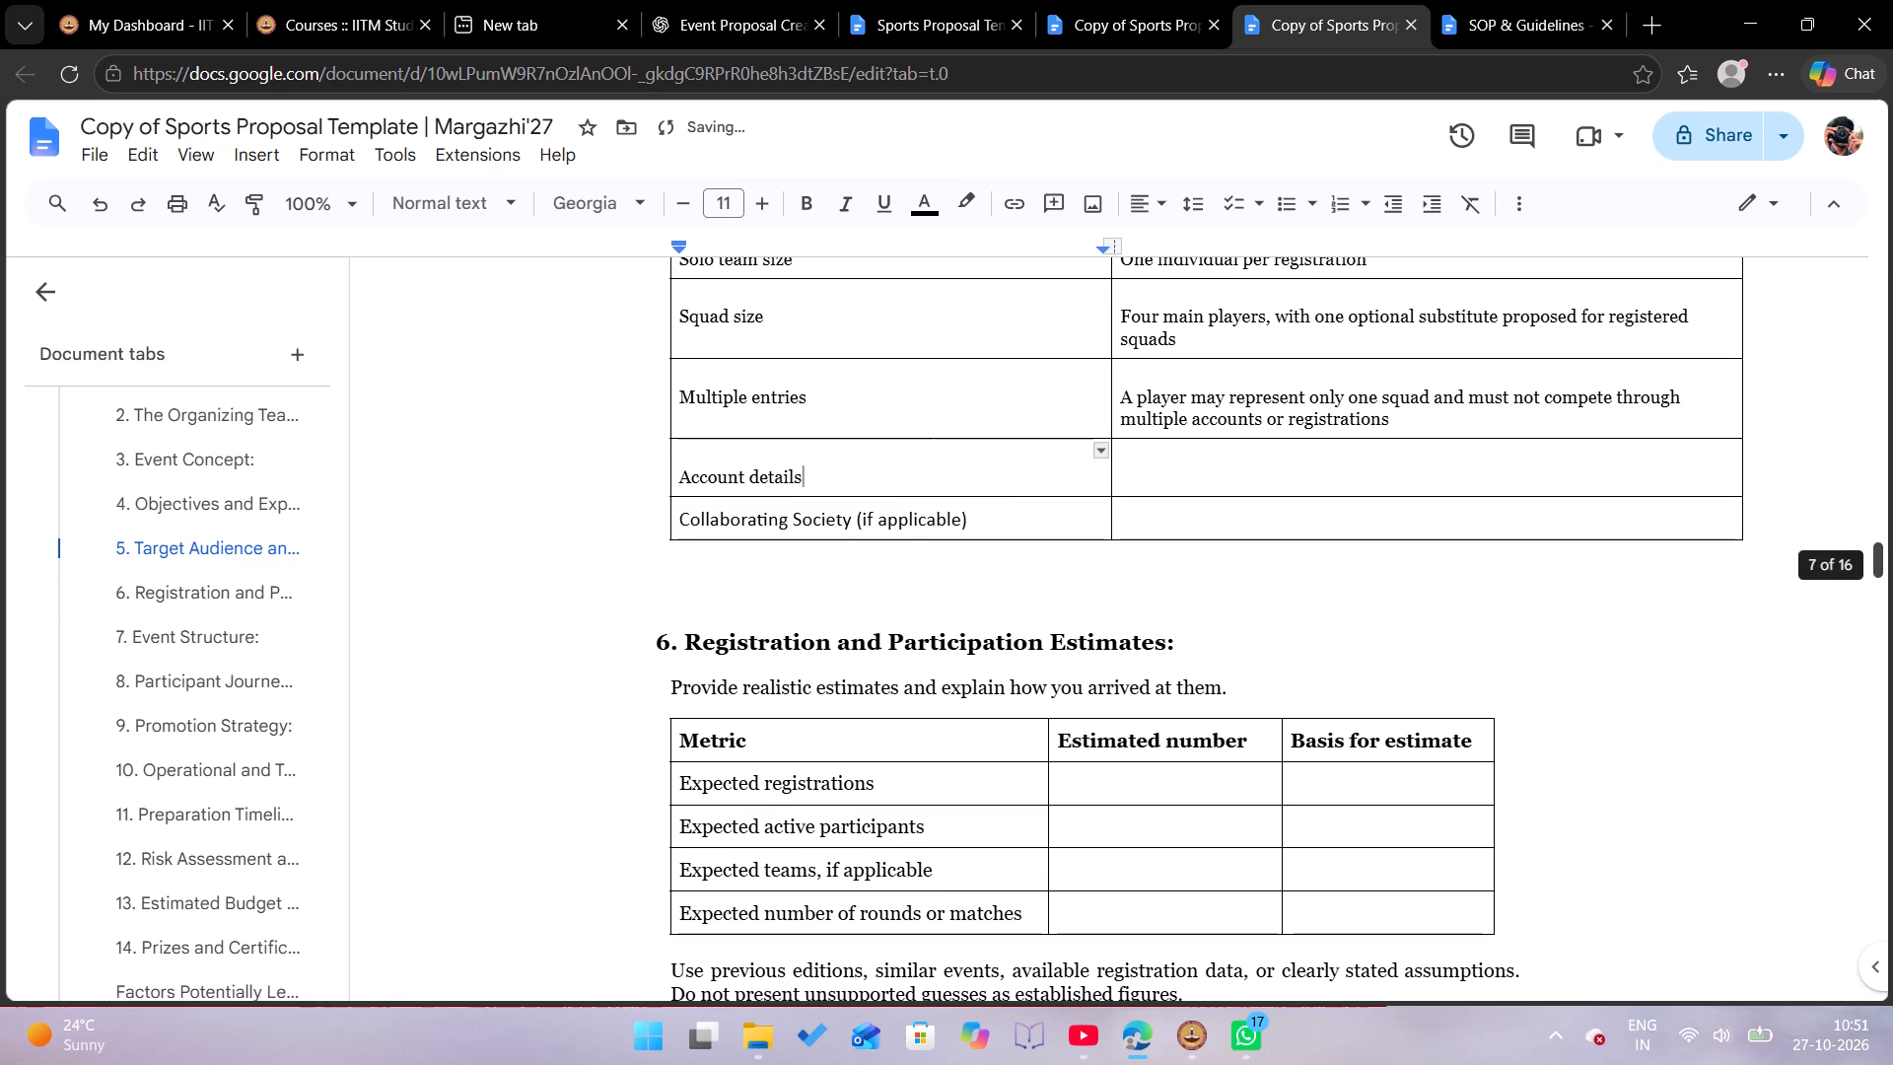
# Copy "Registered BGMI UID and in-game name must match the details submitted during registration" into the requirement cell beside "Account details" in the bordered table.
pyautogui.moveTo(1880, 566); pyautogui.dragTo(1892, 503)
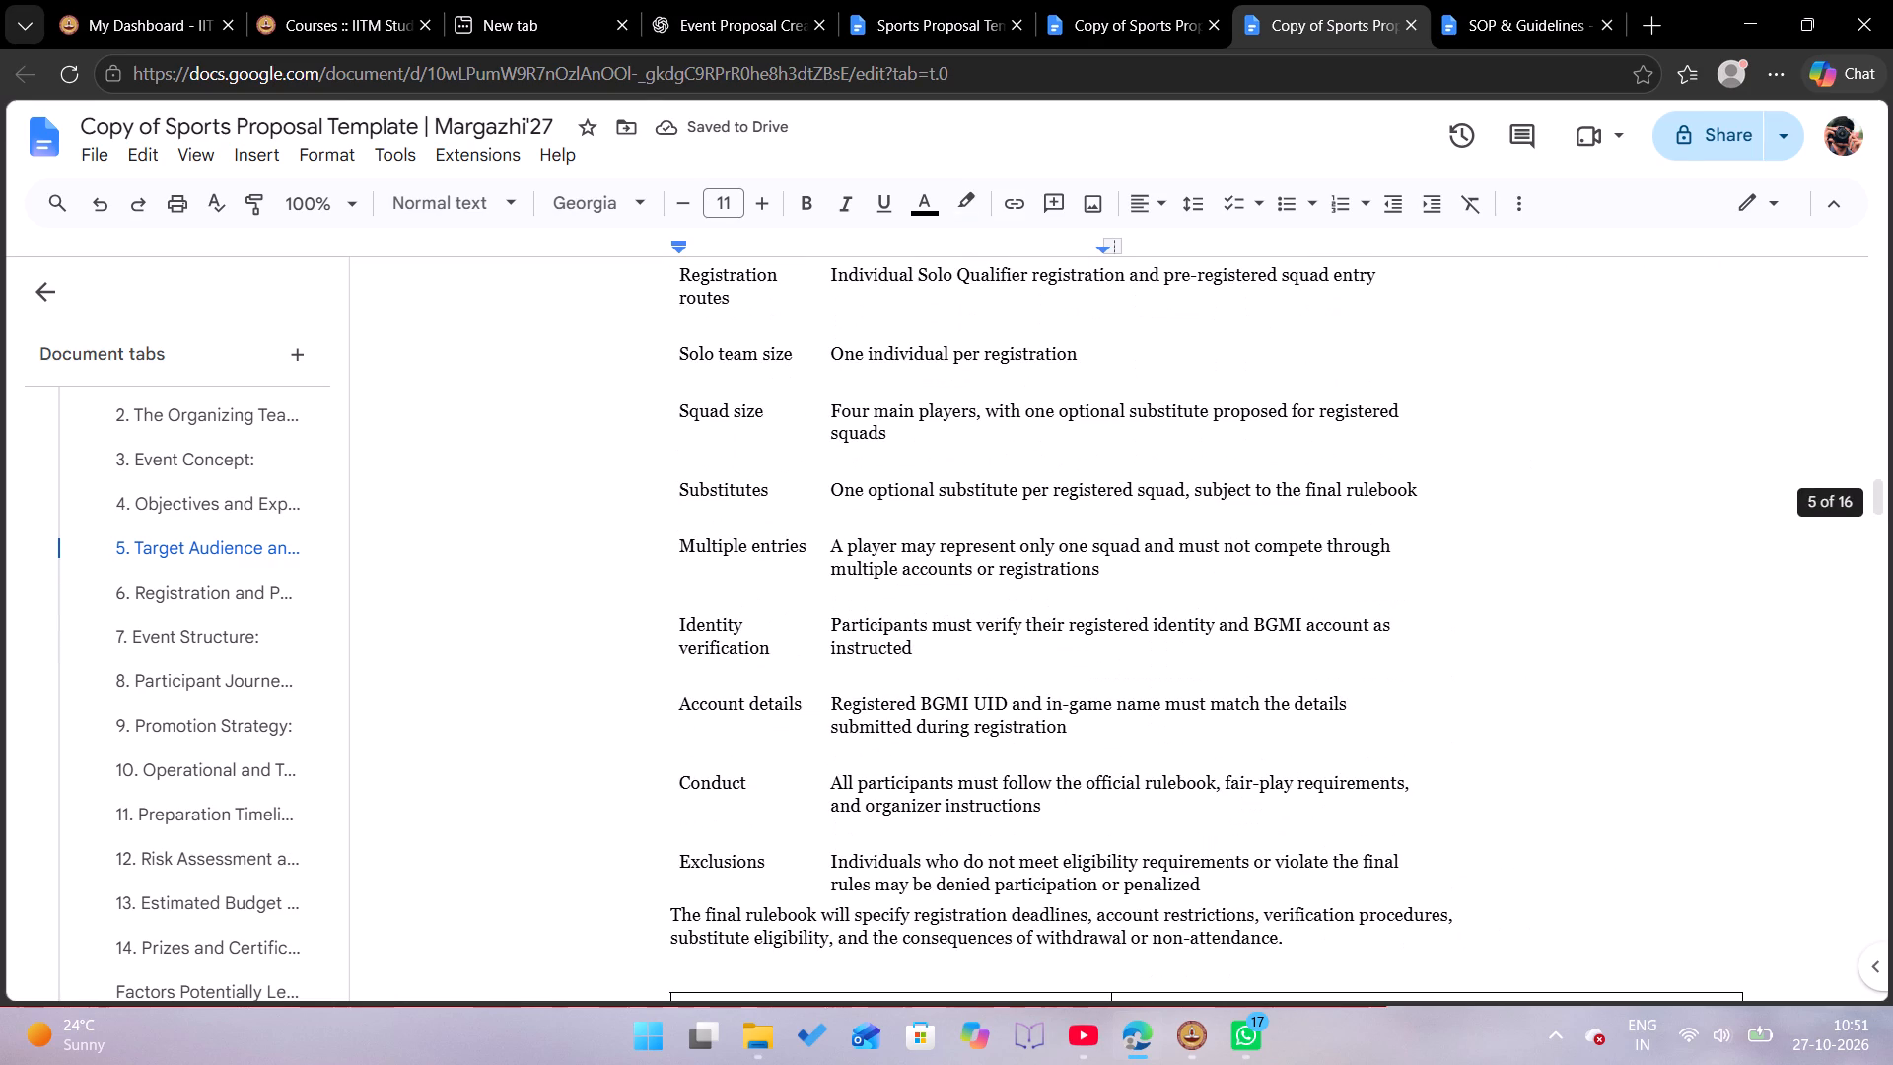
pyautogui.moveTo(834, 703); pyautogui.dragTo(974, 718)
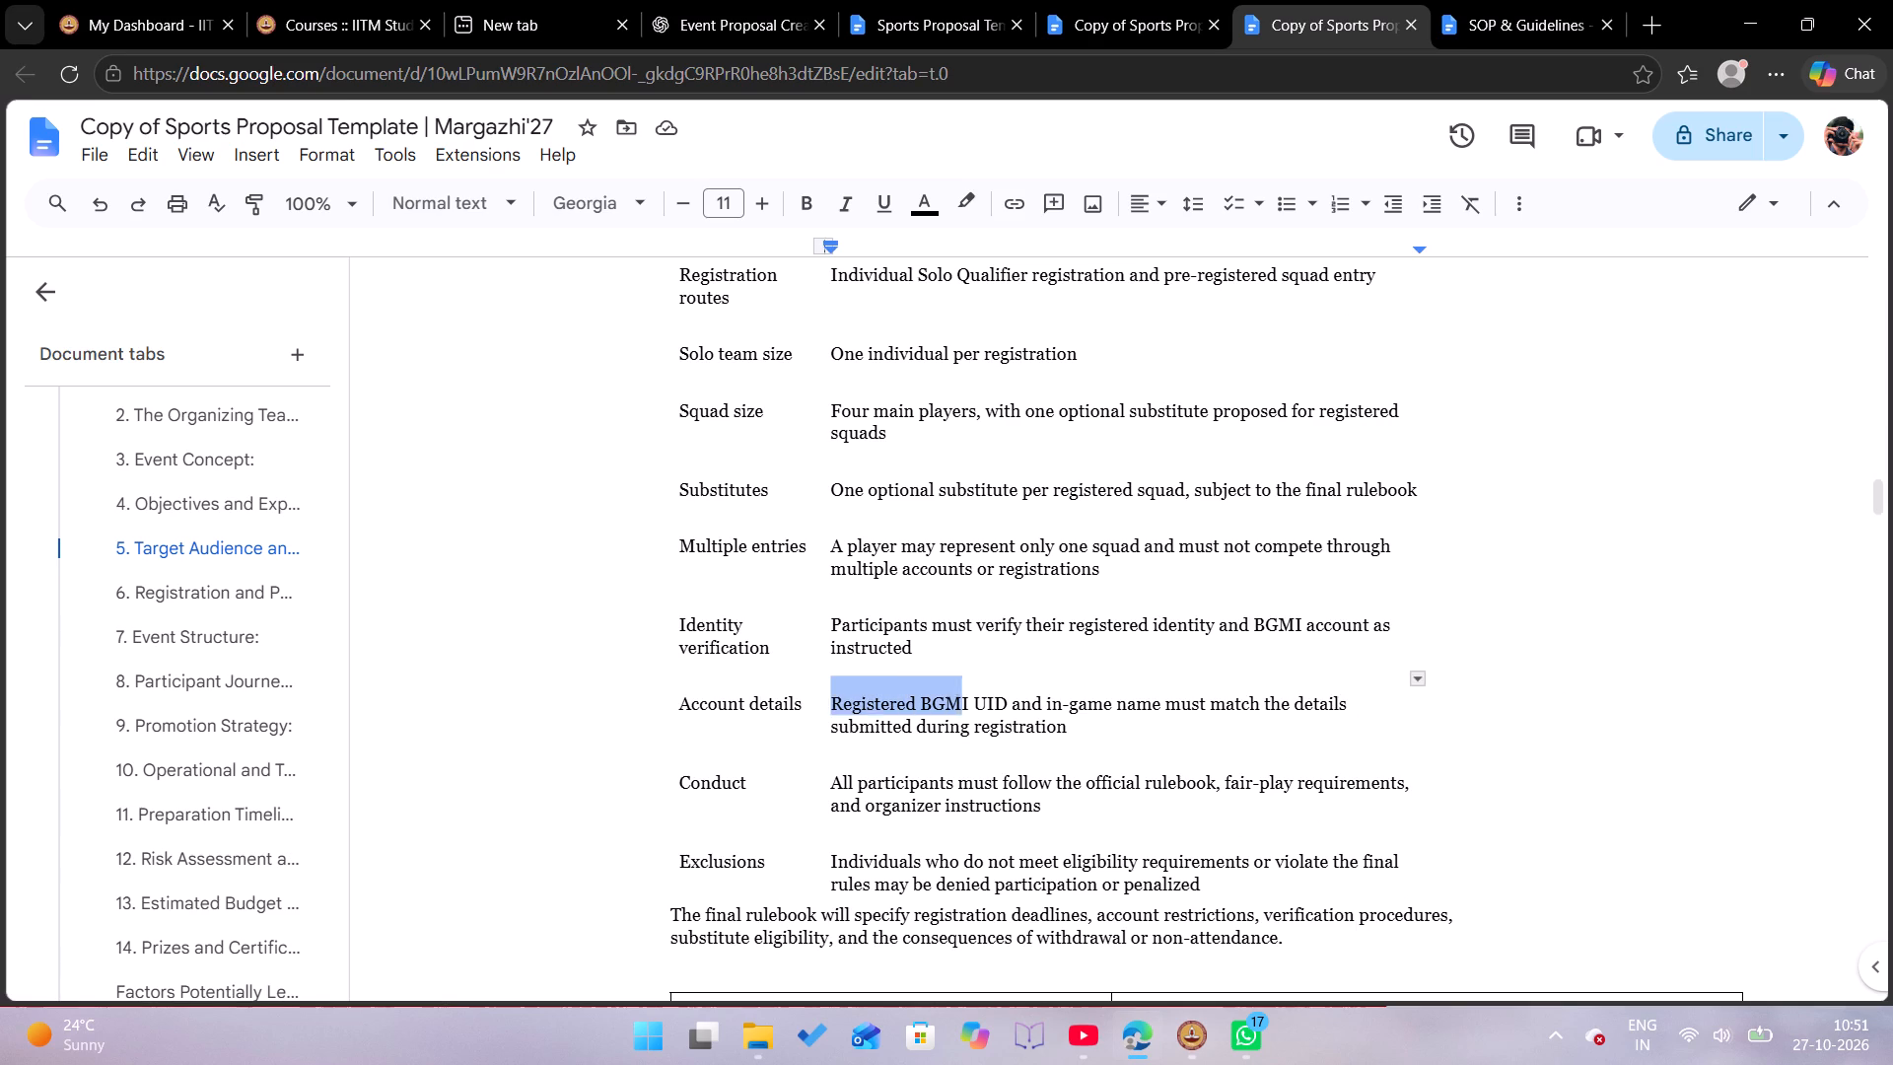
pyautogui.moveTo(974, 718); pyautogui.dragTo(1071, 737)
pyautogui.hotkey('ctrl', 'c')
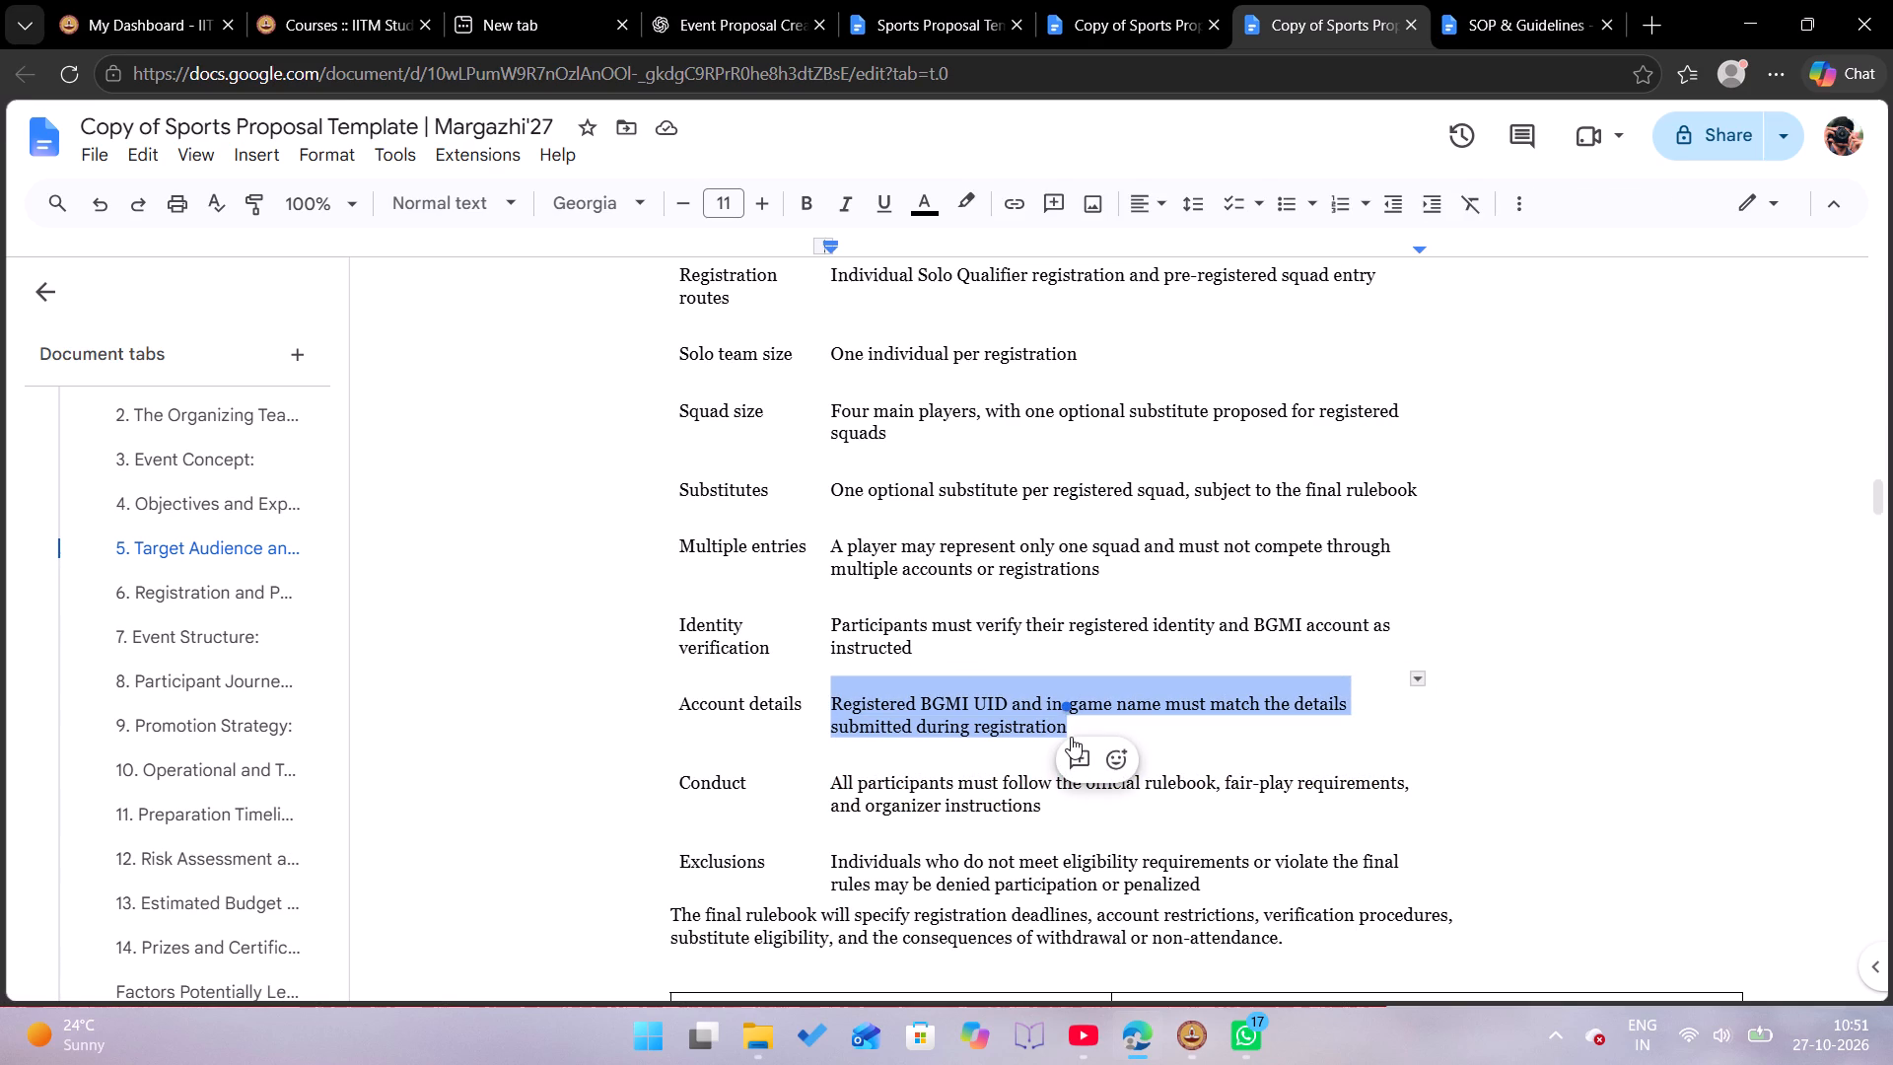
pyautogui.moveTo(1873, 491); pyautogui.dragTo(1887, 531)
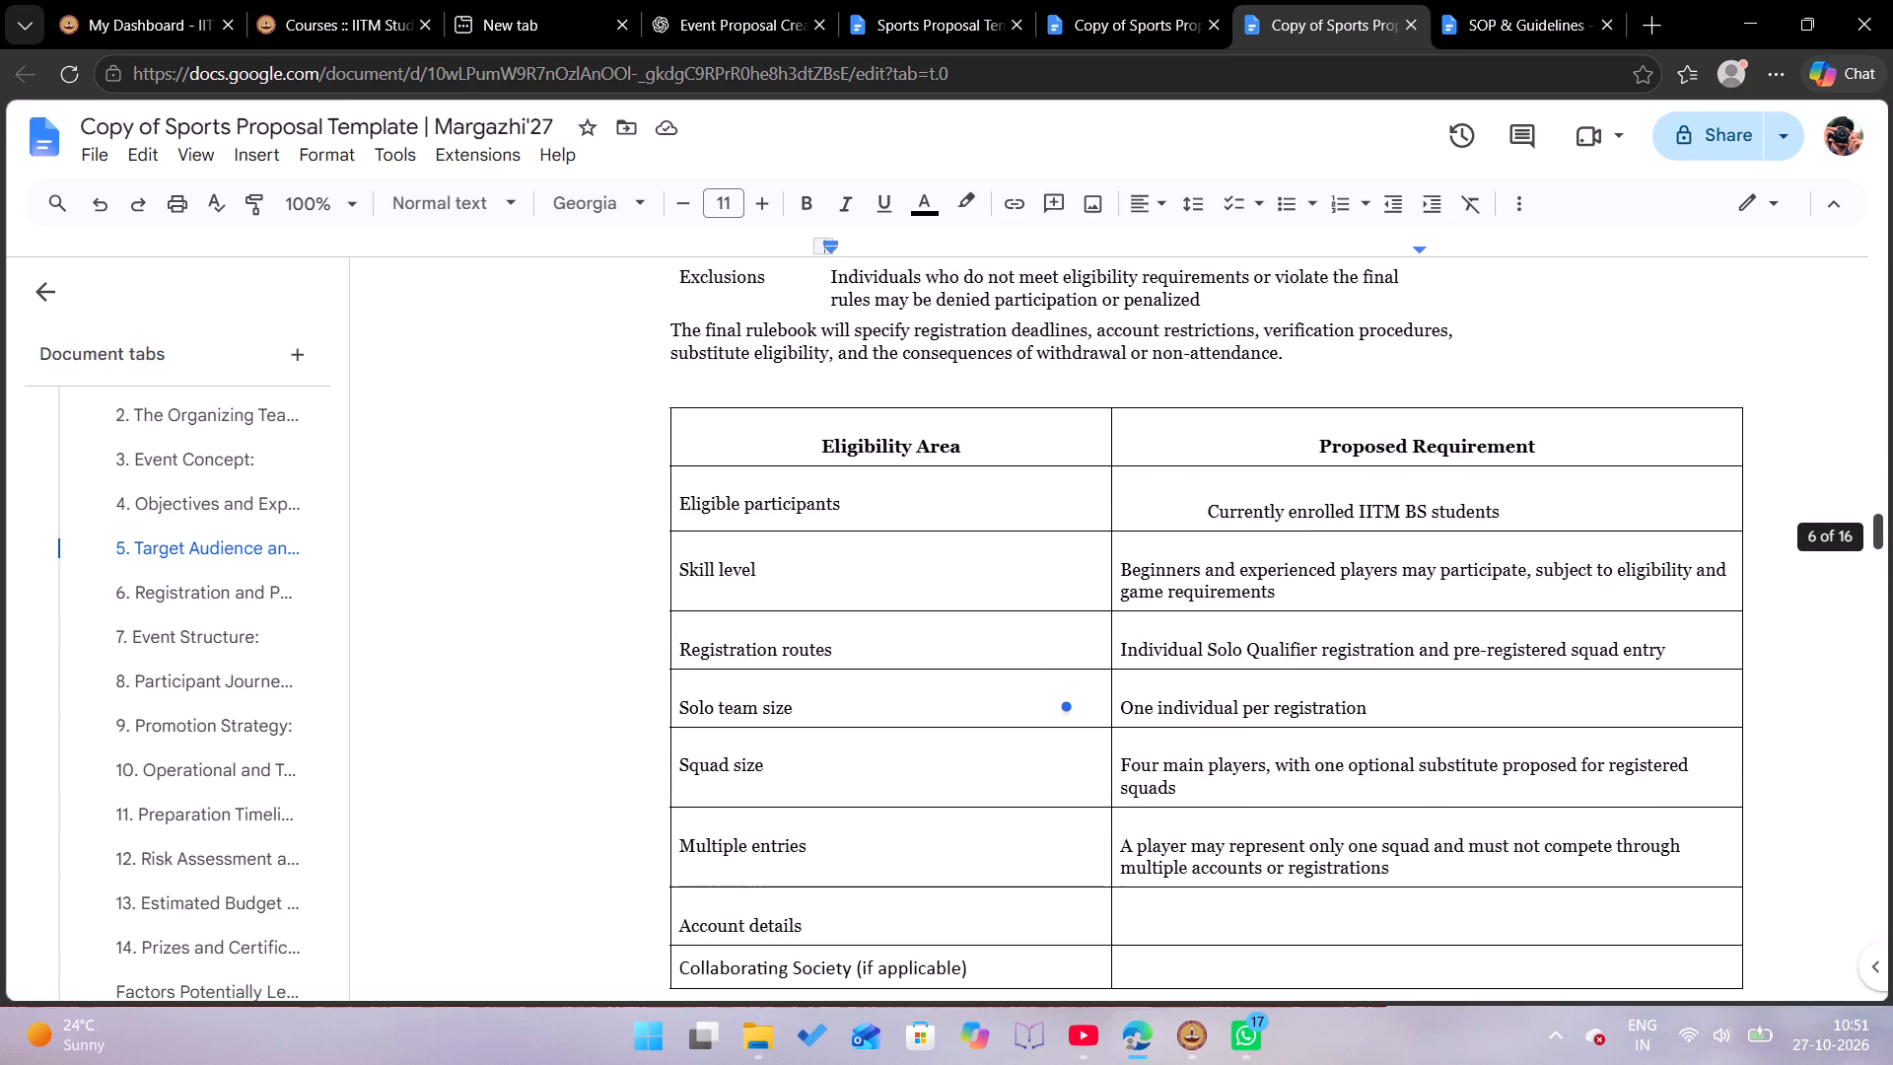
pyautogui.moveTo(1887, 531); pyautogui.dragTo(1881, 543)
pyautogui.click(1167, 670)
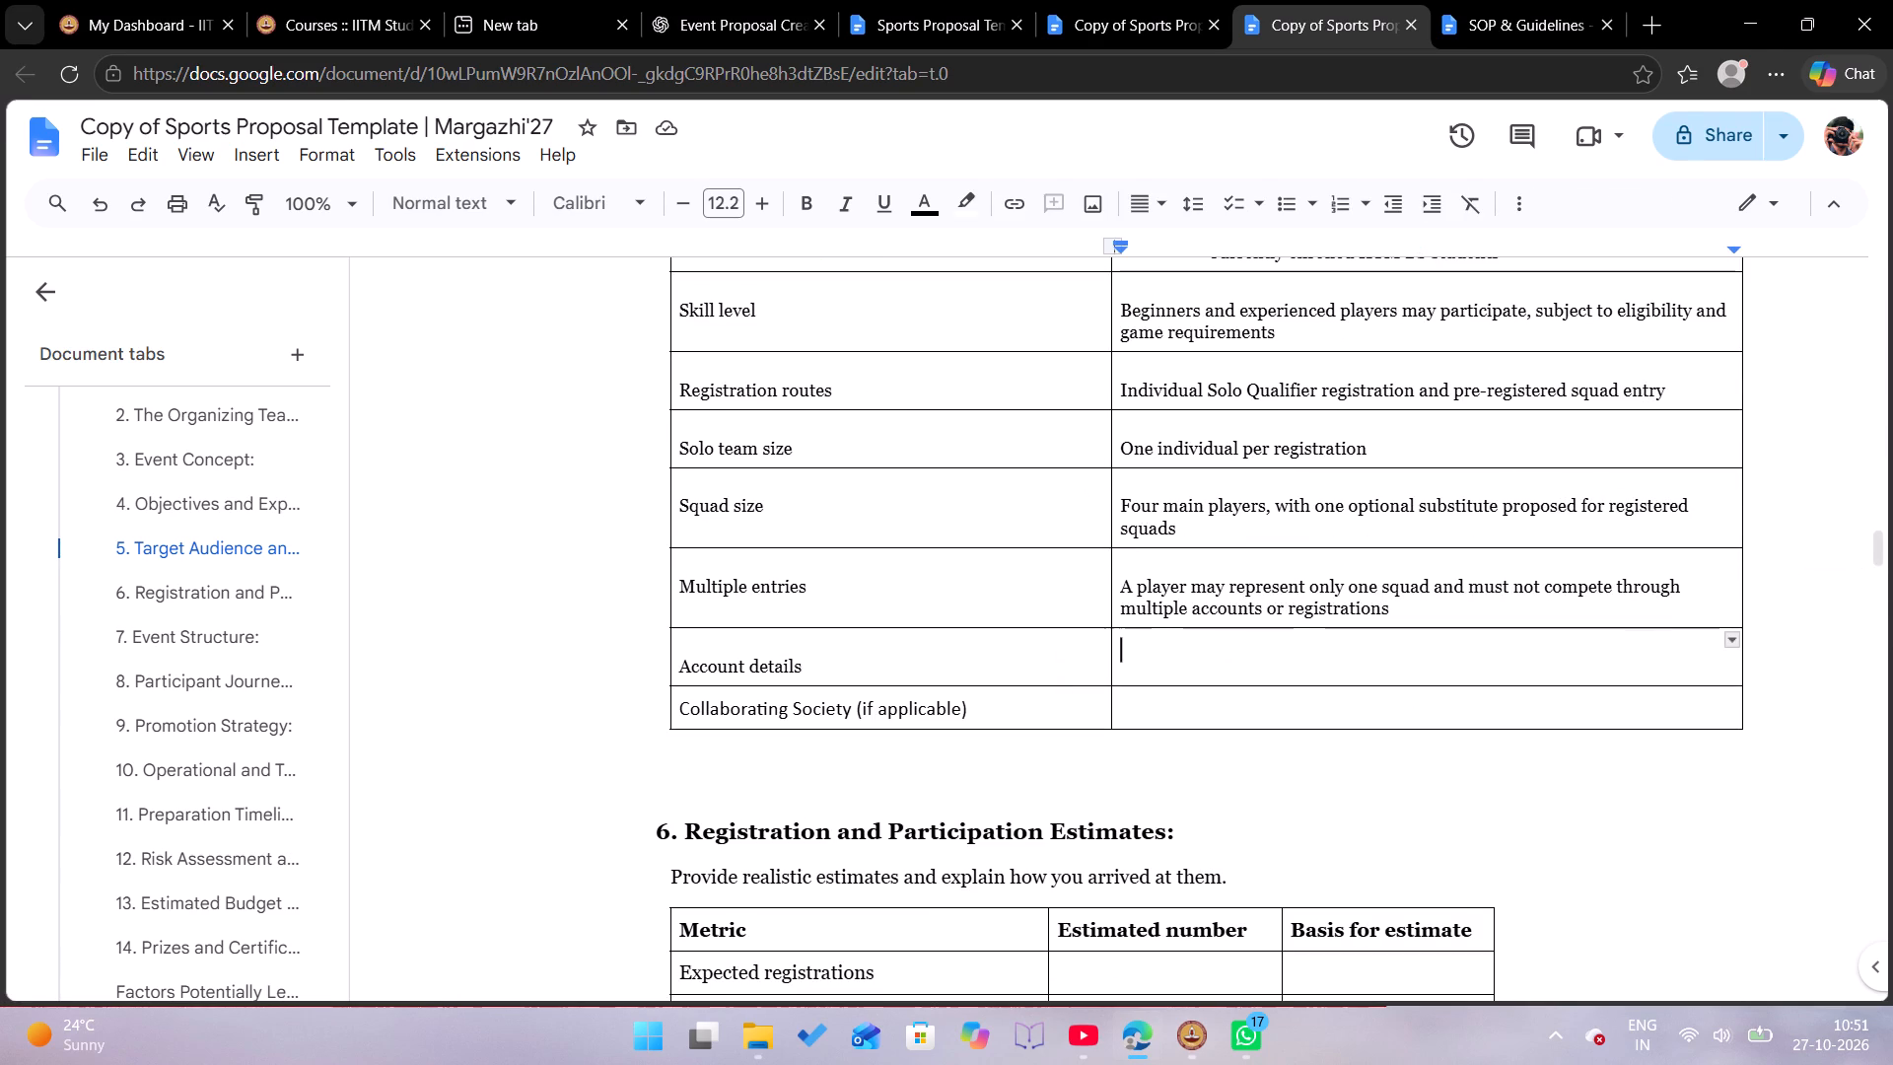
pyautogui.hotkey('ctrl', 'v')
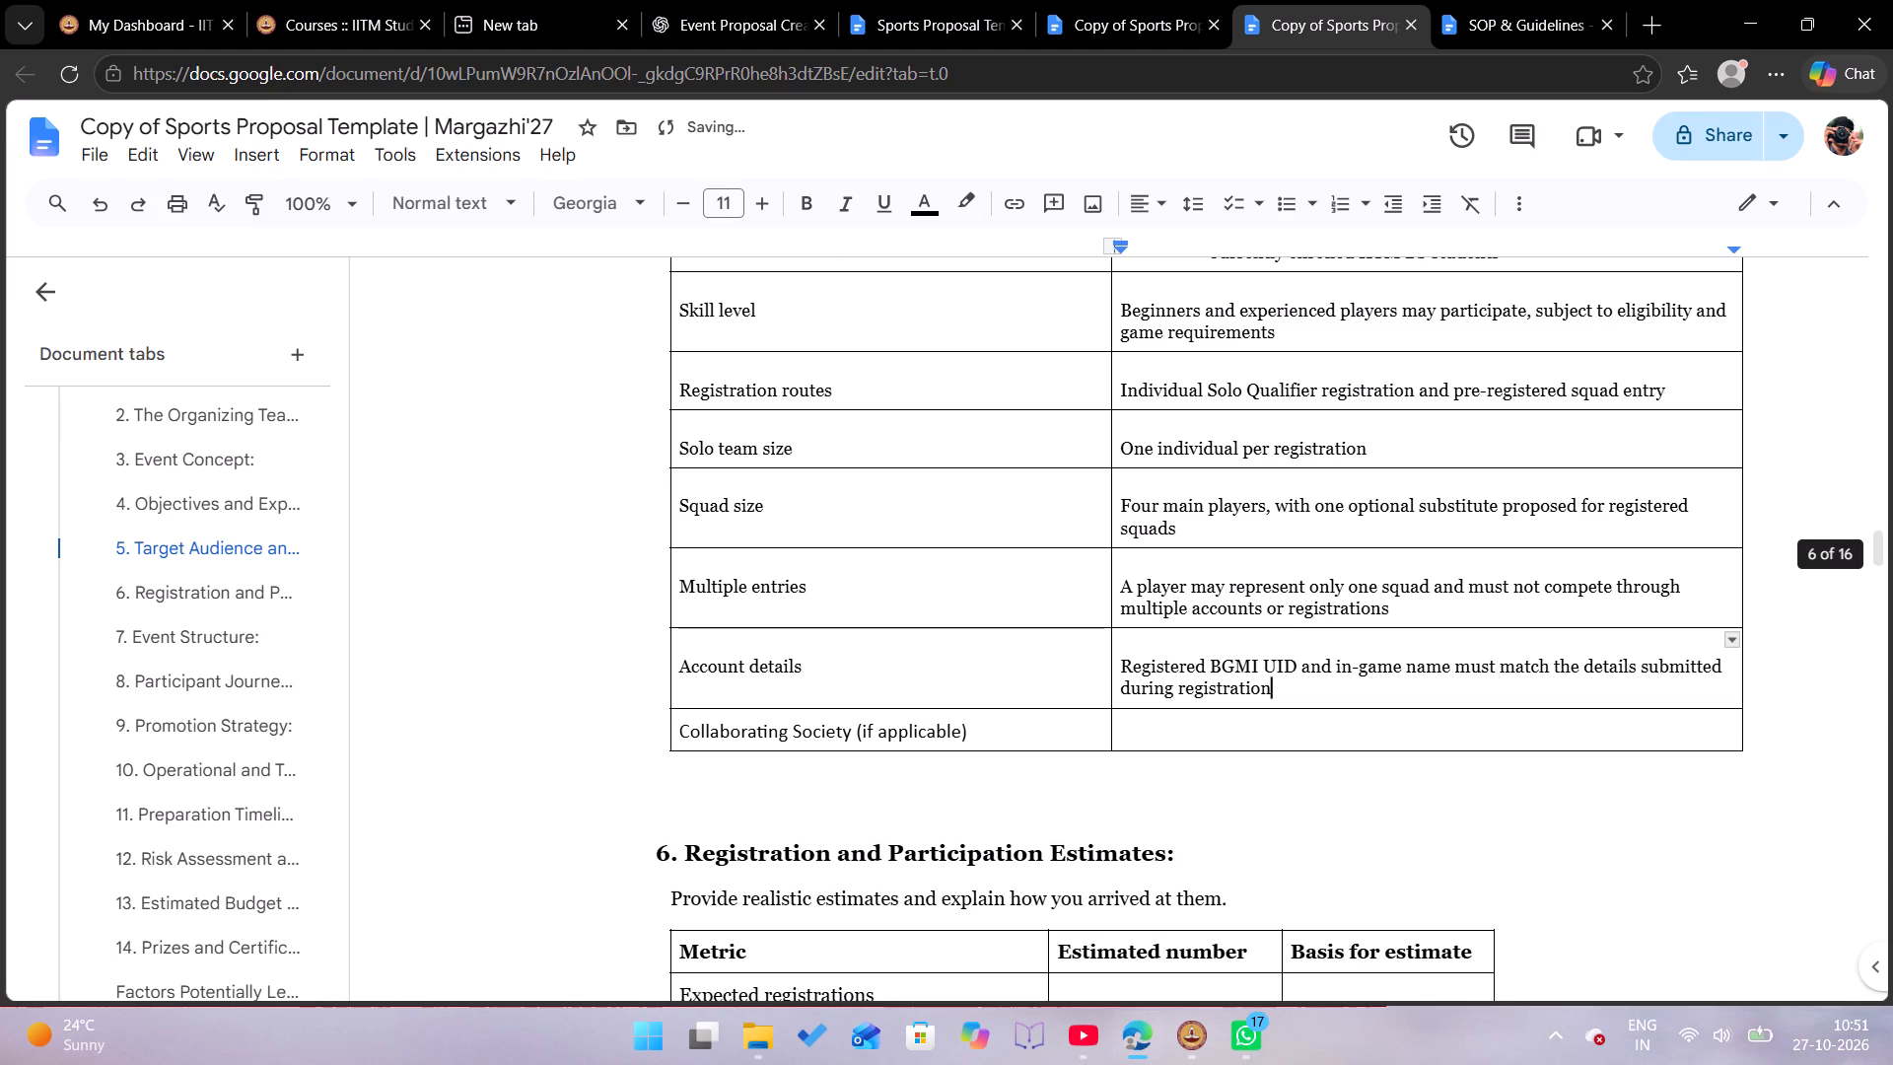
# Replace the "Collaborating Society (if applicable)" label in the bordered table with "Conduct" copied from the unbordered eligibility table.
pyautogui.moveTo(1874, 548); pyautogui.dragTo(1890, 485)
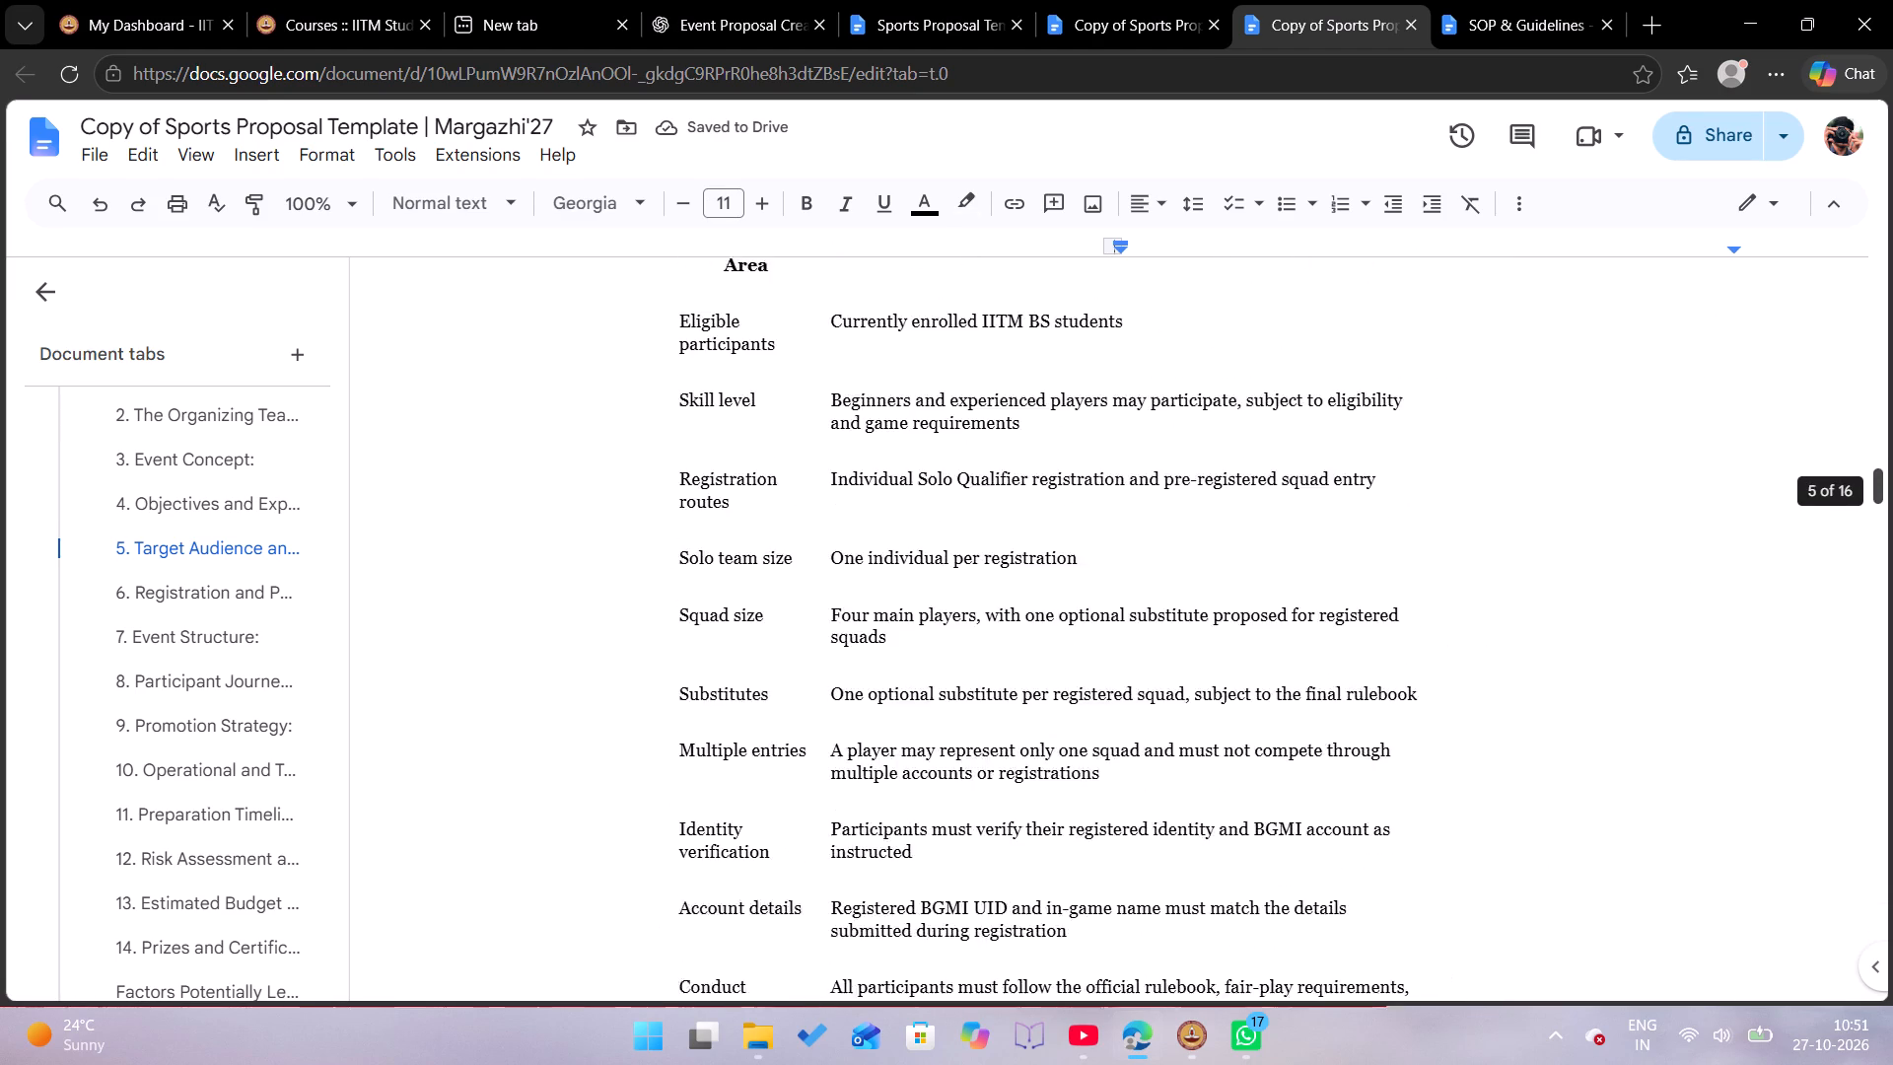
pyautogui.moveTo(1890, 485); pyautogui.dragTo(1875, 512)
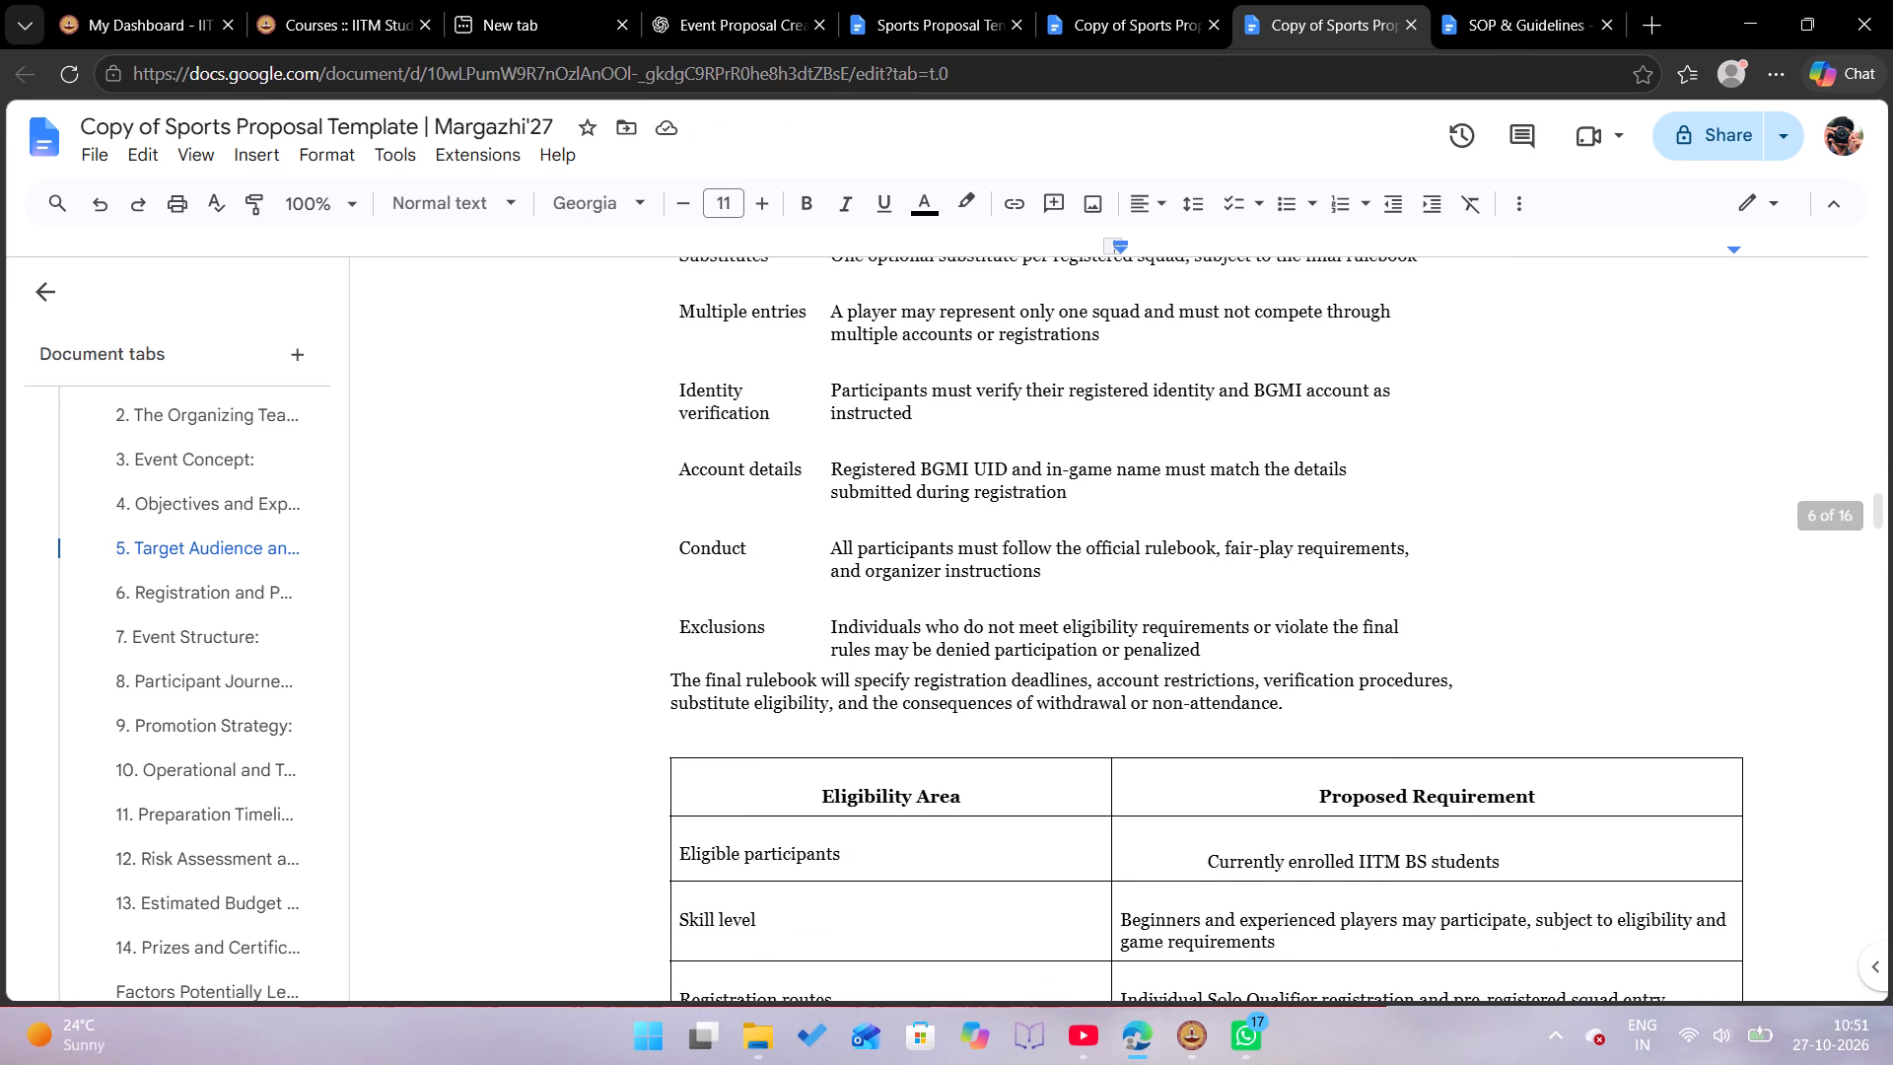
pyautogui.moveTo(677, 547); pyautogui.dragTo(747, 552)
pyautogui.hotkey('ctrl', 'c')
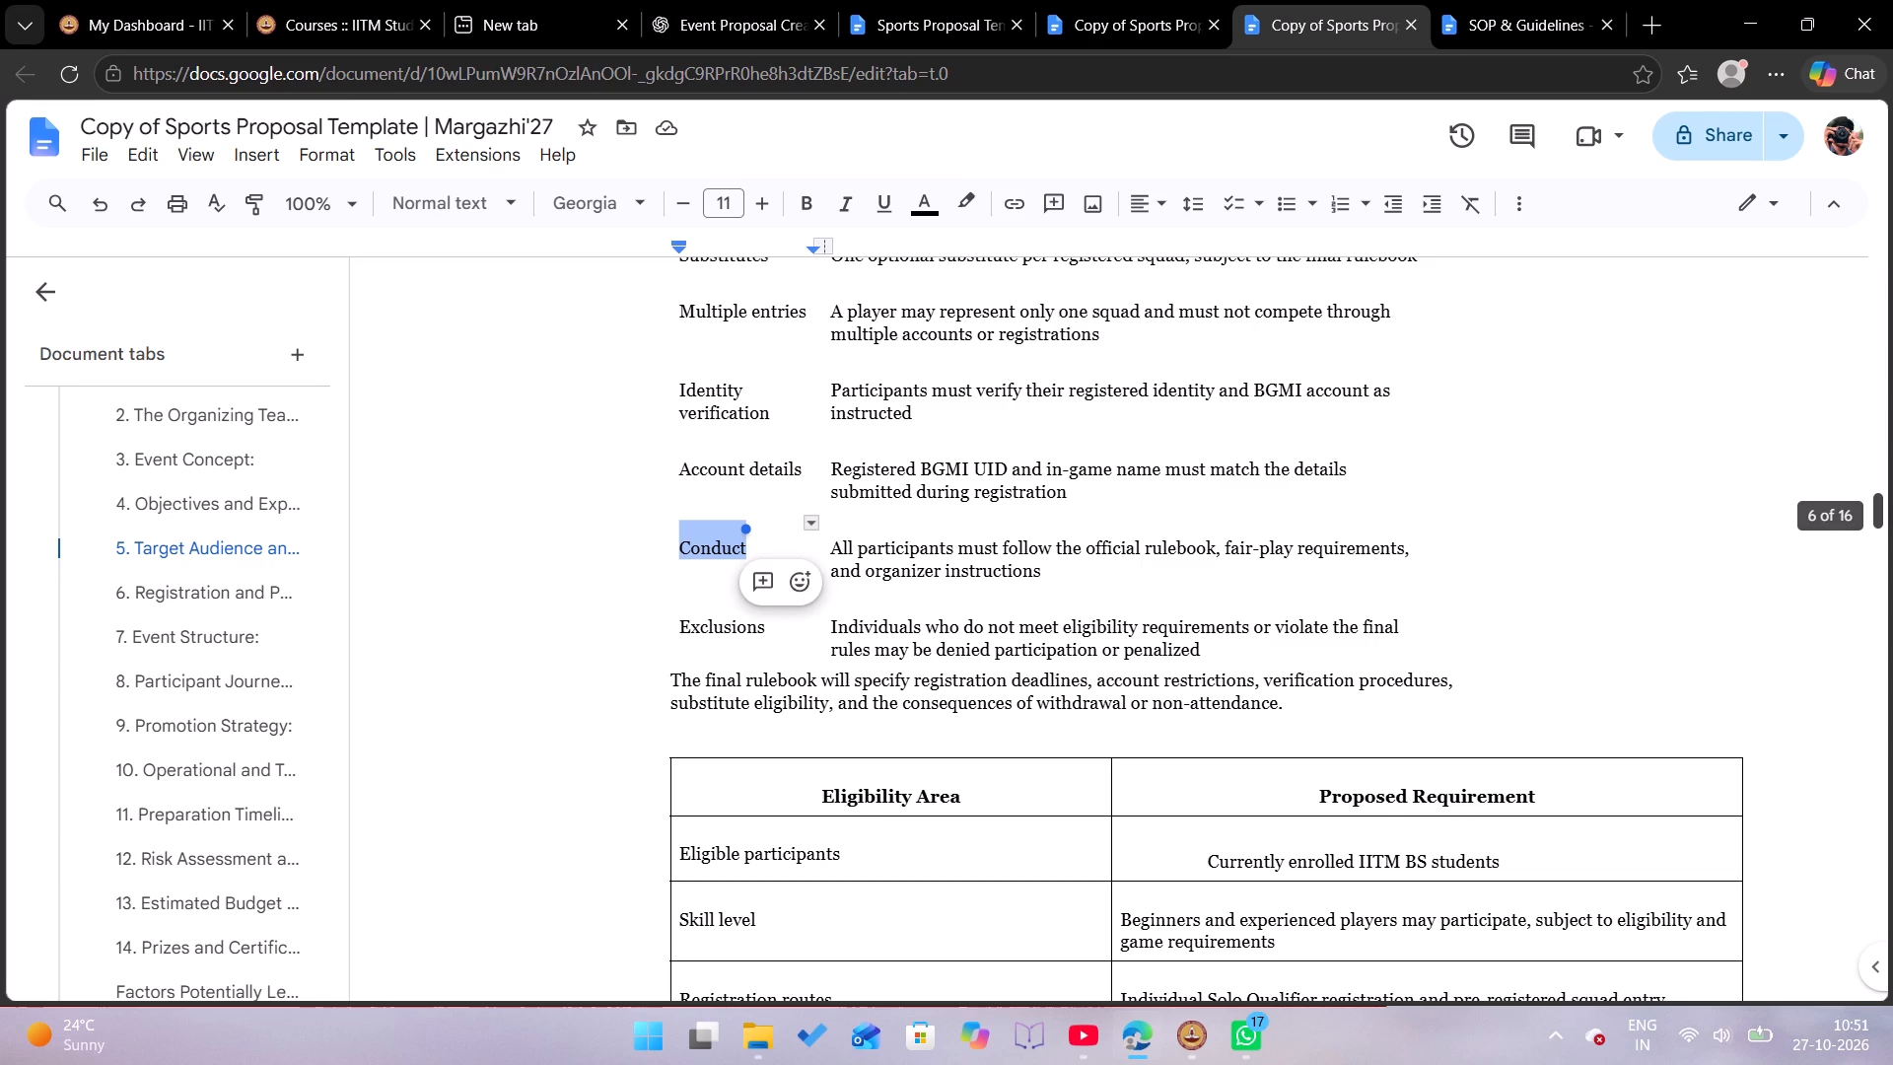
pyautogui.moveTo(1878, 508); pyautogui.dragTo(1878, 544)
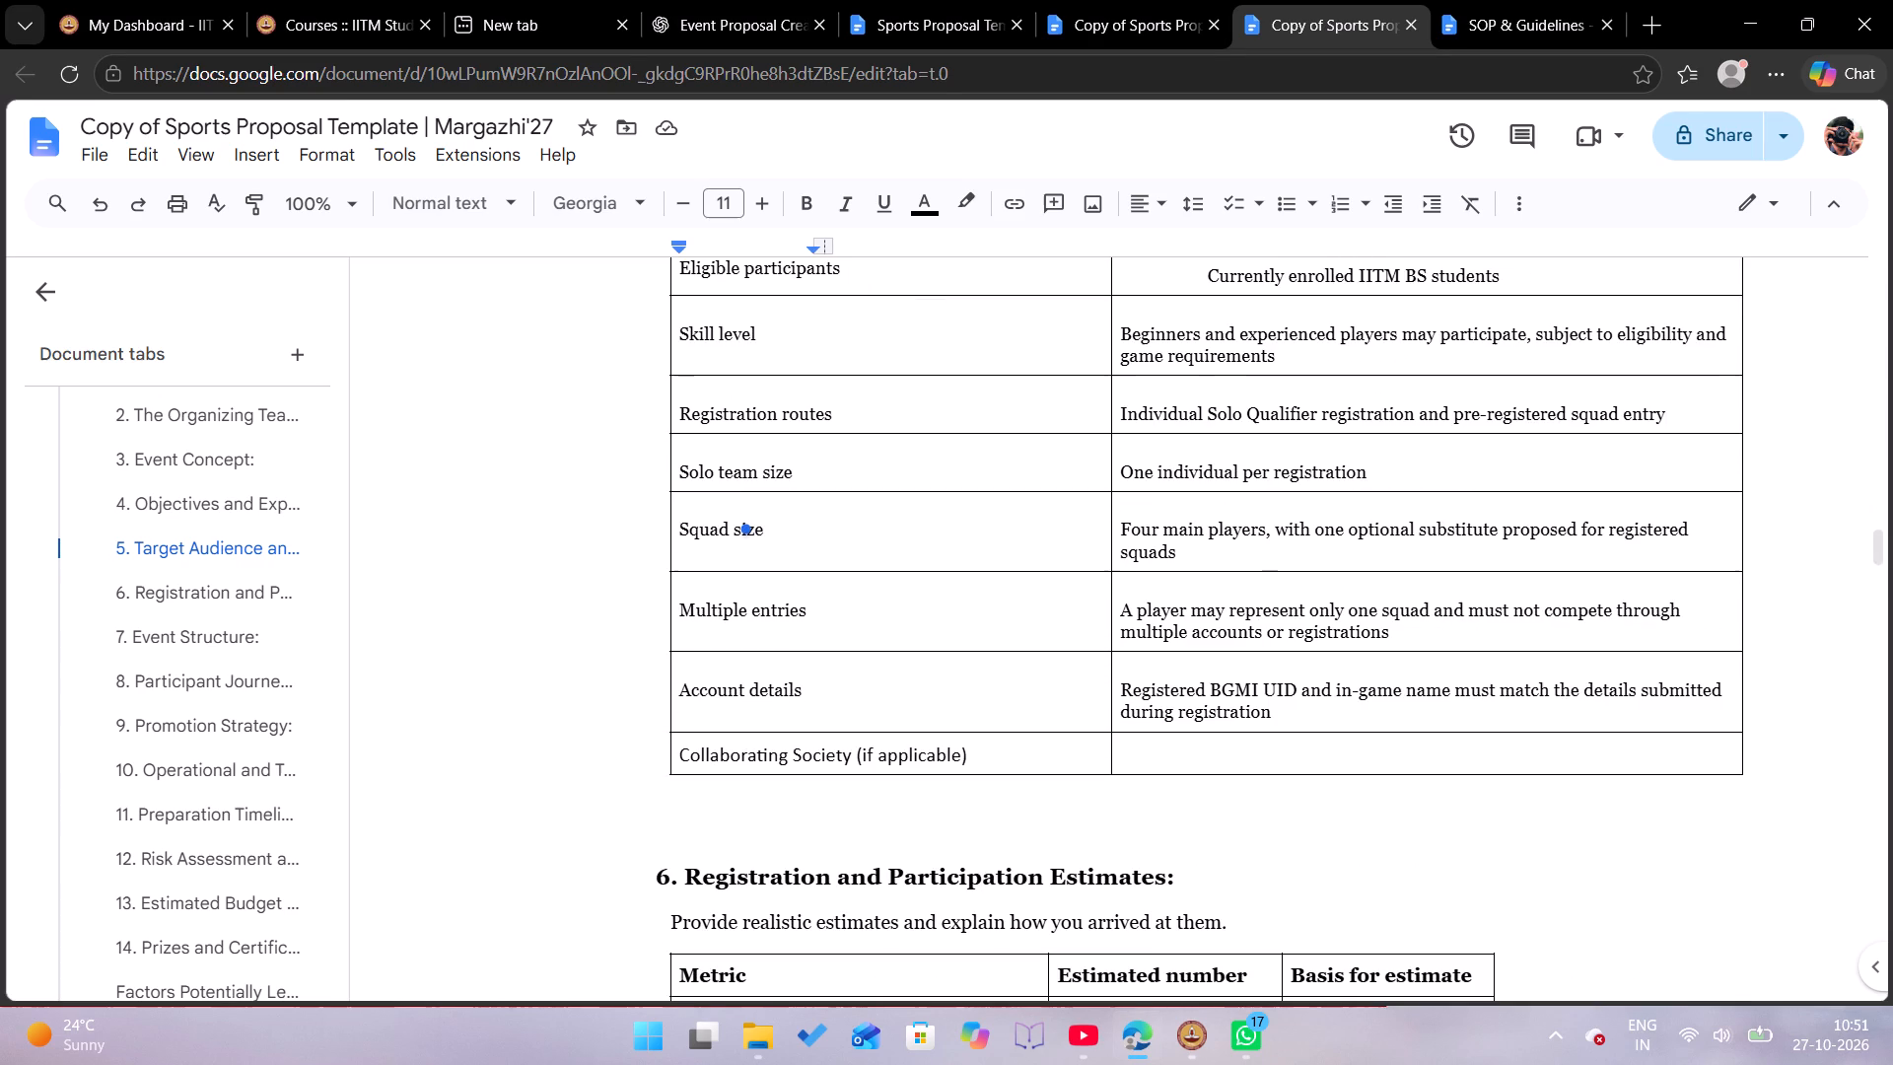
pyautogui.moveTo(682, 756); pyautogui.dragTo(918, 754)
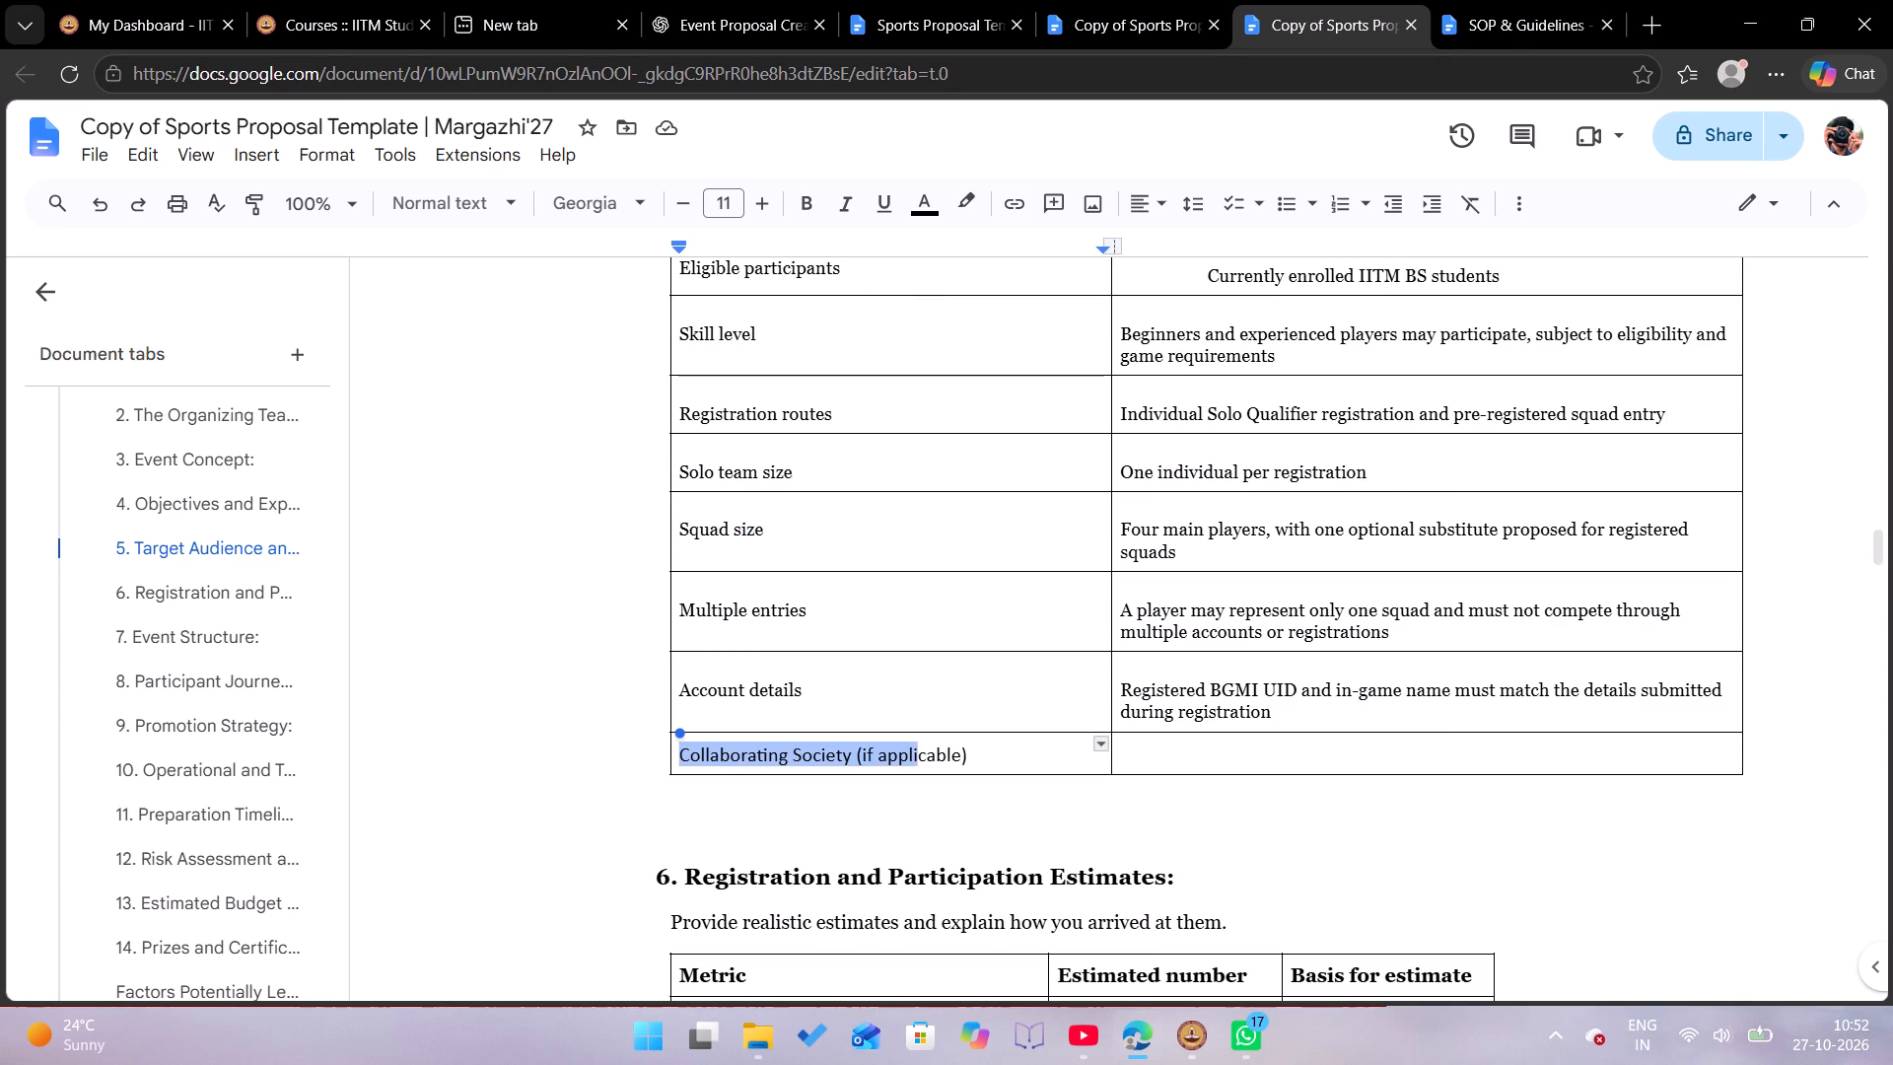
pyautogui.moveTo(918, 754); pyautogui.dragTo(972, 757)
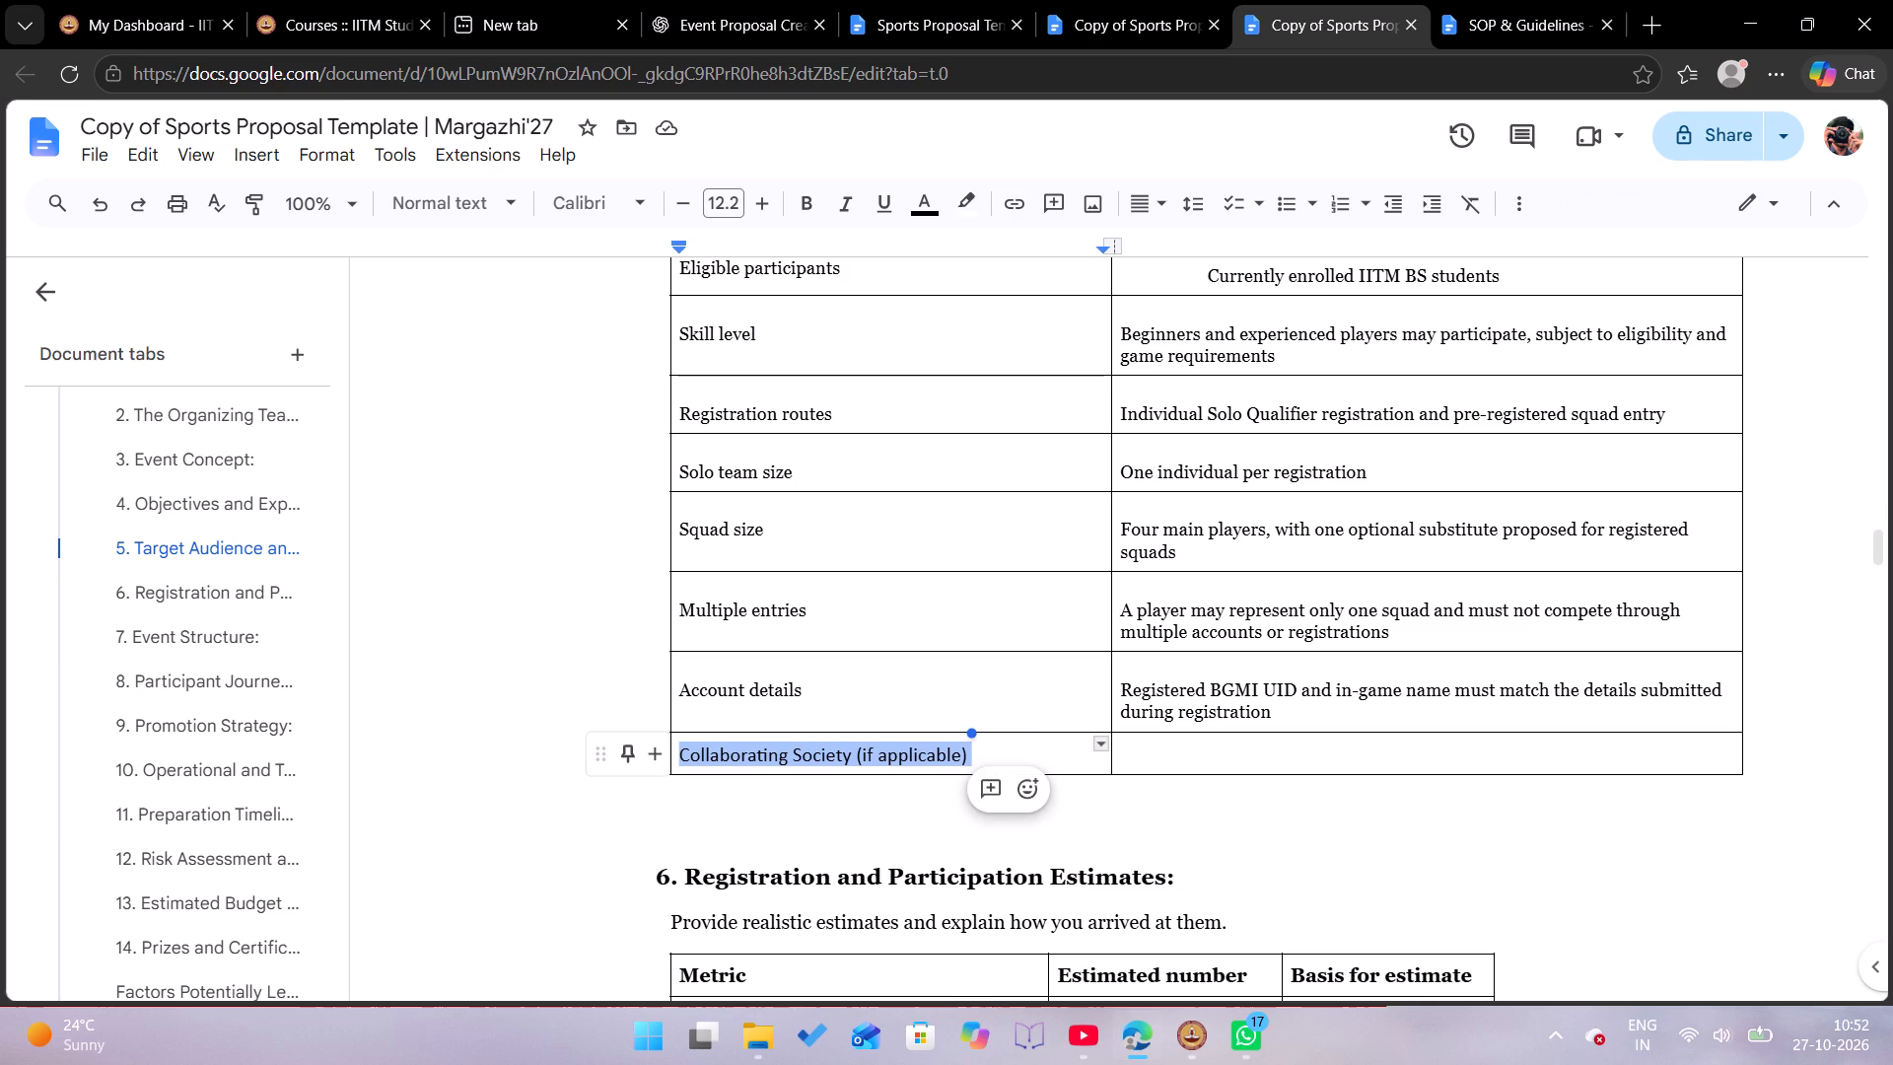
pyautogui.press('BackSpace')
pyautogui.hotkey('ctrl', 'v')
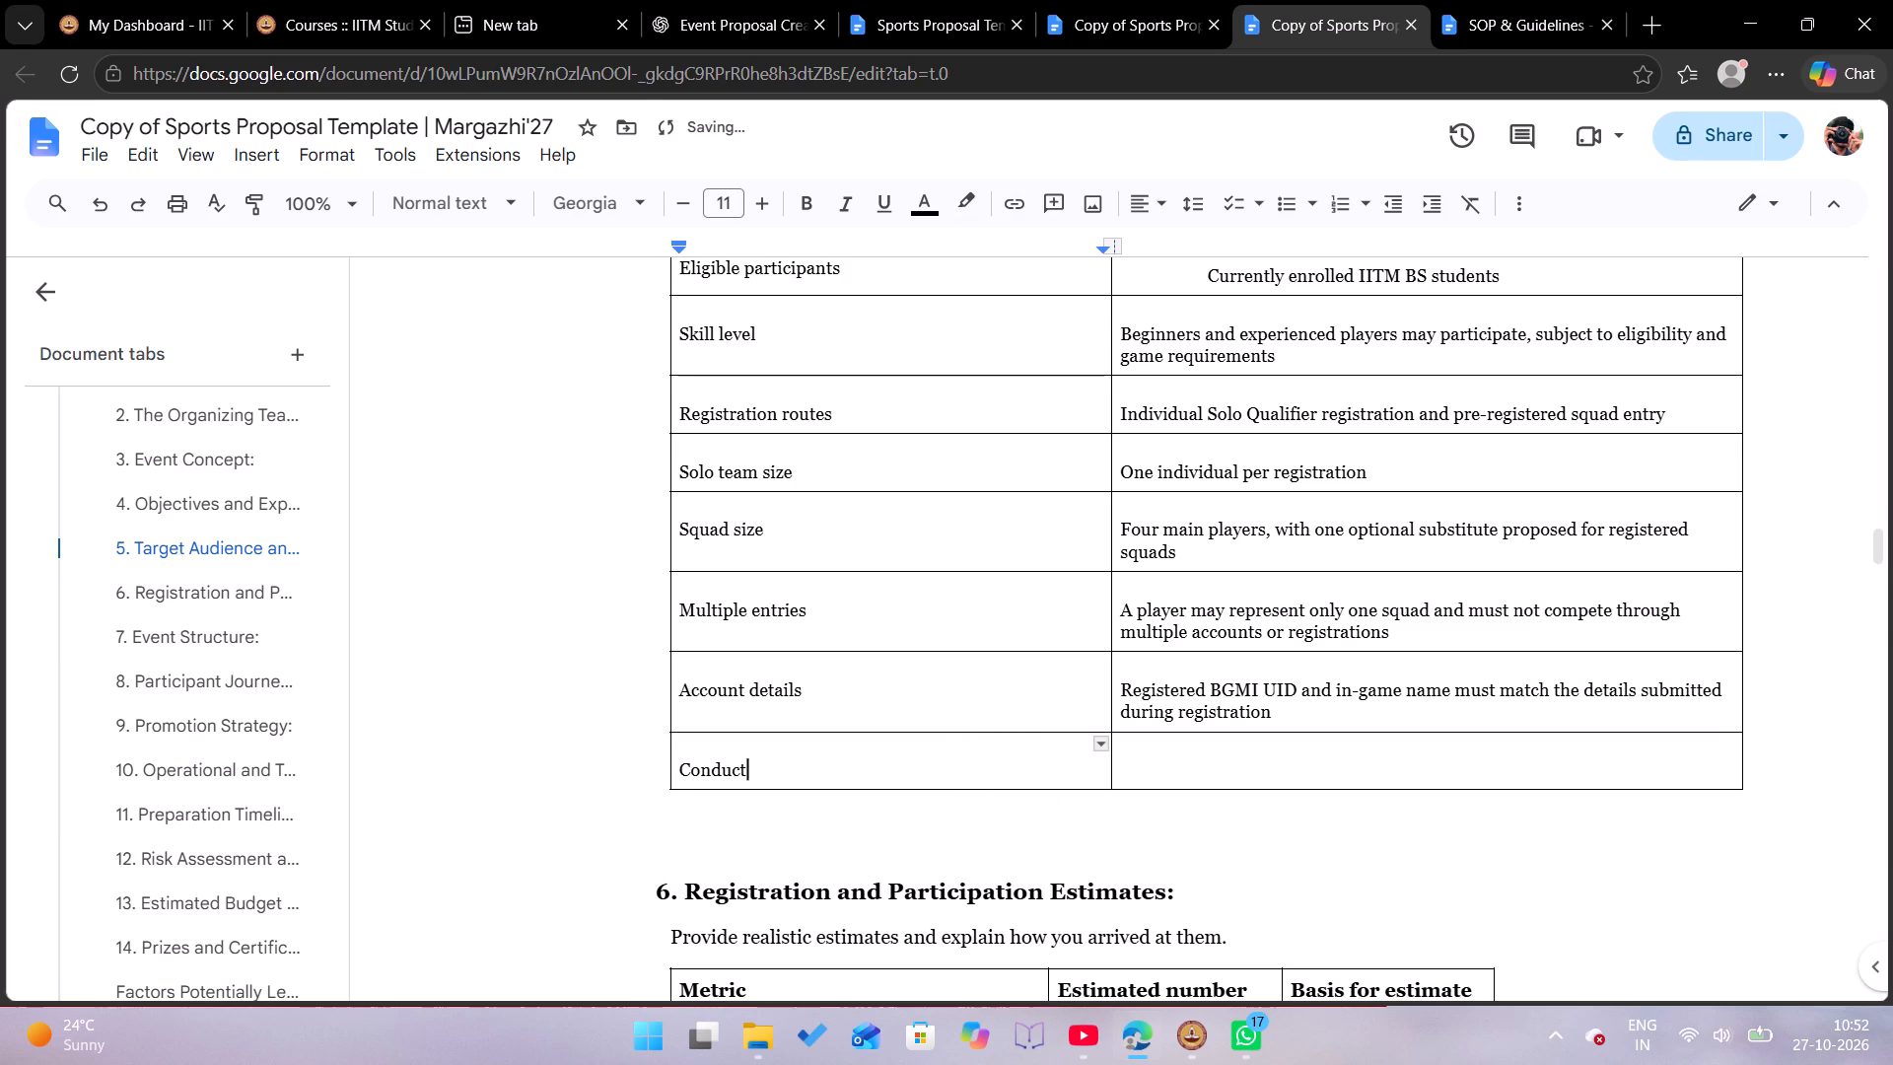
# Copy "All participants must follow the official rulebook, fair-play requirements, and organizer instructions" into the requirement cell beside "Conduct" in the bordered table.
pyautogui.moveTo(1874, 535); pyautogui.dragTo(1891, 500)
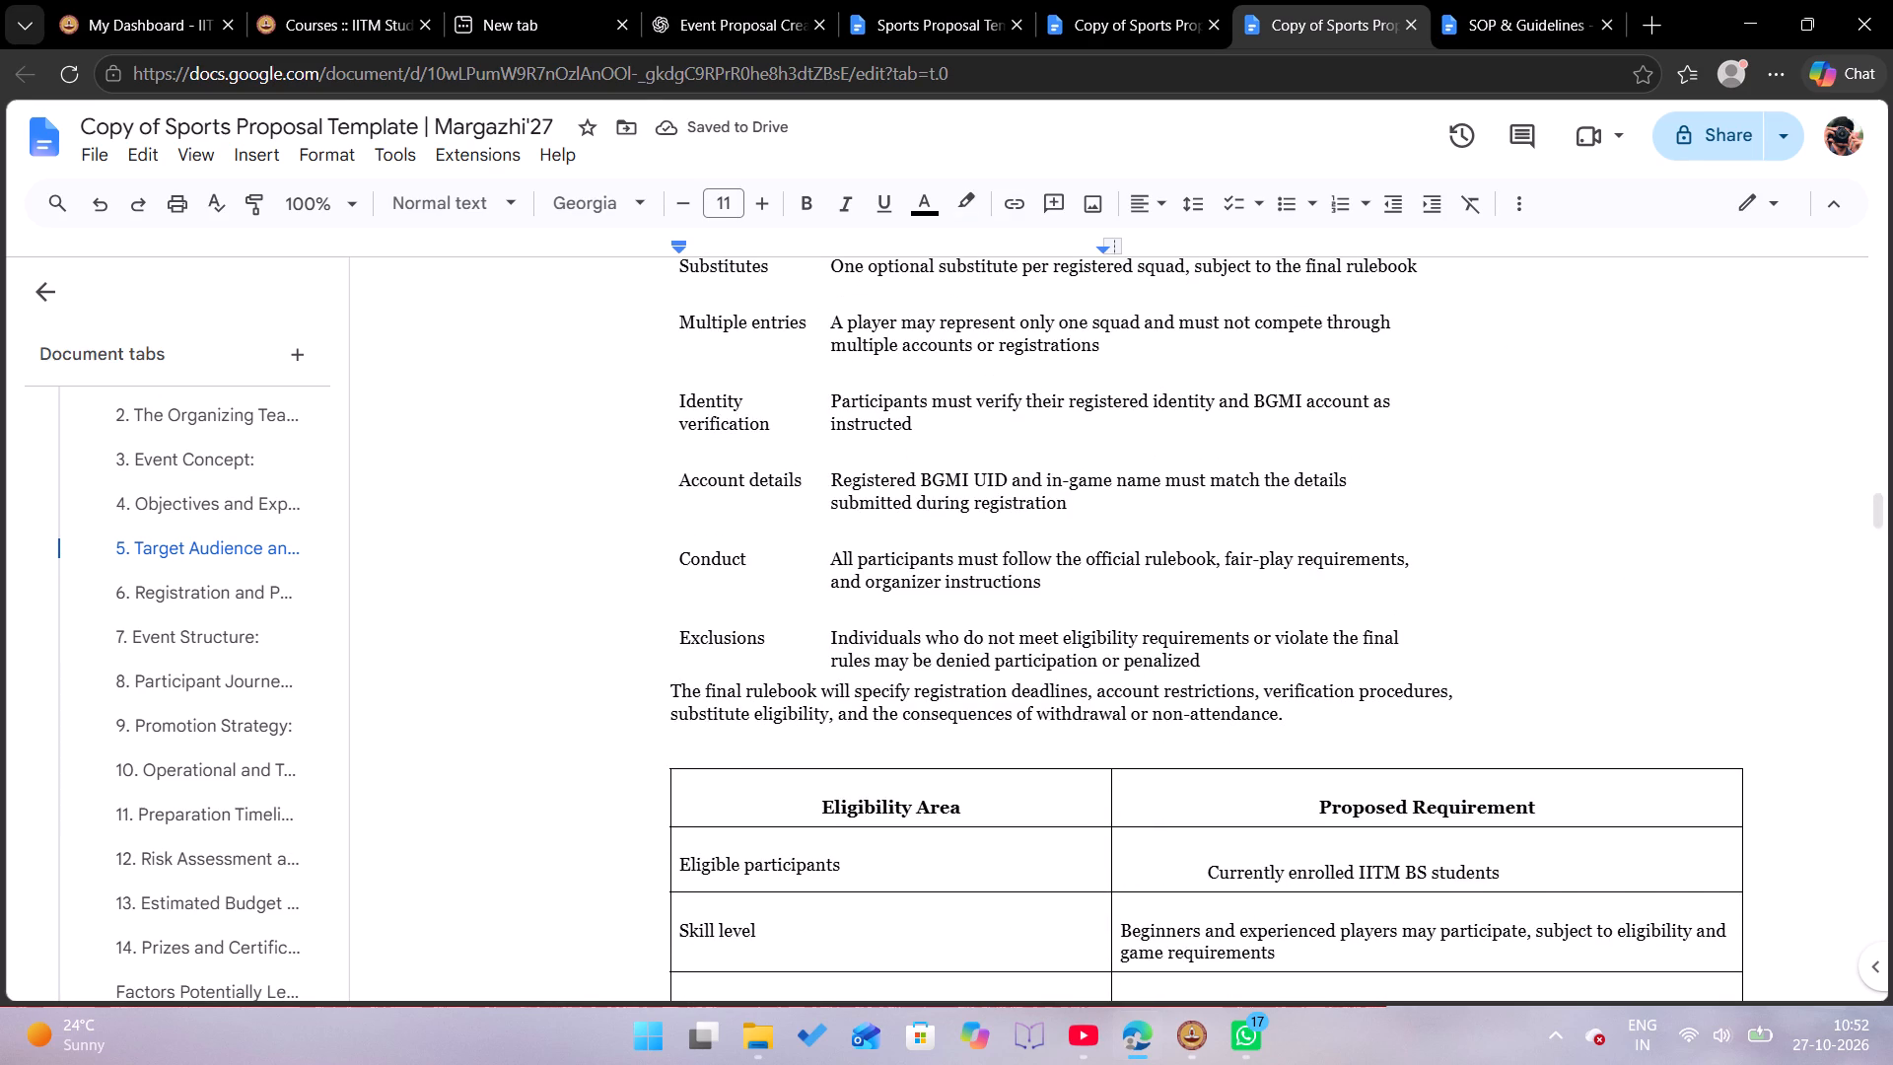
pyautogui.moveTo(830, 558); pyautogui.dragTo(1045, 587)
pyautogui.click(1045, 587)
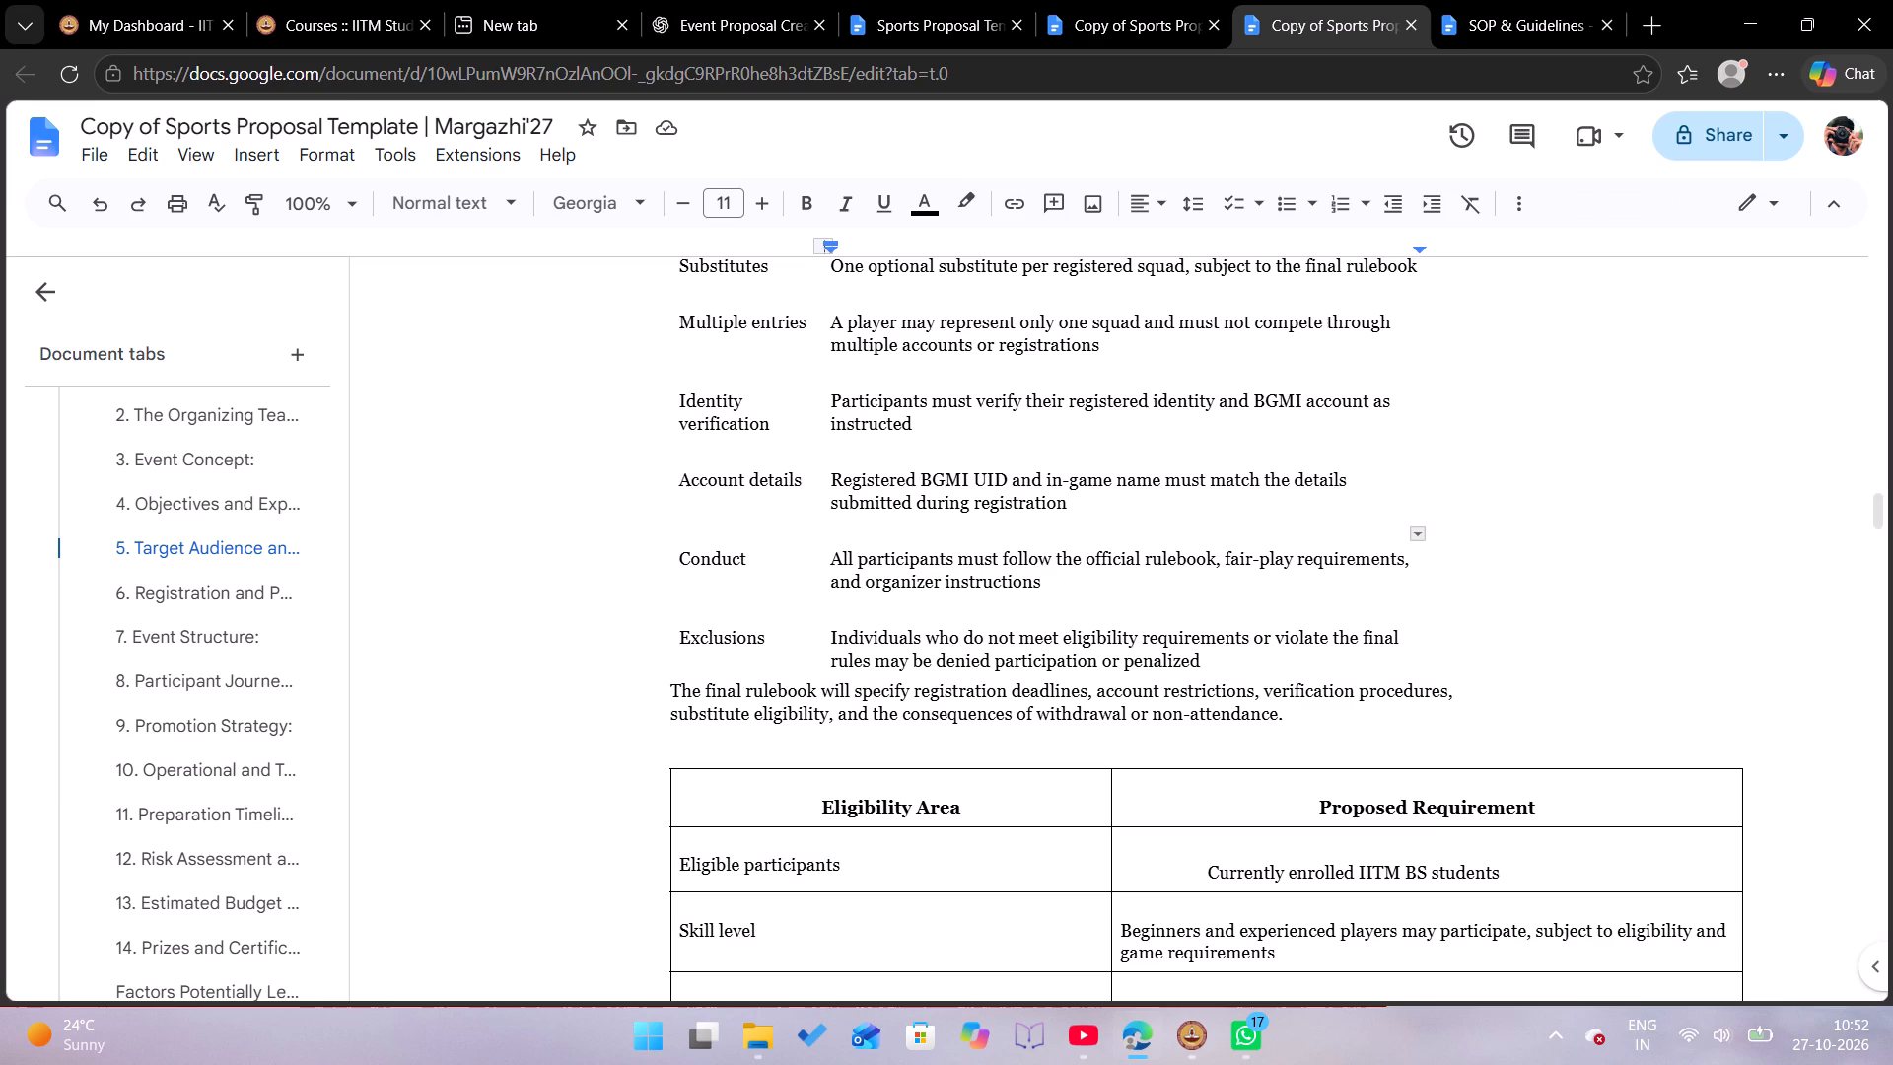
pyautogui.click(839, 551)
pyautogui.moveTo(830, 561); pyautogui.dragTo(1038, 585)
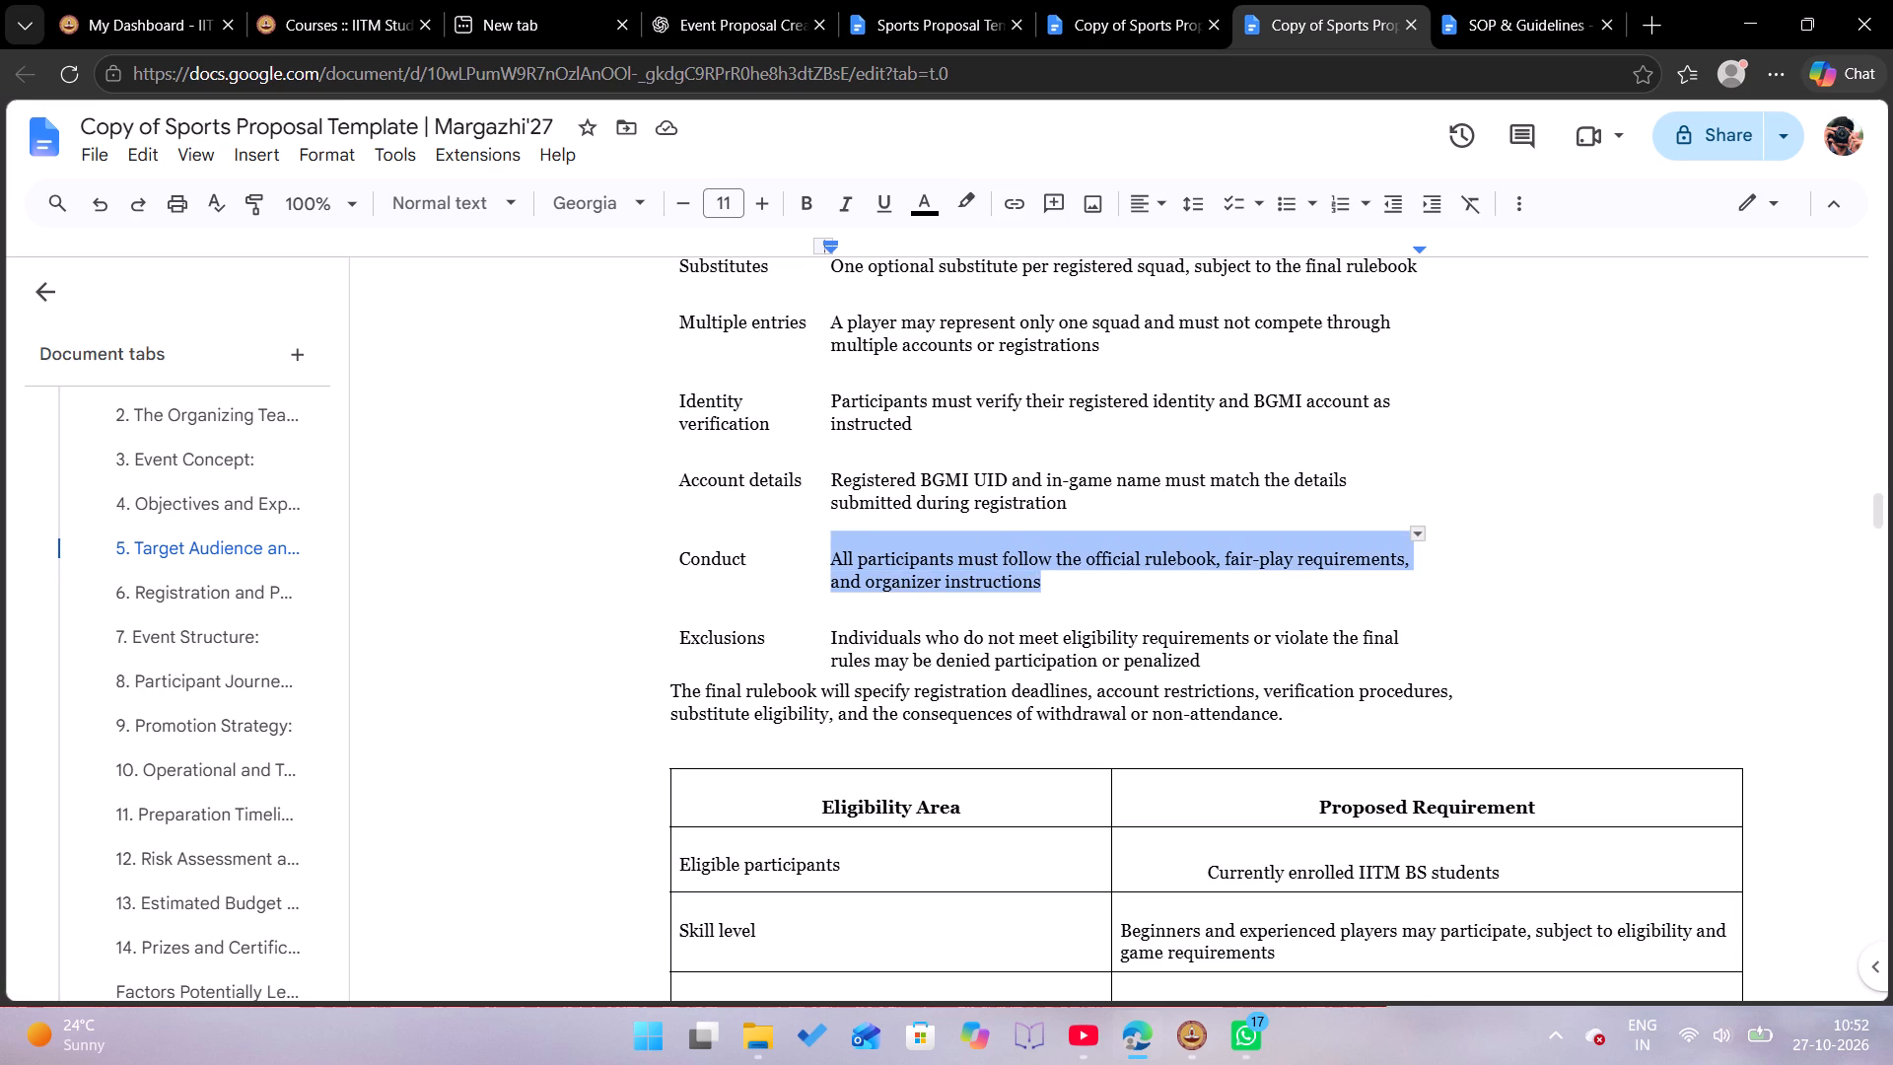
pyautogui.moveTo(1038, 585); pyautogui.dragTo(1038, 583)
pyautogui.hotkey('ctrl', 'c')
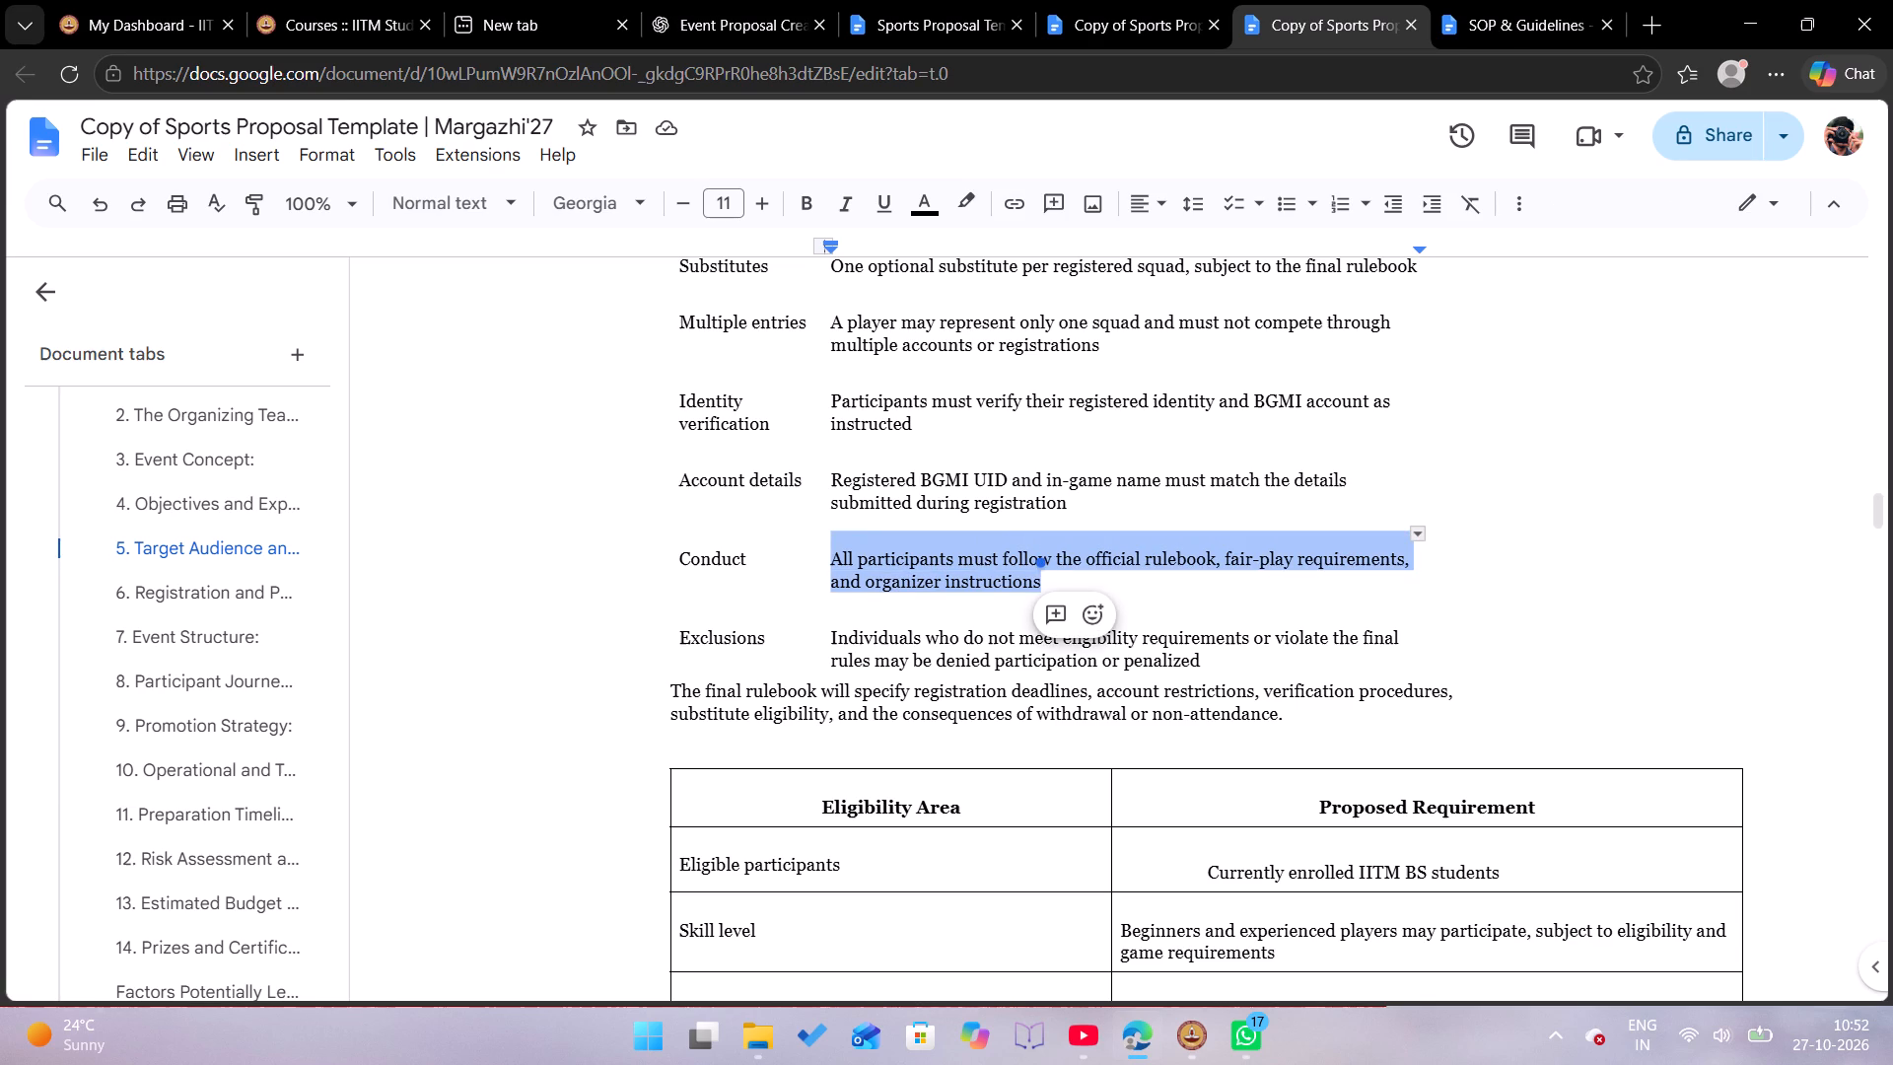
pyautogui.moveTo(1876, 518); pyautogui.dragTo(1886, 558)
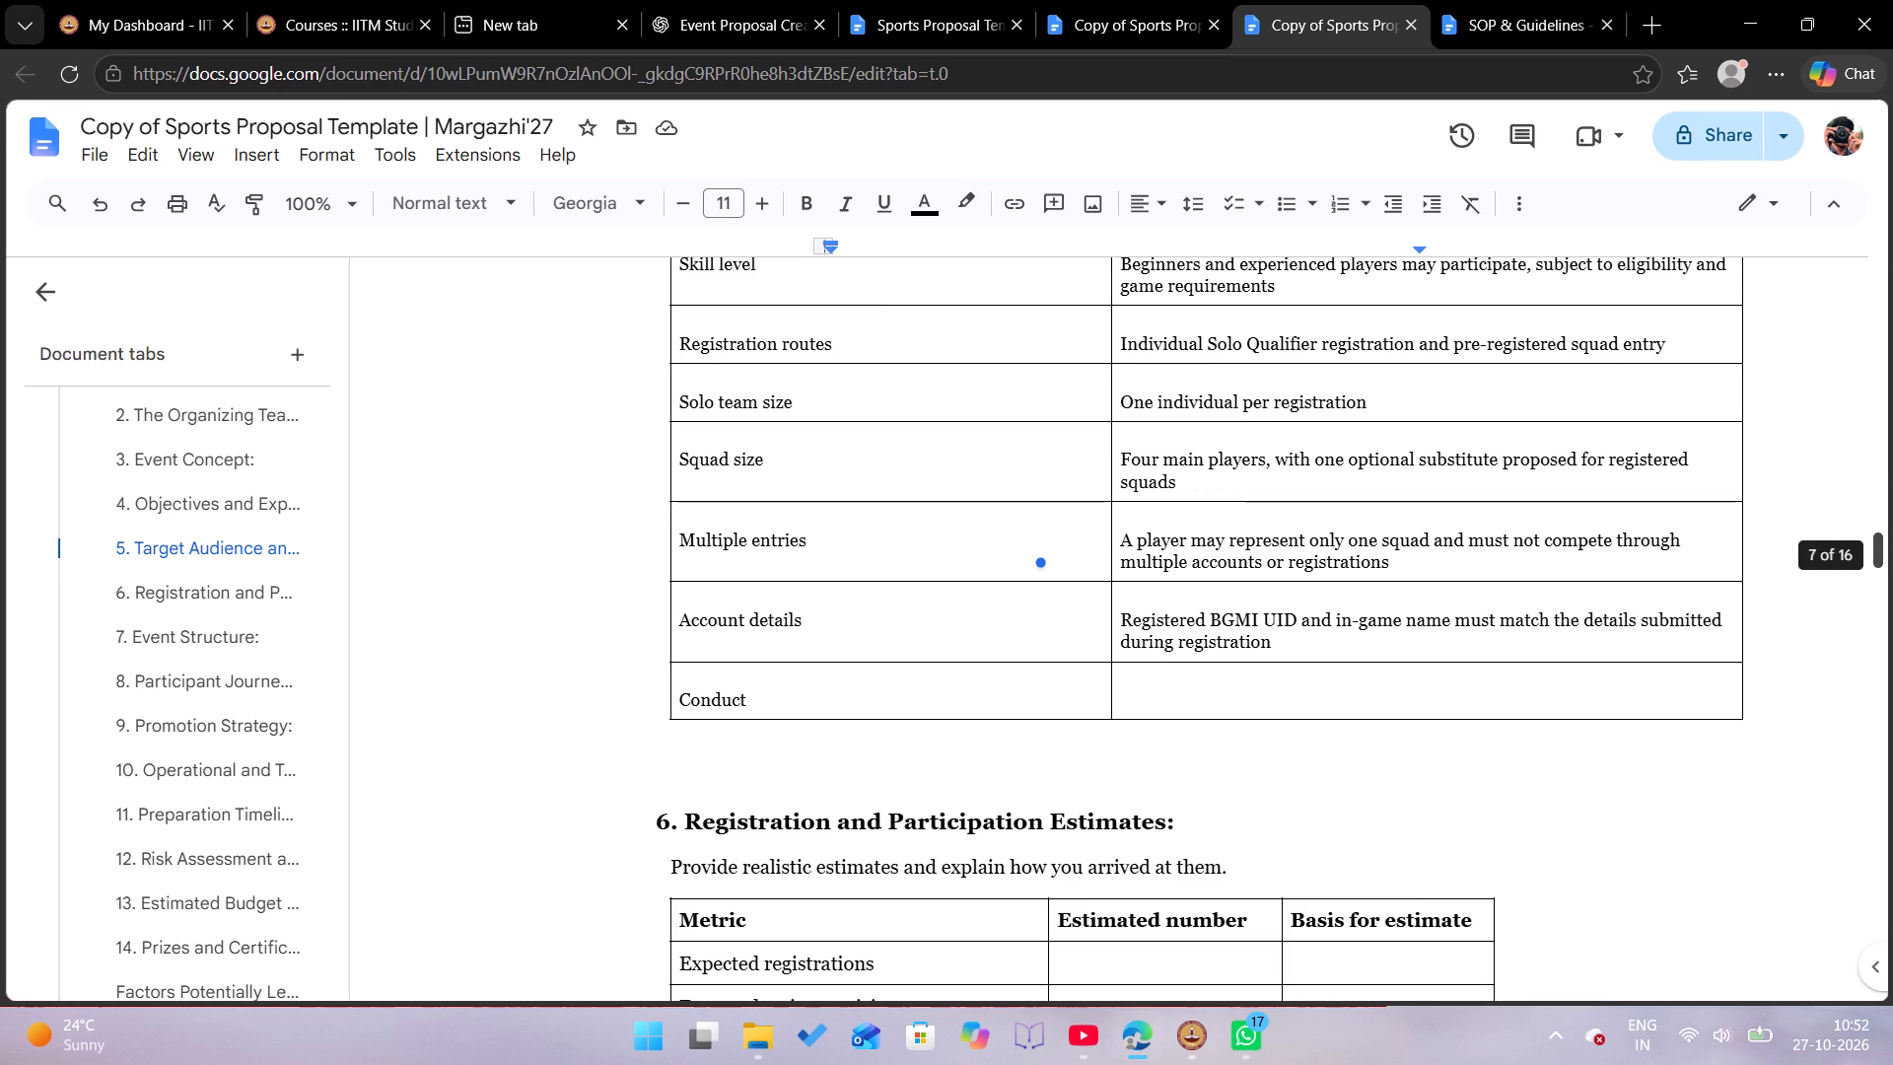
pyautogui.click(1199, 699)
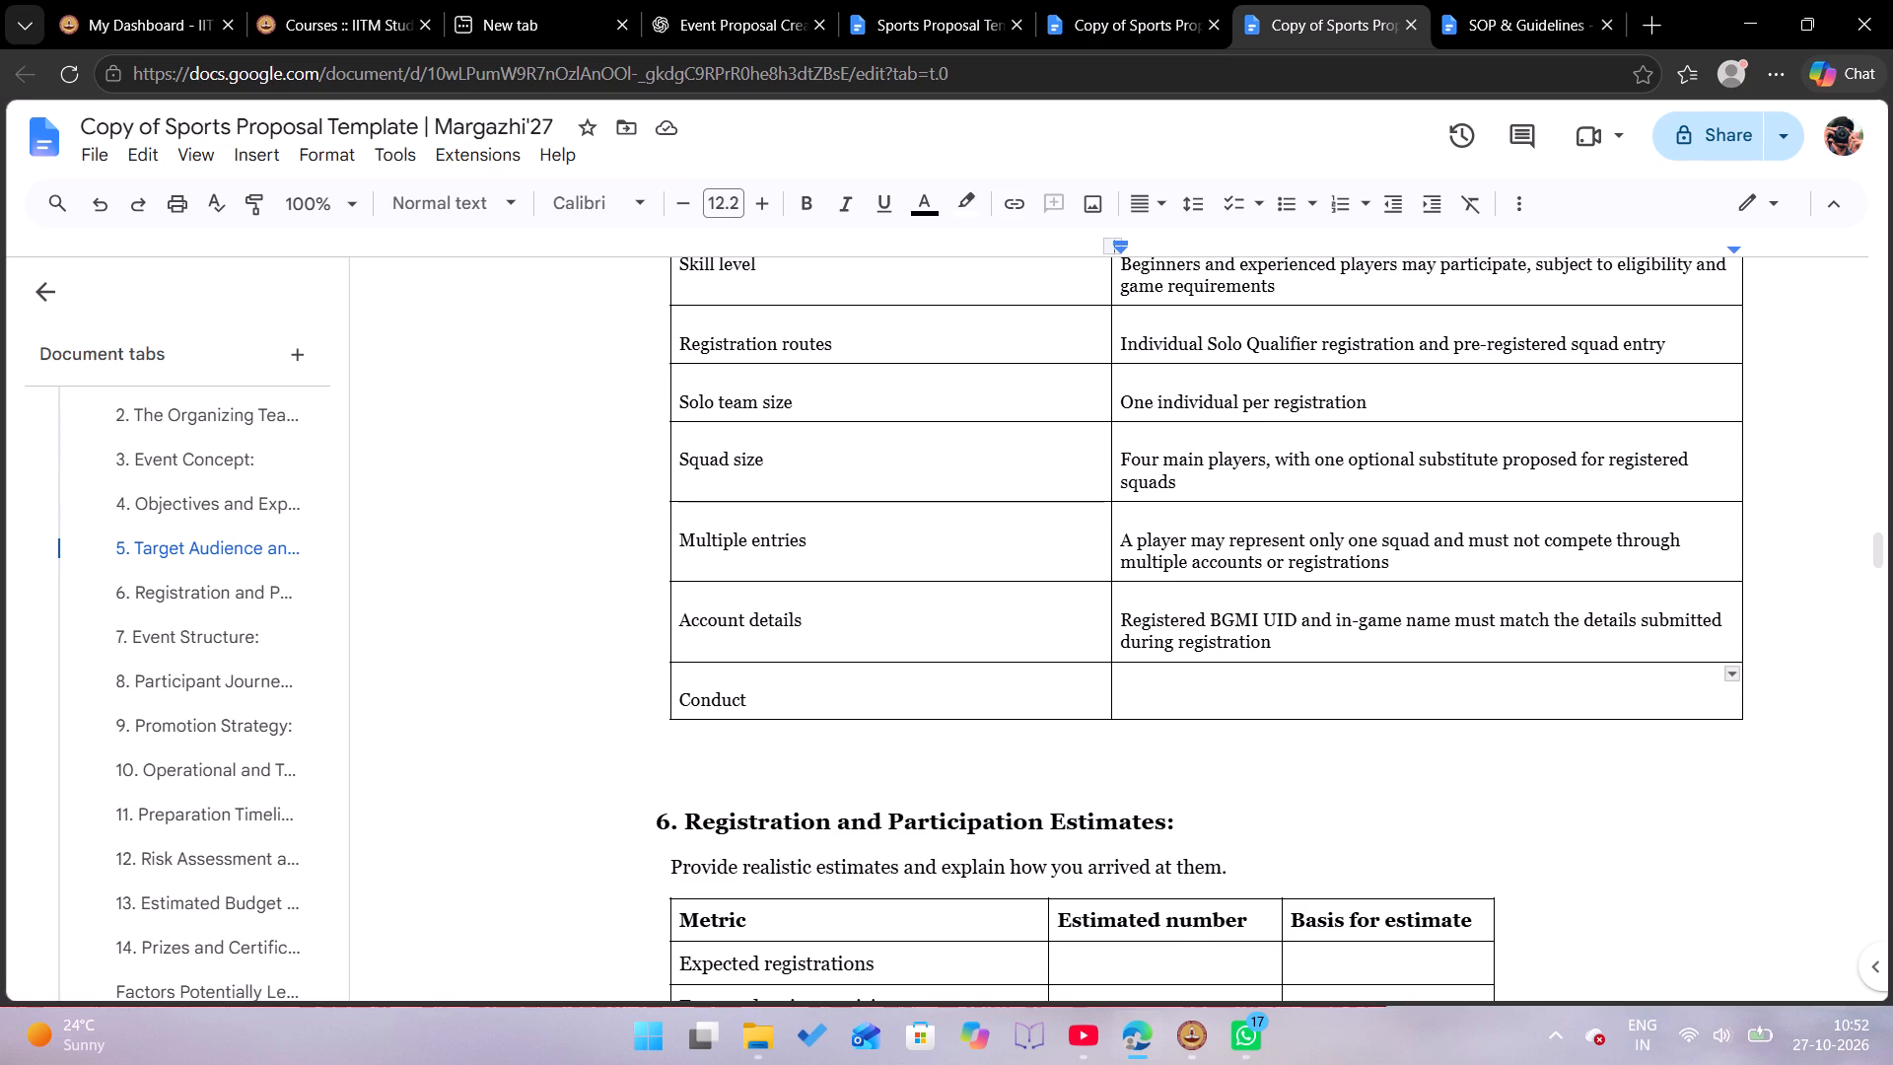
pyautogui.hotkey('ctrl', 'v')
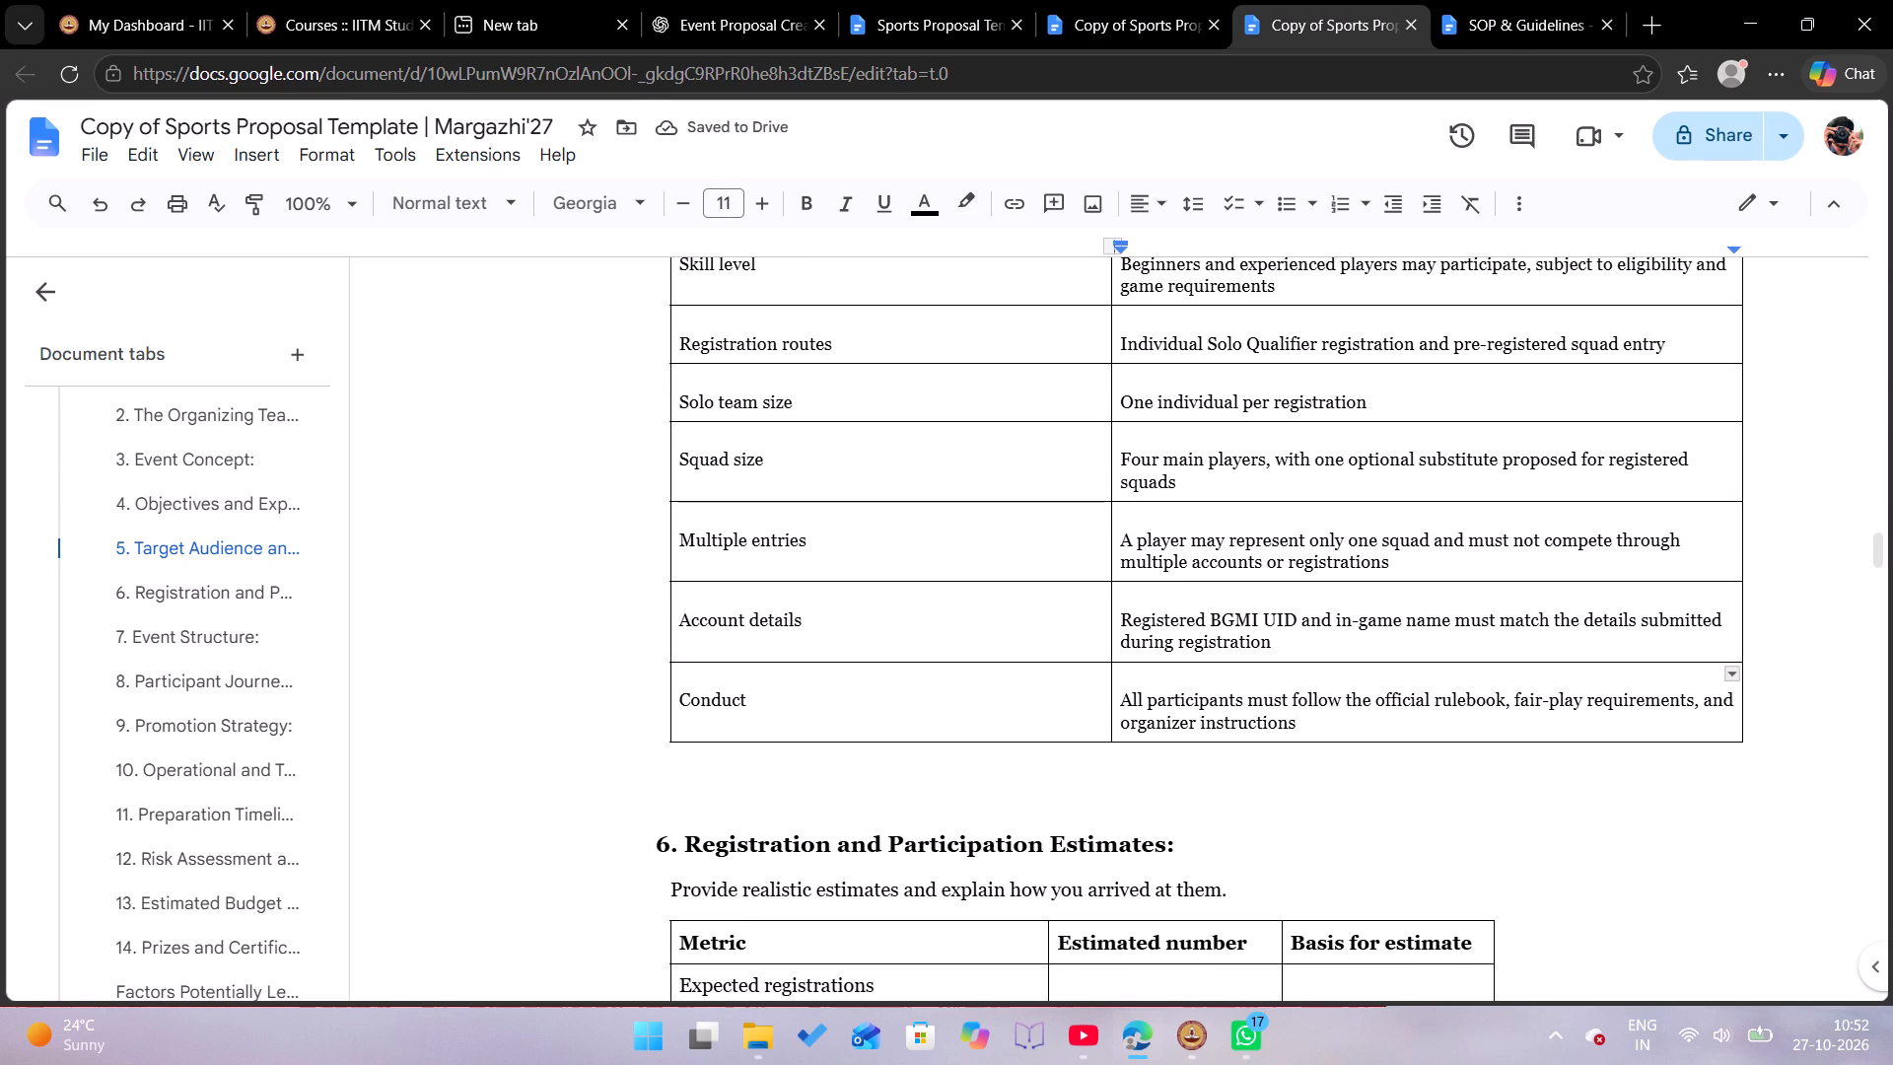
# Copy the paragraph beginning "The final rulebook will specify registration deadlines" from above the bordered eligibility table to directly below it.
pyautogui.moveTo(1111, 748); pyautogui.dragTo(1106, 765)
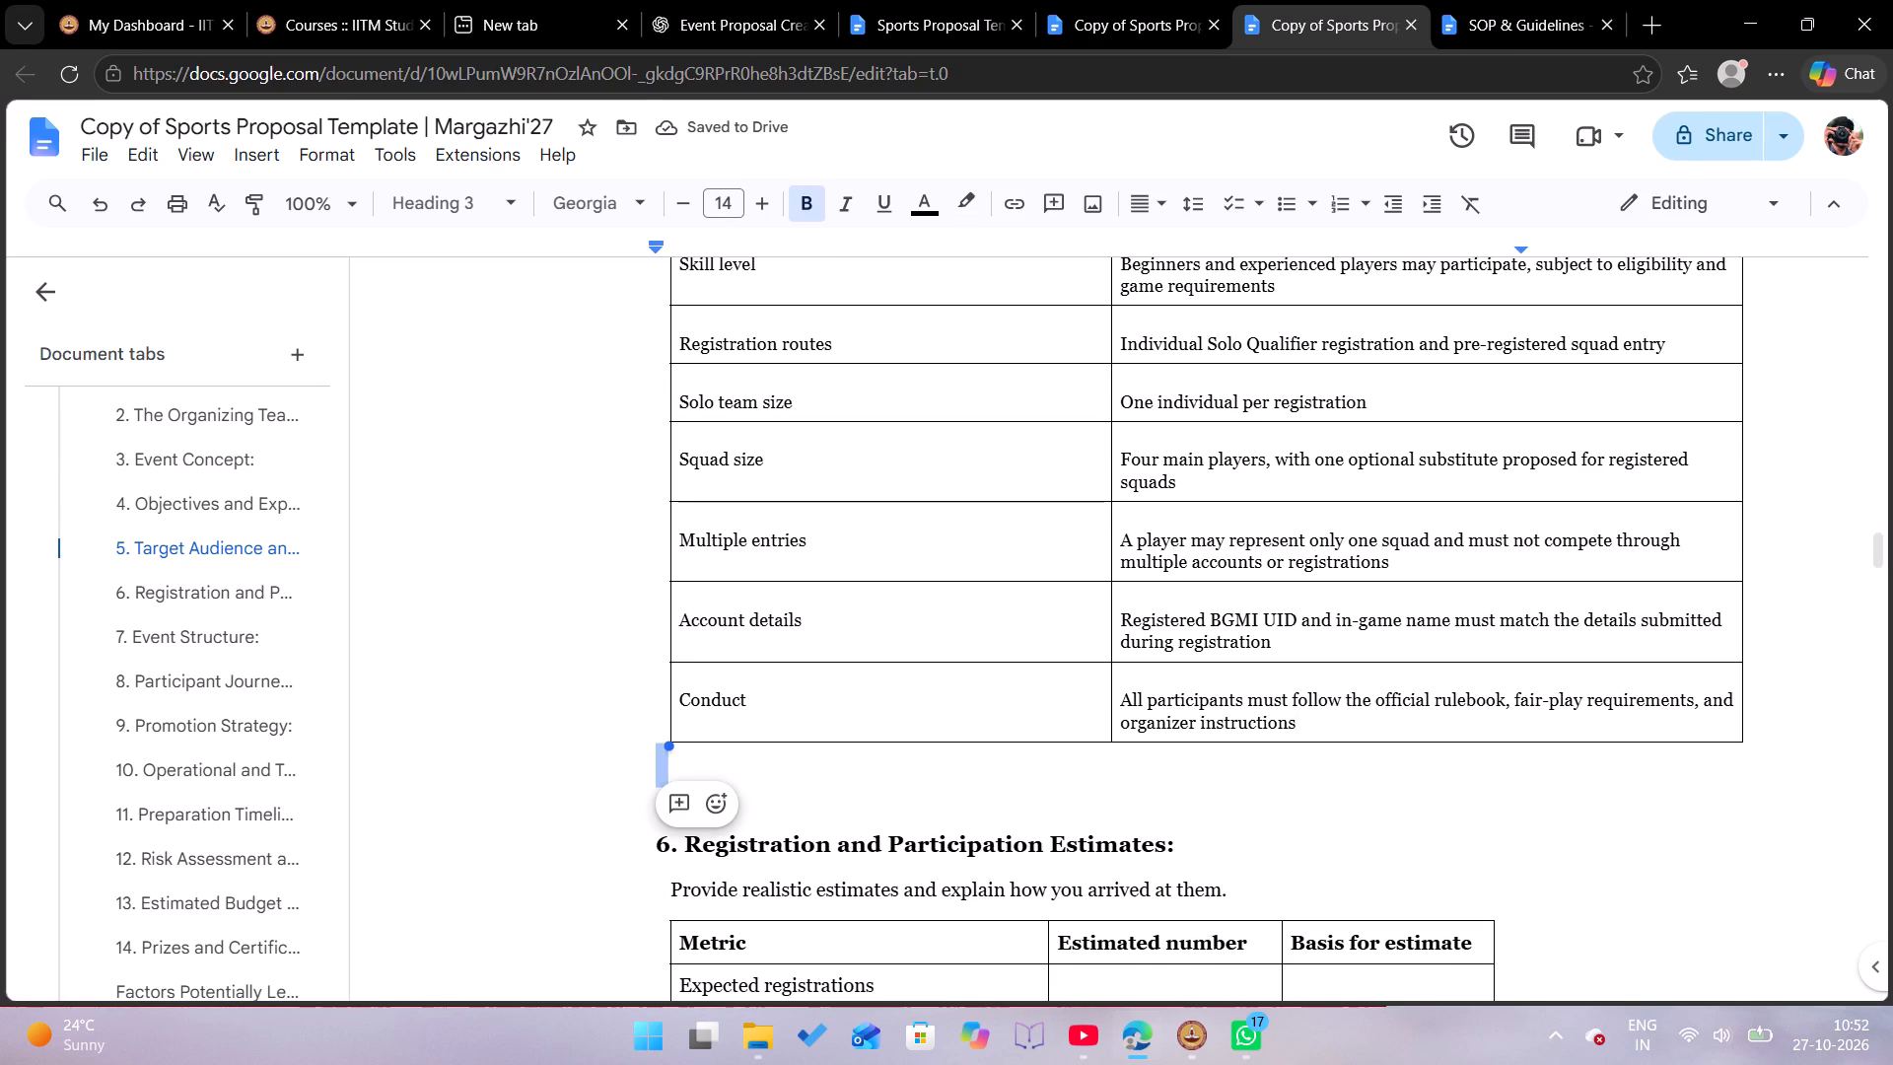
pyautogui.click(1113, 733)
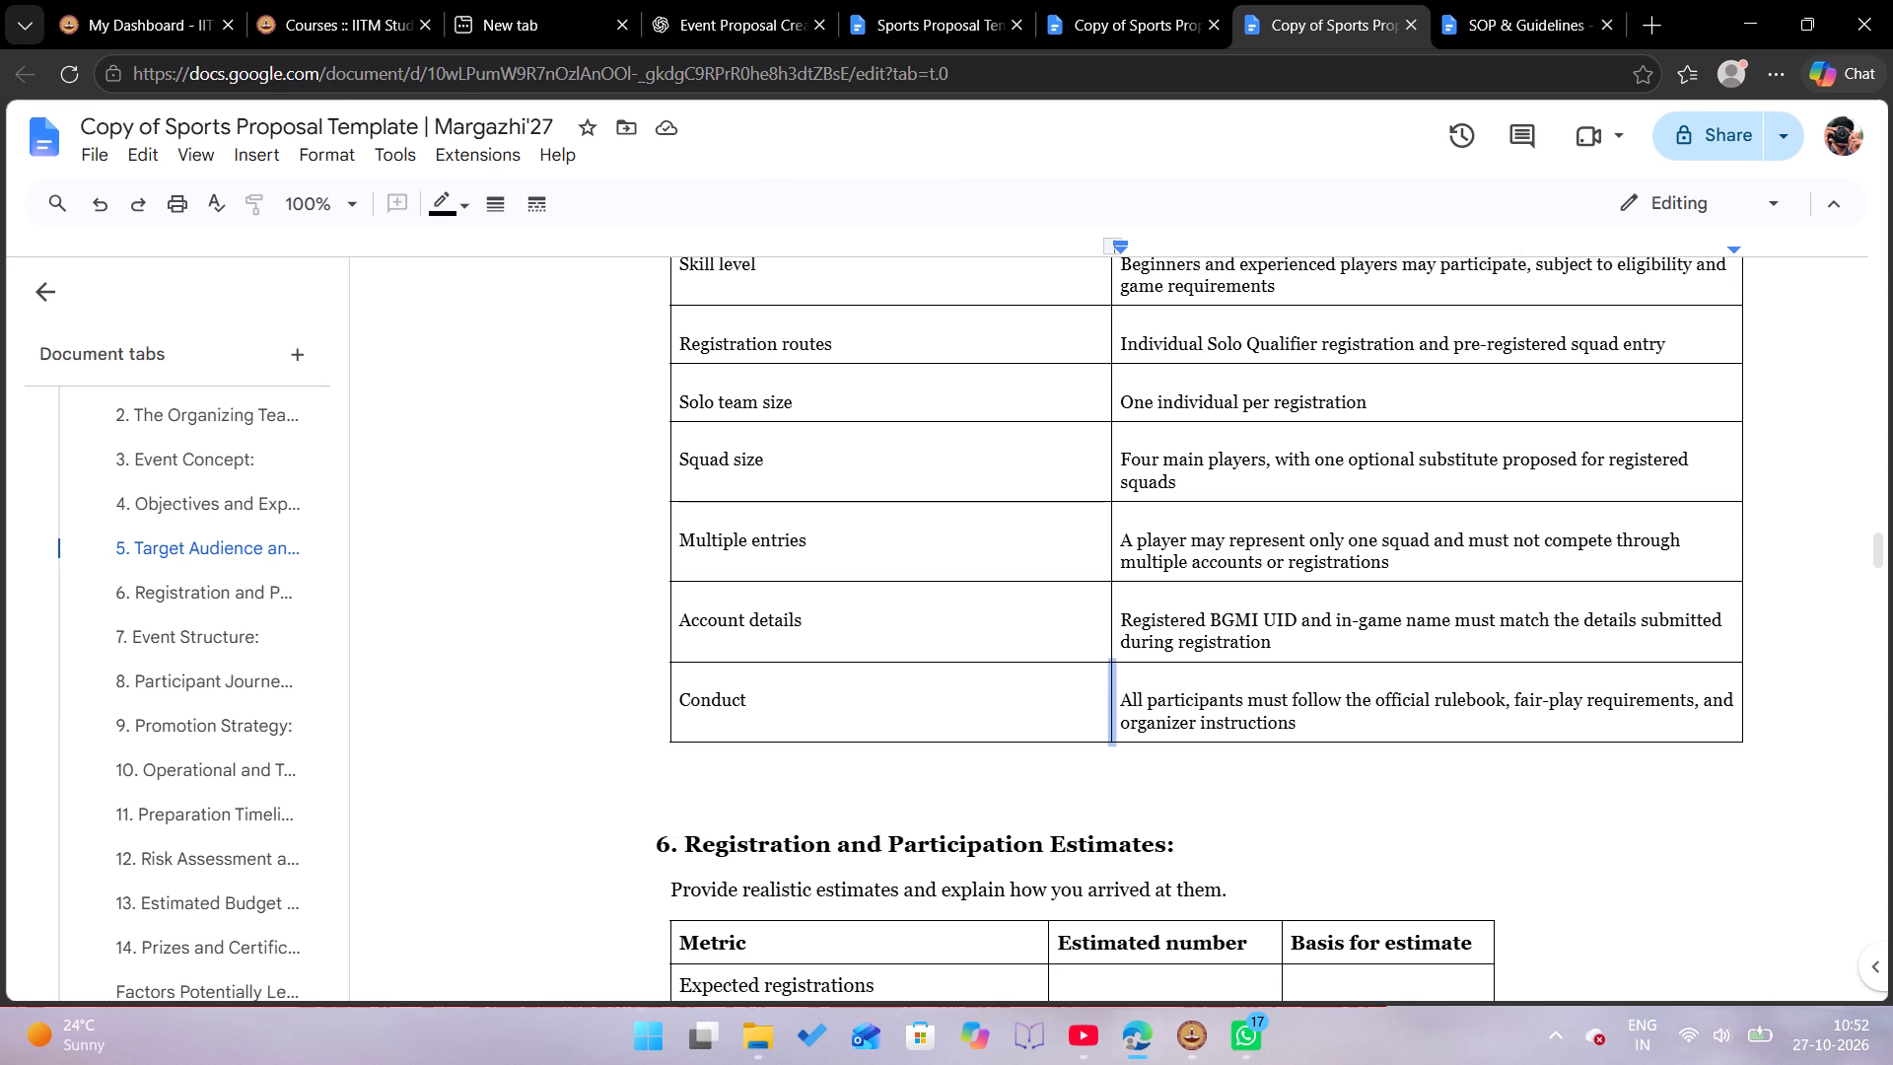
pyautogui.click(694, 741)
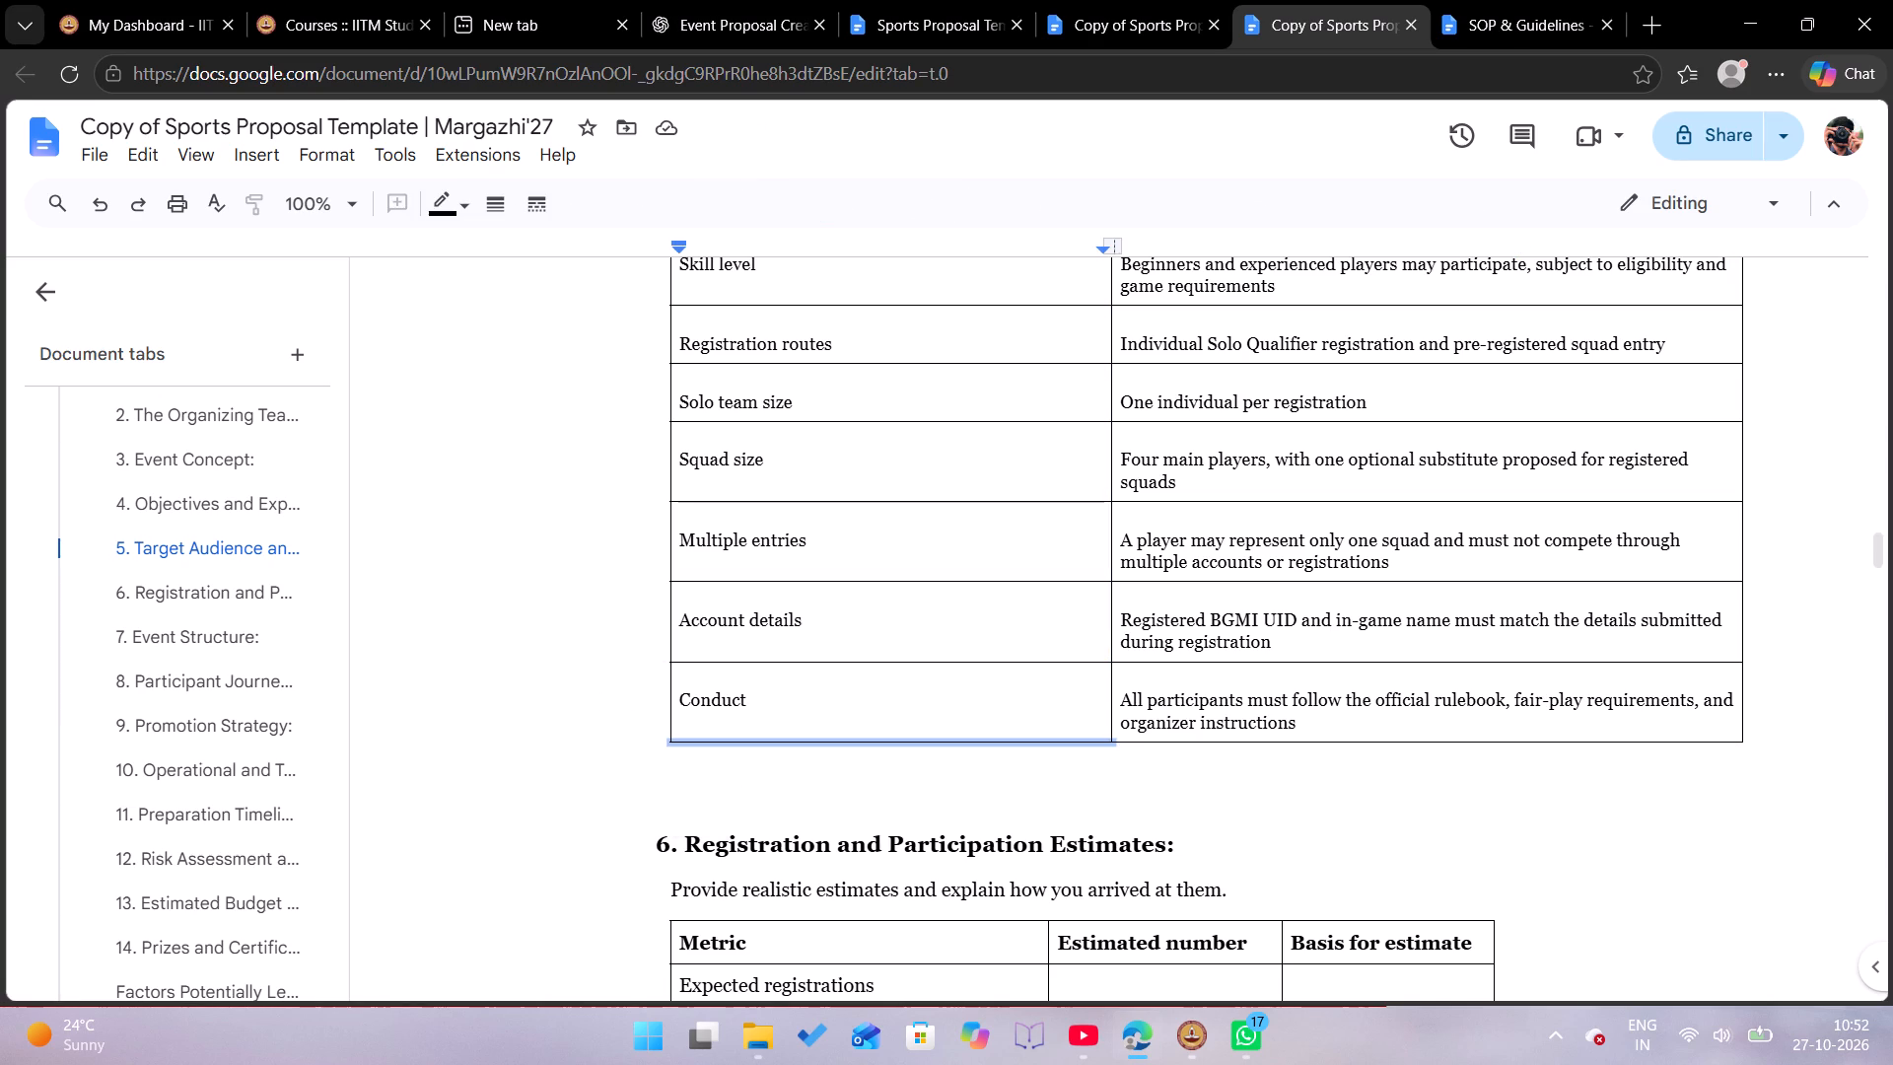
pyautogui.moveTo(1876, 547); pyautogui.dragTo(1870, 559)
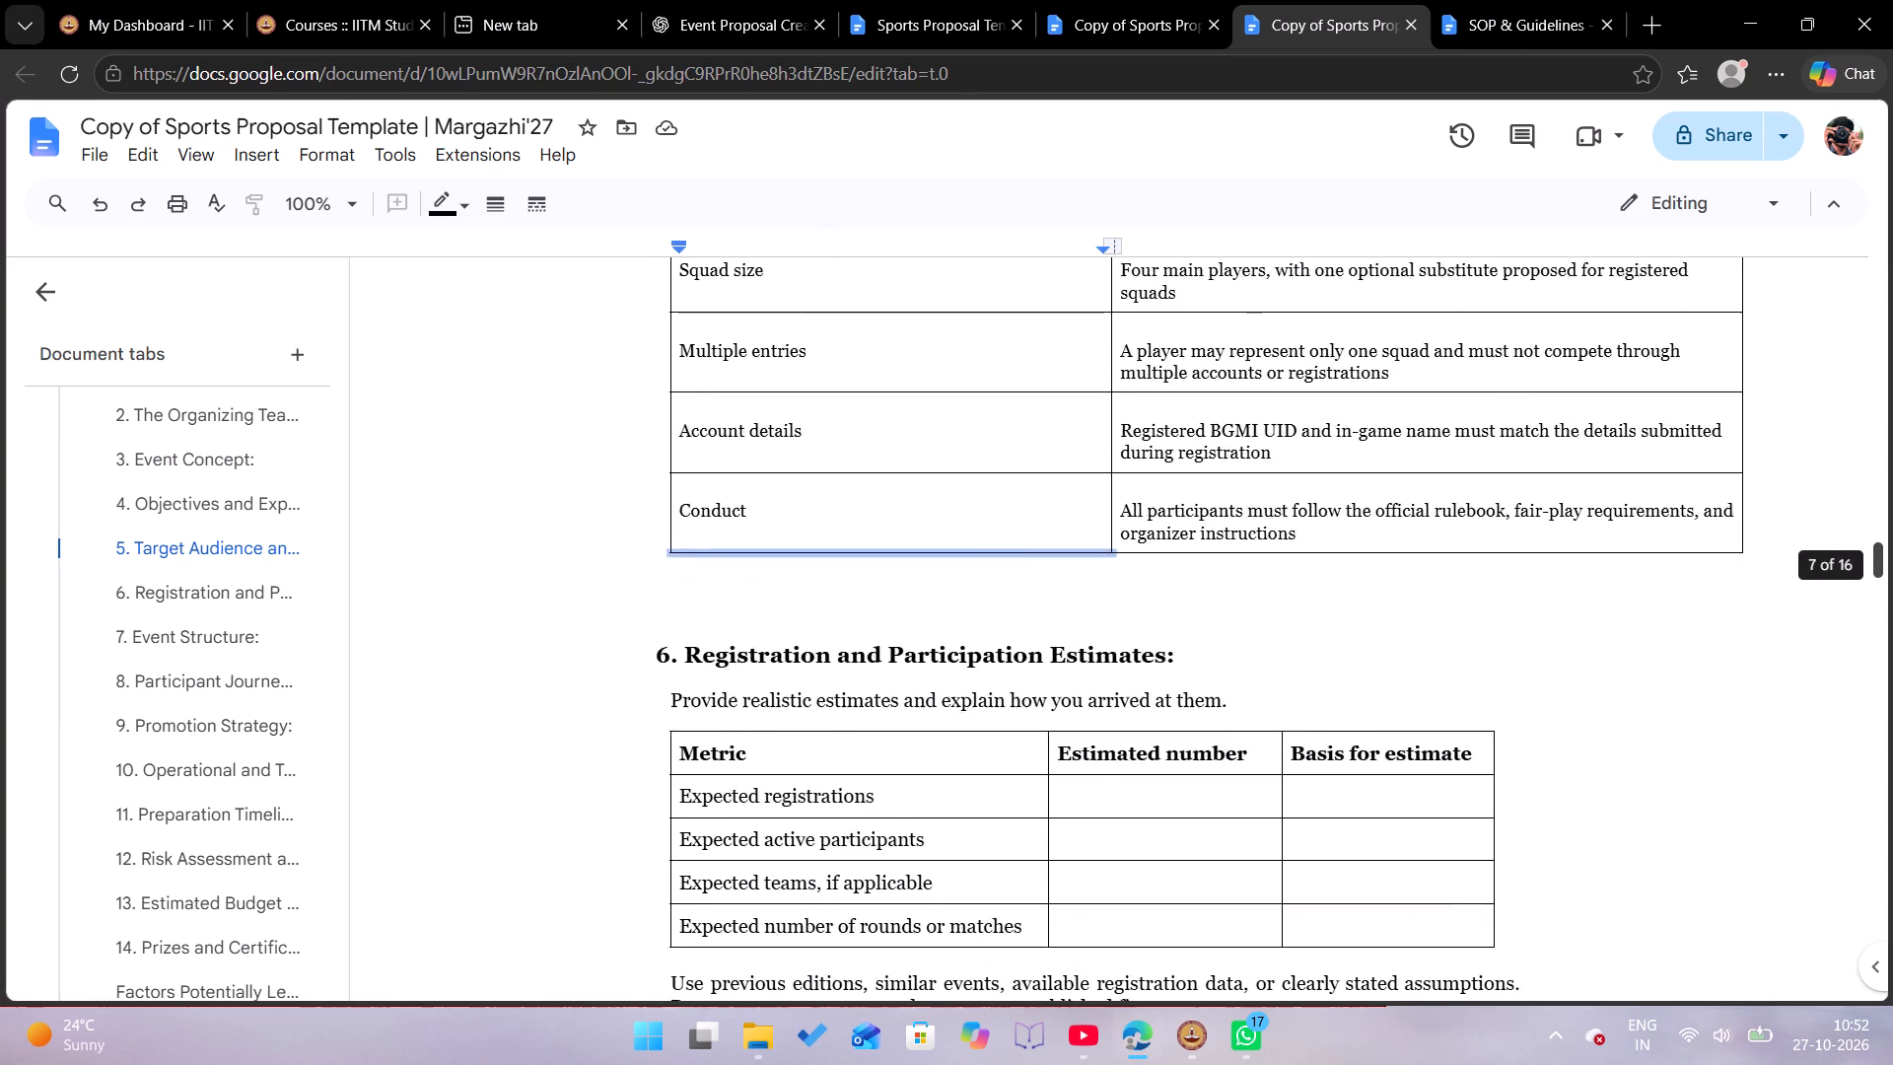
pyautogui.moveTo(1870, 559); pyautogui.dragTo(1880, 525)
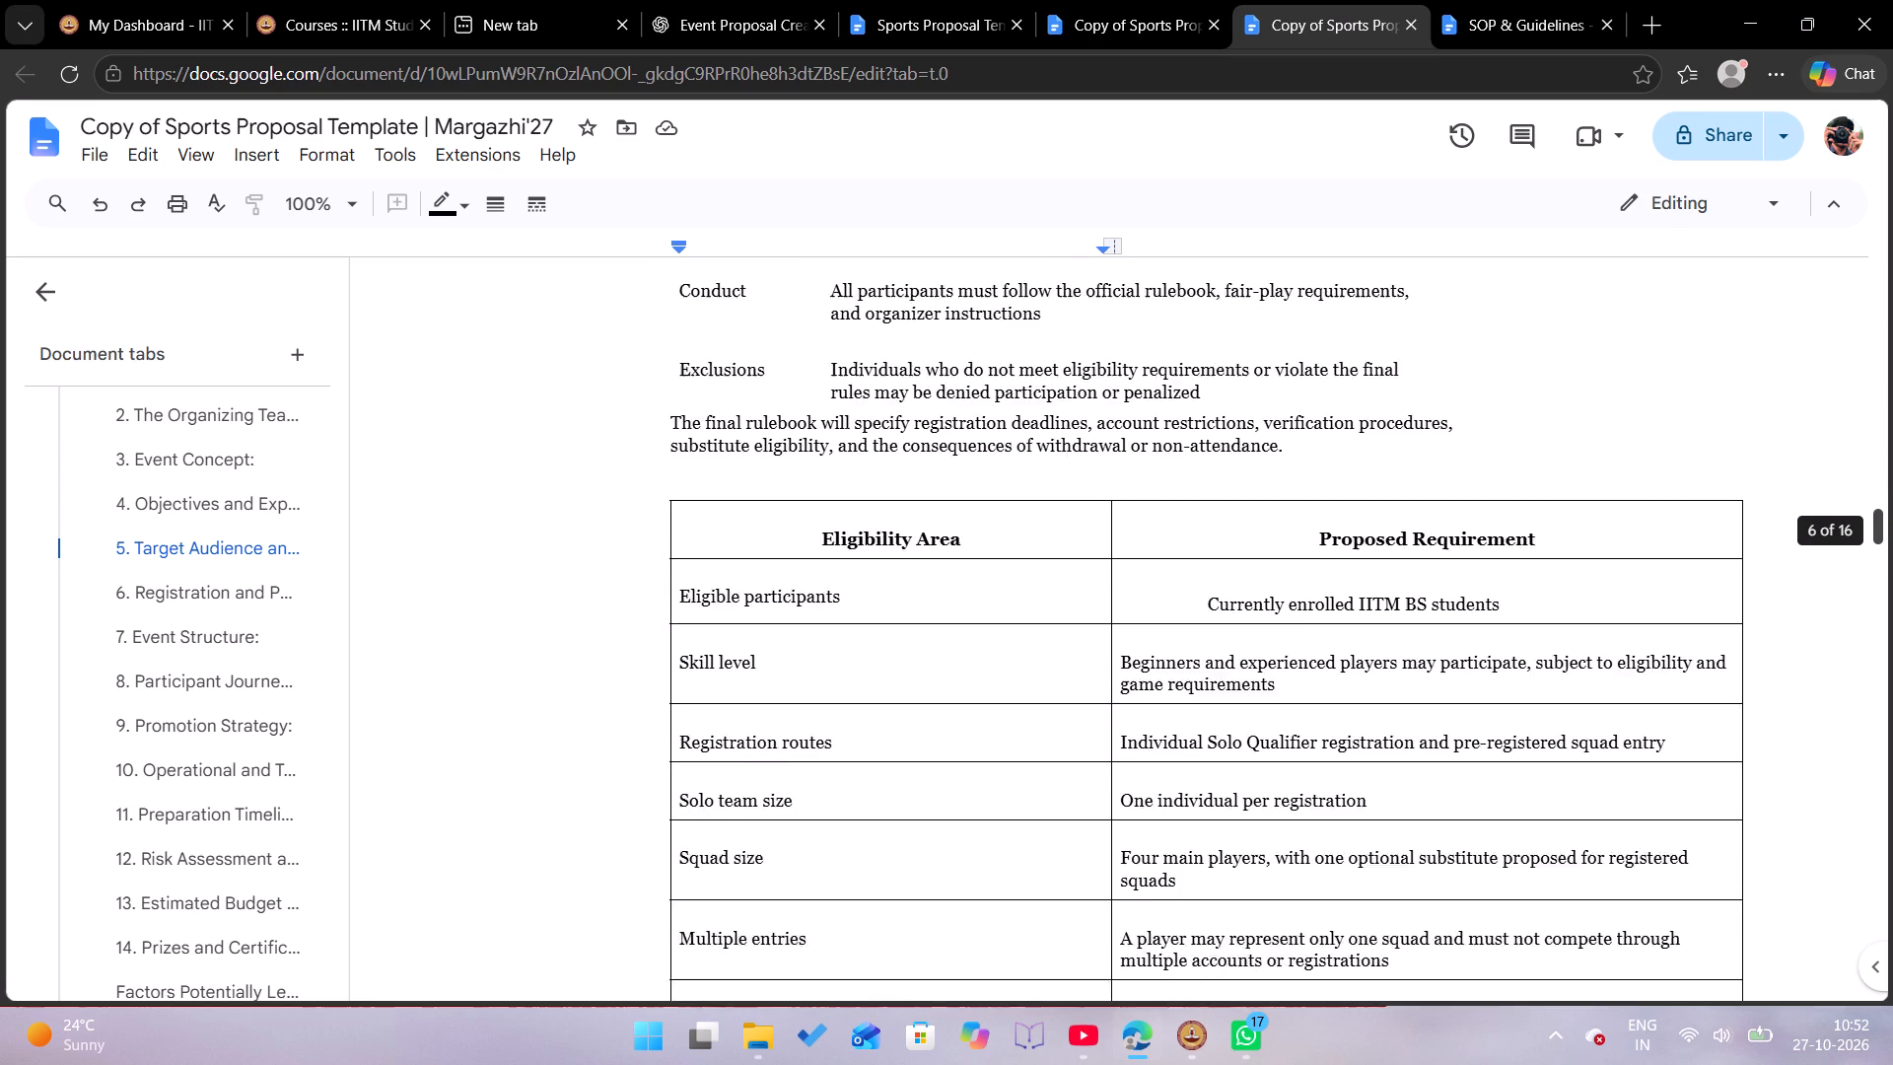
pyautogui.moveTo(1880, 525); pyautogui.dragTo(1884, 511)
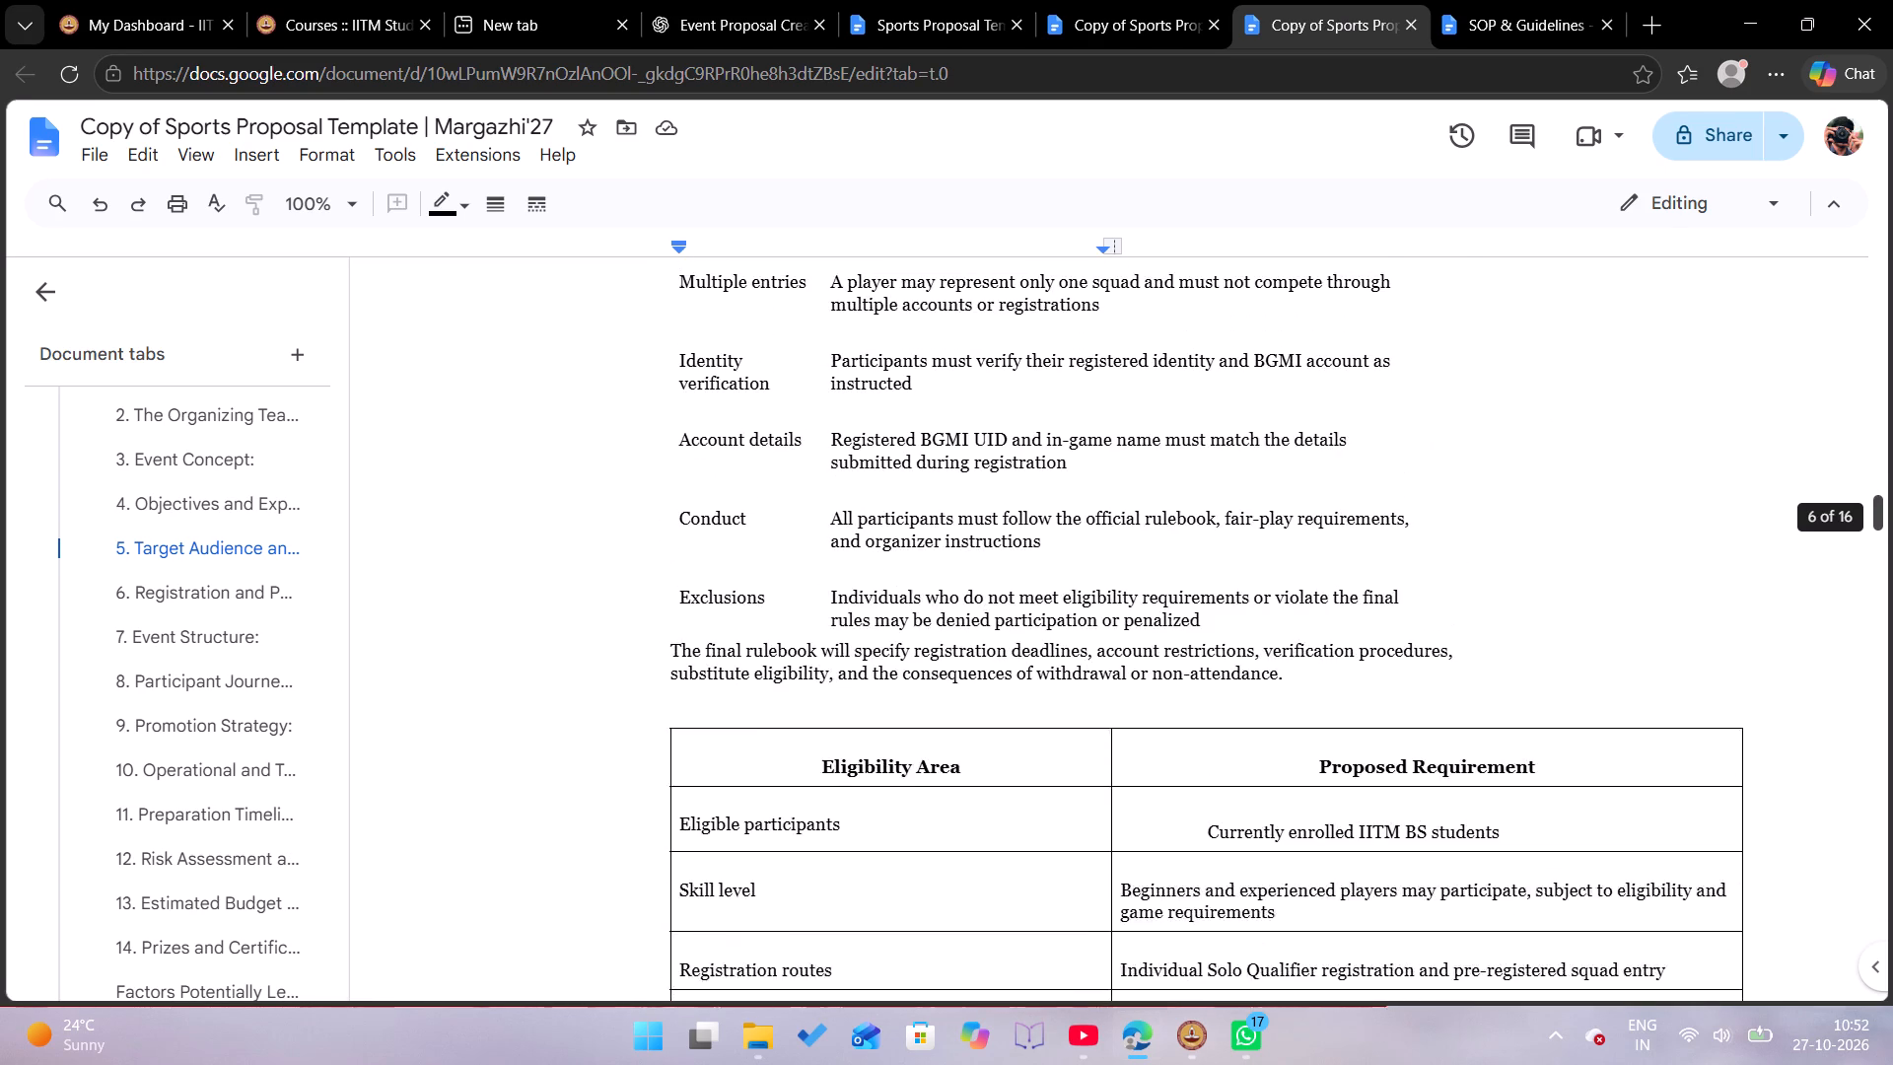
pyautogui.moveTo(1884, 511); pyautogui.dragTo(1883, 523)
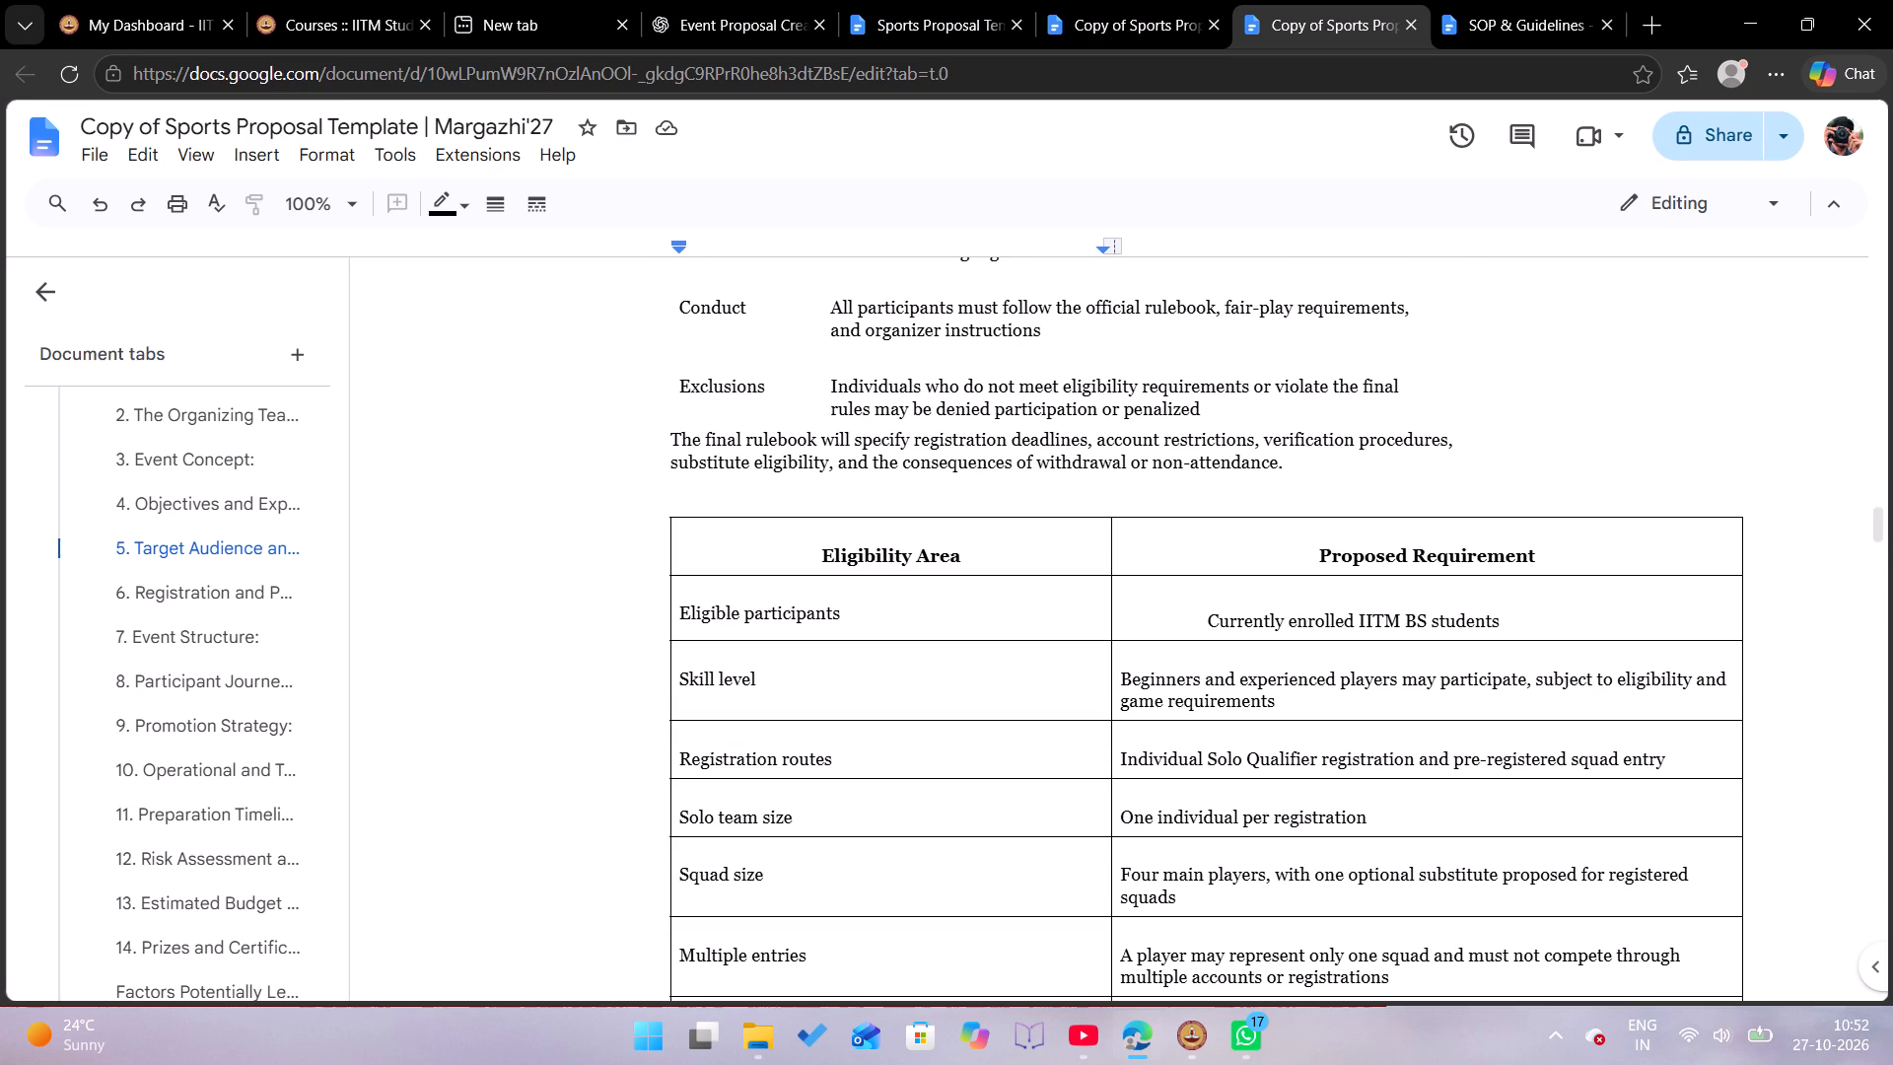
pyautogui.moveTo(670, 435); pyautogui.dragTo(1283, 455)
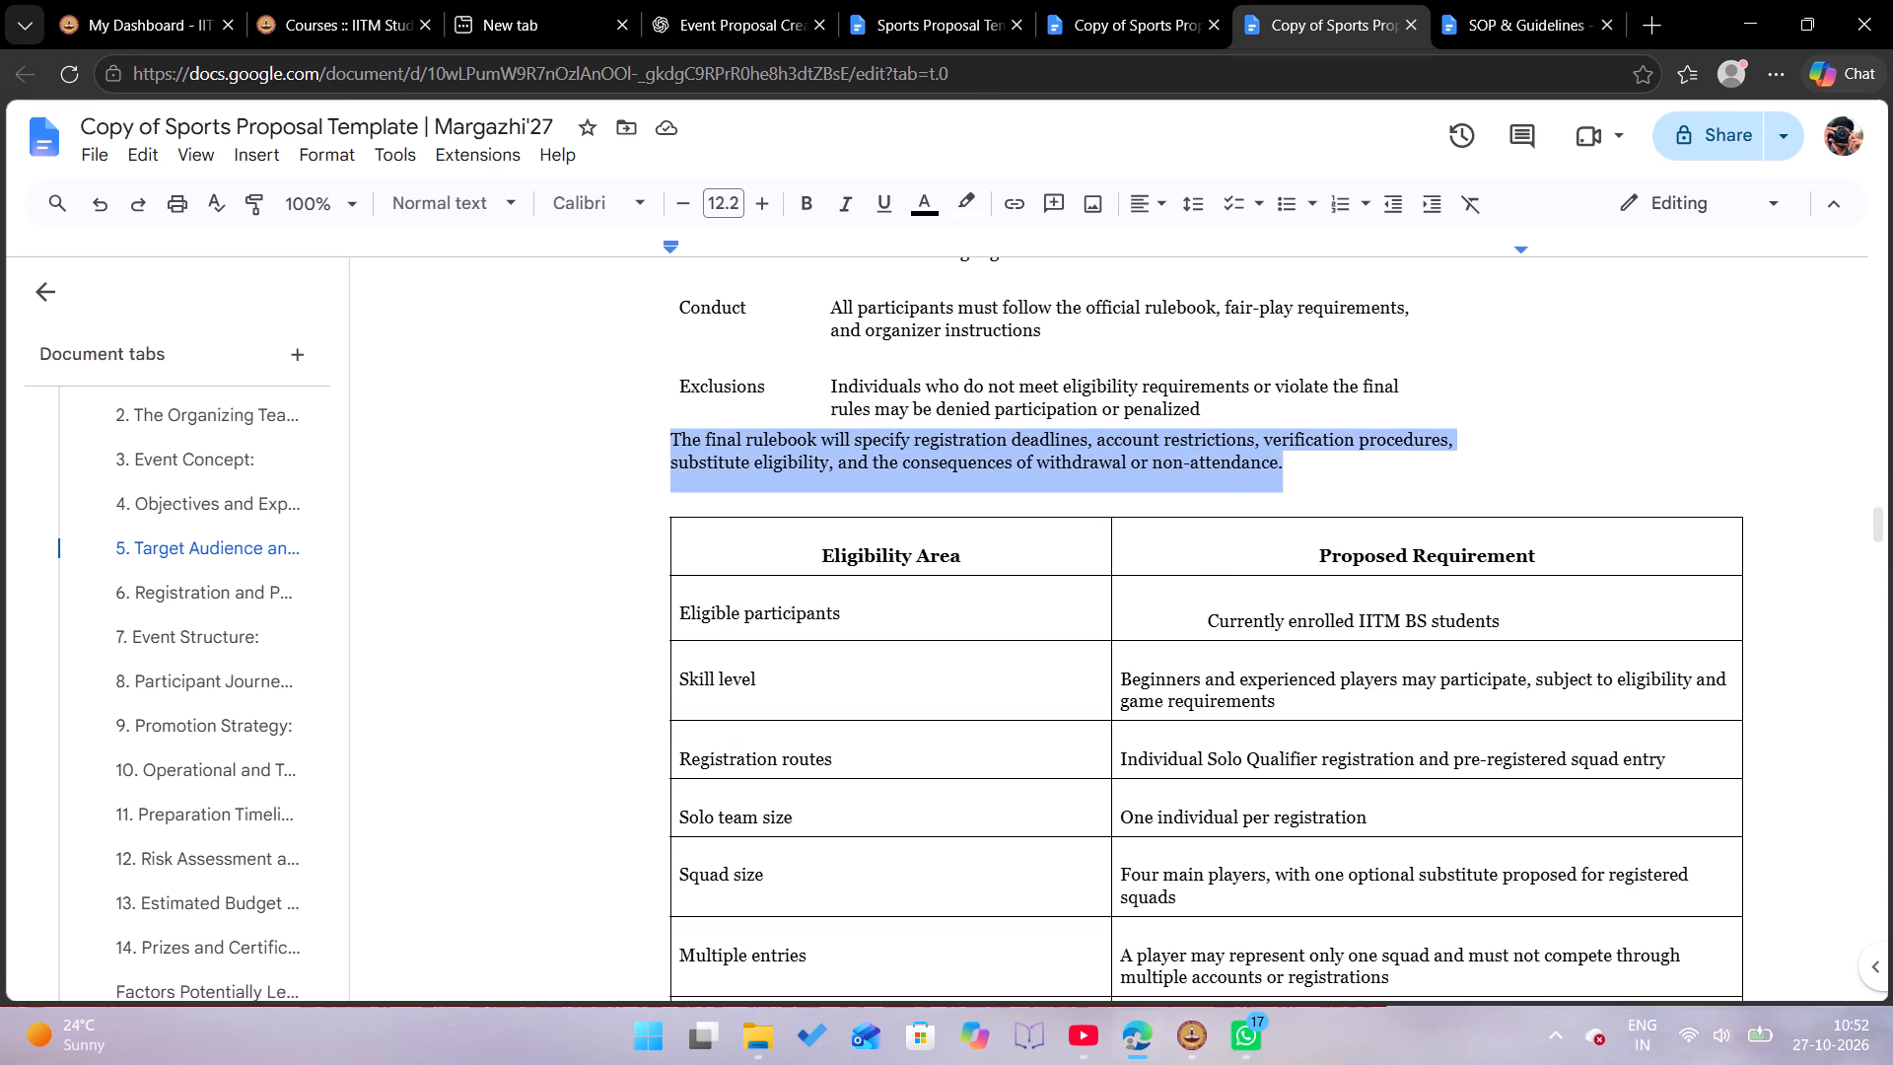
pyautogui.moveTo(1283, 455); pyautogui.dragTo(1284, 456)
pyautogui.hotkey('ctrl', 'c')
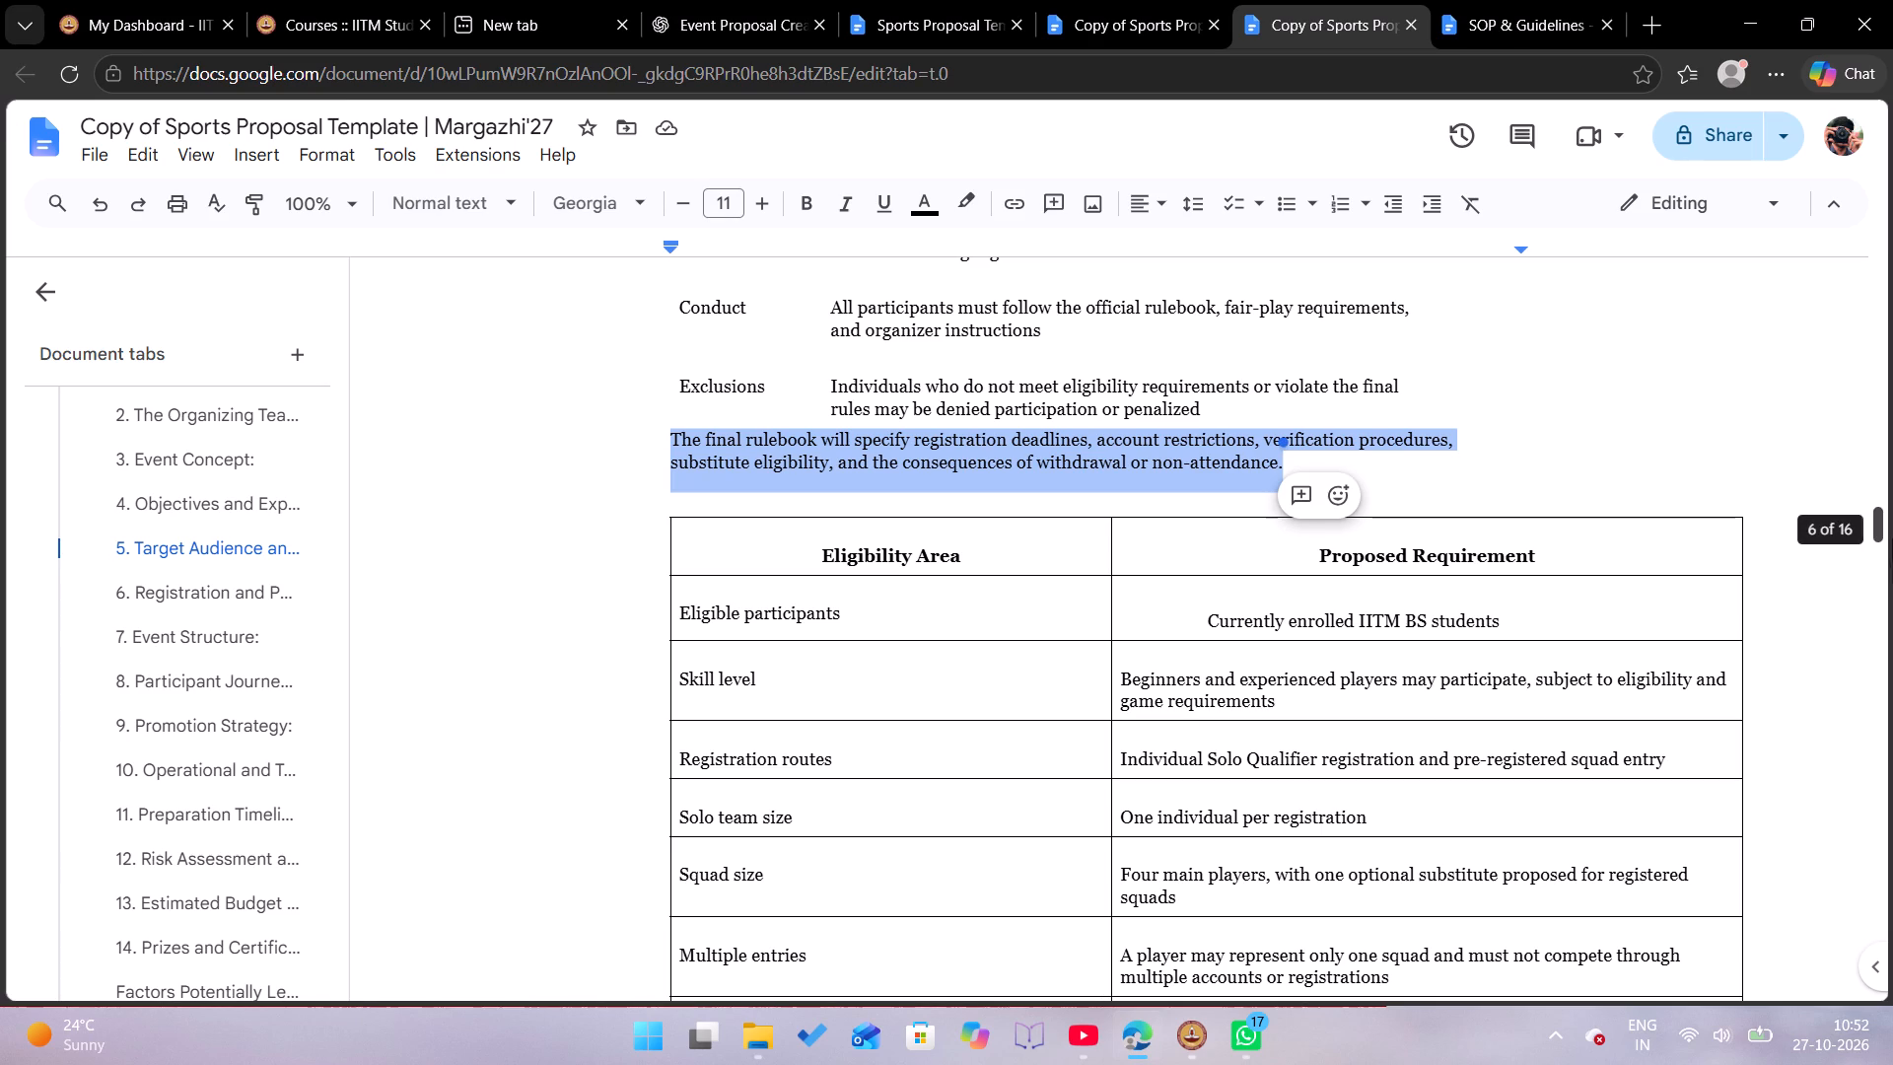
pyautogui.moveTo(1875, 530); pyautogui.dragTo(1872, 563)
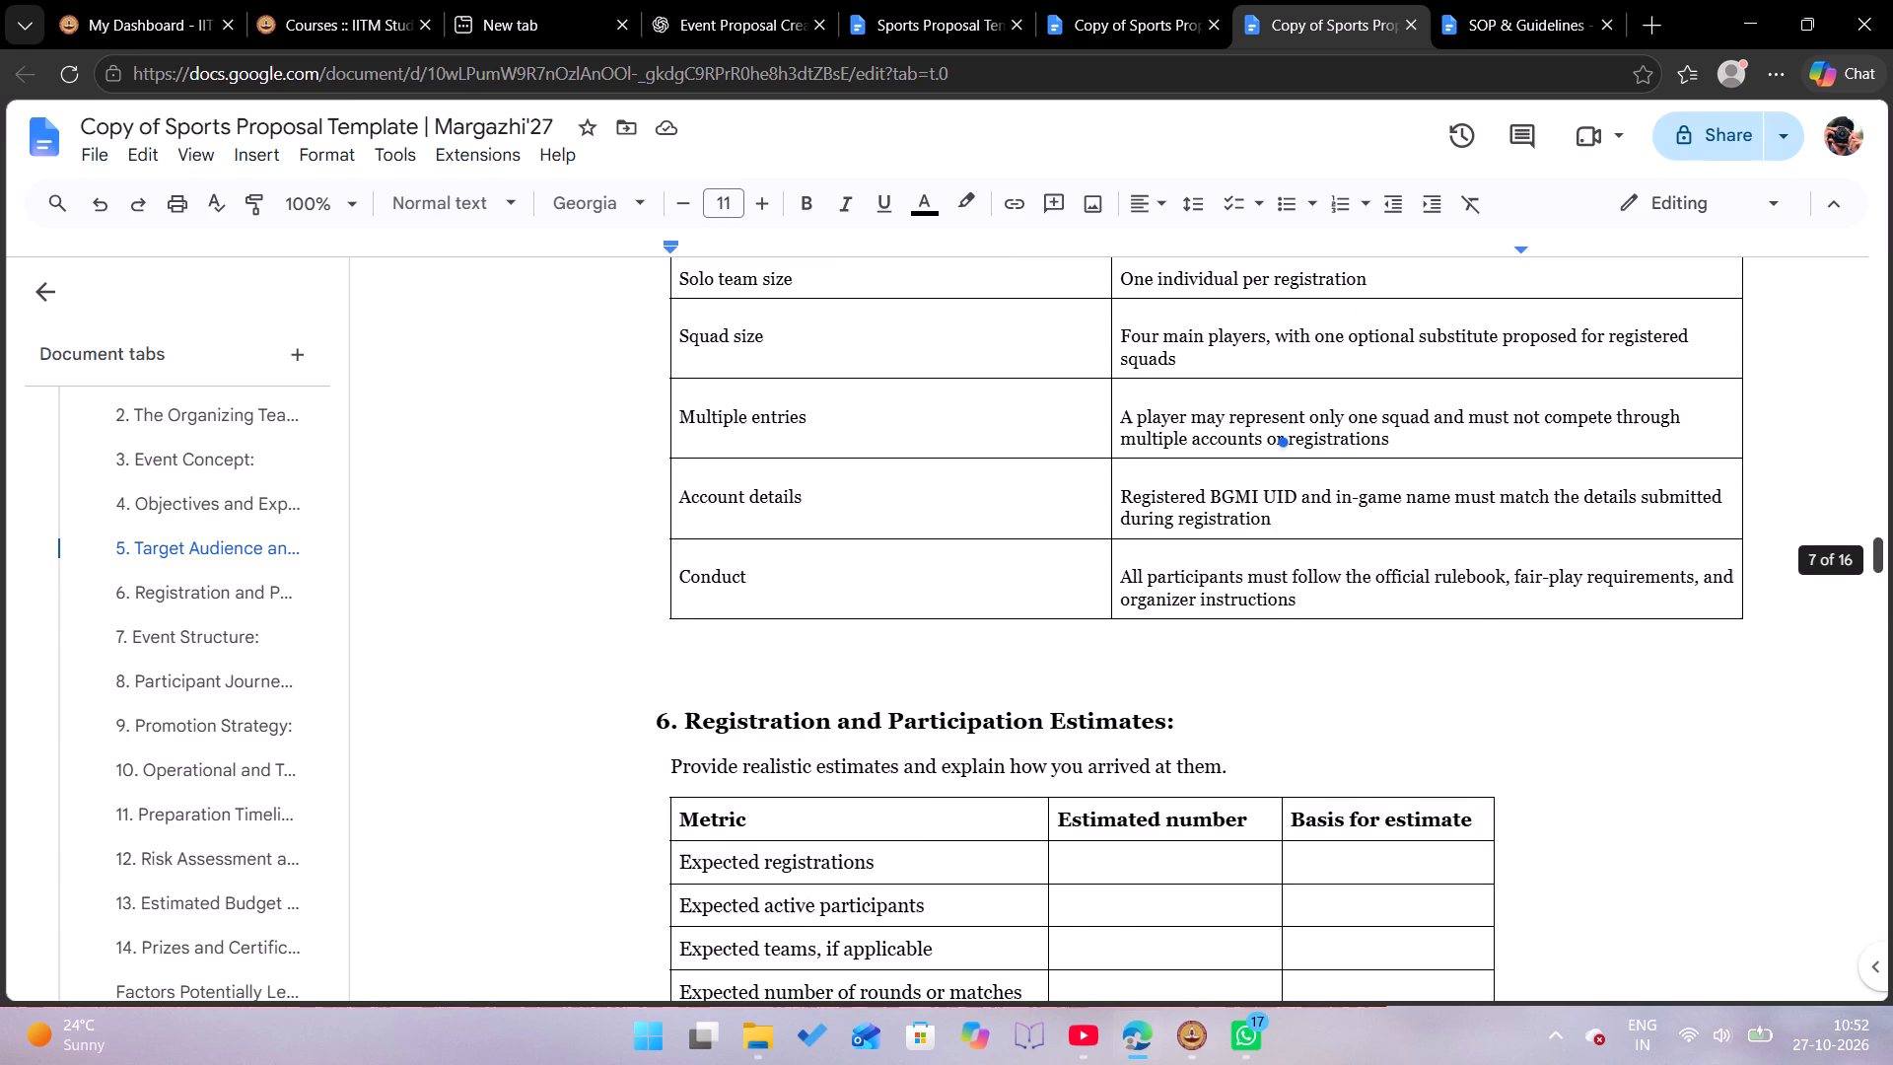
pyautogui.click(691, 648)
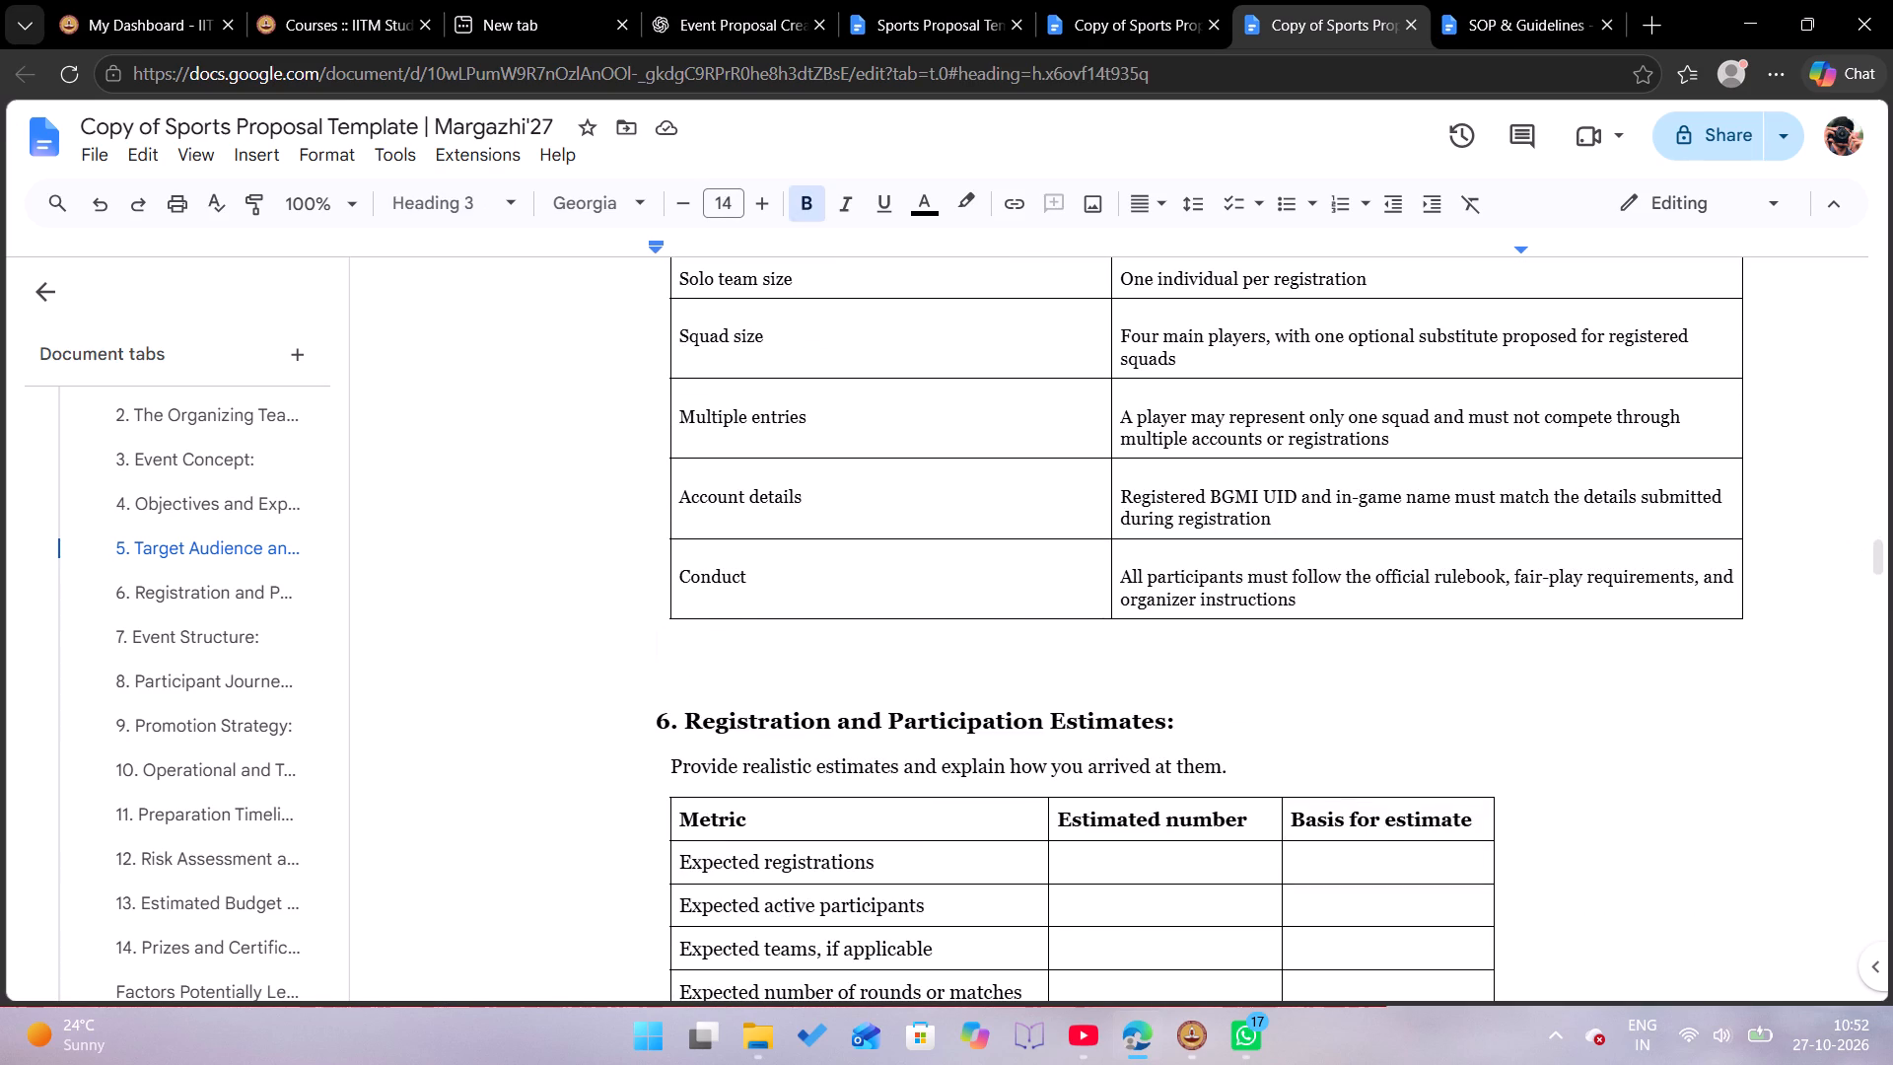
pyautogui.hotkey('ctrl', 'v')
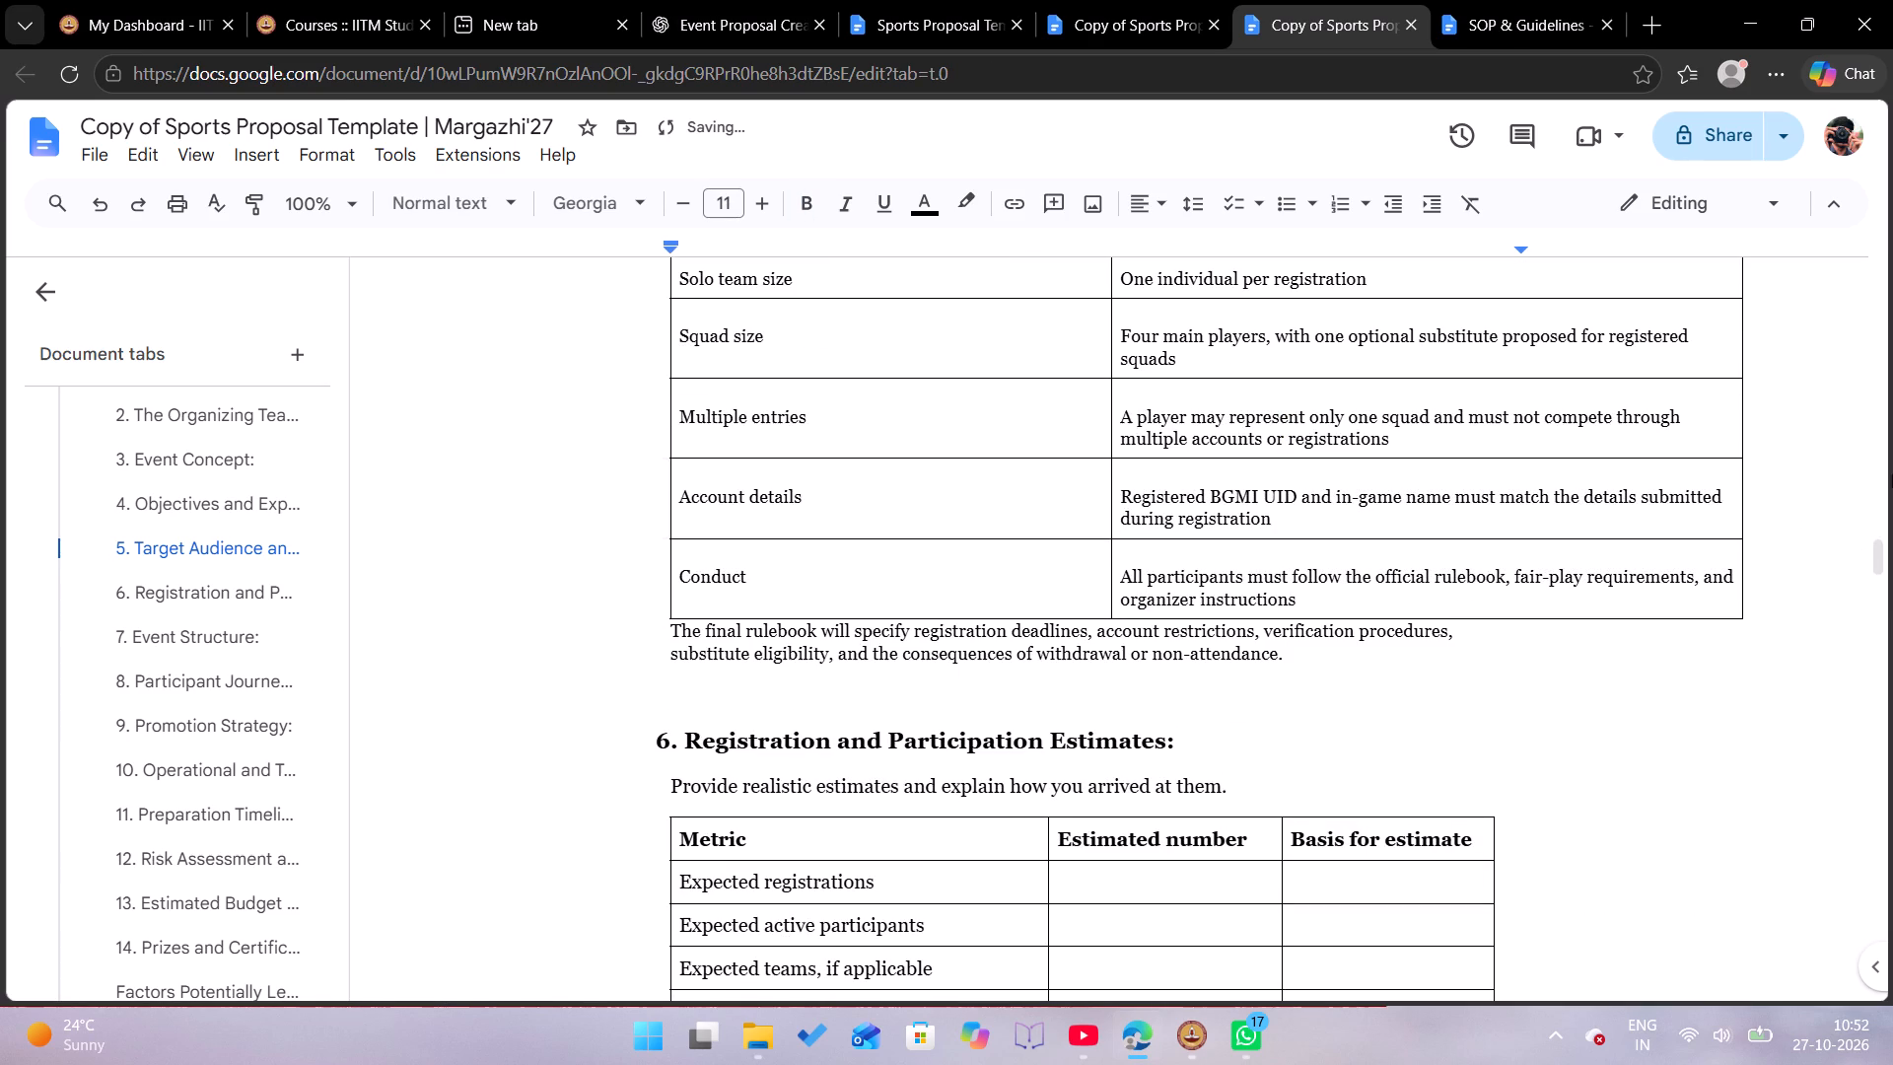
# Delete the unbordered eligibility table and the original final-rulebook paragraph above the bordered table in section 5.
pyautogui.moveTo(1876, 545); pyautogui.dragTo(1879, 479)
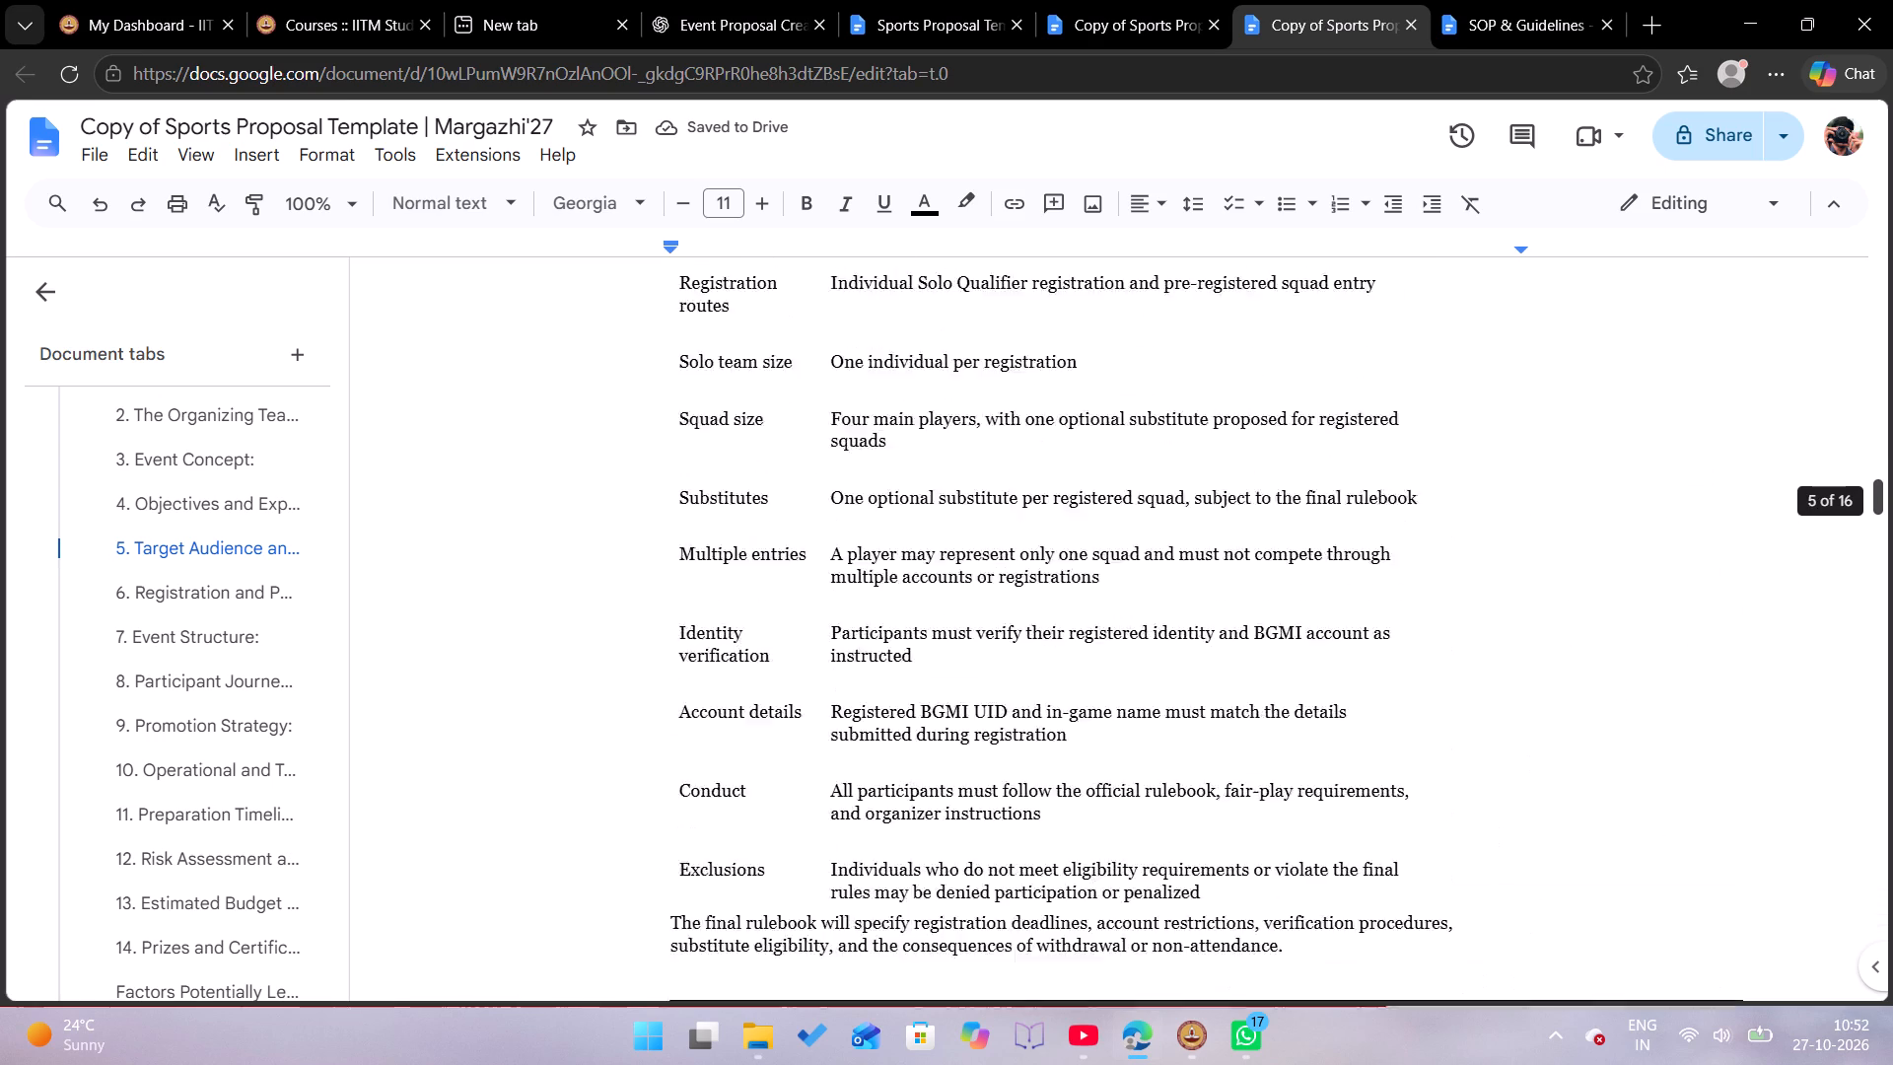
pyautogui.moveTo(1879, 479); pyautogui.dragTo(1891, 447)
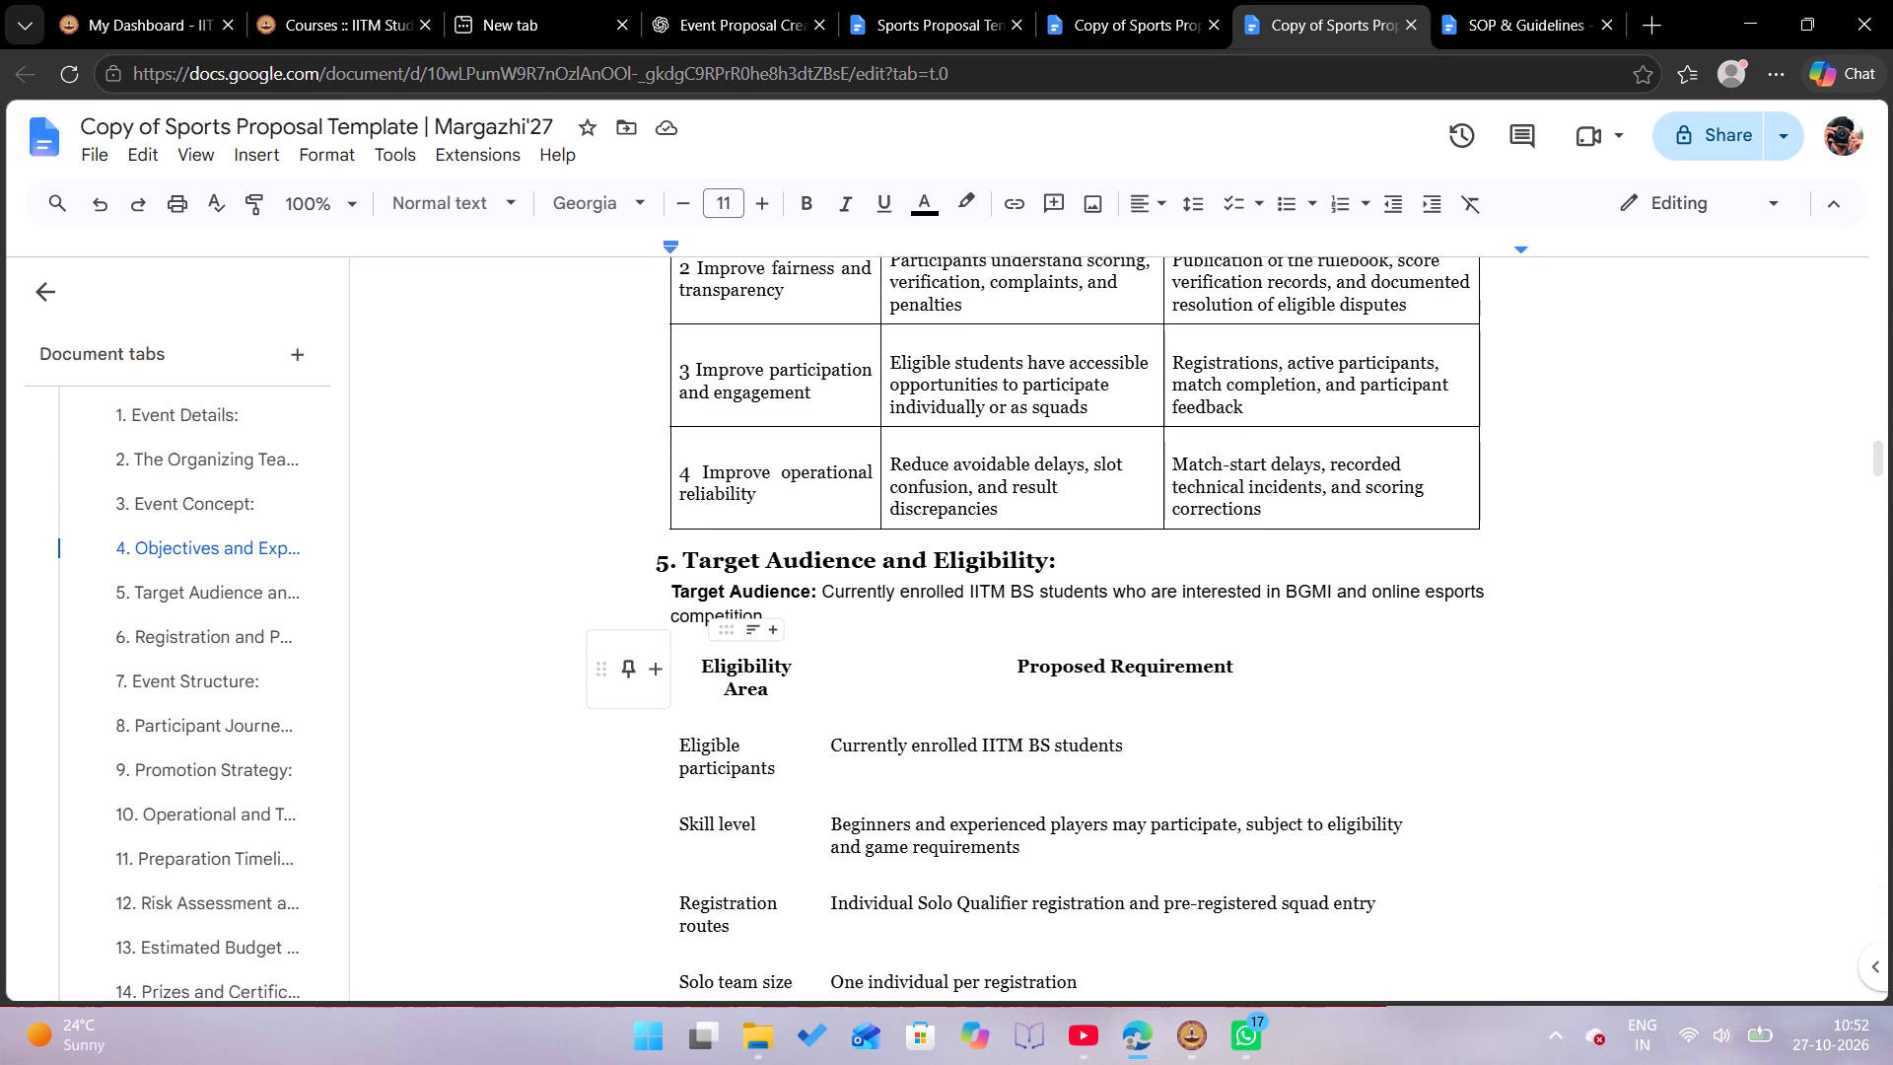
pyautogui.moveTo(704, 666); pyautogui.dragTo(1141, 873)
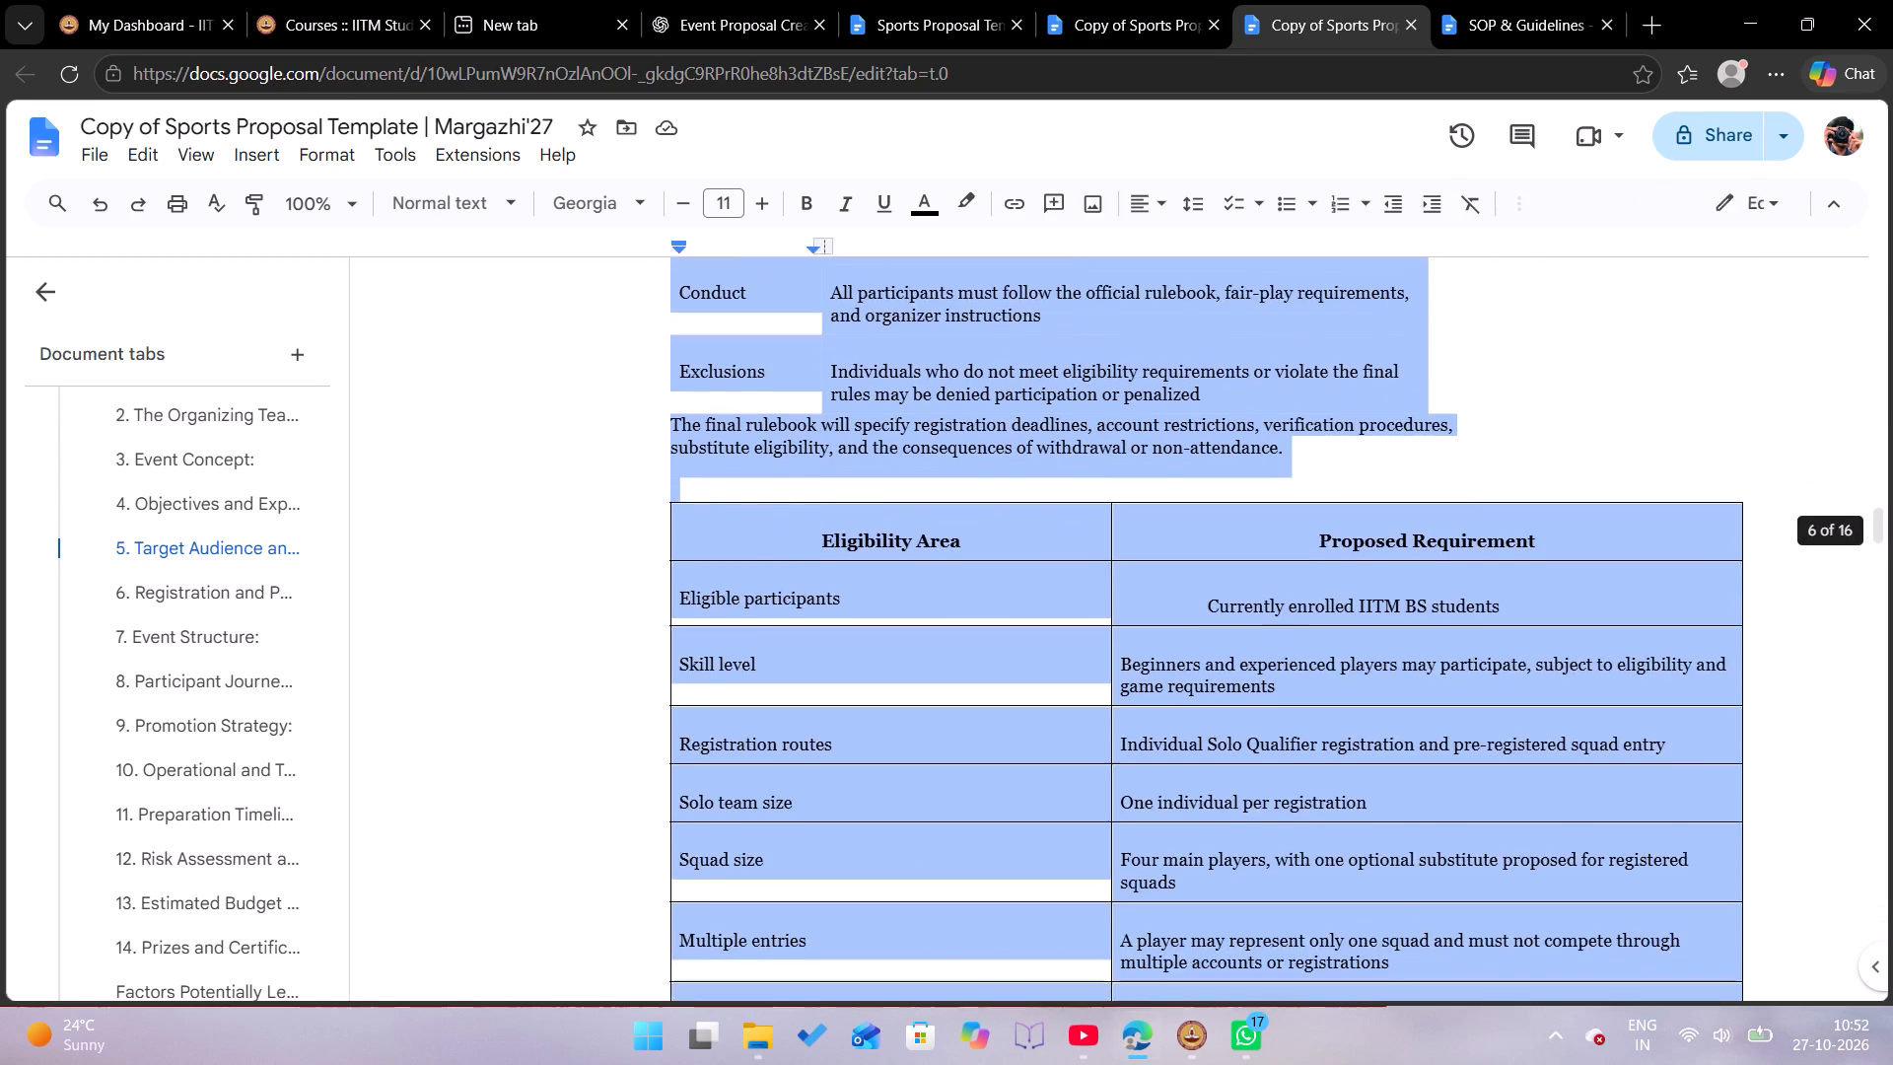
pyautogui.moveTo(1141, 873); pyautogui.dragTo(1297, 358)
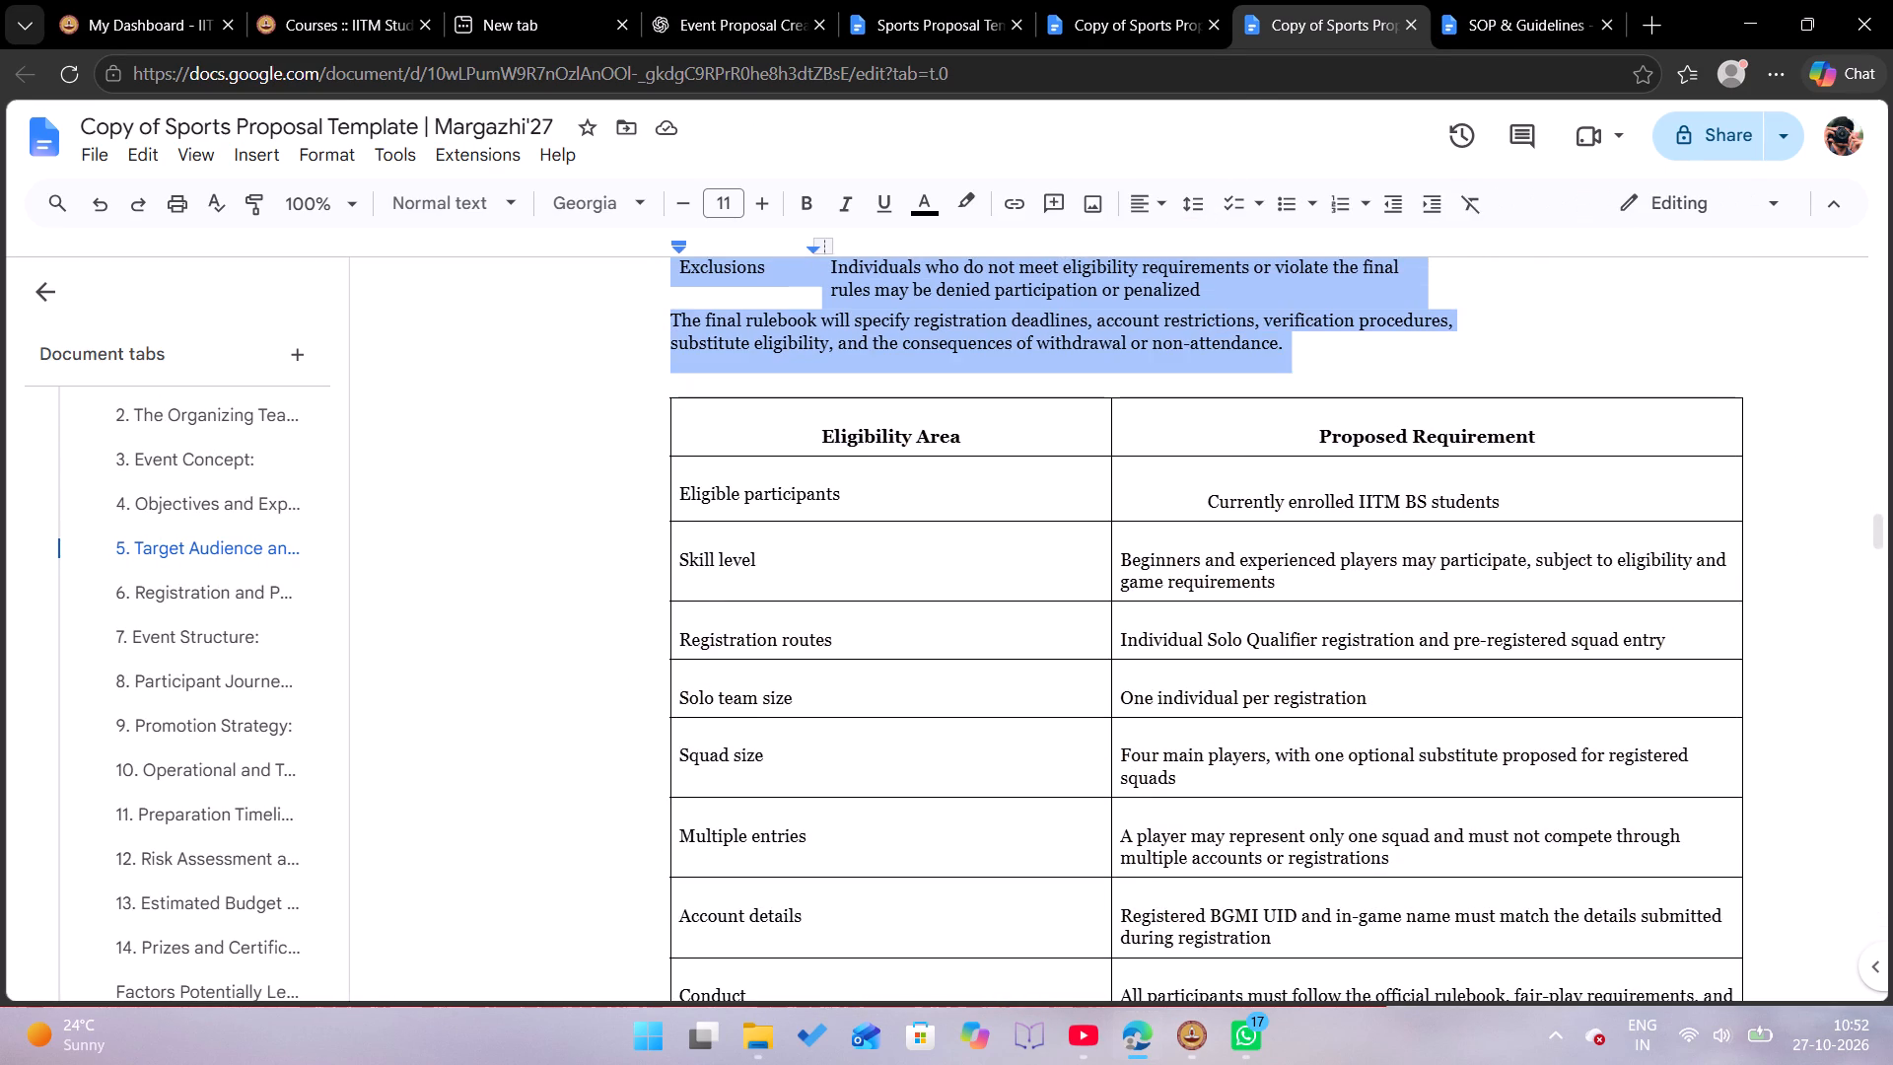
pyautogui.moveTo(1297, 358); pyautogui.dragTo(1301, 347)
pyautogui.press('BackSpace')
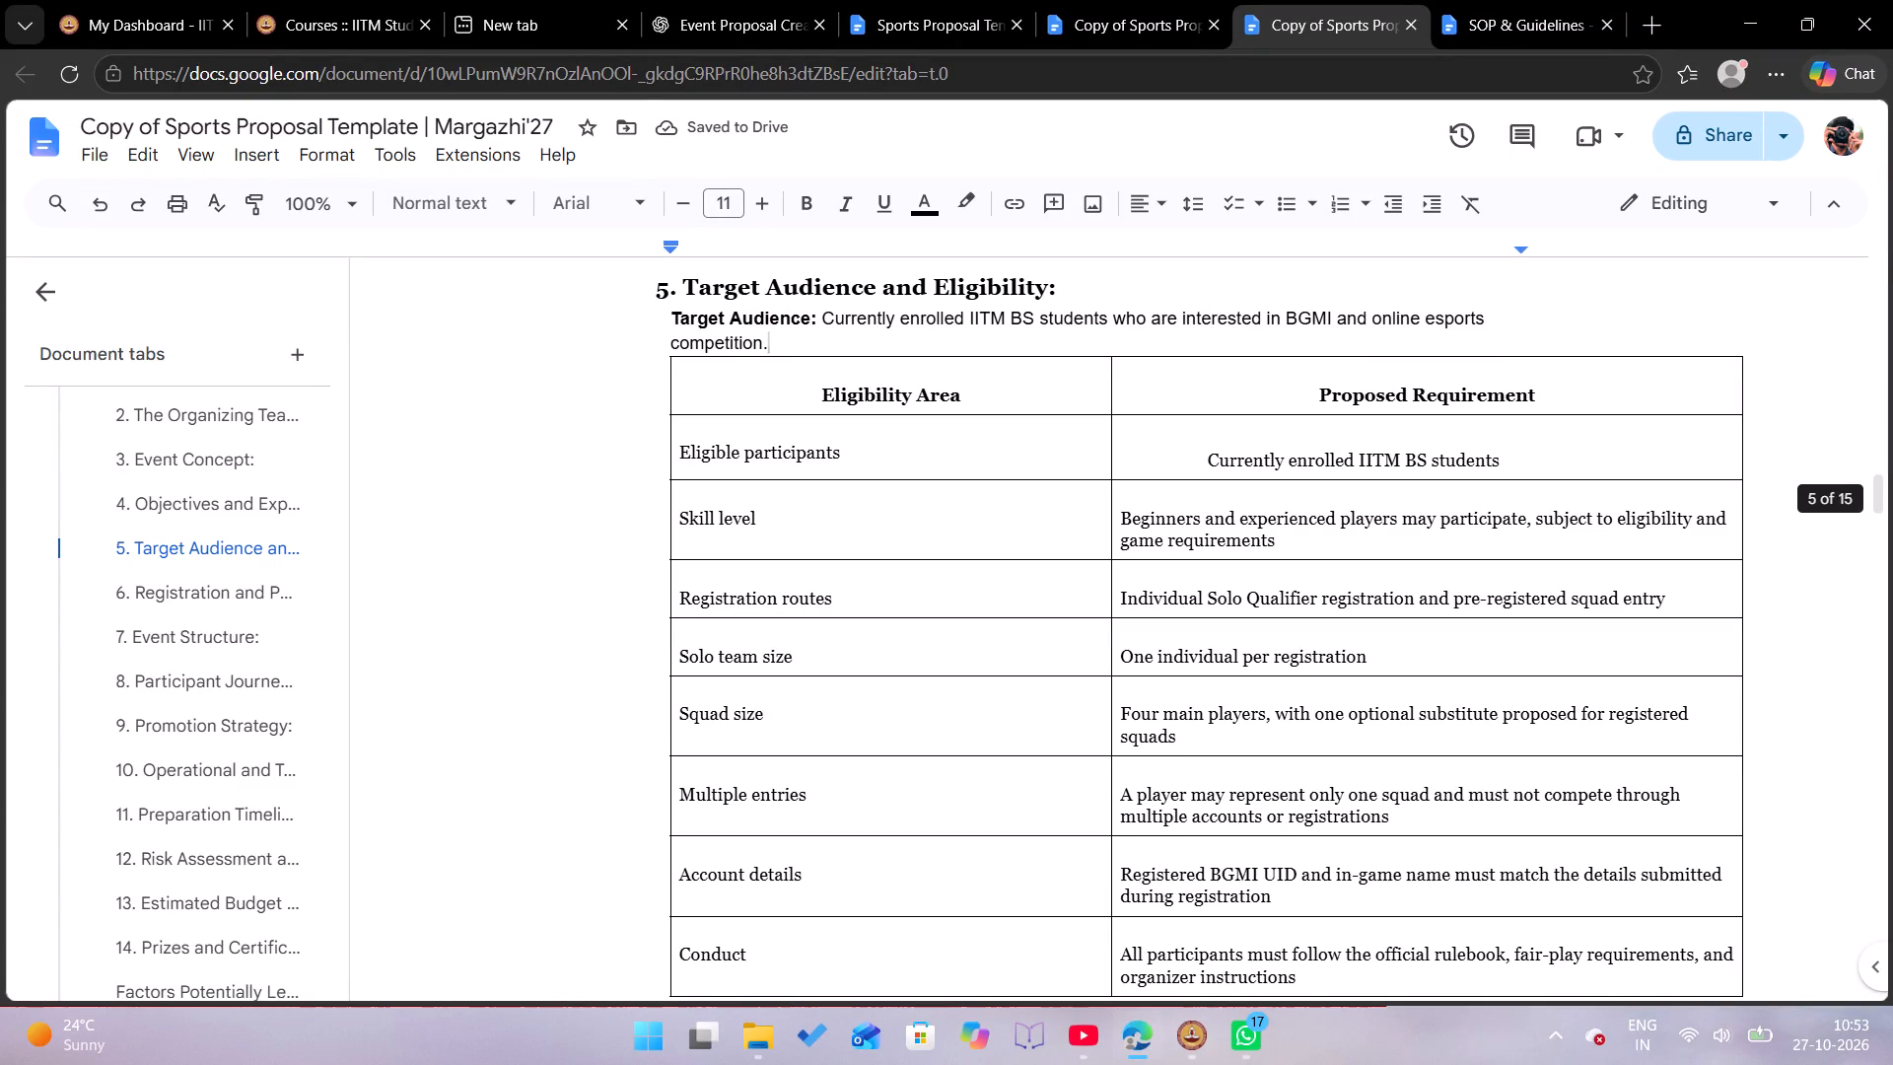
# Apply the Normal text style to the final-rulebook paragraph below the bordered eligibility table.
pyautogui.moveTo(1873, 483); pyautogui.dragTo(1879, 501)
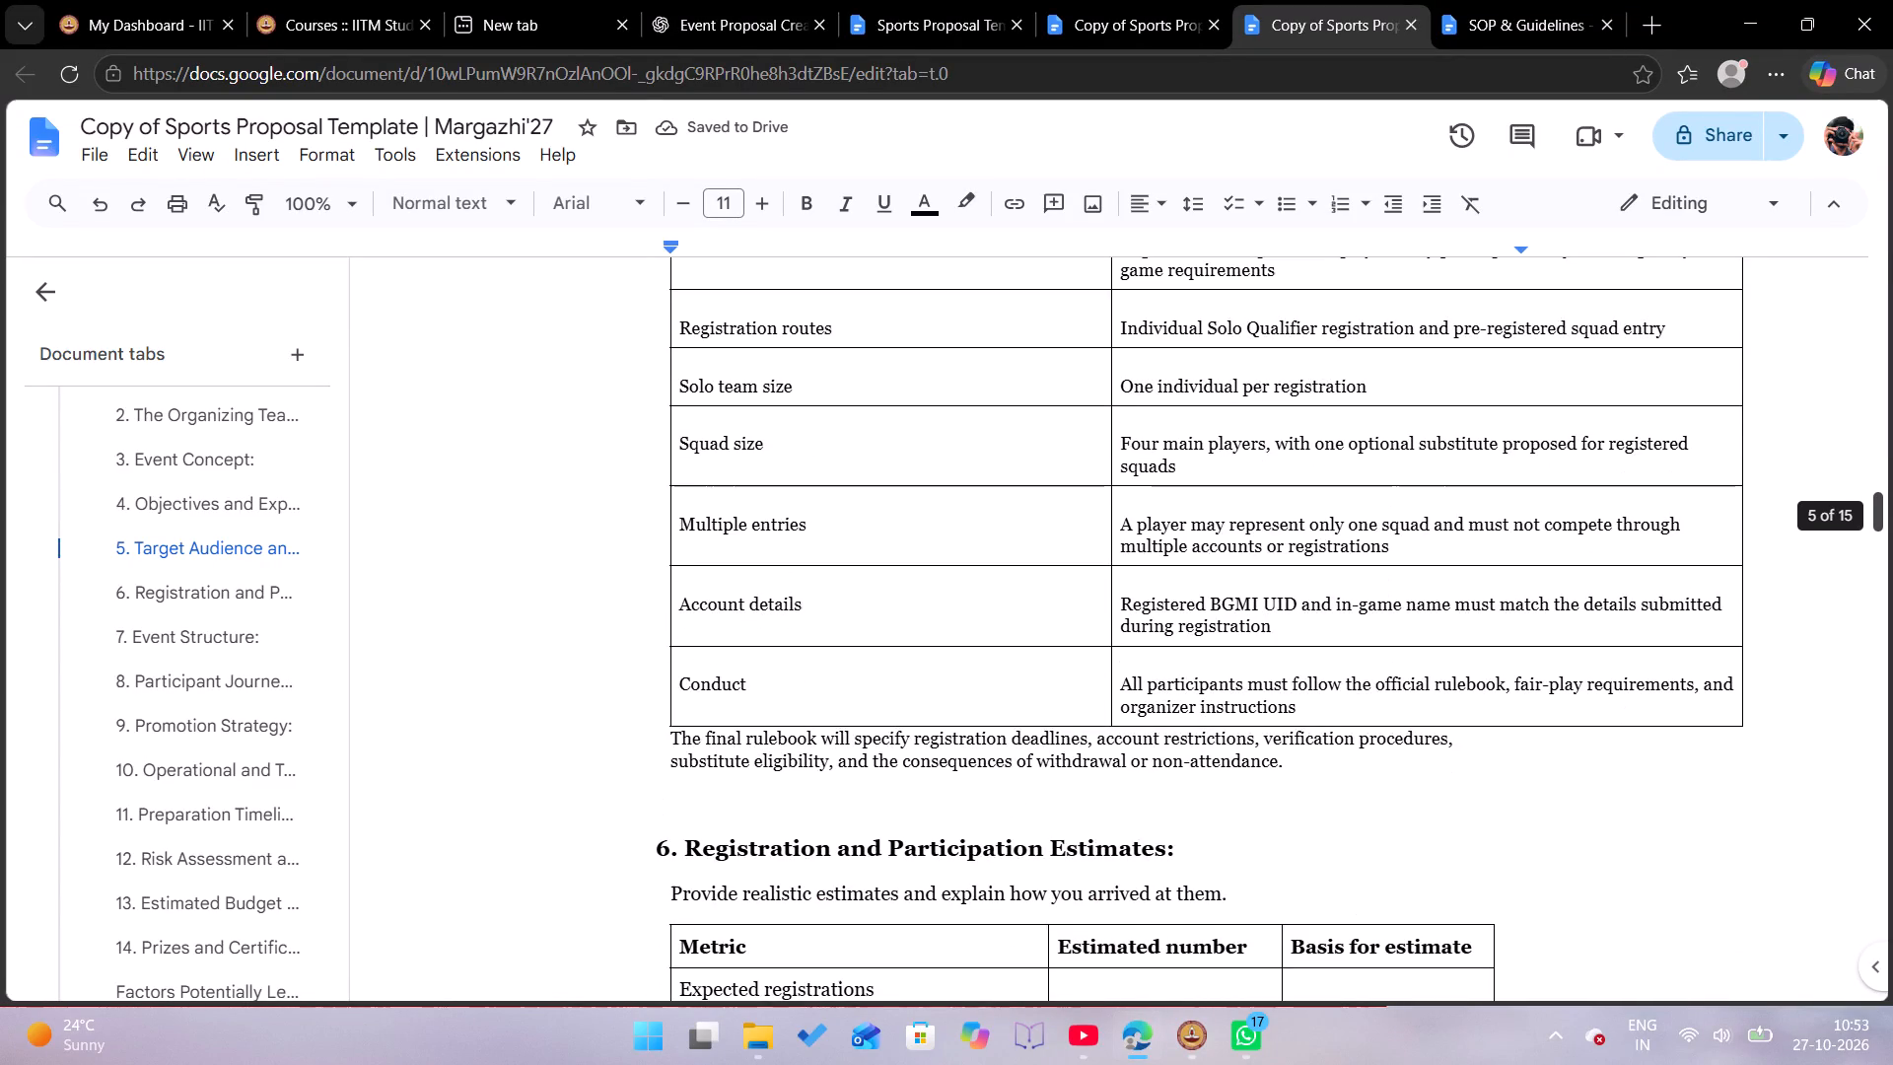
pyautogui.moveTo(671, 745); pyautogui.dragTo(1285, 766)
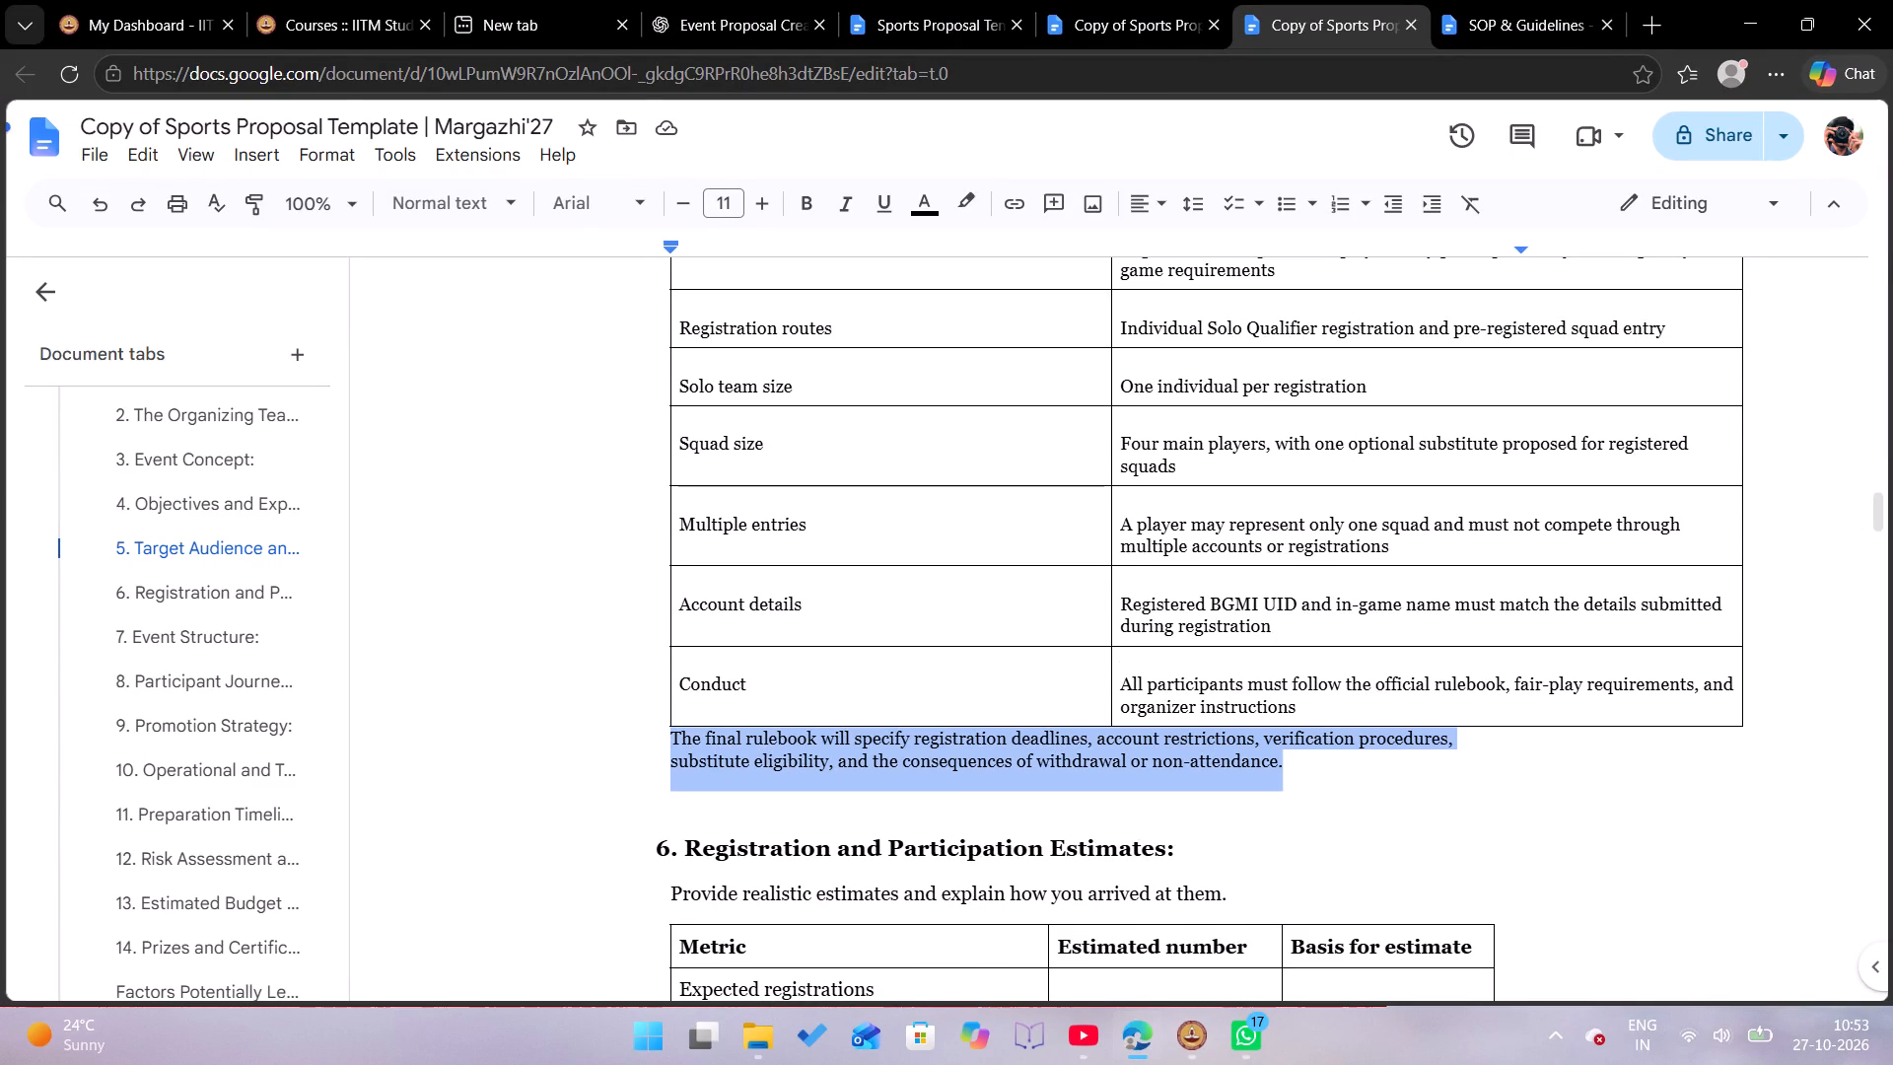
pyautogui.click(500, 197)
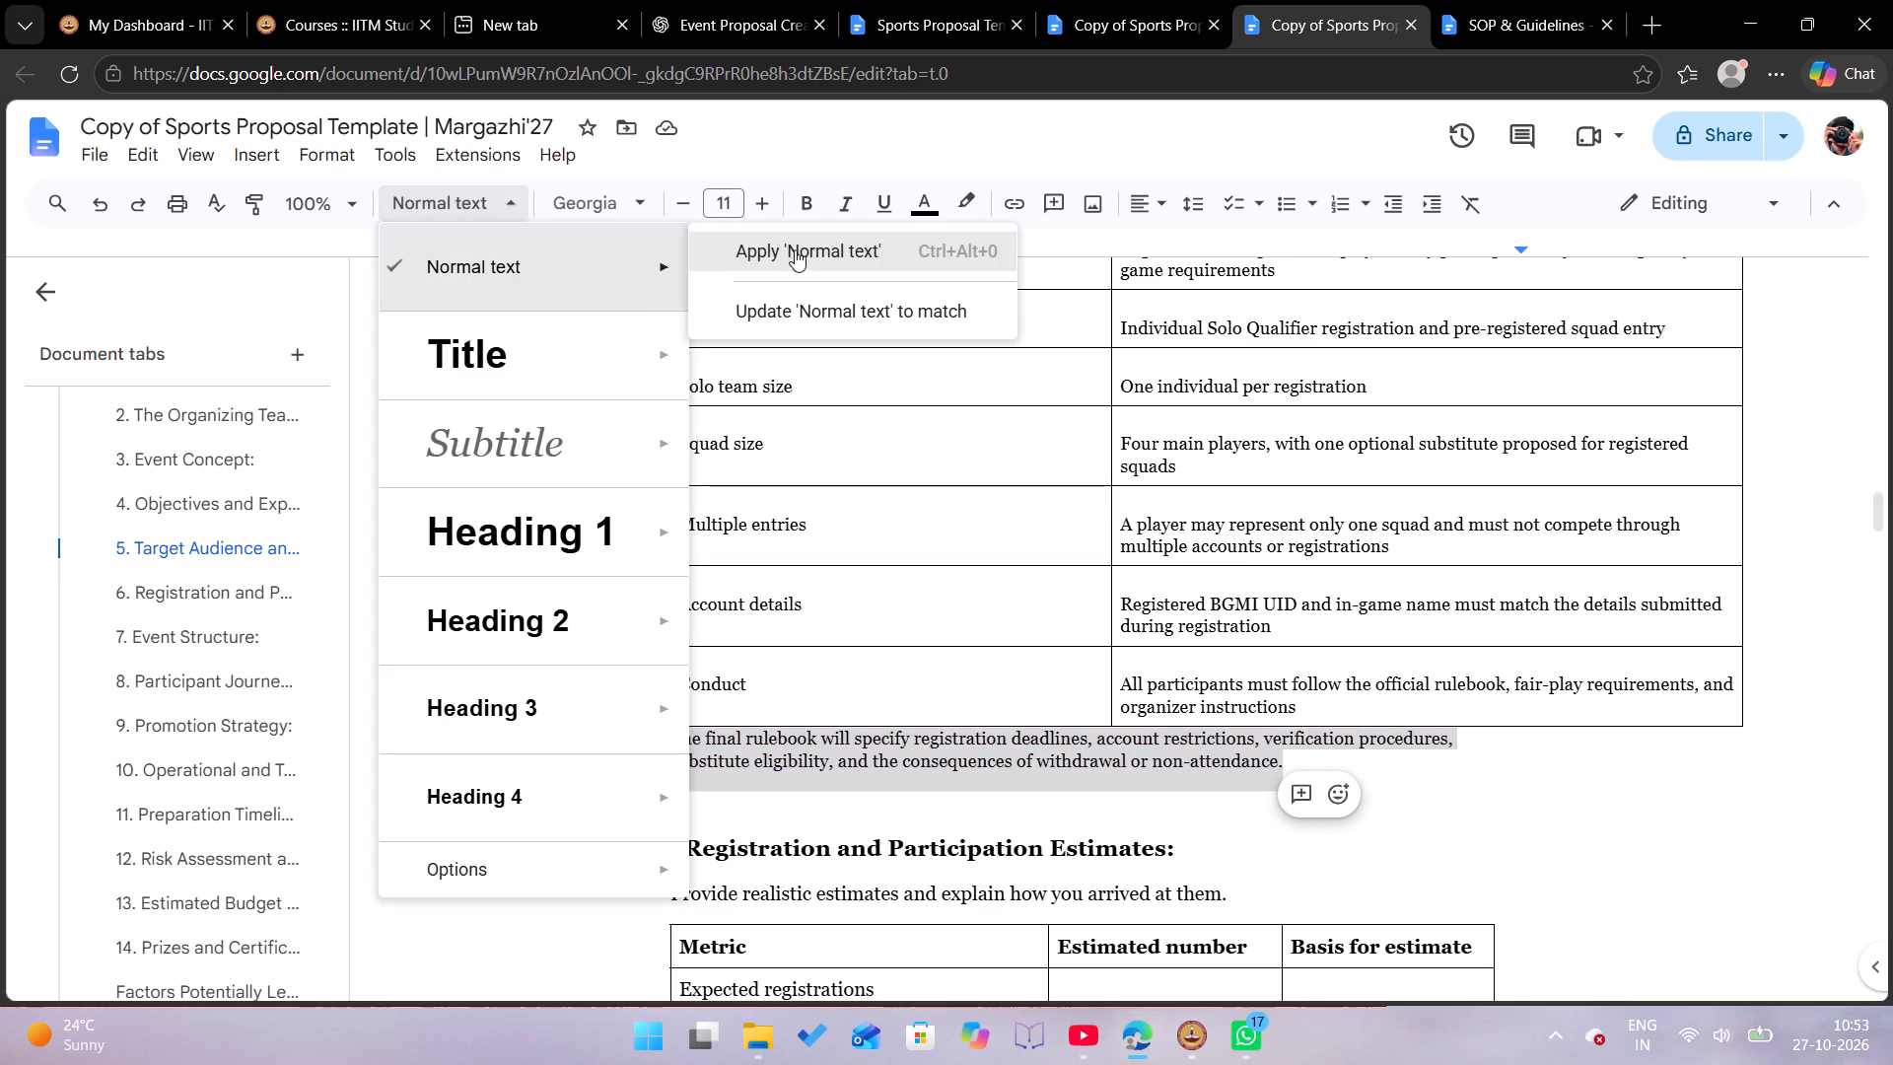
pyautogui.click(798, 248)
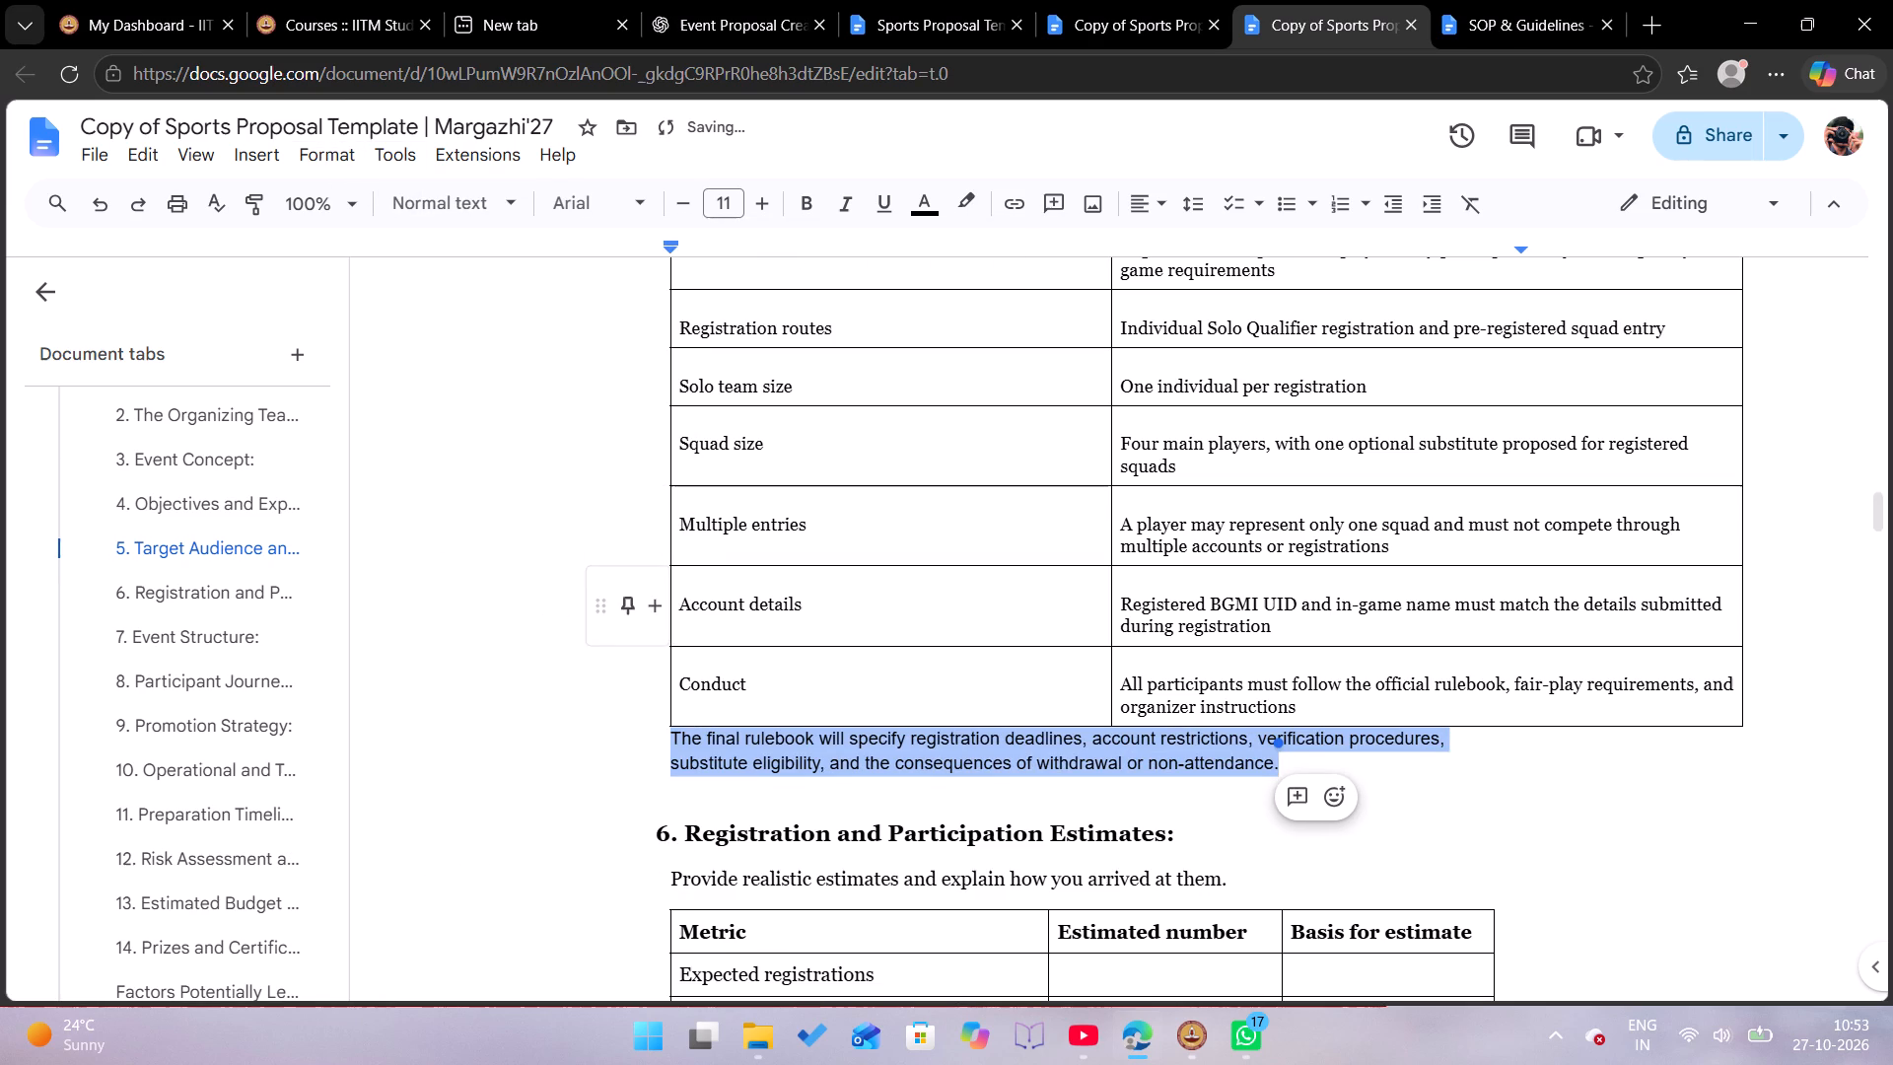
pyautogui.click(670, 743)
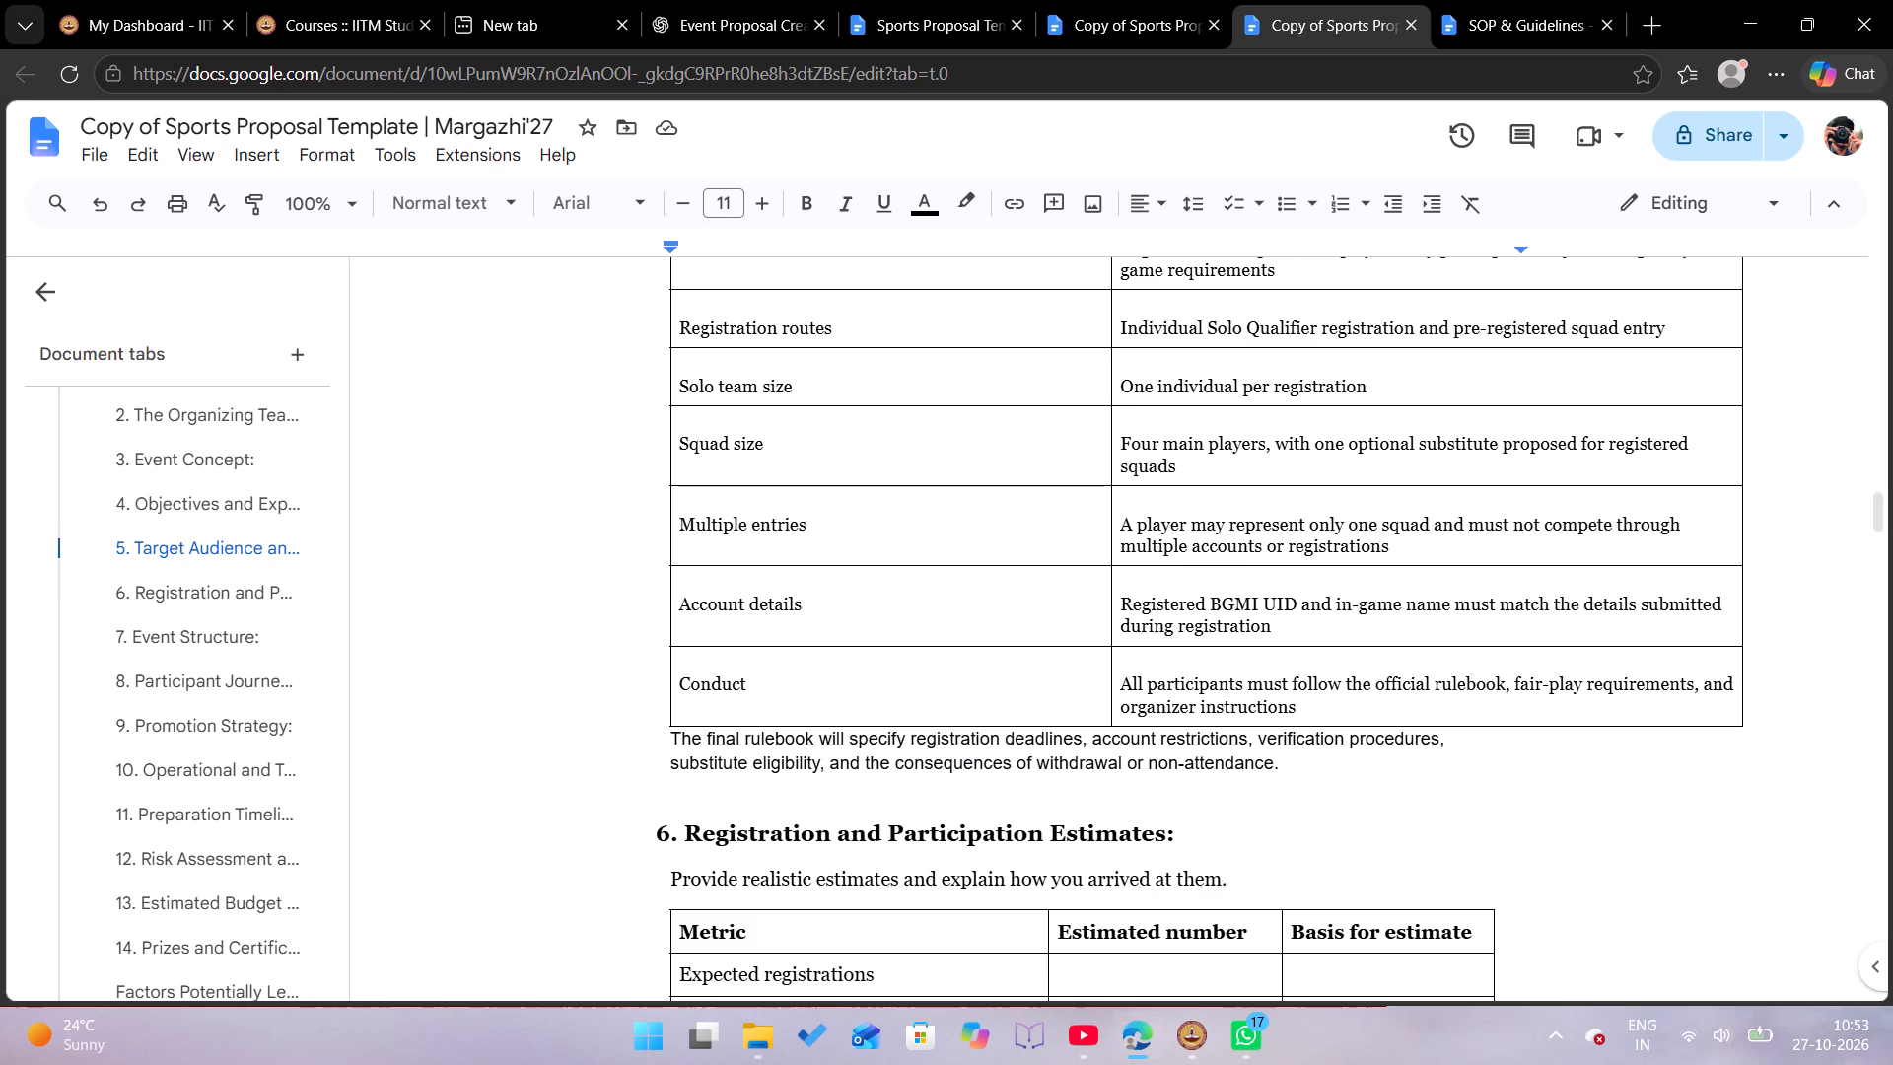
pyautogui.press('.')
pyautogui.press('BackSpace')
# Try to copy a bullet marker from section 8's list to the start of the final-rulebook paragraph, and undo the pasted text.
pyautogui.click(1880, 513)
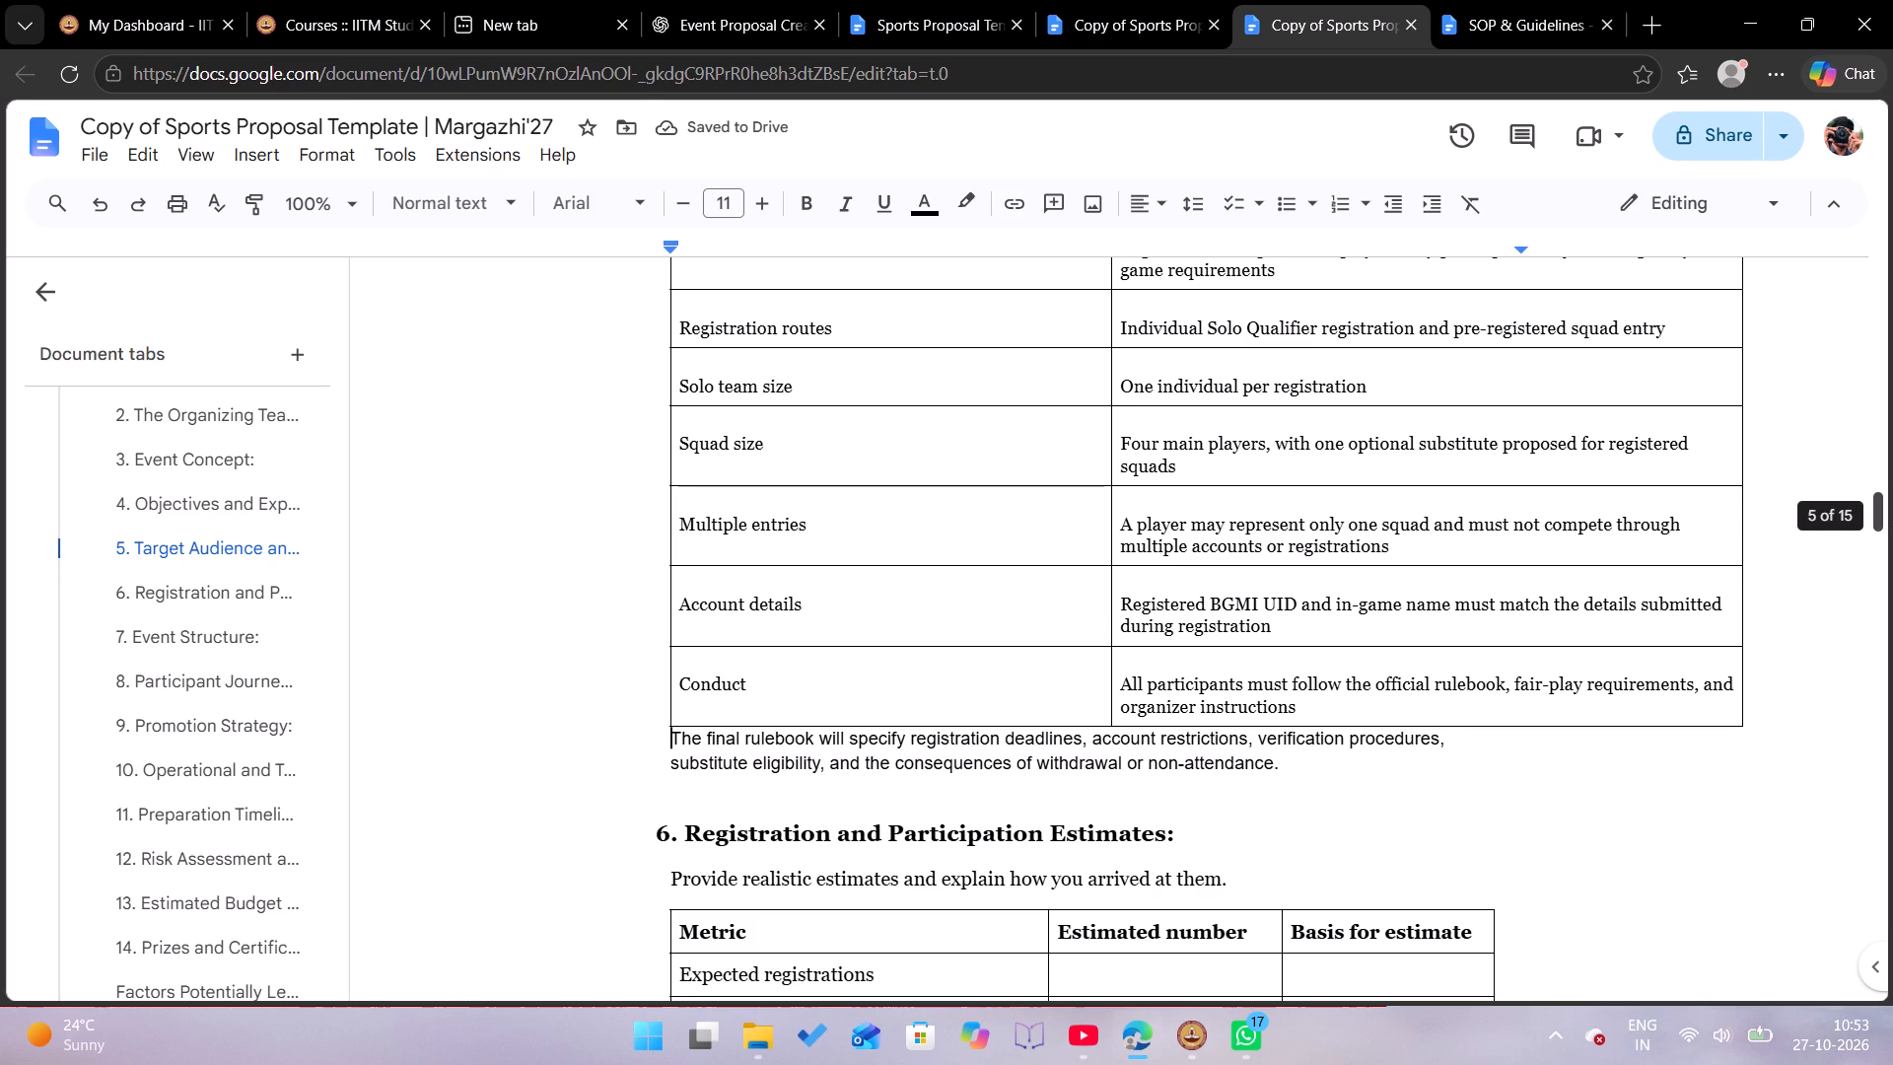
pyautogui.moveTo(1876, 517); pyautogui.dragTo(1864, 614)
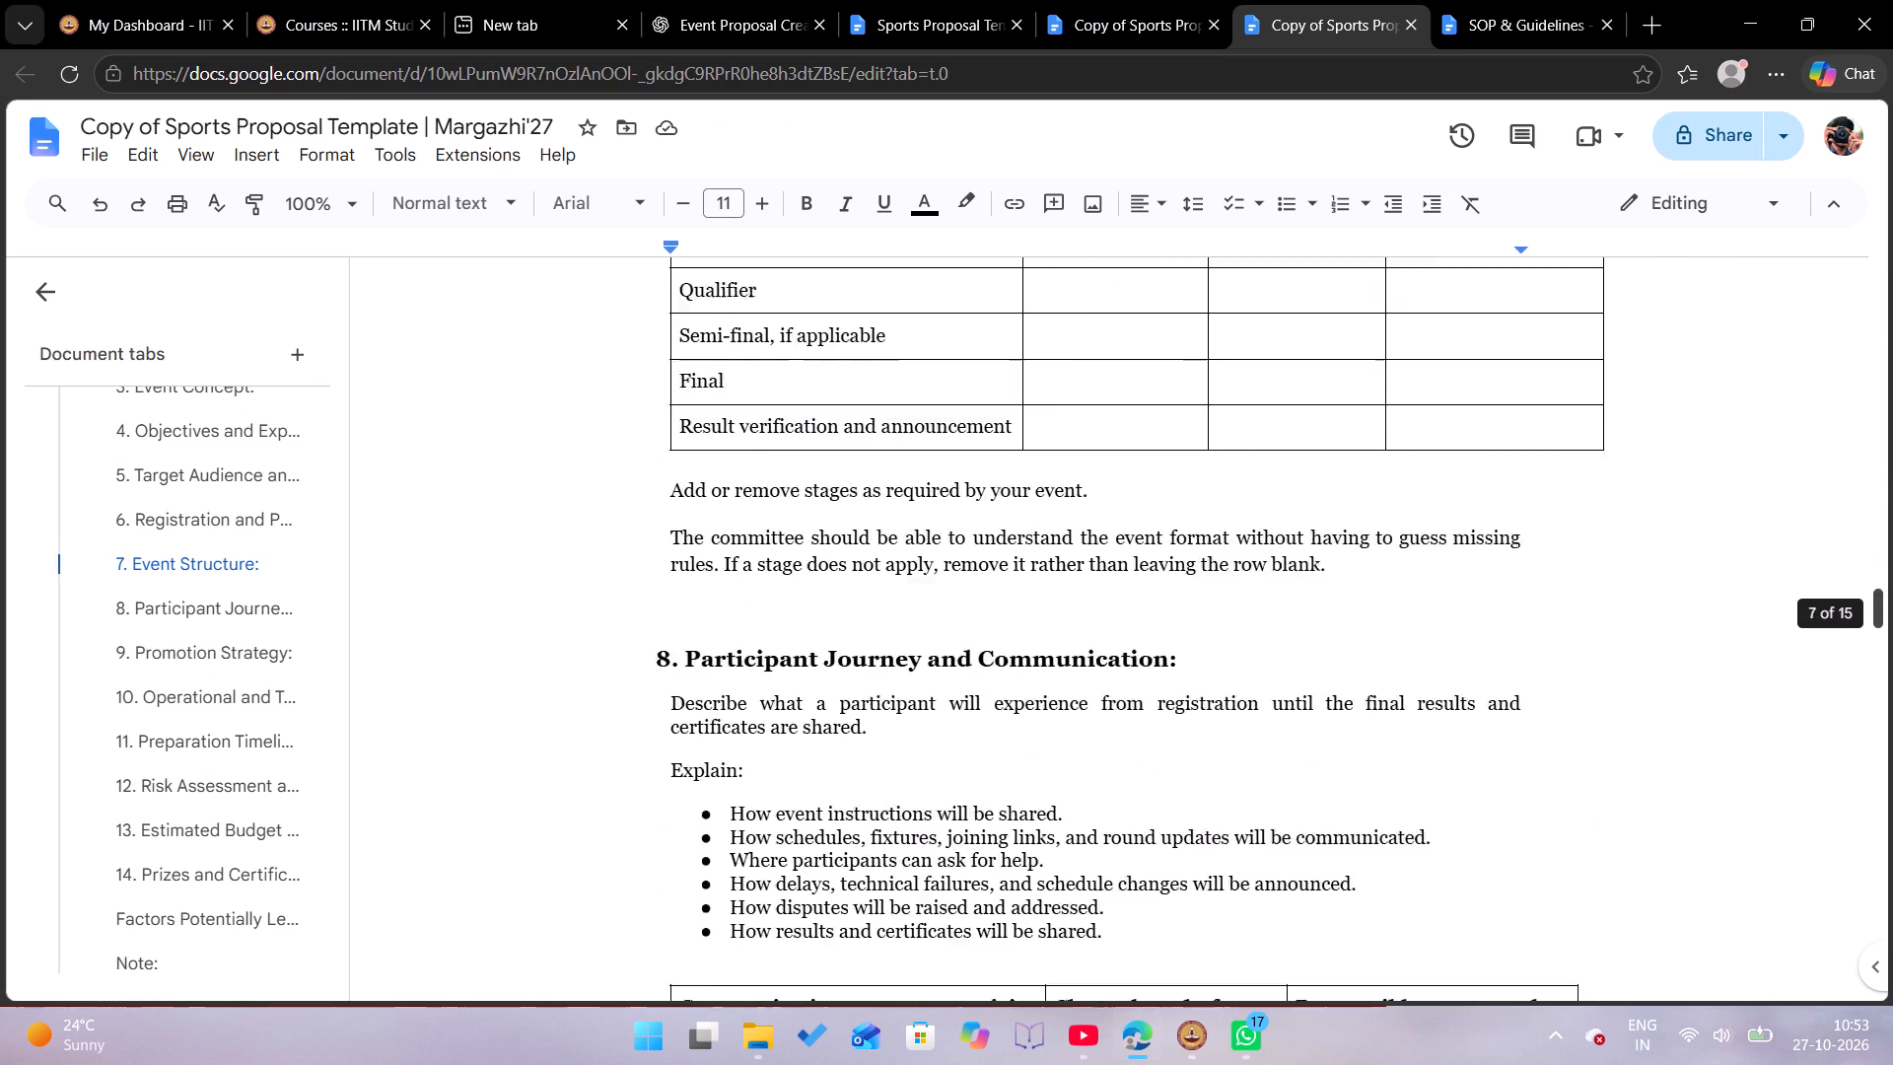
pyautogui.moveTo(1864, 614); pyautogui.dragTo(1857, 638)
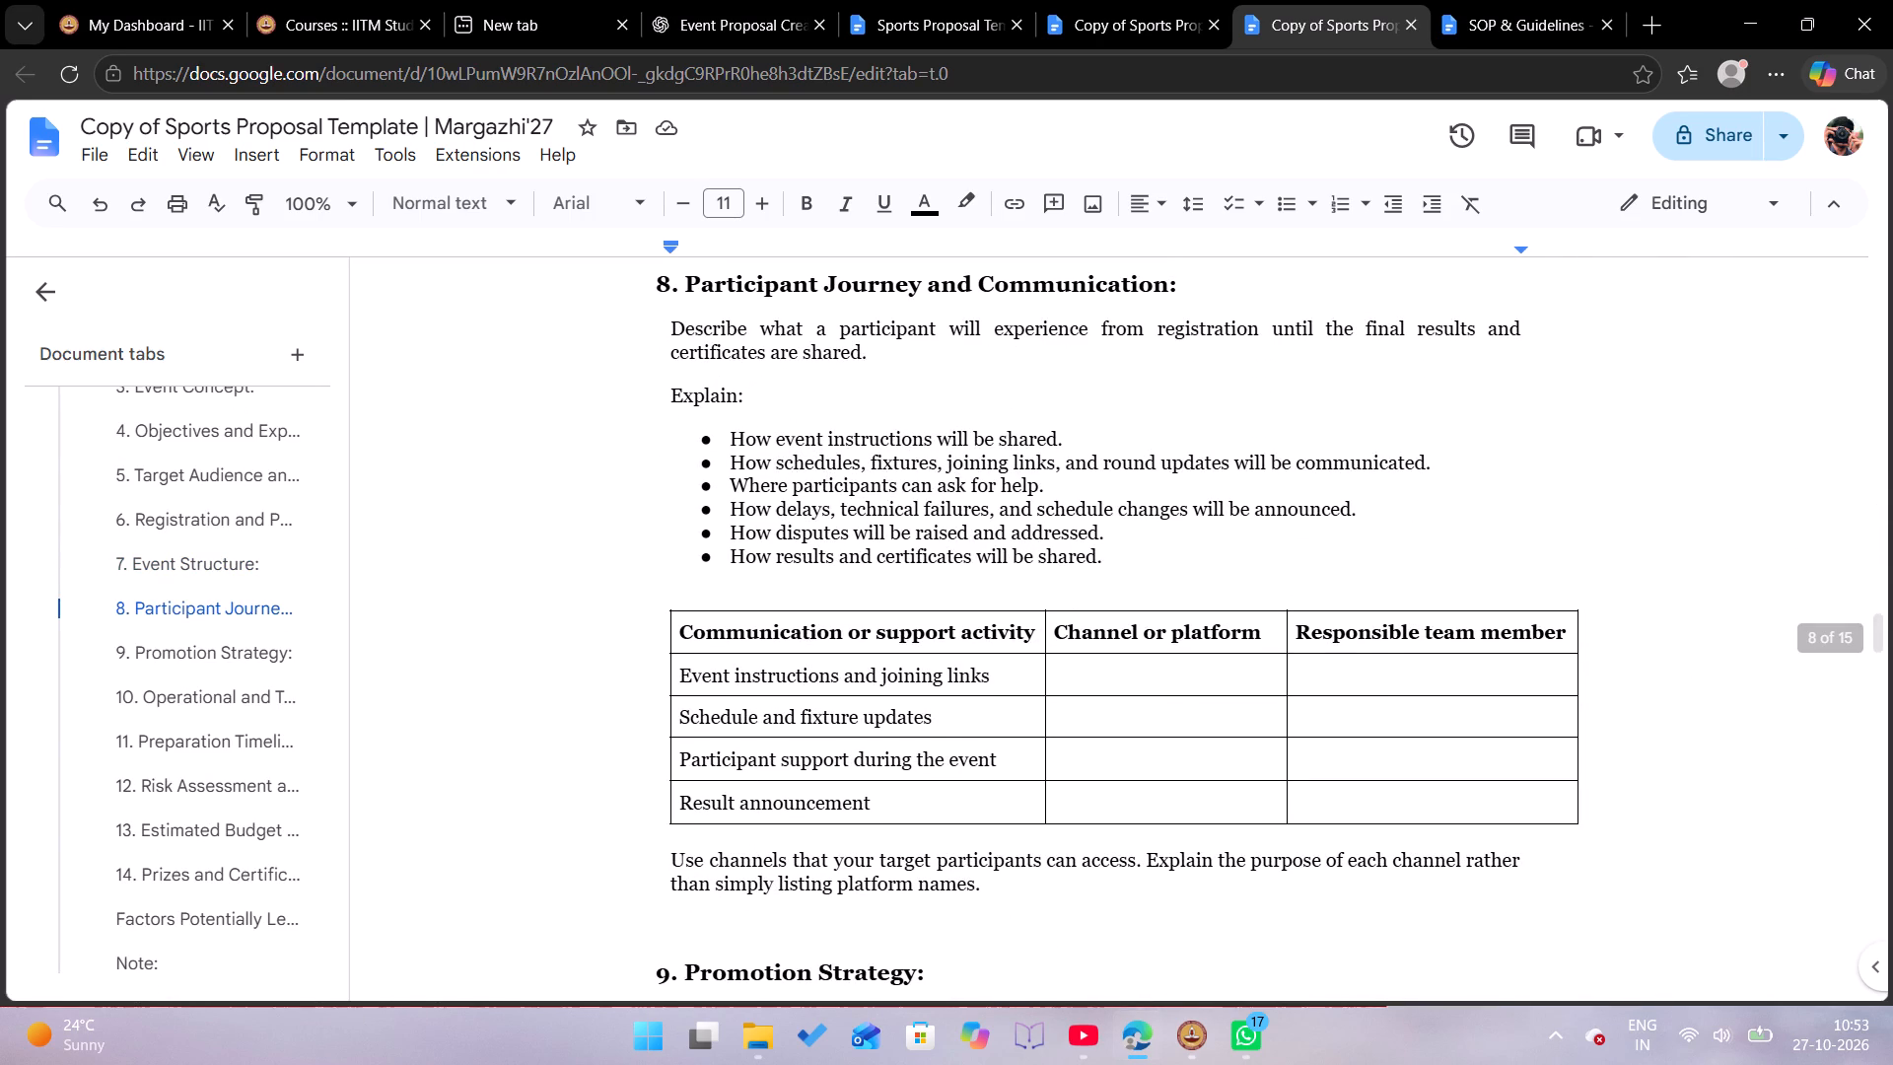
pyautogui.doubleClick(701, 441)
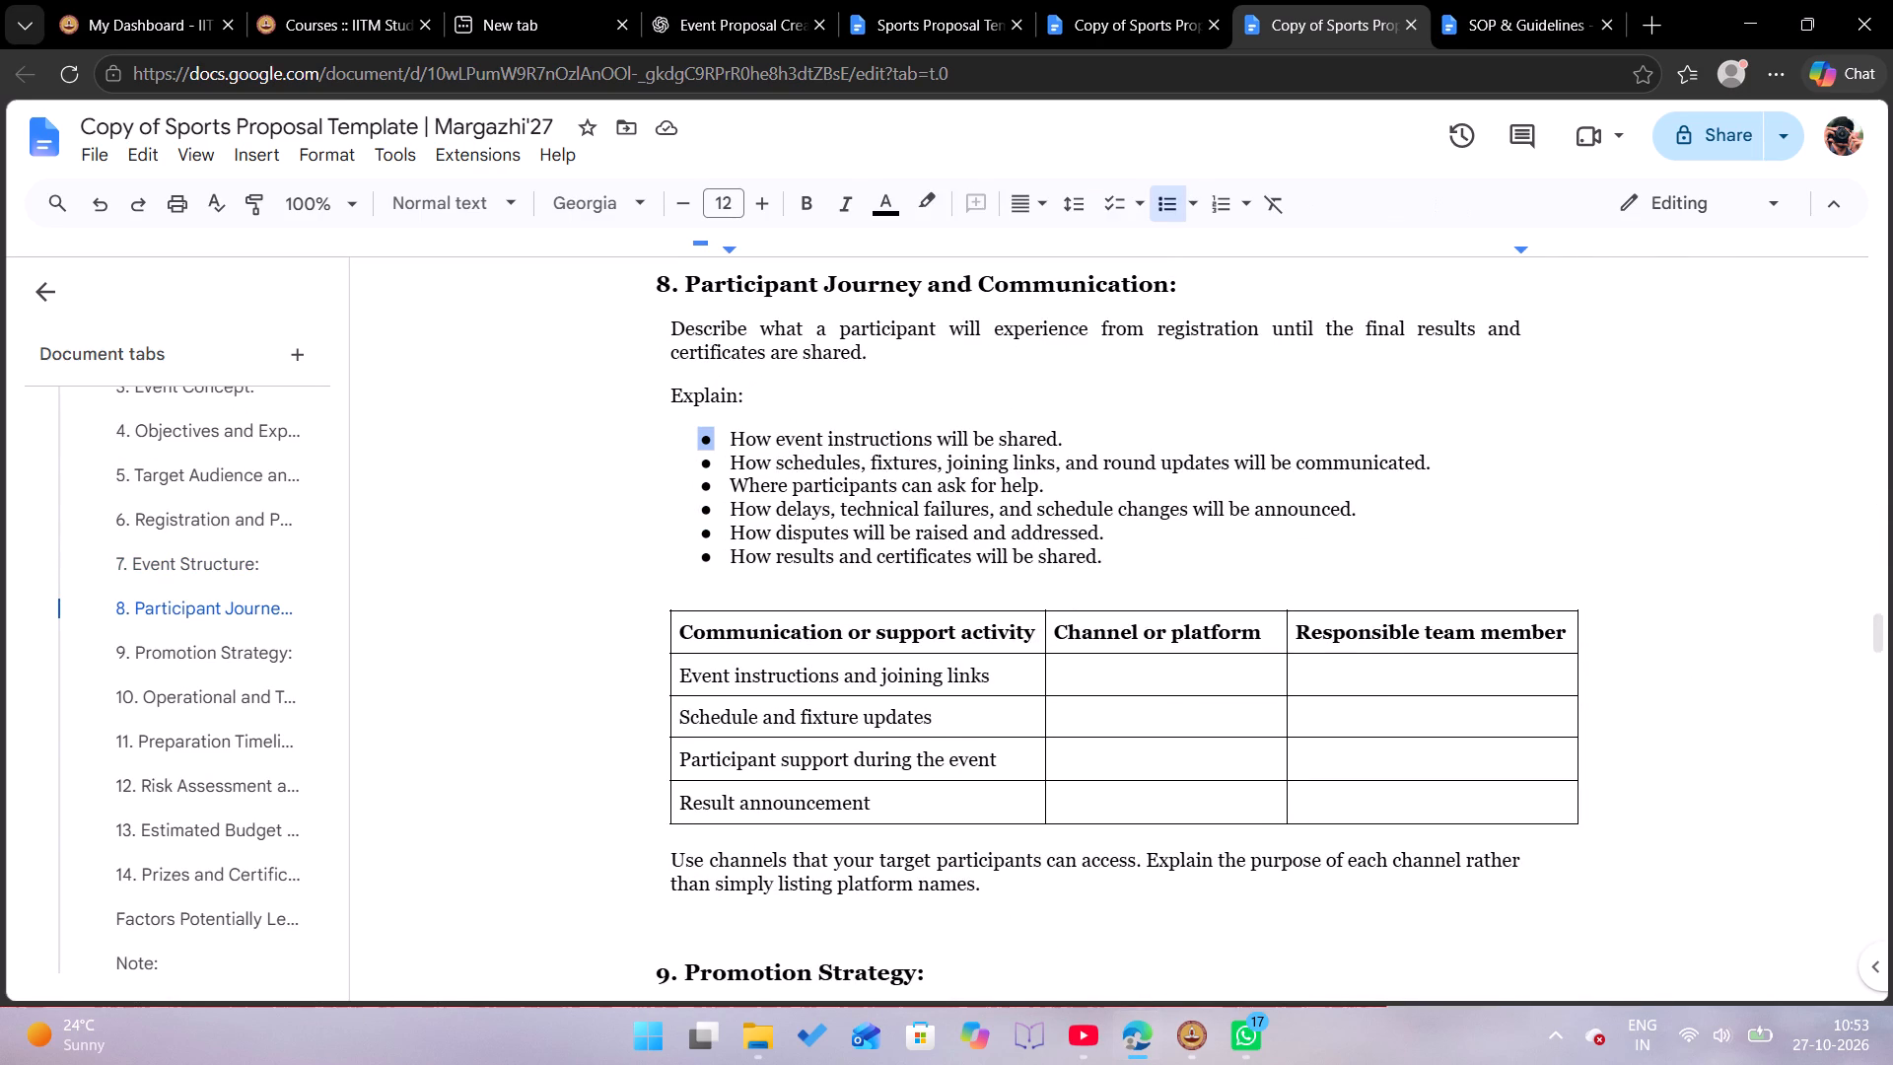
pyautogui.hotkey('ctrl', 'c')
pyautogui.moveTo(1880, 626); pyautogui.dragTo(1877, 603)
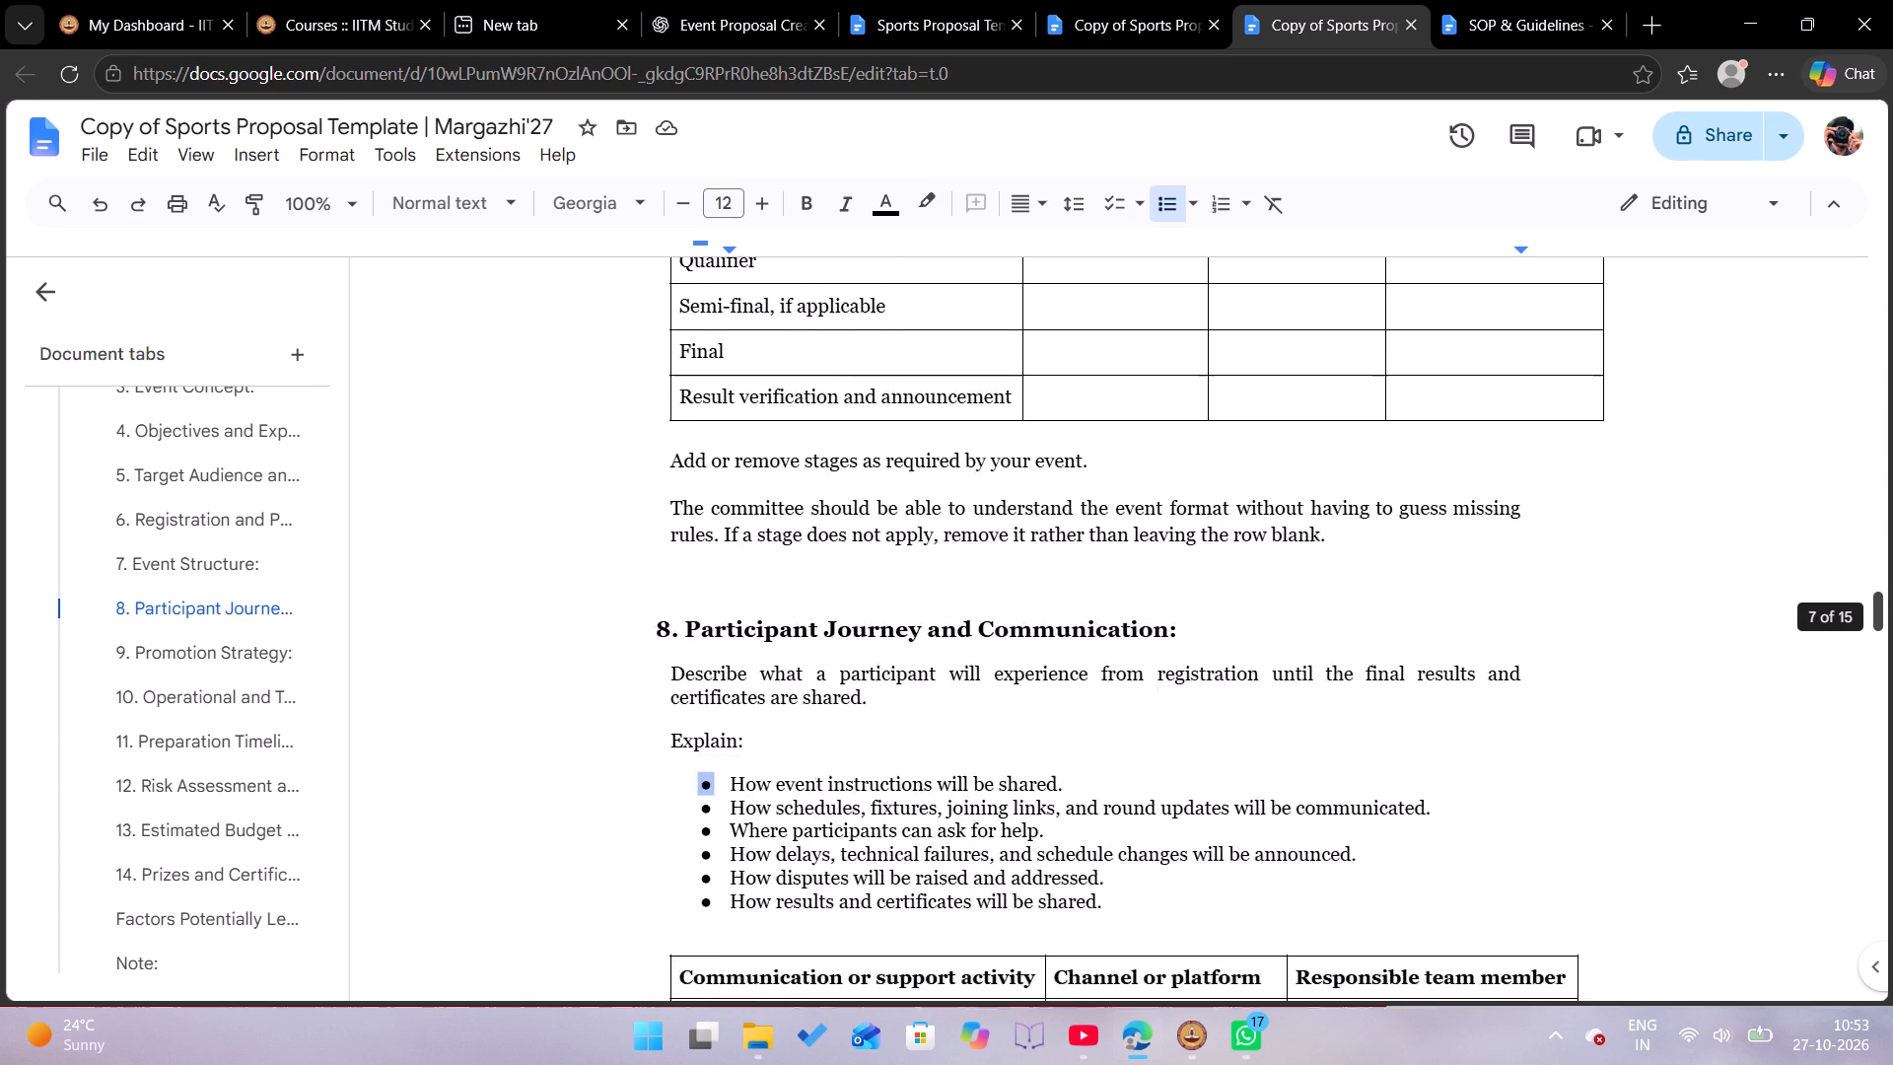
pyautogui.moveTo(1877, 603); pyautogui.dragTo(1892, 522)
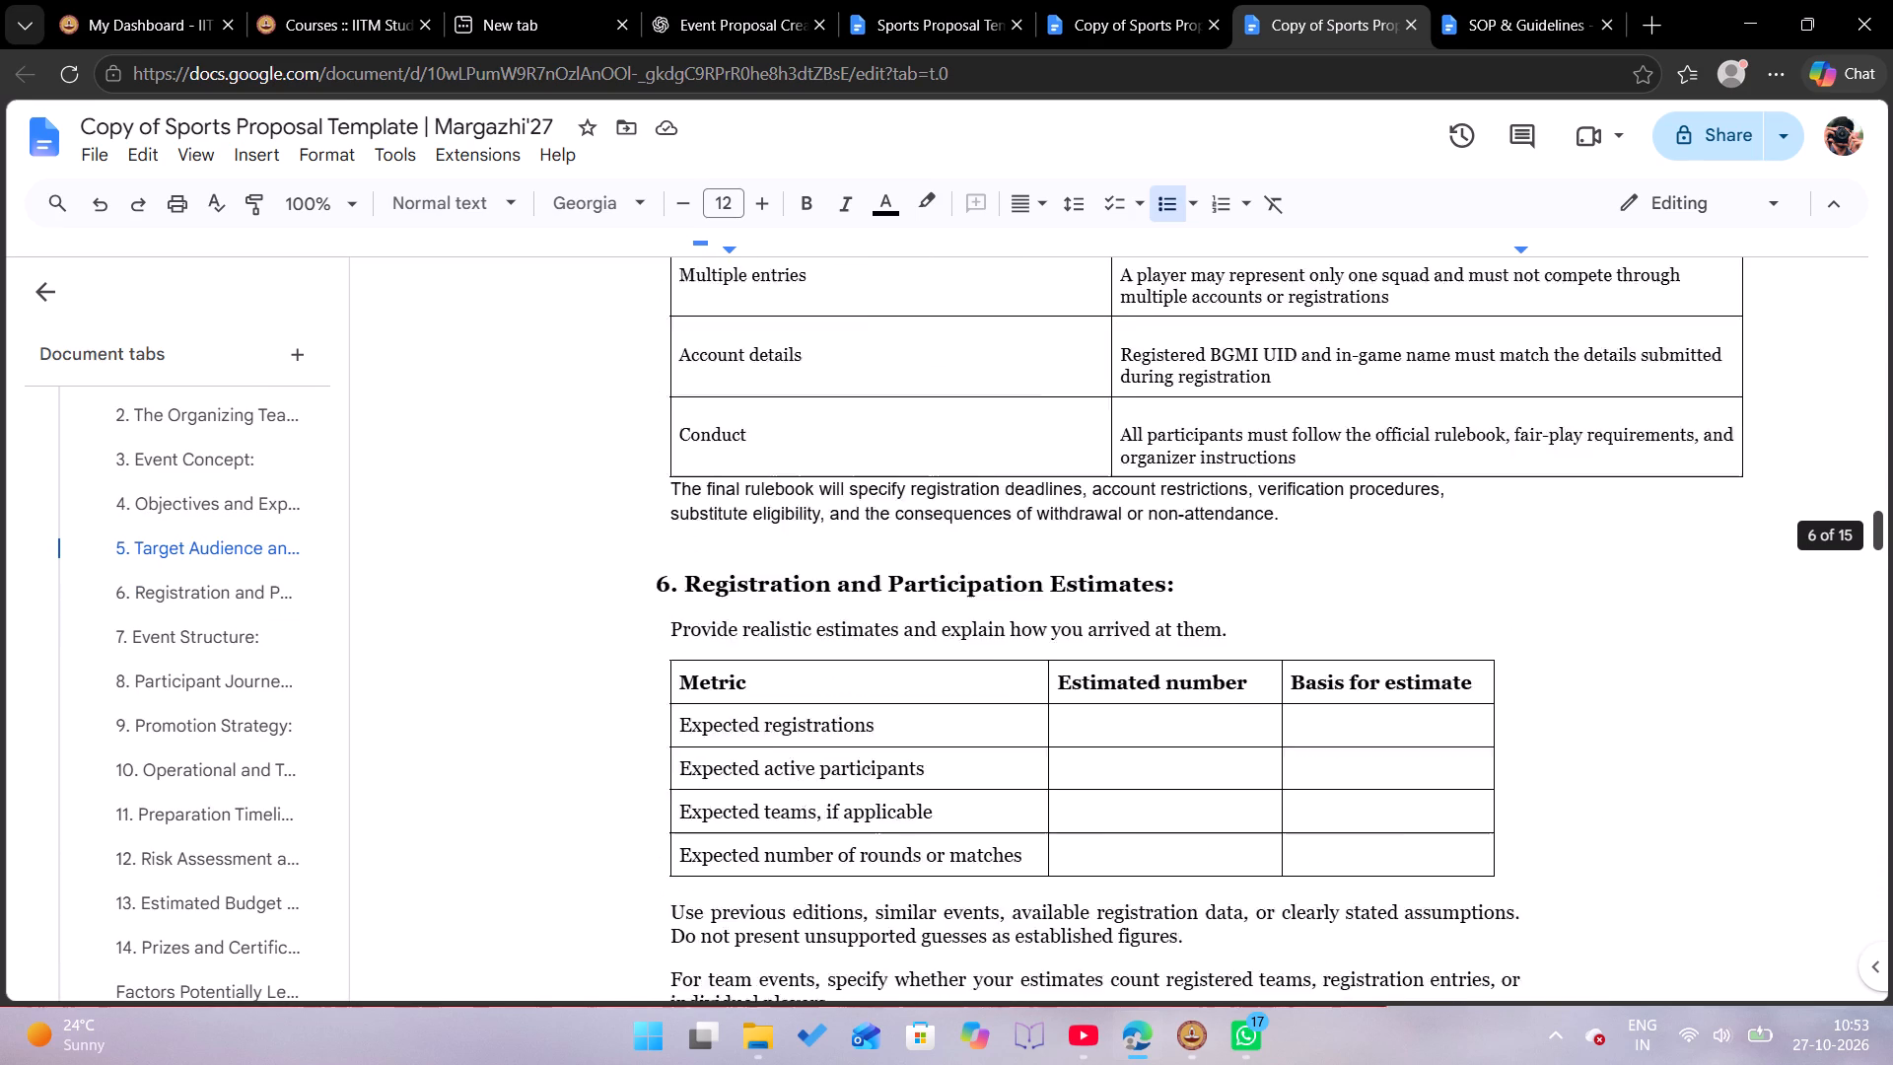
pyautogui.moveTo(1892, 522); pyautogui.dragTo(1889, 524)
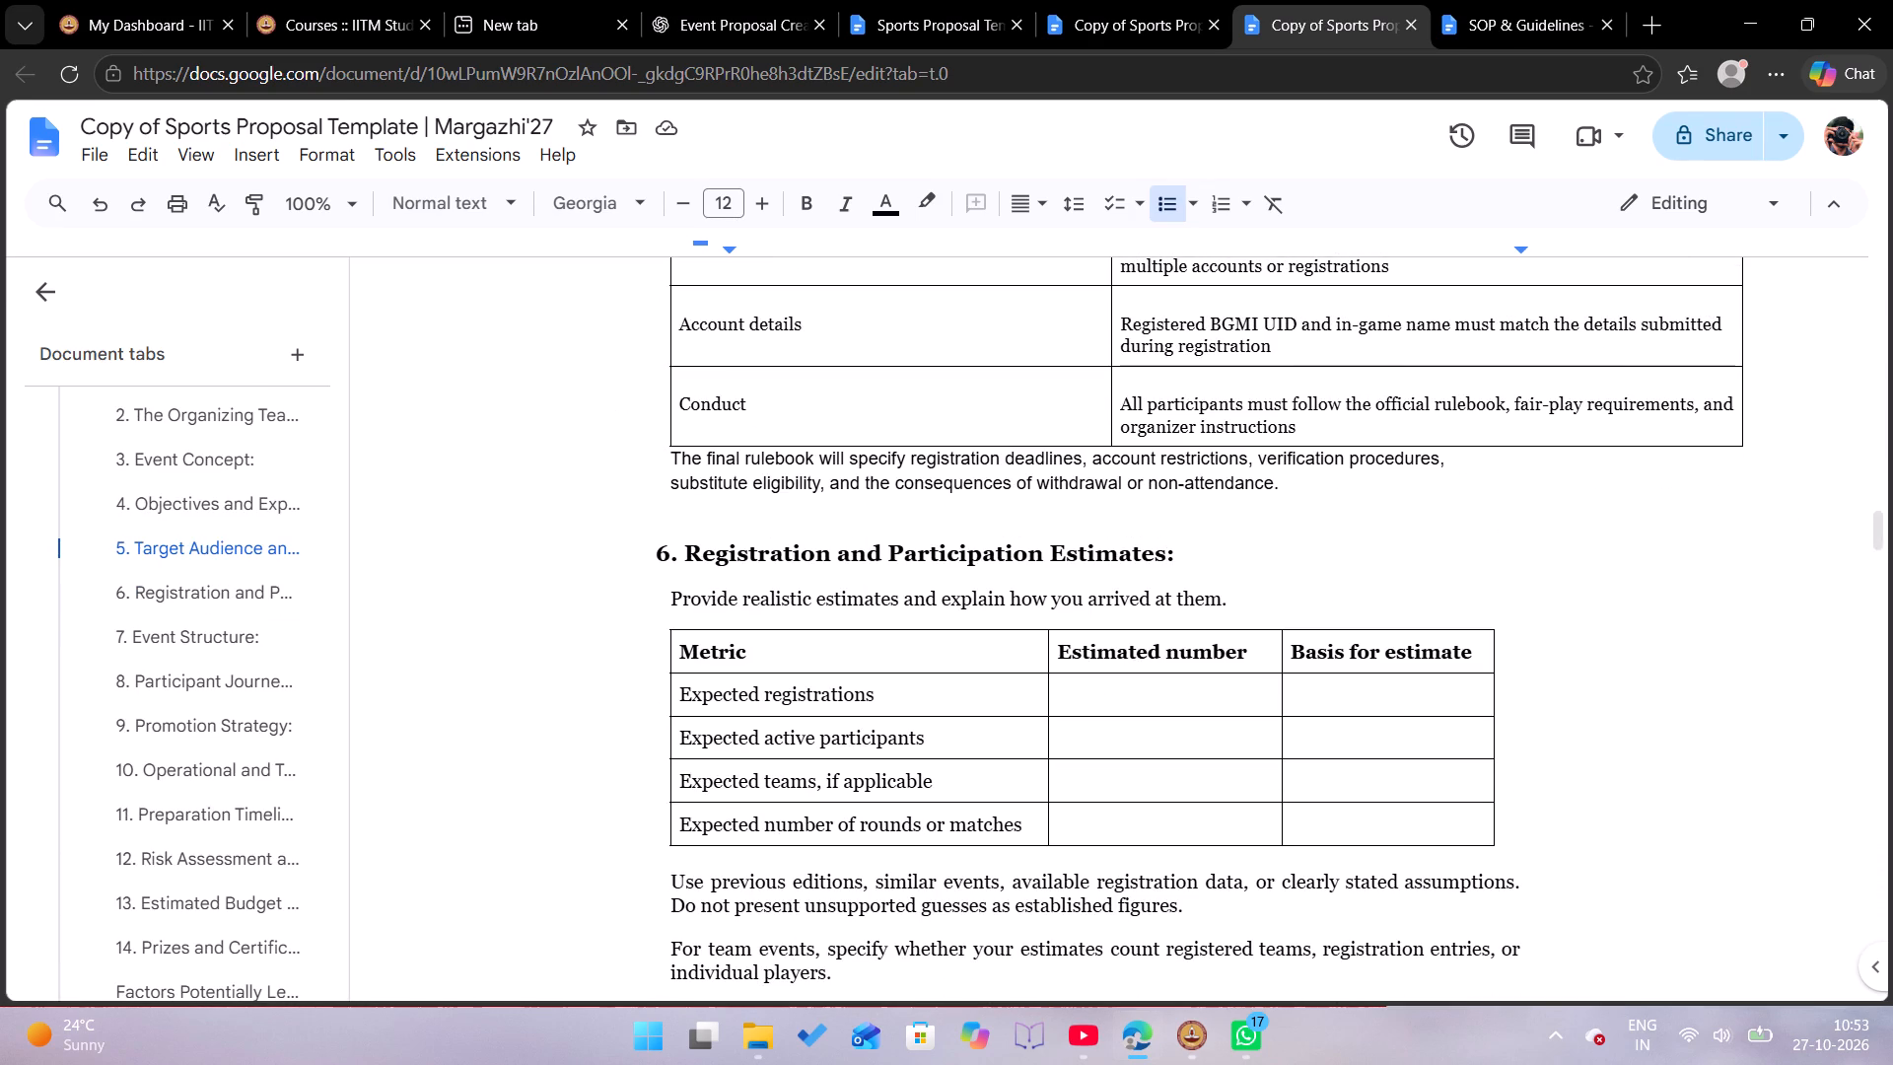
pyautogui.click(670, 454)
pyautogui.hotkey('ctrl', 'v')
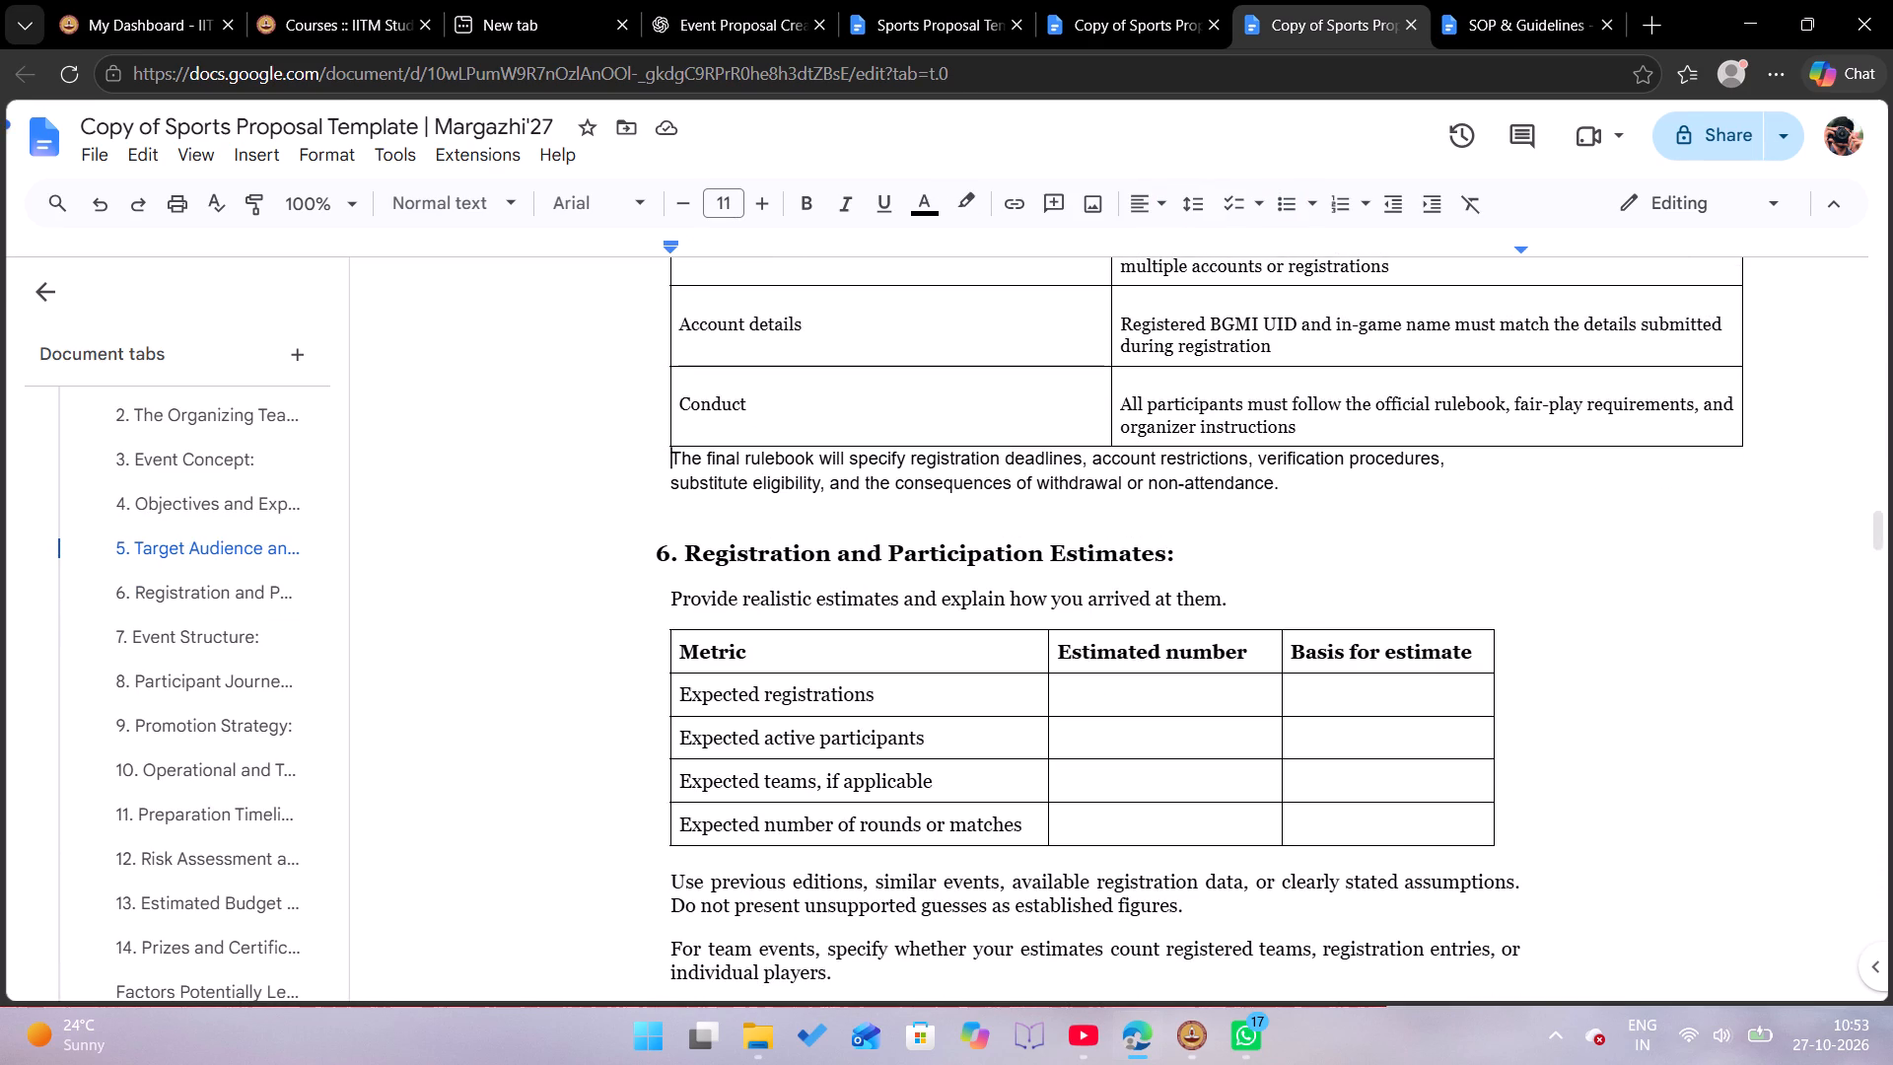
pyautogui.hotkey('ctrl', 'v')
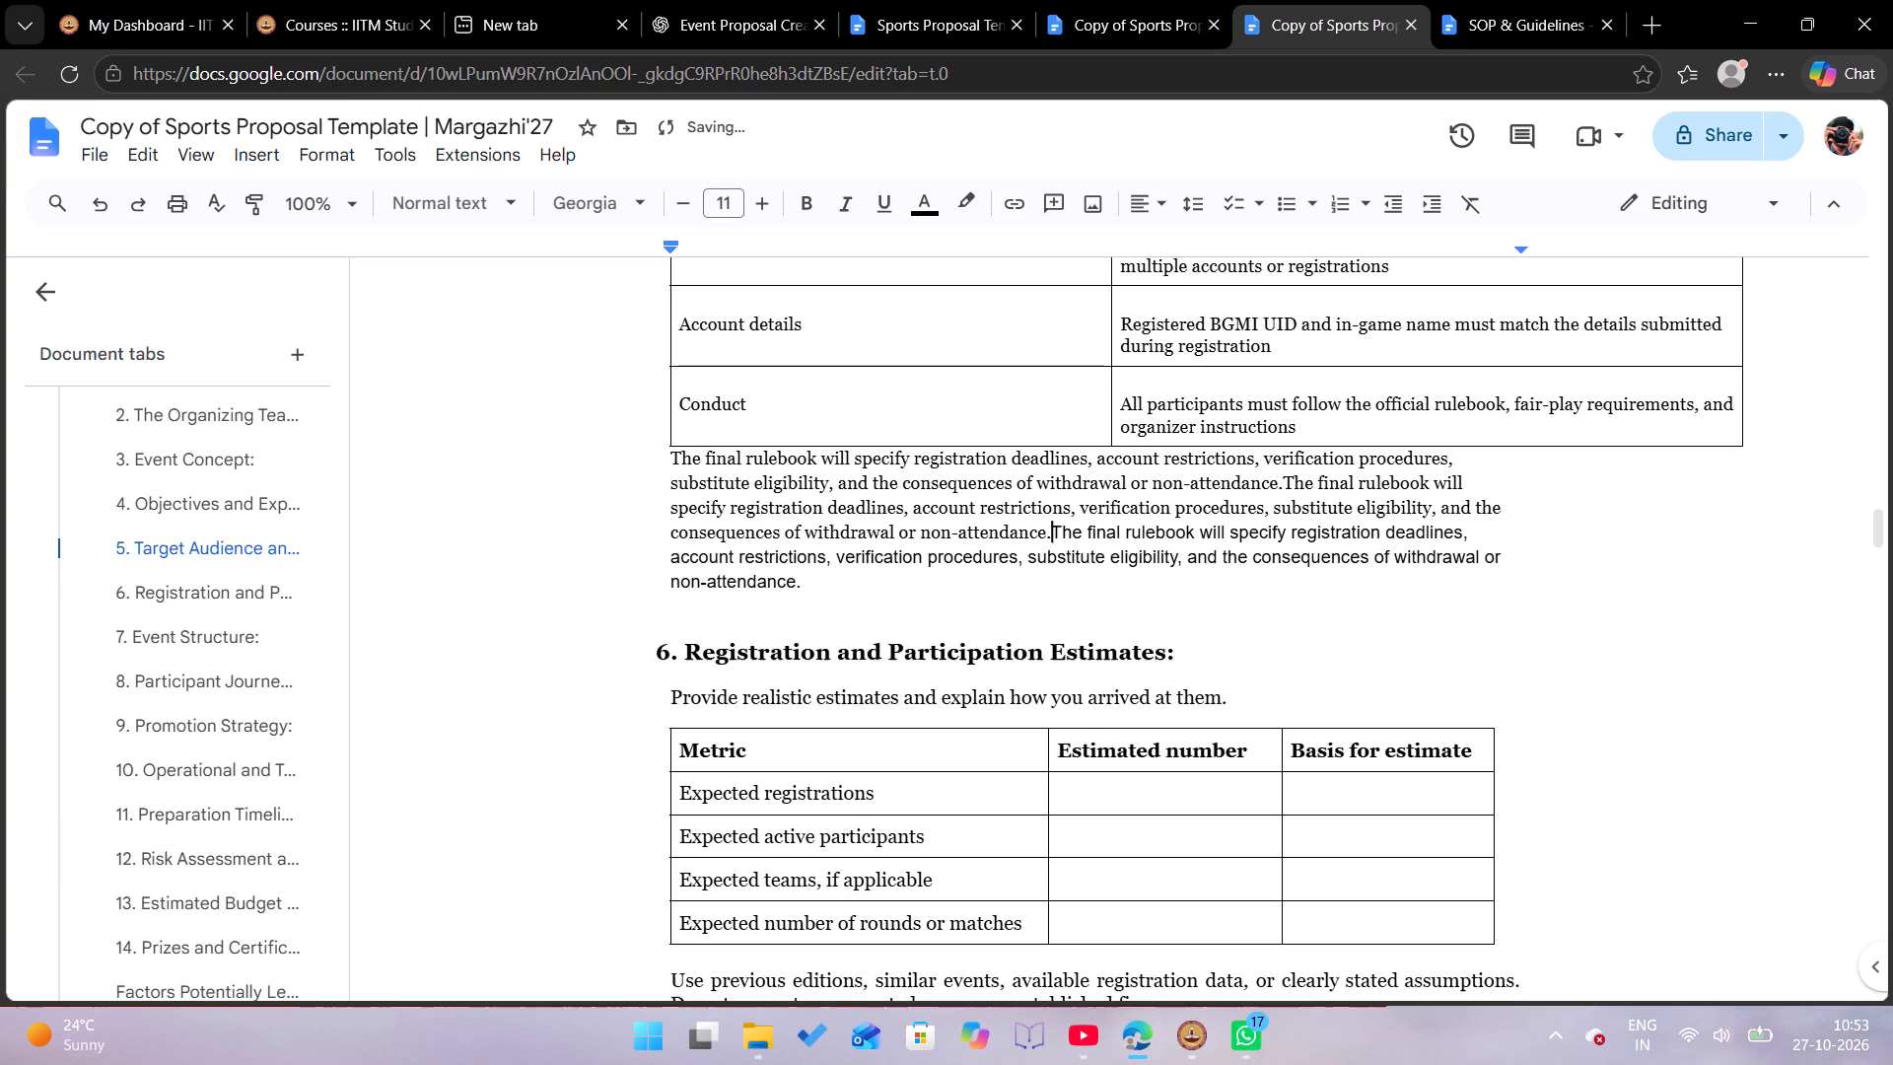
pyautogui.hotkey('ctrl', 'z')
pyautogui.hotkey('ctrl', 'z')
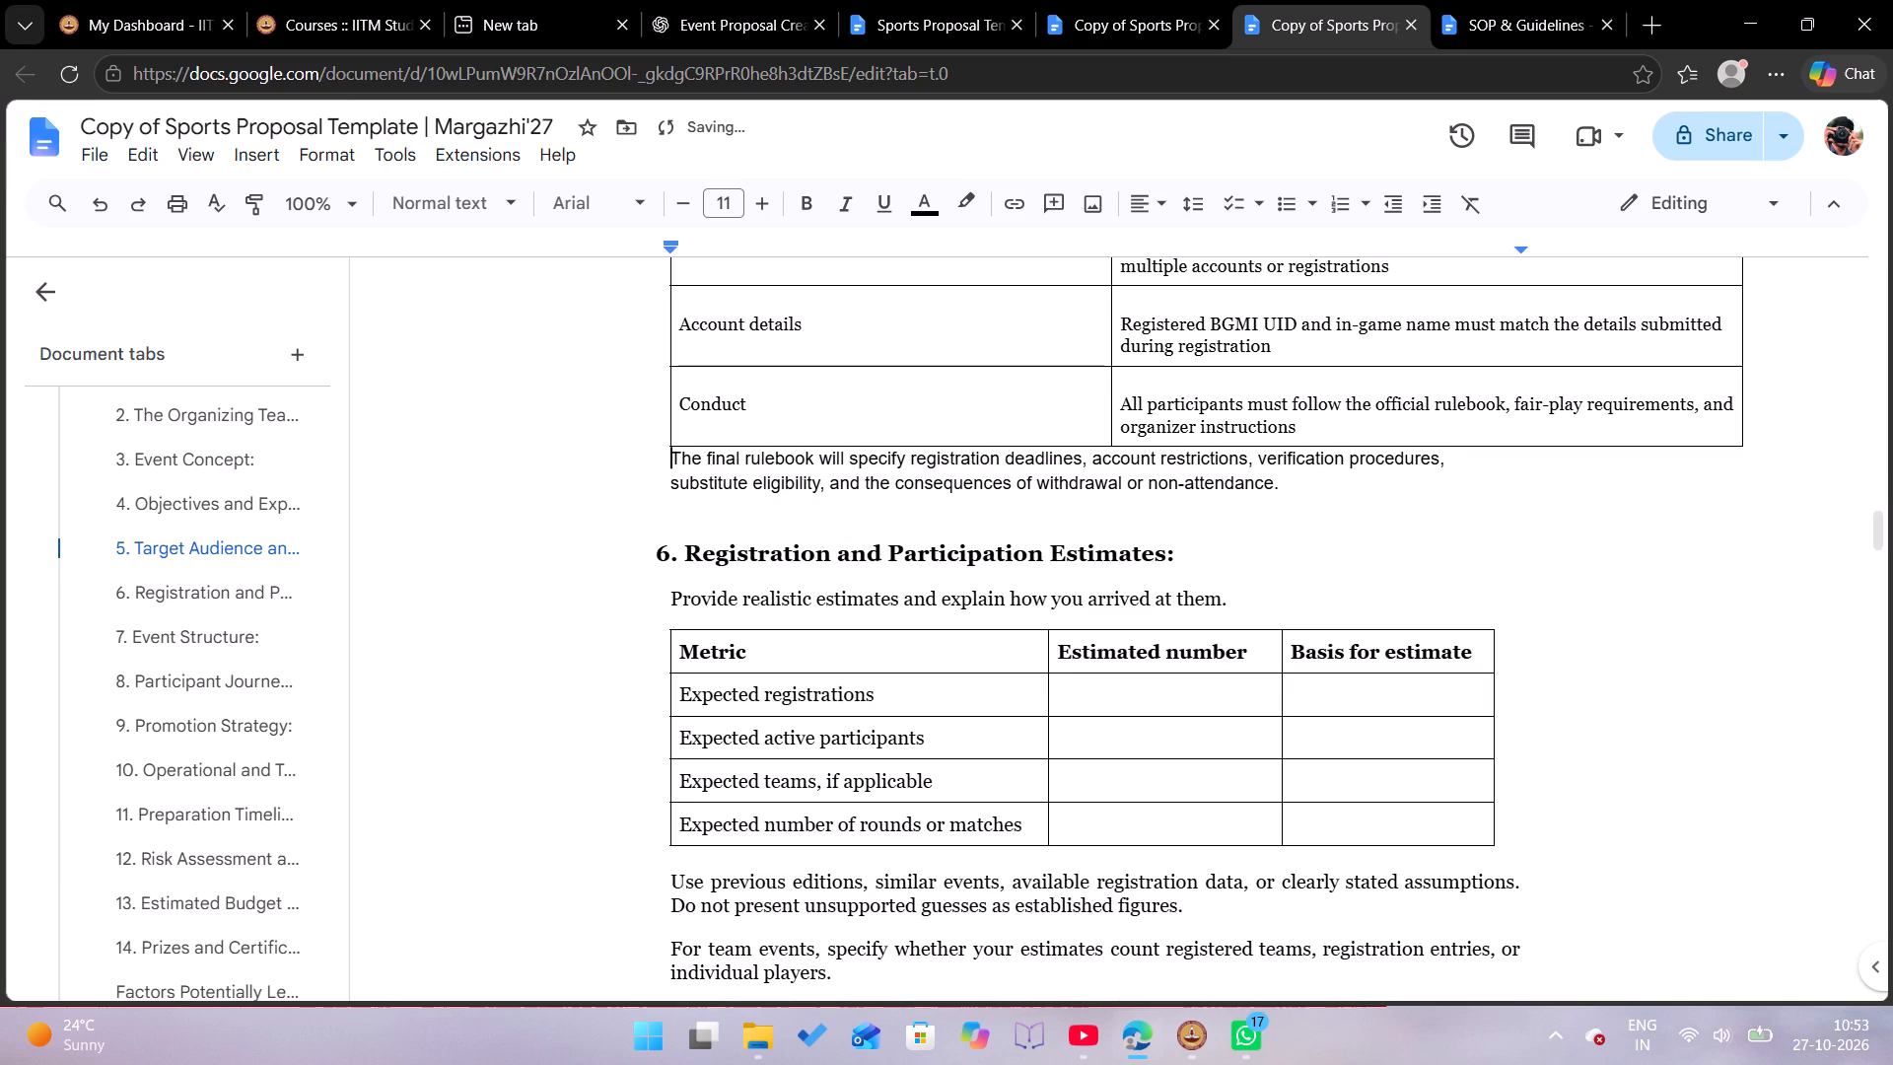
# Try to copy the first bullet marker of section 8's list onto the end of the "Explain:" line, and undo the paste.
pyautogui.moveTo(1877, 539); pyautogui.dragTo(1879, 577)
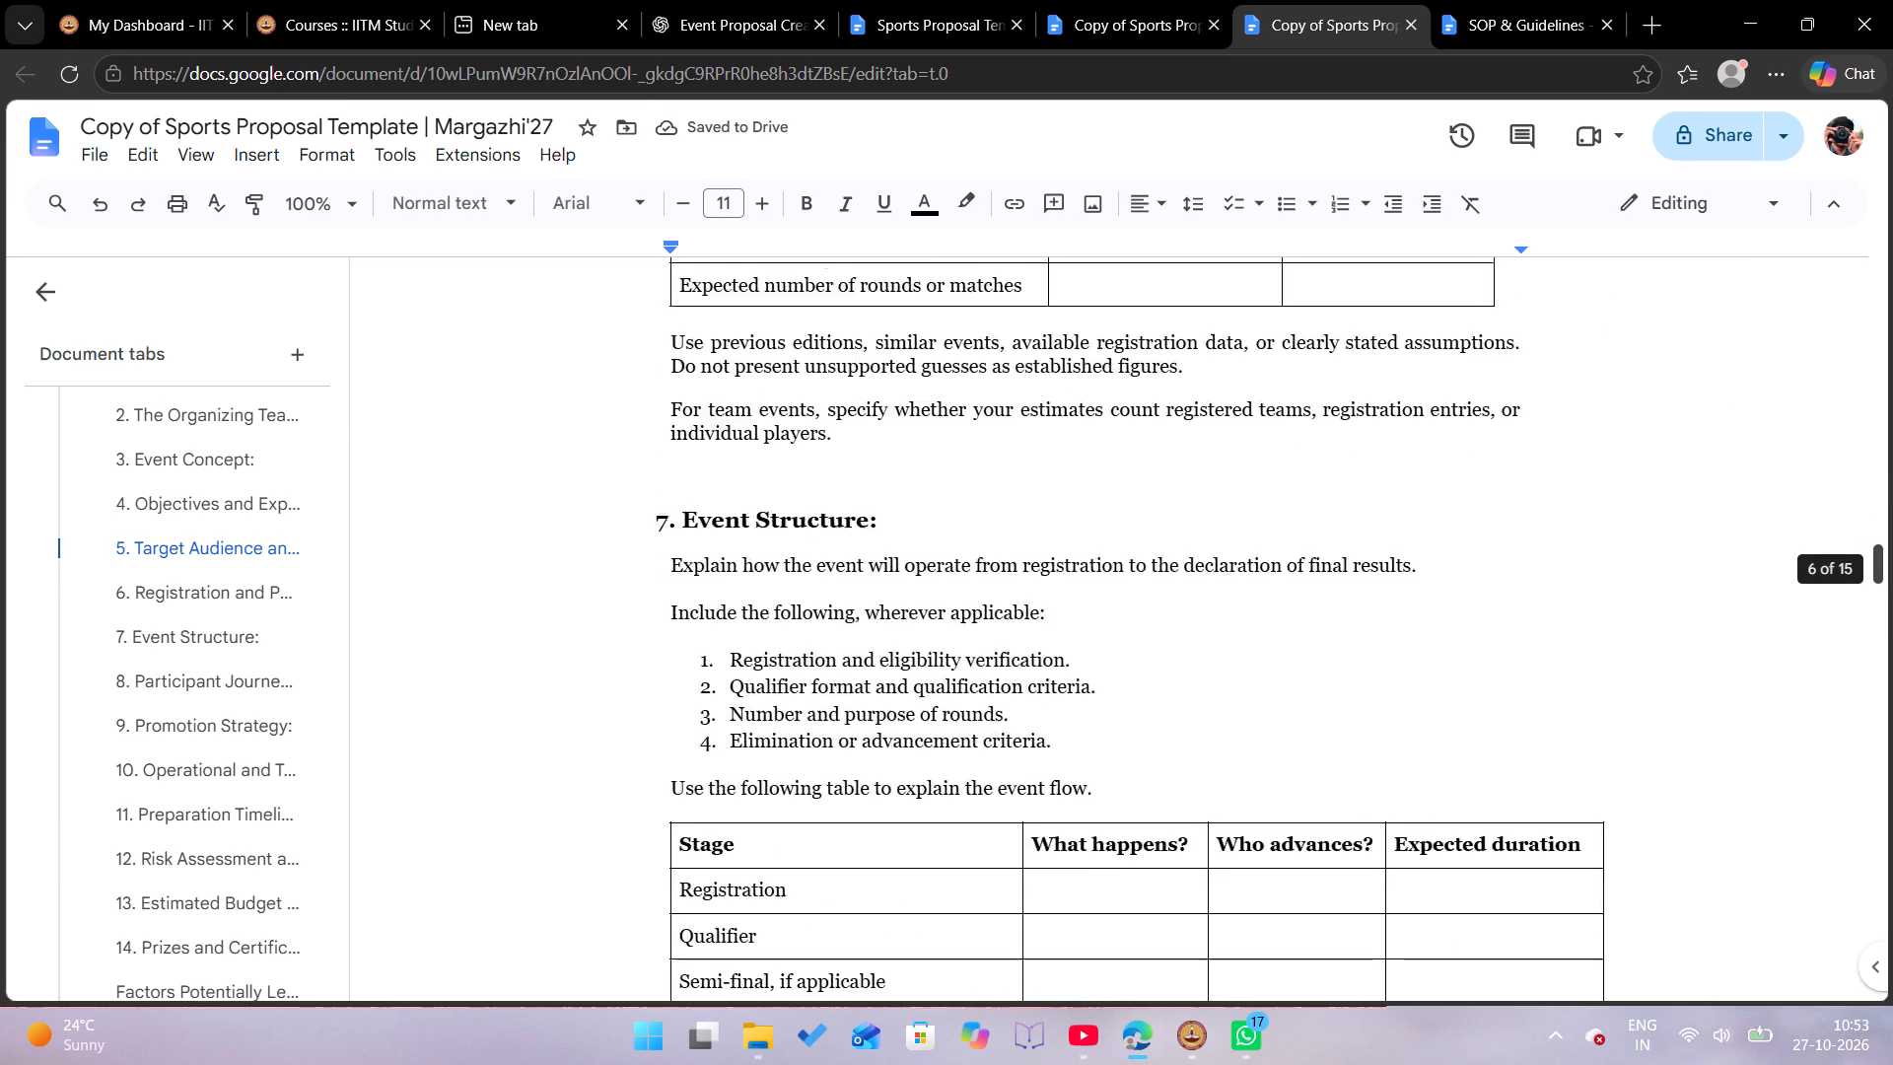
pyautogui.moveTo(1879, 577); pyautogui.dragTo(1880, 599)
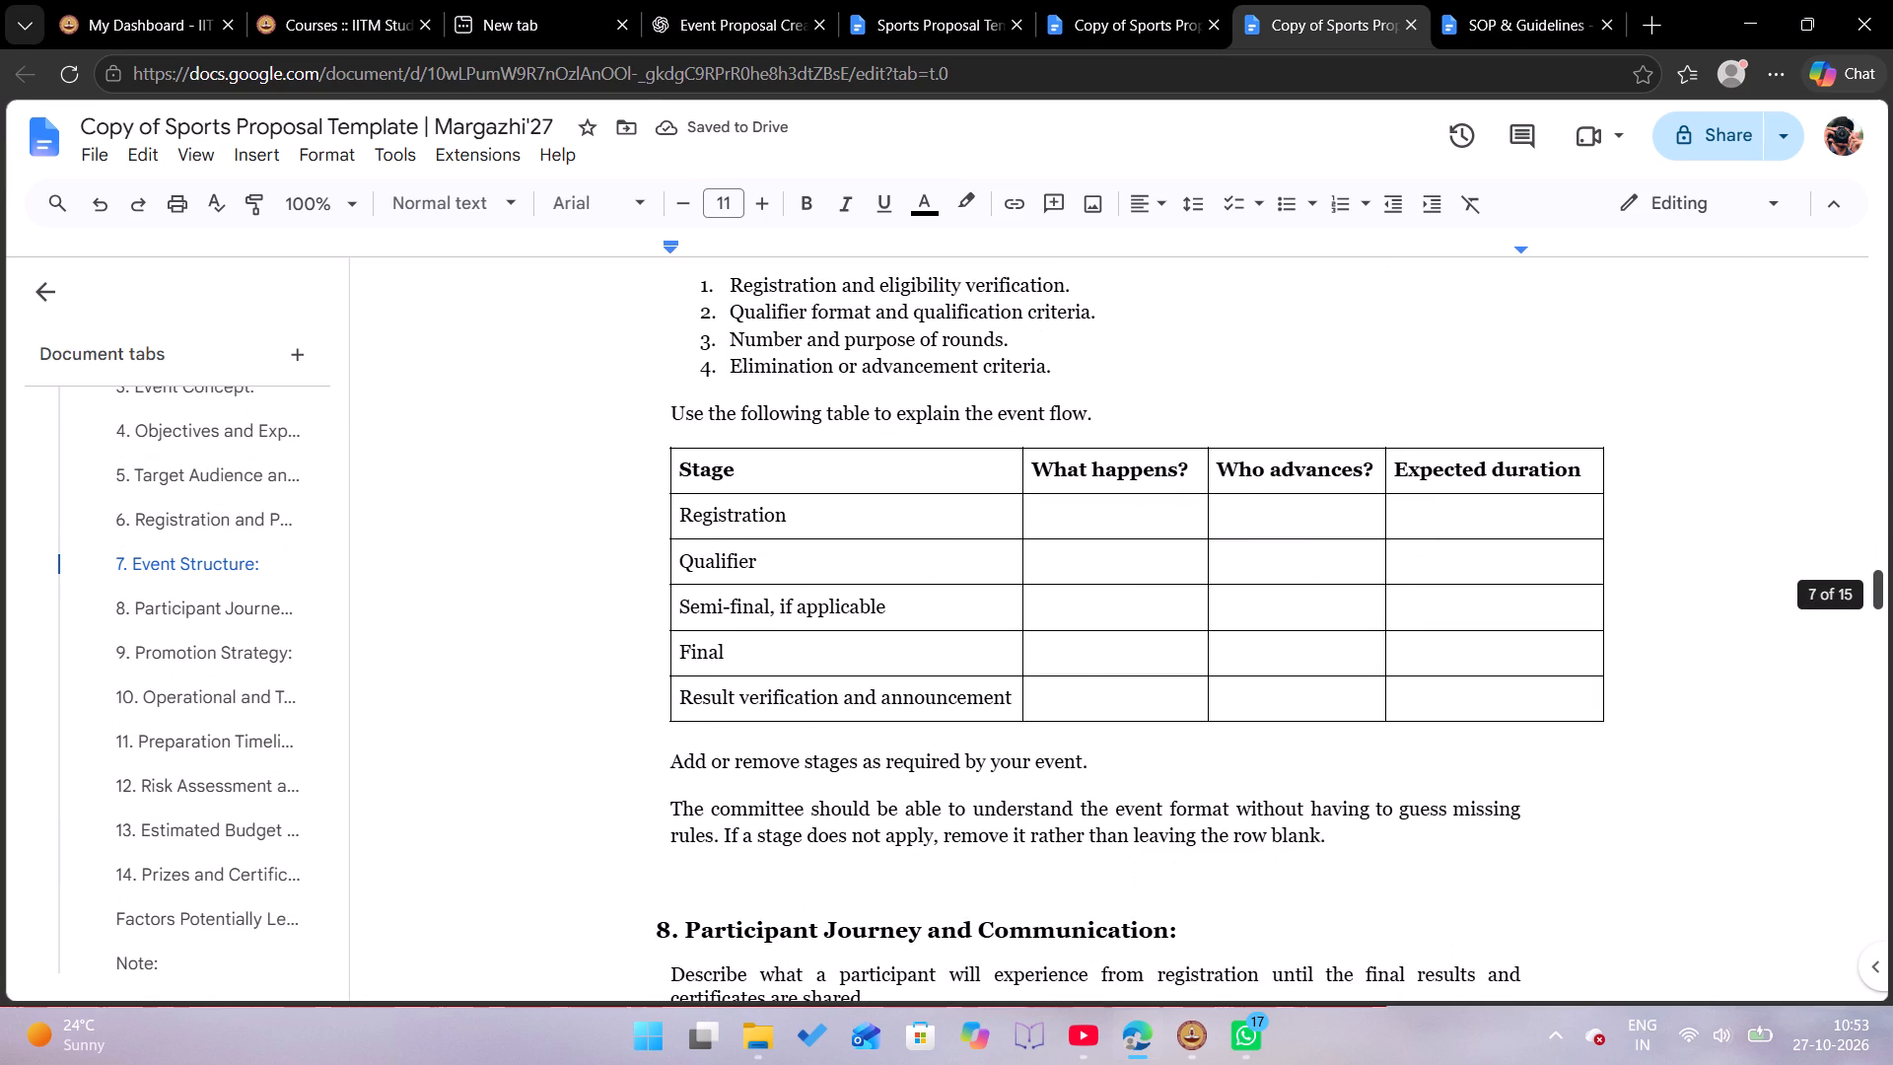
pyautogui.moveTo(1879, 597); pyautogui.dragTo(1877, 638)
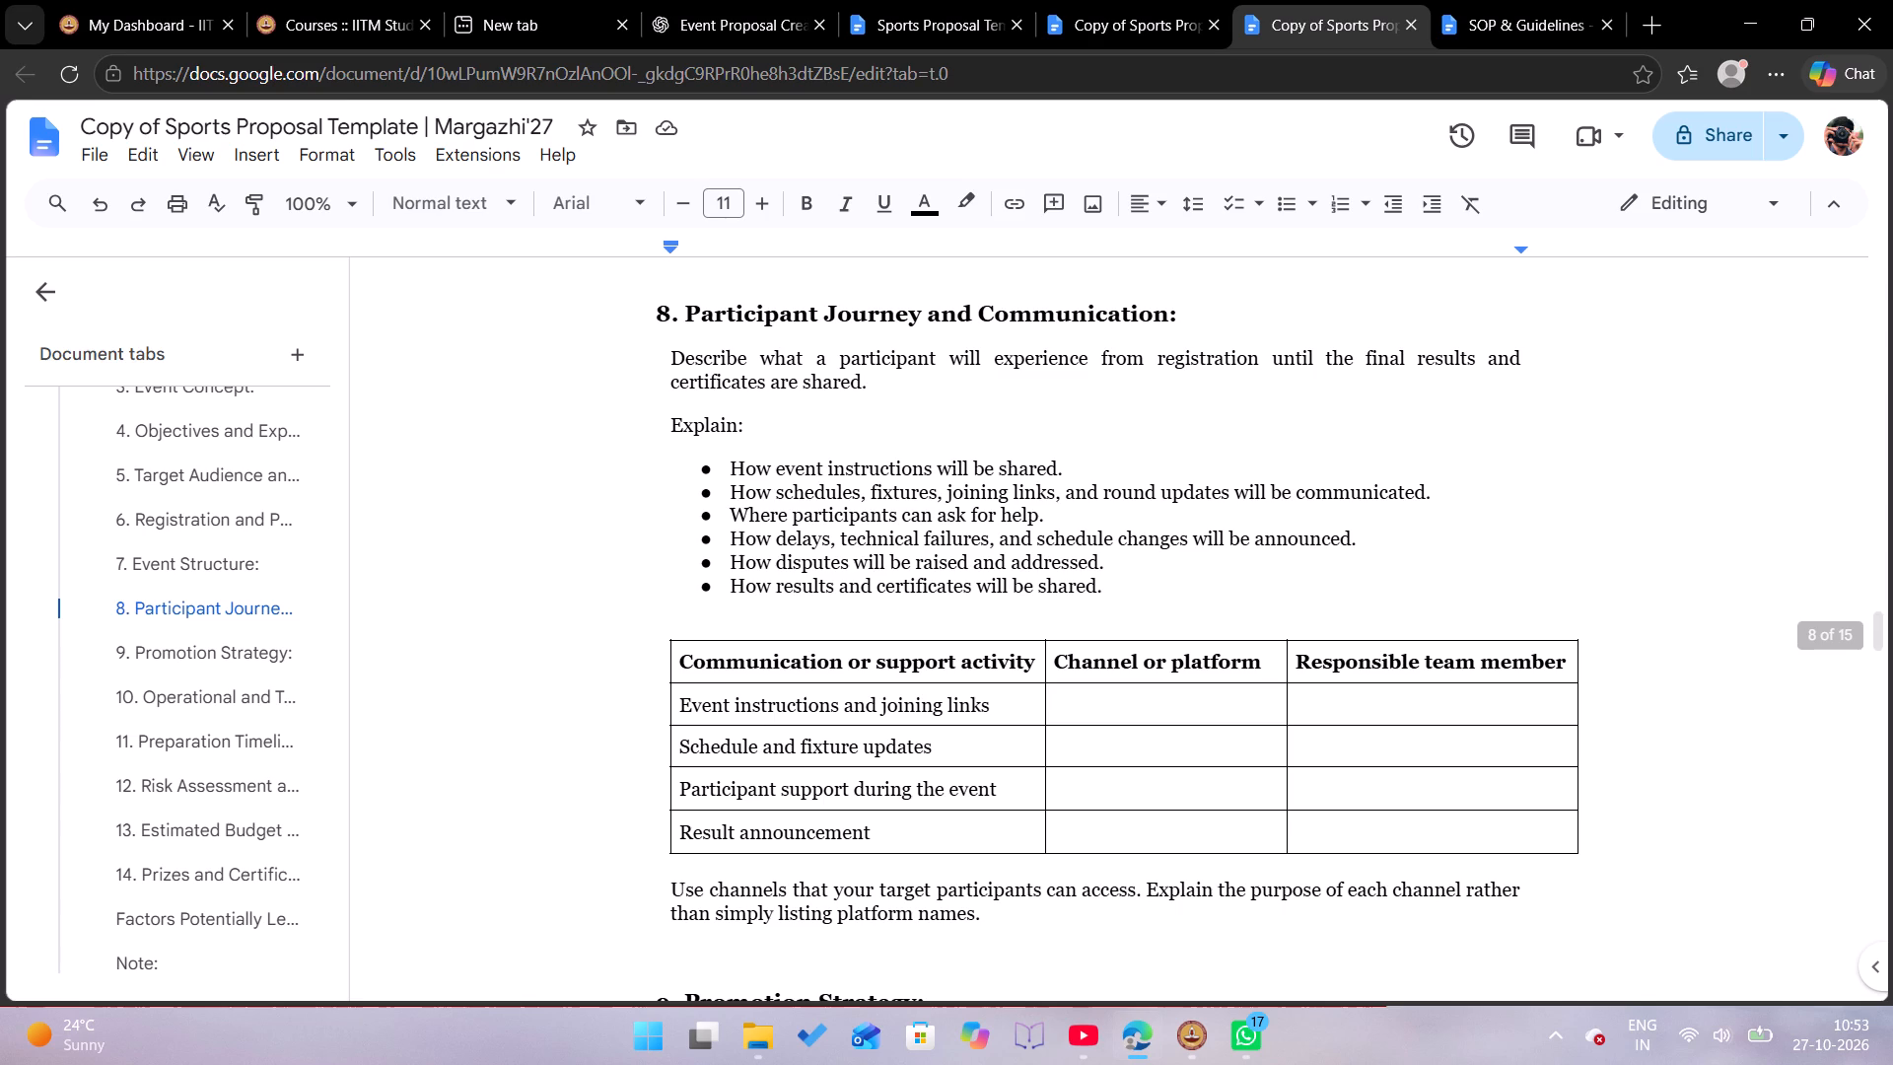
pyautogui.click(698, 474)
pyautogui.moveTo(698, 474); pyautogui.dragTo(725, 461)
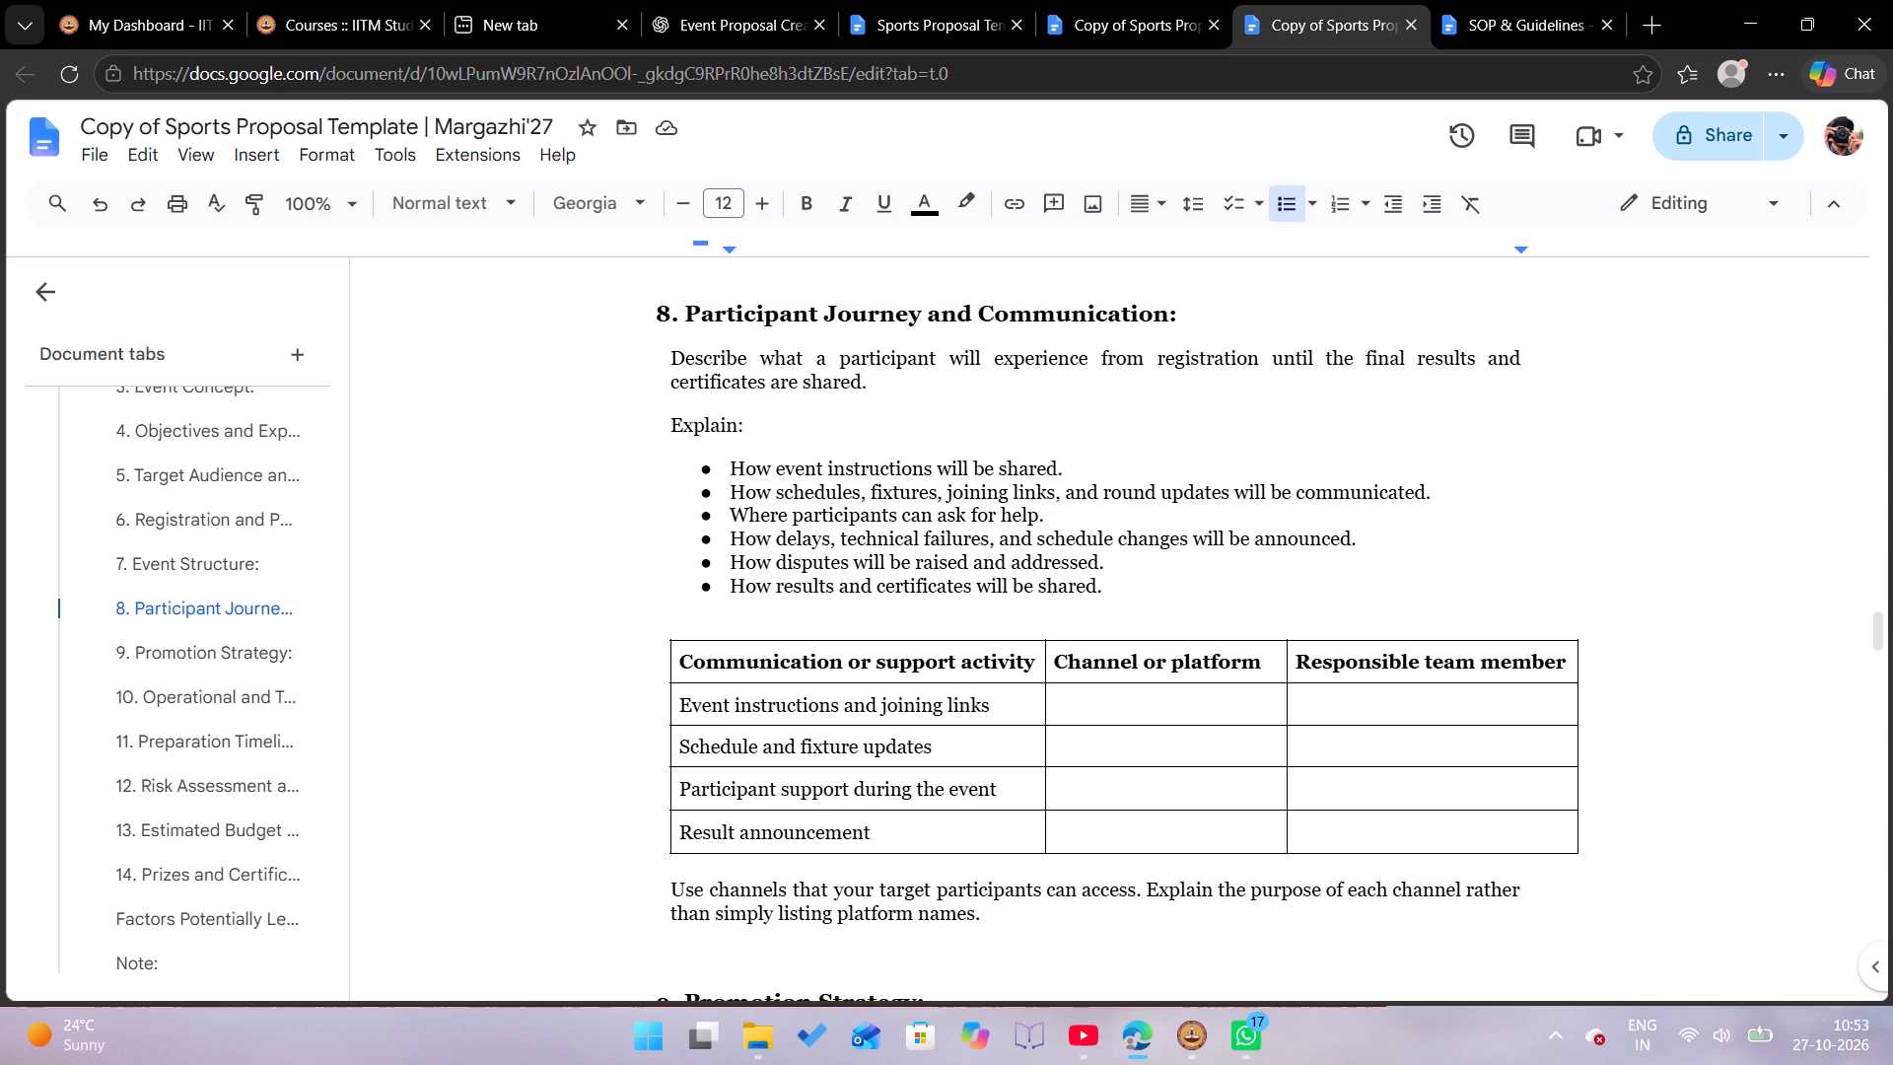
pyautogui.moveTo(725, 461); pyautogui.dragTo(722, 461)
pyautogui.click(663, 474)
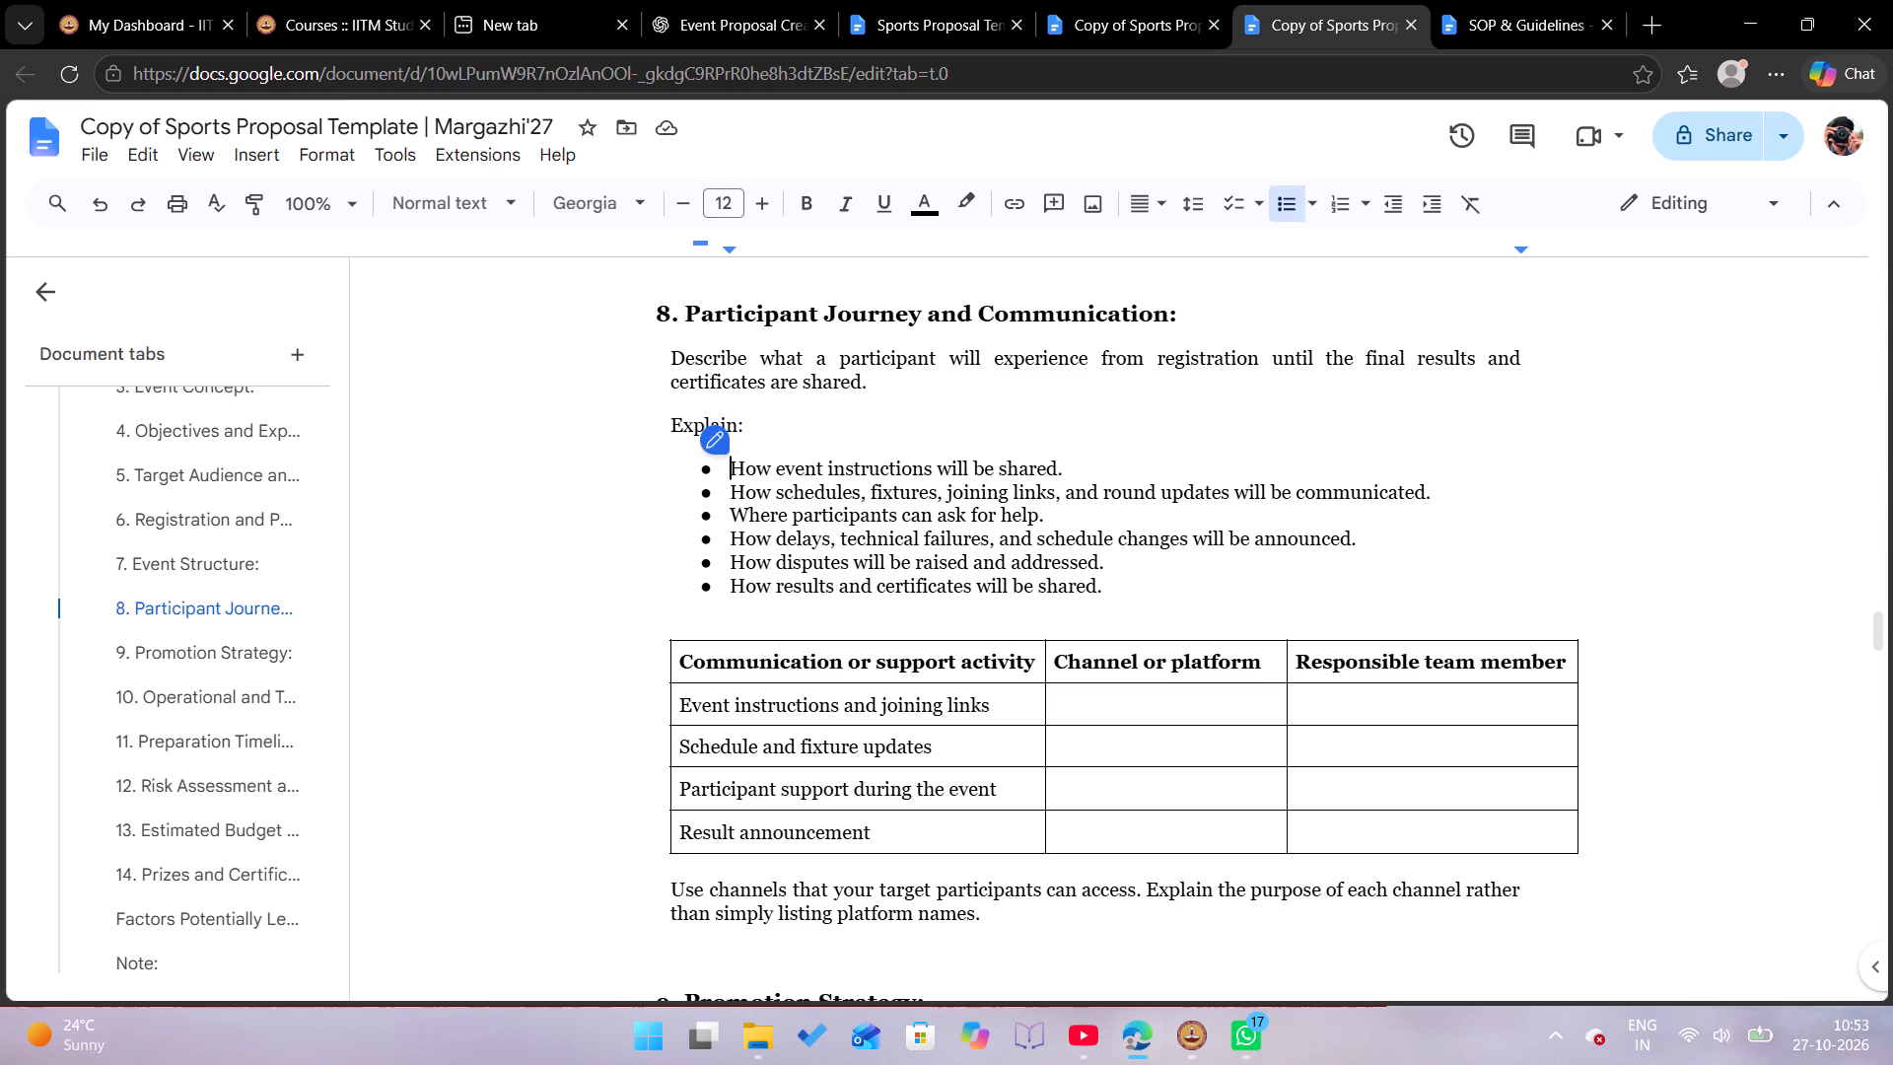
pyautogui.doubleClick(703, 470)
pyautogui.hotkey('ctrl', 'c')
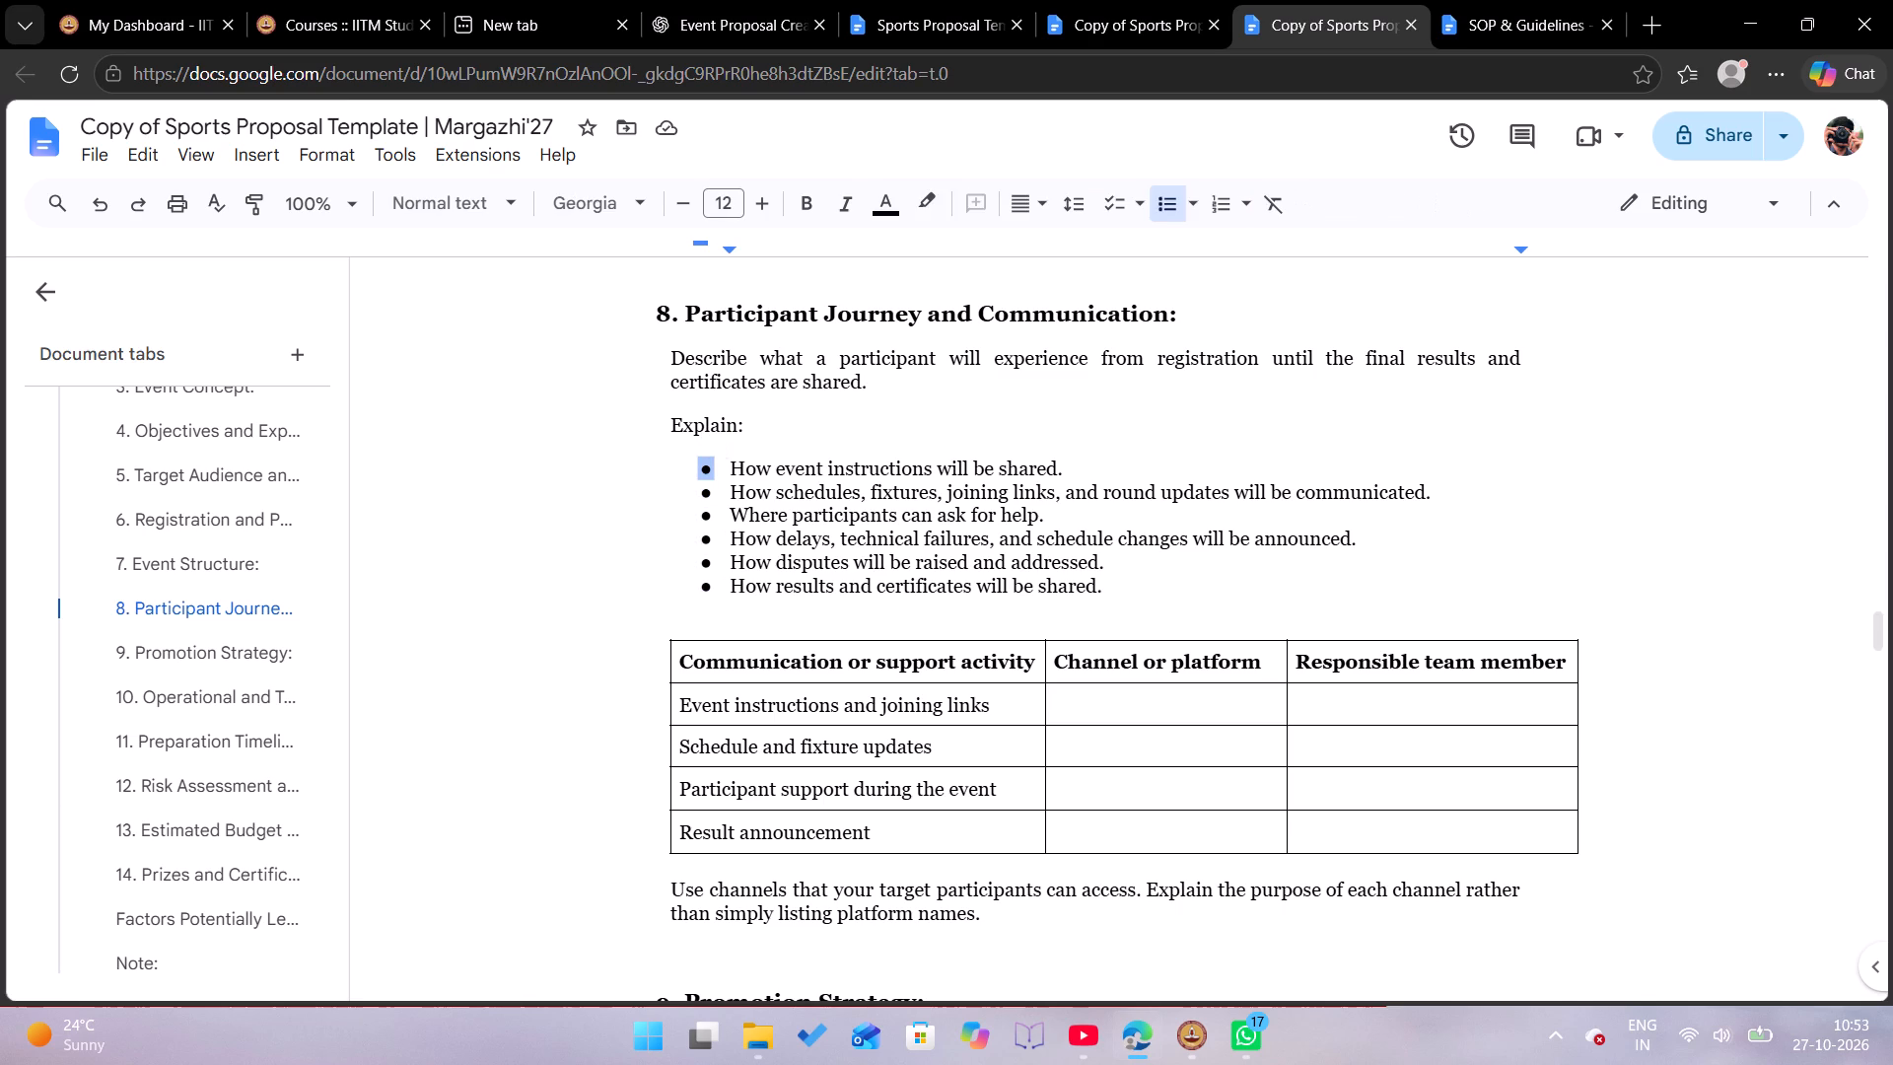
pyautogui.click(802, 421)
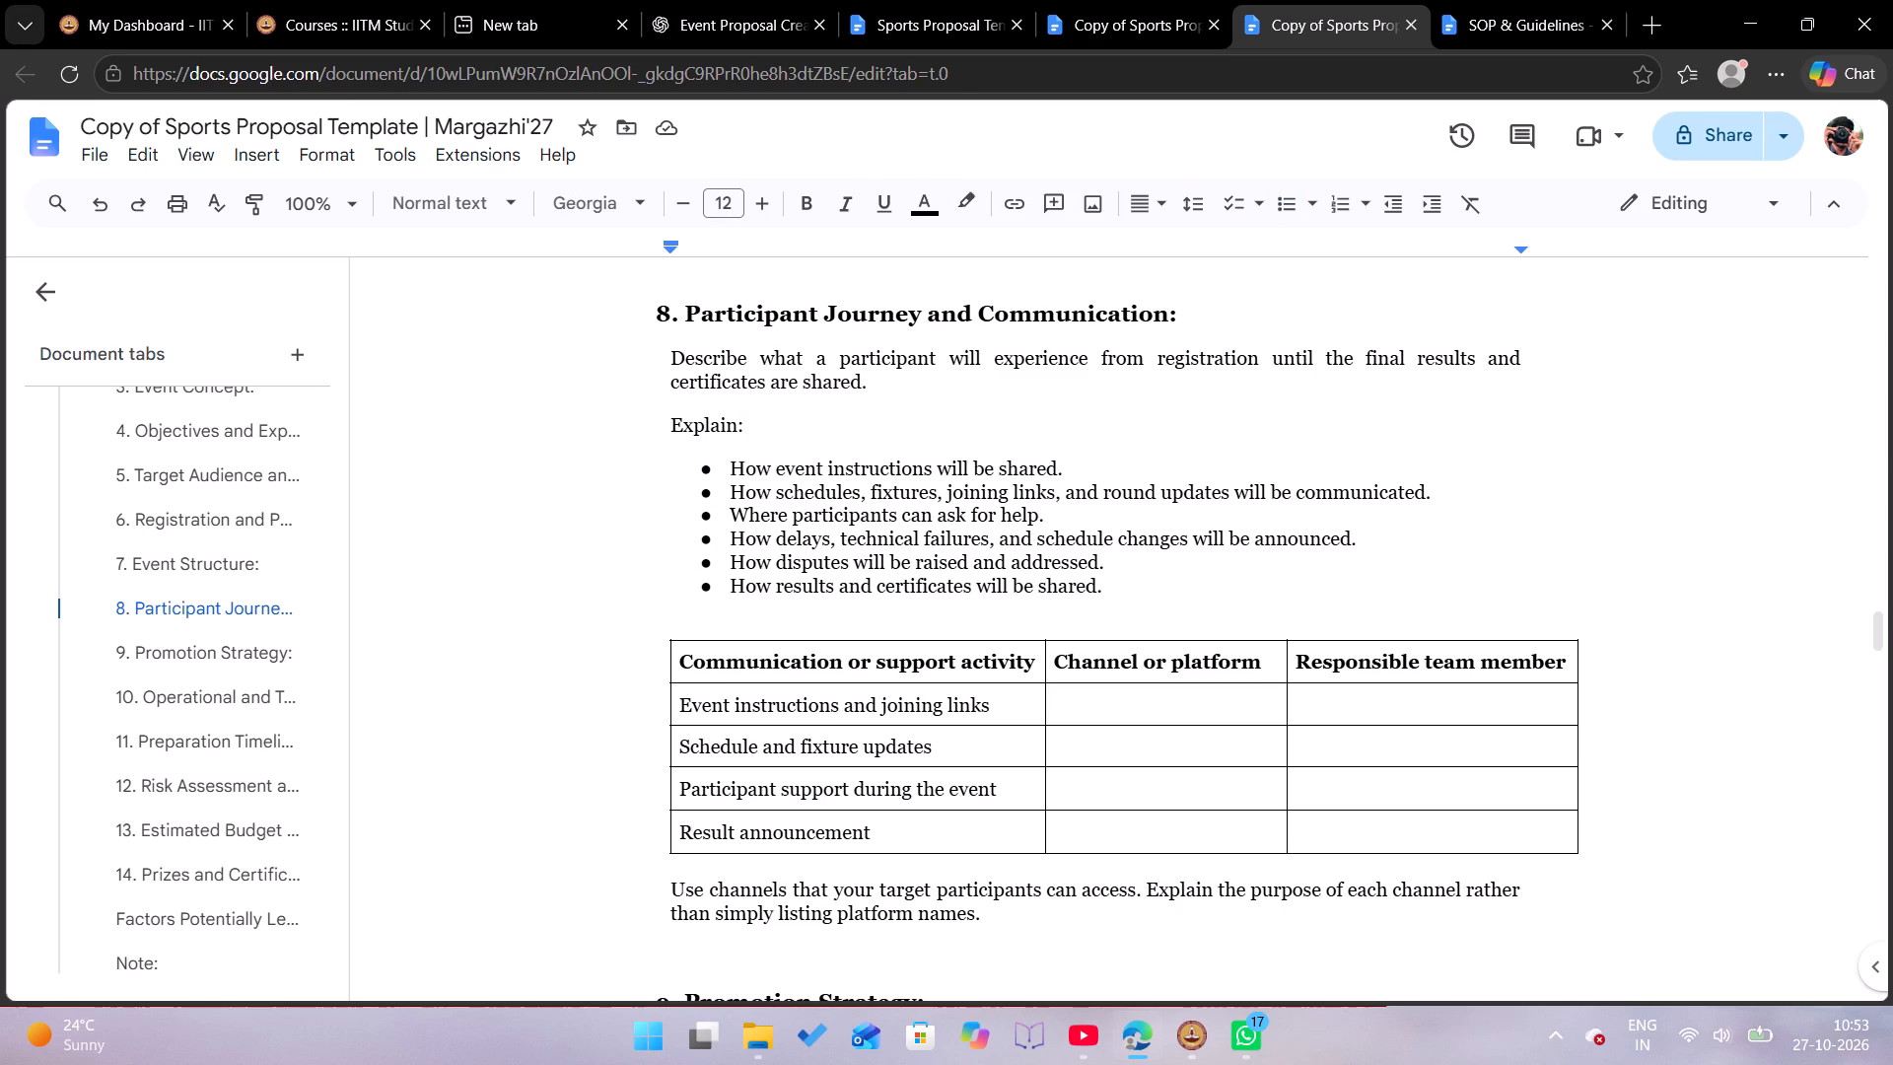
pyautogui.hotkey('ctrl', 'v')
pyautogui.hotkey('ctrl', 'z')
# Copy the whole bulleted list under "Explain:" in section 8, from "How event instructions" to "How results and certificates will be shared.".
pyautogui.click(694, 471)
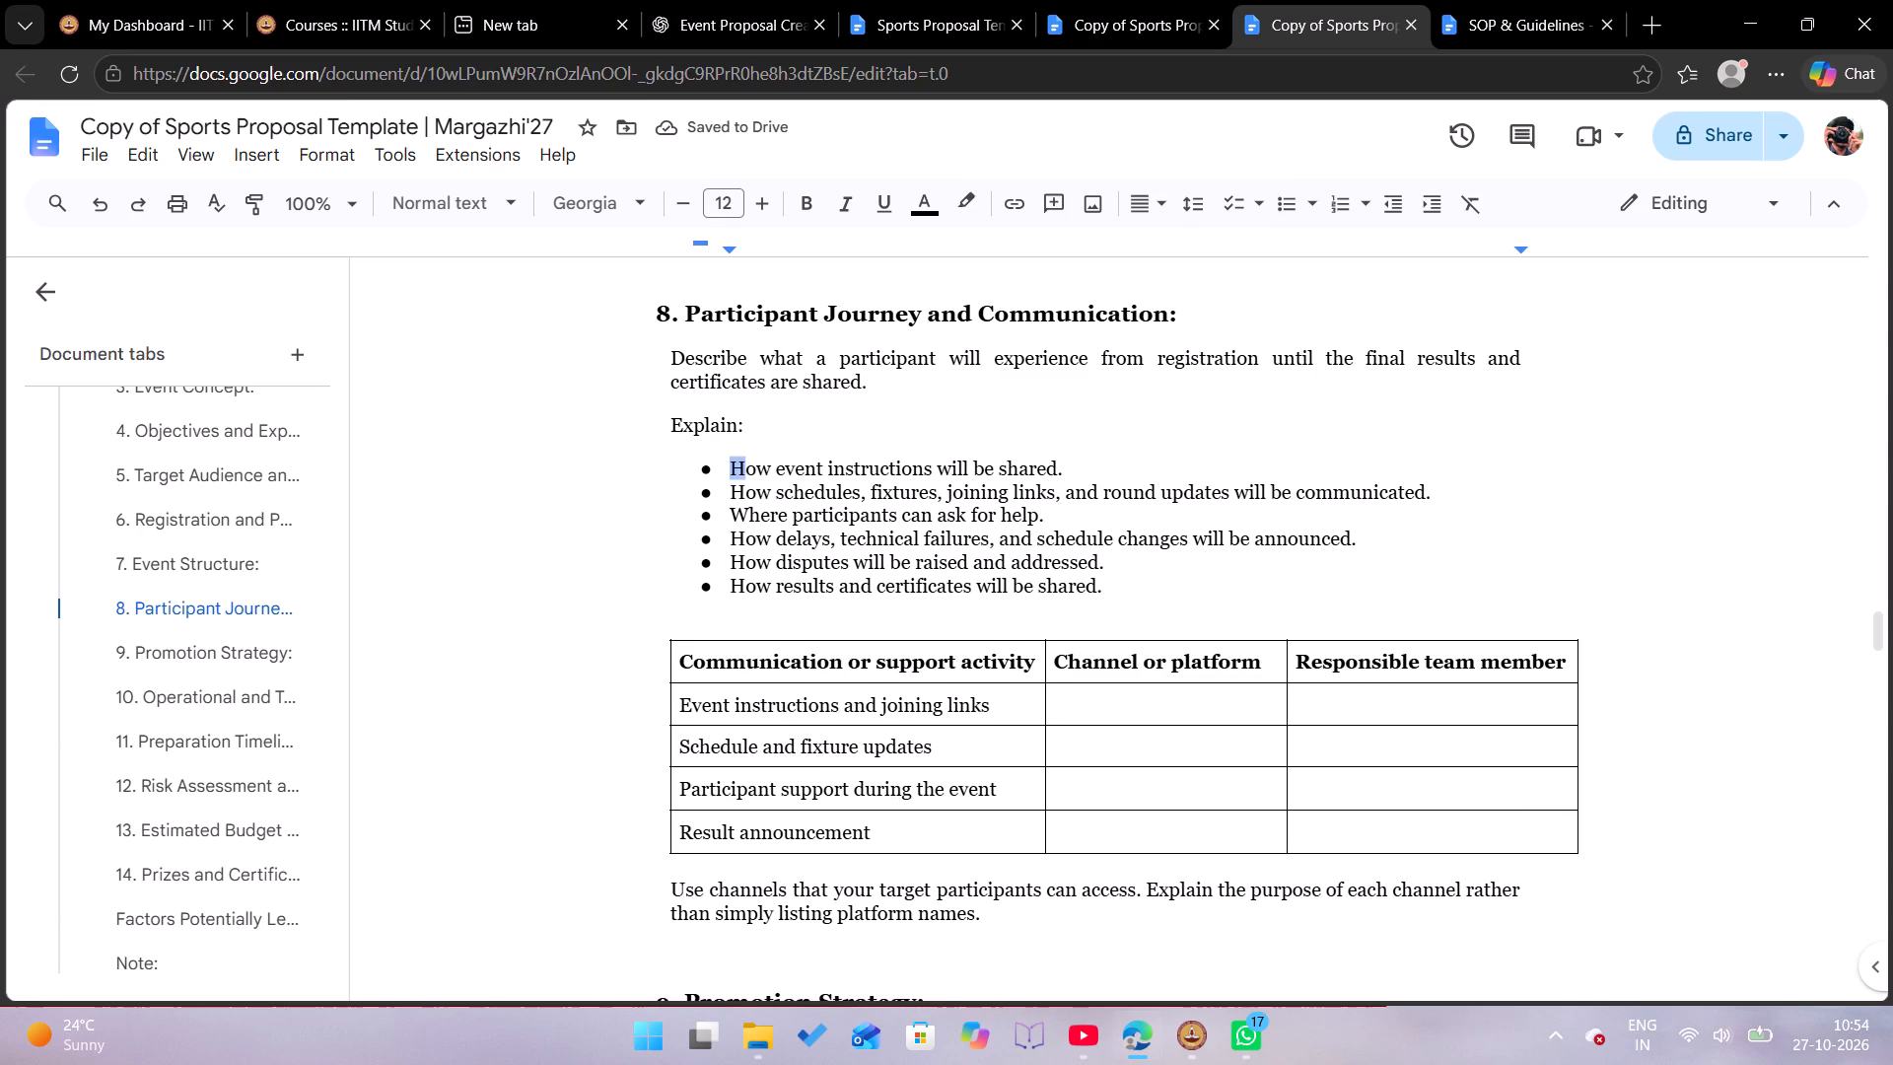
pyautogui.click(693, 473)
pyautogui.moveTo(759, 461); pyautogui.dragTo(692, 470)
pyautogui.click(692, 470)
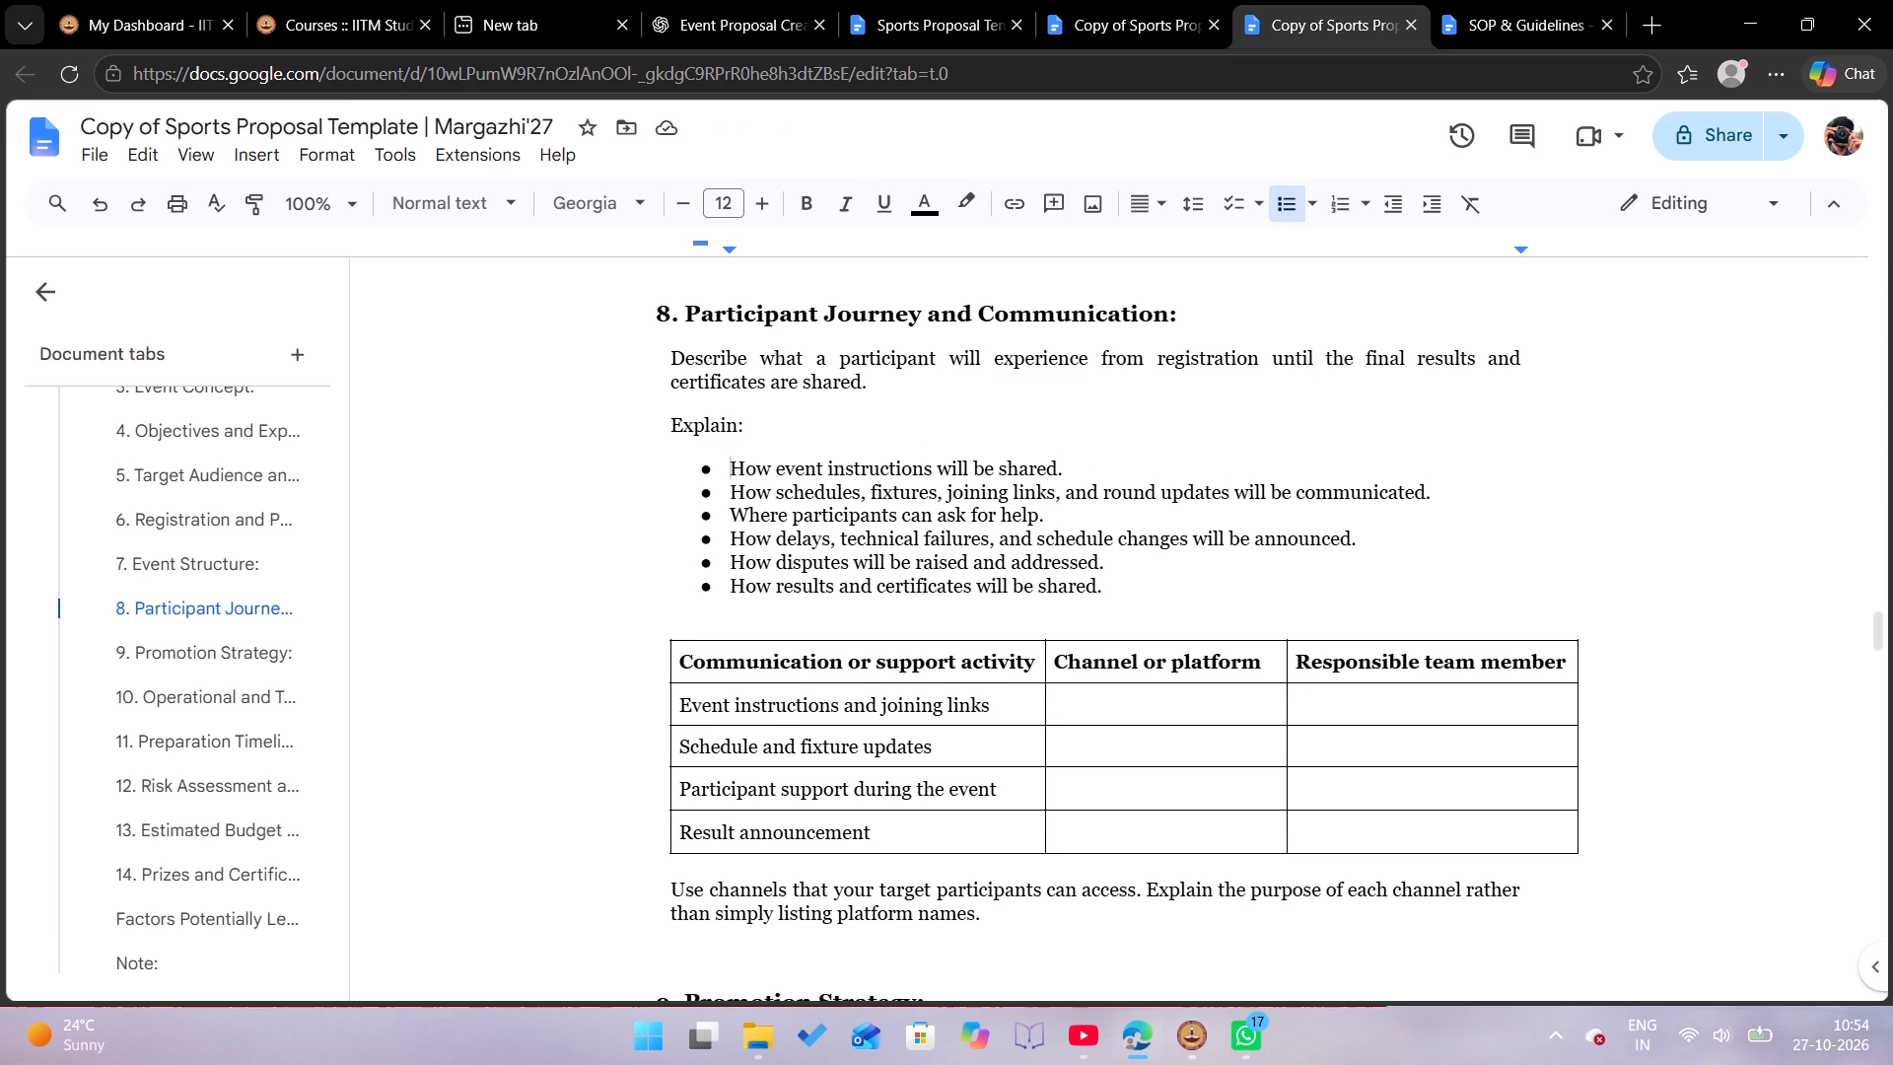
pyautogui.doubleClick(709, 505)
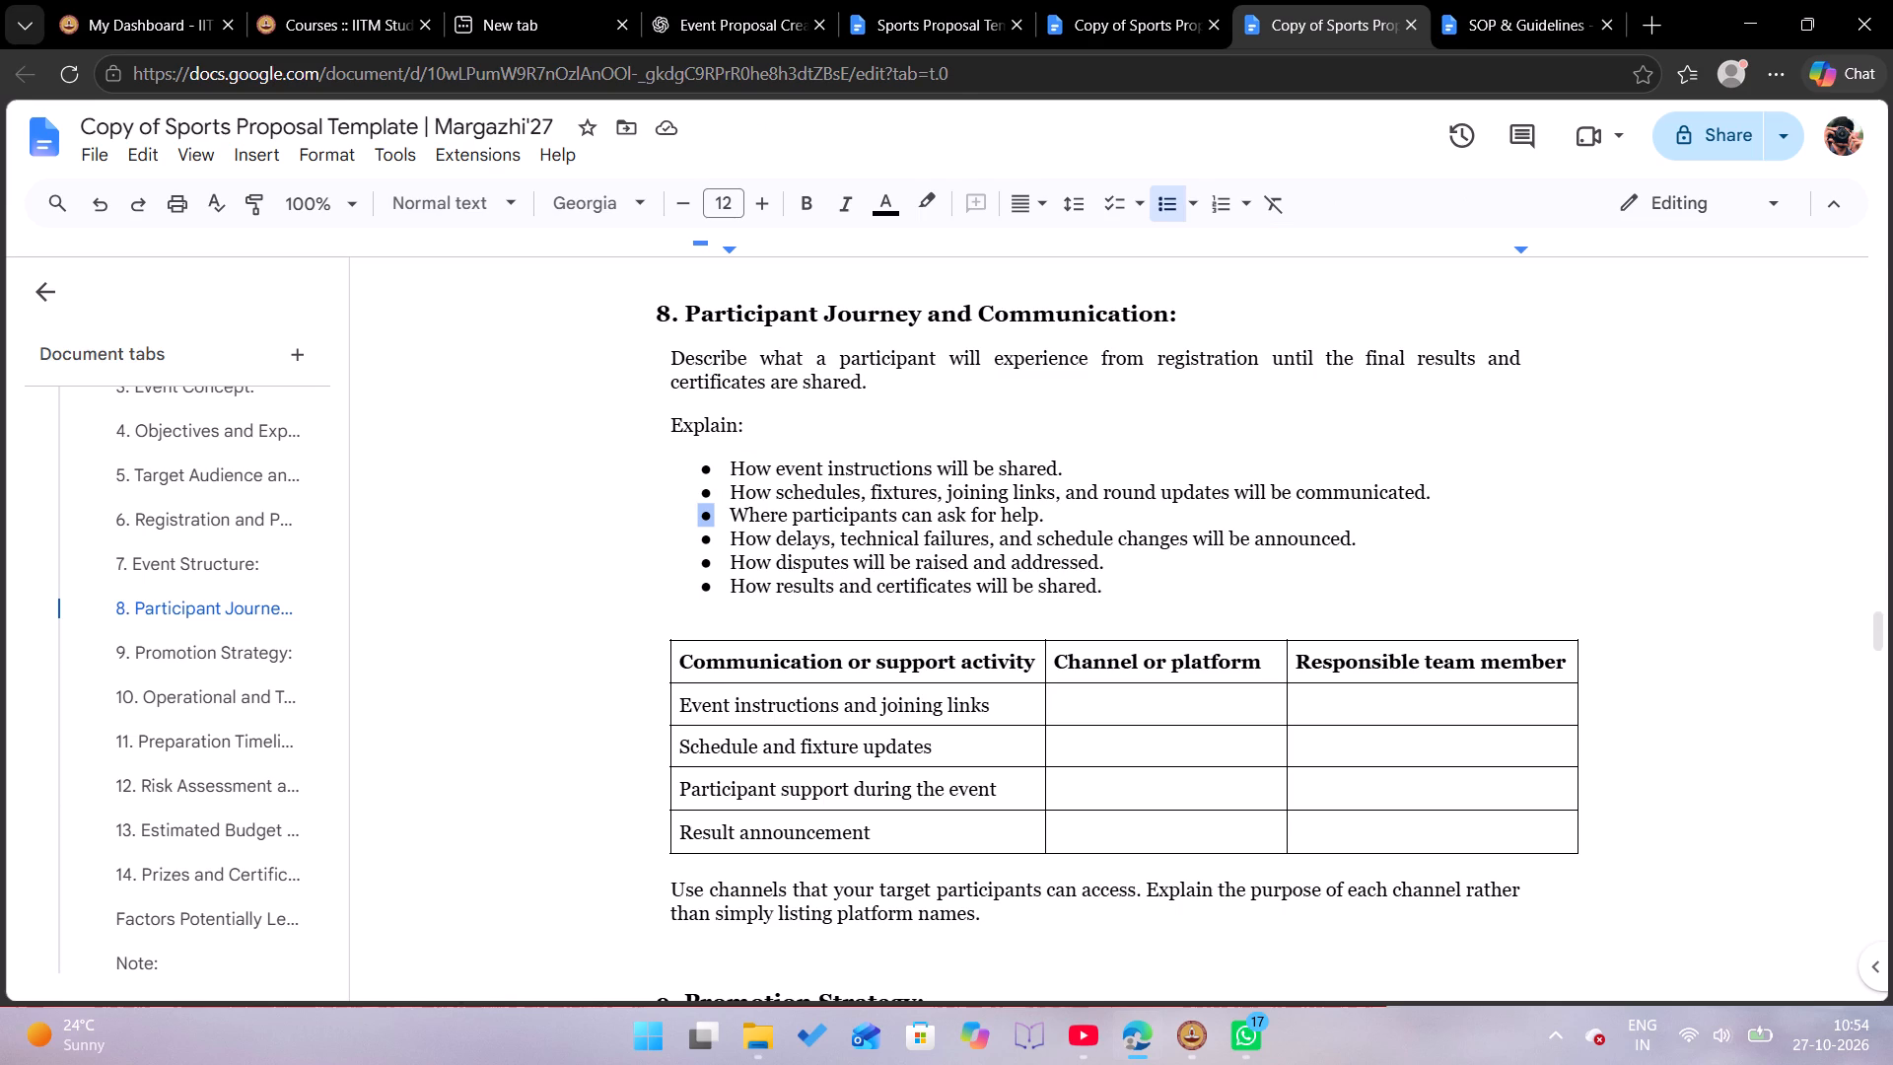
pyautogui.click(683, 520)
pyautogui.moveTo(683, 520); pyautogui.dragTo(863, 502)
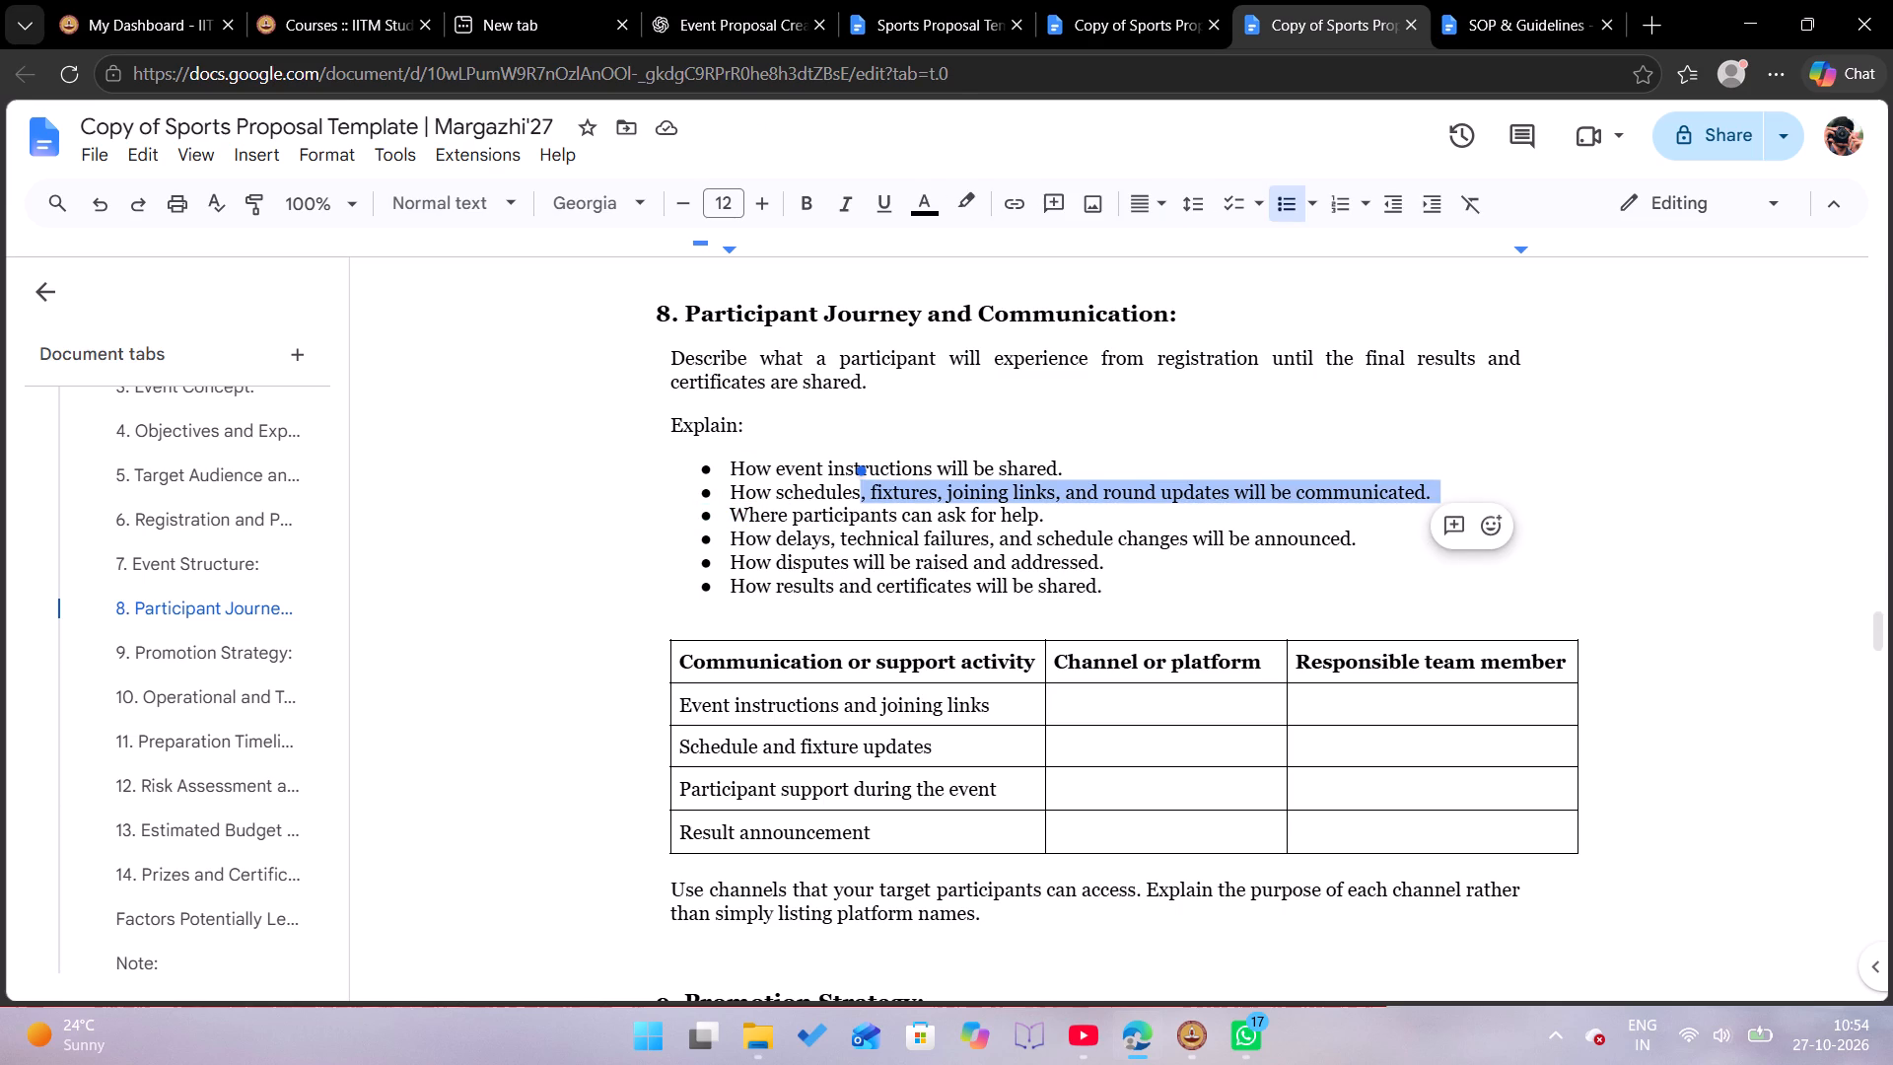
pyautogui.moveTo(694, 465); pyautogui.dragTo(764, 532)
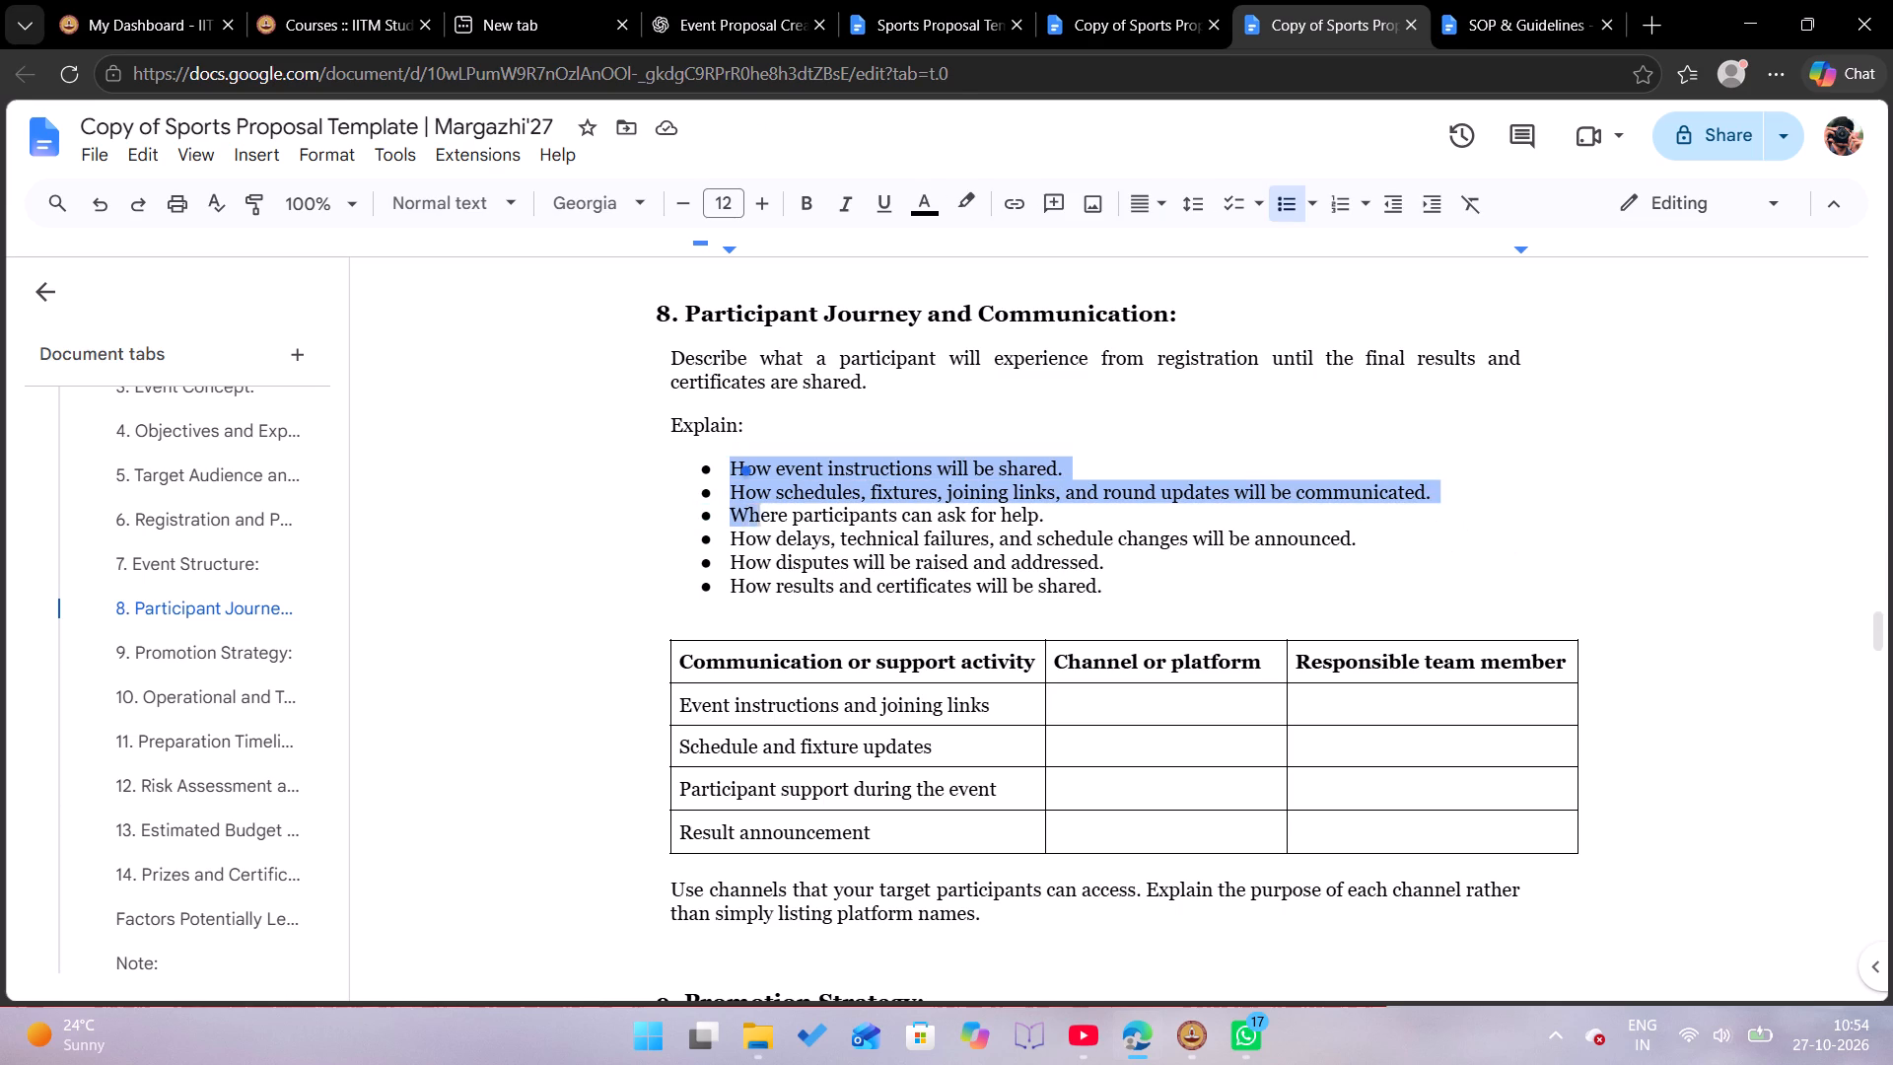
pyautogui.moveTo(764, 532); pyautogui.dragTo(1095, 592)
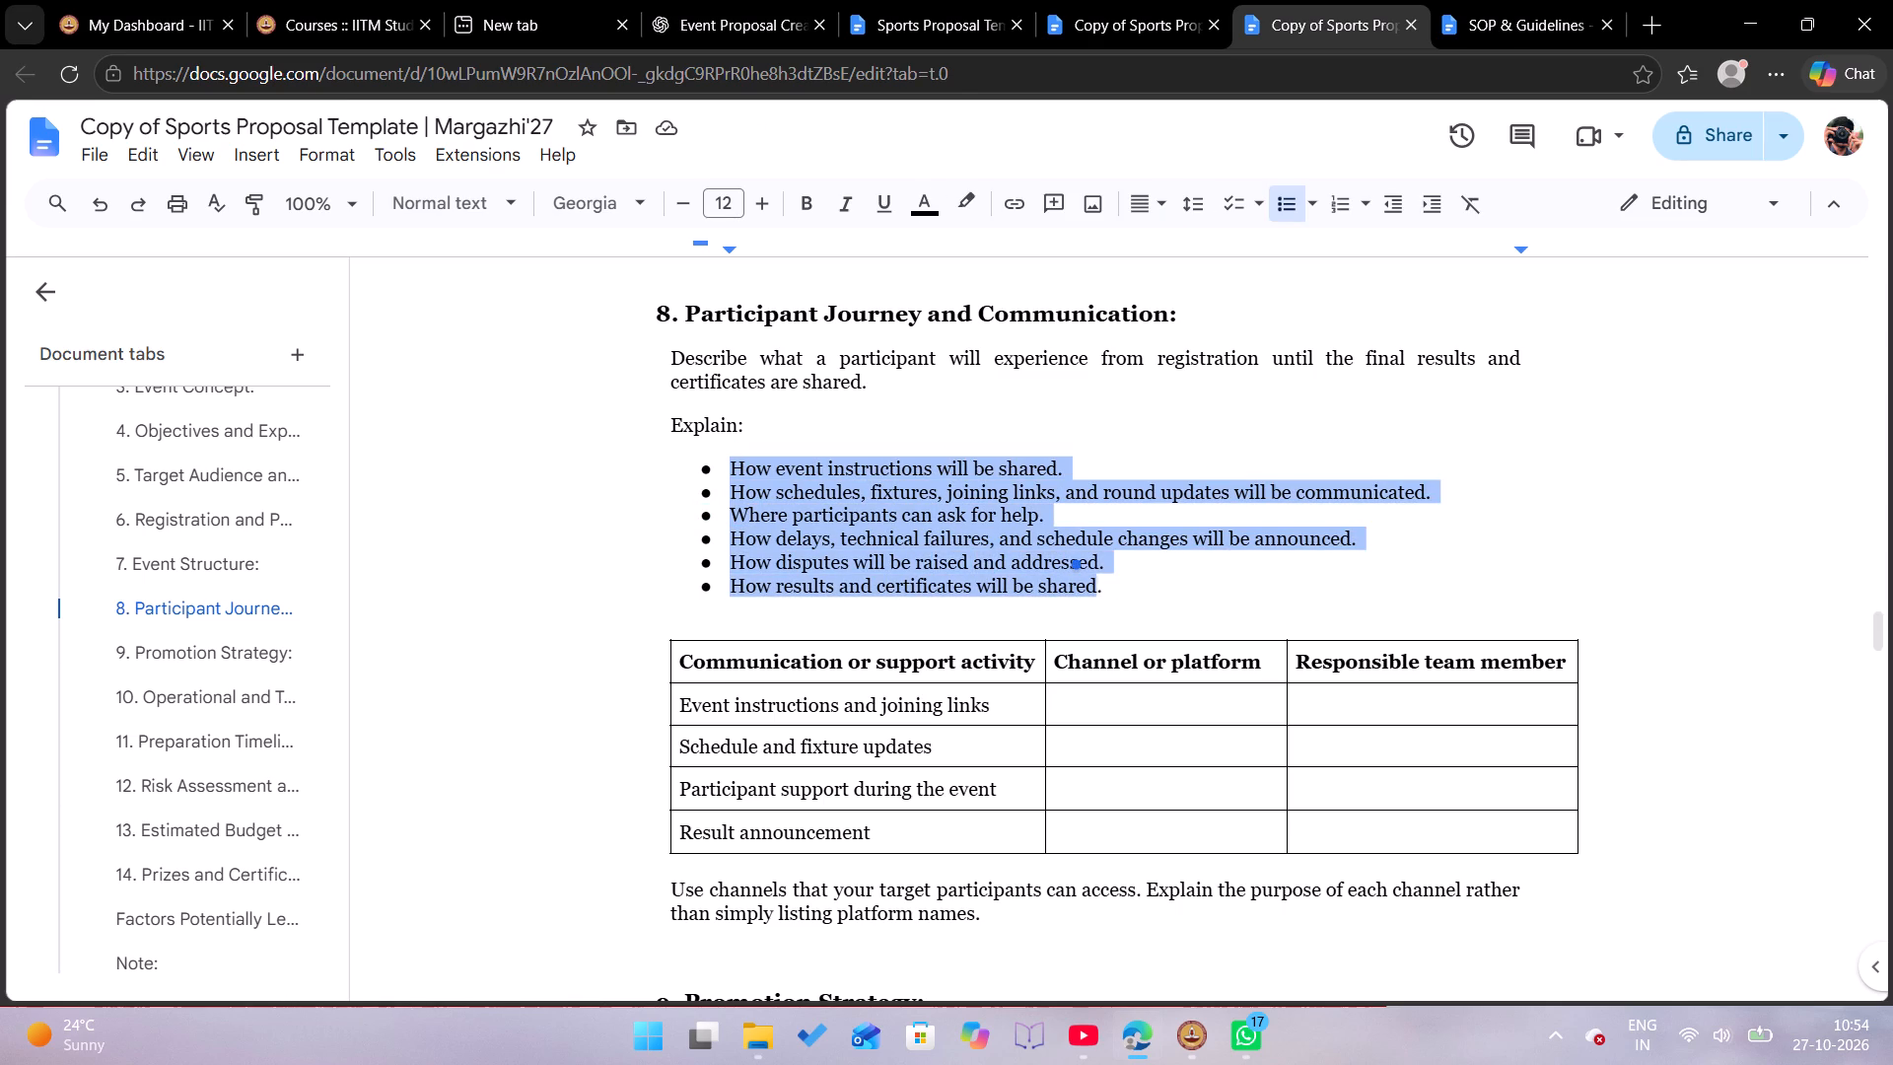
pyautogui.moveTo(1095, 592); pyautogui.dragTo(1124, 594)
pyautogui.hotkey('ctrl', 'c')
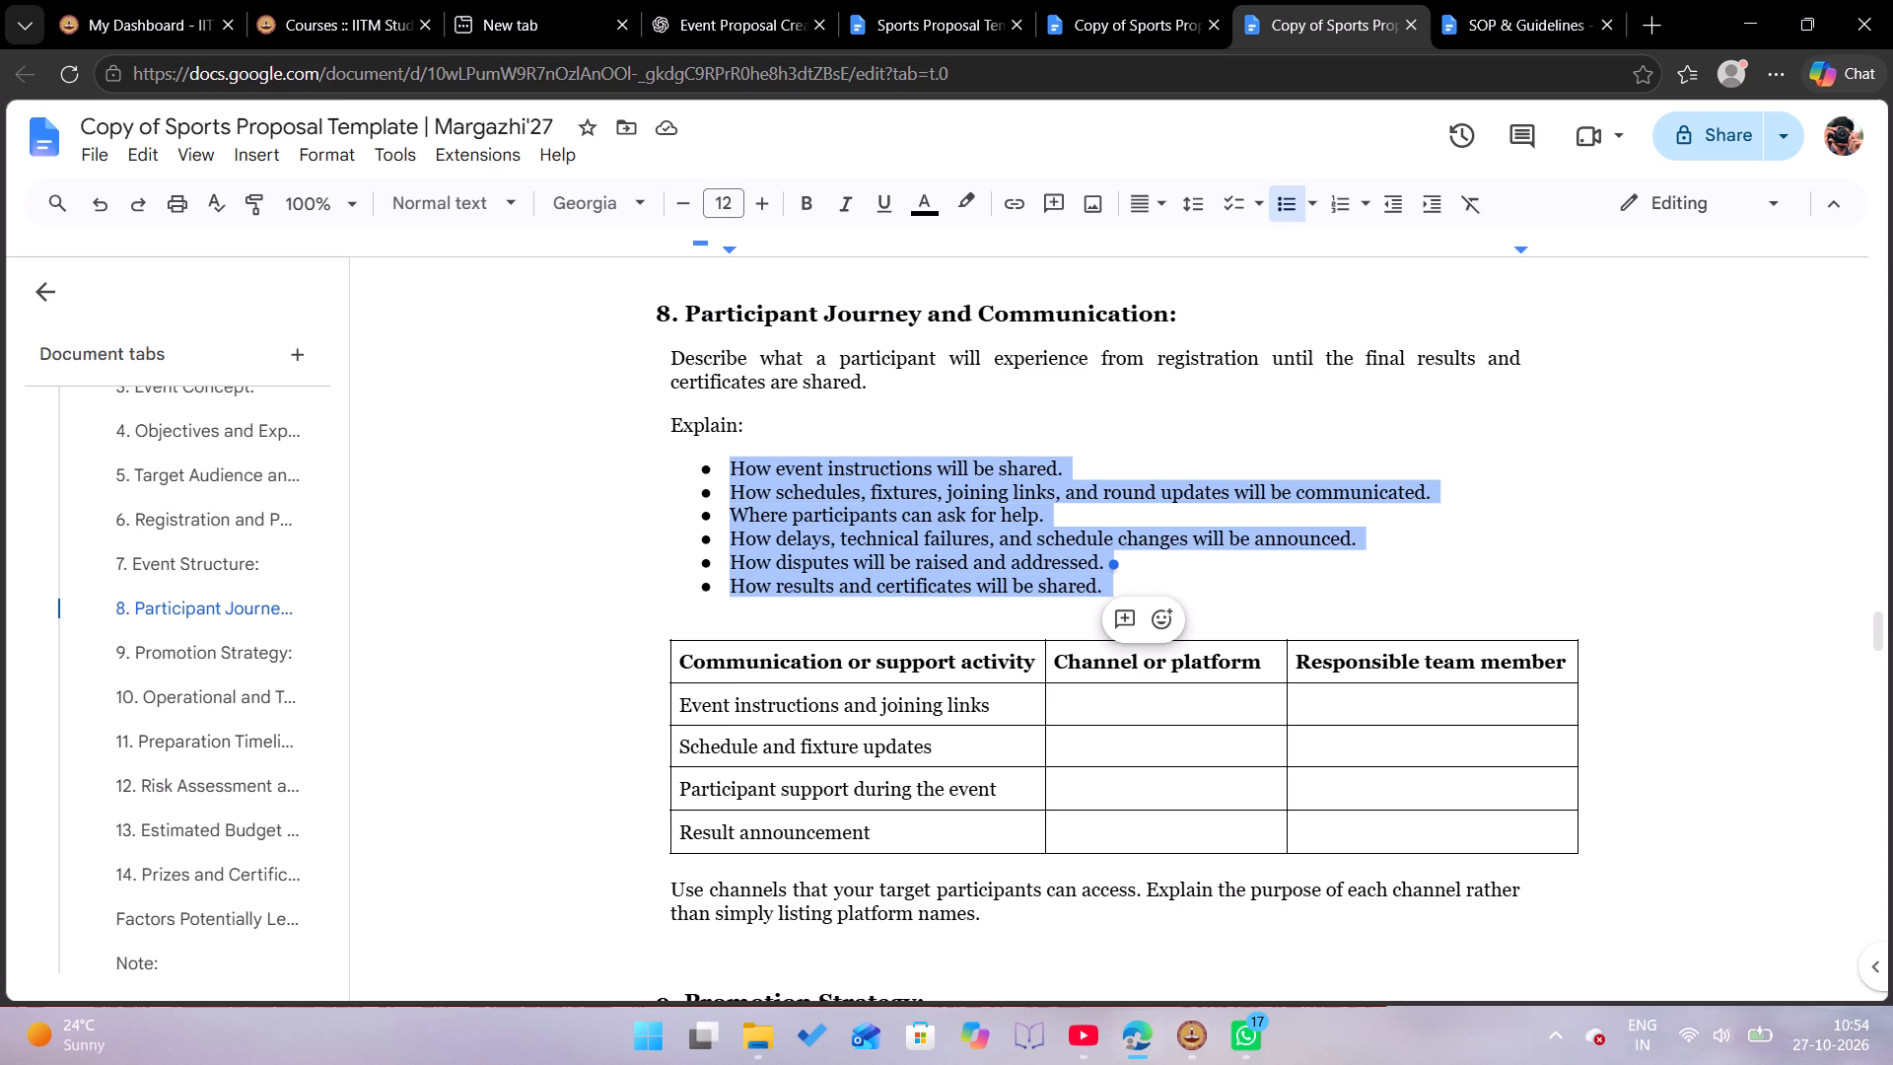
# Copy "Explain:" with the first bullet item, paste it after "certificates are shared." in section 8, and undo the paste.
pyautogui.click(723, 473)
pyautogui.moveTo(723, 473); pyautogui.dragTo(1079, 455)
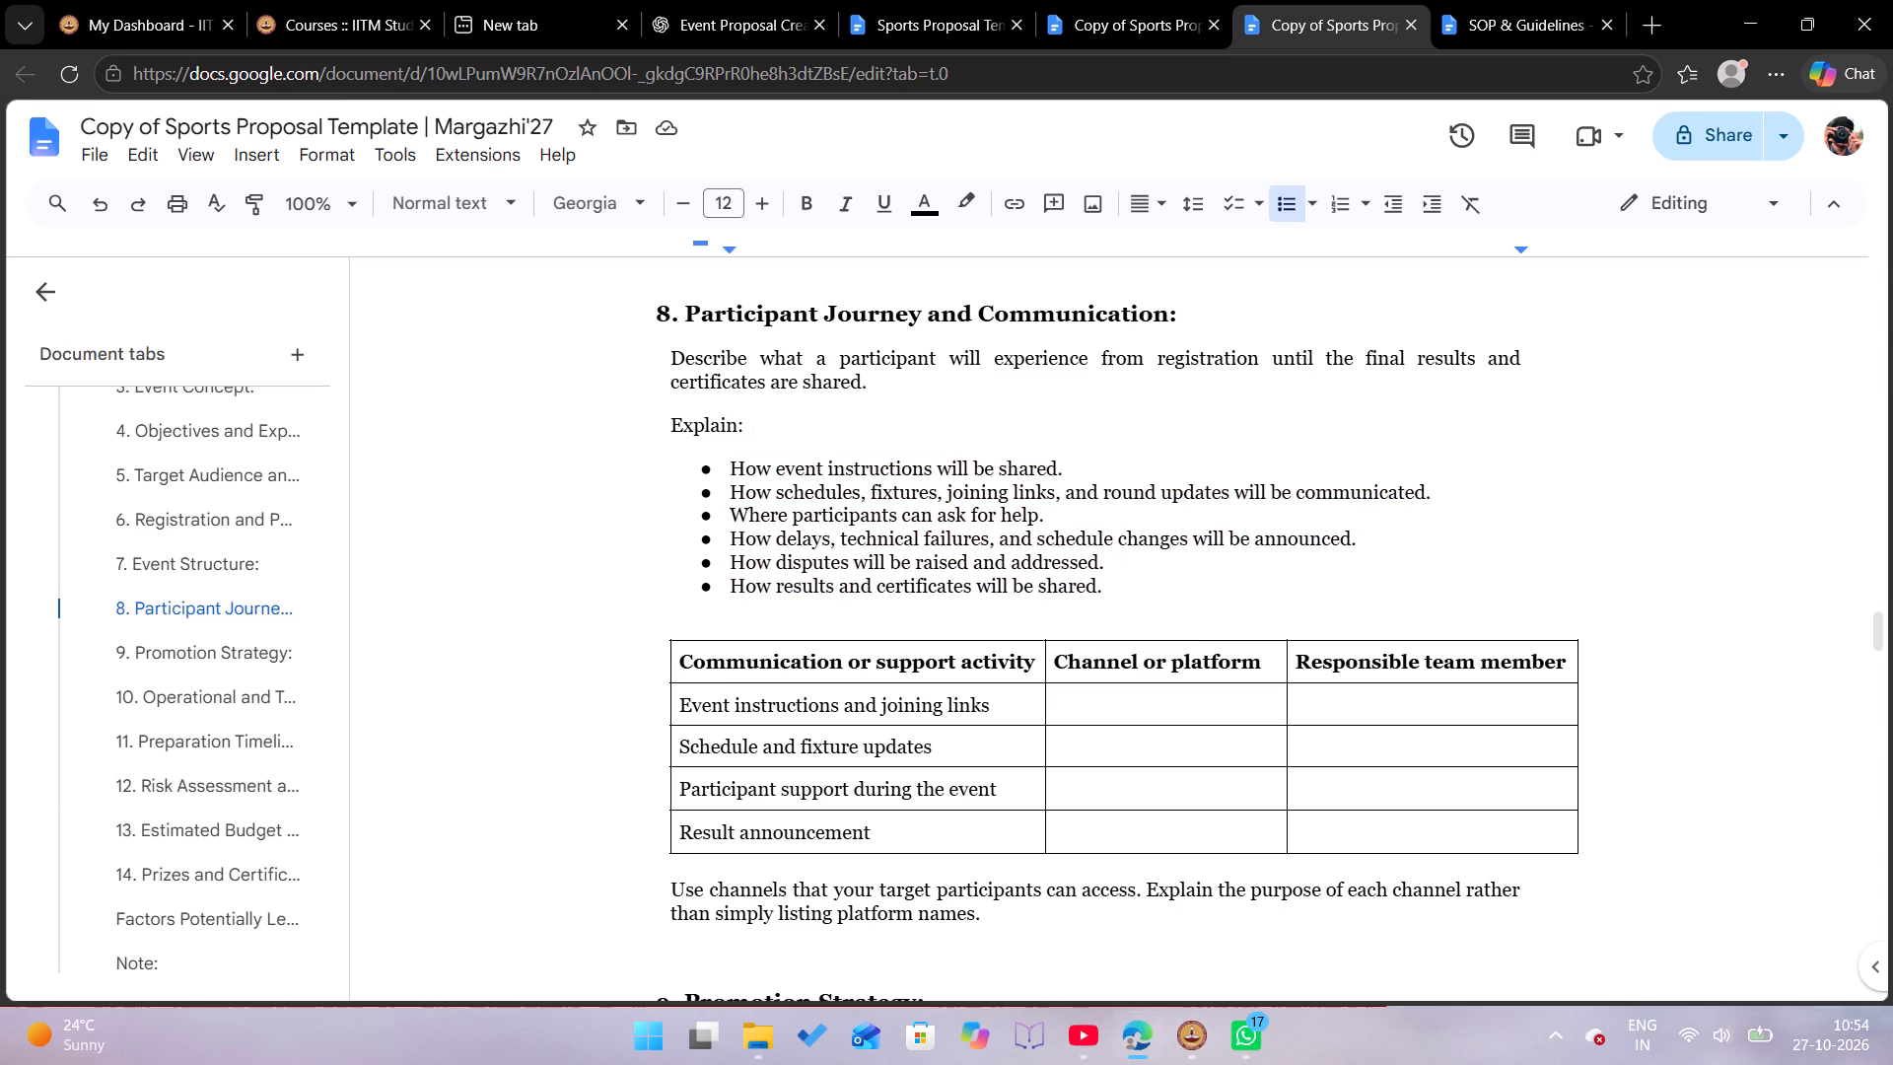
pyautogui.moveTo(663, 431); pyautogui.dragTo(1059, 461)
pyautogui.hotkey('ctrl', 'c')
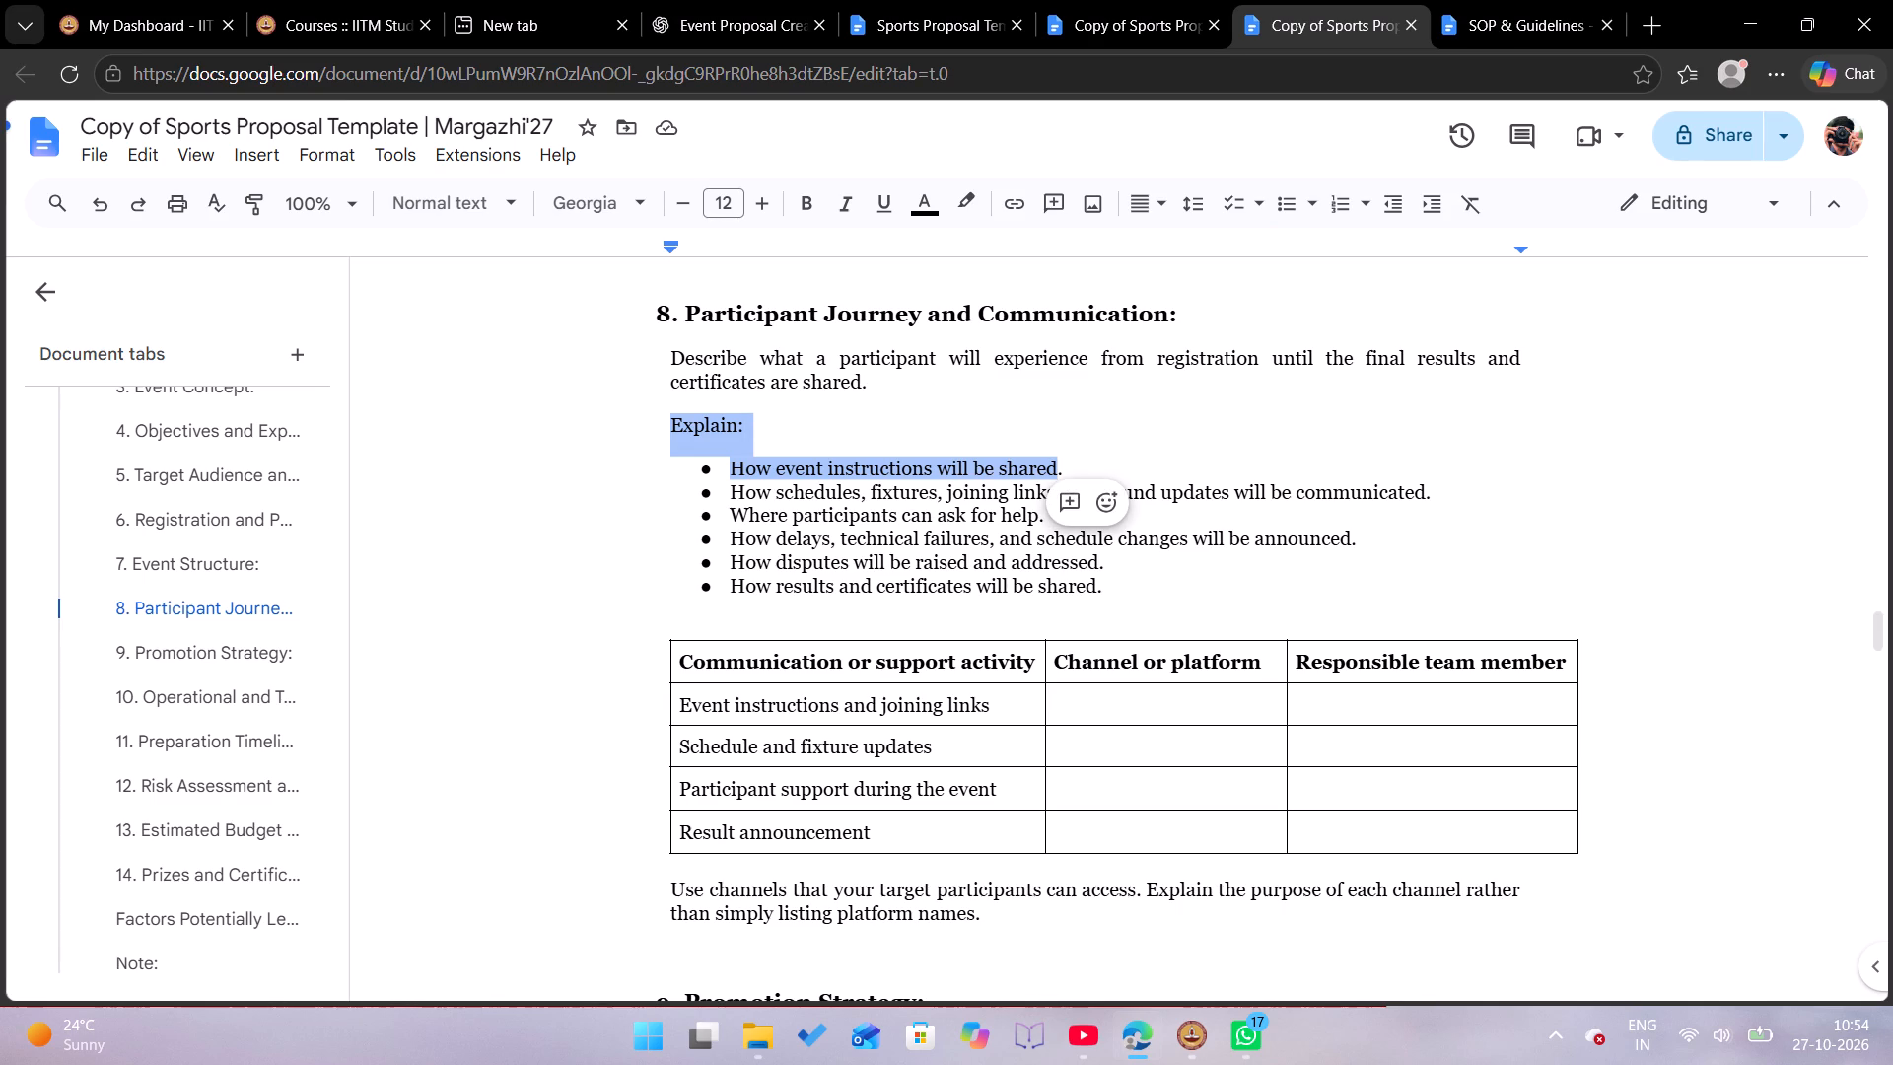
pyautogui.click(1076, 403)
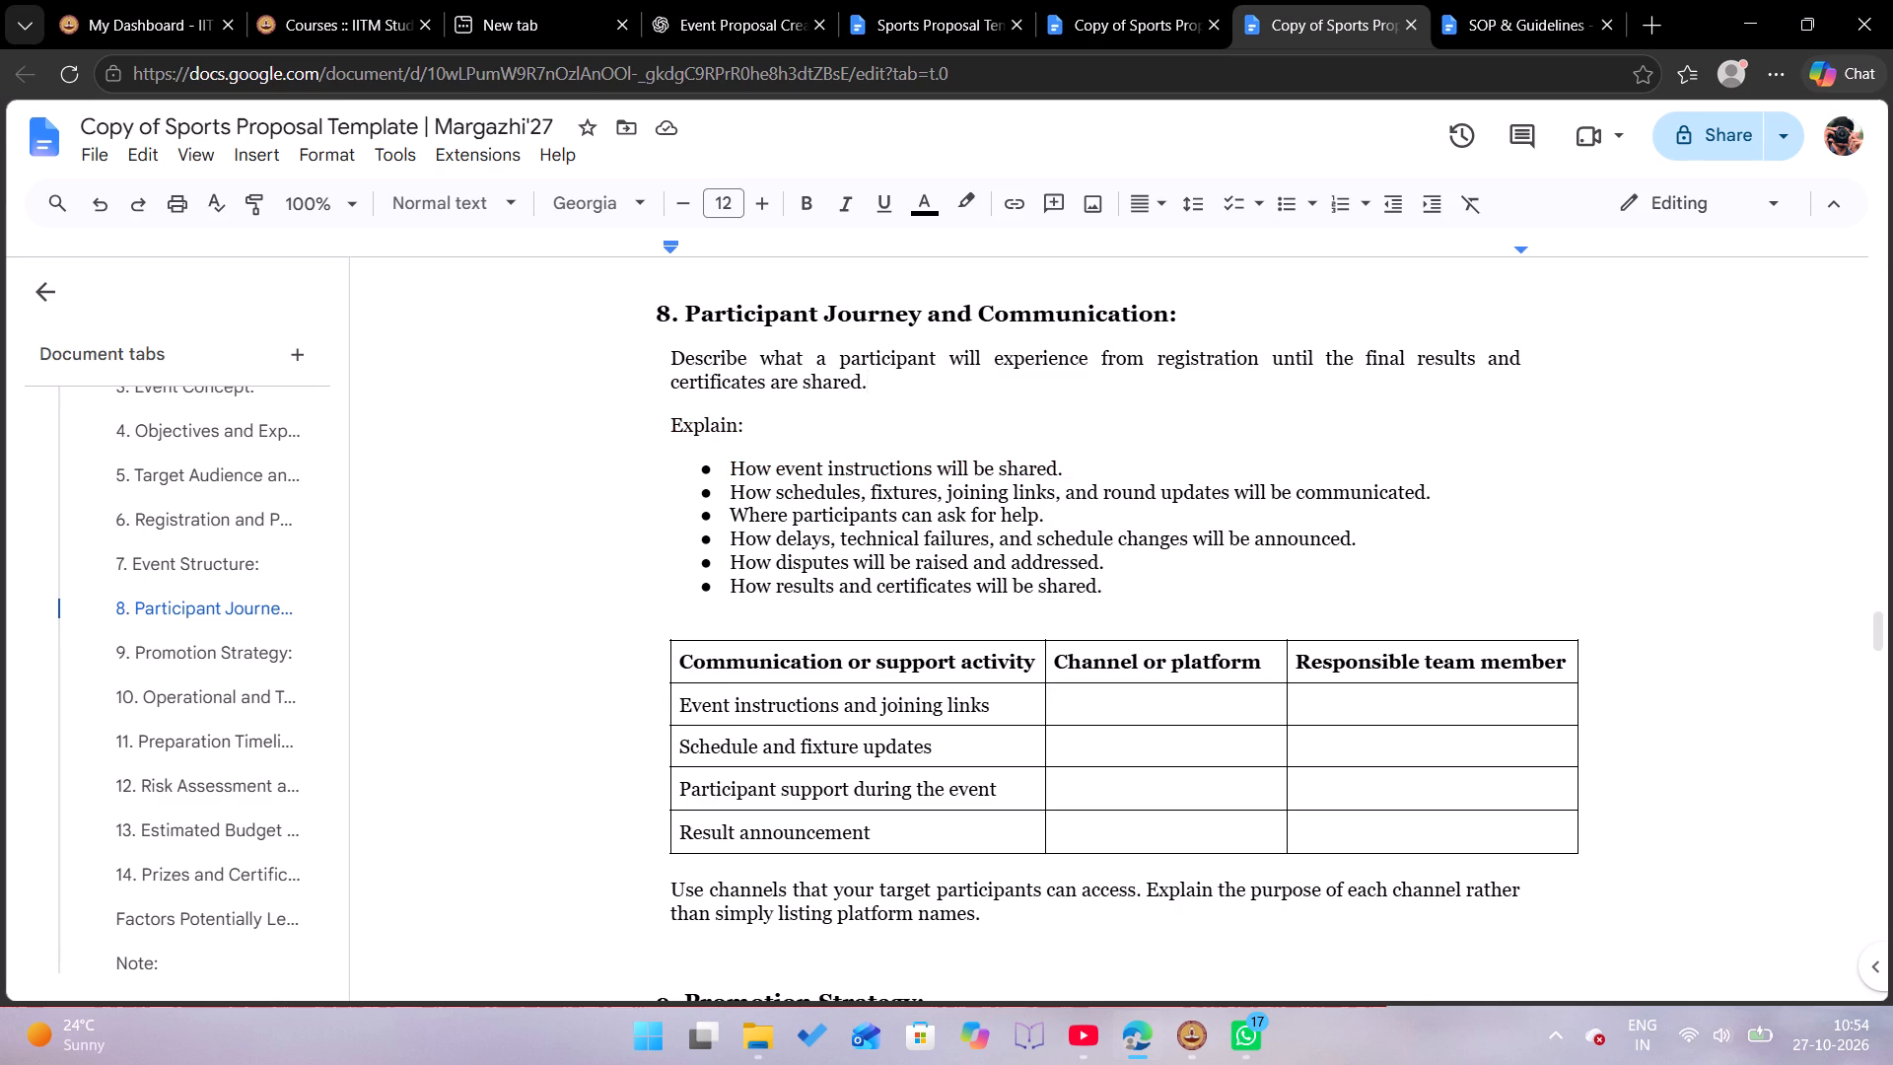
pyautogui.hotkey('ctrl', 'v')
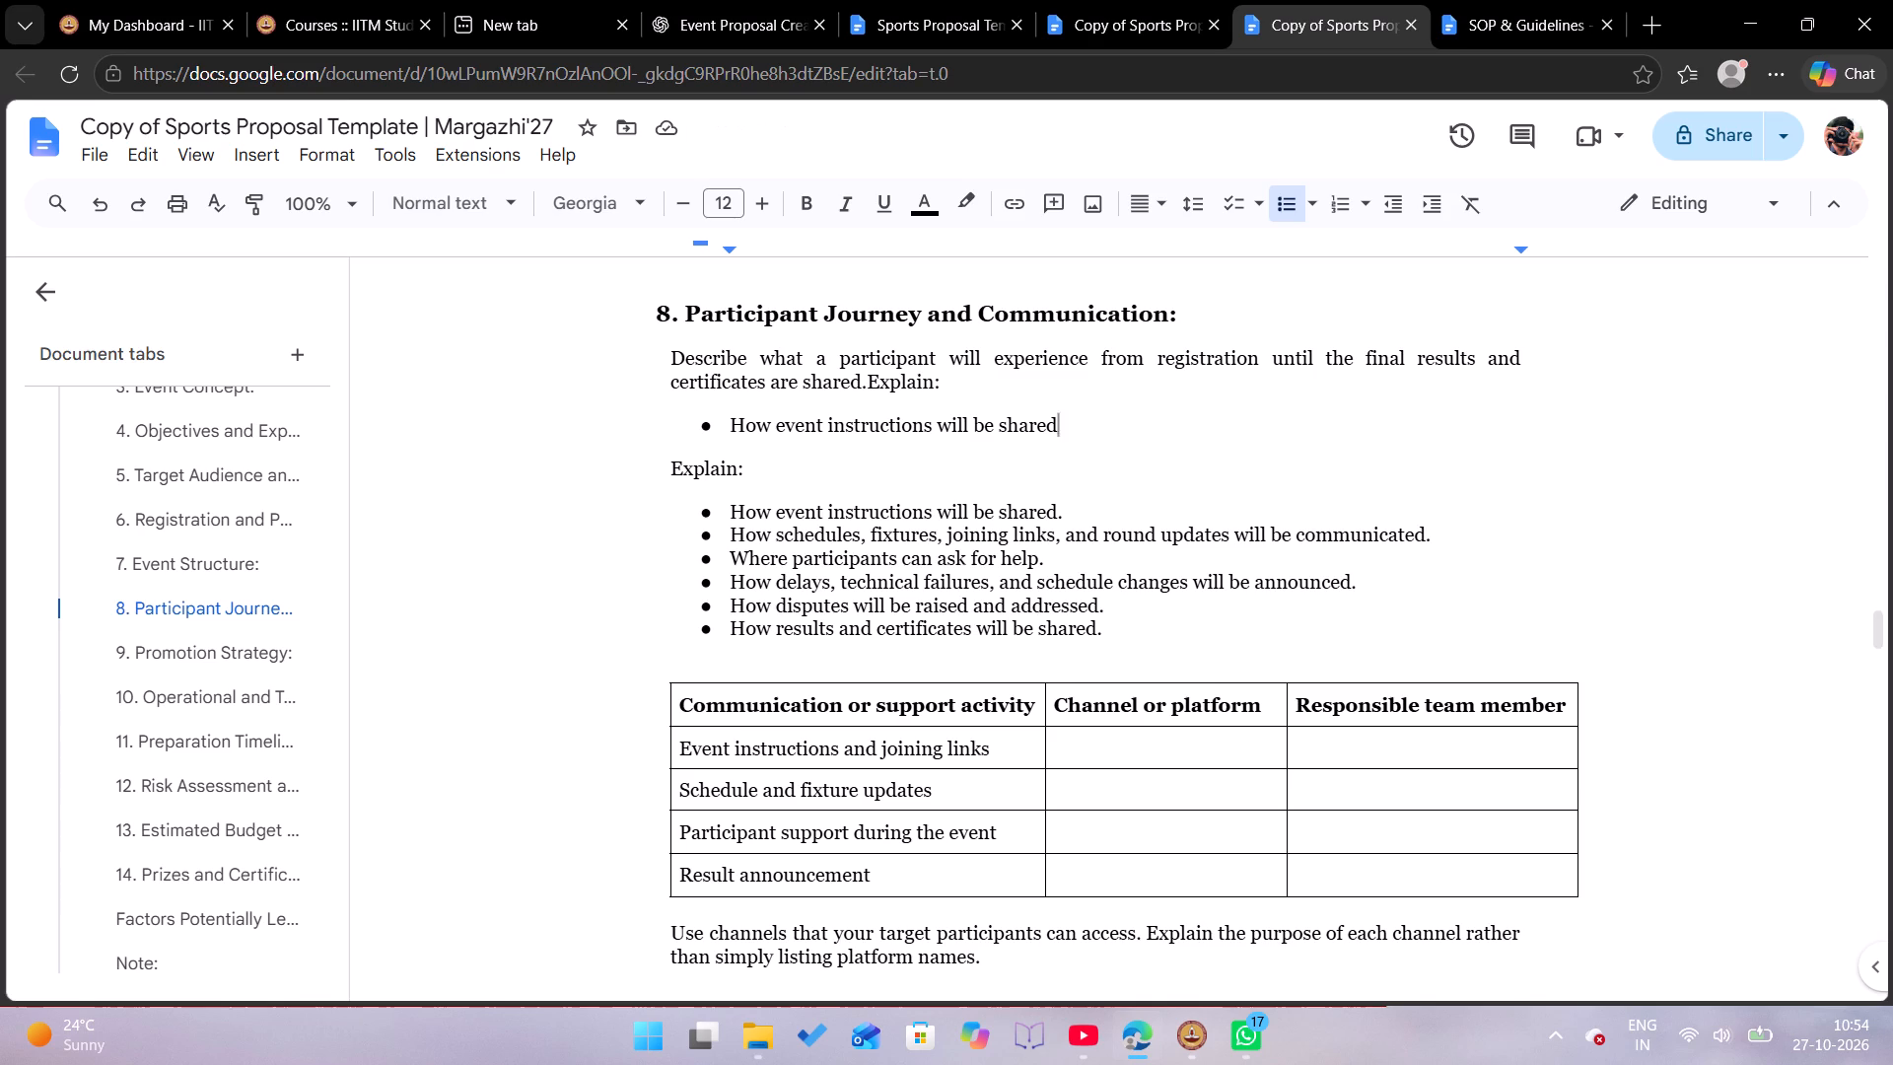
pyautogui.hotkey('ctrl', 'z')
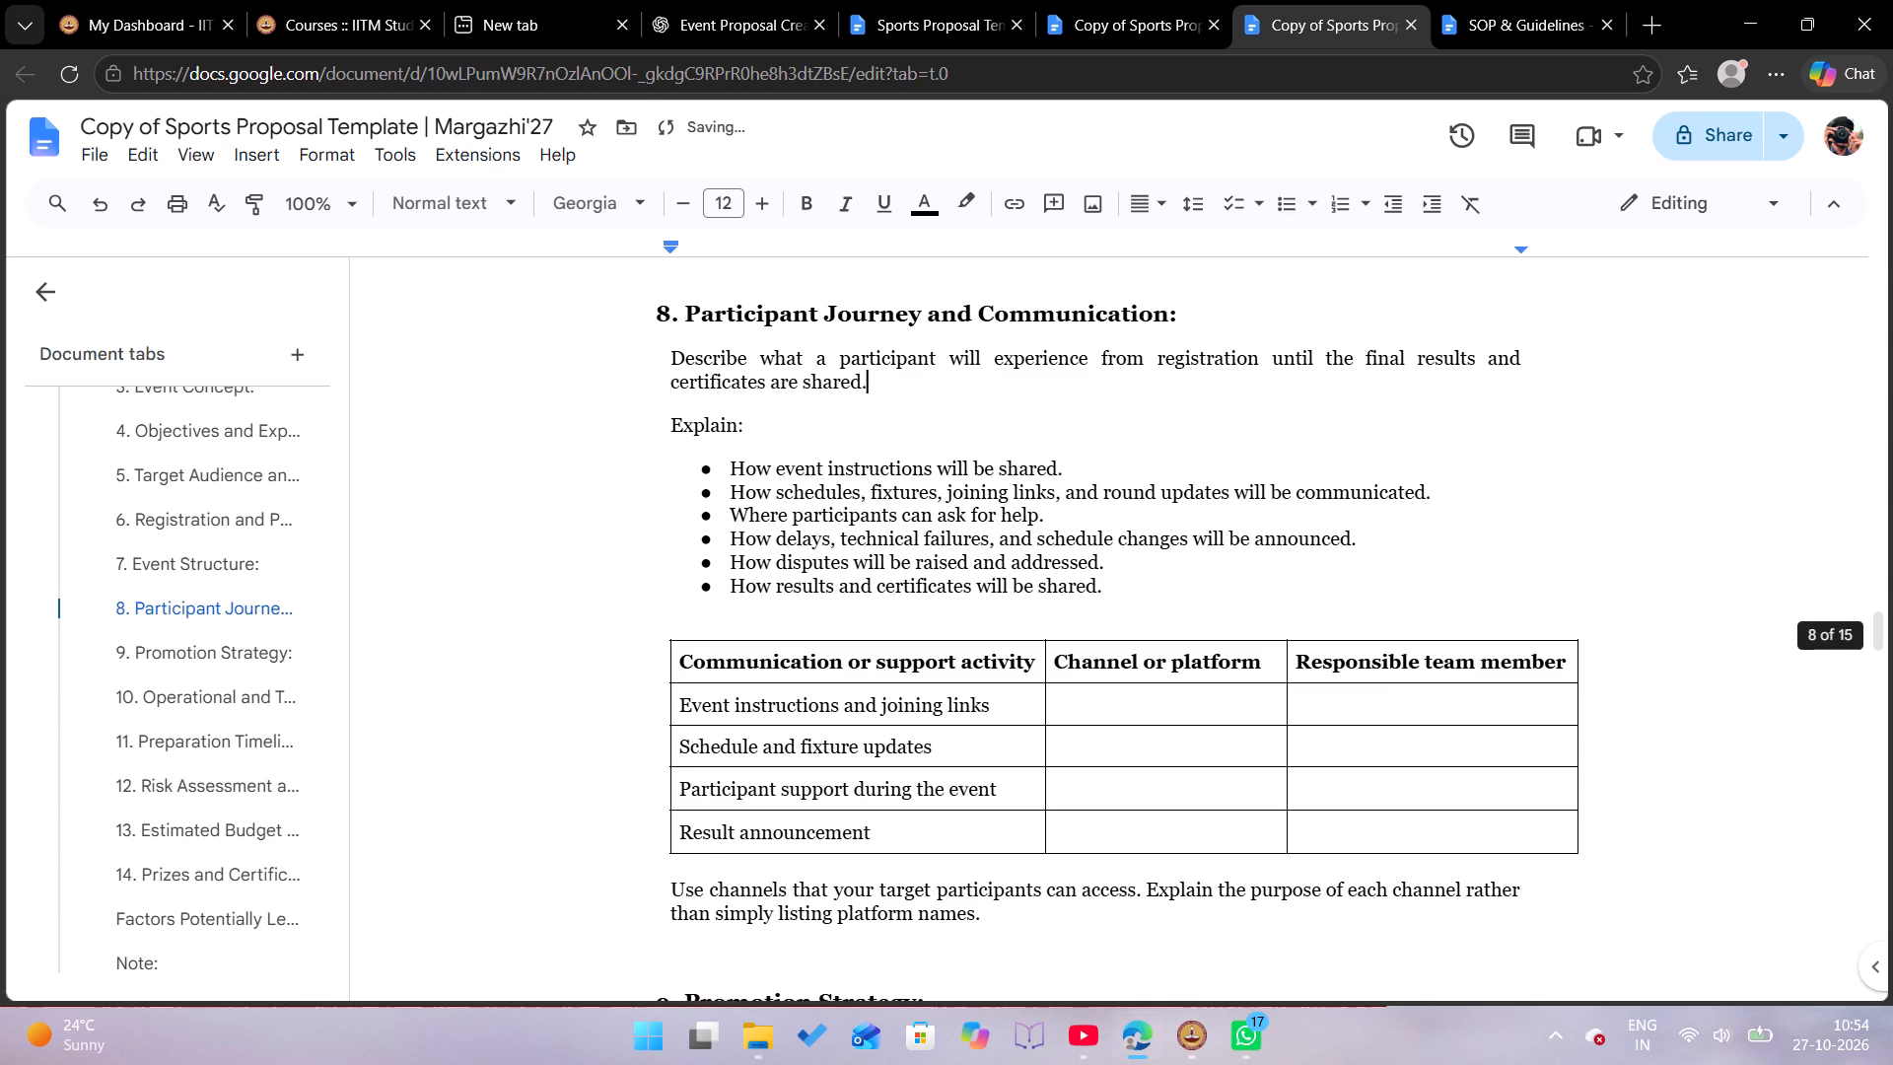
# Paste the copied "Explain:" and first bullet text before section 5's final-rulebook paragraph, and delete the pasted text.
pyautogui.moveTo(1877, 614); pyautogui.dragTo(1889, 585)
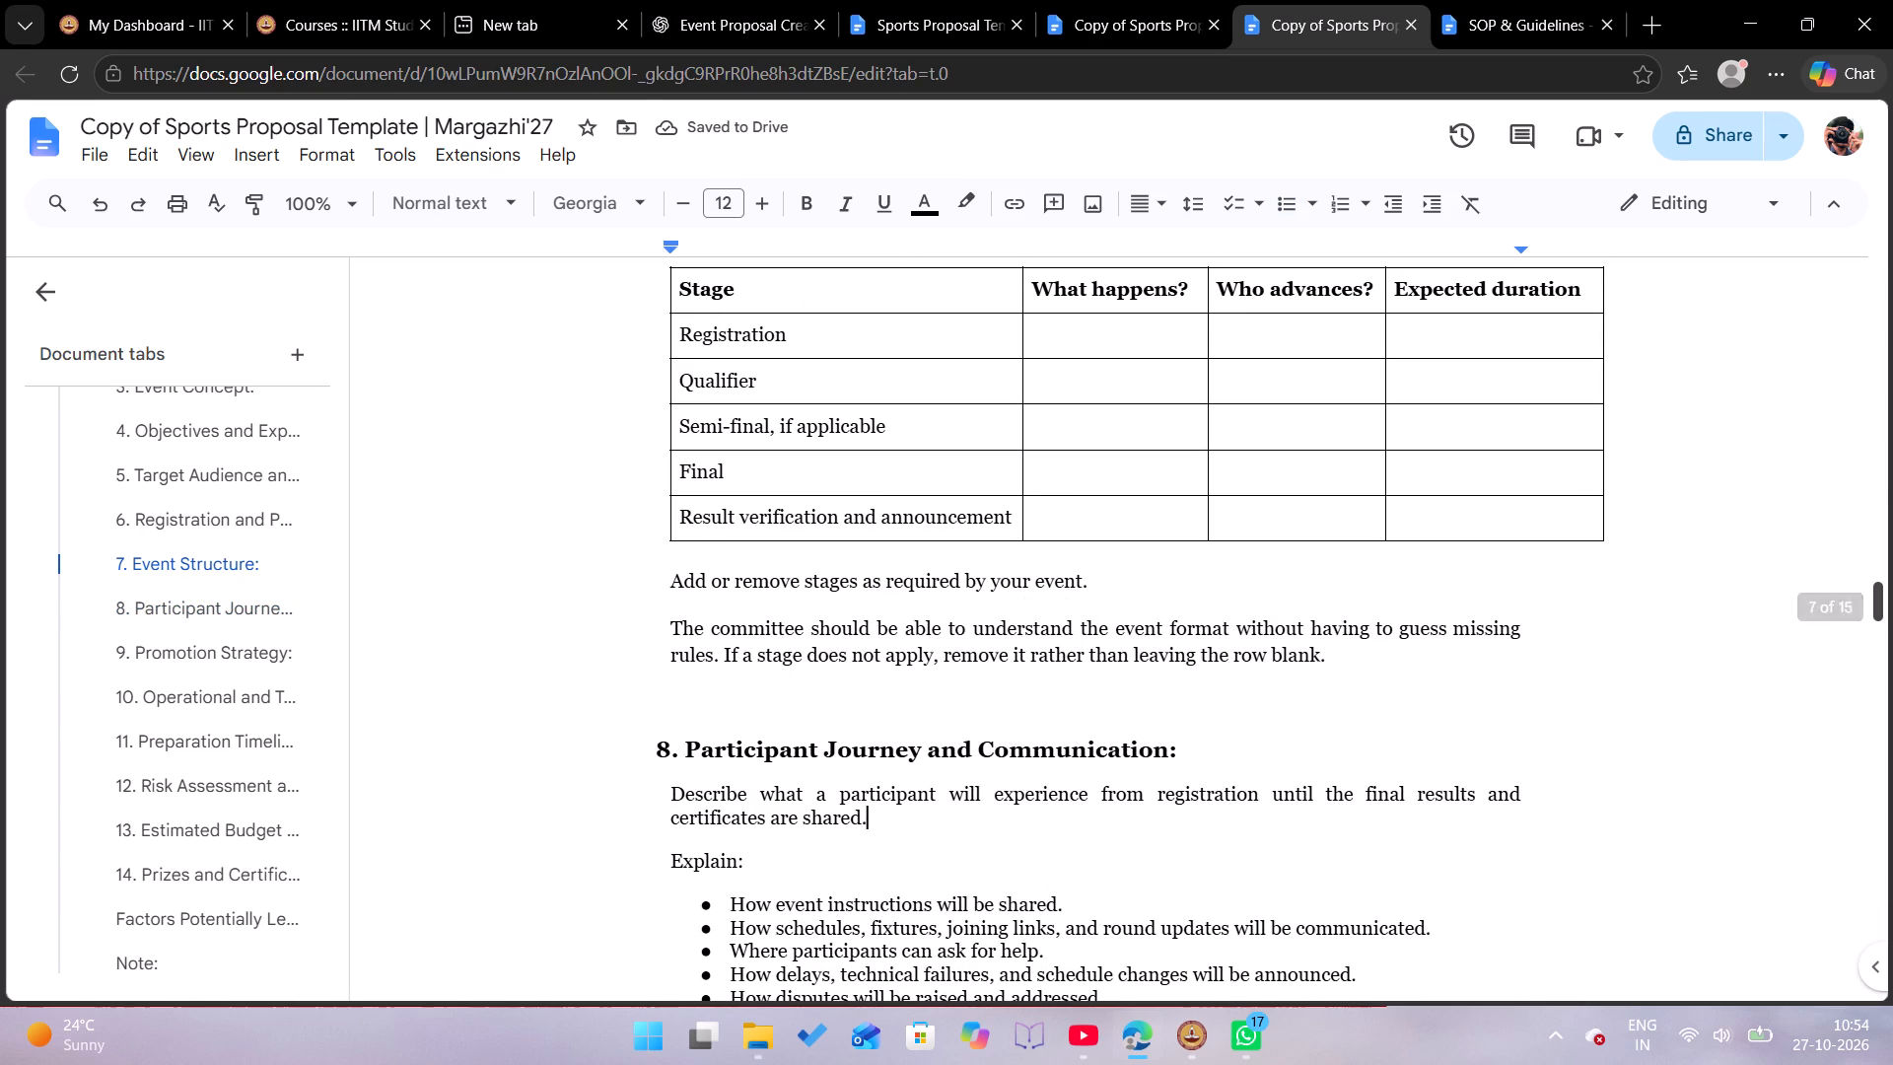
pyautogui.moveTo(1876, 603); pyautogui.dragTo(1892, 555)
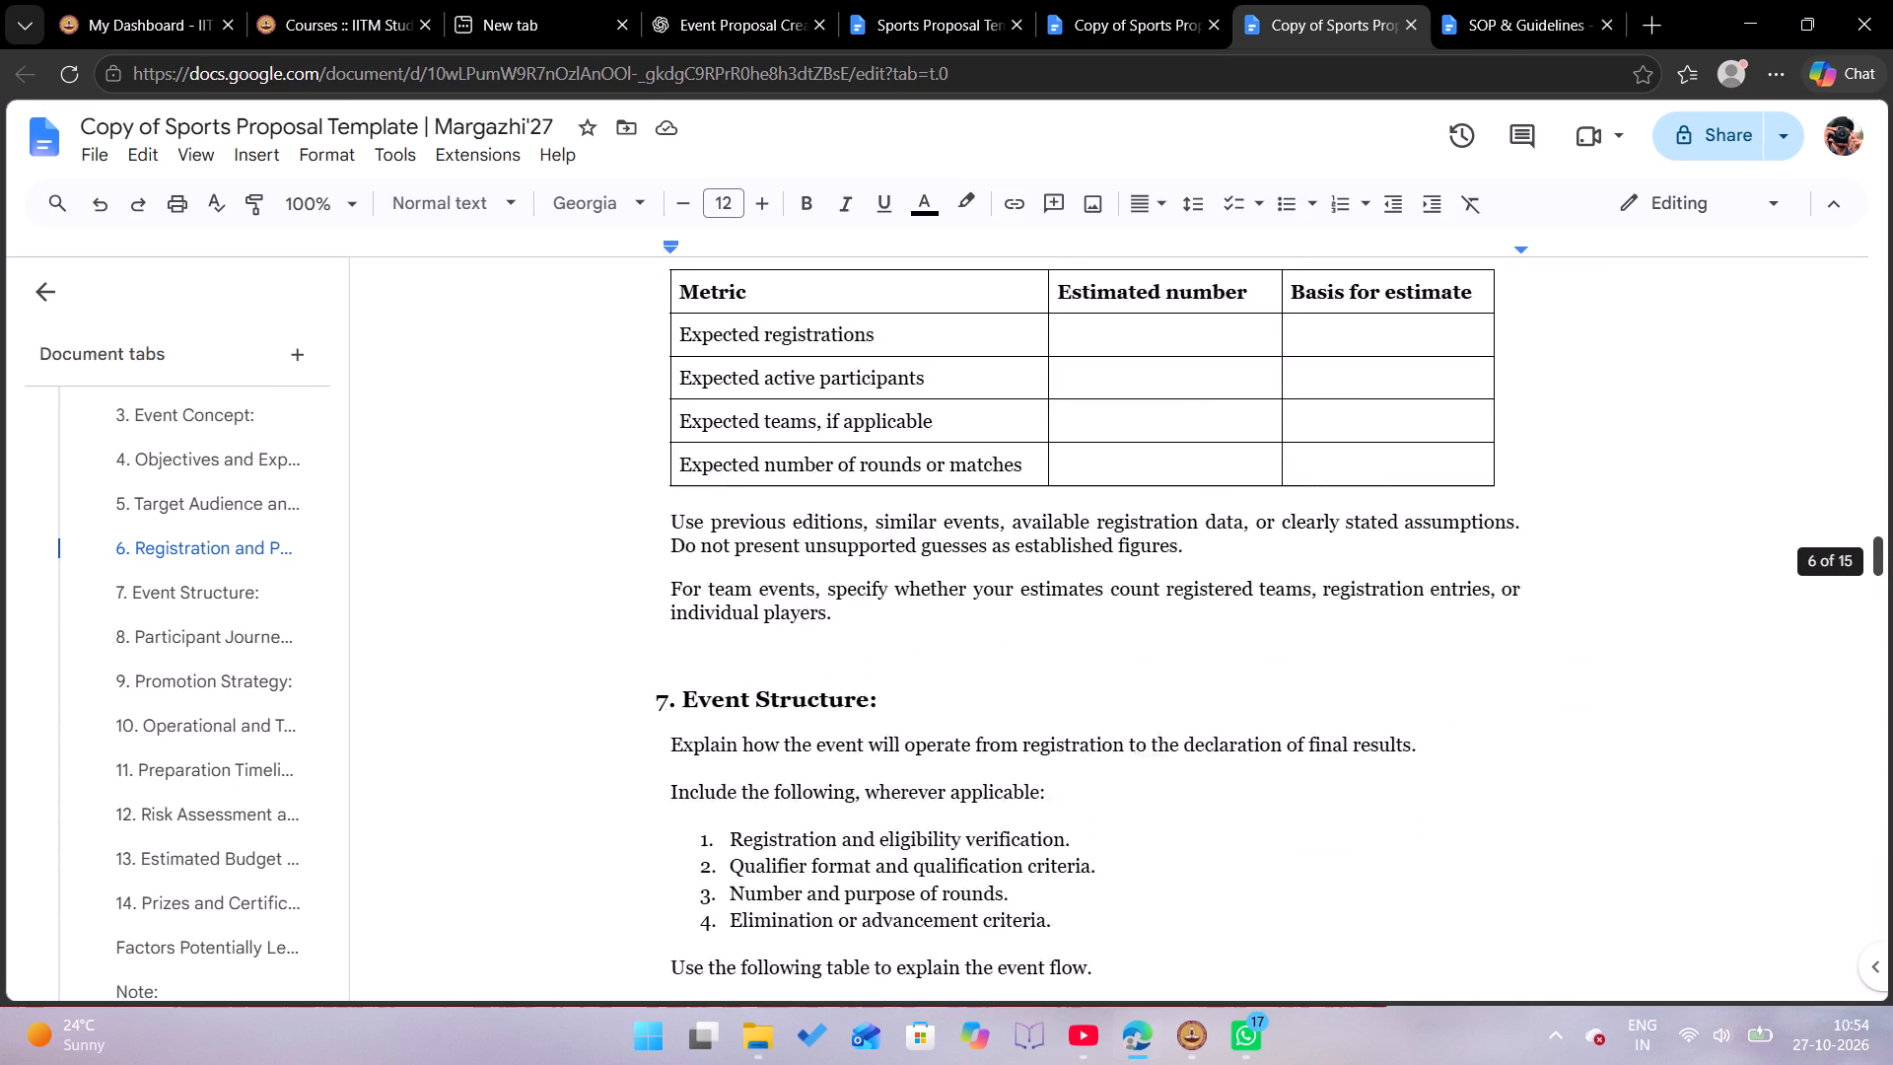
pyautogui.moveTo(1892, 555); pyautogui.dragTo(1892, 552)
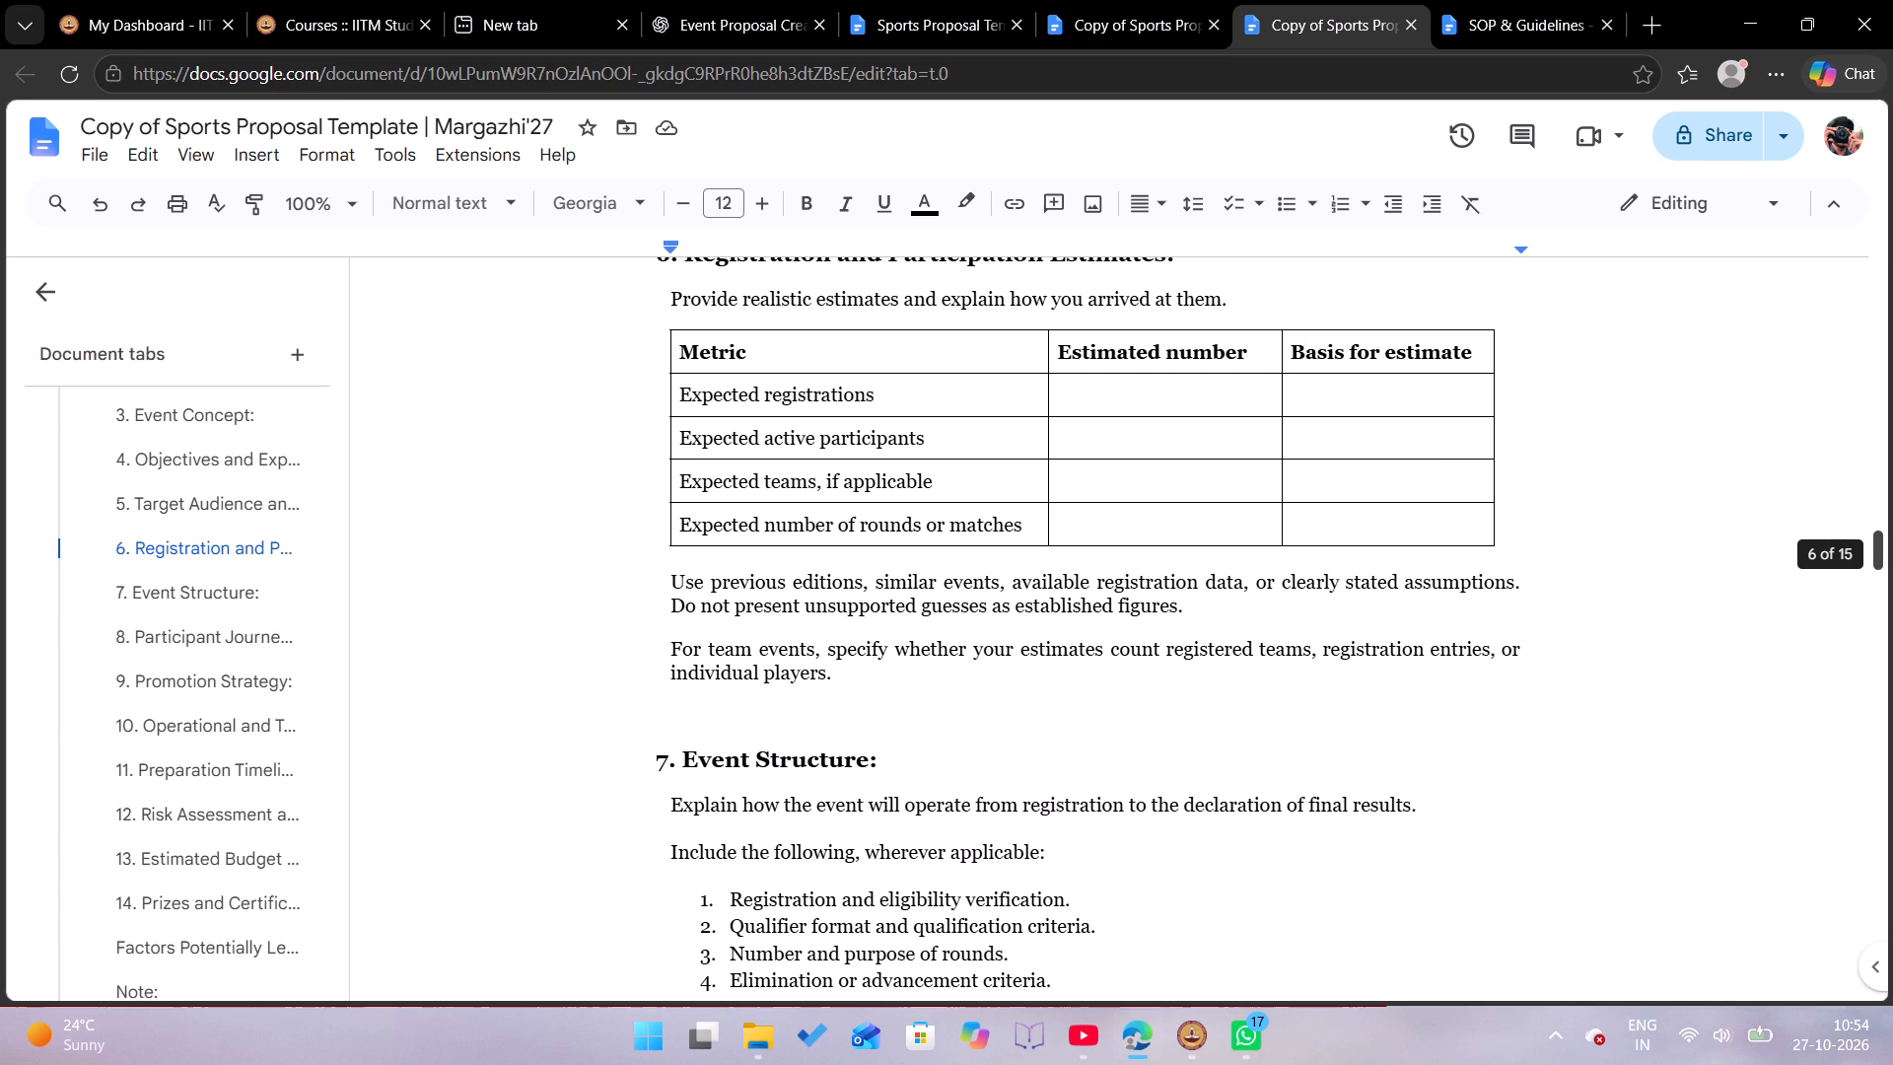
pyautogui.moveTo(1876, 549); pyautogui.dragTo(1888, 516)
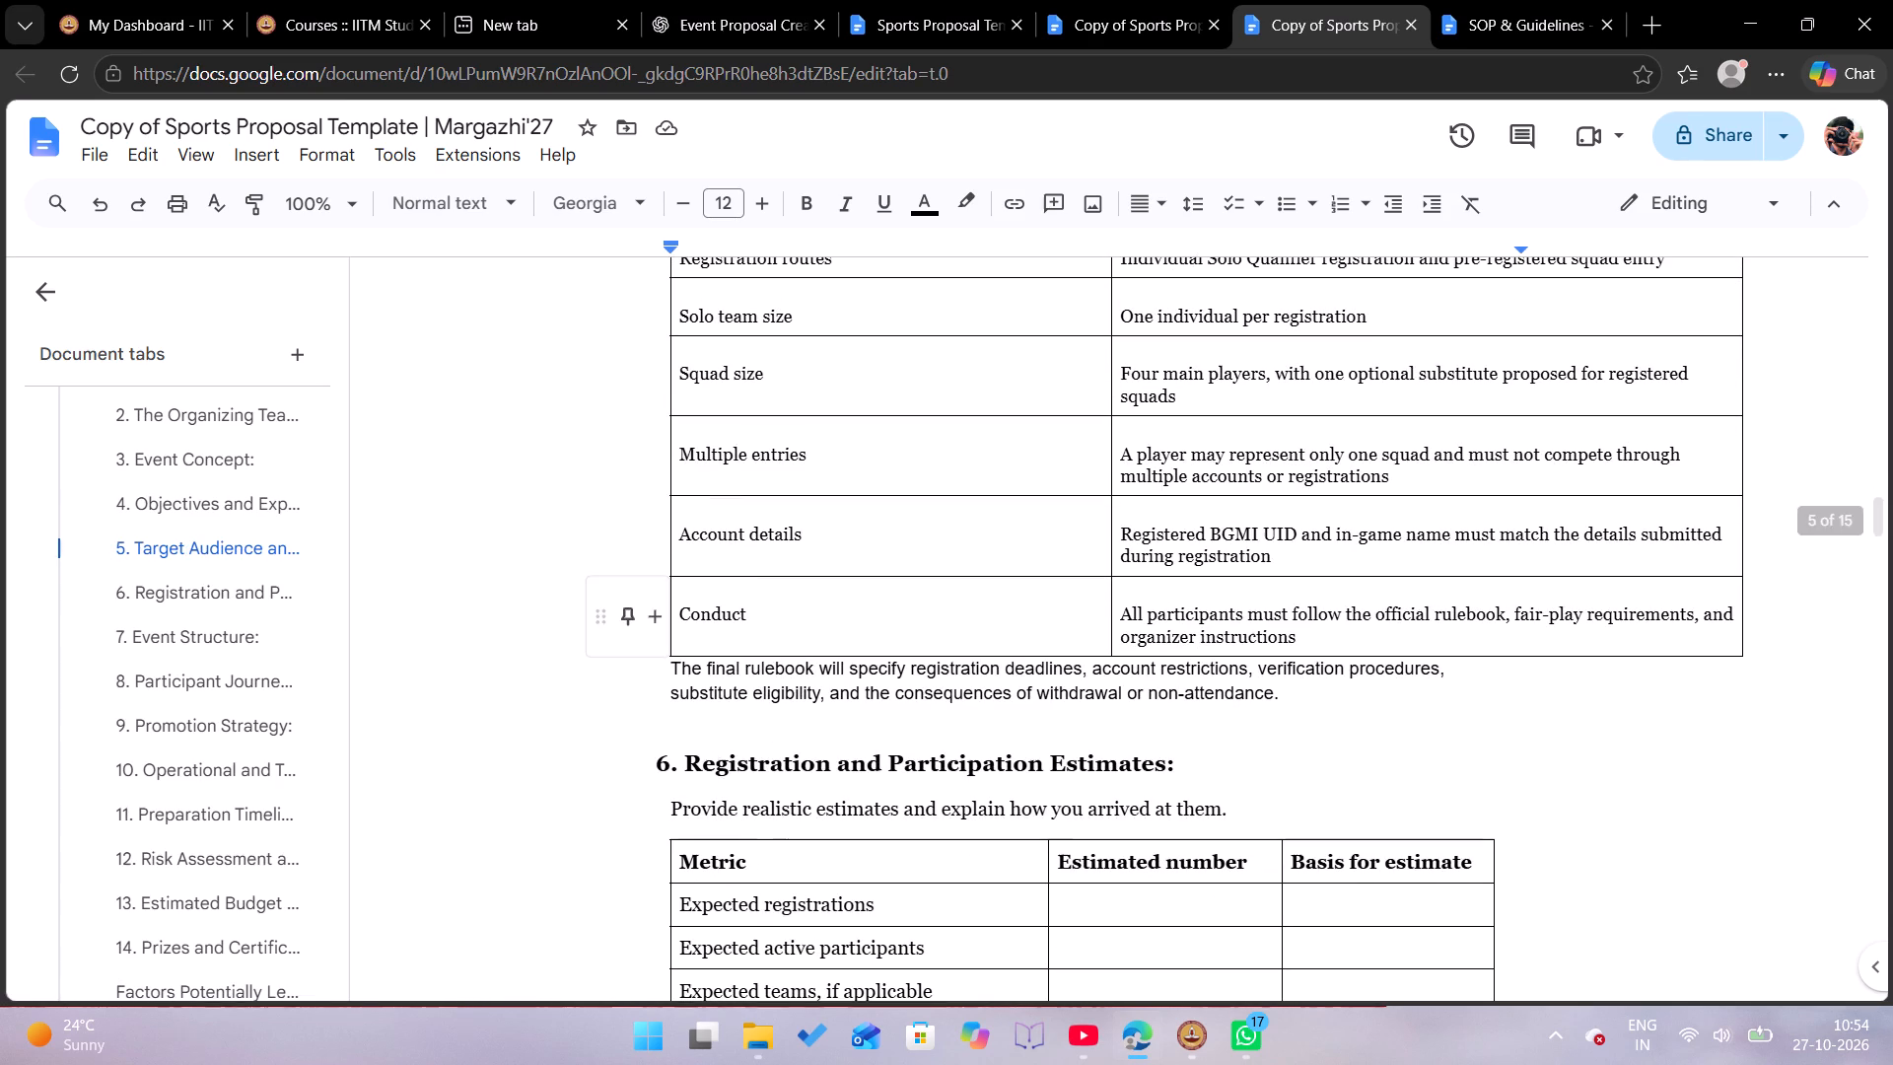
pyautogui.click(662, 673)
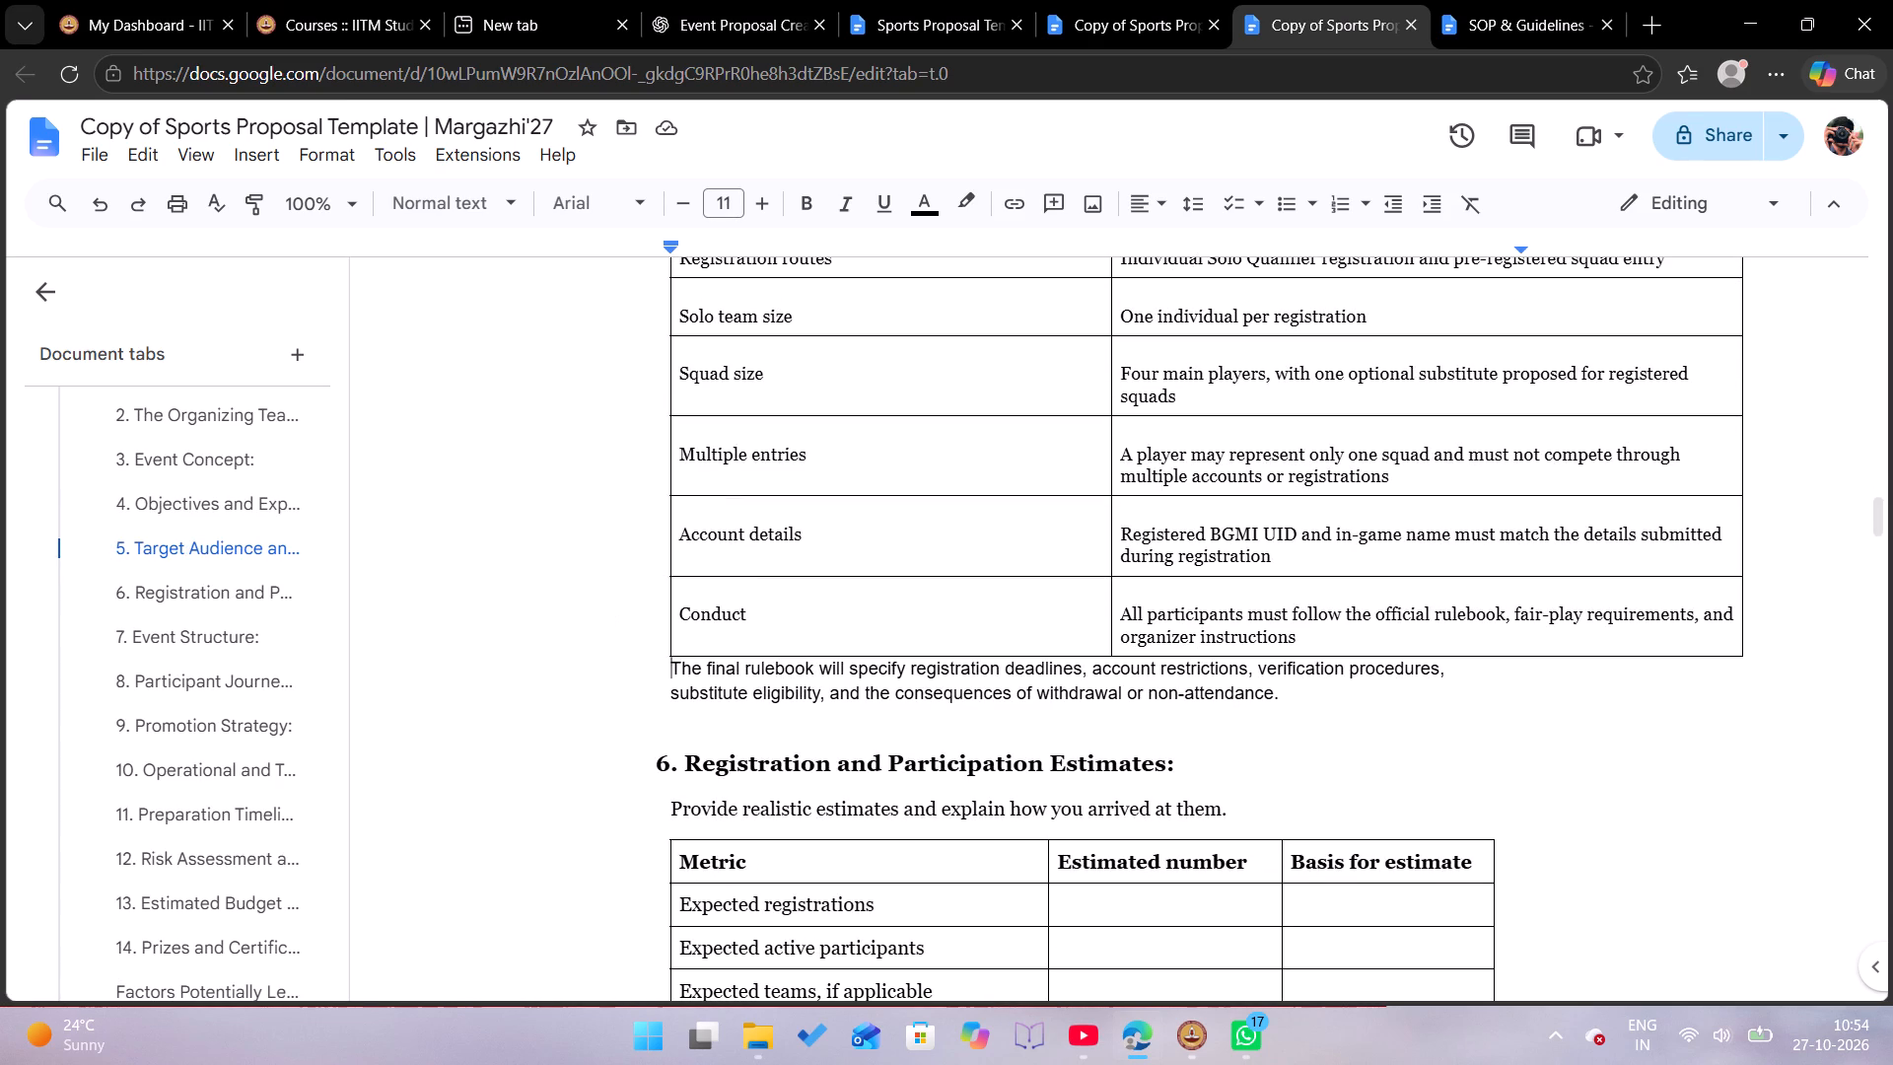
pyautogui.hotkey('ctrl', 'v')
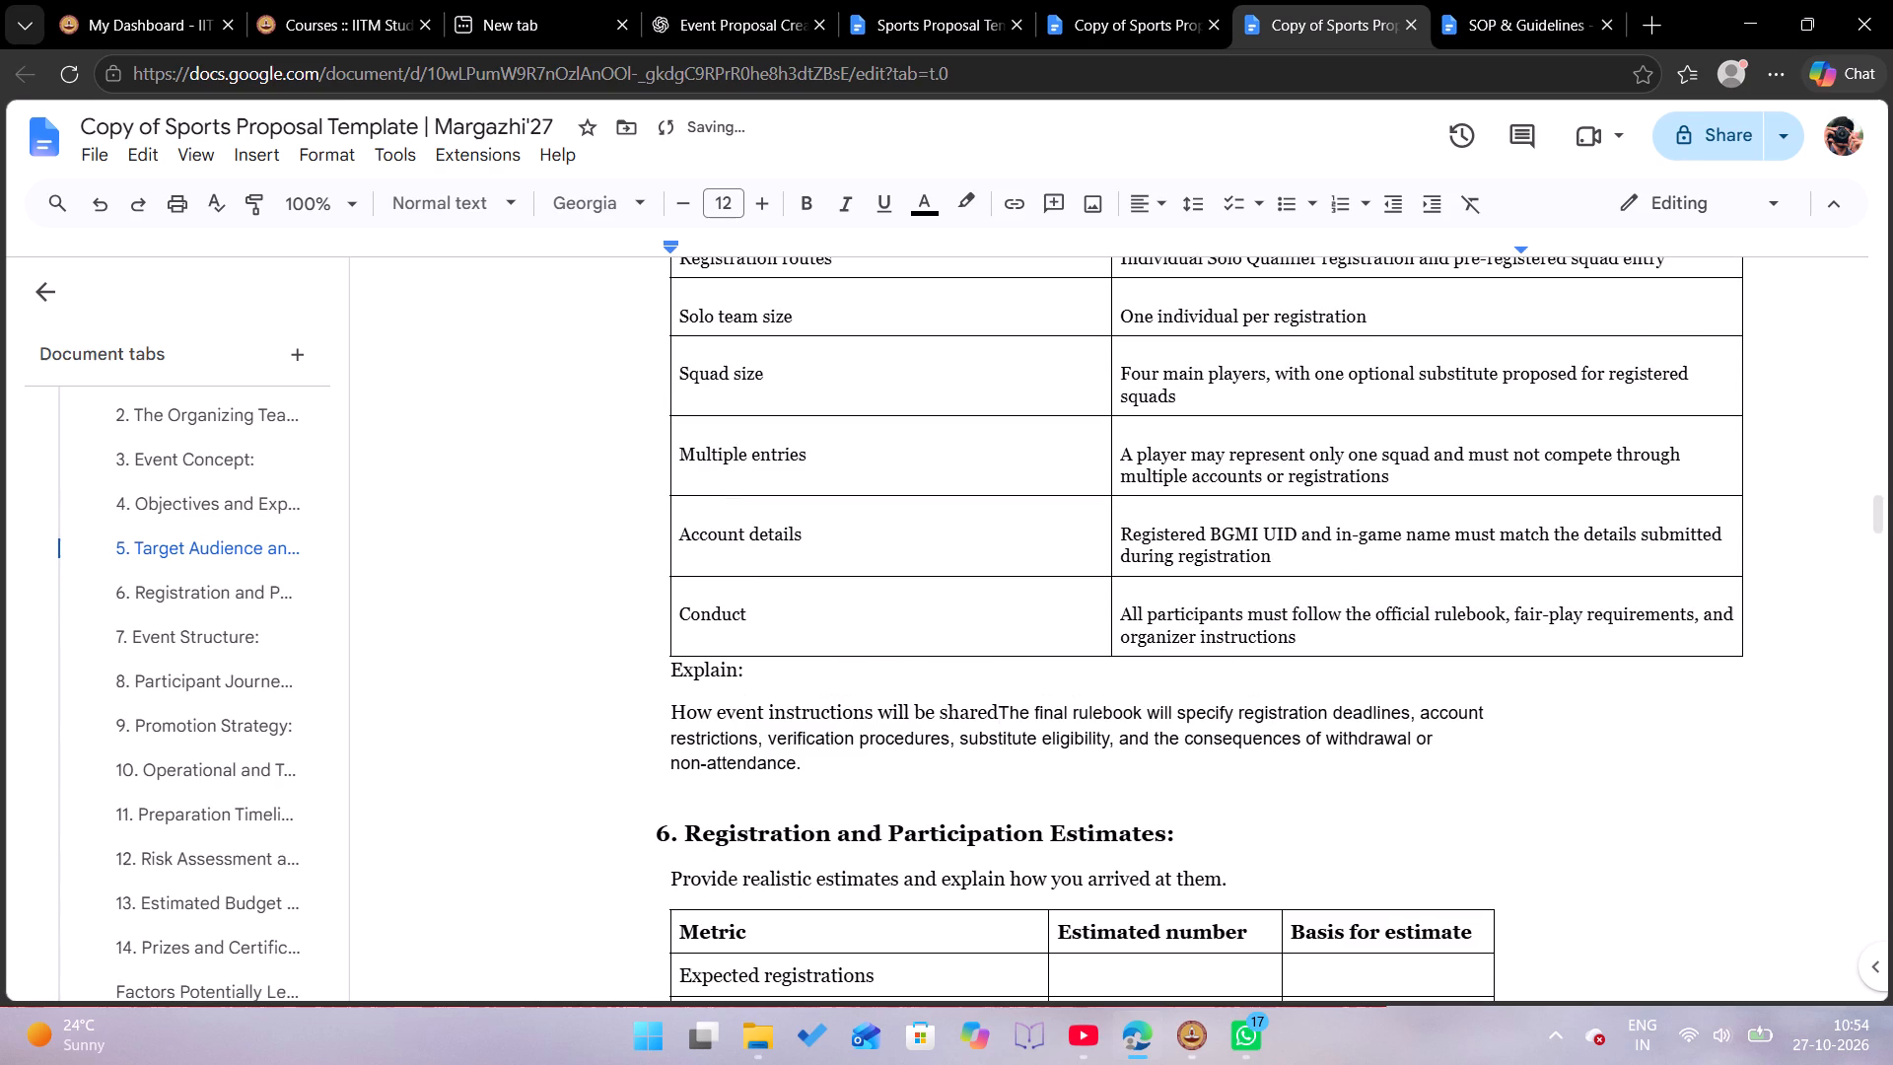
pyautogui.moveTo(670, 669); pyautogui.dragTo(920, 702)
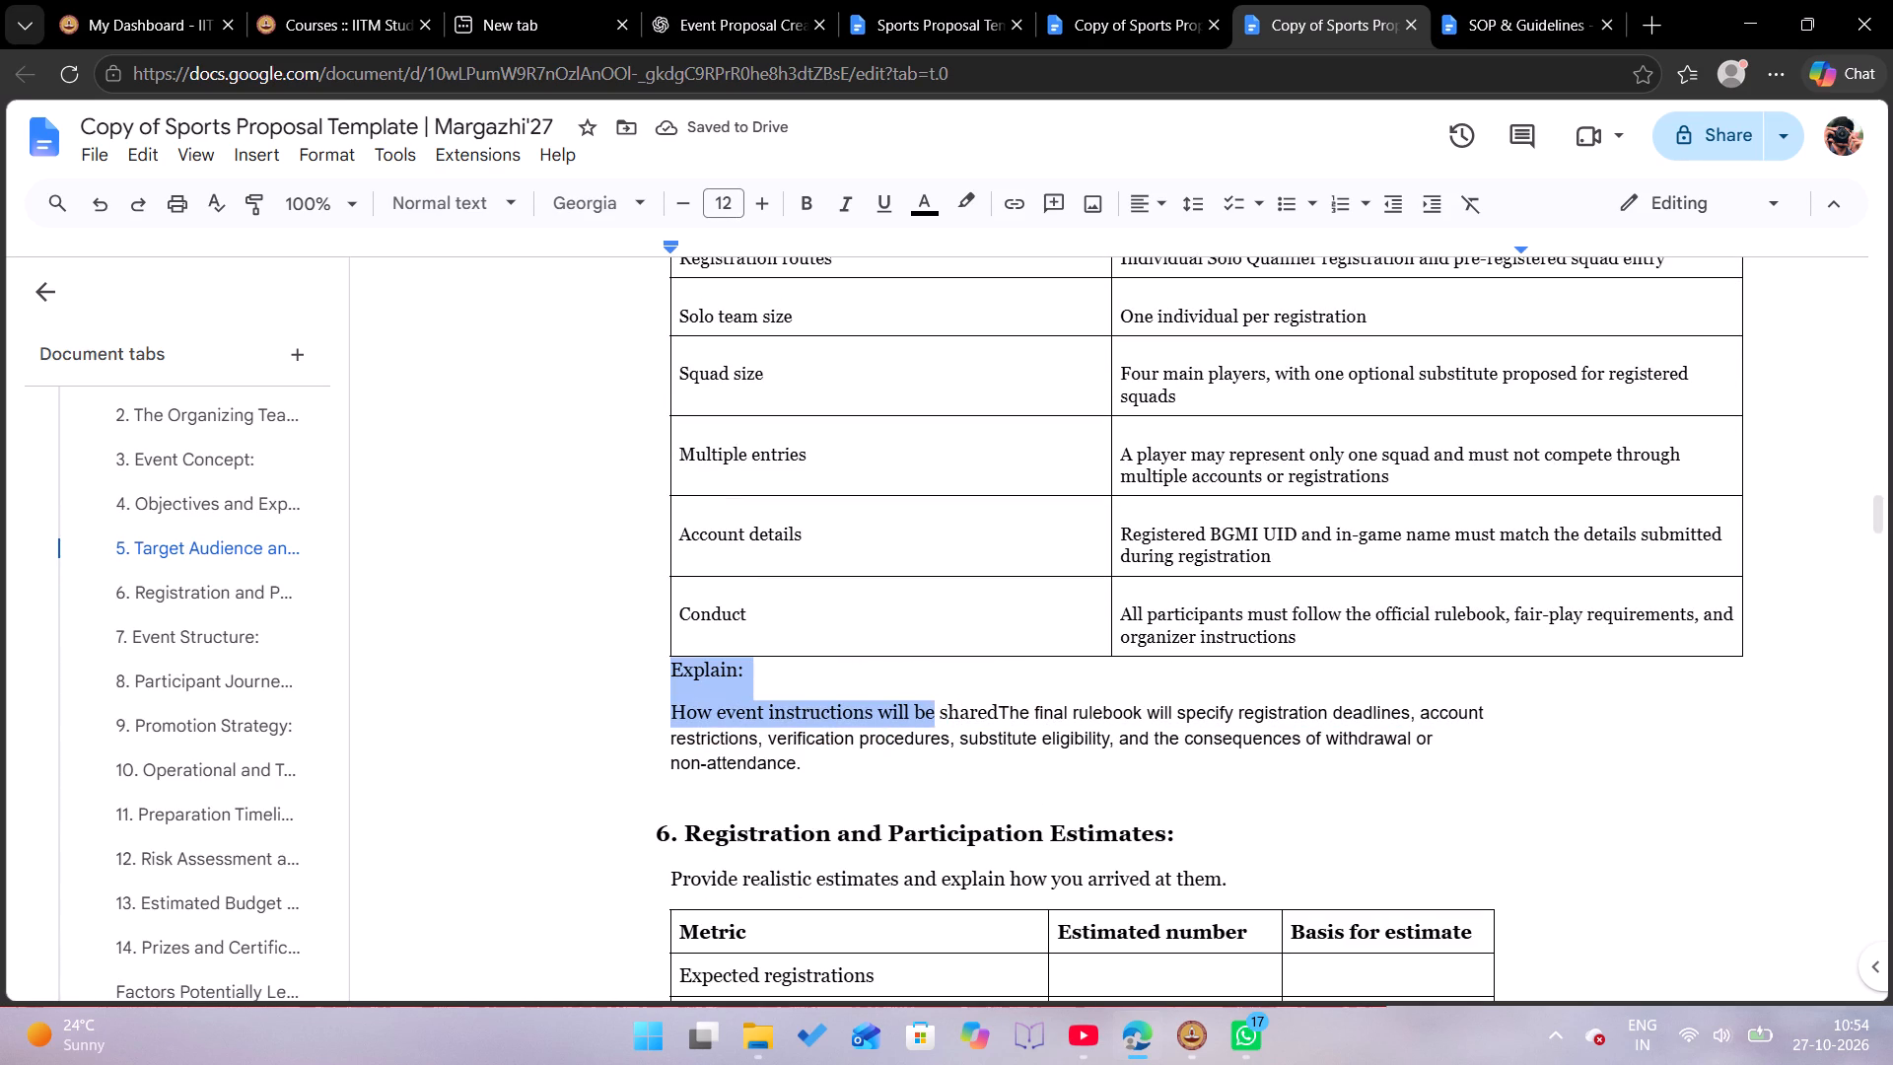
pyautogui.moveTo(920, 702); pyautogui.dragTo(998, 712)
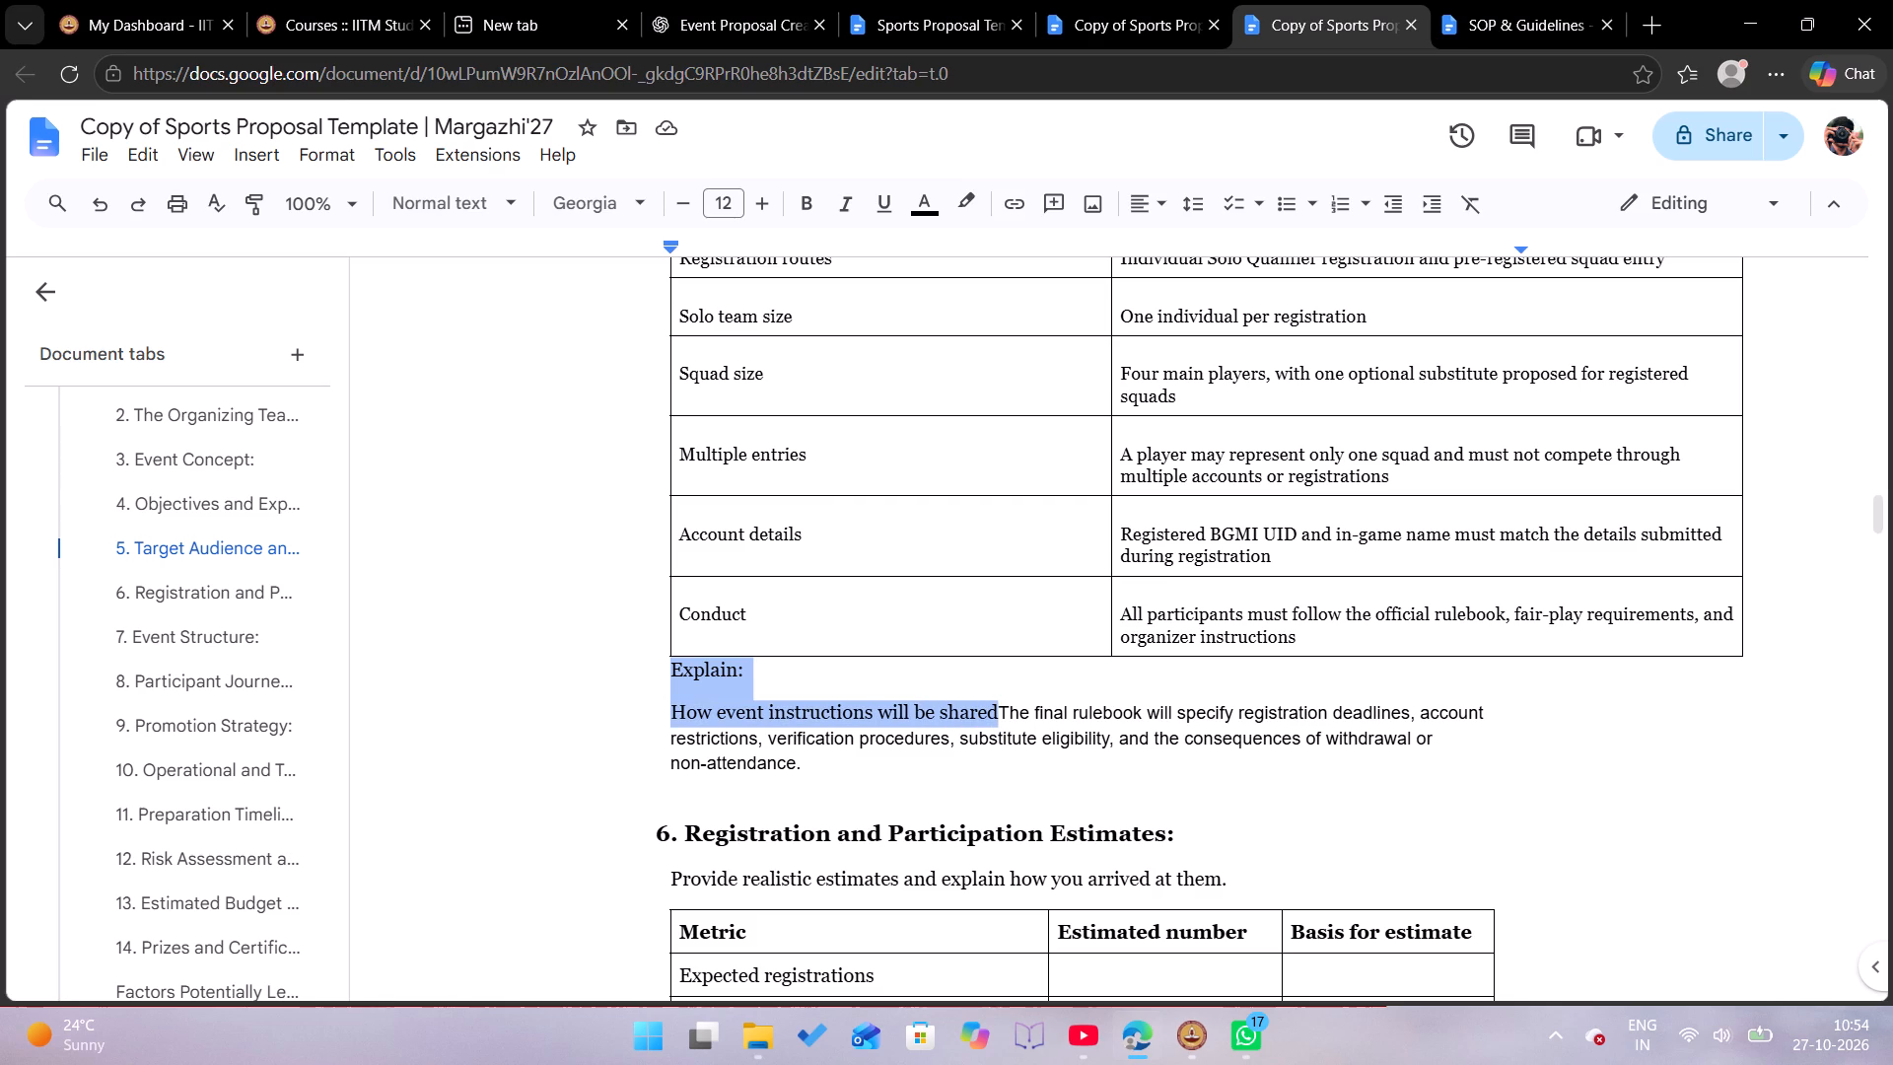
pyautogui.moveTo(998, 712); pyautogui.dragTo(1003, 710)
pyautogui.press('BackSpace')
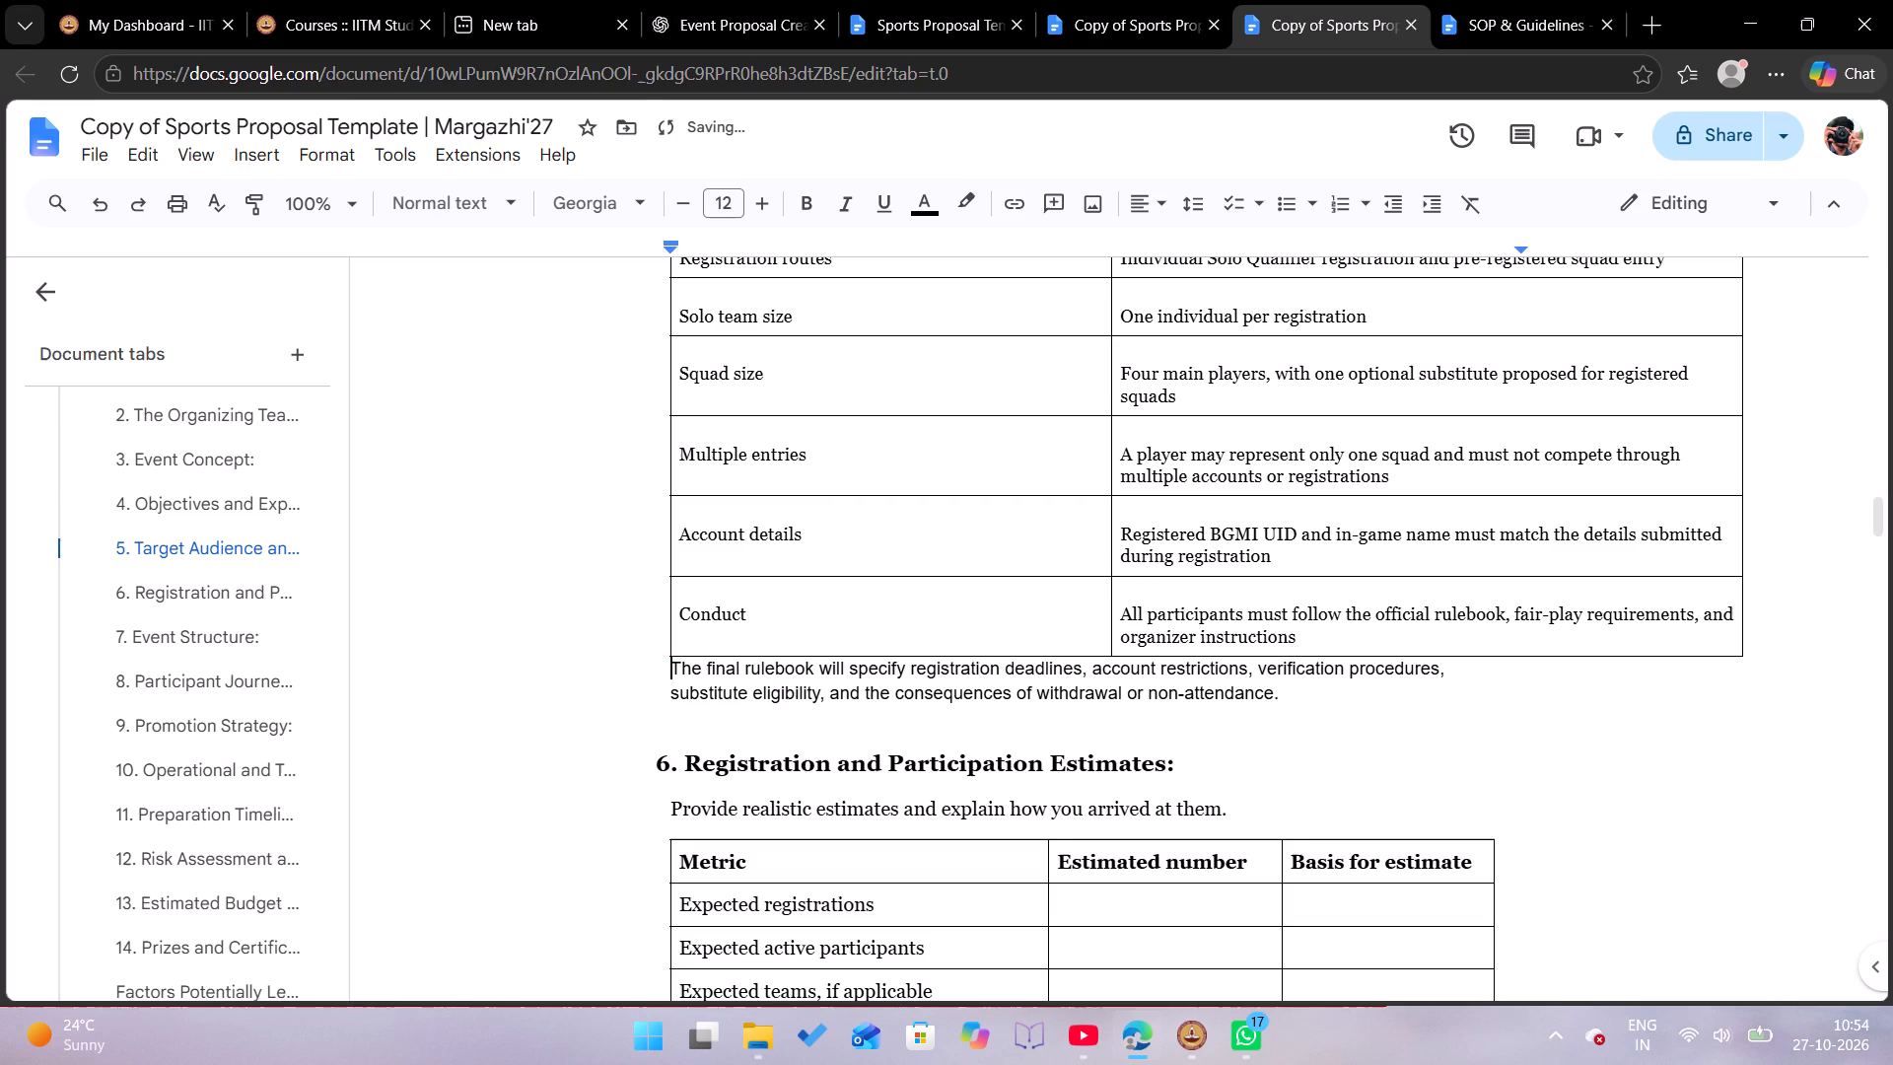
# Add a plain-text hyphen and space before the final-rulebook paragraph below the eligibility table, without automatic list formatting.
pyautogui.press('-')
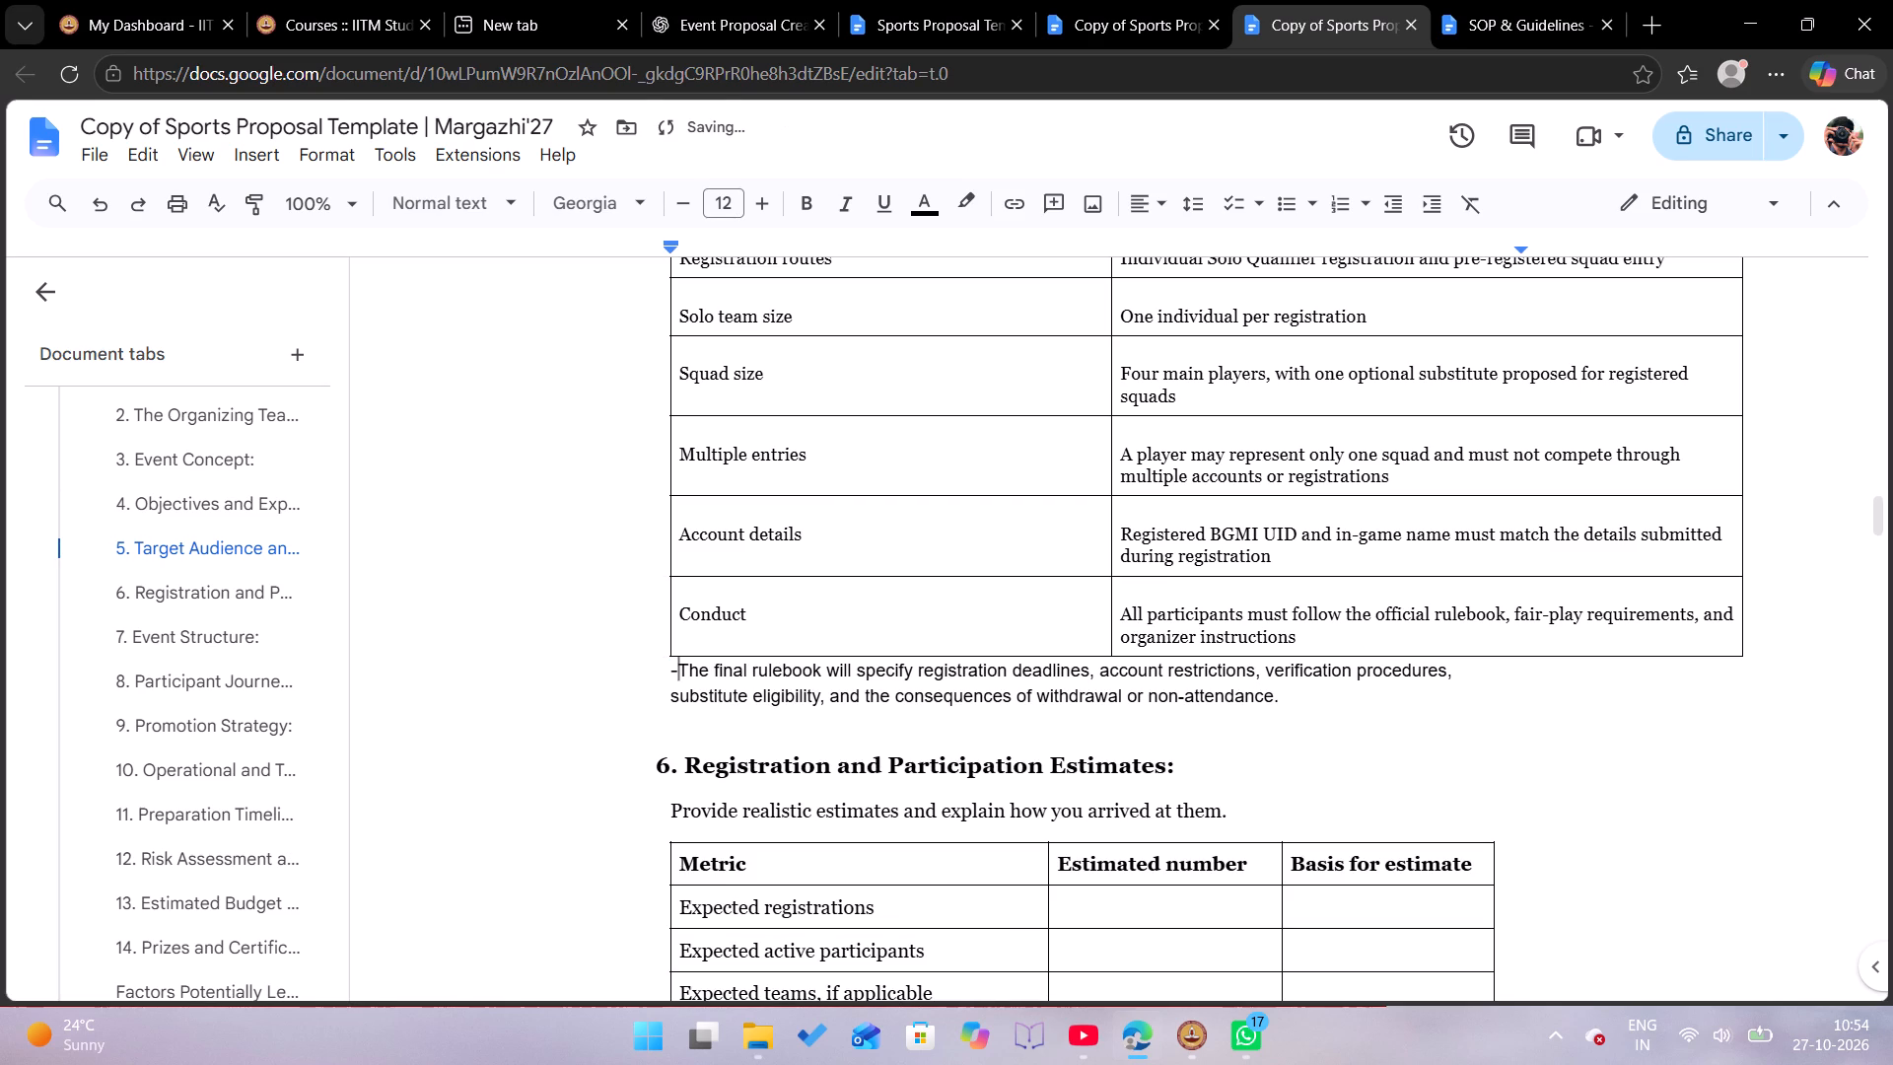
pyautogui.press('space')
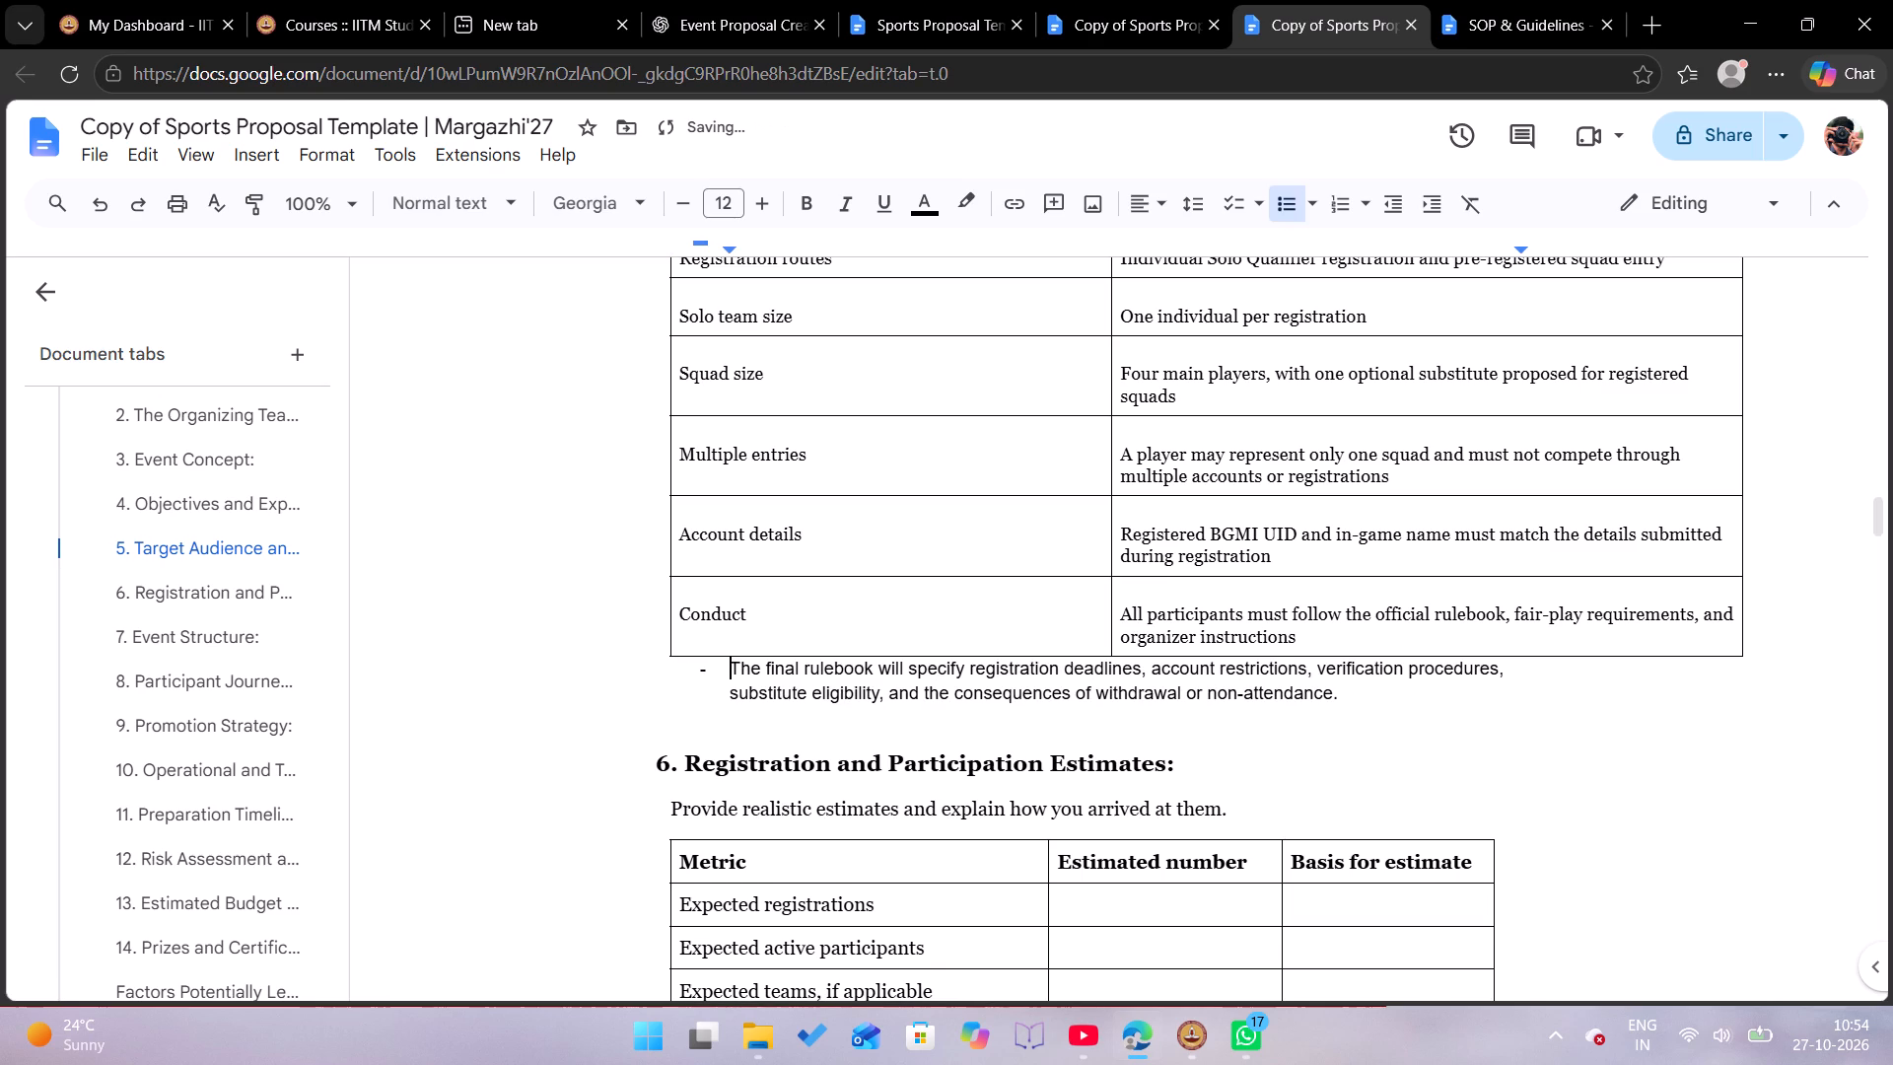
pyautogui.press('BackSpace')
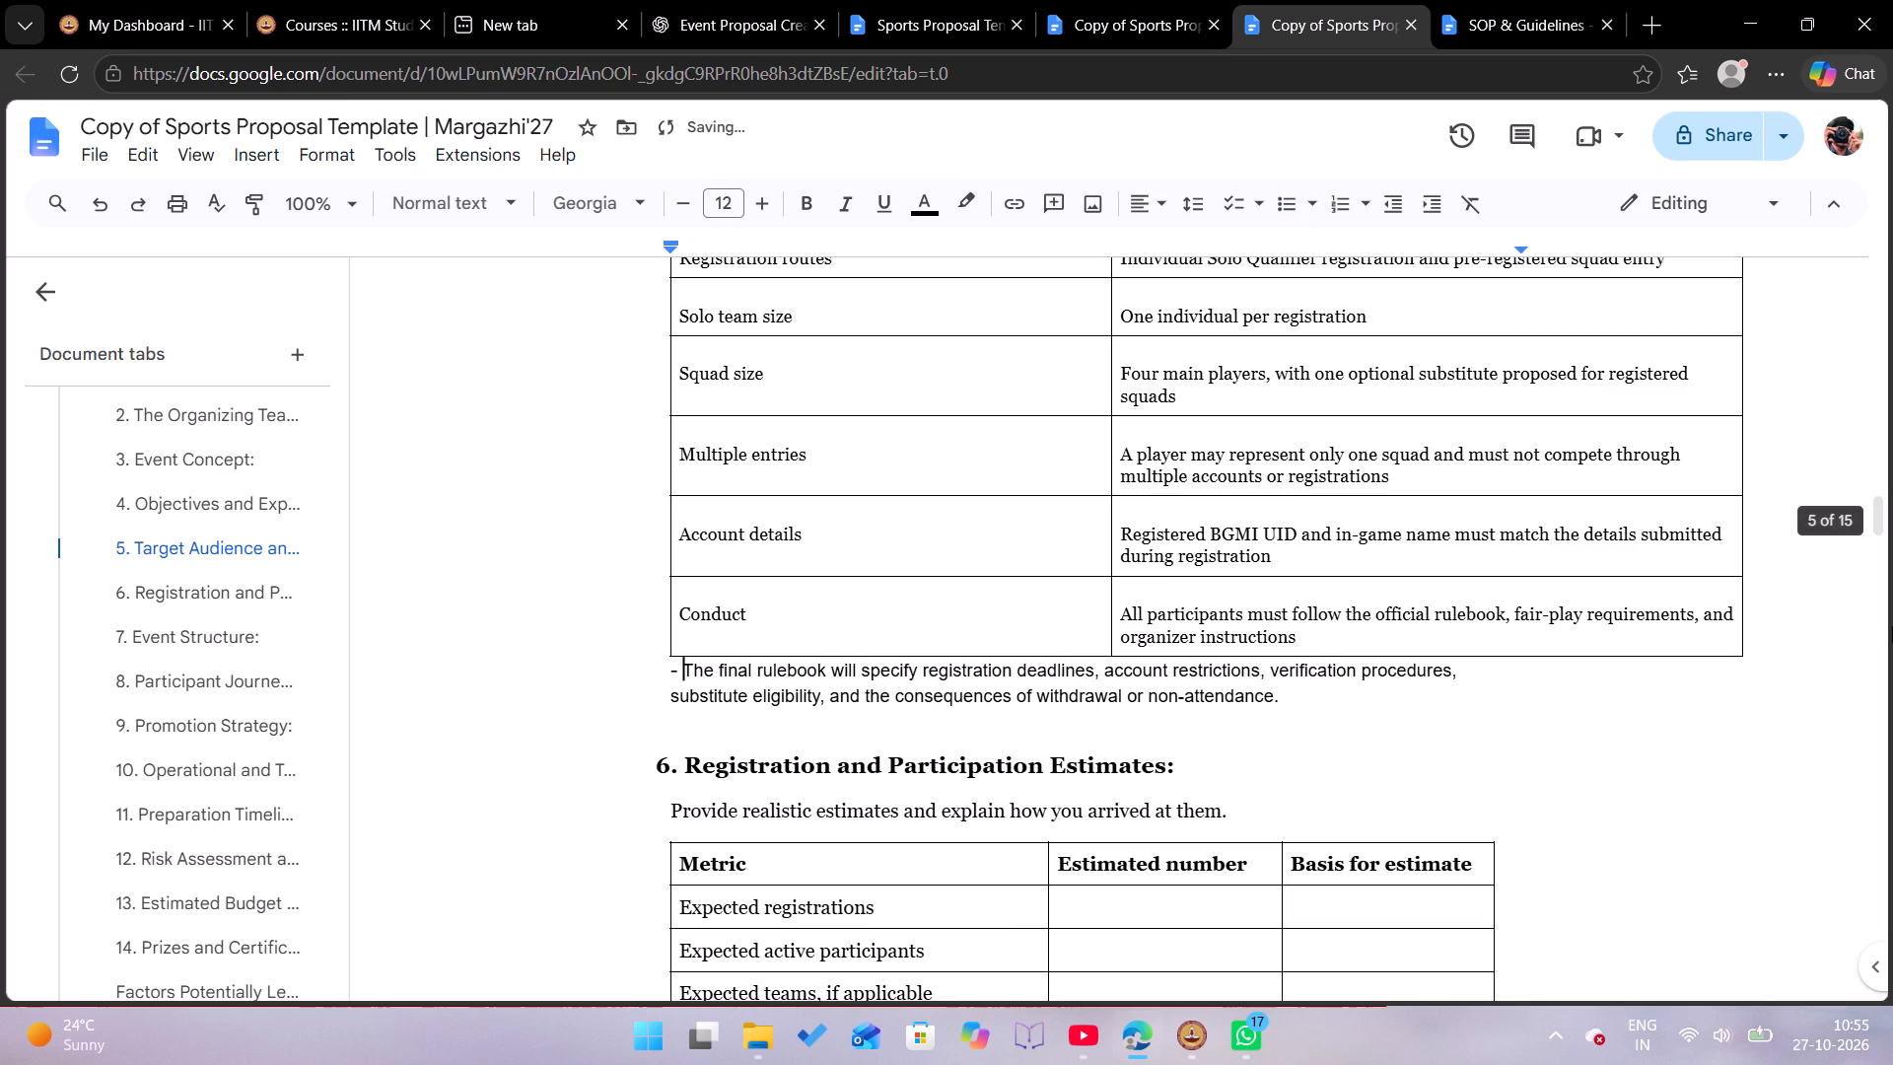
# Compare the template's section 6 estimates table with the Registration and Participation Estimates table in the other proposal copy.
pyautogui.moveTo(1877, 525); pyautogui.dragTo(1871, 549)
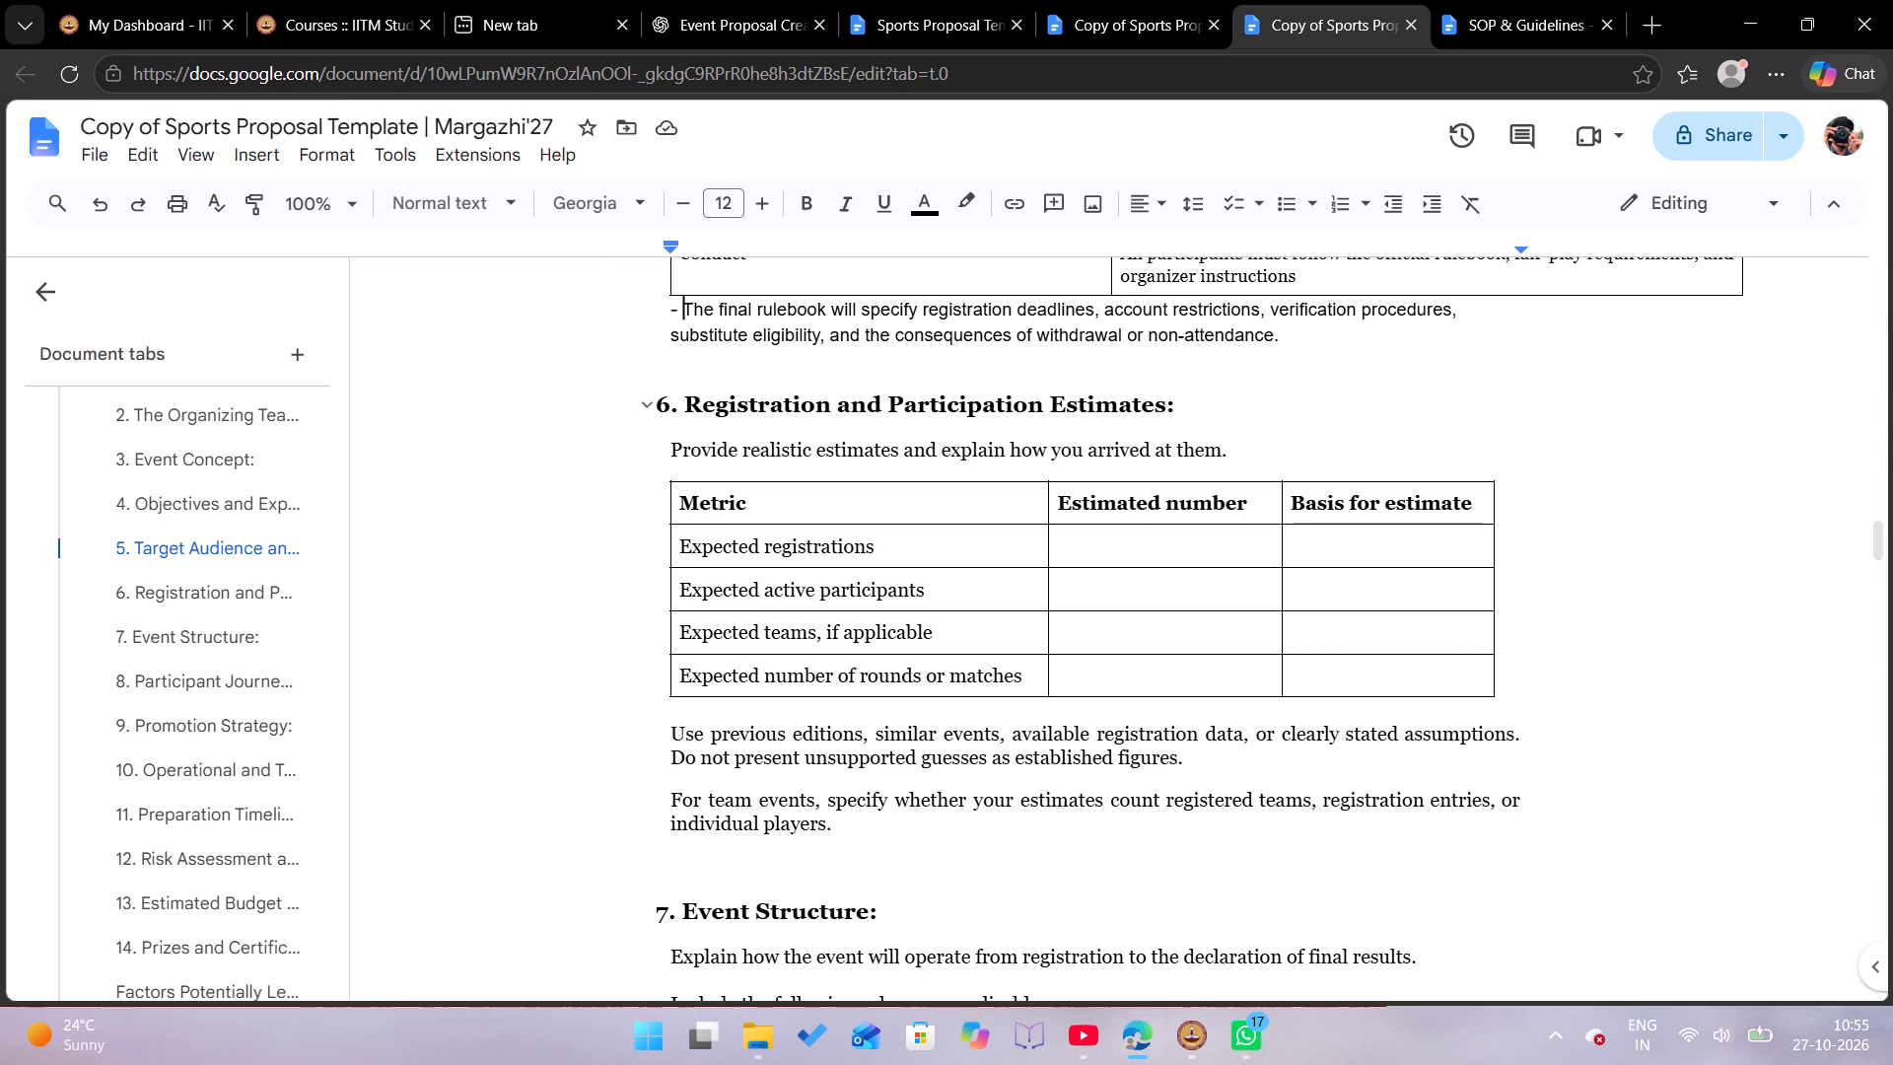
pyautogui.click(1088, 3)
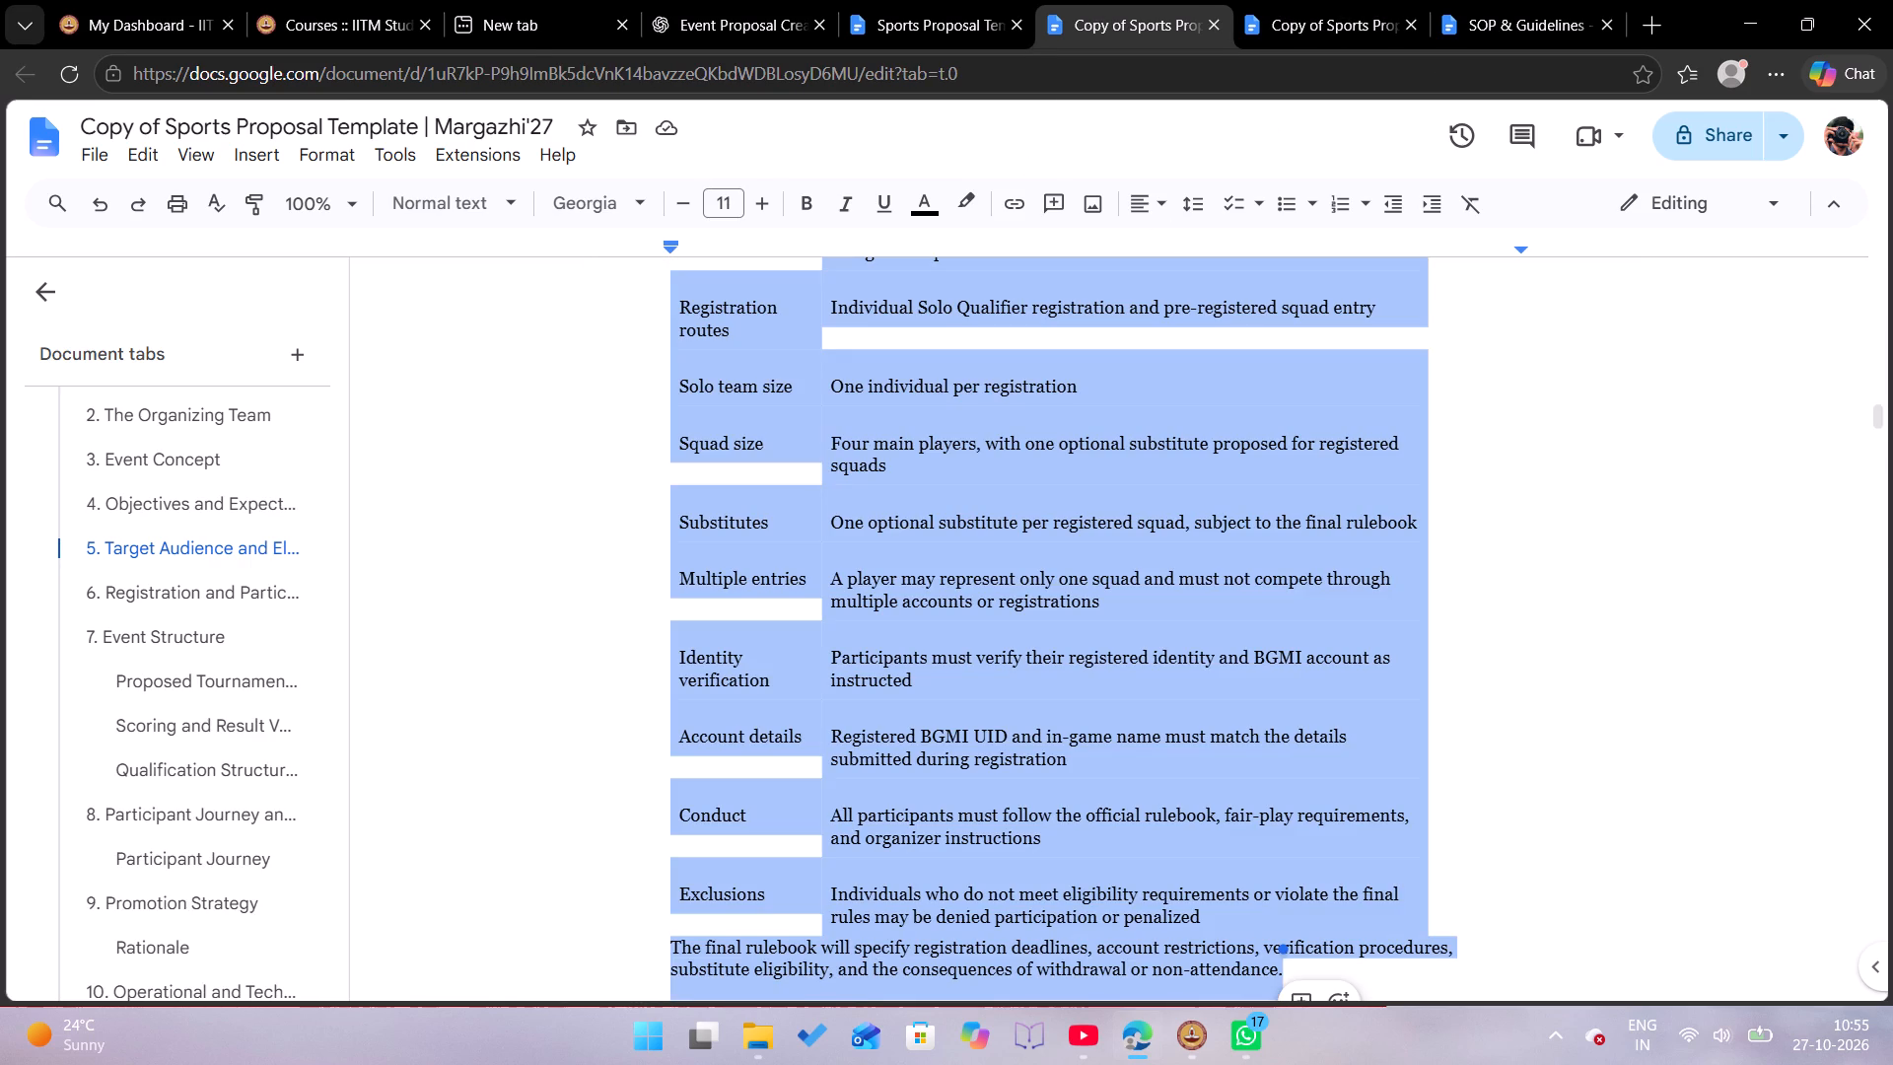
pyautogui.click(1378, 485)
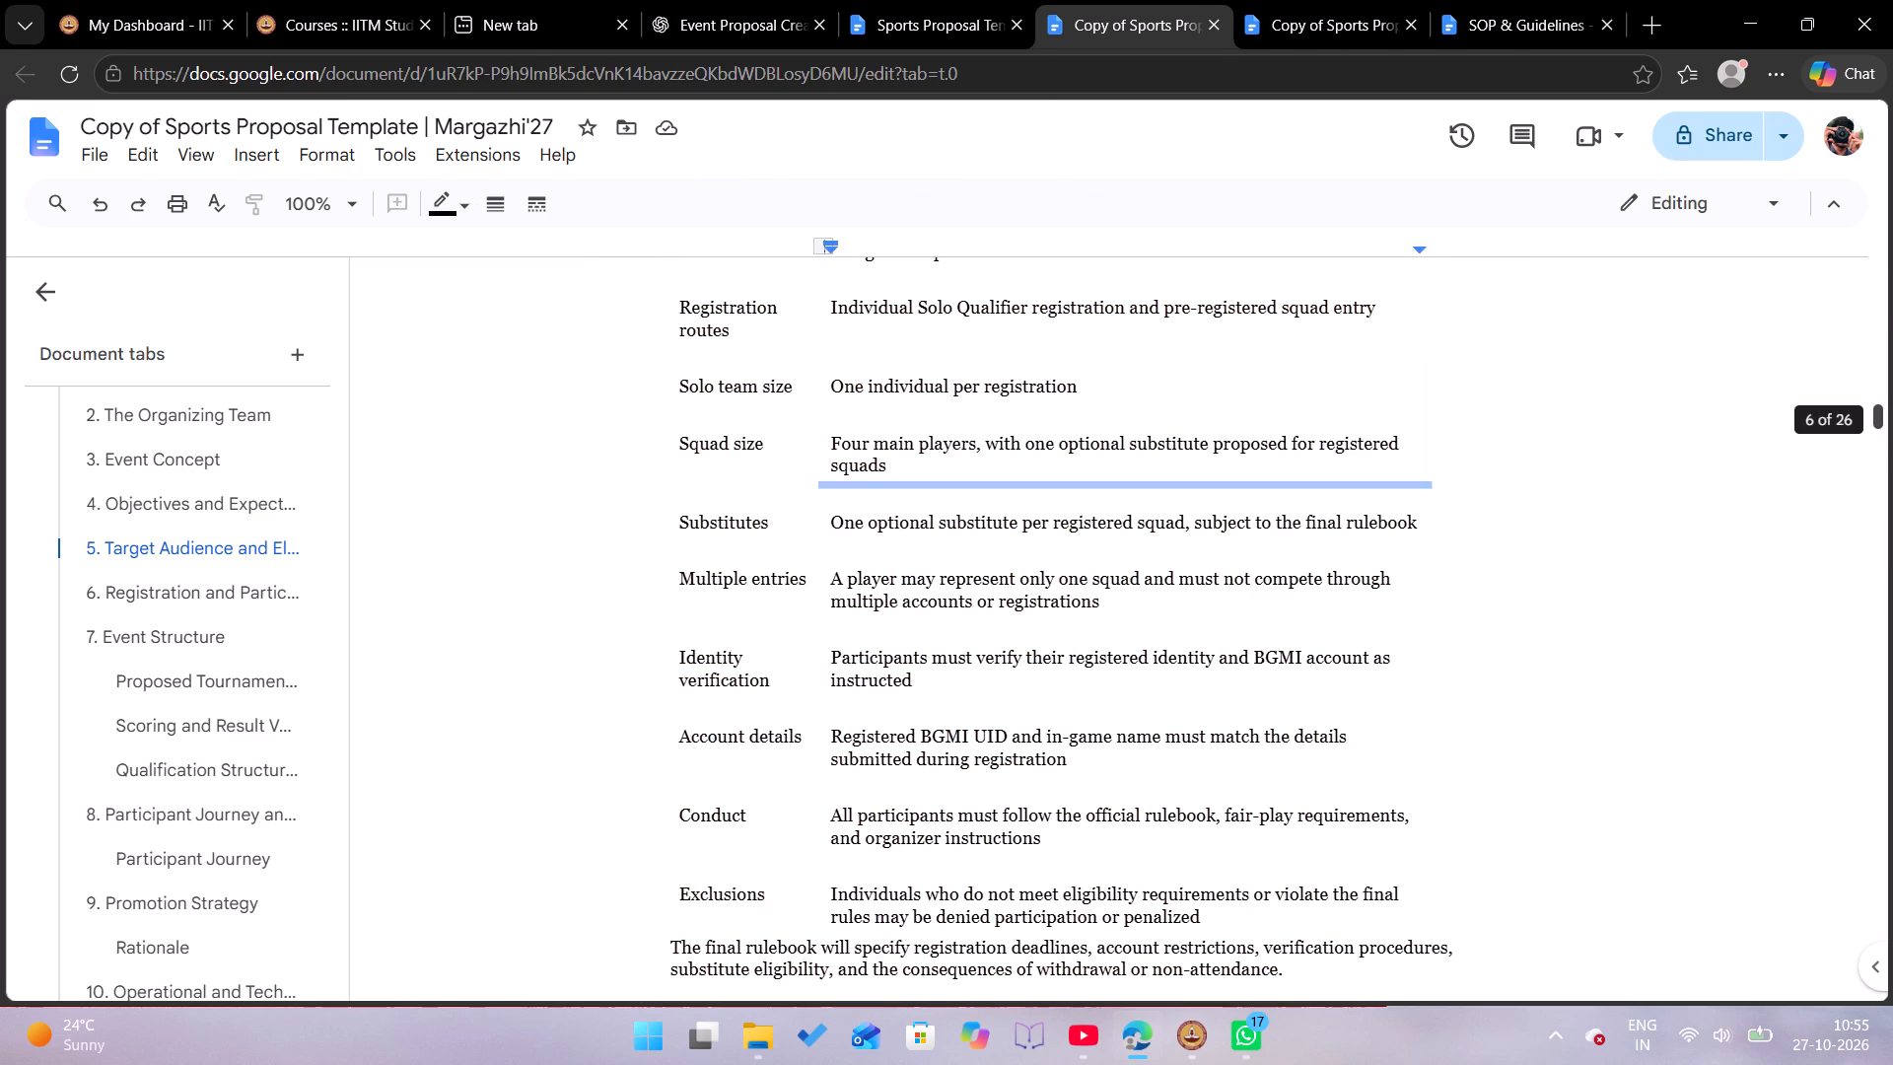
pyautogui.moveTo(1874, 411); pyautogui.dragTo(1886, 439)
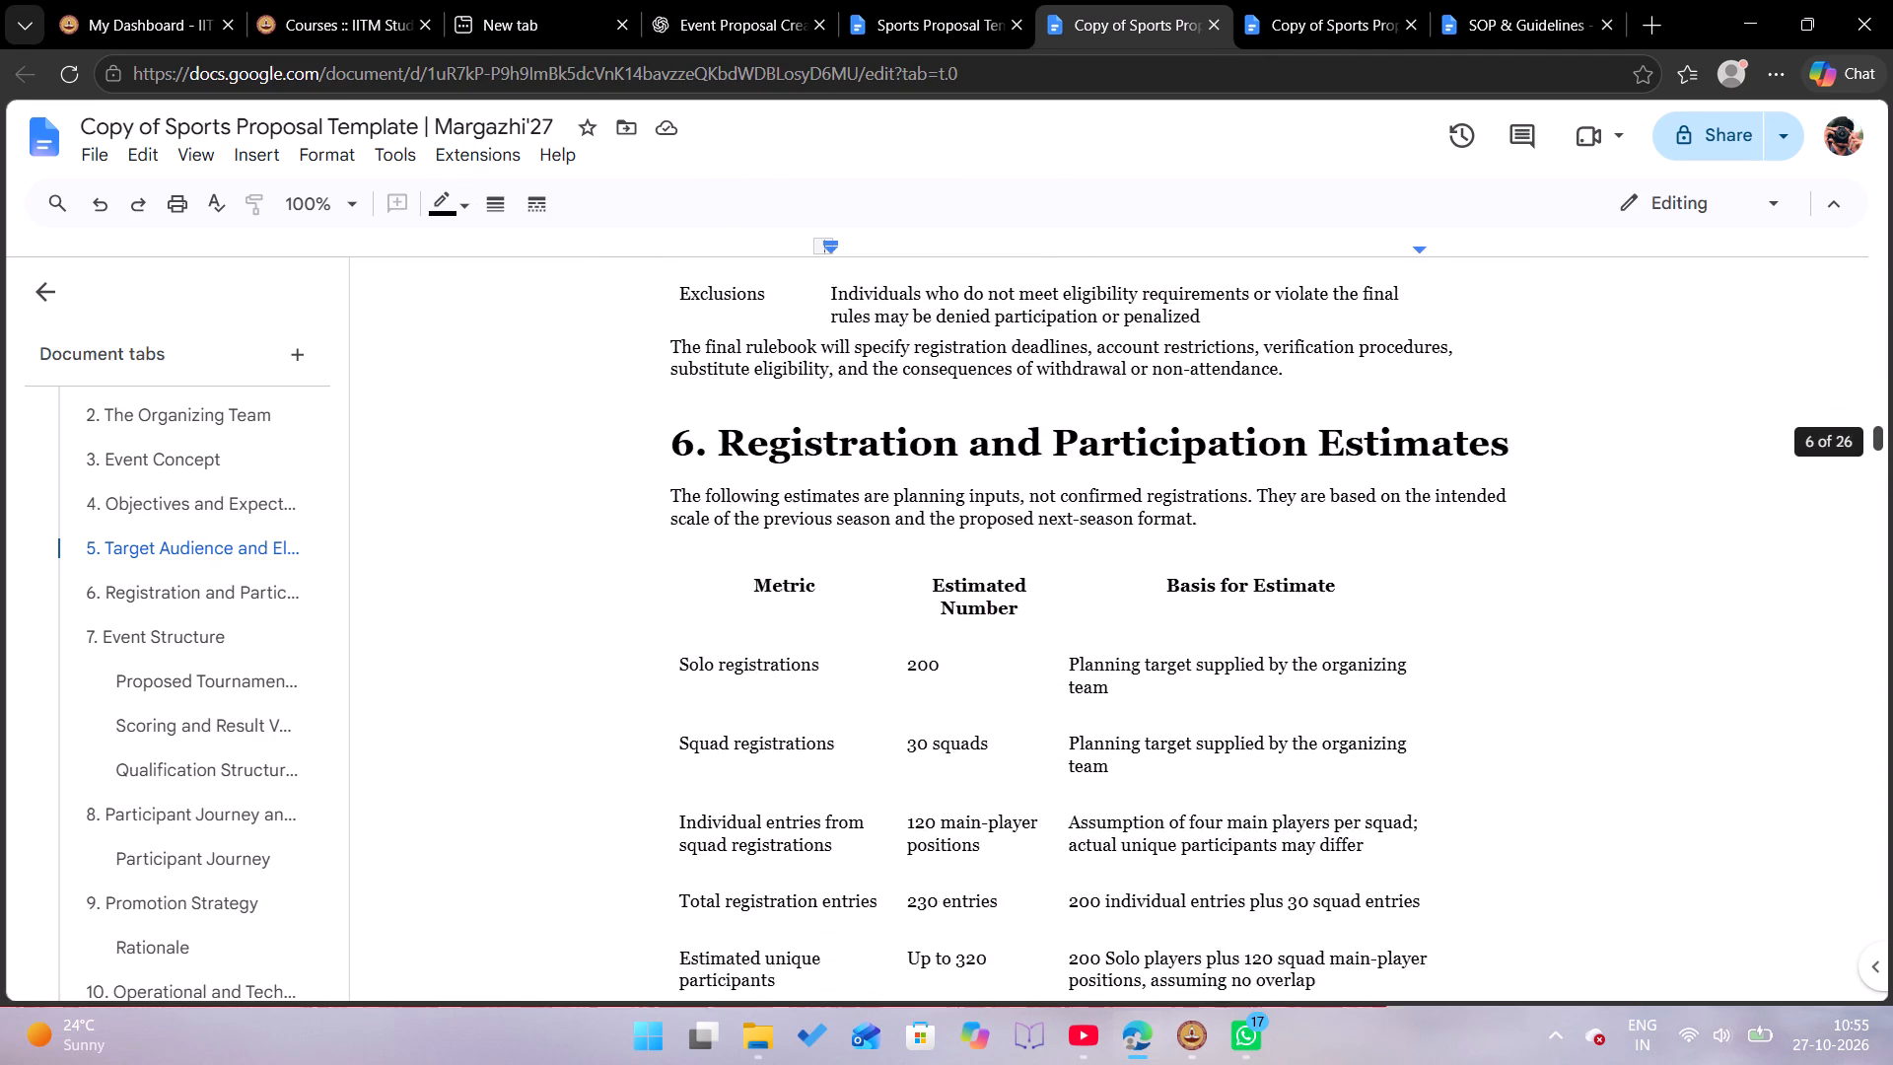
pyautogui.moveTo(1886, 439); pyautogui.dragTo(1885, 440)
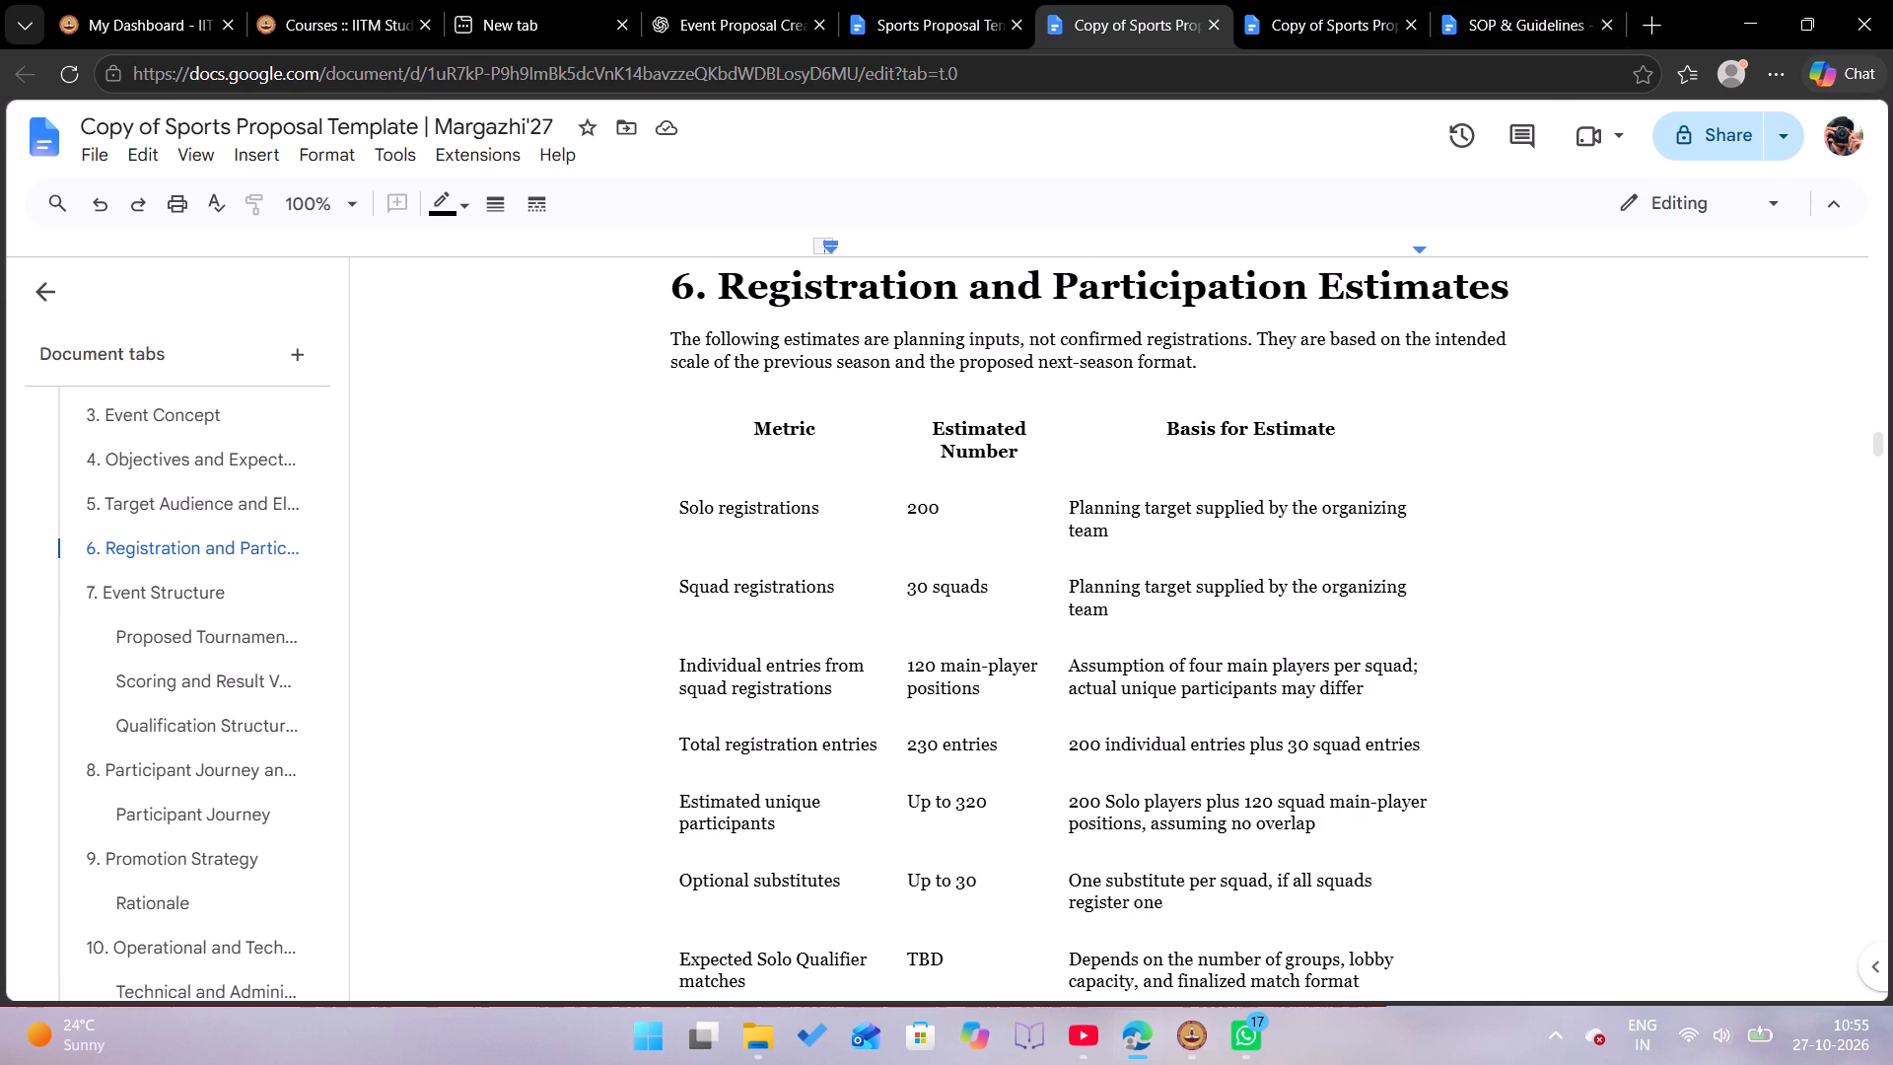
pyautogui.click(1279, 0)
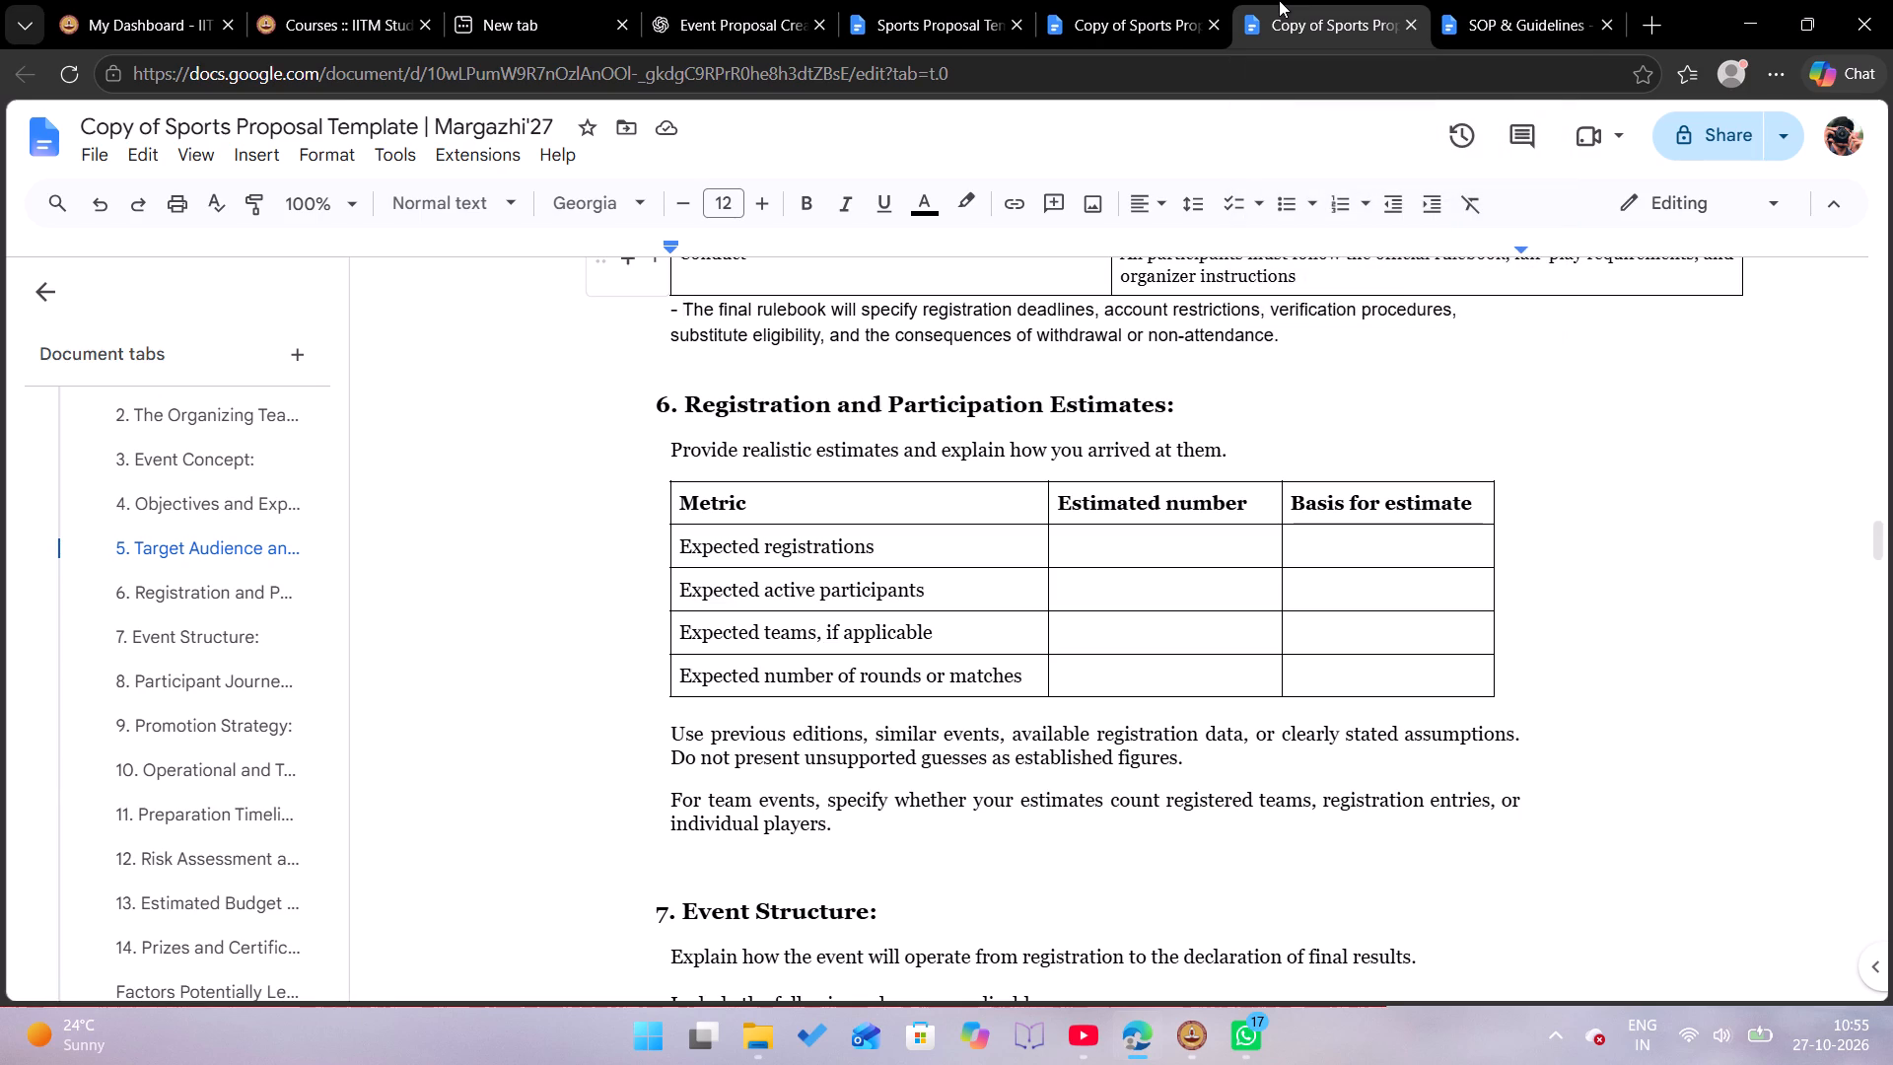
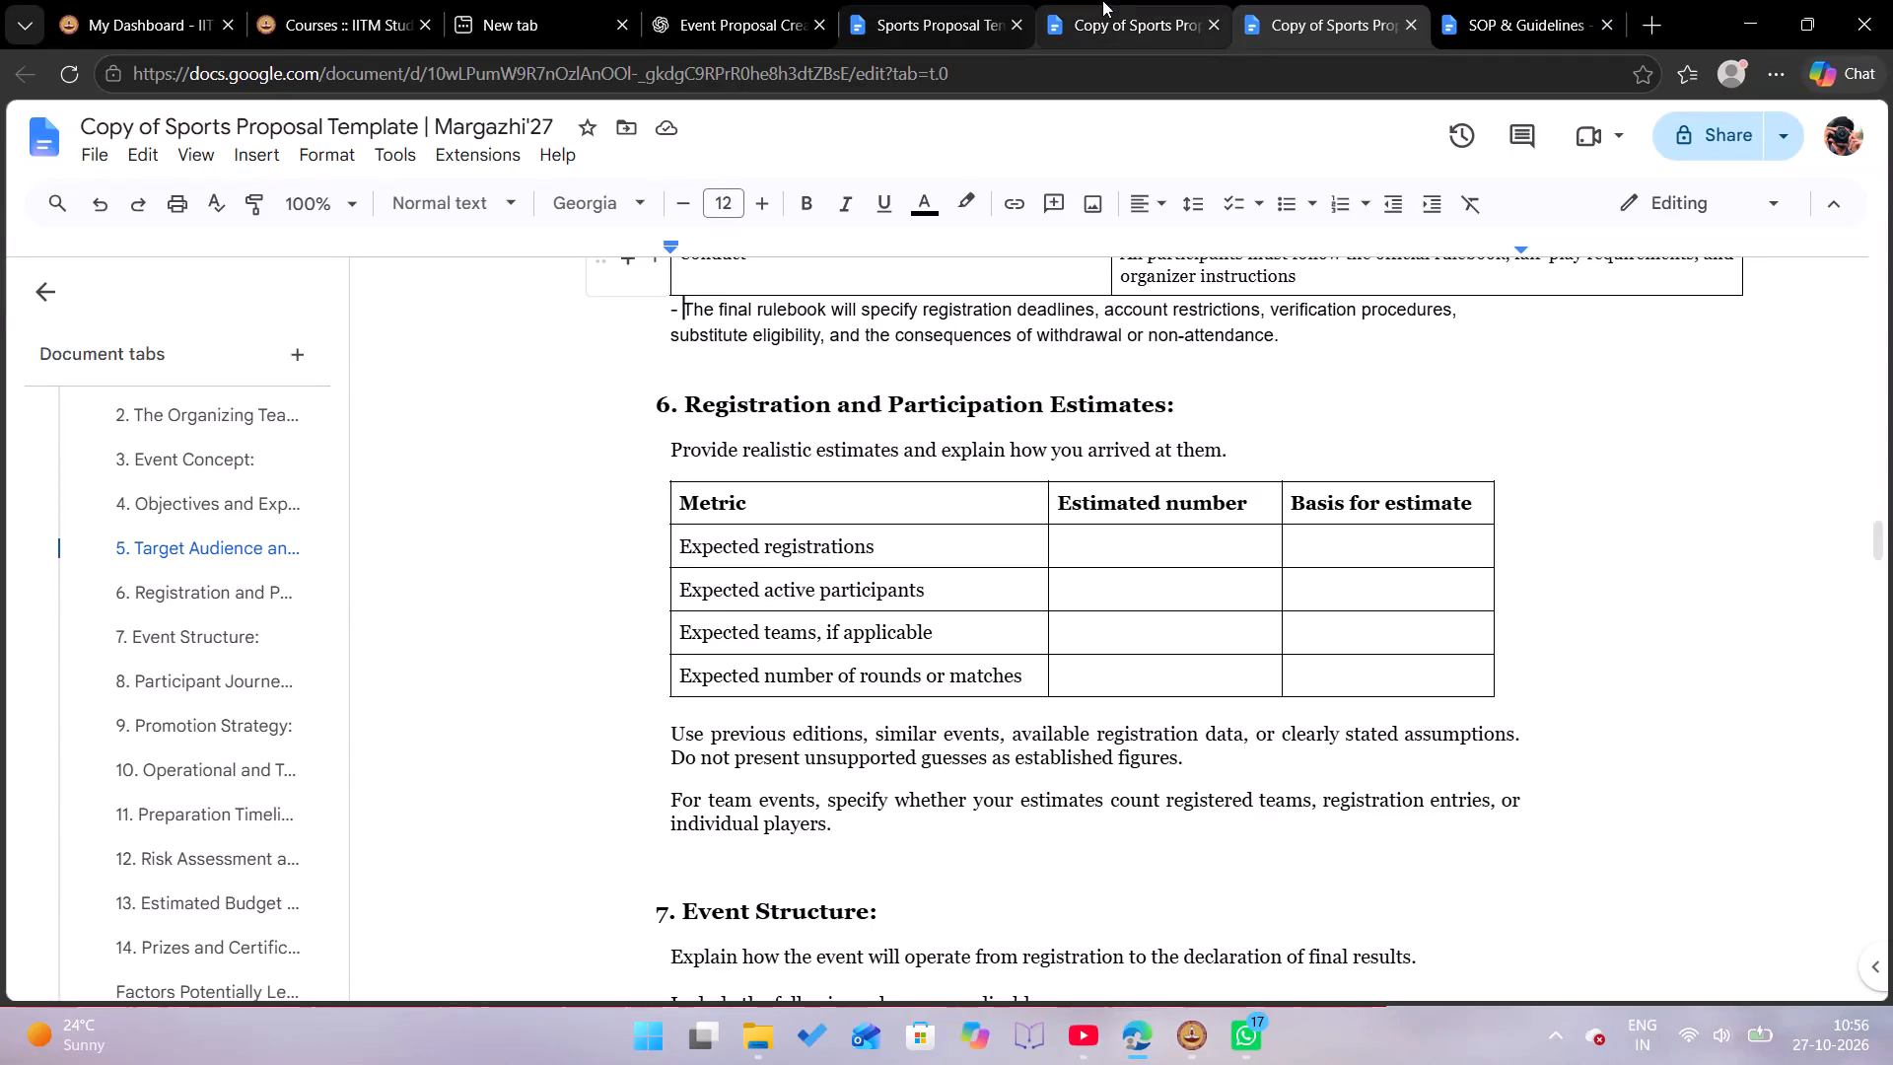
# Replace "Expected registrations" in the section 6 table with "Solo registrations" copied from the other proposal copy, and enter 200 as its estimated number.
pyautogui.click(1112, 0)
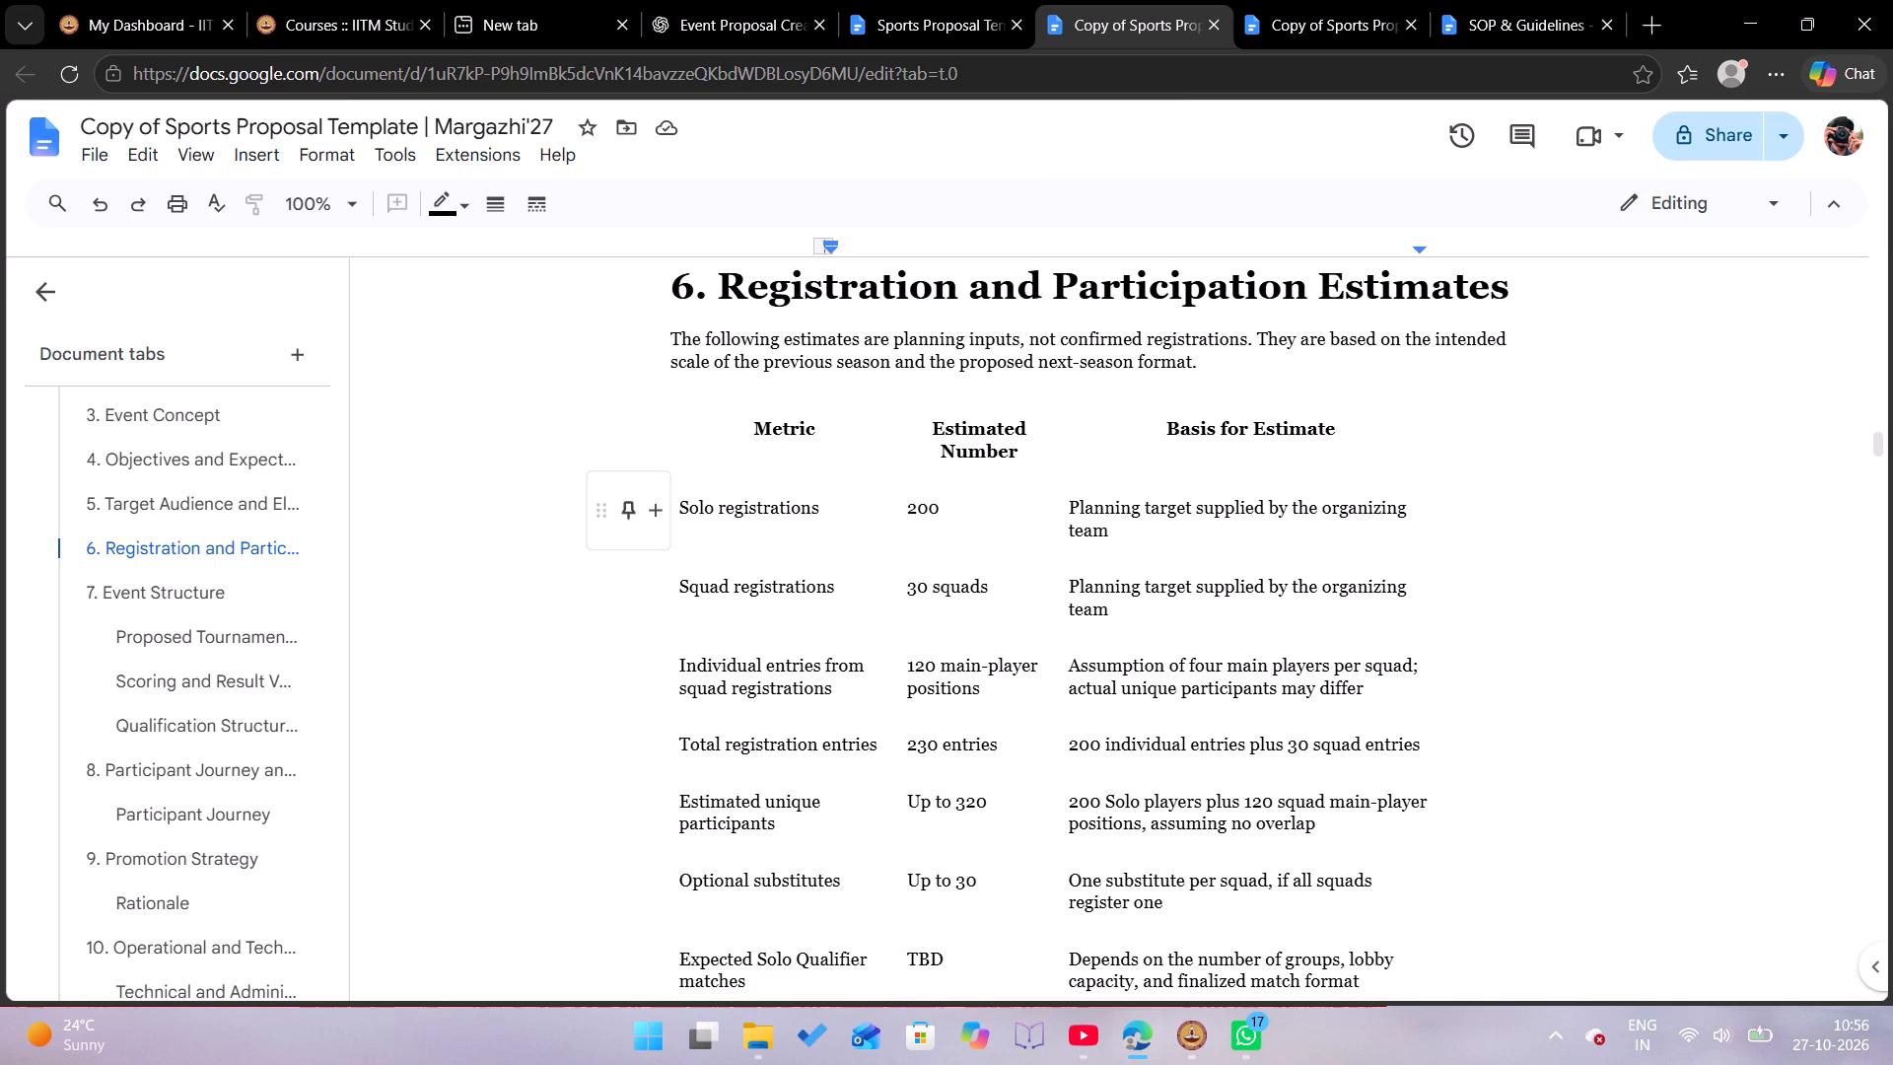
pyautogui.moveTo(682, 505); pyautogui.dragTo(827, 508)
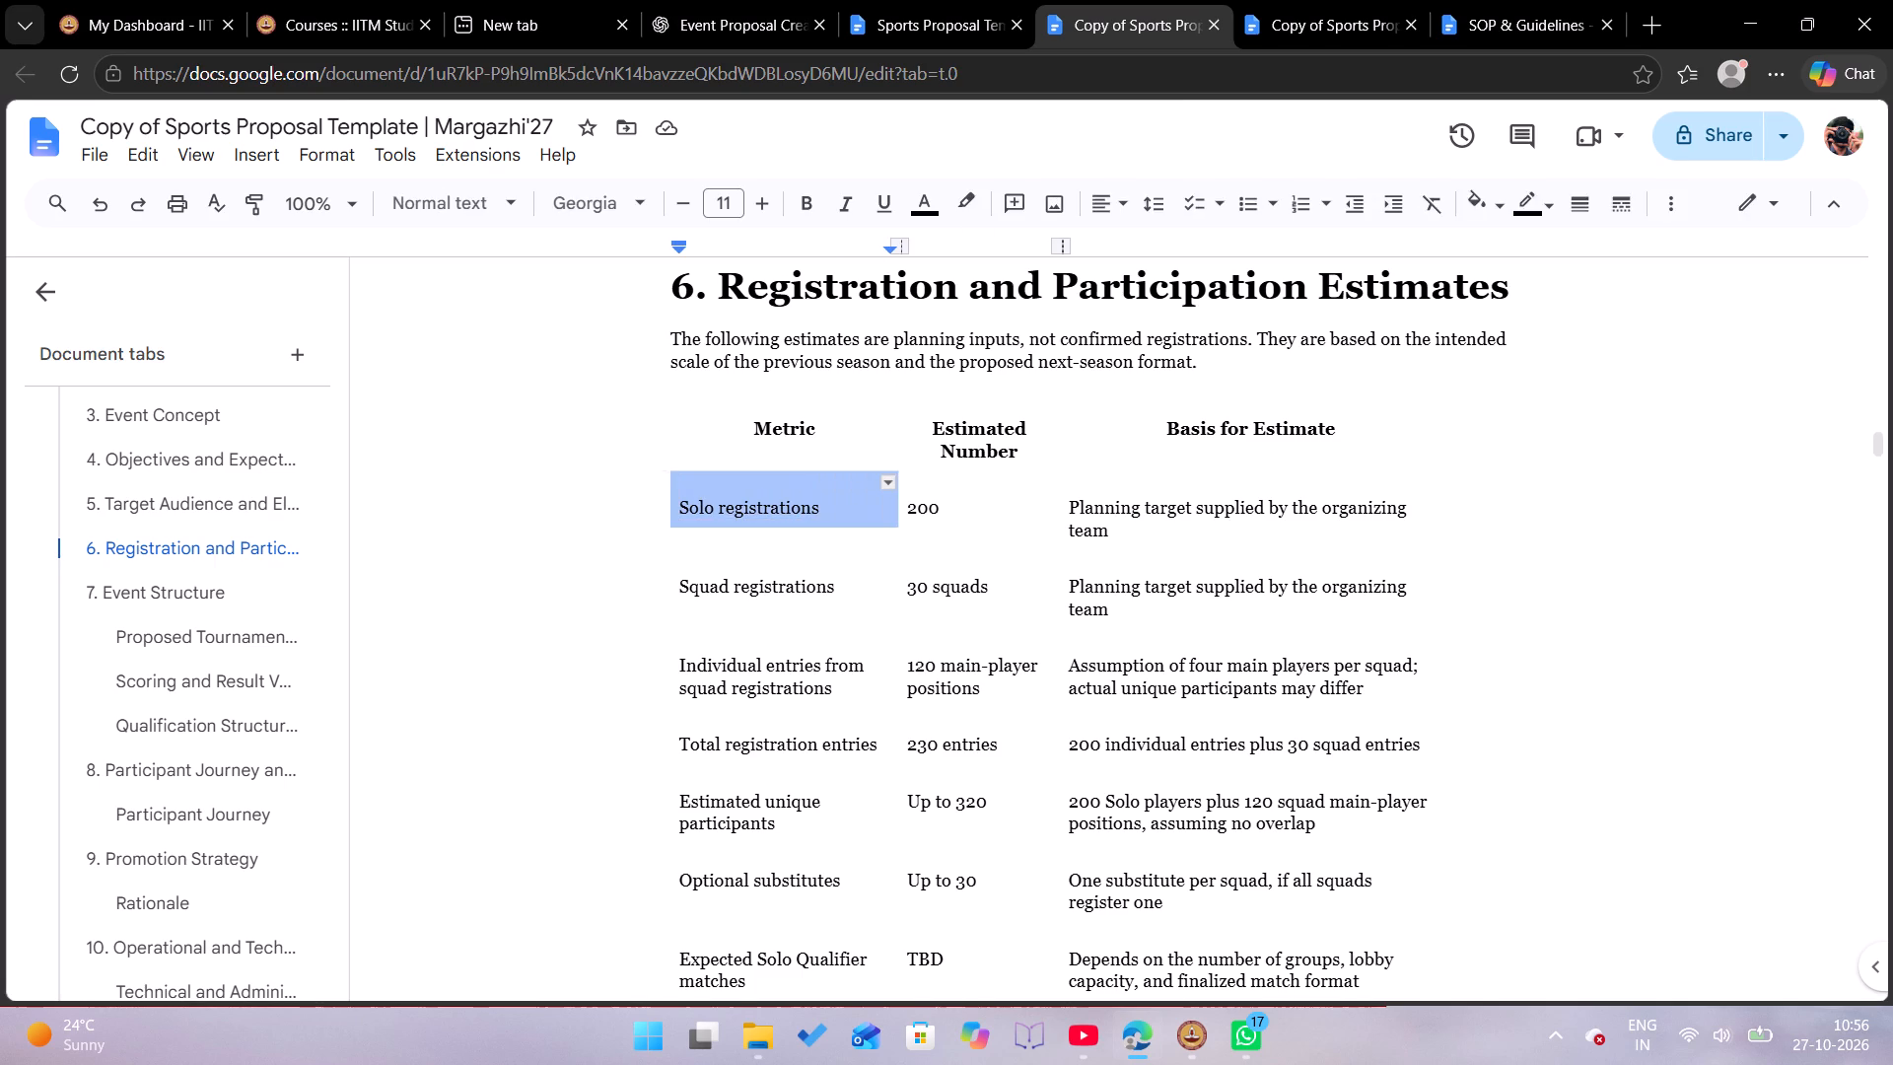
pyautogui.moveTo(827, 508); pyautogui.dragTo(819, 510)
pyautogui.hotkey('ctrl', 'c')
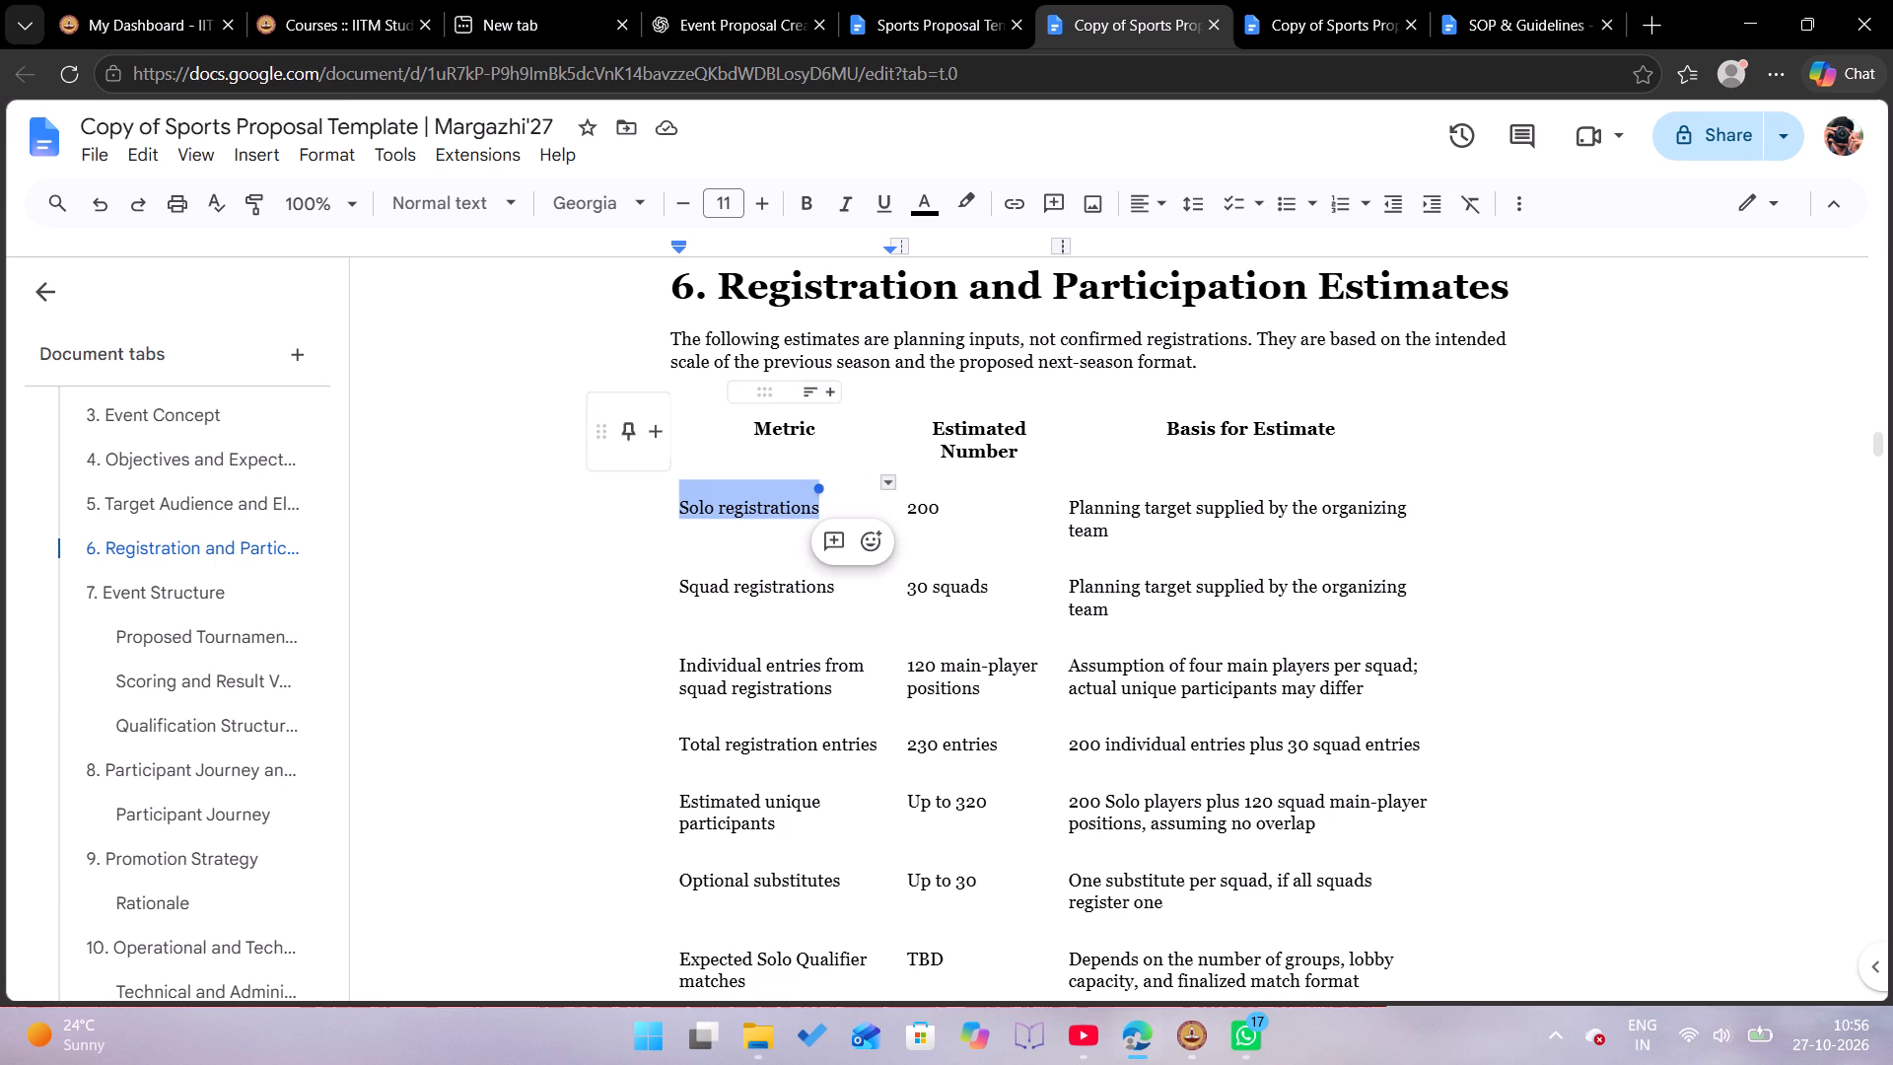
pyautogui.click(1314, 1)
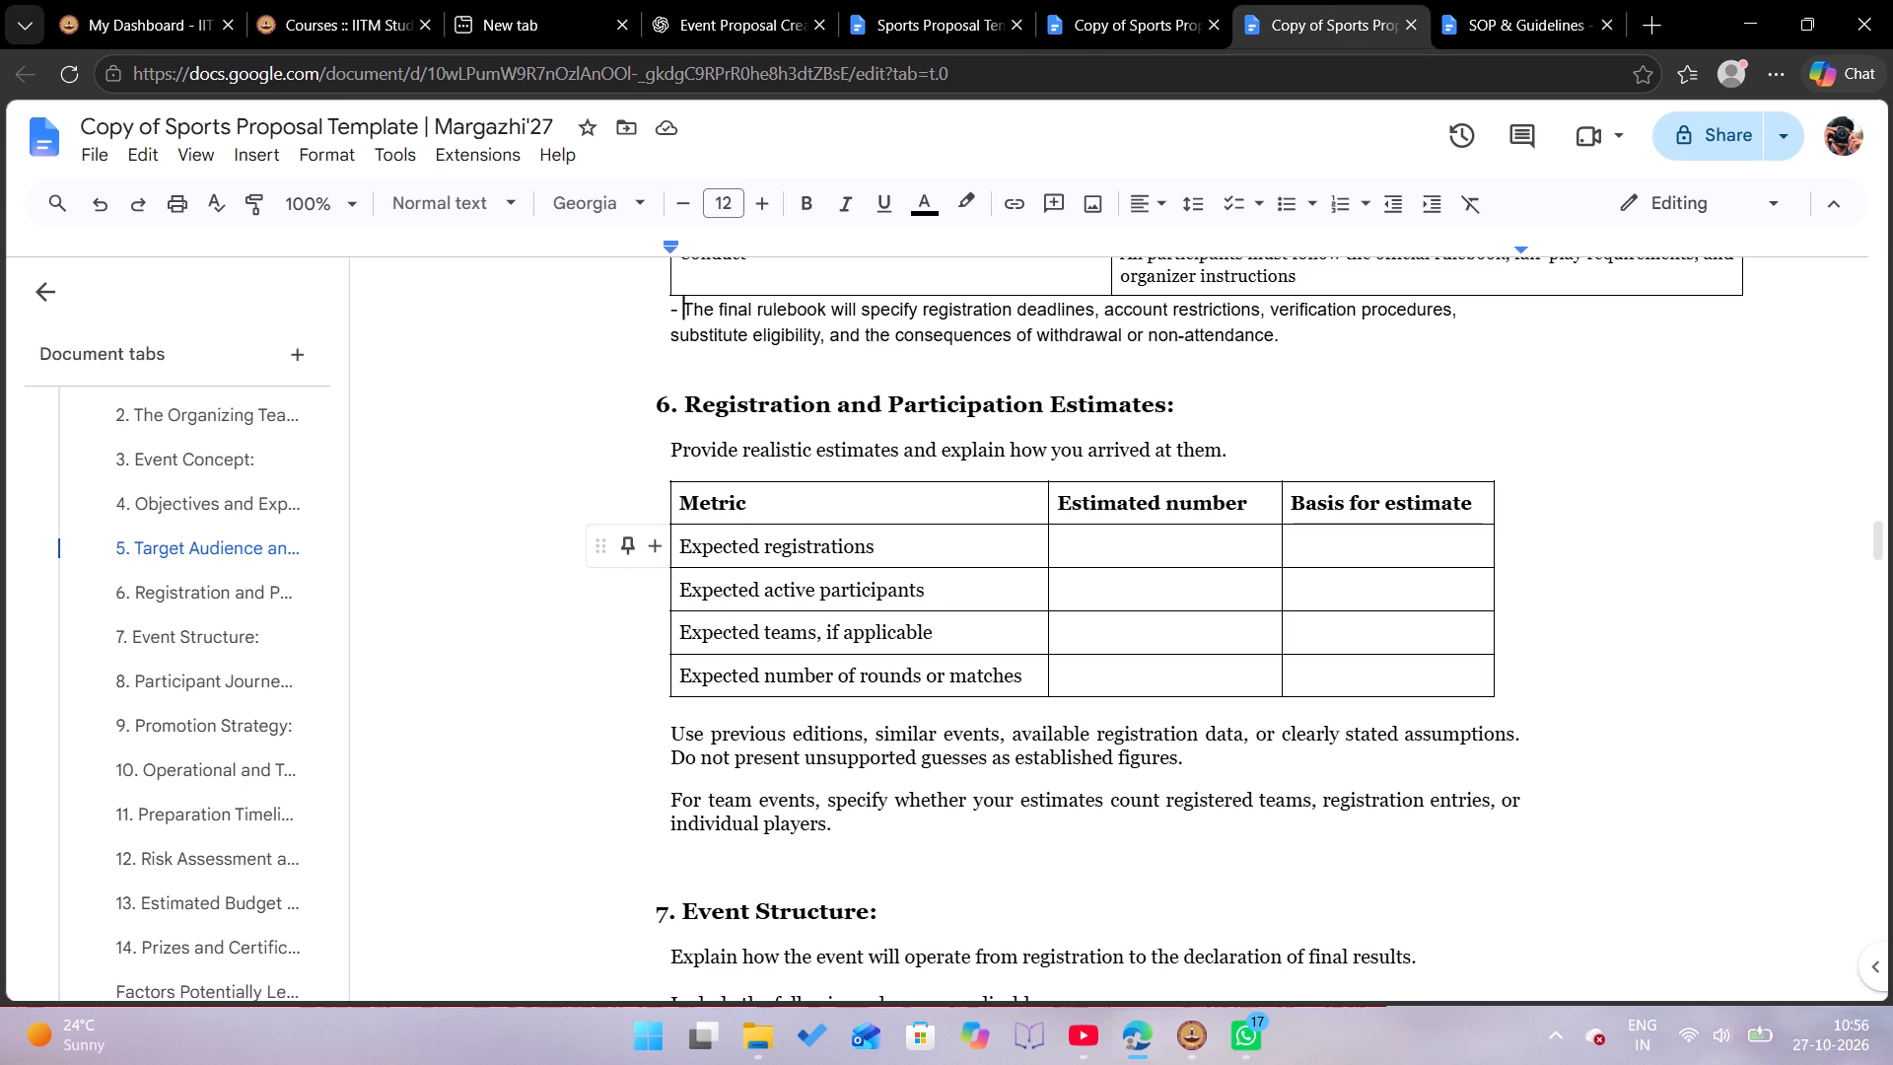
pyautogui.moveTo(875, 540); pyautogui.dragTo(682, 542)
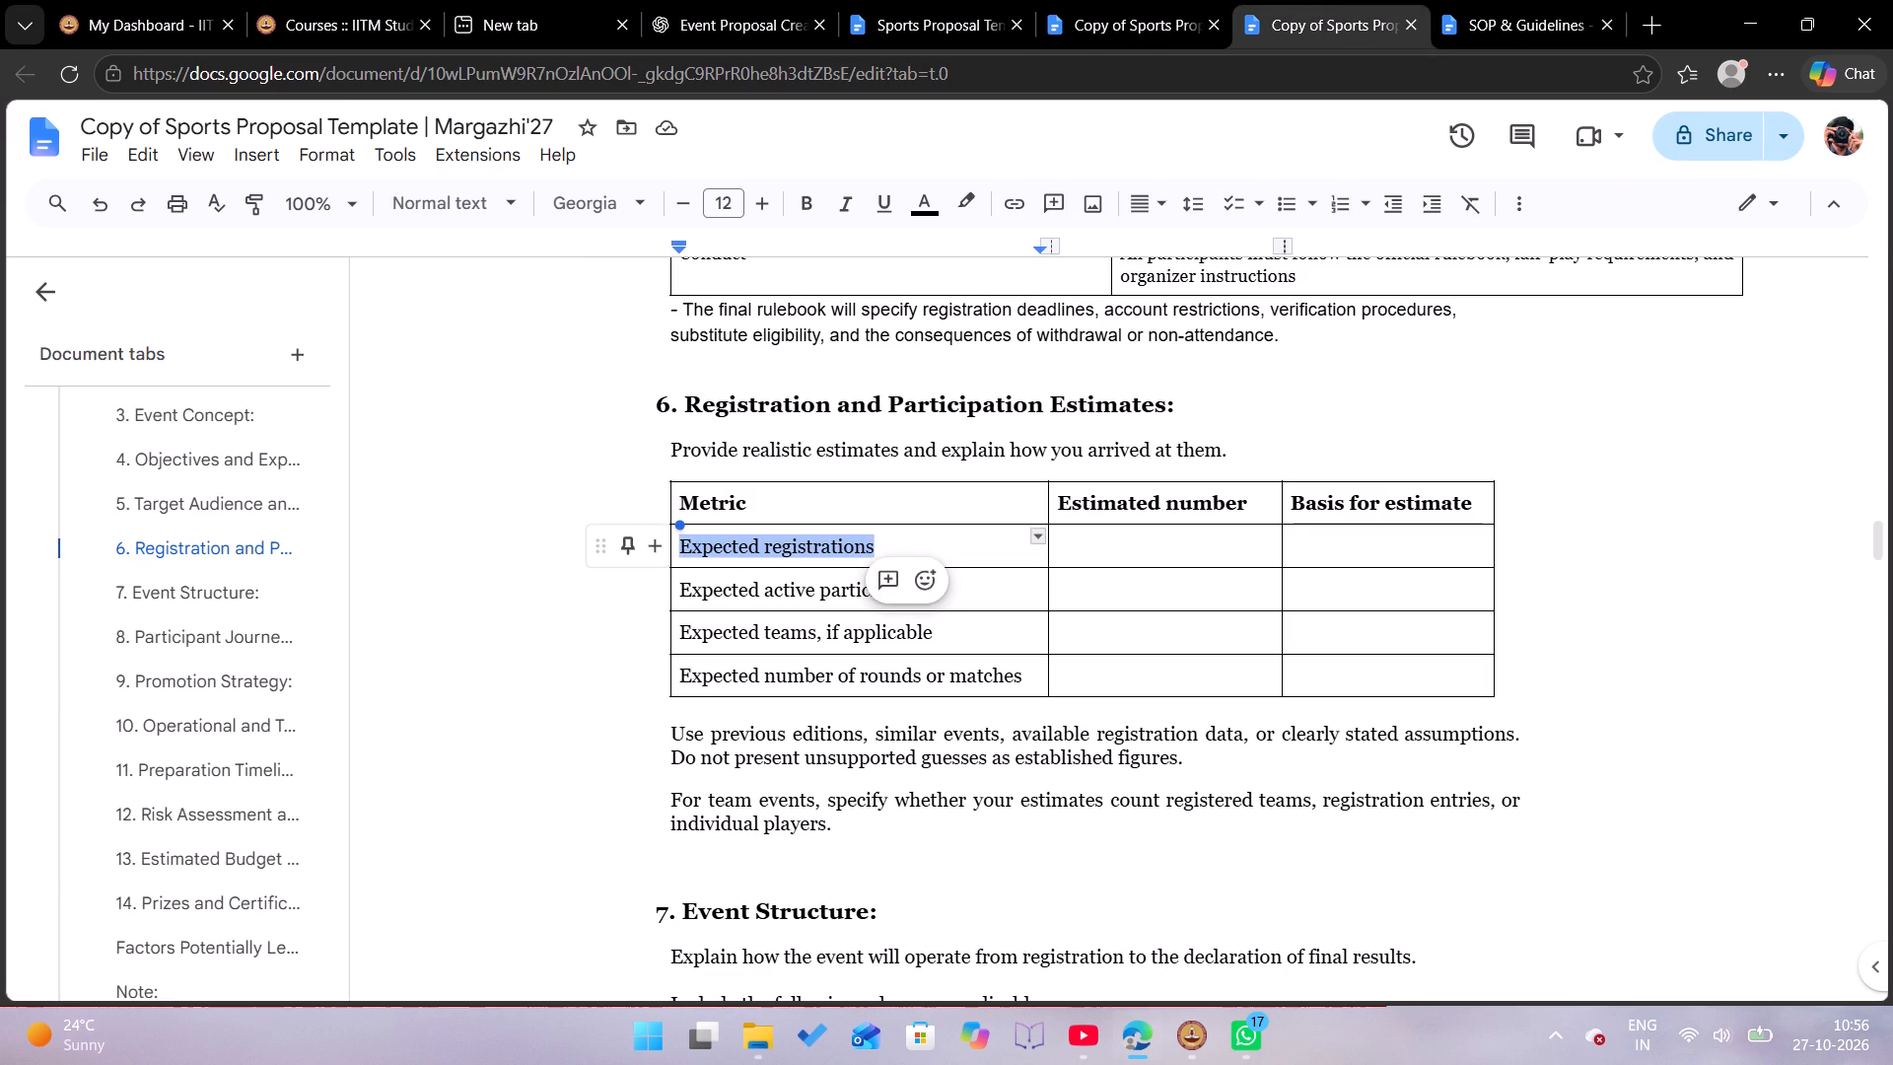
pyautogui.press('BackSpace')
pyautogui.hotkey('ctrl', 'v')
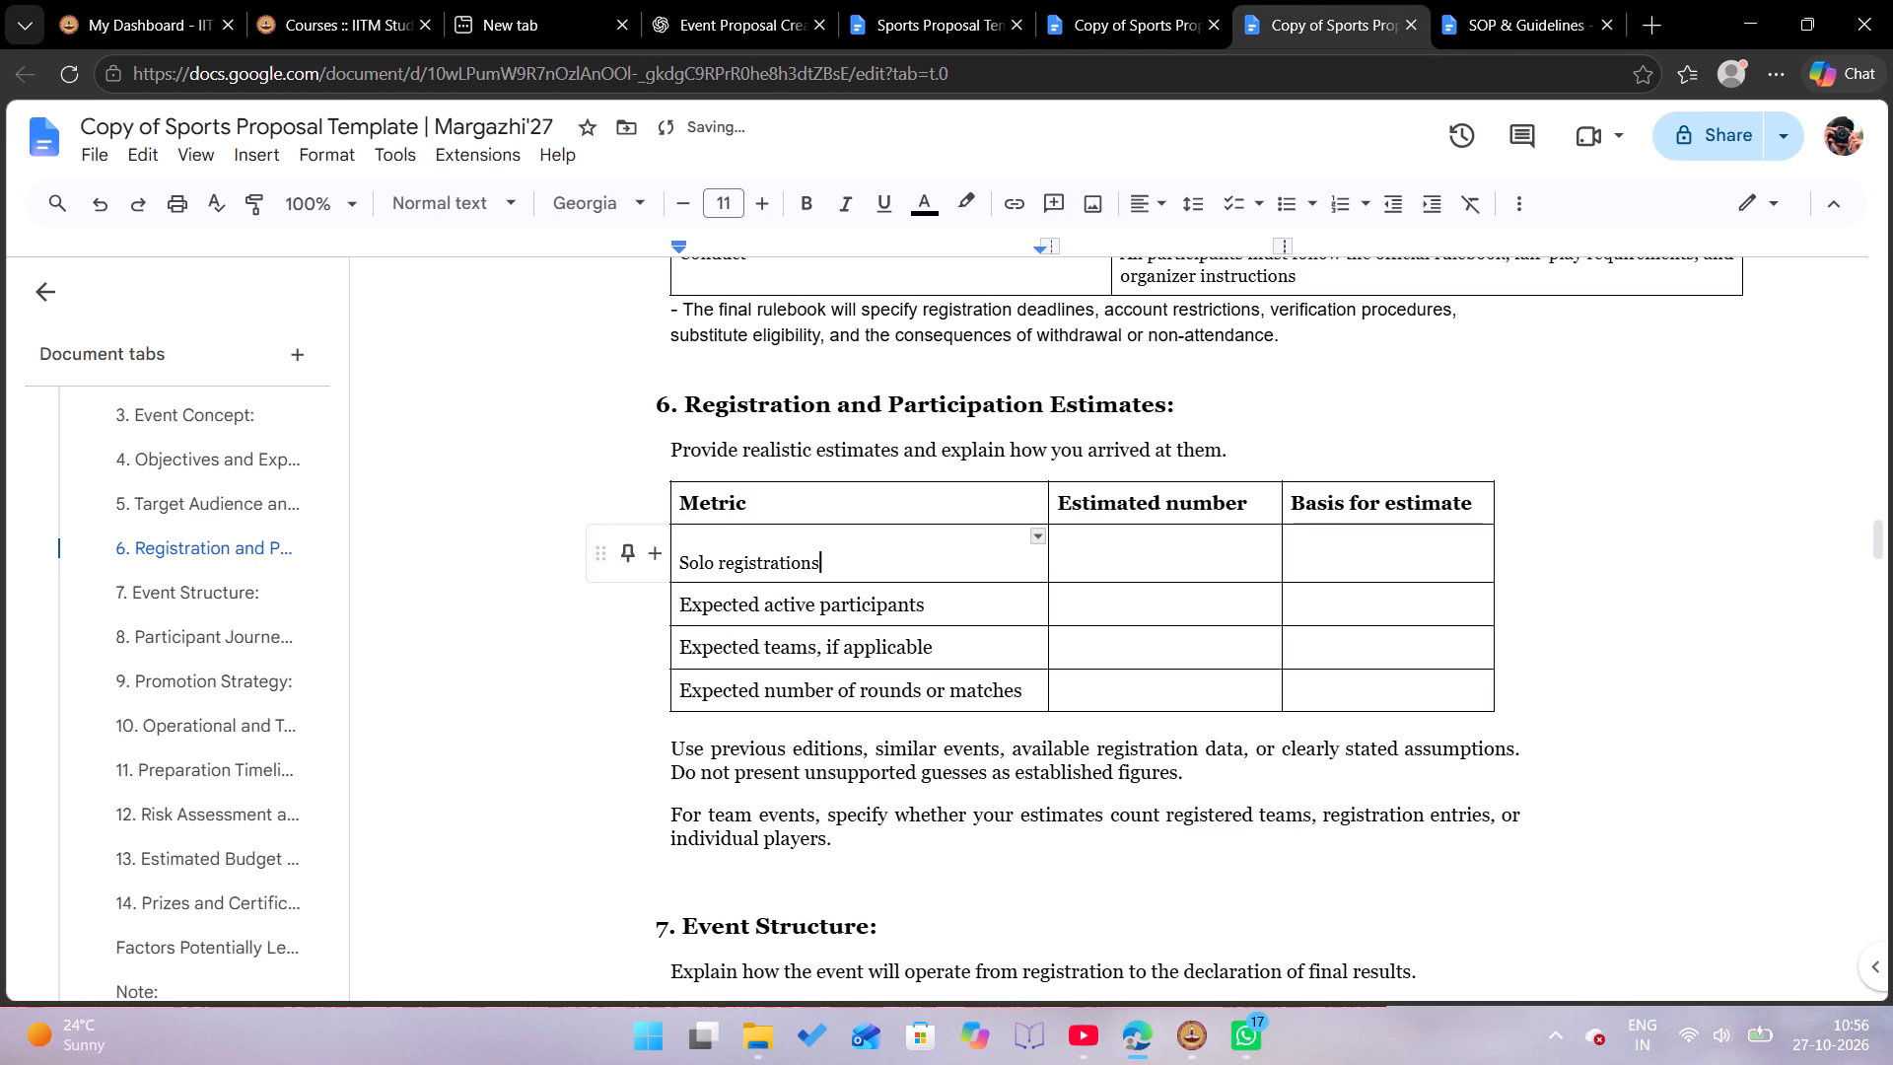
pyautogui.click(1110, 565)
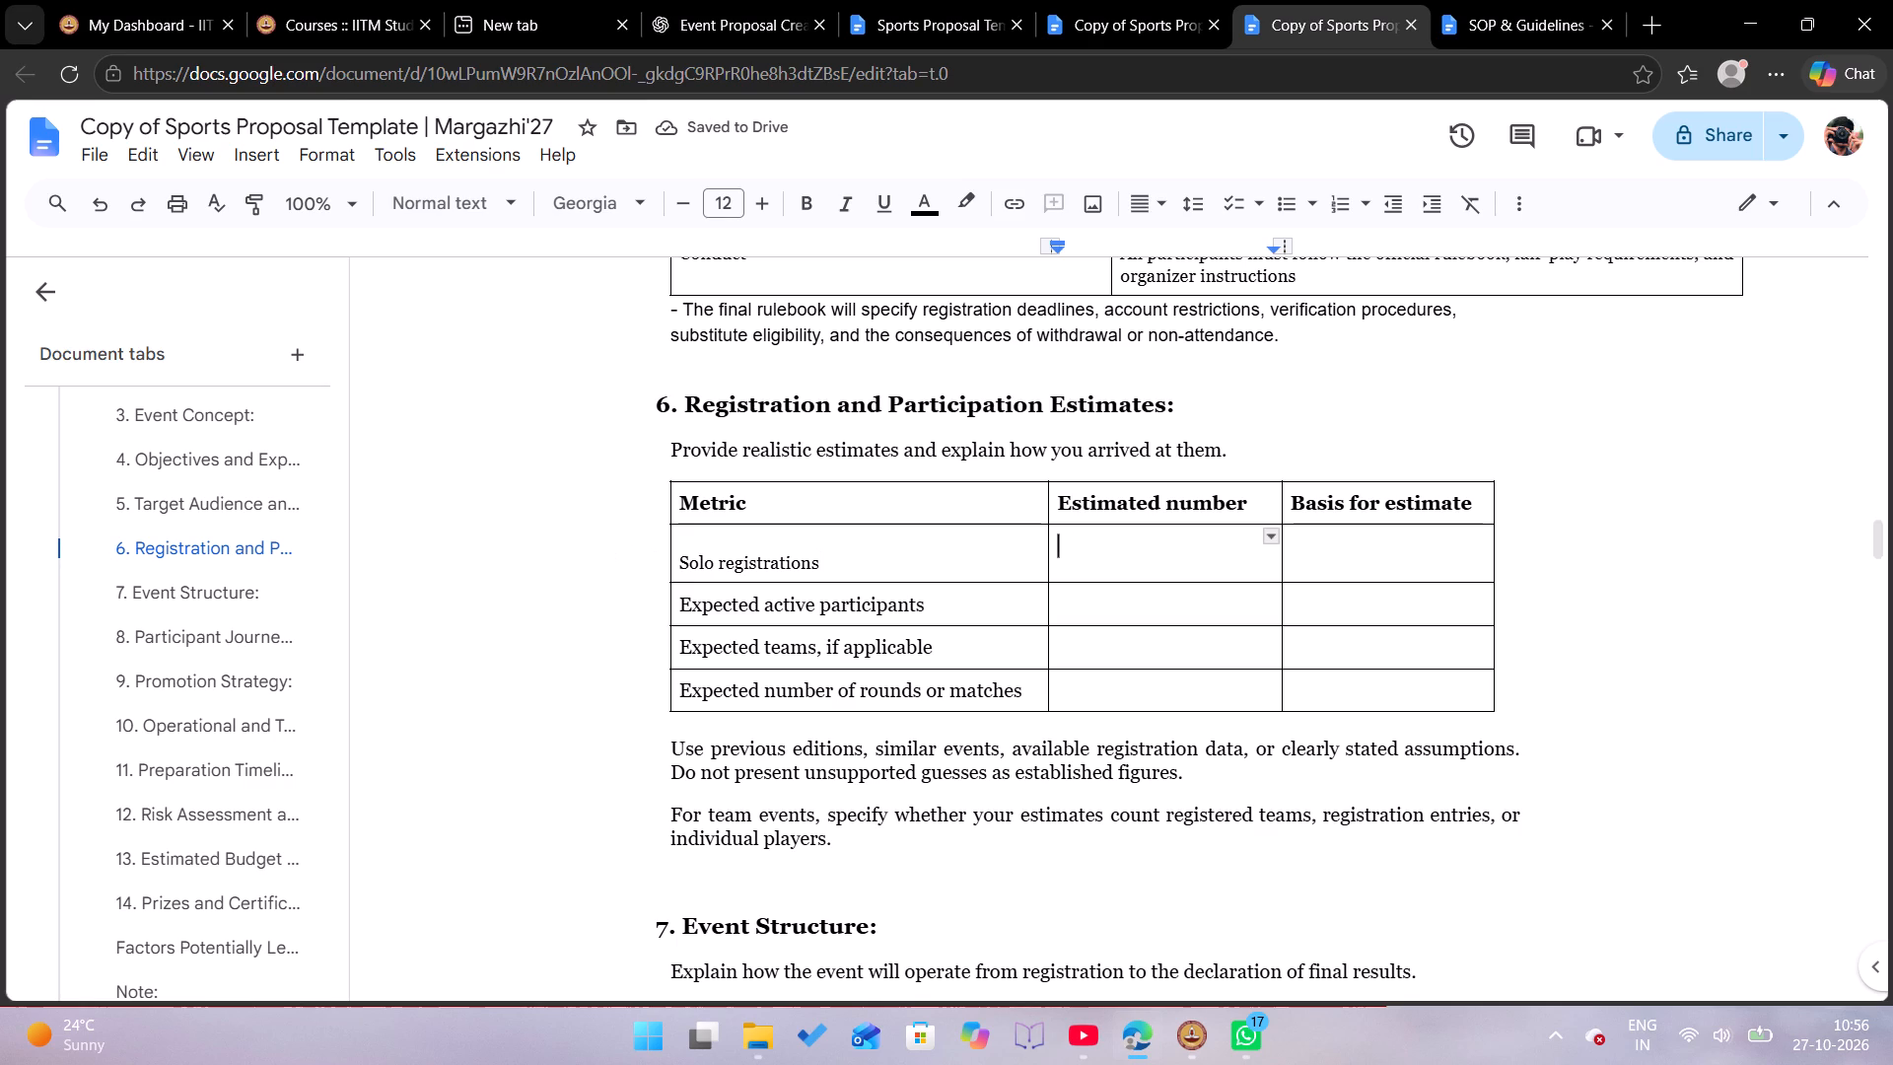
pyautogui.write('200')
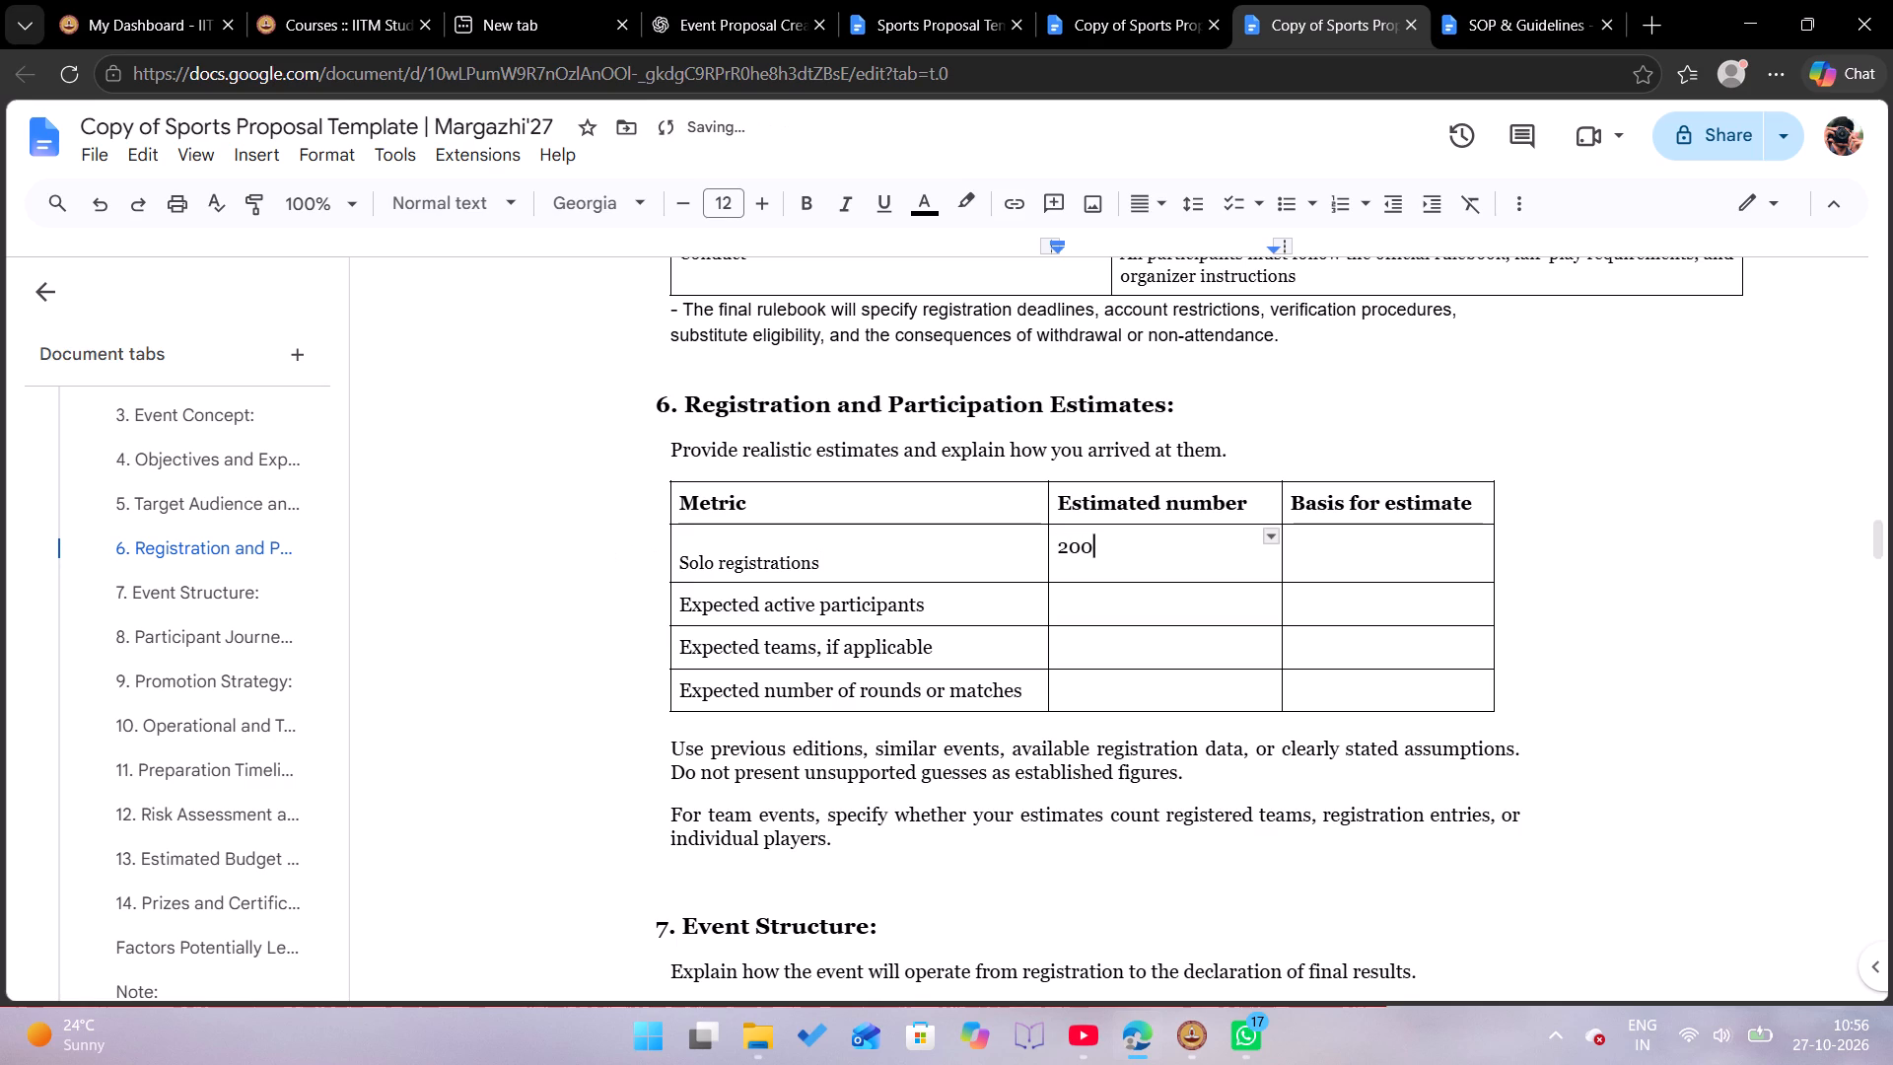
# Replace the "Expected active participants" metric with "Squad registrations" and enter 30 as its estimated number.
pyautogui.click(952, 613)
pyautogui.moveTo(952, 613); pyautogui.dragTo(684, 603)
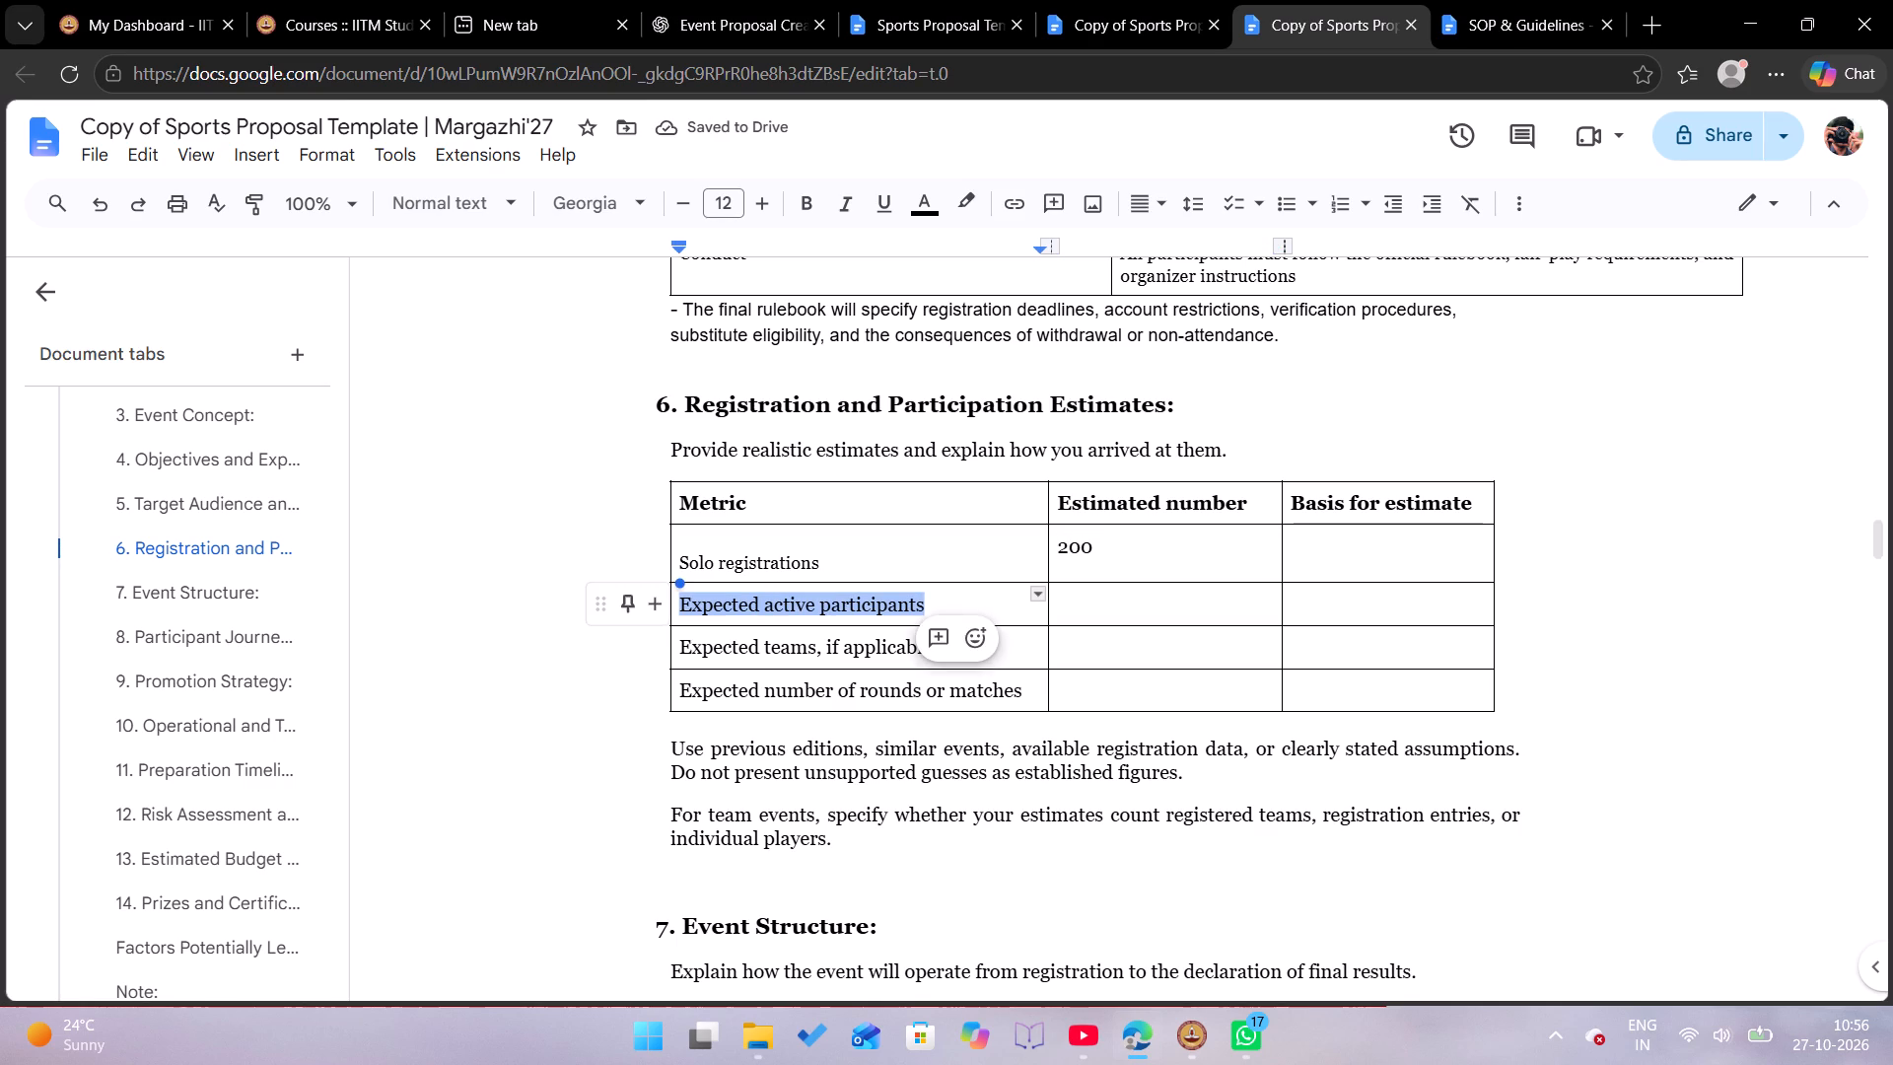
pyautogui.press('BackSpace')
pyautogui.write('squad')
pyautogui.press('space')
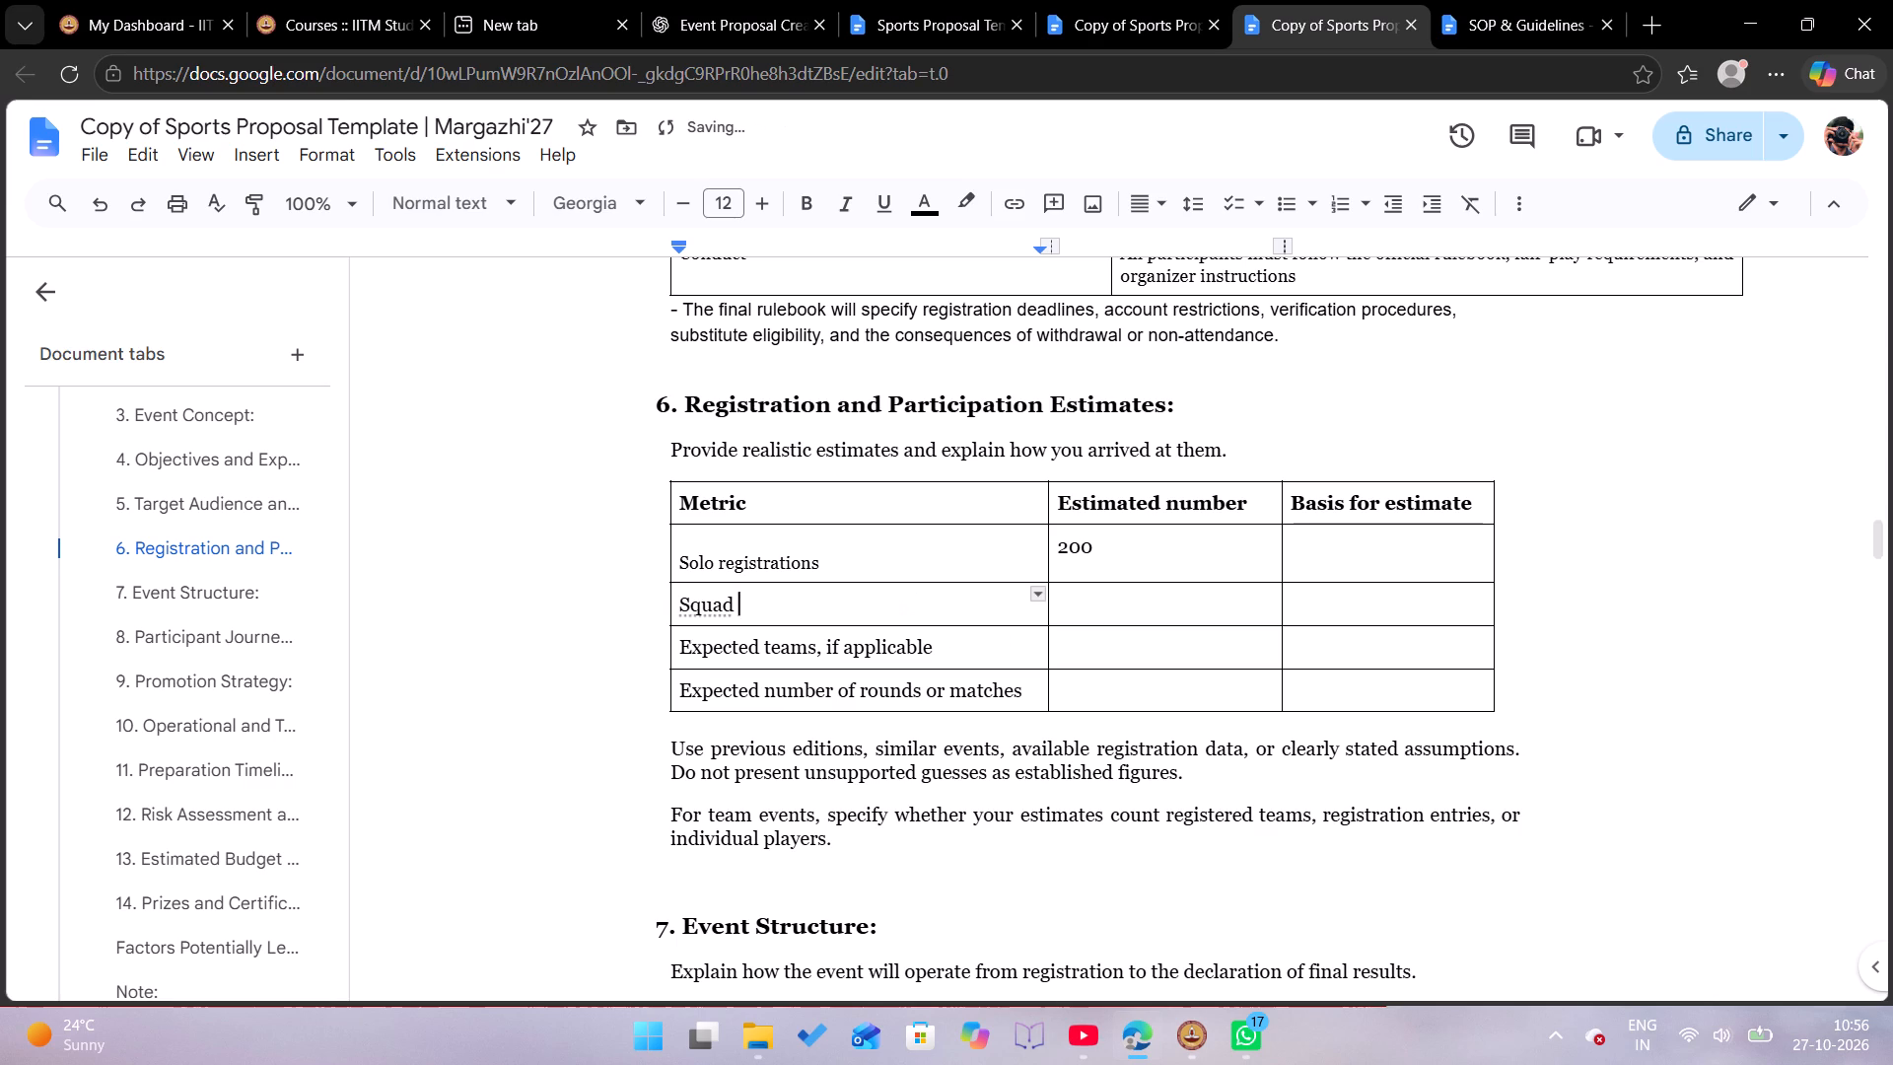
pyautogui.write('regis')
pyautogui.write('trations')
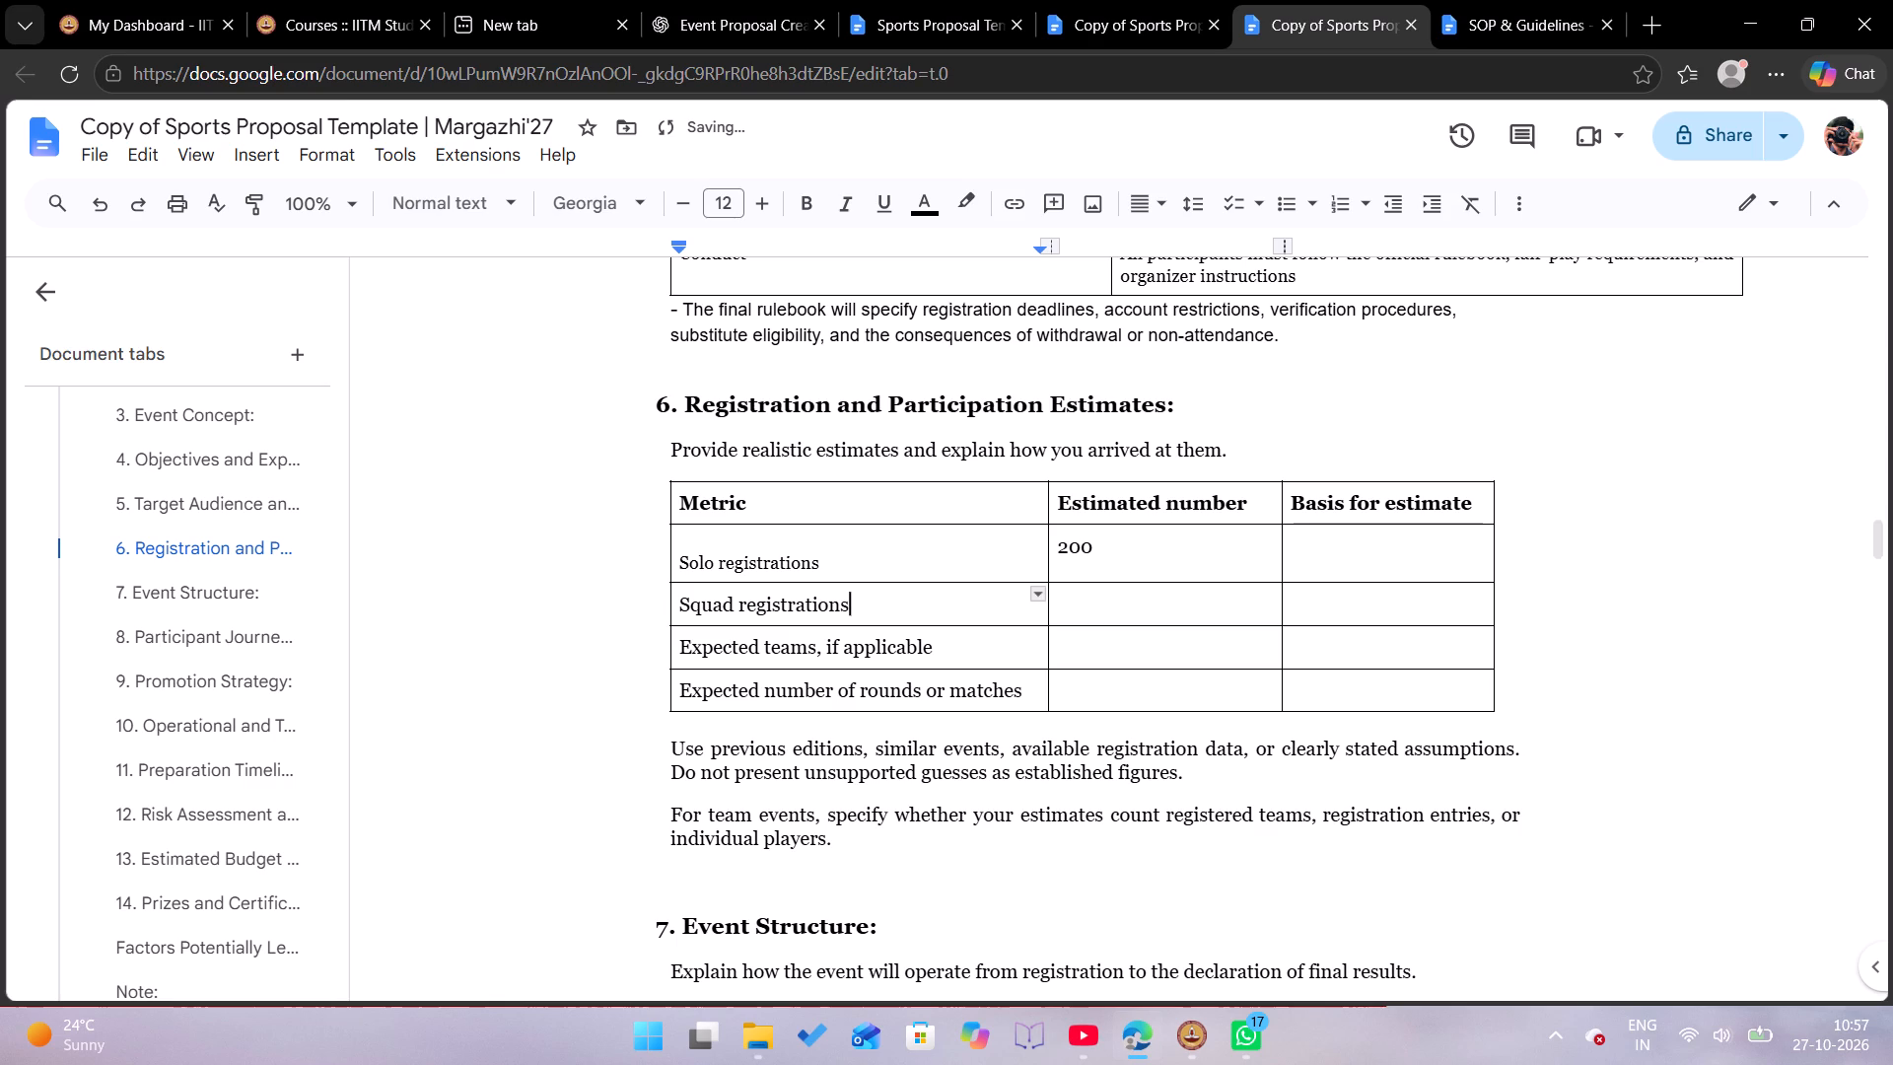
pyautogui.click(1098, 616)
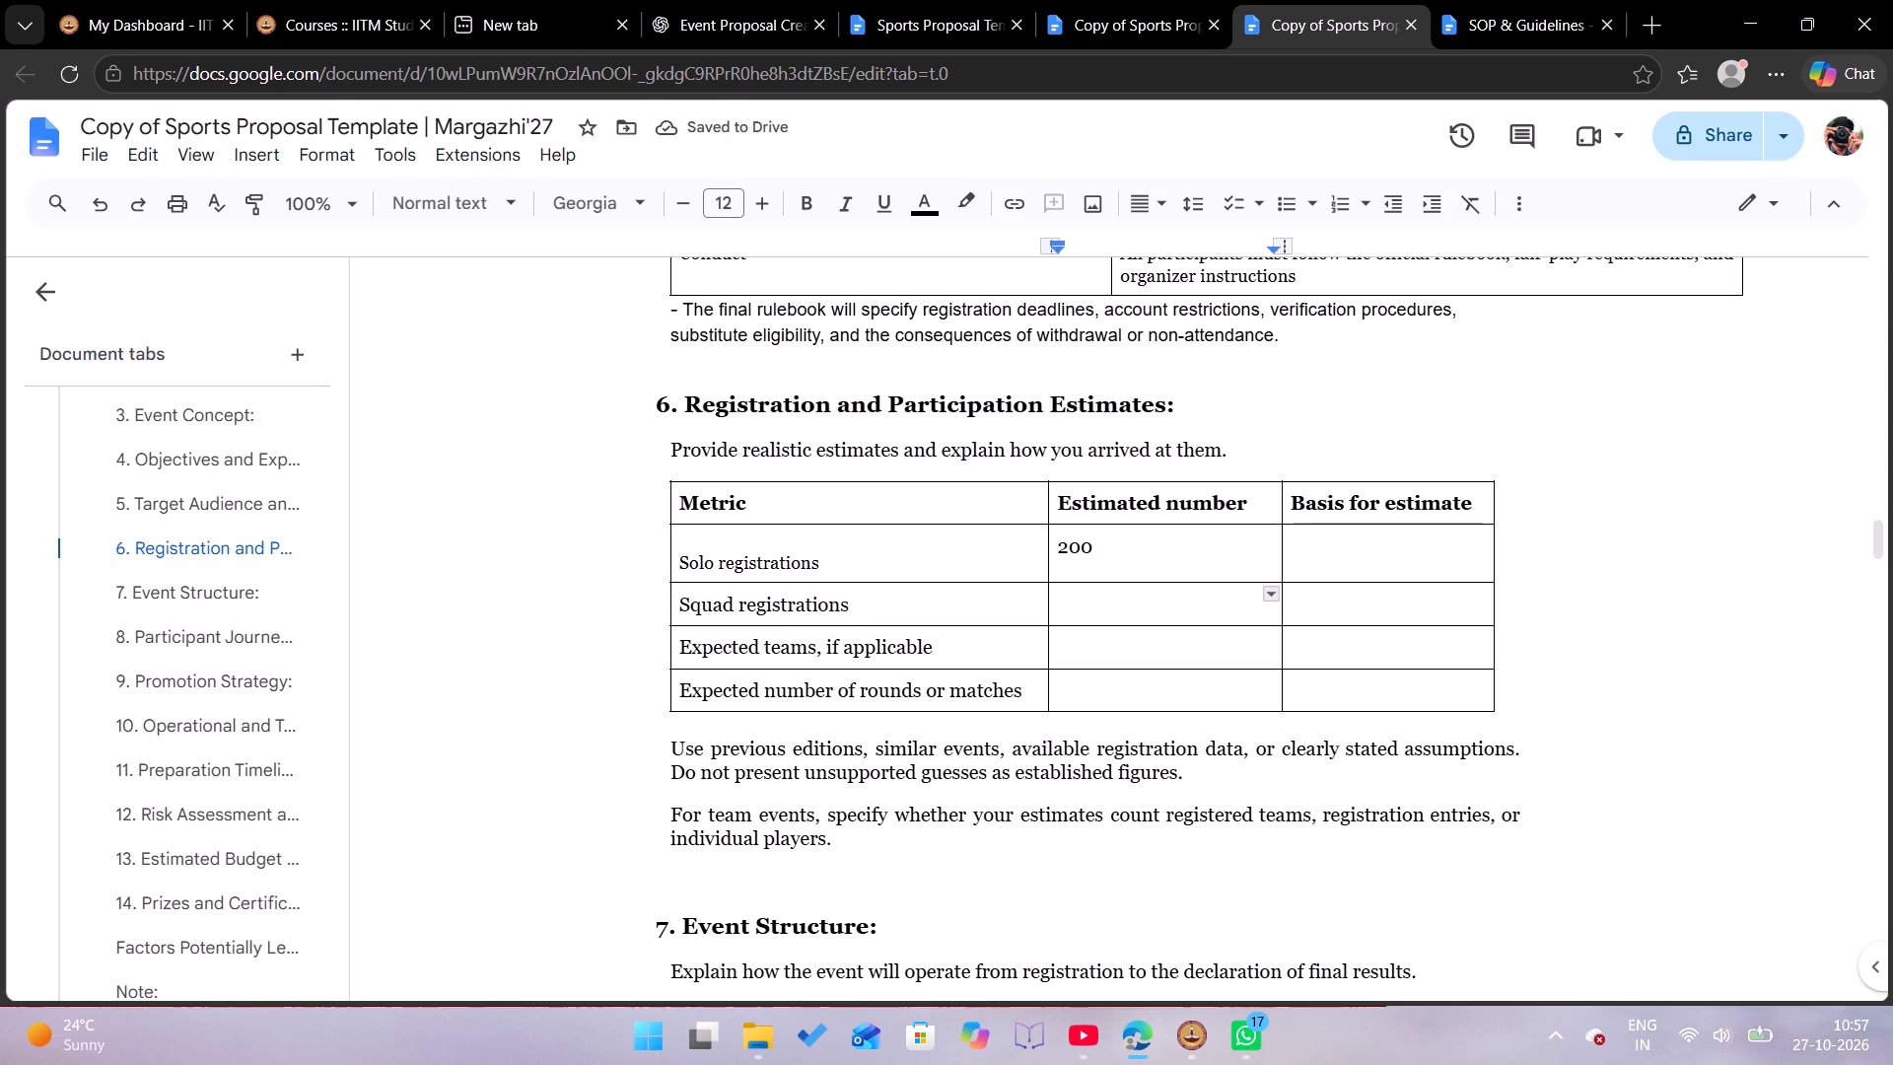
pyautogui.write('30')
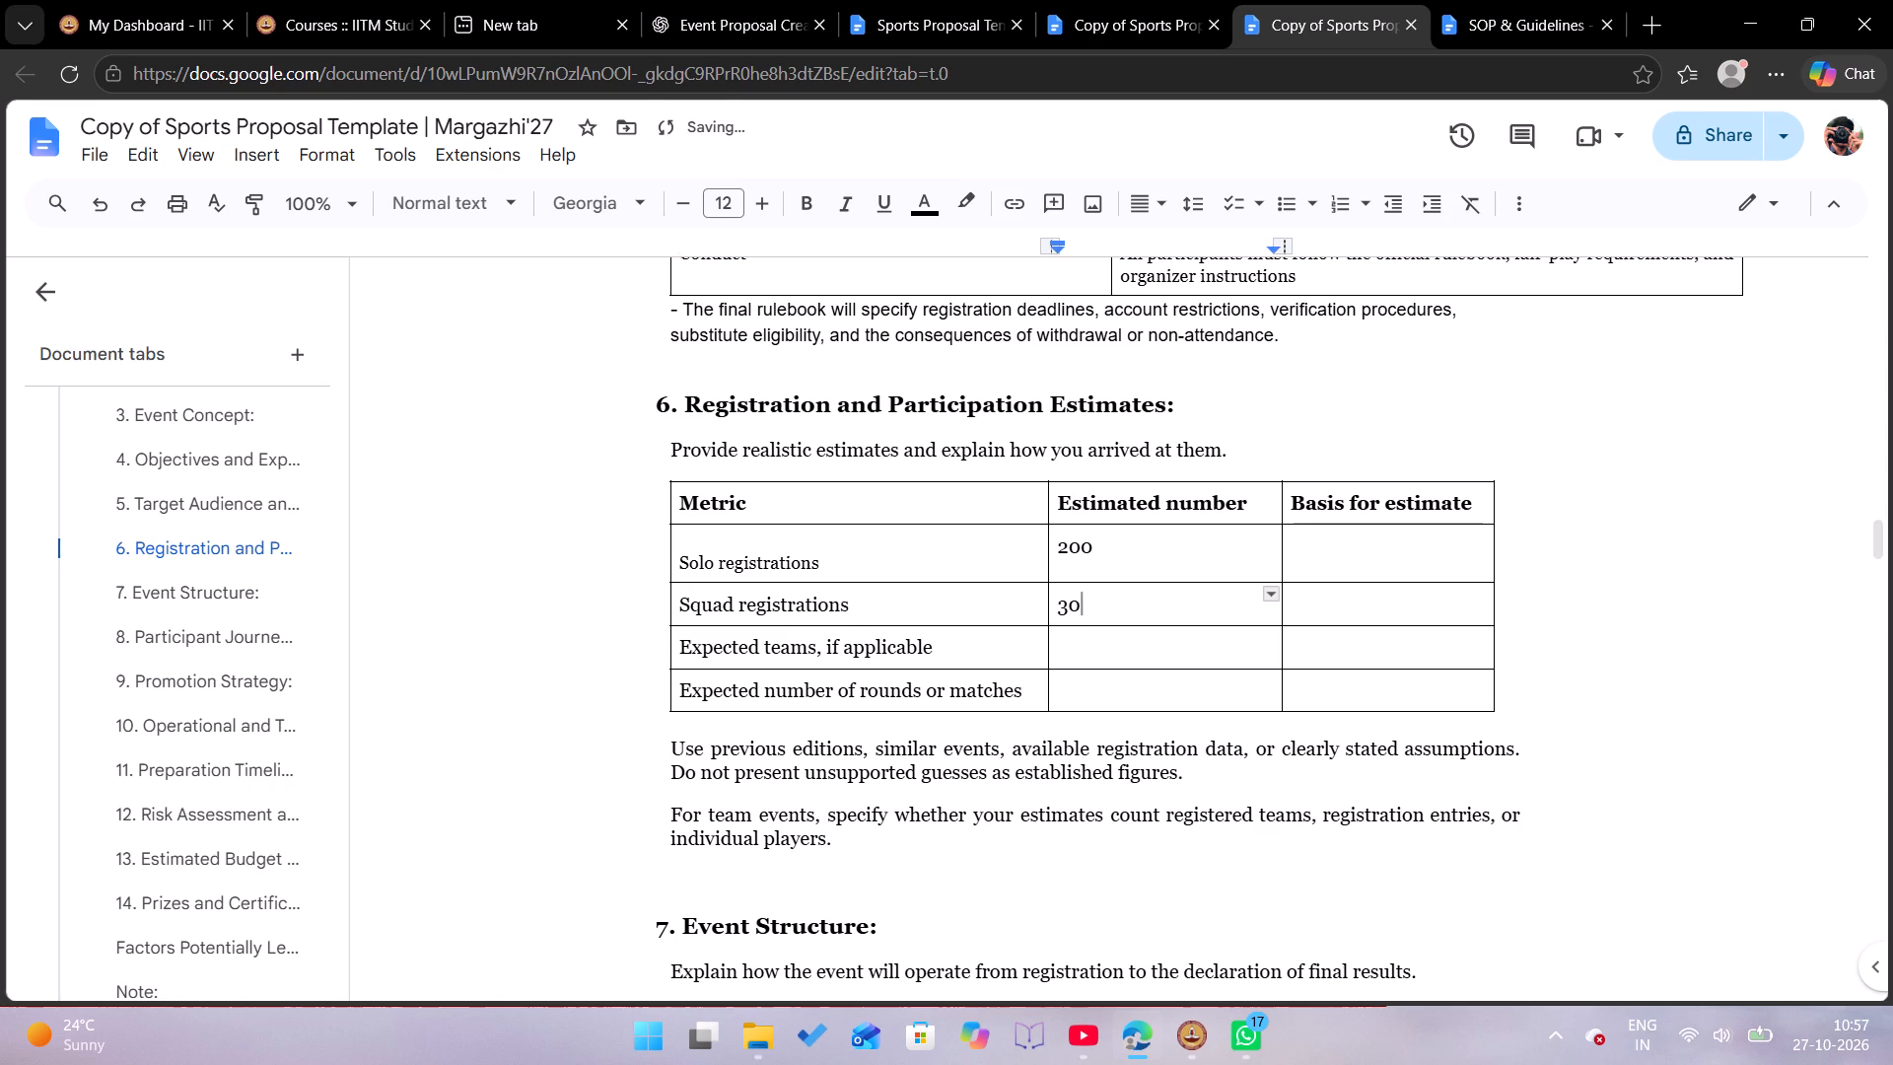
# Enter "On the basis of saavan registration" as the basis for estimate in the Solo registrations row.
pyautogui.click(1307, 547)
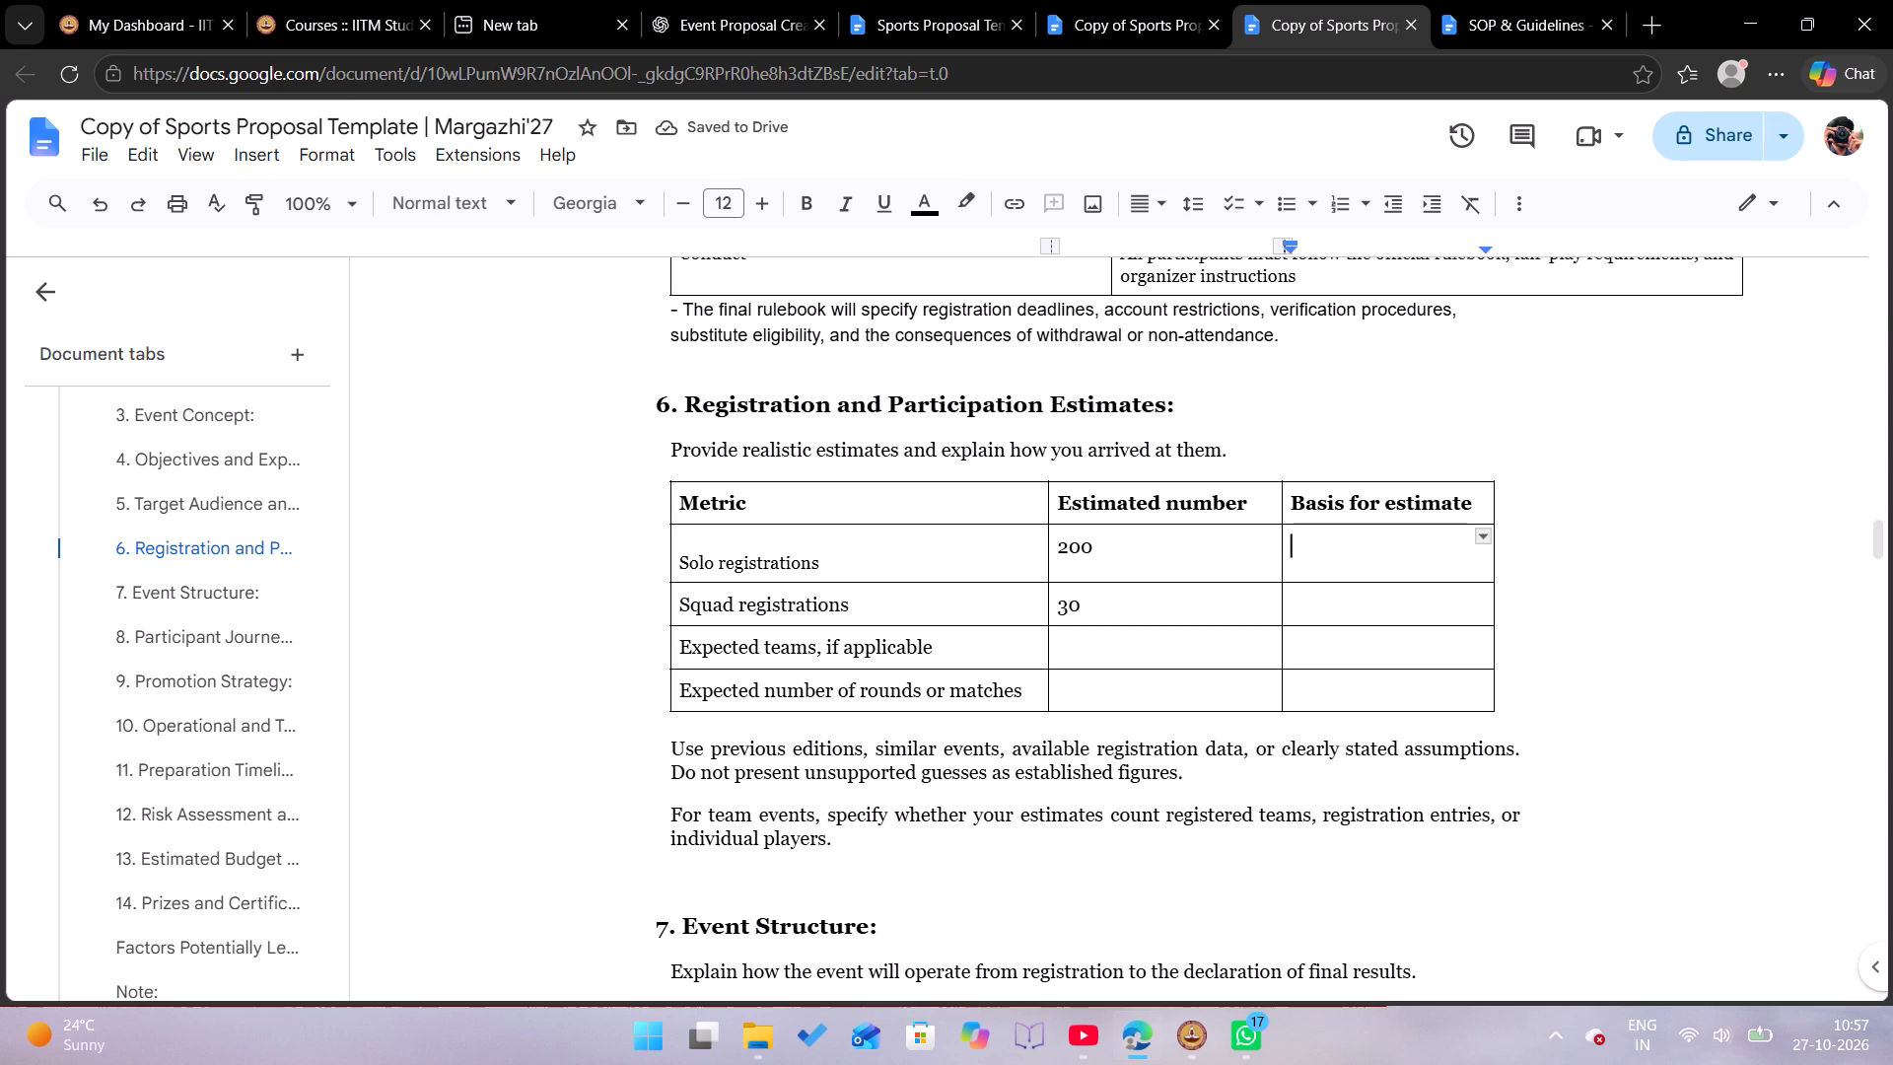
pyautogui.click(1122, 0)
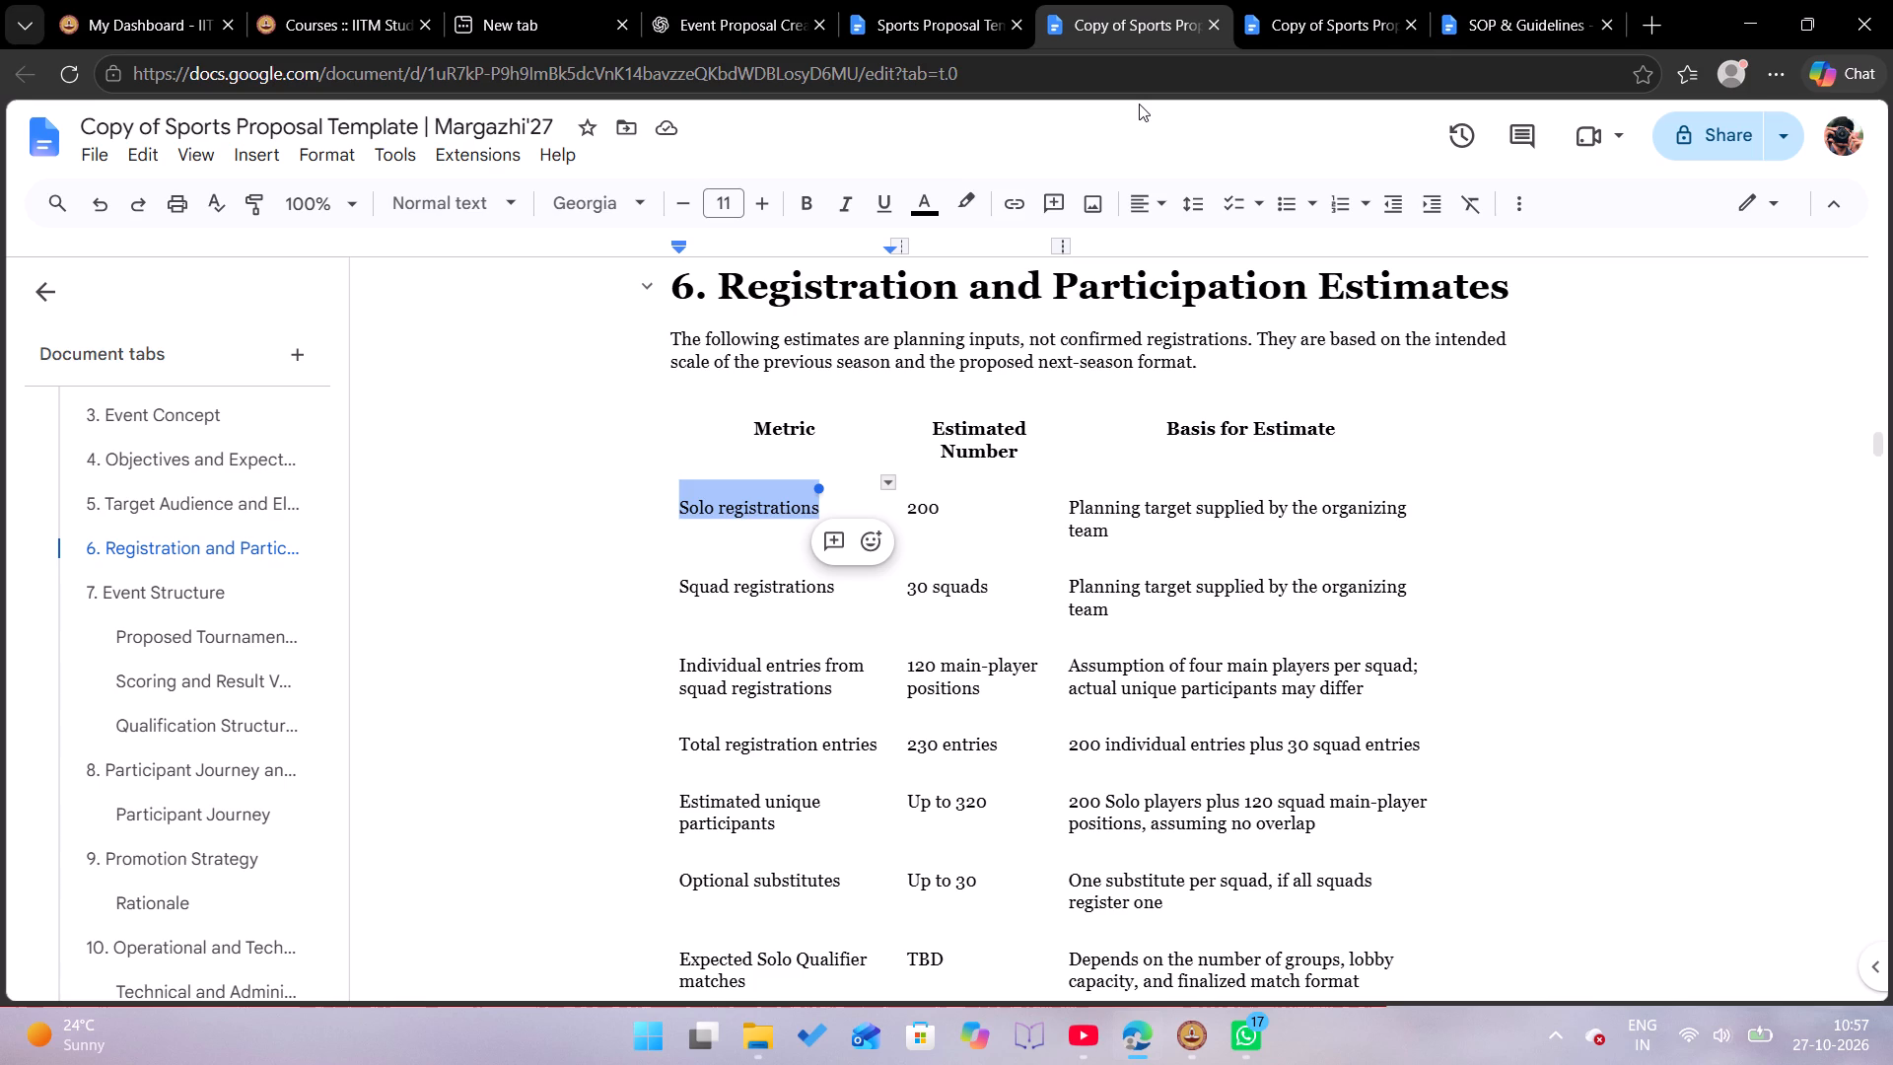
pyautogui.click(1302, 0)
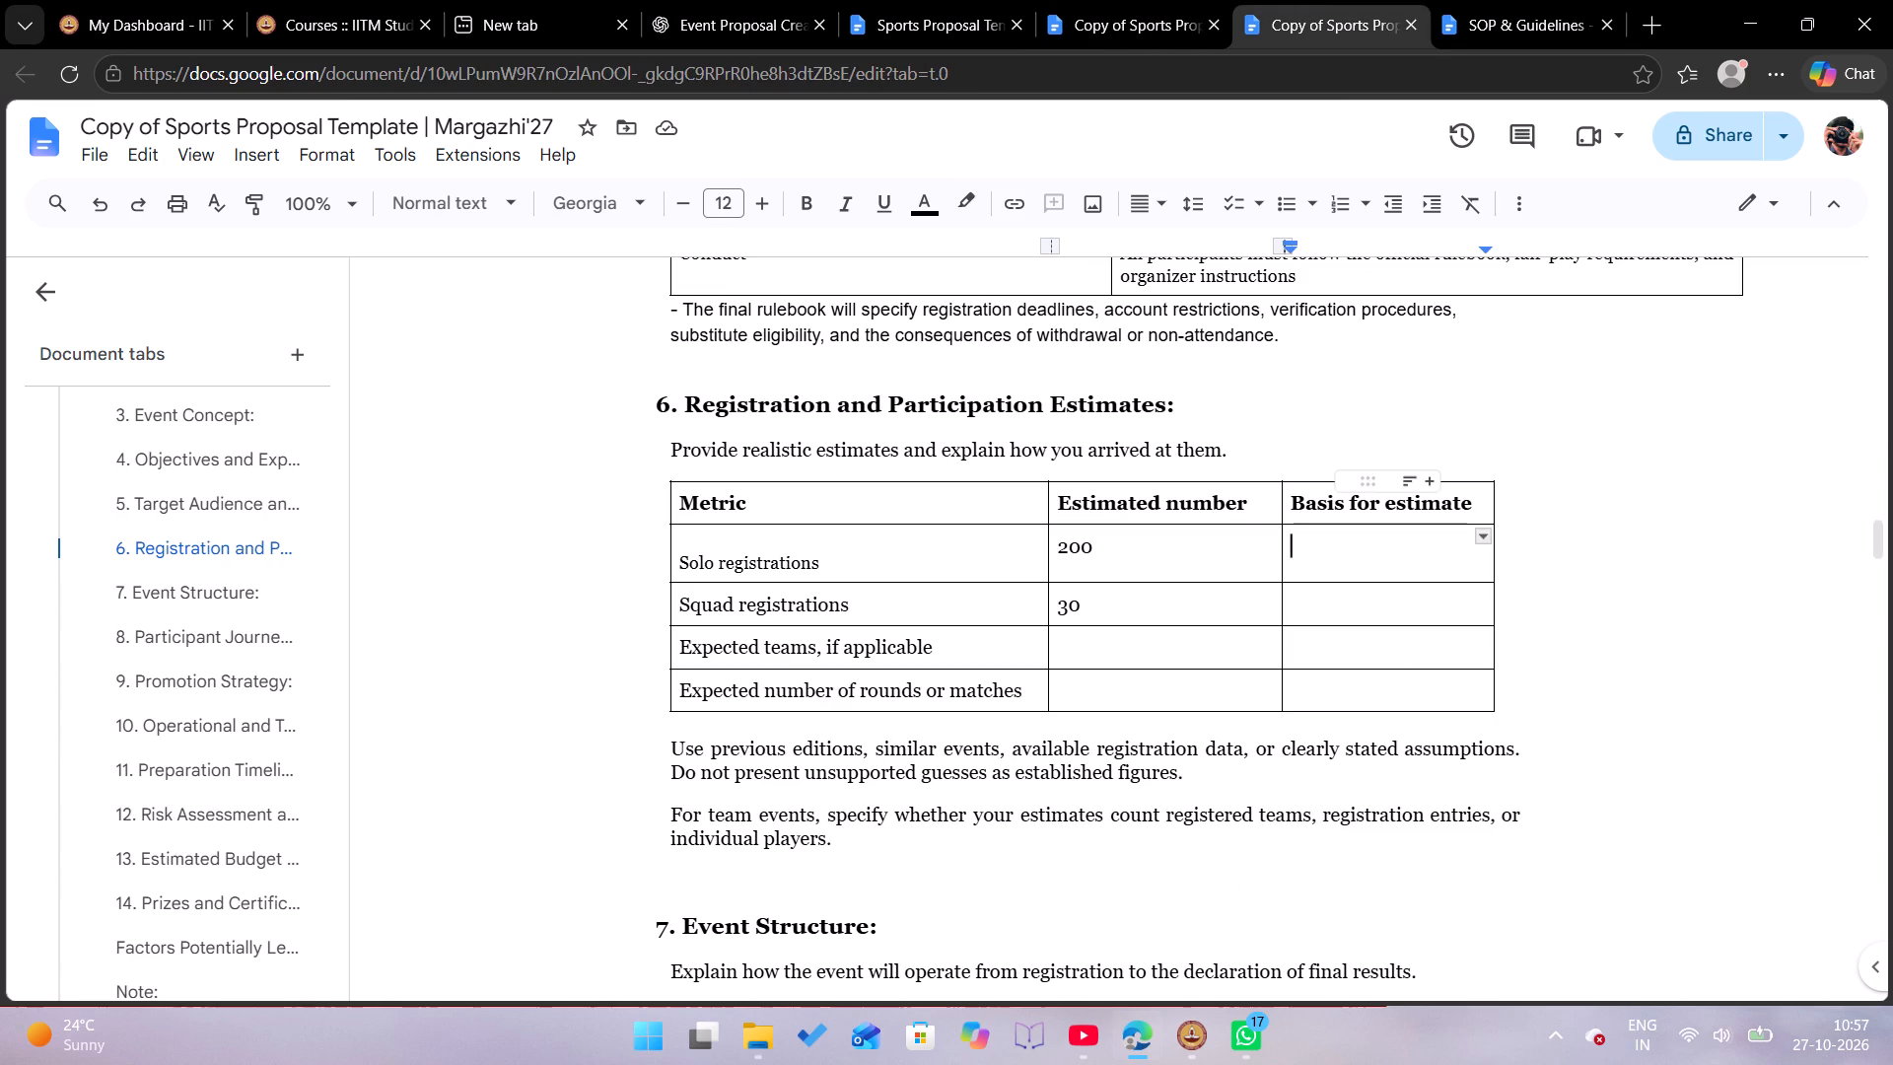
pyautogui.write('on the basis of las')
pyautogui.press('BackSpace')
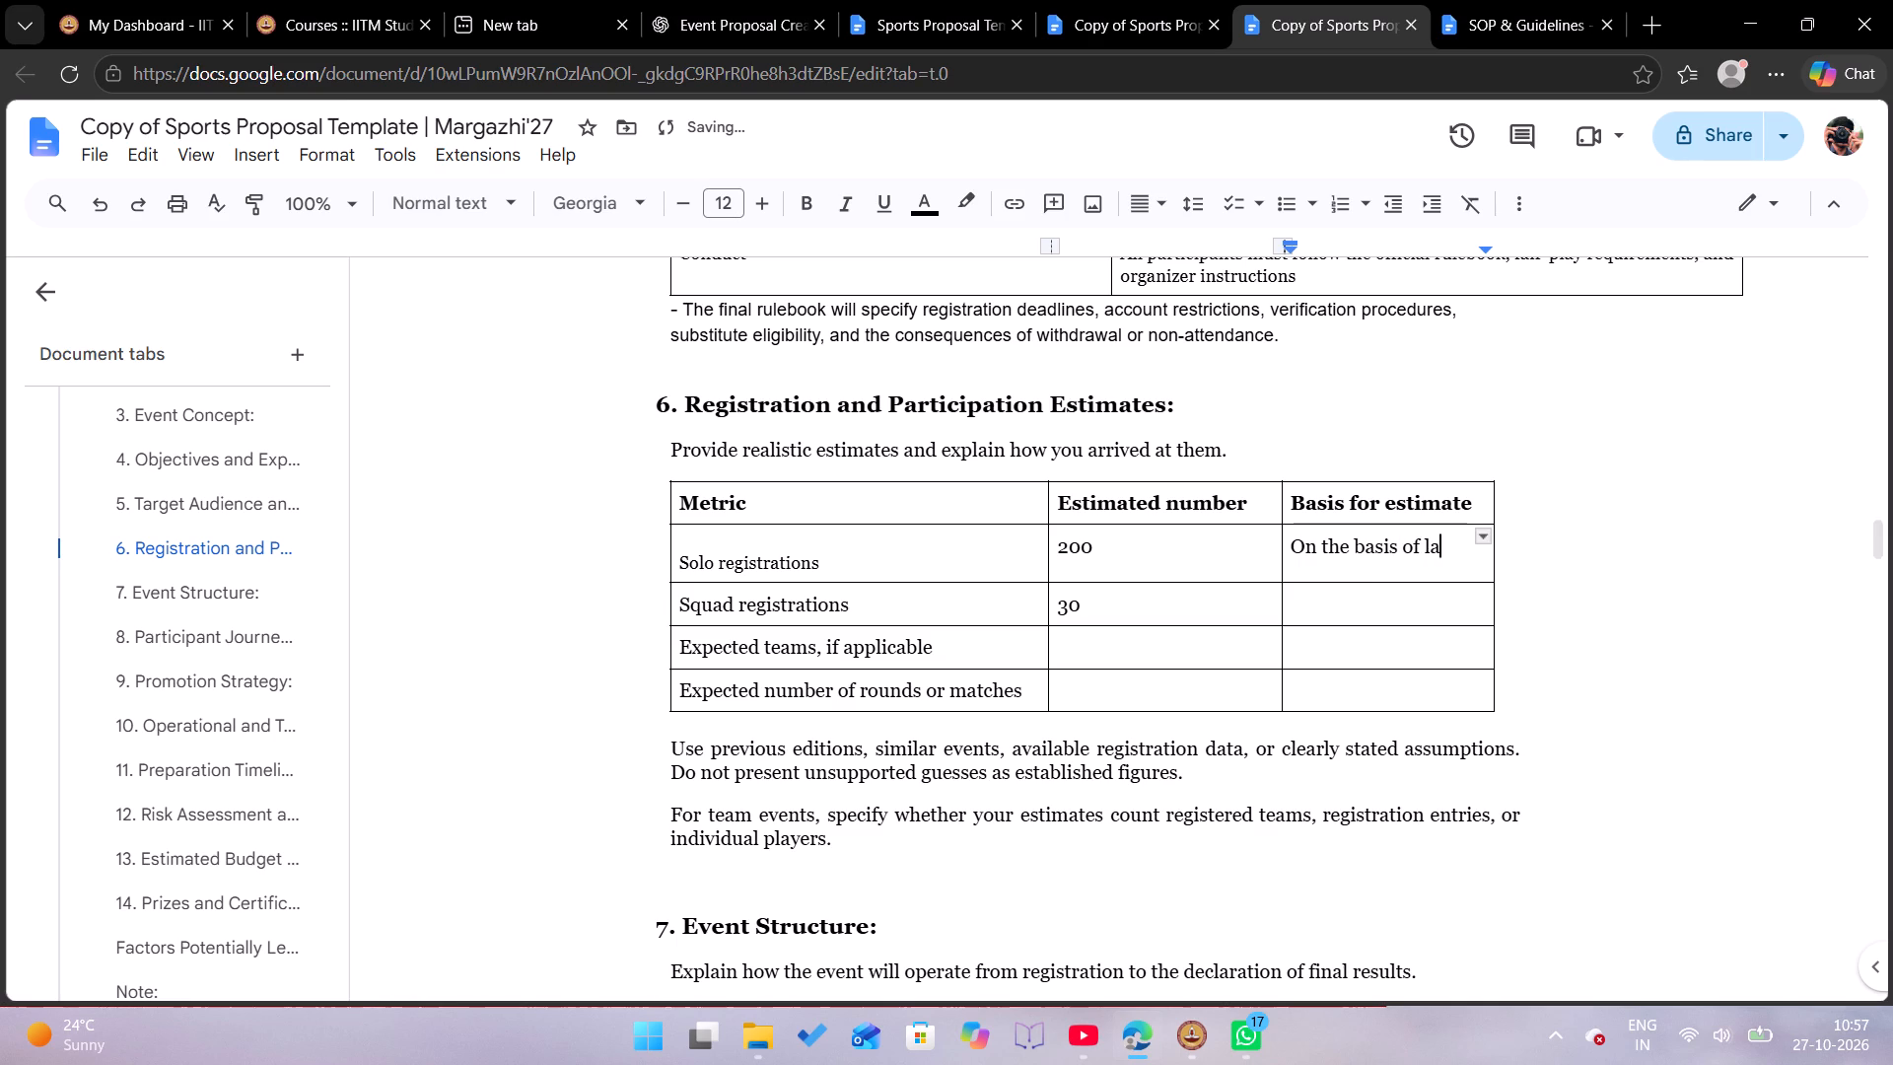
pyautogui.press('BackSpace')
pyautogui.press('BackSpace')
pyautogui.write('saavan registration')
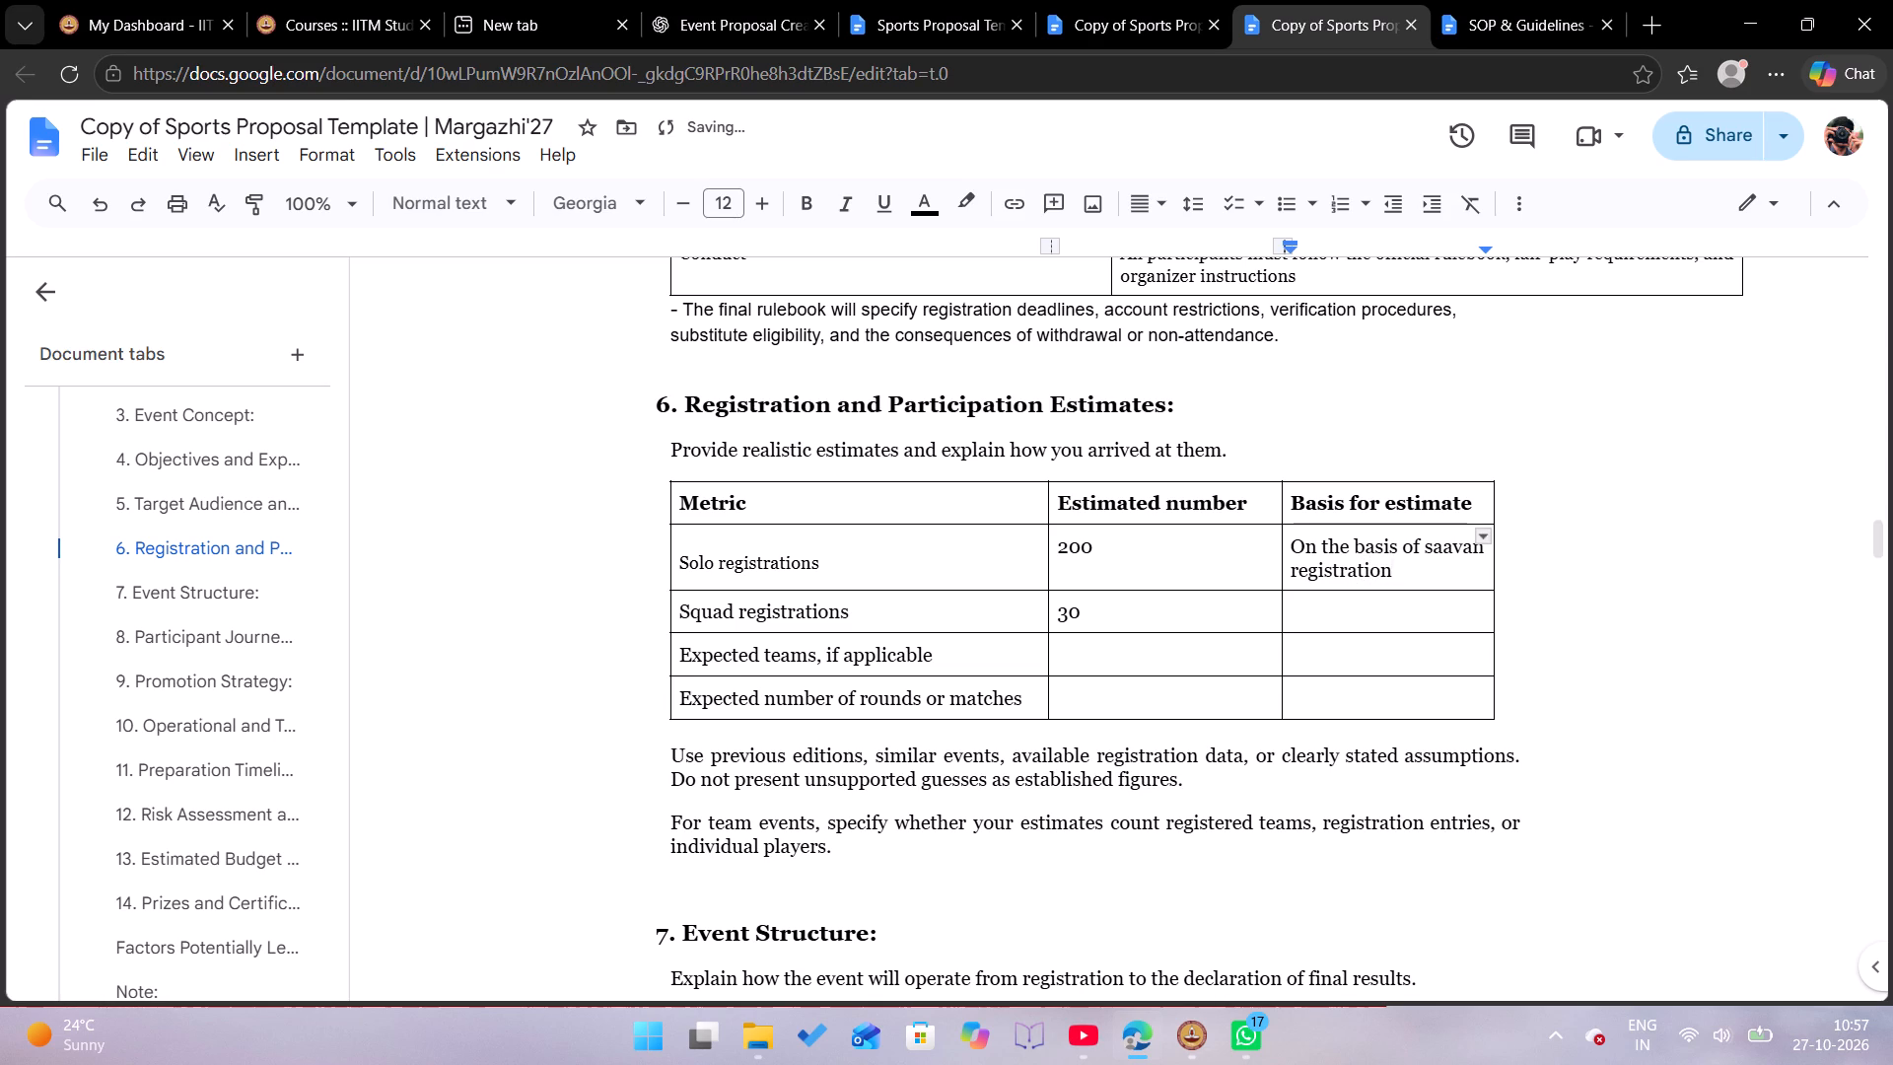
# Copy the Solo registrations row's basis for estimate into the Squad registrations row.
pyautogui.moveTo(1294, 542); pyautogui.dragTo(1384, 567)
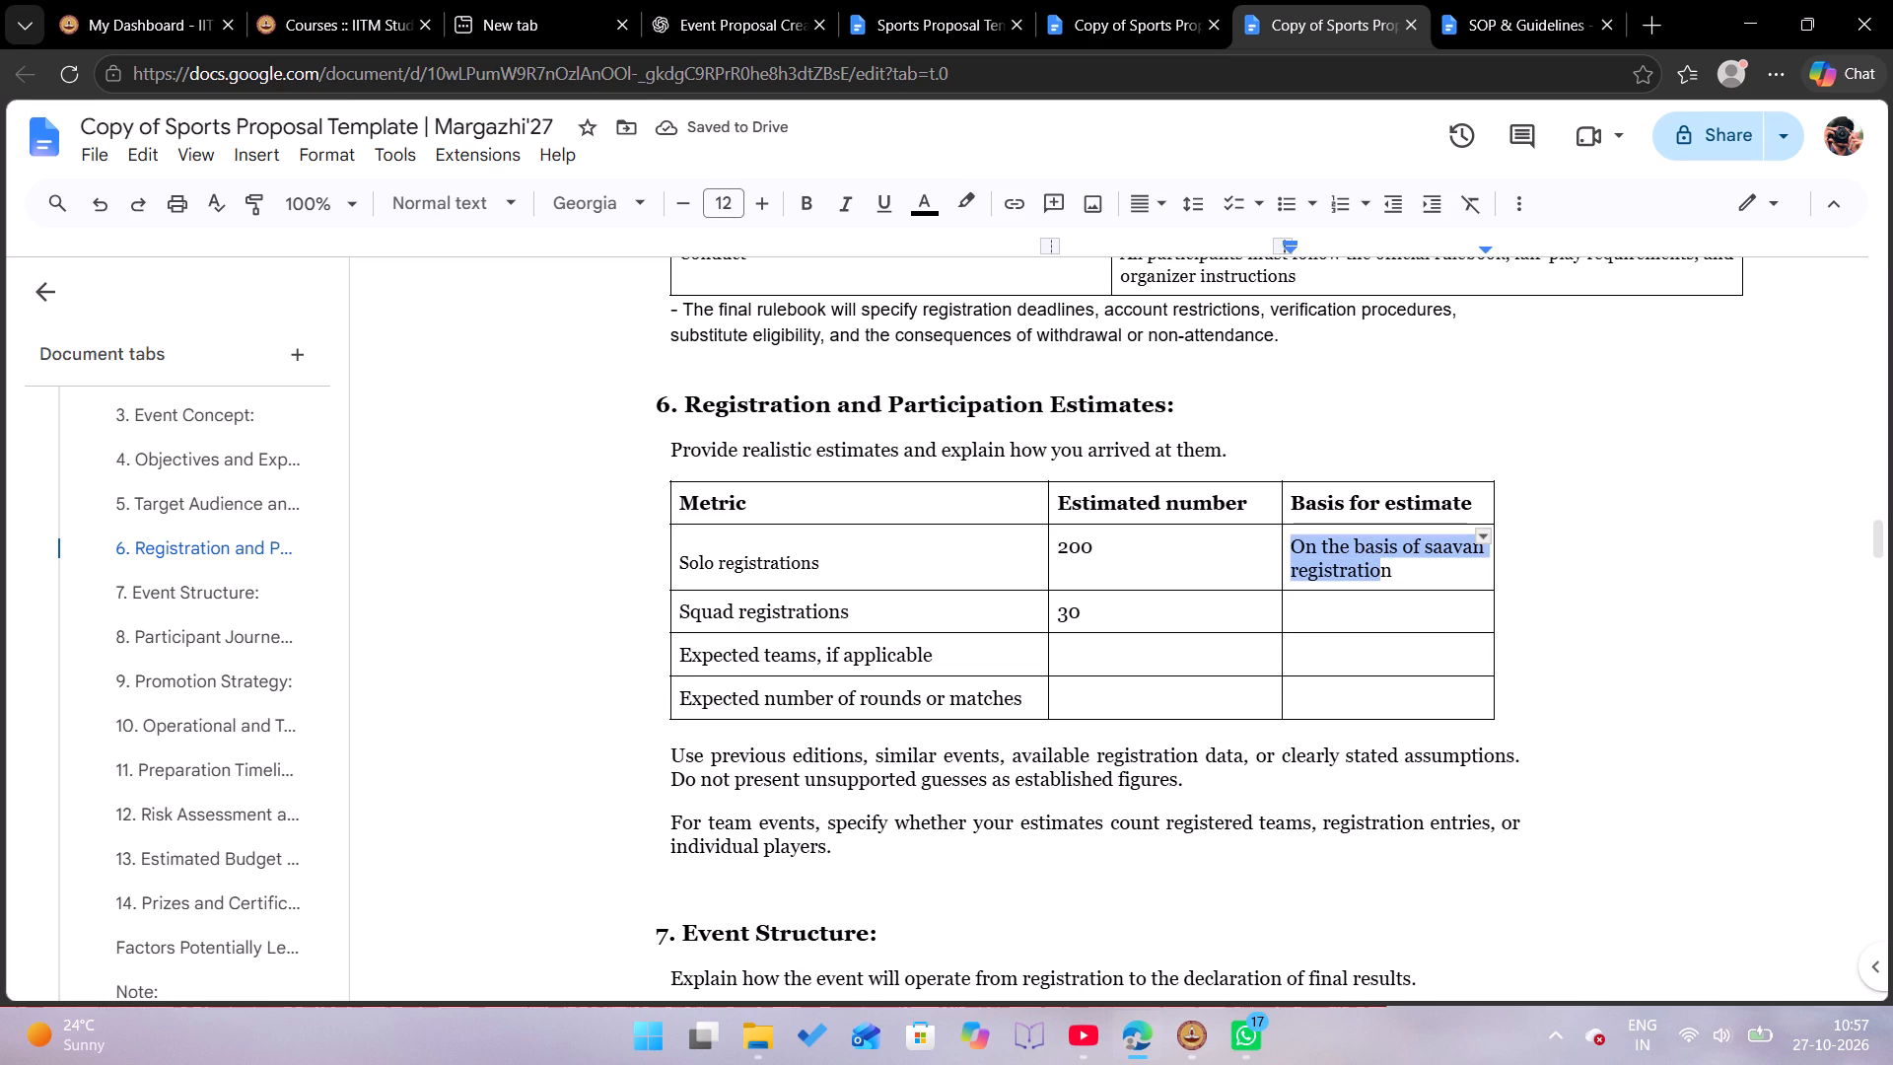
pyautogui.moveTo(1384, 567); pyautogui.dragTo(1395, 571)
pyautogui.hotkey('ctrl', 'c')
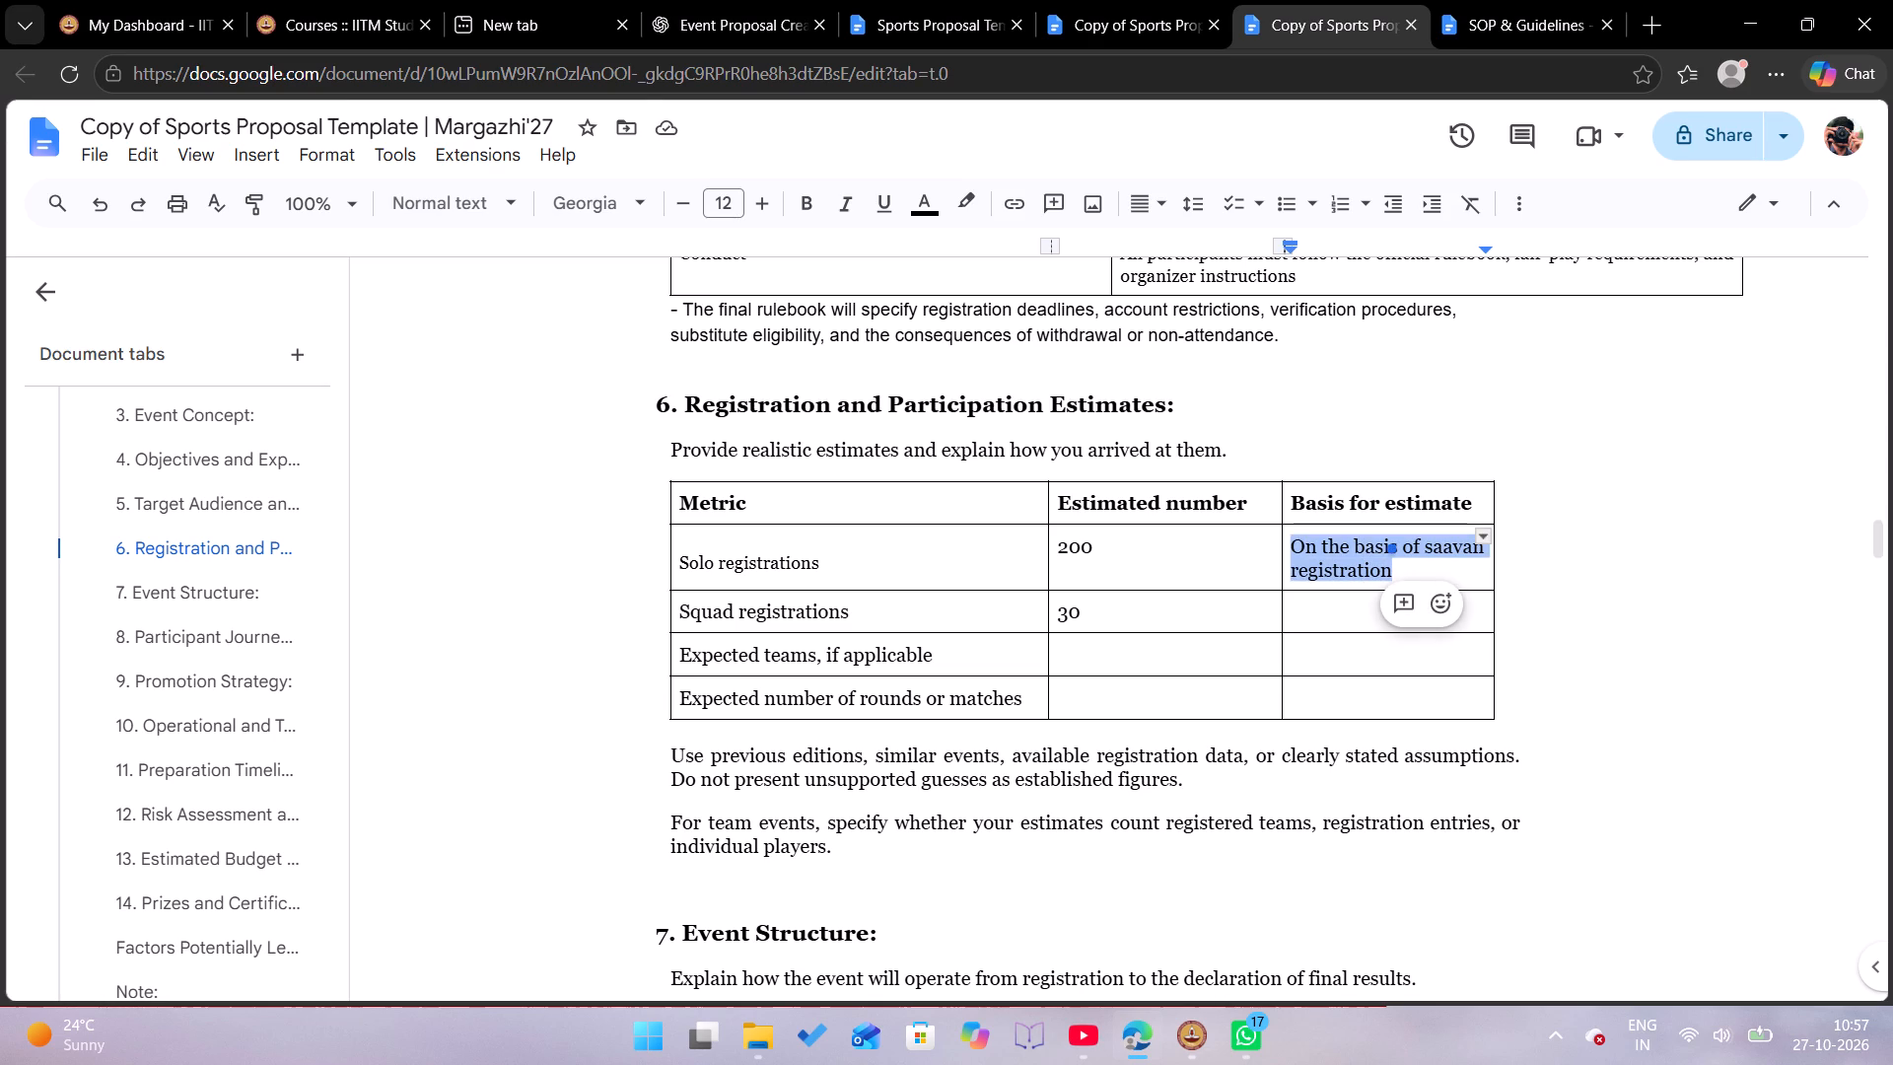
pyautogui.click(1331, 603)
pyautogui.hotkey('ctrl', 'v')
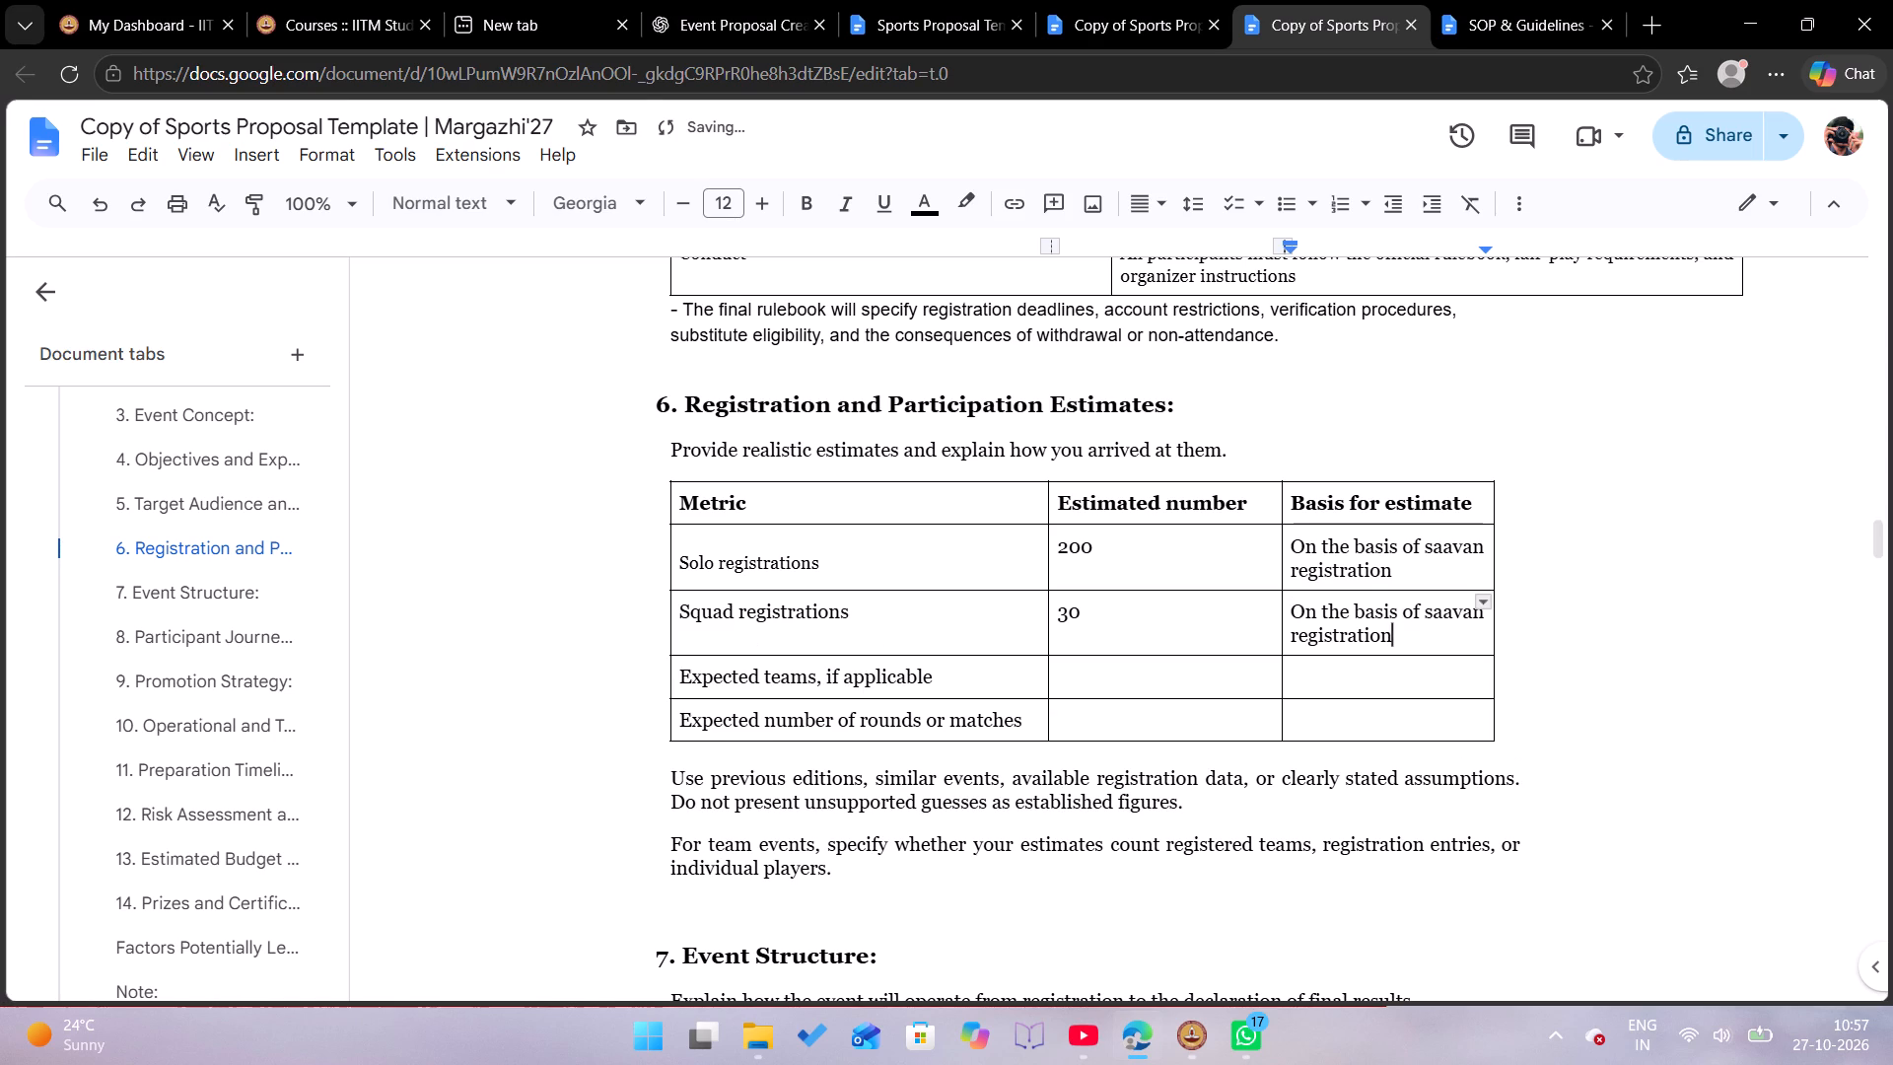
# Delete the "Expected teams, if applicable" label from the Metric column of the section 6 table.
pyautogui.doubleClick(687, 681)
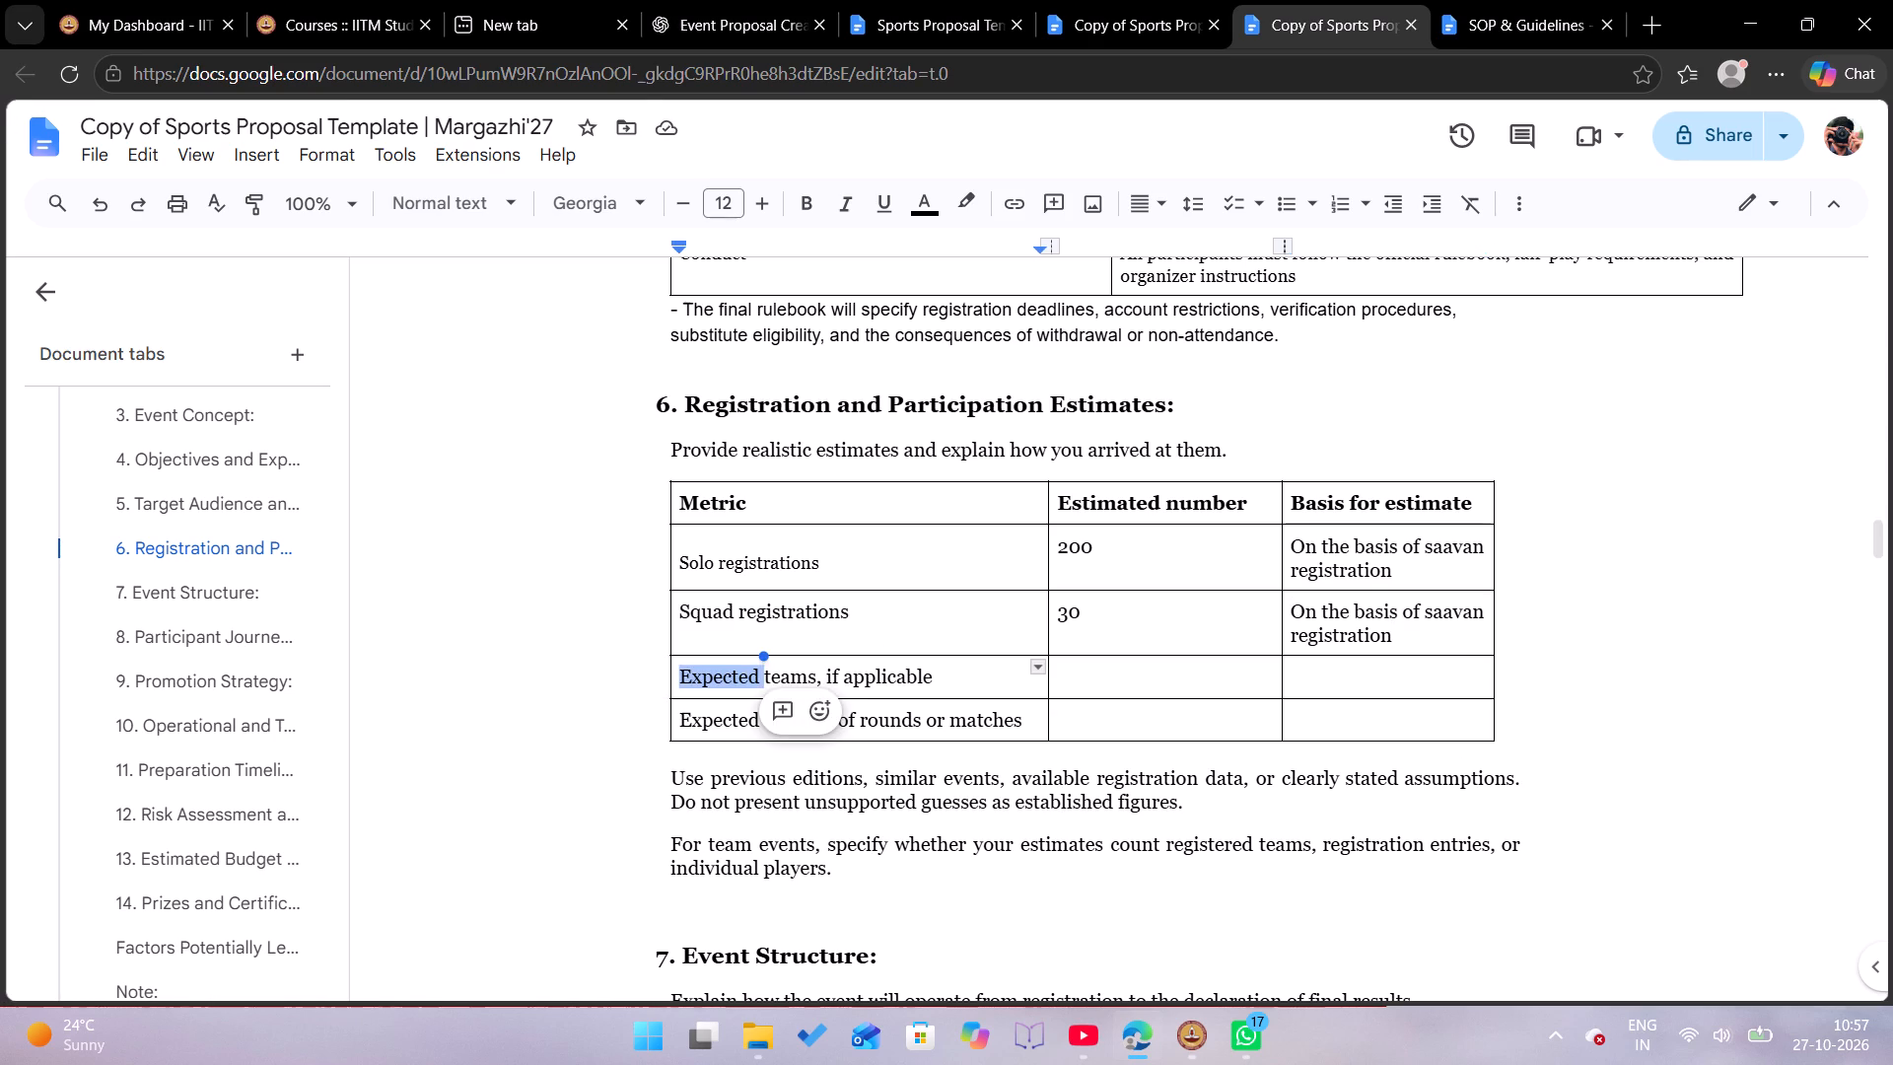
pyautogui.click(936, 678)
pyautogui.moveTo(936, 678); pyautogui.dragTo(710, 697)
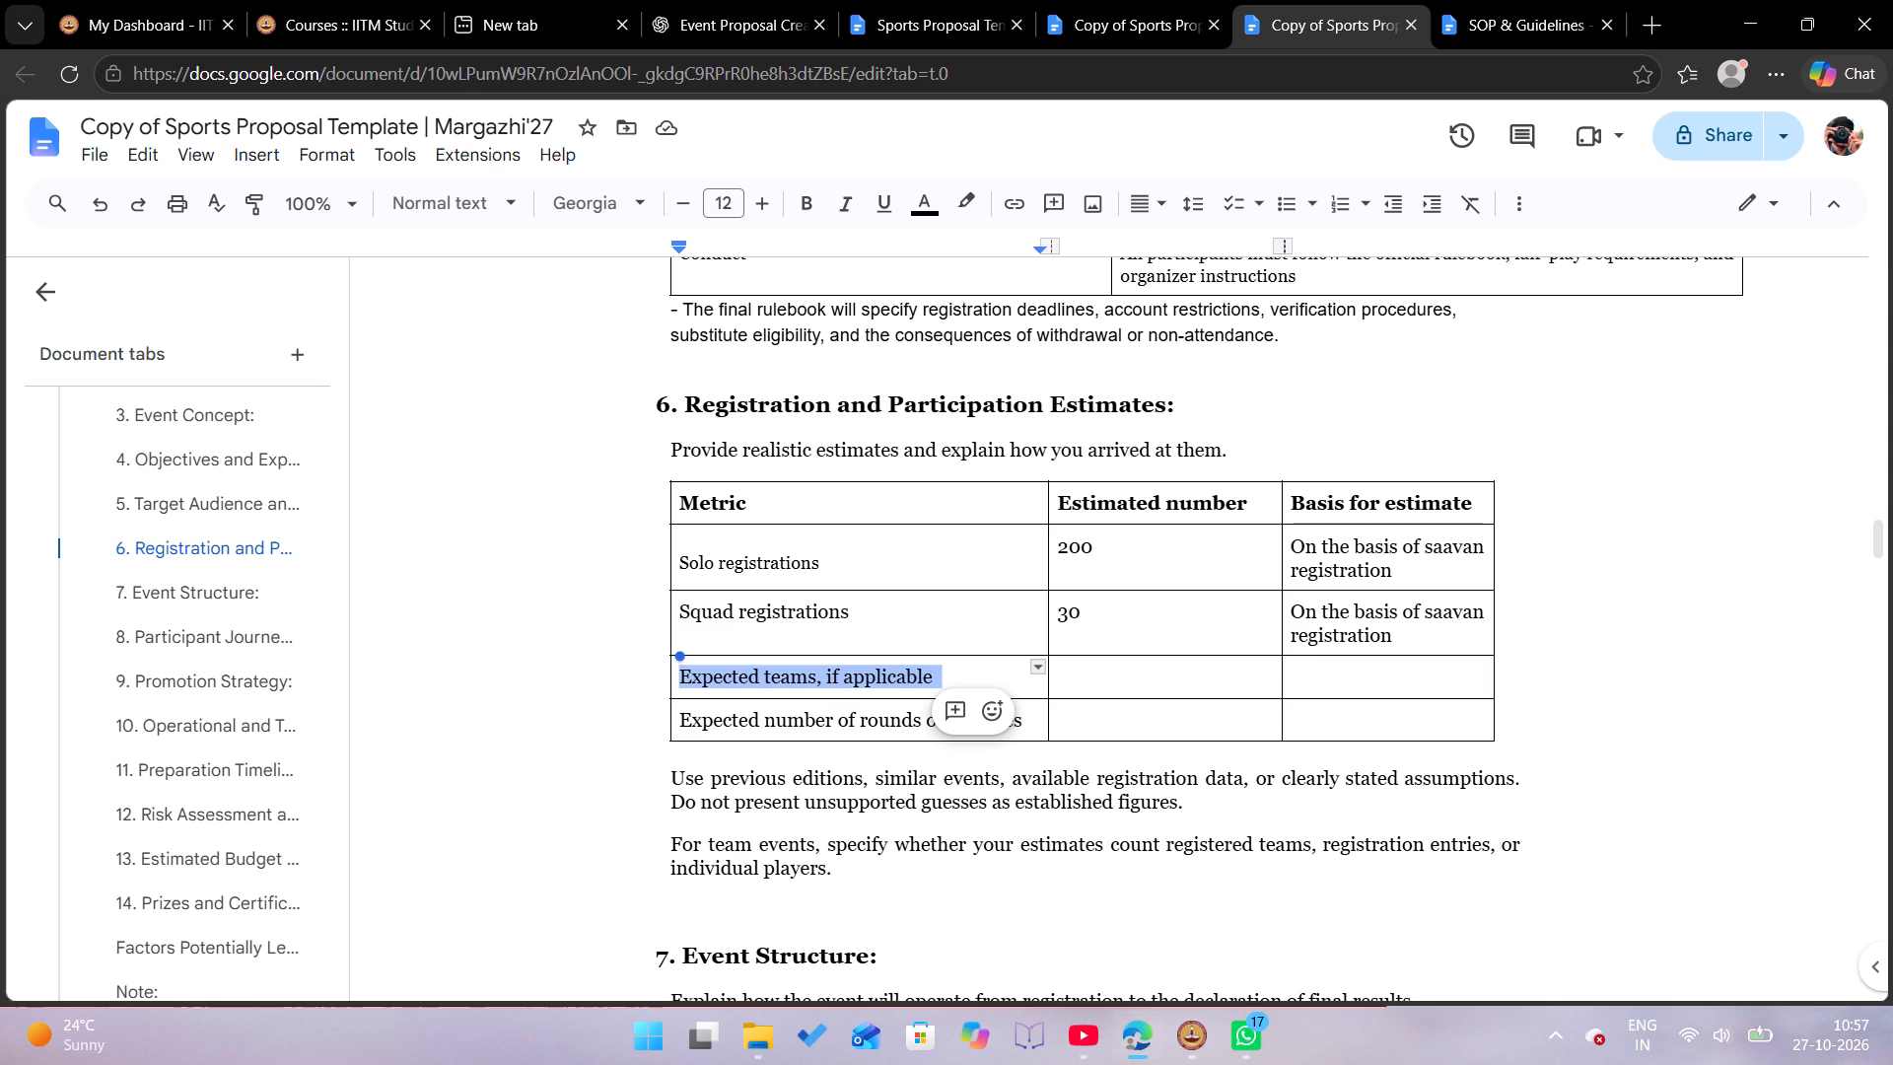
pyautogui.moveTo(710, 697); pyautogui.dragTo(713, 691)
pyautogui.press('BackSpace')
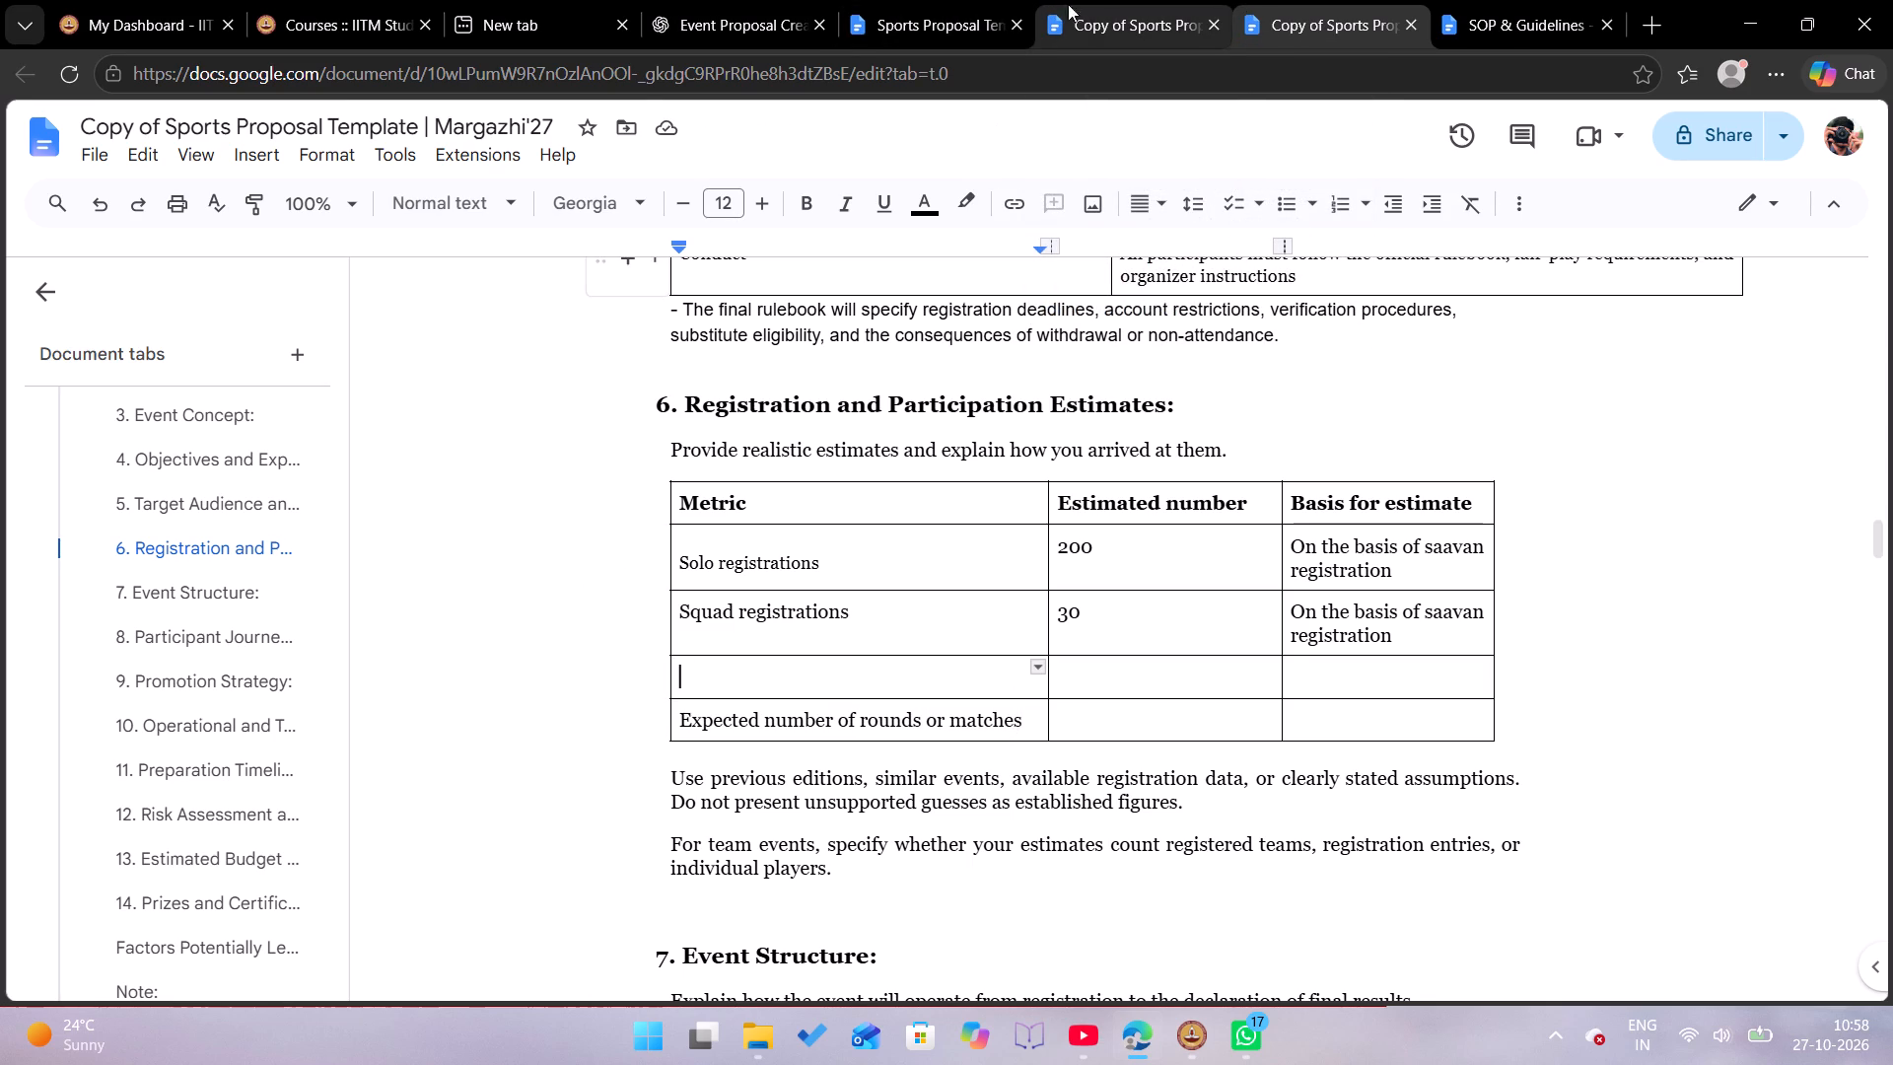
# Examine the section 6 estimates table in the original Sports Proposal Template, and return to the proposal copy being filled in.
pyautogui.click(958, 10)
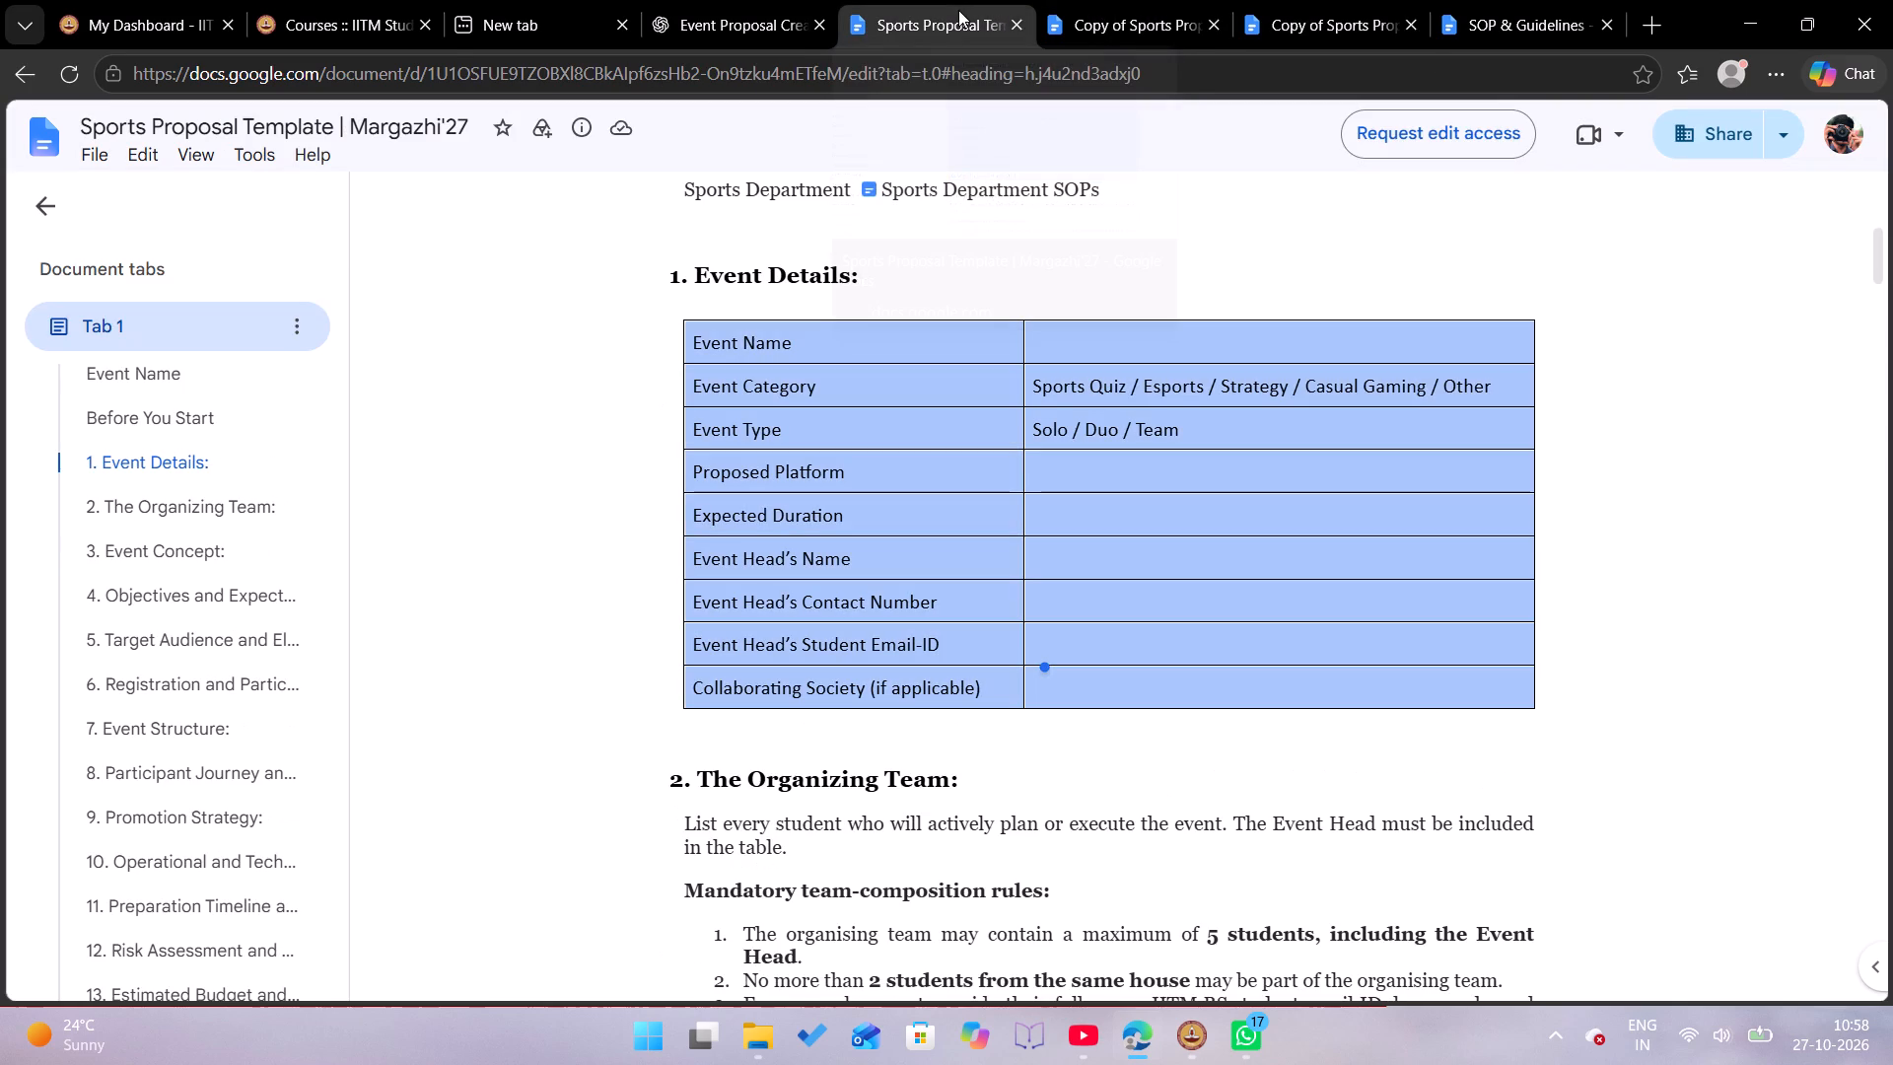
pyautogui.click(1103, 0)
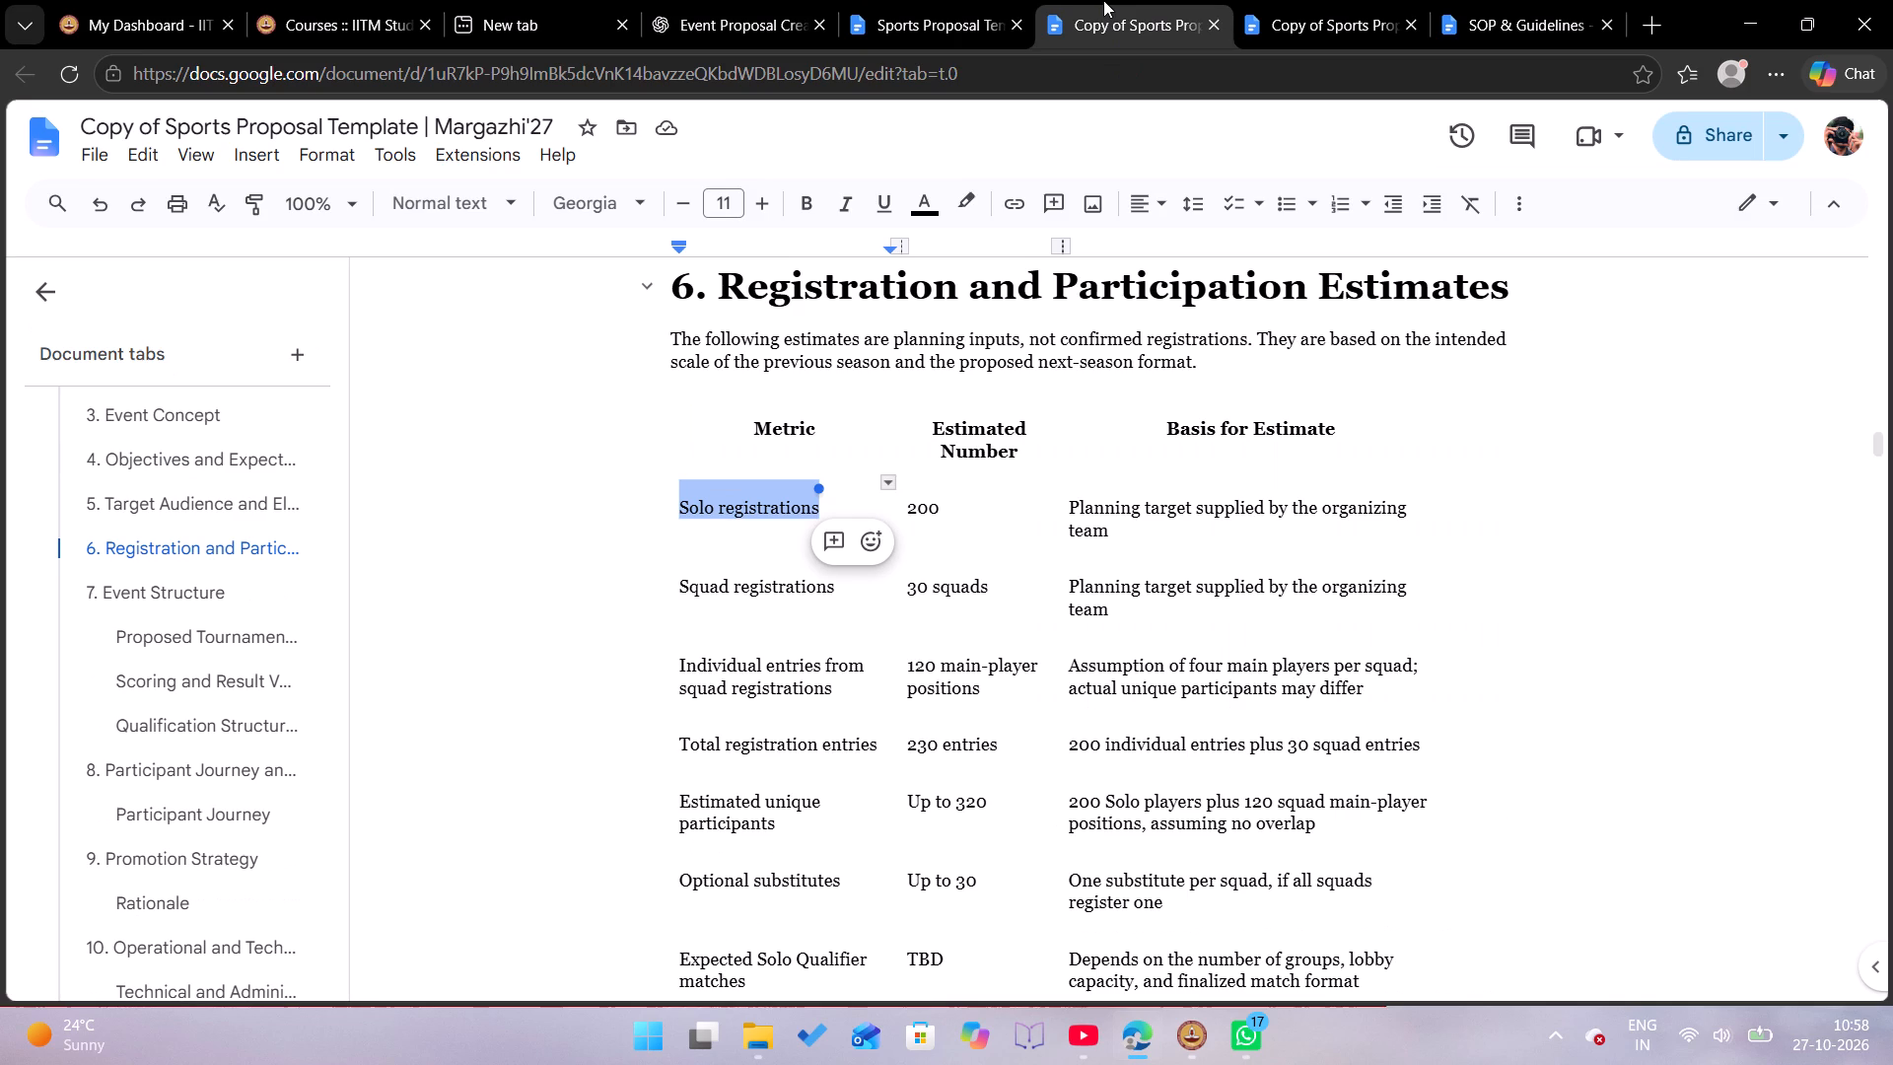
pyautogui.click(954, 0)
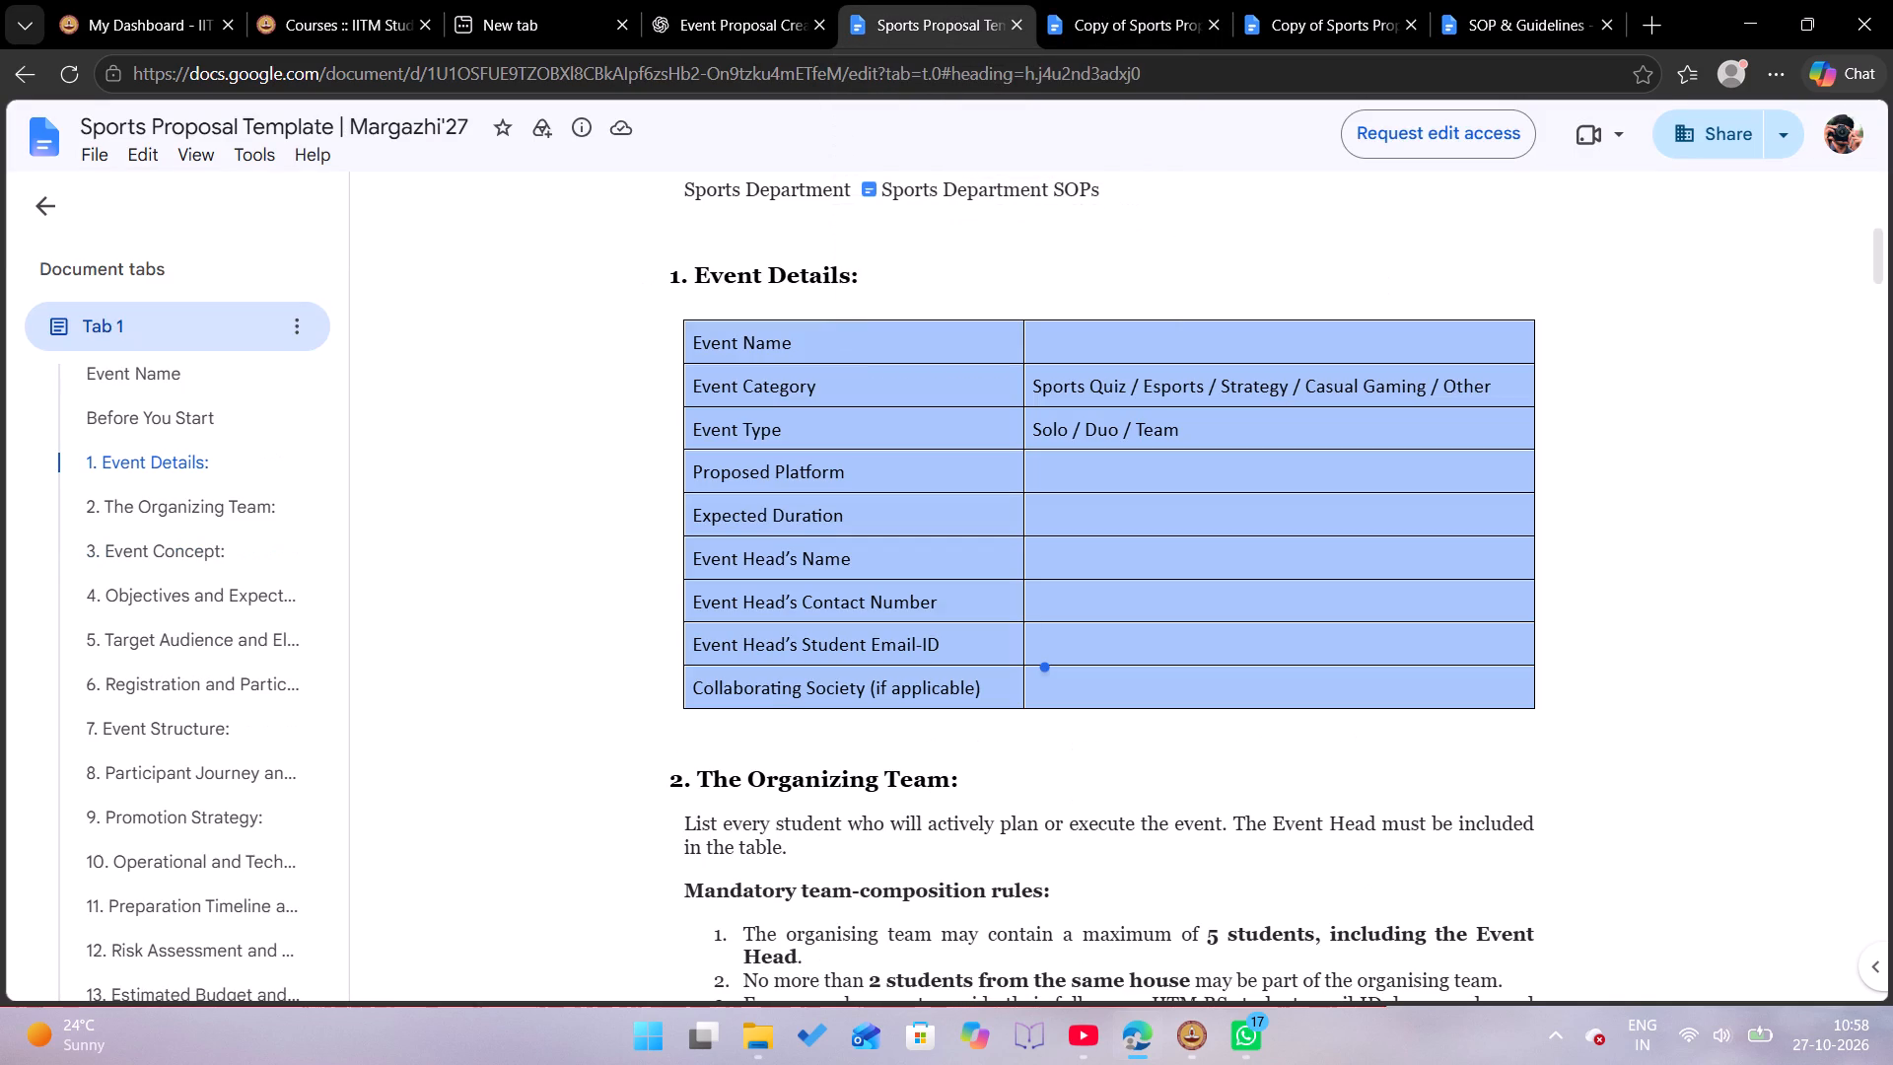
pyautogui.moveTo(1877, 262); pyautogui.dragTo(1884, 316)
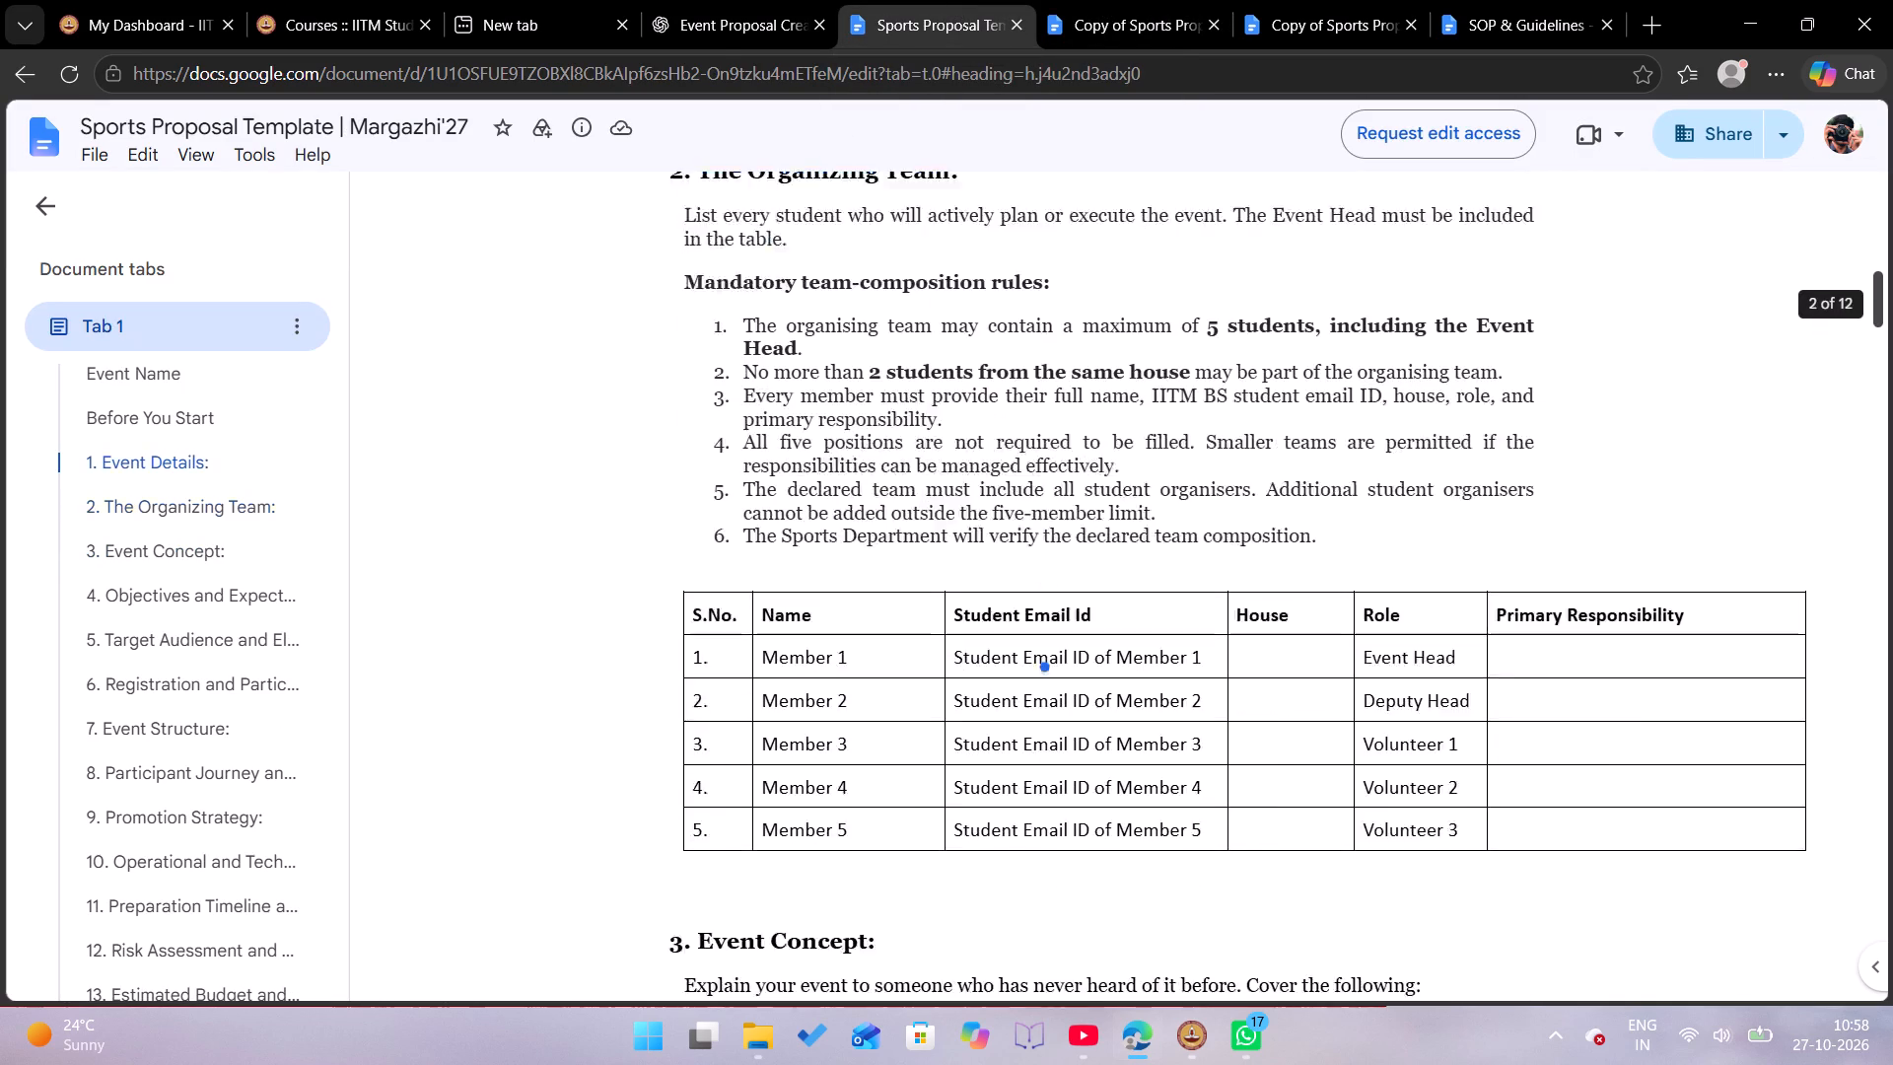
pyautogui.moveTo(1884, 316); pyautogui.dragTo(1863, 577)
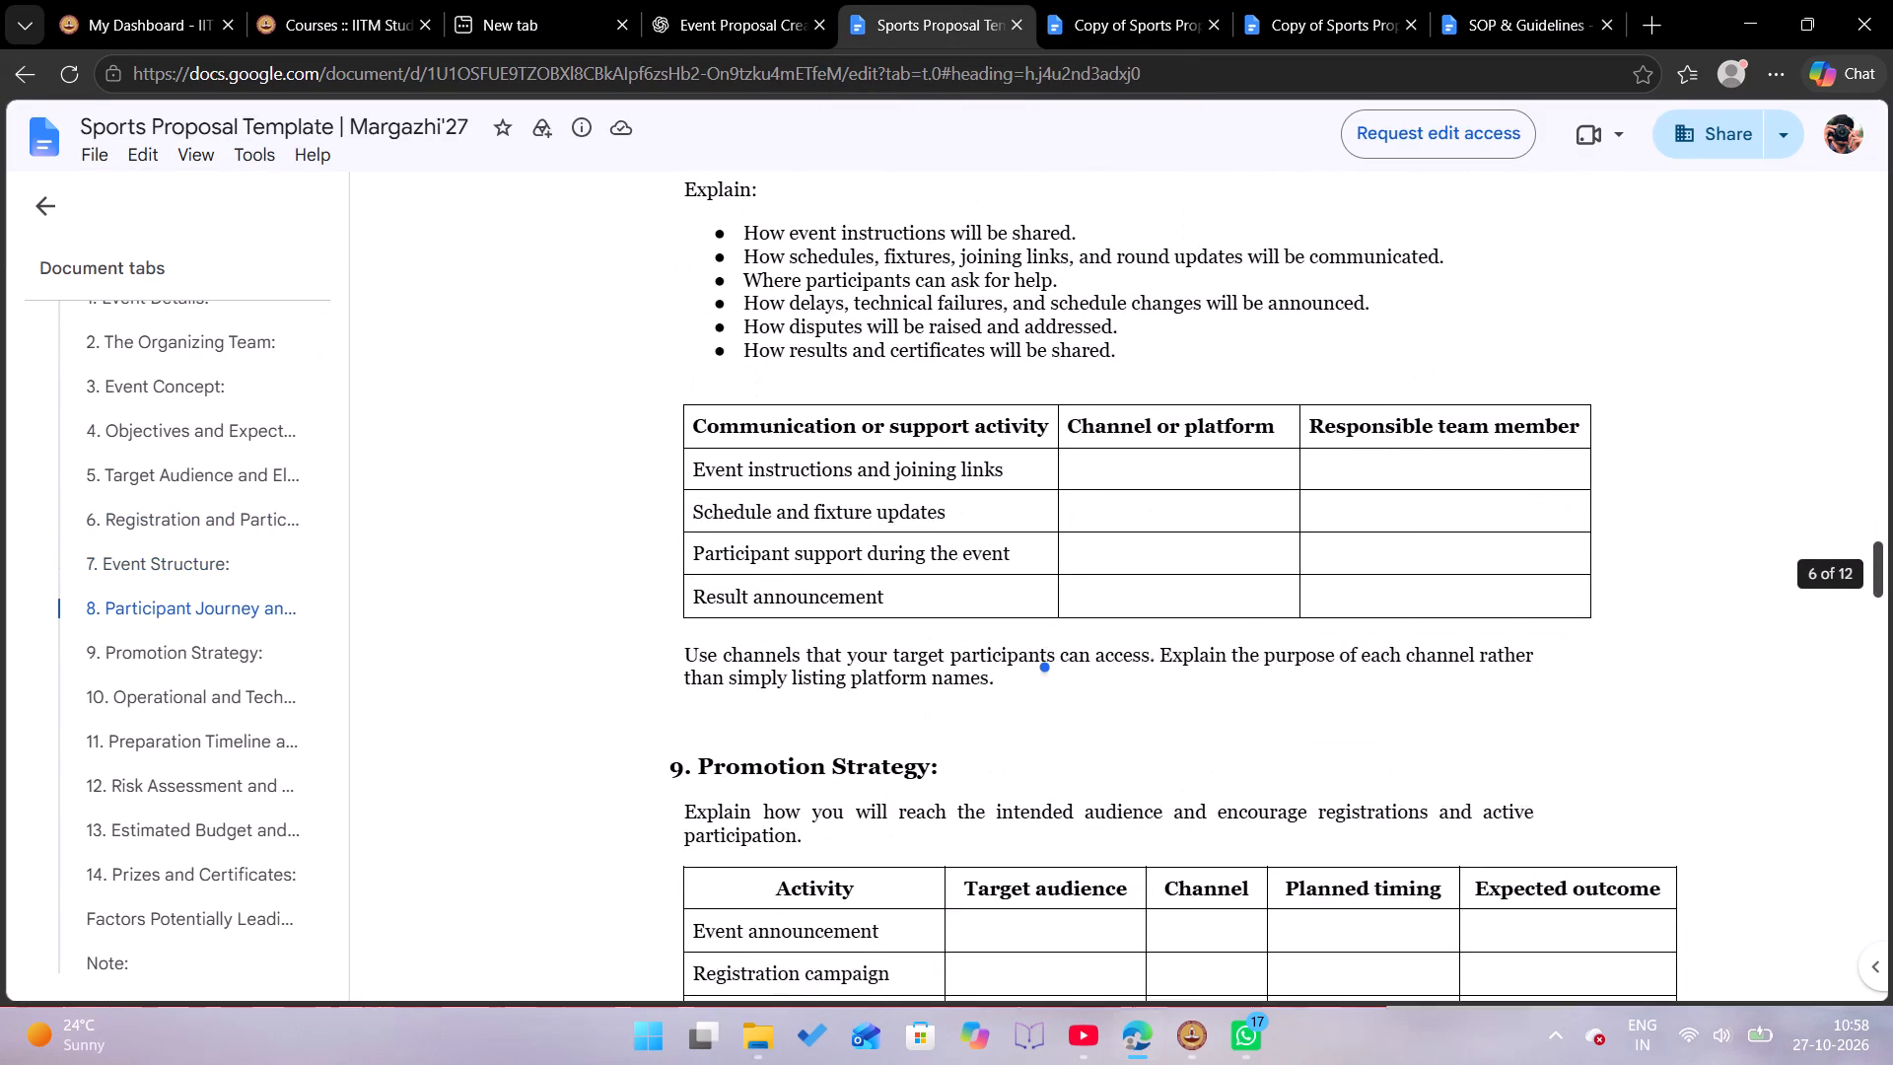
pyautogui.moveTo(1863, 577); pyautogui.dragTo(1863, 578)
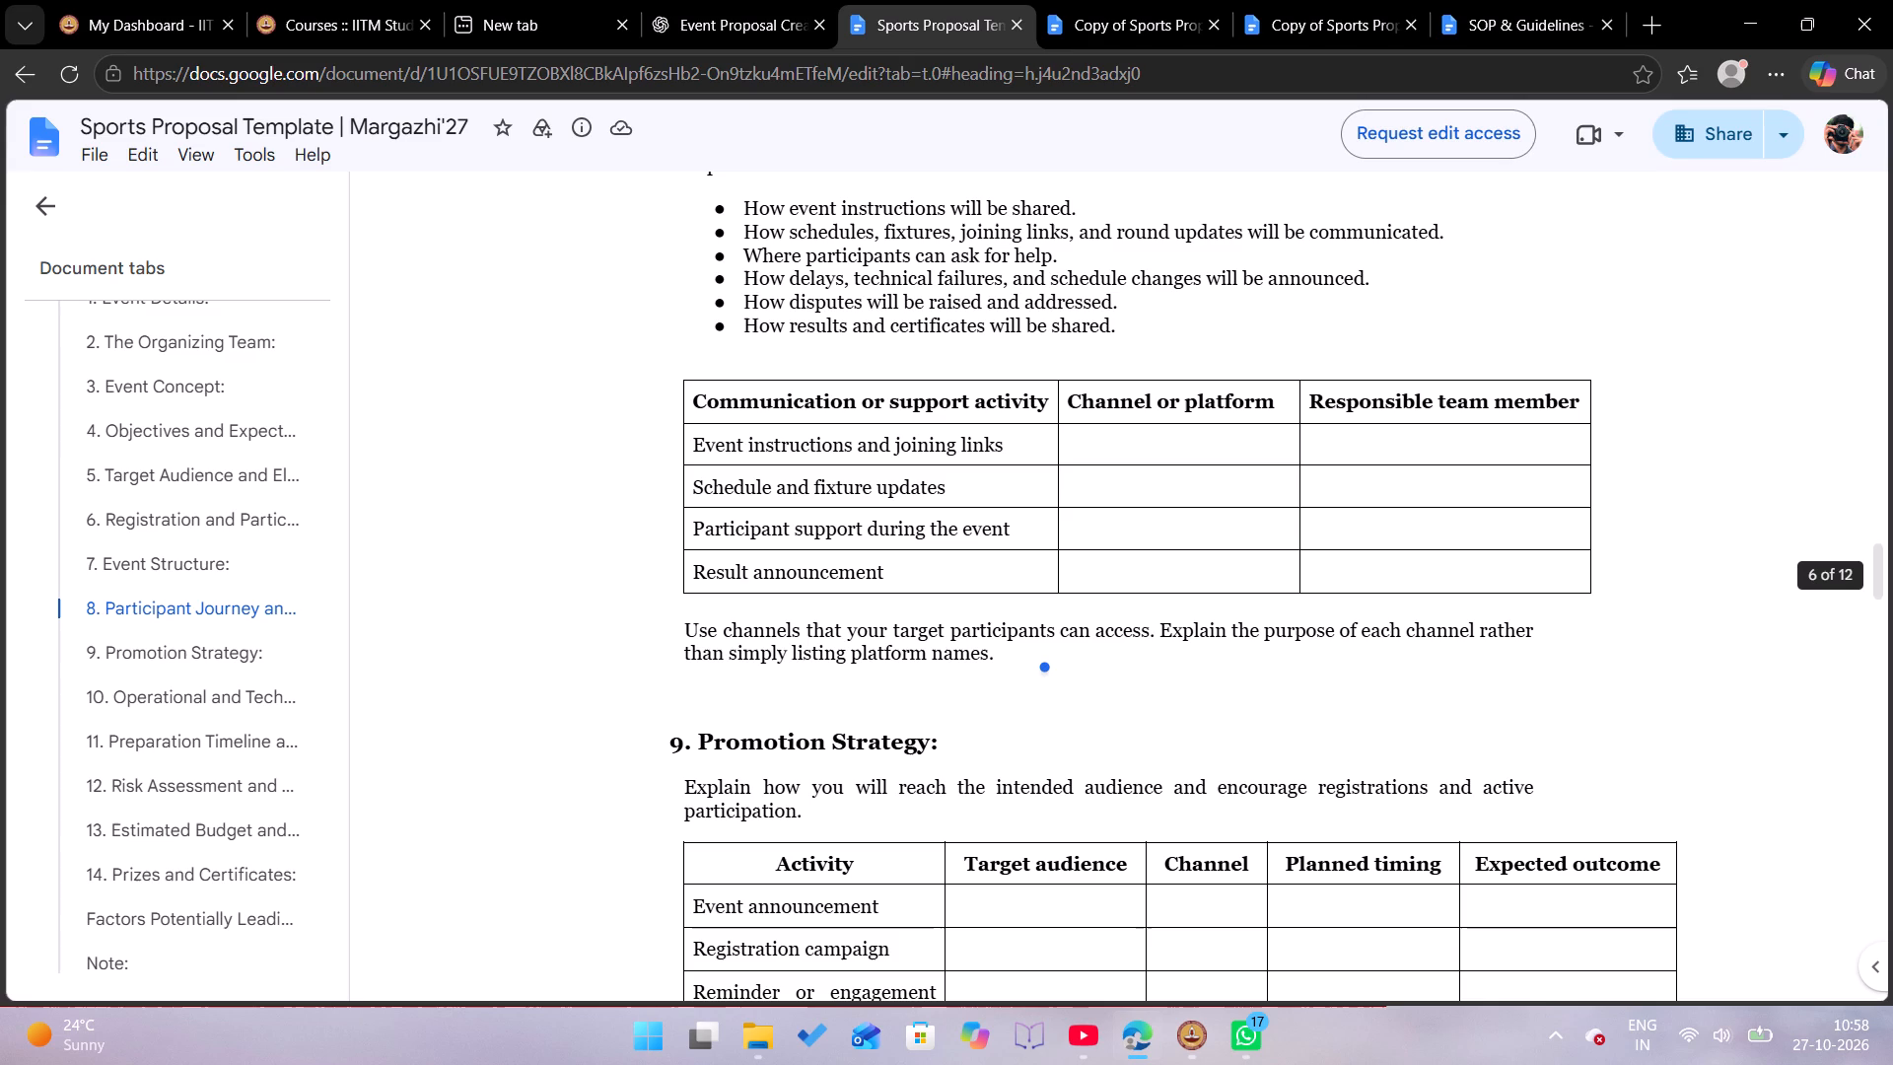
pyautogui.moveTo(1884, 566); pyautogui.dragTo(1873, 537)
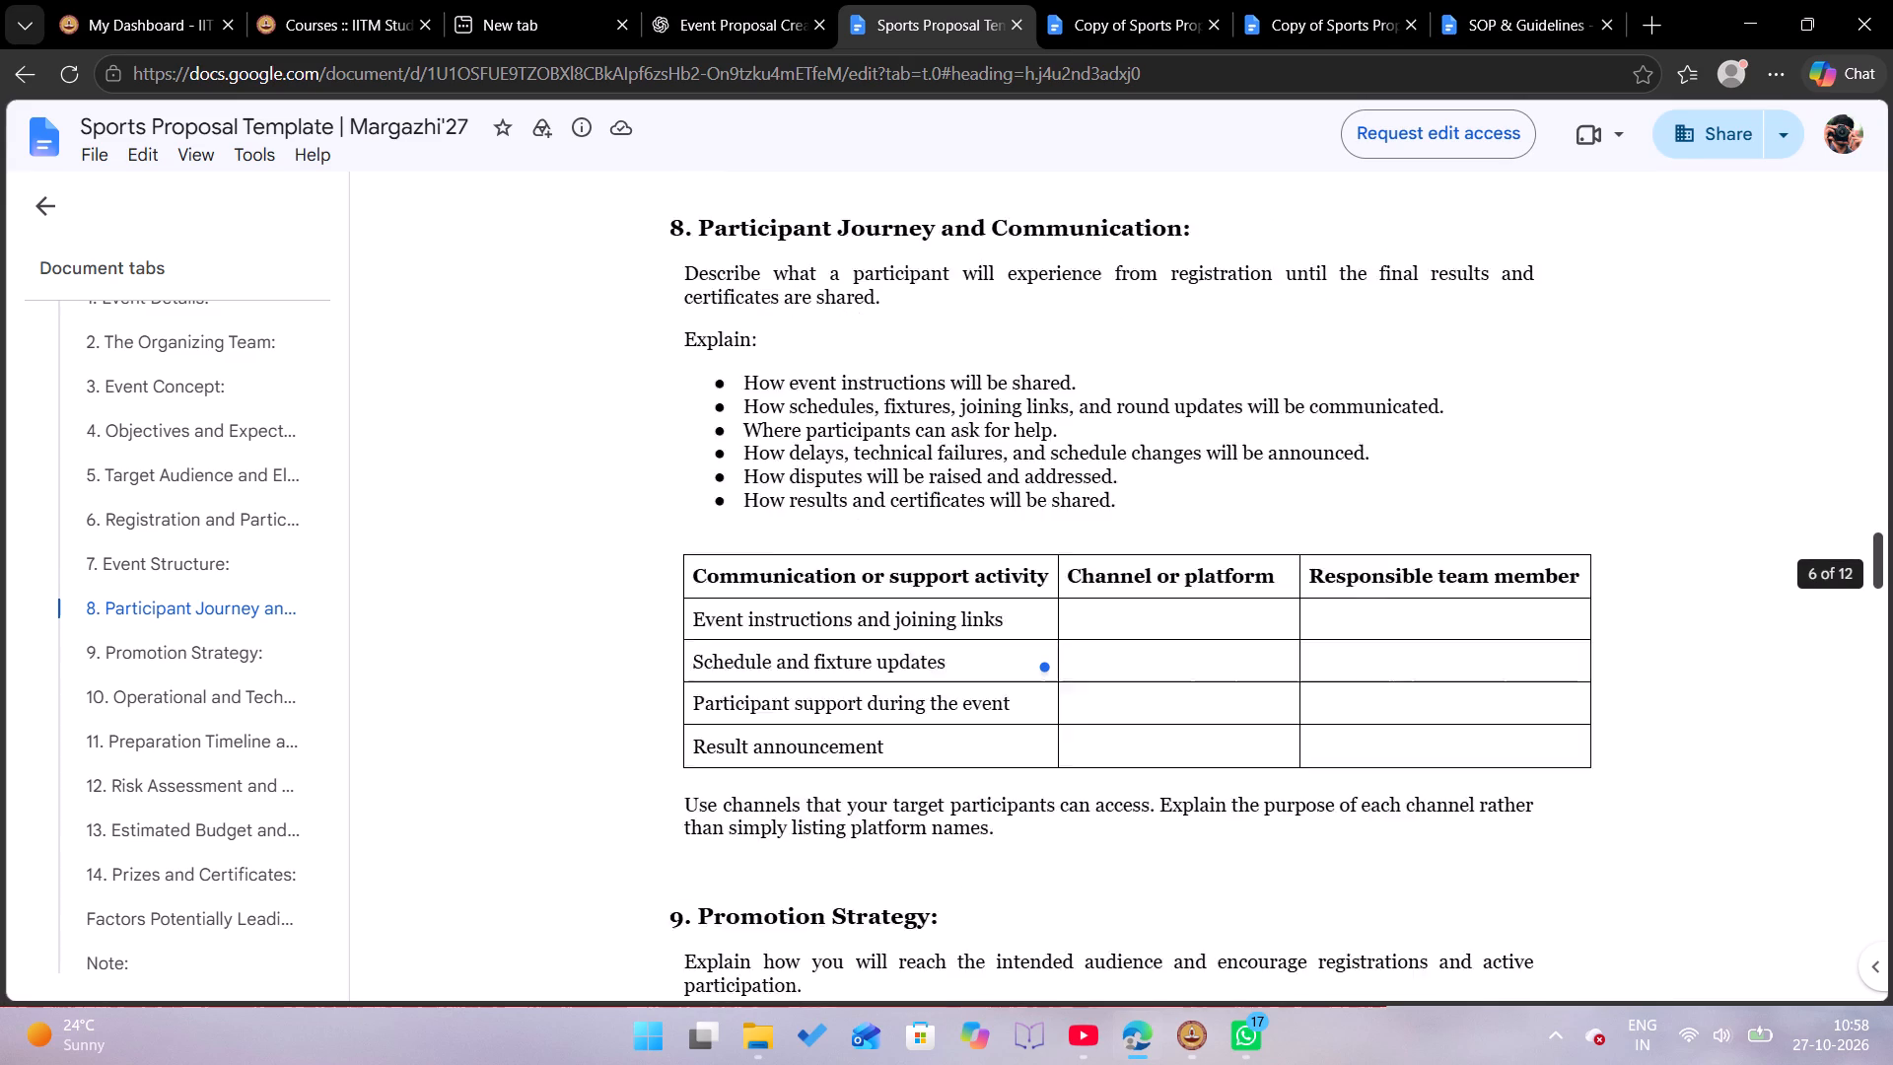
pyautogui.moveTo(1873, 537); pyautogui.dragTo(1872, 511)
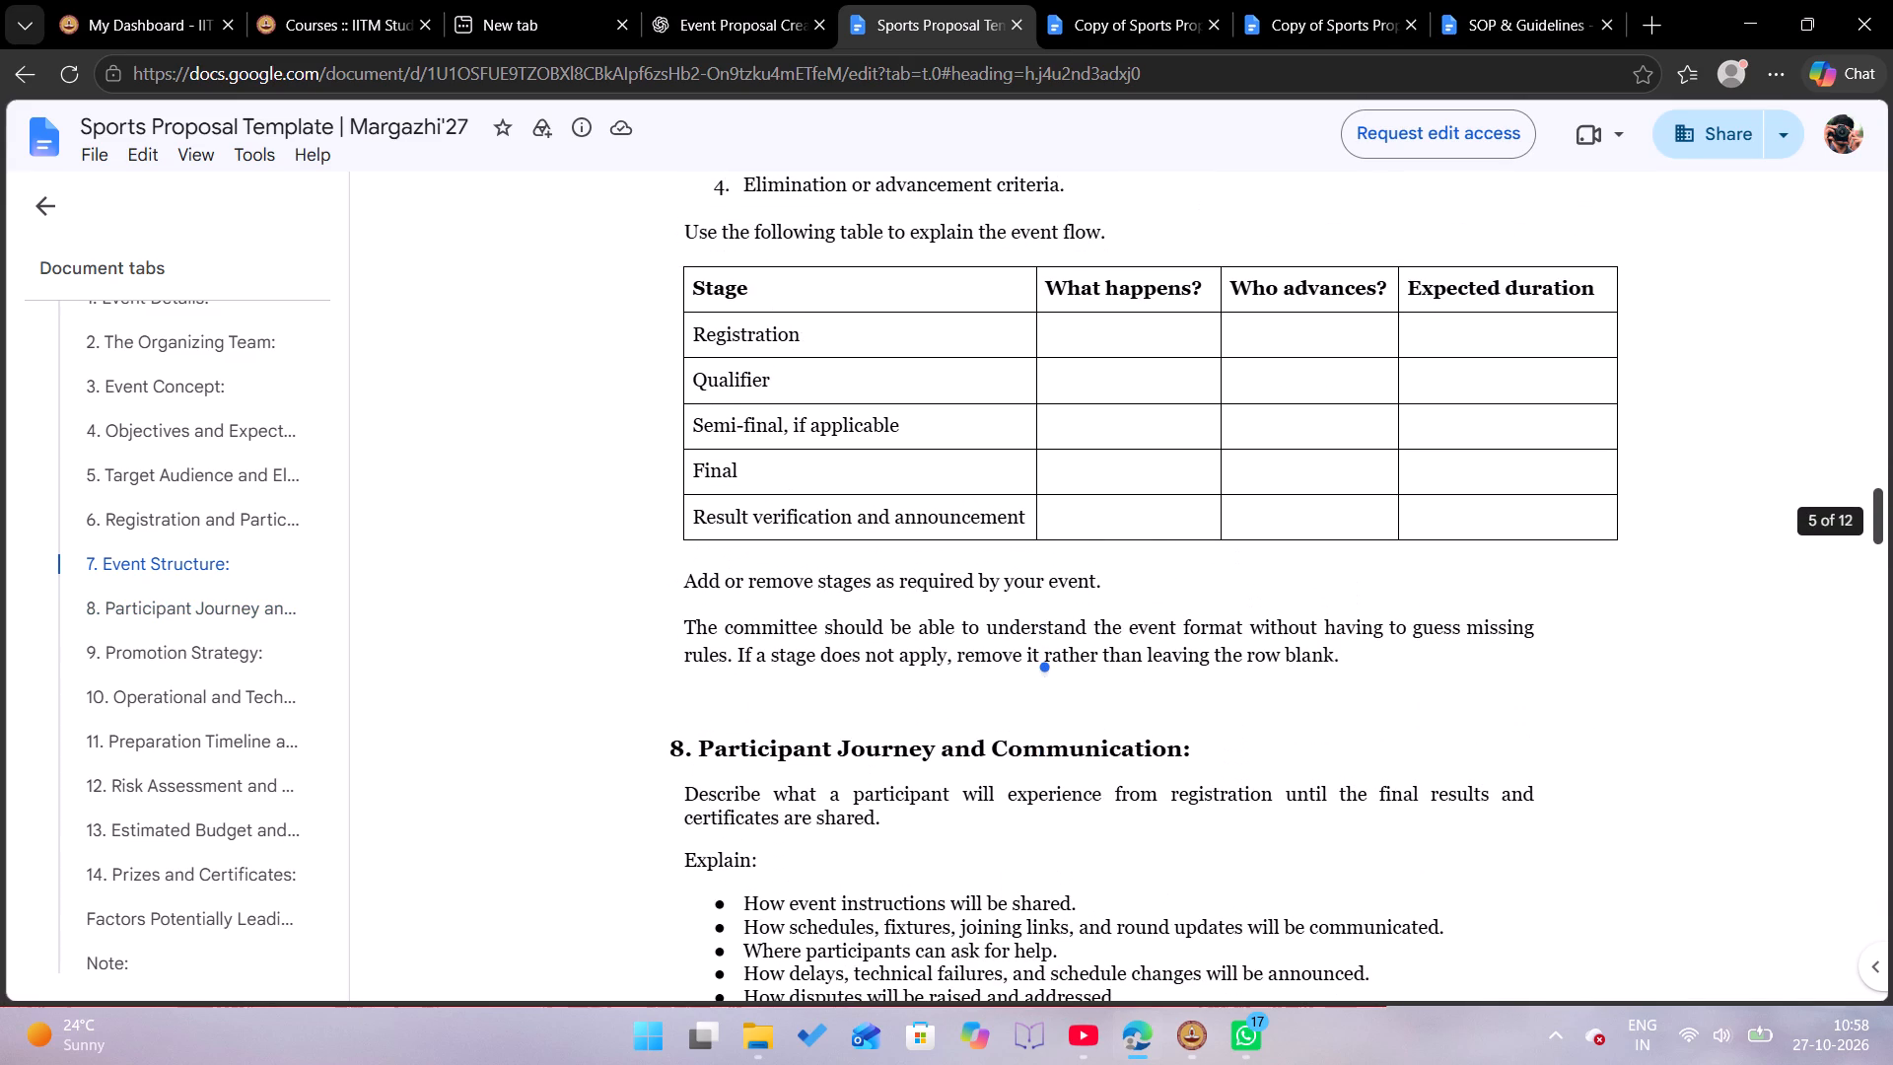
pyautogui.moveTo(1878, 509); pyautogui.dragTo(1892, 436)
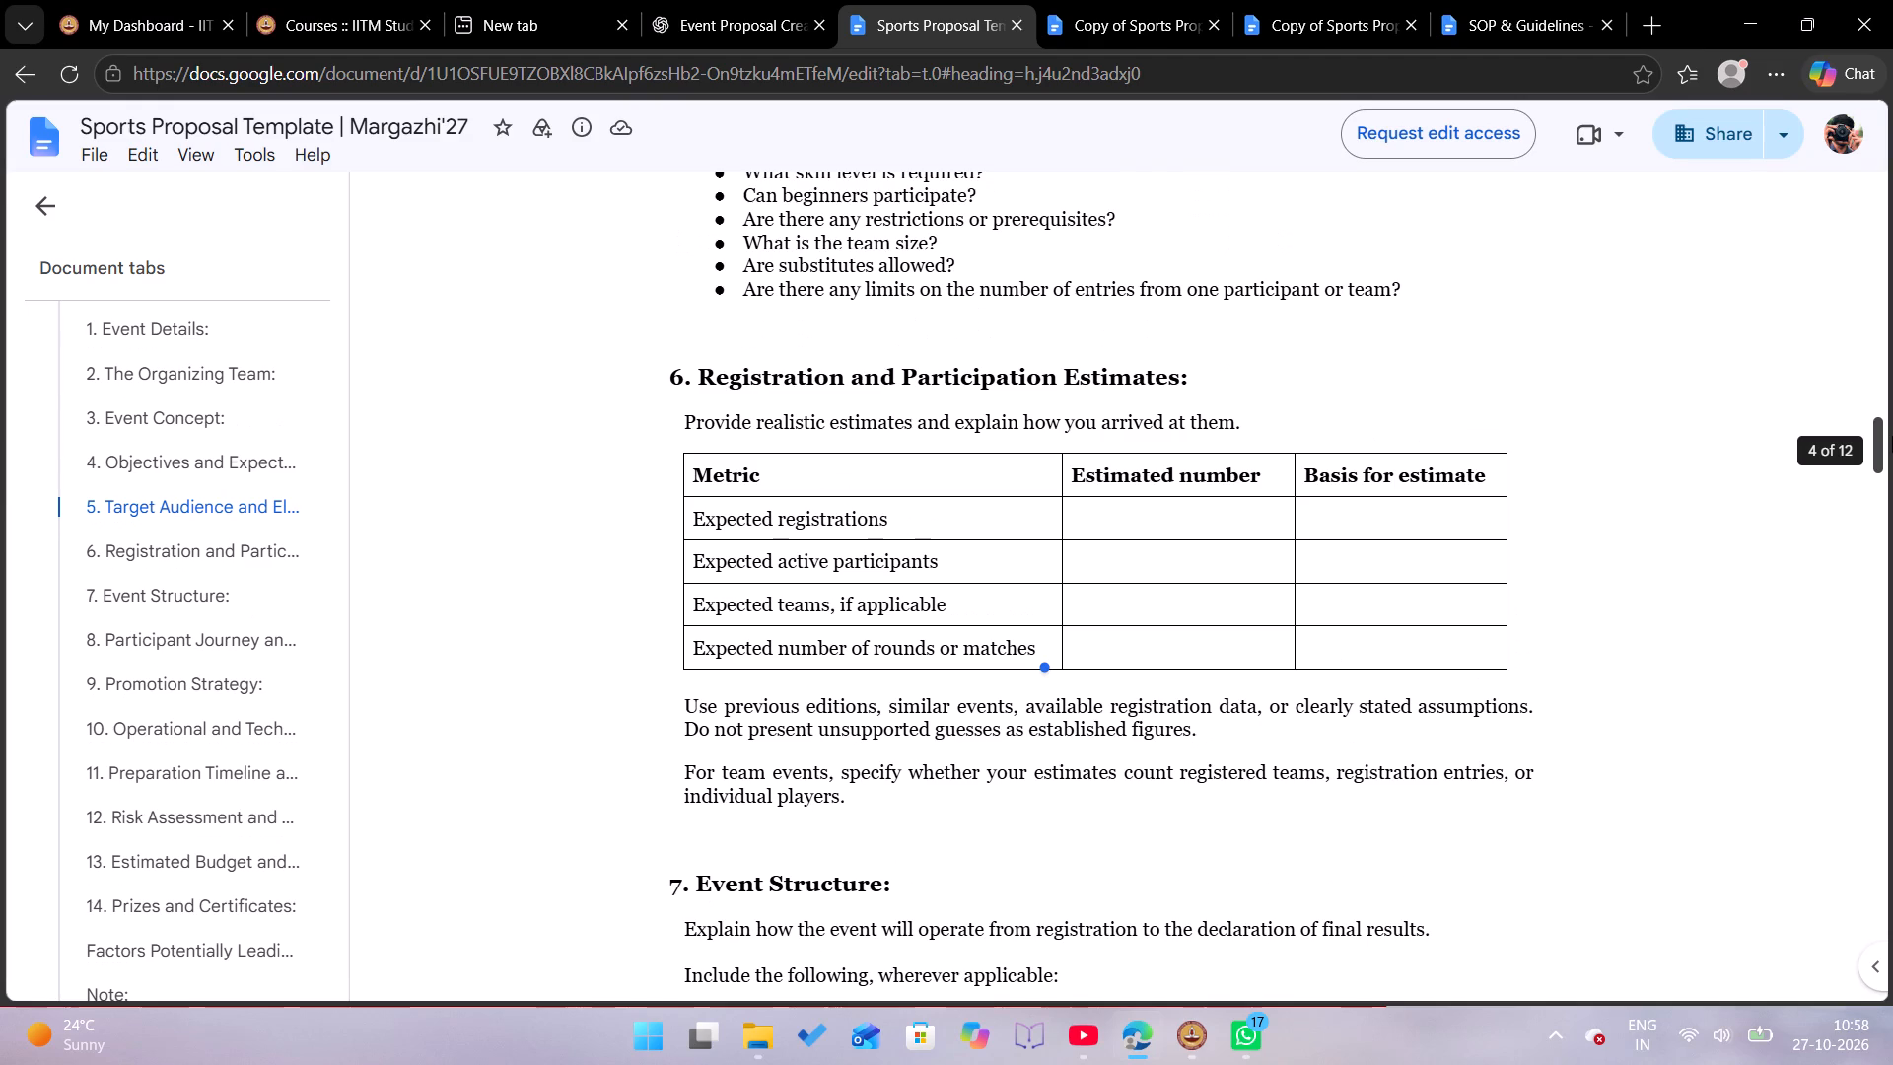
pyautogui.click(1270, 0)
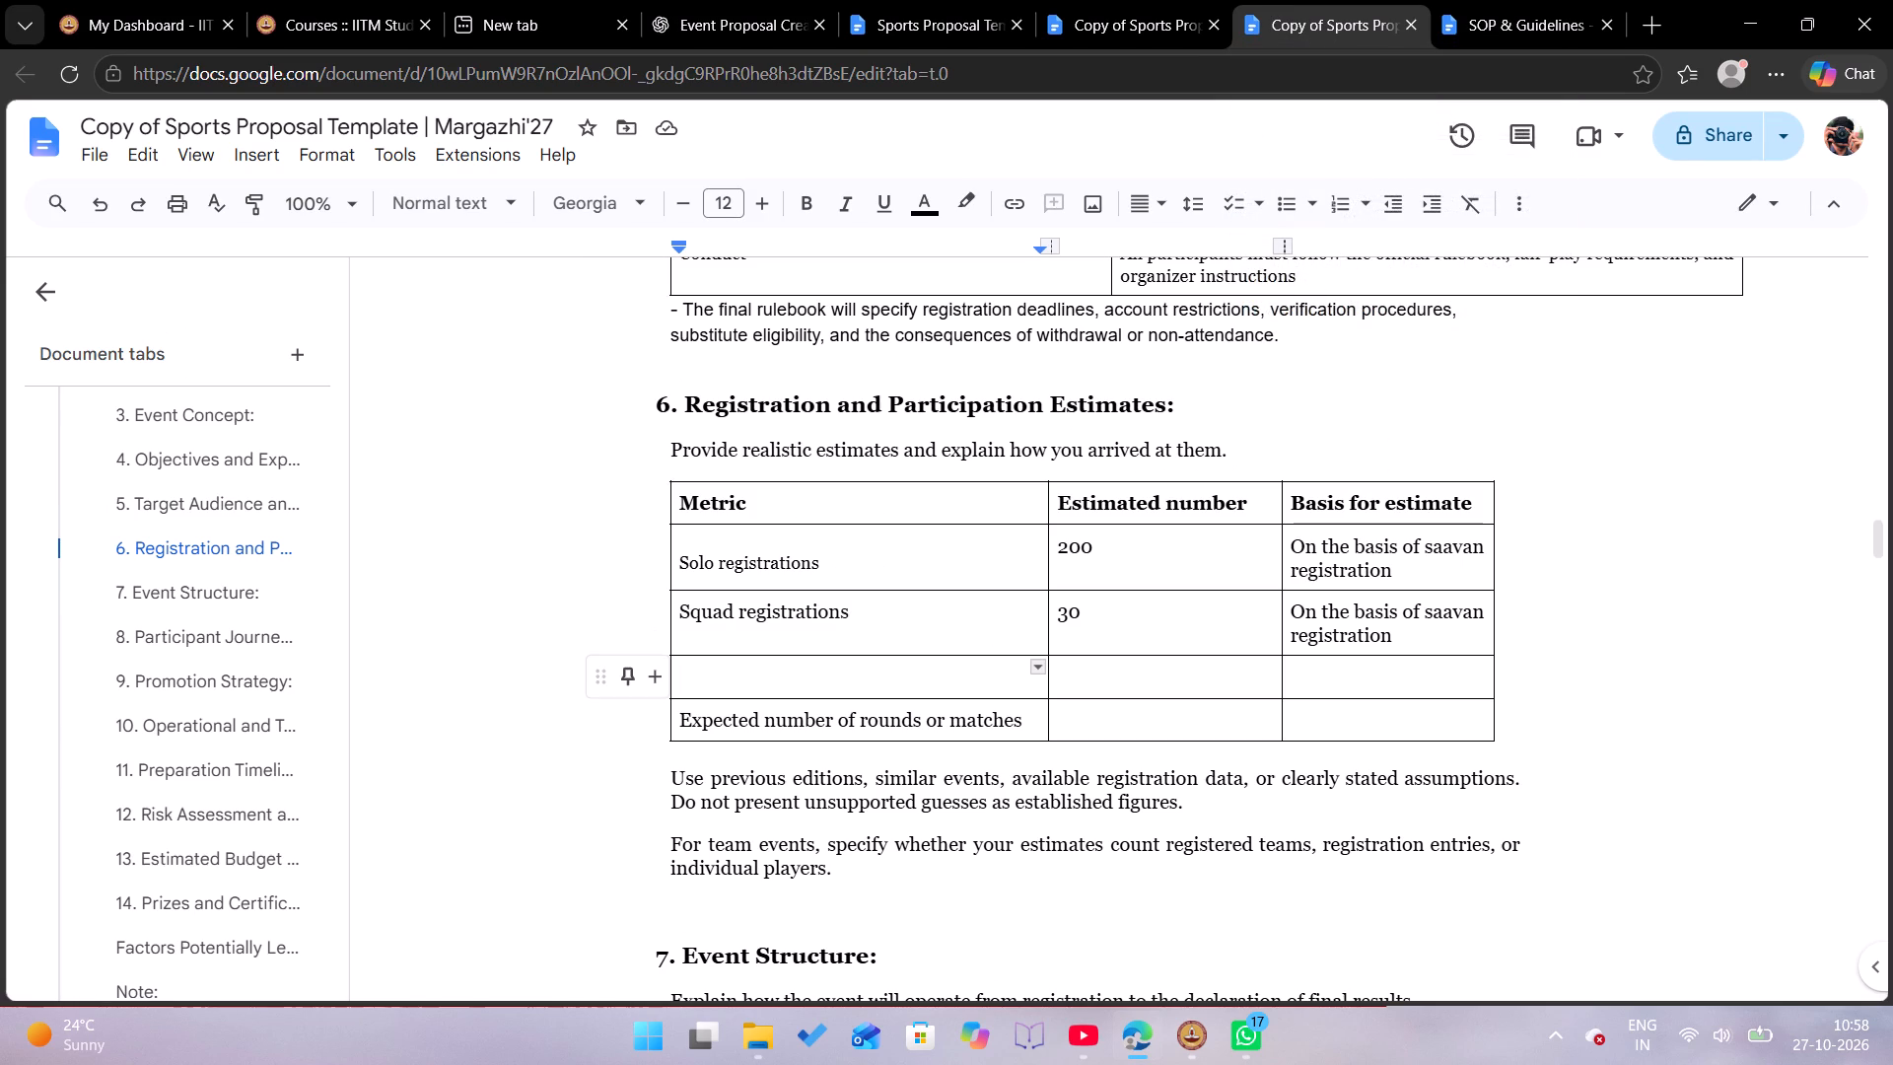
# Fill the empty row of the section 6 table with the metric "Active participants" and an estimated number of 300.
pyautogui.click(724, 683)
pyautogui.hotkey('shift', 'a')
pyautogui.write('ctive particip')
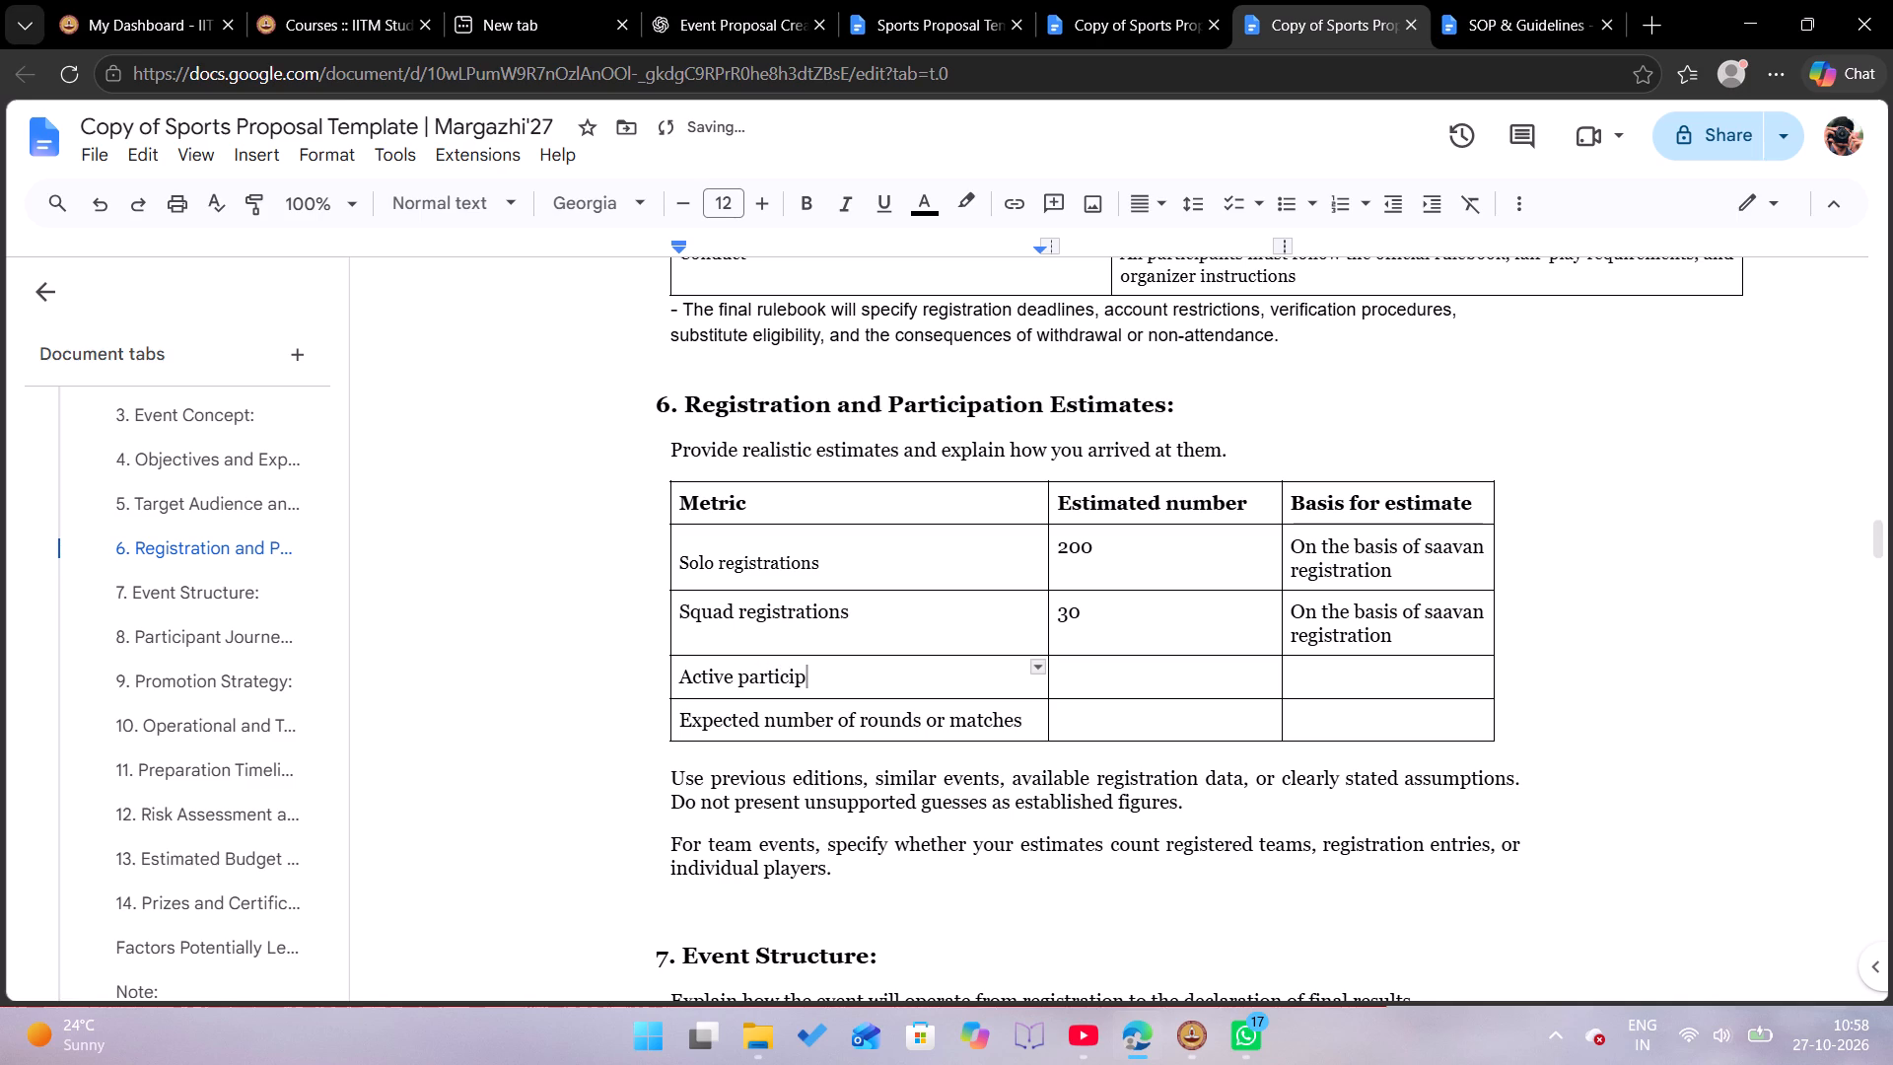
pyautogui.write('nt')
pyautogui.press('BackSpace')
pyautogui.press('BackSpace')
pyautogui.write('ants')
pyautogui.click(1088, 674)
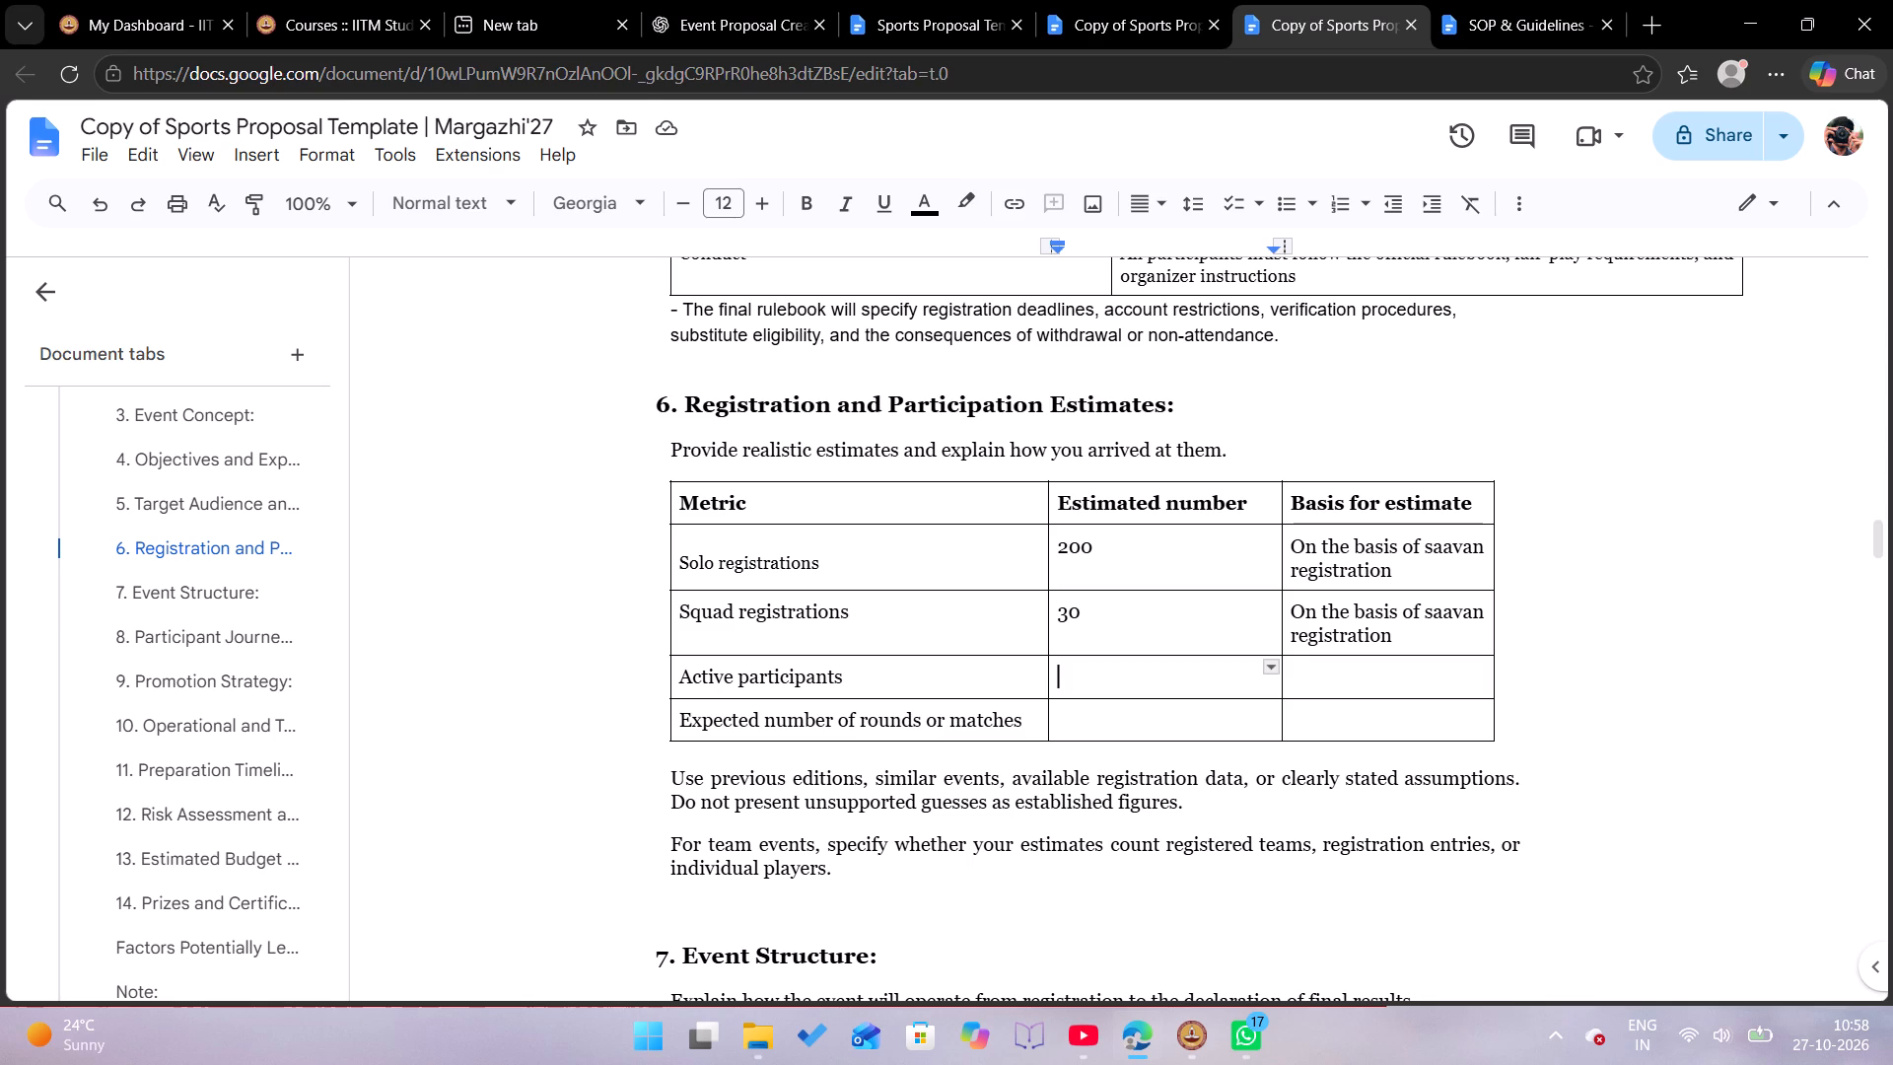
pyautogui.write('300')
# Add the word "Expected" before "Active participants" in the Metric column.
pyautogui.click(684, 679)
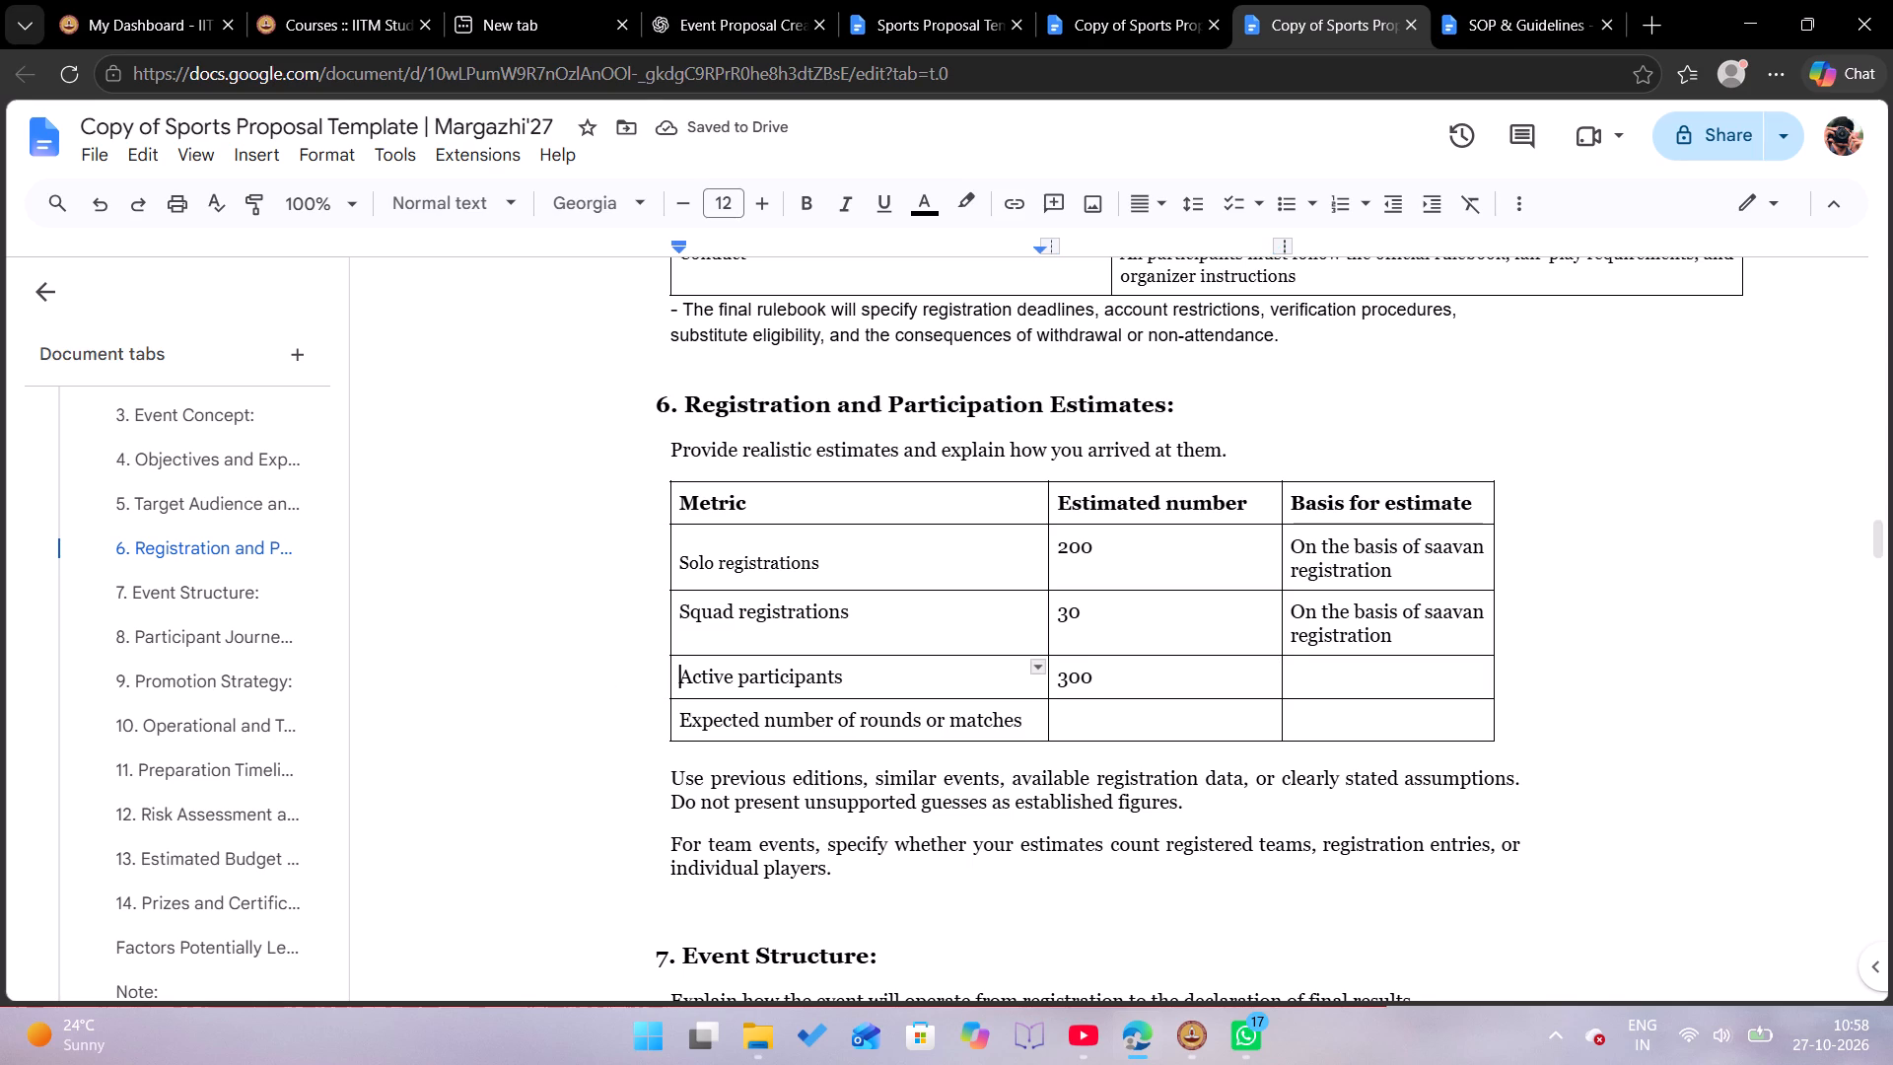
pyautogui.write('Ex')
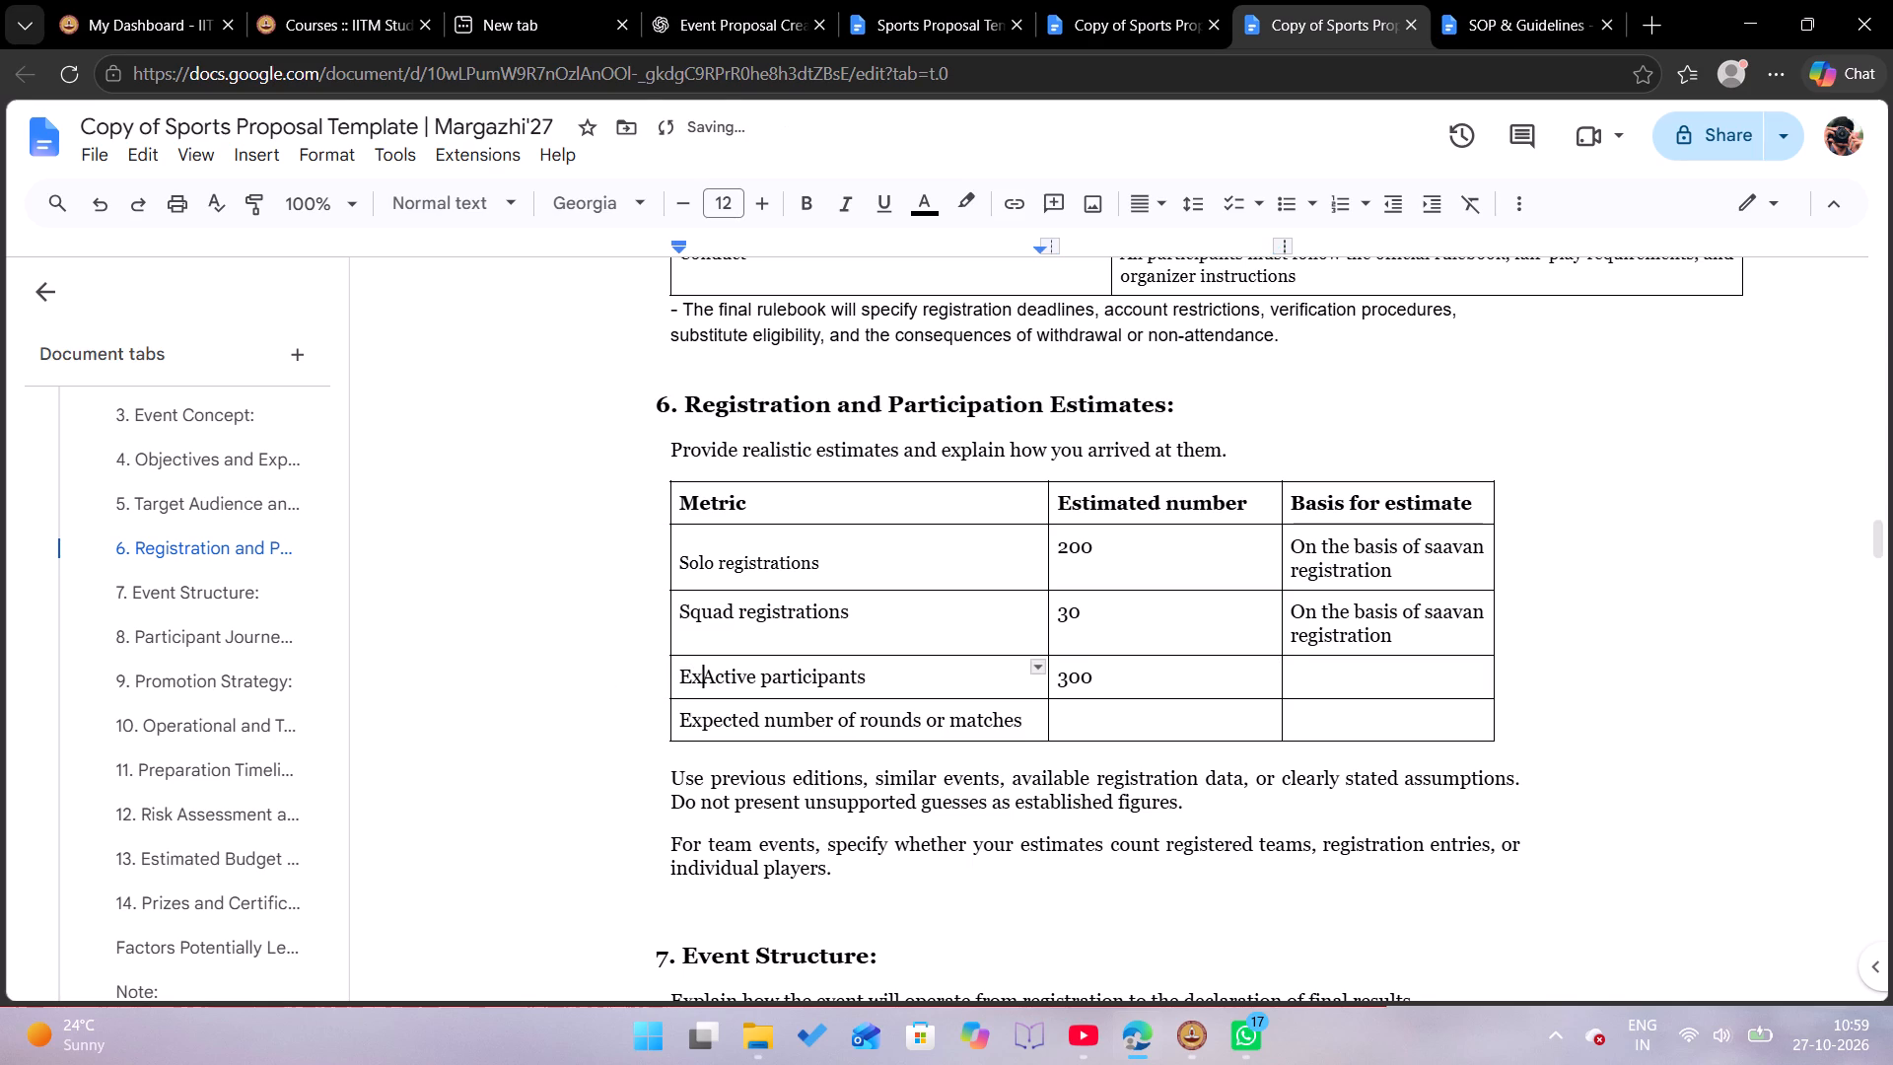
pyautogui.write('pected')
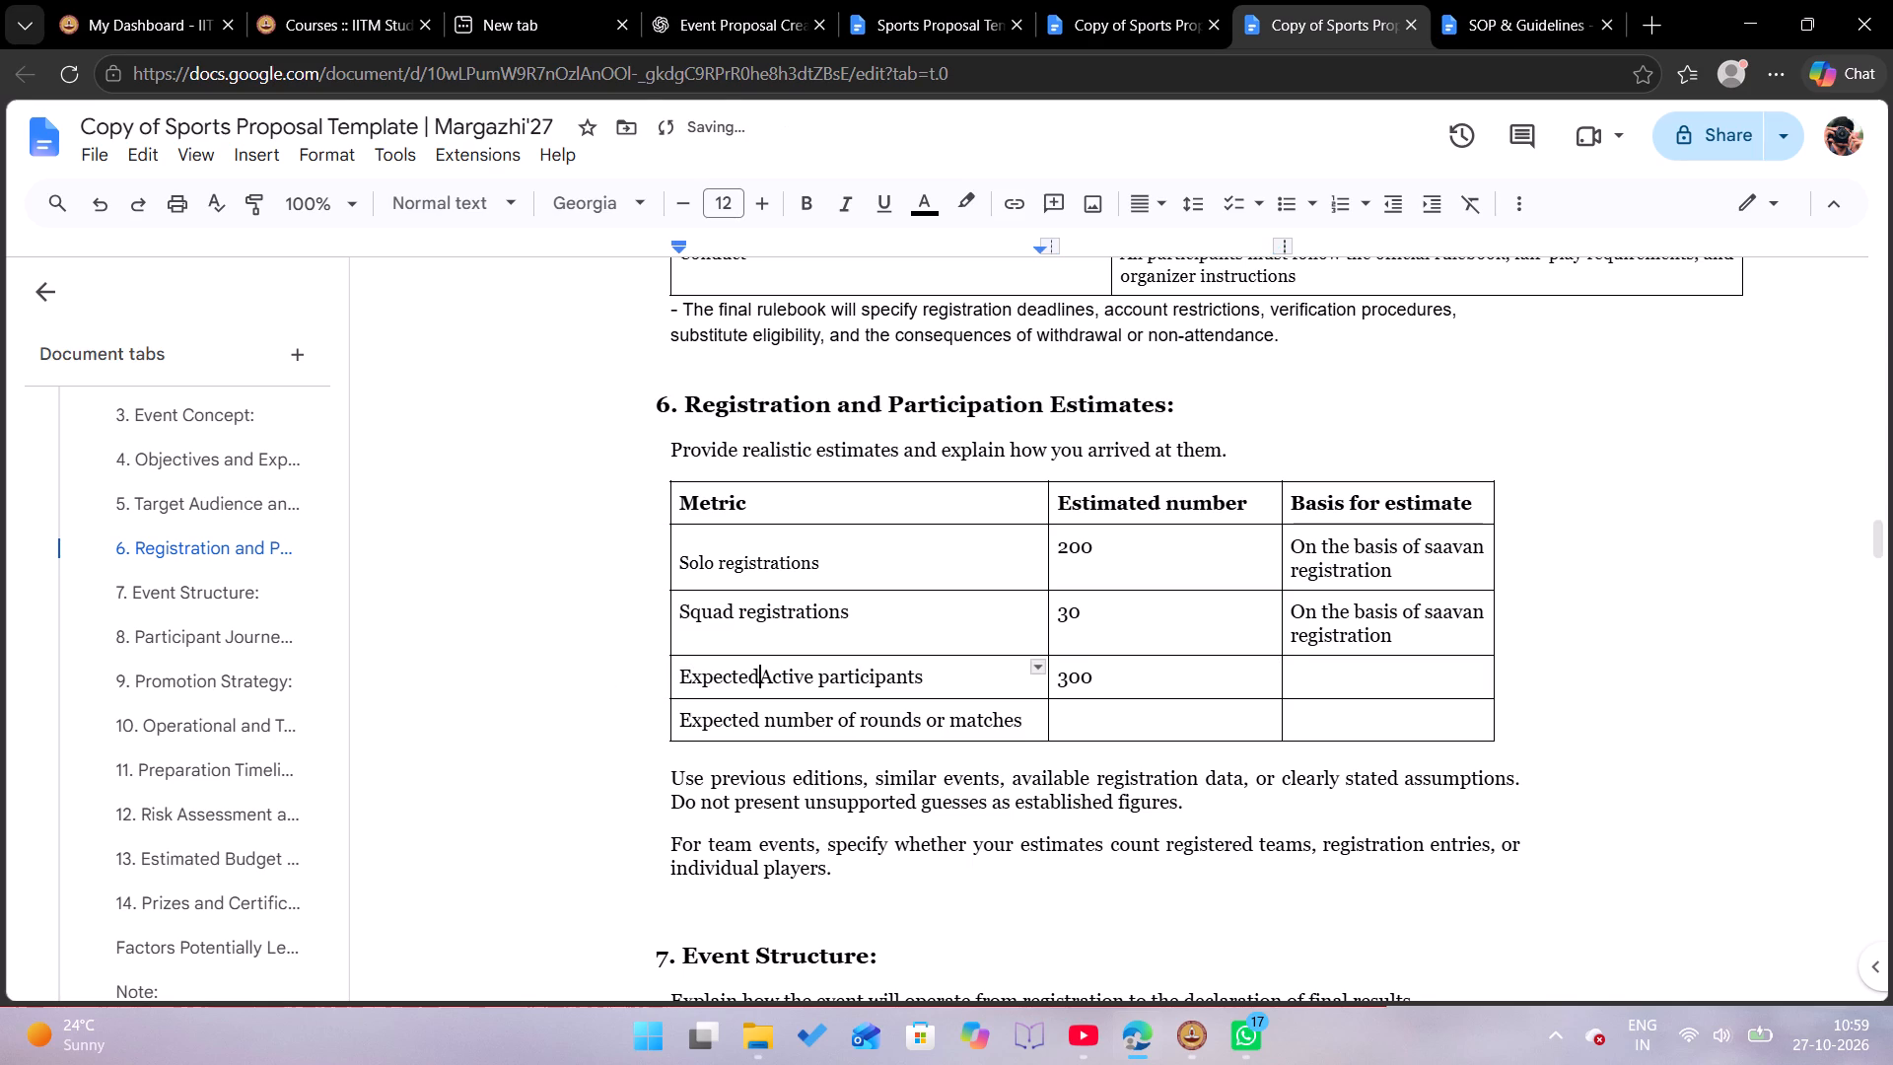
pyautogui.press('space')
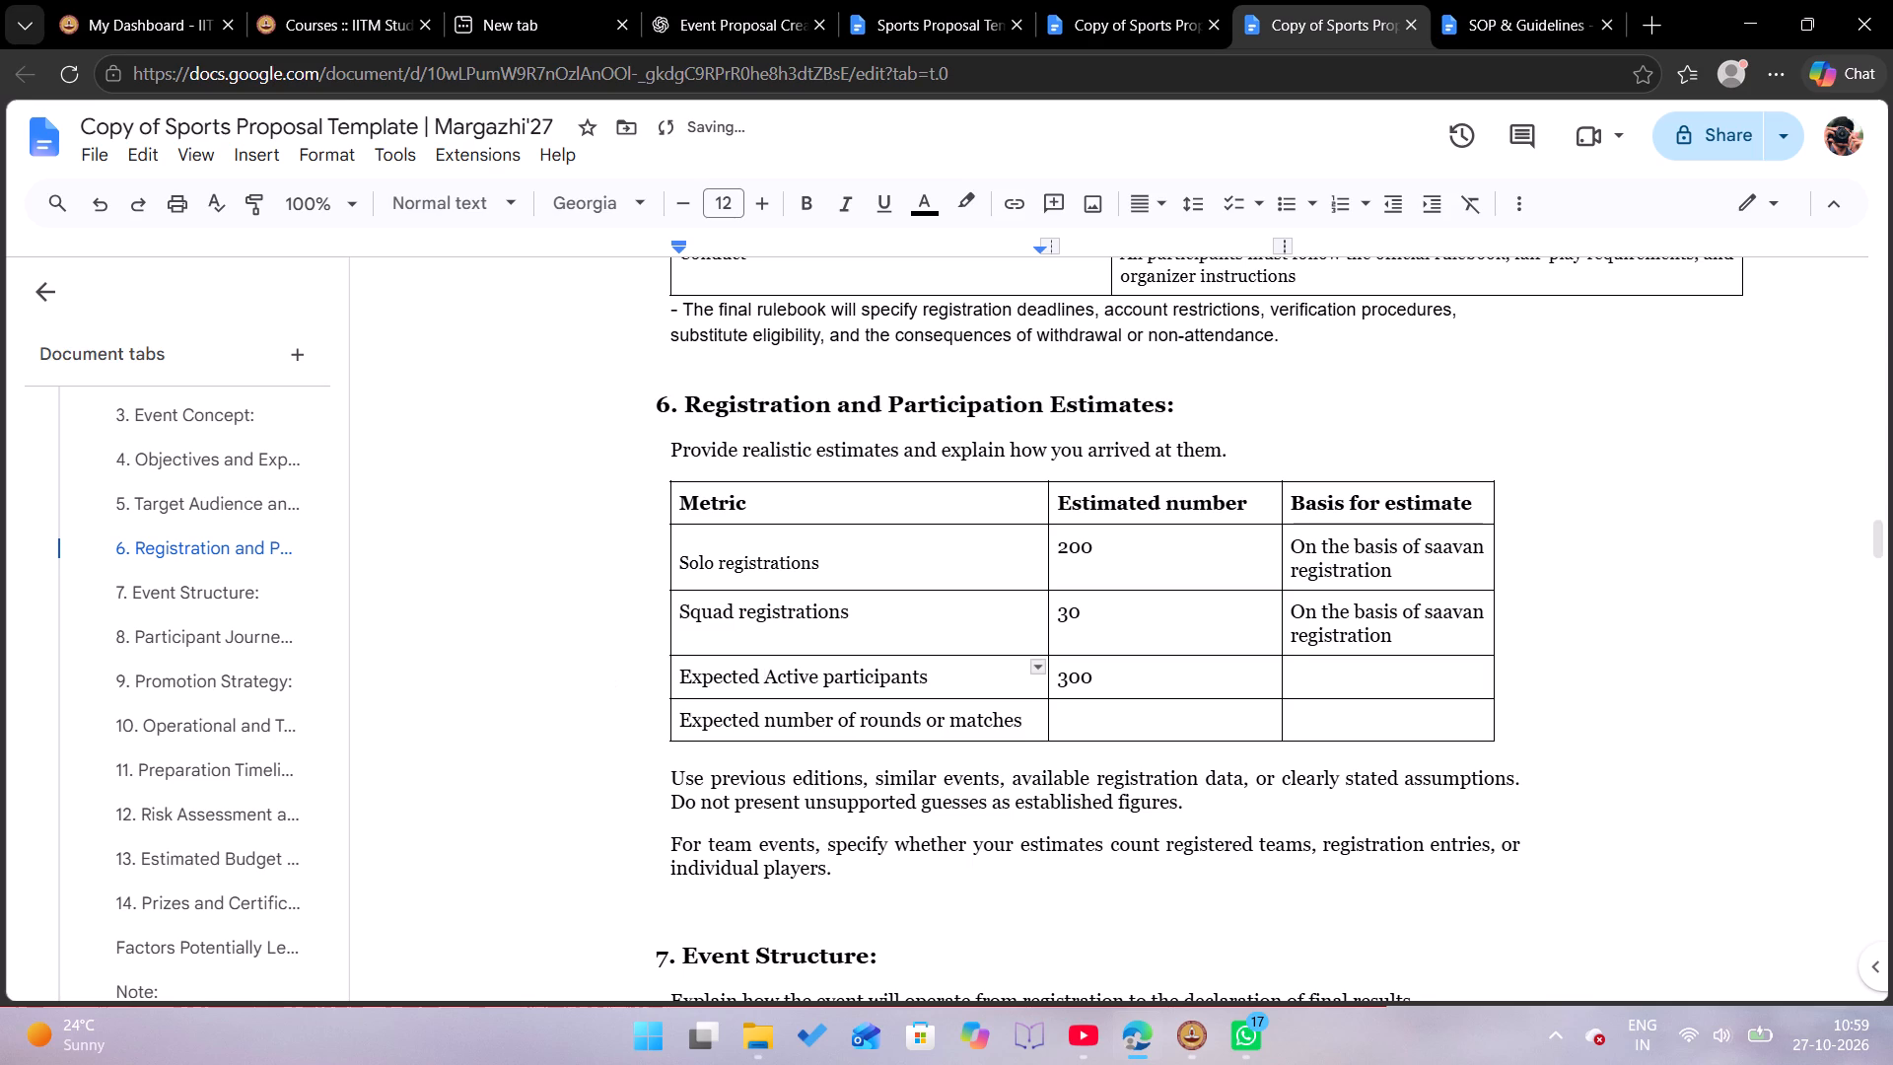
# Enter "On the basis of saavan registration" as the basis for estimate in the Expected Active participants row.
pyautogui.click(1316, 665)
pyautogui.write('on the basis')
pyautogui.press('space')
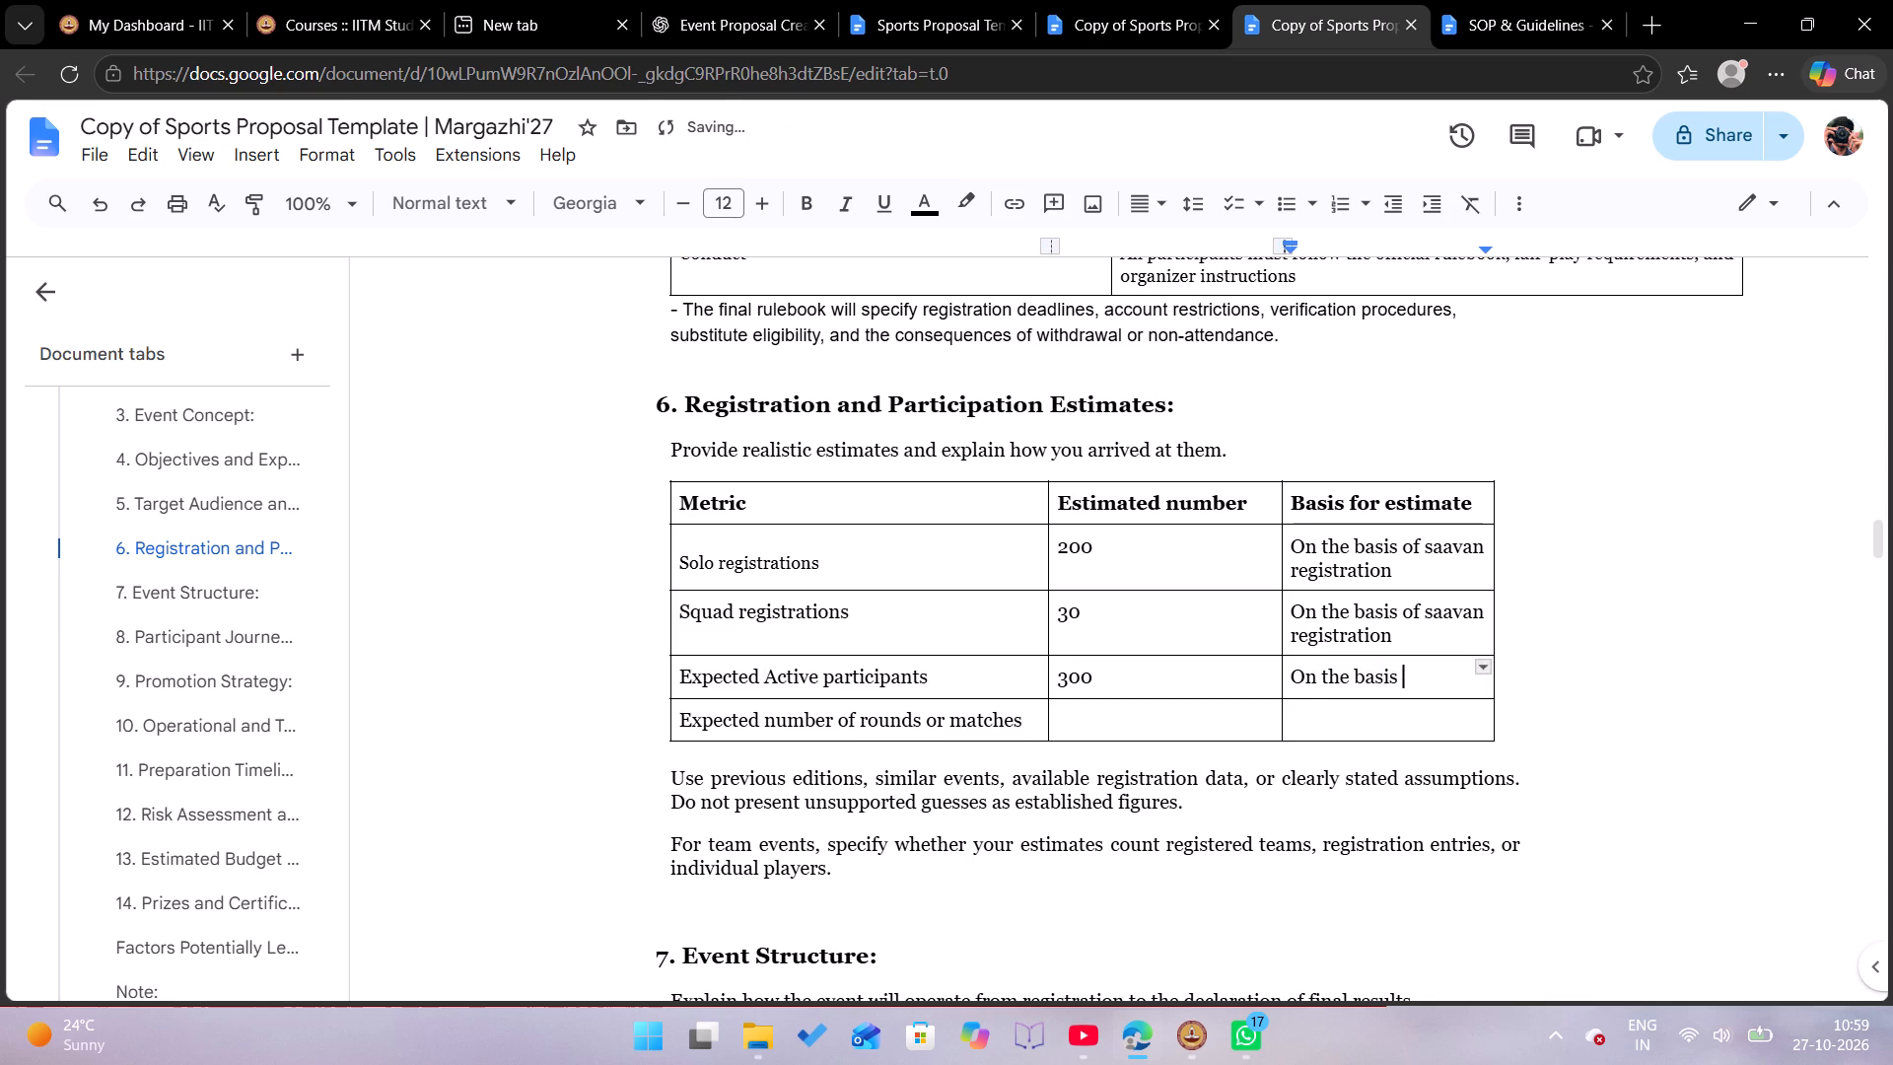
pyautogui.write('of')
pyautogui.press('space')
pyautogui.write('saavan regis')
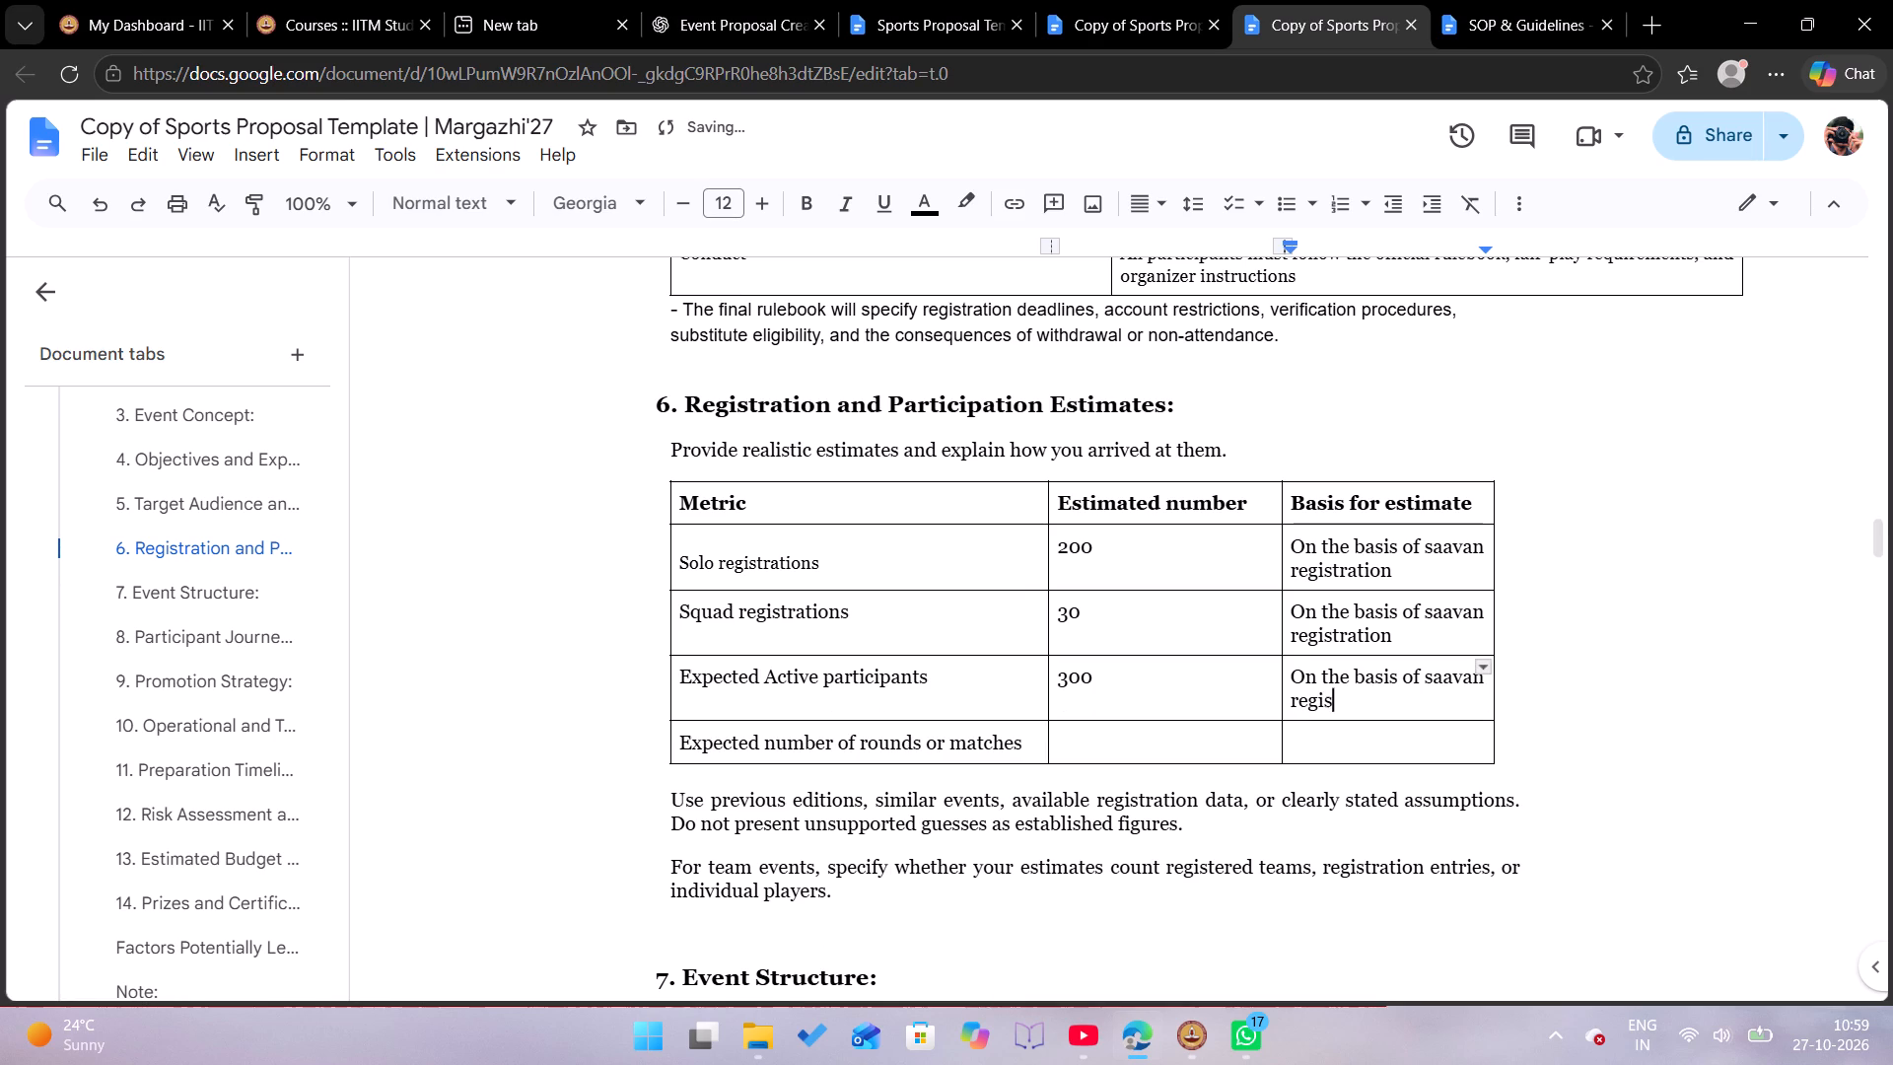
pyautogui.write('tration')
# Fill the Expected number of rounds or matches row with 18 and the basis "On the basis of event plan".
pyautogui.click(1098, 742)
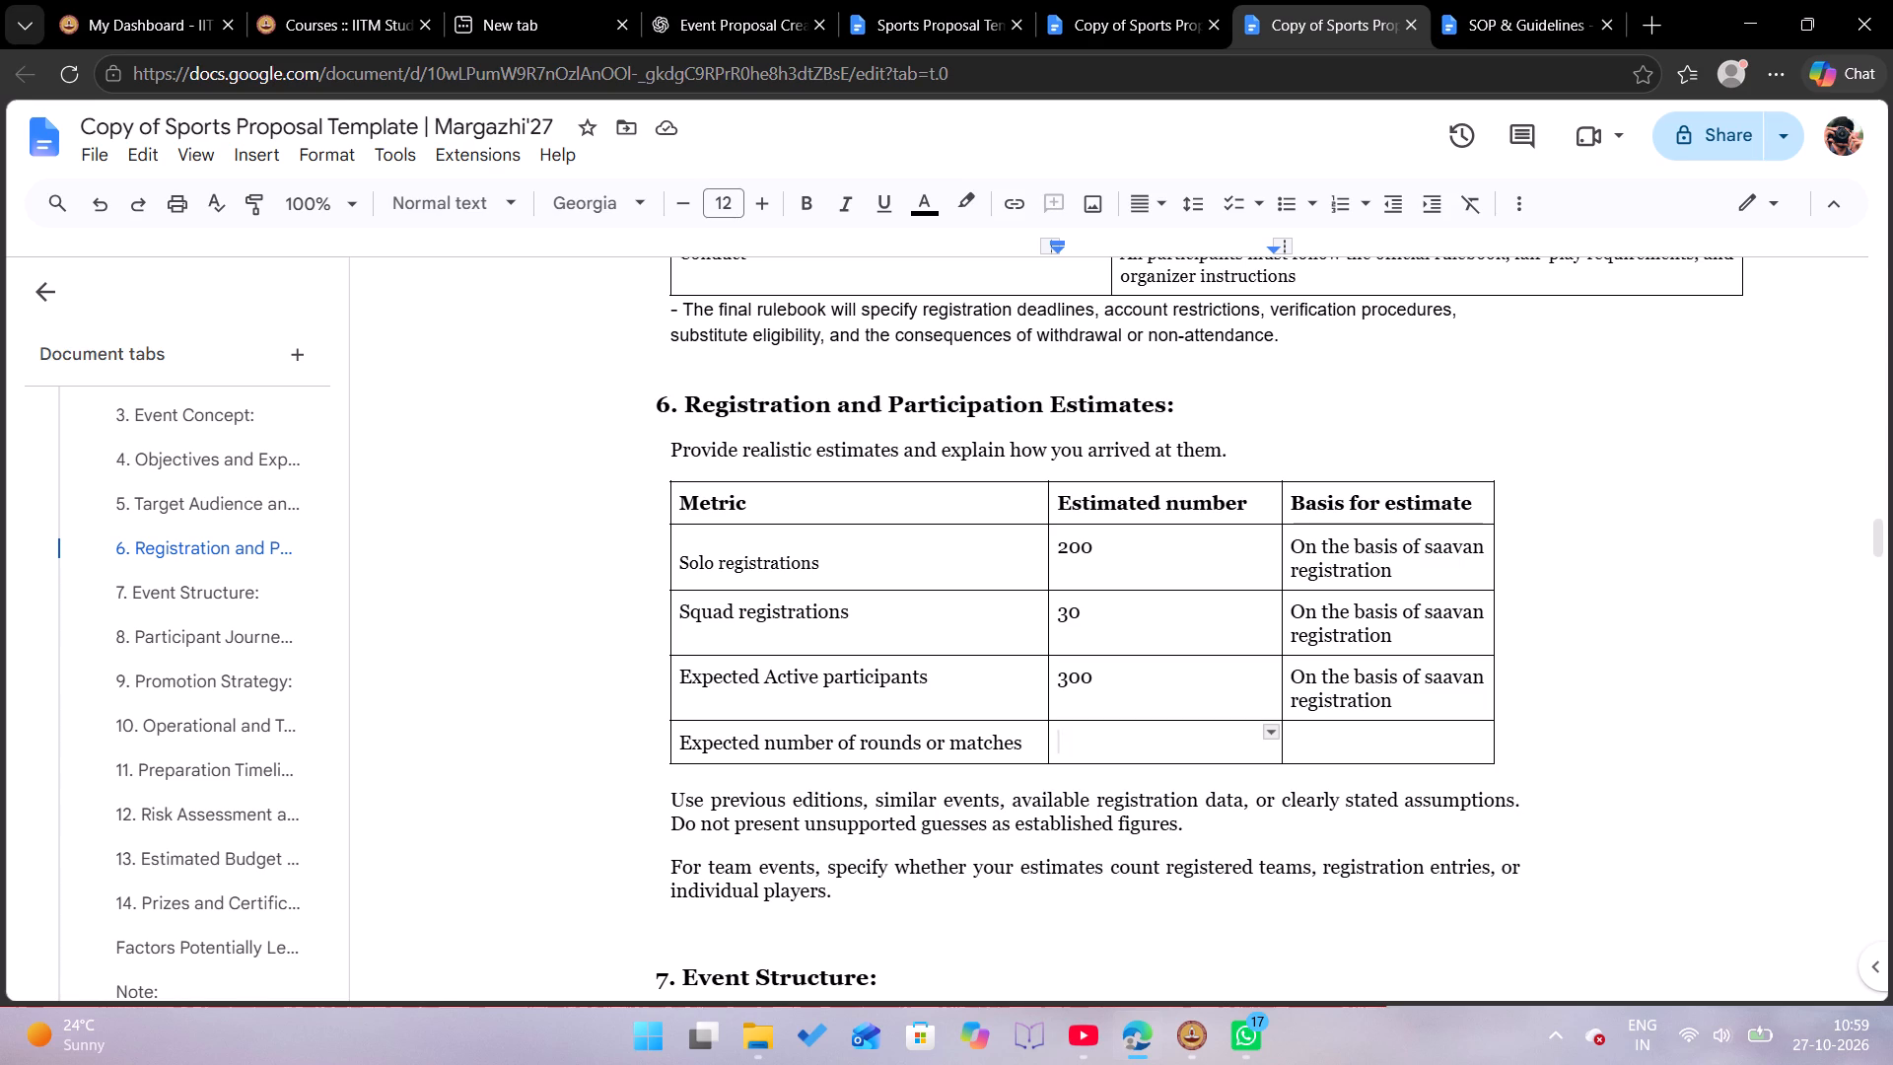
pyautogui.press('1')
pyautogui.press('8')
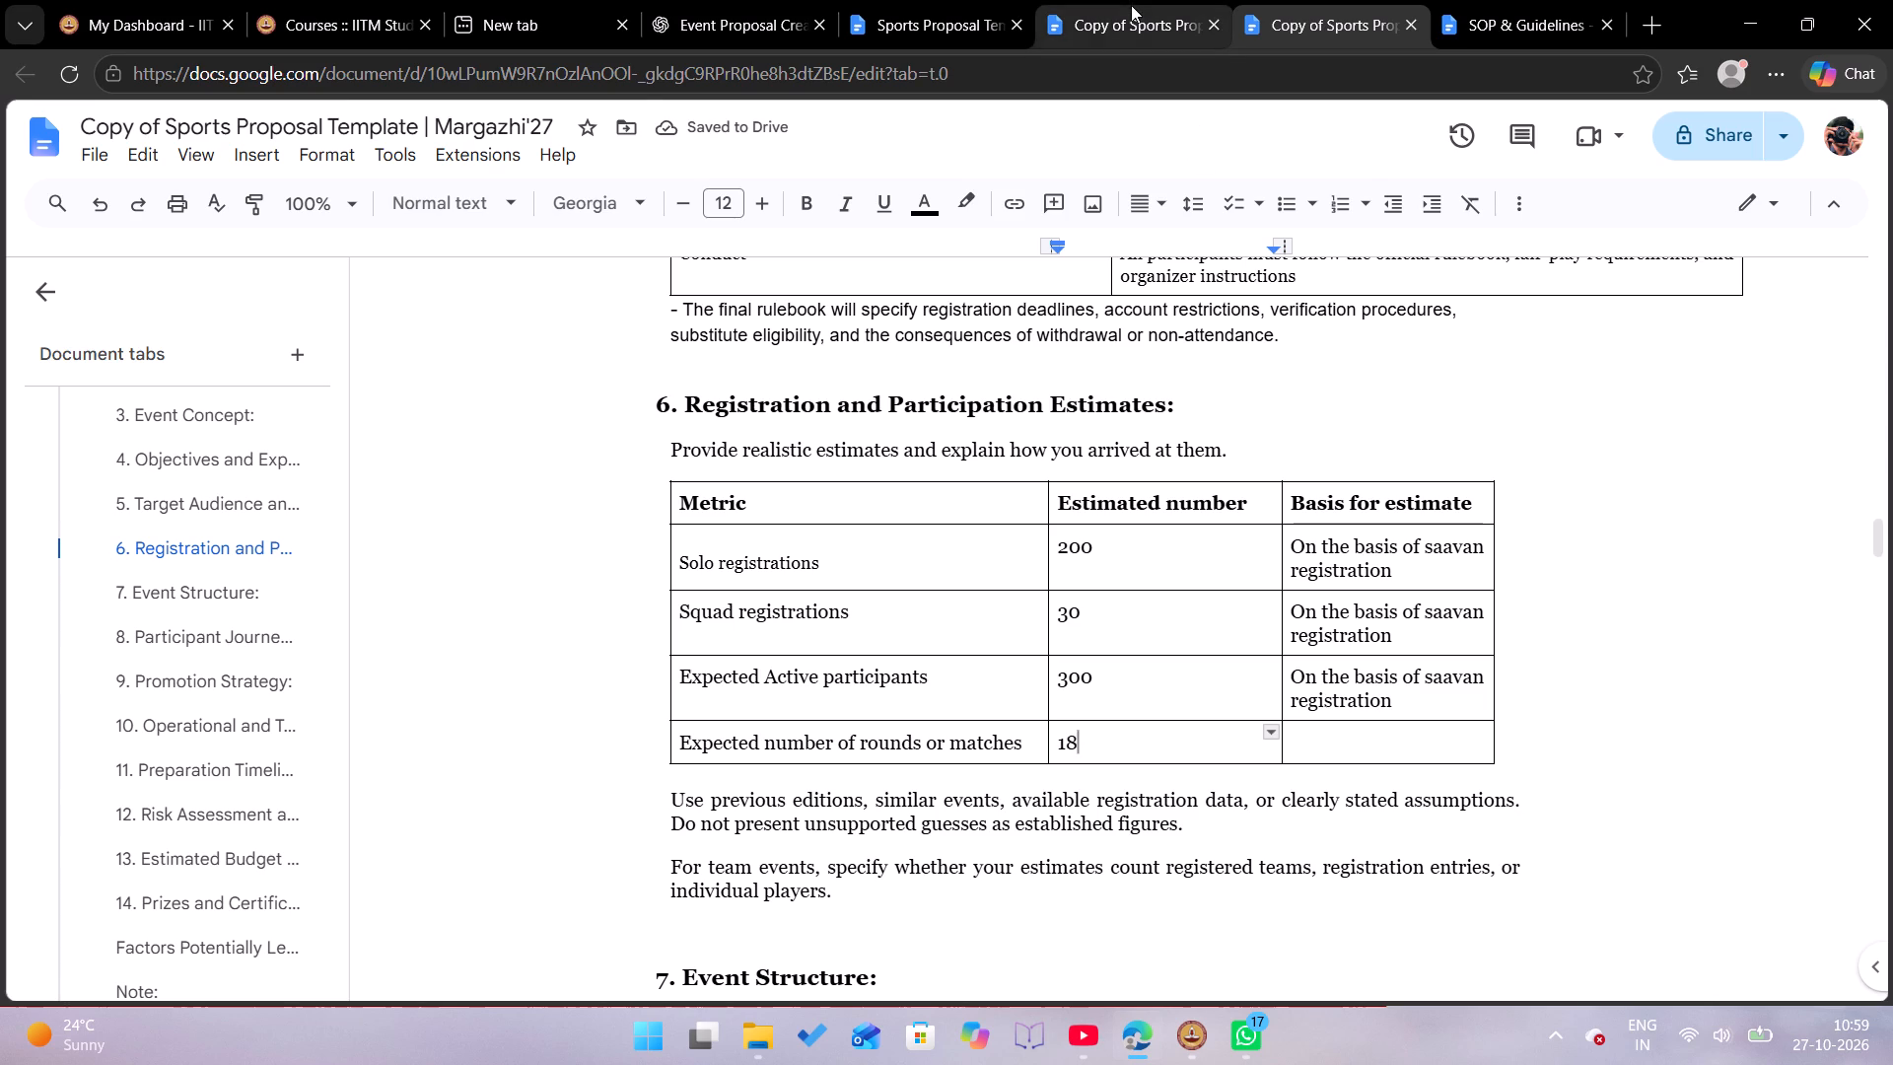
pyautogui.click(1302, 735)
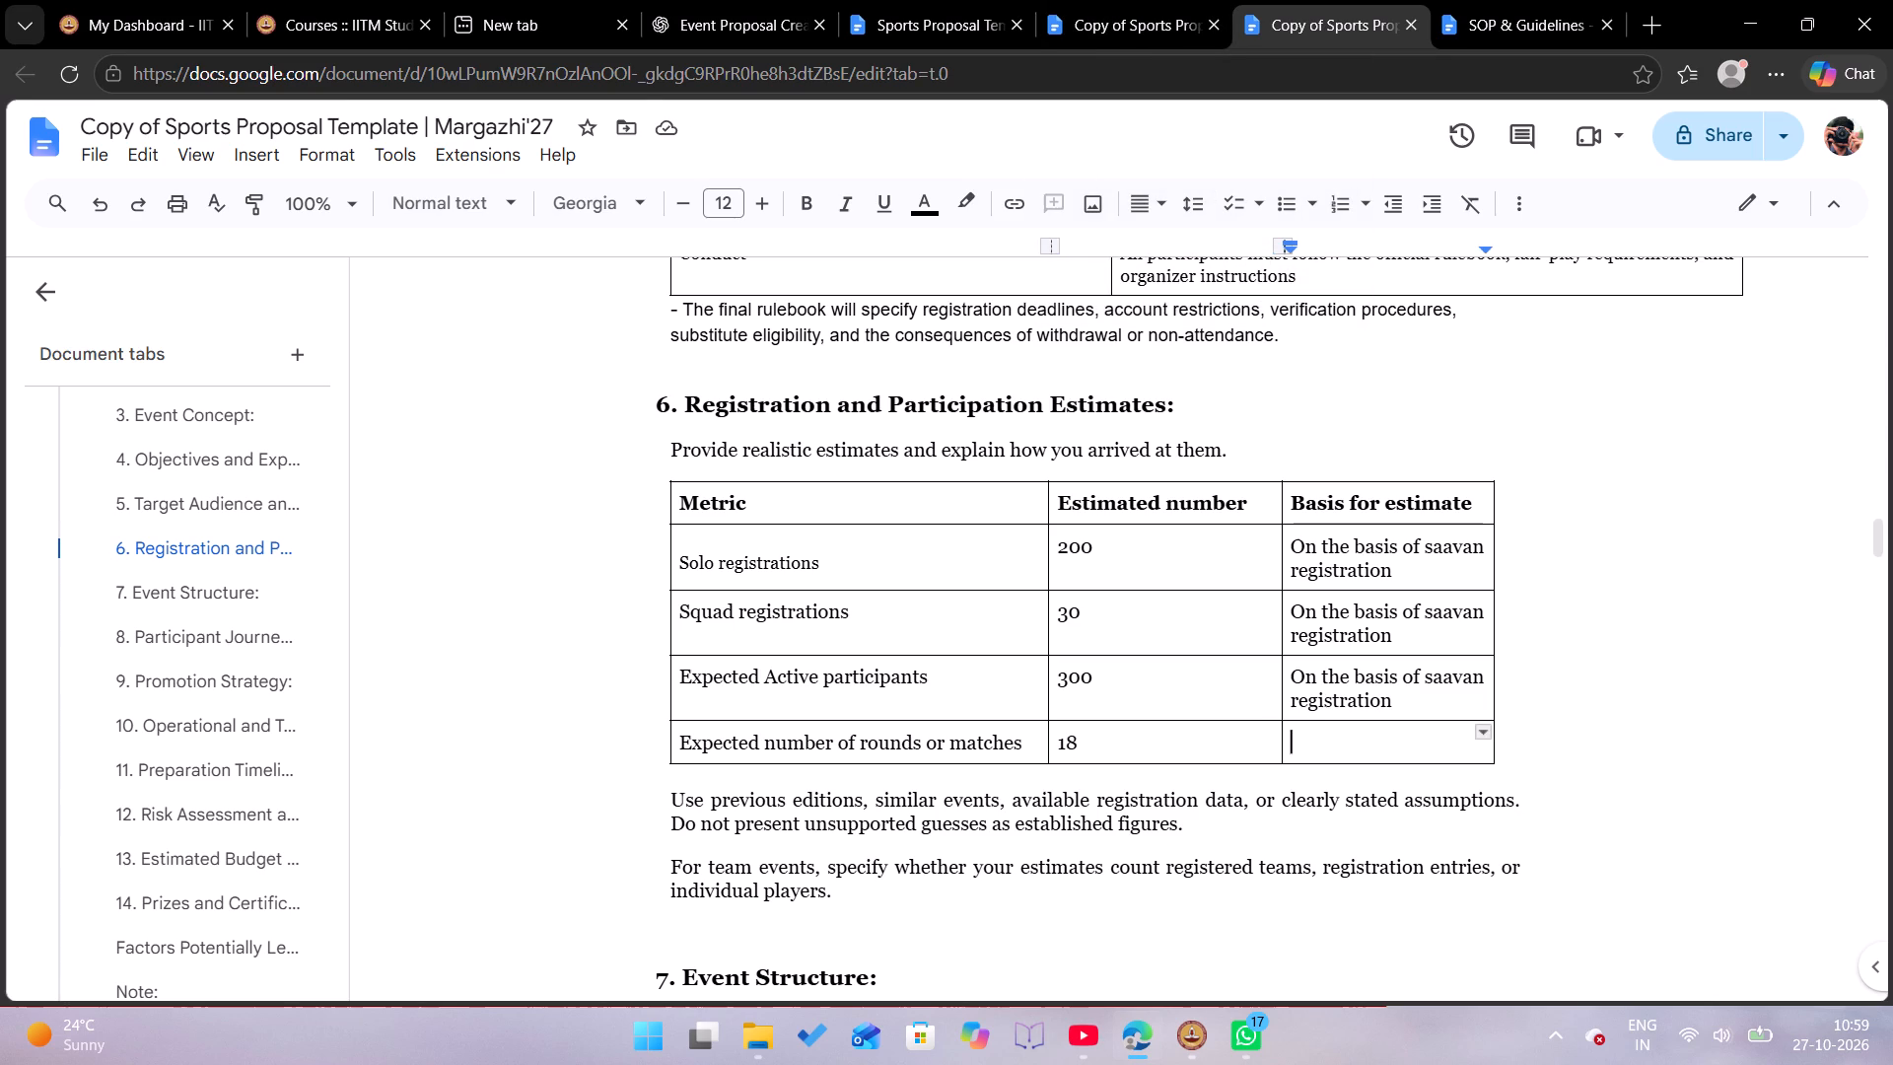
pyautogui.write('on the basis')
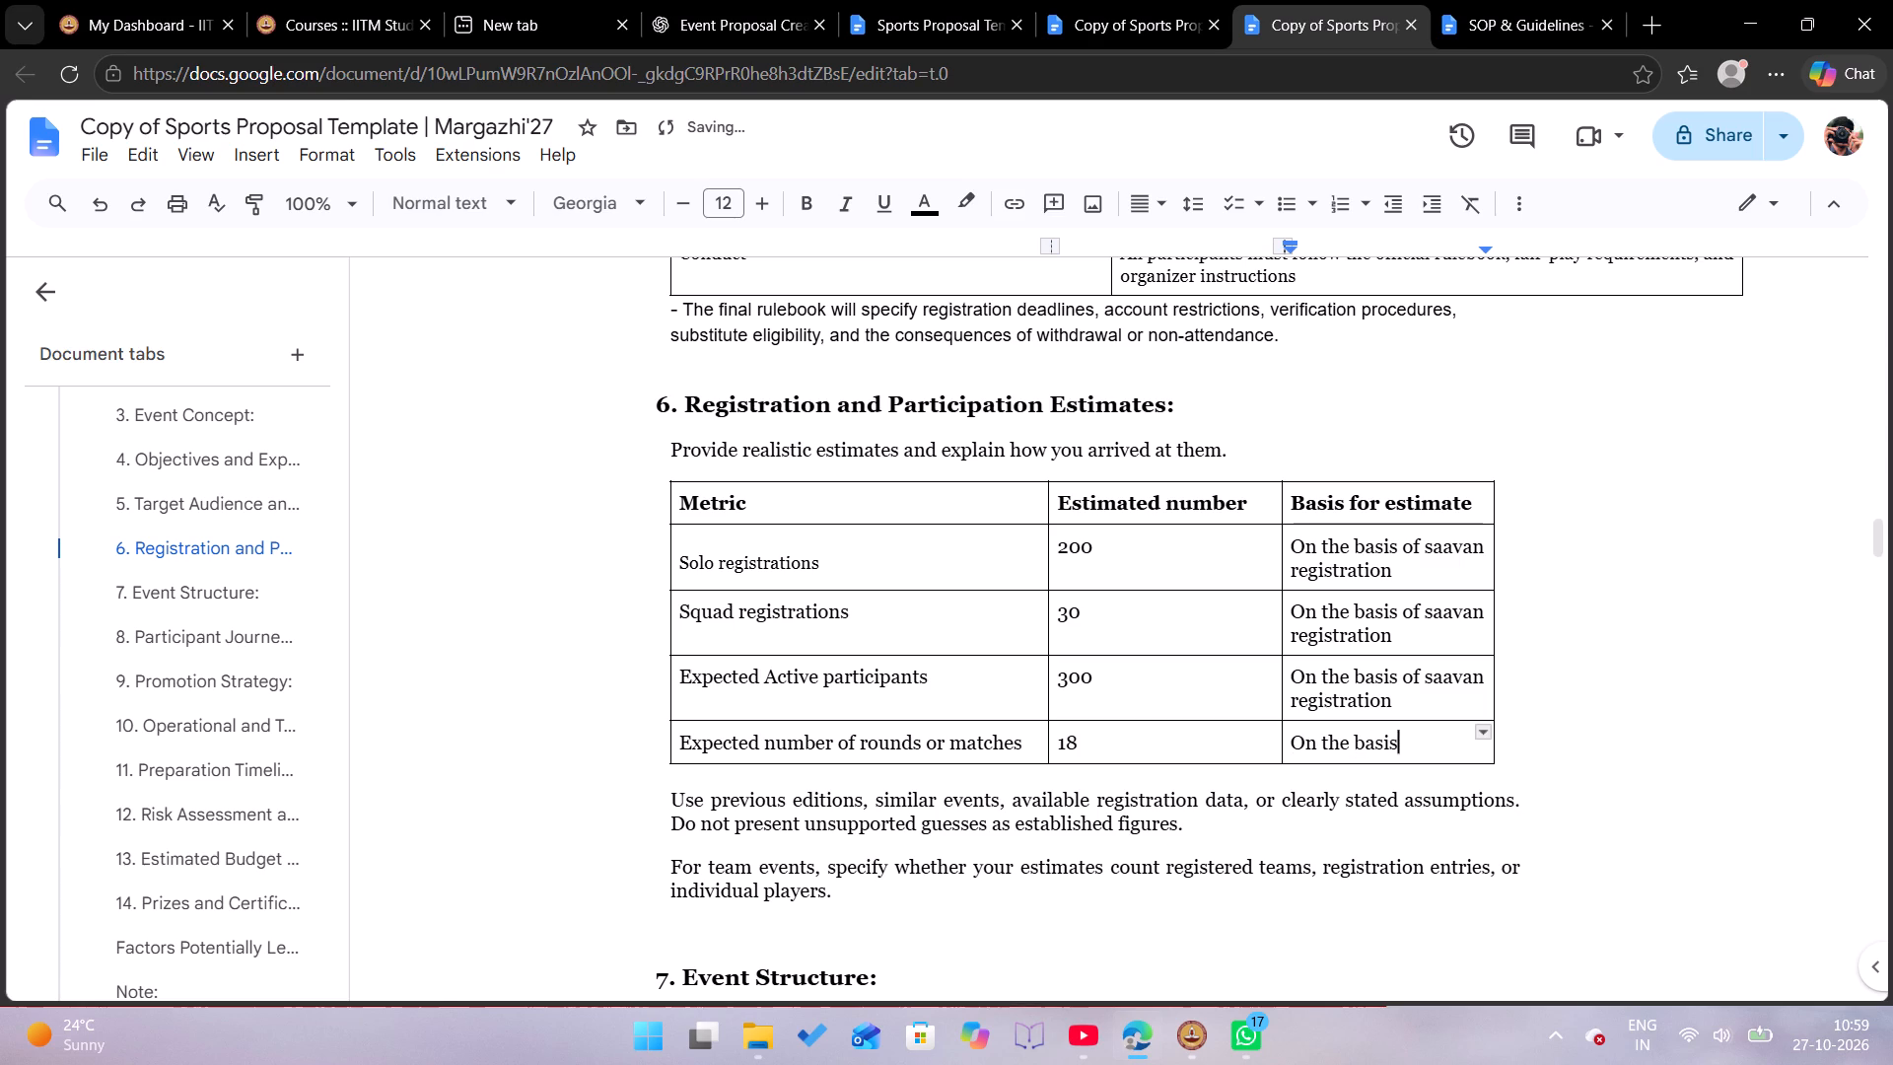
pyautogui.press('space')
pyautogui.write('of event plan')
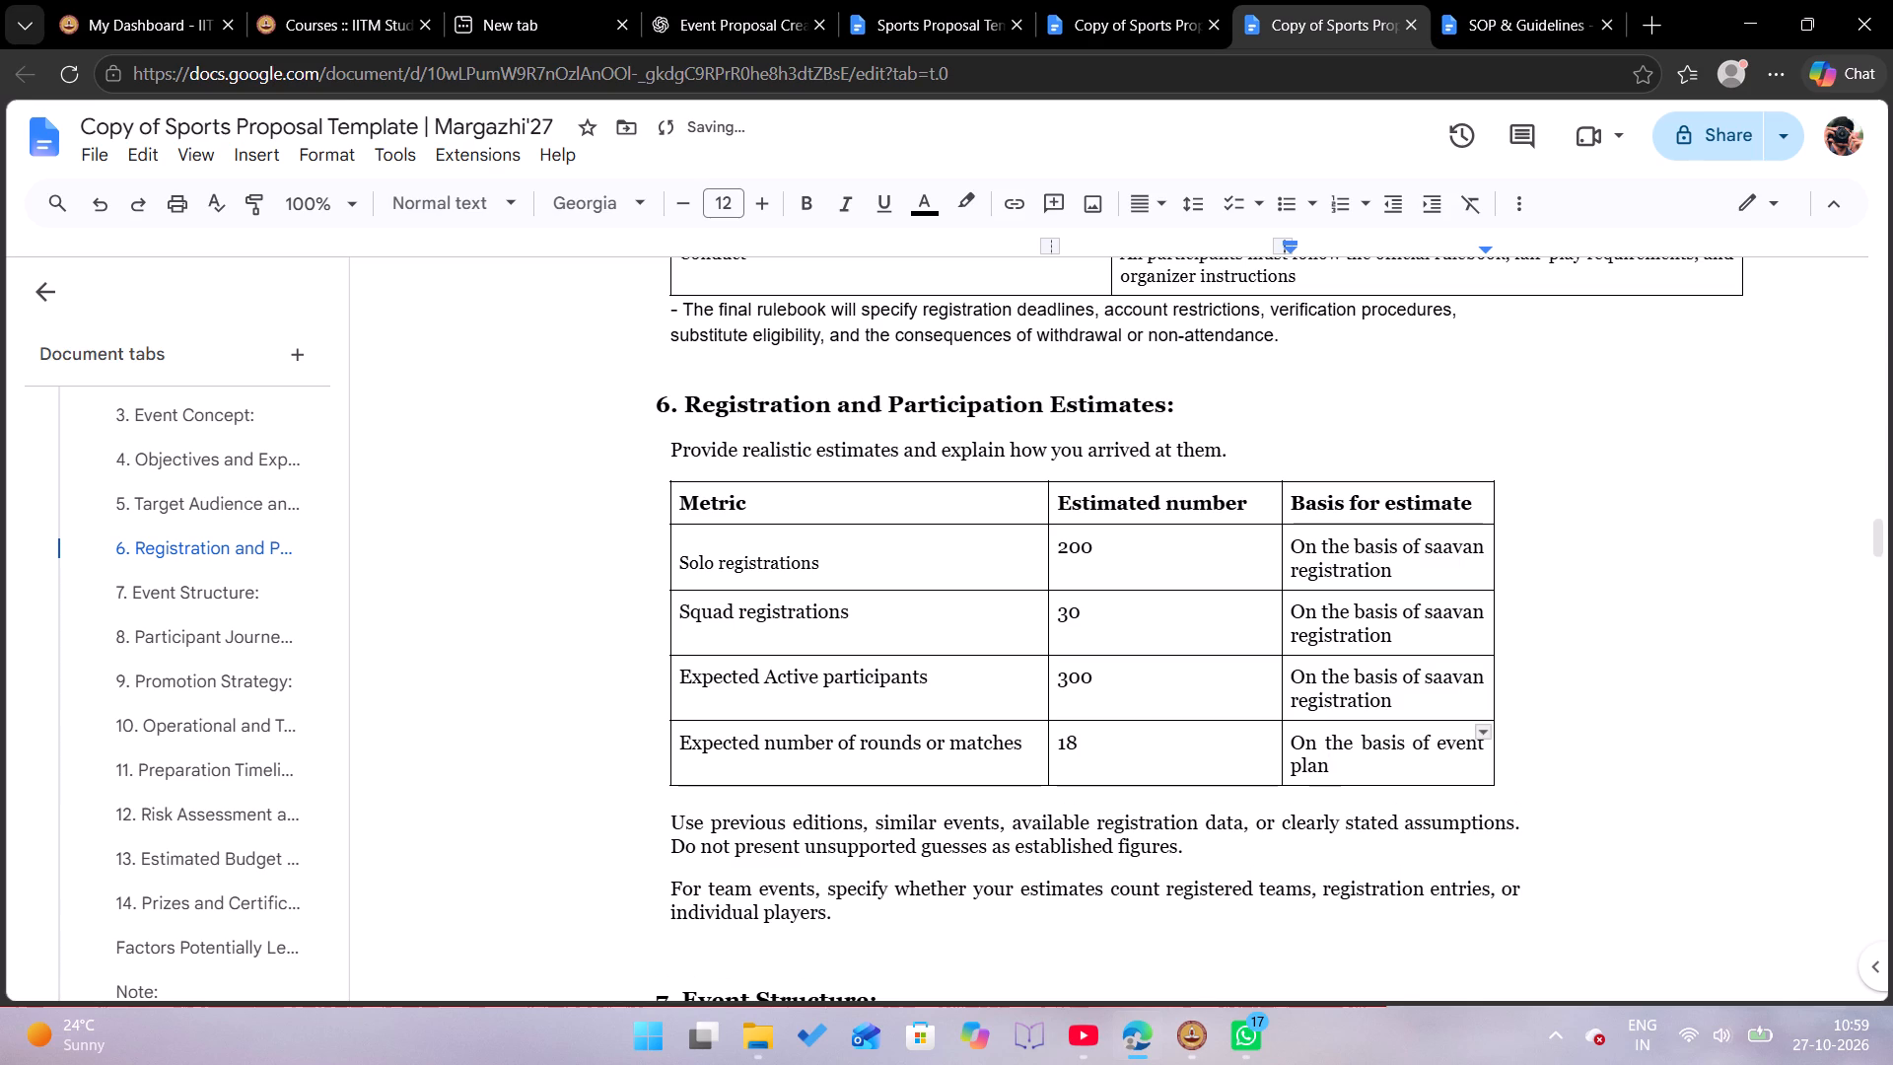
# Delete the two instruction paragraphs and the extra blank line between the section 6 table and the Event Structure heading.
pyautogui.moveTo(1879, 531); pyautogui.dragTo(1881, 545)
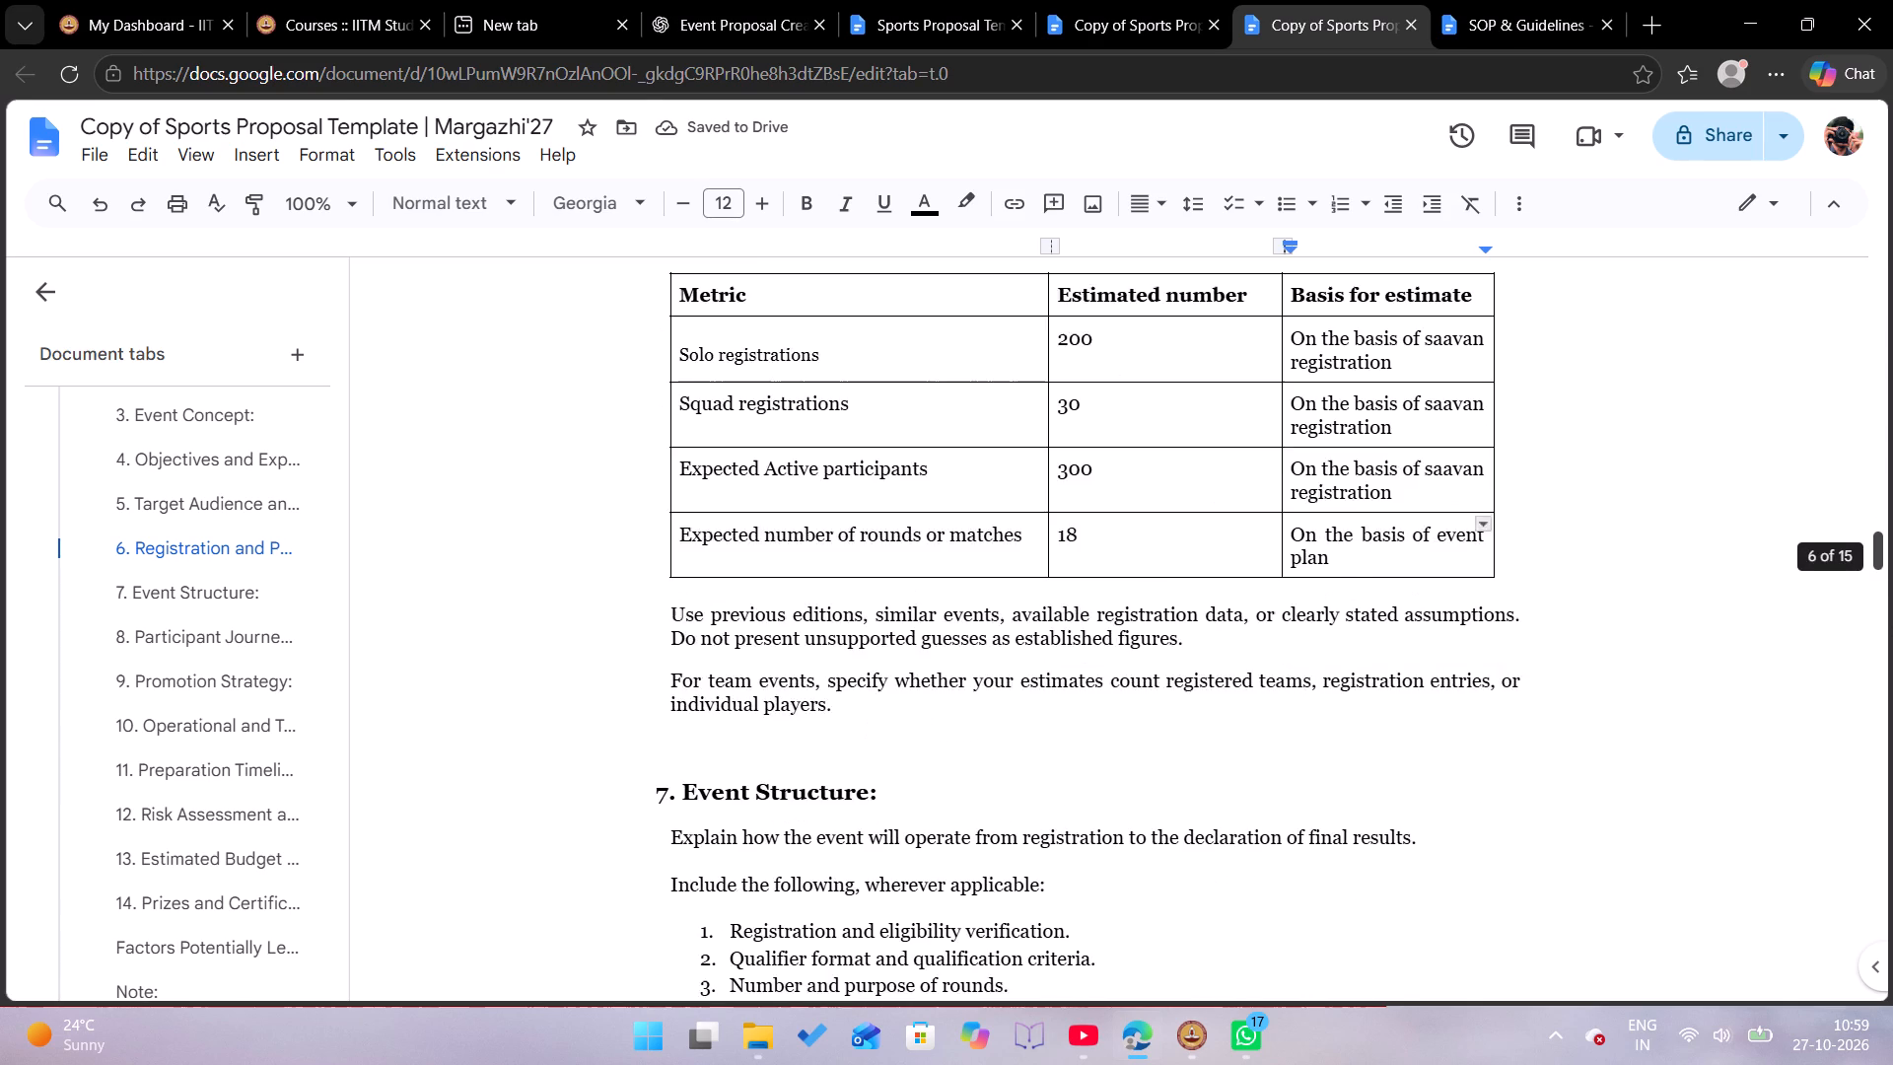
pyautogui.moveTo(1881, 545); pyautogui.dragTo(1882, 547)
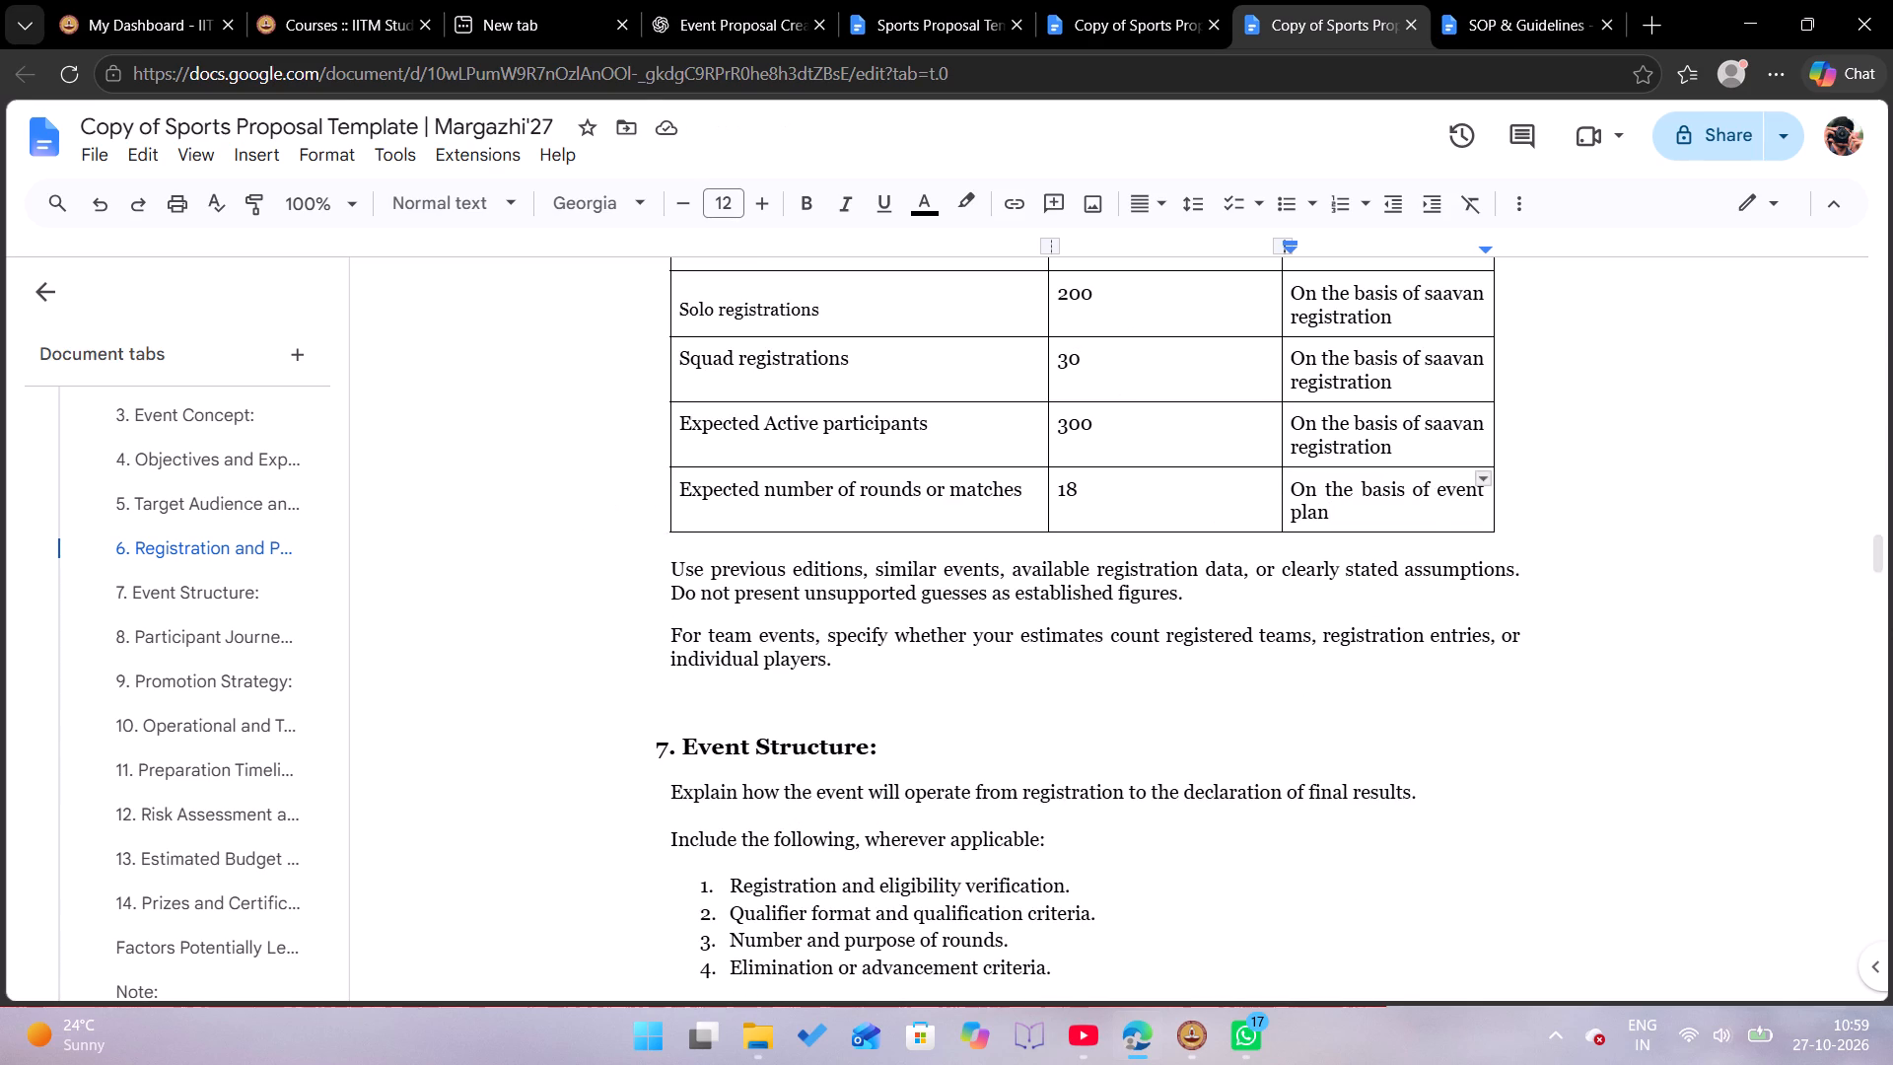
pyautogui.moveTo(673, 563); pyautogui.dragTo(885, 667)
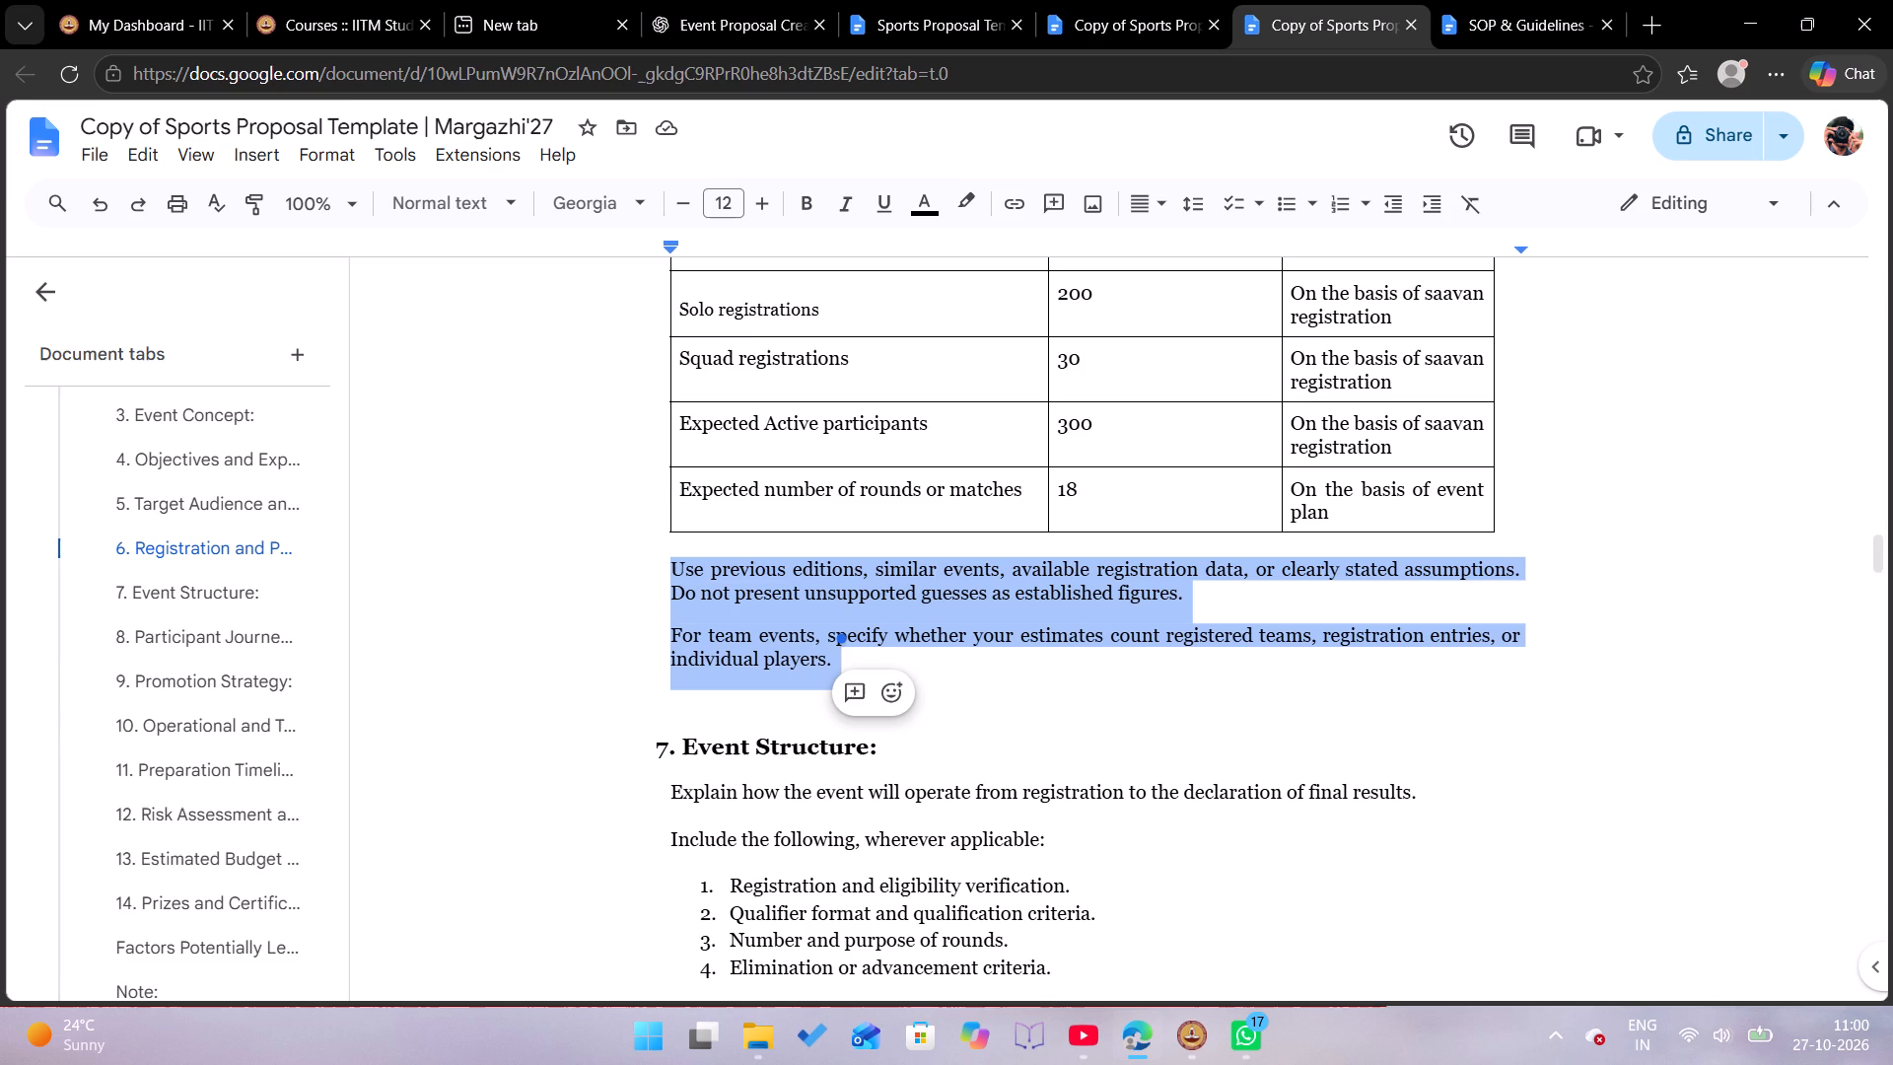
pyautogui.press('BackSpace')
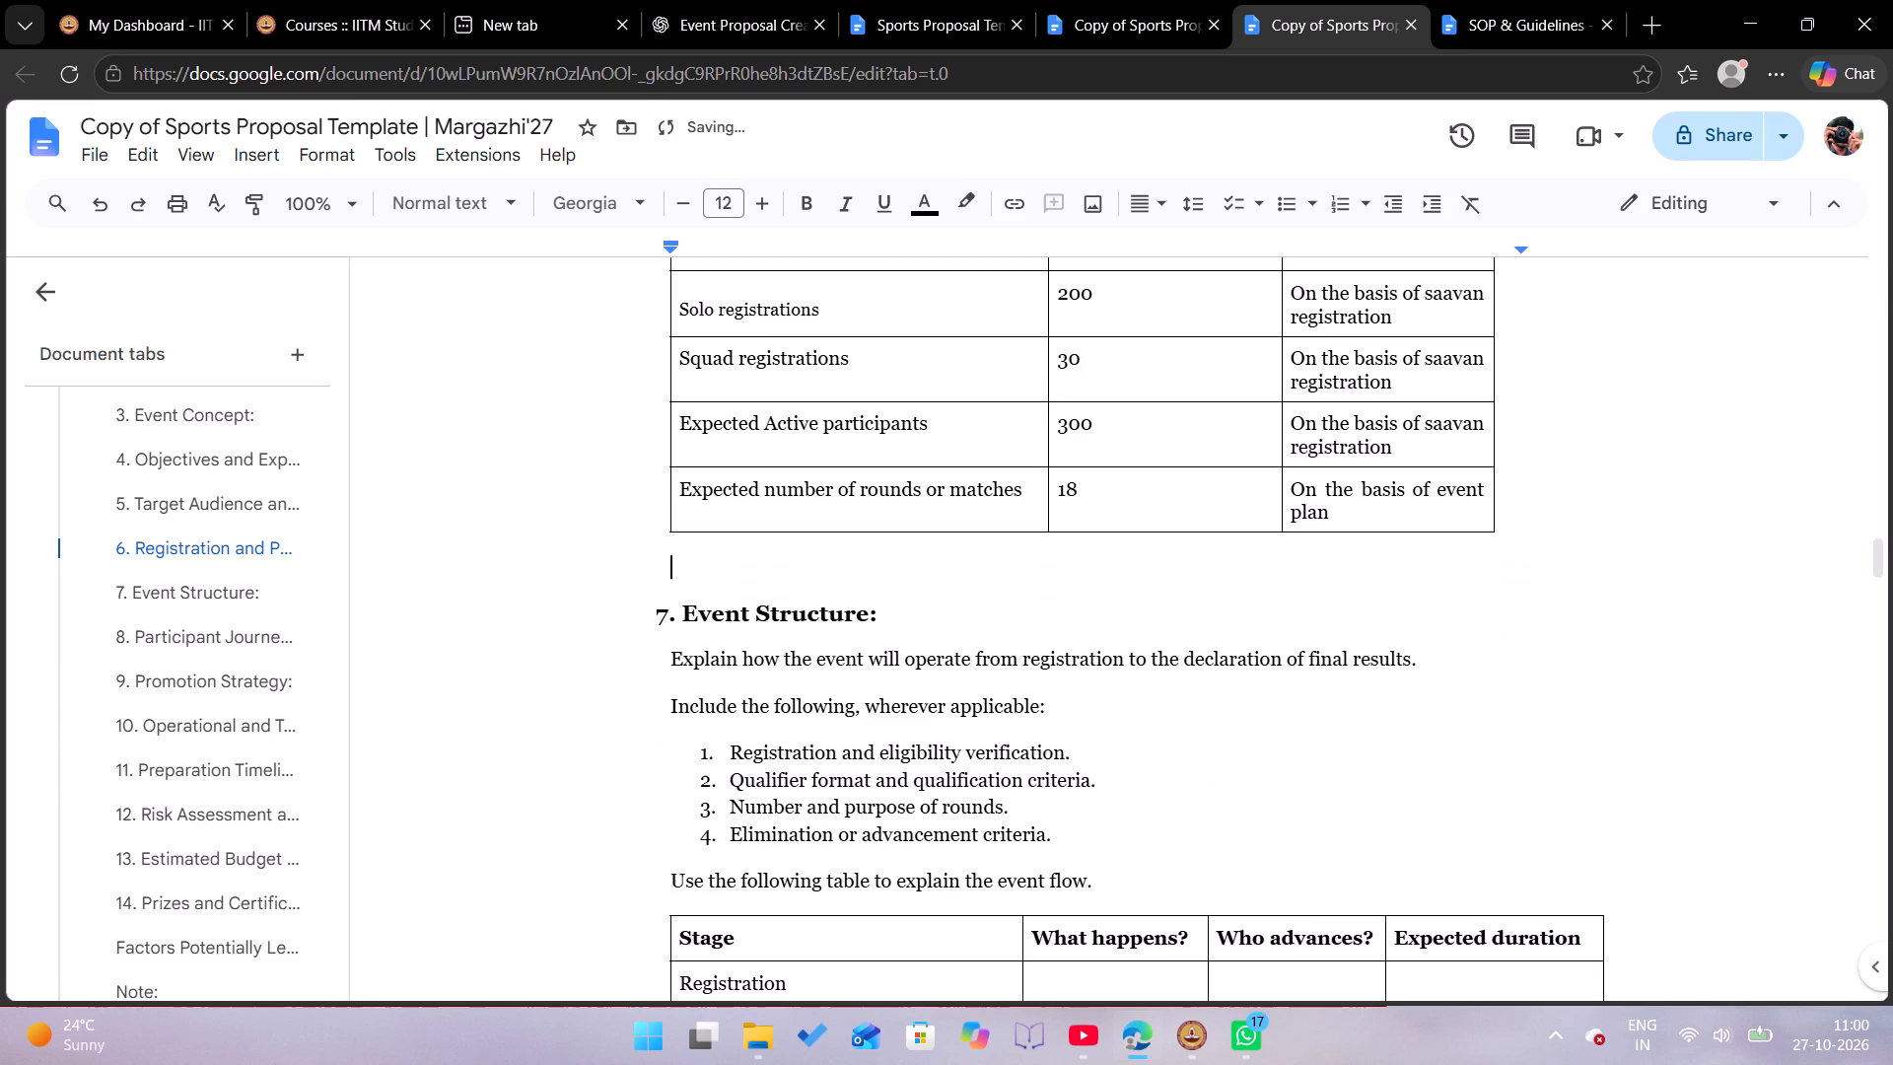
pyautogui.press('BackSpace')
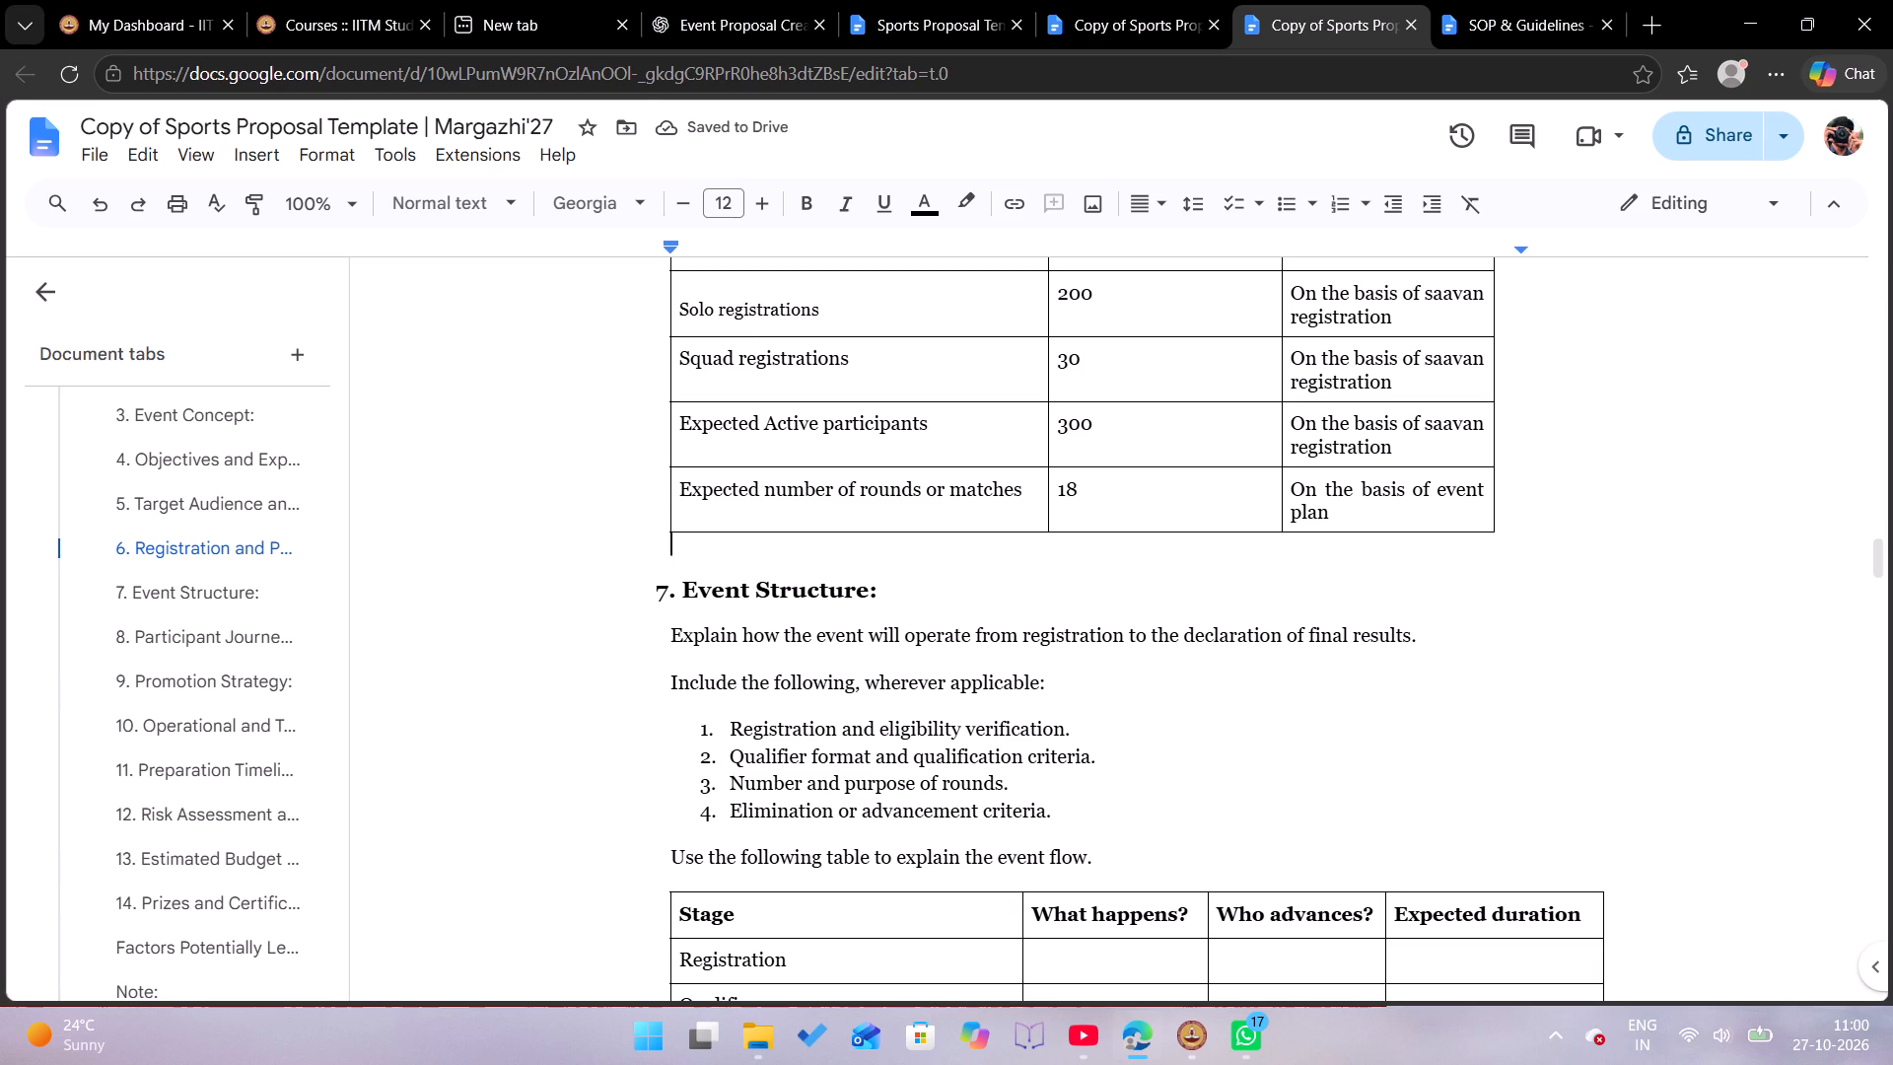
# Examine section 7's blank stage table and the Event Structure content in the other proposal copy, and return to the copy being filled in.
pyautogui.moveTo(1884, 566); pyautogui.dragTo(1887, 583)
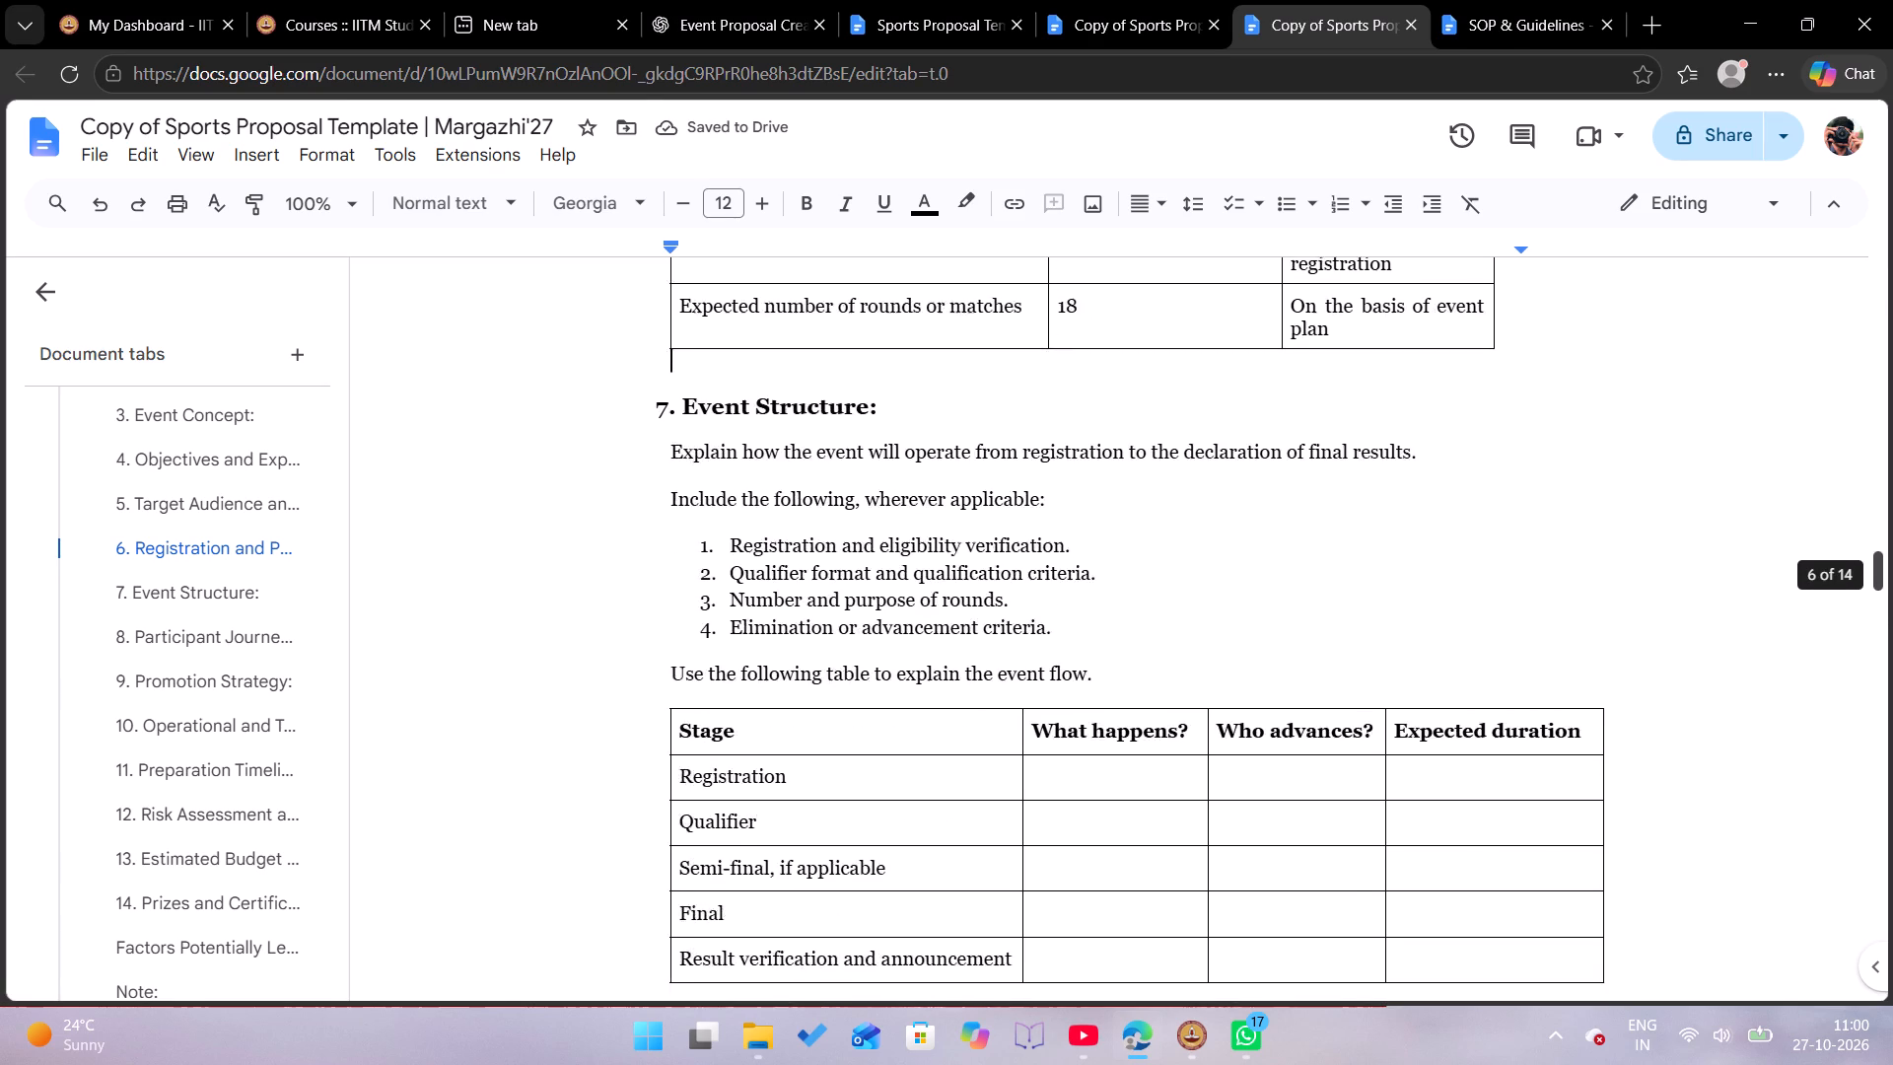
pyautogui.moveTo(1887, 583); pyautogui.dragTo(1887, 590)
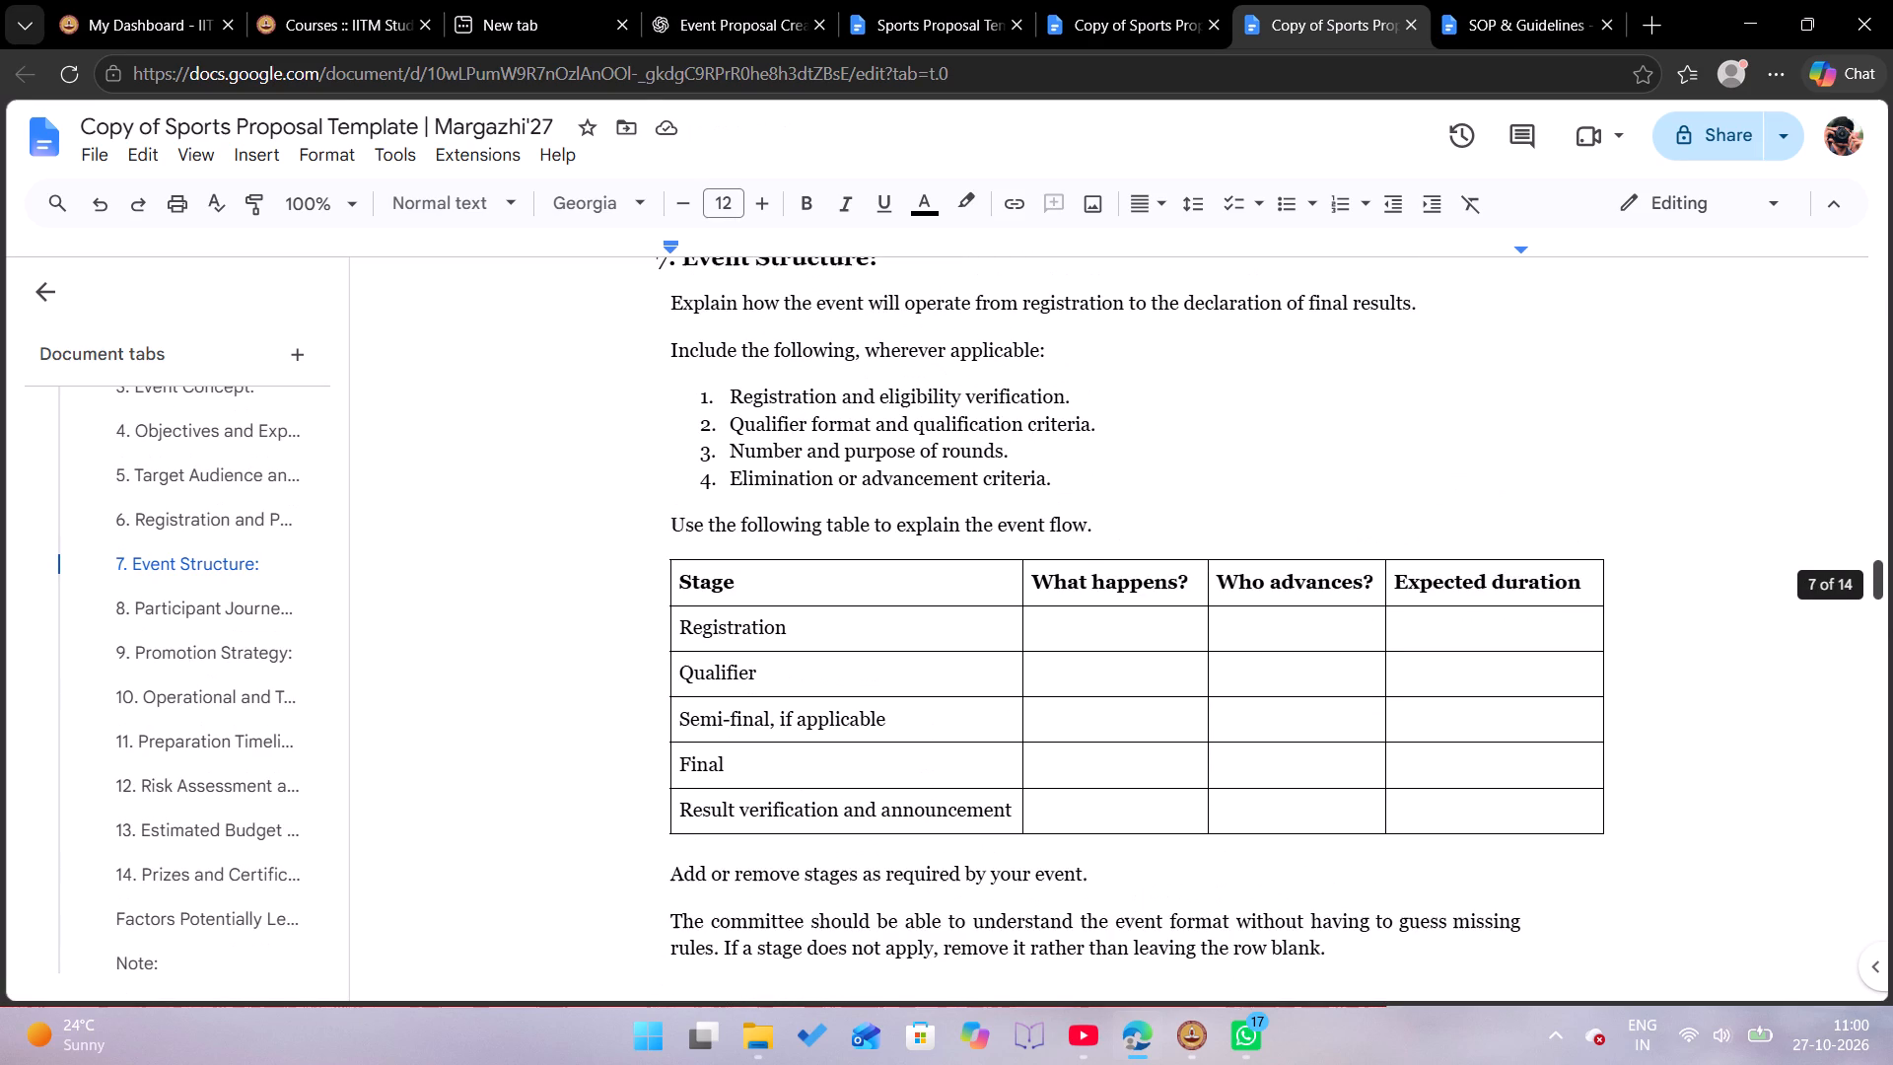
pyautogui.click(1124, 18)
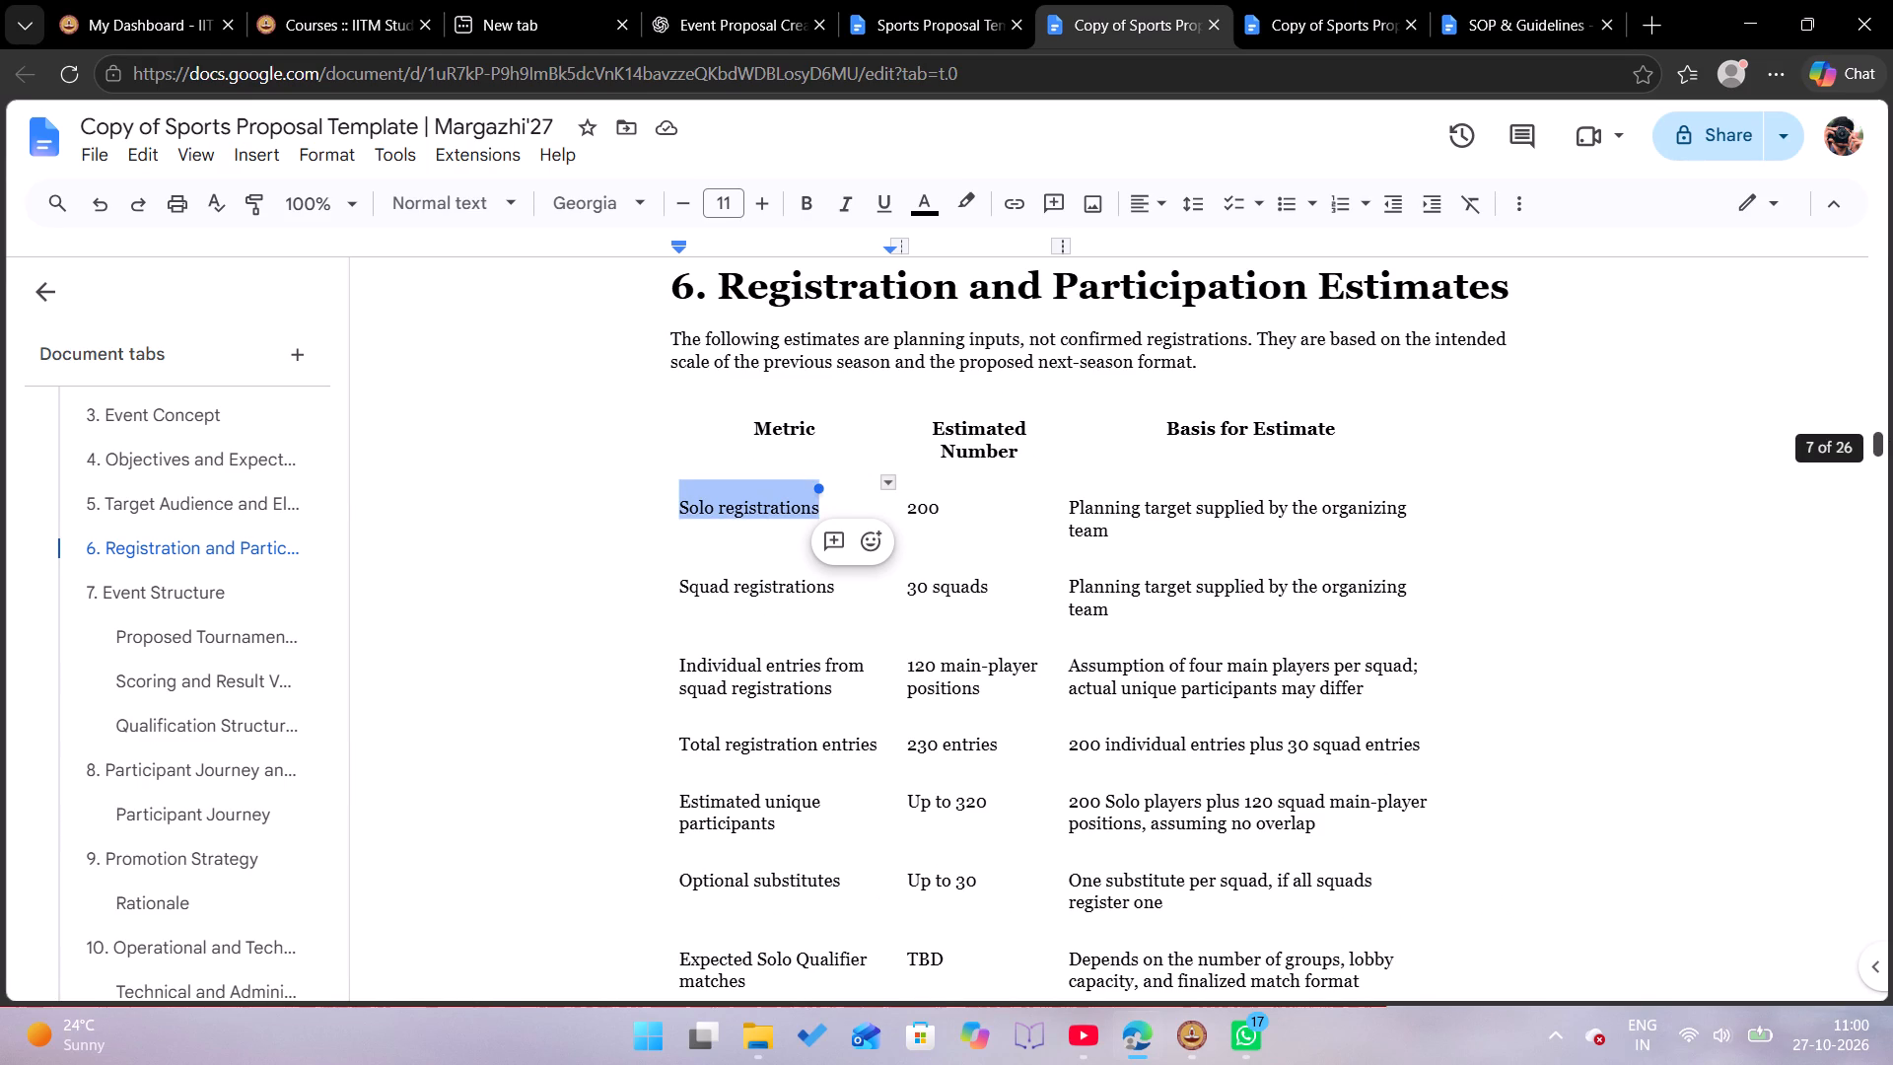
pyautogui.moveTo(1879, 447); pyautogui.dragTo(1885, 456)
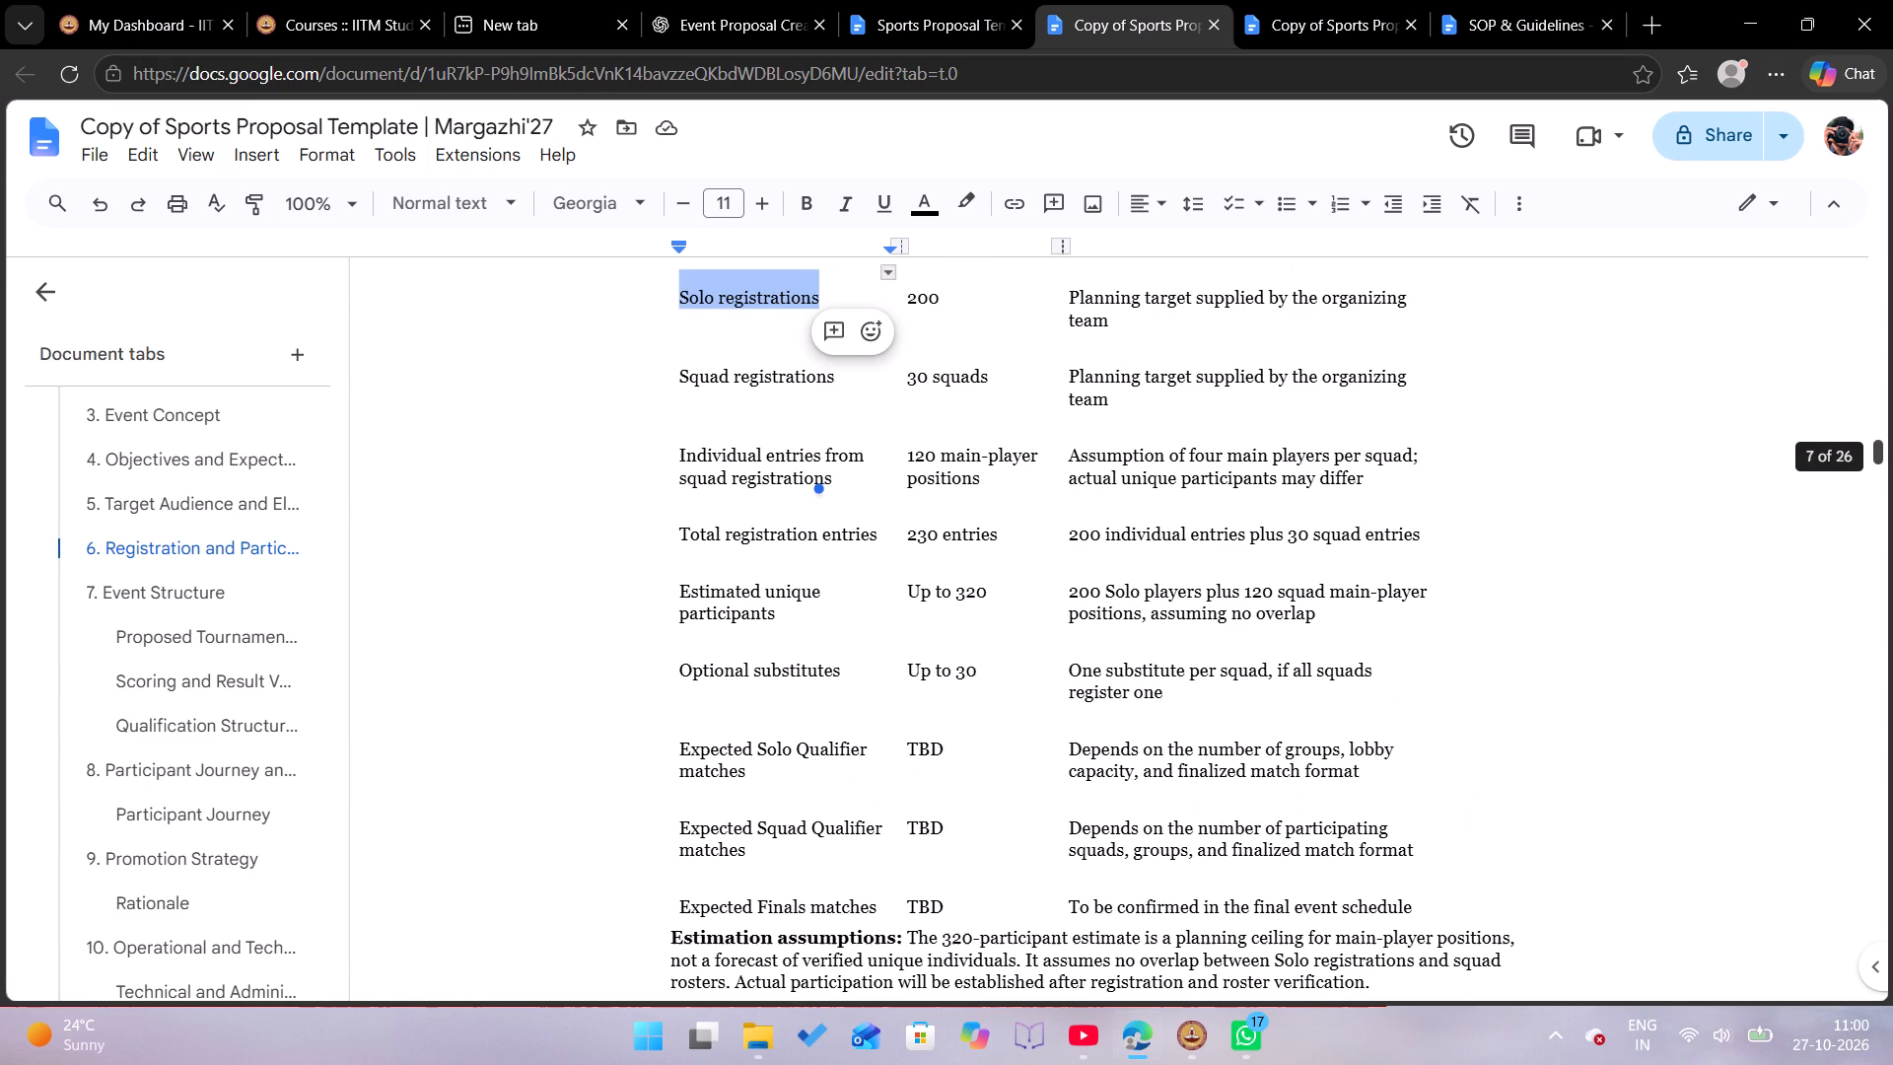
pyautogui.moveTo(1879, 448); pyautogui.dragTo(1877, 478)
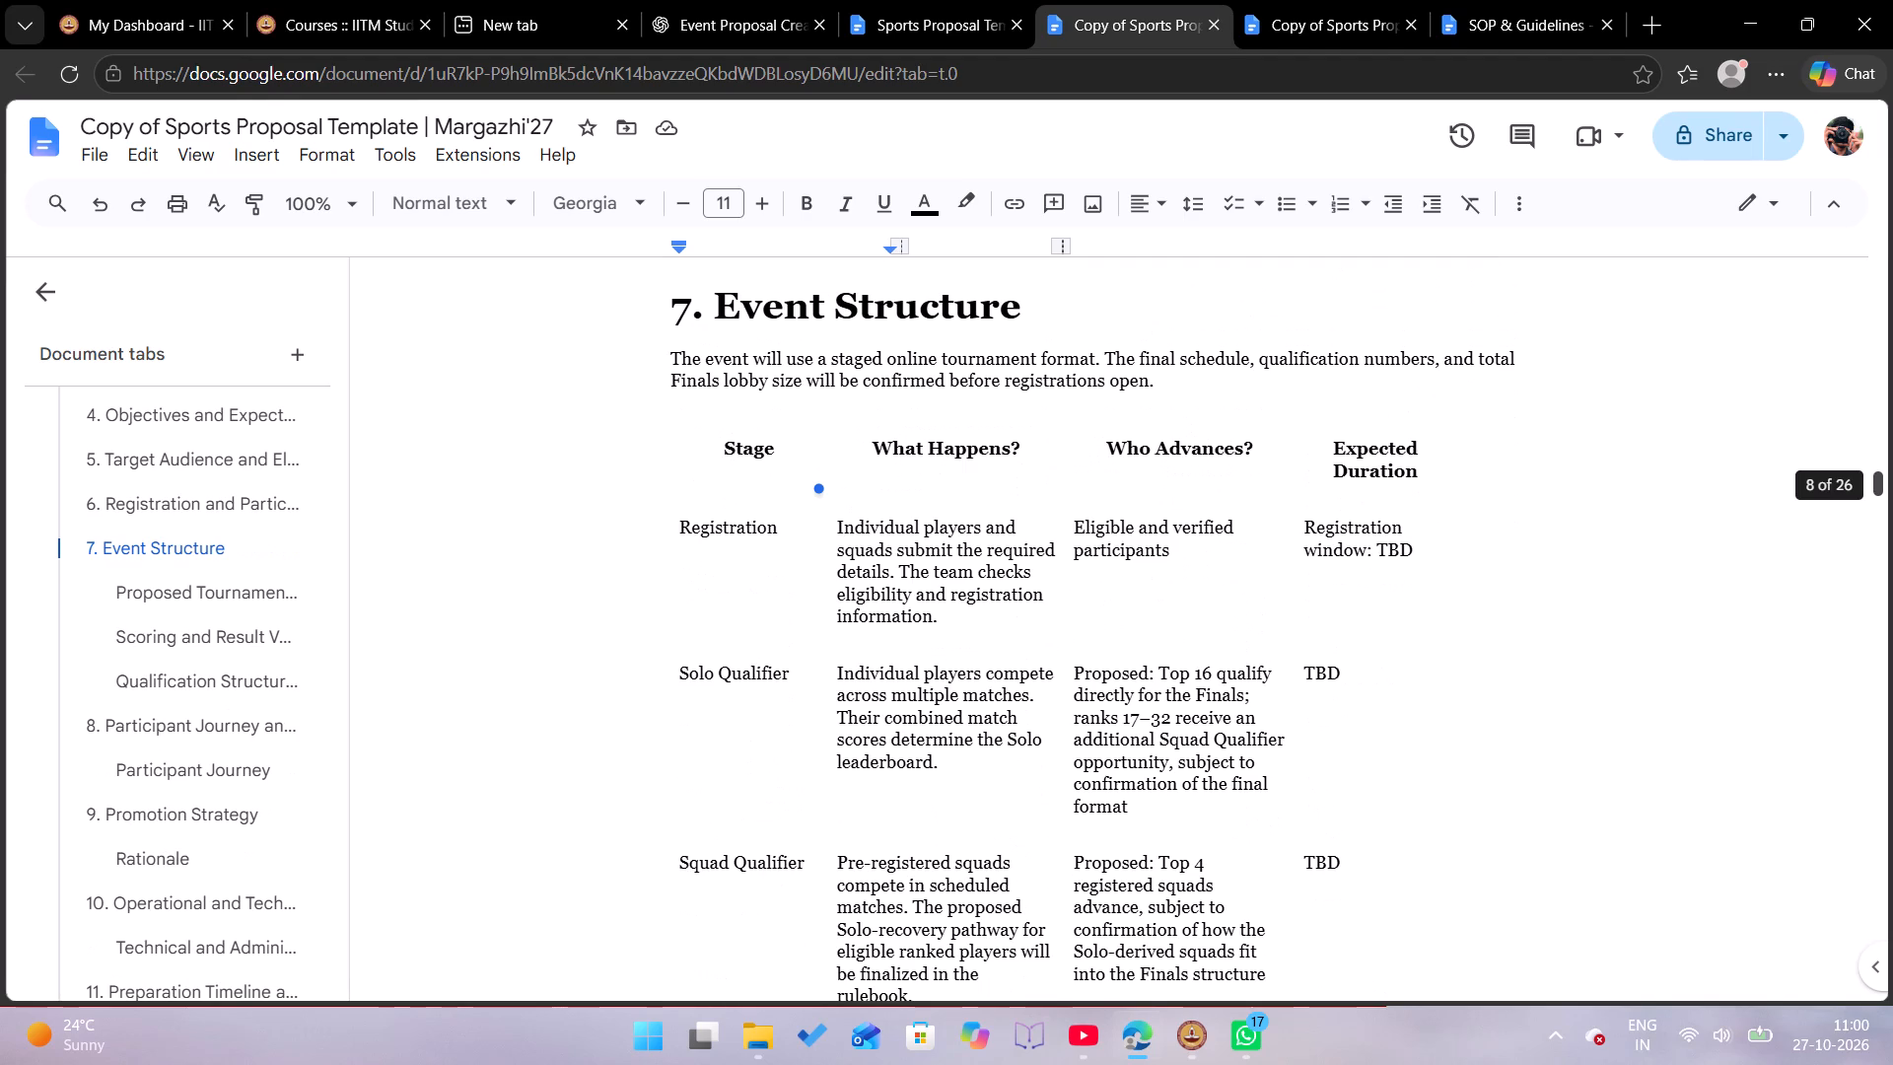
pyautogui.moveTo(1877, 478); pyautogui.dragTo(1878, 485)
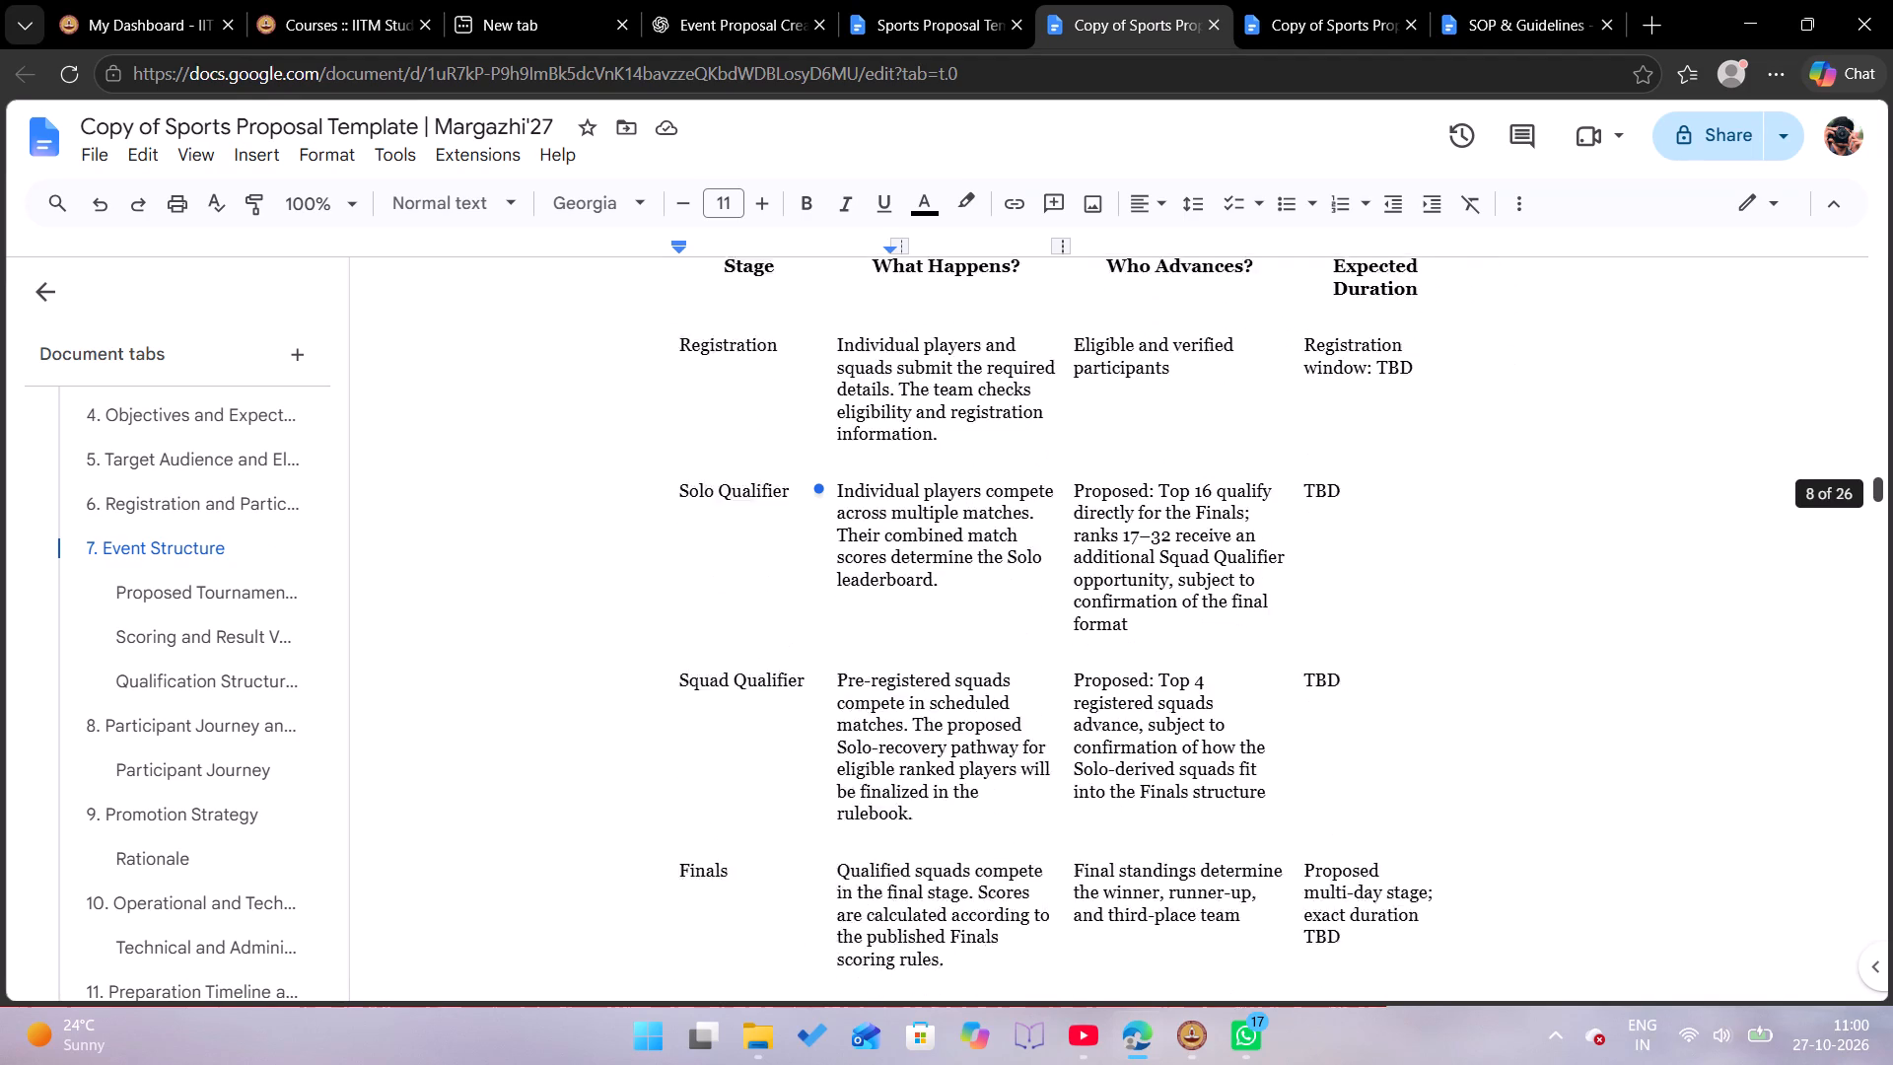
pyautogui.moveTo(1878, 485); pyautogui.dragTo(1877, 514)
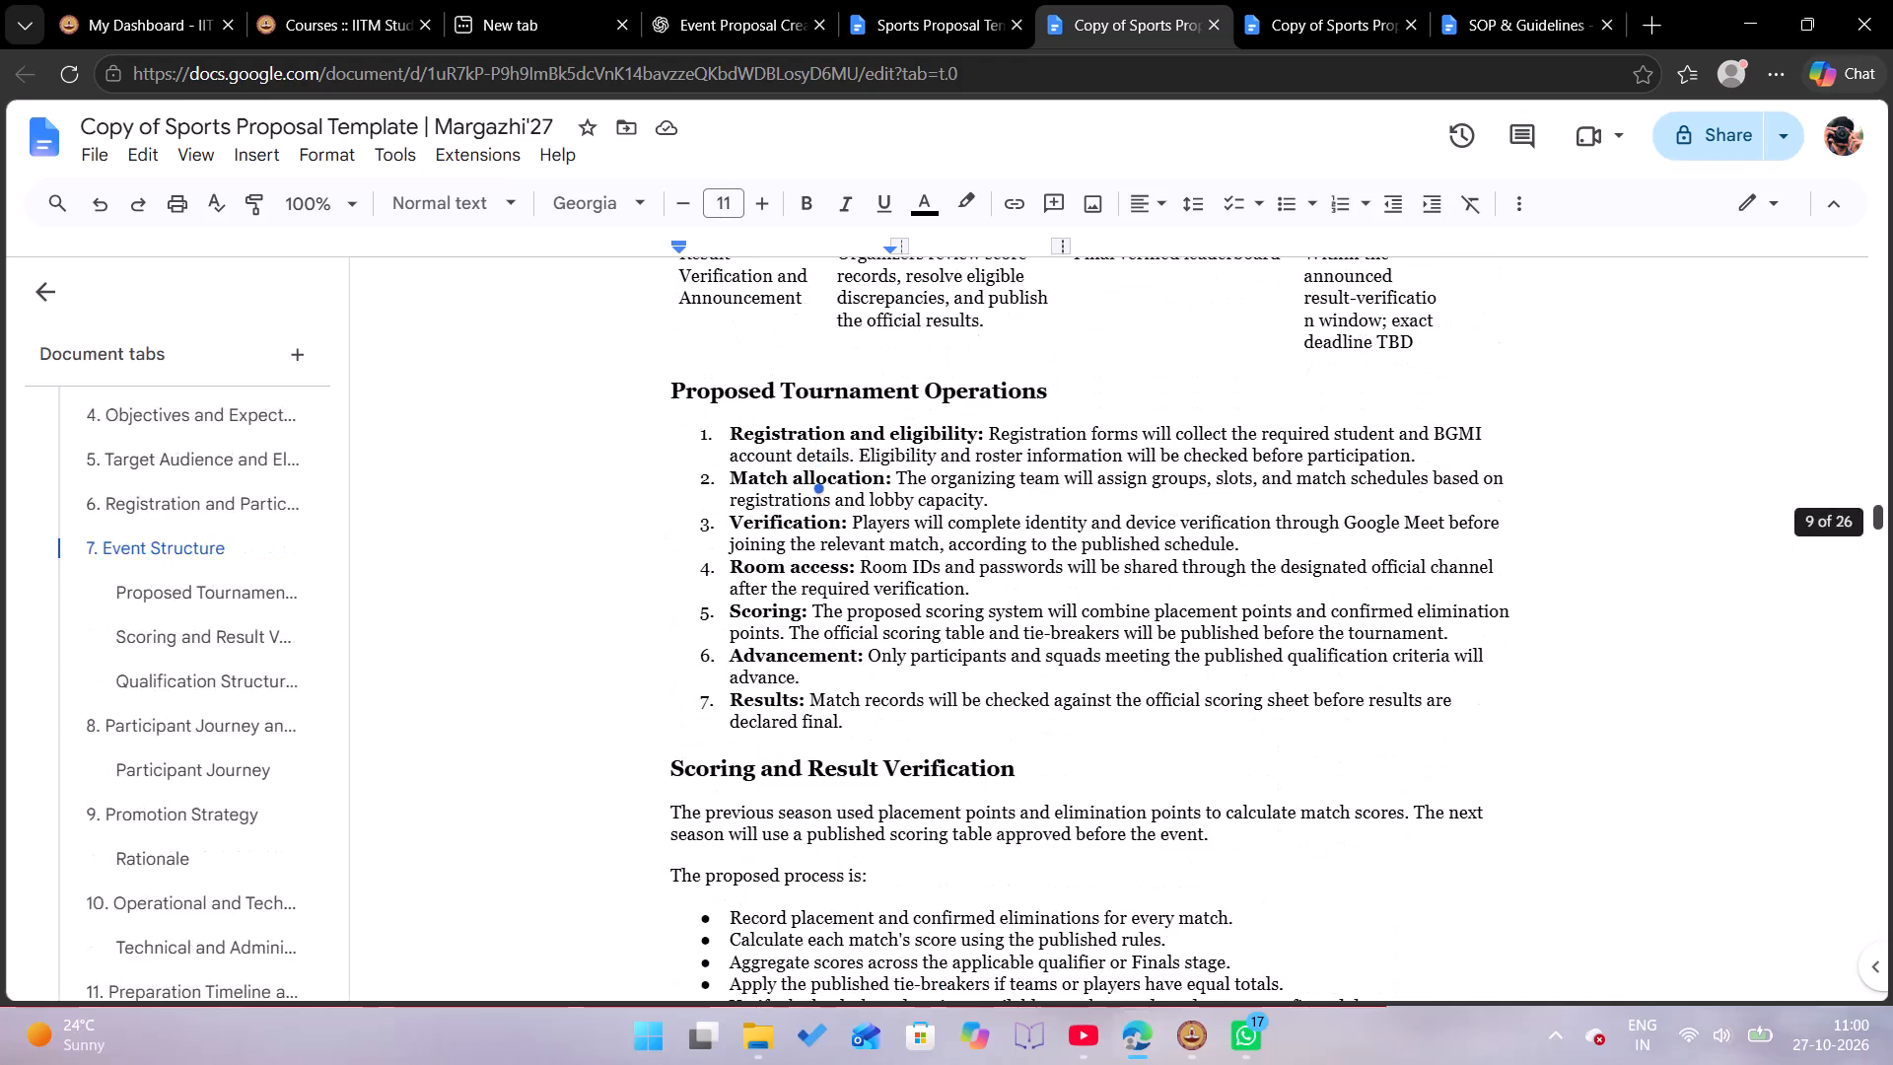
pyautogui.moveTo(1877, 514); pyautogui.dragTo(1870, 489)
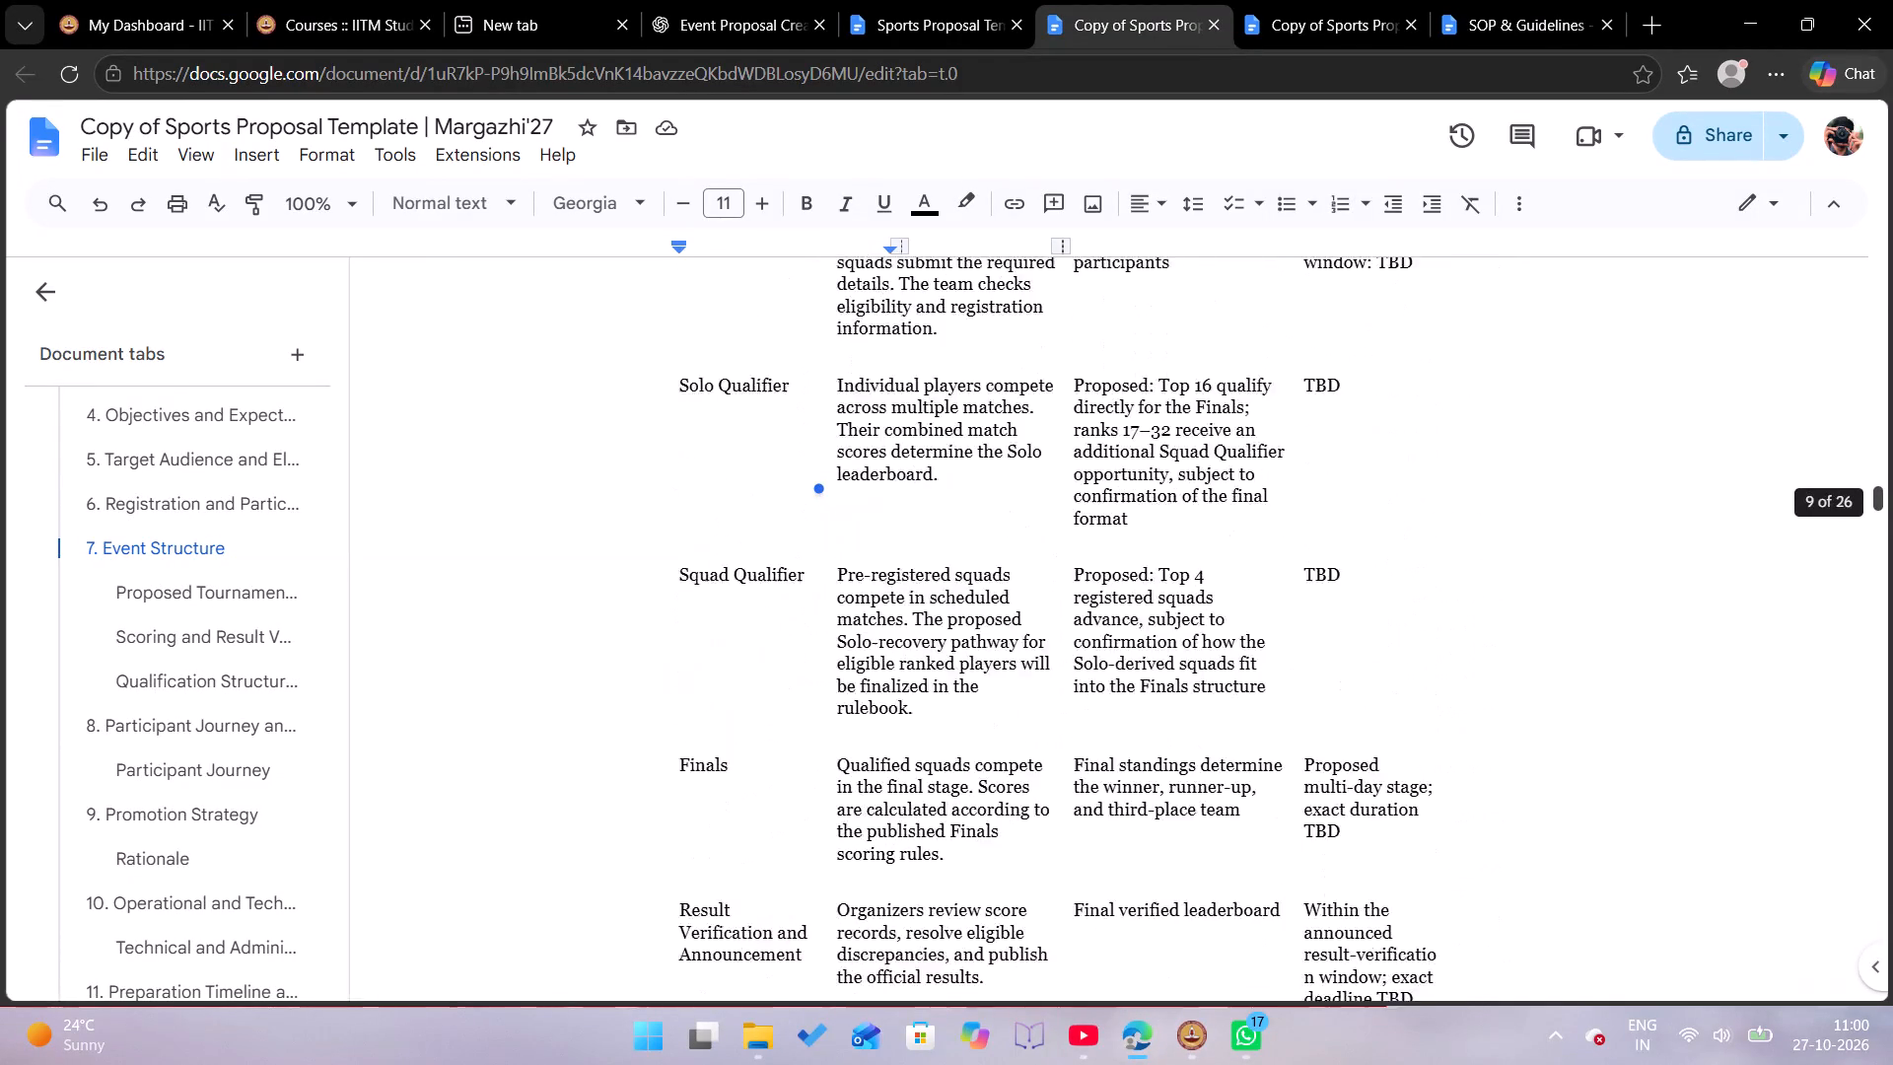
pyautogui.moveTo(1870, 489); pyautogui.dragTo(1863, 475)
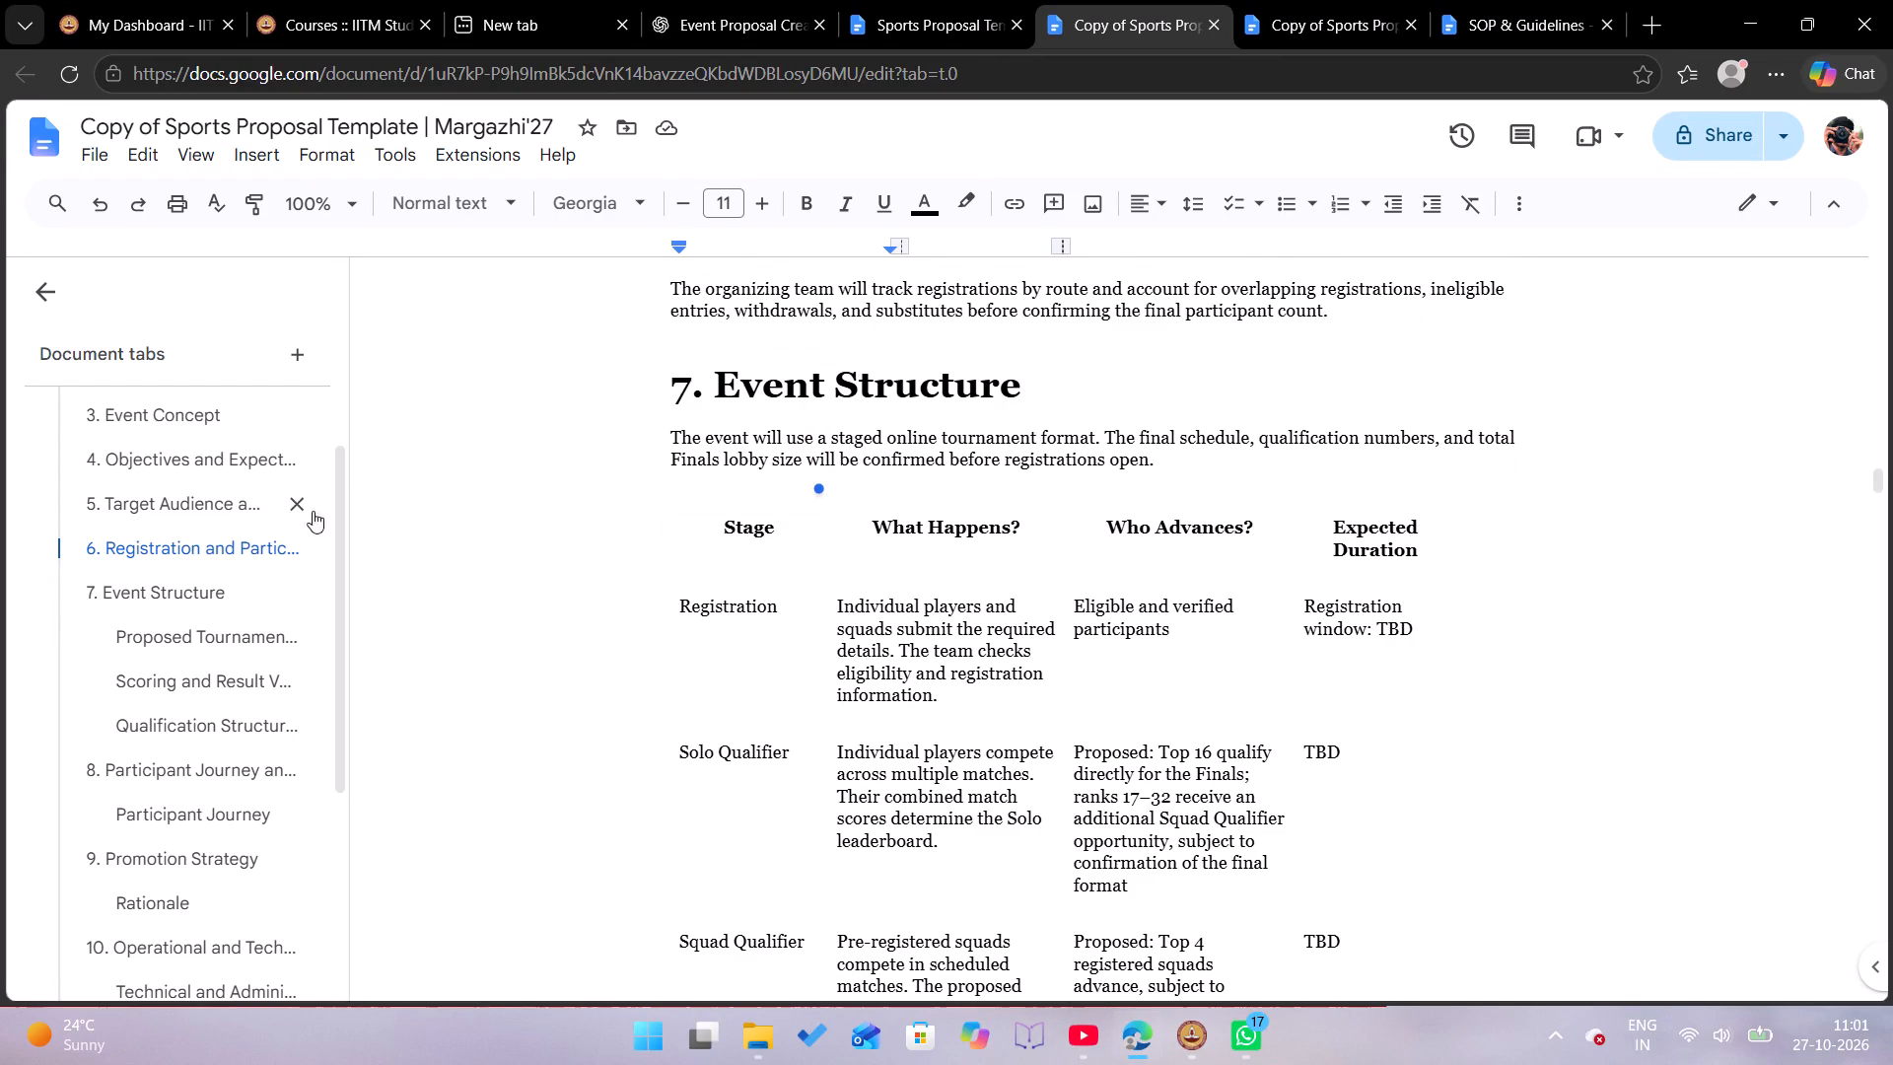
pyautogui.moveTo(338, 490); pyautogui.dragTo(304, 768)
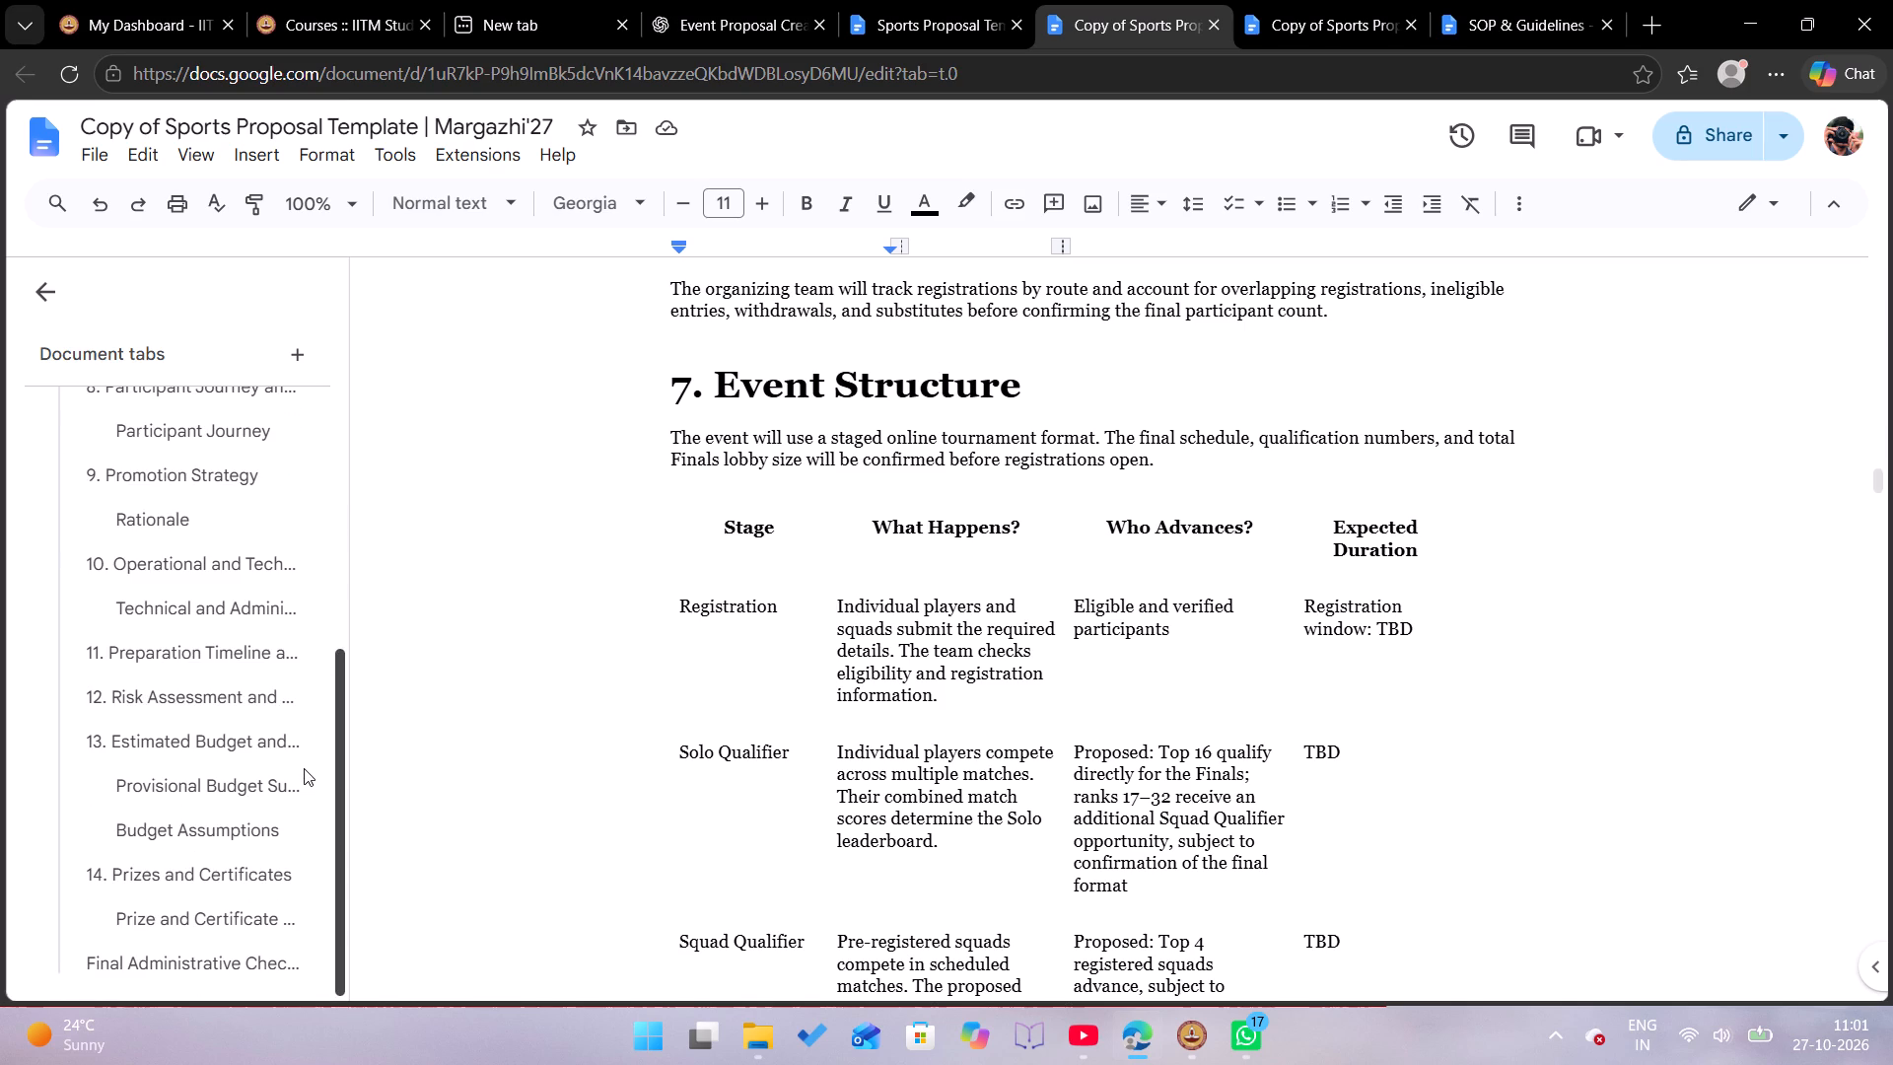
pyautogui.moveTo(304, 768); pyautogui.dragTo(416, 451)
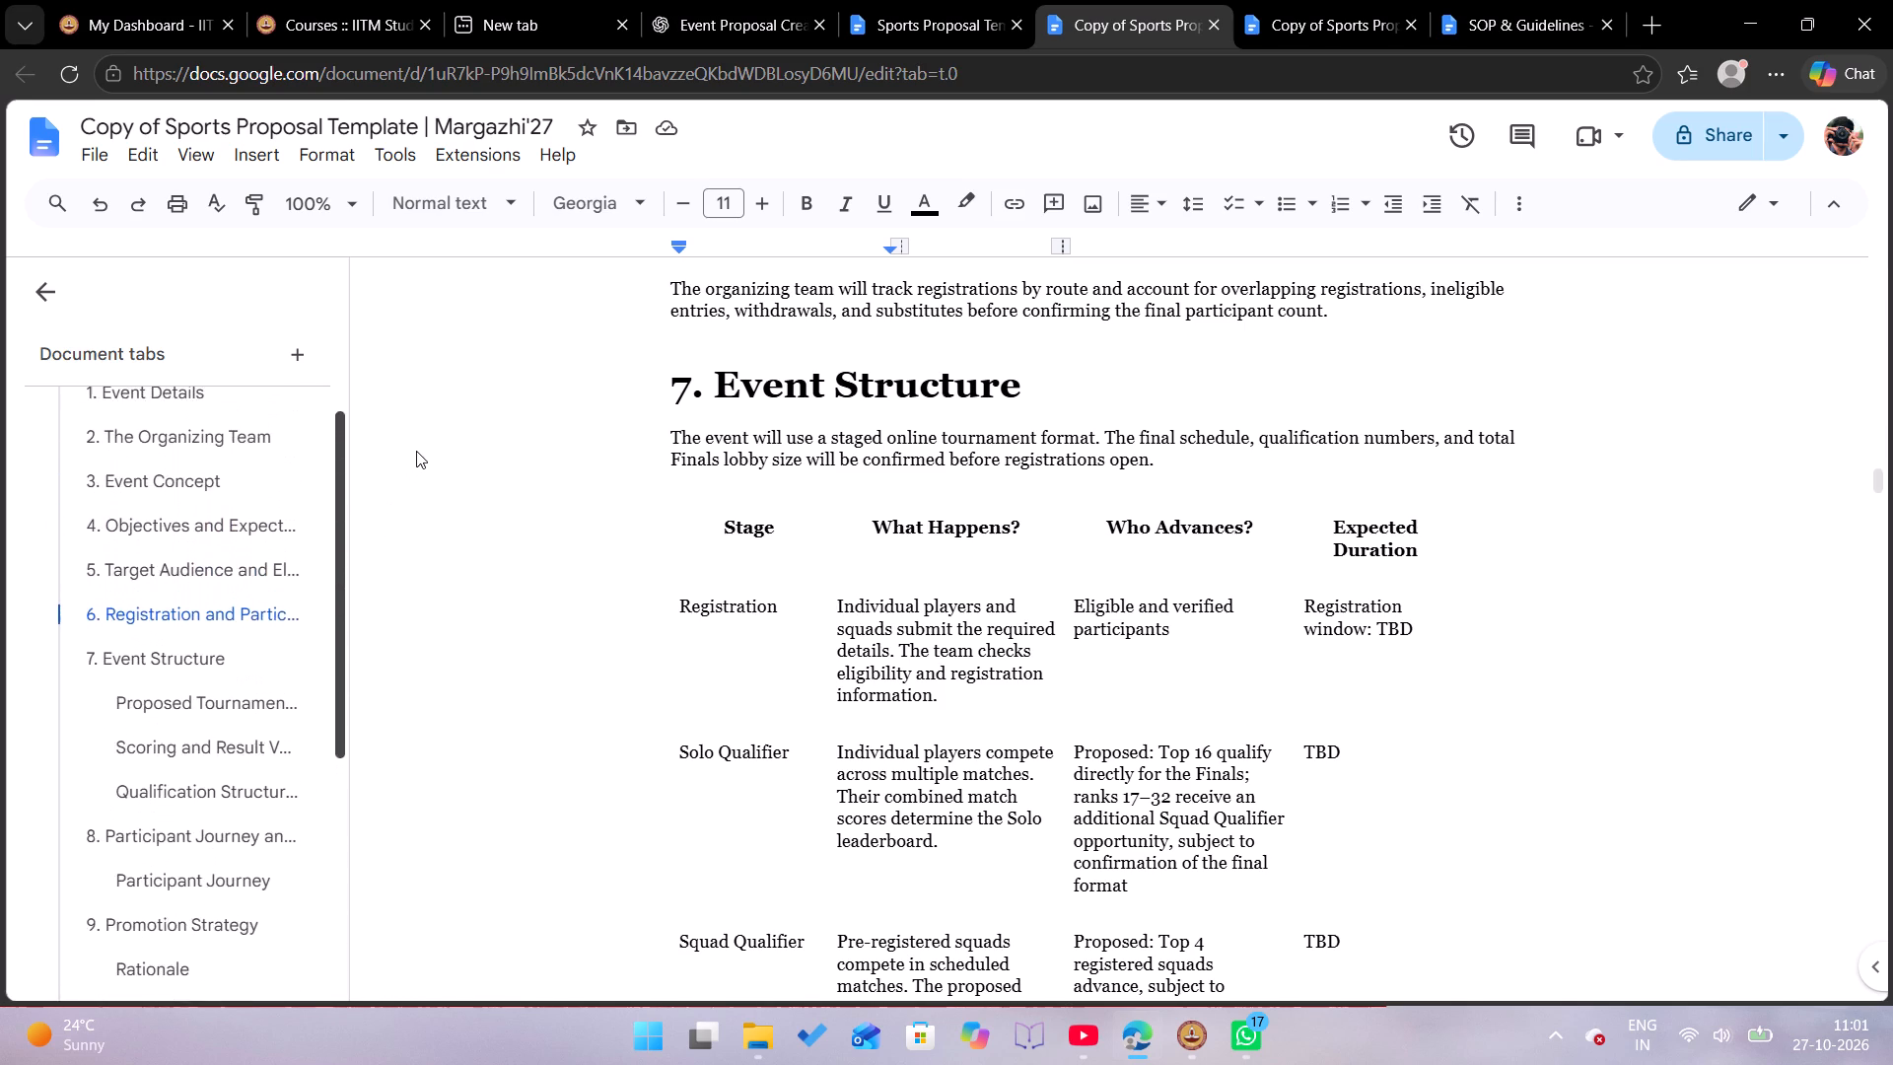
pyautogui.moveTo(416, 451); pyautogui.dragTo(412, 948)
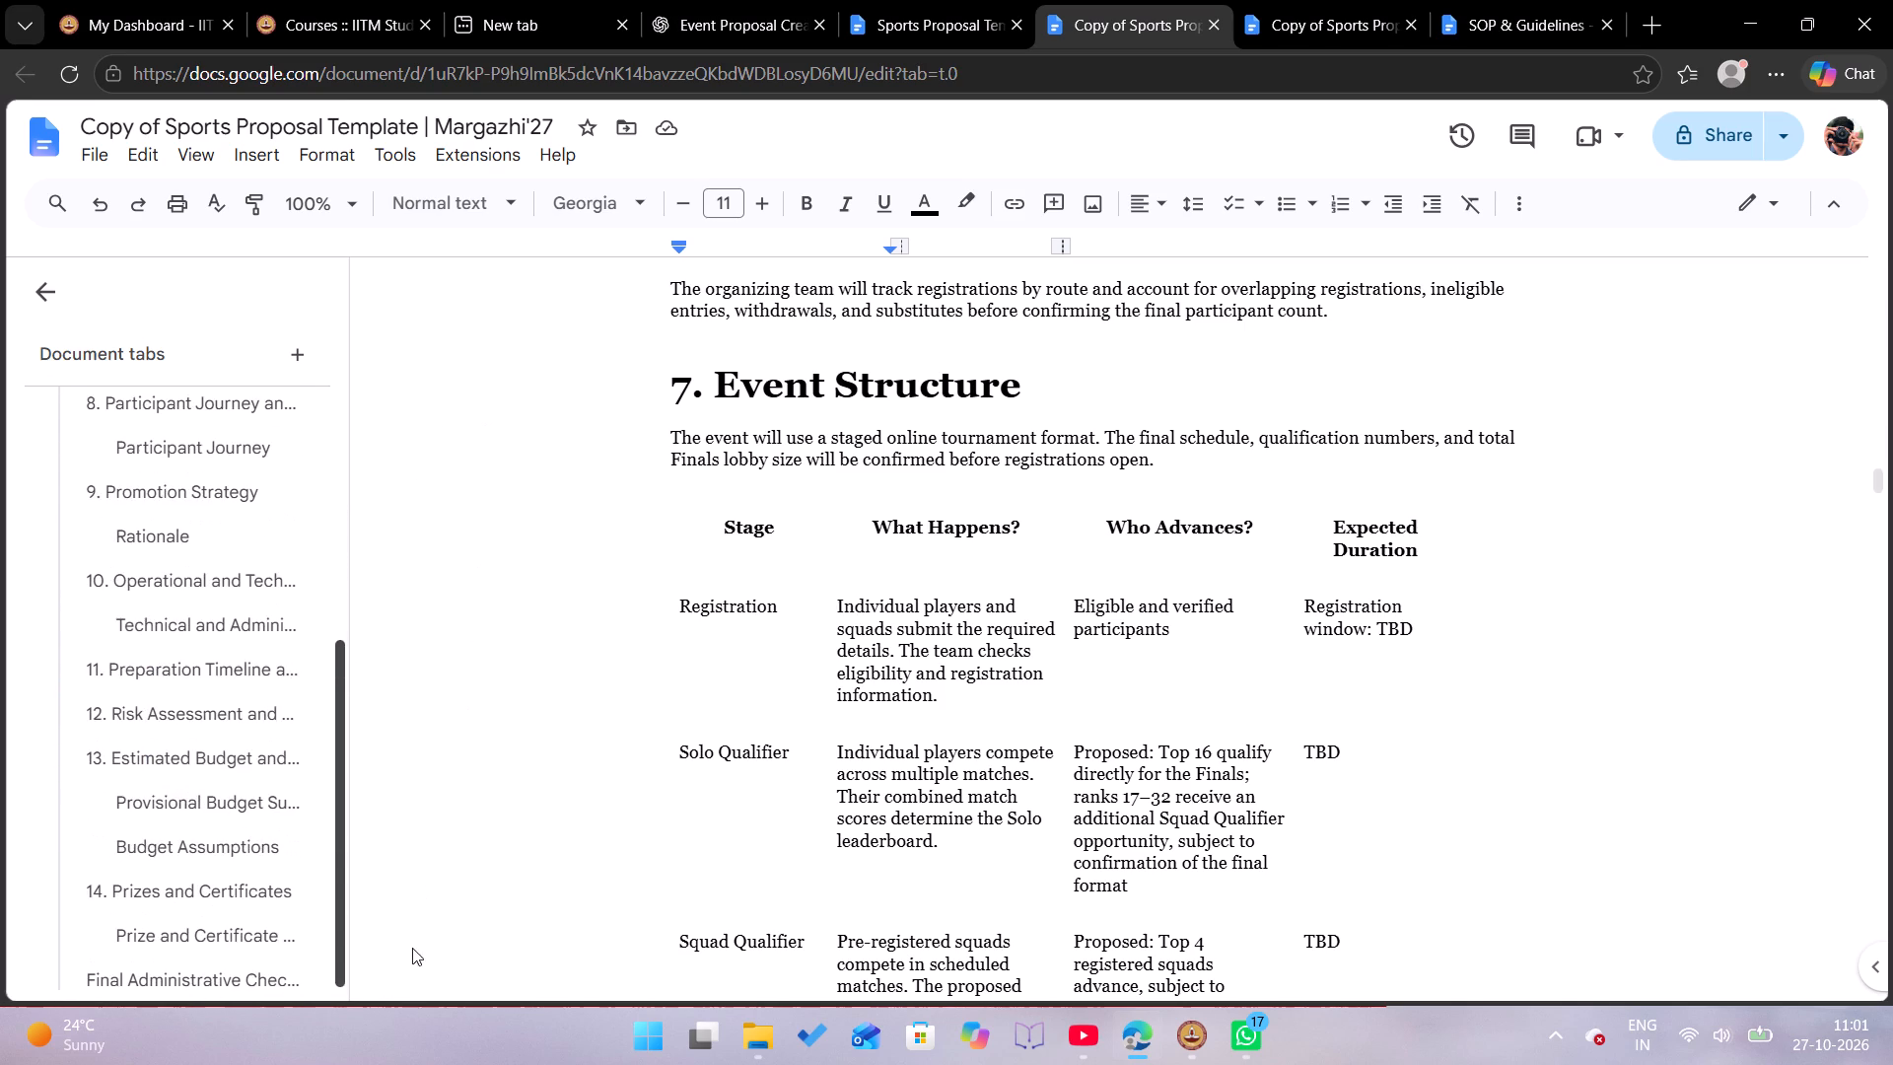
pyautogui.moveTo(412, 948); pyautogui.dragTo(416, 945)
pyautogui.click(1325, 2)
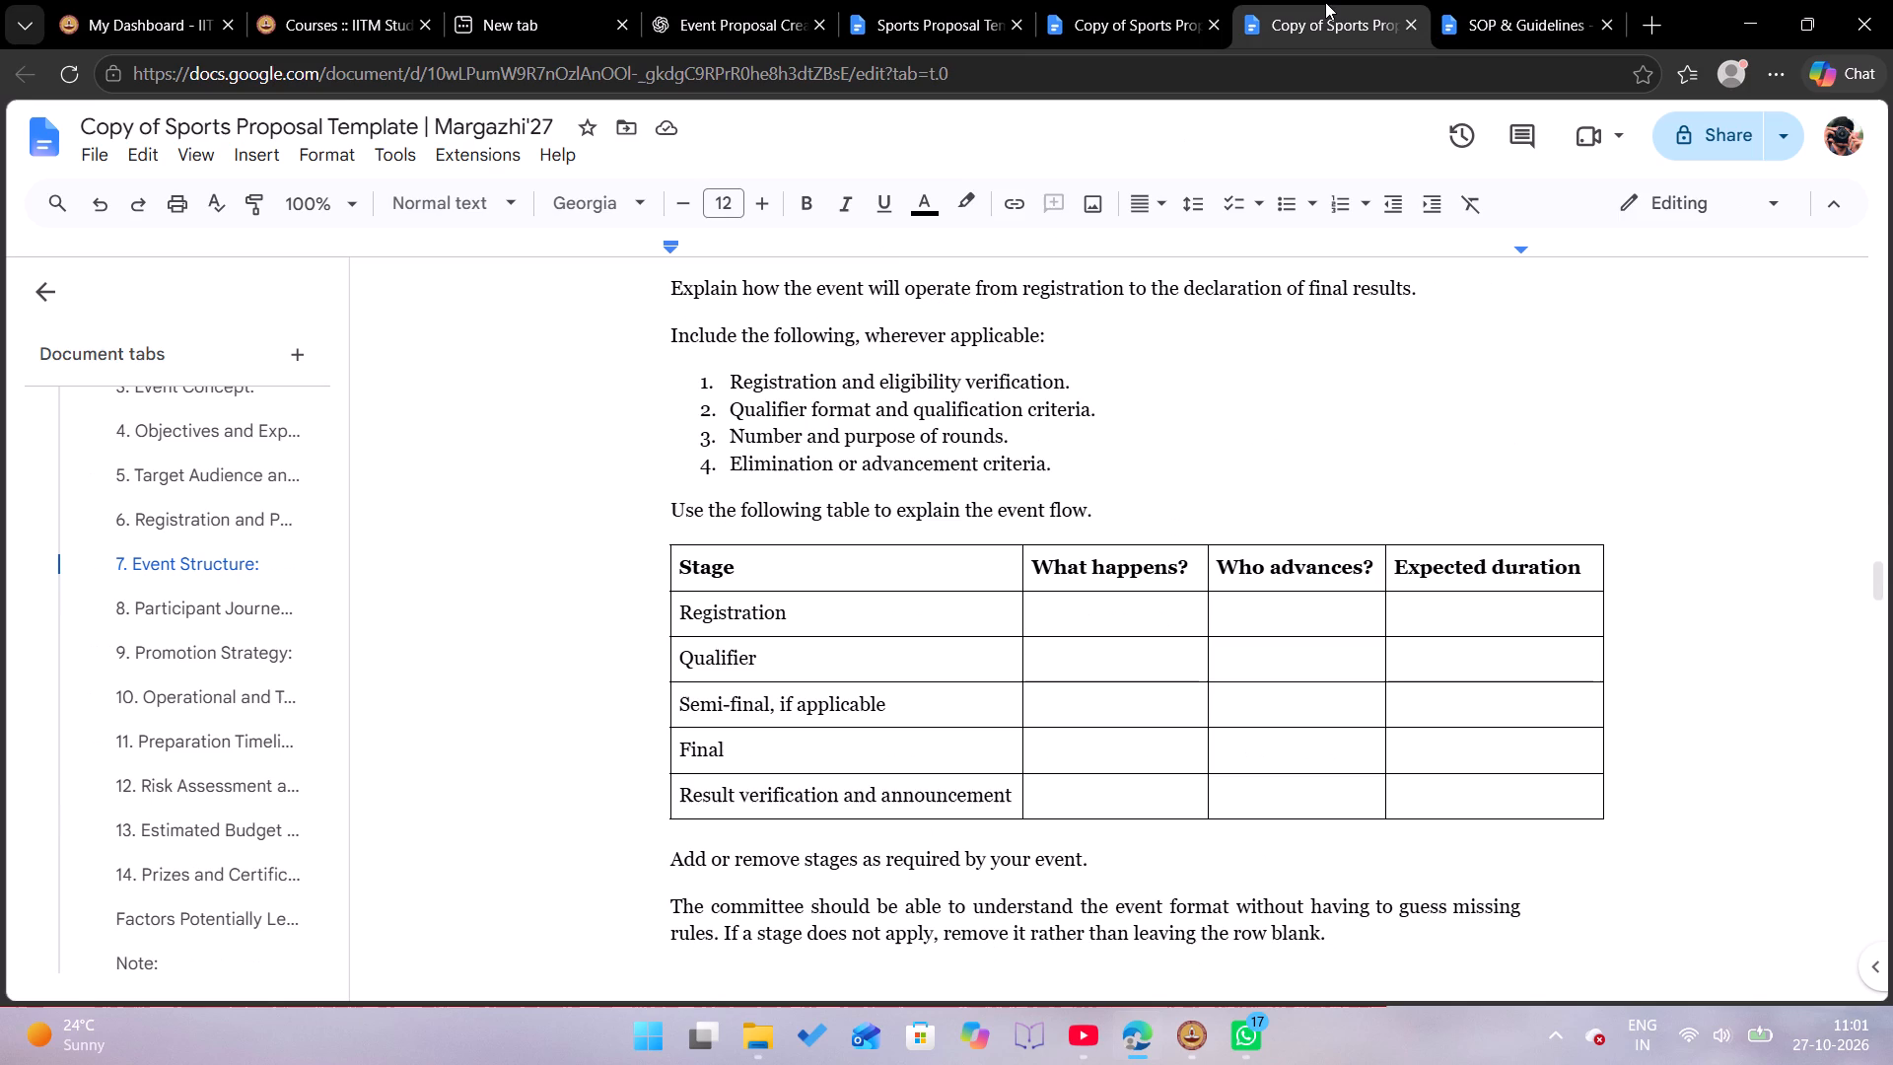
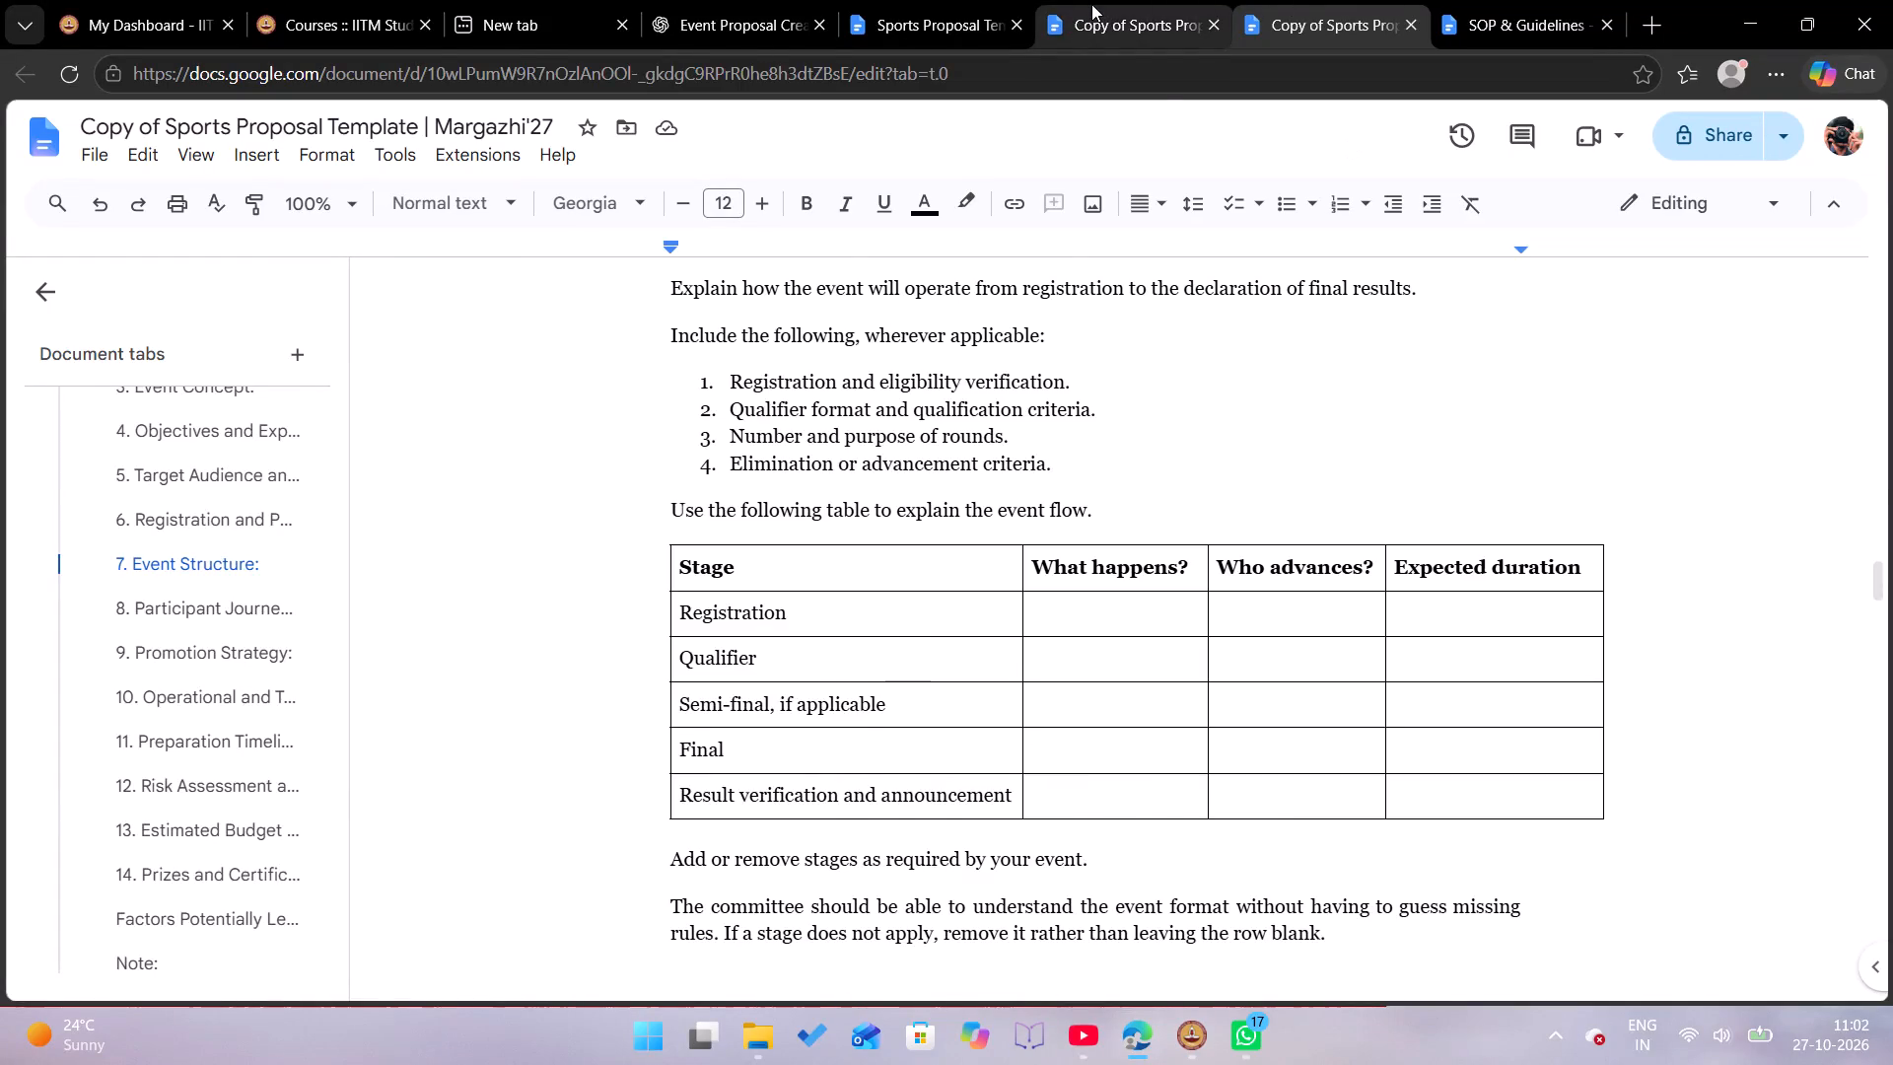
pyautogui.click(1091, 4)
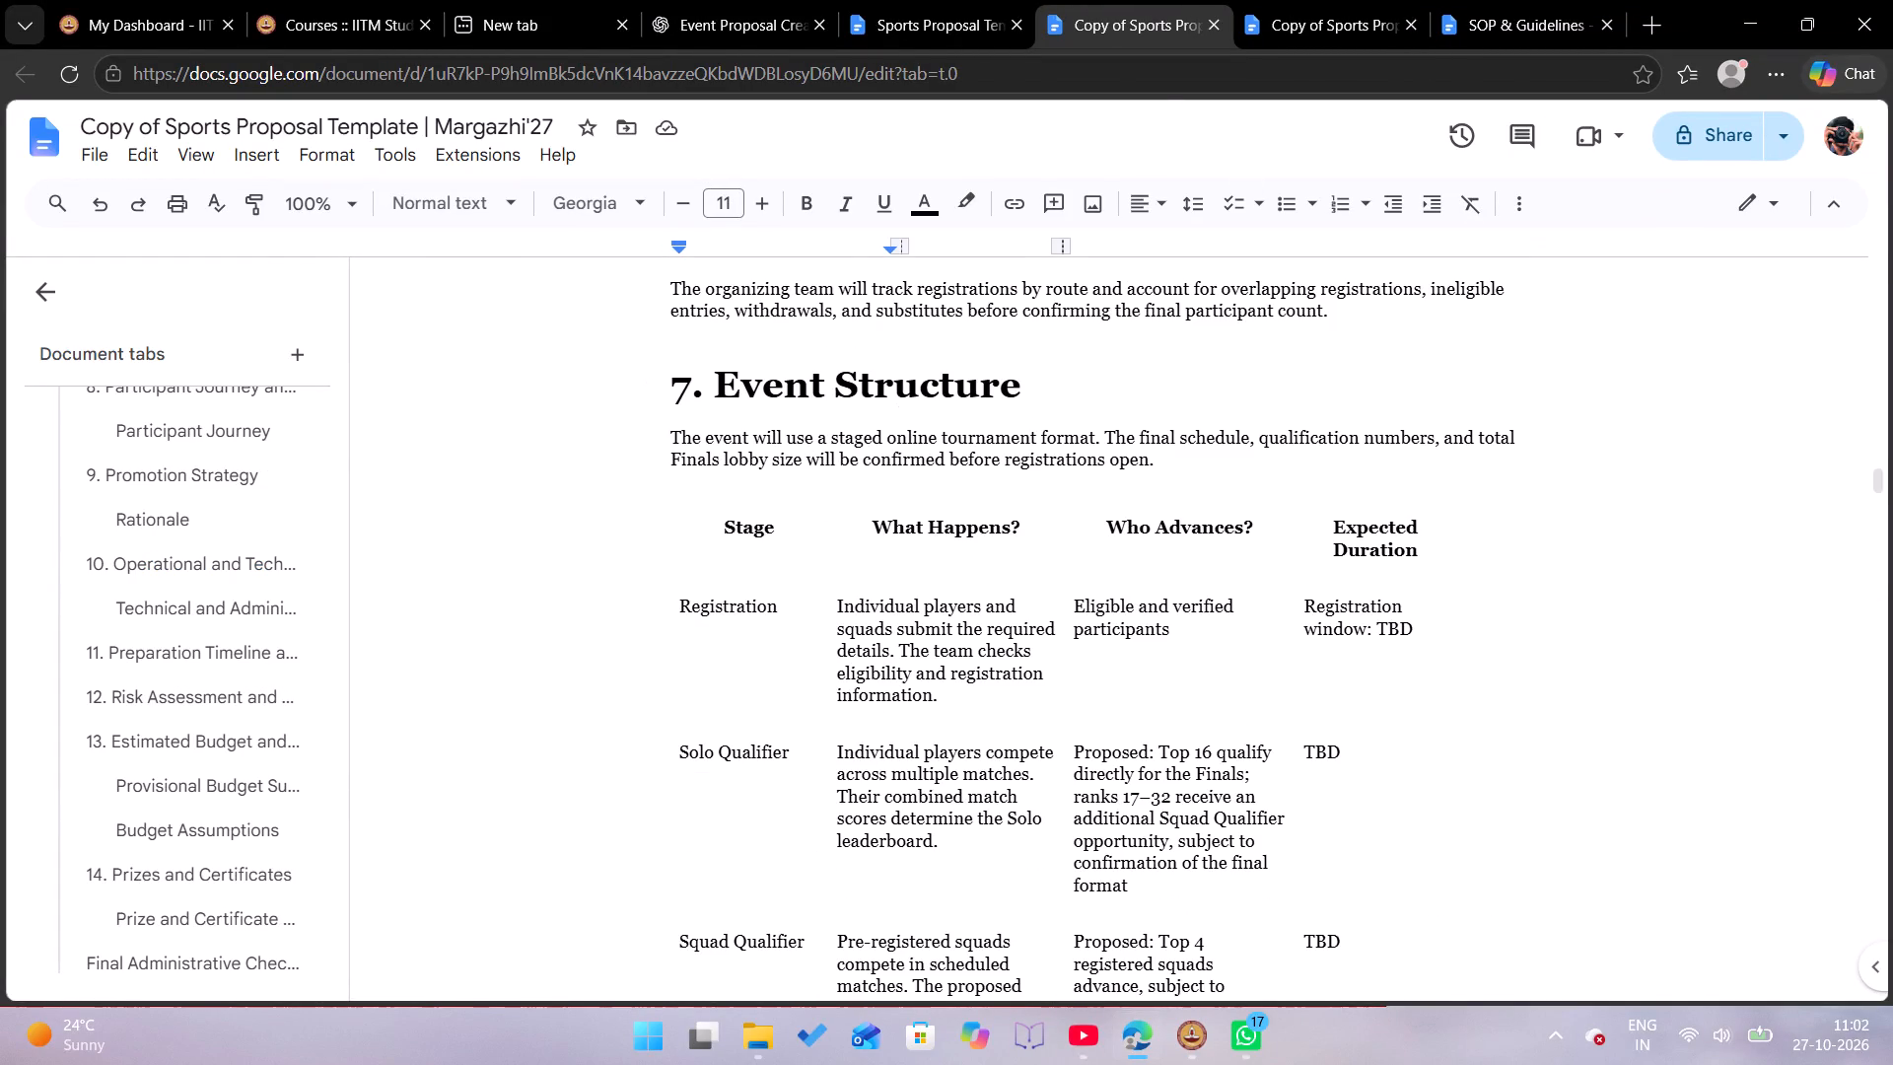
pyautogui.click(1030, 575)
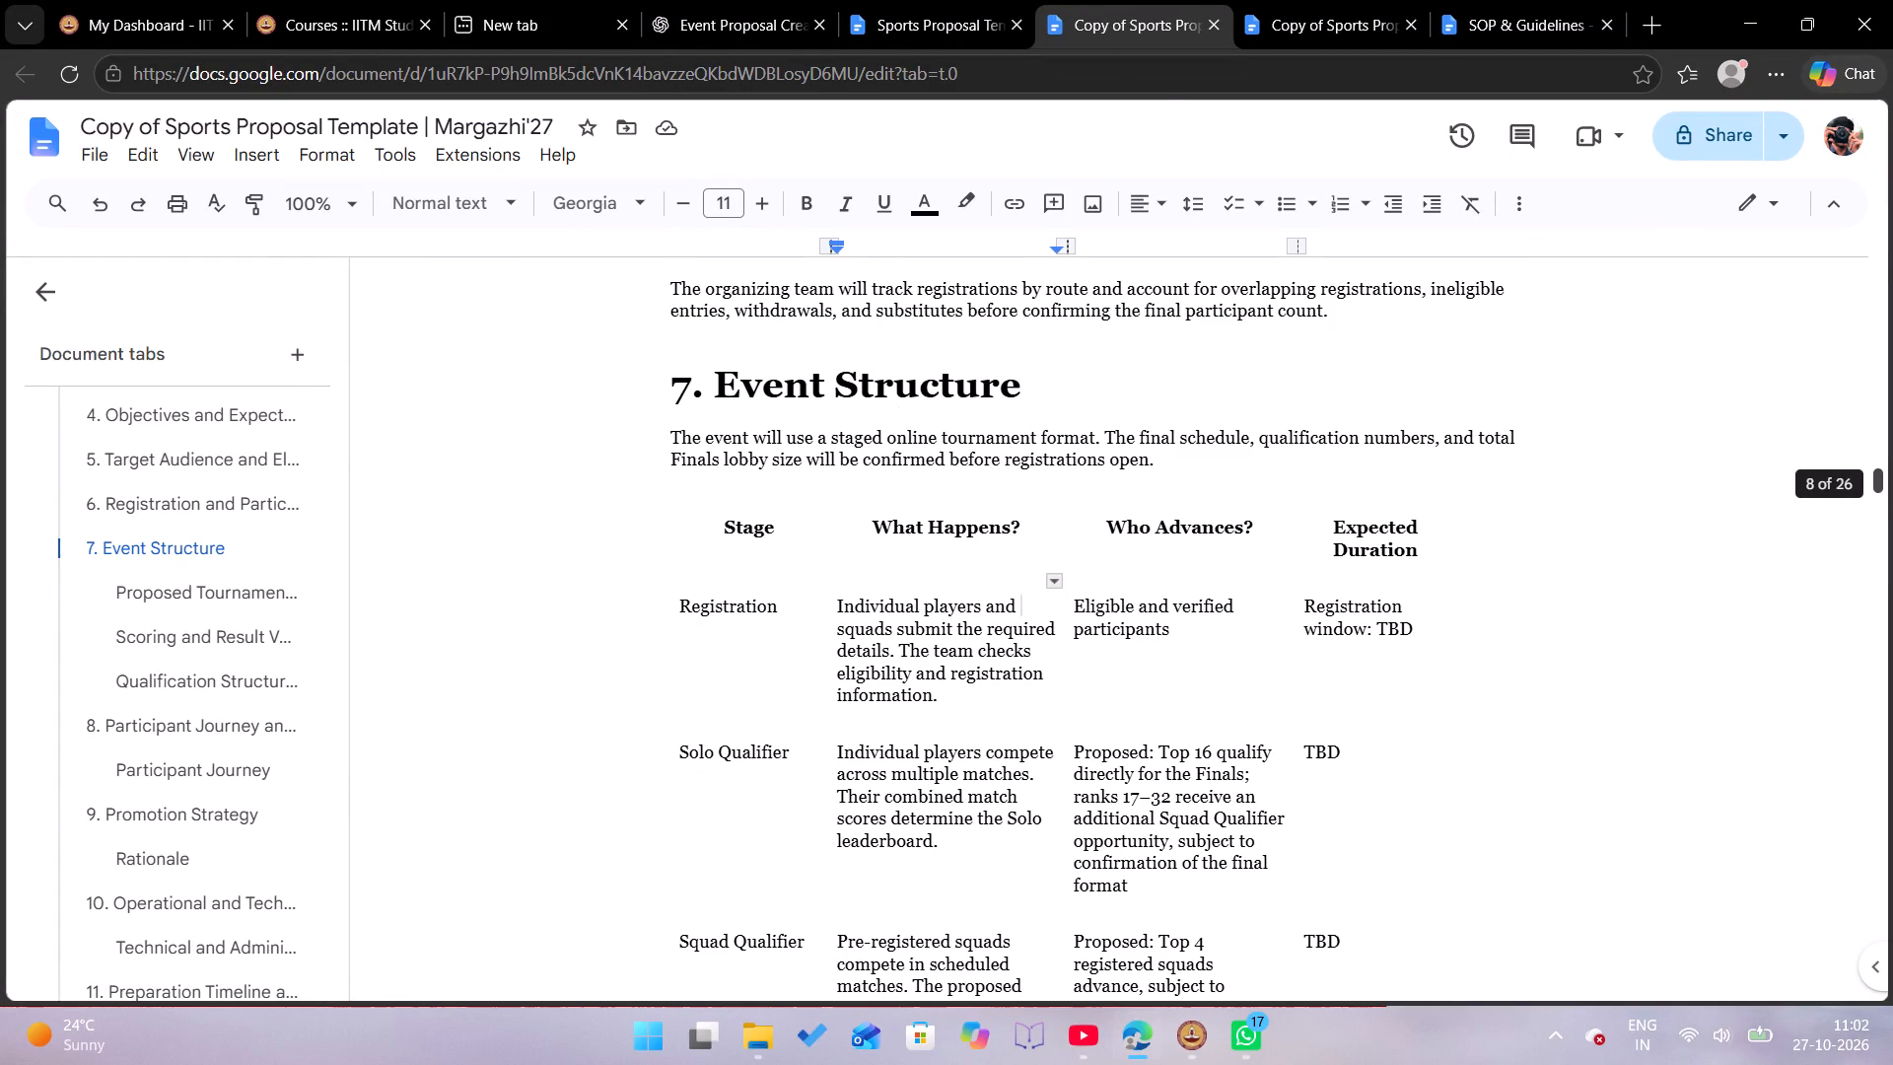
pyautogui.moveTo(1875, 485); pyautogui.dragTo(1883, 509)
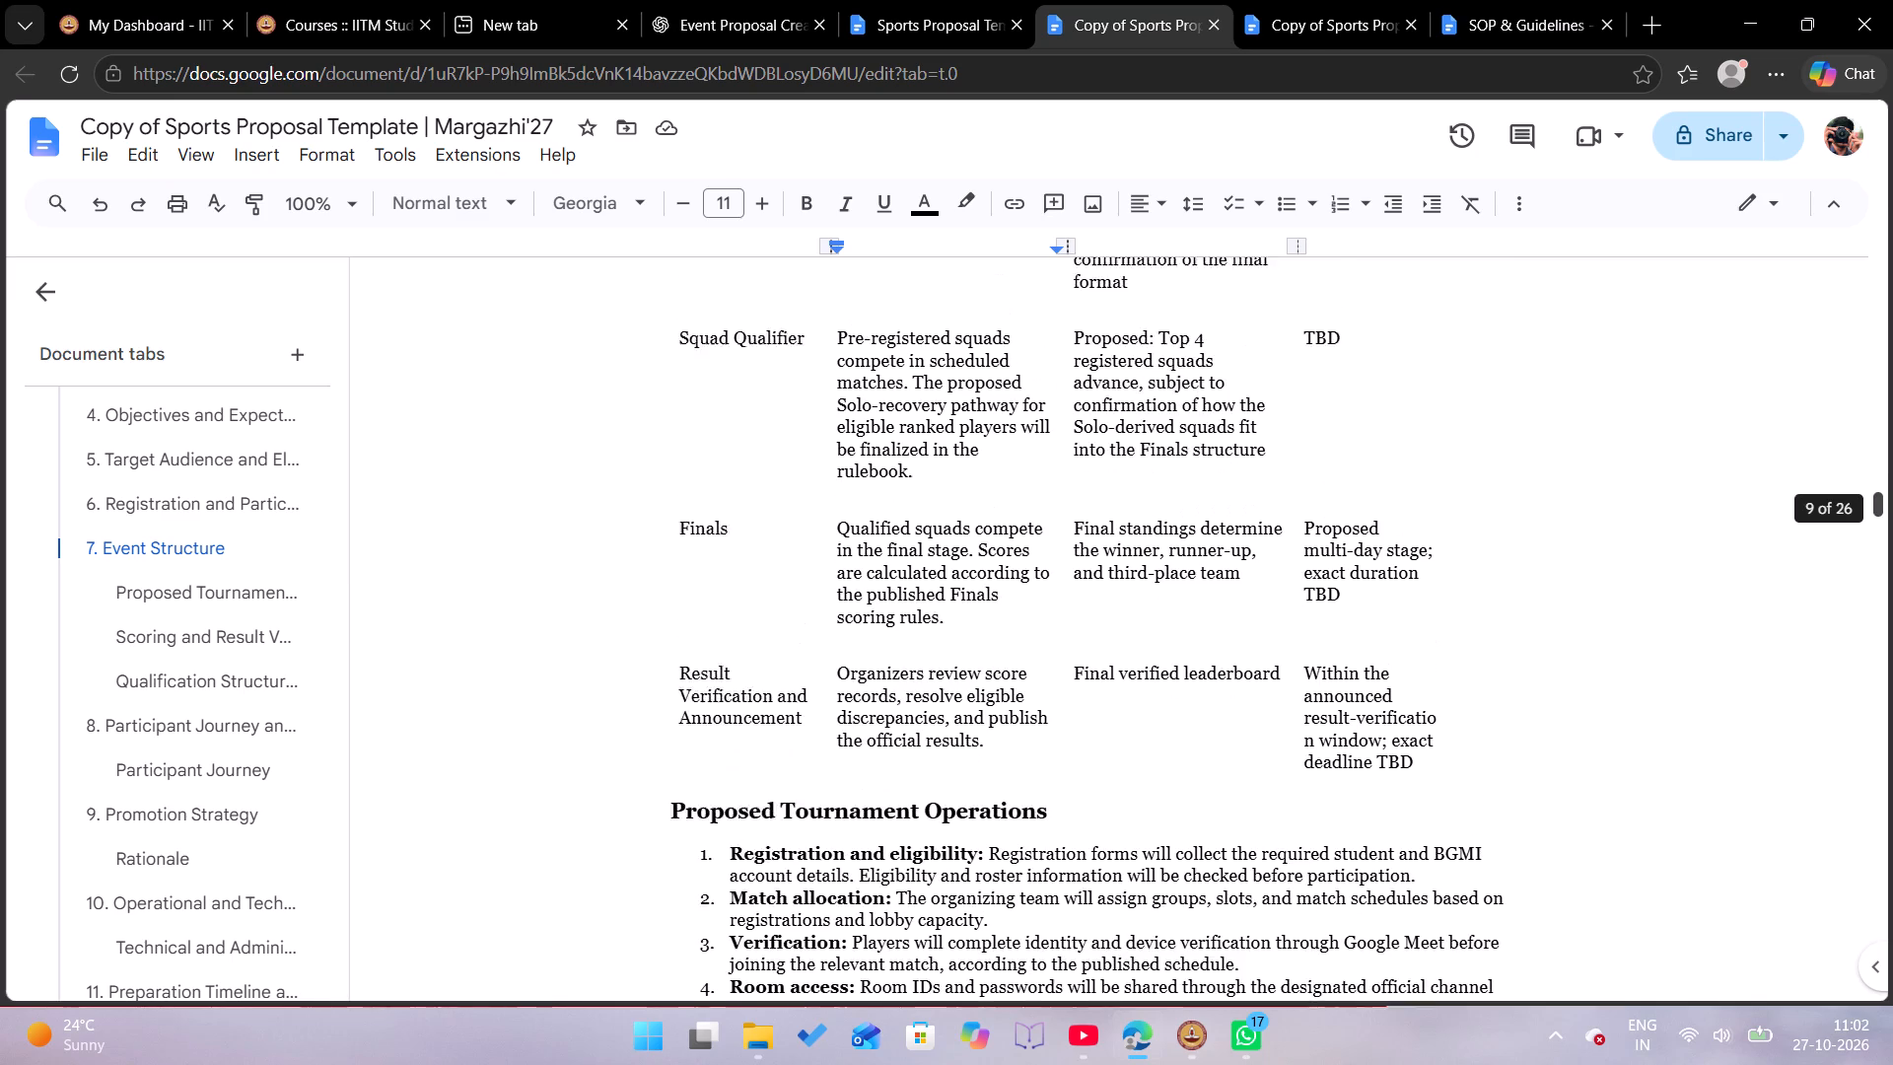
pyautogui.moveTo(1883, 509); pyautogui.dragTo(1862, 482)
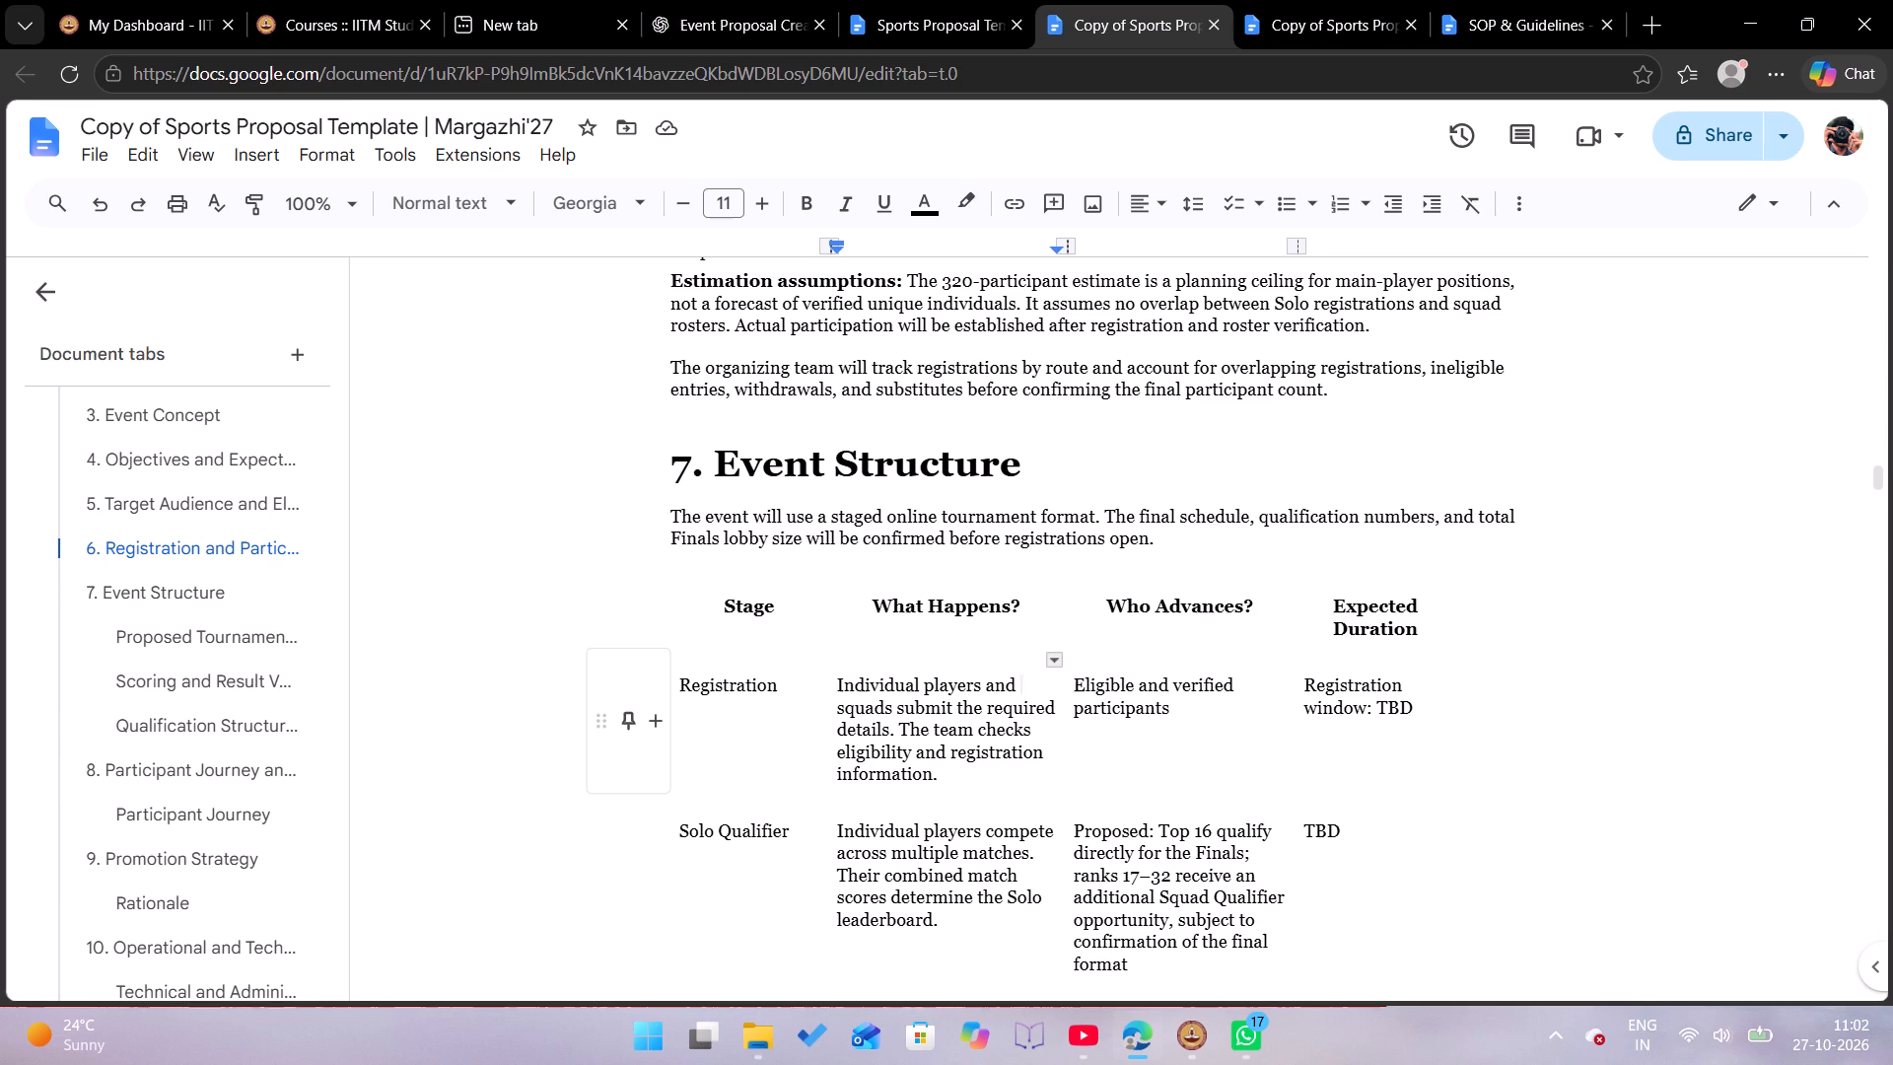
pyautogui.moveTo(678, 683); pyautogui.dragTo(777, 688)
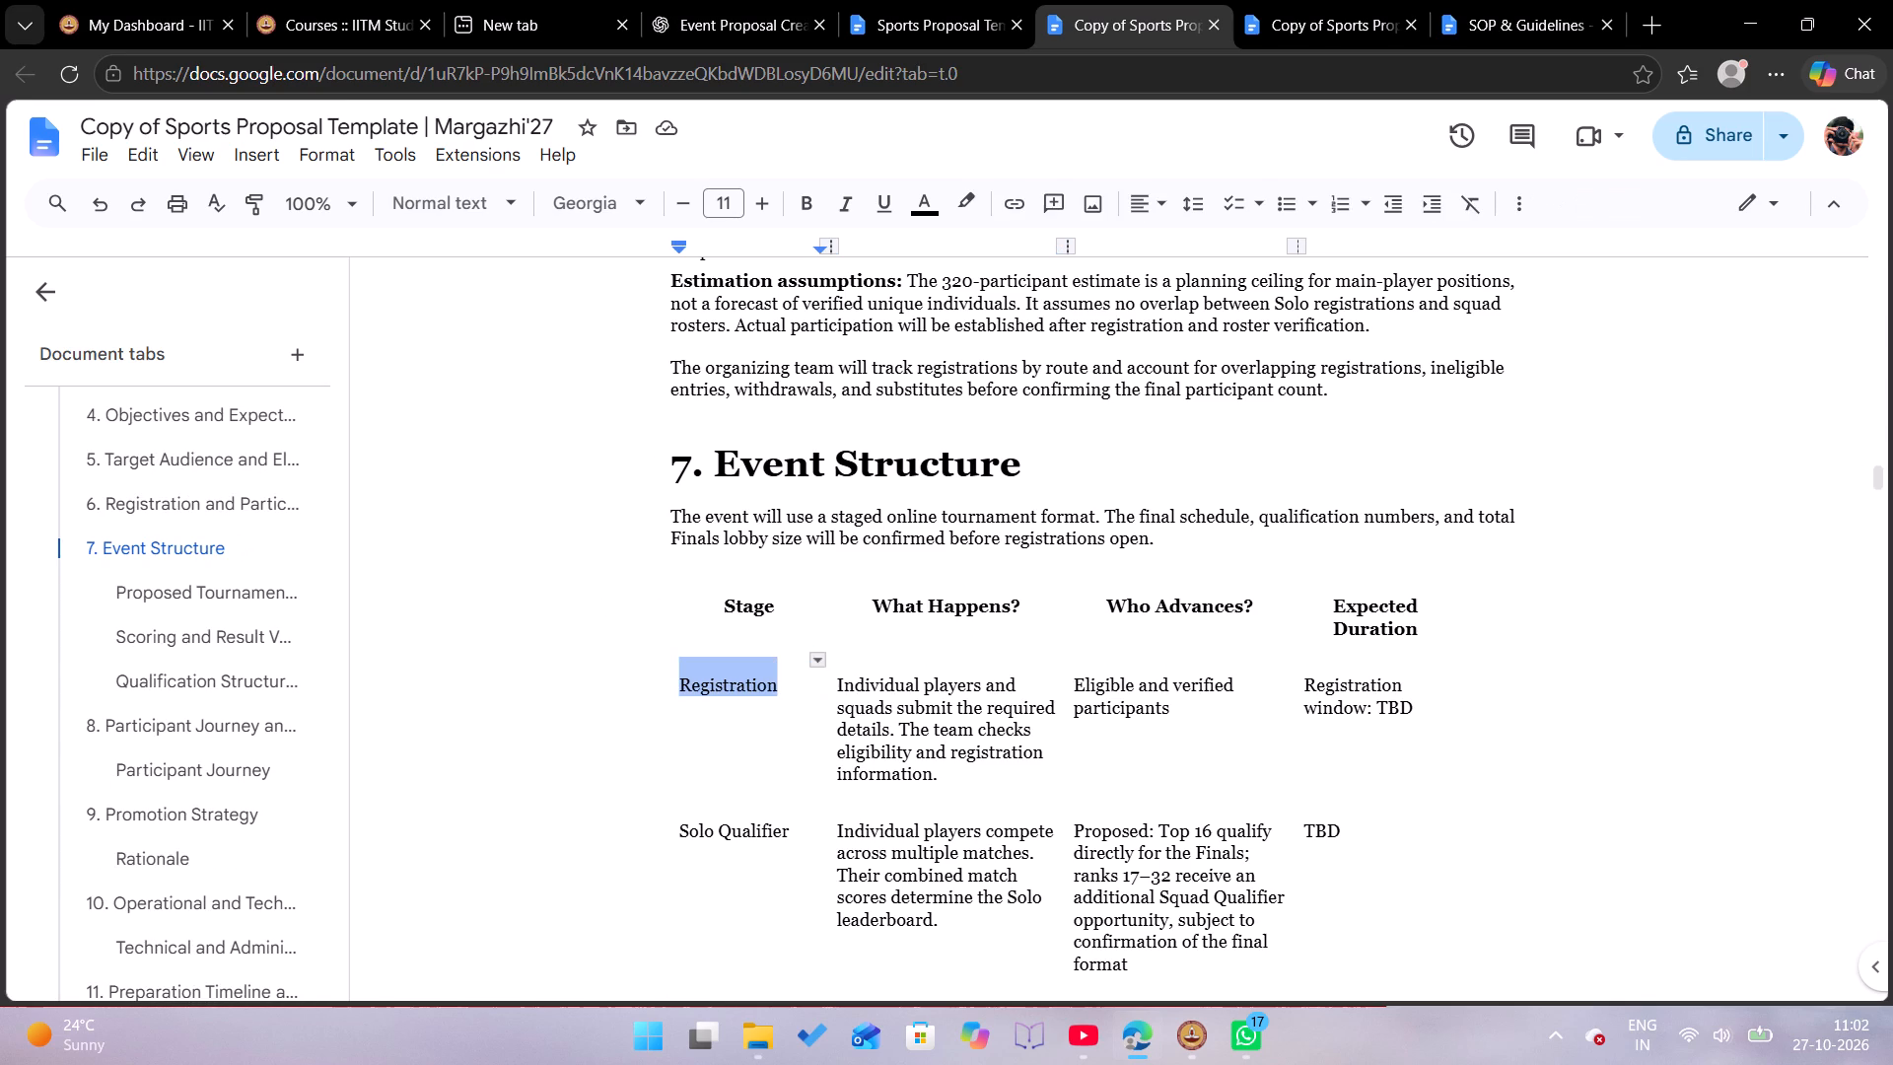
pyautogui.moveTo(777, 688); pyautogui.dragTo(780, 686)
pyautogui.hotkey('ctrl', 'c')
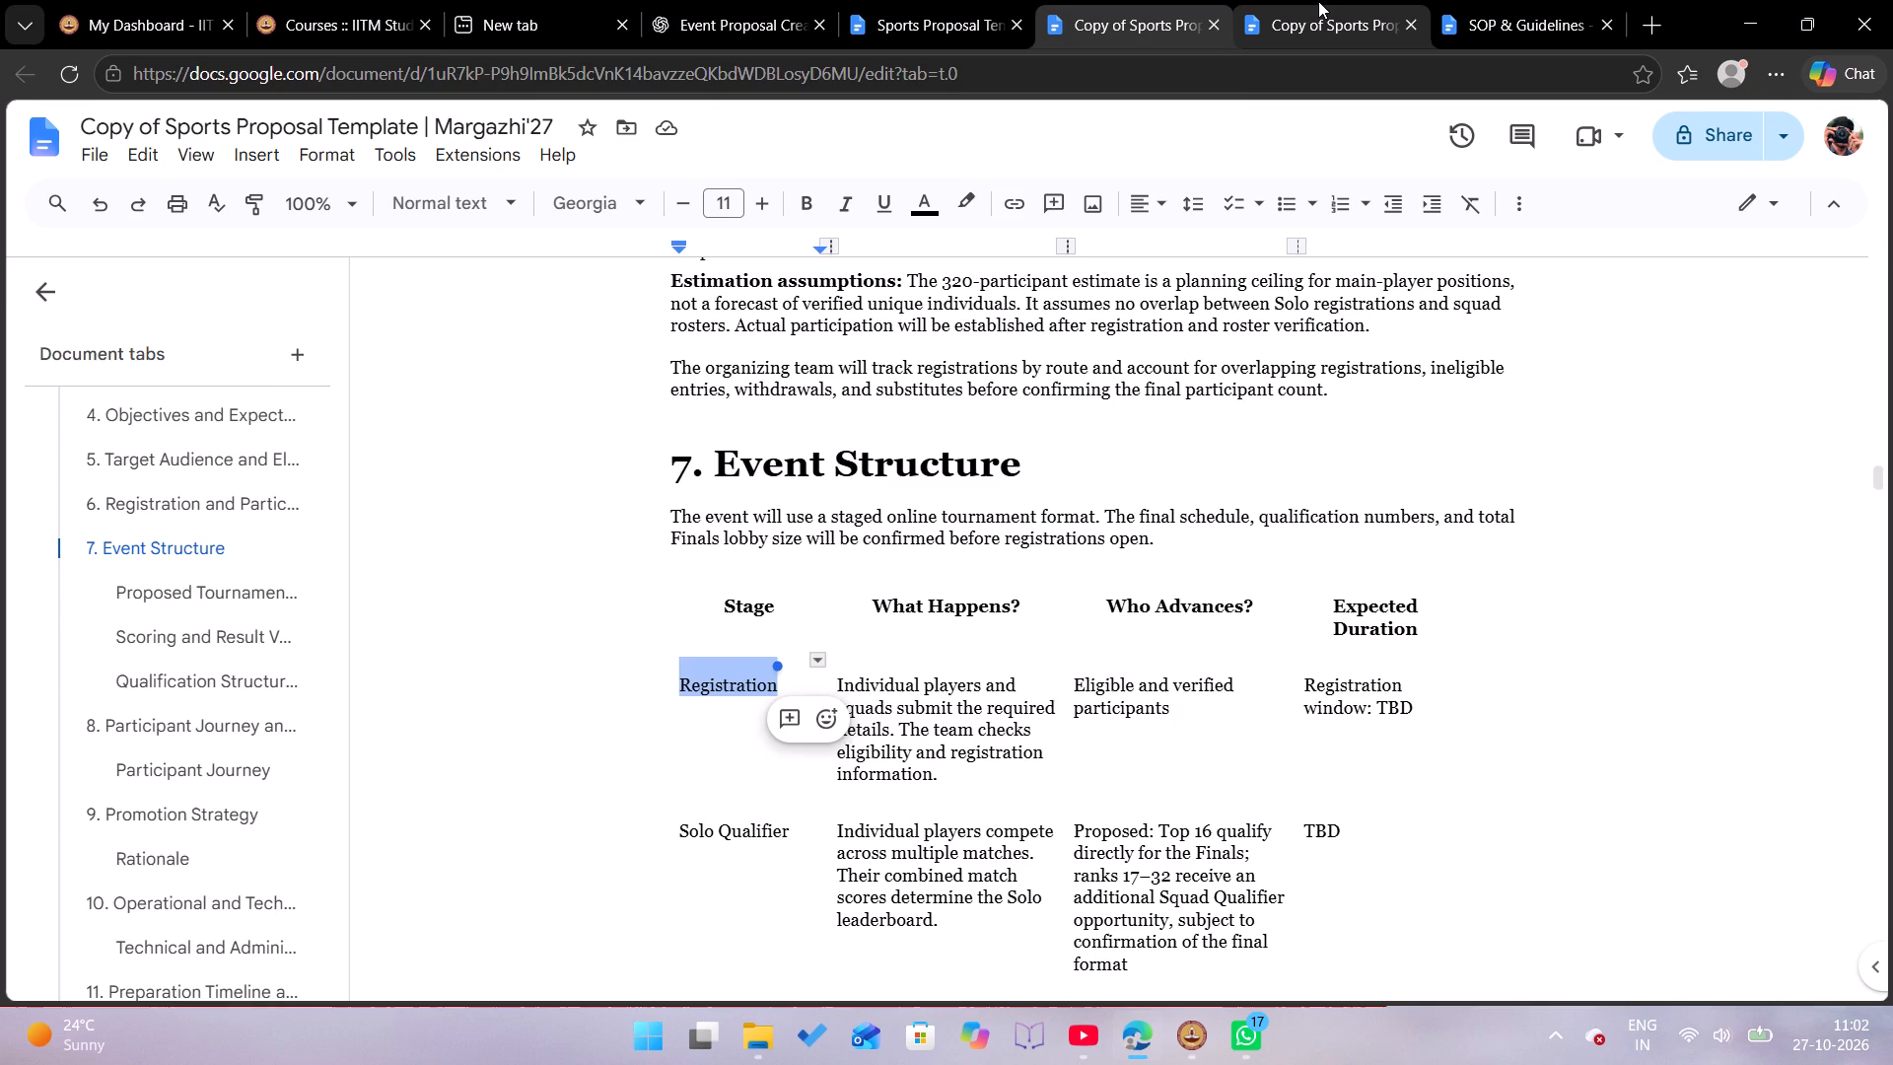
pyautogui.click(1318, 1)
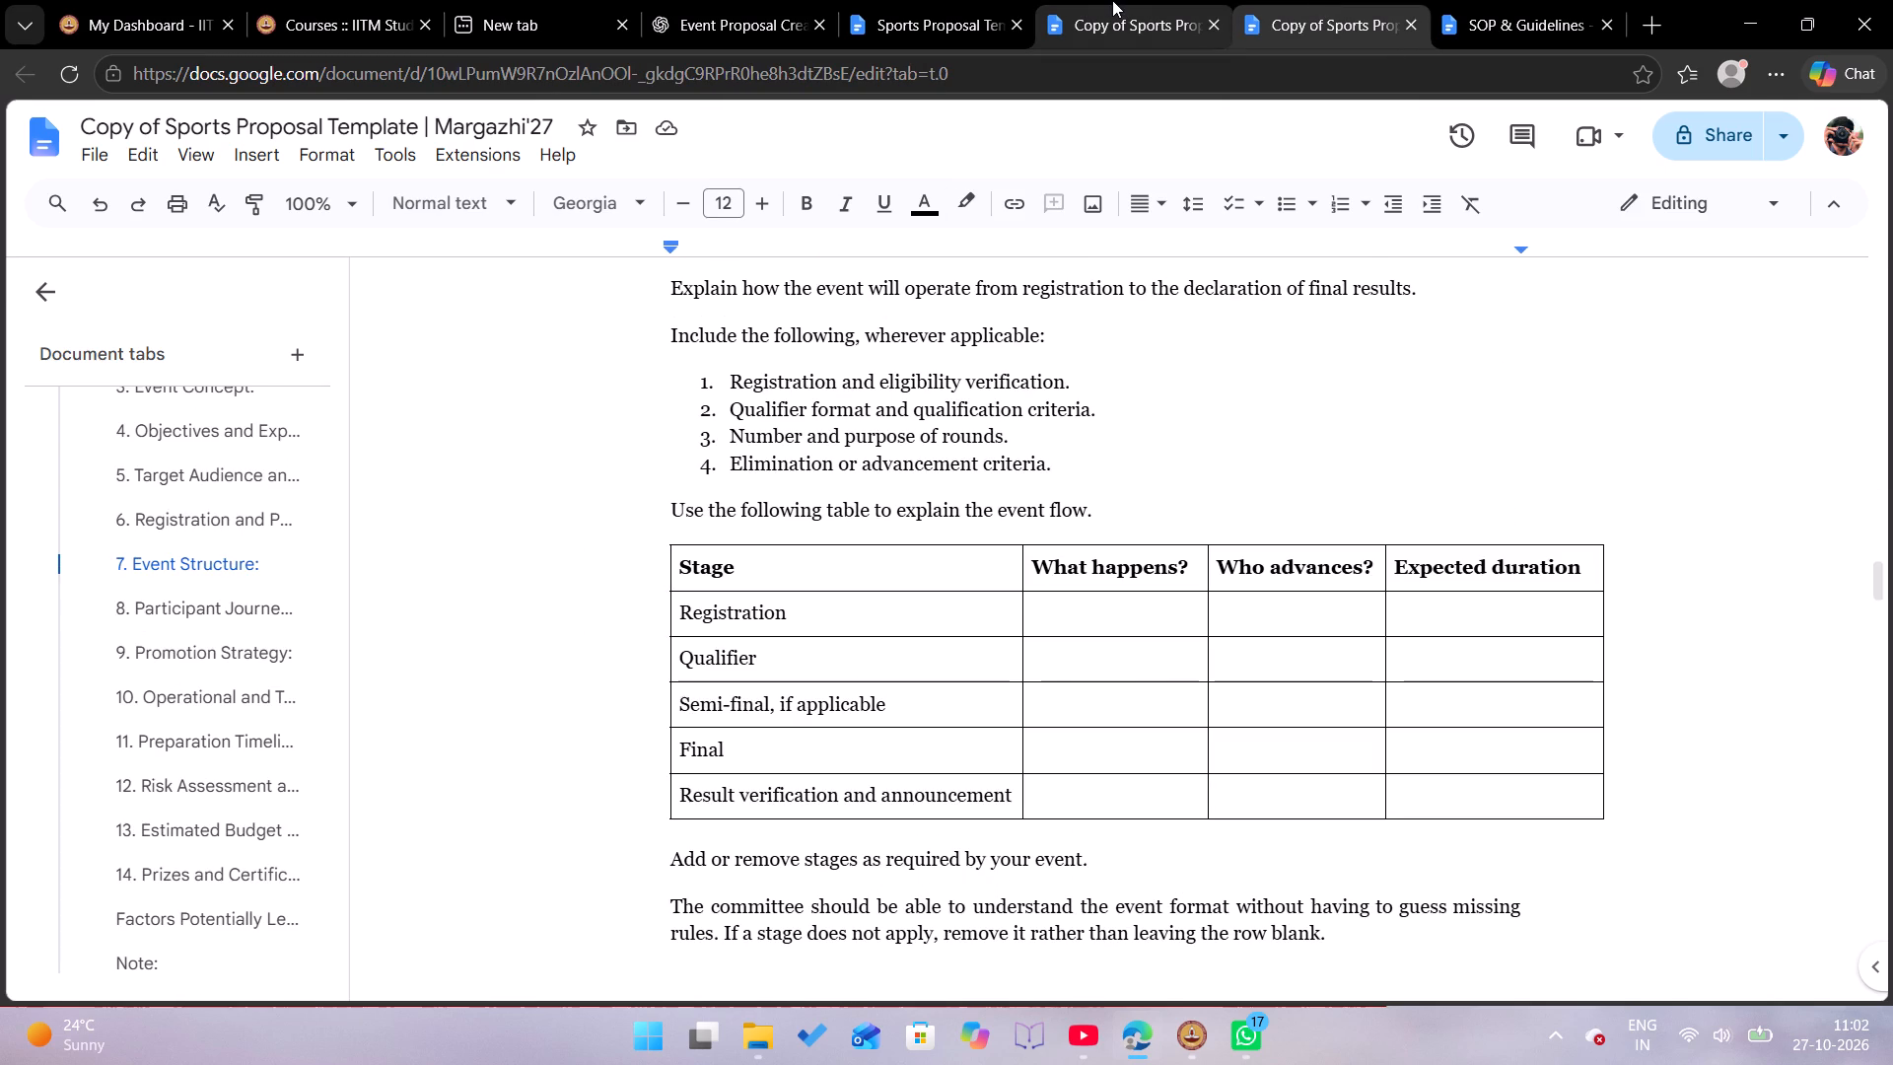
# Copy the Registration stage's What Happens text from the drafted proposal into the template table's Registration row under "What happens?".
pyautogui.click(1112, 0)
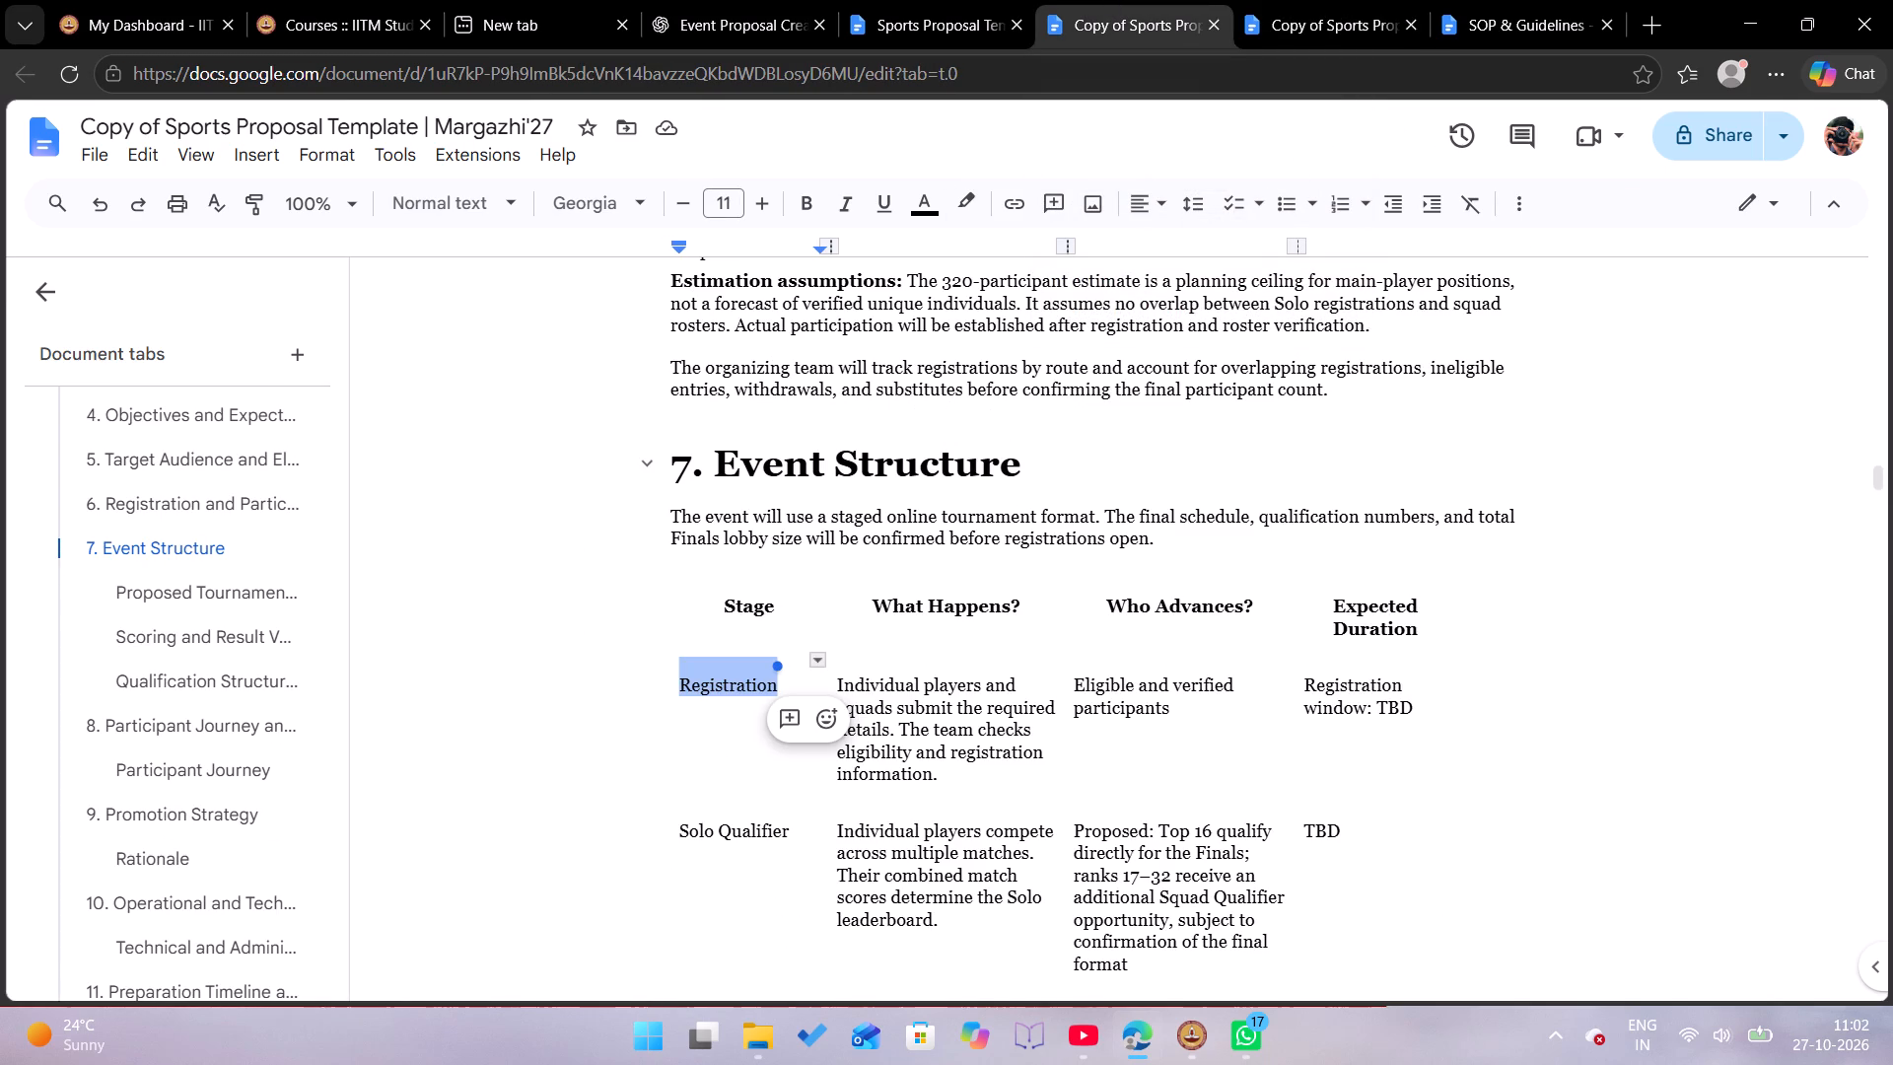
pyautogui.click(841, 675)
pyautogui.moveTo(838, 675); pyautogui.dragTo(935, 773)
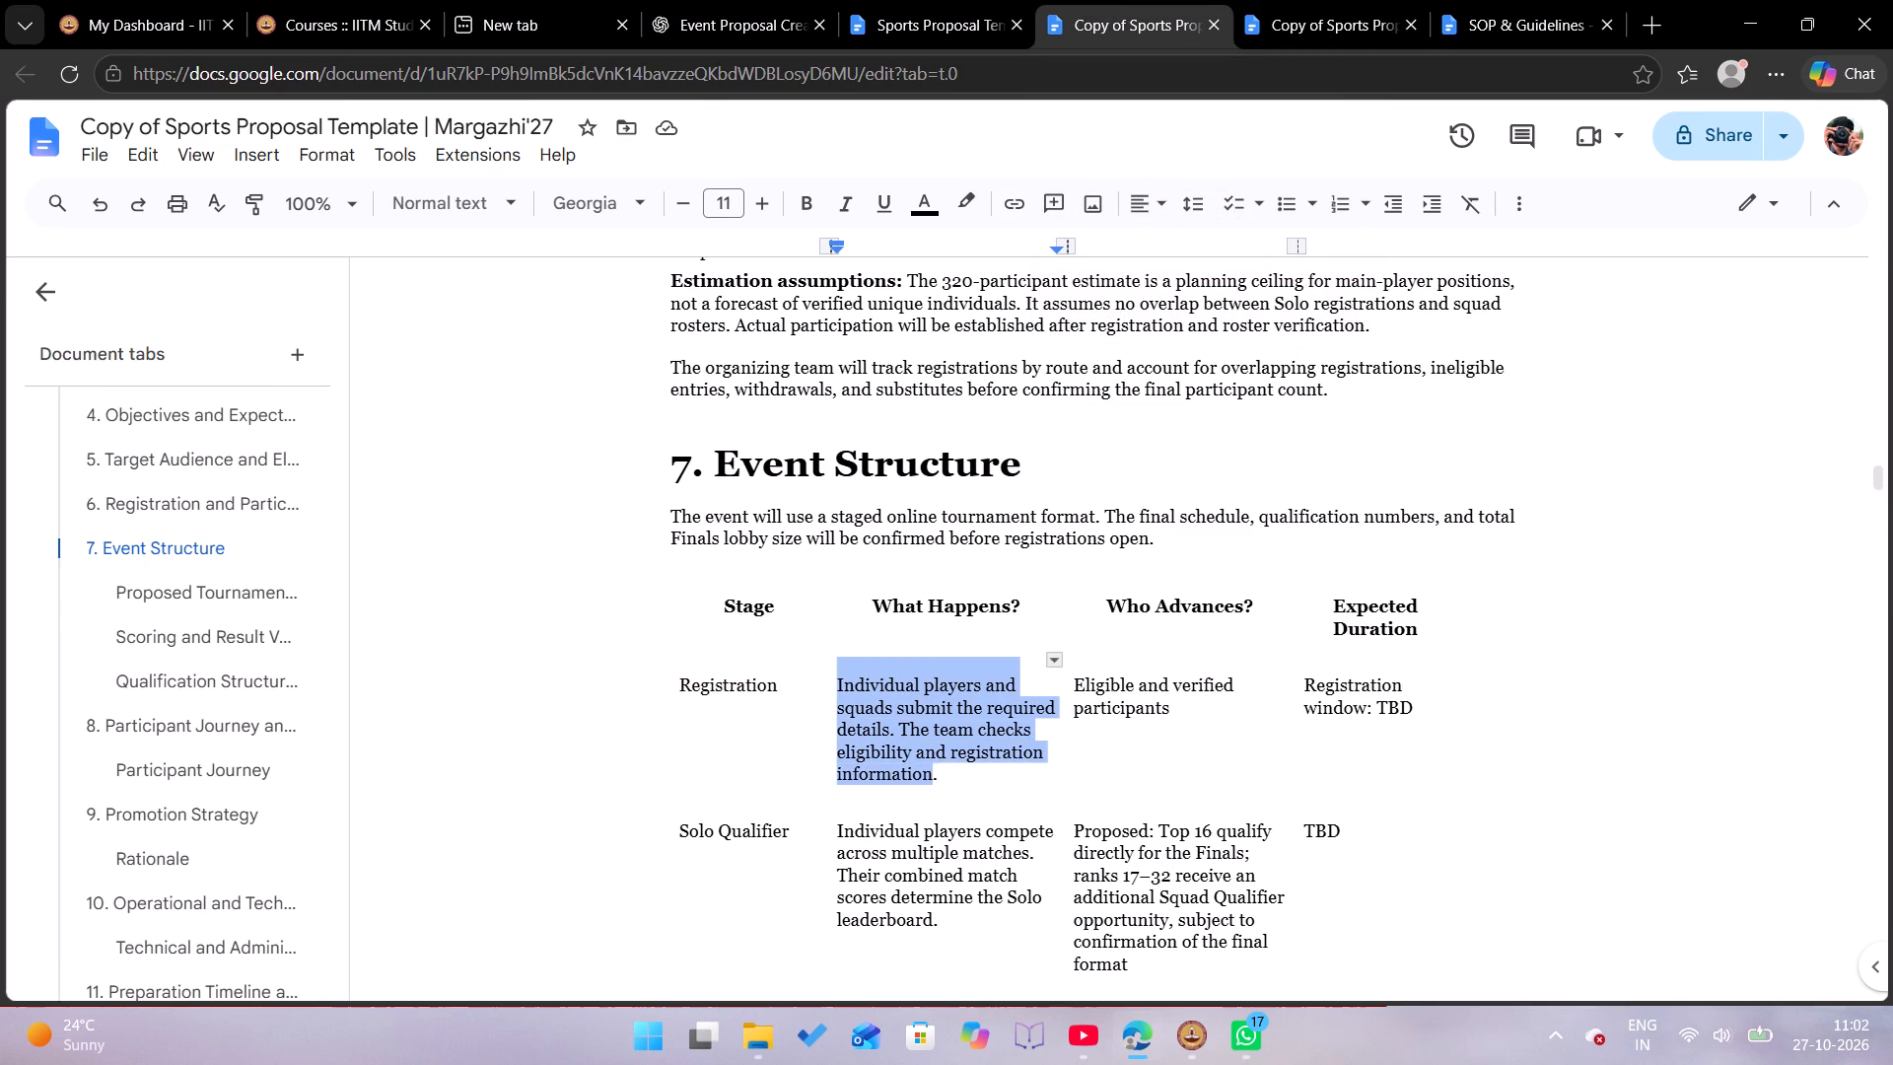
pyautogui.moveTo(935, 773); pyautogui.dragTo(937, 776)
pyautogui.hotkey('ctrl', 'c')
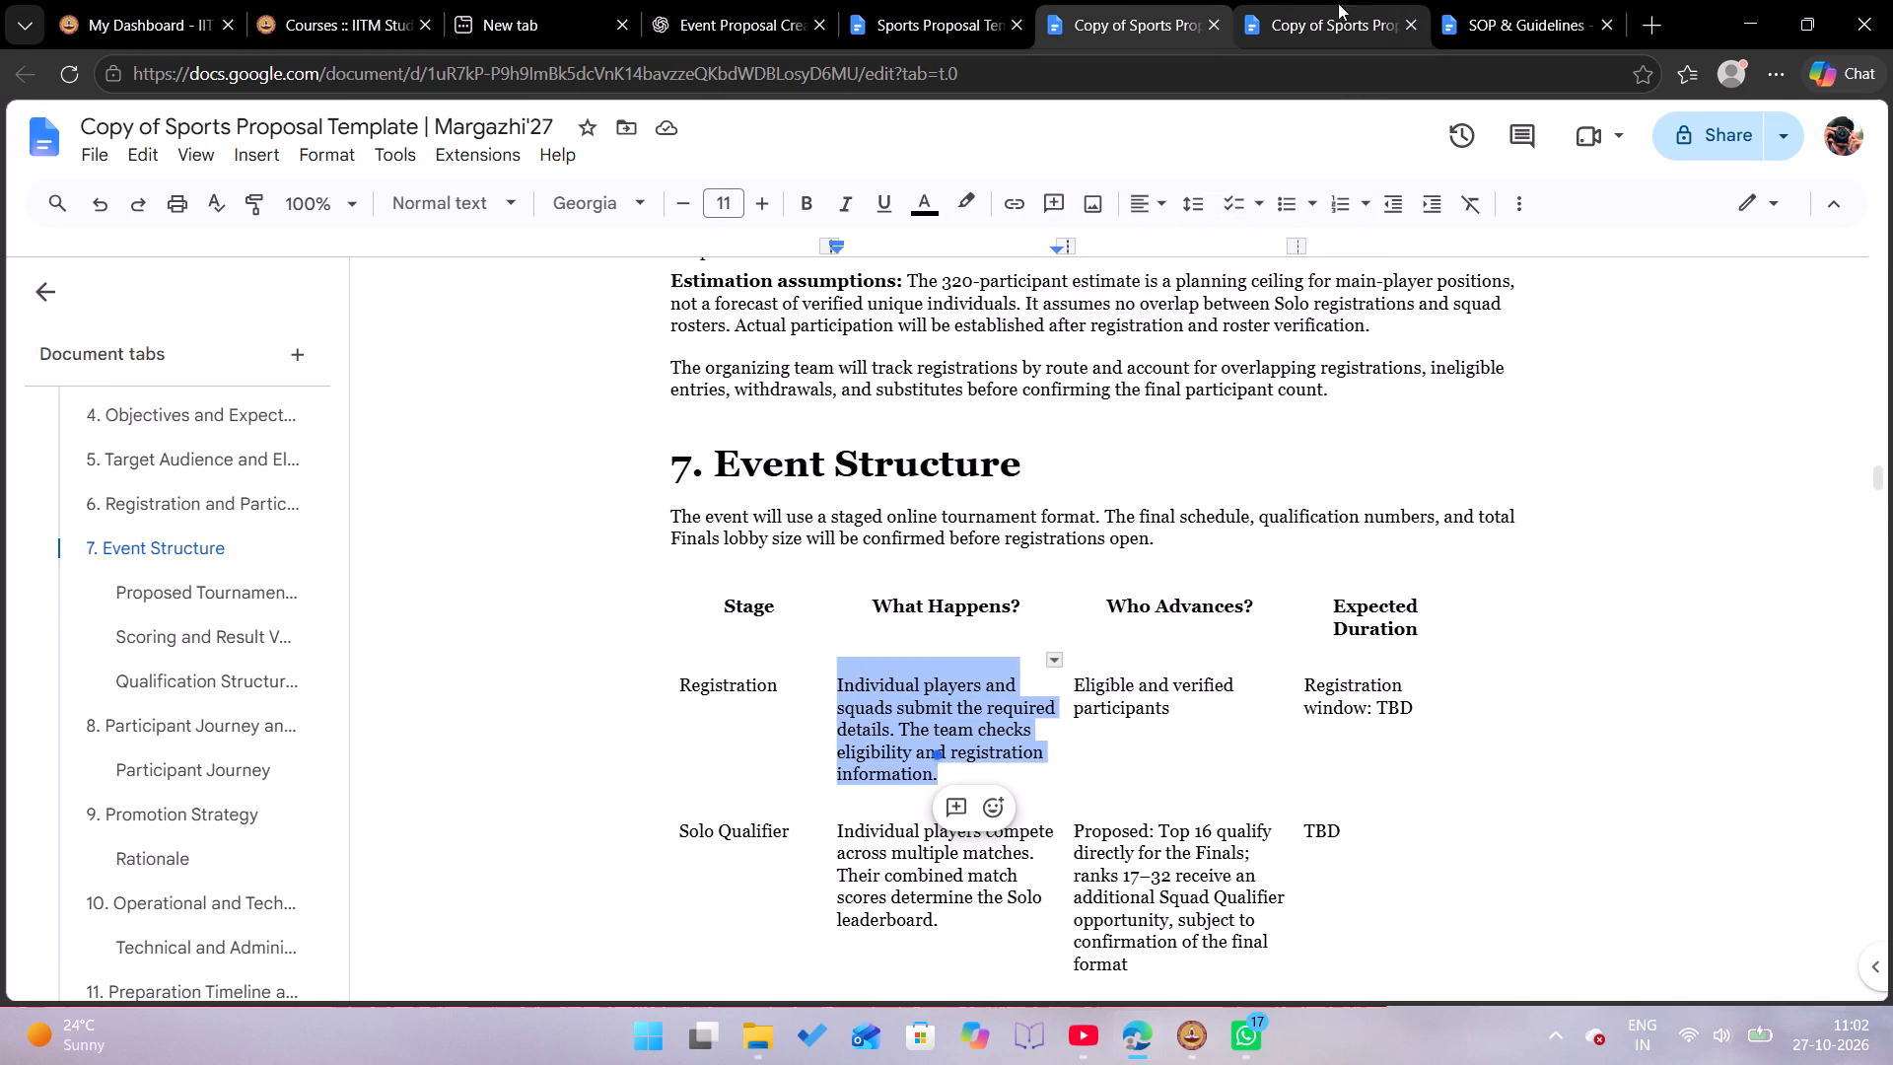
pyautogui.click(1270, 1)
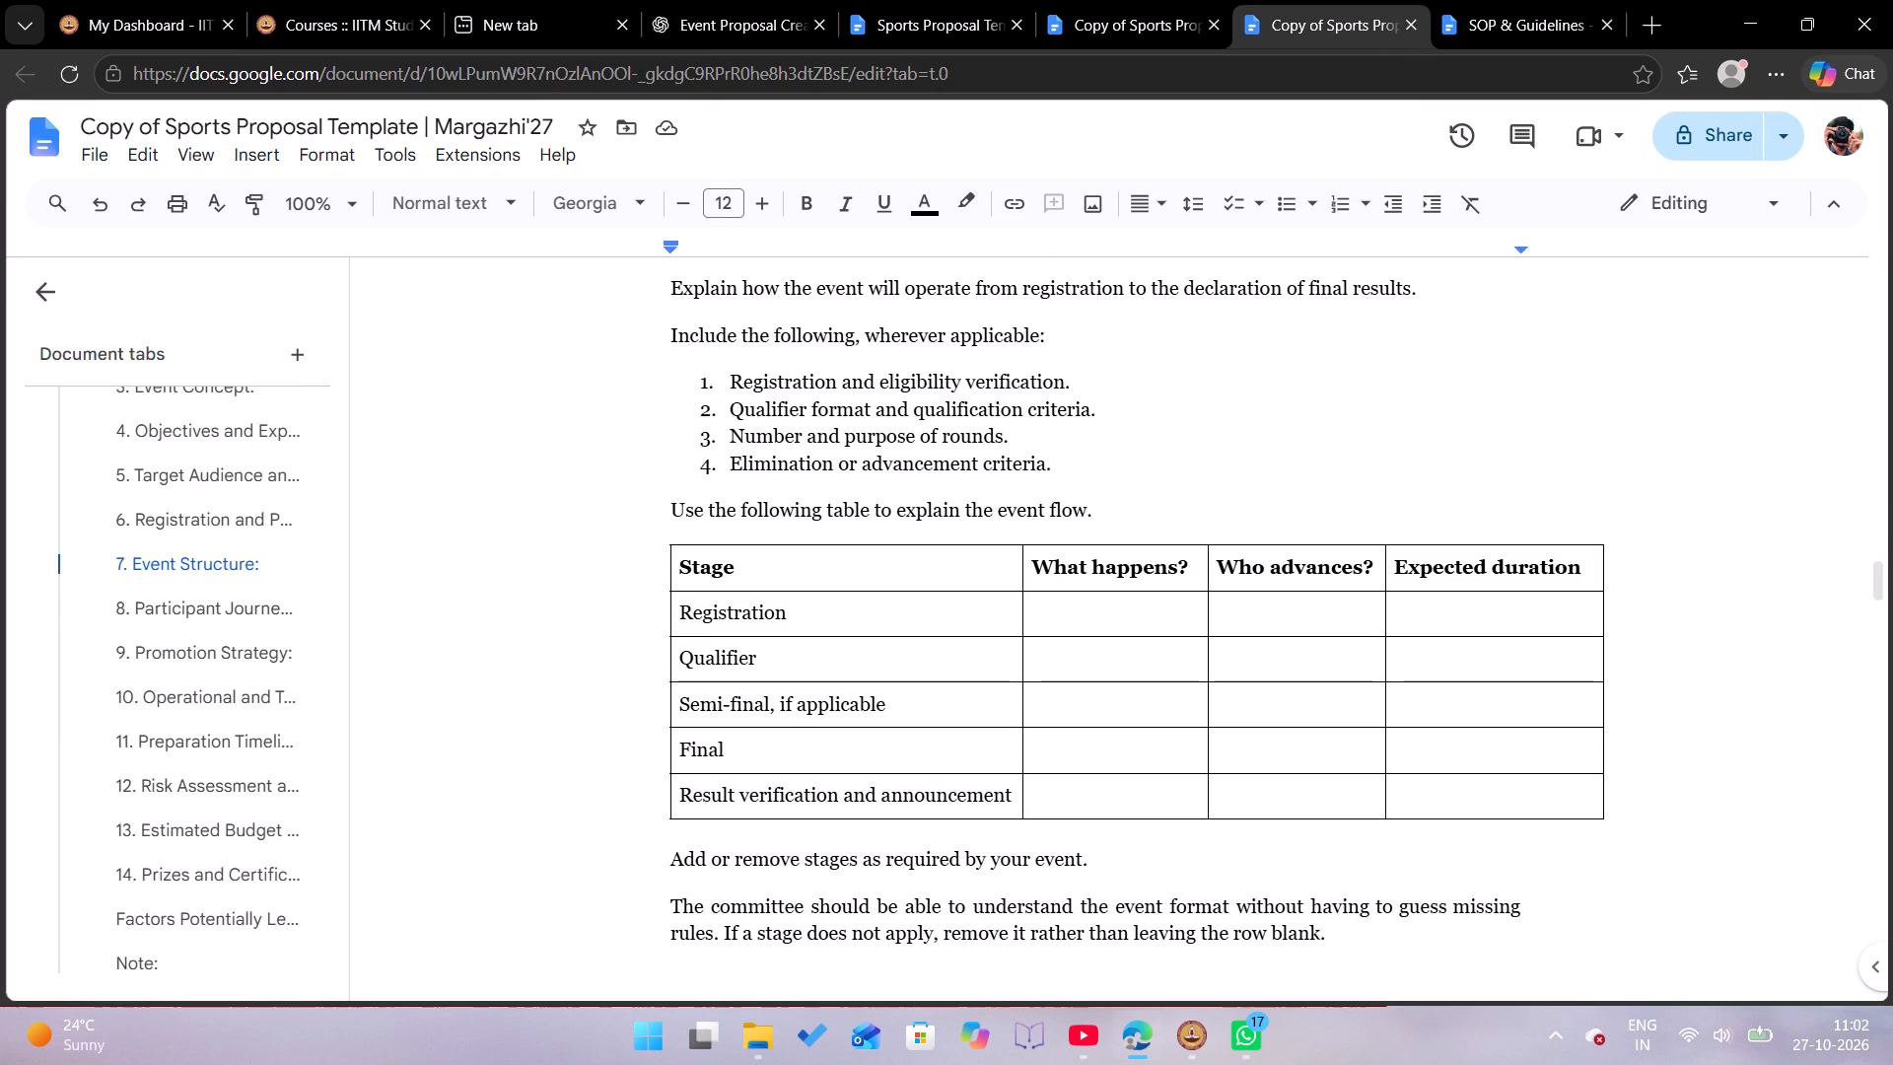
pyautogui.click(1040, 625)
pyautogui.hotkey('ctrl', 'v')
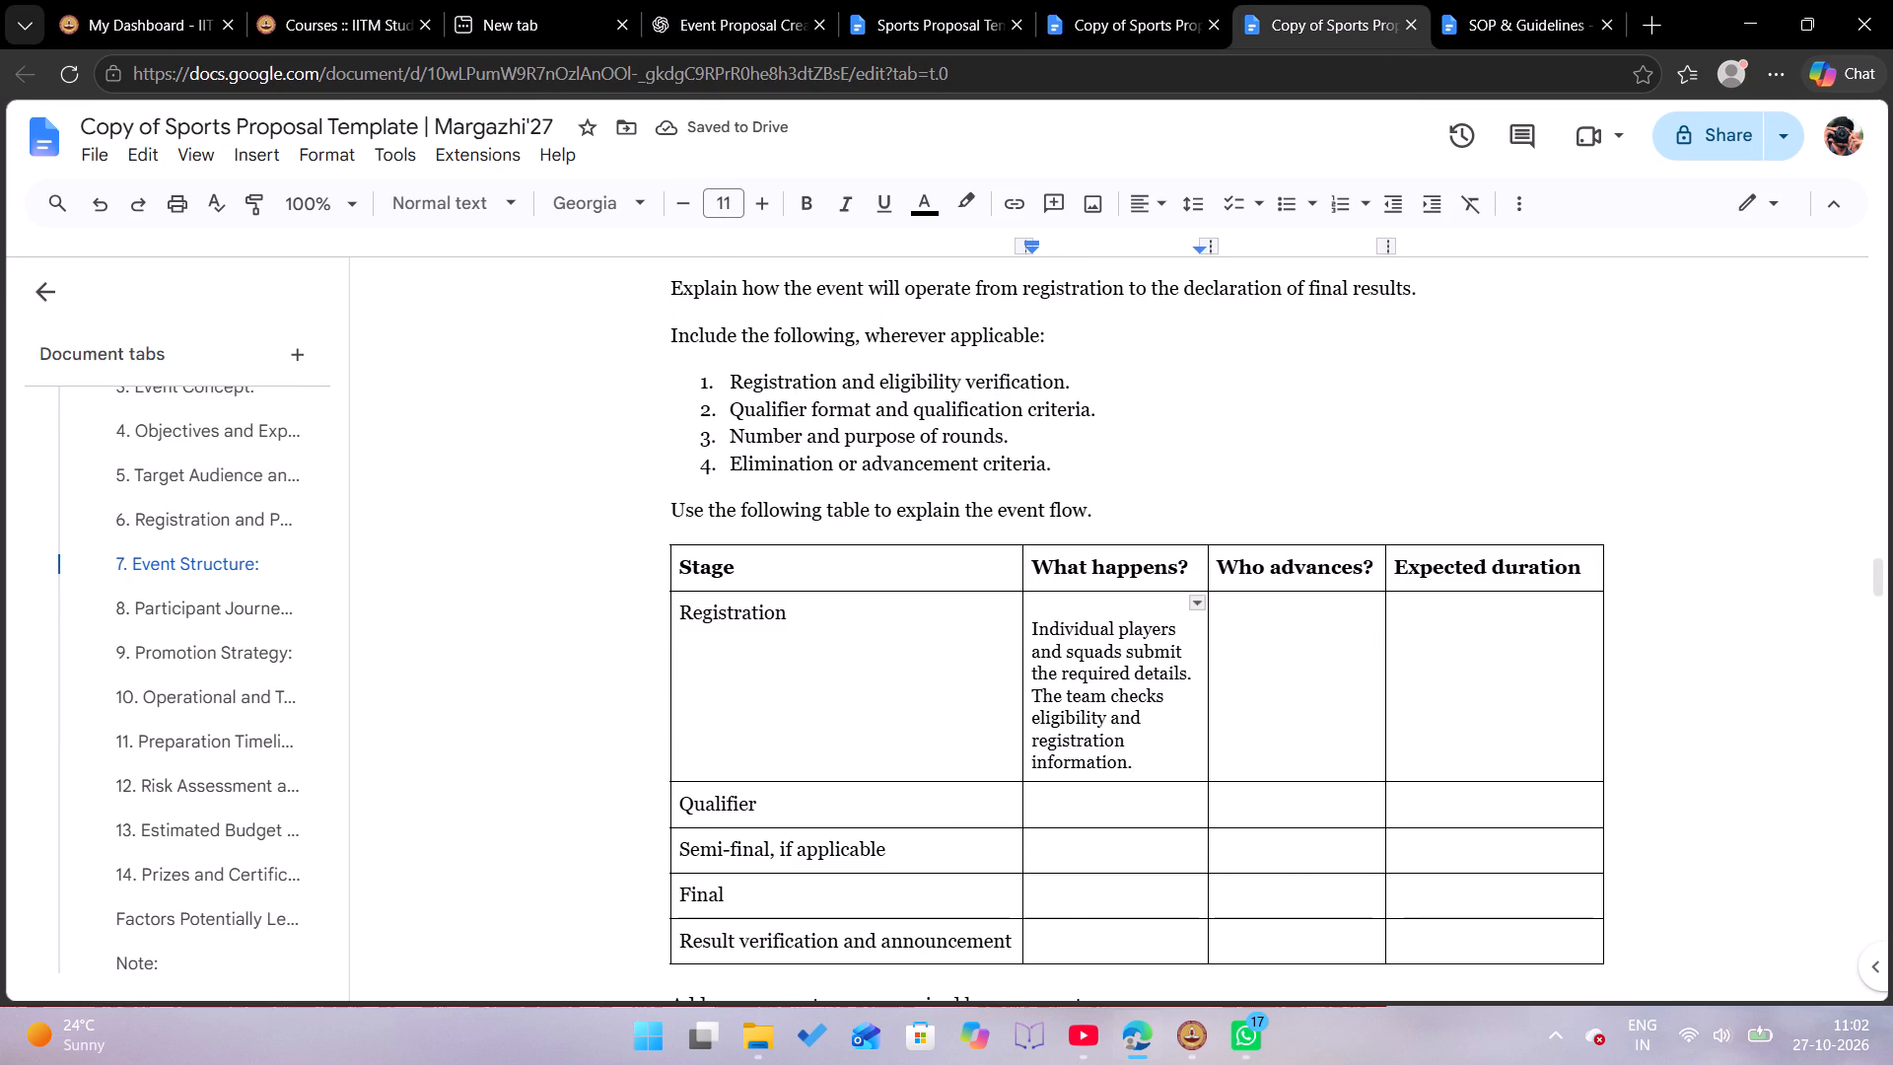
# Widen the "What happens?", "Who advances?" and "Expected duration" columns of the event flow table.
pyautogui.moveTo(1605, 600); pyautogui.dragTo(1759, 575)
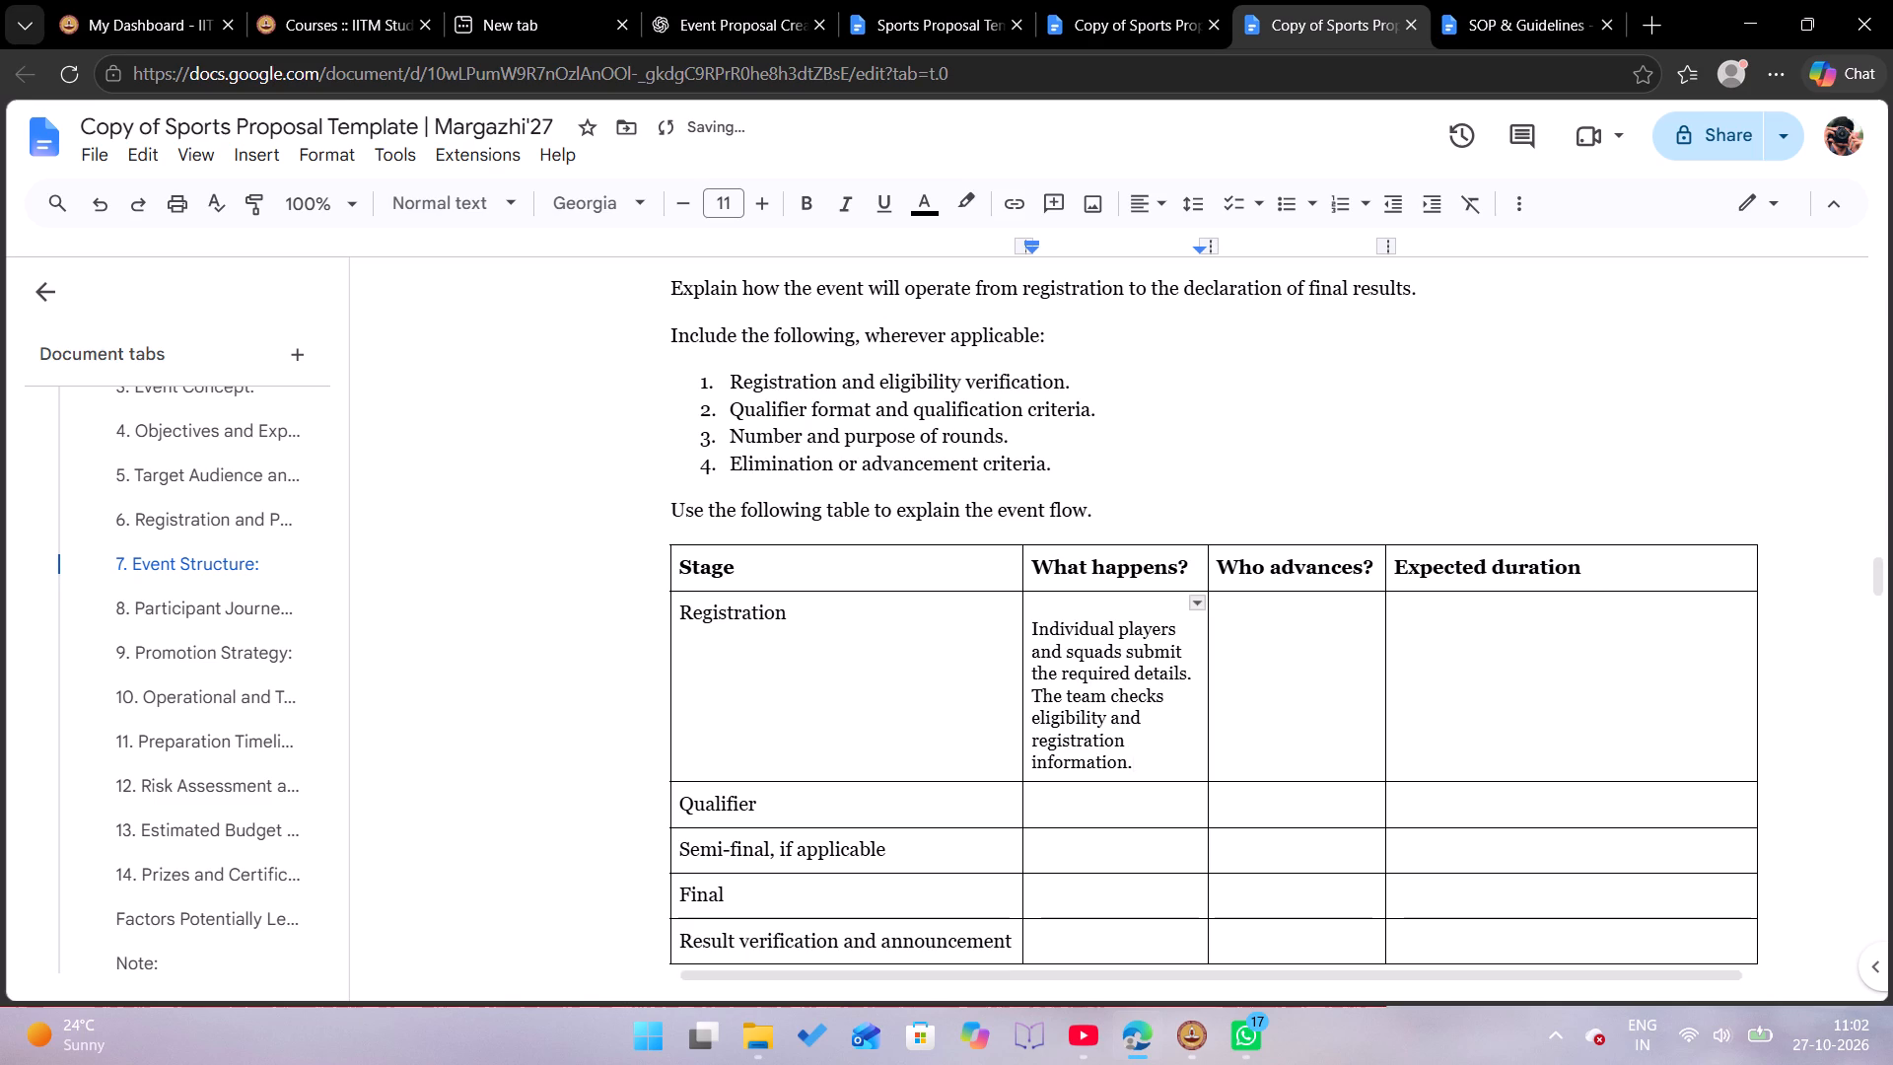
pyautogui.moveTo(1209, 633); pyautogui.dragTo(1241, 626)
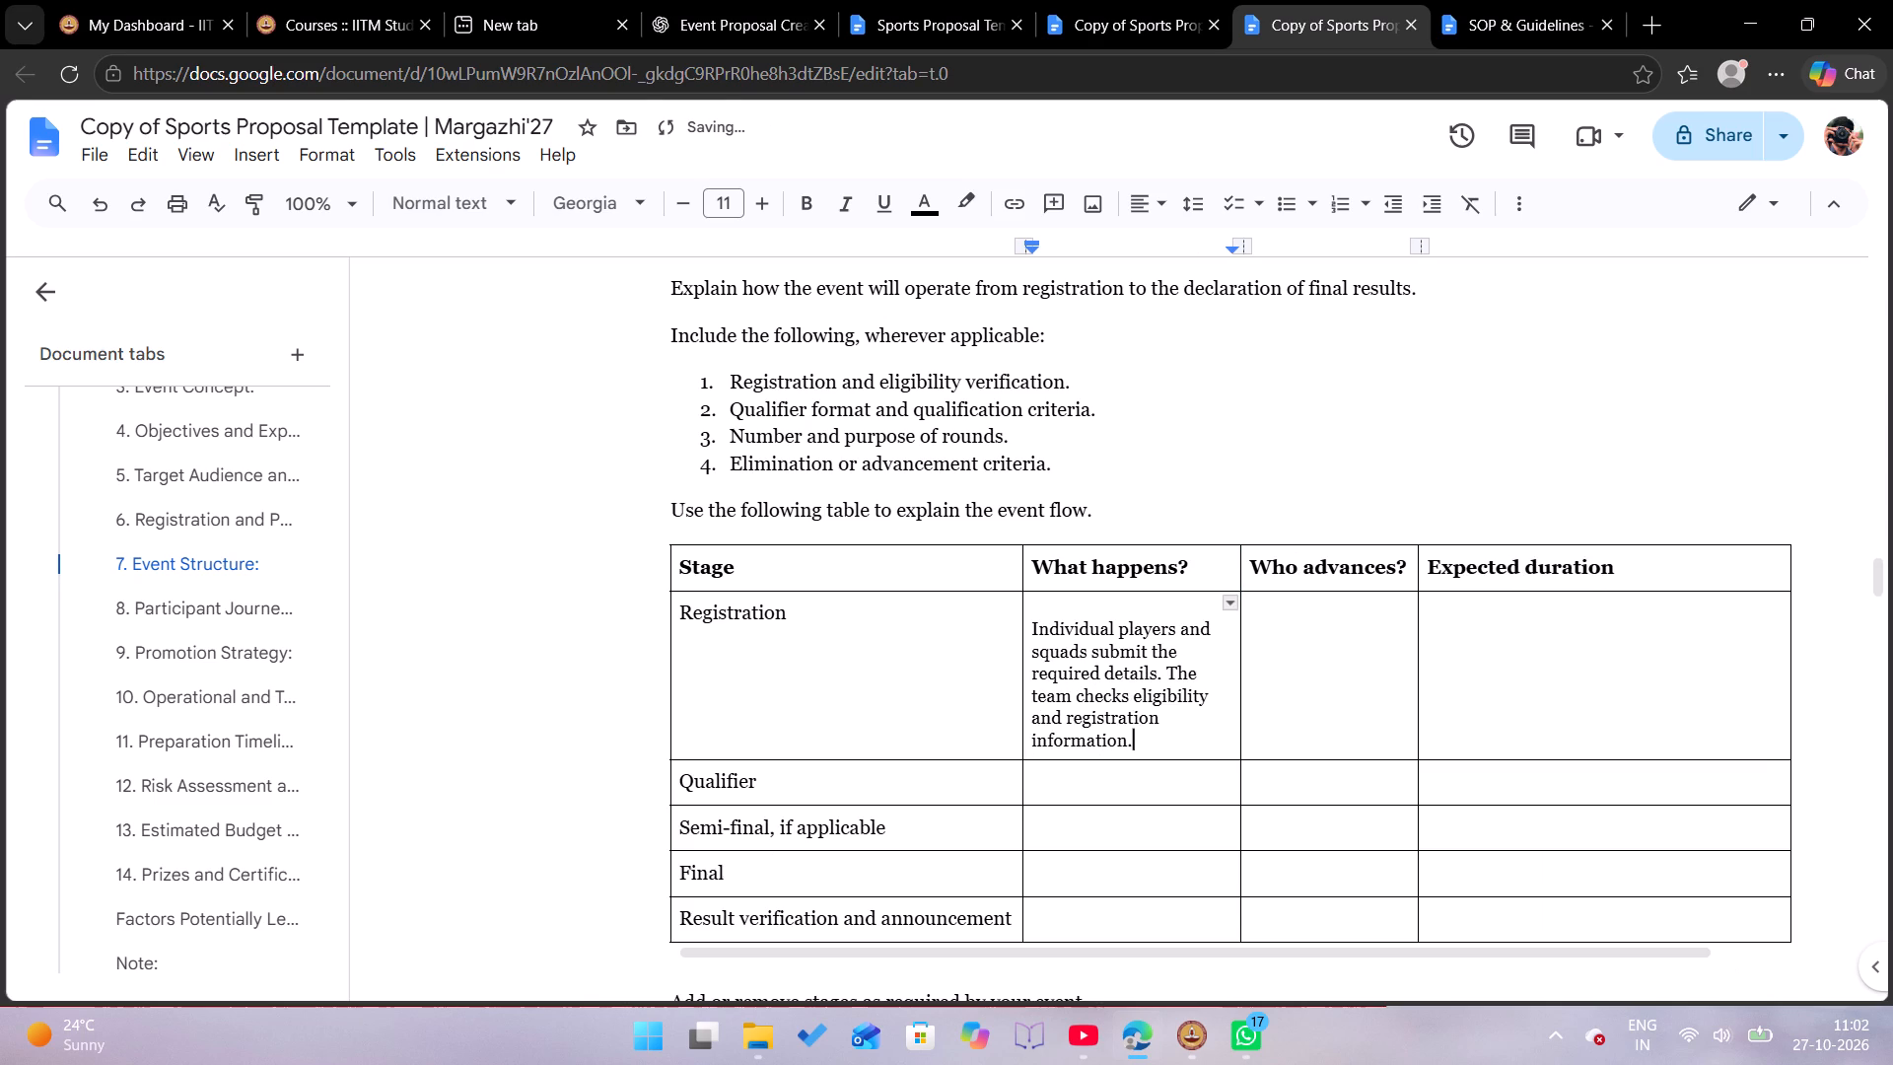
pyautogui.moveTo(1417, 618); pyautogui.dragTo(1492, 608)
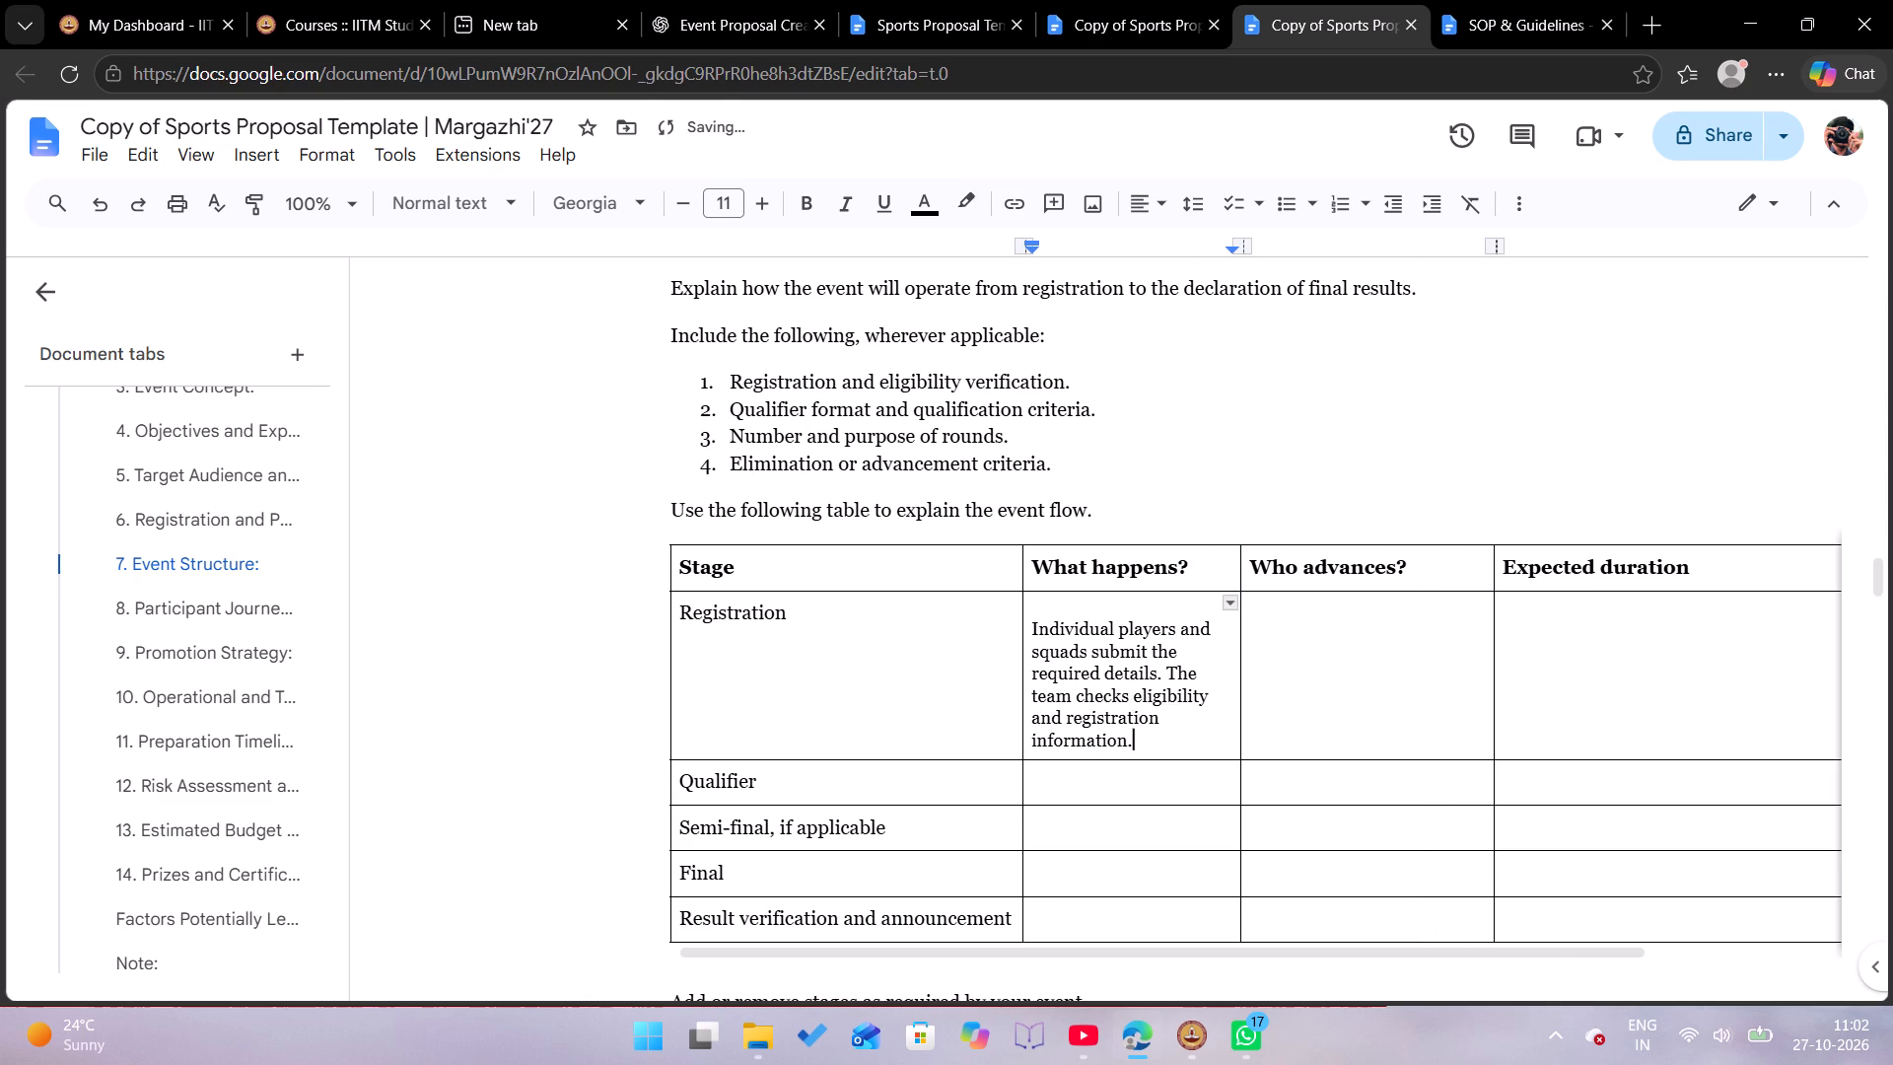
pyautogui.moveTo(1240, 632); pyautogui.dragTo(1266, 628)
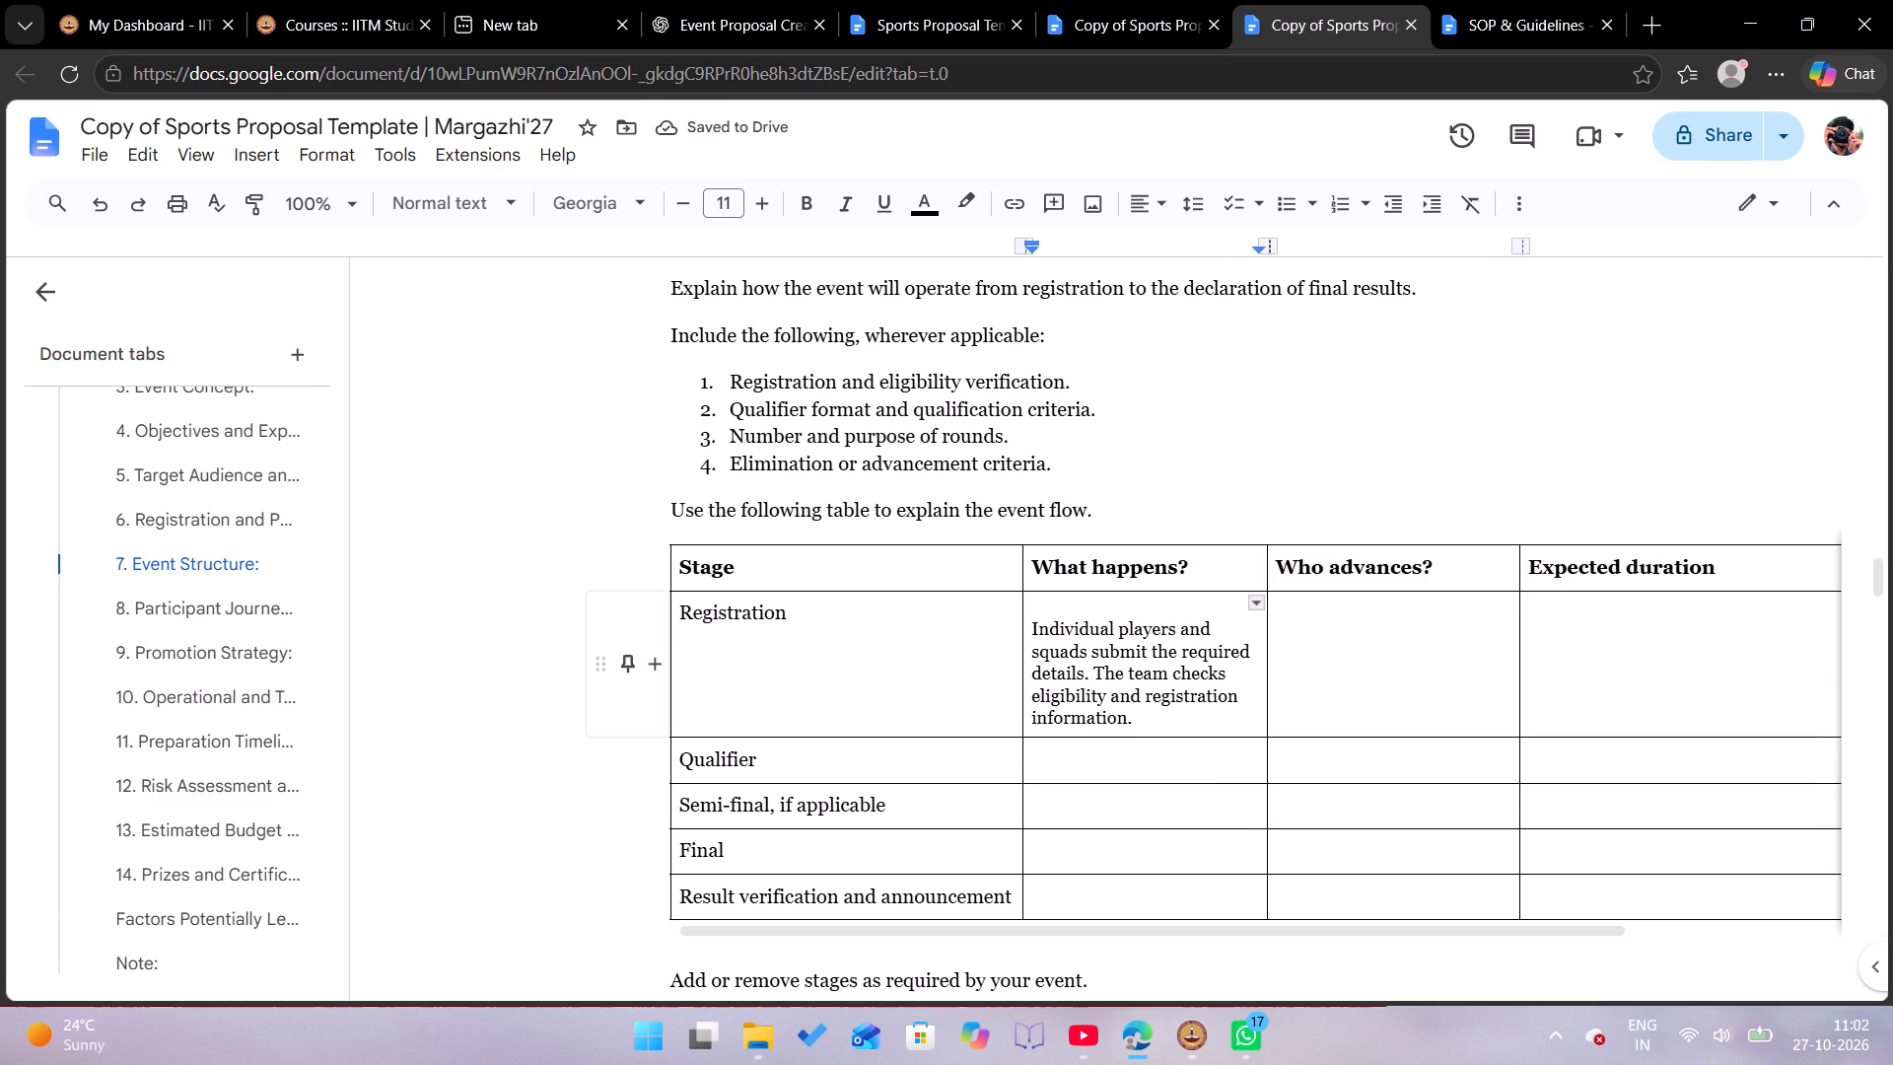
# Add two blank lines above the Registration label in the Stage column.
pyautogui.click(675, 616)
pyautogui.press('Return')
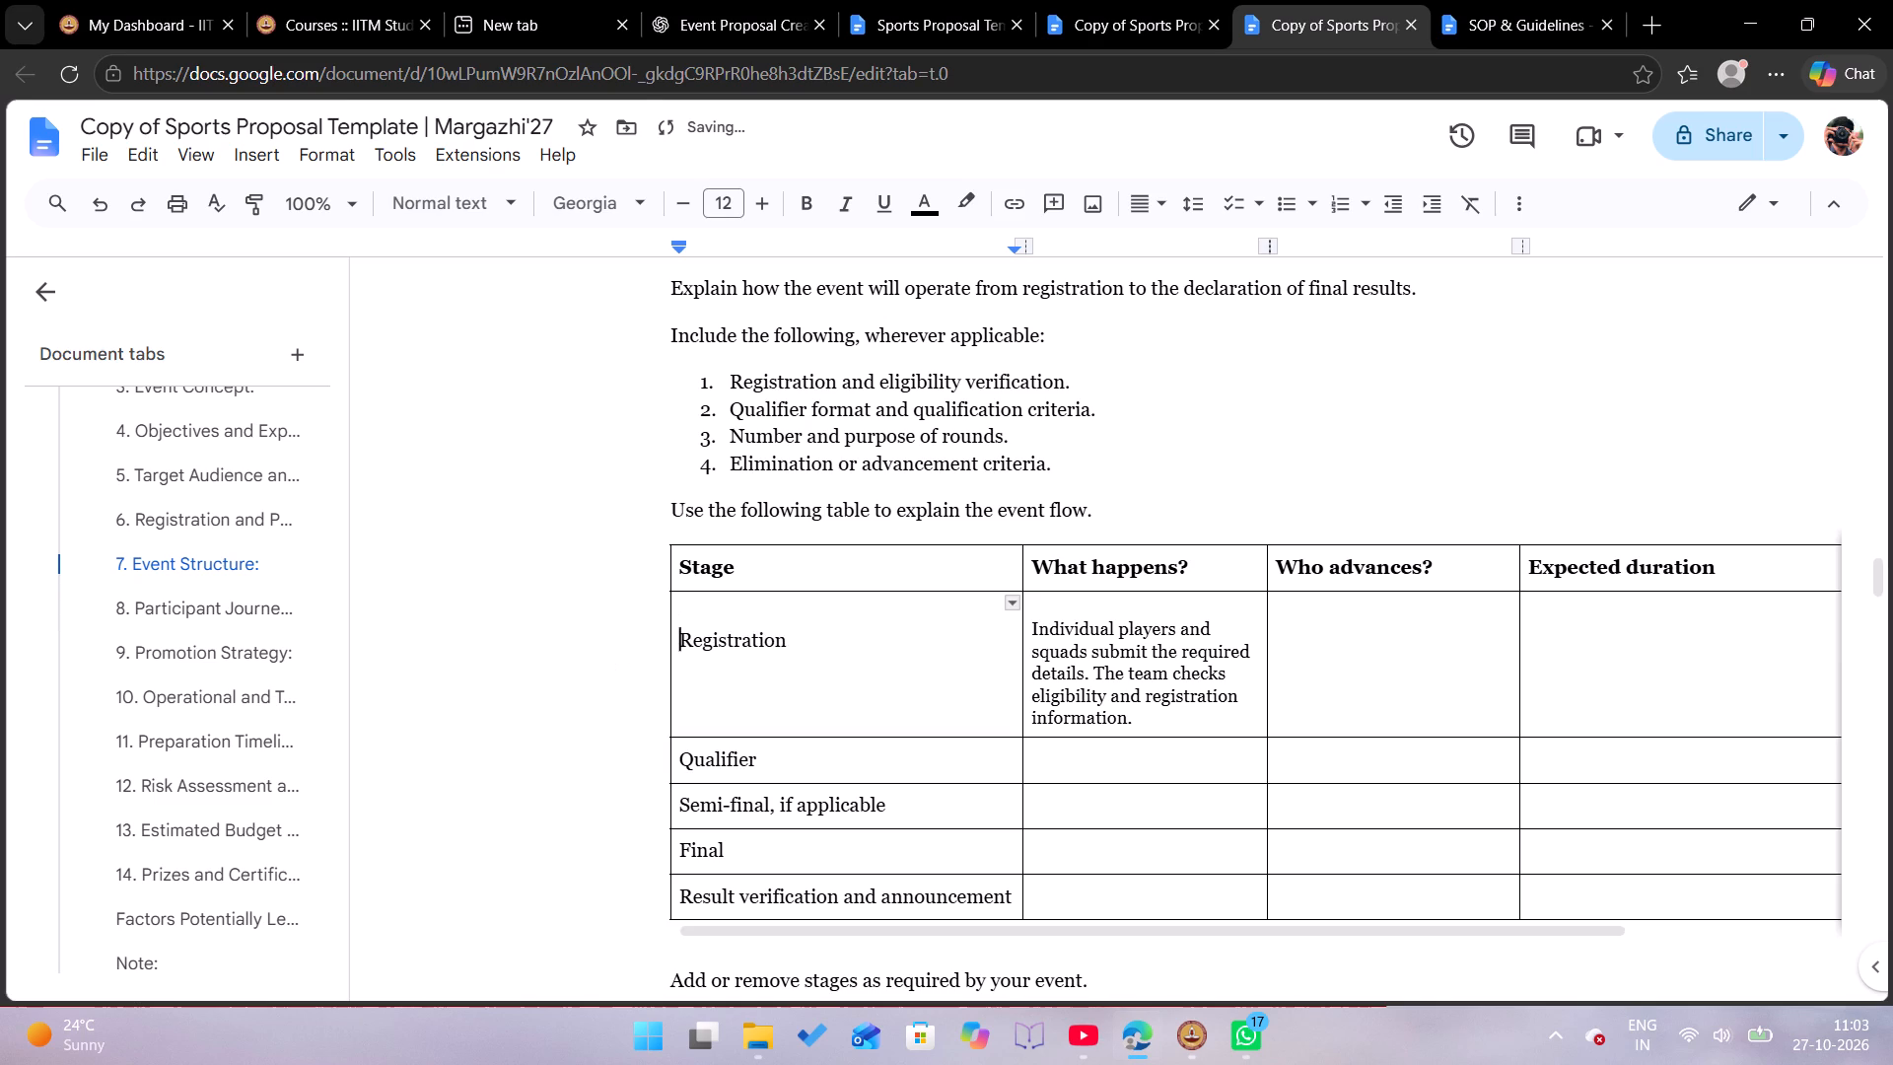
pyautogui.press('Return')
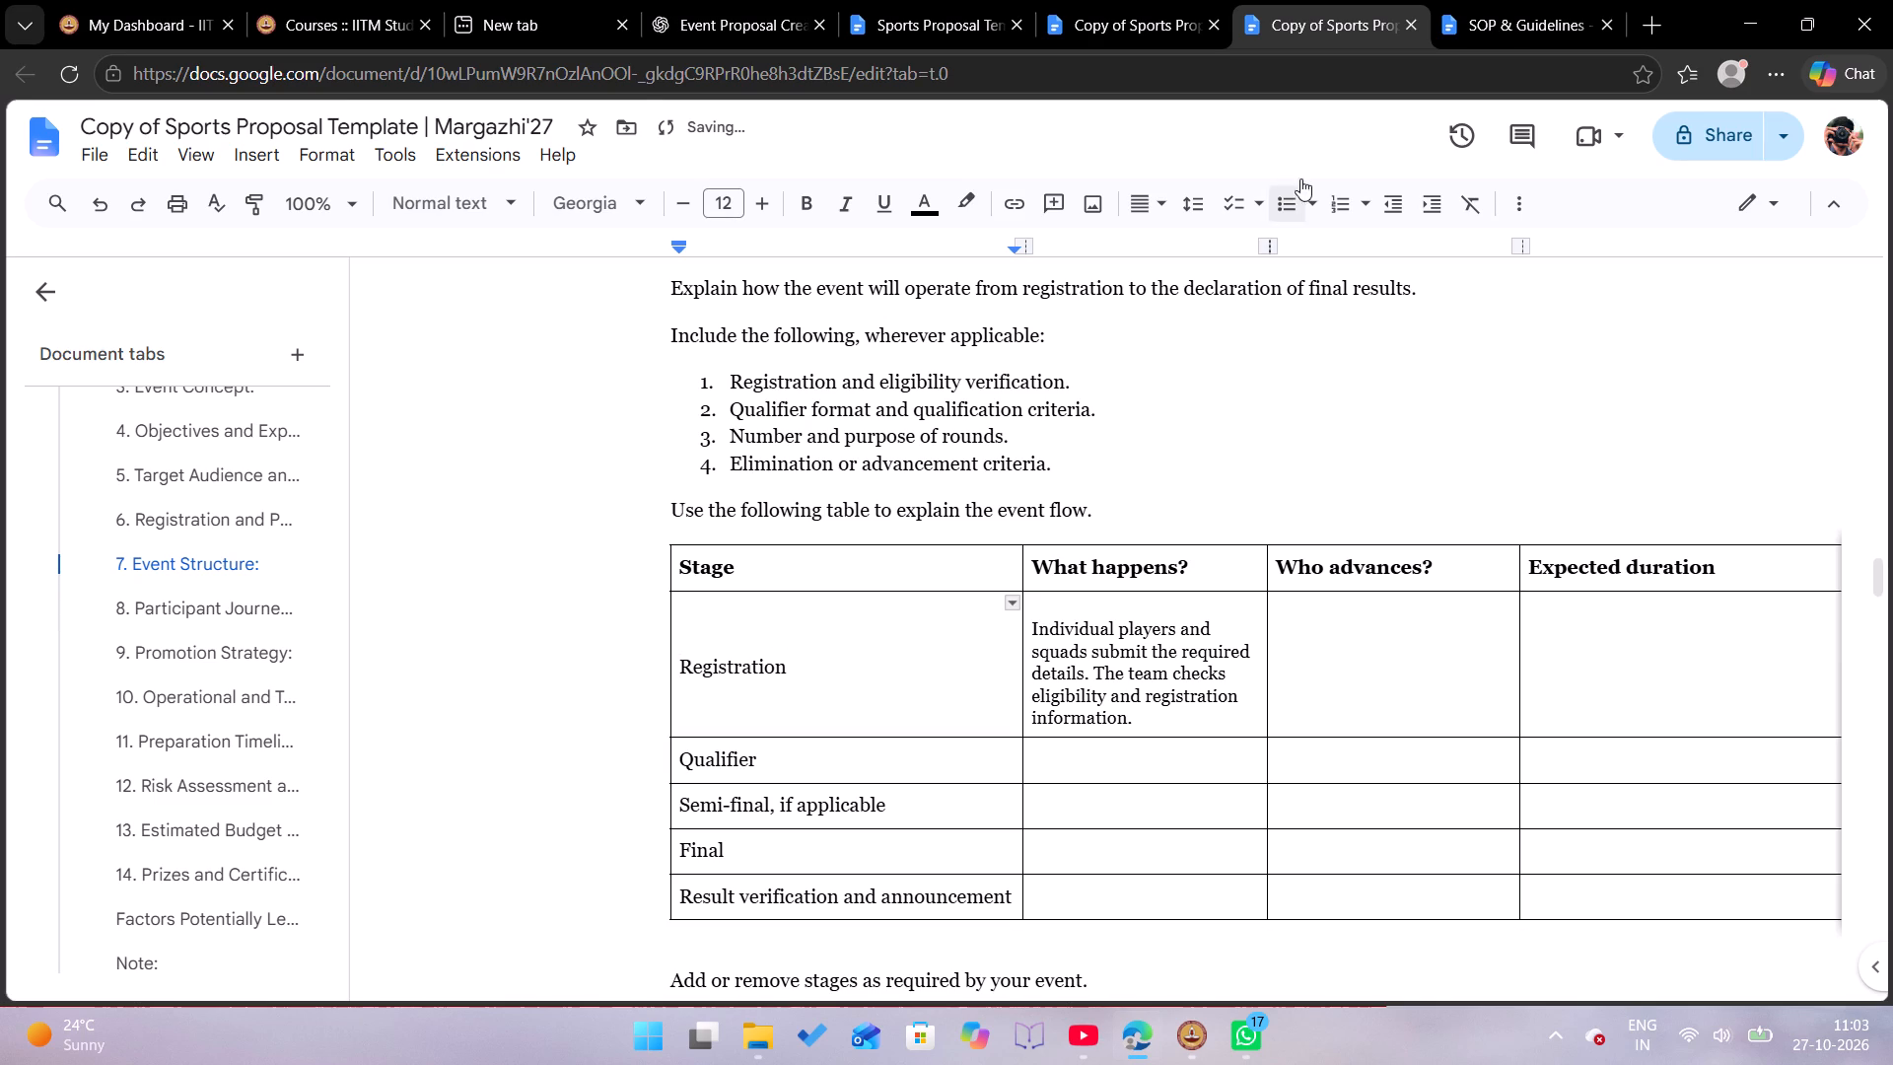
# Copy "Eligible and verified participants" from the drafted proposal into the Registration row's "Who advances?" cell, below a blank line.
pyautogui.click(1157, 0)
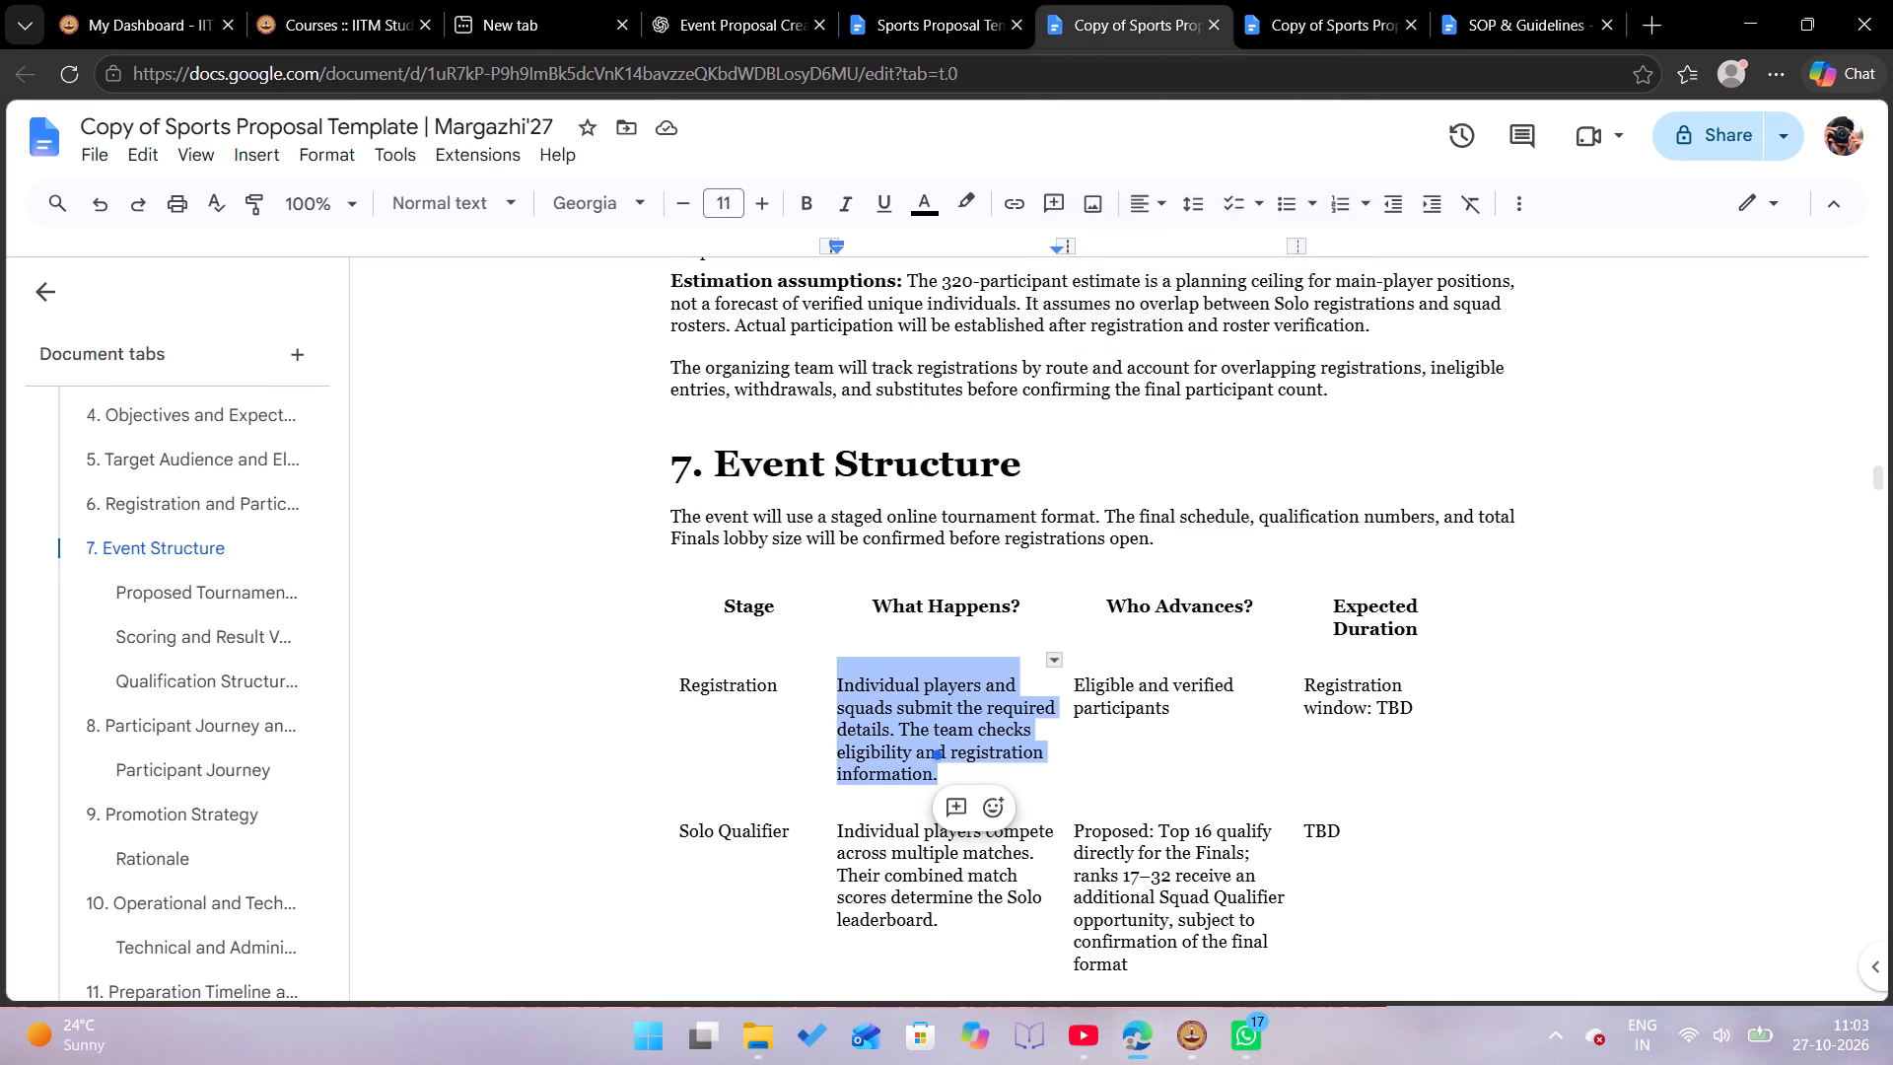
pyautogui.moveTo(1072, 683); pyautogui.dragTo(1089, 685)
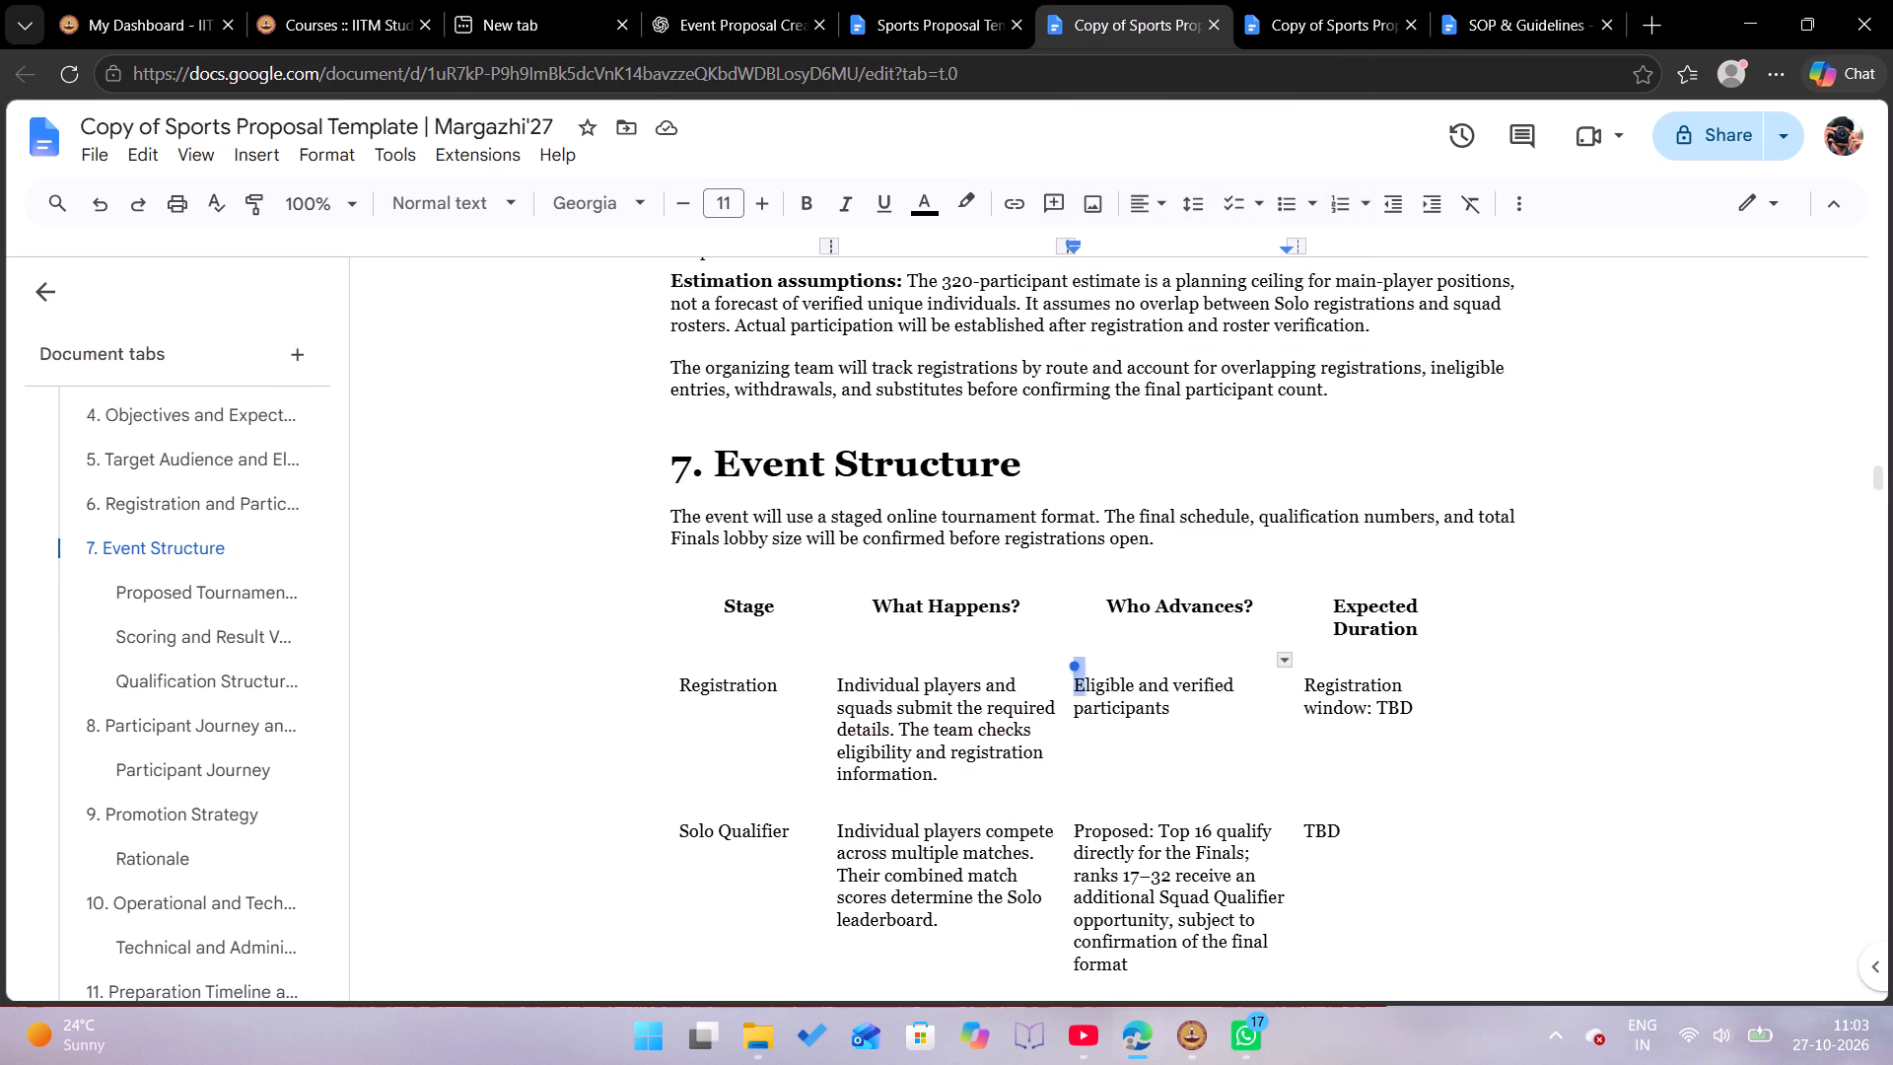
pyautogui.moveTo(1089, 685); pyautogui.dragTo(1167, 707)
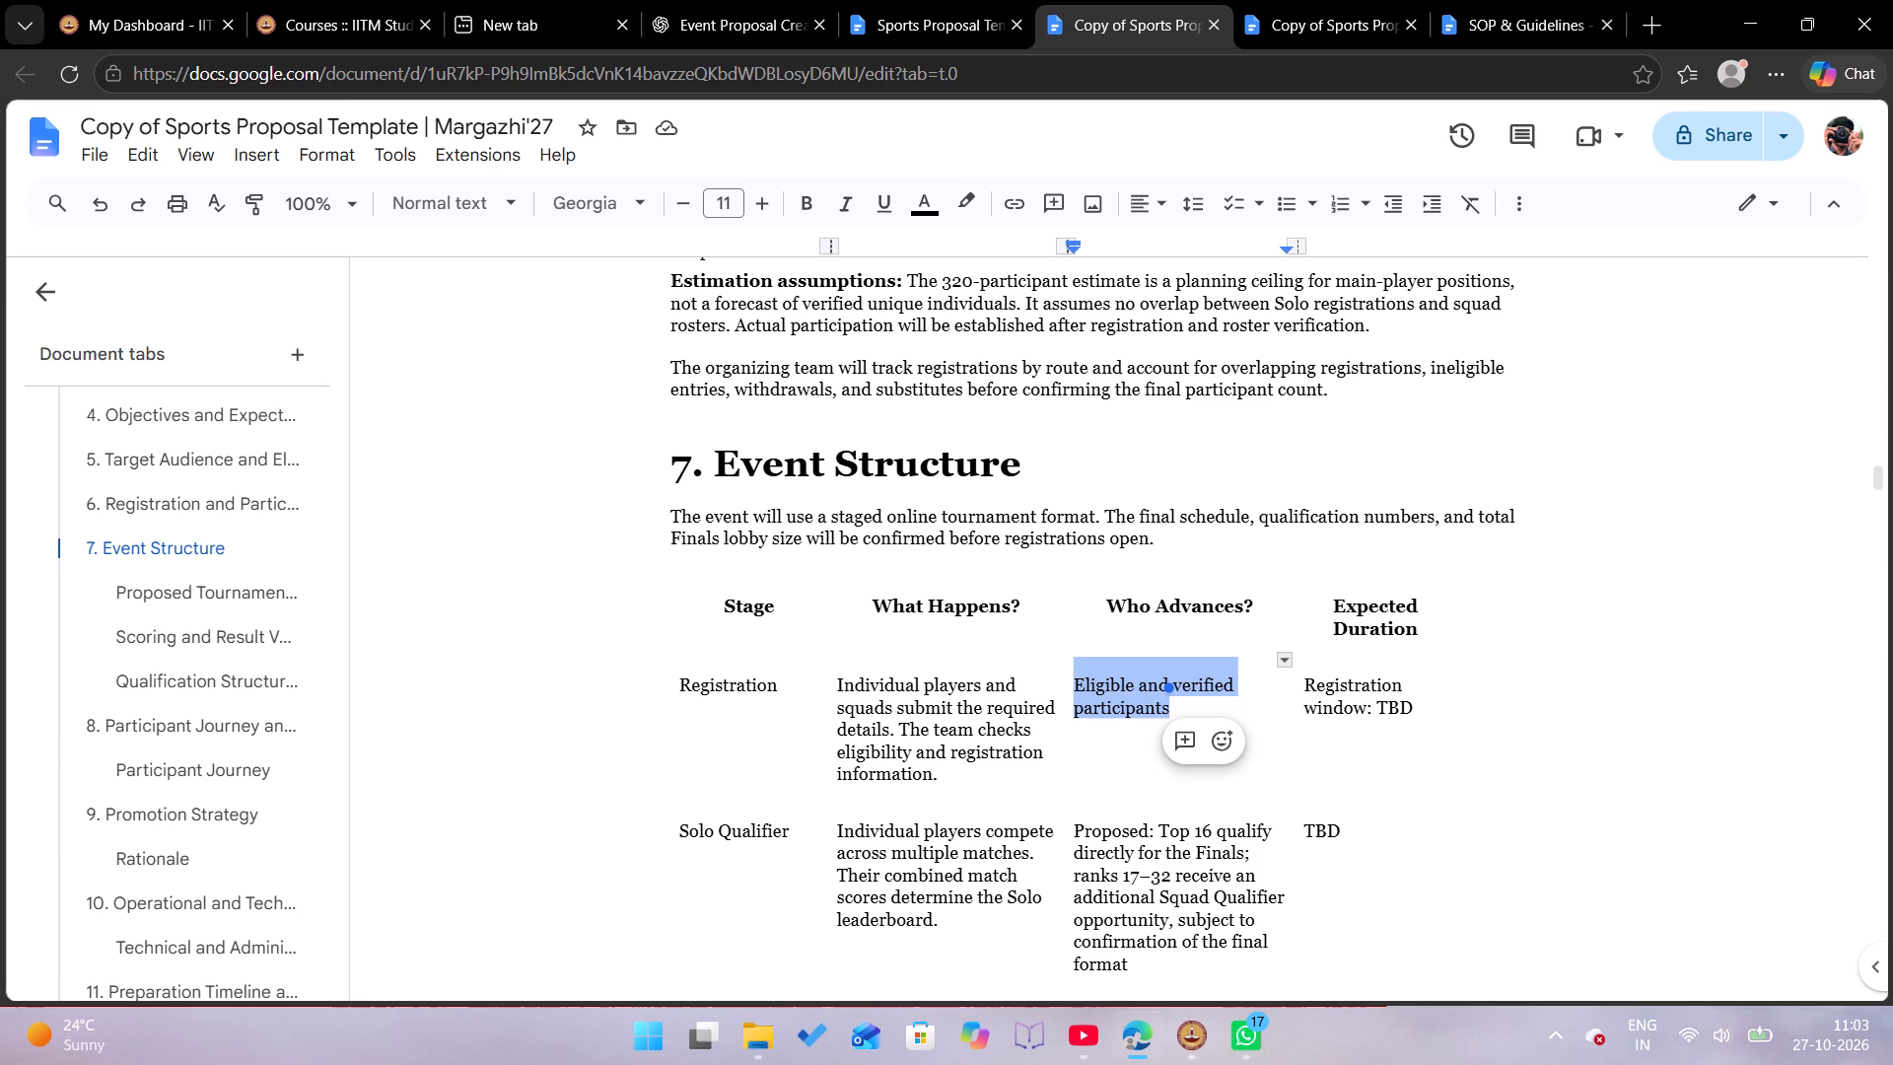
pyautogui.hotkey('ctrl', 'c')
pyautogui.click(1303, 0)
pyautogui.click(1297, 644)
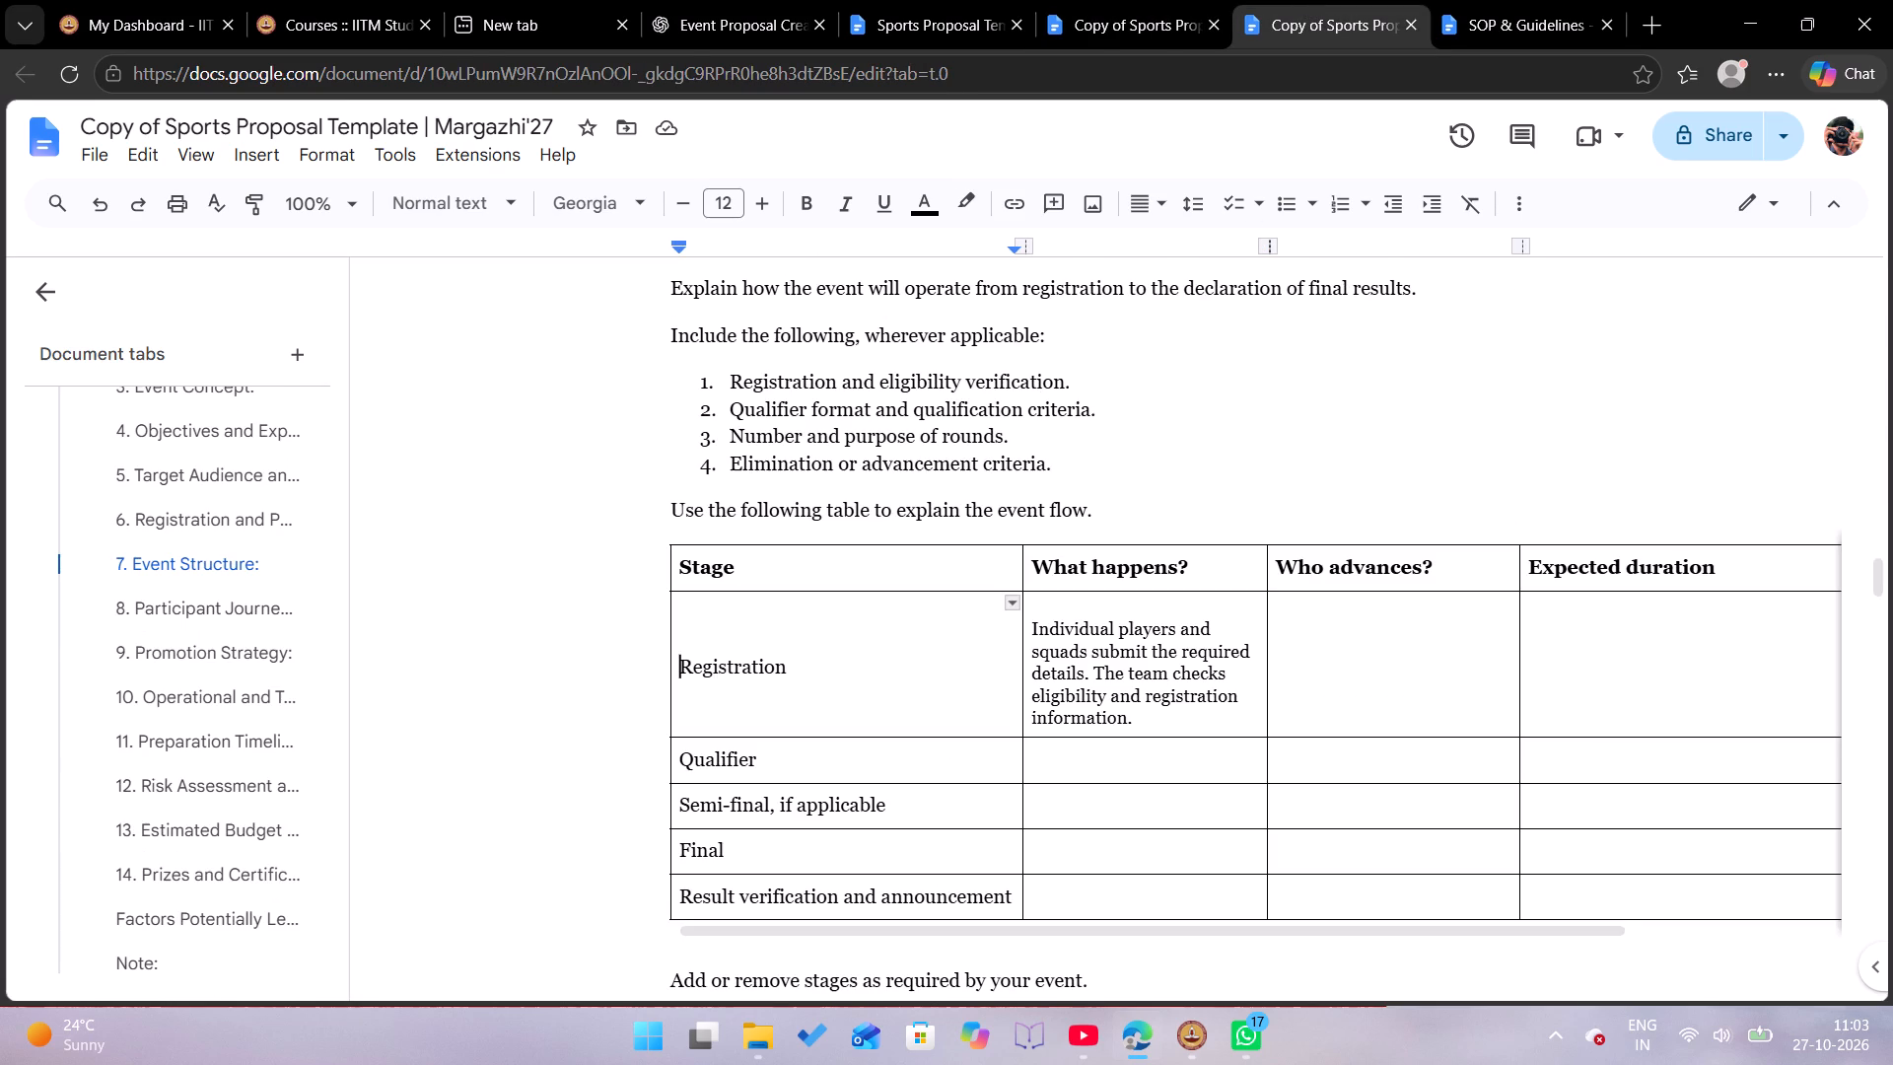
pyautogui.press('Return')
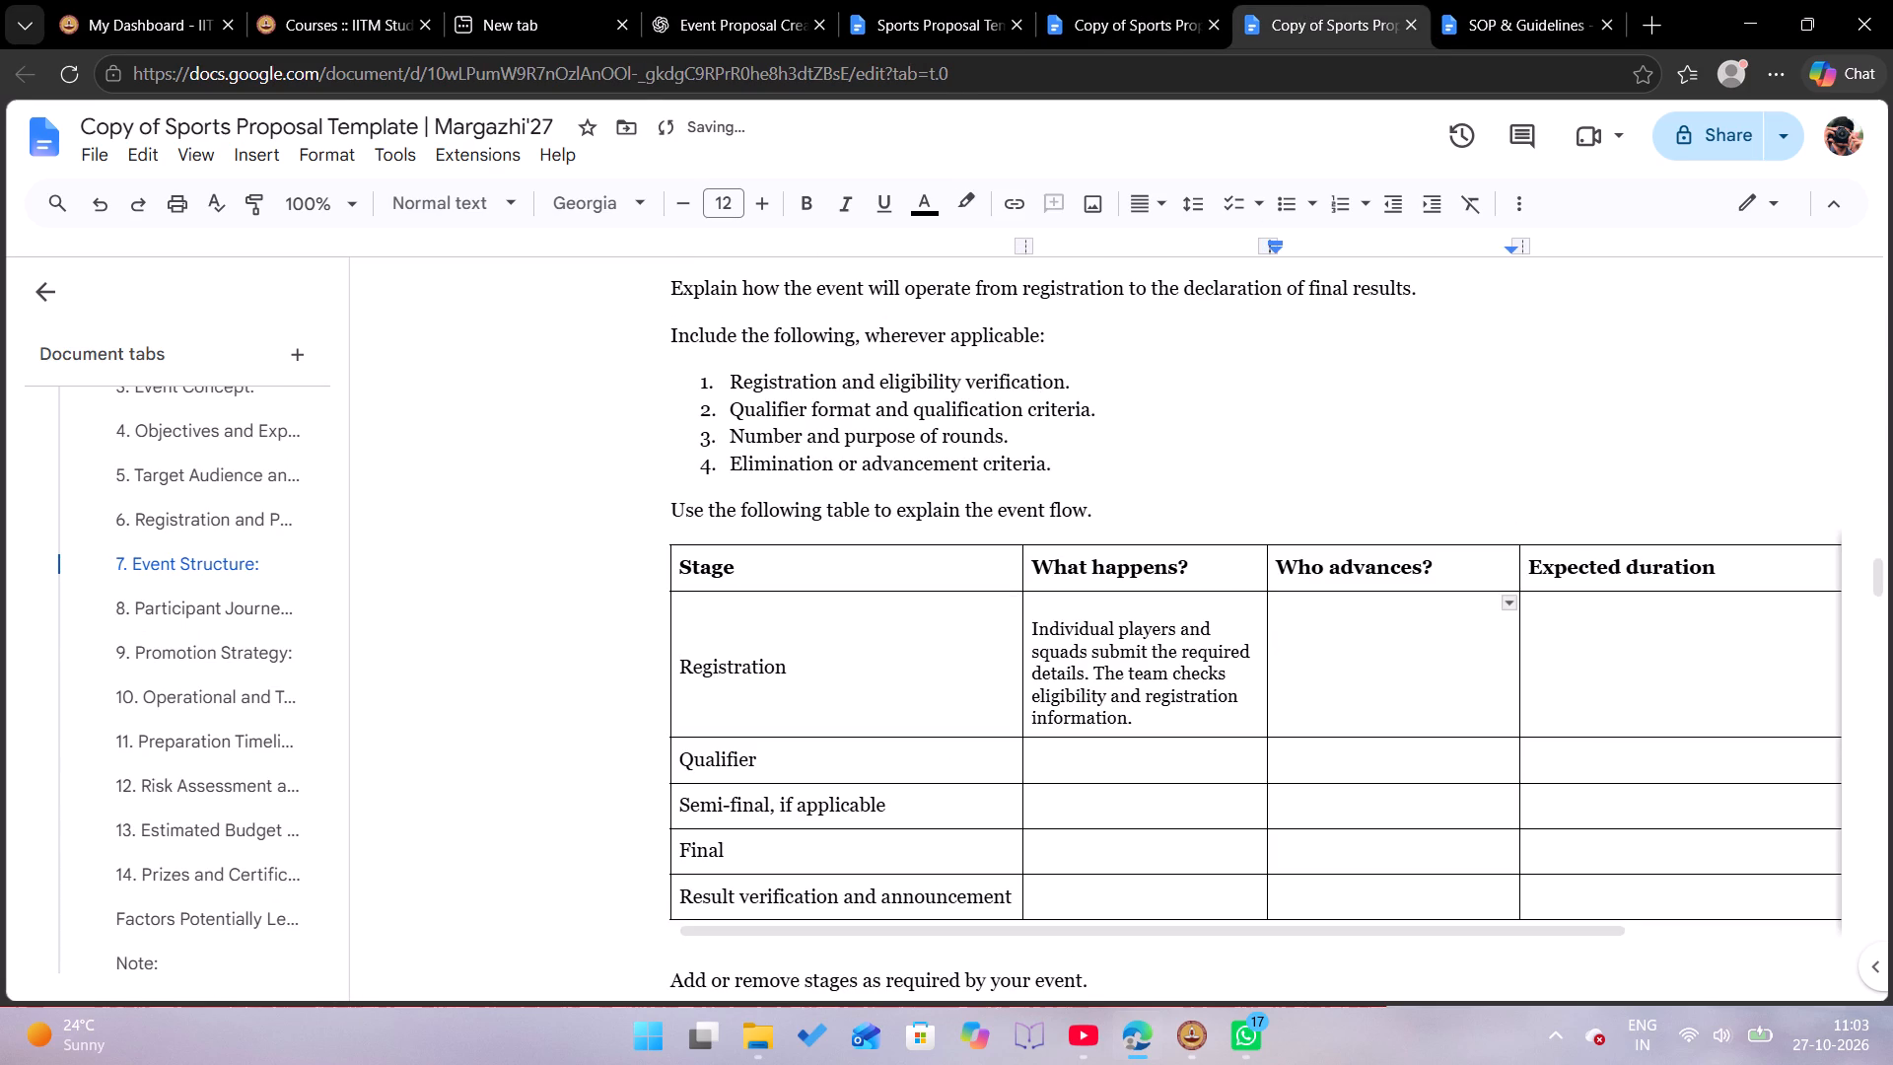
pyautogui.hotkey('ctrl', 'v')
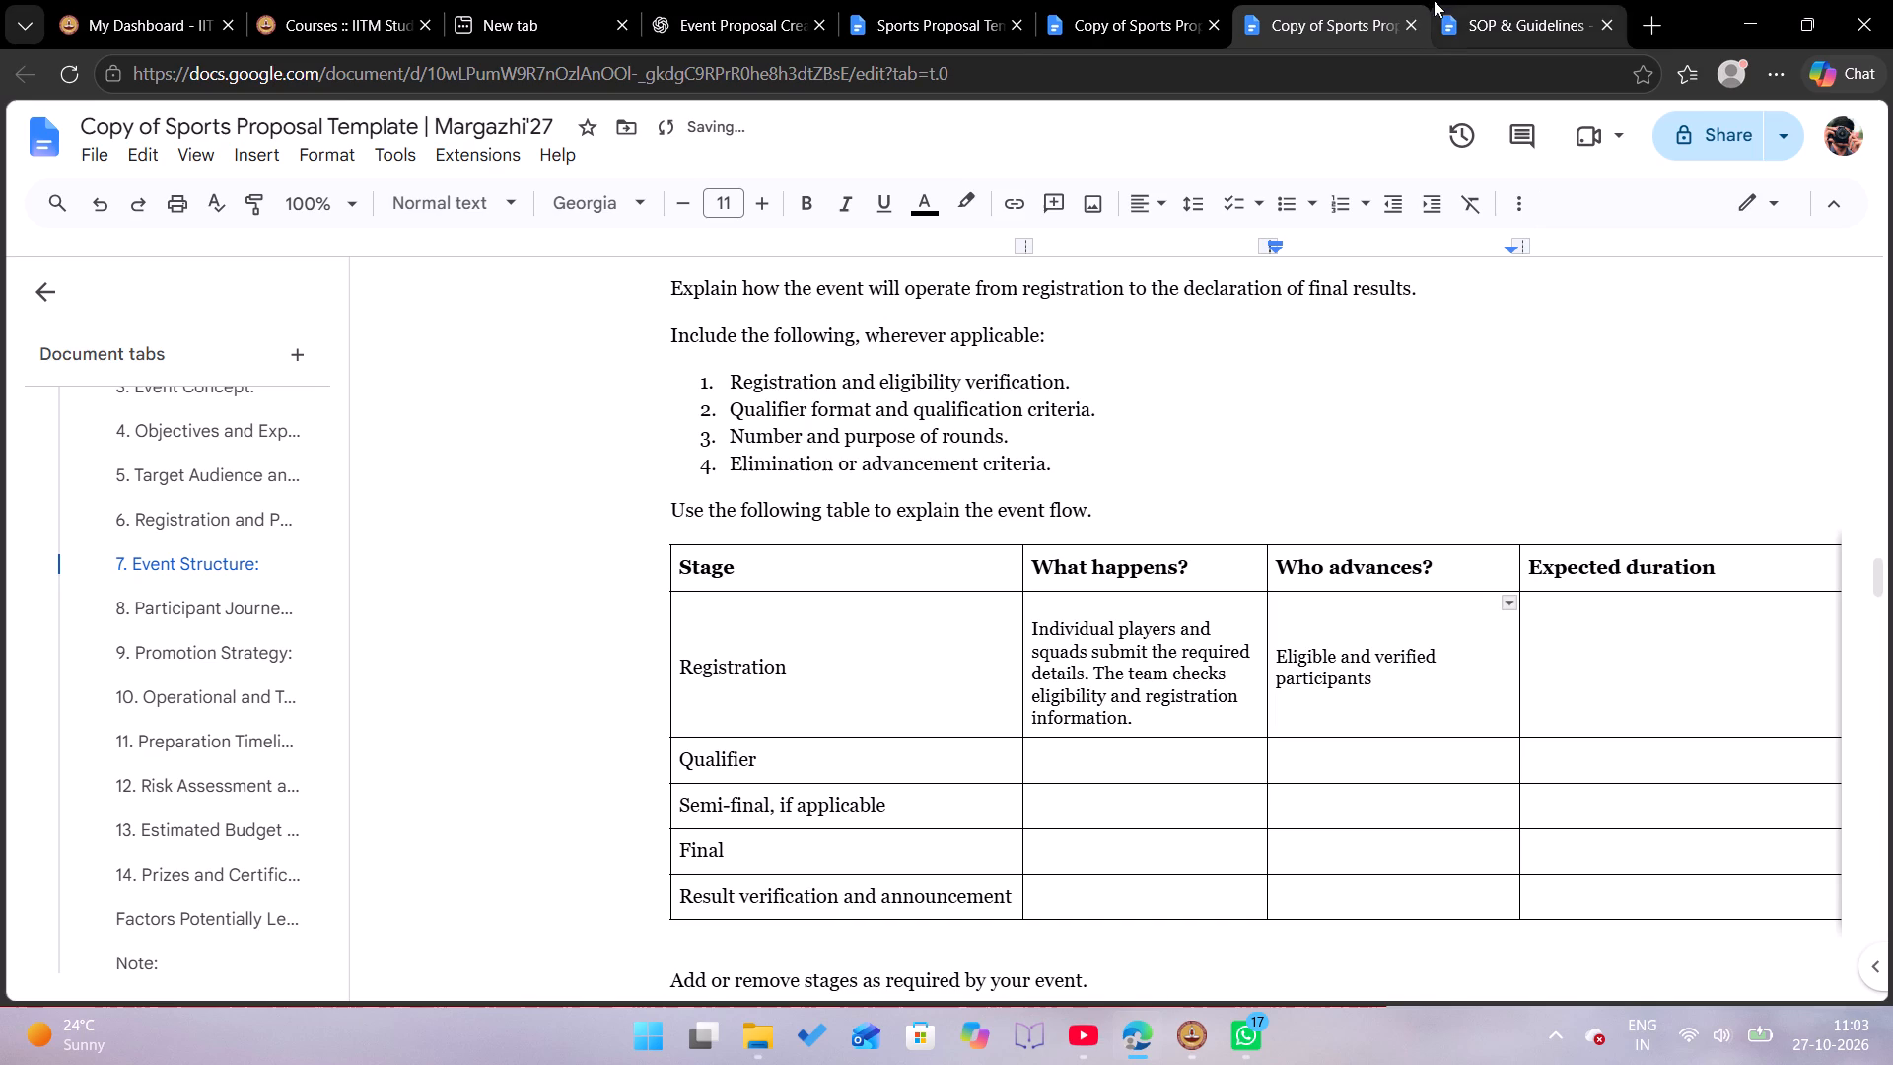
# Copy "Registration window: TBD" from the drafted proposal into the Registration row's "Expected duration" cell, below a blank line.
pyautogui.click(1164, 0)
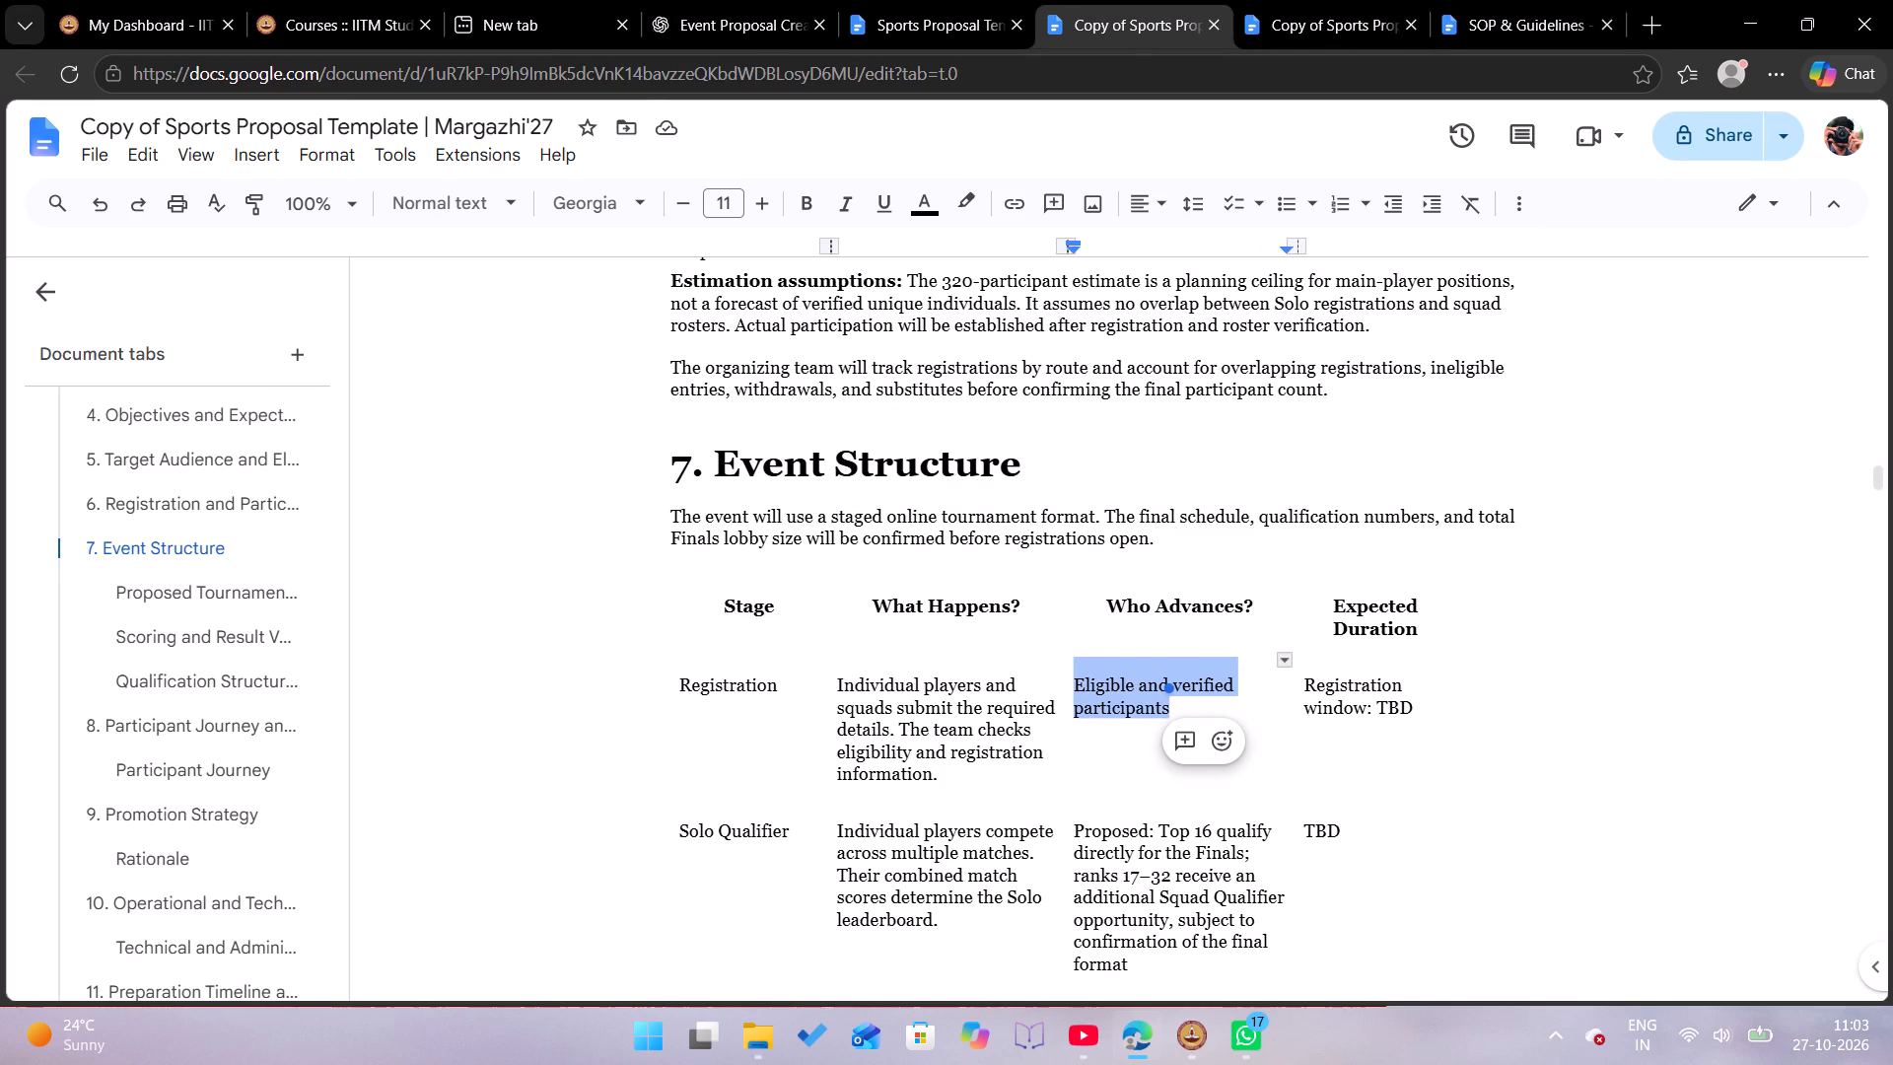
pyautogui.moveTo(1304, 682); pyautogui.dragTo(1413, 709)
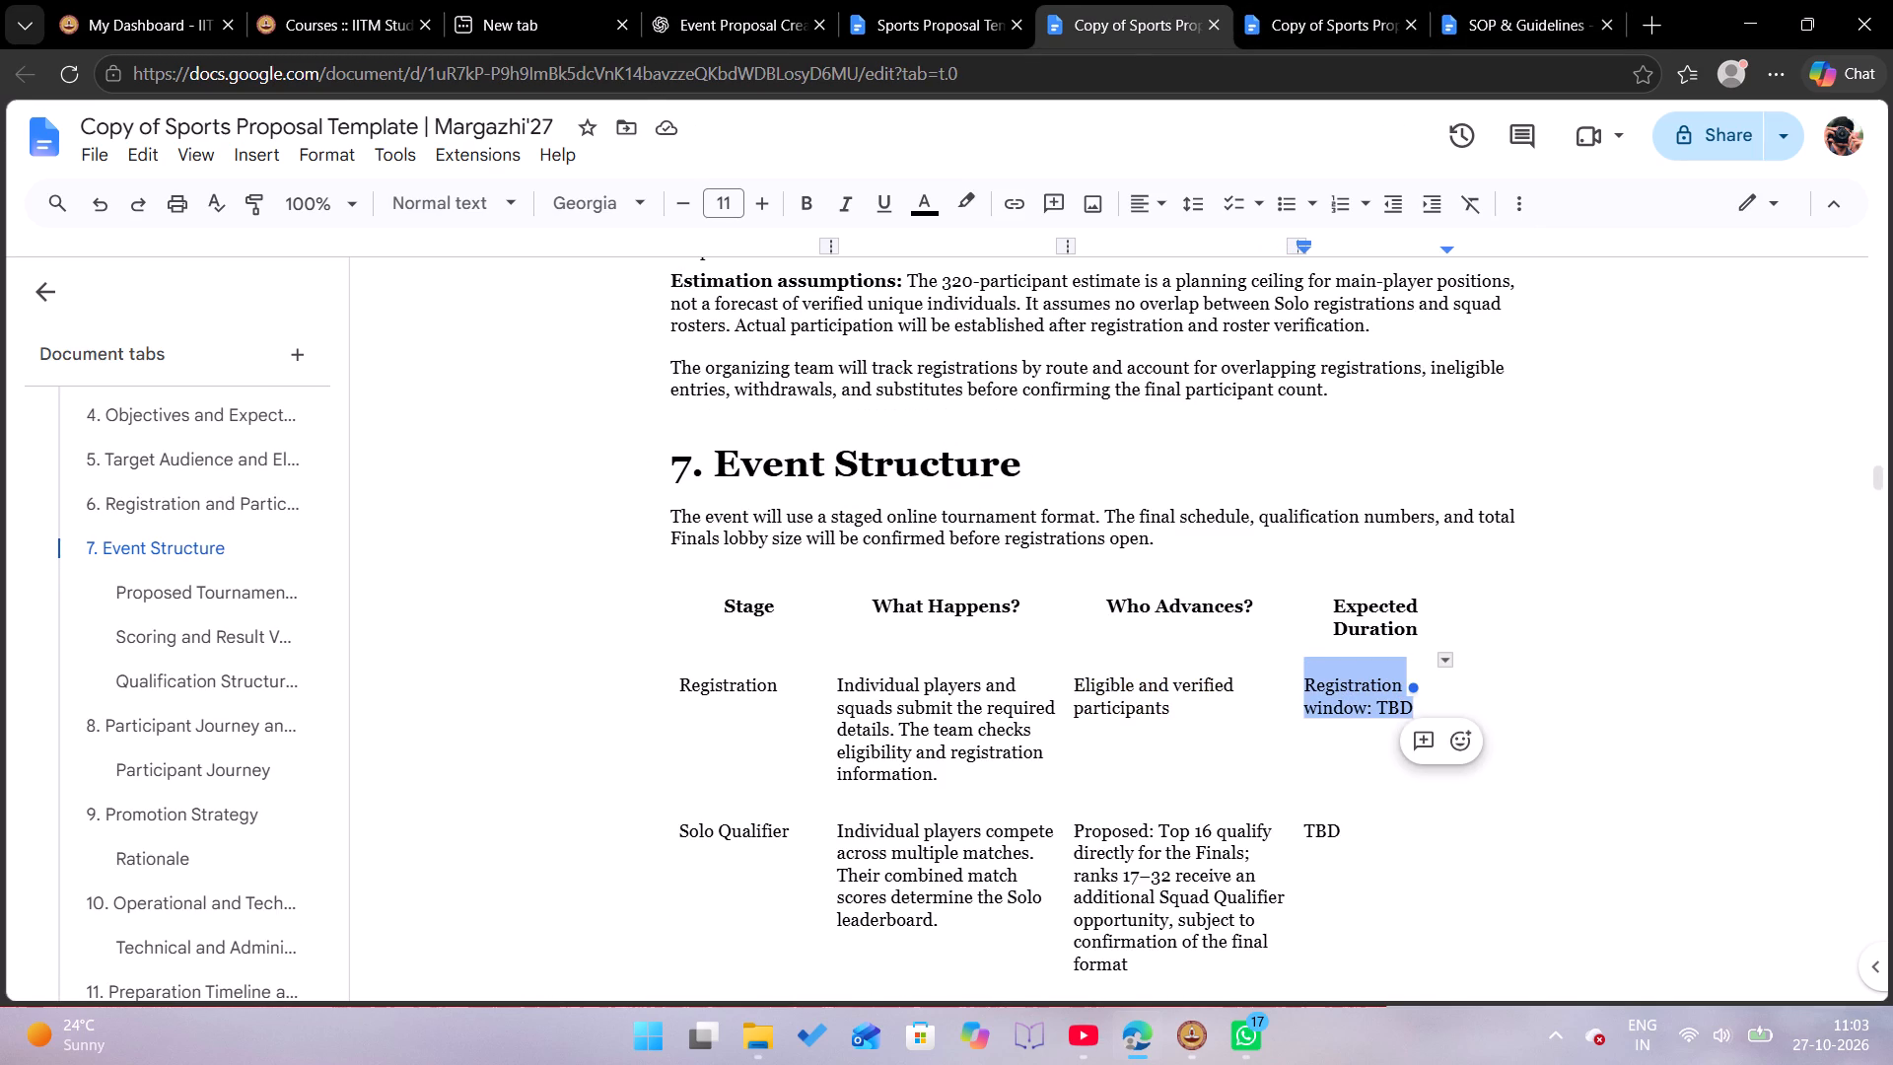
pyautogui.hotkey('ctrl', 'c')
pyautogui.click(1353, 0)
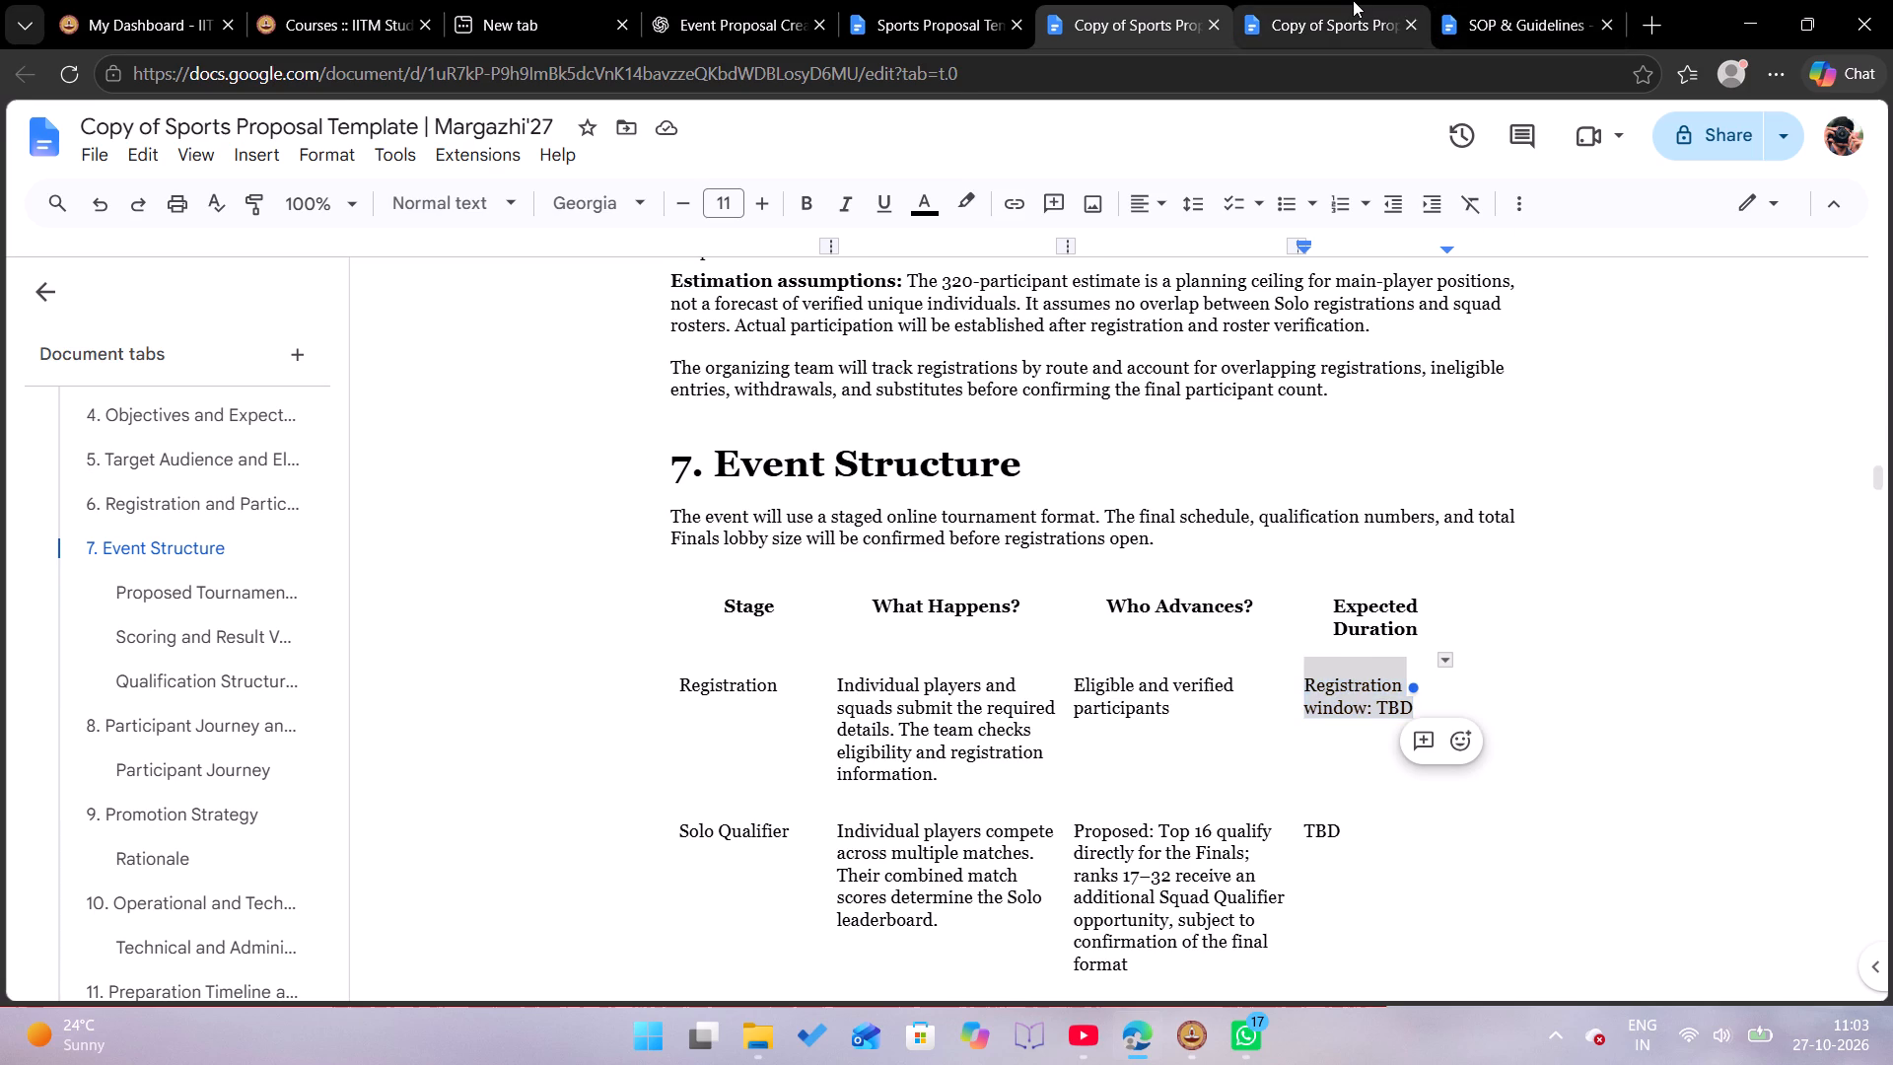
pyautogui.click(1541, 653)
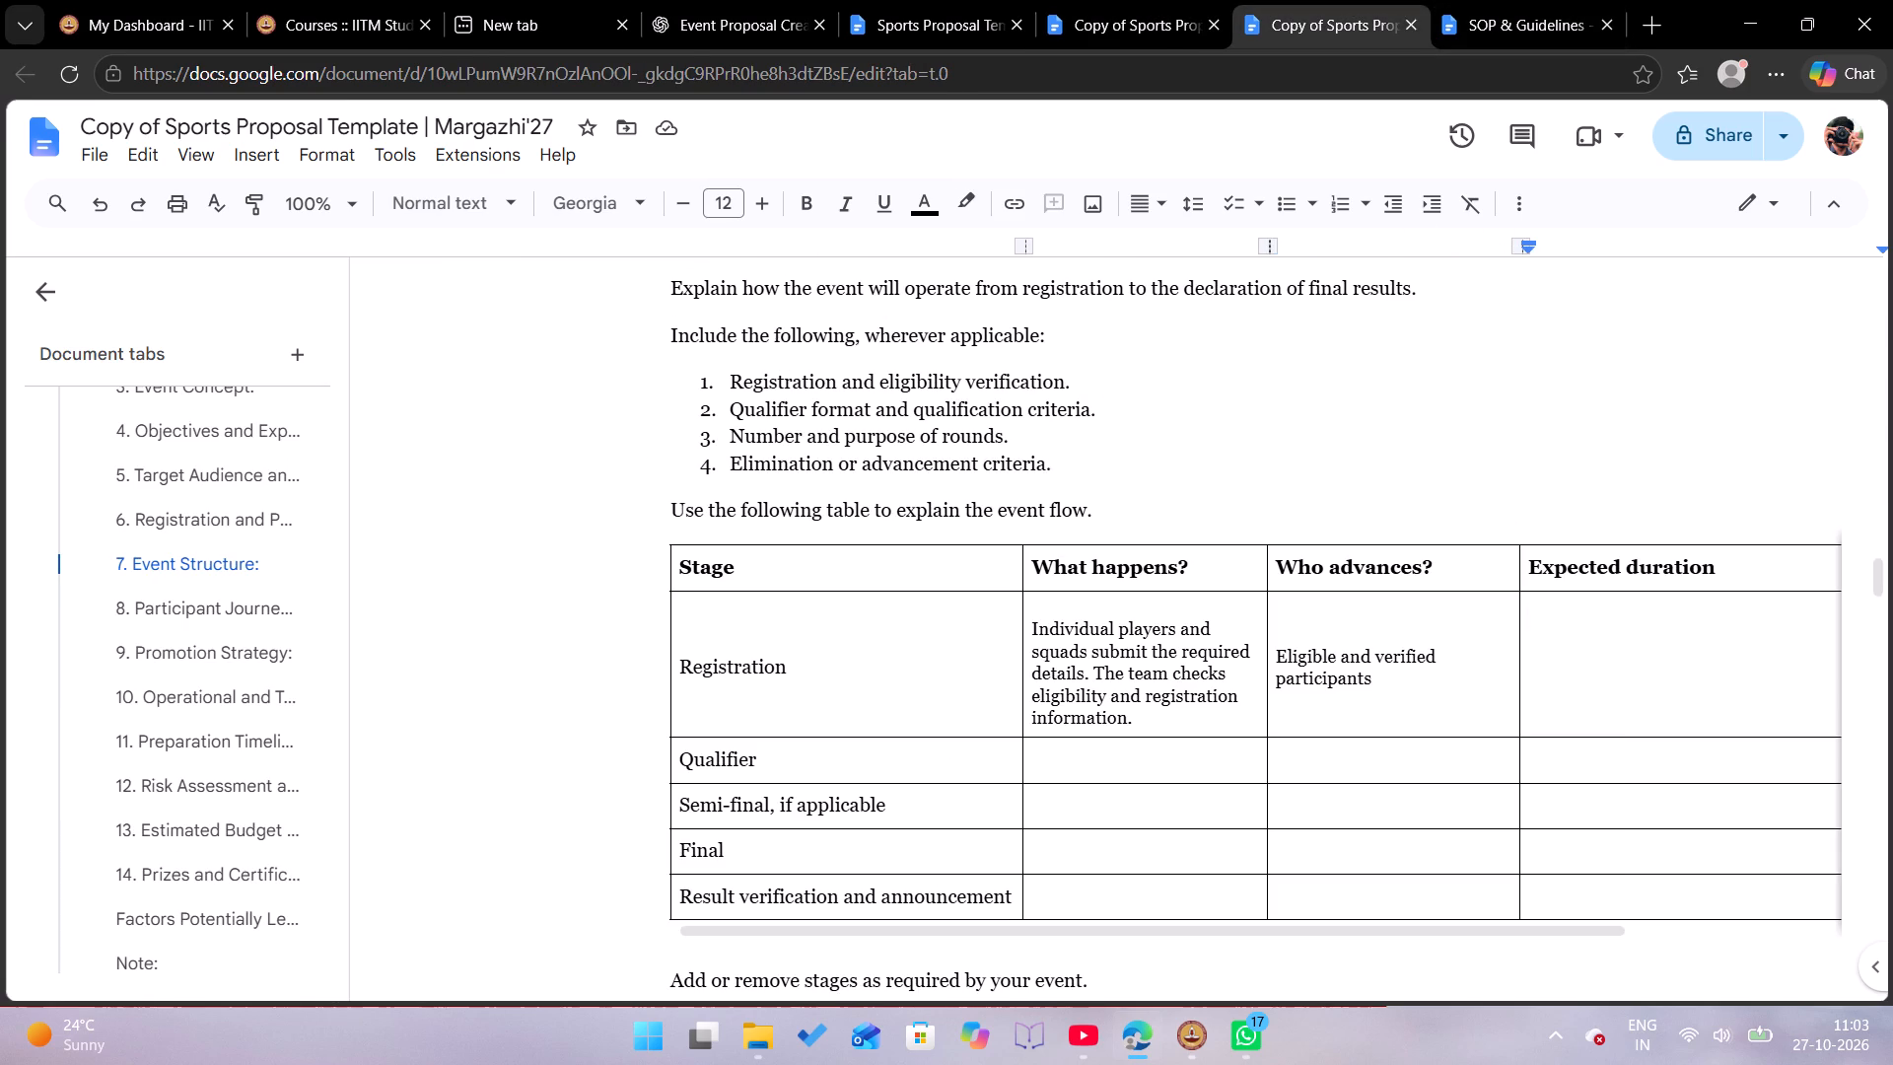
pyautogui.press('Return')
pyautogui.hotkey('ctrl', 'v')
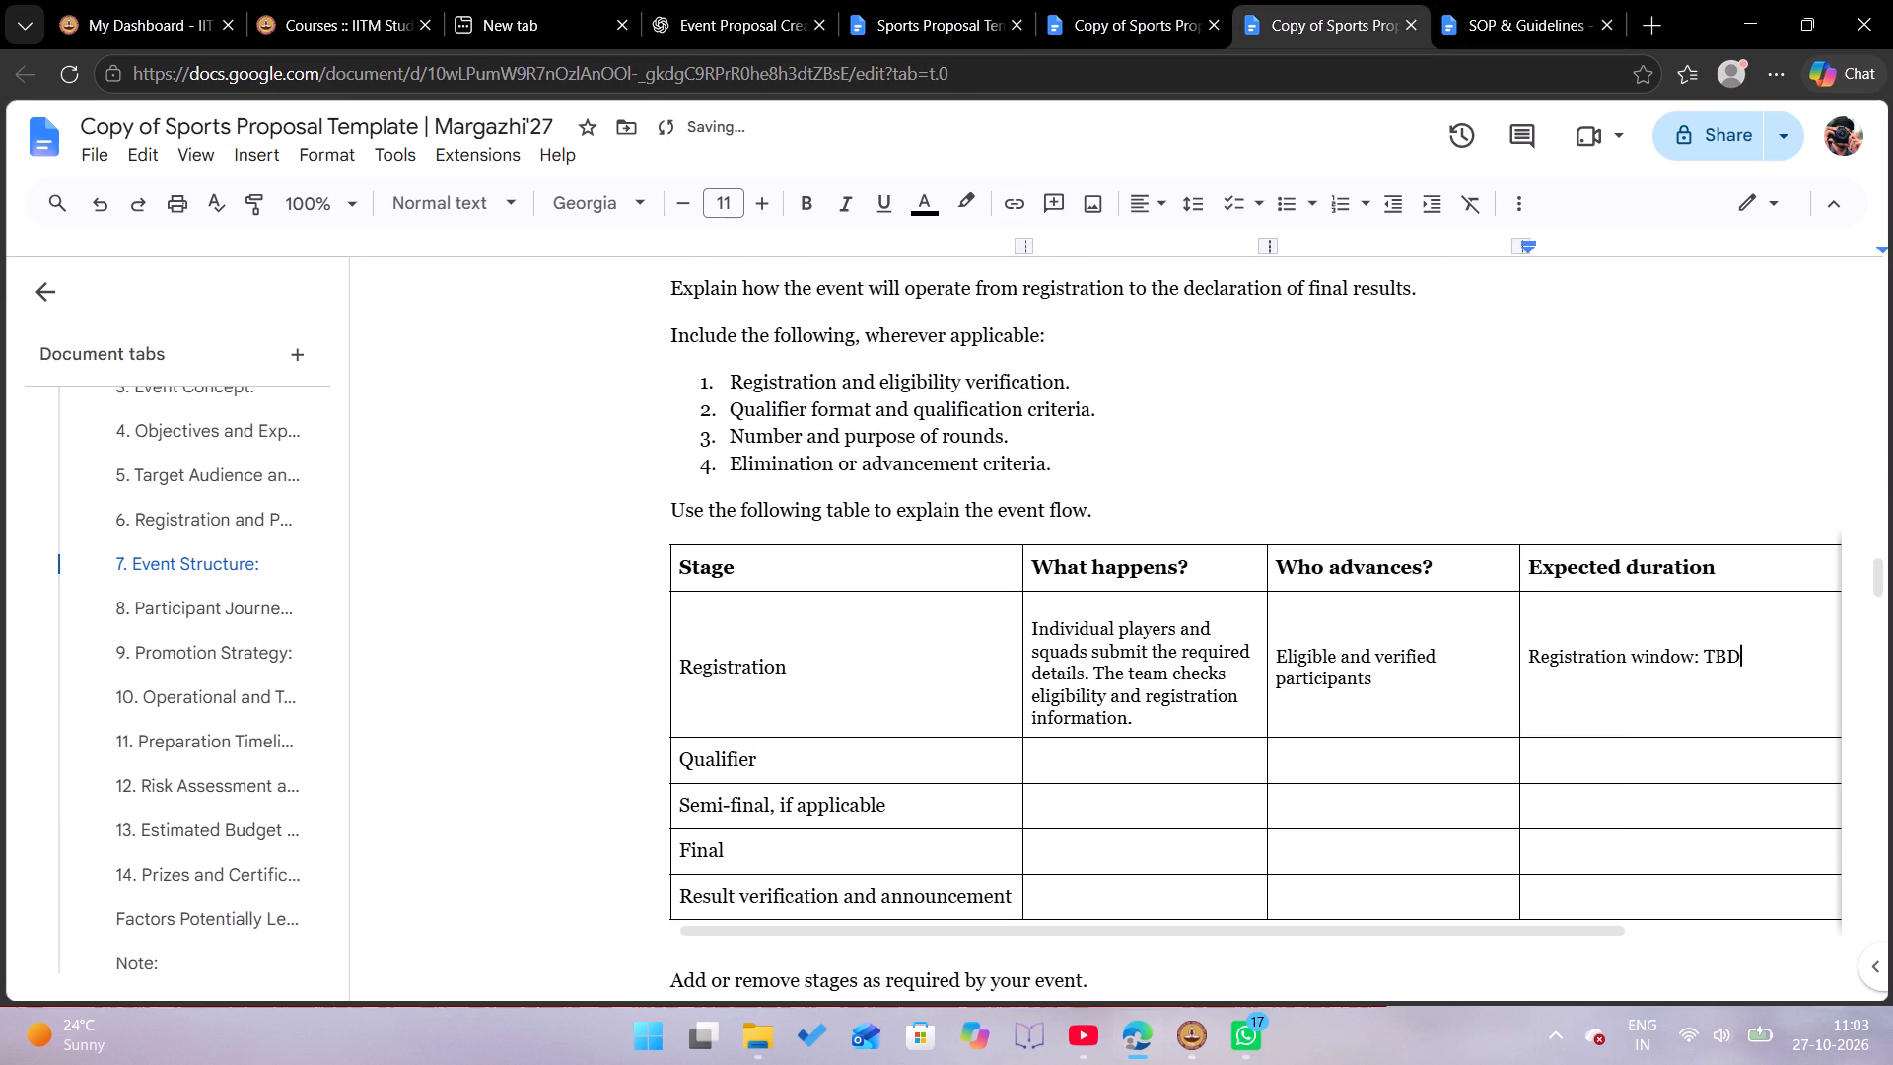
# Check the next stage's name in the drafted proposal and relabel the template's Qualifier stage as "solo-Qualifier".
pyautogui.click(1160, 4)
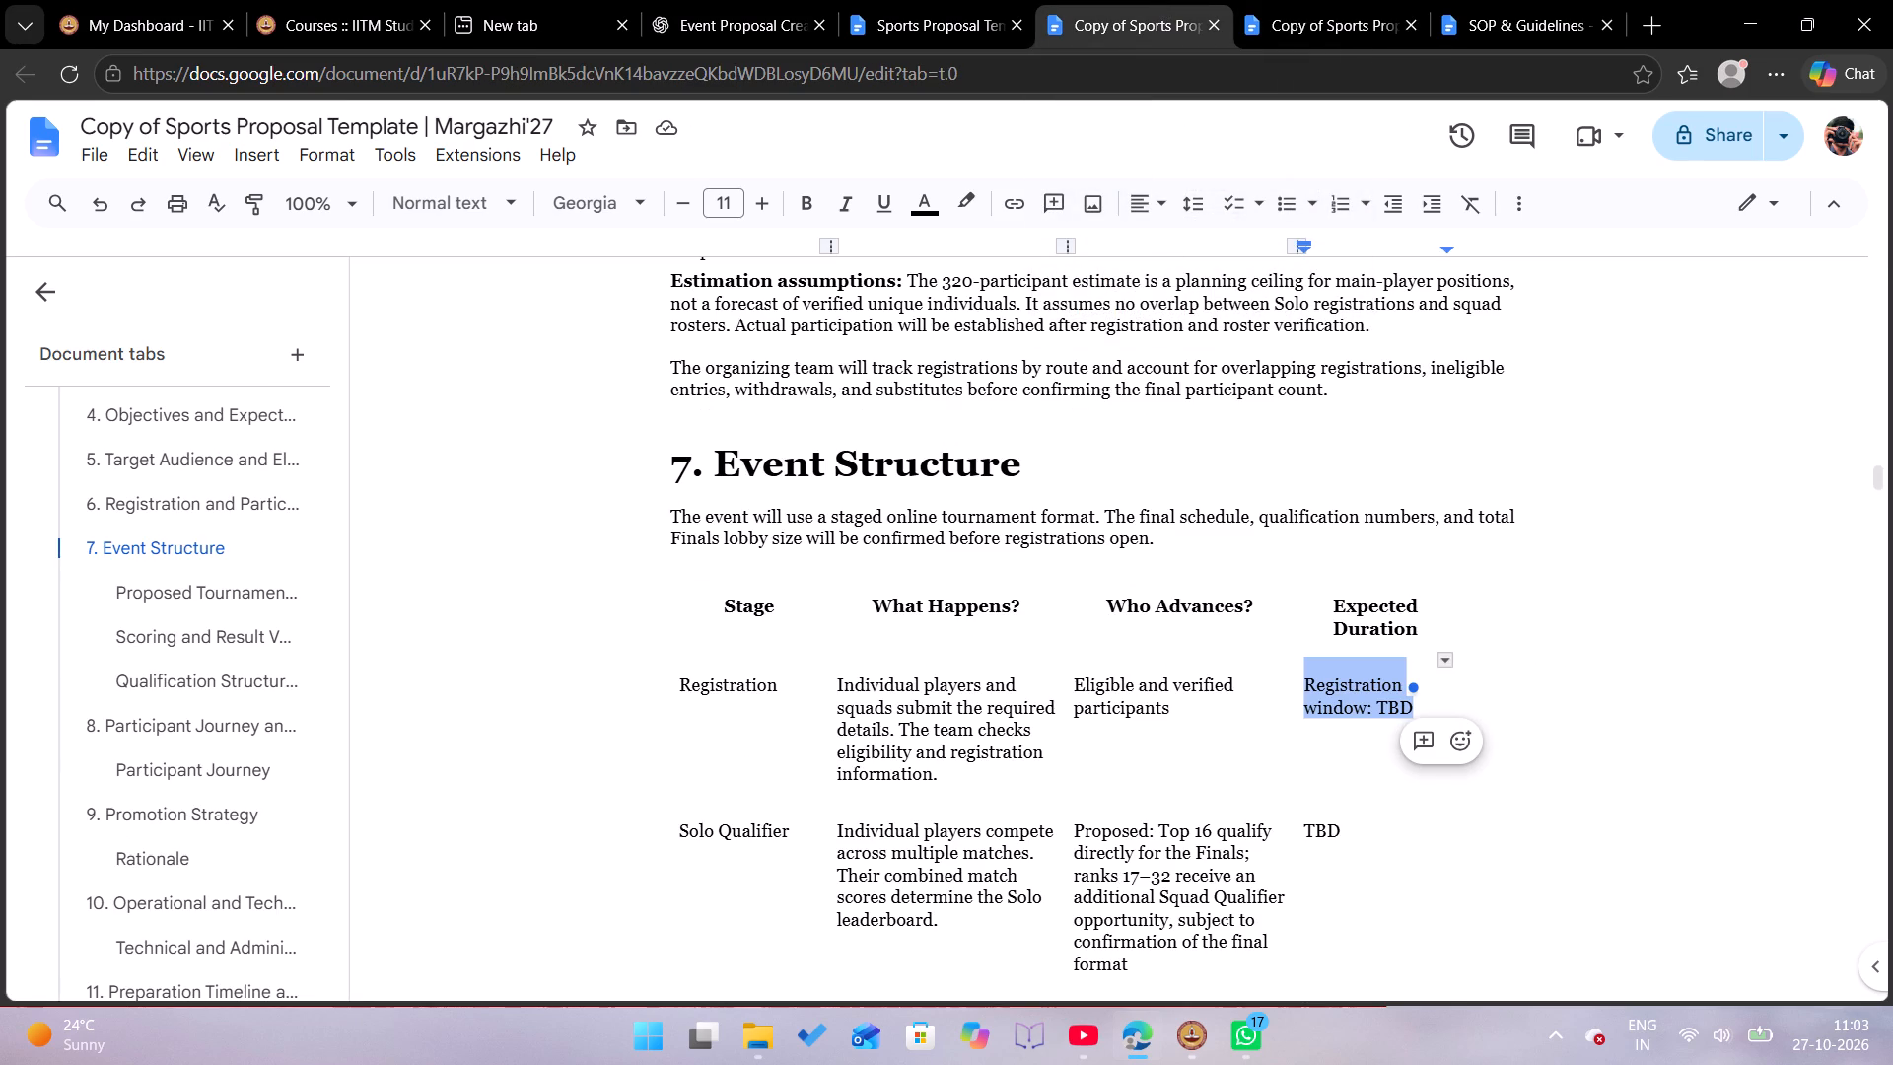
pyautogui.moveTo(1882, 484); pyautogui.dragTo(1876, 497)
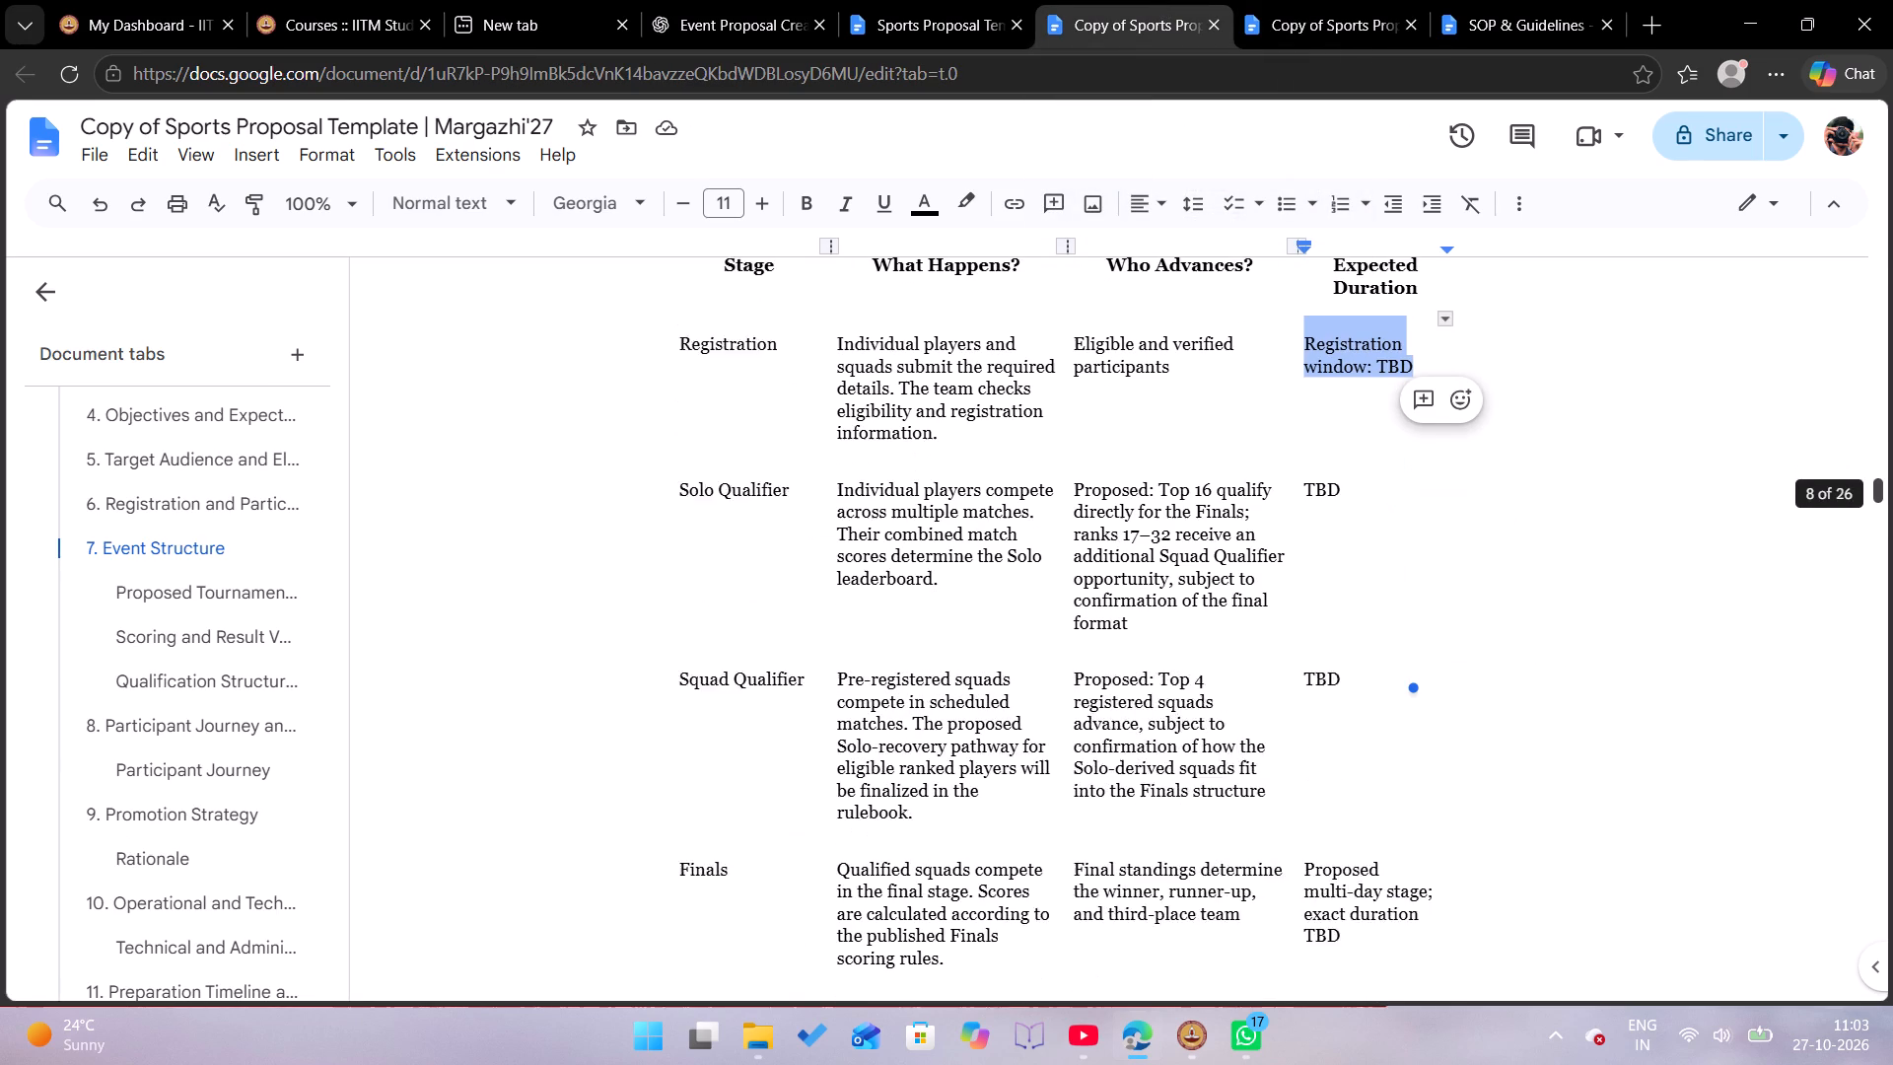
pyautogui.moveTo(1876, 497); pyautogui.dragTo(1875, 498)
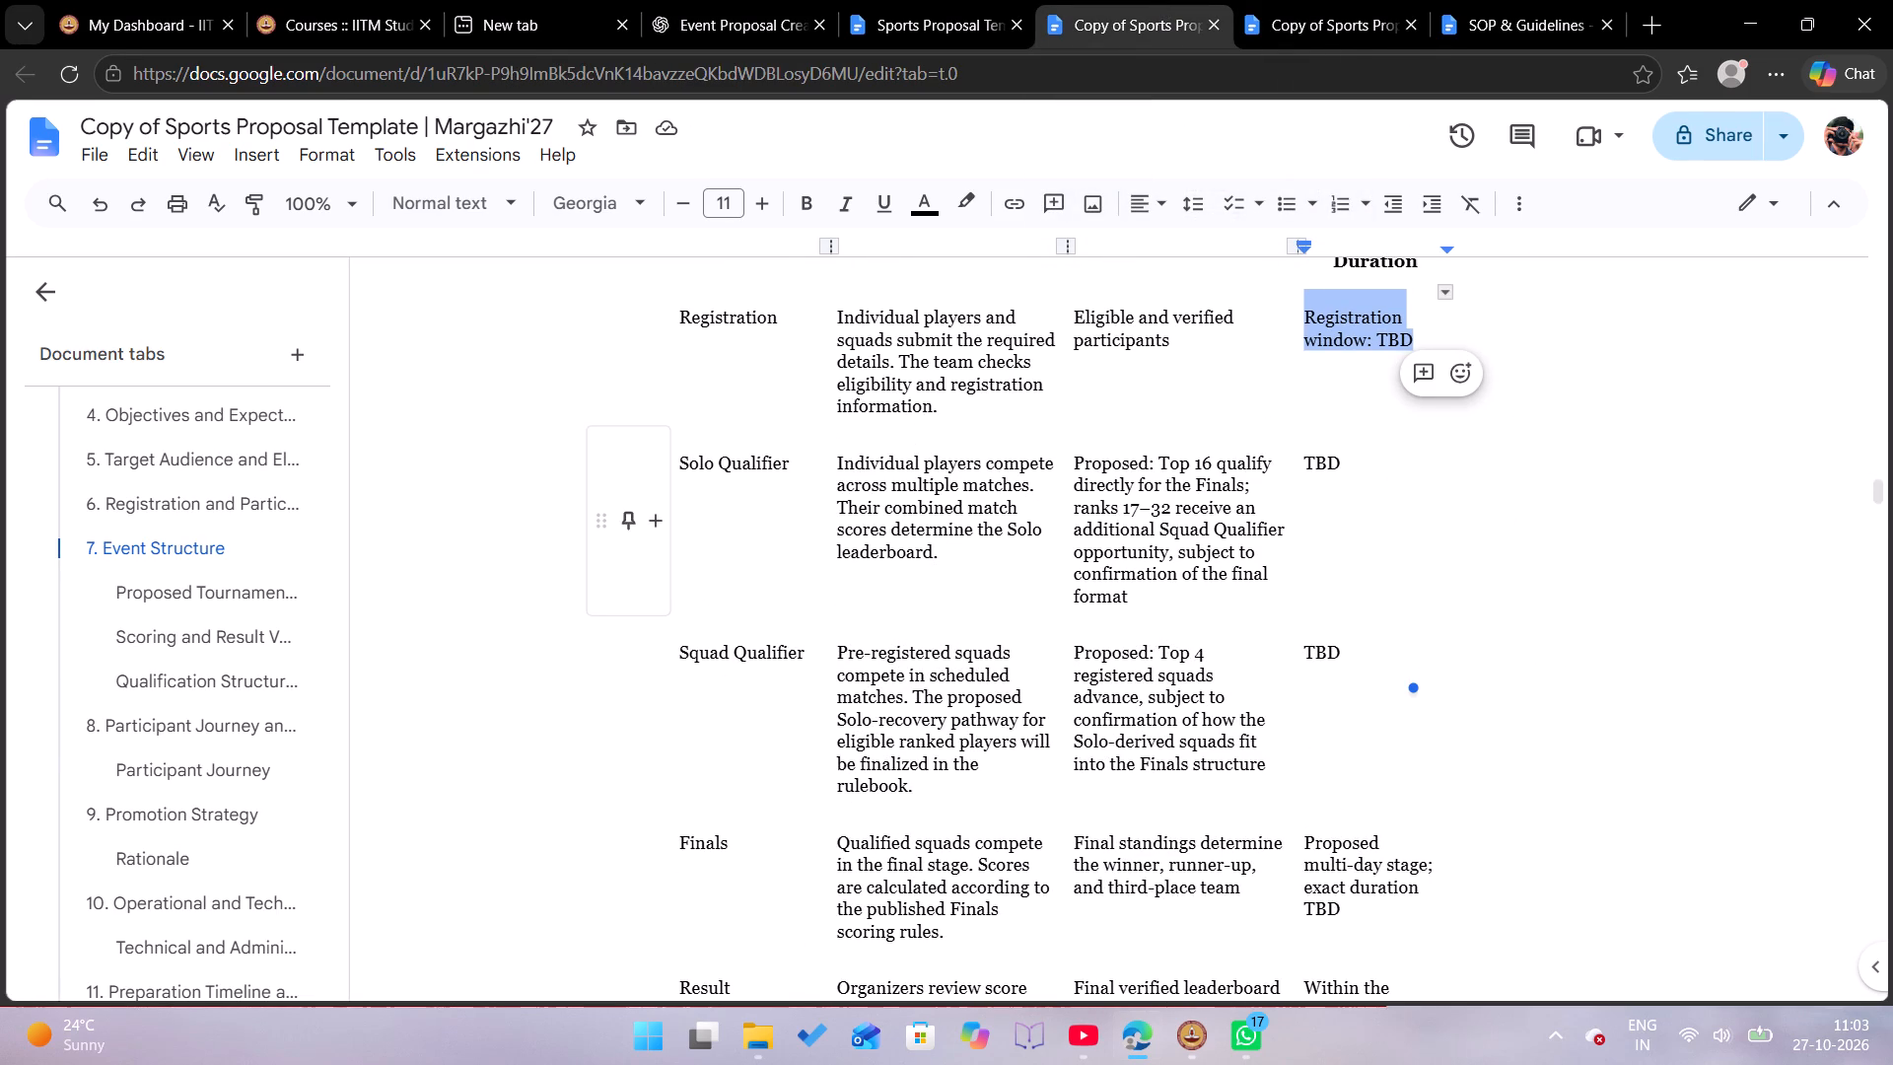
pyautogui.moveTo(679, 461); pyautogui.dragTo(789, 475)
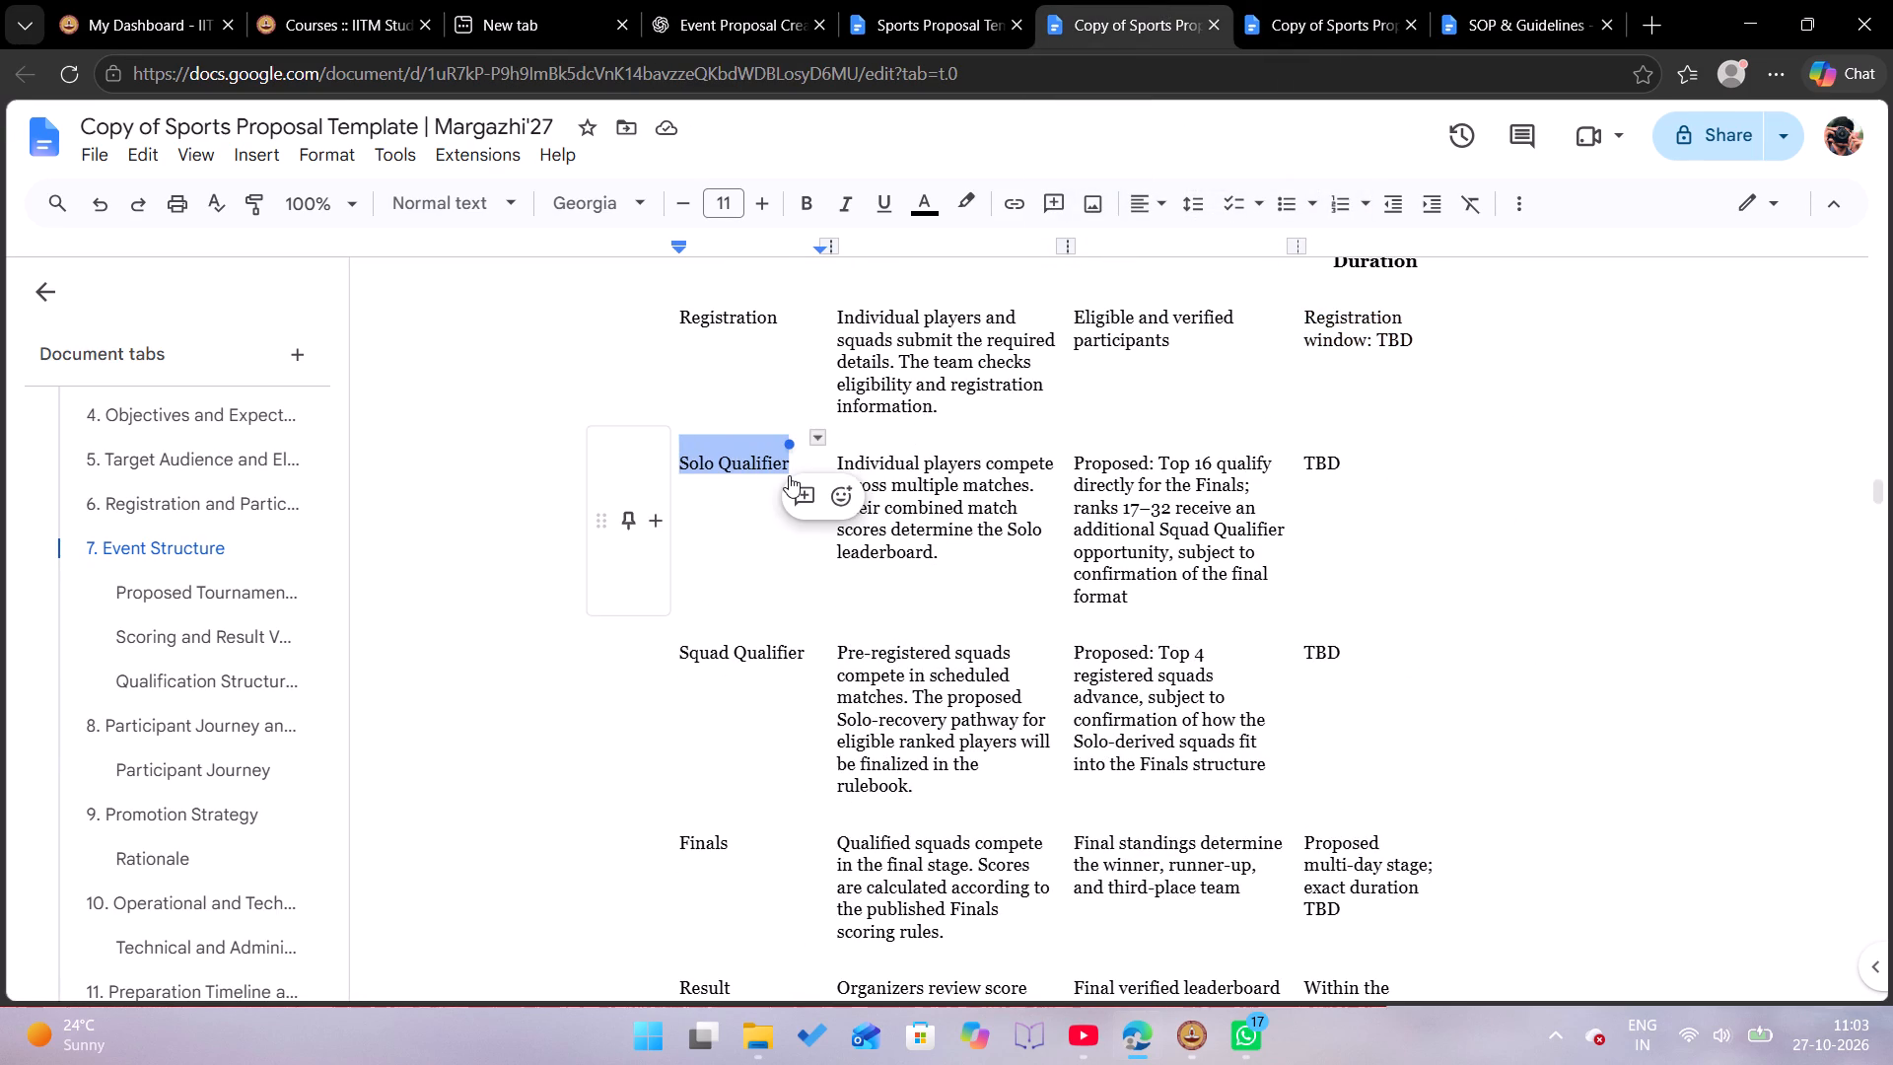
pyautogui.hotkey('ctrl', 'c')
pyautogui.click(1284, 0)
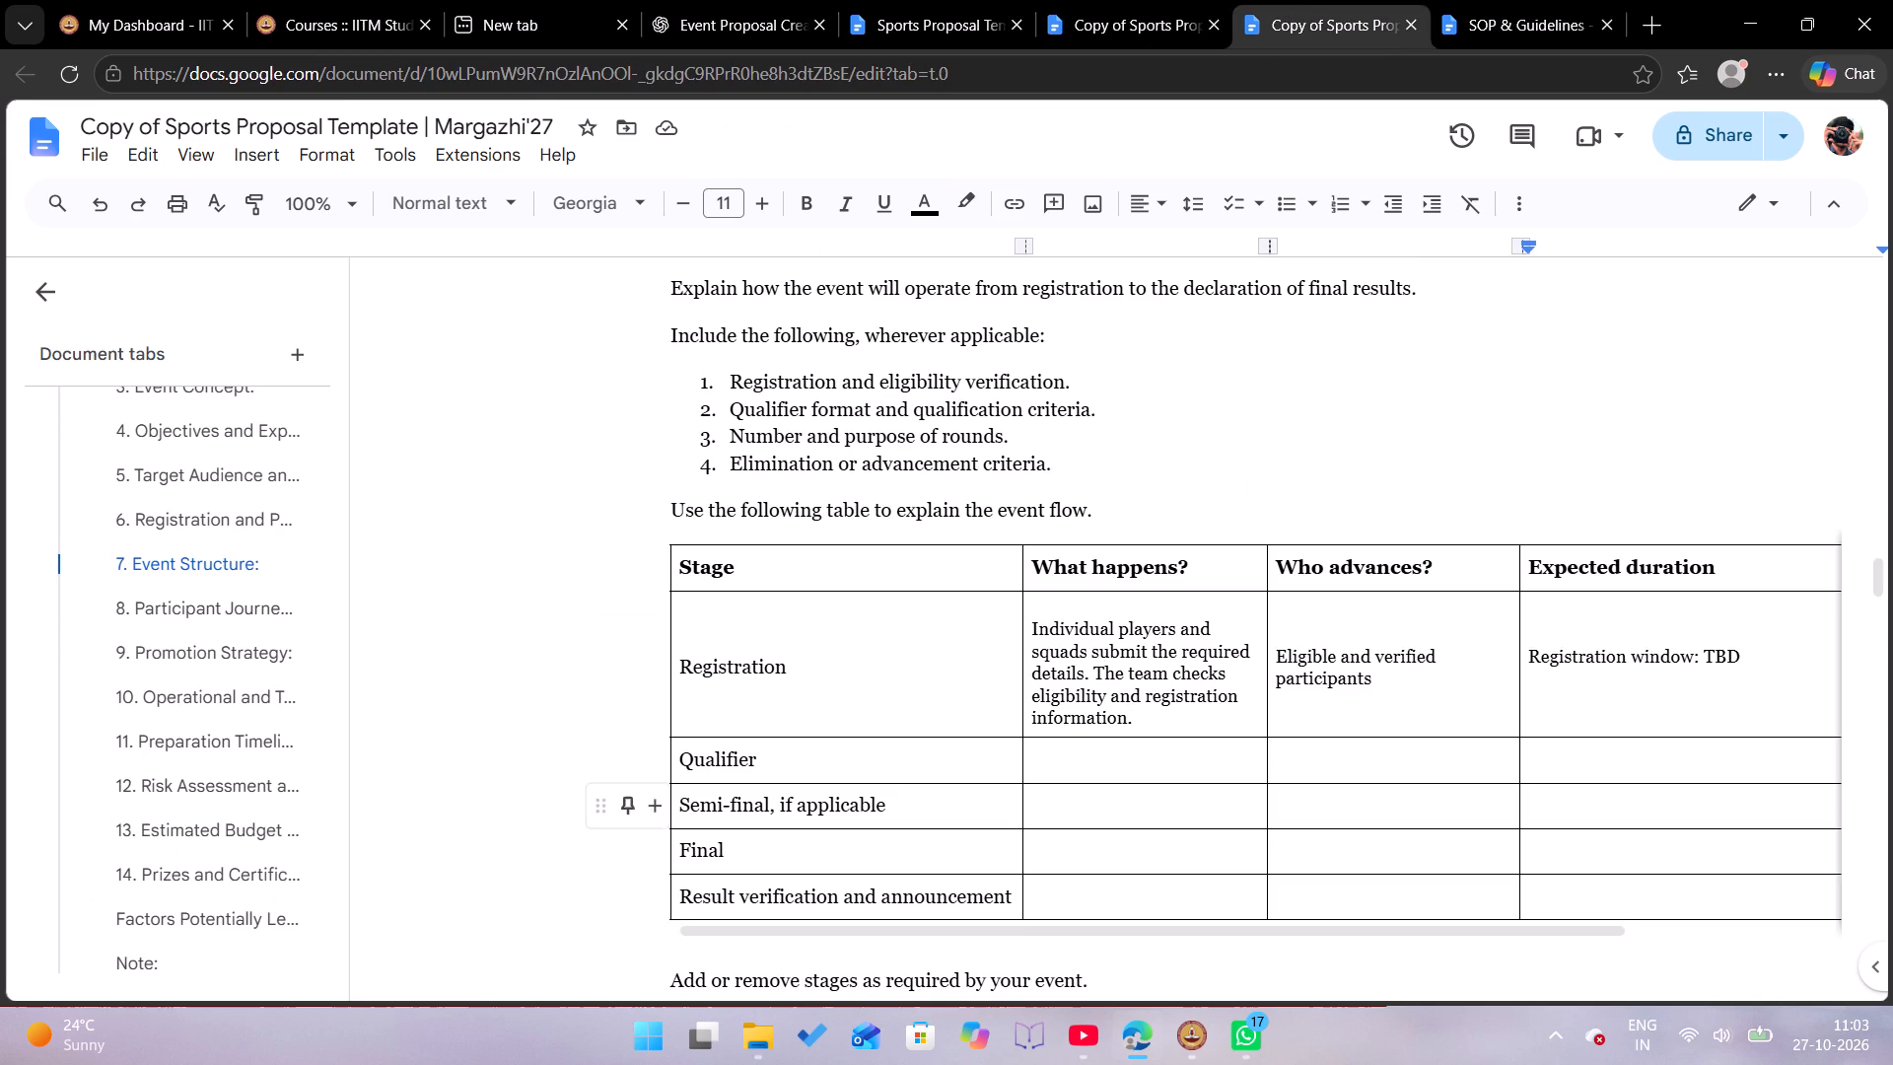
pyautogui.click(681, 755)
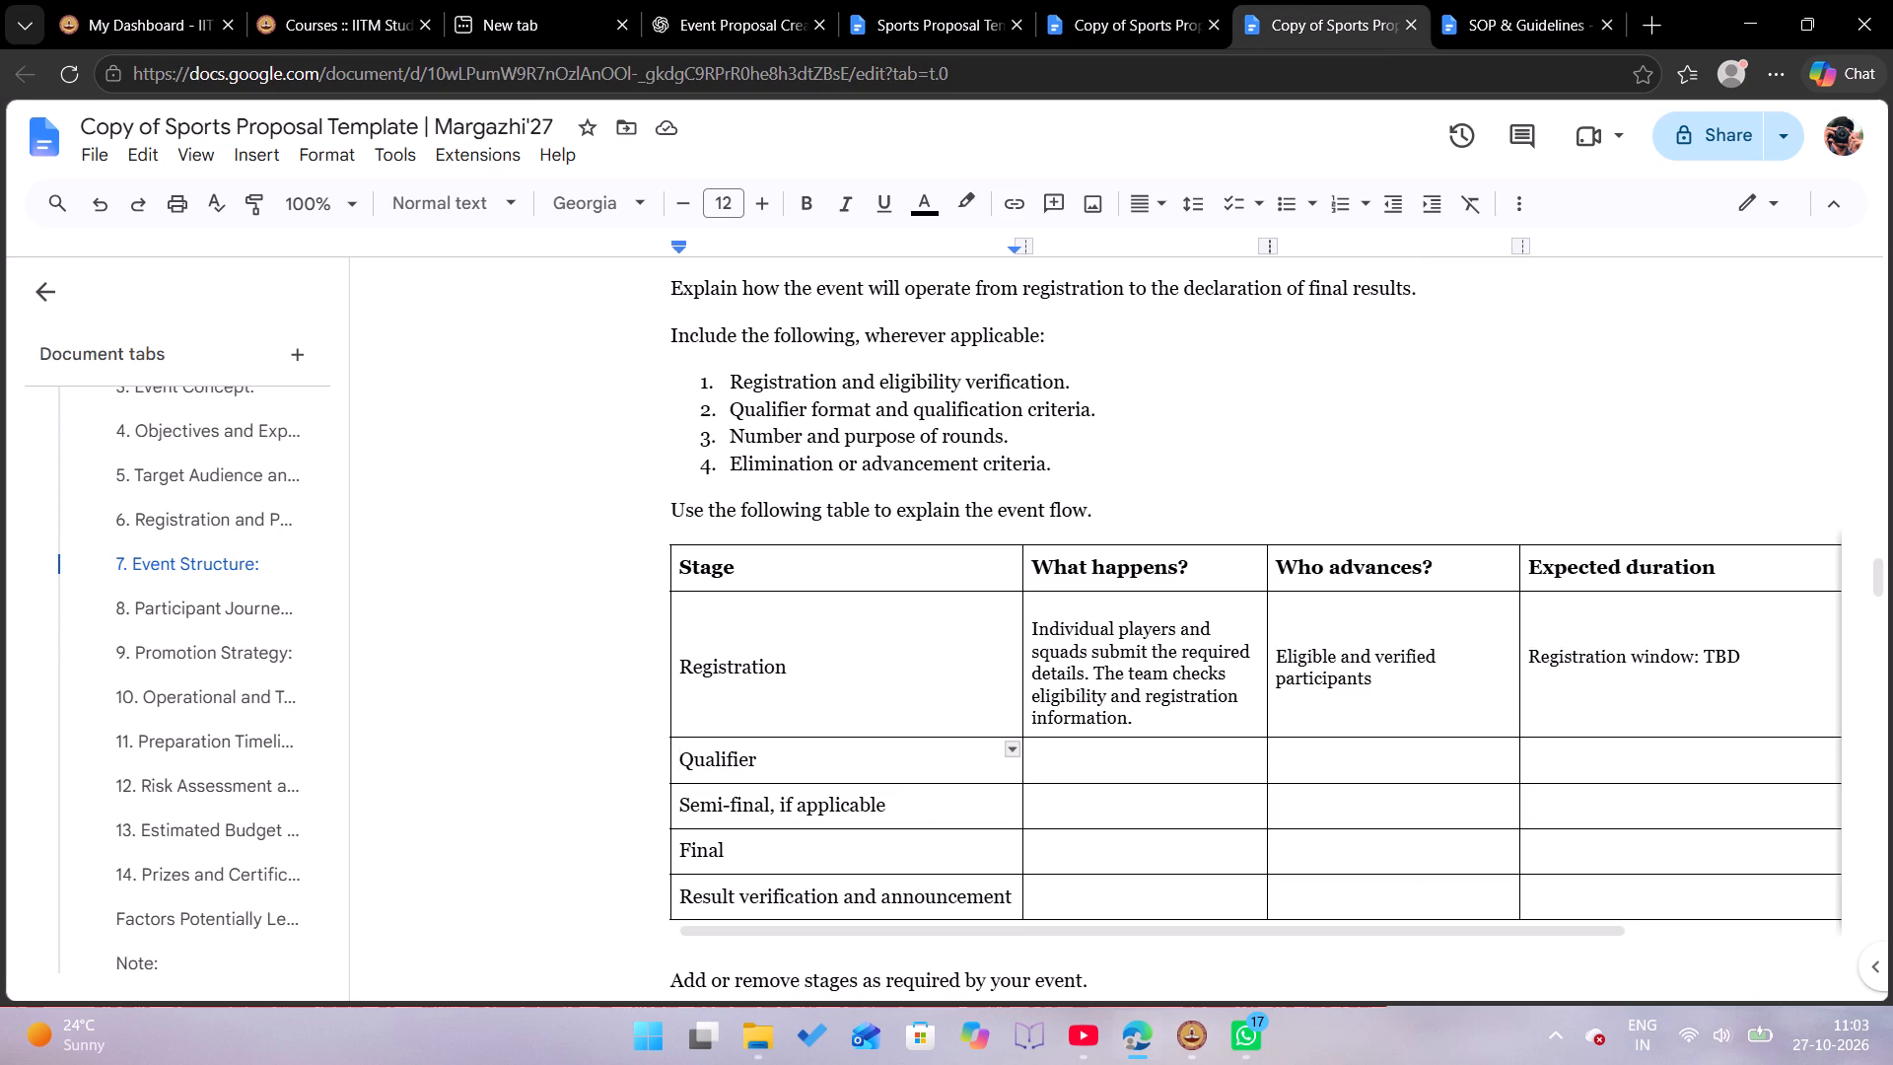
pyautogui.write('solo')
pyautogui.press('-')
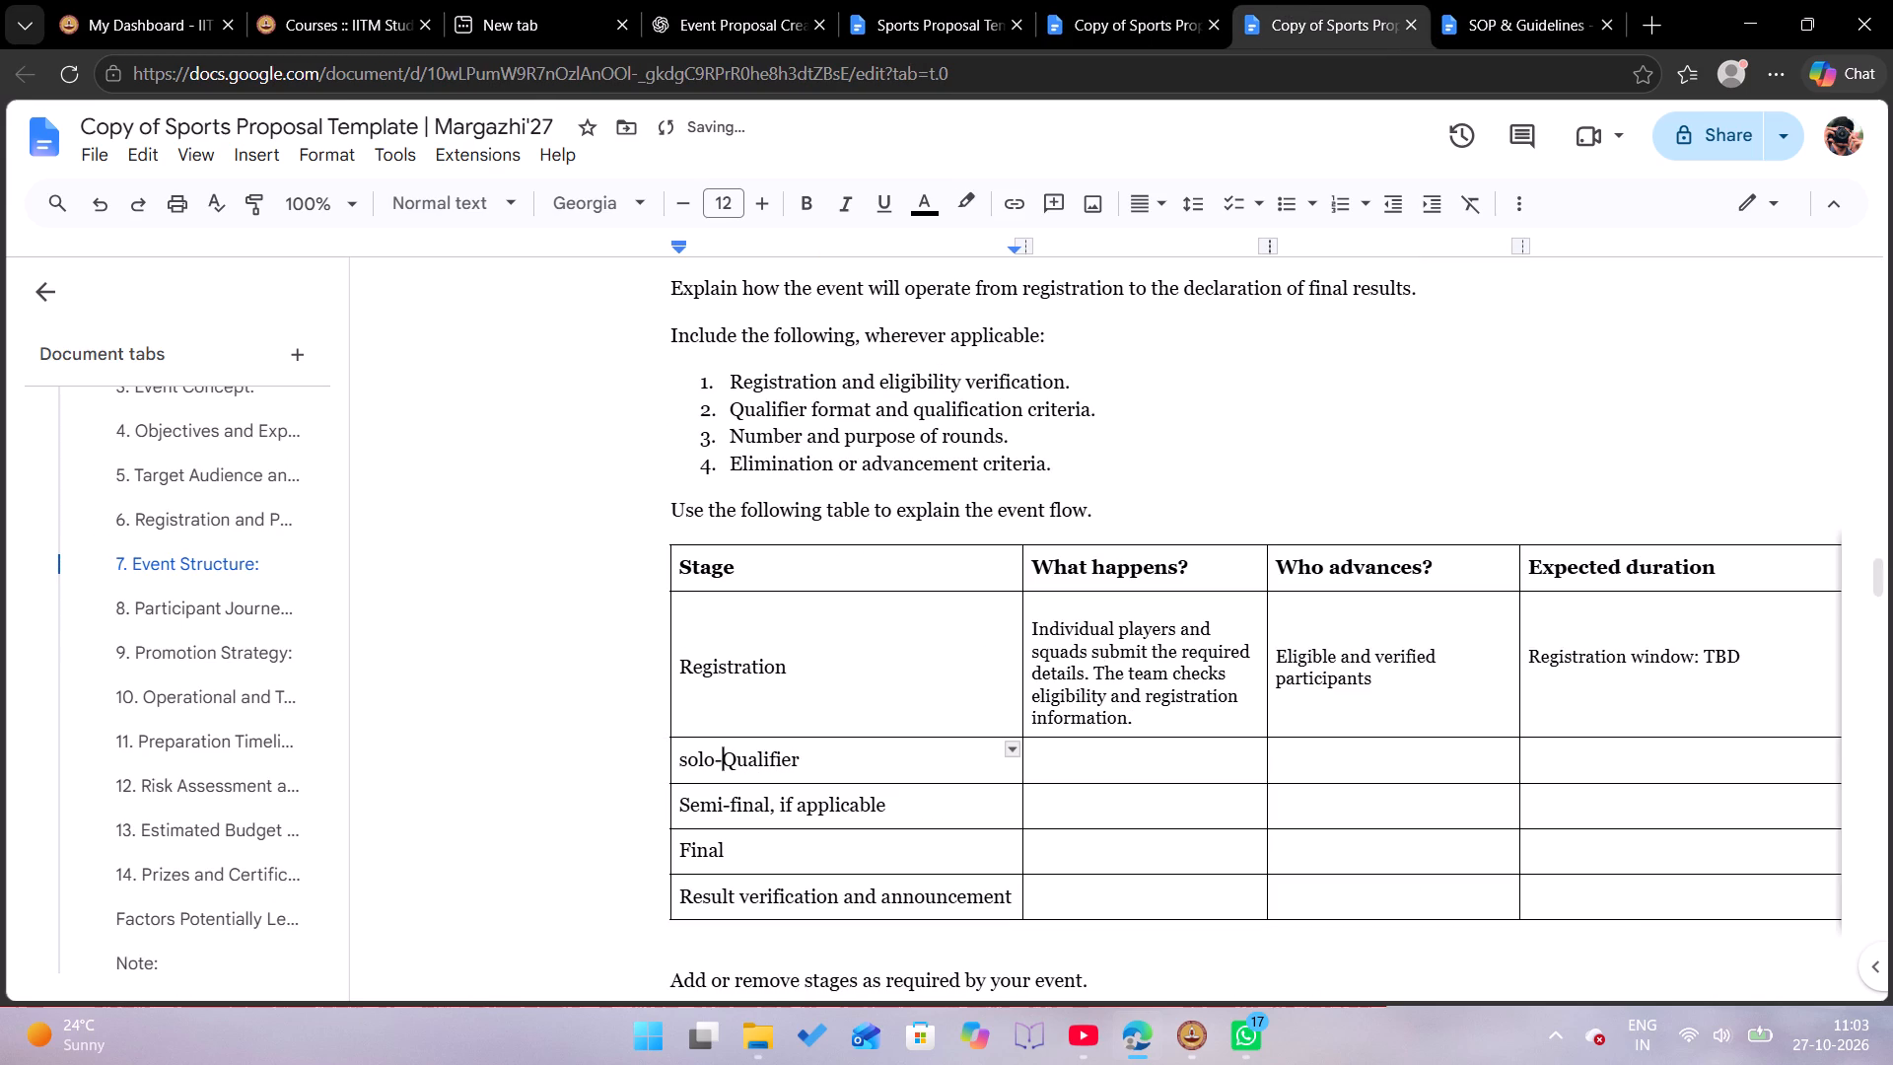
# Copy the Solo Qualifier's "What Happens?" description from the drafted proposal into the solo-Qualifier row's "What happens?" cell.
pyautogui.click(1134, 0)
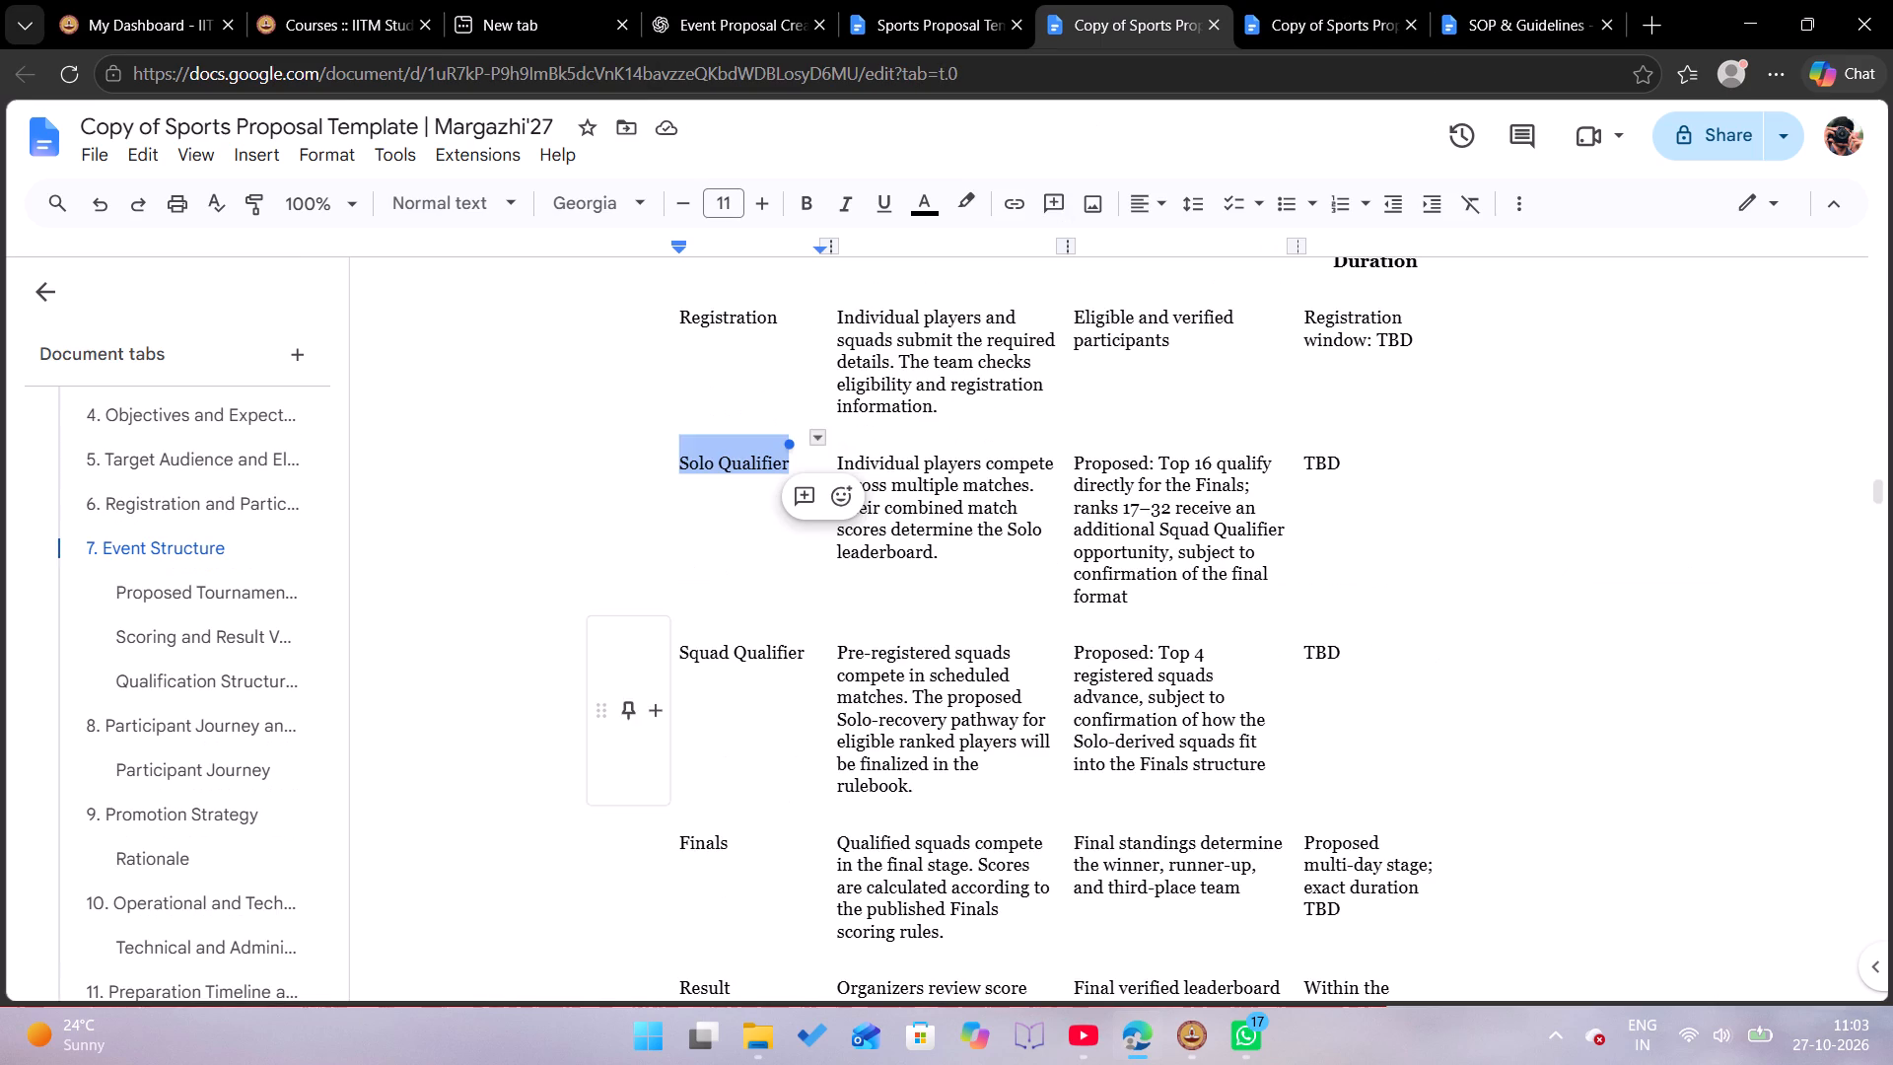
pyautogui.click(916, 488)
pyautogui.moveTo(835, 461); pyautogui.dragTo(937, 551)
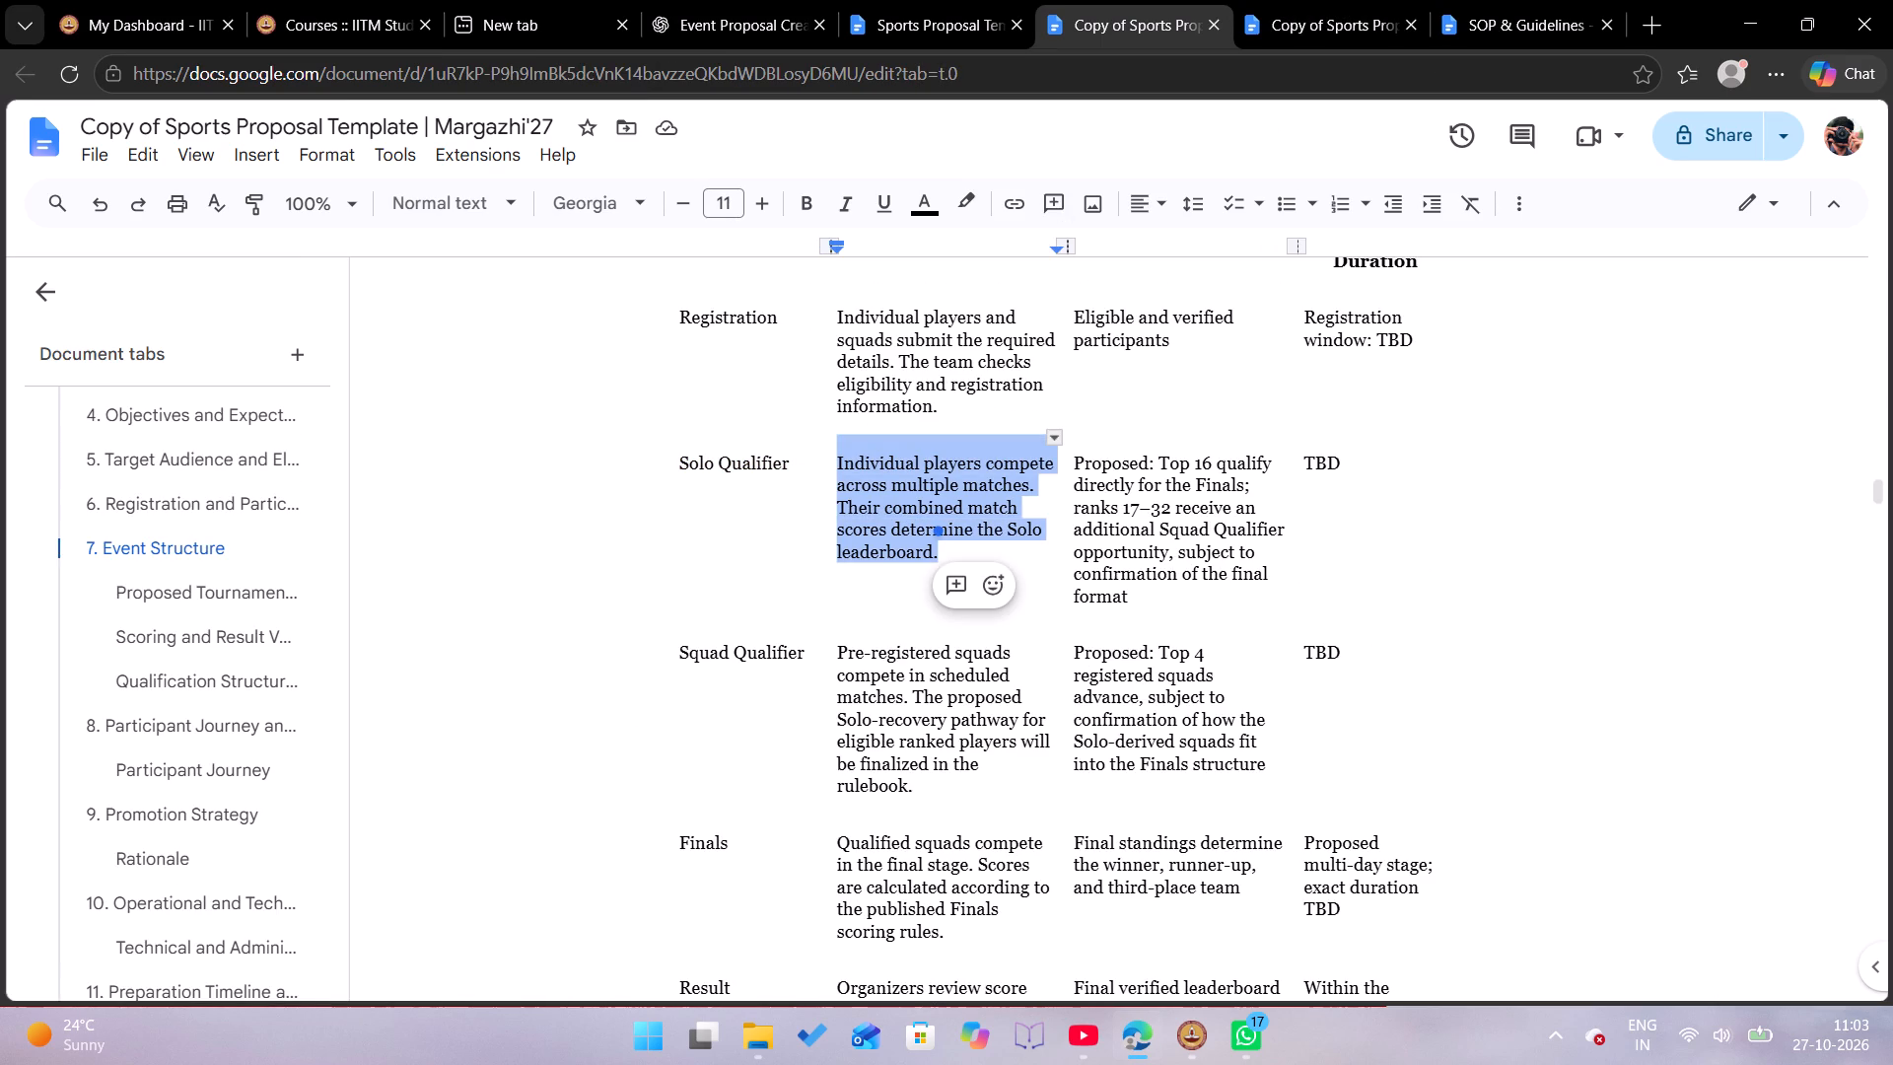
pyautogui.hotkey('ctrl', 'c')
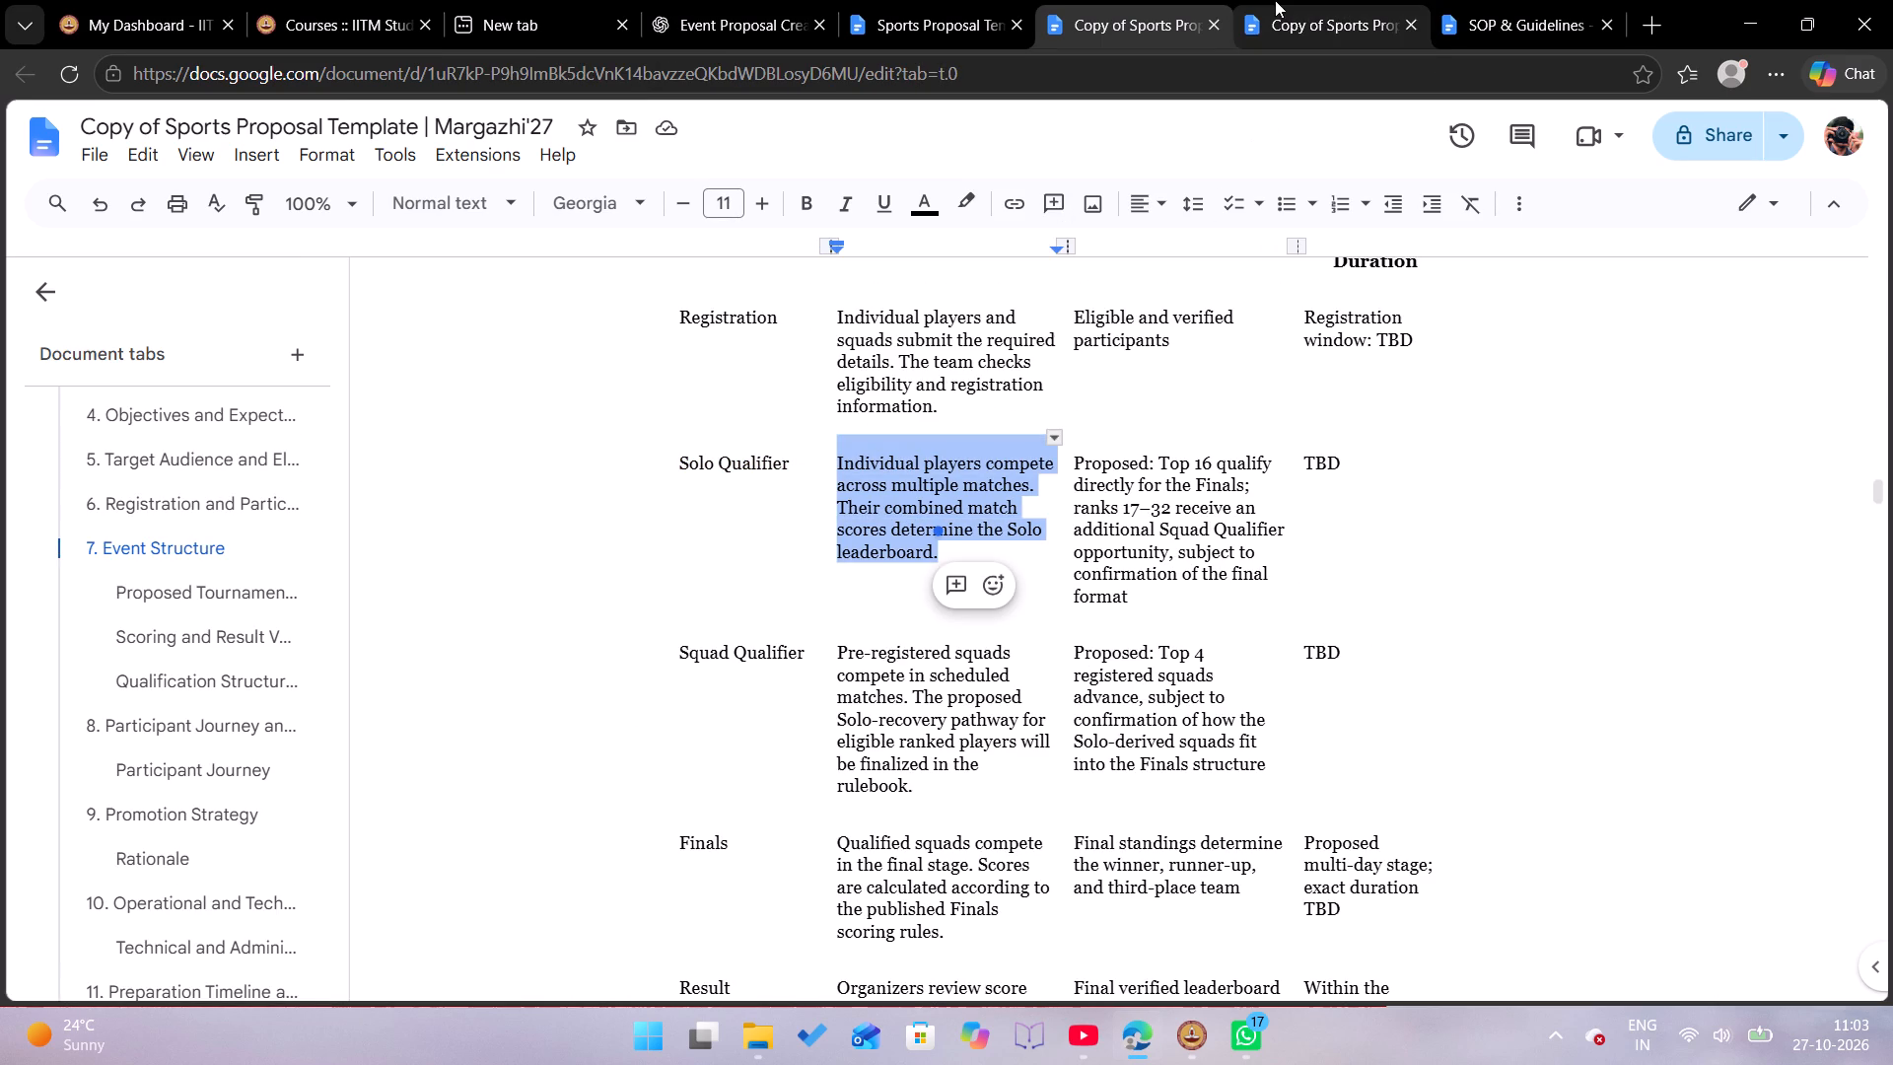
pyautogui.click(1281, 0)
pyautogui.click(1074, 763)
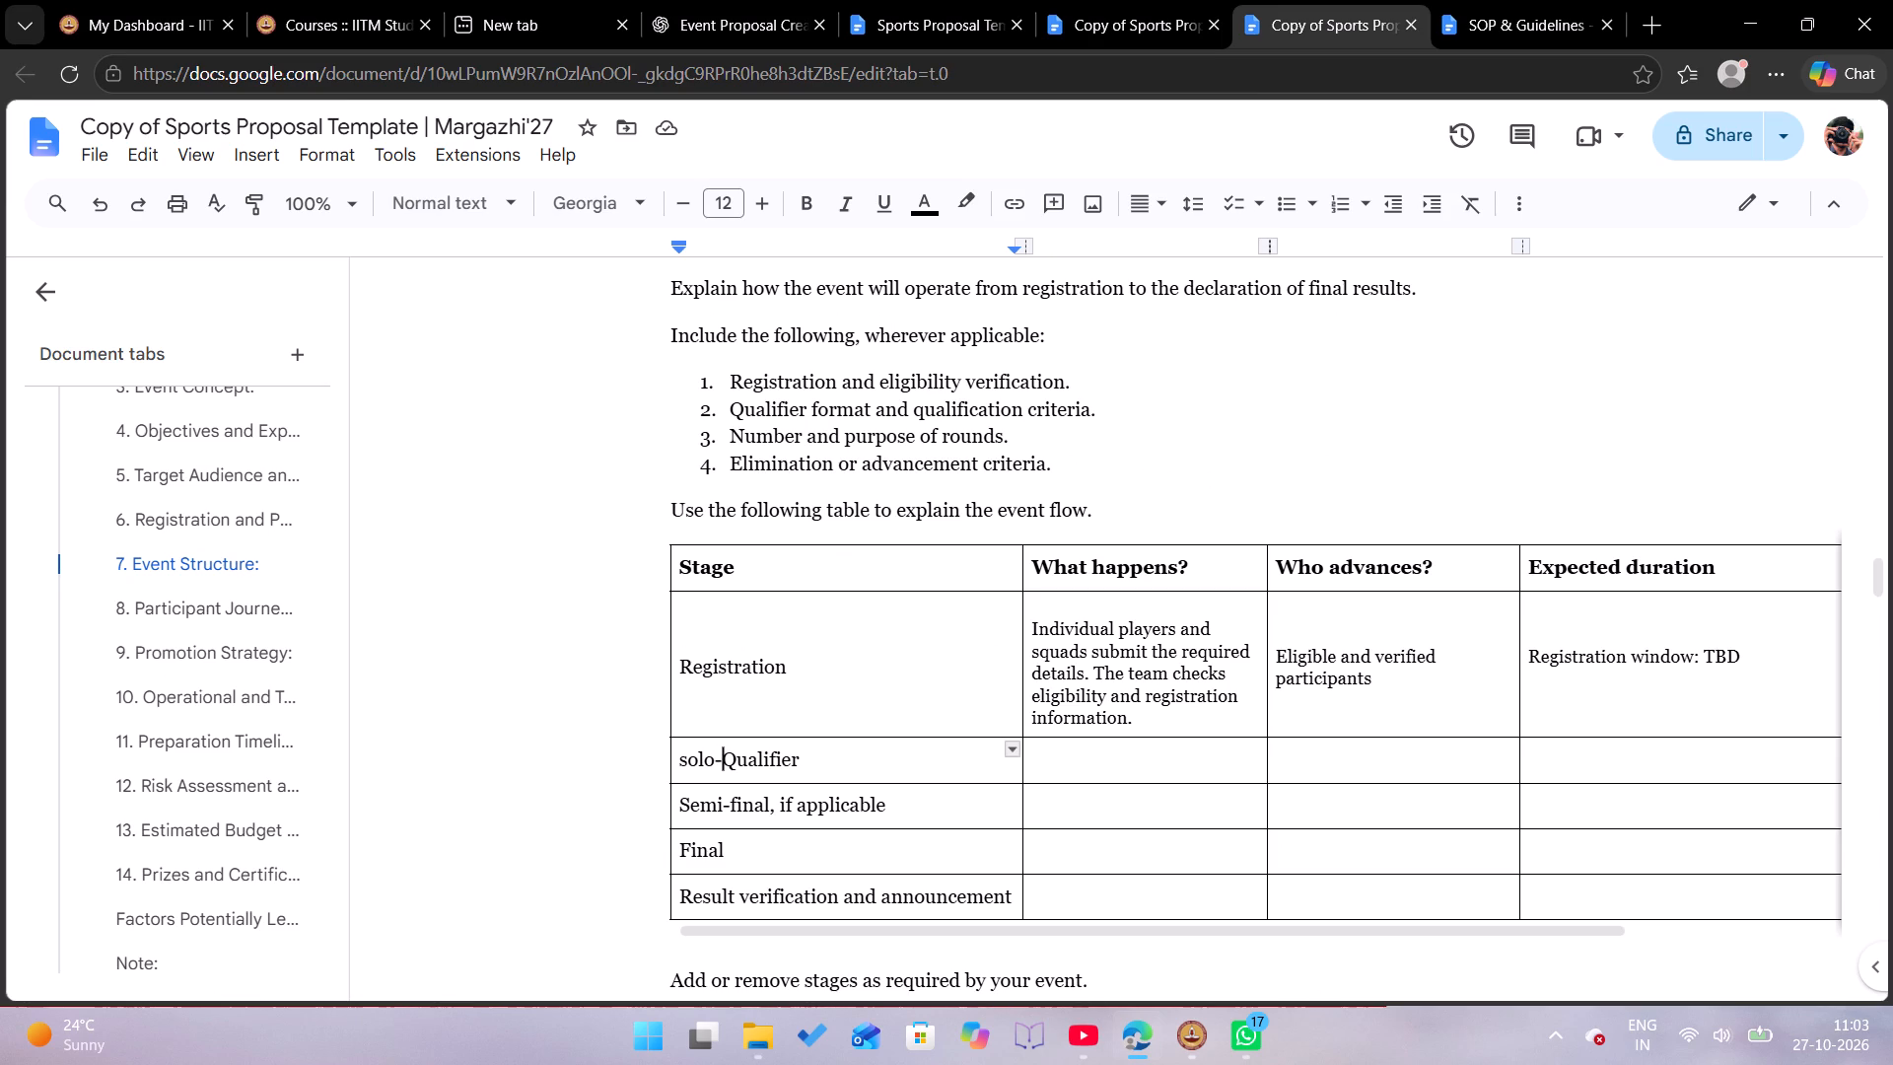
pyautogui.hotkey('ctrl', 'v')
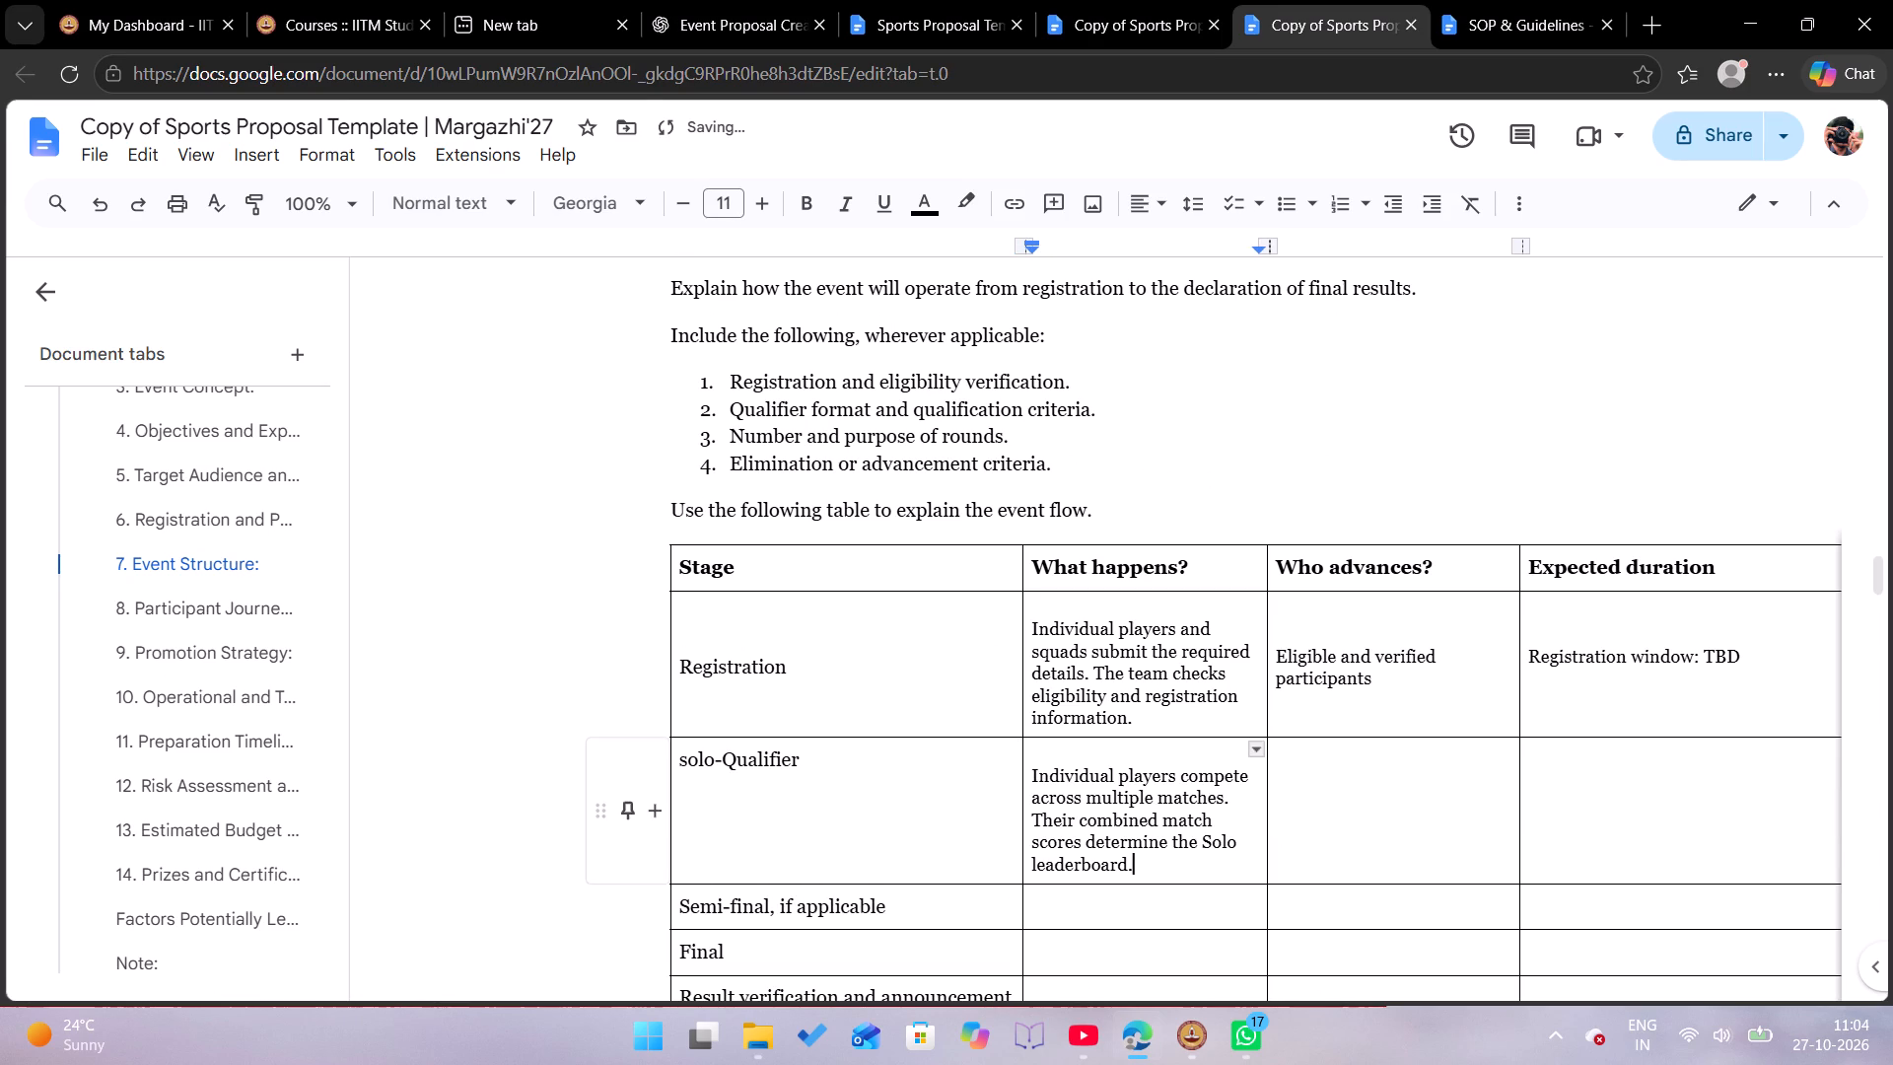
# Add a blank line above the solo-Qualifier label in the Stage column.
pyautogui.click(678, 755)
pyautogui.press('Return')
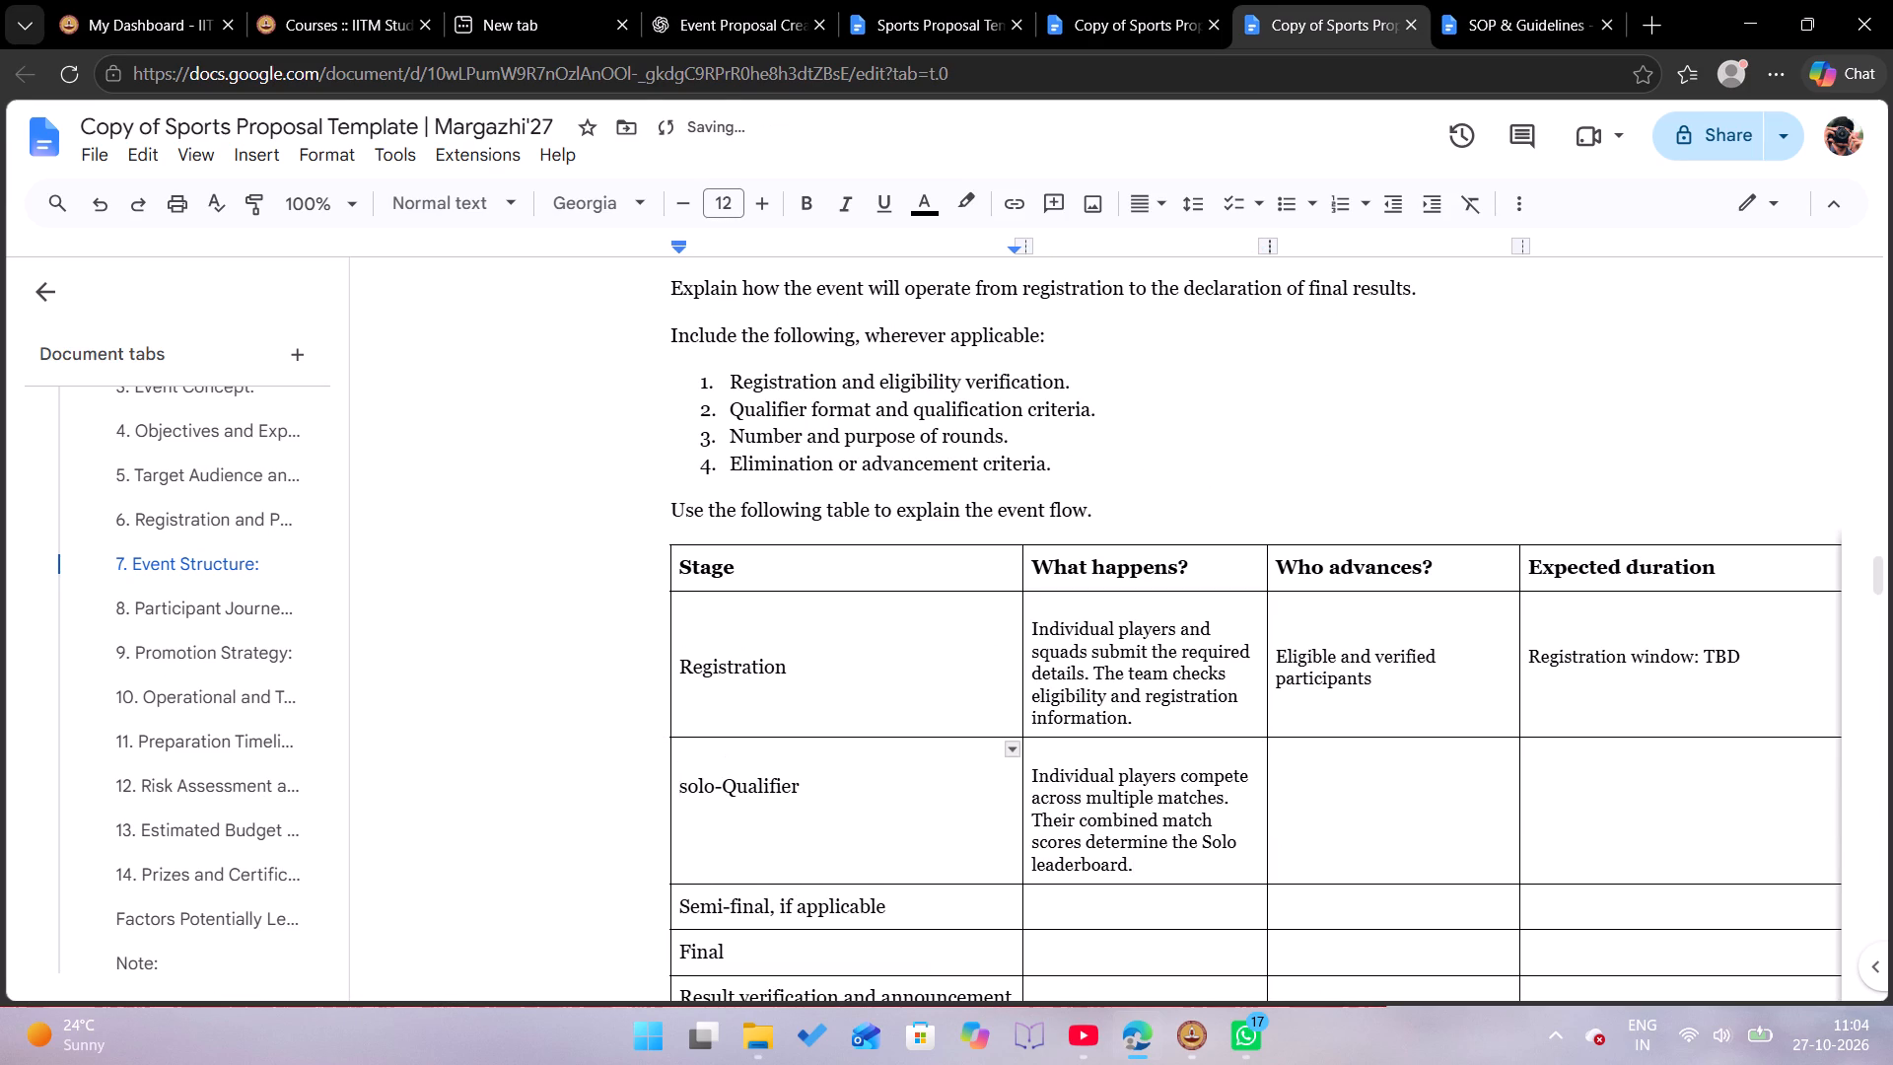
# Copy the Solo Qualifier's "Who Advances?" text from the drafted proposal into the solo-Qualifier row's "Who advances?" cell, without an extra blank line above.
pyautogui.click(1147, 0)
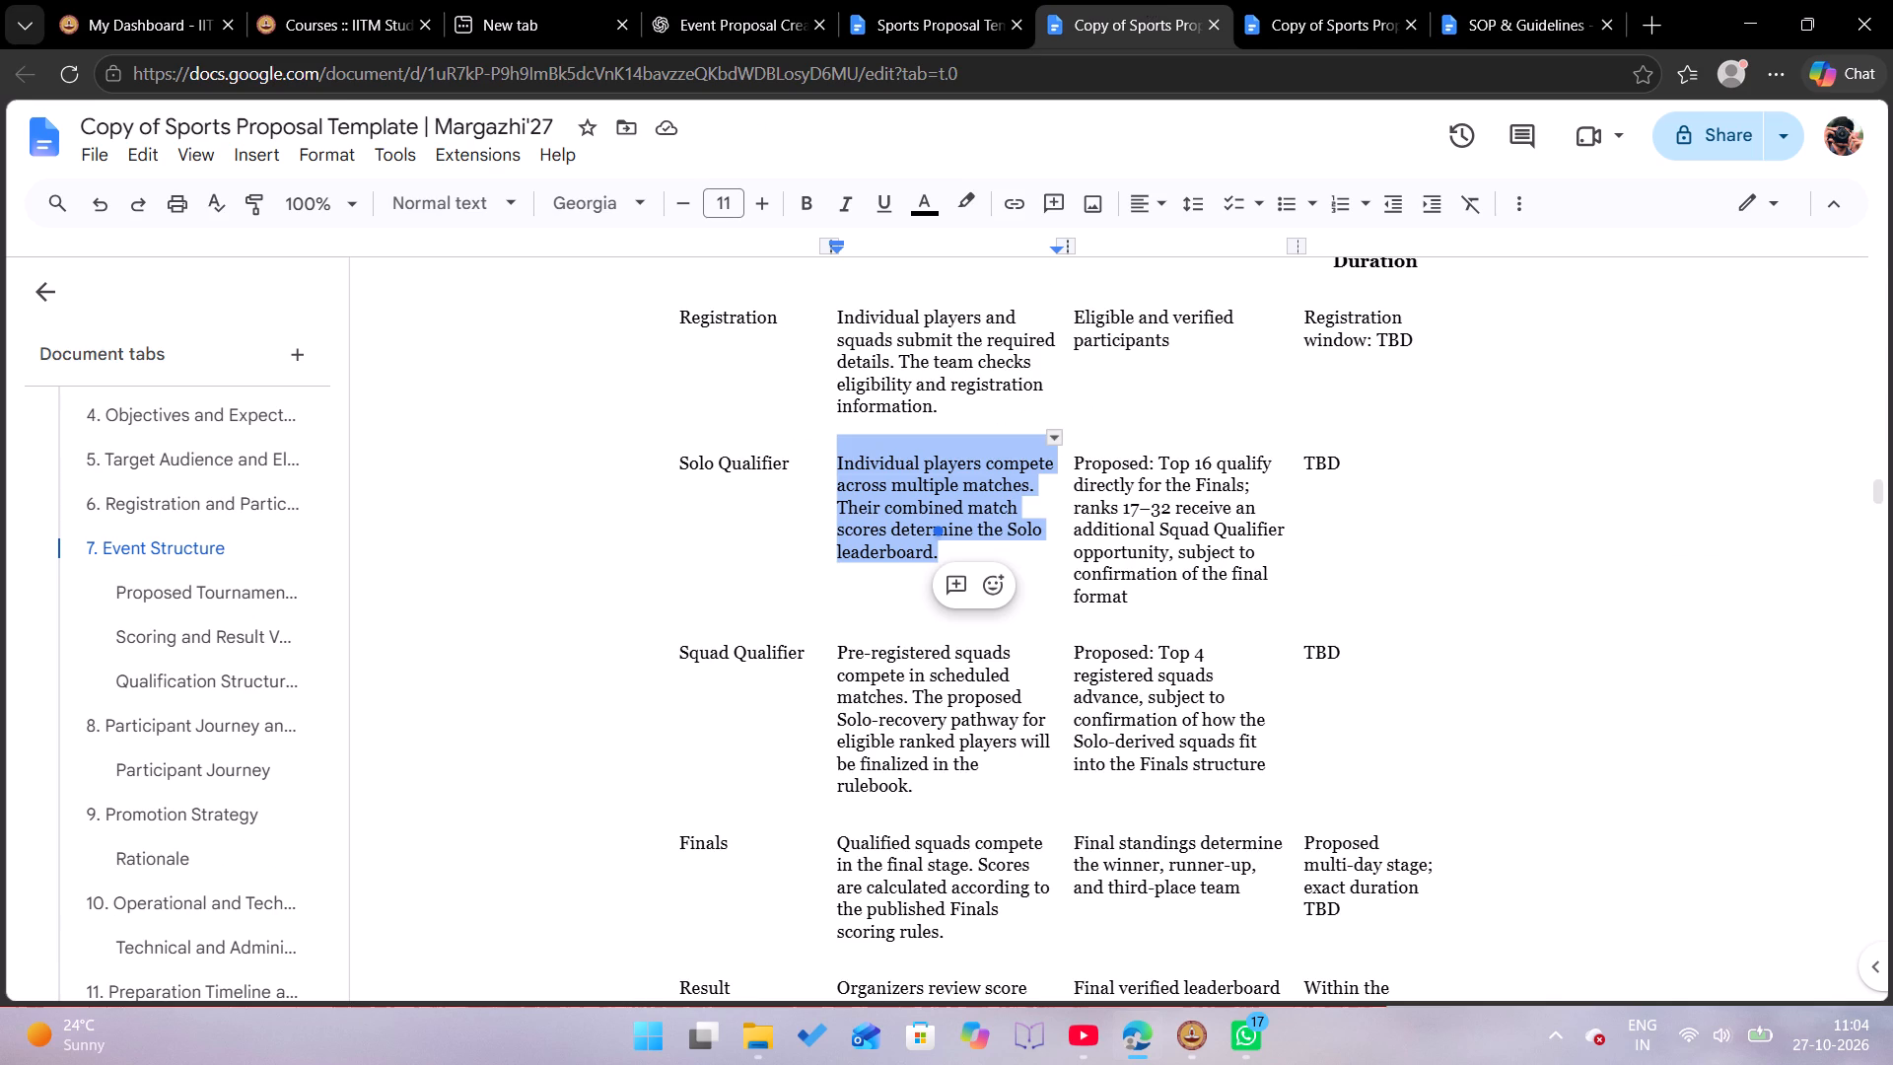
pyautogui.moveTo(1075, 460); pyautogui.dragTo(1126, 577)
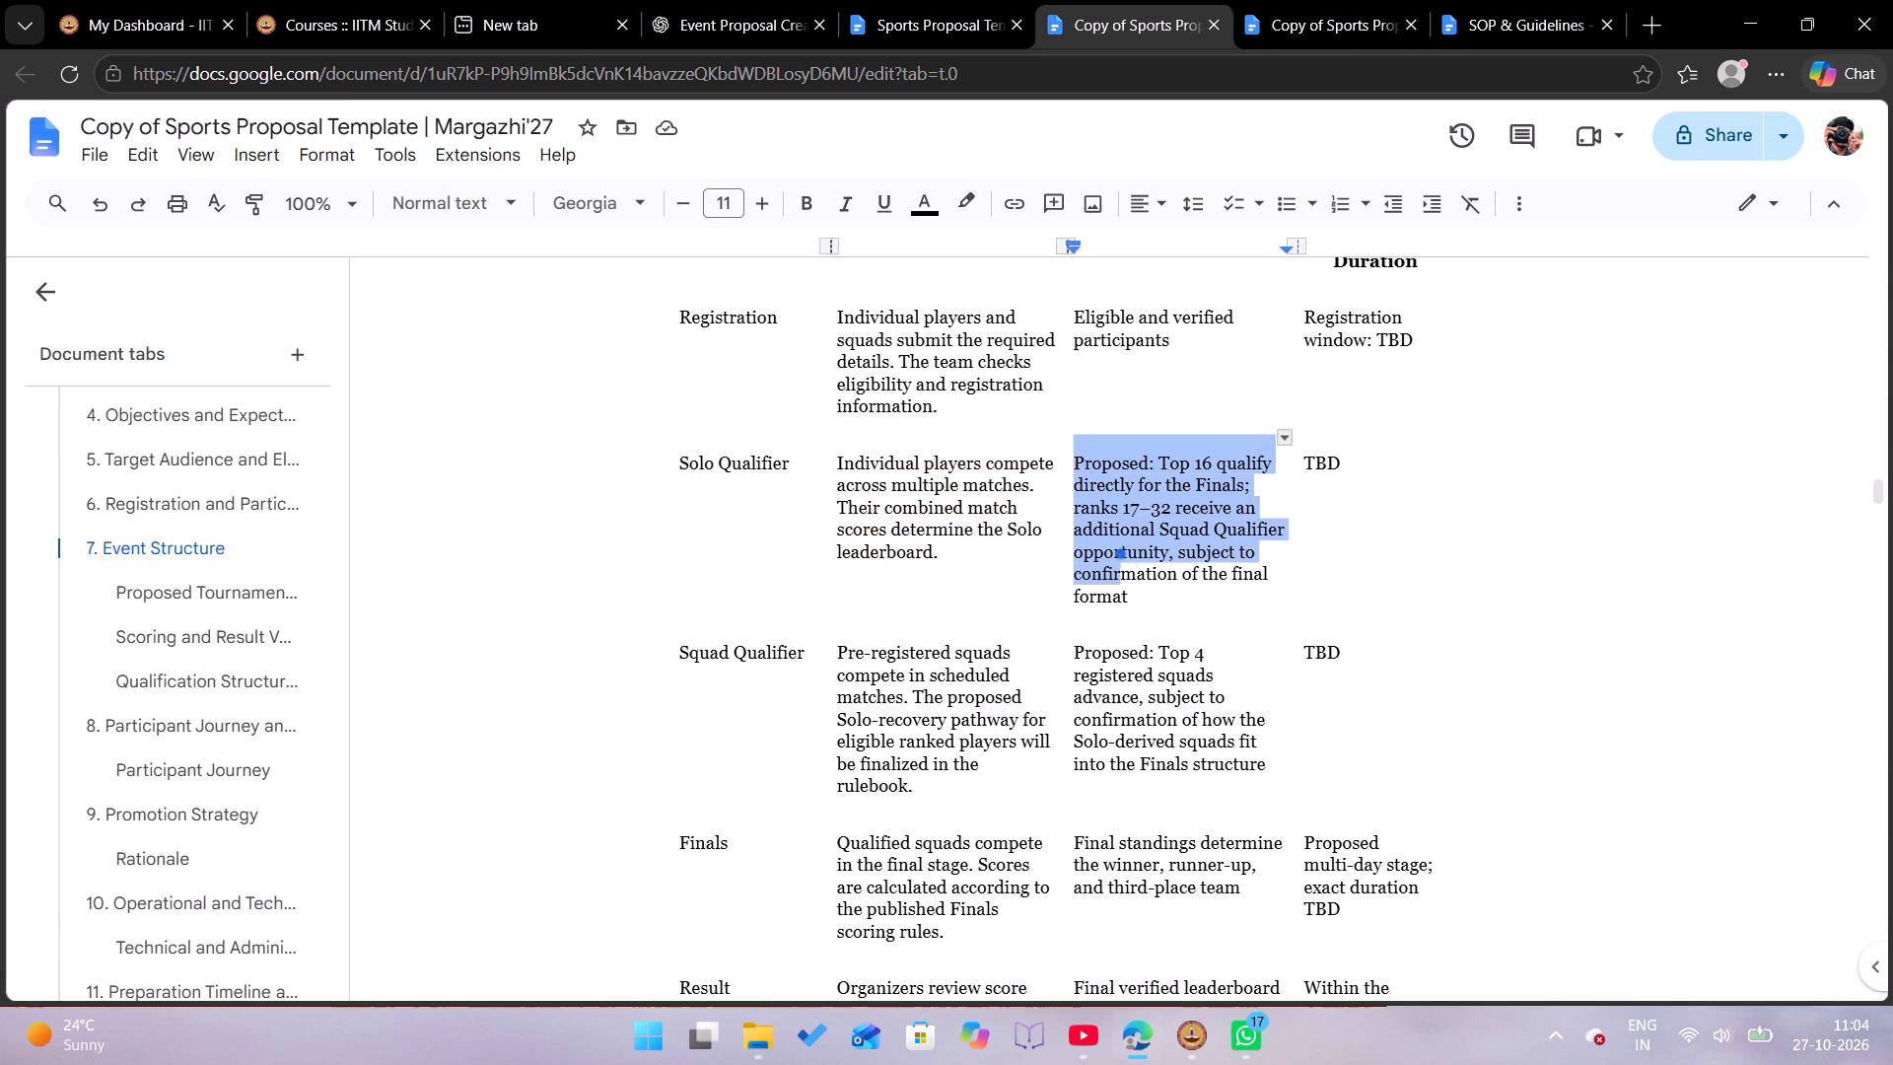
pyautogui.moveTo(1126, 577); pyautogui.dragTo(1127, 594)
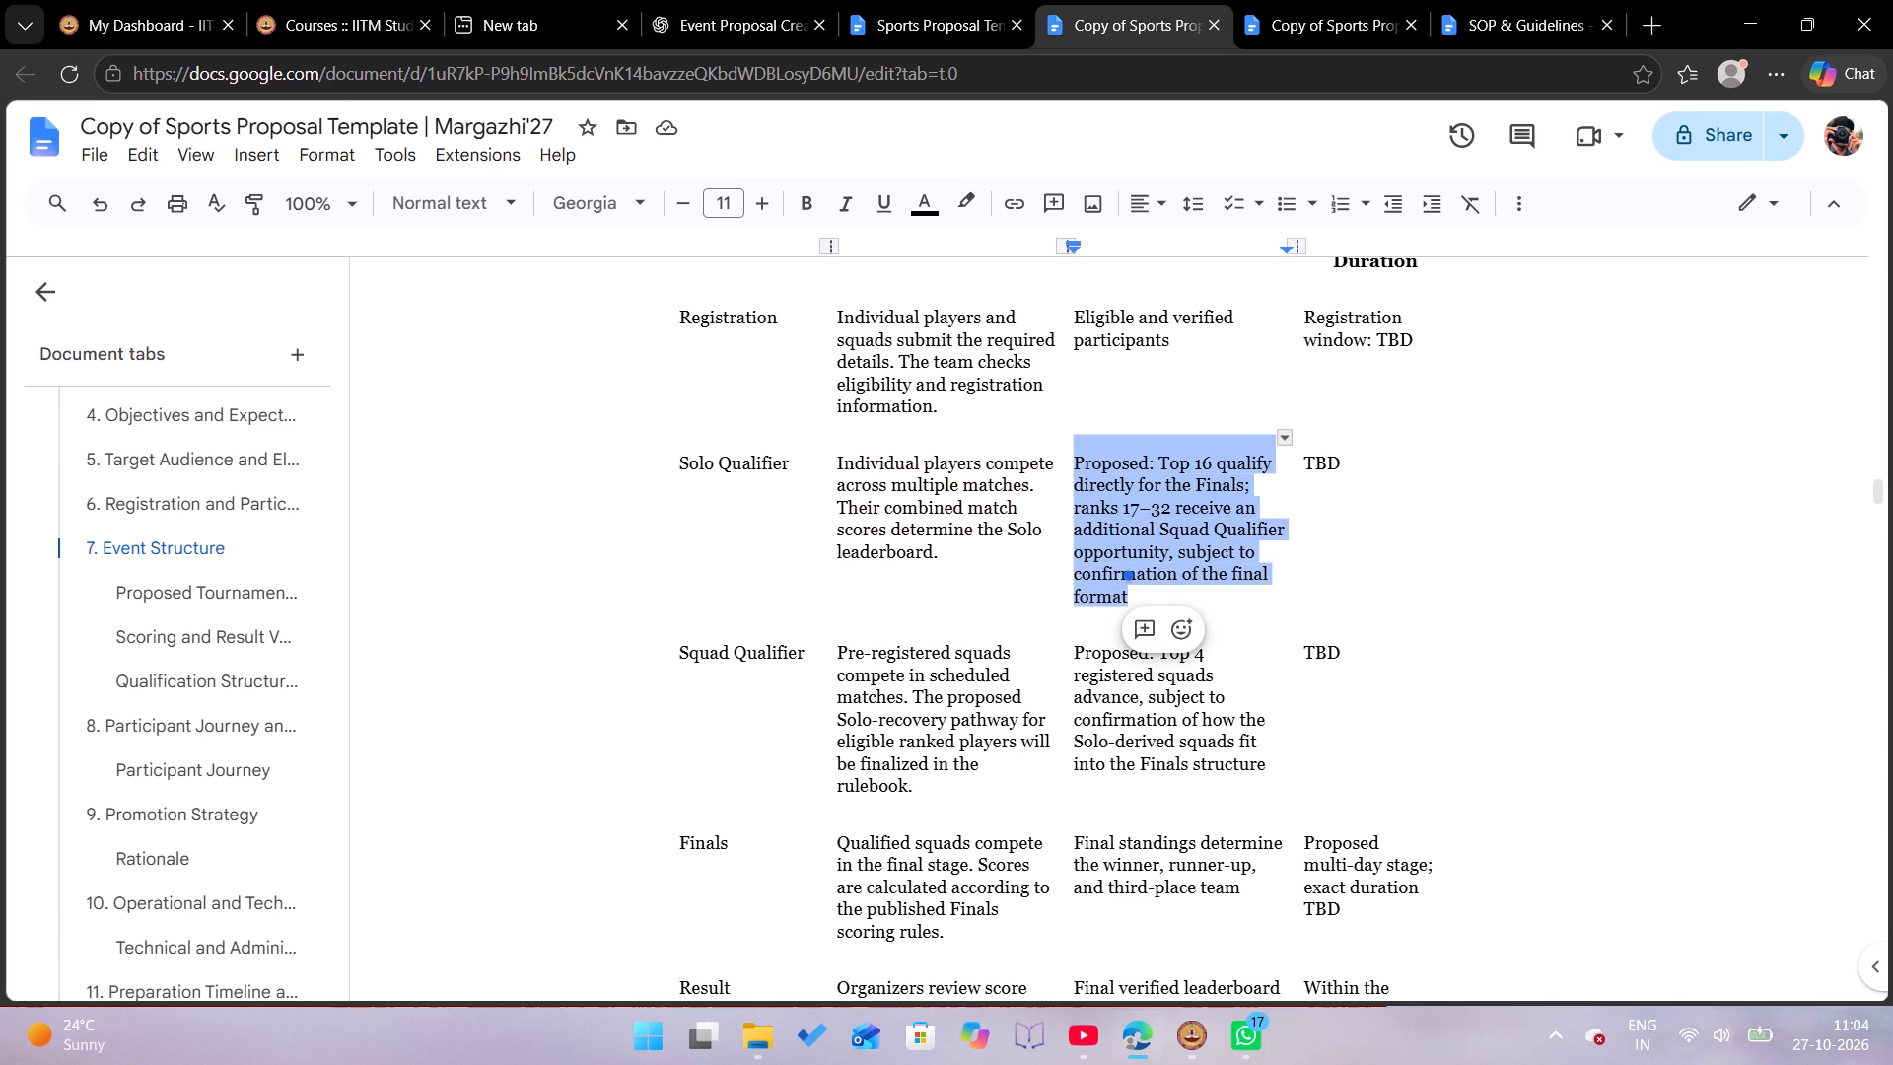
pyautogui.hotkey('ctrl', 'c')
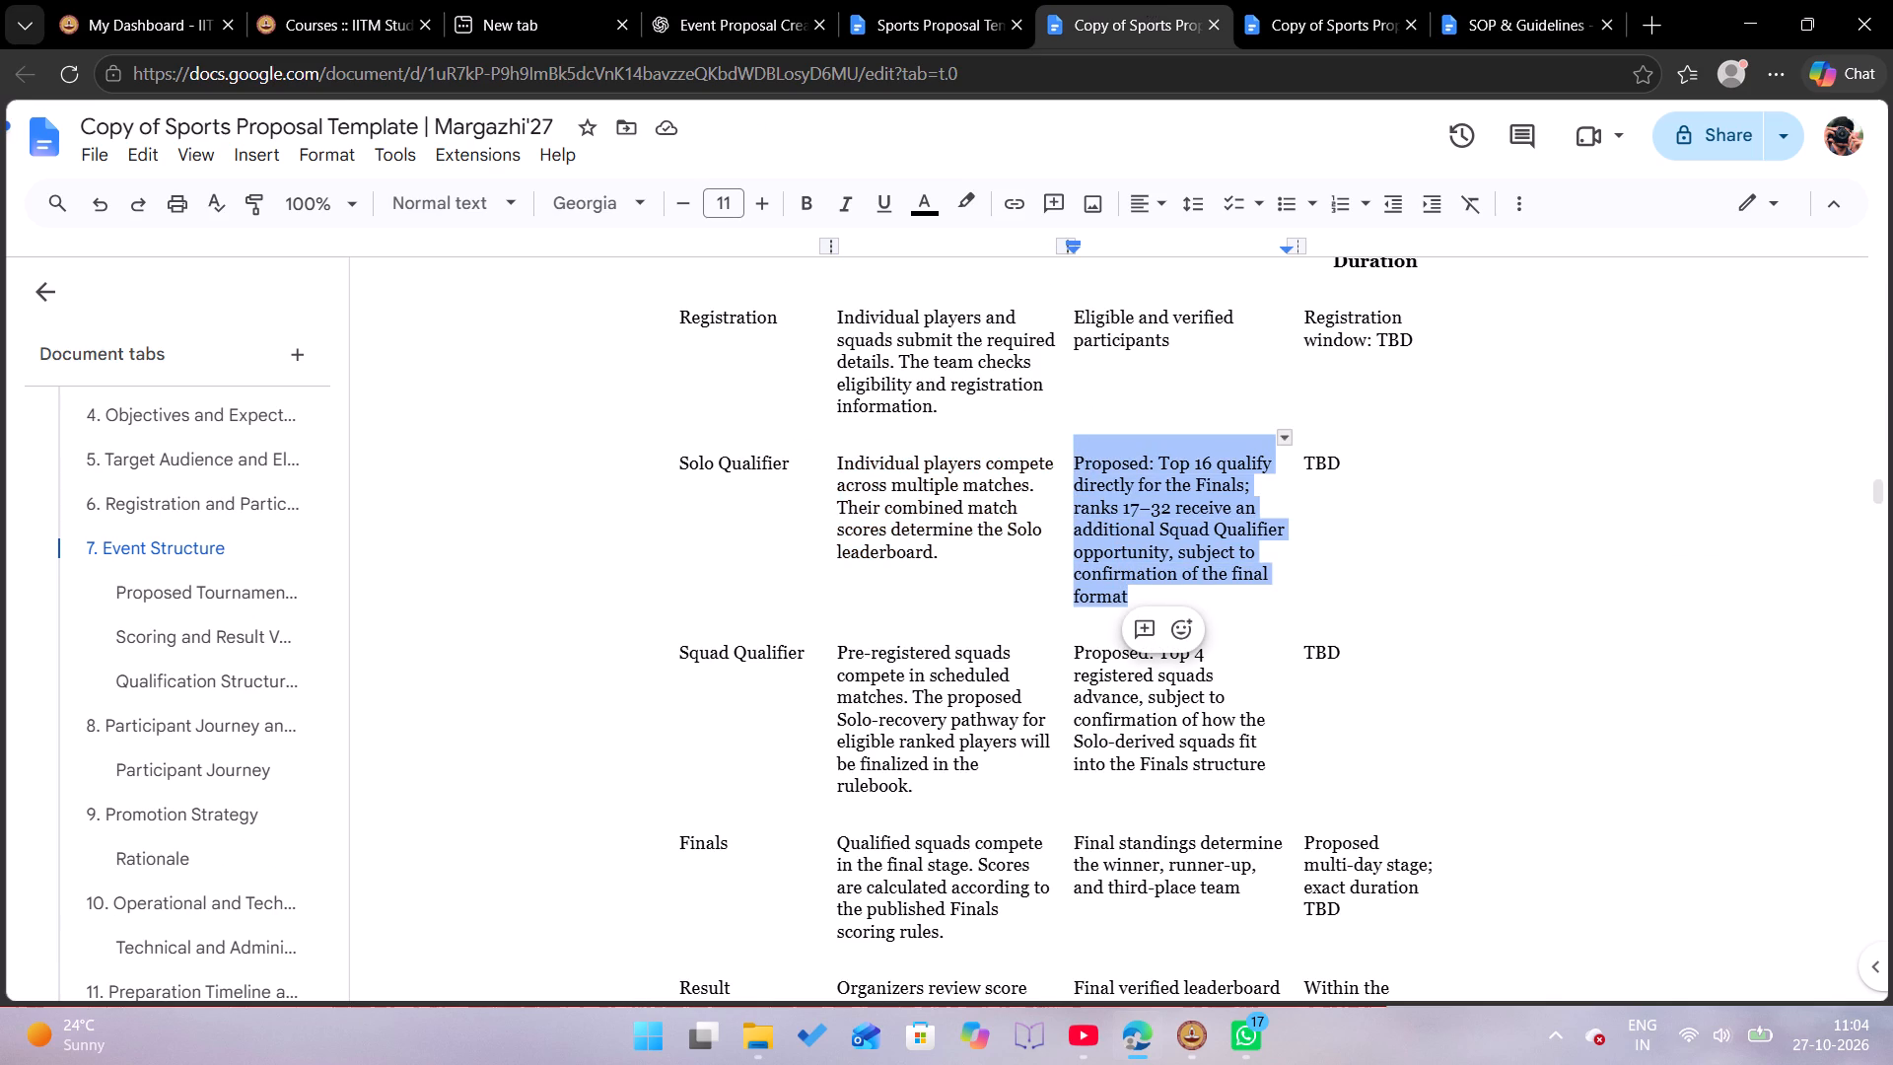
pyautogui.click(1336, 480)
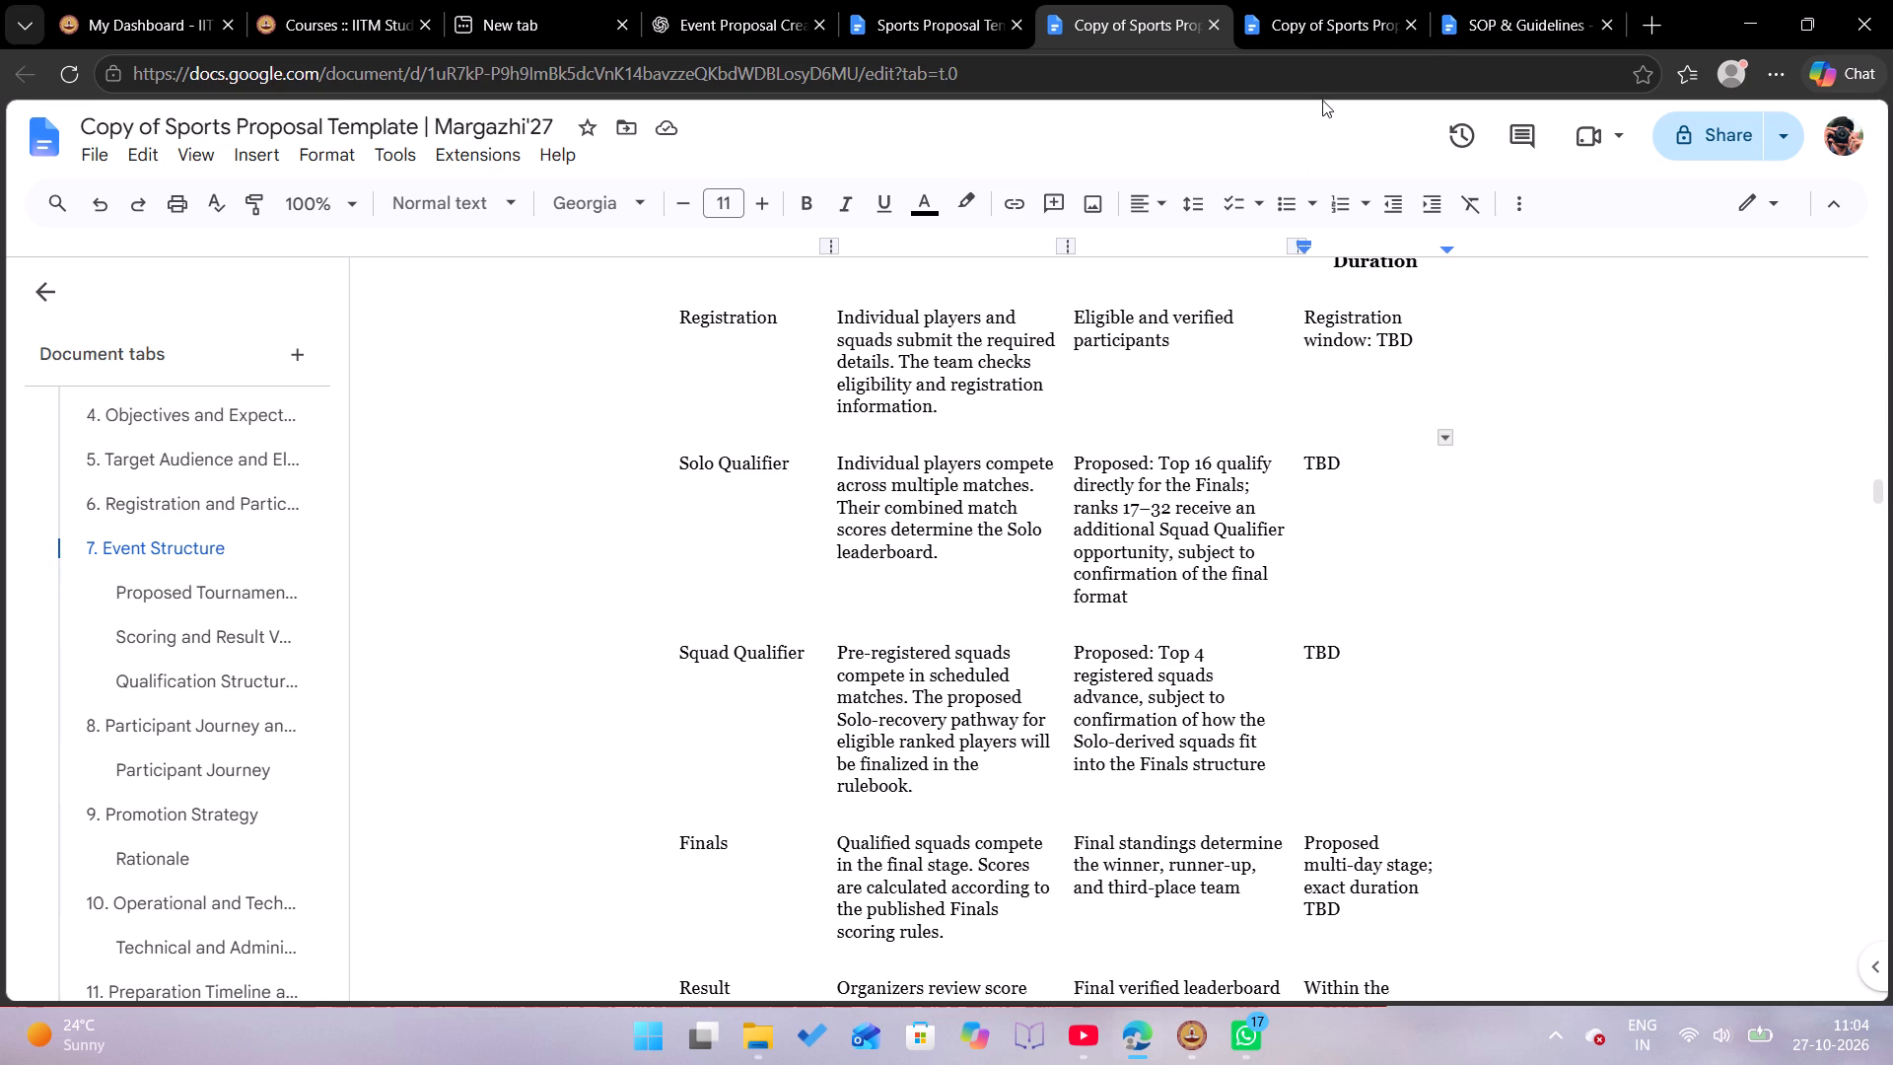
pyautogui.click(1310, 3)
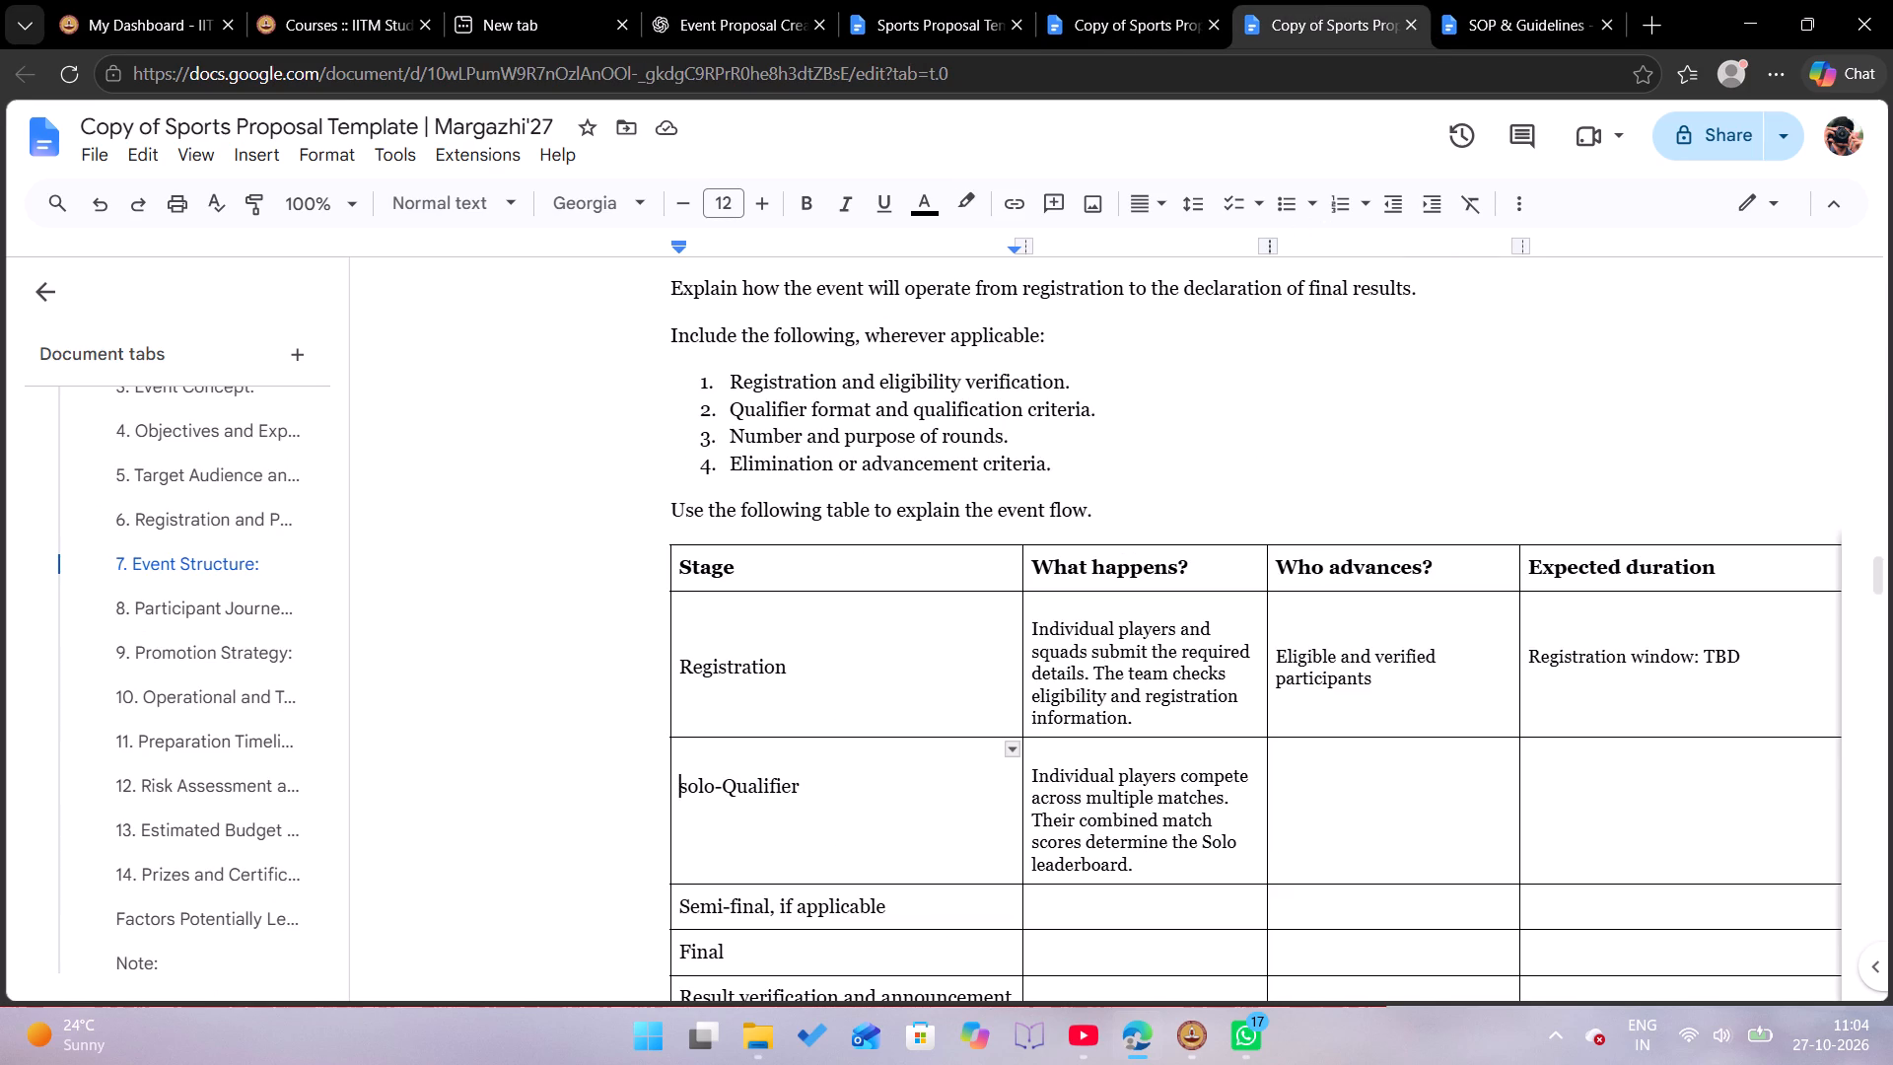
pyautogui.click(1273, 767)
pyautogui.press('Return')
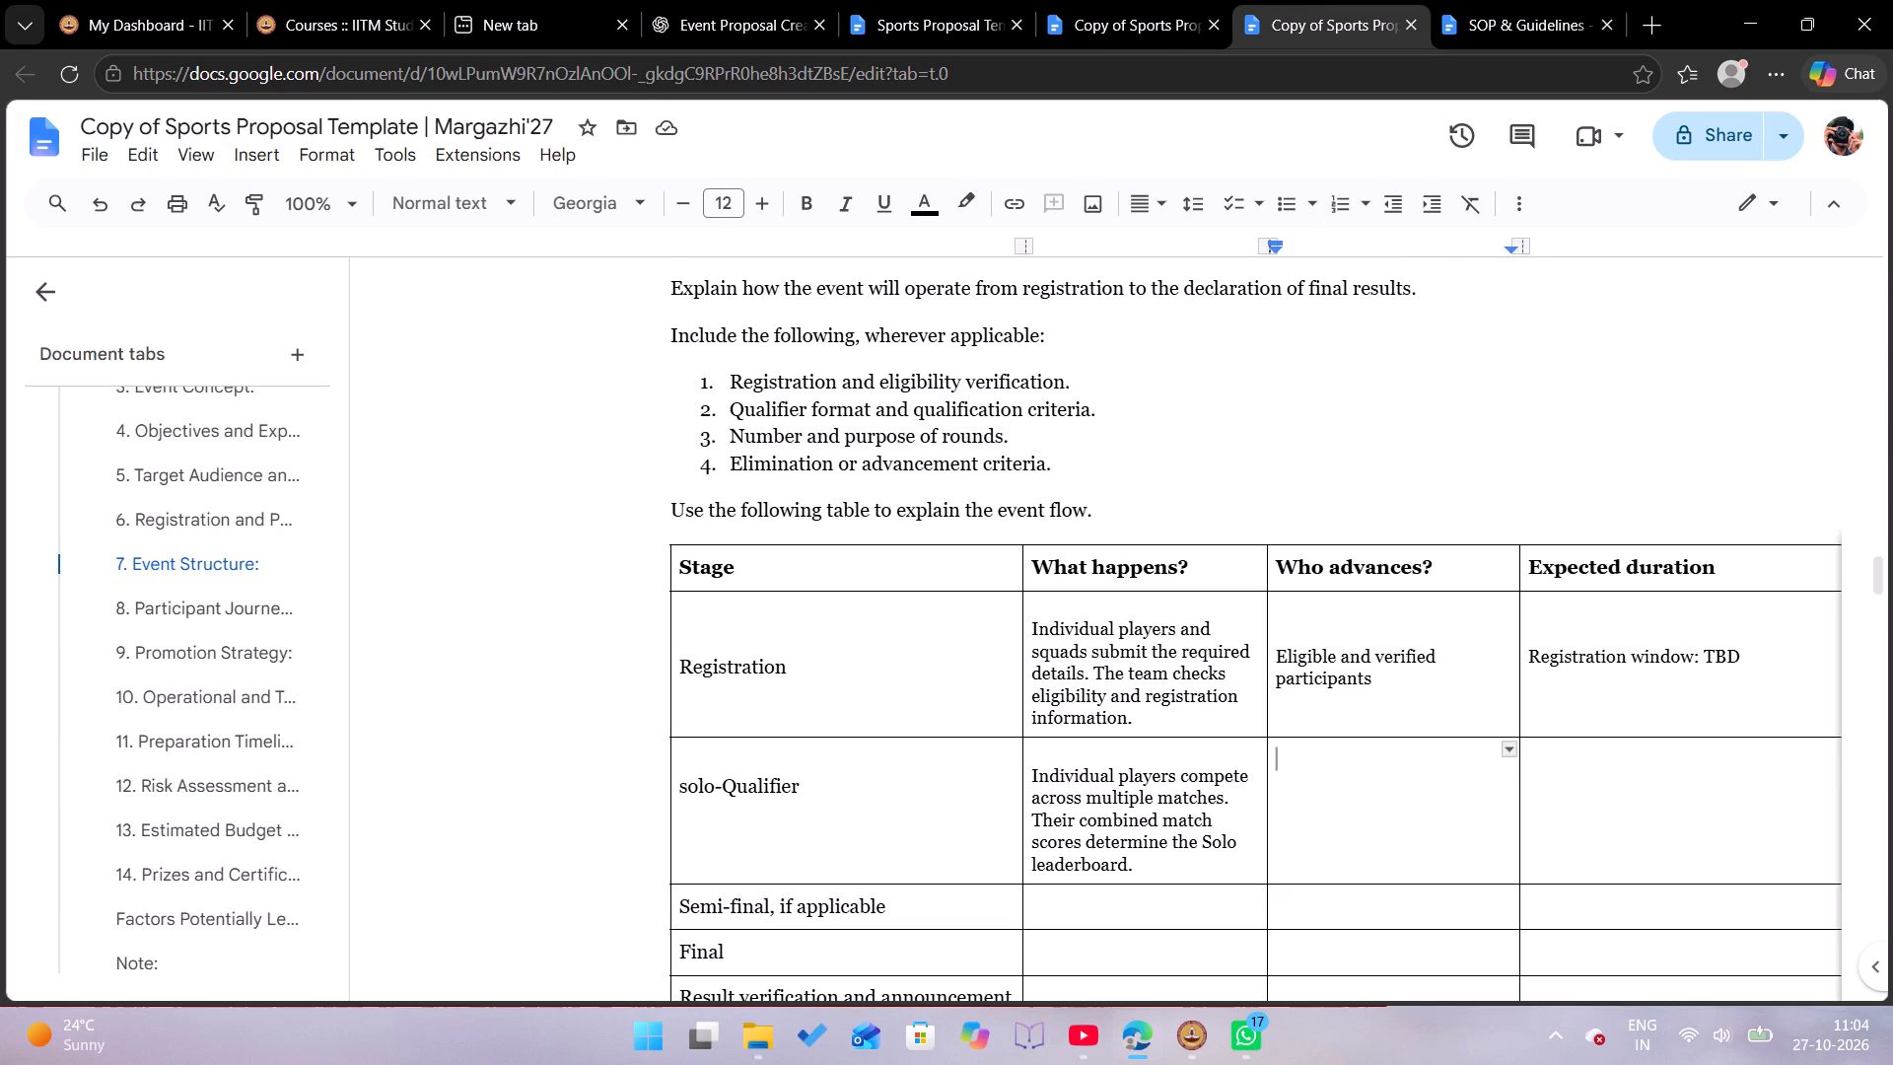
pyautogui.hotkey('ctrl', 'v')
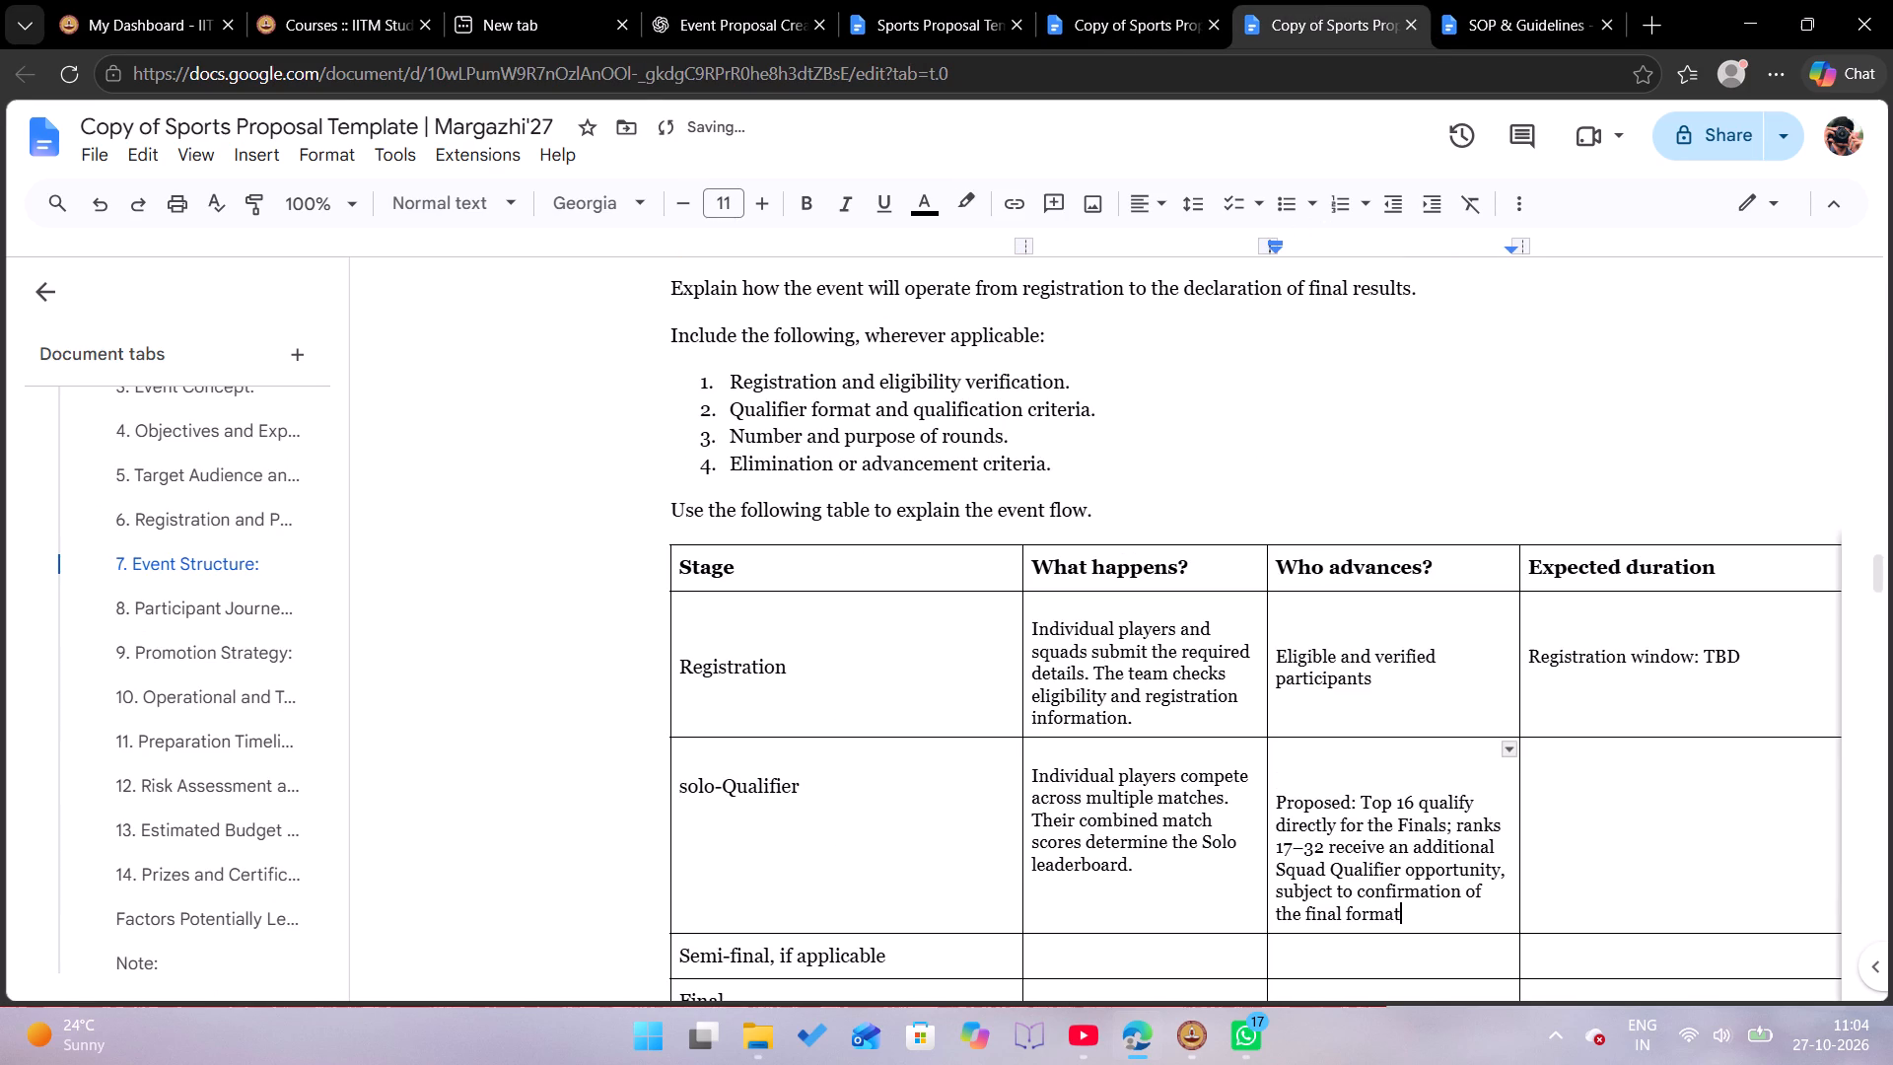
pyautogui.click(1273, 801)
pyautogui.press('BackSpace')
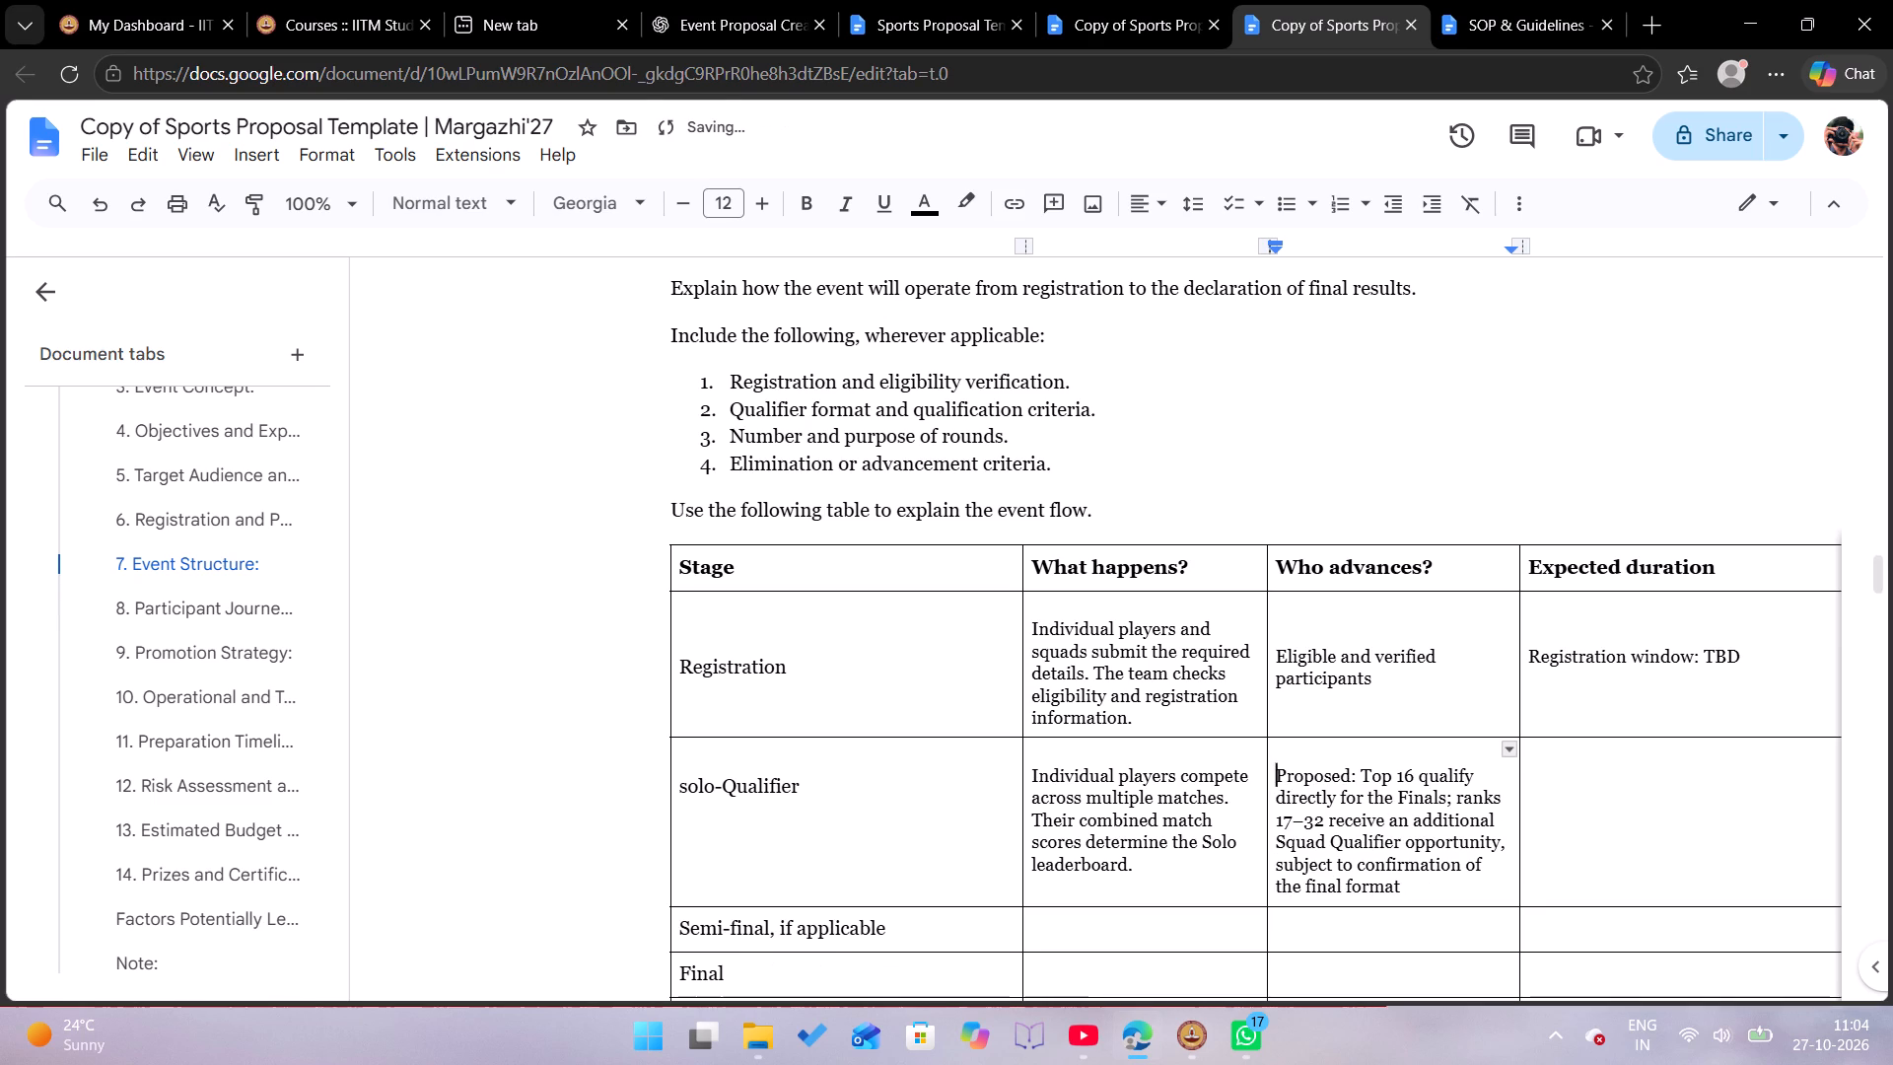
# Enter "1-Day" in the solo-Qualifier row's "Expected duration" cell, below two blank lines.
pyautogui.click(1549, 796)
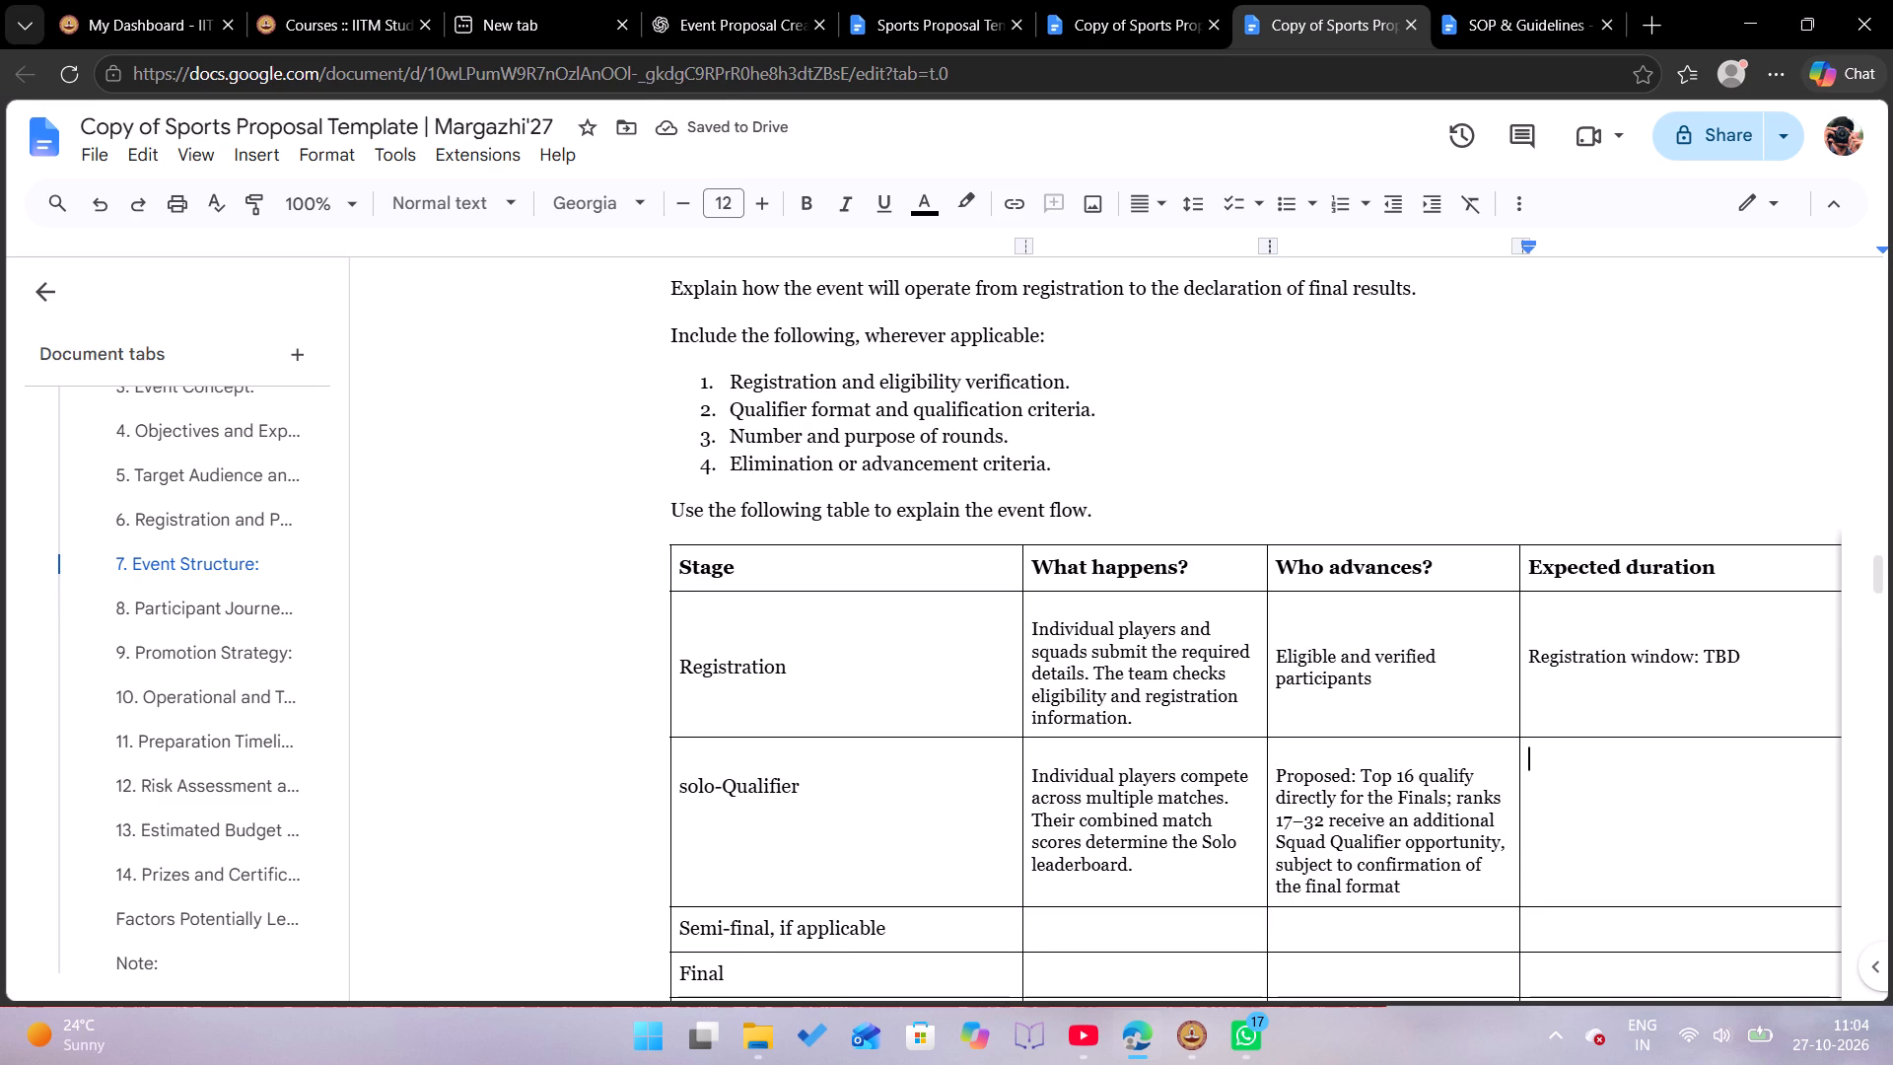
pyautogui.press('Return')
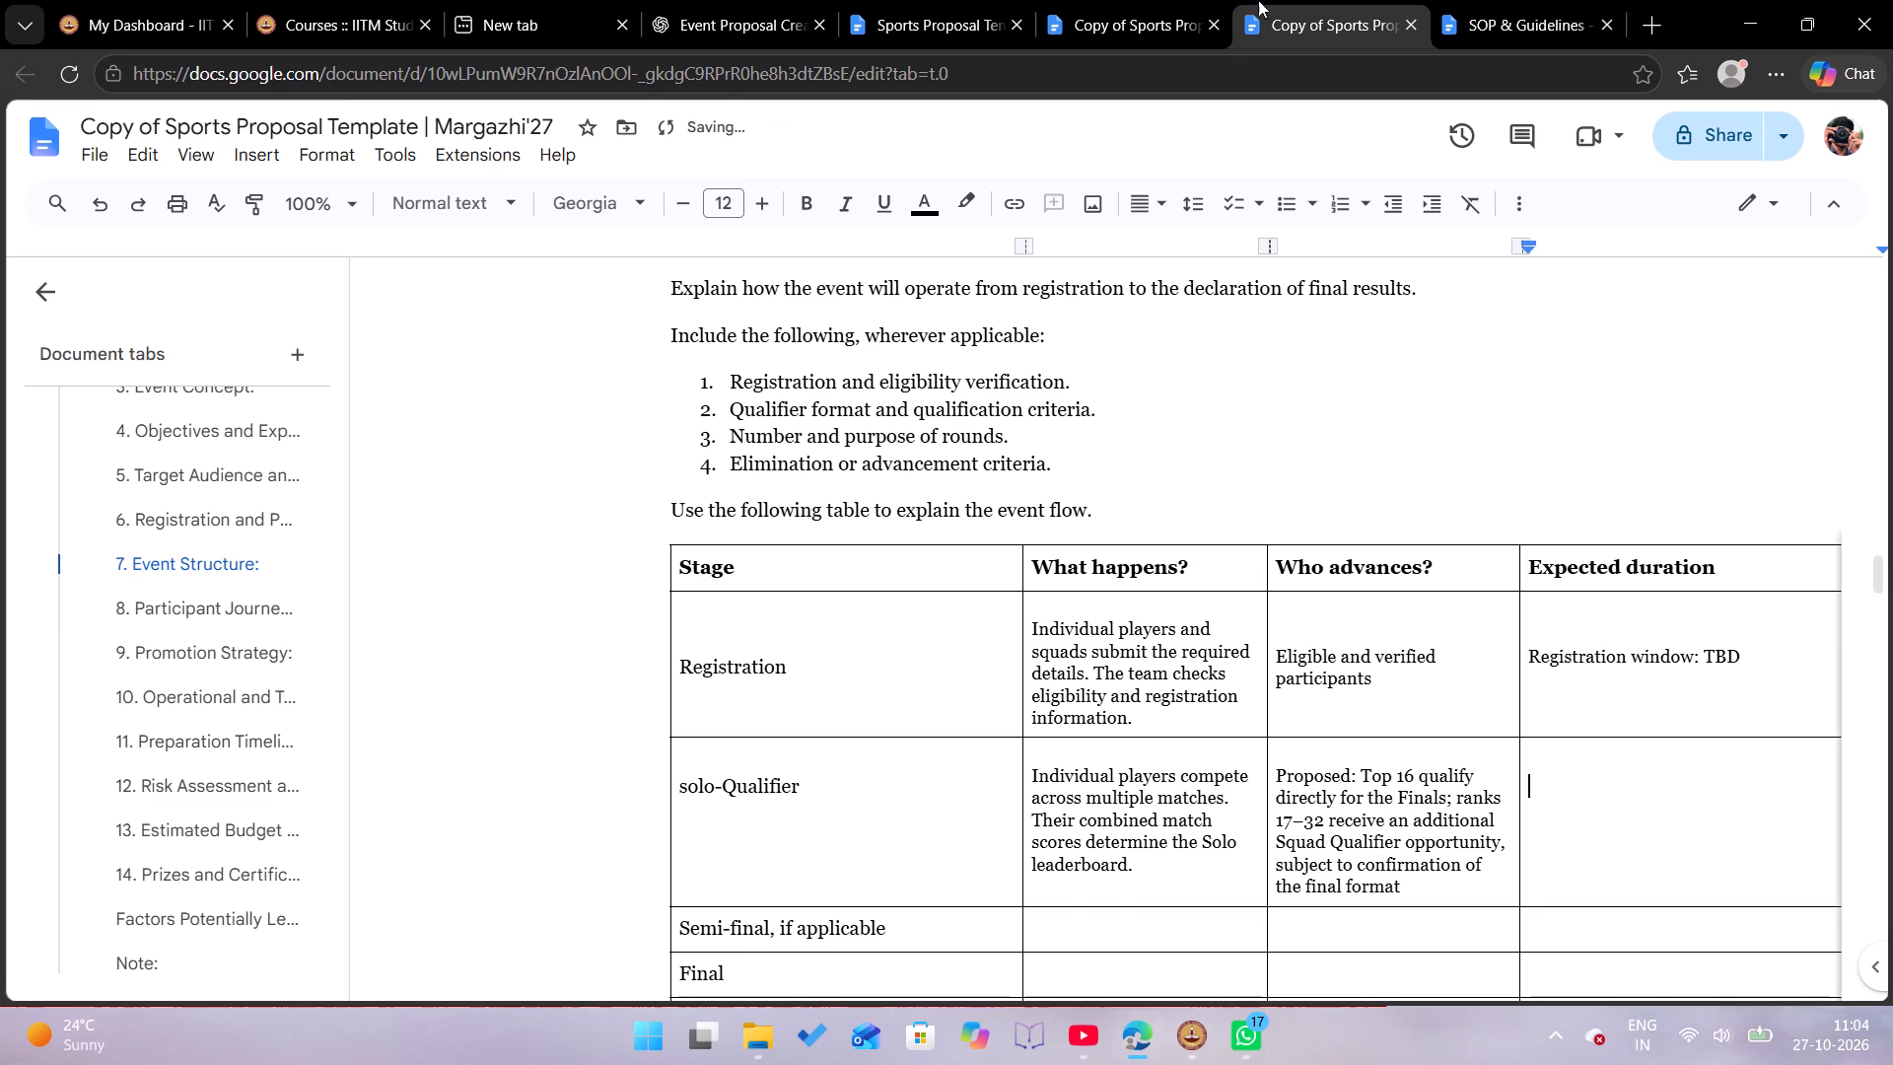
pyautogui.click(1136, 0)
pyautogui.click(1335, 0)
pyautogui.press('Return')
pyautogui.write('1-d')
pyautogui.press('BackSpace')
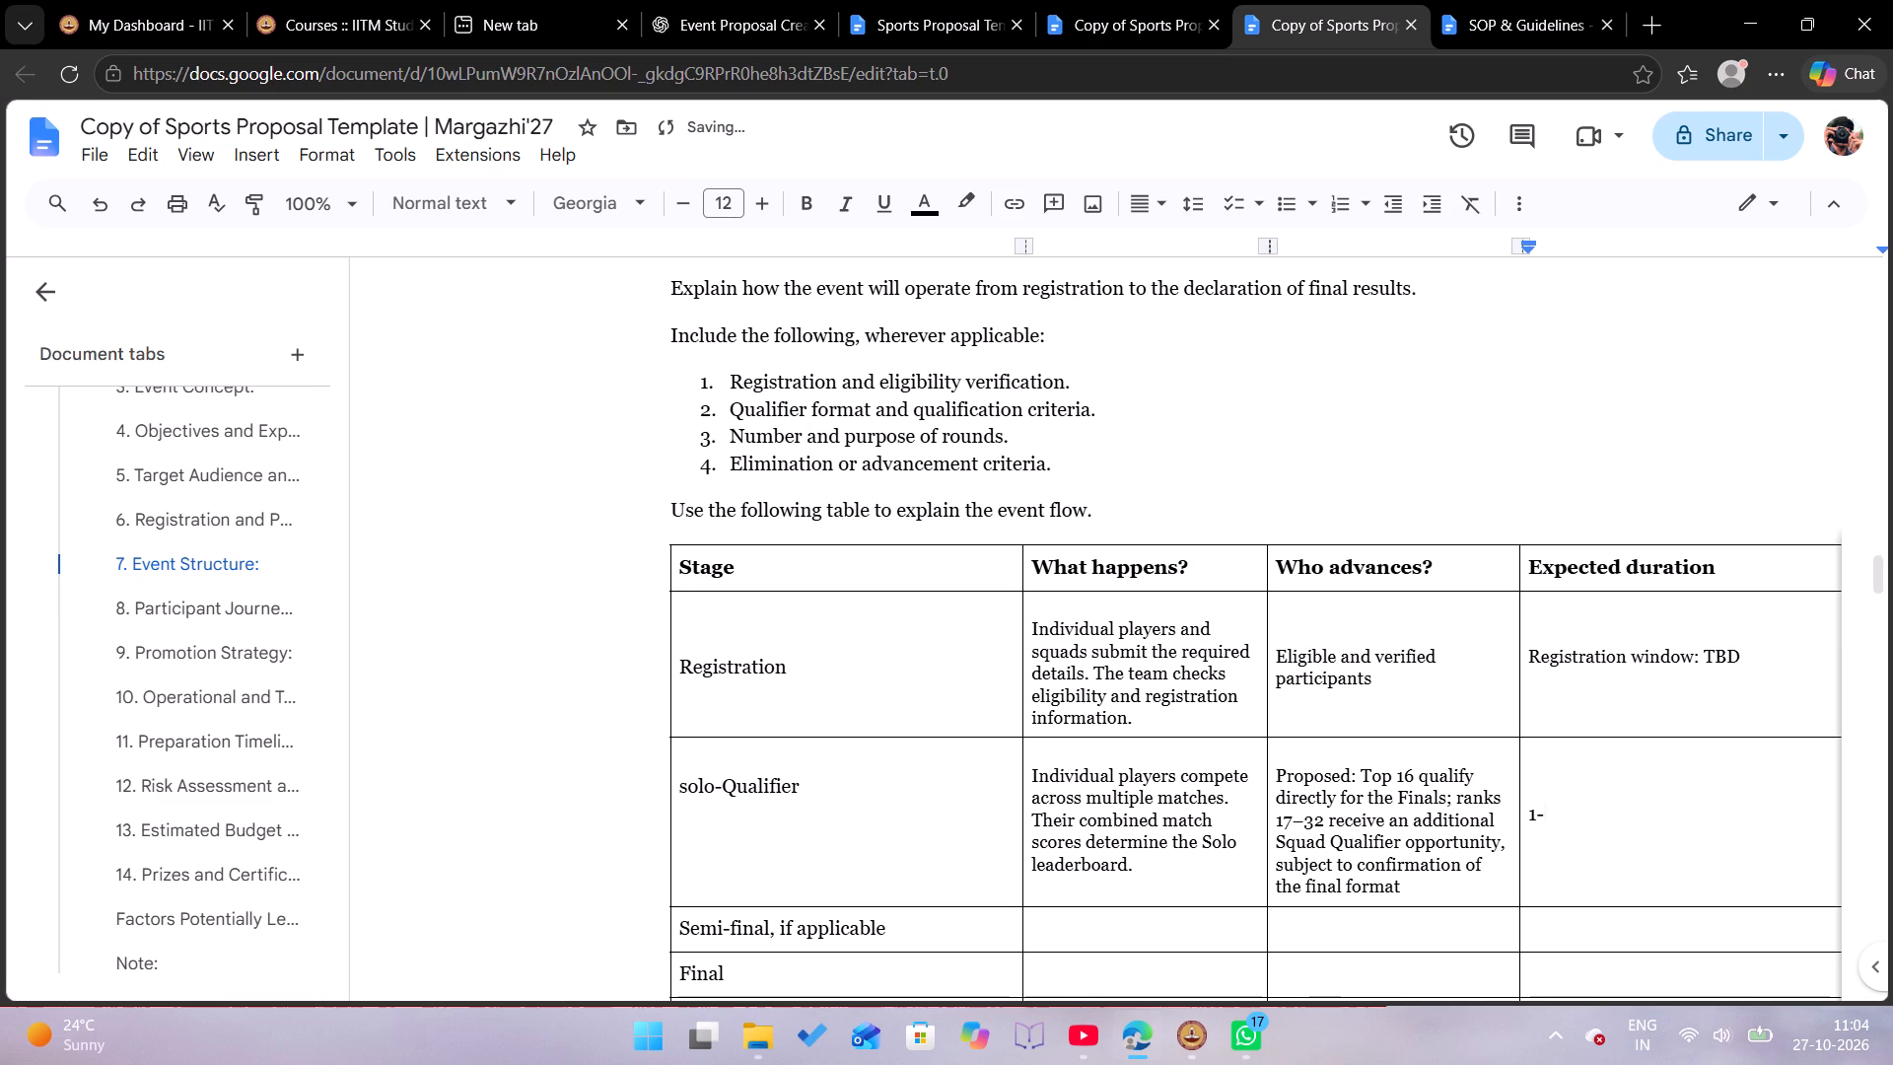
pyautogui.write('Day')
# Replace the "Semi-final, if applicable" stage label with "Squad Qualifier" copied from the drafted proposal's event table.
pyautogui.moveTo(1874, 577); pyautogui.dragTo(1870, 600)
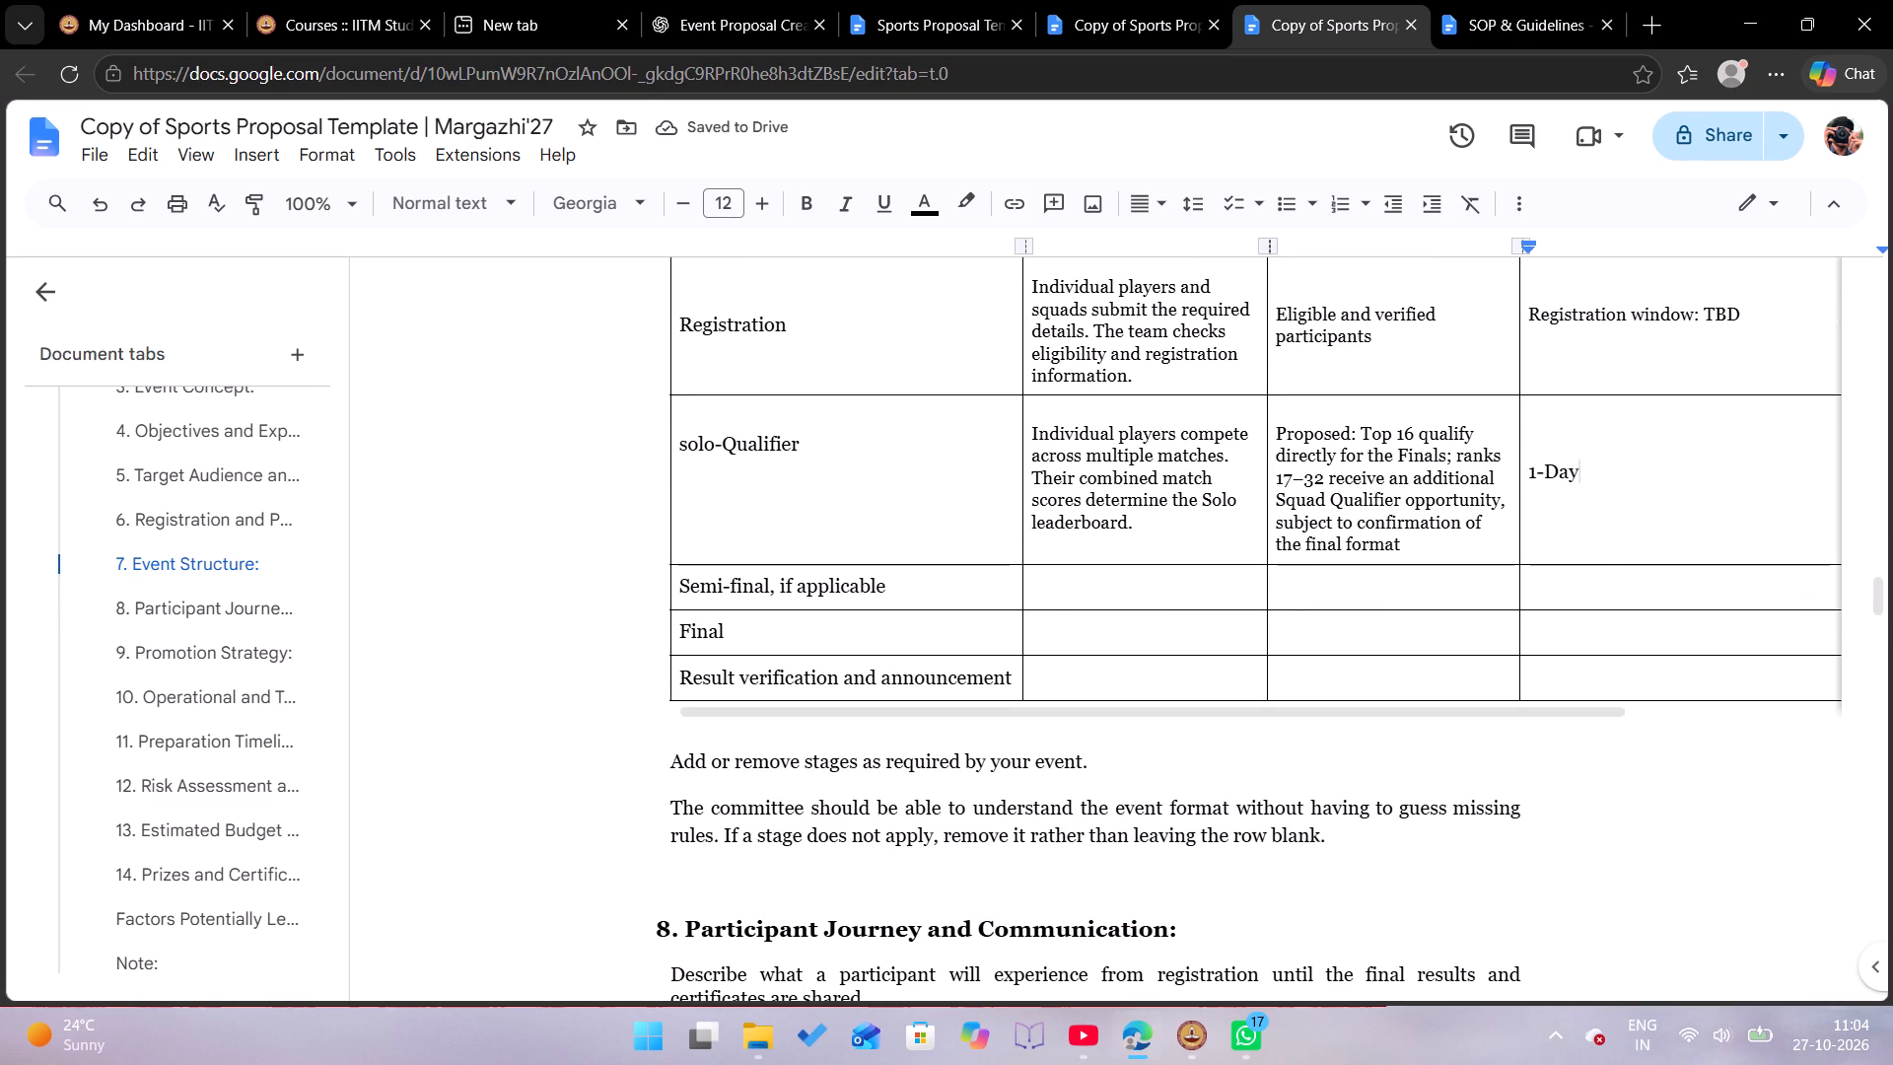
pyautogui.click(1147, 9)
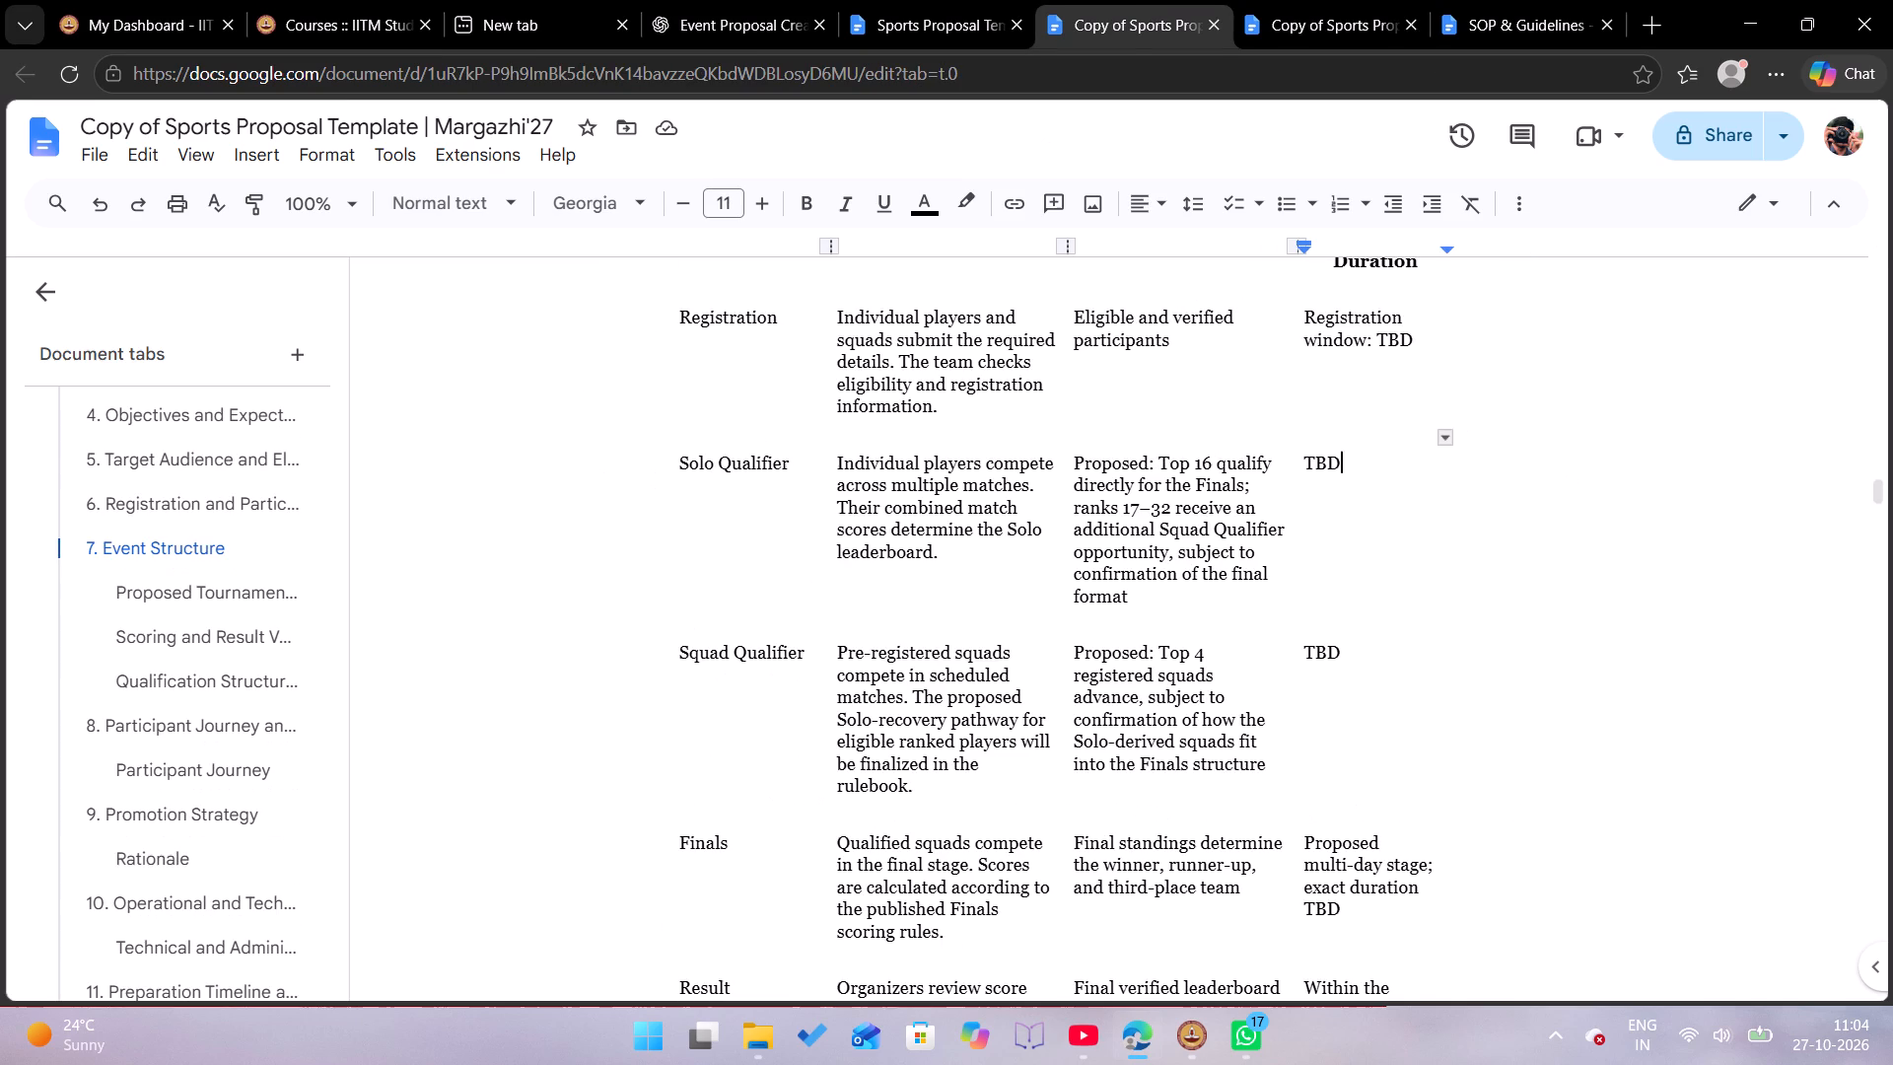
pyautogui.moveTo(679, 646); pyautogui.dragTo(781, 678)
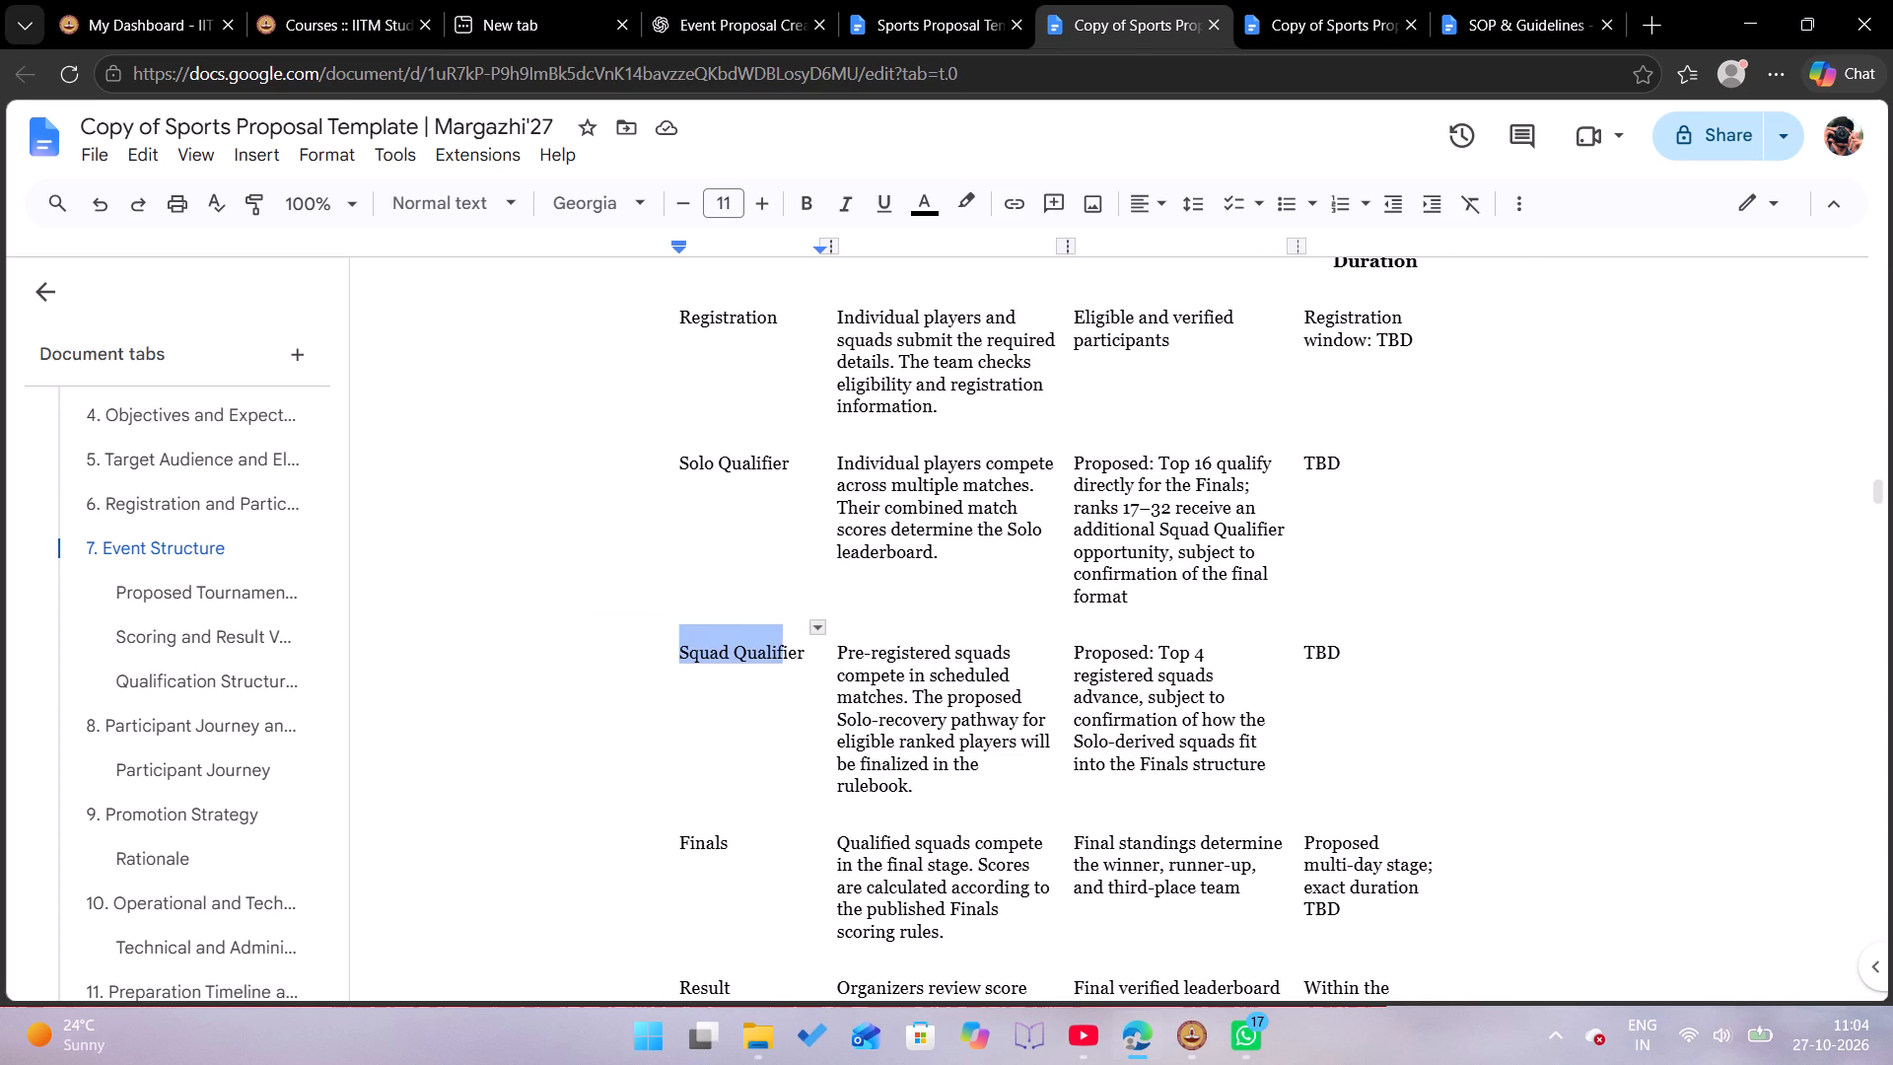
pyautogui.moveTo(781, 678); pyautogui.dragTo(804, 667)
pyautogui.hotkey('ctrl', 'c')
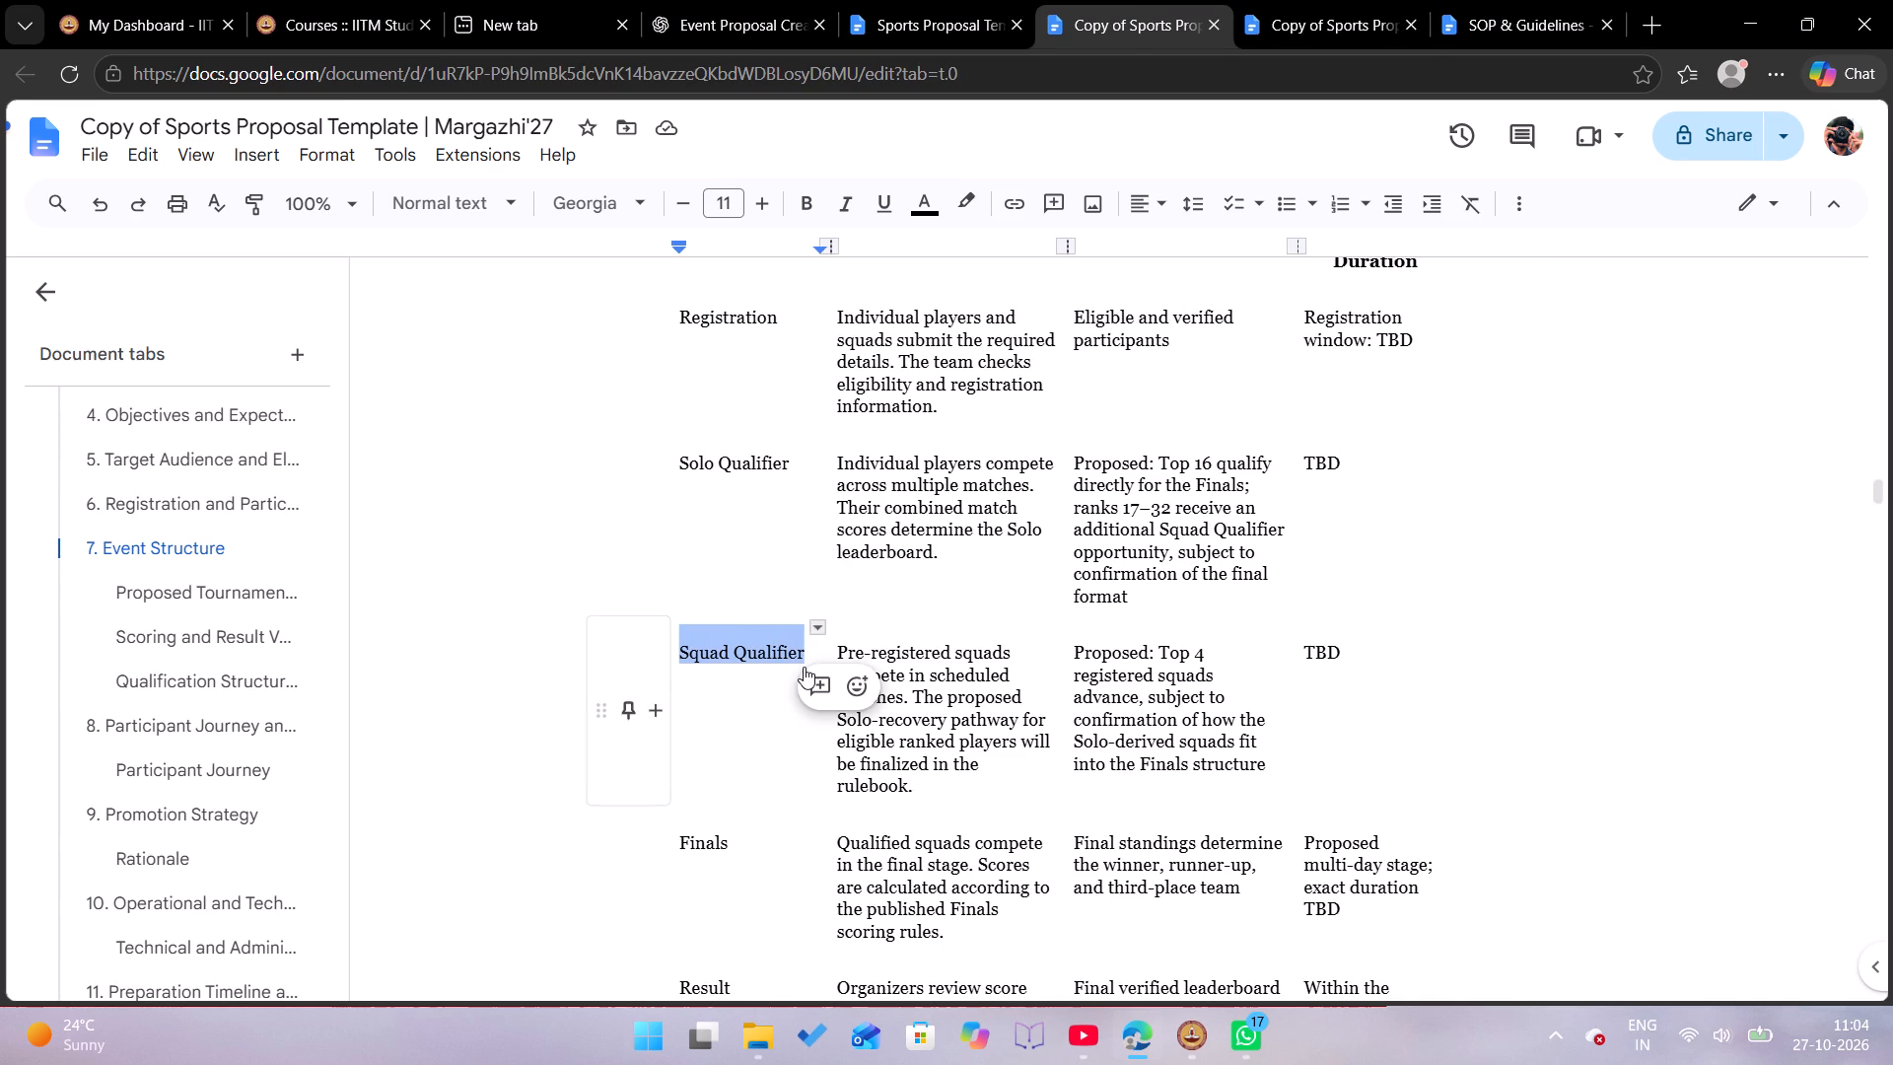
pyautogui.click(1336, 0)
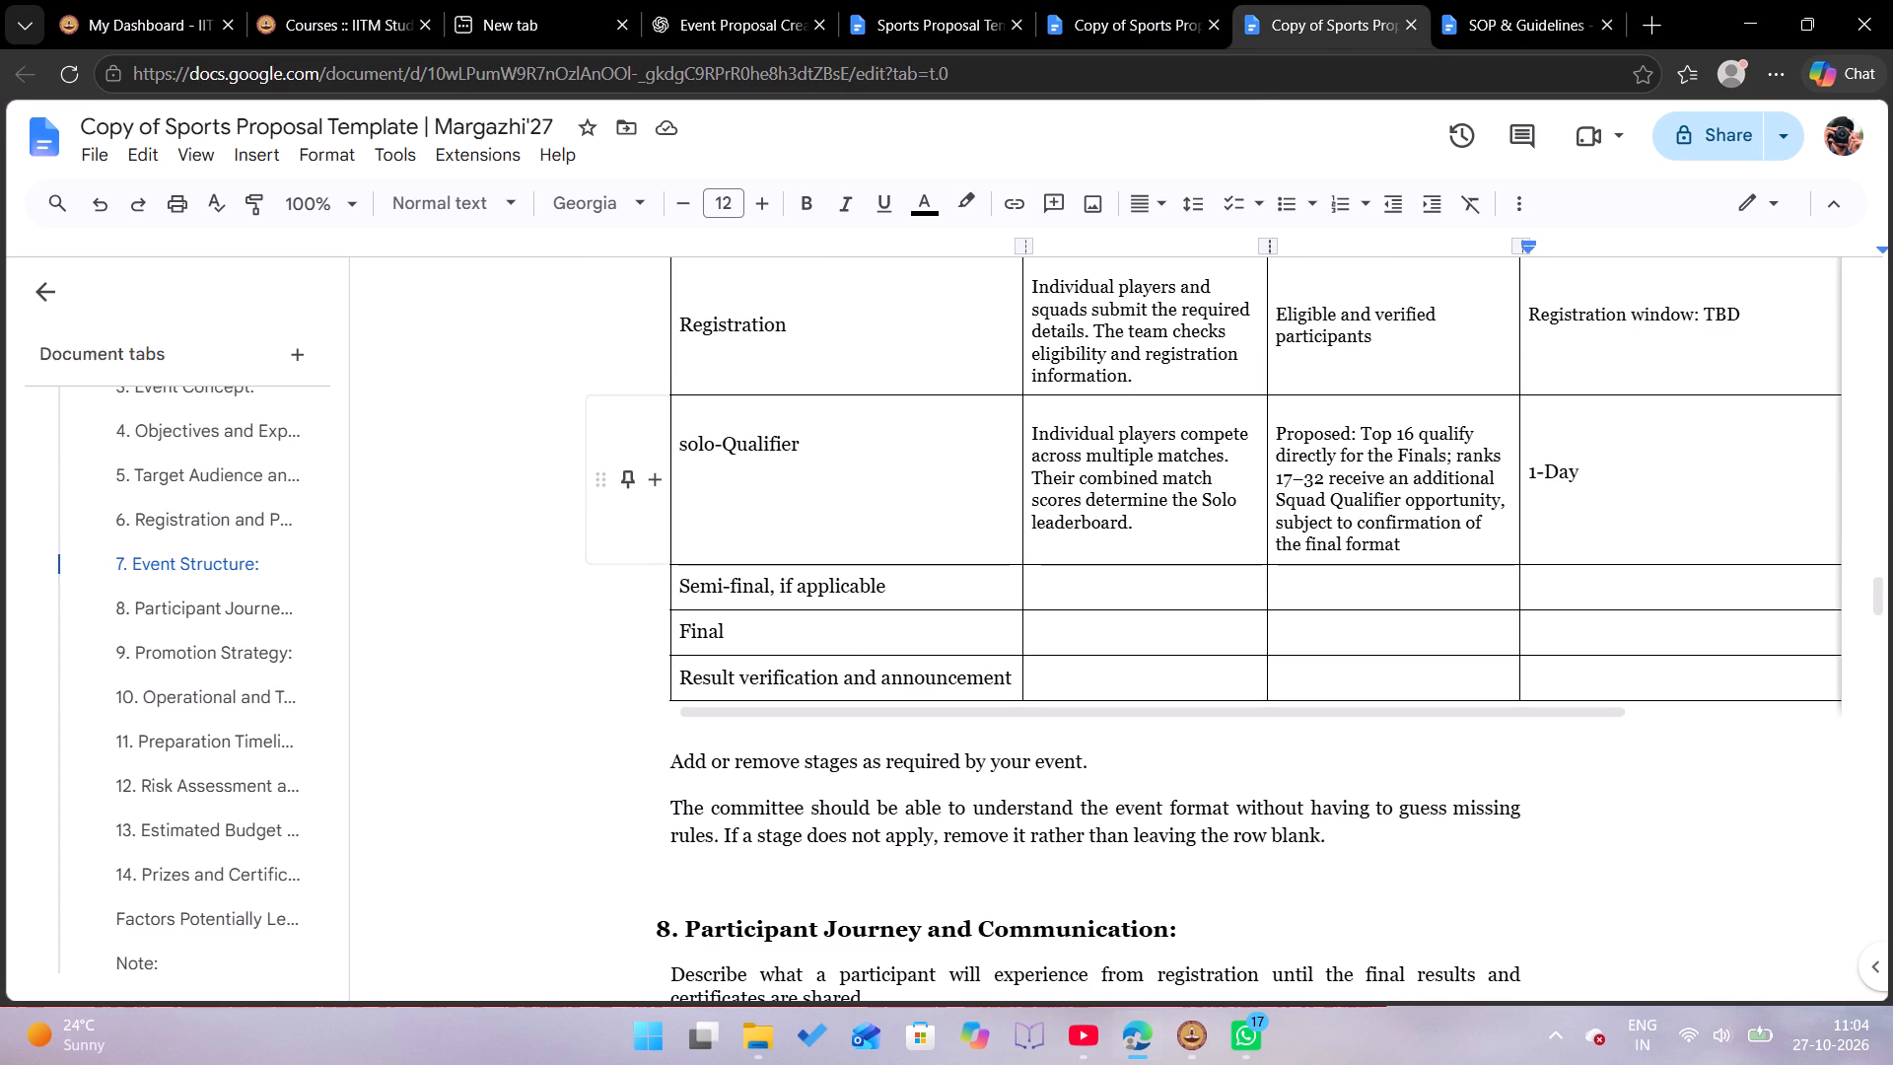
pyautogui.moveTo(683, 590); pyautogui.dragTo(891, 573)
pyautogui.press('BackSpace')
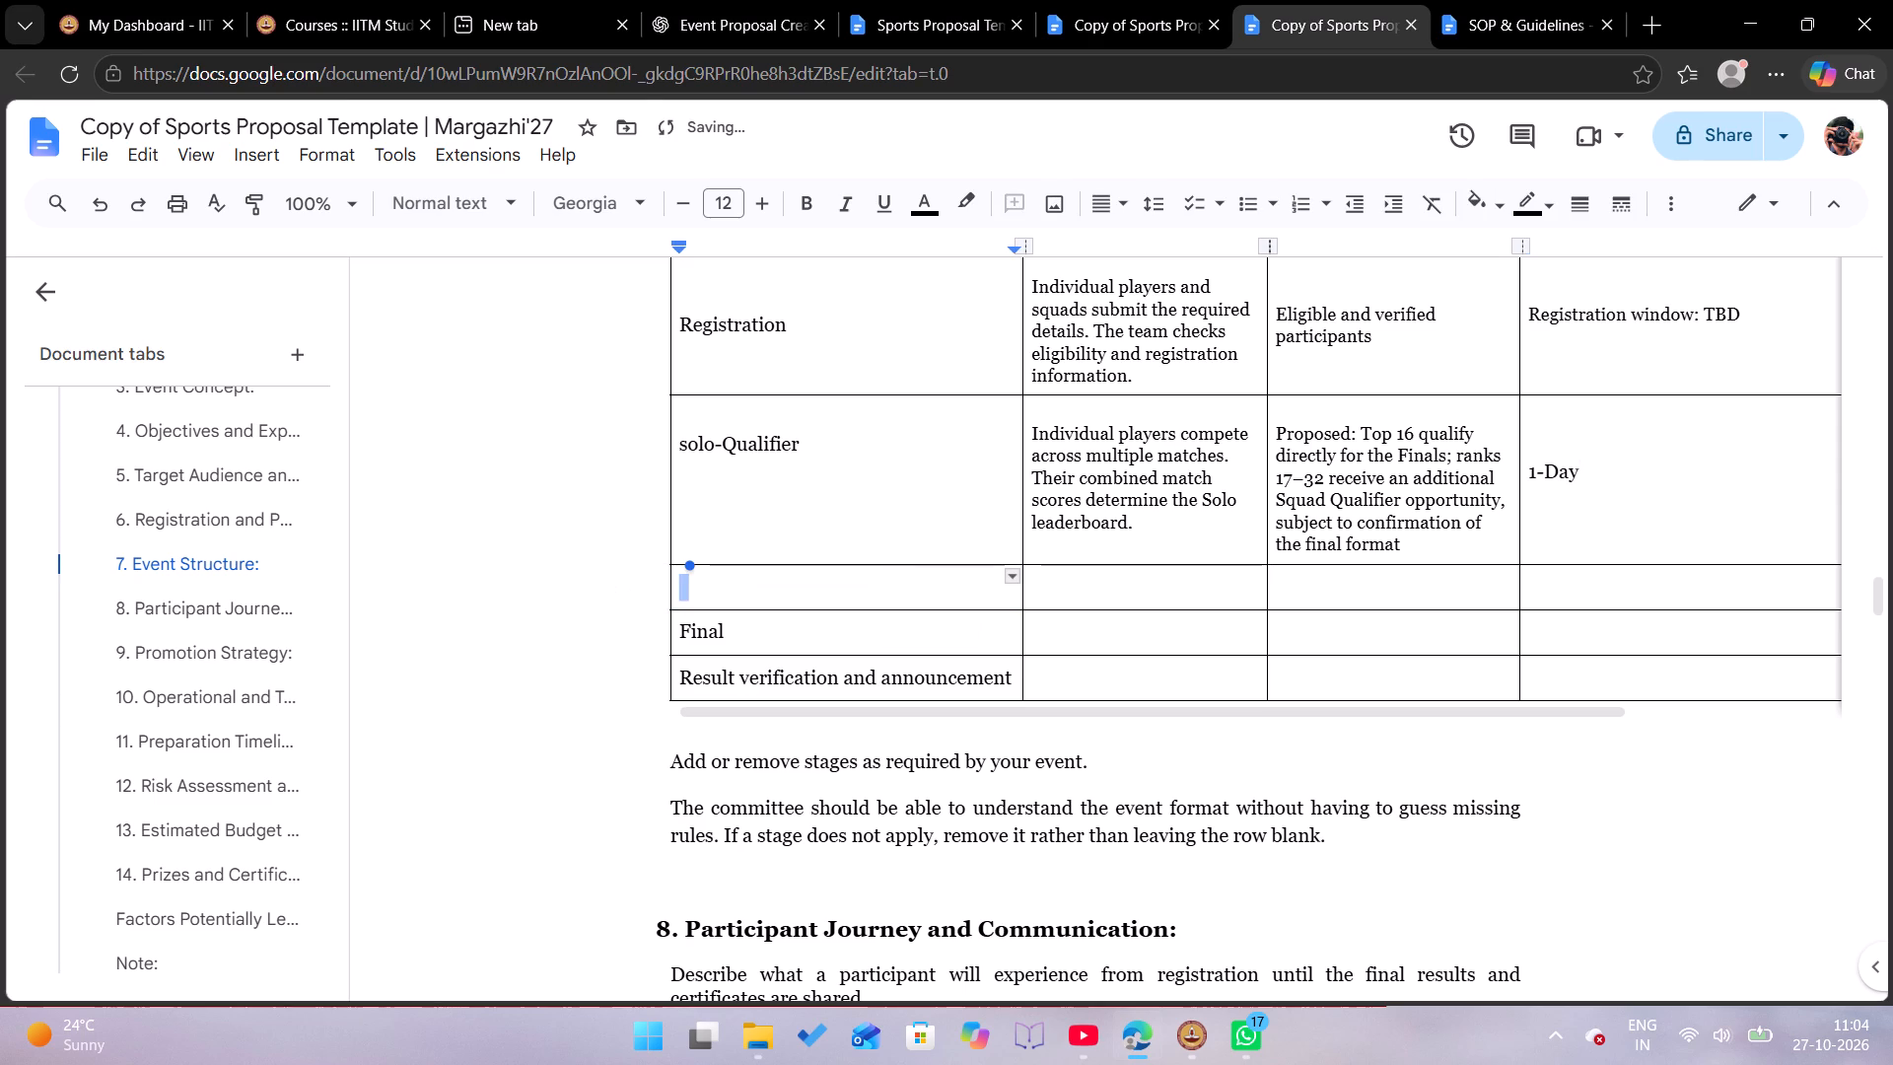
pyautogui.hotkey('ctrl', 'v')
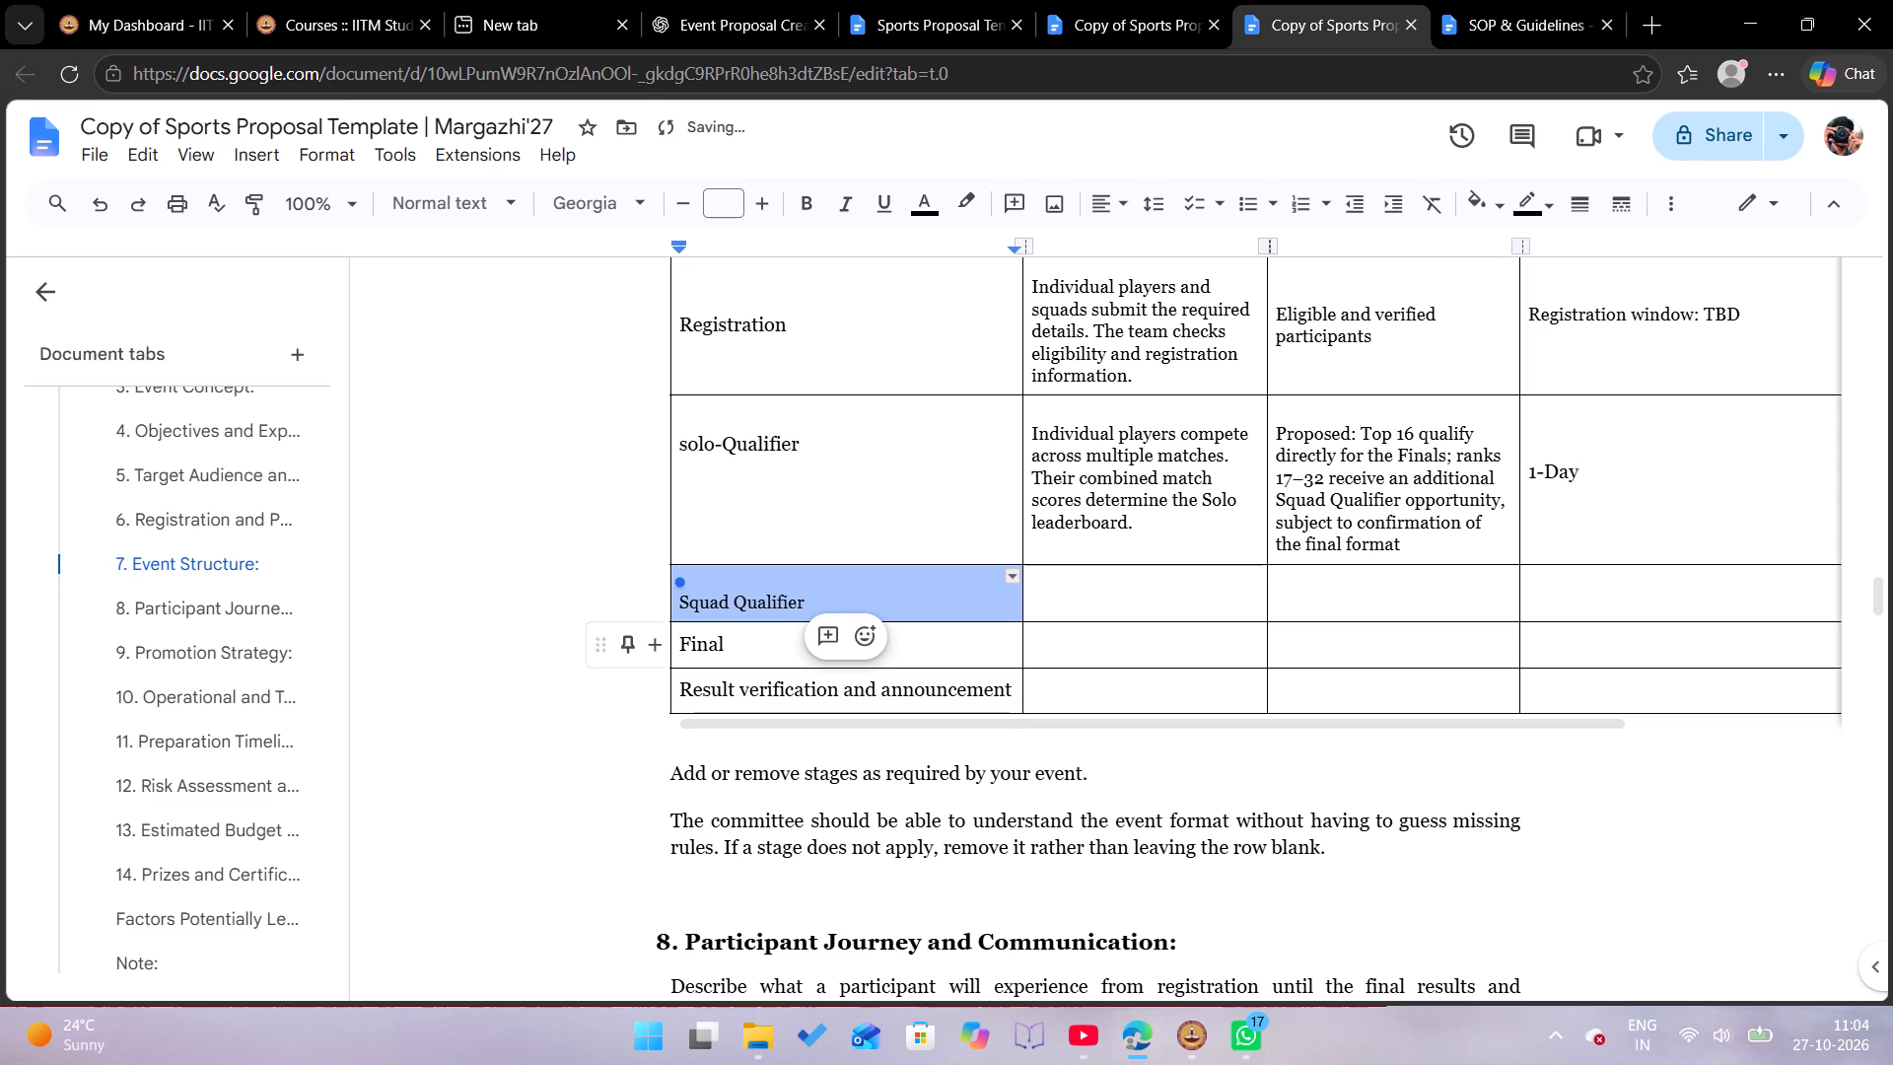
pyautogui.click(574, 630)
# Copy the Squad Qualifier's "What Happens?" description from the drafted proposal into the Squad Qualifier row's "What happens?" cell.
pyautogui.click(1067, 606)
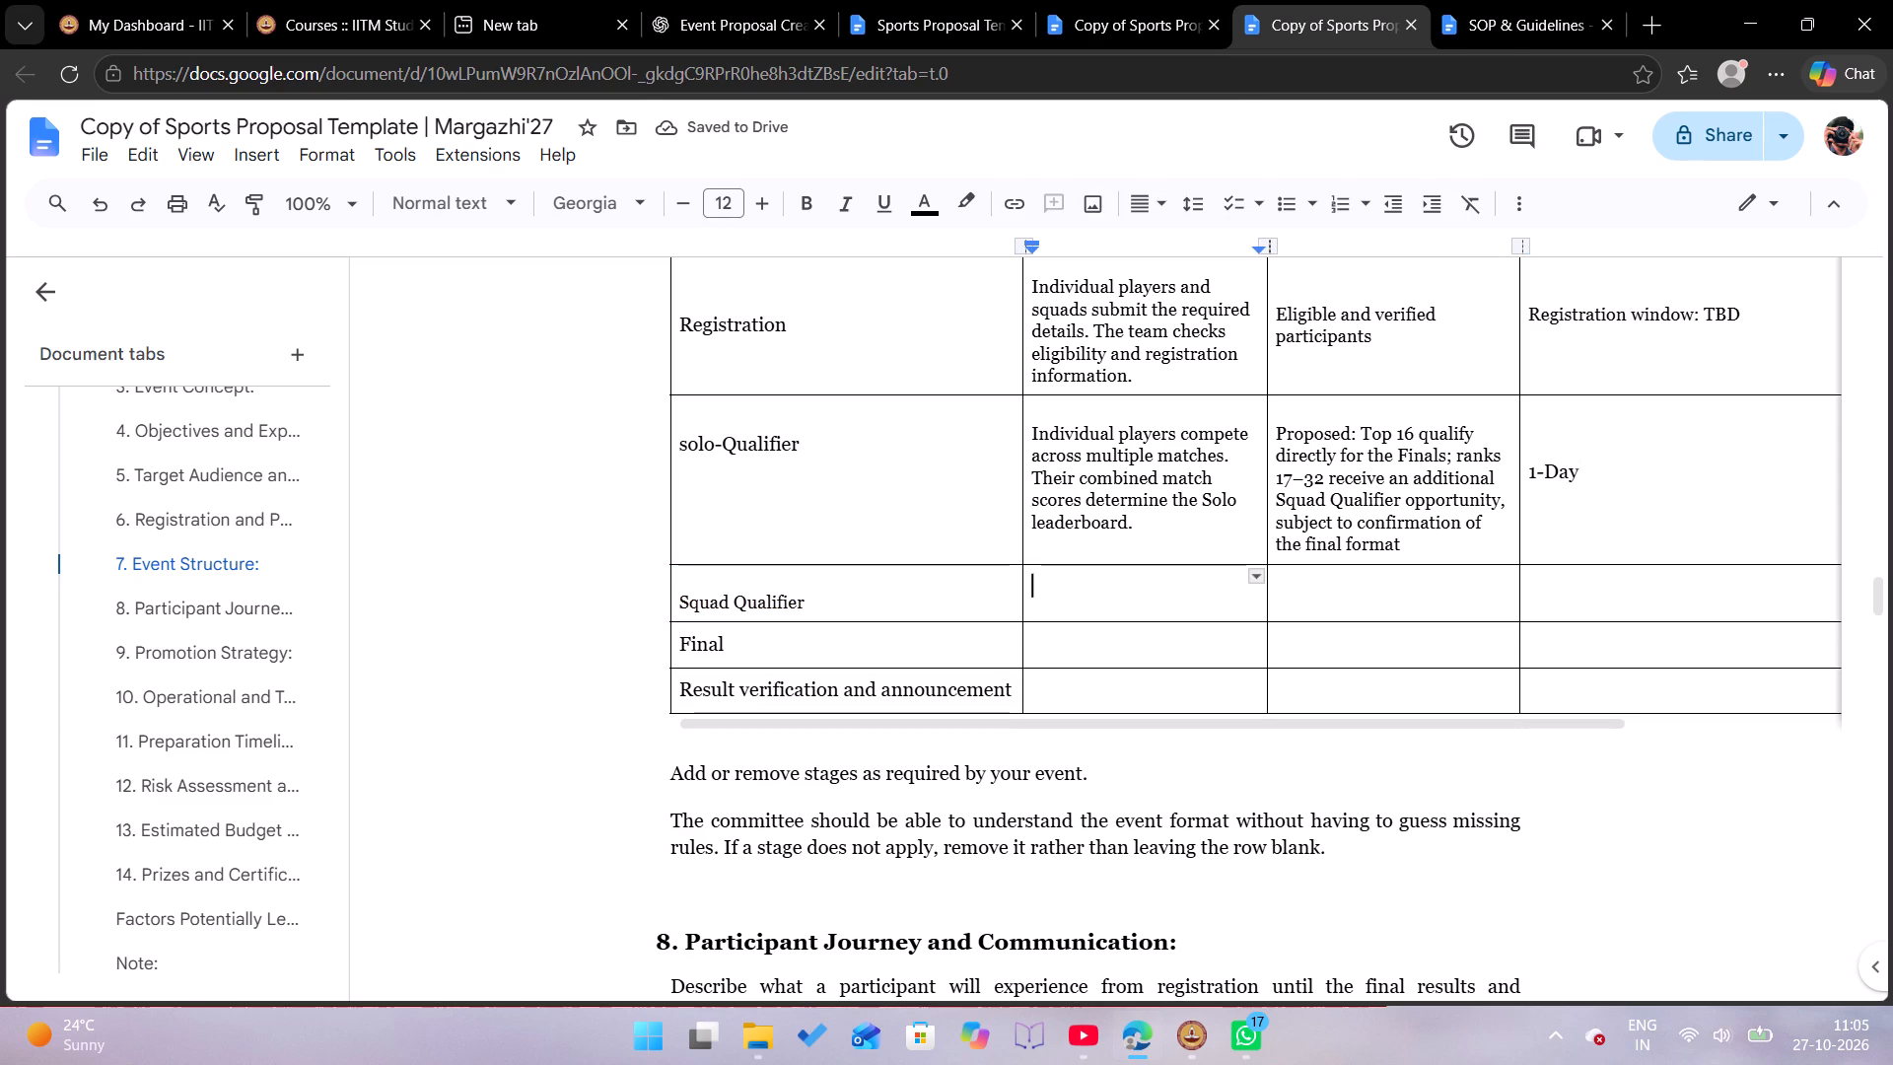
pyautogui.click(1140, 0)
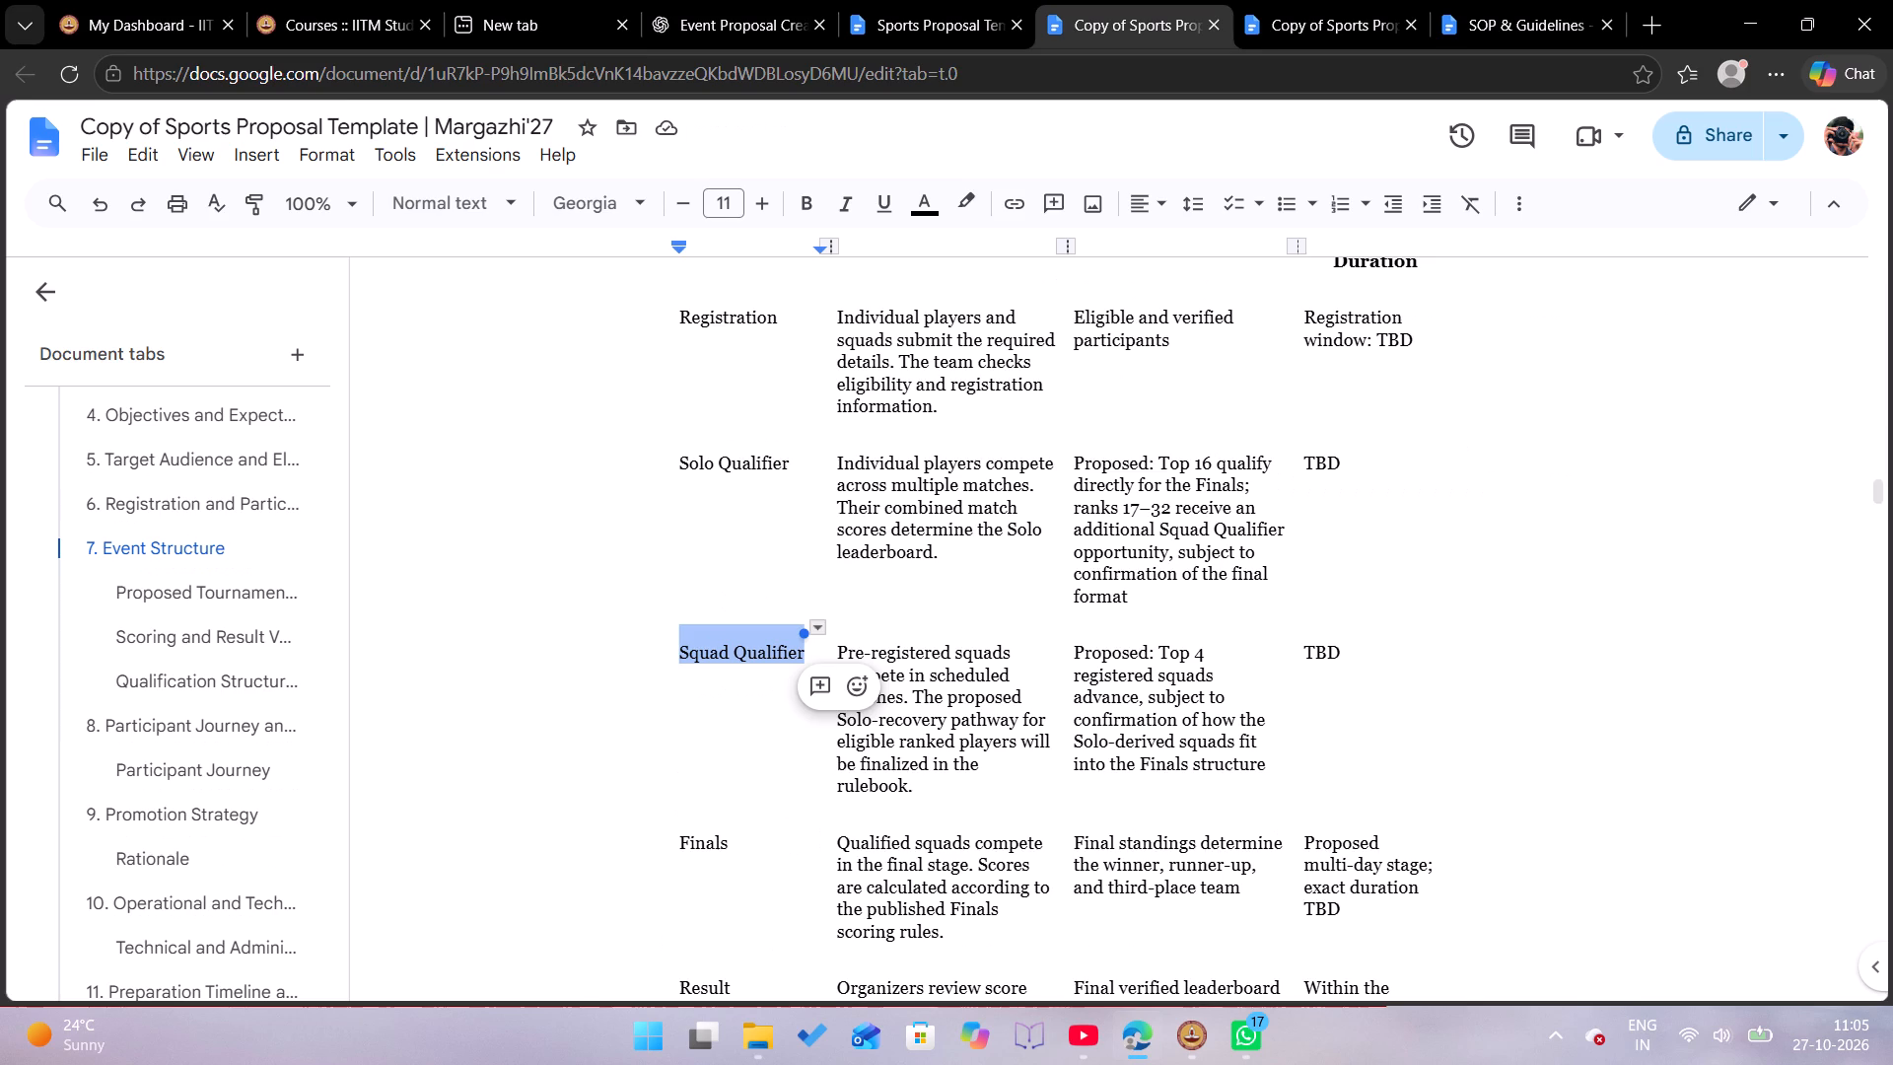
pyautogui.click(1015, 646)
pyautogui.moveTo(834, 652); pyautogui.dragTo(901, 778)
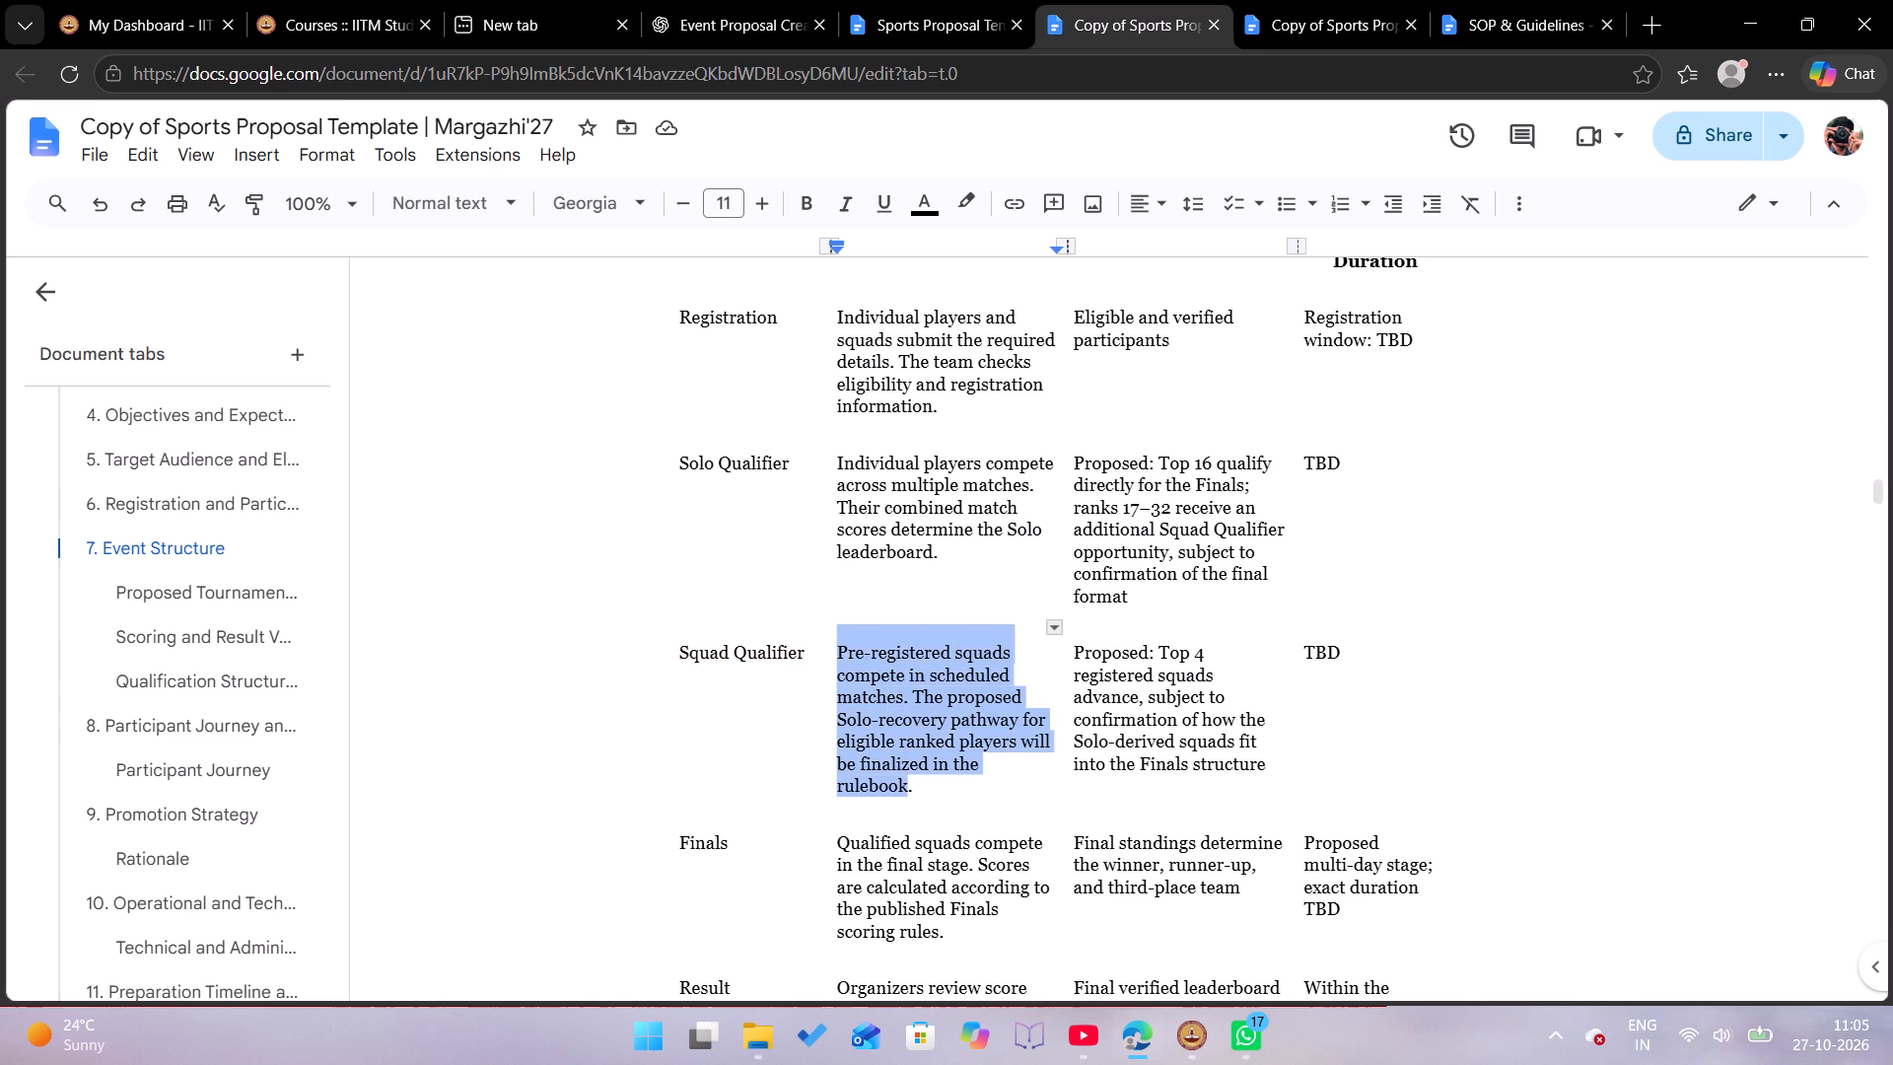
pyautogui.moveTo(901, 778); pyautogui.dragTo(917, 784)
pyautogui.hotkey('ctrl', 'c')
pyautogui.click(1306, 0)
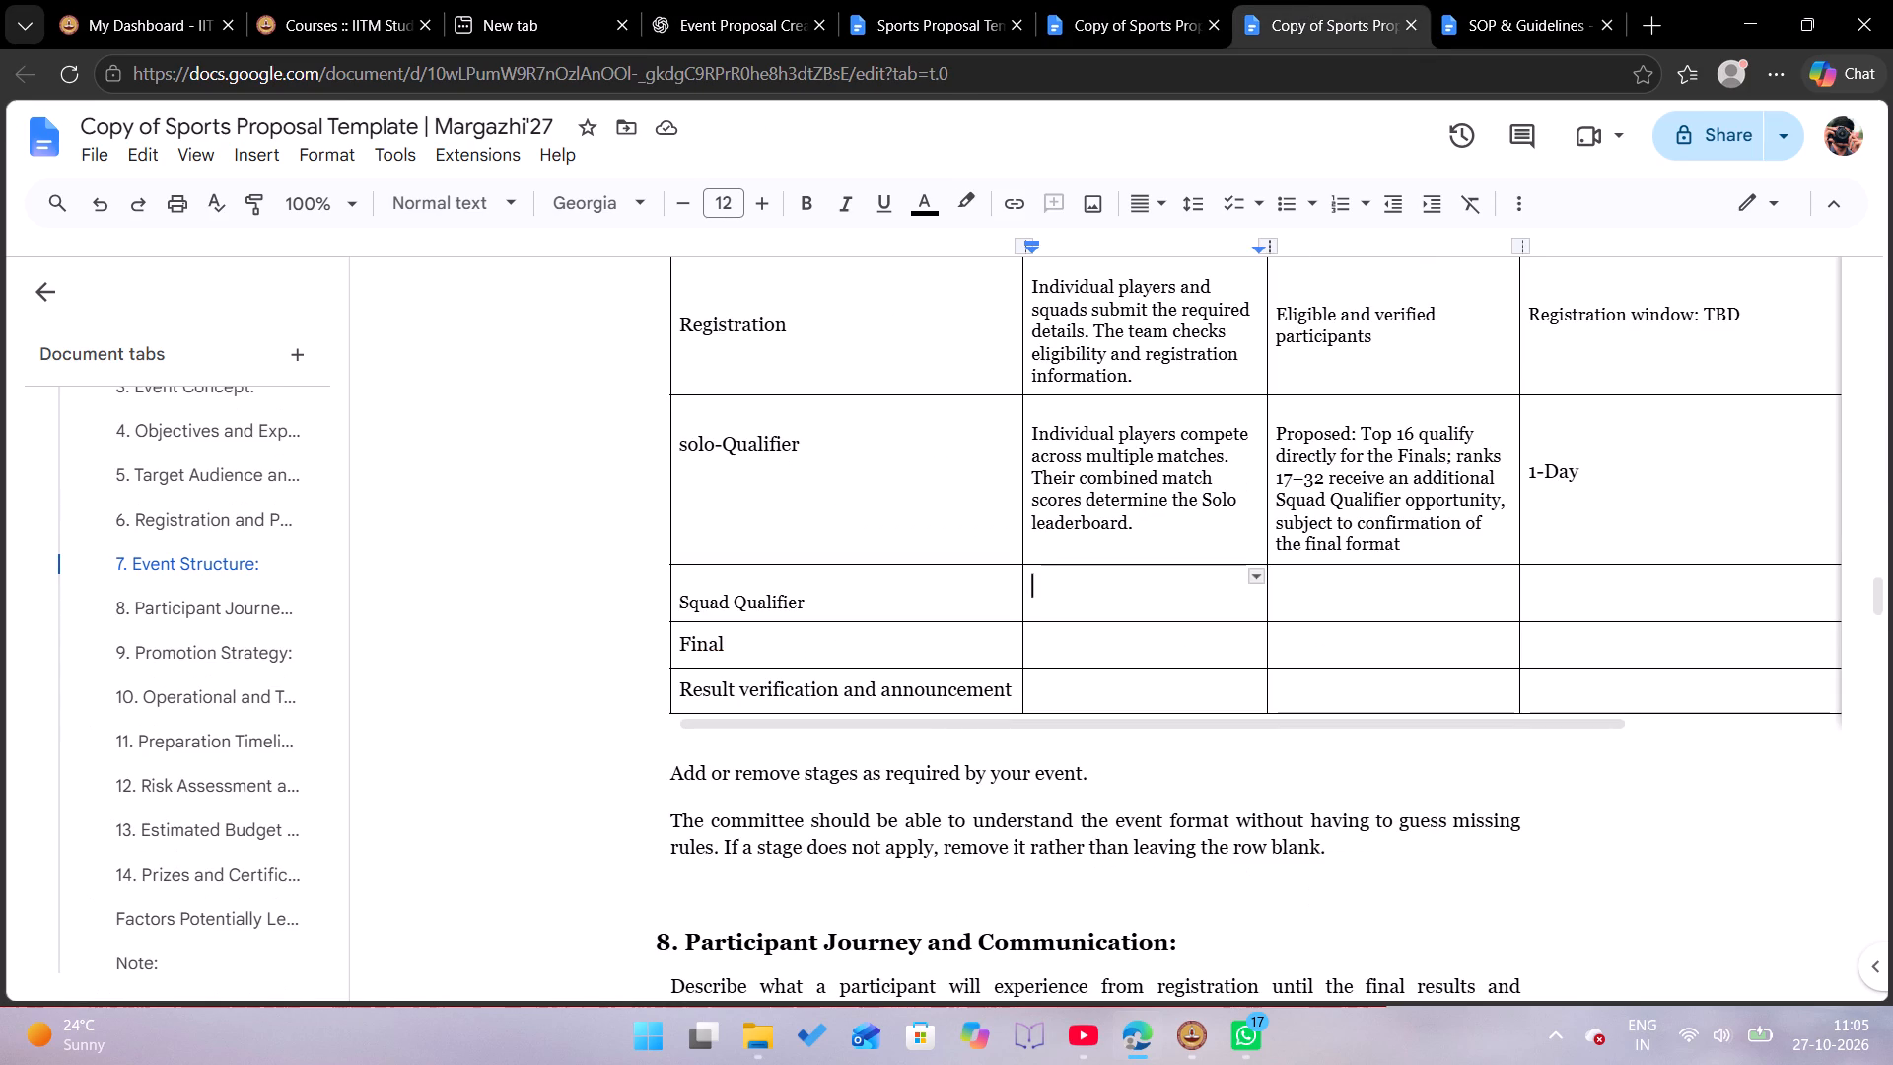
pyautogui.hotkey('ctrl', 'v')
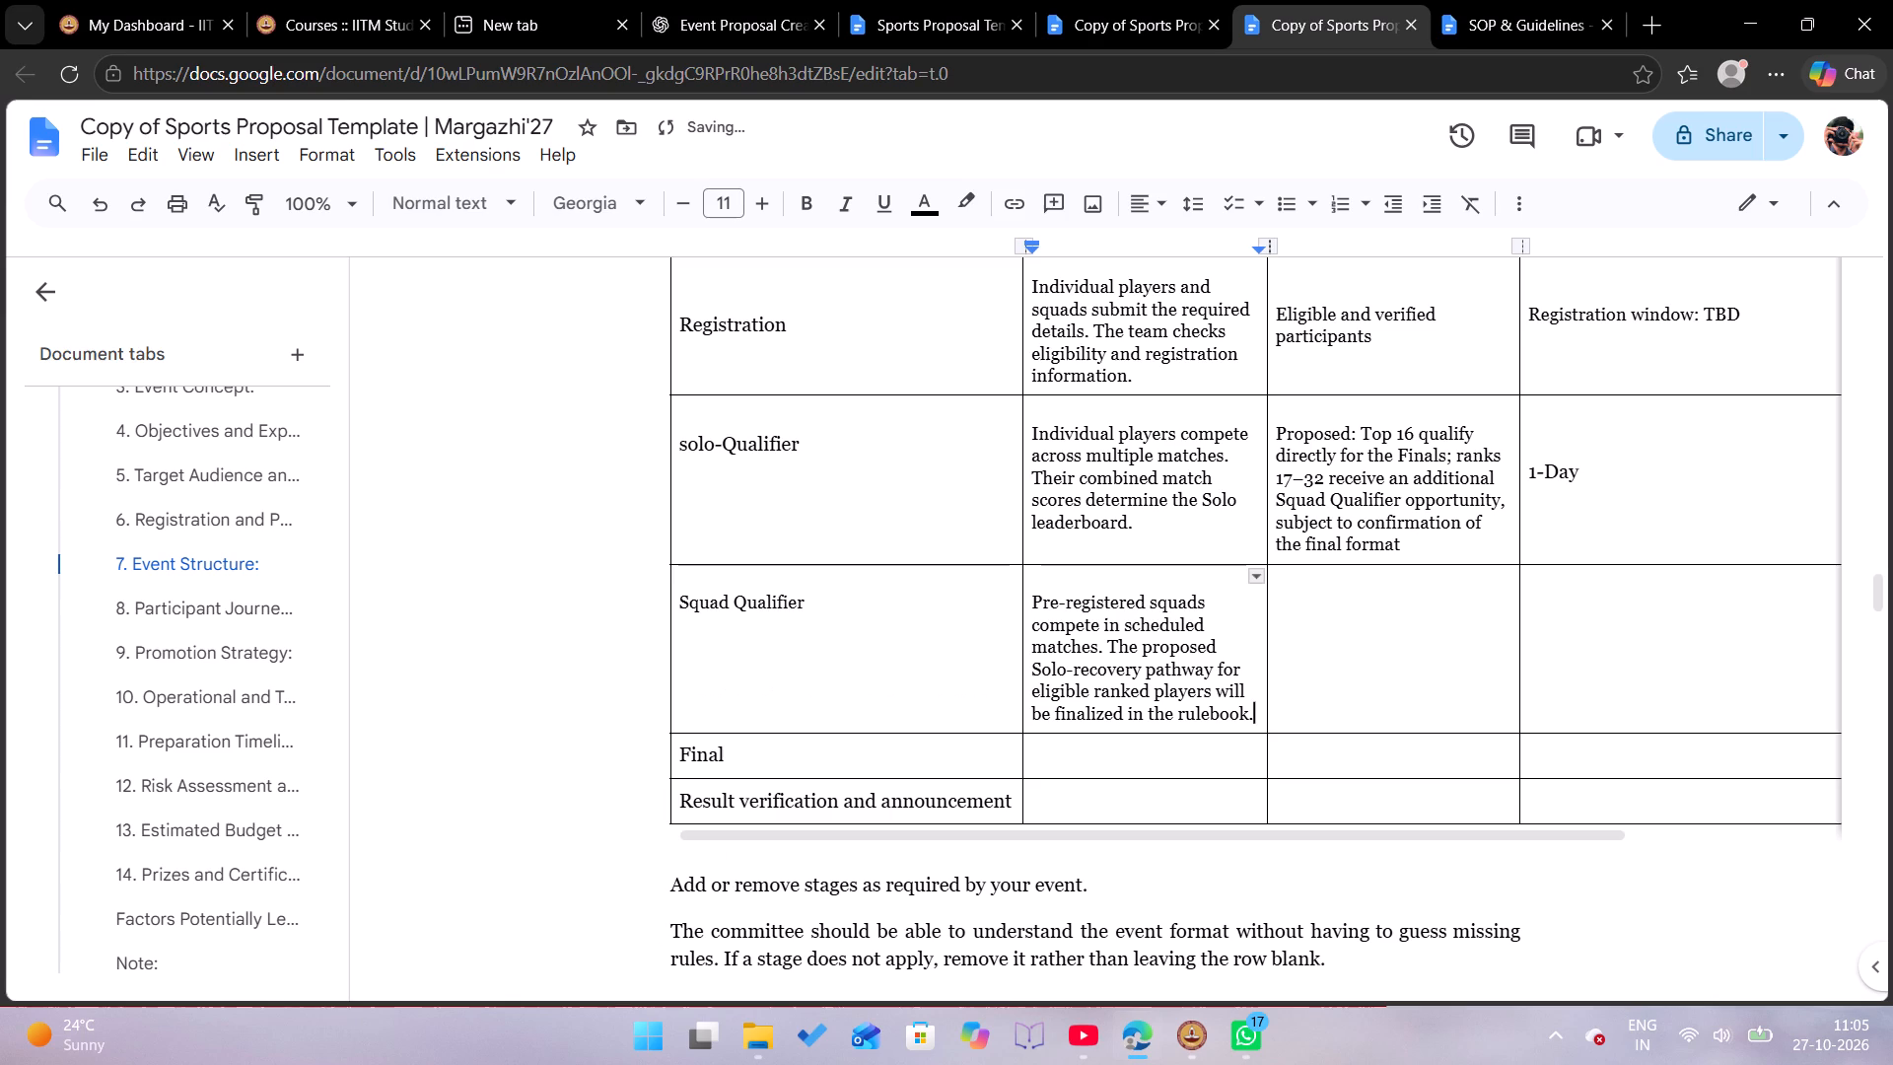
# Add a blank line above the Squad Qualifier label in the Stage column.
pyautogui.click(681, 597)
pyautogui.press('Return')
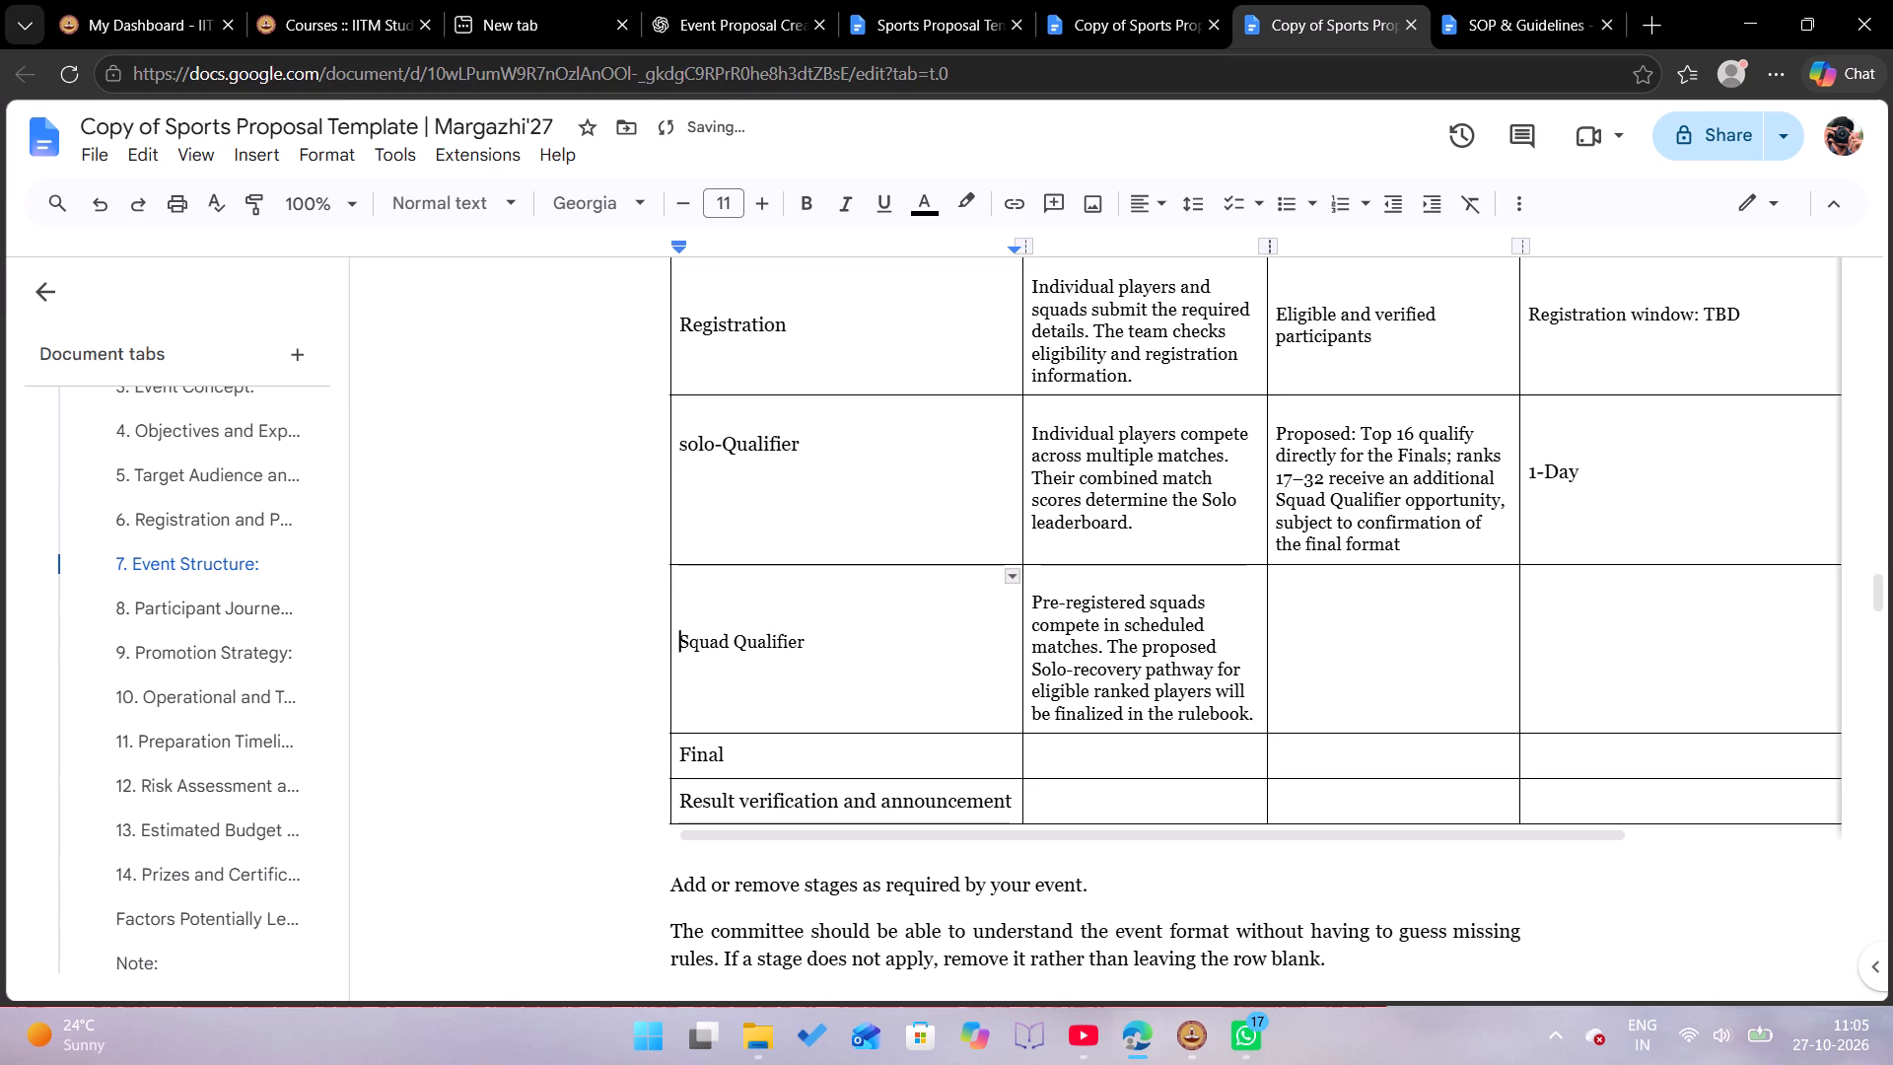
# Copy the Squad Qualifier's "Who Advances?" text from the drafted proposal into the Squad Qualifier row's "Who advances?" cell, without an extra blank line above.
pyautogui.click(1161, 0)
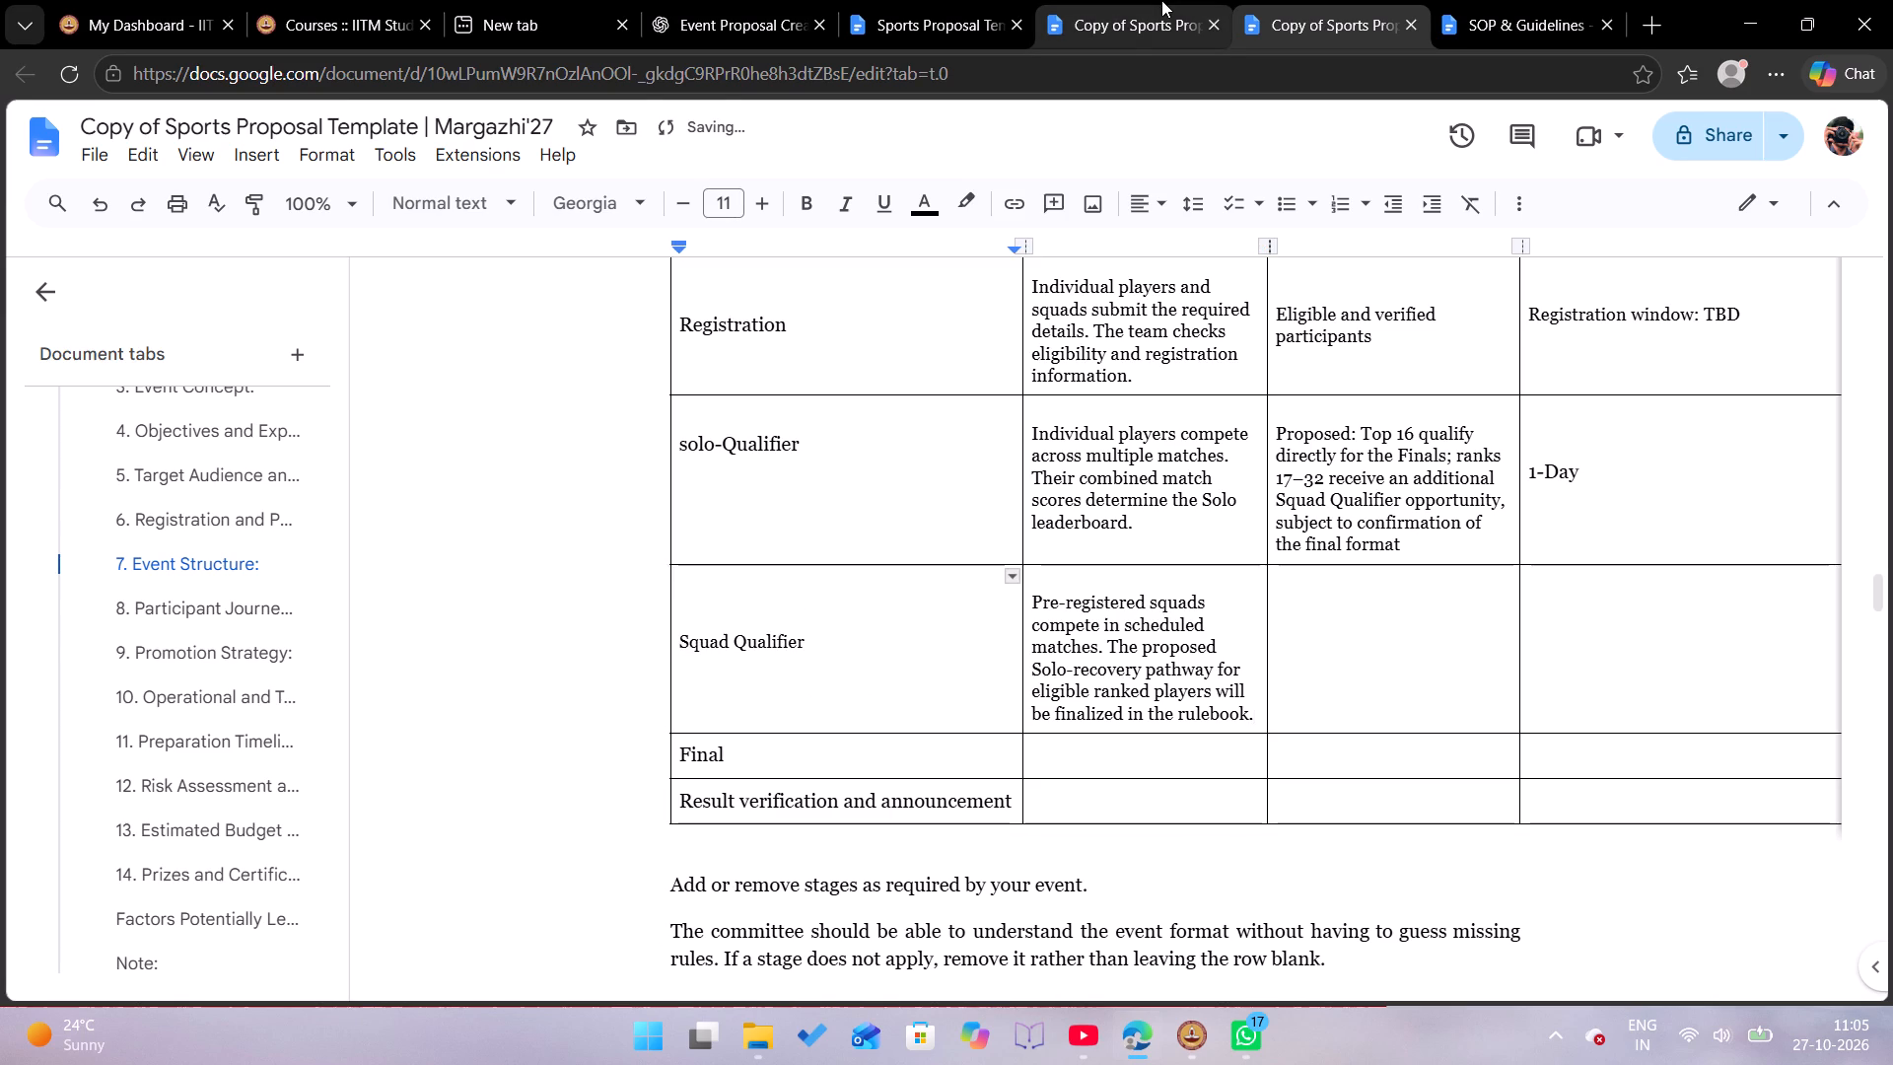
pyautogui.moveTo(1075, 649); pyautogui.dragTo(1141, 689)
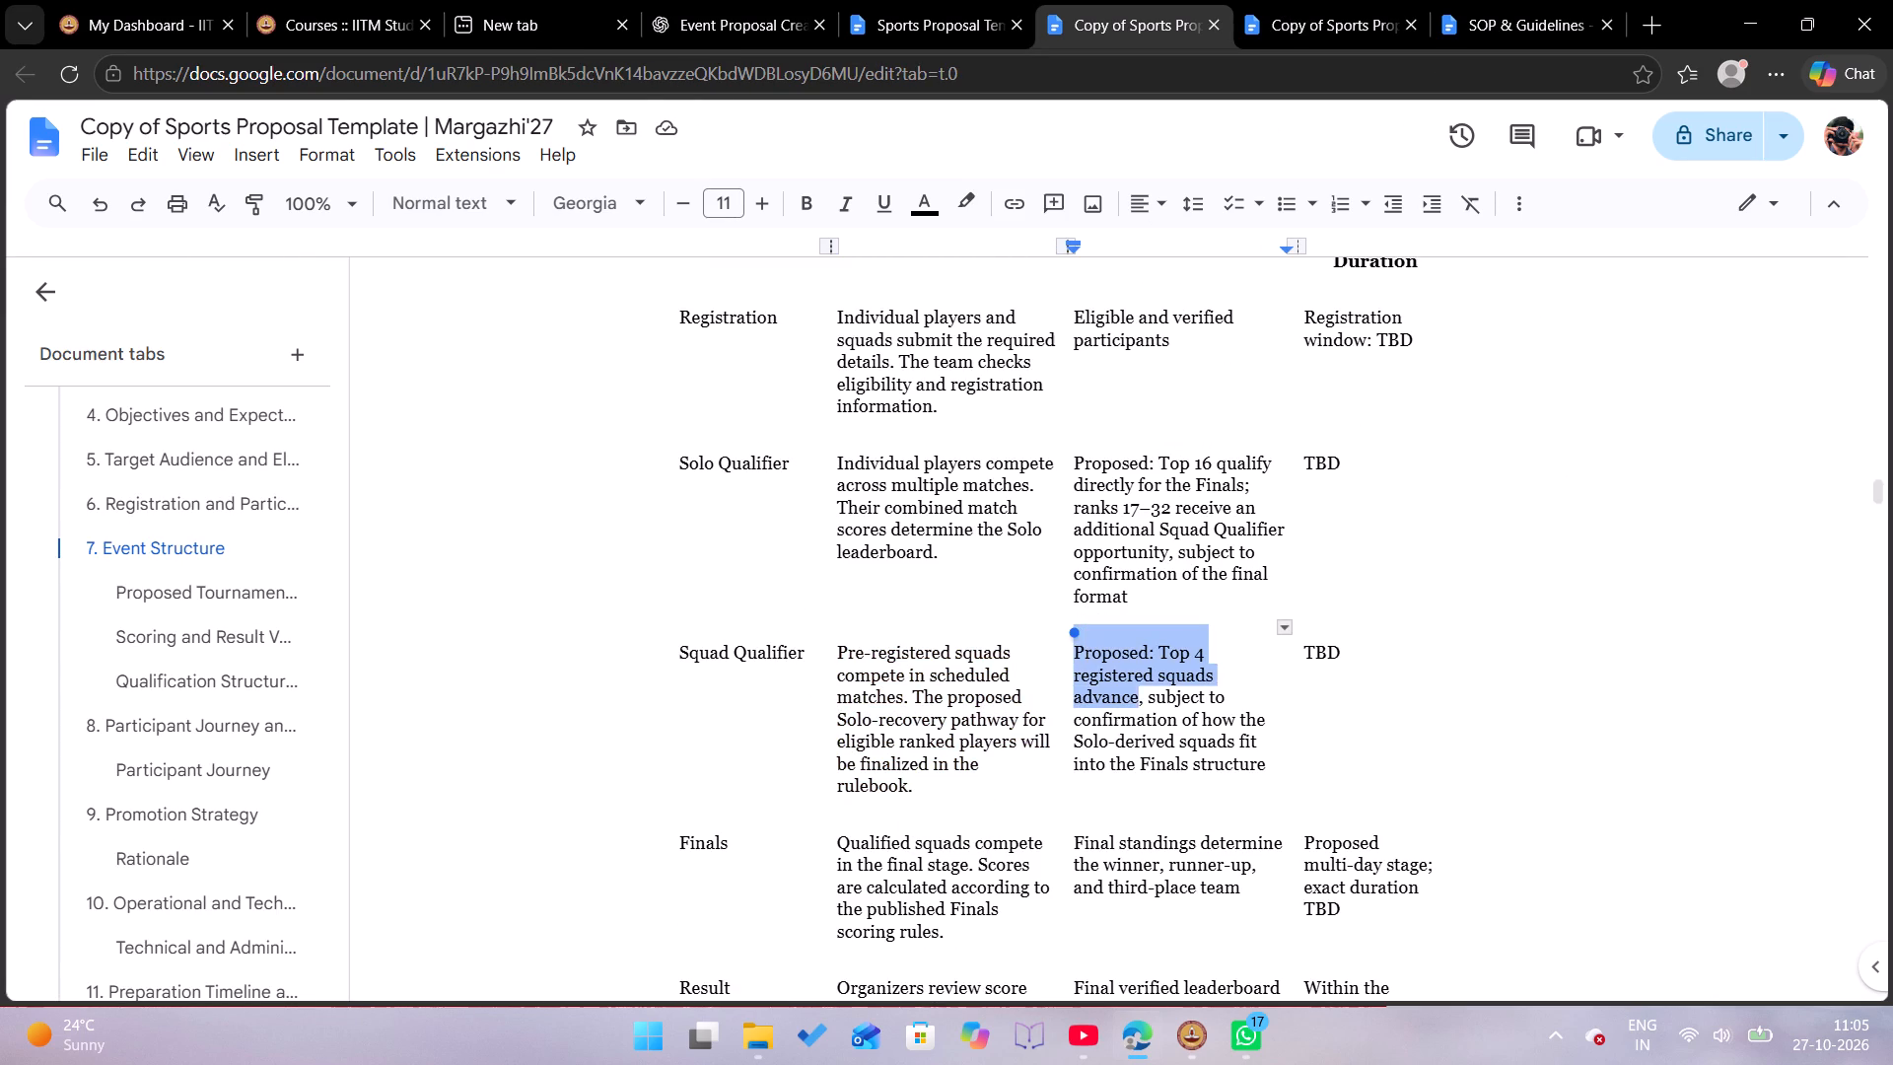
pyautogui.moveTo(1141, 689); pyautogui.dragTo(1269, 763)
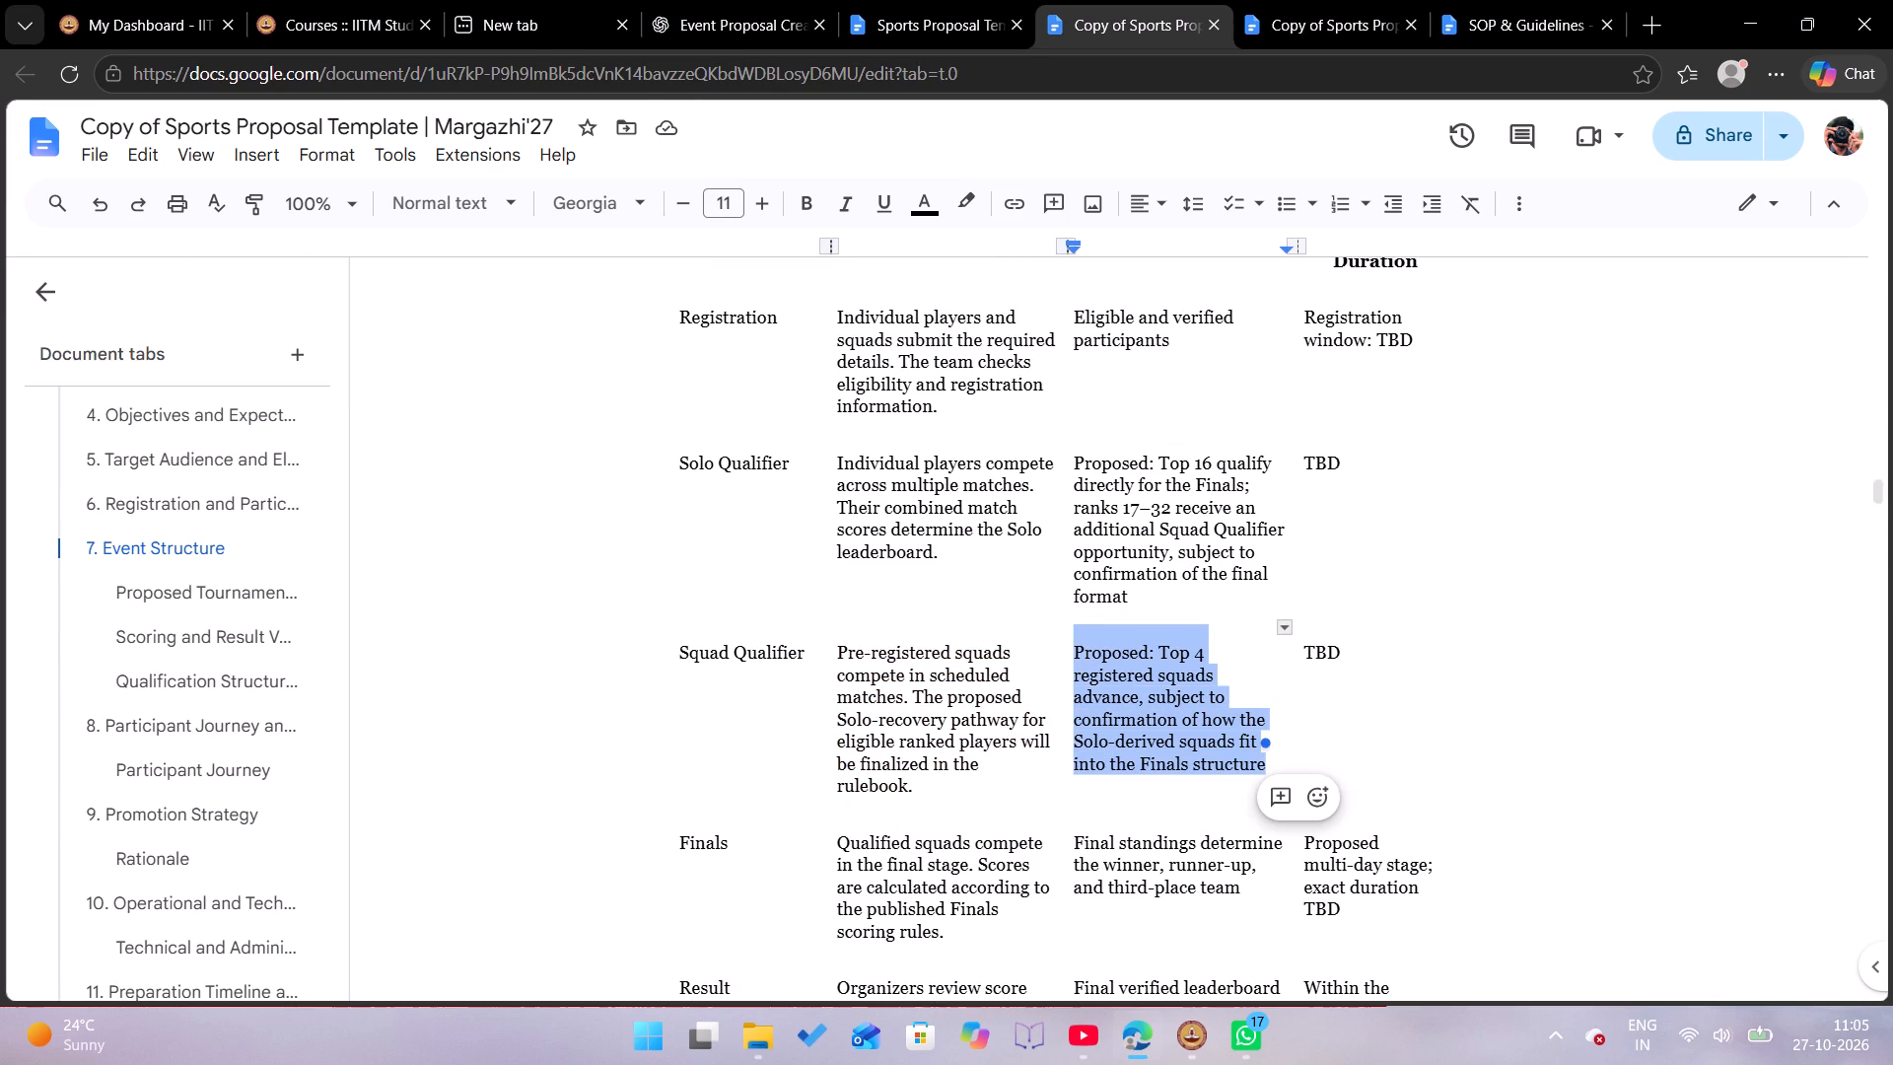
pyautogui.hotkey('ctrl', 'c')
pyautogui.click(1297, 622)
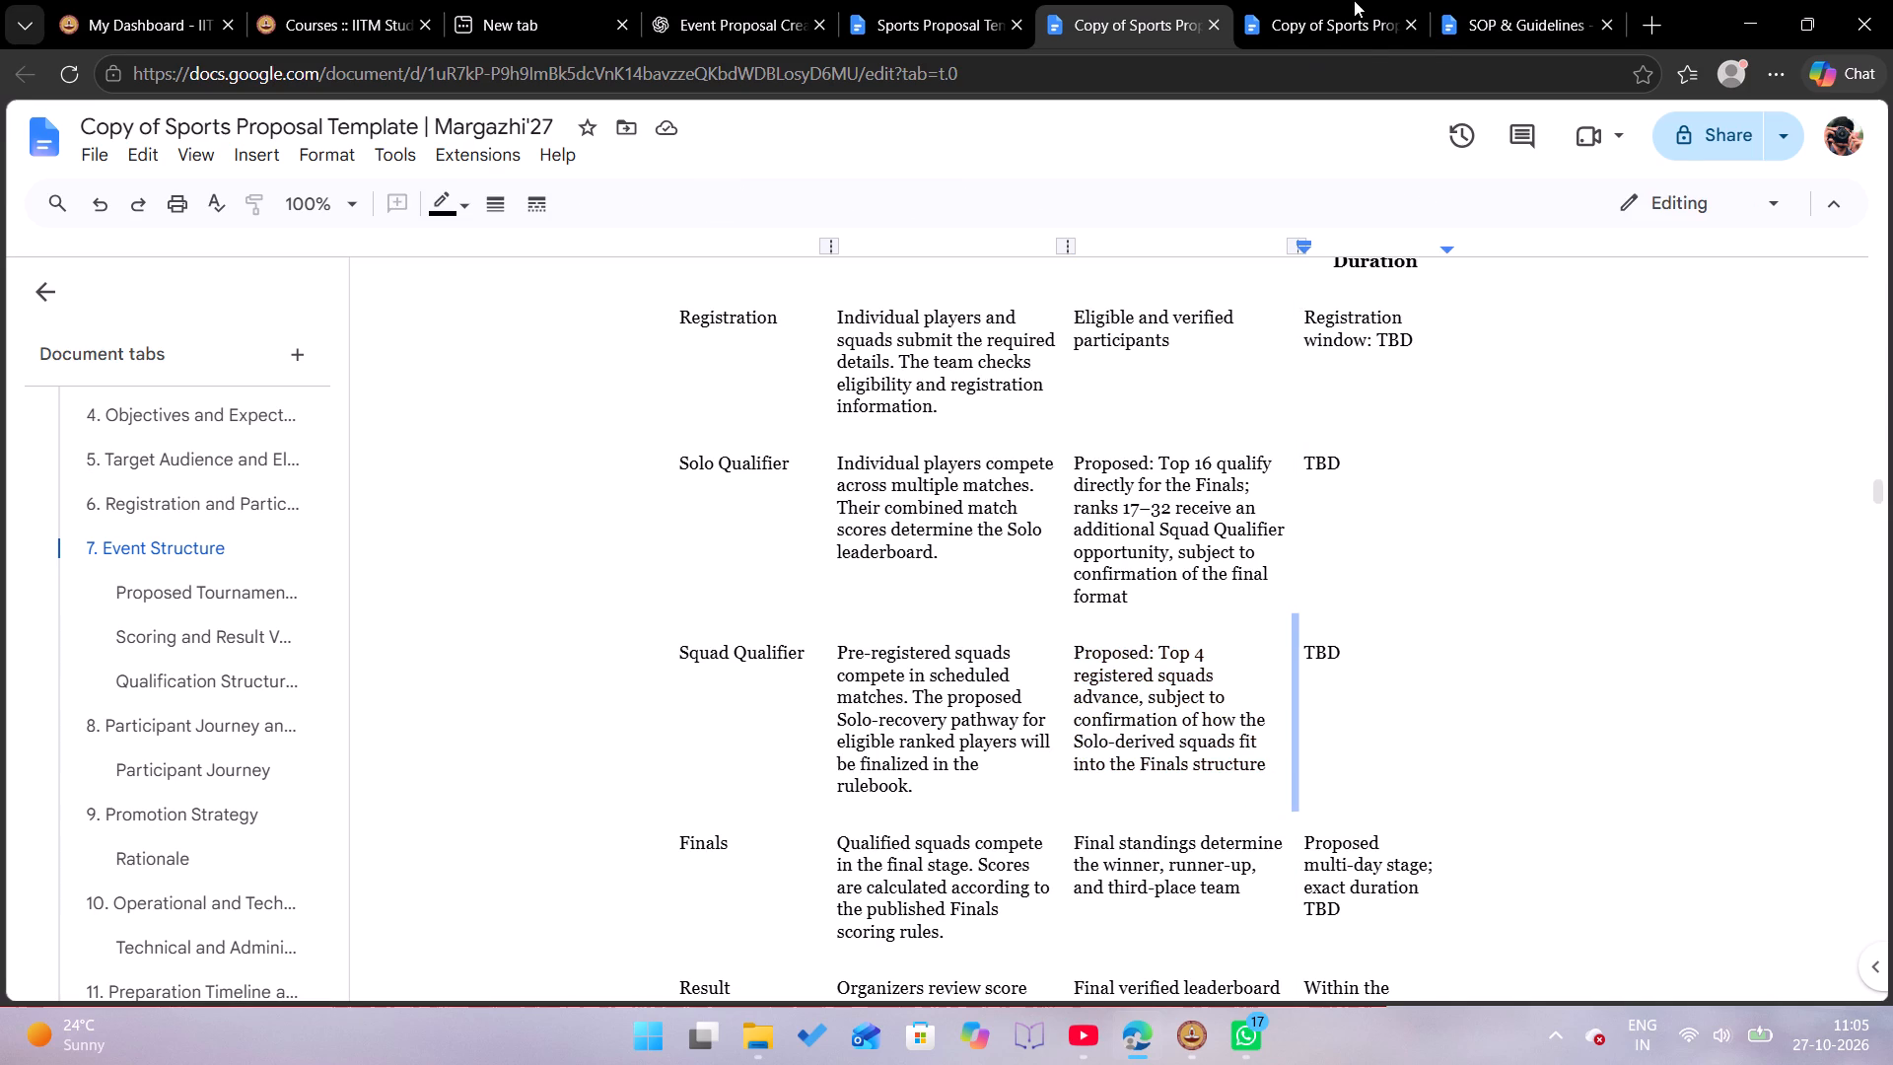
pyautogui.click(1373, 1)
pyautogui.click(1305, 606)
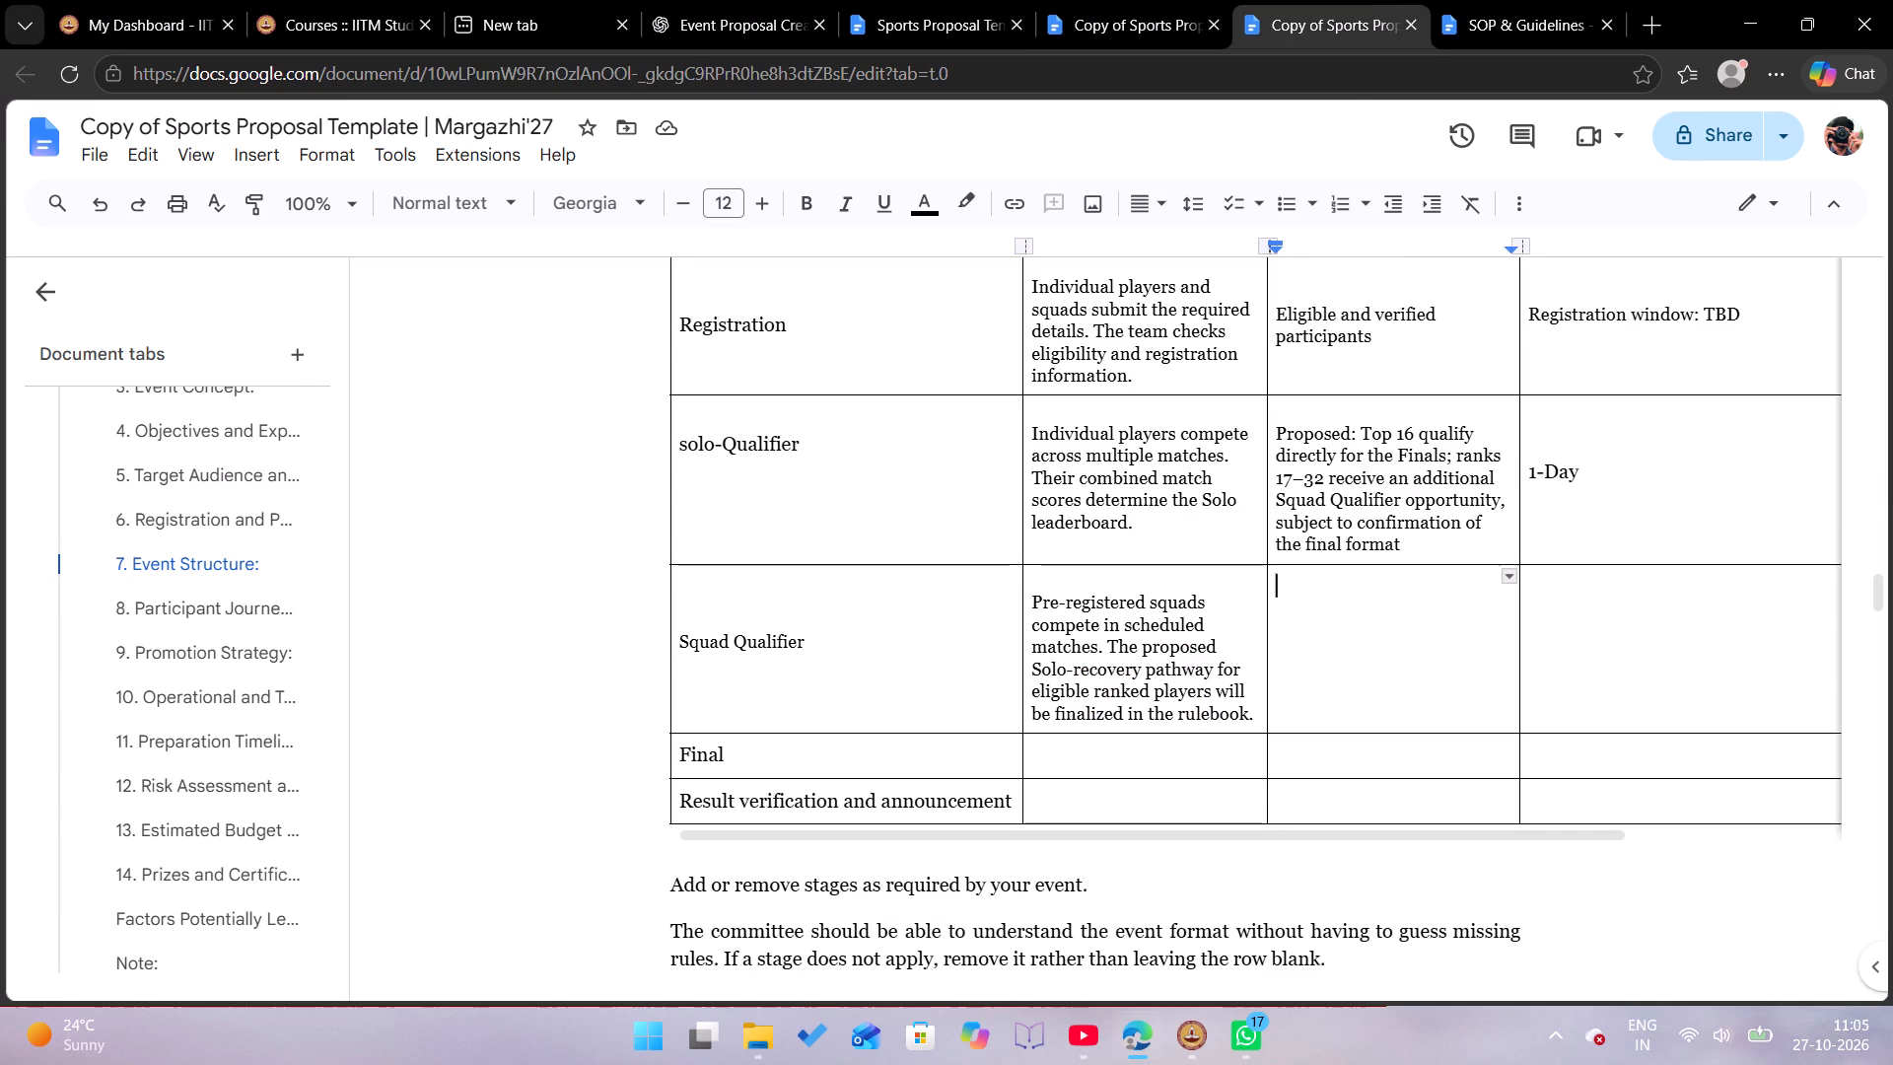
pyautogui.press('Return')
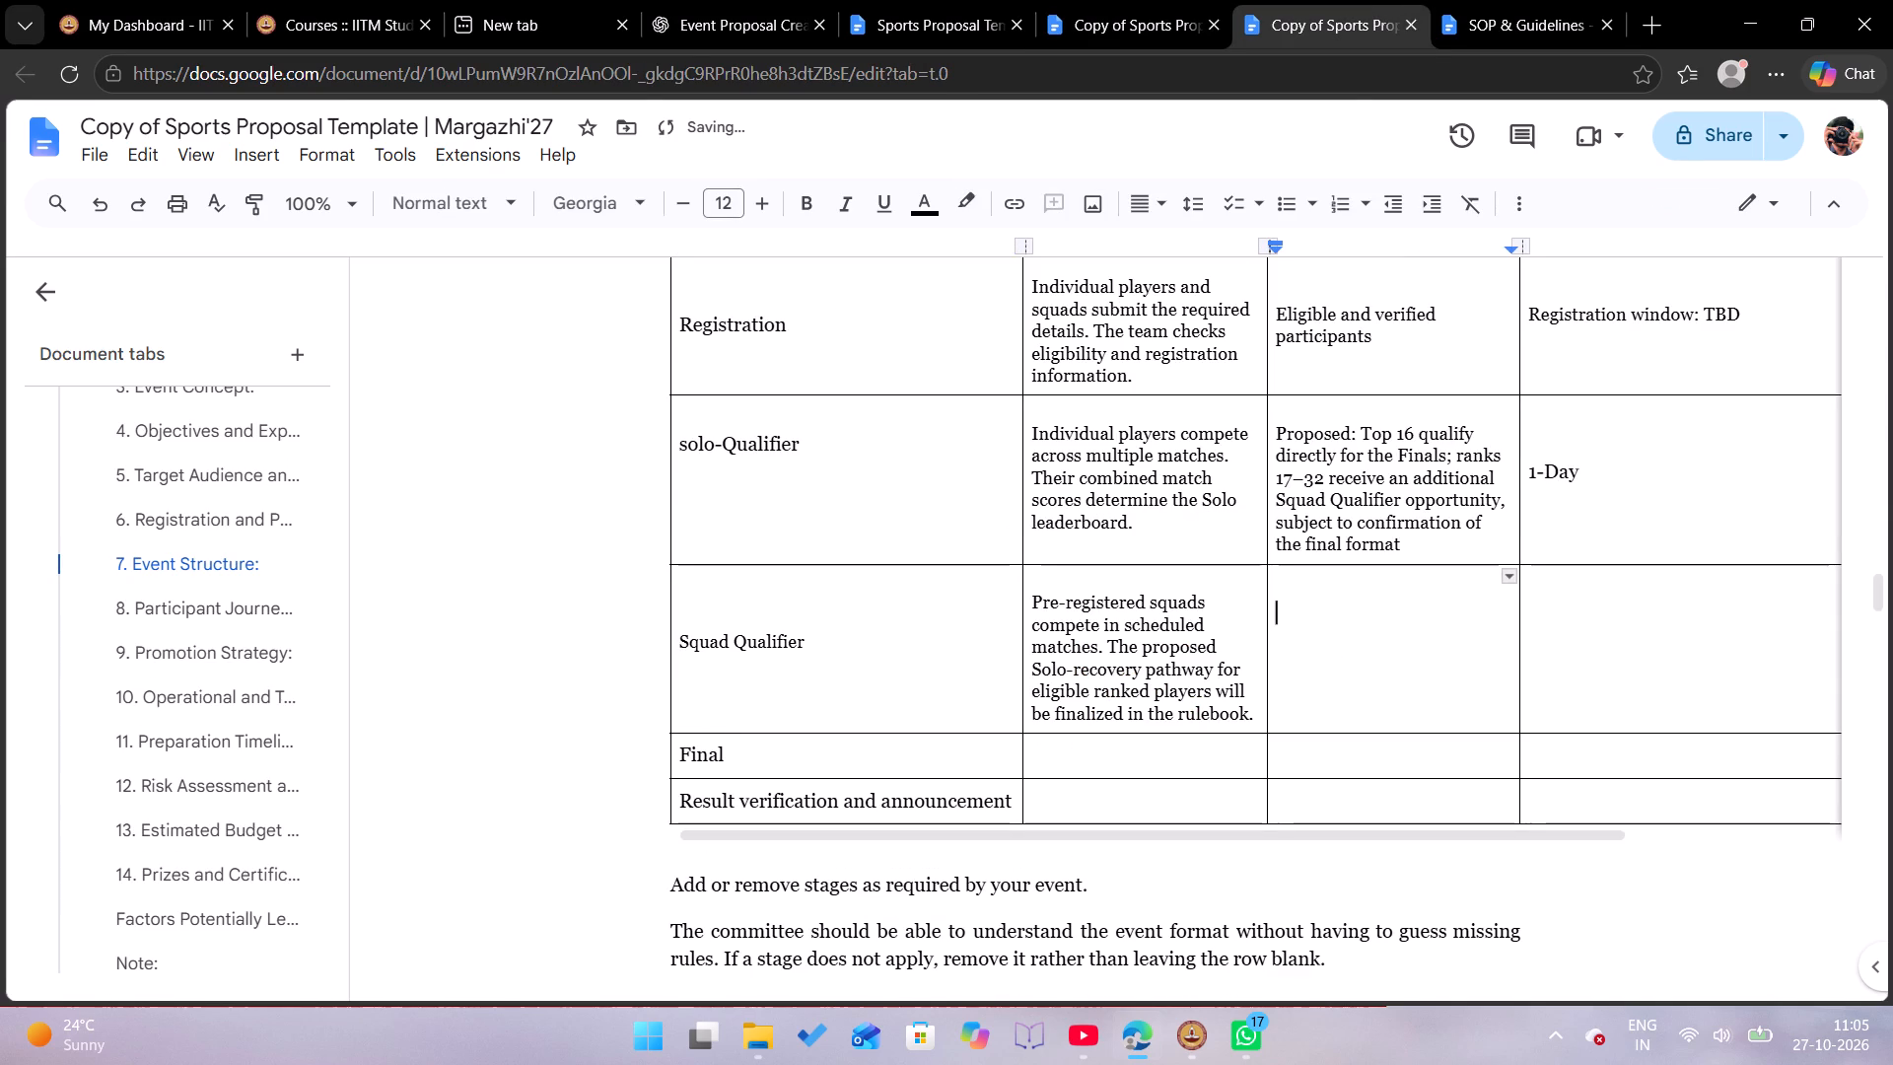
pyautogui.hotkey('ctrl', 'v')
pyautogui.click(1282, 633)
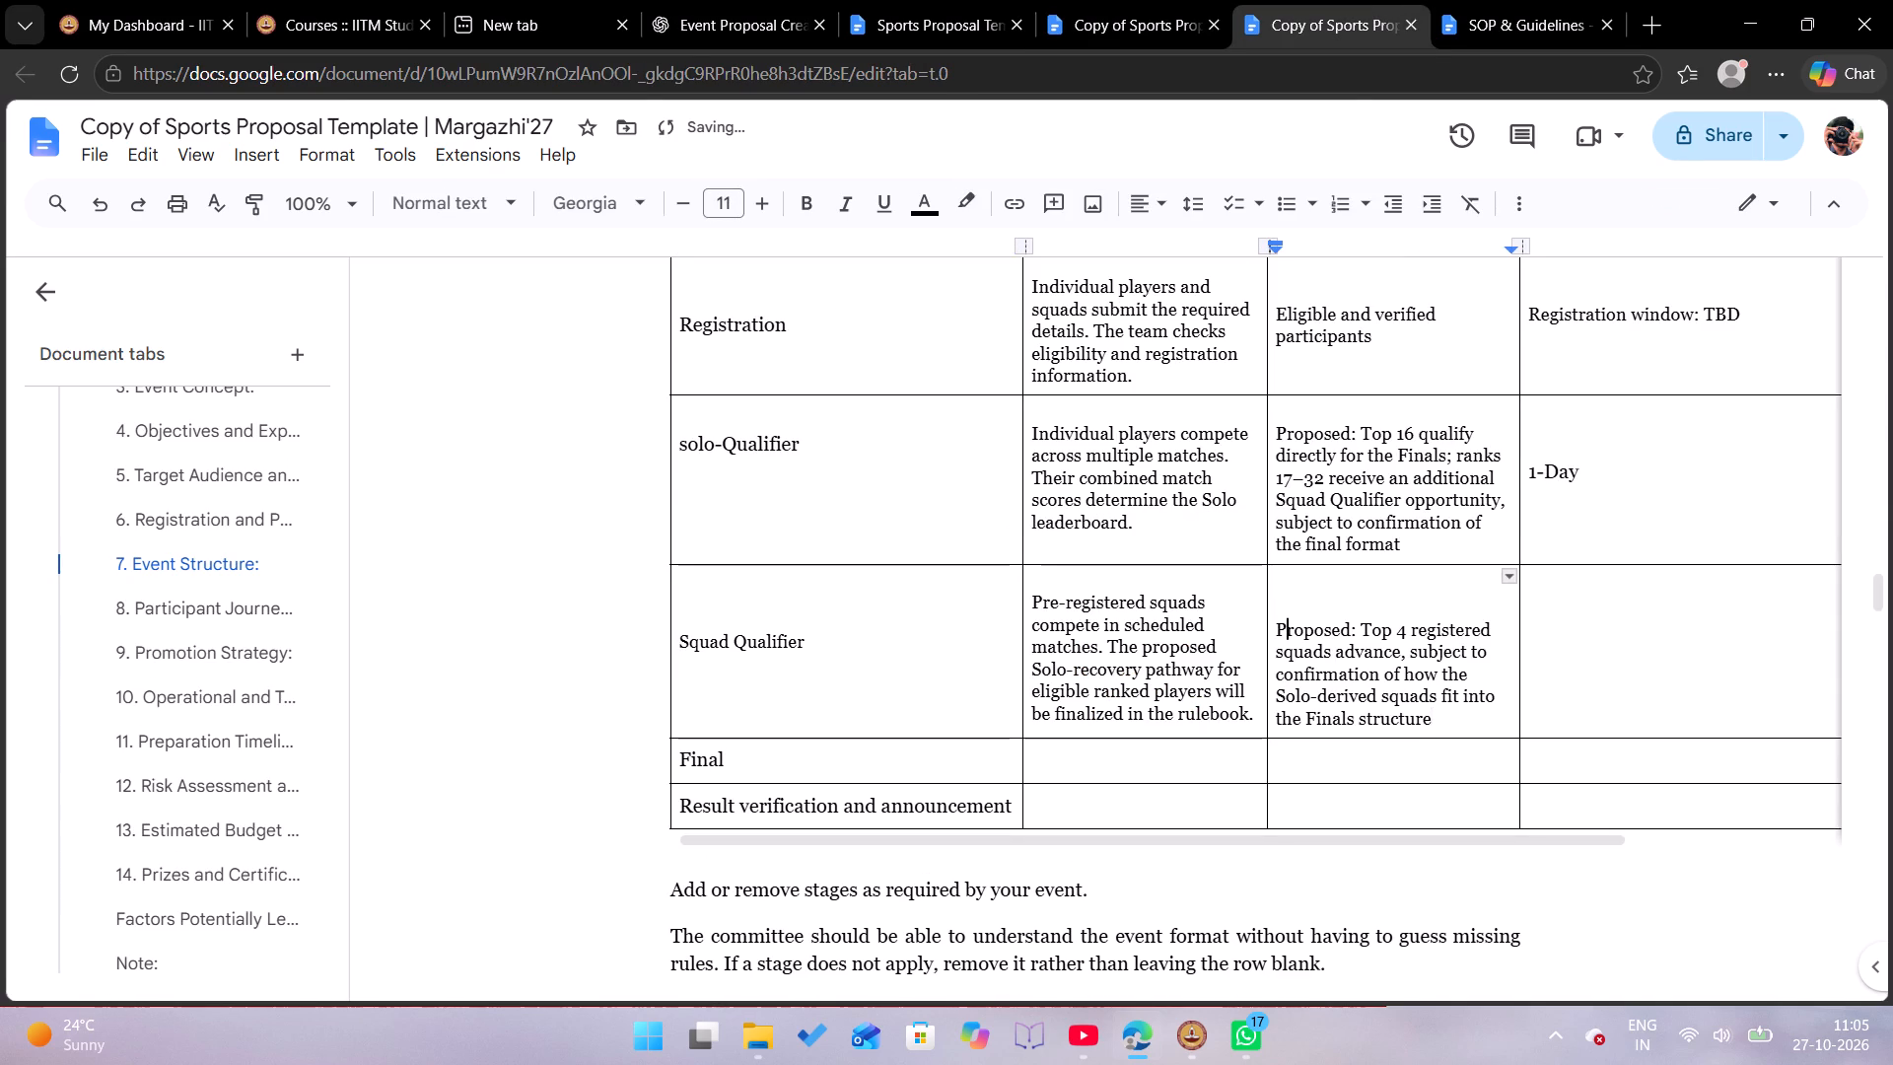
pyautogui.press('Left')
pyautogui.press('BackSpace')
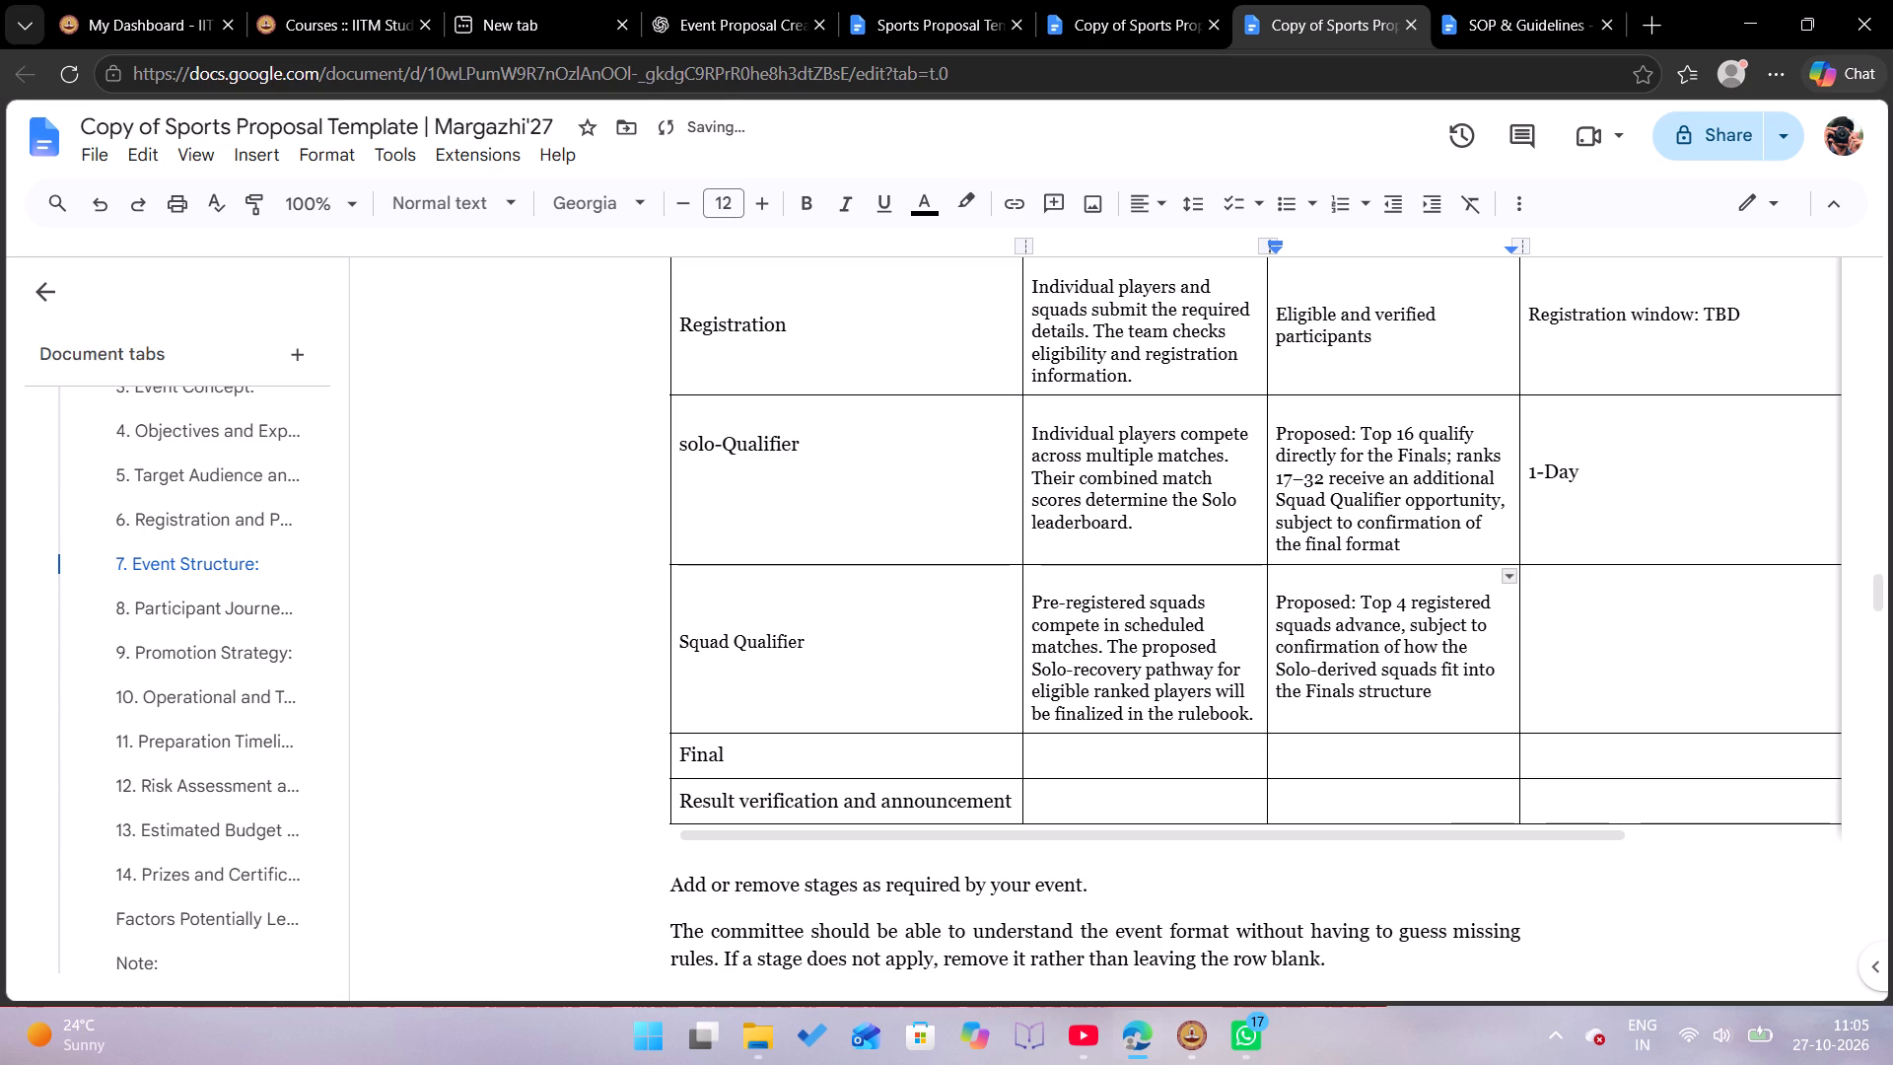
# Enter "1-Day" in the Squad Qualifier row's "Expected duration" cell, below two blank lines.
pyautogui.click(1143, 0)
pyautogui.click(1322, 0)
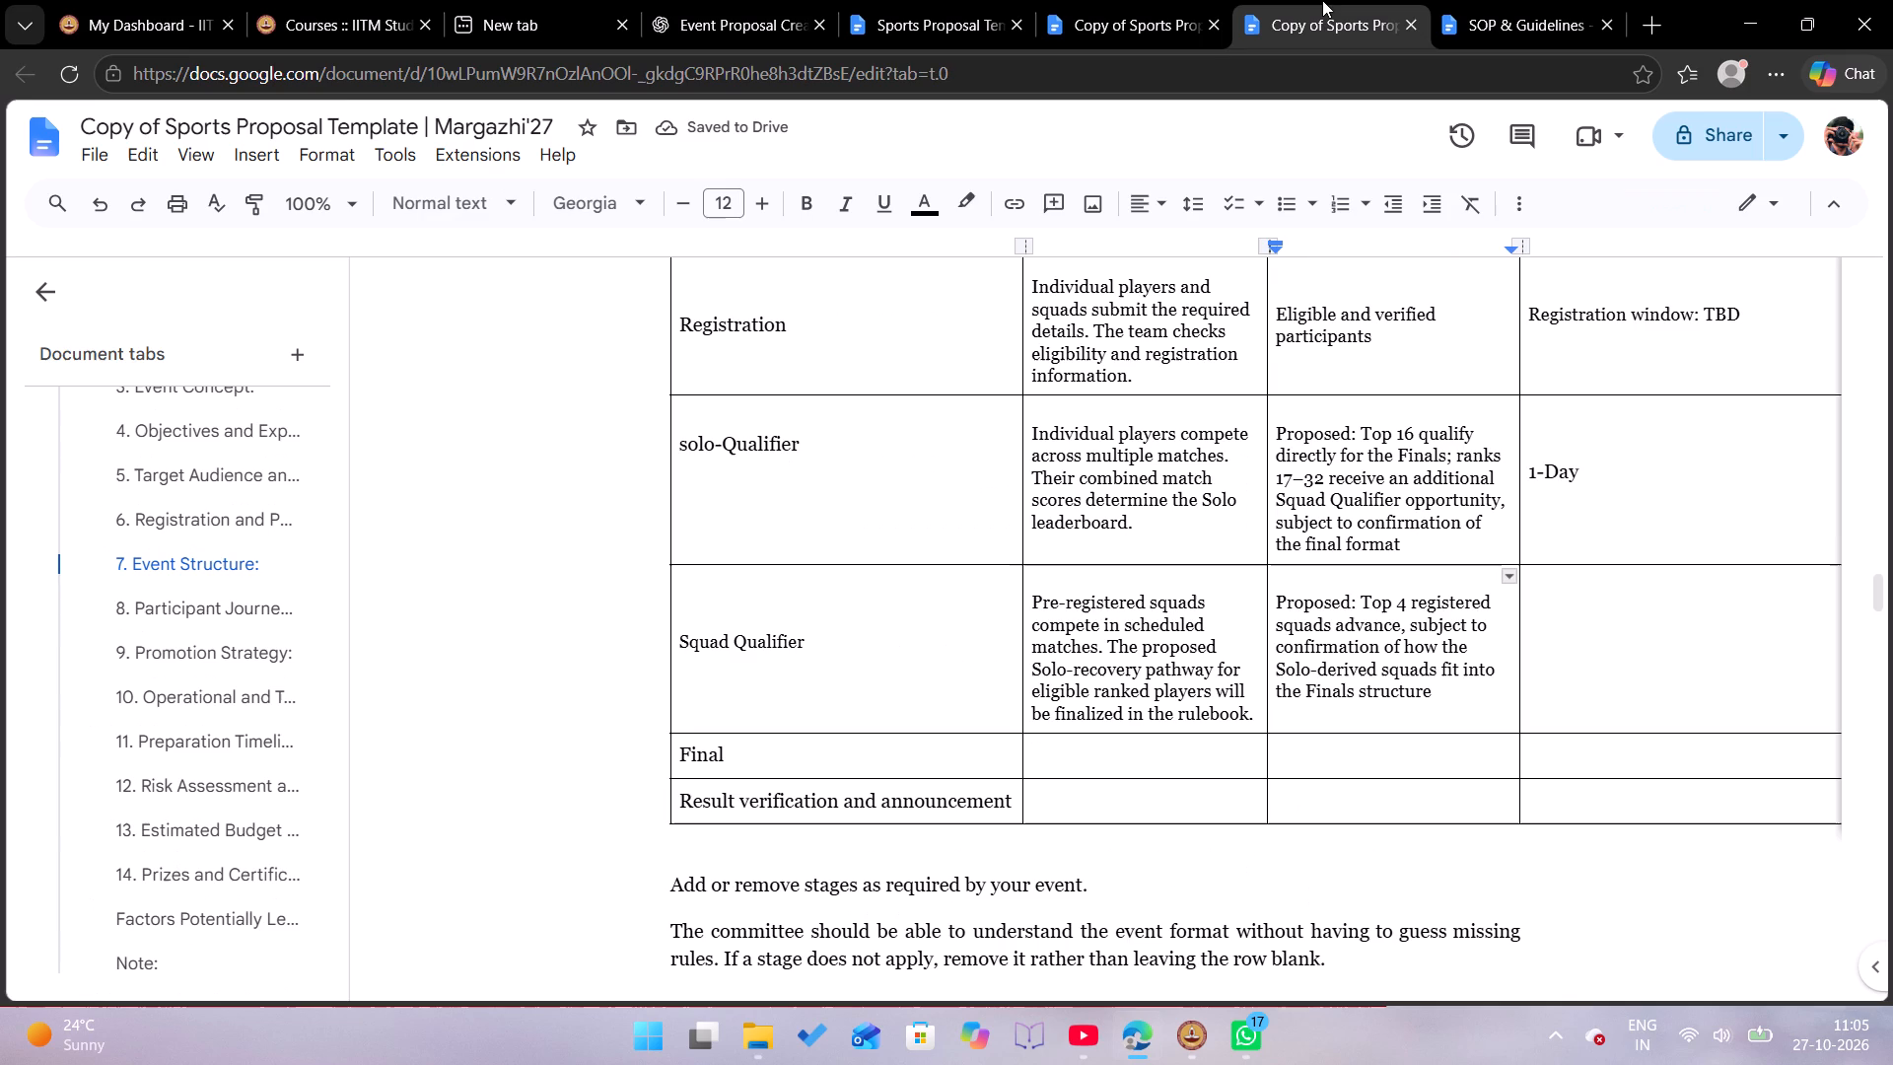
pyautogui.click(1590, 655)
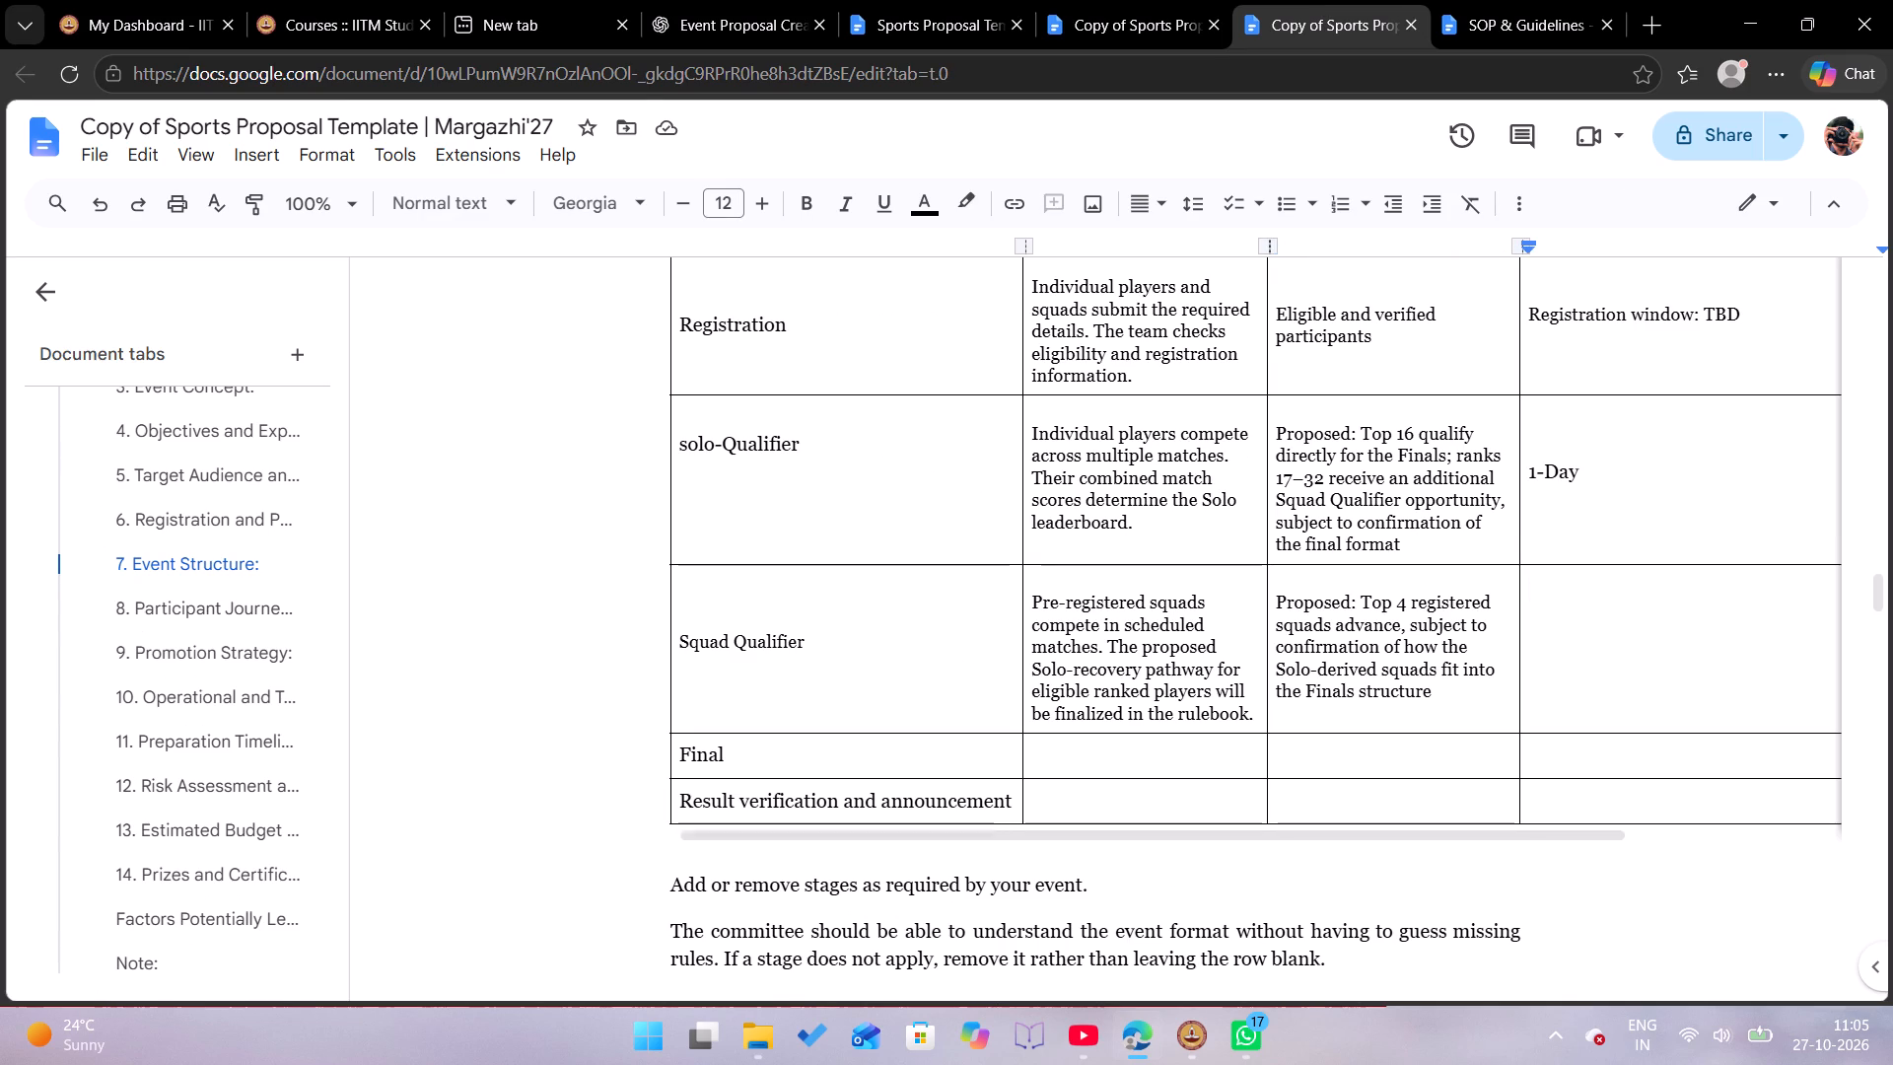
pyautogui.press('Return')
pyautogui.press('Return')
pyautogui.write('1-')
pyautogui.write('Day')
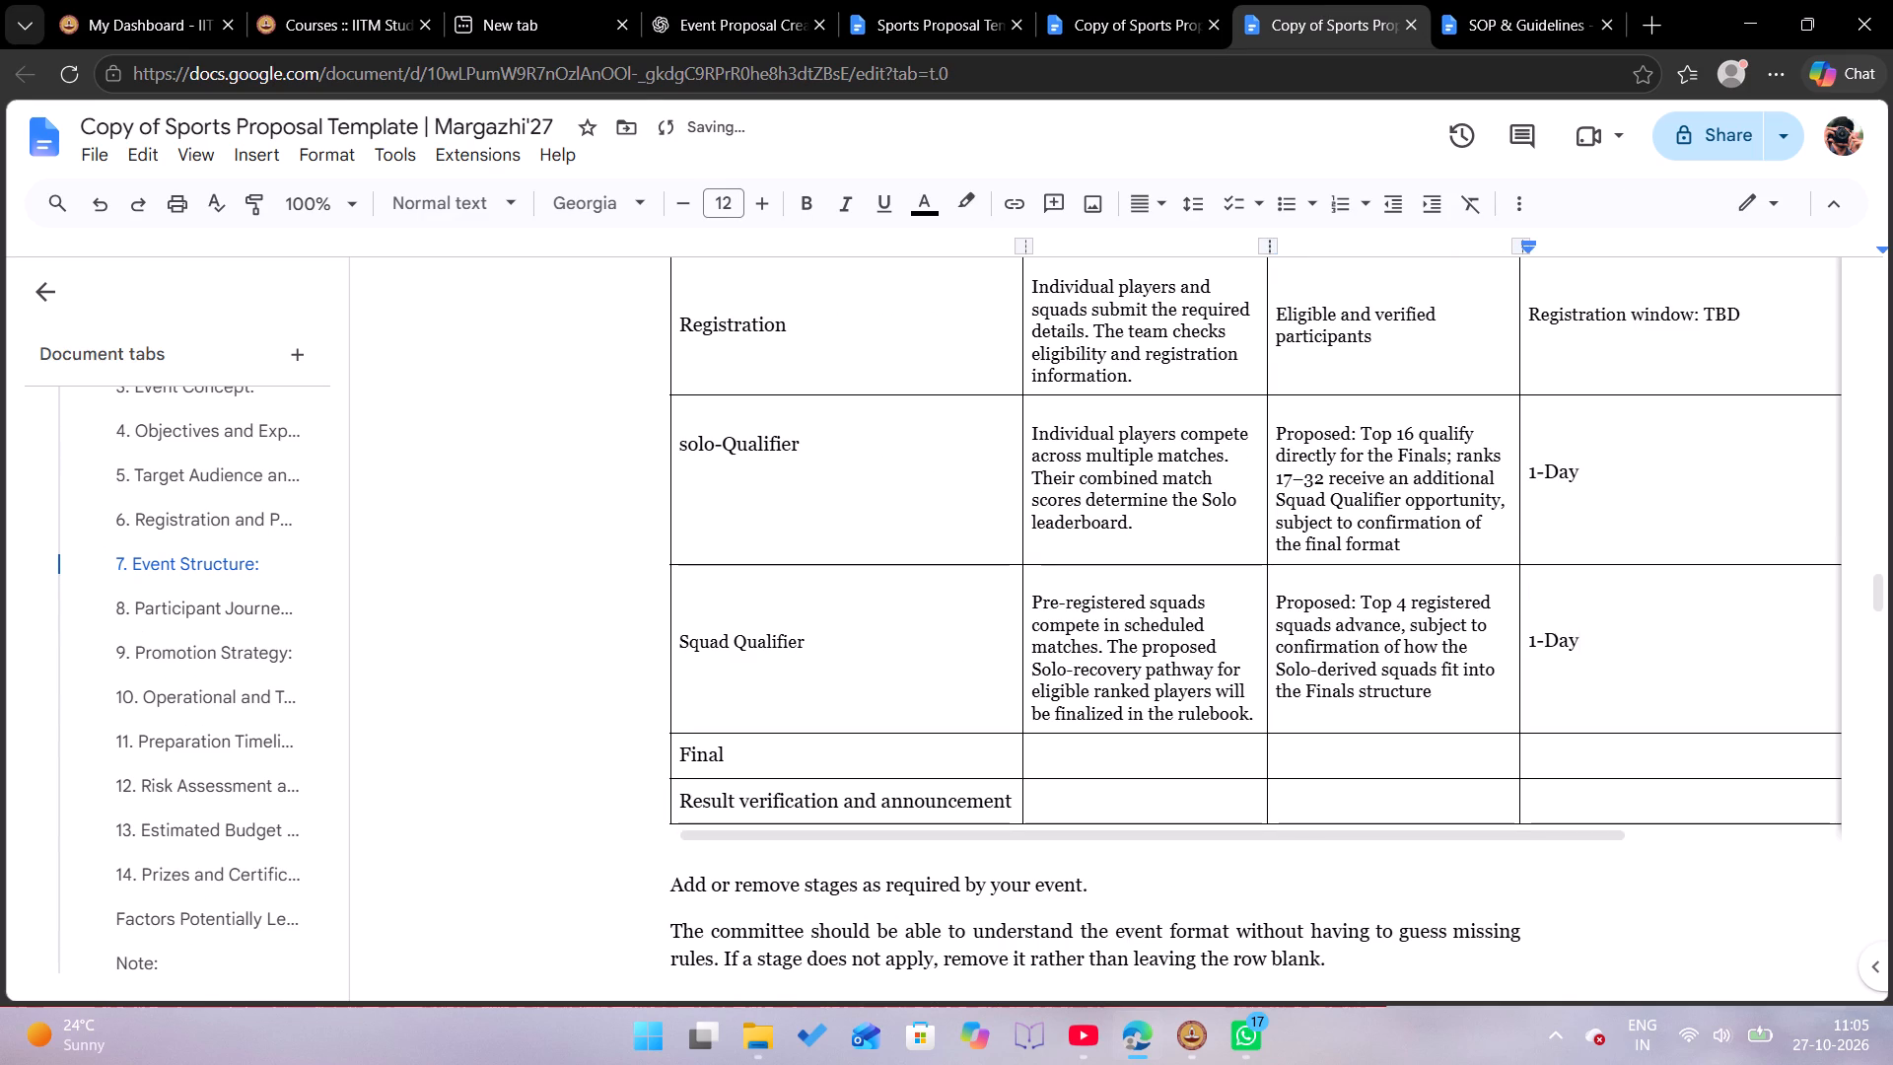
# Copy the Finals' "What Happens?" description from the drafted proposal into the Final row's "What happens?" cell.
pyautogui.click(1201, 0)
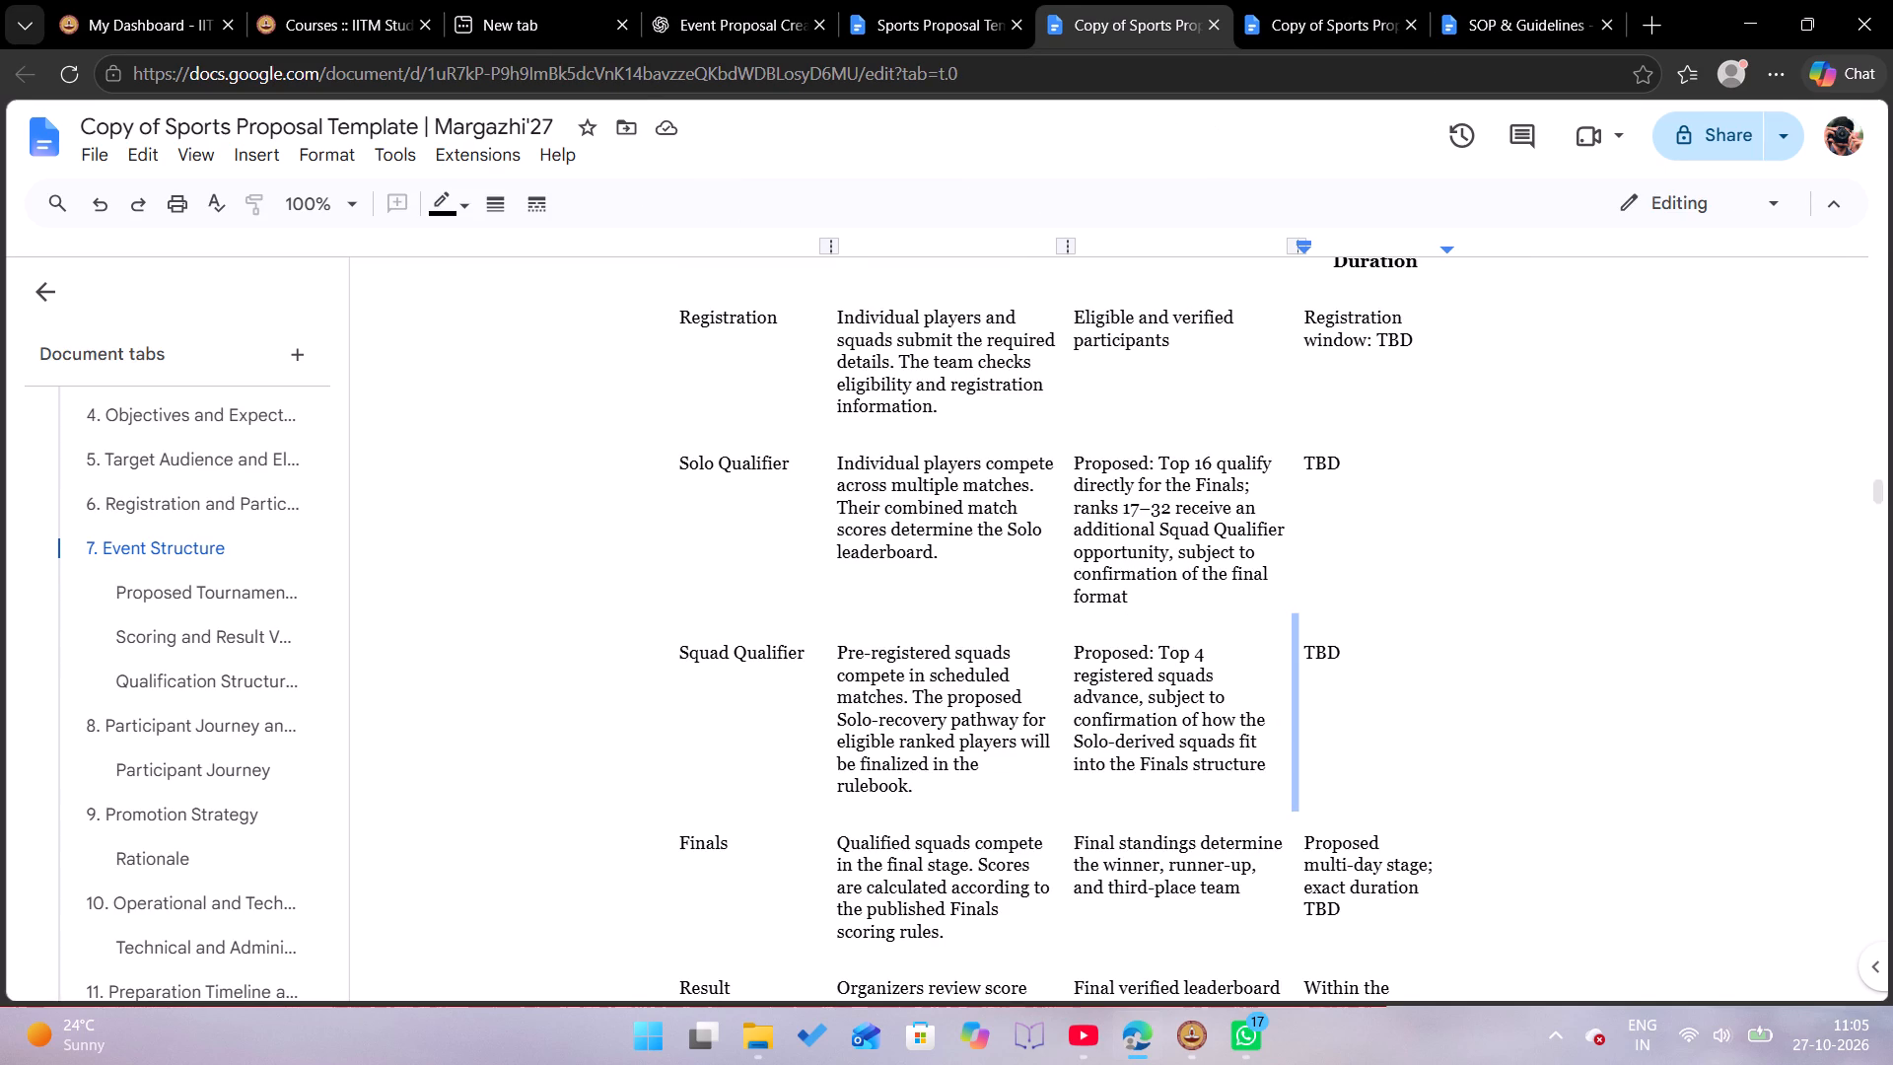
pyautogui.moveTo(1878, 489); pyautogui.dragTo(1873, 502)
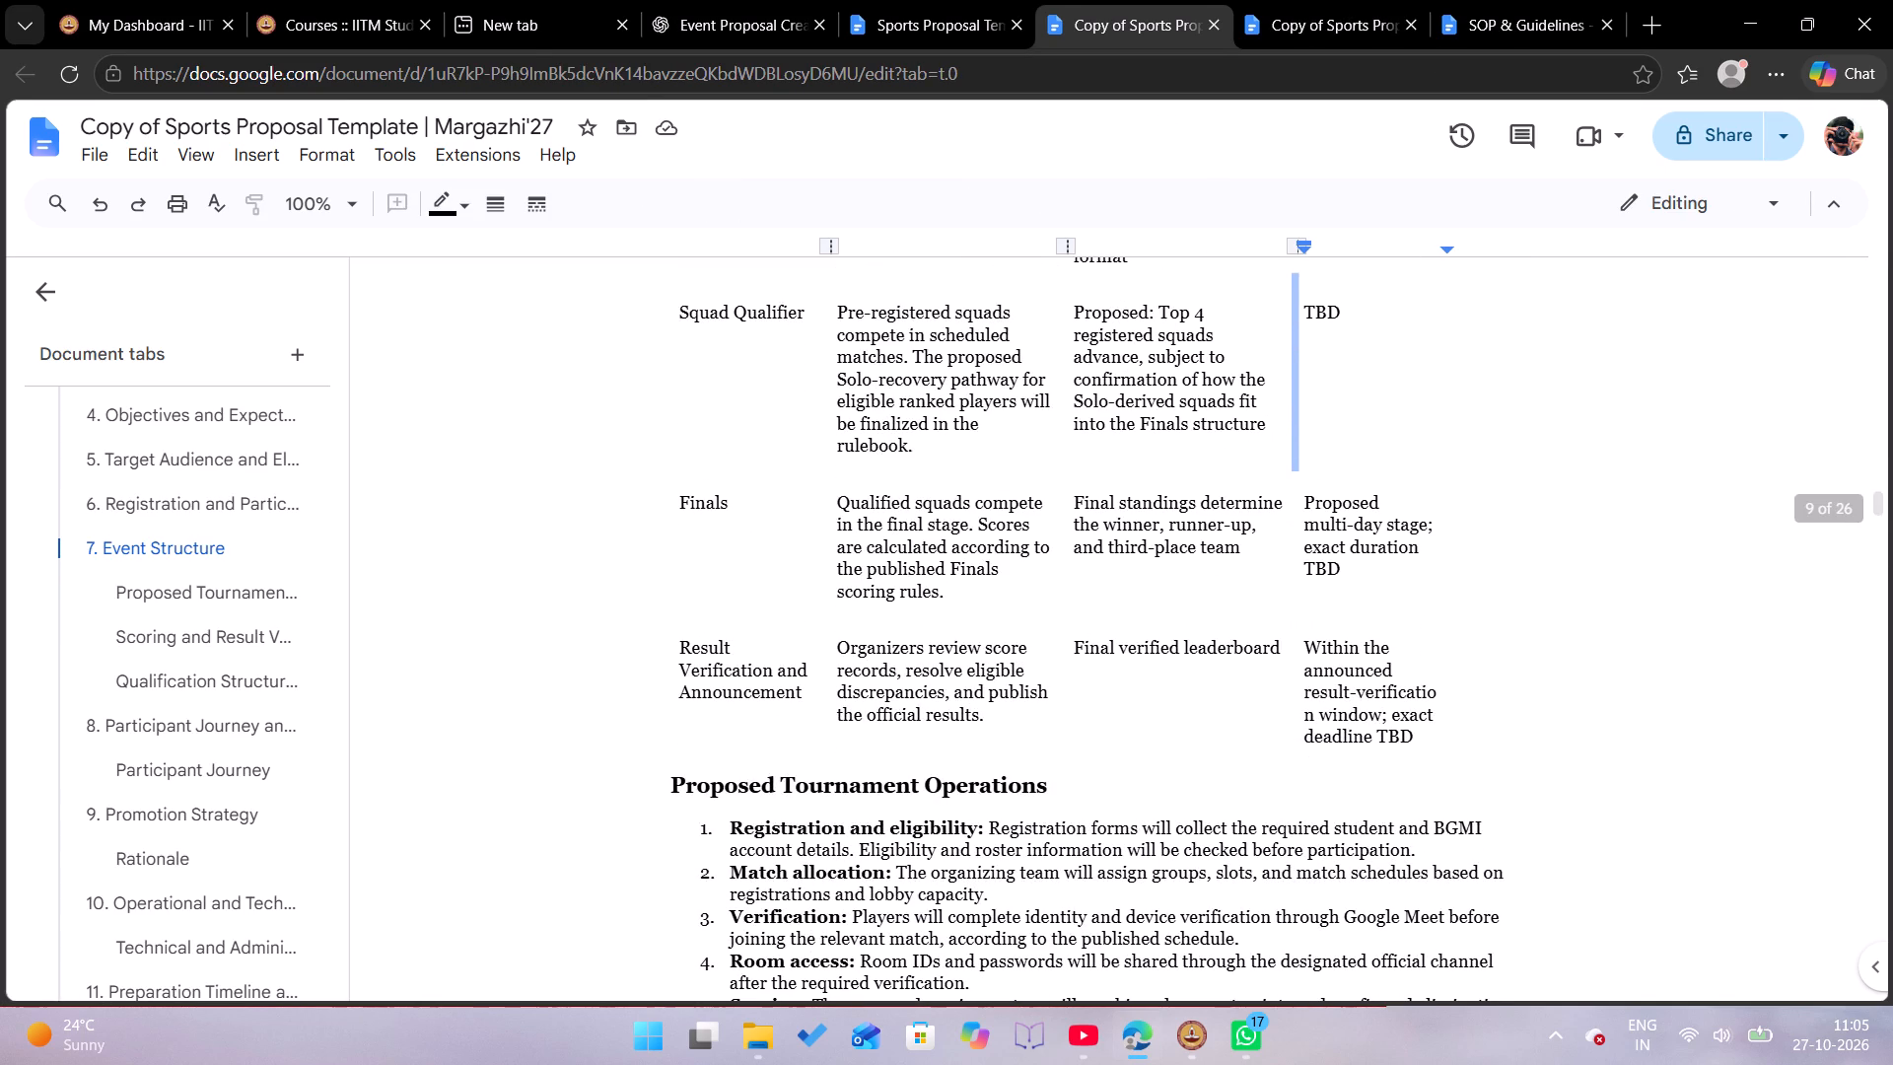
pyautogui.moveTo(841, 499); pyautogui.dragTo(946, 595)
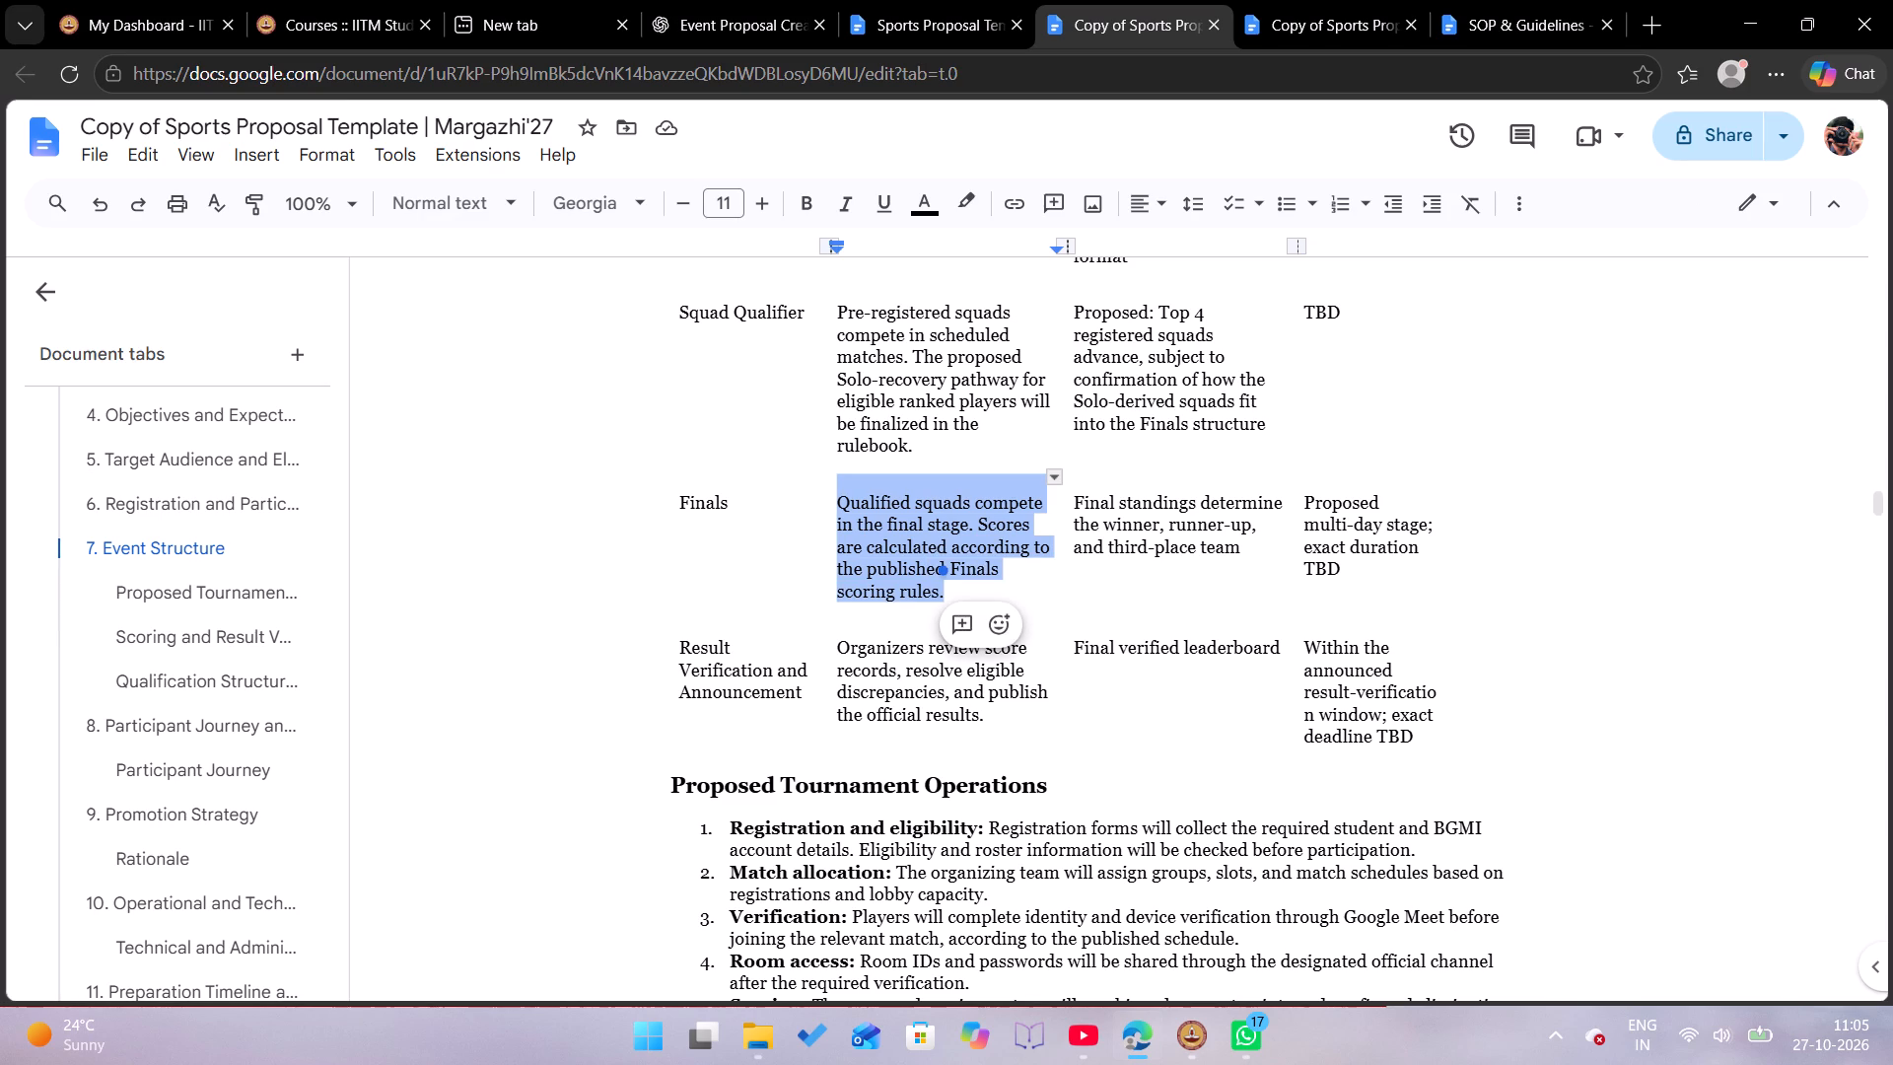
pyautogui.hotkey('ctrl', 'c')
pyautogui.click(1334, 0)
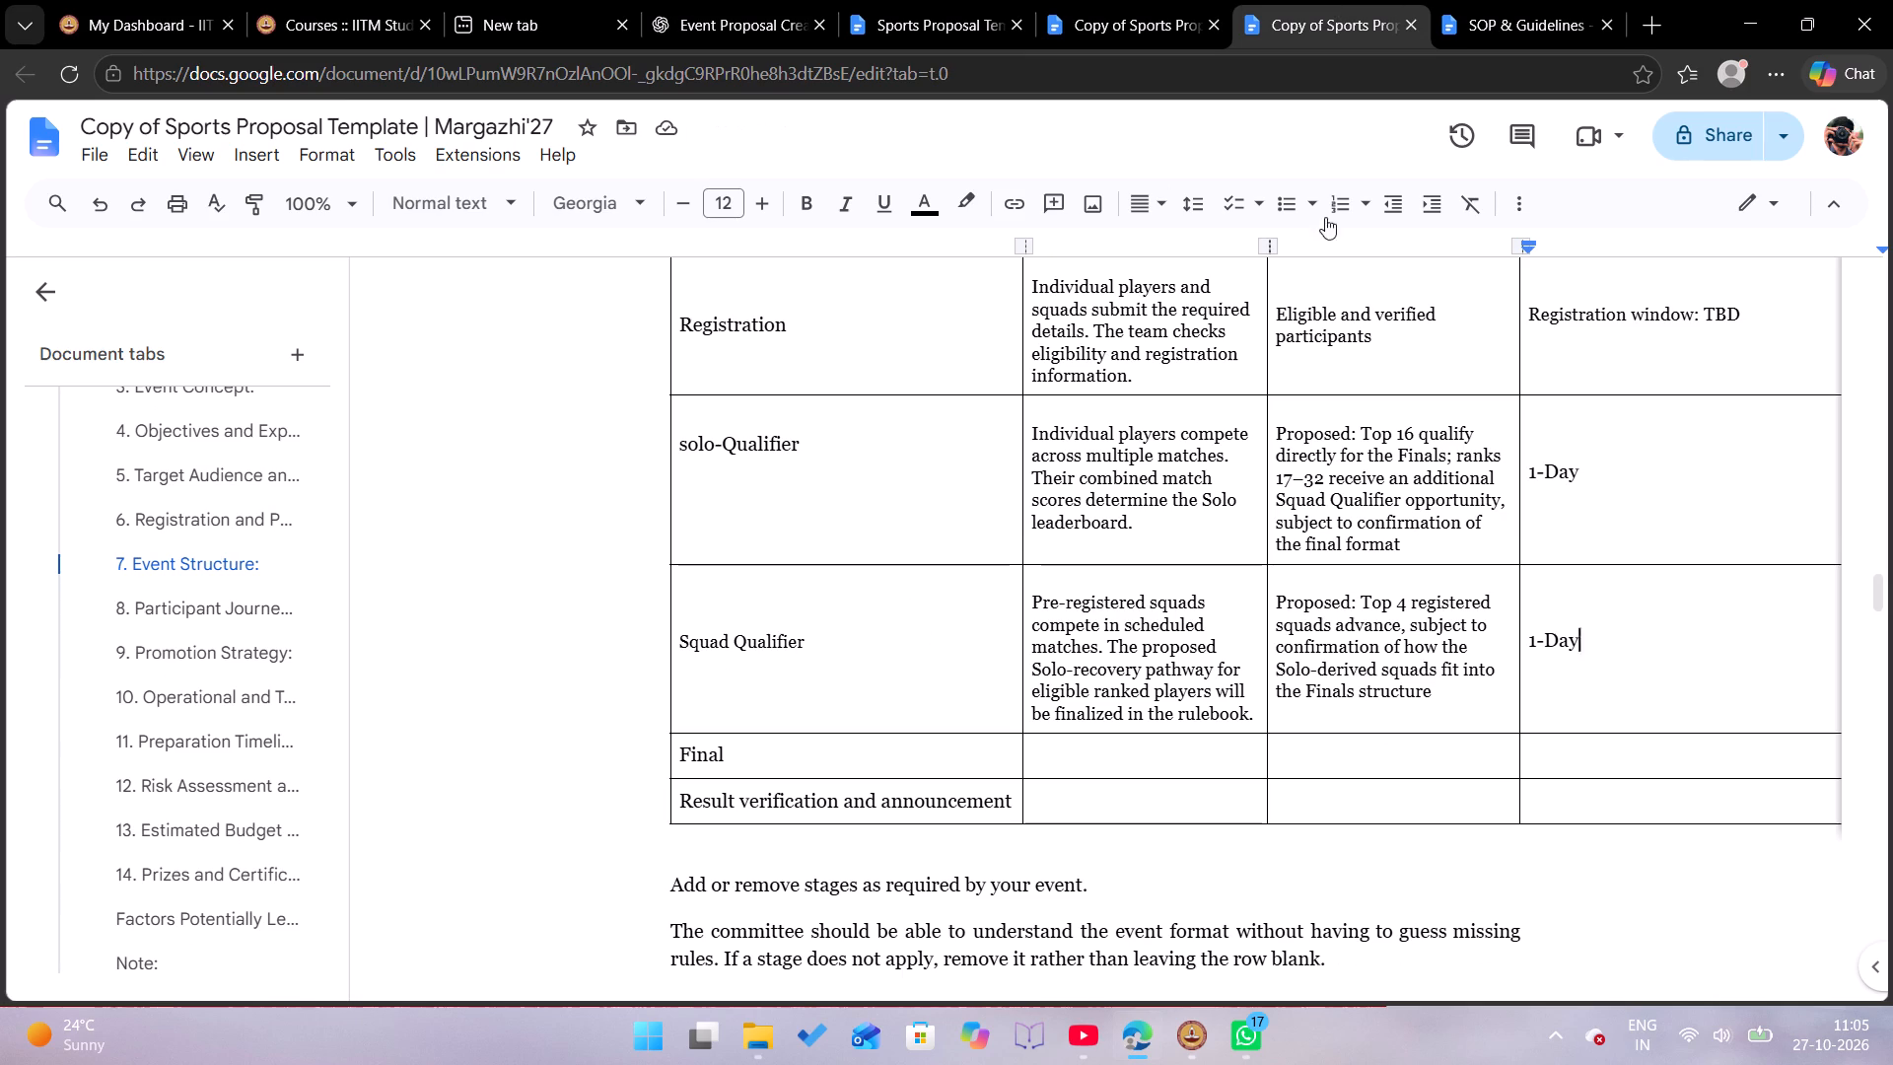
pyautogui.click(1057, 757)
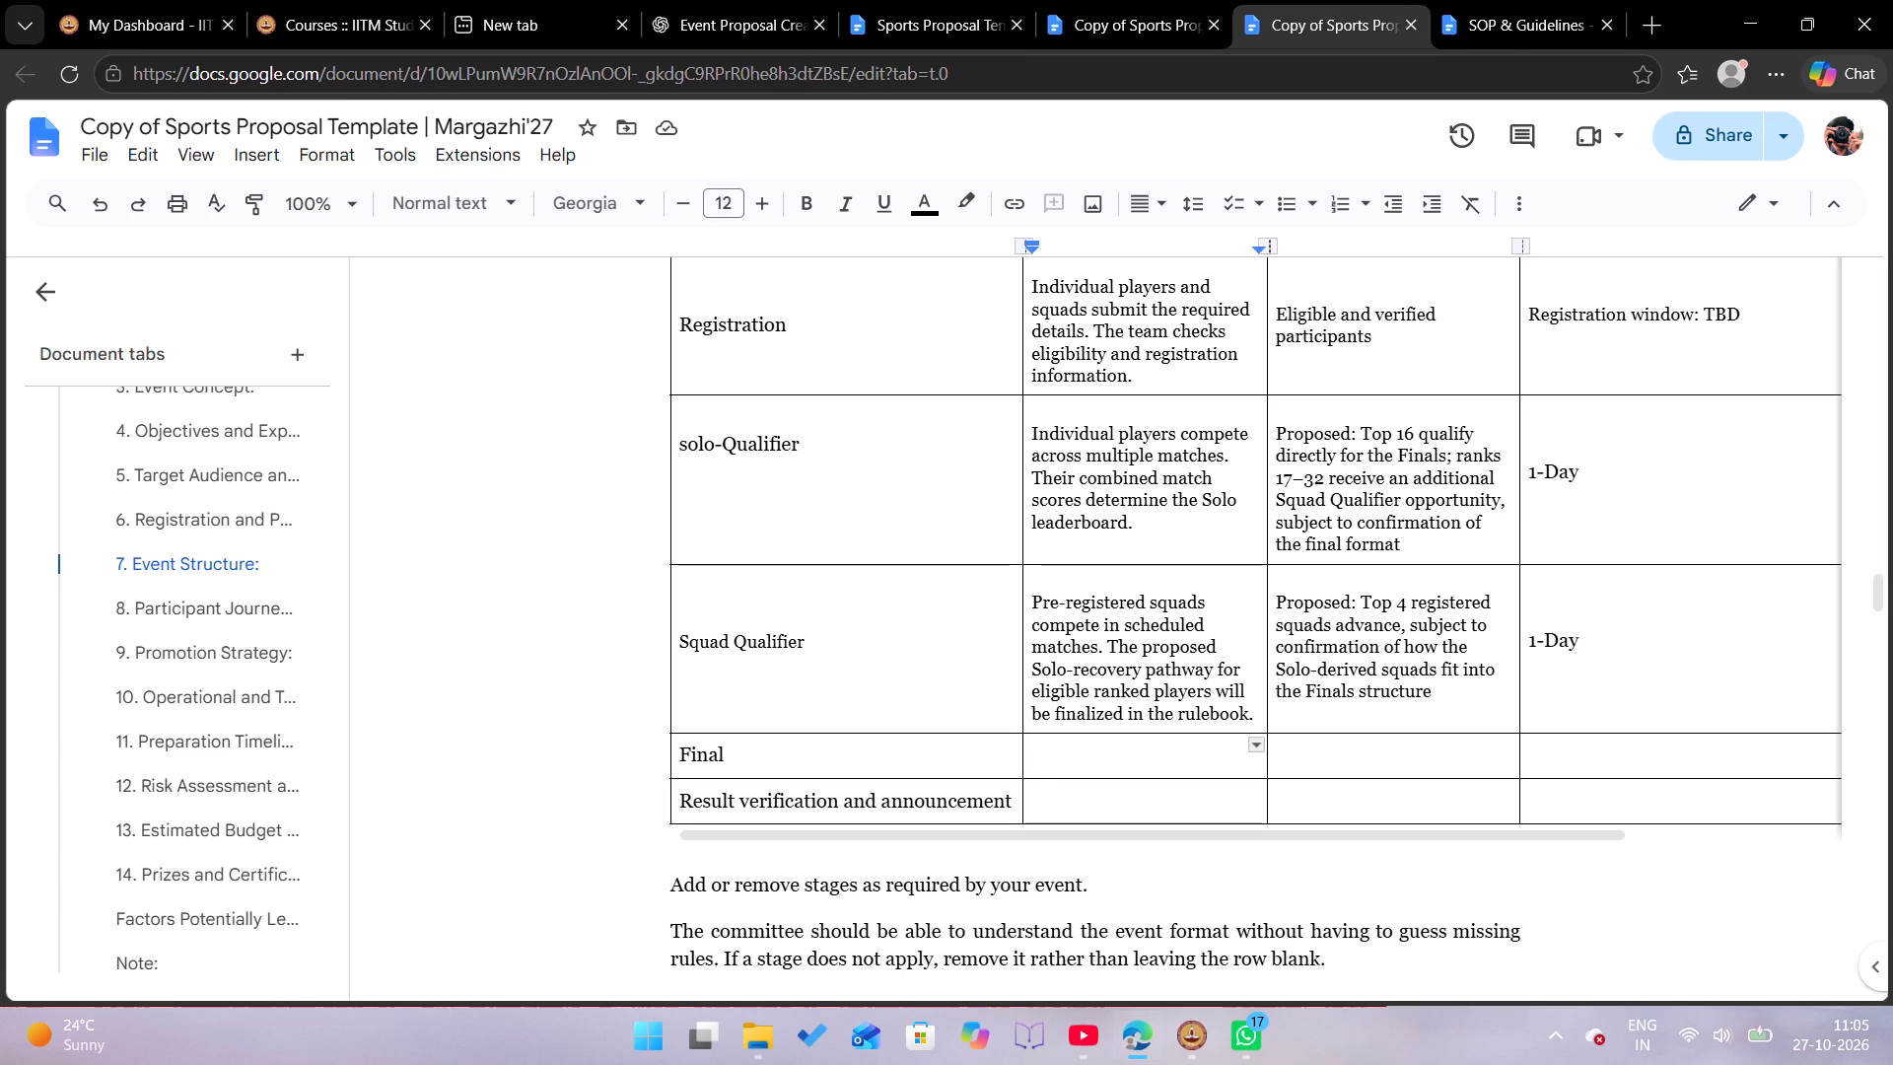
pyautogui.hotkey('ctrl', 'v')
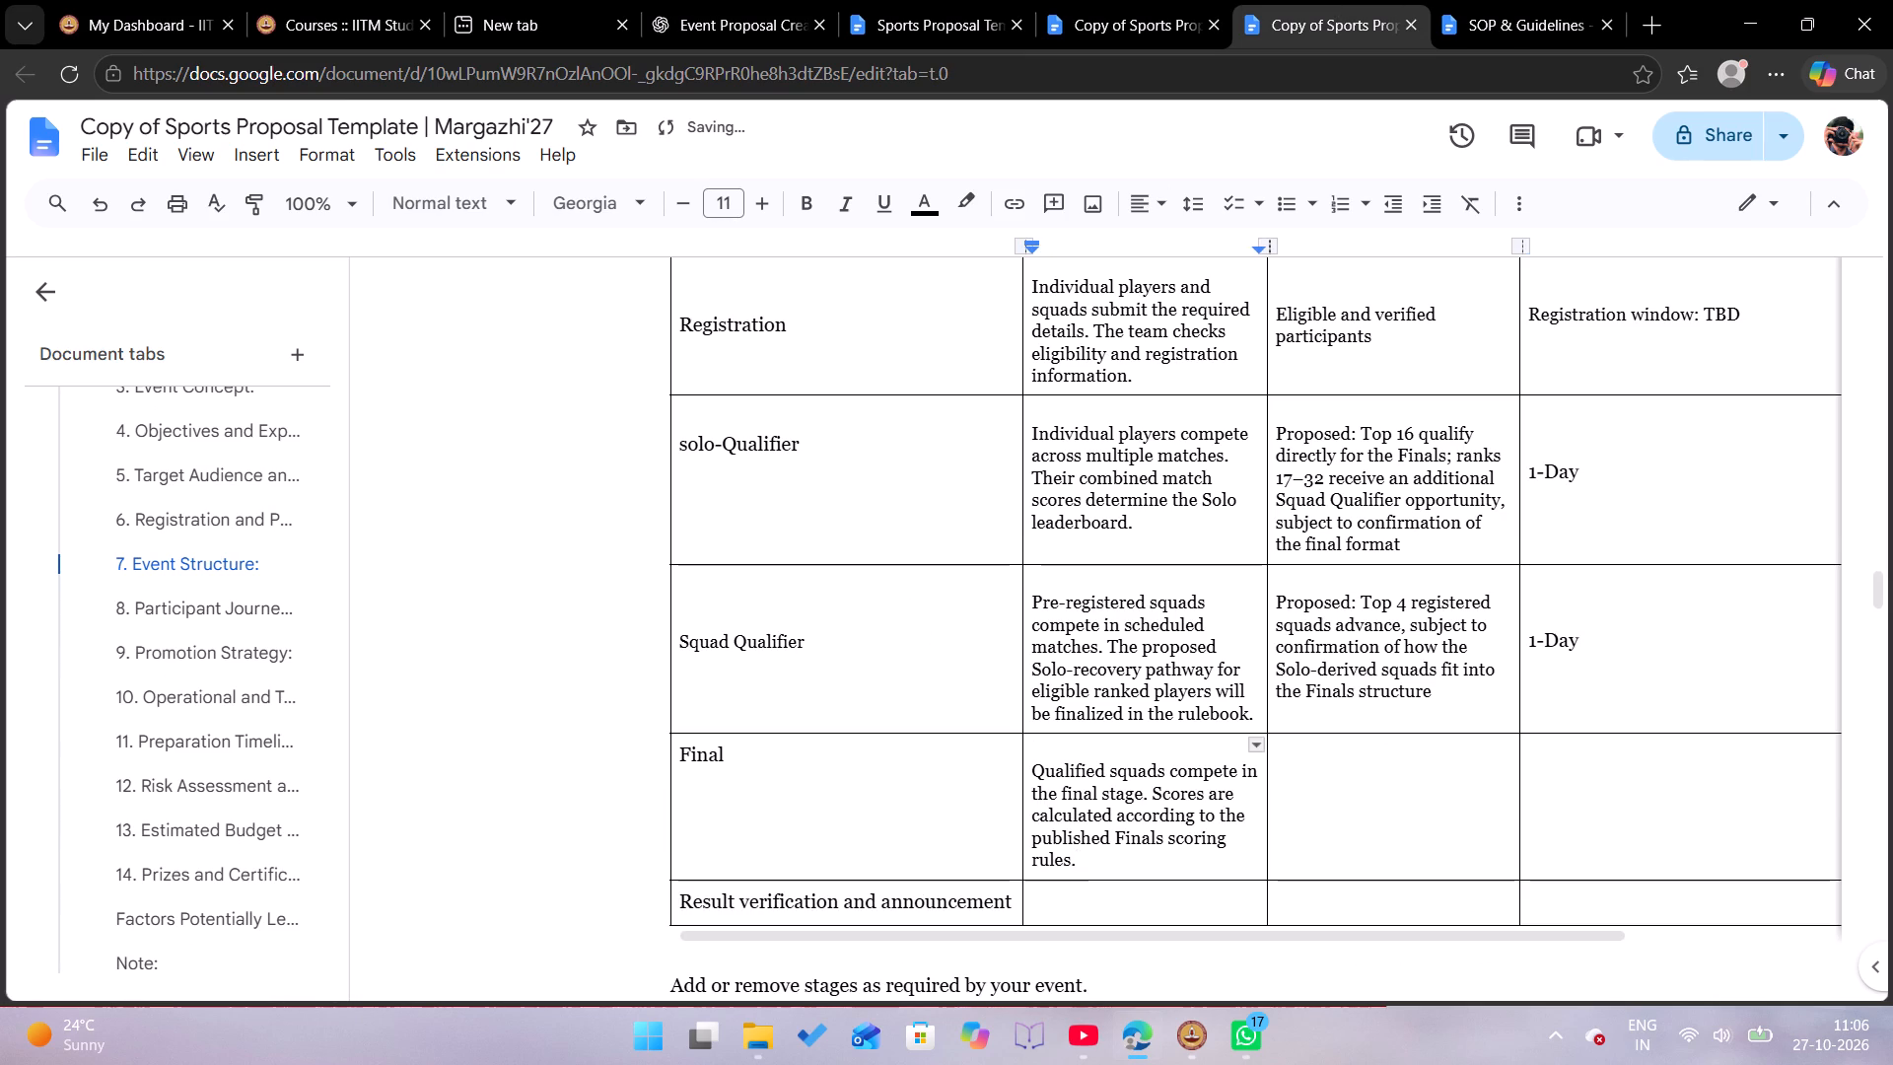
# Add two blank lines above the Final label in the Stage column.
pyautogui.click(678, 761)
pyautogui.press('Return')
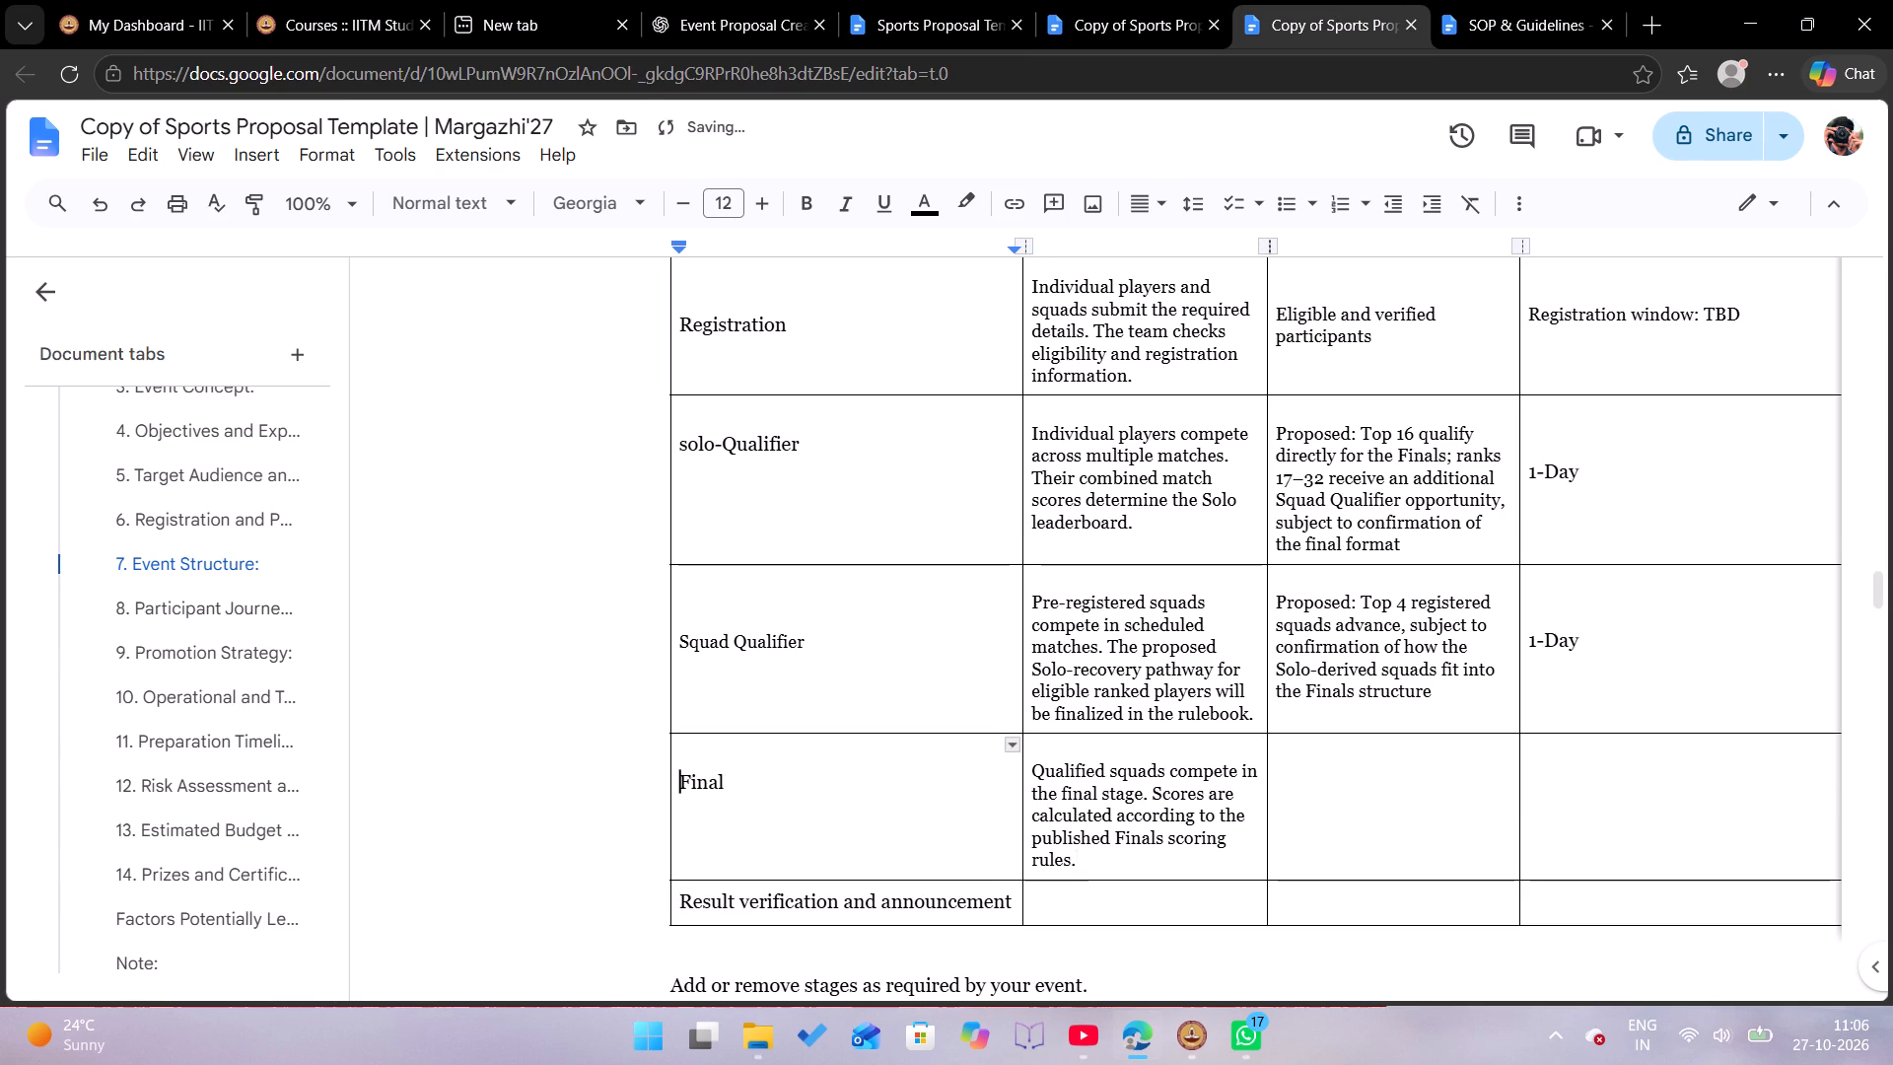
pyautogui.press('Return')
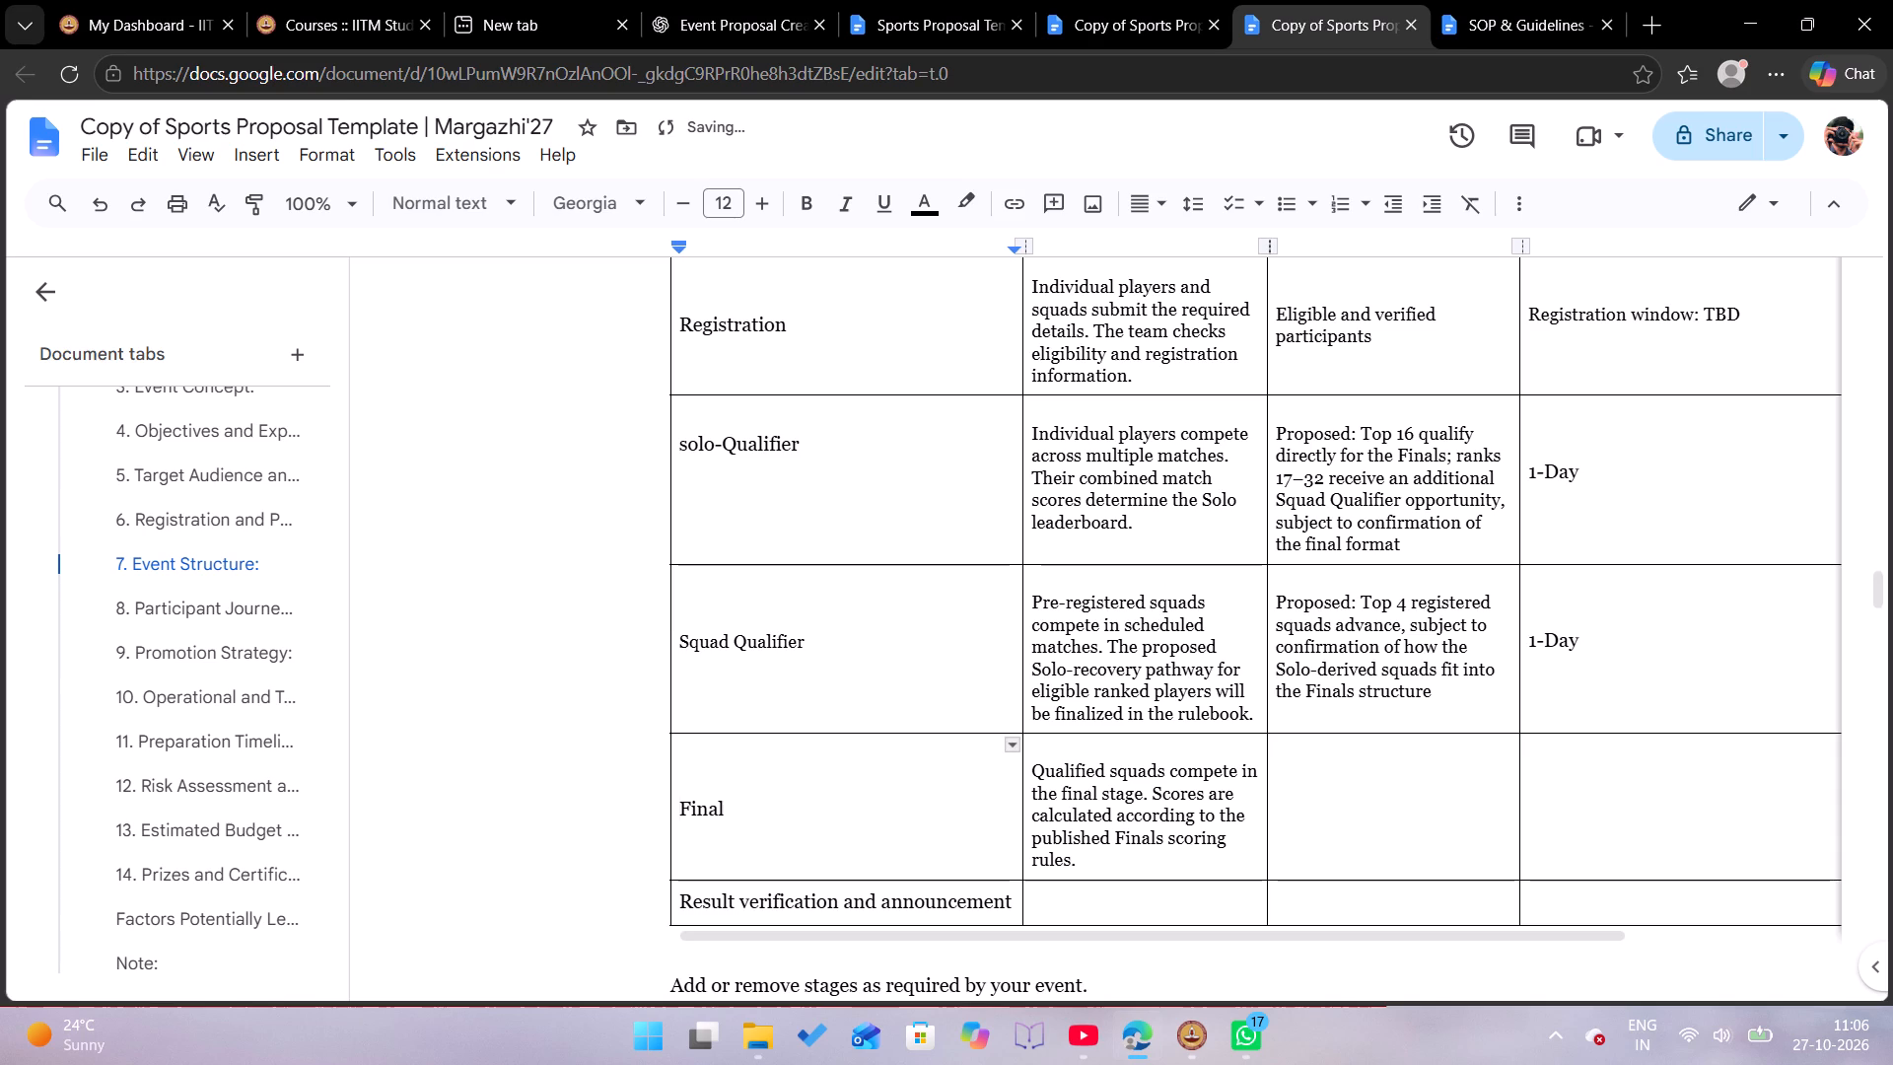
# Copy the Finals' "Who Advances?" text from the drafted proposal into the Final row's "Who advances?" cell.
pyautogui.click(1280, 751)
pyautogui.click(1149, 0)
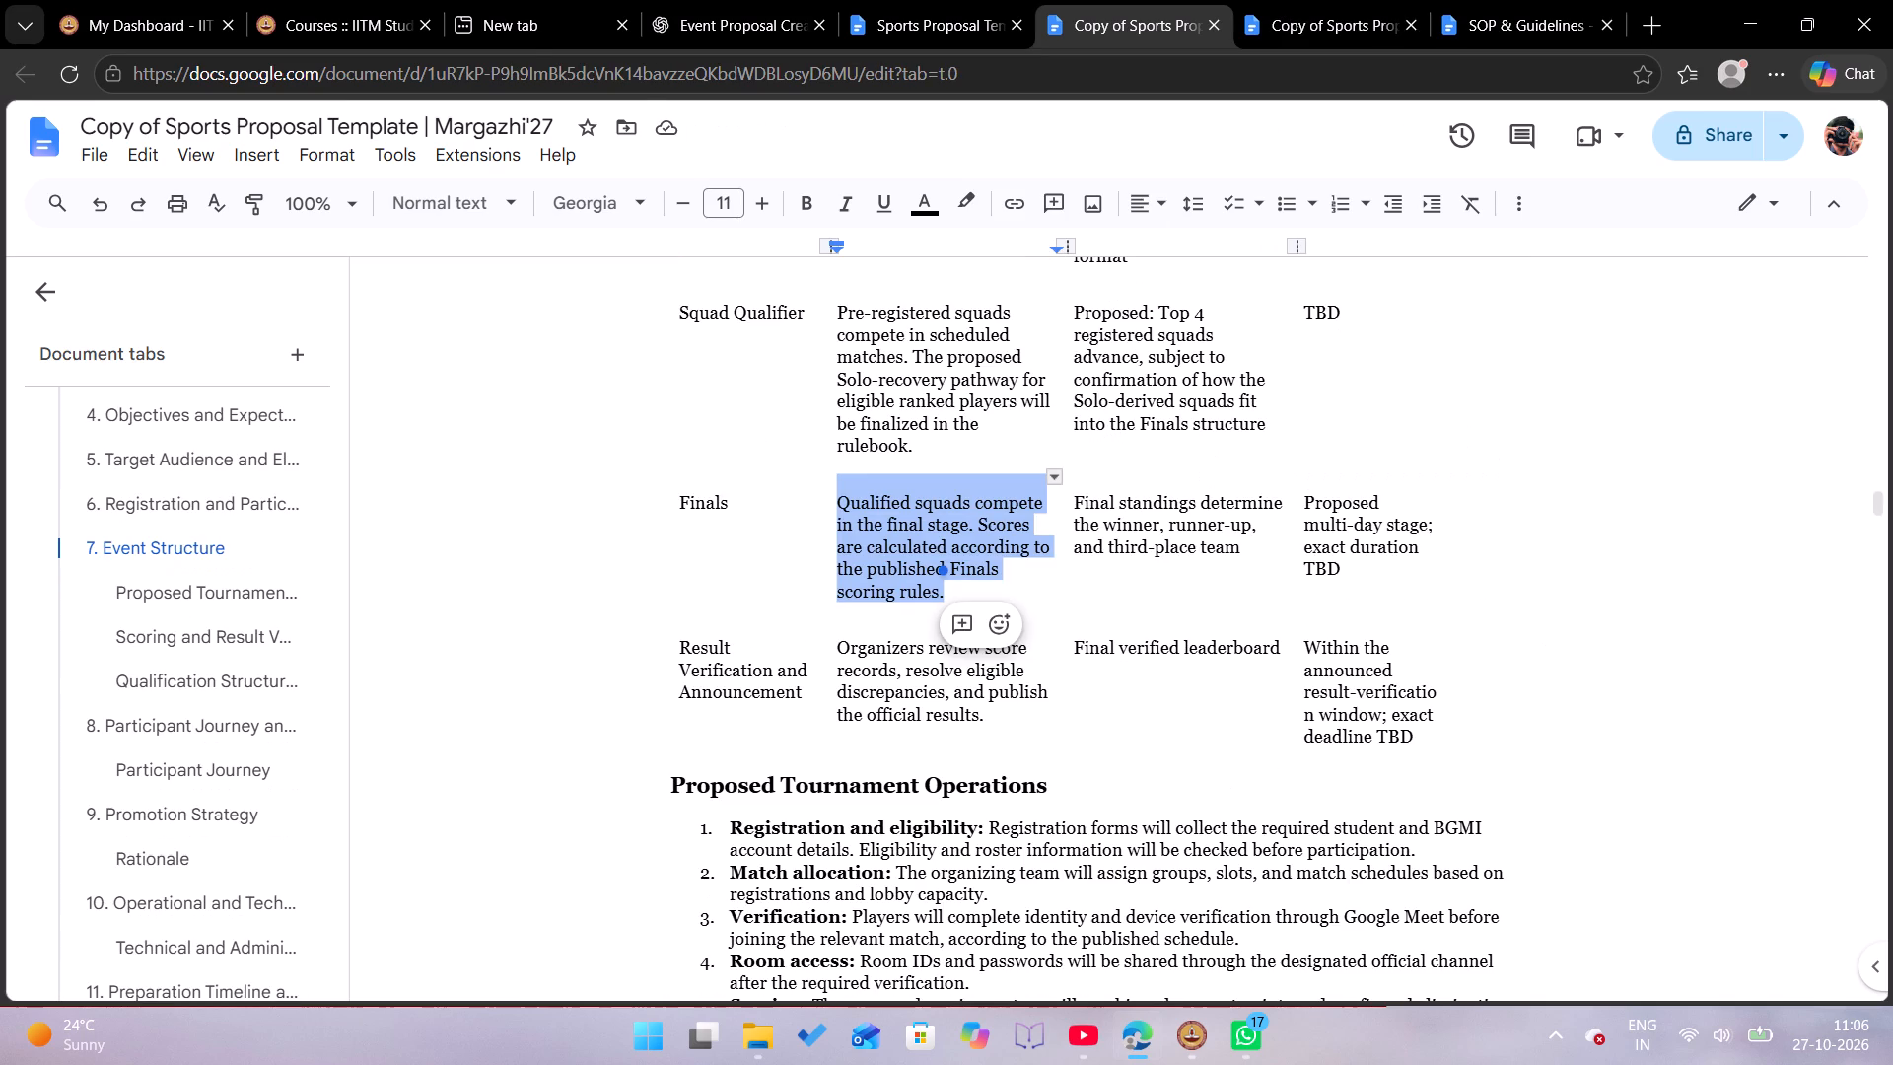
pyautogui.moveTo(1076, 501); pyautogui.dragTo(1244, 559)
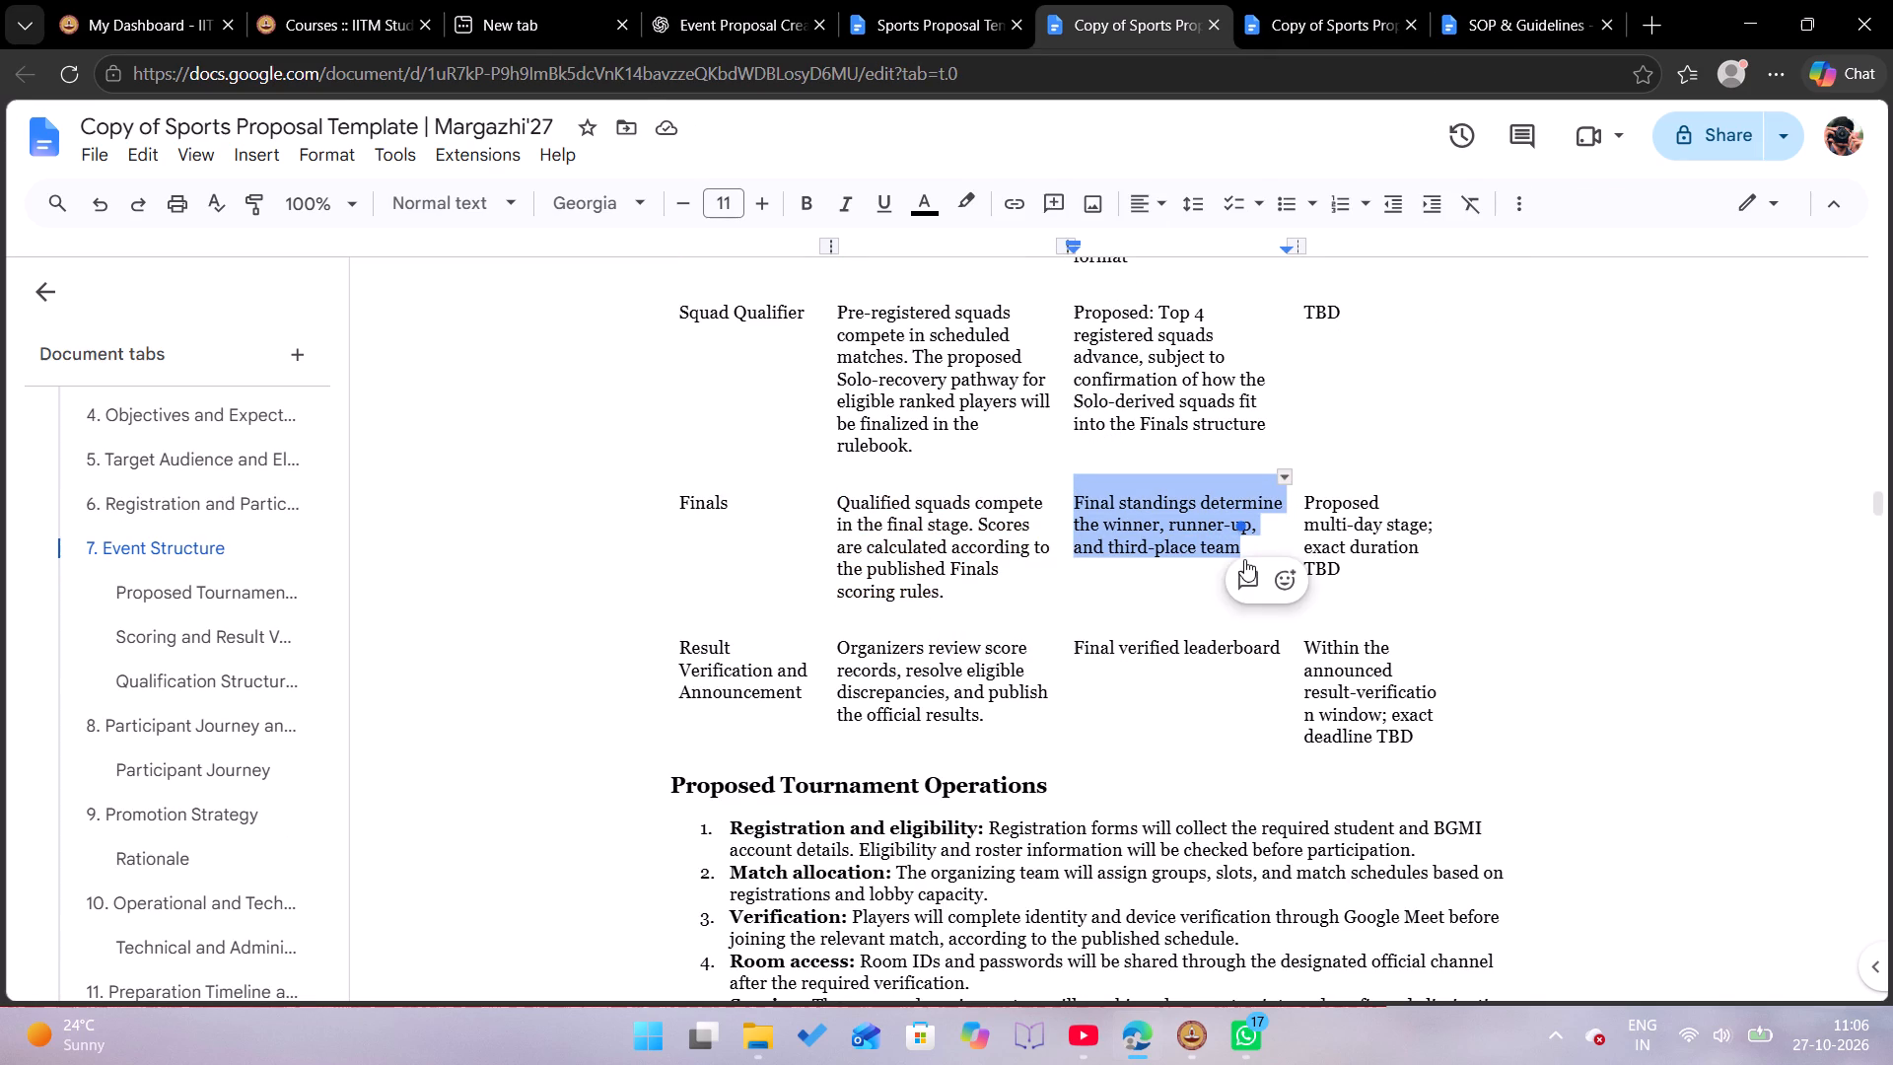
pyautogui.hotkey('ctrl', 'c')
pyautogui.click(1364, 0)
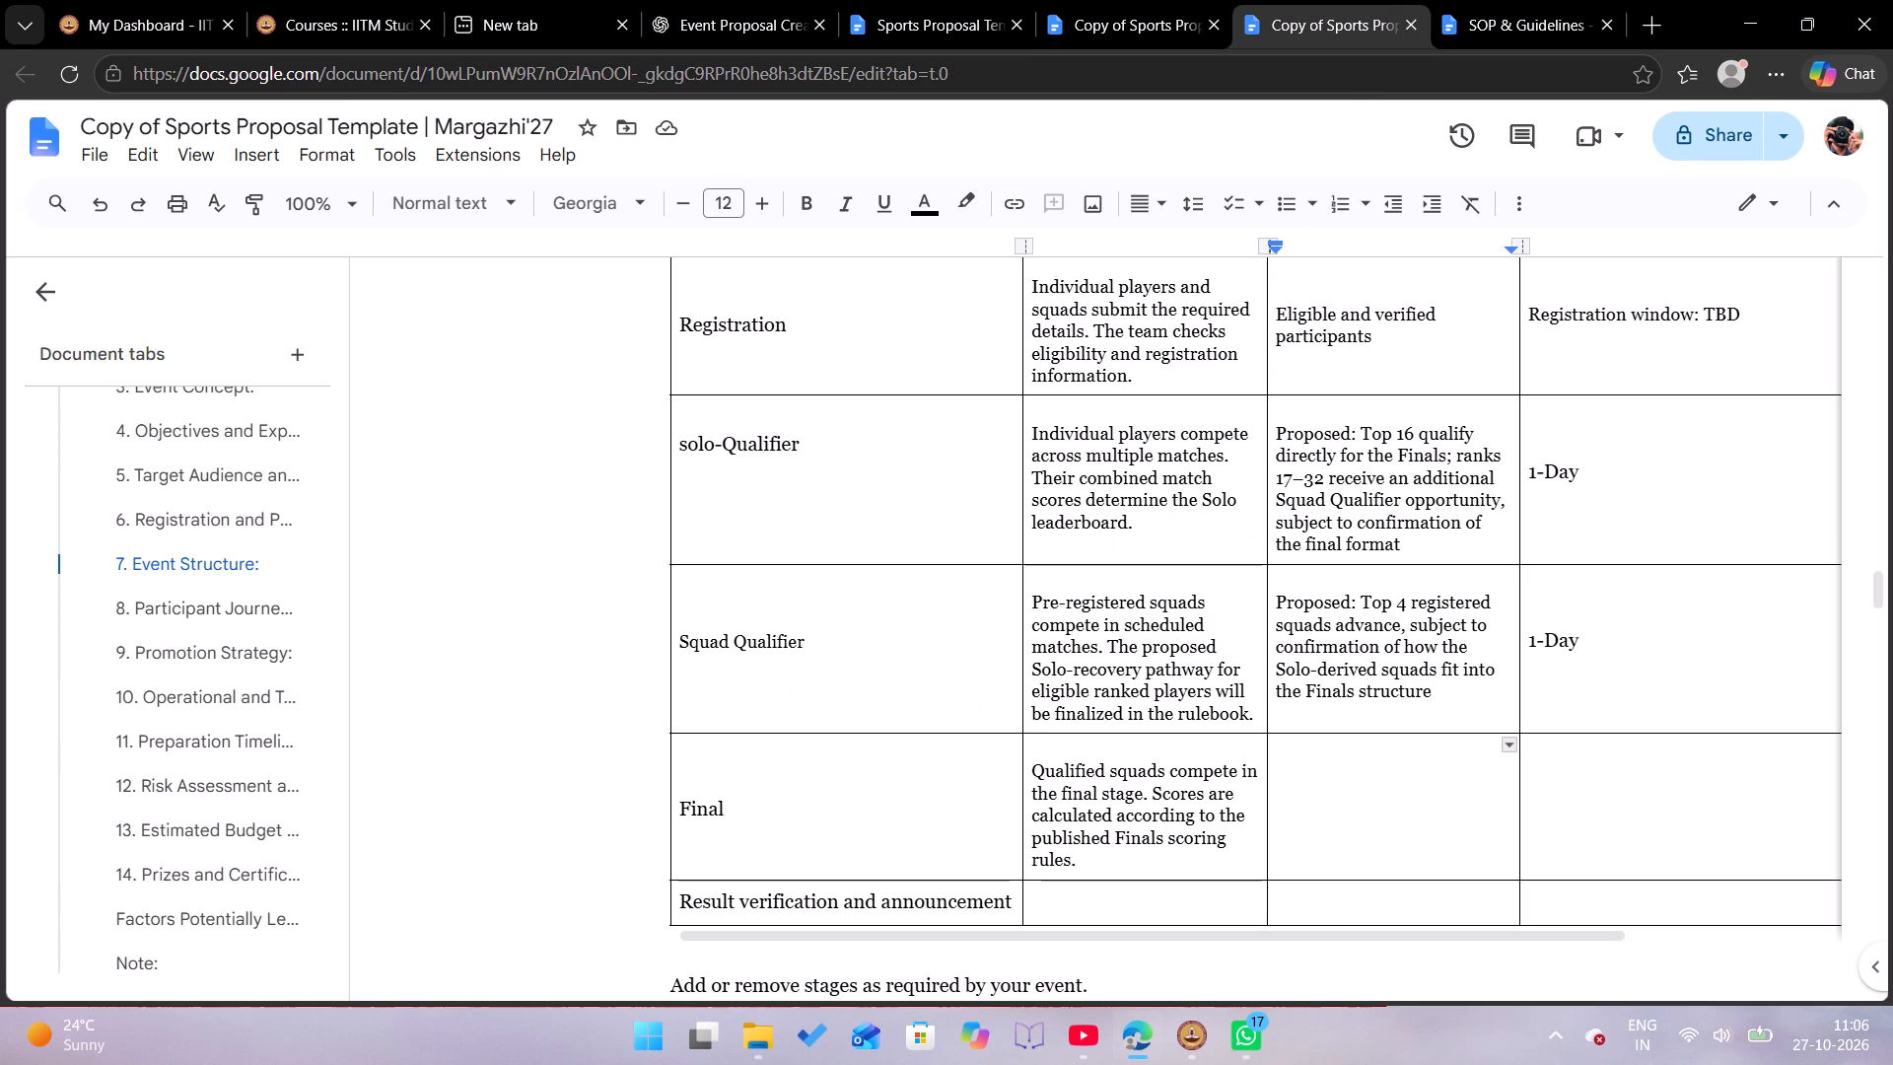
pyautogui.hotkey('ctrl', 'v')
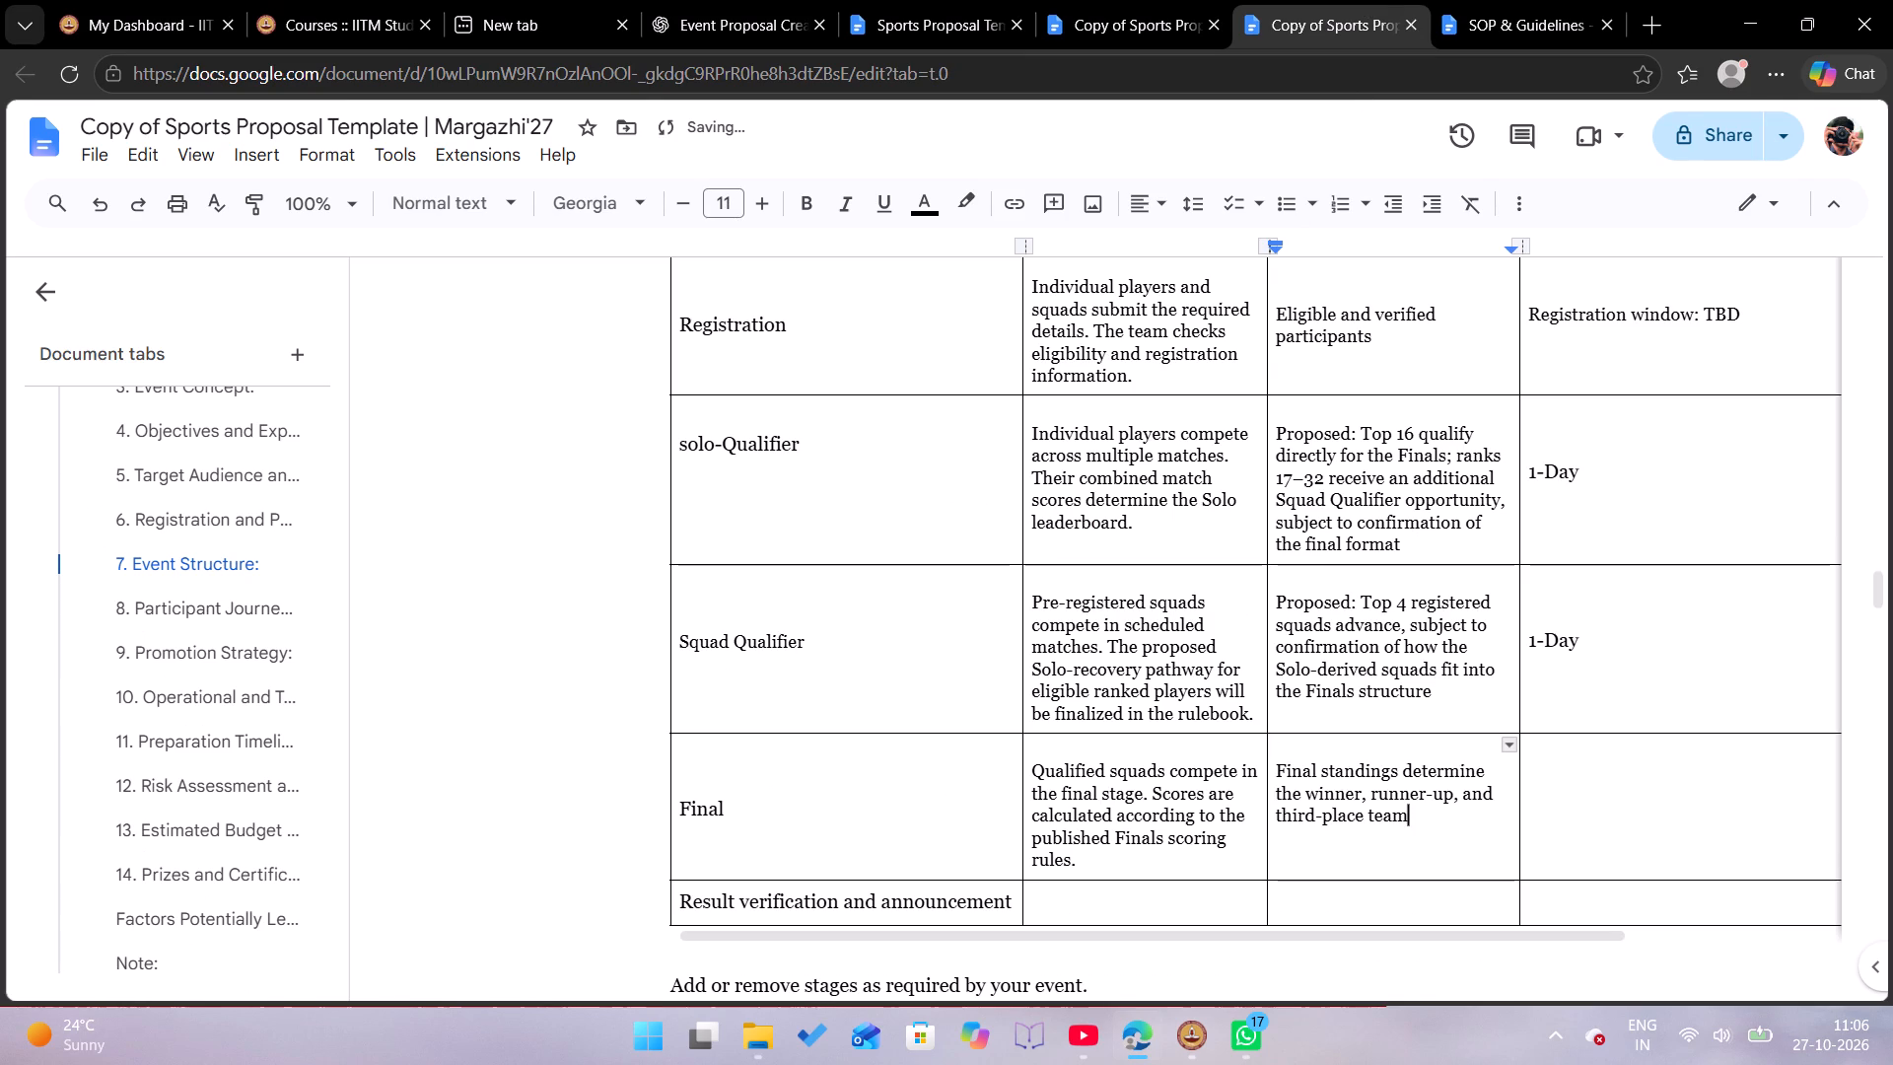
# Enter "2-days" in the Final row's "Expected duration" cell, below one blank line.
pyautogui.click(1594, 808)
pyautogui.press('Return')
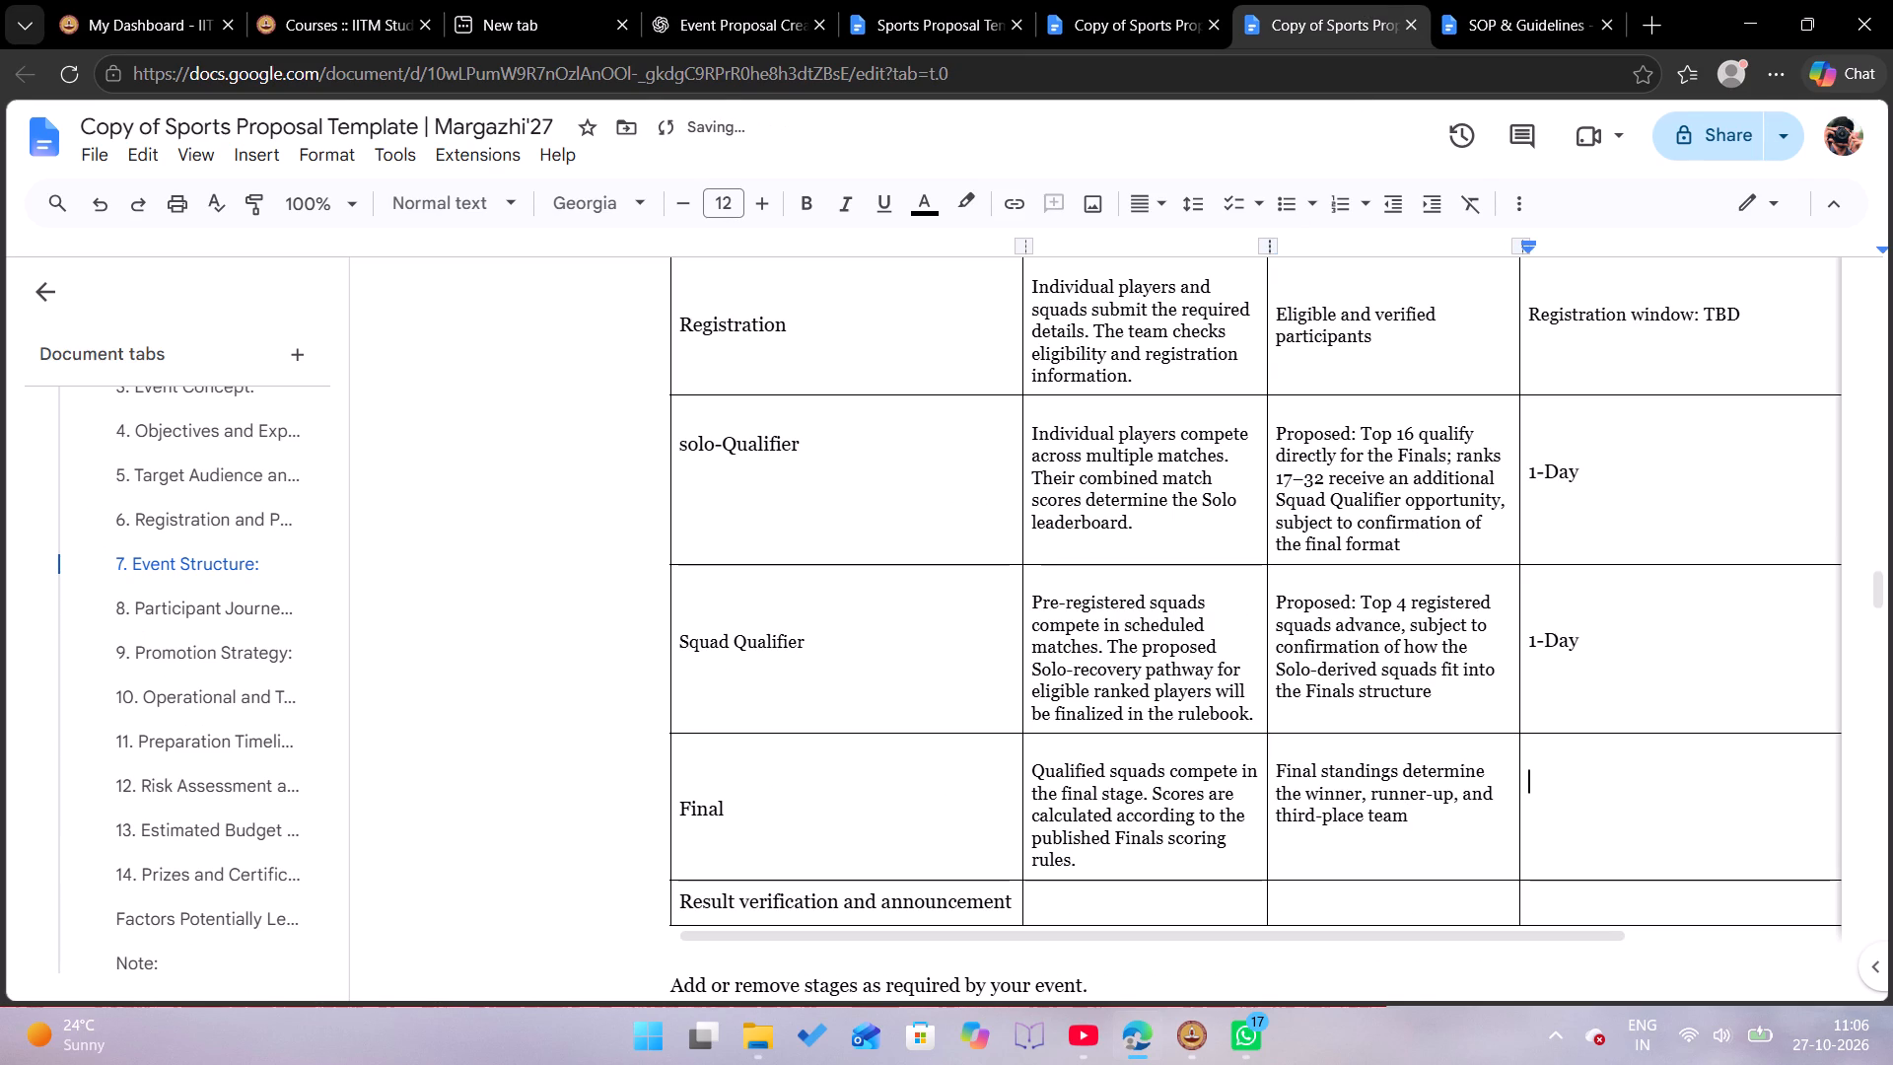
pyautogui.click(1139, 0)
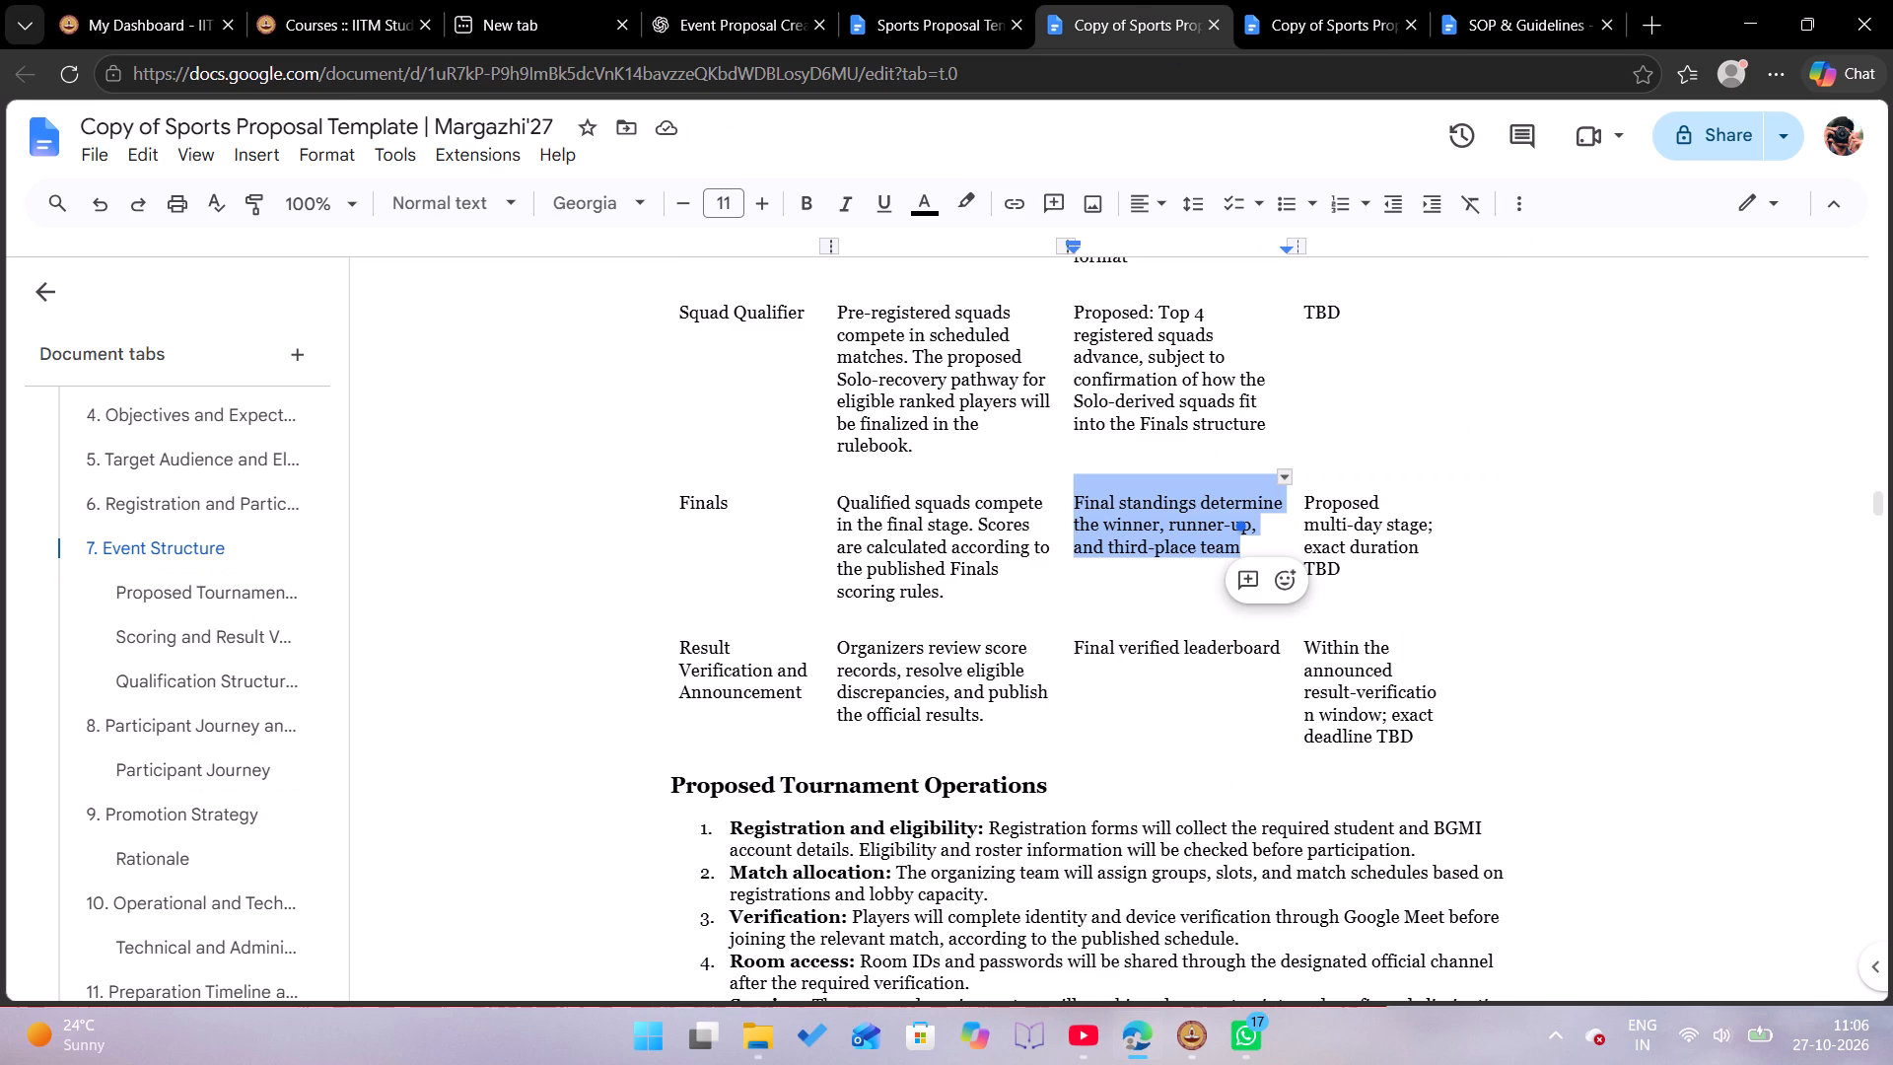
pyautogui.click(1339, 0)
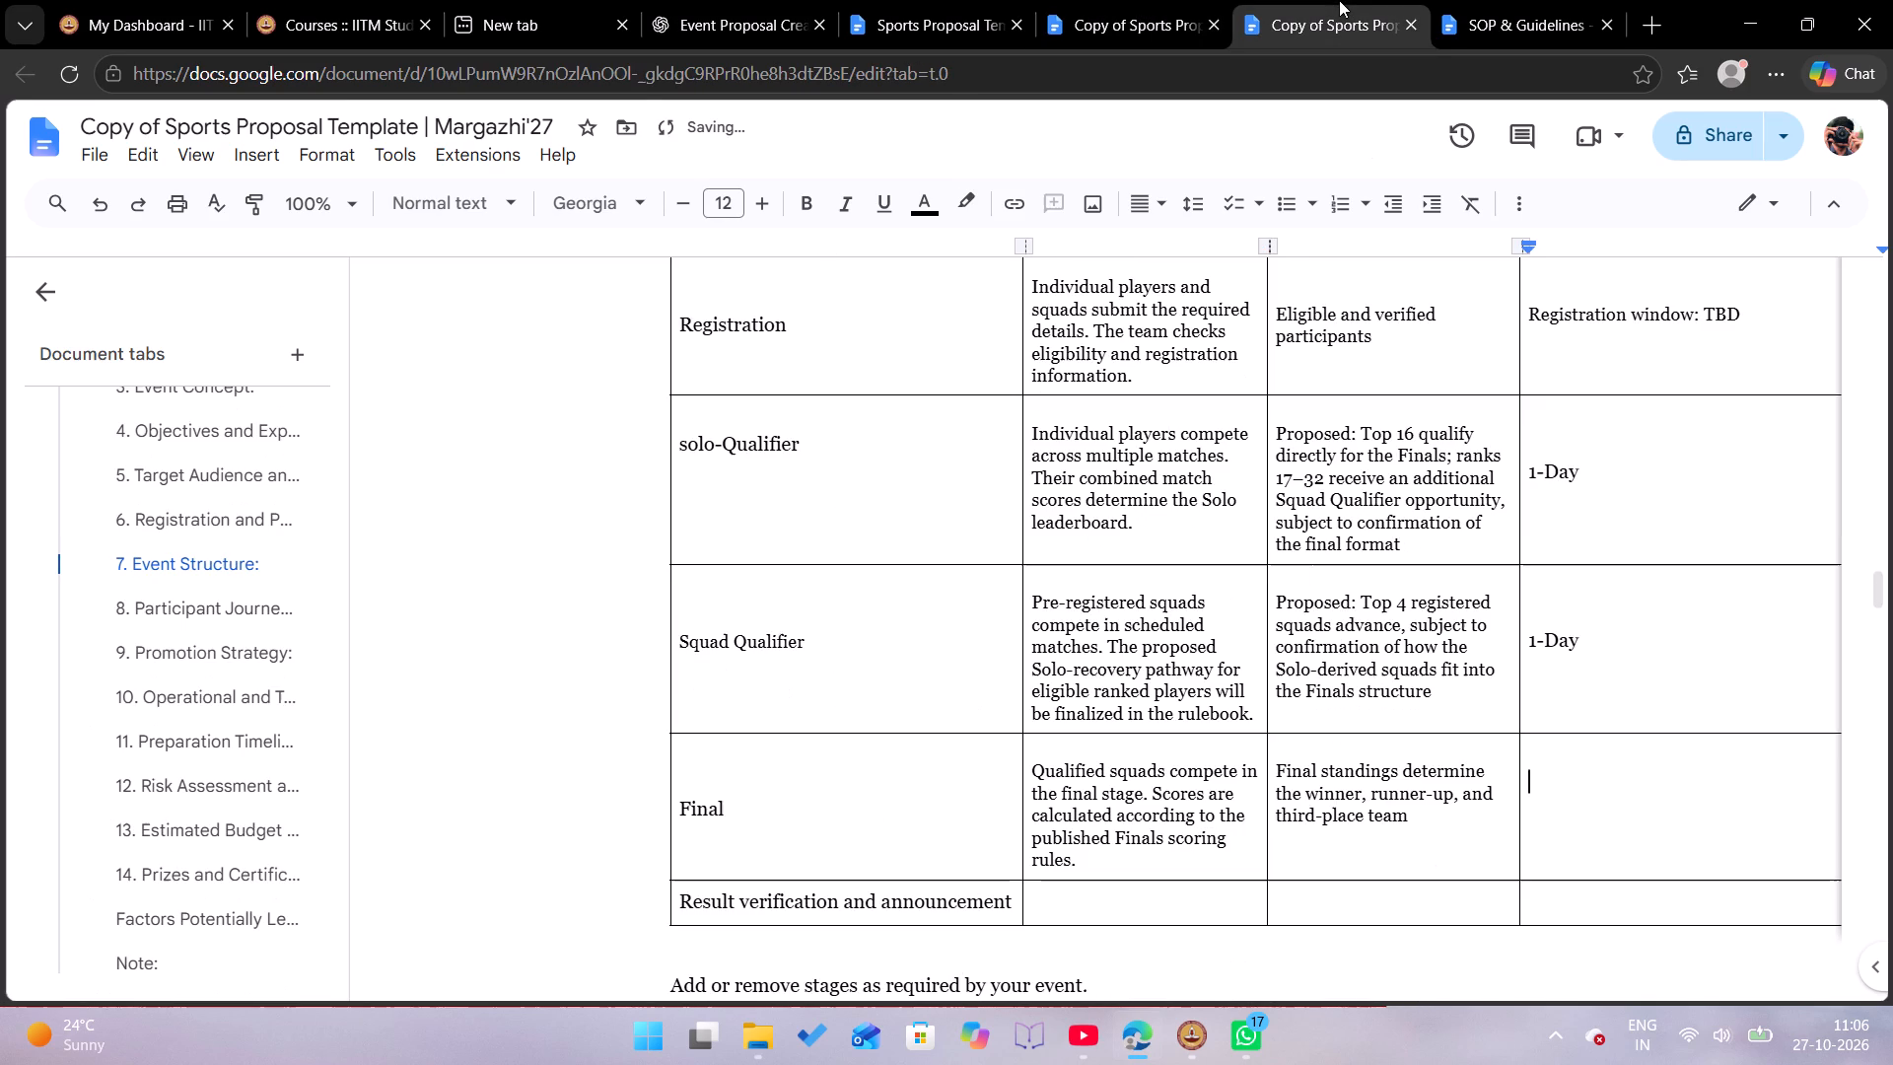
pyautogui.write('2-days')
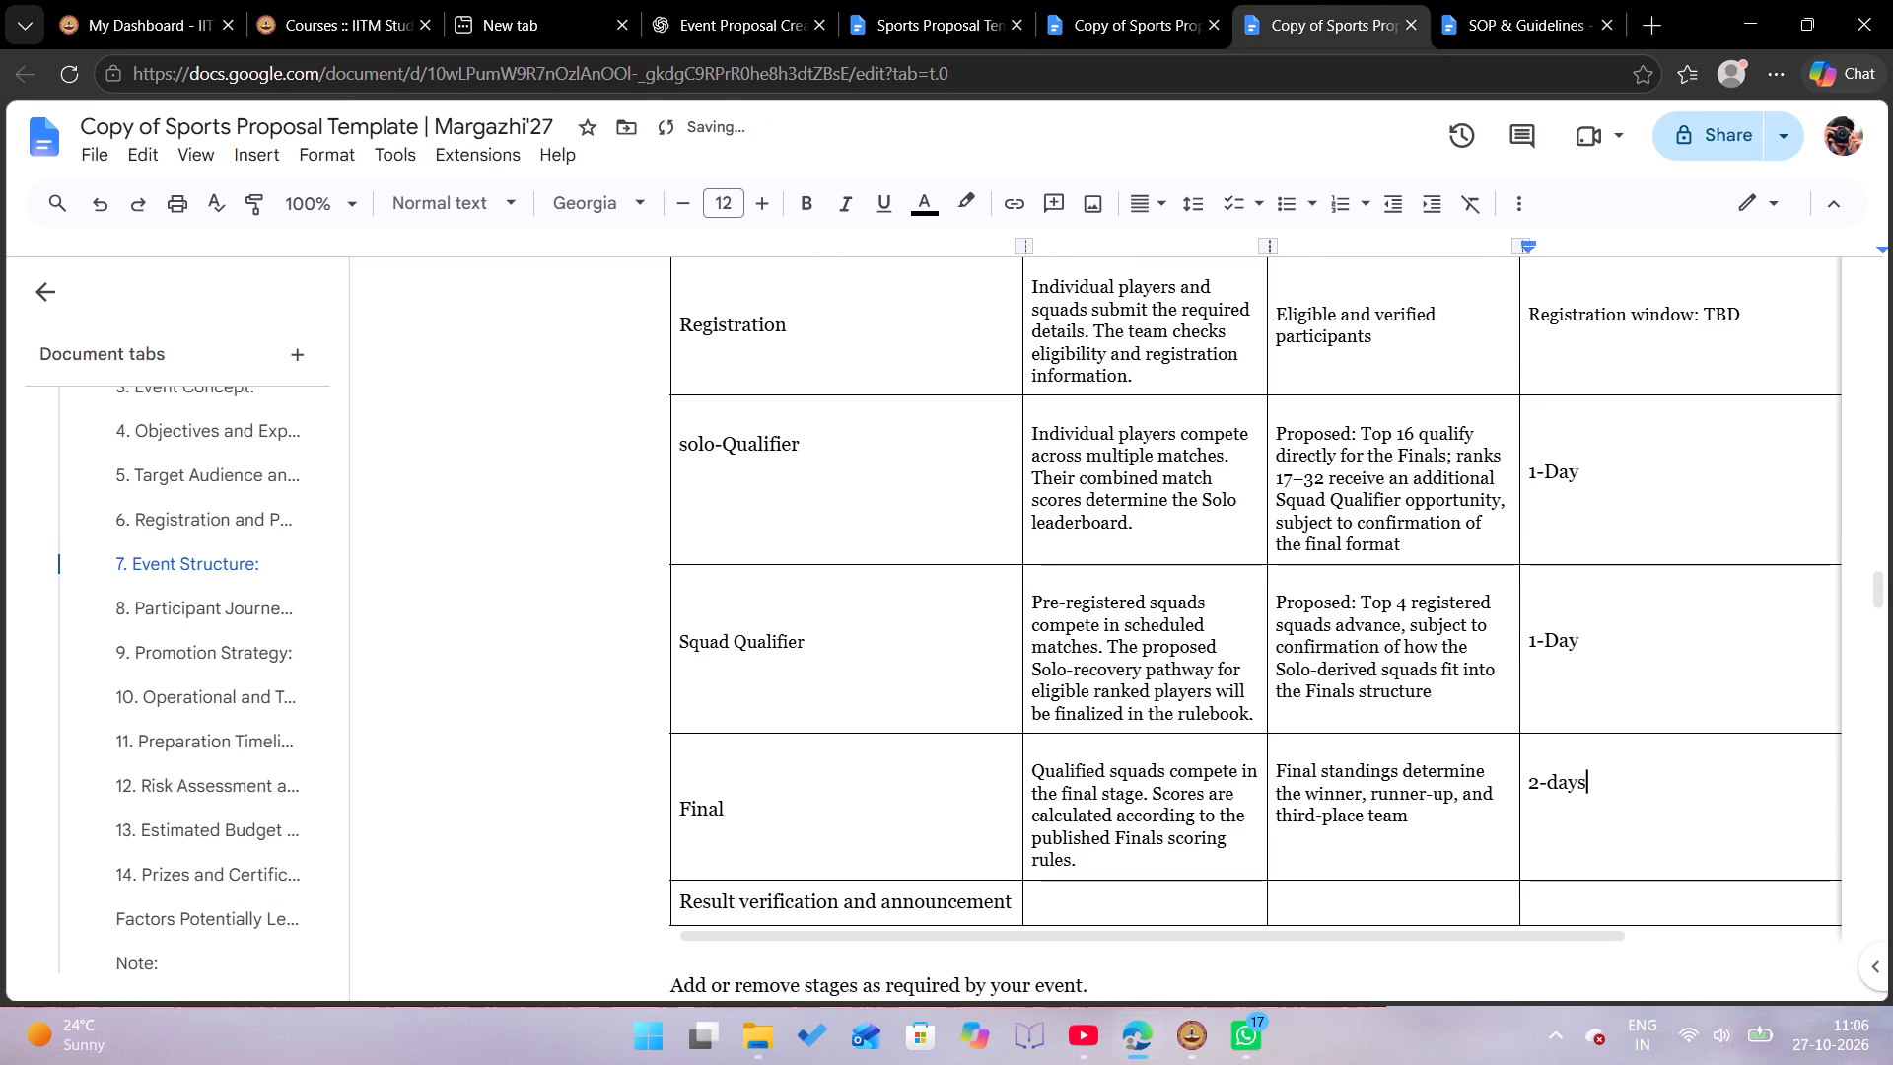
# Copy the Result Verification and Announcement "What Happens?" description from the drafted proposal into the matching cell of the template's last stage row.
pyautogui.click(1110, 1)
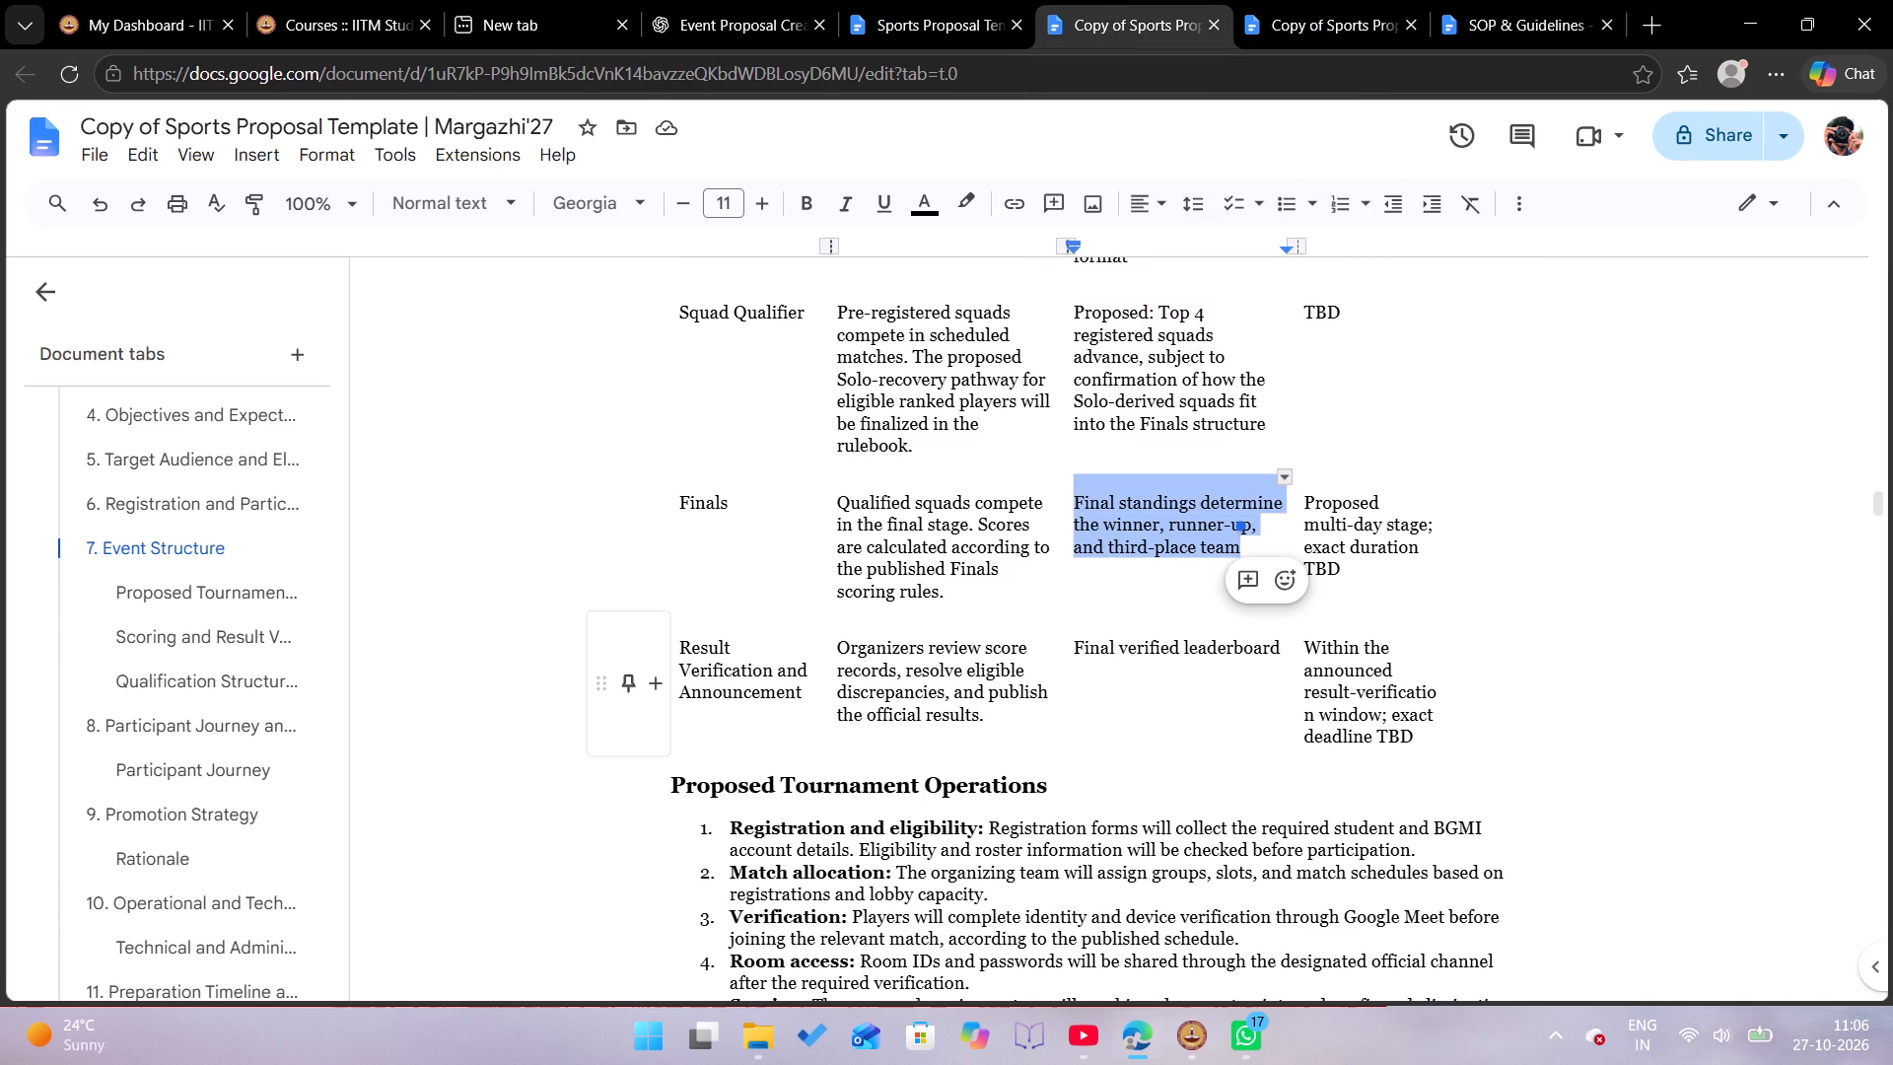
pyautogui.click(844, 647)
pyautogui.moveTo(844, 647); pyautogui.dragTo(914, 691)
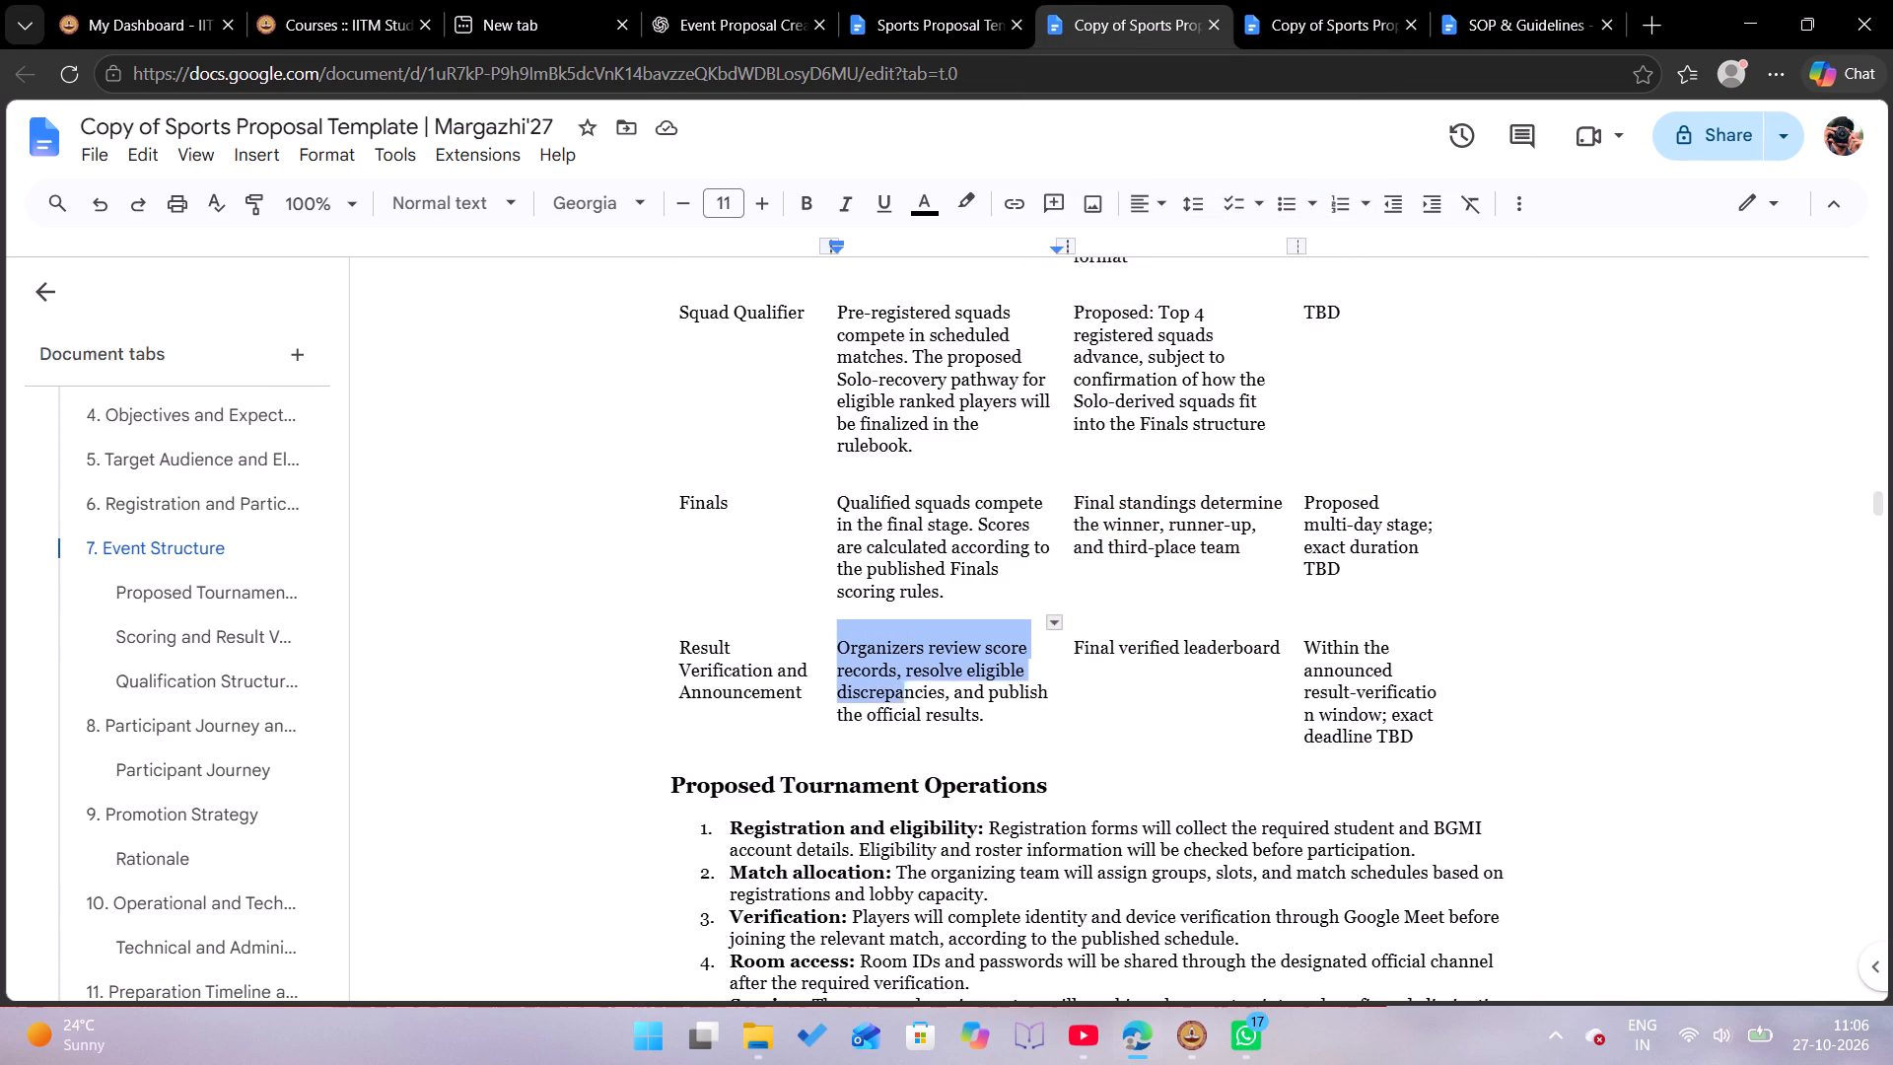
pyautogui.moveTo(914, 691); pyautogui.dragTo(991, 716)
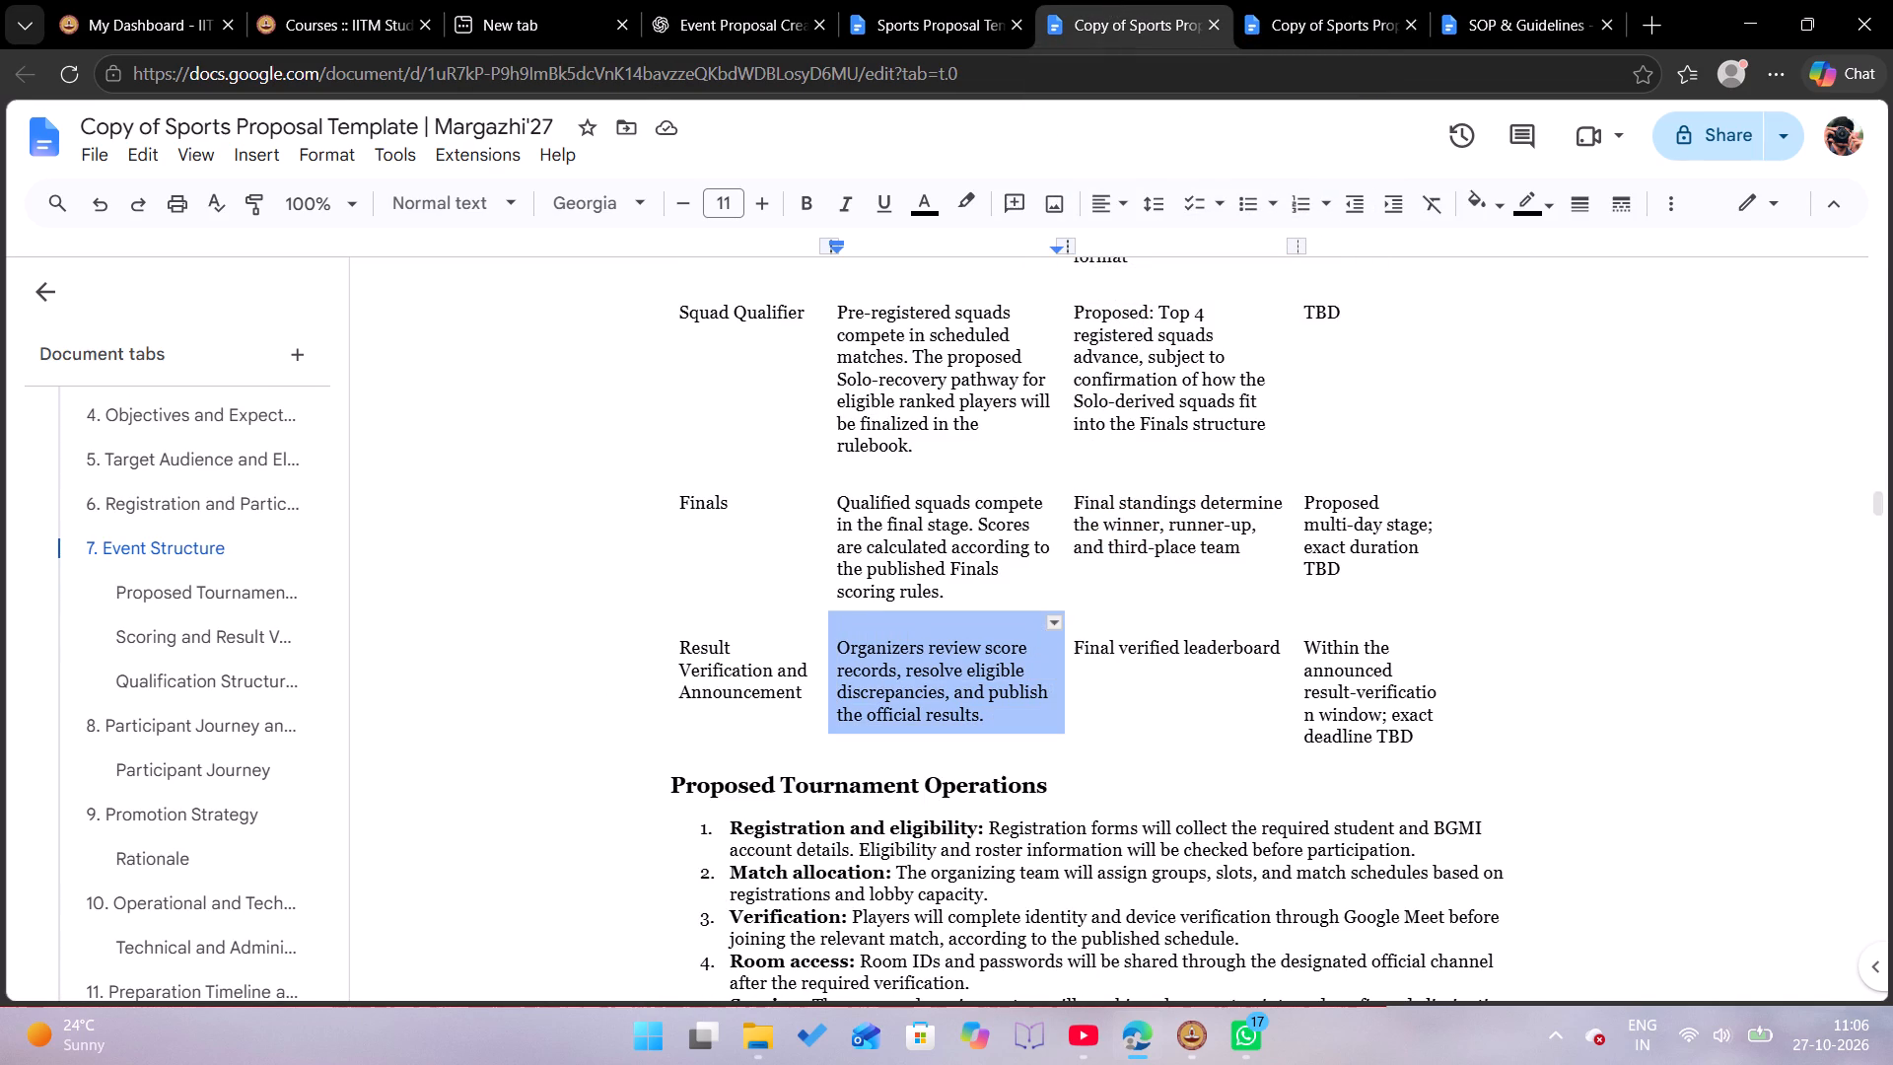
pyautogui.moveTo(991, 716); pyautogui.dragTo(986, 719)
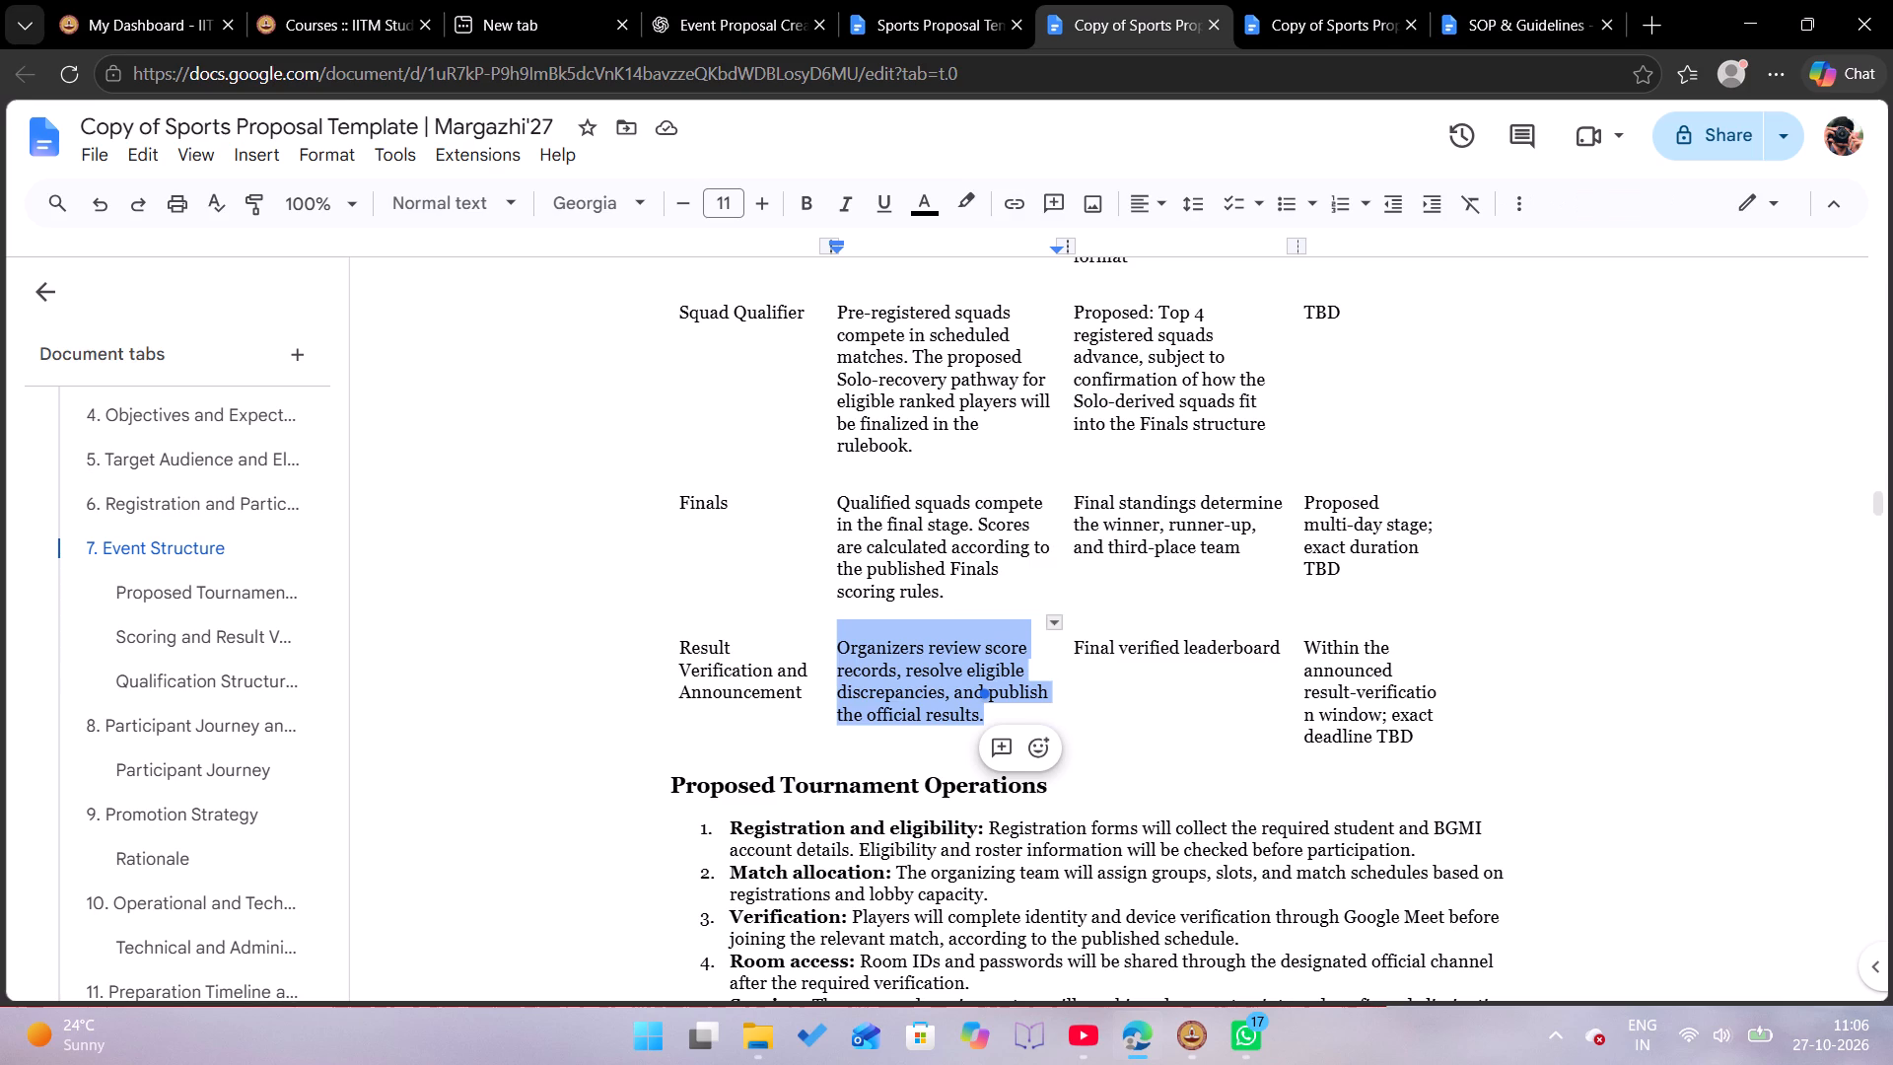
pyautogui.hotkey('ctrl', 'c')
pyautogui.click(1332, 0)
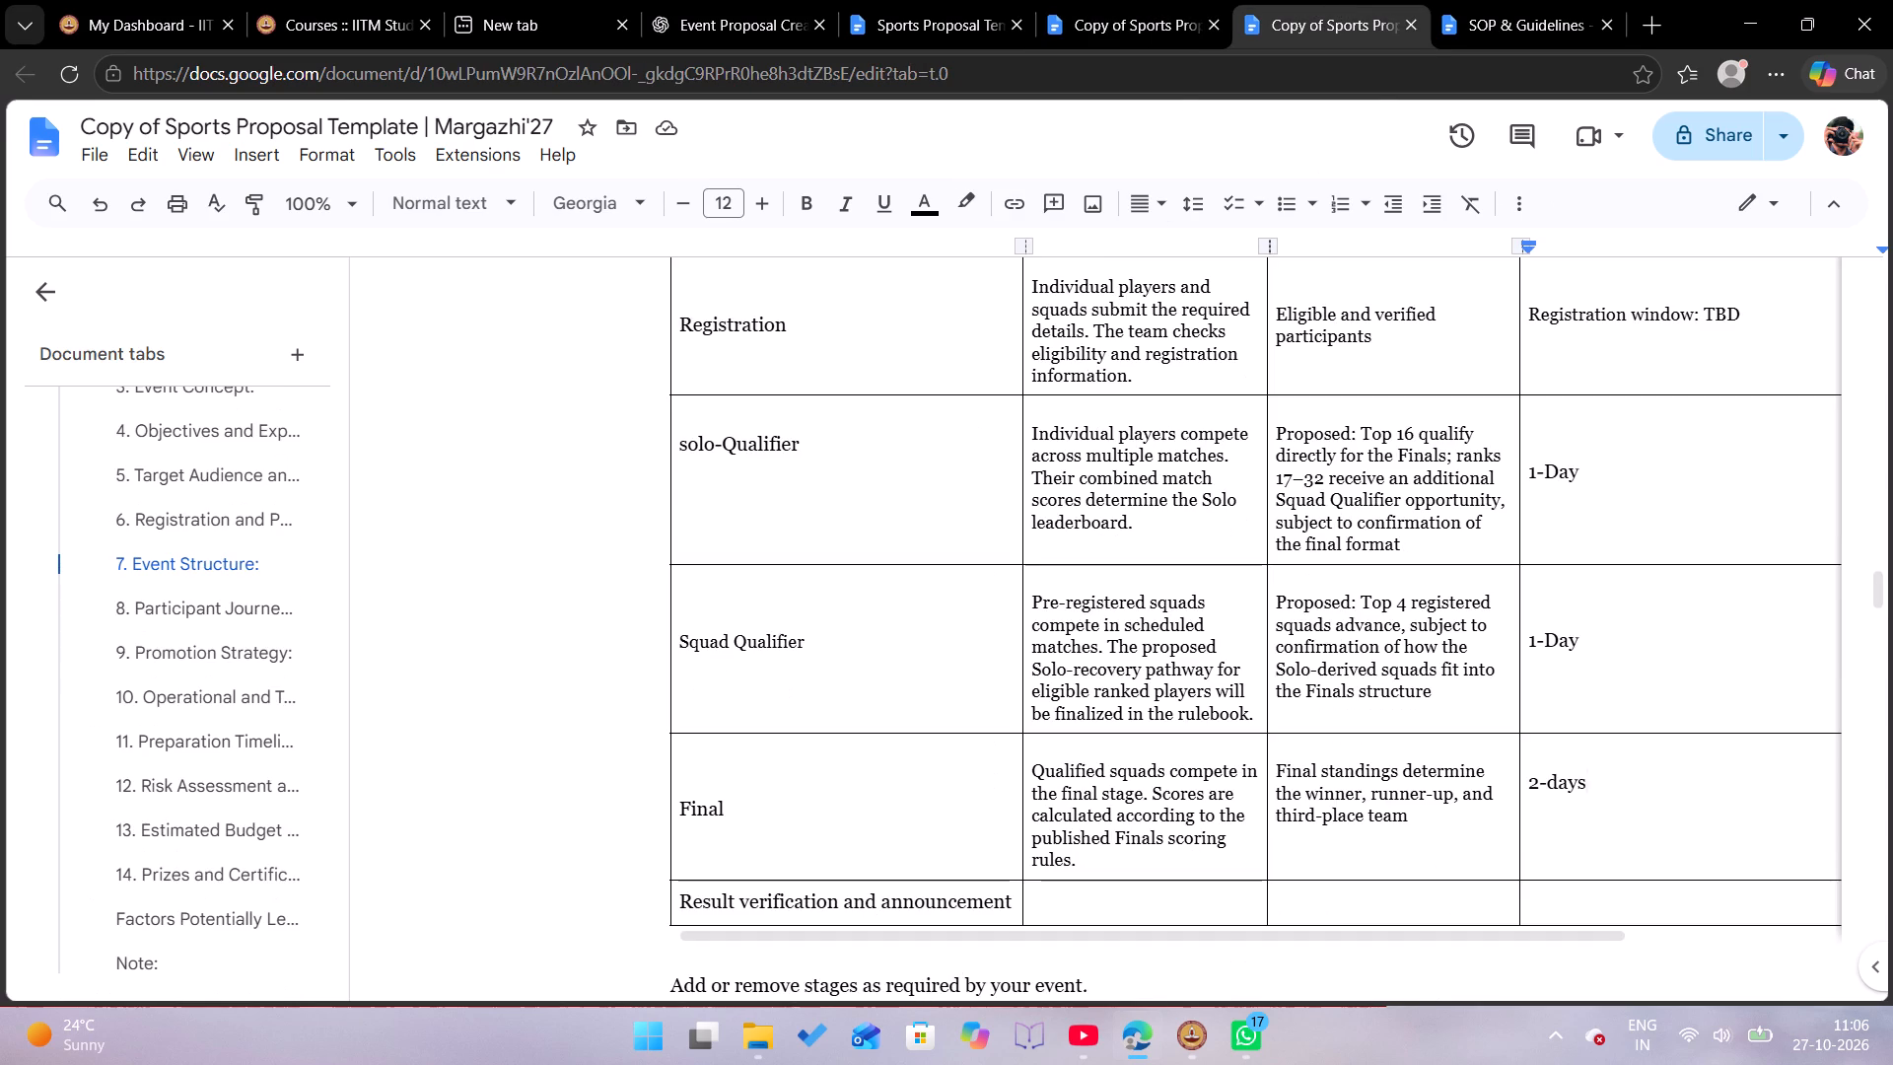
pyautogui.click(1046, 903)
pyautogui.hotkey('ctrl', 'v')
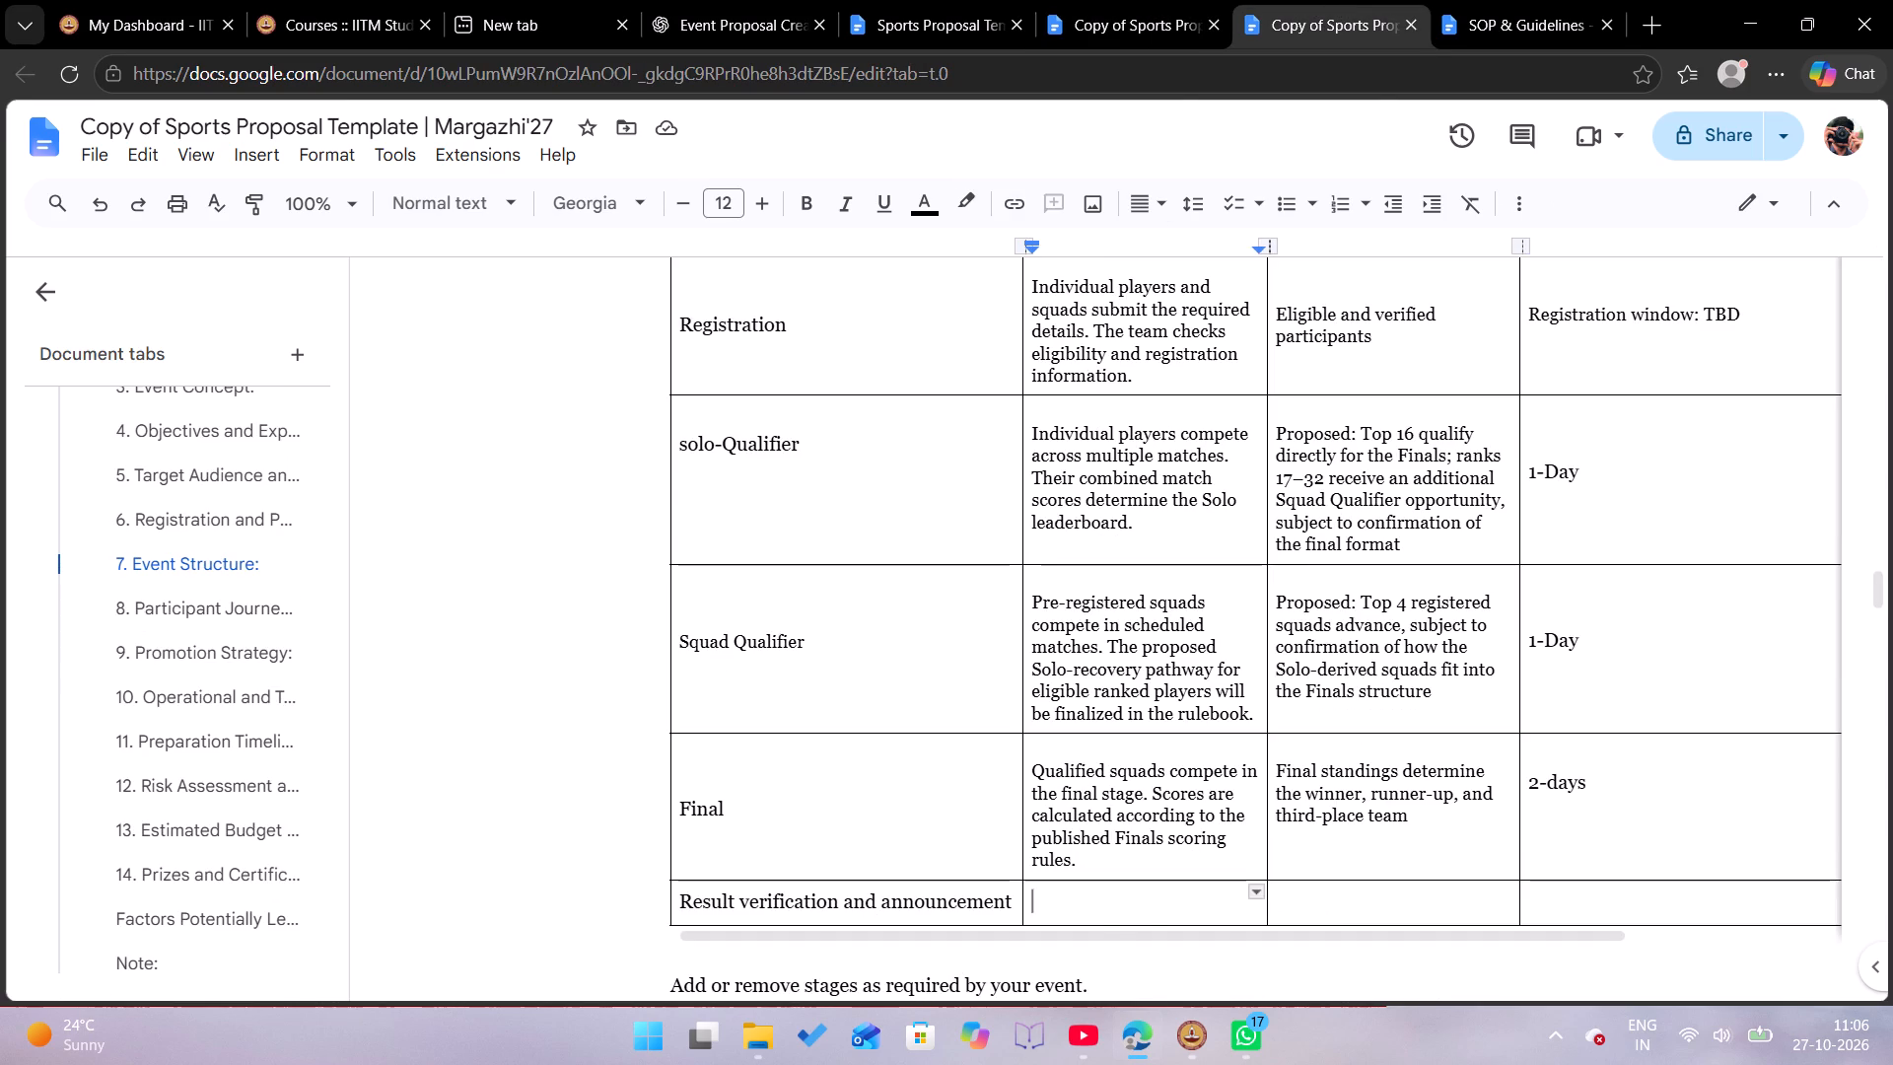
# Add three blank lines above the "Result verification and announcement" label in the Stage column.
pyautogui.click(682, 901)
pyautogui.press('Return')
pyautogui.press('Return')
pyautogui.press('Return')
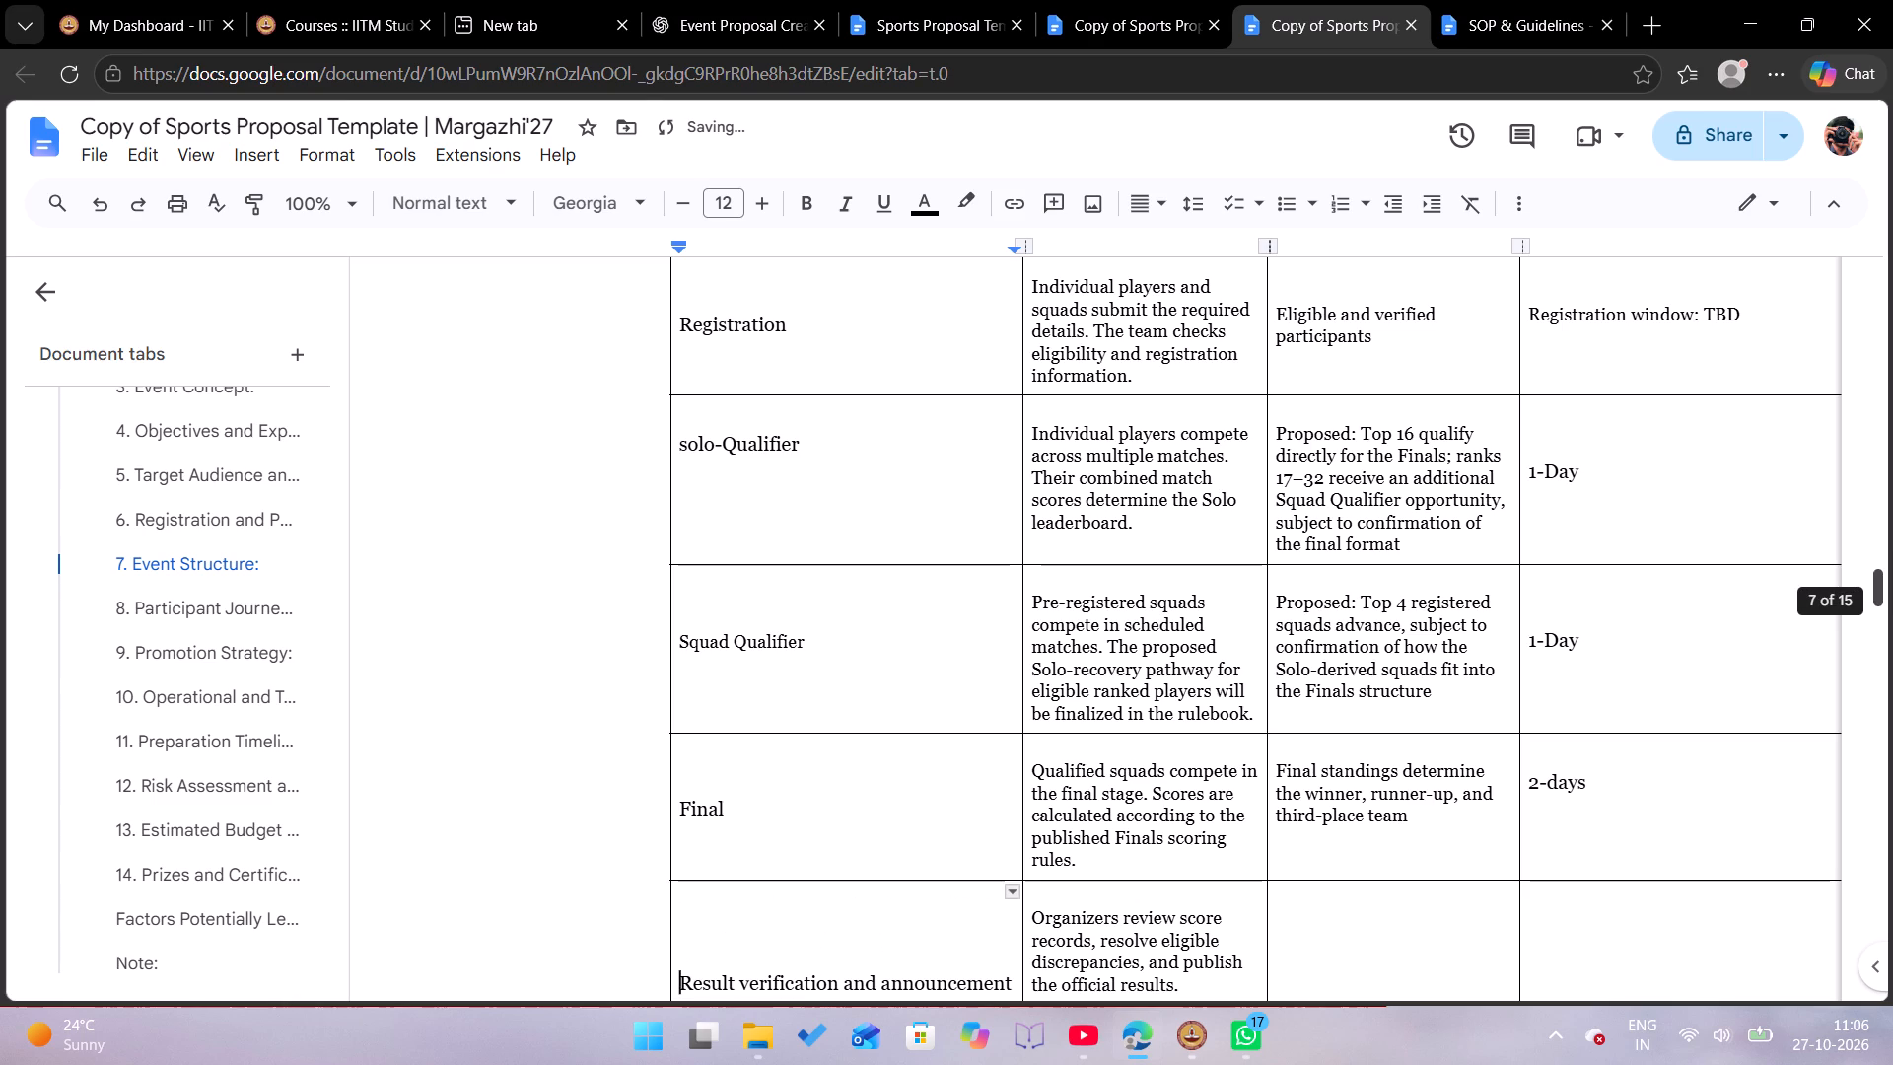
# Delete the template's instruction text and numbered list between the "7. Event Structure" heading and its table.
pyautogui.moveTo(1877, 584); pyautogui.dragTo(1881, 544)
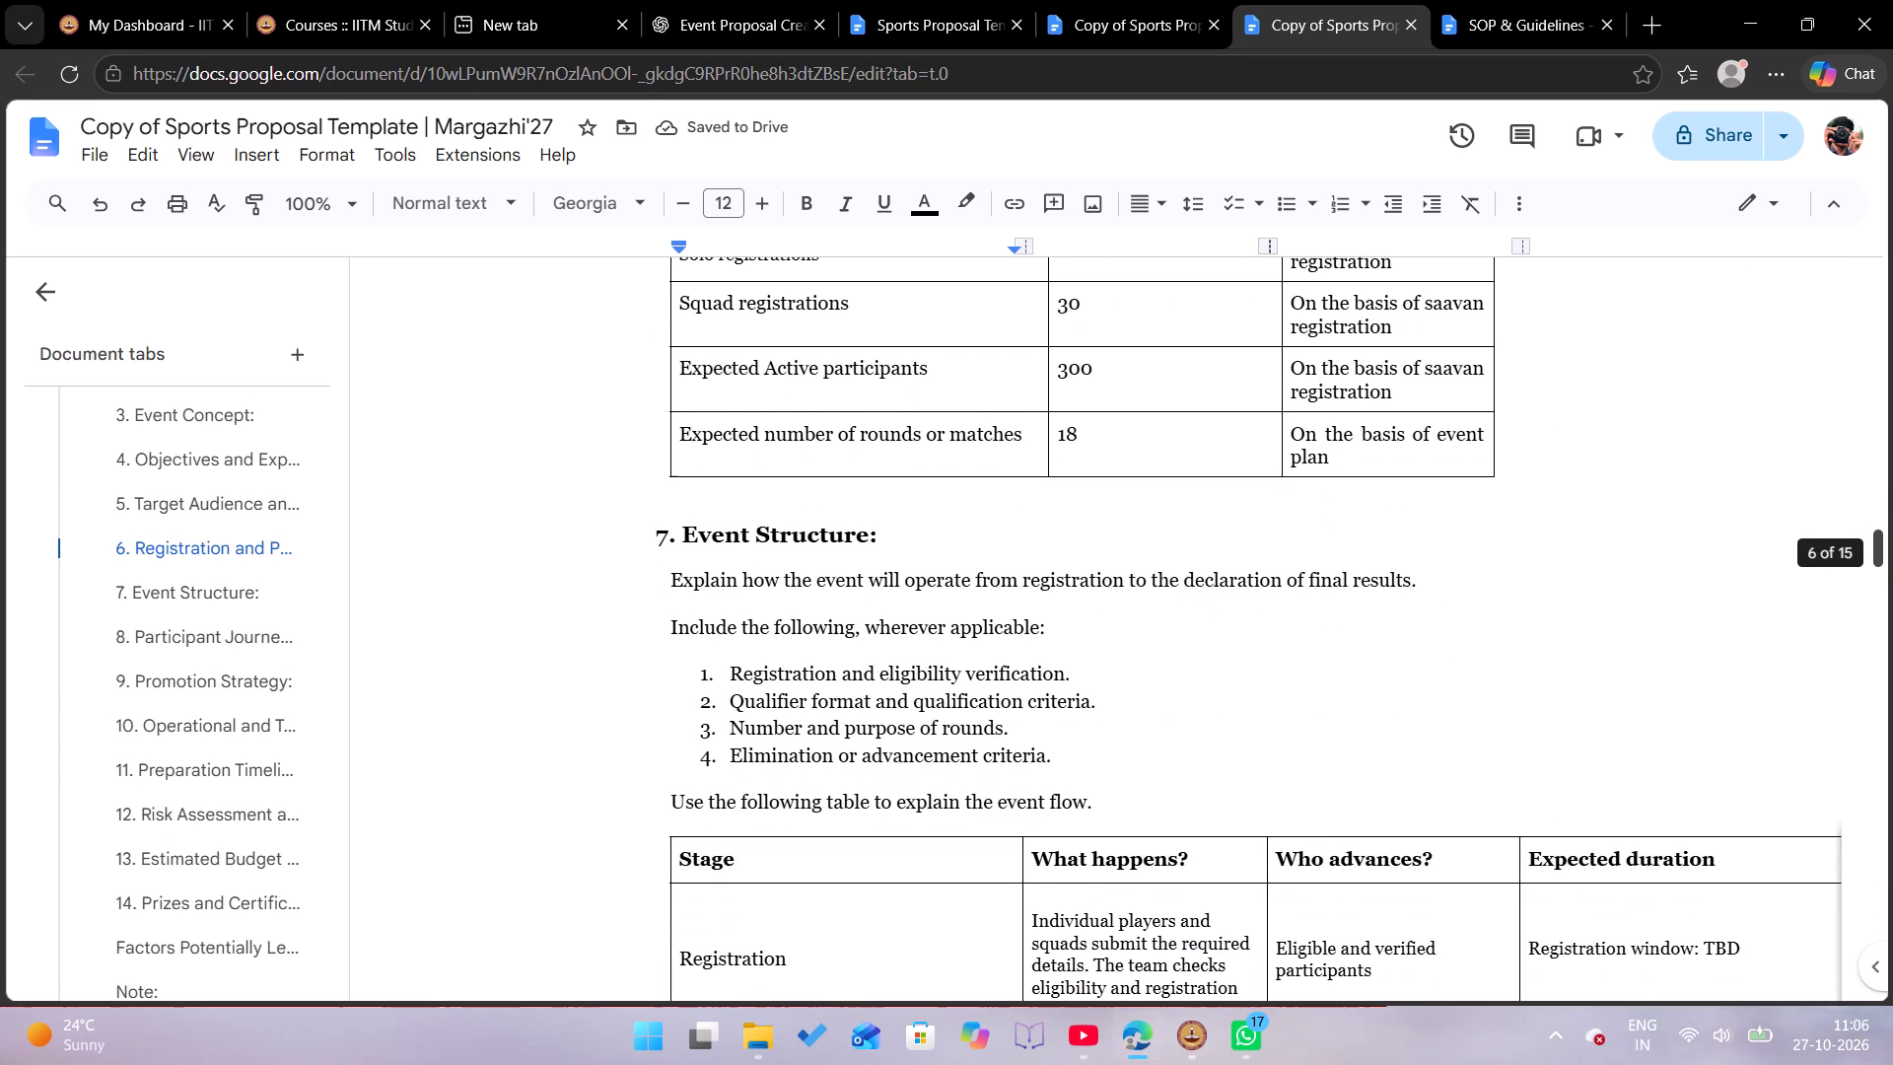
pyautogui.moveTo(666, 580); pyautogui.dragTo(1117, 795)
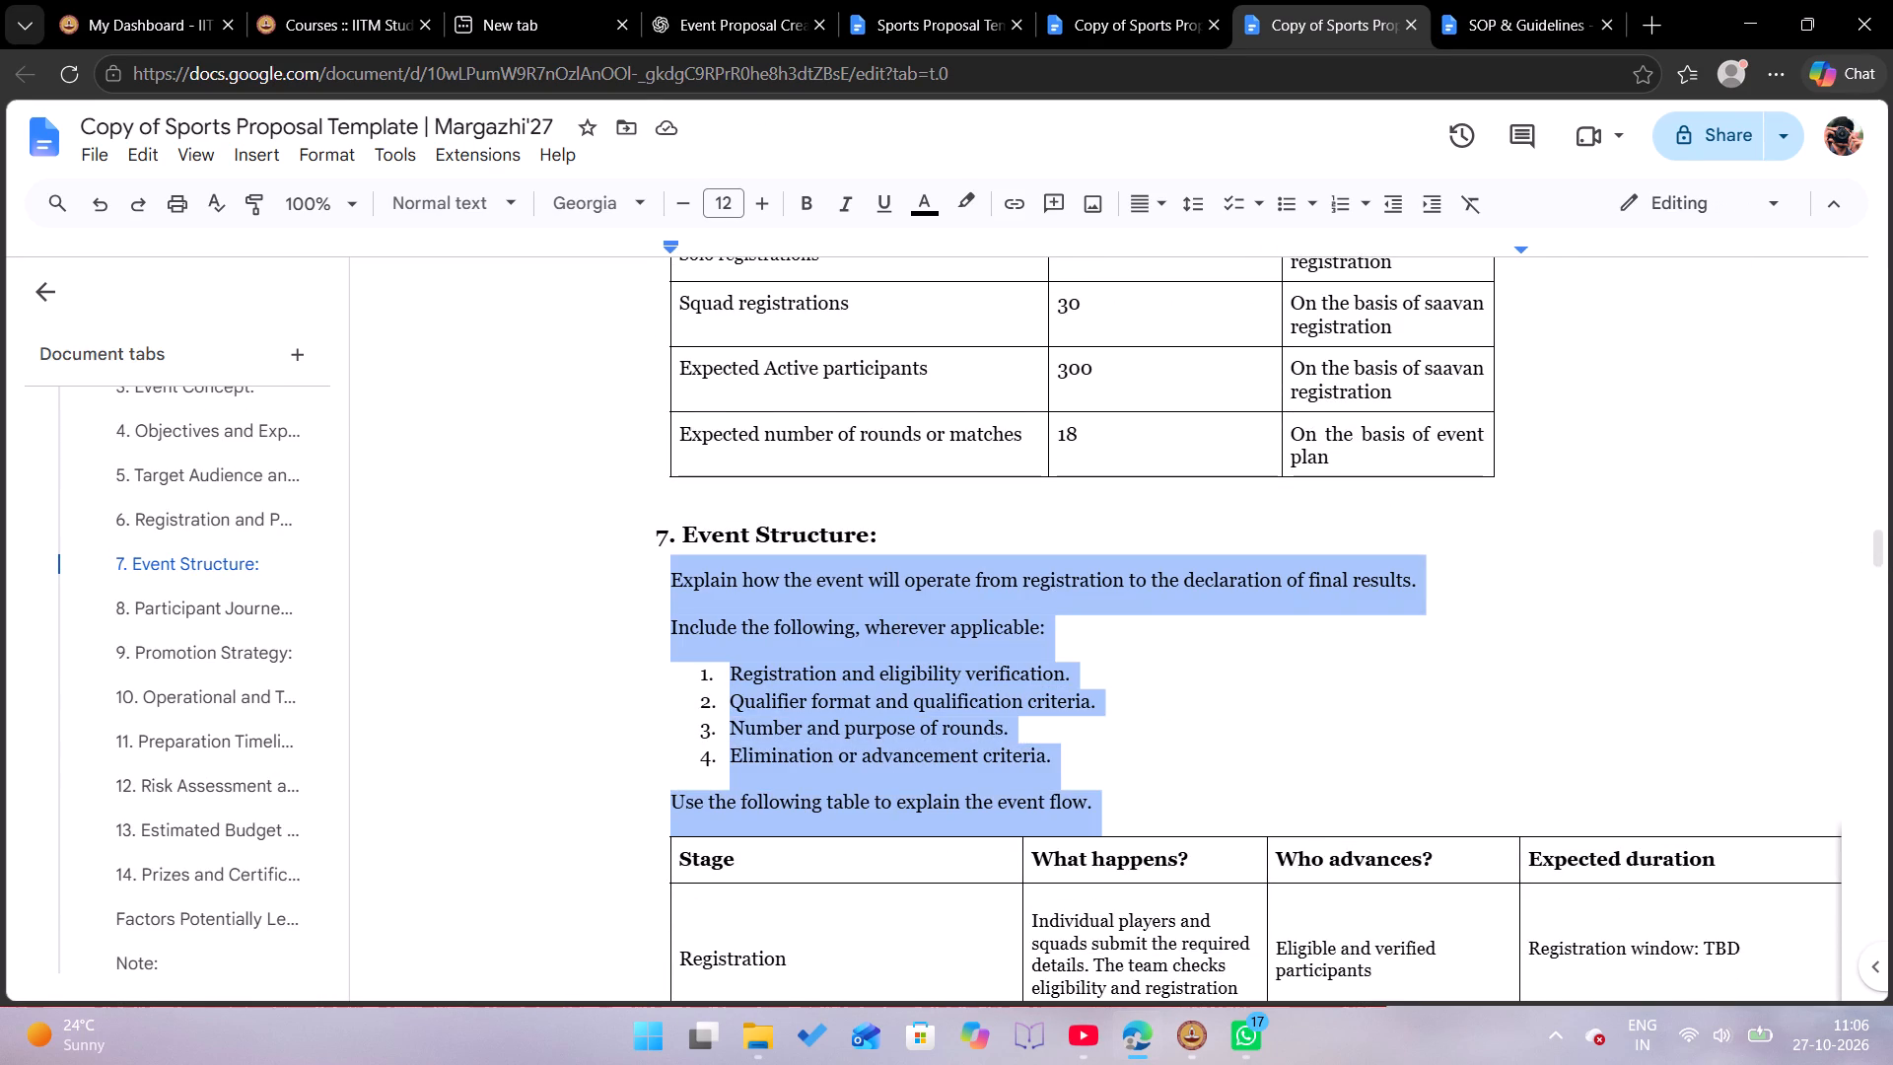
pyautogui.moveTo(1117, 795); pyautogui.dragTo(1114, 797)
pyautogui.press('BackSpace')
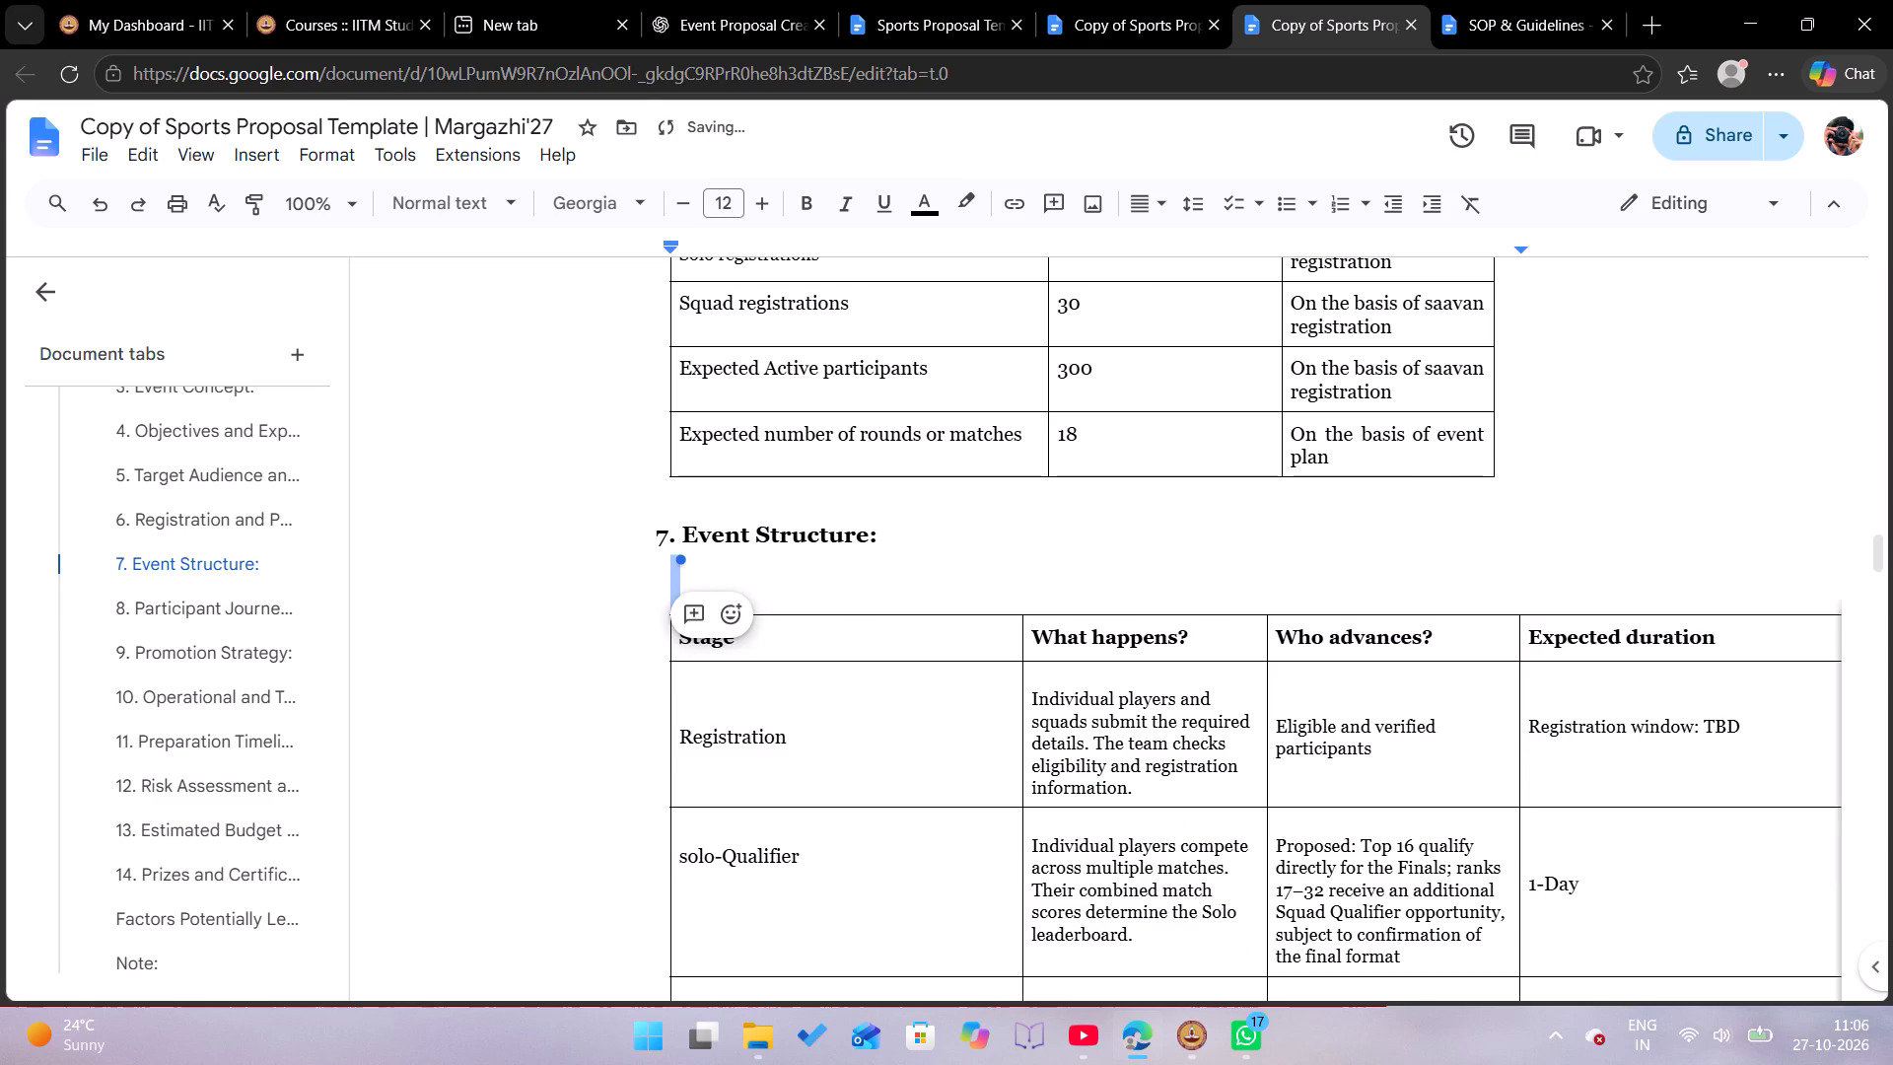
pyautogui.press('BackSpace')
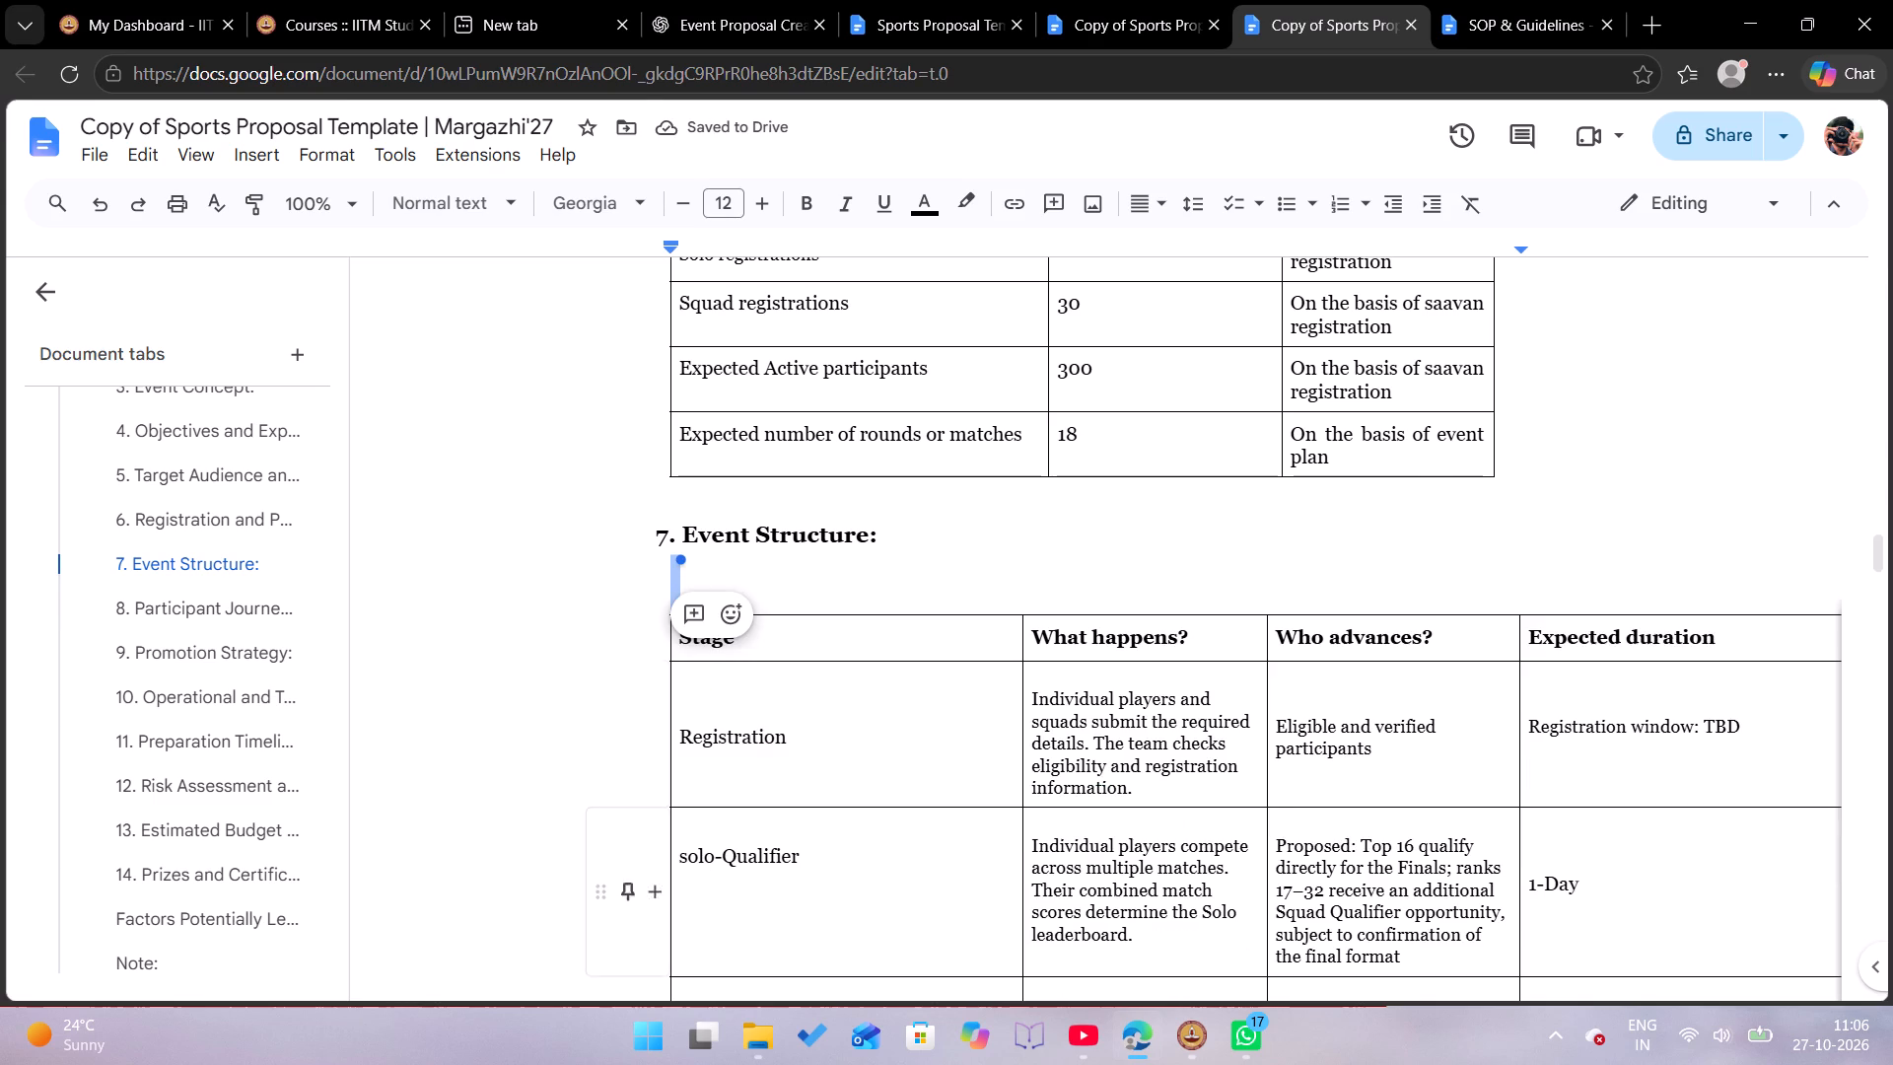
pyautogui.click(735, 578)
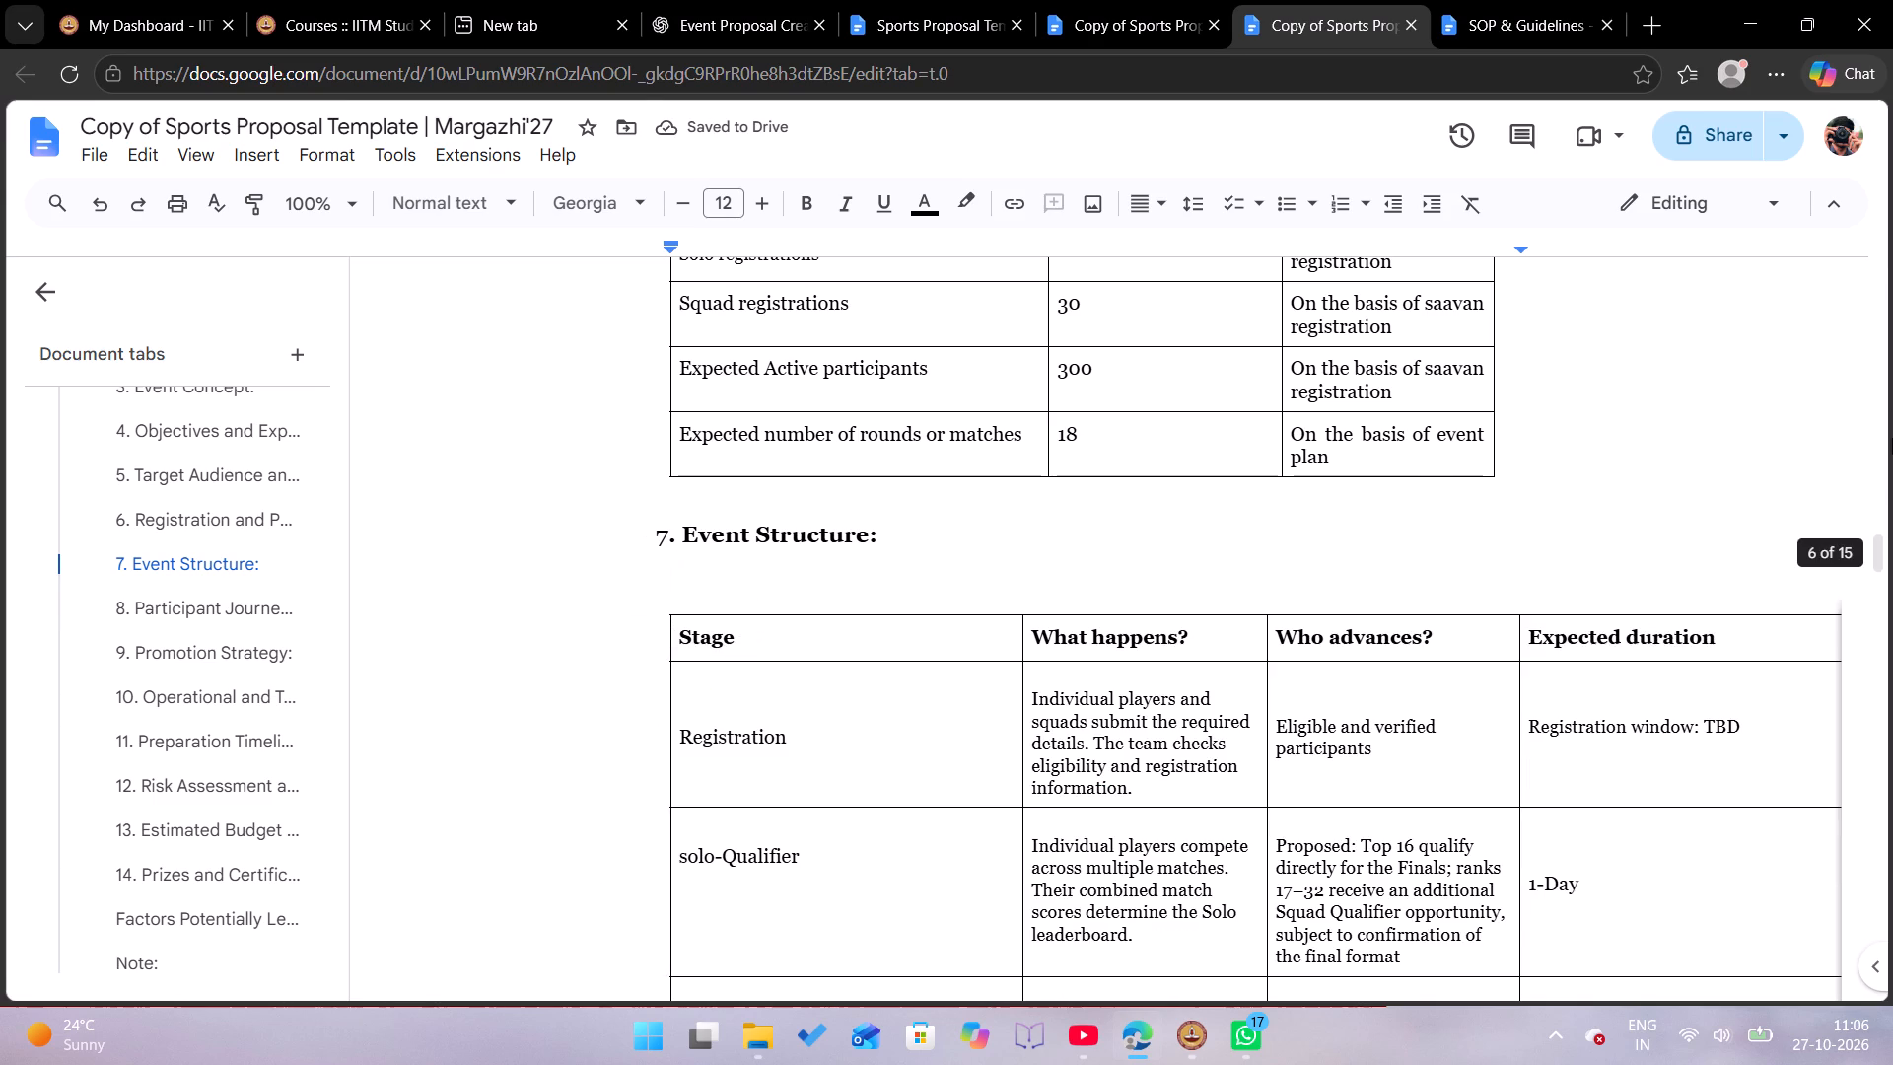
# Copy "Final verified leaderboard" from the drafted proposal into the Result verification row's "Who advances?" cell, below one blank line.
pyautogui.moveTo(1879, 557); pyautogui.dragTo(1884, 608)
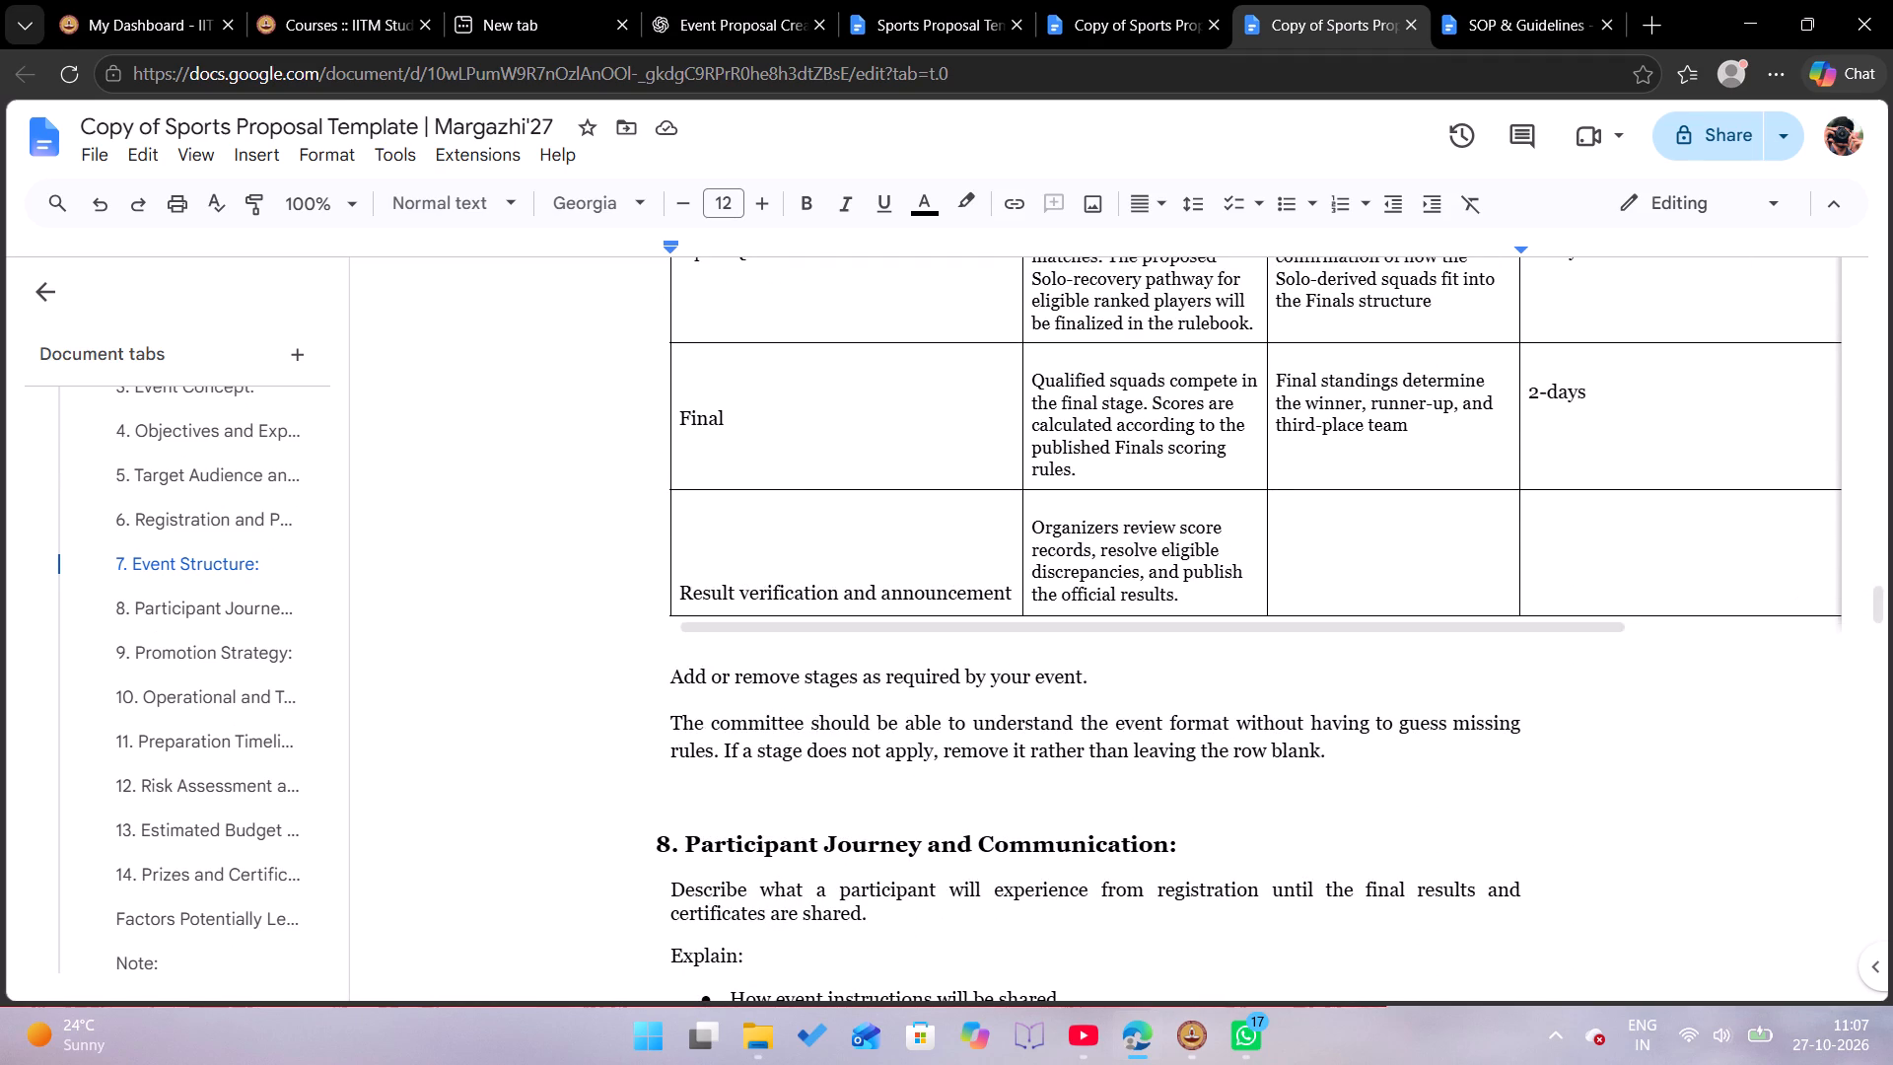
pyautogui.click(1418, 535)
pyautogui.click(1089, 0)
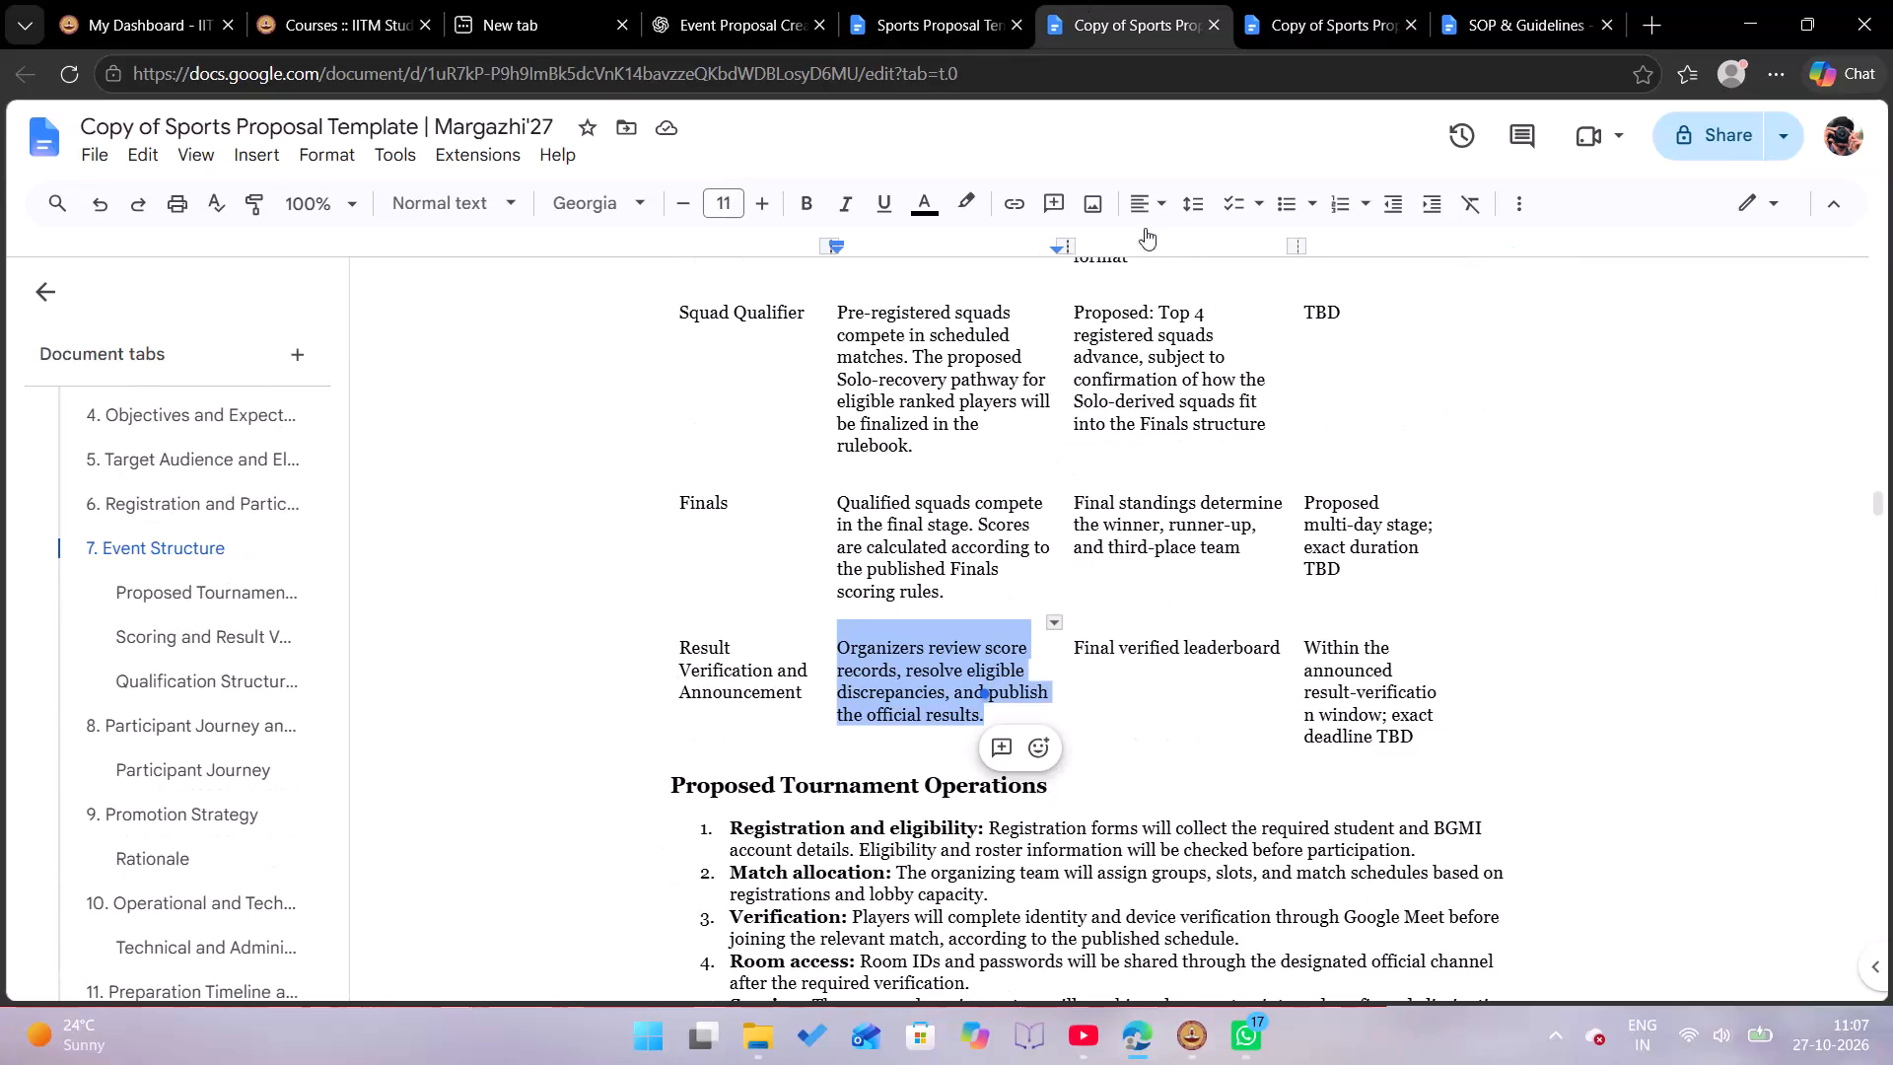
pyautogui.moveTo(1073, 652); pyautogui.dragTo(1274, 655)
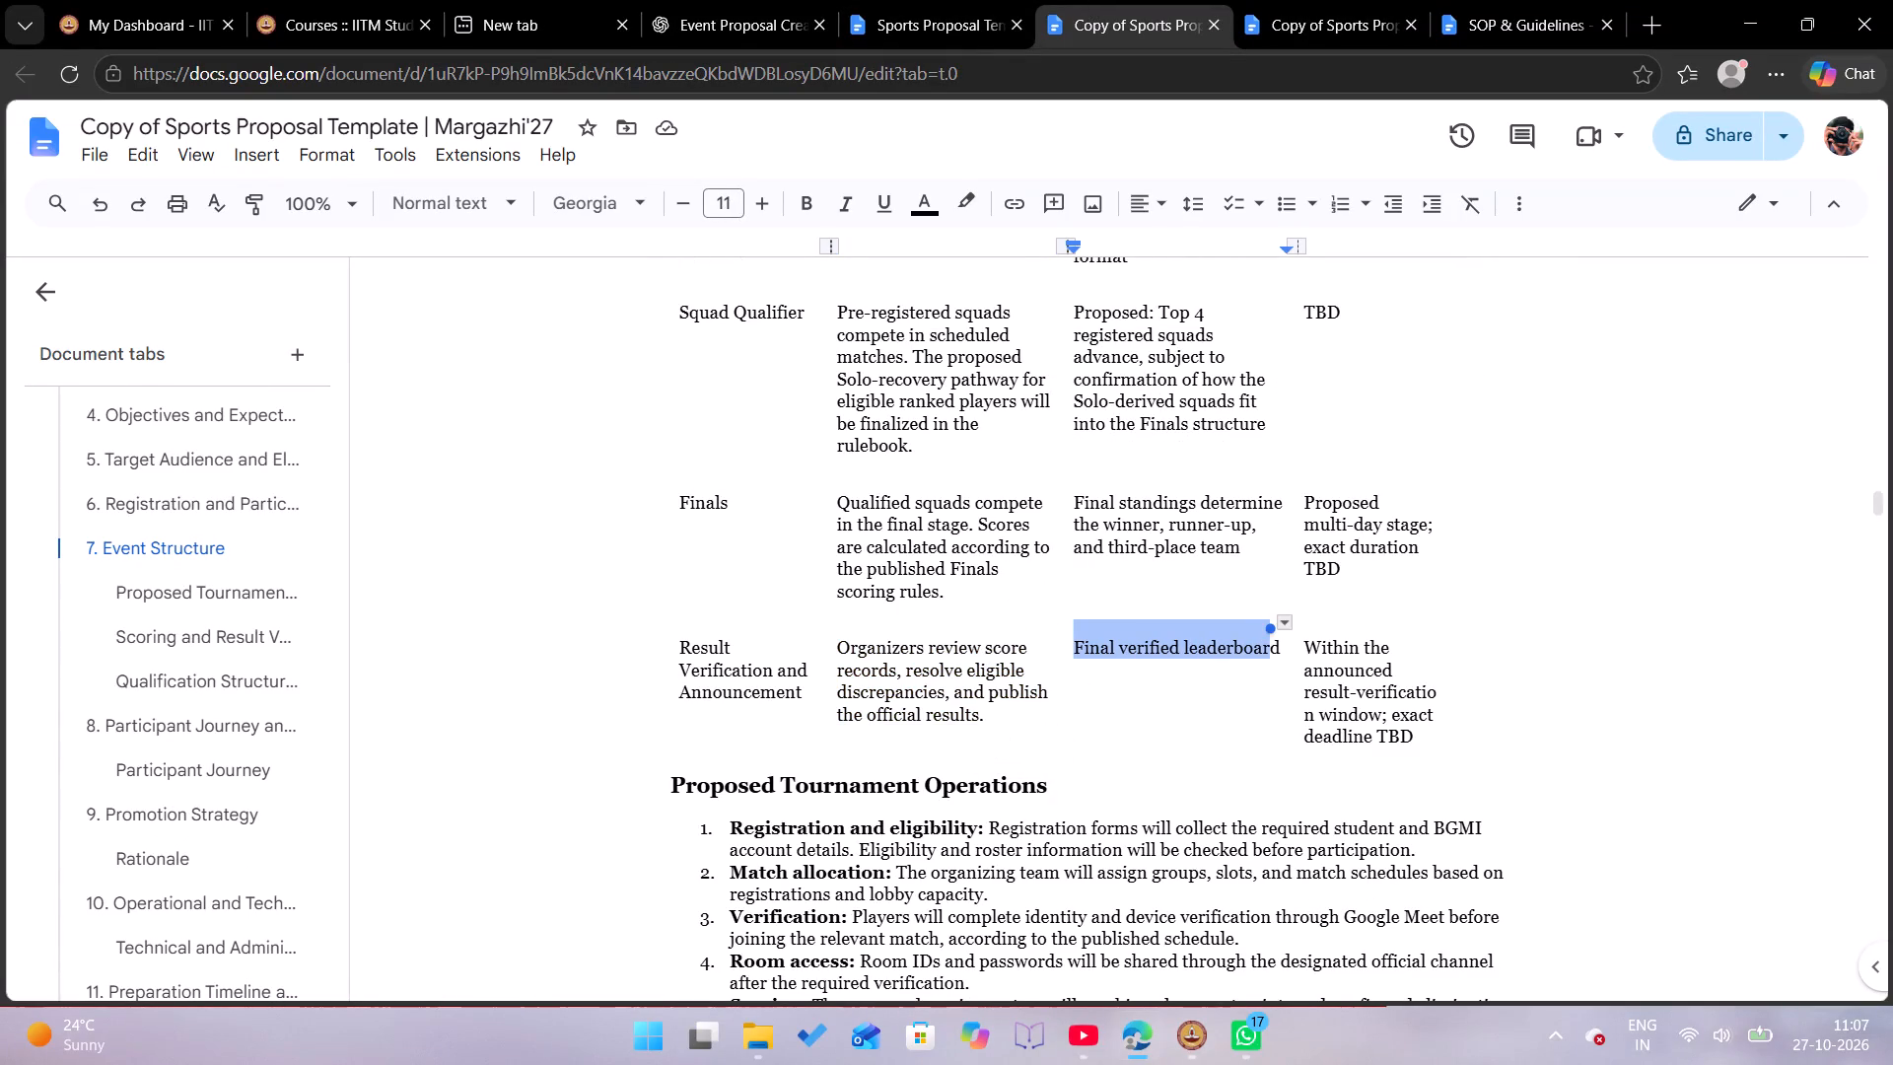
pyautogui.moveTo(1274, 655); pyautogui.dragTo(1282, 648)
pyautogui.hotkey('ctrl', 'c')
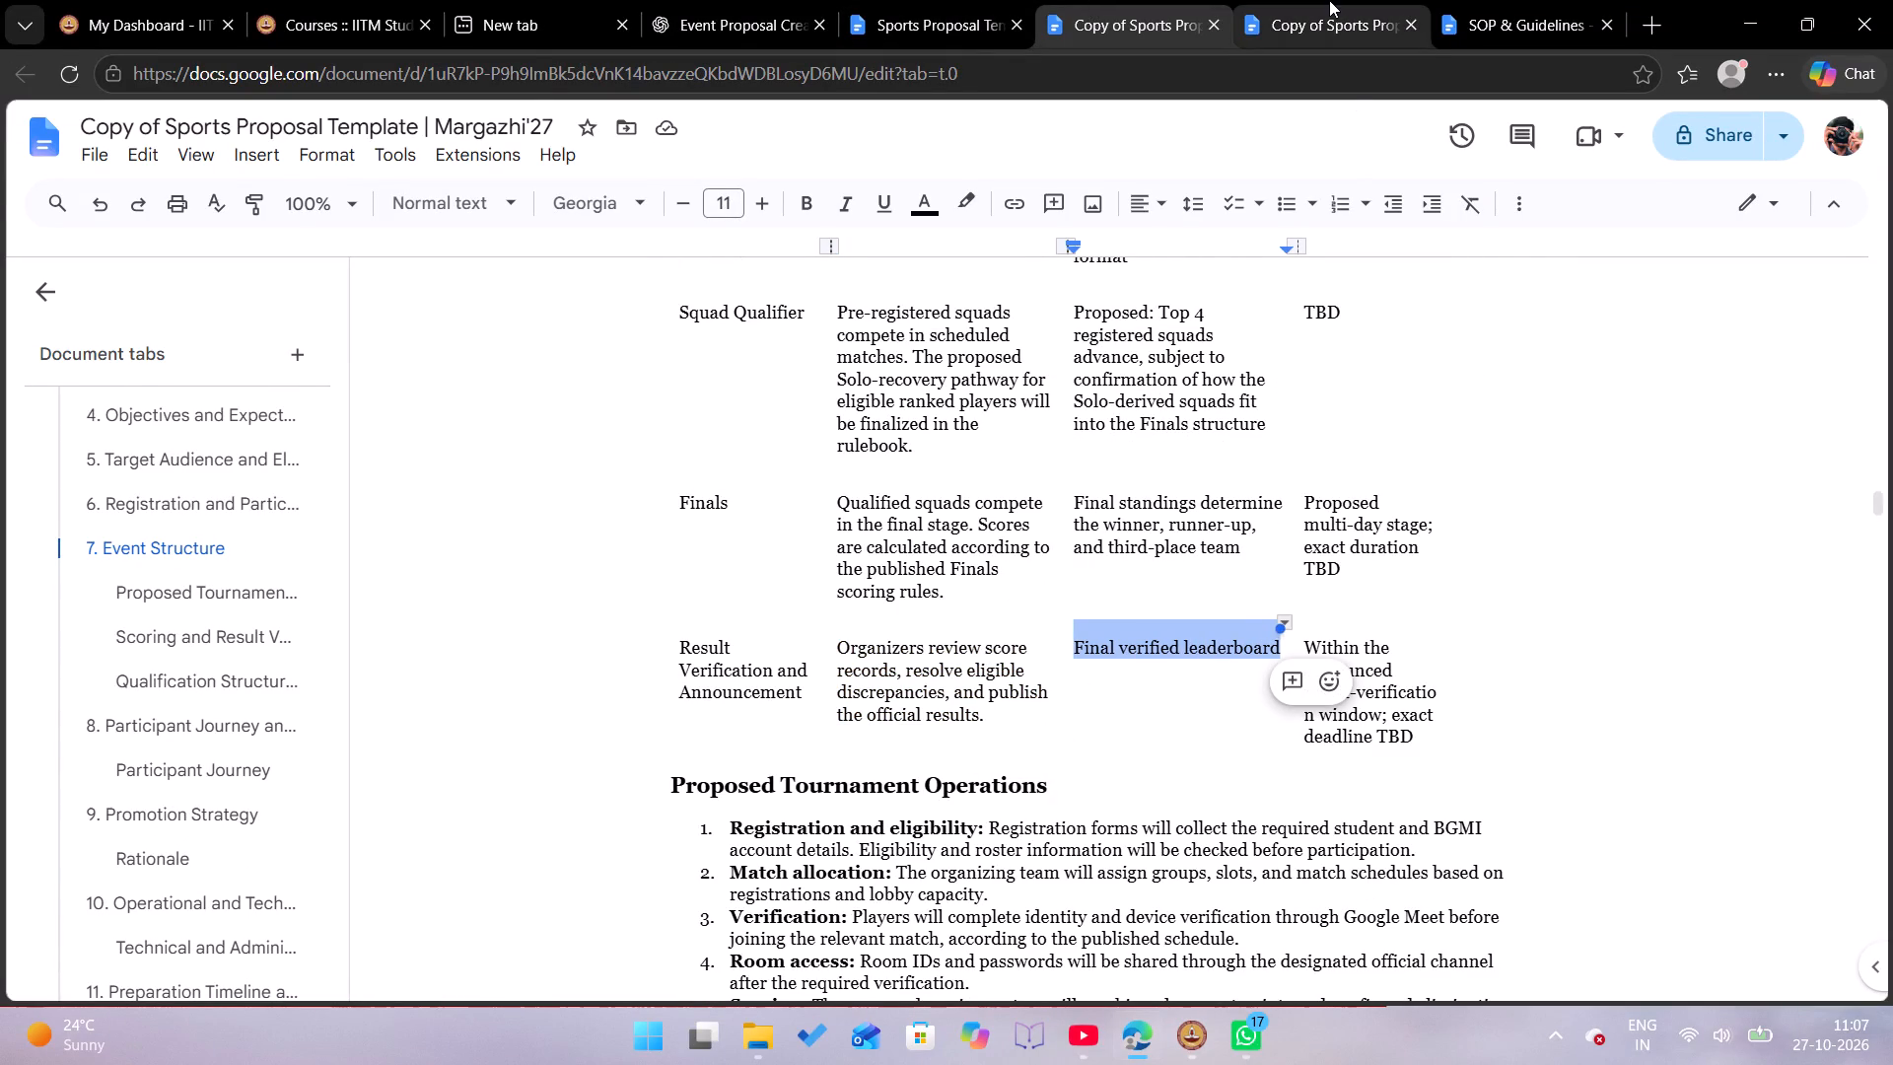
pyautogui.click(1329, 0)
pyautogui.press('Return')
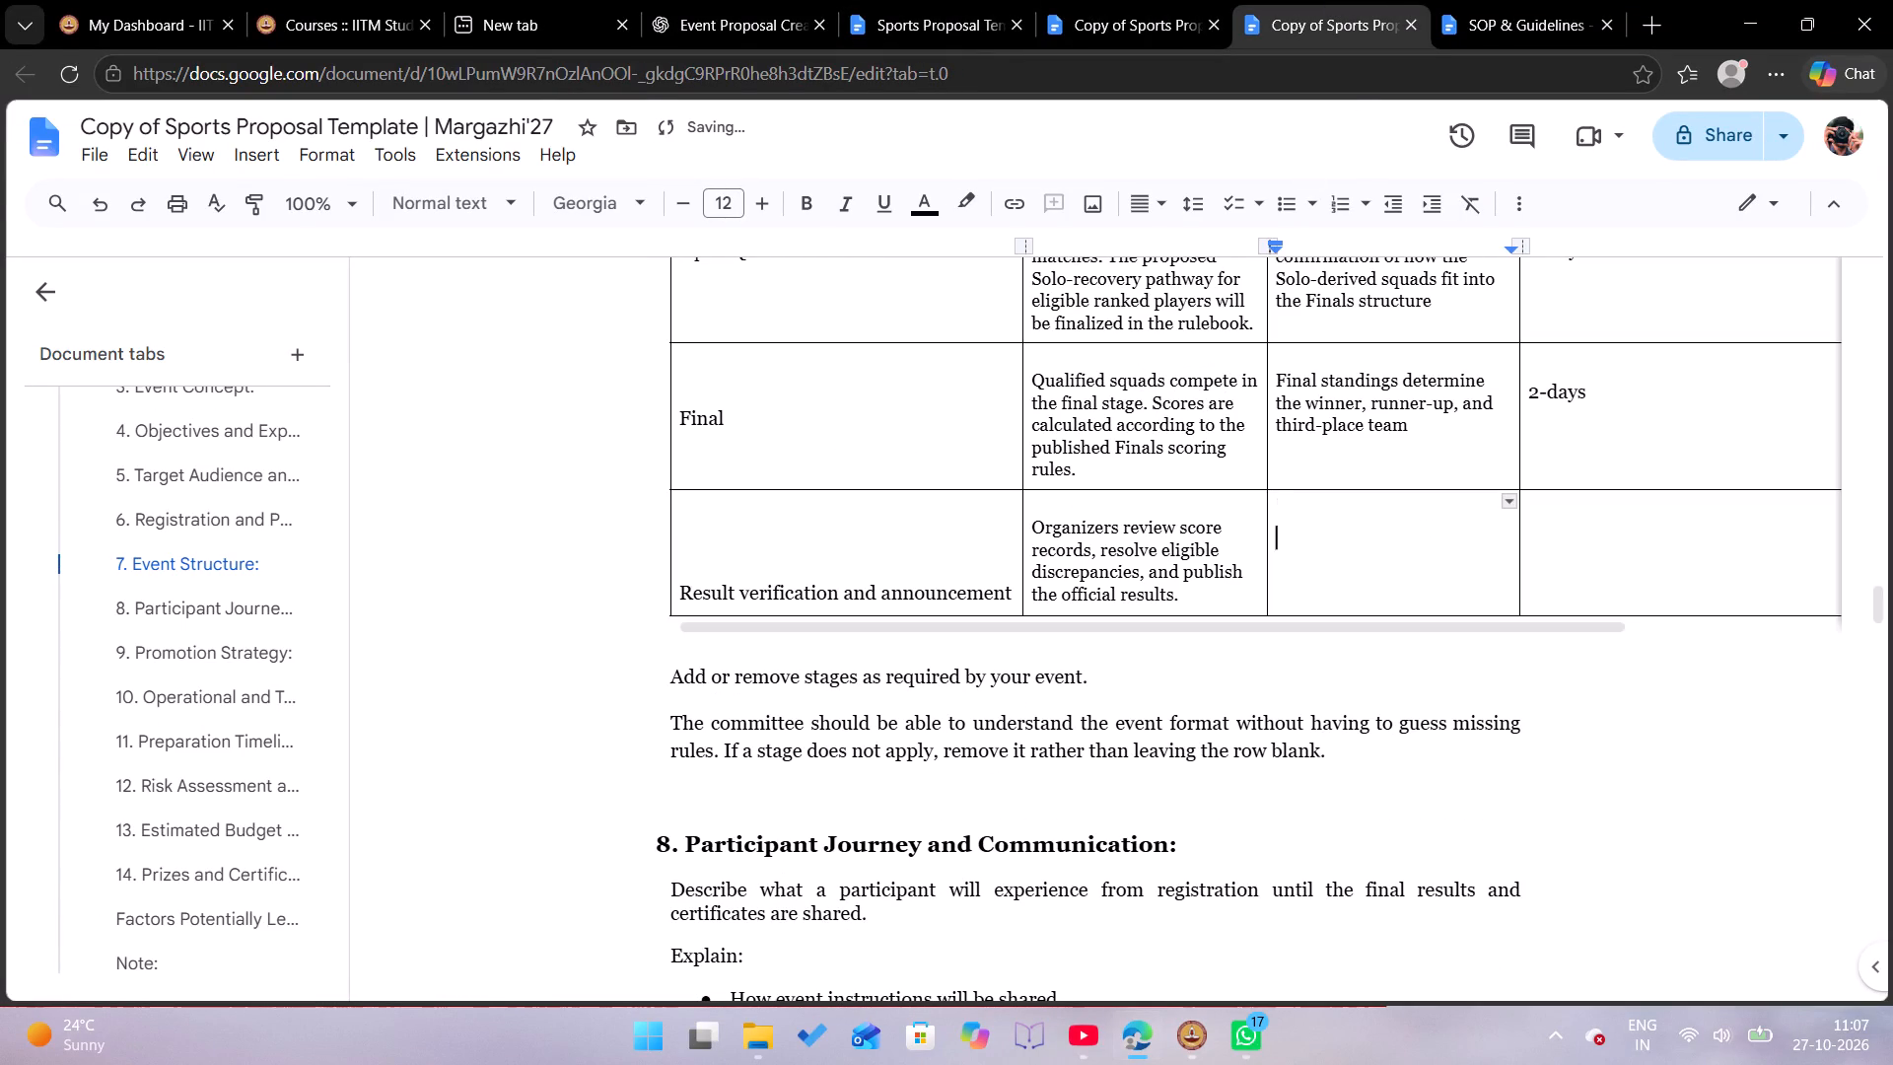
pyautogui.hotkey('ctrl', 'v')
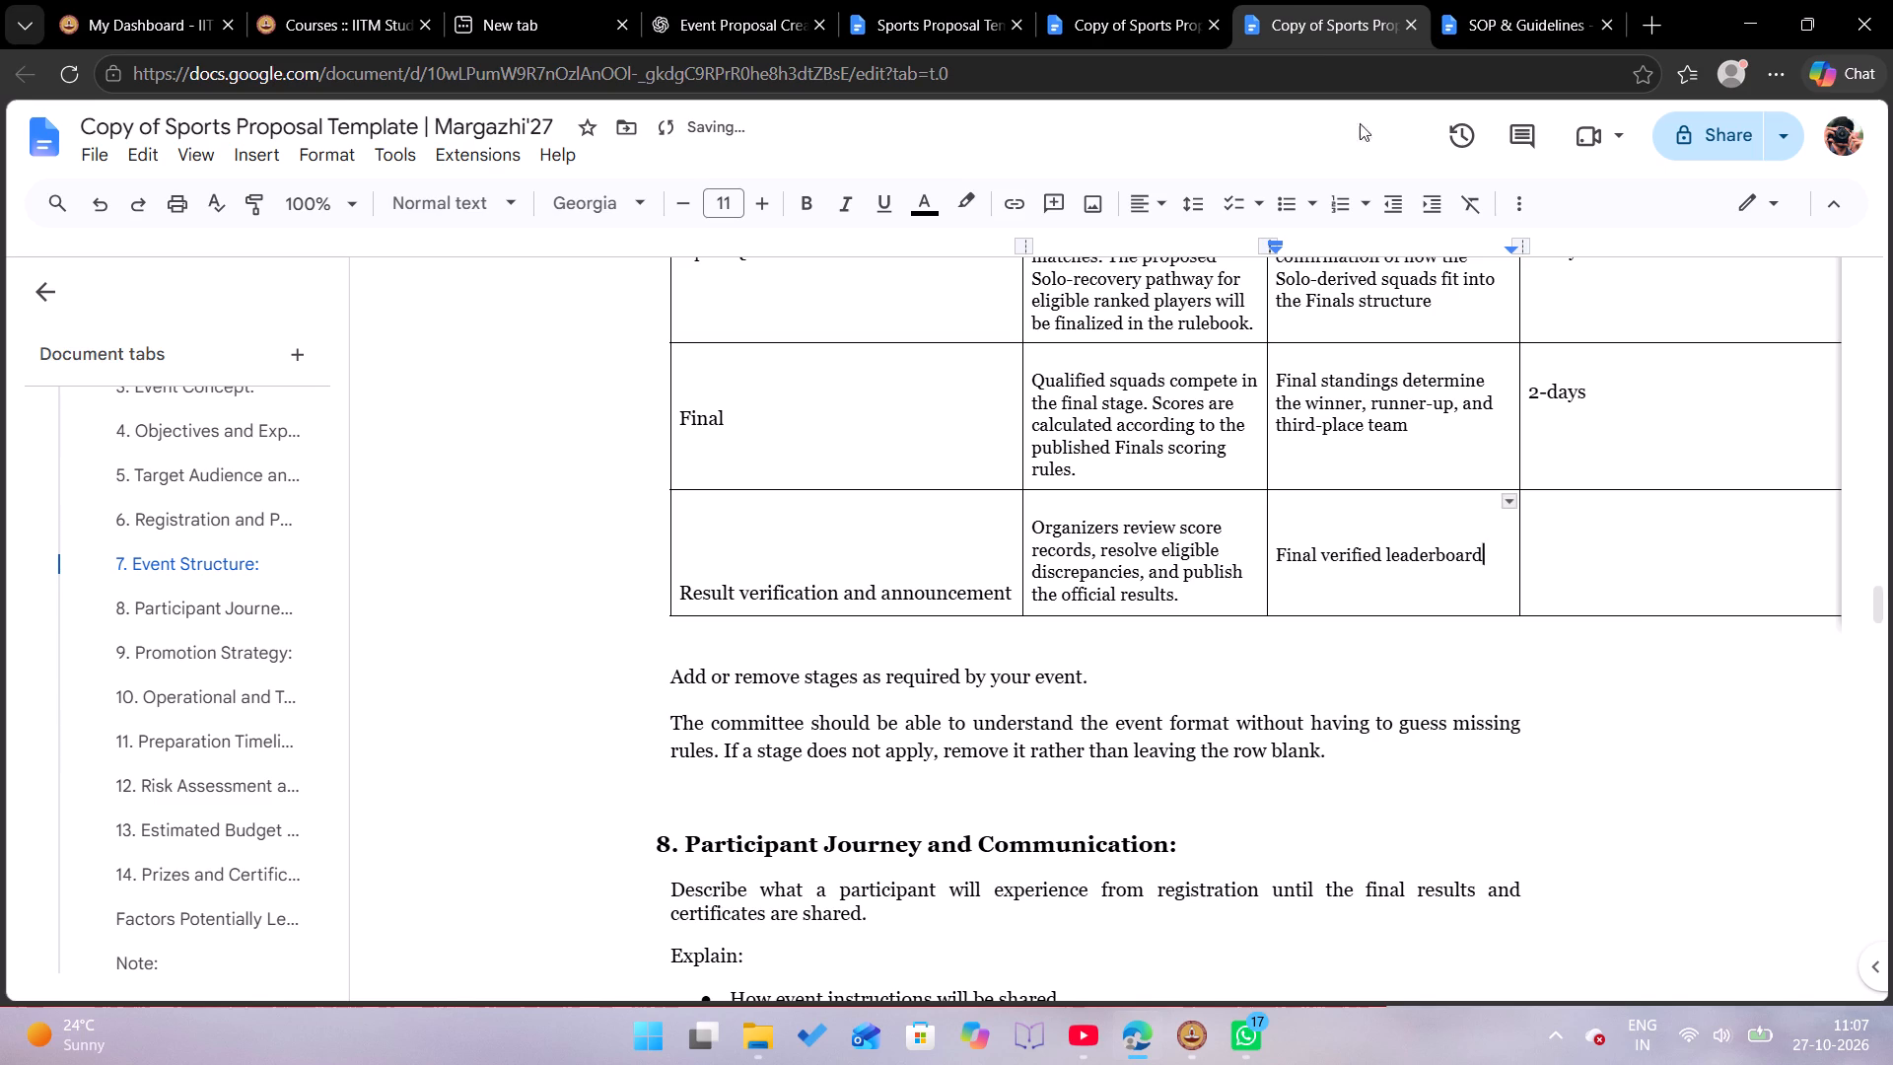
# Copy only "Within the announced result-verification window" from the drafted proposal into the Result verification row's "Expected duration" cell, below one blank line.
pyautogui.click(1098, 9)
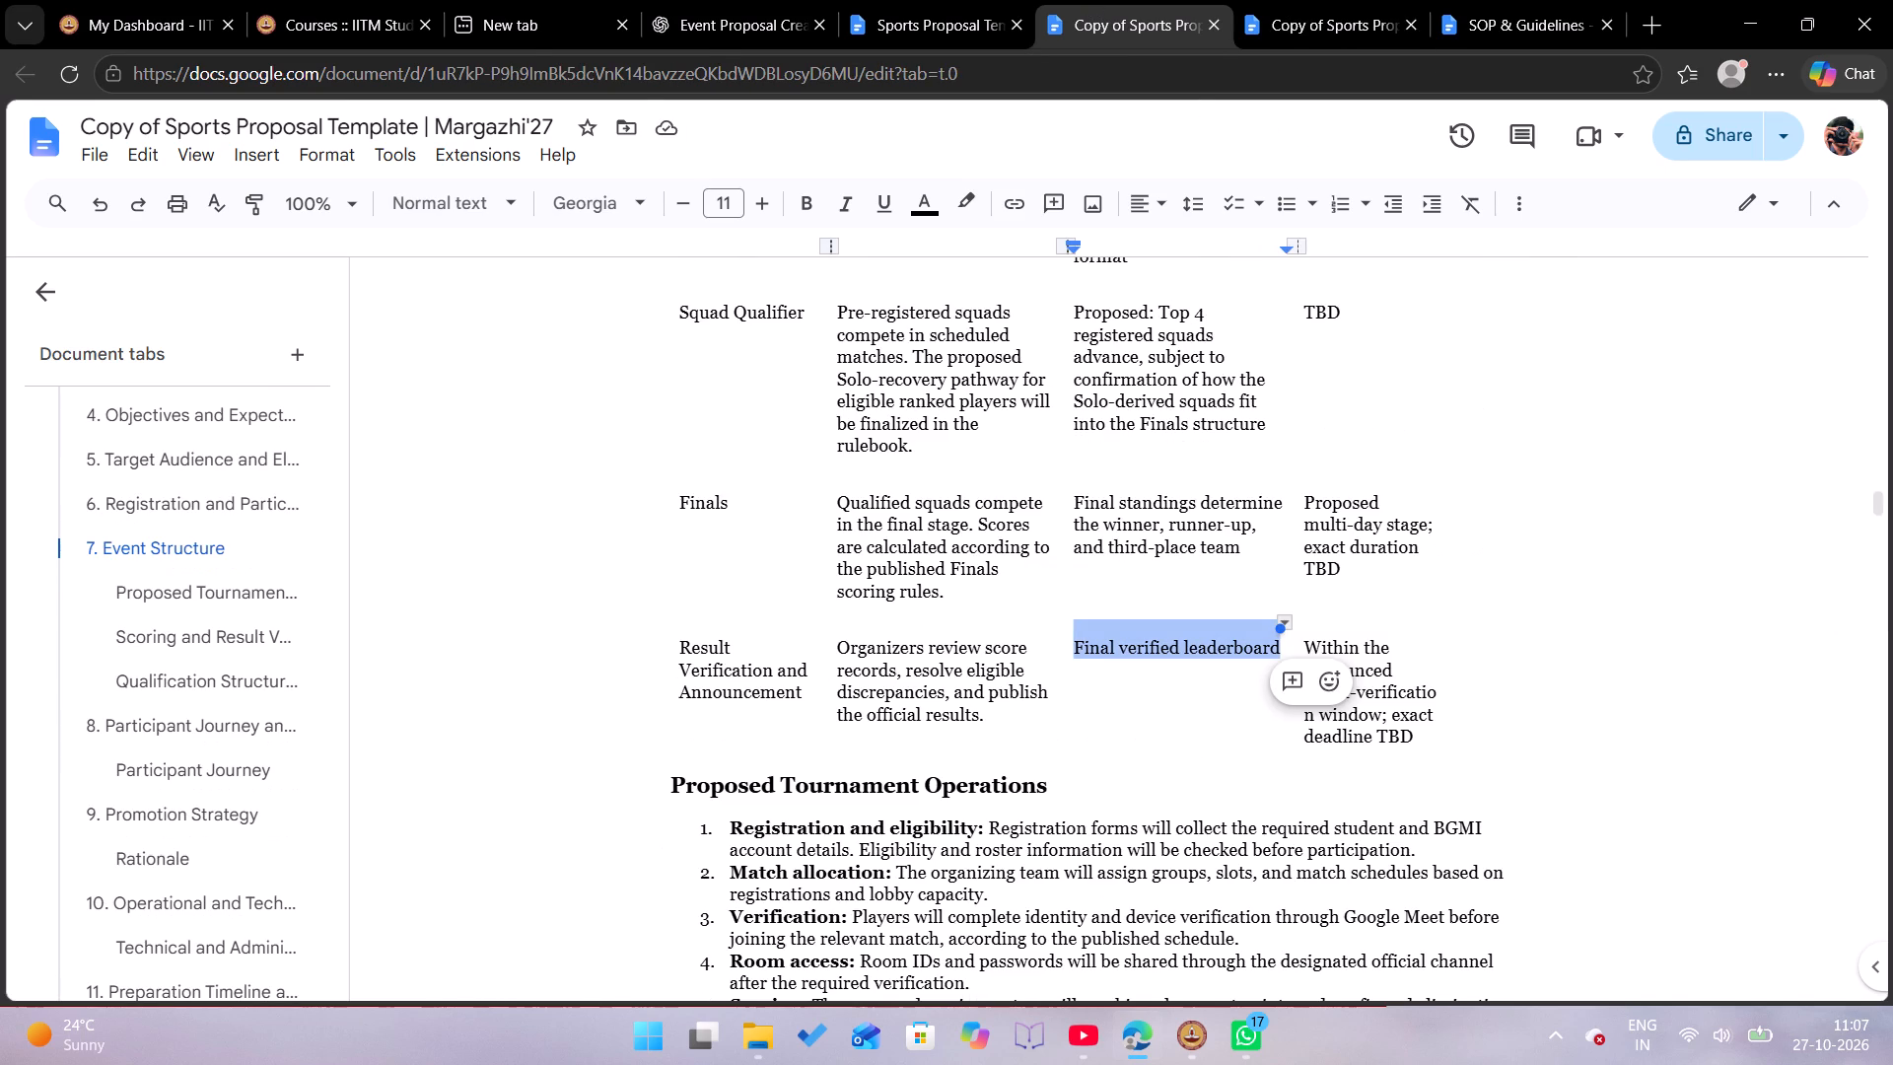
pyautogui.click(1423, 609)
pyautogui.moveTo(1306, 646); pyautogui.dragTo(1384, 724)
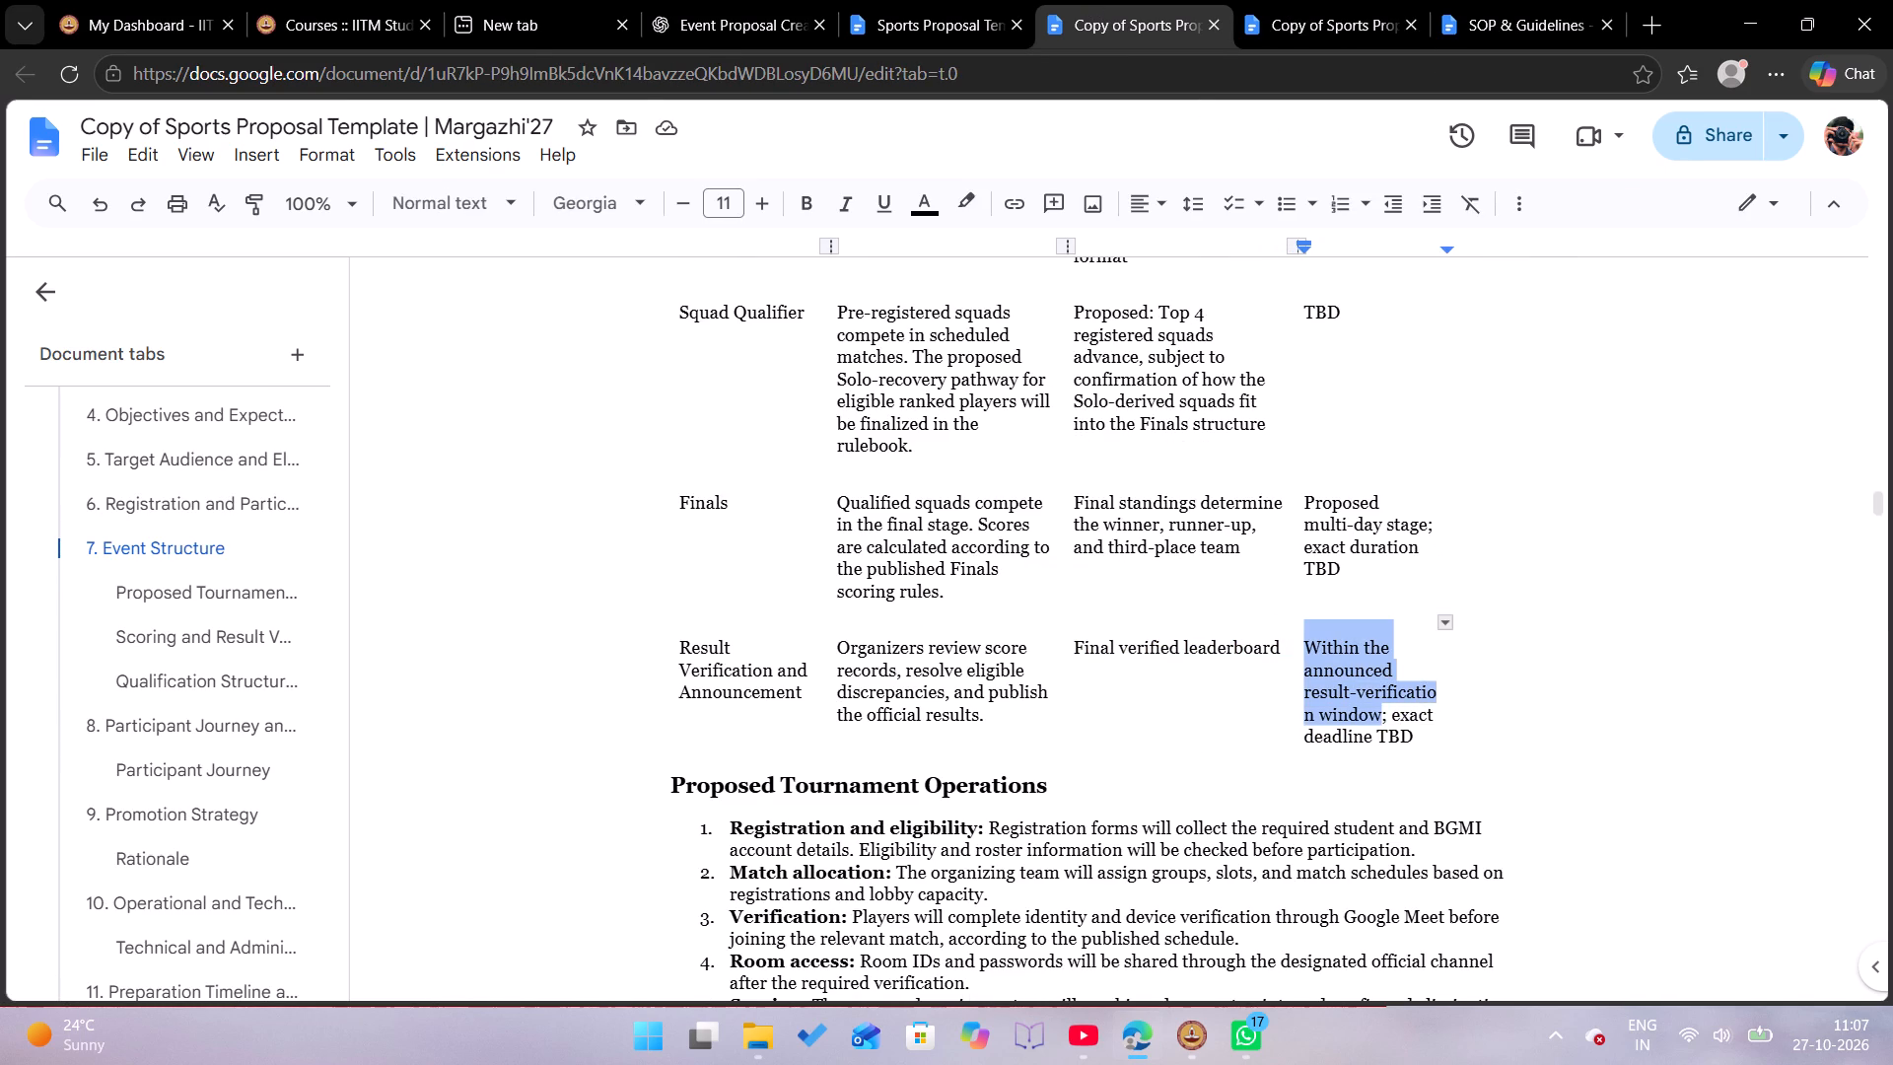
pyautogui.moveTo(1384, 724); pyautogui.dragTo(1384, 720)
pyautogui.hotkey('ctrl', 'c')
pyautogui.click(1292, 0)
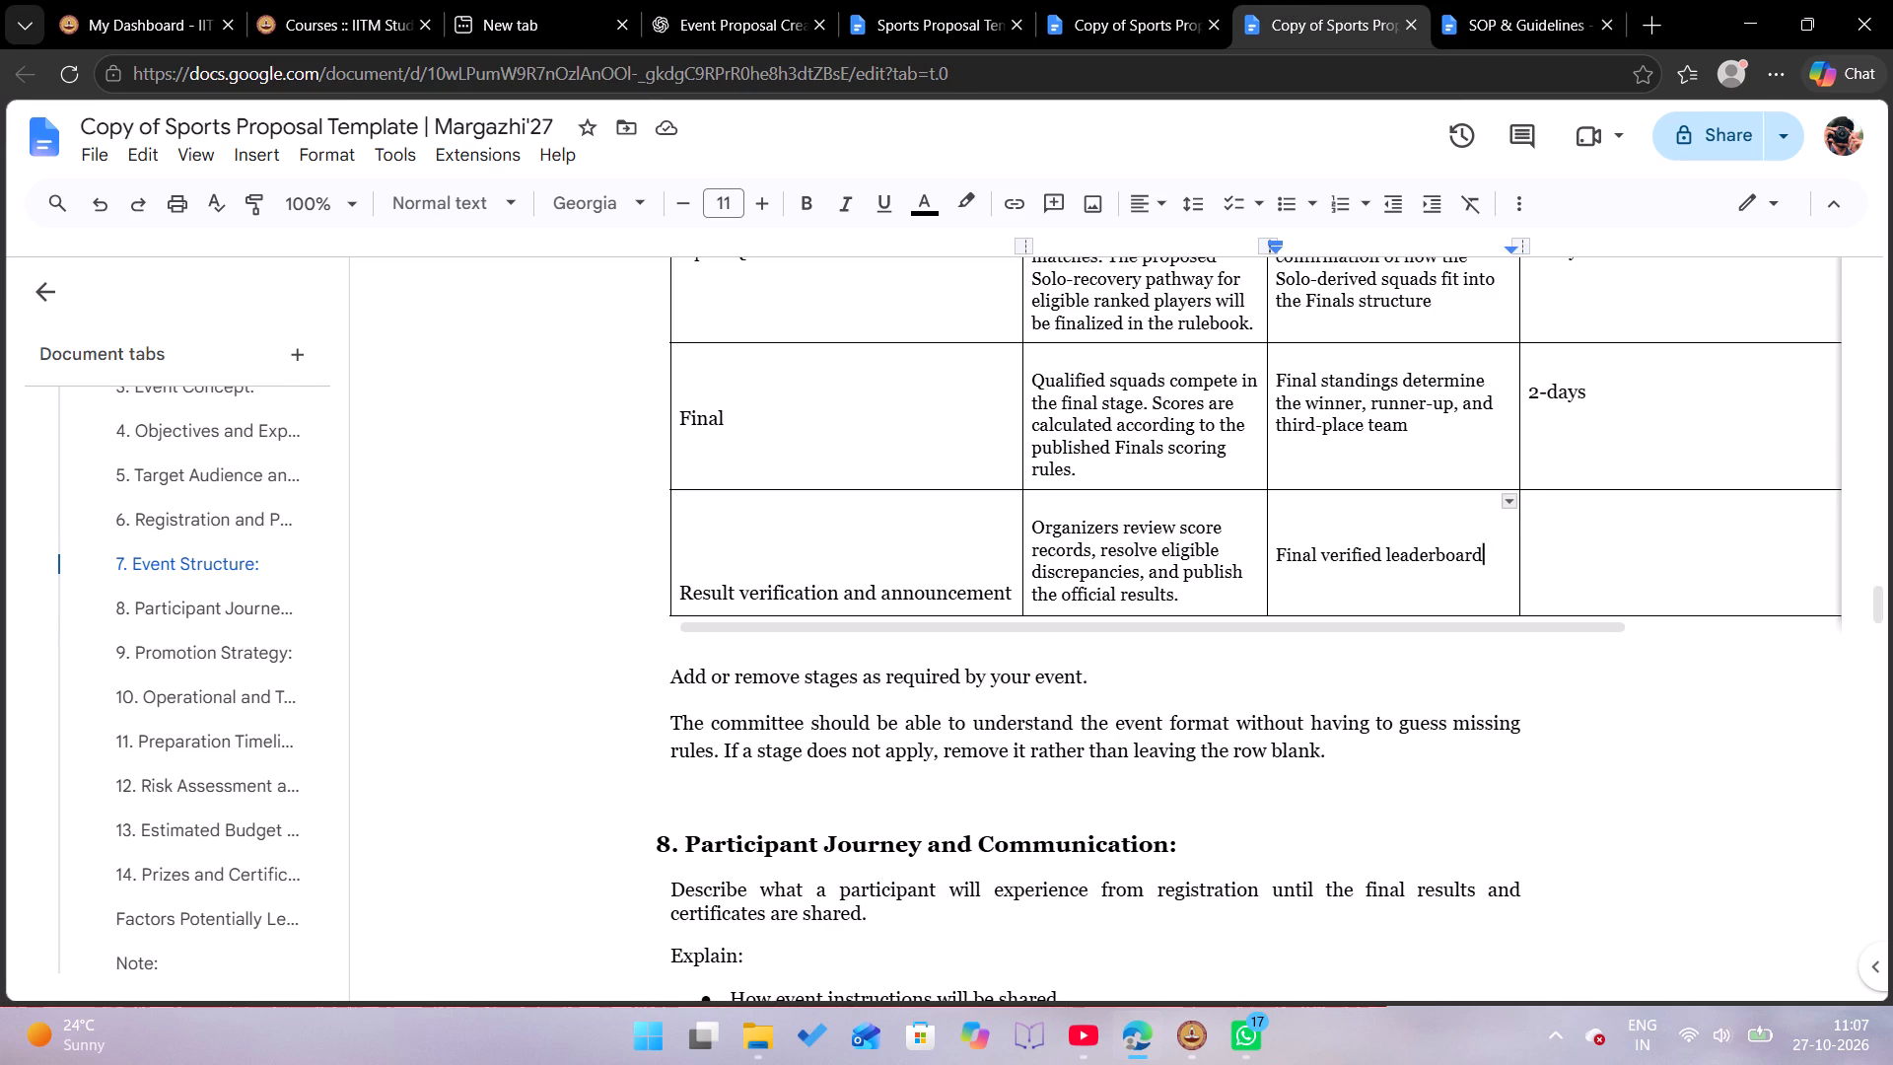
pyautogui.click(1556, 555)
pyautogui.press('Return')
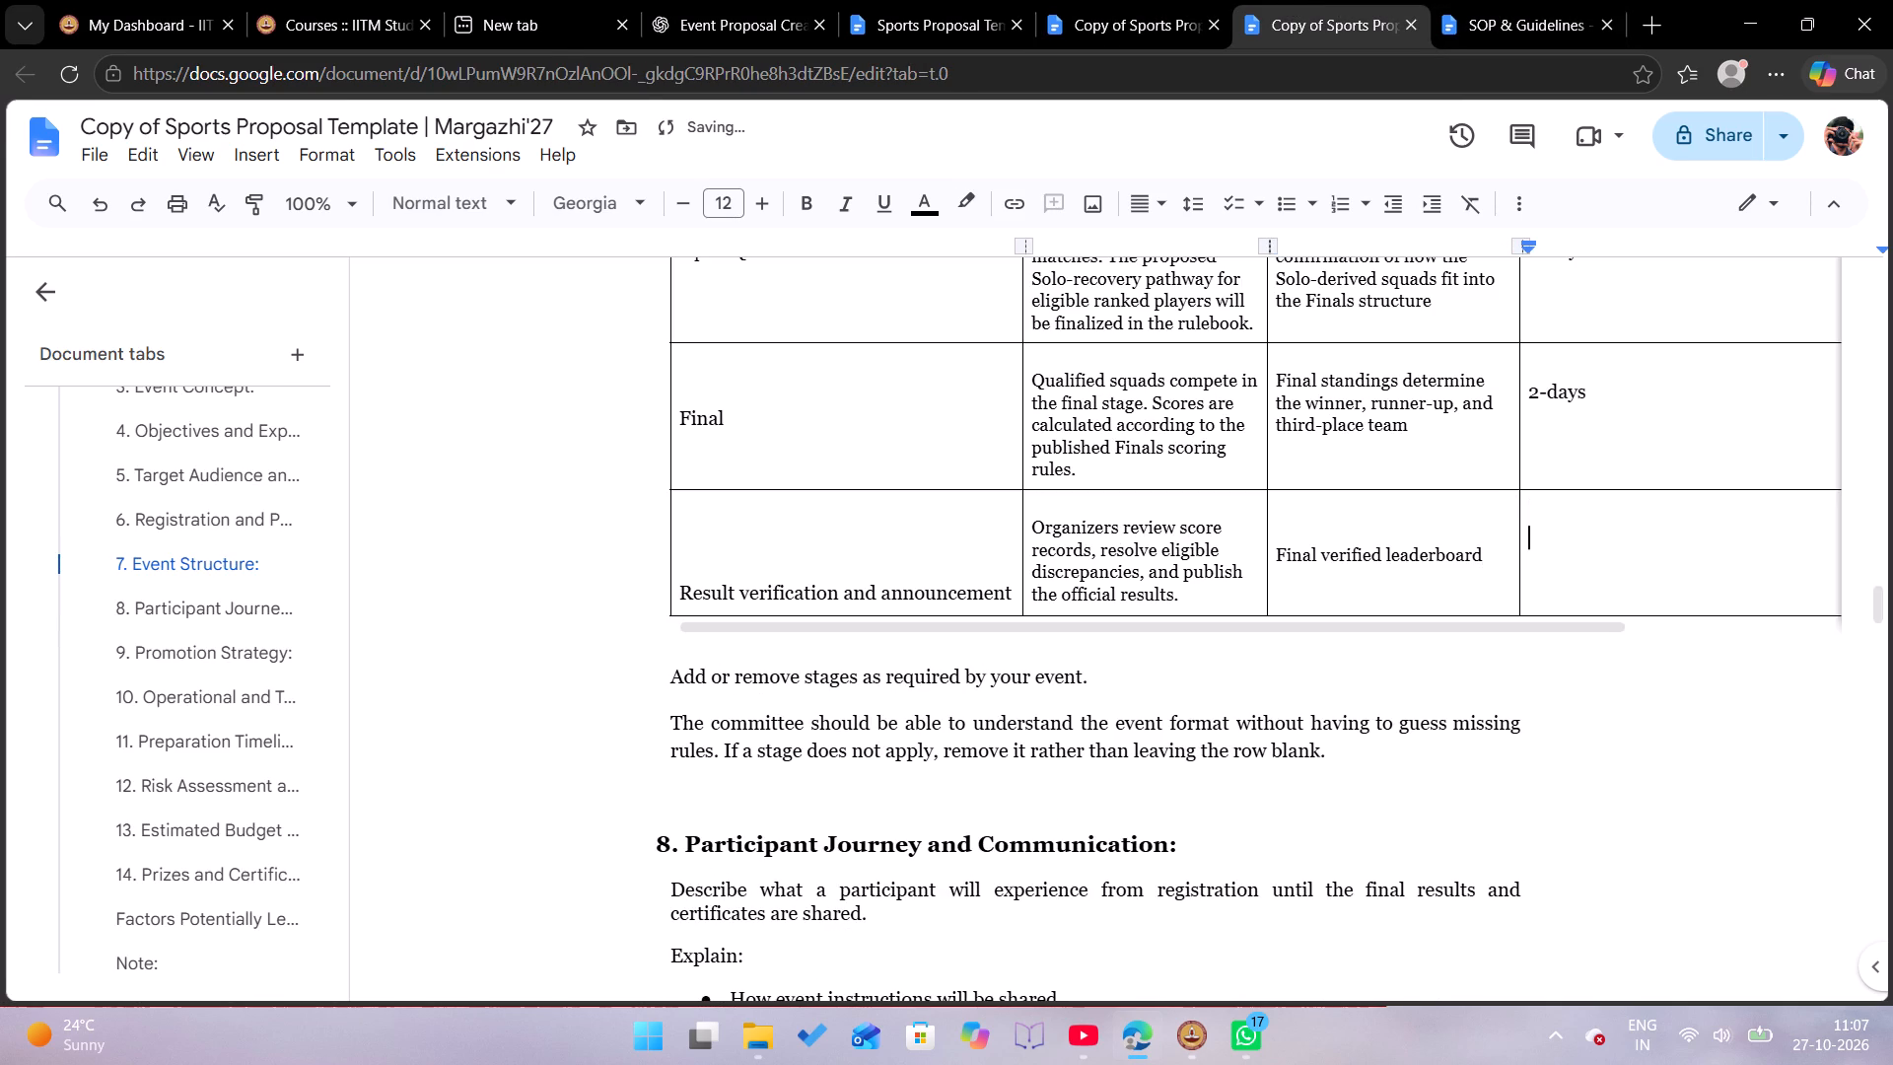
pyautogui.hotkey('ctrl', 'v')
# Delete the two instruction paragraphs between the Event Structure table and the "8. Participant Journey and Communication" heading.
pyautogui.click(1879, 607)
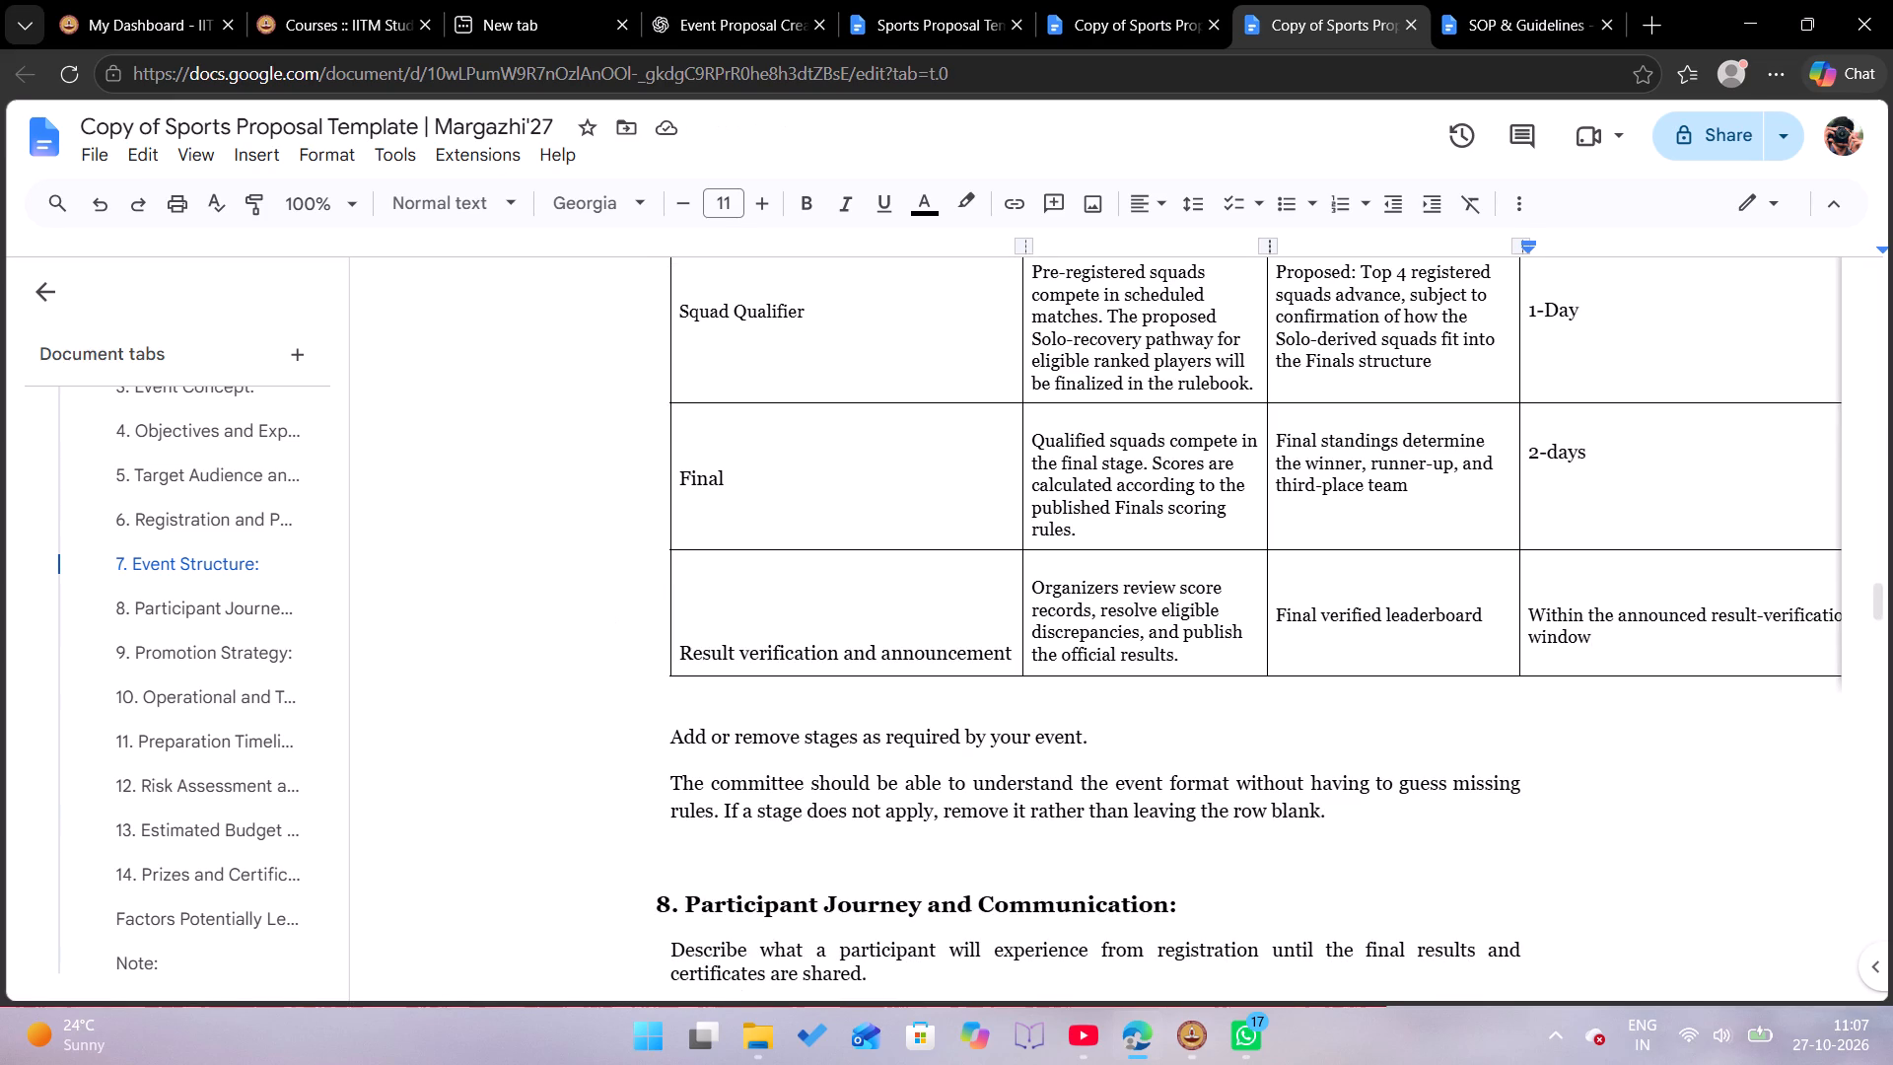
pyautogui.moveTo(666, 737); pyautogui.dragTo(1400, 834)
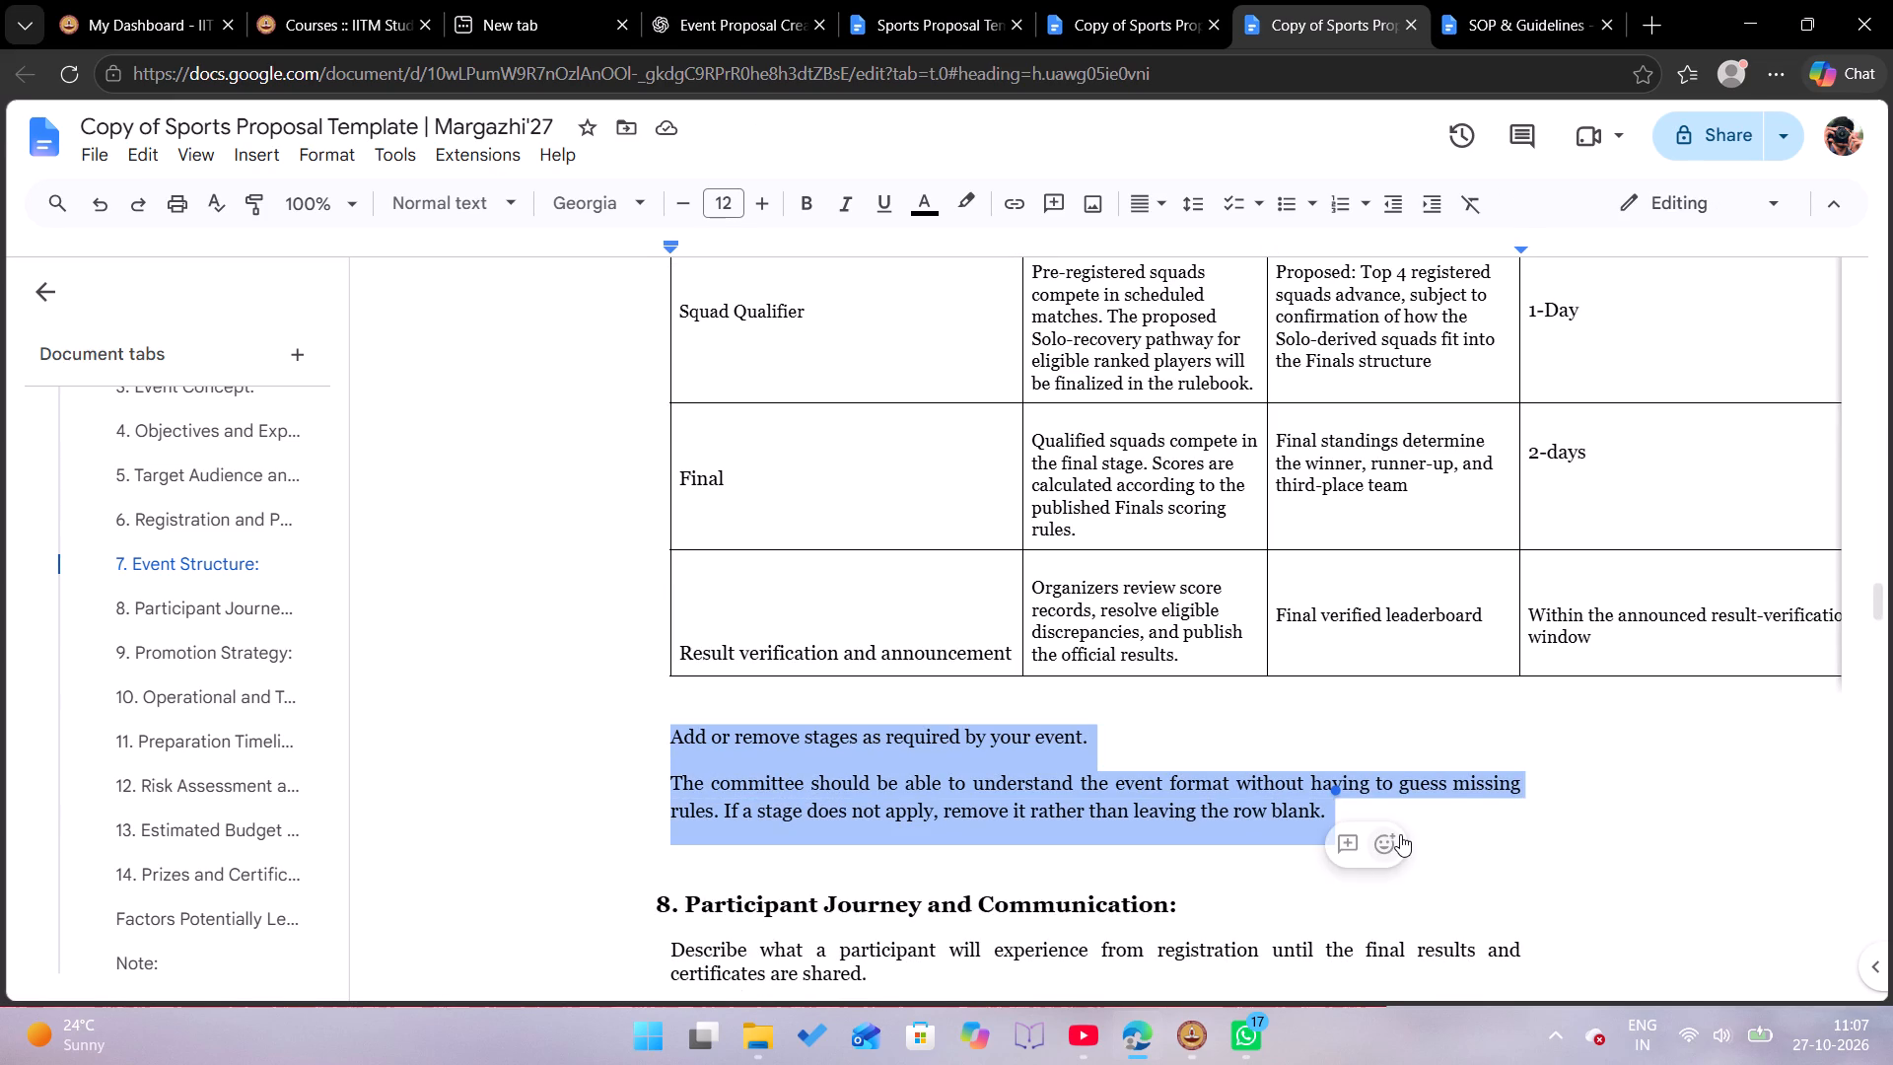
pyautogui.press('BackSpace')
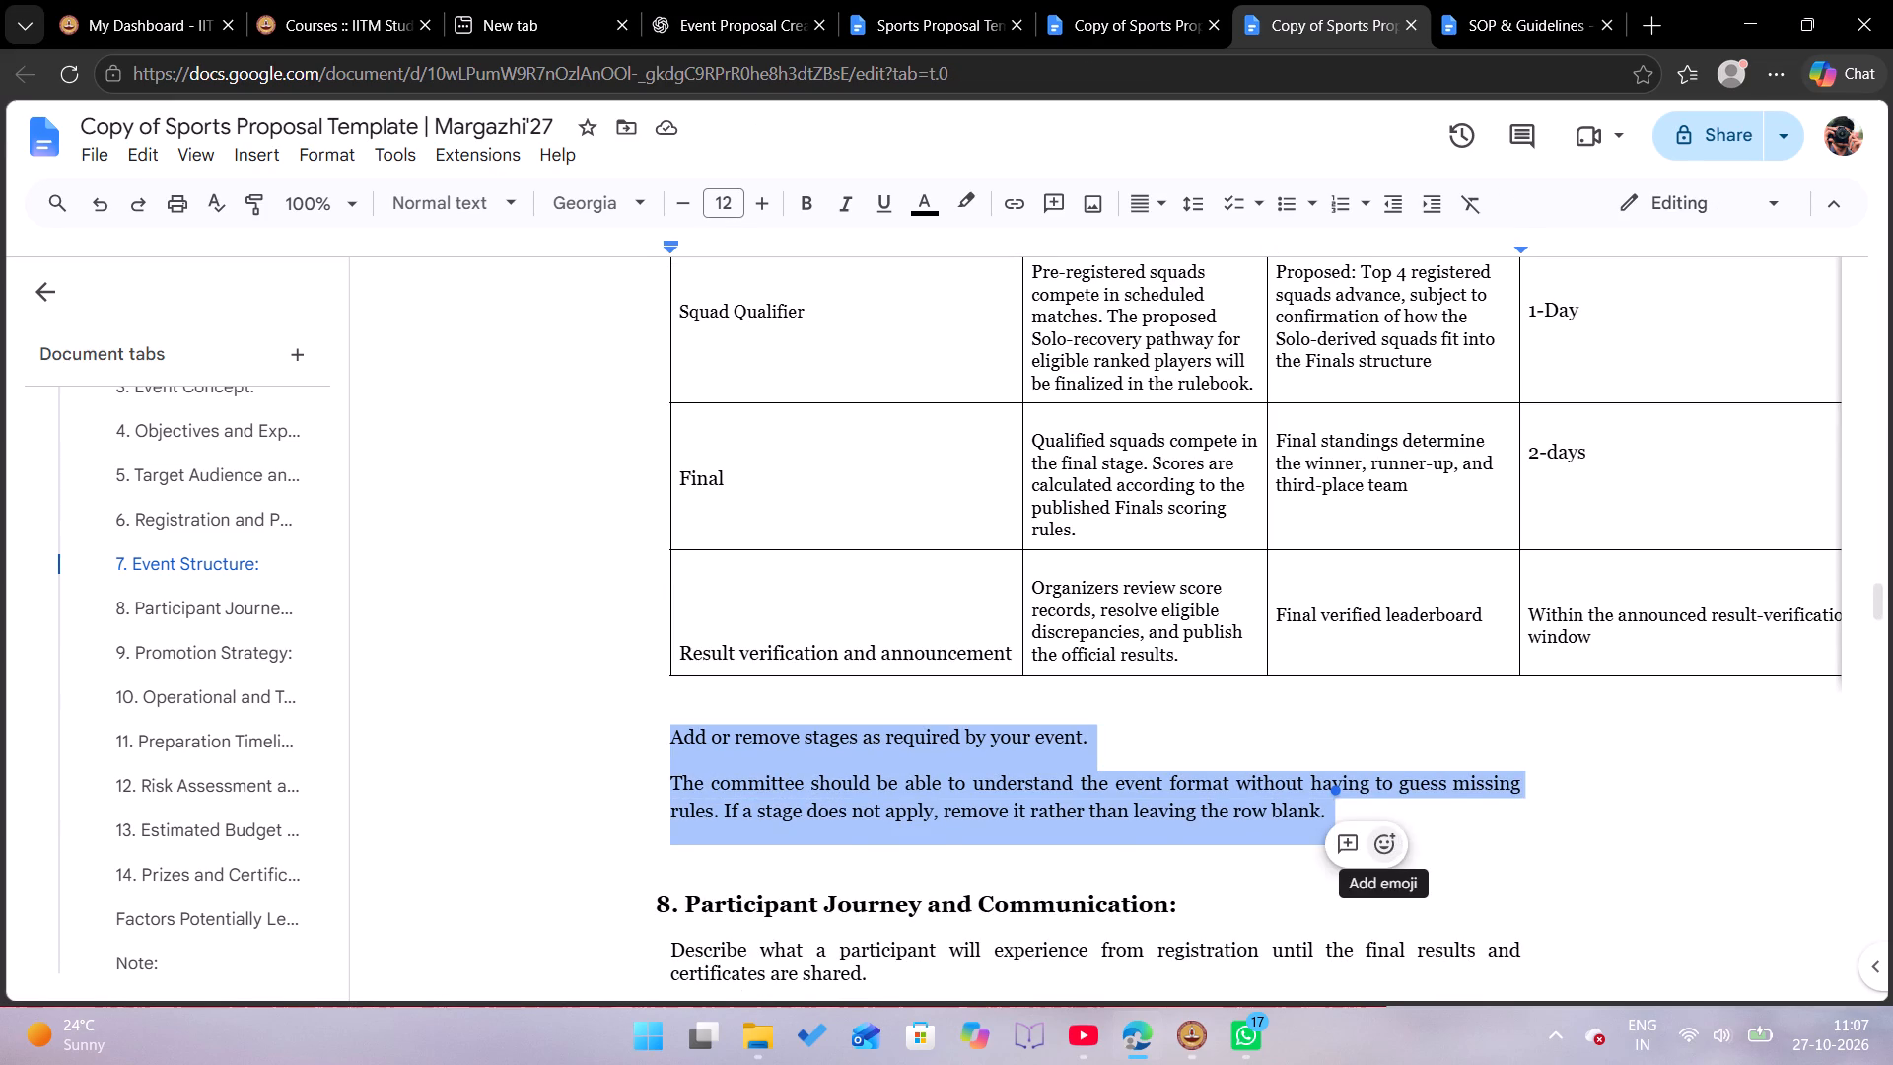
pyautogui.click(1400, 834)
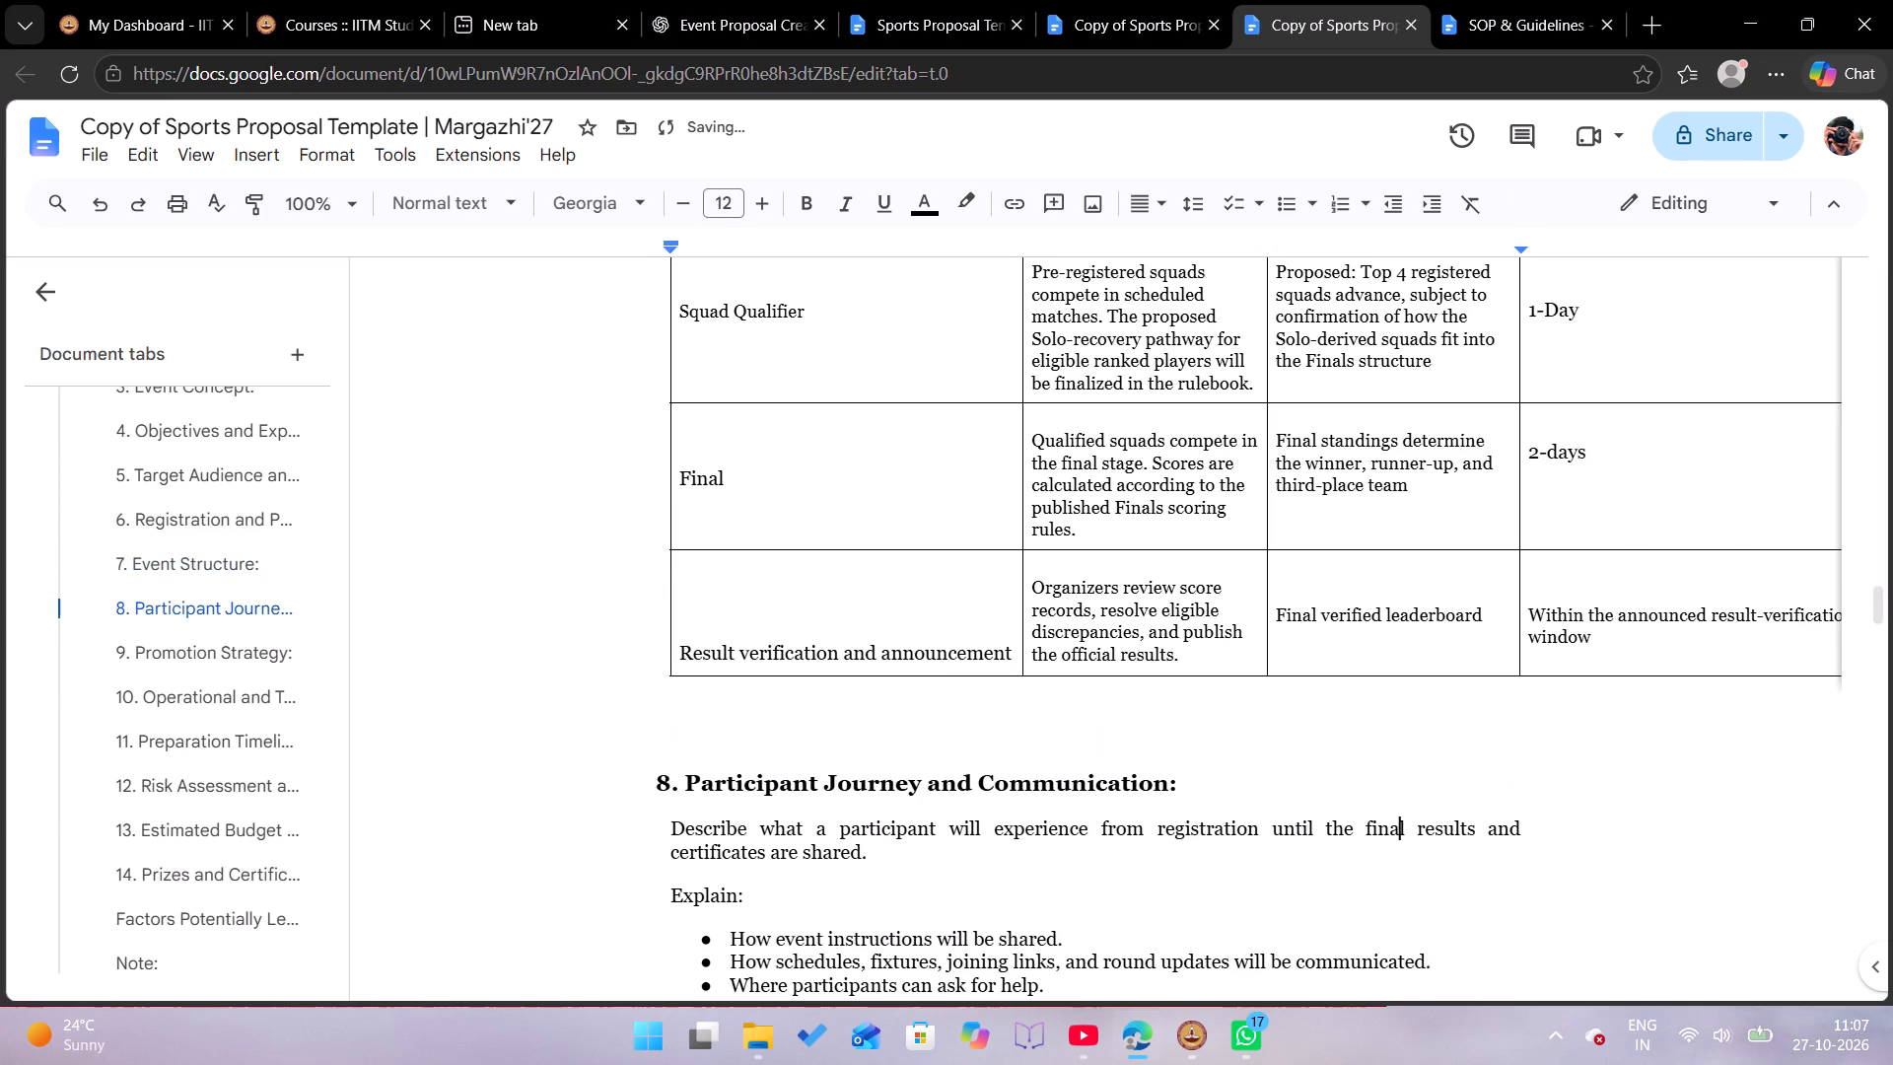
# Copy the drafted proposal's two-sentence Event Structure introduction beneath the template's "7. Event Structure" heading, leaving no blank line before the table.
pyautogui.click(1139, 0)
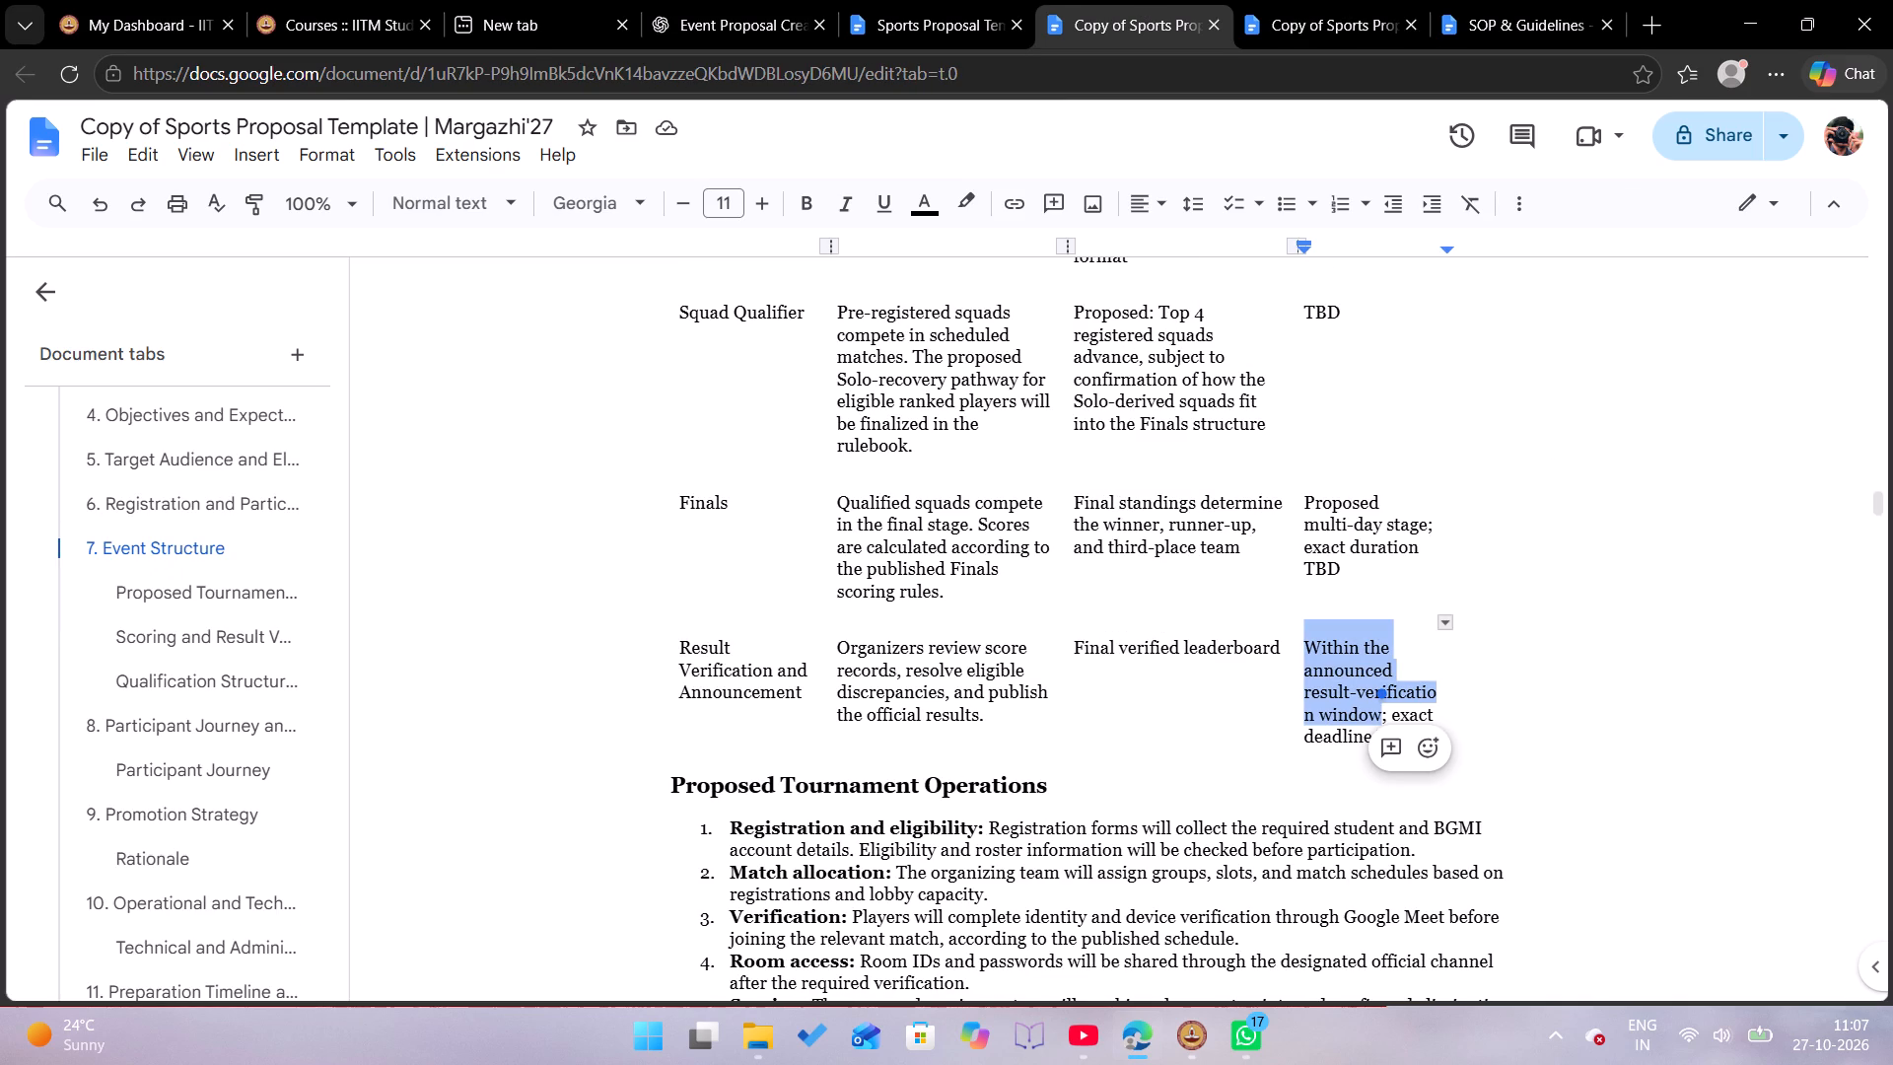
pyautogui.moveTo(1878, 502); pyautogui.dragTo(1883, 492)
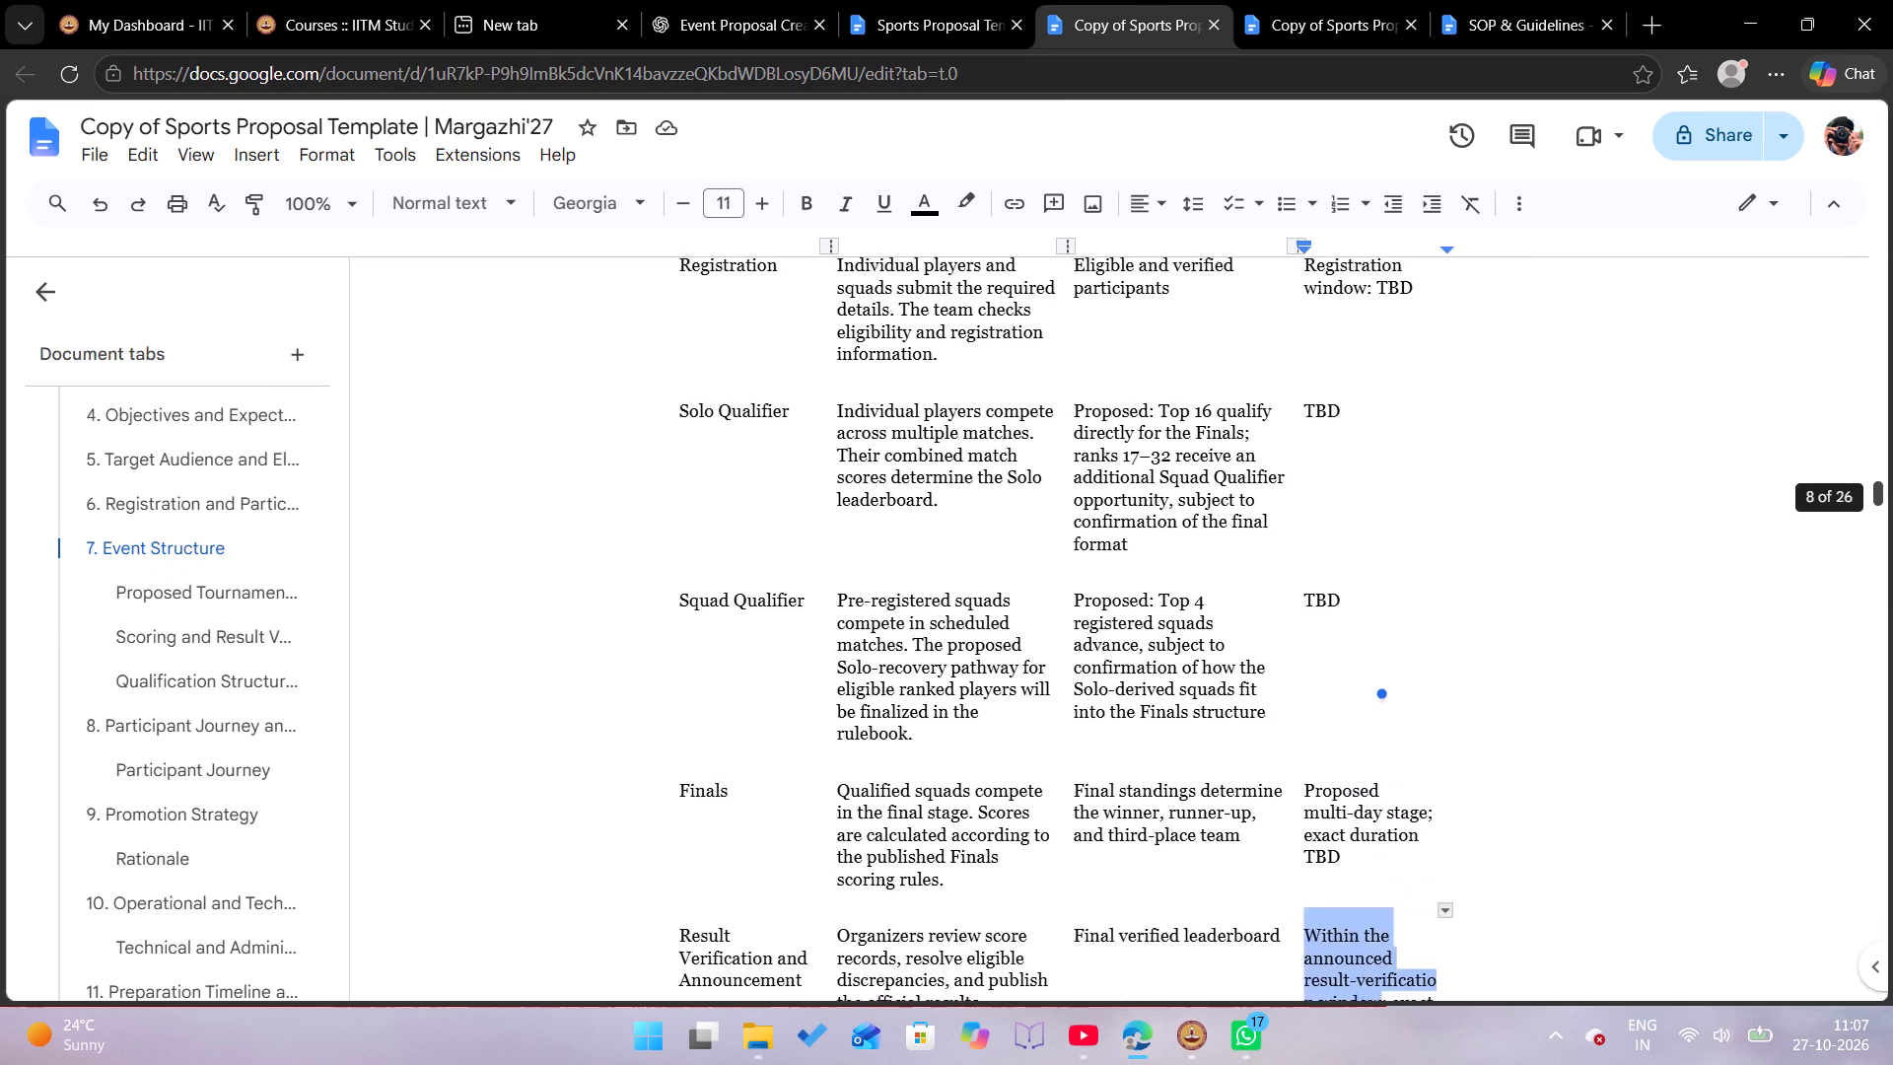
pyautogui.moveTo(1883, 492); pyautogui.dragTo(1890, 478)
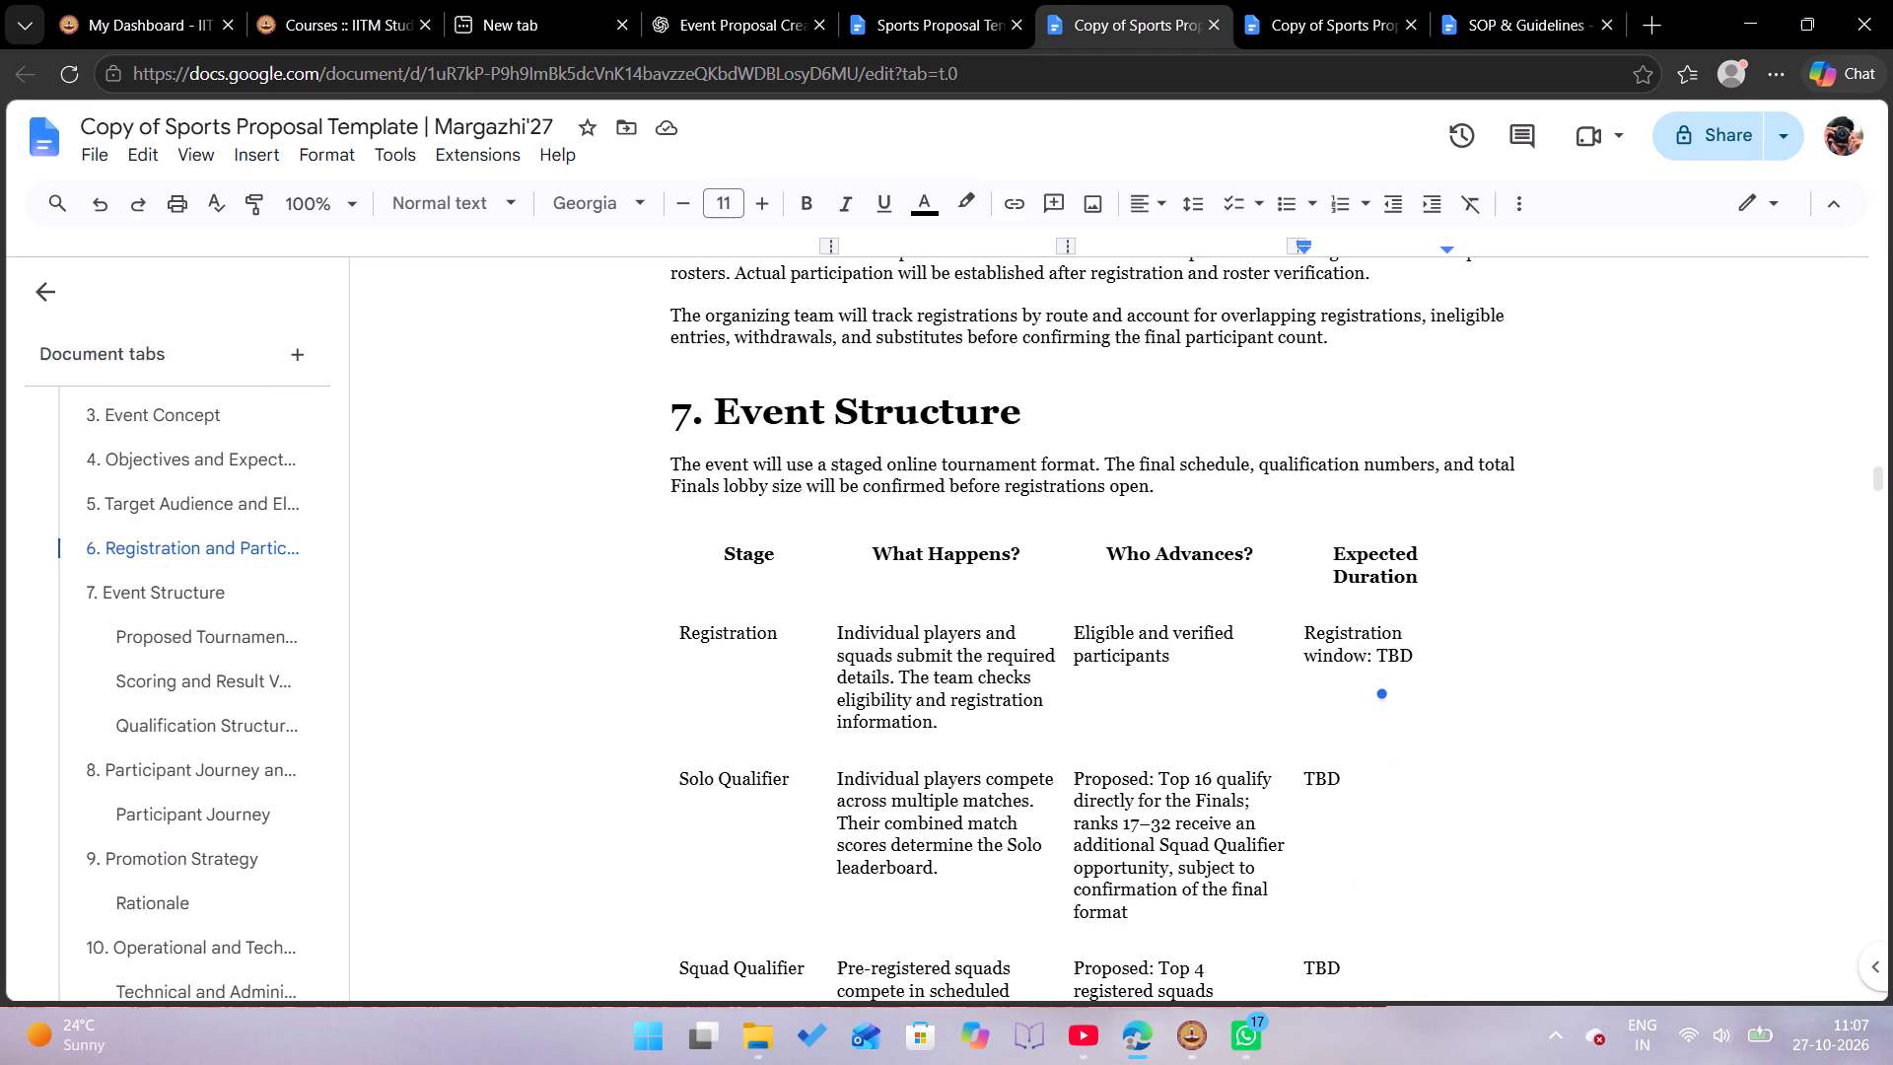
pyautogui.moveTo(675, 455); pyautogui.dragTo(1165, 478)
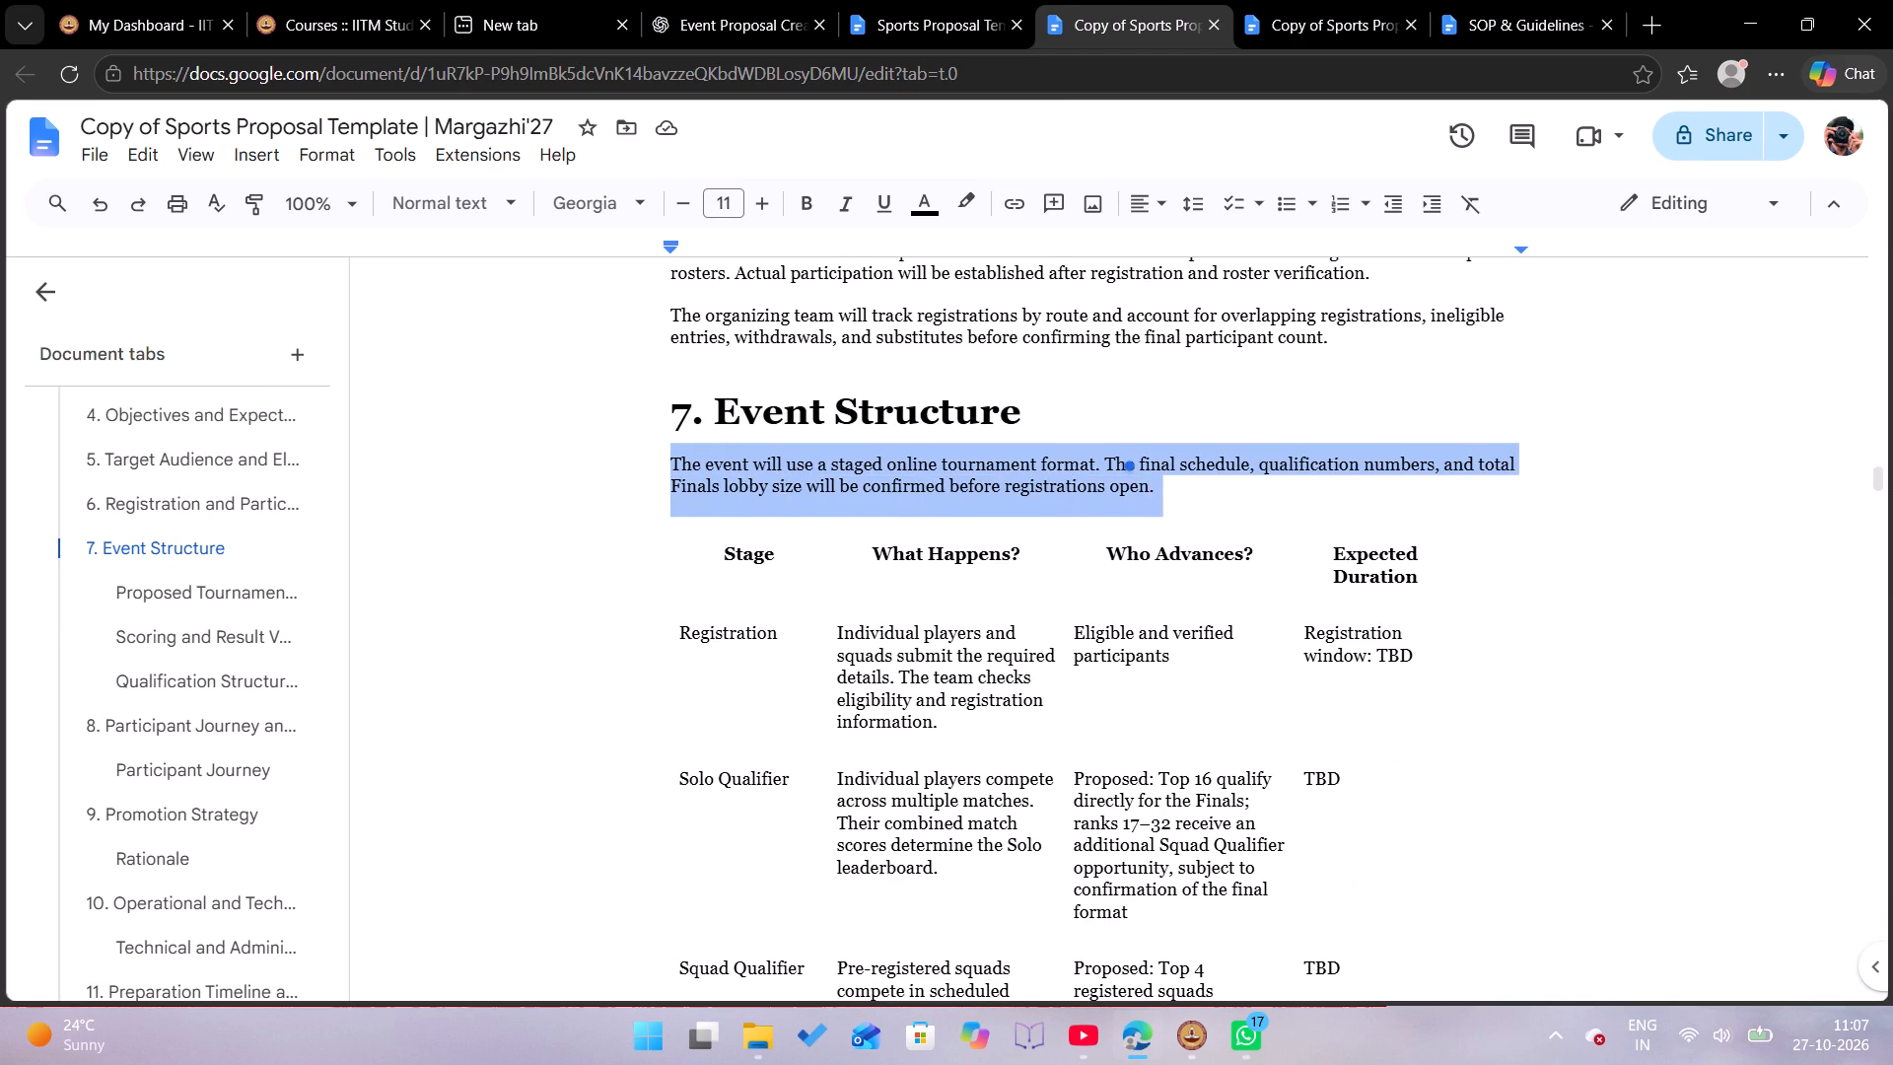
pyautogui.moveTo(1165, 478); pyautogui.dragTo(1166, 475)
pyautogui.hotkey('ctrl', 'c')
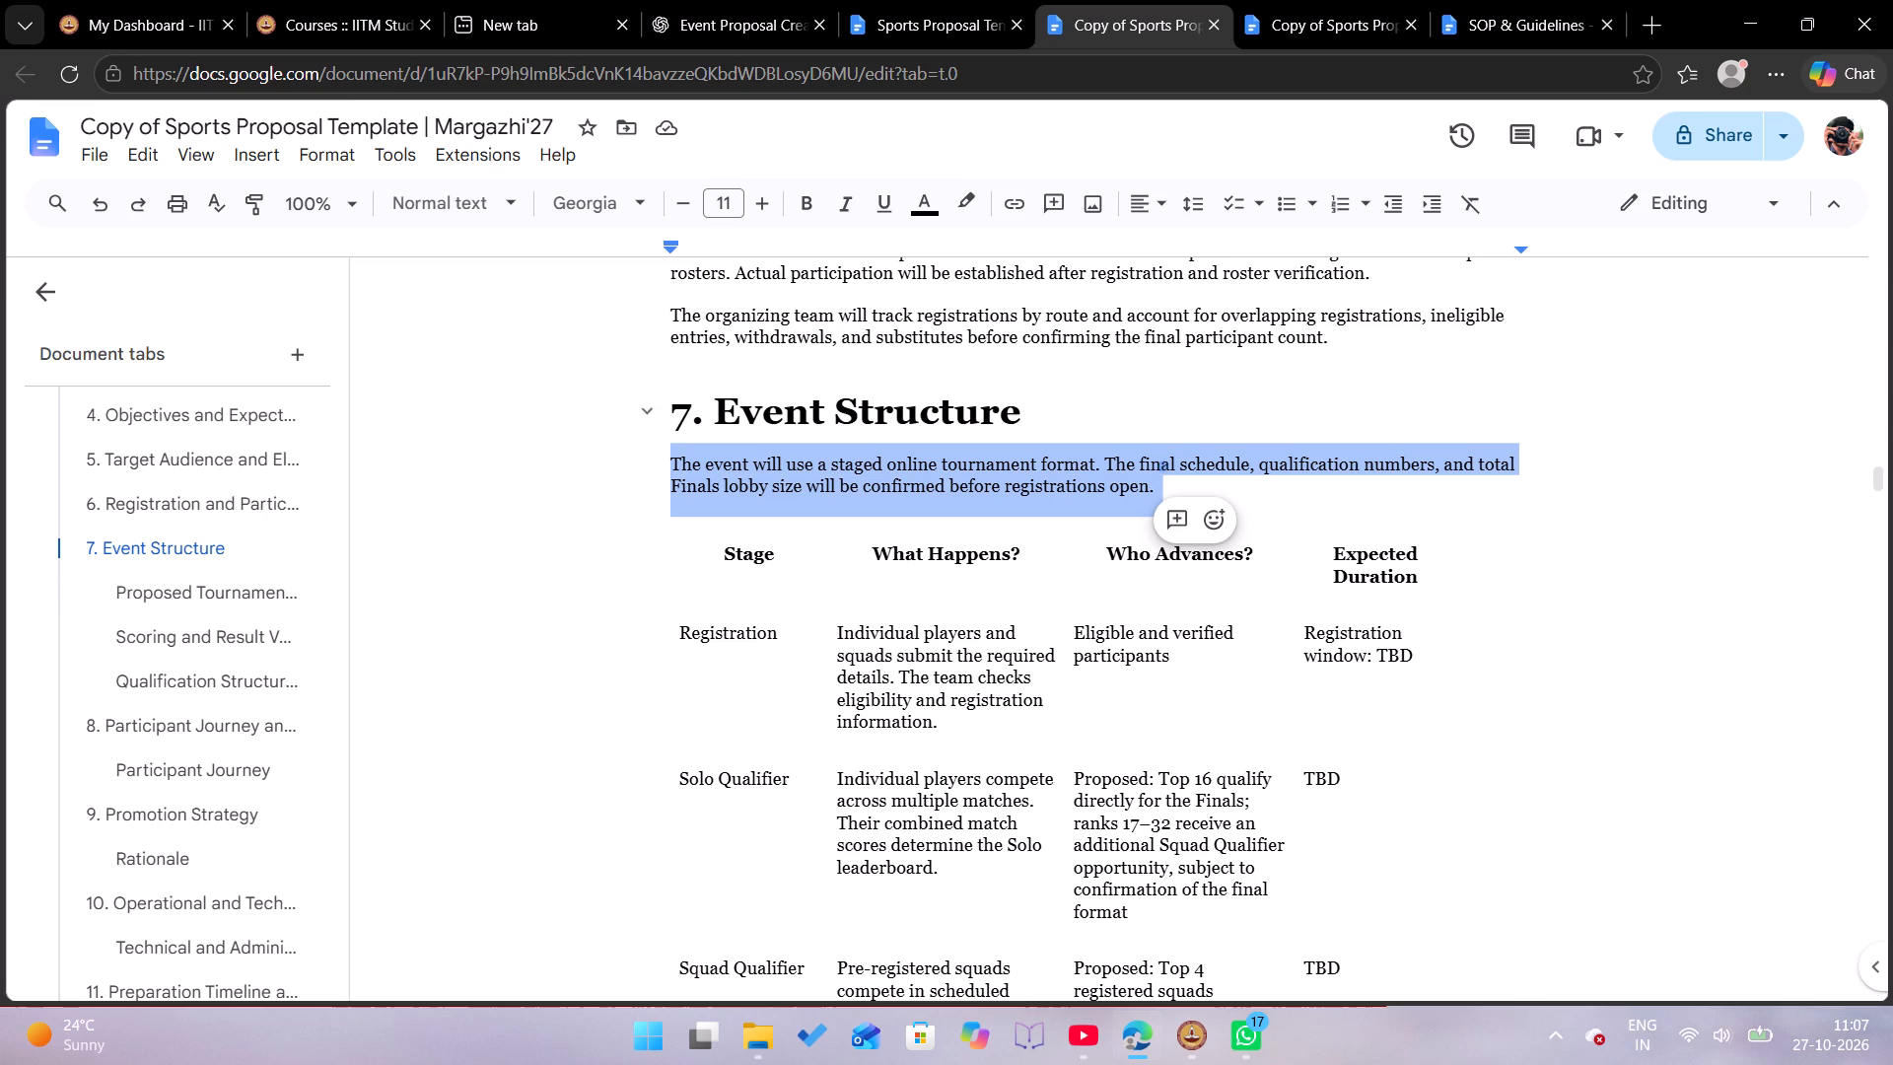
pyautogui.click(1330, 0)
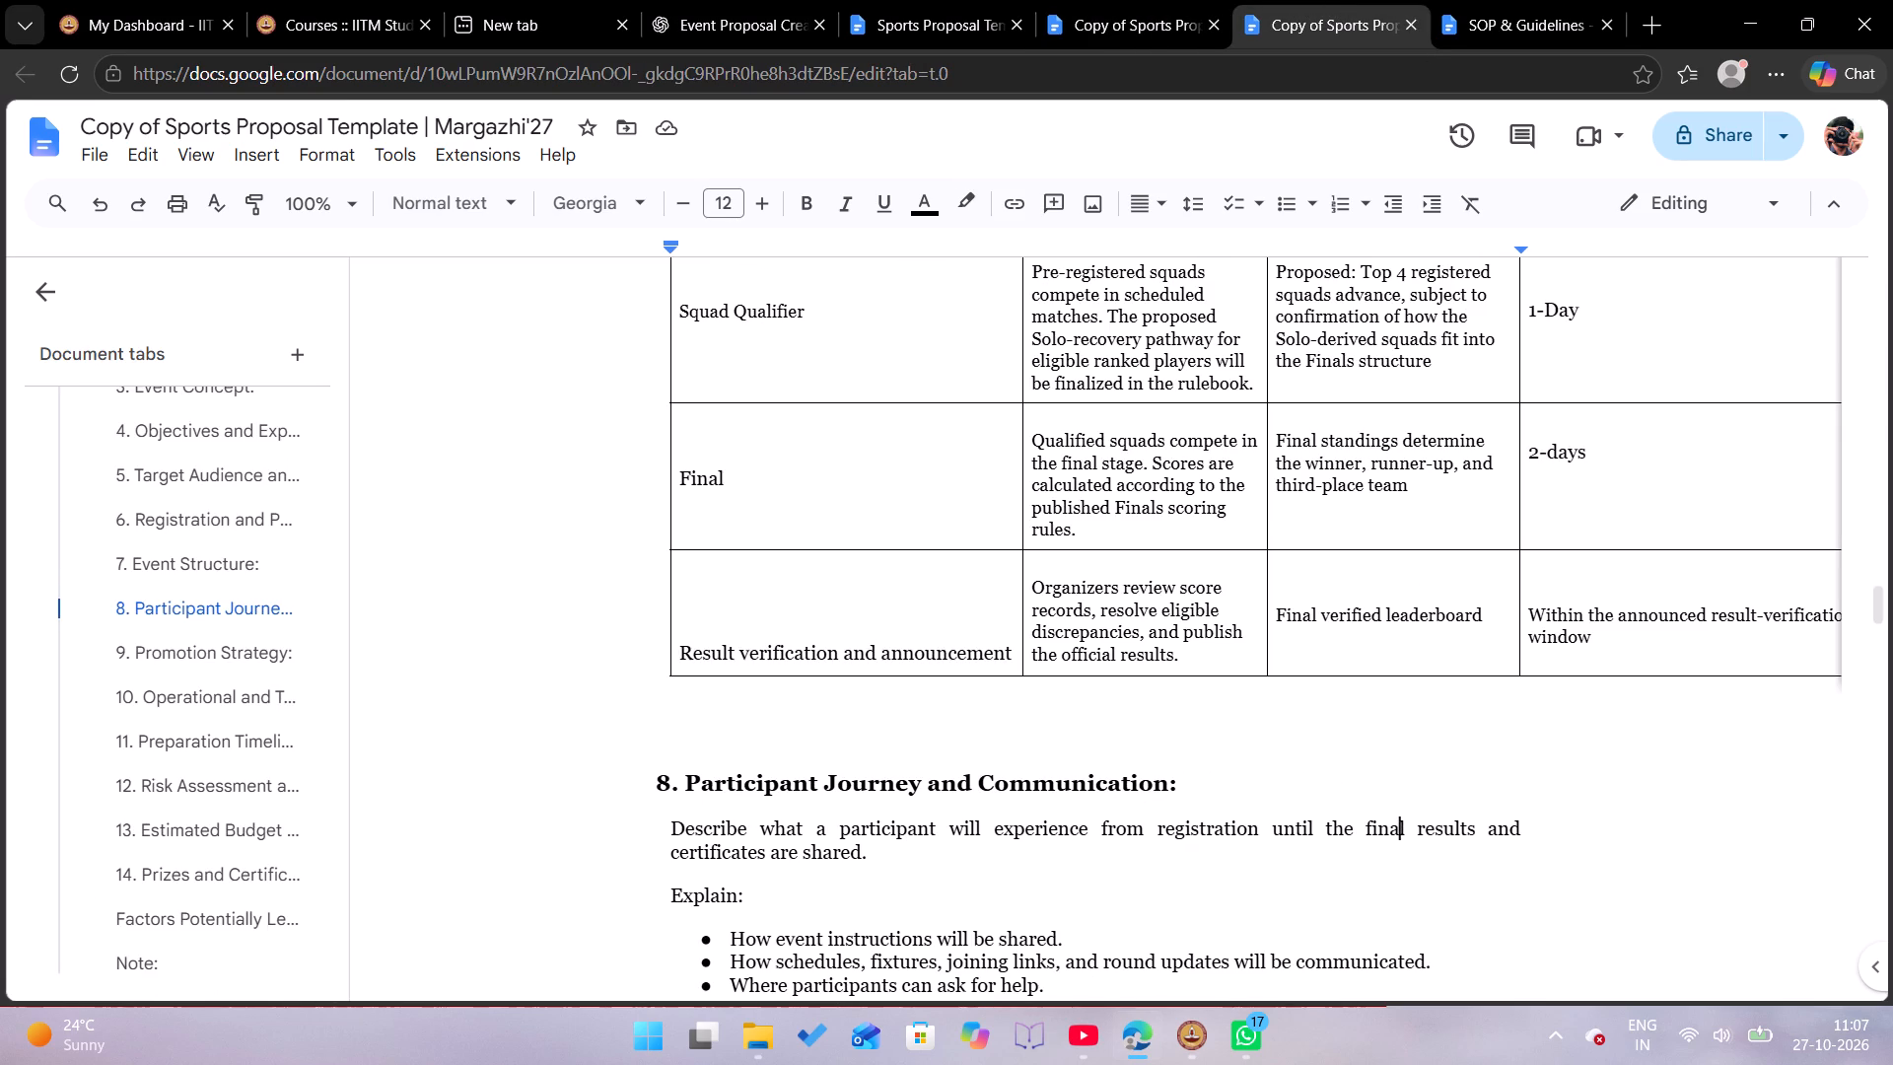
pyautogui.moveTo(1883, 623); pyautogui.dragTo(1892, 581)
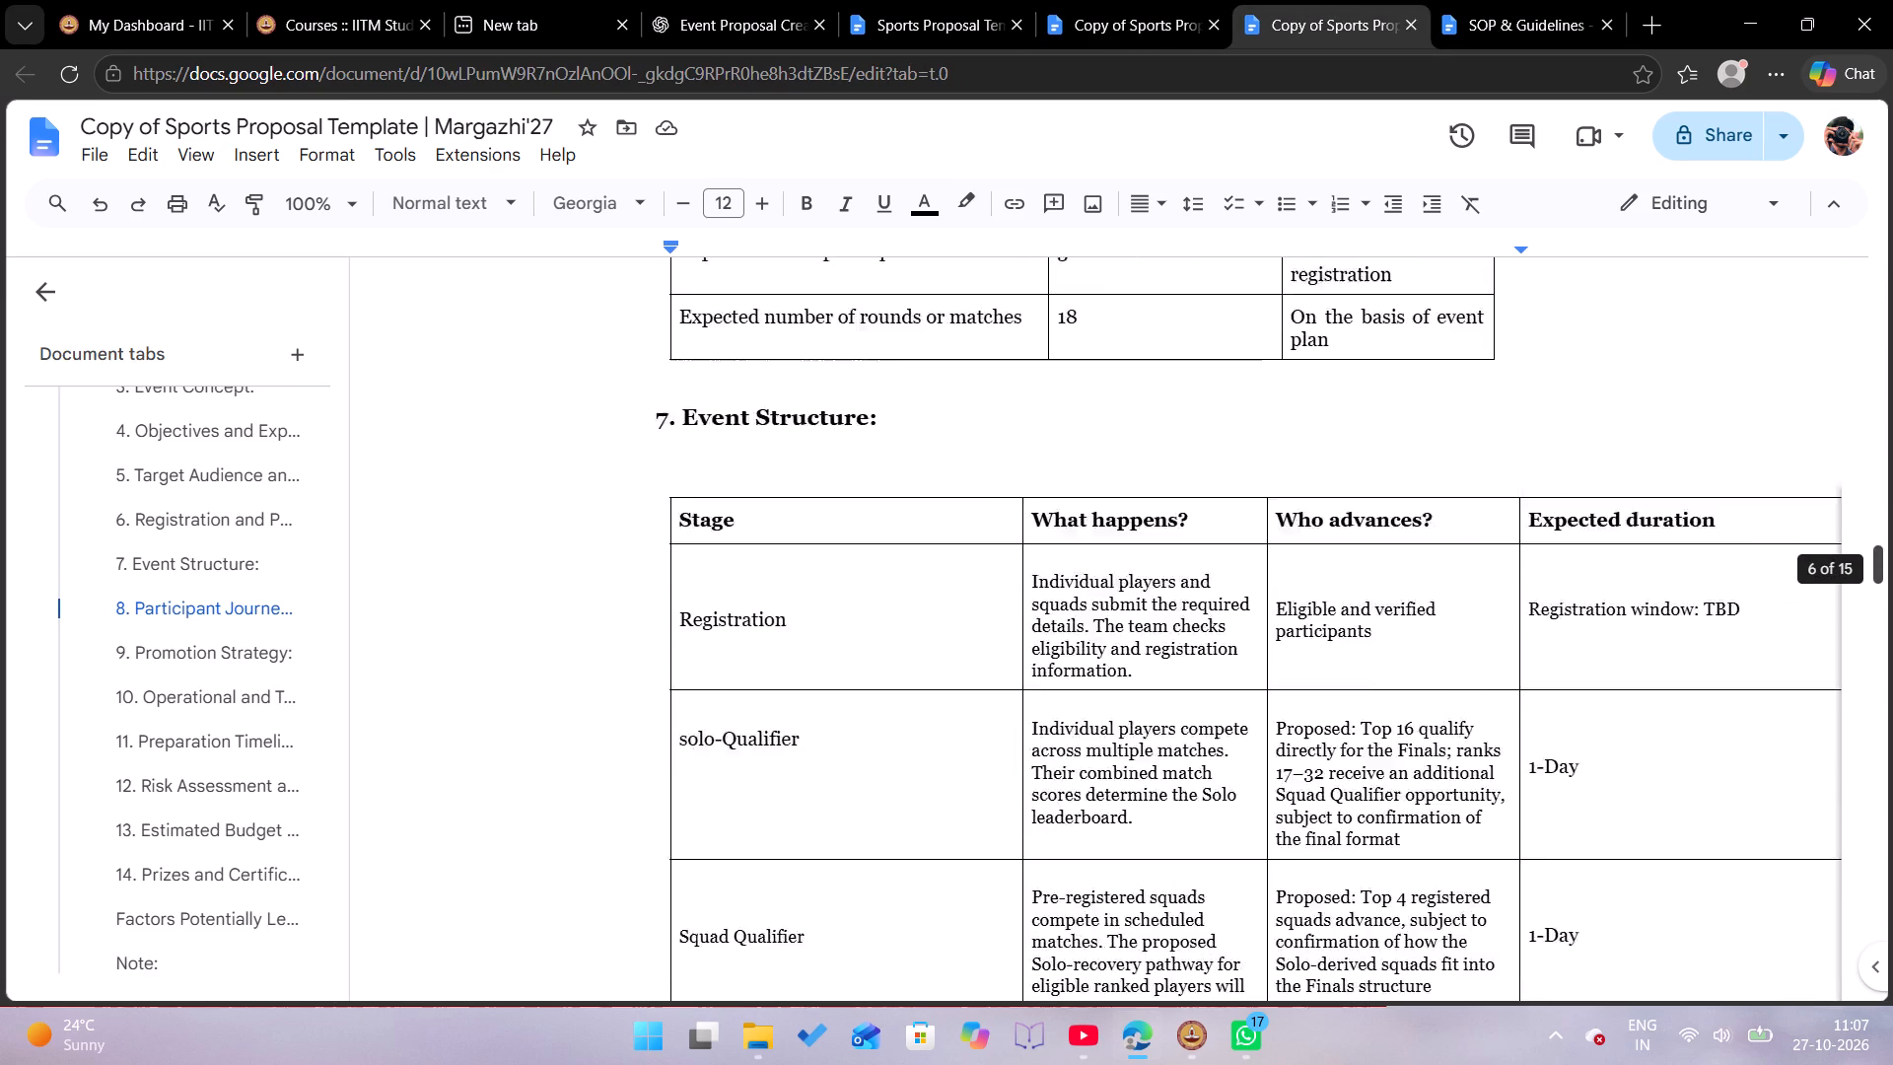
pyautogui.moveTo(1892, 581); pyautogui.dragTo(1892, 575)
pyautogui.click(698, 581)
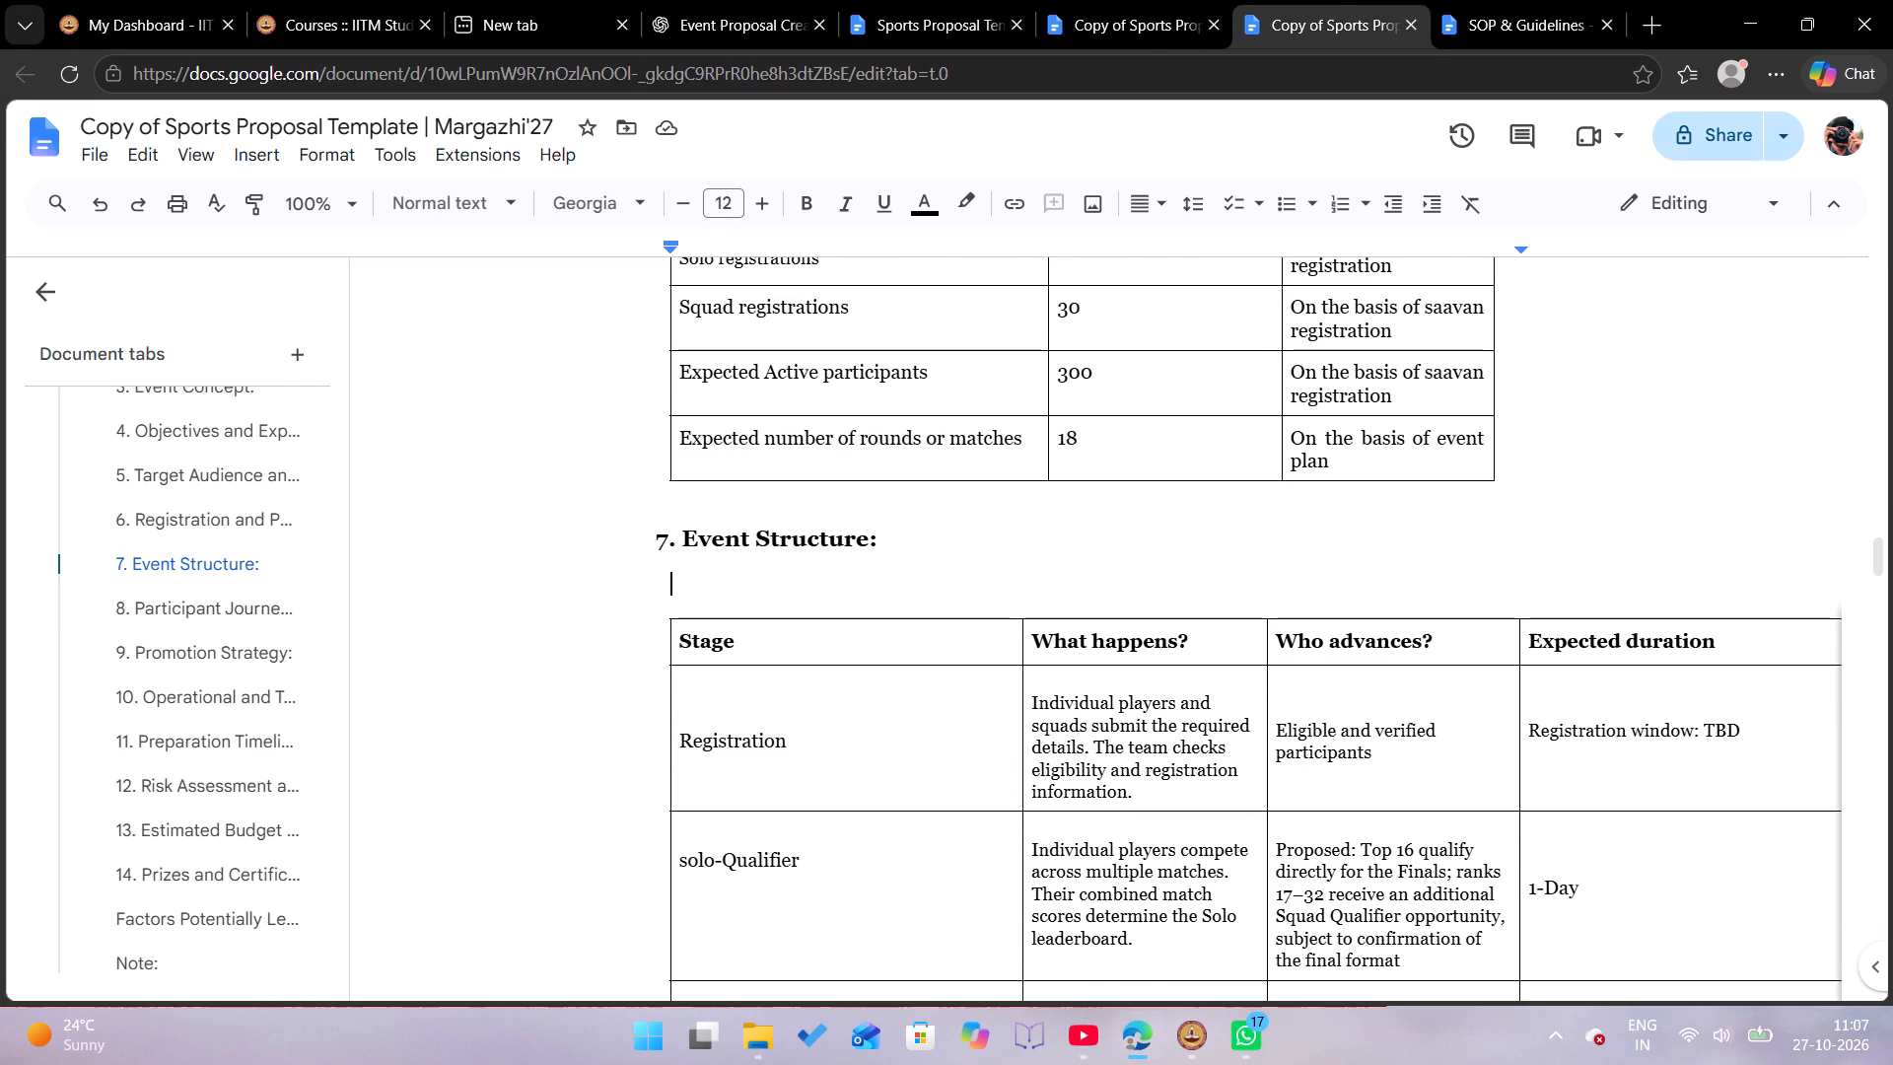
pyautogui.hotkey('ctrl', 'v')
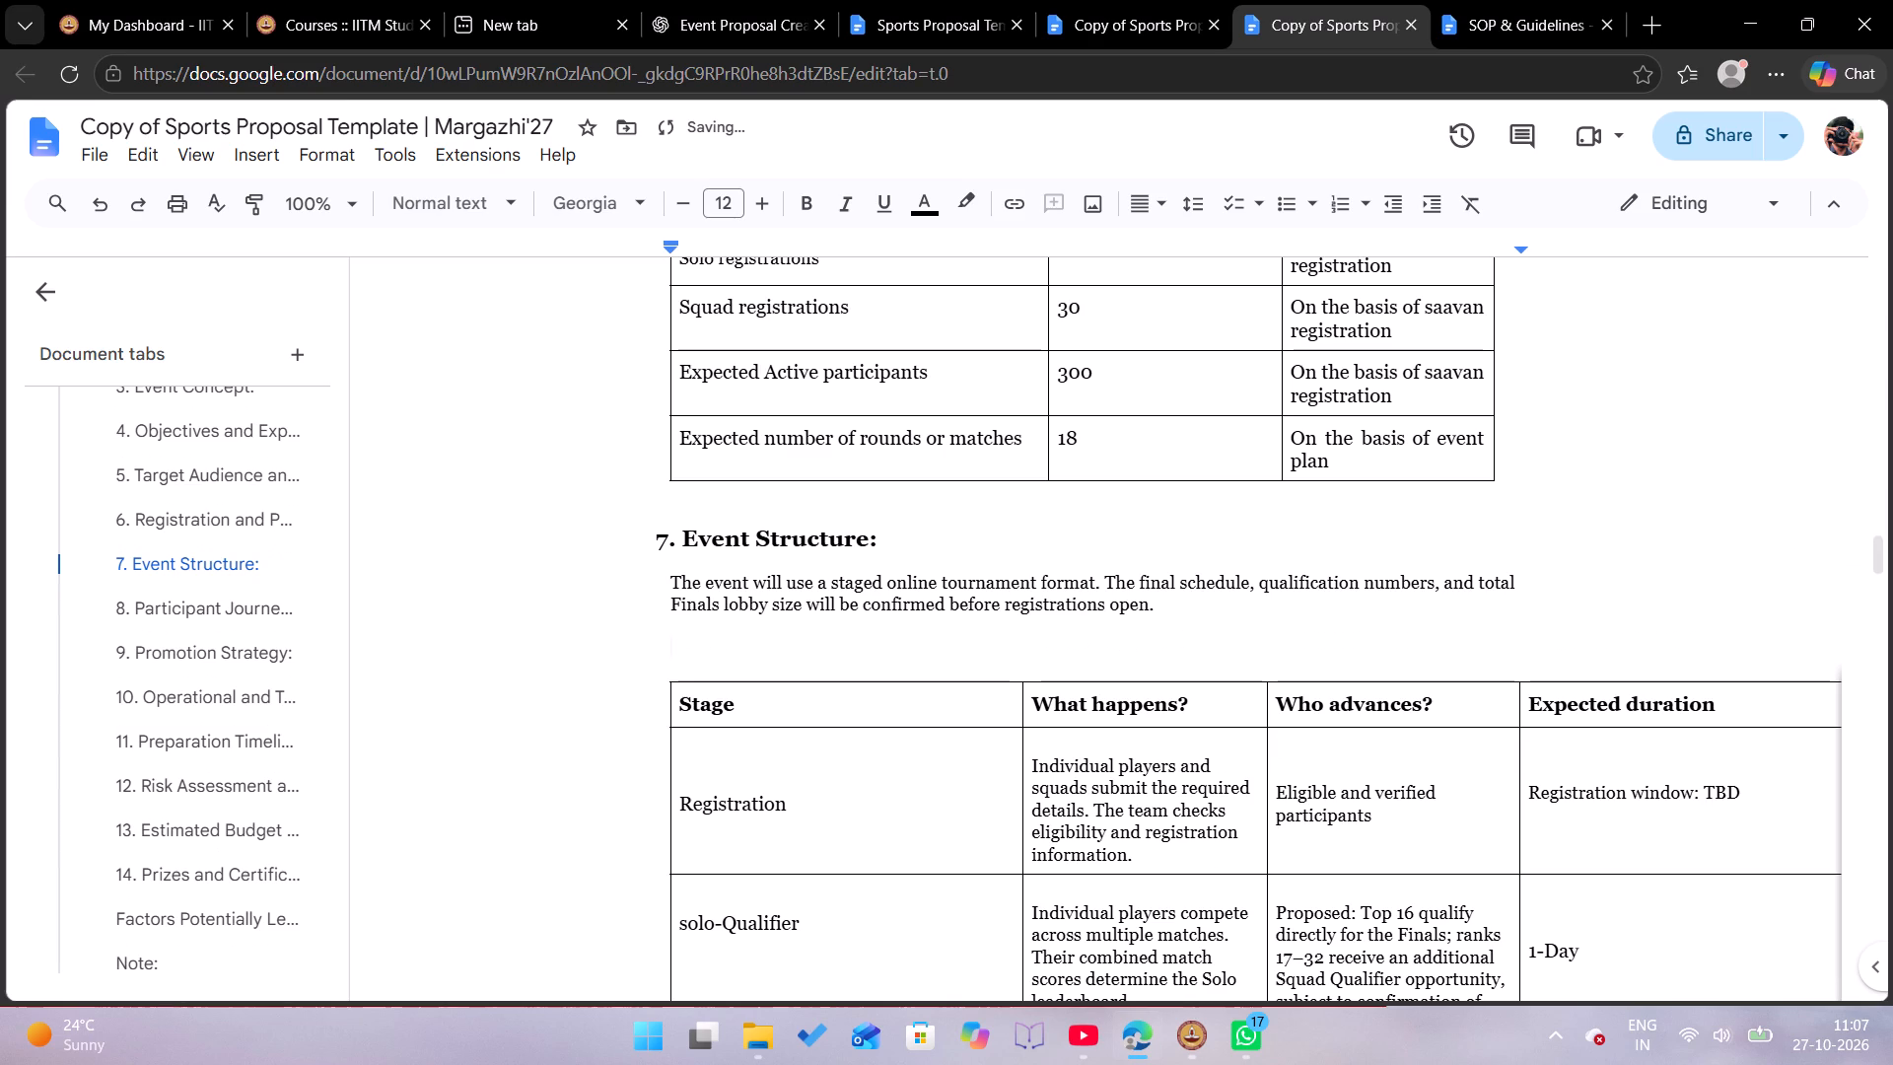
pyautogui.press('BackSpace')
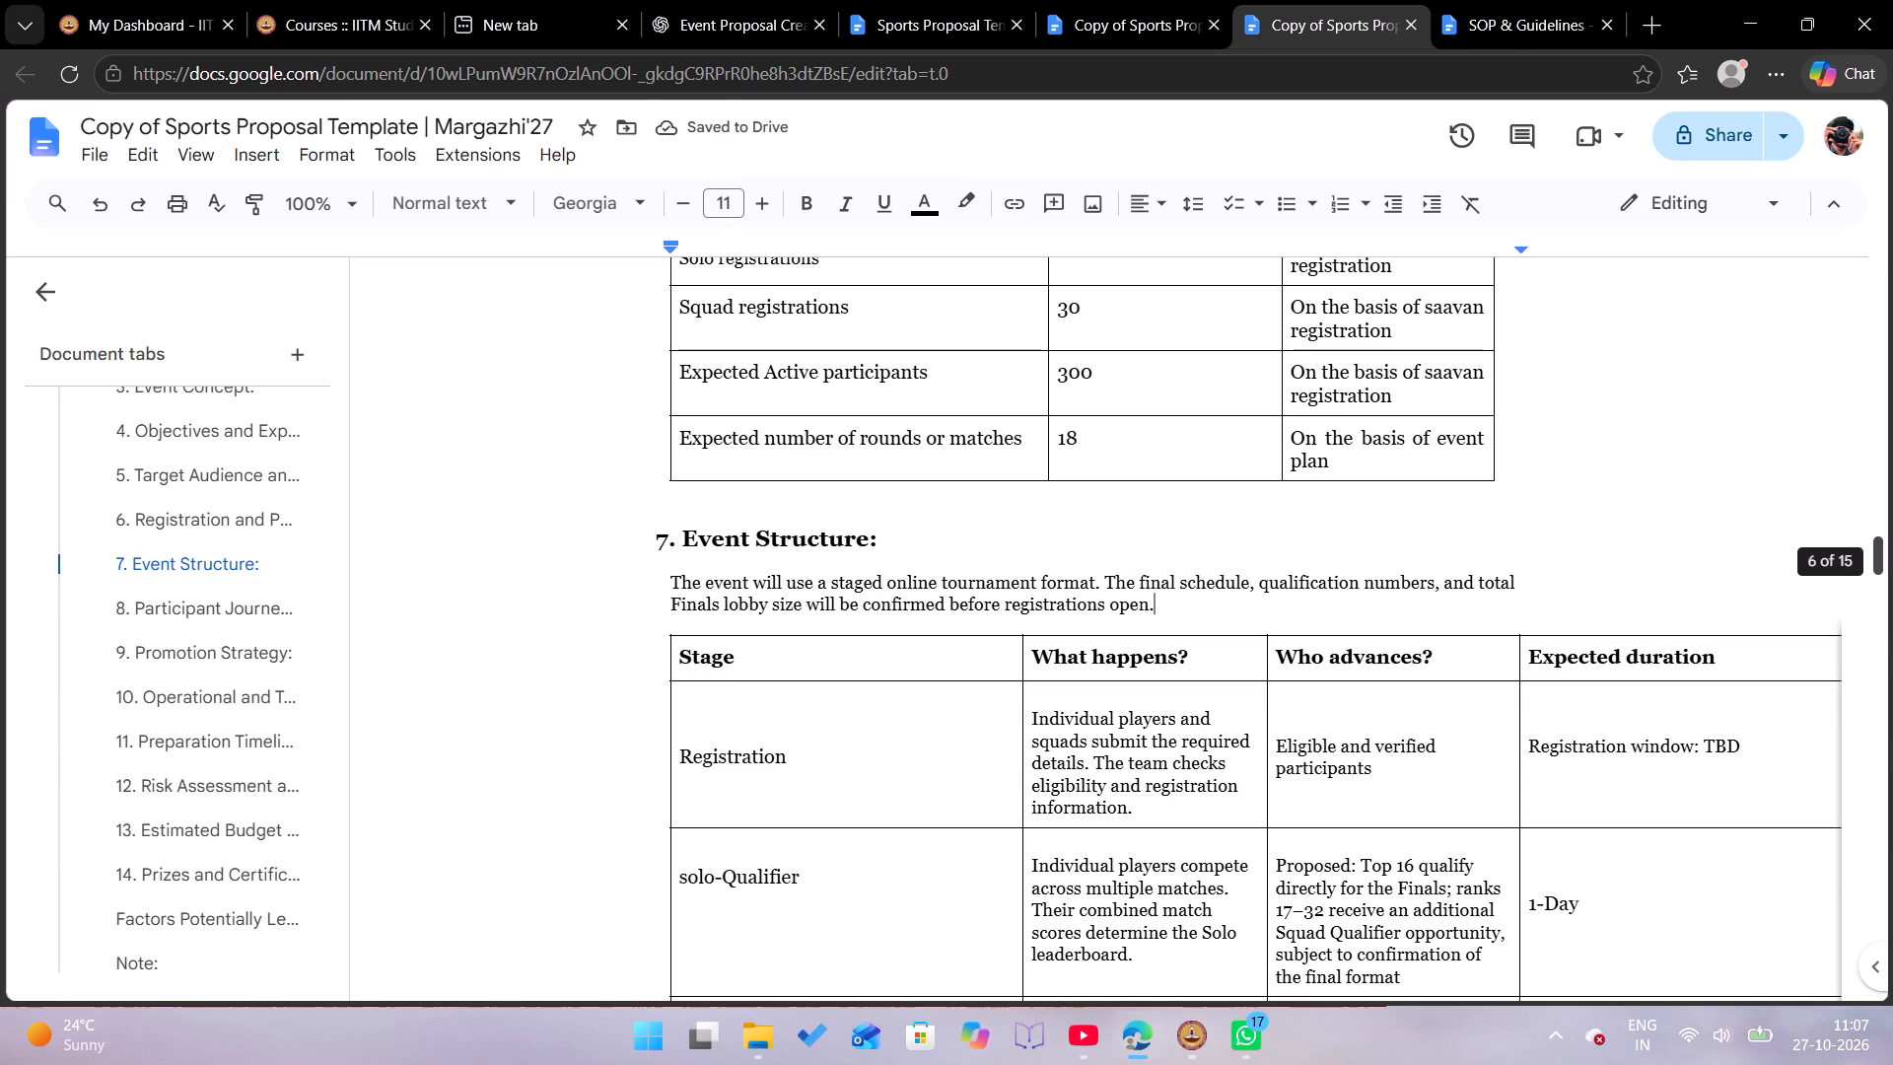
# Review the template's completed sections and compare its sections 7 and 8 with the remaining Event Structure content in the drafted proposal.
pyautogui.moveTo(1874, 550); pyautogui.dragTo(1891, 498)
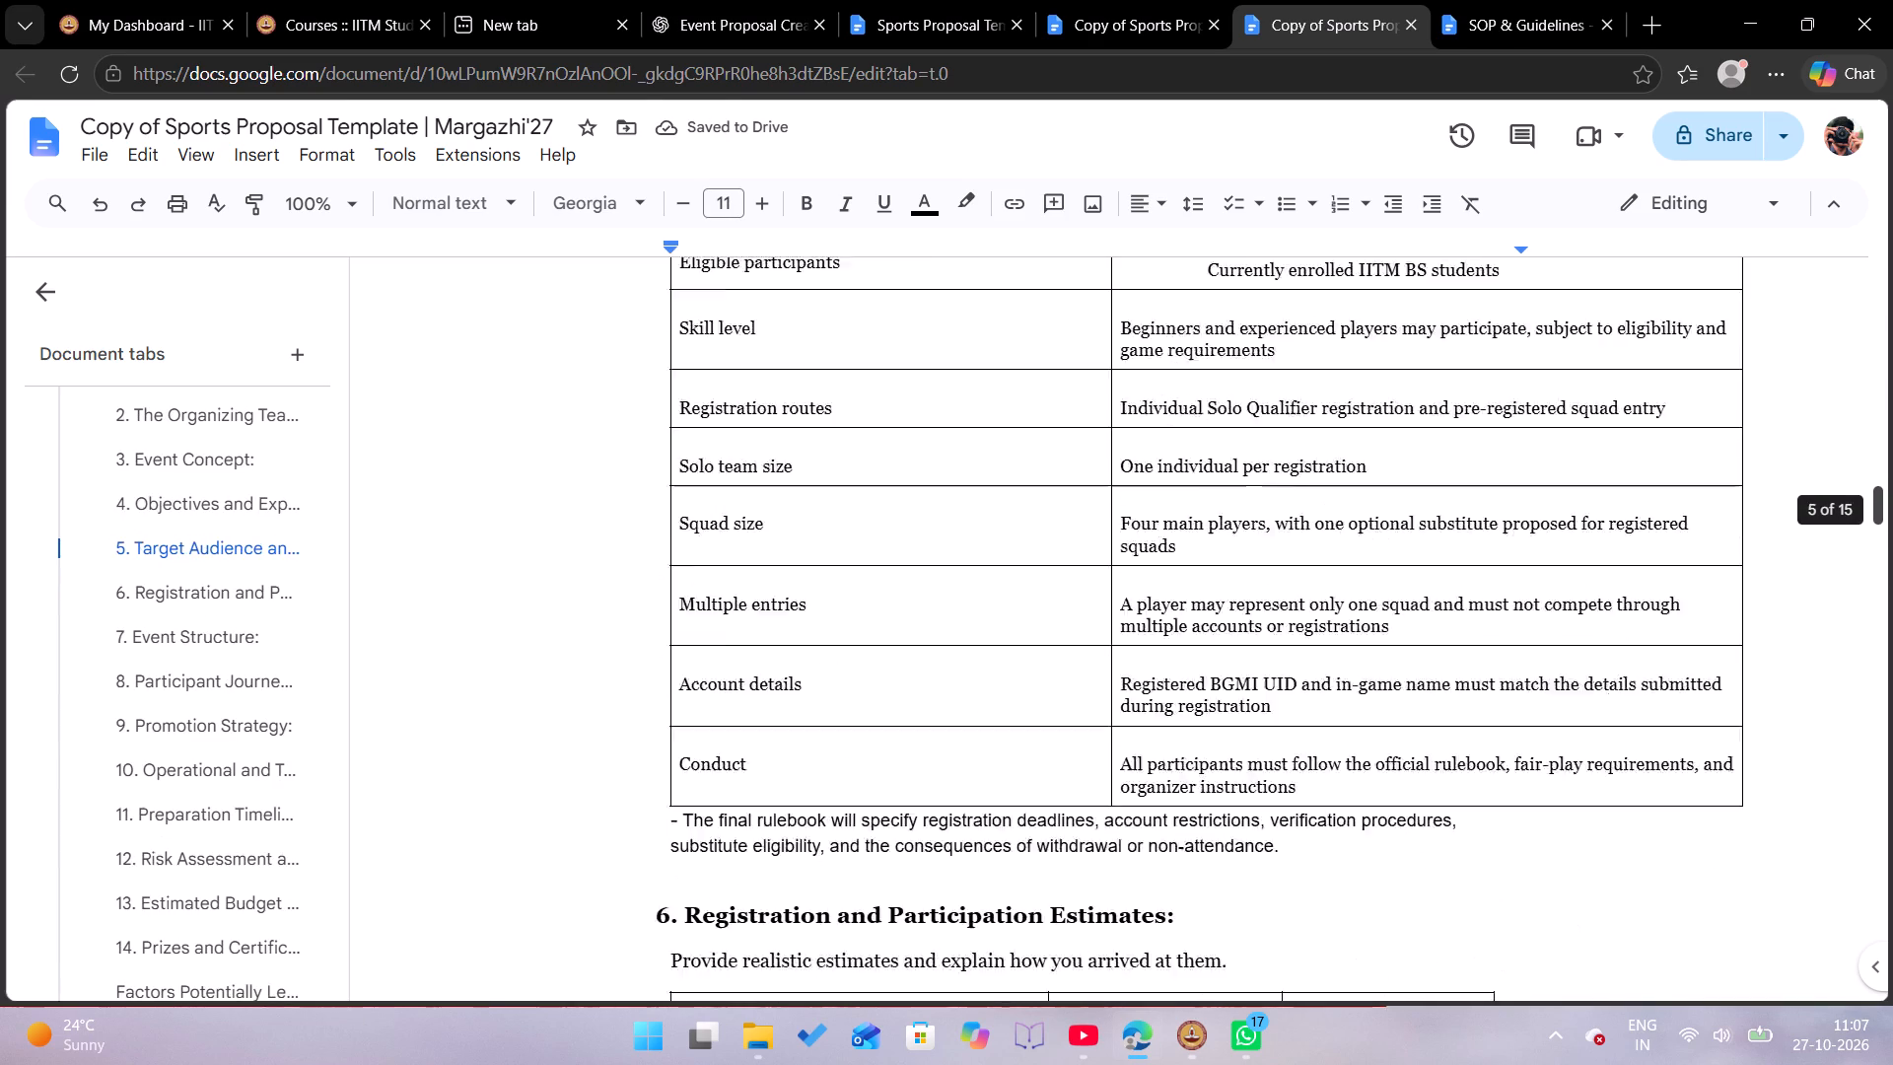
pyautogui.moveTo(1891, 498); pyautogui.dragTo(1885, 399)
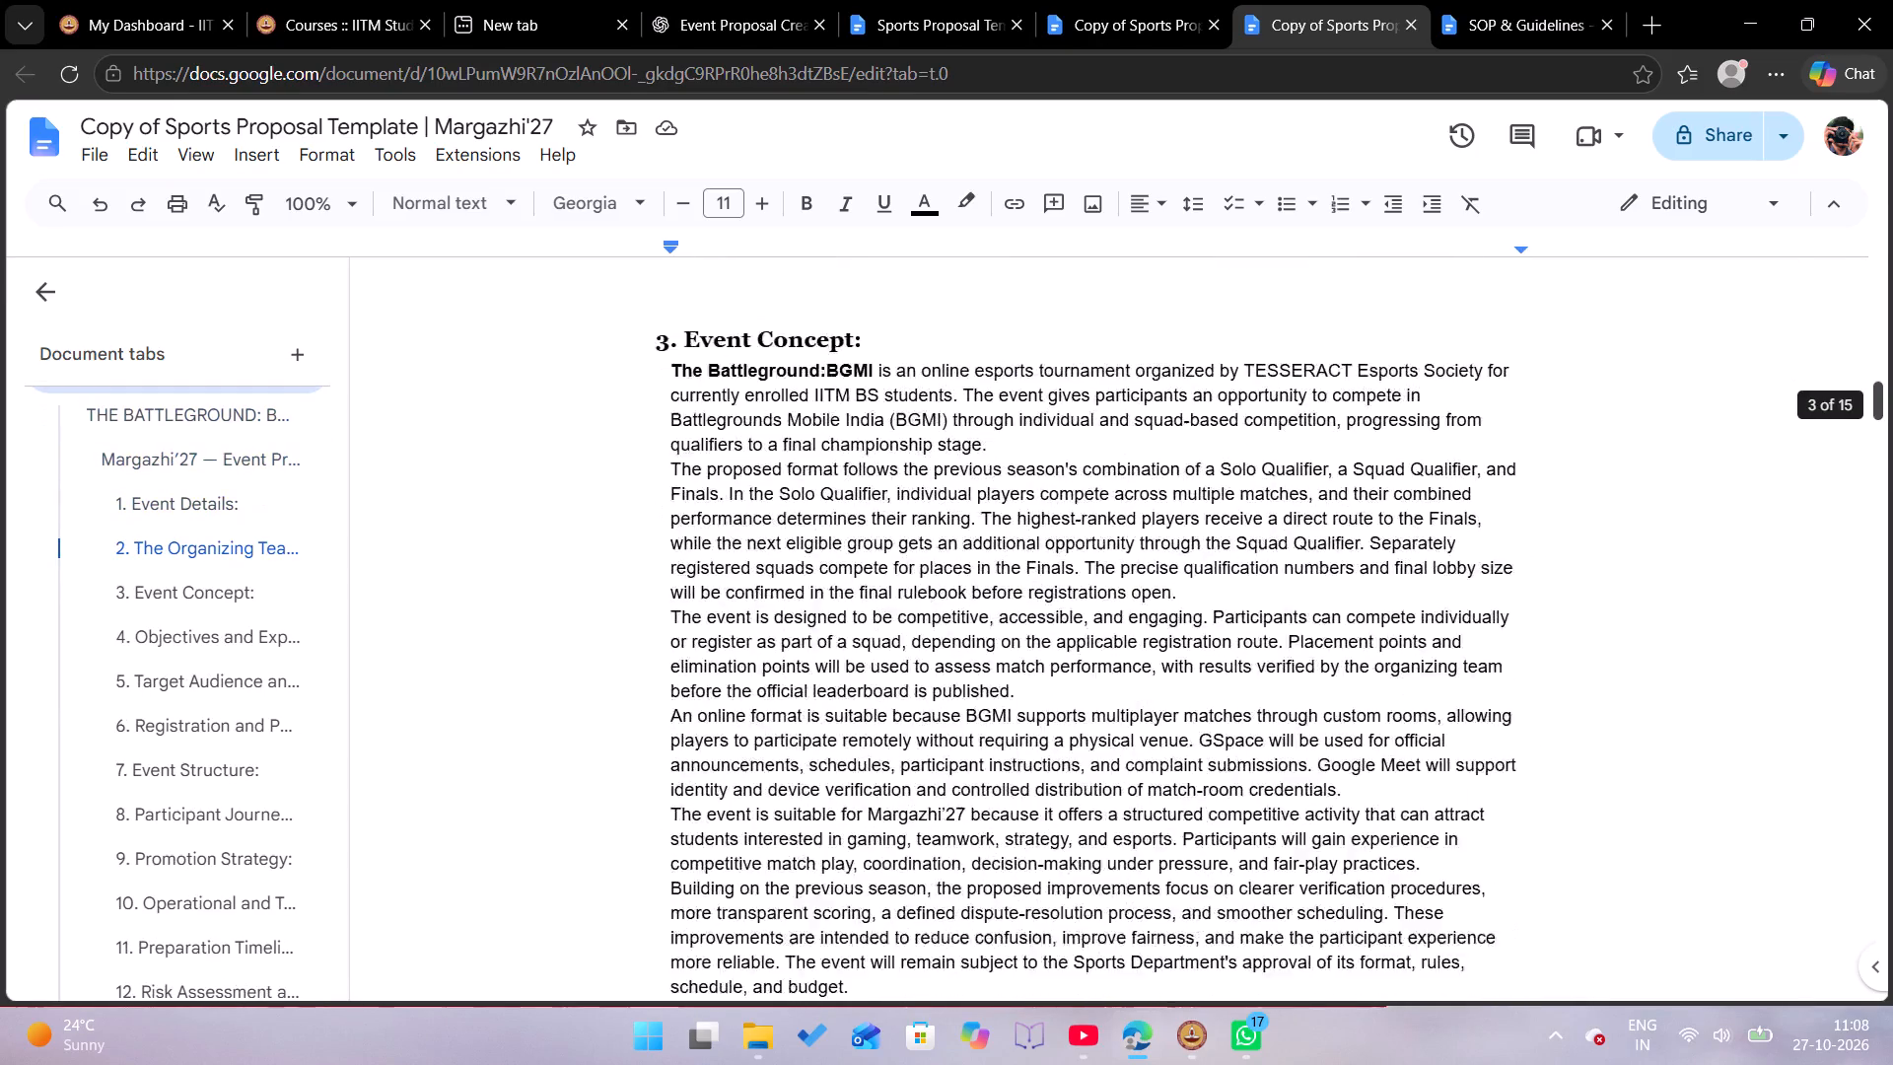
pyautogui.moveTo(1885, 399); pyautogui.dragTo(1880, 561)
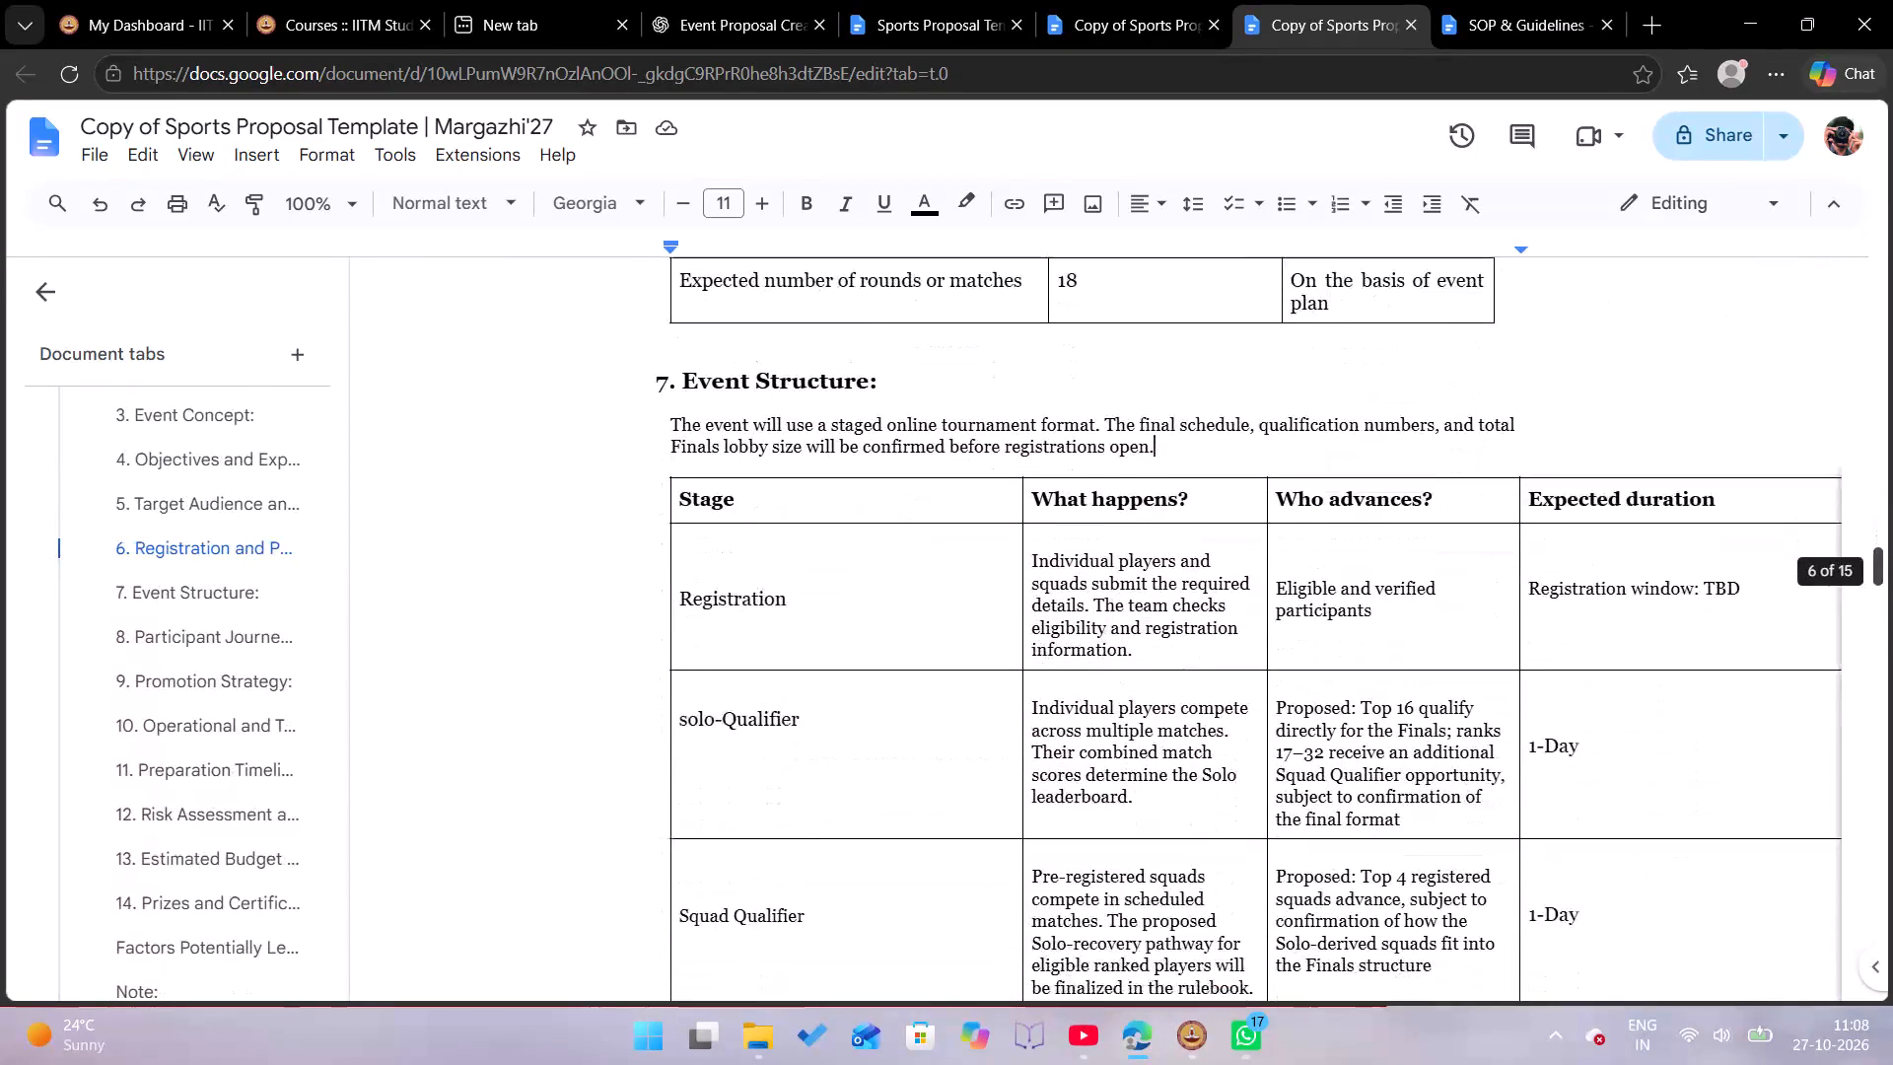
pyautogui.moveTo(1880, 561); pyautogui.dragTo(1868, 629)
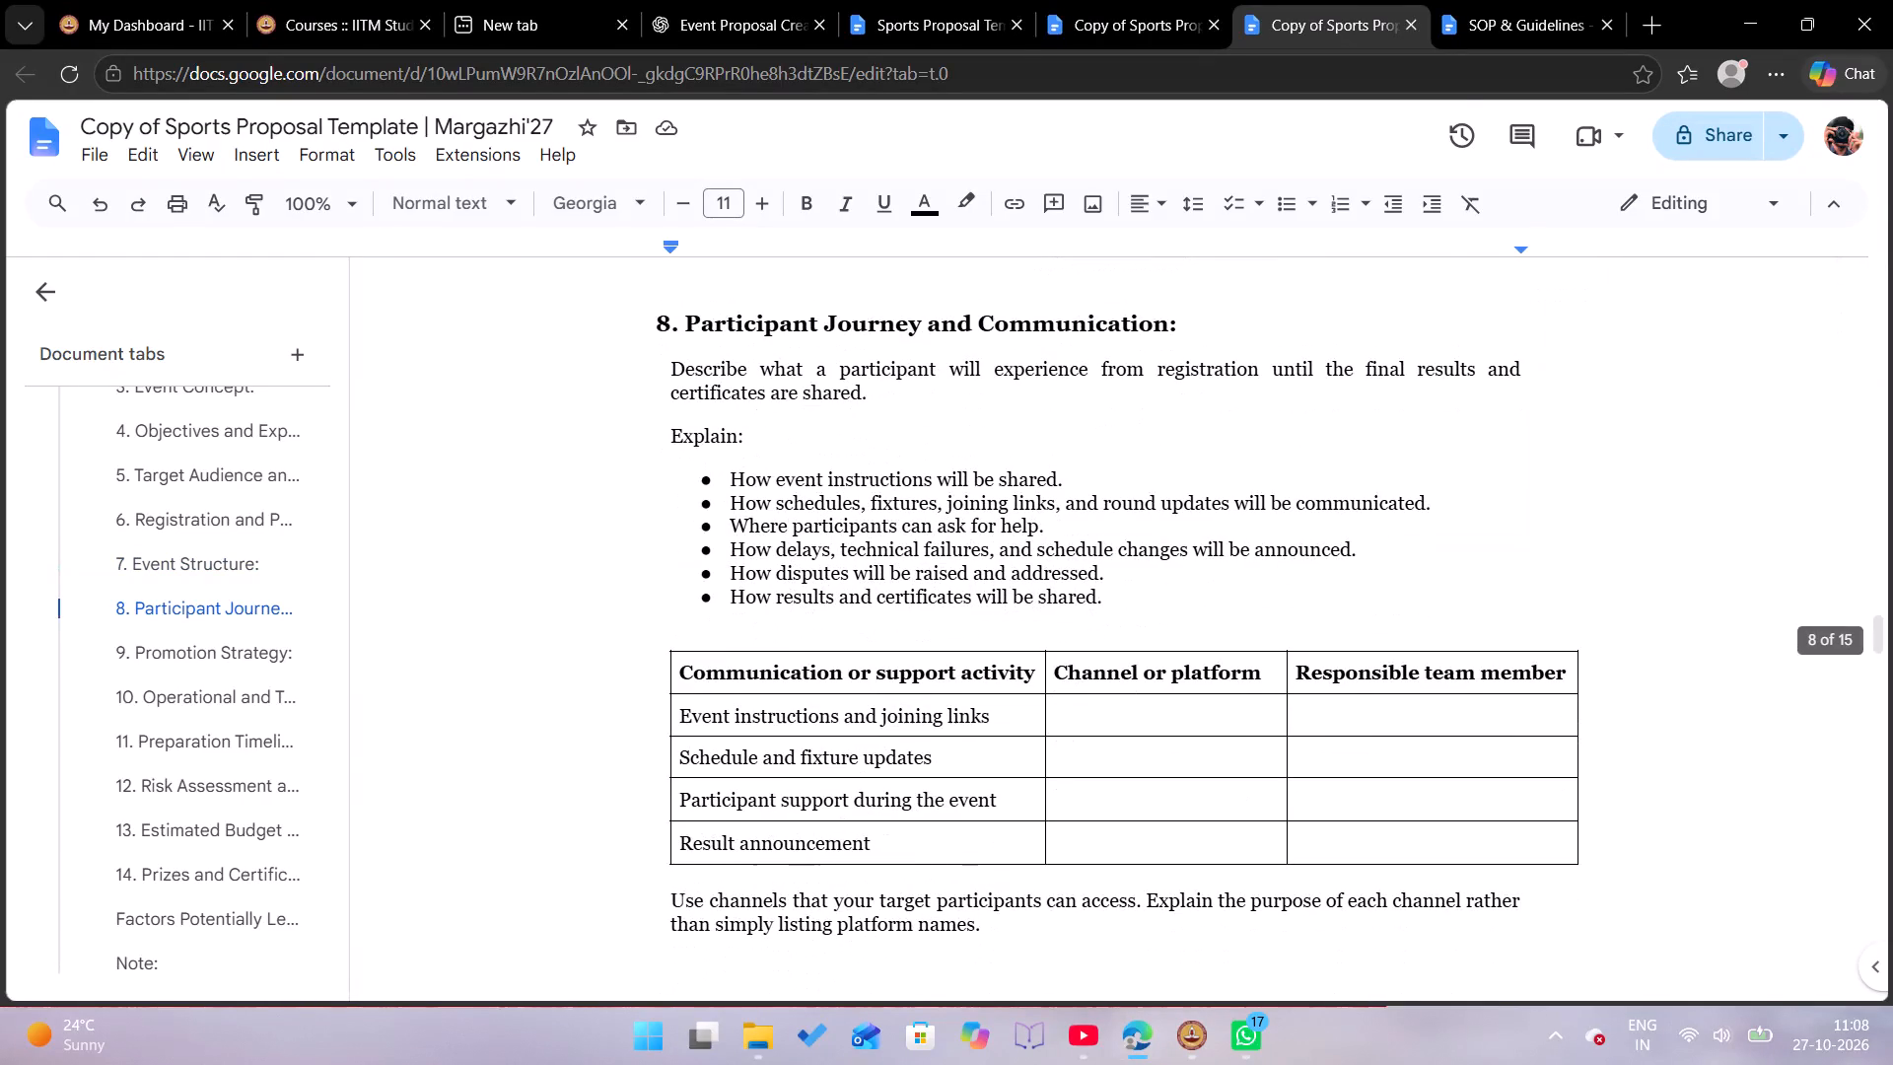
pyautogui.click(1140, 2)
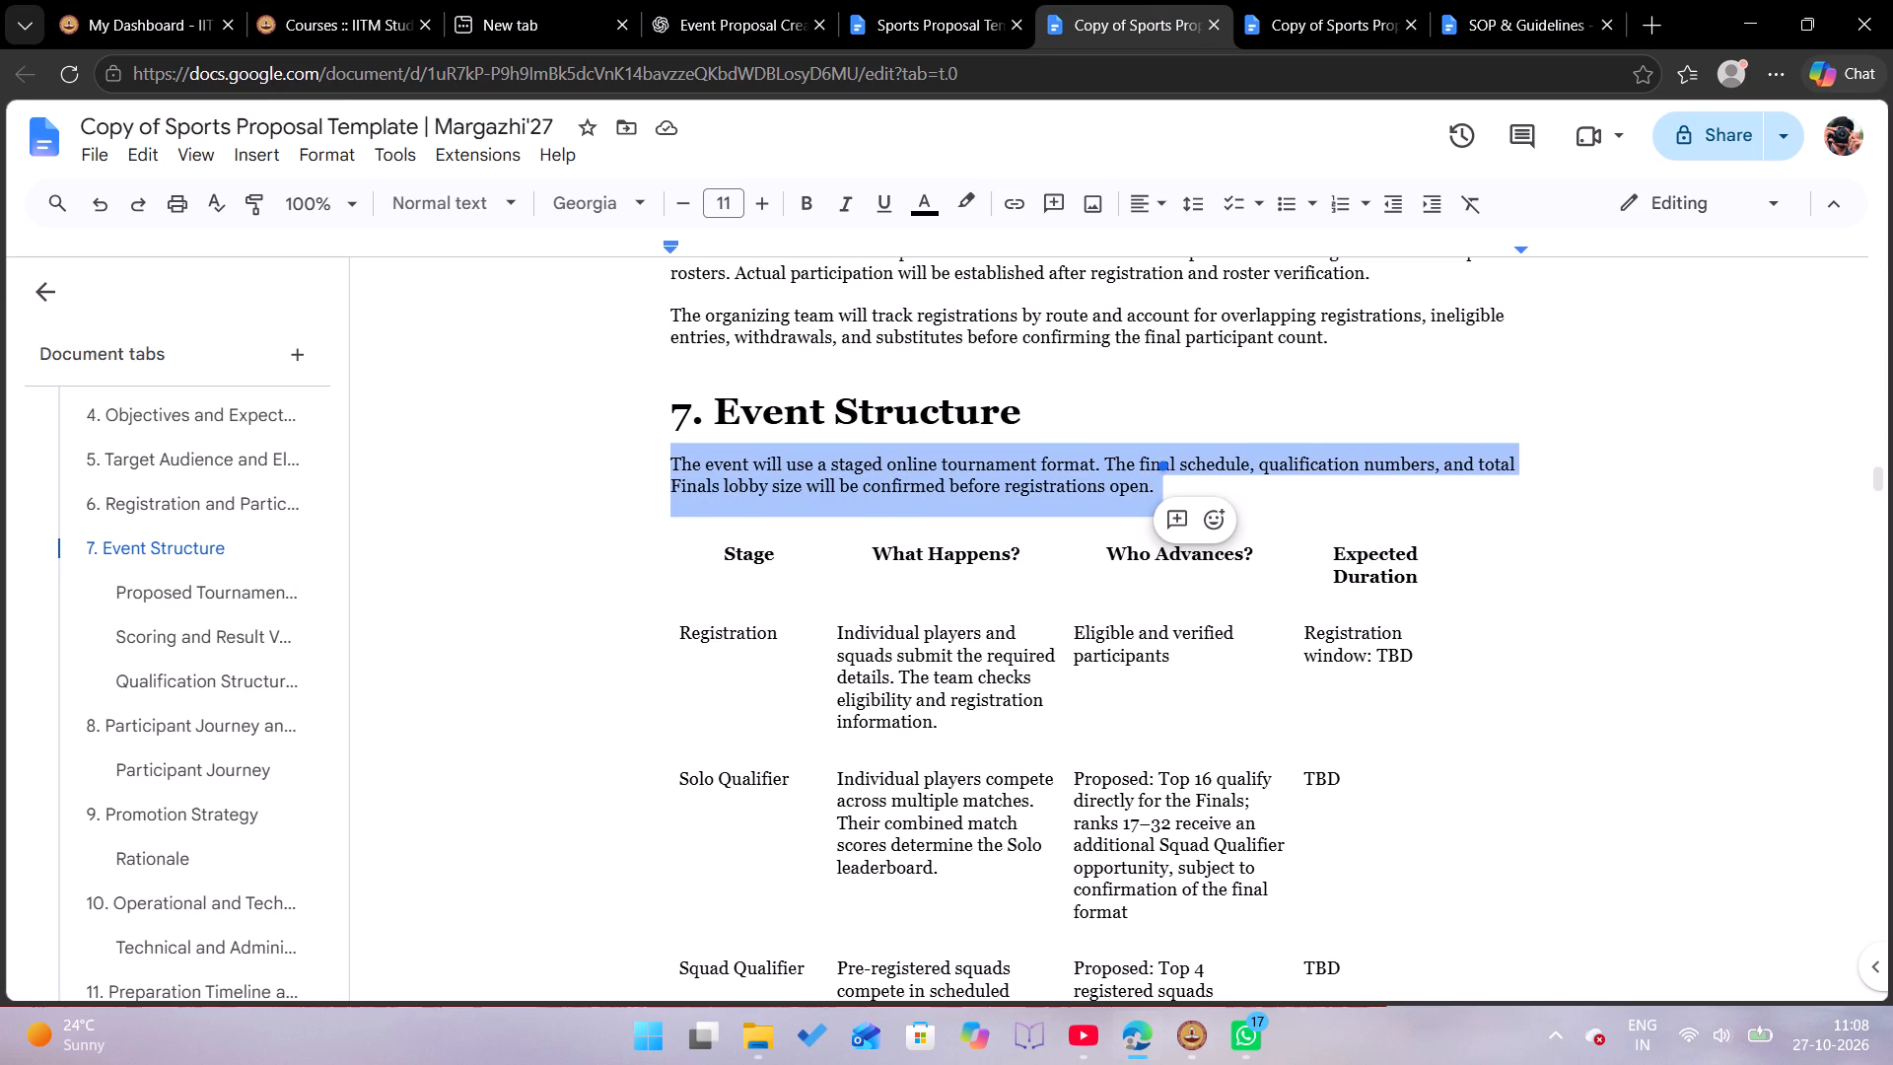
pyautogui.click(1617, 425)
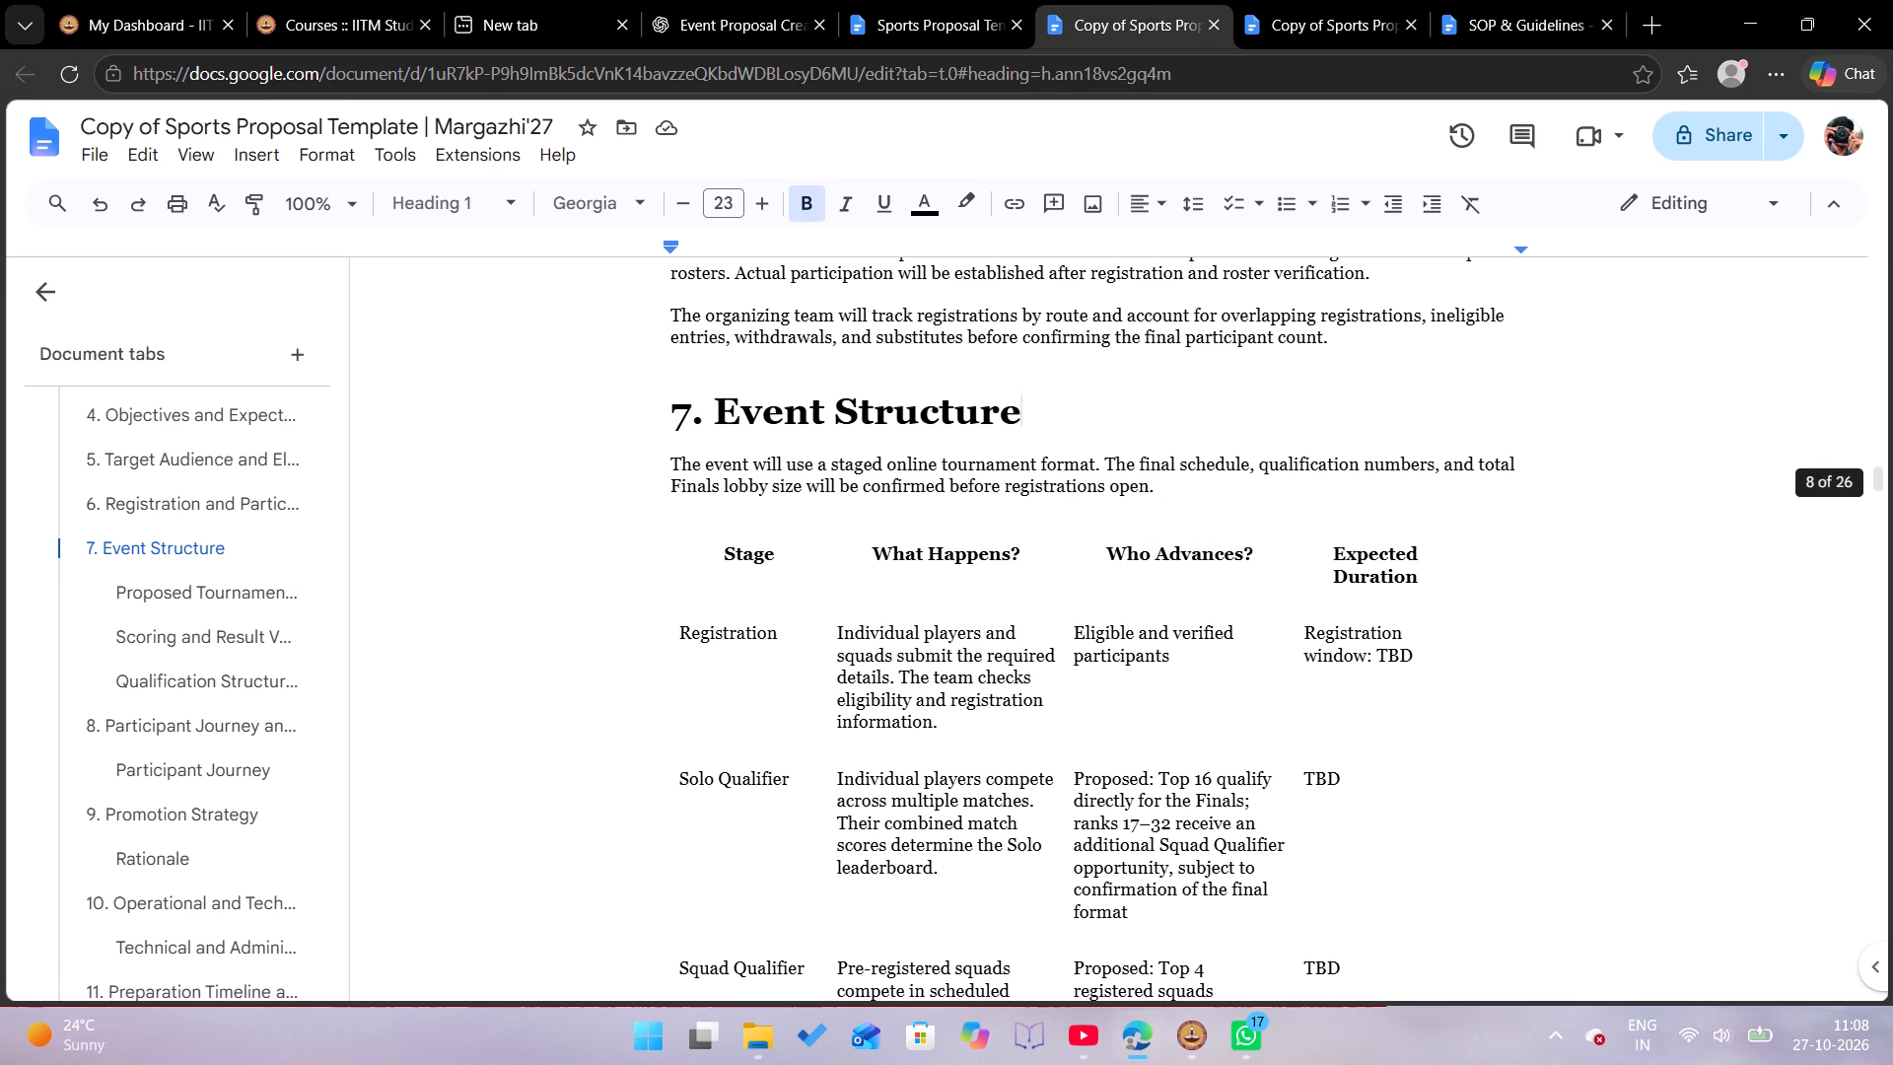
pyautogui.moveTo(1878, 478); pyautogui.dragTo(1889, 518)
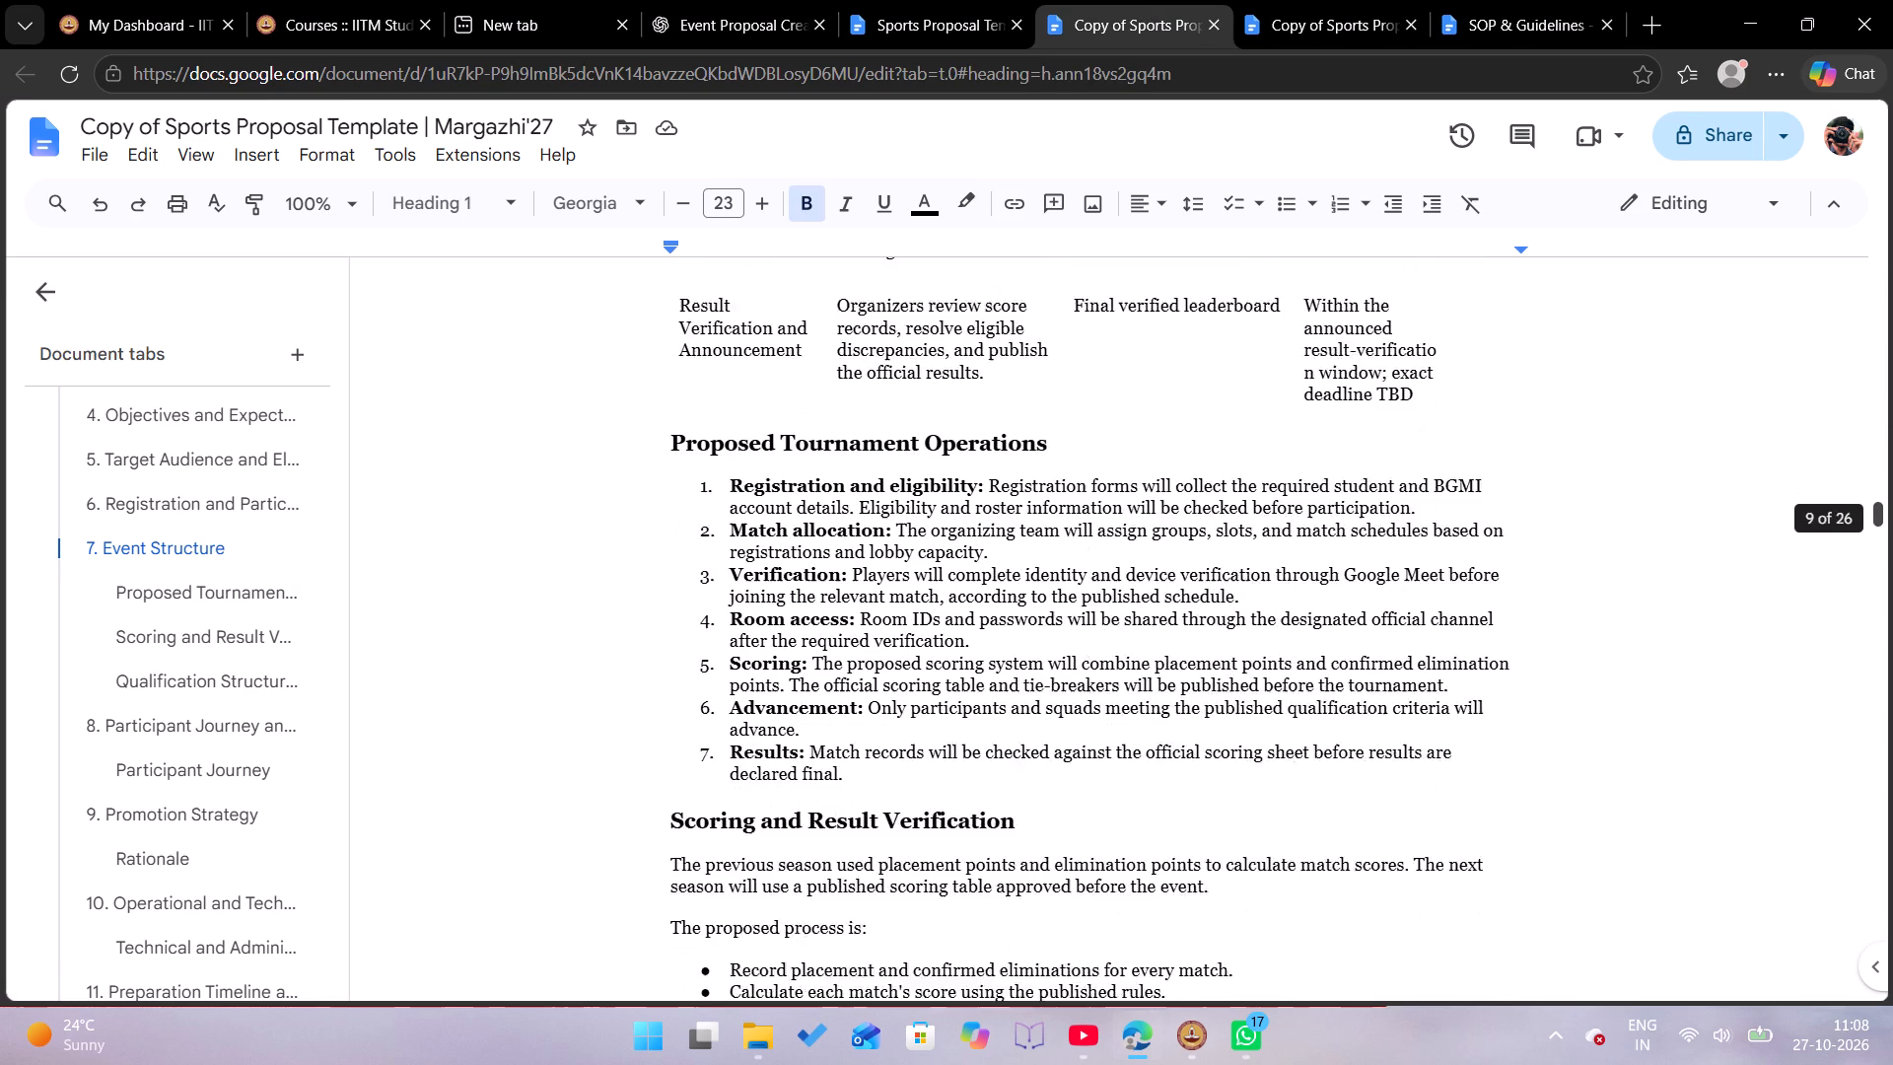
pyautogui.moveTo(1889, 518); pyautogui.dragTo(1885, 523)
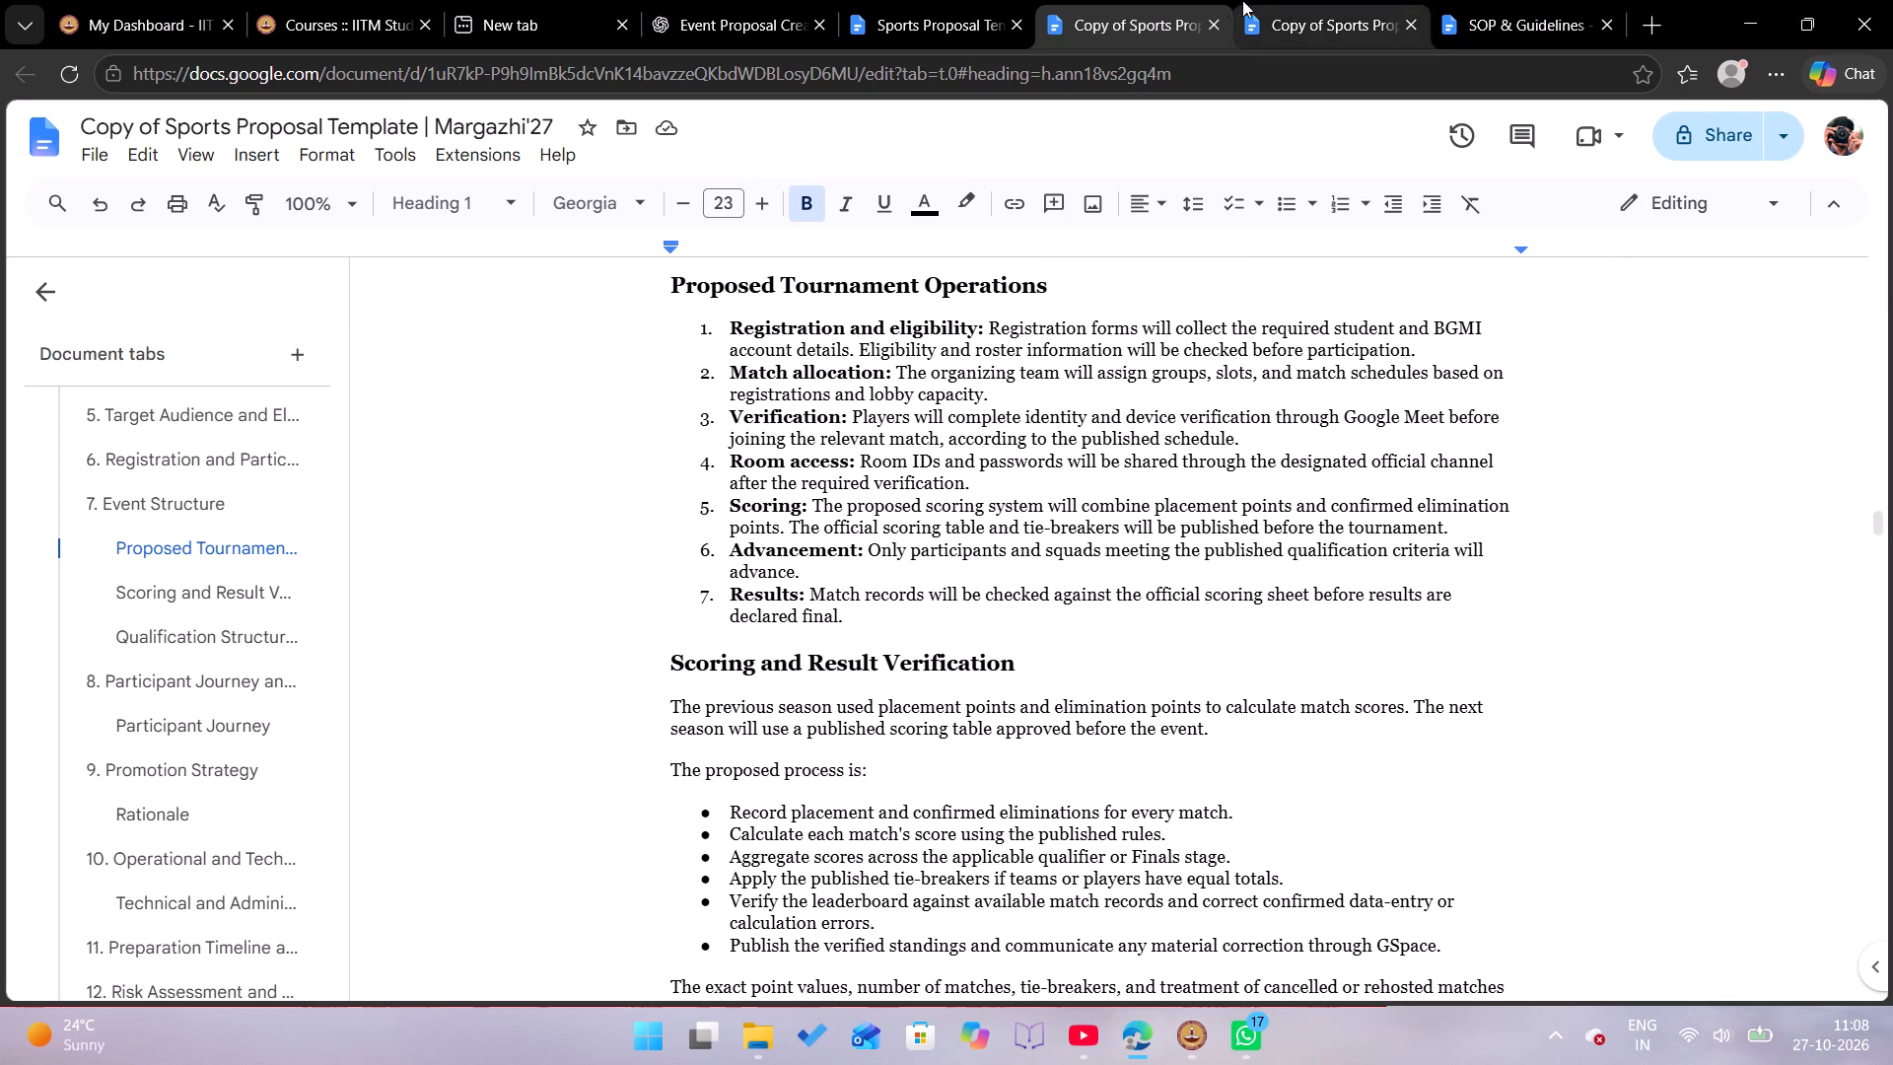
pyautogui.click(1287, 2)
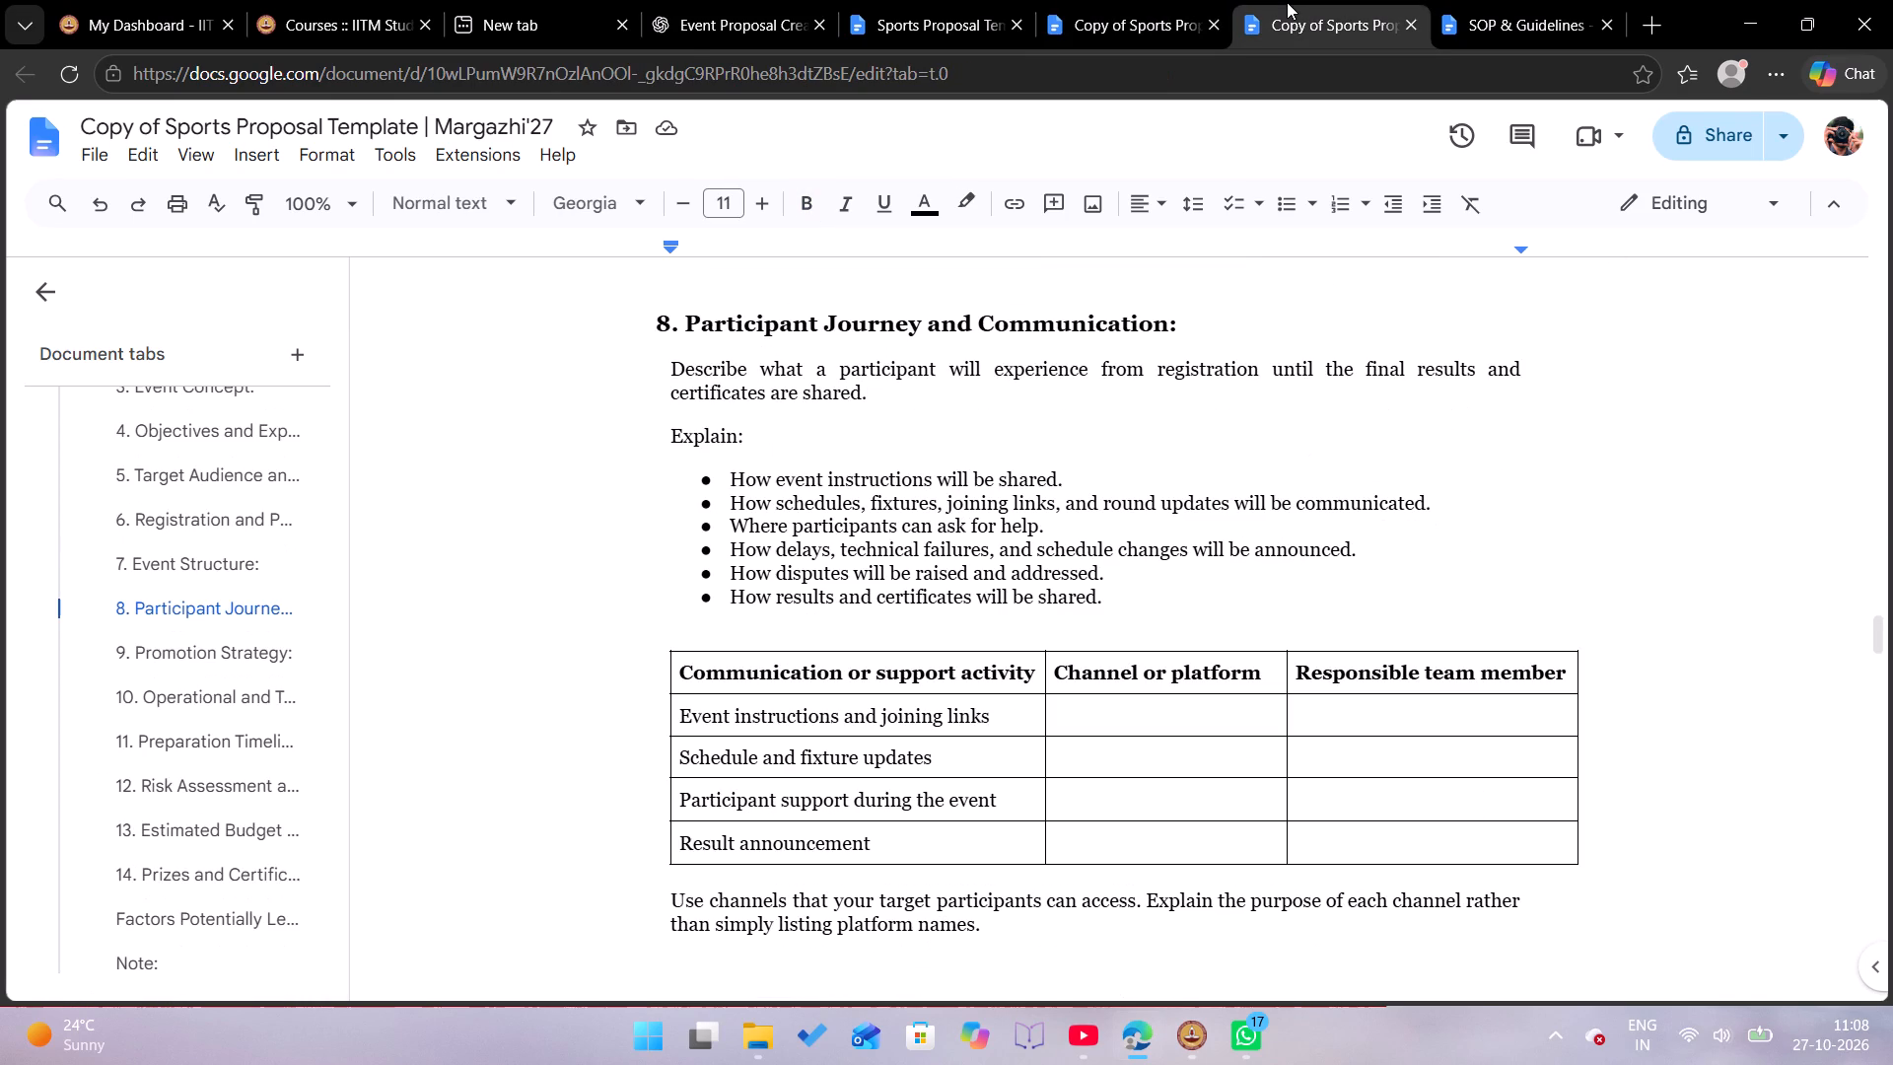
pyautogui.click(1092, 1)
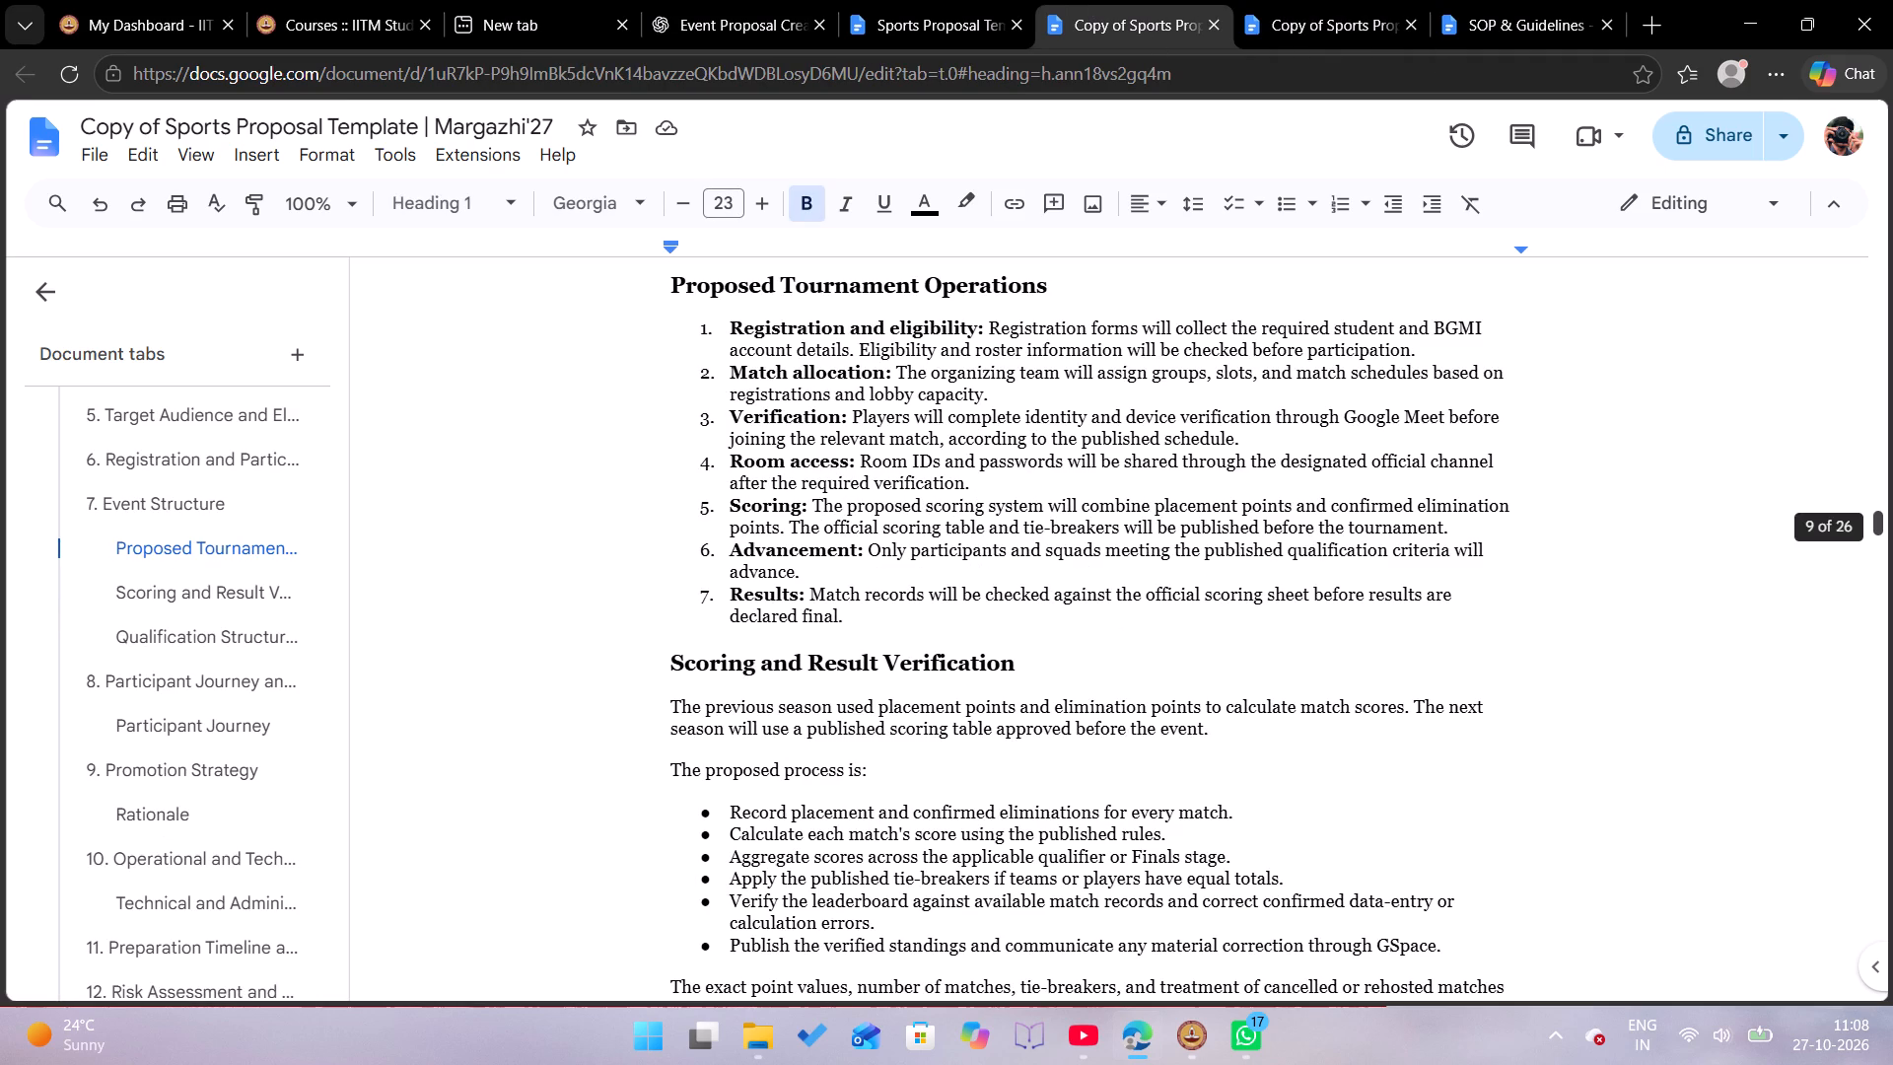
pyautogui.moveTo(1873, 521); pyautogui.dragTo(1876, 467)
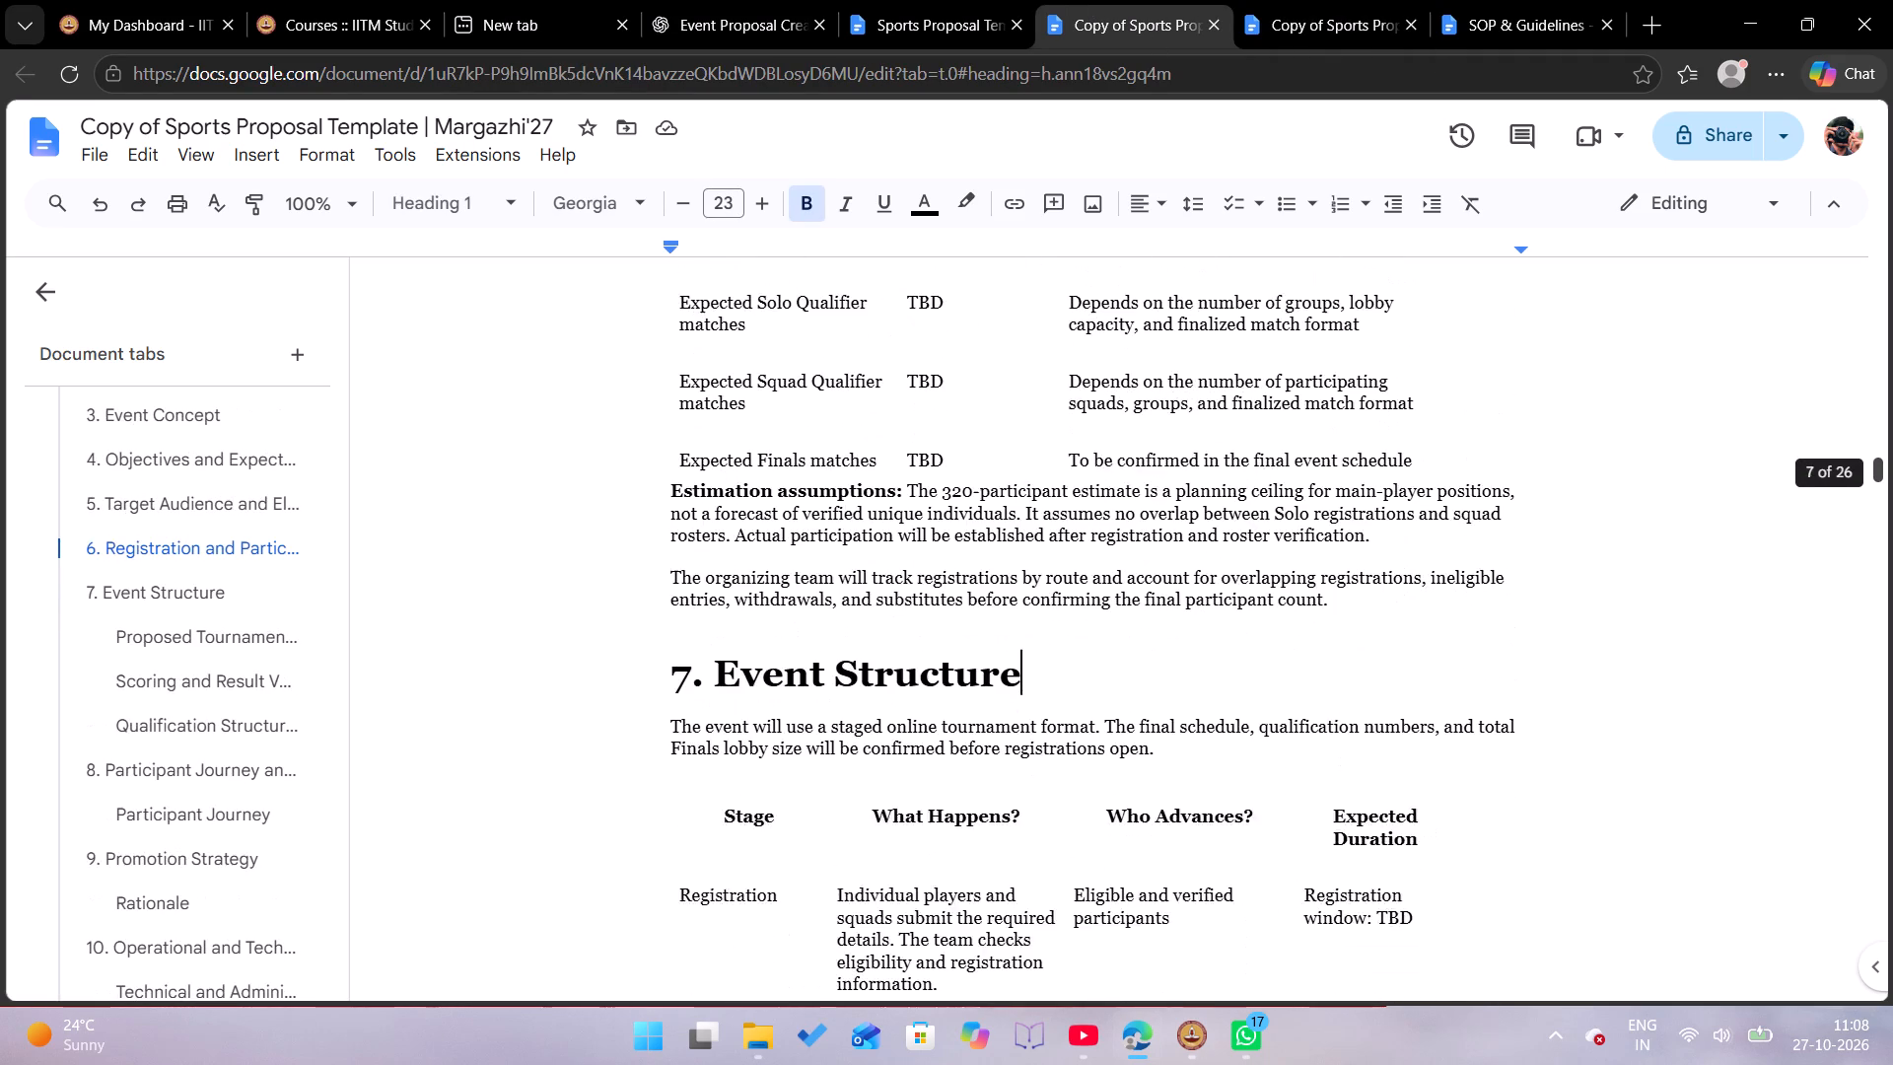
pyautogui.moveTo(1876, 467); pyautogui.dragTo(1862, 520)
pyautogui.click(1862, 520)
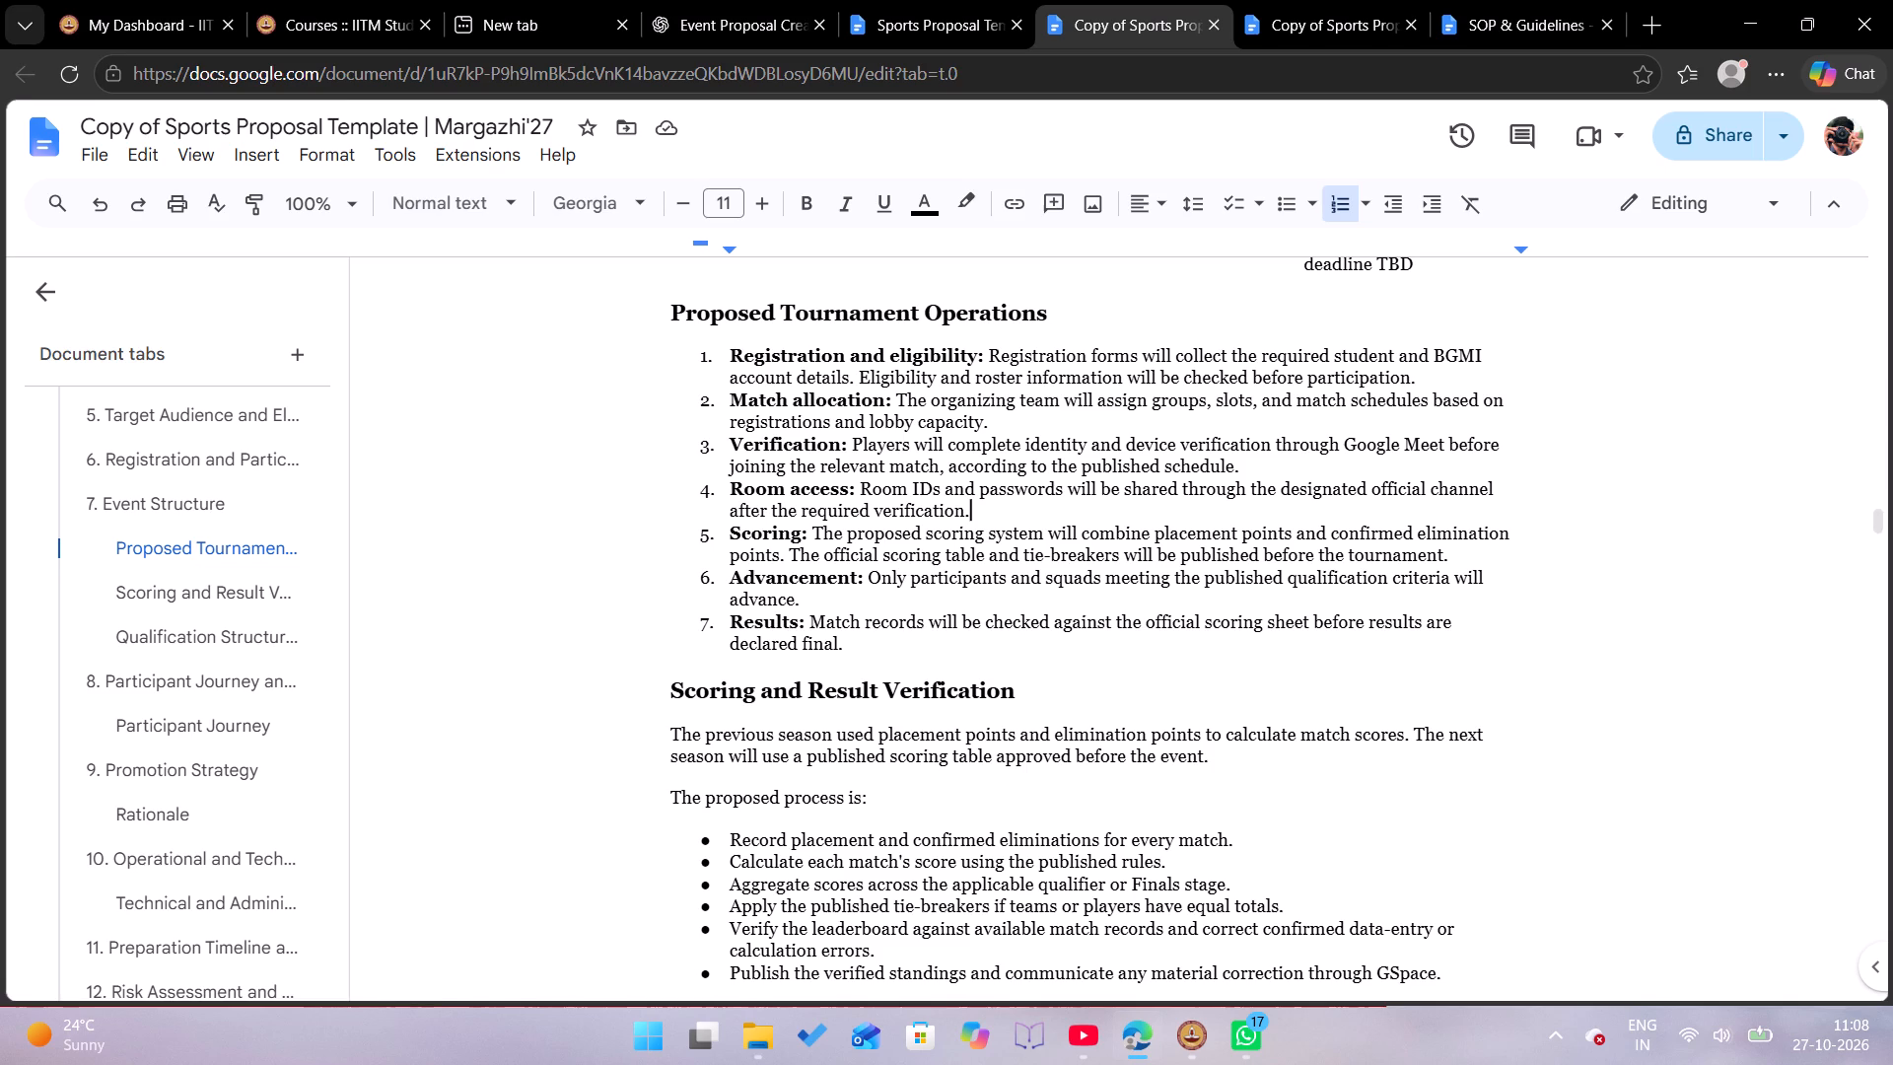
pyautogui.click(1291, 4)
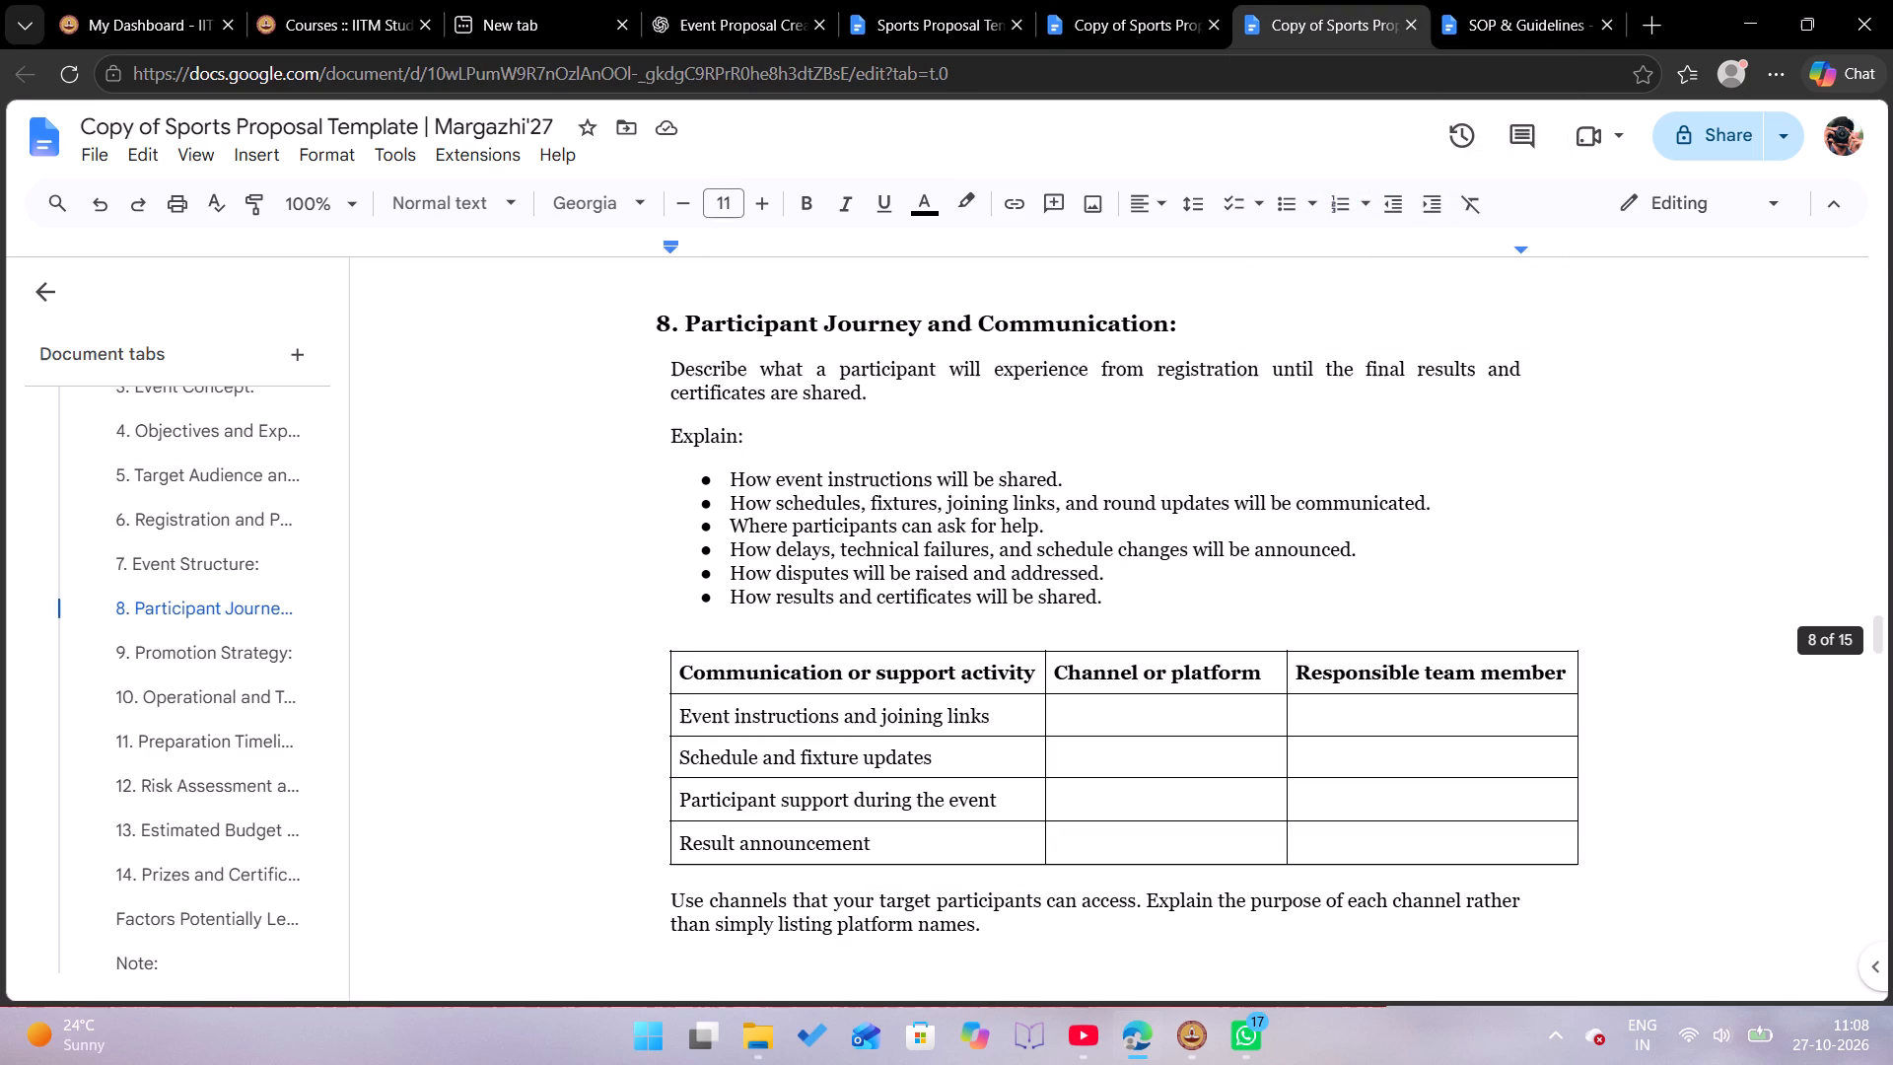
pyautogui.click(1166, 0)
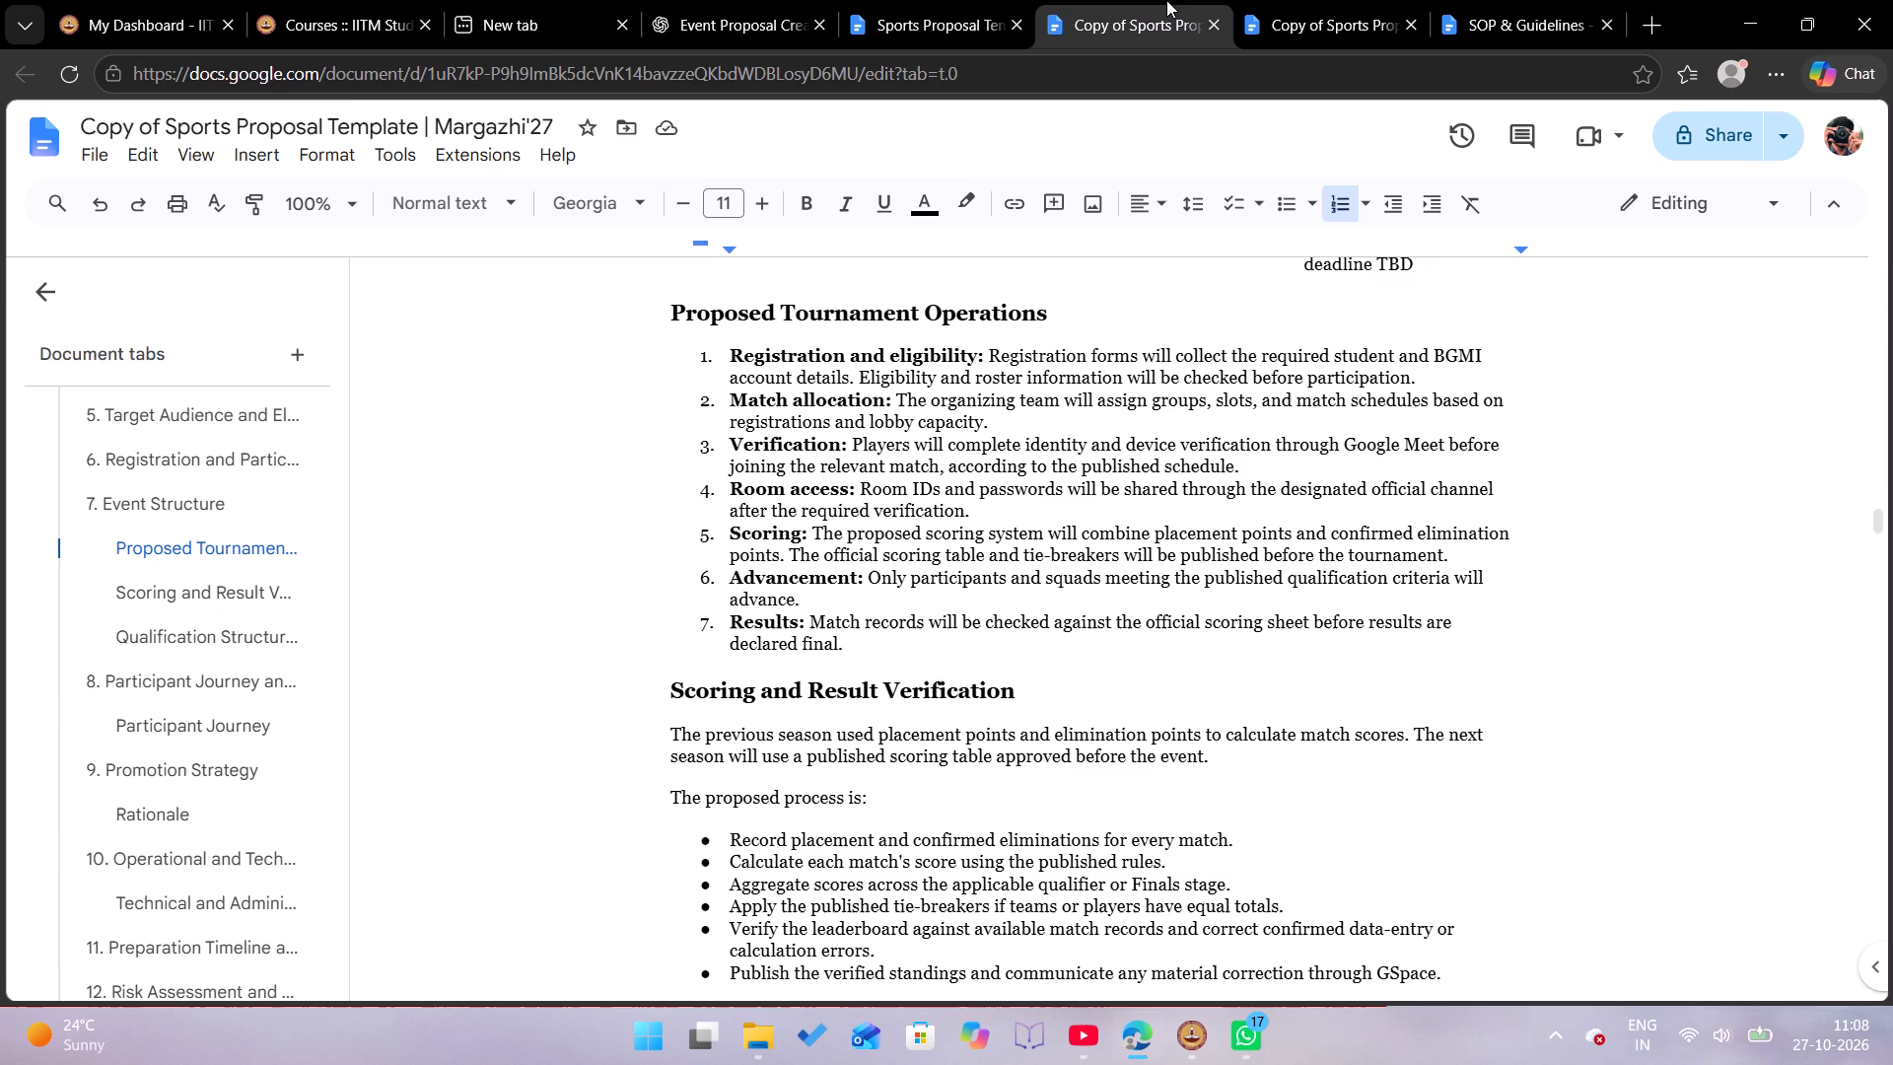
# Copy everything from "Proposed Tournament Operations" to the end of "Qualification Structure Requiring Confirmation" from the draft into the template between the Event Structure table and heading 8.
pyautogui.click(1879, 510)
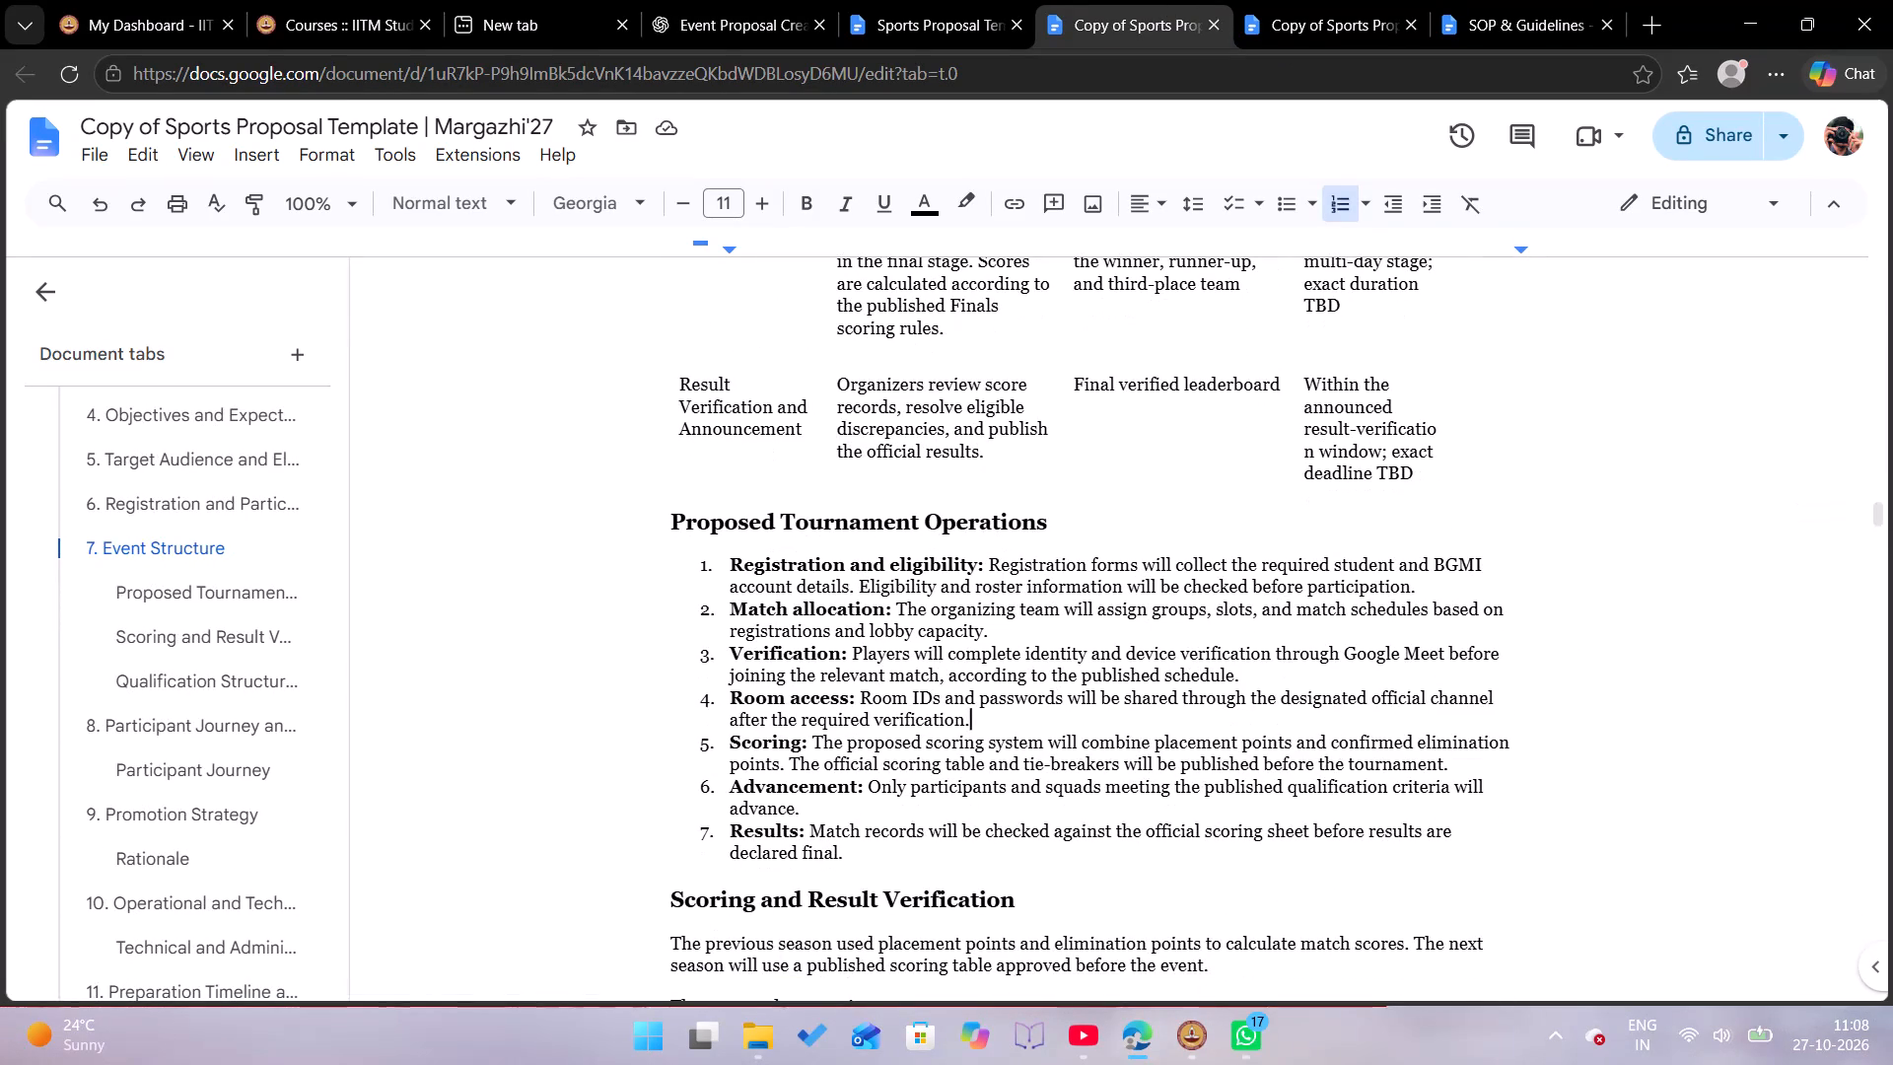
pyautogui.moveTo(672, 520); pyautogui.dragTo(773, 621)
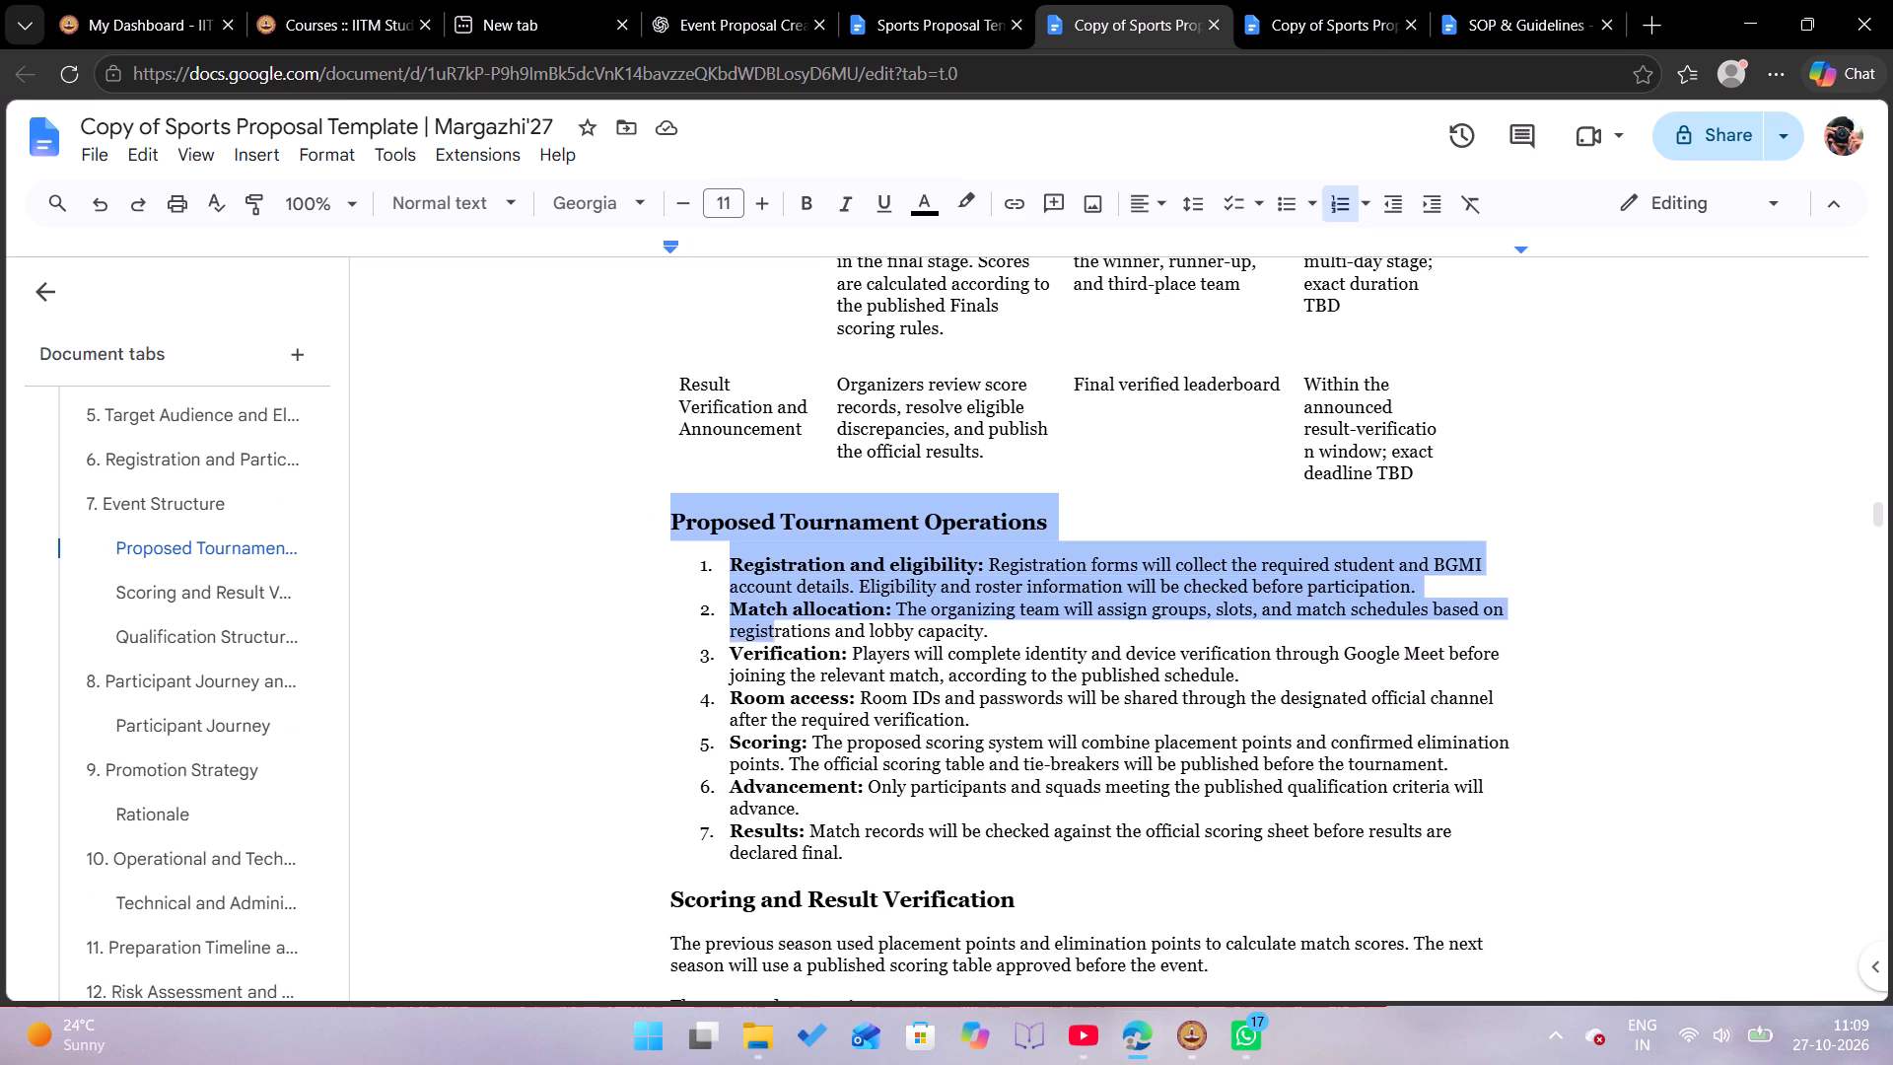
pyautogui.moveTo(773, 621); pyautogui.dragTo(853, 1010)
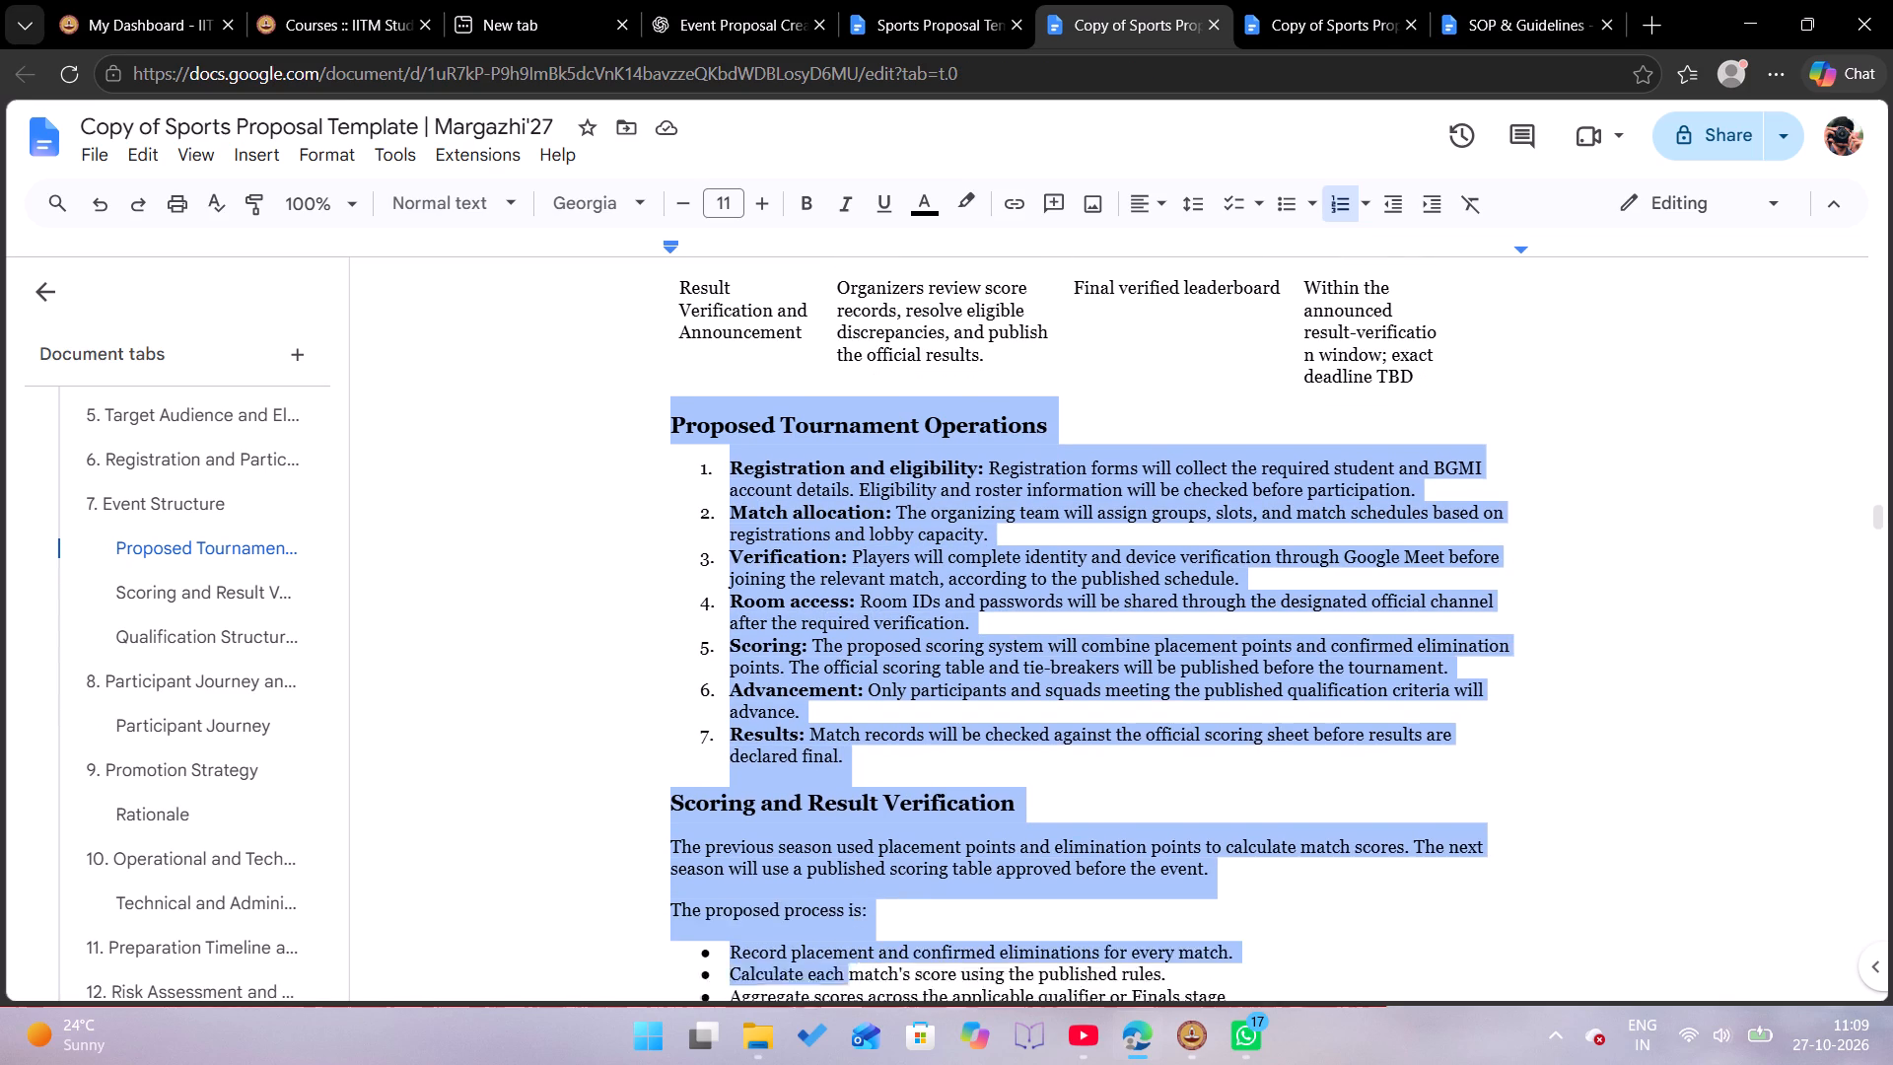
pyautogui.moveTo(853, 1010); pyautogui.dragTo(955, 983)
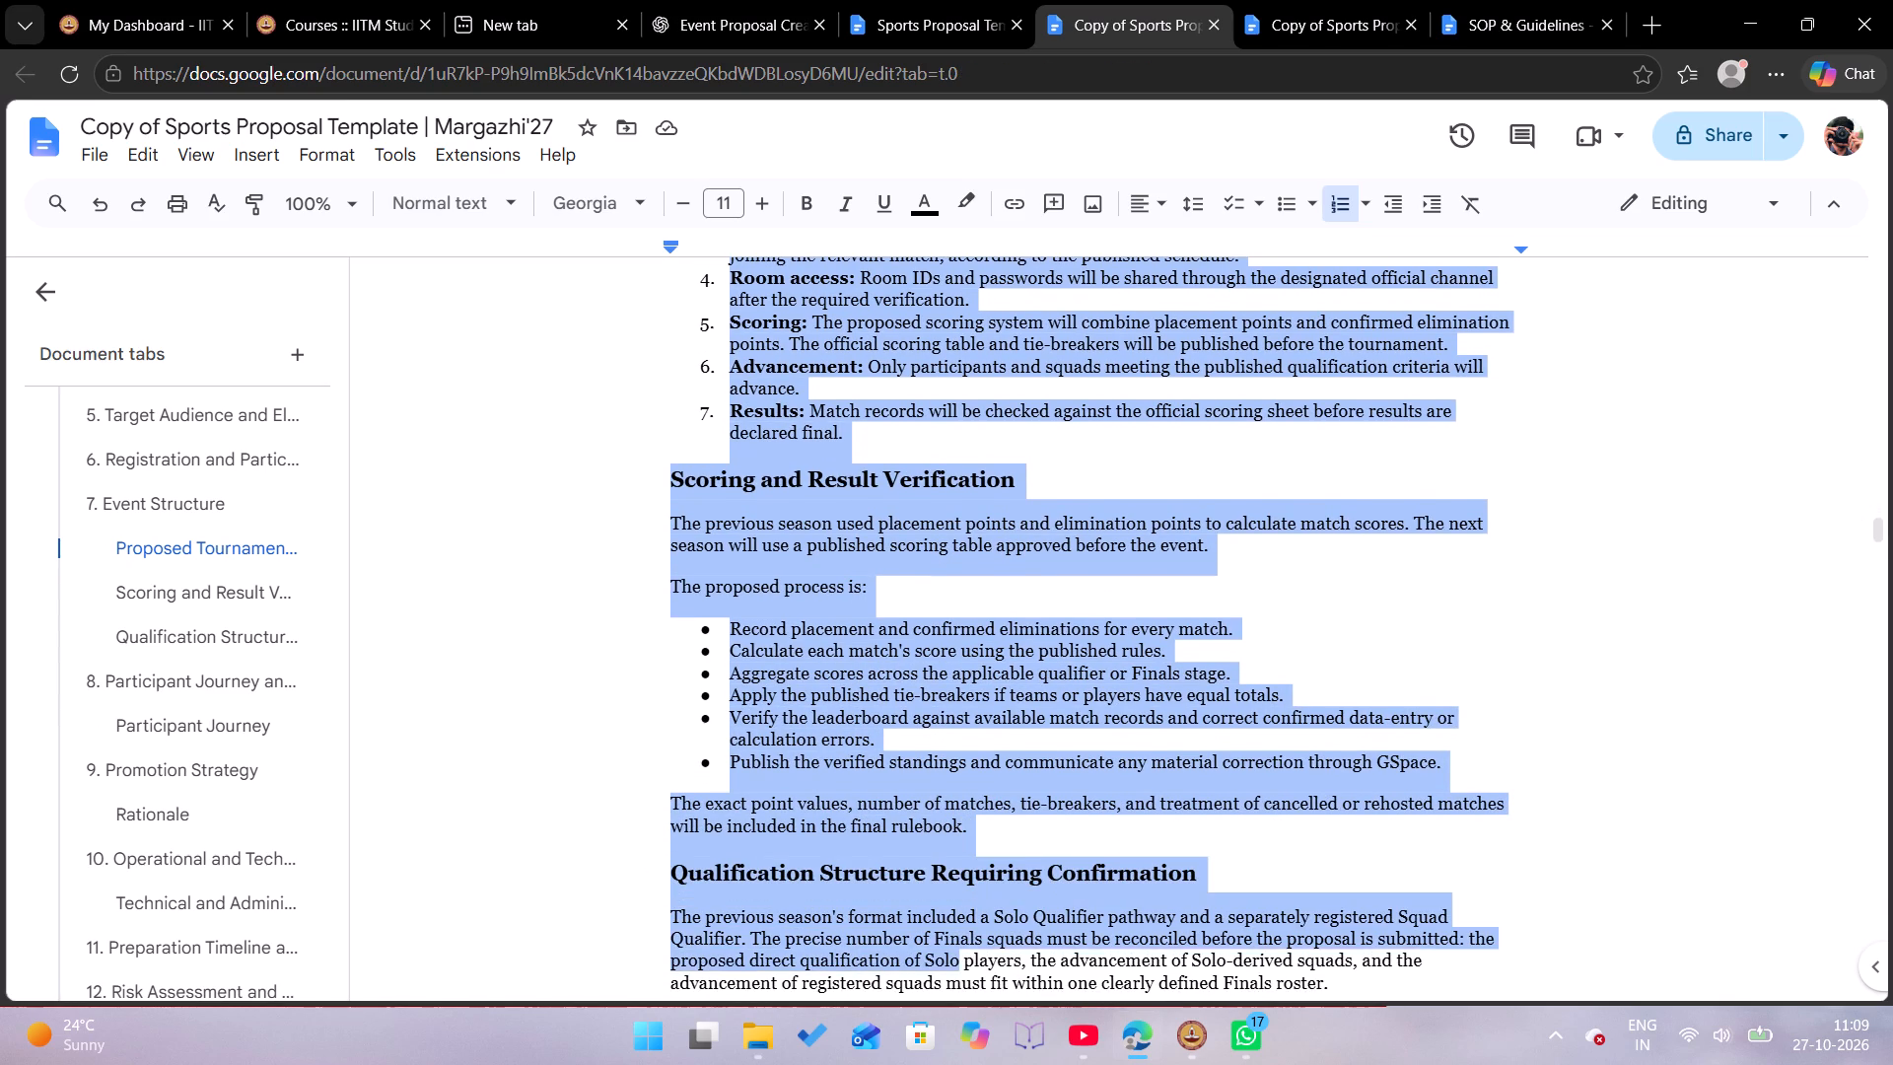
pyautogui.moveTo(955, 983); pyautogui.dragTo(1049, 213)
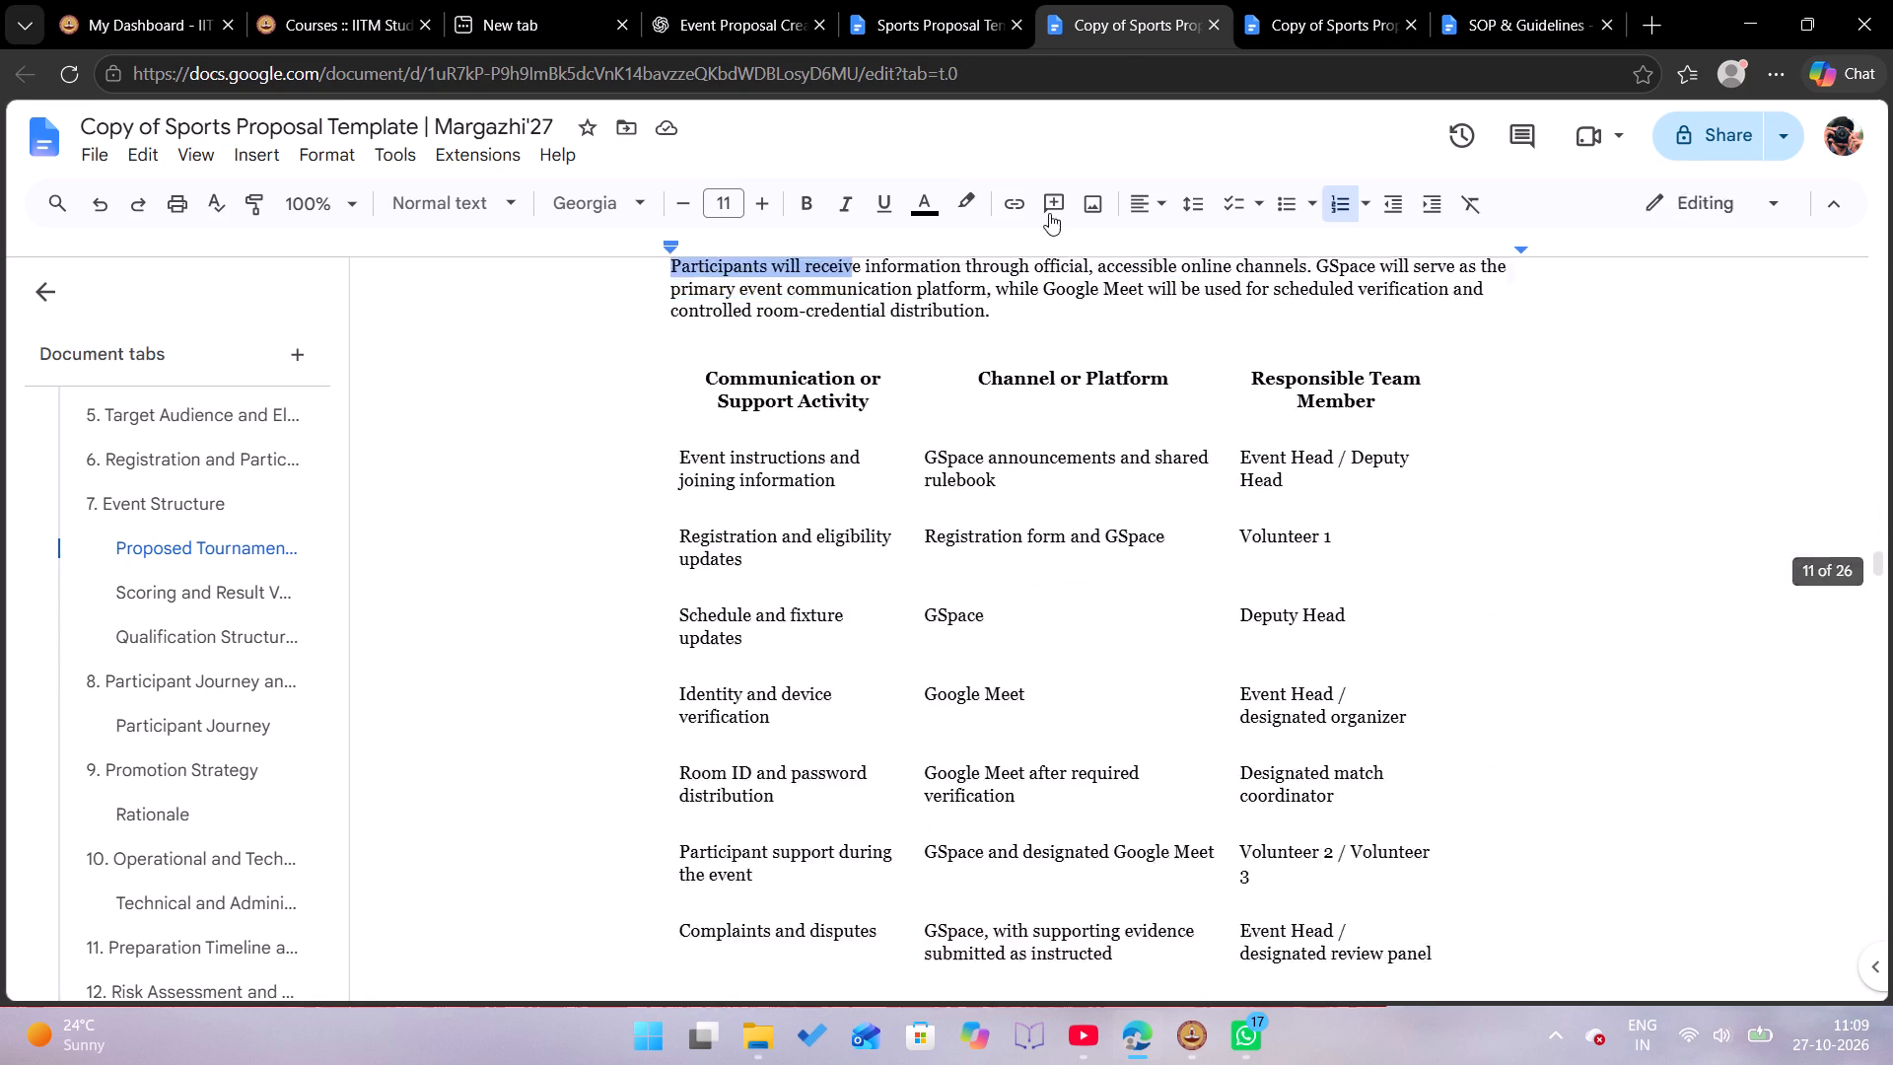
pyautogui.moveTo(1049, 213); pyautogui.dragTo(1147, 518)
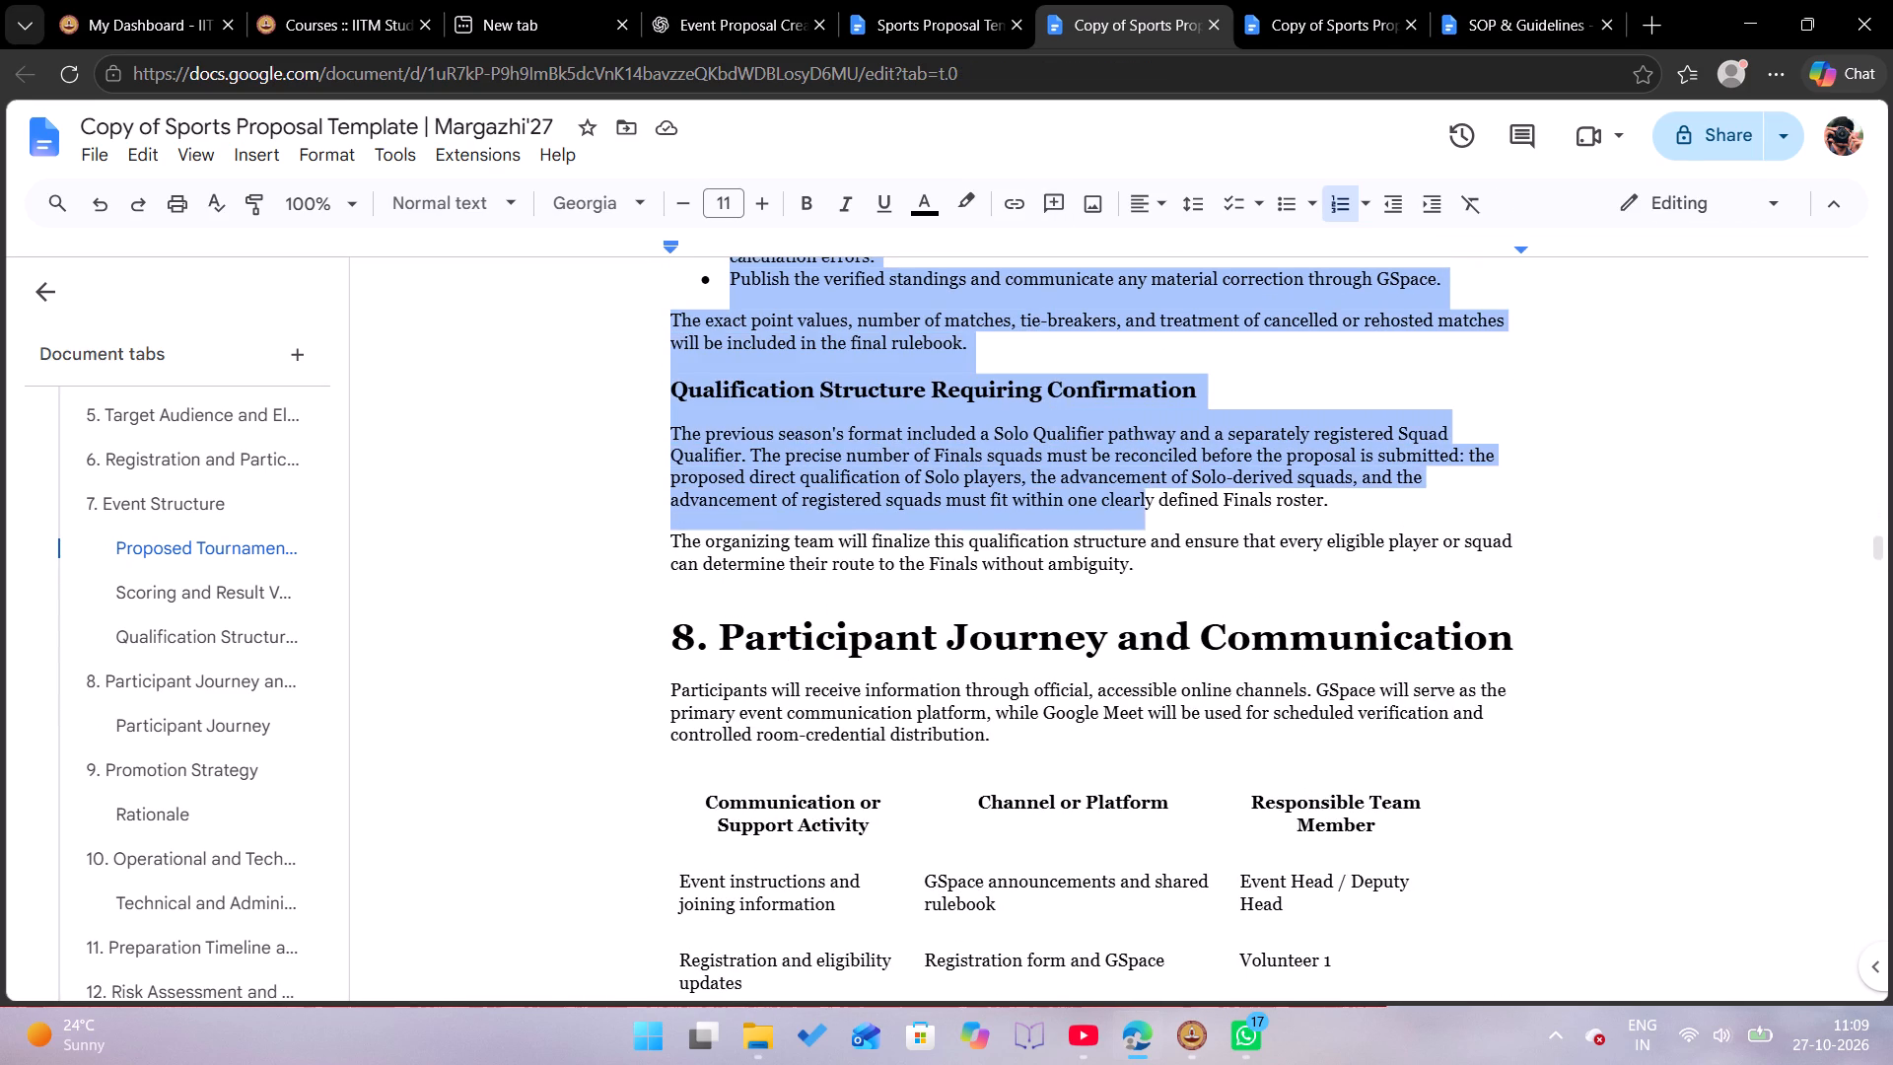
pyautogui.moveTo(1147, 518); pyautogui.dragTo(1138, 567)
pyautogui.hotkey('ctrl', 'c')
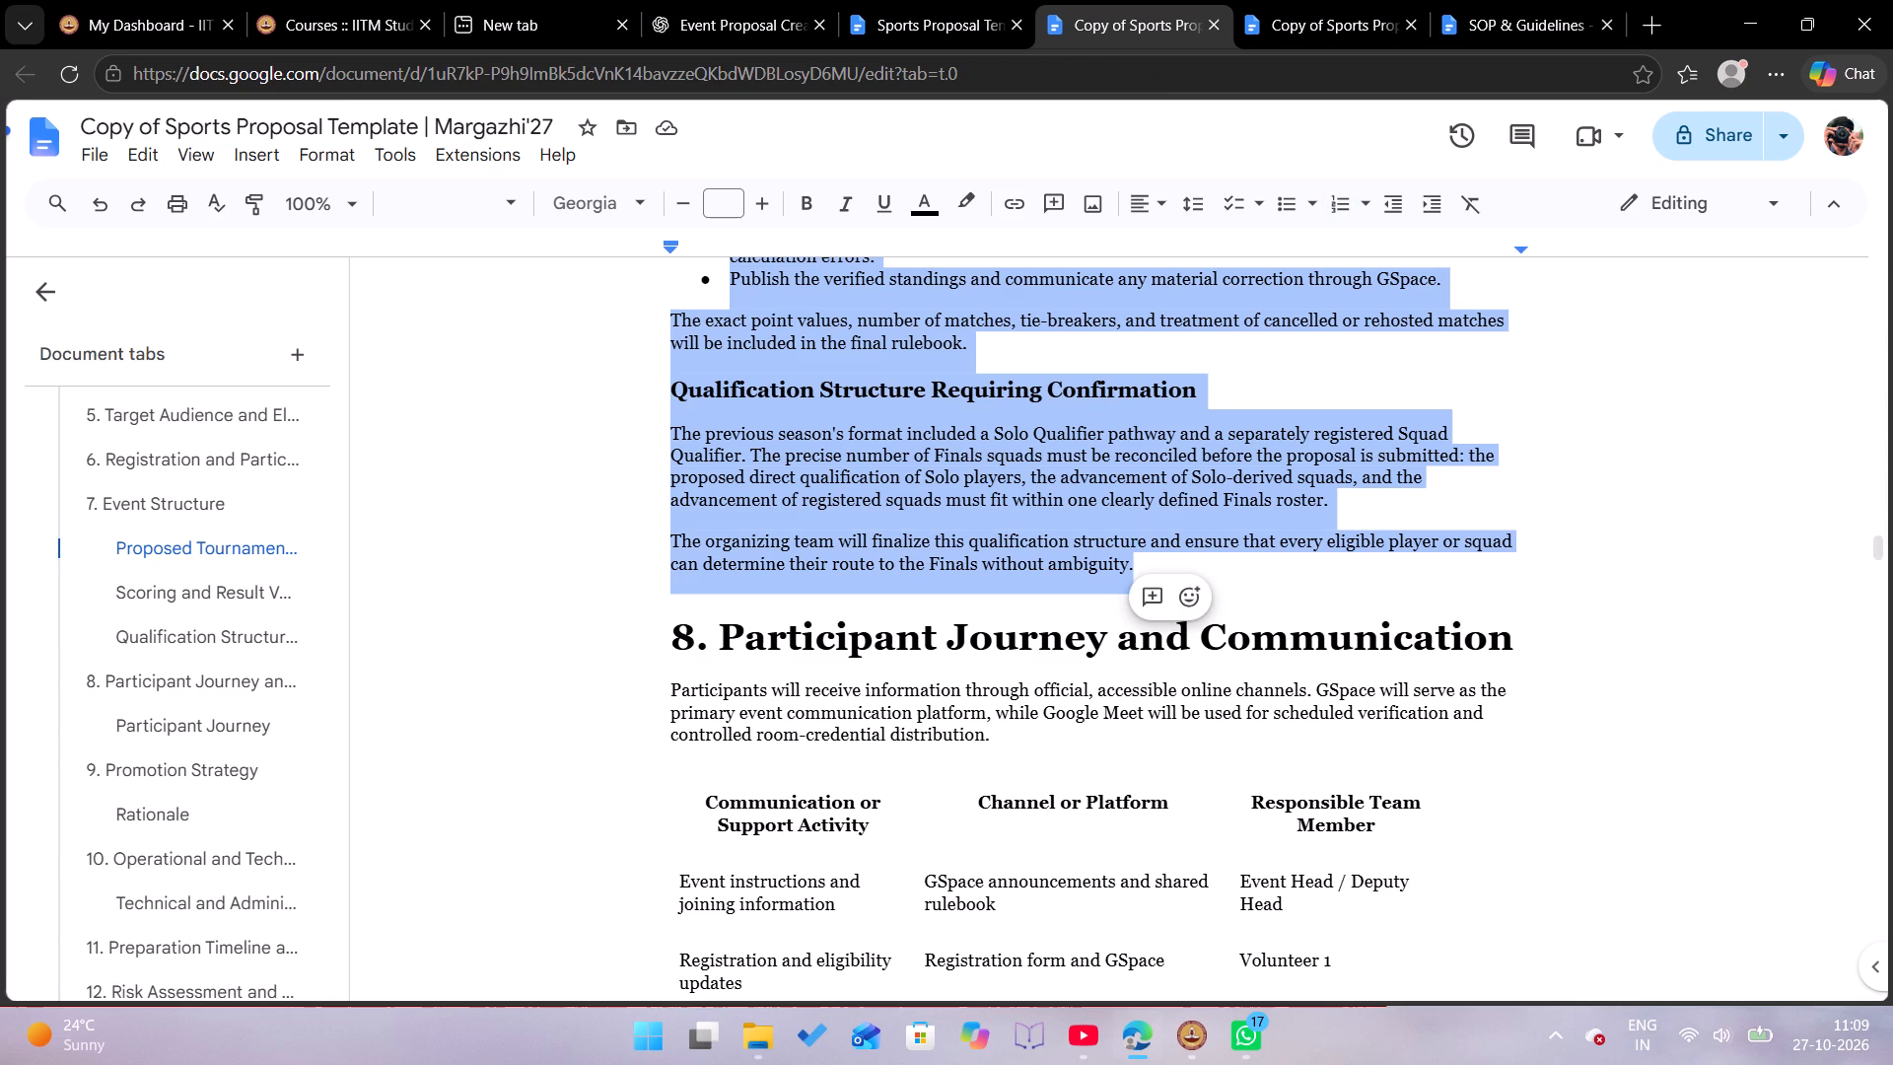
pyautogui.click(1320, 2)
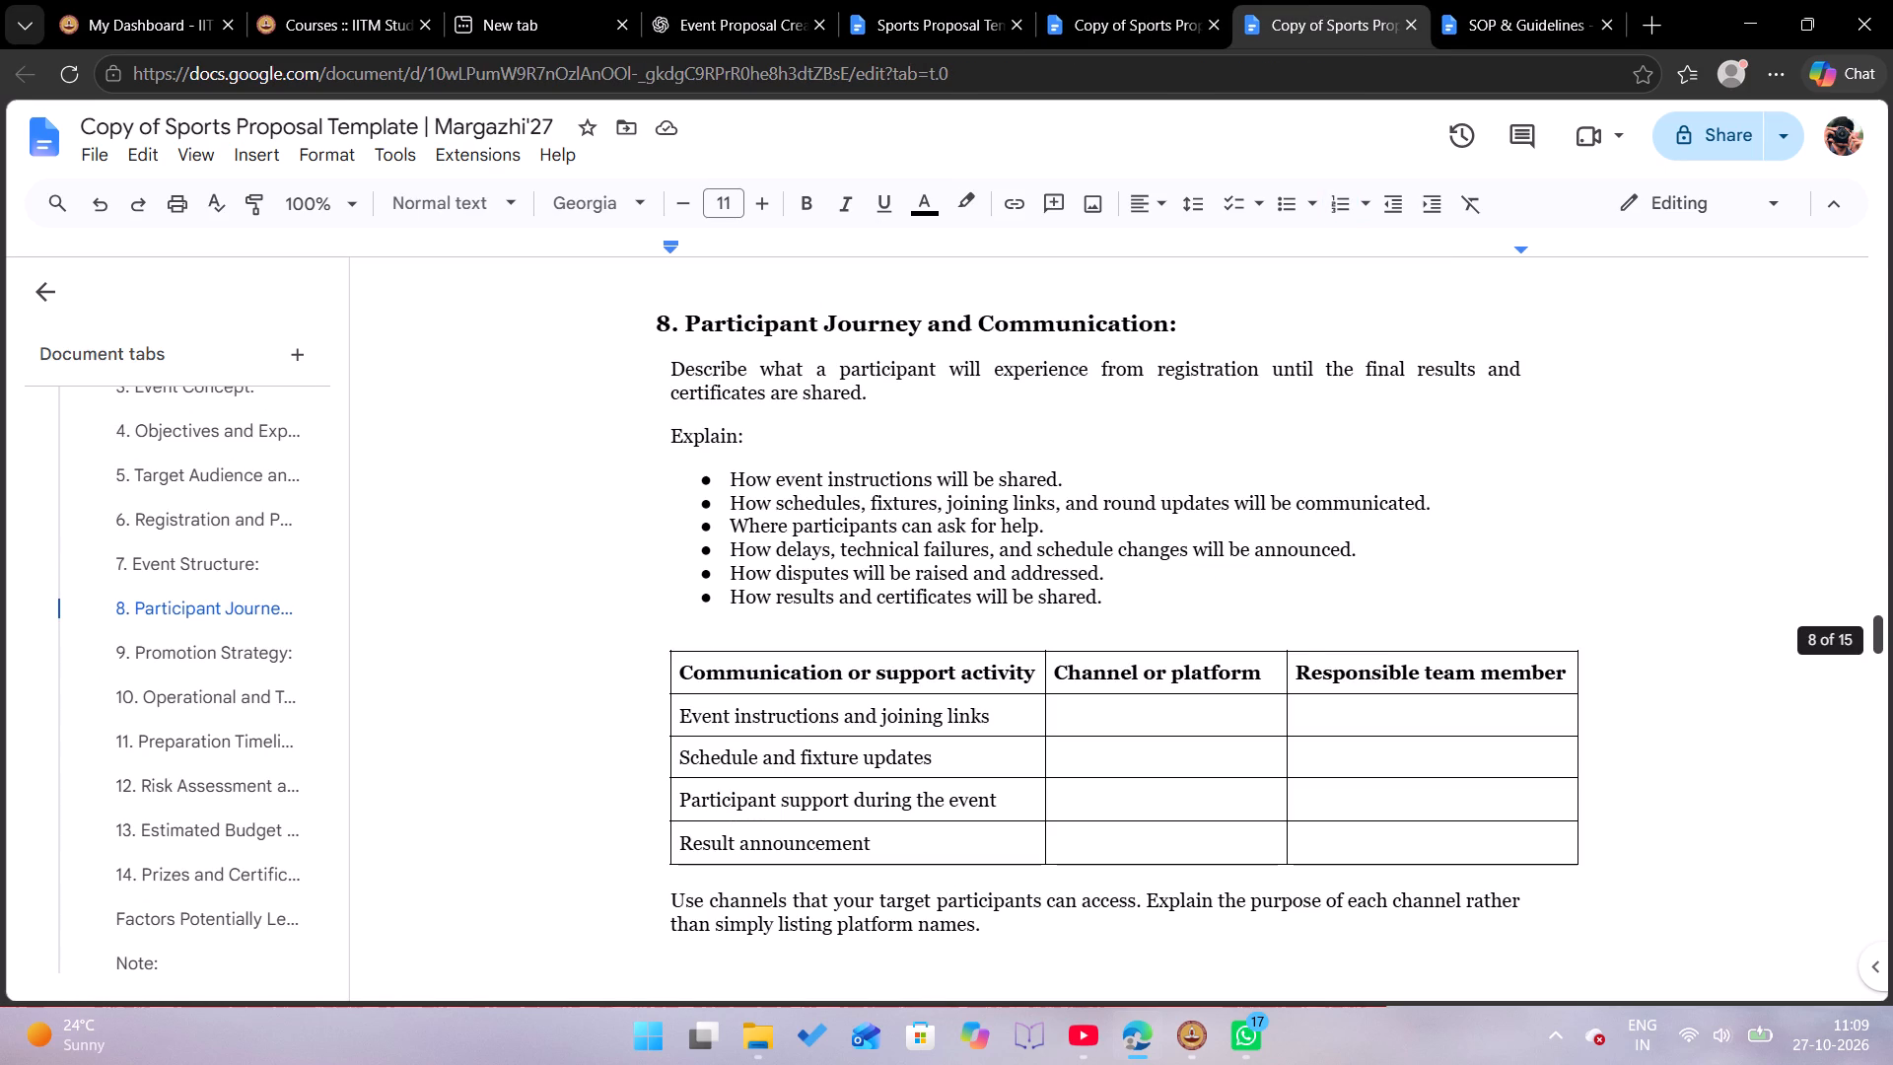
pyautogui.moveTo(1876, 631); pyautogui.dragTo(1892, 598)
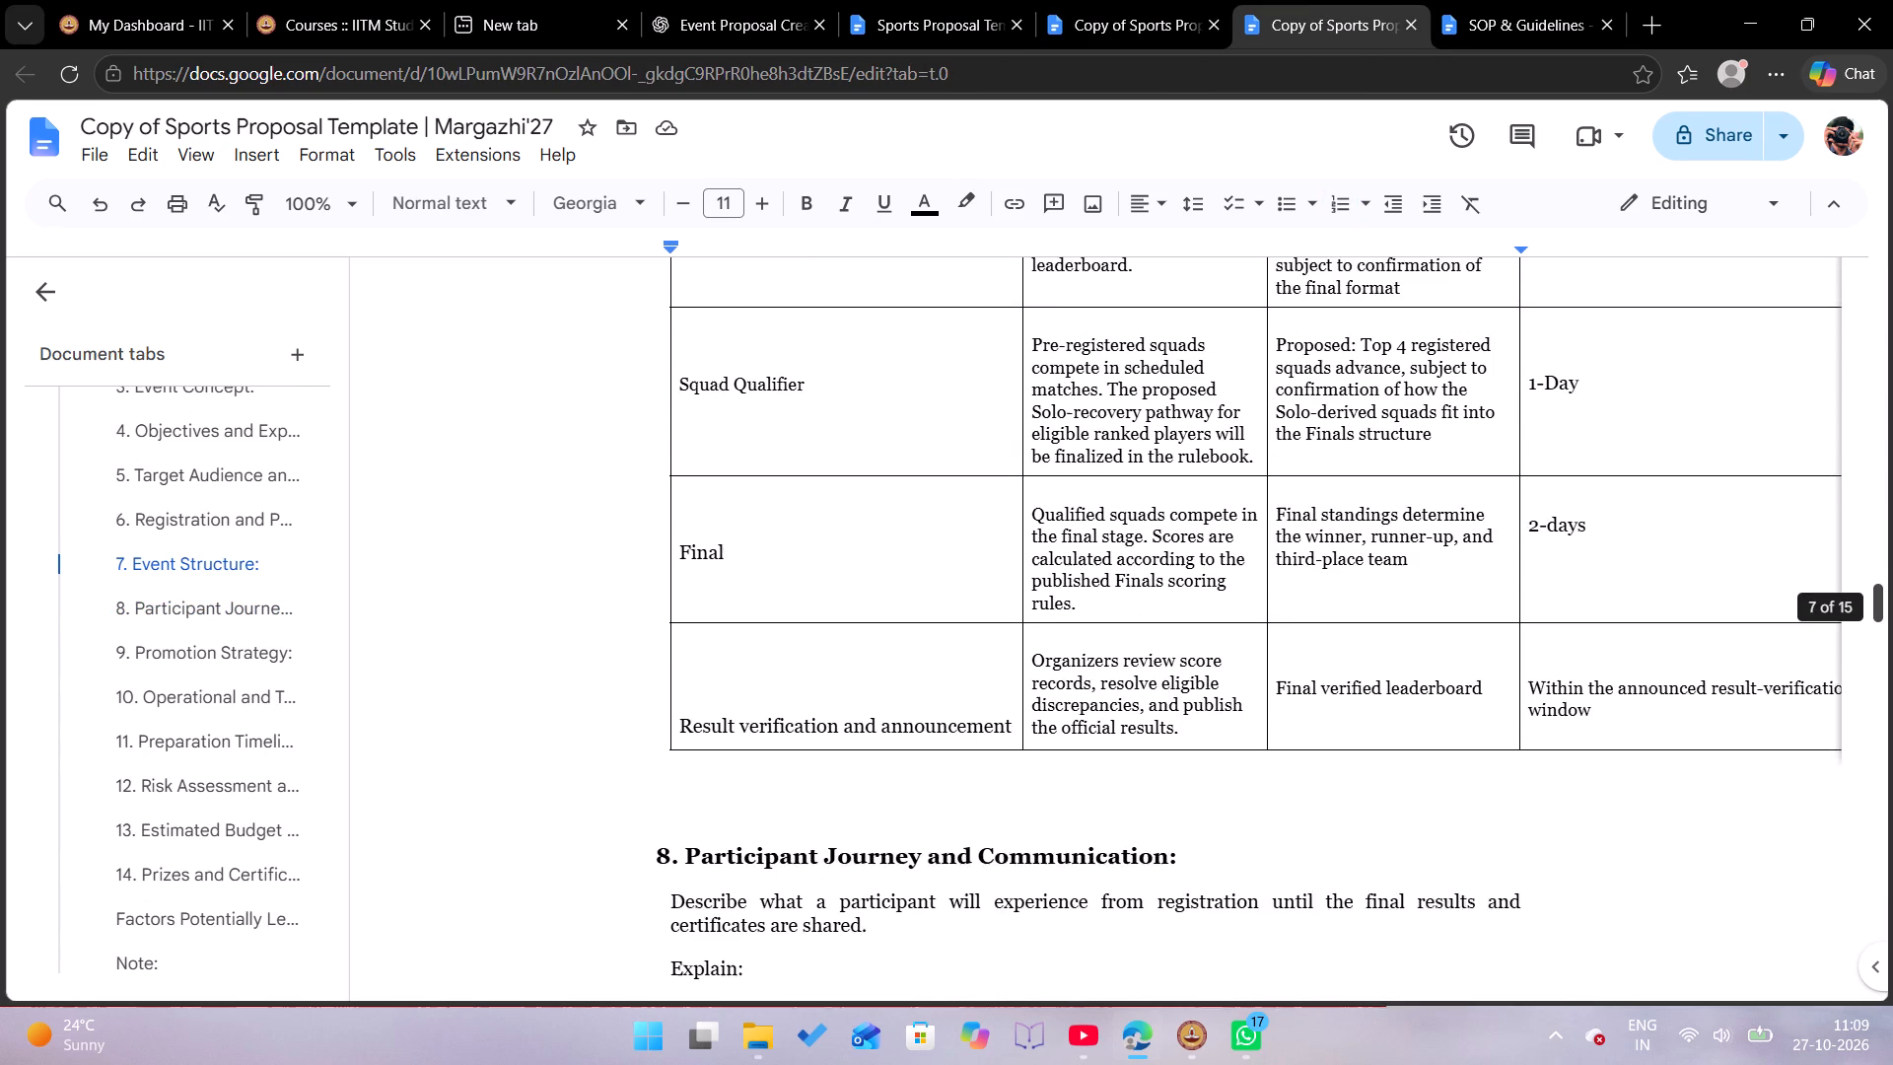
pyautogui.moveTo(1892, 598); pyautogui.dragTo(1890, 603)
pyautogui.click(713, 725)
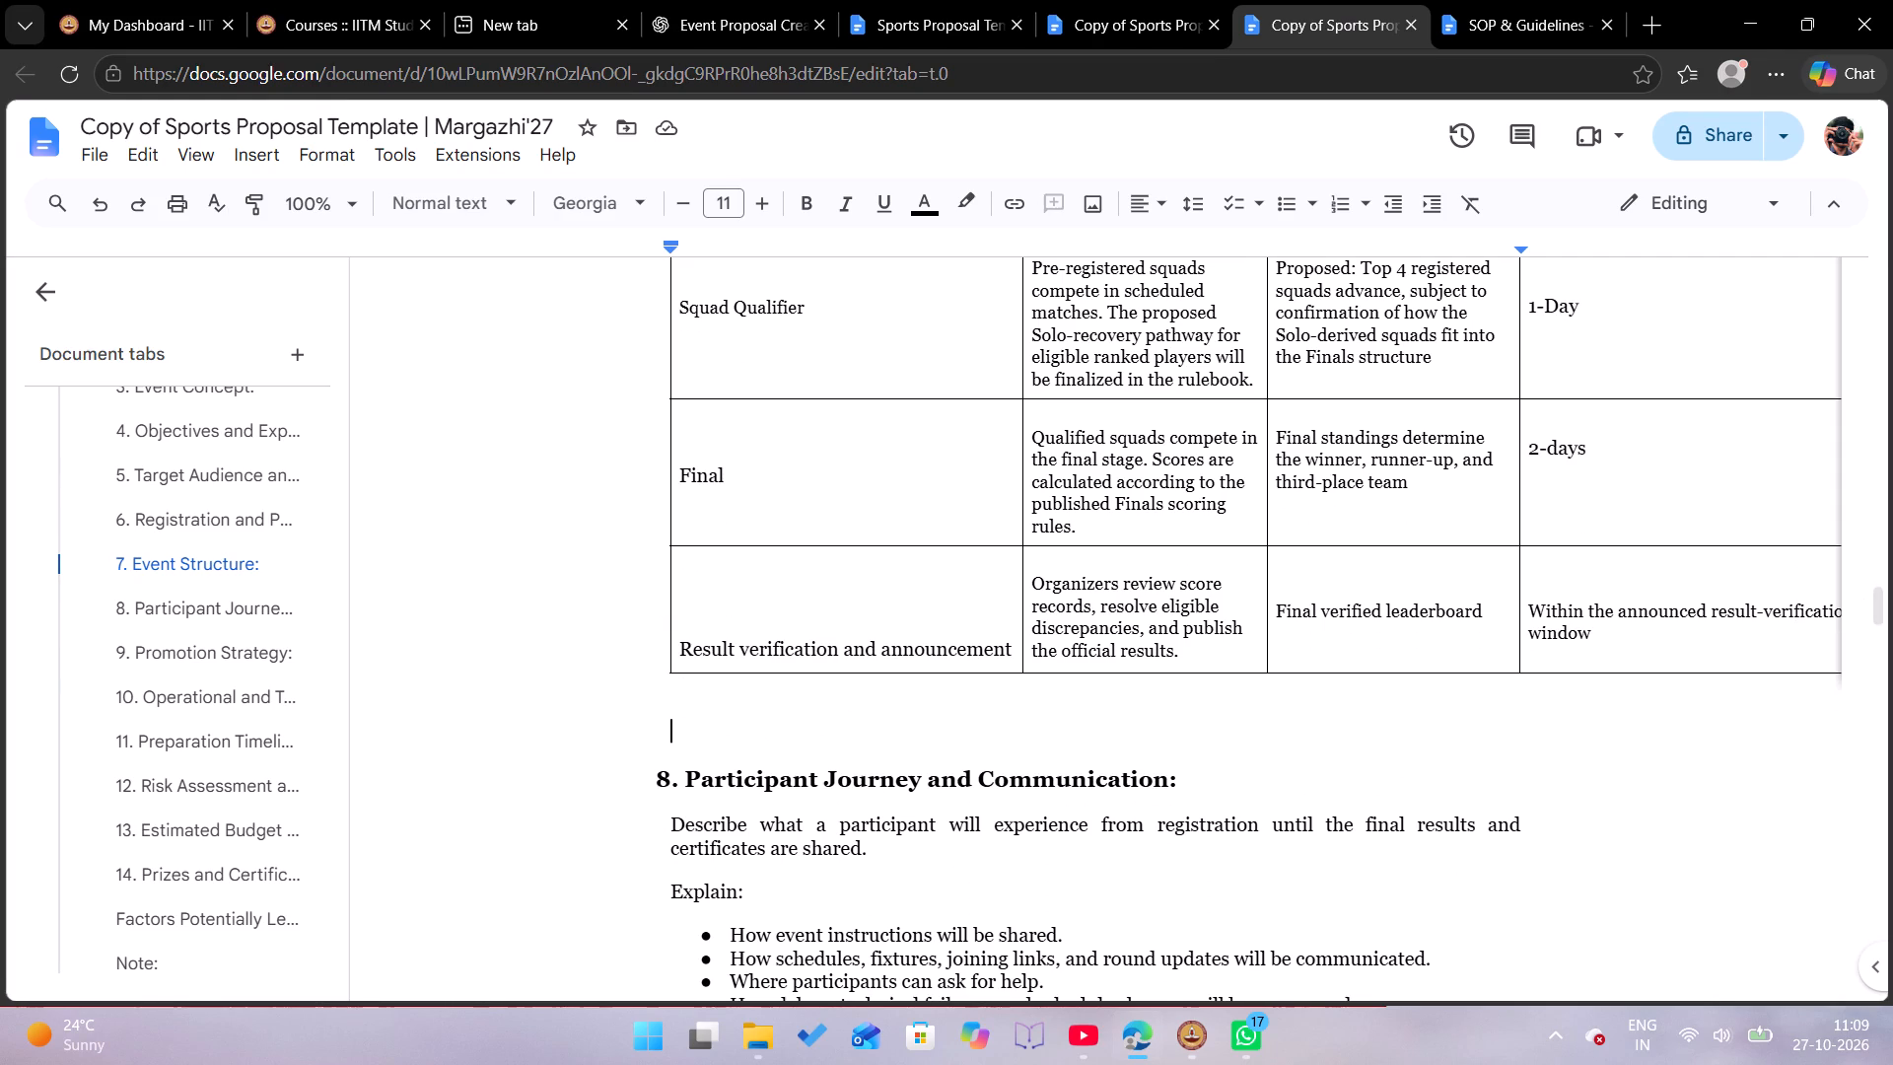
pyautogui.hotkey('ctrl', 'v')
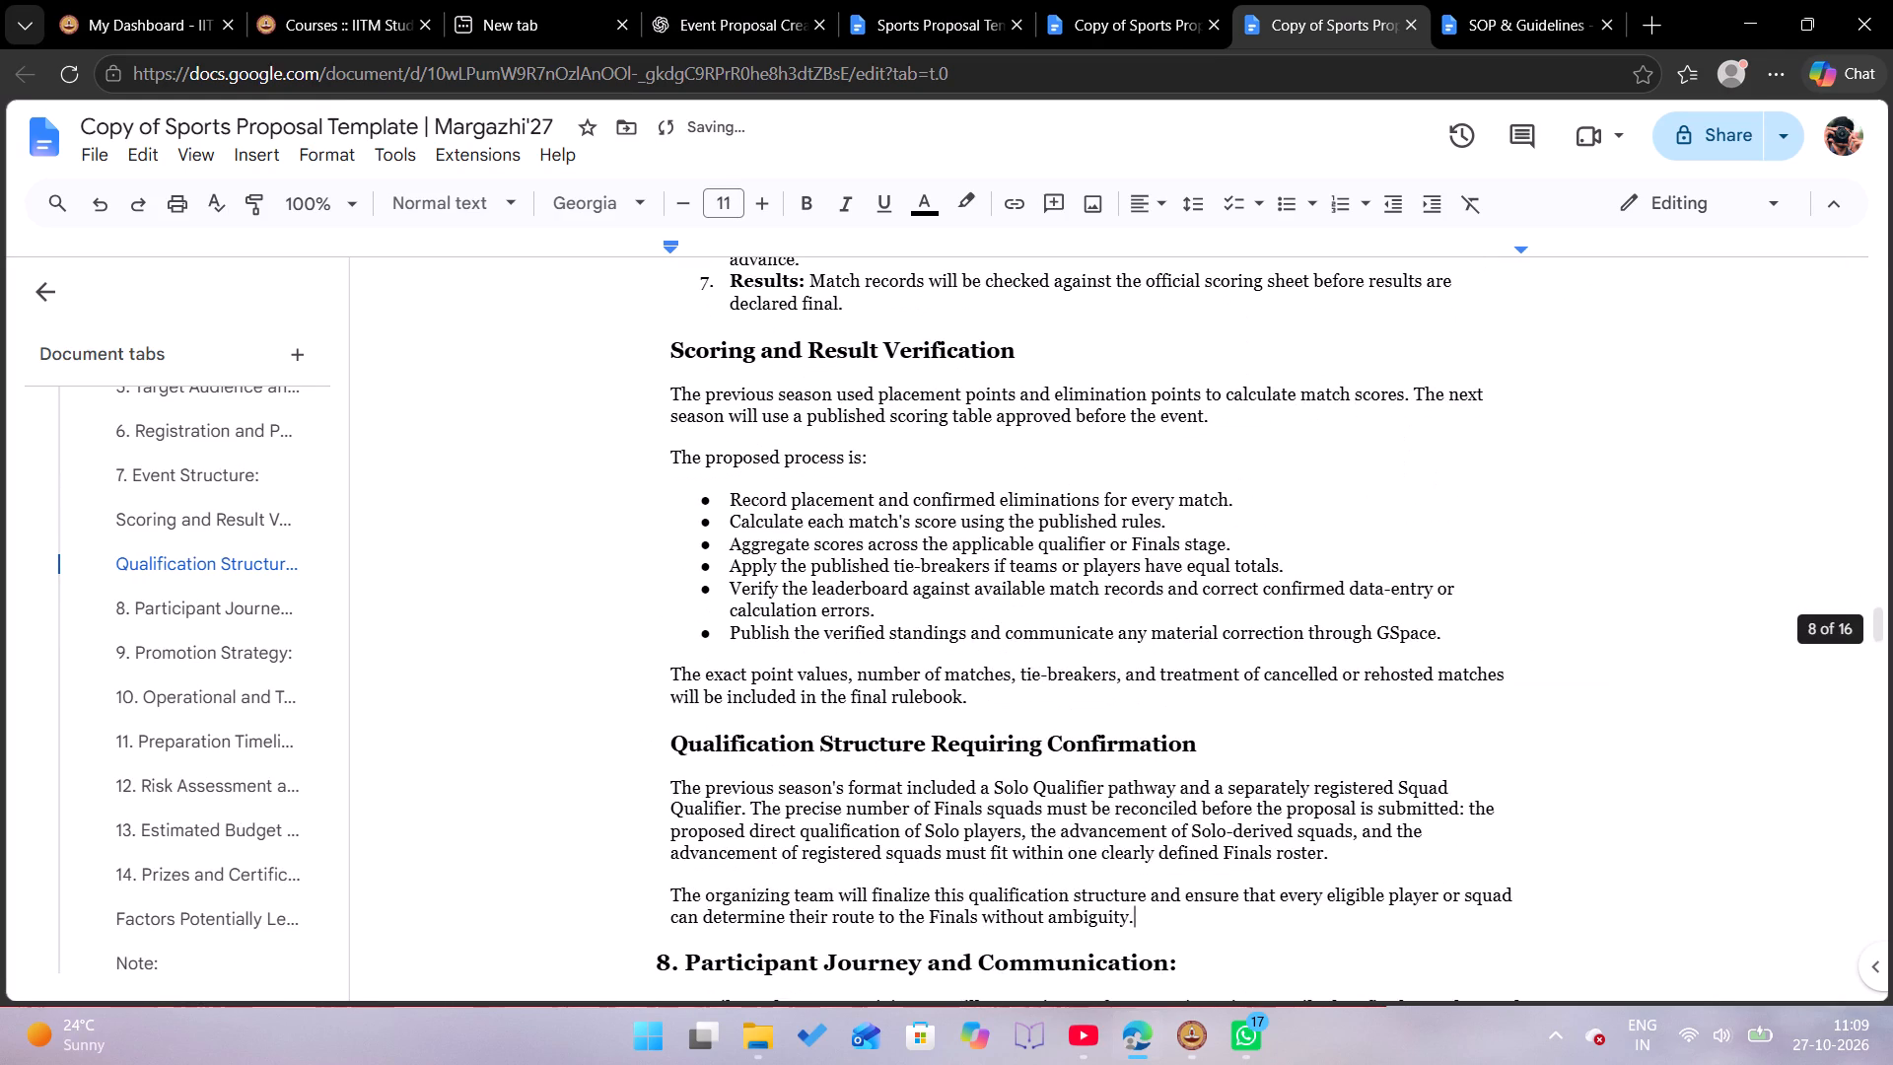
# Review the Event Structure content copied into the template and examine what sections 8 and 9 still require.
pyautogui.moveTo(1879, 631); pyautogui.dragTo(1889, 616)
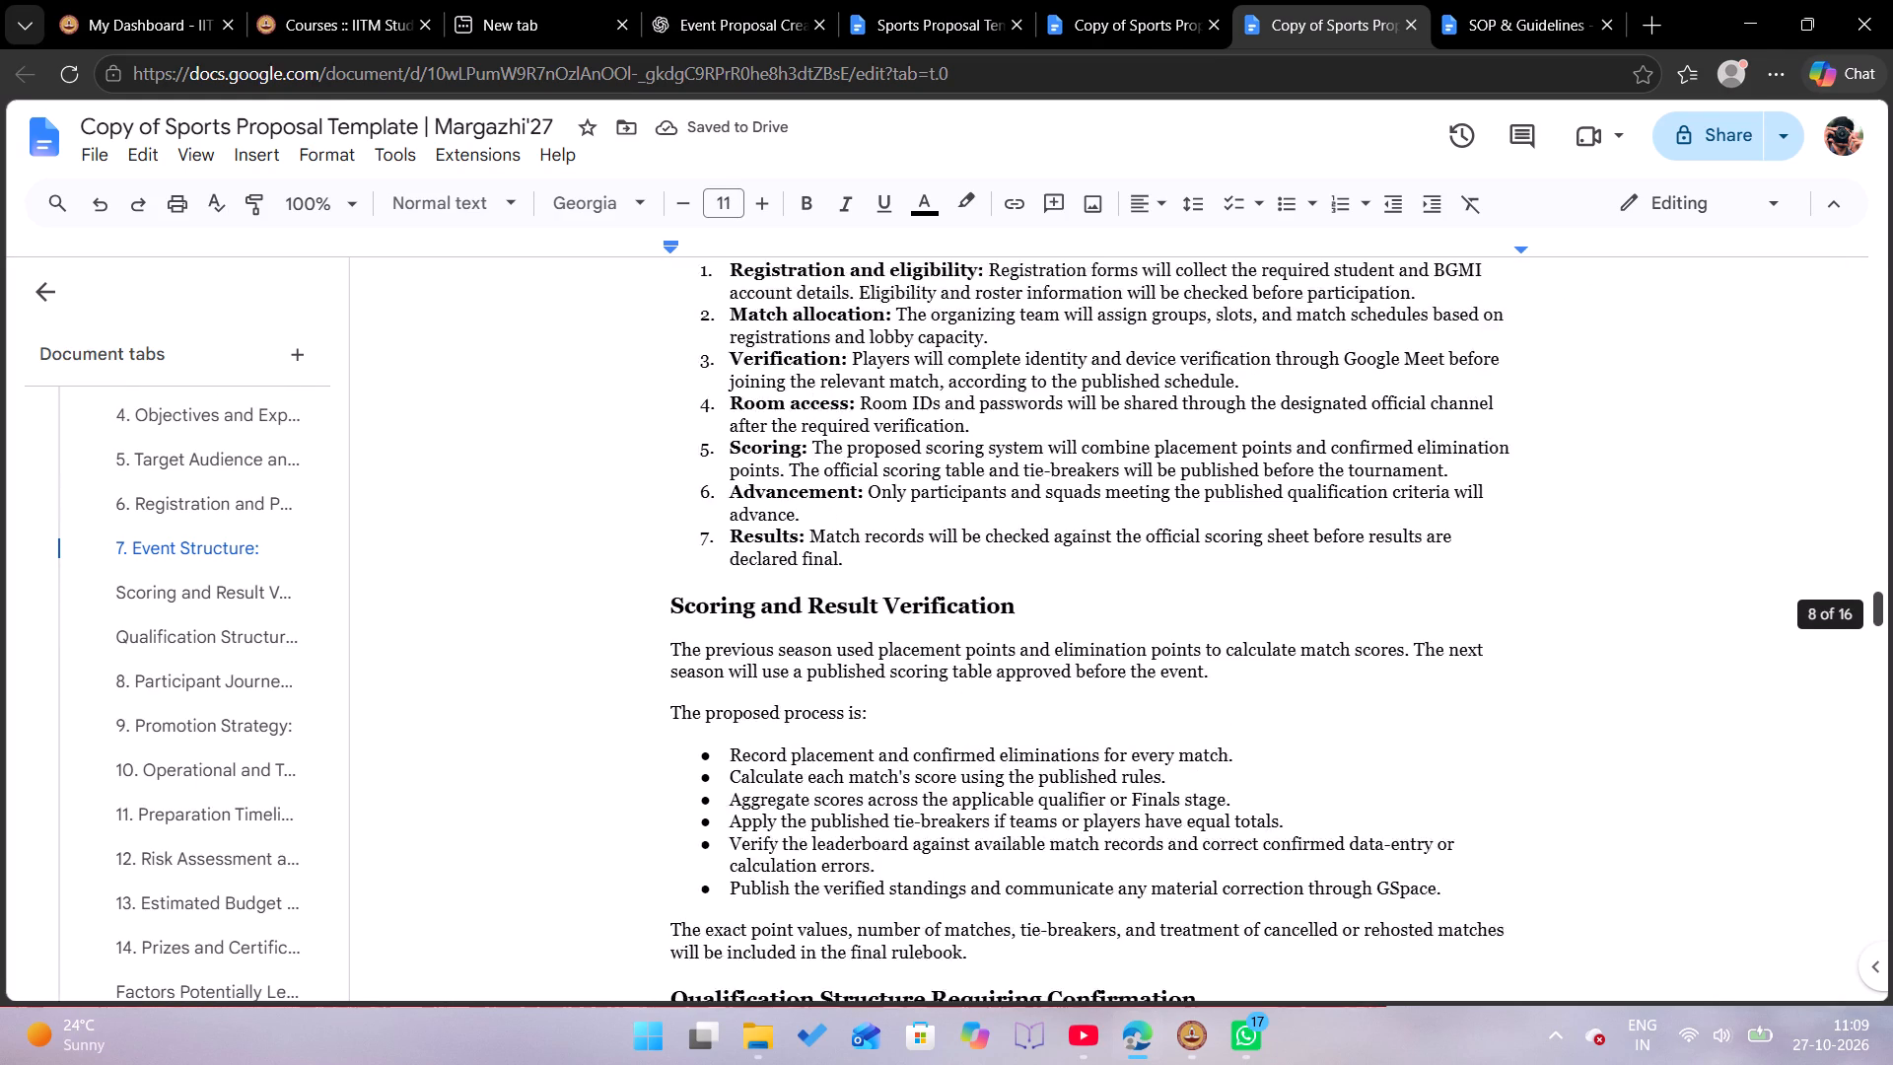
pyautogui.moveTo(1889, 616); pyautogui.dragTo(1880, 609)
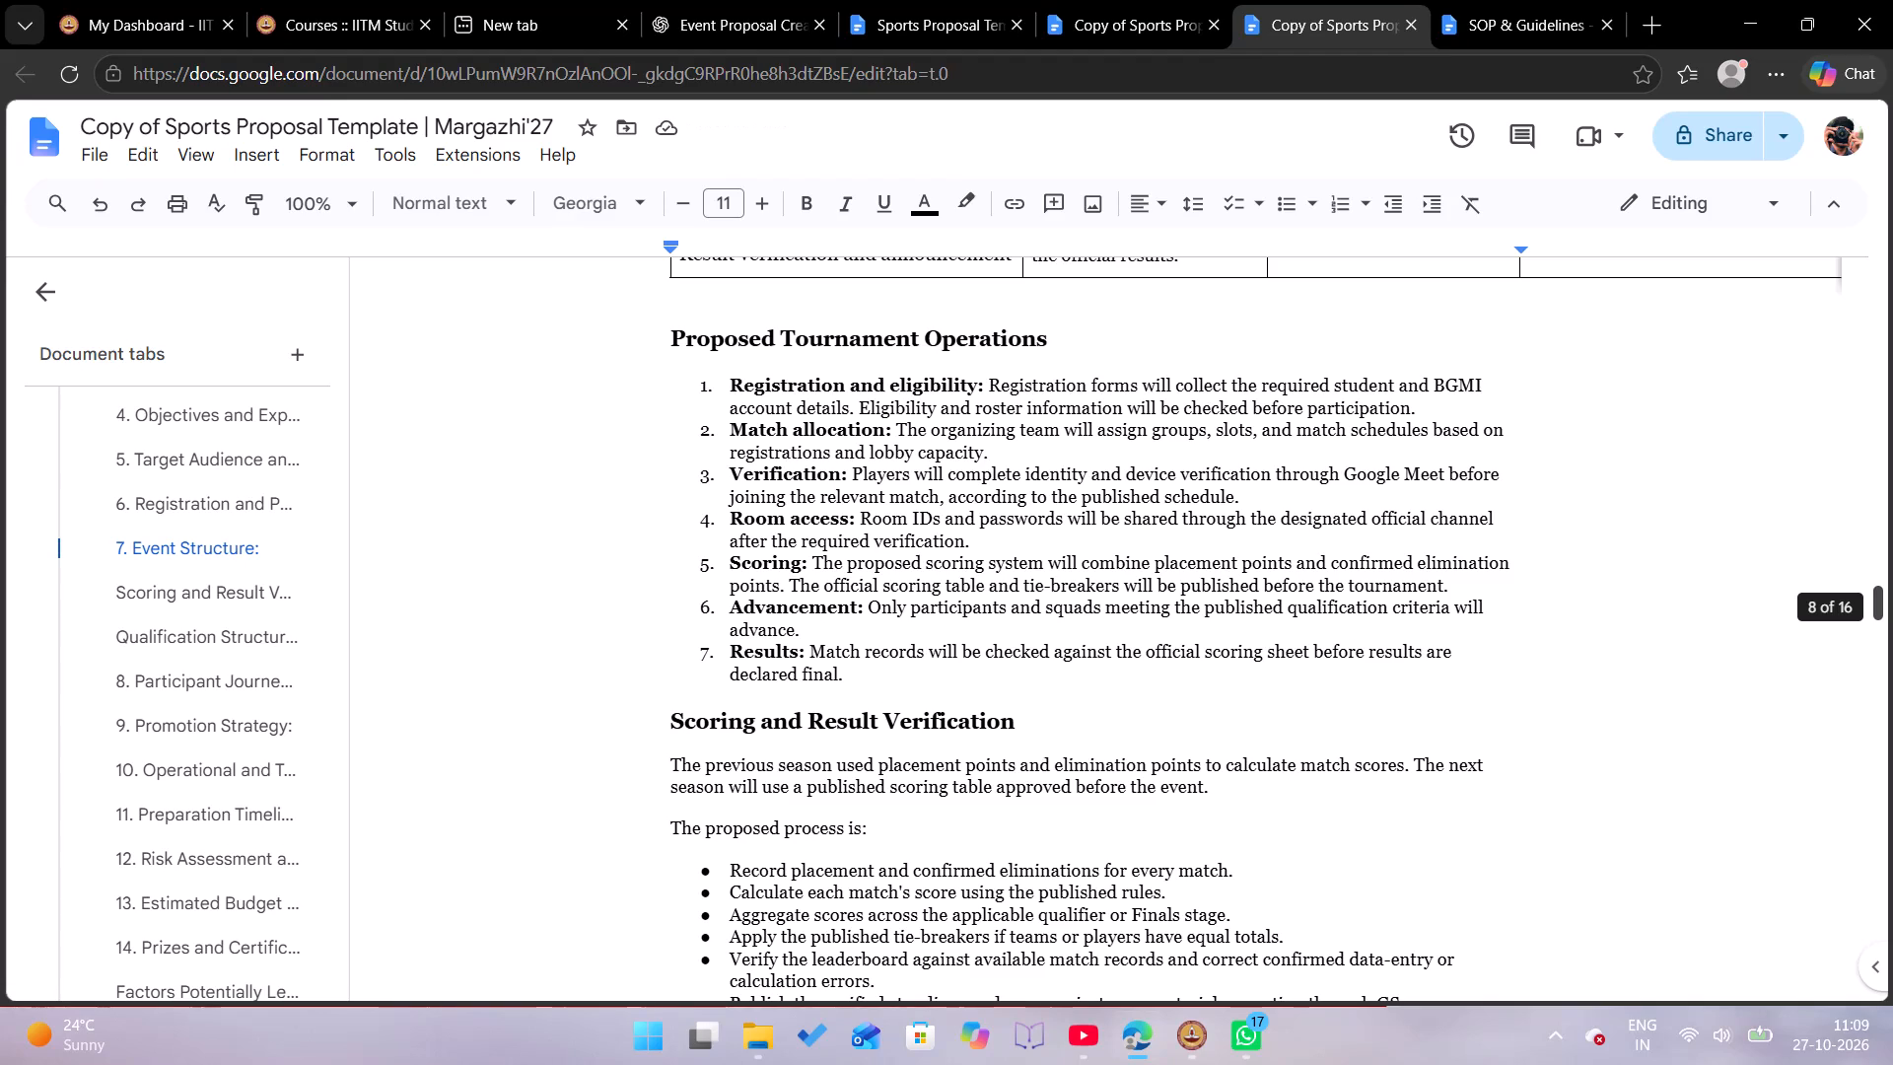
pyautogui.moveTo(1876, 608); pyautogui.dragTo(1876, 610)
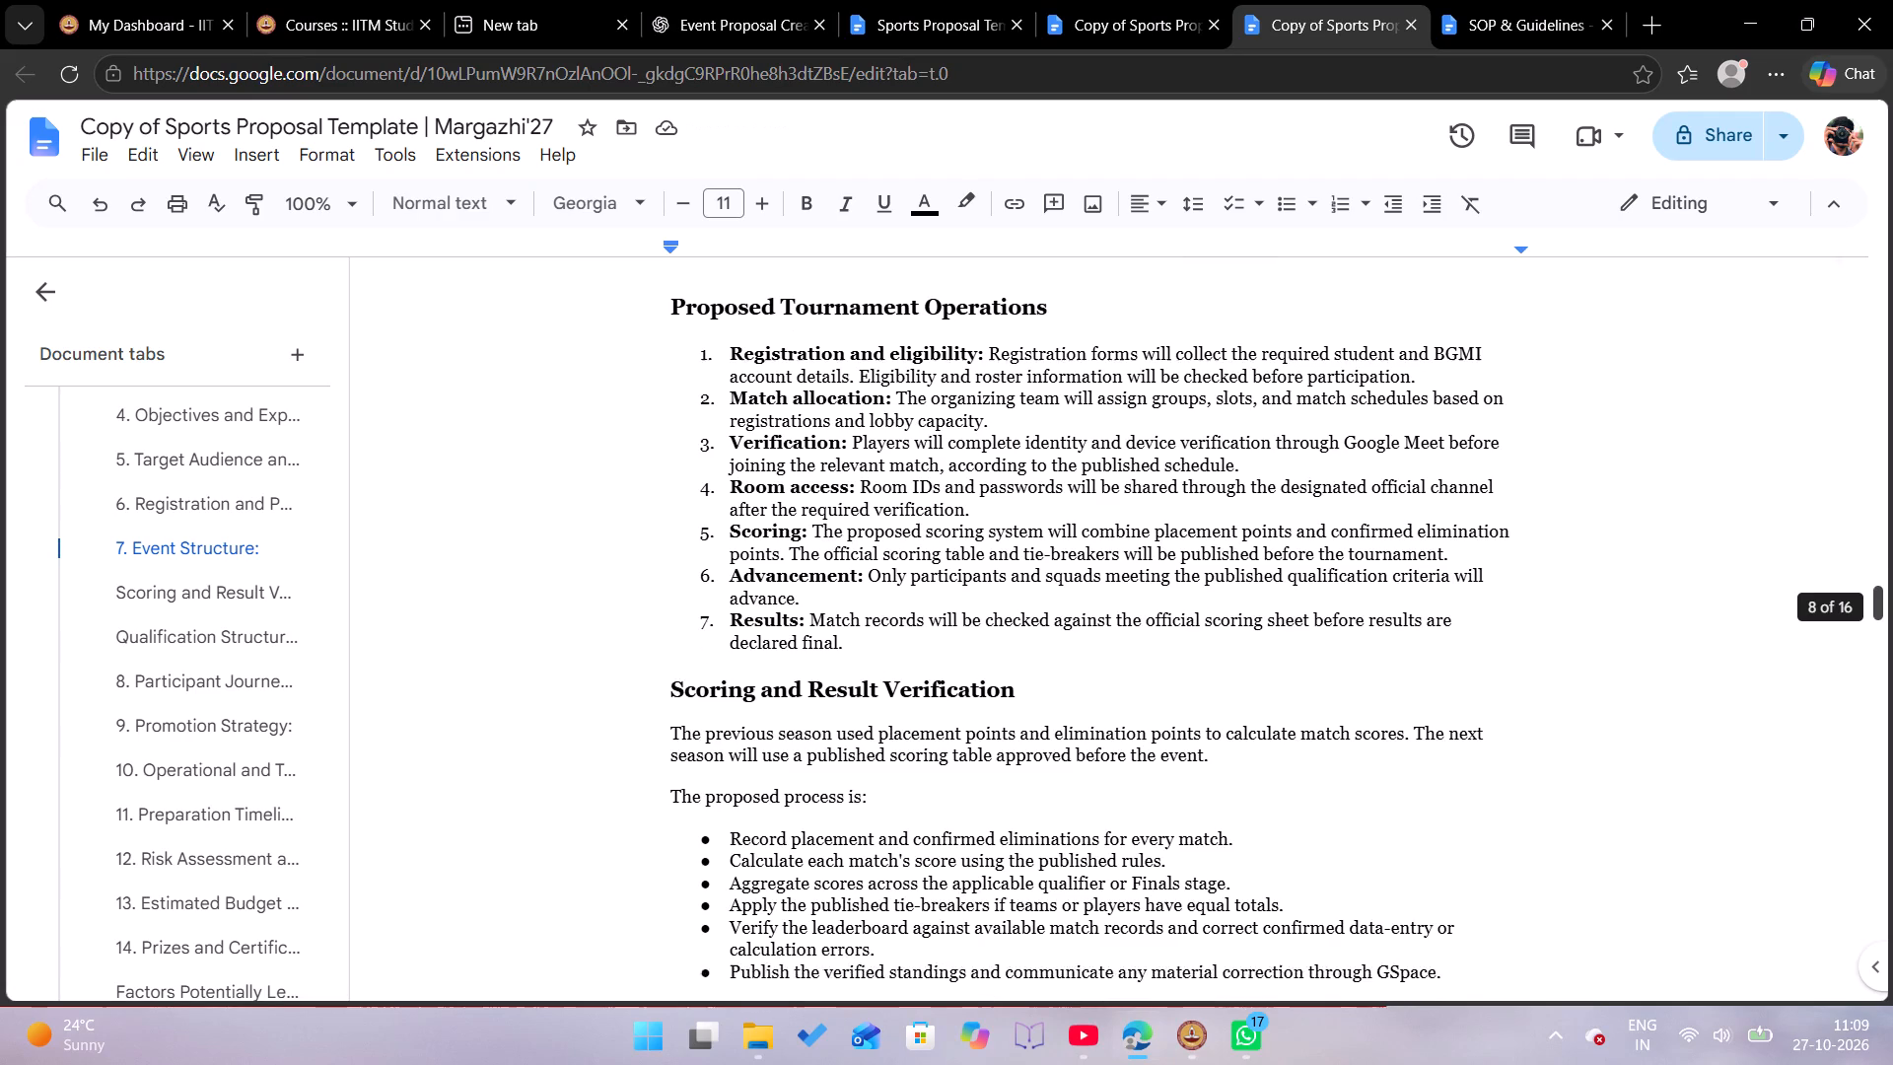
pyautogui.moveTo(1876, 610); pyautogui.dragTo(1873, 620)
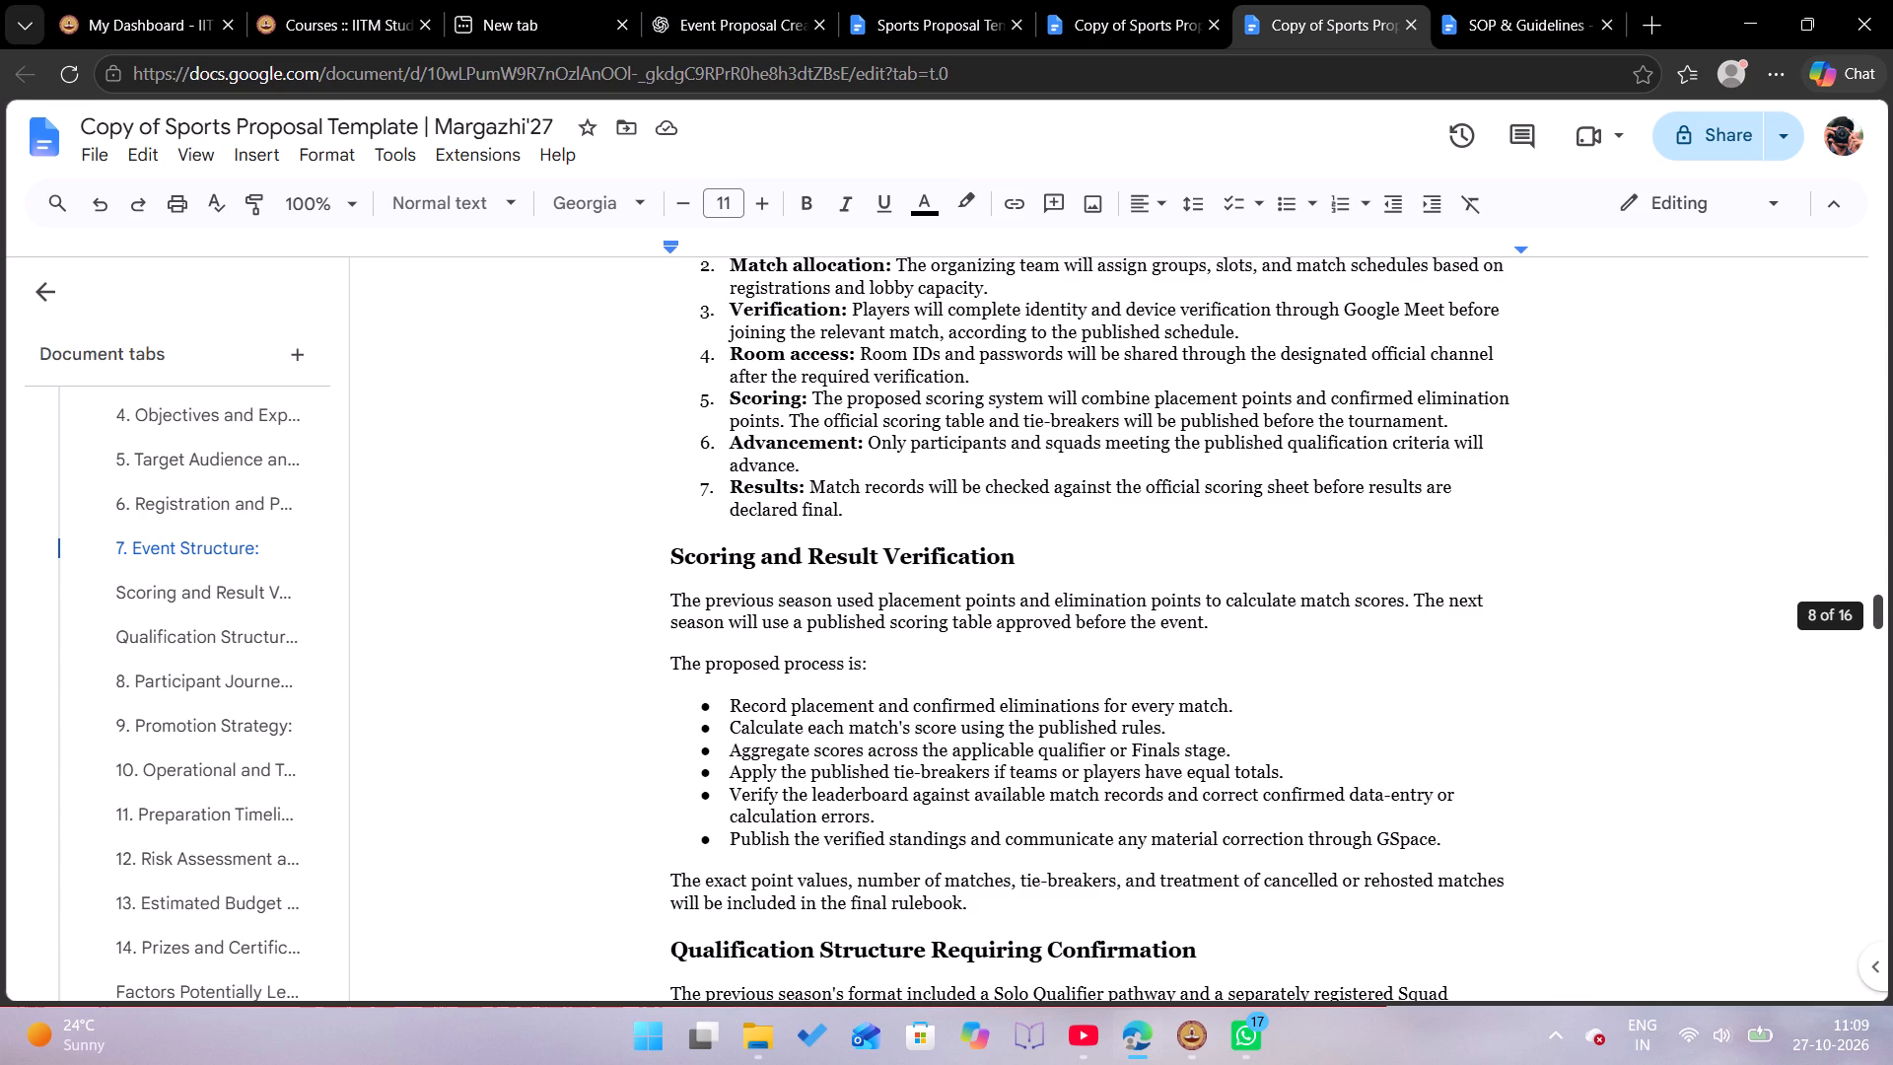
pyautogui.moveTo(1875, 614); pyautogui.dragTo(1875, 625)
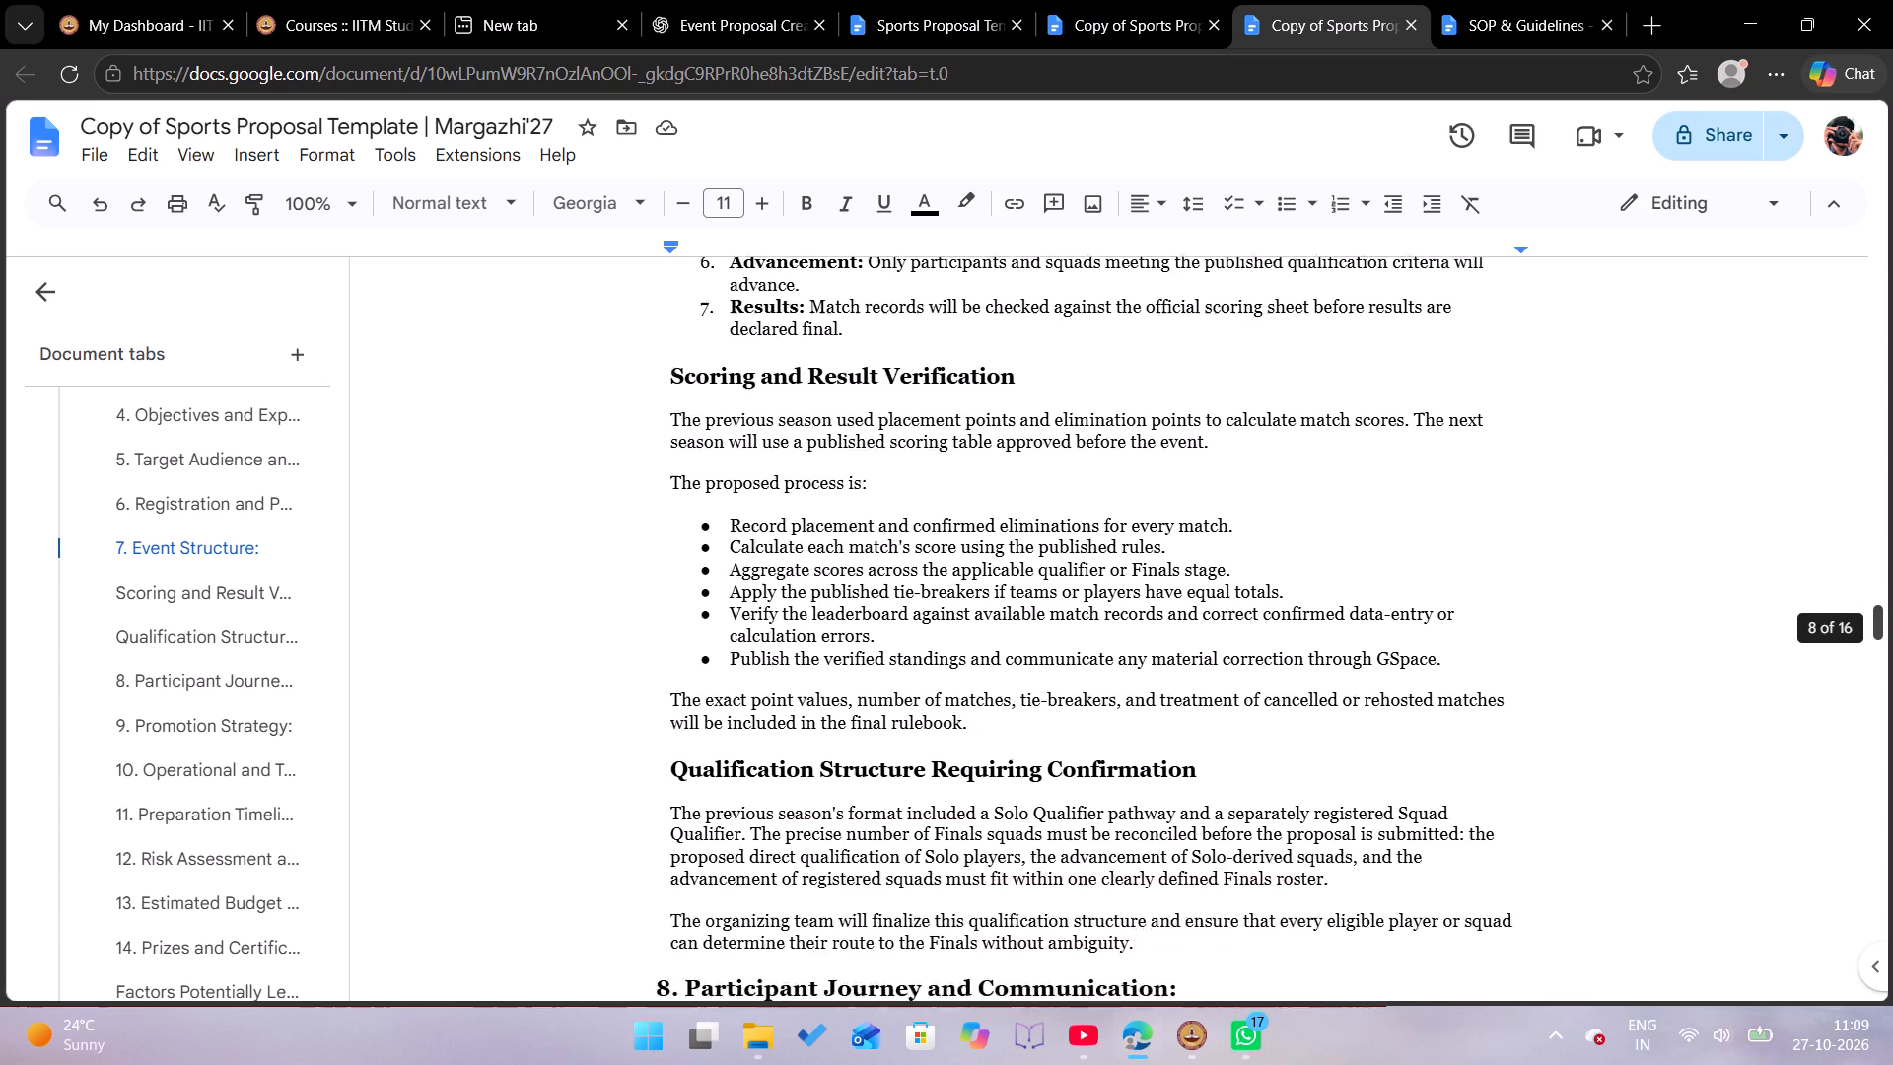
pyautogui.moveTo(1875, 625); pyautogui.dragTo(1889, 657)
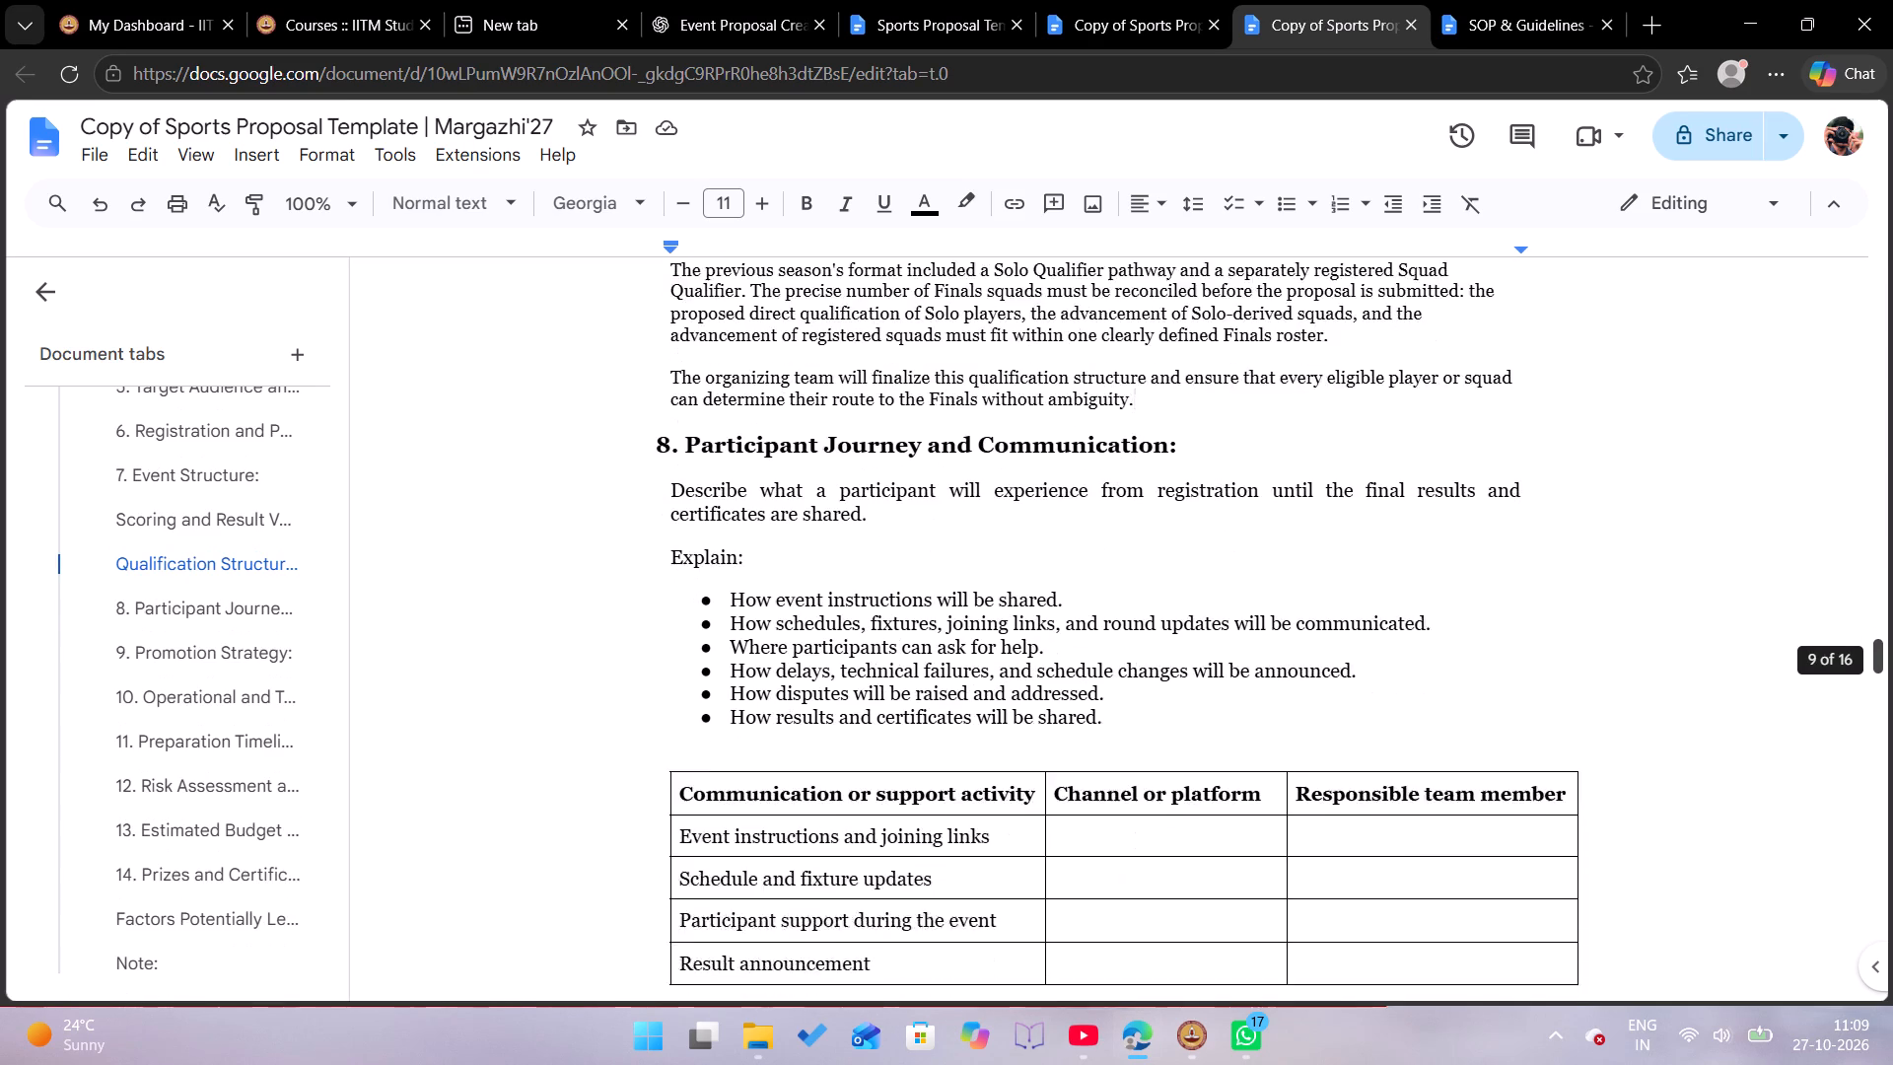
pyautogui.moveTo(1889, 657); pyautogui.dragTo(1892, 683)
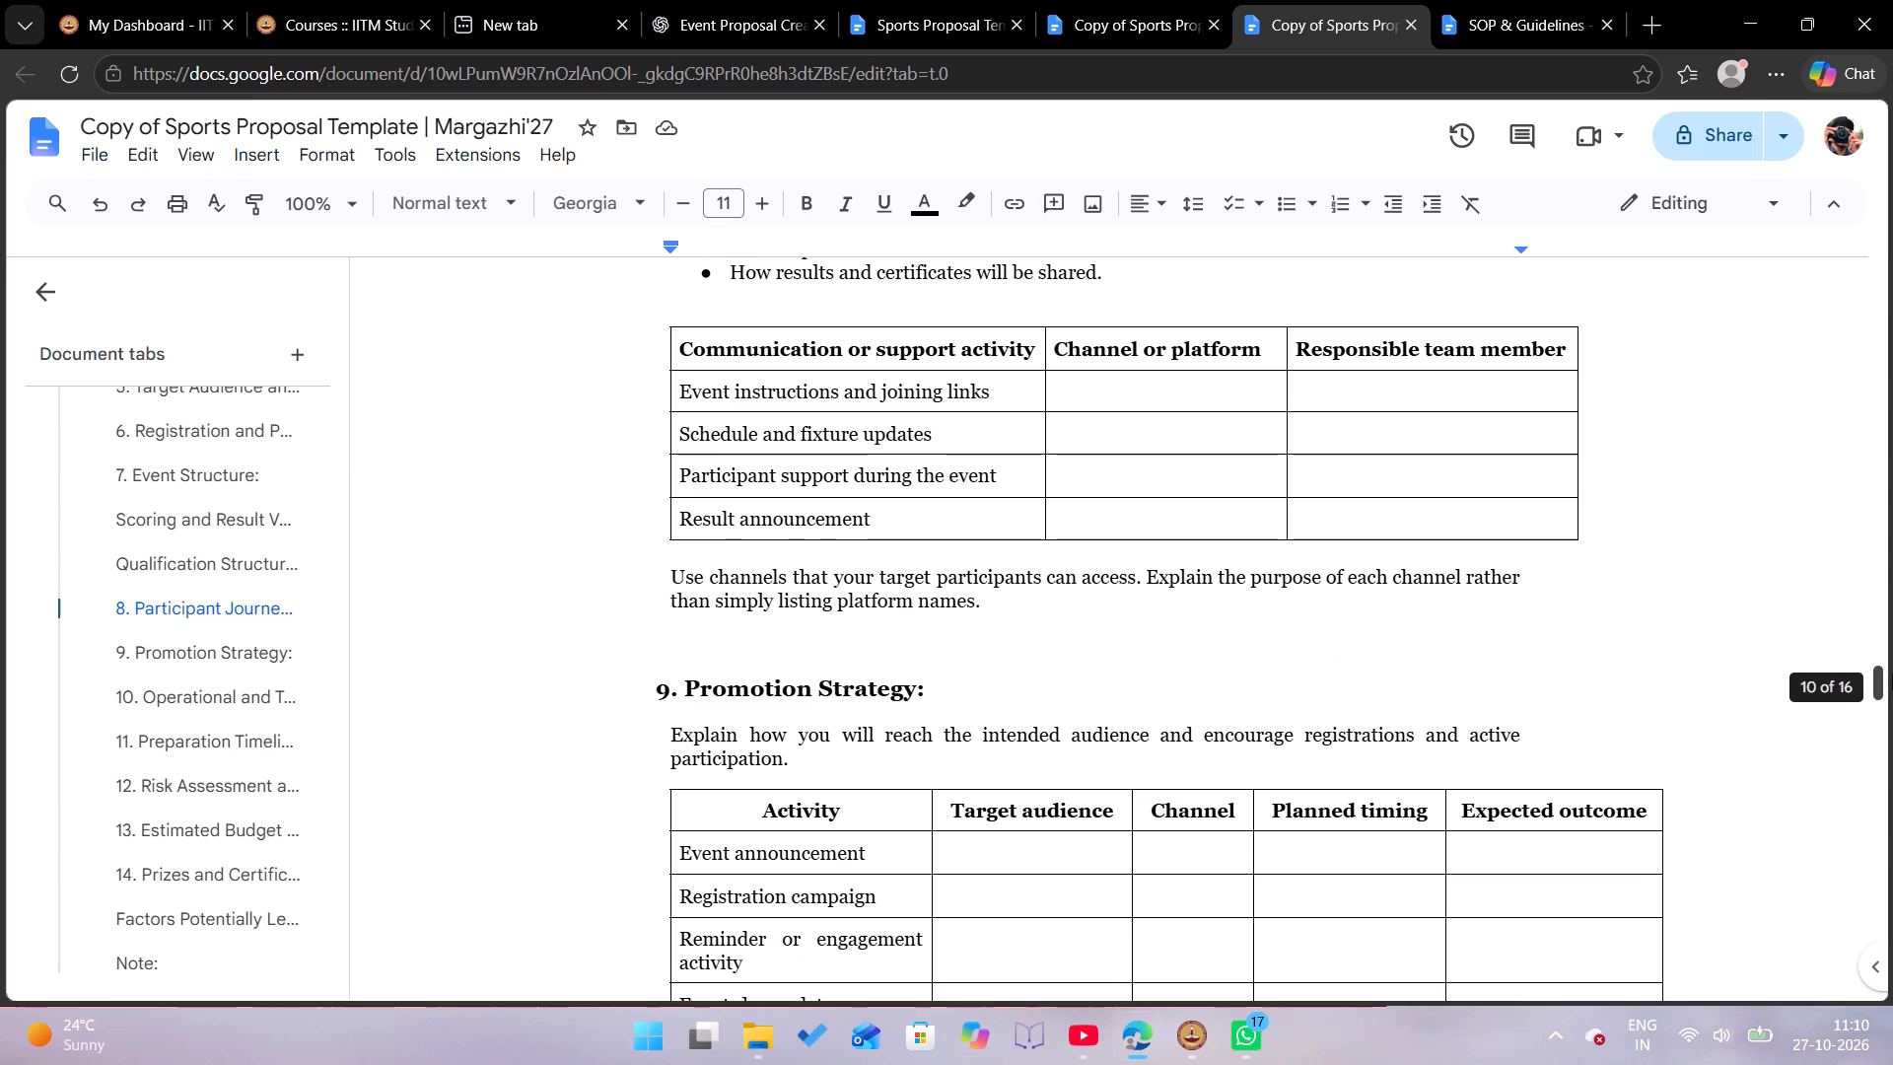
pyautogui.moveTo(1875, 680); pyautogui.dragTo(1875, 677)
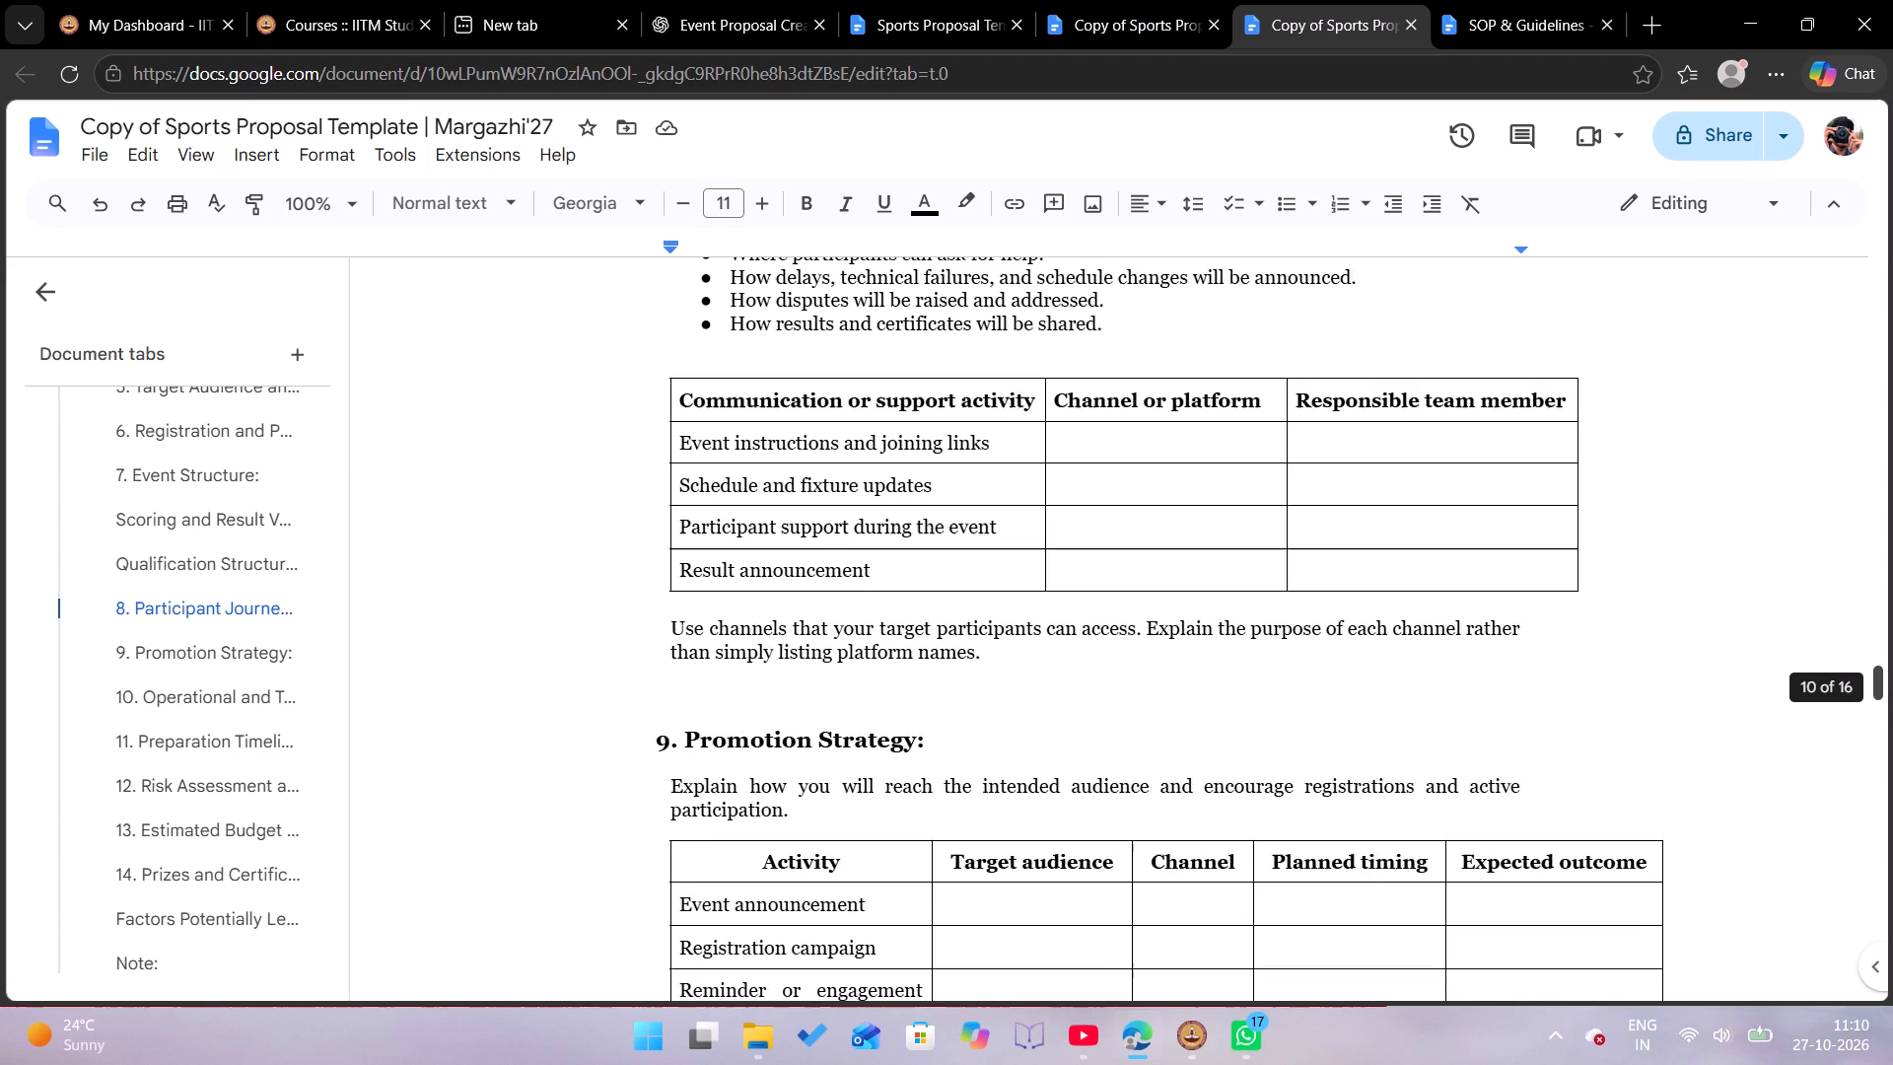
pyautogui.moveTo(1875, 677); pyautogui.dragTo(1882, 655)
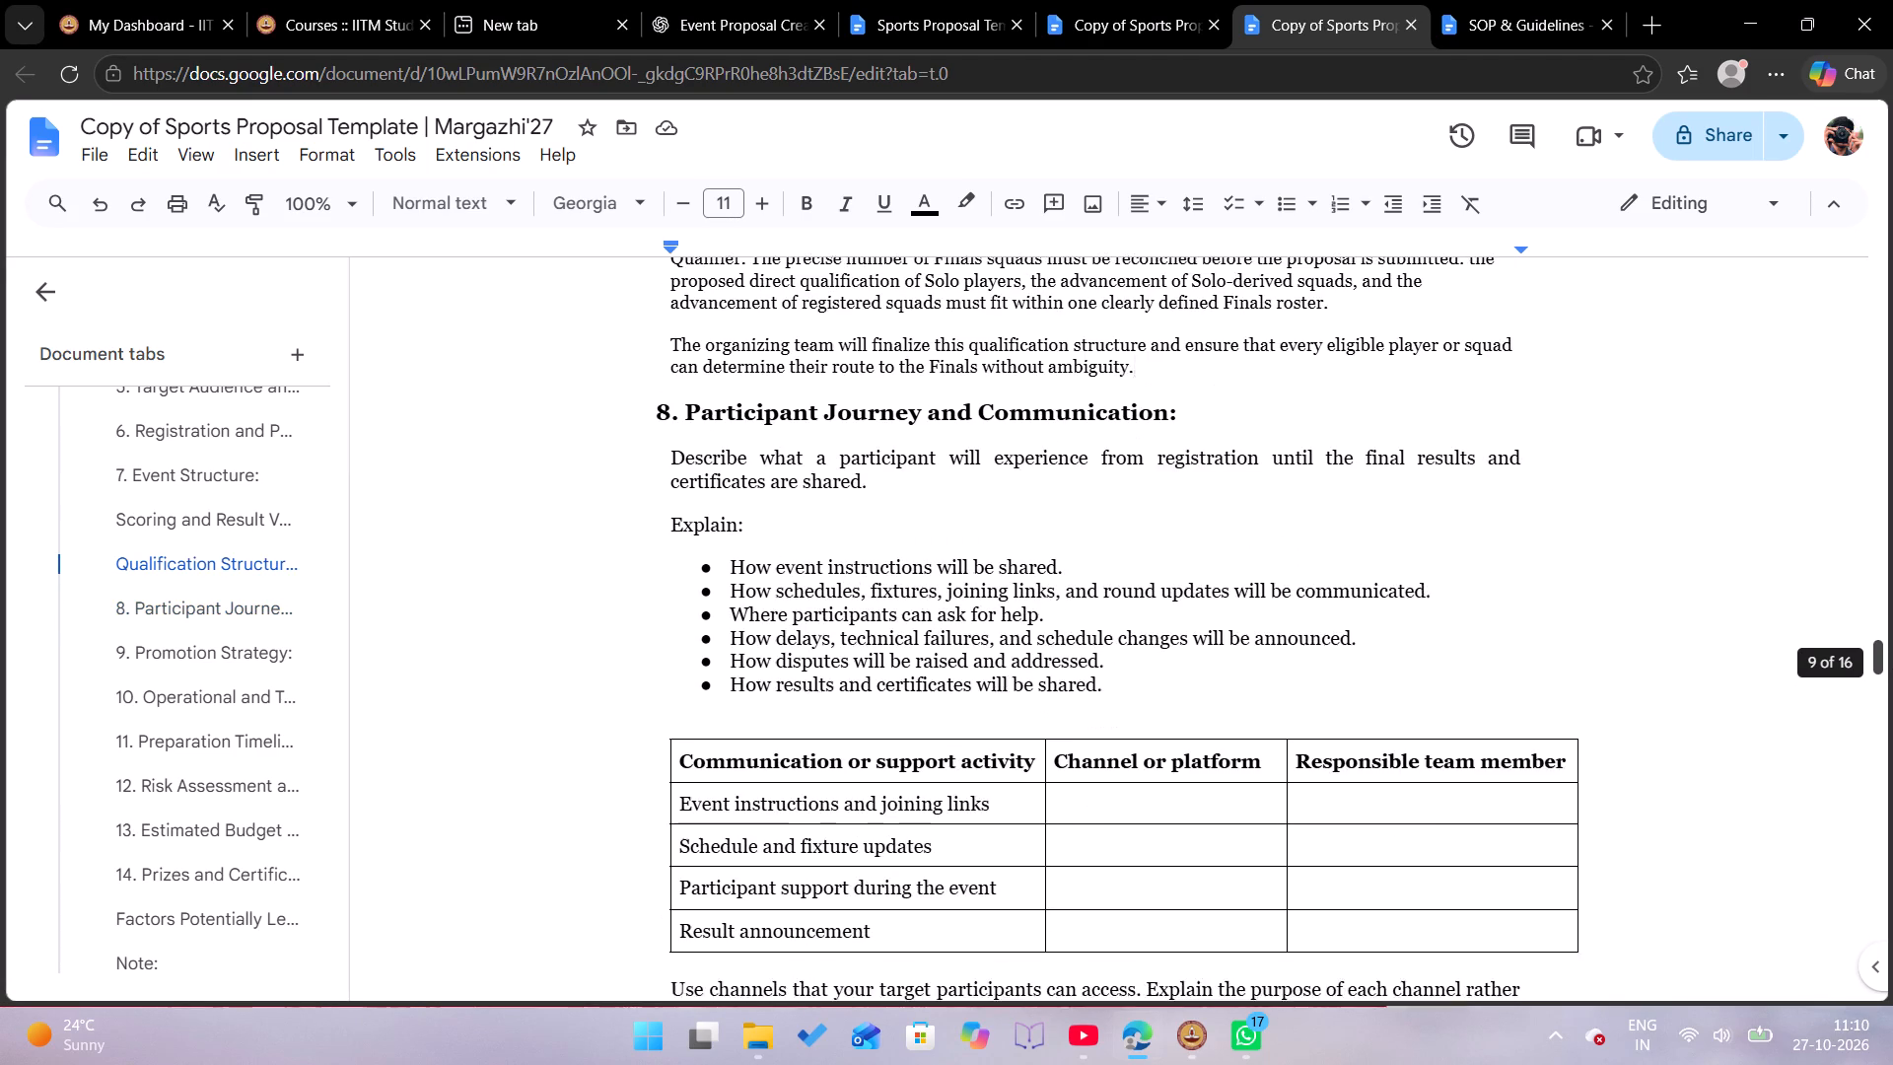
pyautogui.moveTo(1882, 655); pyautogui.dragTo(1885, 649)
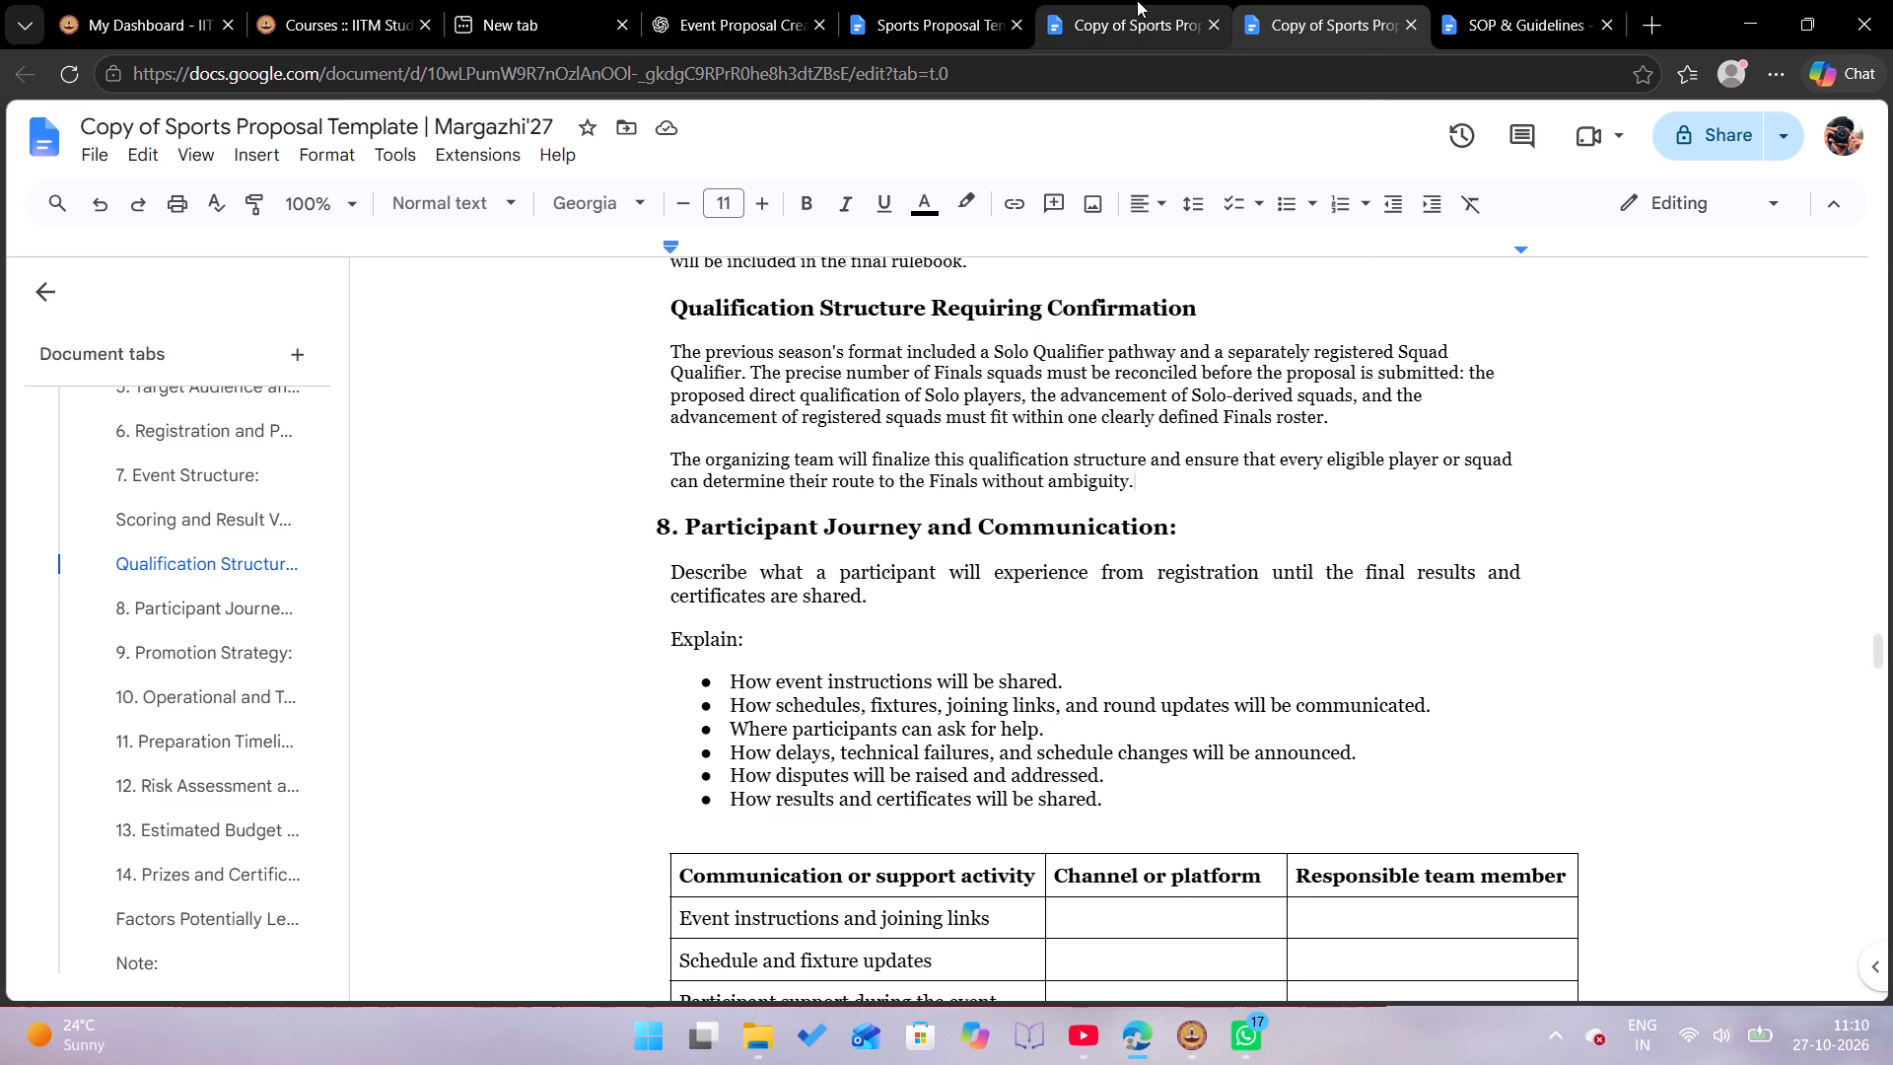
# Replace the "Describe what a participant will experience" instruction under heading 8 with the draft's introductory paragraph on GSpace and Google Meet communication.
pyautogui.click(1137, 0)
pyautogui.click(1511, 375)
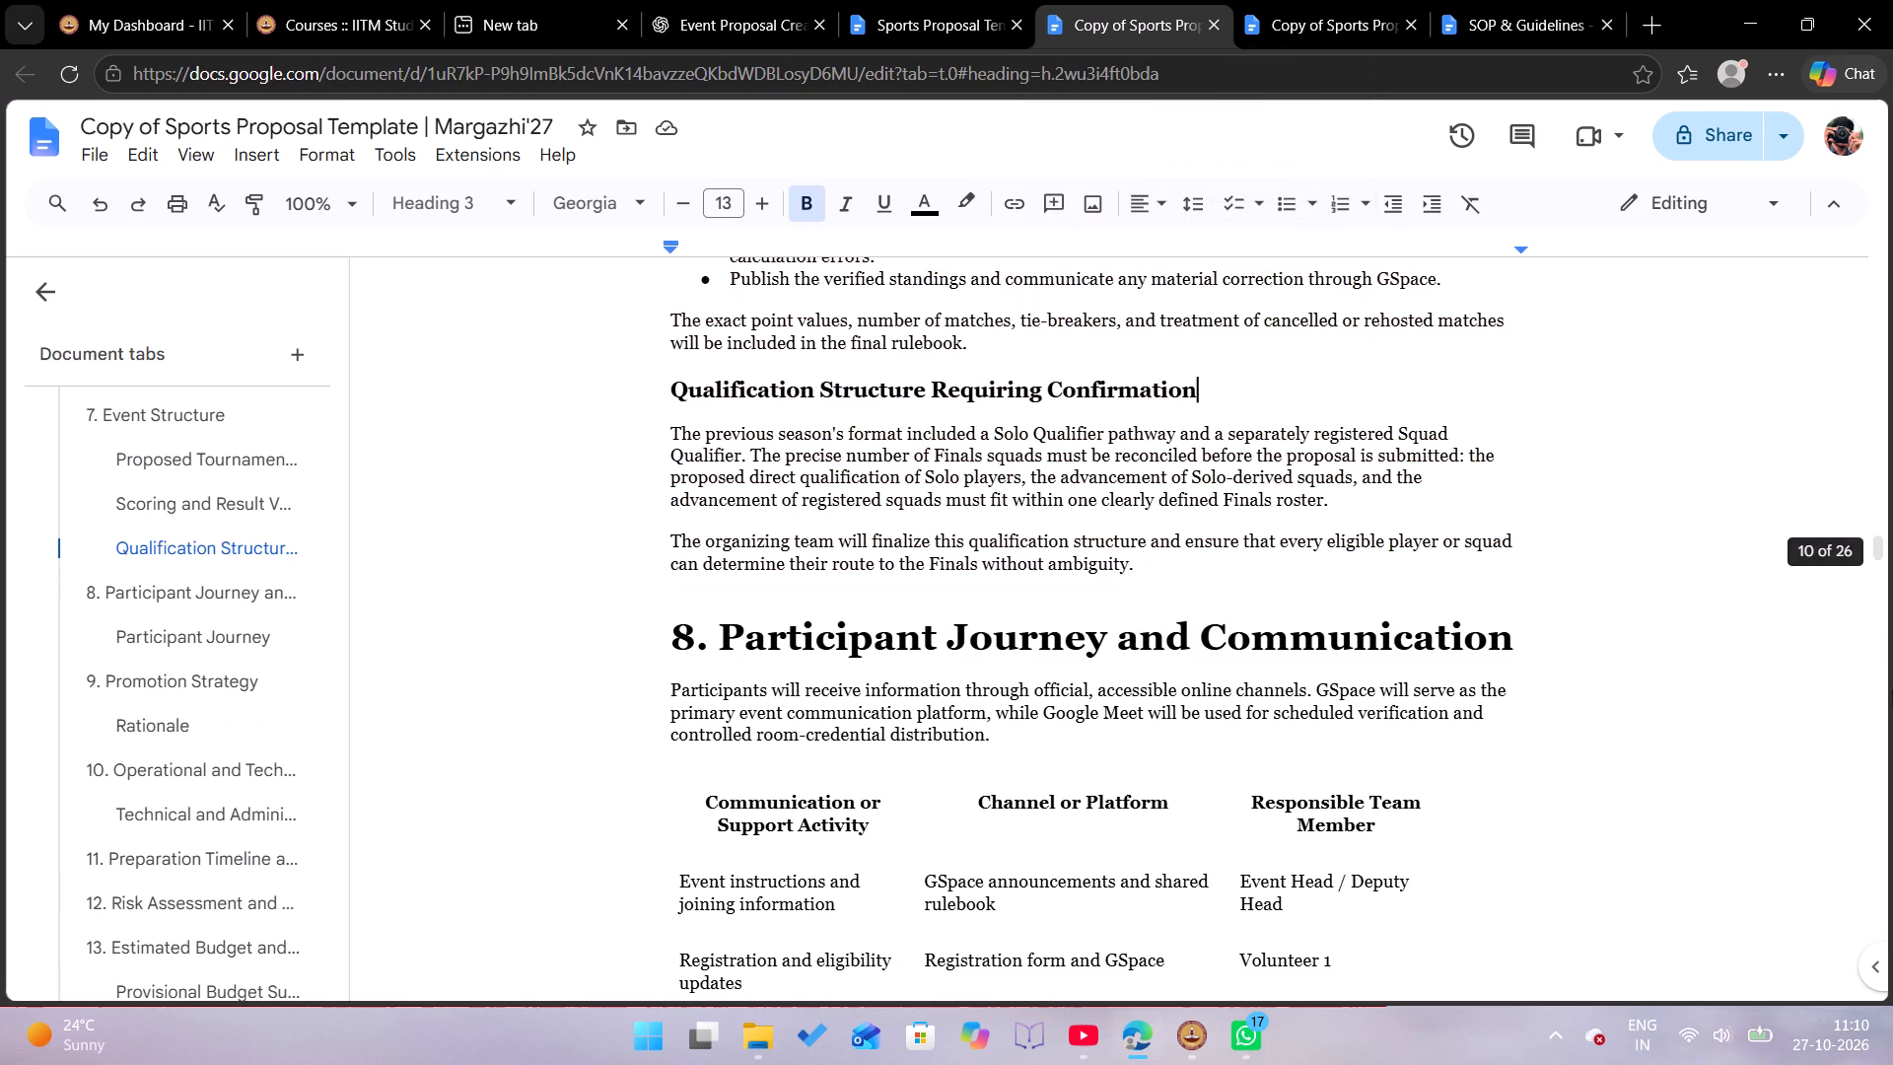
pyautogui.moveTo(1887, 546); pyautogui.dragTo(1887, 551)
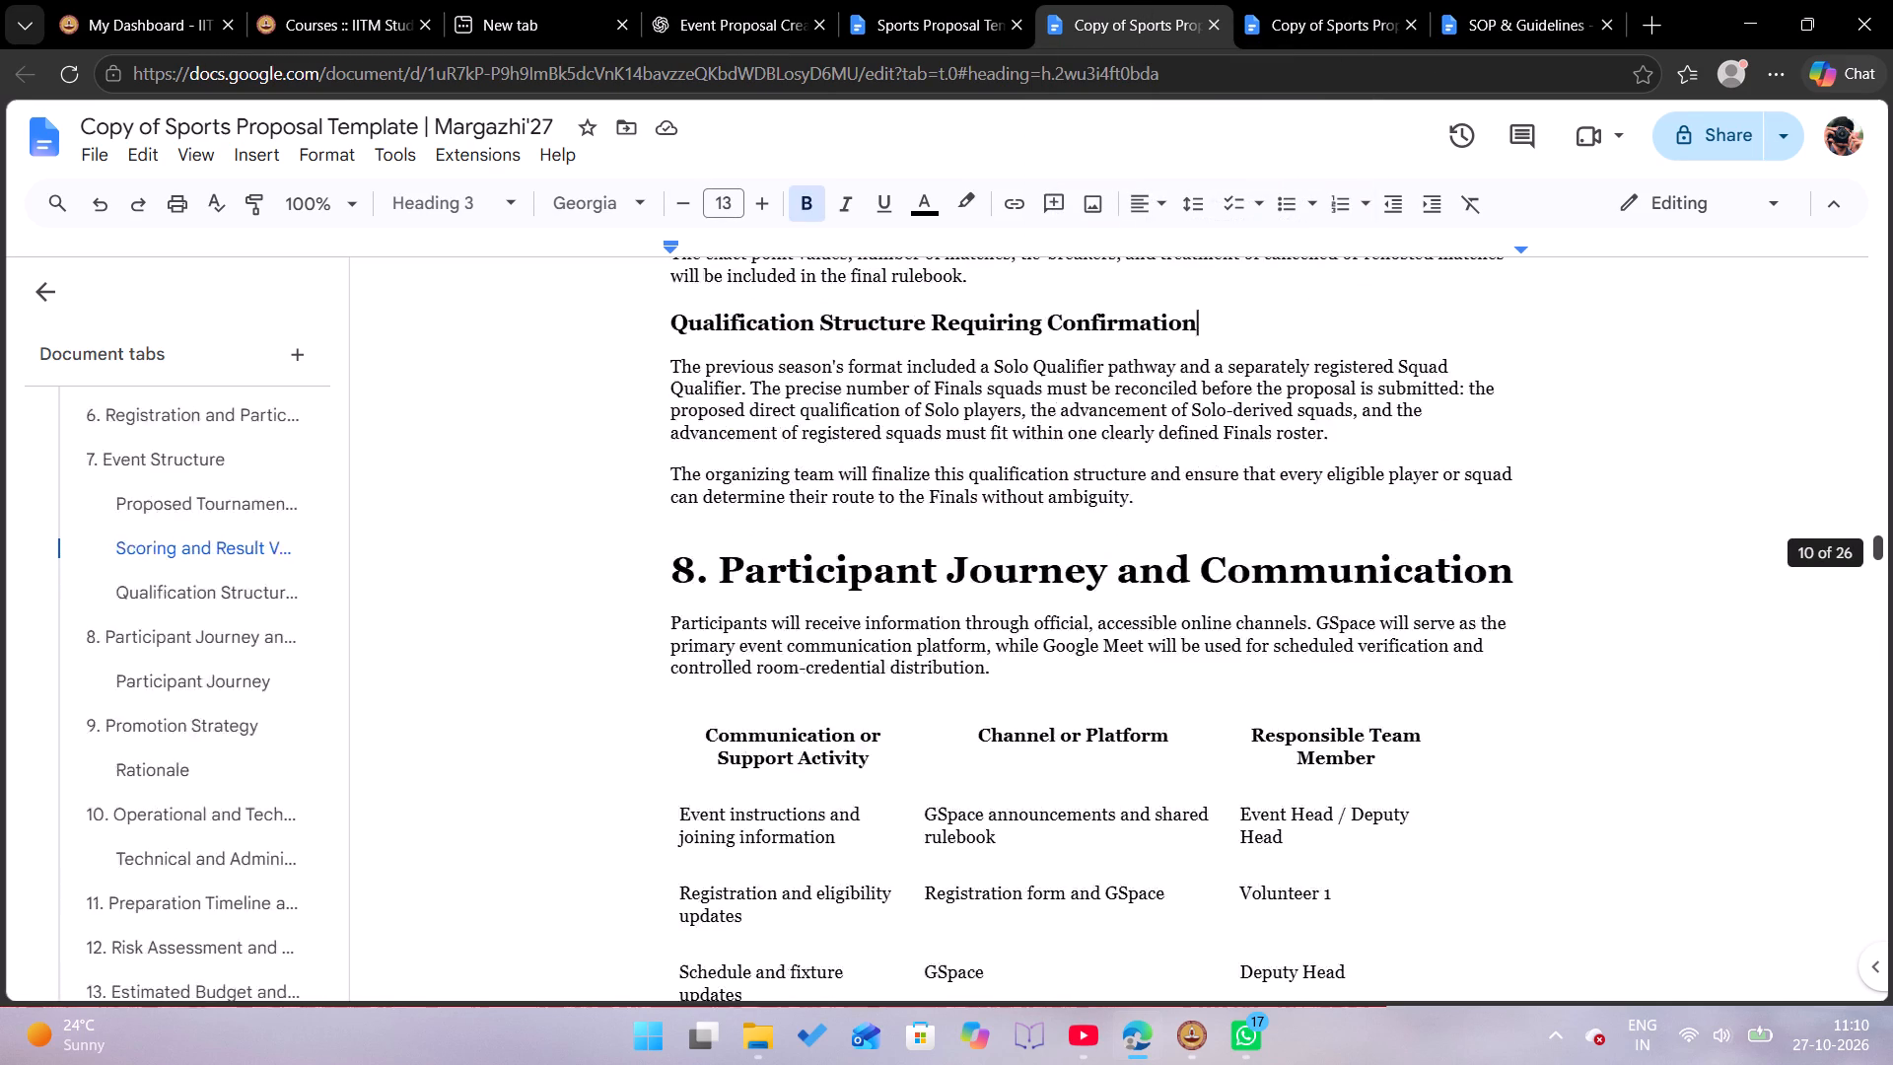
pyautogui.moveTo(1887, 551); pyautogui.dragTo(1887, 560)
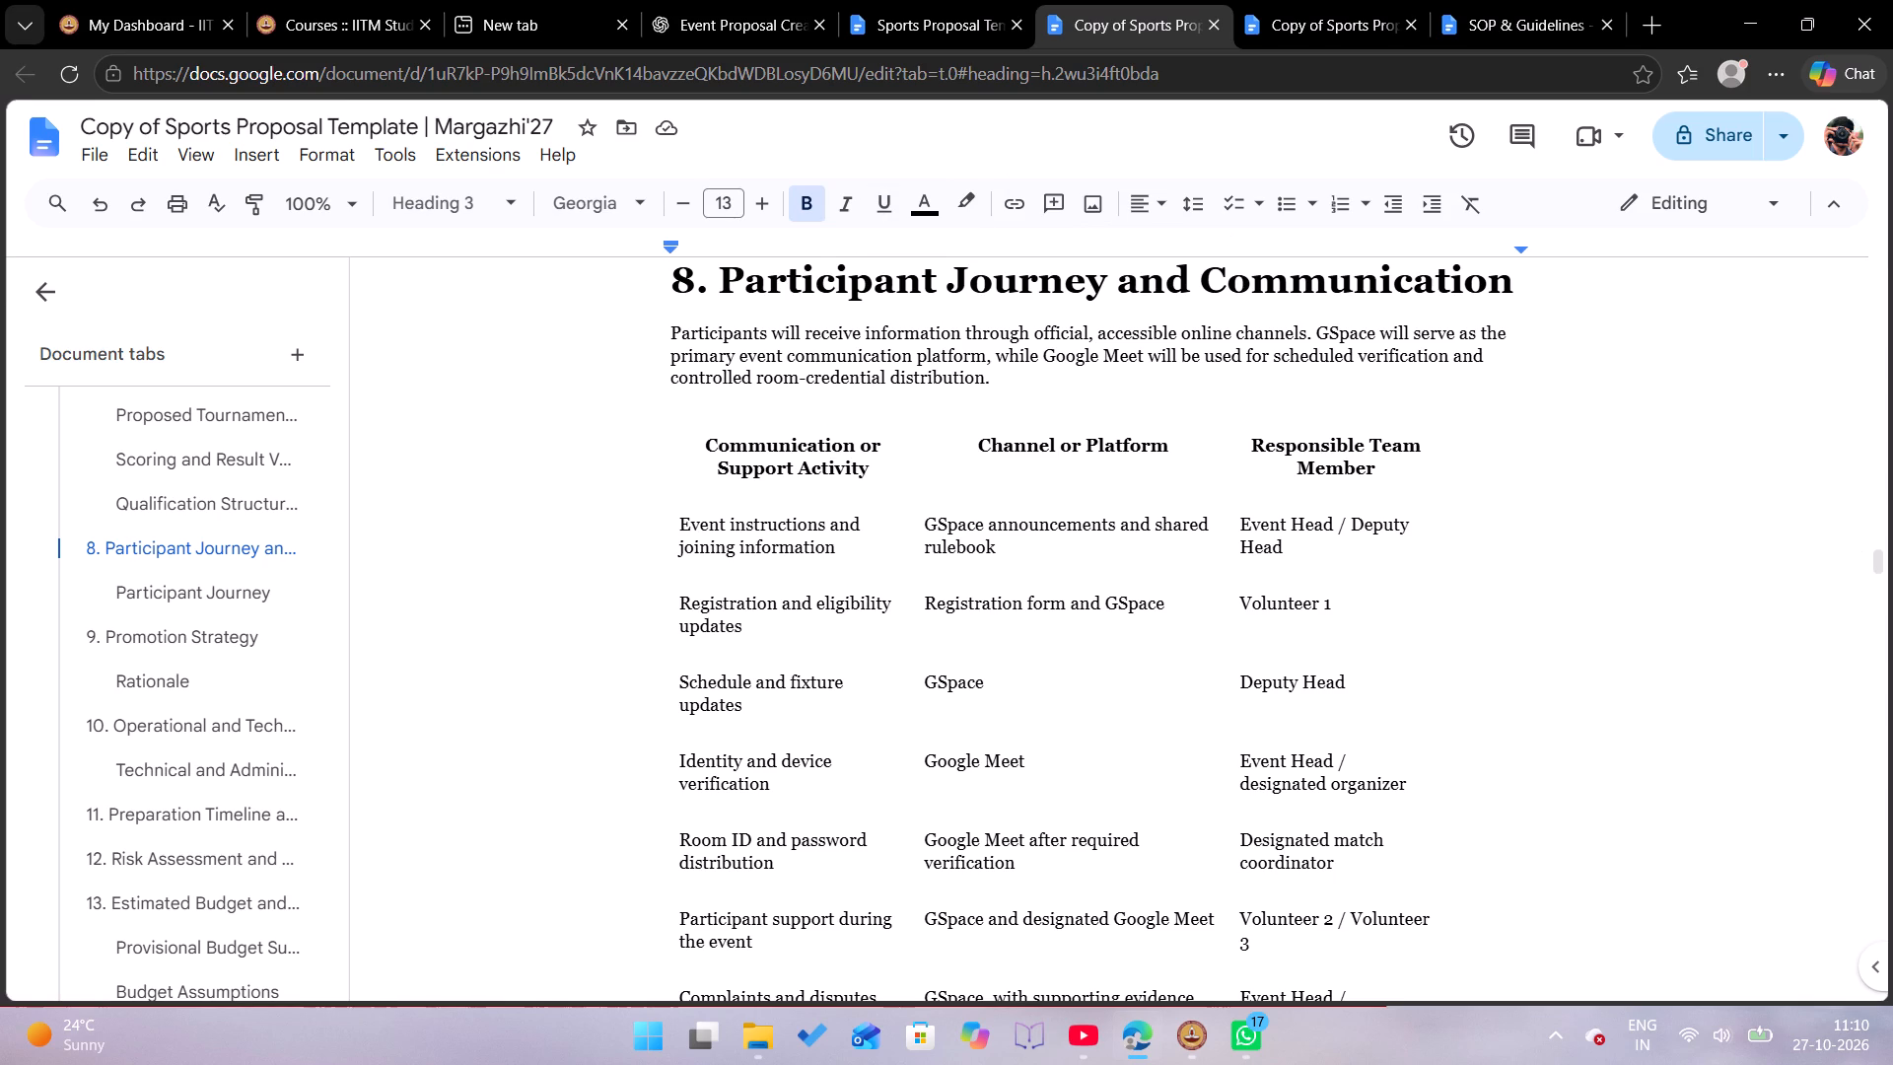
pyautogui.moveTo(668, 330); pyautogui.dragTo(989, 364)
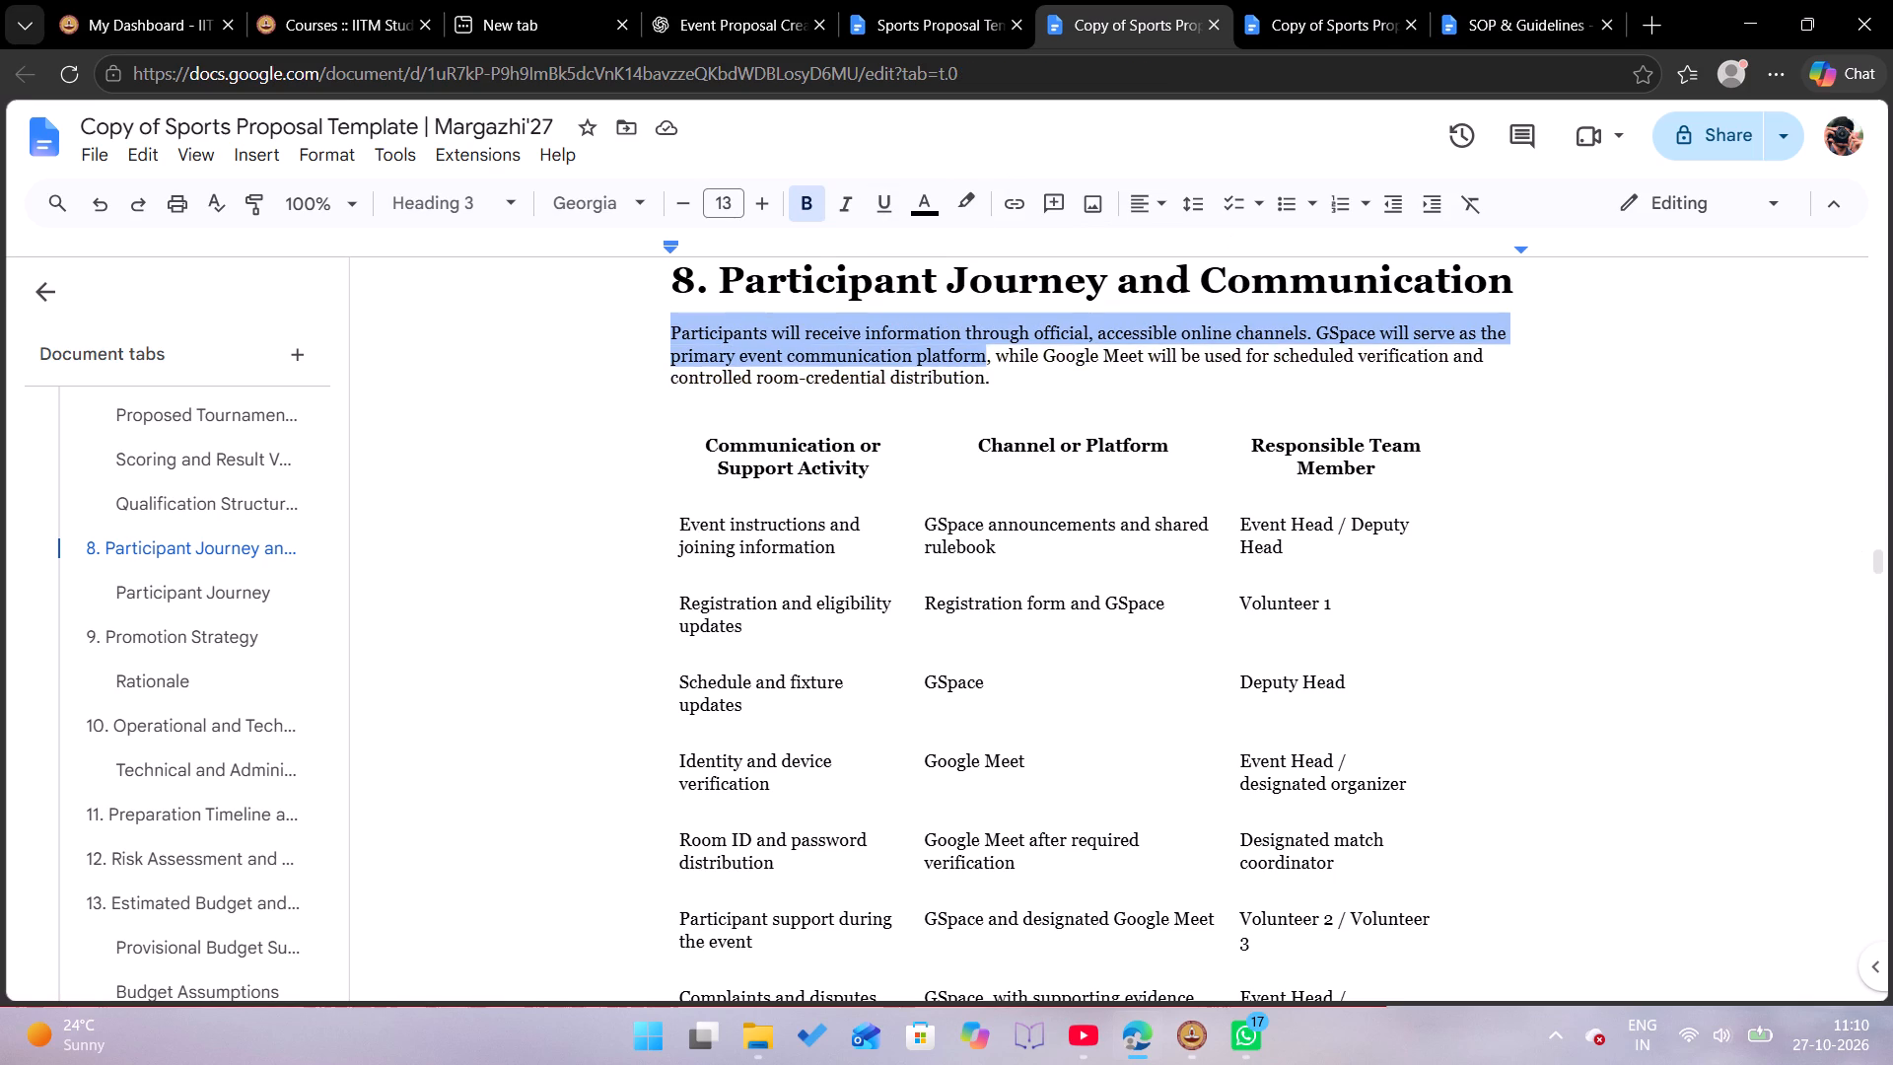
pyautogui.moveTo(989, 364); pyautogui.dragTo(992, 374)
pyautogui.hotkey('ctrl', 'c')
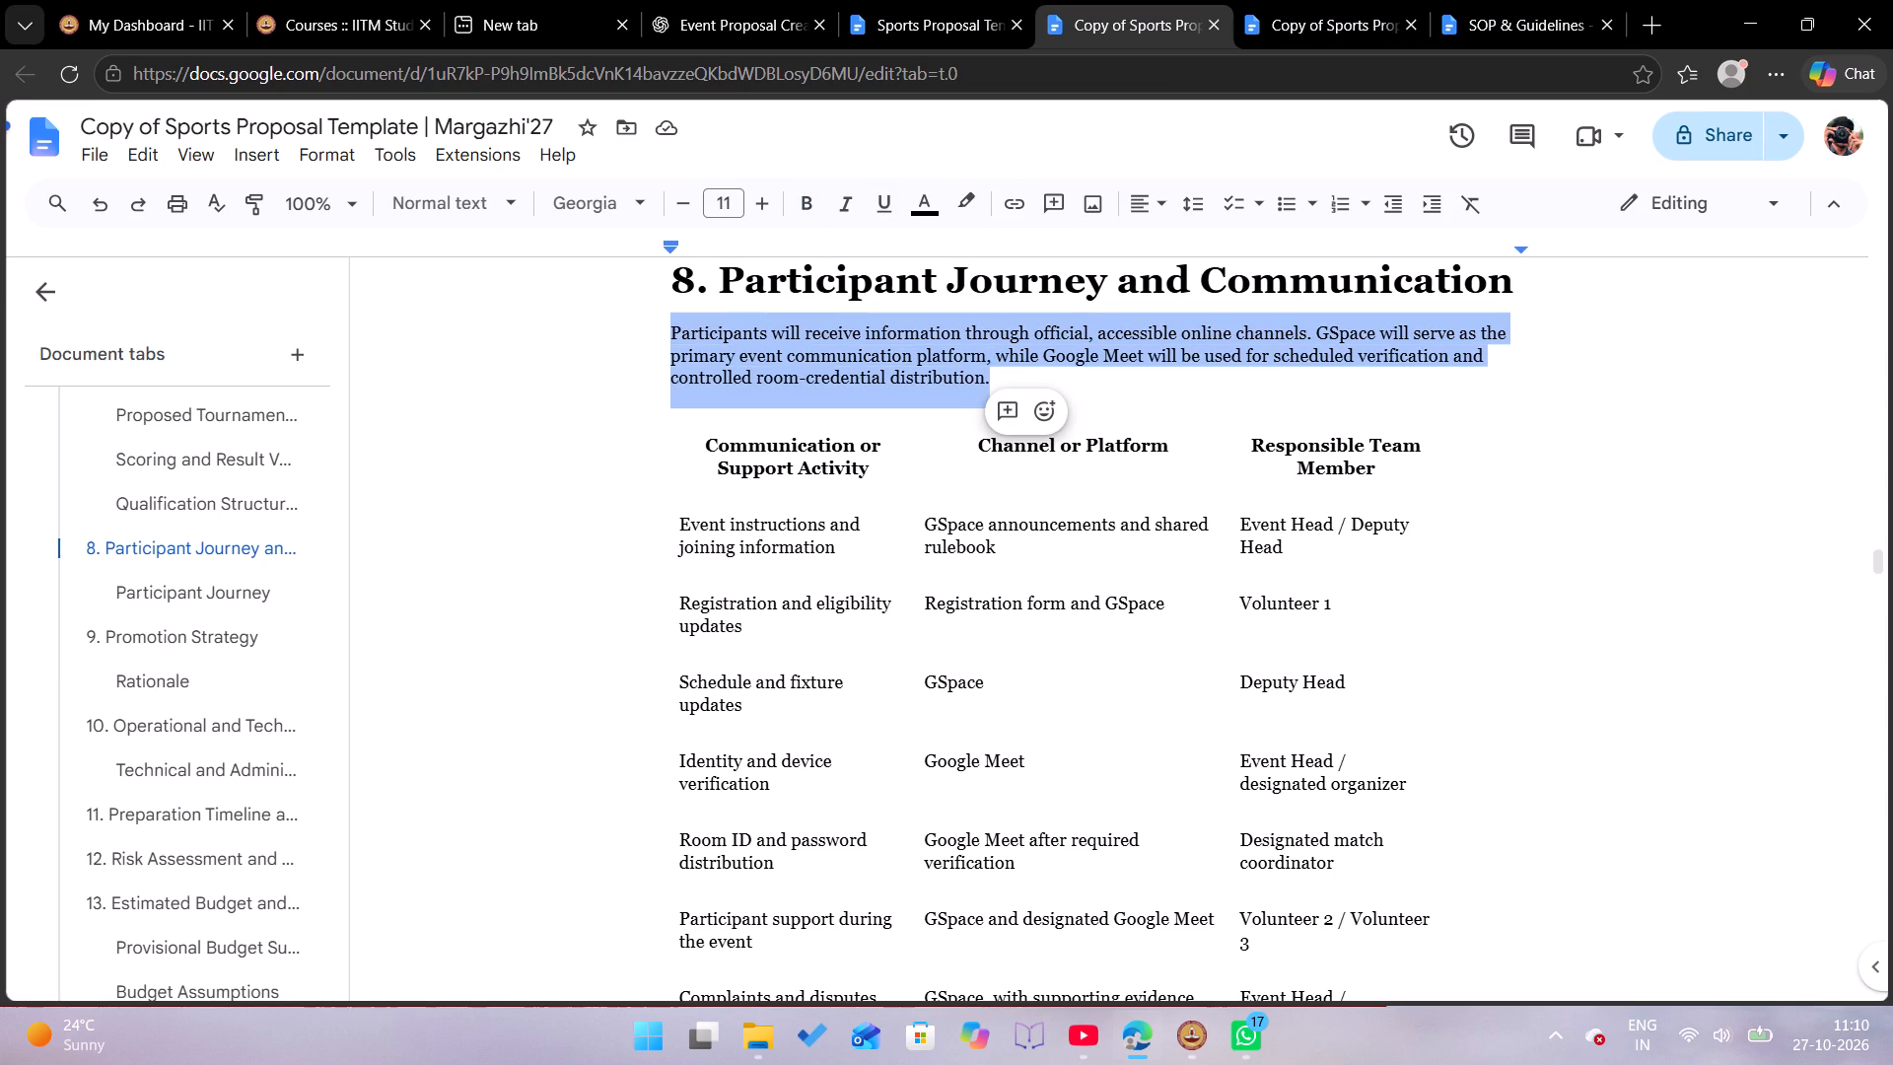
pyautogui.click(1323, 0)
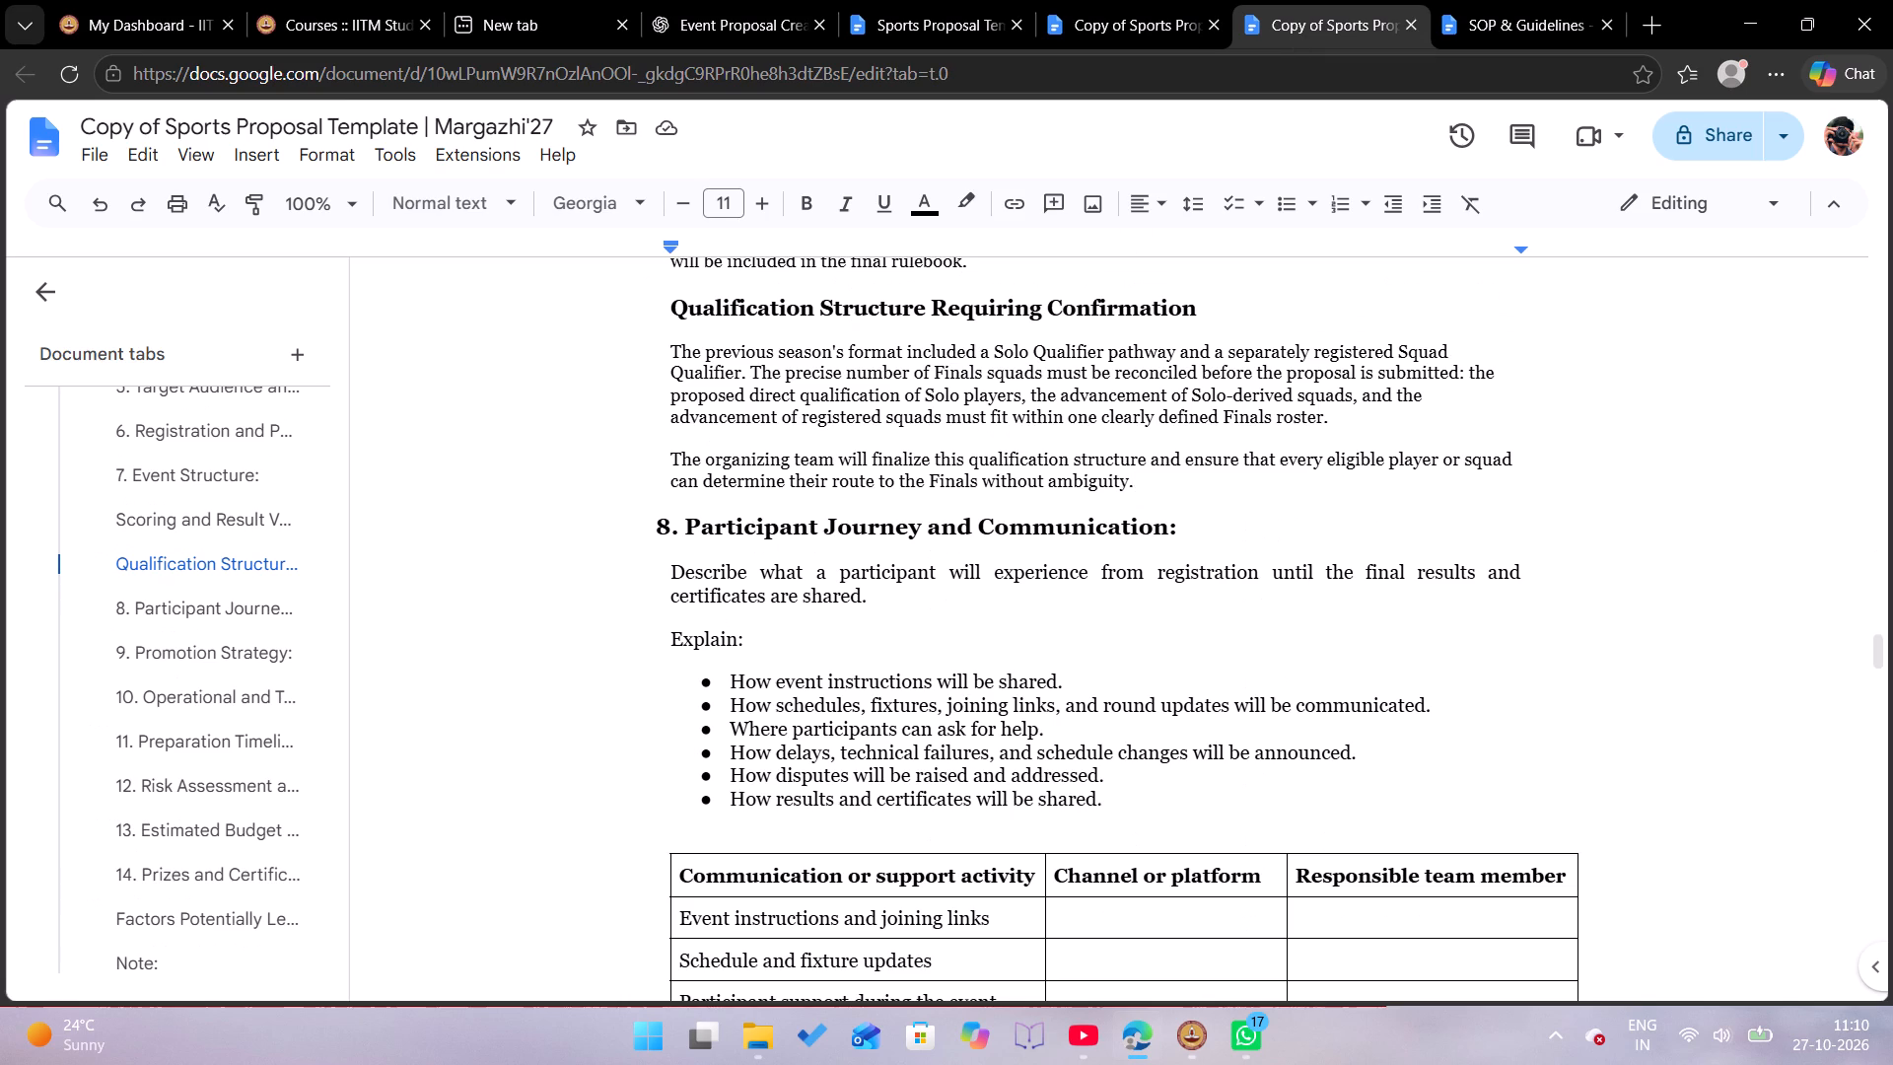
pyautogui.moveTo(668, 569); pyautogui.dragTo(708, 575)
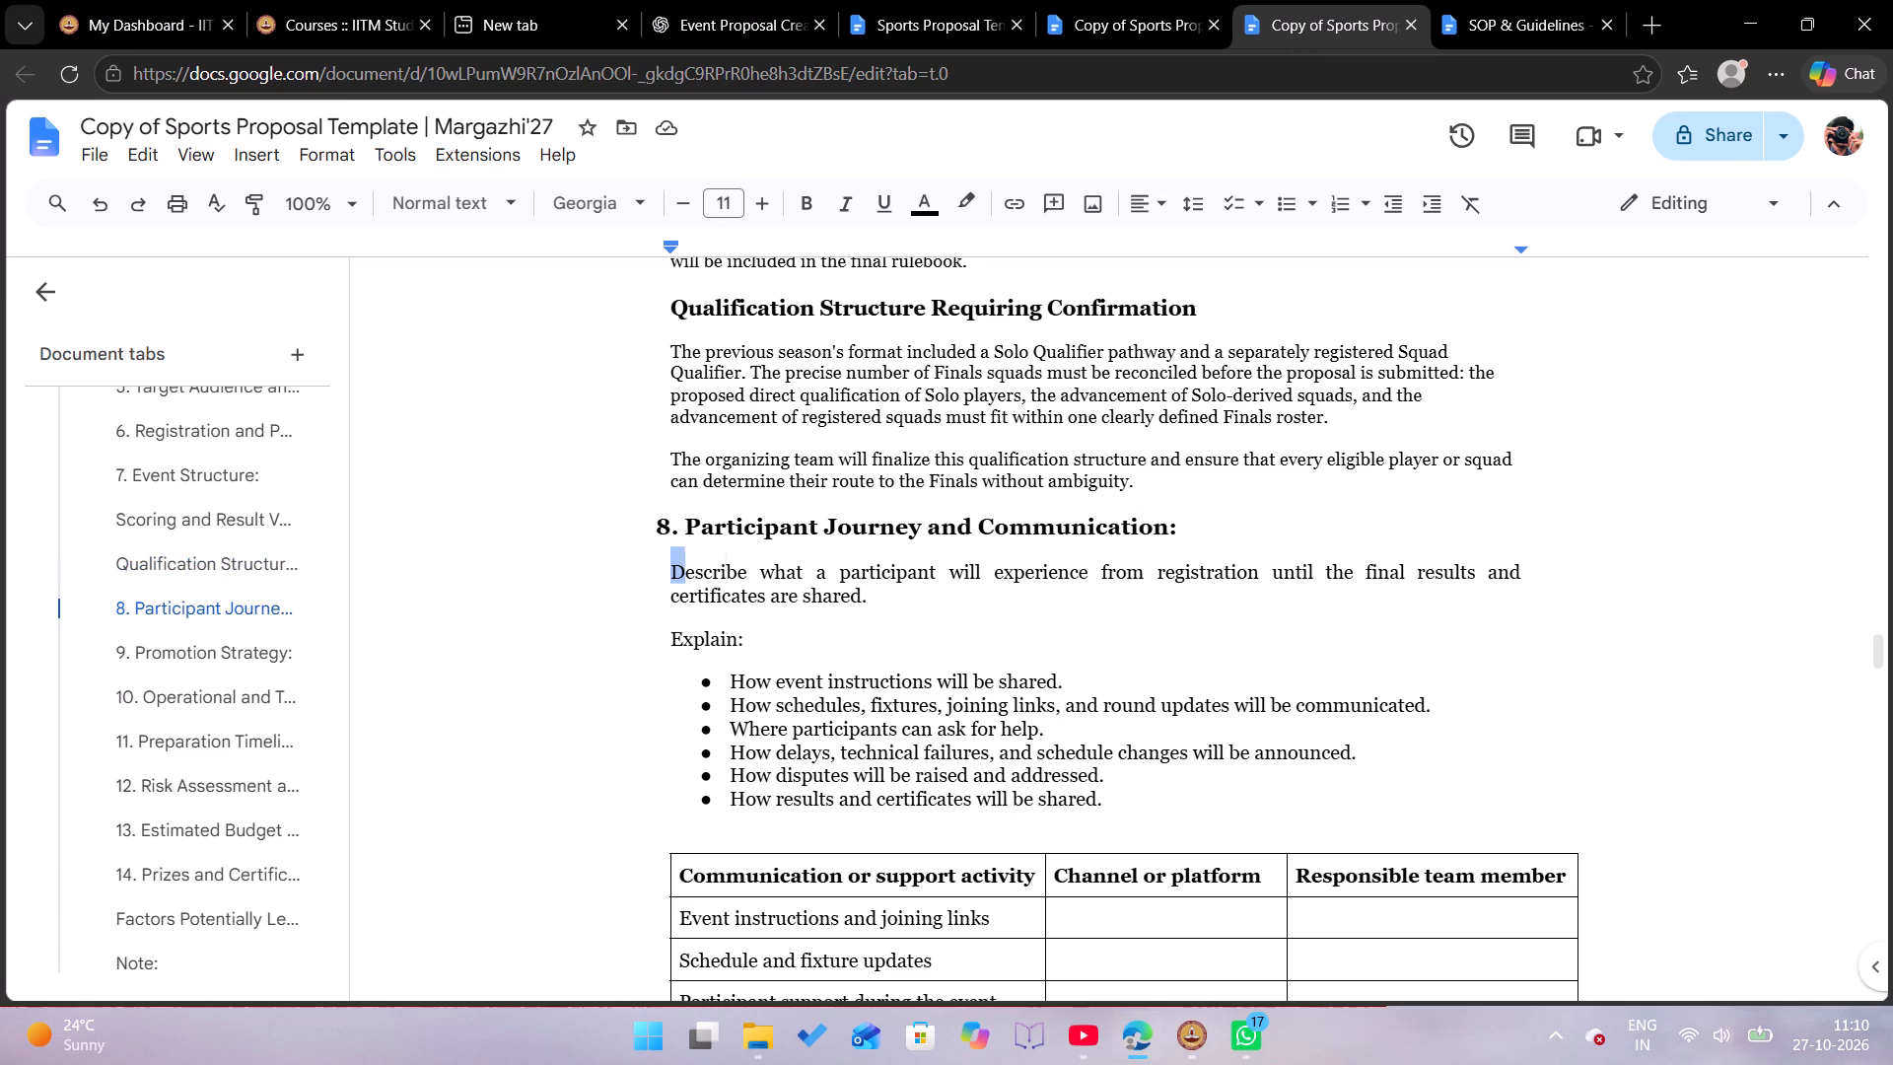
pyautogui.moveTo(708, 575); pyautogui.dragTo(876, 607)
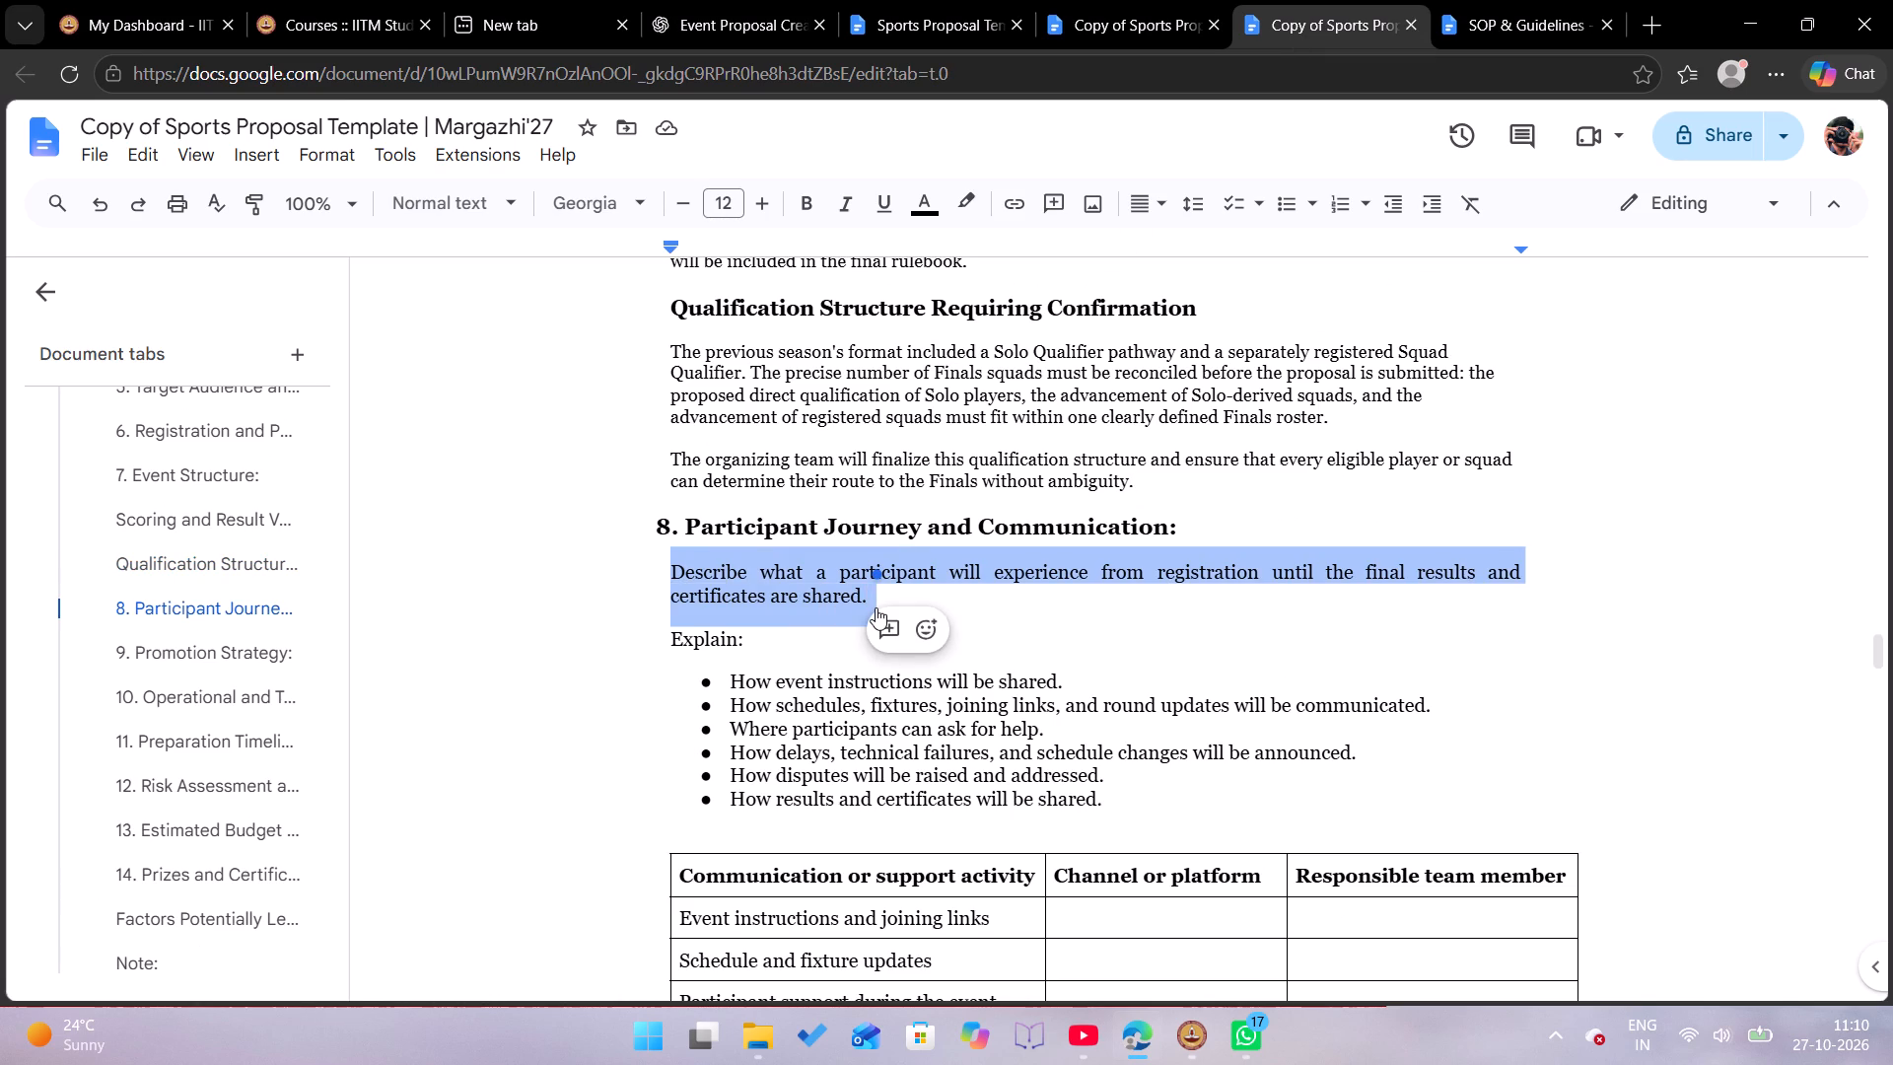
pyautogui.press('BackSpace')
pyautogui.hotkey('ctrl', 'v')
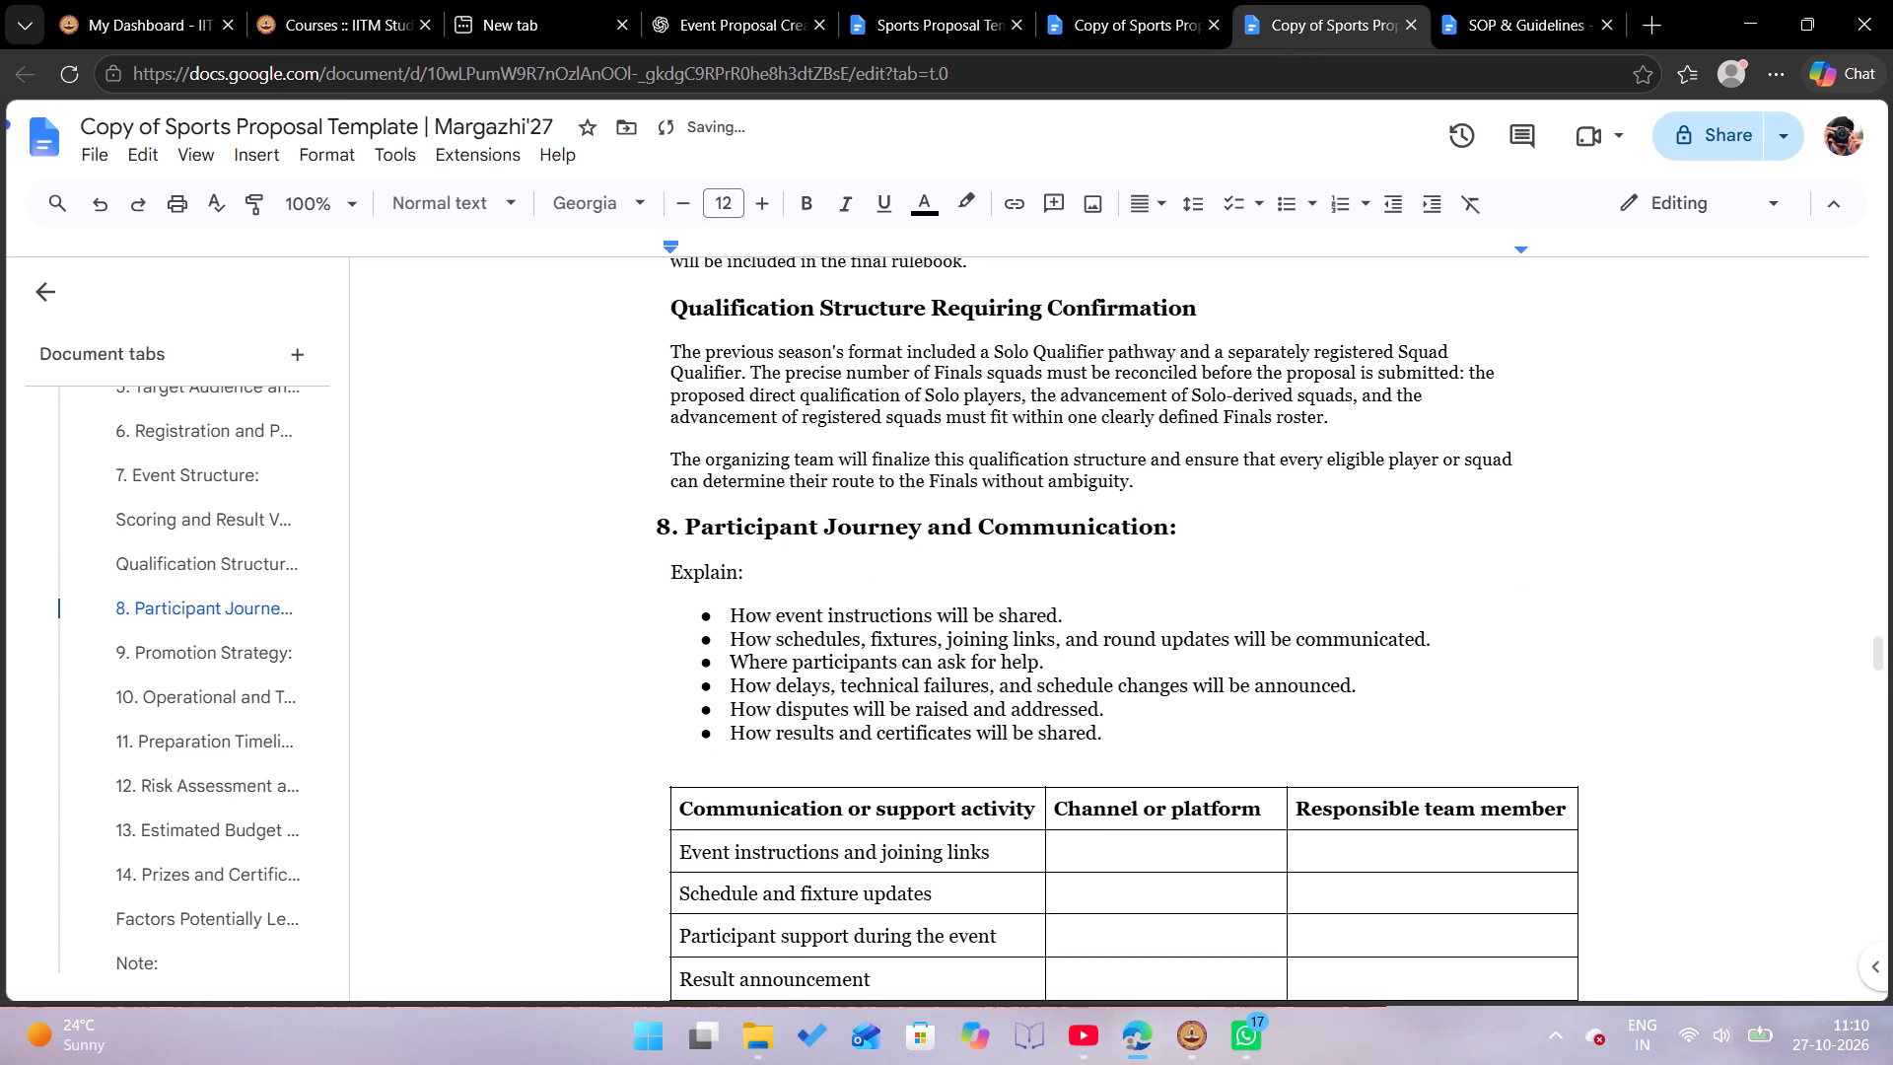
# Delete the leftover "Explain:" label from the end of the section 8 introduction.
pyautogui.press('Right')
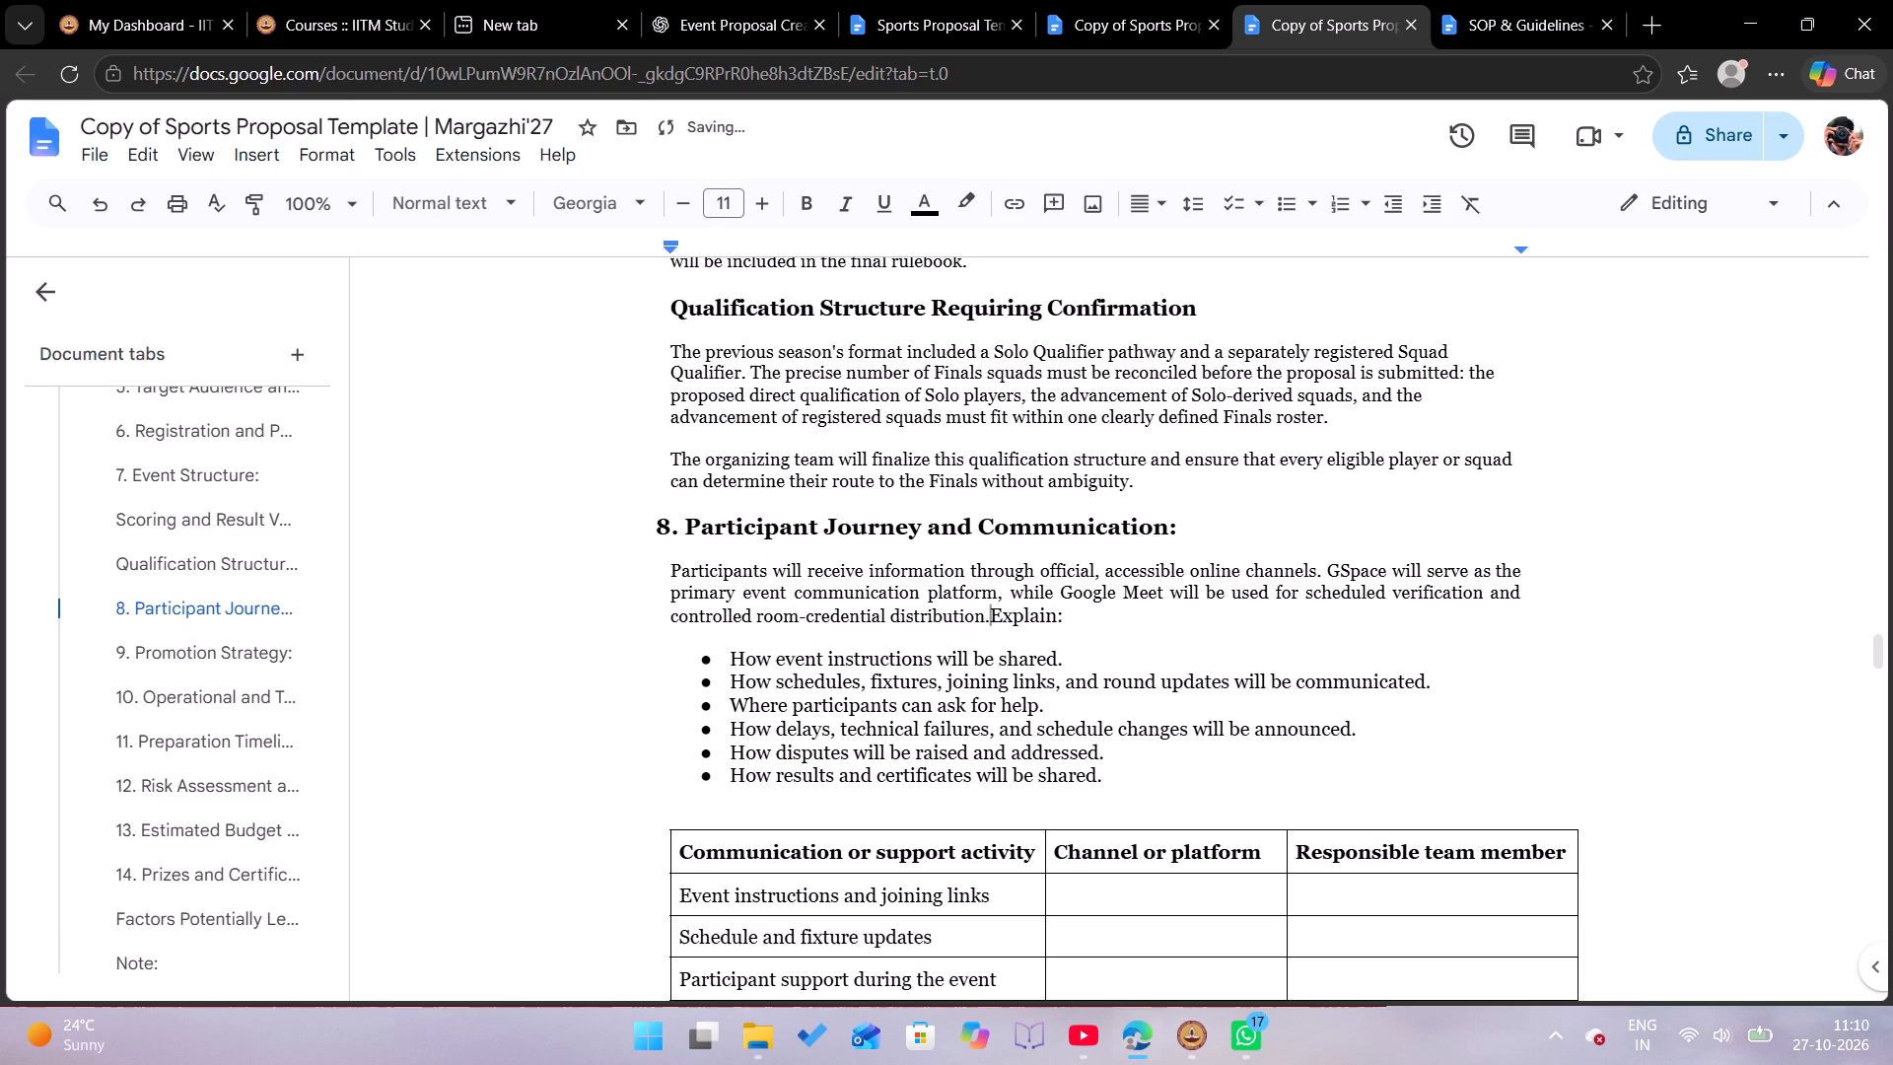
pyautogui.press('Right')
pyautogui.press('Right')
pyautogui.press('Right')
pyautogui.press('Right')
pyautogui.press('Right')
pyautogui.press('Right')
pyautogui.press('Right')
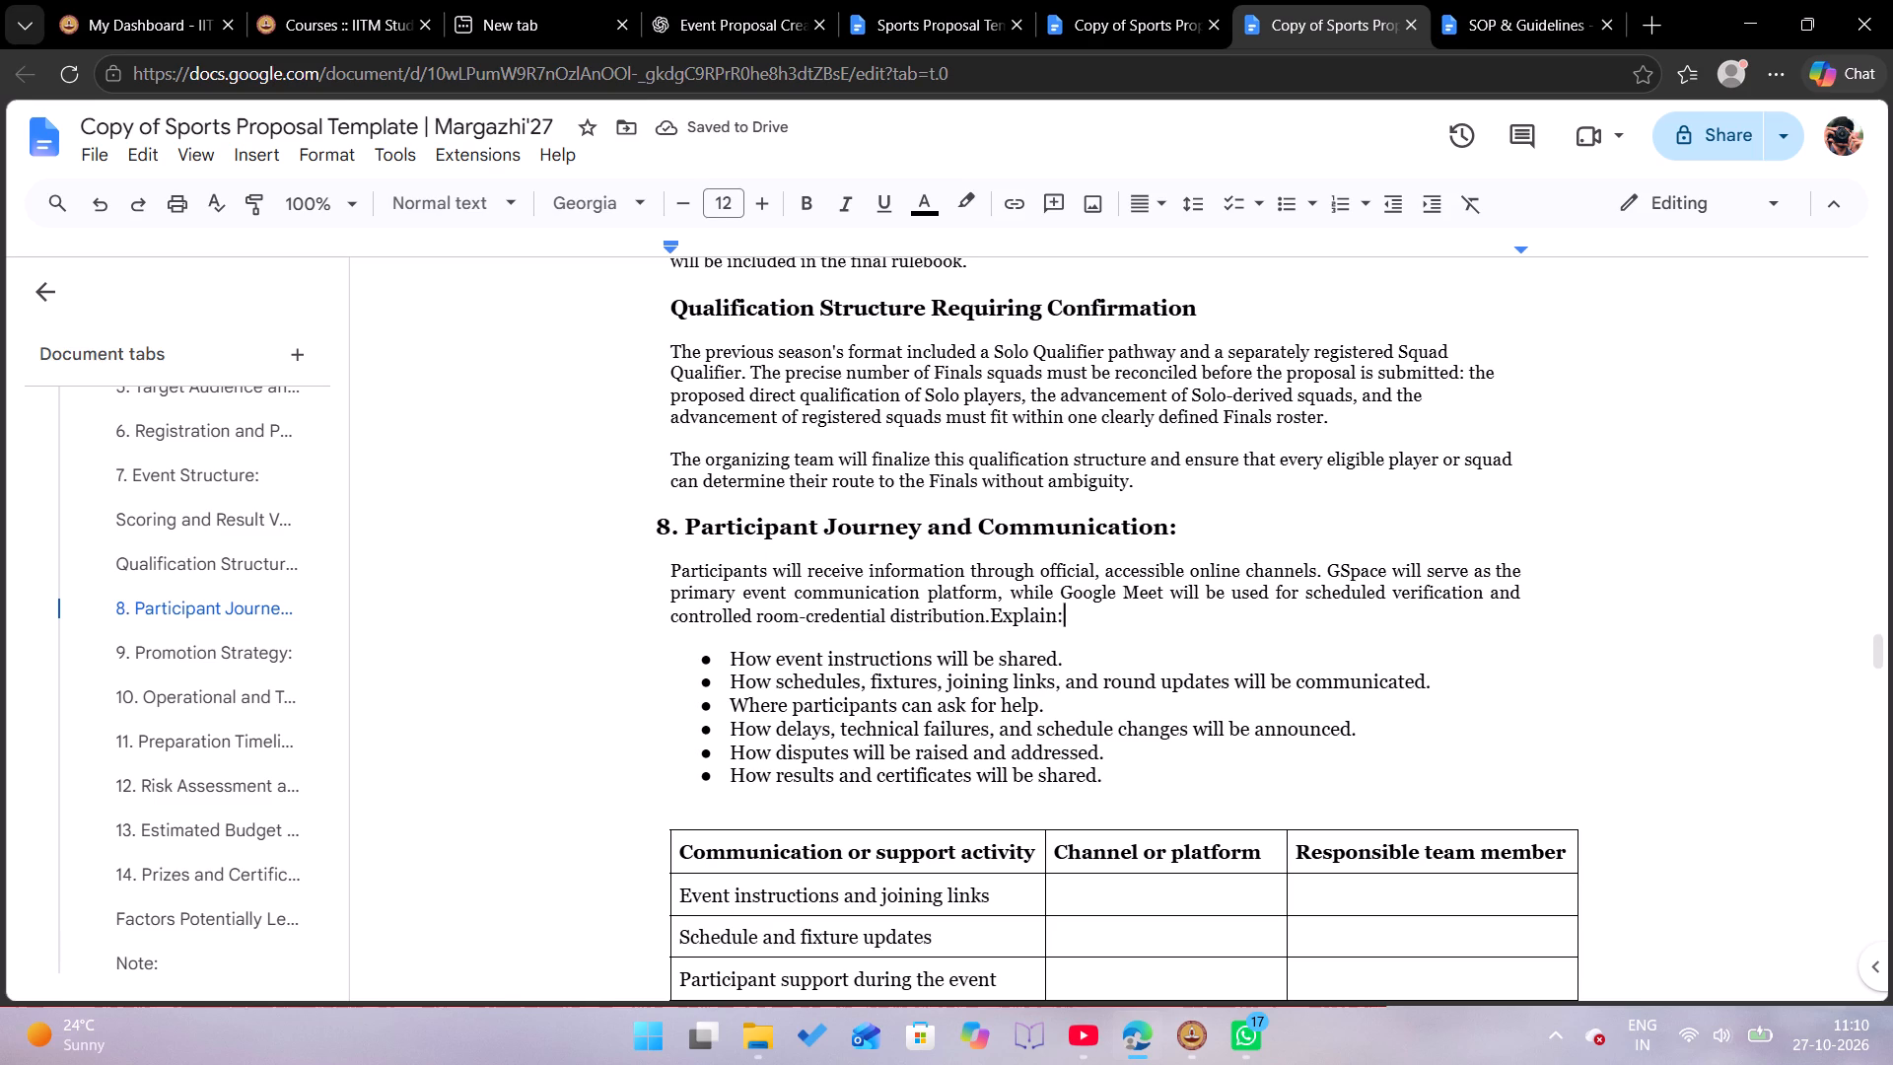
pyautogui.press('BackSpace')
pyautogui.press('BackSpace')
pyautogui.press('BackSpace')
pyautogui.press('BackSpace')
pyautogui.press('BackSpace')
pyautogui.press('BackSpace')
pyautogui.press('BackSpace')
pyautogui.press('BackSpace')
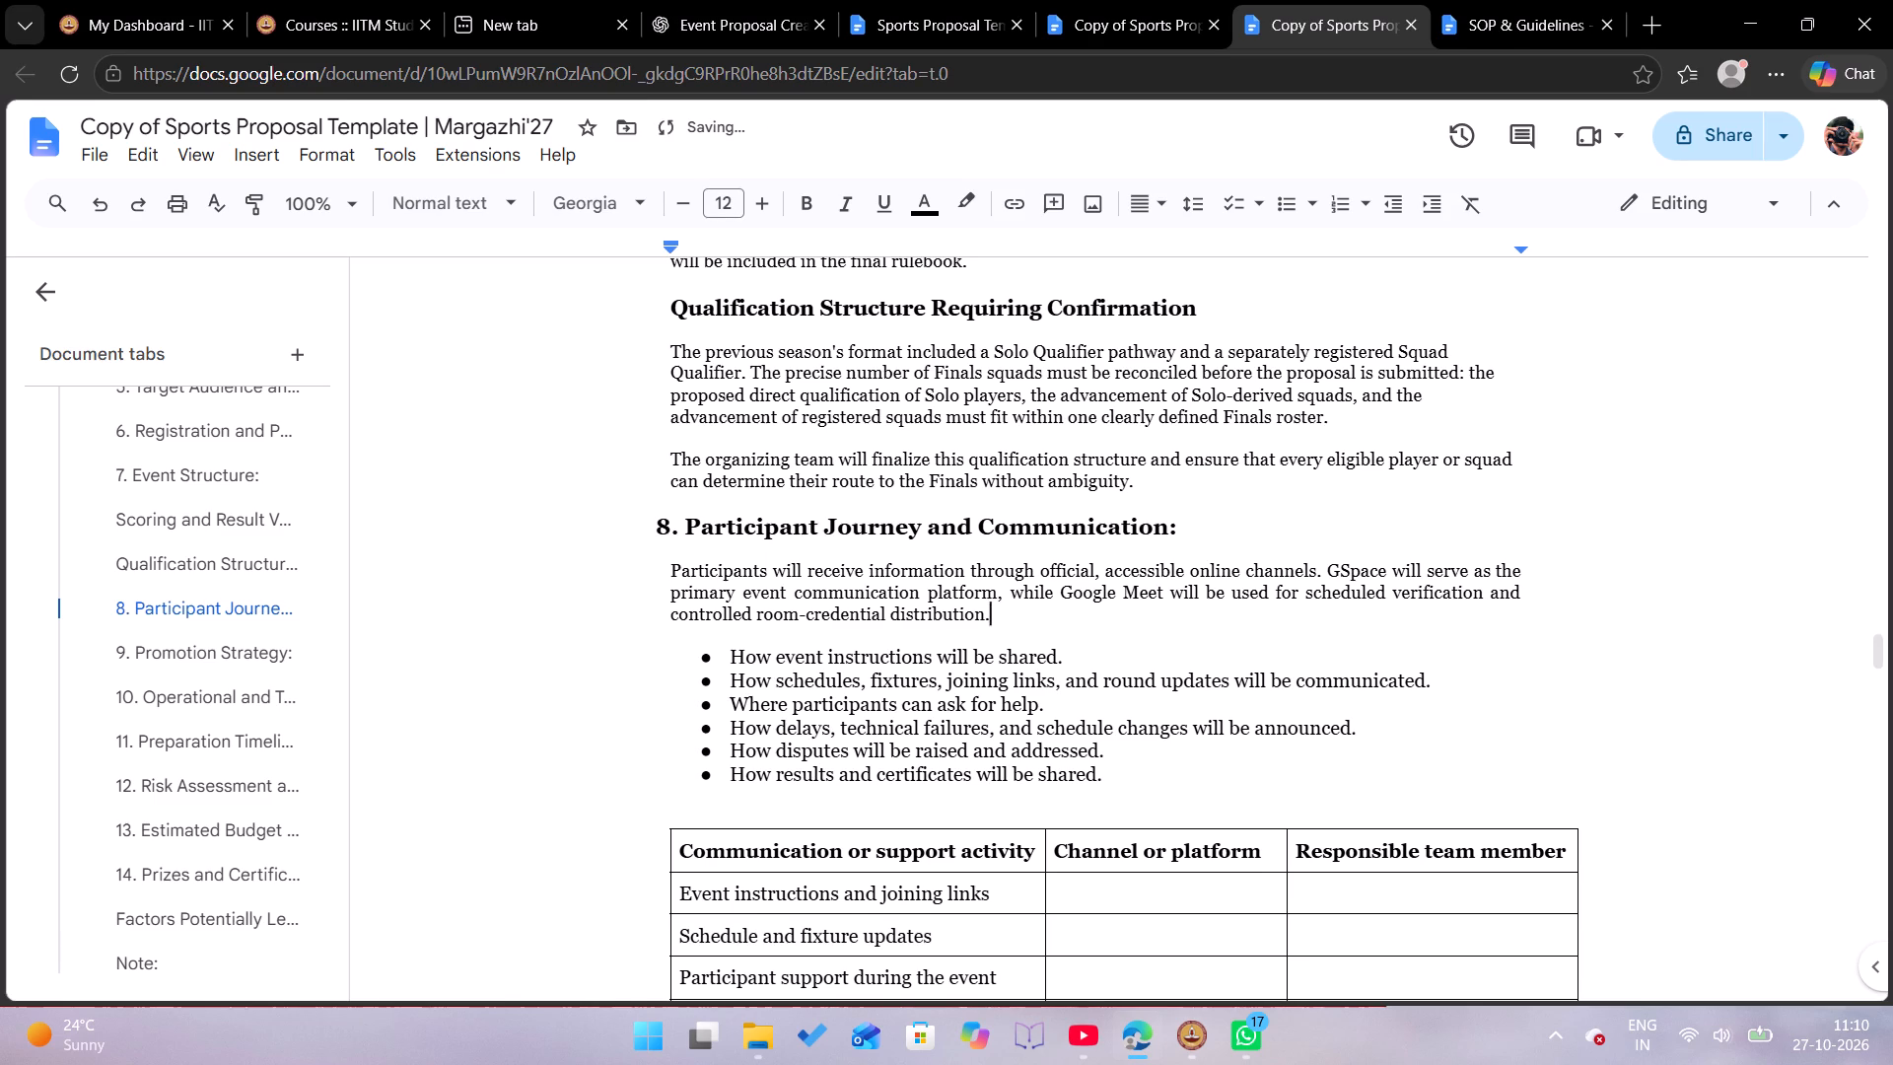
# Copy "GSpace announcements and shared rulebook" from the draft into the Channel or platform cell for Event instructions and joining links.
pyautogui.moveTo(1875, 641); pyautogui.dragTo(1876, 644)
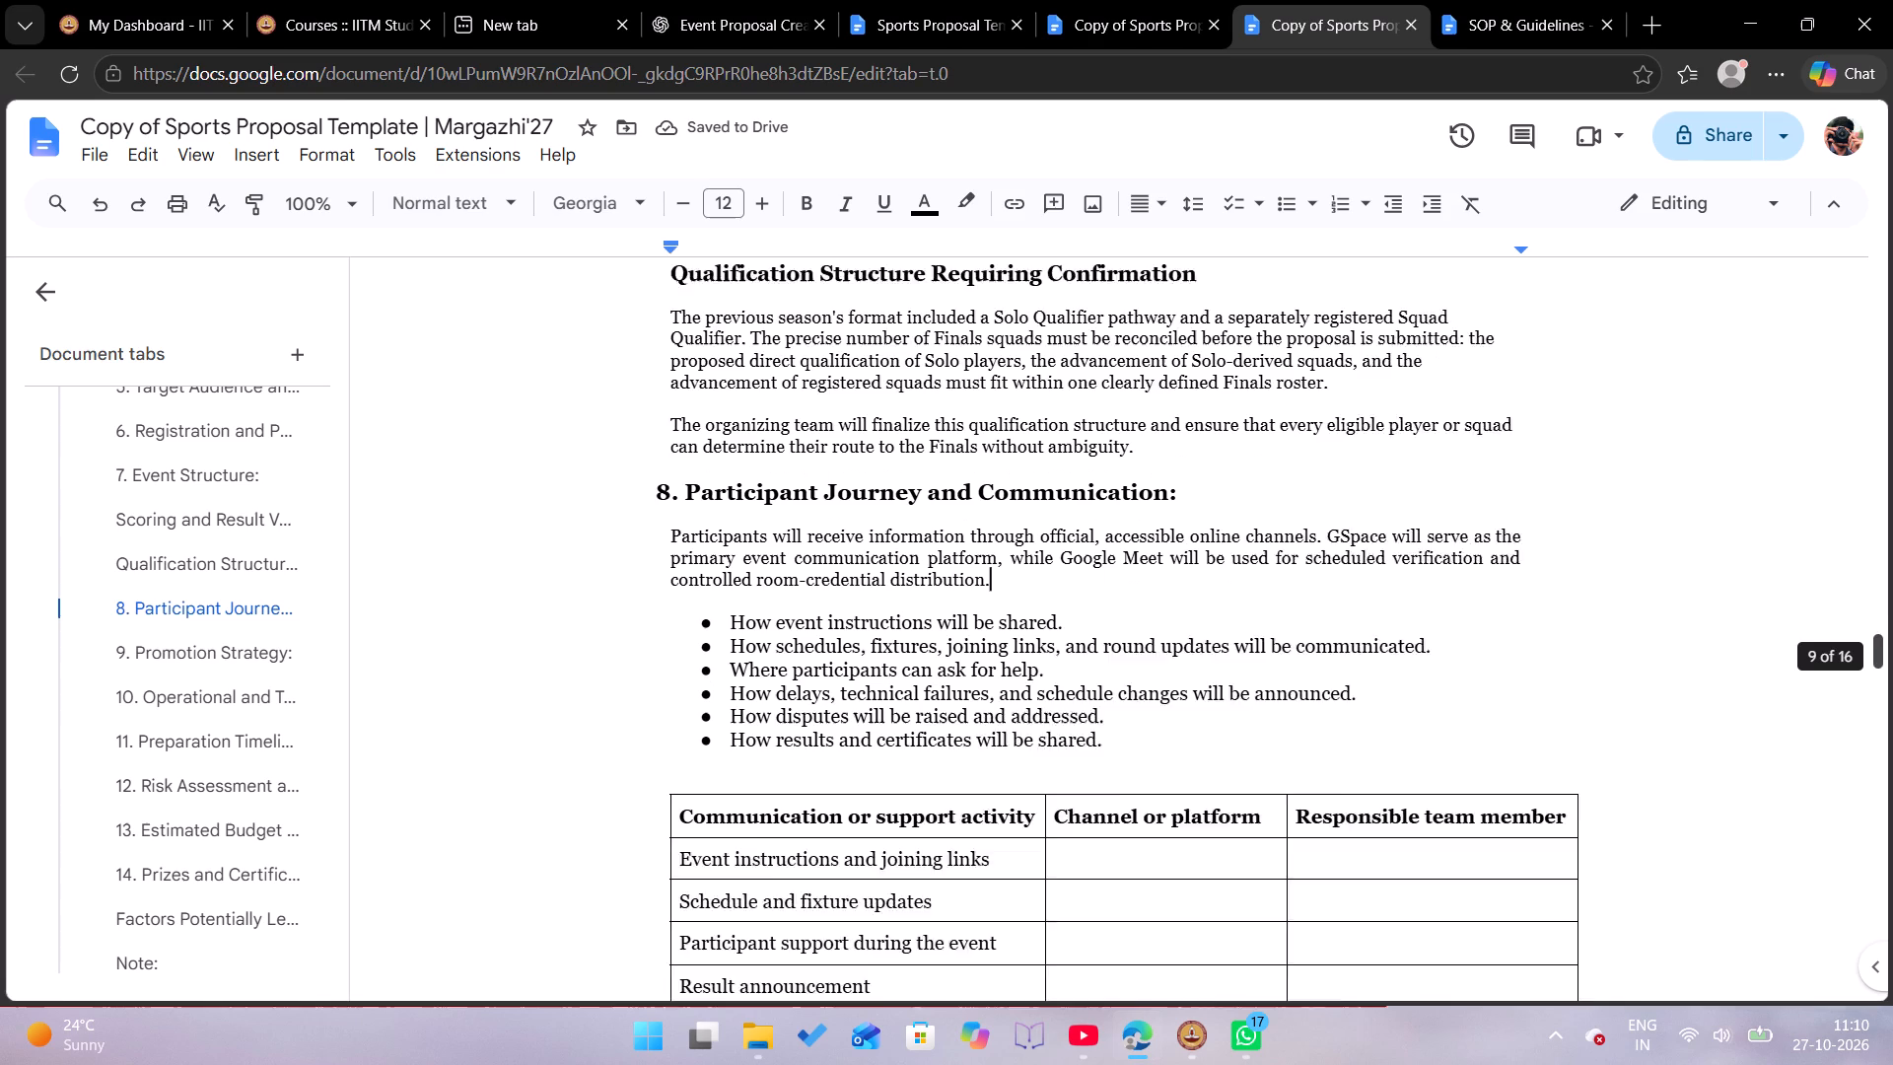
pyautogui.moveTo(1876, 644); pyautogui.dragTo(1877, 657)
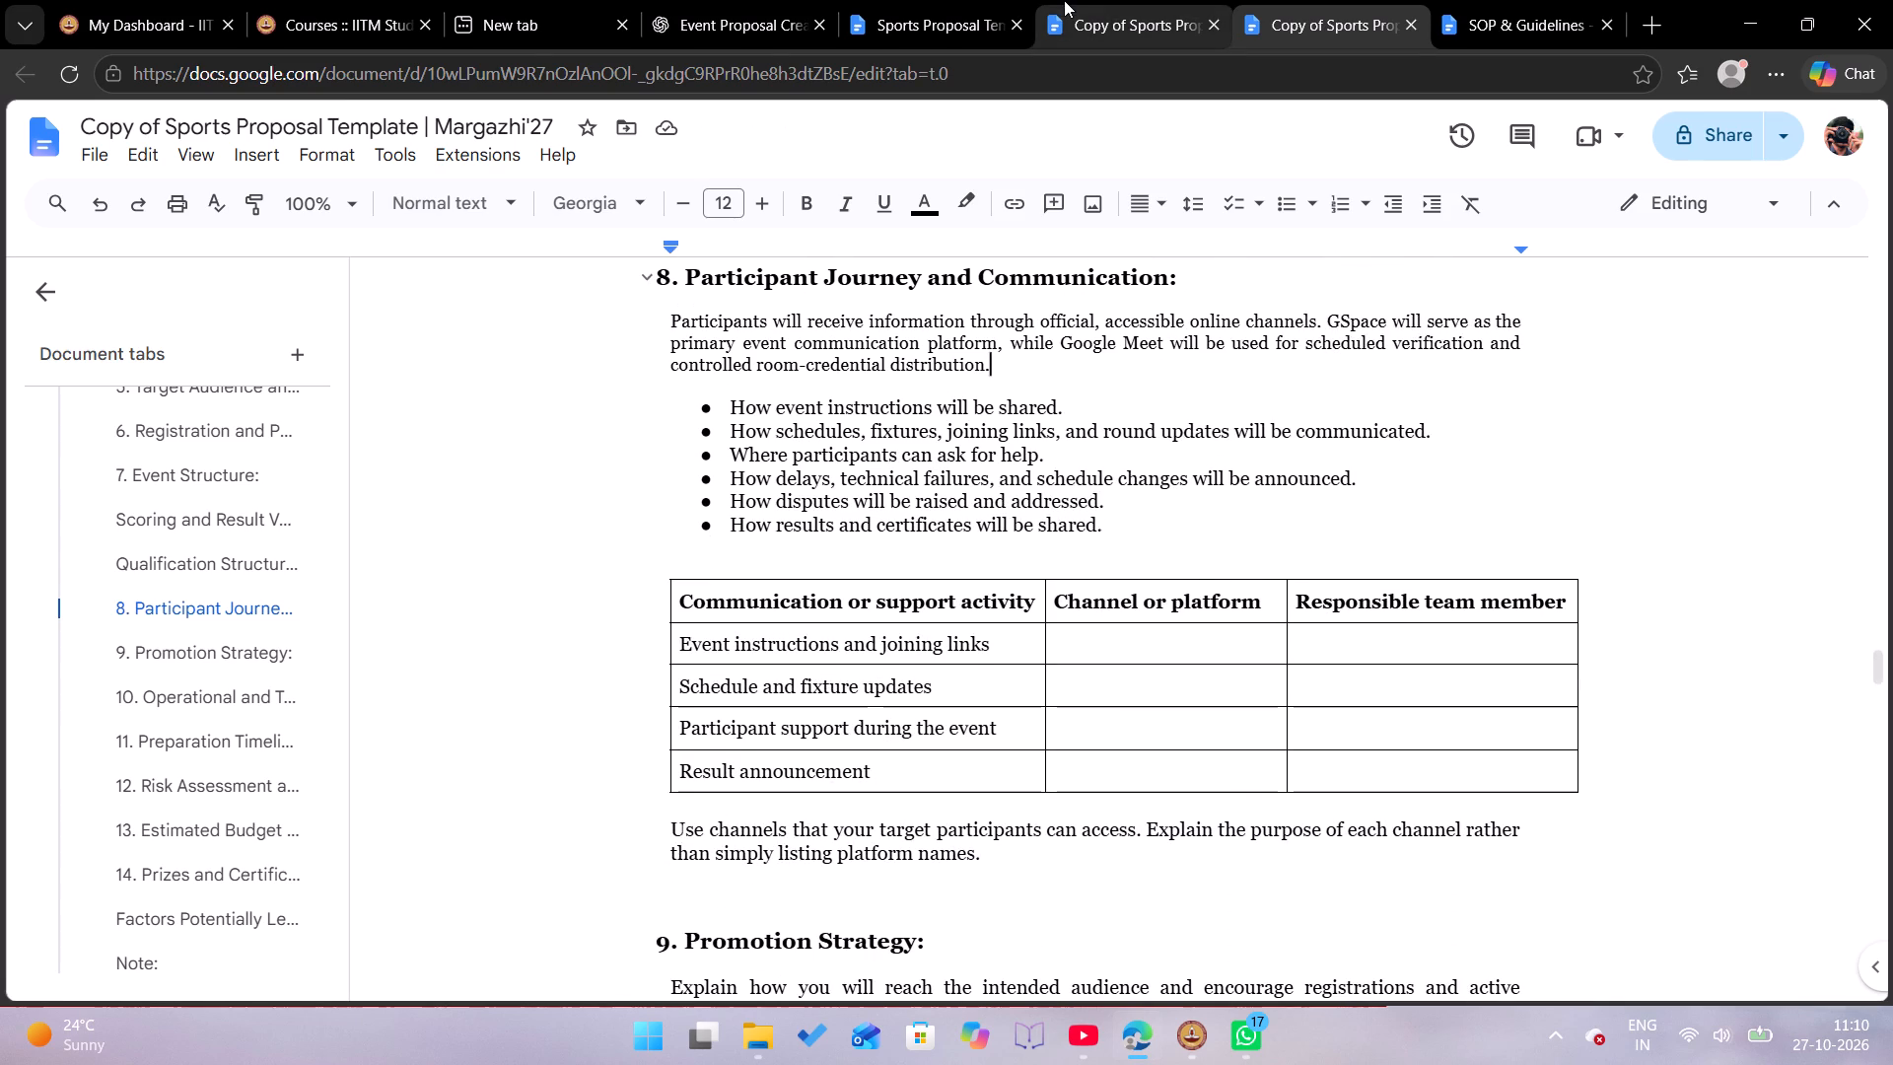
pyautogui.click(1064, 0)
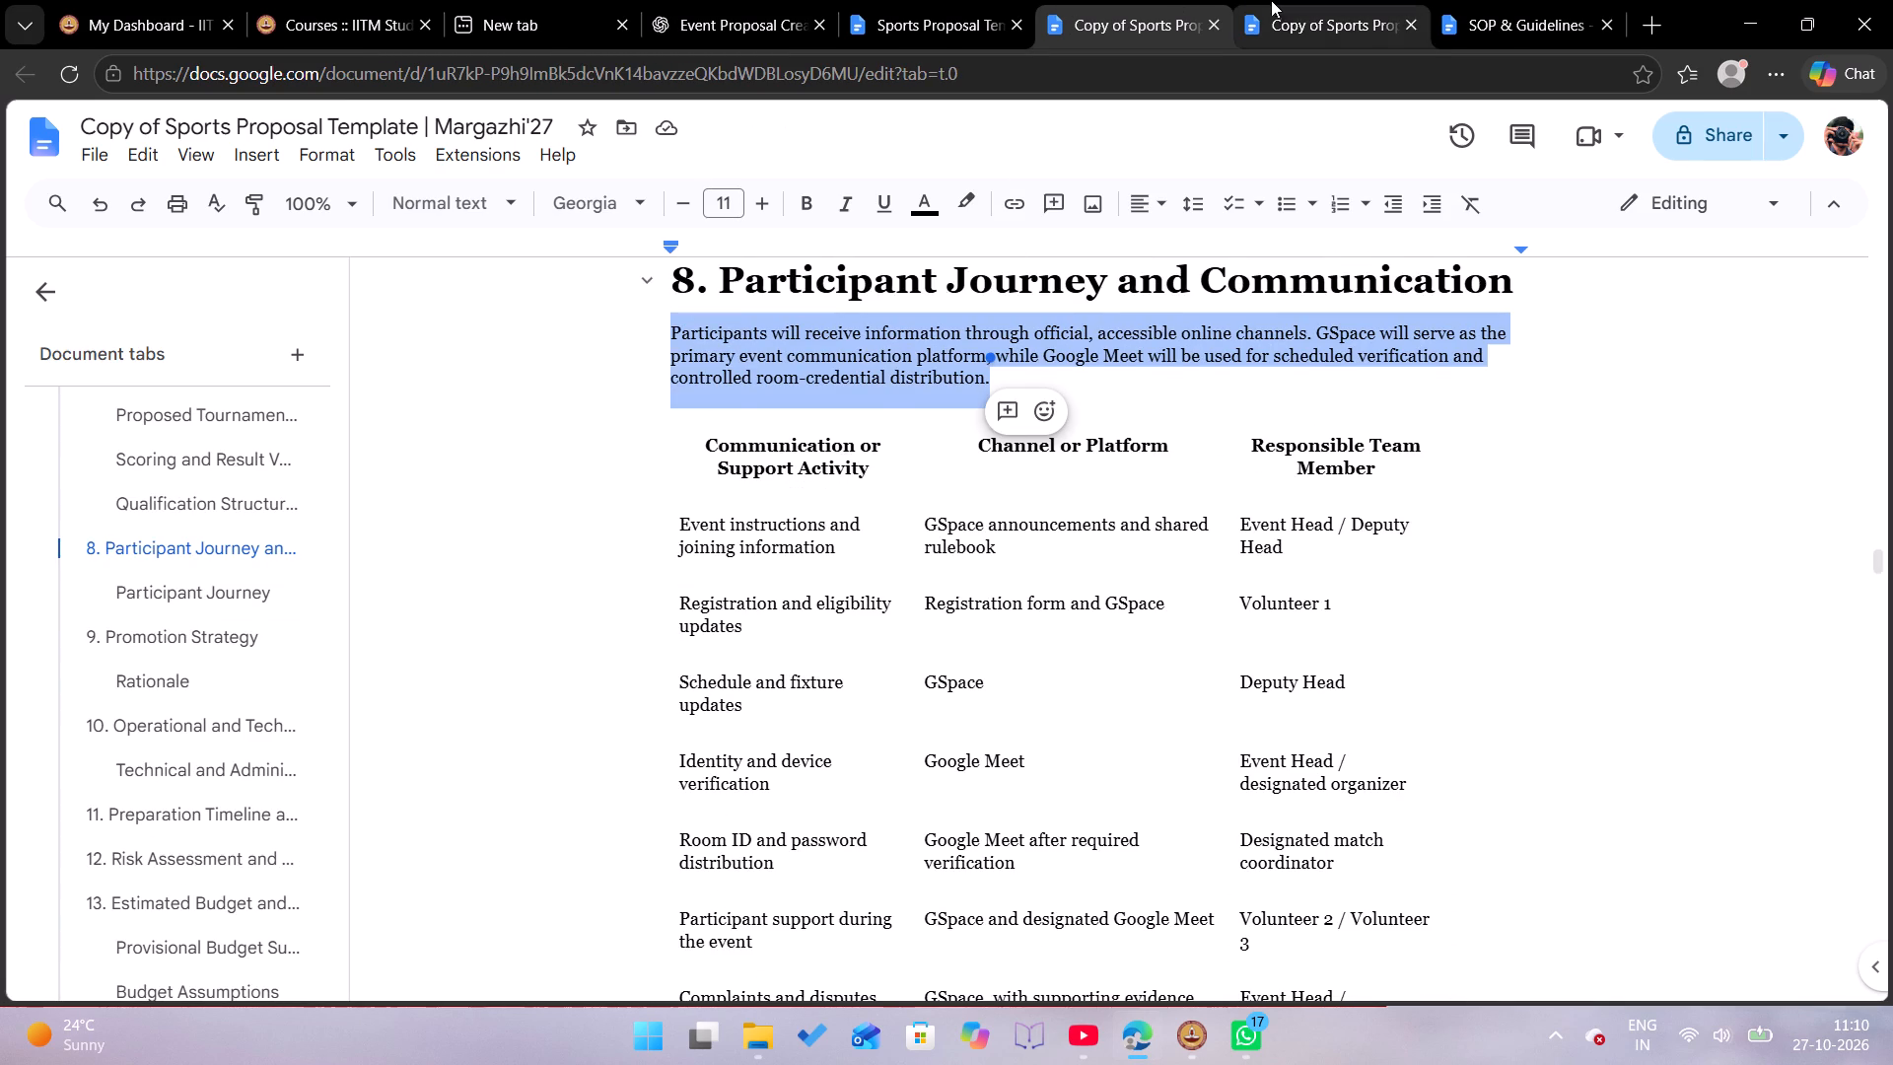
pyautogui.click(1282, 0)
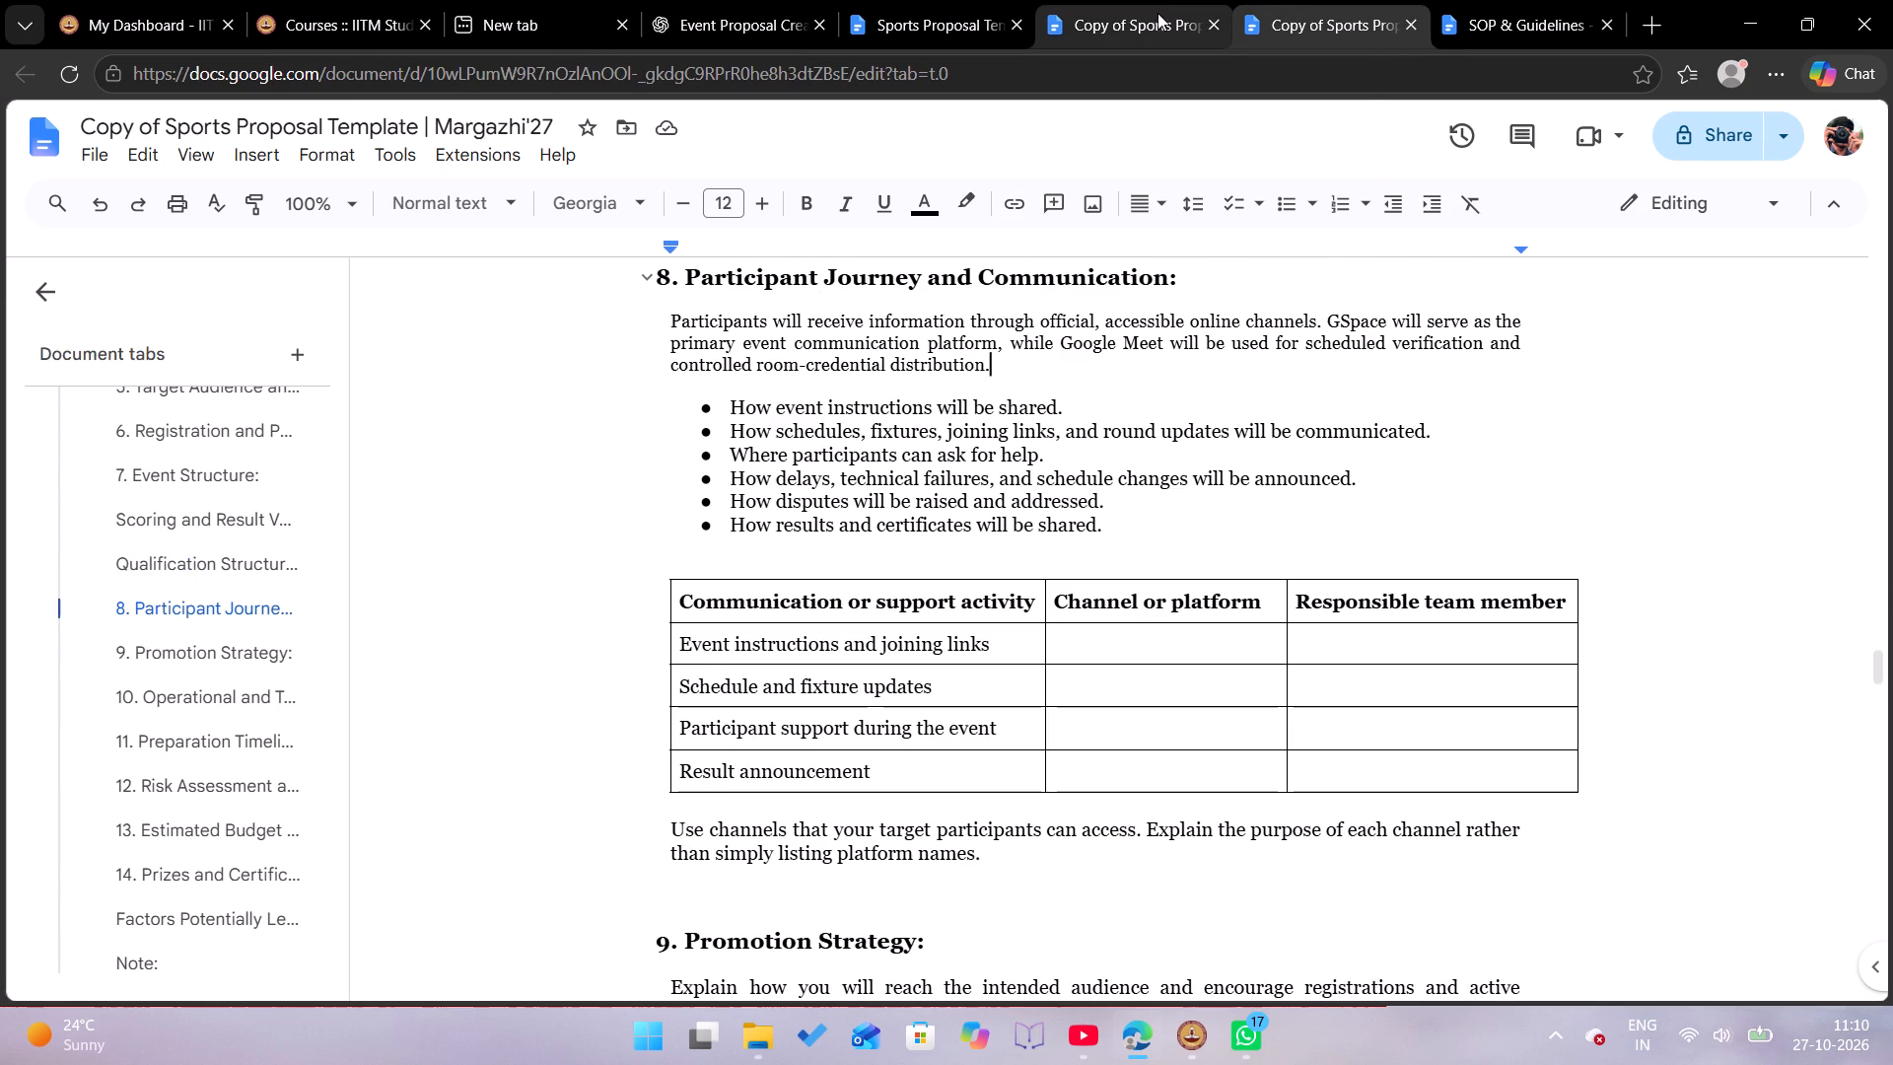
pyautogui.click(1156, 13)
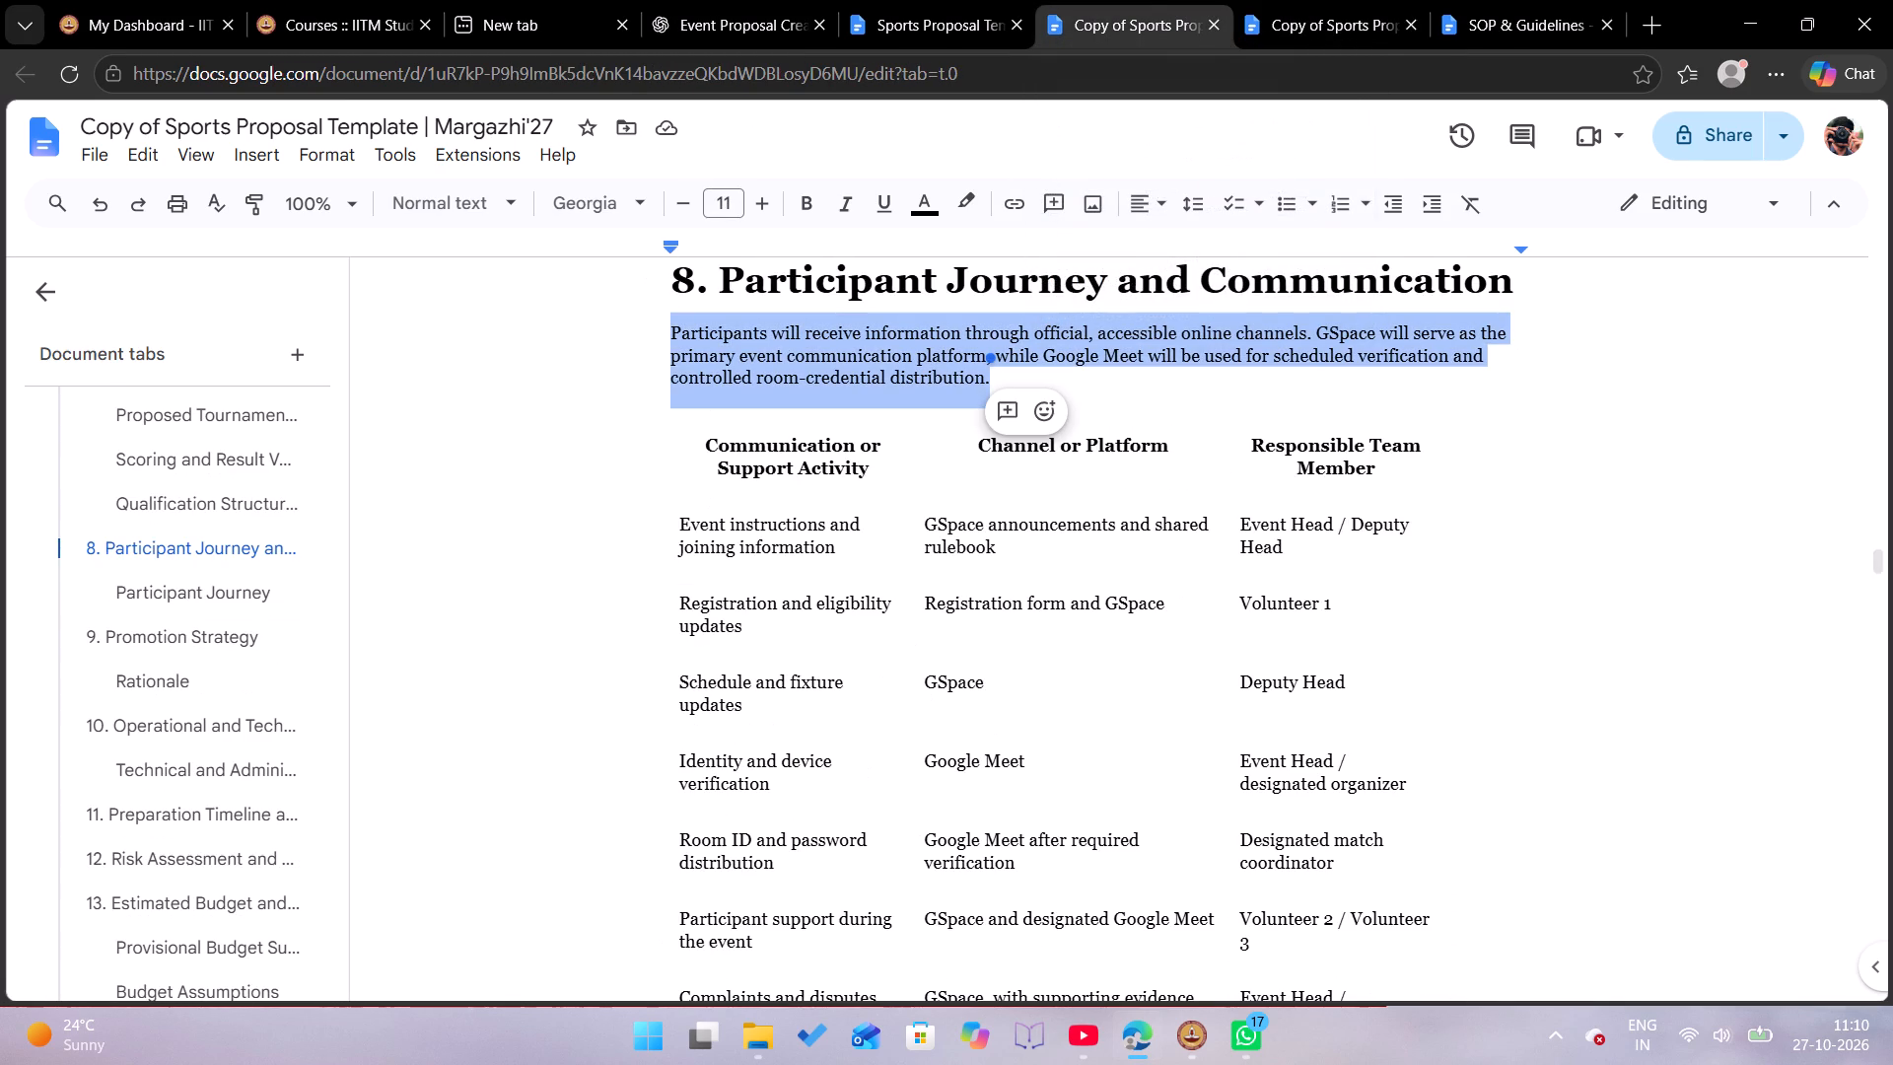
pyautogui.moveTo(927, 522); pyautogui.dragTo(996, 548)
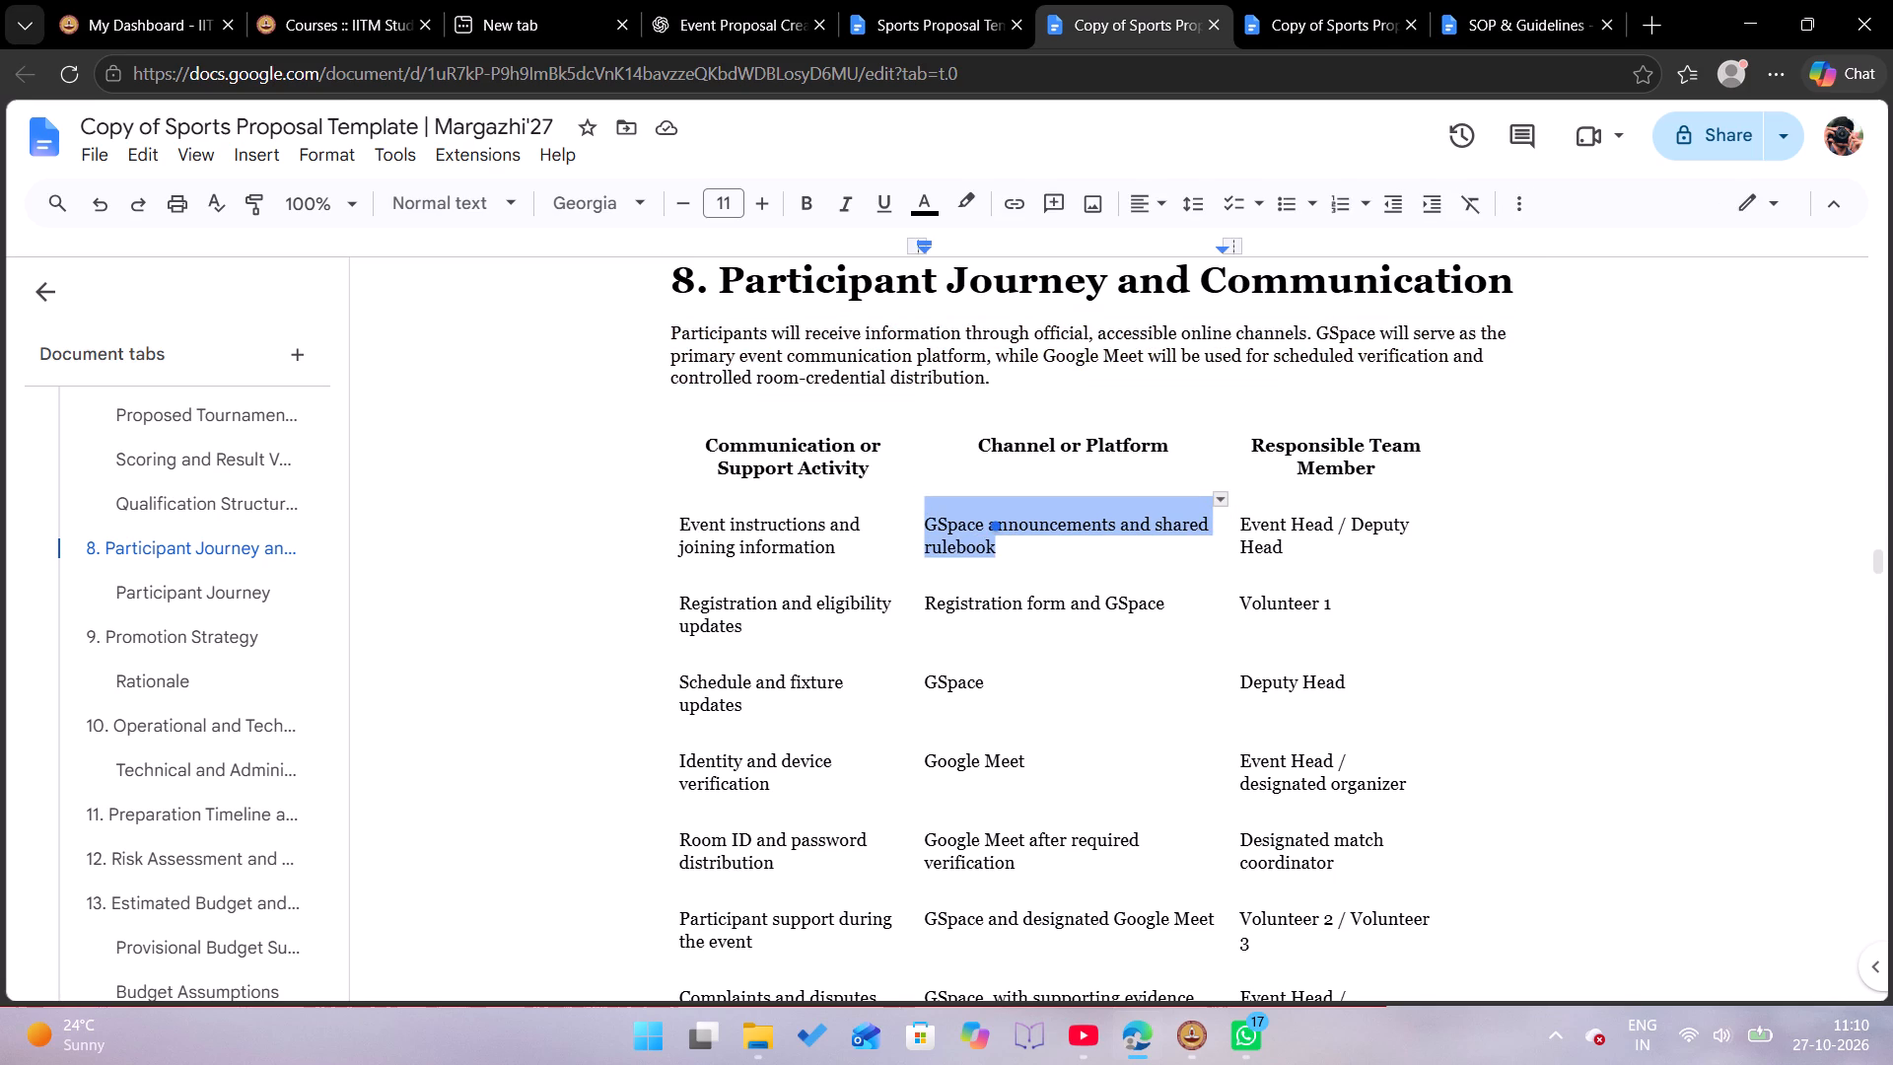
pyautogui.hotkey('ctrl', 'c')
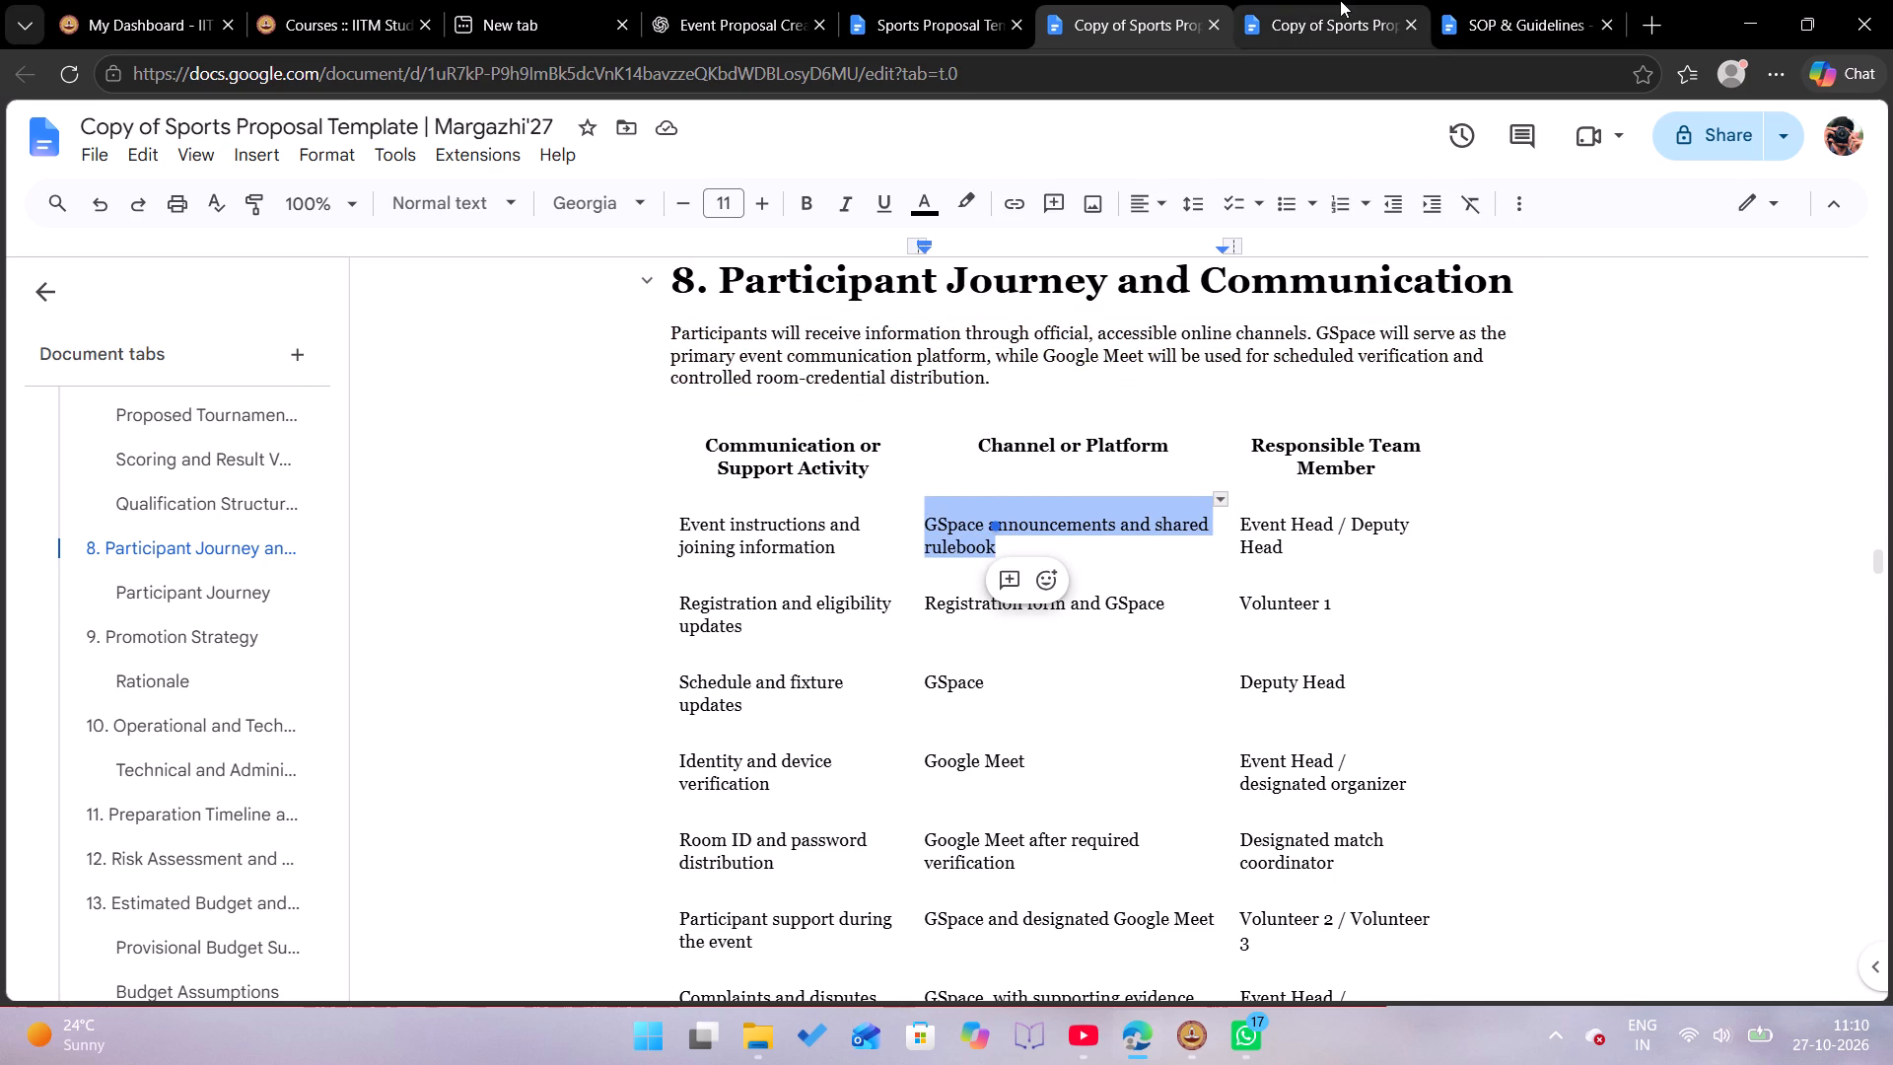
pyautogui.click(1340, 0)
pyautogui.click(1072, 648)
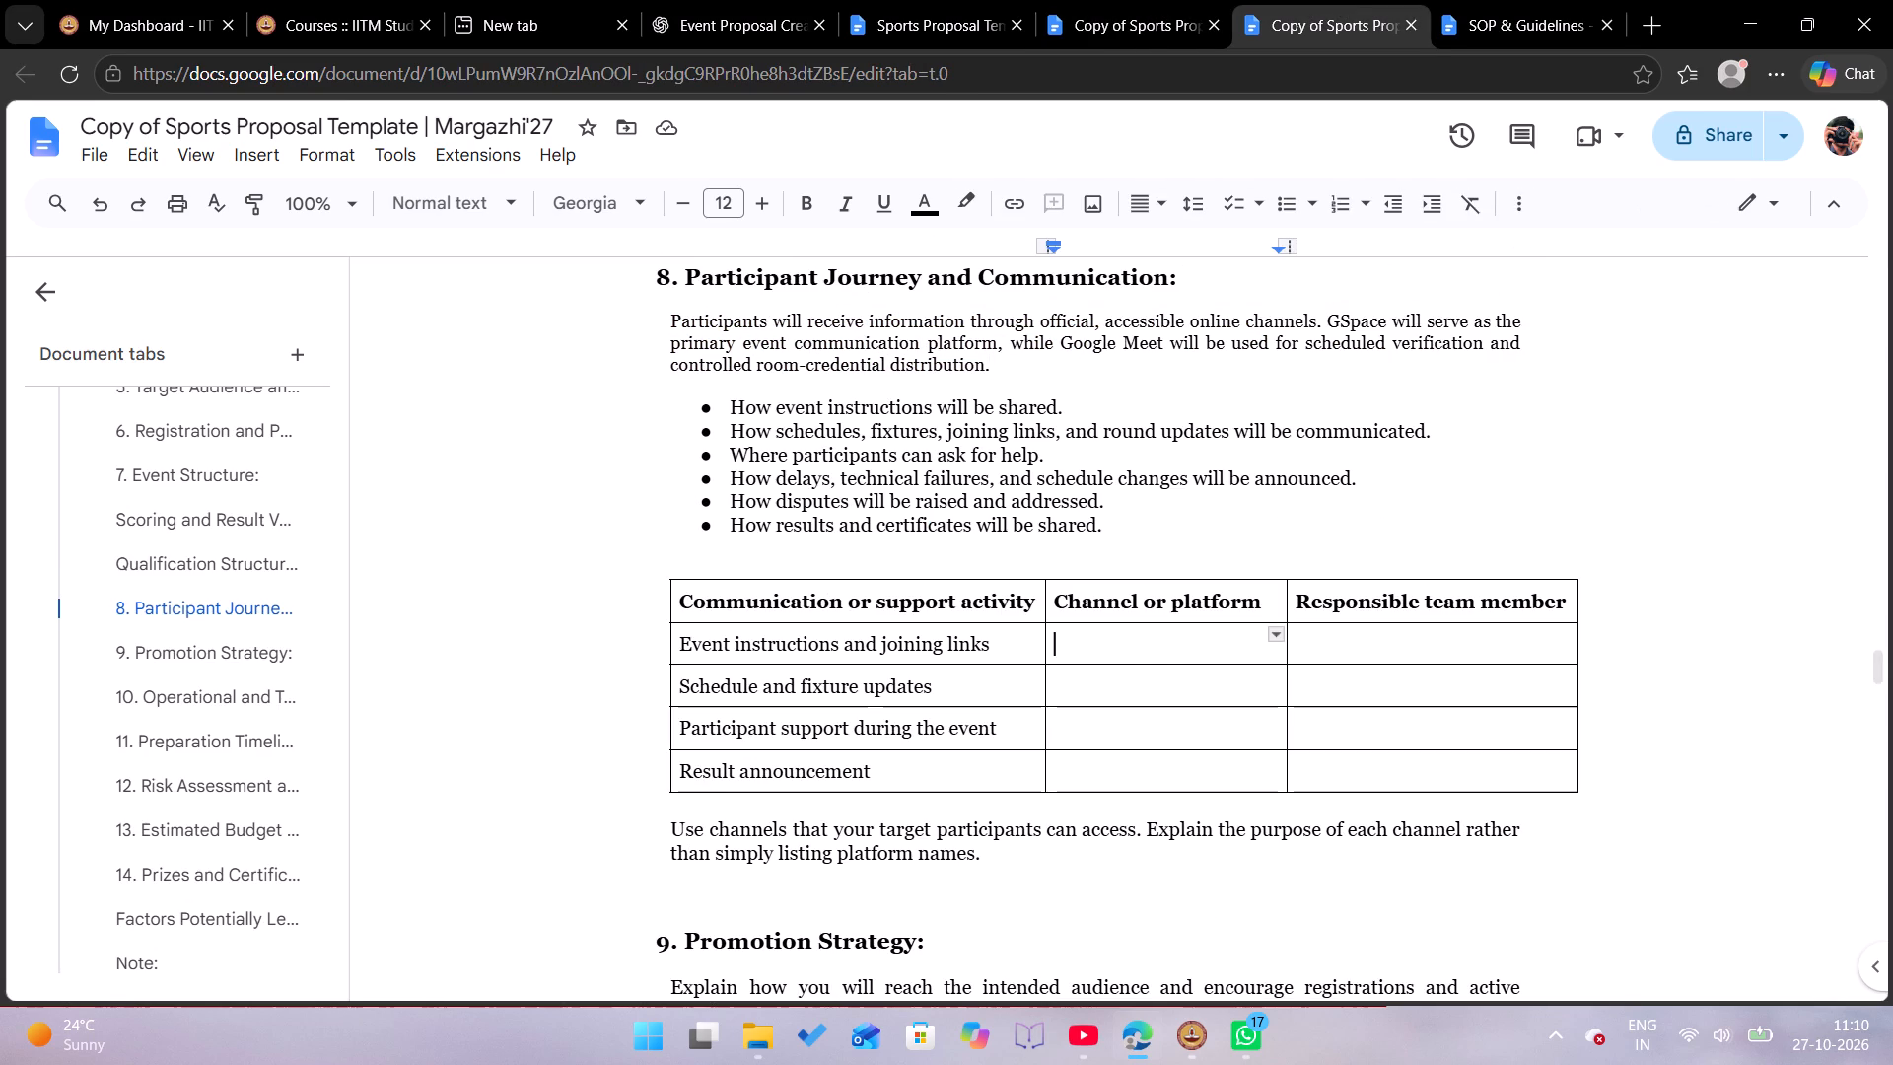
pyautogui.hotkey('ctrl', 'v')
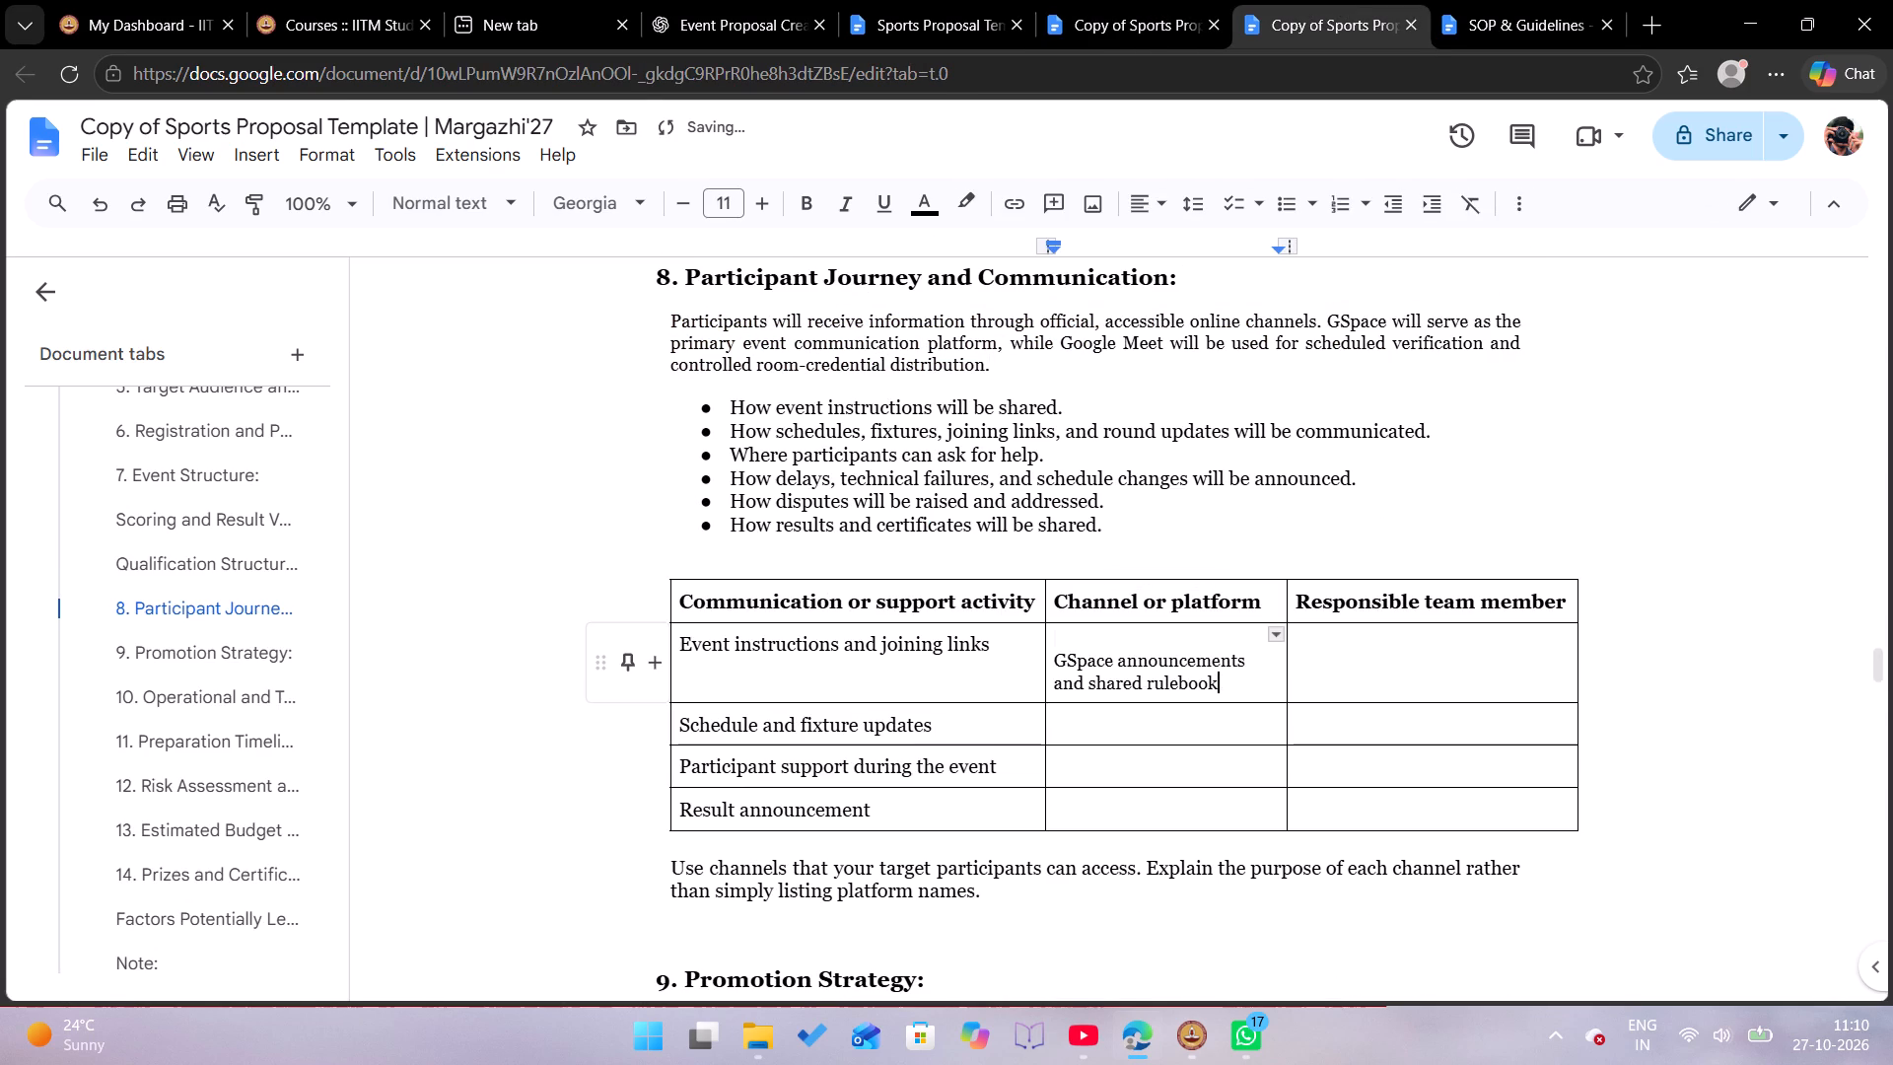
# Insert a line break before "Event instructions and joining links" in the communication table's first column.
pyautogui.click(682, 642)
pyautogui.press('Return')
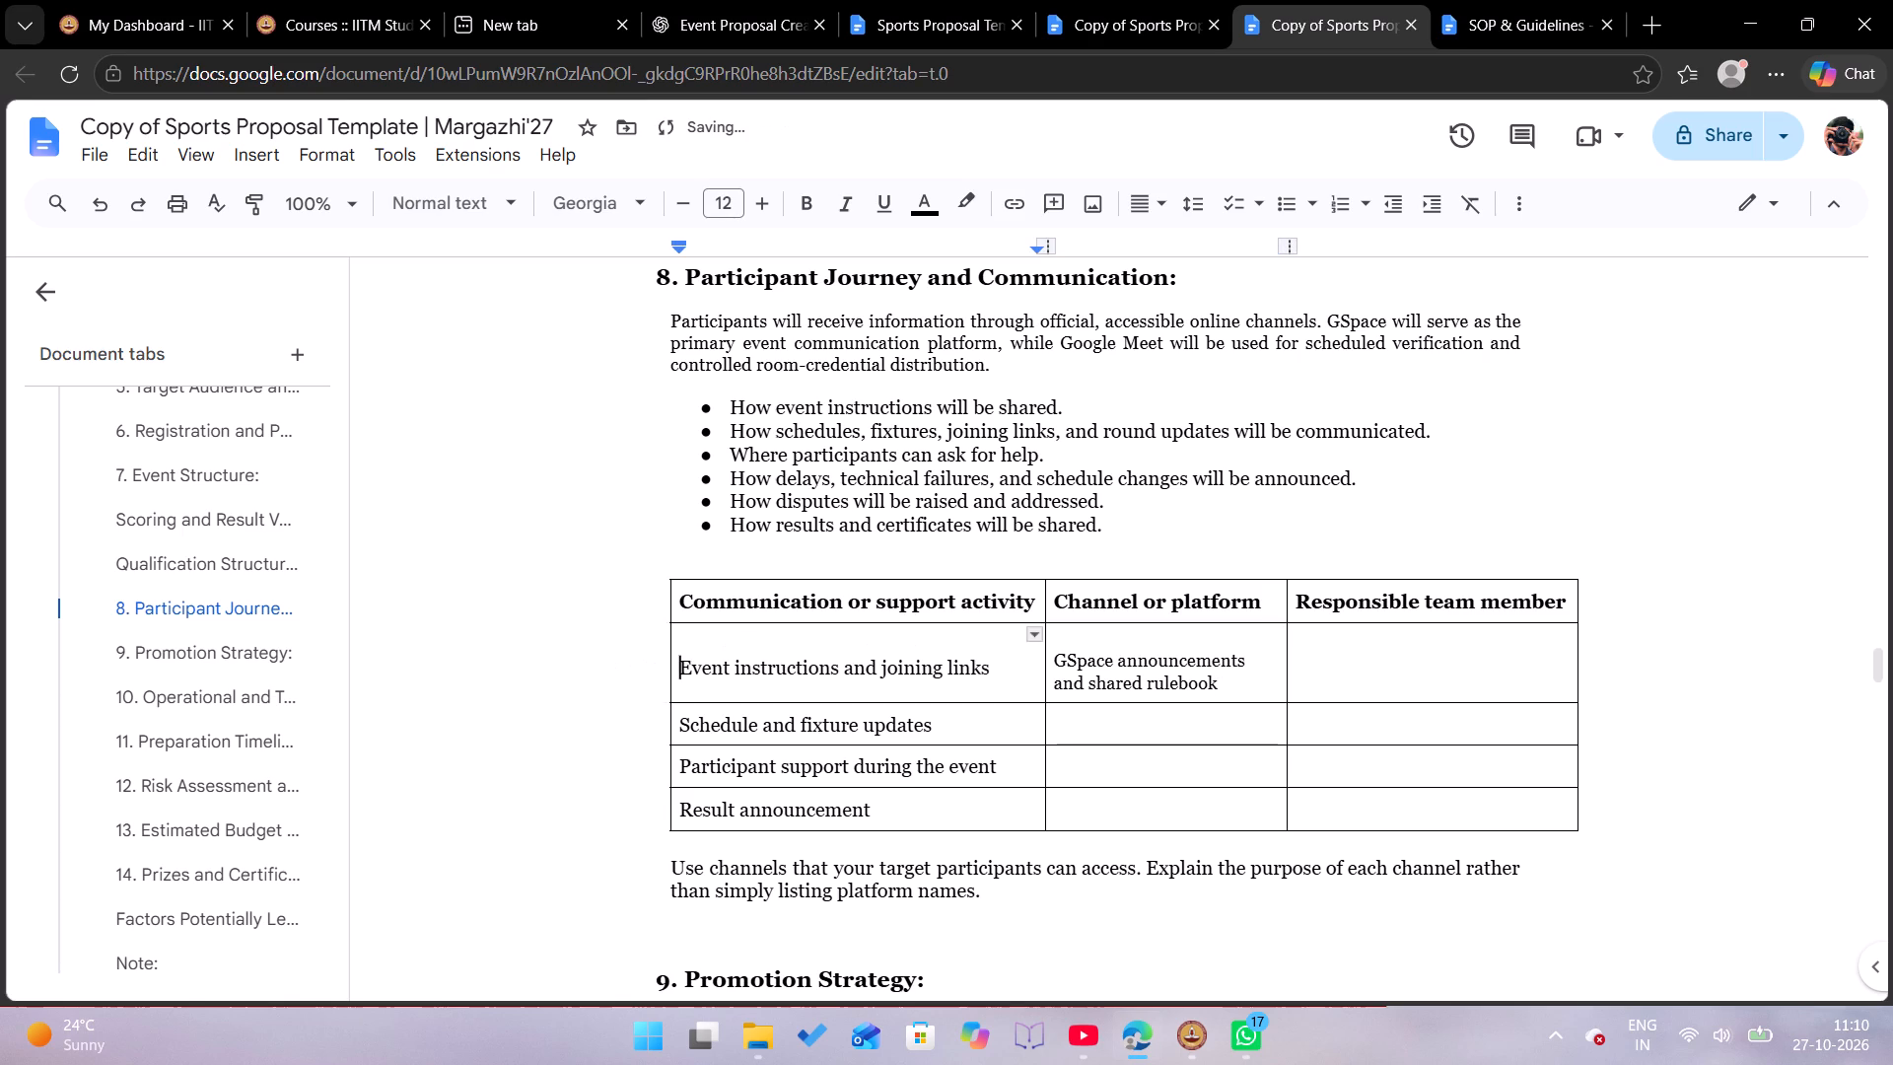
# Copy "Event Head / Deputy Head" from the draft into the Responsible team member cell for Event instructions and joining links, below one blank line.
pyautogui.click(1129, 0)
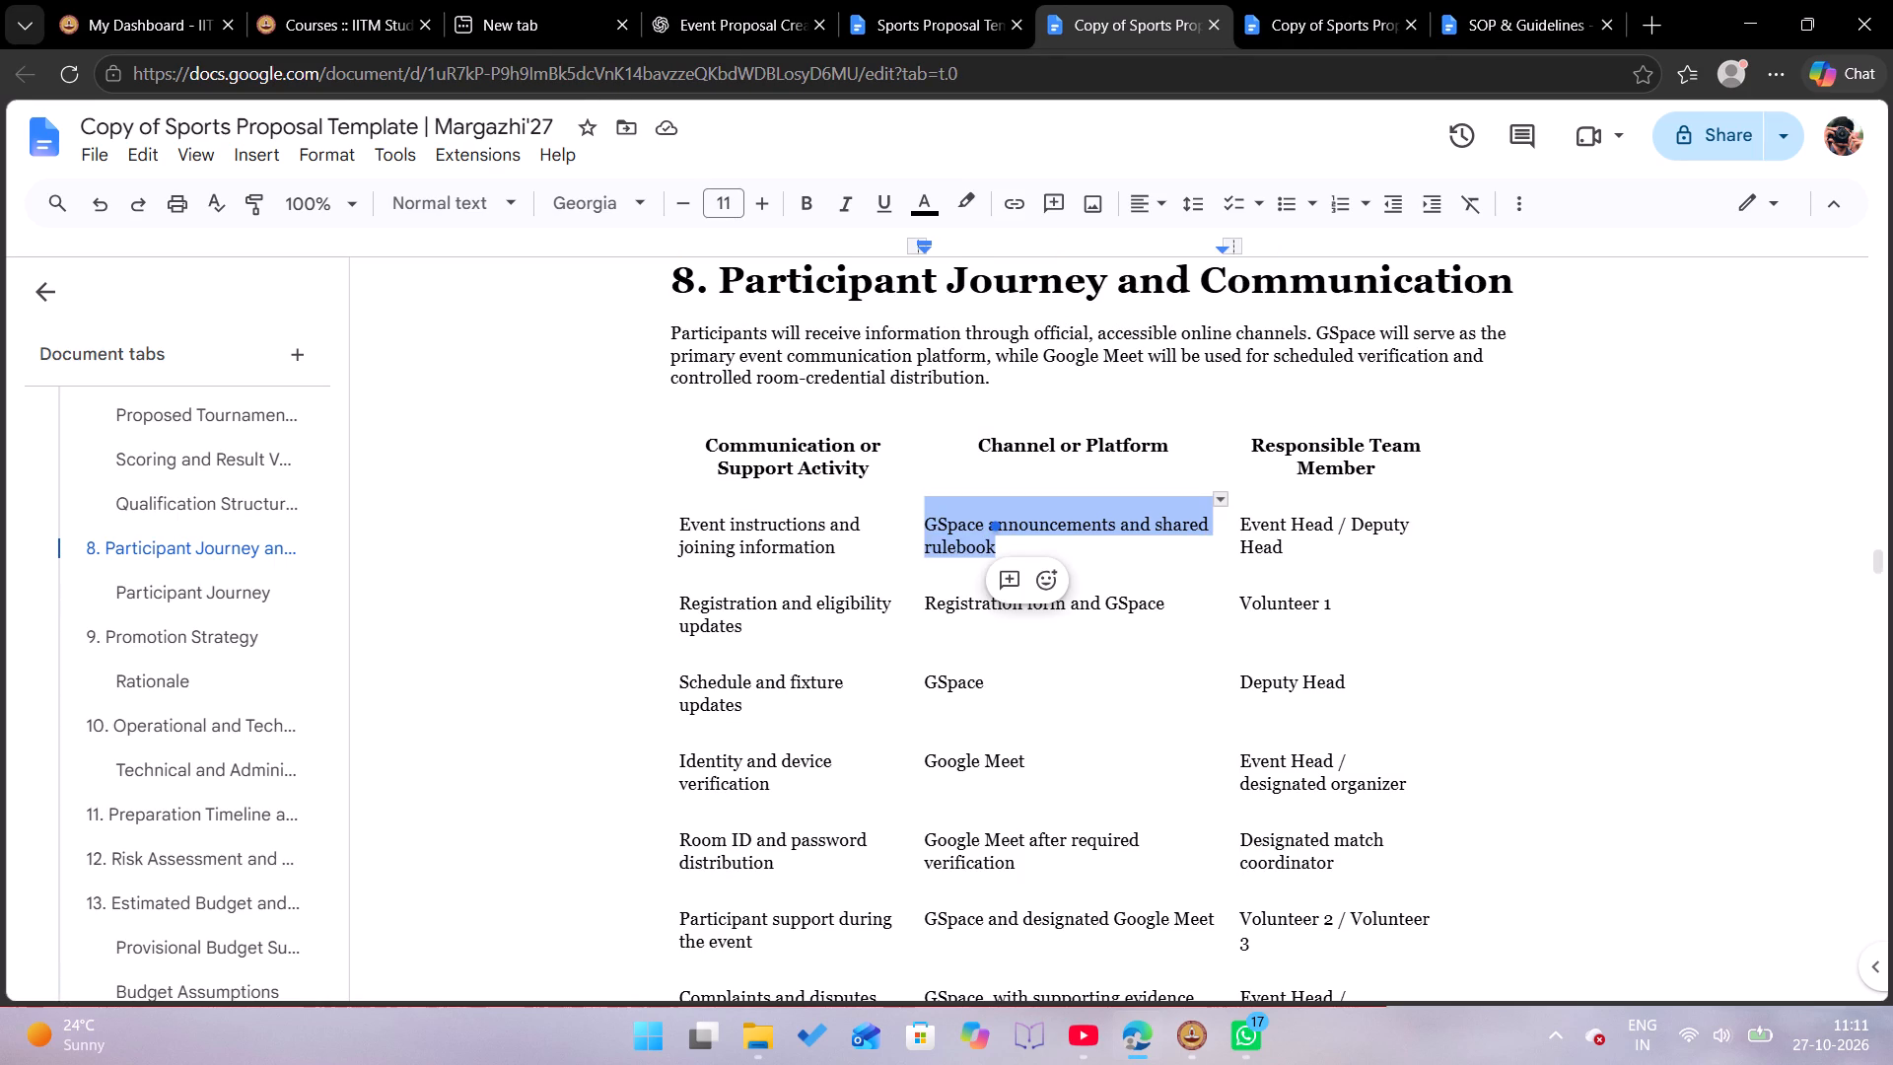
pyautogui.moveTo(1237, 524); pyautogui.dragTo(1262, 542)
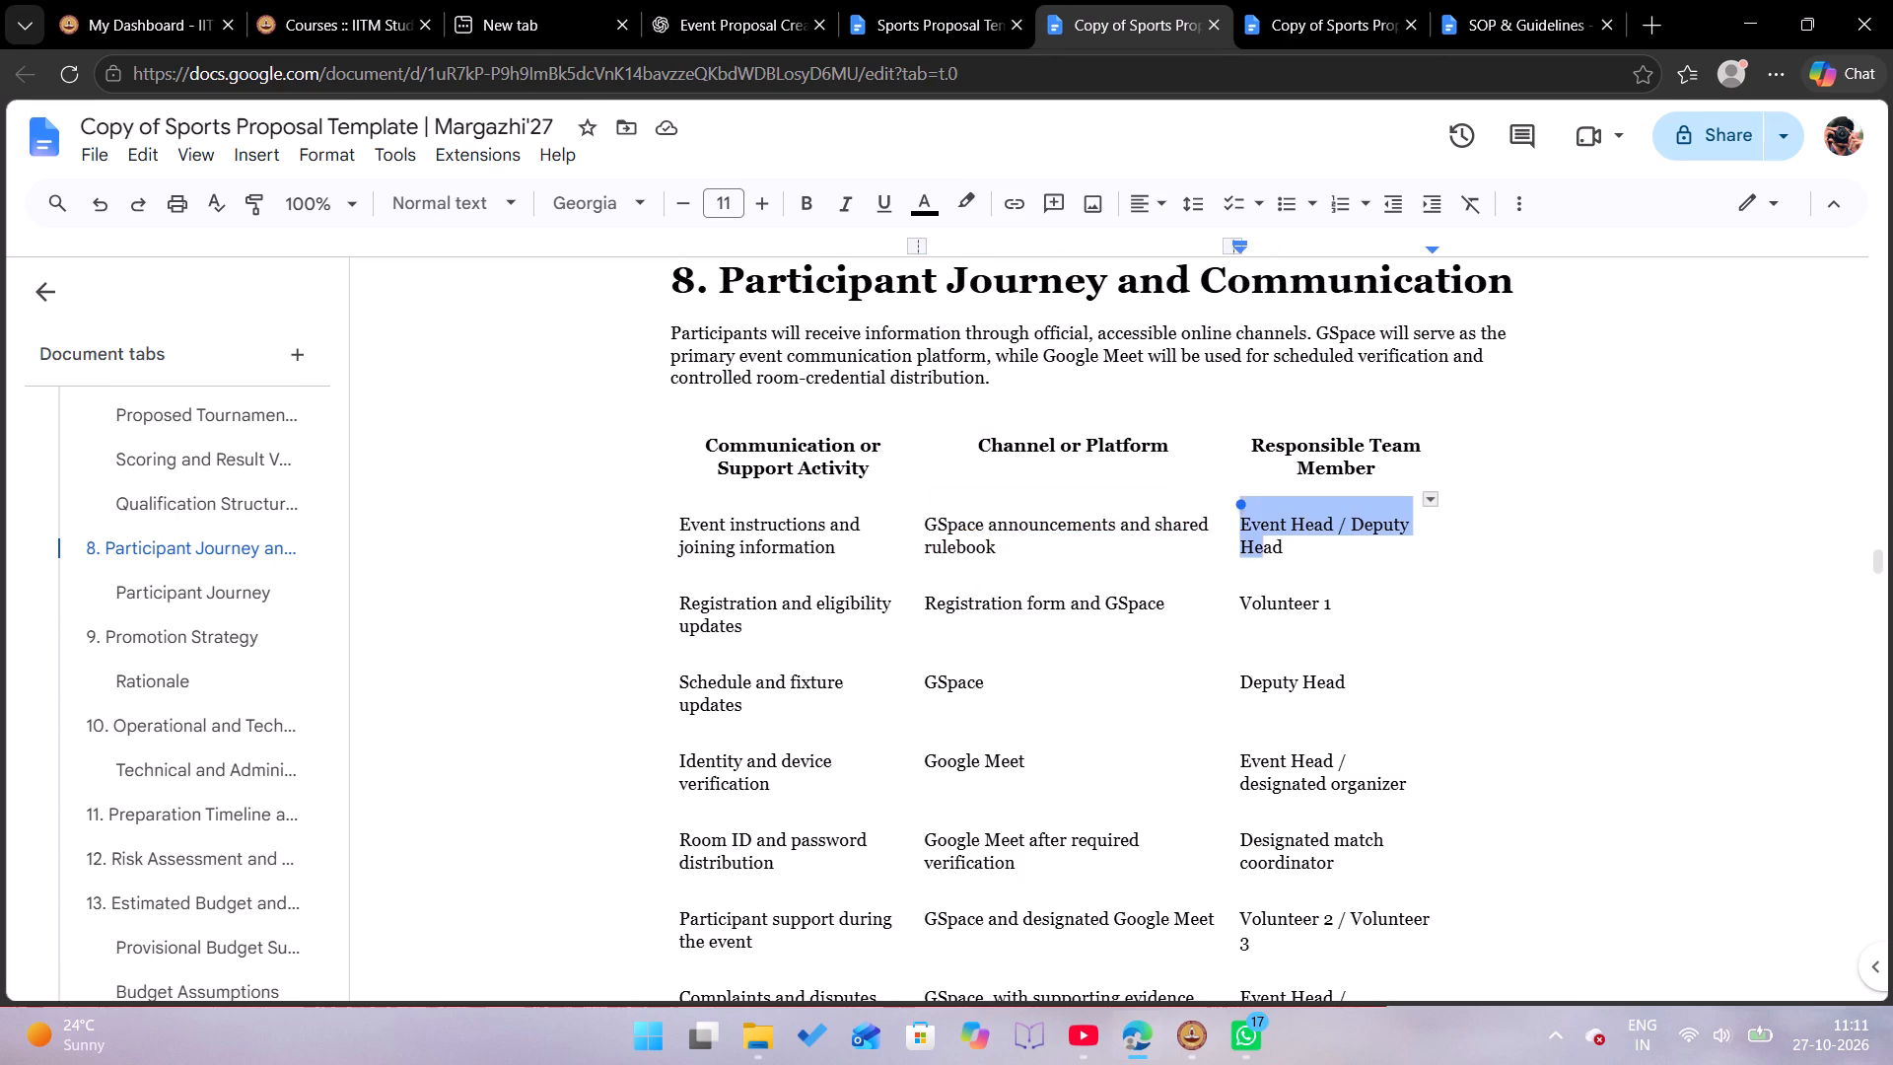
pyautogui.moveTo(1262, 542); pyautogui.dragTo(1285, 550)
pyautogui.hotkey('ctrl', 'c')
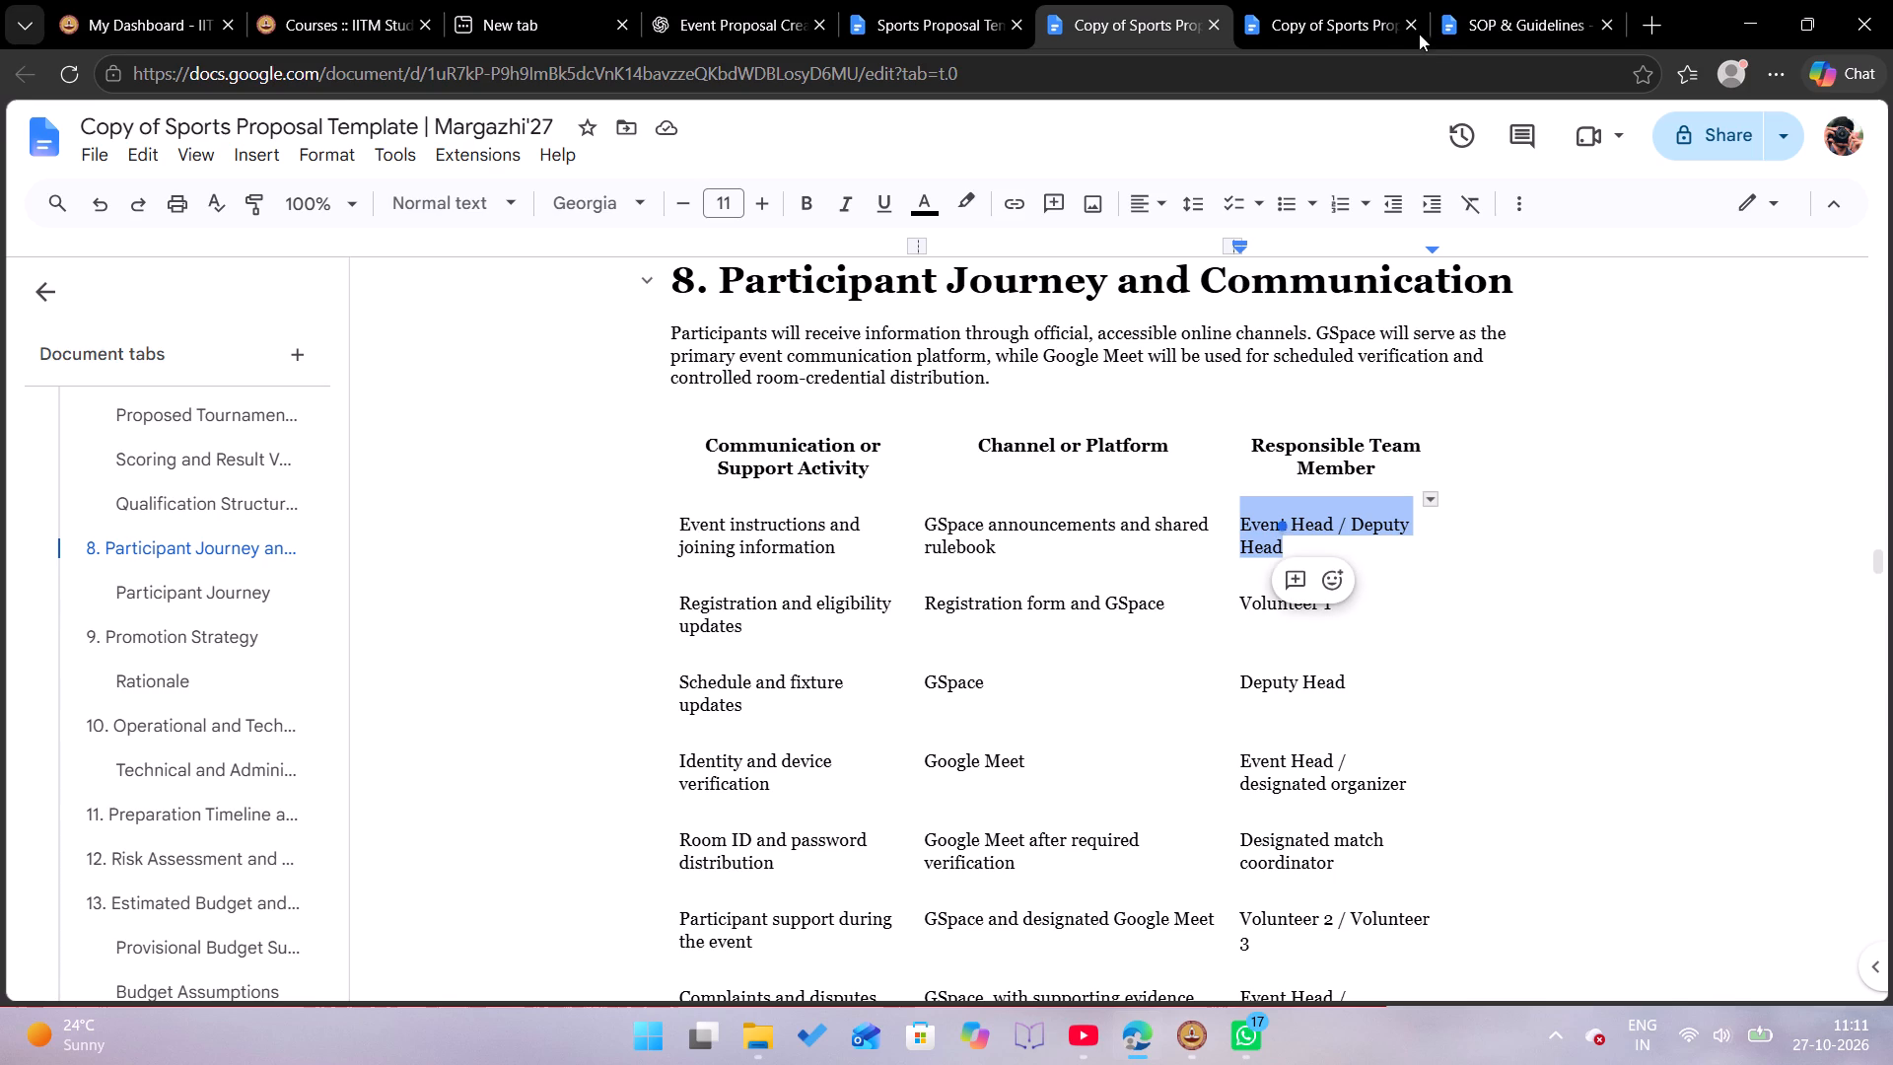
pyautogui.click(1295, 0)
pyautogui.click(1321, 665)
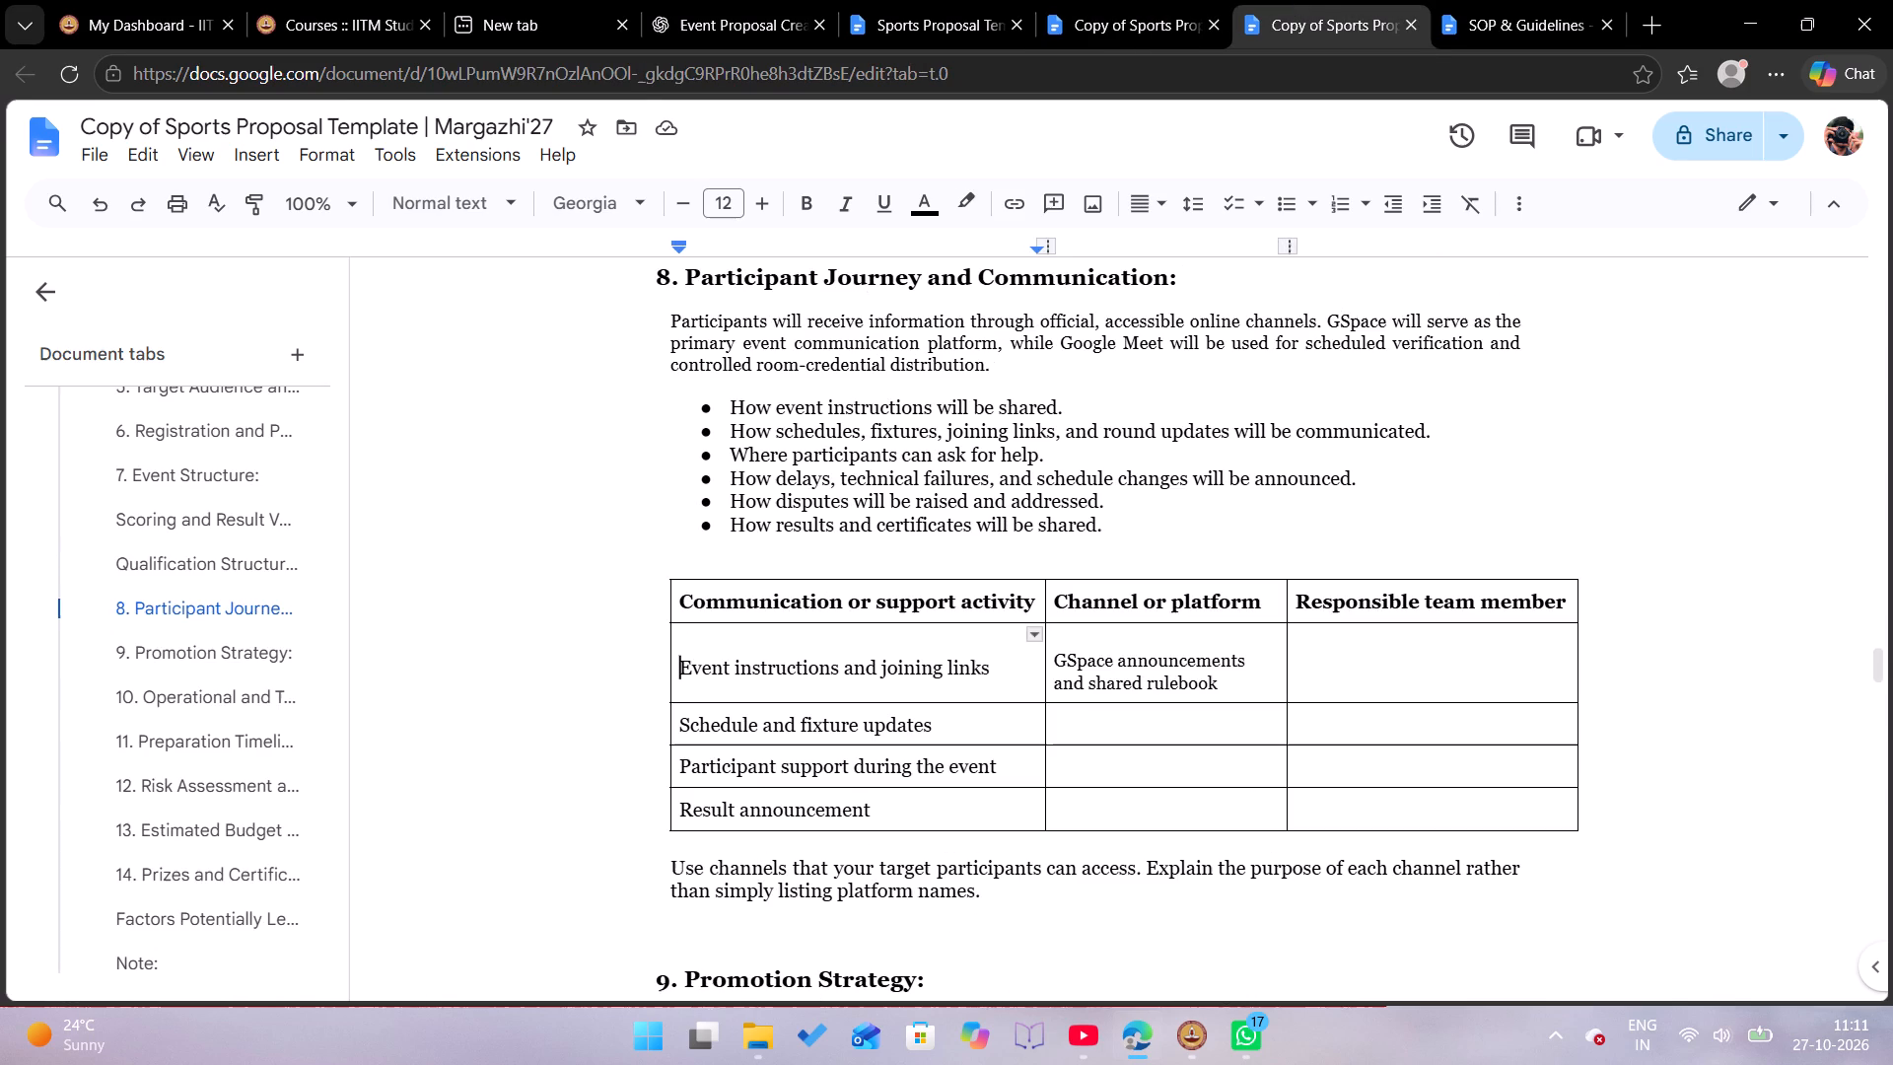
pyautogui.press('Return')
pyautogui.hotkey('ctrl', 'v')
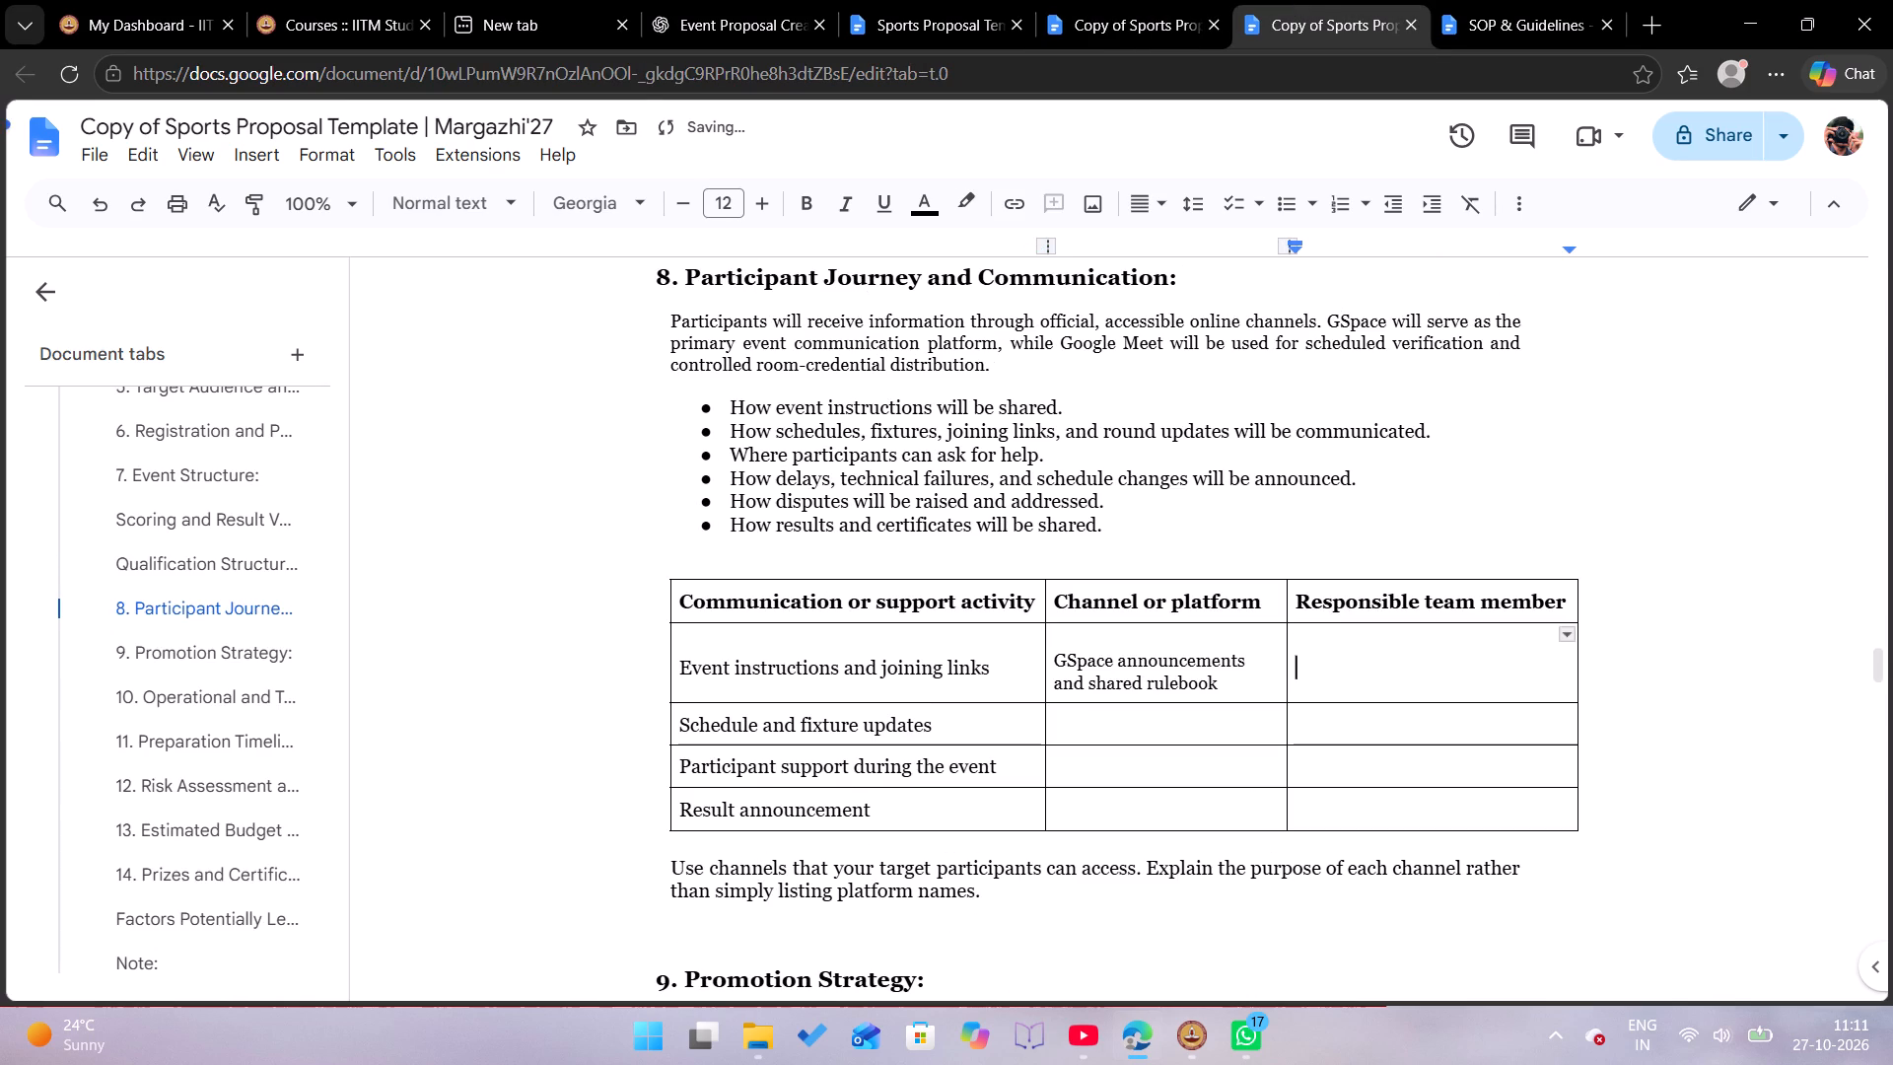
pyautogui.click(1291, 682)
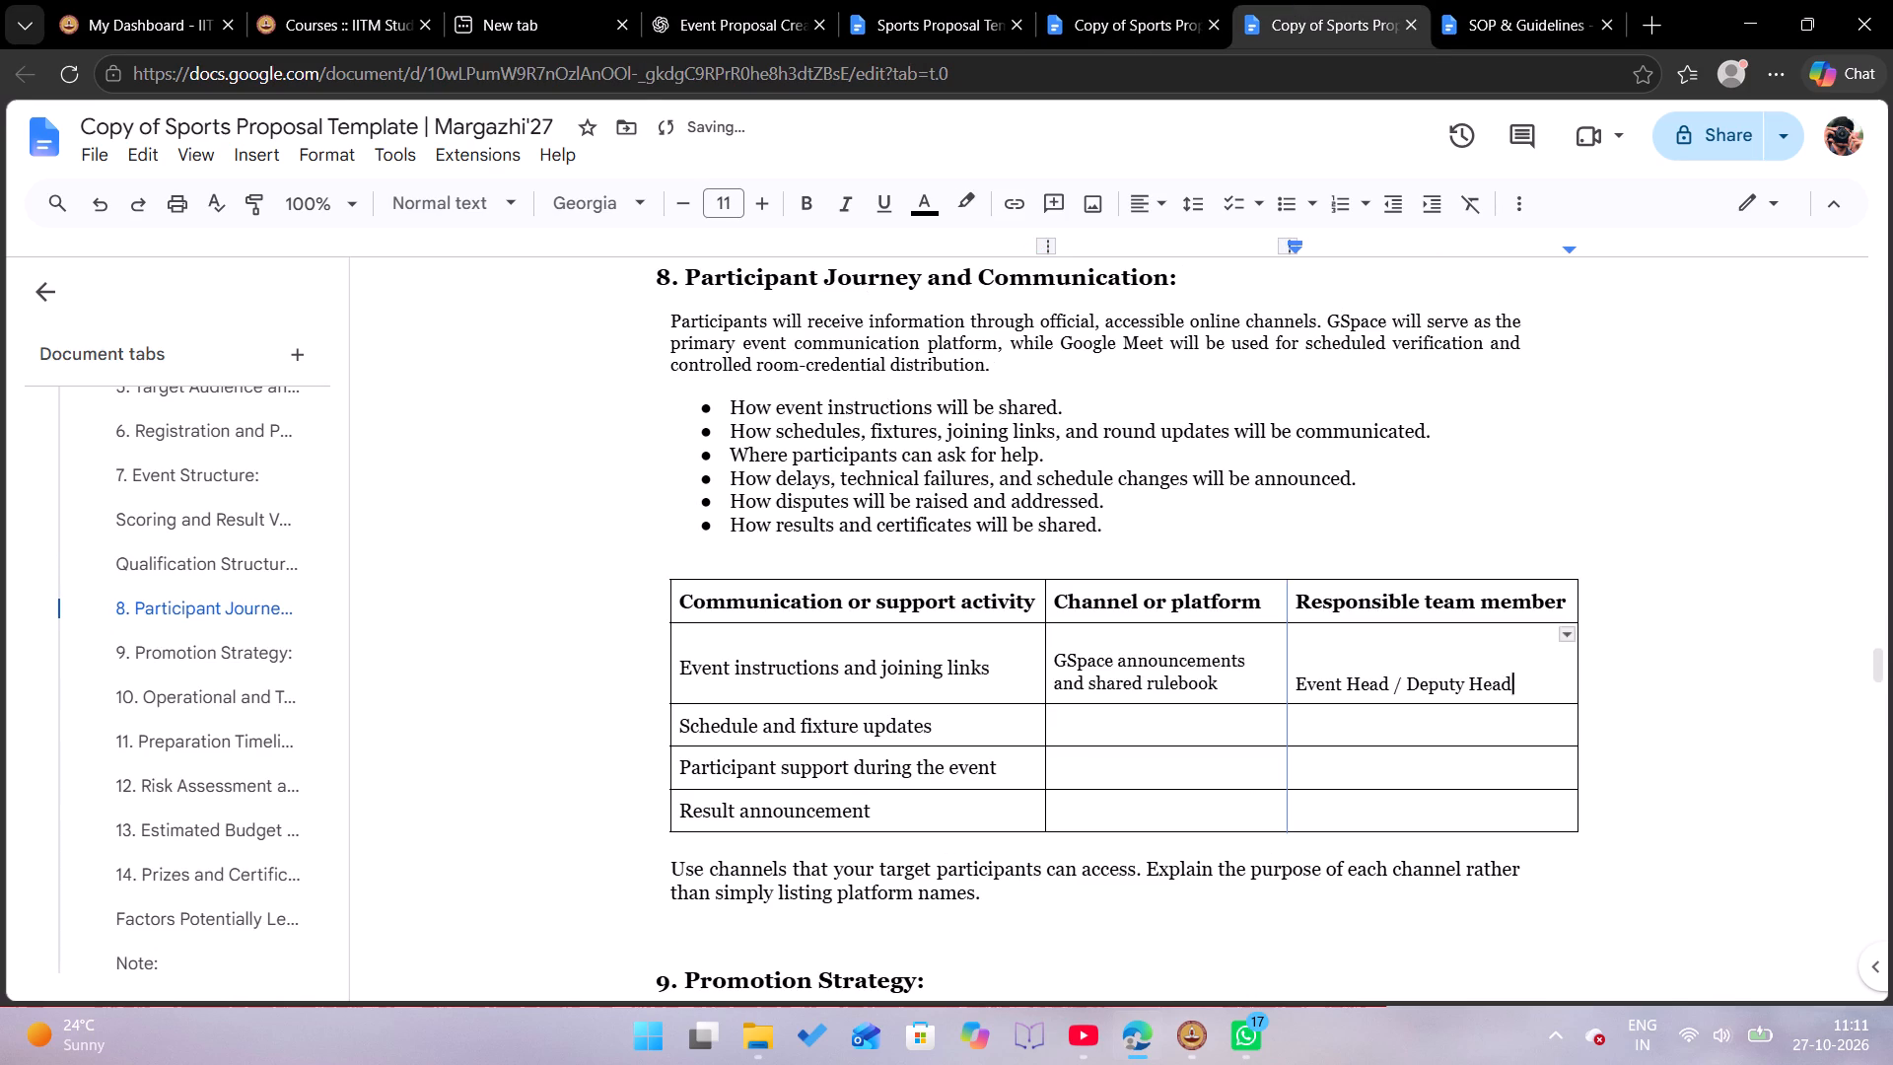
pyautogui.click(1302, 682)
pyautogui.press('Left')
pyautogui.press('BackSpace')
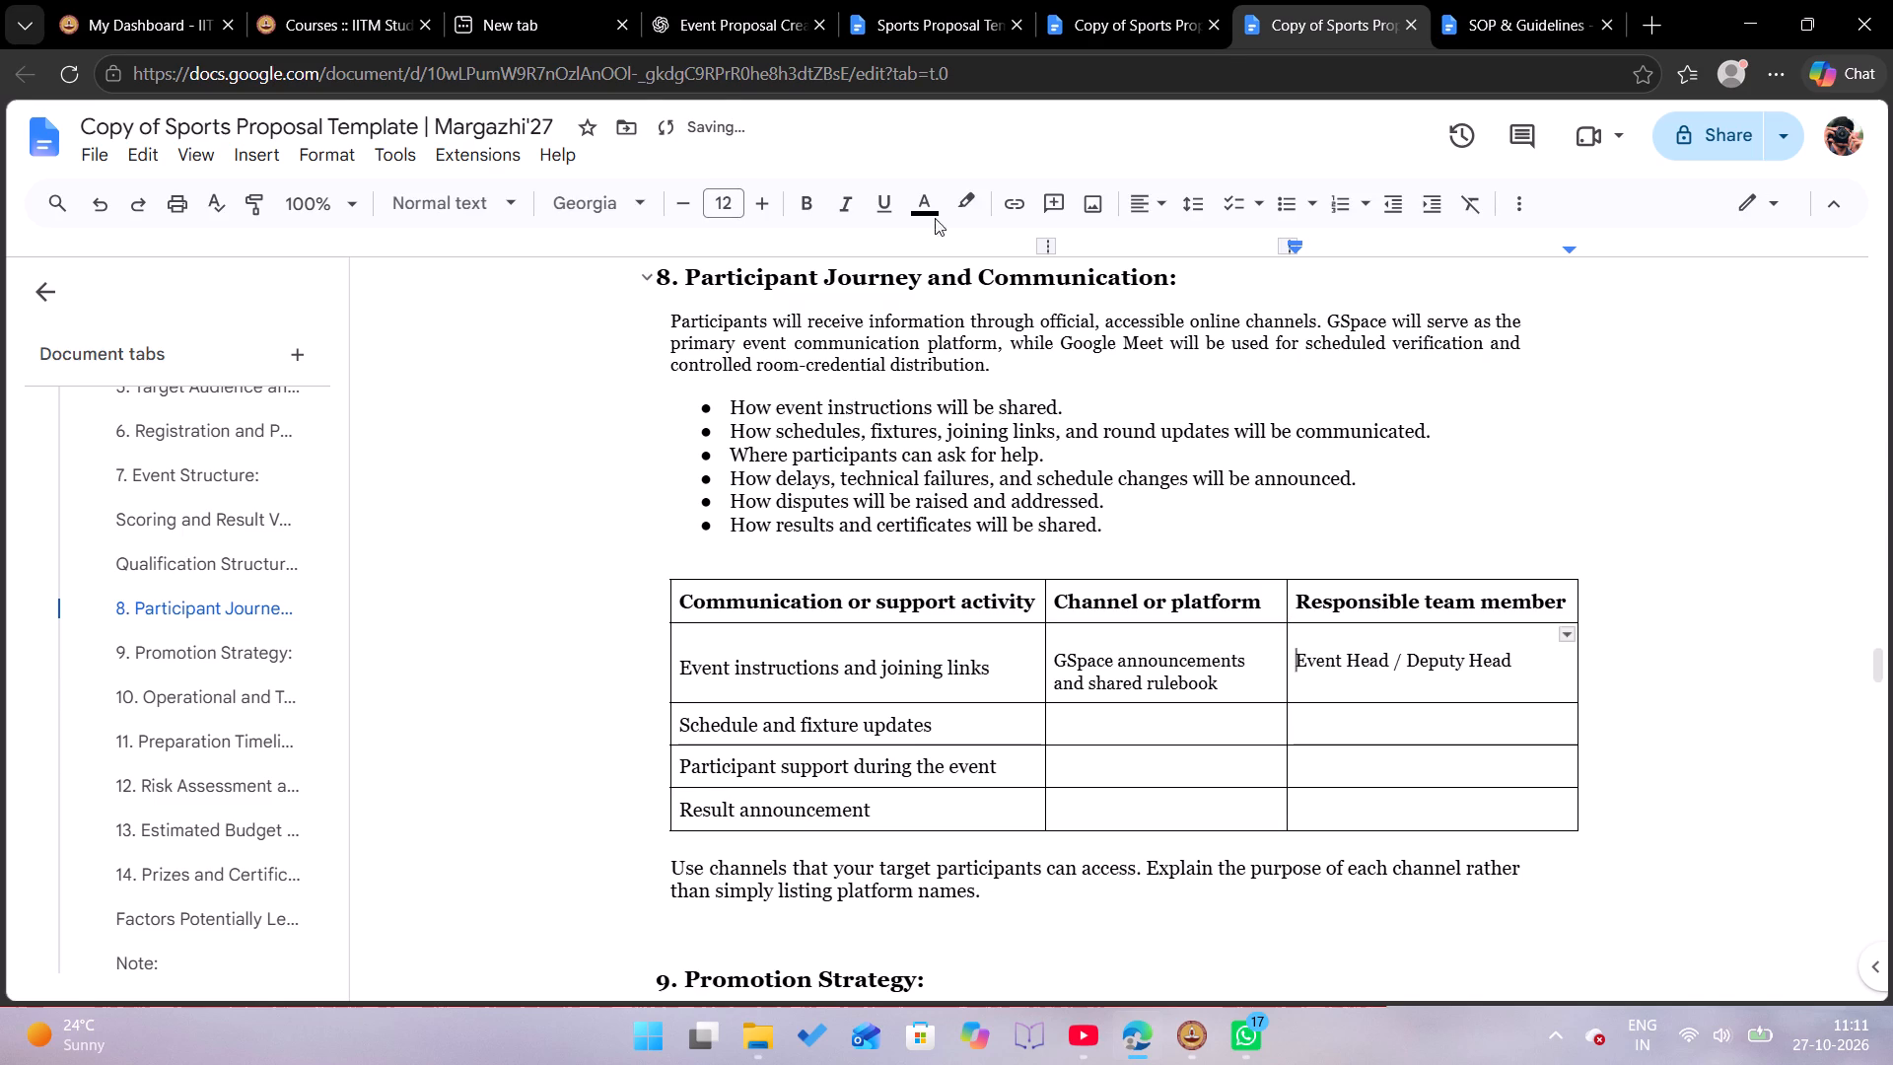
# Copy "GSpace" from the draft into the Channel or platform cell for Schedule and fixture updates.
pyautogui.click(1167, 0)
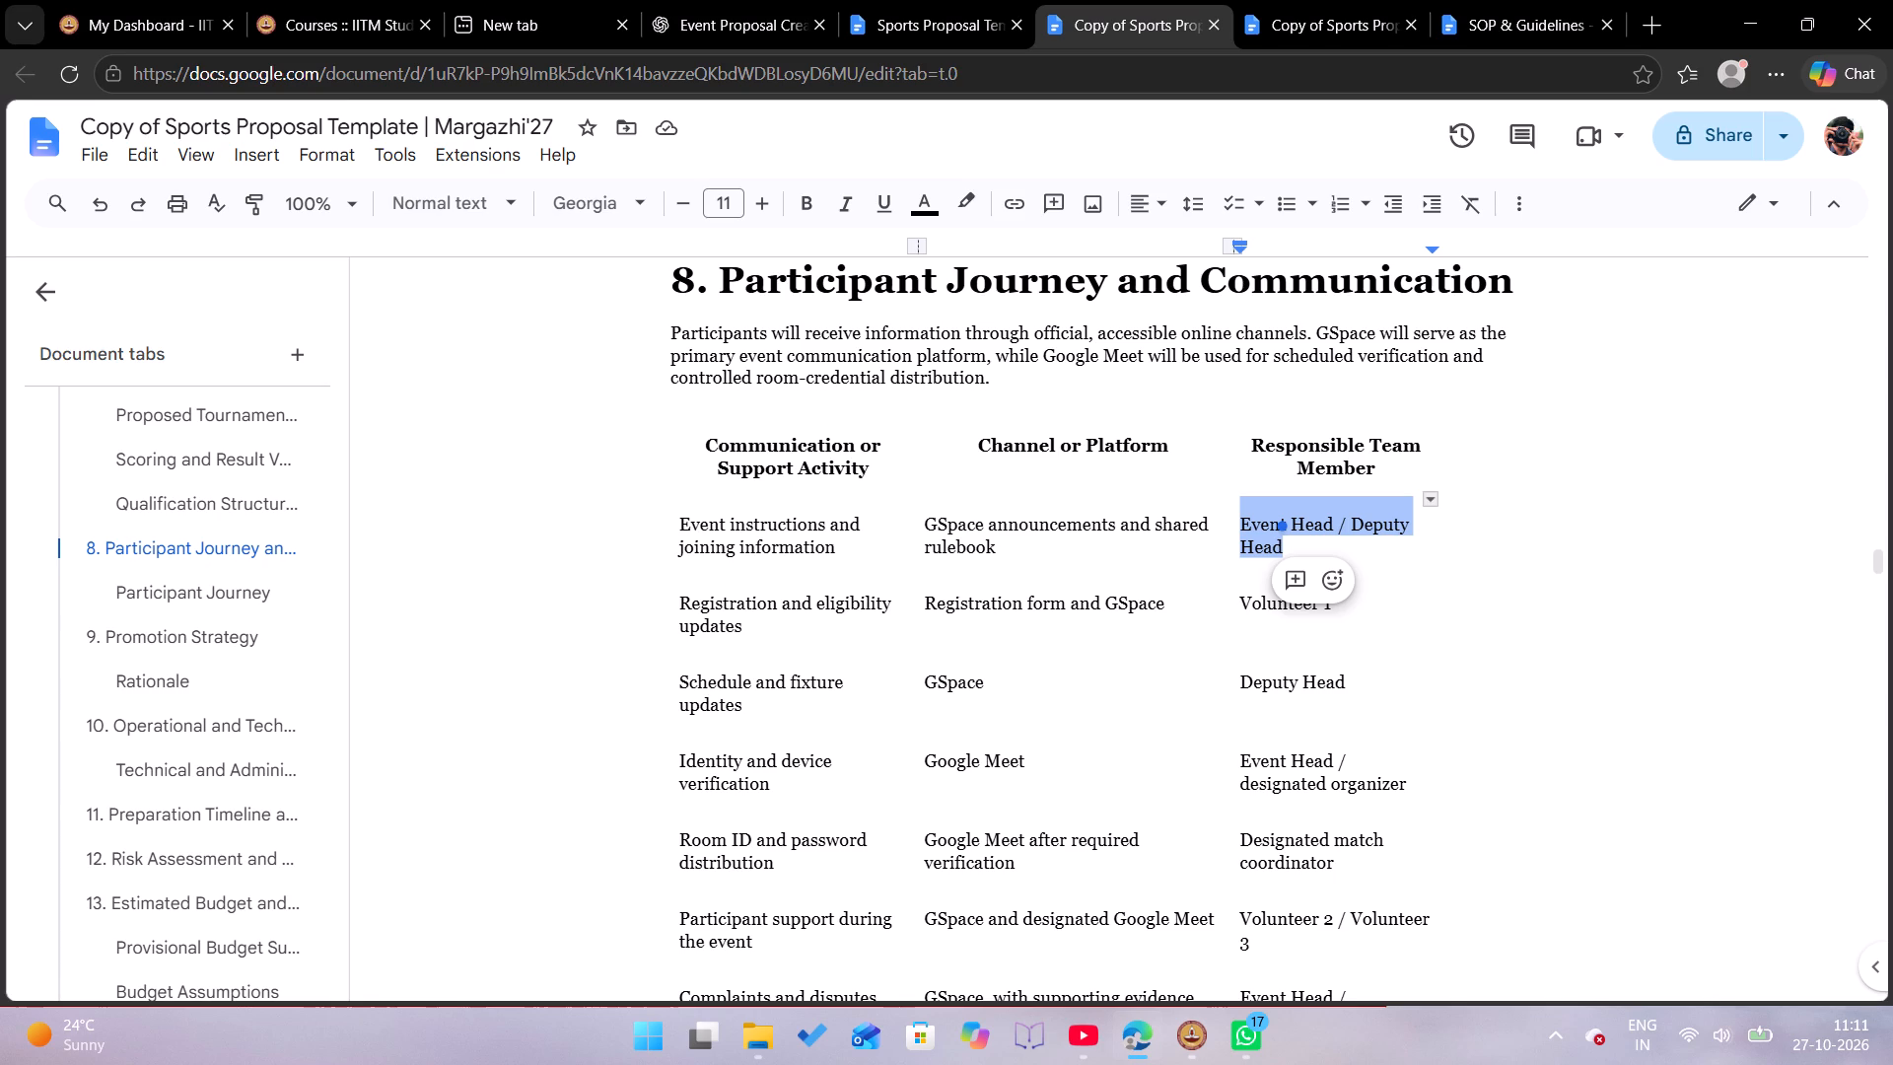
pyautogui.moveTo(924, 687); pyautogui.dragTo(982, 681)
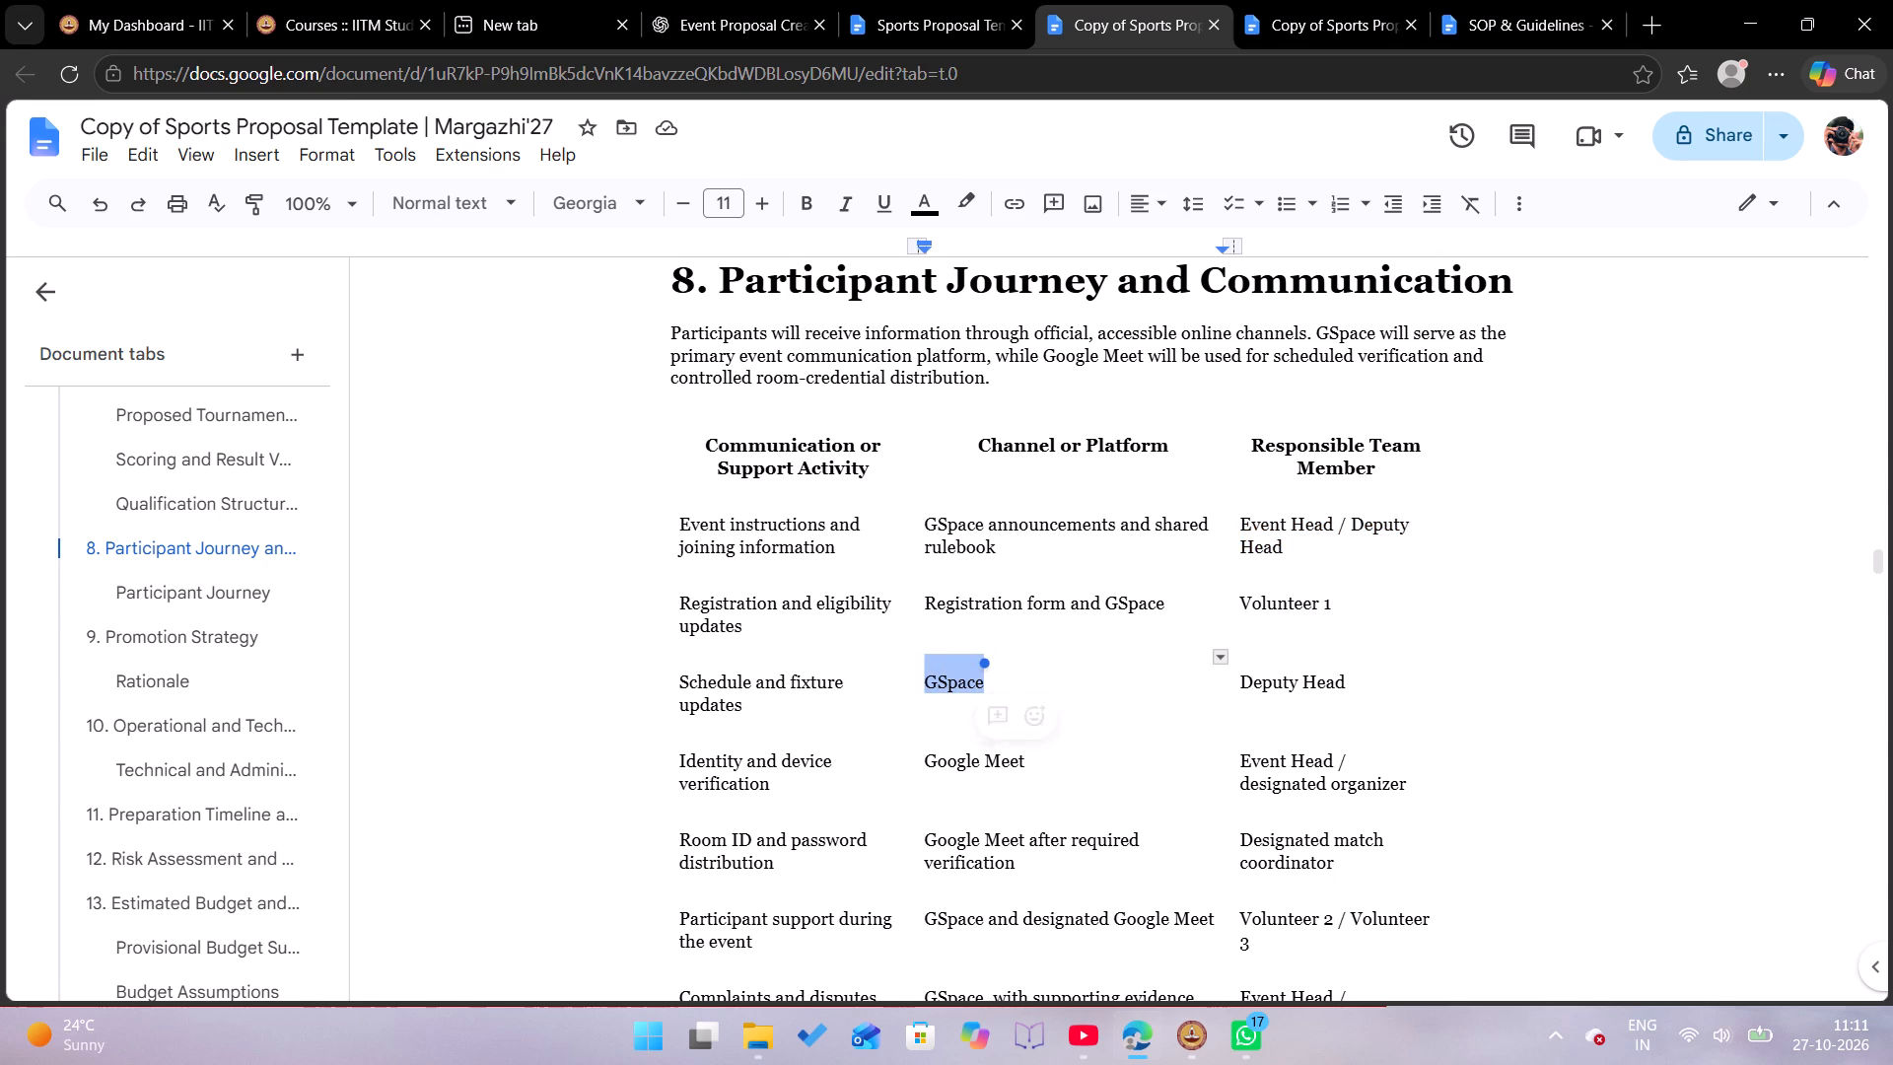
pyautogui.hotkey('ctrl', 'c')
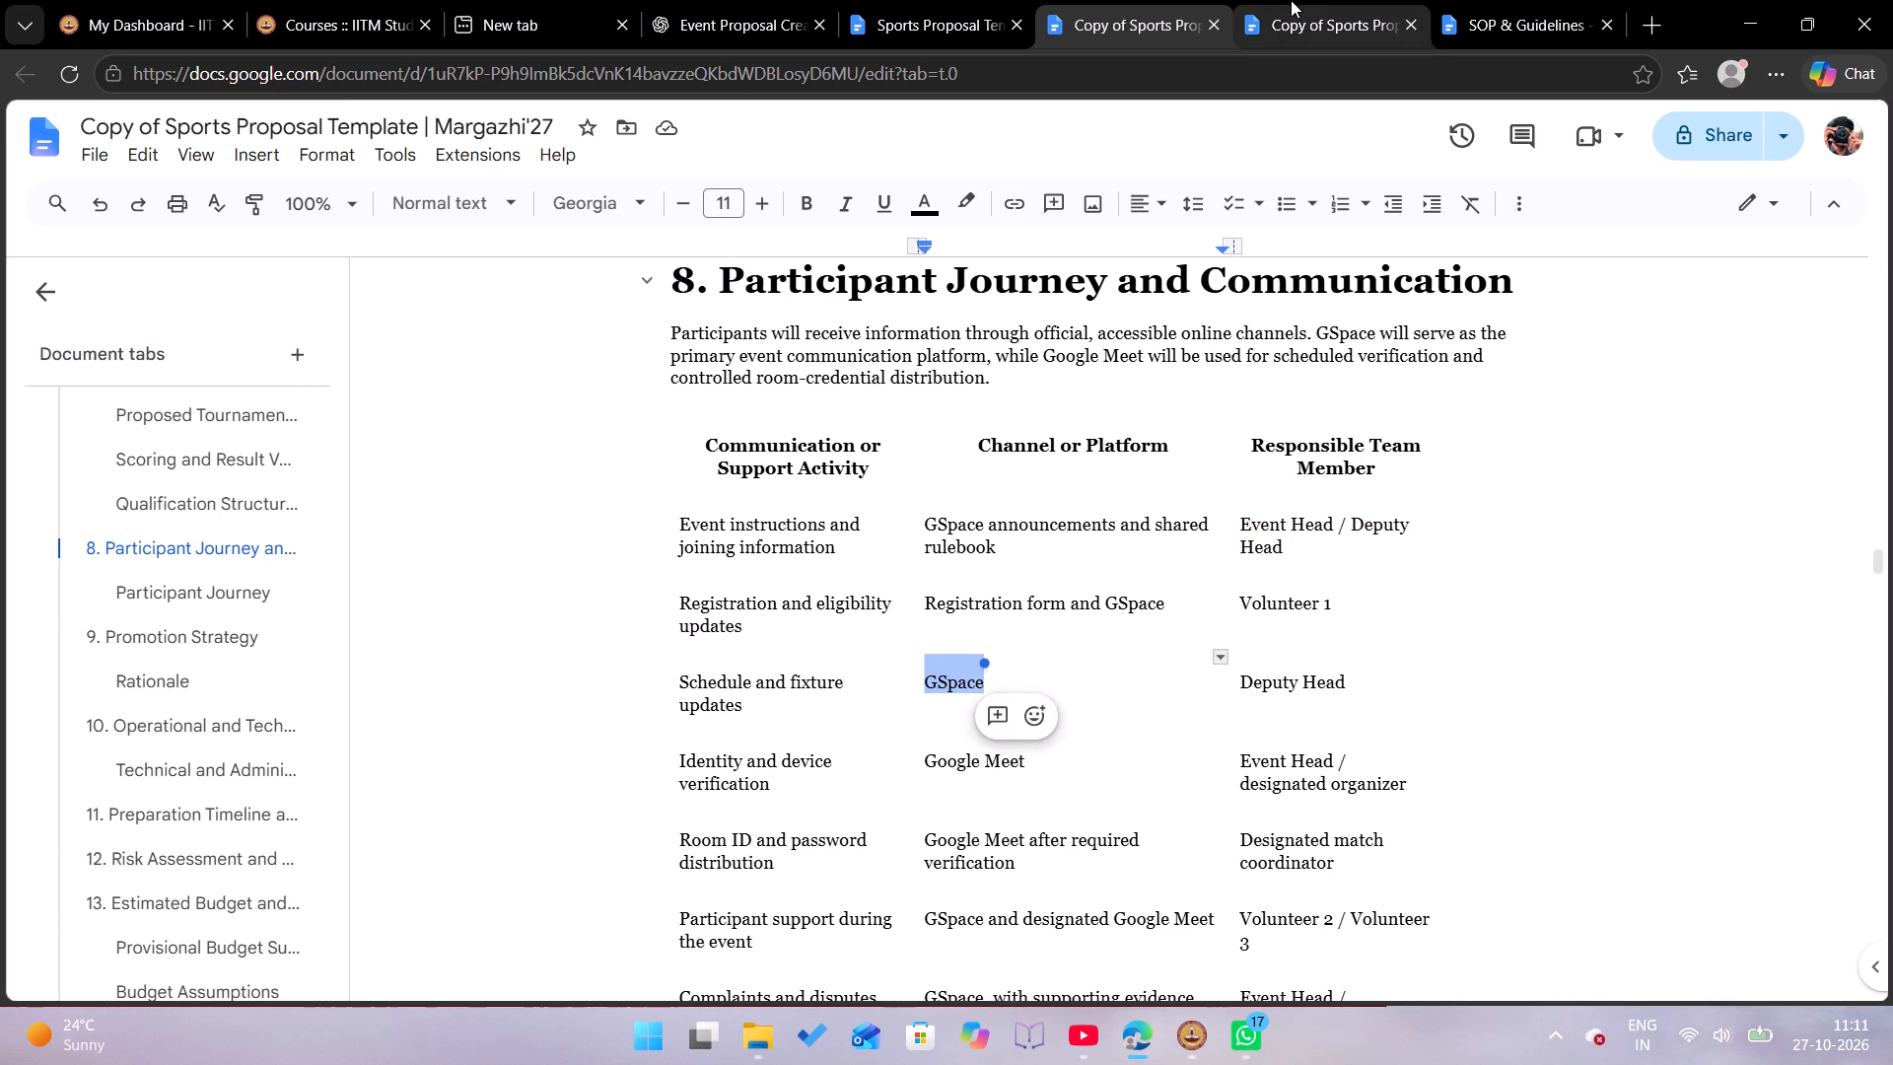
pyautogui.click(1291, 0)
pyautogui.click(1076, 733)
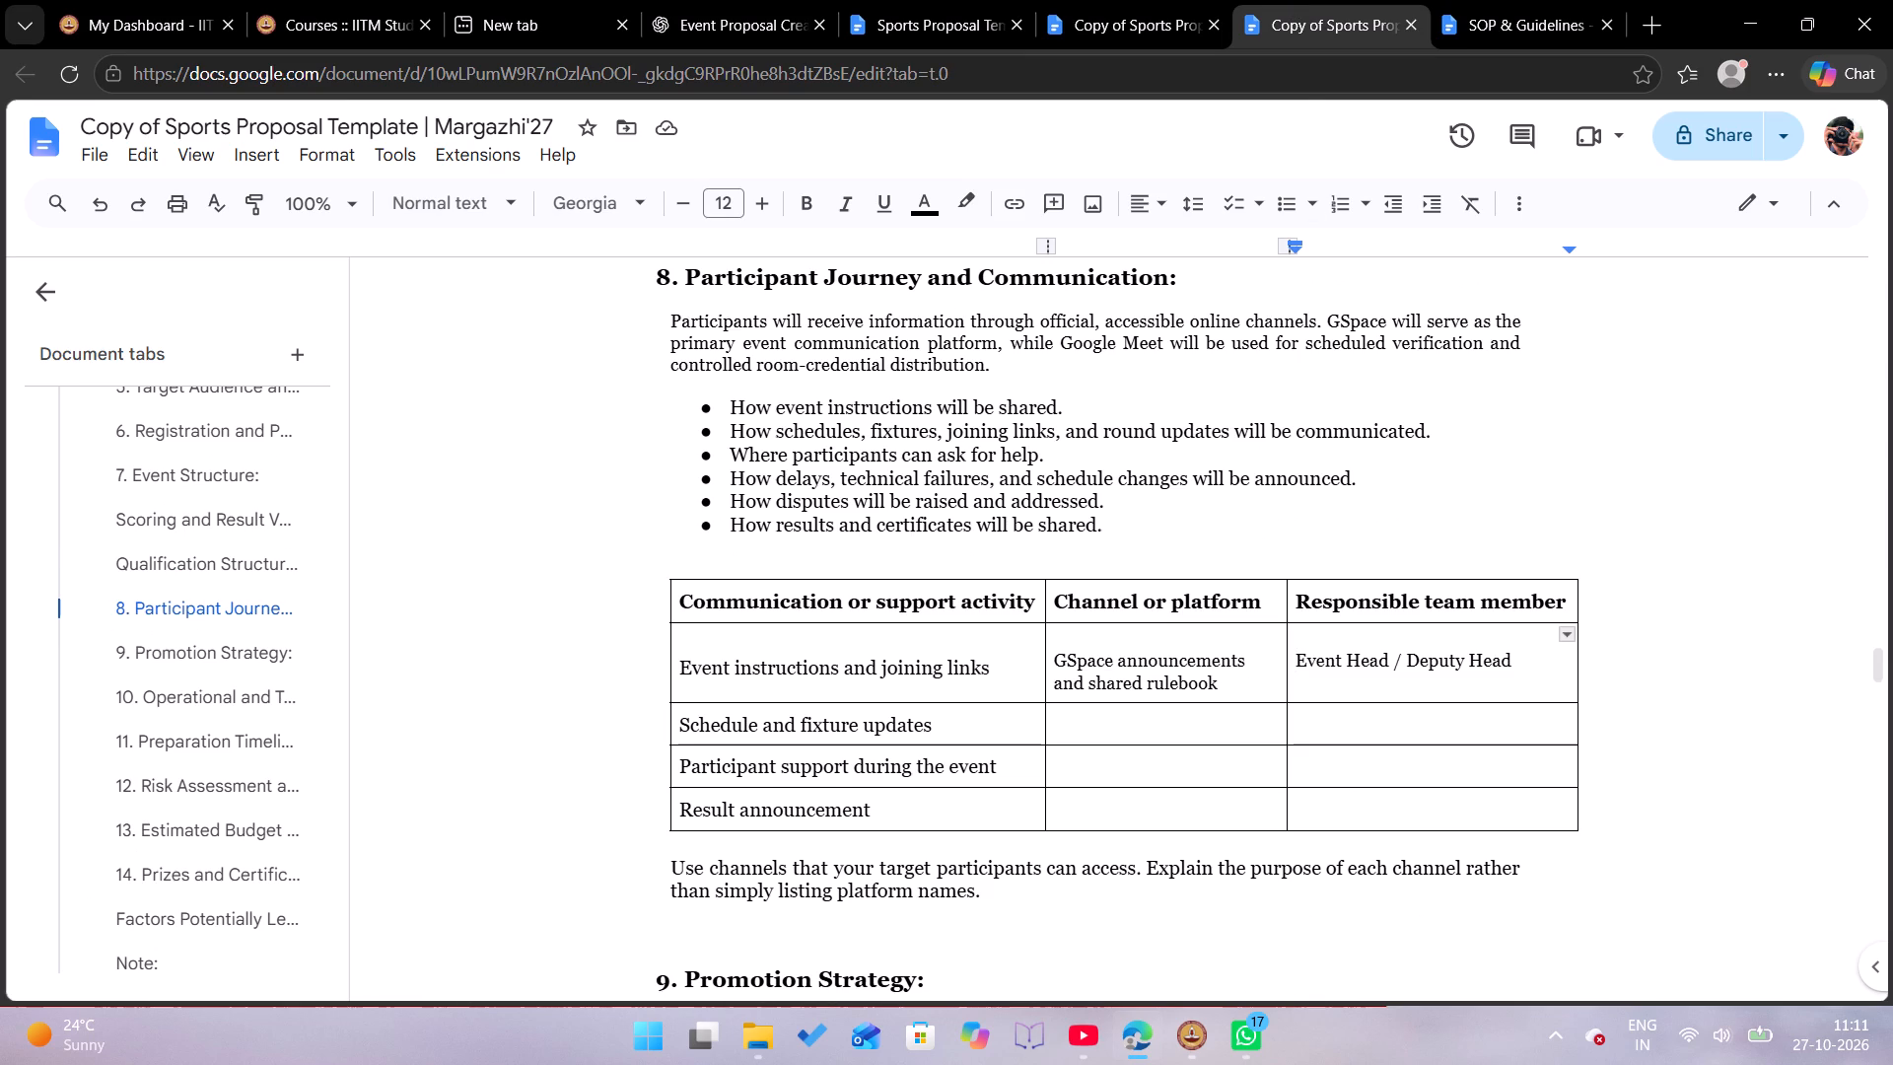
pyautogui.hotkey('ctrl', 'v')
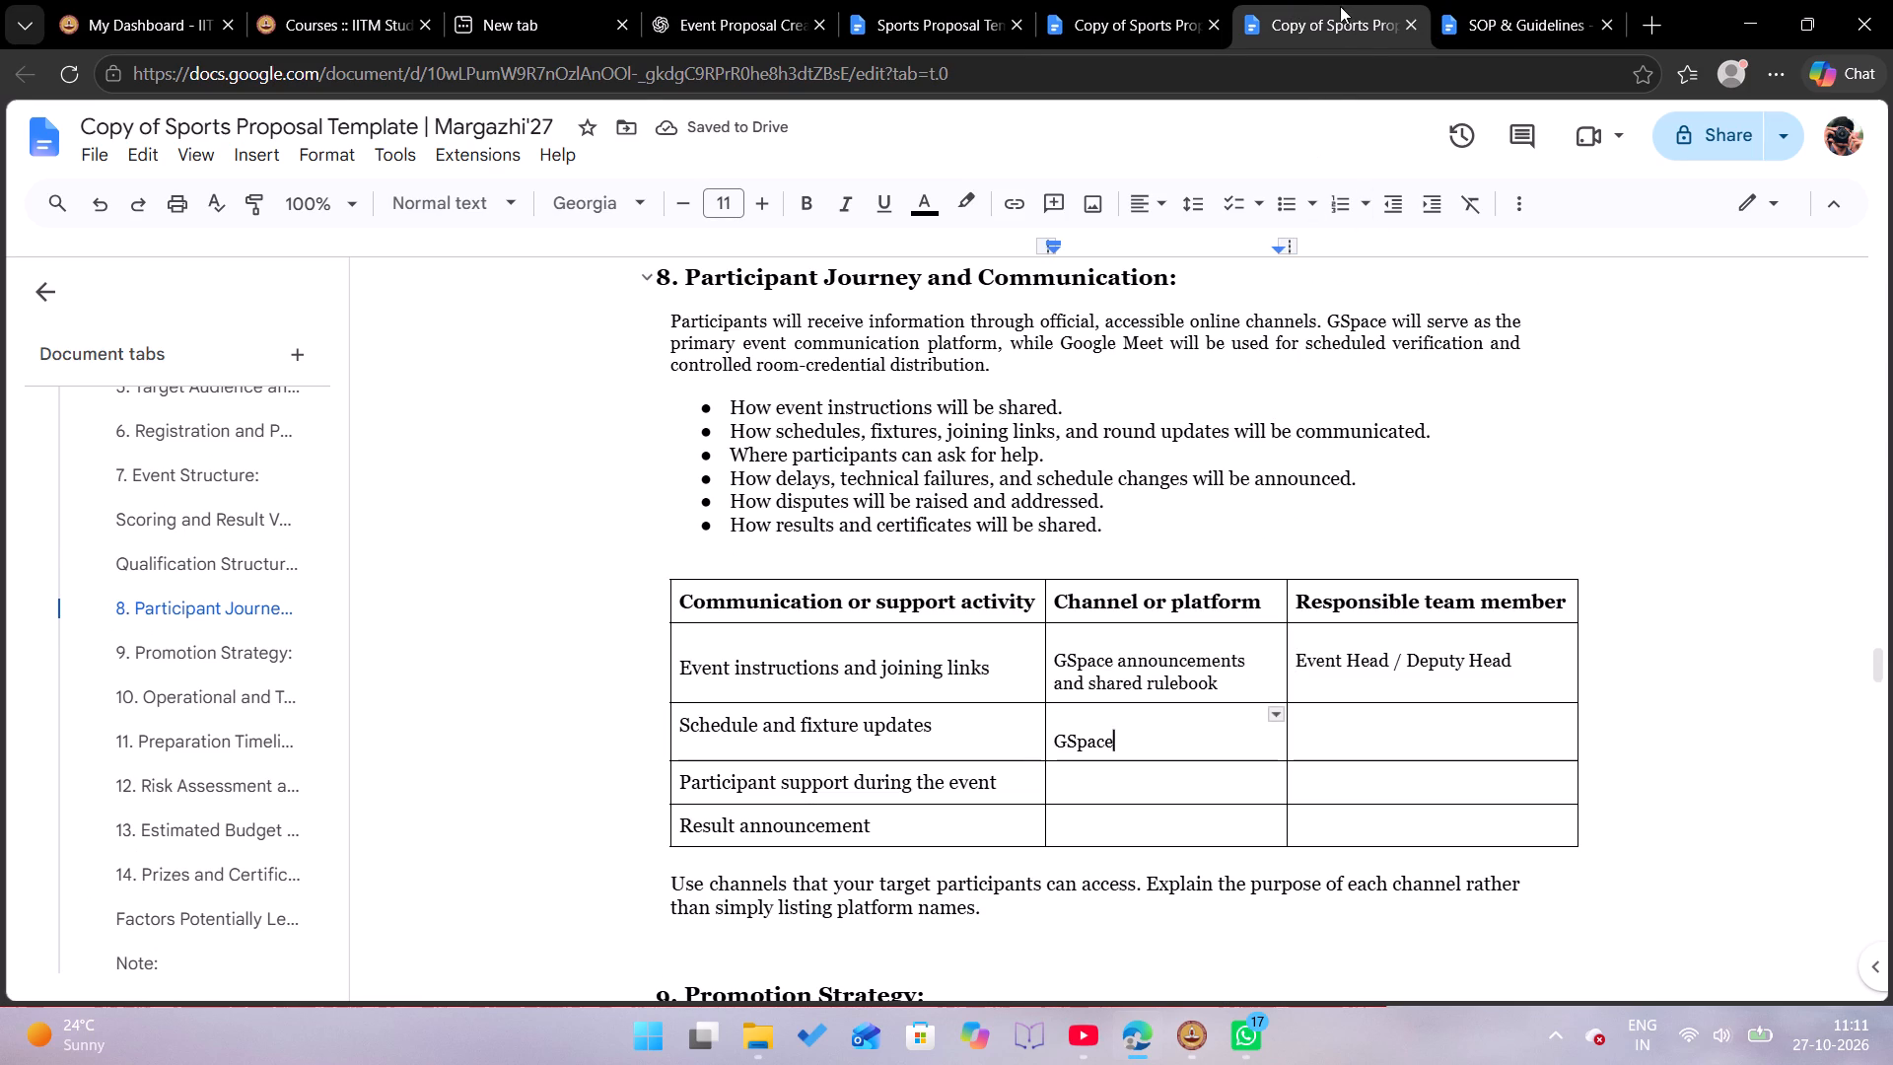
# Copy "Deputy Head" from the draft into the Responsible team member cell for Schedule and fixture updates.
pyautogui.click(1123, 0)
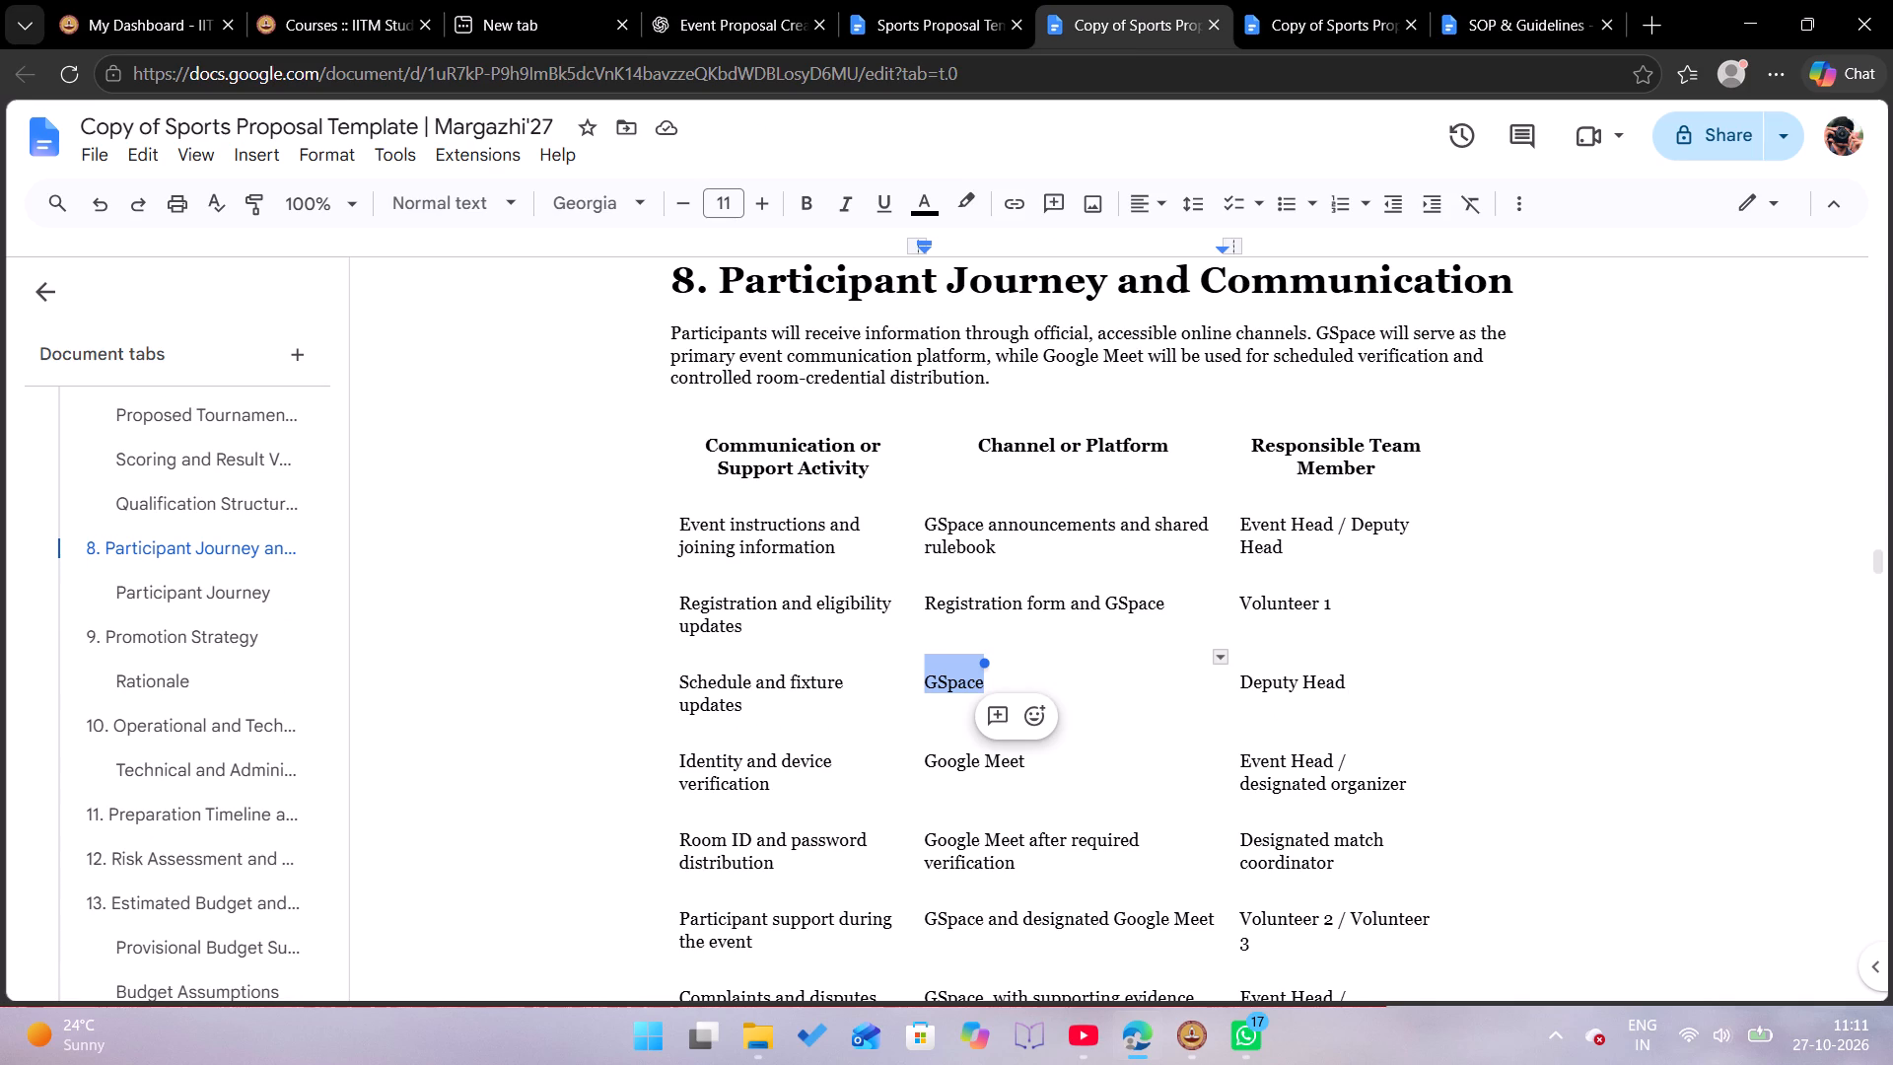
pyautogui.moveTo(1240, 686); pyautogui.dragTo(1346, 677)
pyautogui.hotkey('ctrl', 'c')
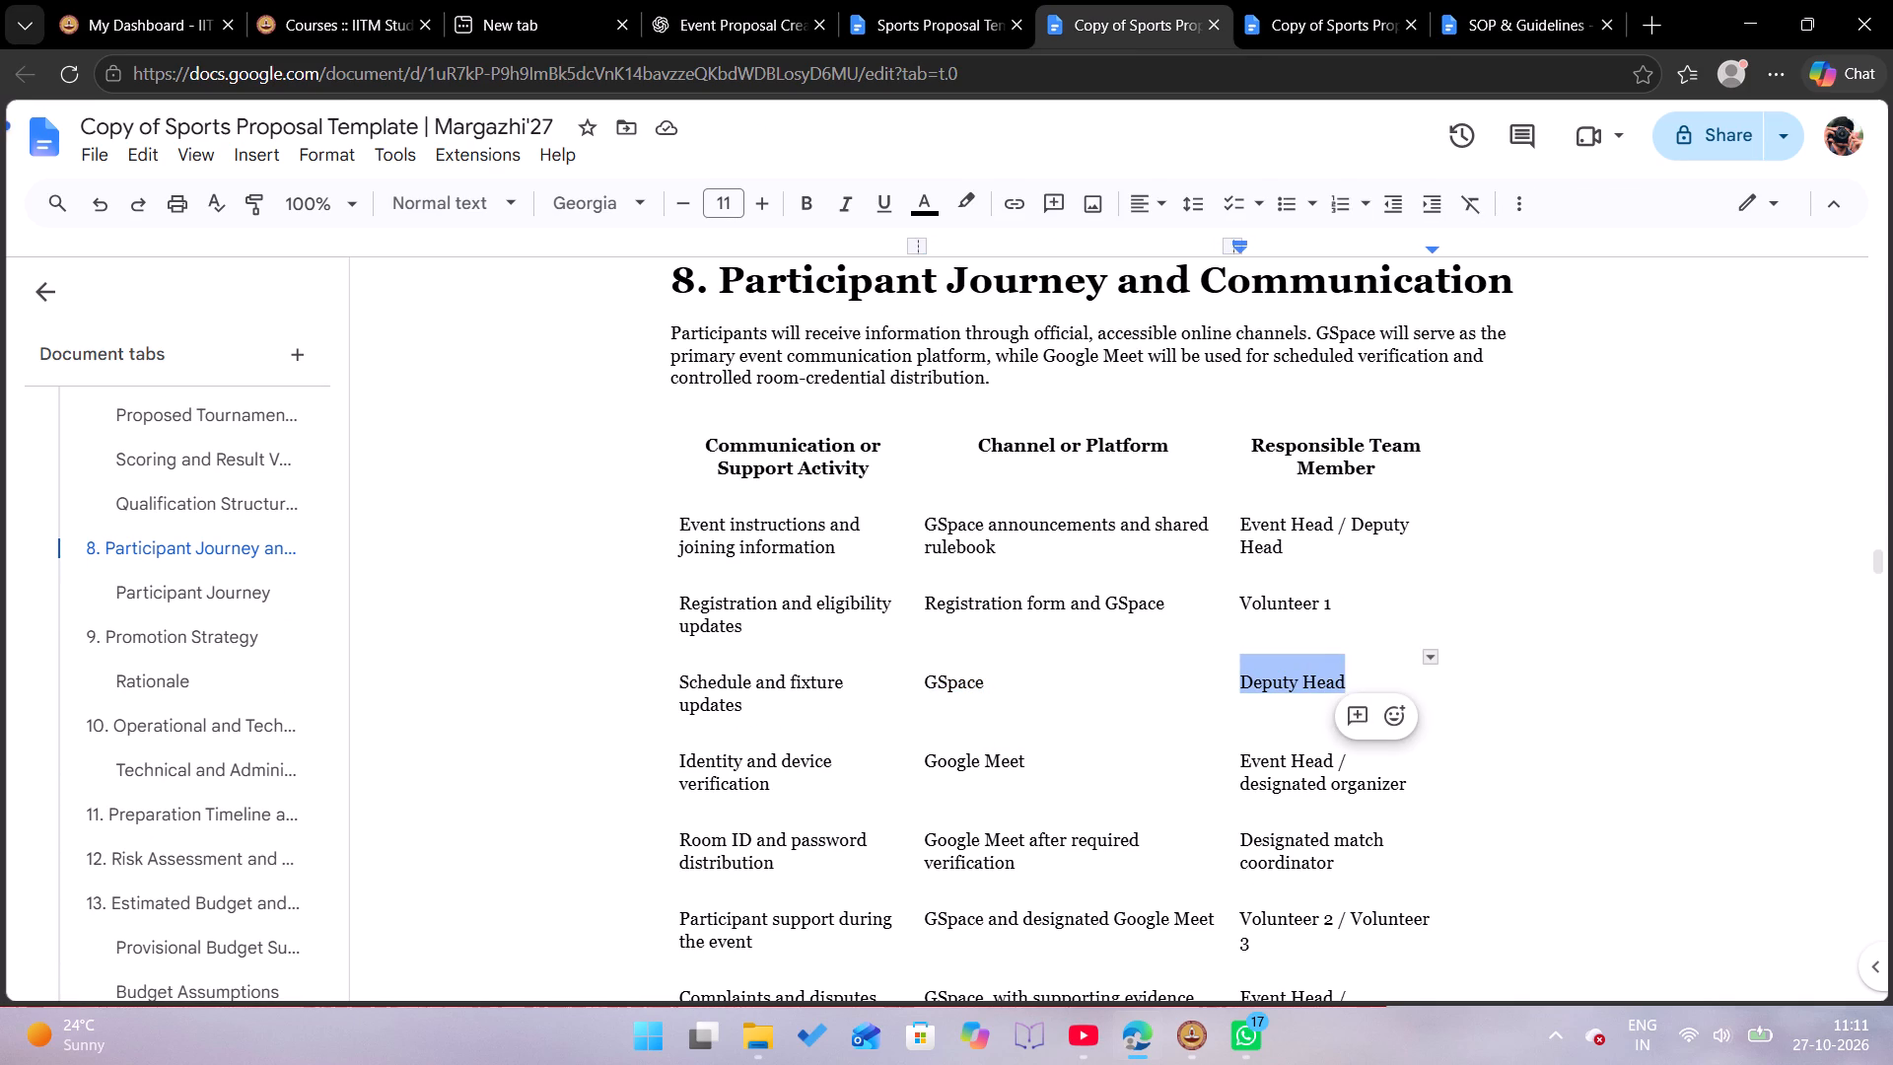
pyautogui.click(1365, 0)
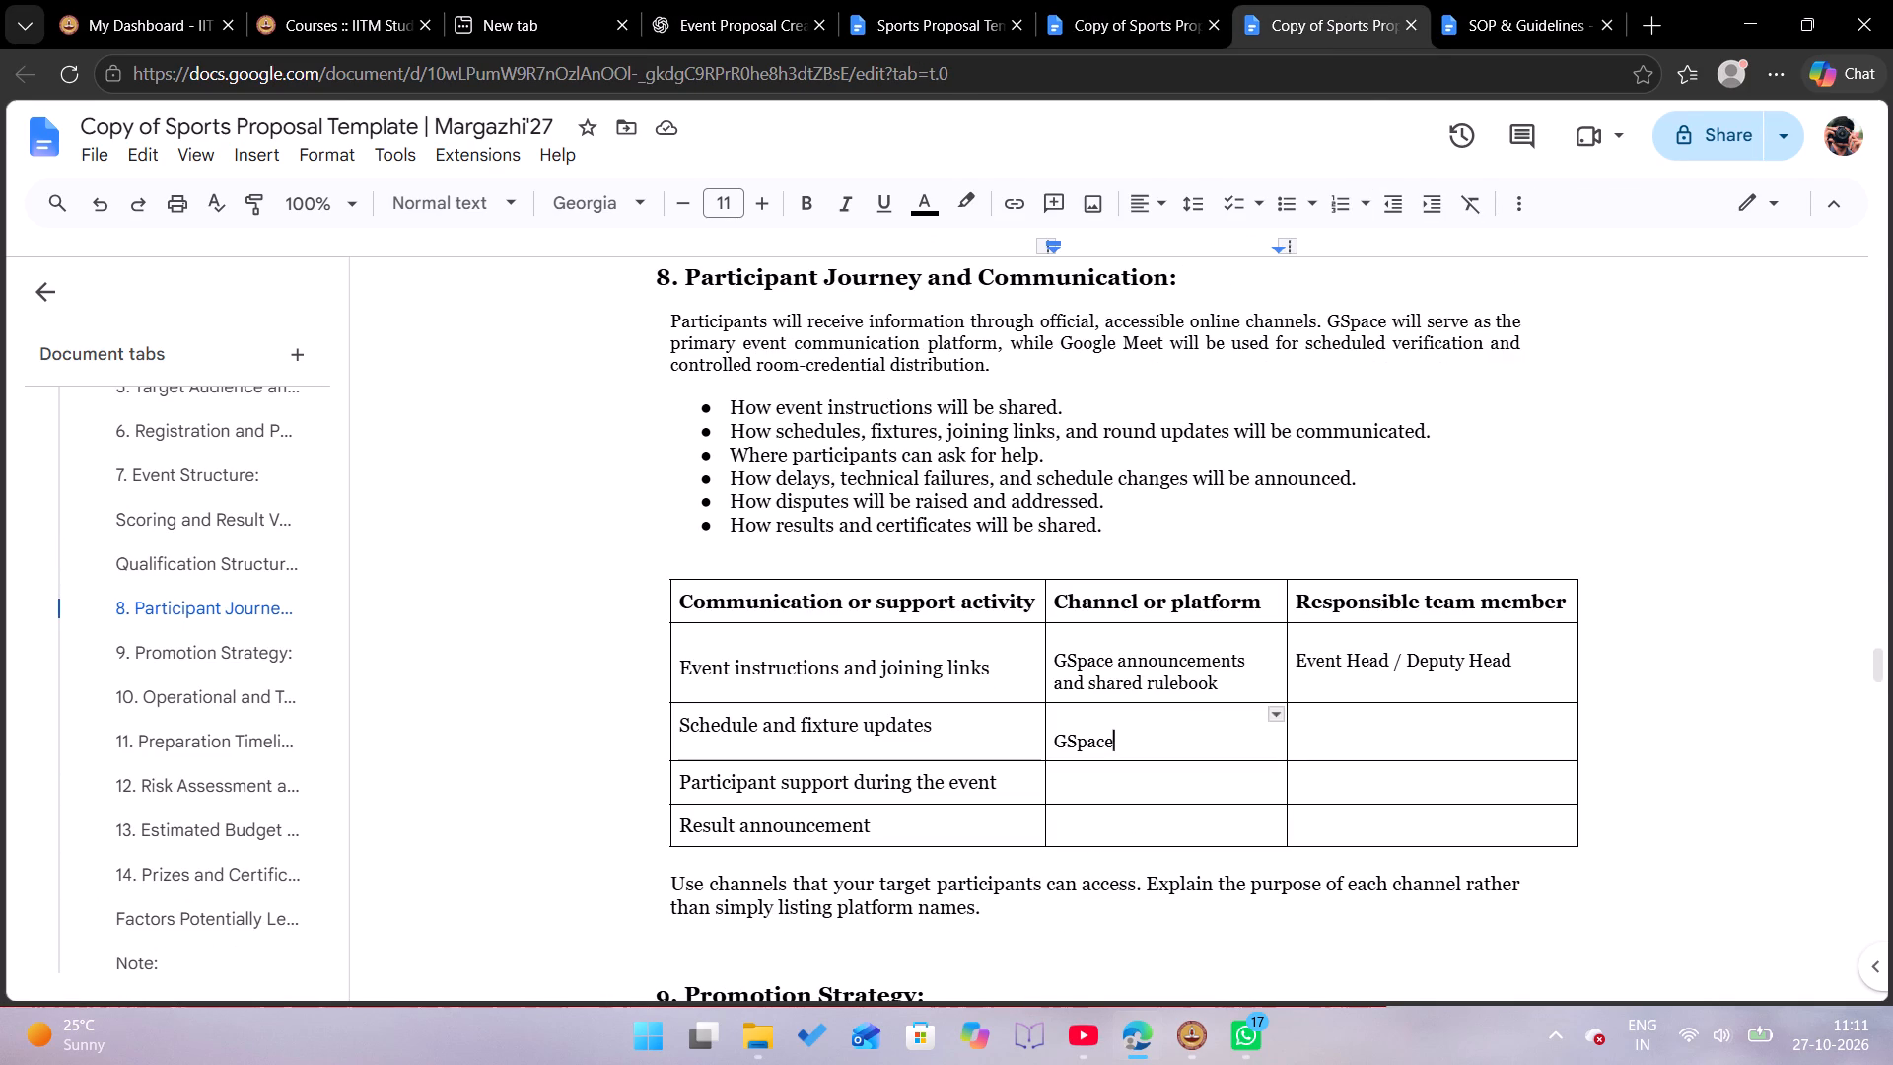
pyautogui.click(1316, 728)
pyautogui.hotkey('ctrl', 'v')
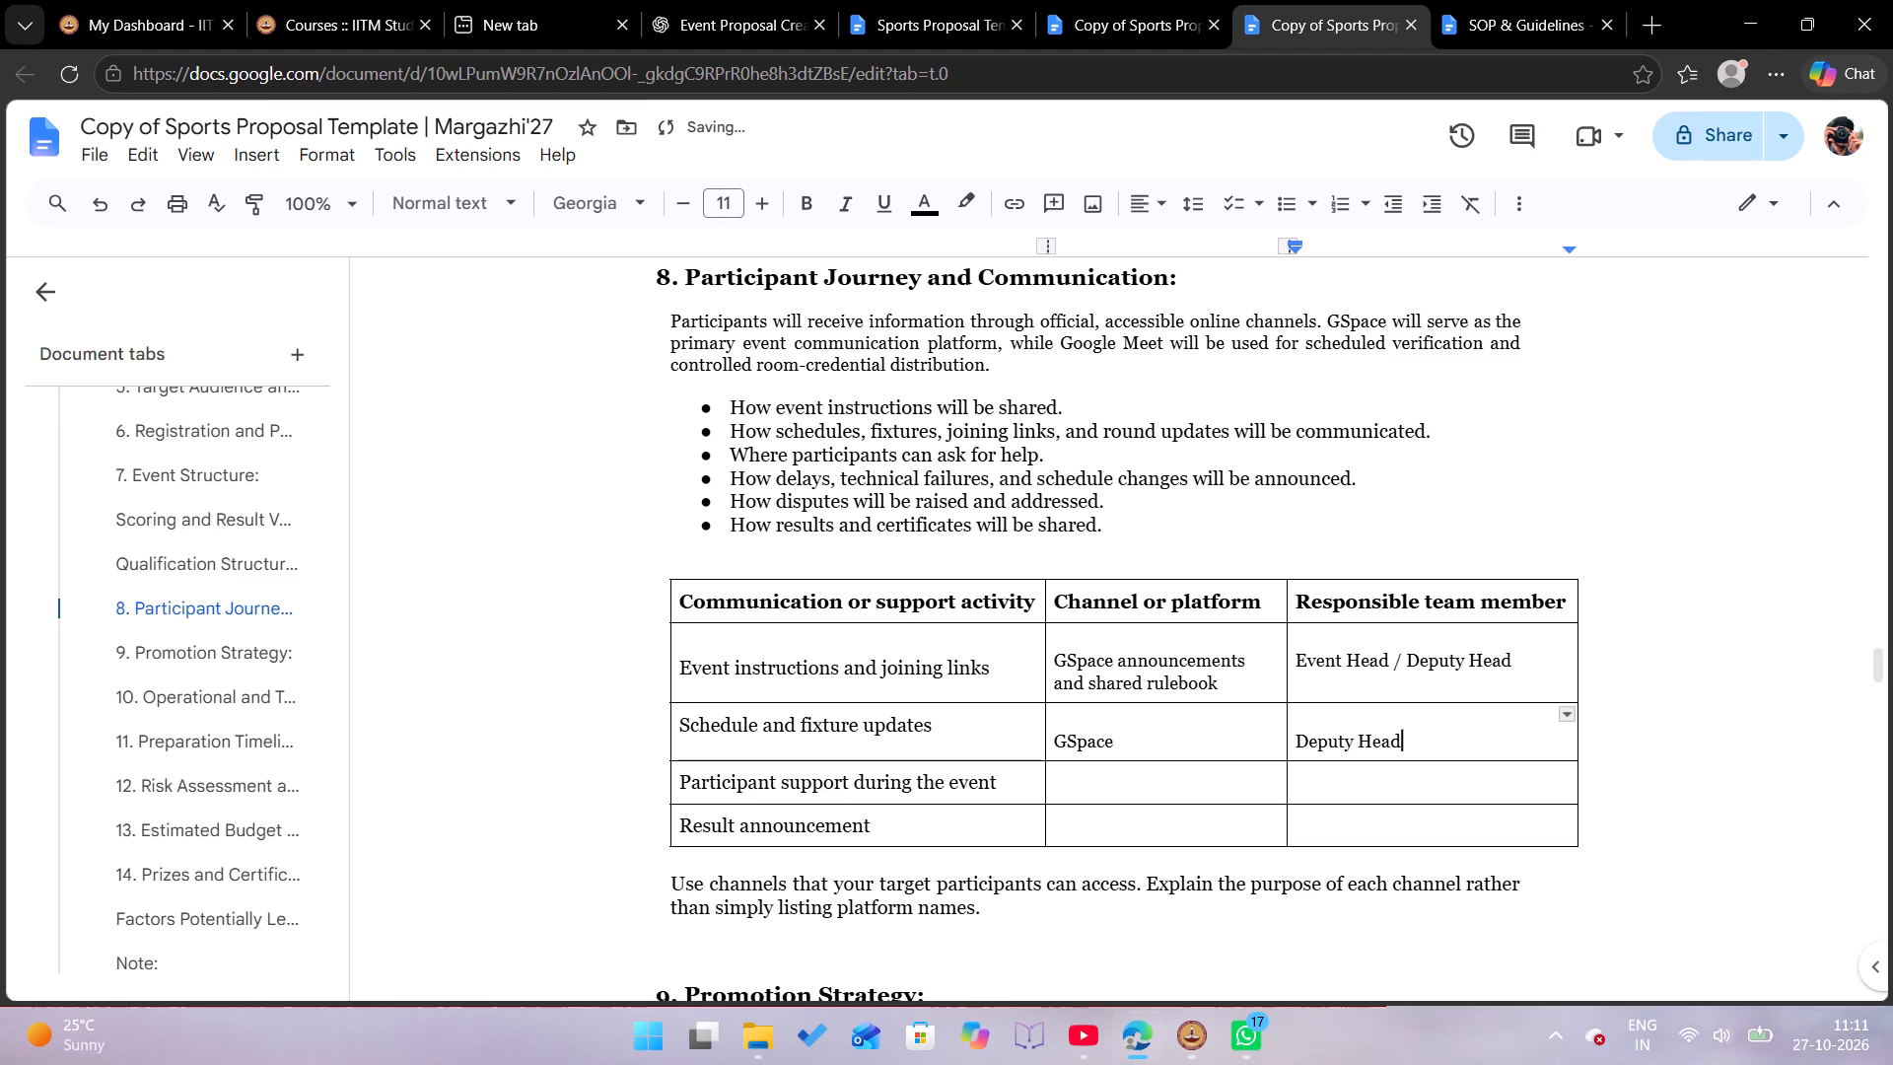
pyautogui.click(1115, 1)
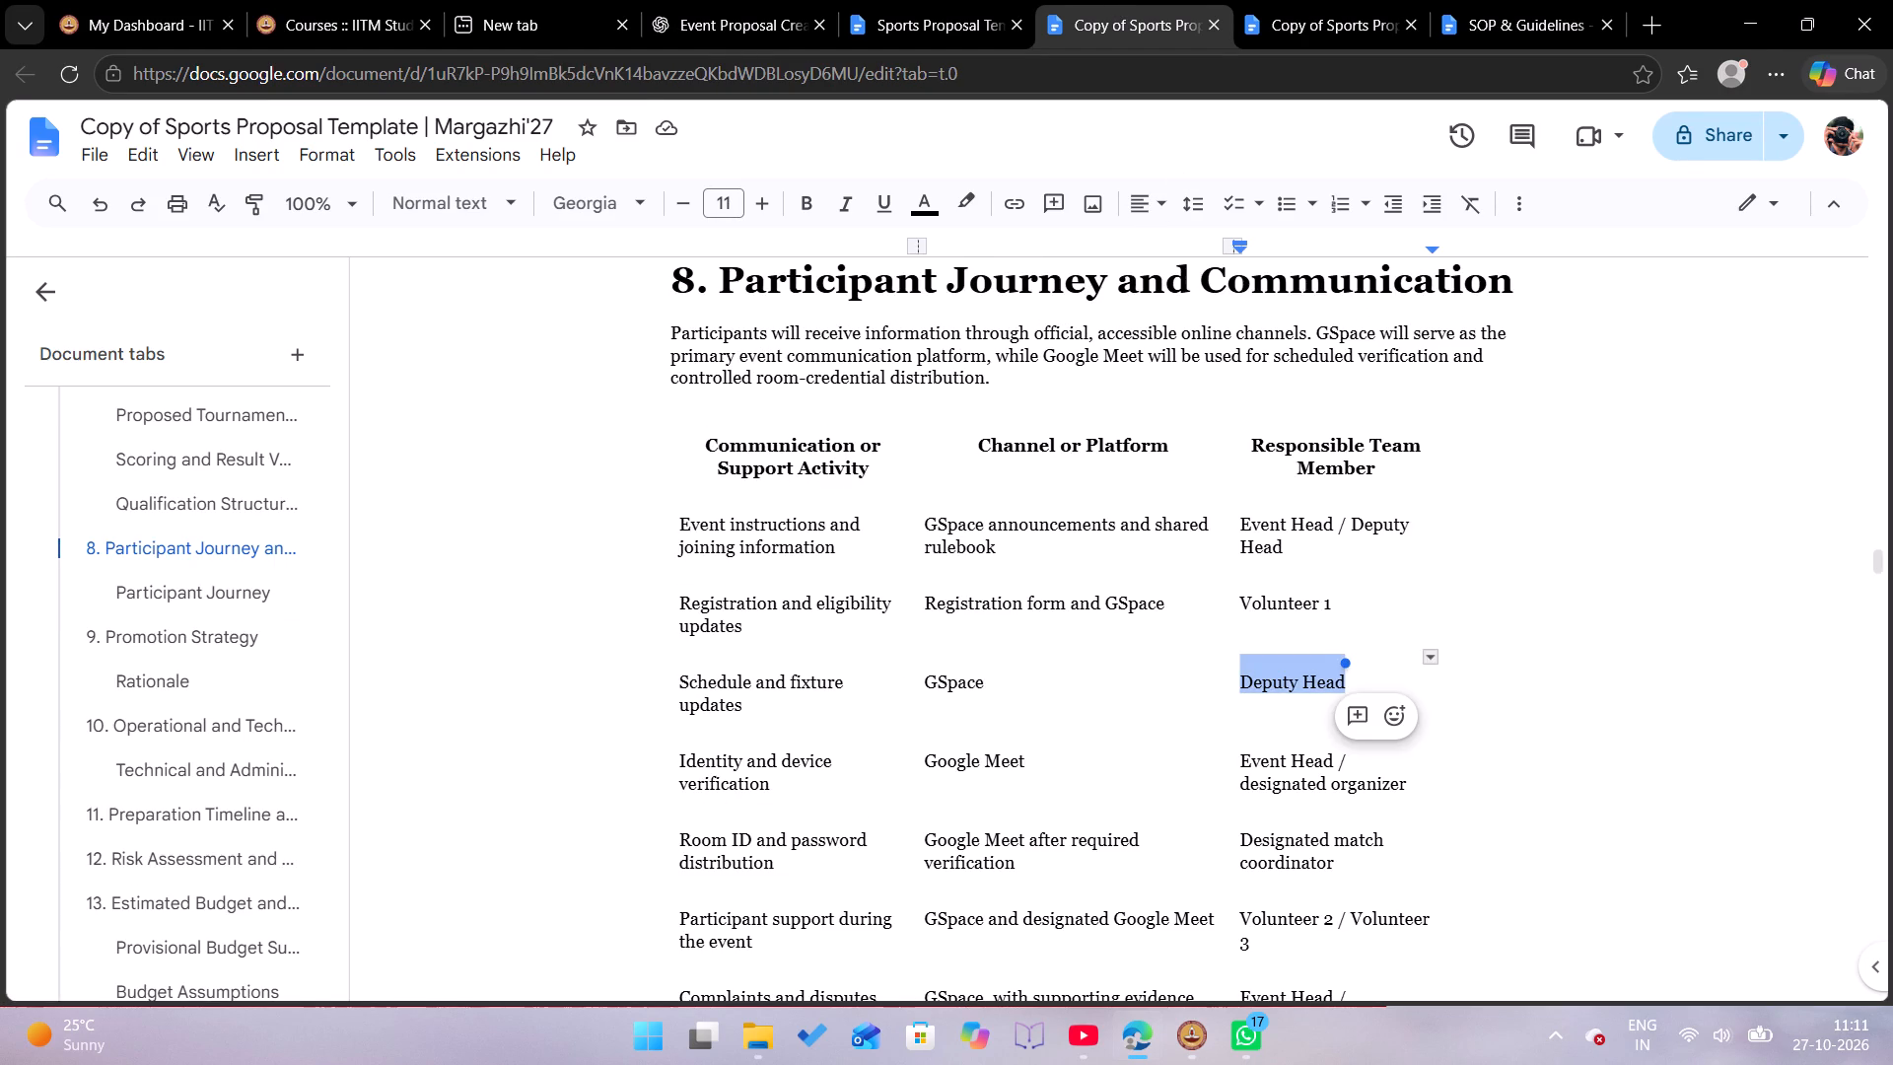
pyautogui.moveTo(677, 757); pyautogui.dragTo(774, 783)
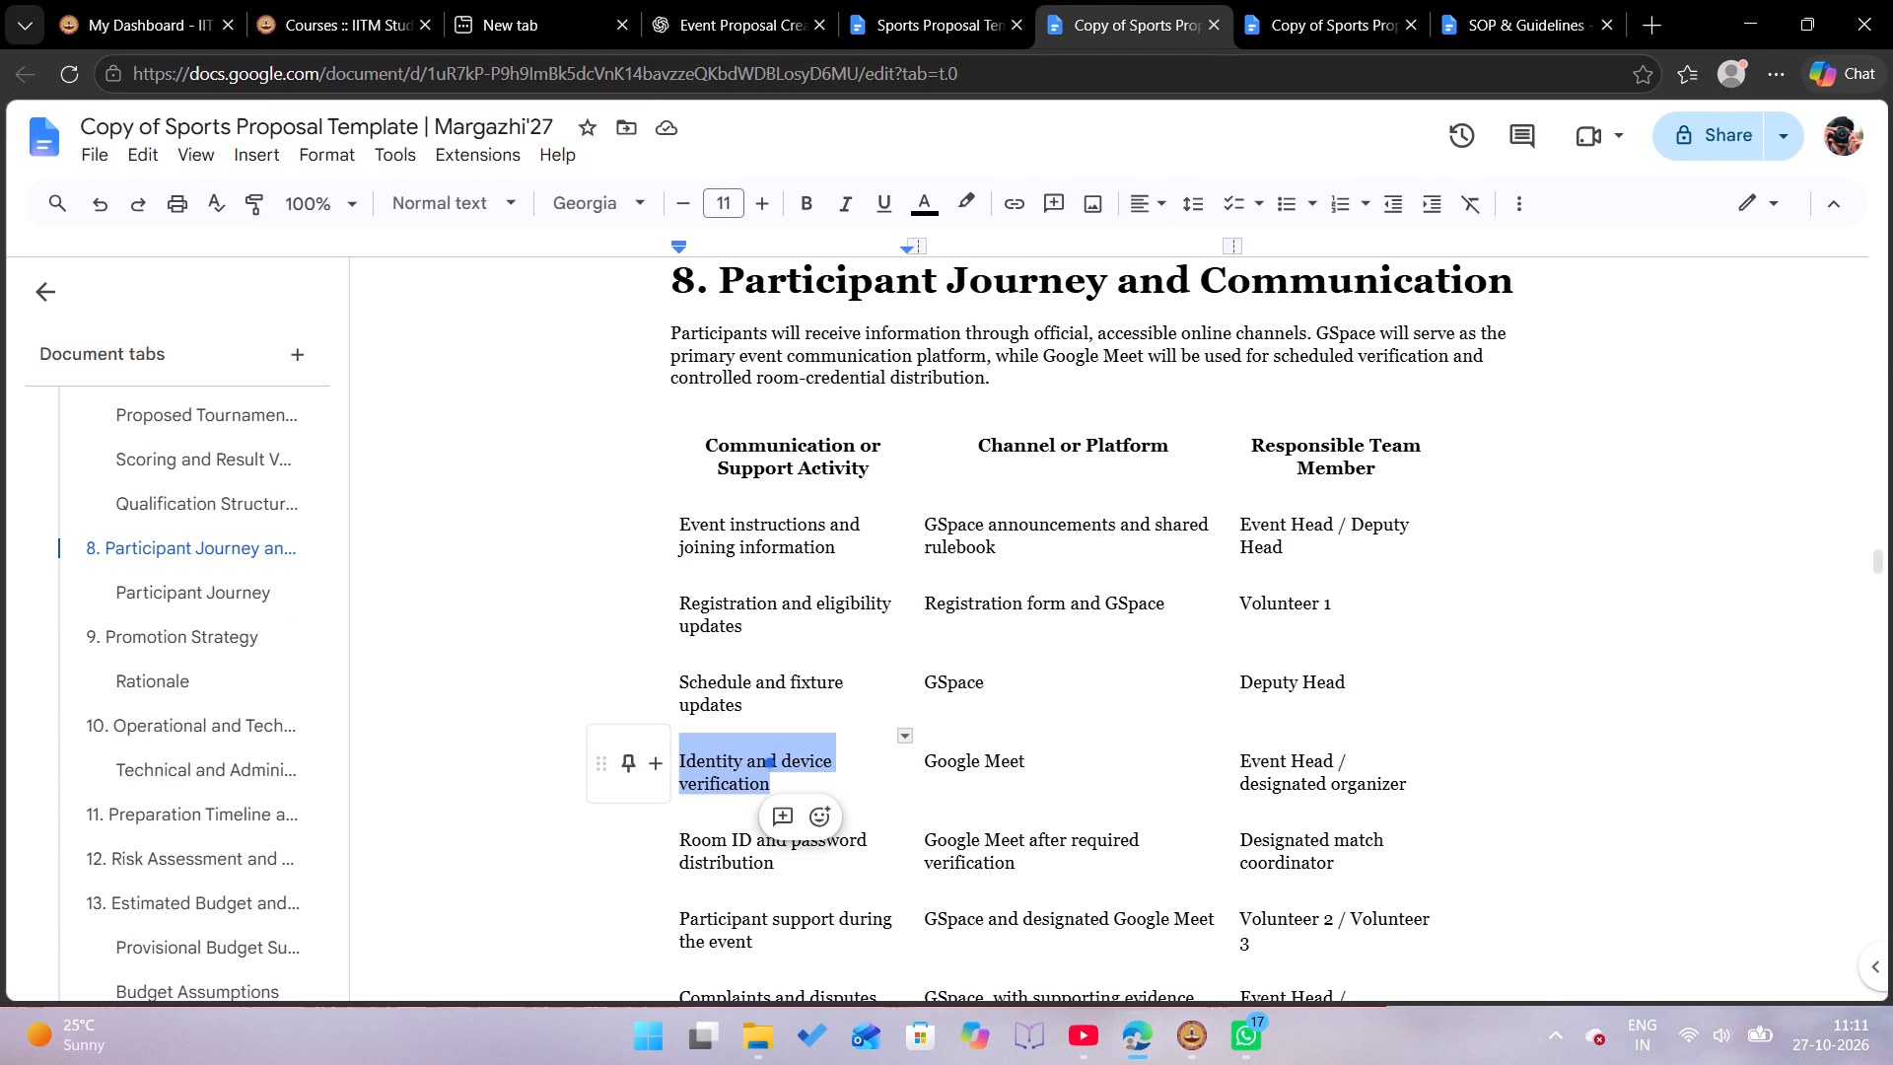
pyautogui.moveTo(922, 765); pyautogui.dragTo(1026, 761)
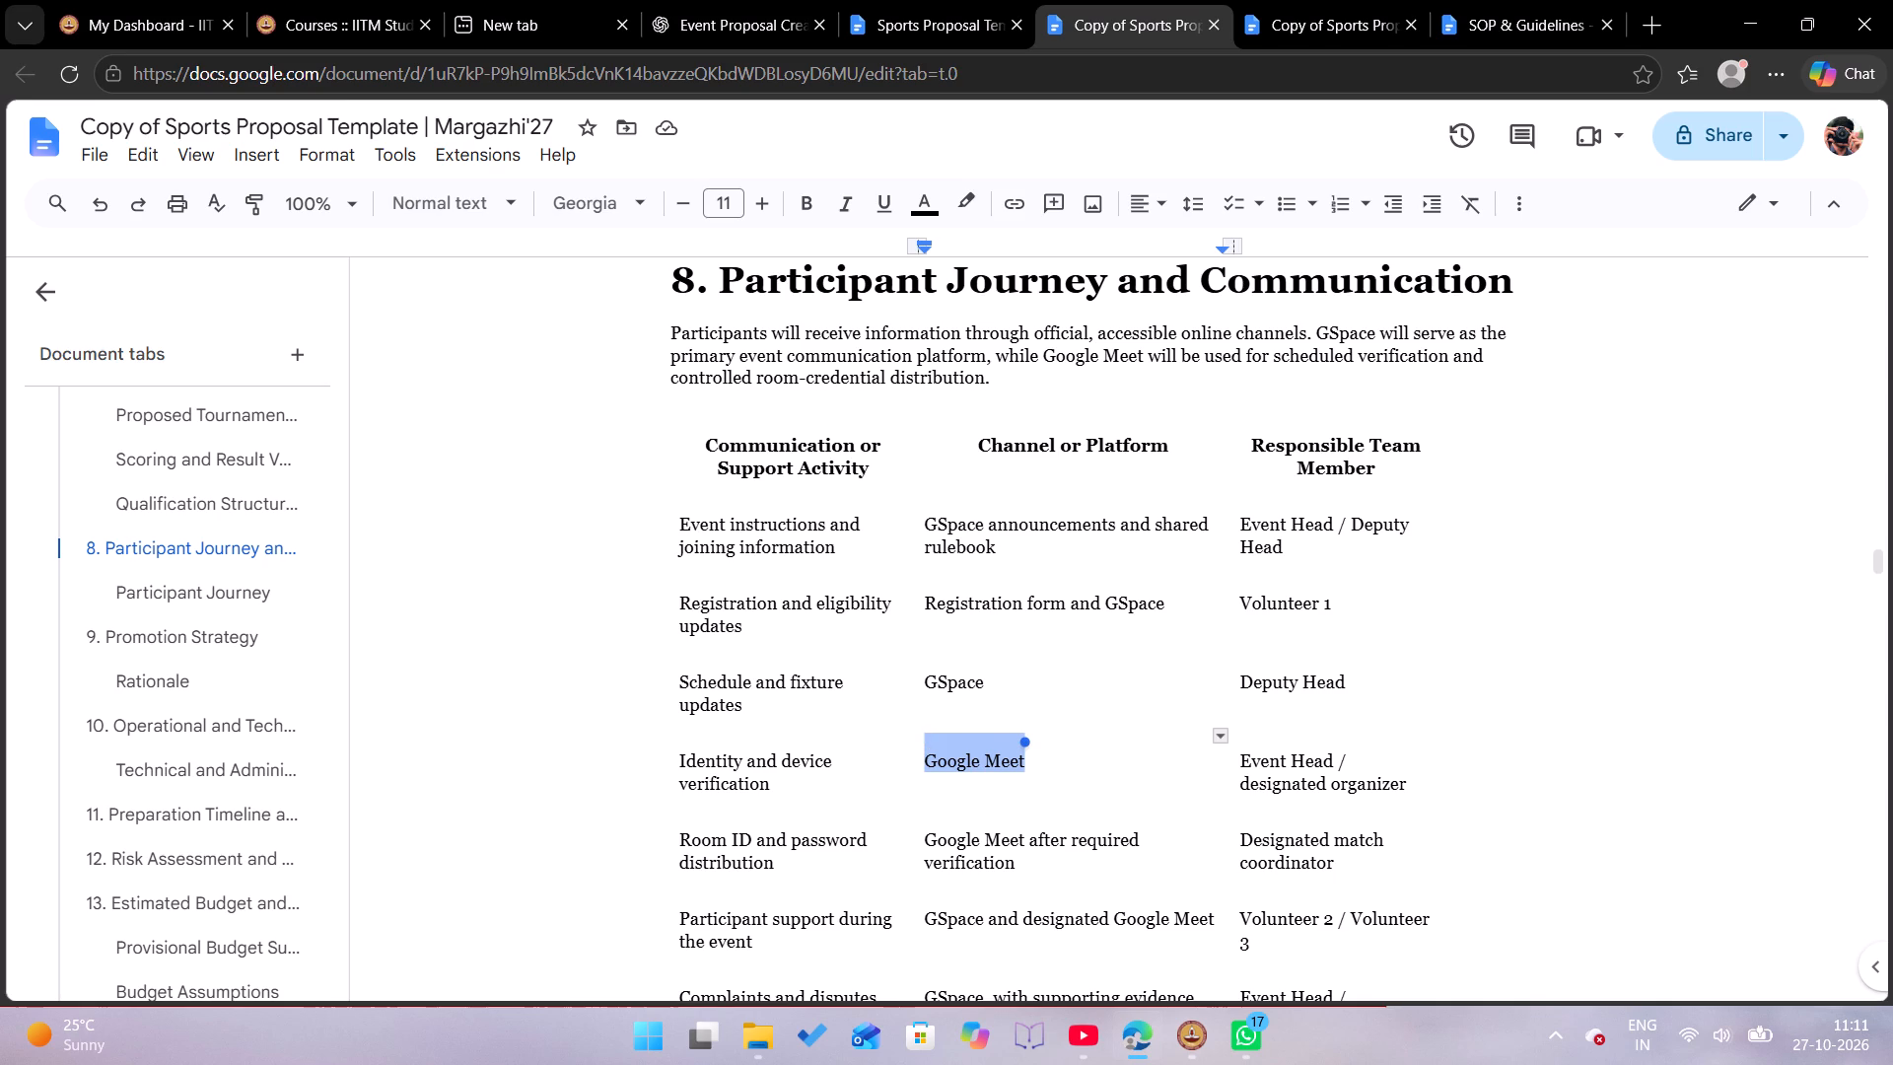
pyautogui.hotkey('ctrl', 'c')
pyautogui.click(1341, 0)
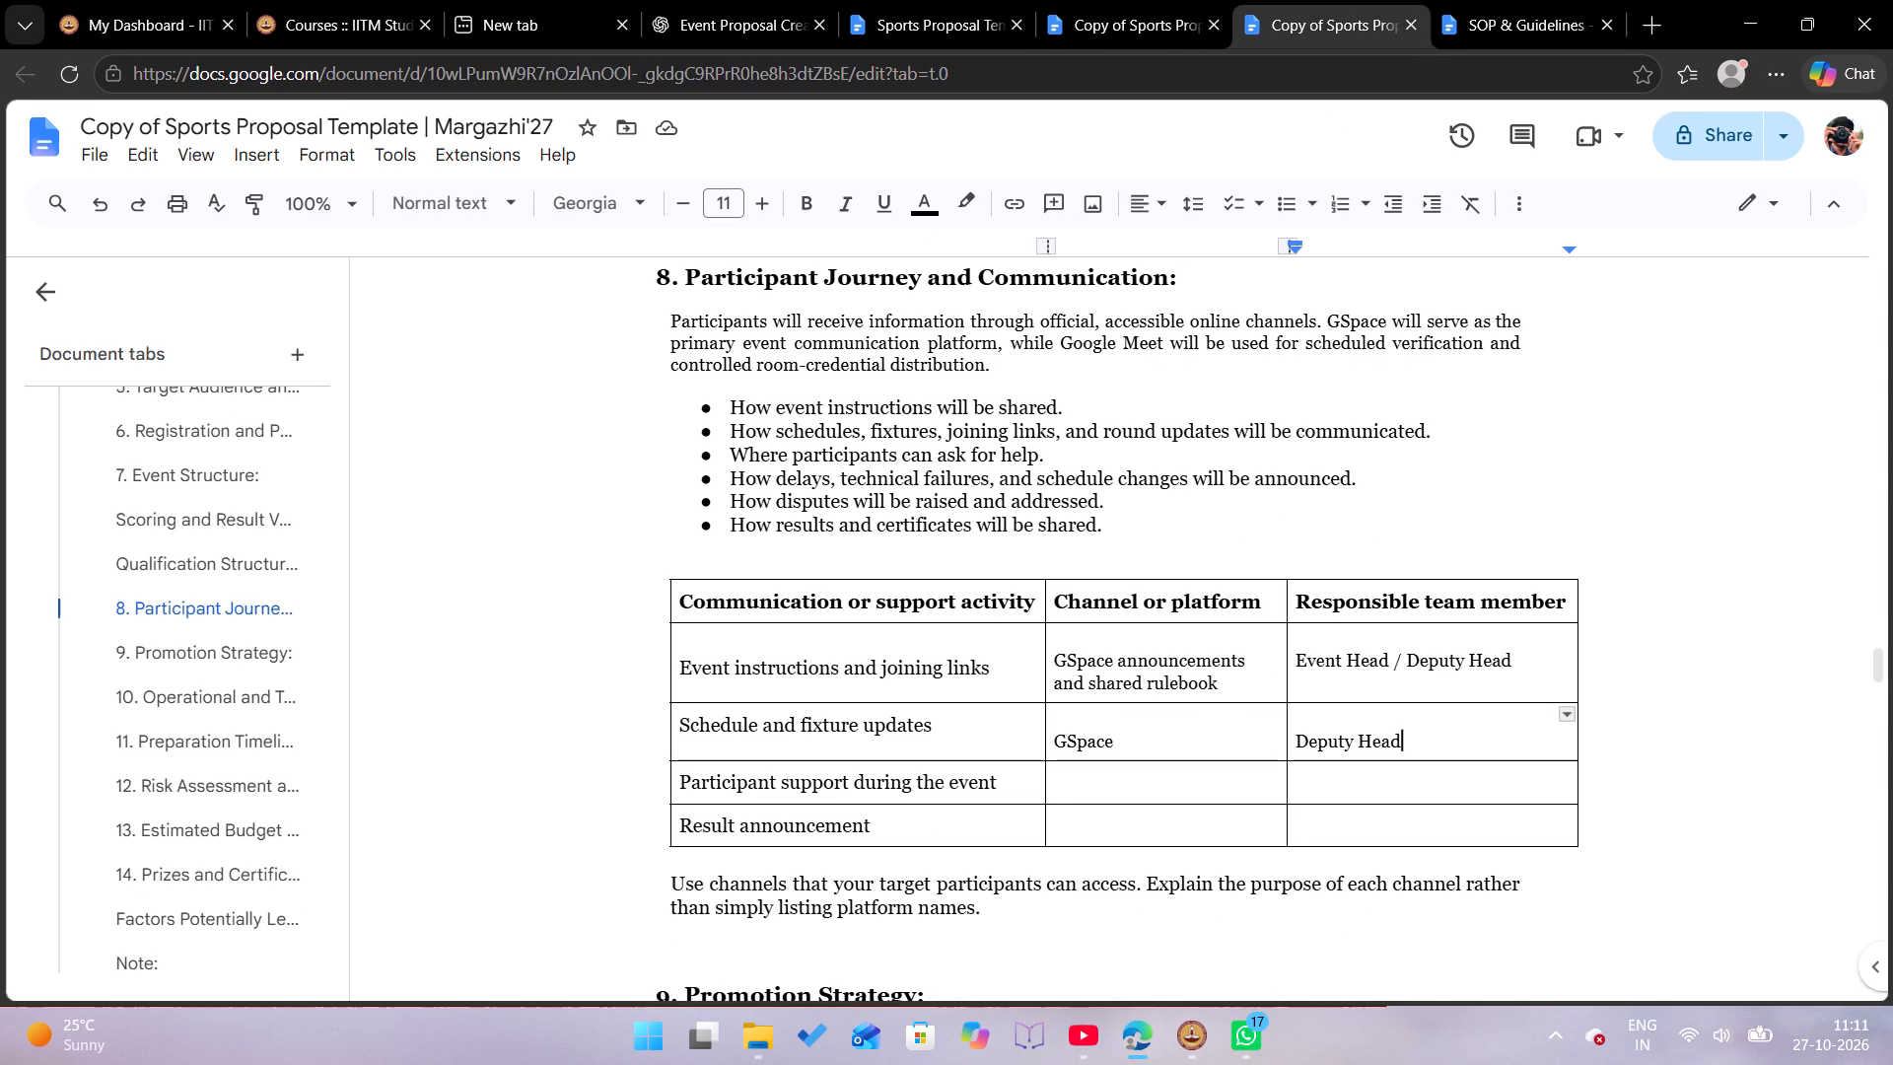
# Copy "GSpace and designated Google Meet" from the draft into the Channel or platform cell for Participant support during the event.
pyautogui.click(1081, 795)
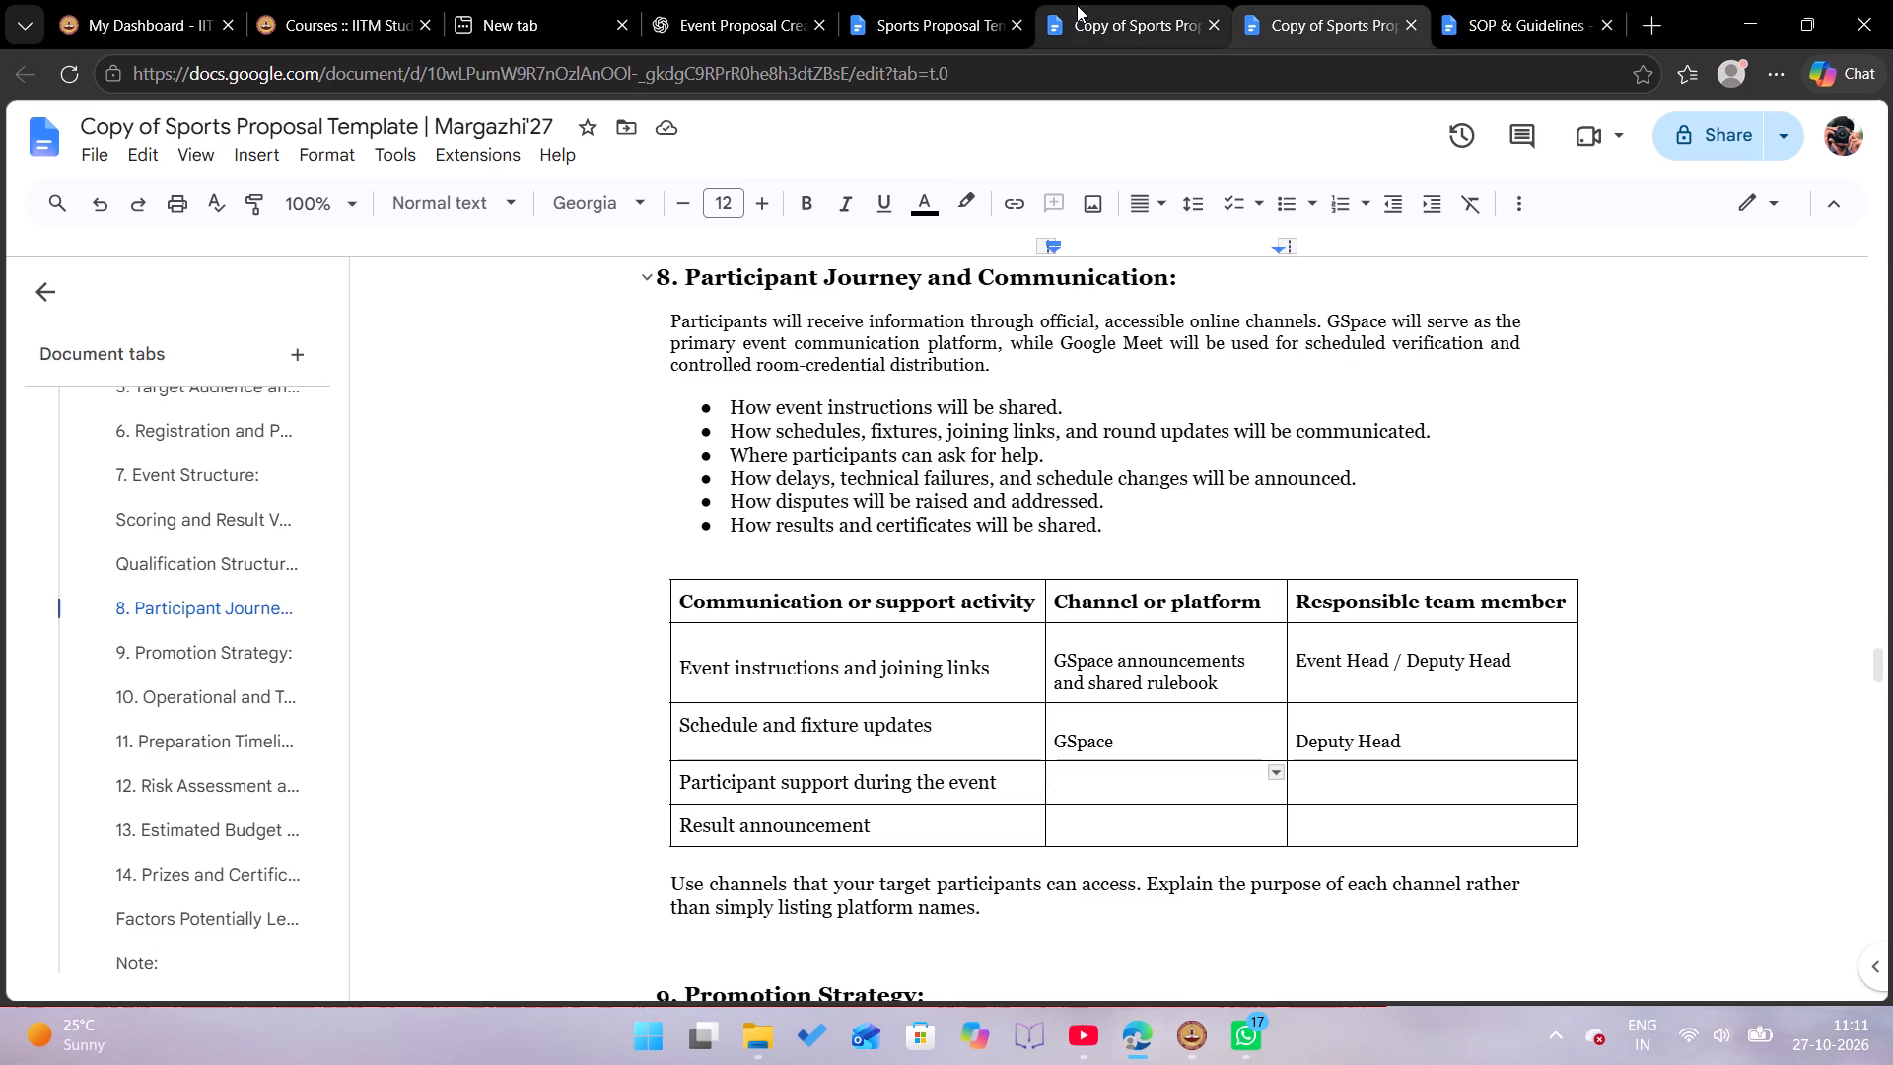
pyautogui.click(1093, 2)
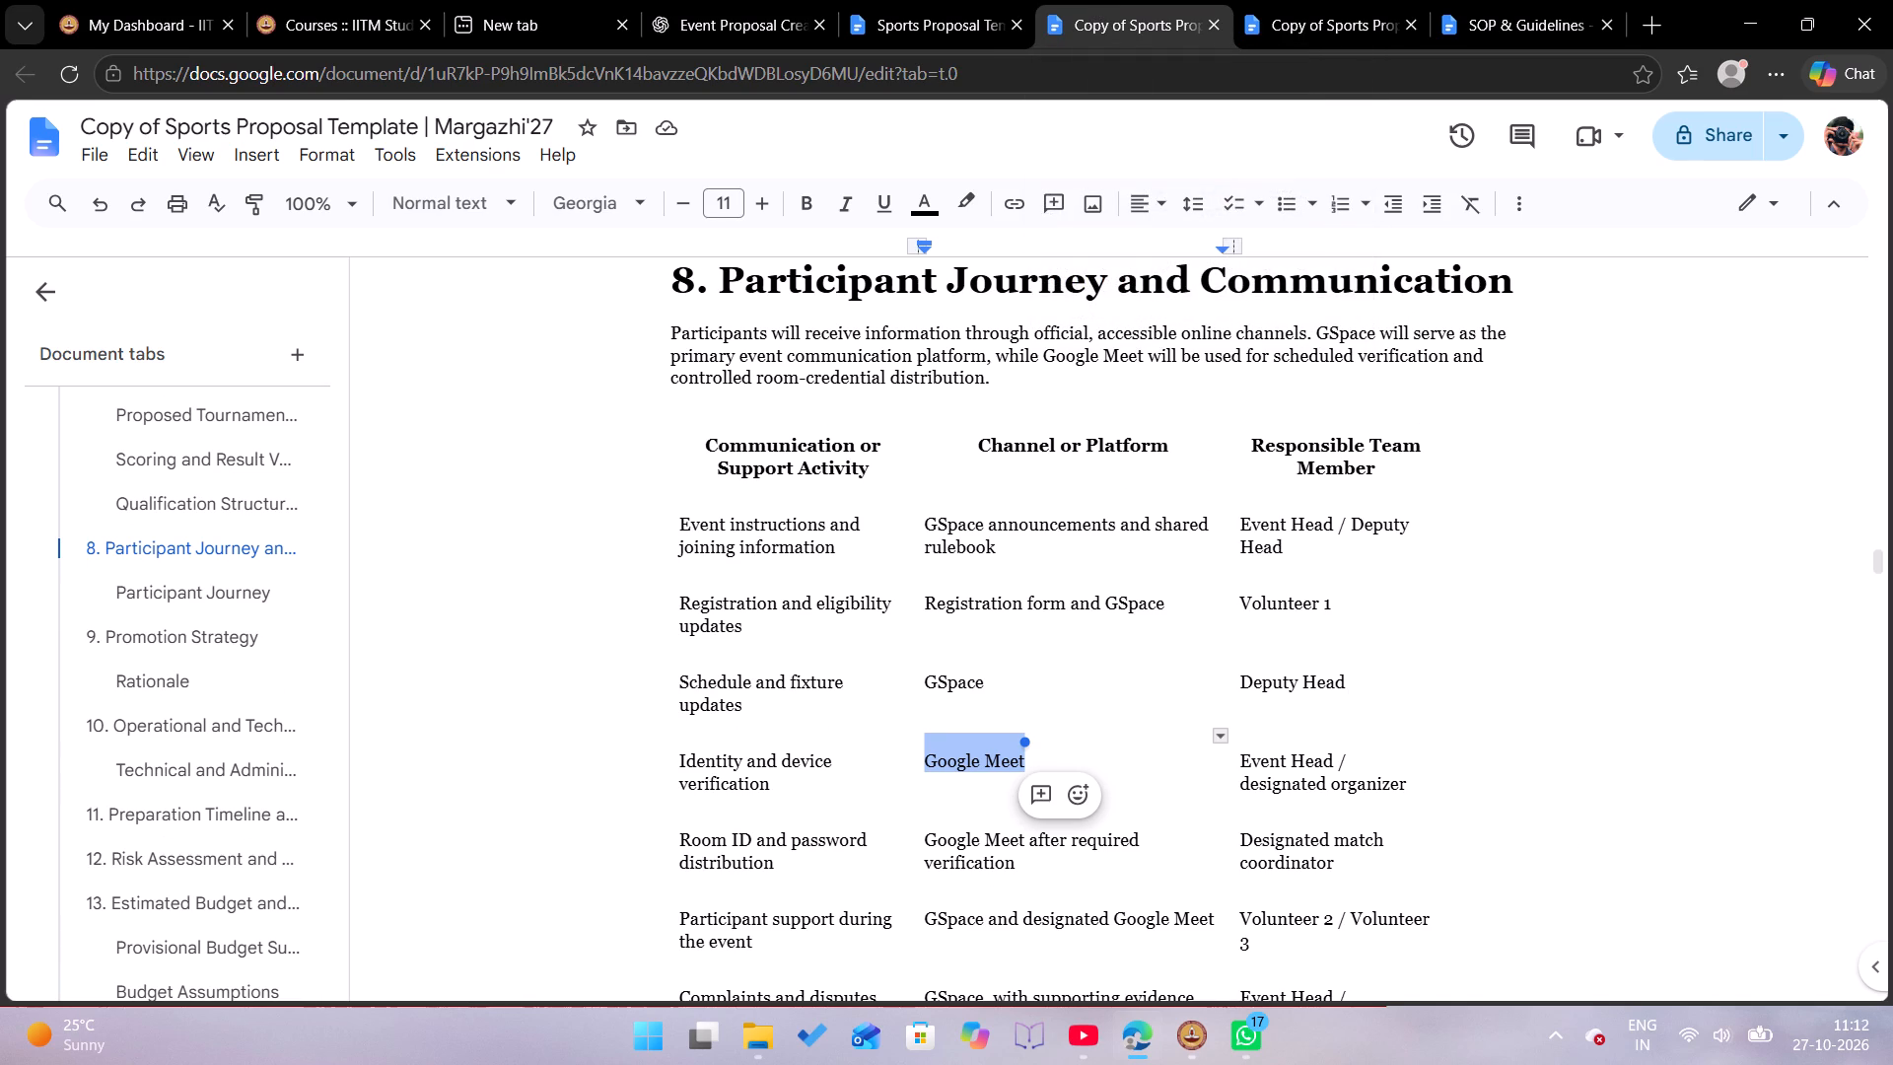
pyautogui.moveTo(926, 916); pyautogui.dragTo(1205, 949)
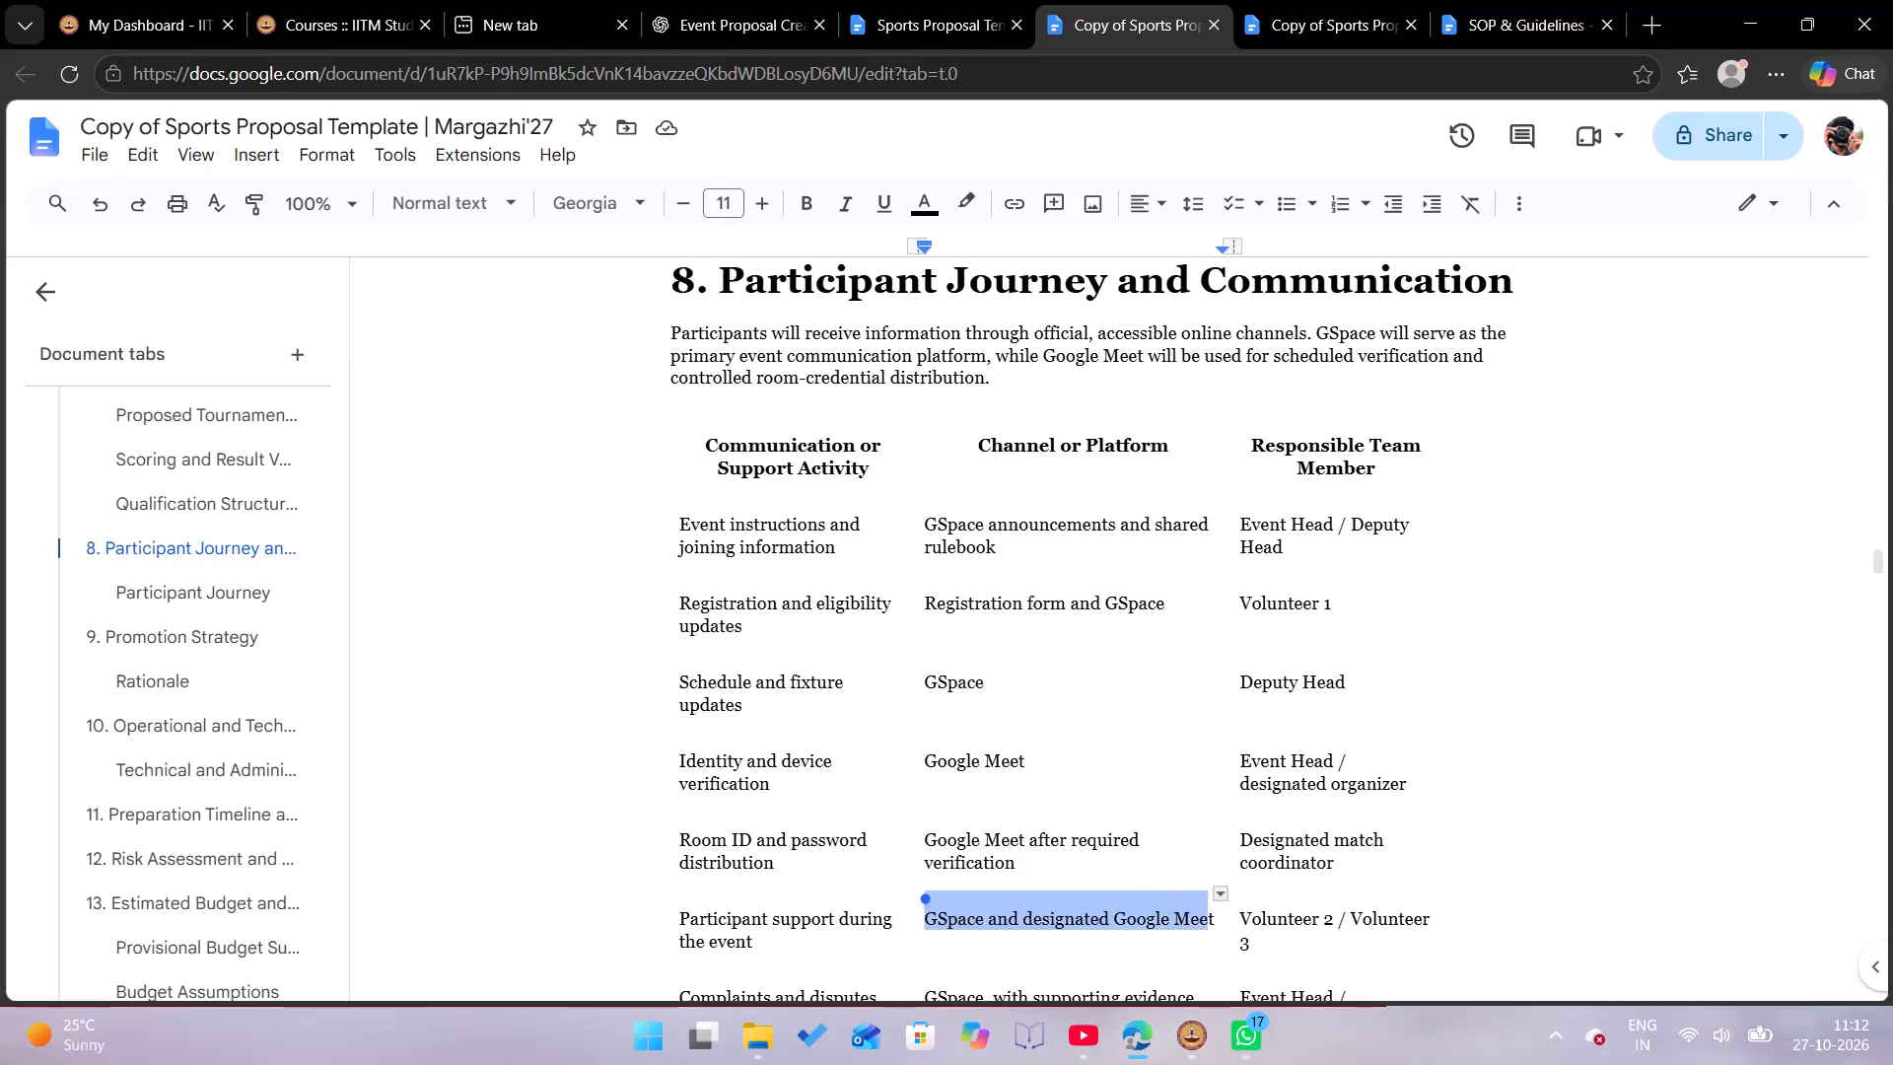
pyautogui.moveTo(1205, 949); pyautogui.dragTo(1216, 942)
pyautogui.hotkey('ctrl', 'c')
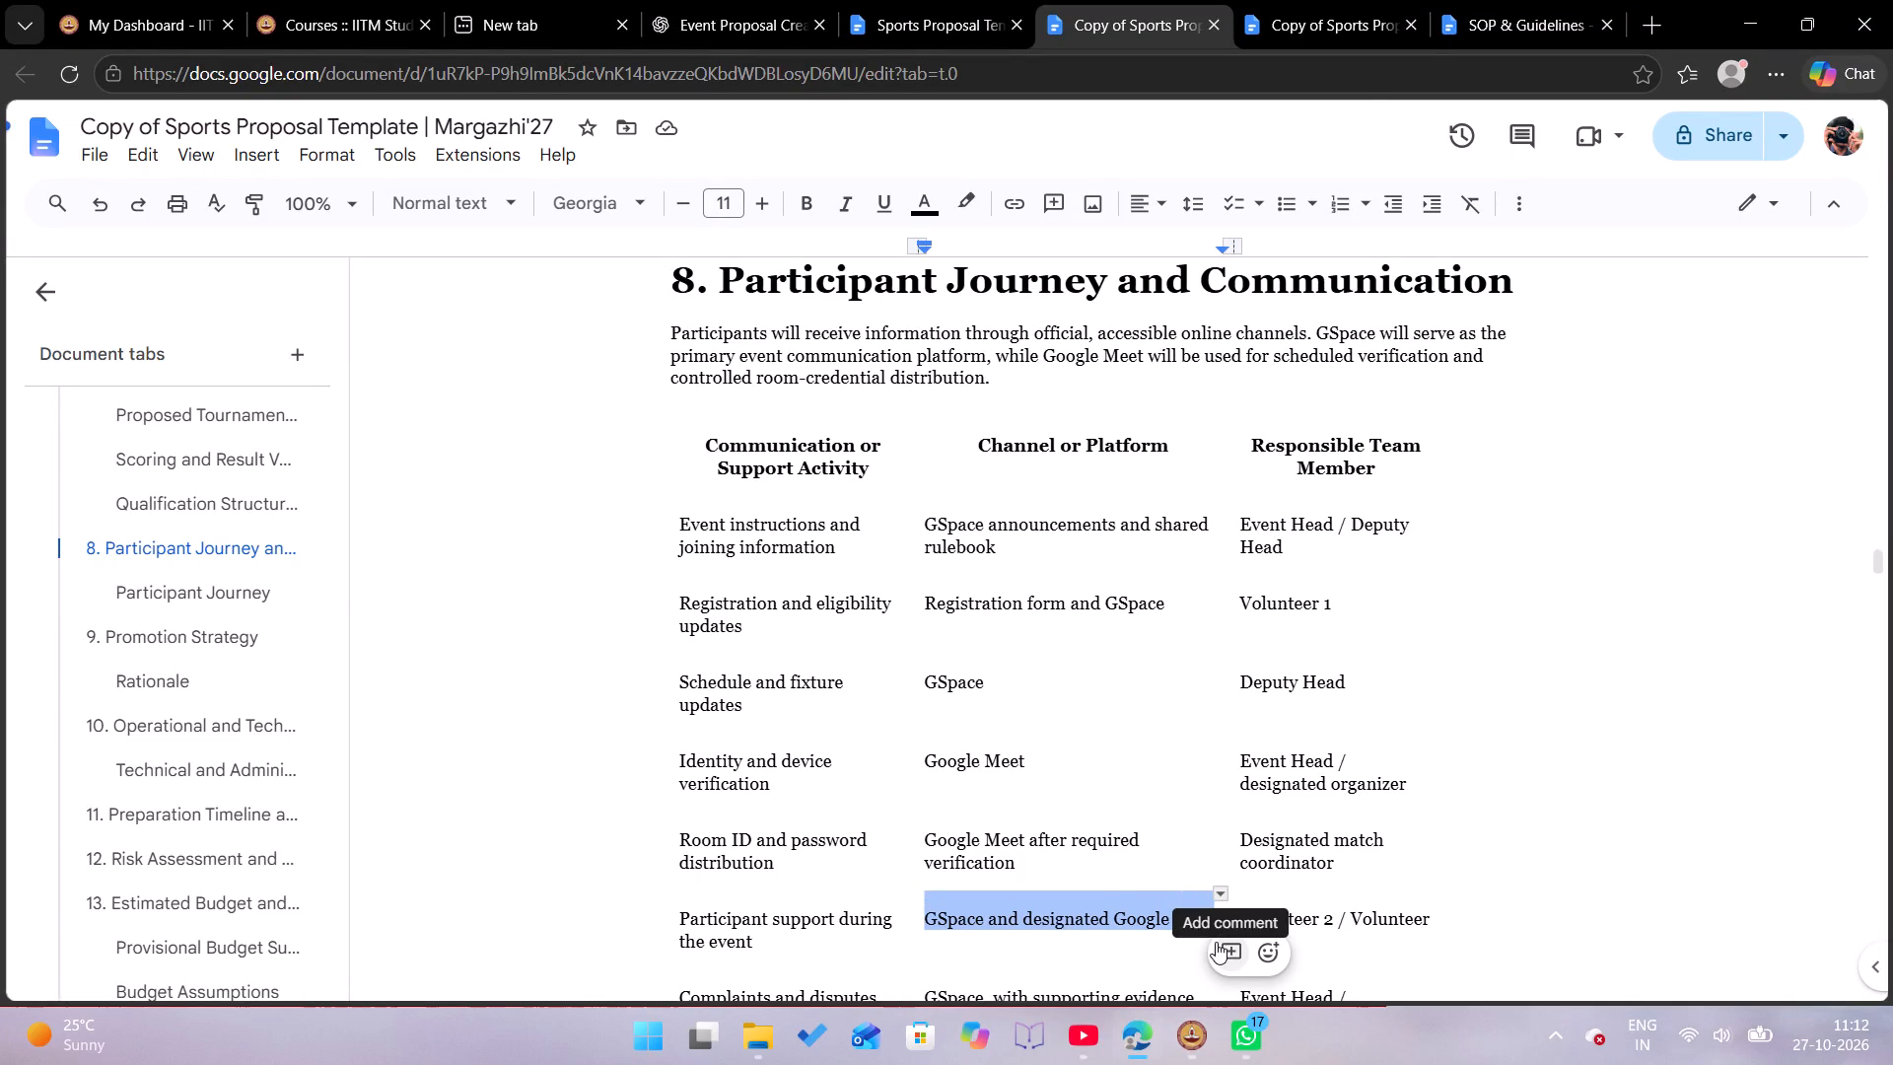
pyautogui.click(1337, 0)
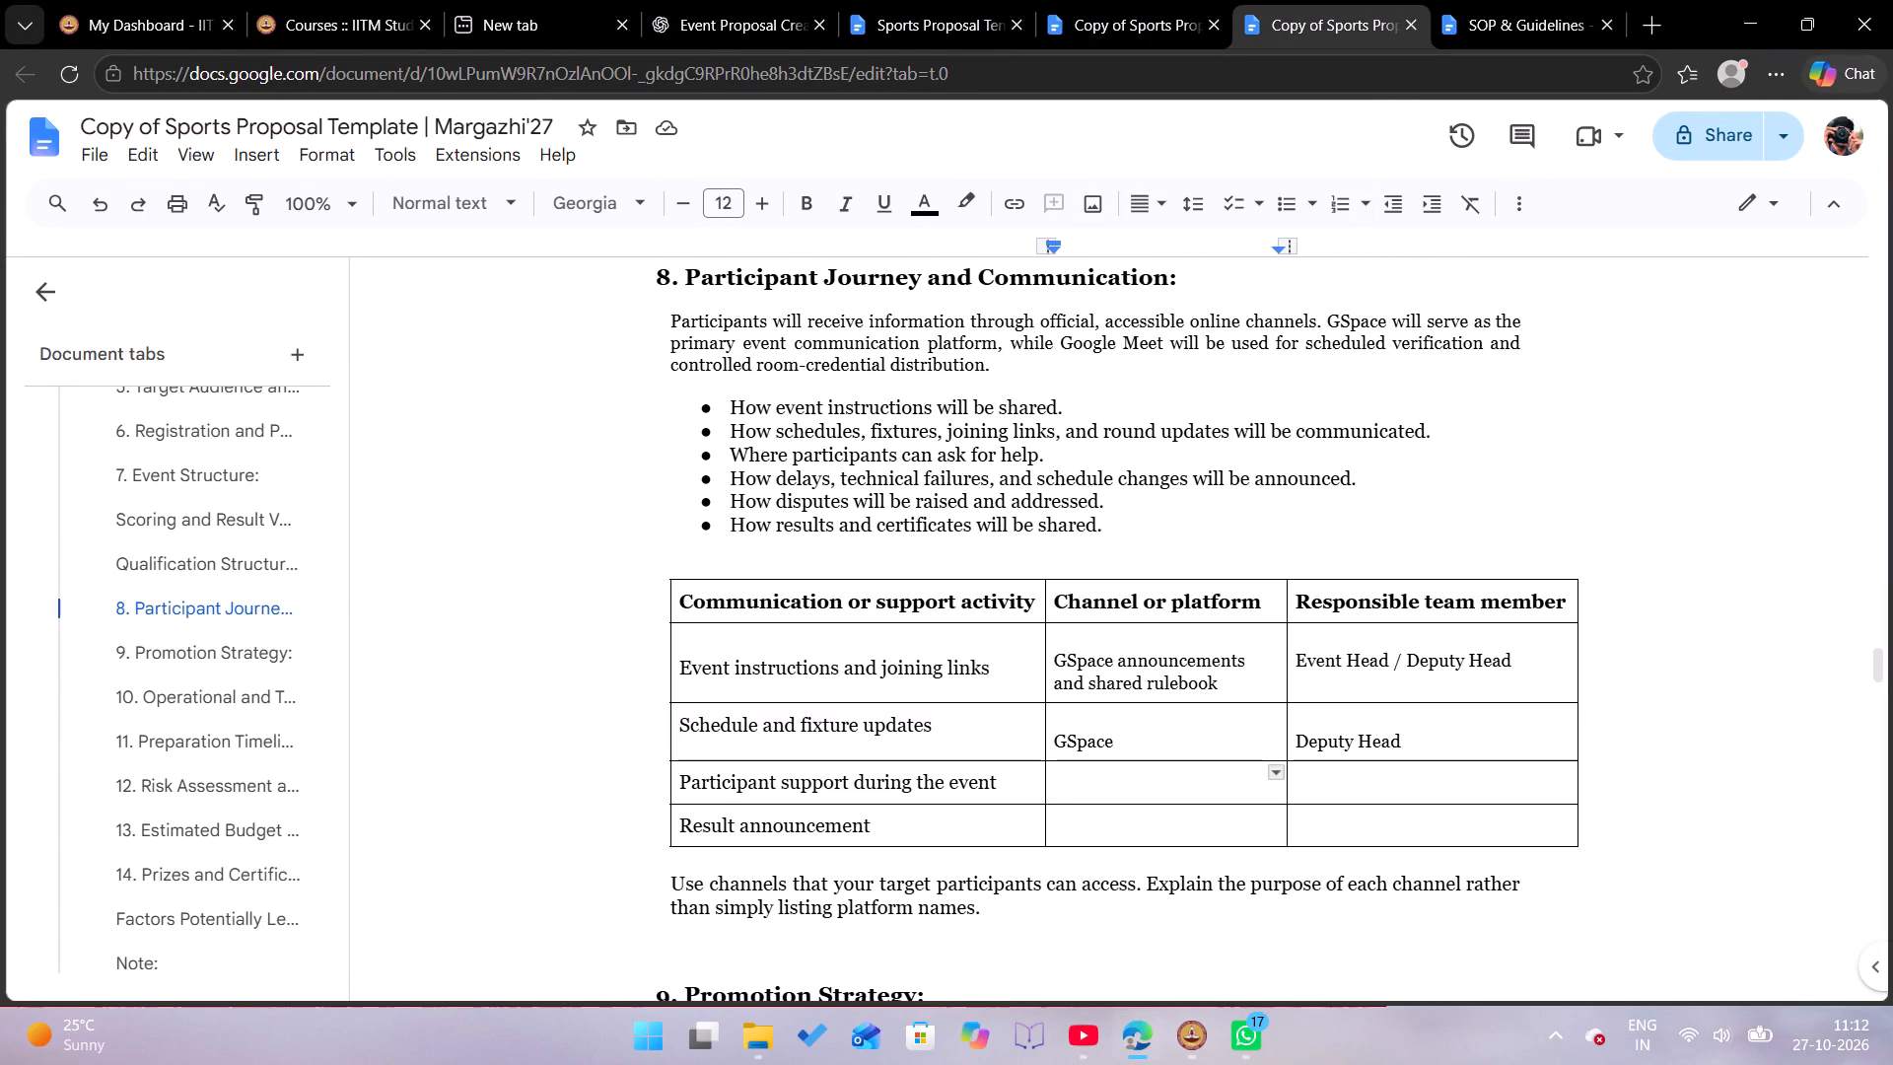
pyautogui.hotkey('ctrl', 'v')
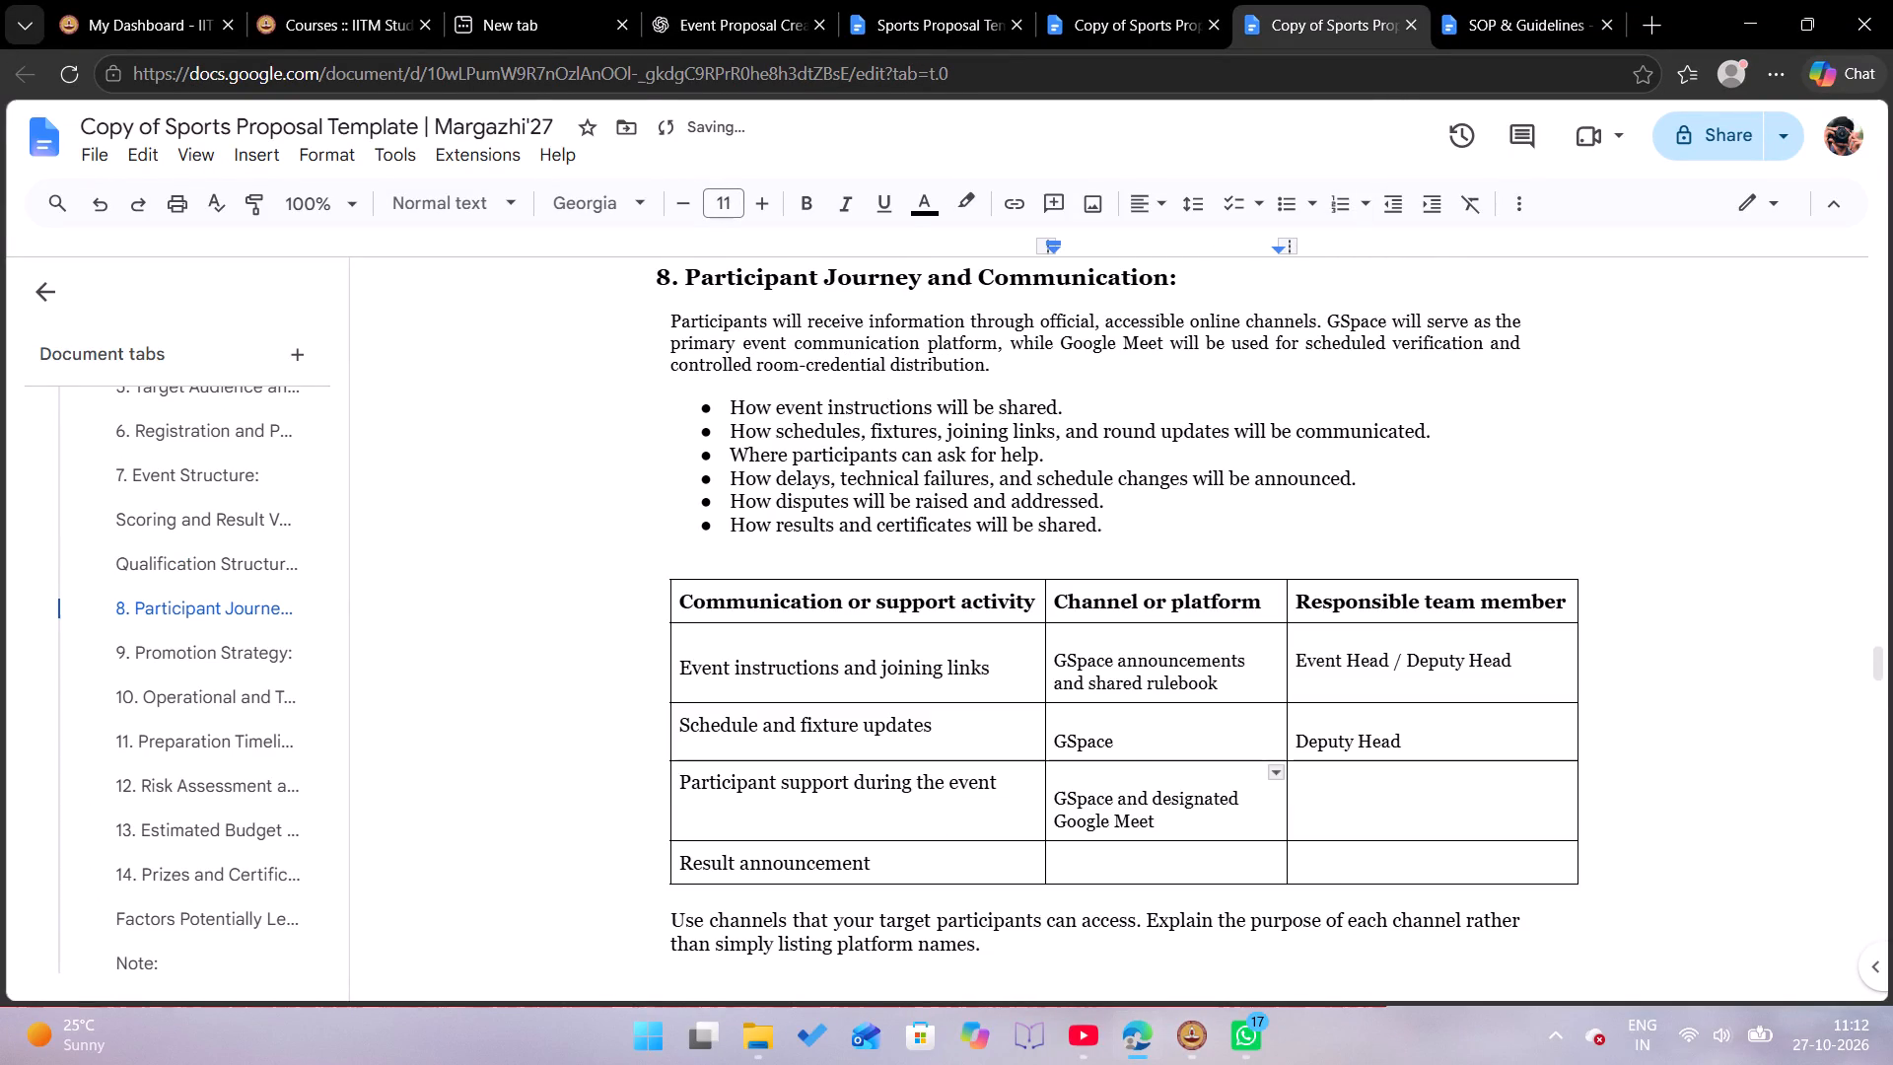
# Enter "Event teams" as the responsible team member for Participant support during the event, with a line break before it.
pyautogui.click(1319, 816)
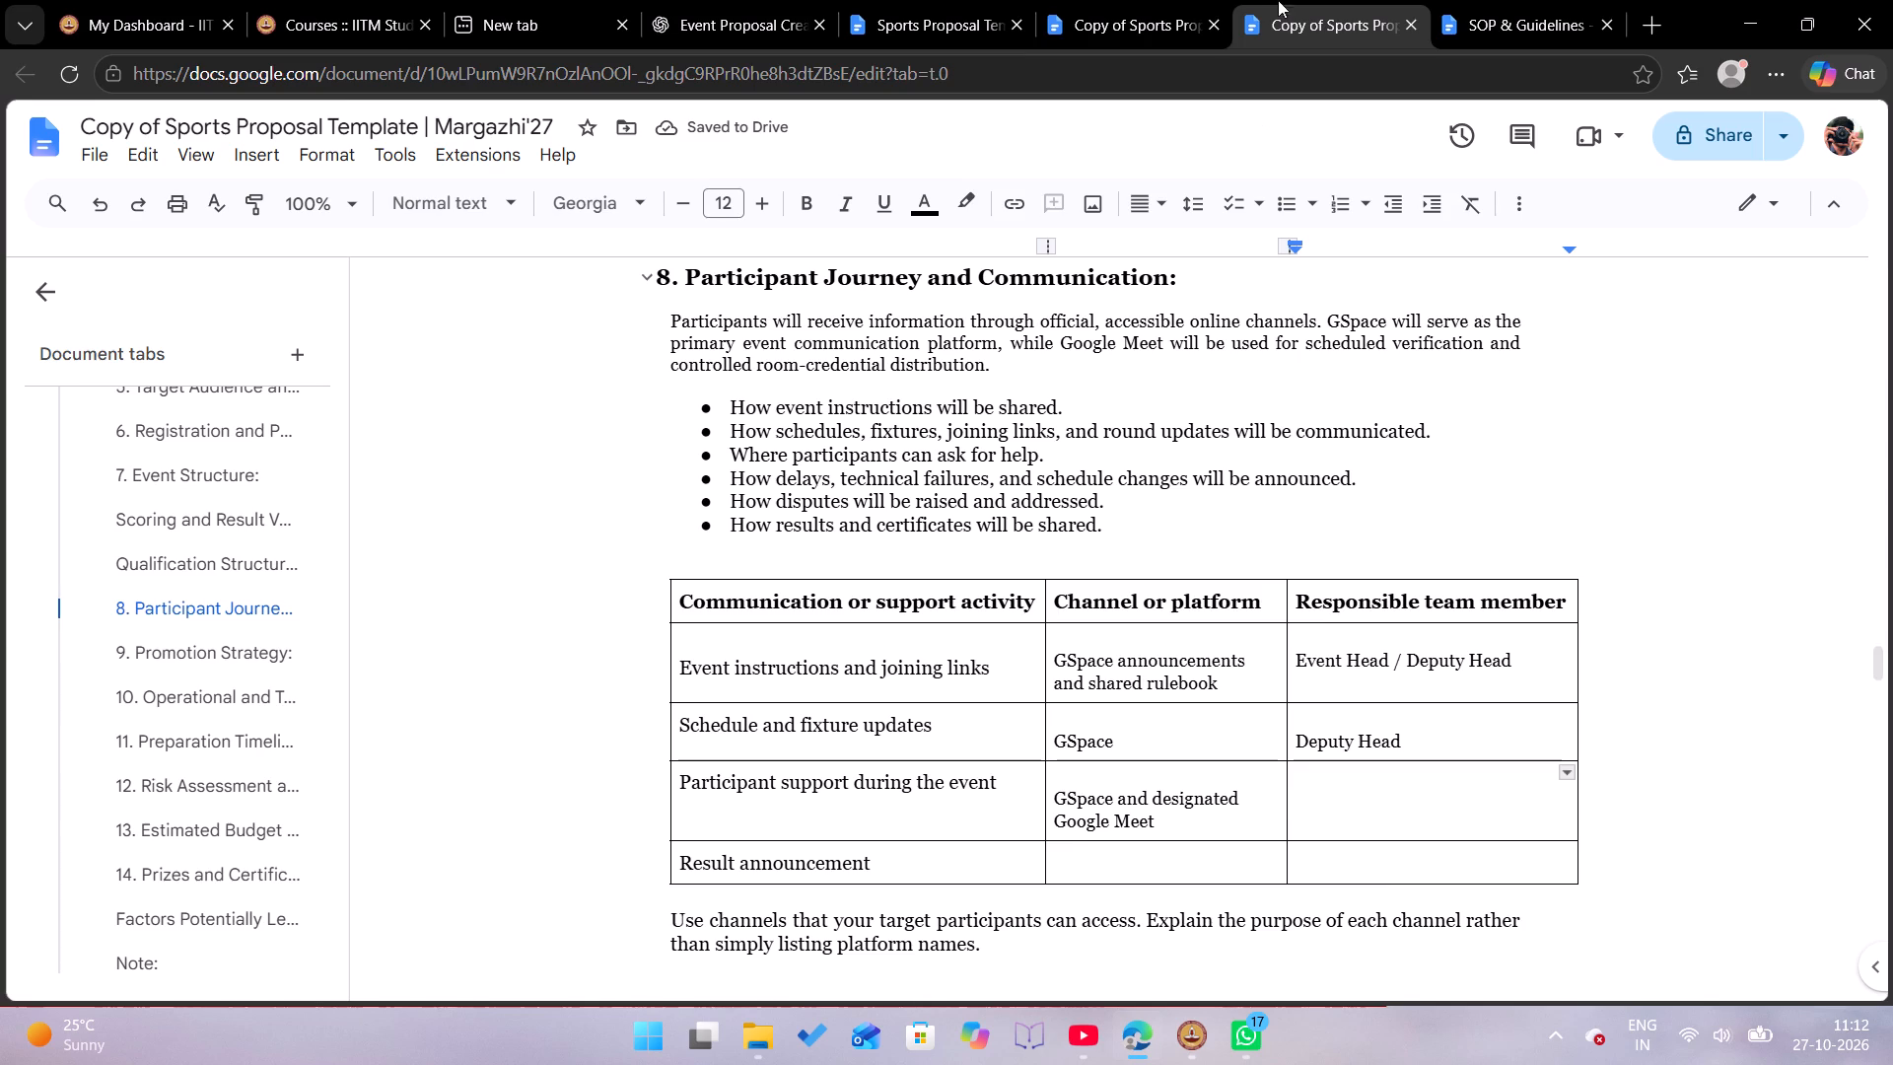
pyautogui.click(1125, 2)
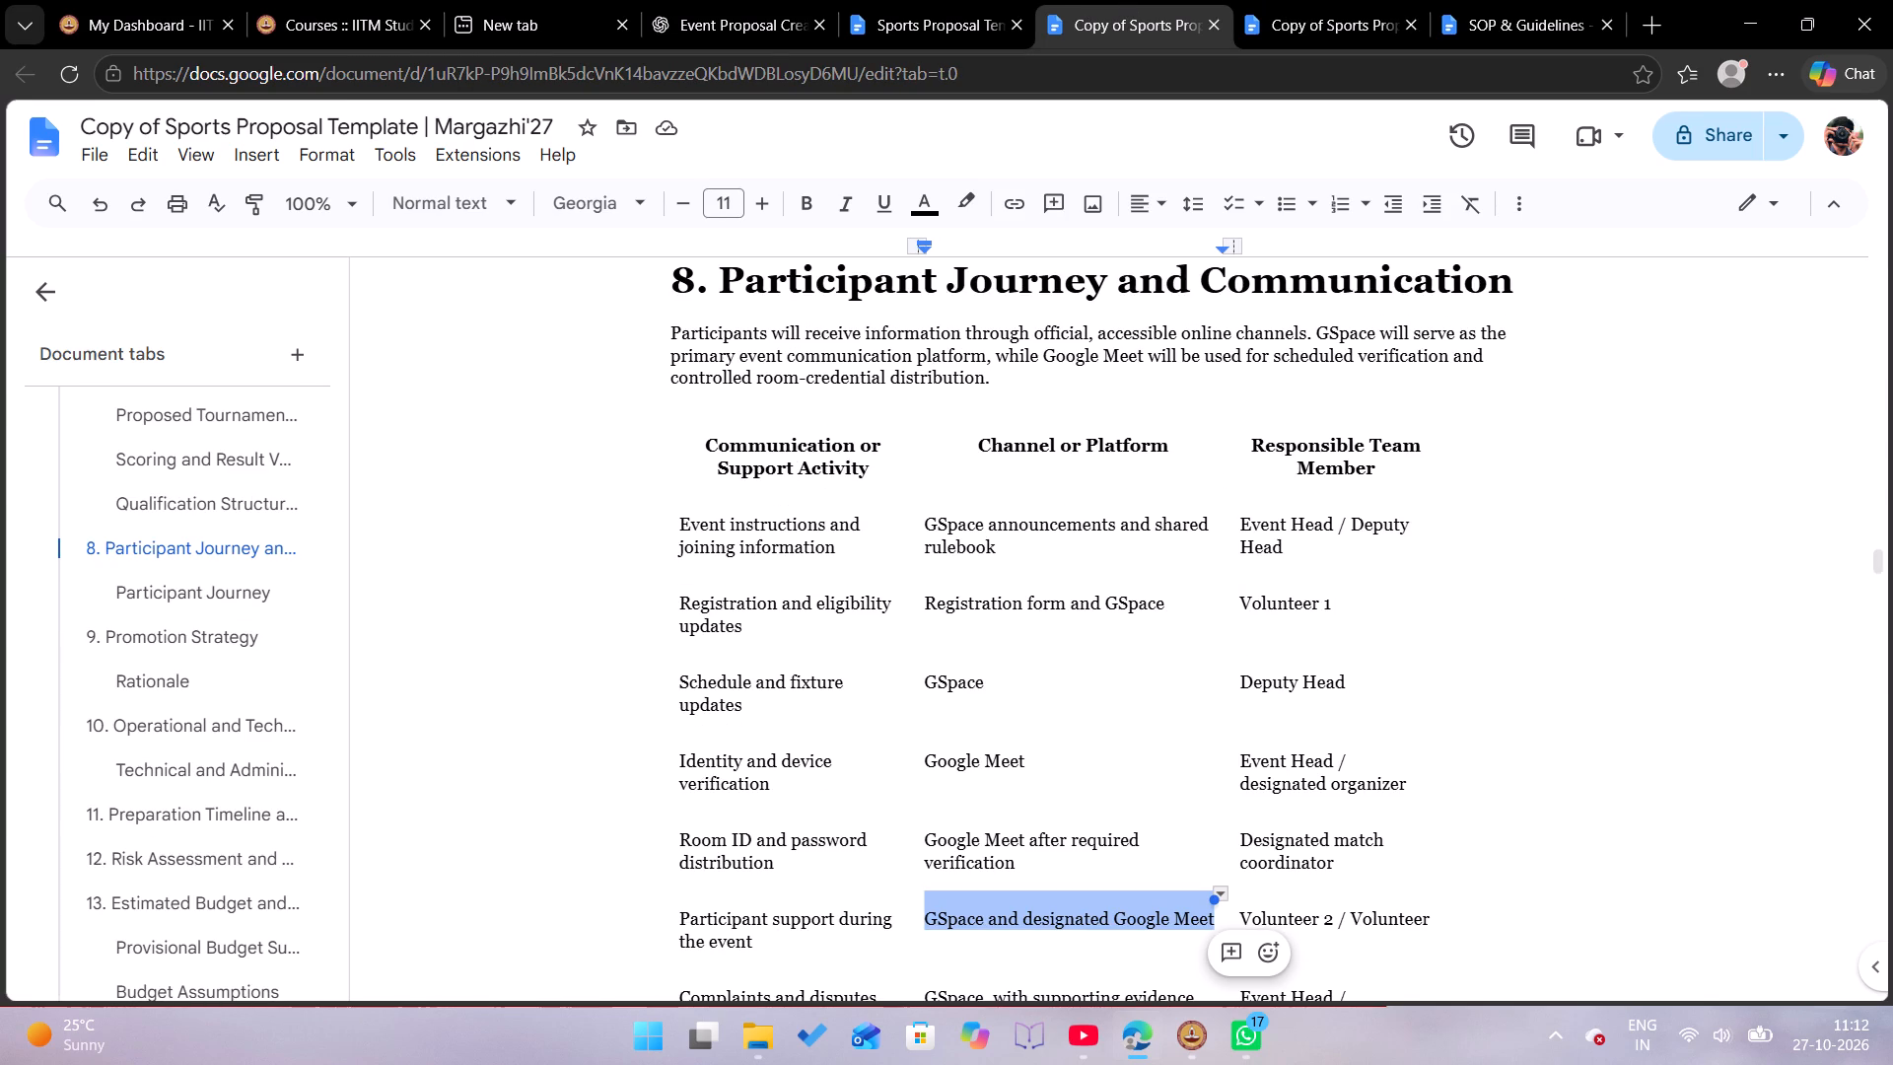
pyautogui.click(1335, 5)
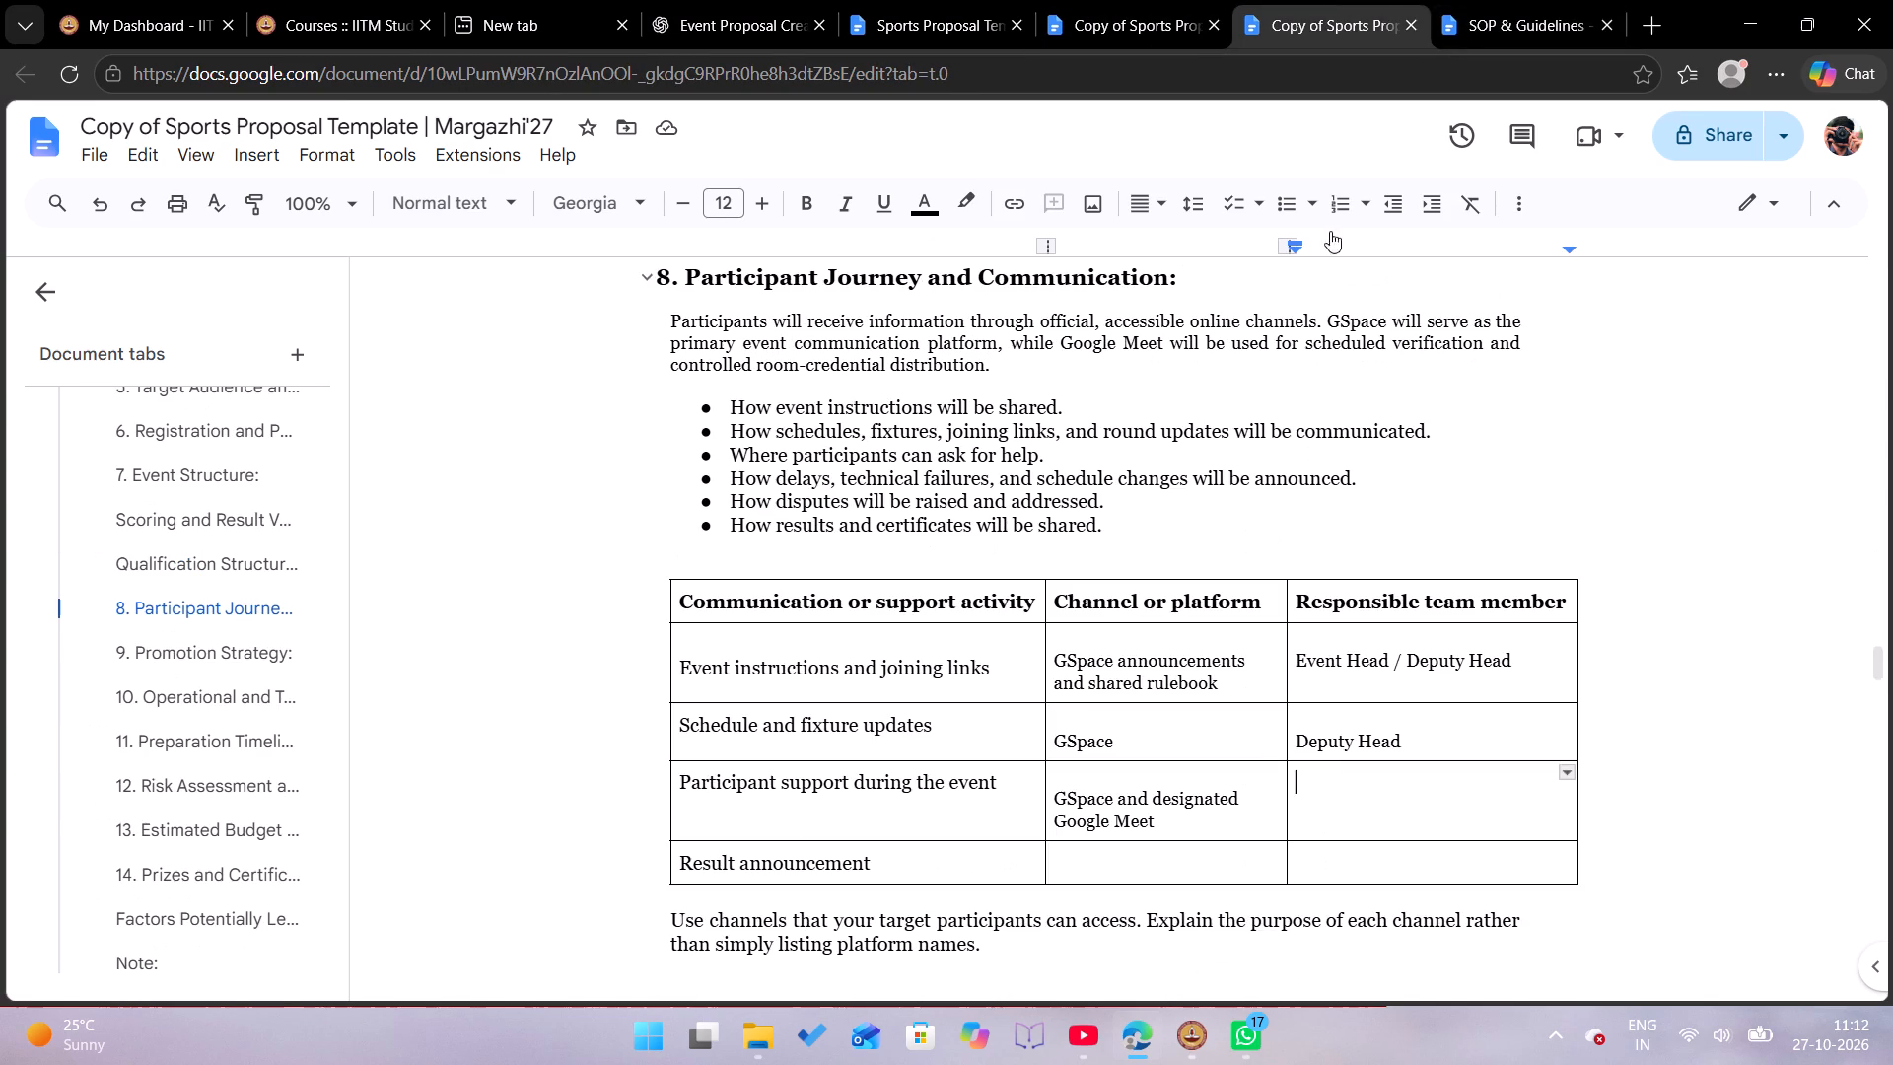
pyautogui.write('event t')
pyautogui.write('eams')
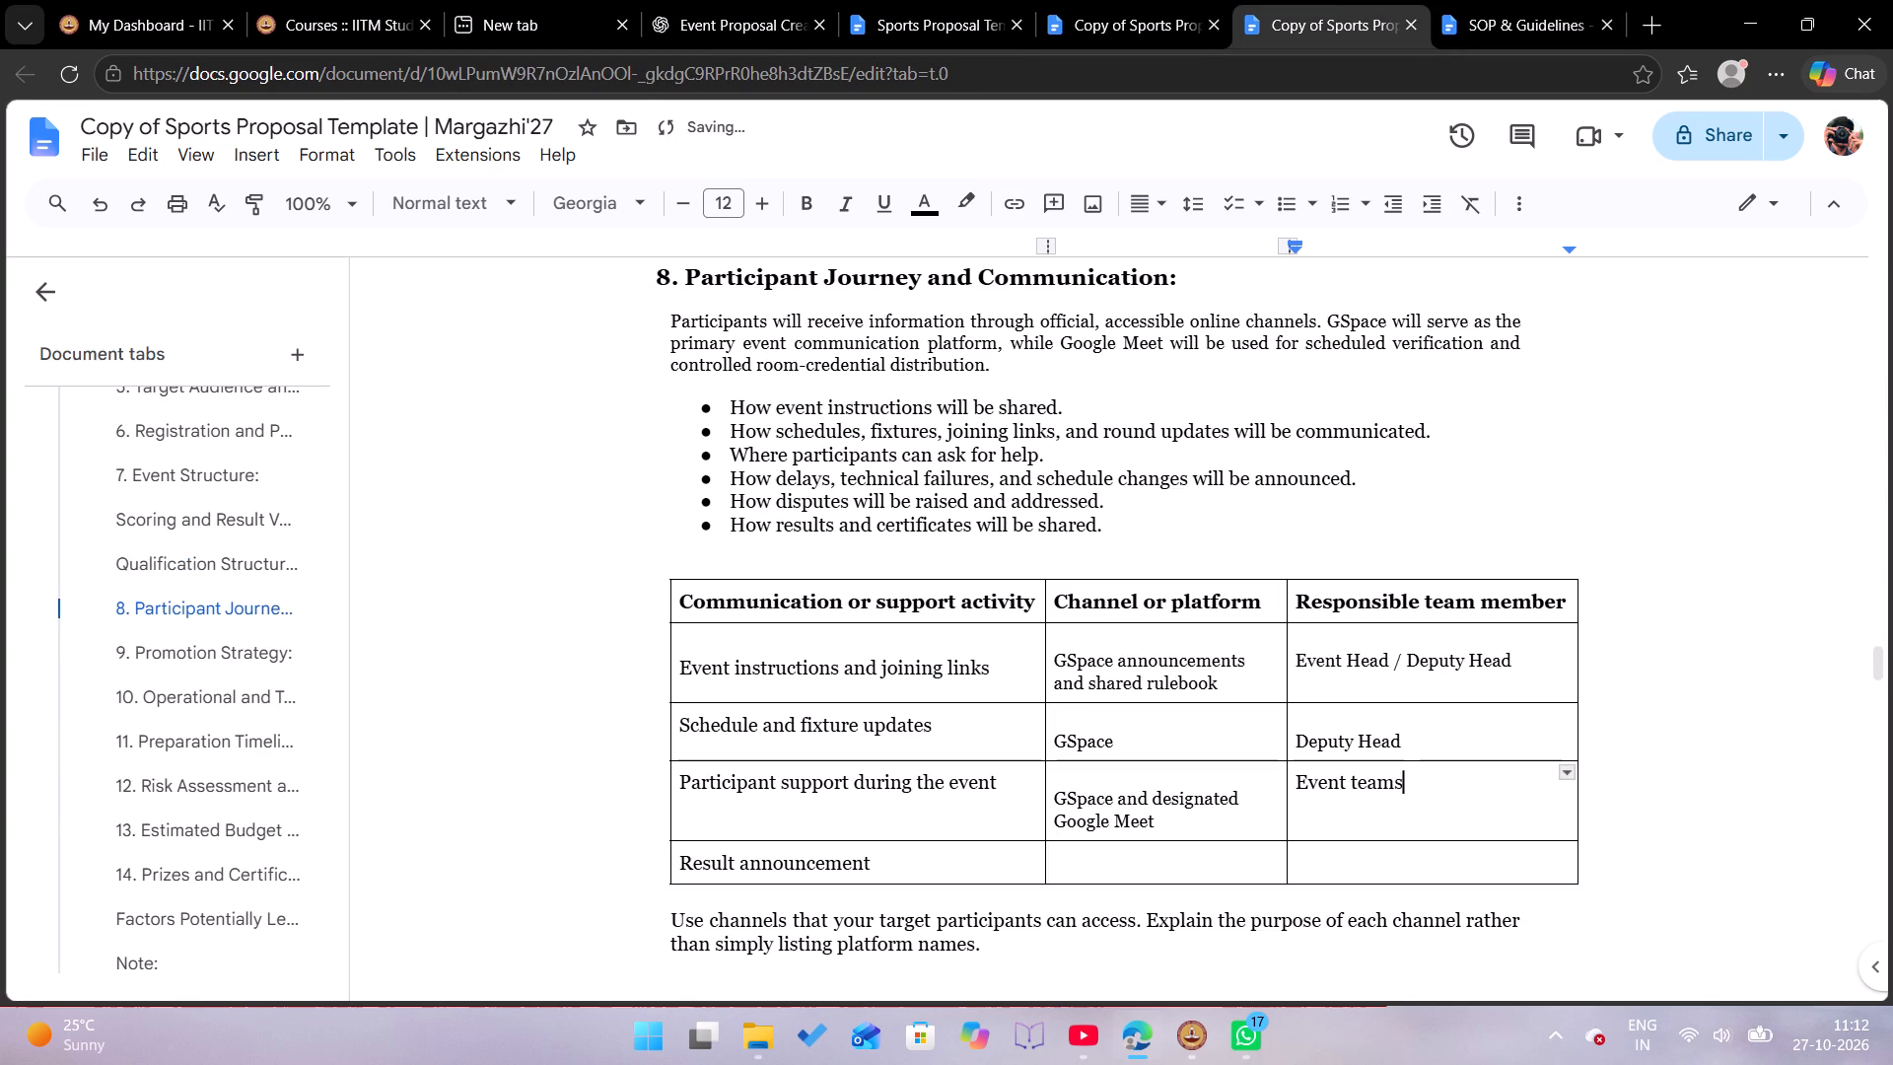
pyautogui.click(1294, 784)
pyautogui.press('Return')
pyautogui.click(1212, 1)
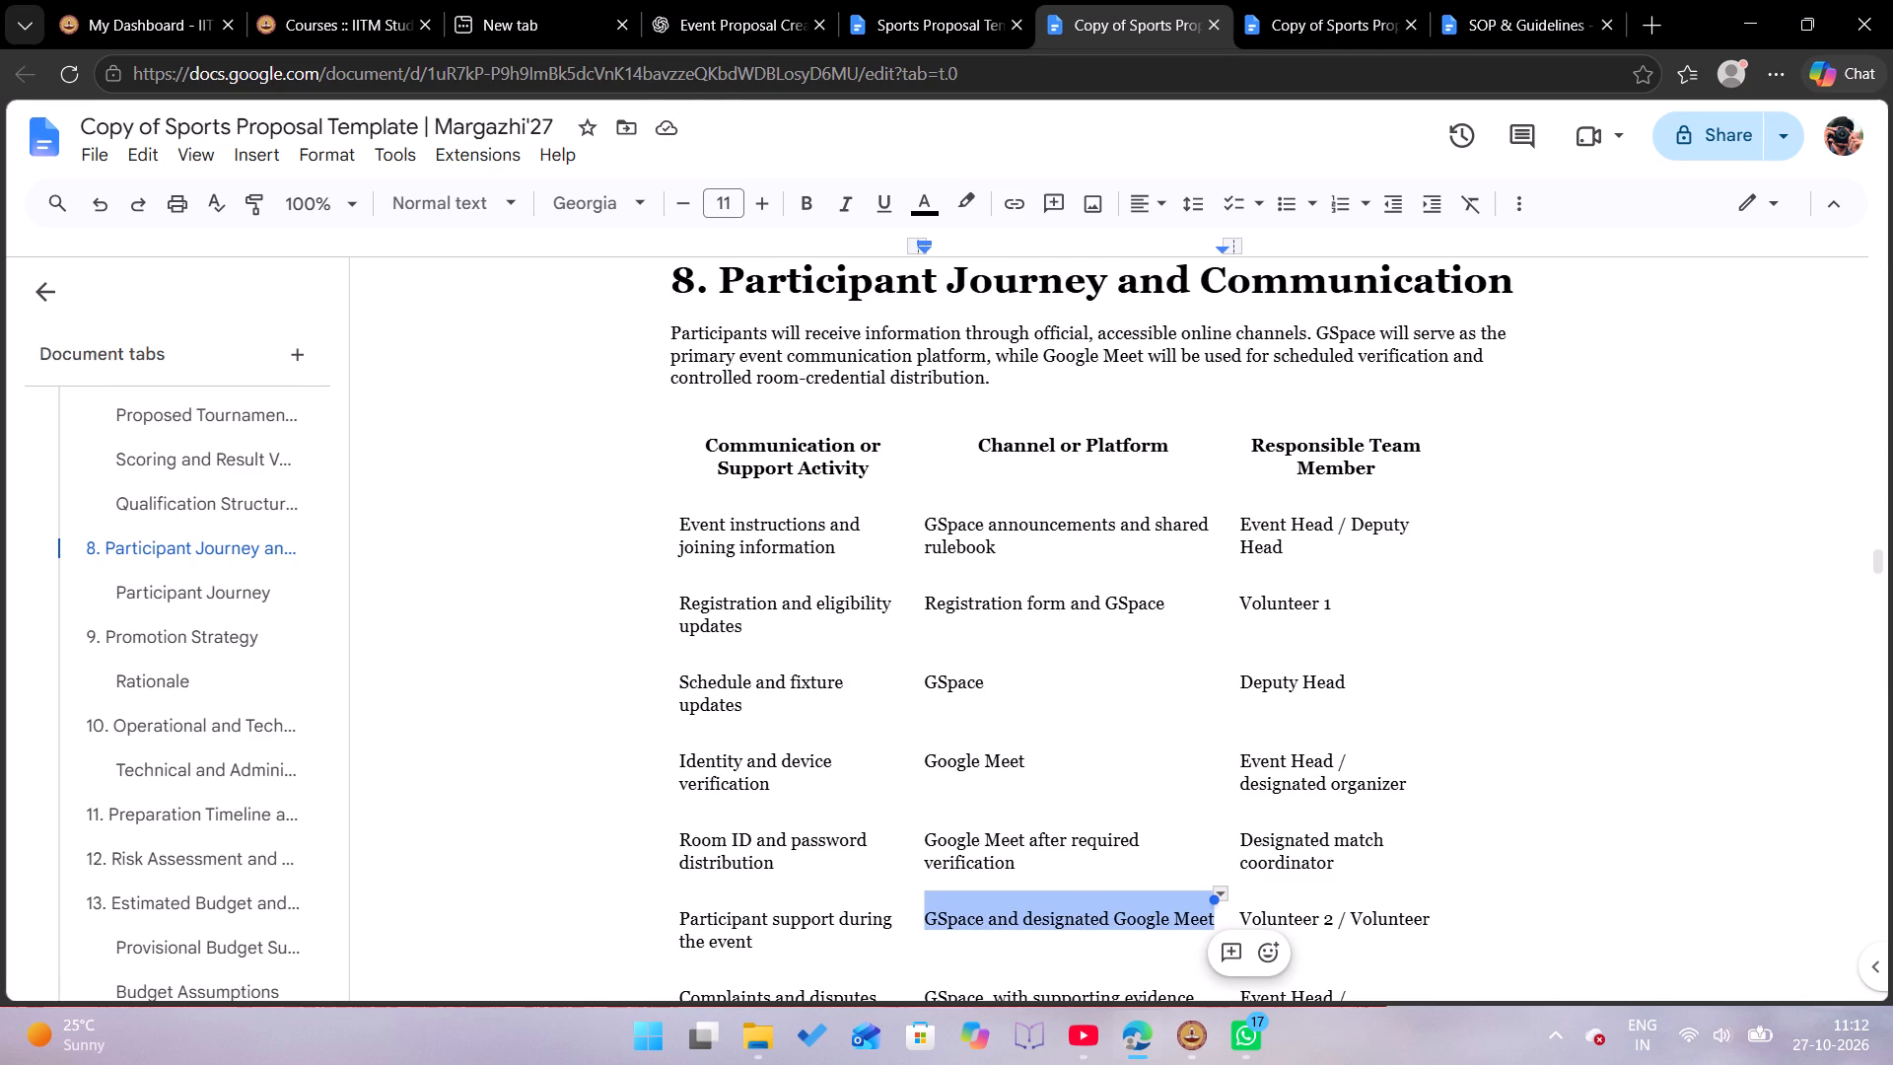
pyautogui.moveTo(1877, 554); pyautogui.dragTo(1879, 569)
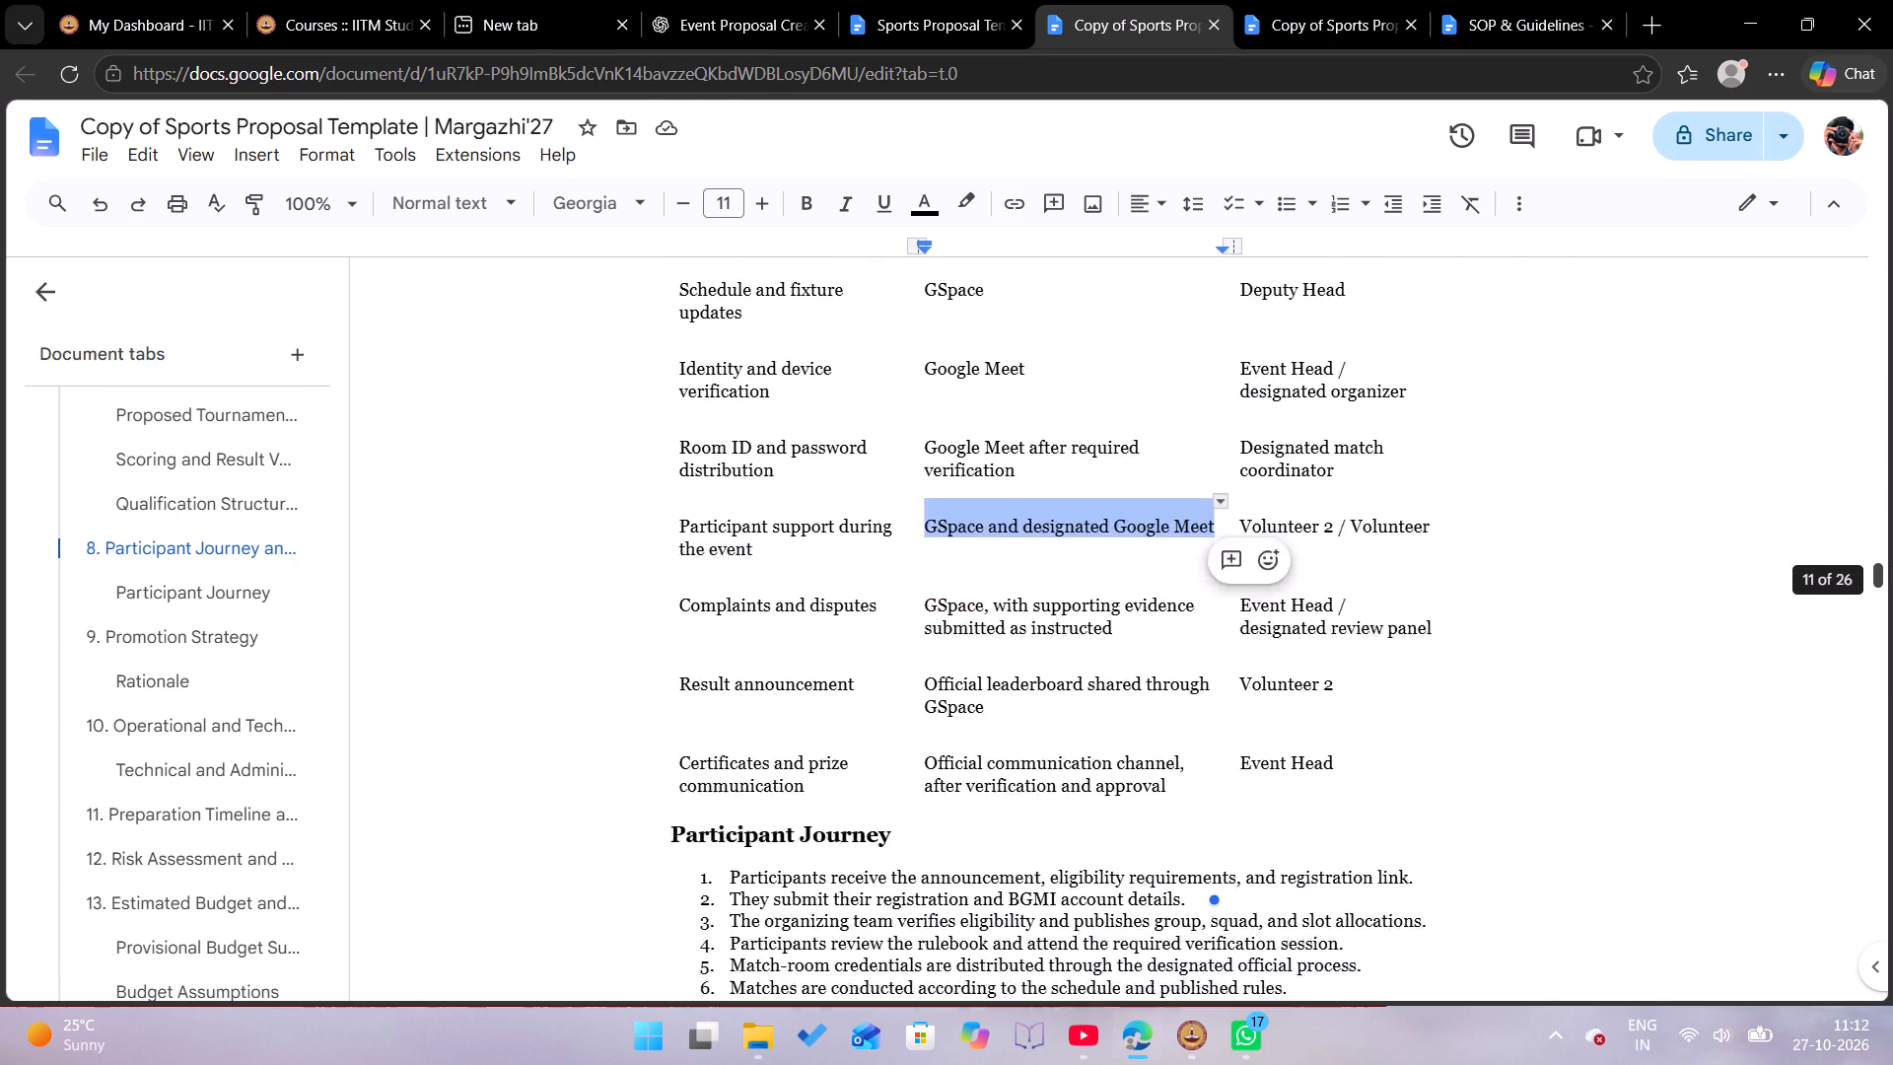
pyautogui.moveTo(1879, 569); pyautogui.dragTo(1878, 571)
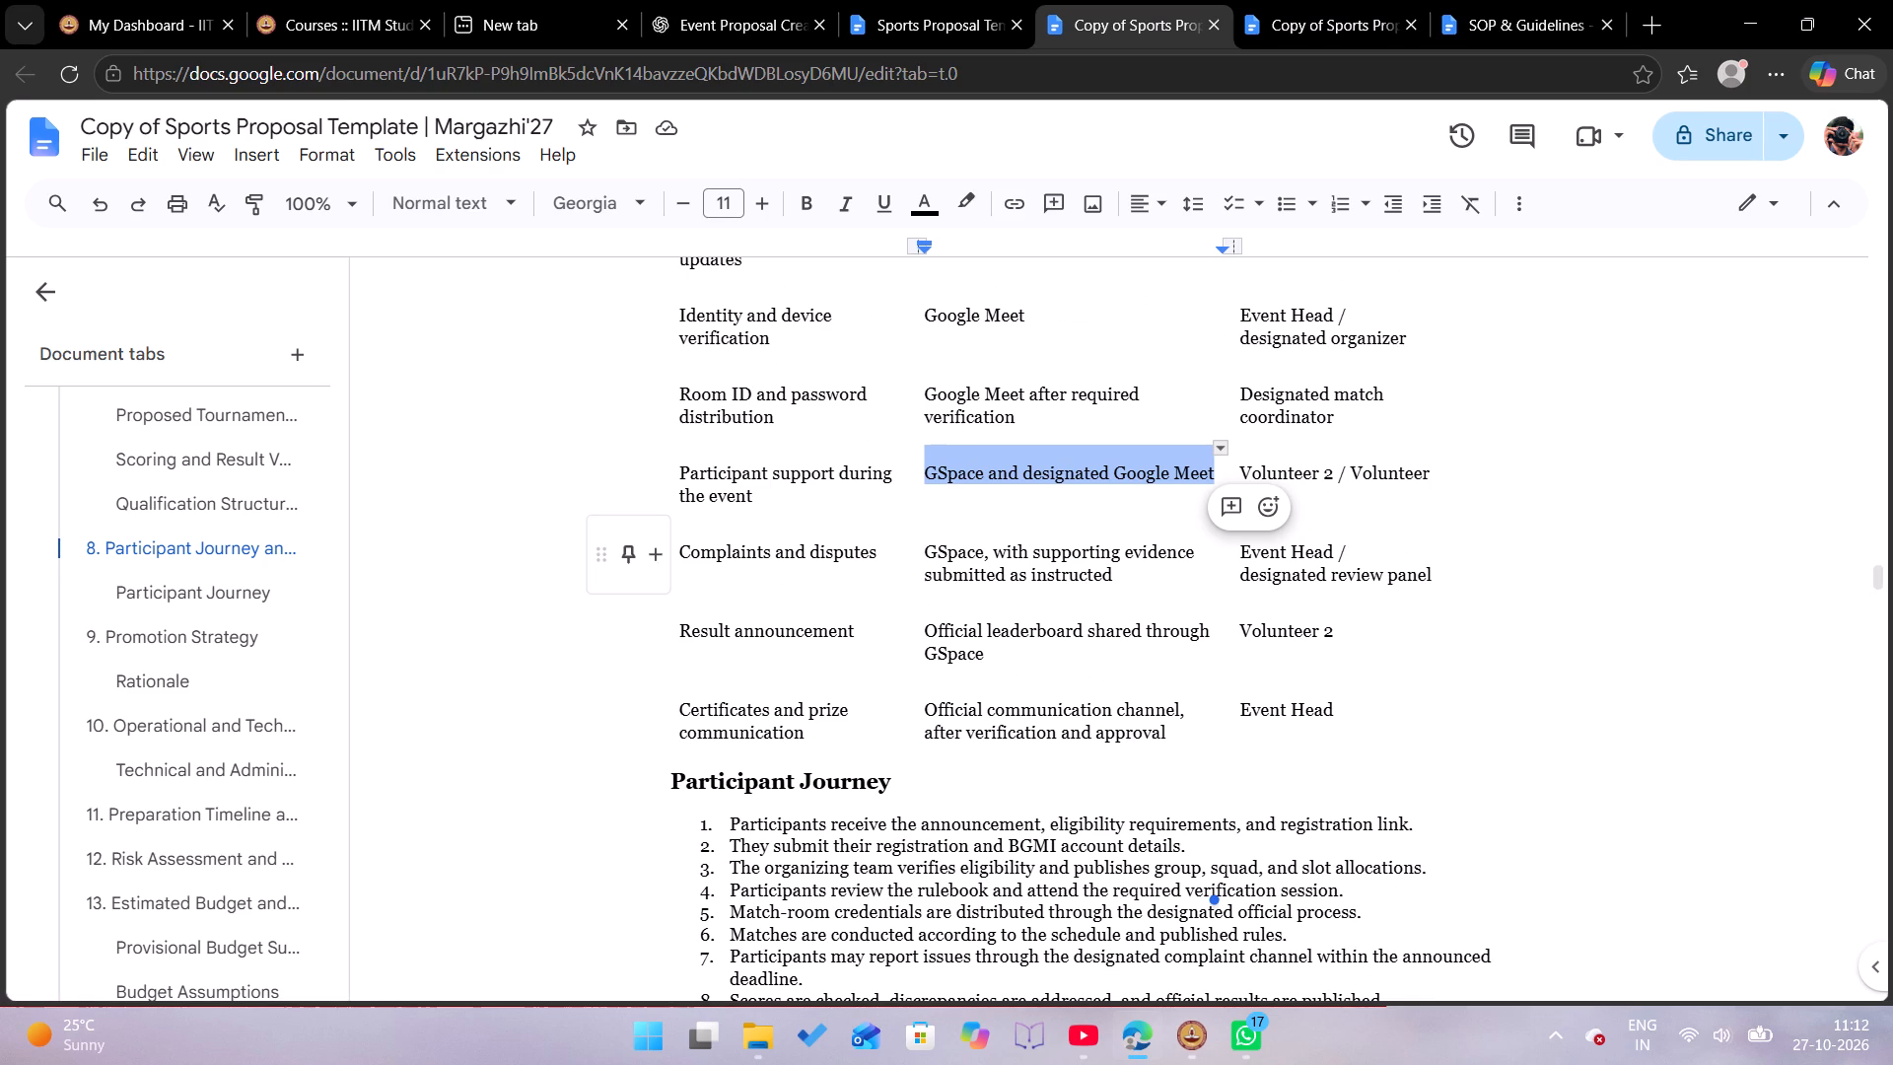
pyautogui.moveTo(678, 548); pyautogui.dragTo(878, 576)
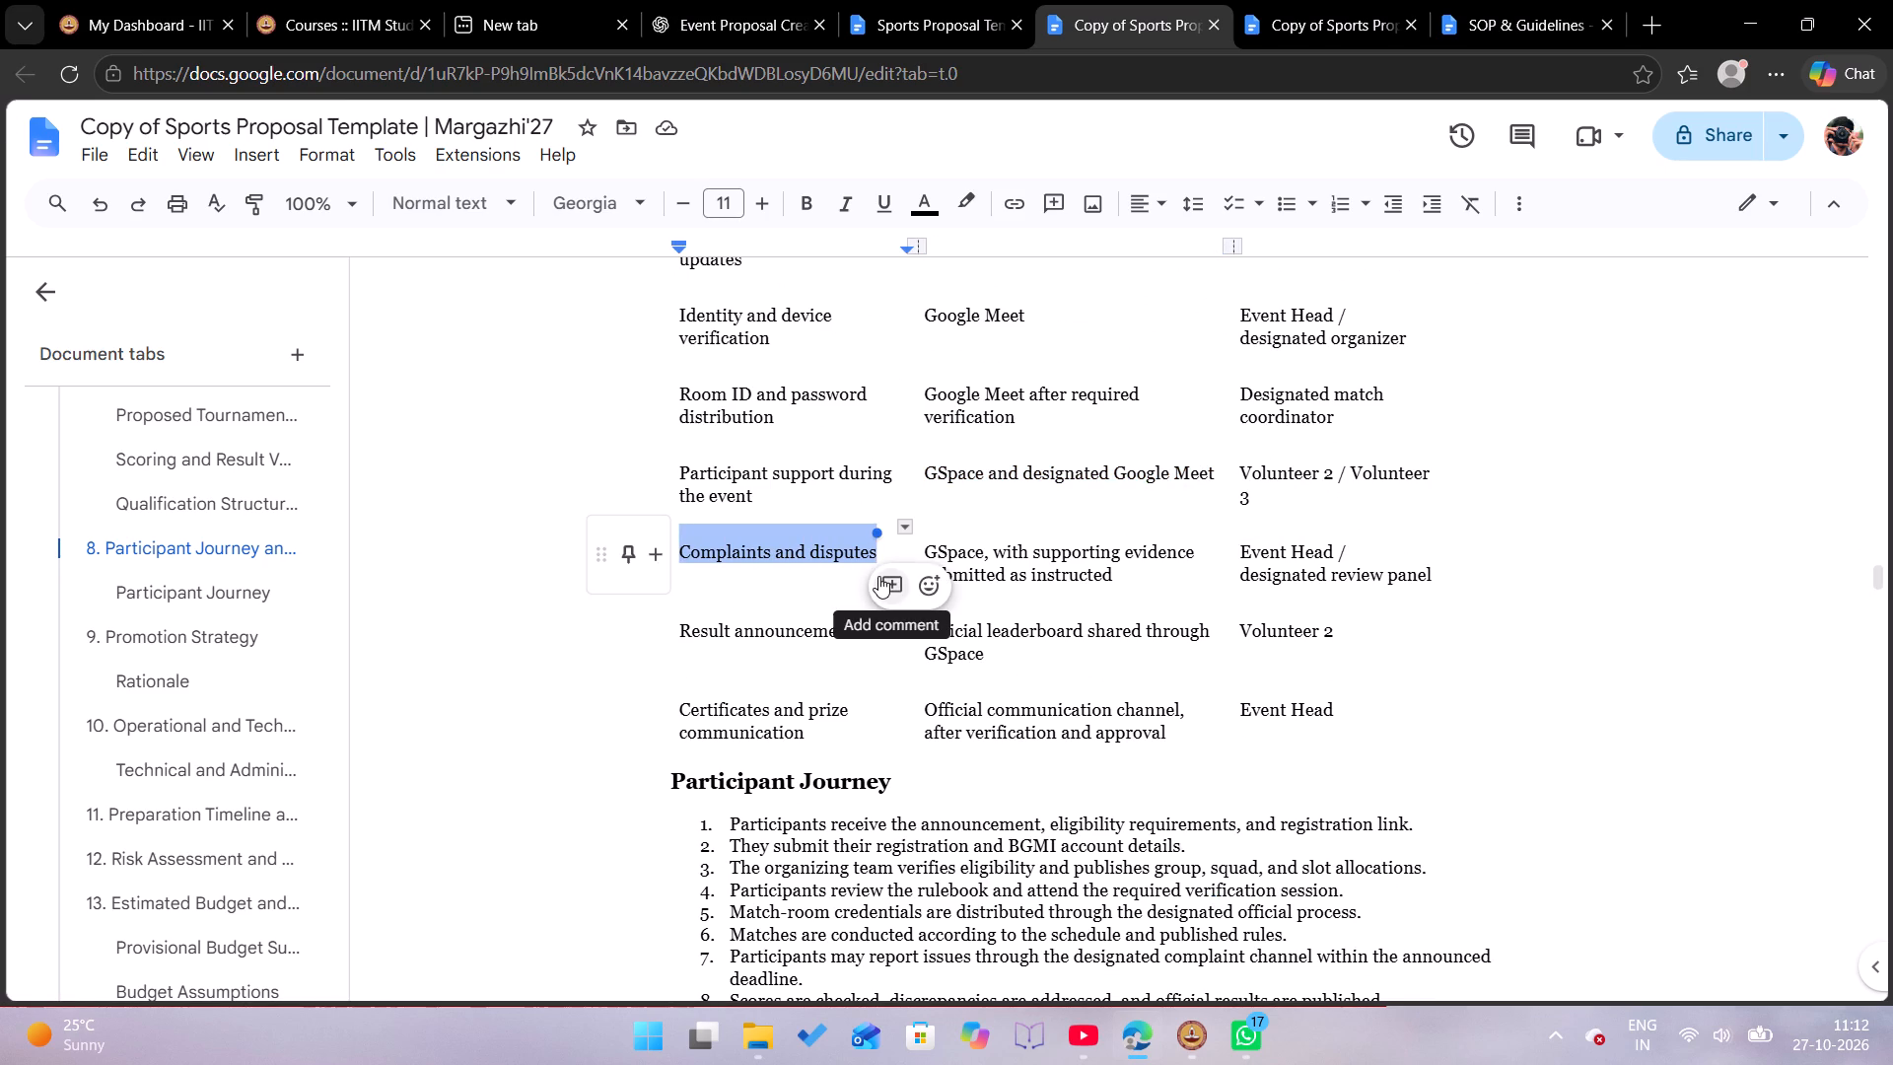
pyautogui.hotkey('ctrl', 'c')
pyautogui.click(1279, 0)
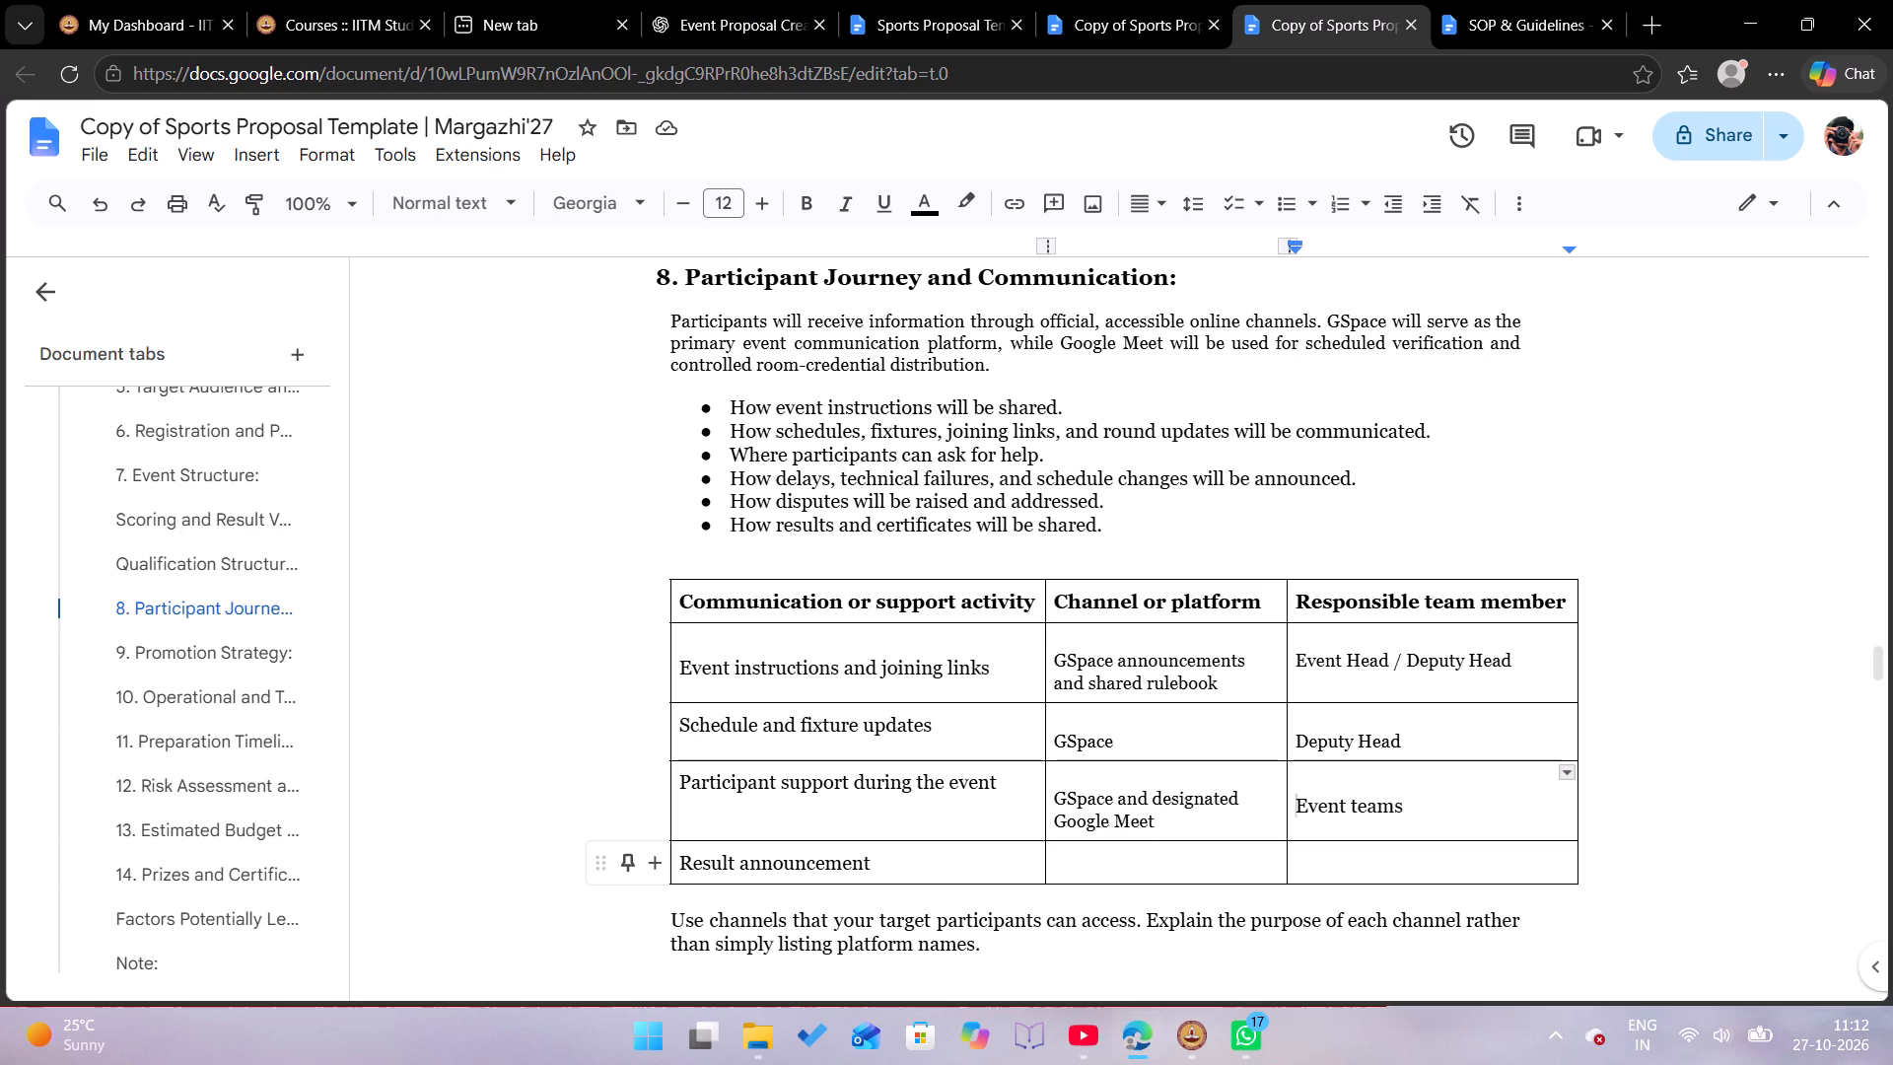
# Copy "Official leaderboard shared through GSpace" from the draft into the Channel or platform cell for Result announcement.
pyautogui.click(1122, 0)
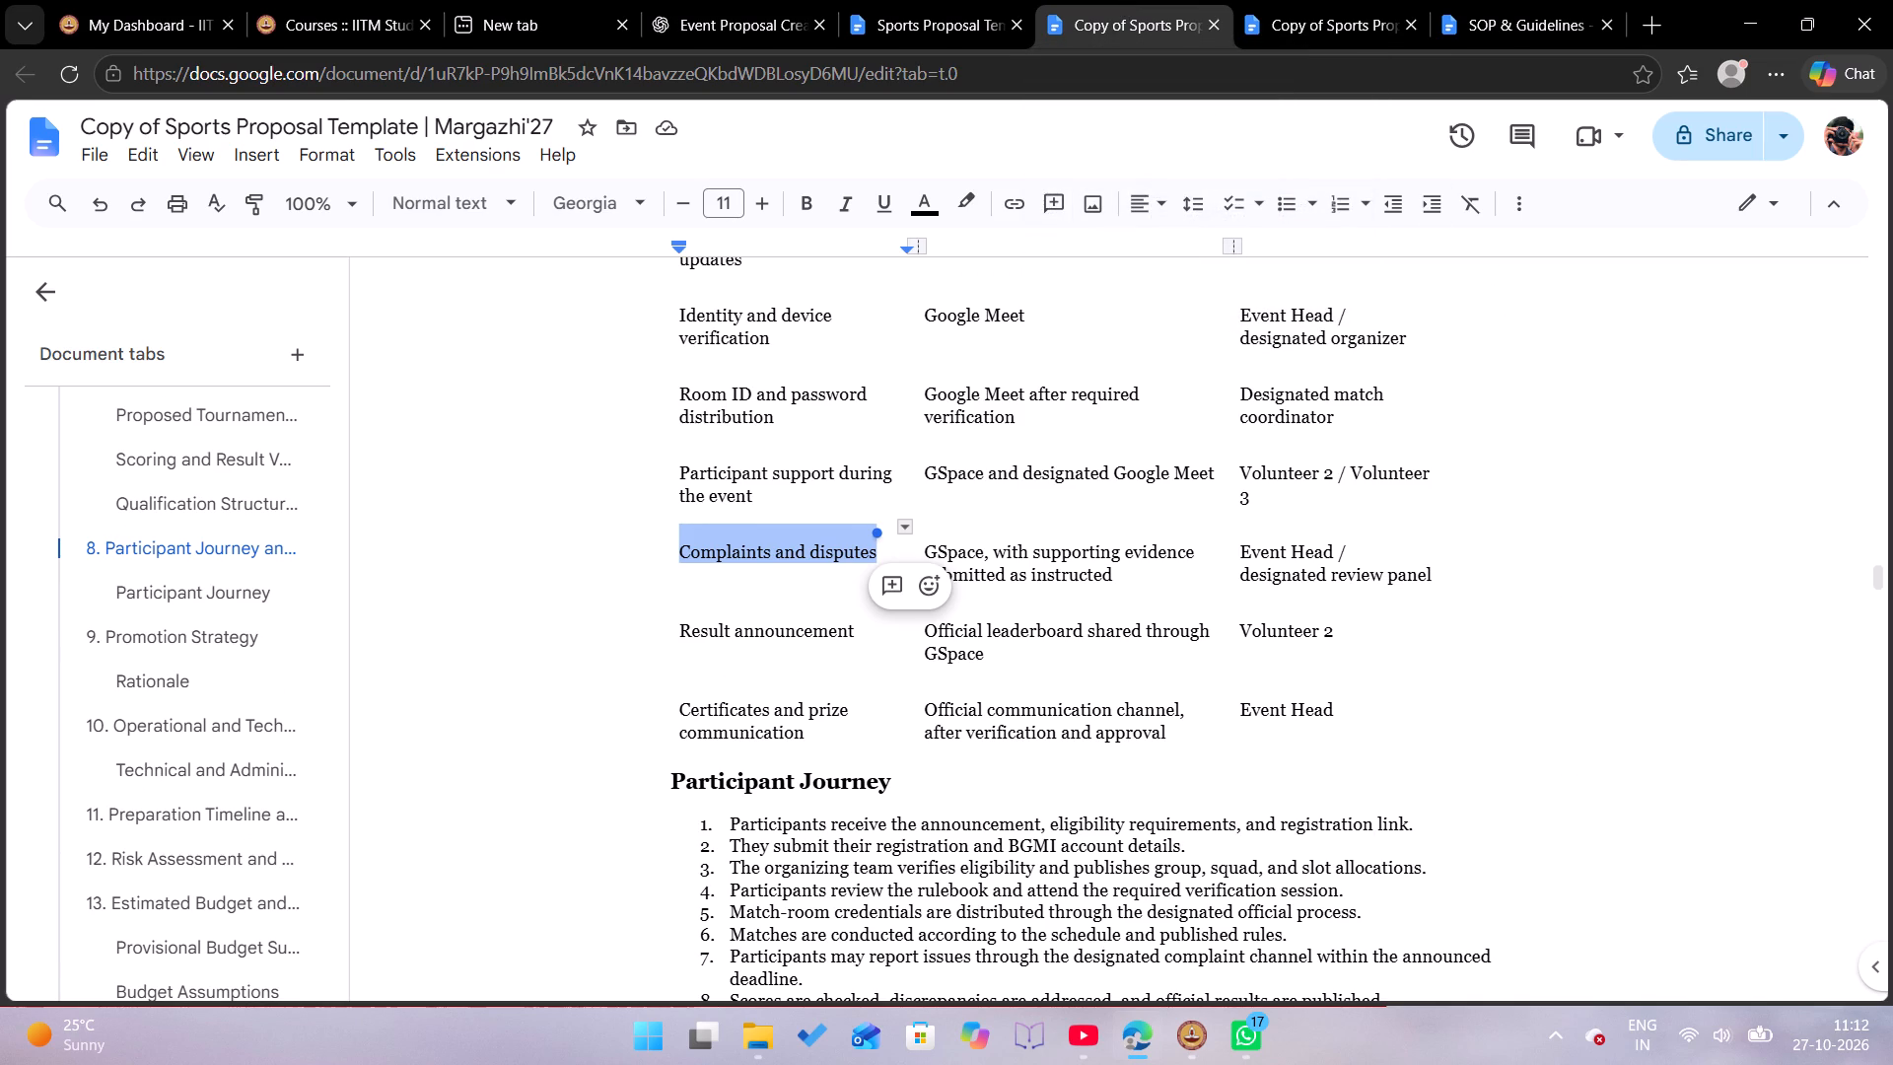
pyautogui.moveTo(923, 627); pyautogui.dragTo(989, 650)
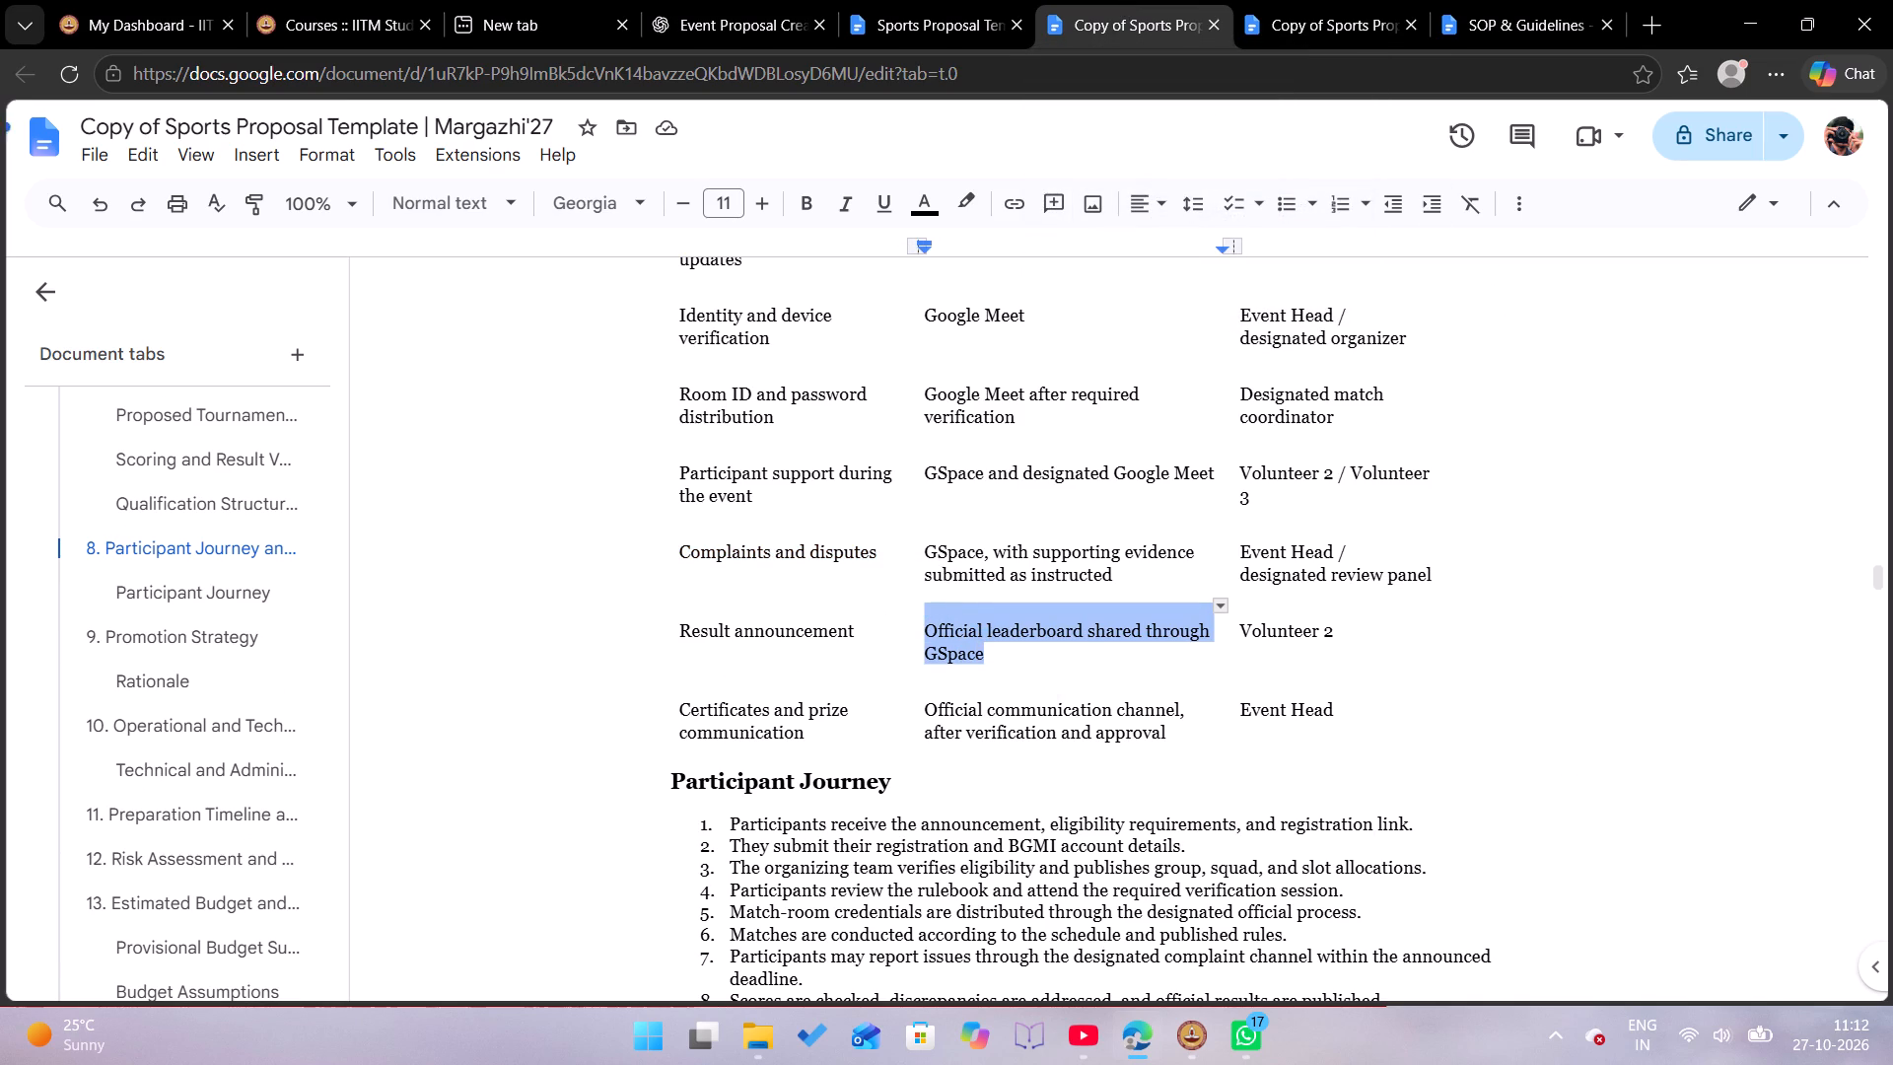
pyautogui.hotkey('ctrl', 'c')
pyautogui.click(1310, 0)
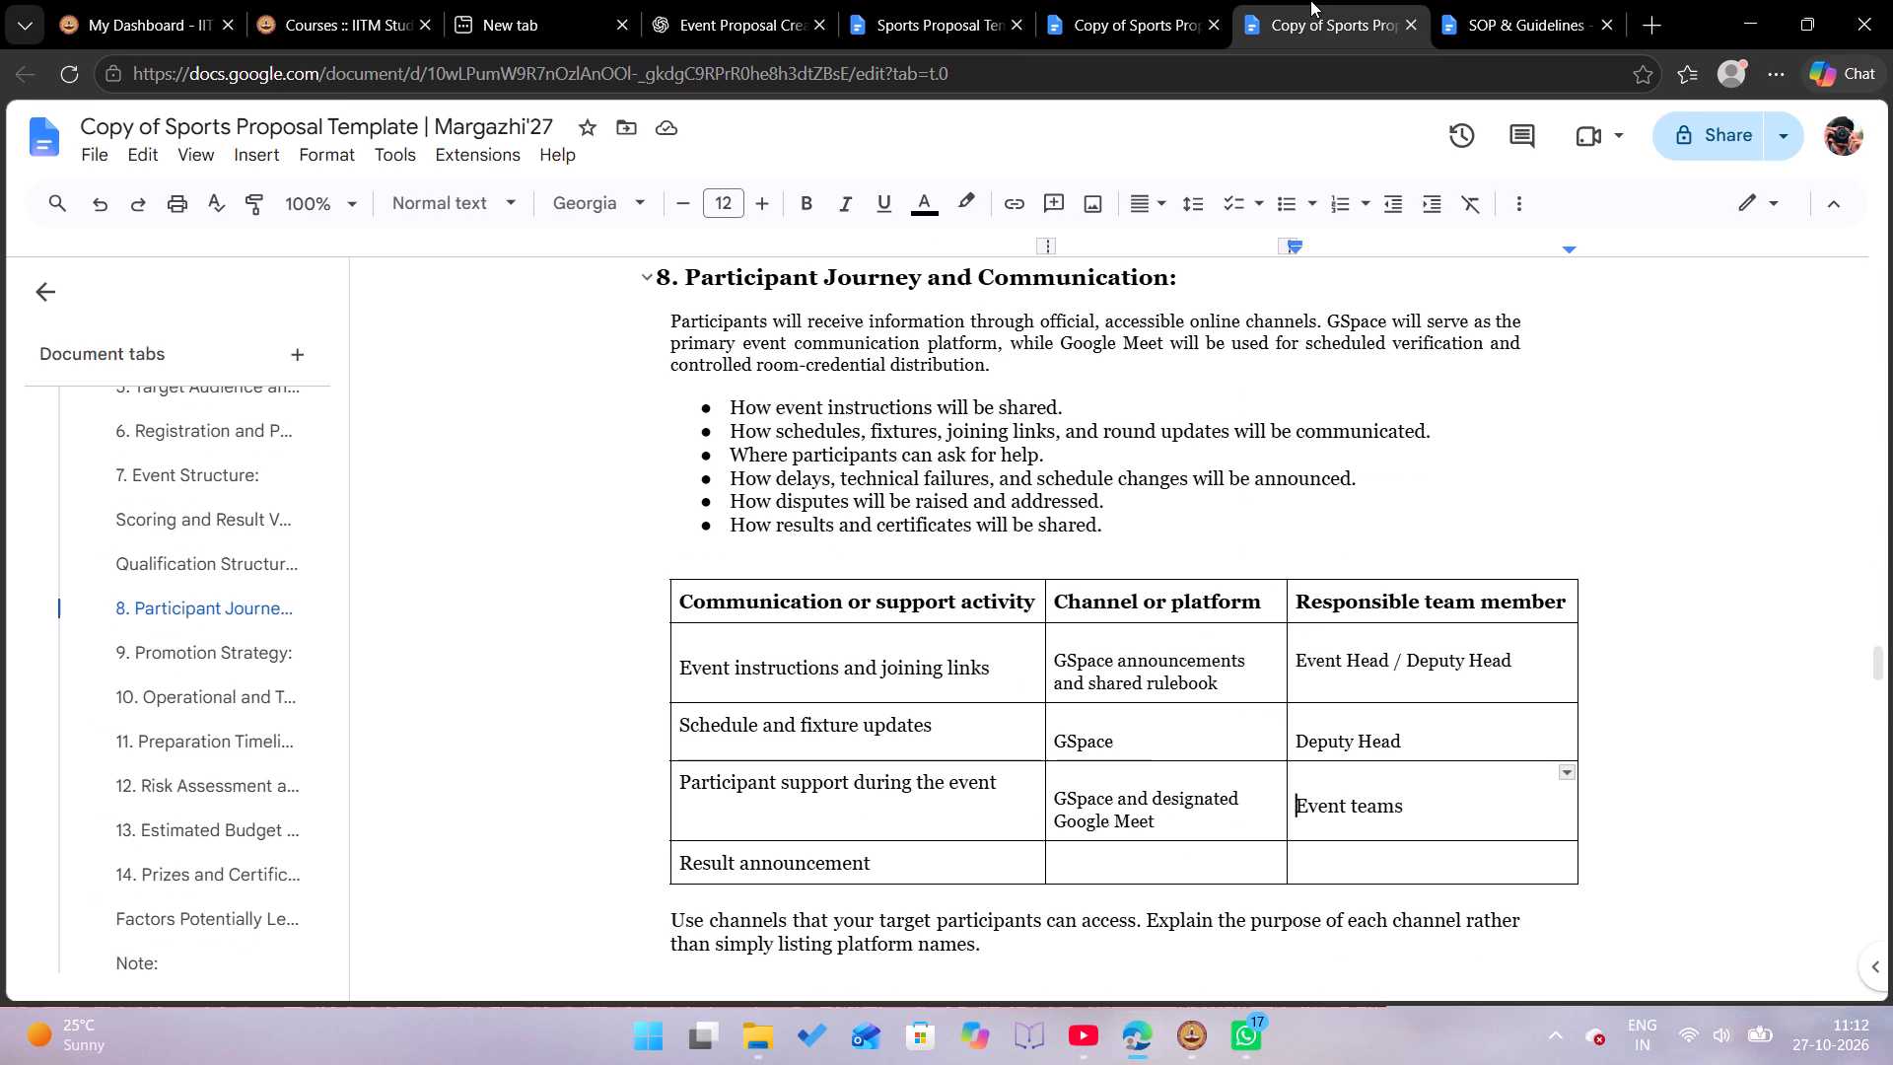
pyautogui.click(1070, 871)
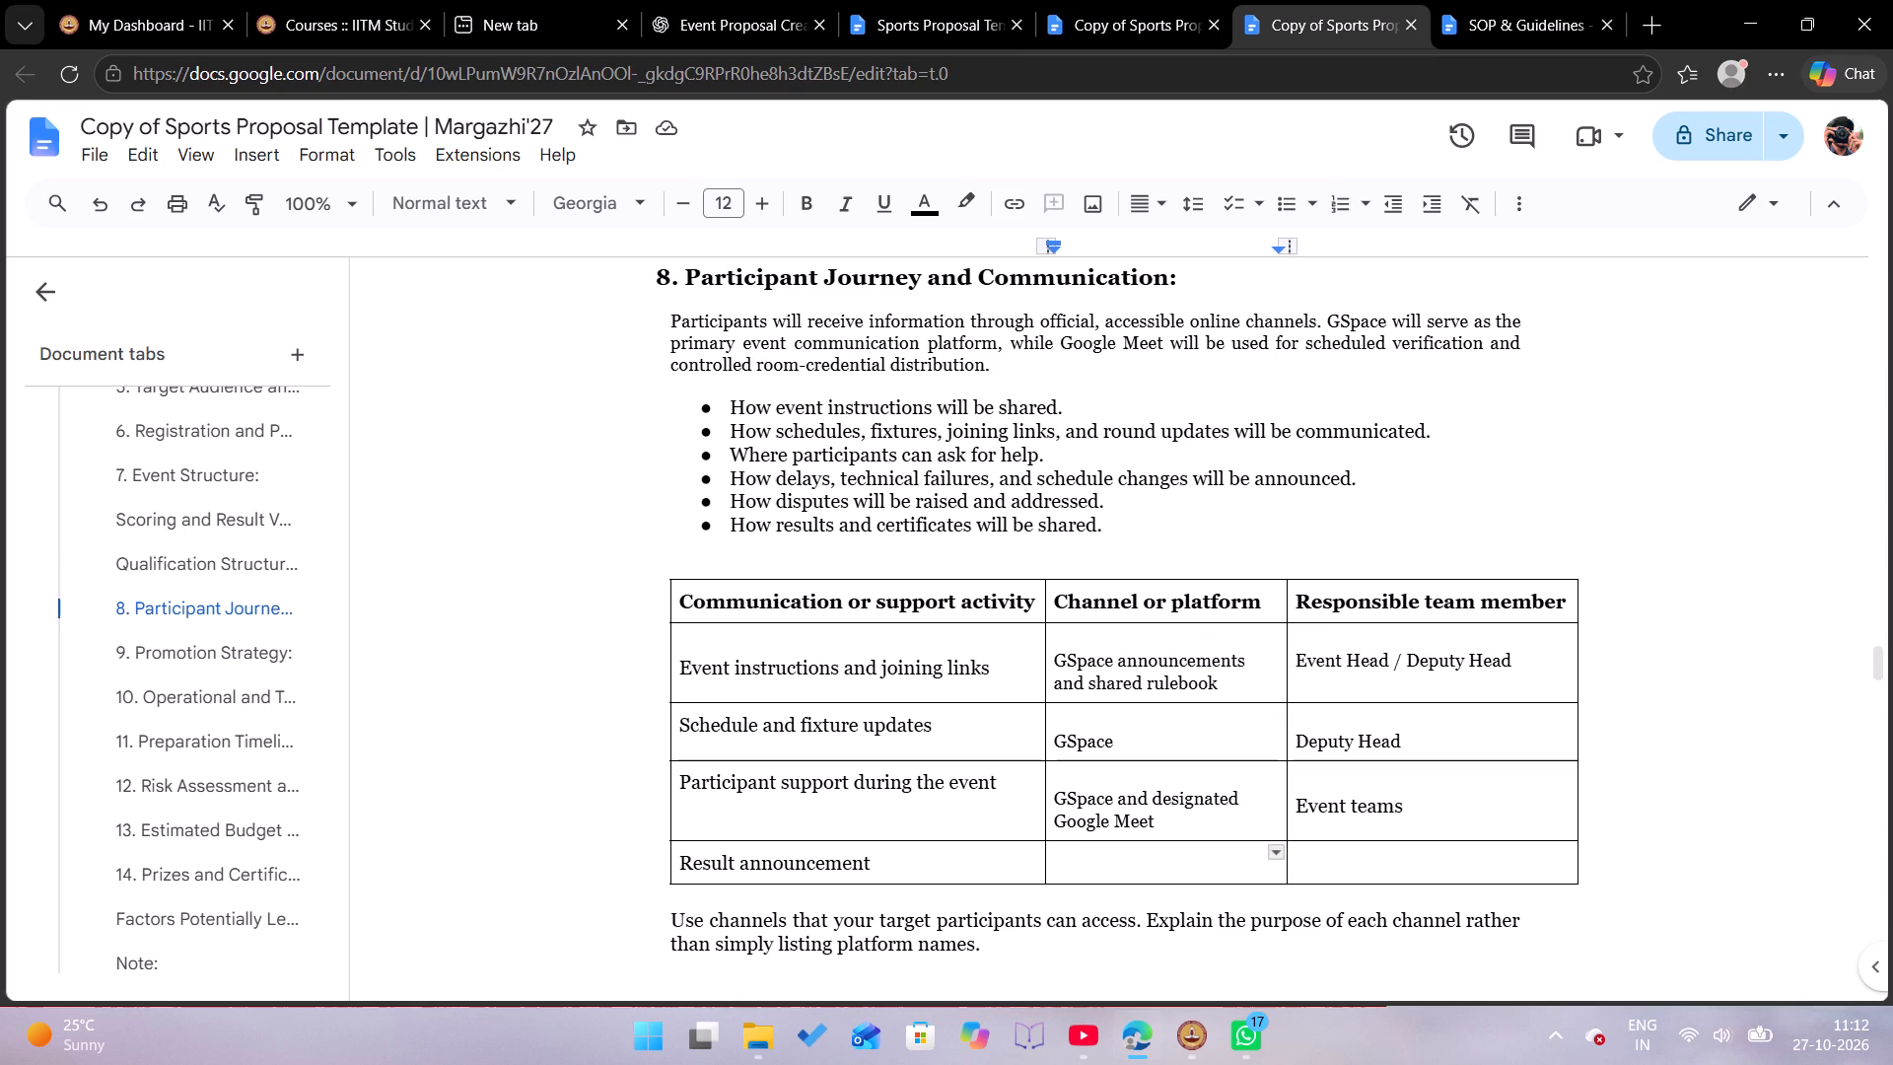
pyautogui.hotkey('ctrl', 'v')
# Enter "volunteers" as the responsible team member for Result announcement.
pyautogui.click(1307, 874)
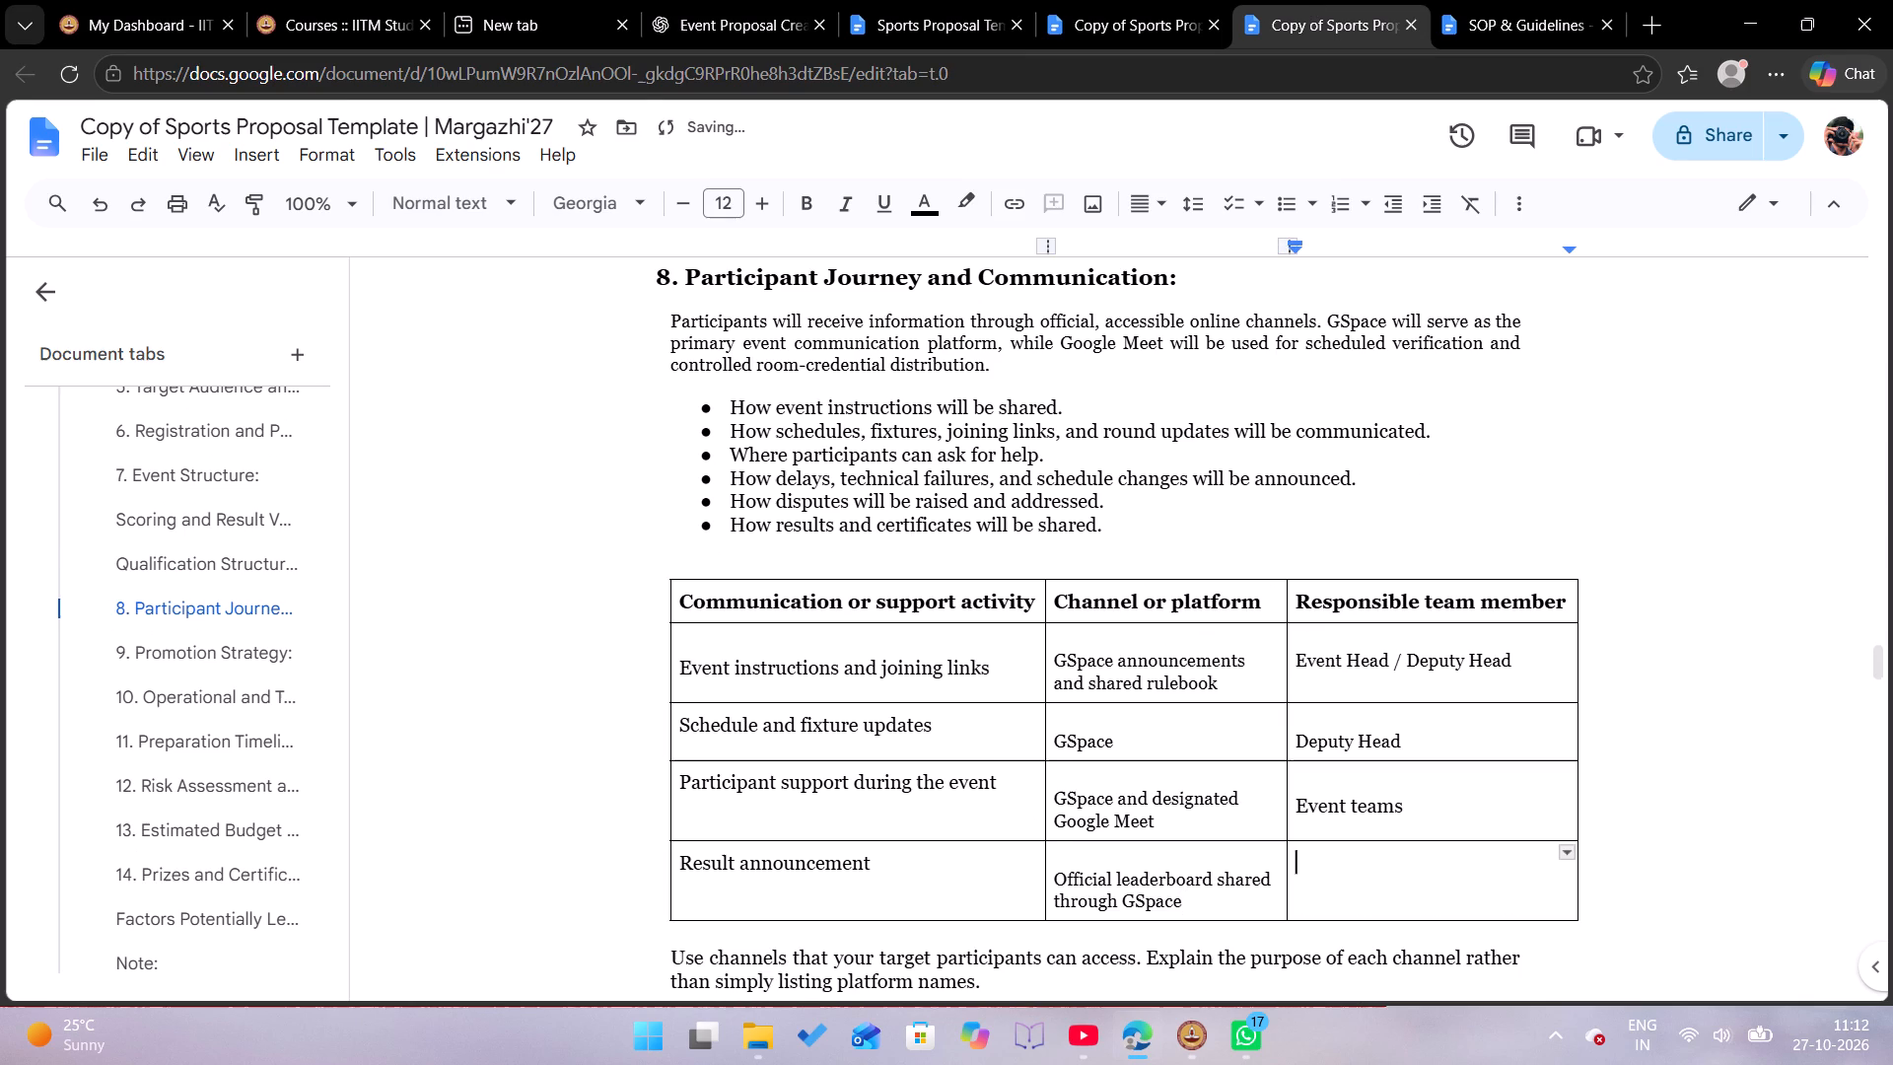
pyautogui.write('volunteers')
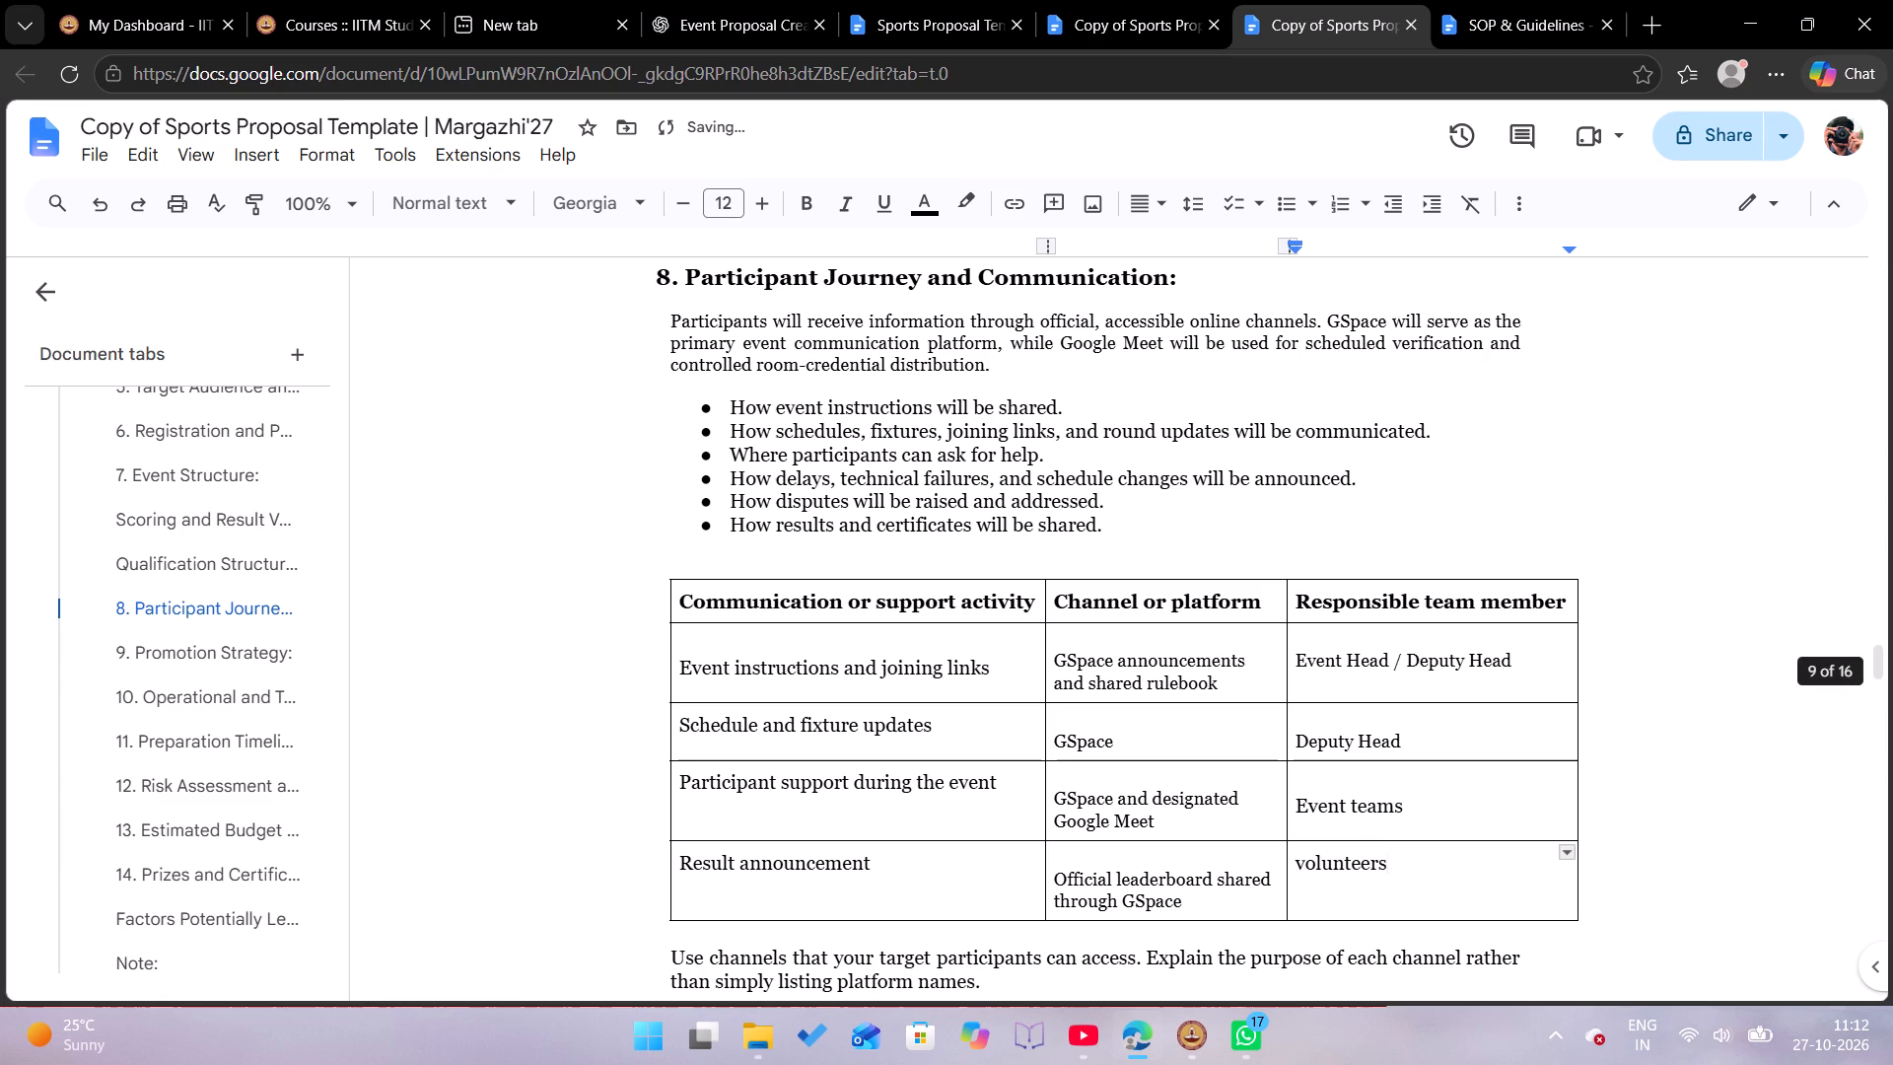
# Delete the template guidance paragraph starting "Use channels that your target participants can access" below section 8's communication table.
pyautogui.moveTo(1879, 659); pyautogui.dragTo(1880, 684)
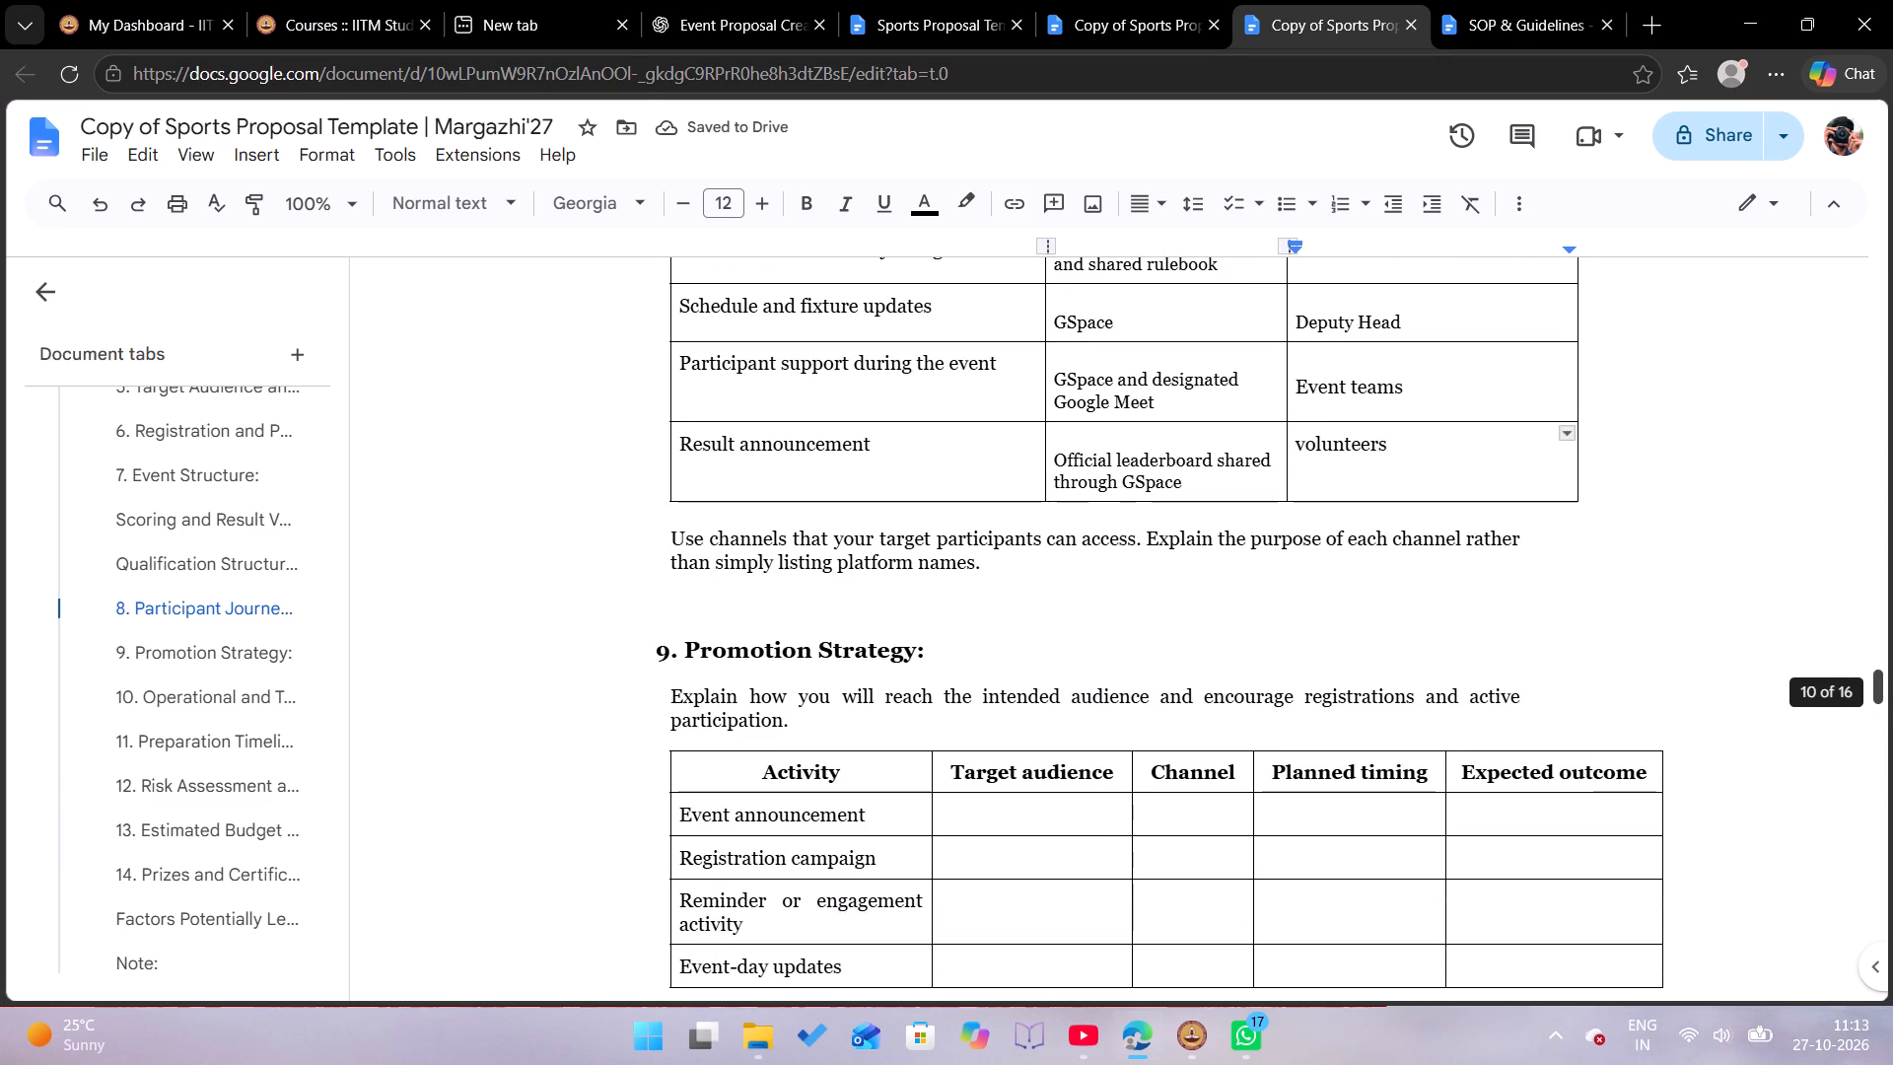
pyautogui.click(1144, 1)
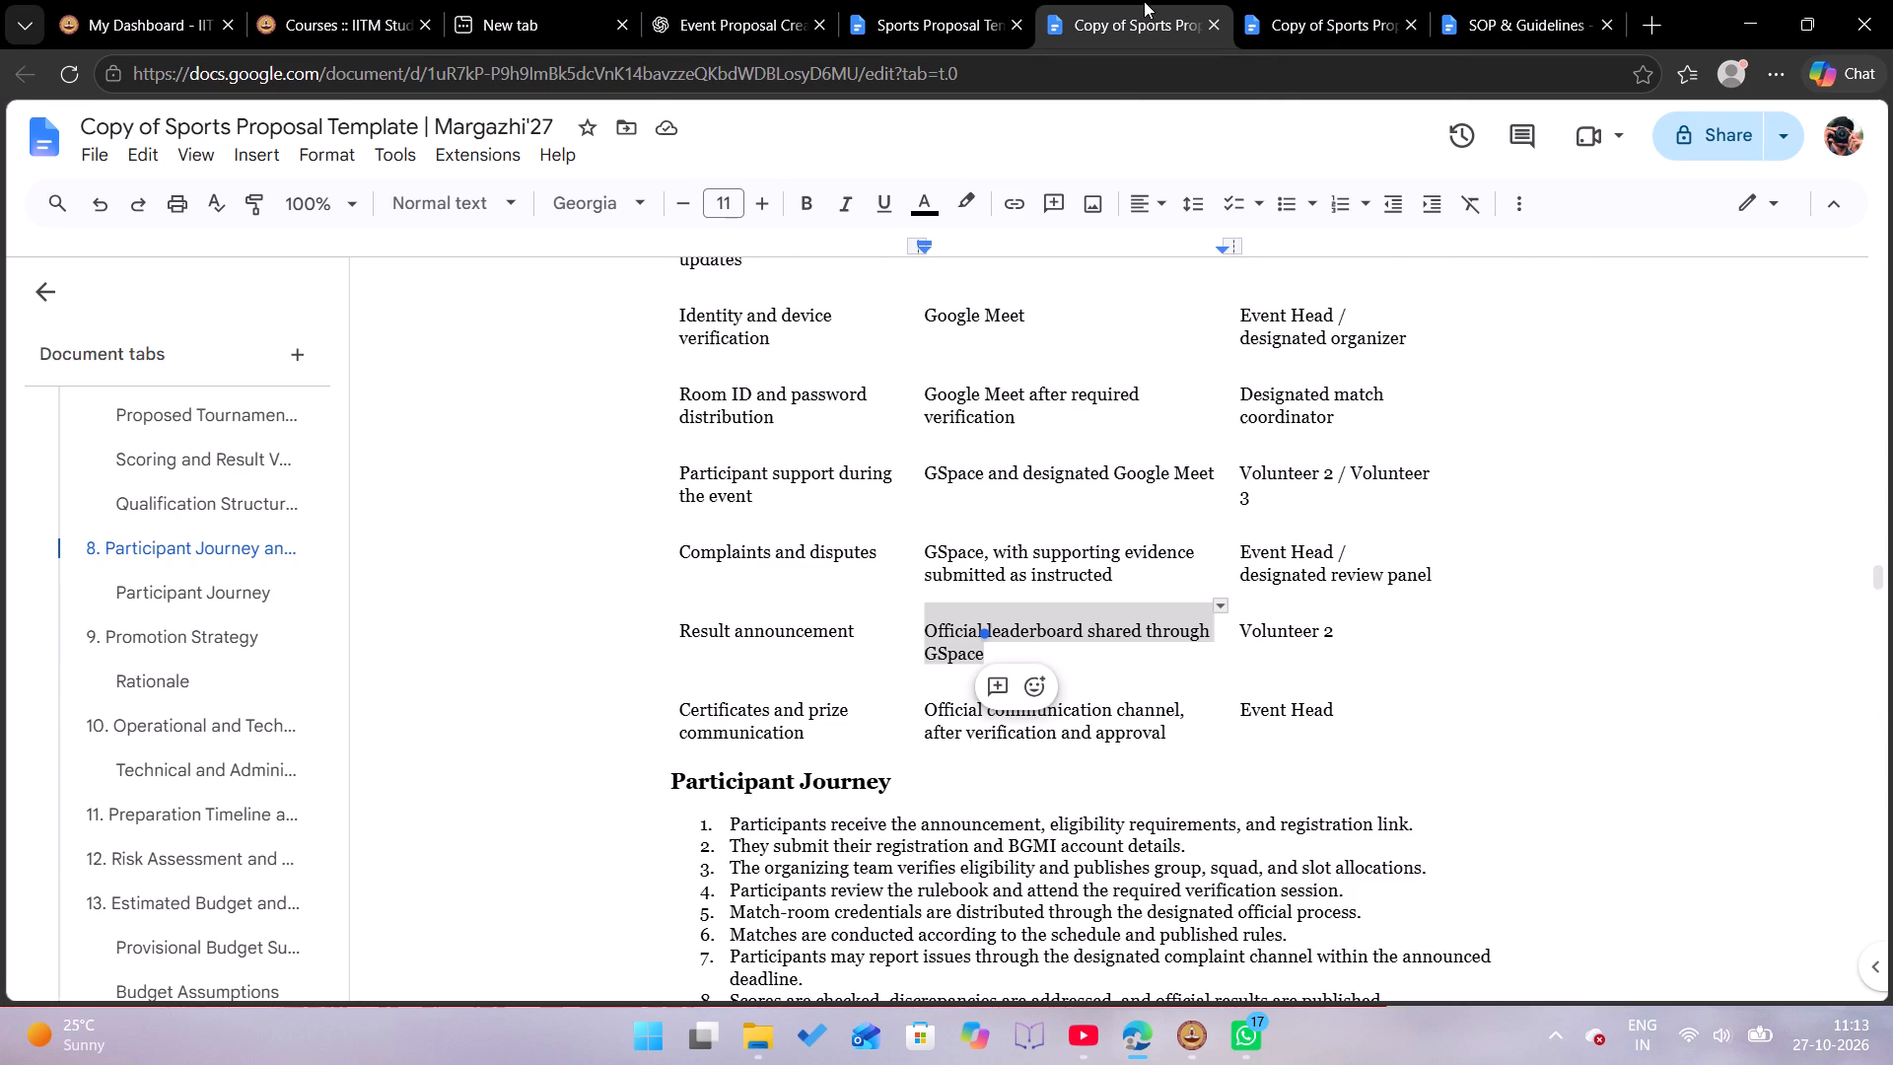
pyautogui.click(761, 744)
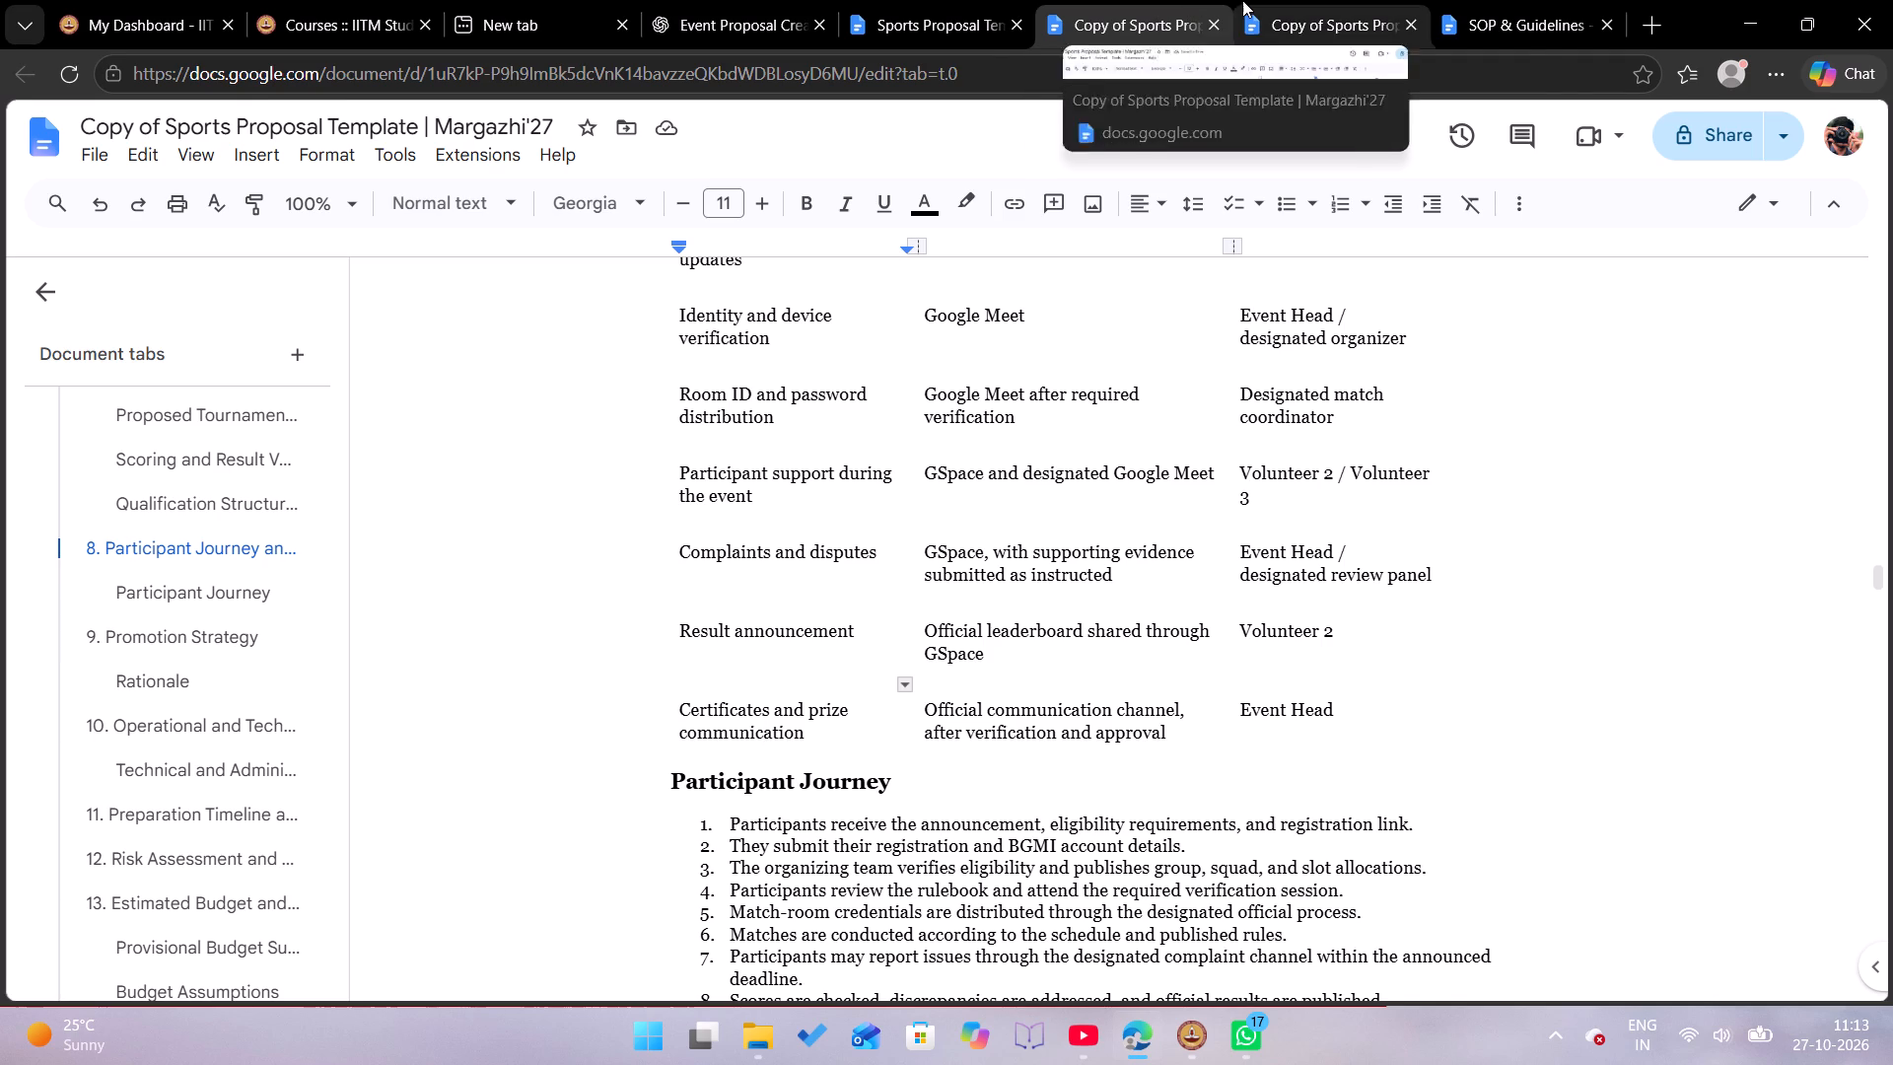
pyautogui.click(1273, 0)
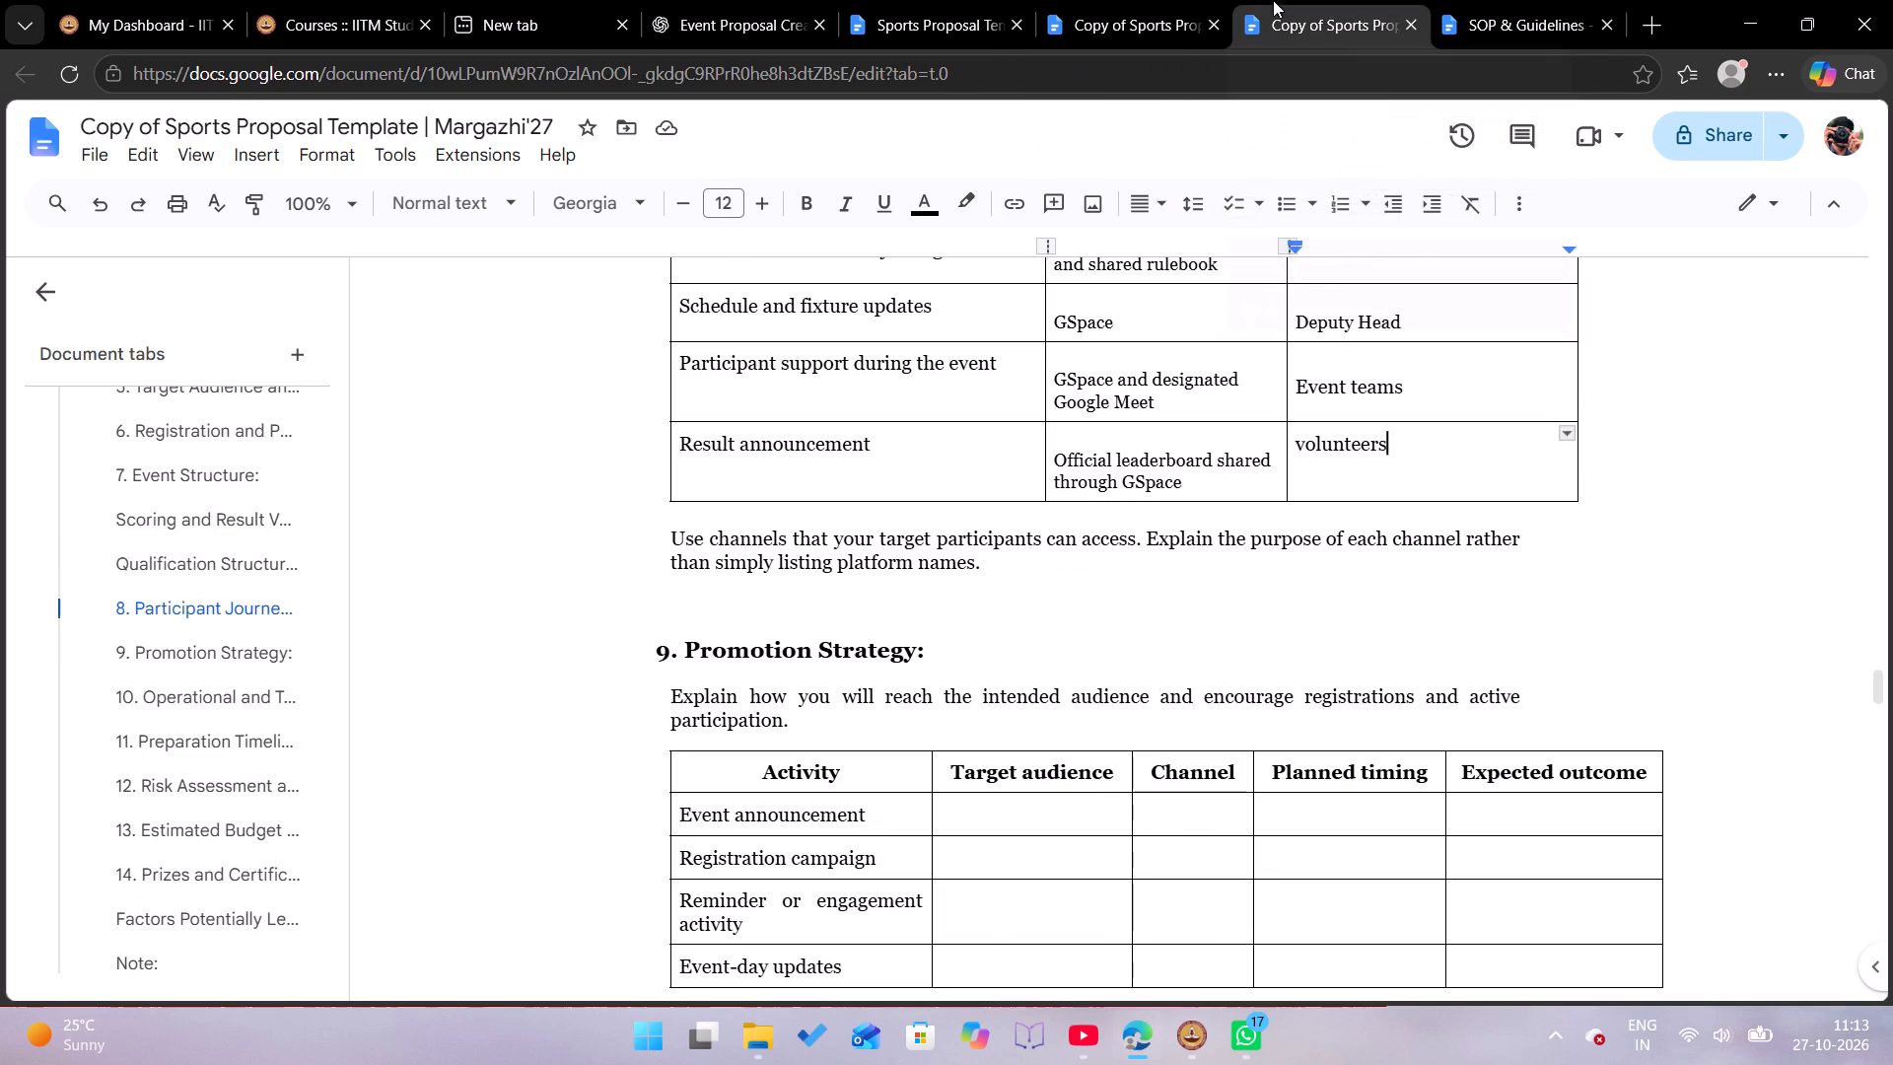
pyautogui.moveTo(667, 528); pyautogui.dragTo(986, 566)
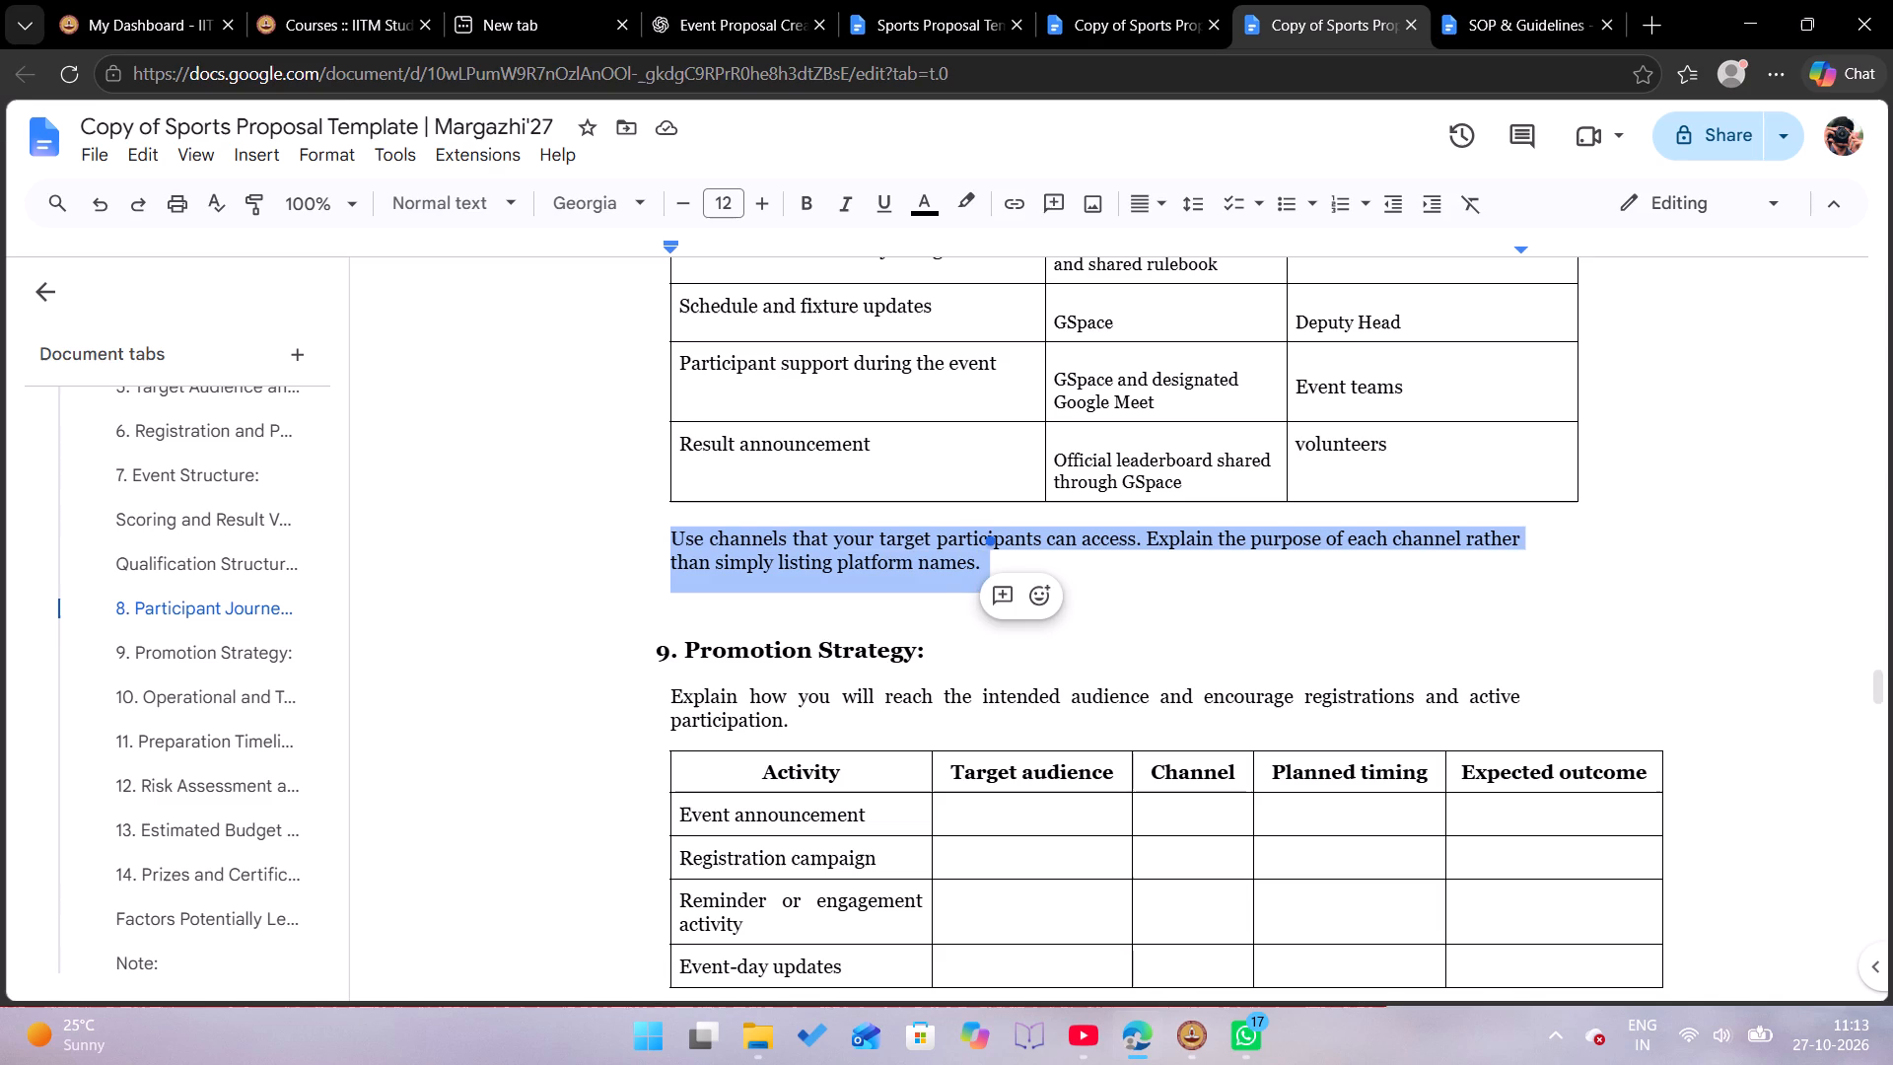
pyautogui.press('BackSpace')
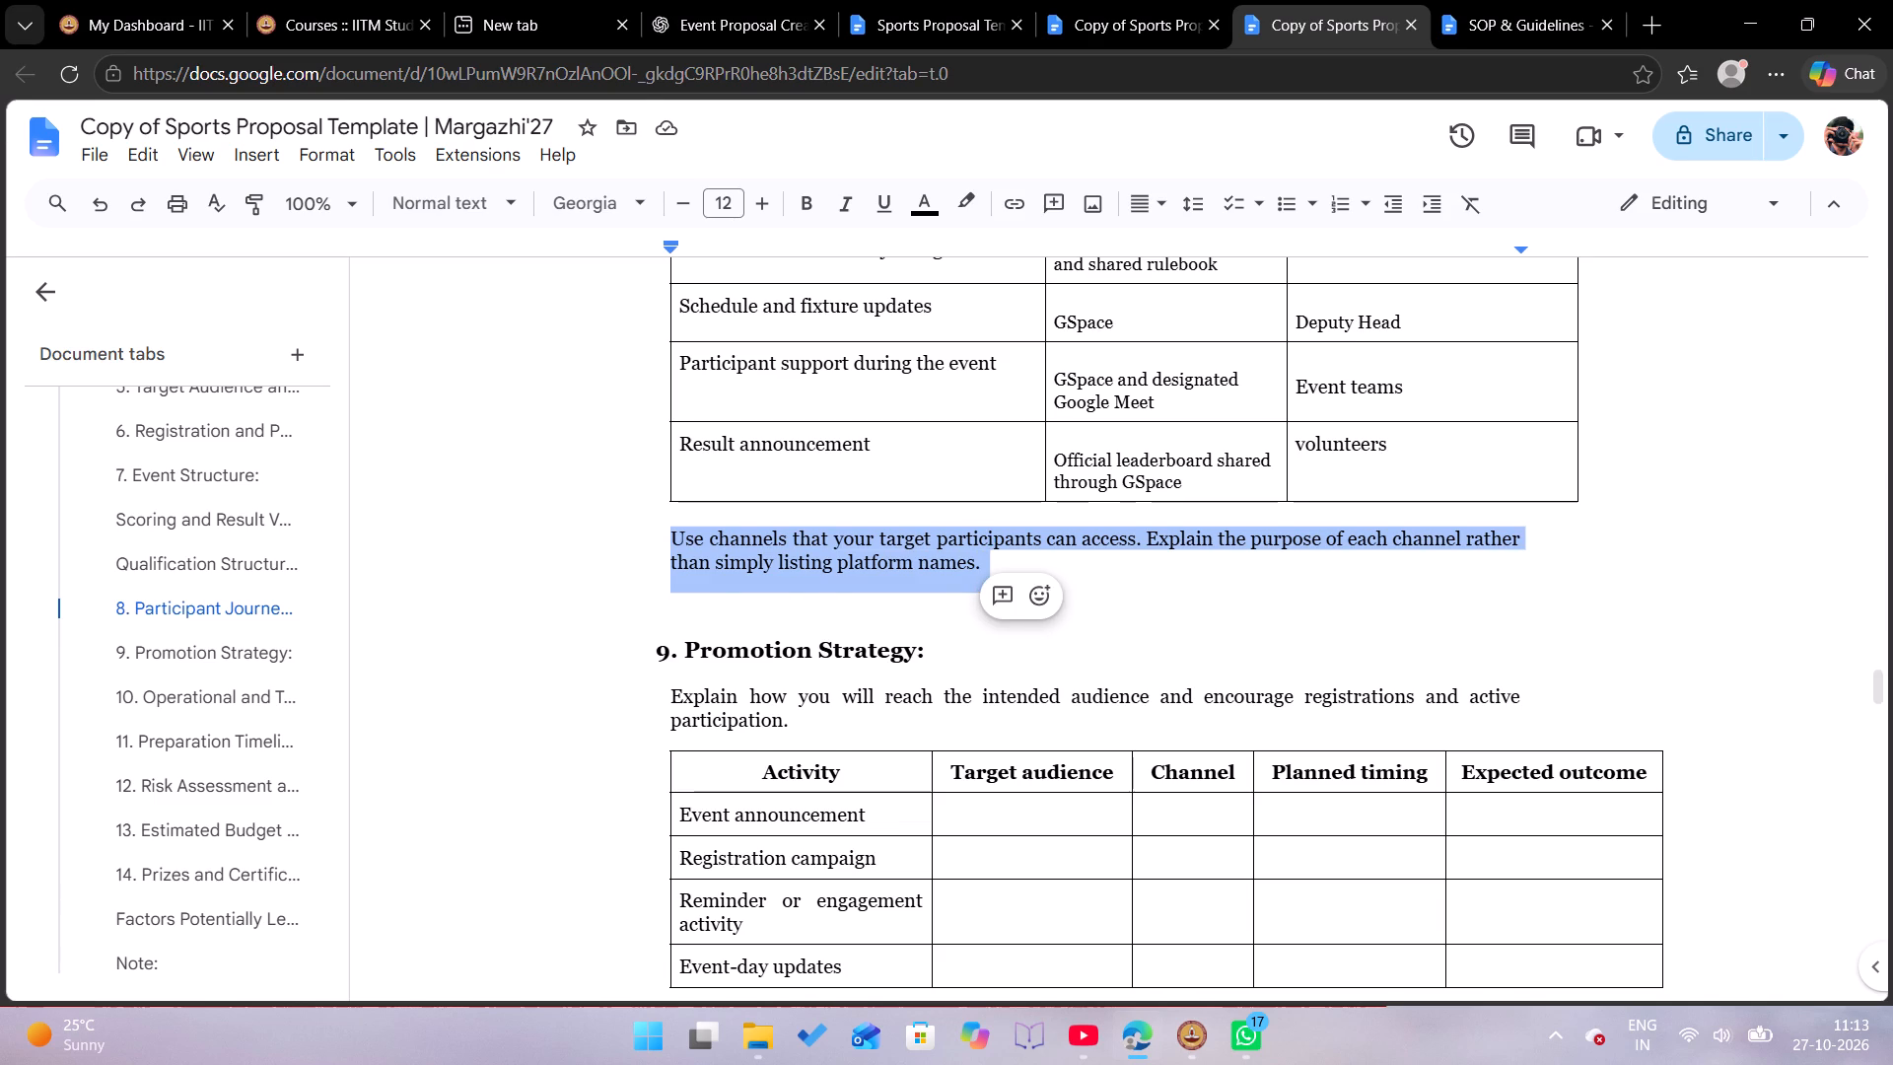
pyautogui.press('BackSpace')
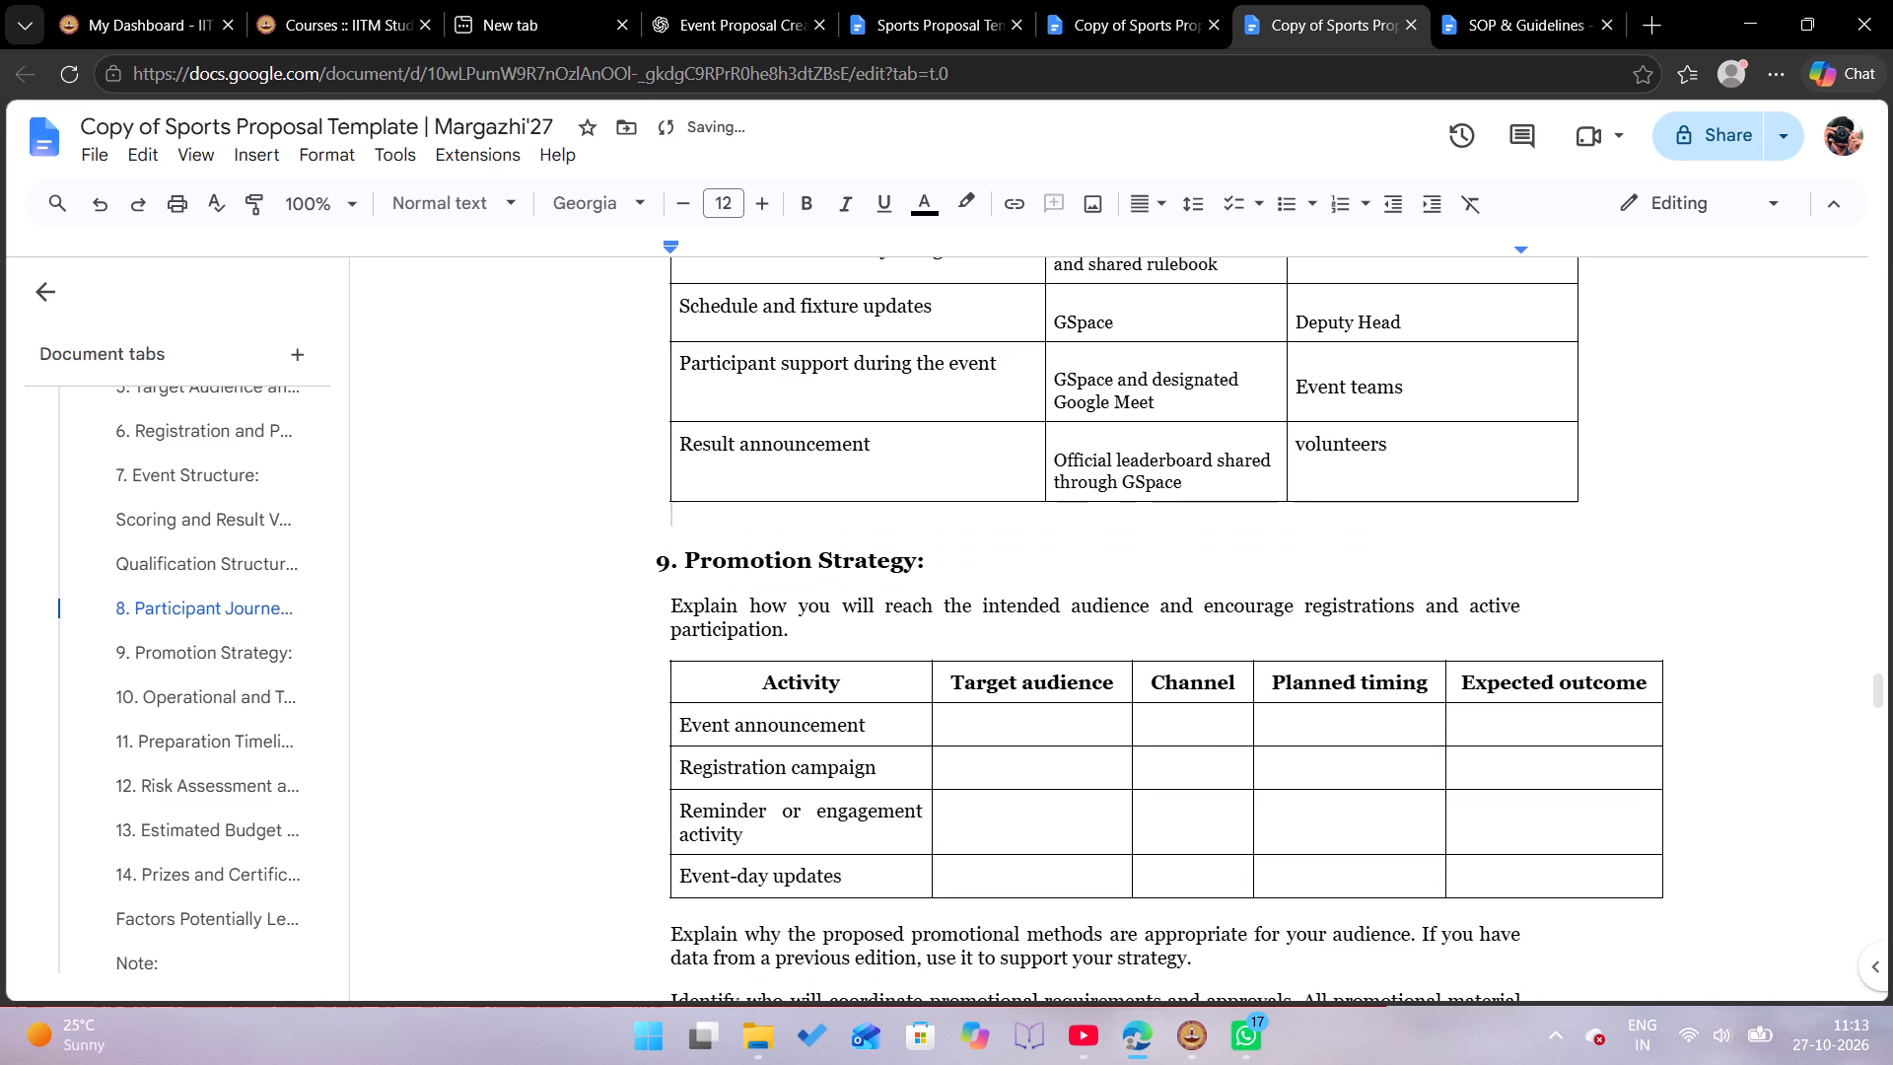
# Copy the draft's Participant Journey heading, nine-item list and closing schedule-changes paragraph into the template below section 8's communication table.
pyautogui.moveTo(1874, 686); pyautogui.dragTo(1882, 672)
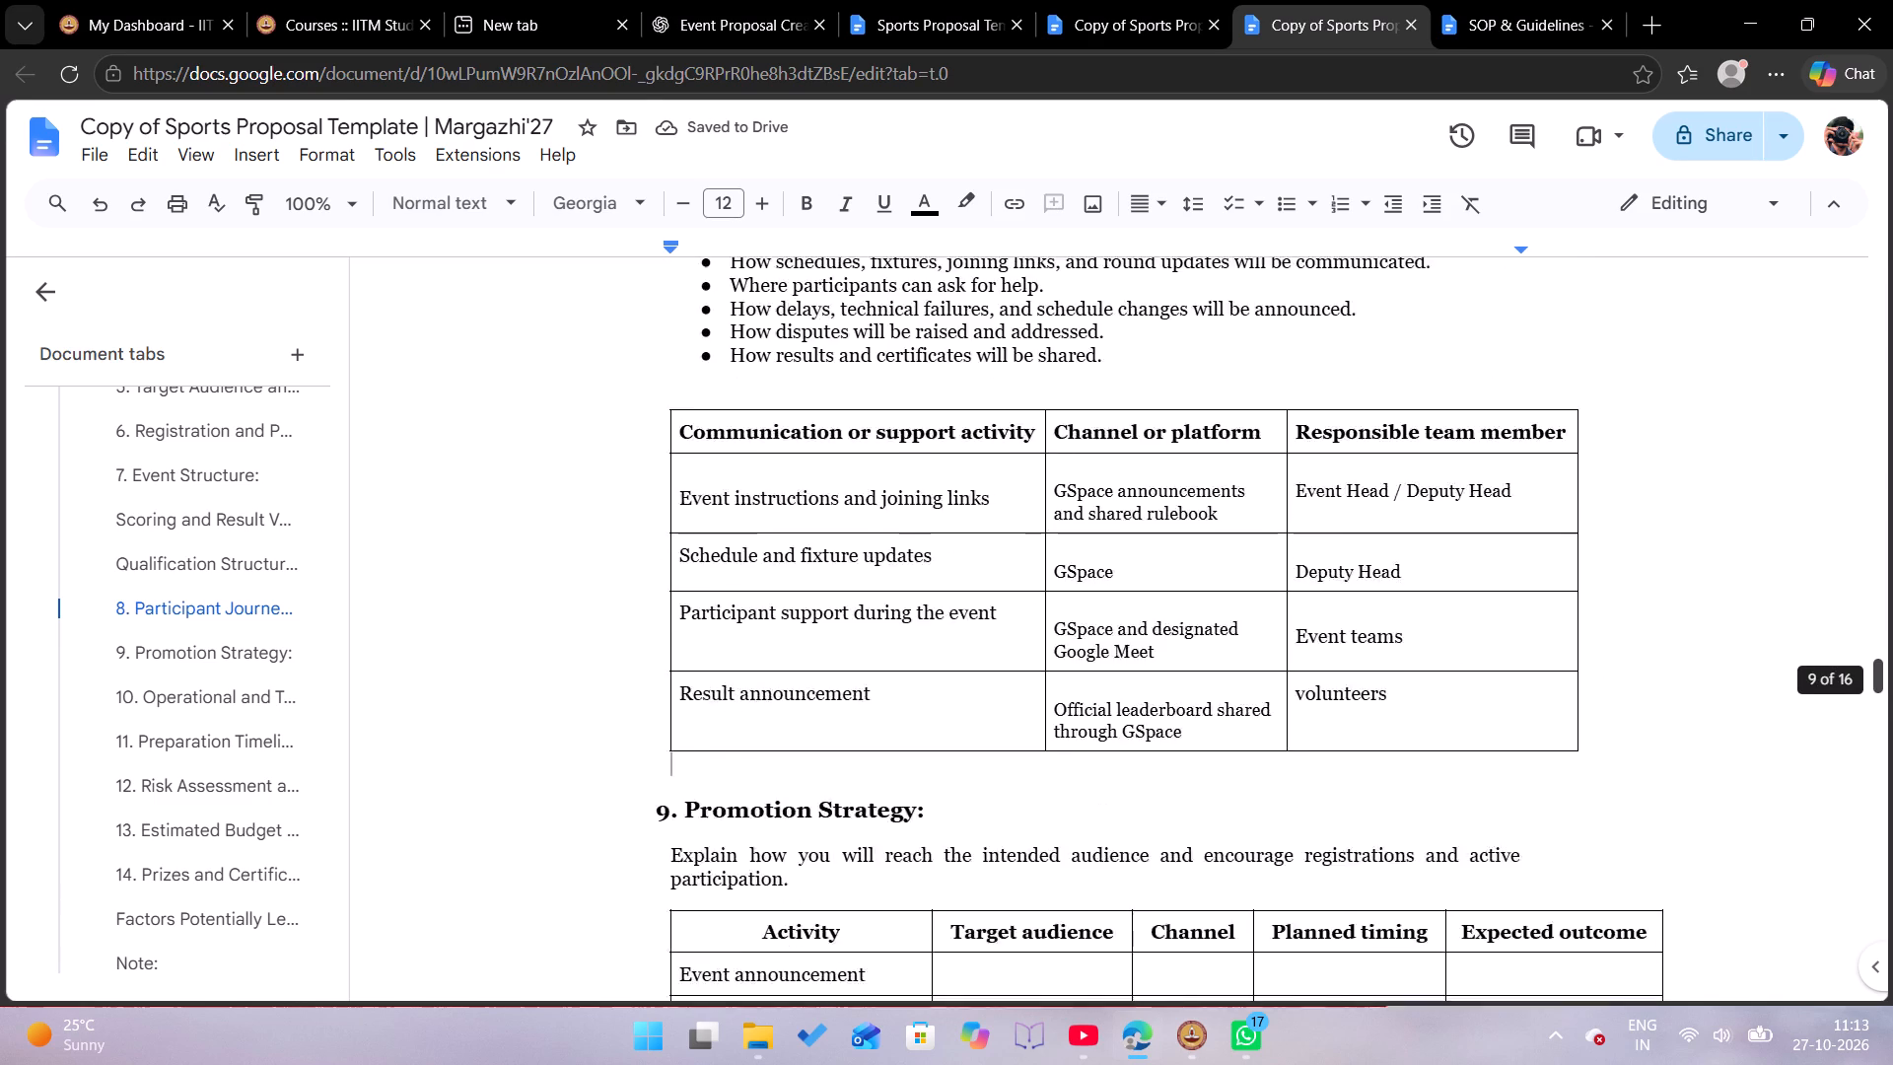
pyautogui.moveTo(1882, 672); pyautogui.dragTo(1891, 703)
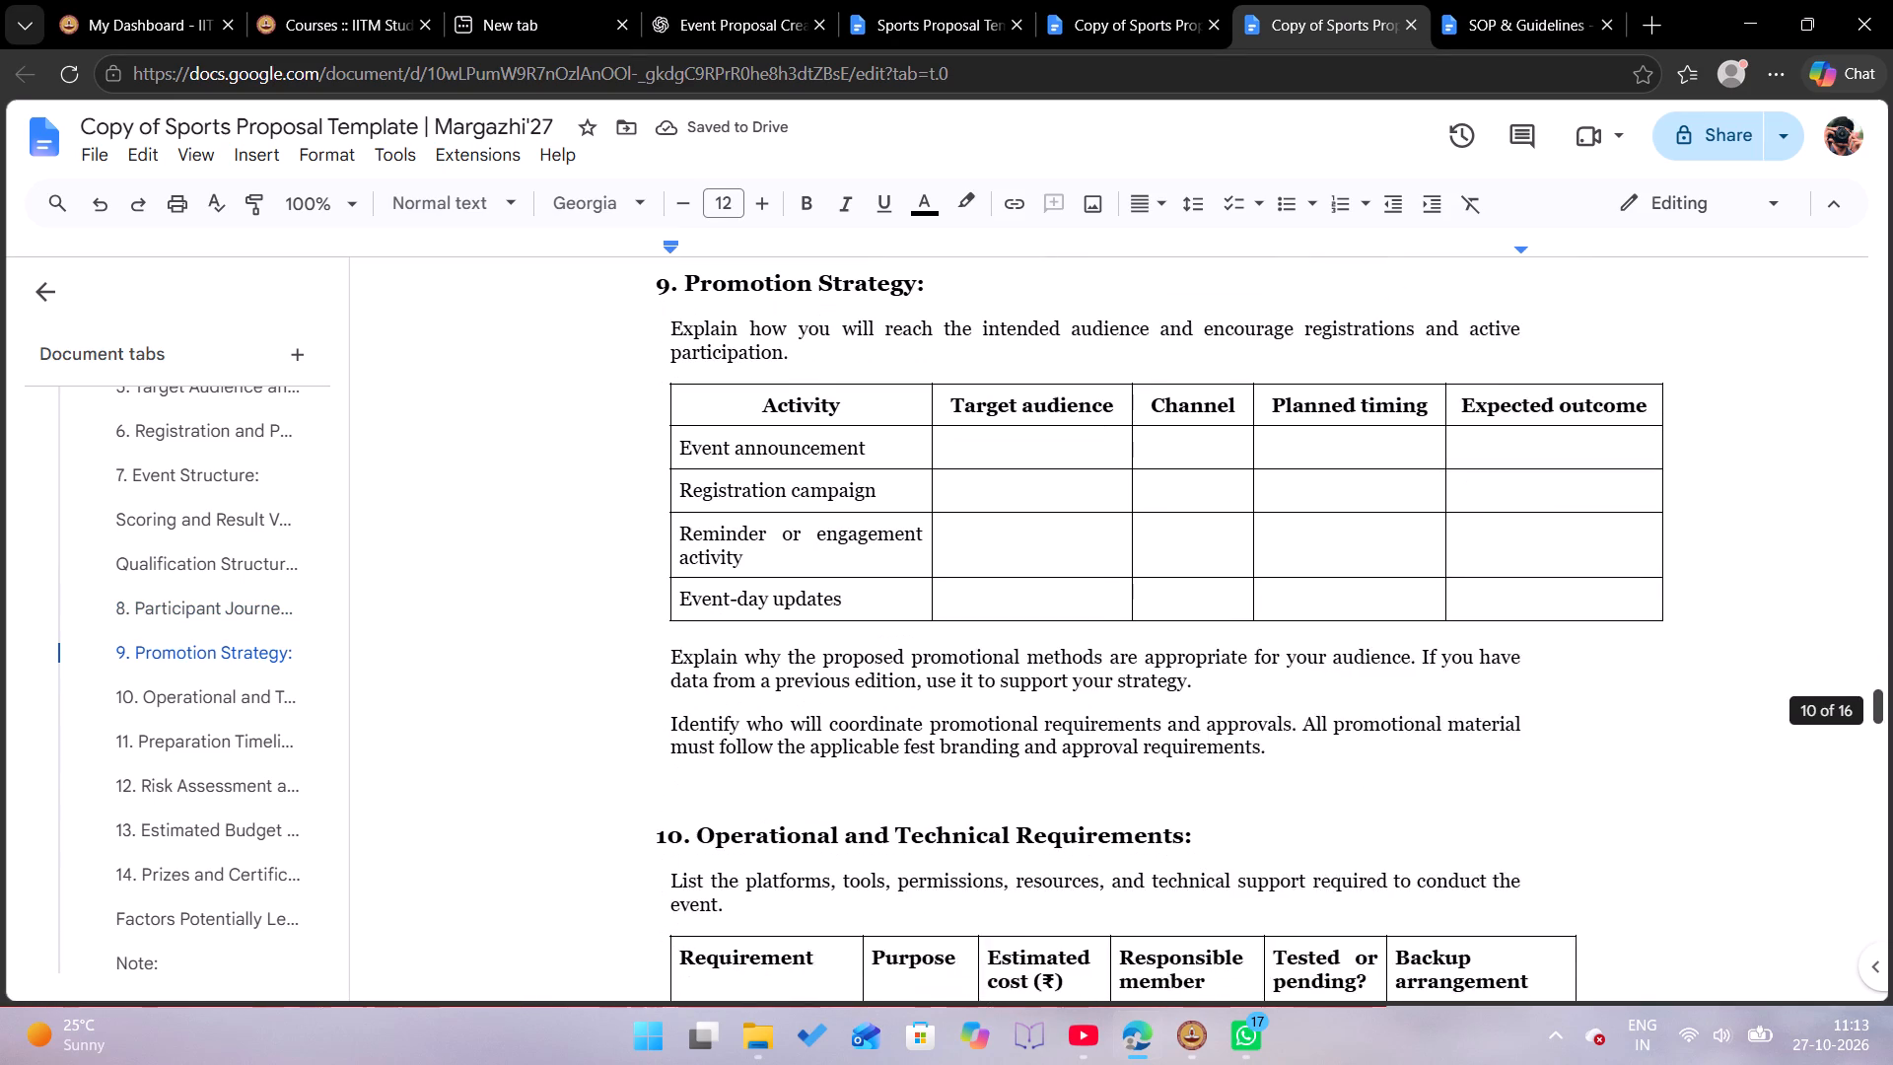
pyautogui.moveTo(1891, 703); pyautogui.dragTo(1892, 700)
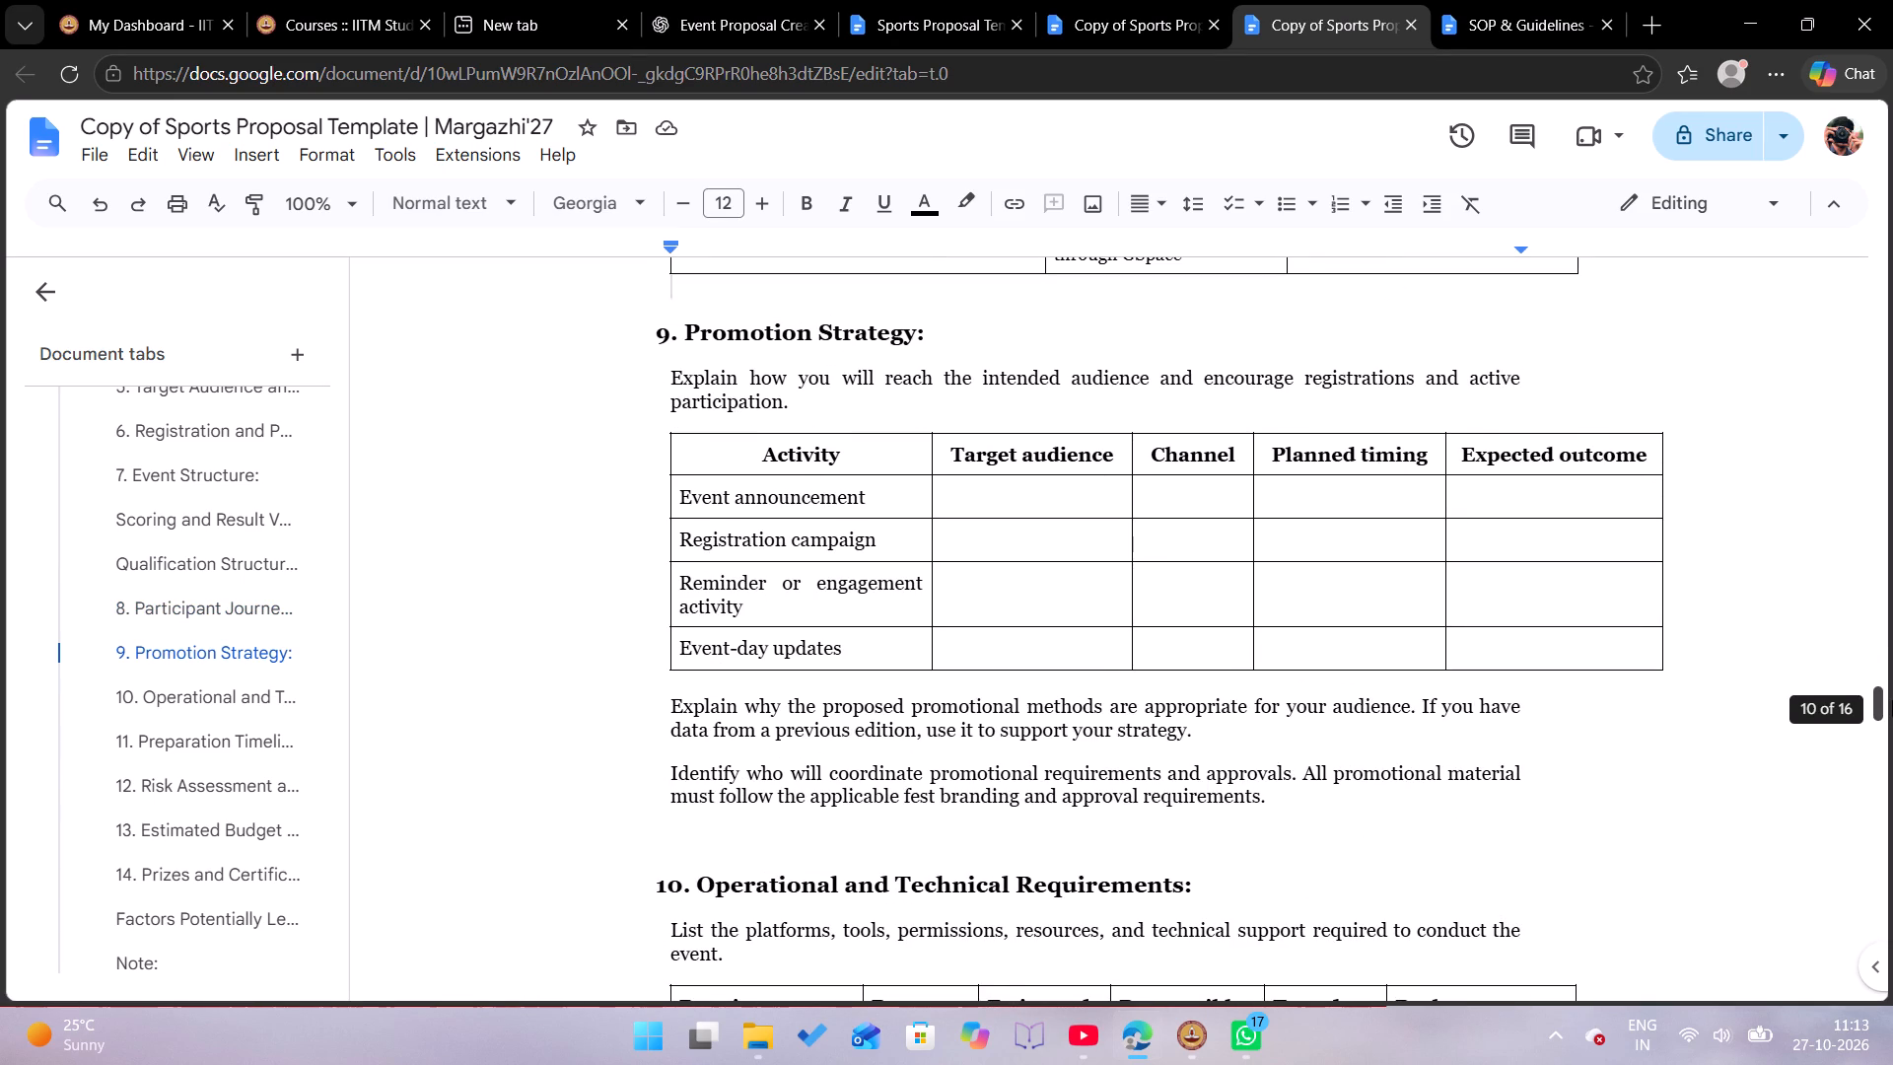
pyautogui.click(1108, 0)
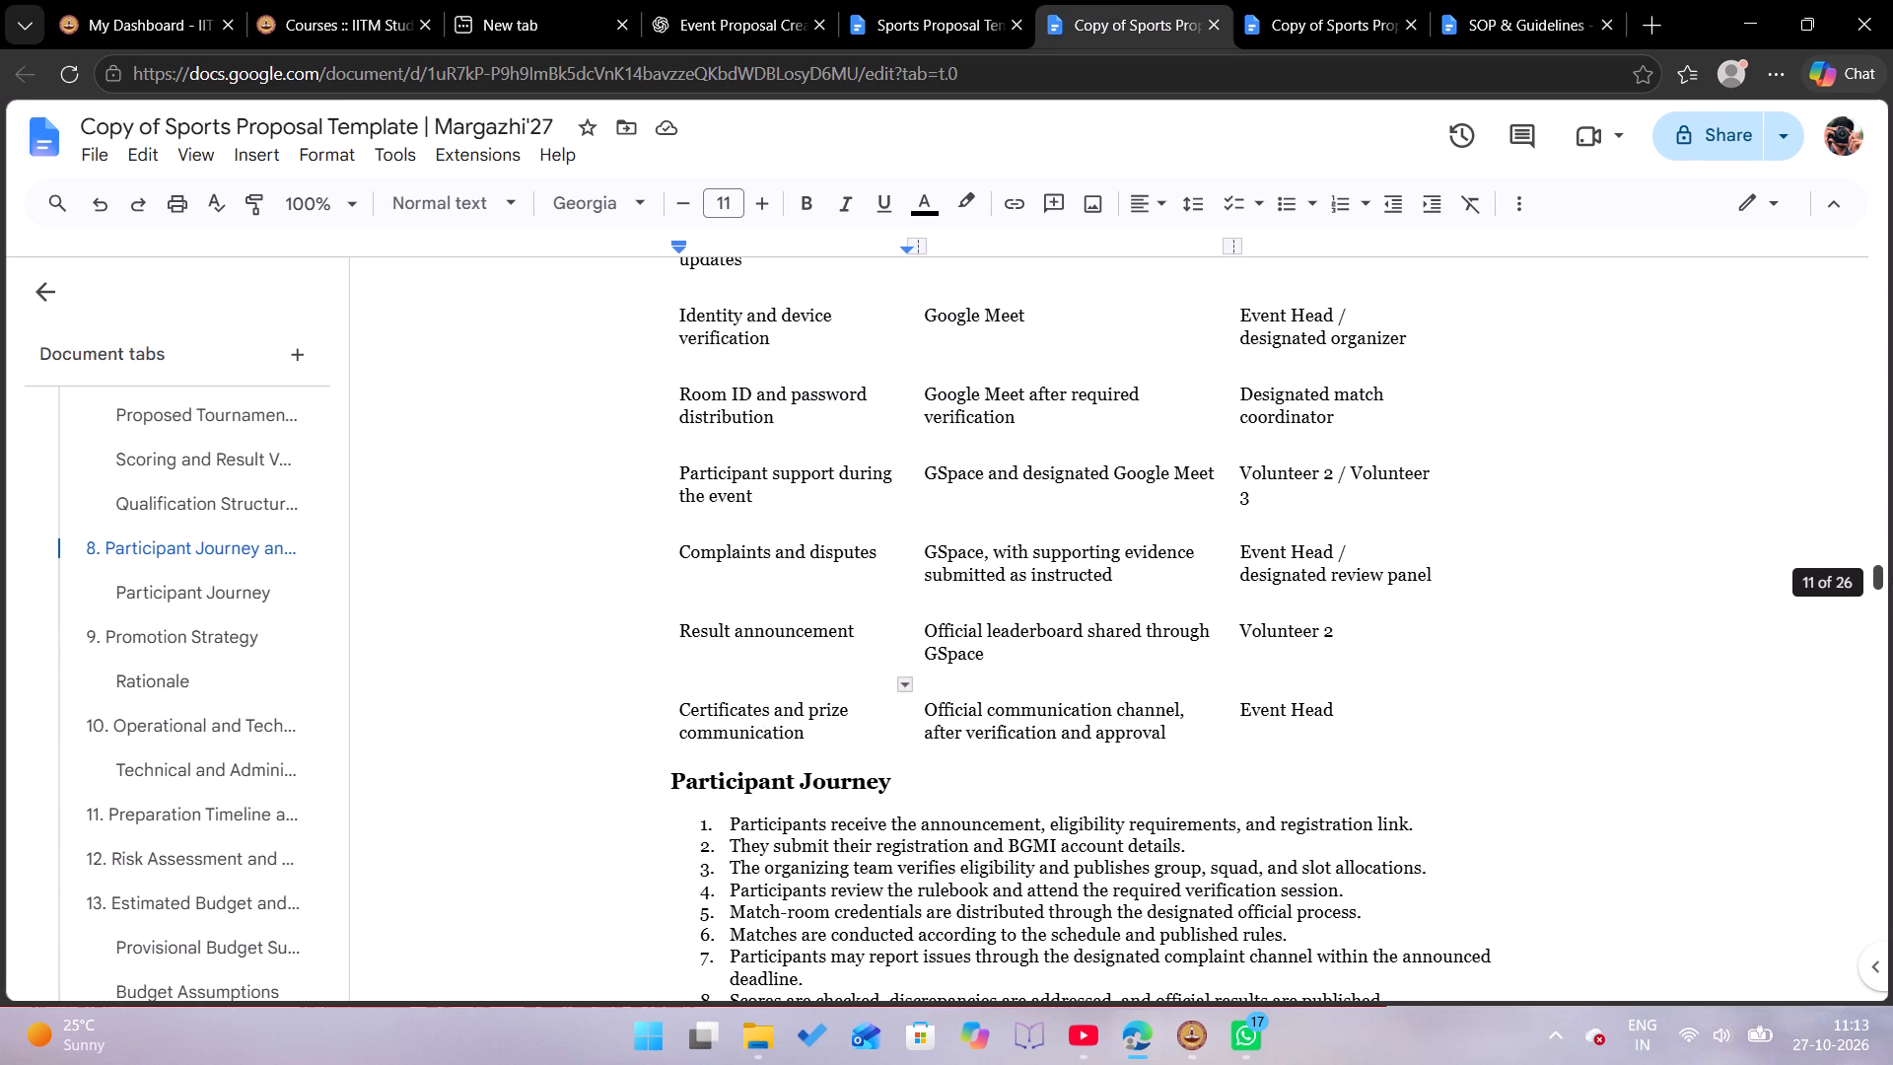
pyautogui.moveTo(1874, 586); pyautogui.dragTo(1867, 596)
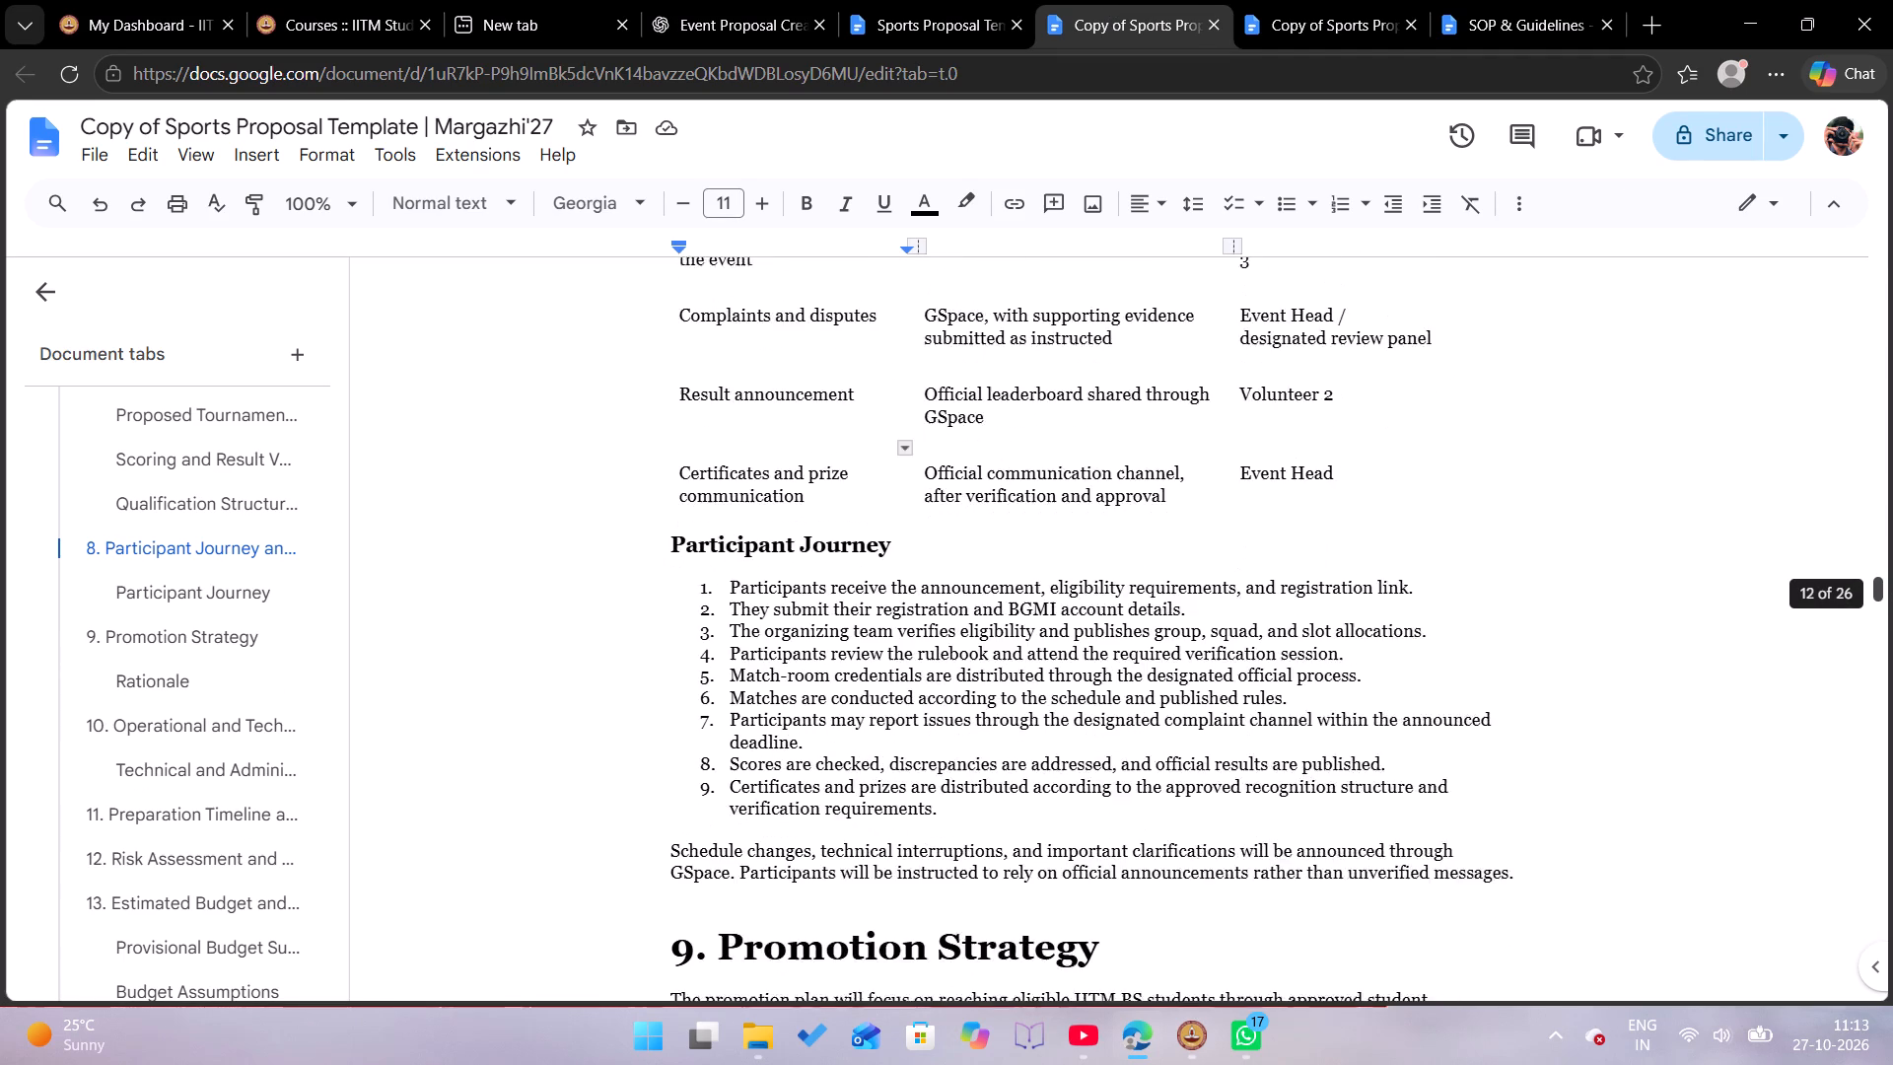
pyautogui.moveTo(1867, 596); pyautogui.dragTo(1862, 603)
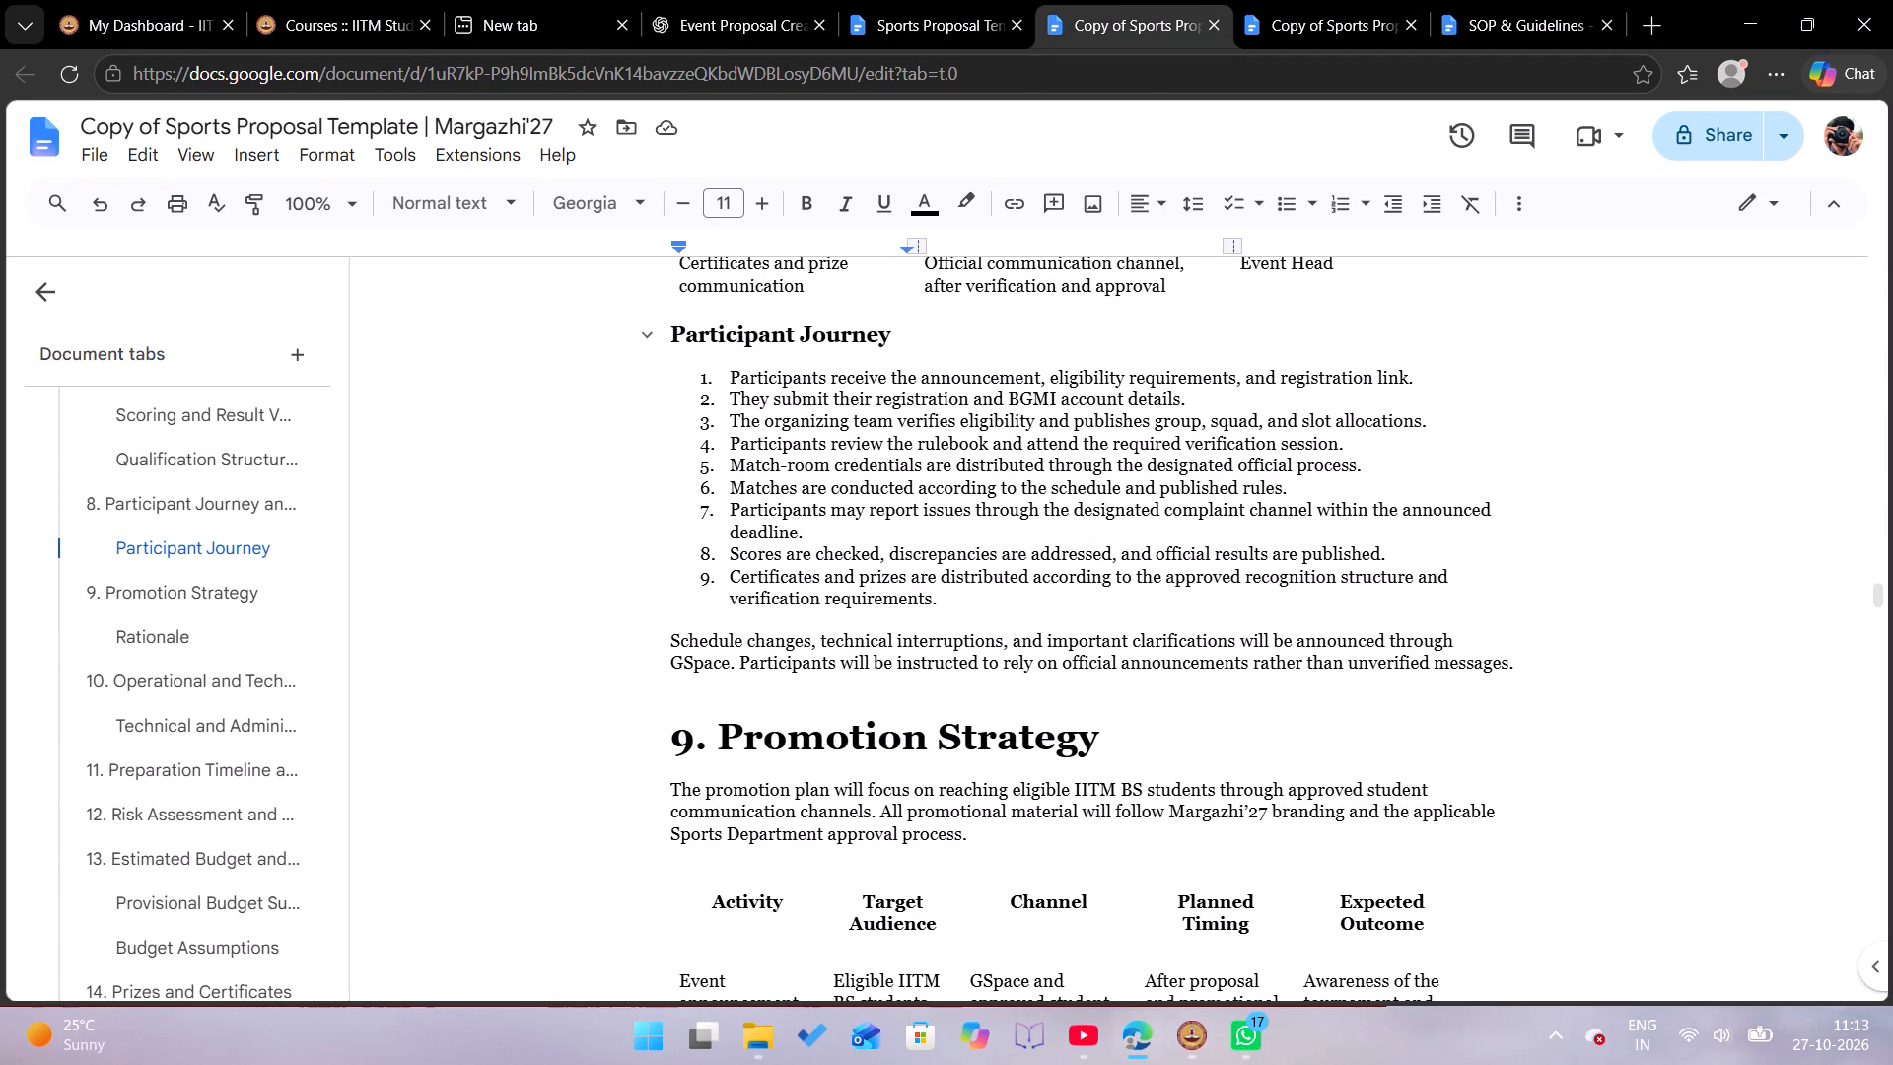
pyautogui.moveTo(667, 332); pyautogui.dragTo(1438, 654)
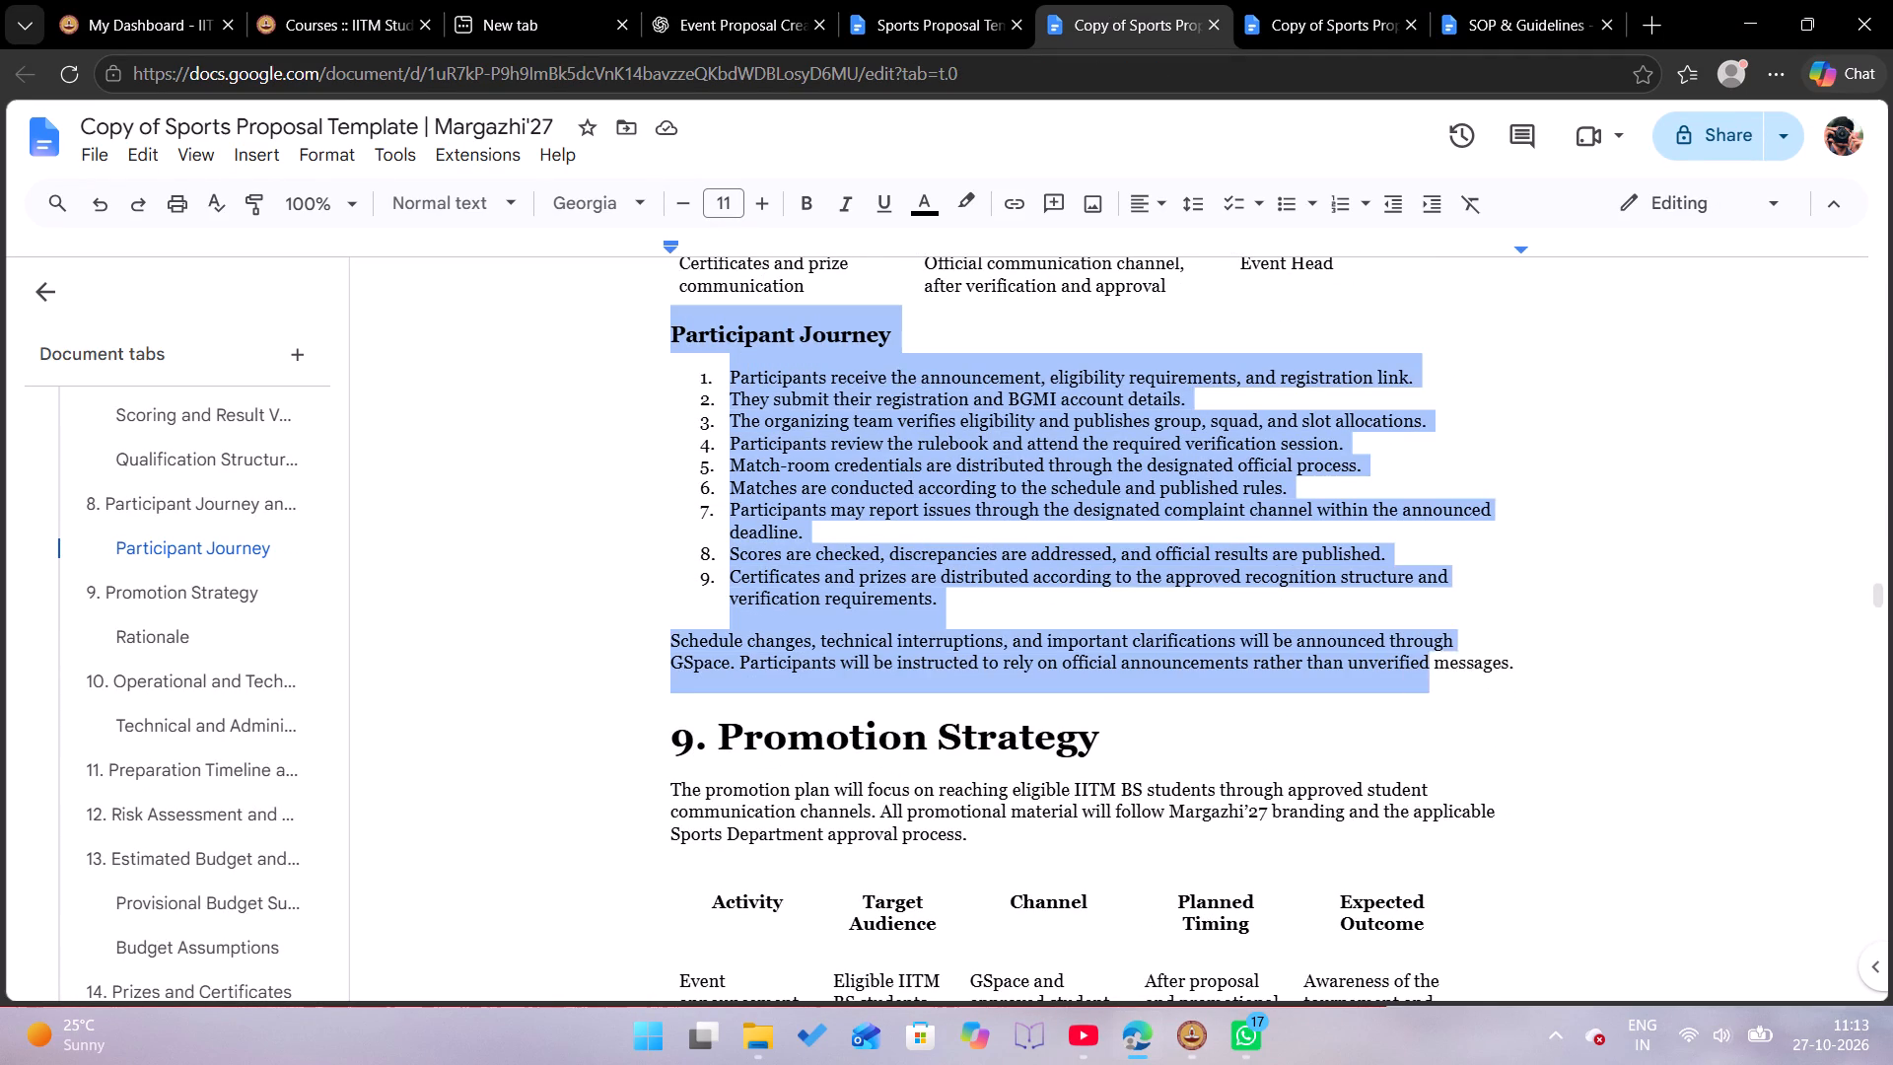
pyautogui.moveTo(1438, 654); pyautogui.dragTo(1520, 659)
pyautogui.hotkey('ctrl', 'c')
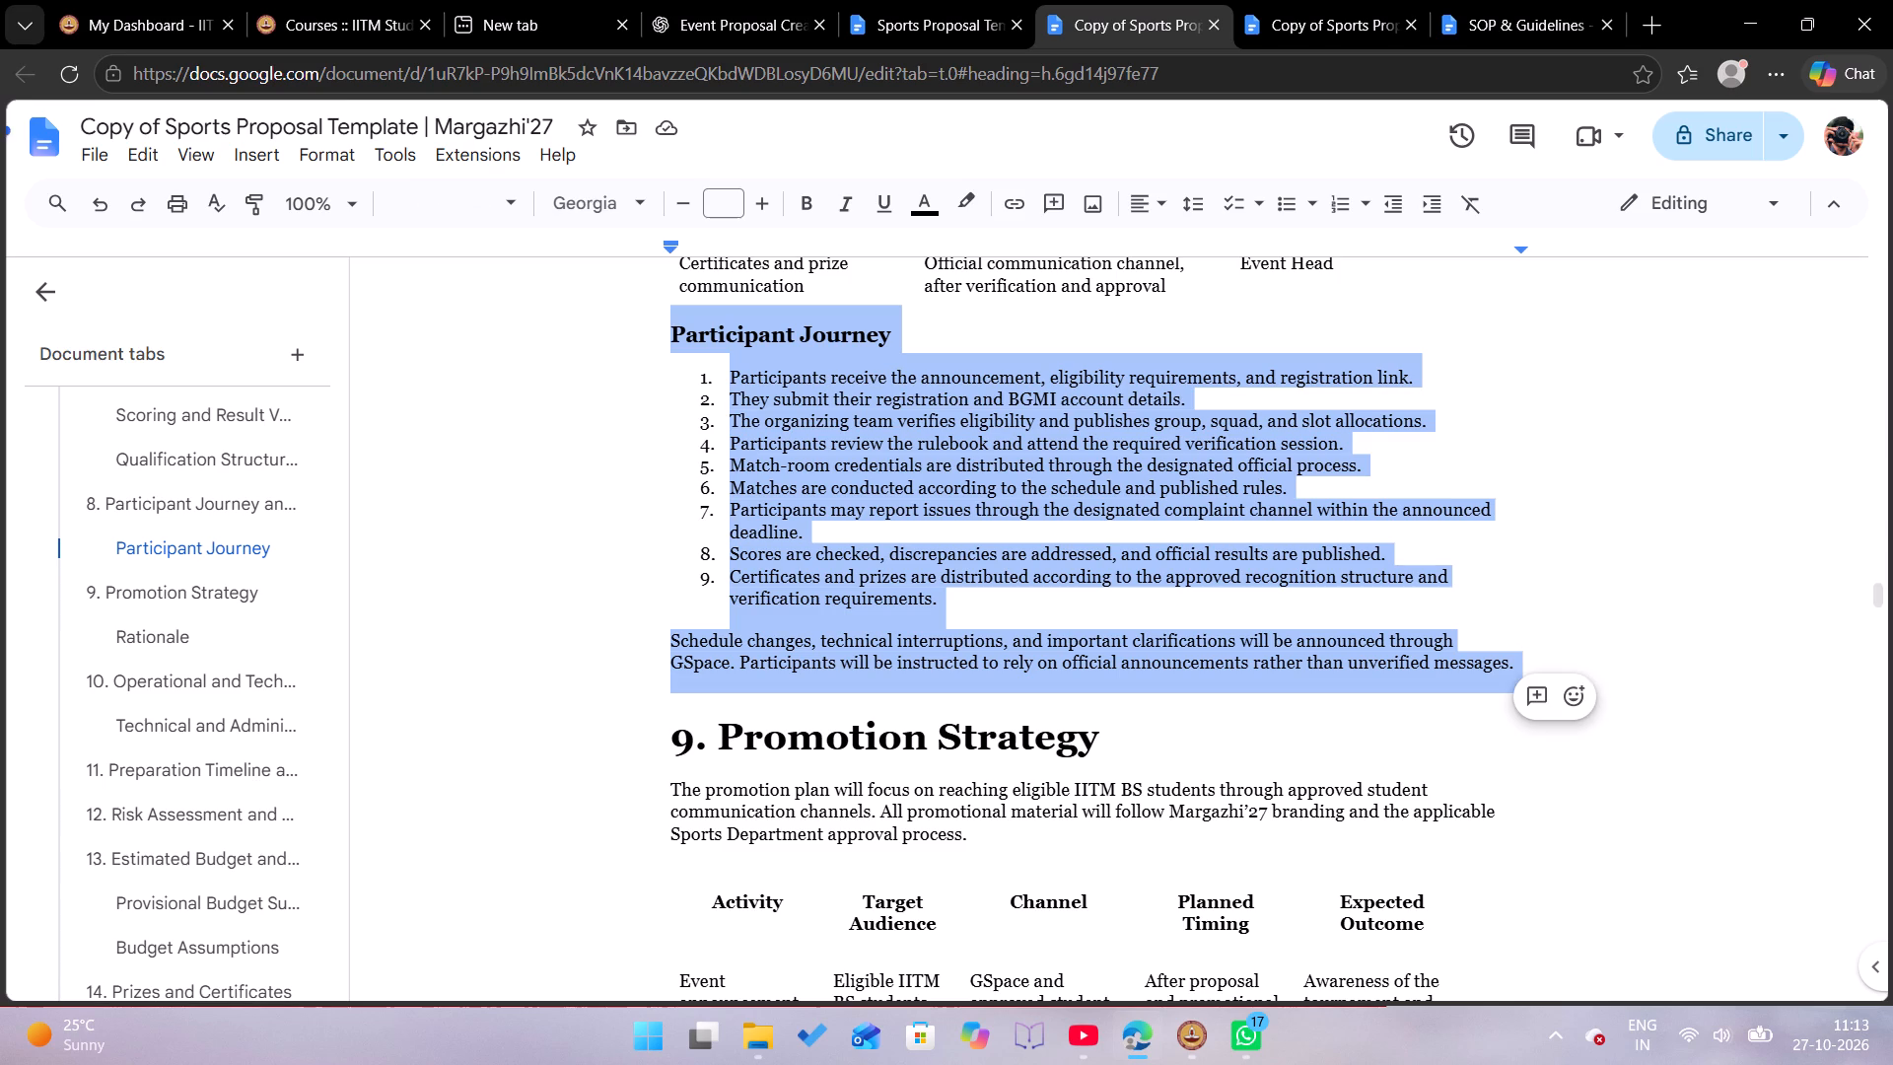
pyautogui.click(1314, 1)
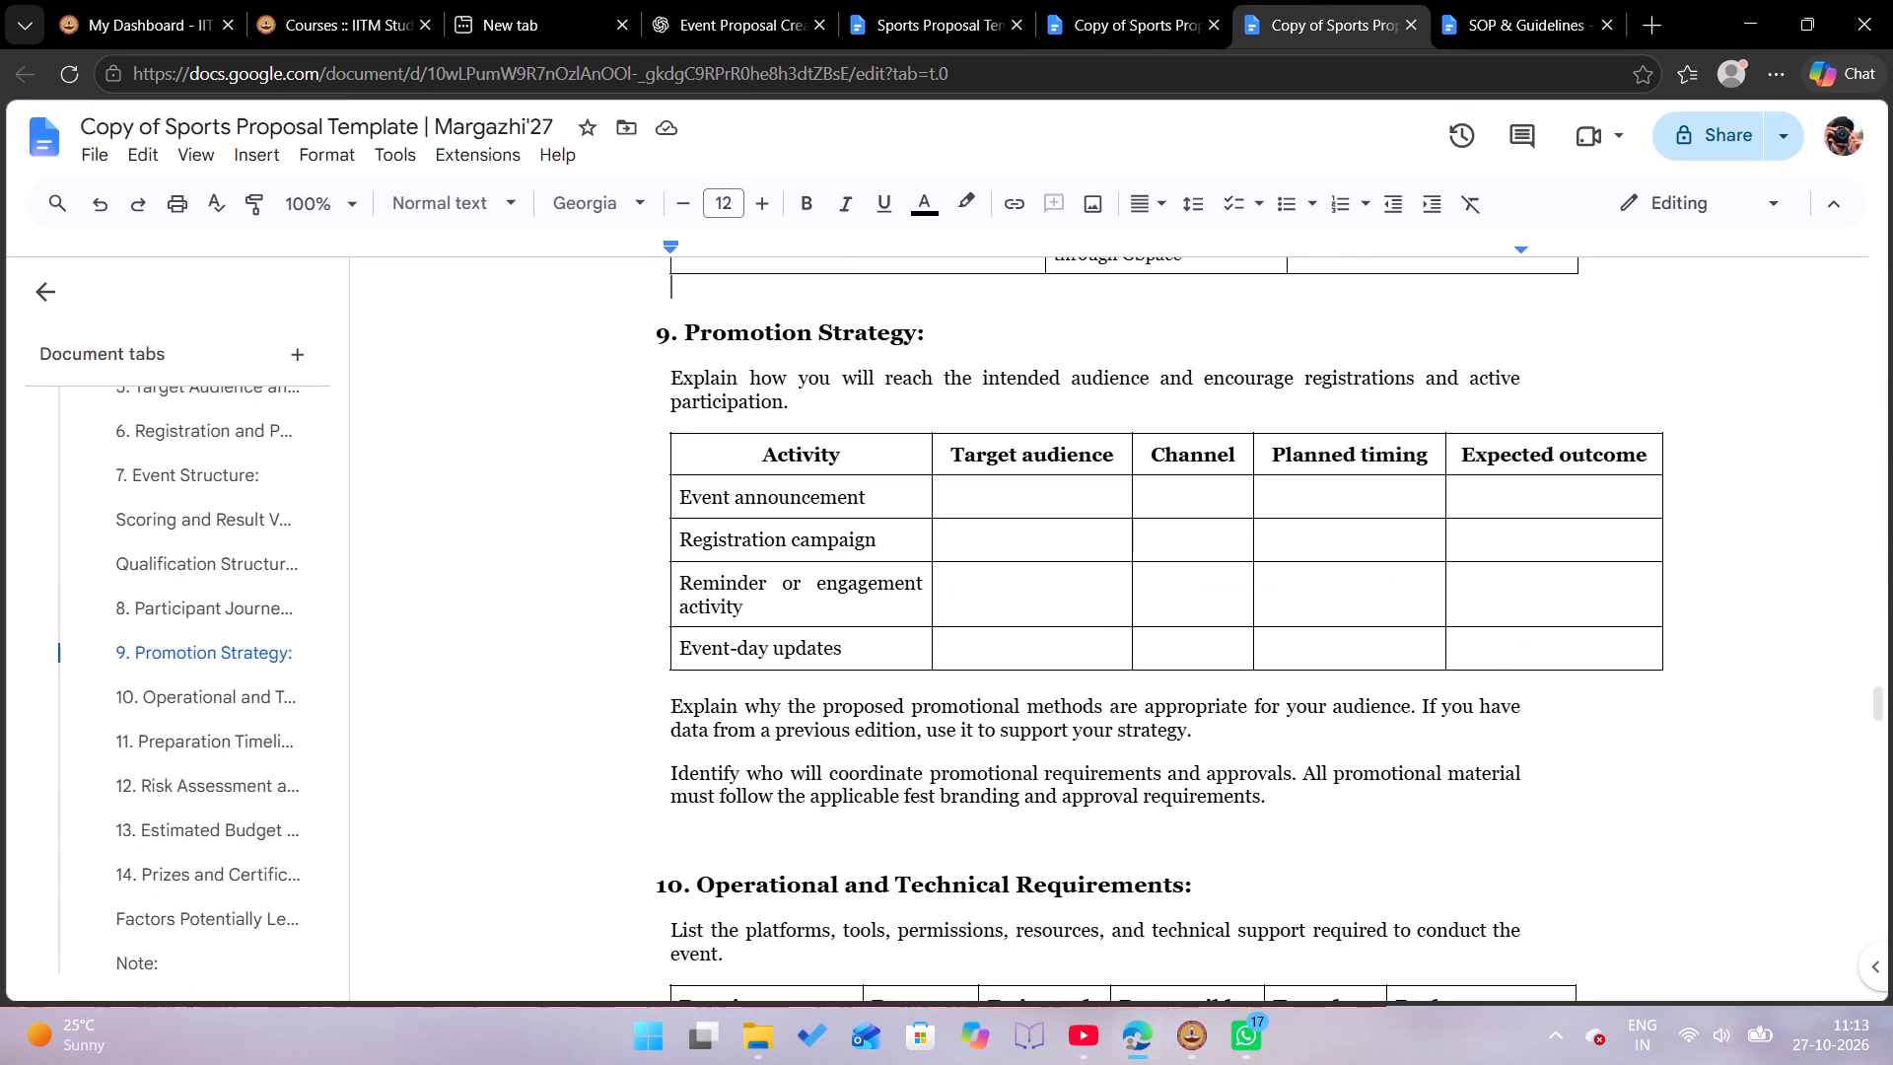
pyautogui.hotkey('ctrl', 'v')
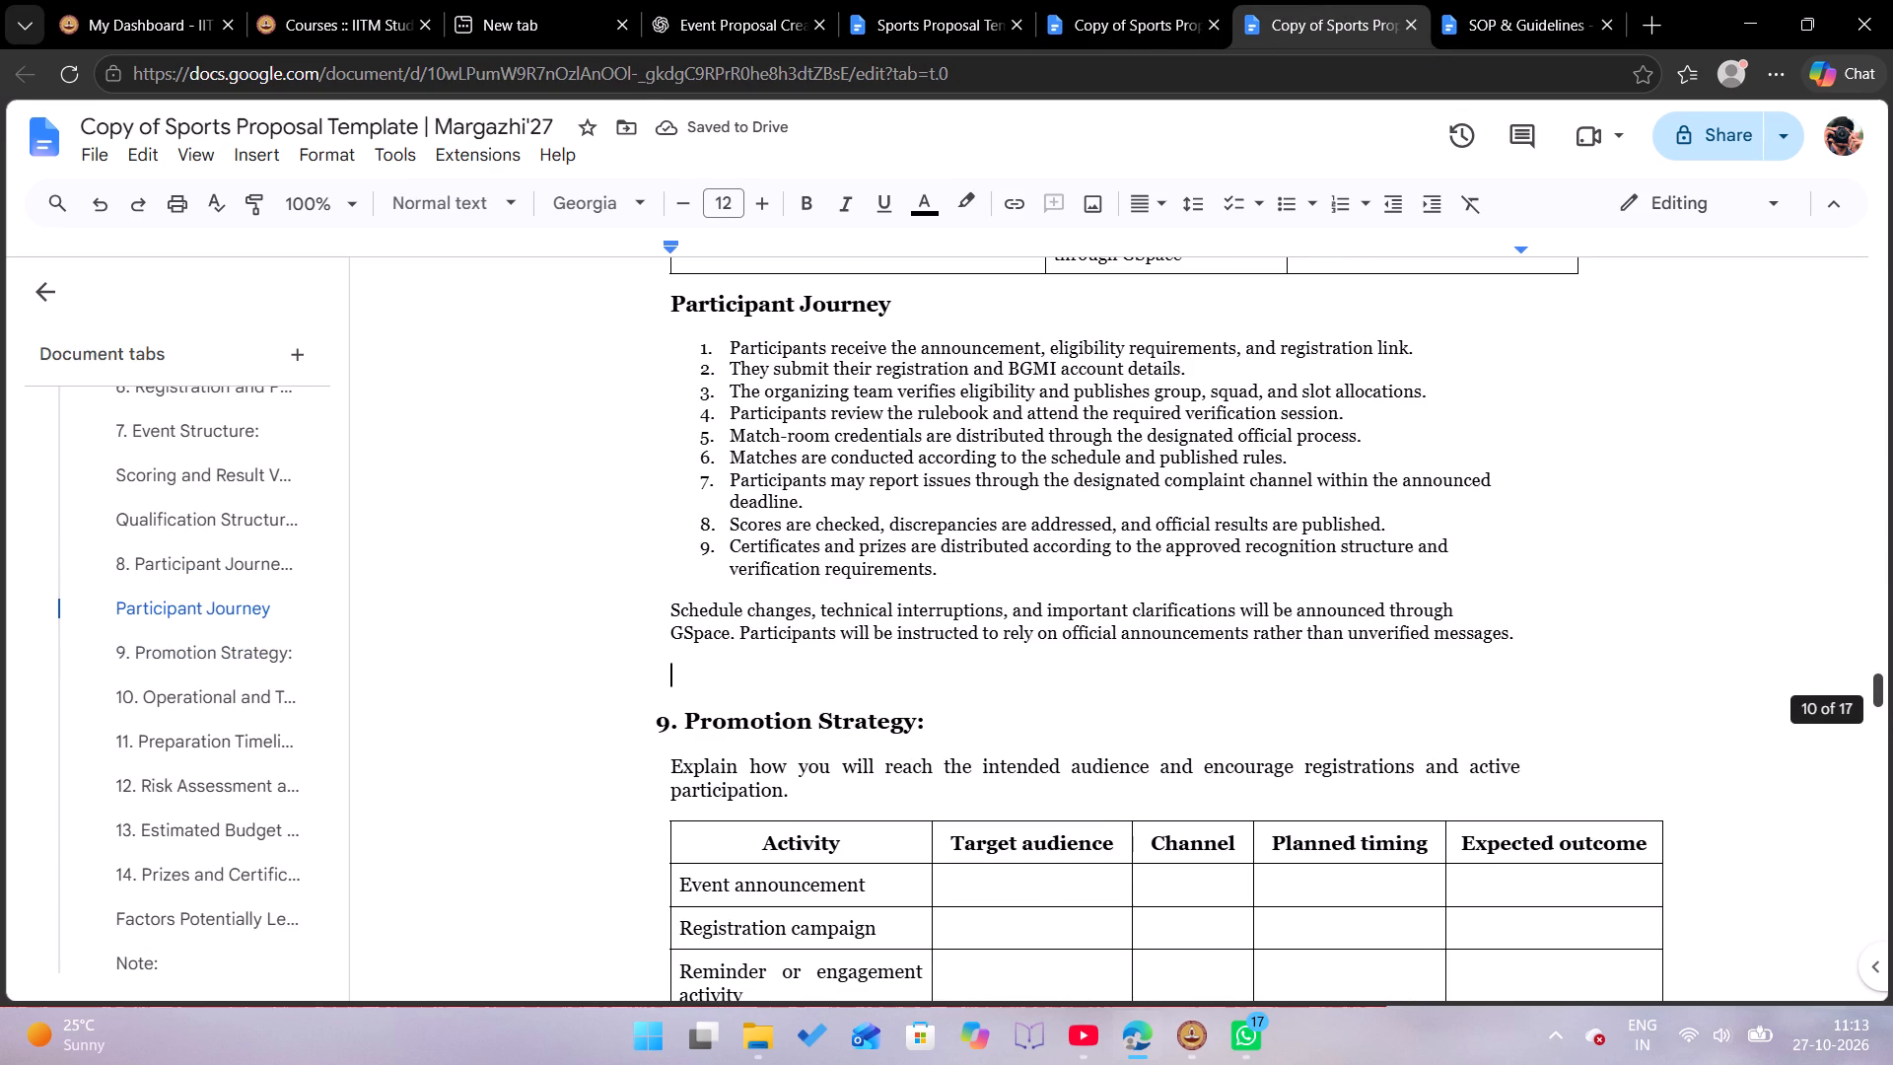
# Replace section 9's instruction text above the promotion table with the draft's introductory paragraph starting "The promotion plan will focus on reaching eligible IITM BS students".
pyautogui.moveTo(1880, 695); pyautogui.dragTo(1871, 723)
pyautogui.click(1093, 0)
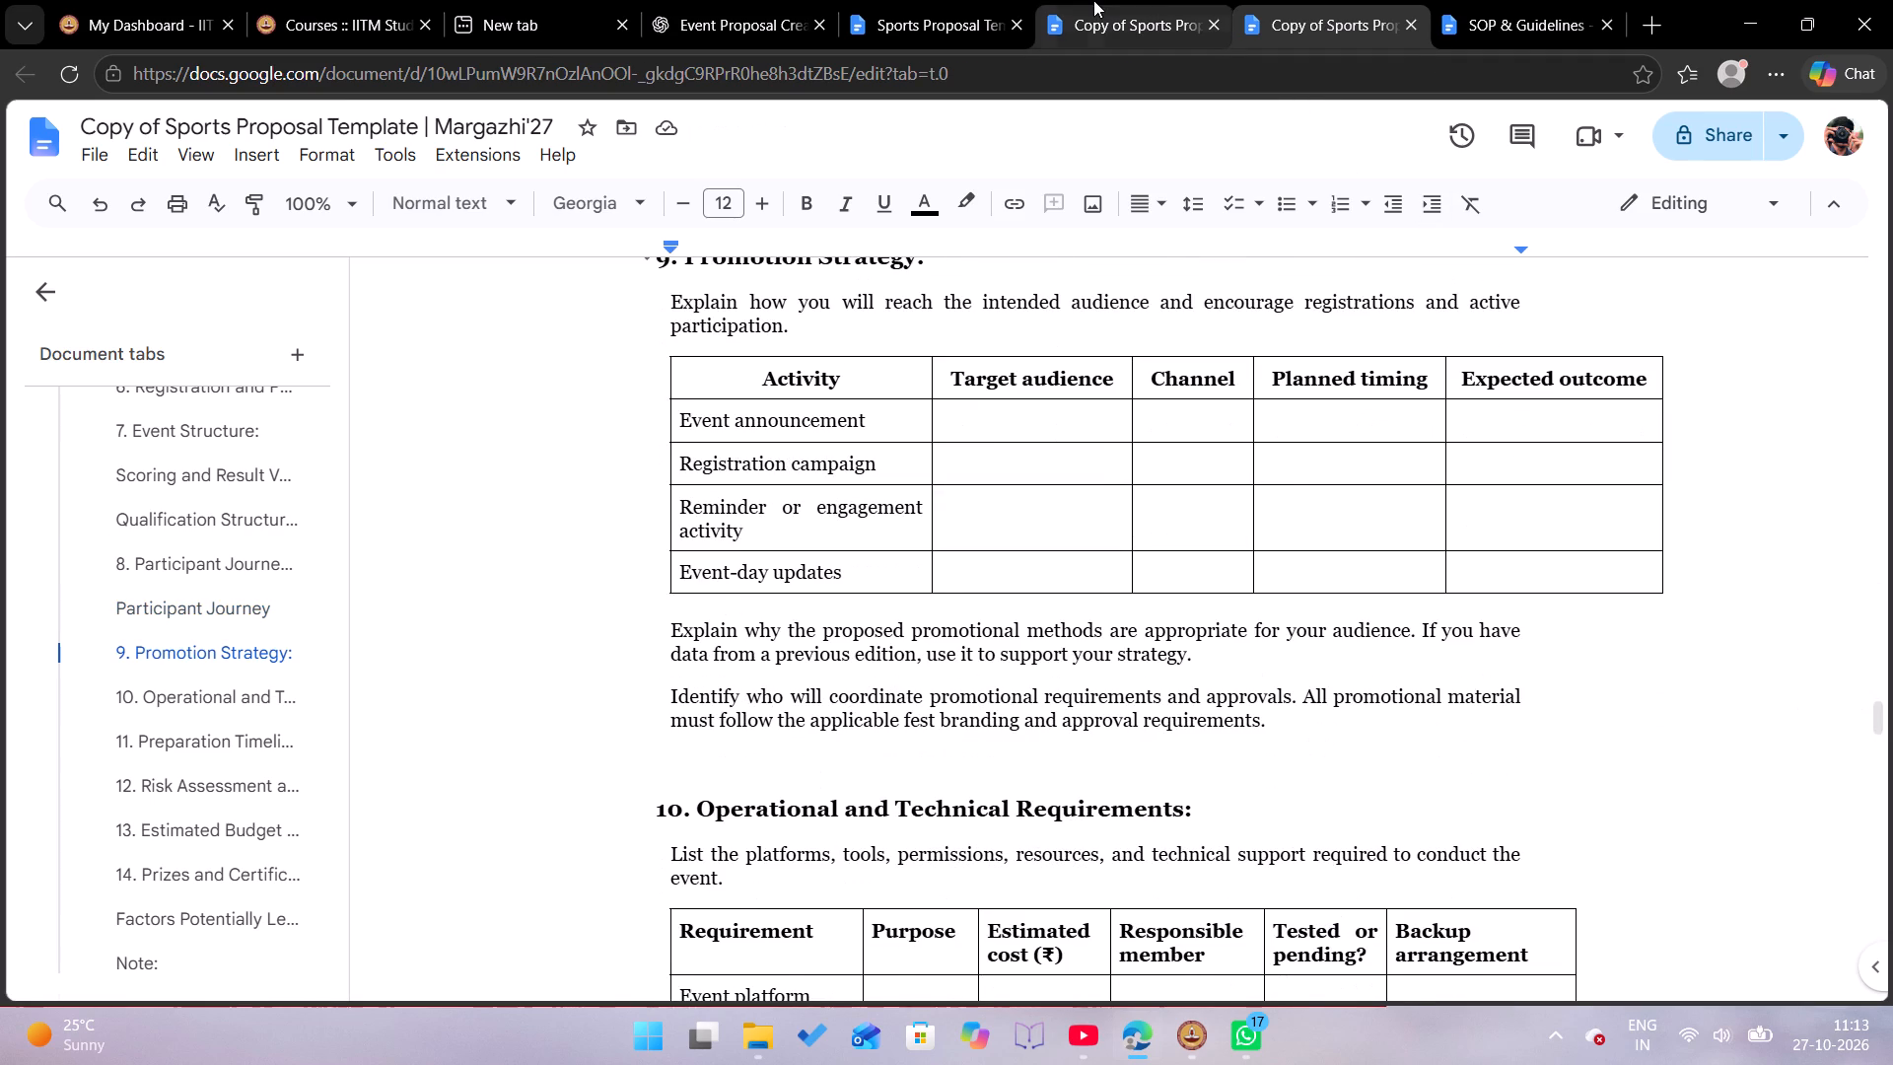
pyautogui.click(1108, 581)
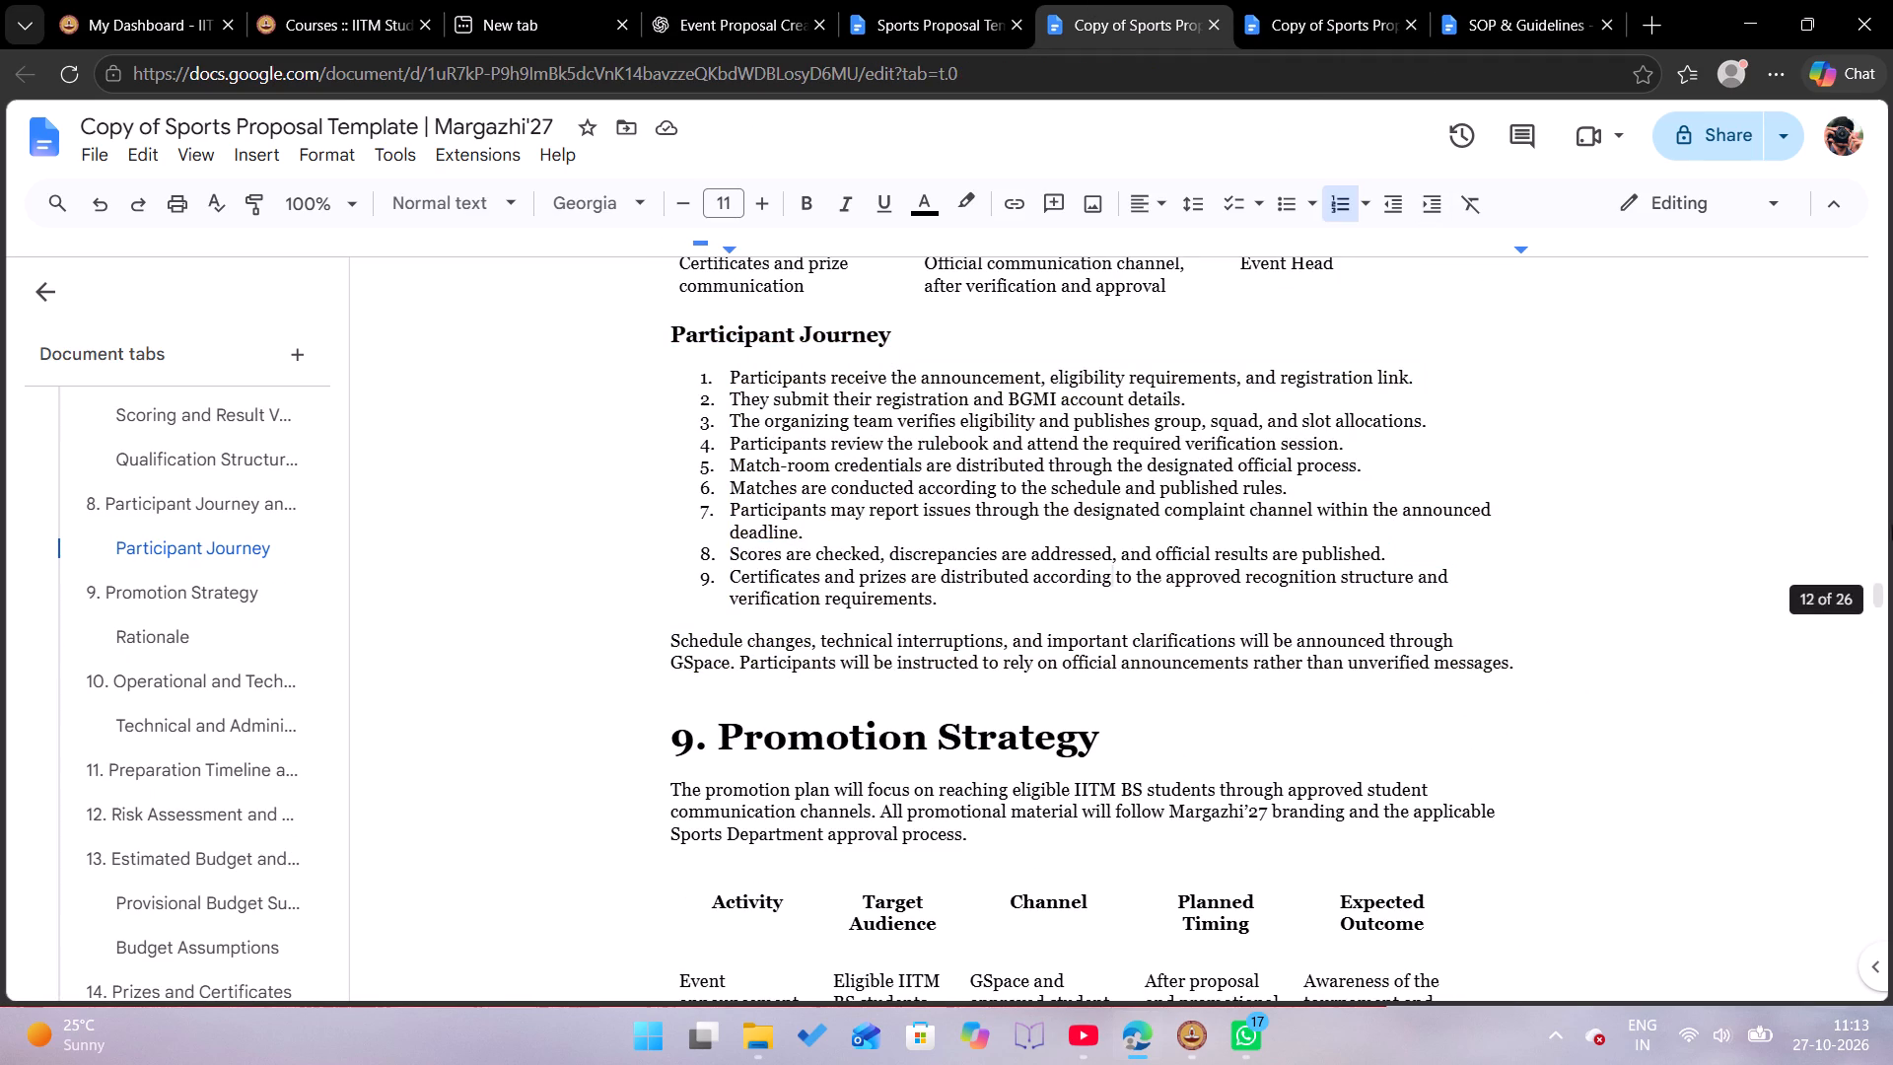
pyautogui.moveTo(1873, 588); pyautogui.dragTo(1871, 604)
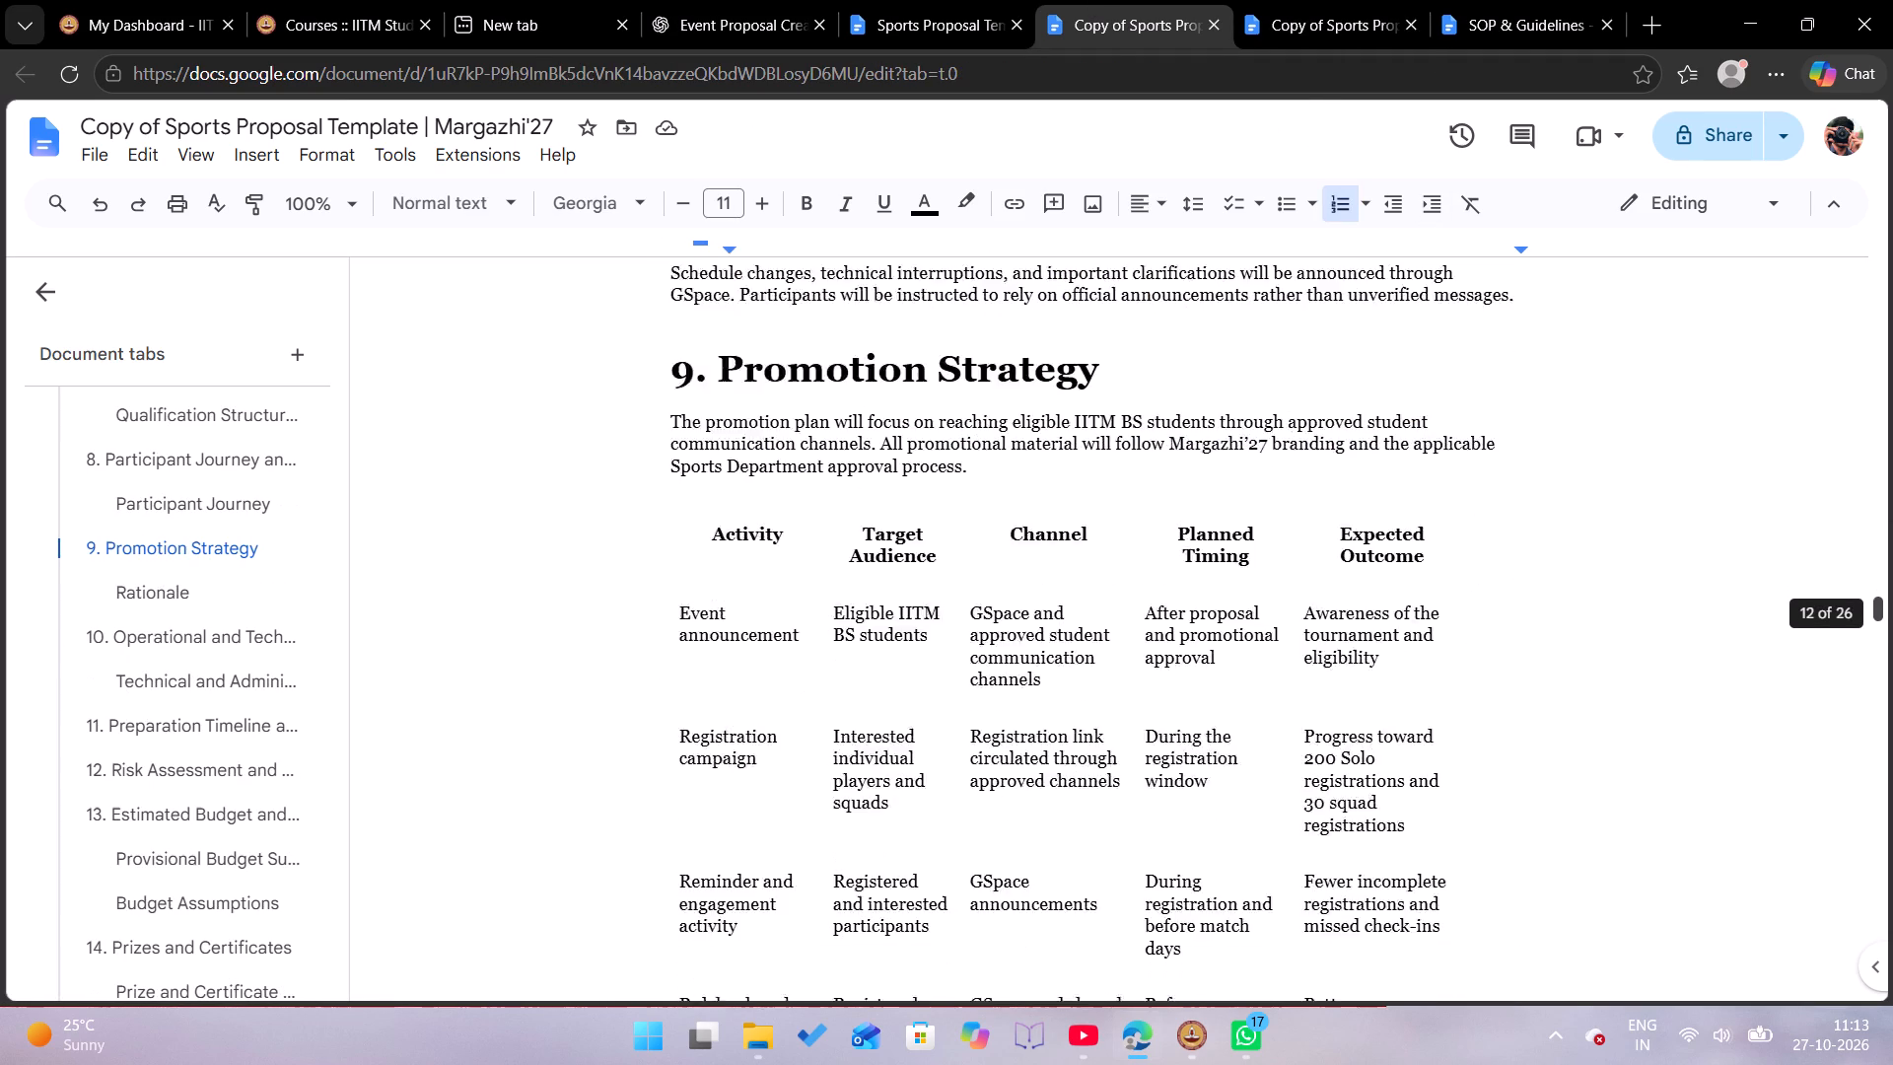
pyautogui.moveTo(1871, 604); pyautogui.dragTo(1871, 605)
pyautogui.moveTo(674, 311); pyautogui.dragTo(977, 359)
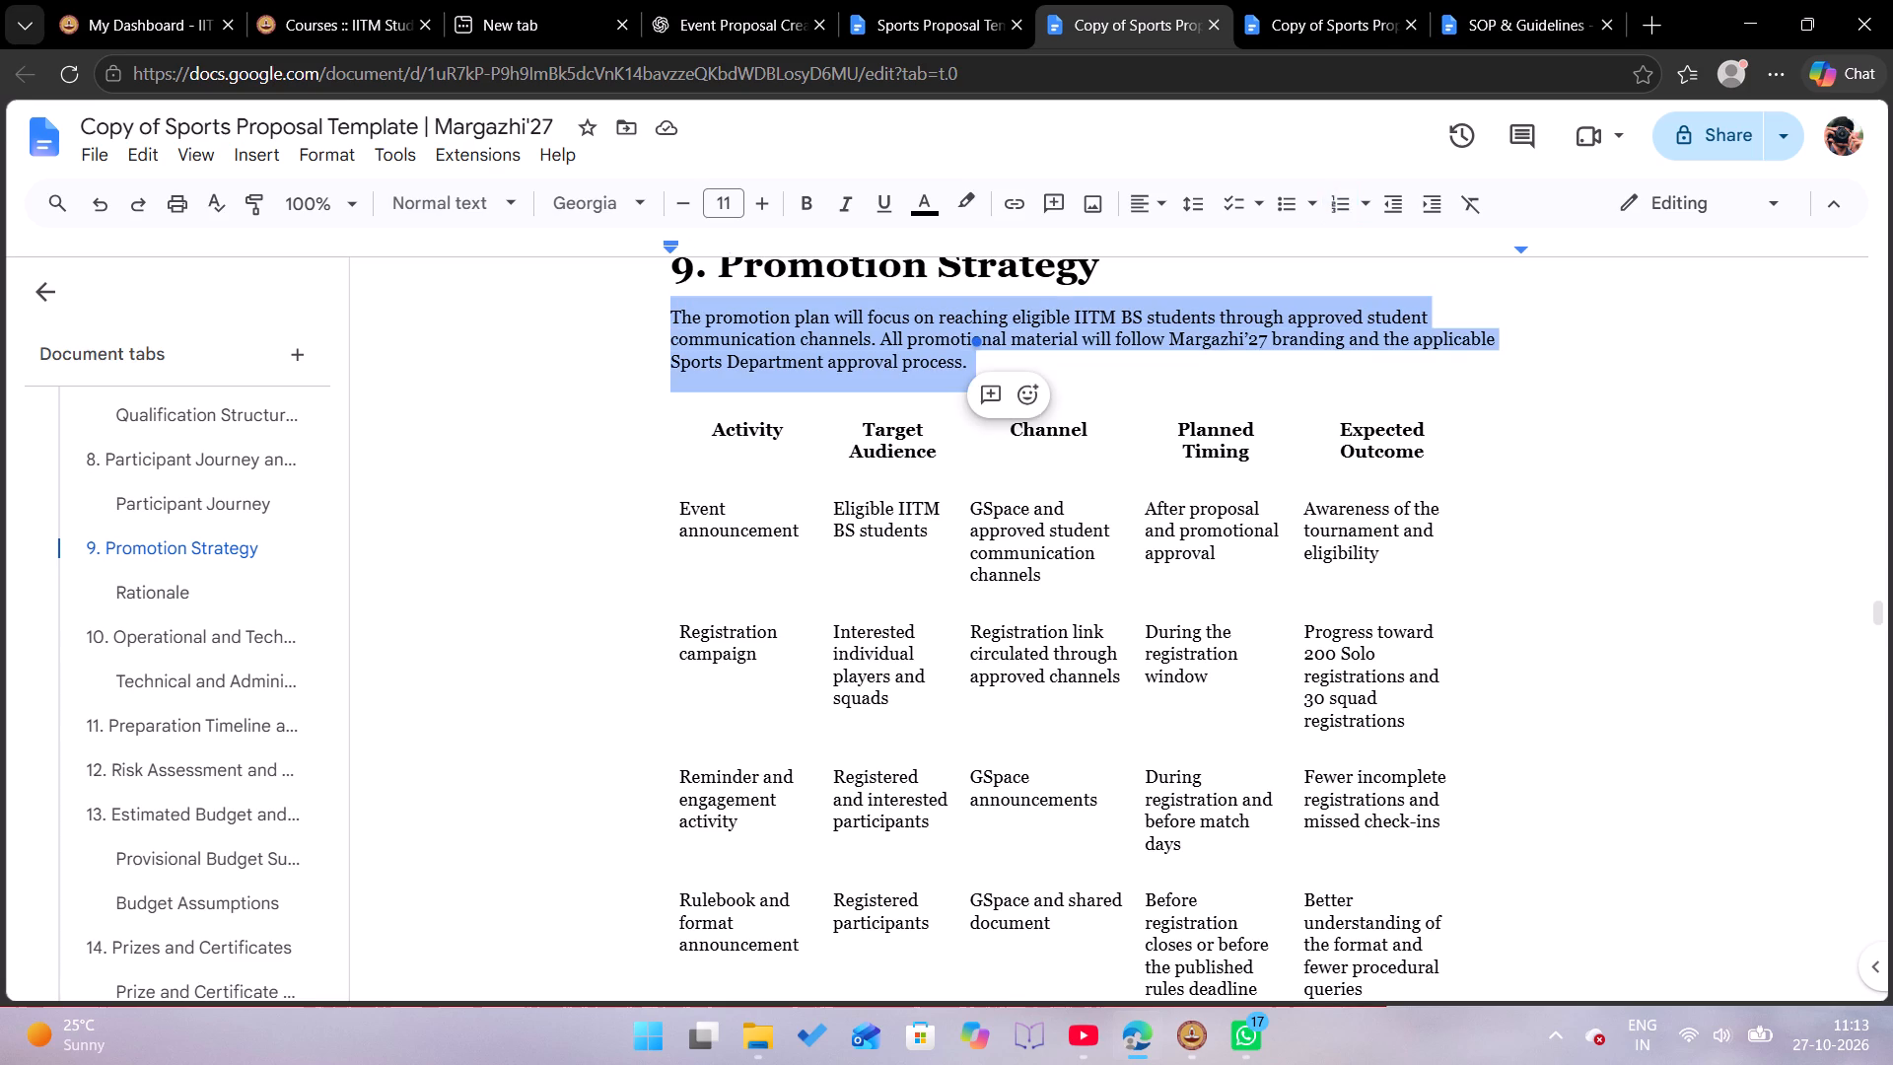
pyautogui.hotkey('ctrl', 'c')
pyautogui.click(1309, 0)
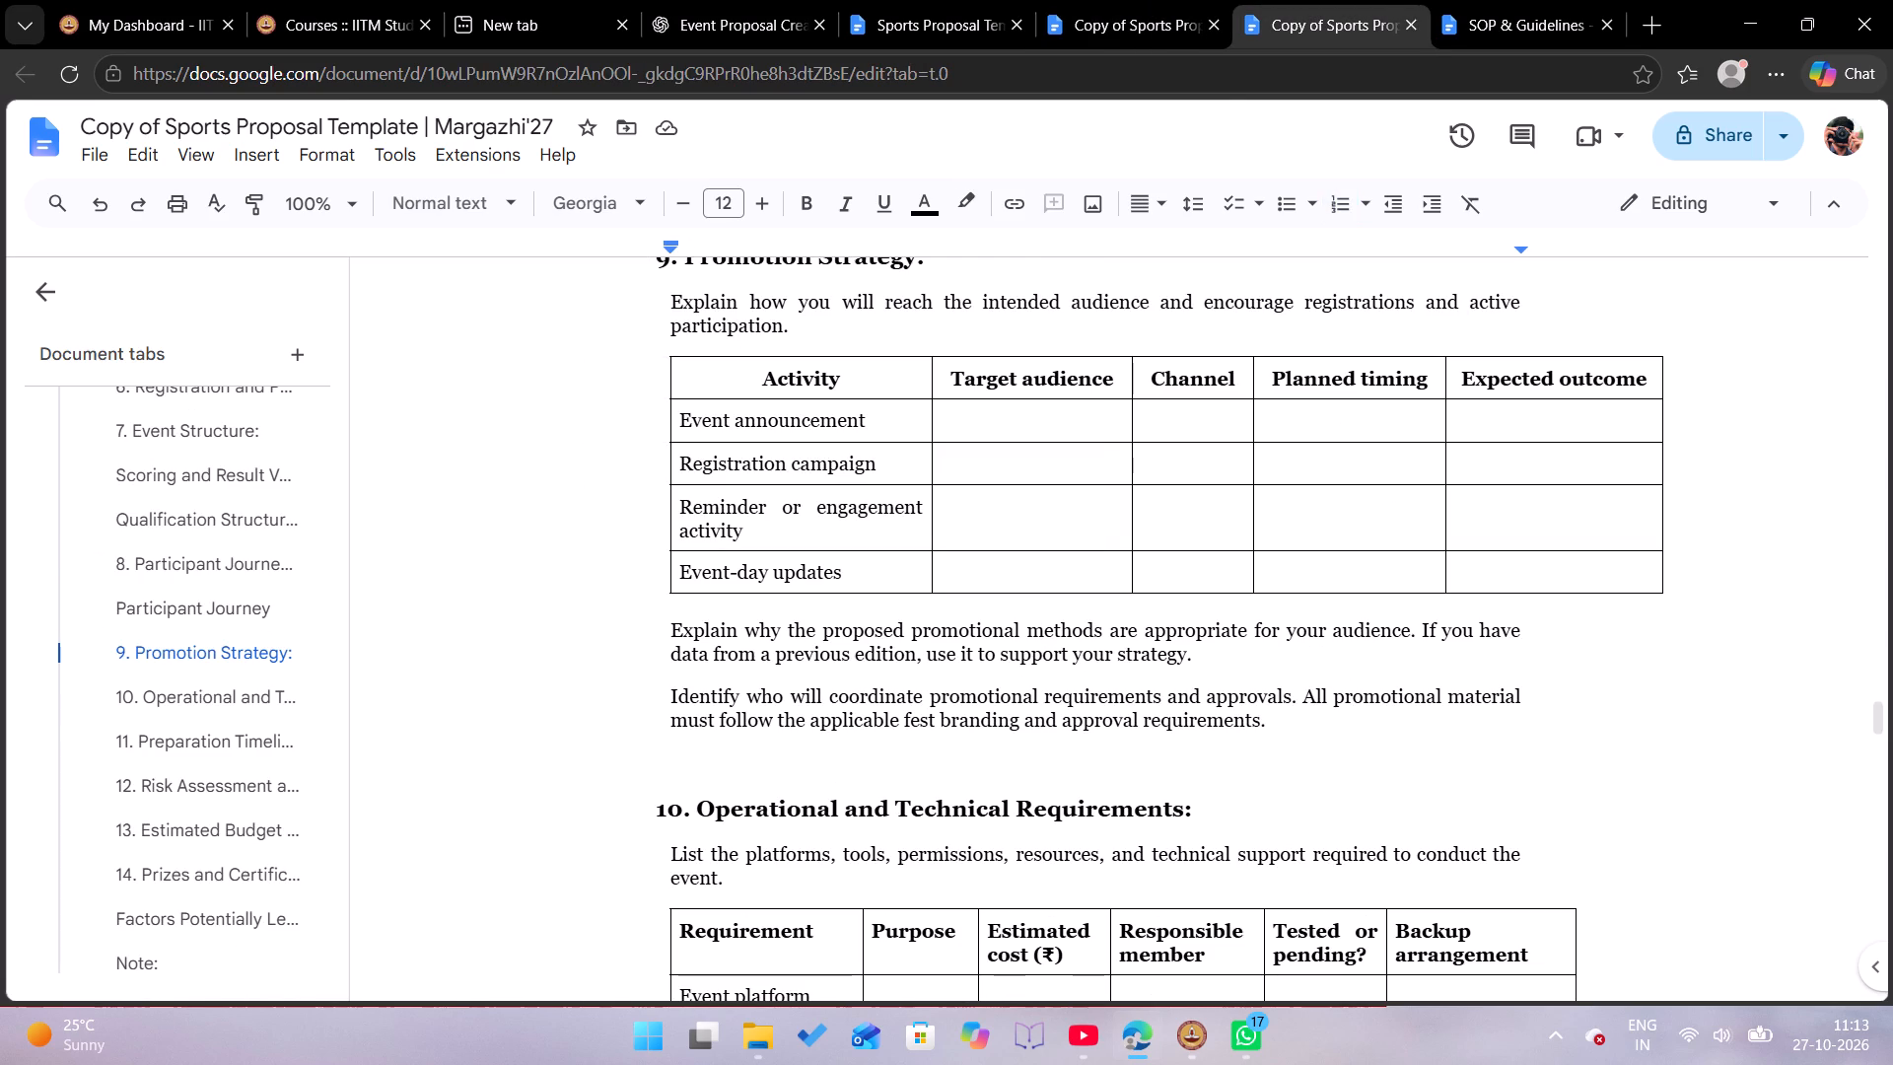
pyautogui.moveTo(667, 301); pyautogui.dragTo(800, 327)
pyautogui.press('BackSpace')
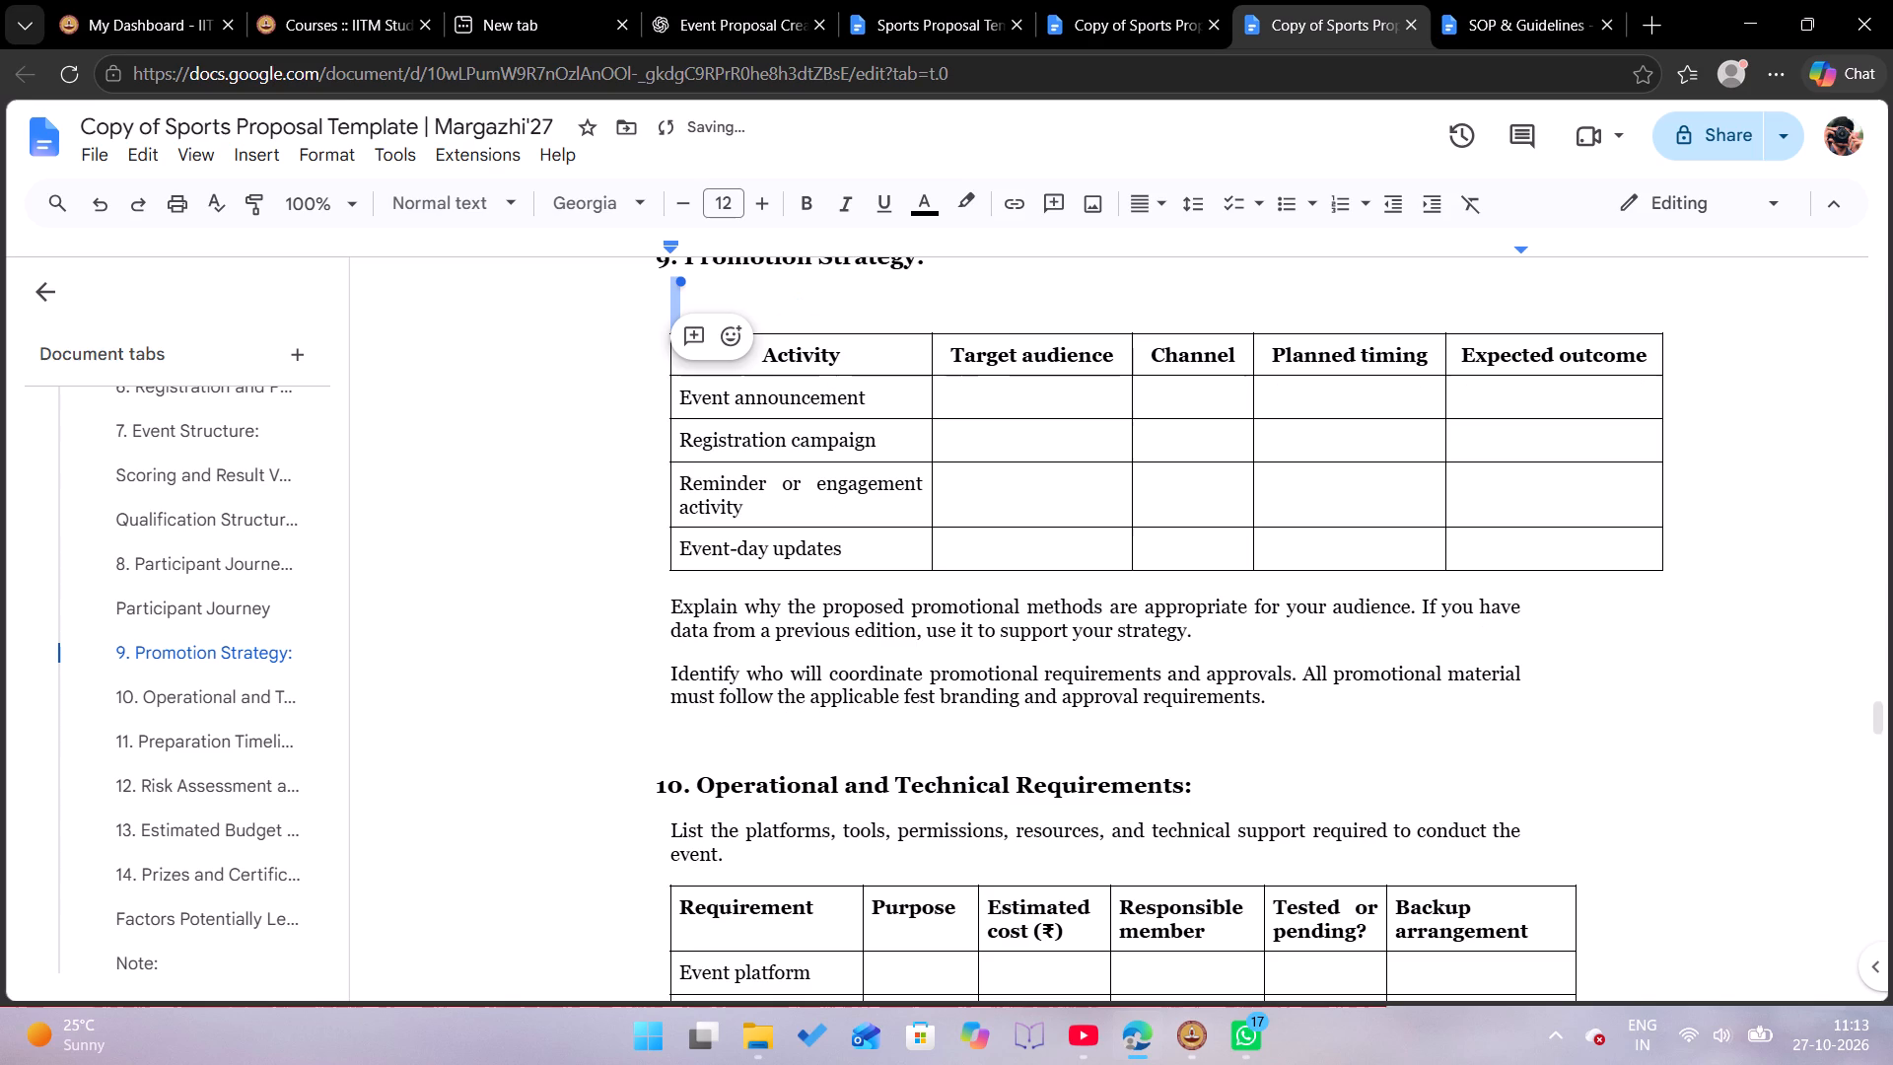
pyautogui.hotkey('ctrl', 'v')
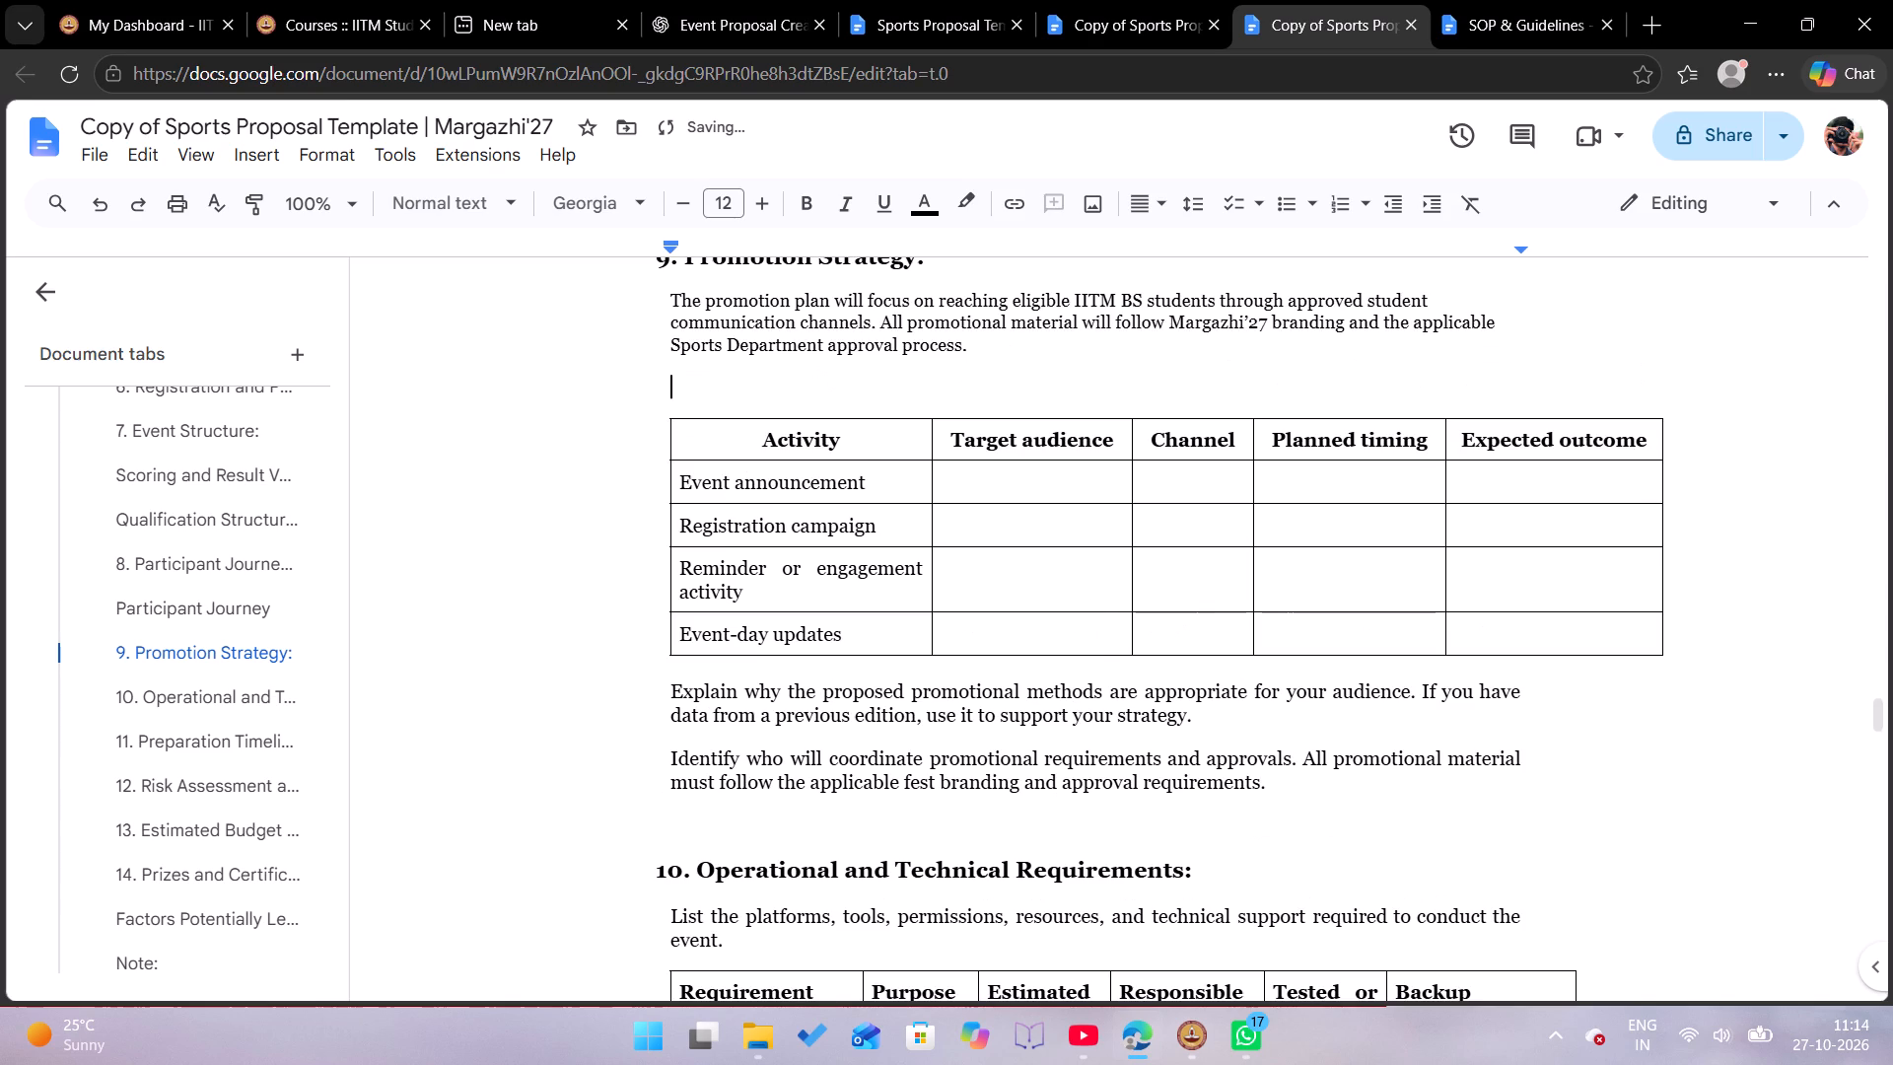
# Remove the blank line between section 9's introductory paragraph and the promotion table.
pyautogui.press('BackSpace')
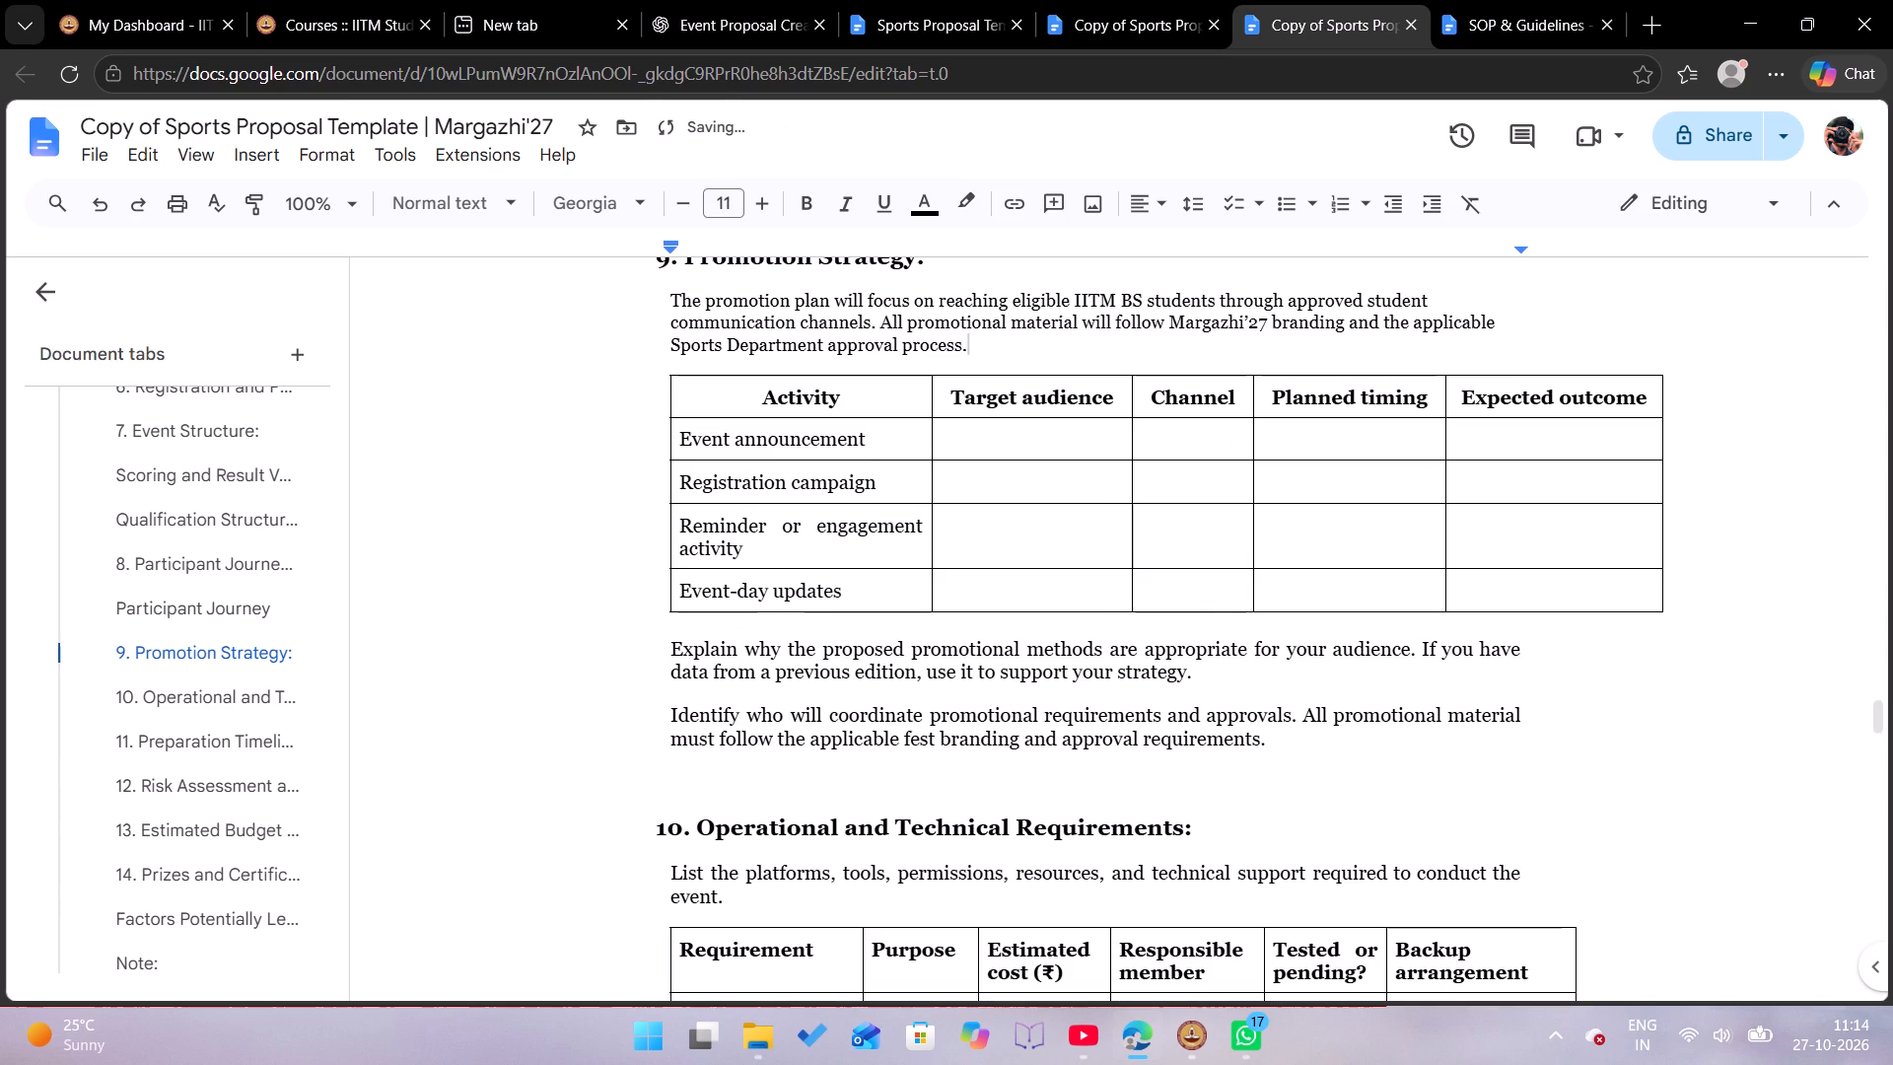
# Copy the draft's Event announcement target audience, "Eligible IITM BS students", into the matching cell of the template's promotion table.
pyautogui.click(1174, 0)
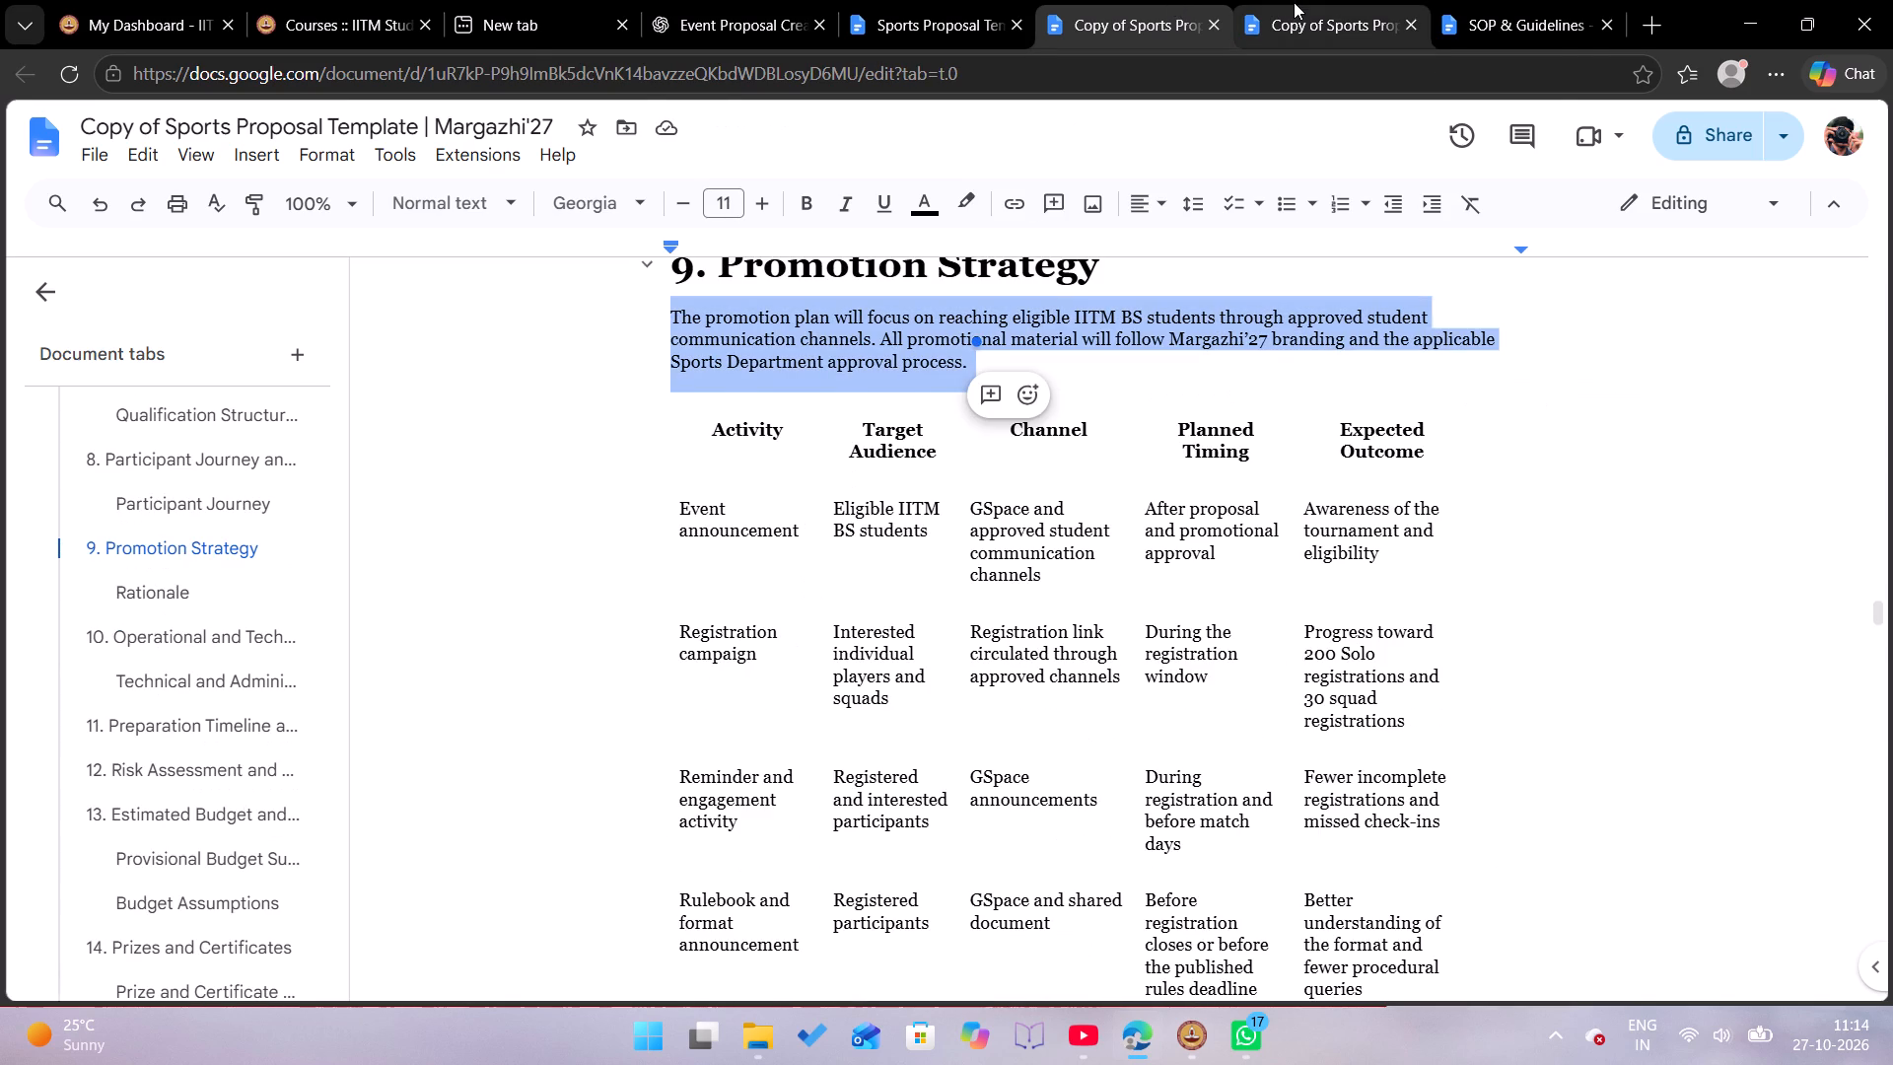
pyautogui.click(1294, 2)
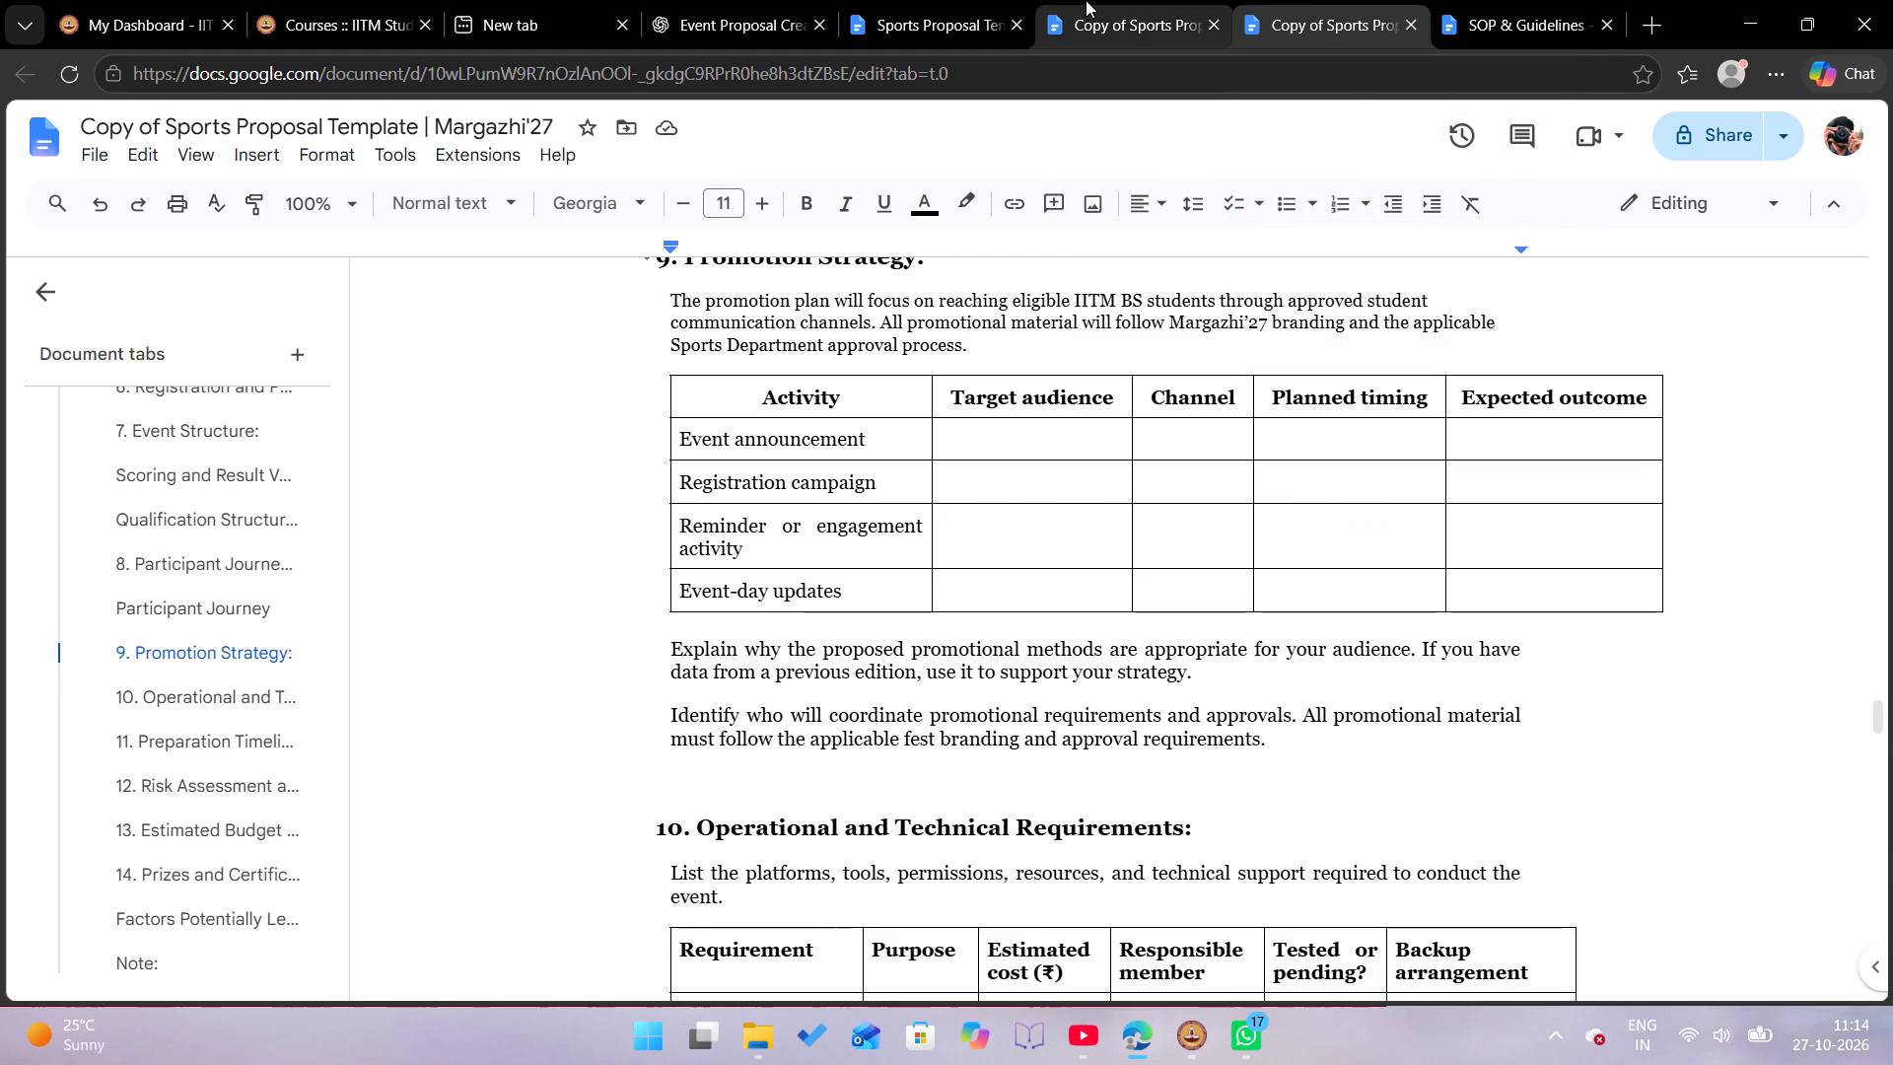
pyautogui.click(1086, 0)
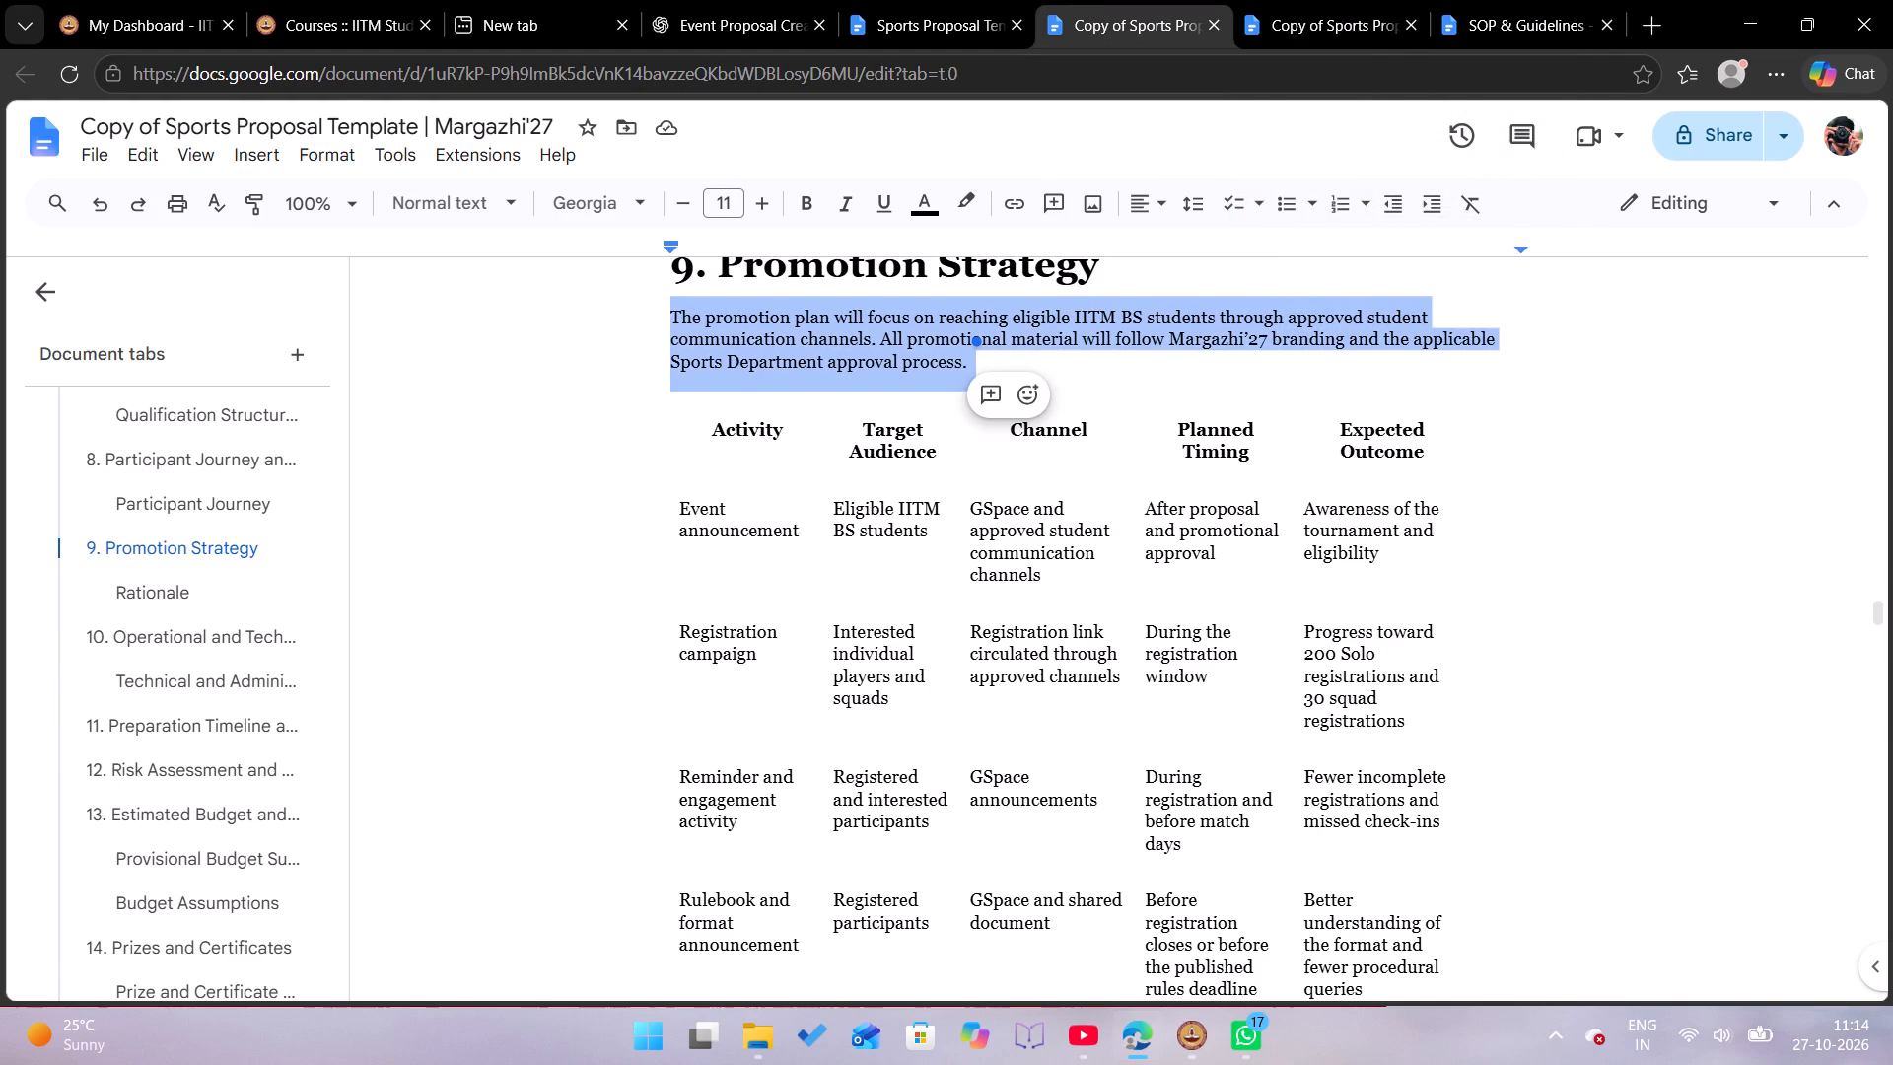
pyautogui.moveTo(837, 503); pyautogui.dragTo(927, 524)
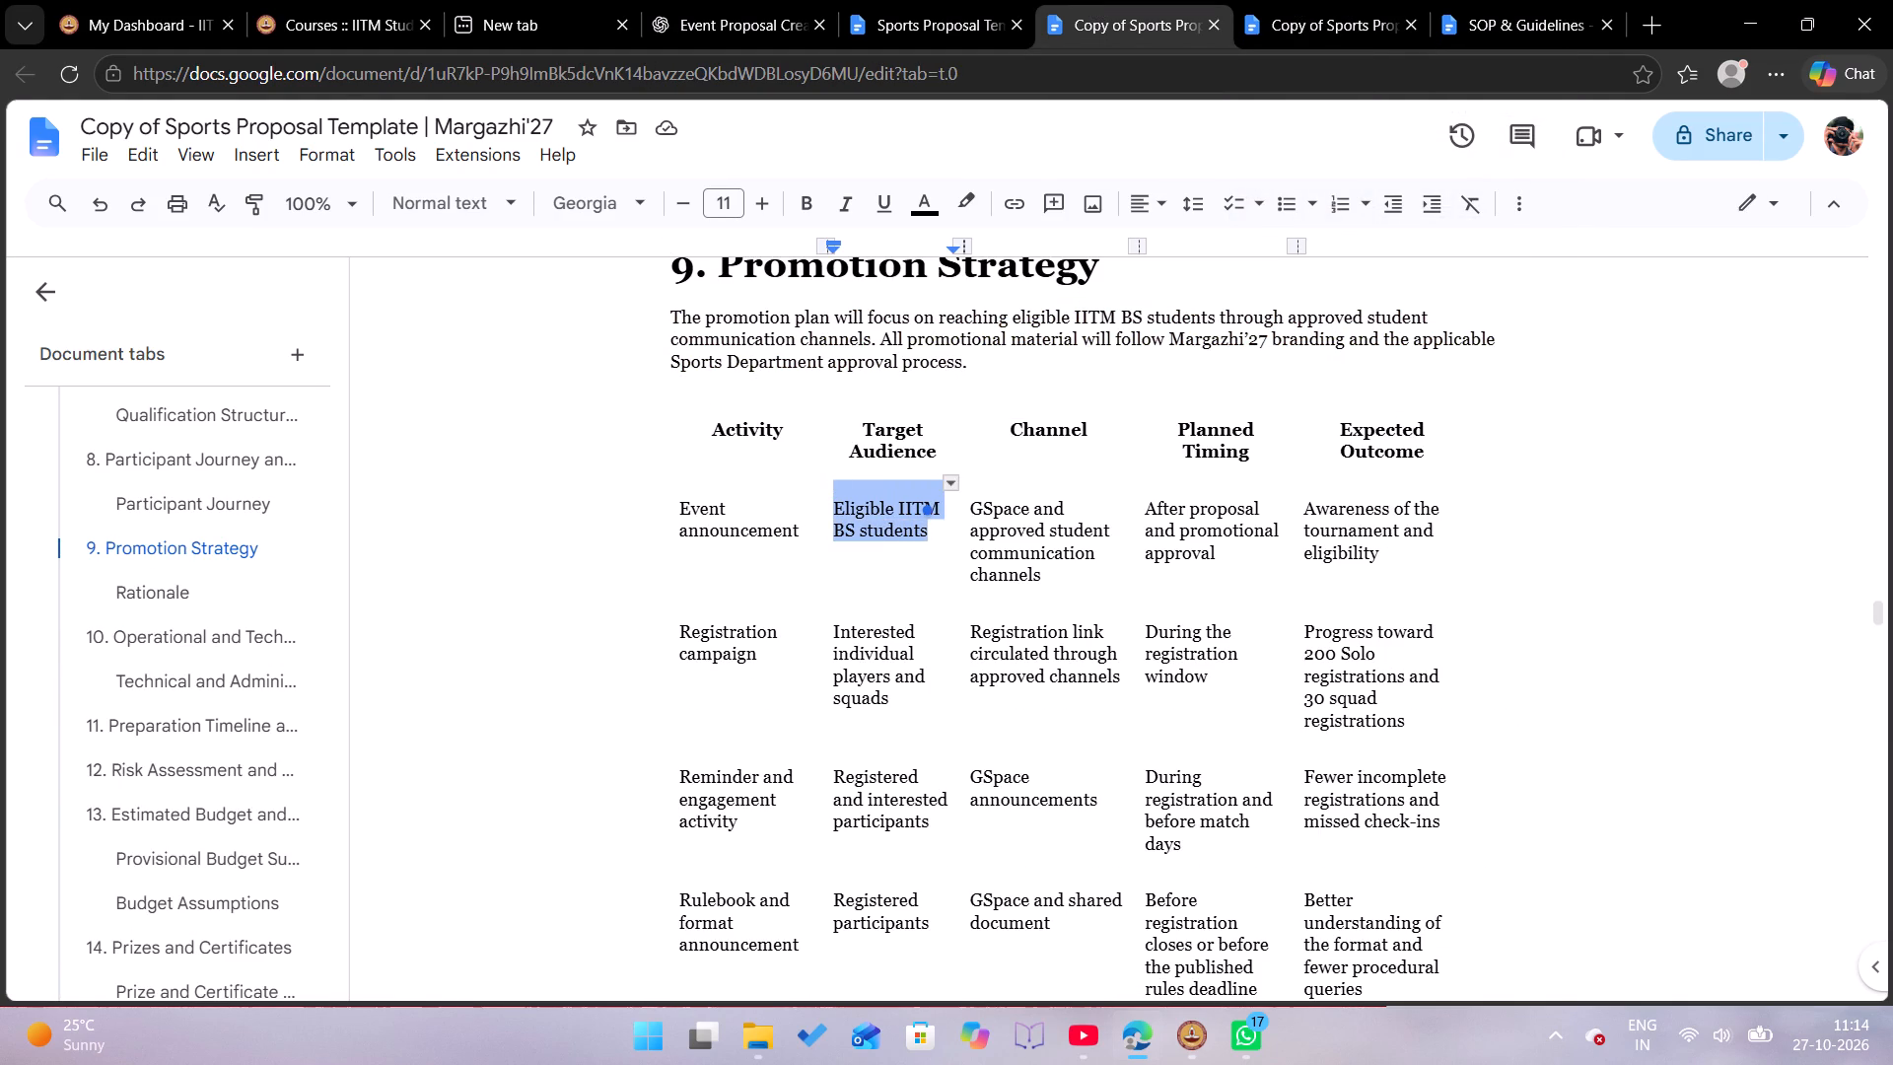
pyautogui.moveTo(927, 524); pyautogui.dragTo(930, 524)
pyautogui.hotkey('ctrl', 'c')
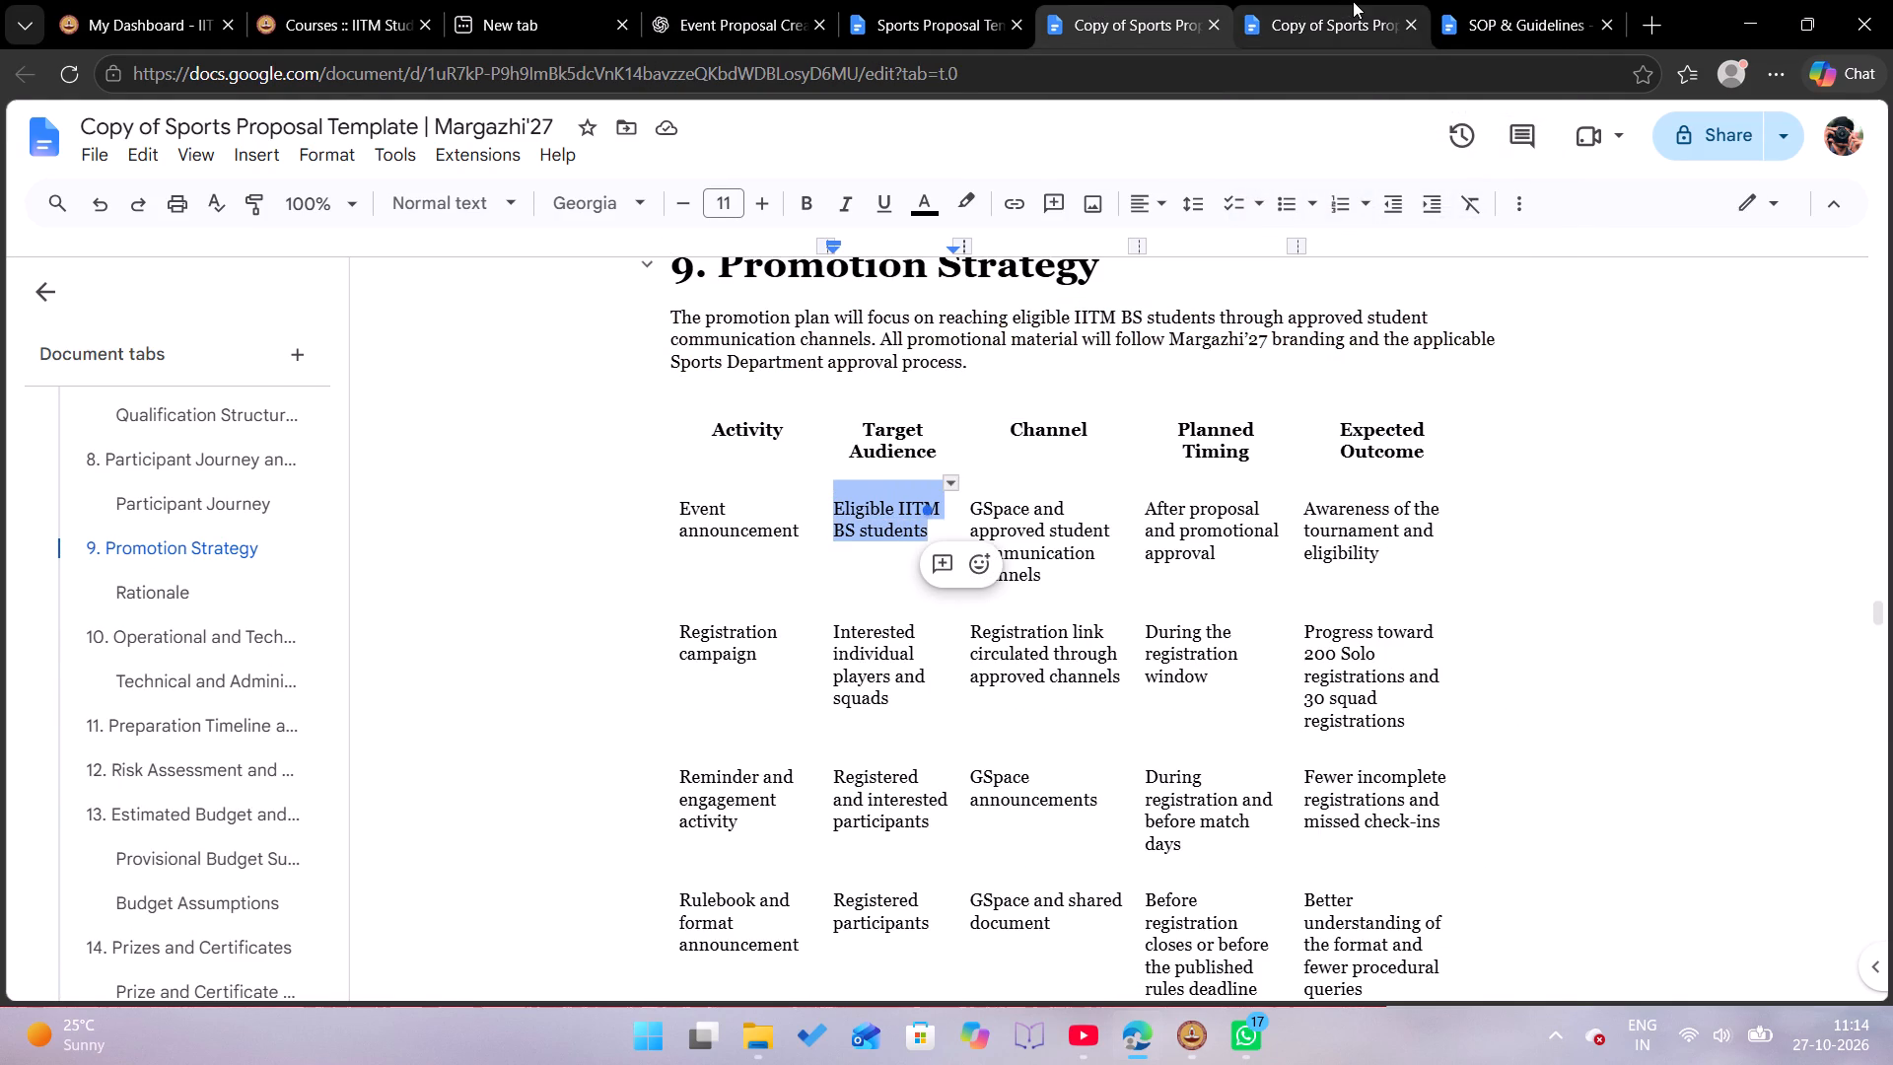
pyautogui.click(1353, 1)
pyautogui.click(952, 442)
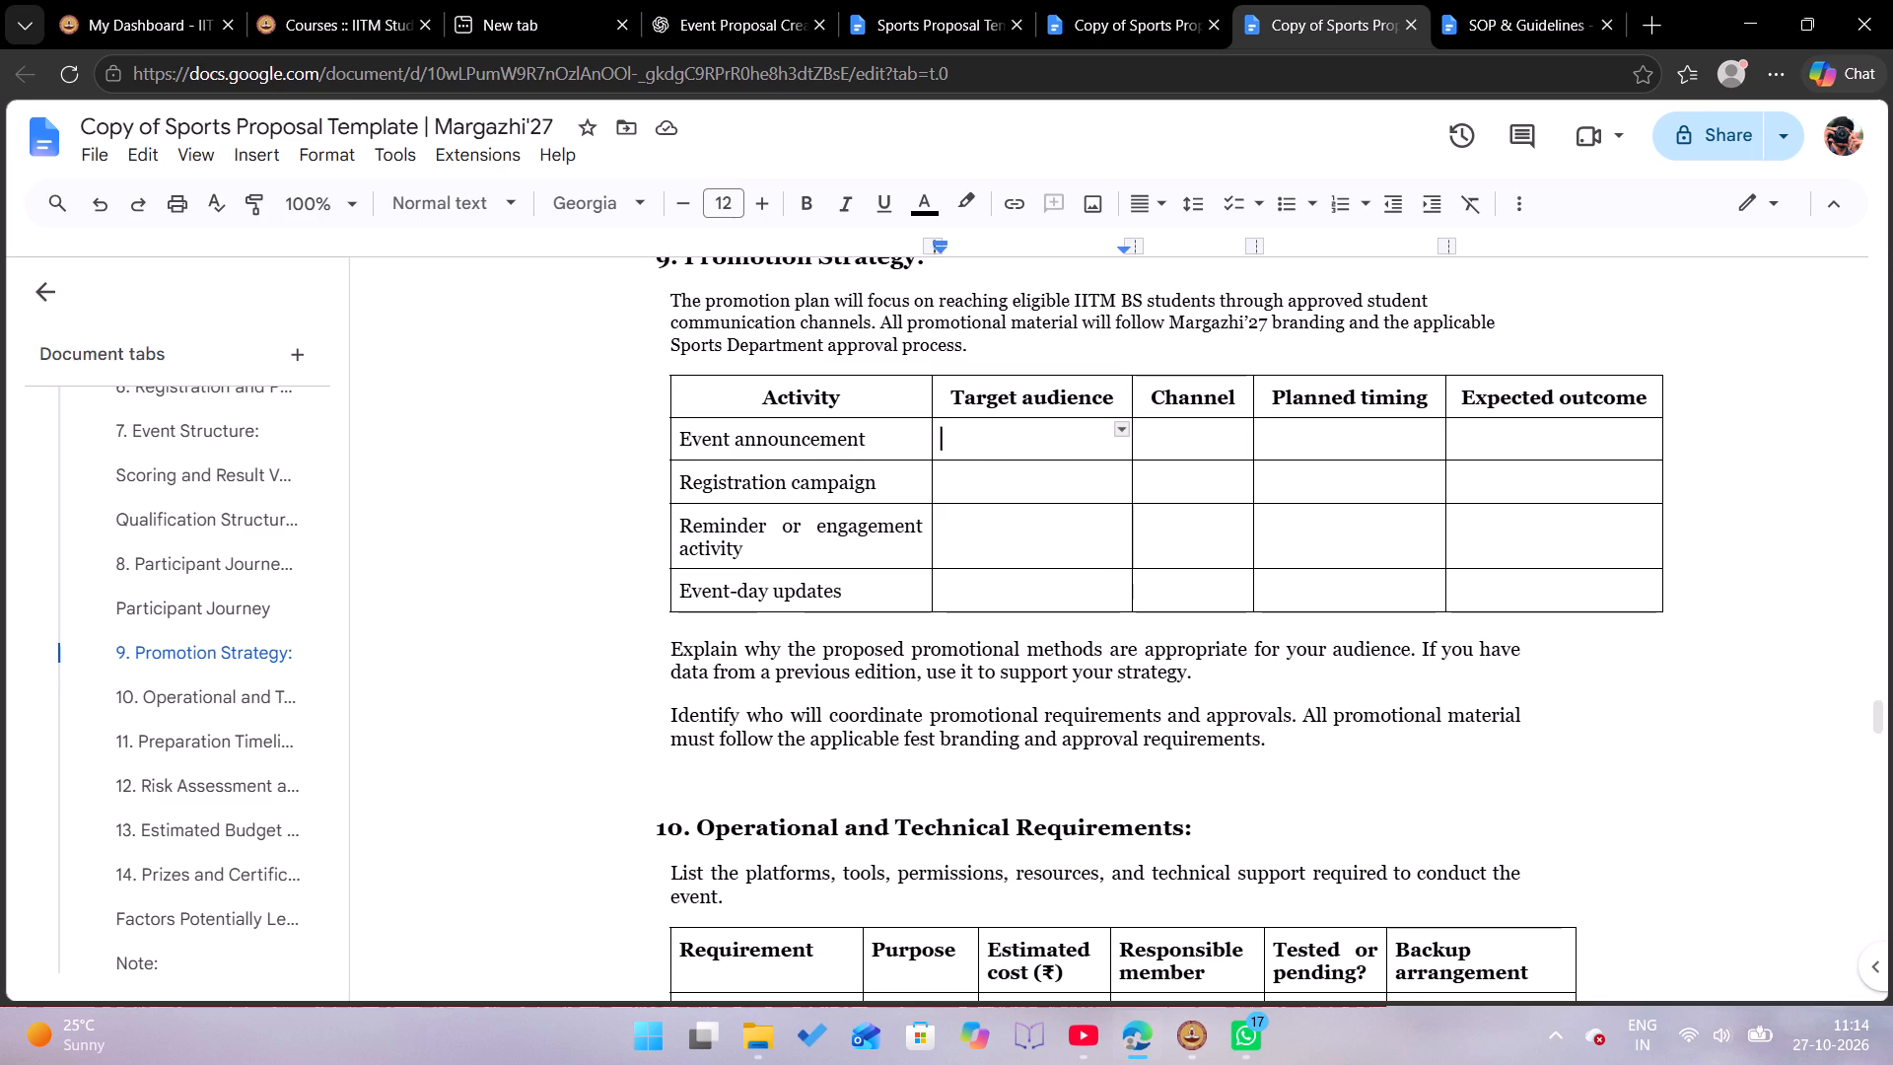
pyautogui.hotkey('ctrl', 'v')
# Copy the draft's Event announcement channel, "GSpace and approved student communication channels", into the template table's Channel cell.
pyautogui.click(1123, 3)
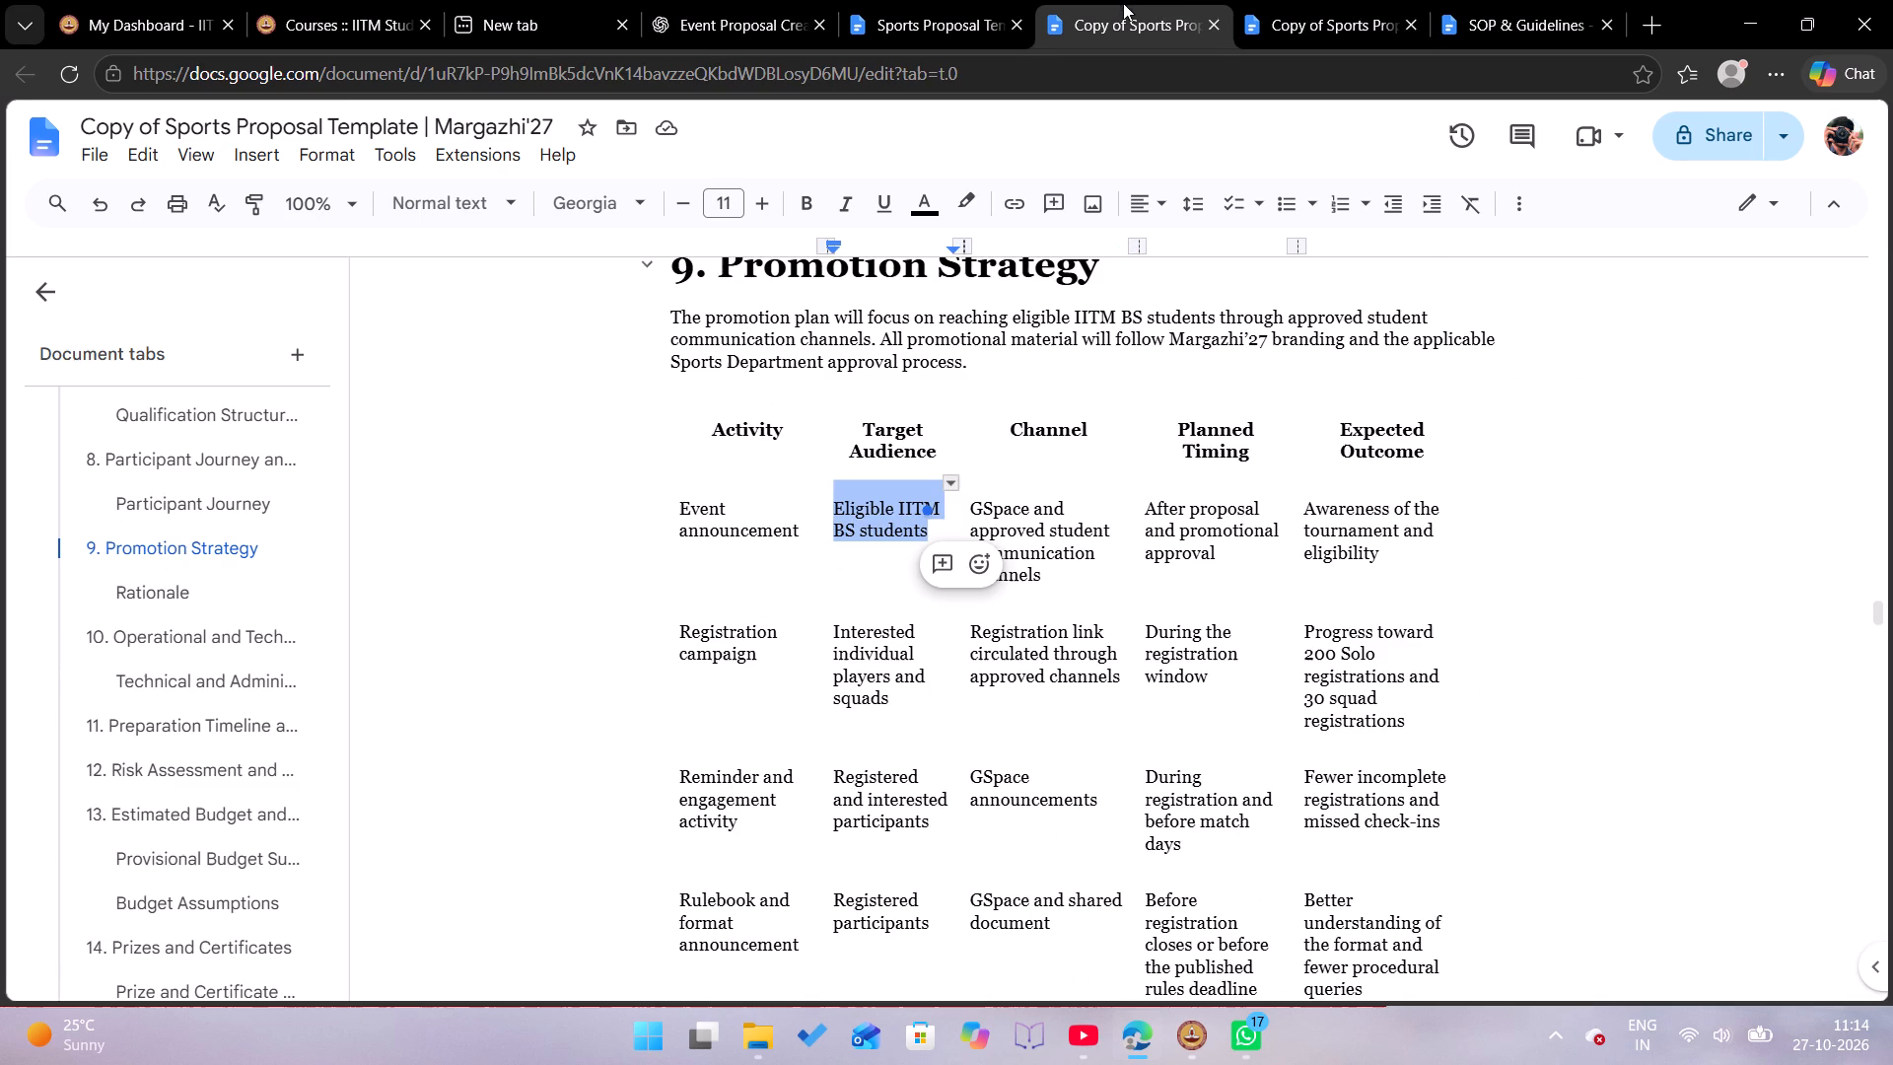
pyautogui.click(1048, 485)
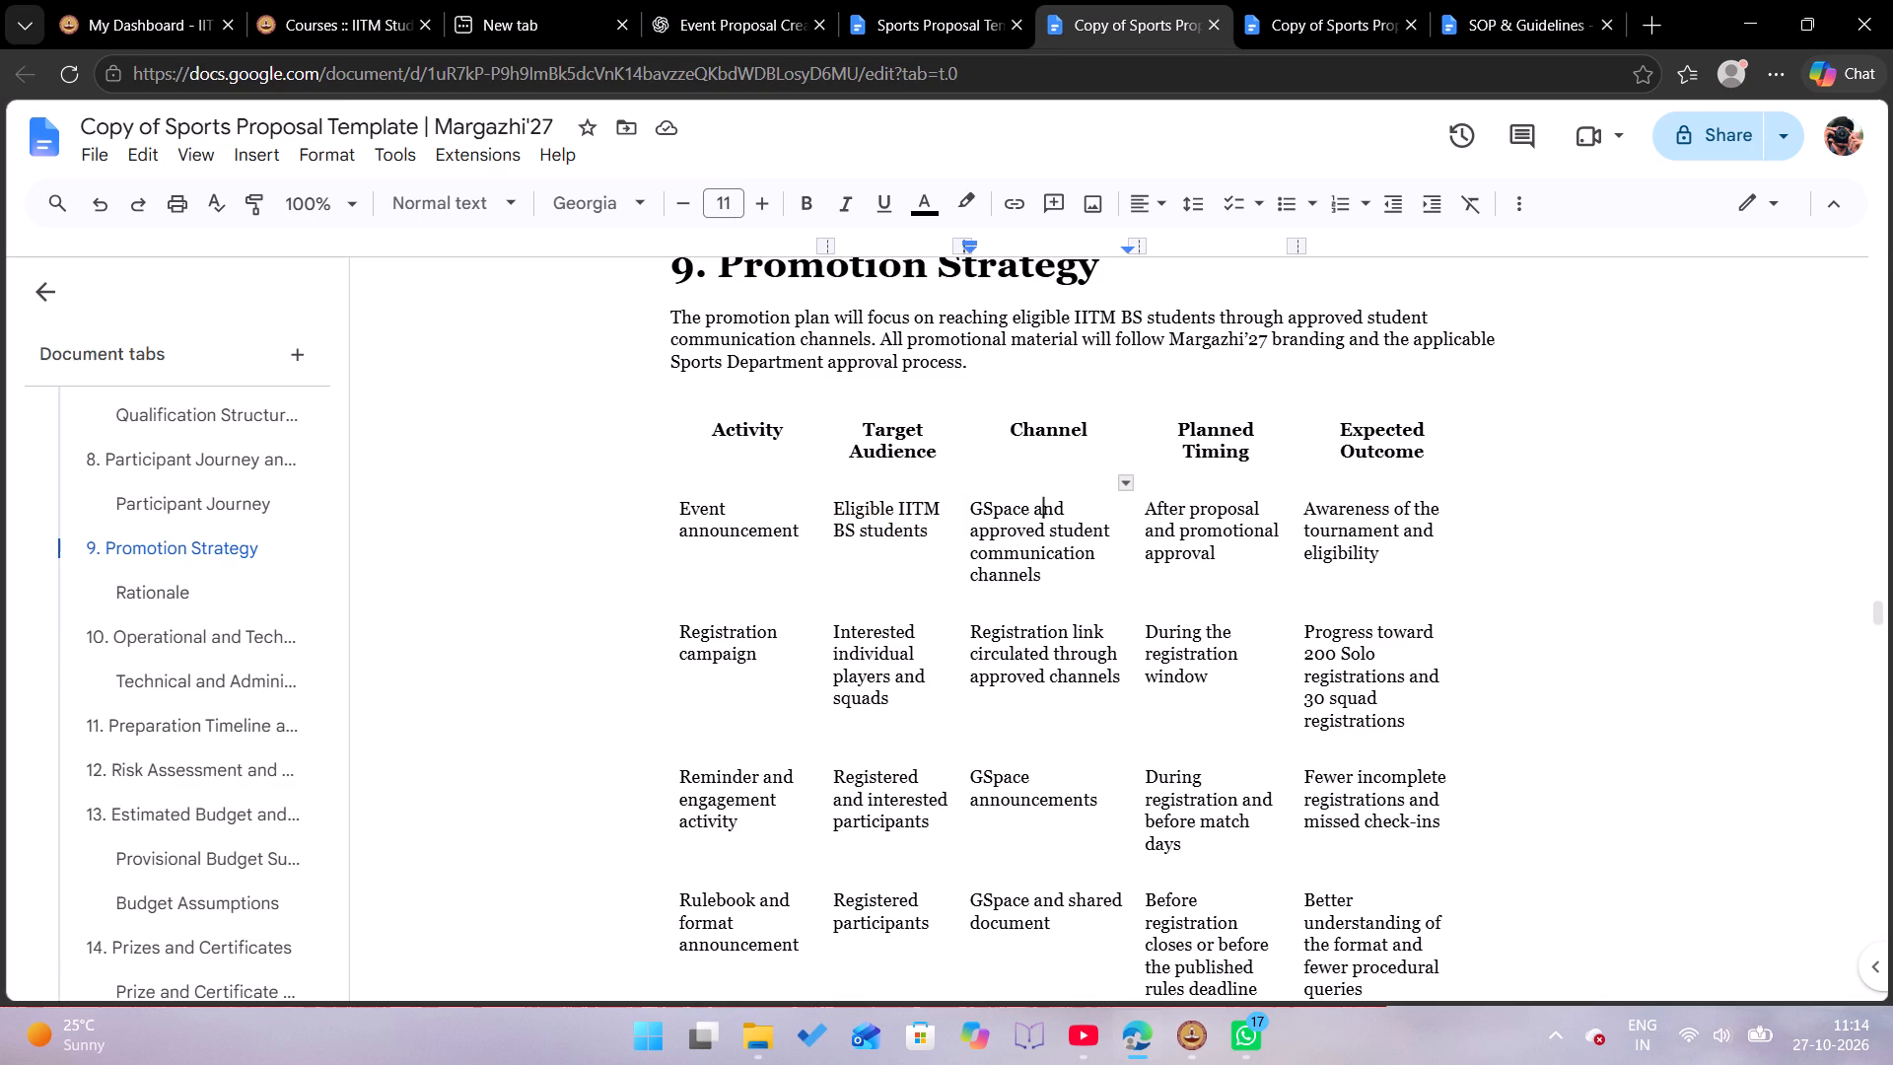
pyautogui.moveTo(972, 502); pyautogui.dragTo(1045, 569)
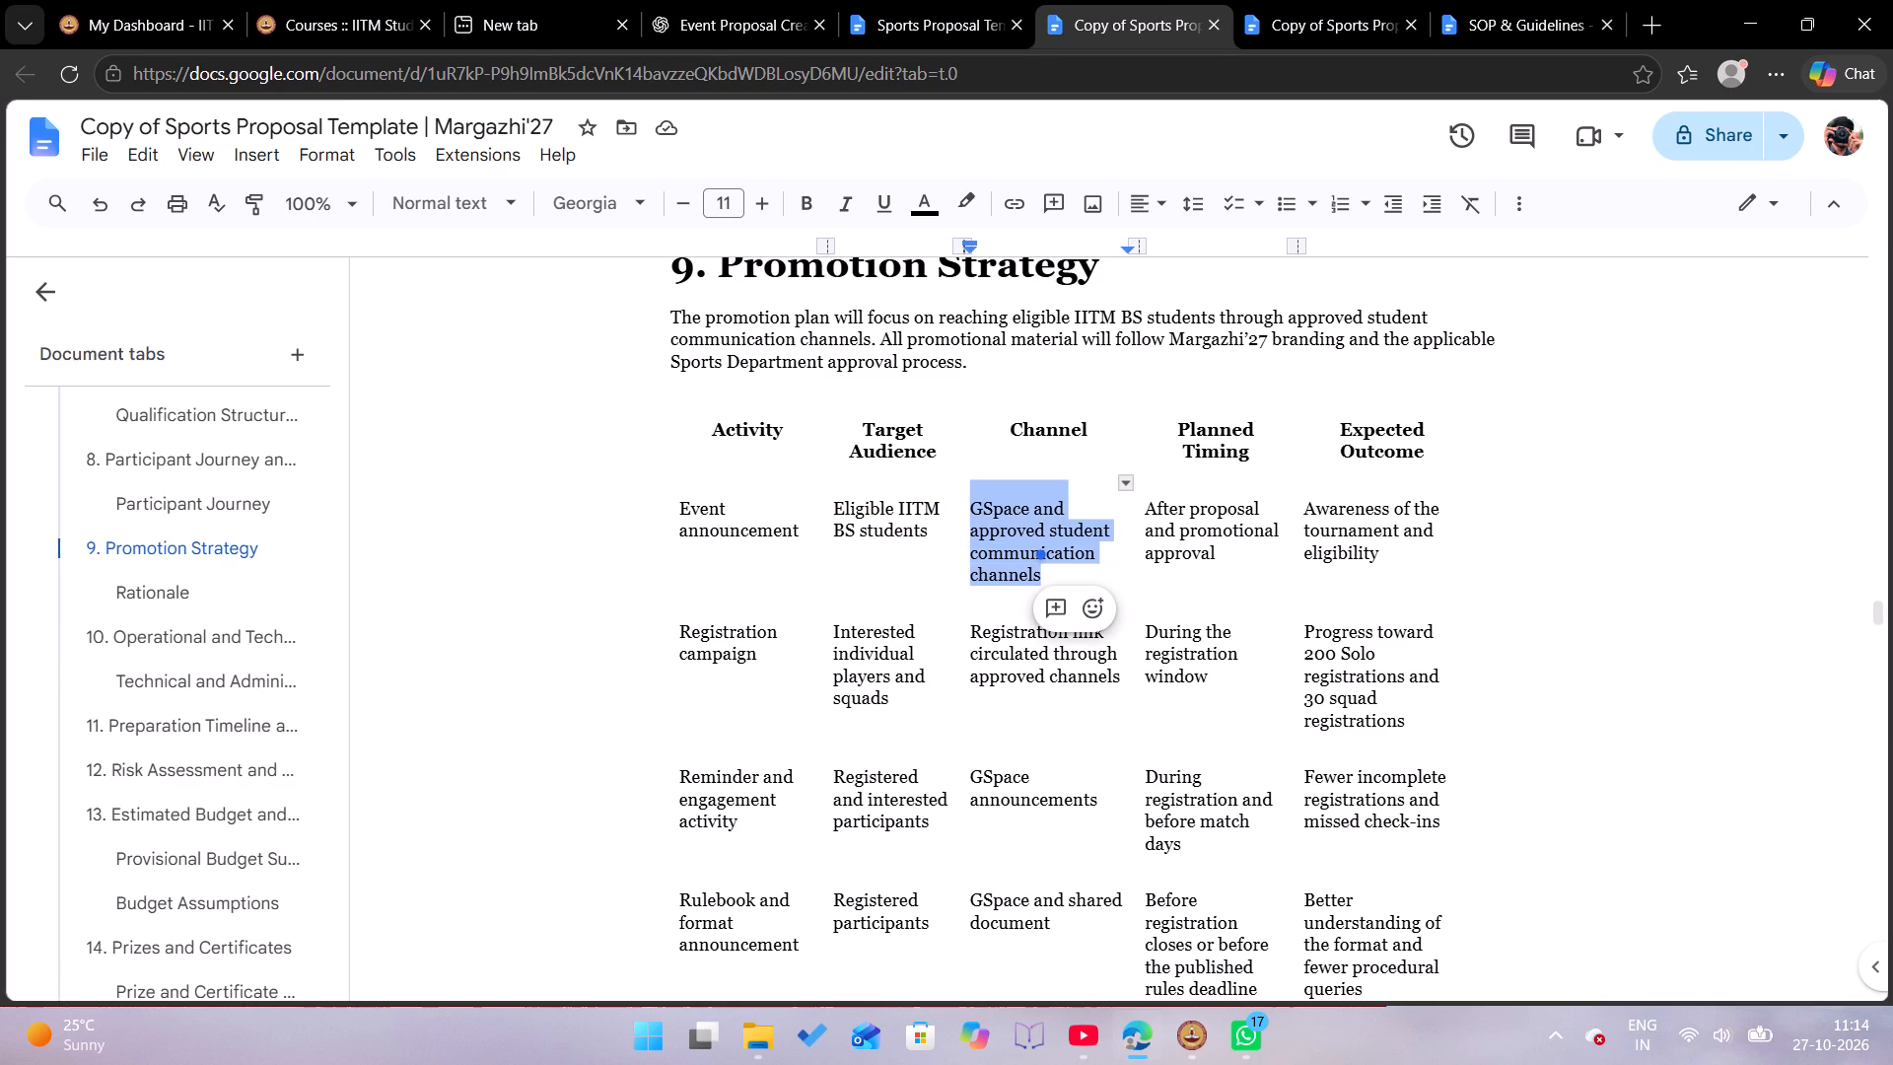
pyautogui.hotkey('ctrl', 'c')
pyautogui.click(1303, 0)
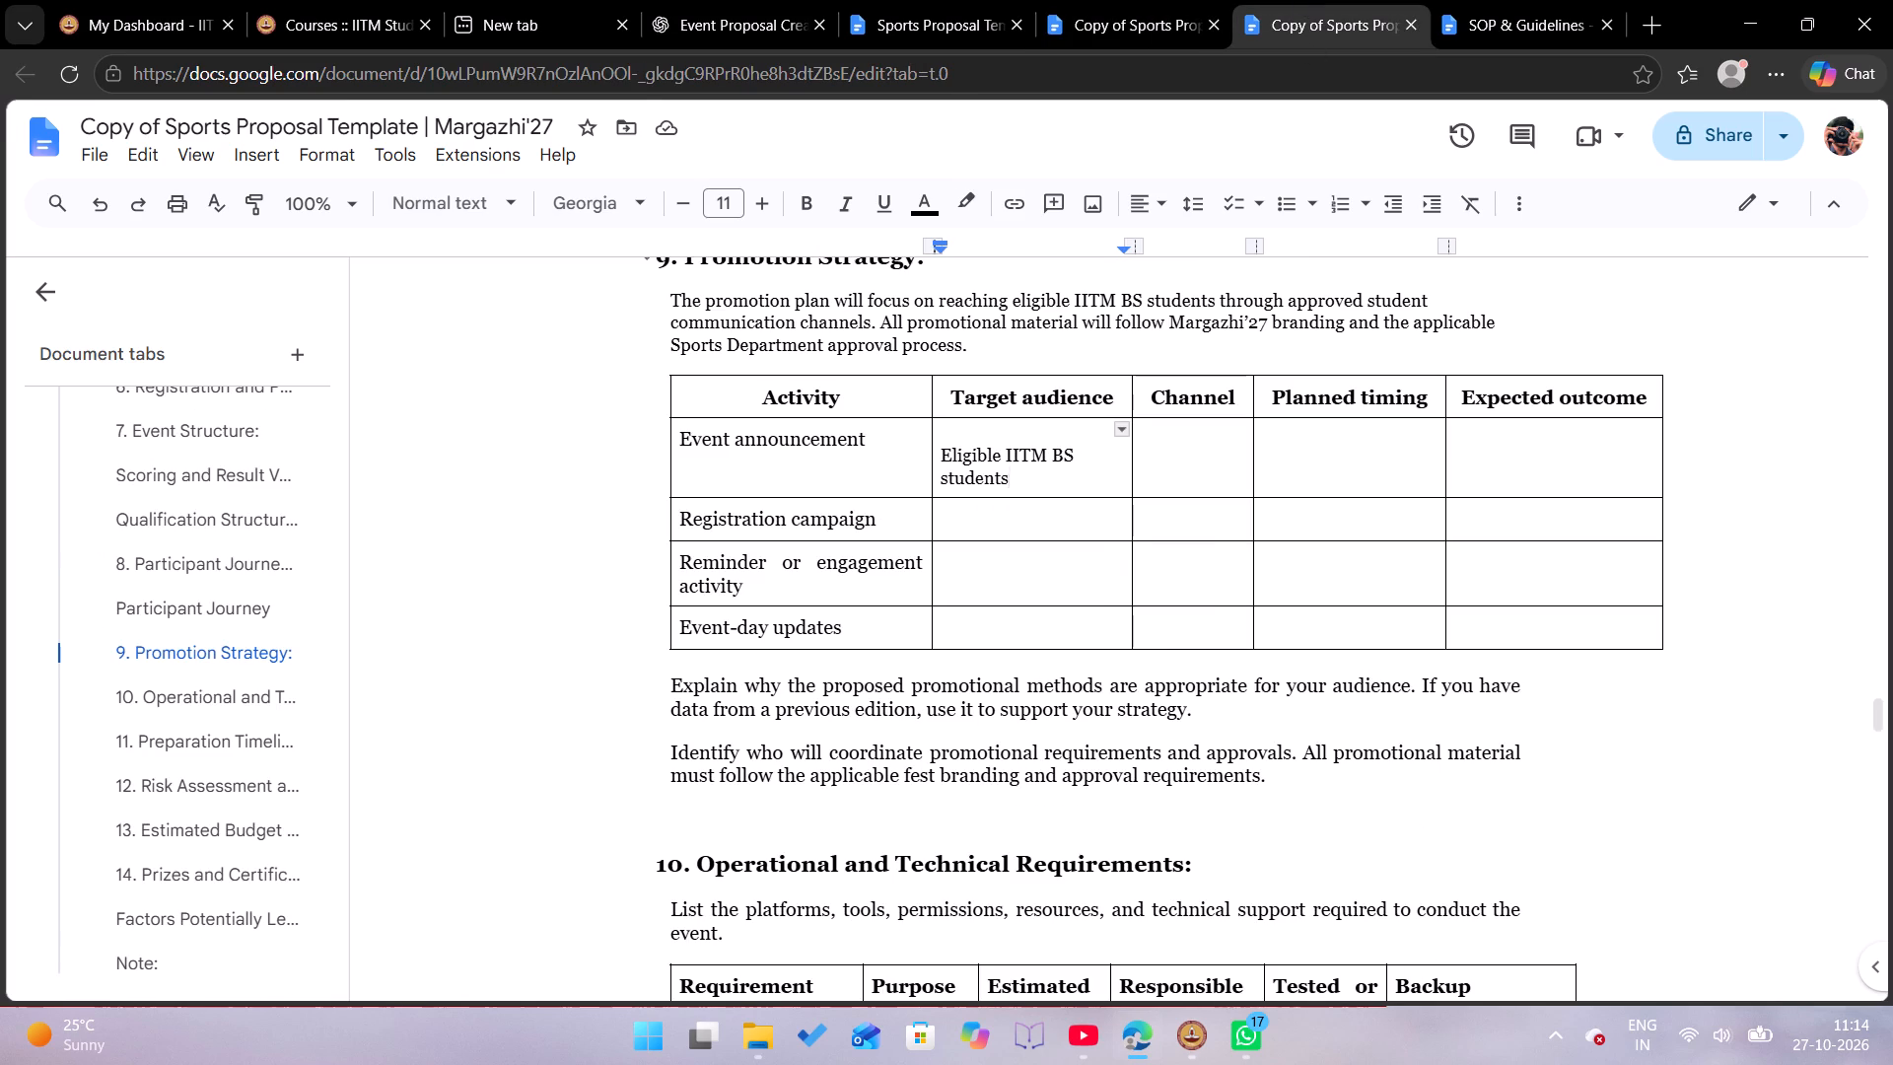
pyautogui.click(1162, 453)
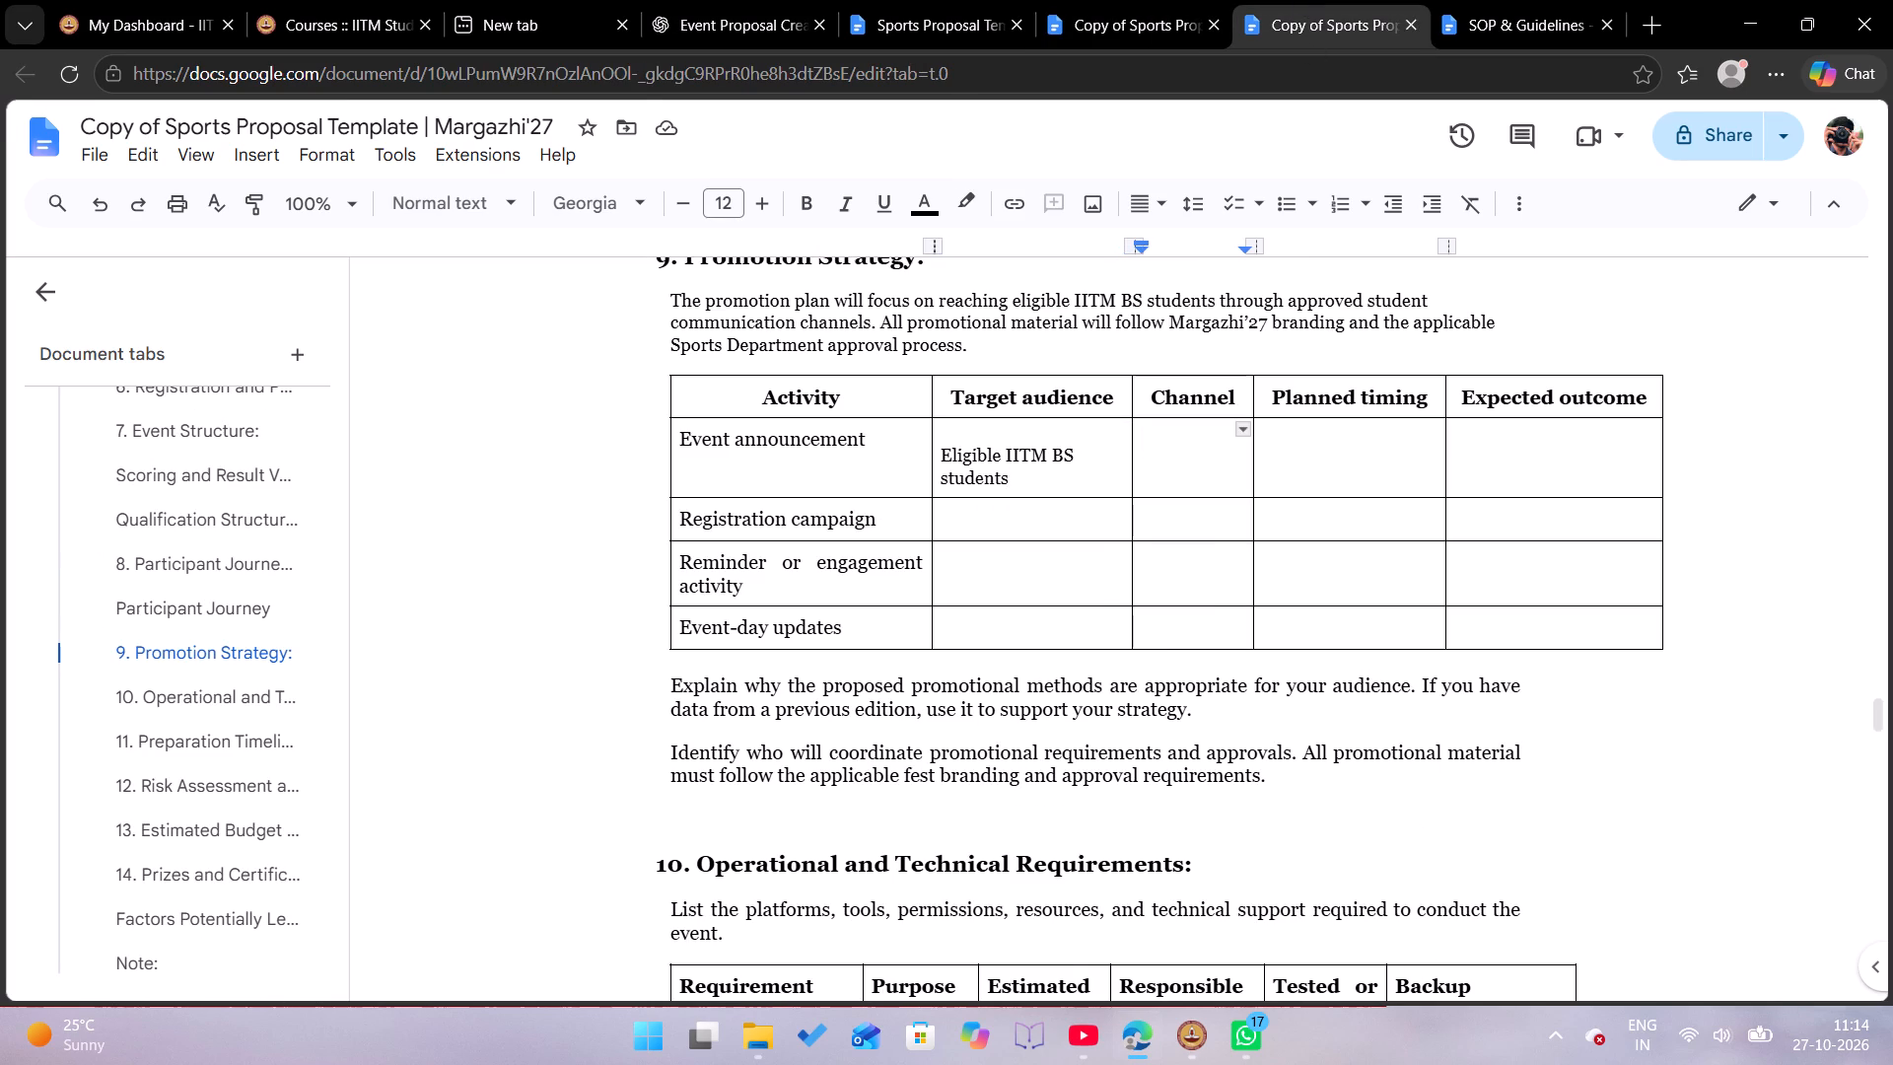
pyautogui.hotkey('ctrl', 'v')
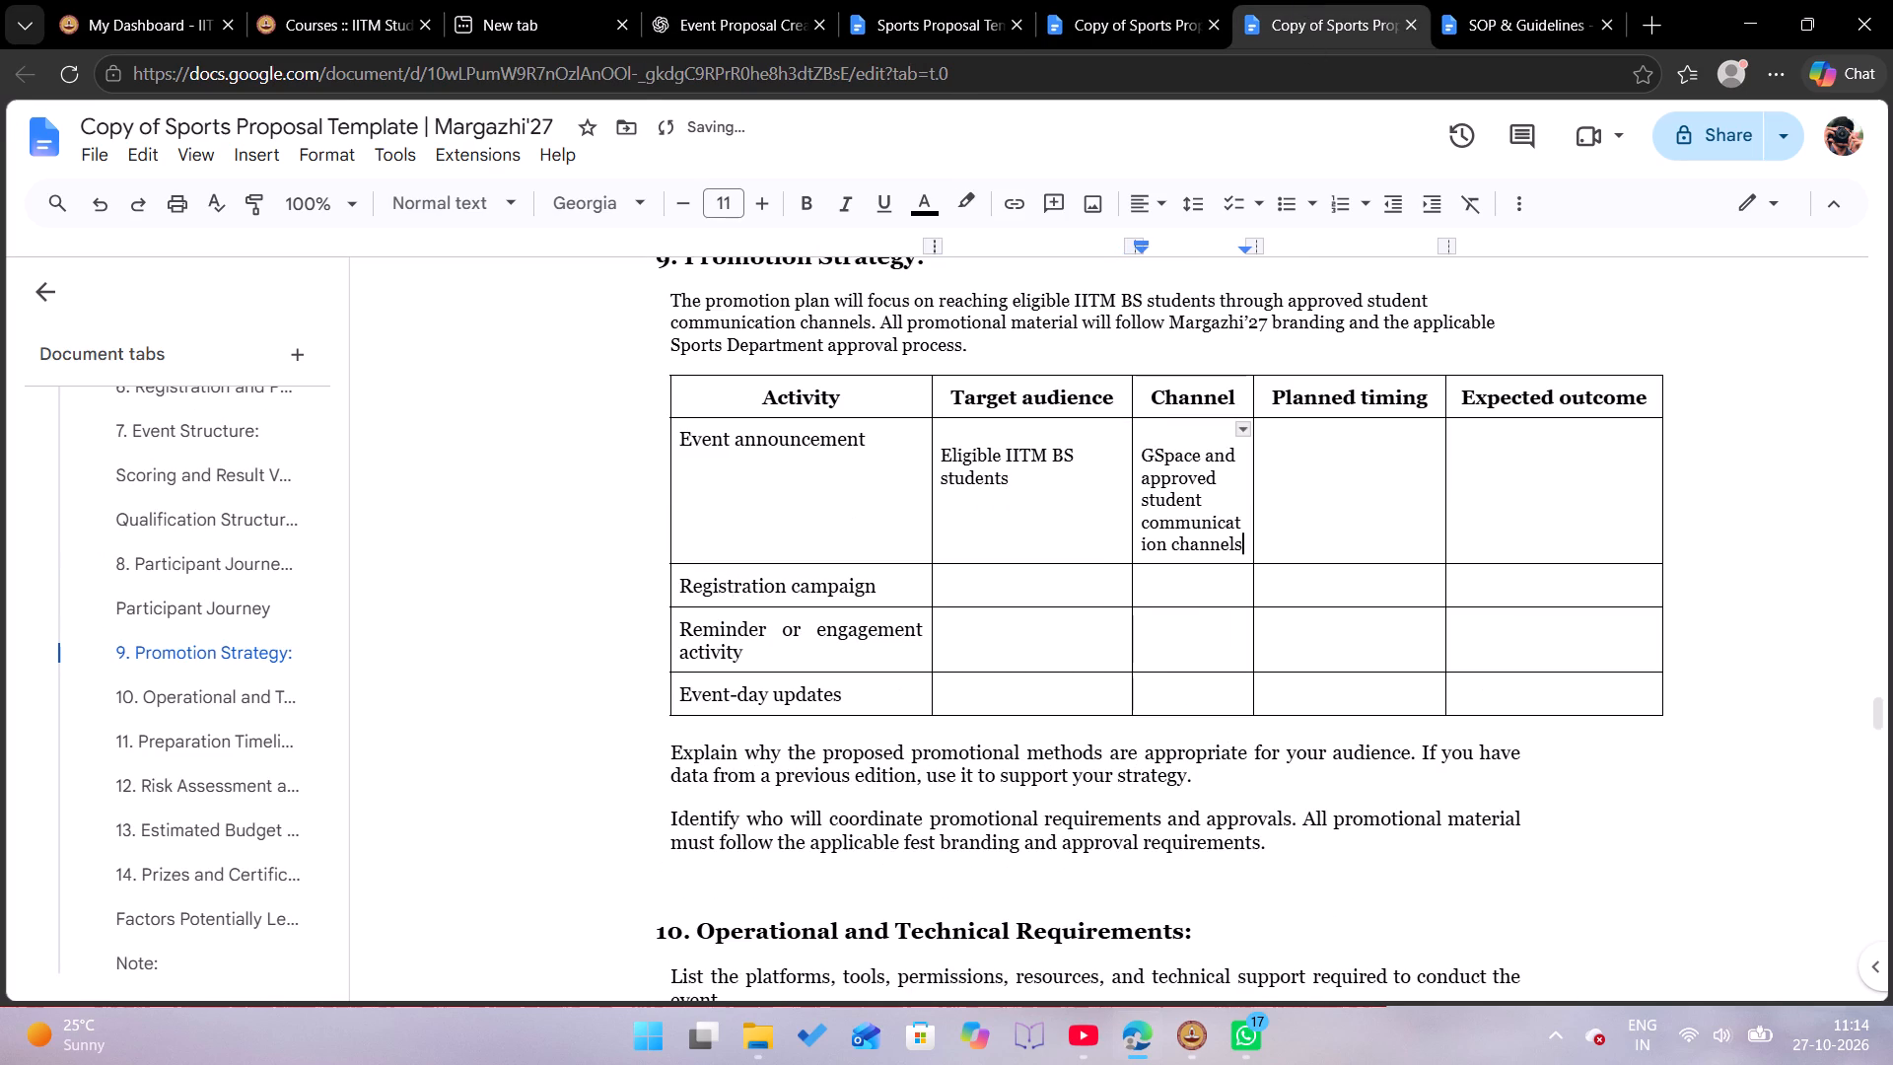
# Lower the "Event announcement" label in its cell by inserting two blank lines above it.
pyautogui.click(677, 446)
pyautogui.press('Return')
pyautogui.press('Return')
pyautogui.press('Return')
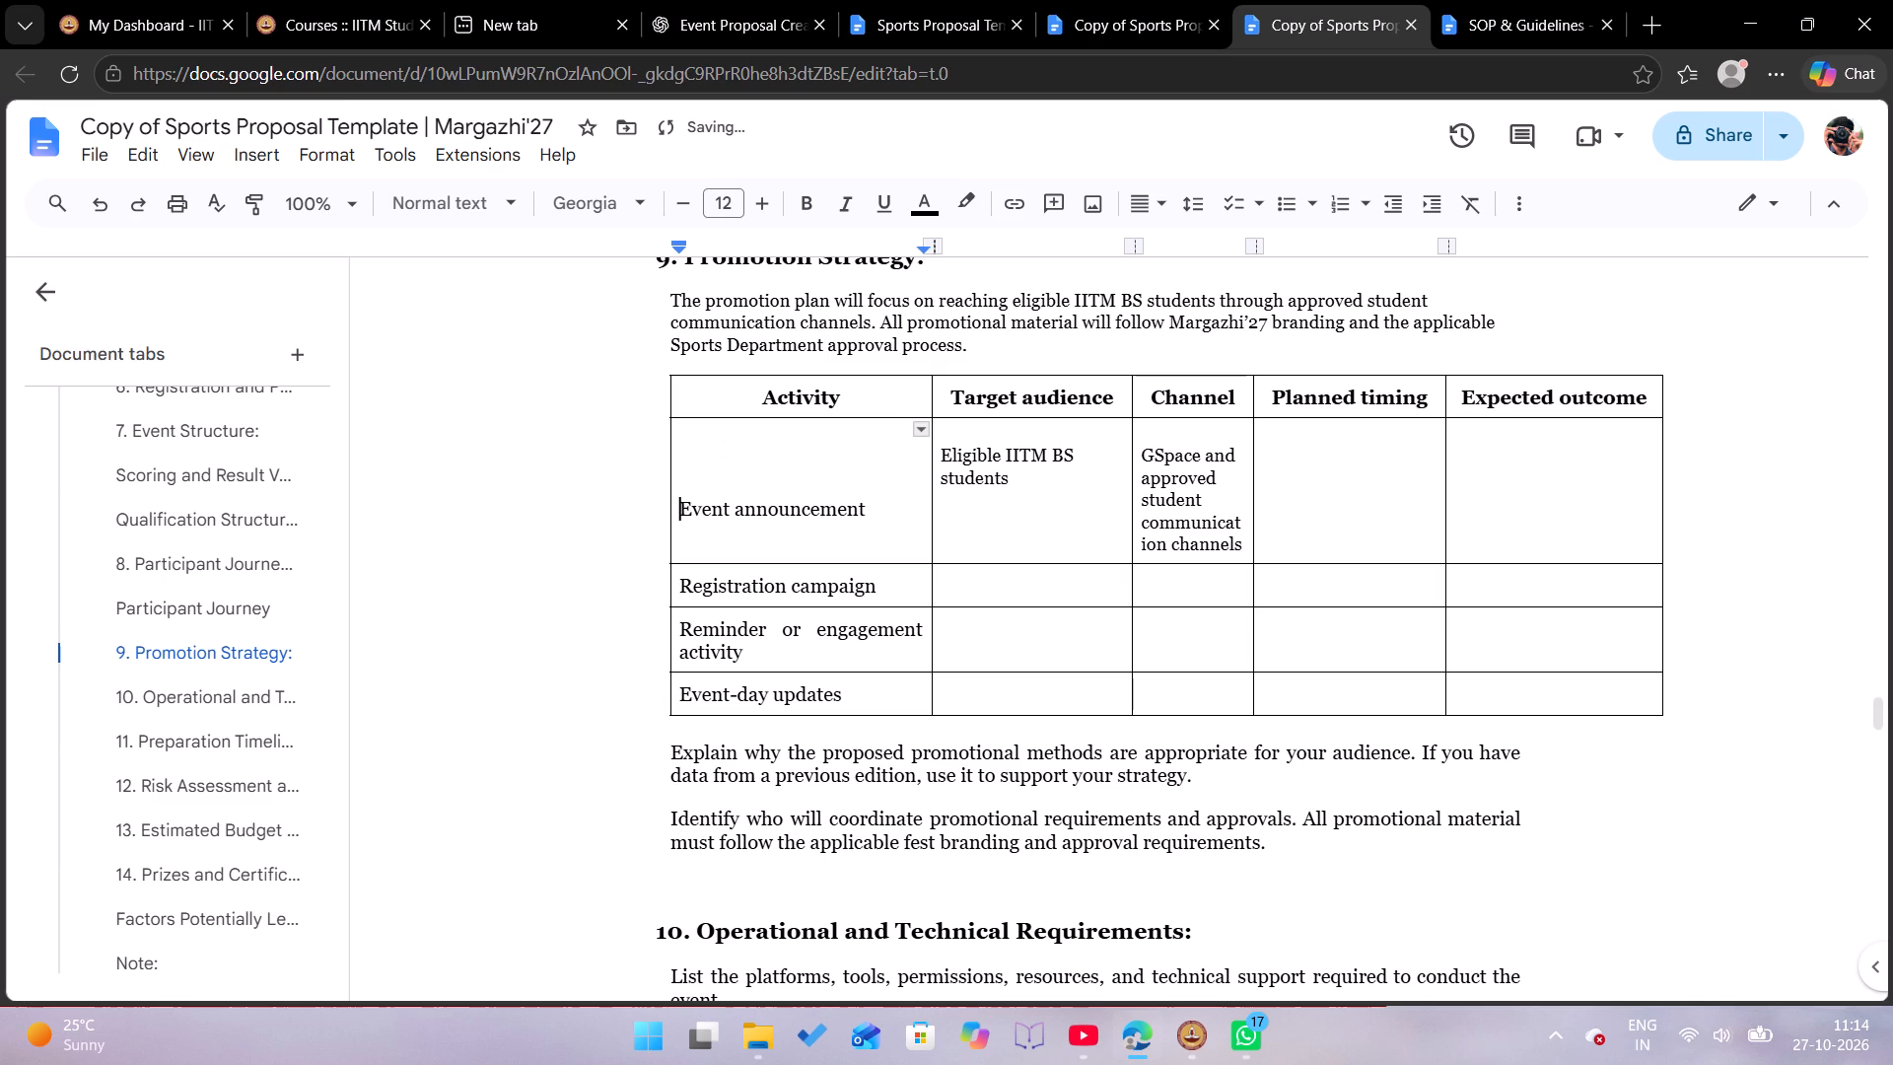
pyautogui.press('BackSpace')
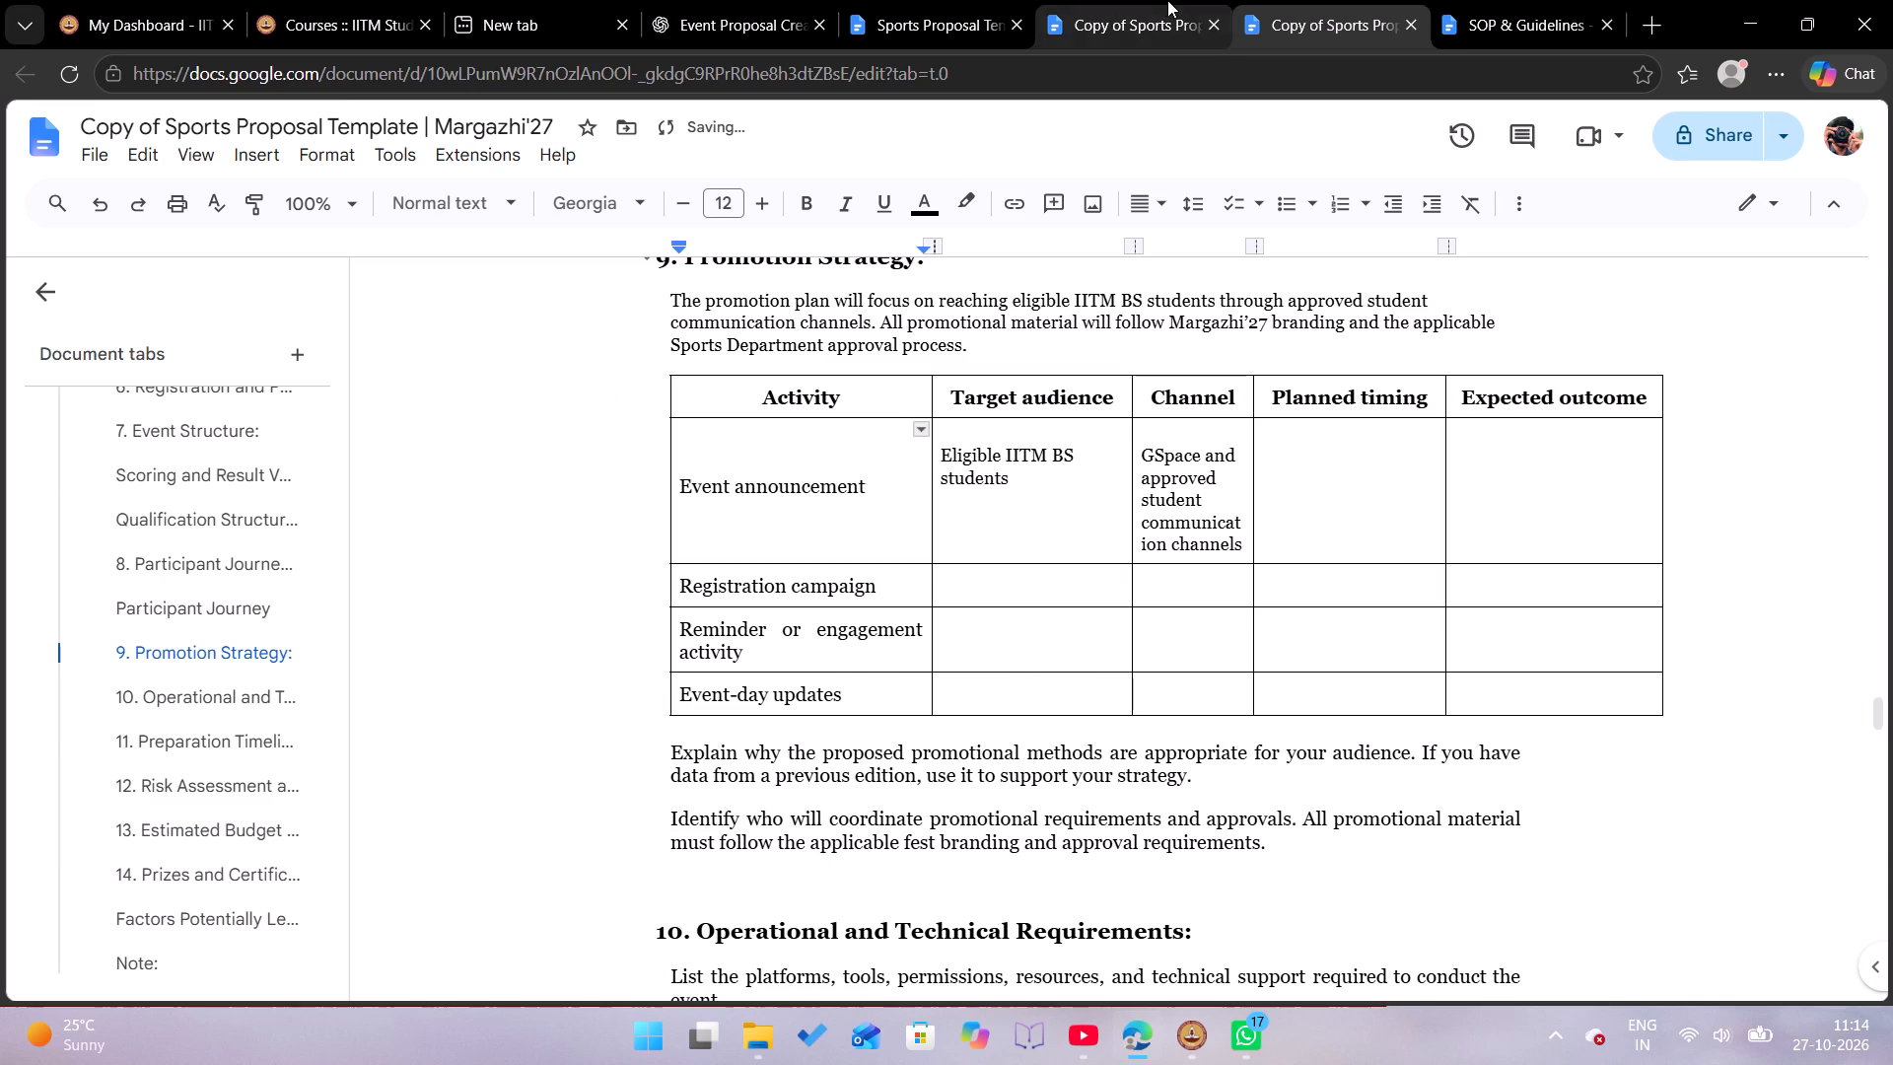
# Copy the draft's Event announcement timing, "After proposal and promotional approval", into the template's Planned timing cell, below one blank line.
pyautogui.click(1160, 0)
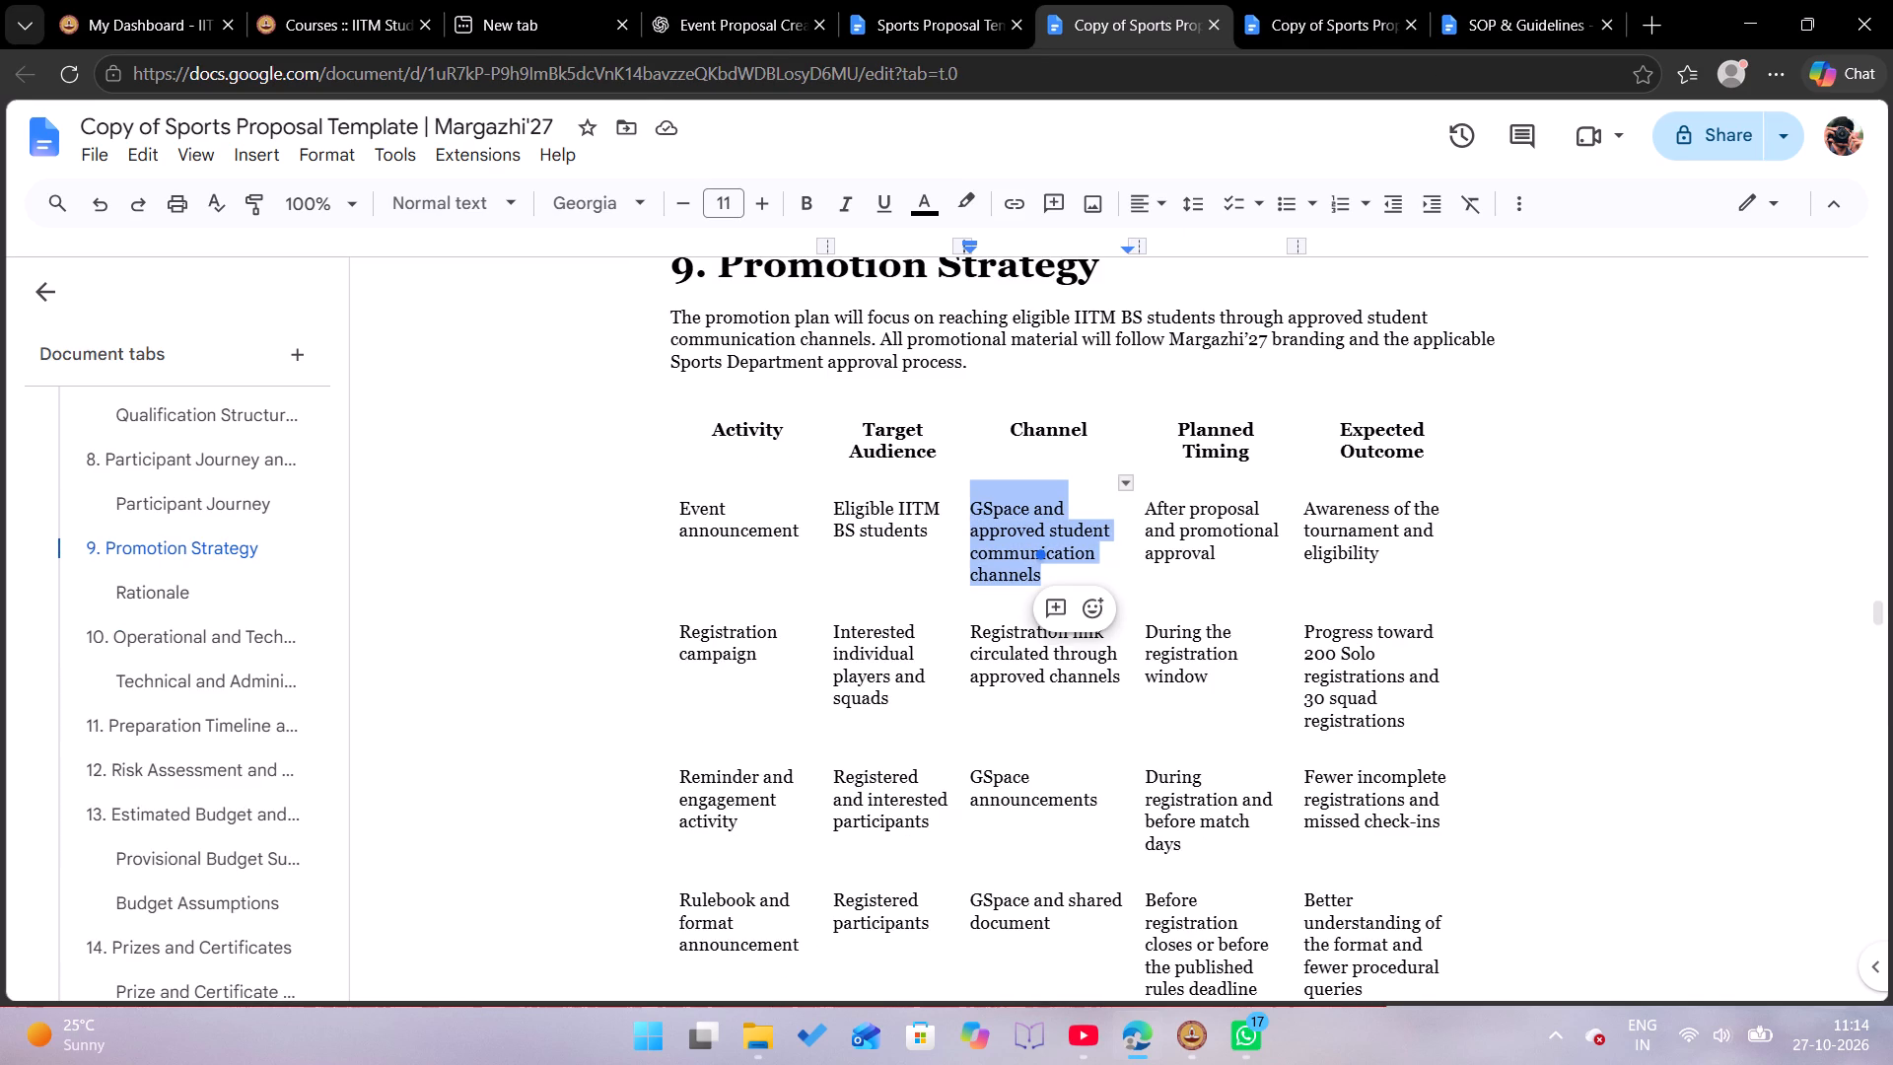
pyautogui.moveTo(1146, 510); pyautogui.dragTo(1214, 545)
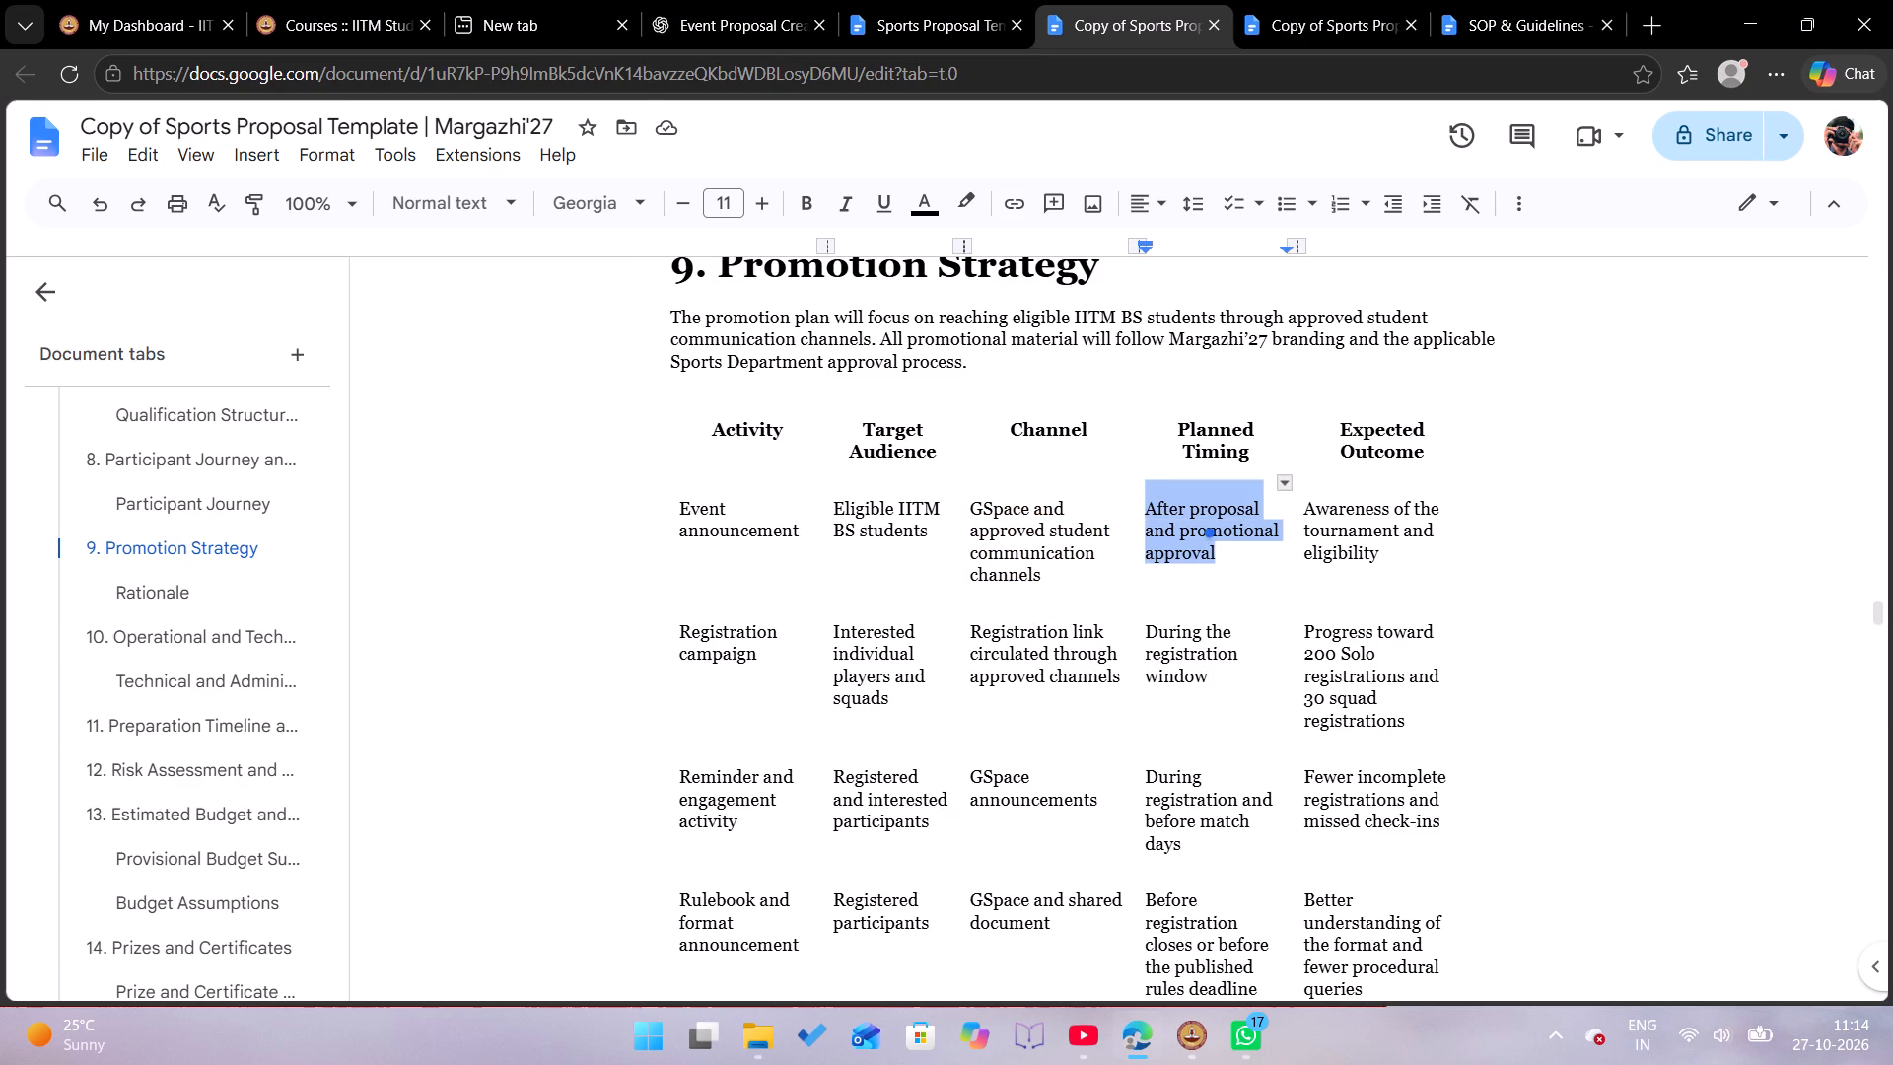
pyautogui.moveTo(1214, 545); pyautogui.dragTo(1215, 547)
pyautogui.hotkey('ctrl', 'c')
pyautogui.click(1337, 2)
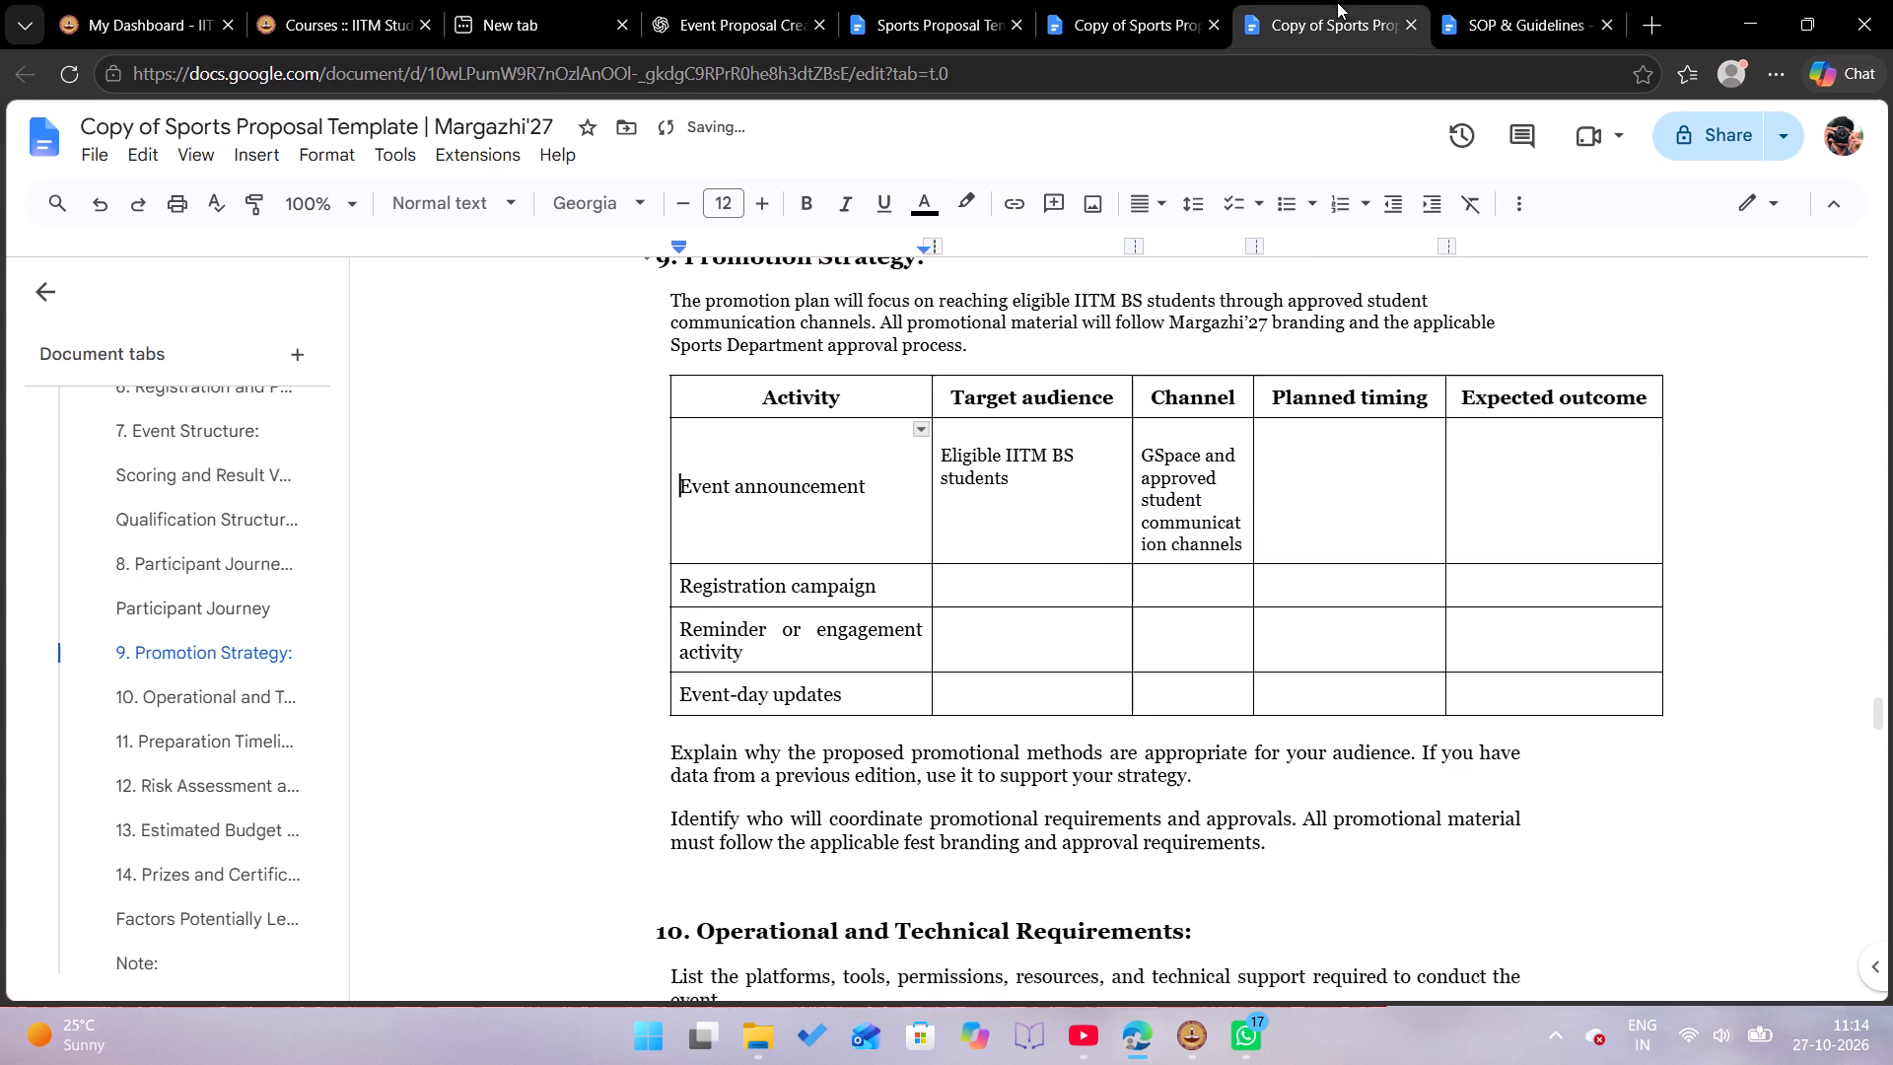
pyautogui.click(1286, 473)
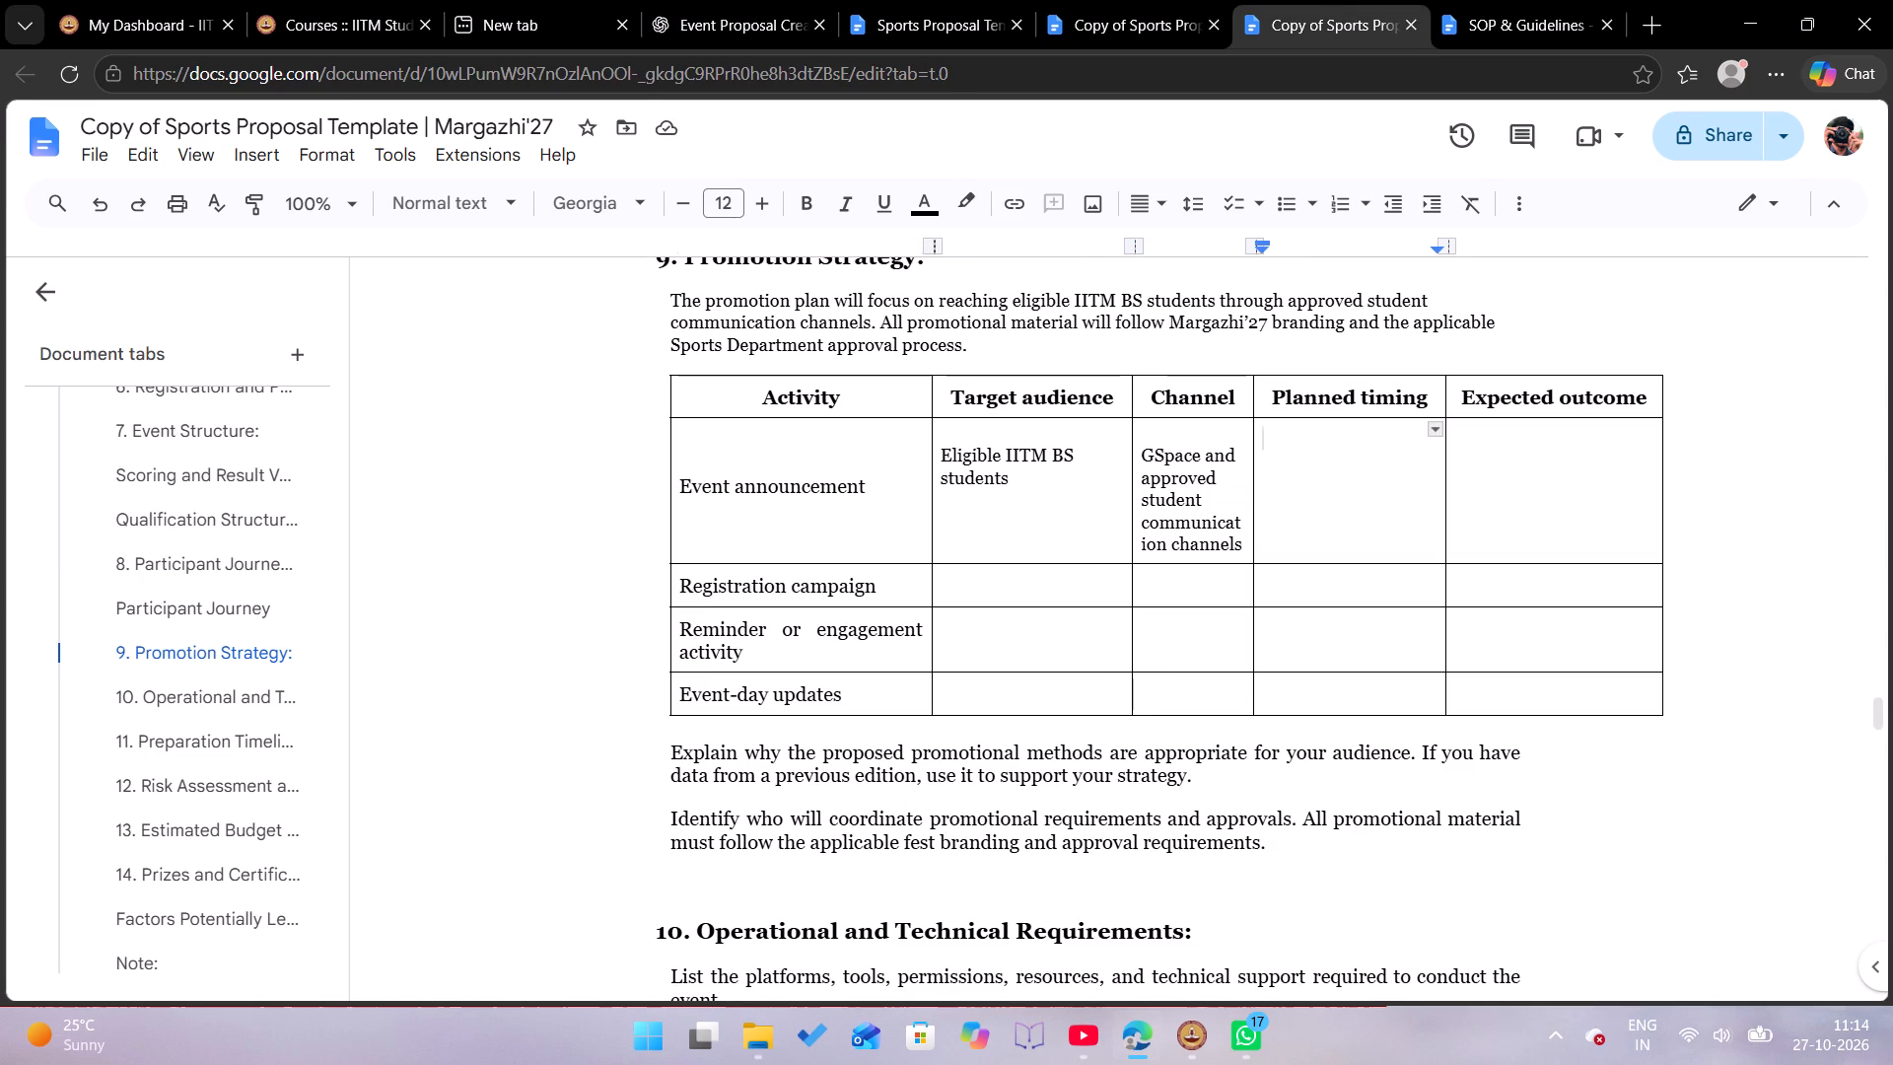
pyautogui.press('Return')
pyautogui.hotkey('ctrl', 'v')
# Copy the draft's Event announcement outcome, "Awareness of the tournament and eligibility", into the template's Expected outcome cell, below one blank line.
pyautogui.click(1126, 0)
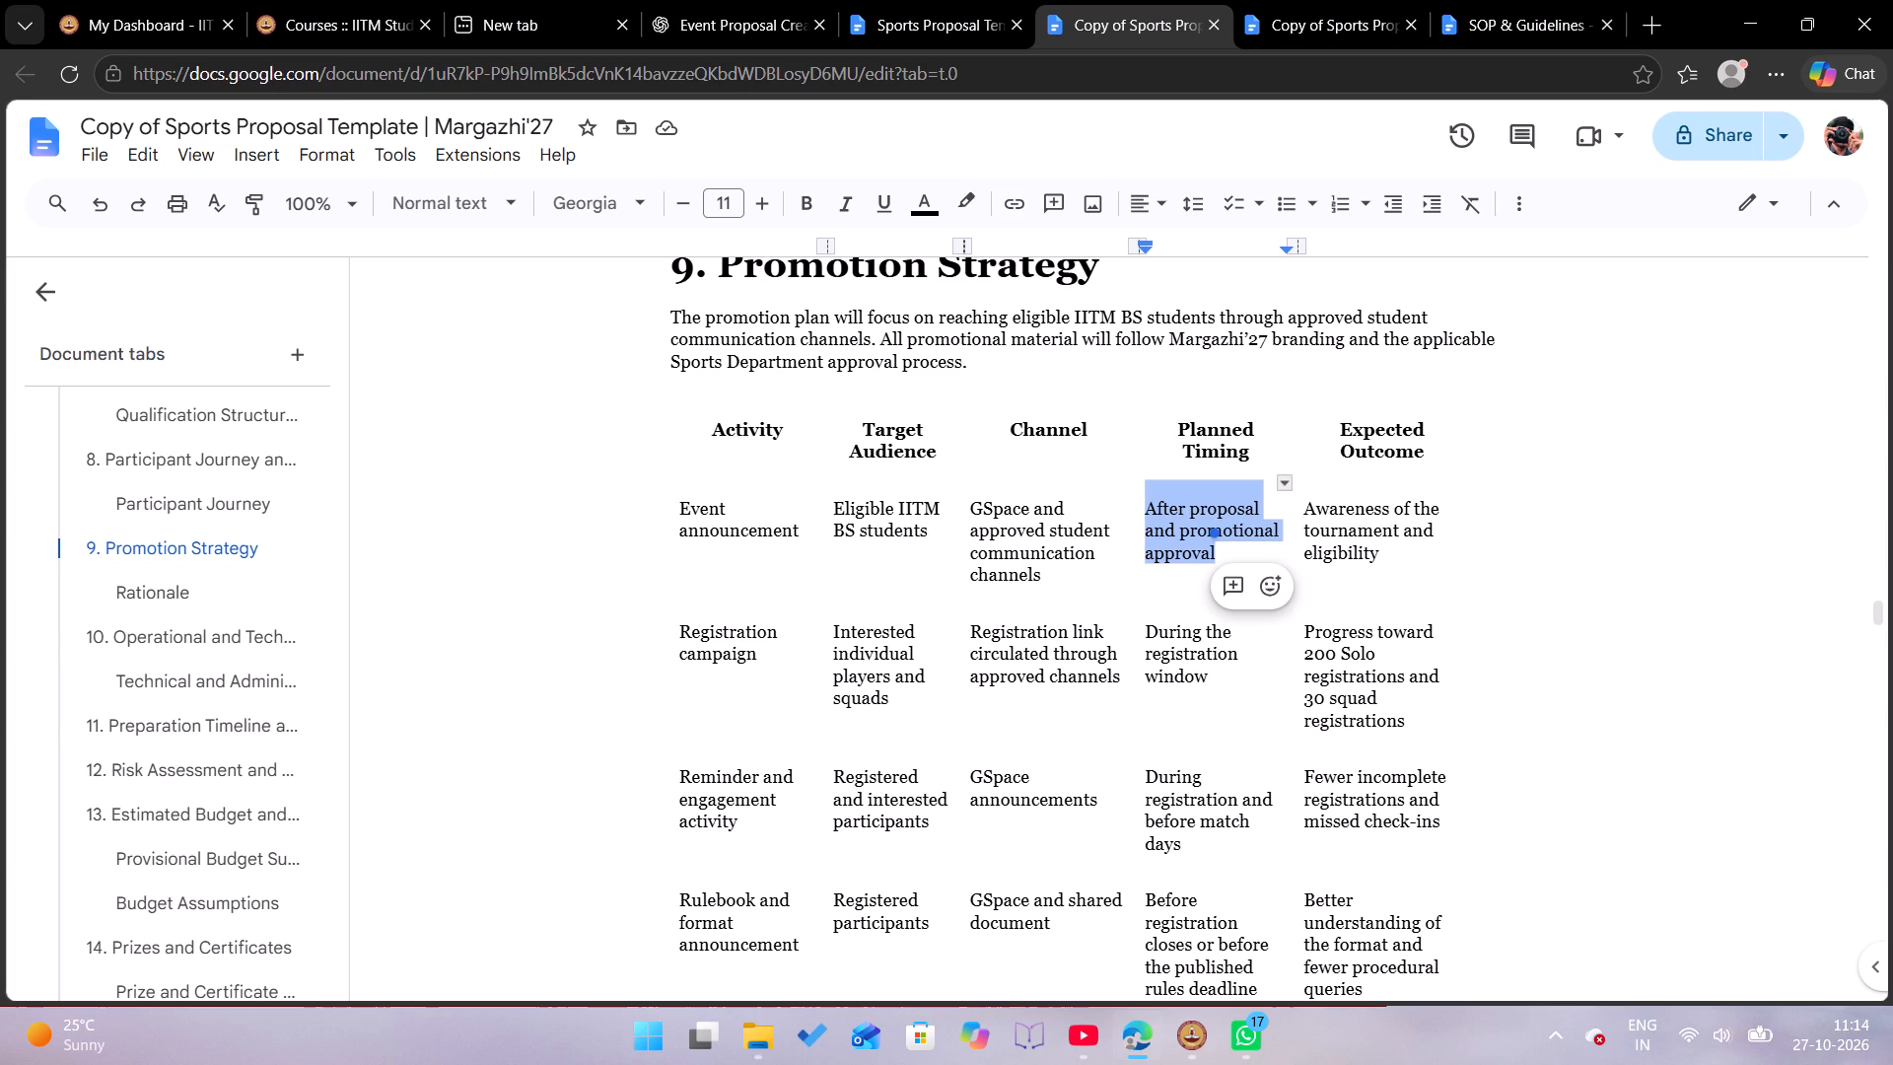
pyautogui.moveTo(1307, 506); pyautogui.dragTo(1378, 550)
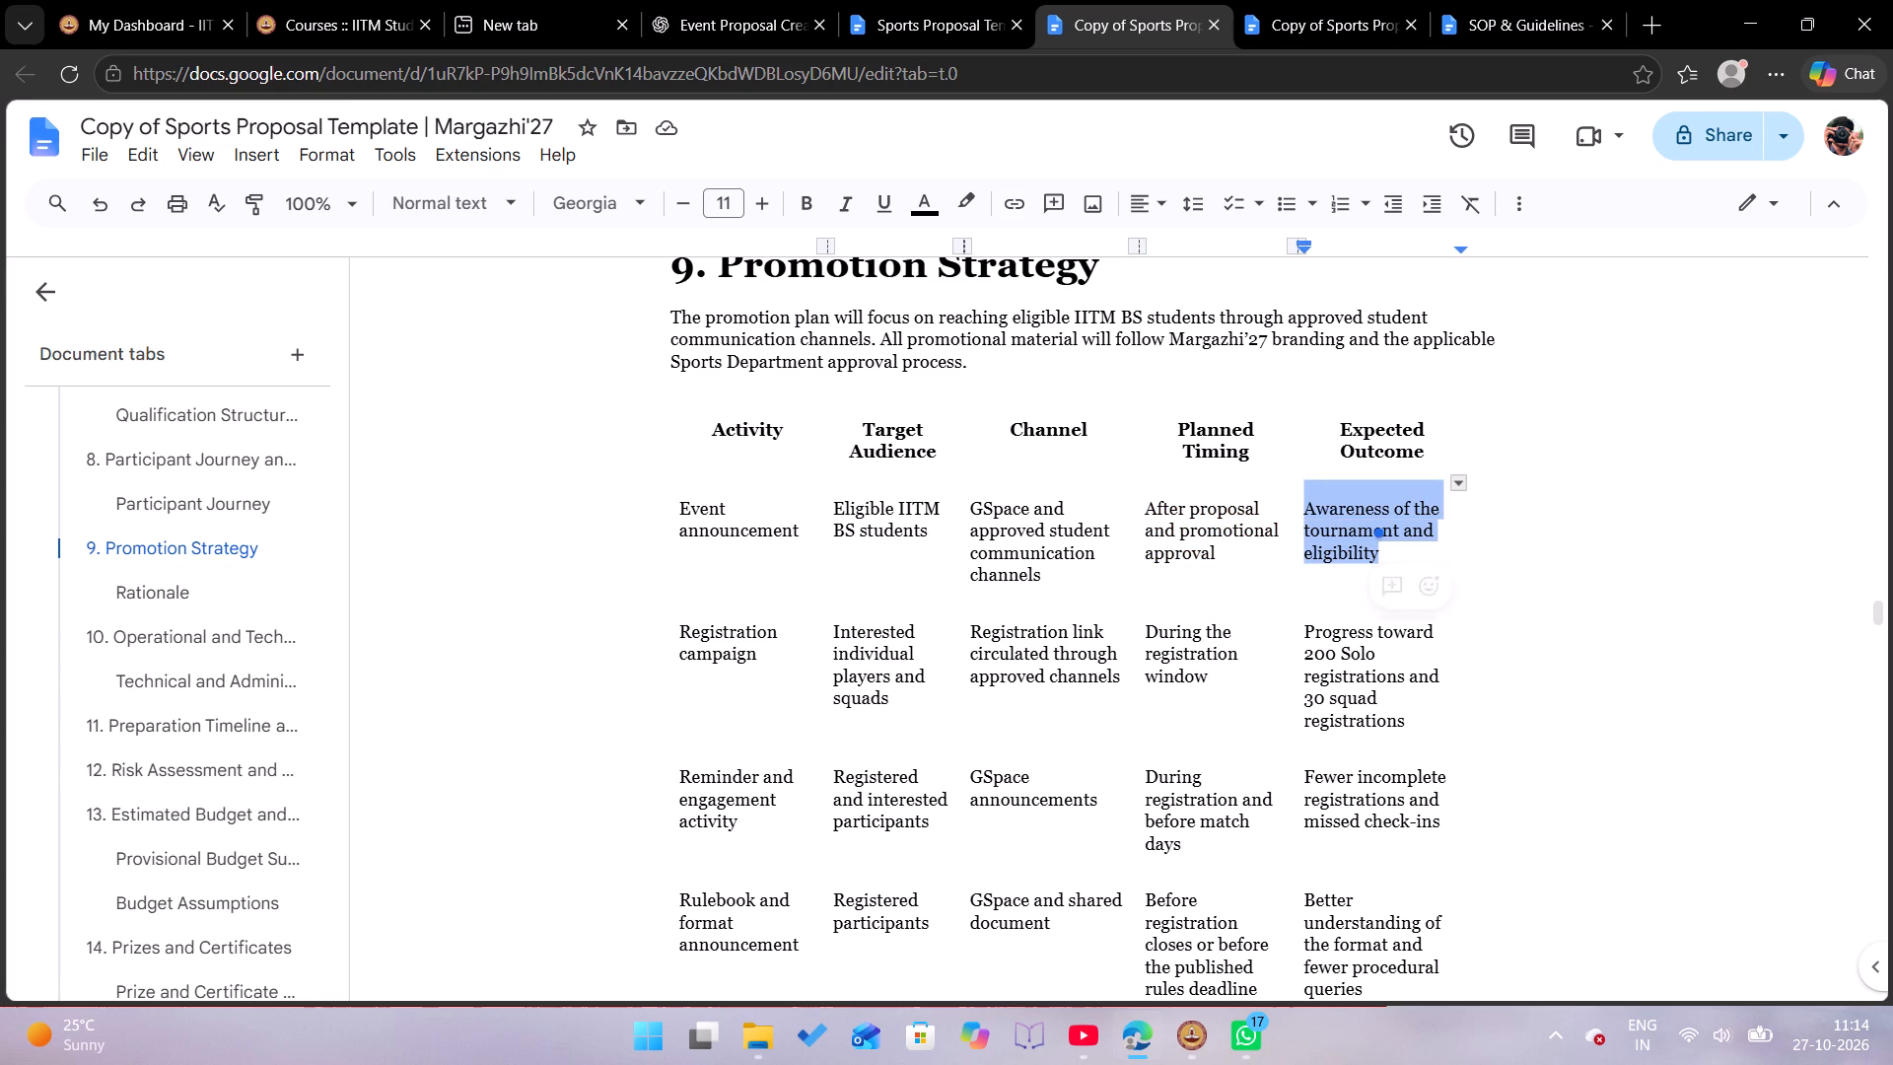
pyautogui.hotkey('ctrl', 'c')
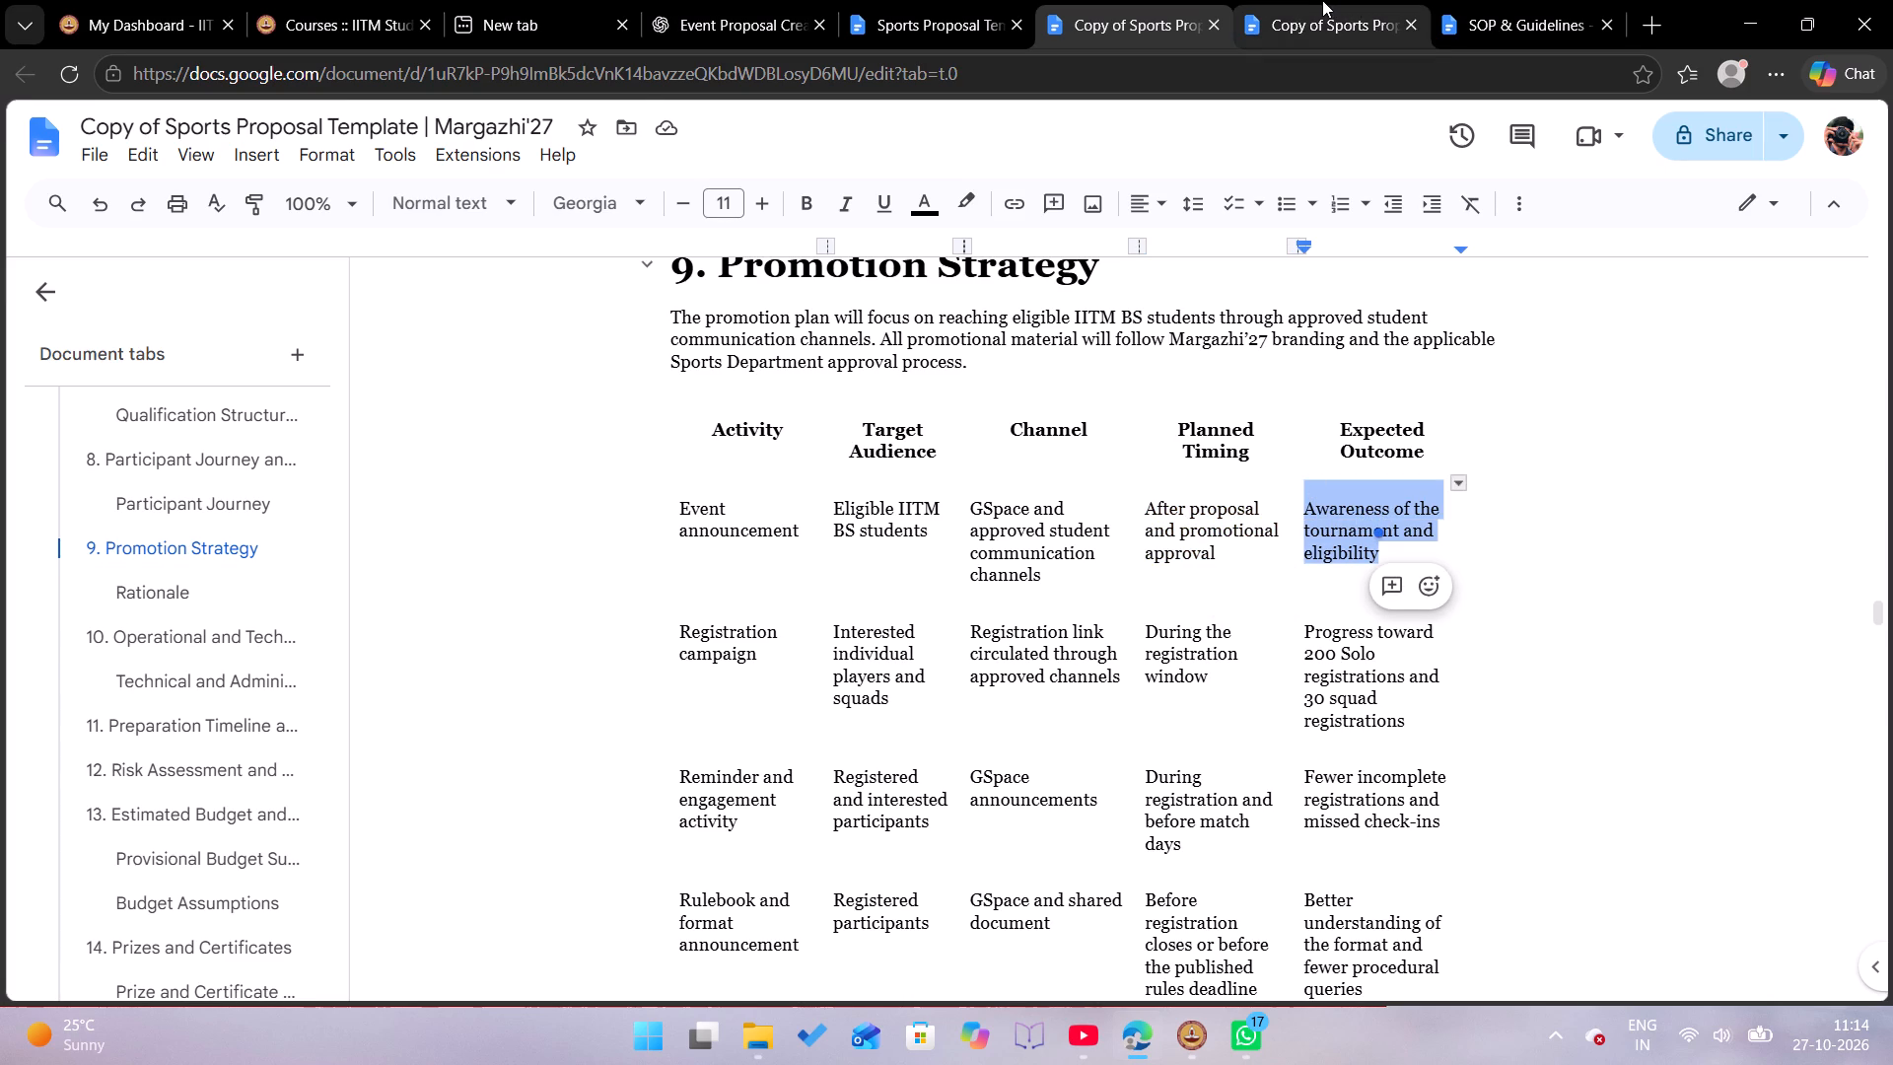
pyautogui.click(1322, 0)
pyautogui.click(1478, 475)
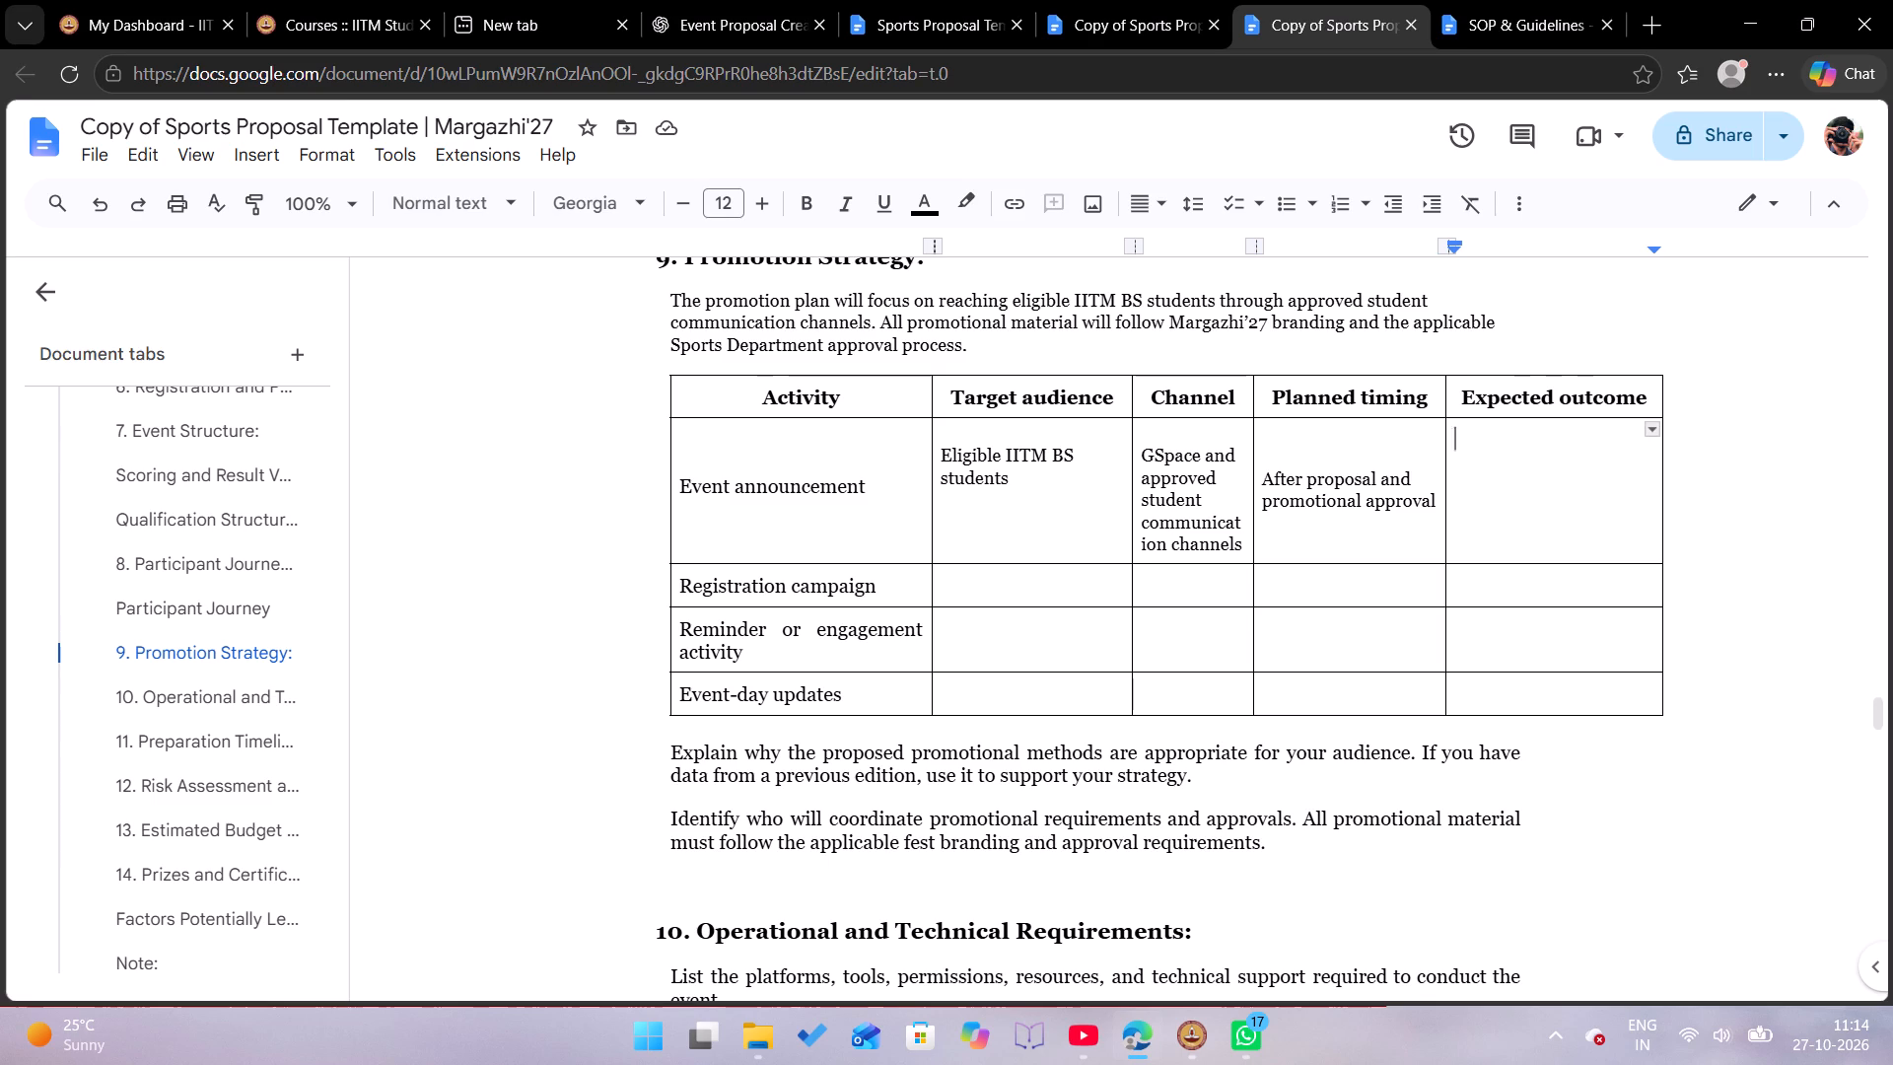
pyautogui.press('Return')
pyautogui.hotkey('ctrl', 'v')
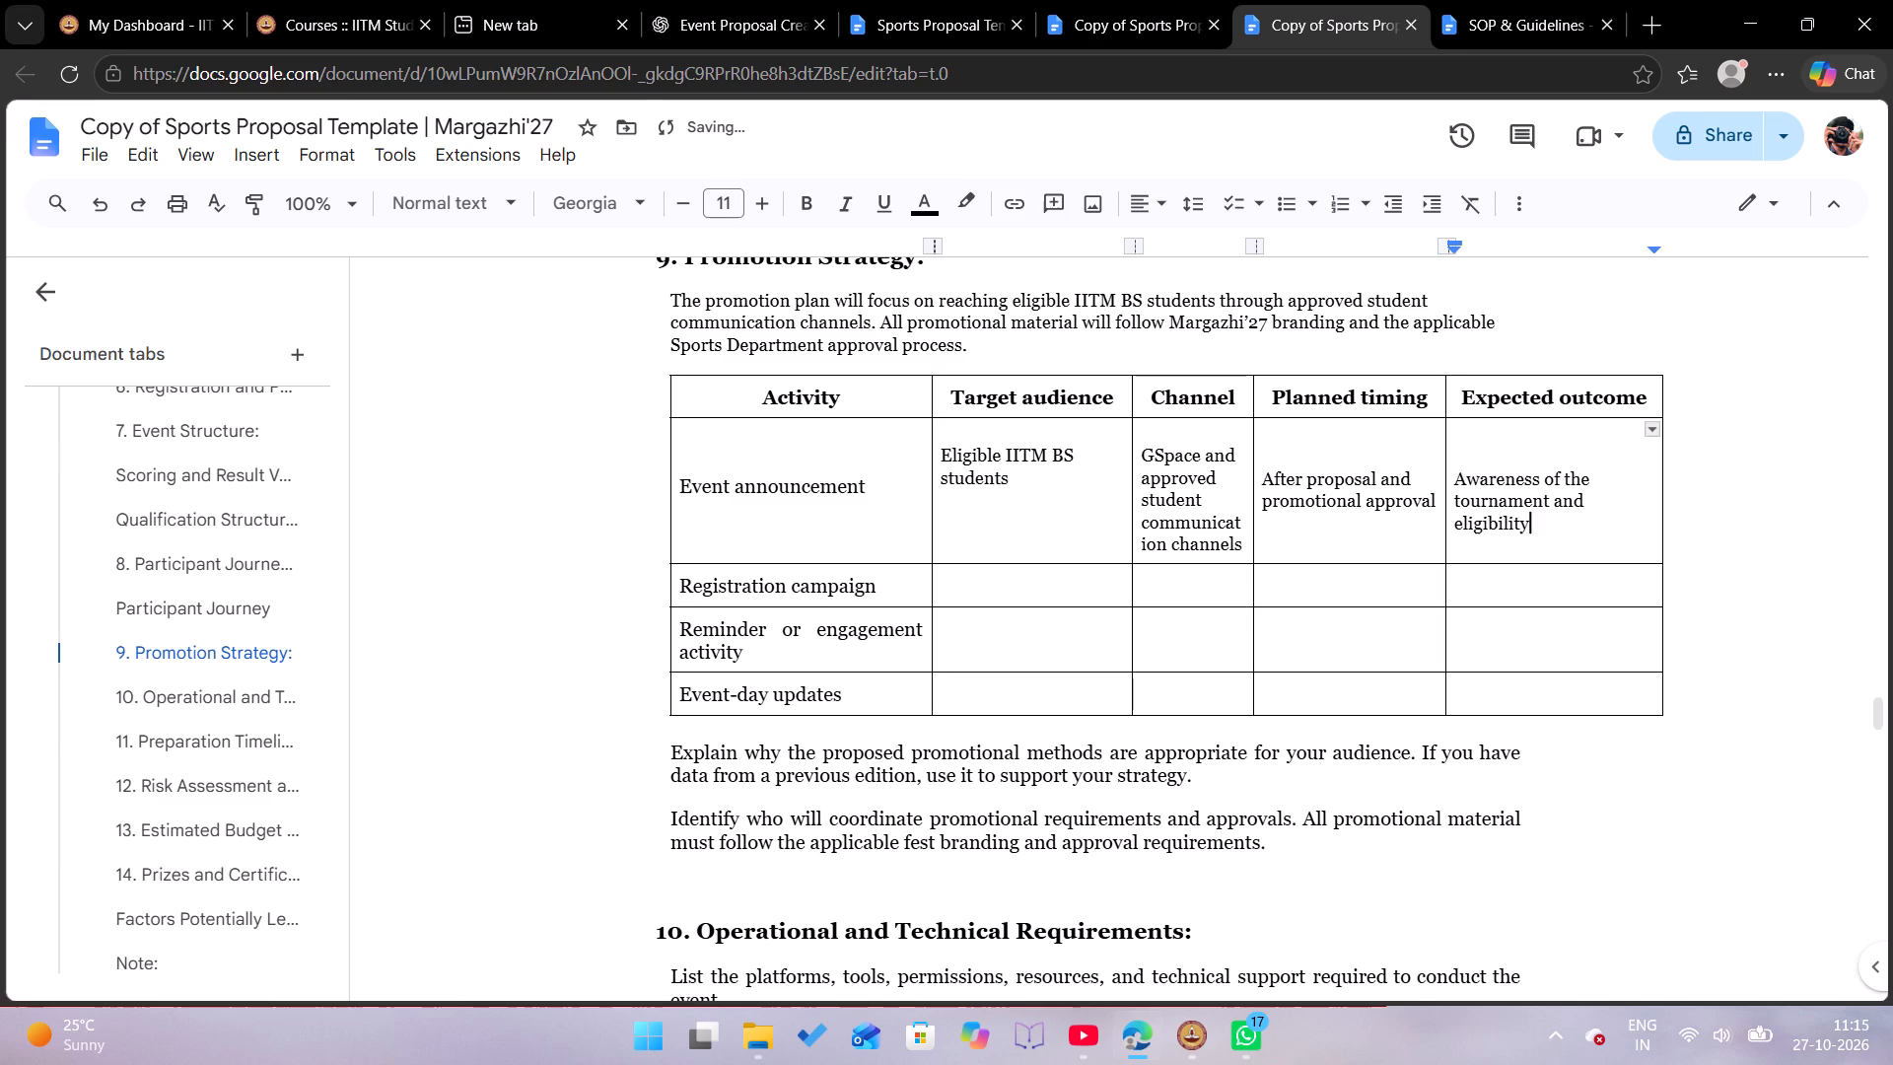
# Lower the "Eligible IITM BS students" text in its cell by inserting one blank line above it.
pyautogui.click(942, 455)
pyautogui.press('Return')
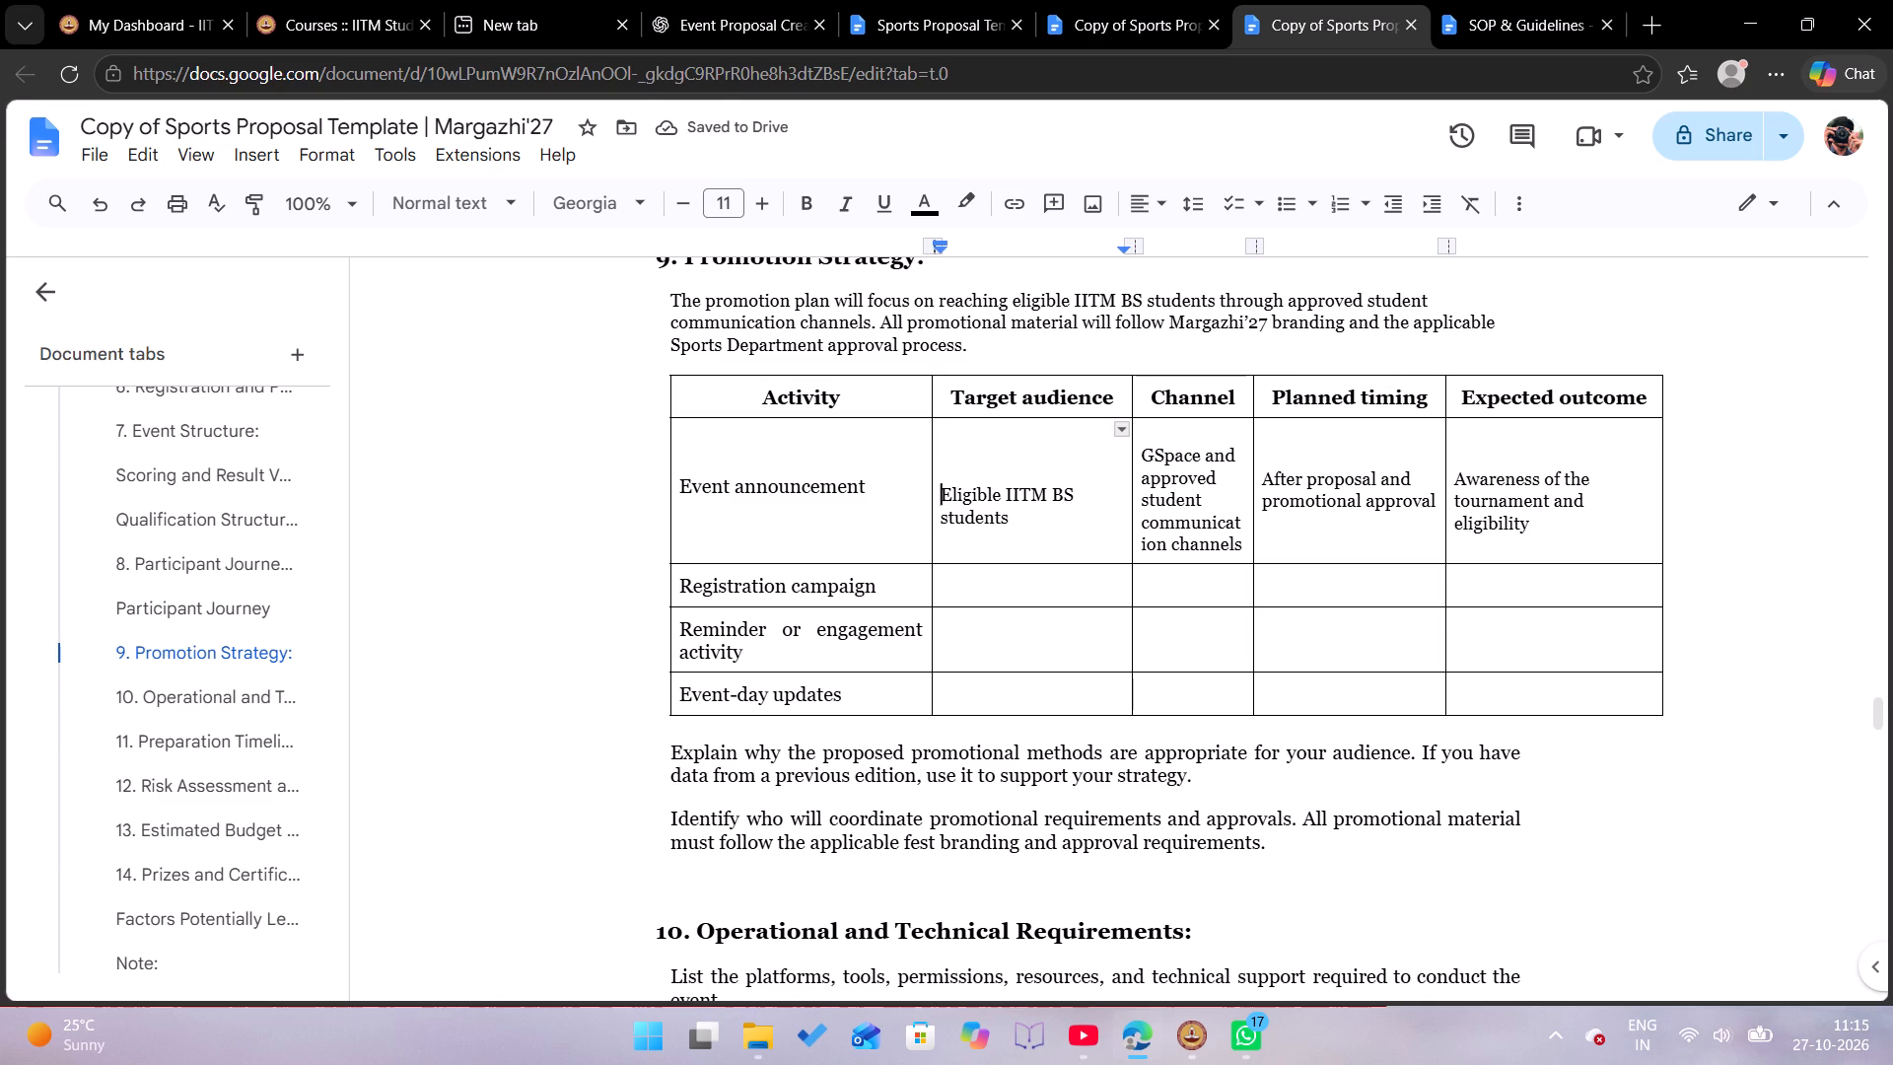
# Copy the draft's Registration campaign target audience, "Interested individual players and squads", into the matching cell of the template's promotion table.
pyautogui.click(1108, 13)
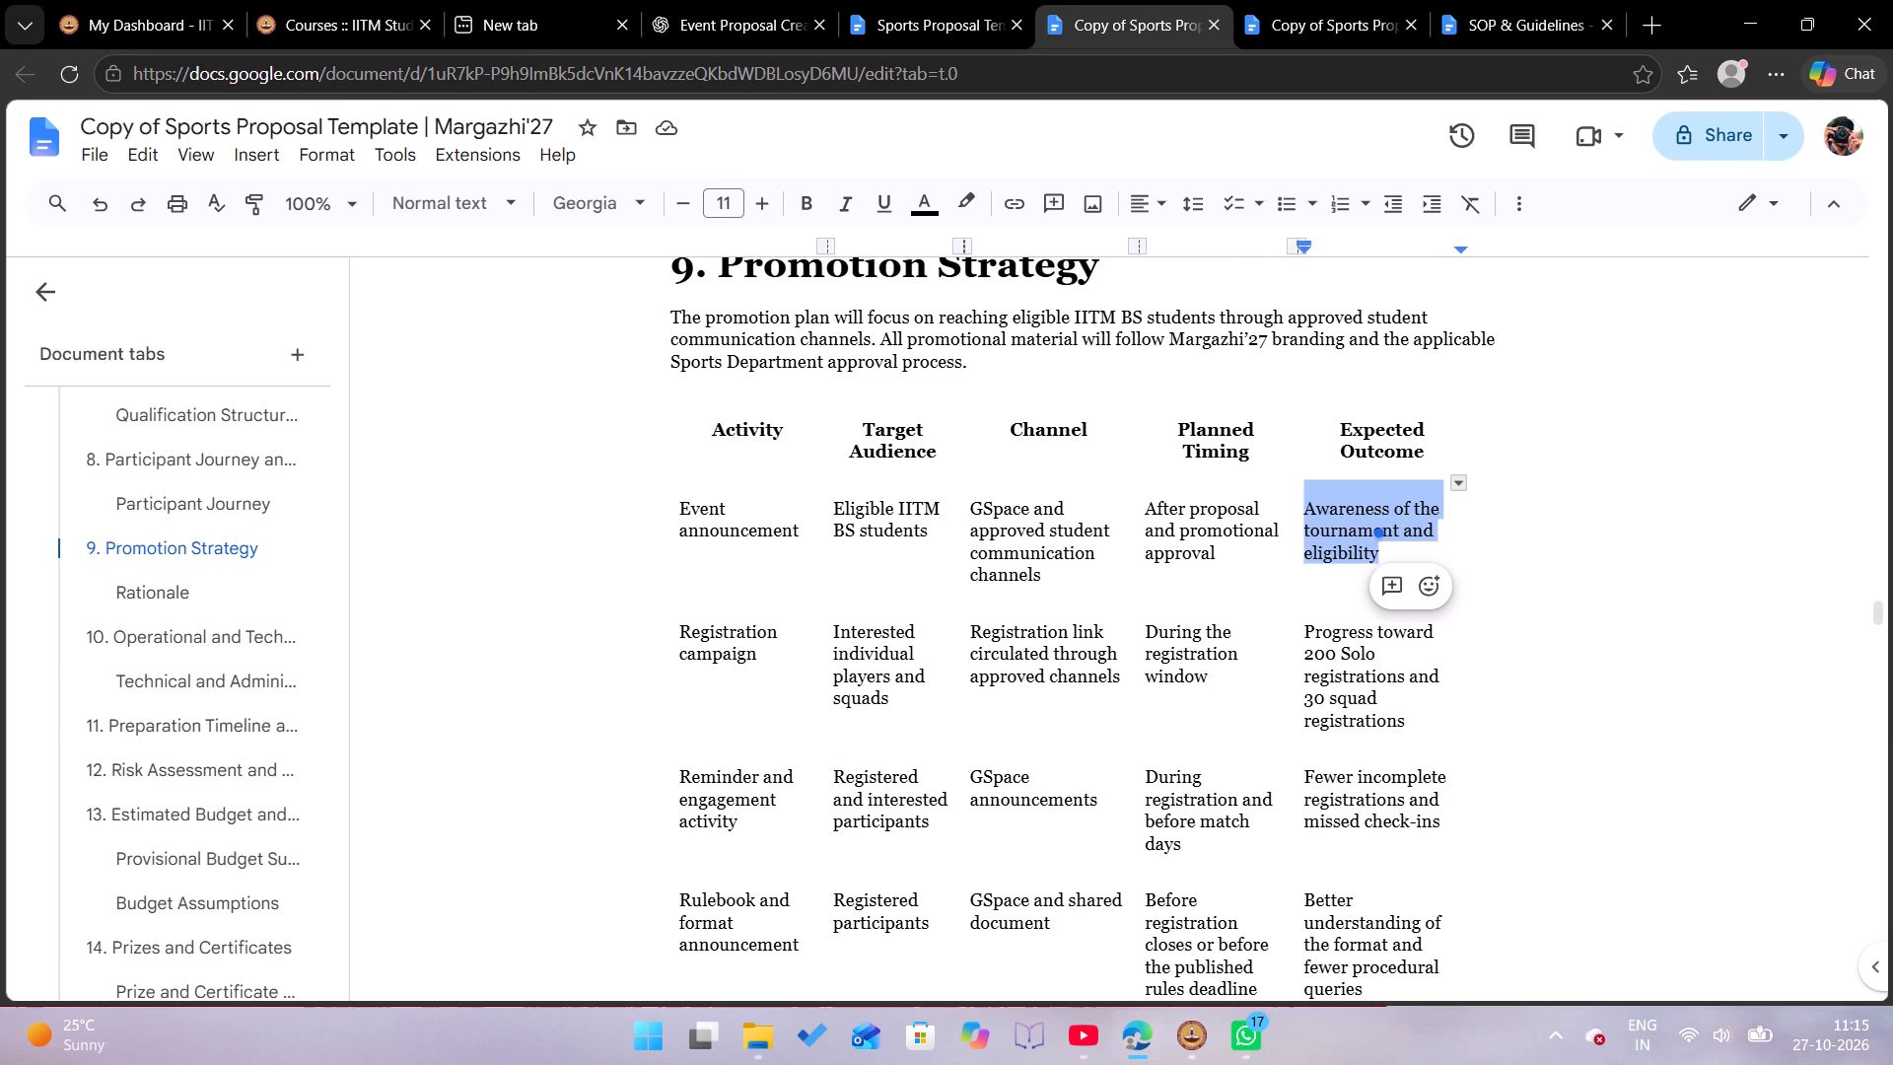
pyautogui.moveTo(831, 627); pyautogui.dragTo(888, 696)
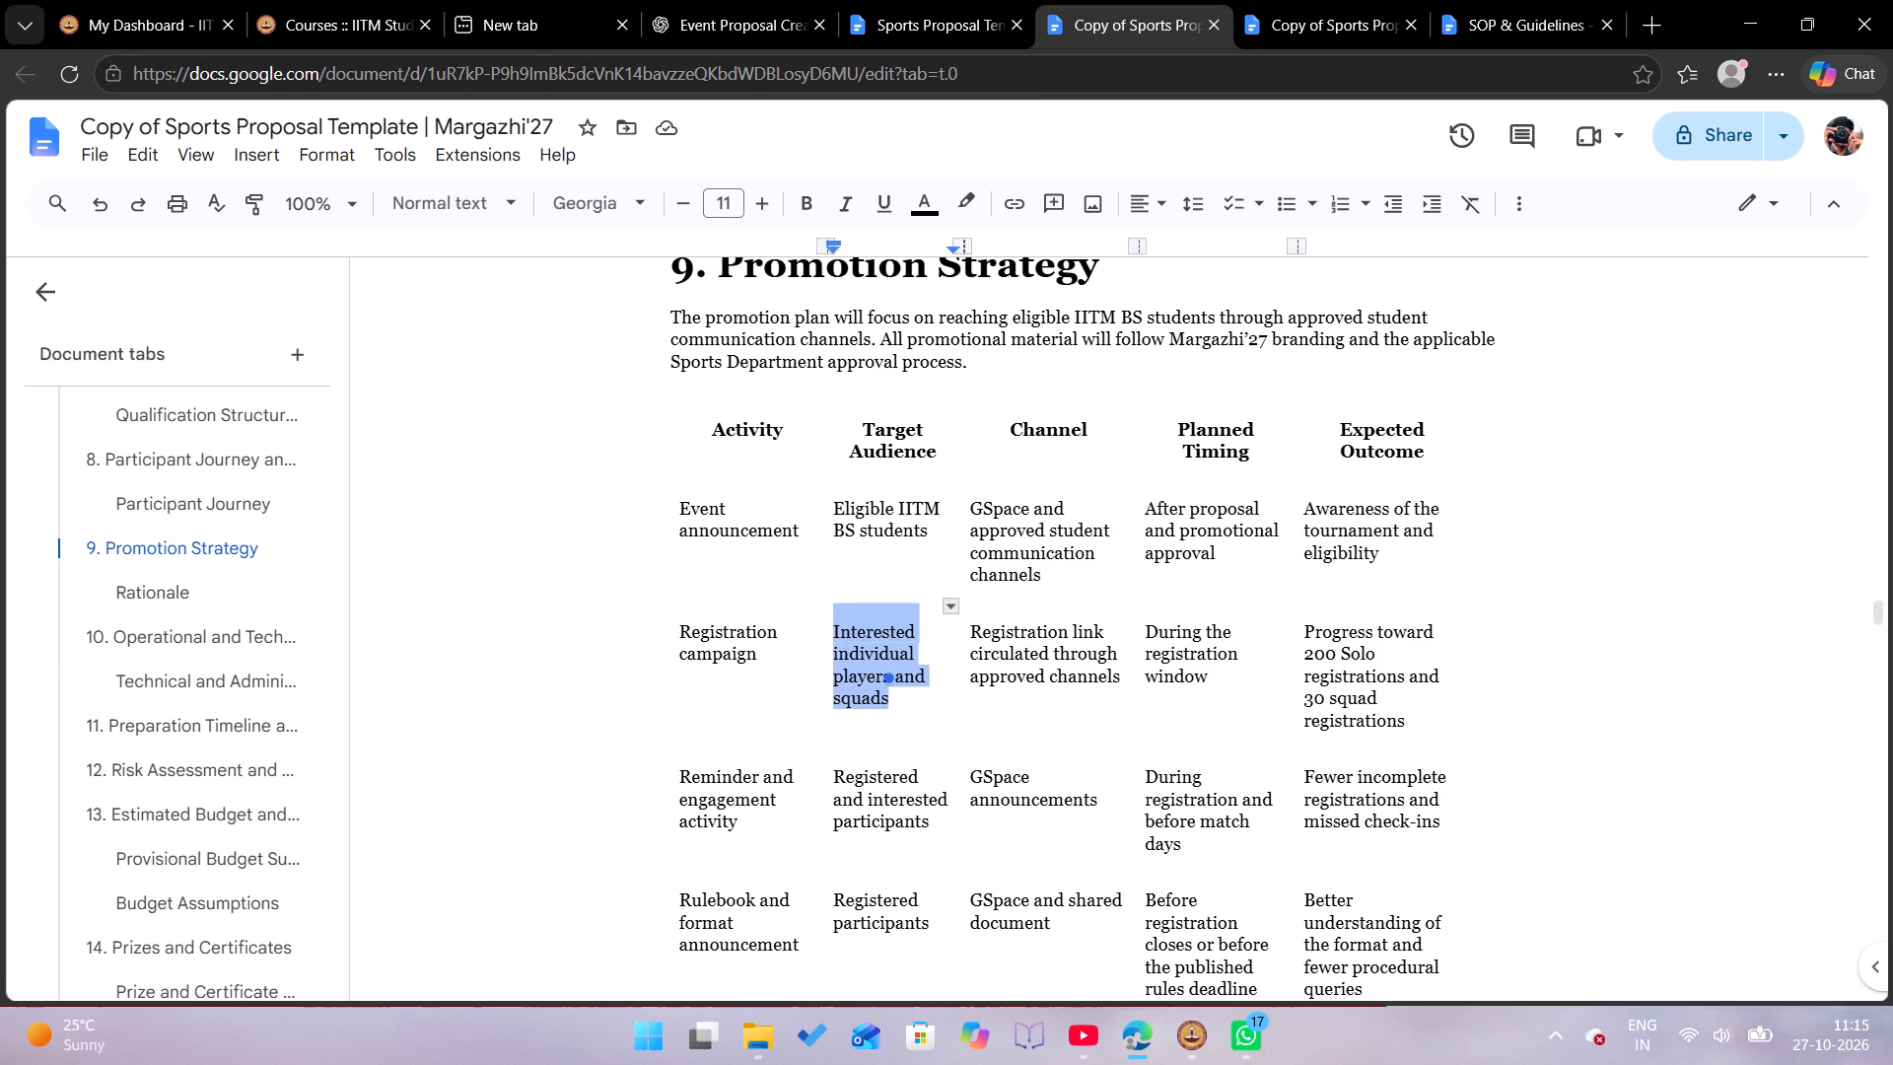
pyautogui.moveTo(888, 696); pyautogui.dragTo(889, 696)
pyautogui.hotkey('ctrl', 'c')
pyautogui.click(1379, 0)
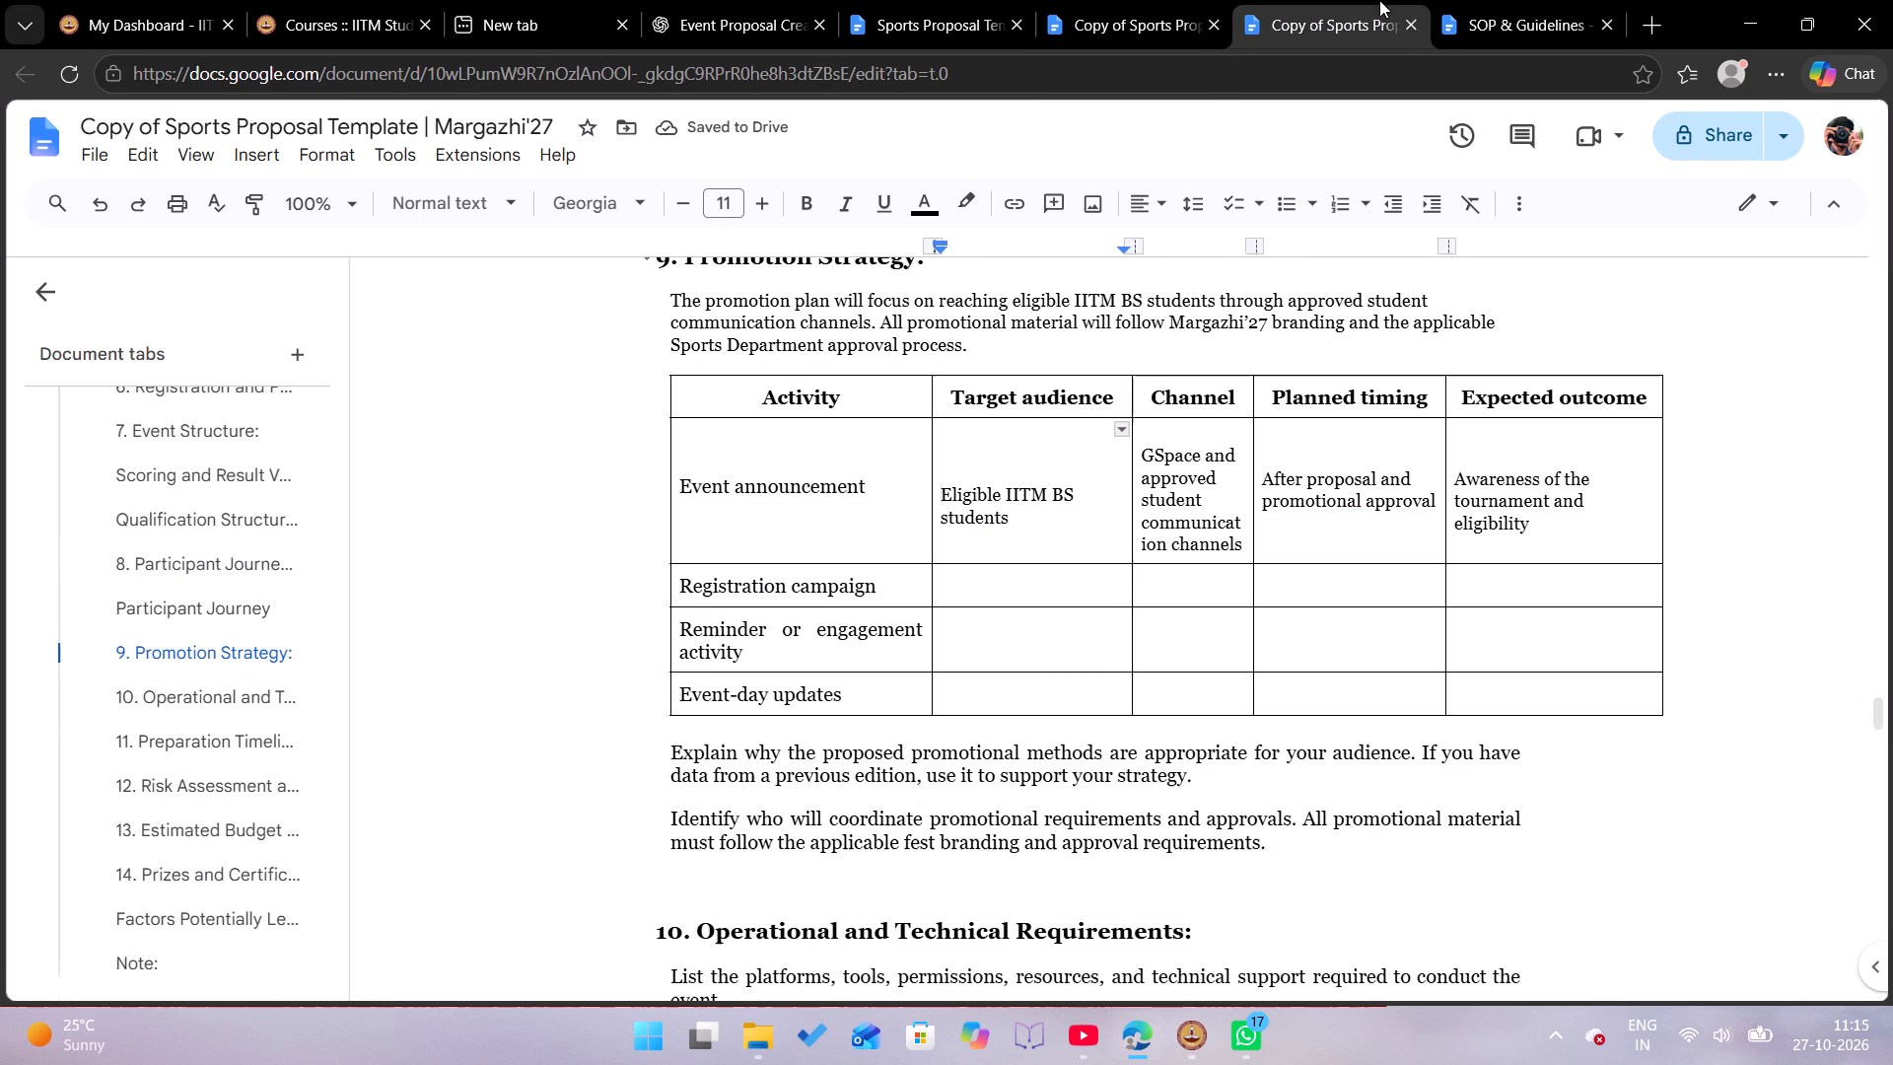
pyautogui.click(971, 592)
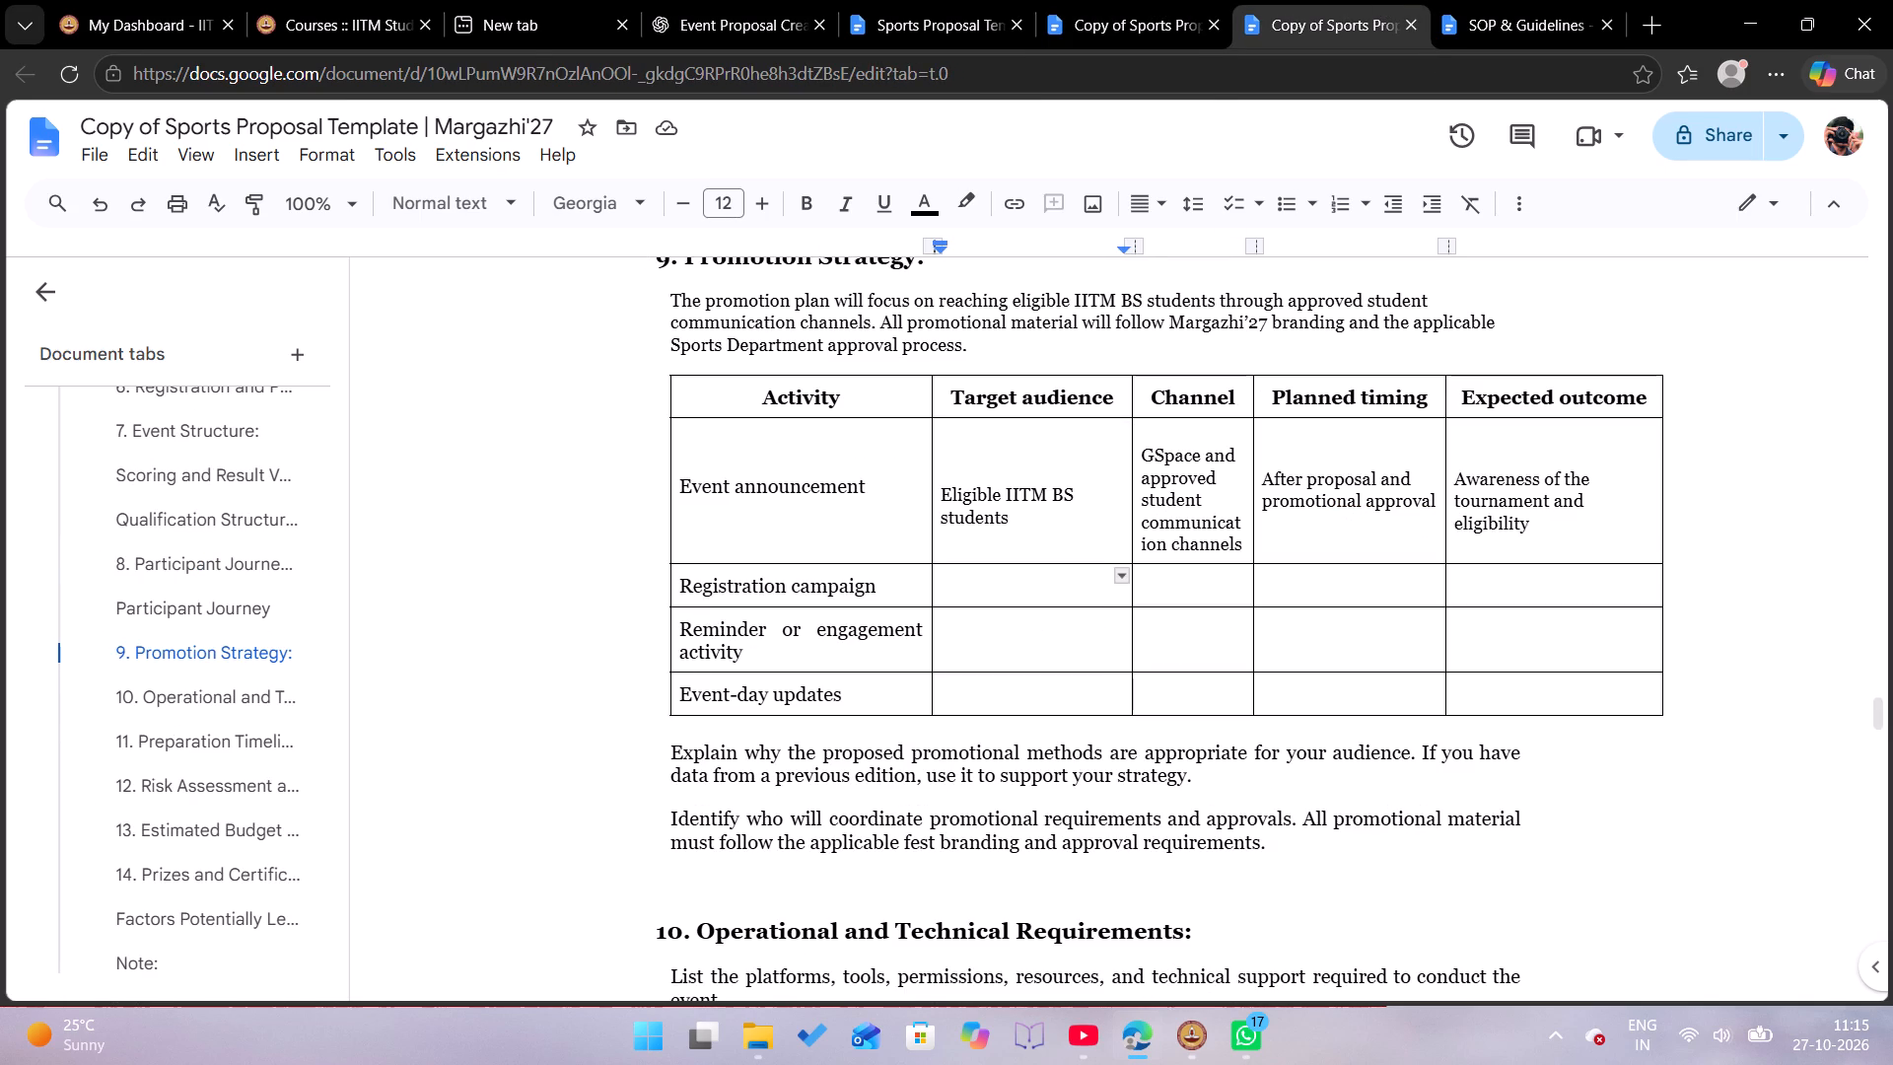
pyautogui.hotkey('ctrl', 'v')
# Lower the "Registration campaign" label in its cell by inserting one blank line above it.
pyautogui.click(681, 589)
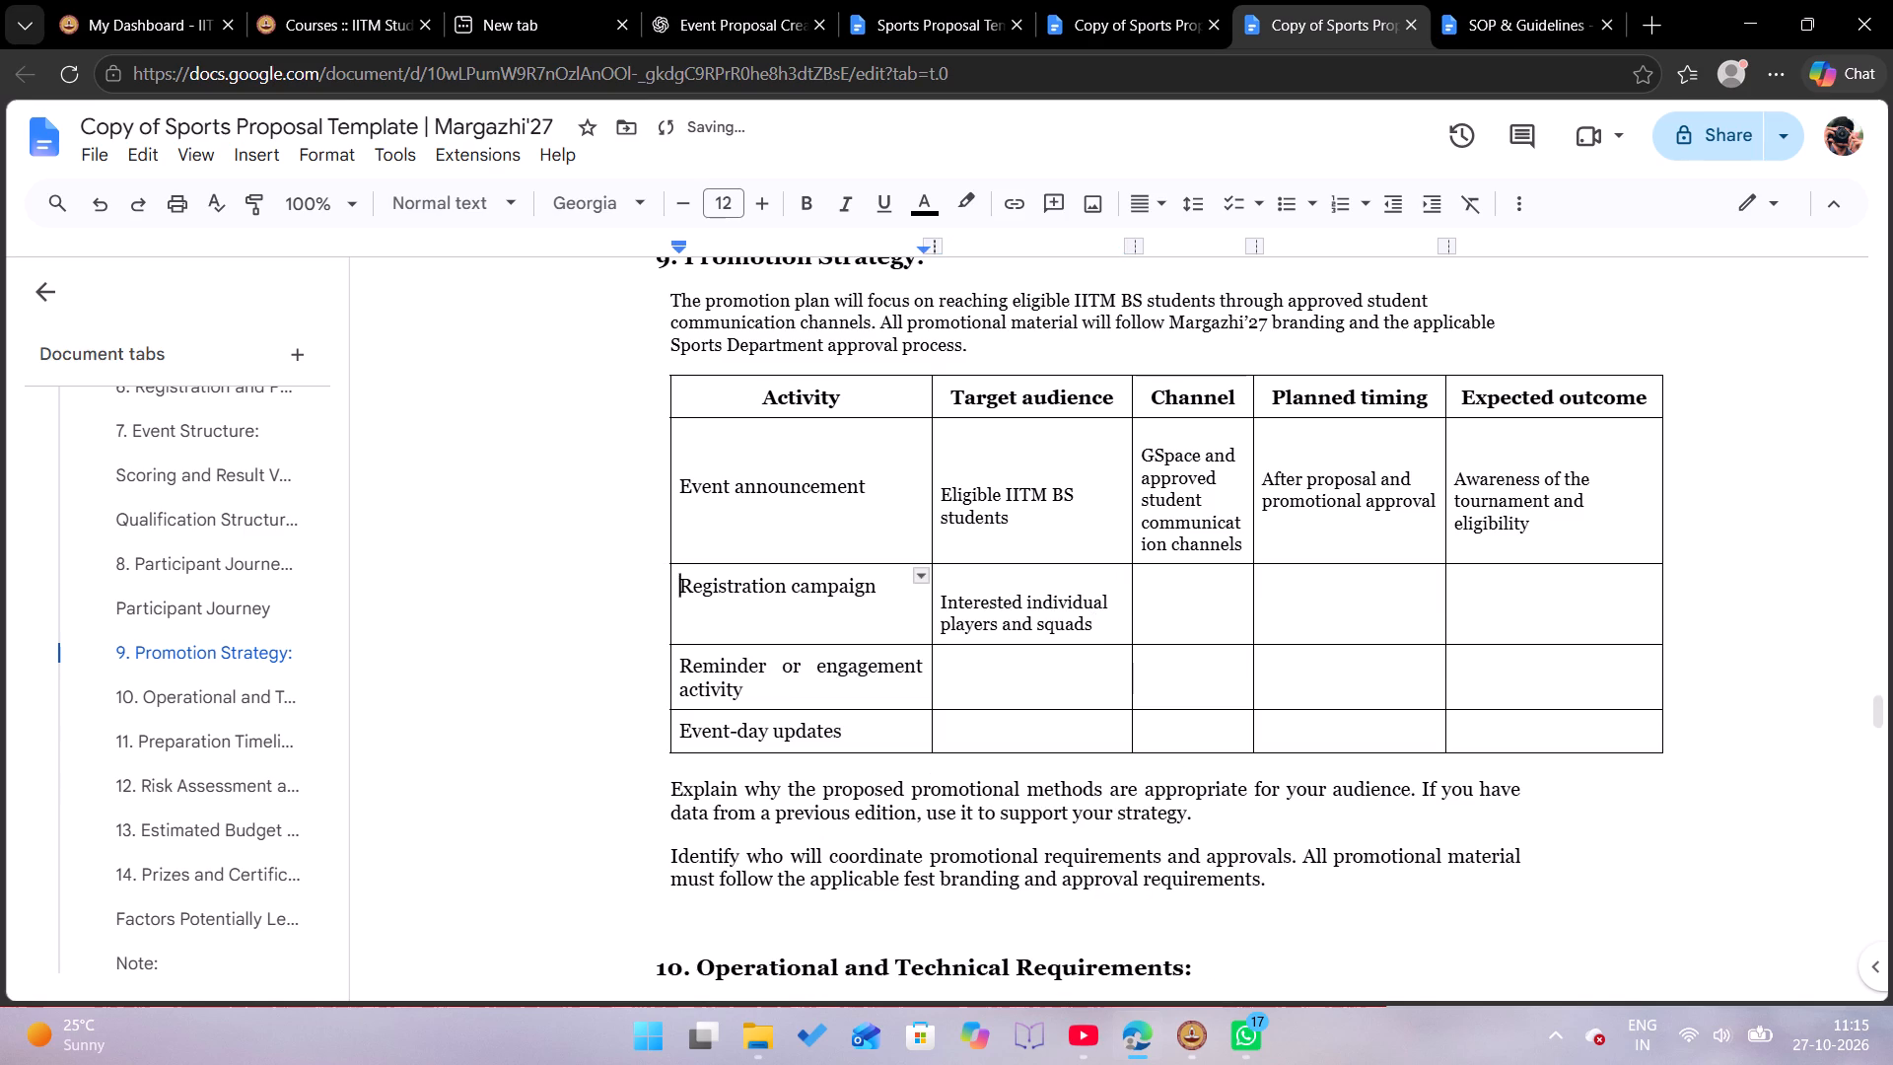
pyautogui.press('Return')
# Copy the draft's Registration campaign channel, "Registration link circulated through approved channels", into the template's matching Channel cell, below one blank line.
pyautogui.click(1104, 0)
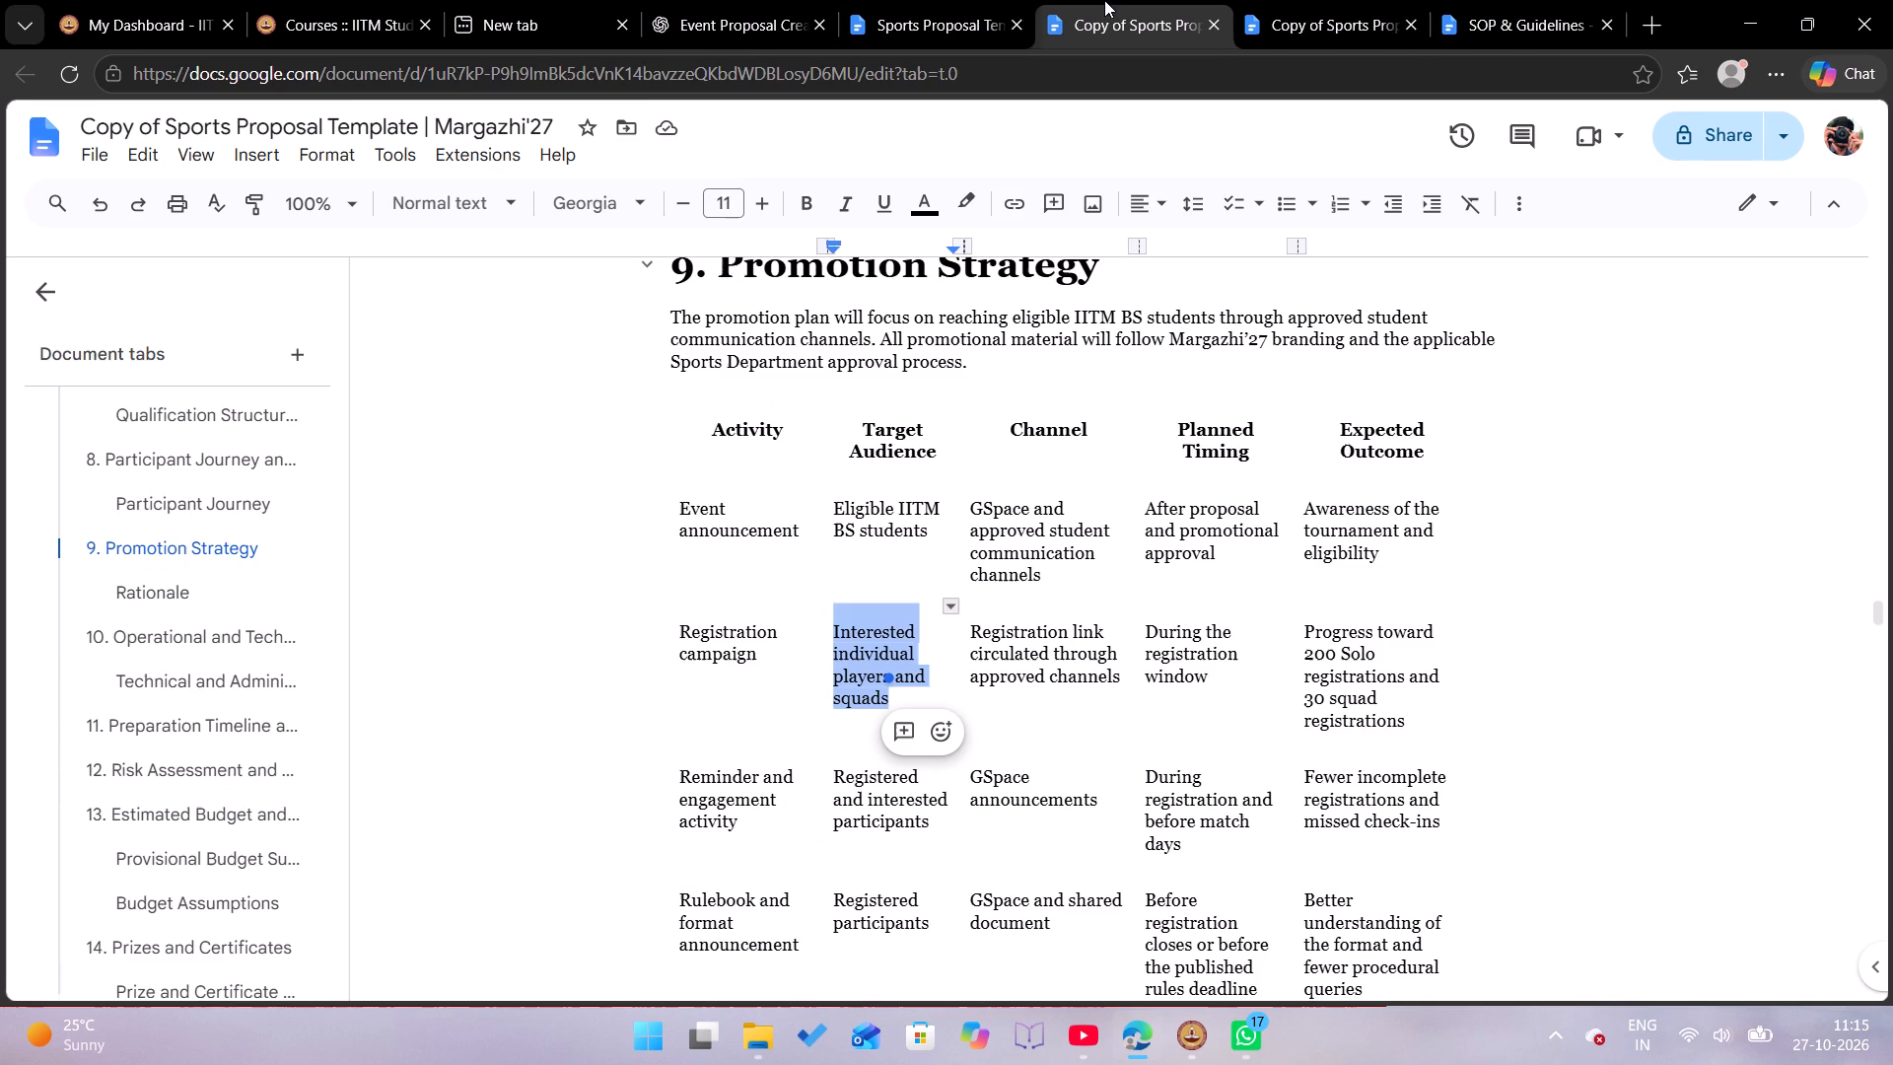
pyautogui.moveTo(966, 631); pyautogui.dragTo(1042, 649)
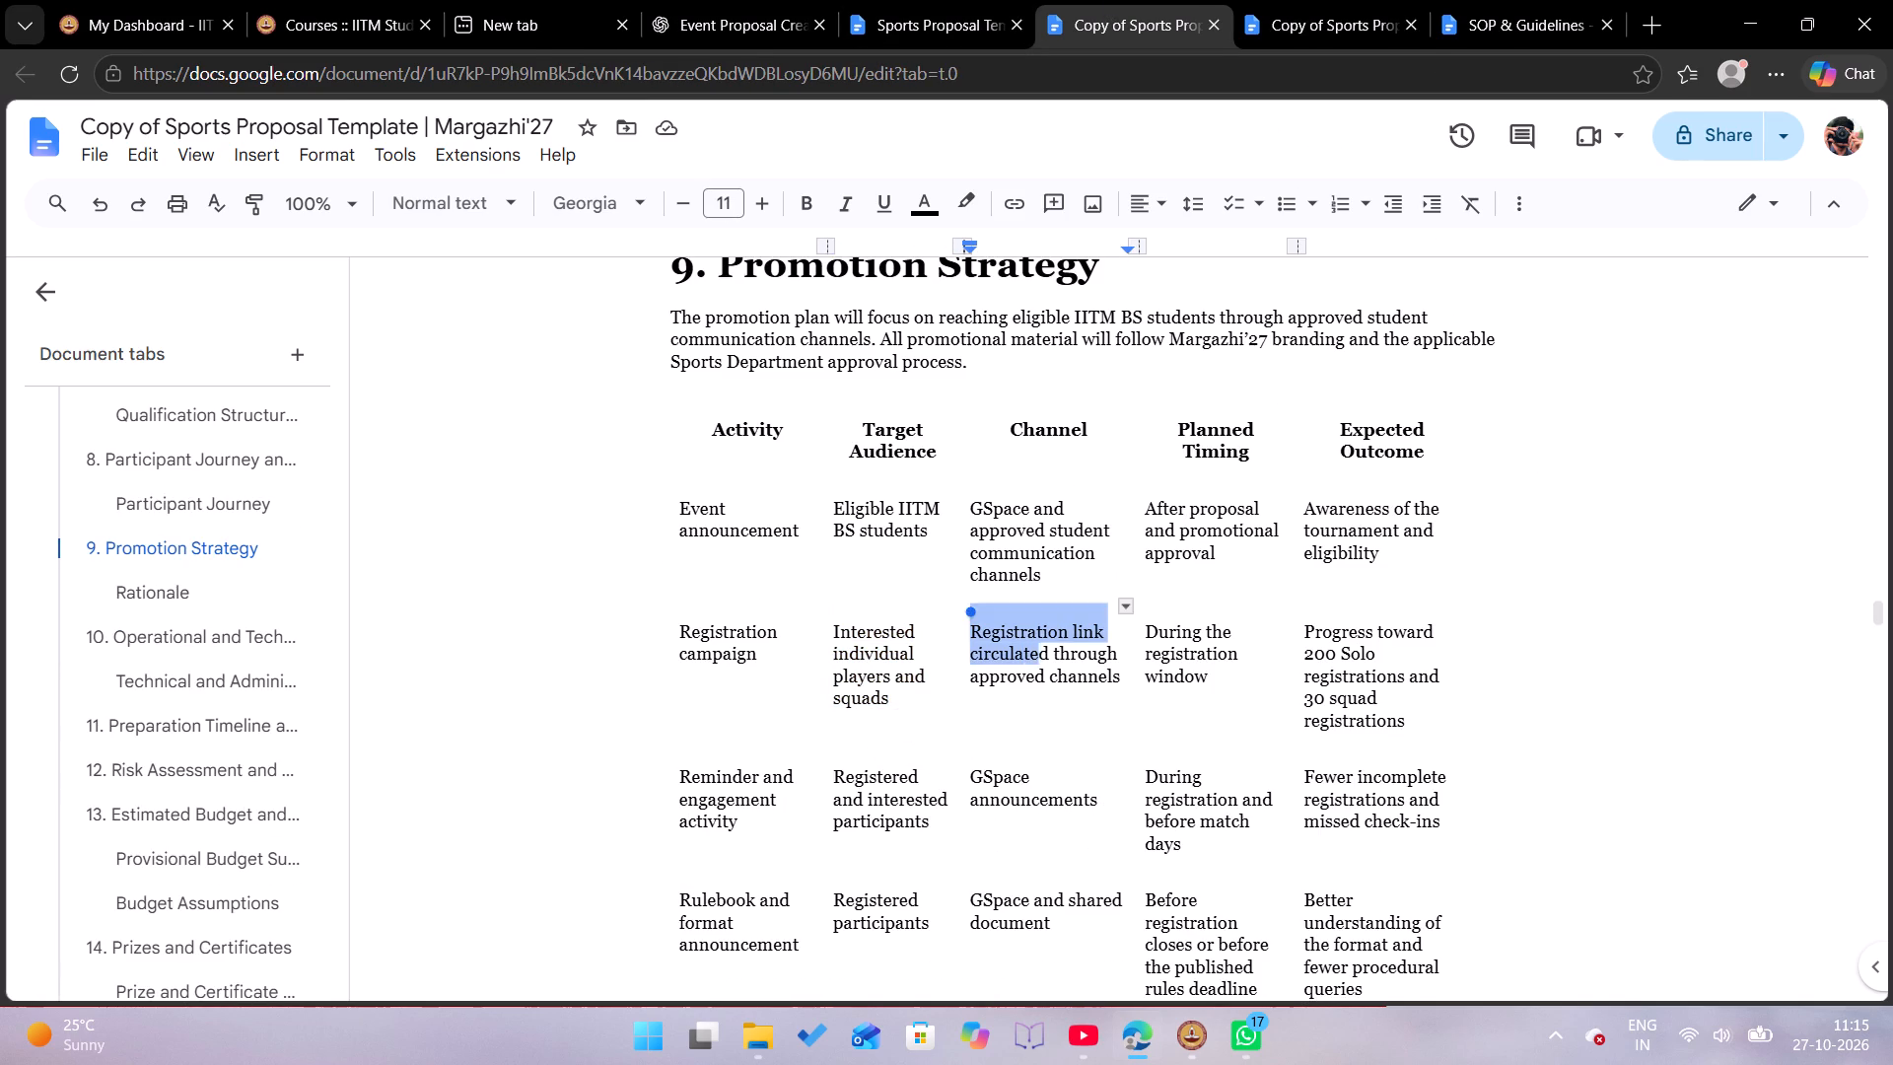
pyautogui.moveTo(1042, 649); pyautogui.dragTo(1120, 677)
pyautogui.hotkey('ctrl', 'c')
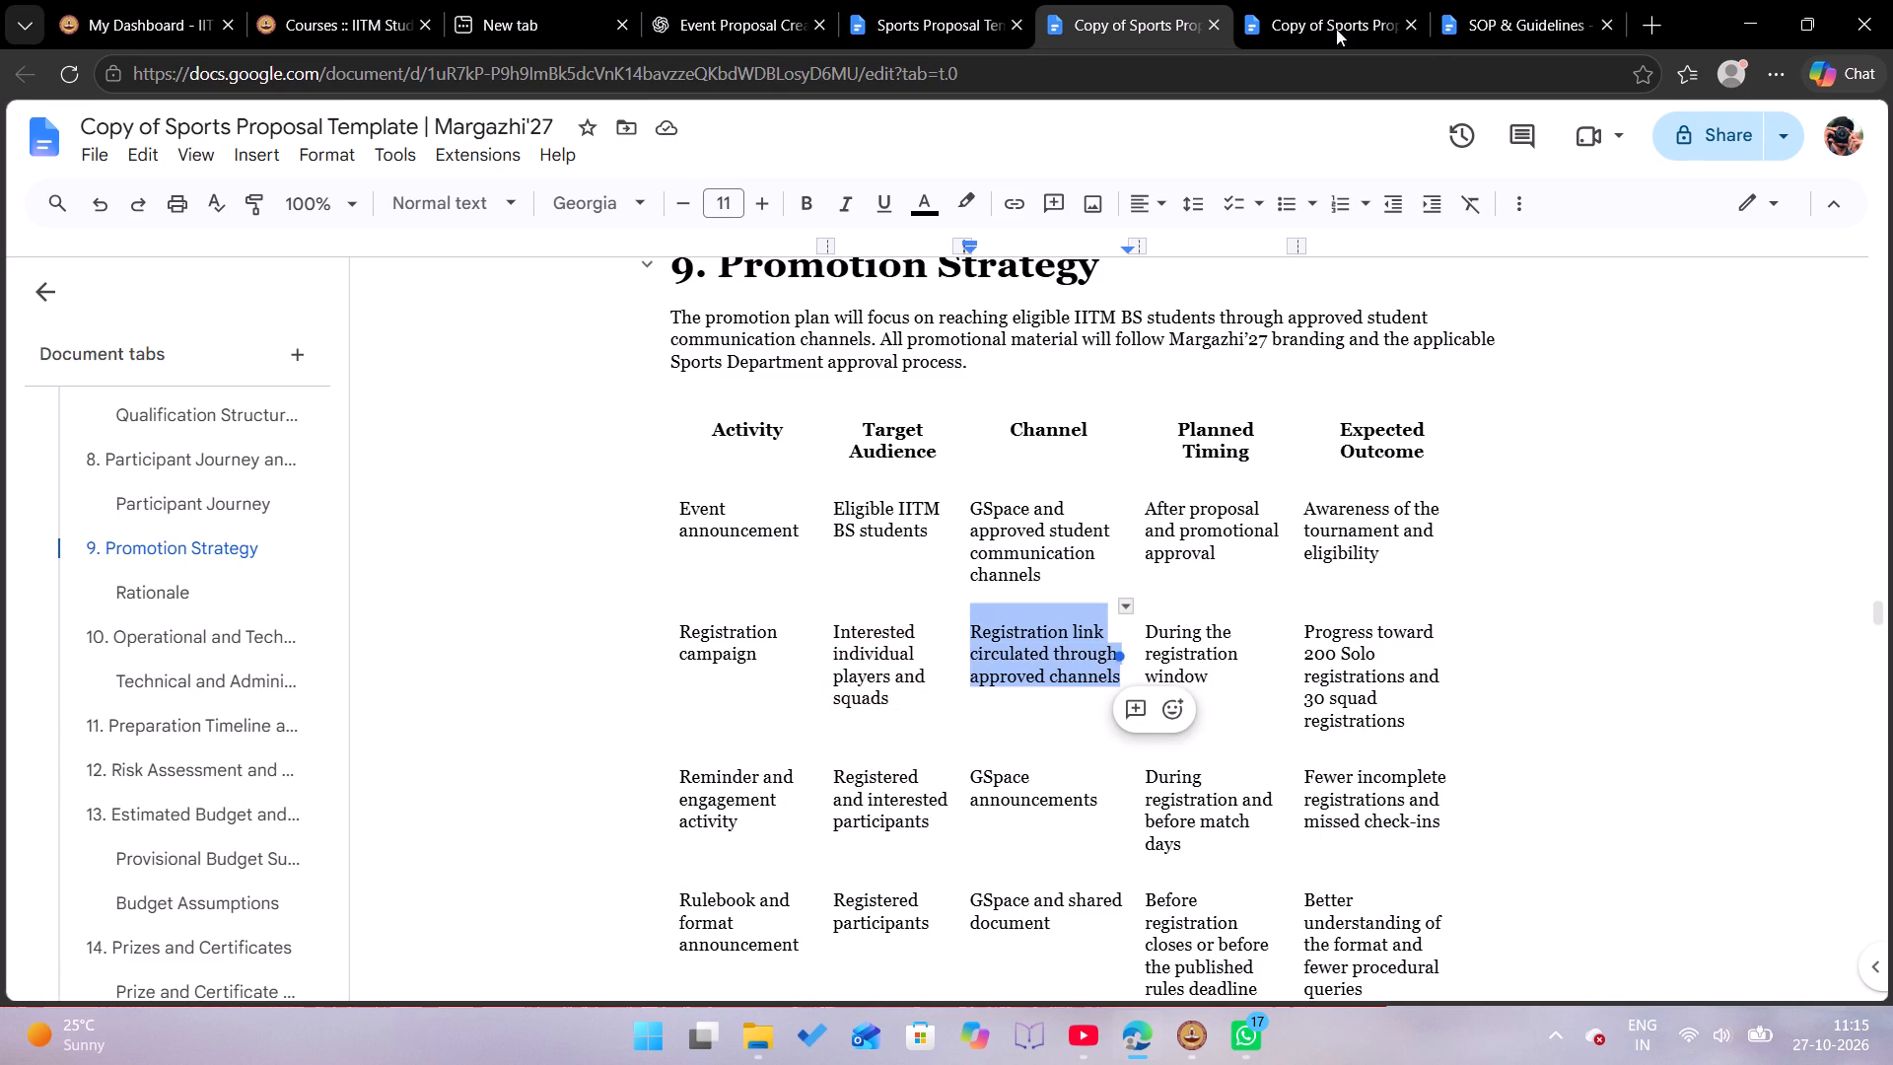
pyautogui.click(1333, 0)
pyautogui.click(1157, 591)
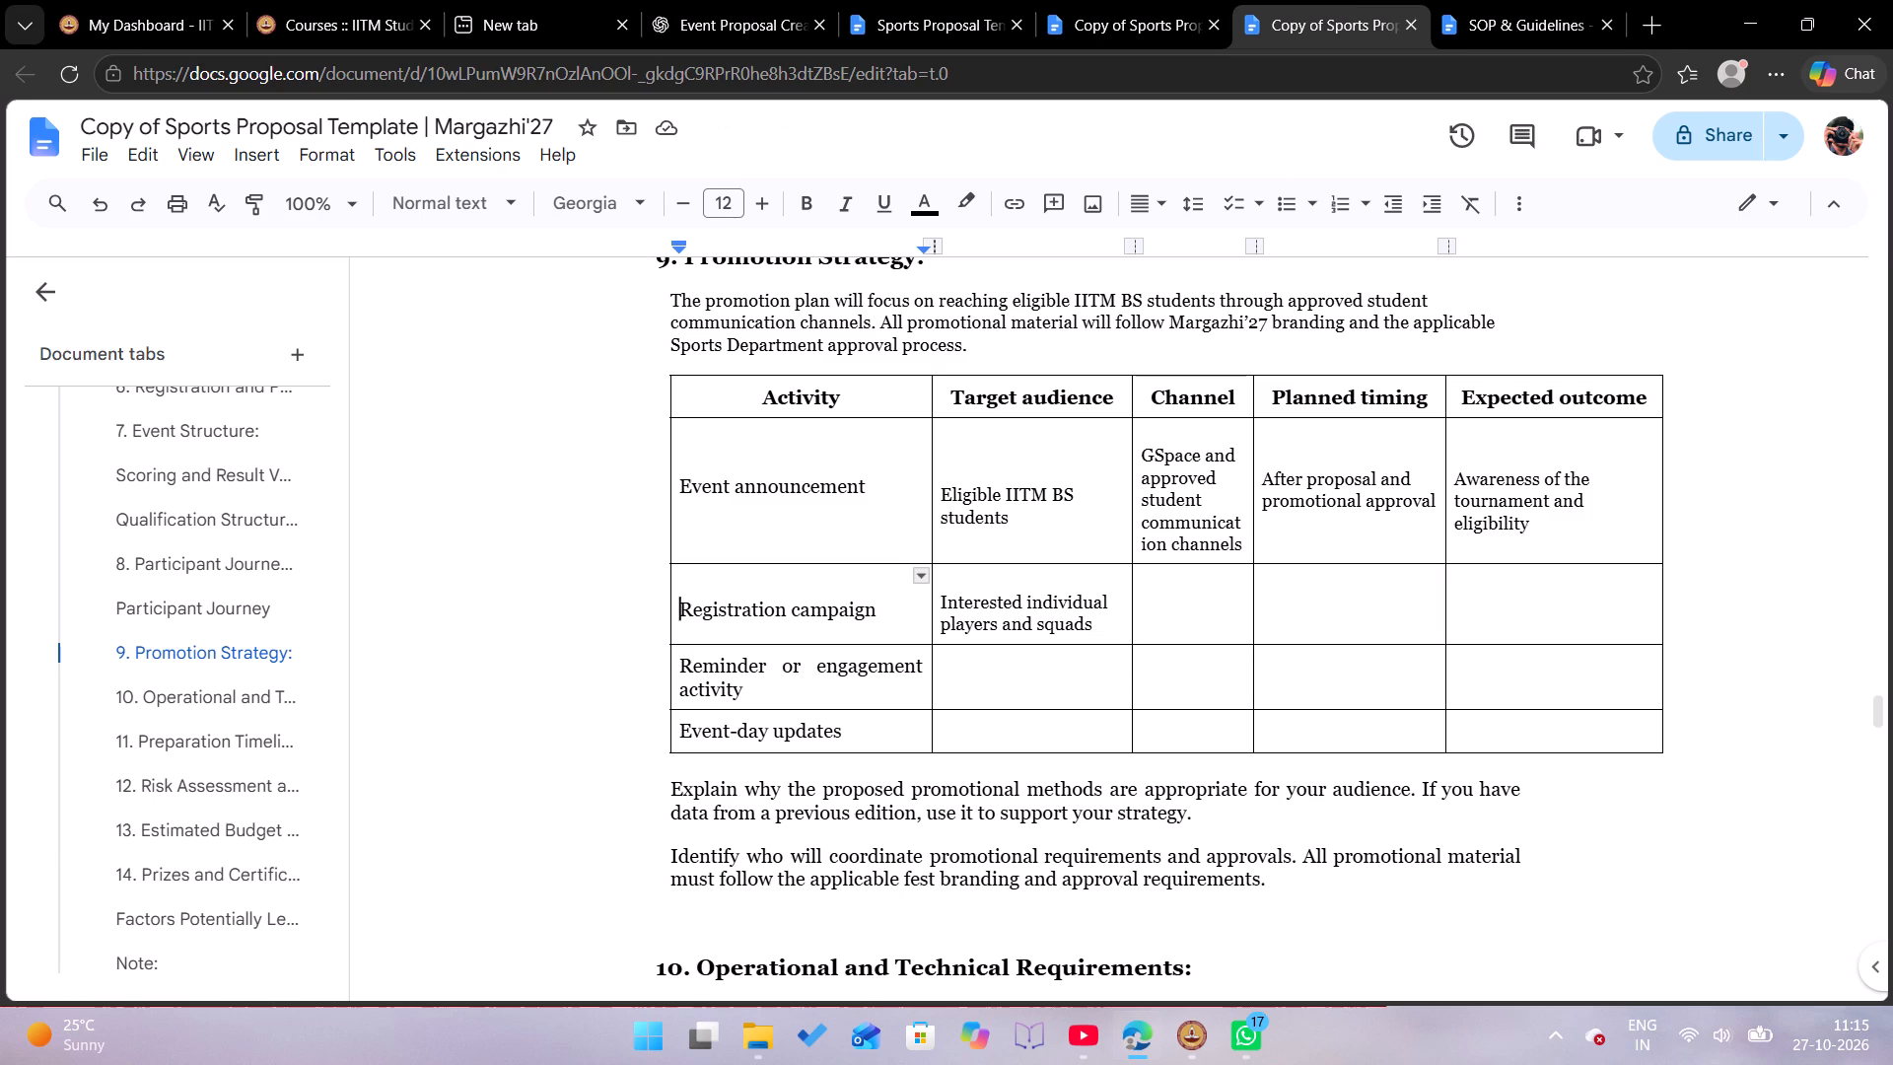
pyautogui.press('Return')
pyautogui.hotkey('ctrl', 'v')
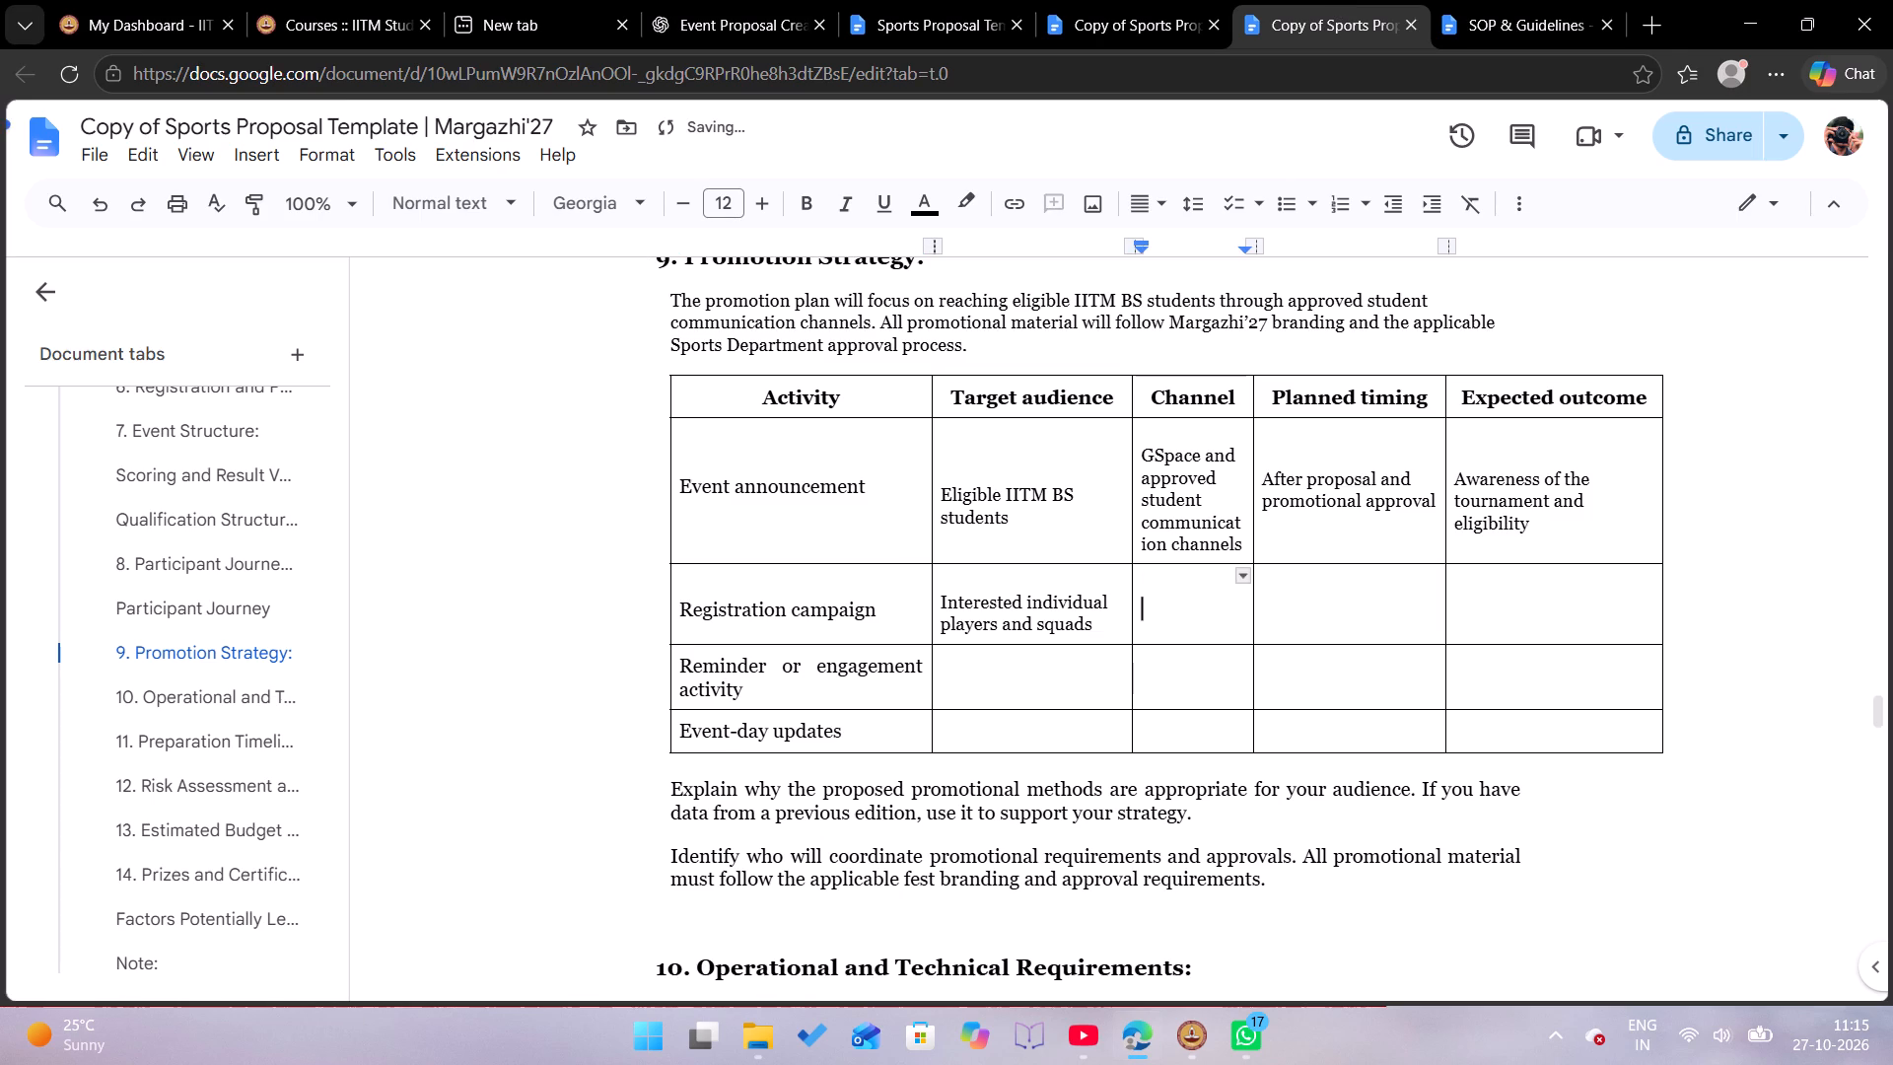
# Lower the "Interested individual players and squads" text by one more line and the "Registration campaign" label by two more lines.
pyautogui.click(944, 603)
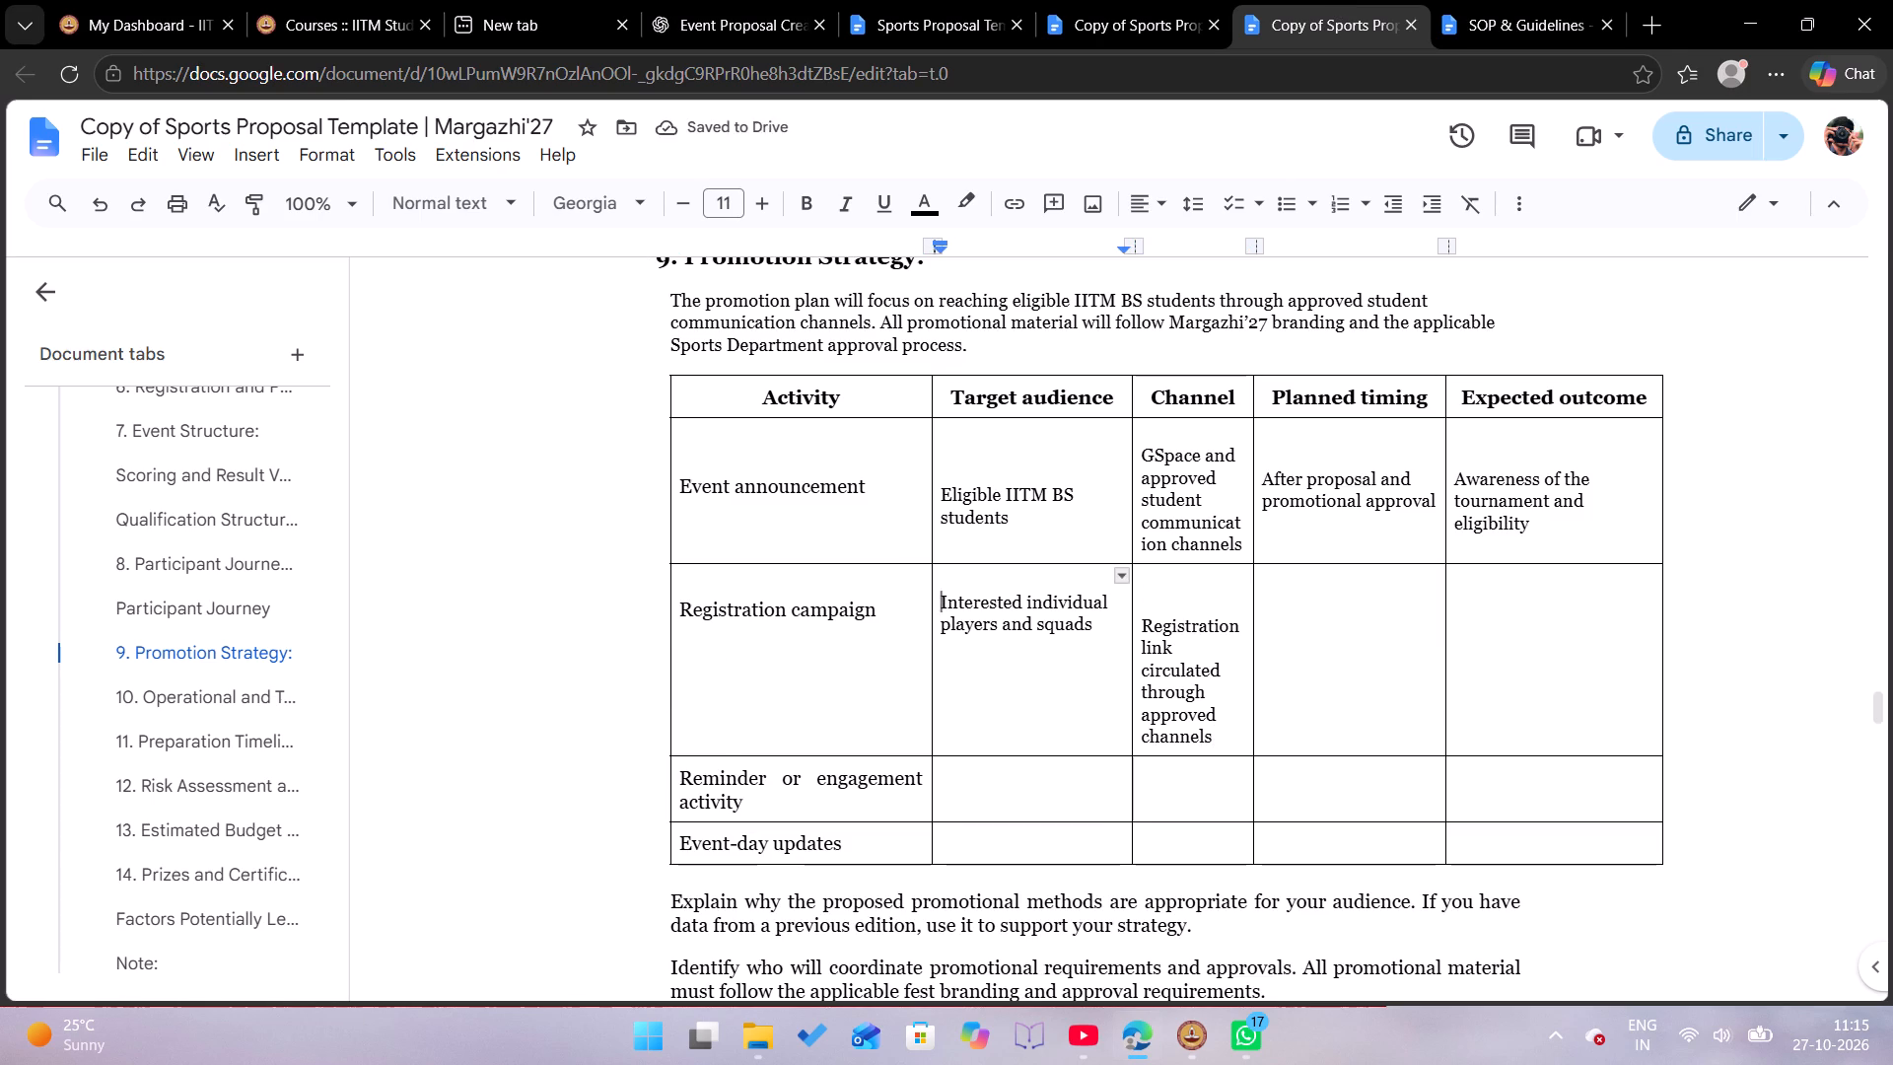
pyautogui.press('Return')
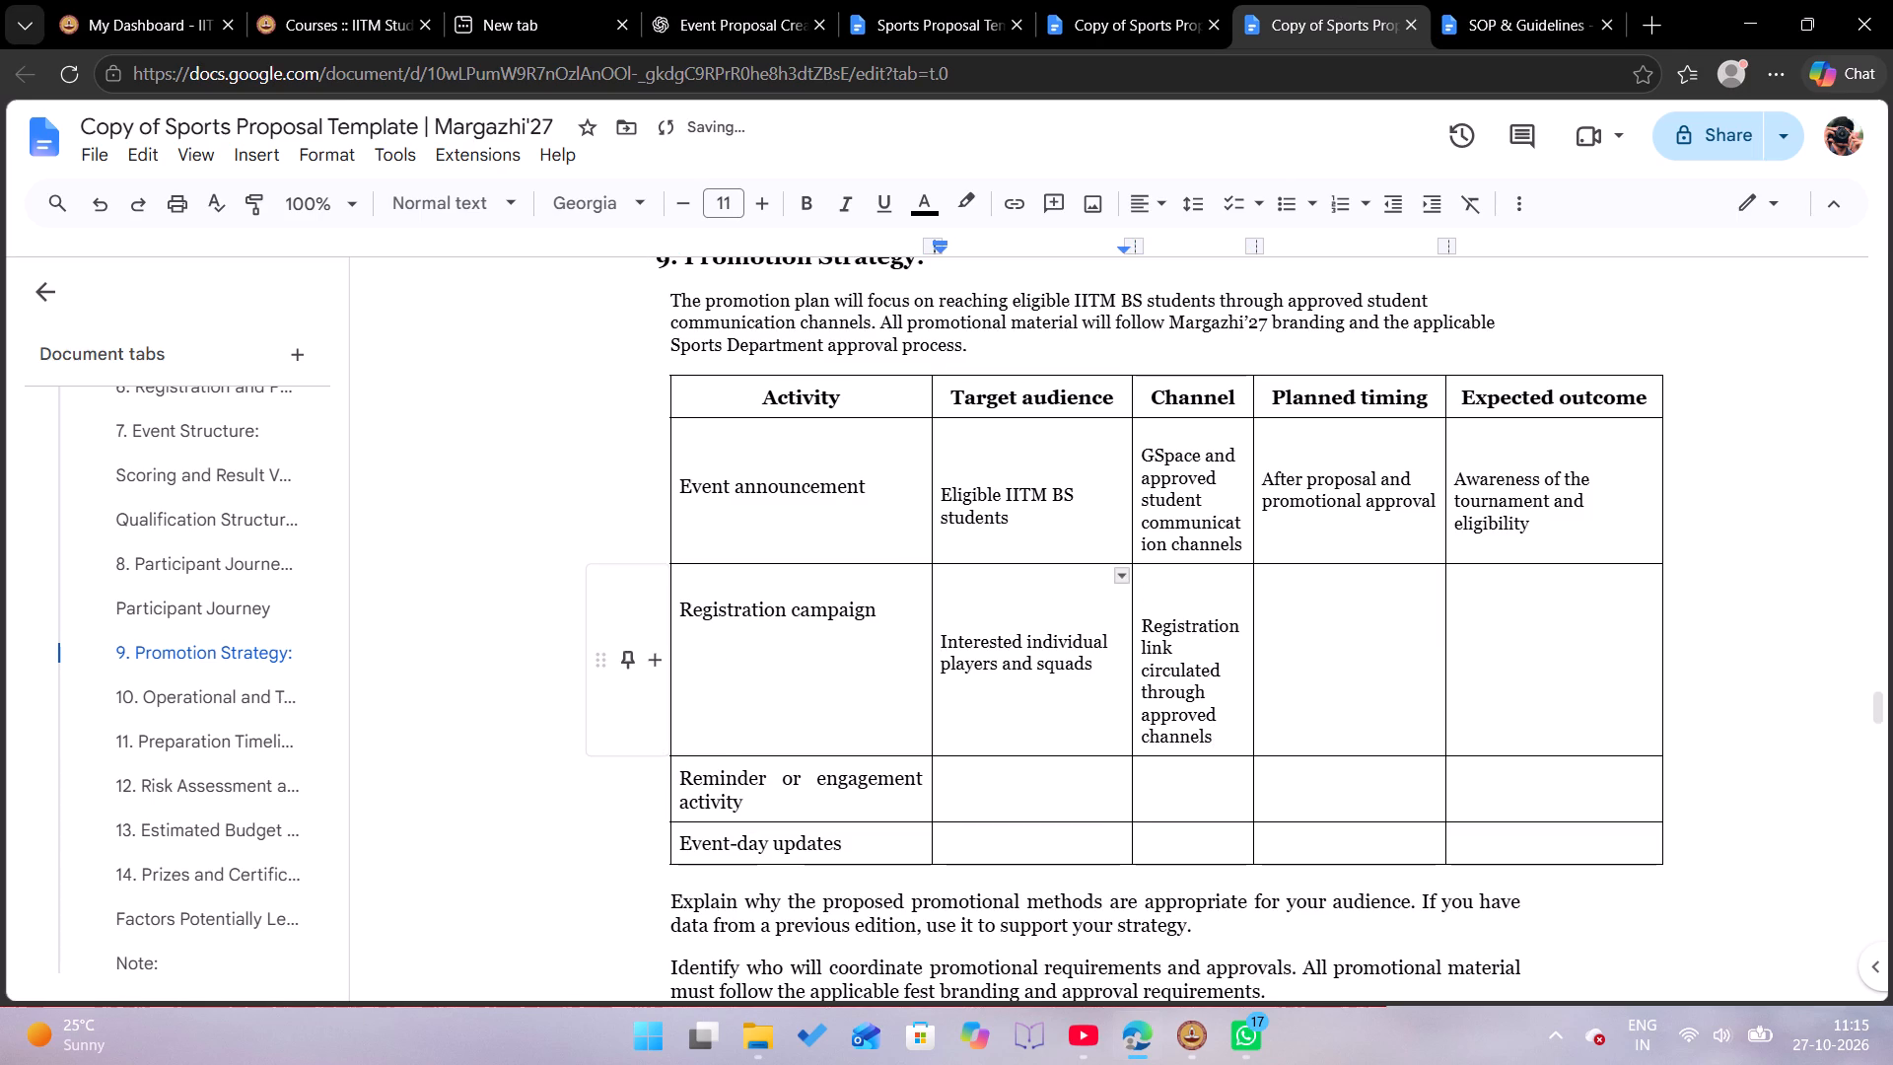
pyautogui.click(682, 614)
pyautogui.press('Return')
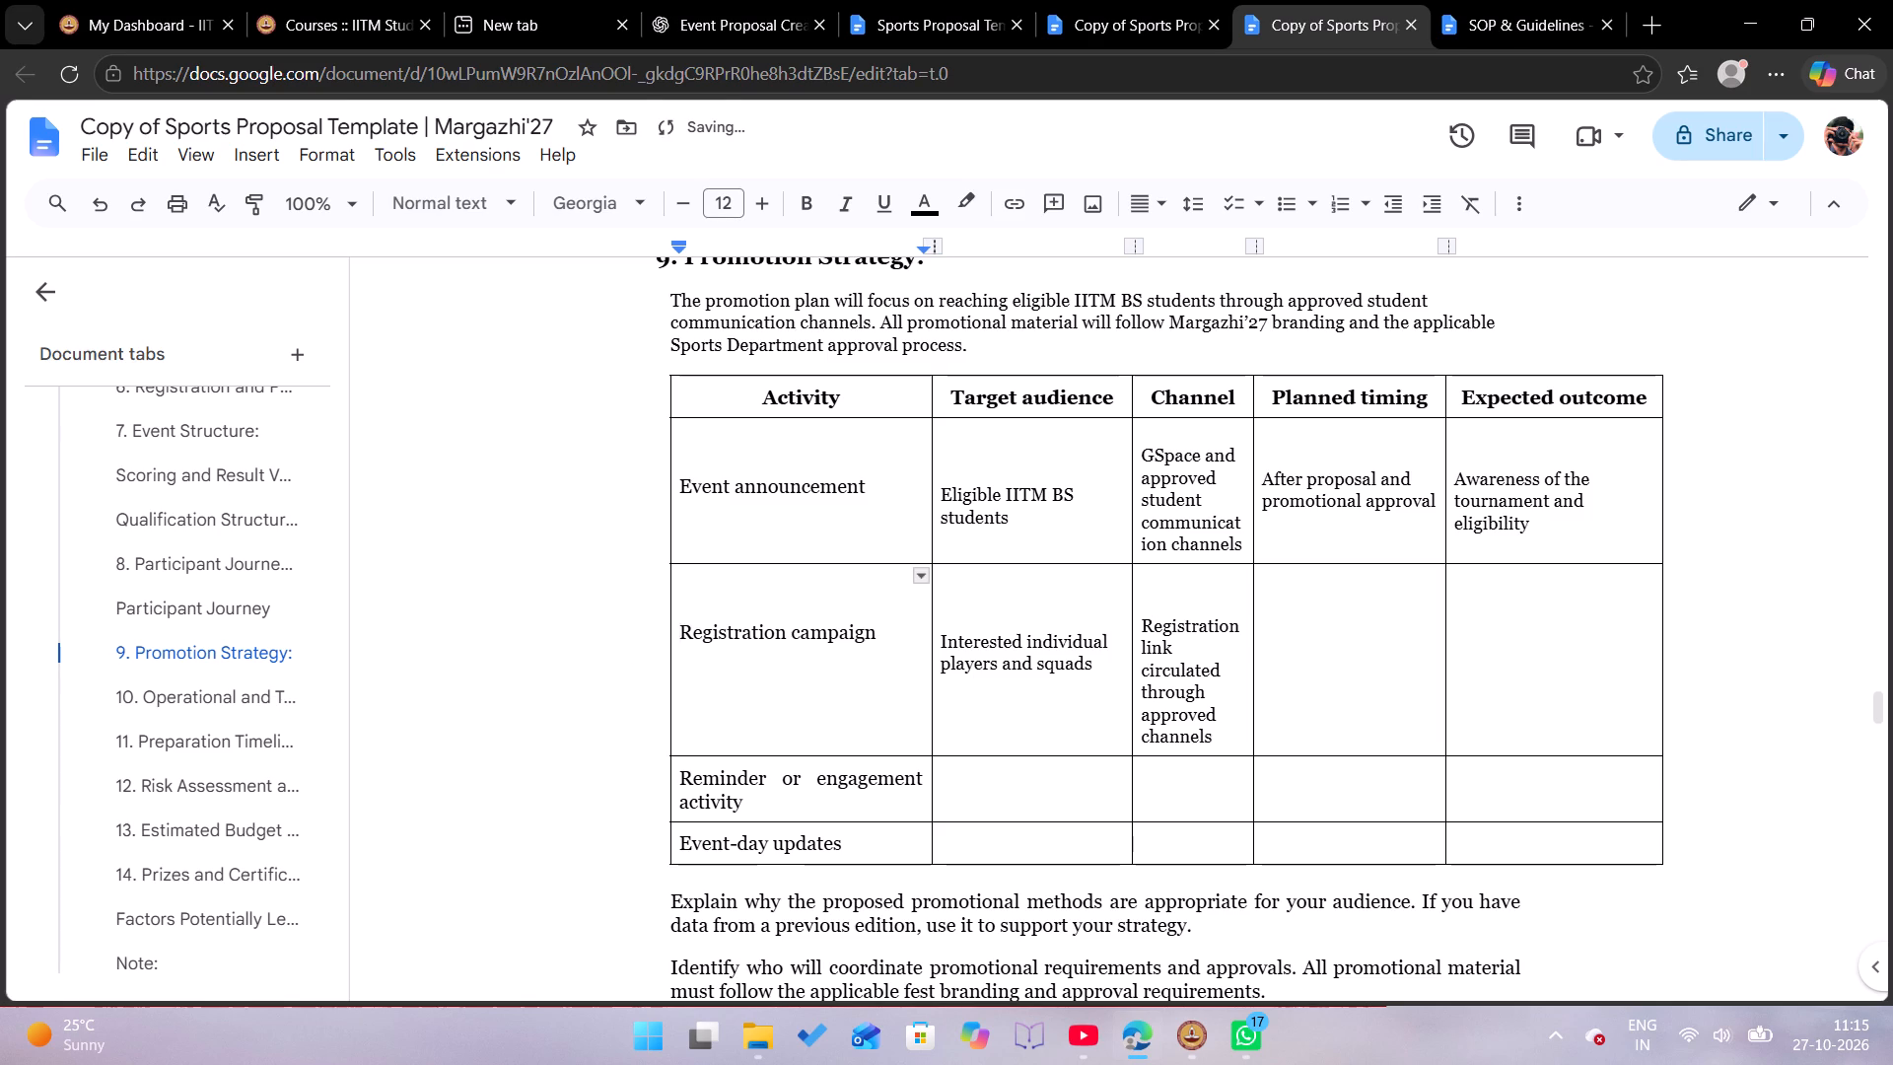
pyautogui.press('Return')
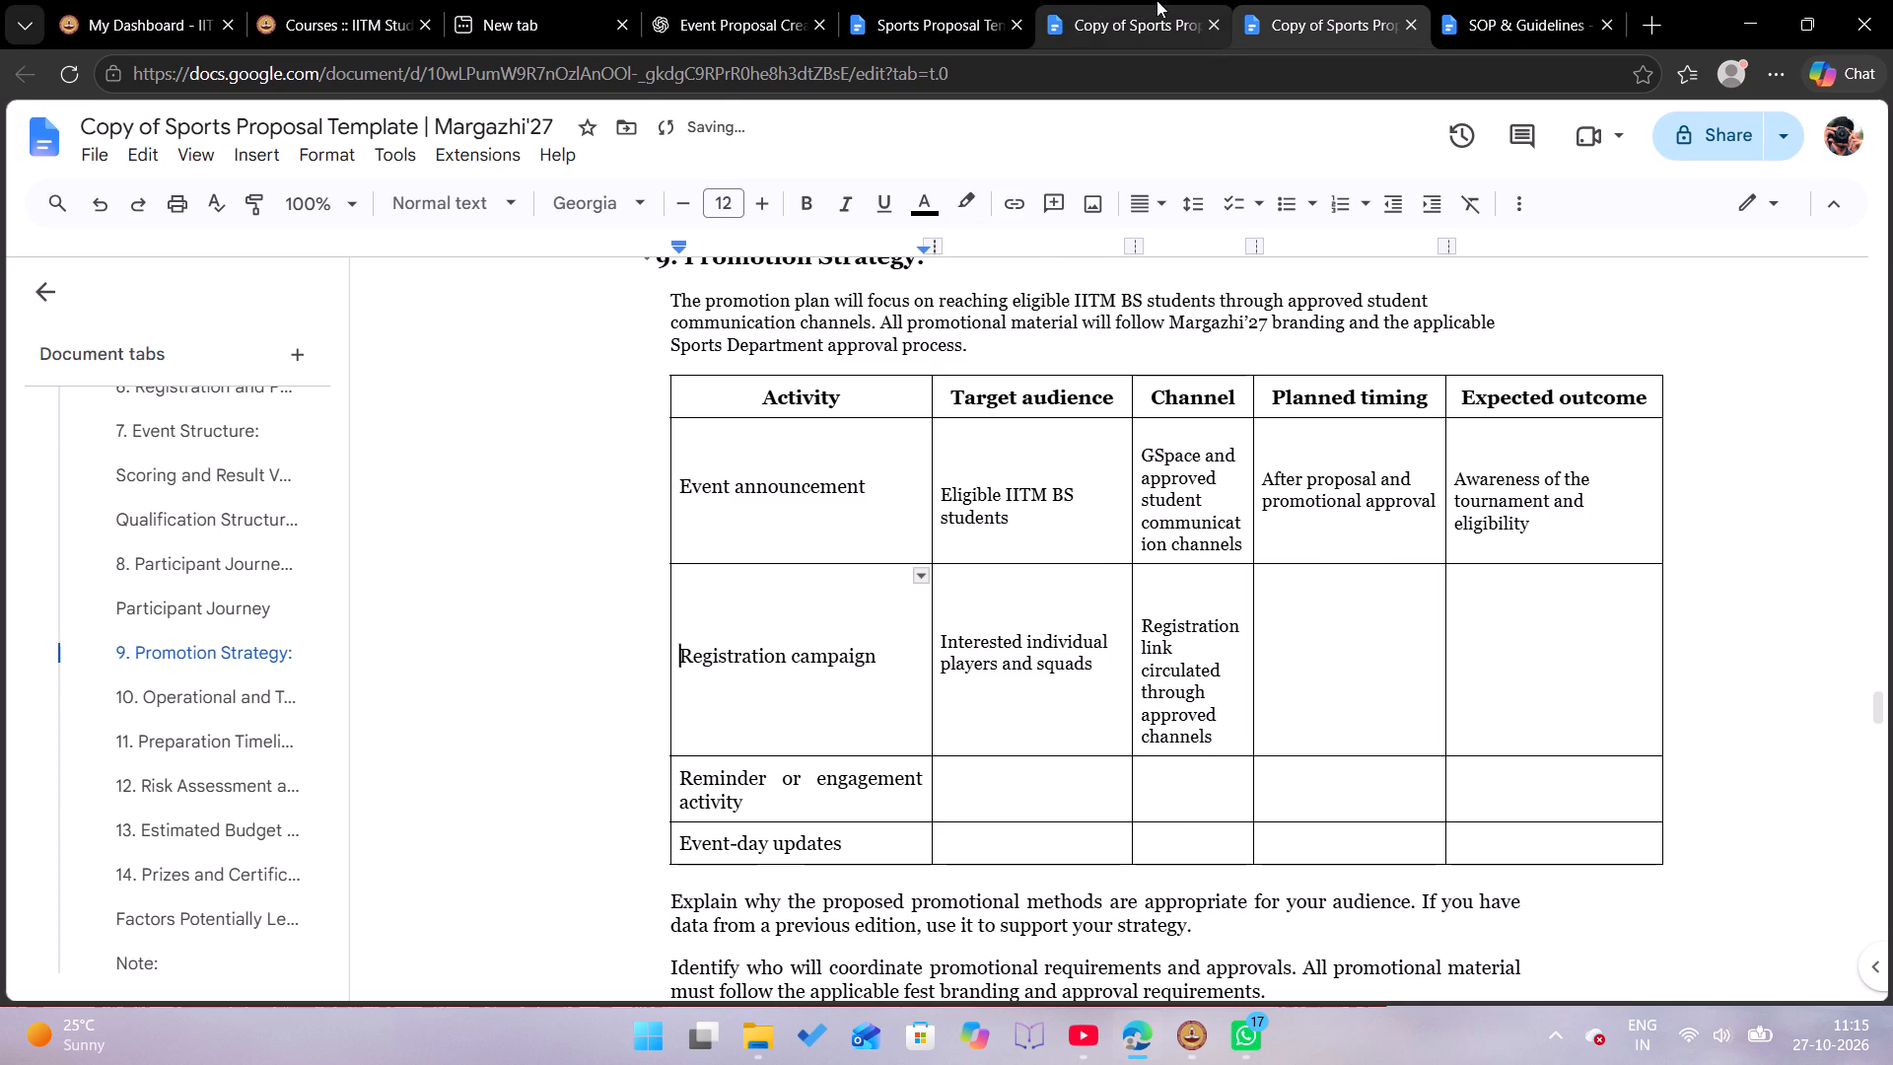
# Copy the draft's Registration campaign timing, "During the registration window", into the template's Planned timing cell, below two blank lines.
pyautogui.click(1157, 0)
pyautogui.moveTo(1149, 629); pyautogui.dragTo(1155, 638)
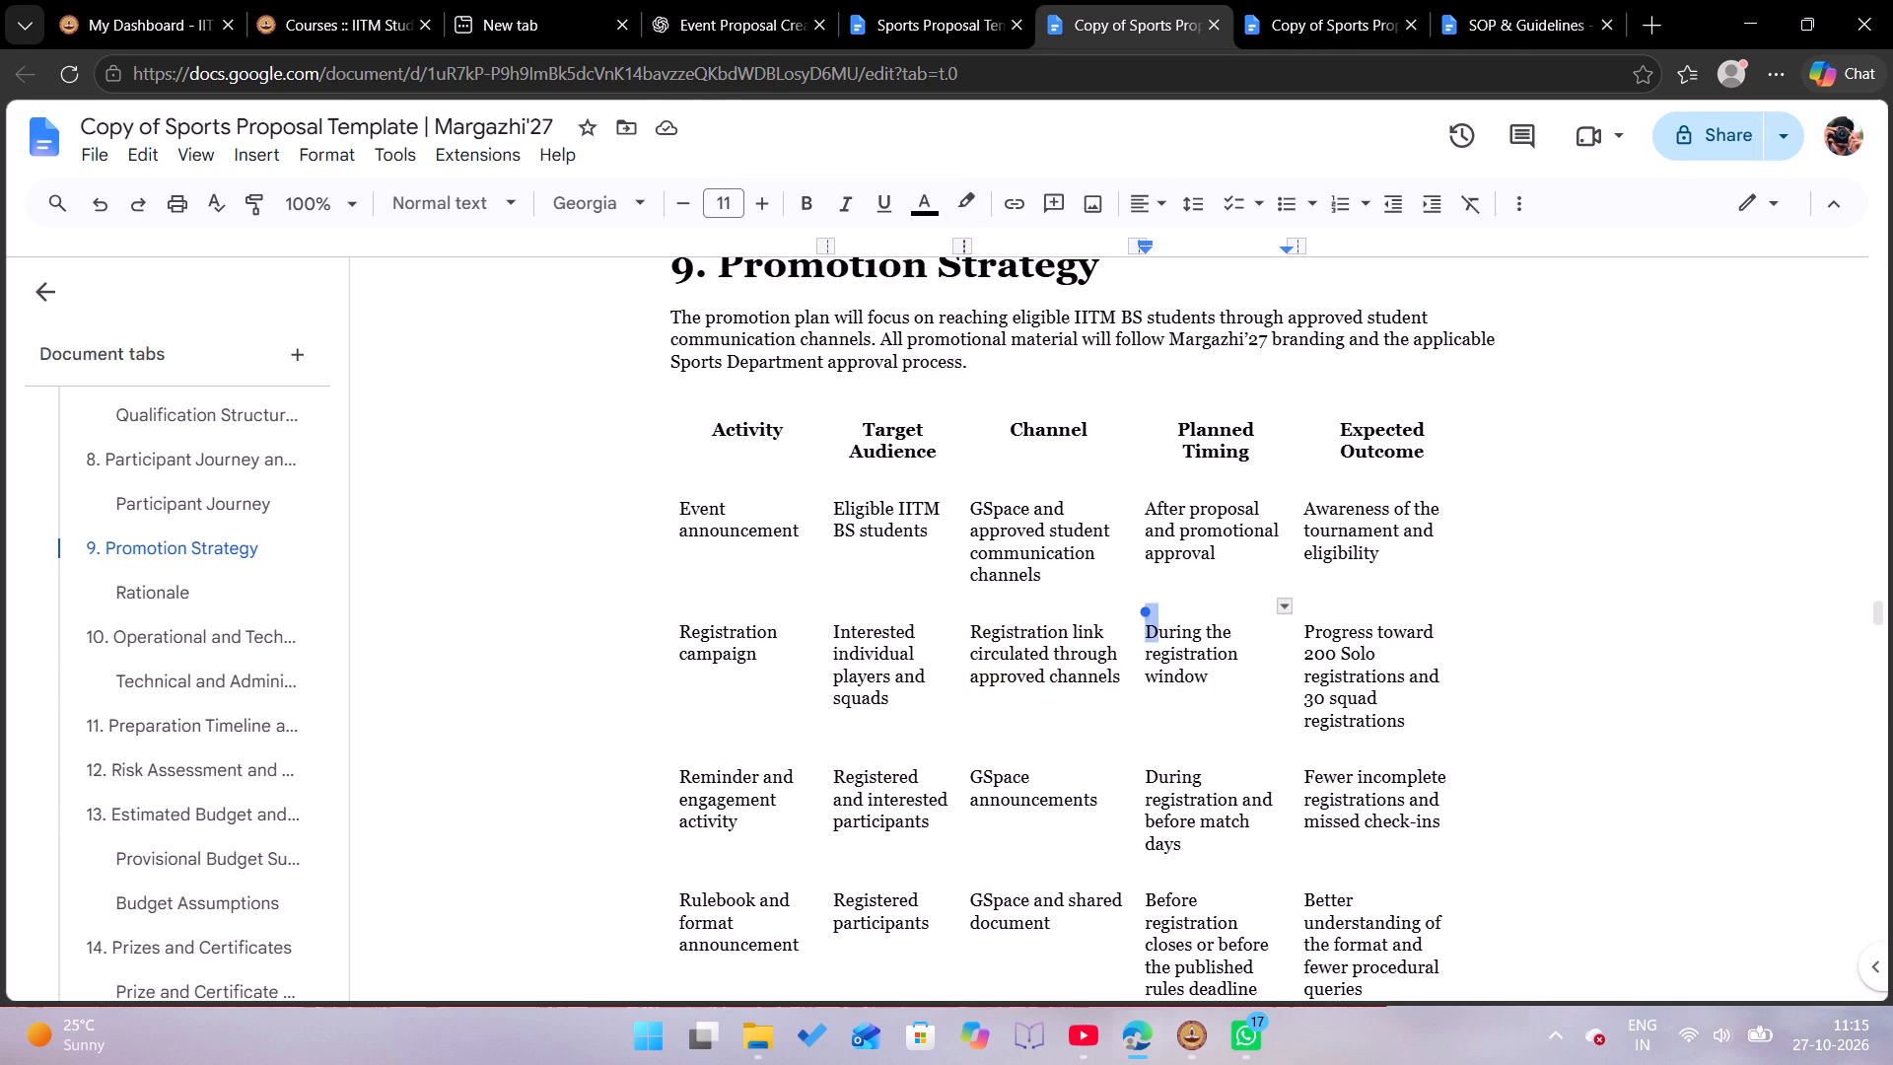
pyautogui.moveTo(1155, 638); pyautogui.dragTo(1210, 677)
pyautogui.hotkey('ctrl', 'c')
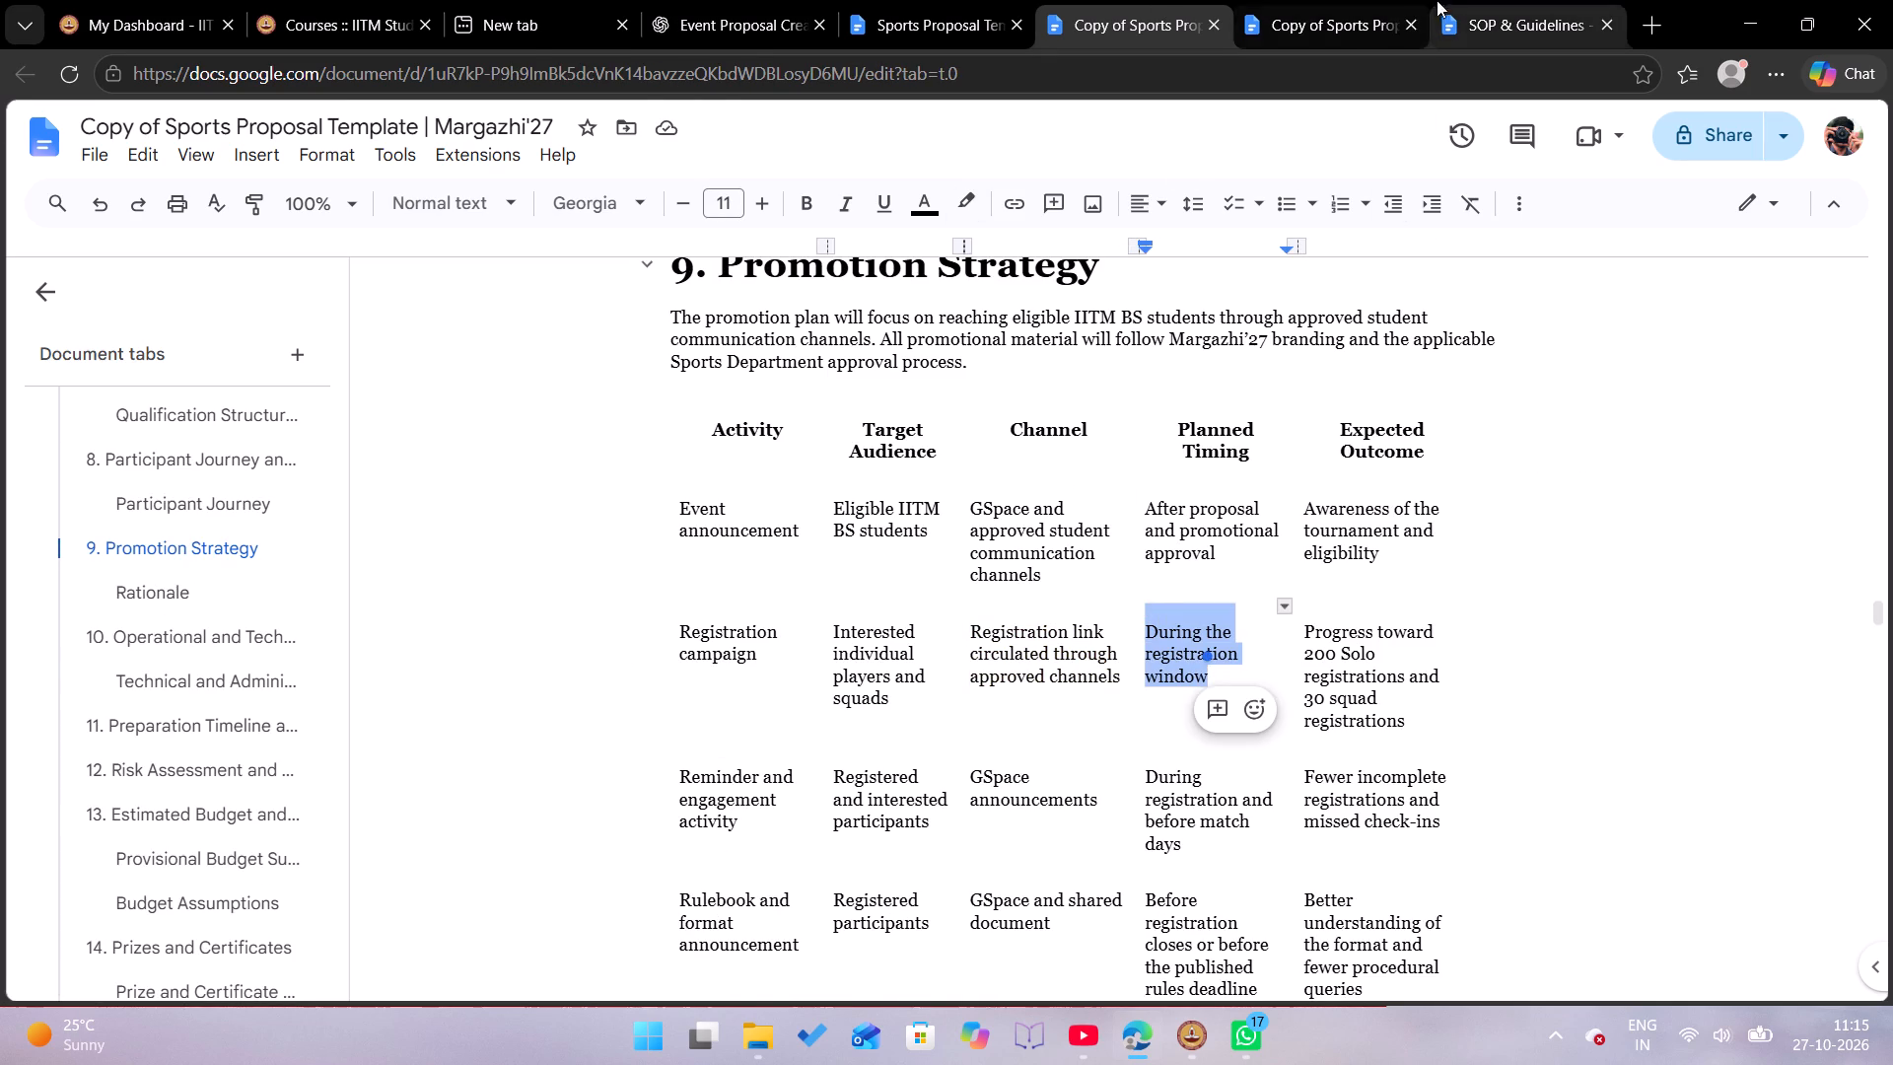
pyautogui.click(1286, 5)
pyautogui.click(1300, 662)
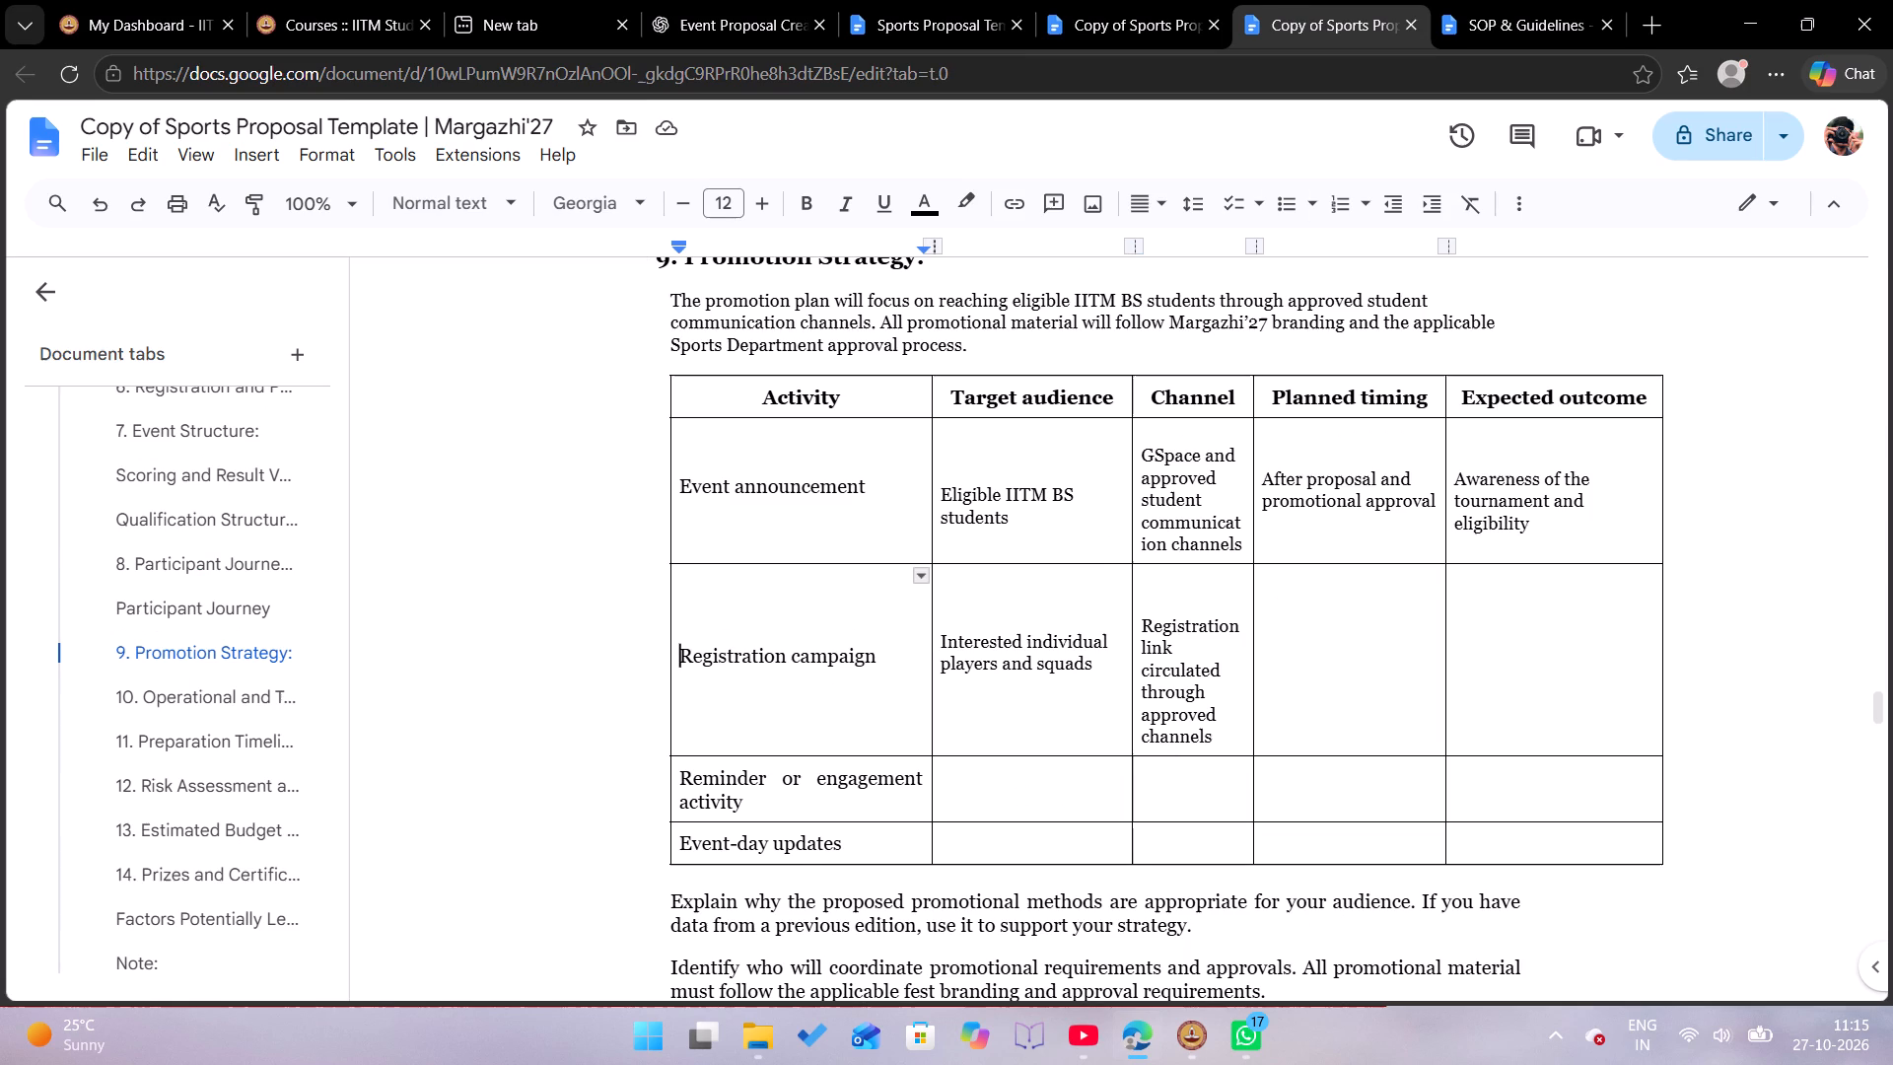
pyautogui.press('Return')
pyautogui.press('Return')
pyautogui.press('Return')
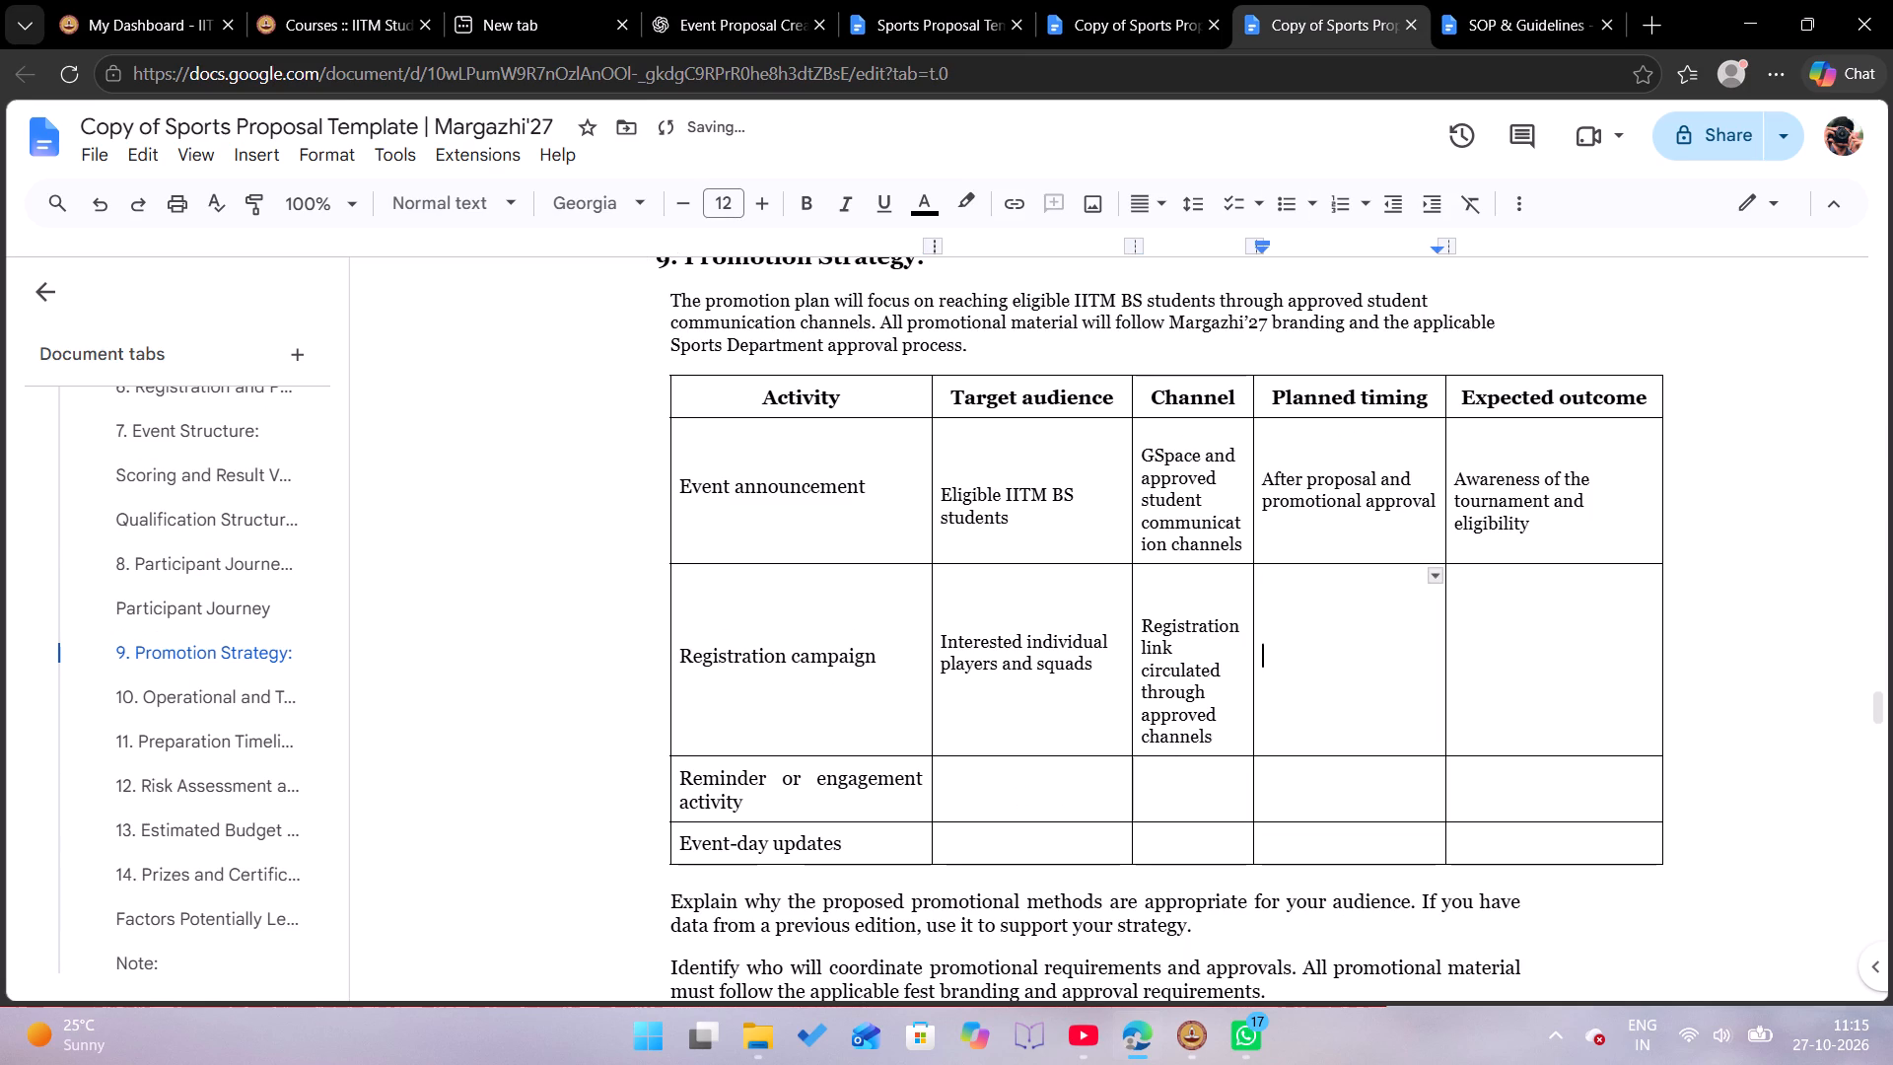
pyautogui.hotkey('ctrl', 'v')
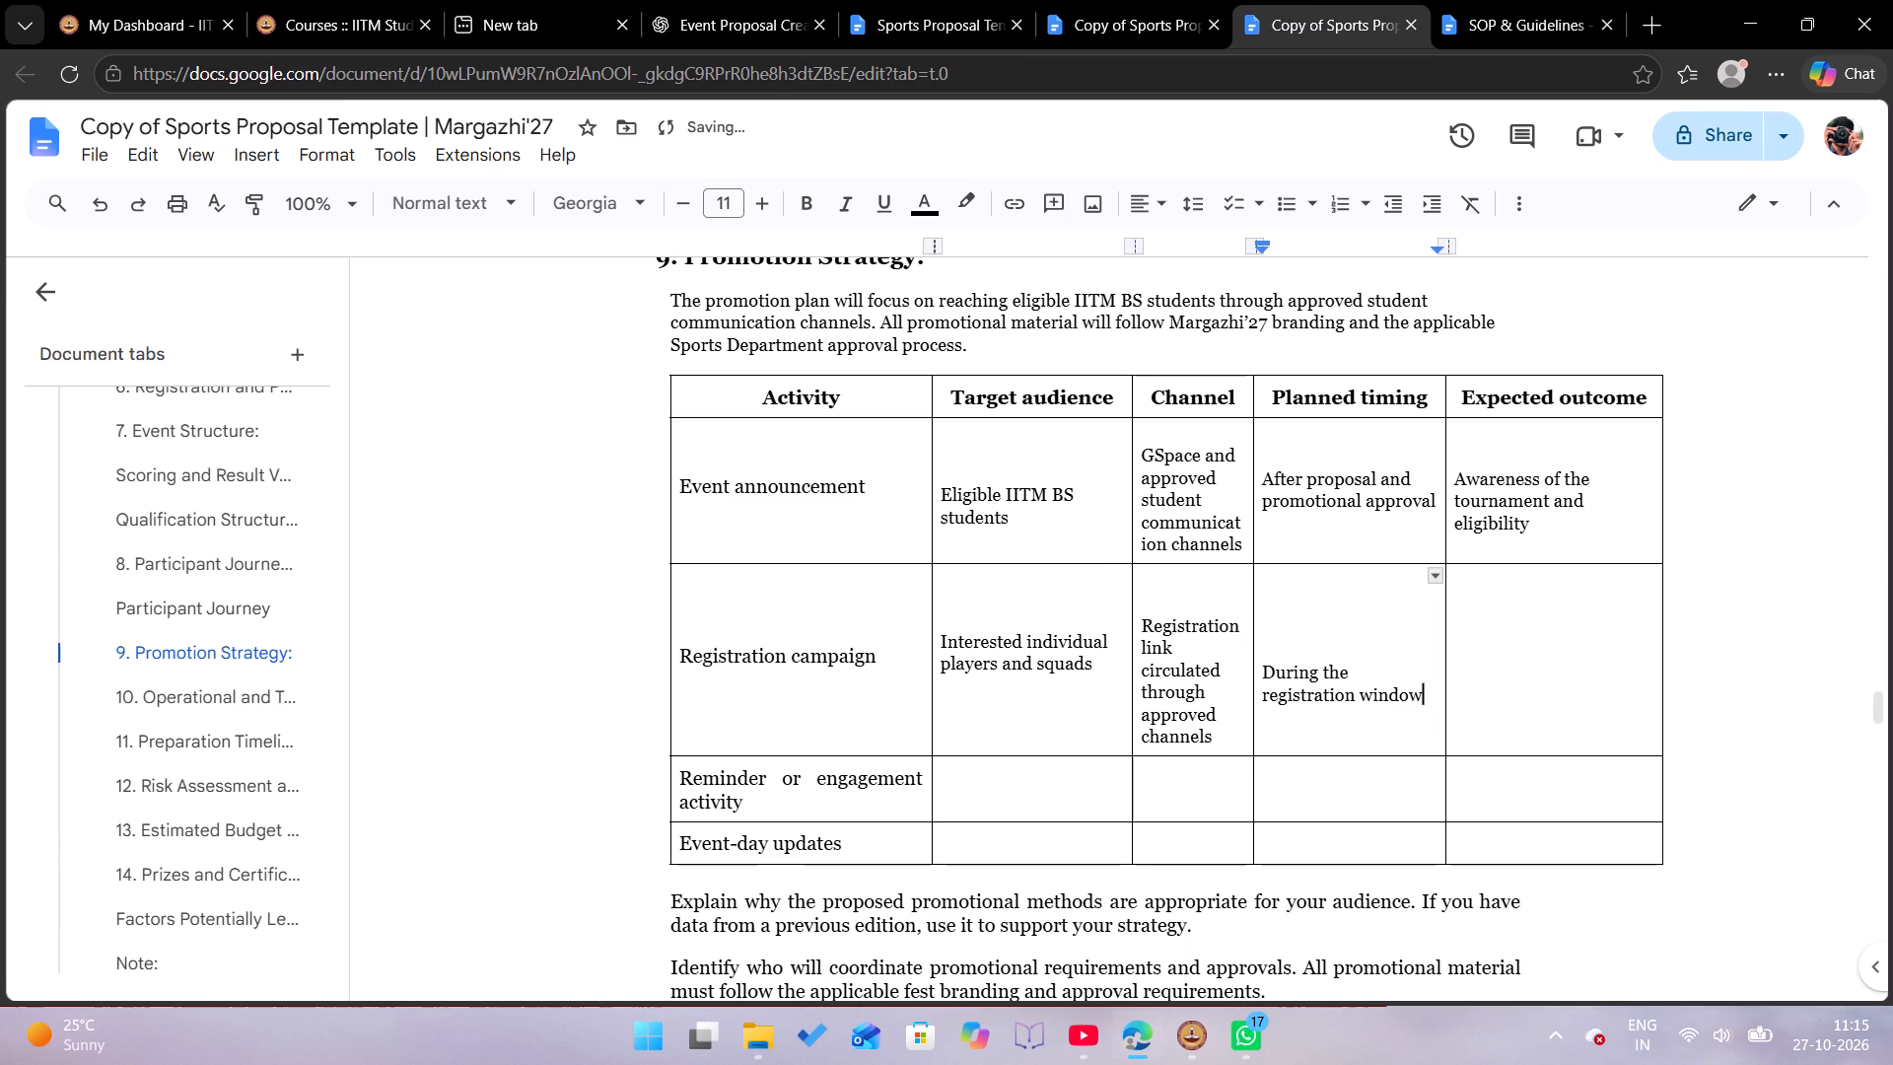
pyautogui.click(1263, 671)
pyautogui.press('BackSpace')
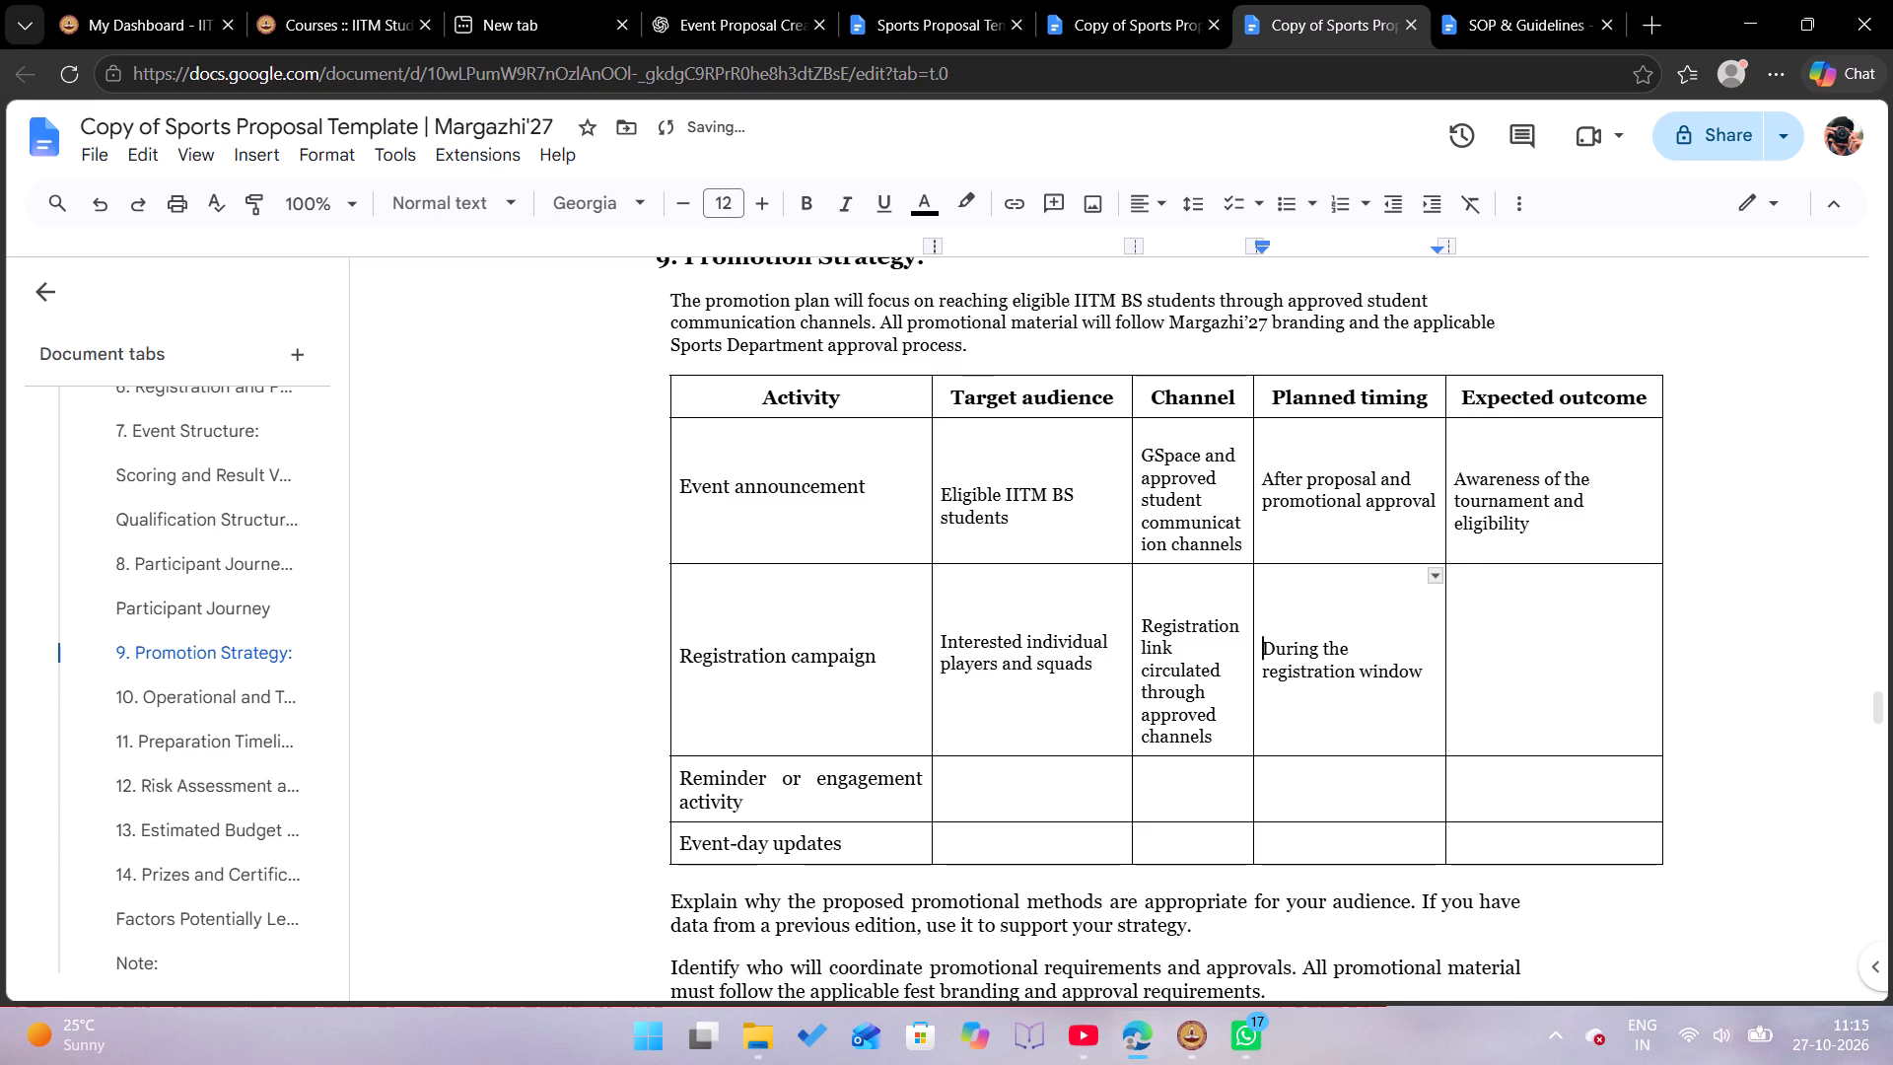
# Insert two blank lines in the template's Registration campaign Expected outcome cell, try pasting the draft's whole outcome cell there, and undo the paste.
pyautogui.click(1128, 0)
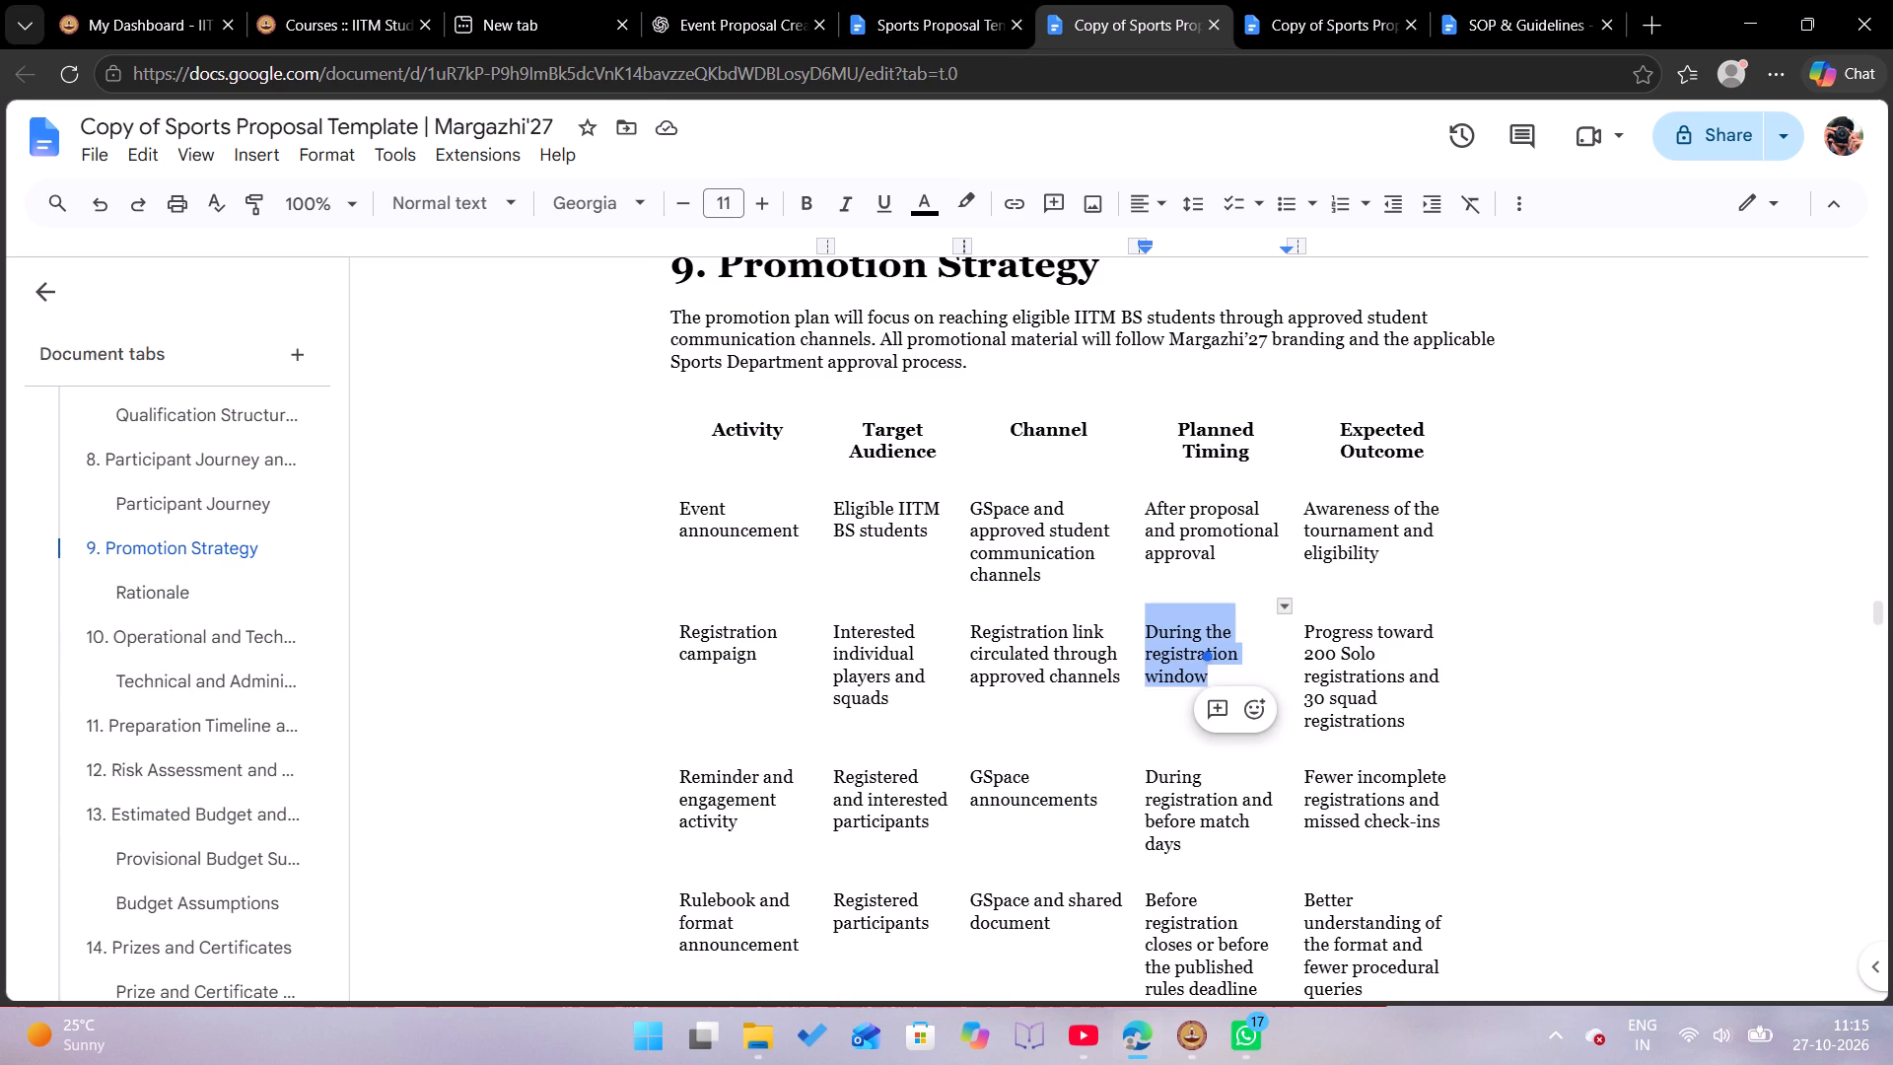
pyautogui.moveTo(1307, 631); pyautogui.dragTo(1399, 721)
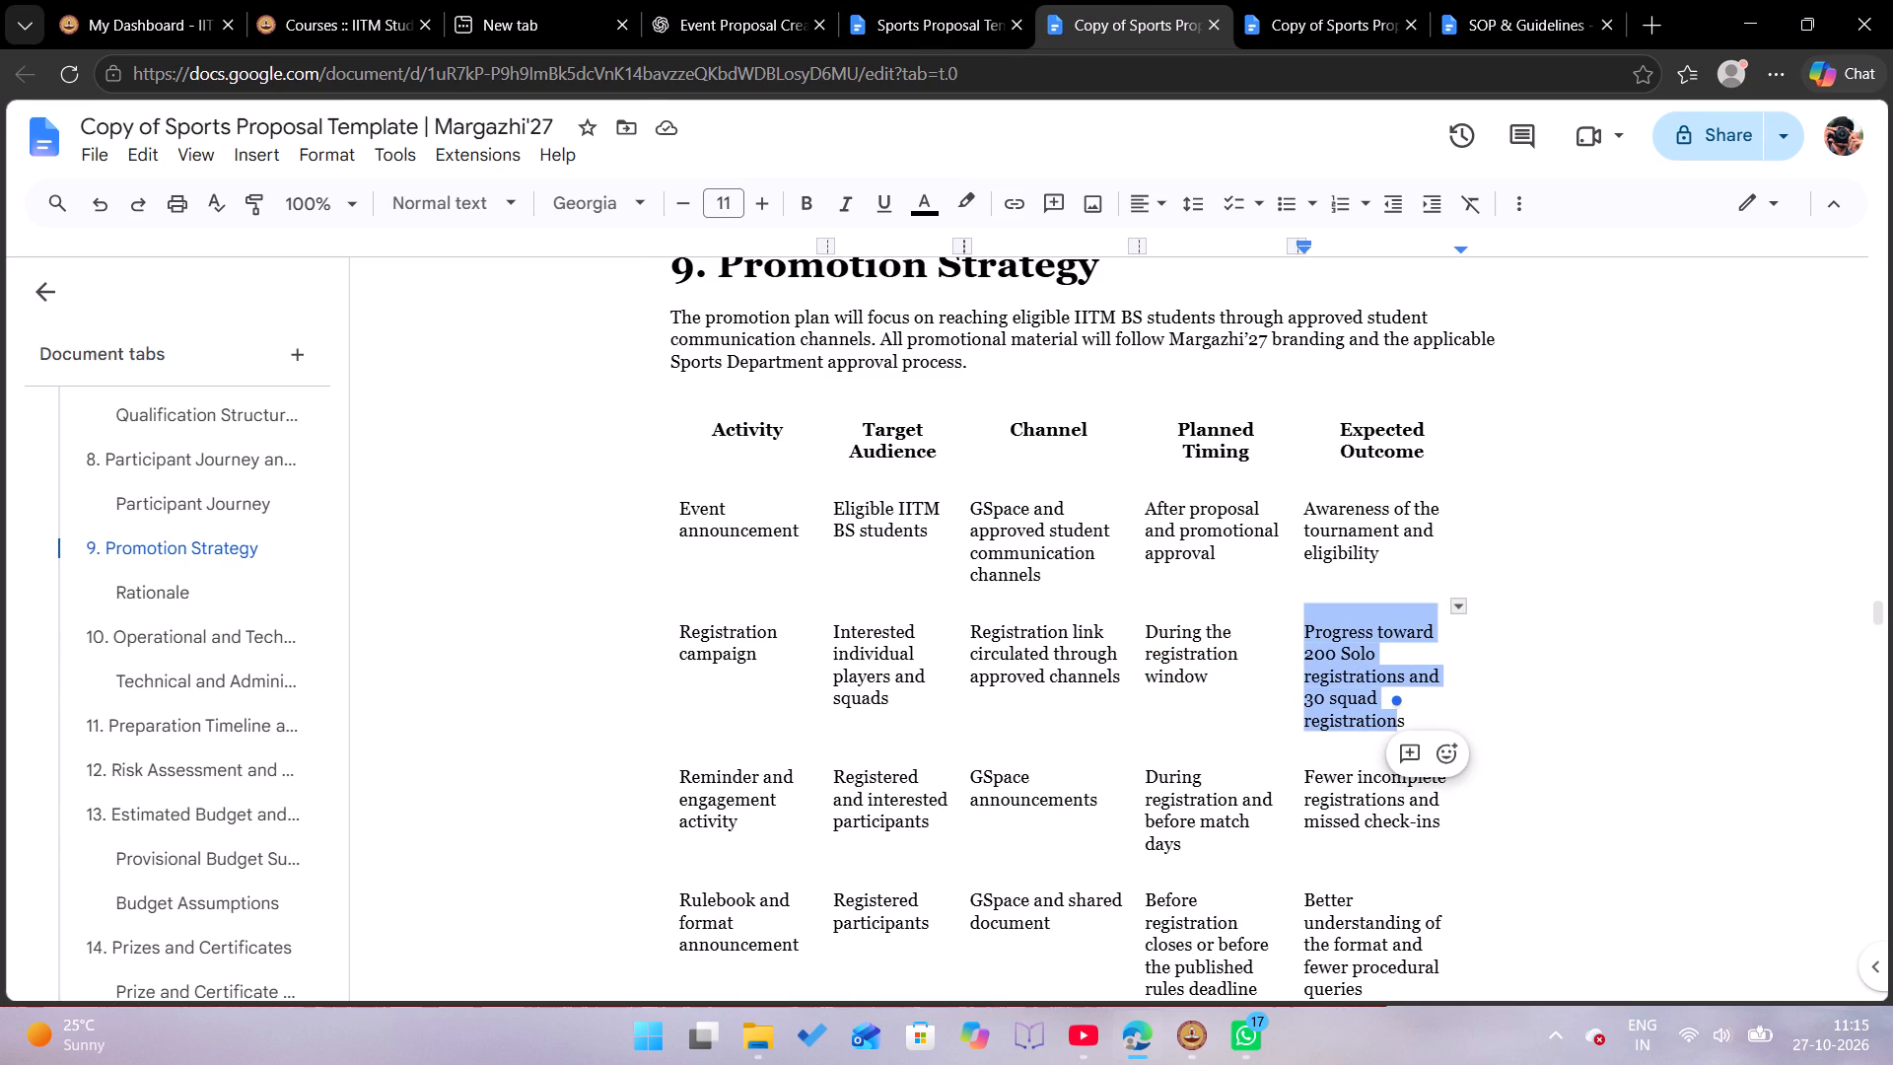
pyautogui.click(1304, 639)
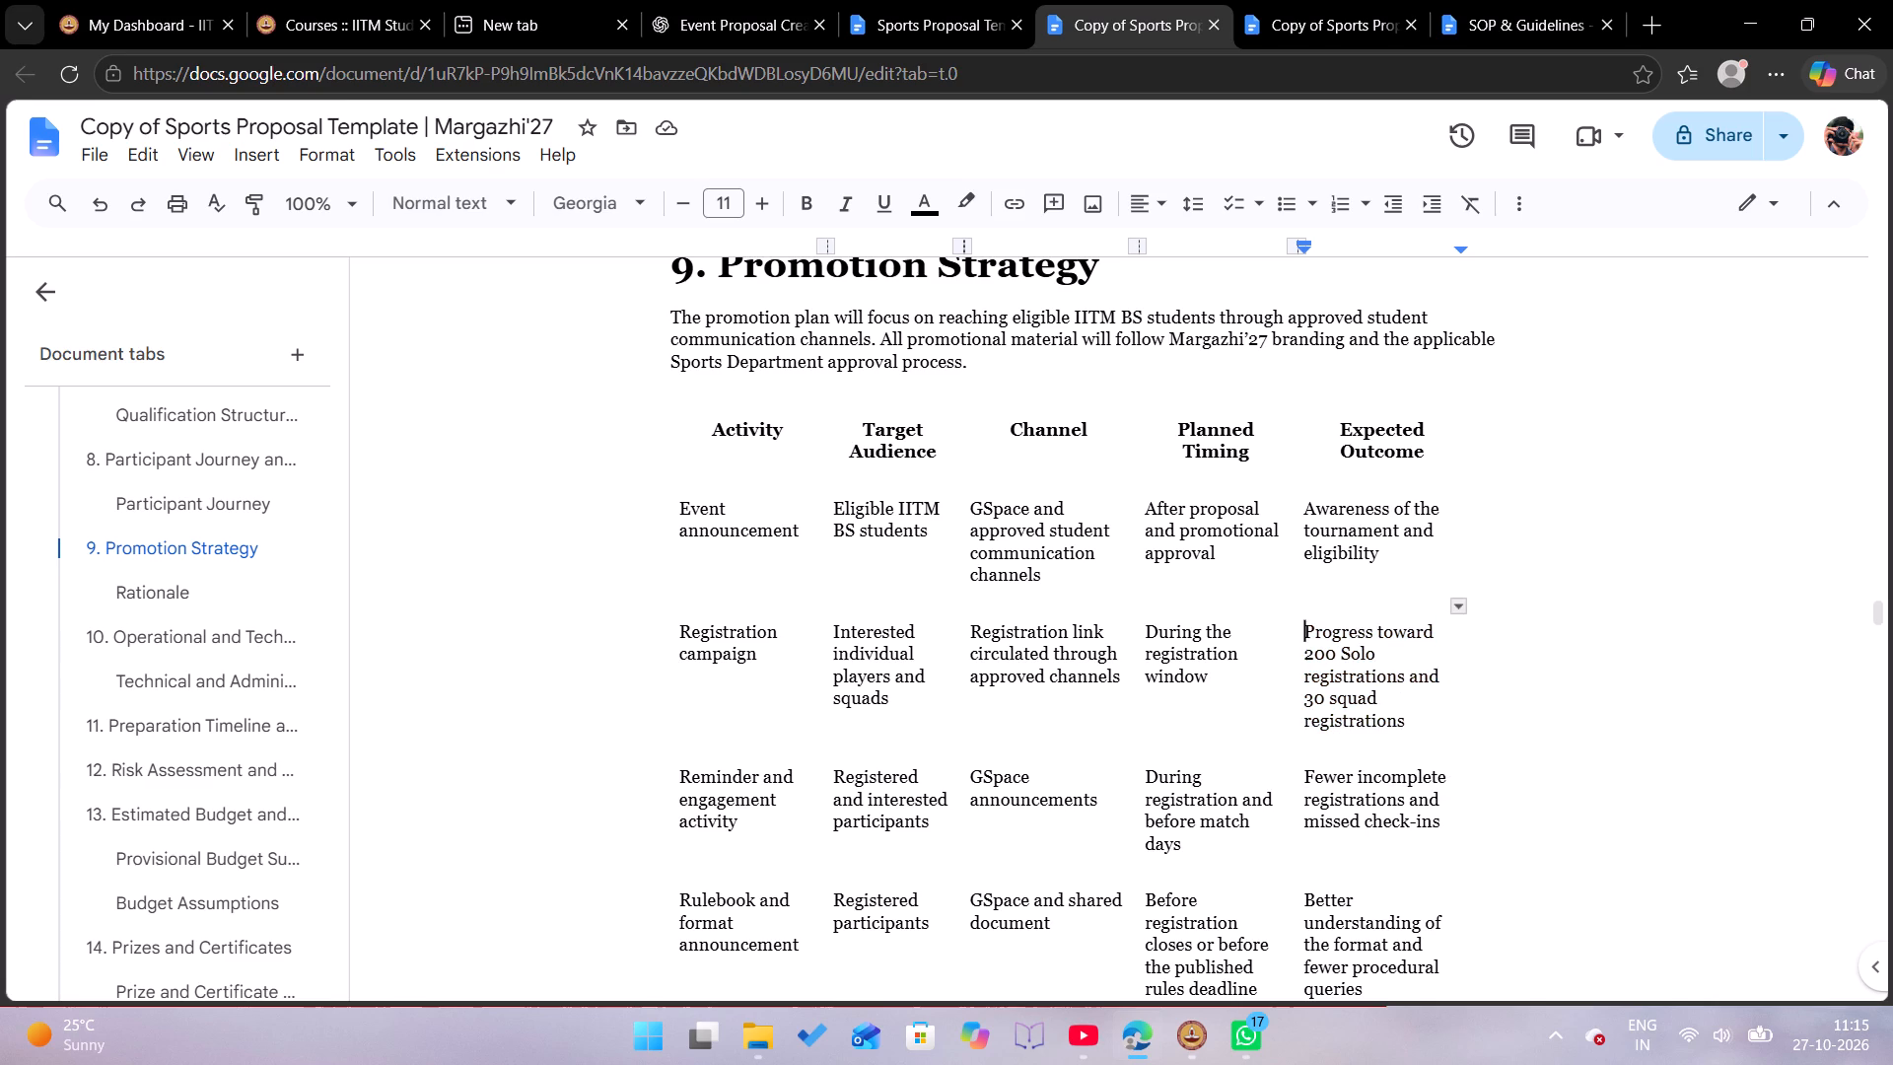
pyautogui.moveTo(1304, 639); pyautogui.dragTo(1410, 727)
pyautogui.hotkey('ctrl', 'c')
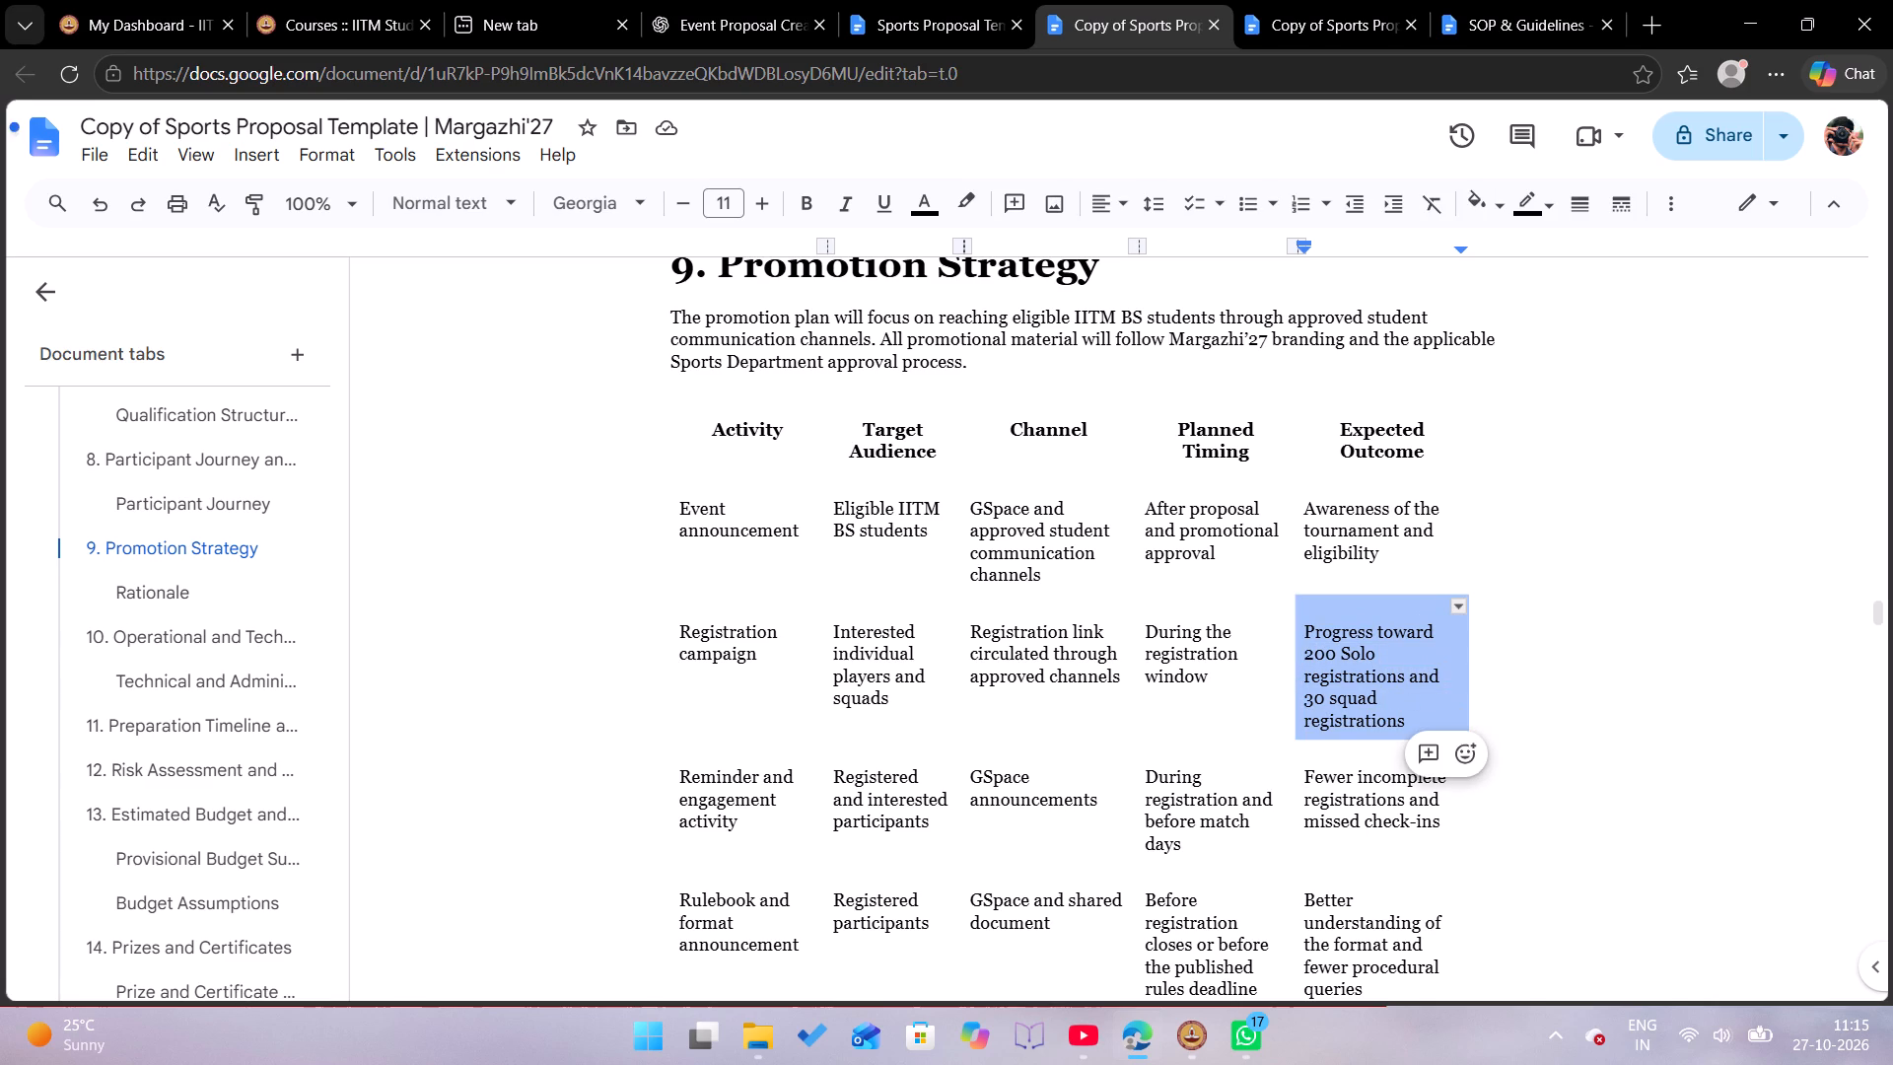
pyautogui.click(1307, 0)
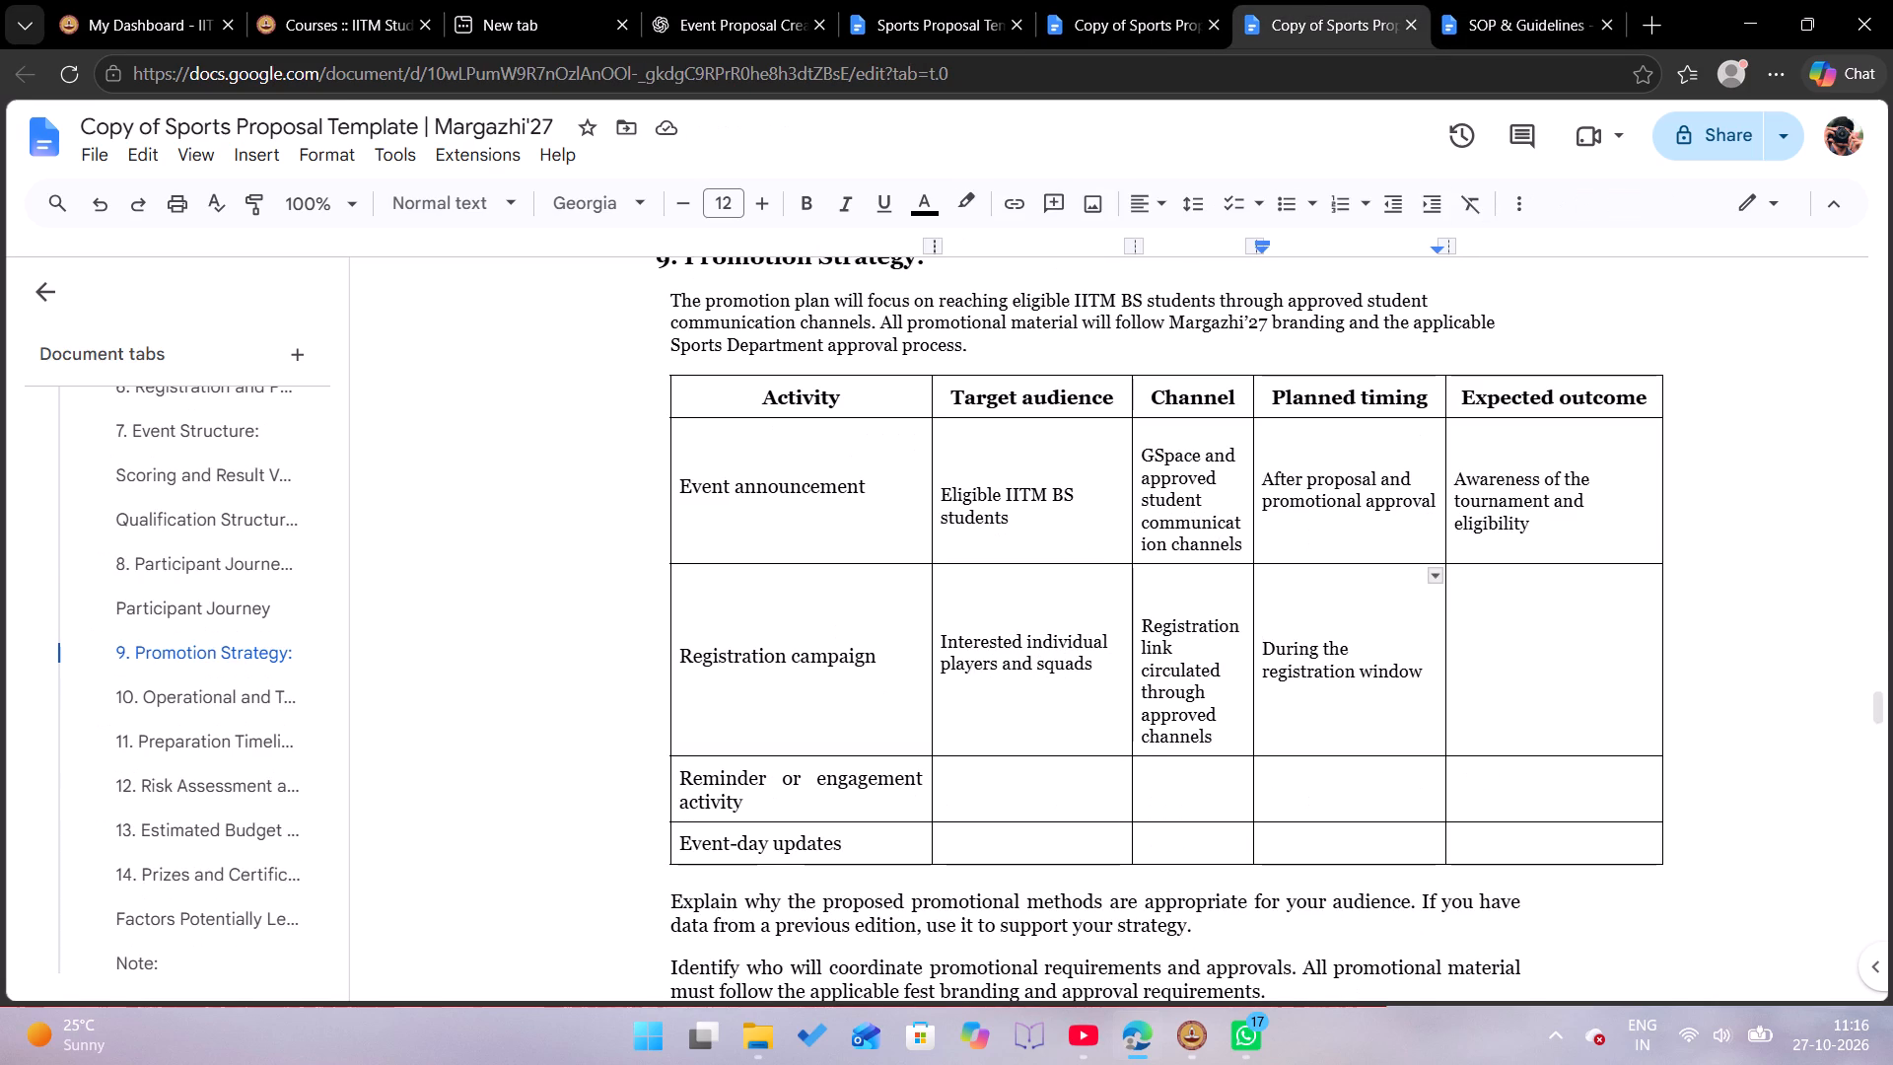
pyautogui.click(1461, 633)
pyautogui.press('Return')
pyautogui.press('Return')
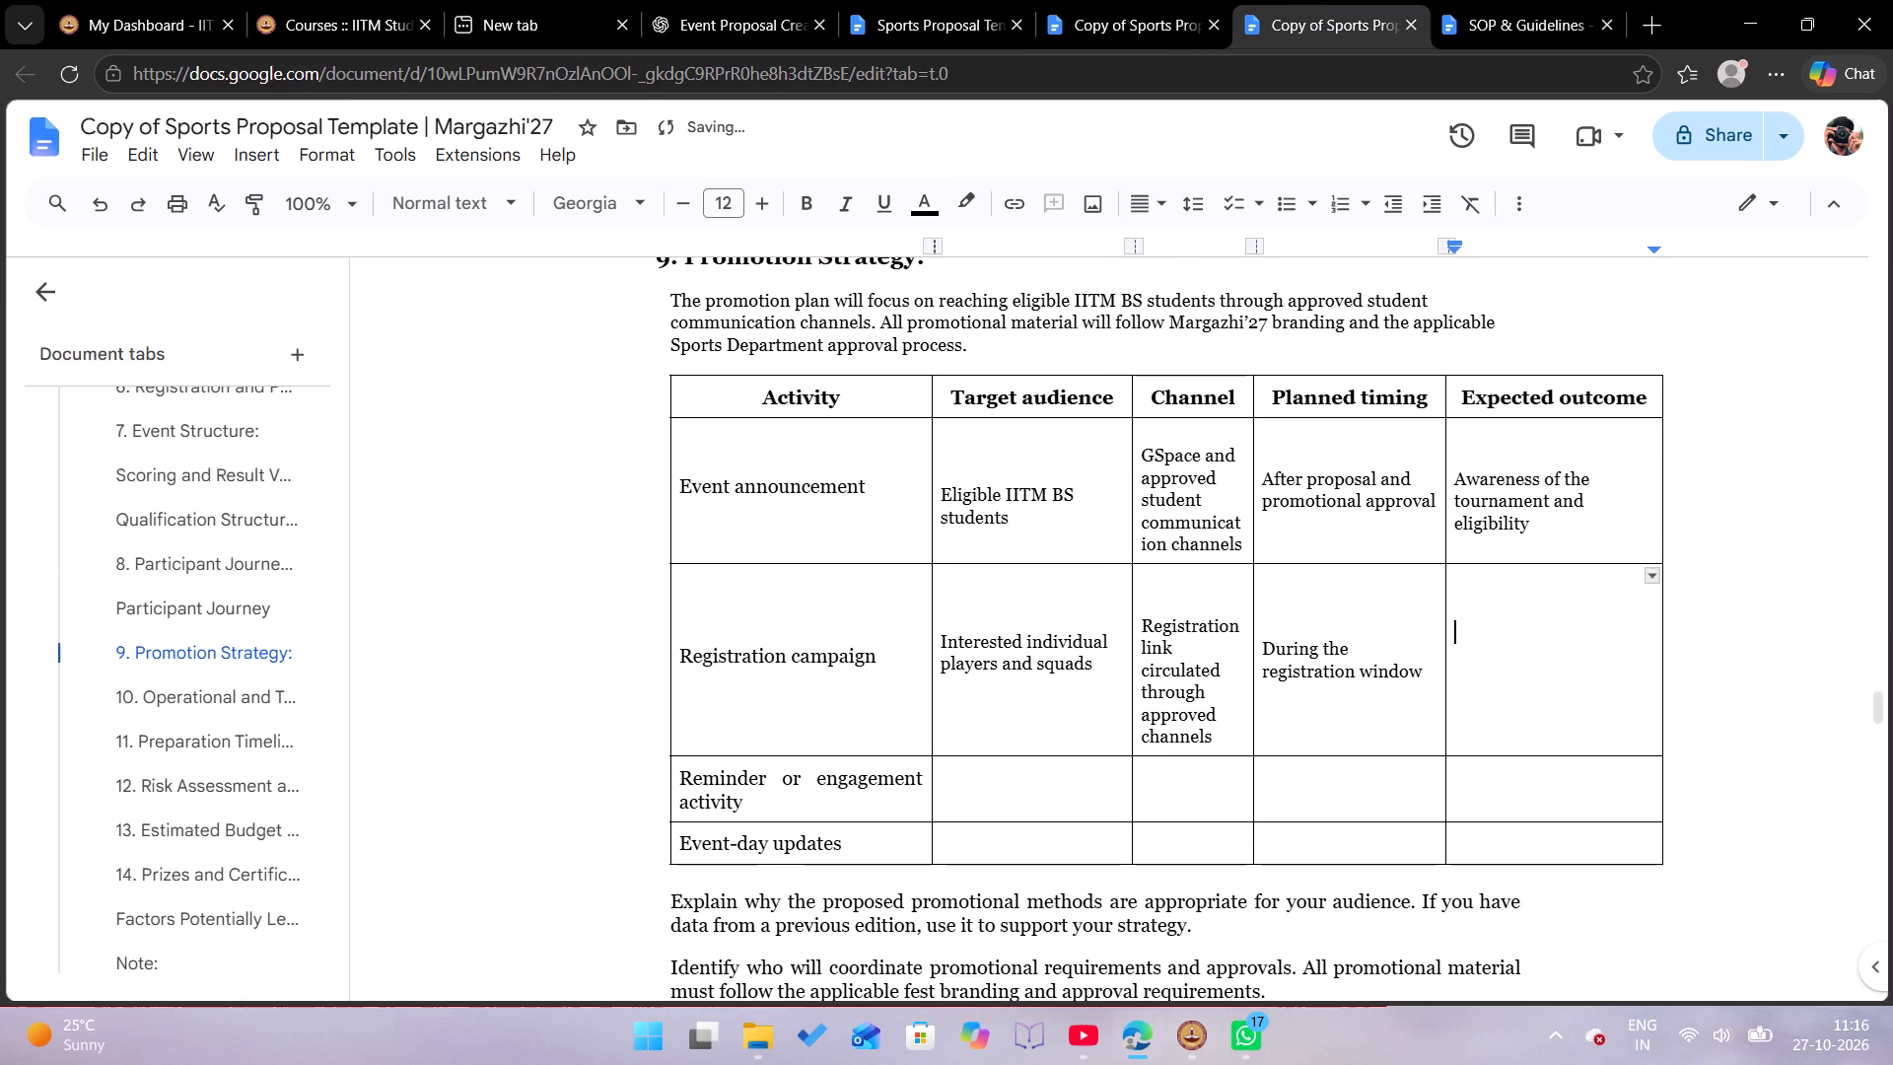
pyautogui.hotkey('ctrl', 'v')
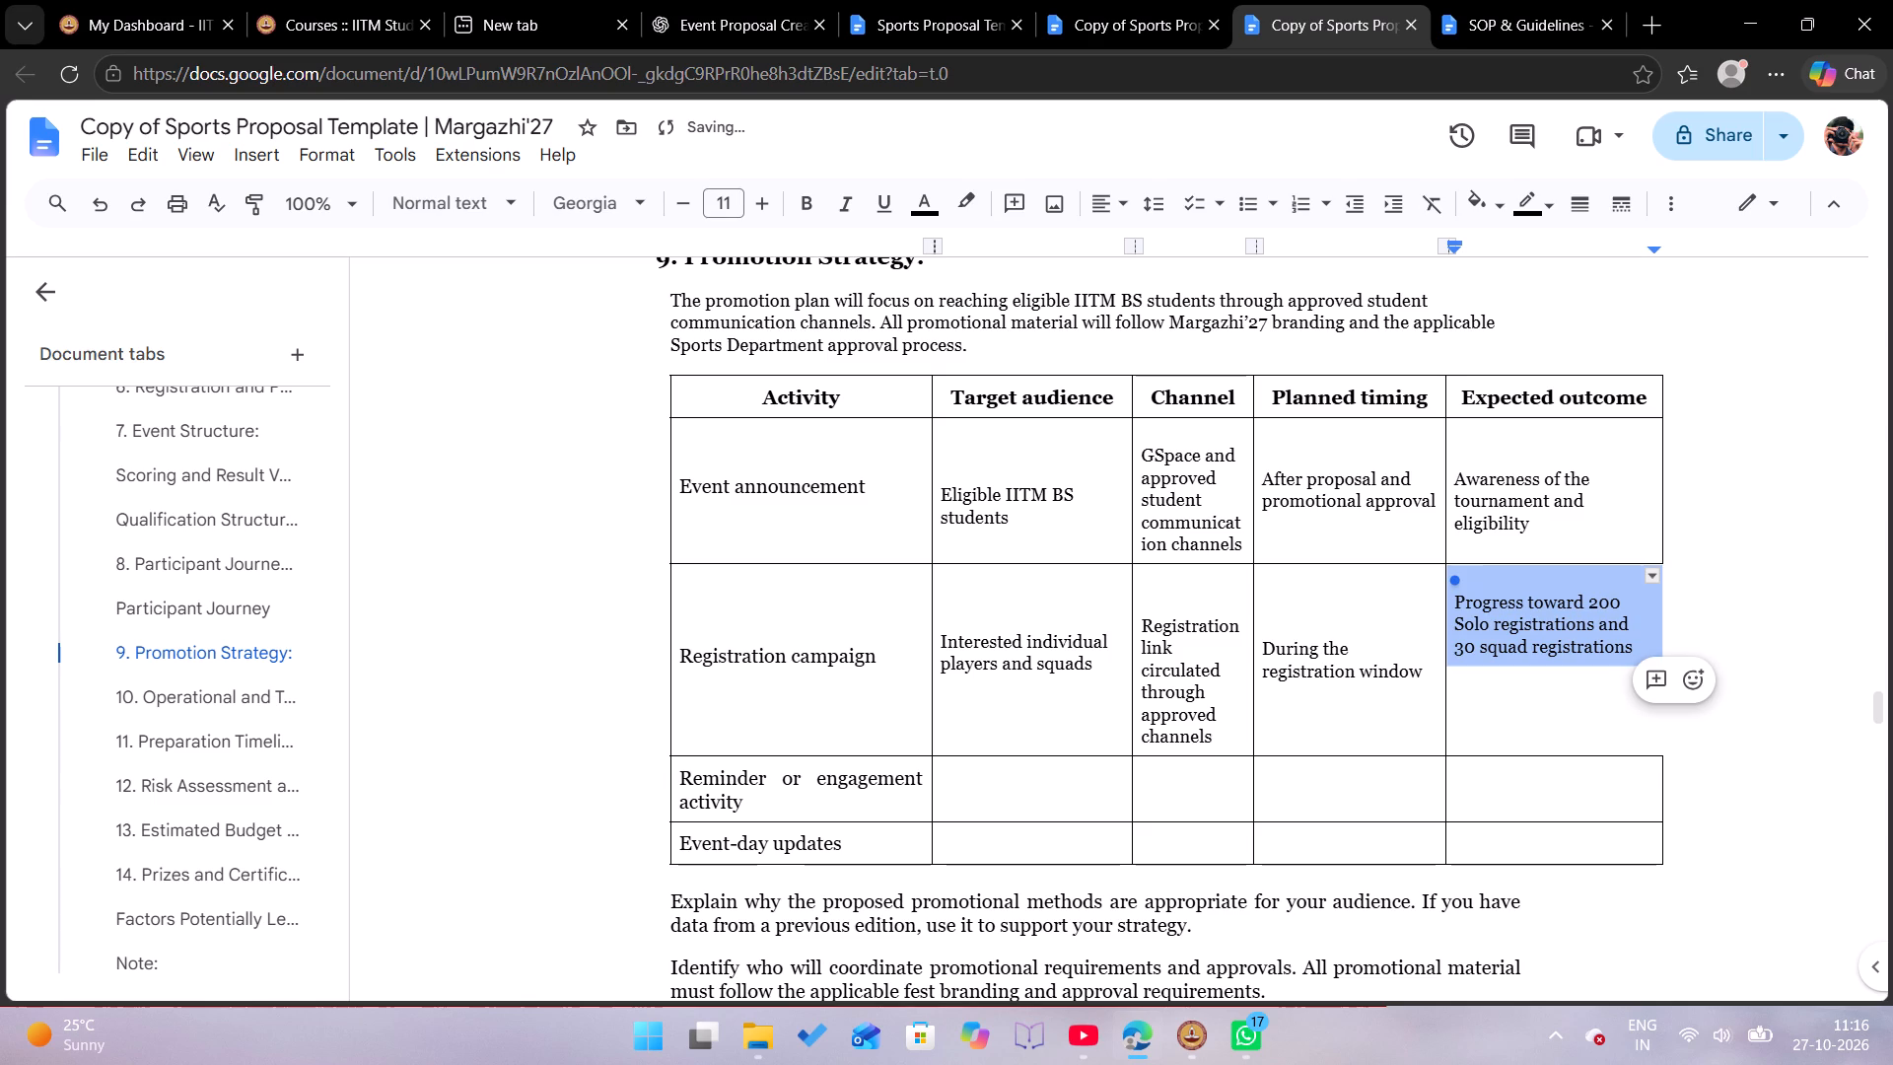
pyautogui.click(1419, 664)
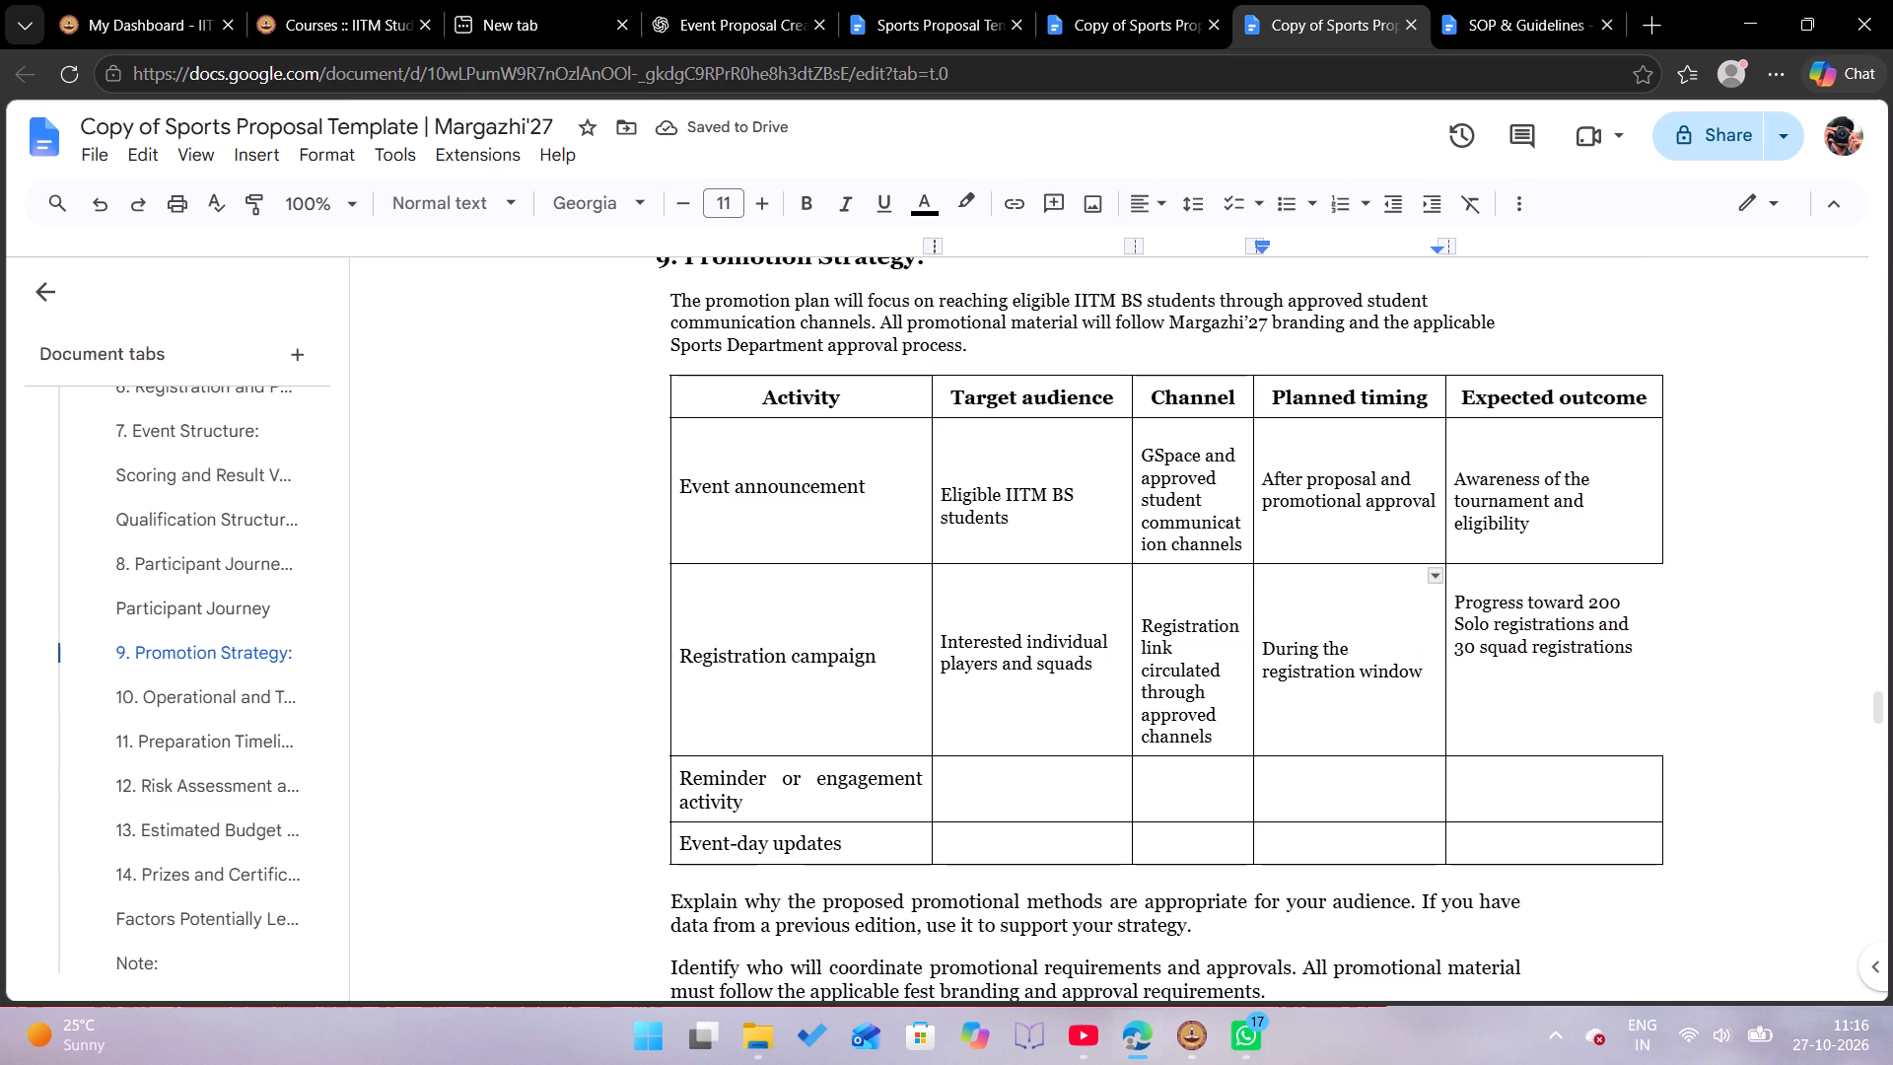
pyautogui.hotkey('ctrl', 'z')
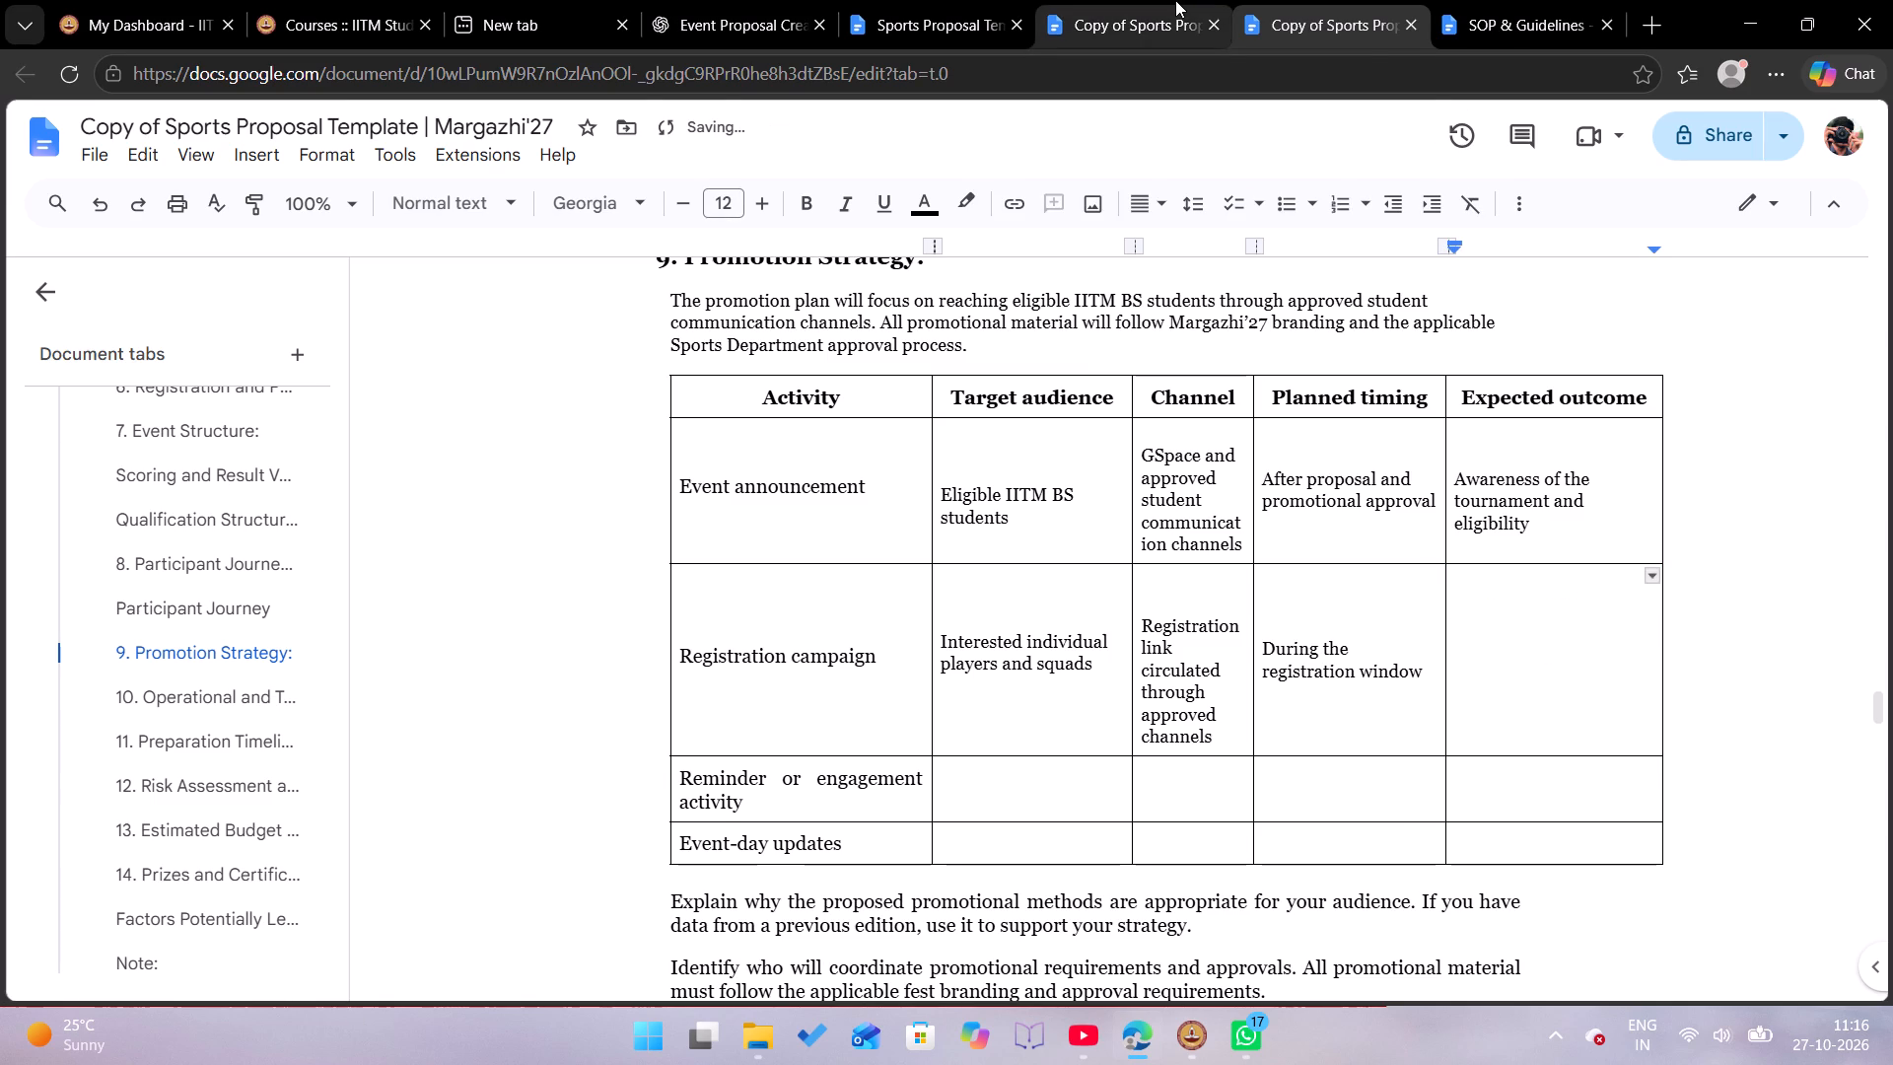
# Copy only the draft's outcome text, "Progress toward 200 Solo registrations and 30 squad registrations", into the Registration campaign Expected outcome cell, leaving one blank line above.
pyautogui.click(1175, 0)
pyautogui.click(1307, 639)
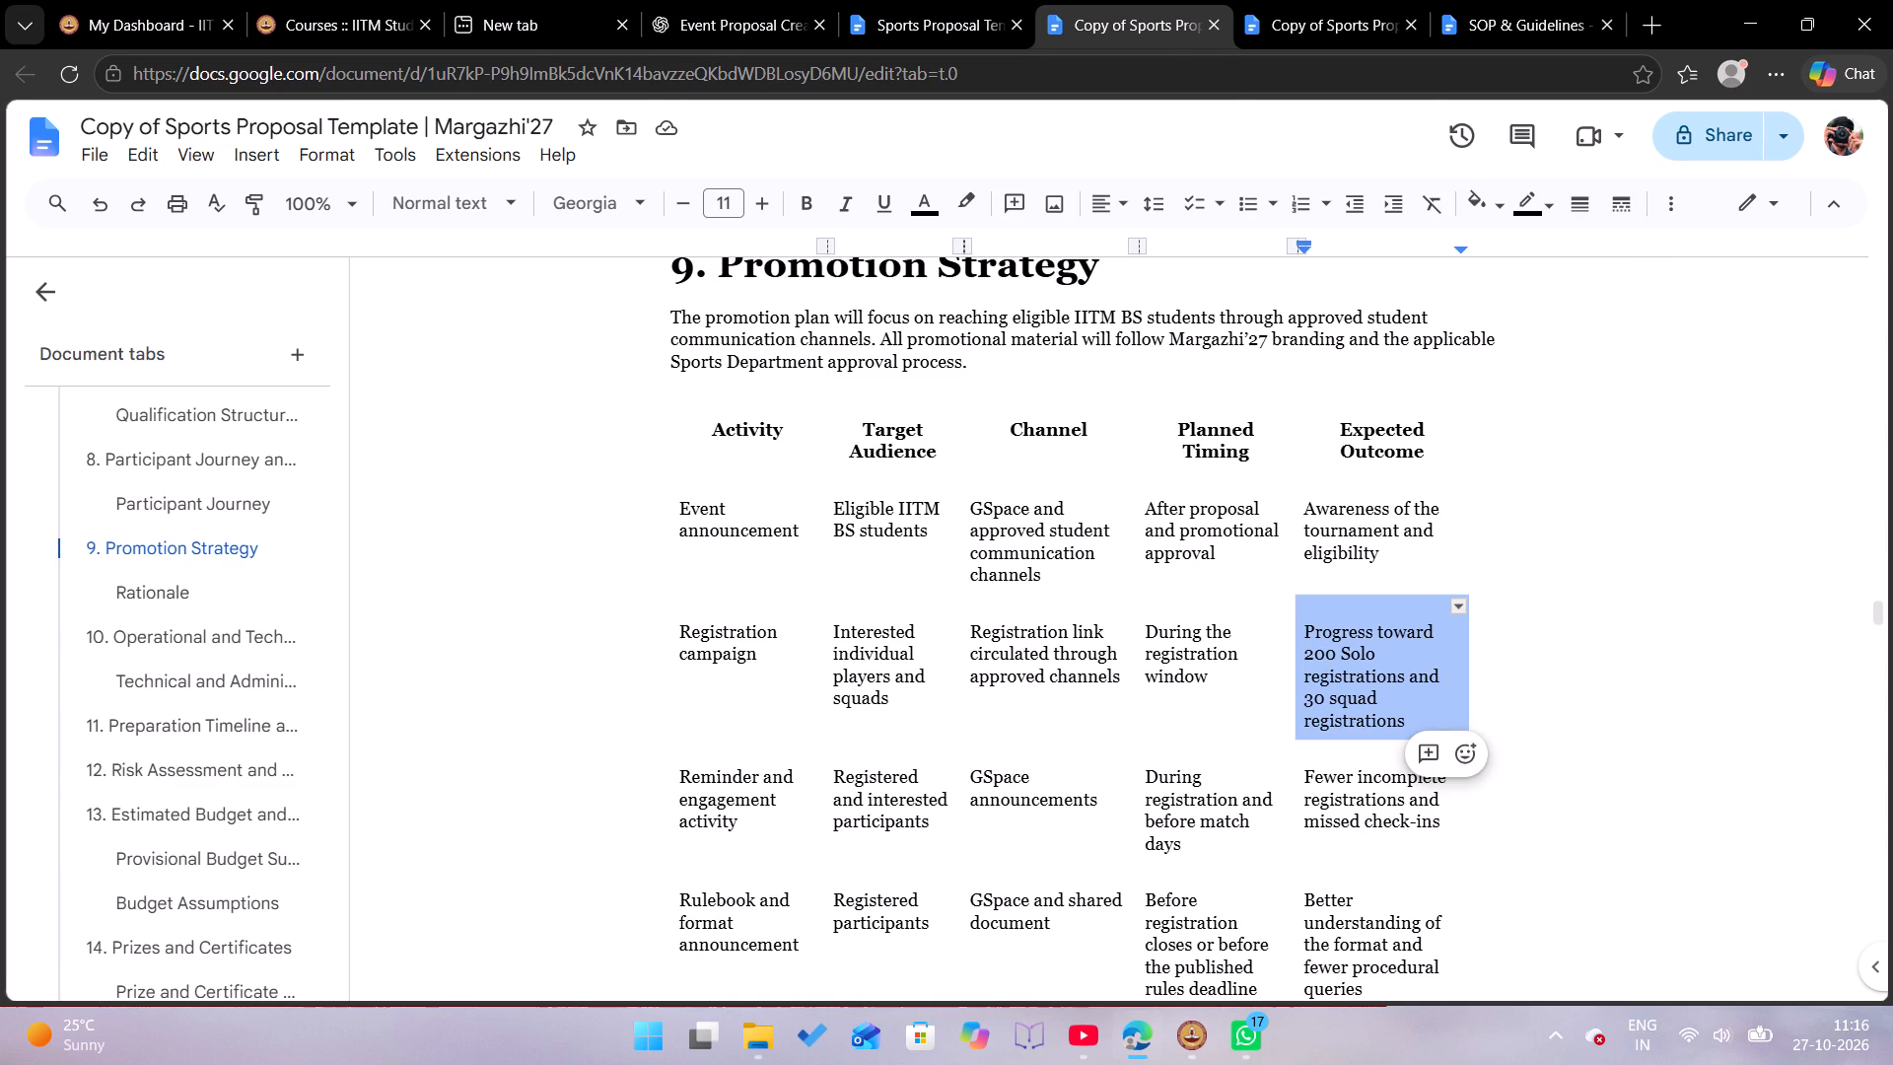
pyautogui.moveTo(1307, 639); pyautogui.dragTo(1403, 722)
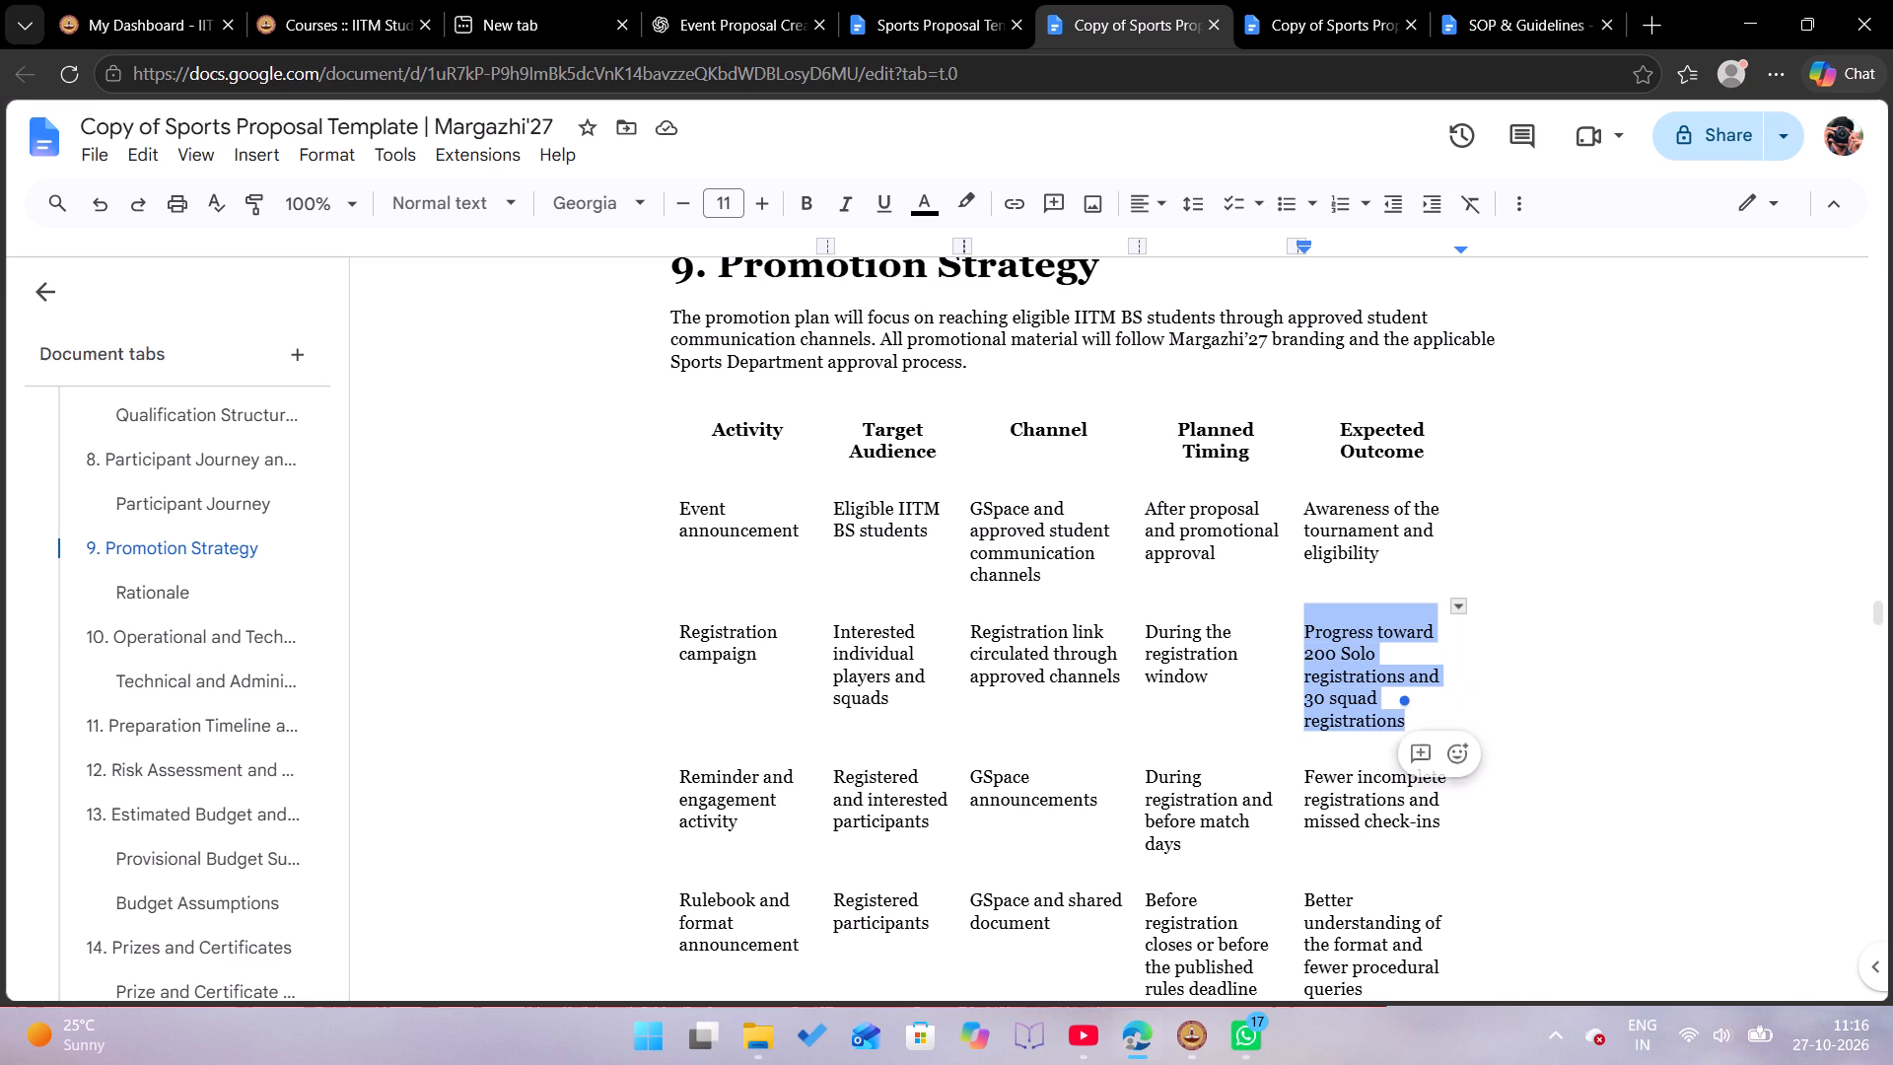
pyautogui.hotkey('ctrl', 'c')
pyautogui.click(1301, 0)
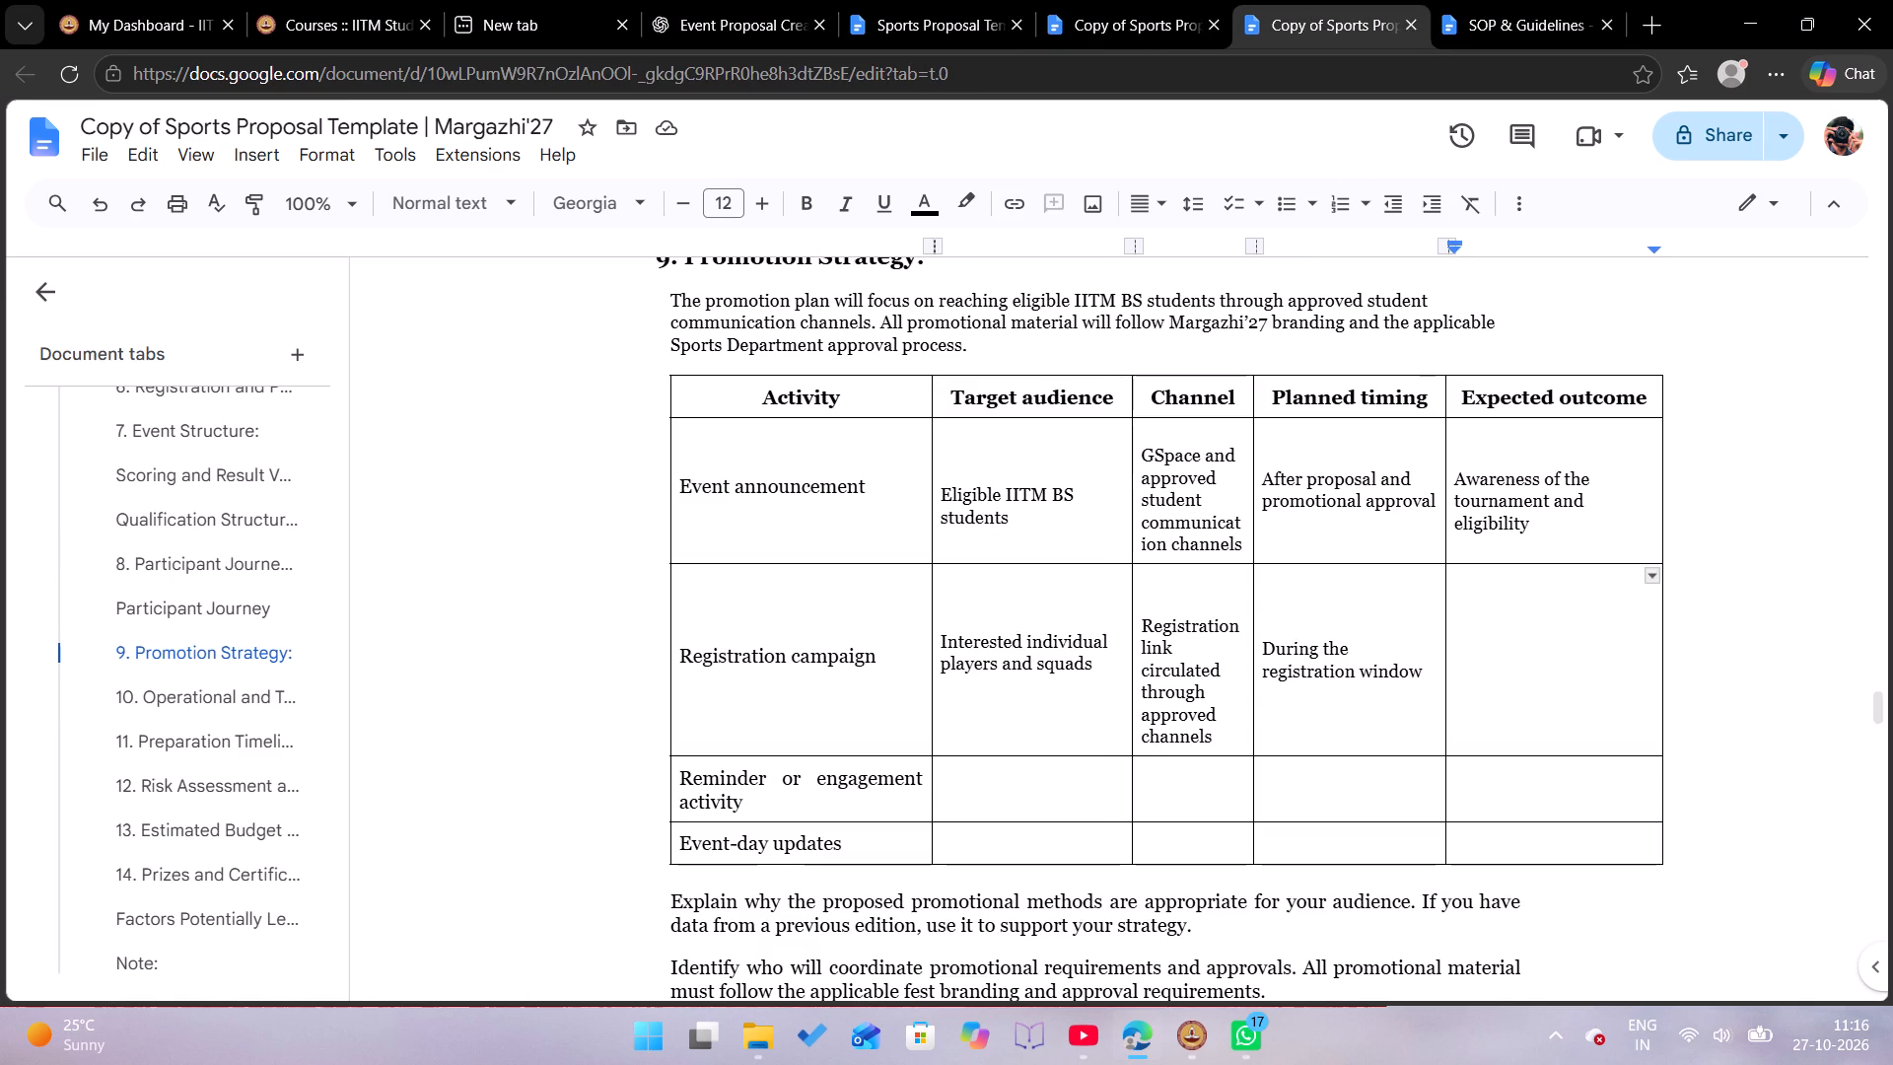
pyautogui.hotkey('ctrl', 'v')
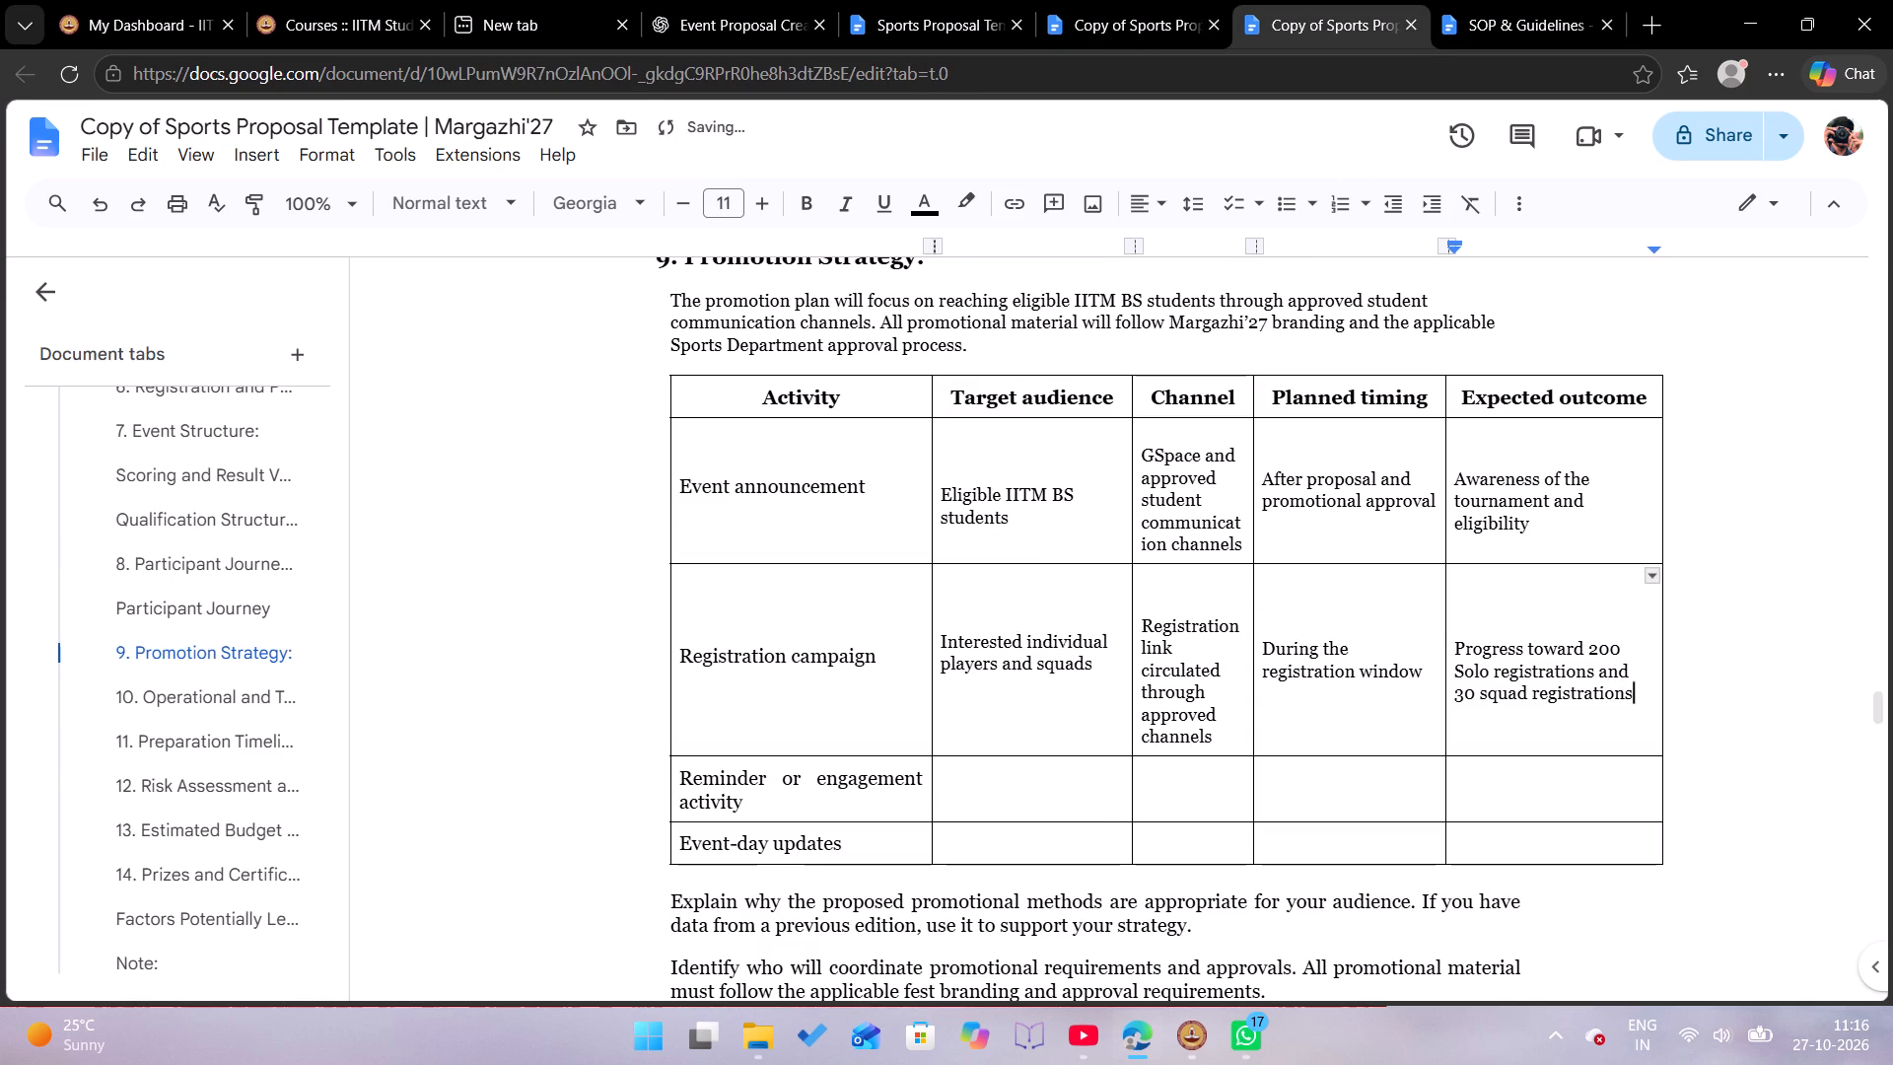
pyautogui.click(1455, 641)
pyautogui.press('BackSpace')
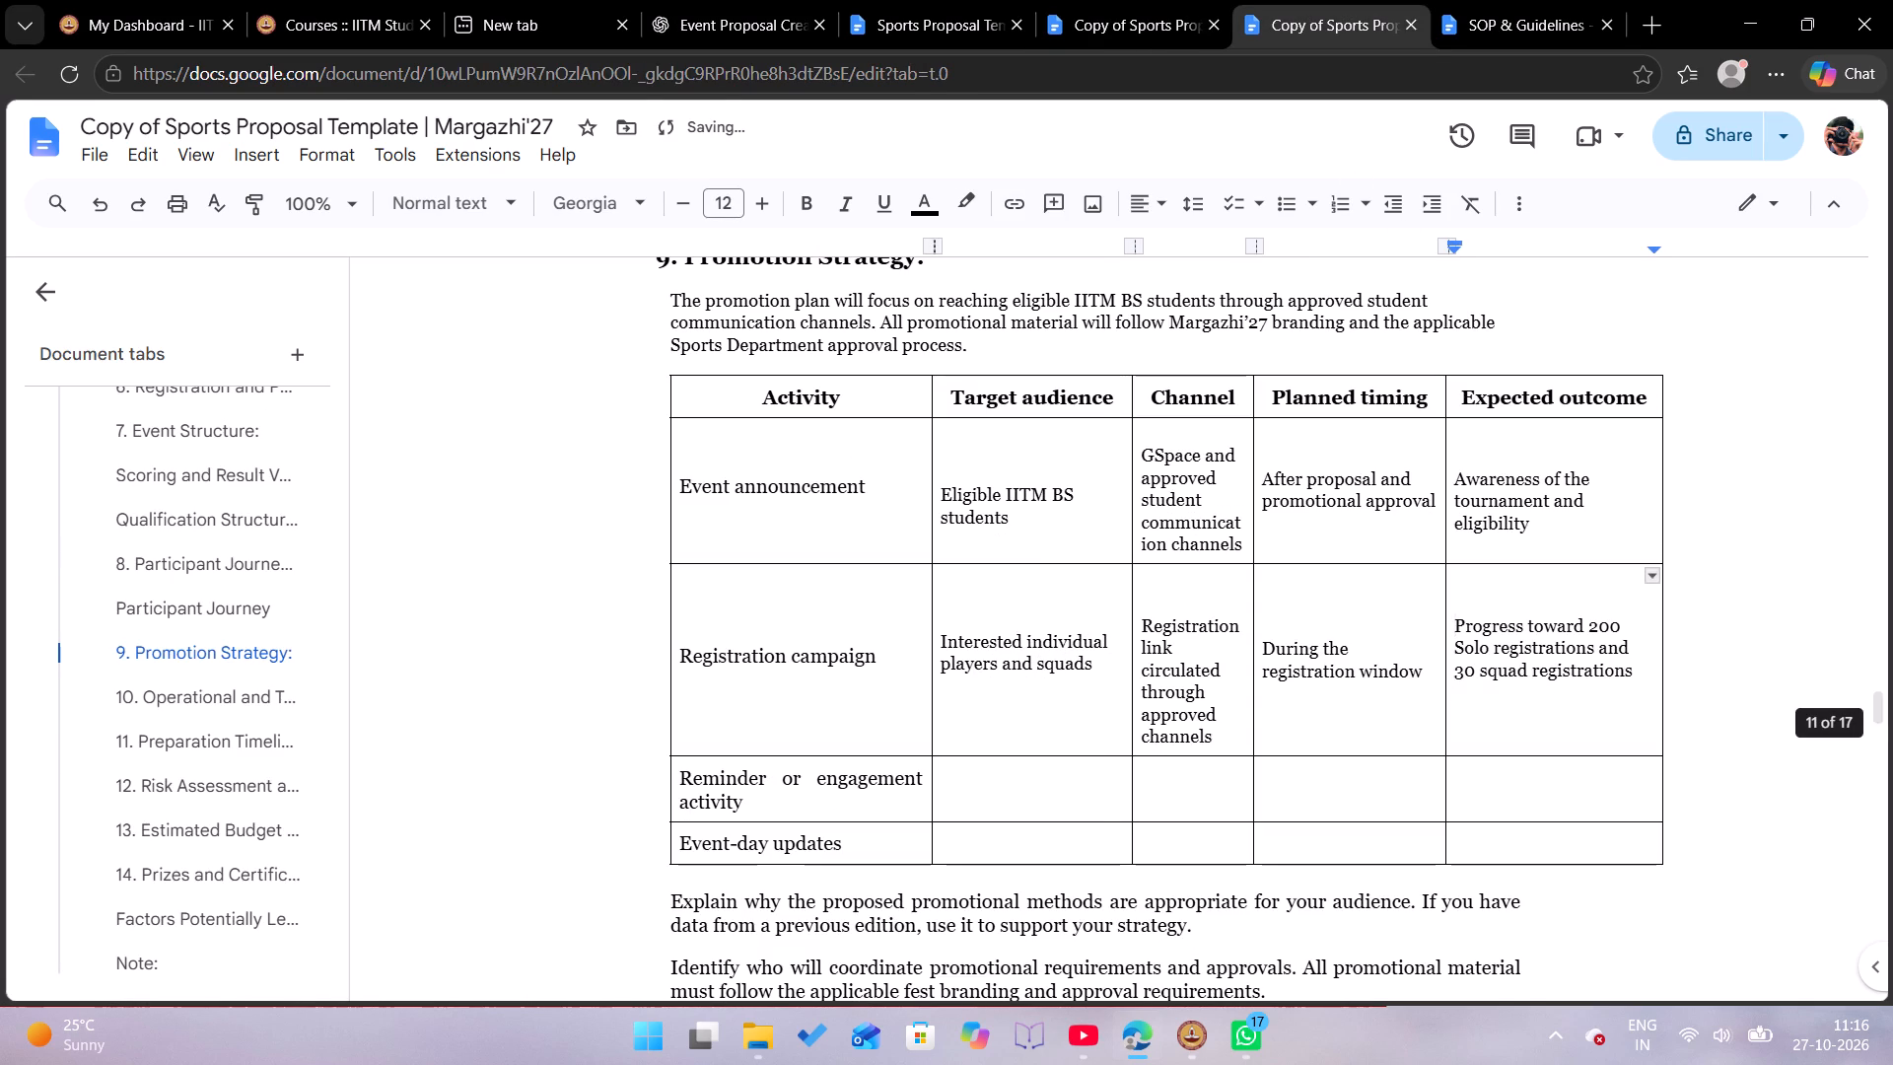
# Copy the draft's Reminder and engagement activity target audience, "Registered and interested participants", into the matching cell of the template's promotion table.
pyautogui.moveTo(1880, 707); pyautogui.dragTo(1874, 722)
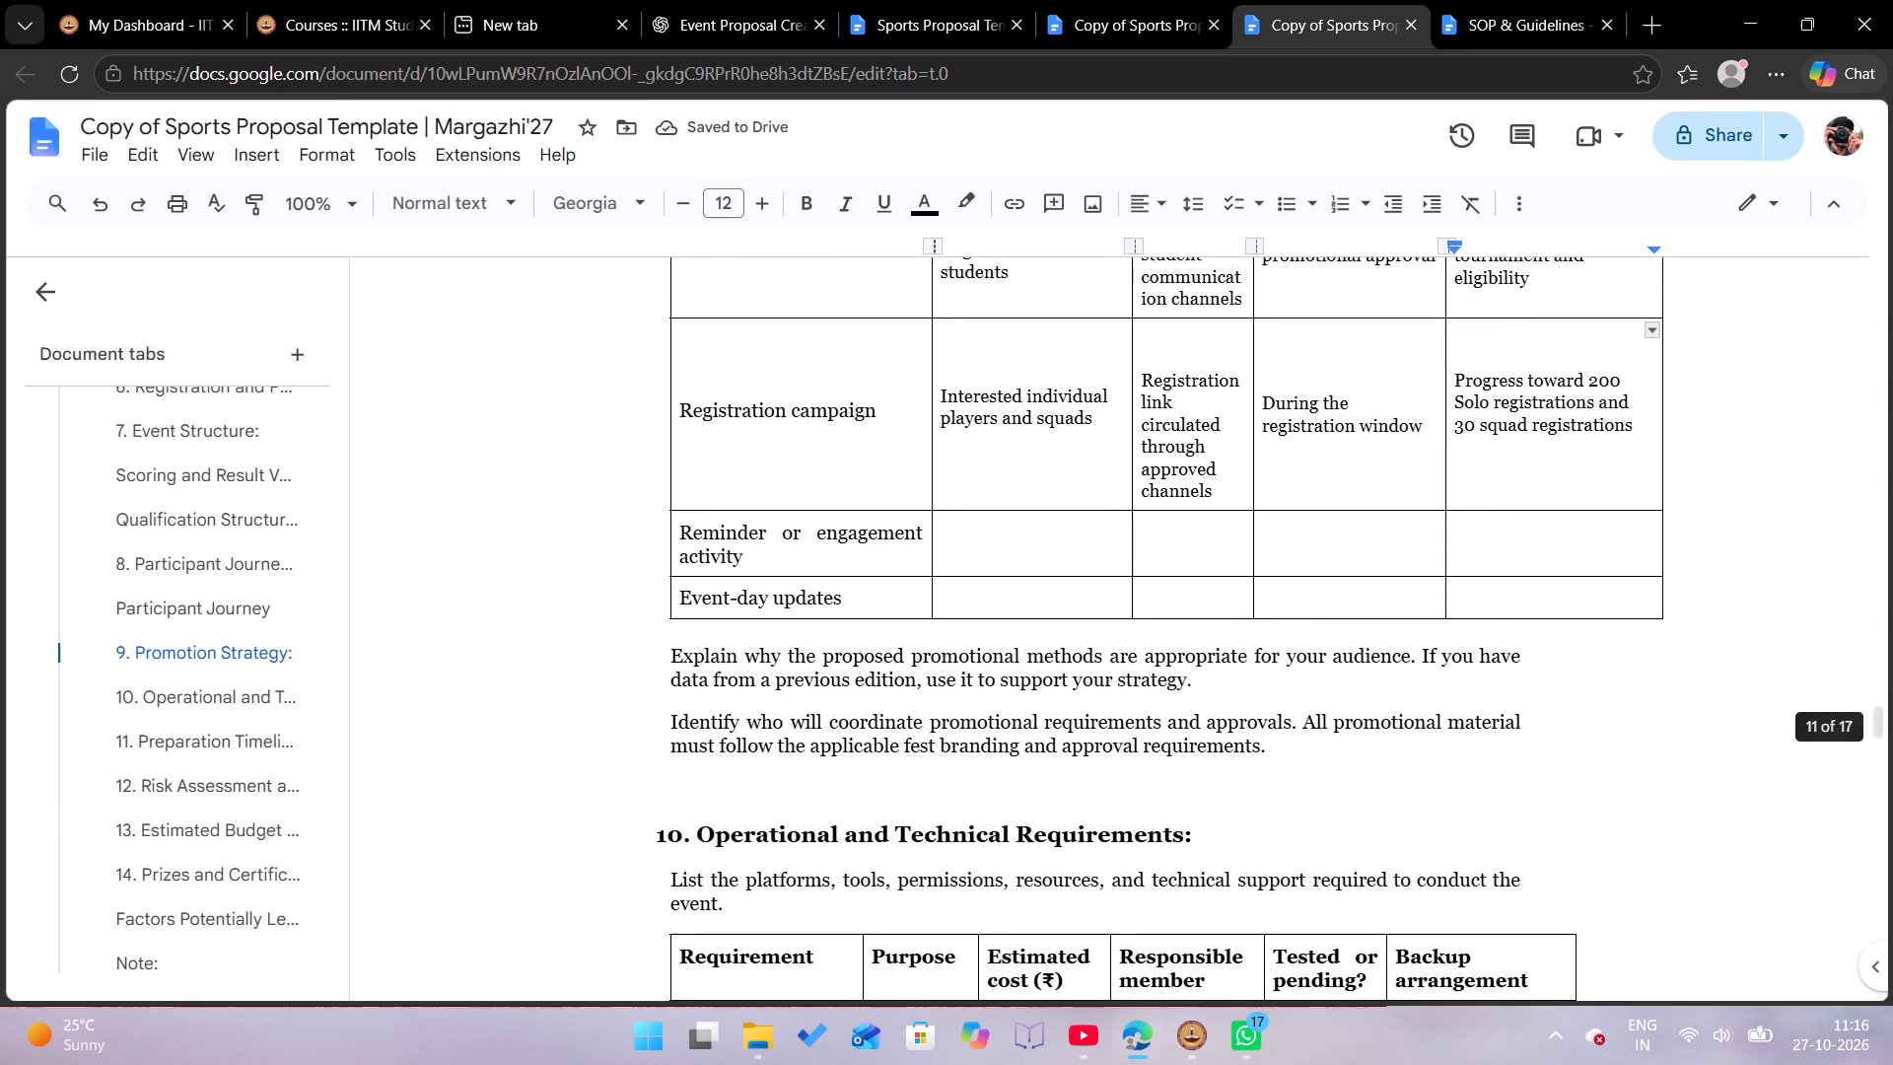
pyautogui.click(1181, 0)
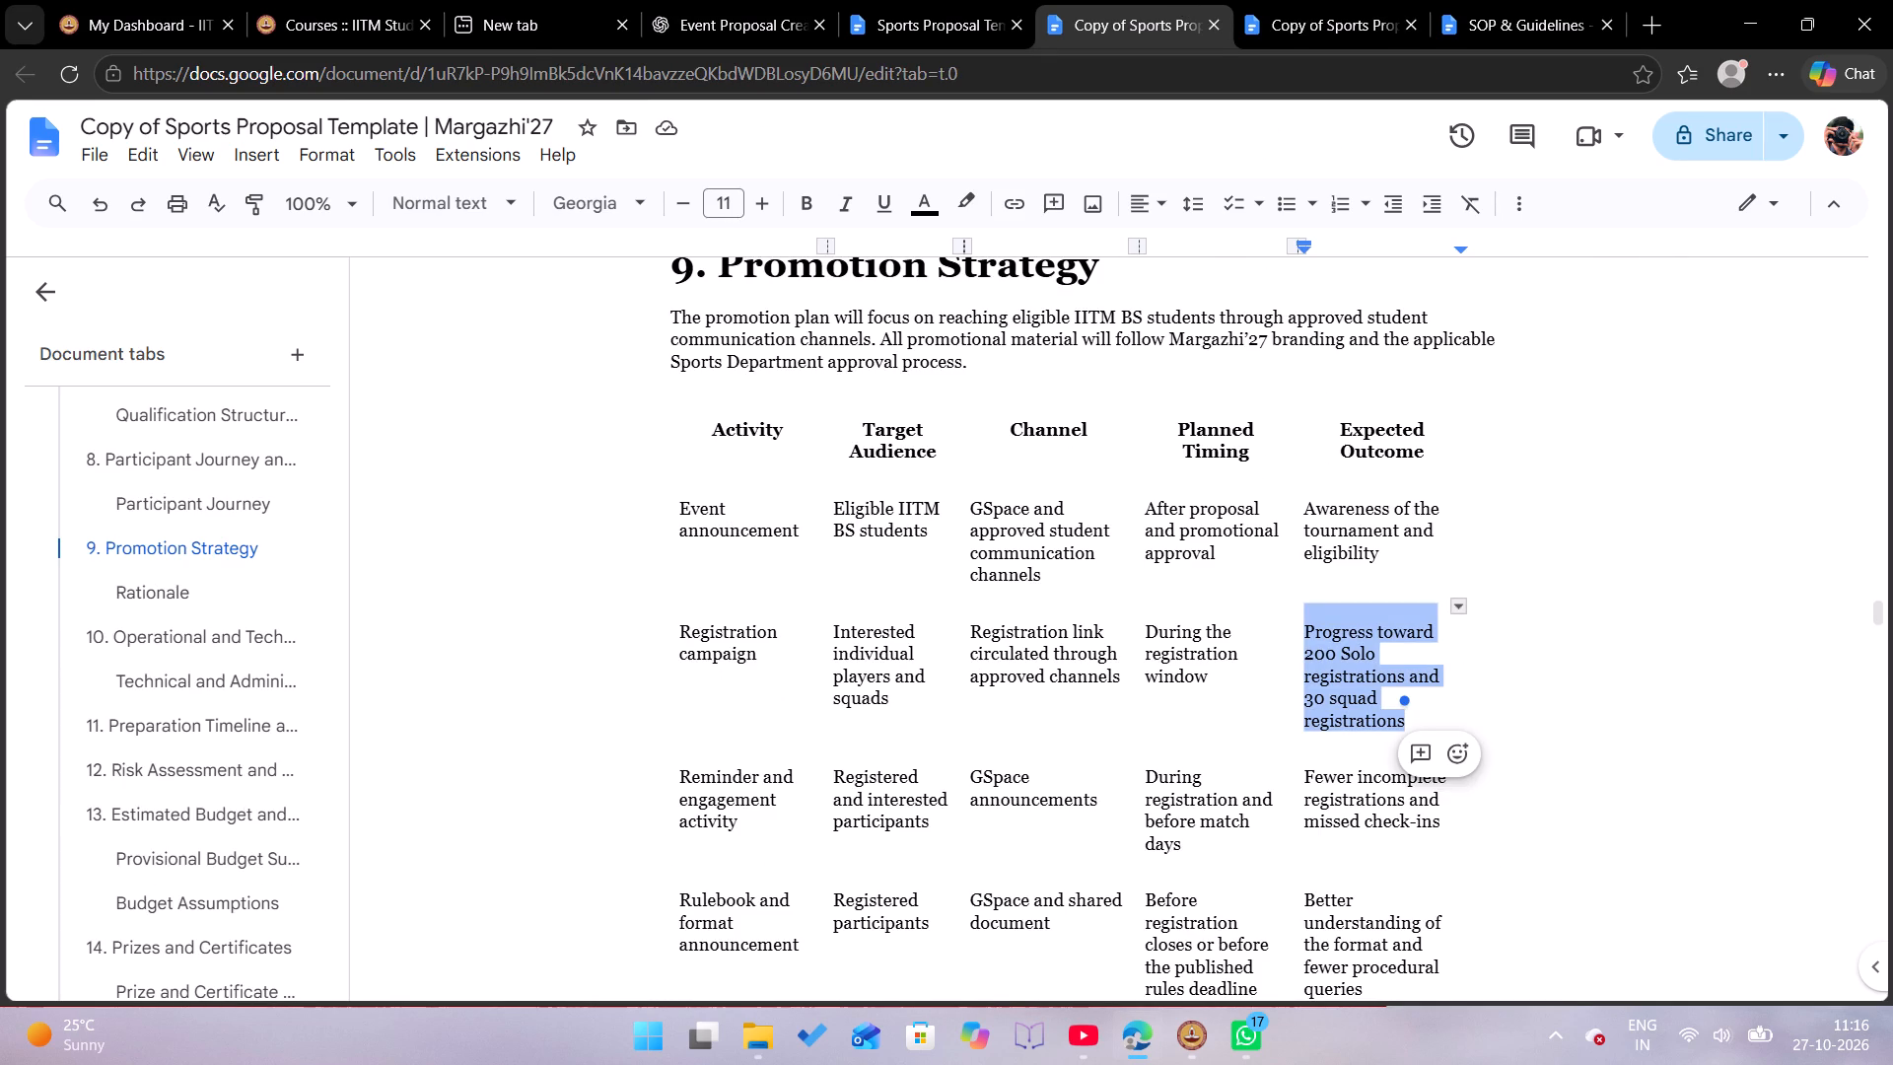
pyautogui.moveTo(834, 773); pyautogui.dragTo(927, 822)
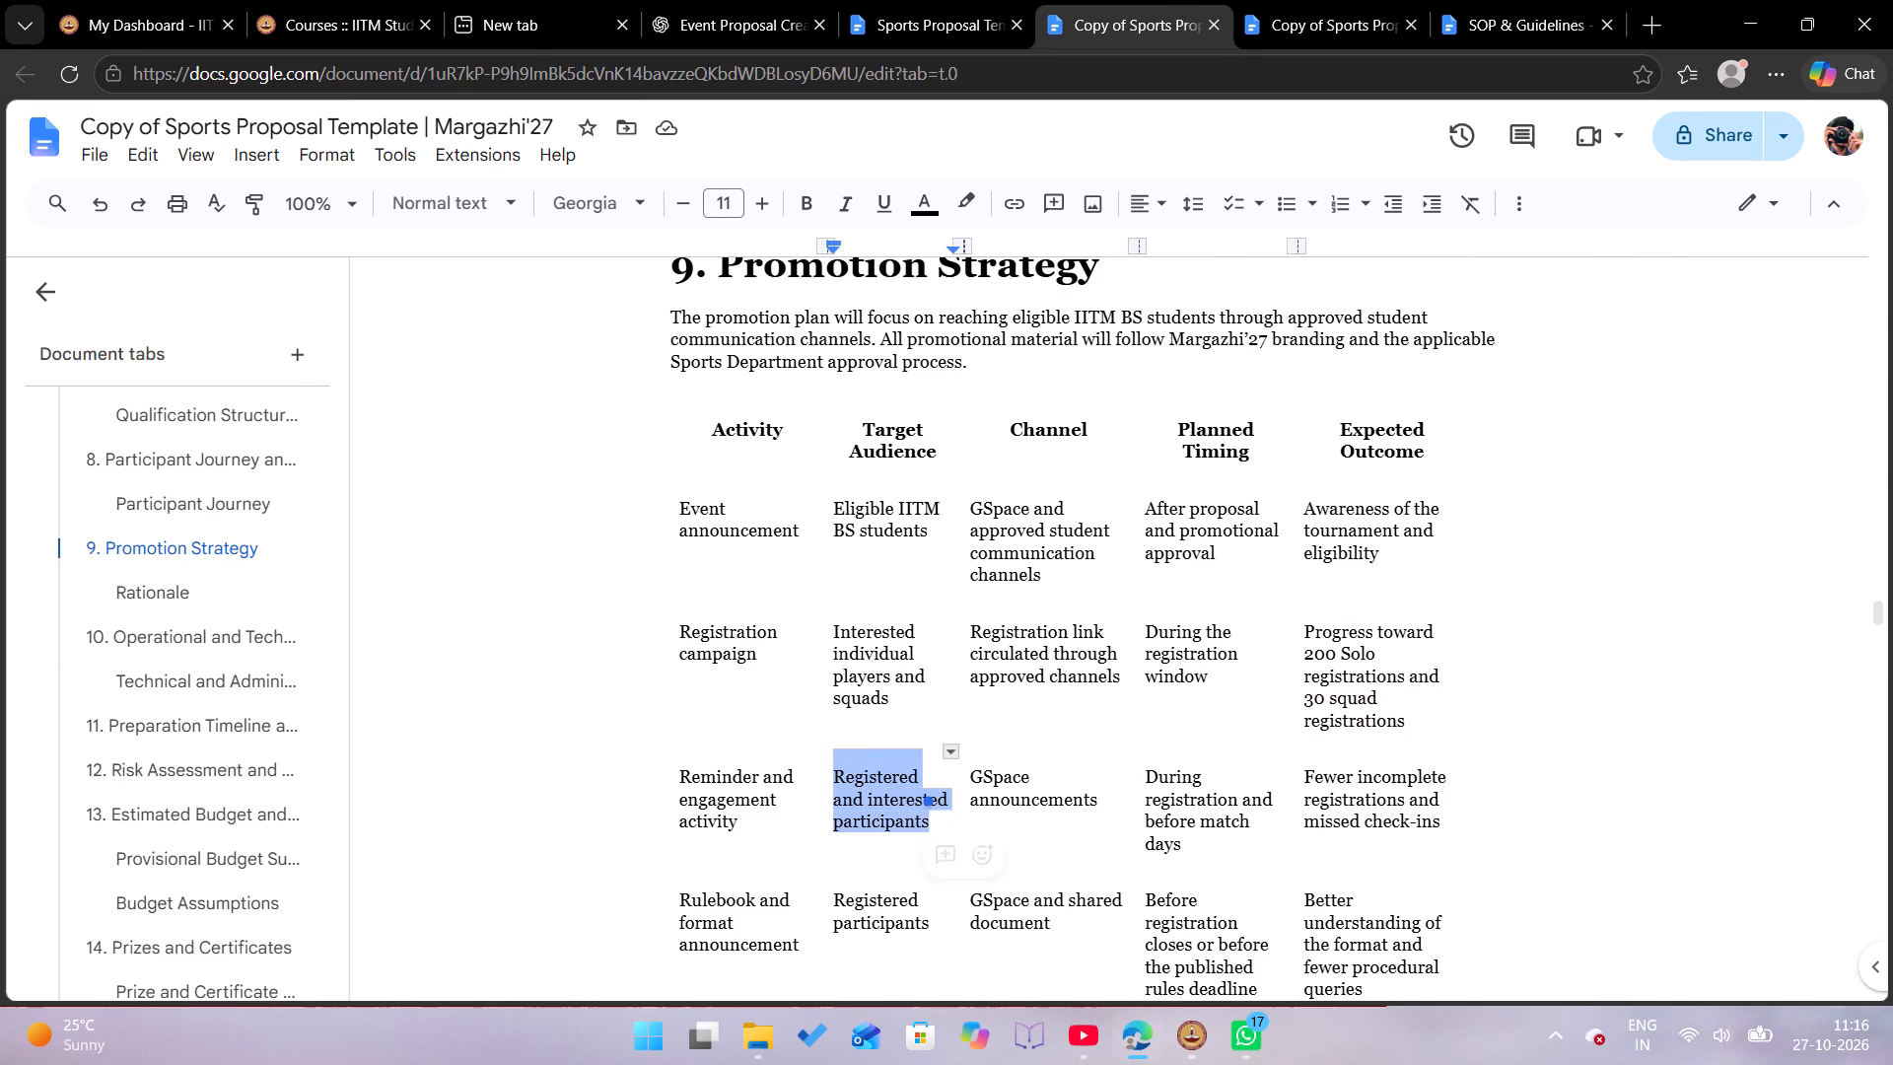
pyautogui.hotkey('ctrl', 'c')
pyautogui.click(1266, 0)
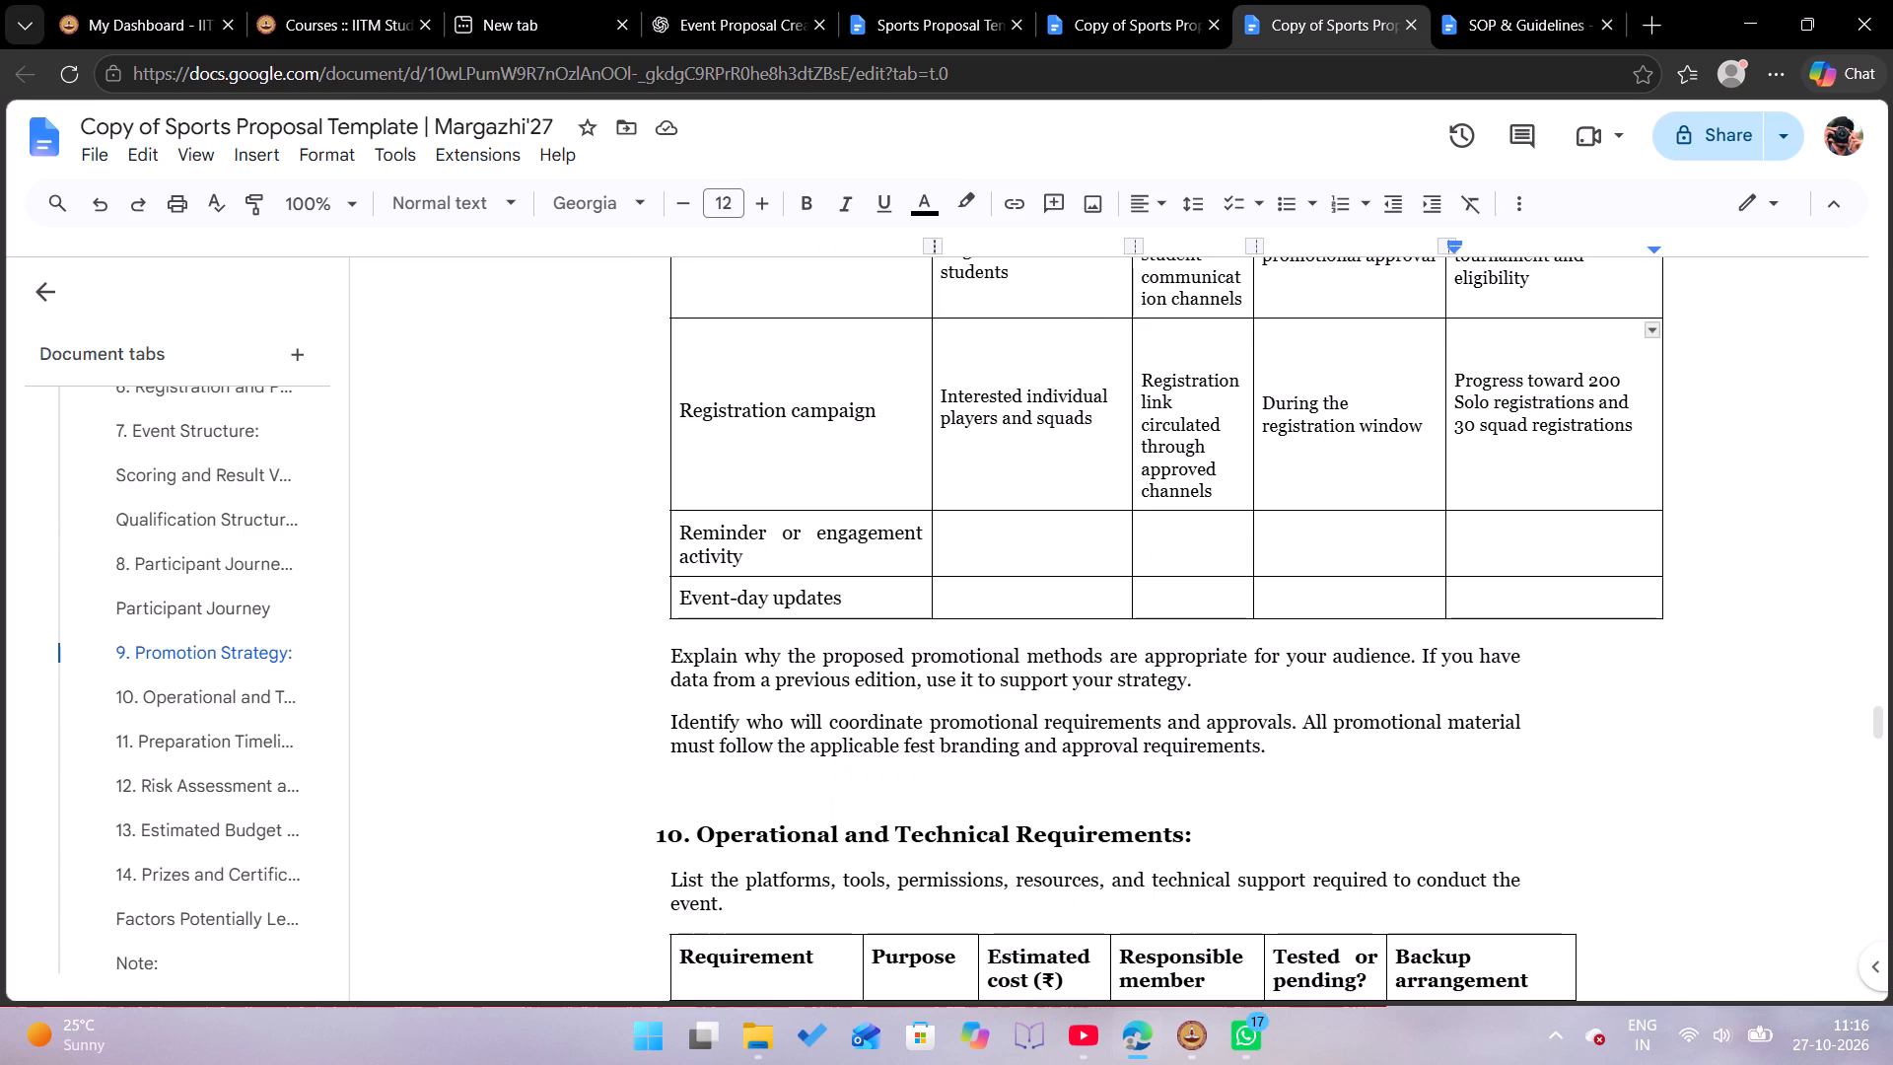
pyautogui.click(982, 543)
pyautogui.hotkey('ctrl', 'v')
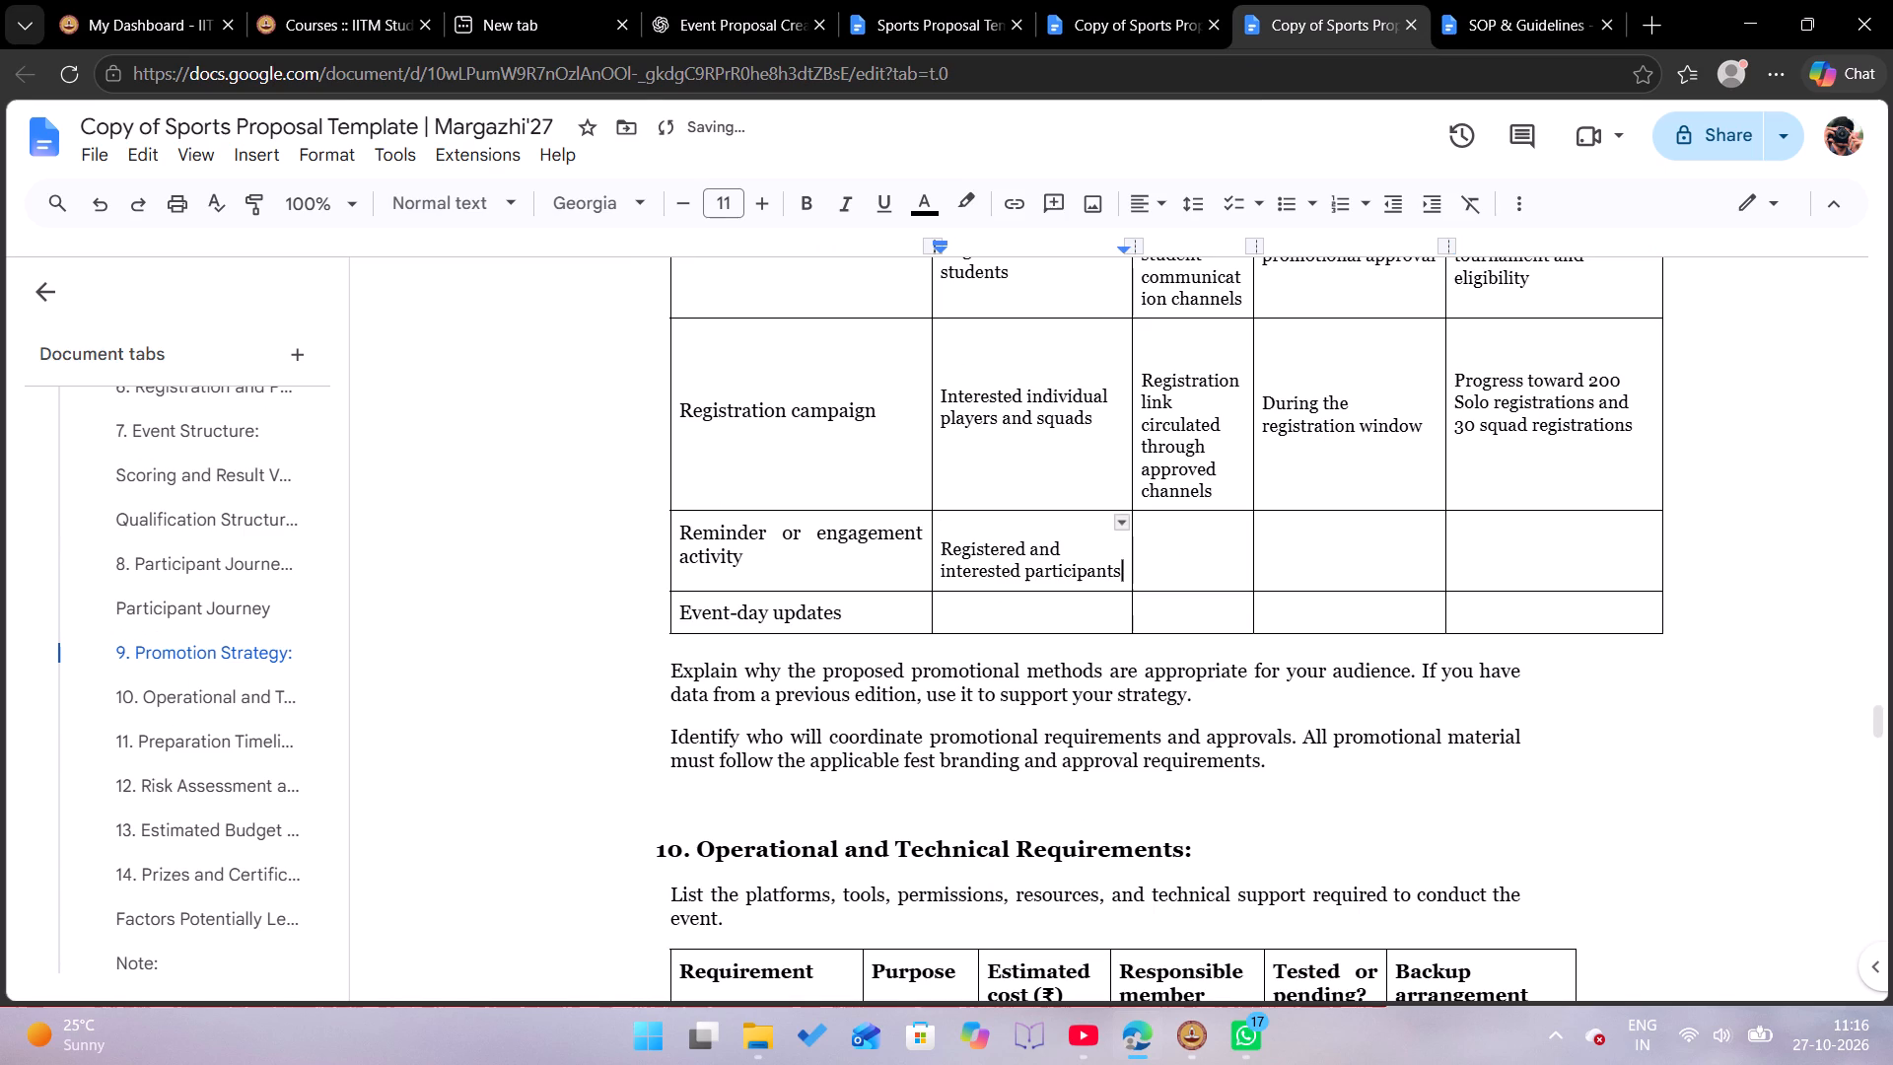
# Copy the draft's Reminder and engagement channel, "GSpace announcements", into the template's matching Channel cell, and remove the extra blank line above it.
pyautogui.click(1123, 0)
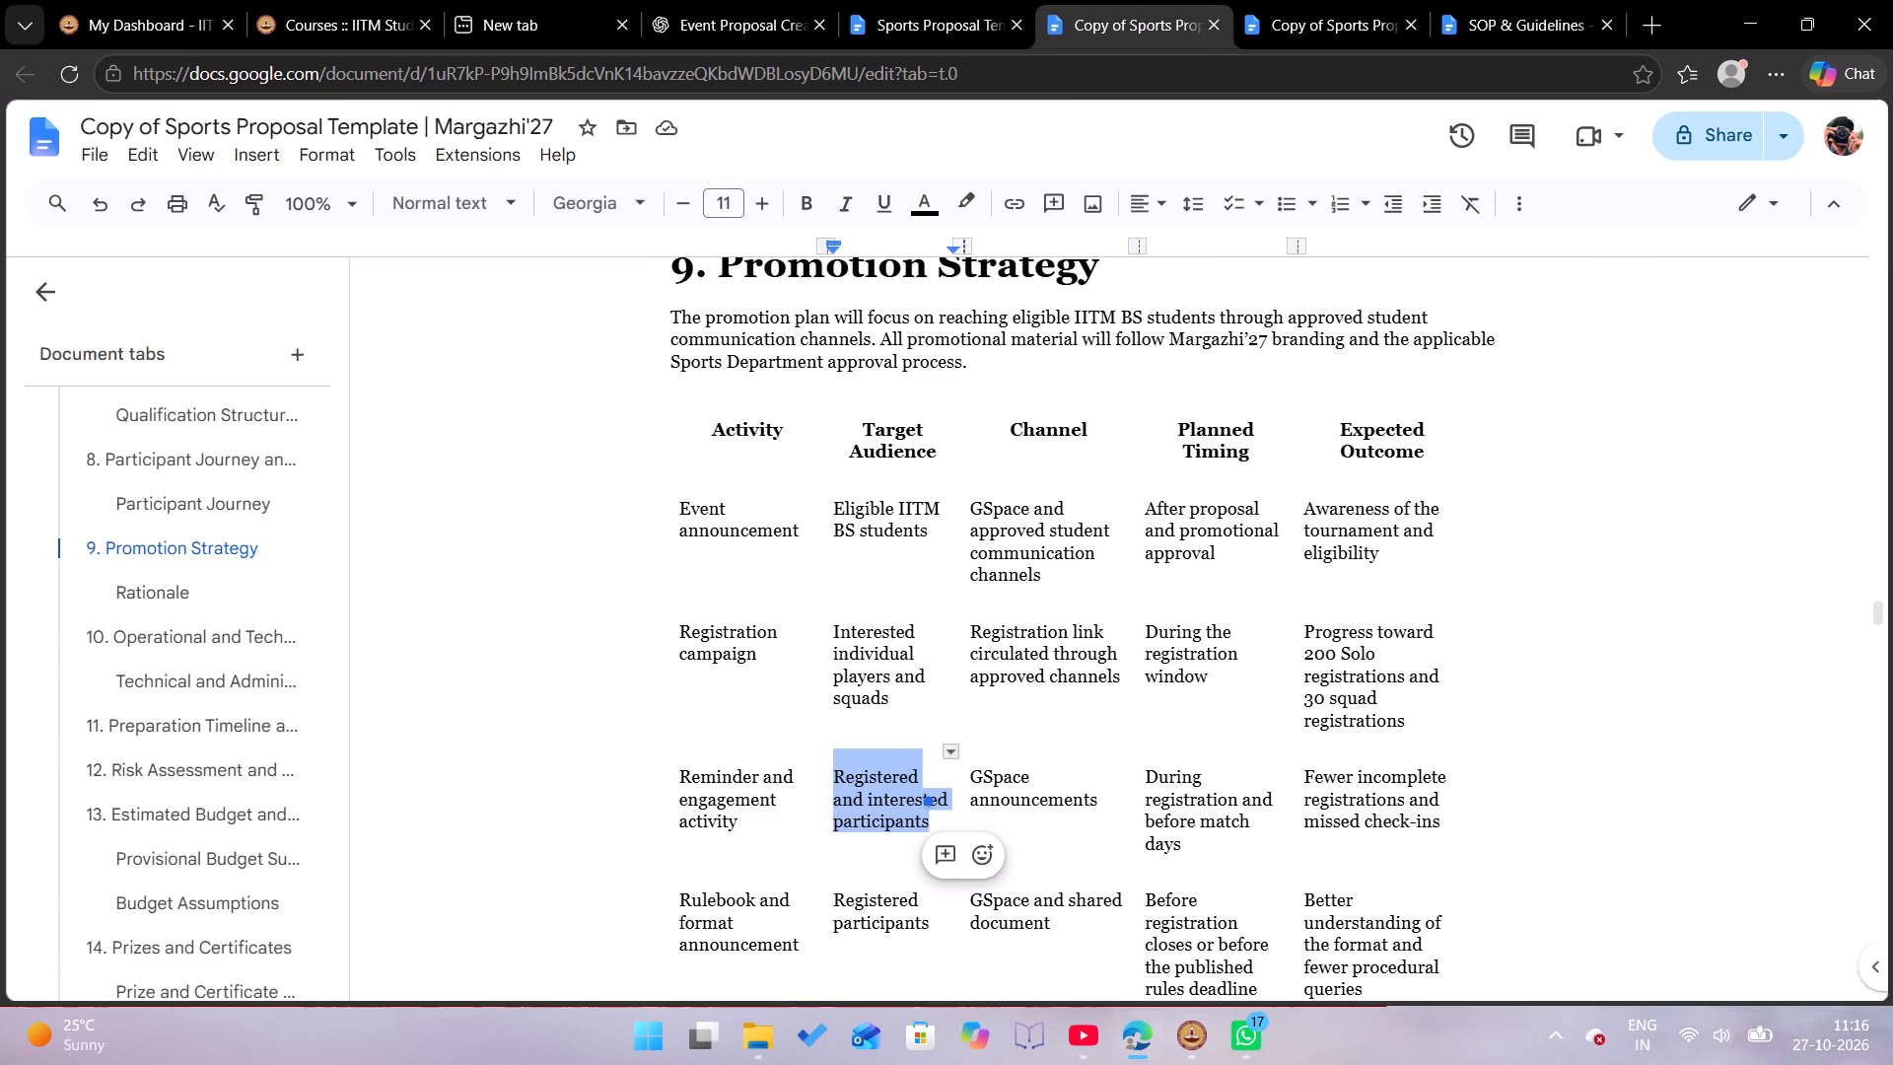
pyautogui.moveTo(976, 774); pyautogui.dragTo(1098, 791)
pyautogui.hotkey('ctrl', 'c')
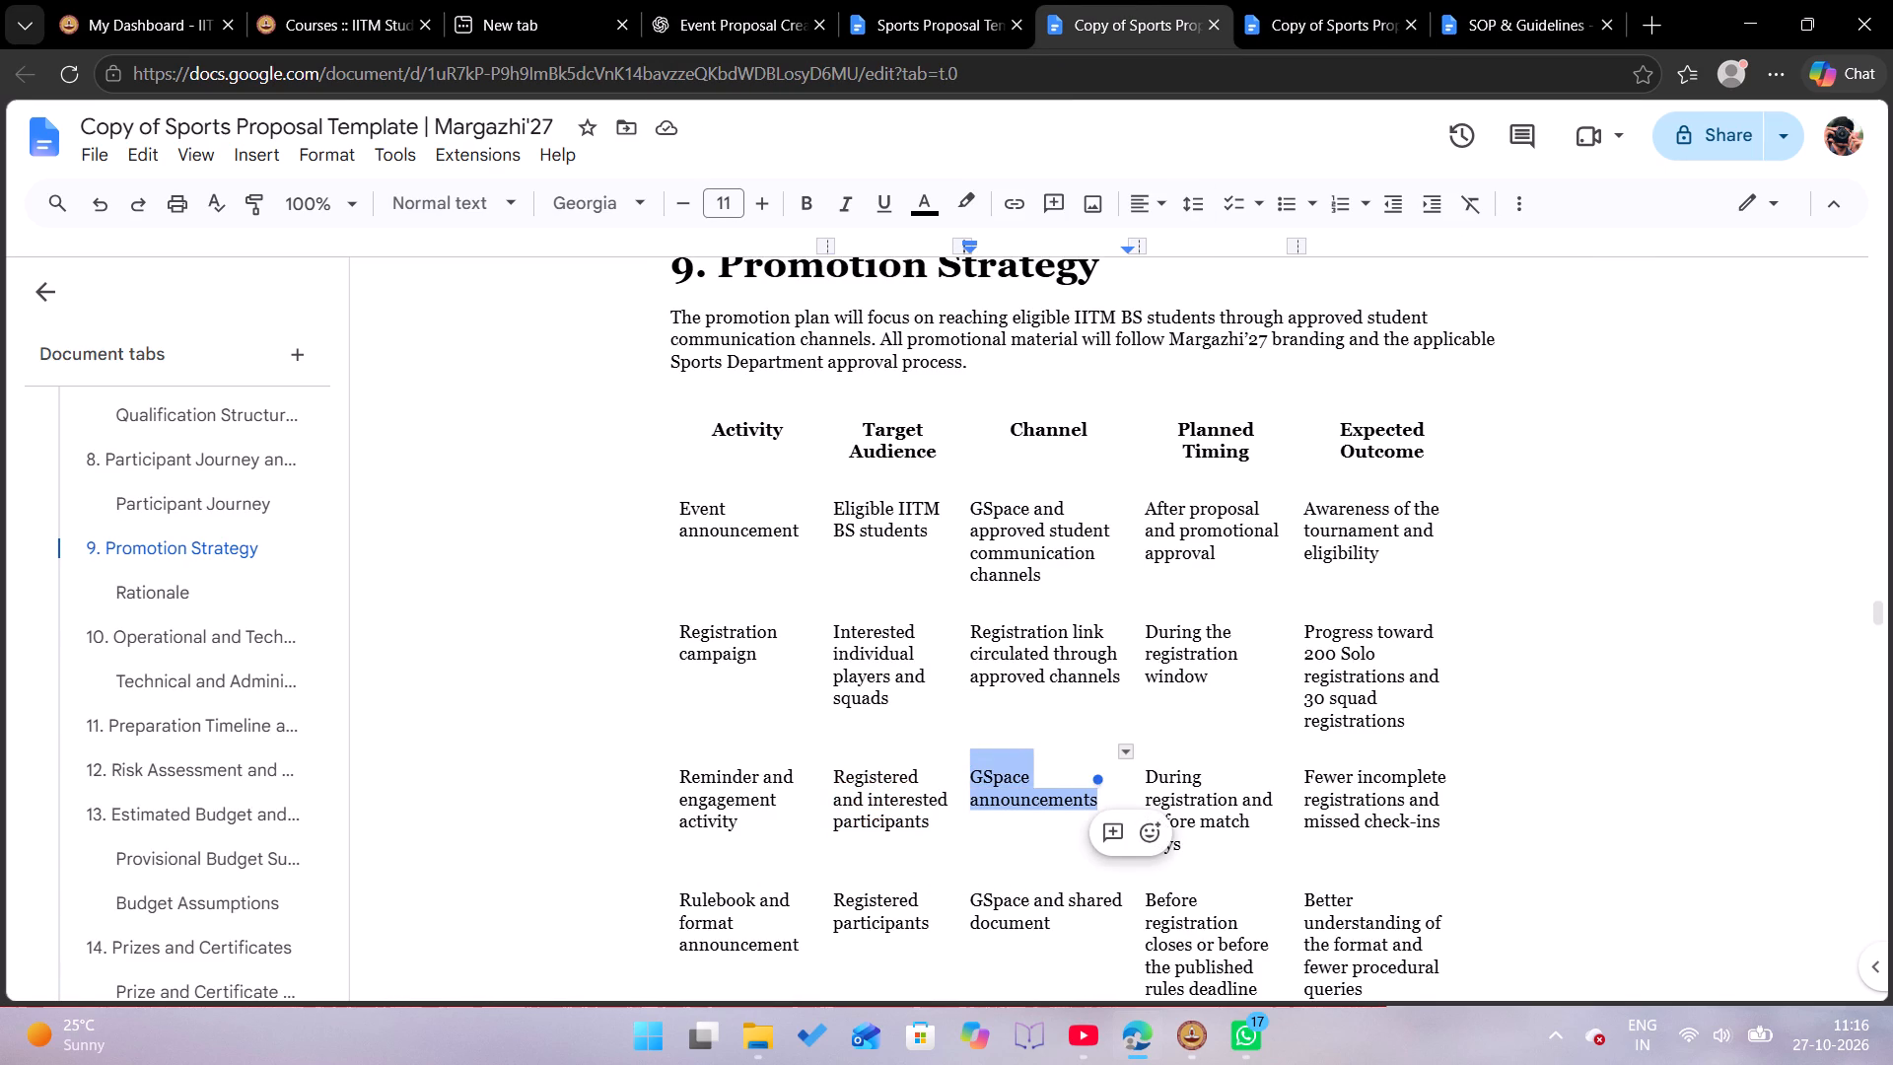
pyautogui.click(1343, 0)
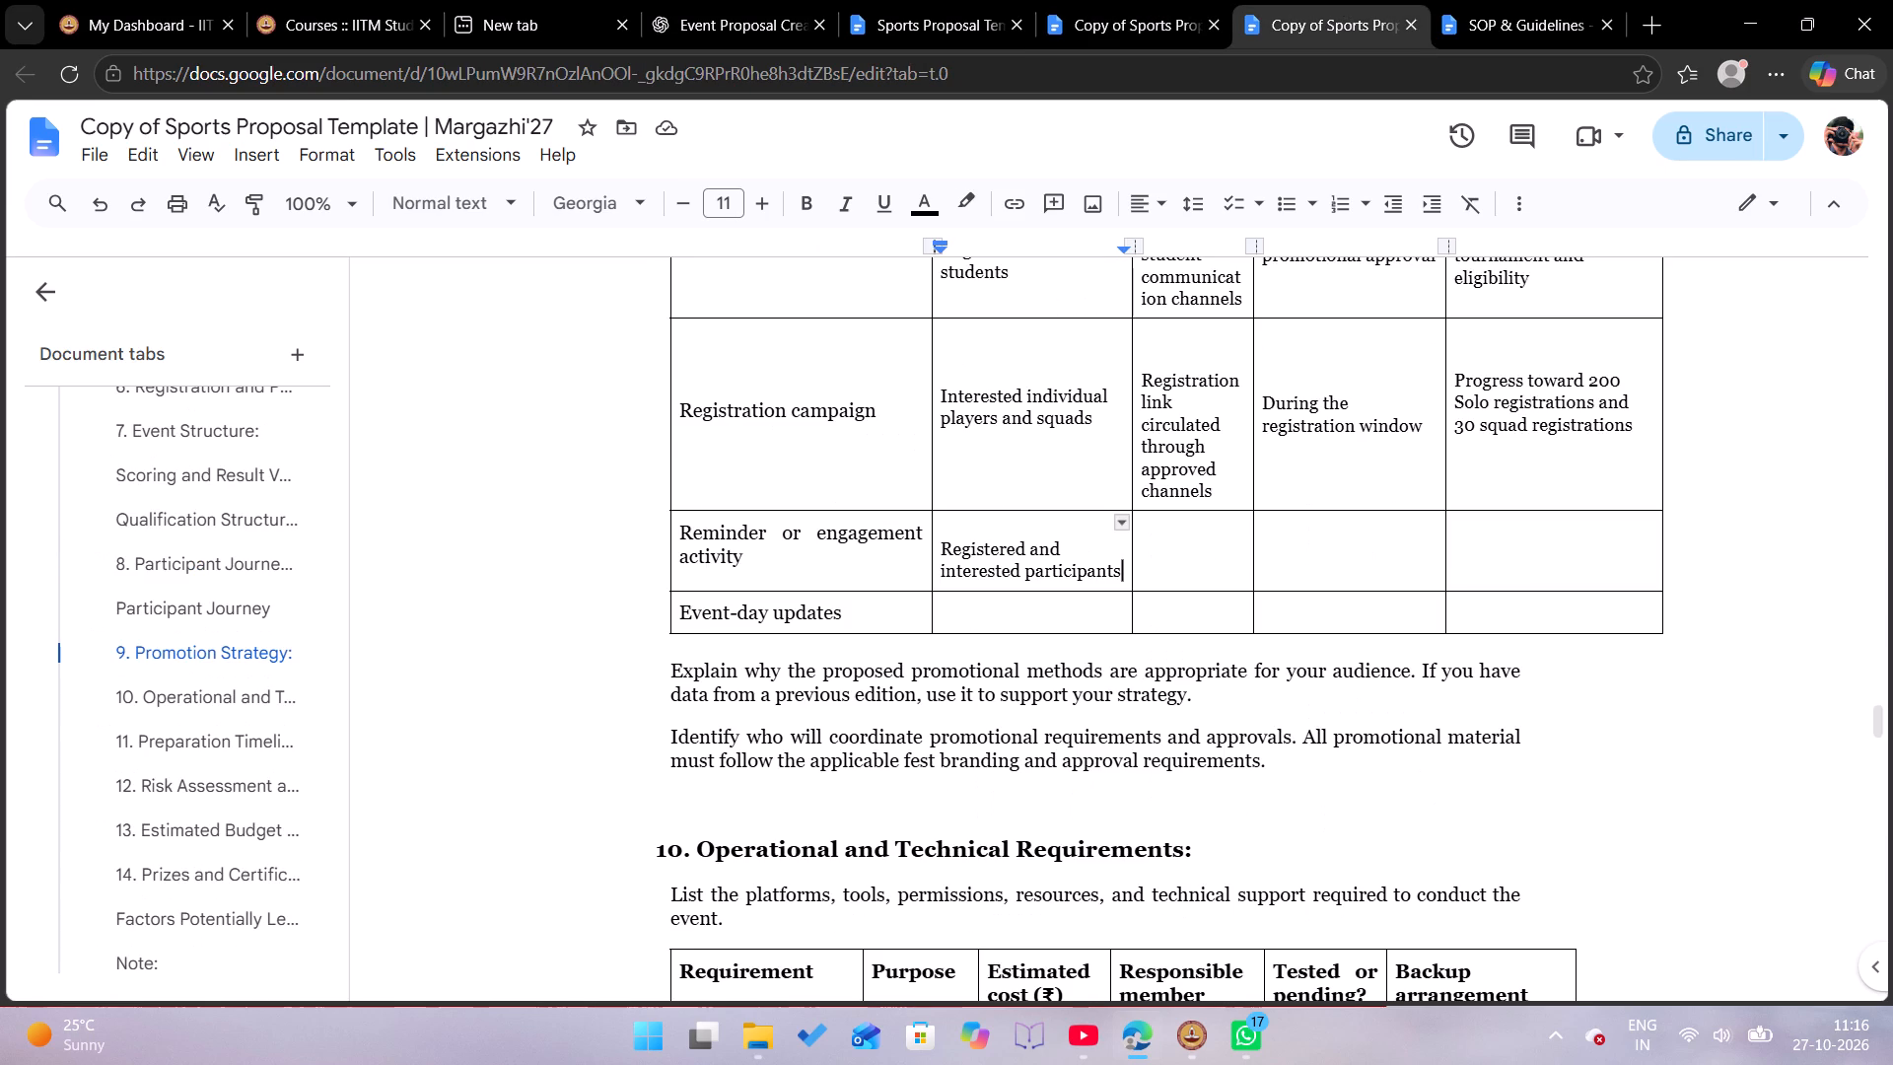
pyautogui.click(1152, 546)
pyautogui.press('Return')
pyautogui.hotkey('ctrl', 'v')
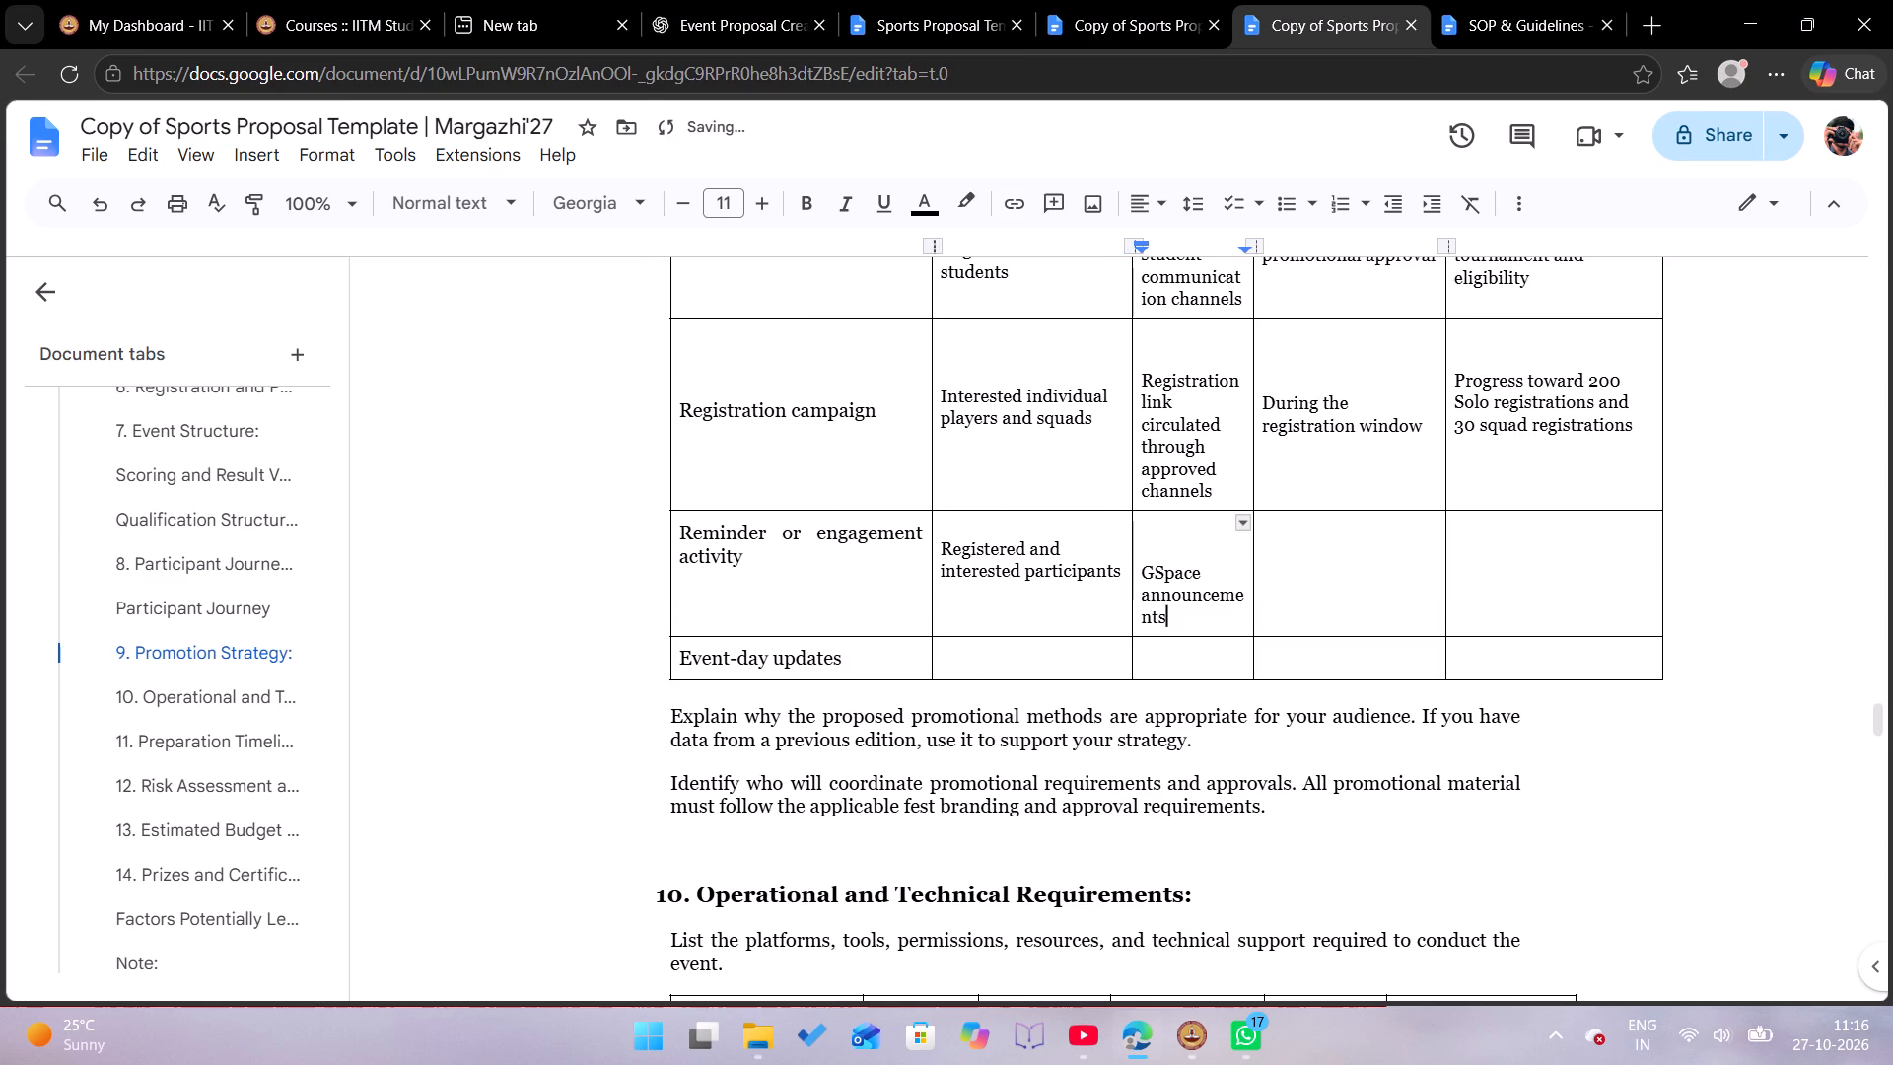
pyautogui.press('Left')
pyautogui.press('Left')
pyautogui.press('Left')
pyautogui.press('Up')
pyautogui.press('Up')
pyautogui.press('Up')
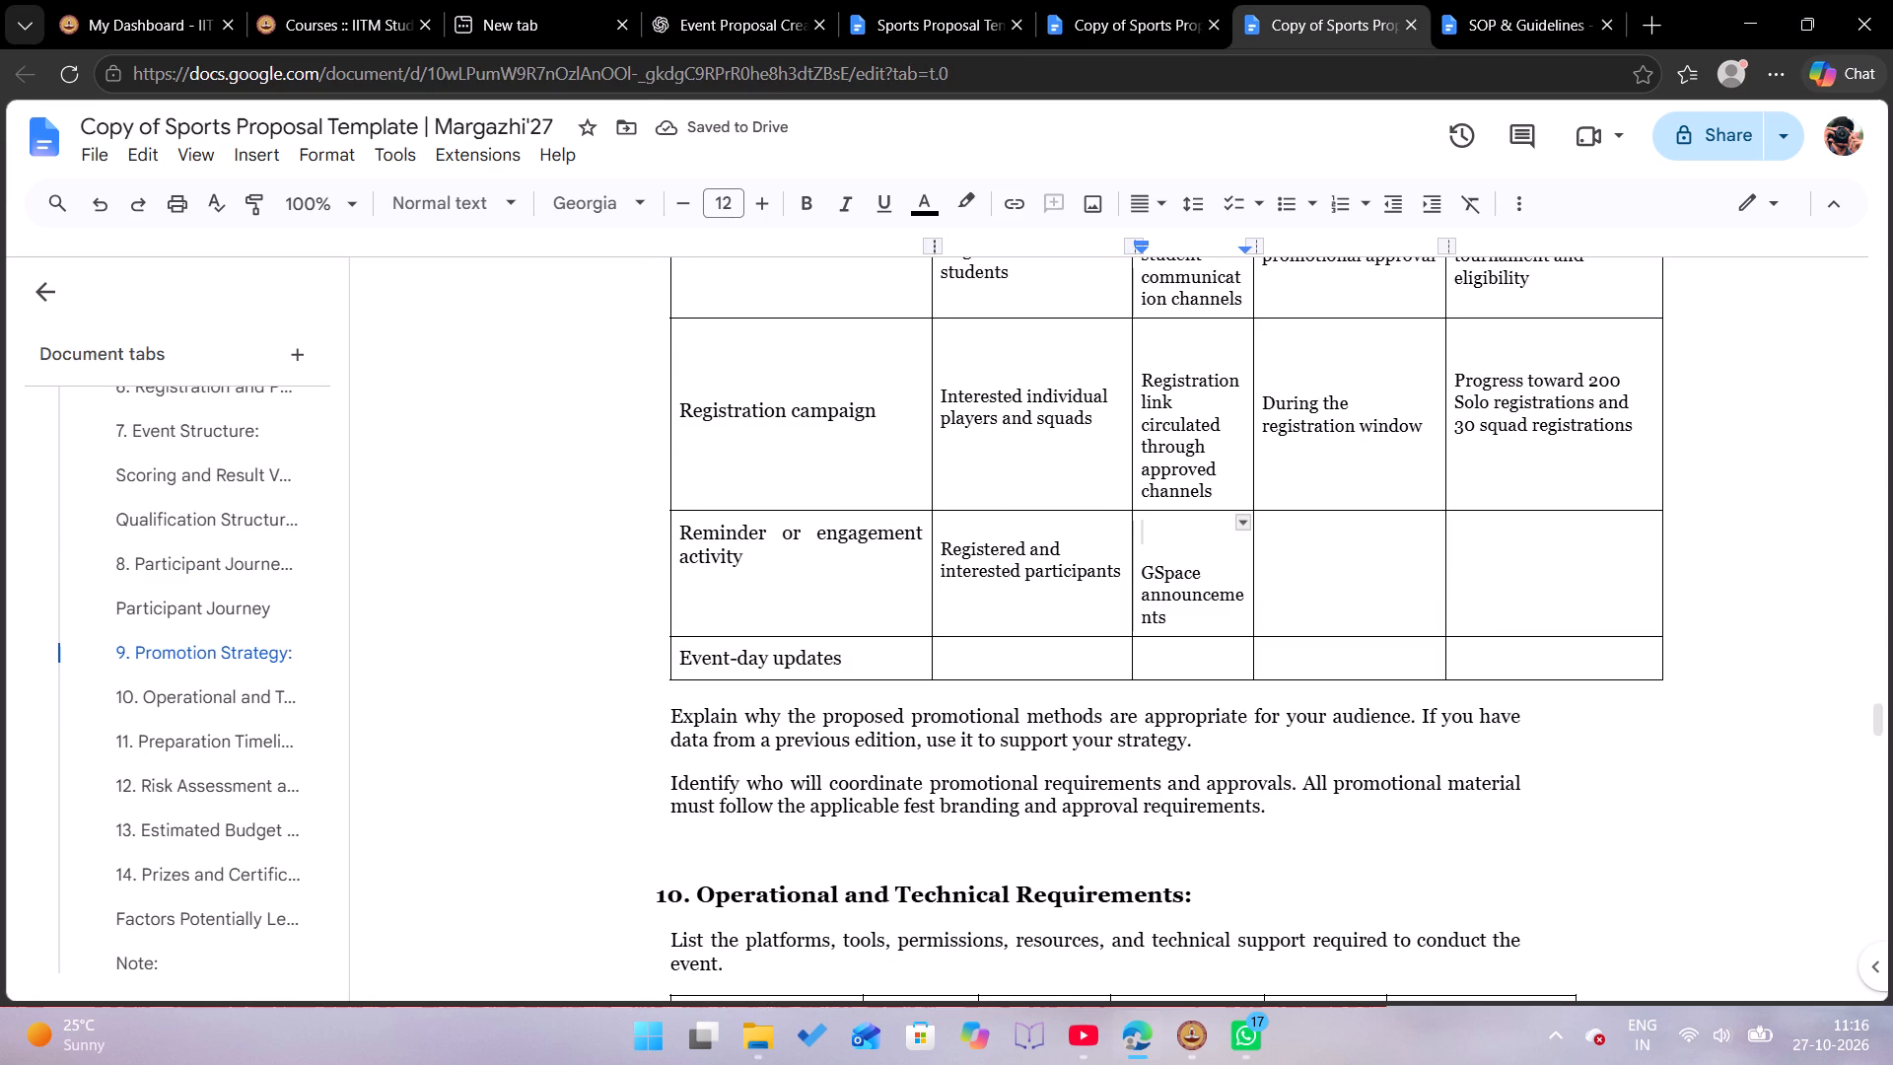
pyautogui.press('Down')
pyautogui.press('BackSpace')
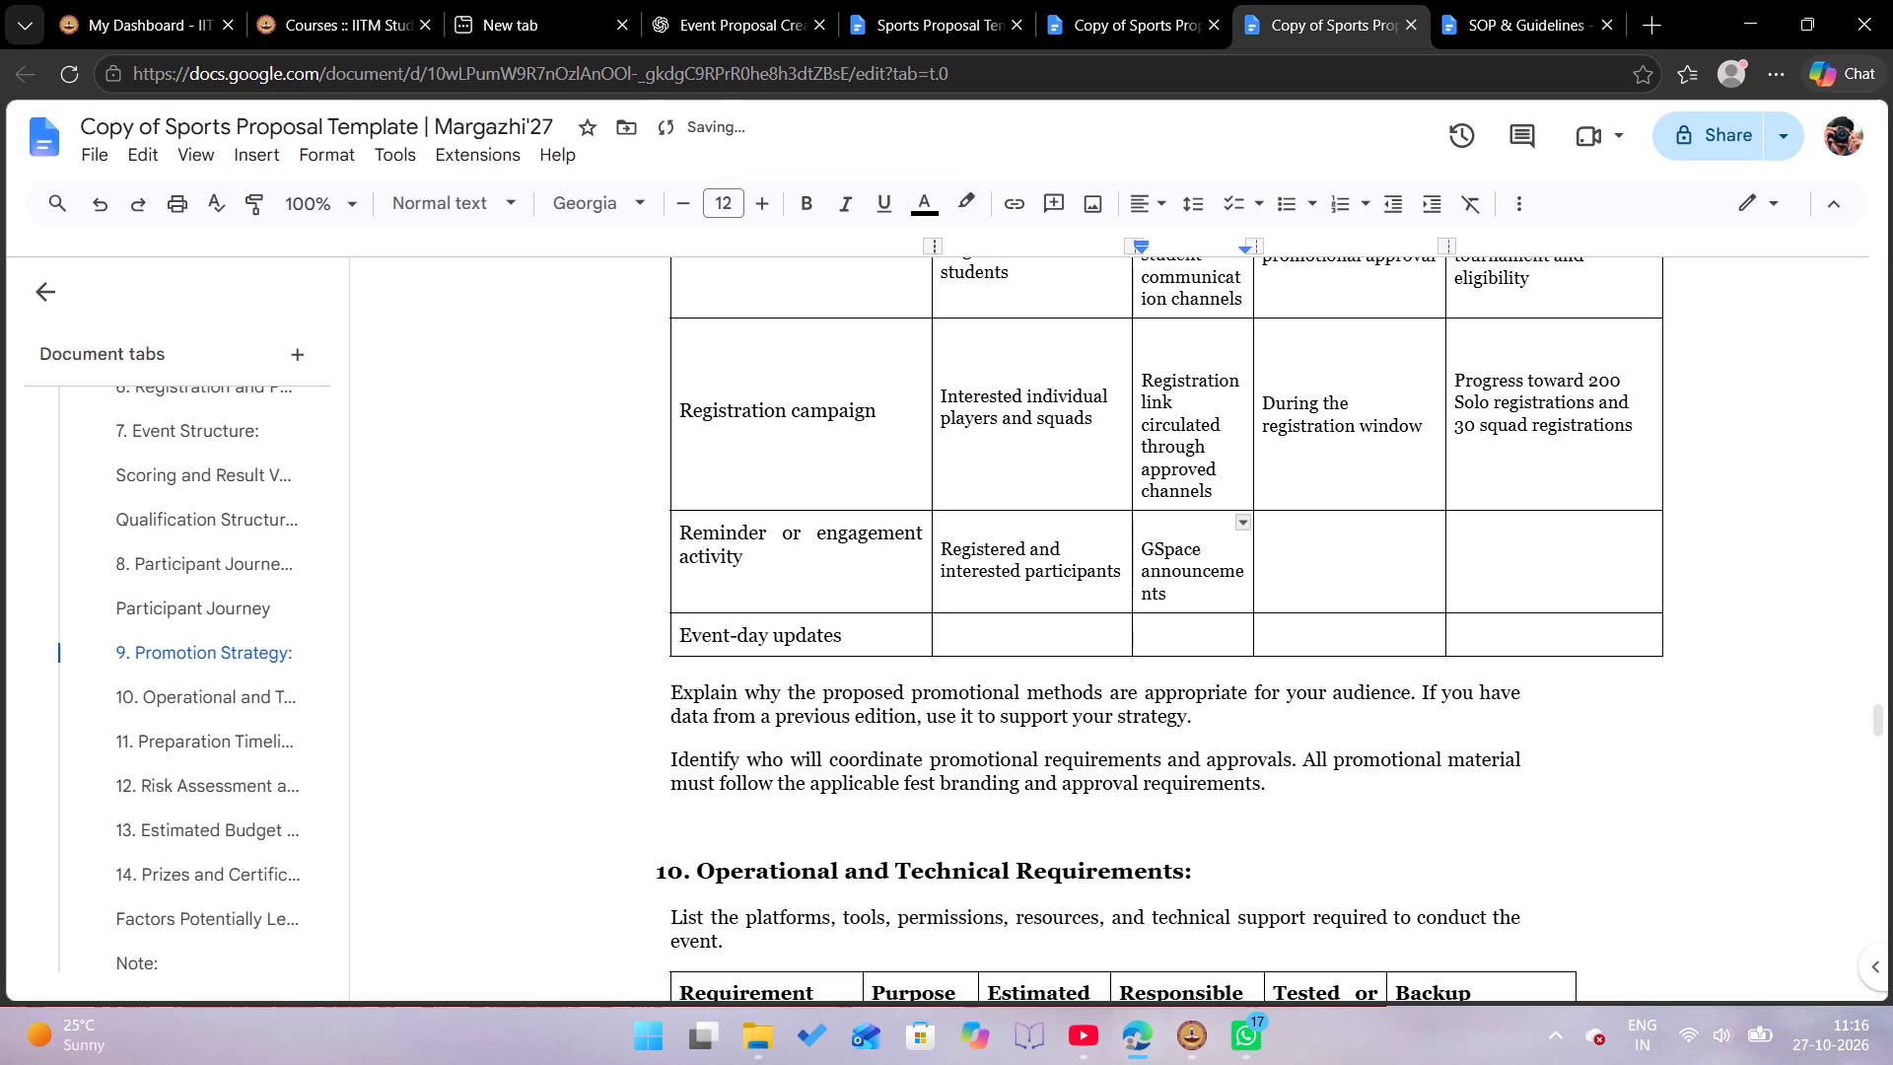
# Copy the draft's Reminder and engagement timing, "During registration and before match days", into the matching Planned timing cell of the template's promotion table.
pyautogui.click(1112, 0)
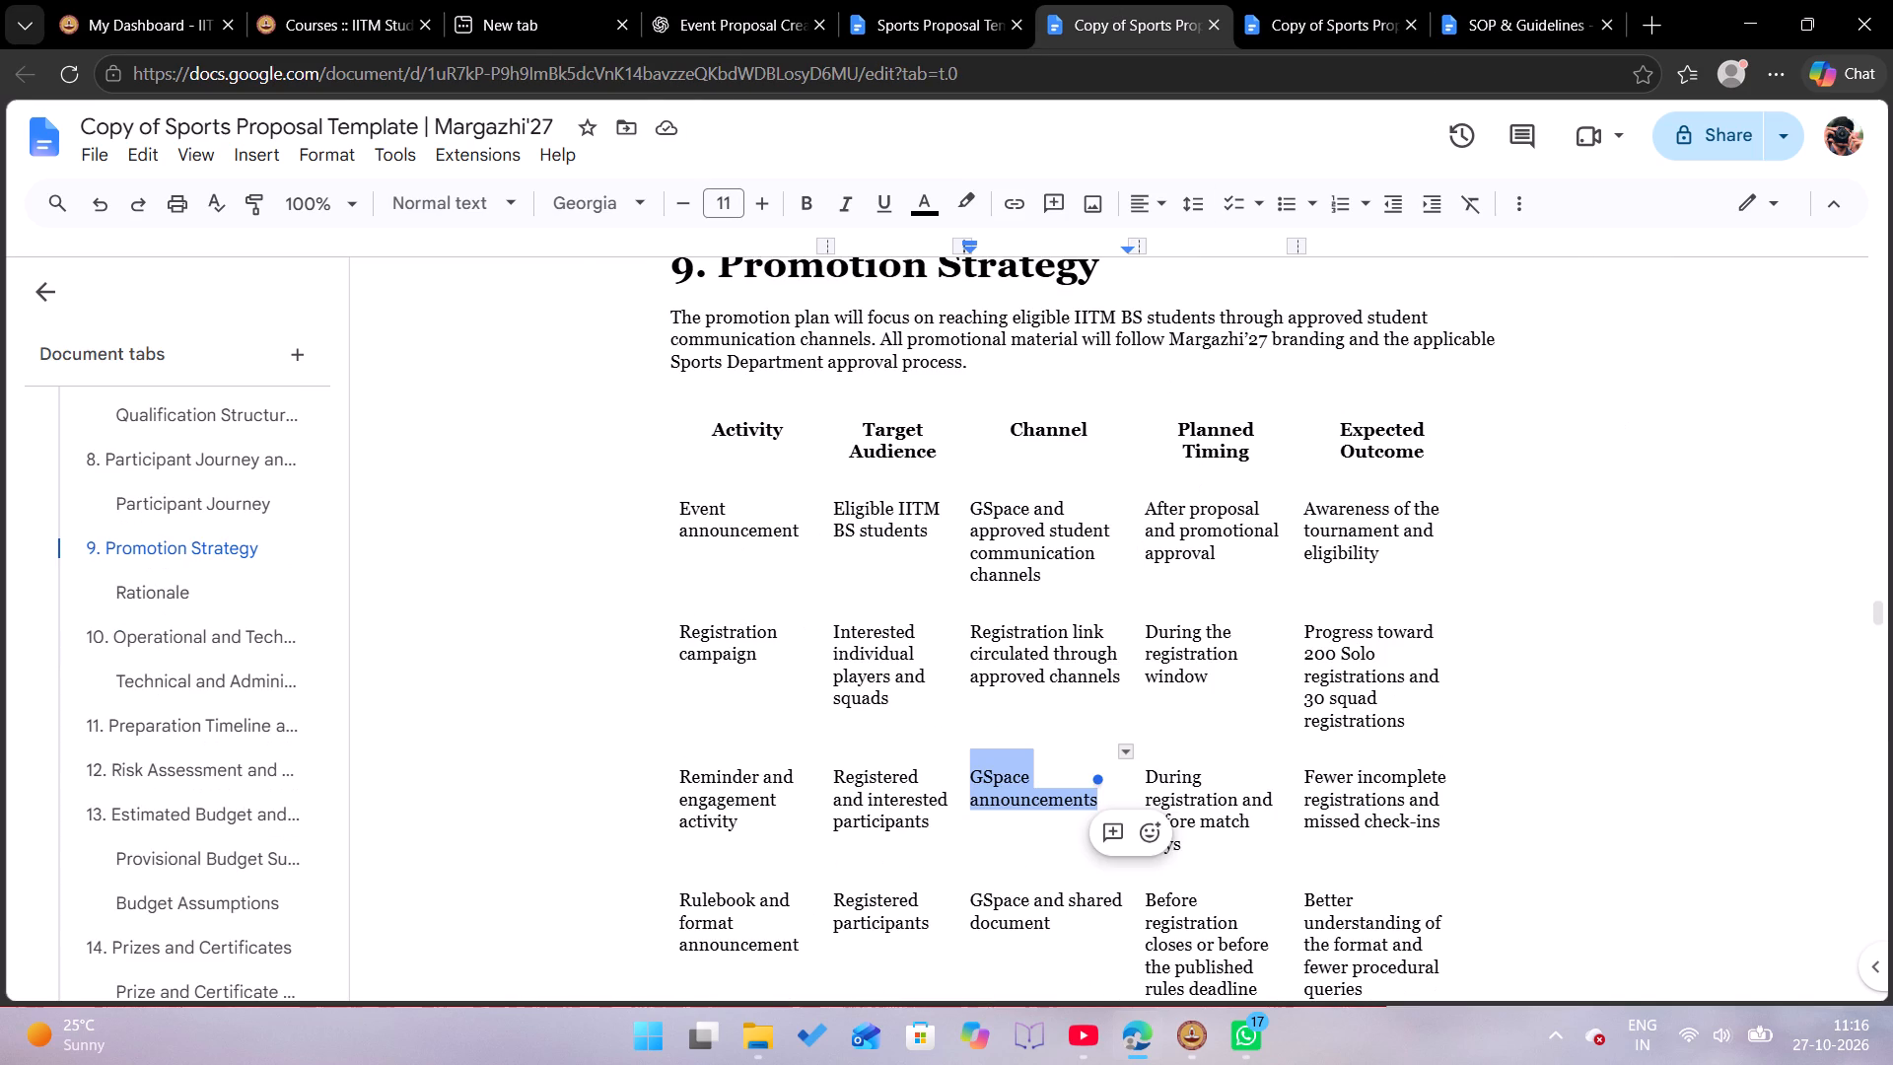
pyautogui.moveTo(1152, 775); pyautogui.dragTo(1188, 838)
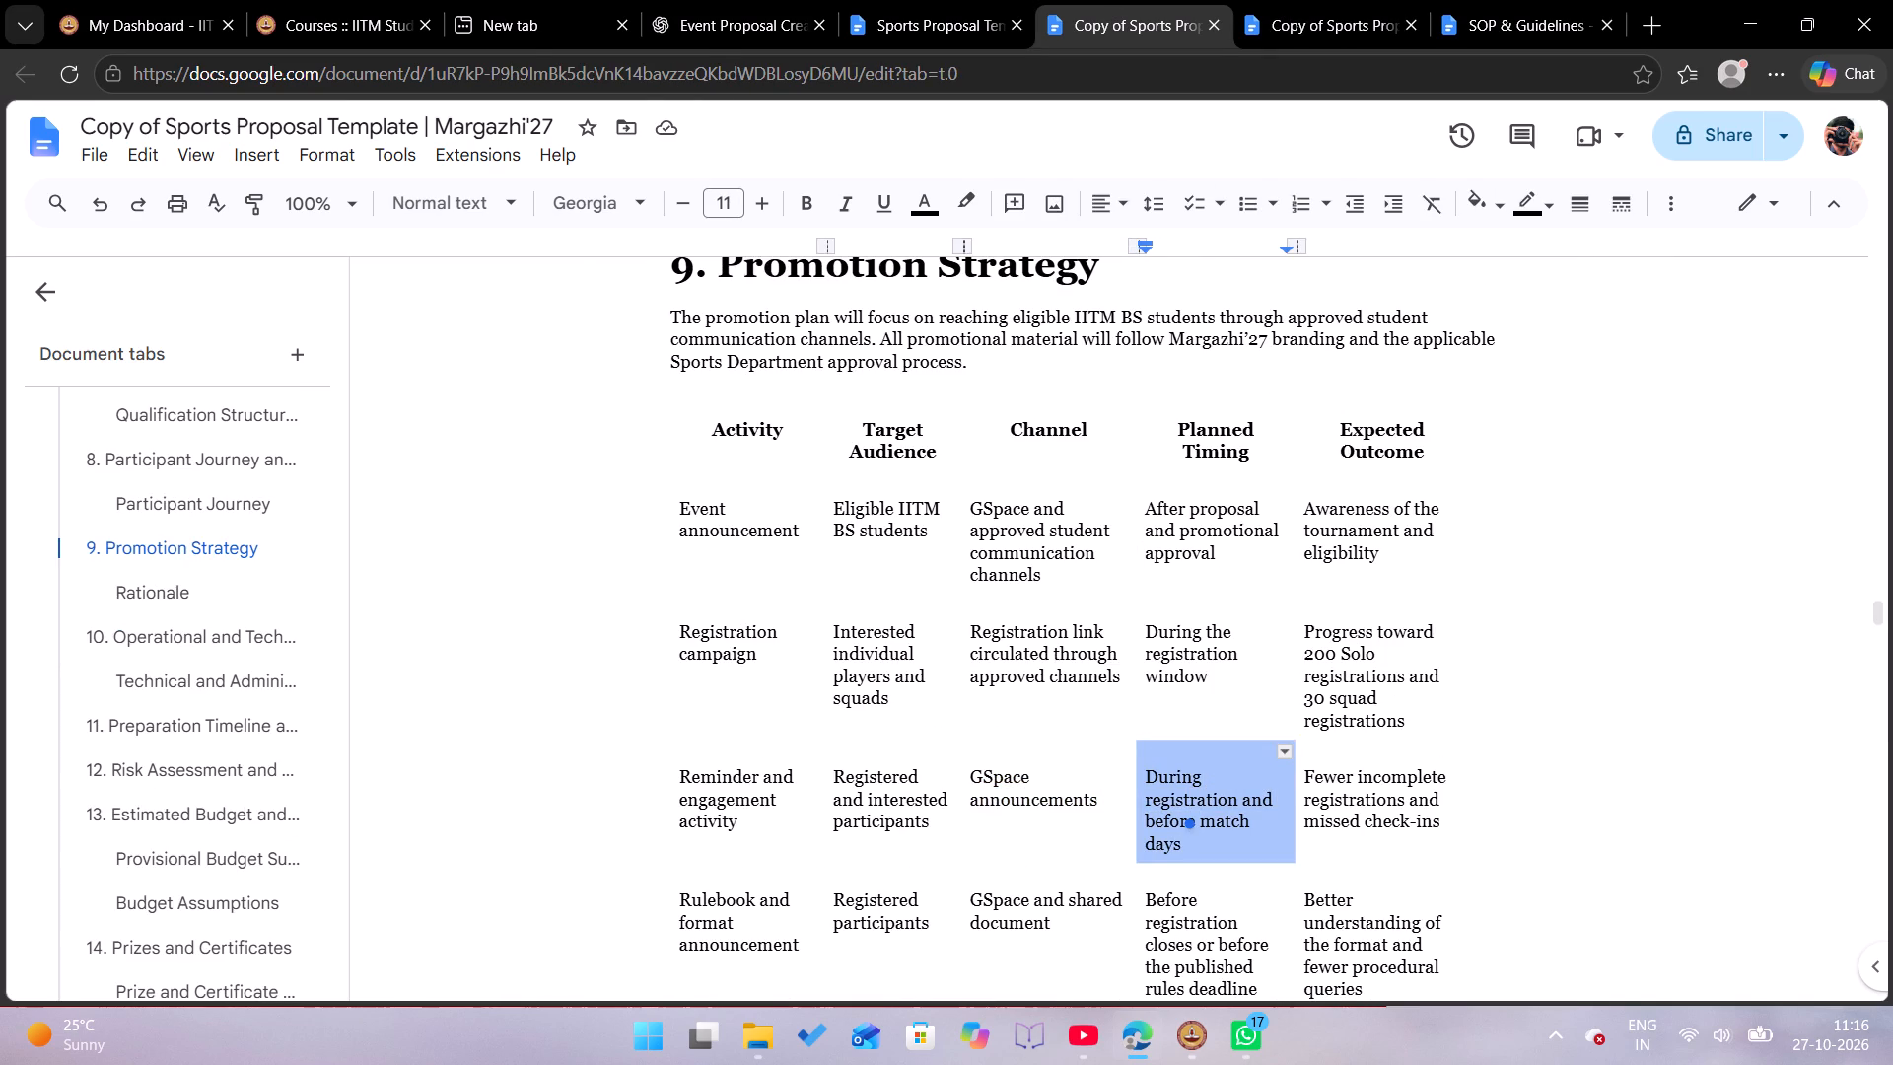
pyautogui.moveTo(1188, 838); pyautogui.dragTo(1184, 841)
pyautogui.hotkey('ctrl', 'c')
pyautogui.click(1370, 0)
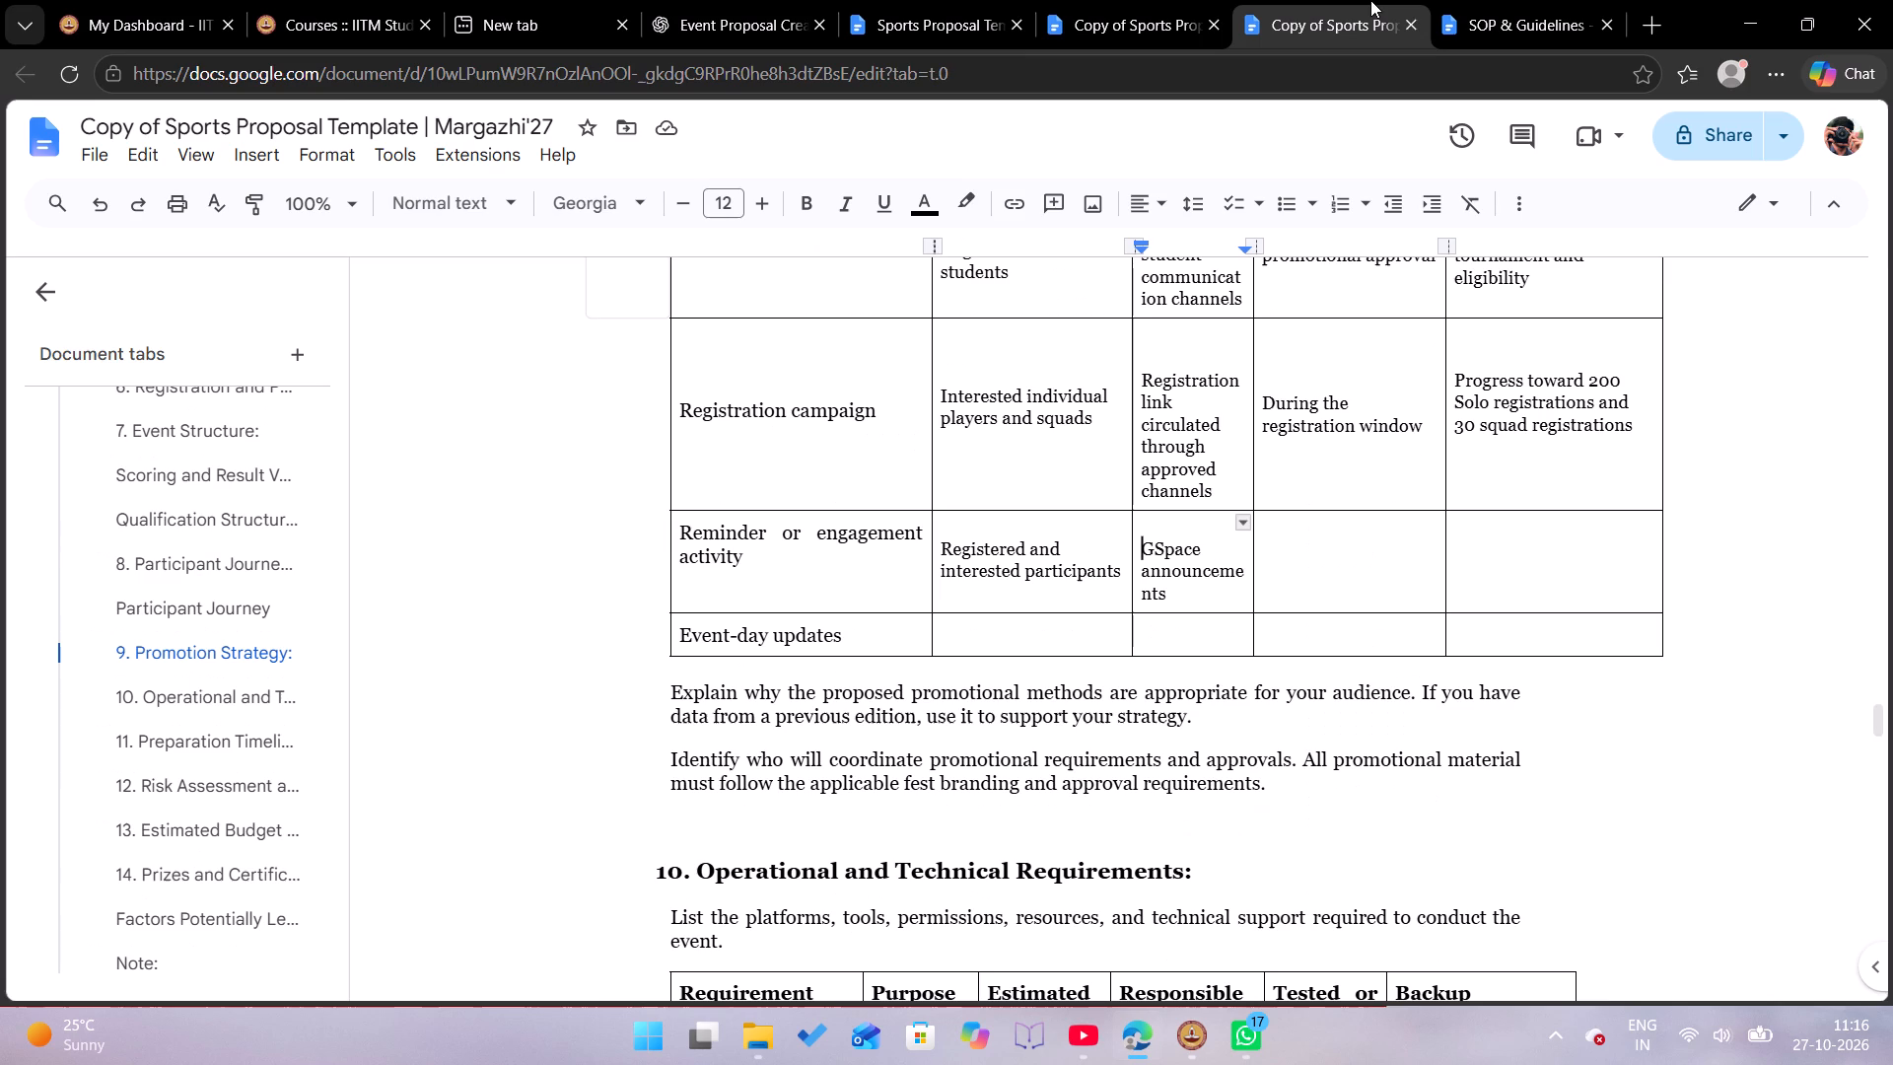
pyautogui.click(1285, 548)
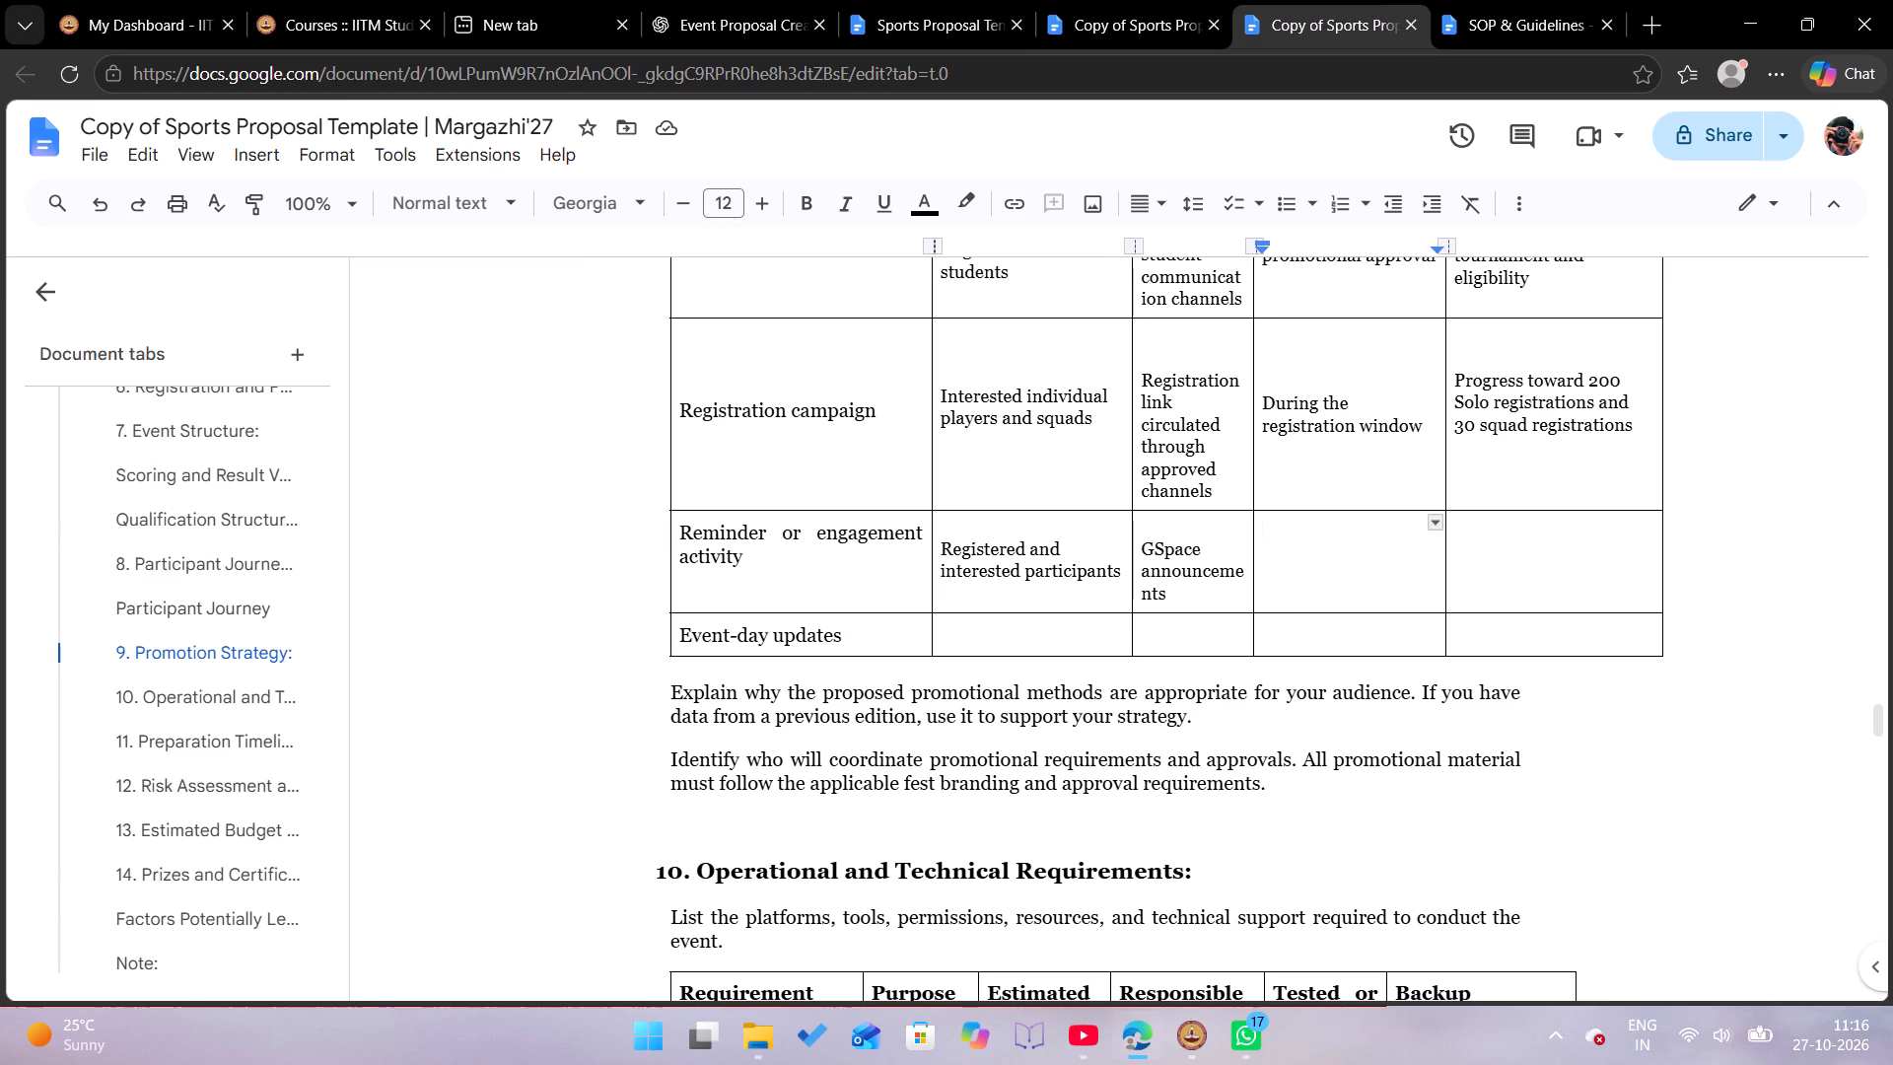
pyautogui.hotkey('ctrl', 'v')
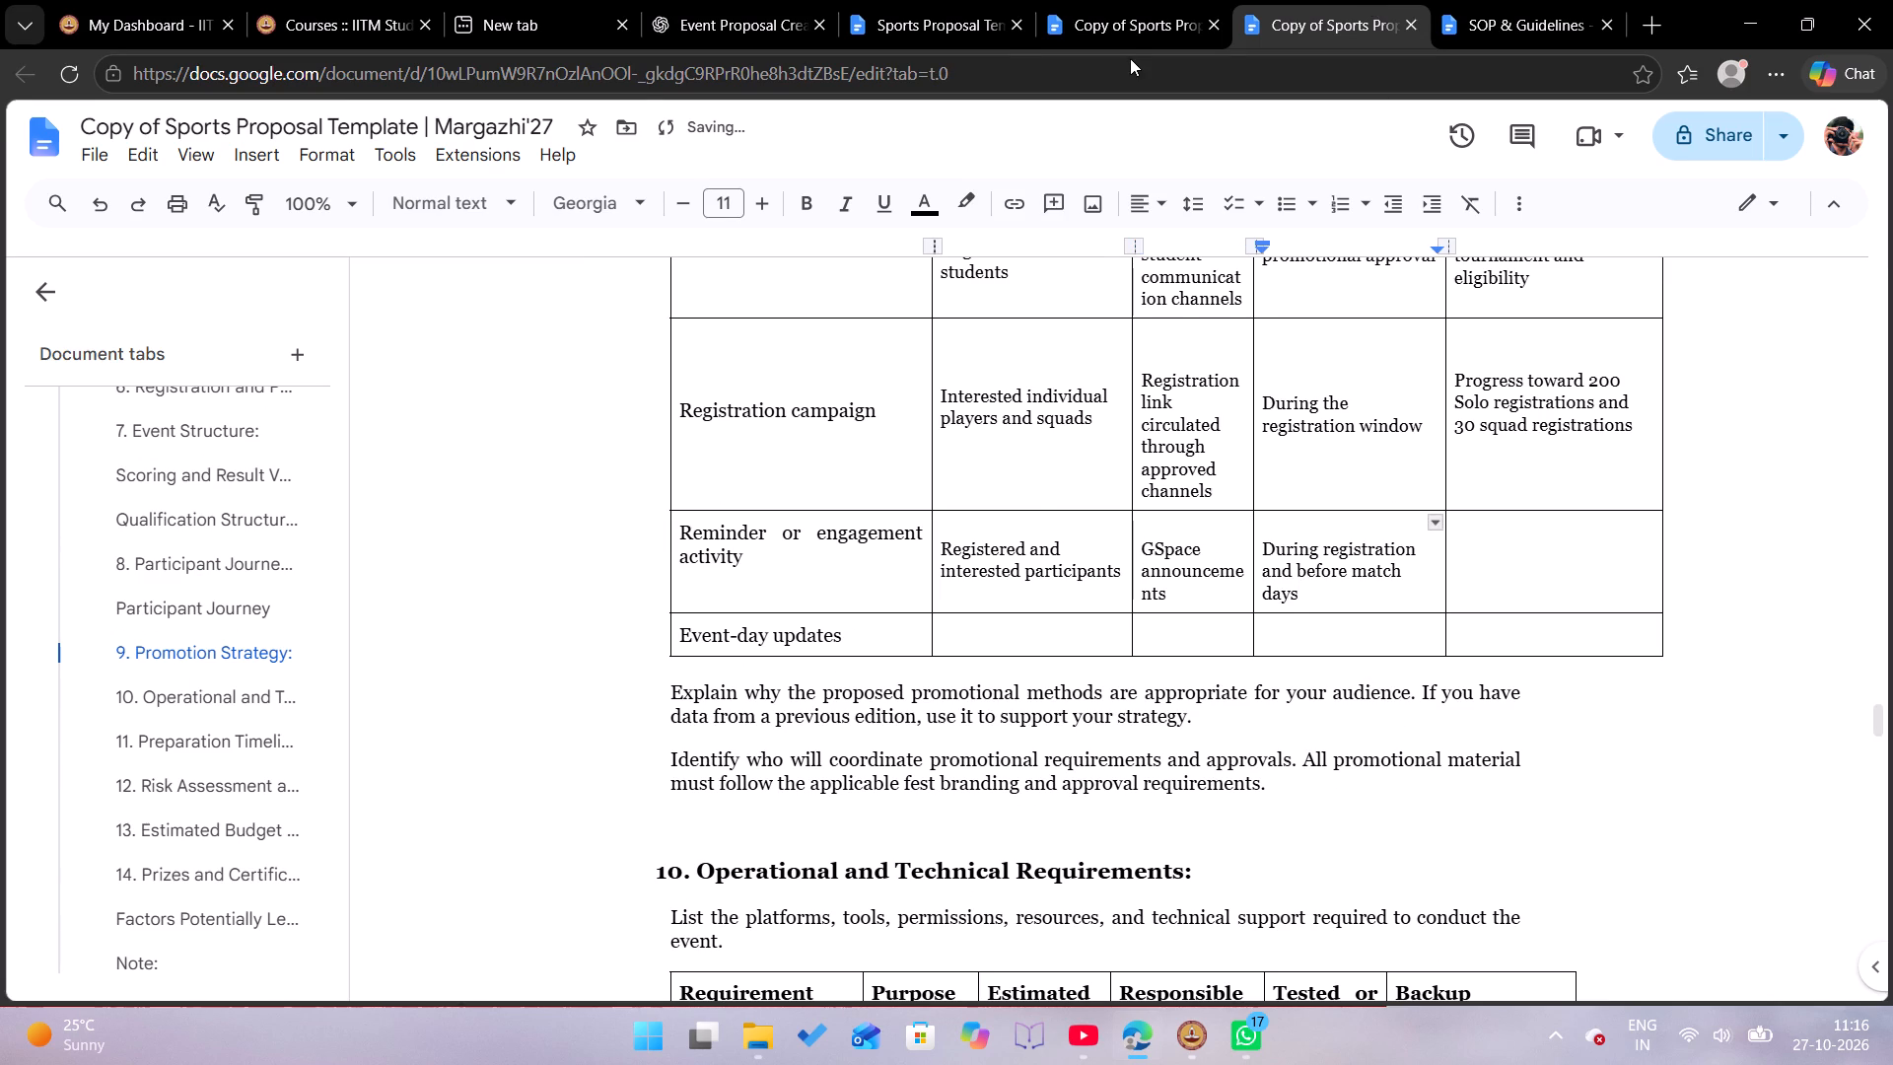
# Copy the draft's Reminder and engagement outcome, "Fewer incomplete registrations and missed check-ins", into the matching Expected outcome cell of the template.
pyautogui.click(1137, 20)
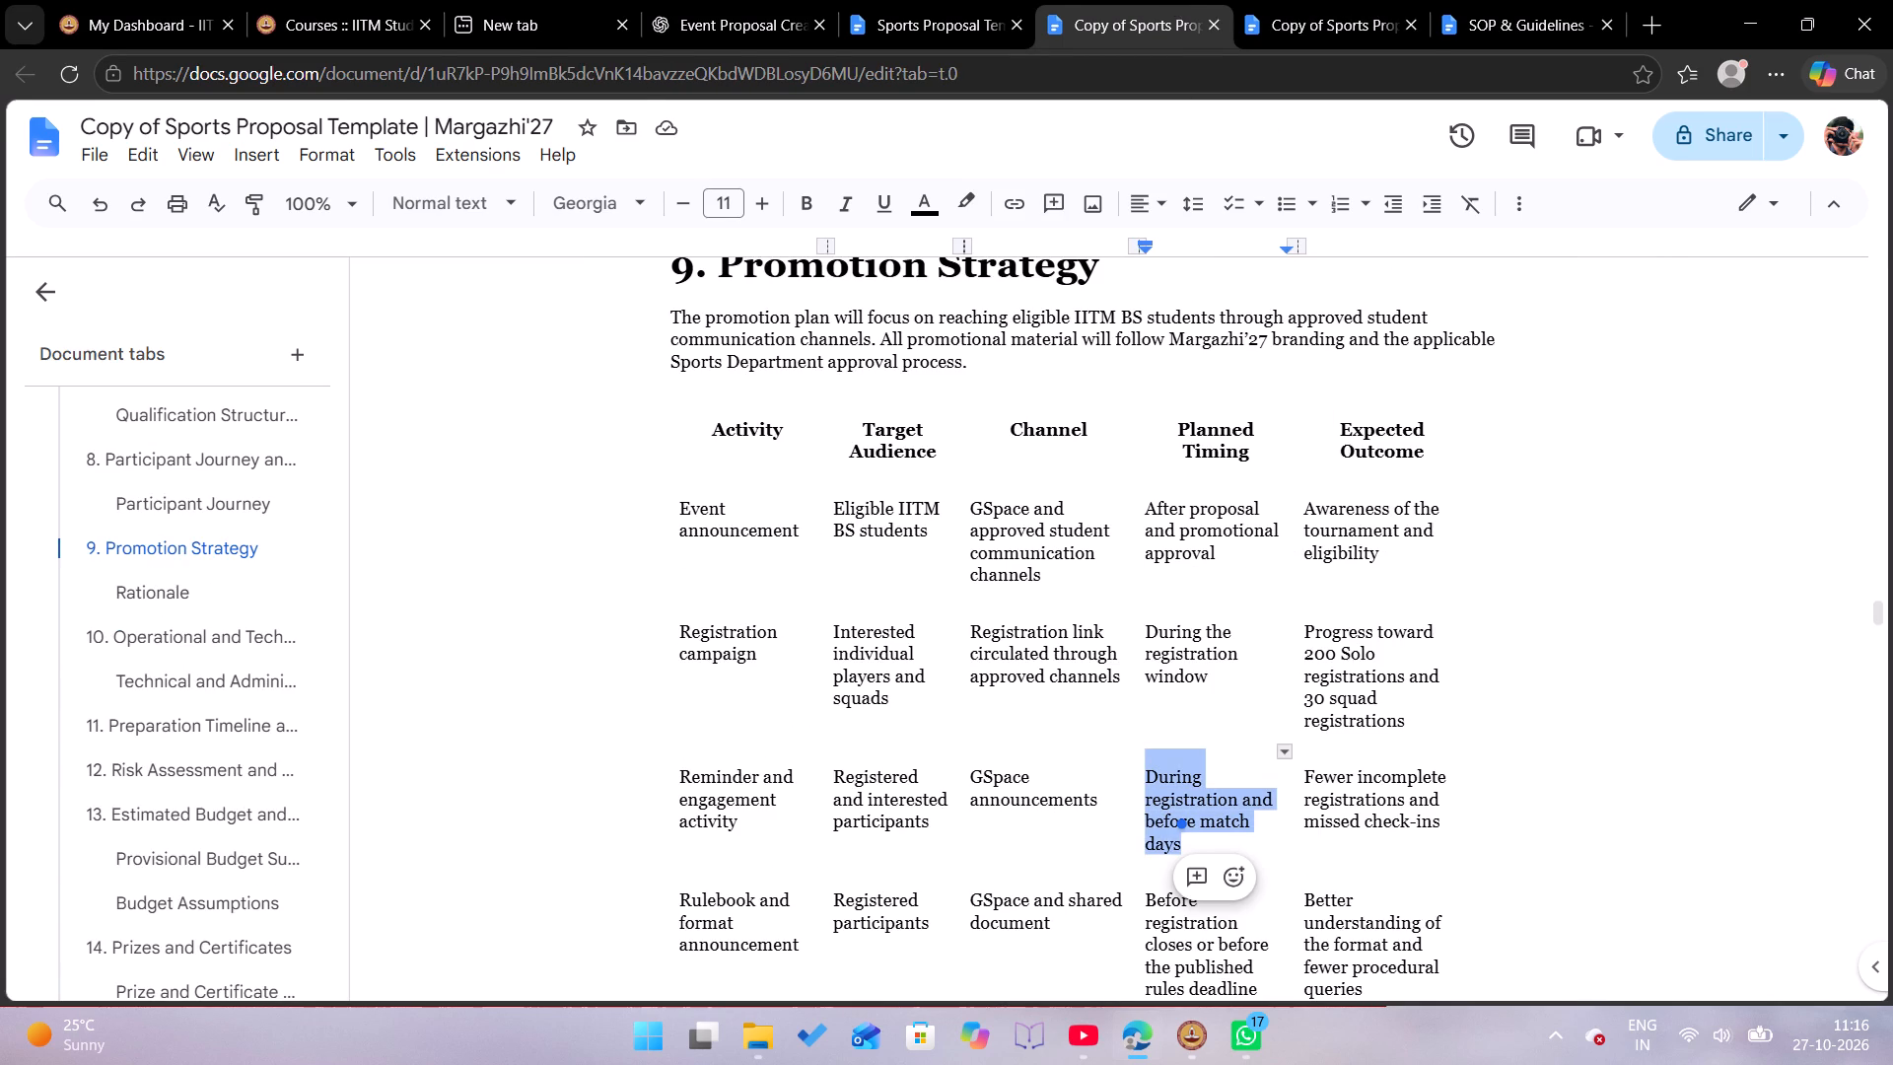
pyautogui.moveTo(1304, 776); pyautogui.dragTo(1443, 824)
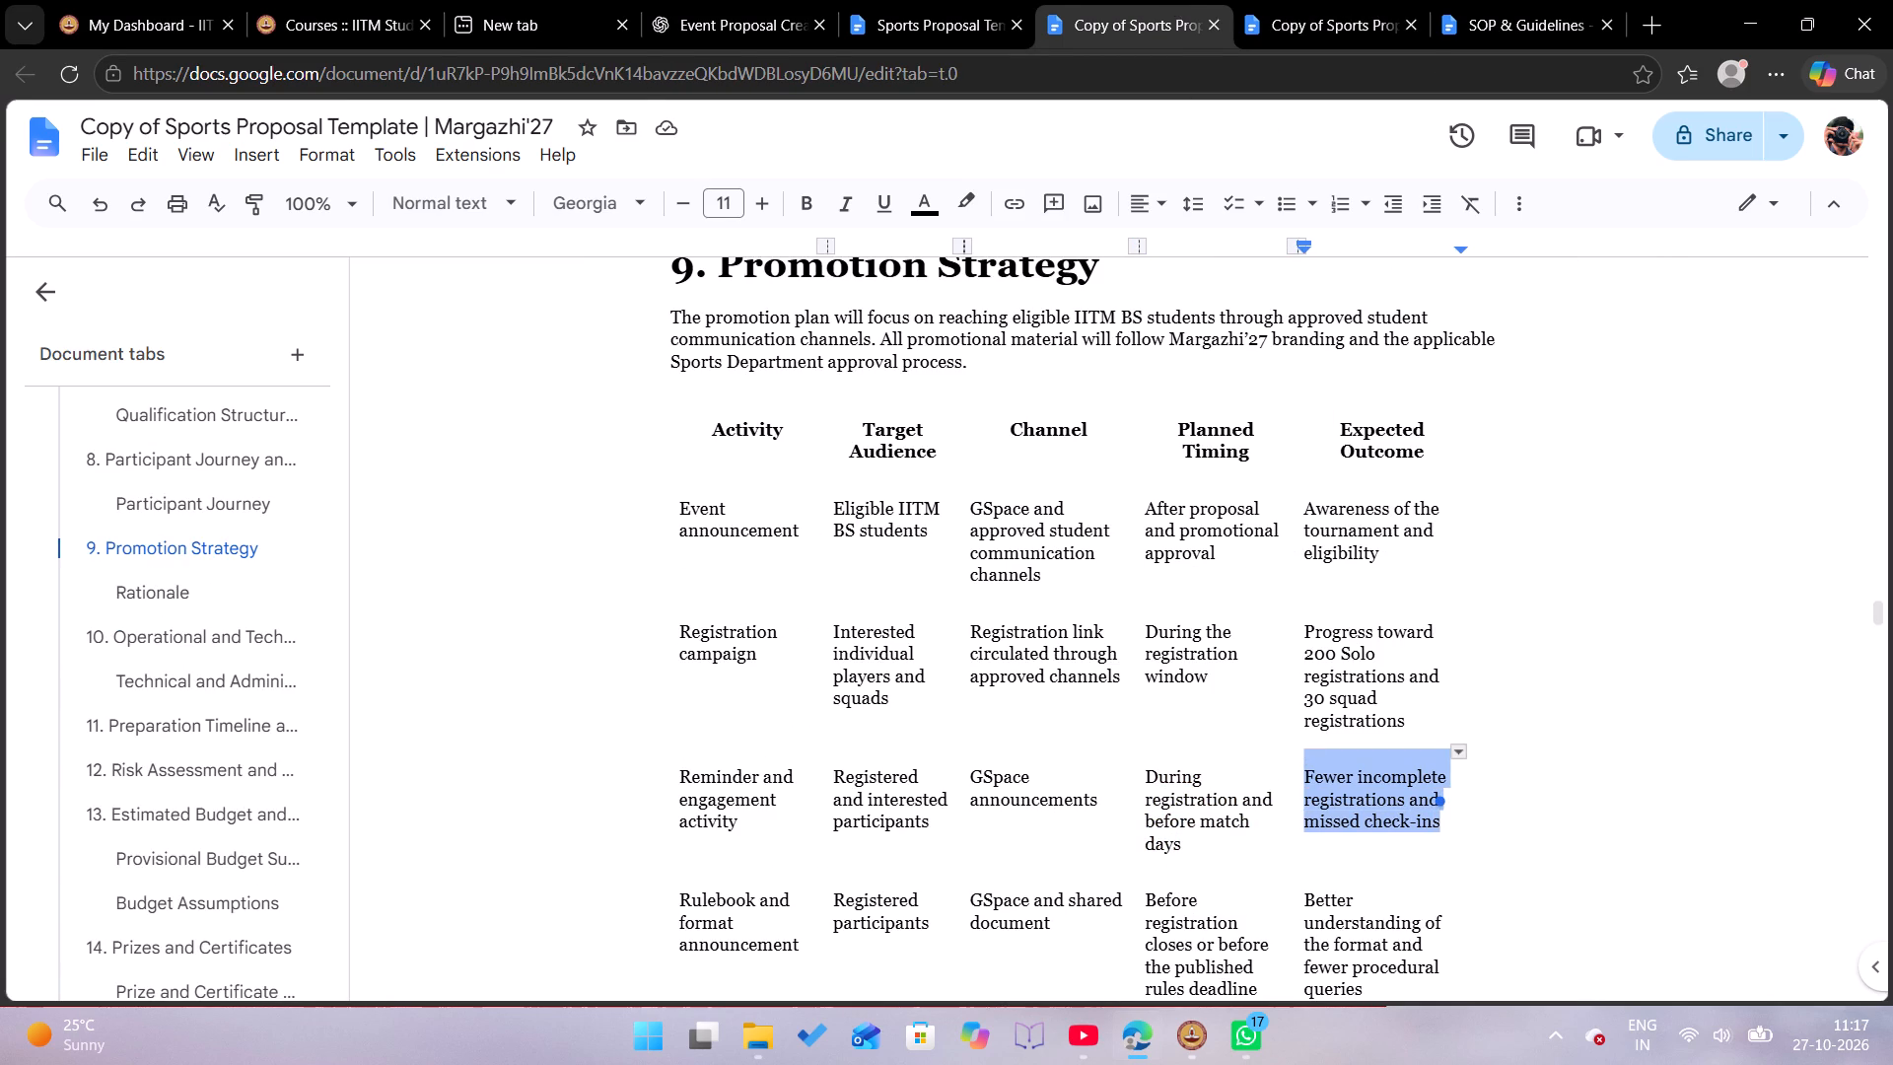
pyautogui.hotkey('ctrl', 'c')
pyautogui.click(1324, 0)
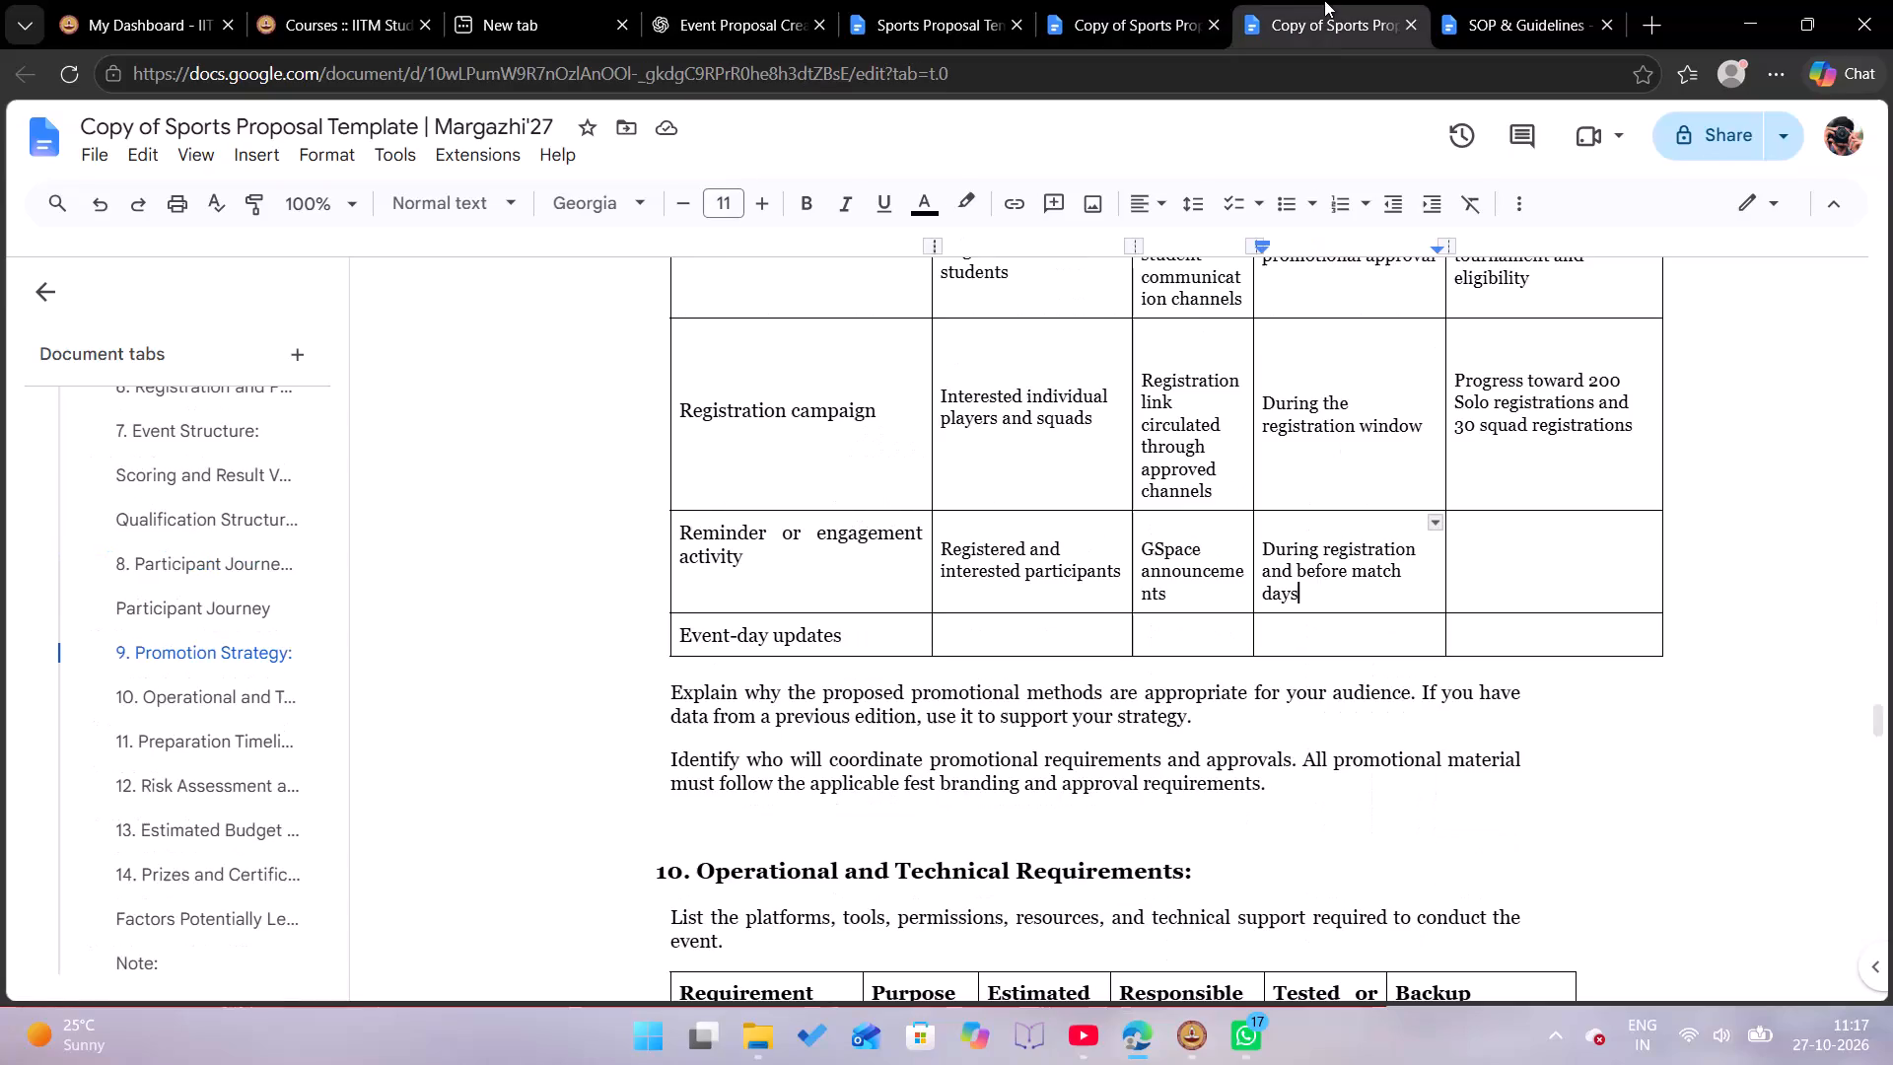
pyautogui.click(1465, 555)
pyautogui.hotkey('ctrl', 'v')
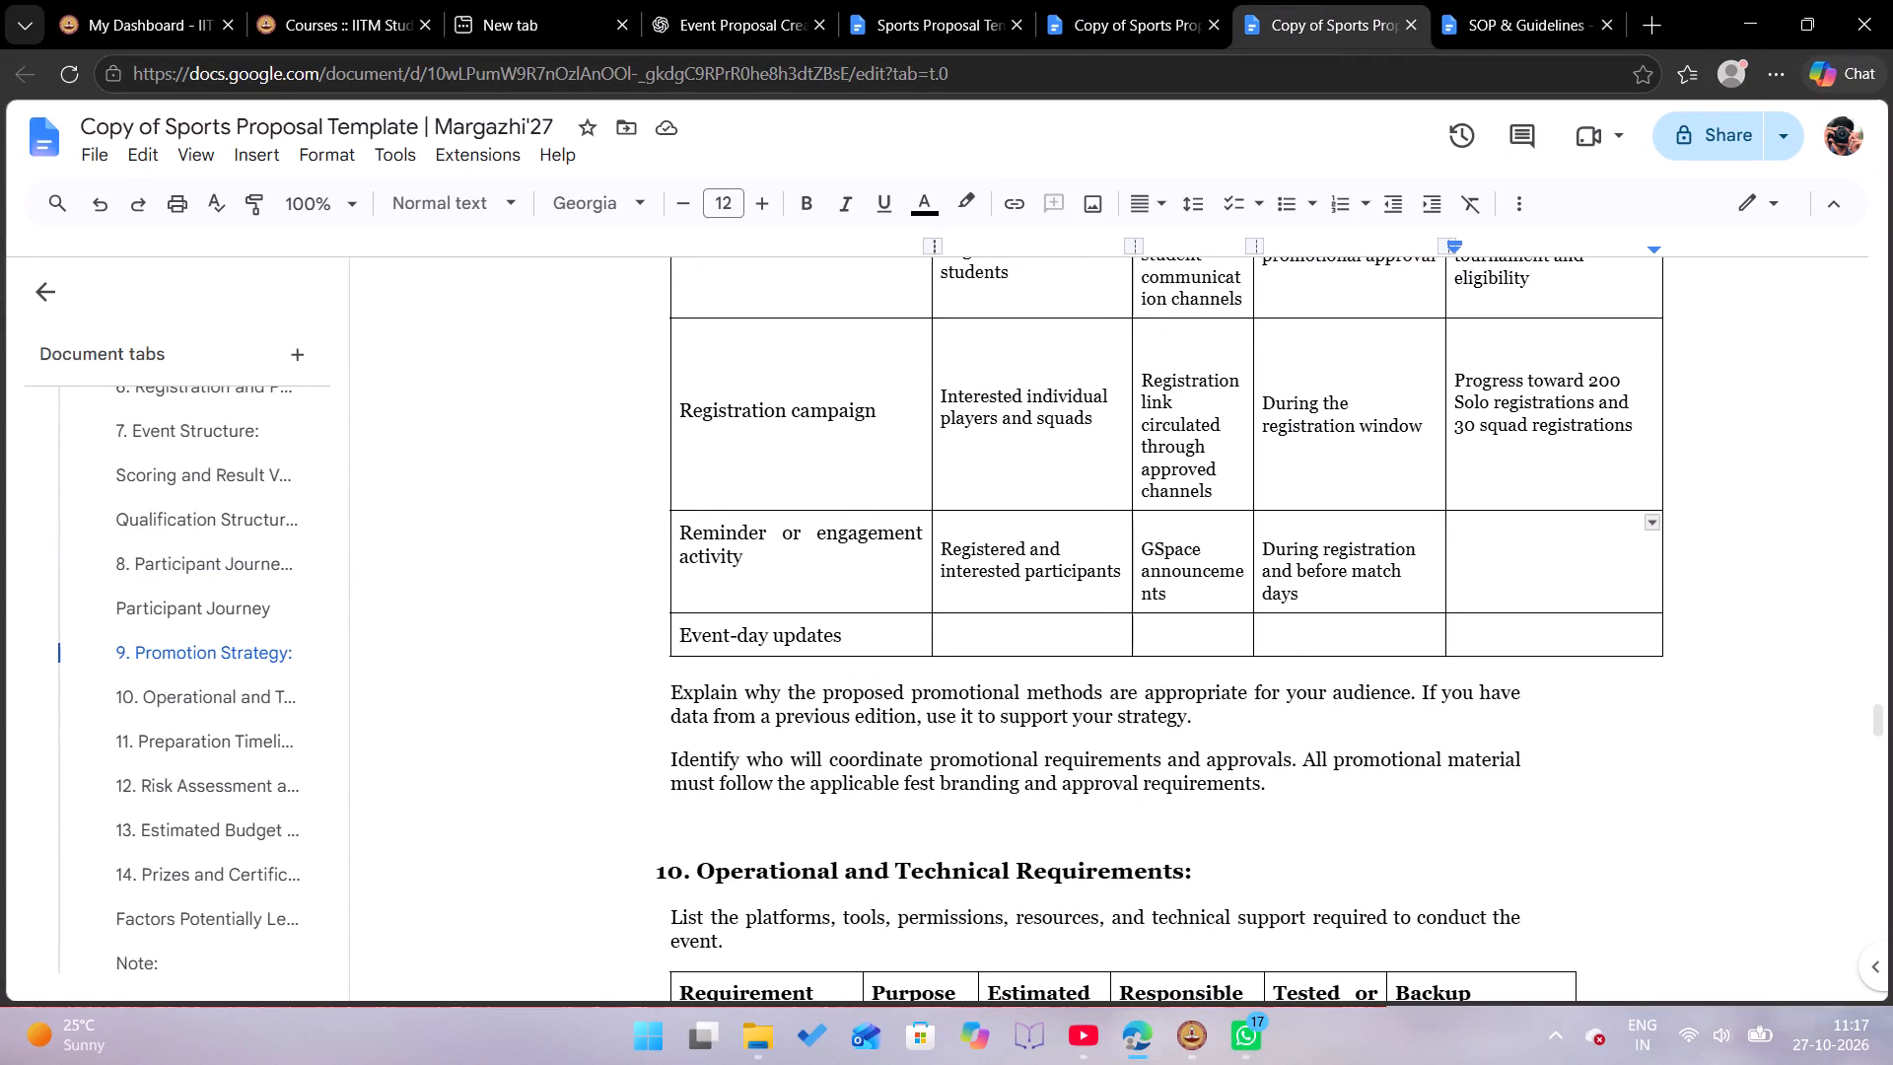
# Copy the draft's Event-day updates target audience, "Registered players and squads", into the matching cell of the template's promotion table.
pyautogui.click(1101, 0)
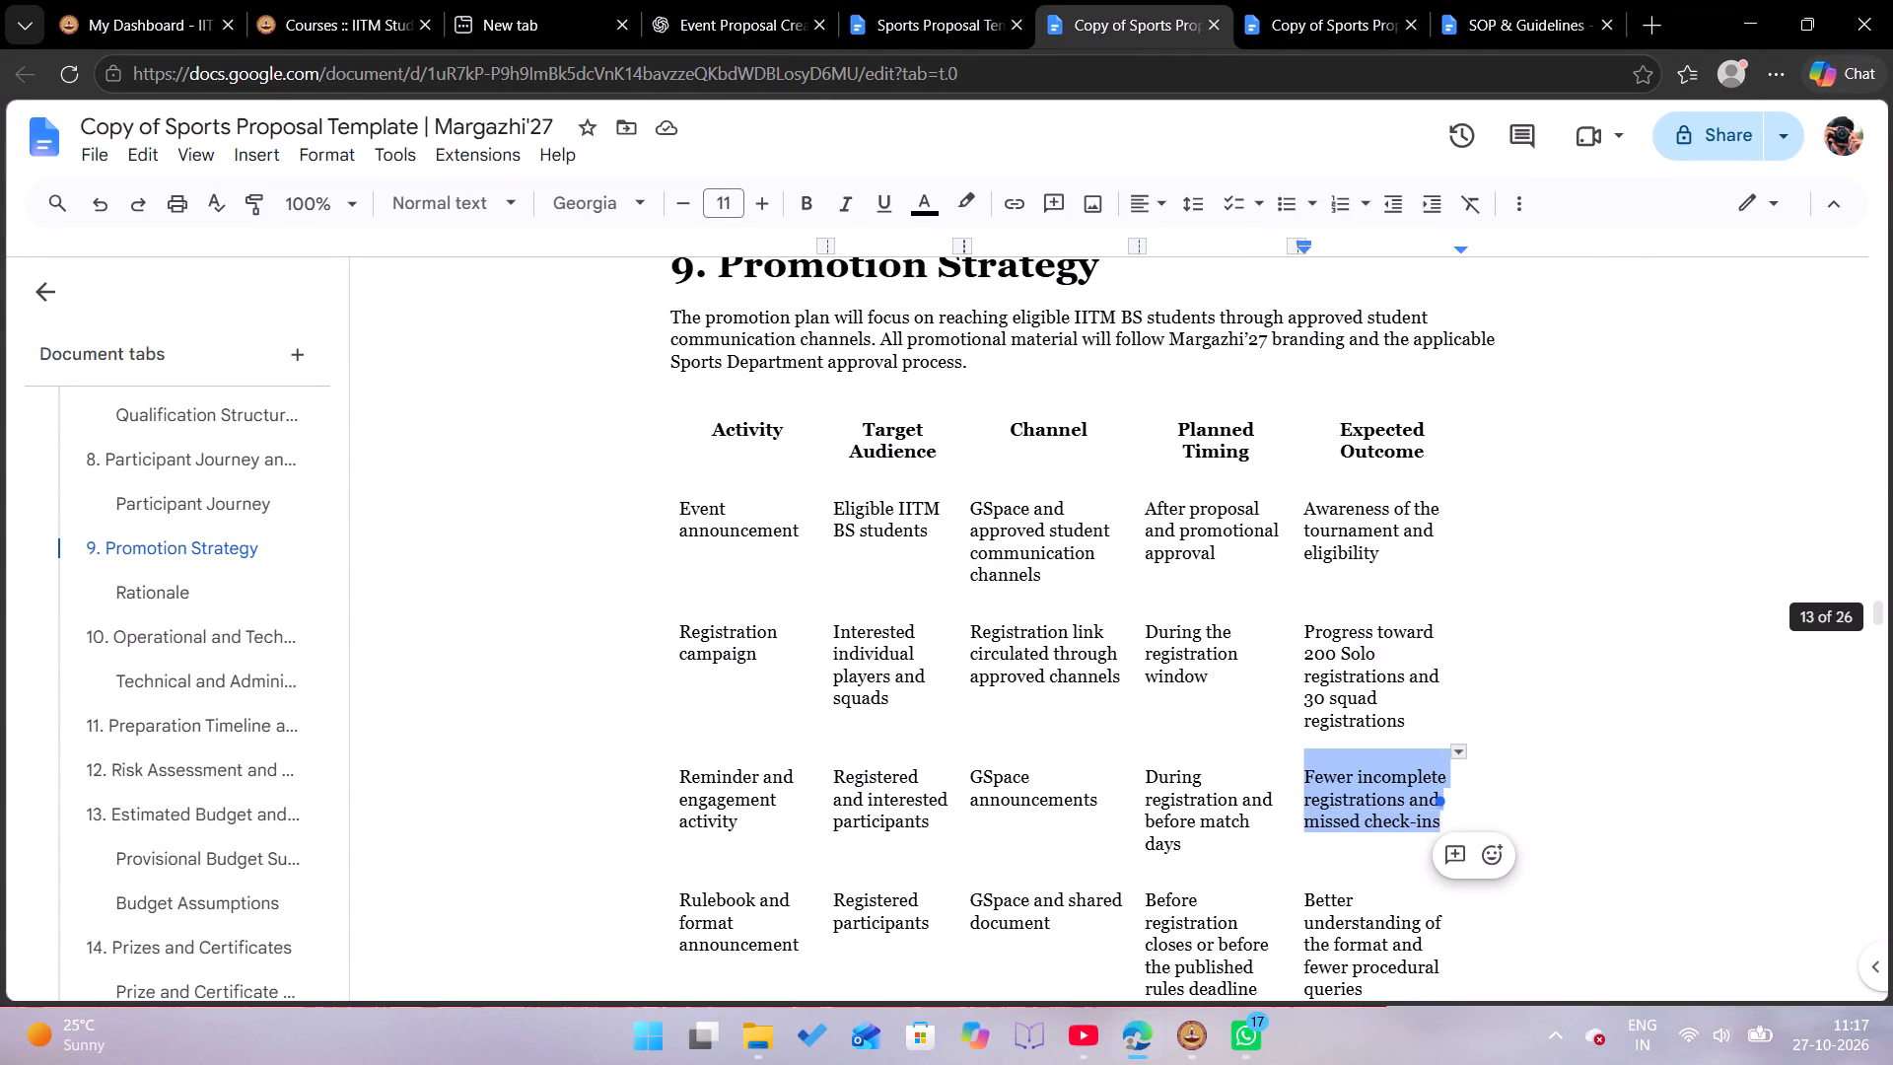
pyautogui.moveTo(1876, 602); pyautogui.dragTo(1888, 614)
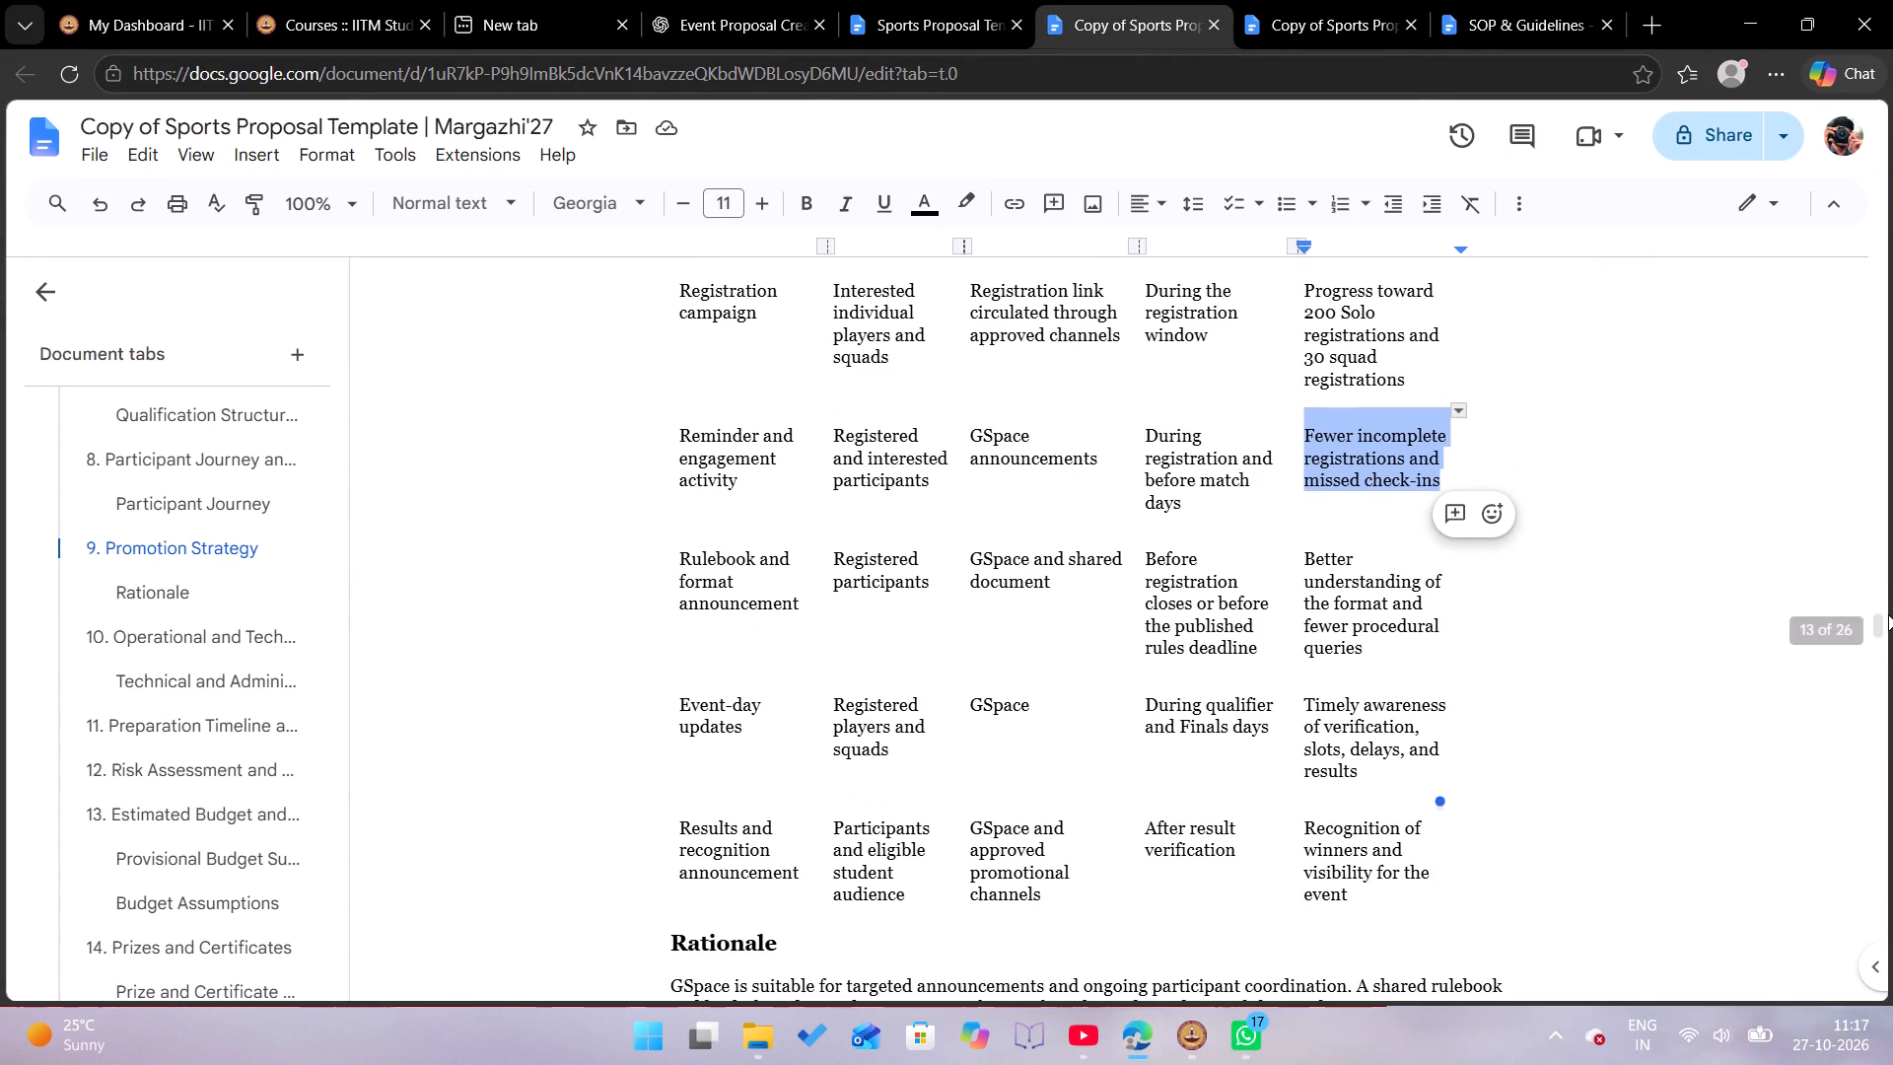
pyautogui.click(1247, 0)
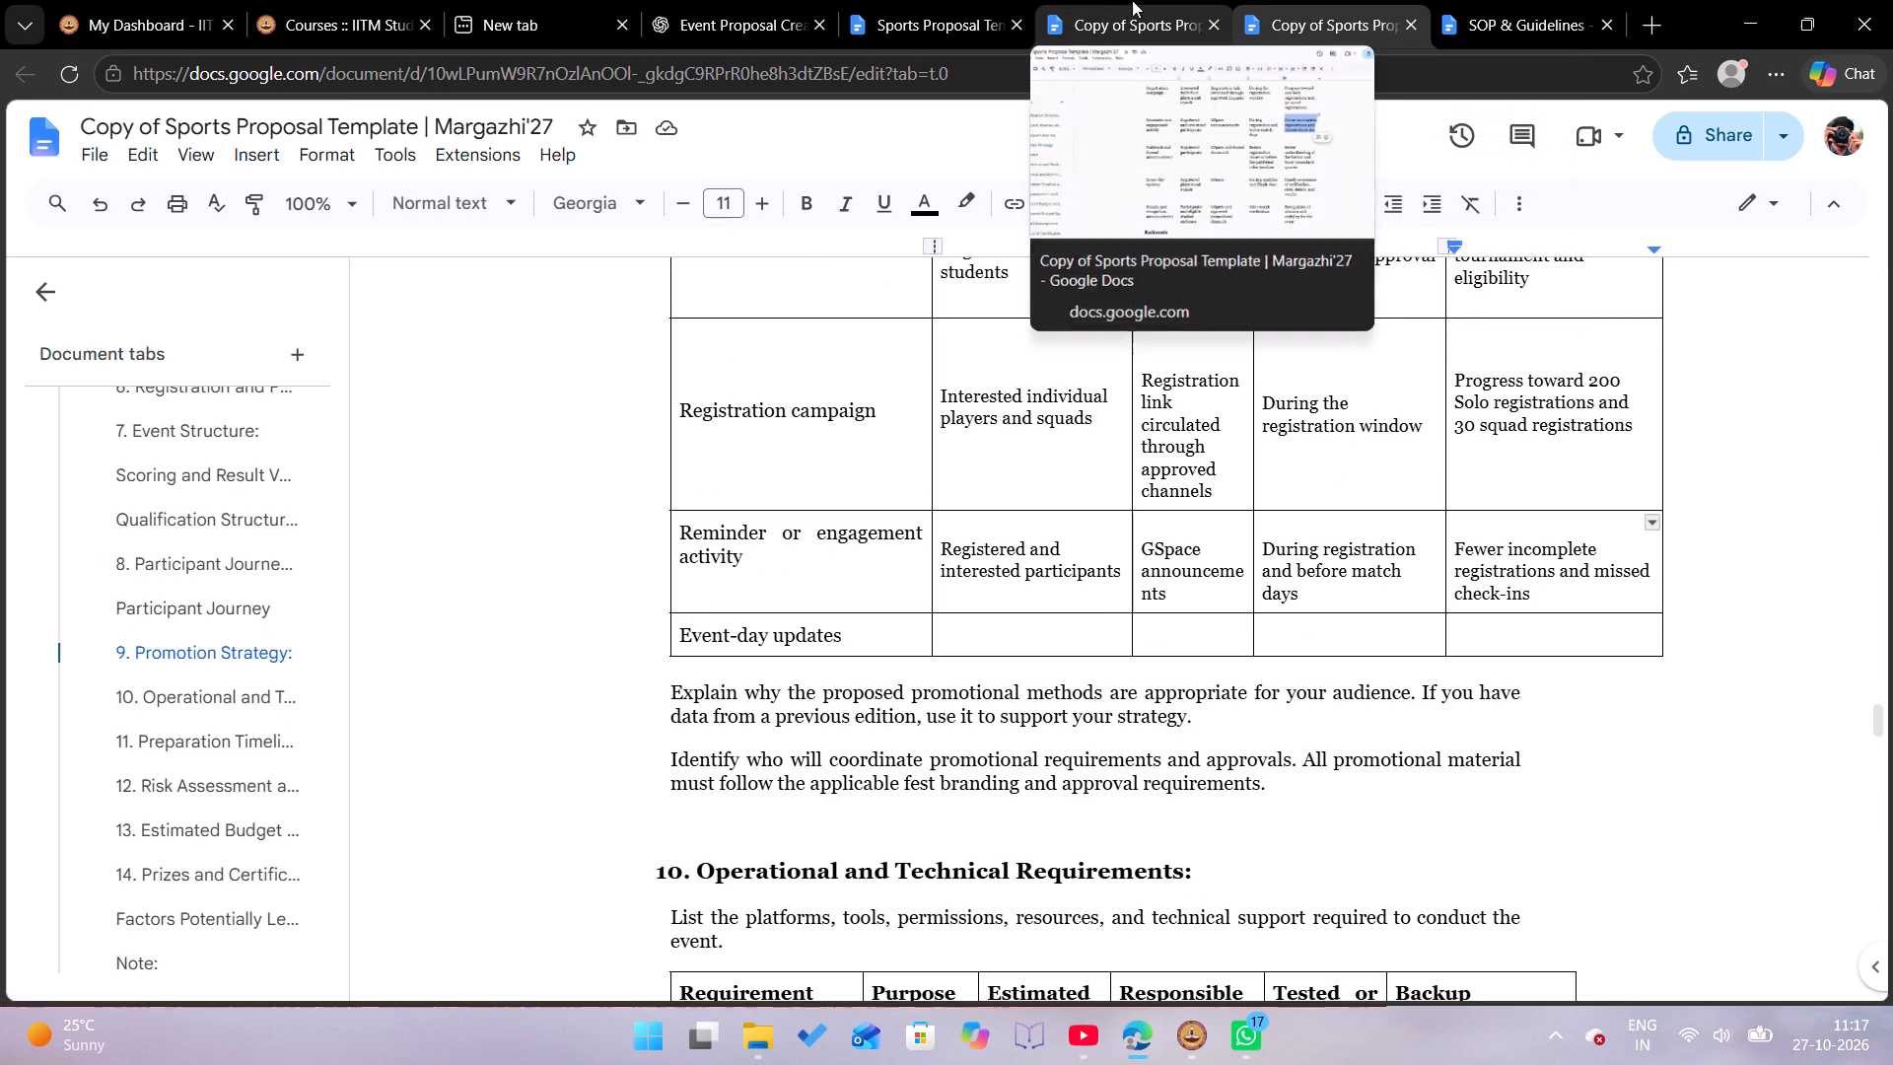
pyautogui.click(1125, 3)
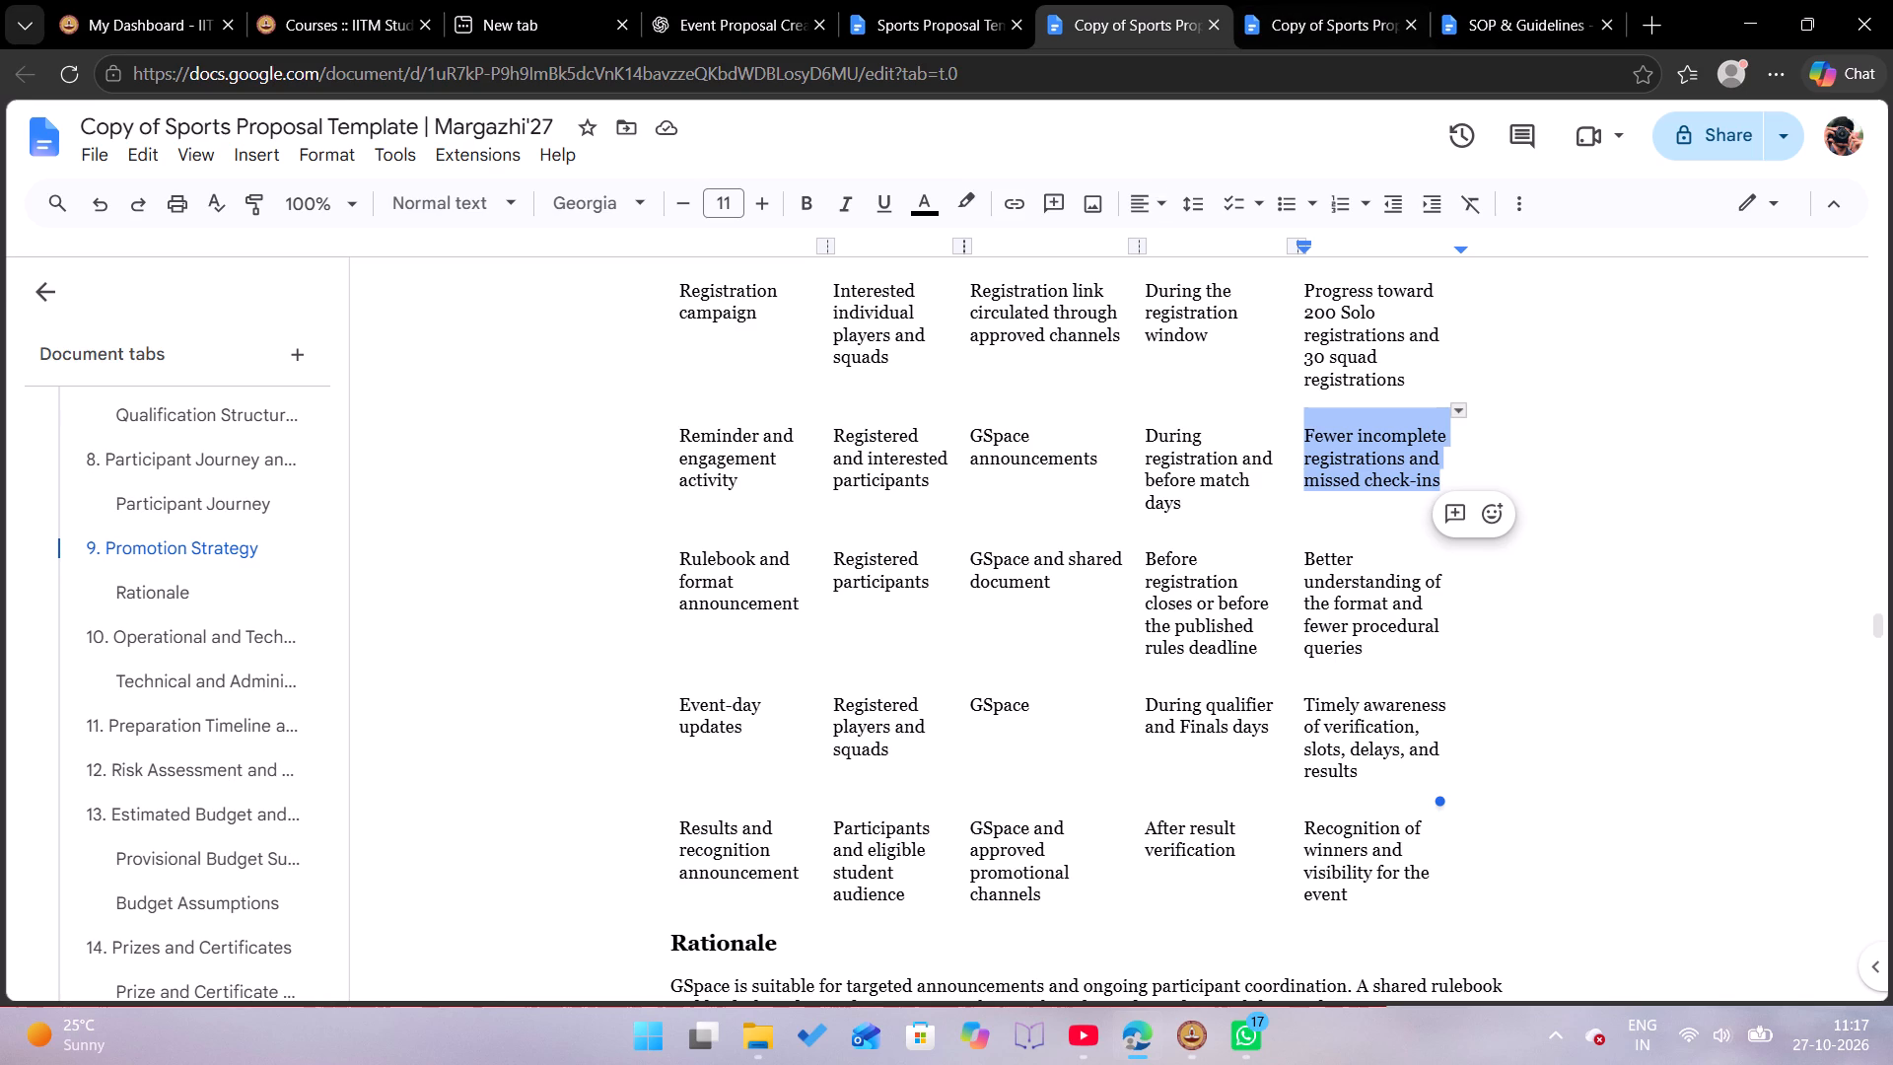
pyautogui.moveTo(833, 700); pyautogui.dragTo(885, 745)
pyautogui.hotkey('ctrl', 'c')
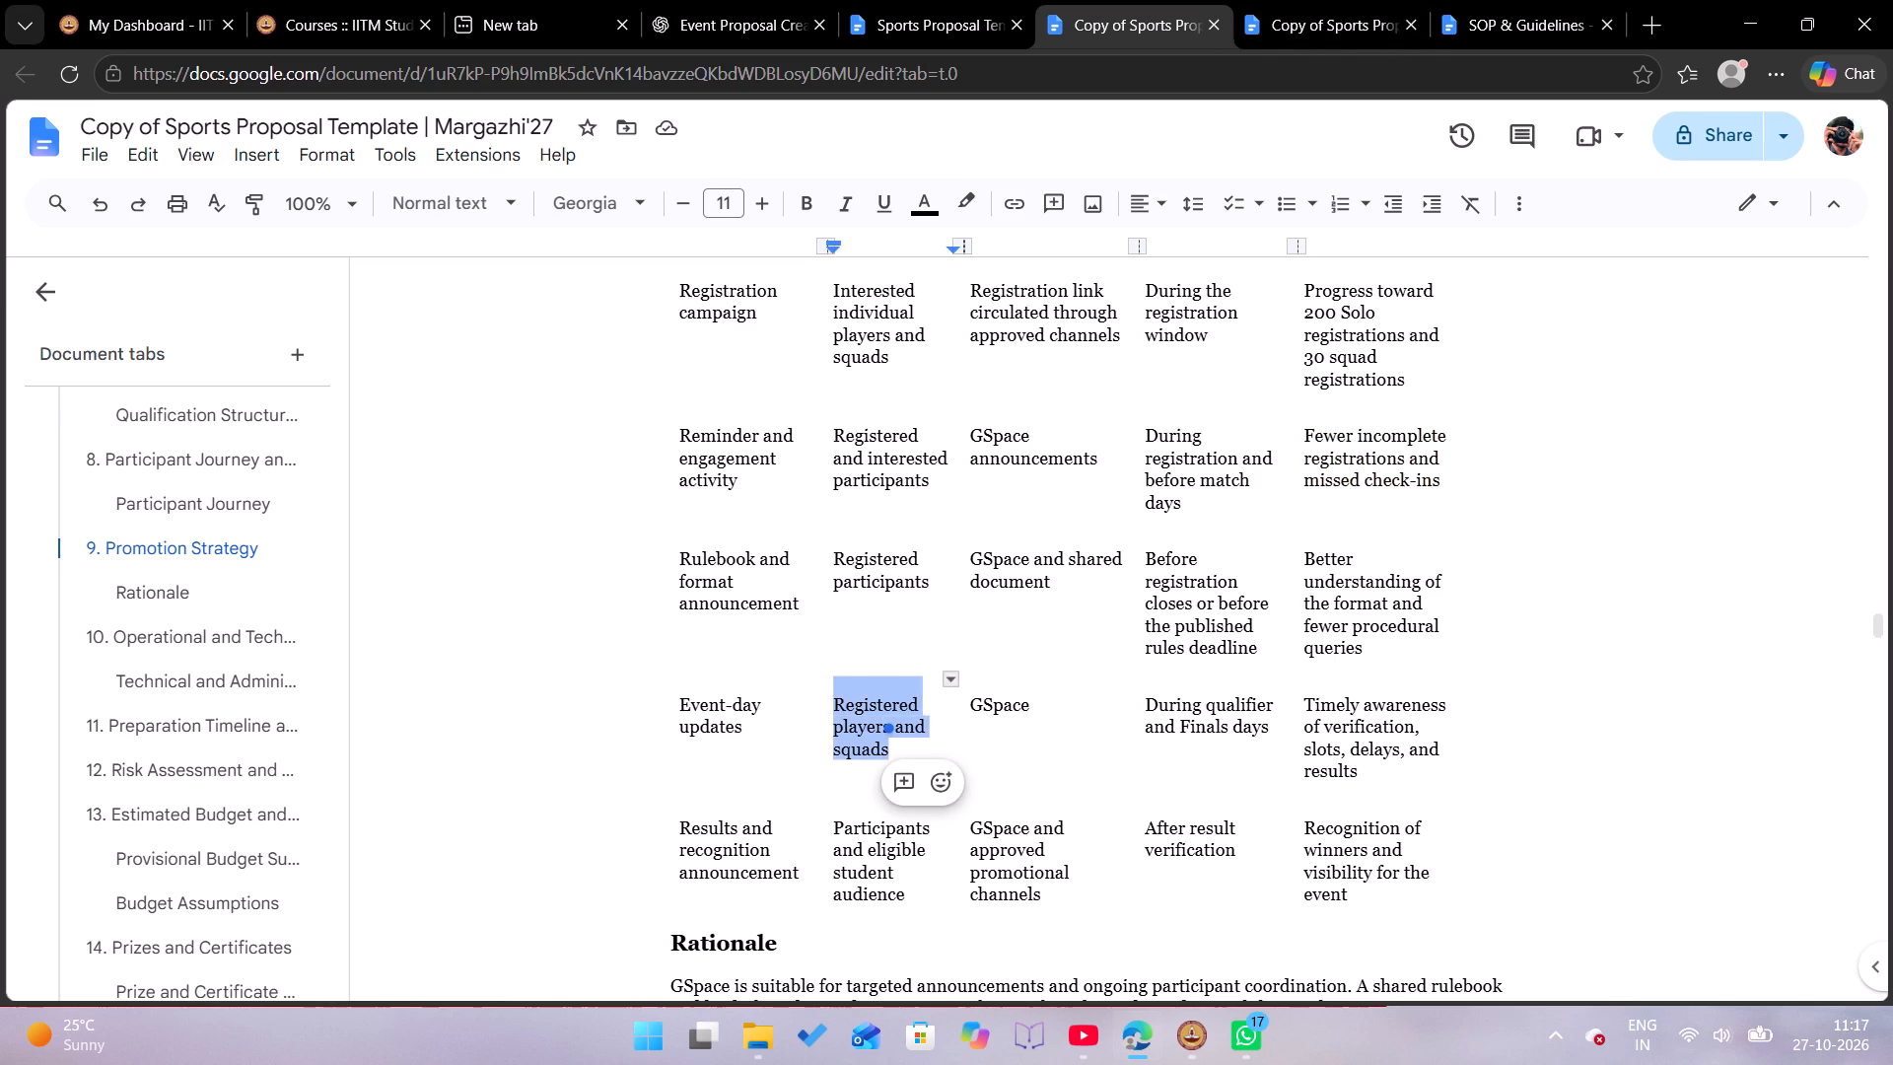
pyautogui.click(1282, 0)
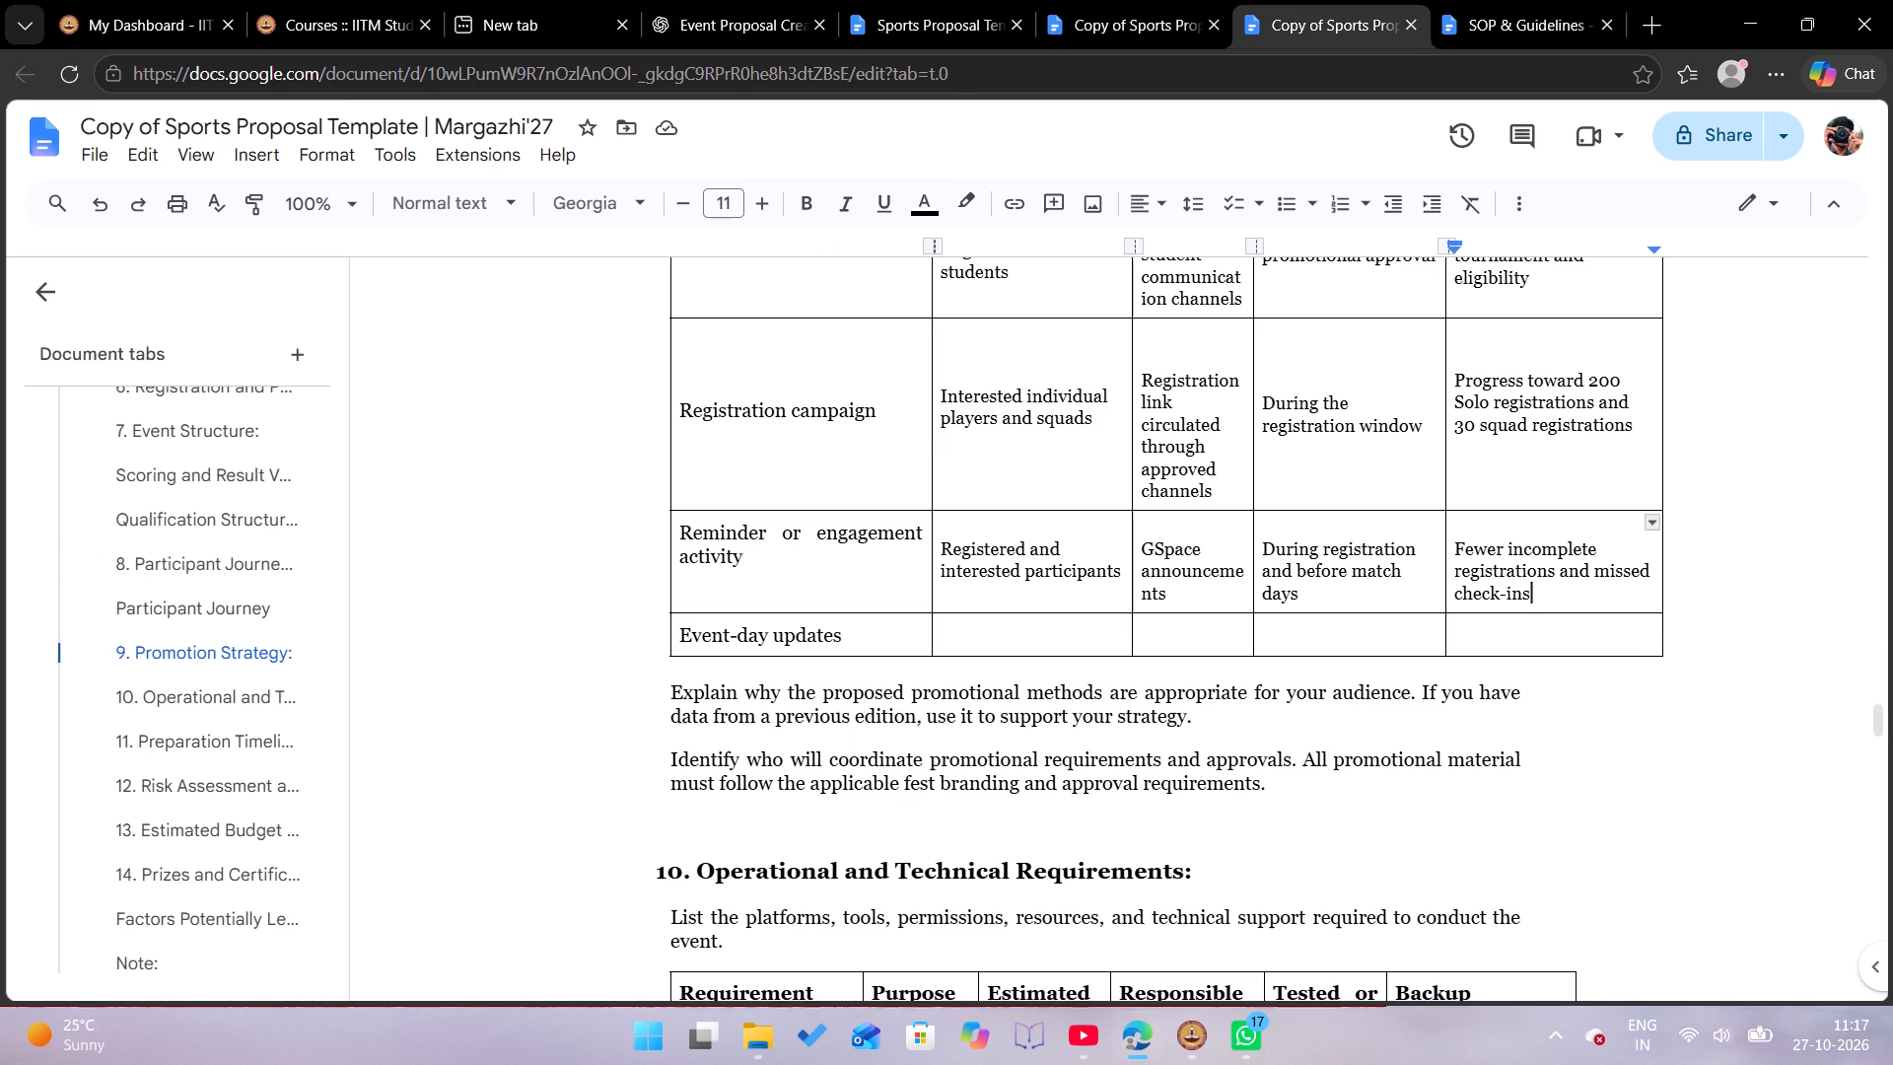
pyautogui.click(975, 626)
pyautogui.hotkey('ctrl', 'v')
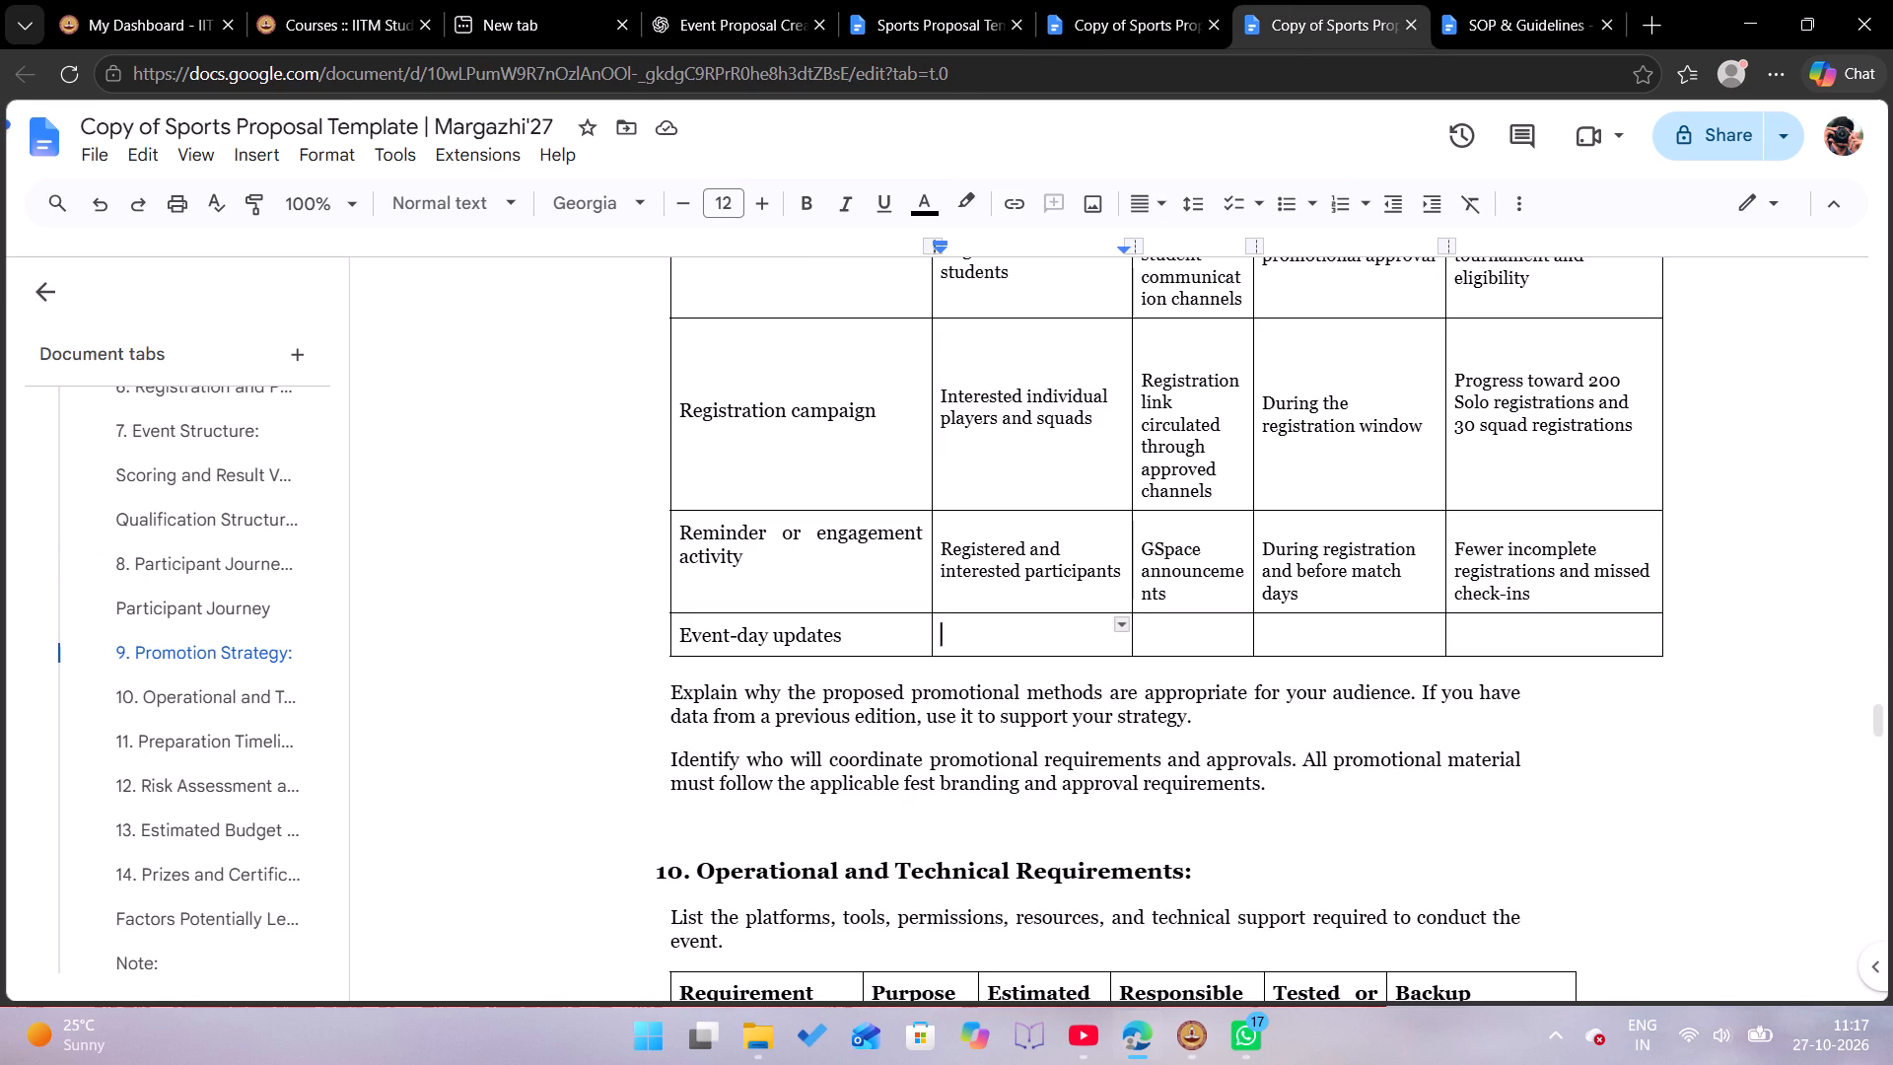
# Copy the draft's Event-day updates channel, "GSpace", into the template's matching Channel cell, and remove the extra blank line above it.
pyautogui.click(1139, 0)
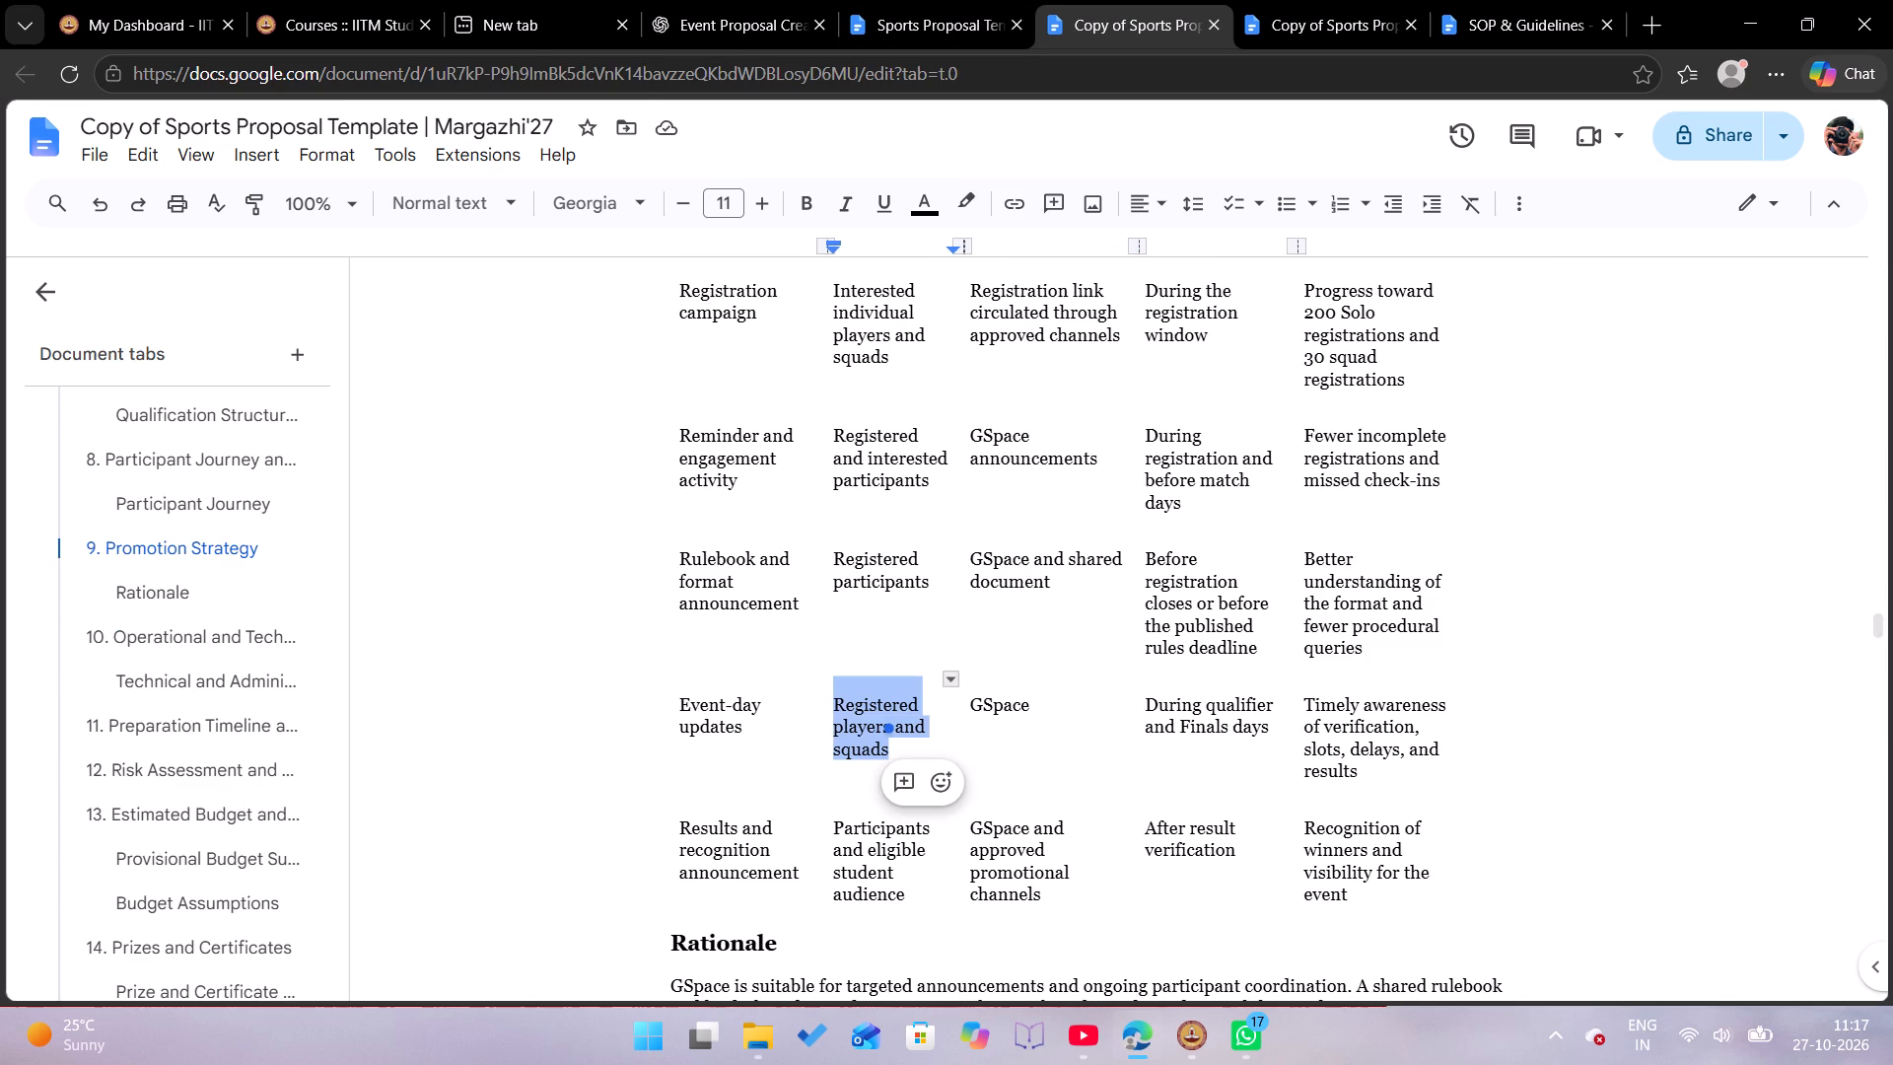
pyautogui.moveTo(973, 712); pyautogui.dragTo(1049, 718)
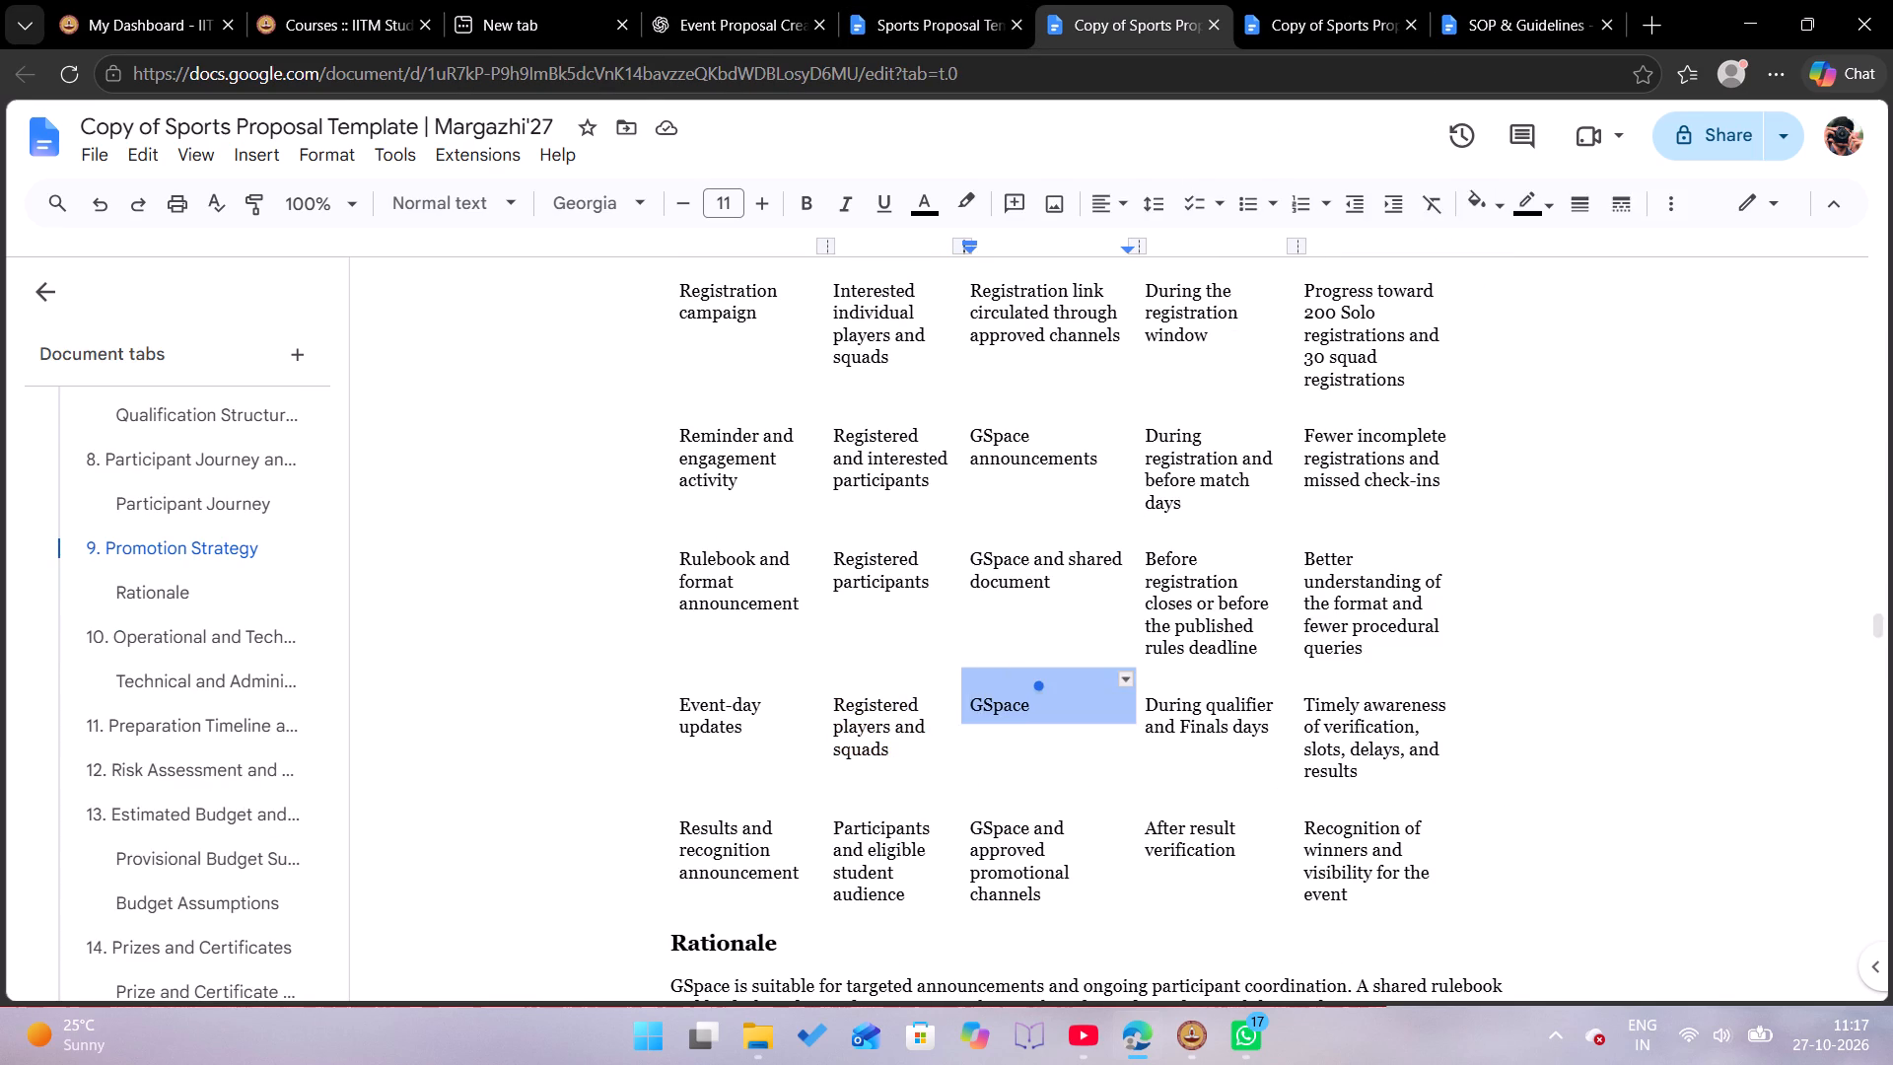
pyautogui.moveTo(1049, 718); pyautogui.dragTo(1030, 715)
pyautogui.hotkey('ctrl', 'c')
pyautogui.click(1276, 0)
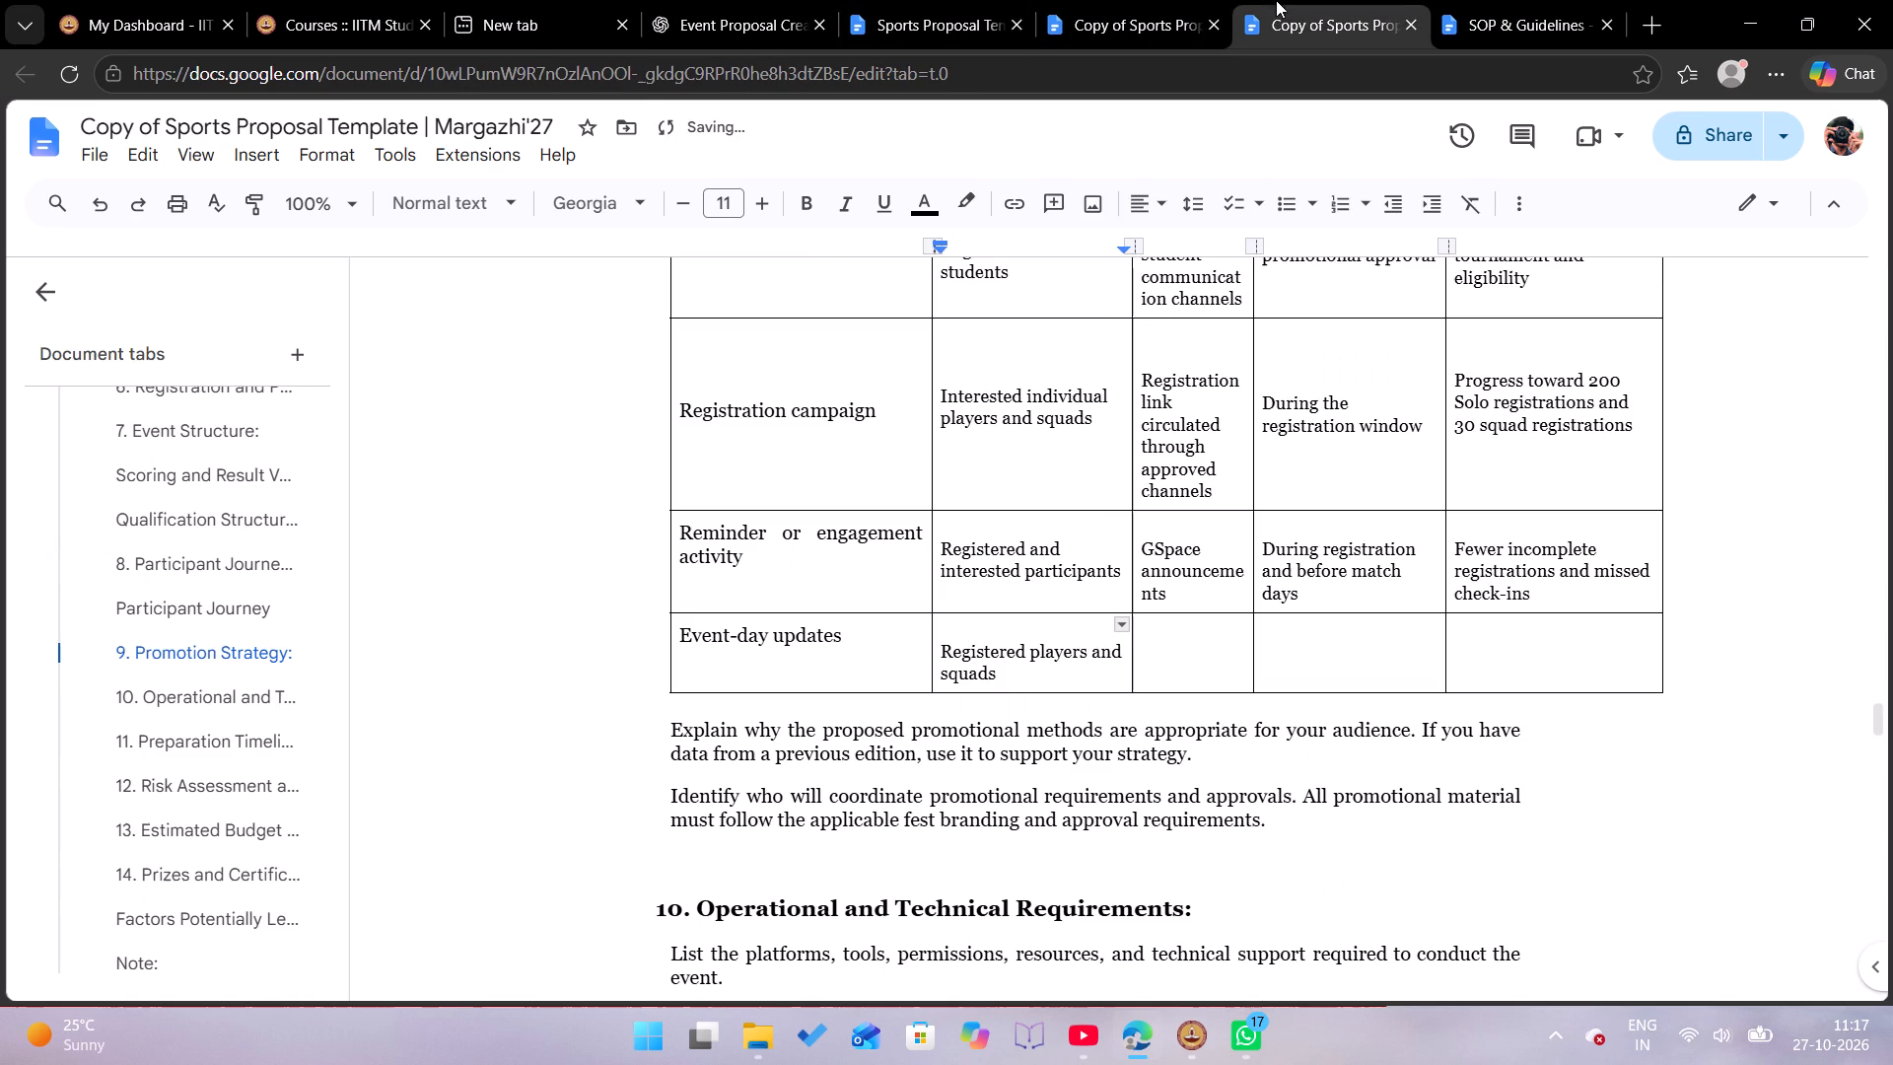
pyautogui.click(1158, 662)
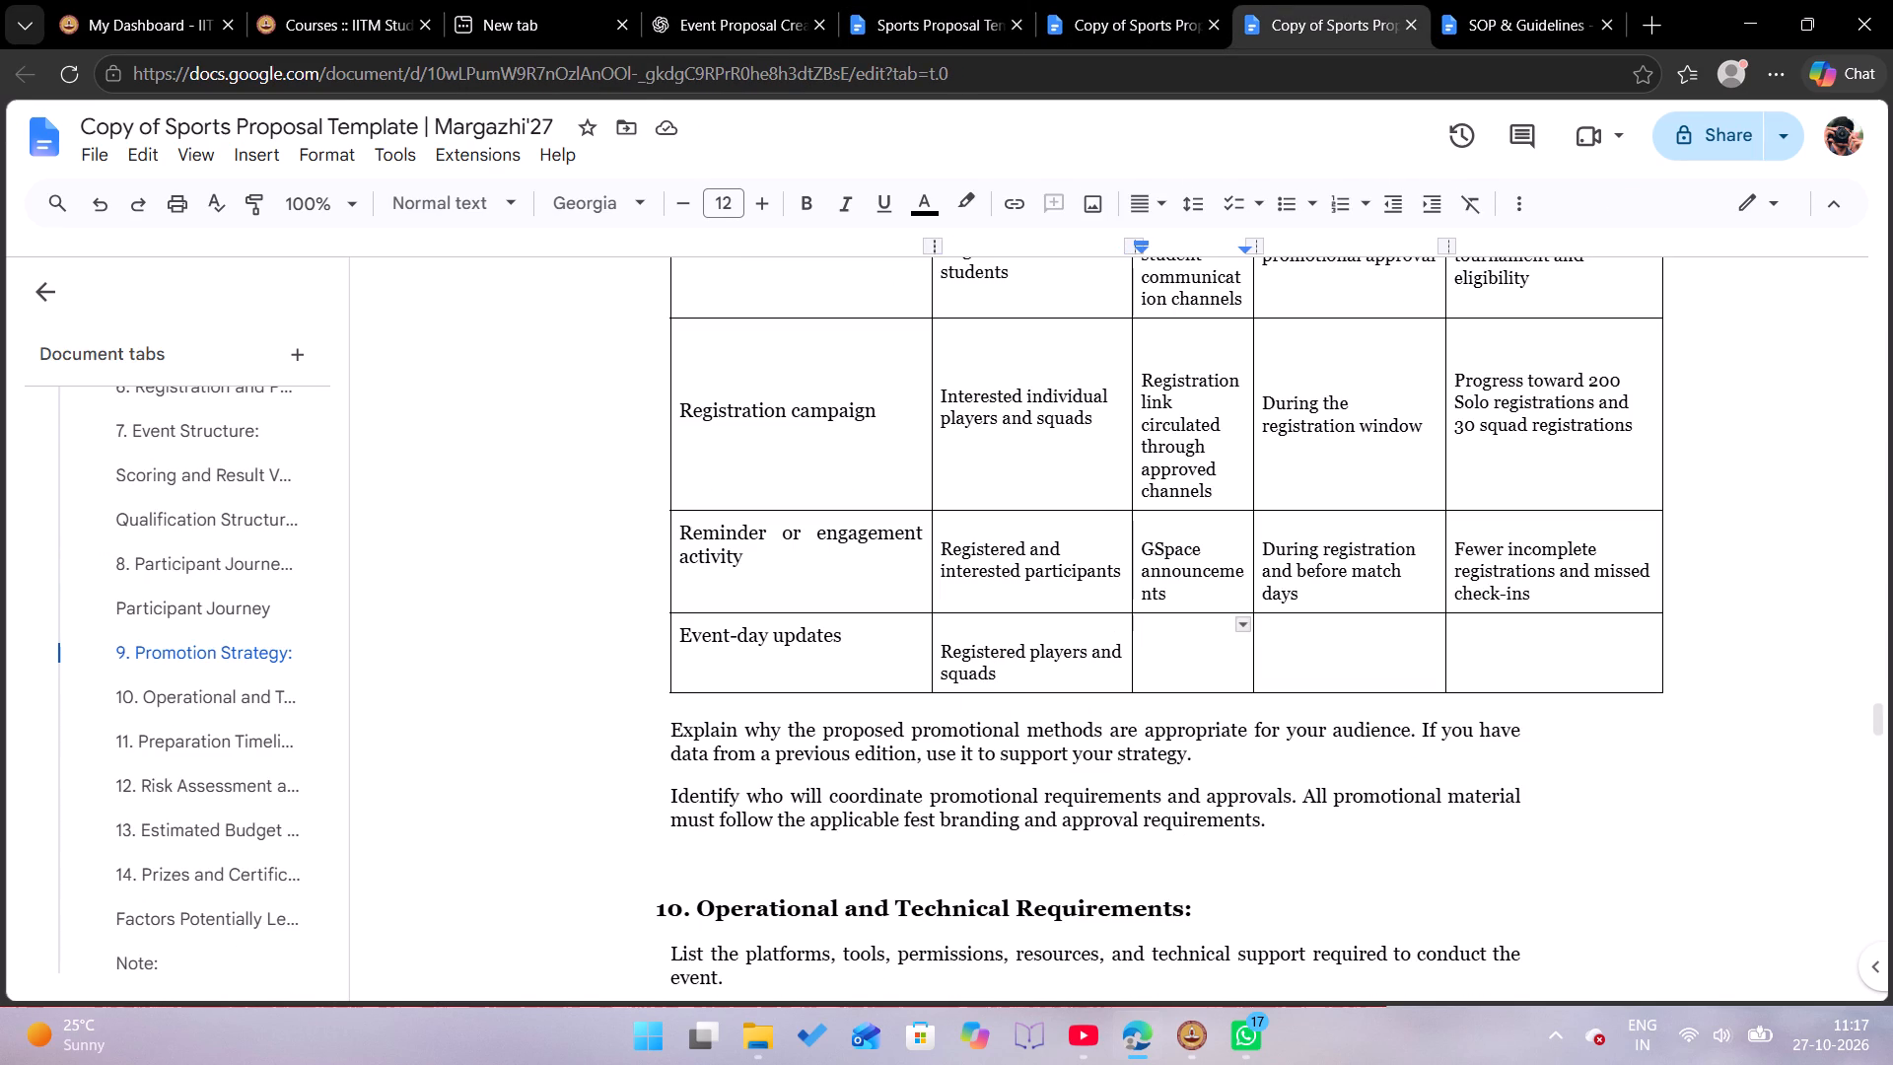
pyautogui.press('Return')
pyautogui.hotkey('ctrl', 'v')
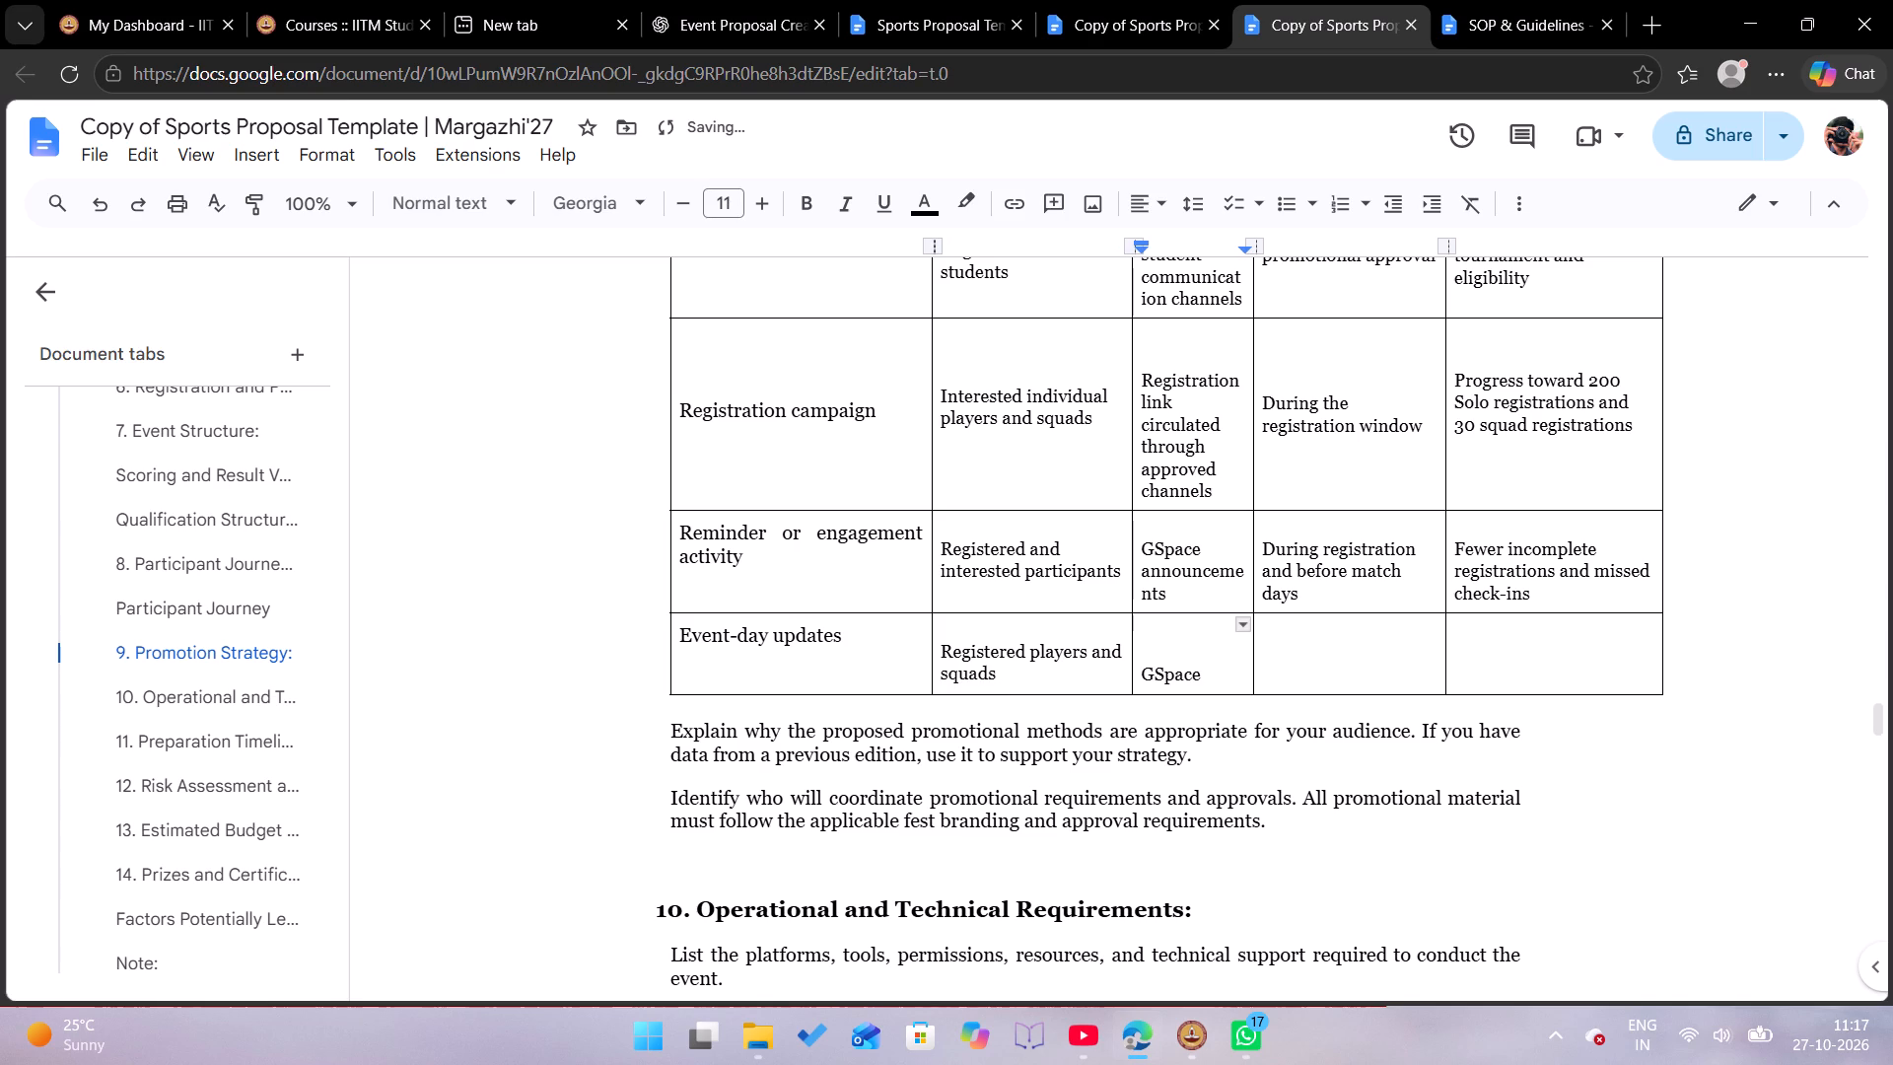
pyautogui.click(1142, 675)
pyautogui.press('BackSpace')
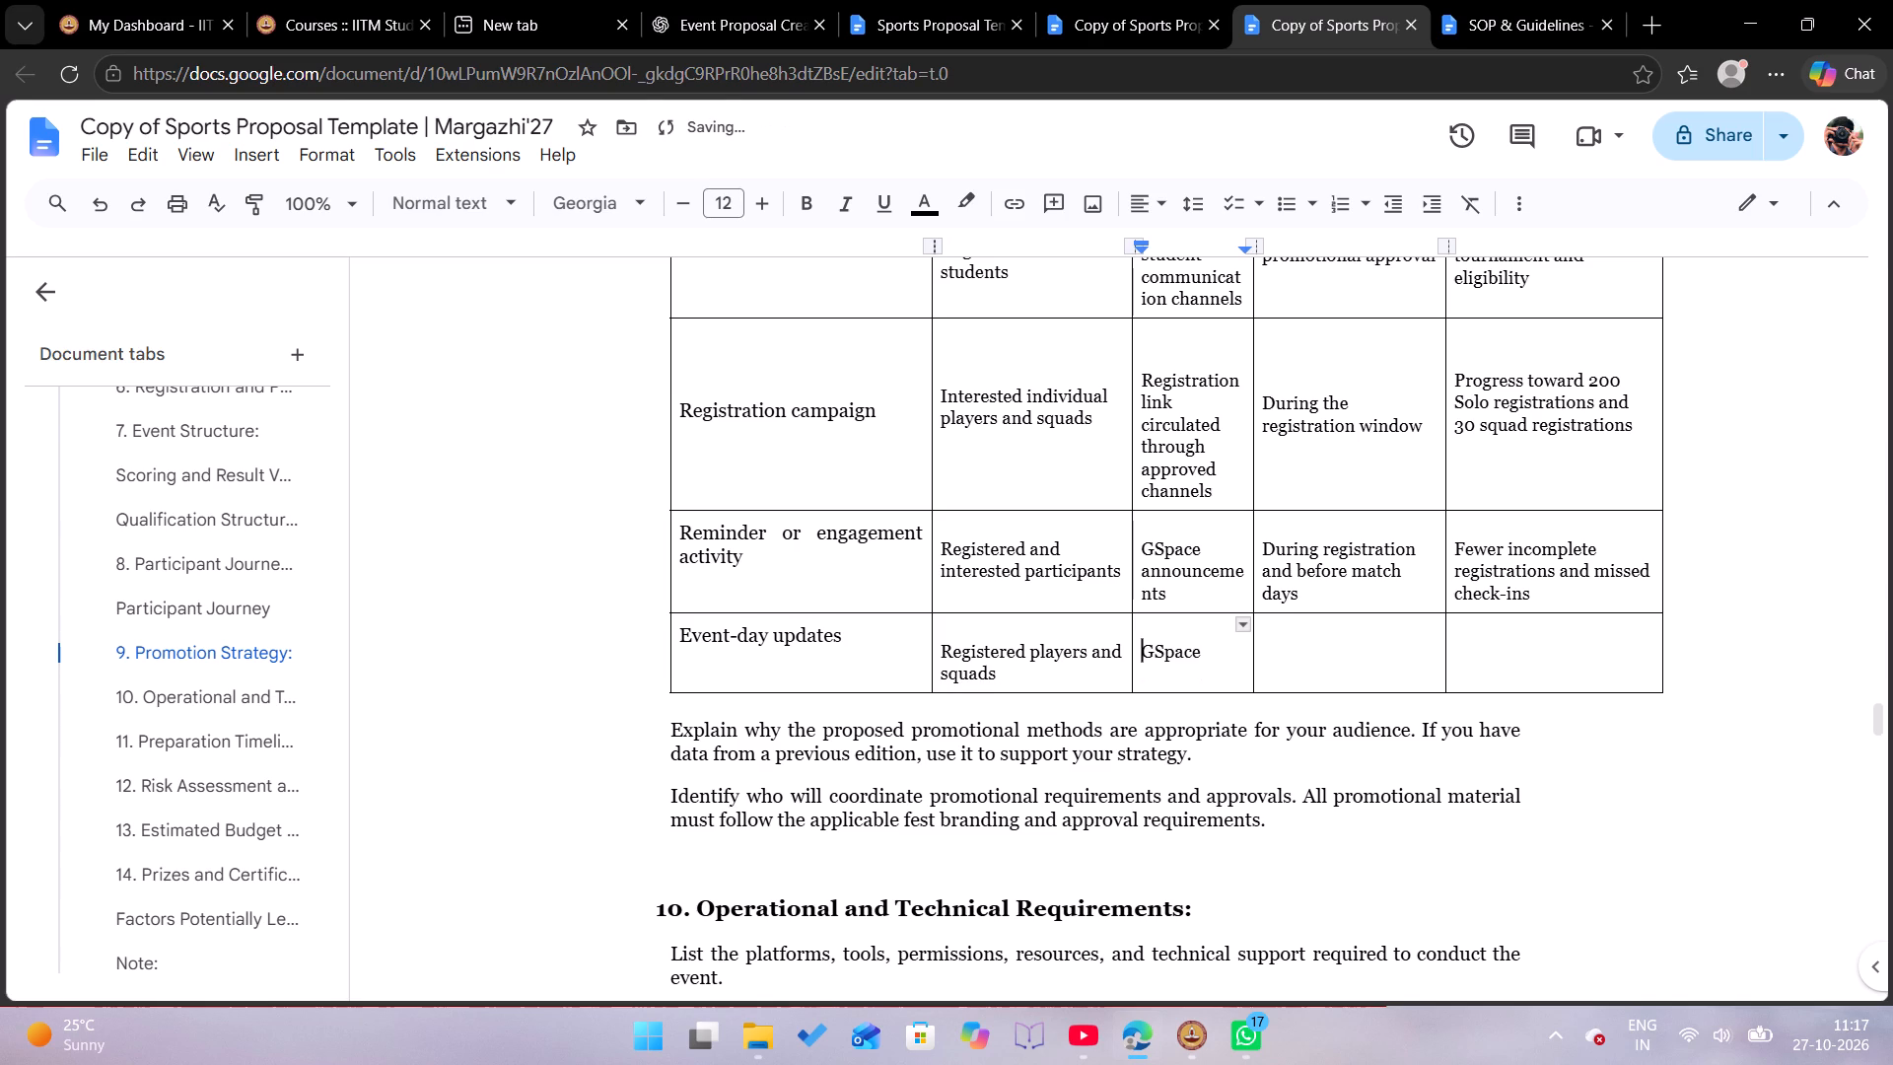
# Copy the draft's Event-day updates timing, "During qualifier and Finals days", into the matching Planned timing cell of the template's promotion table.
pyautogui.click(1097, 0)
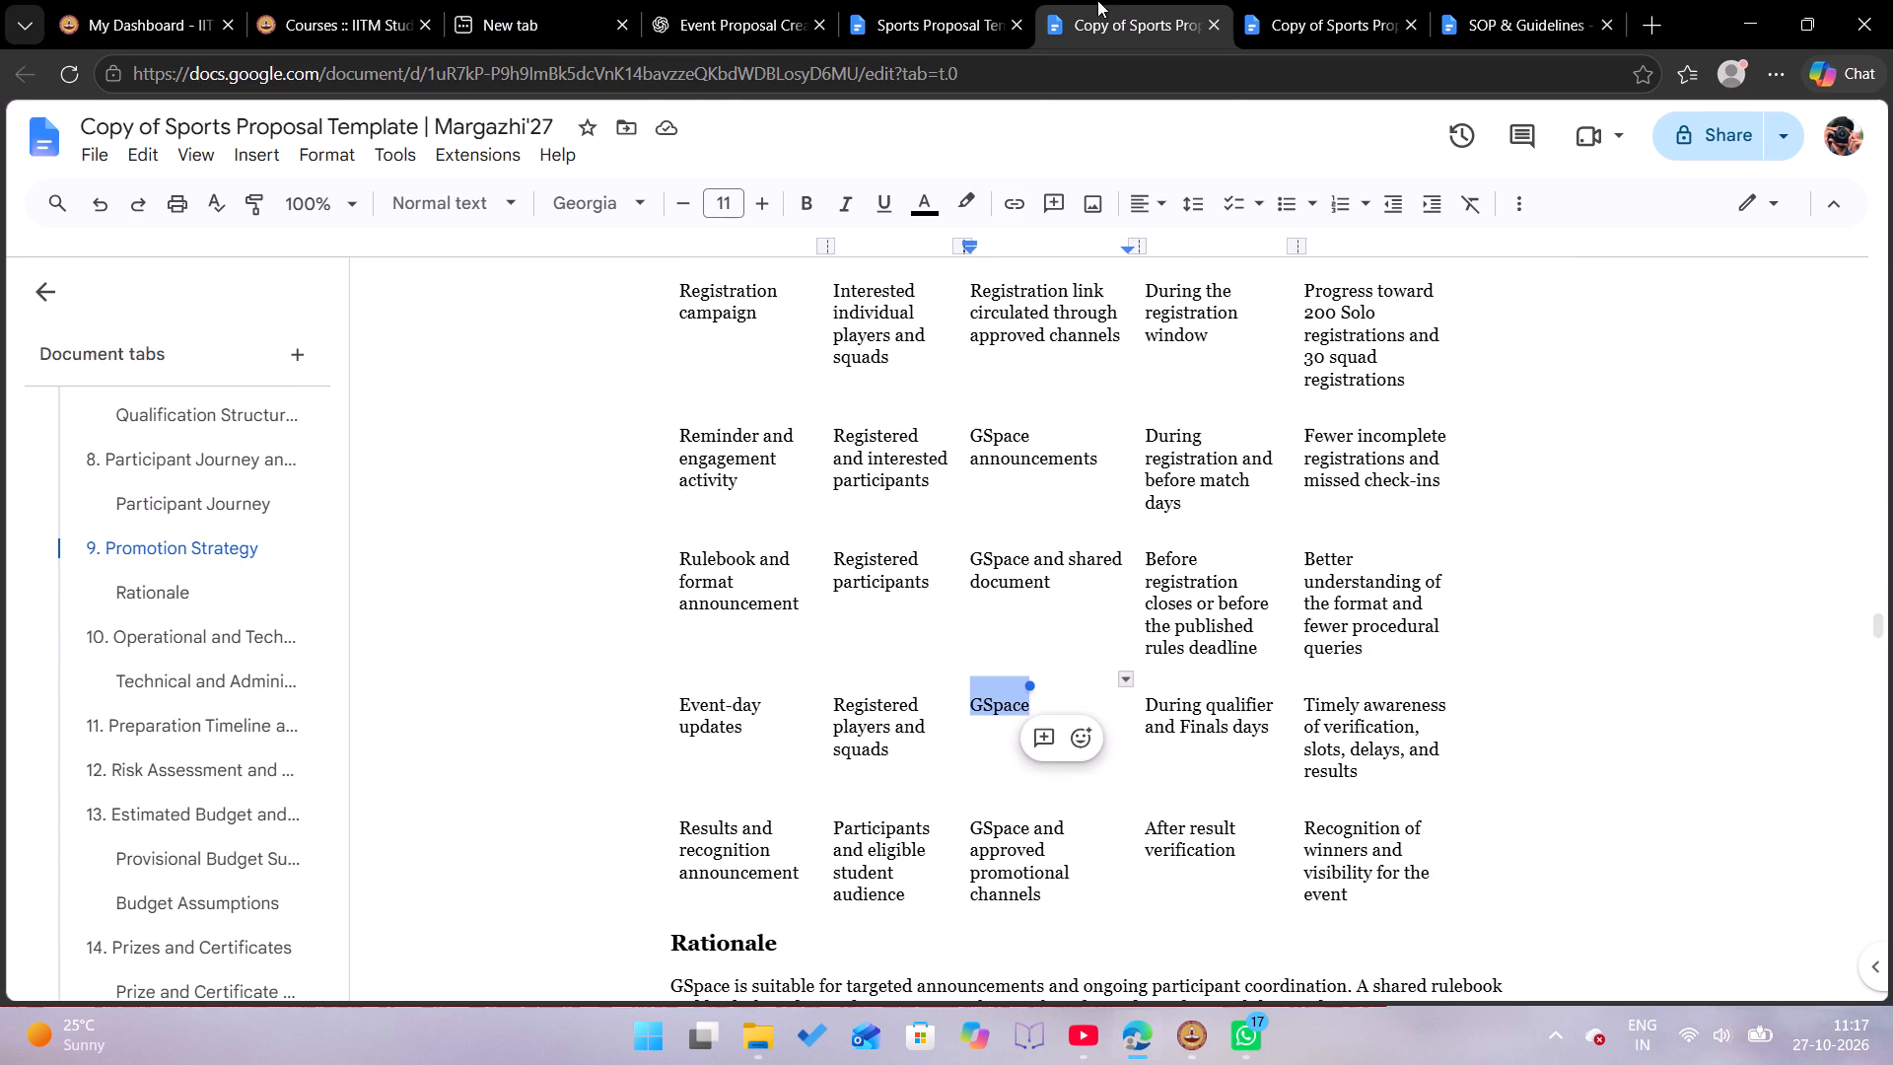
pyautogui.moveTo(1147, 703); pyautogui.dragTo(1237, 716)
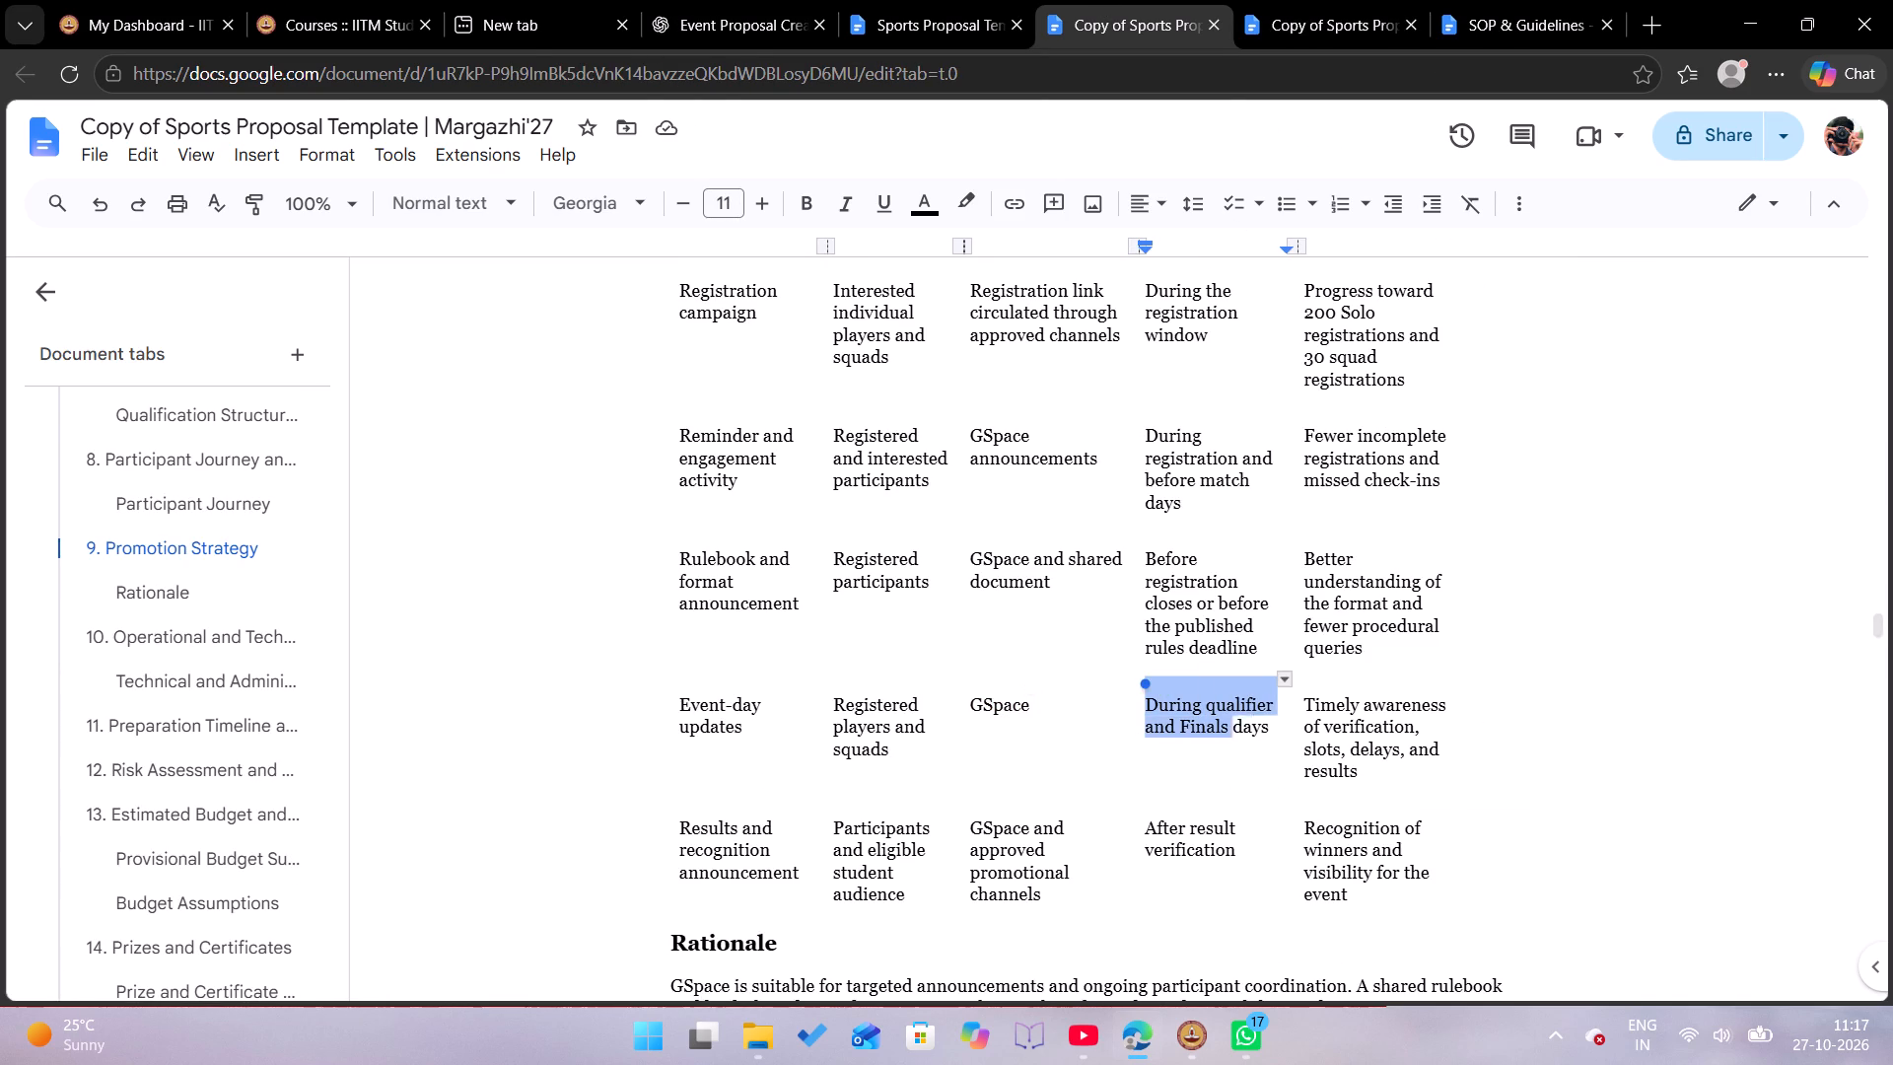
pyautogui.moveTo(1237, 716); pyautogui.dragTo(1271, 722)
pyautogui.hotkey('ctrl', 'c')
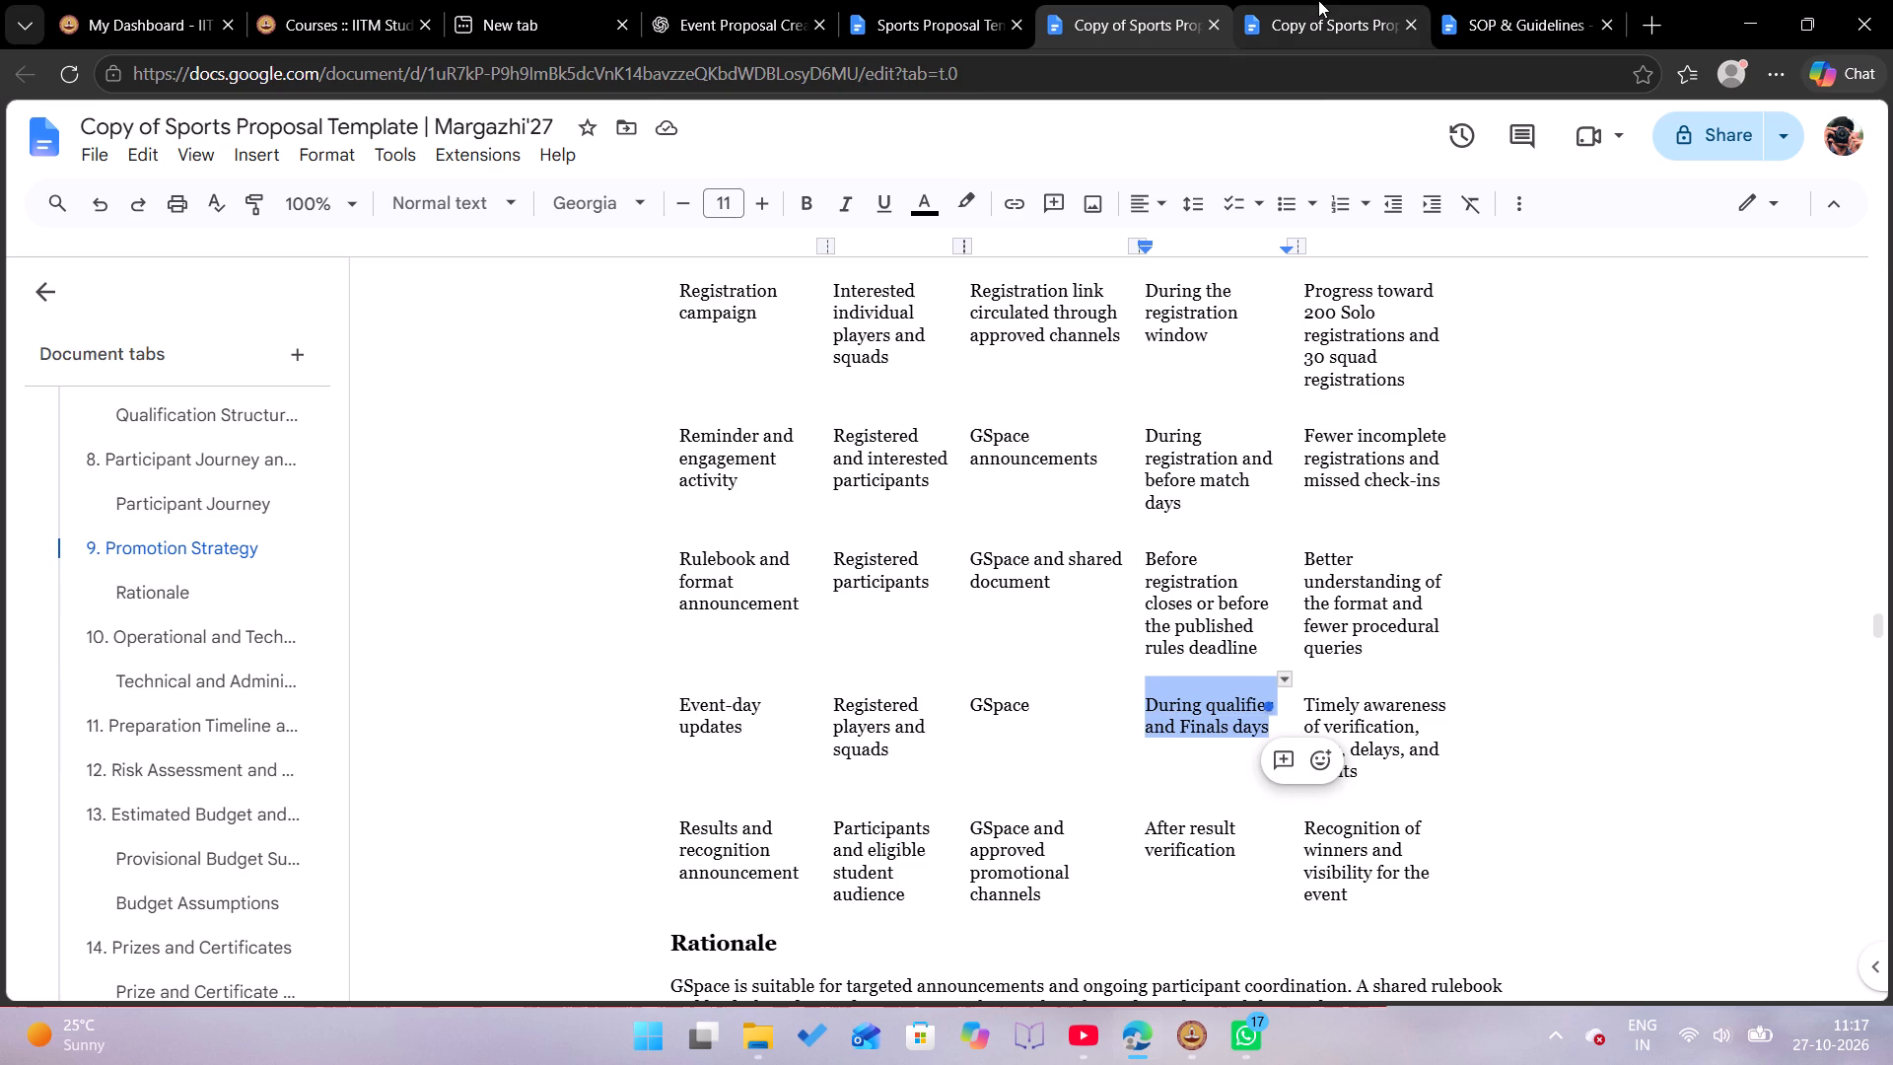
pyautogui.click(1318, 0)
pyautogui.click(1282, 662)
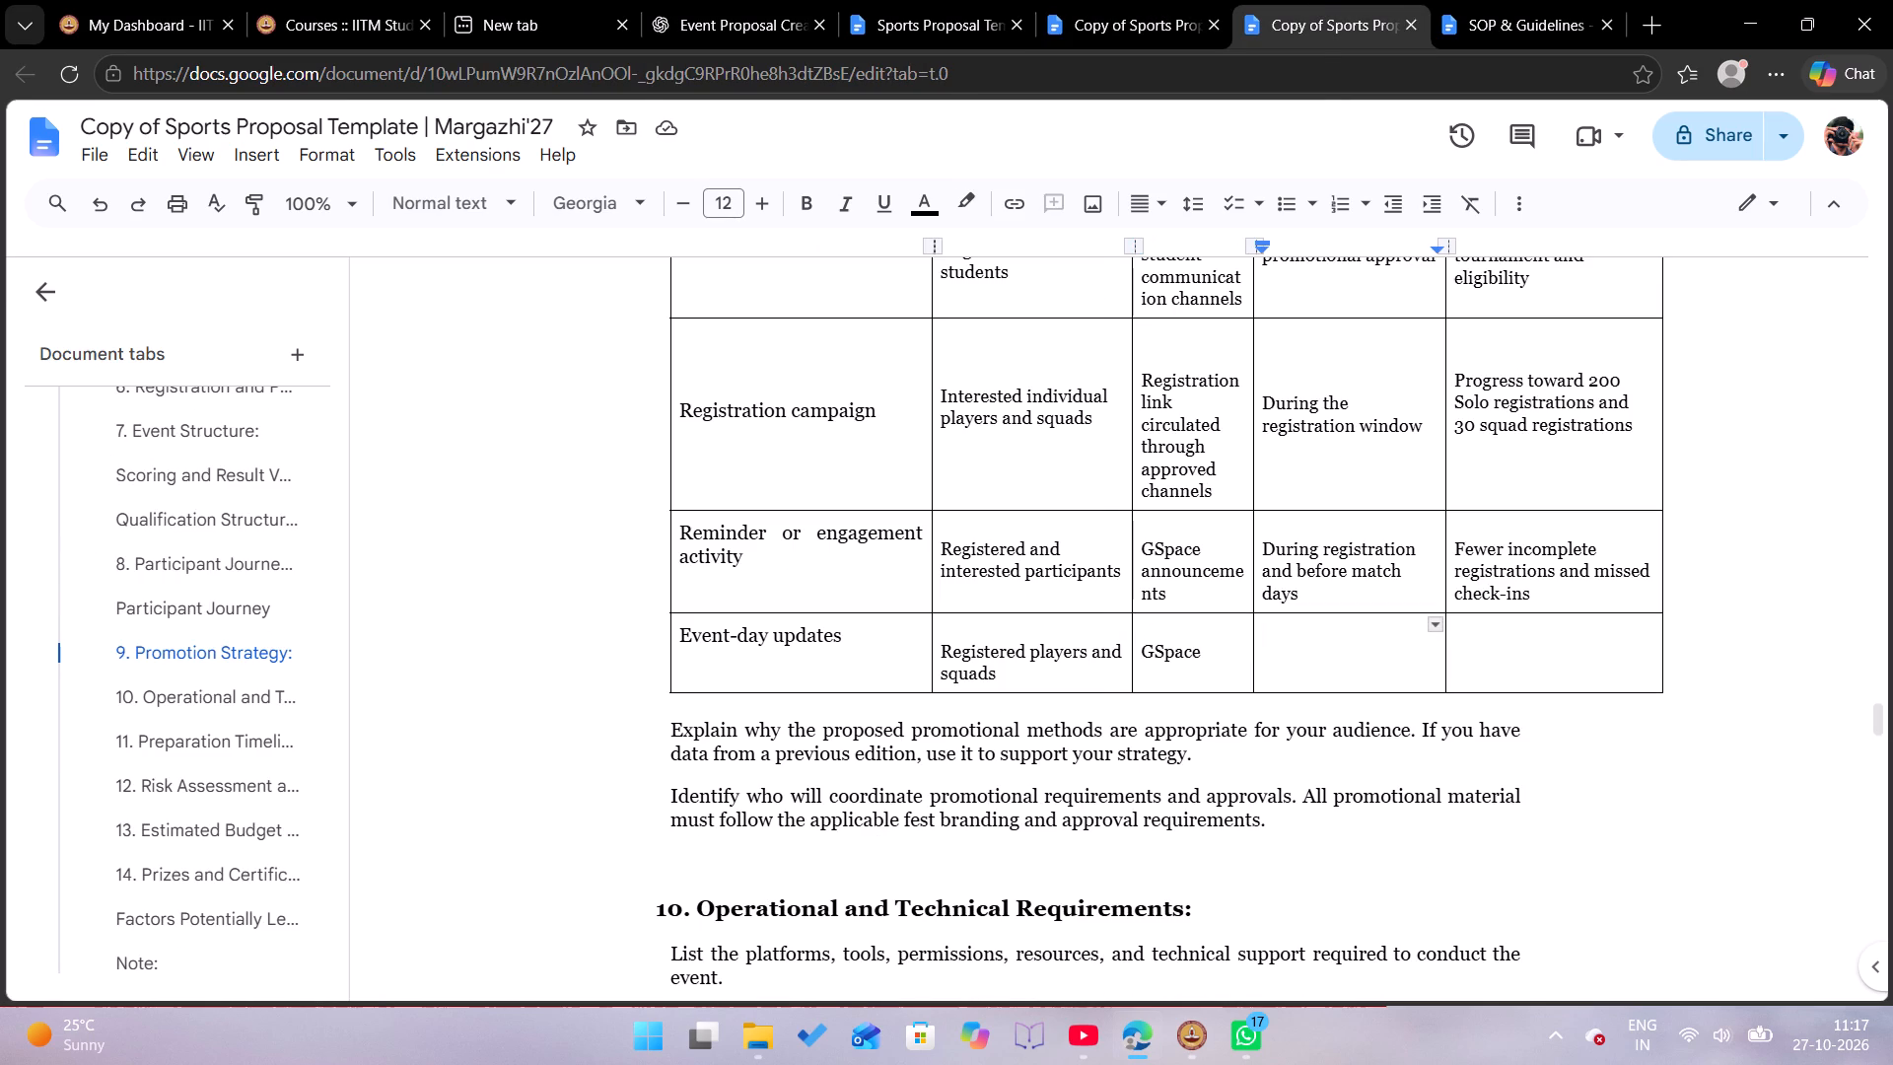
pyautogui.hotkey('ctrl', 'v')
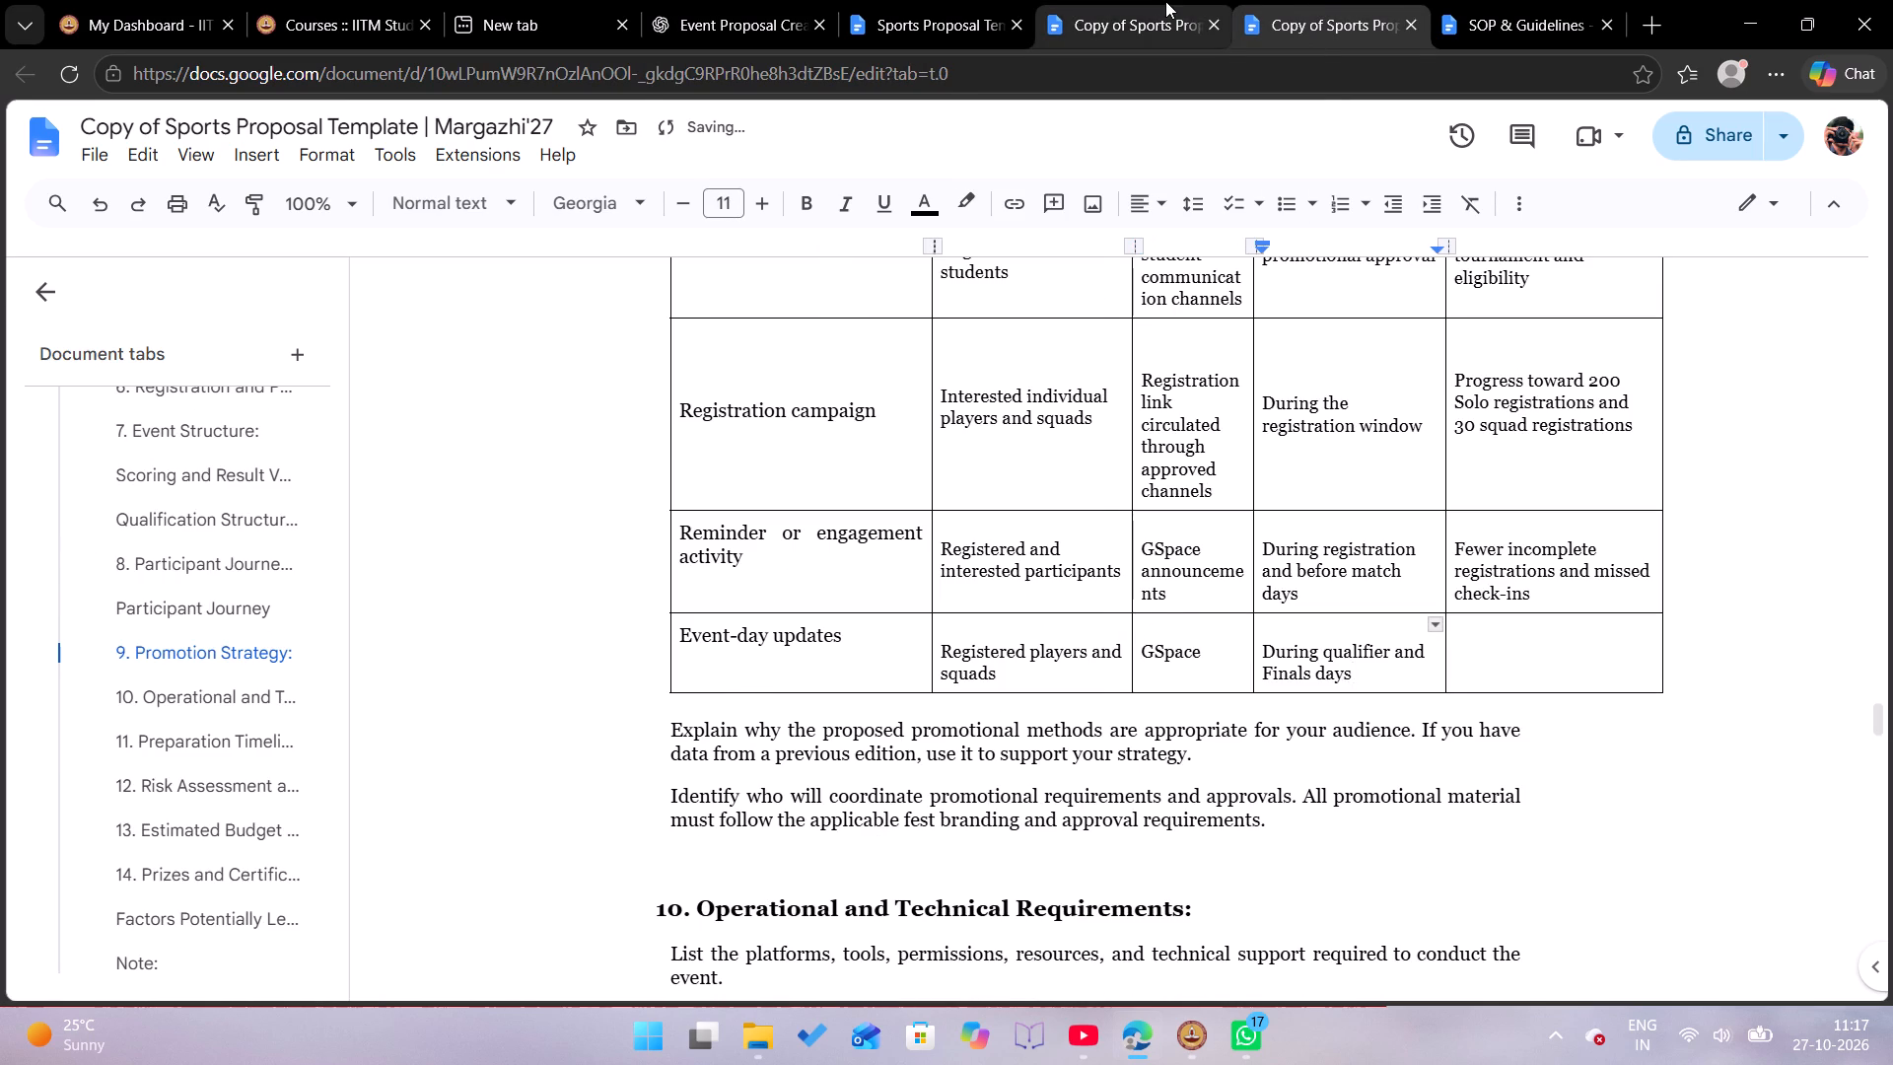
# Copy the draft's Event-day updates outcome, "Timely awareness of verification, slots, delays, and results", into the matching Expected outcome cell of the template.
pyautogui.click(1164, 1)
pyautogui.moveTo(1307, 712); pyautogui.dragTo(1360, 772)
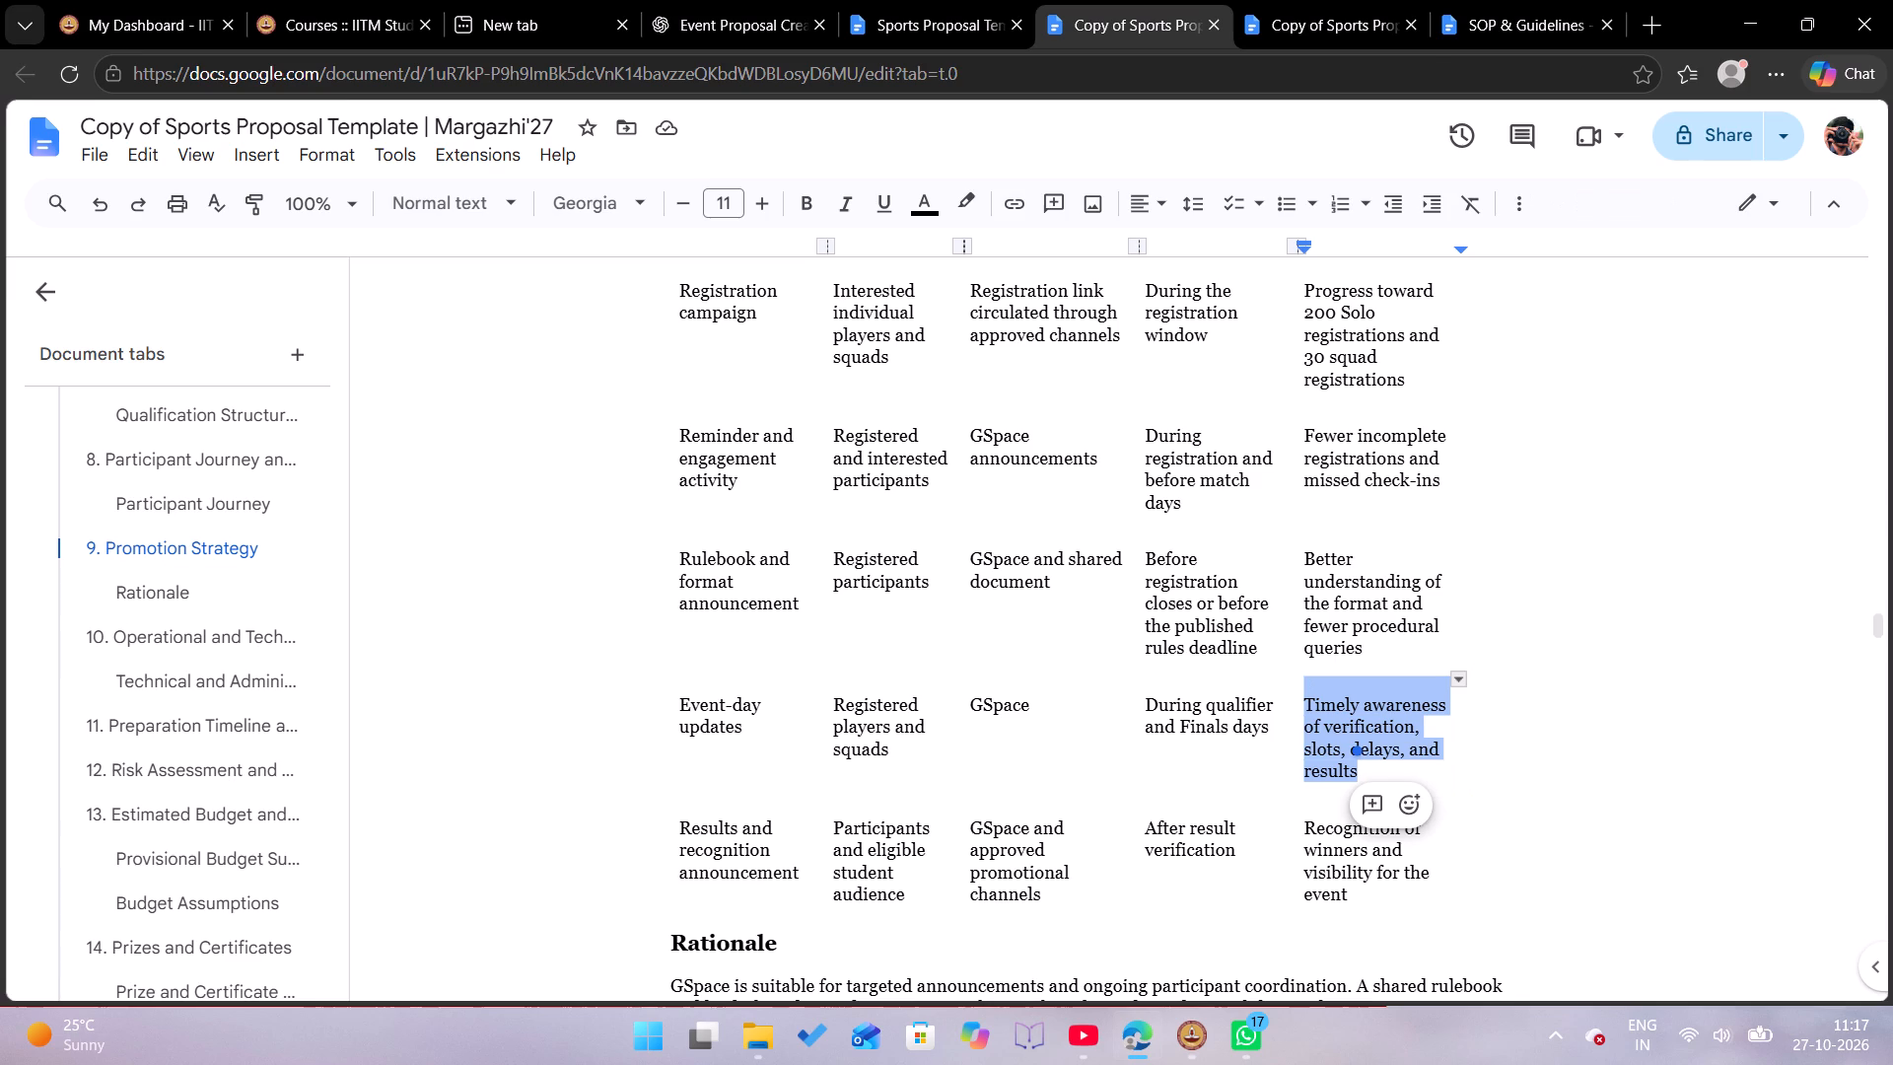
pyautogui.hotkey('ctrl', 'c')
pyautogui.click(1342, 0)
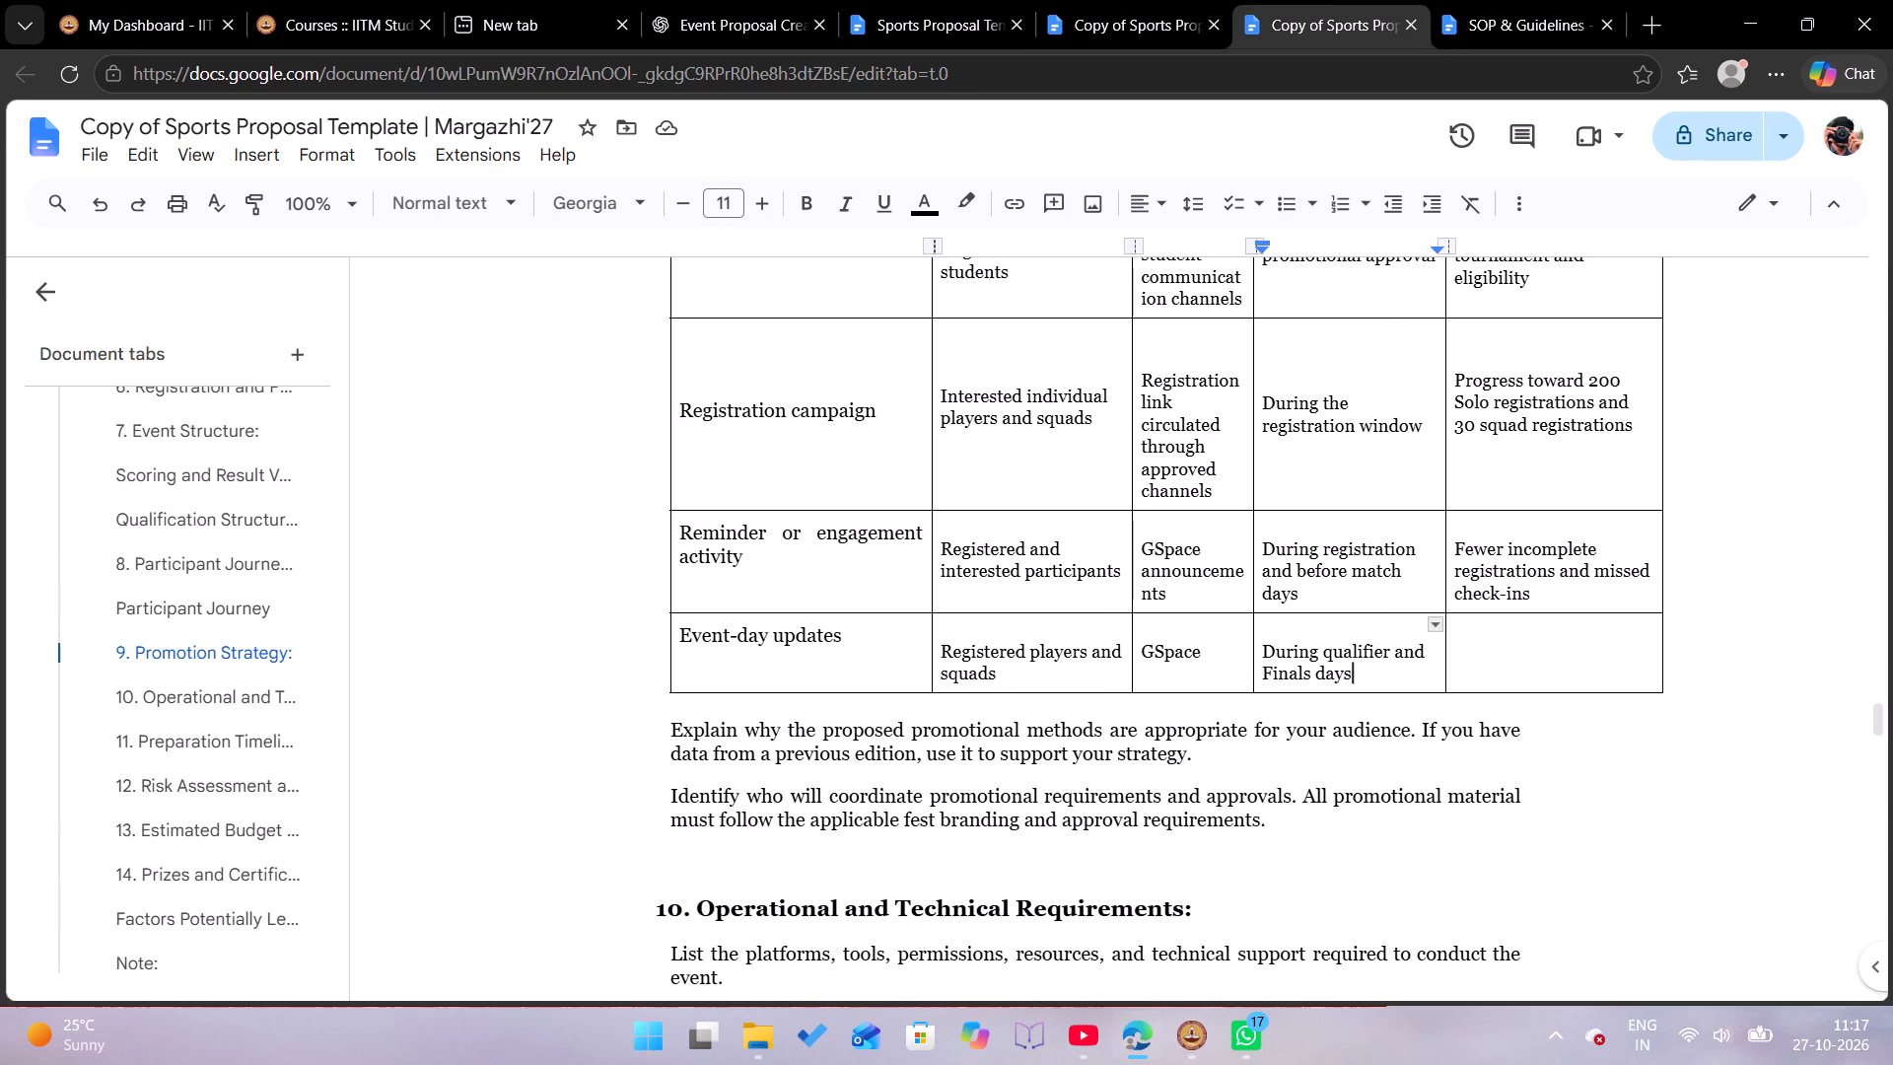
pyautogui.click(1468, 647)
pyautogui.hotkey('ctrl', 'v')
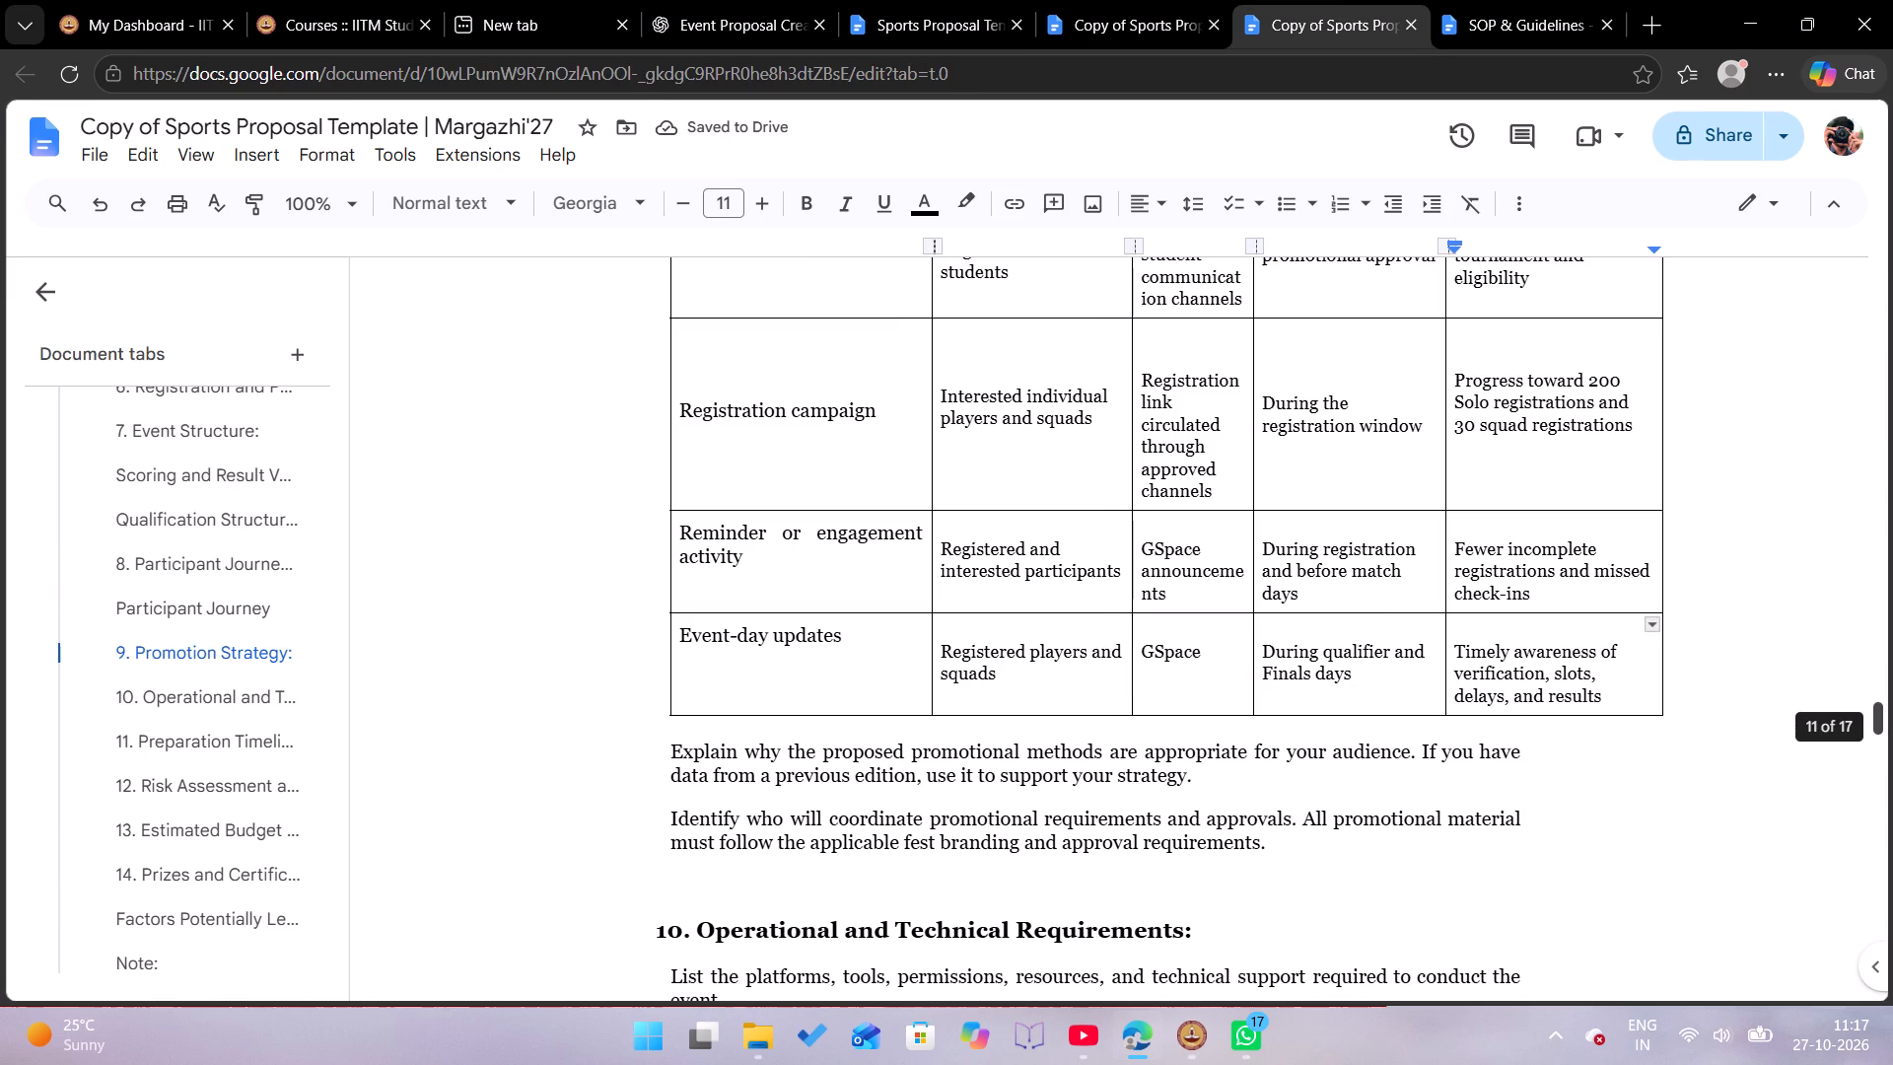
# Replace the template's two instruction paragraphs below section 9's promotion table with the draft's Rationale heading, its two paragraphs and the Promotional coordinator line.
pyautogui.moveTo(1873, 719); pyautogui.dragTo(1871, 687)
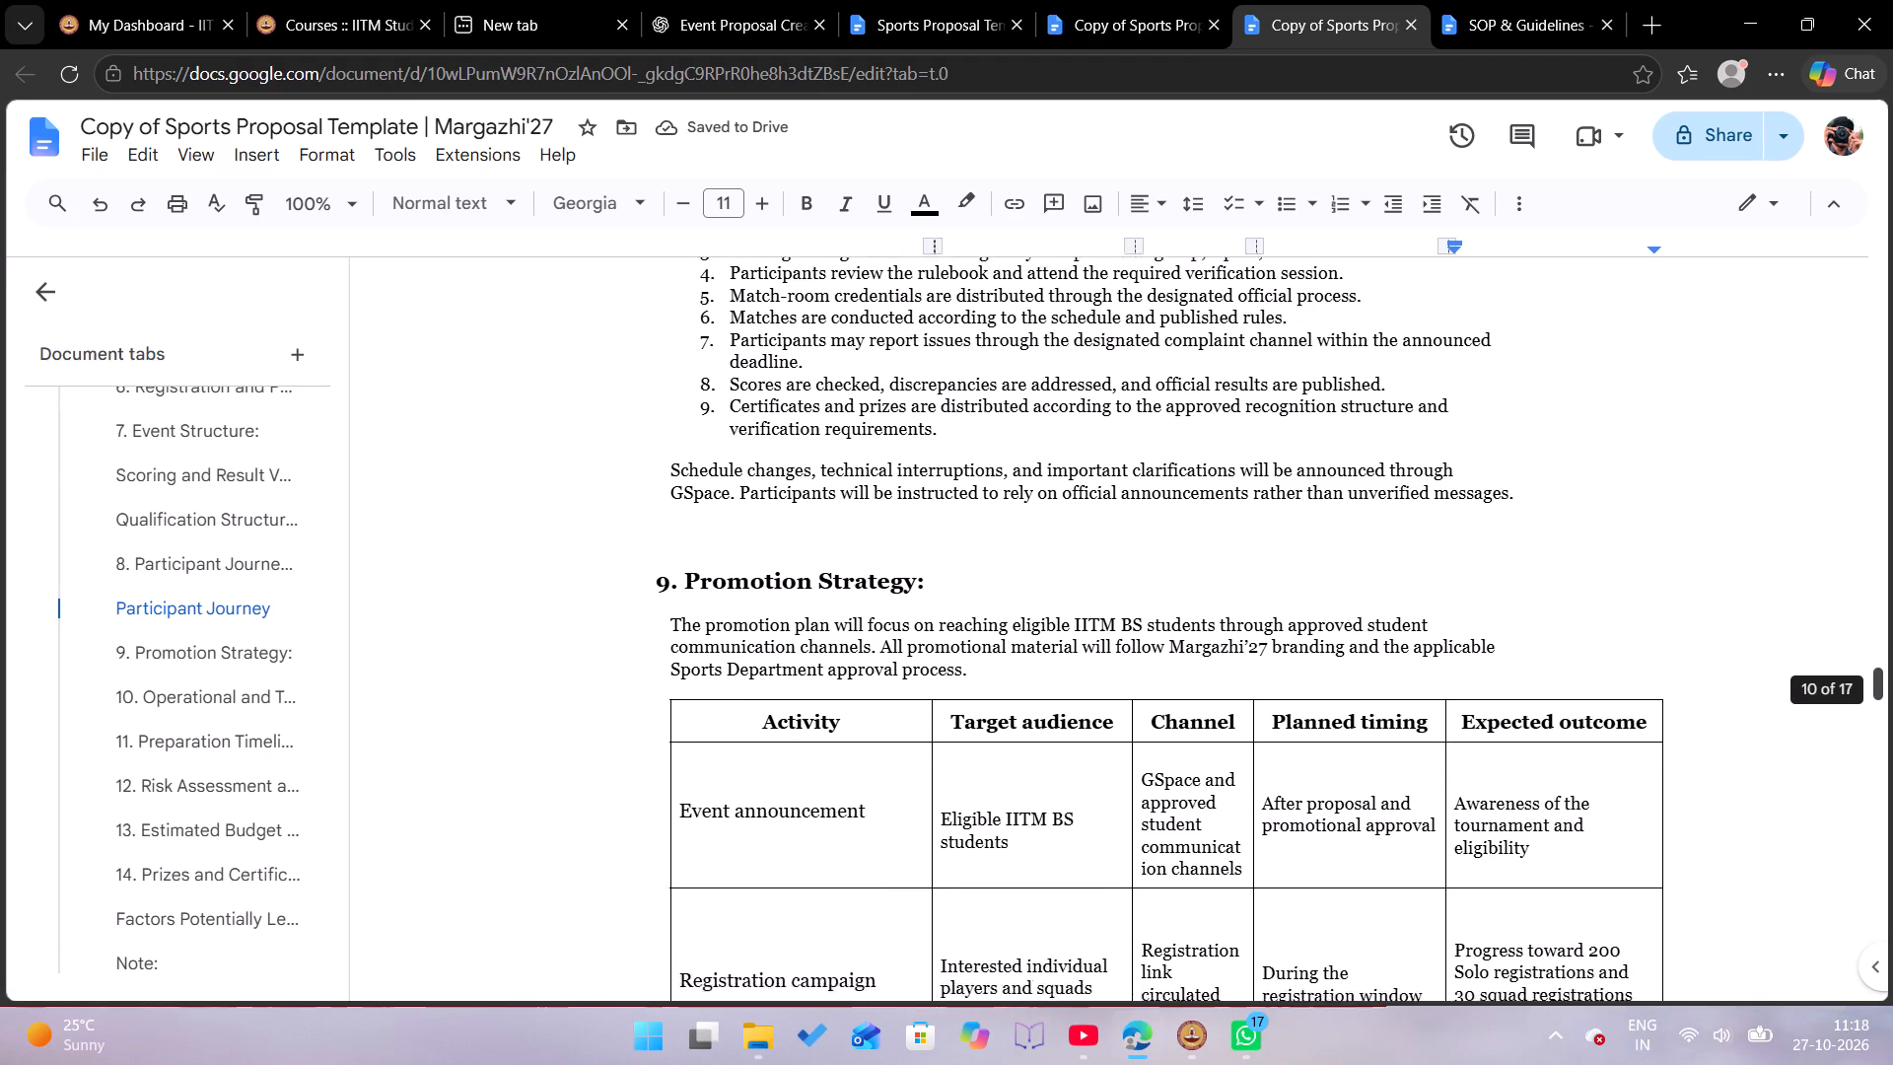
pyautogui.moveTo(1871, 687); pyautogui.dragTo(1861, 746)
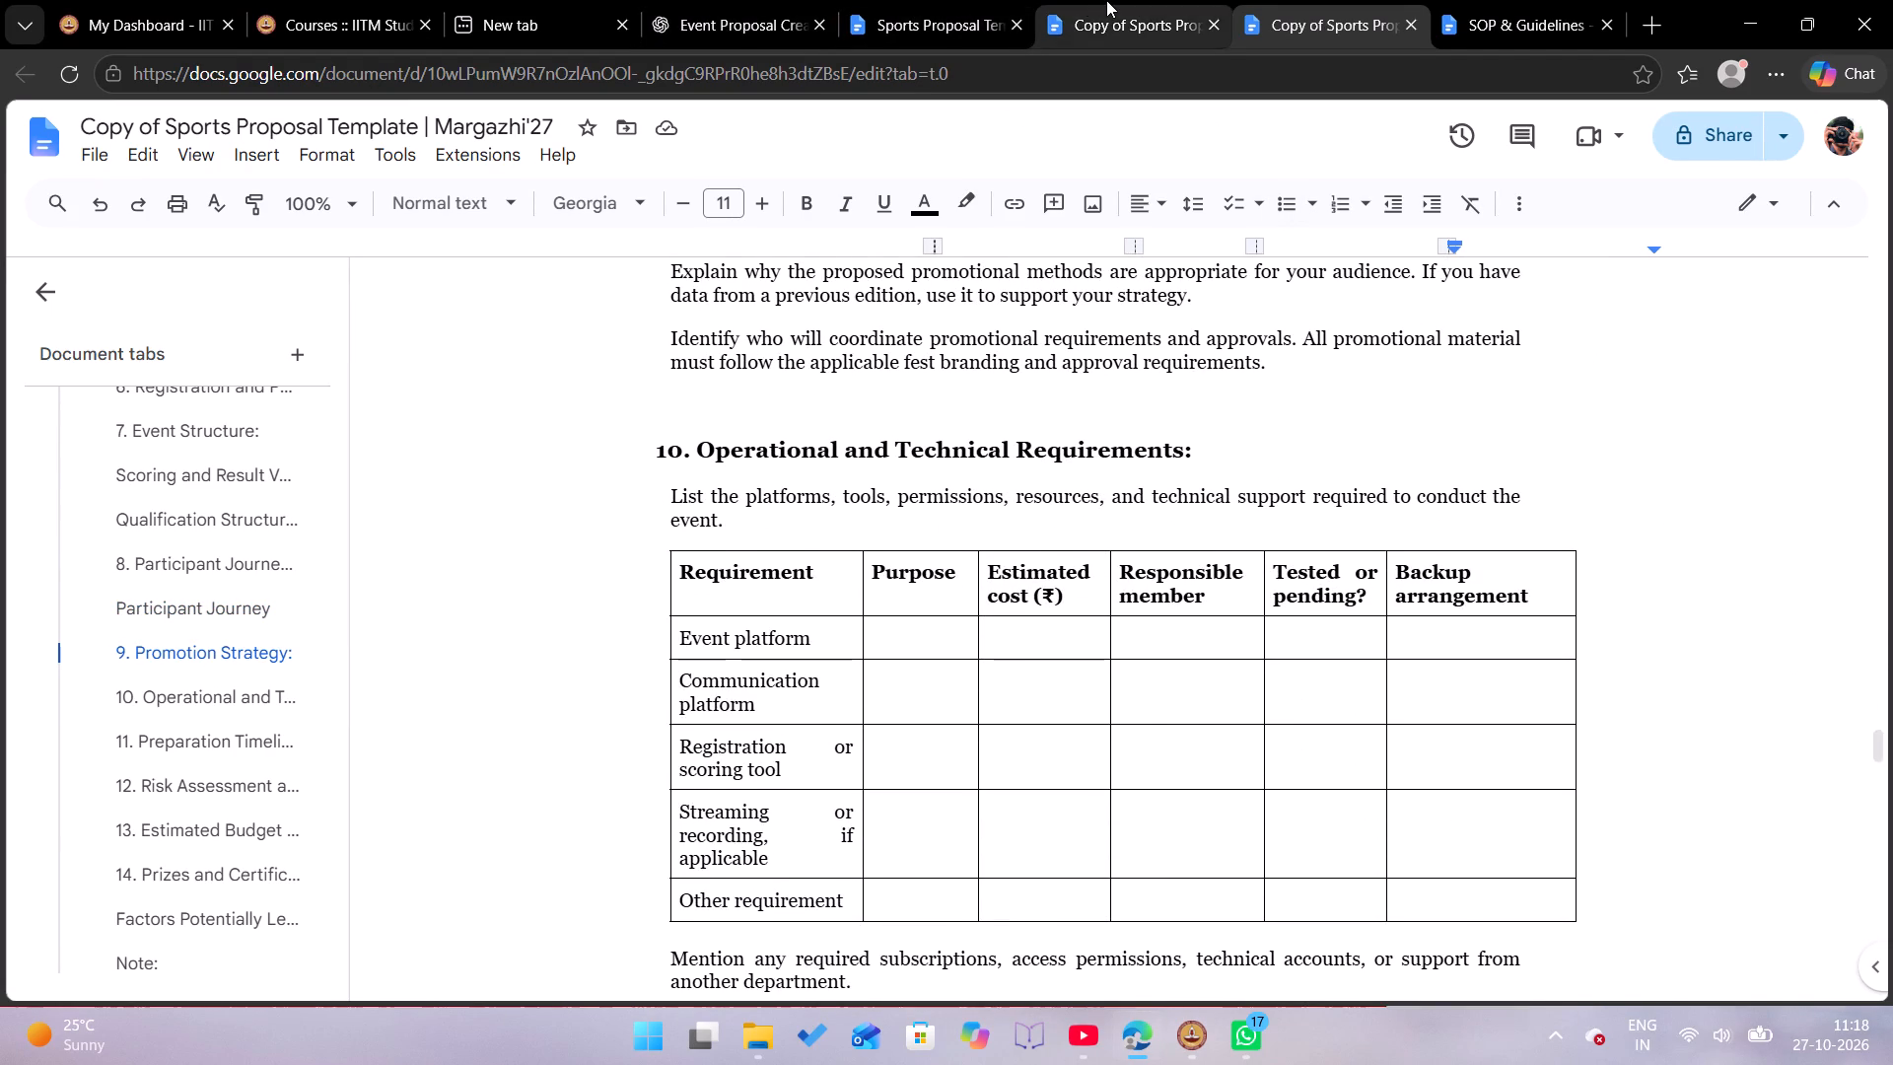
pyautogui.click(1106, 0)
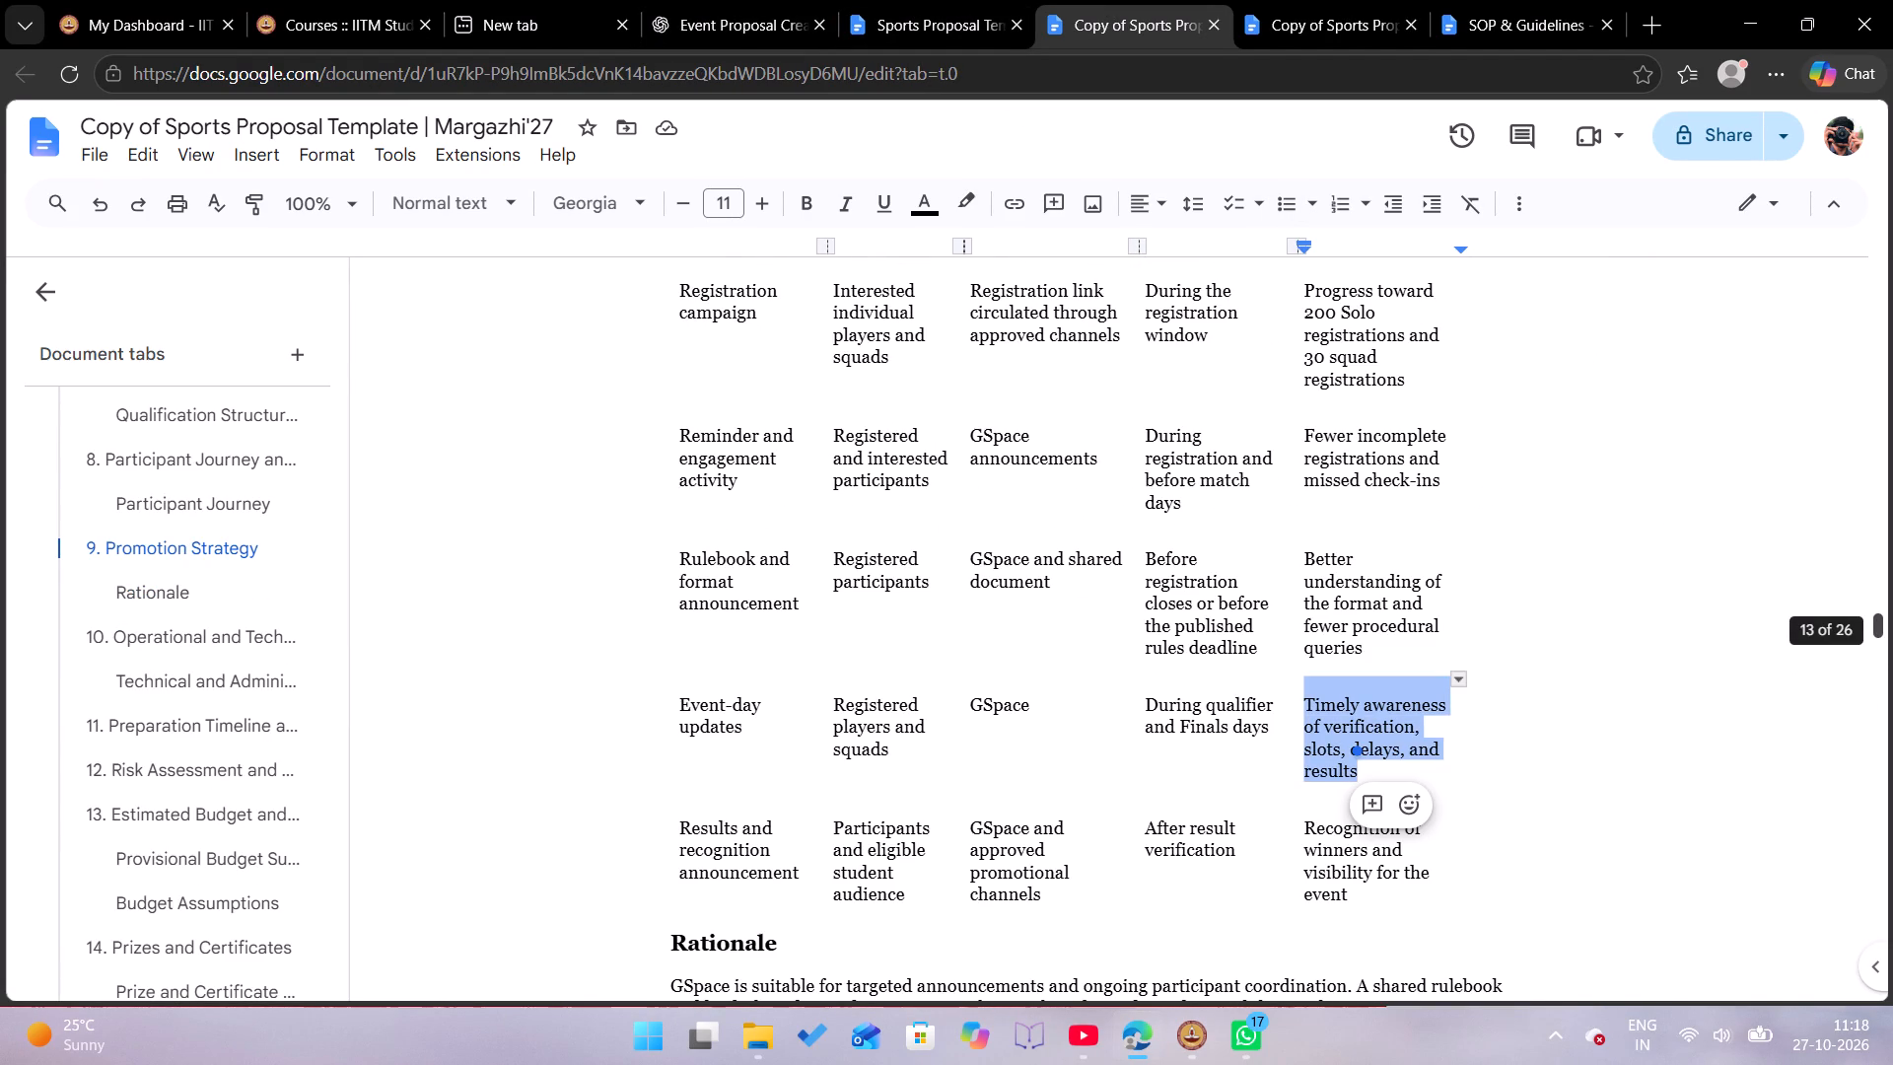
pyautogui.moveTo(1878, 621); pyautogui.dragTo(1880, 642)
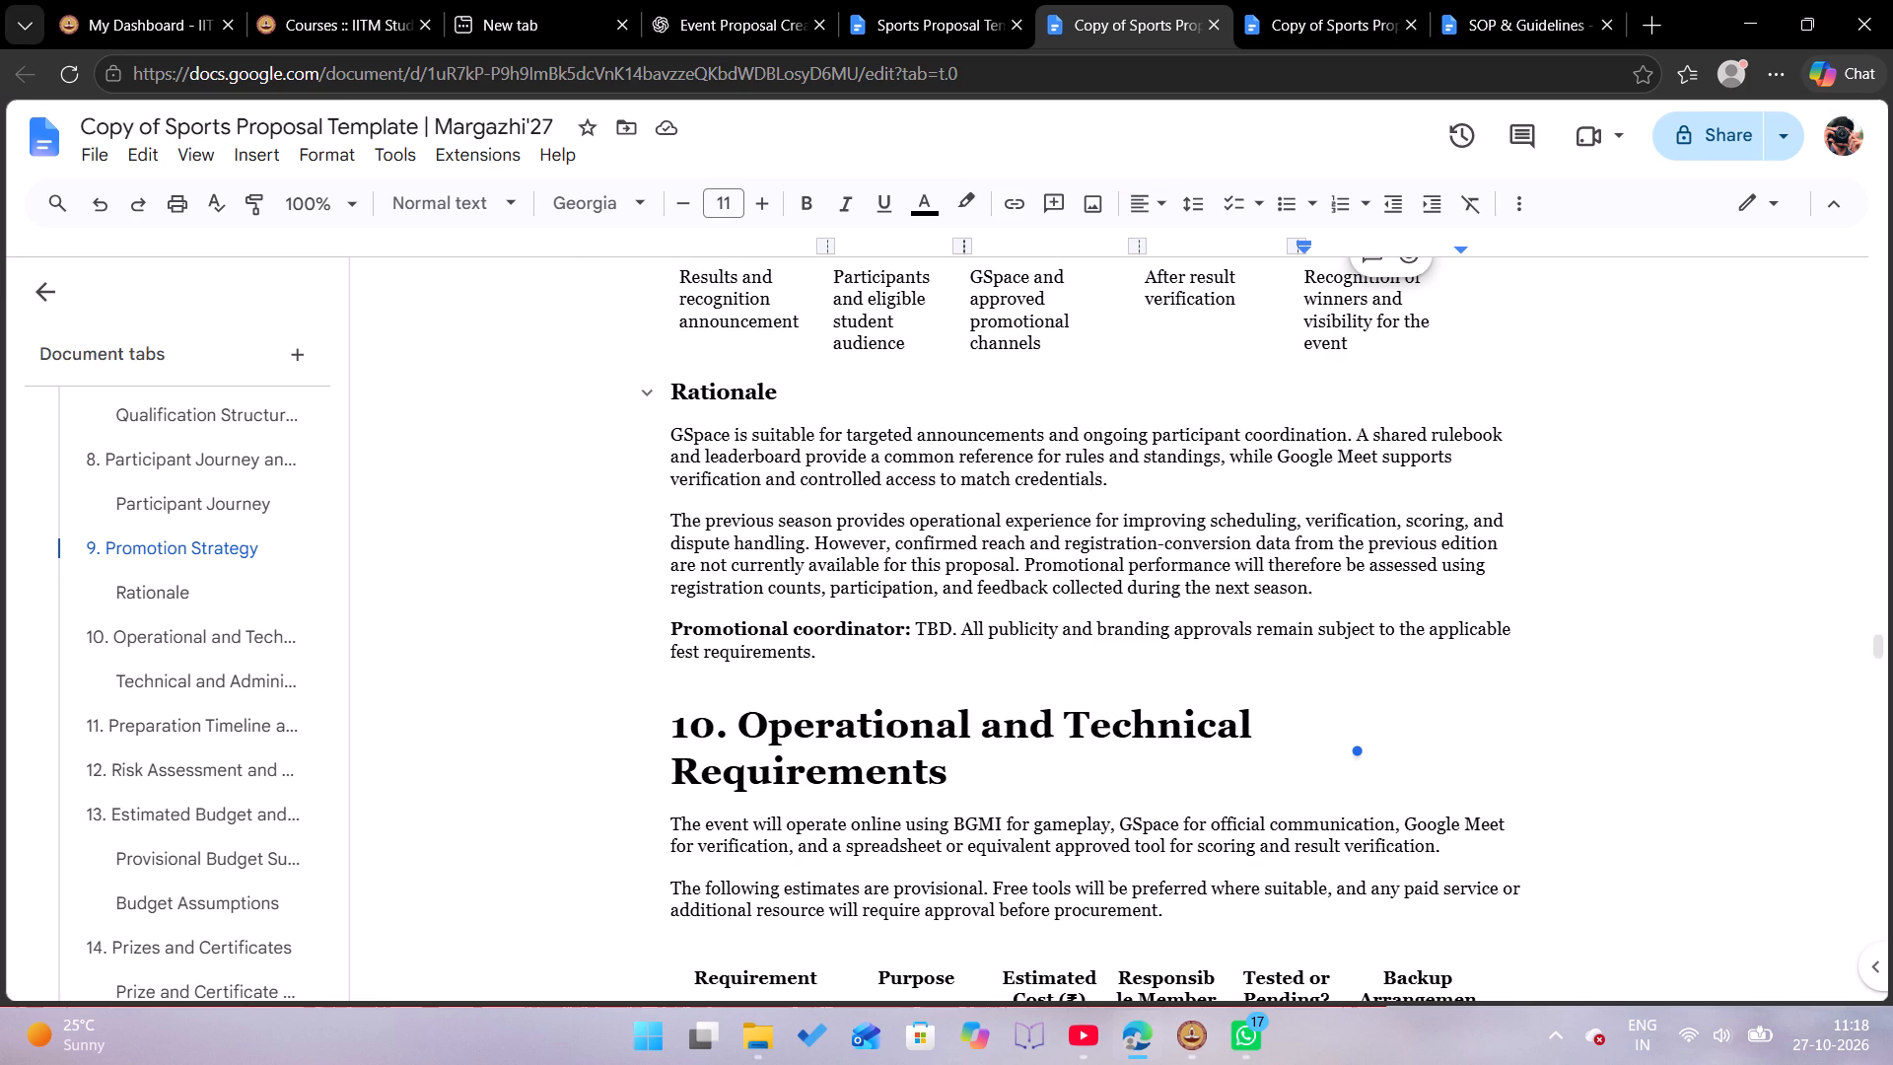
pyautogui.moveTo(675, 389); pyautogui.dragTo(1096, 647)
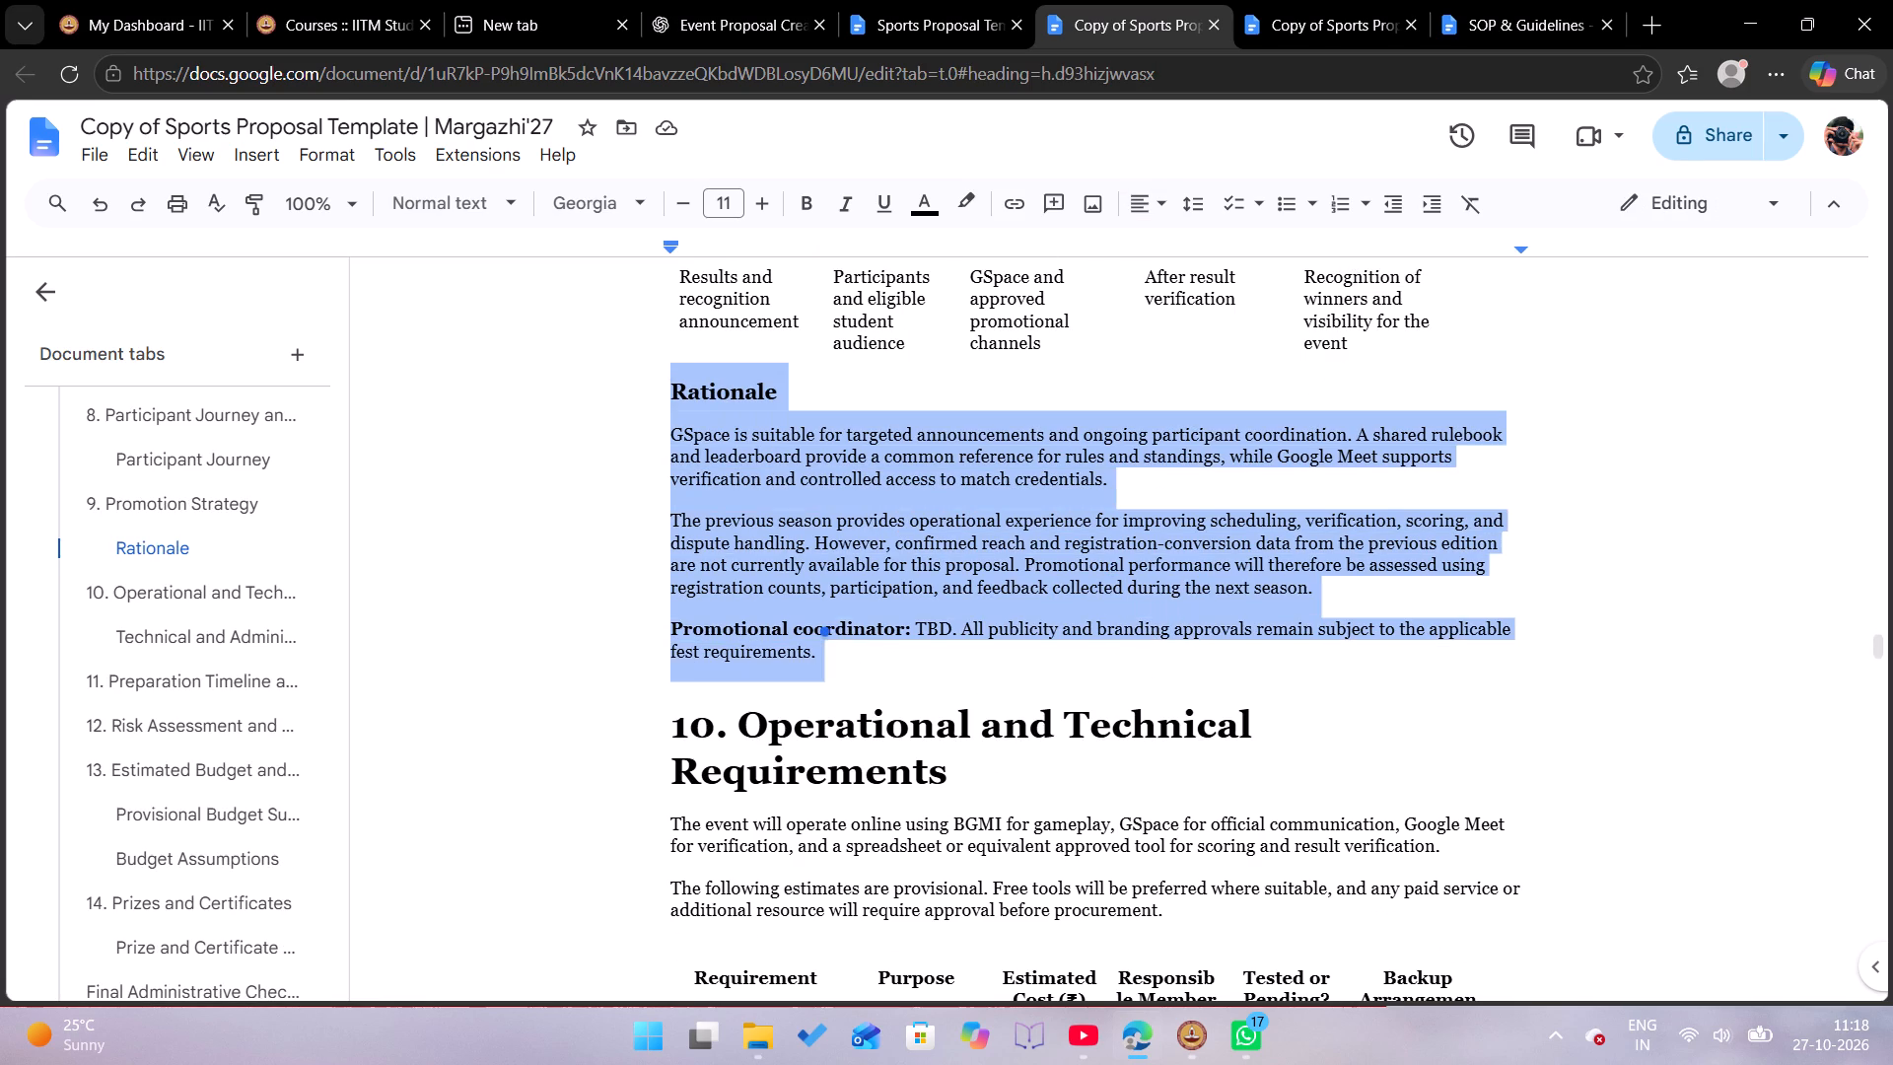
pyautogui.moveTo(1096, 647); pyautogui.dragTo(1097, 646)
pyautogui.hotkey('ctrl', 'c')
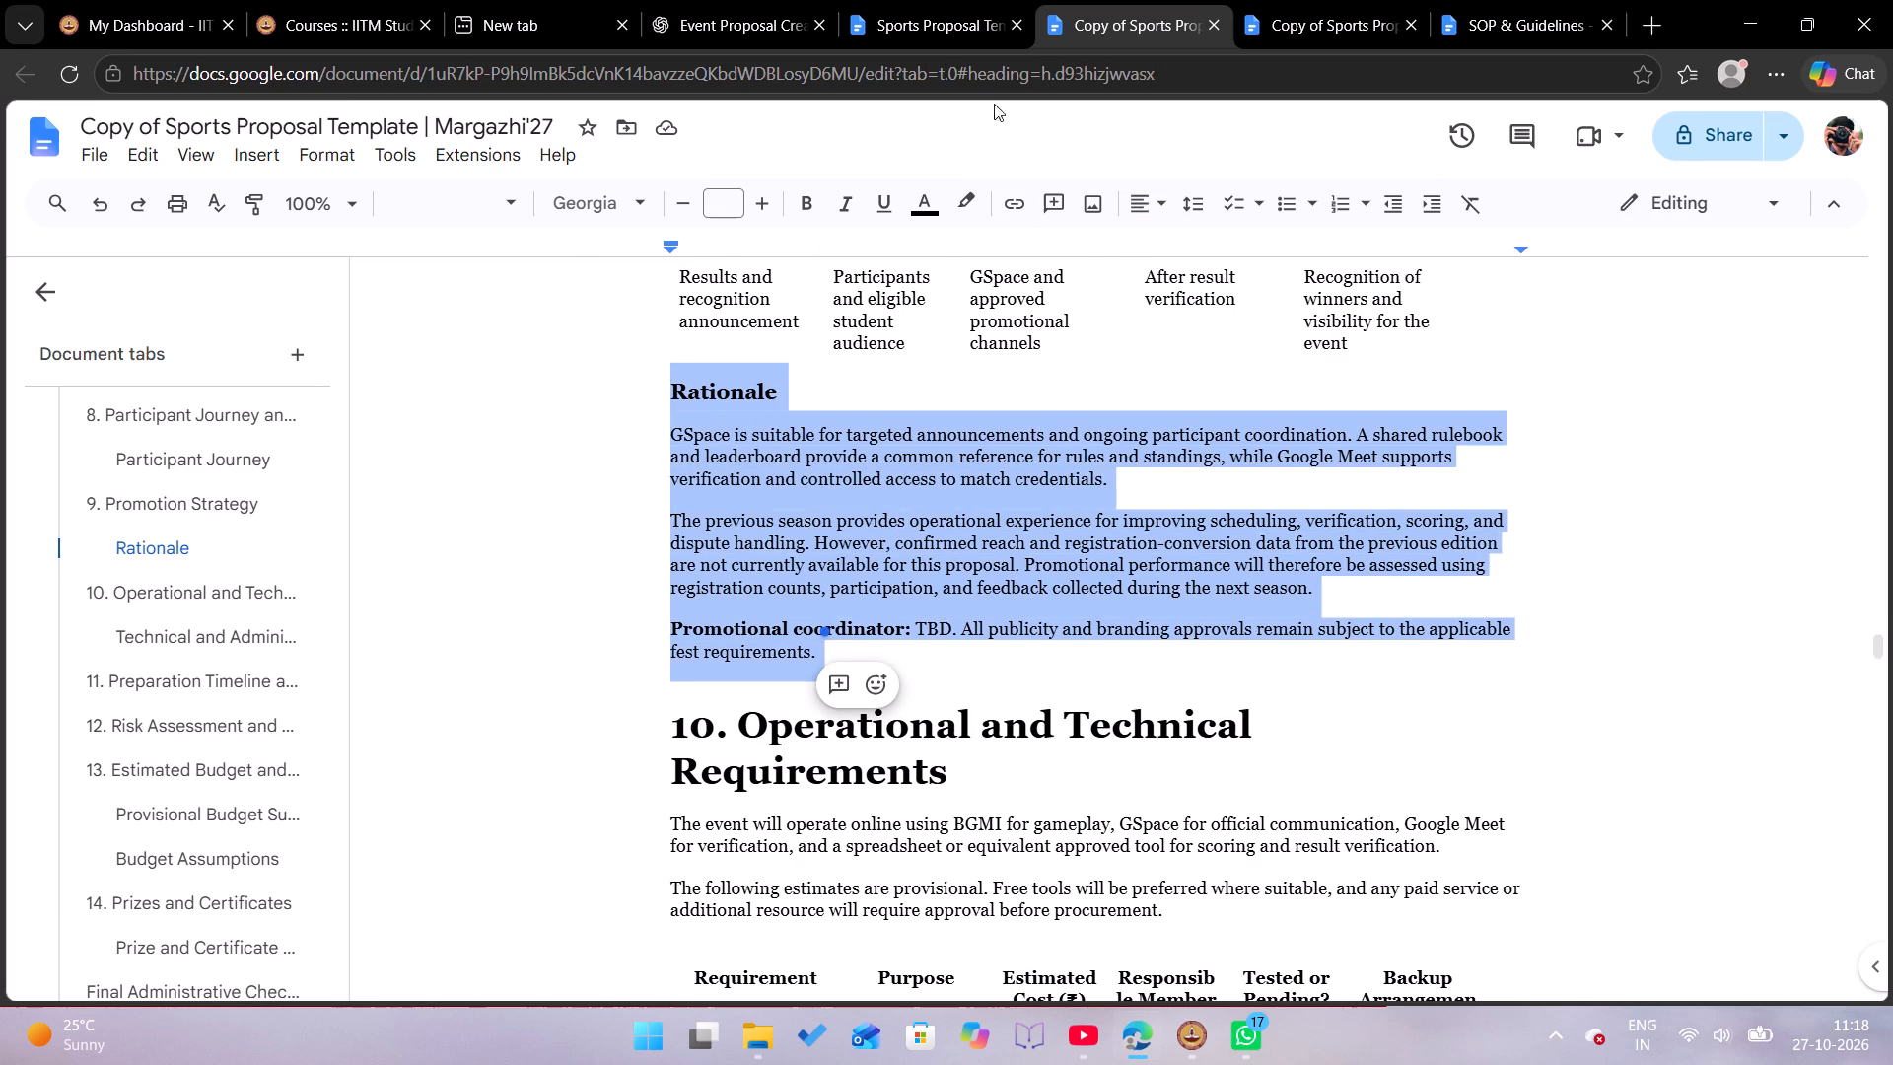
pyautogui.click(1321, 0)
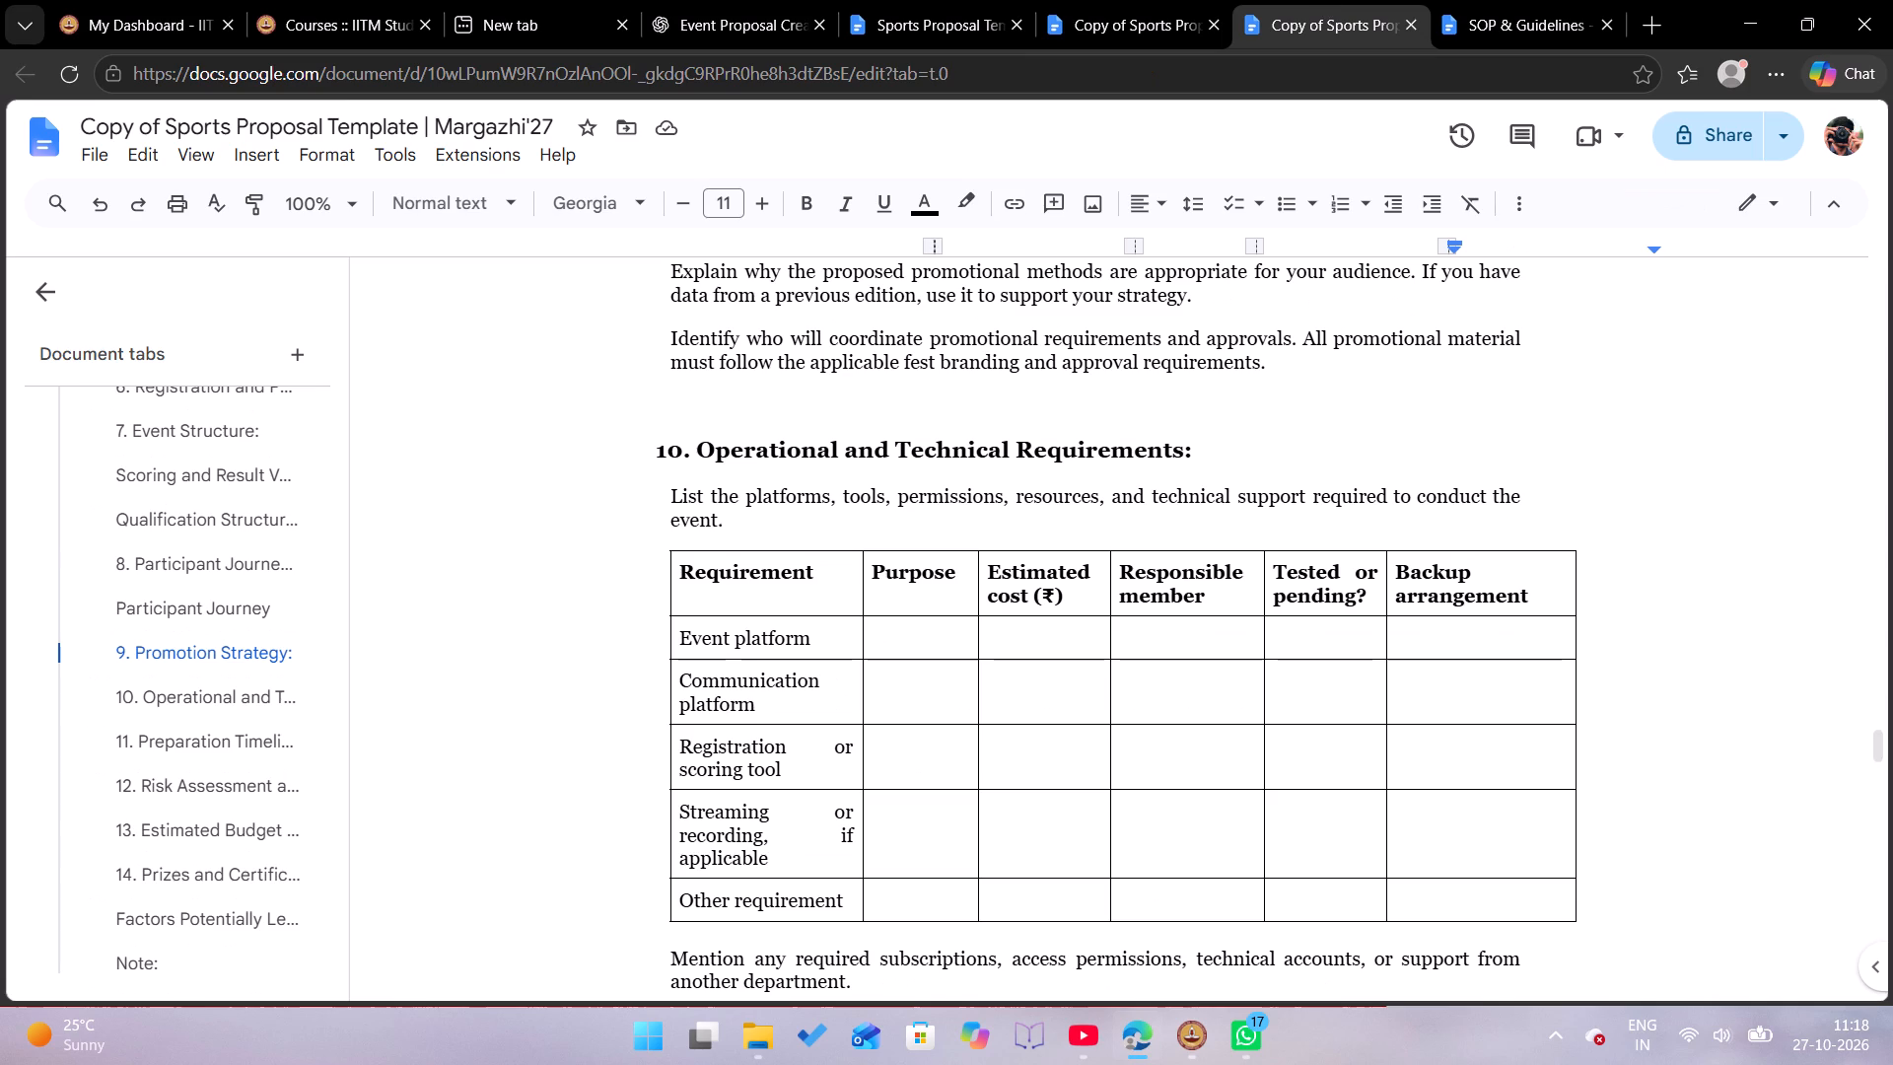
pyautogui.moveTo(1881, 743); pyautogui.dragTo(1888, 733)
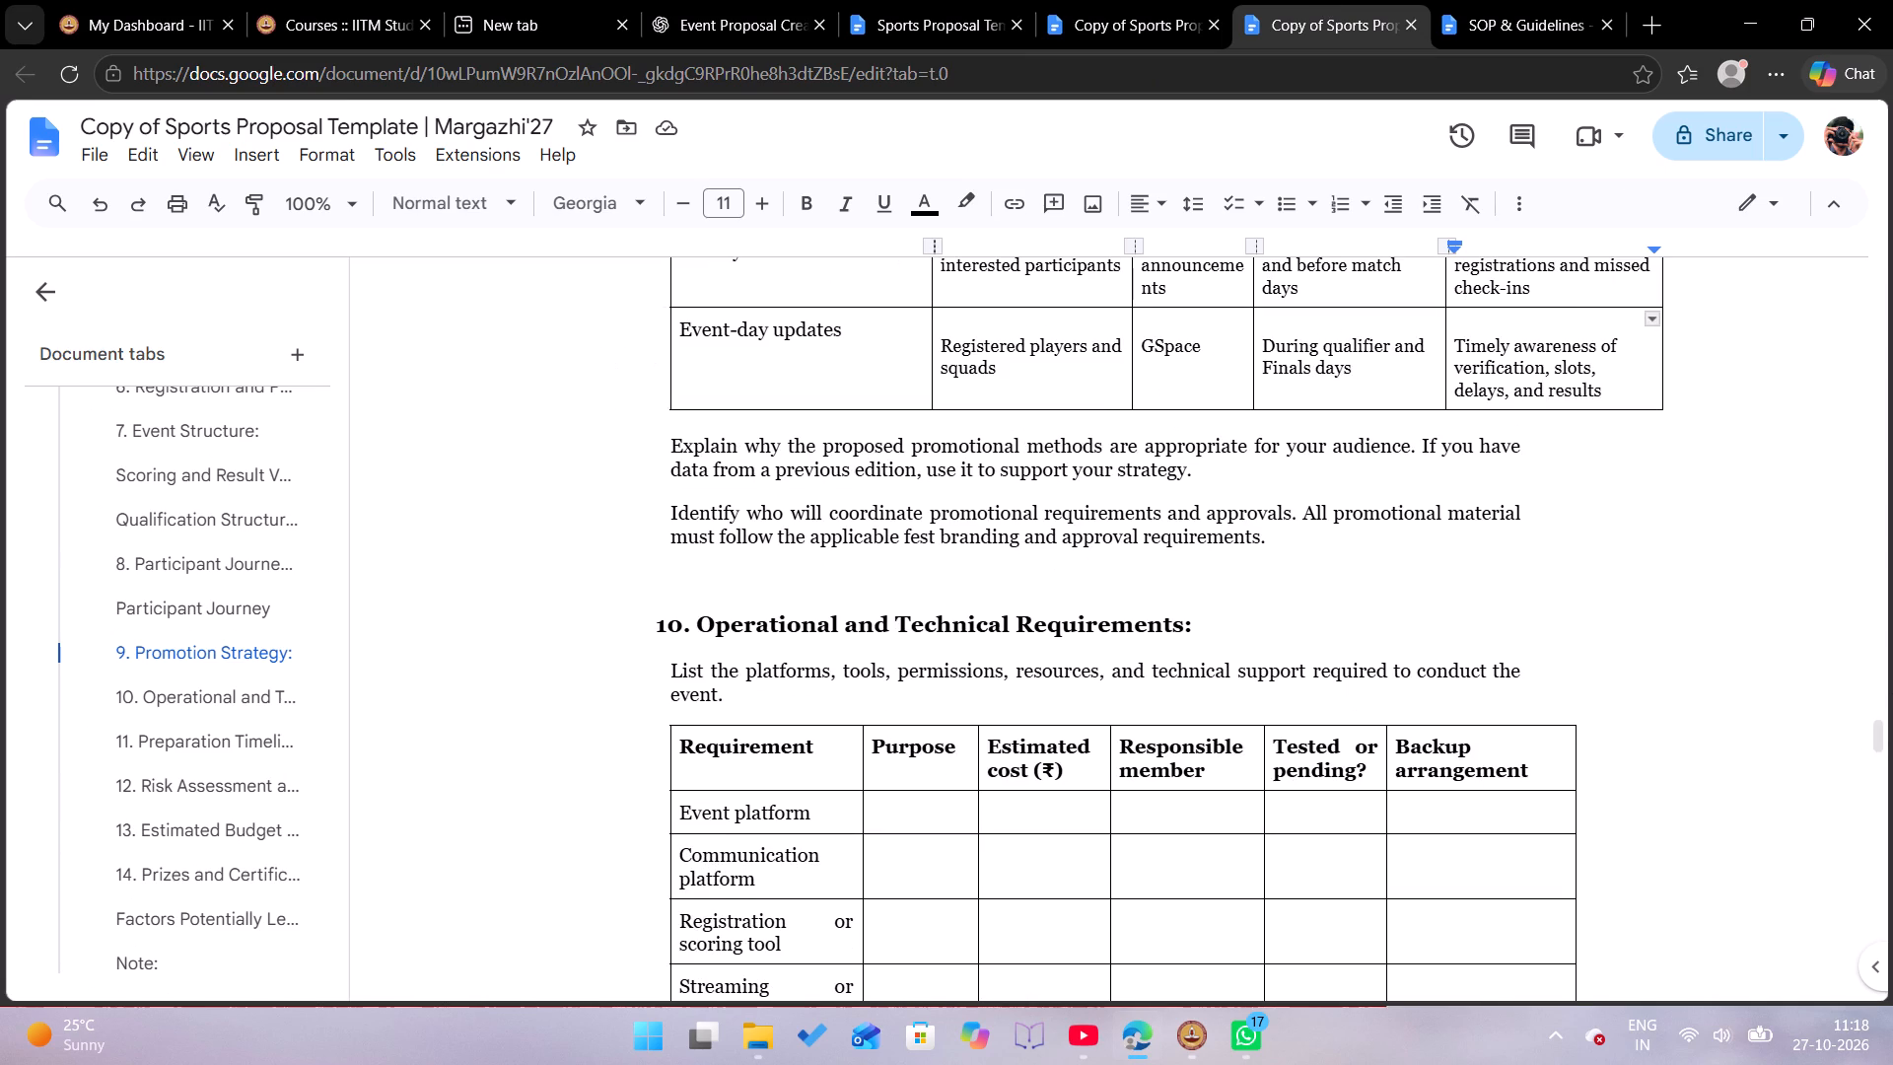
pyautogui.moveTo(669, 453); pyautogui.dragTo(1273, 524)
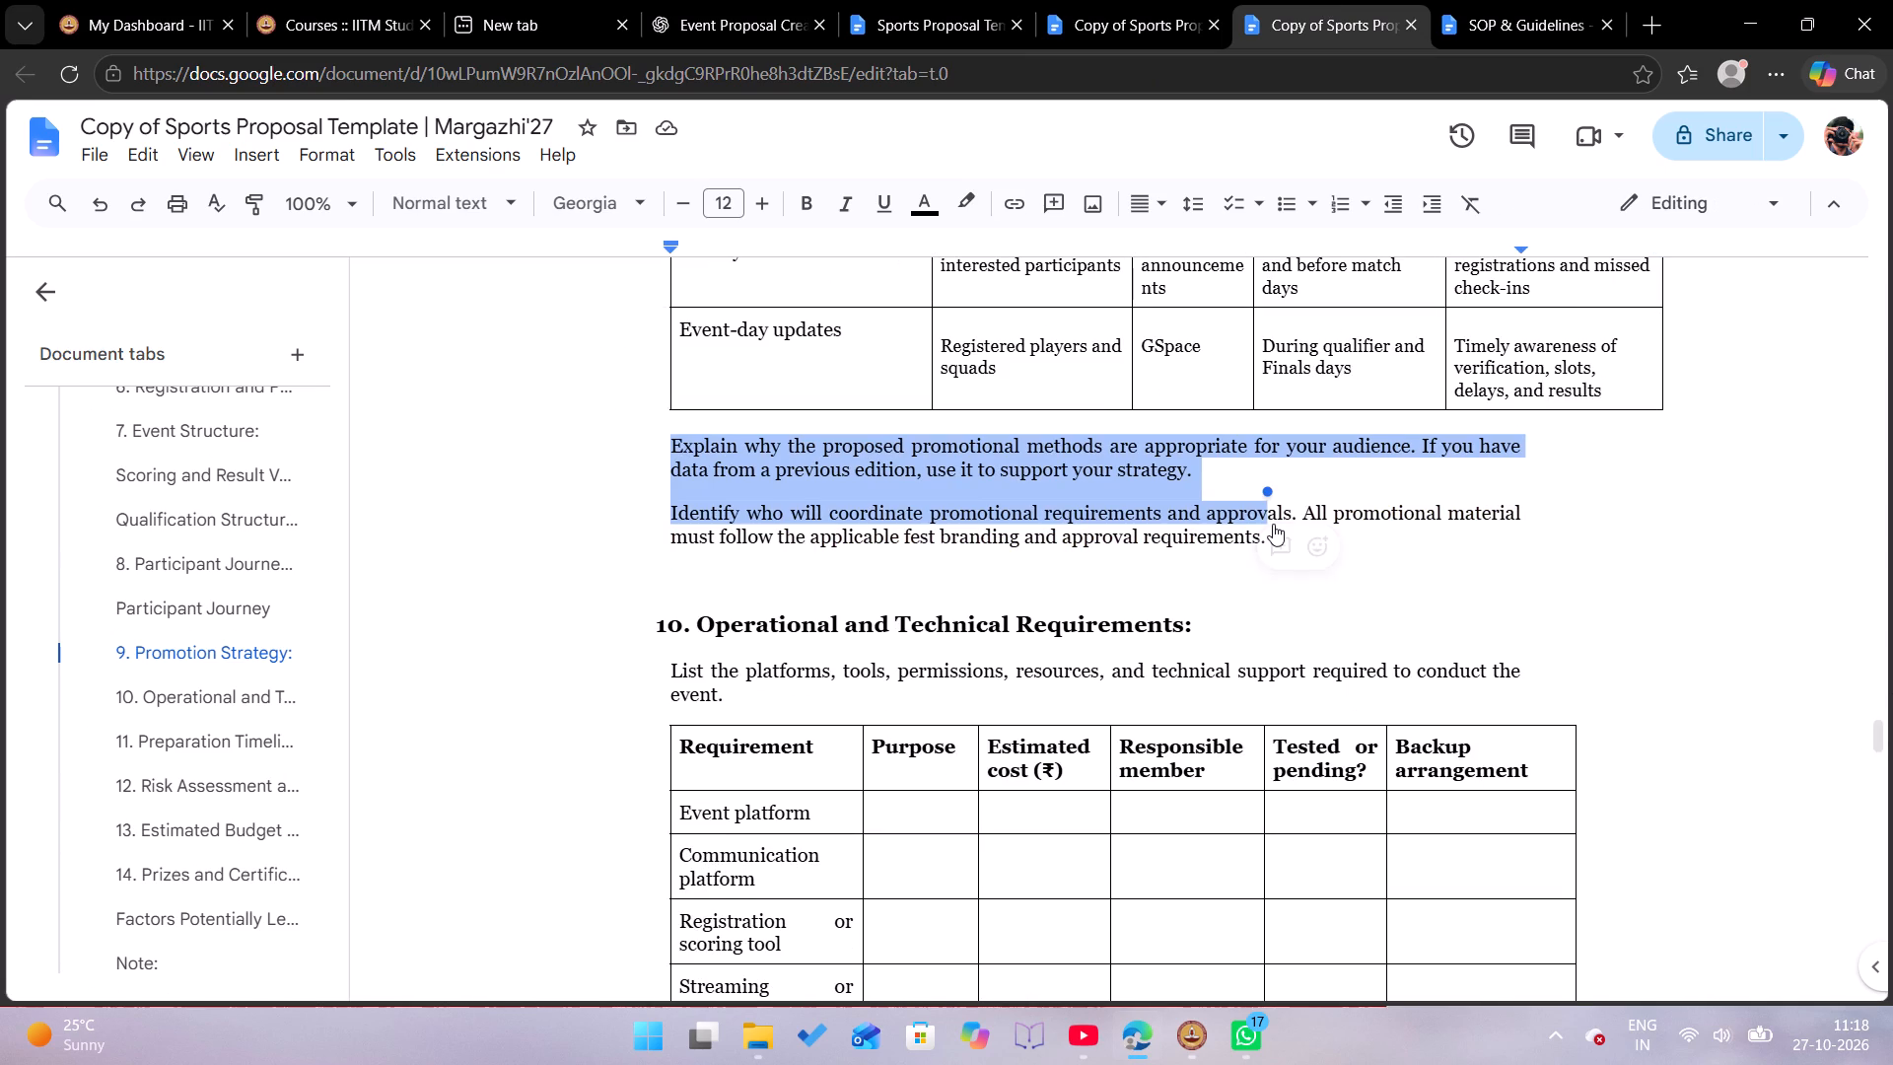
pyautogui.press('BackSpace')
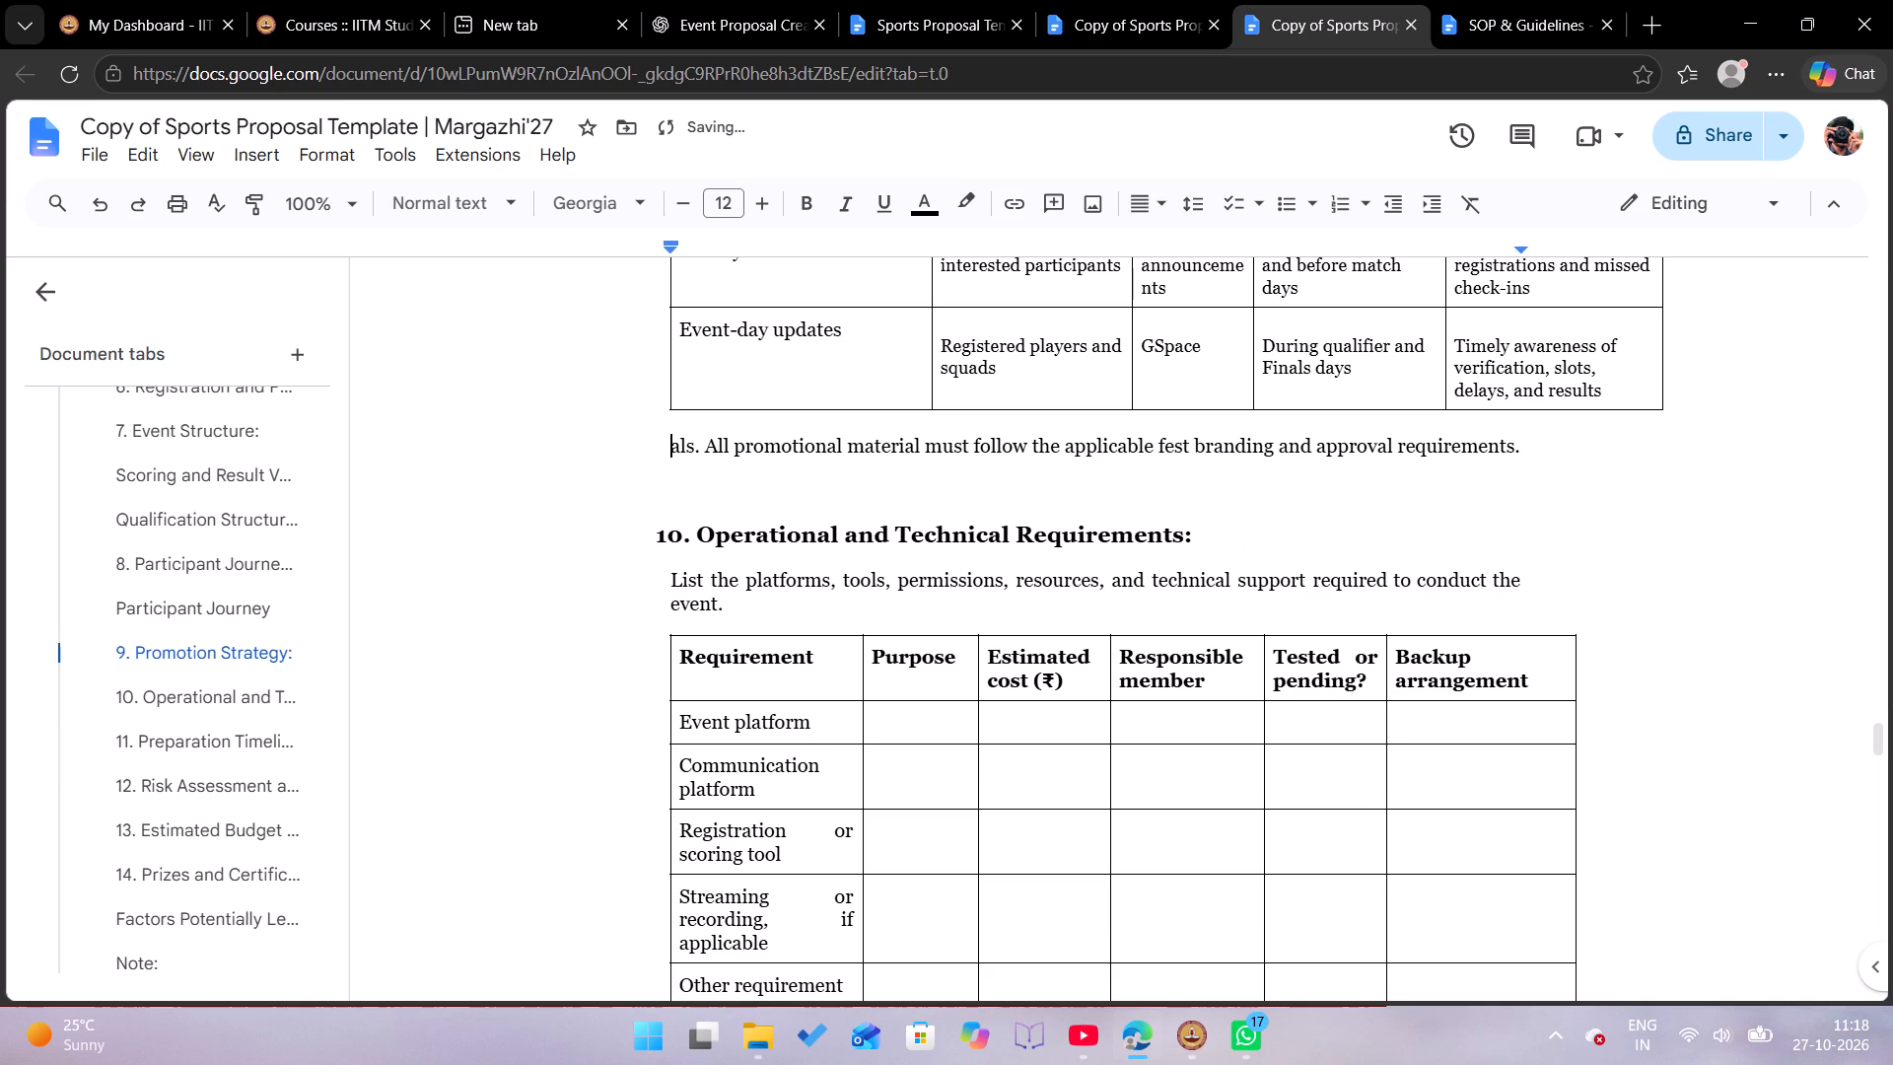
pyautogui.moveTo(673, 453); pyautogui.dragTo(1507, 453)
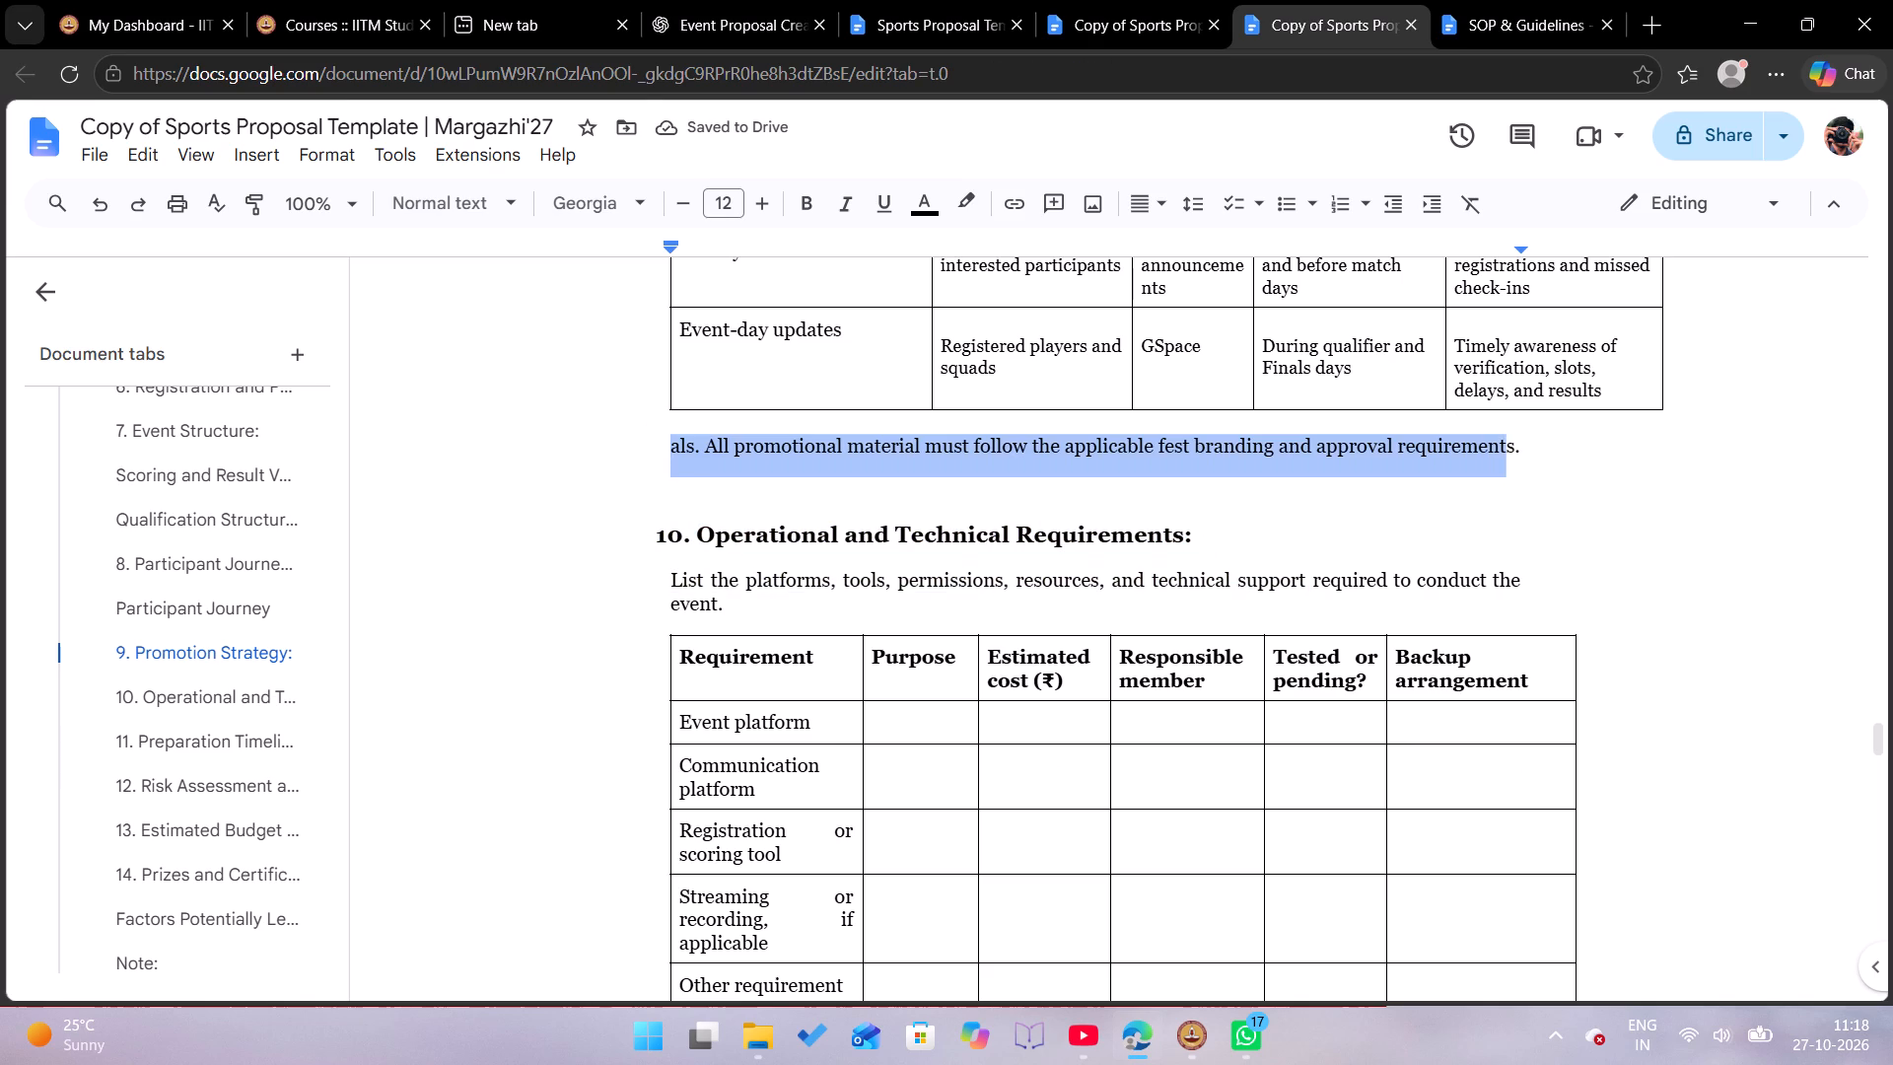
pyautogui.moveTo(1507, 453); pyautogui.dragTo(1520, 448)
pyautogui.press('BackSpace')
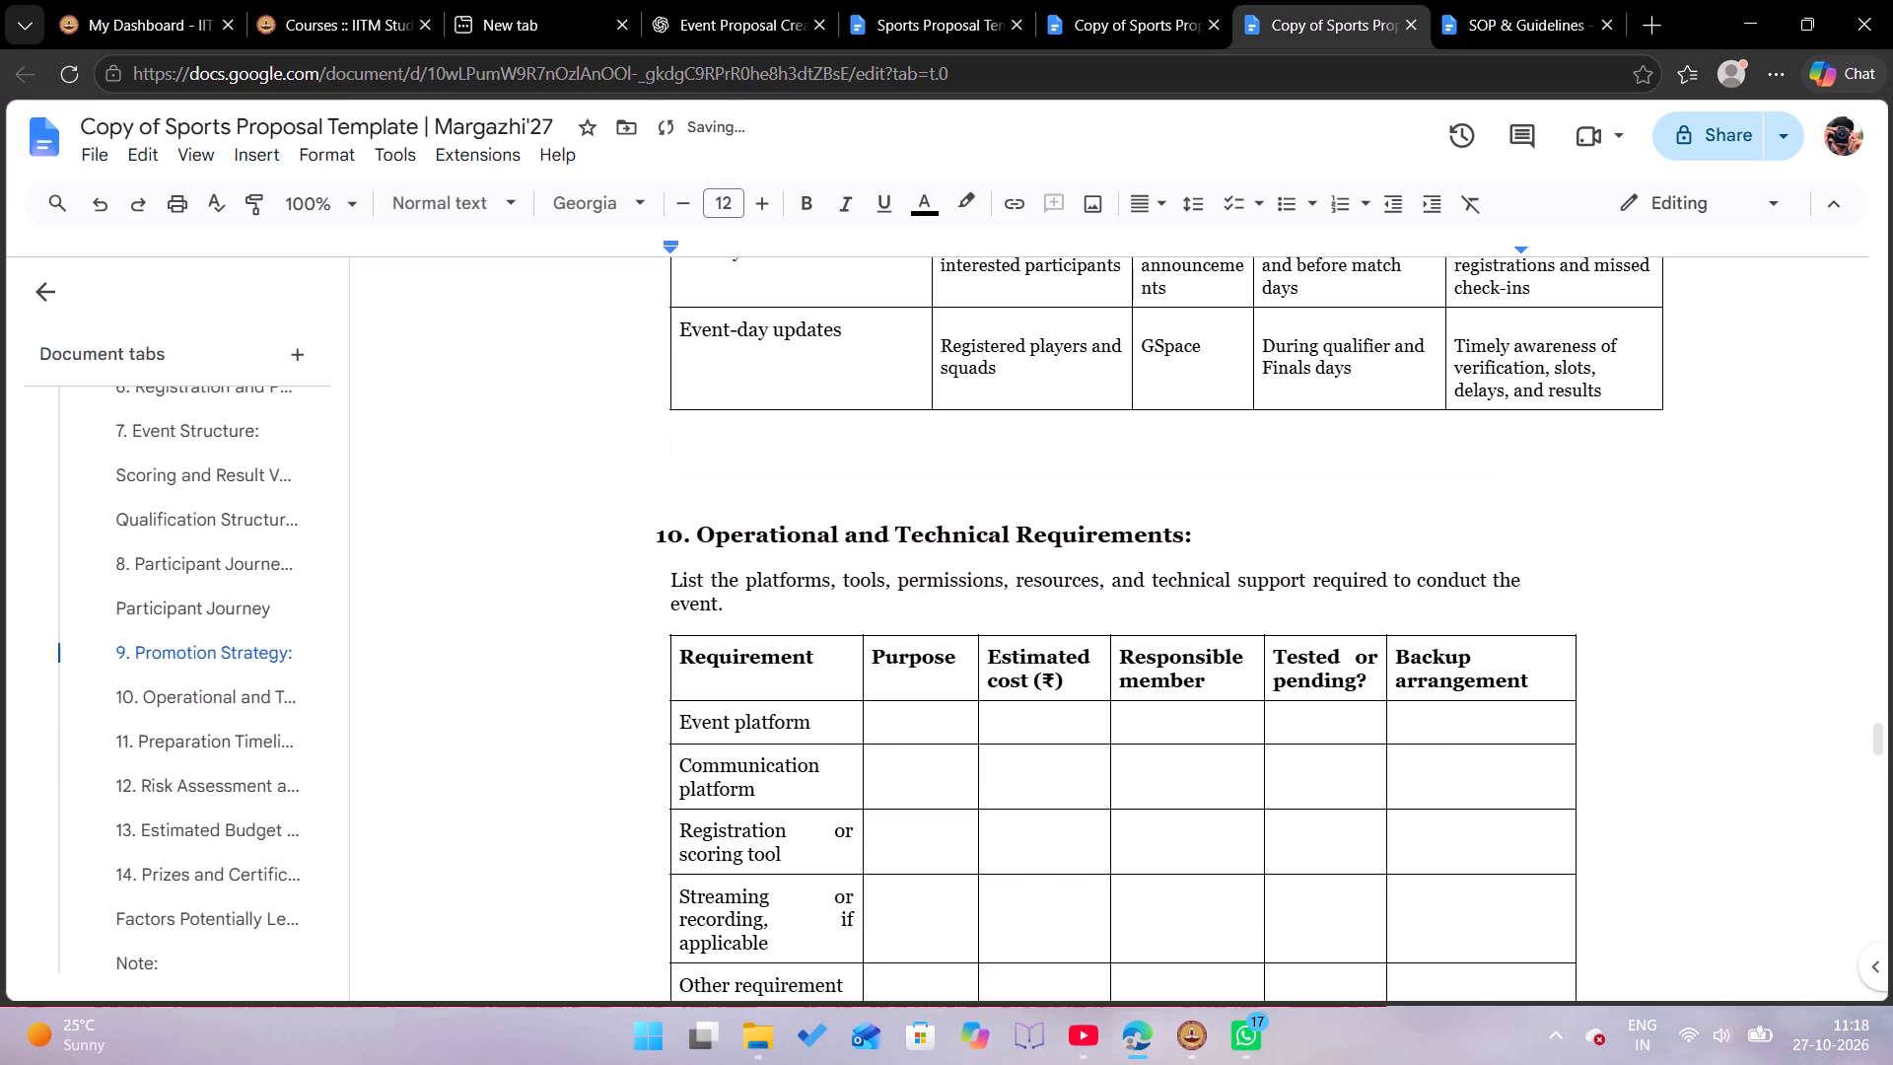
pyautogui.hotkey('ctrl', 'v')
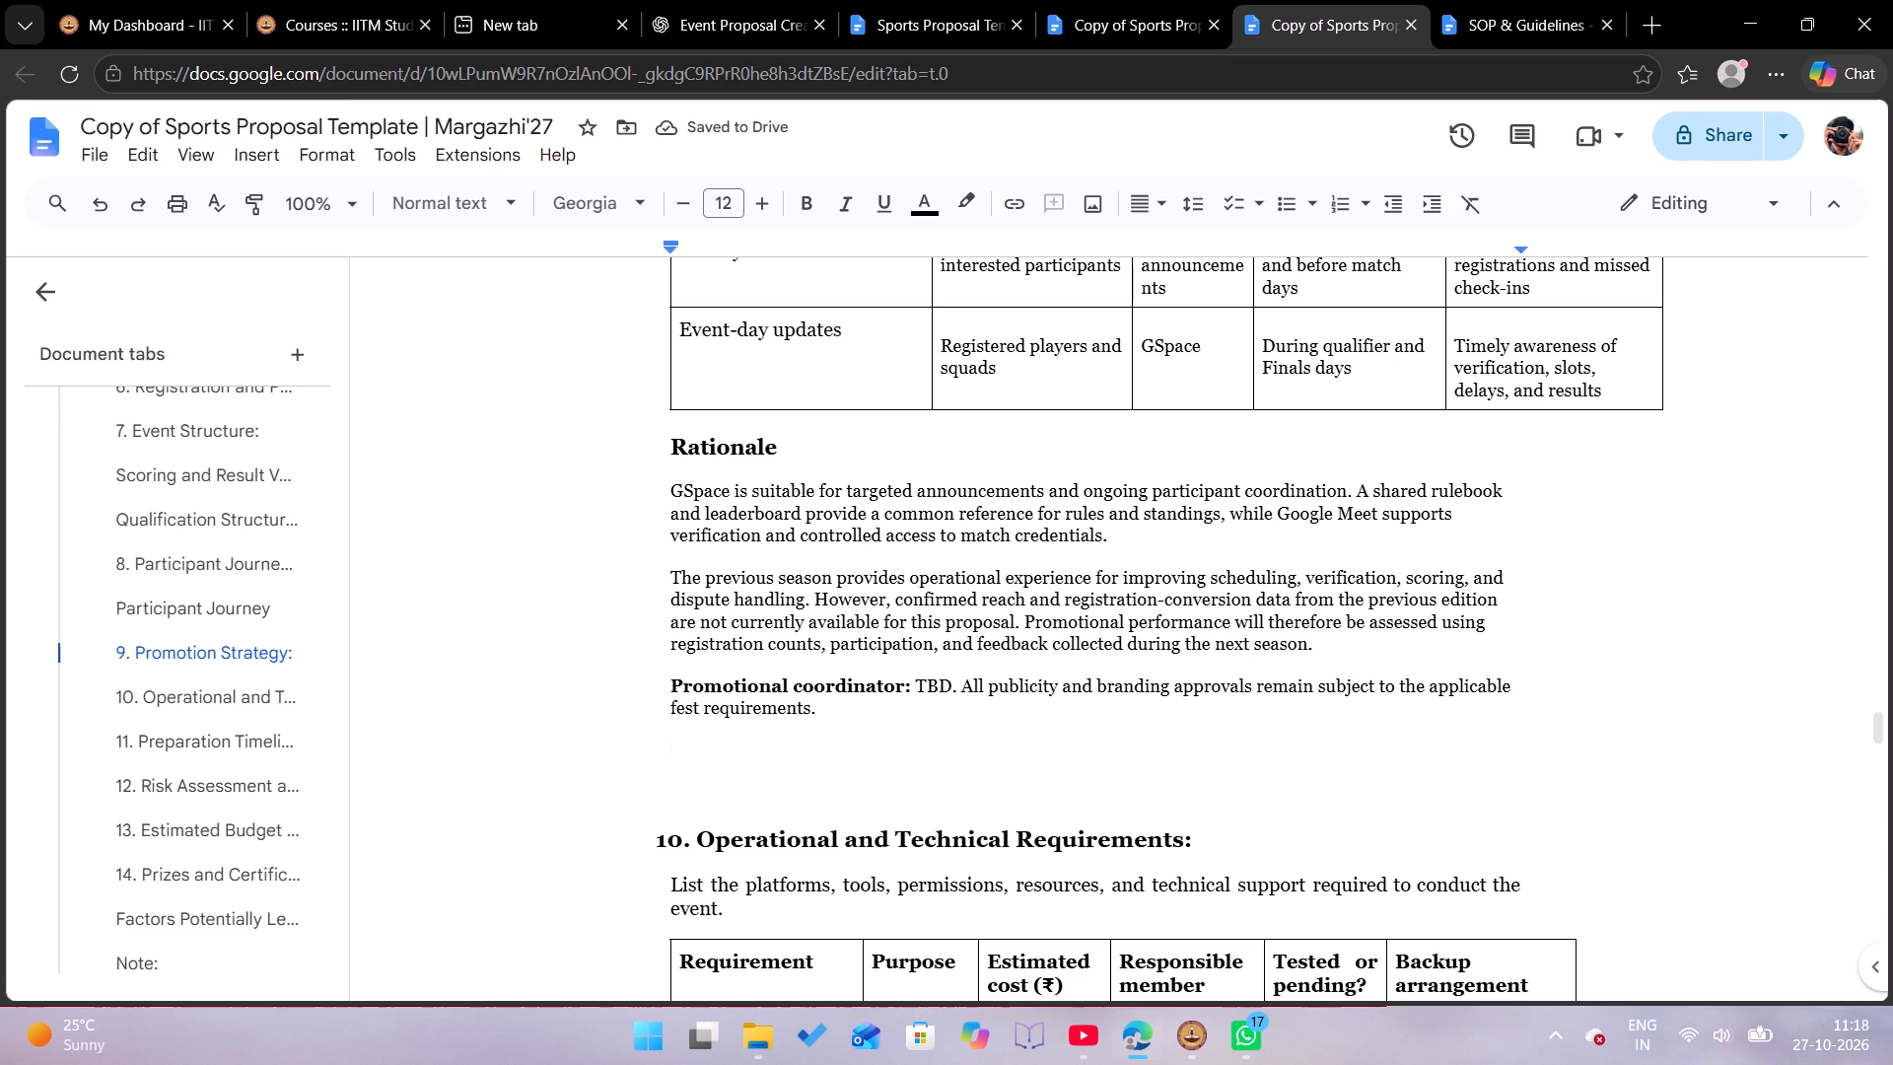
# Delete "TBD." and the extra space after "Promotional coordinator:" in the template's section 9.
pyautogui.click(949, 685)
pyautogui.press('BackSpace')
pyautogui.press('BackSpace')
pyautogui.press('BackSpace')
pyautogui.press('BackSpace')
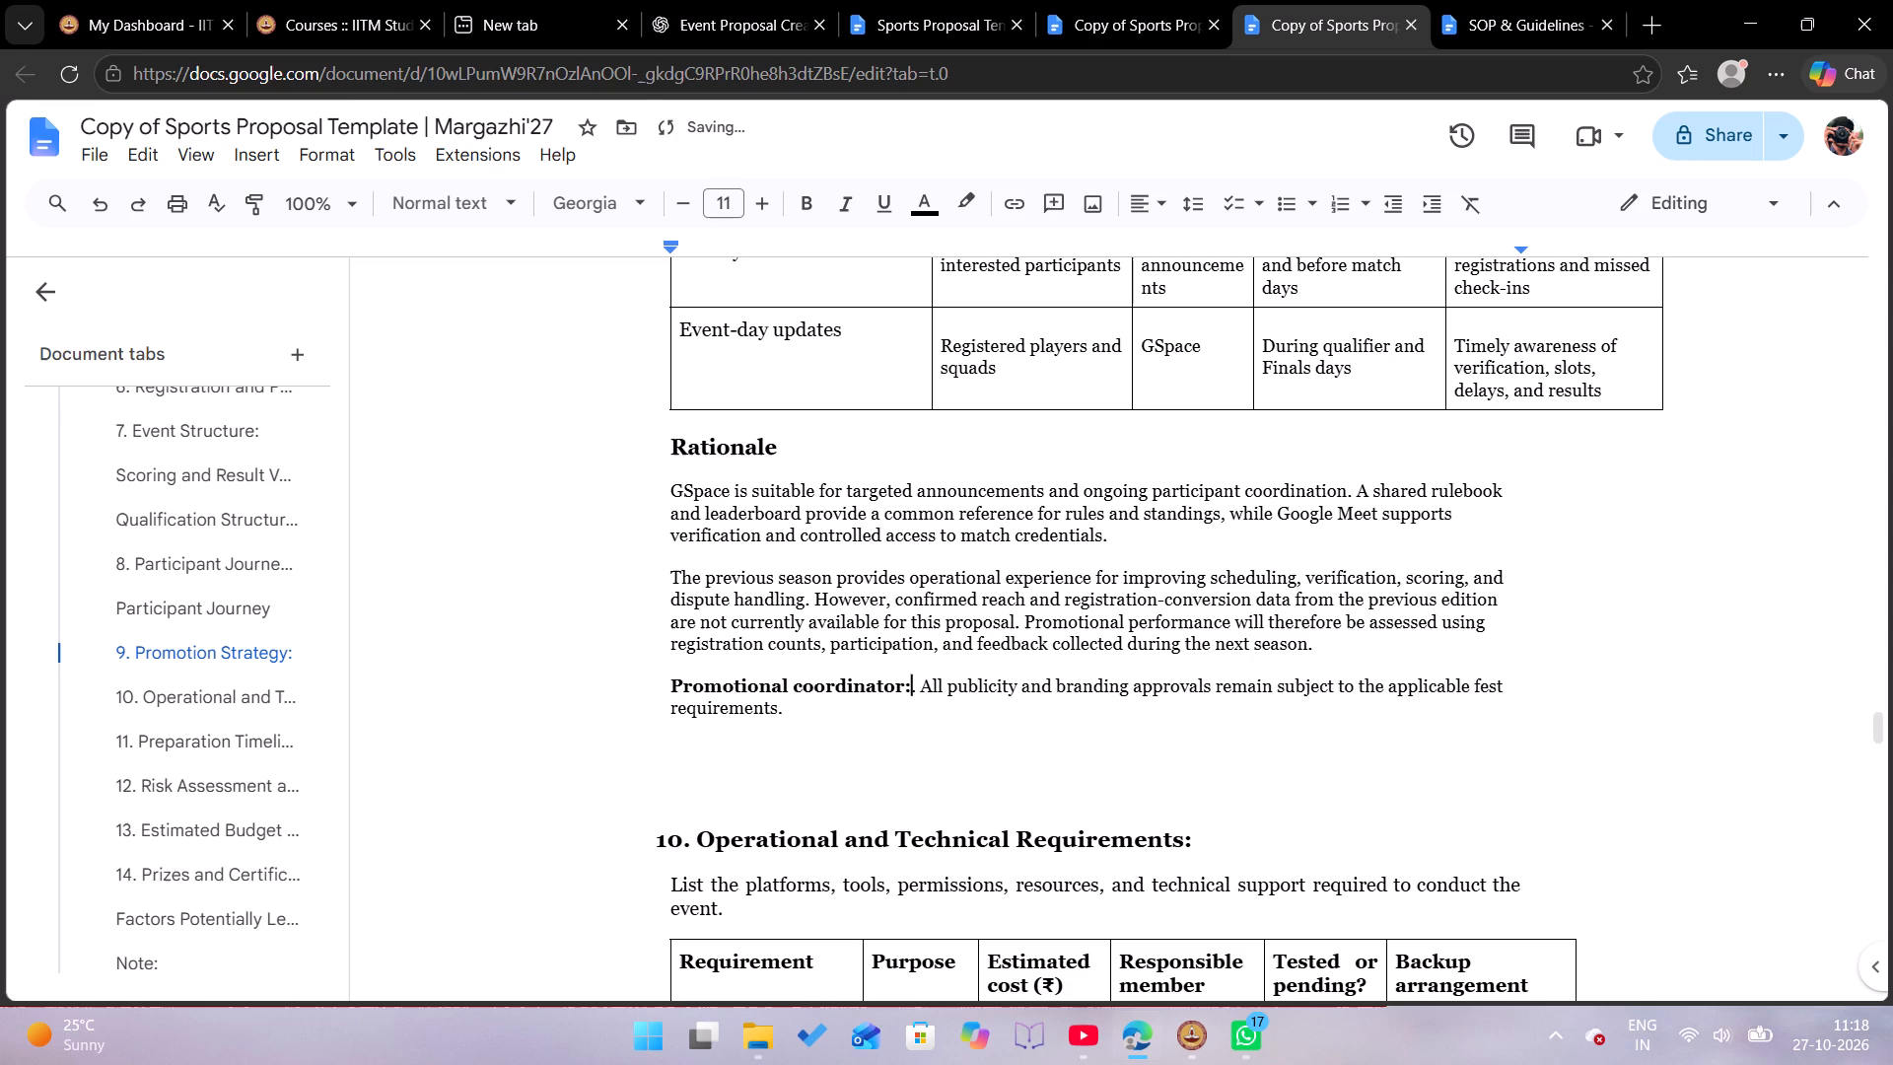
pyautogui.press('Right')
pyautogui.press('BackSpace')
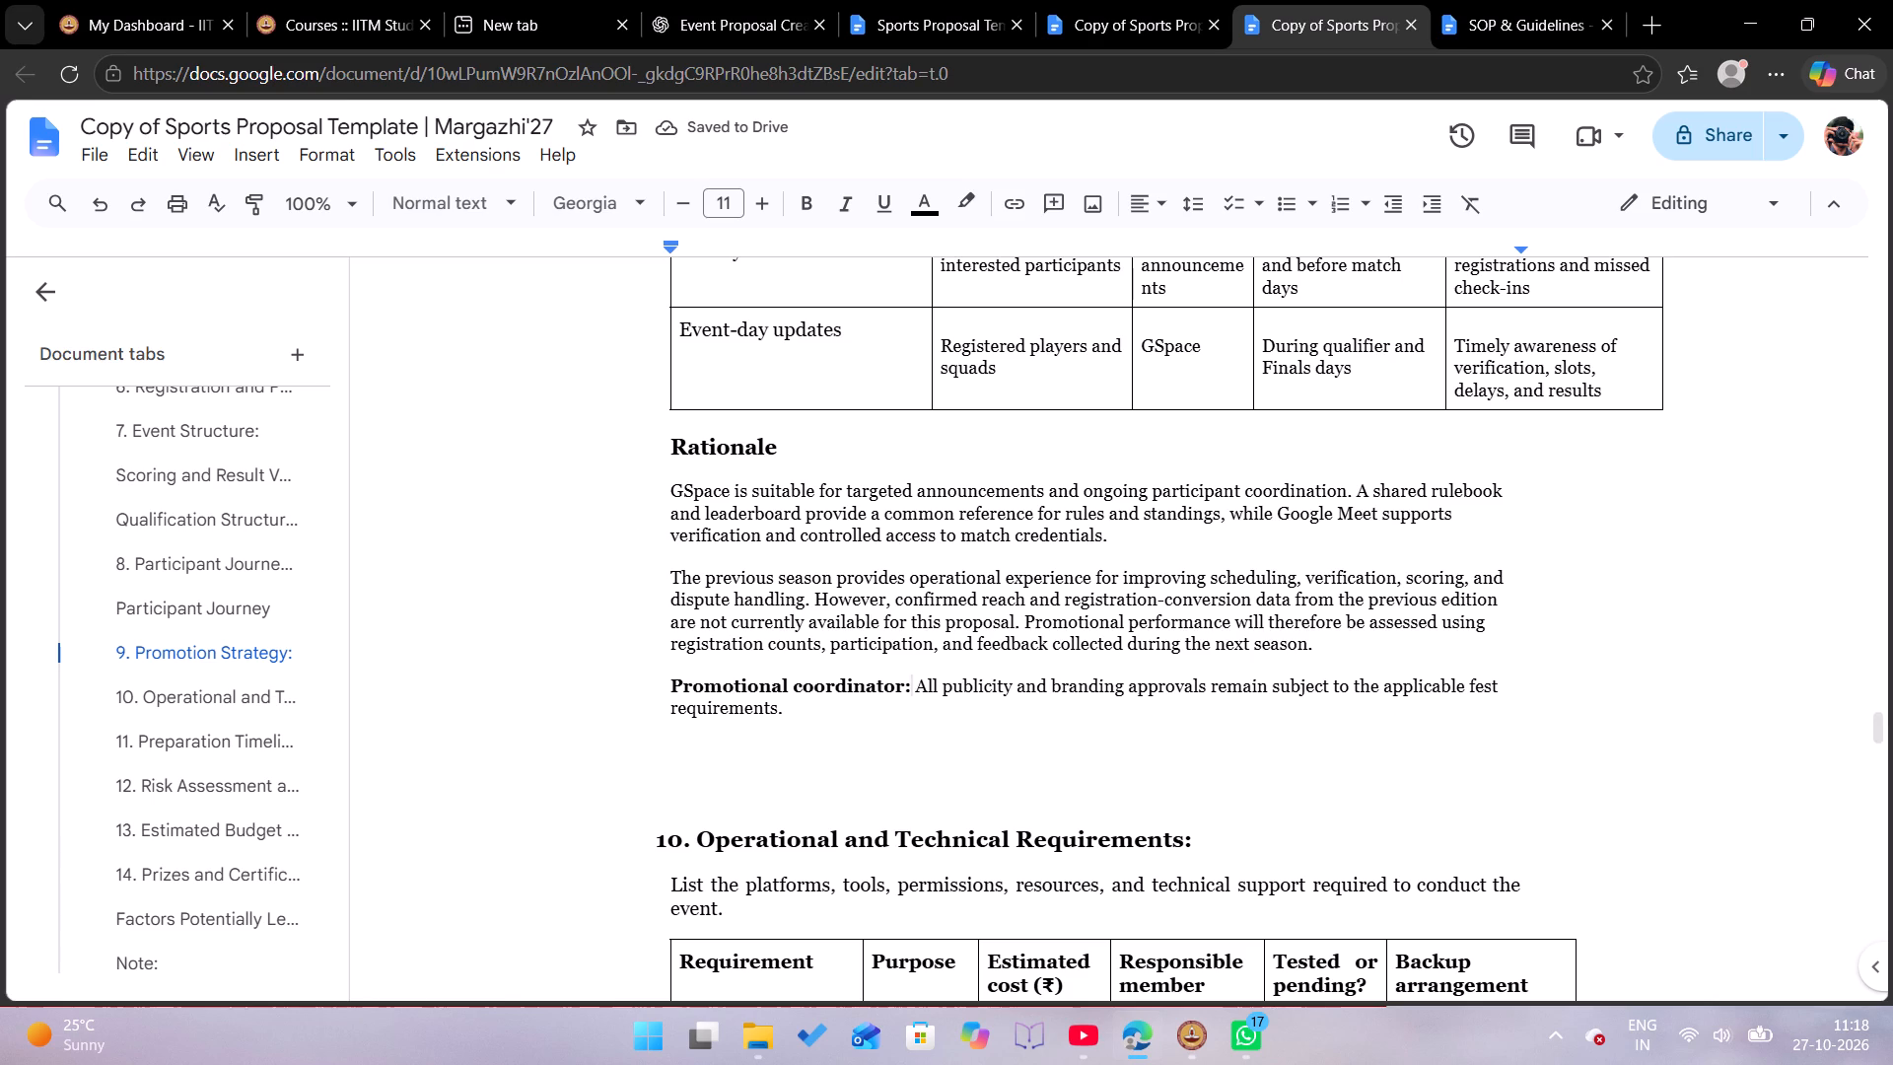
# Replace the template's instruction line under the section 10 heading with the draft's two introductory paragraphs on online operation and provisional estimates.
pyautogui.moveTo(1873, 729); pyautogui.dragTo(1873, 737)
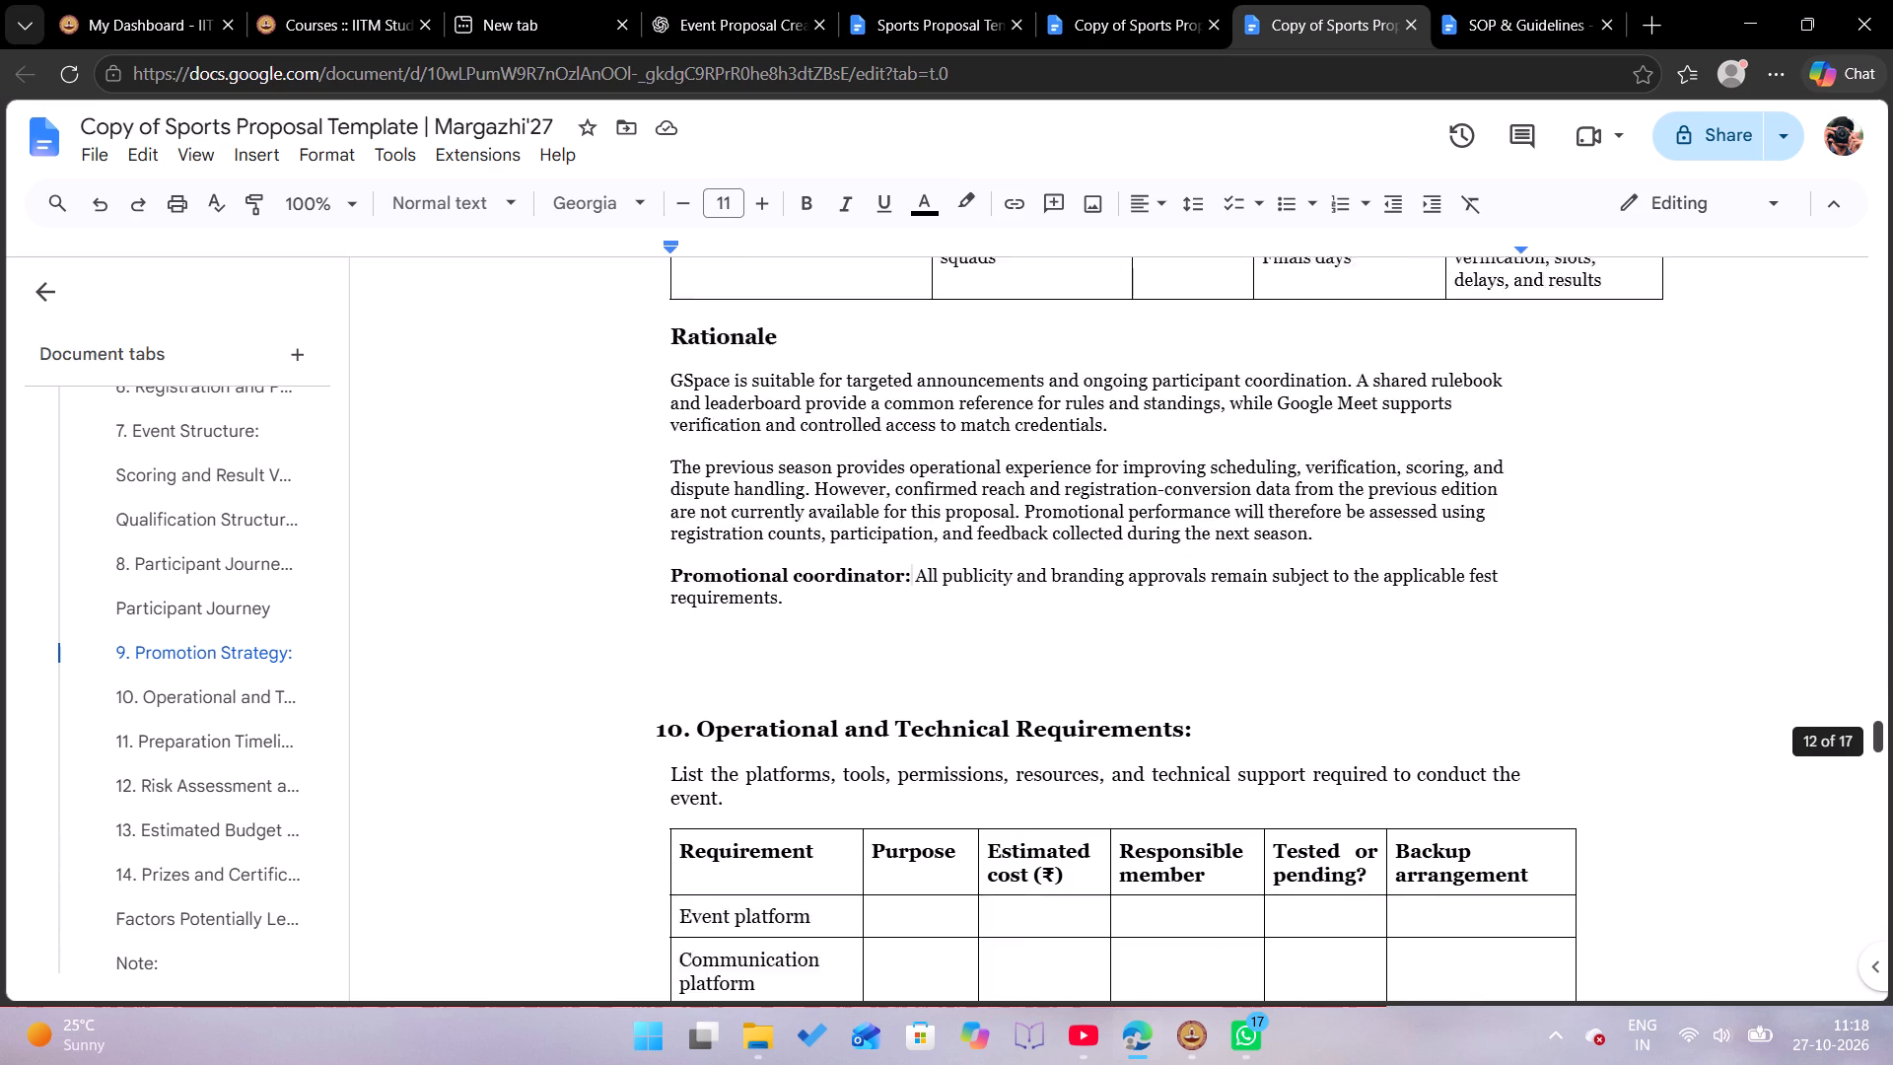
pyautogui.moveTo(1873, 737); pyautogui.dragTo(1867, 757)
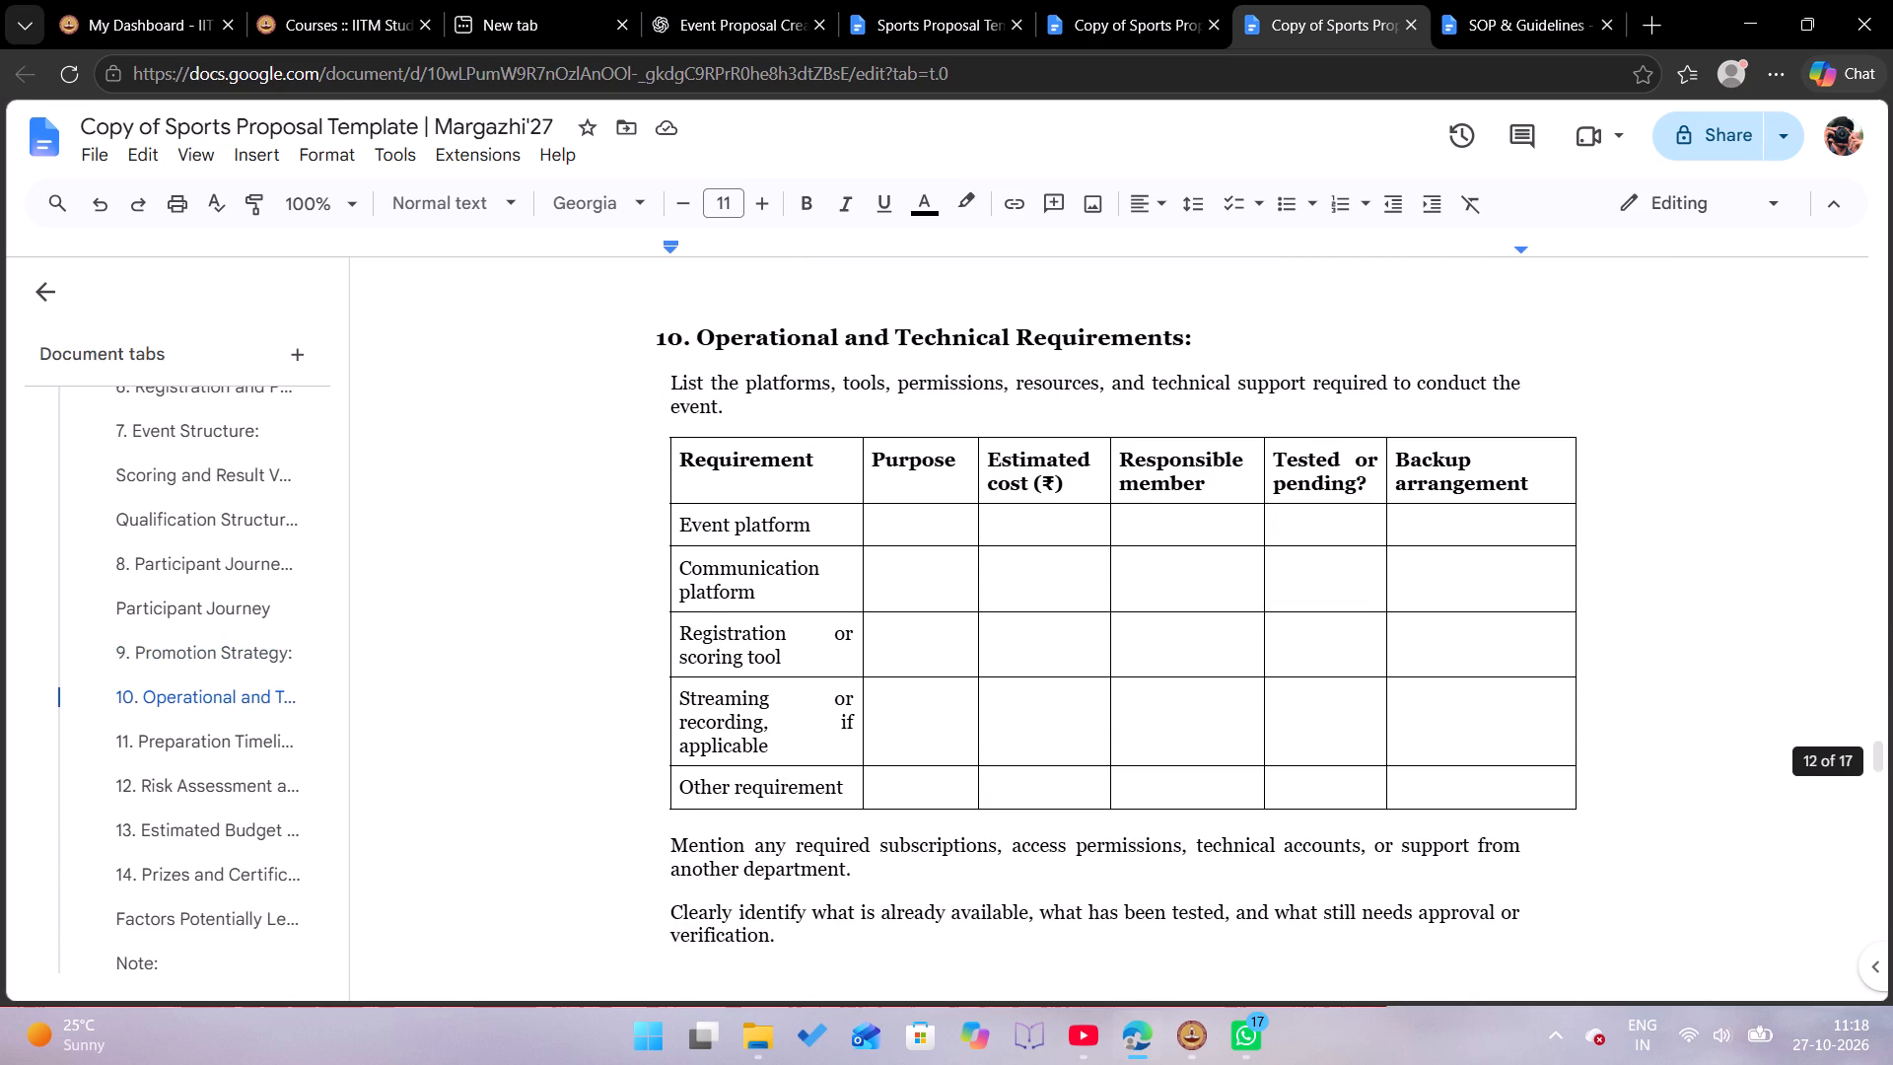
pyautogui.click(1118, 5)
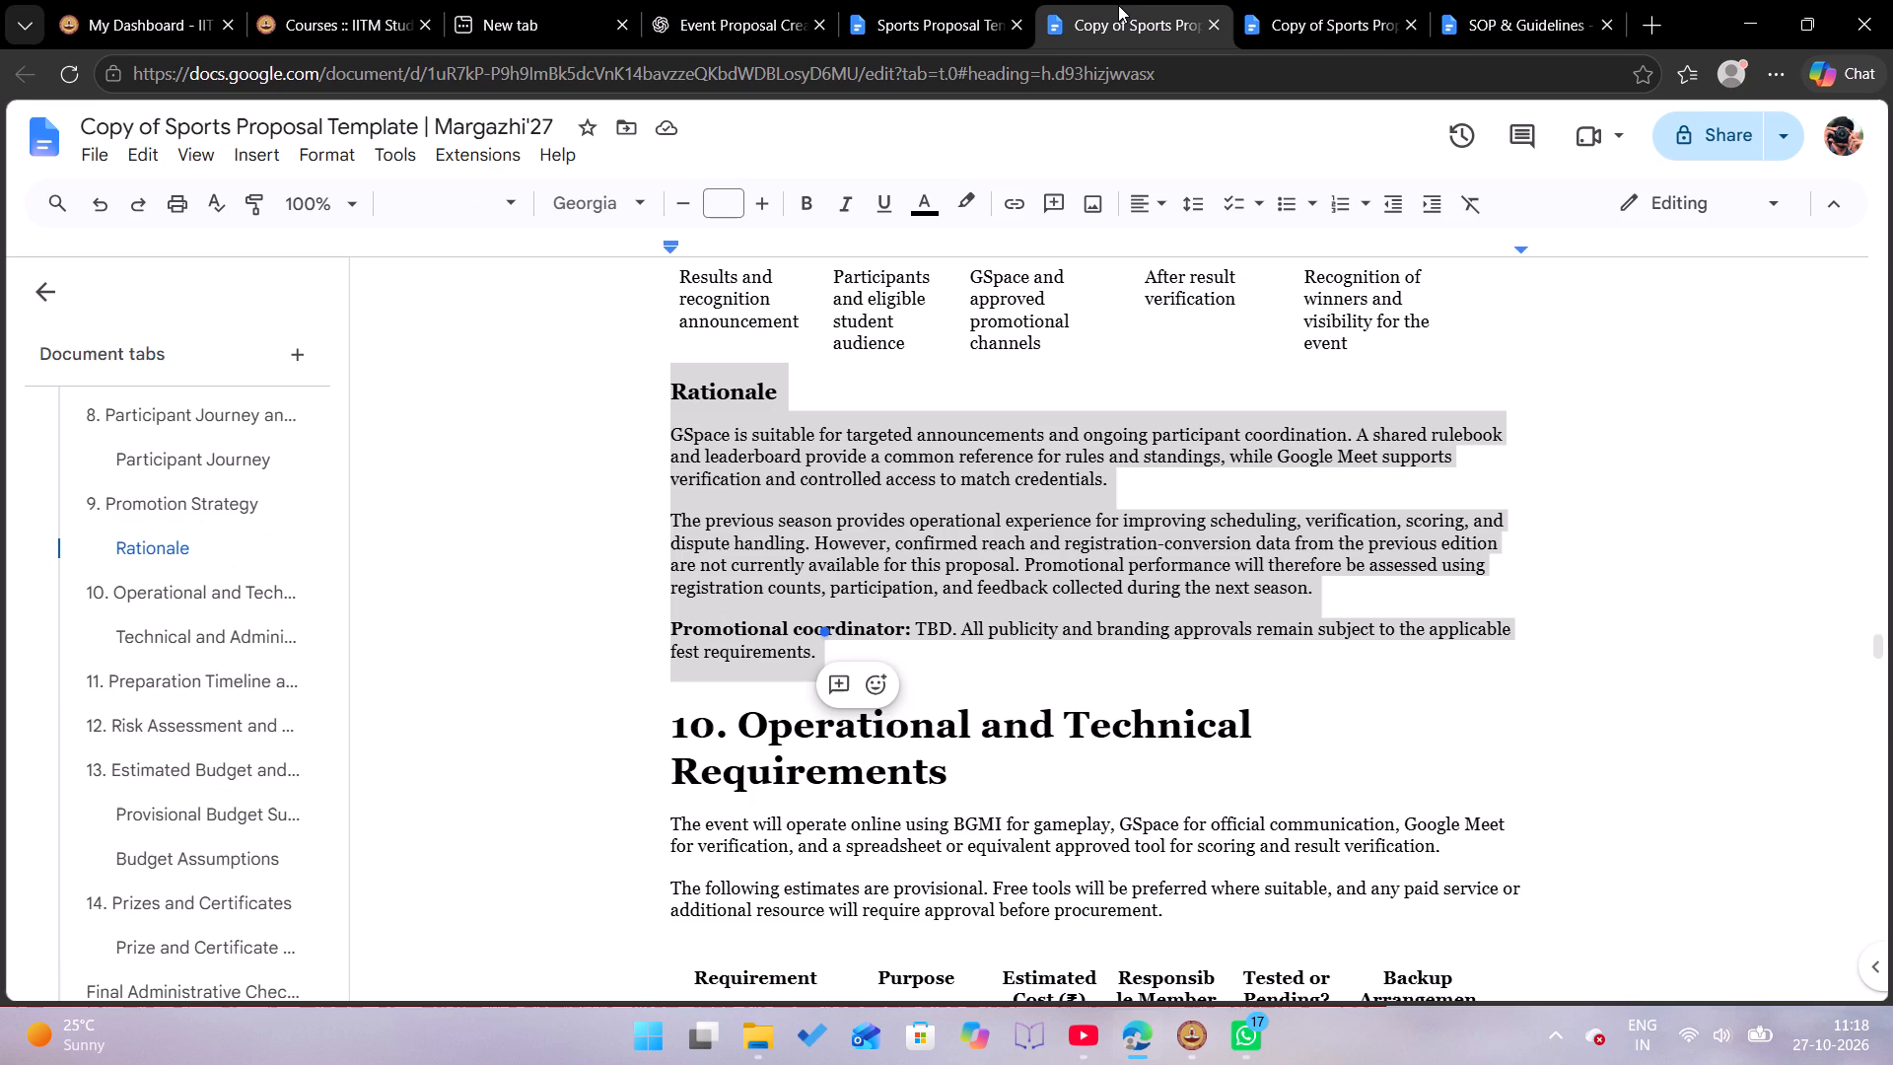
pyautogui.click(1508, 560)
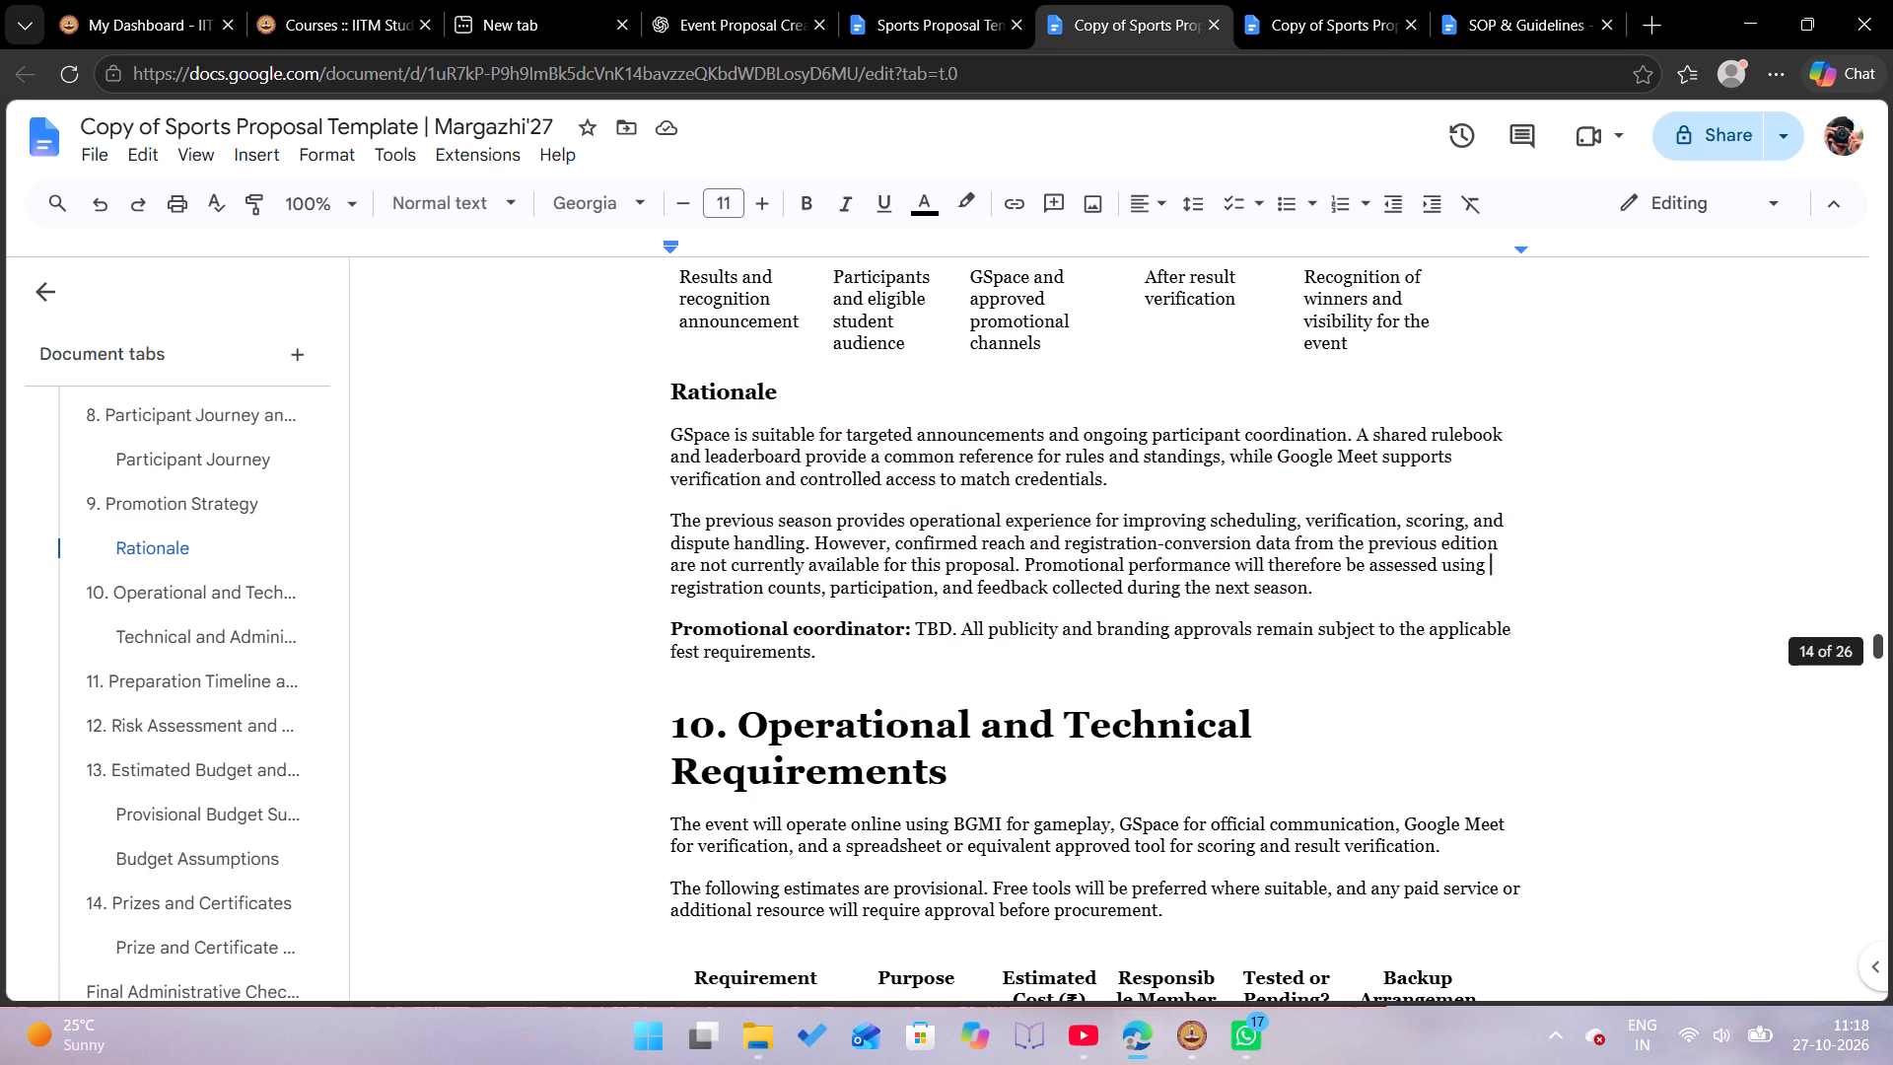
pyautogui.moveTo(1874, 646); pyautogui.dragTo(1873, 659)
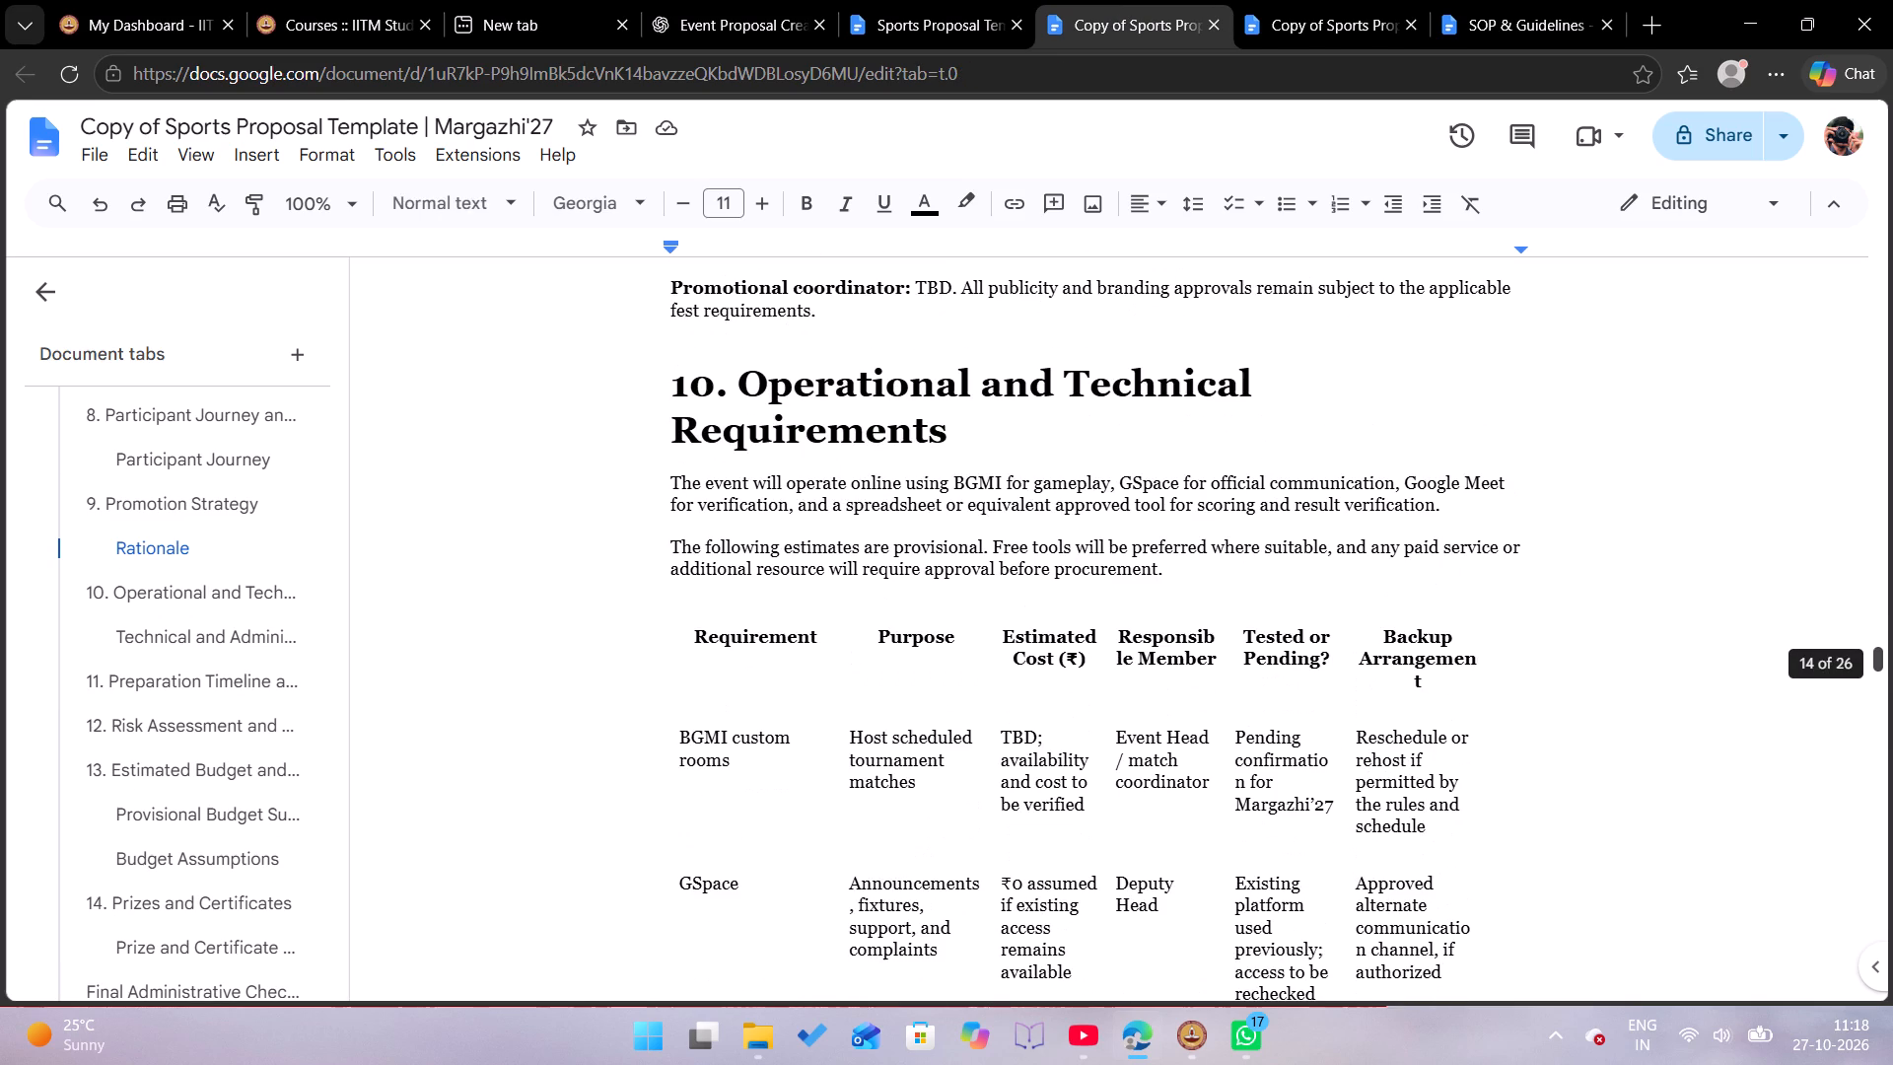
pyautogui.moveTo(670, 476); pyautogui.dragTo(1056, 554)
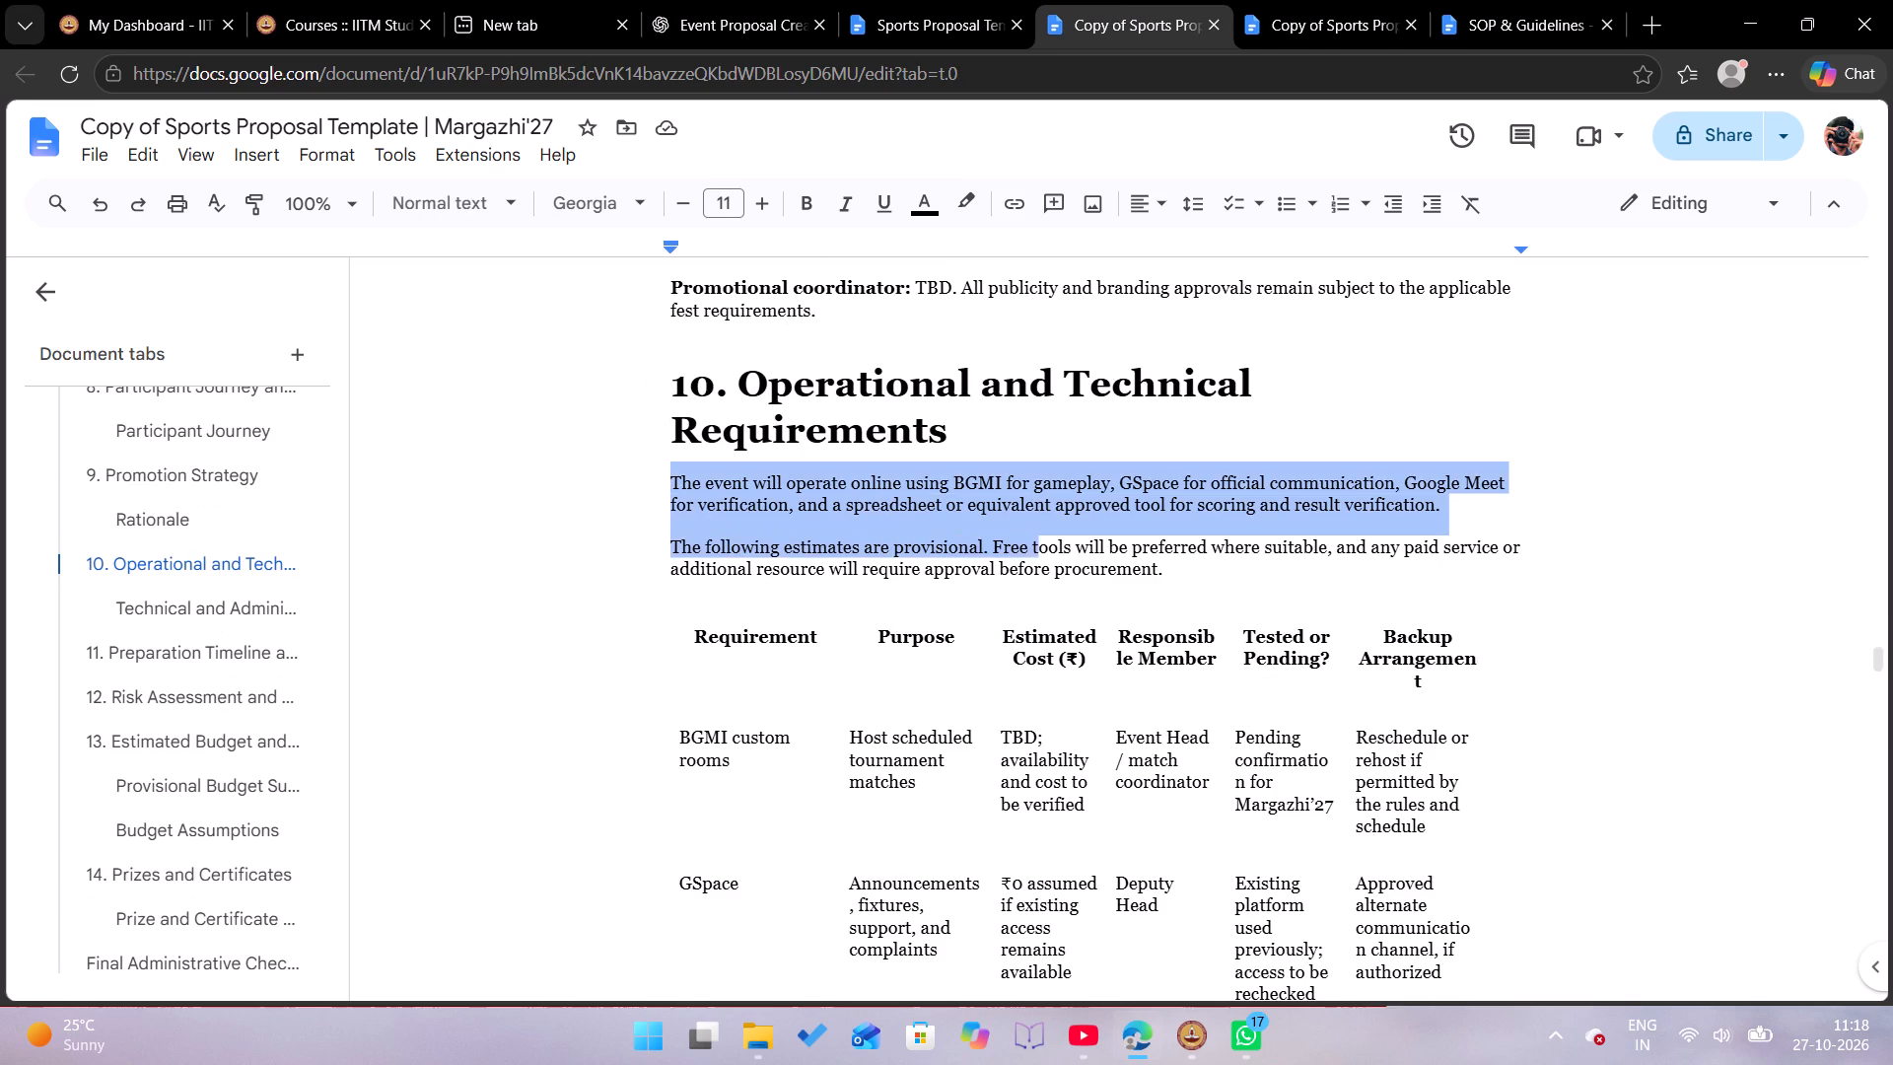
pyautogui.moveTo(1056, 554); pyautogui.dragTo(1220, 587)
pyautogui.hotkey('ctrl', 'c')
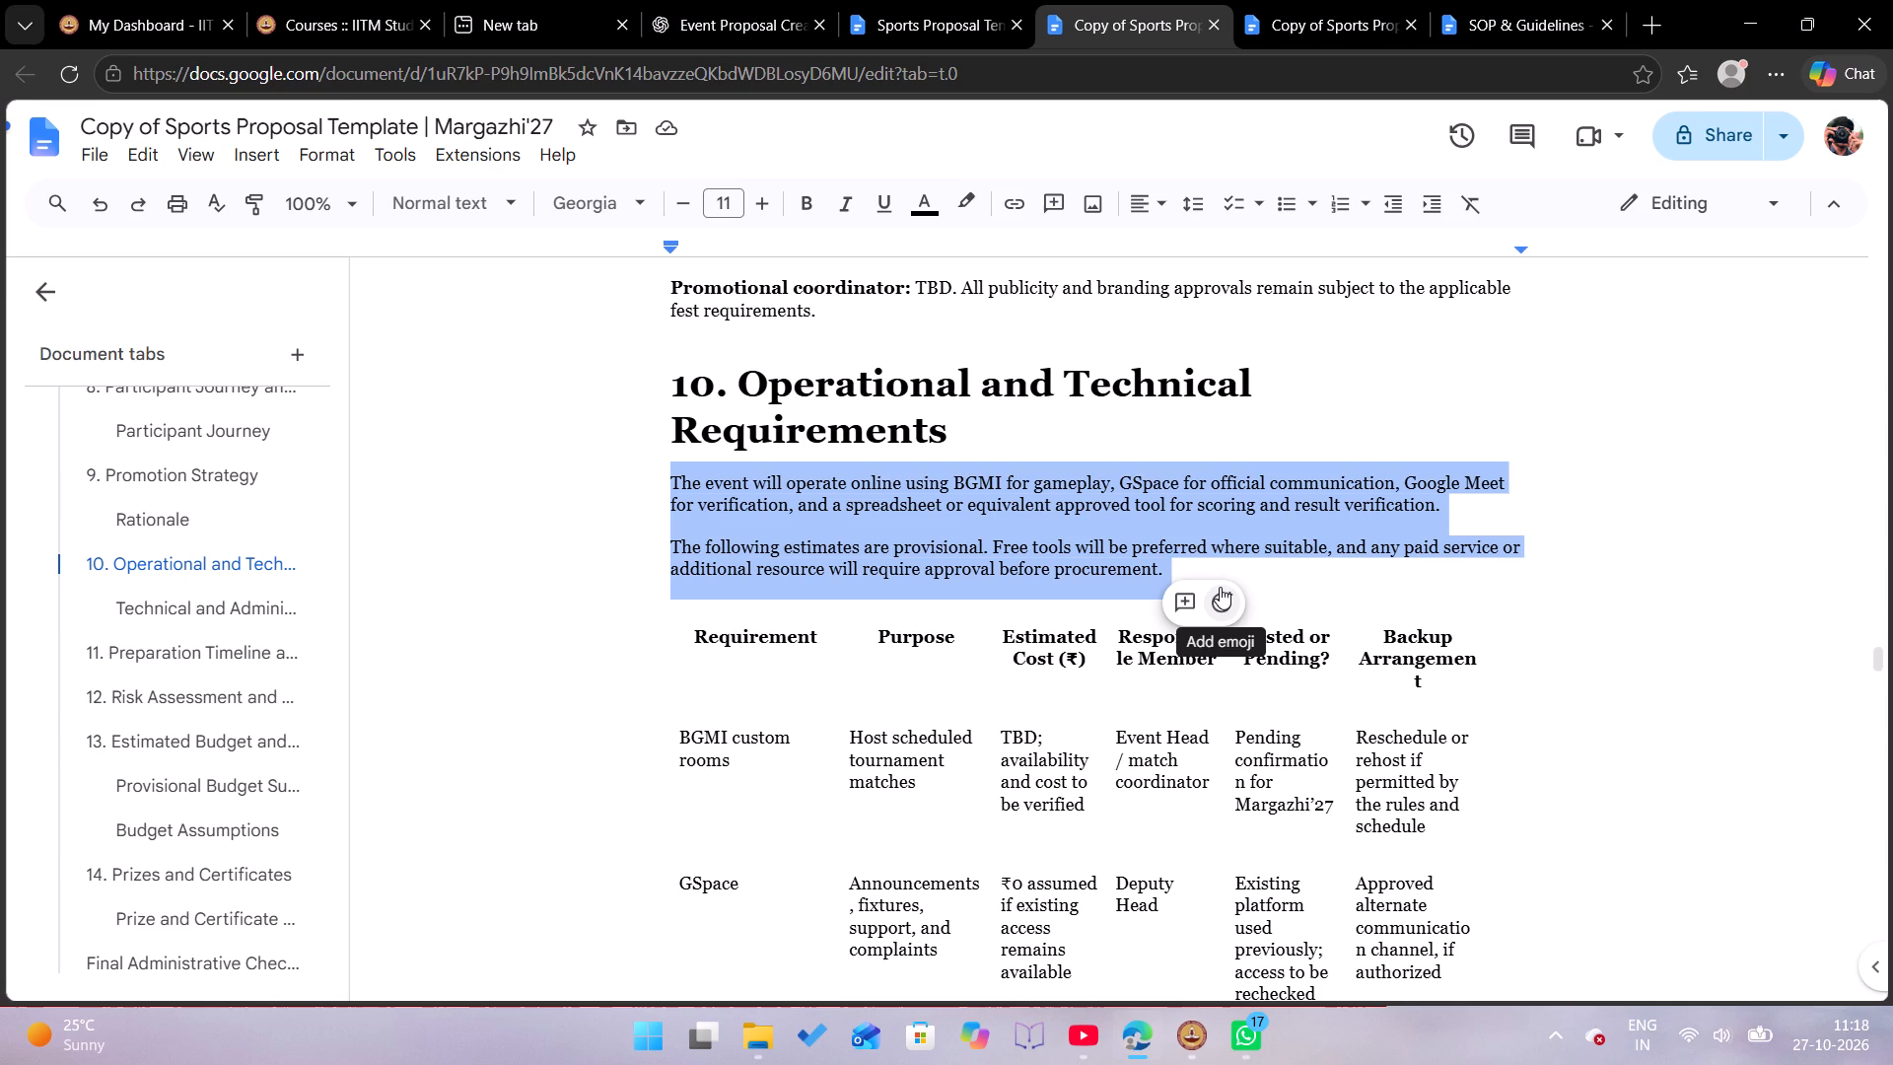
pyautogui.click(1311, 3)
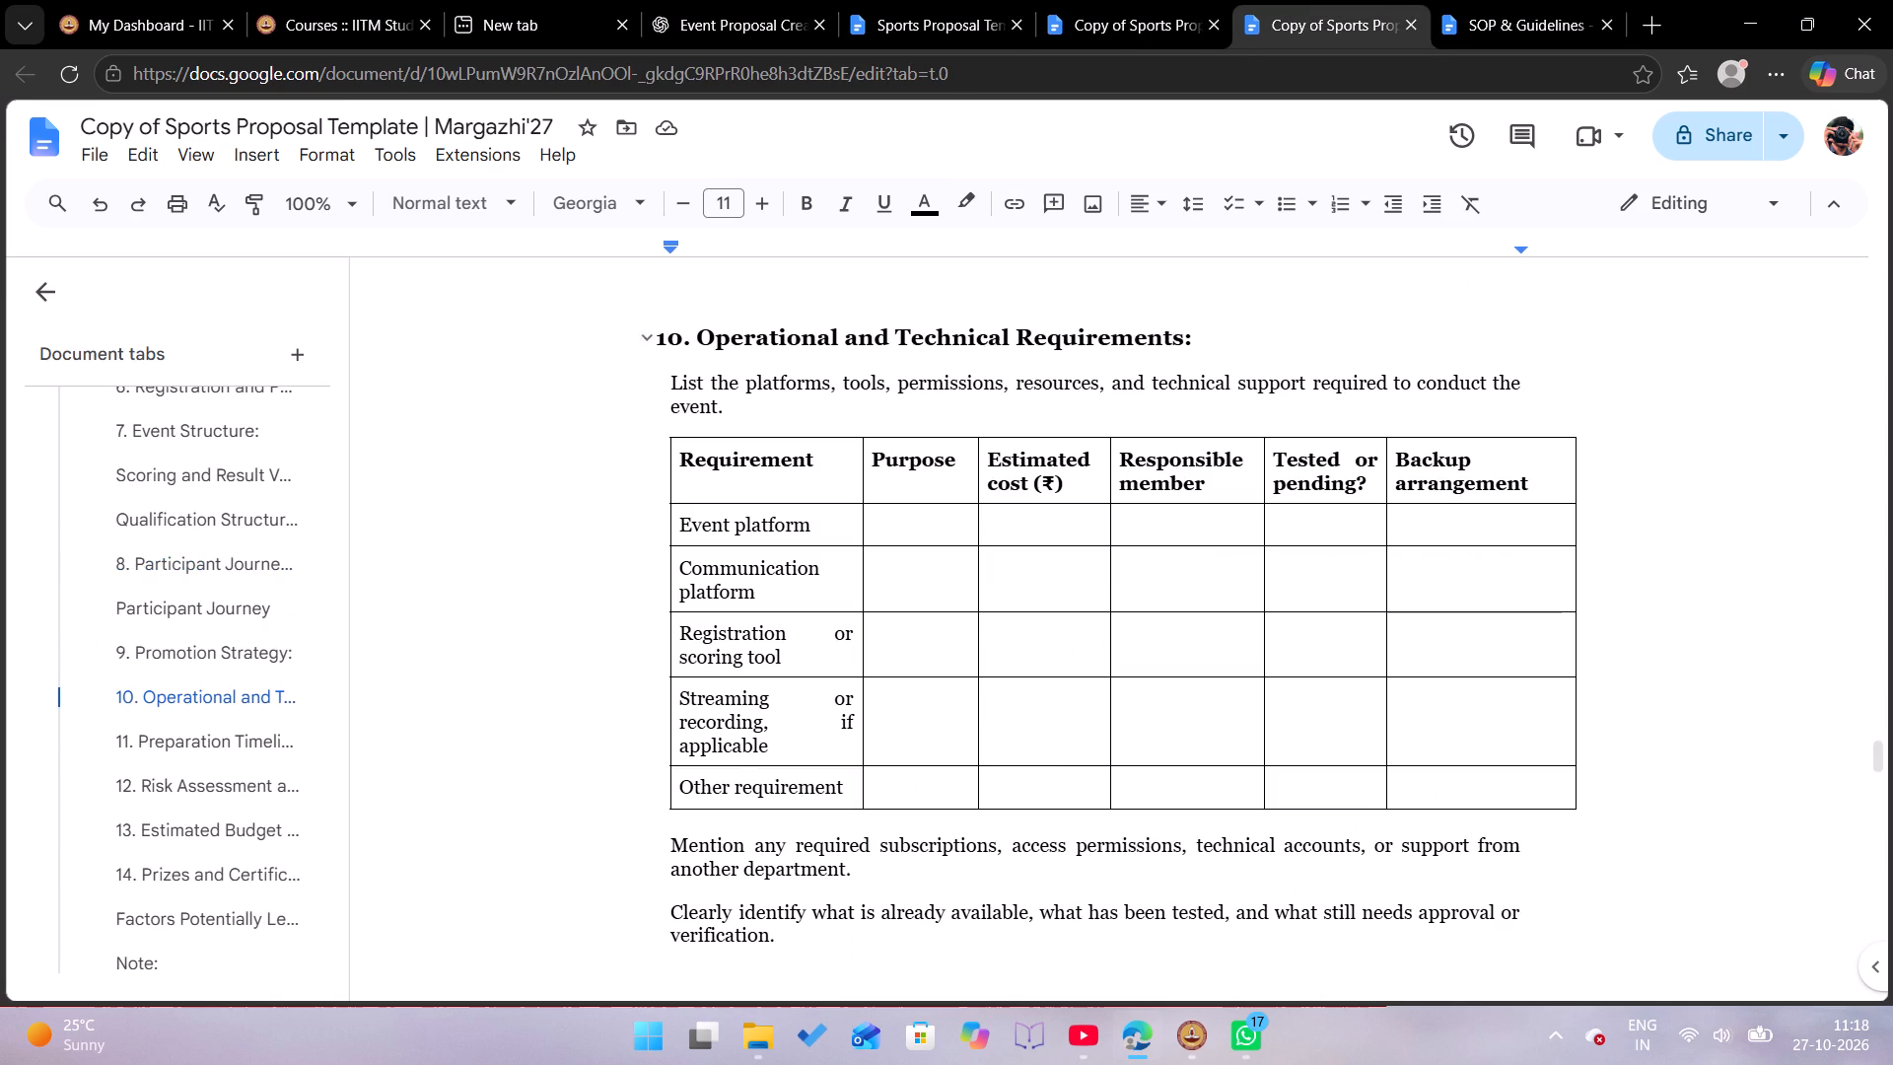
pyautogui.moveTo(666, 383); pyautogui.dragTo(728, 399)
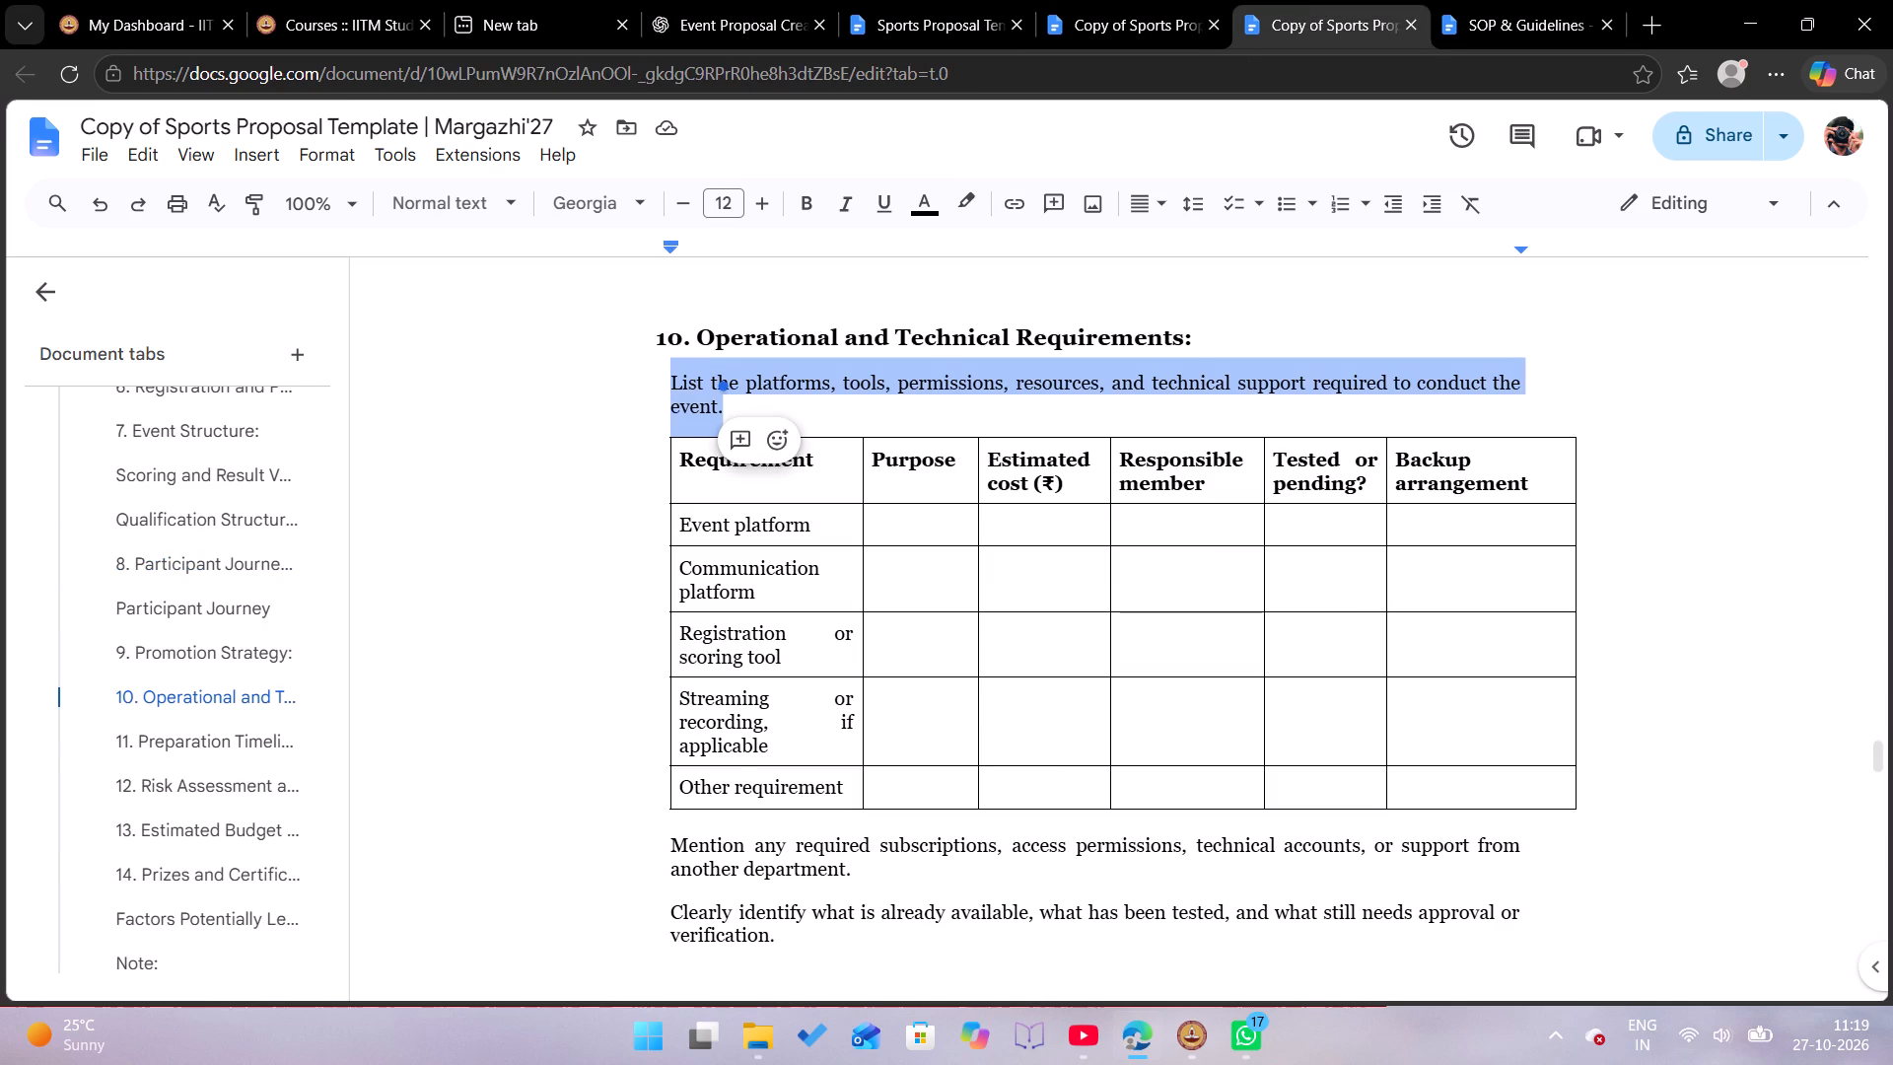
pyautogui.press('BackSpace')
pyautogui.hotkey('ctrl', 'v')
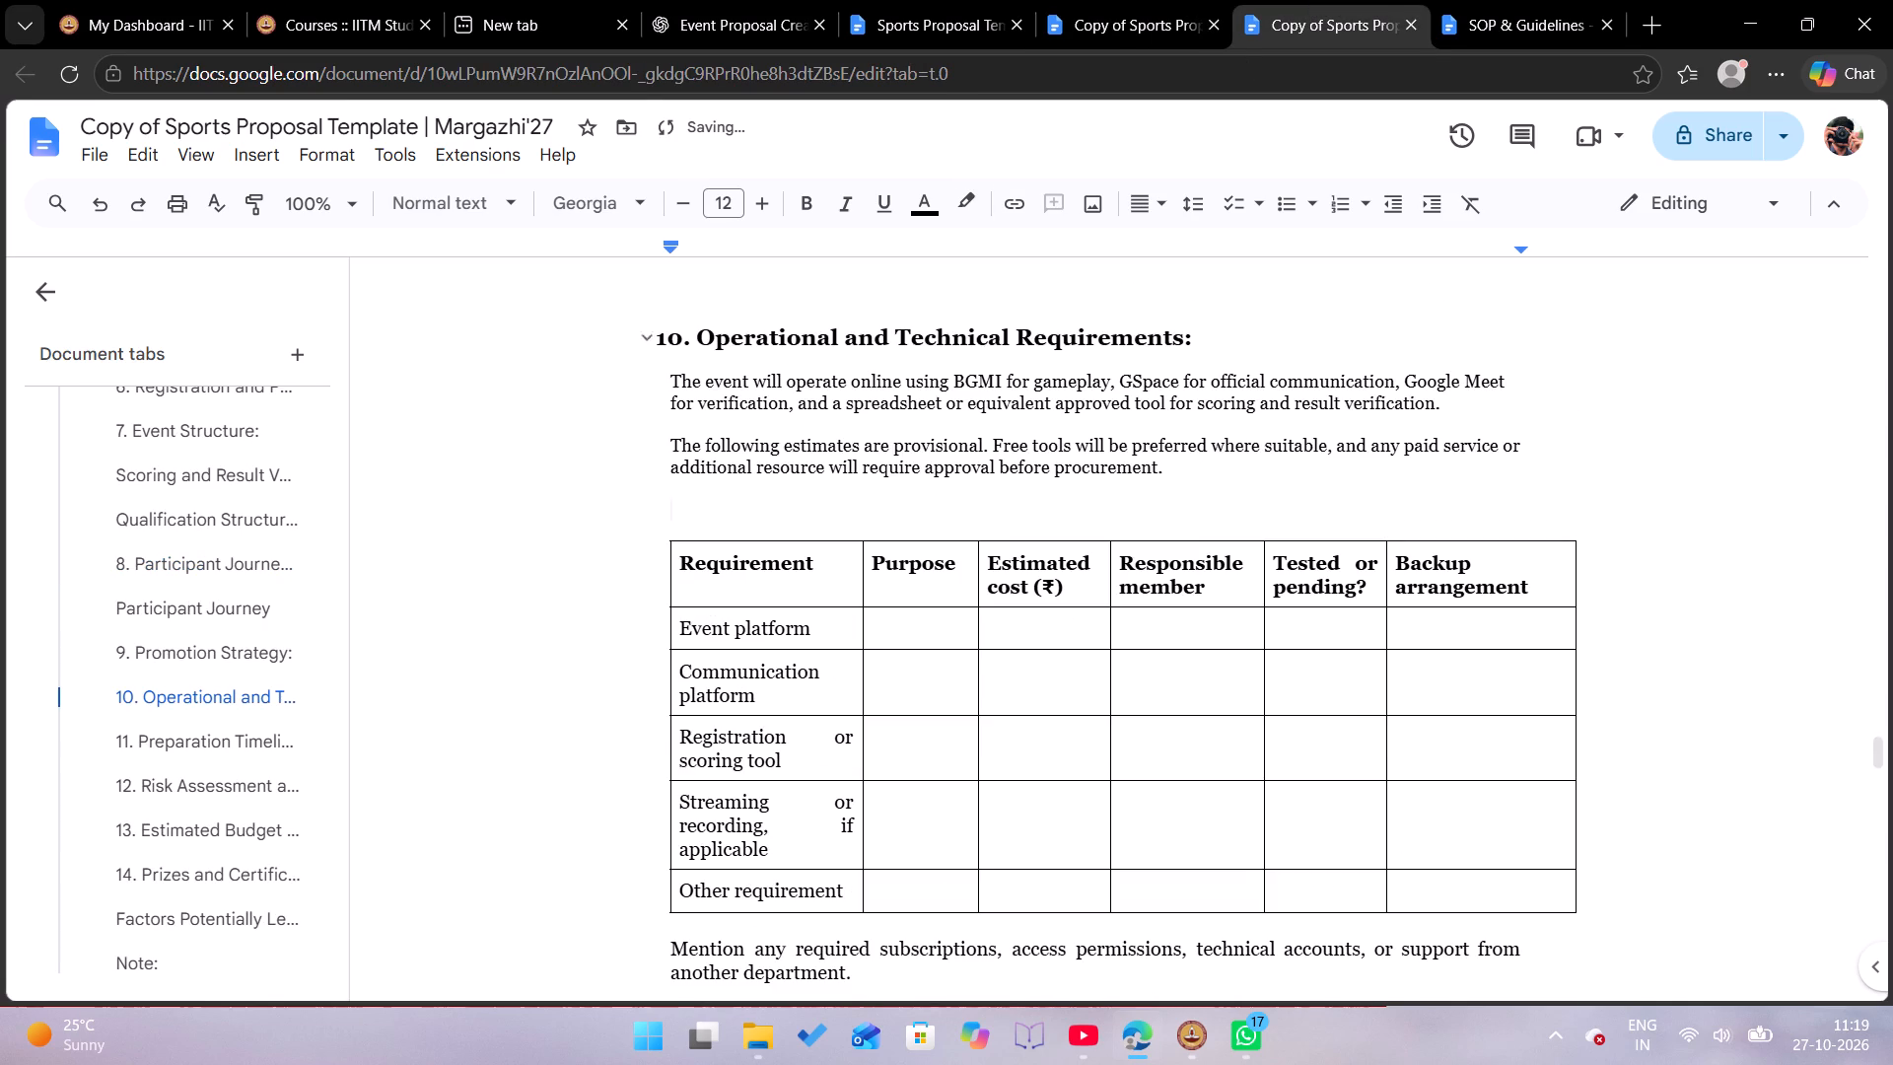
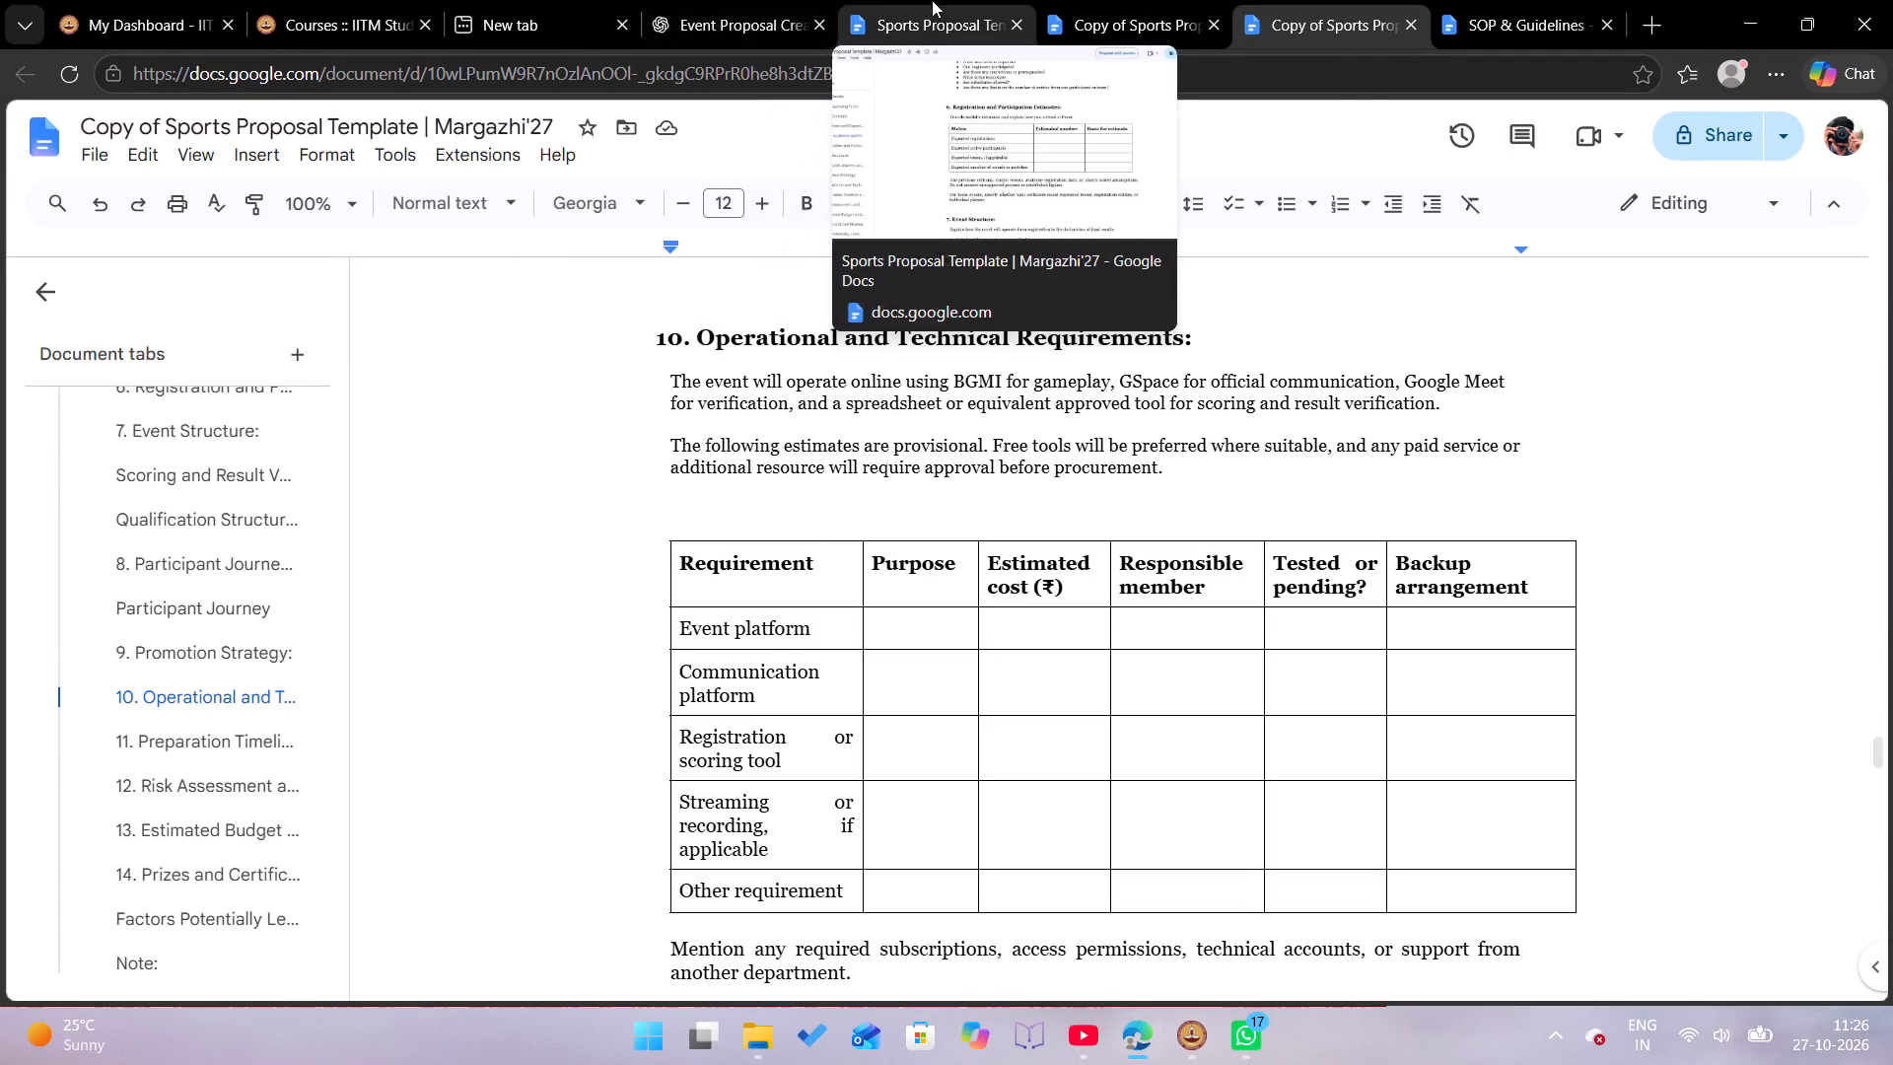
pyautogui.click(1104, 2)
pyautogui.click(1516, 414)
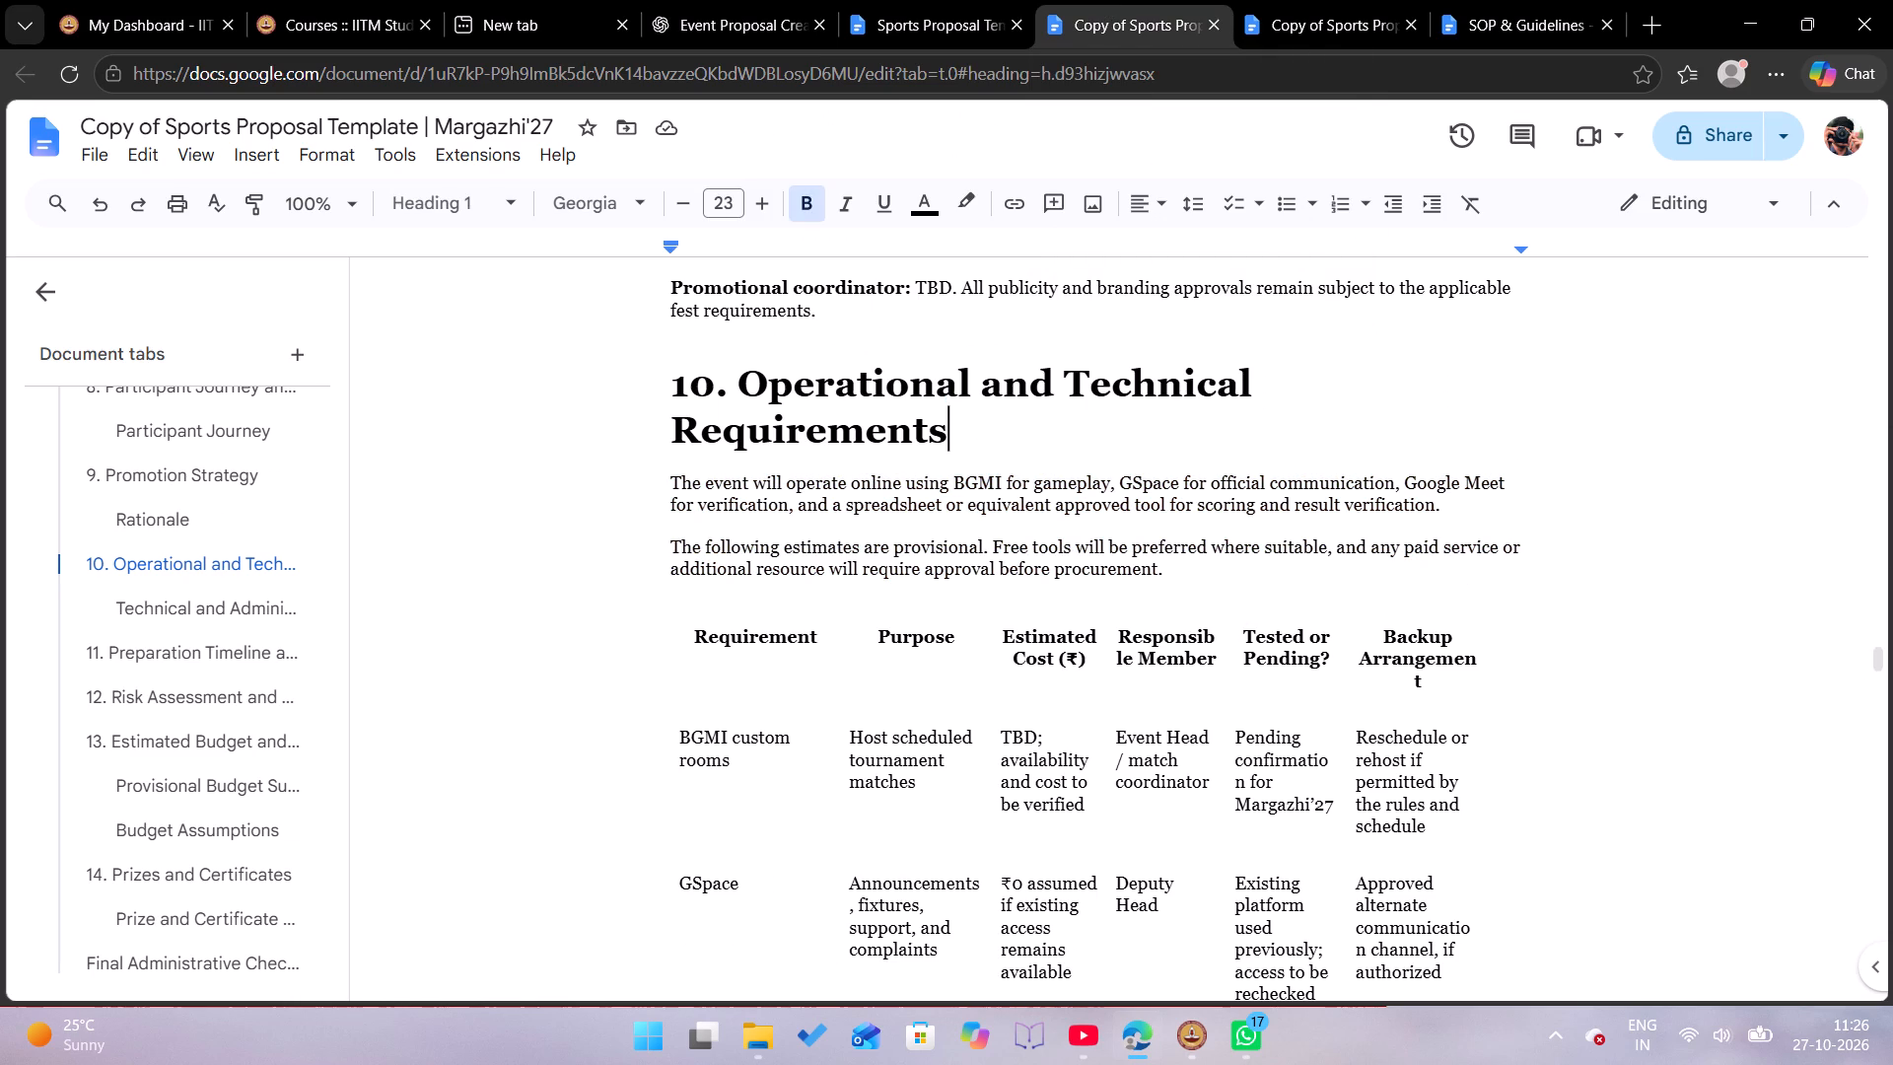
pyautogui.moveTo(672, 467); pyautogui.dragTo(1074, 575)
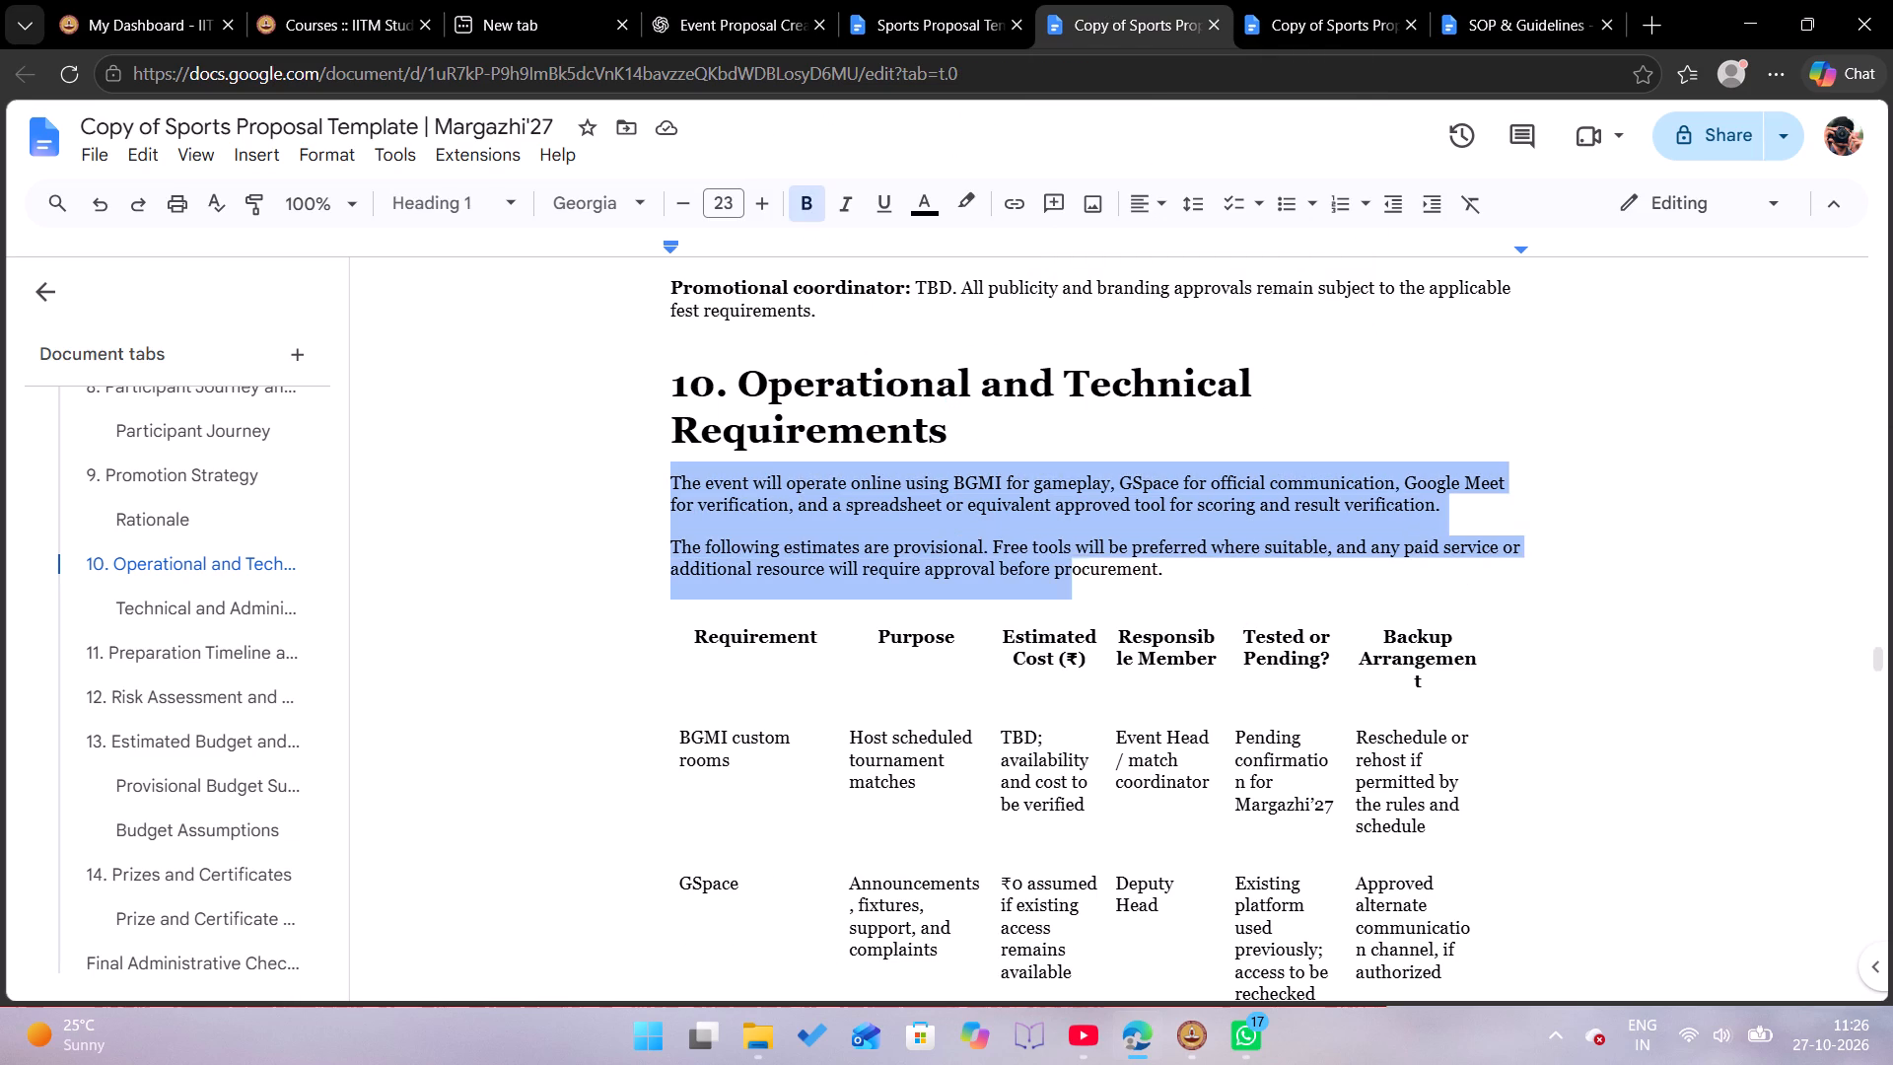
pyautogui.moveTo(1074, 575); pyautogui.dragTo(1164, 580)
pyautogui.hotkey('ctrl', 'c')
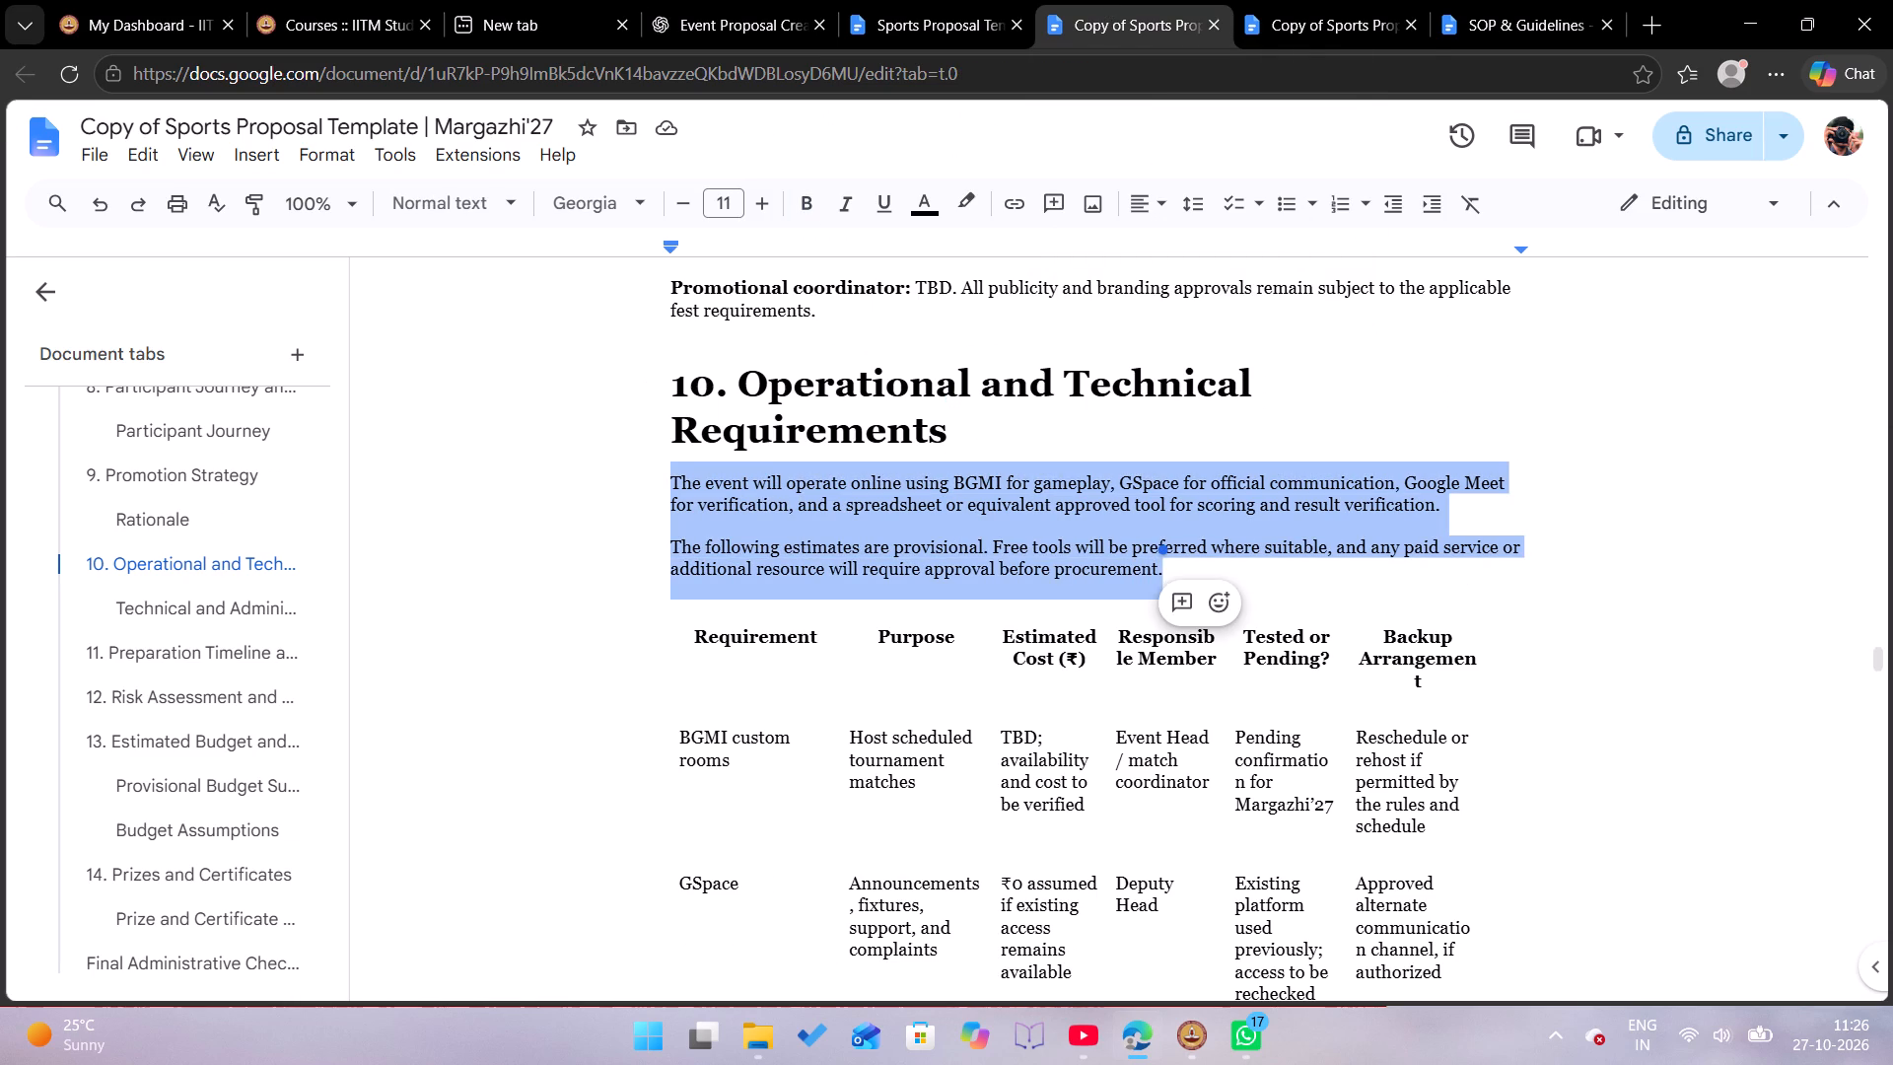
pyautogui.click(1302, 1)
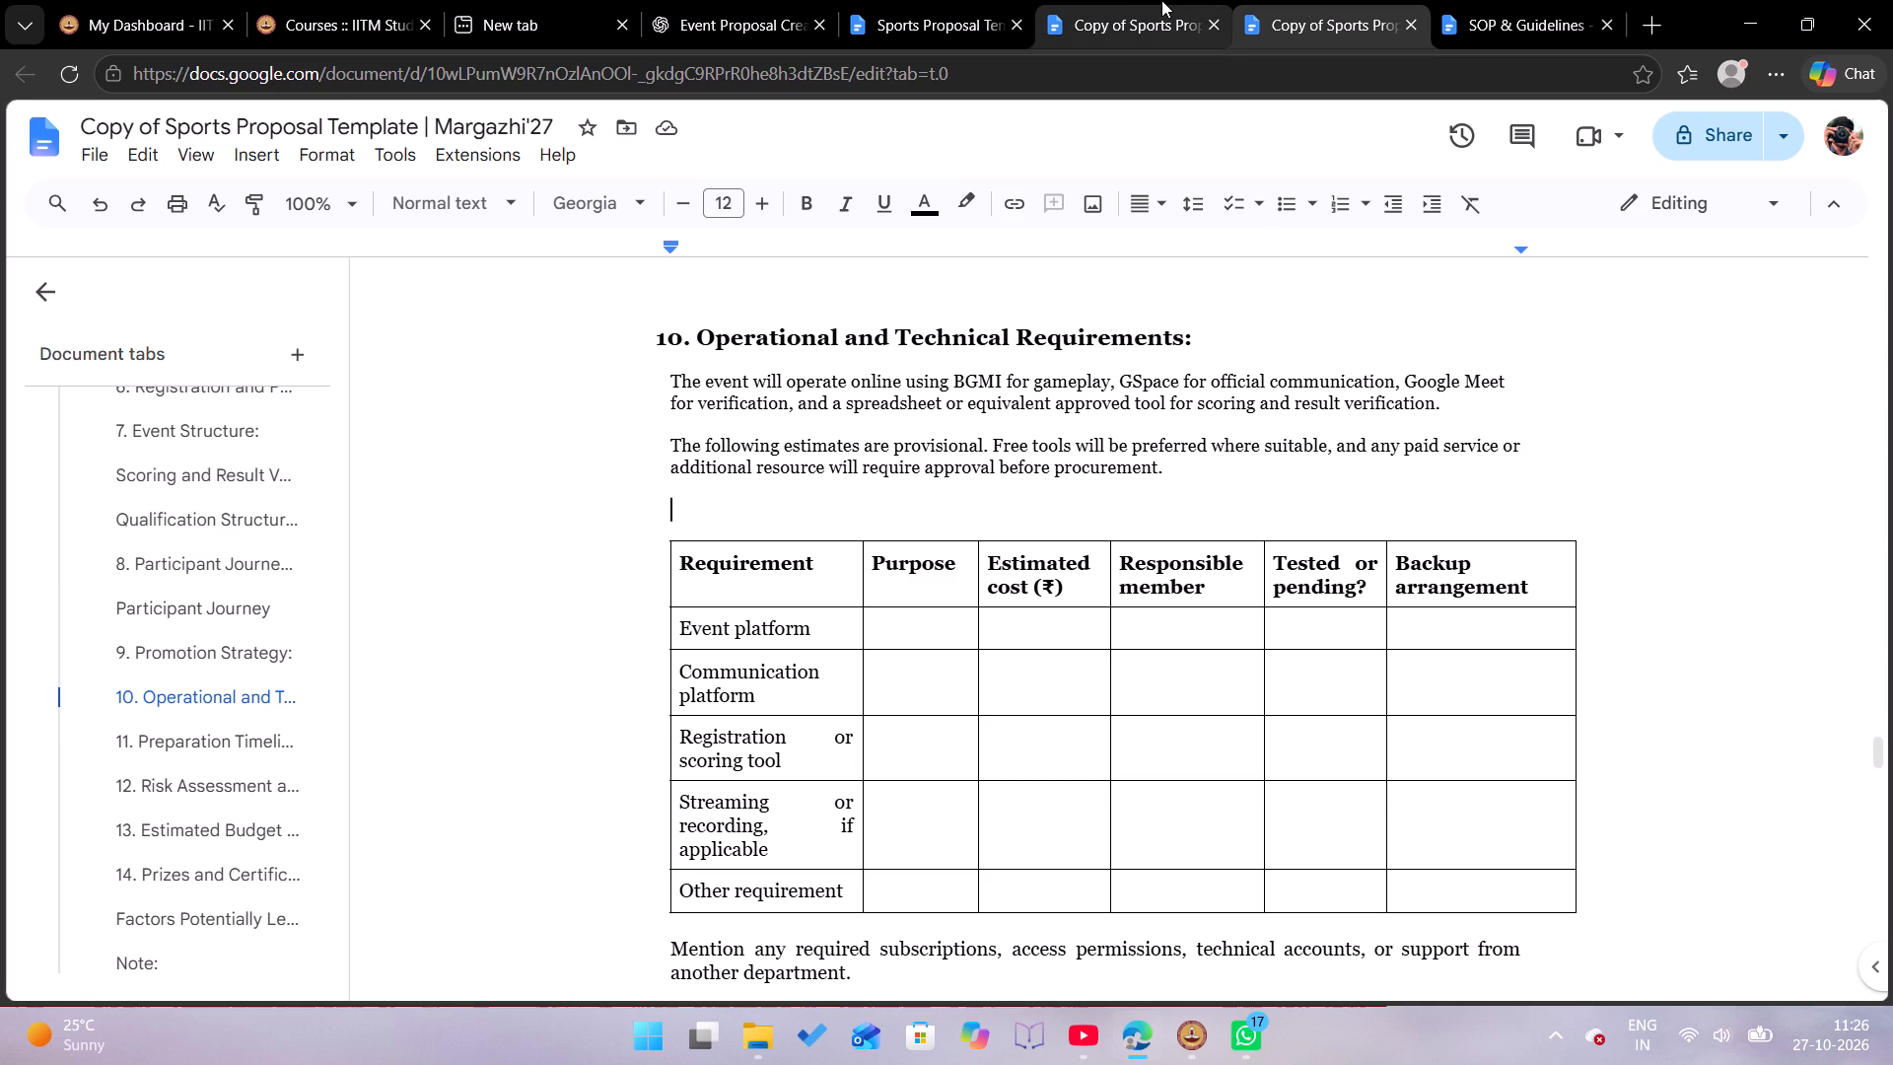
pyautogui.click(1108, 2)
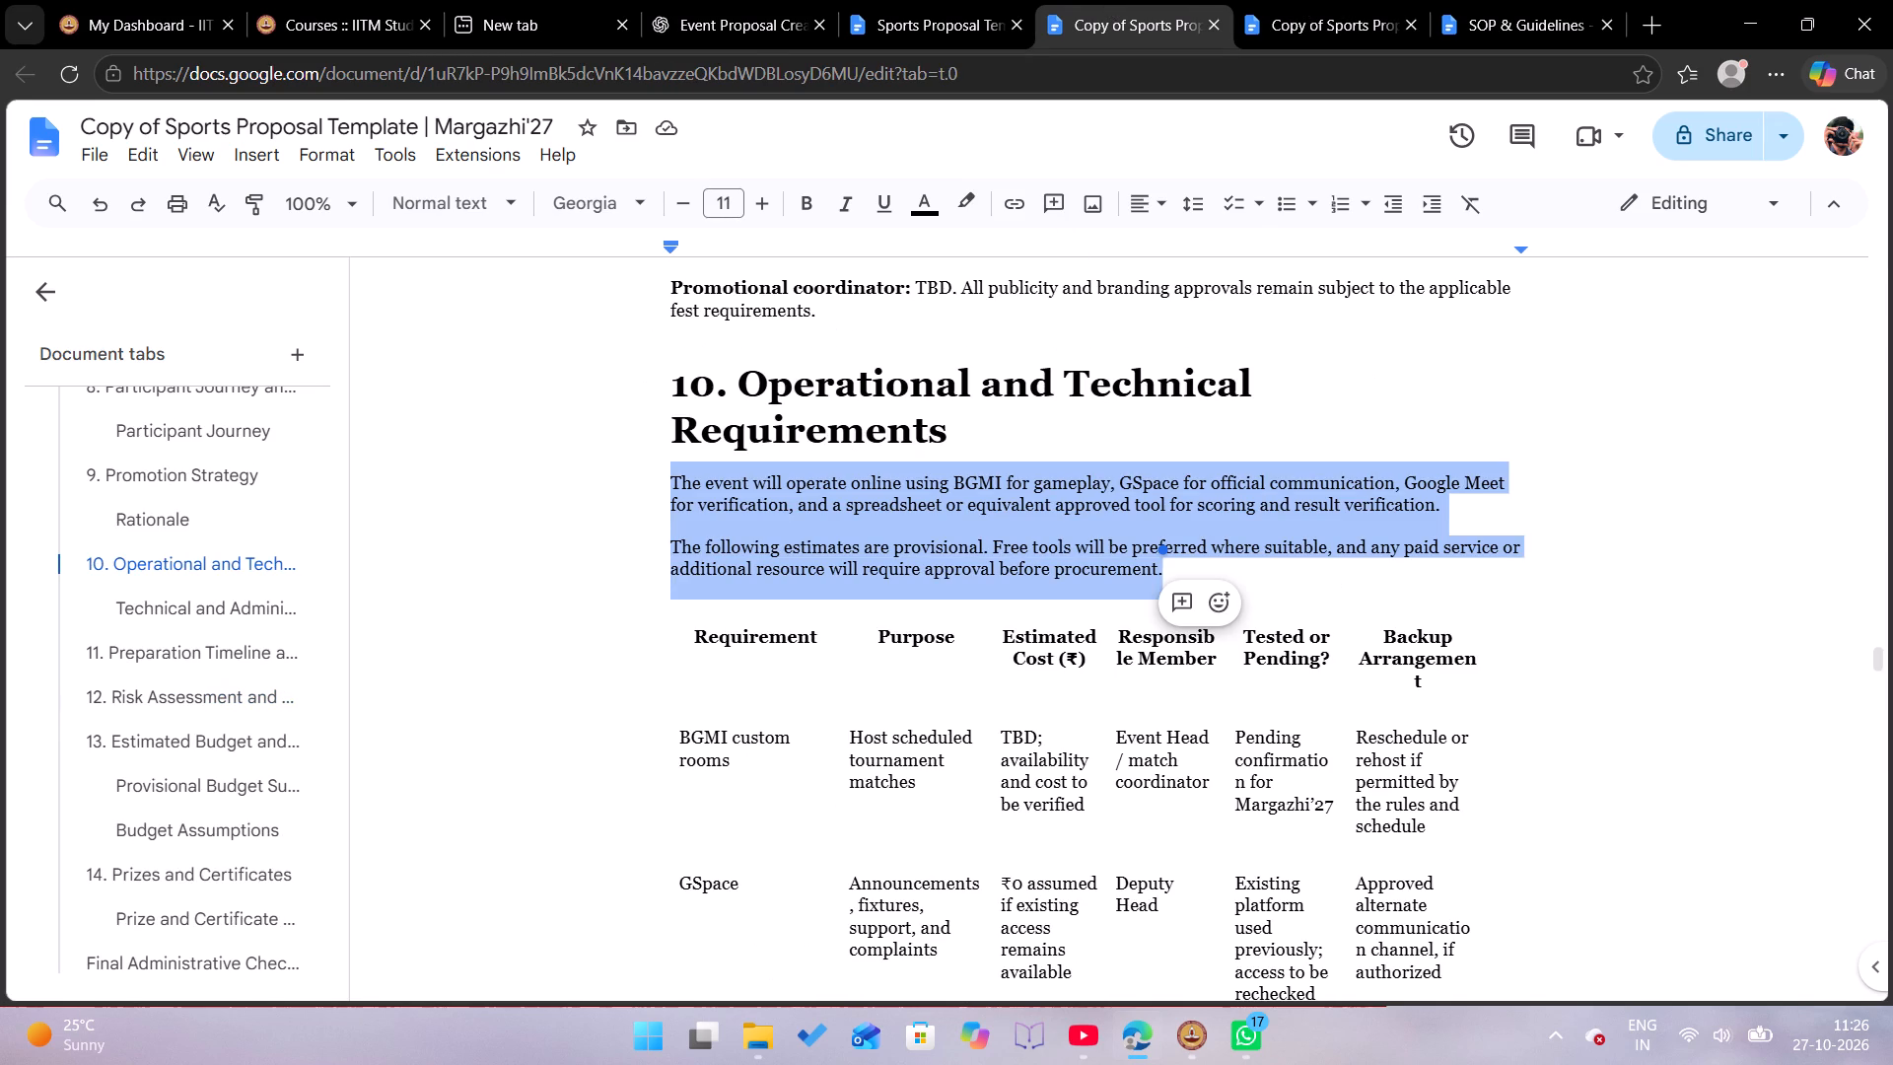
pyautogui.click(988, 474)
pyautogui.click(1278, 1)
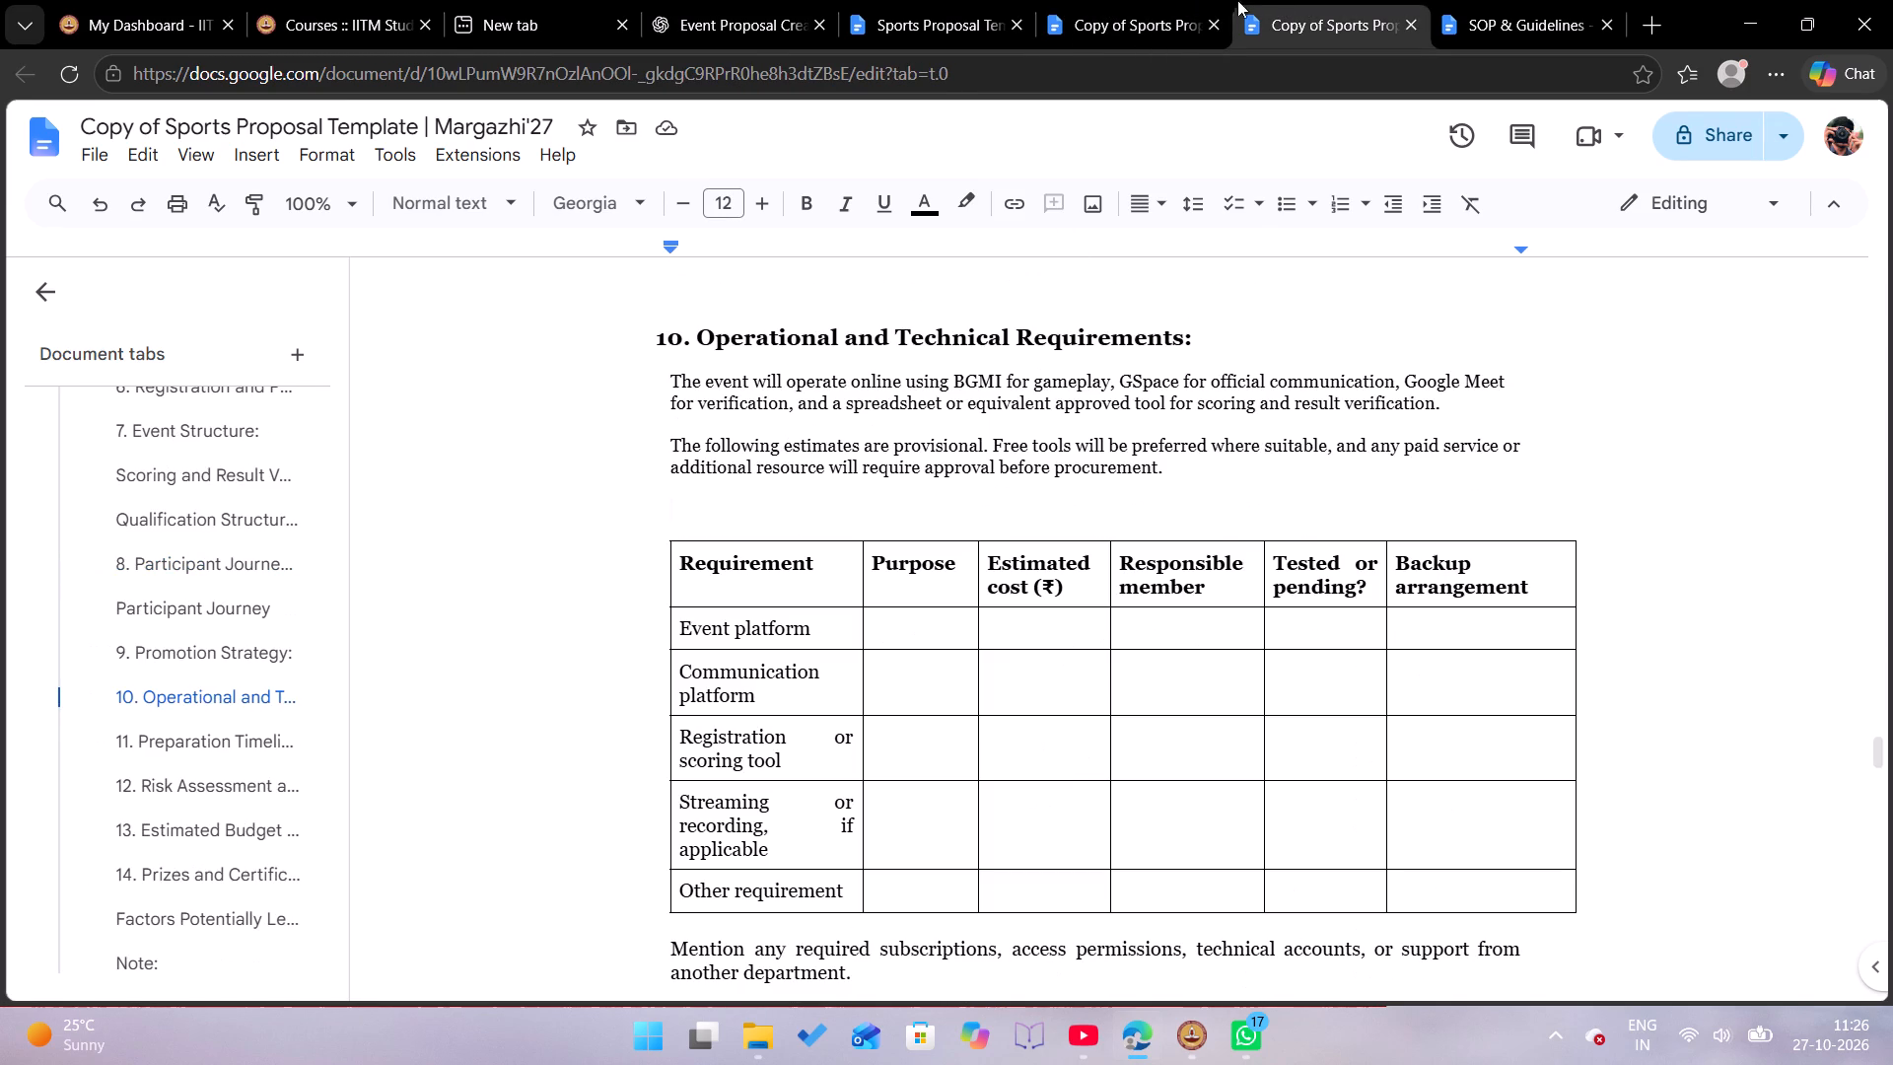
# Replace "Event platform" in the template's section 10 requirements table with the draft's first requirement, "BGMI custom rooms".
pyautogui.click(1136, 0)
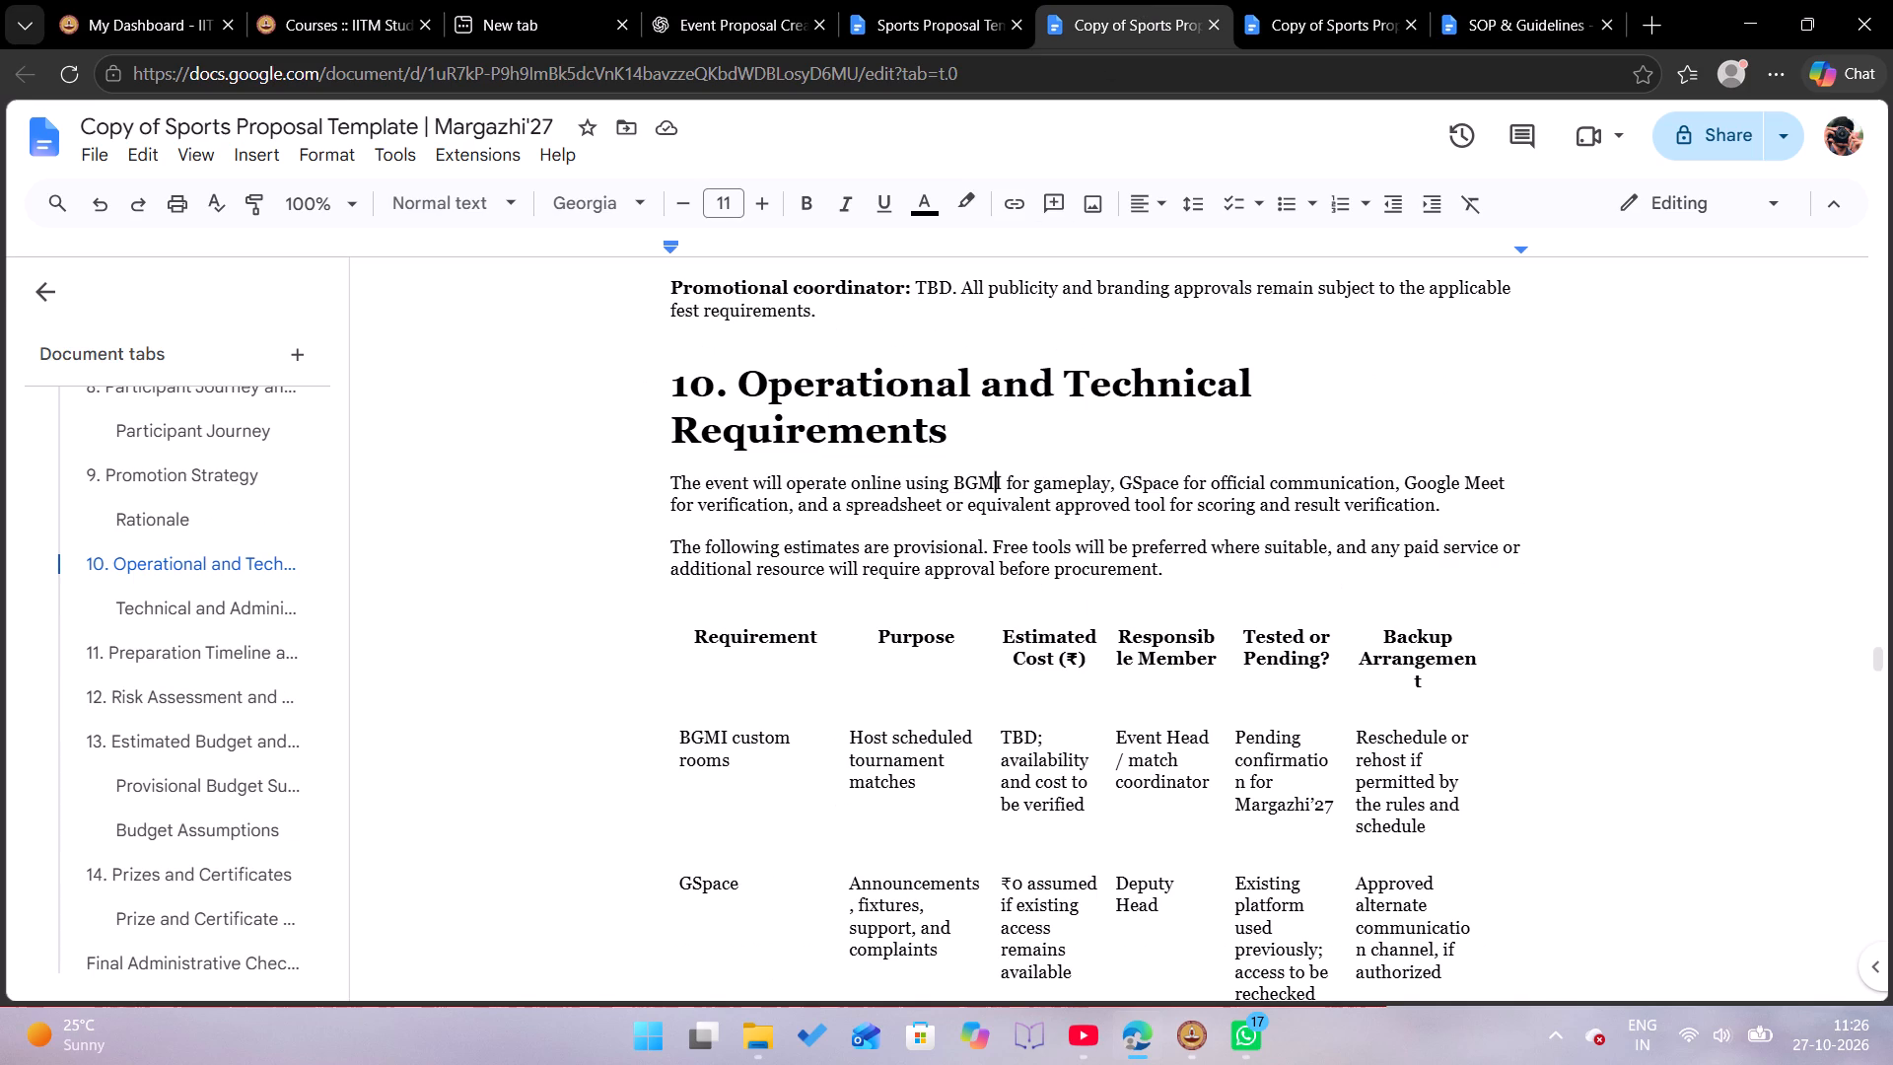
pyautogui.moveTo(1876, 659); pyautogui.dragTo(1883, 681)
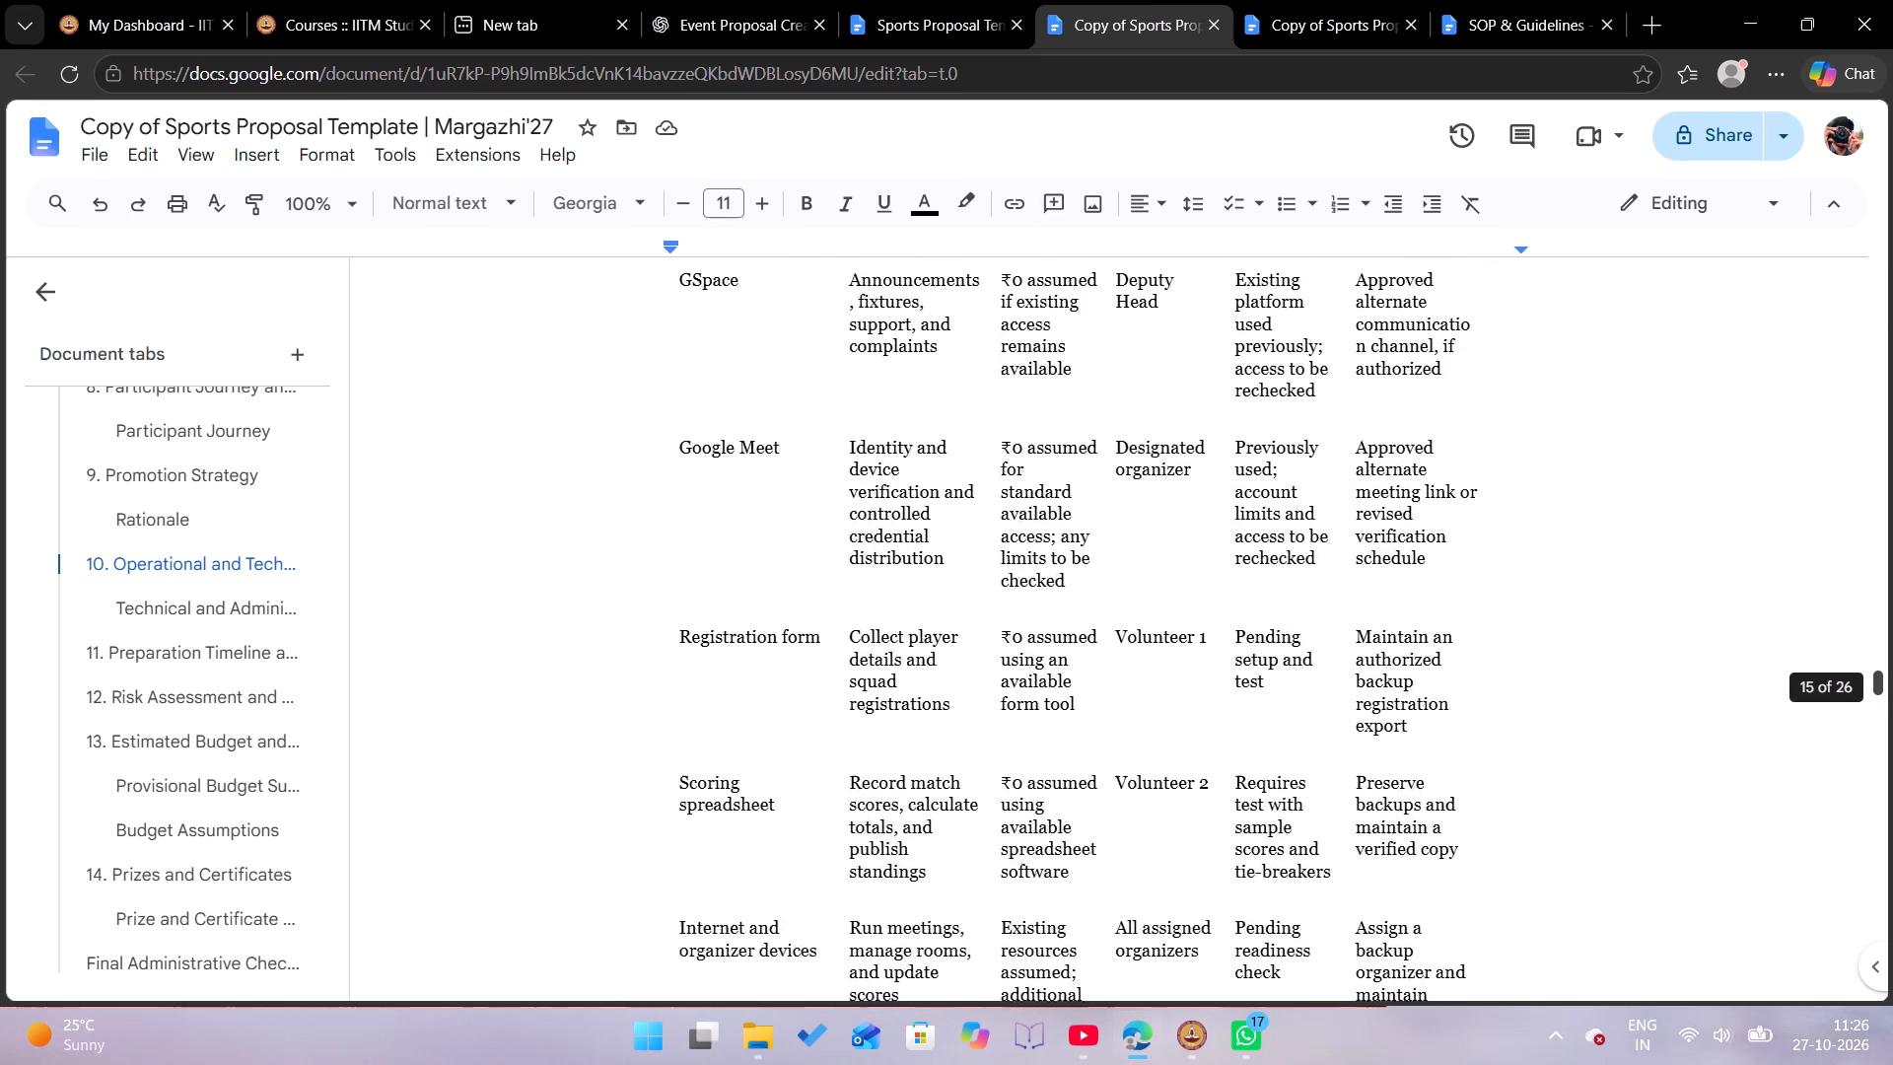
pyautogui.moveTo(1883, 681); pyautogui.dragTo(1892, 719)
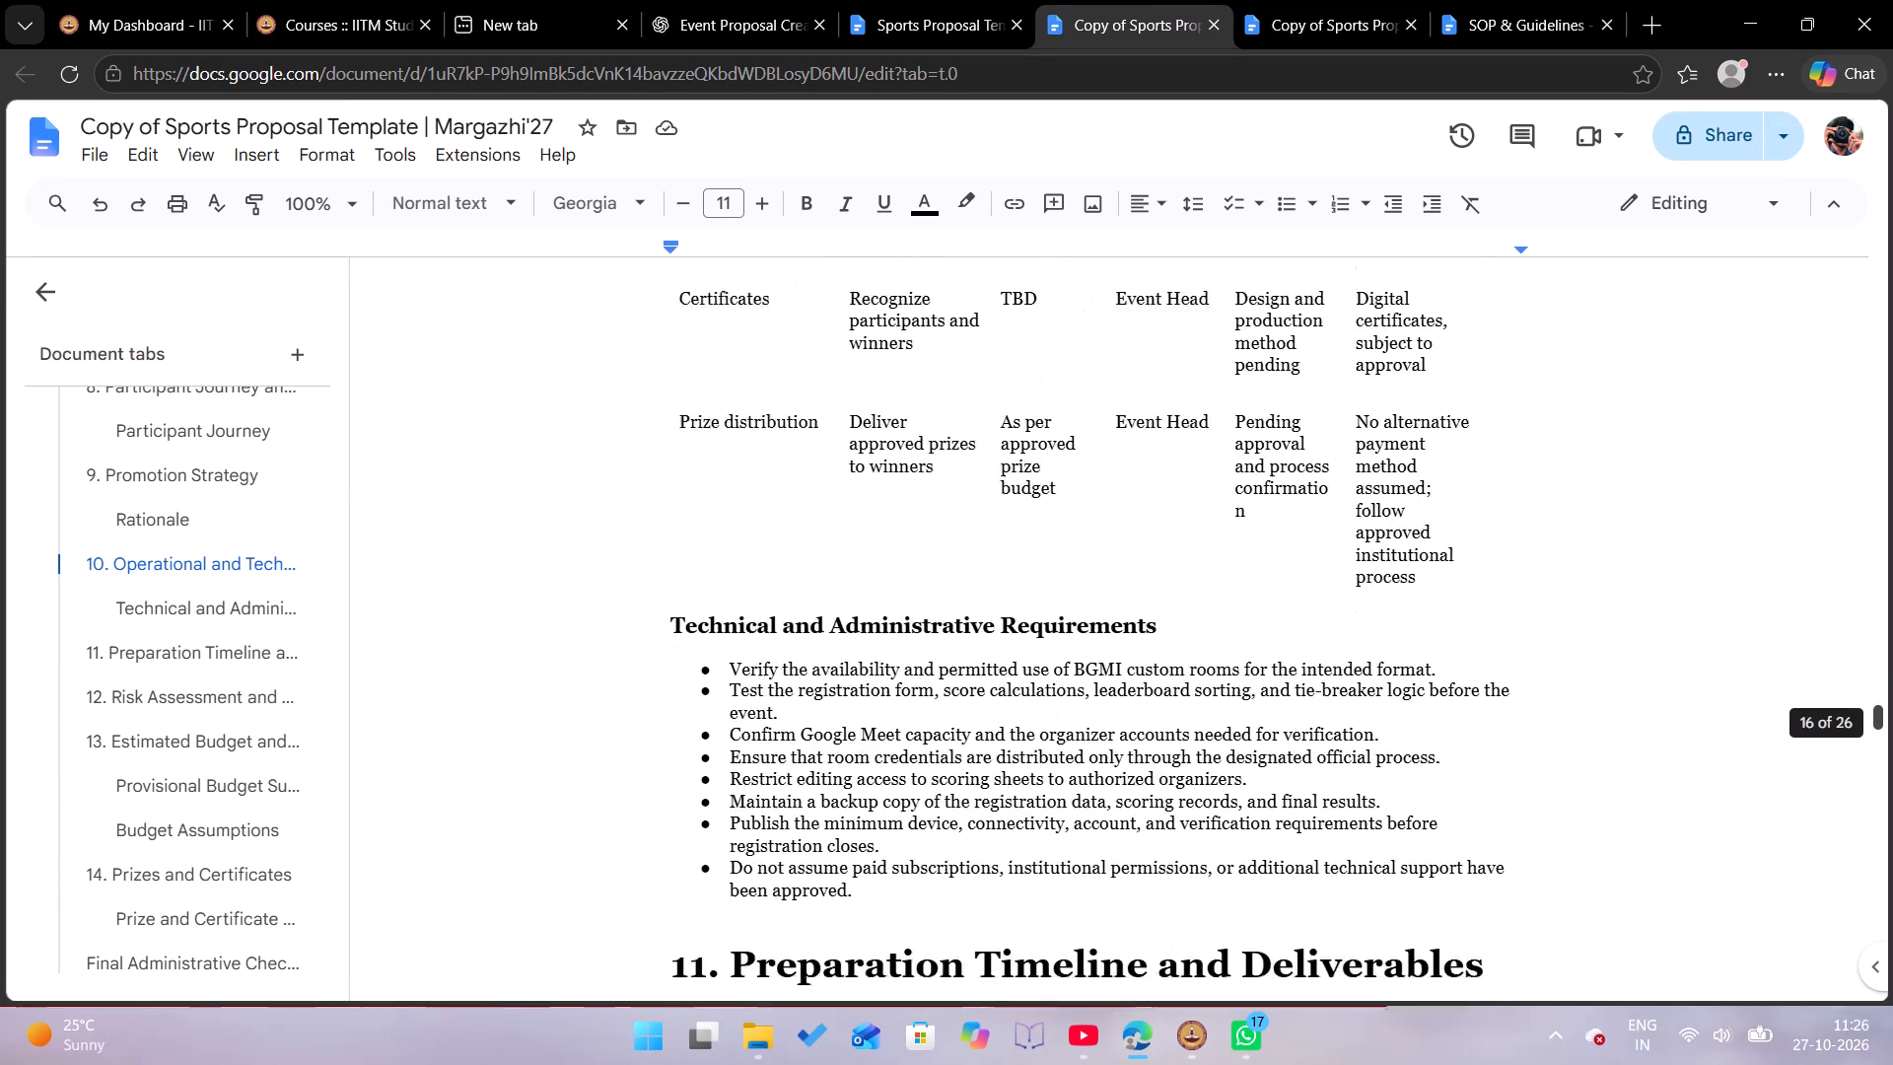
pyautogui.moveTo(1892, 719); pyautogui.dragTo(1890, 681)
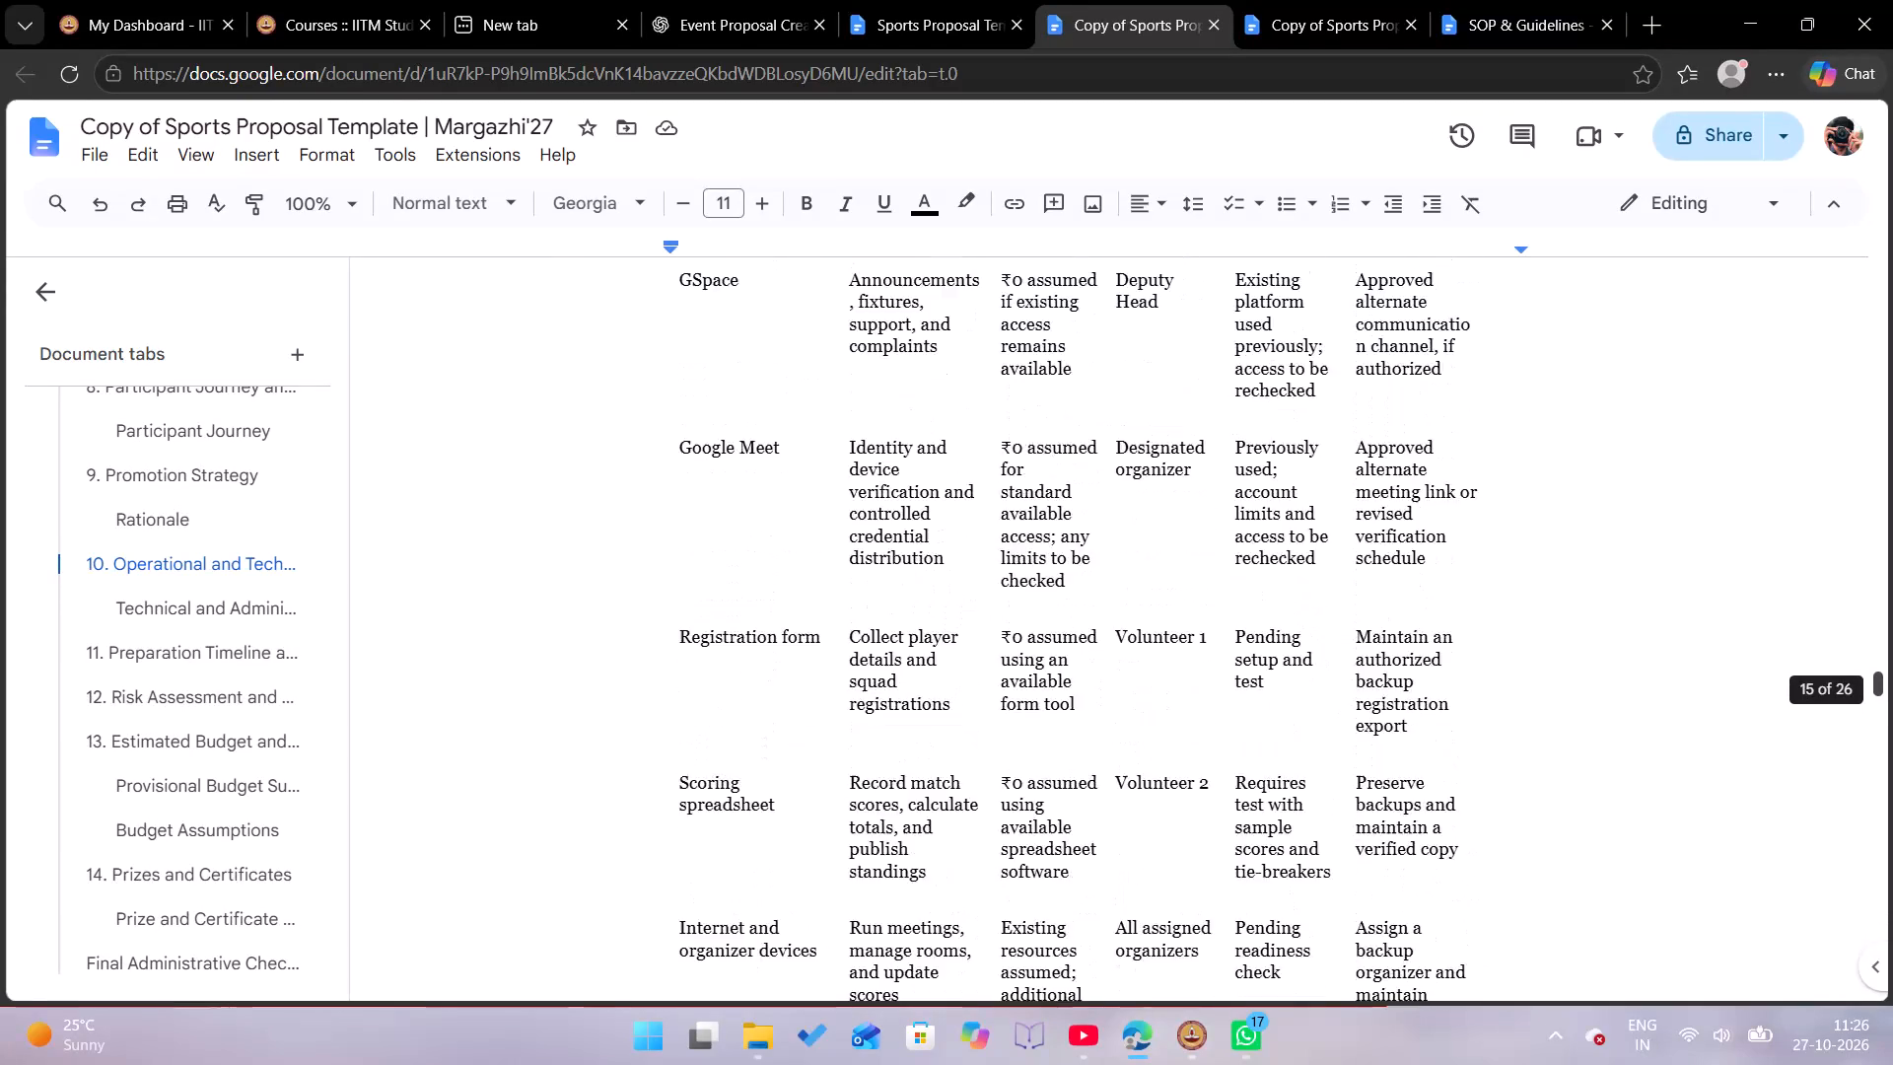
pyautogui.moveTo(1890, 681); pyautogui.dragTo(1890, 667)
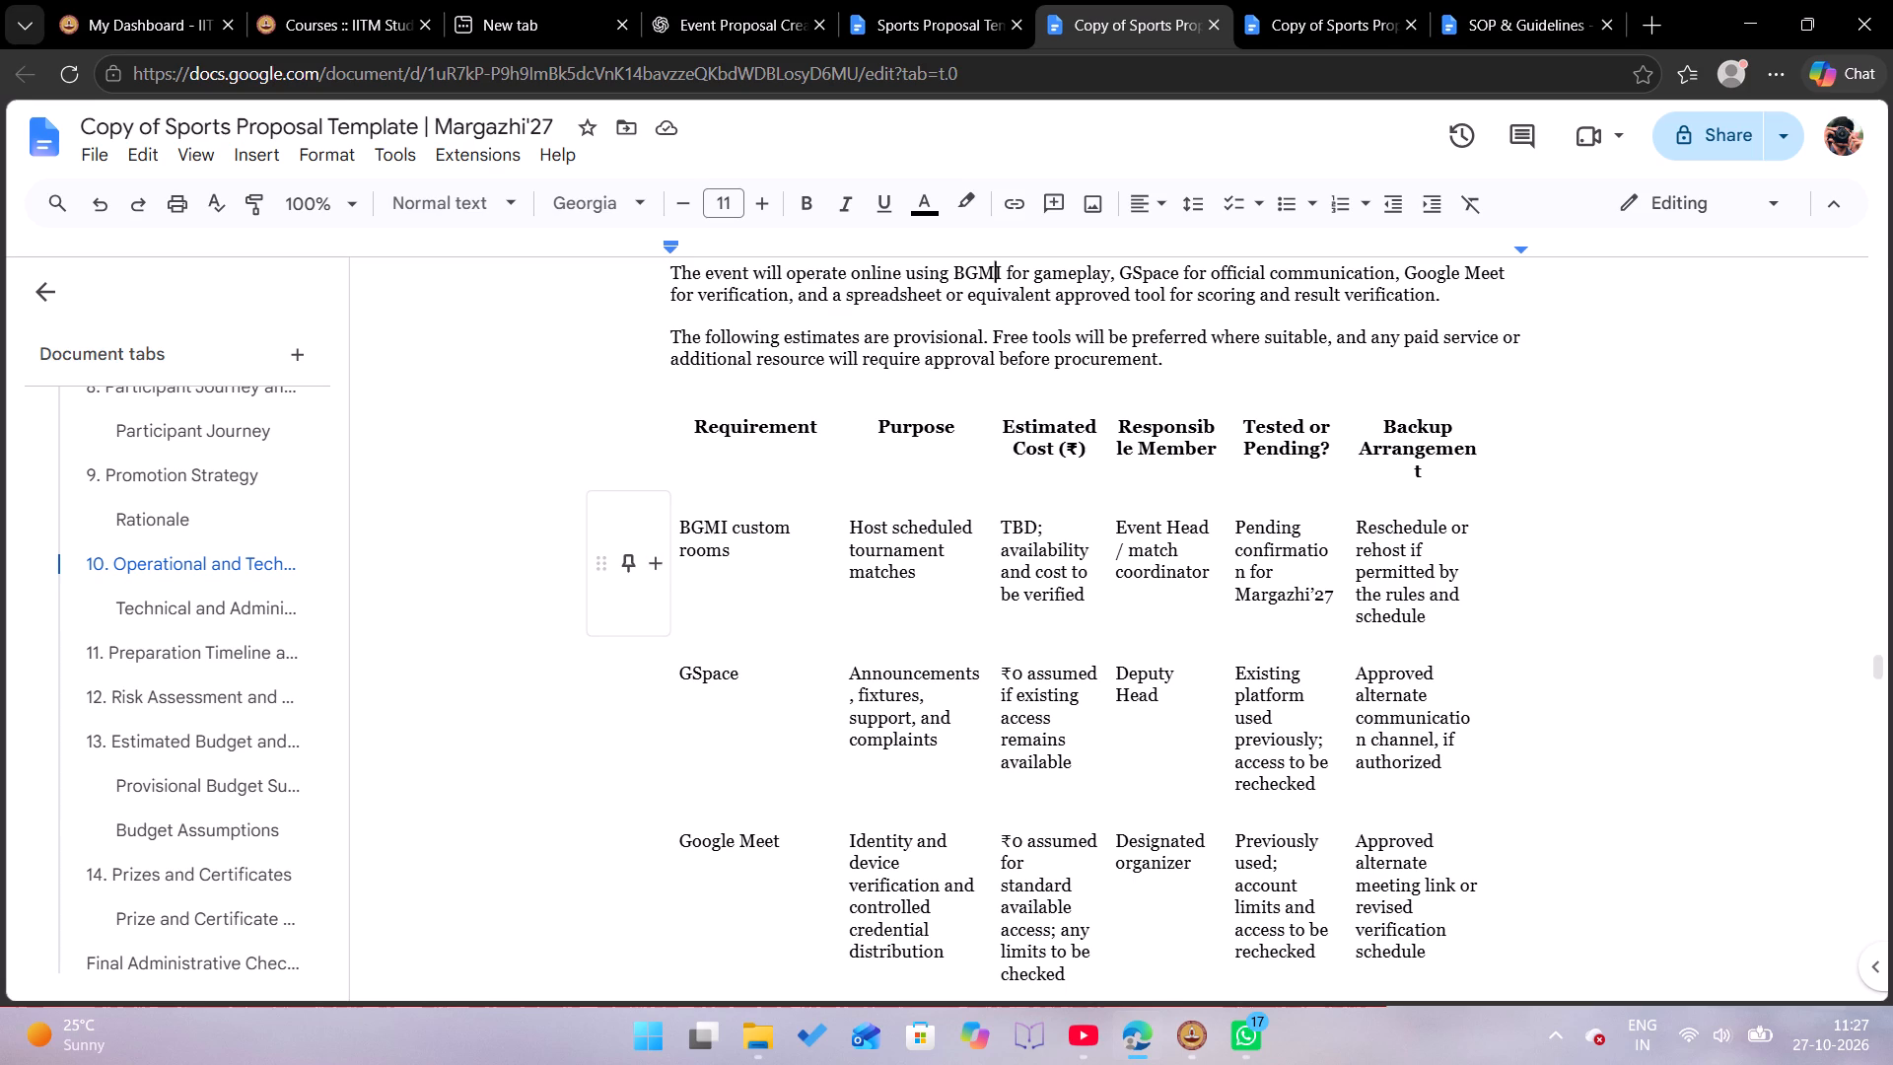
pyautogui.moveTo(680, 524); pyautogui.dragTo(732, 553)
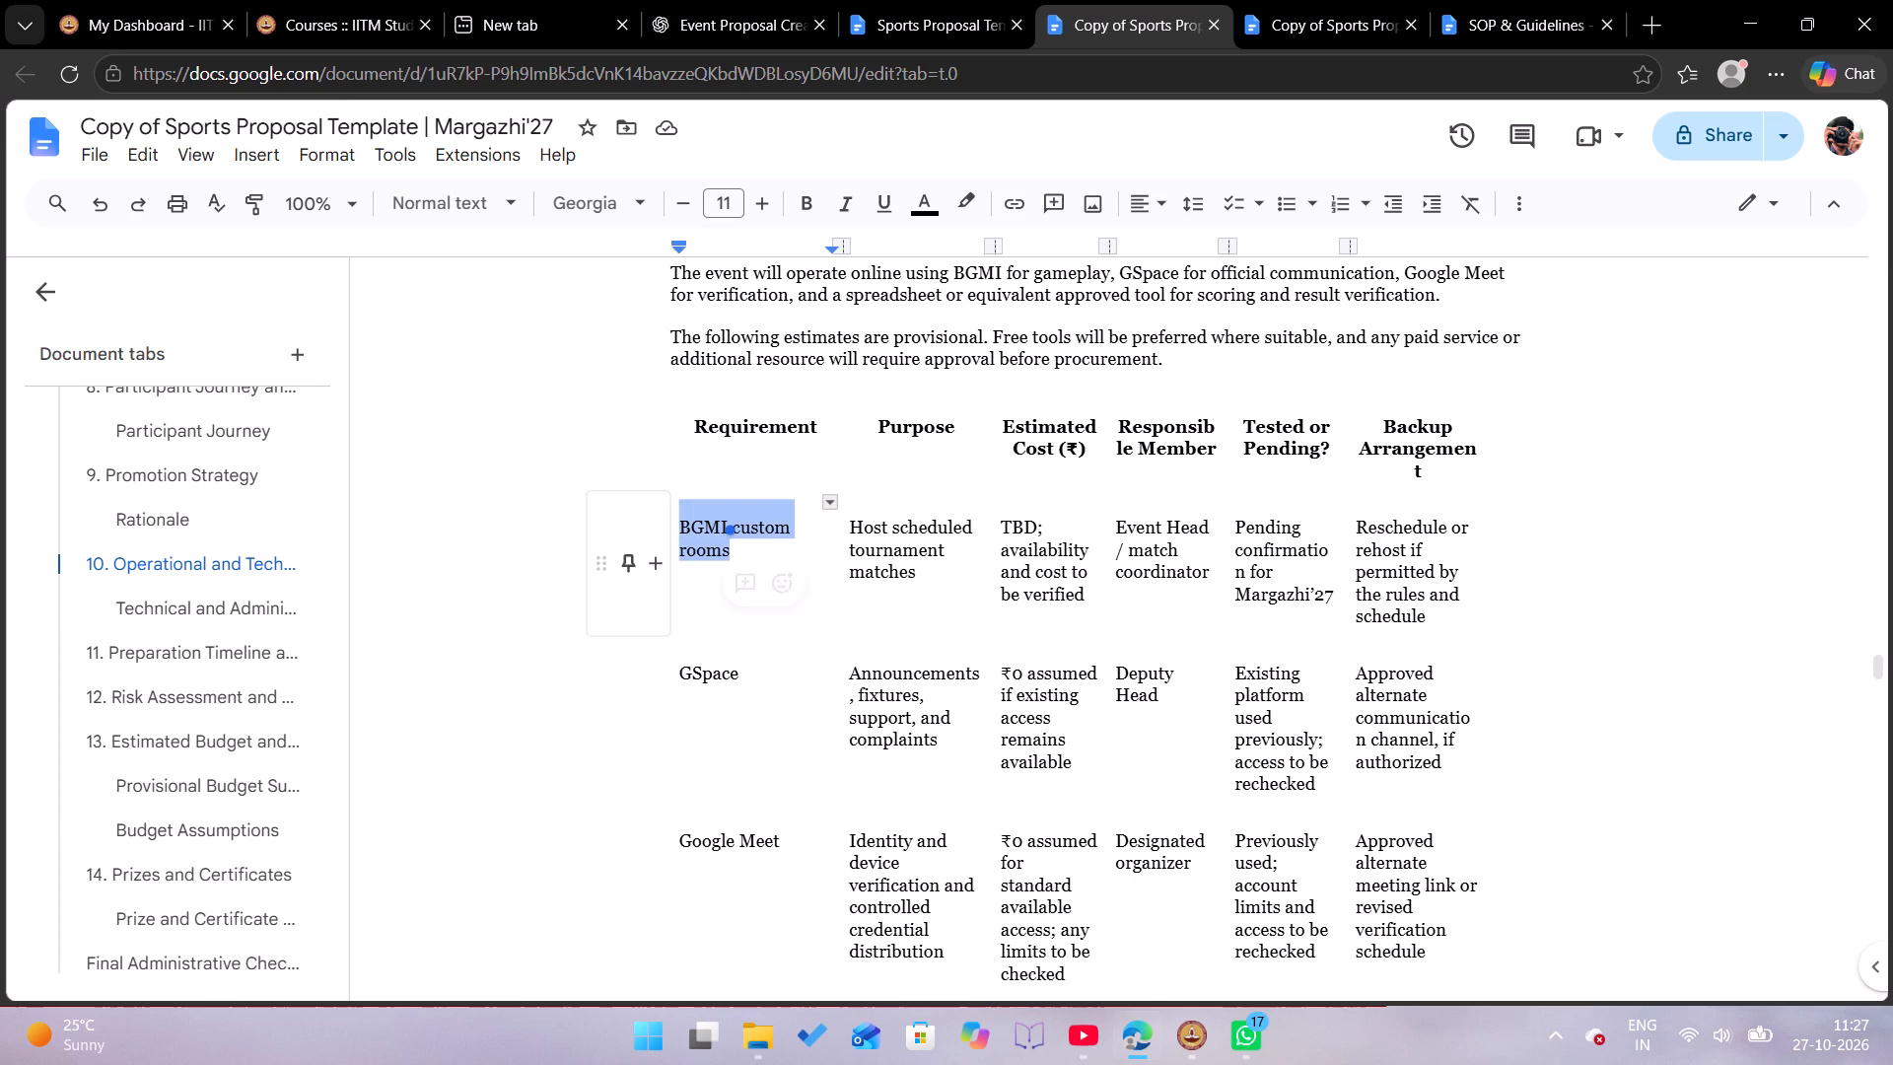
pyautogui.hotkey('ctrl', 'c')
pyautogui.click(1293, 0)
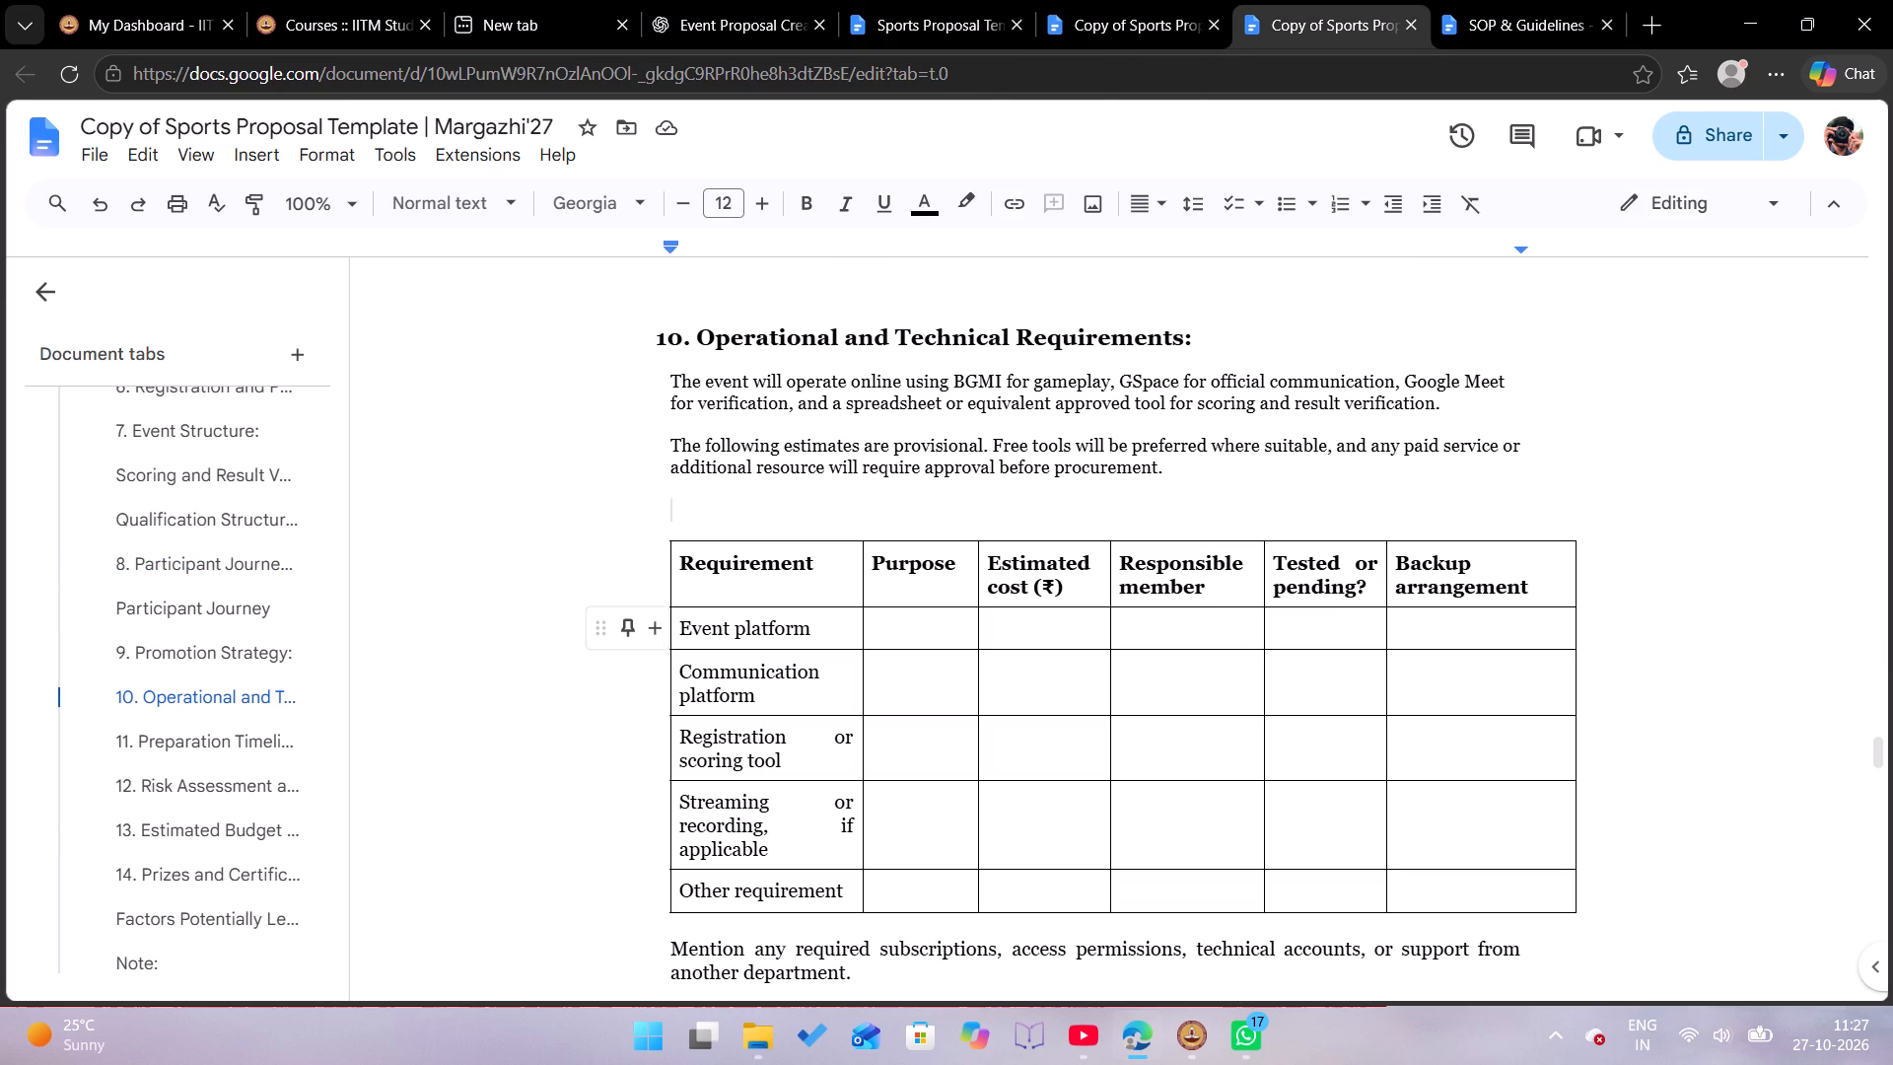
pyautogui.moveTo(681, 625); pyautogui.dragTo(812, 626)
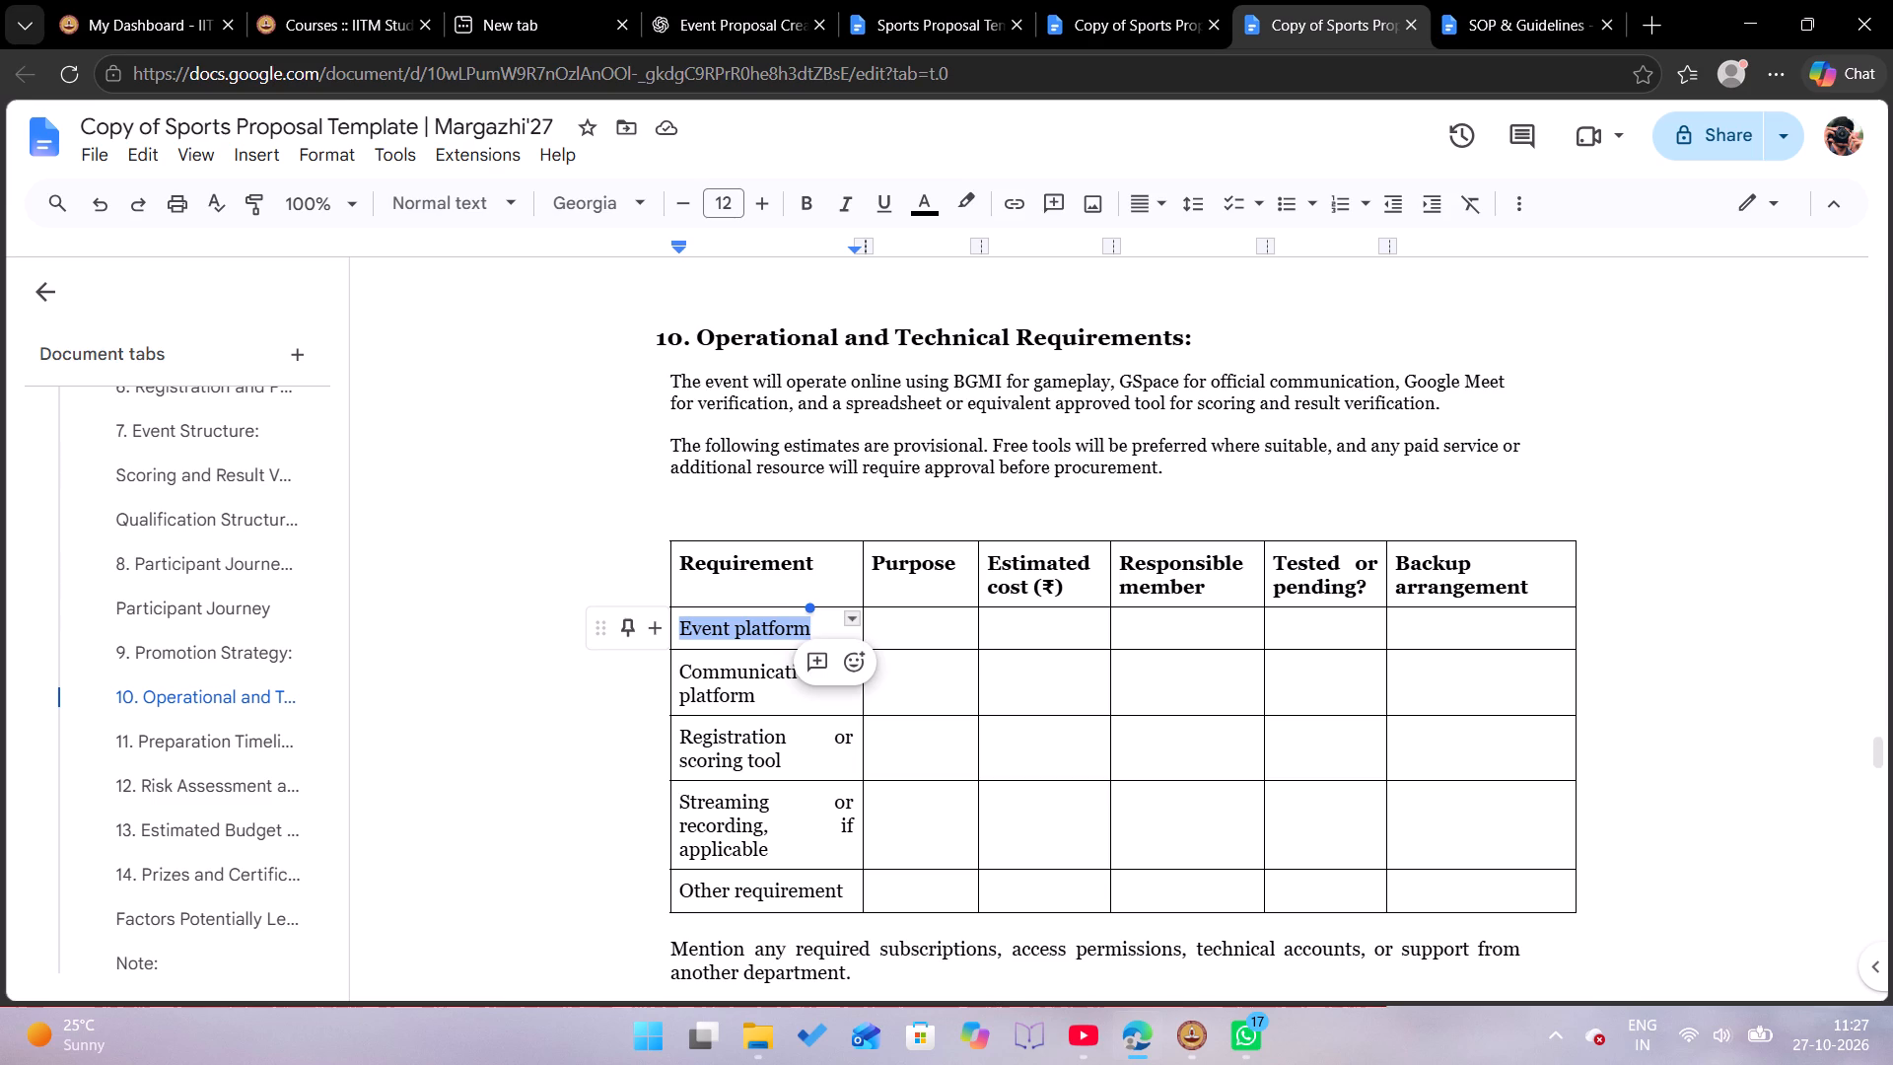
pyautogui.press('BackSpace')
pyautogui.hotkey('ctrl', 'v')
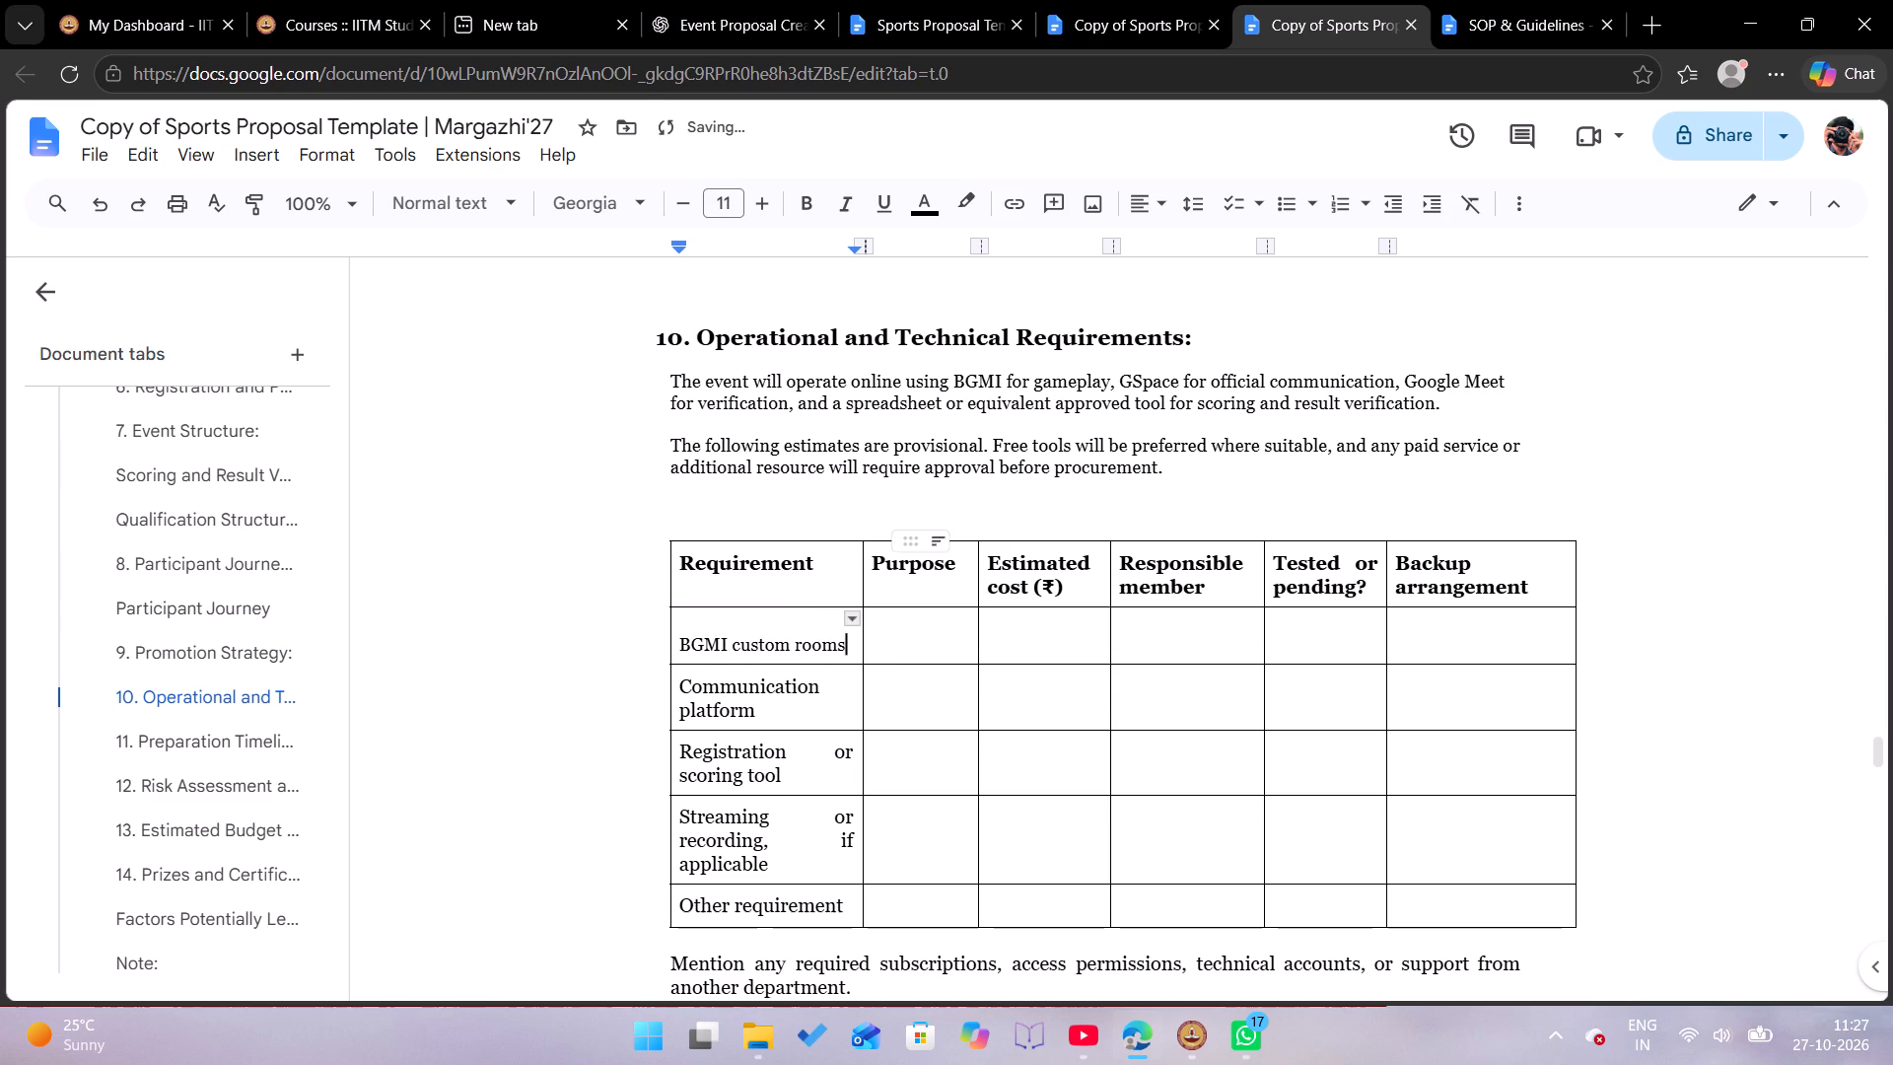
# Copy the draft's BGMI custom rooms purpose, "Host scheduled tournament matches", into the matching Purpose cell of the template.
pyautogui.click(879, 634)
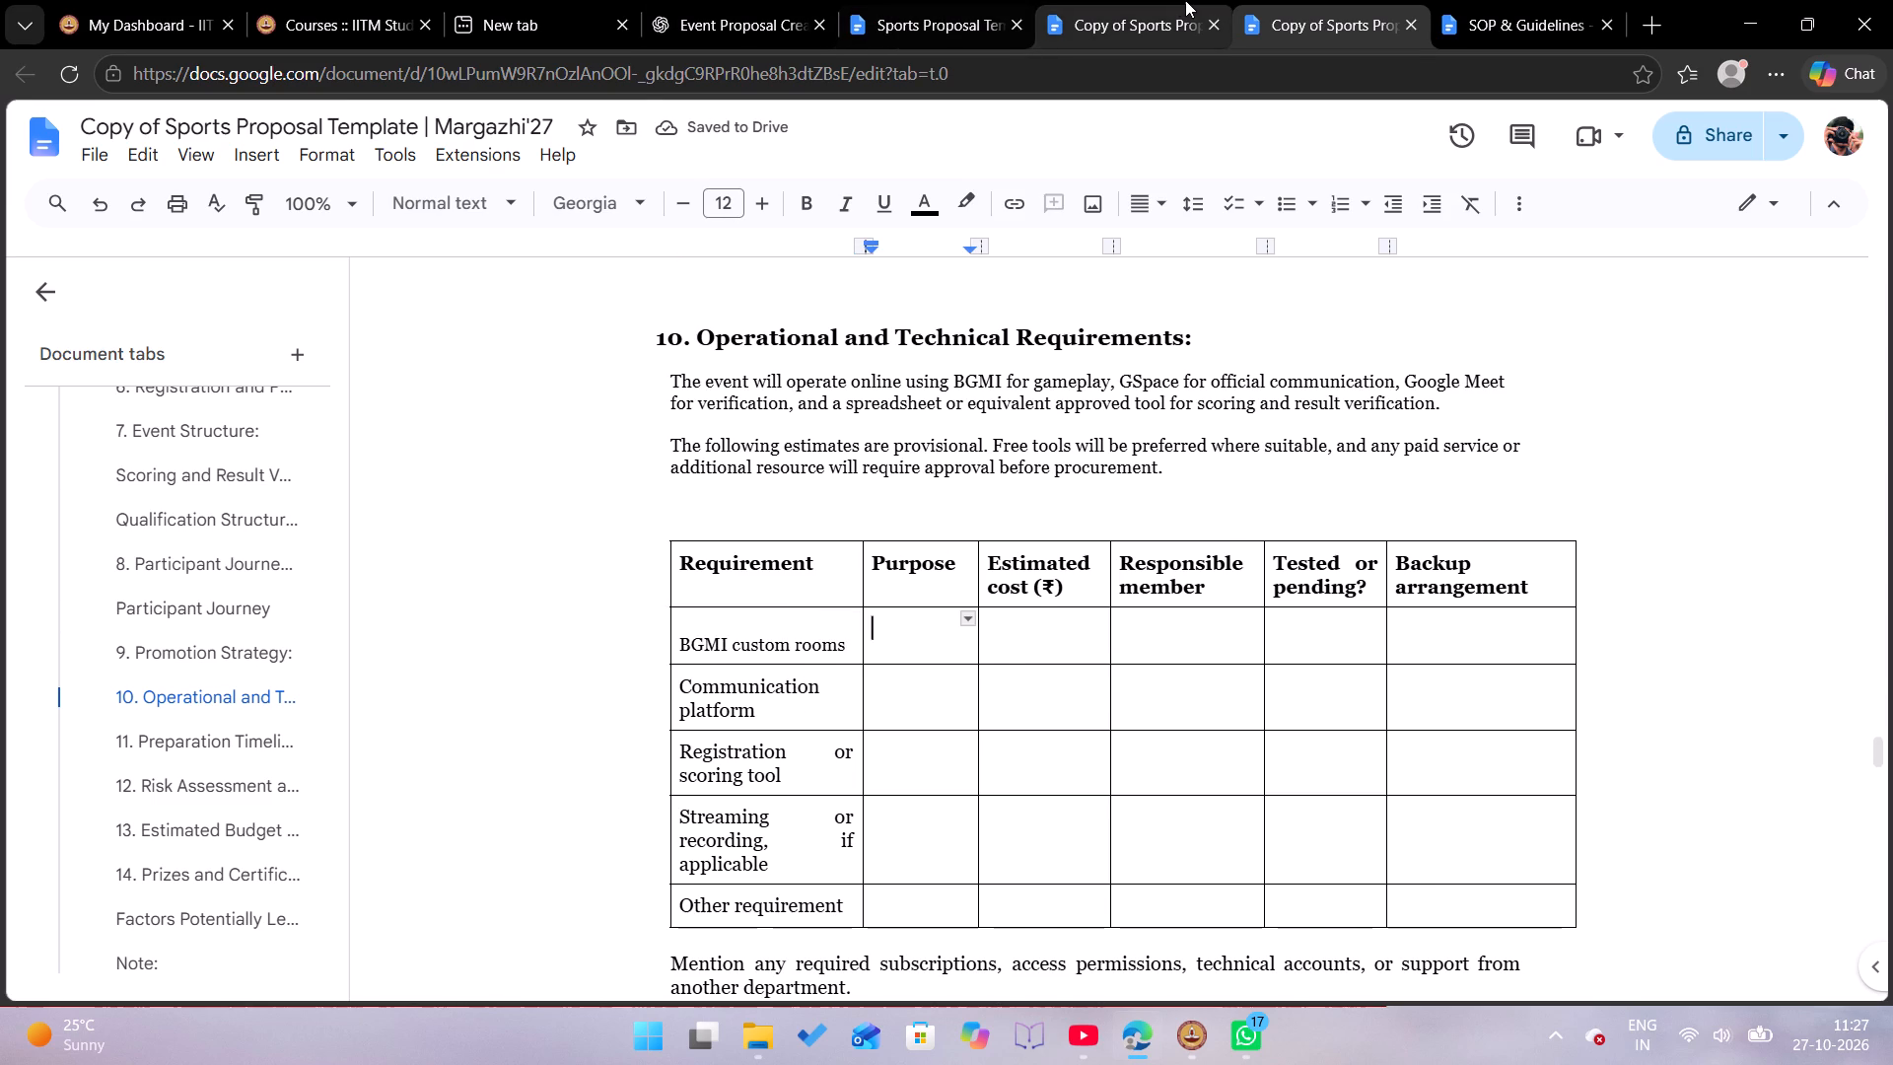
pyautogui.click(1185, 0)
pyautogui.moveTo(849, 522); pyautogui.dragTo(917, 571)
pyautogui.hotkey('ctrl', 'c')
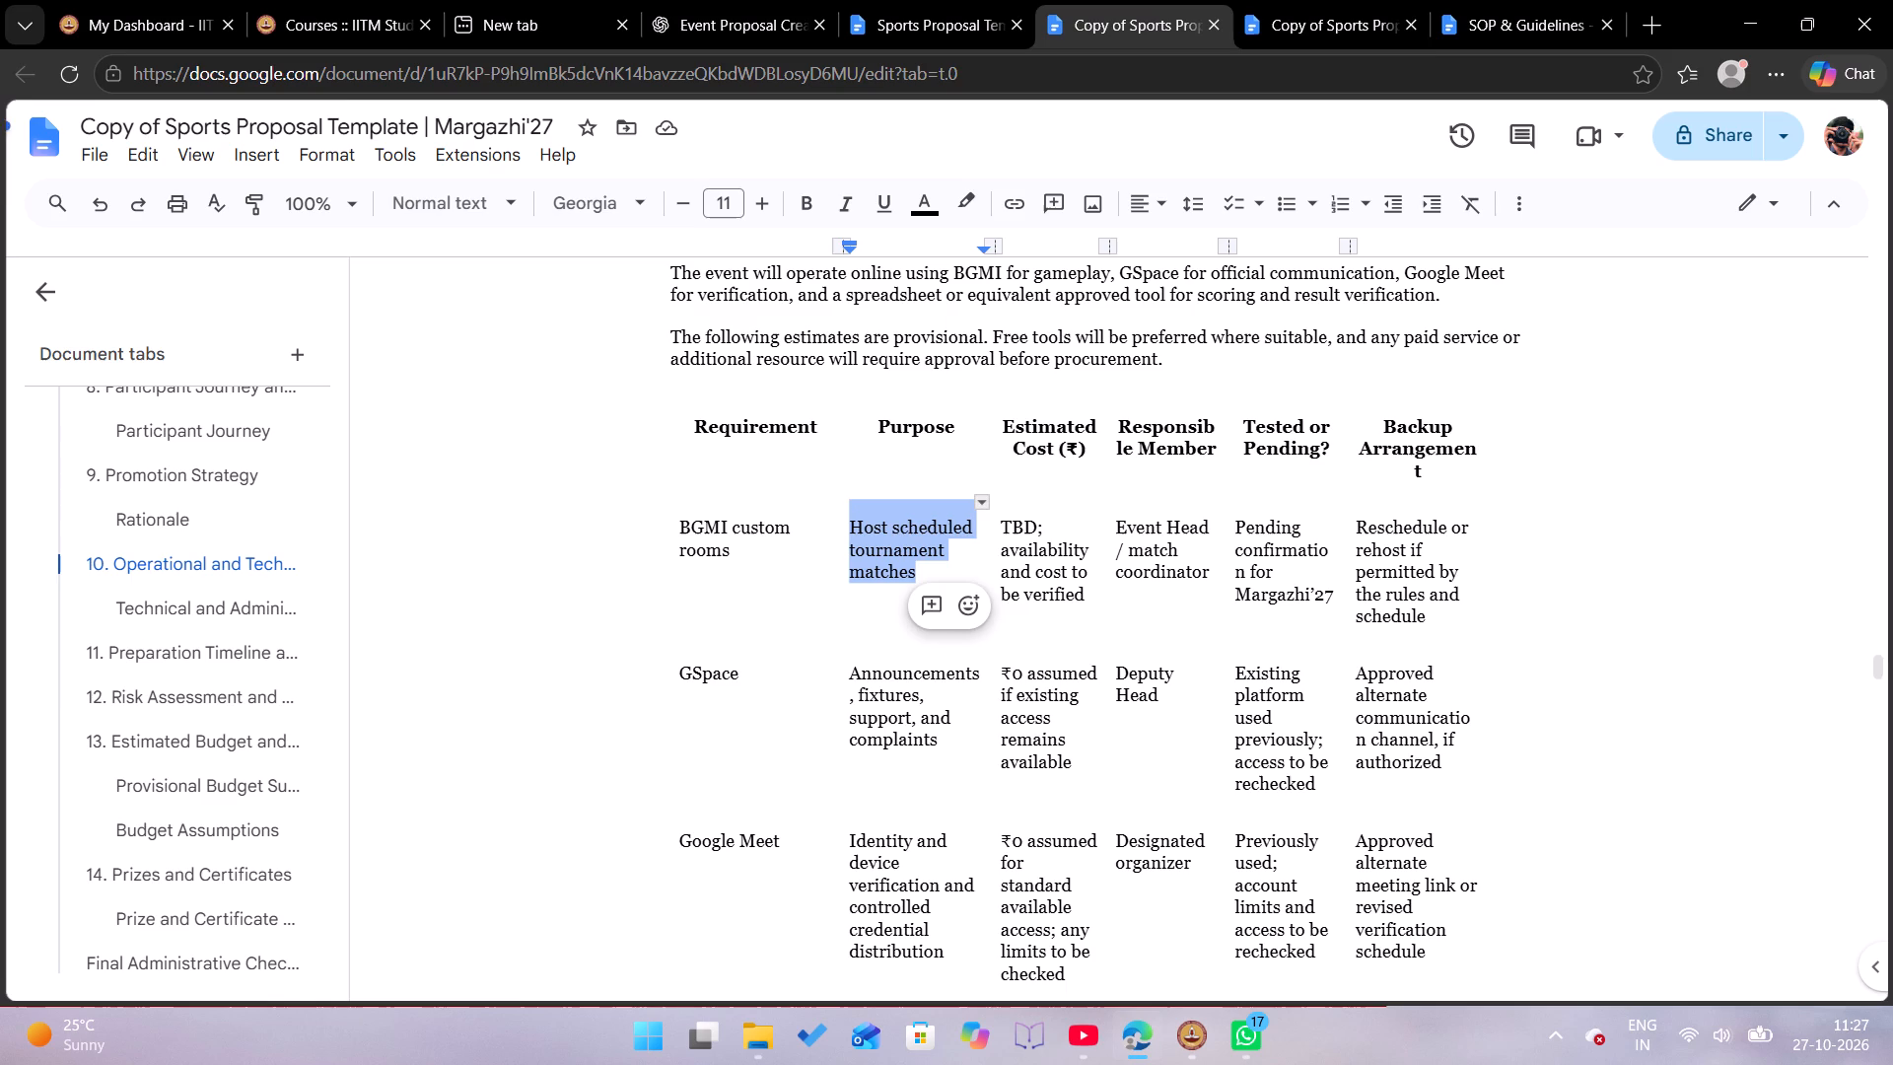
pyautogui.click(1297, 0)
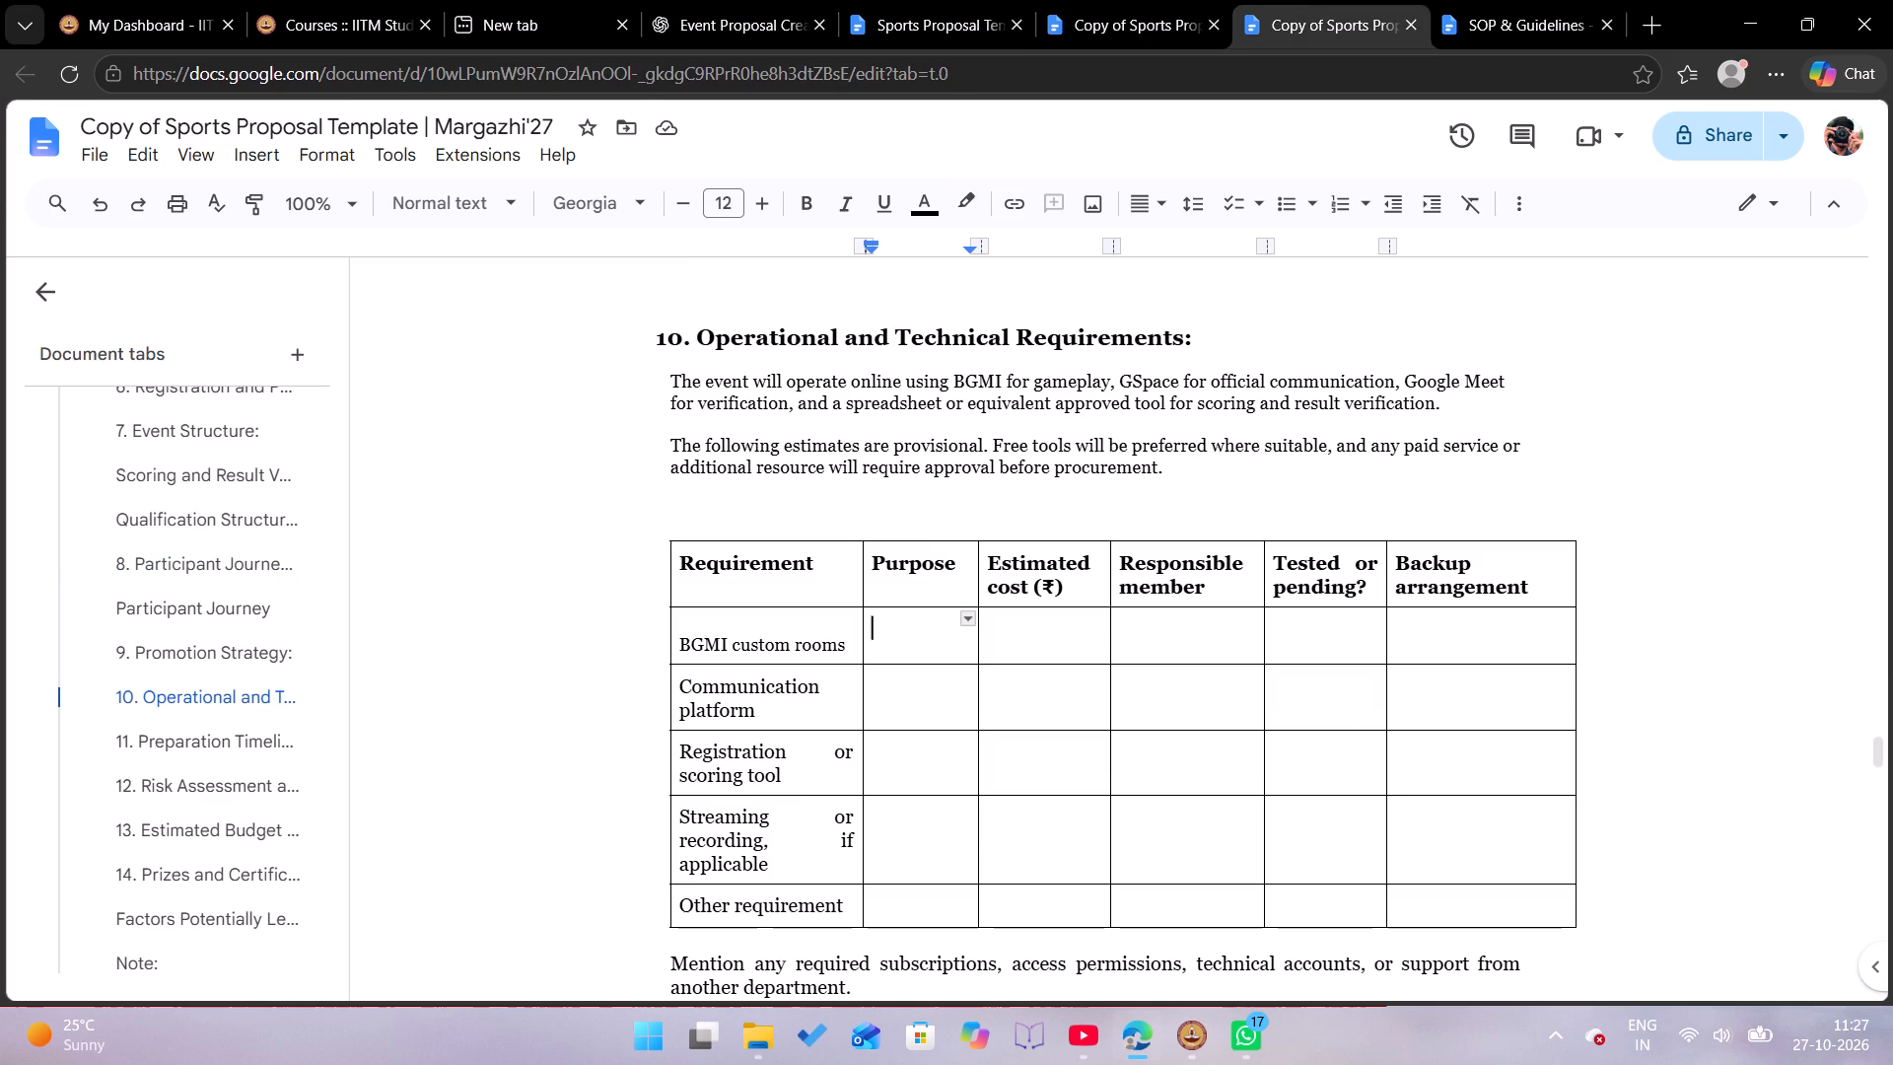
pyautogui.hotkey('ctrl', 'v')
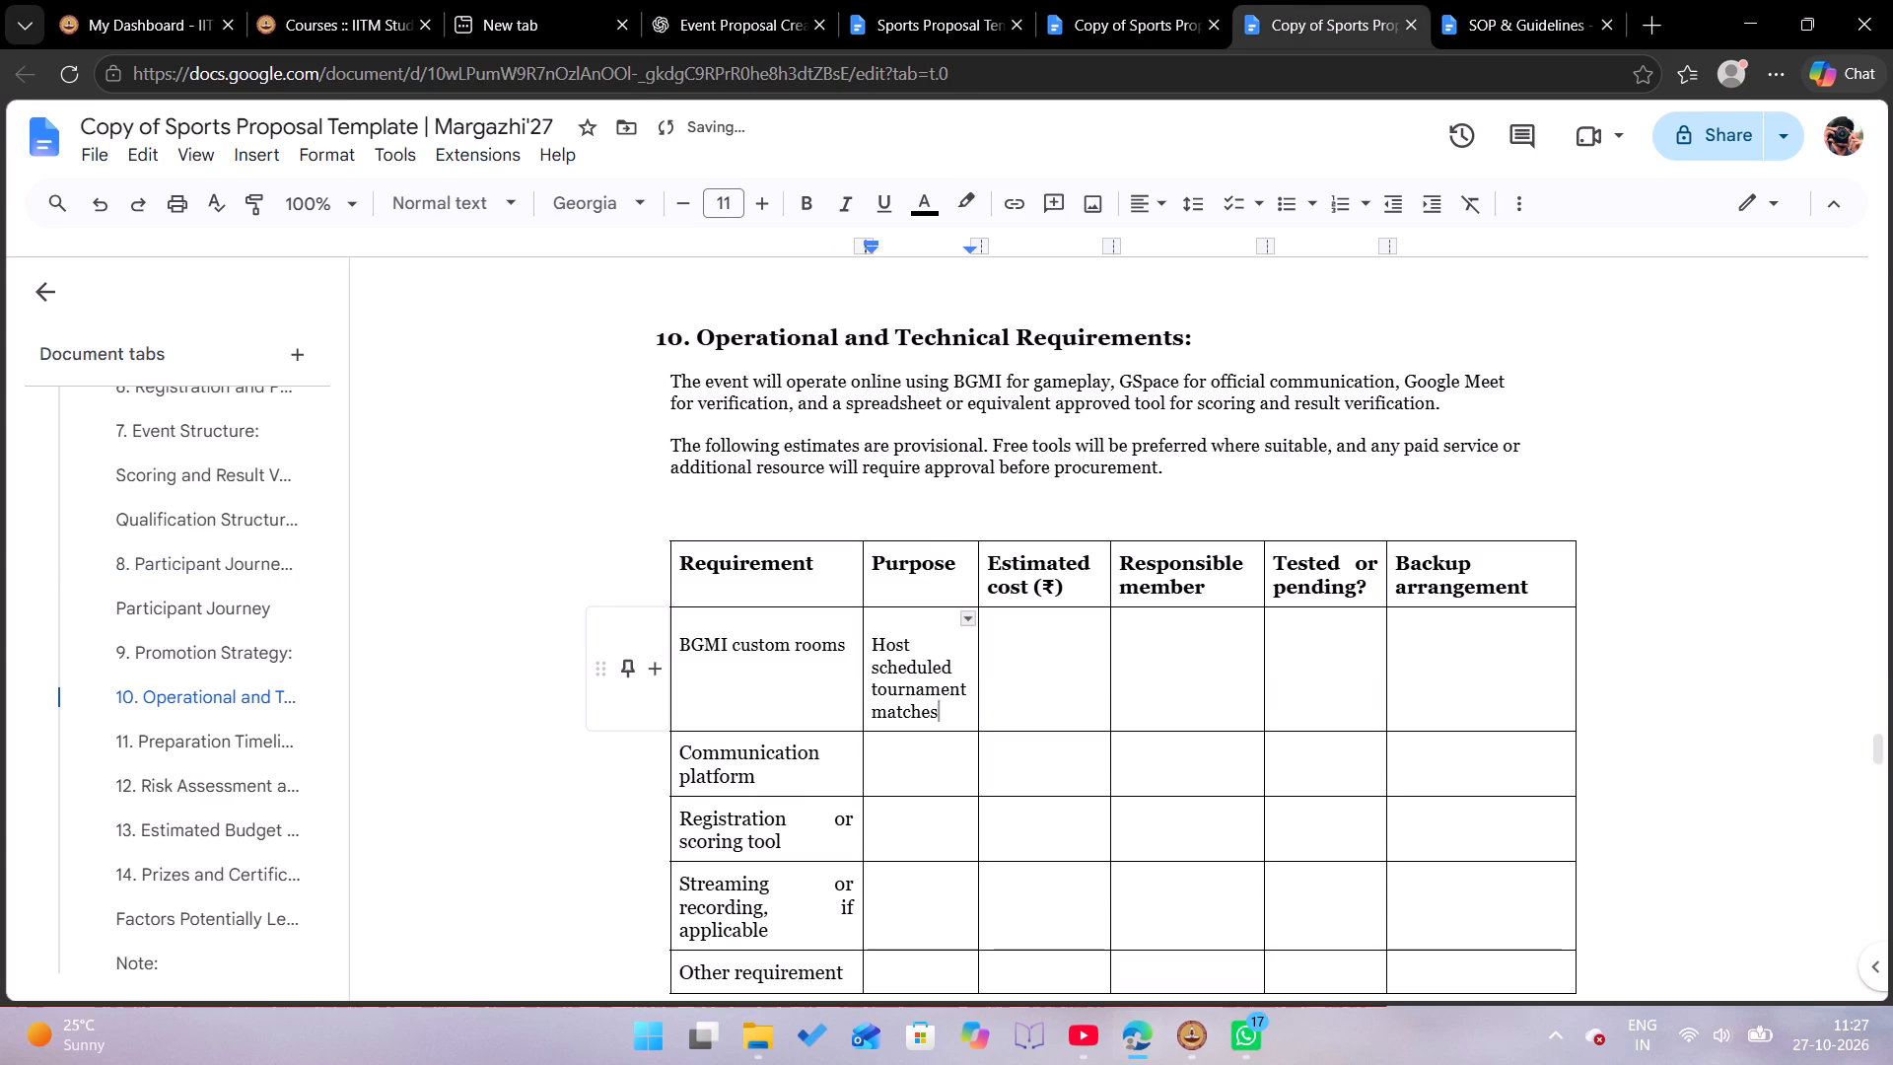
# Insert a line break before "BGMI custom rooms" in the template's Requirement cell.
pyautogui.click(681, 644)
pyautogui.press('Return')
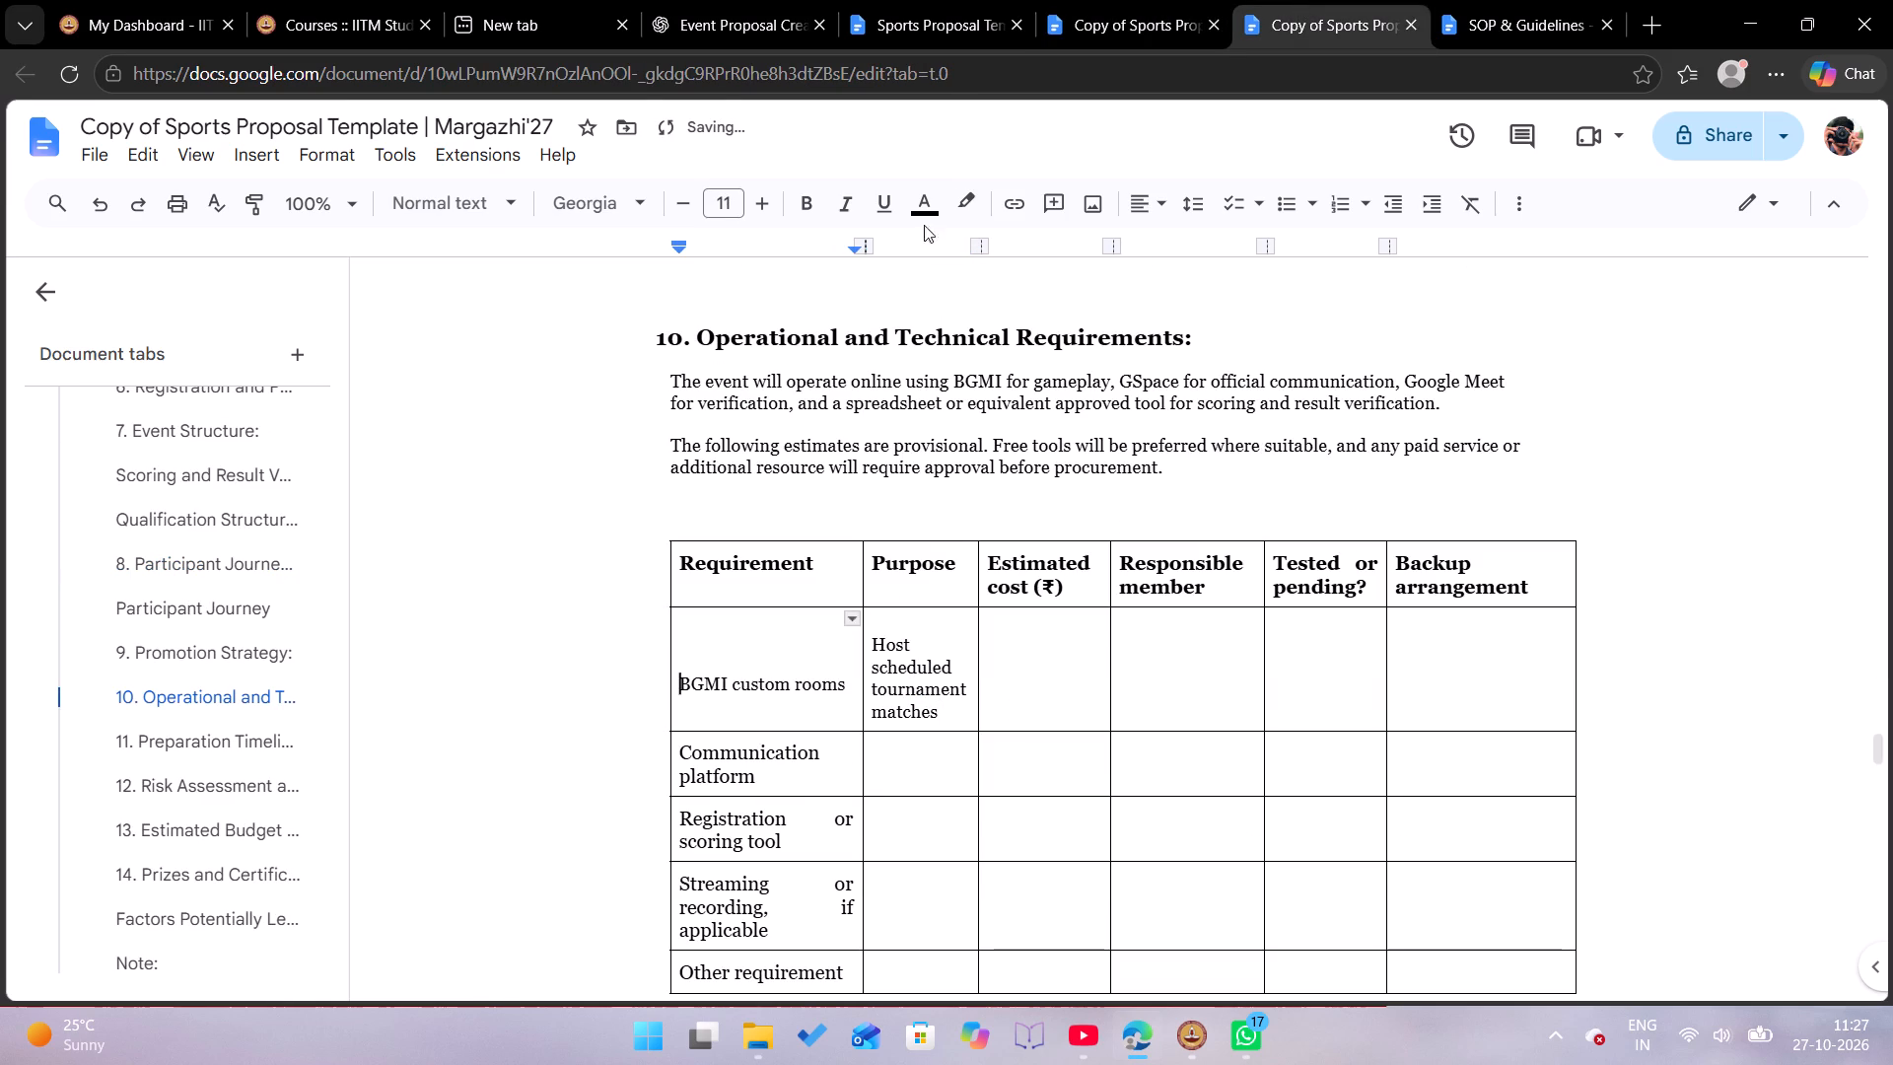
# Enter "Free" as the Estimated cost for BGMI custom rooms in the template, two lines down in the cell.
pyautogui.click(1125, 0)
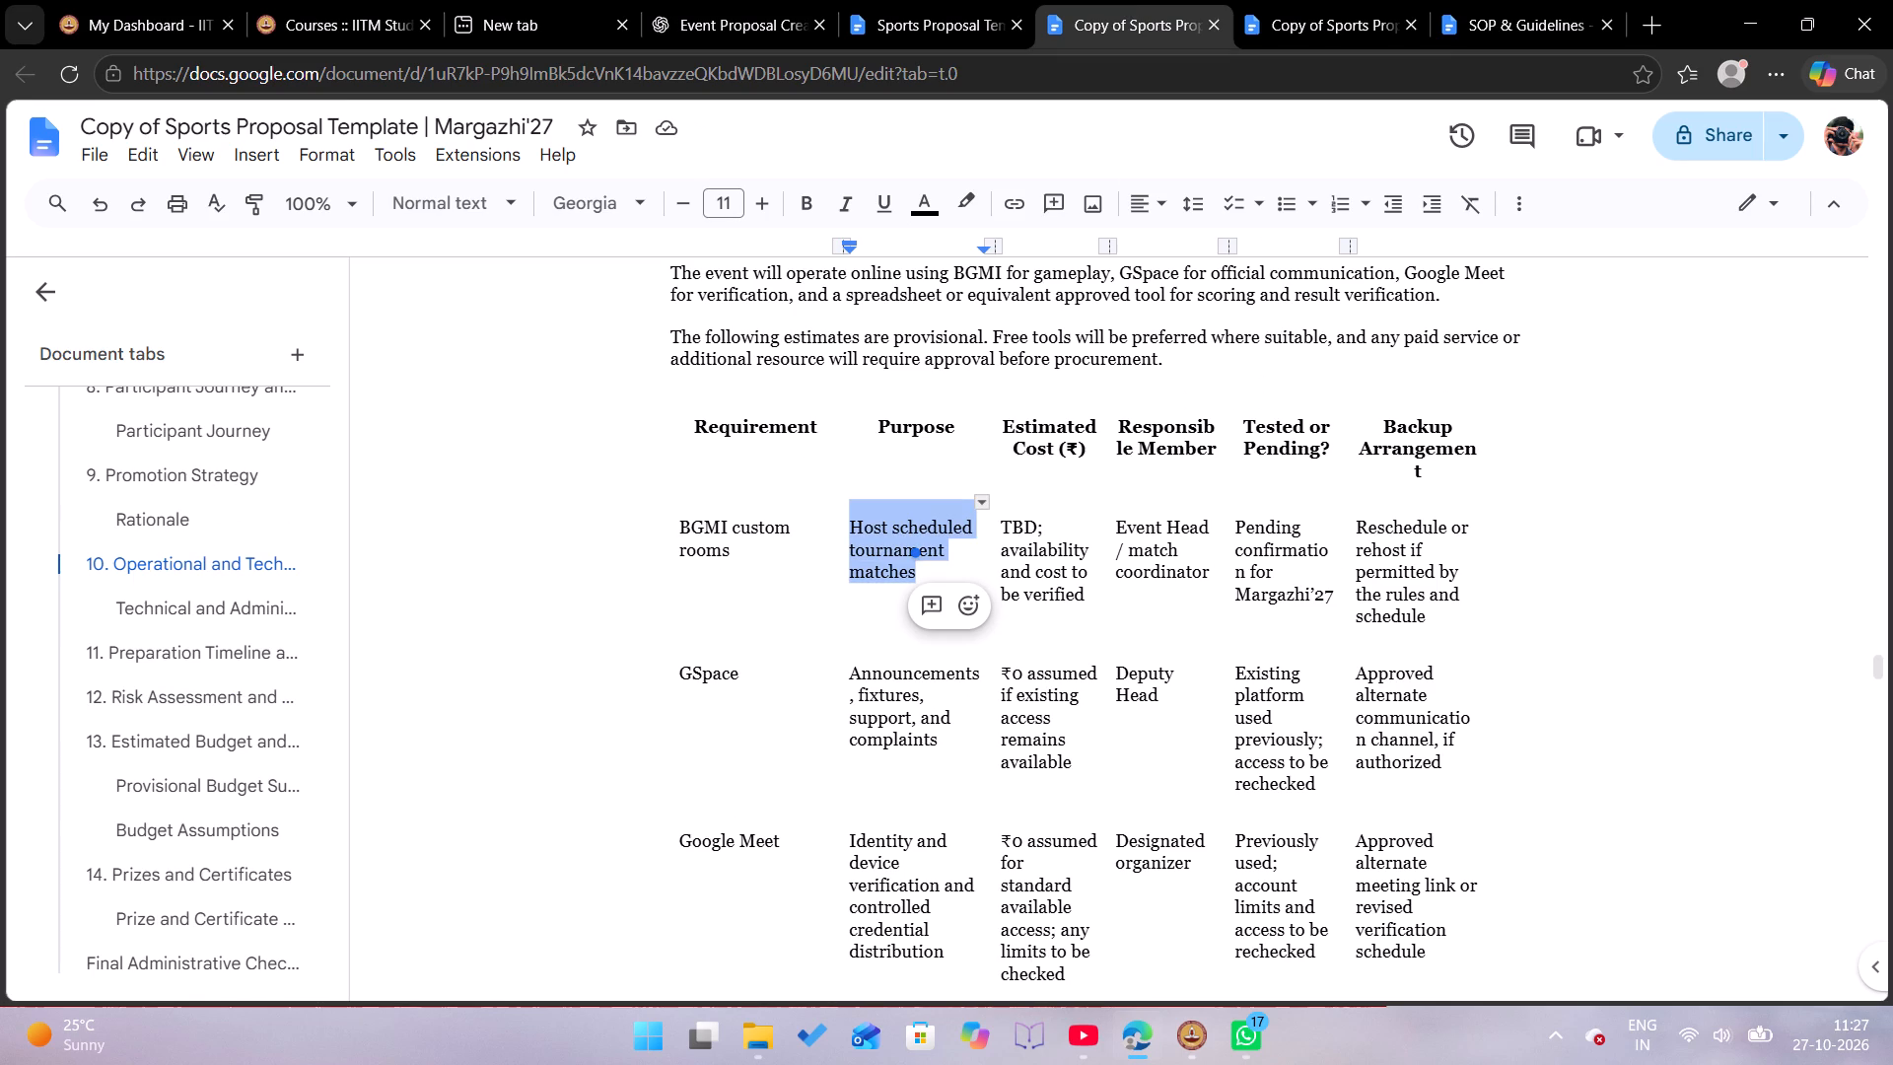
pyautogui.click(1298, 0)
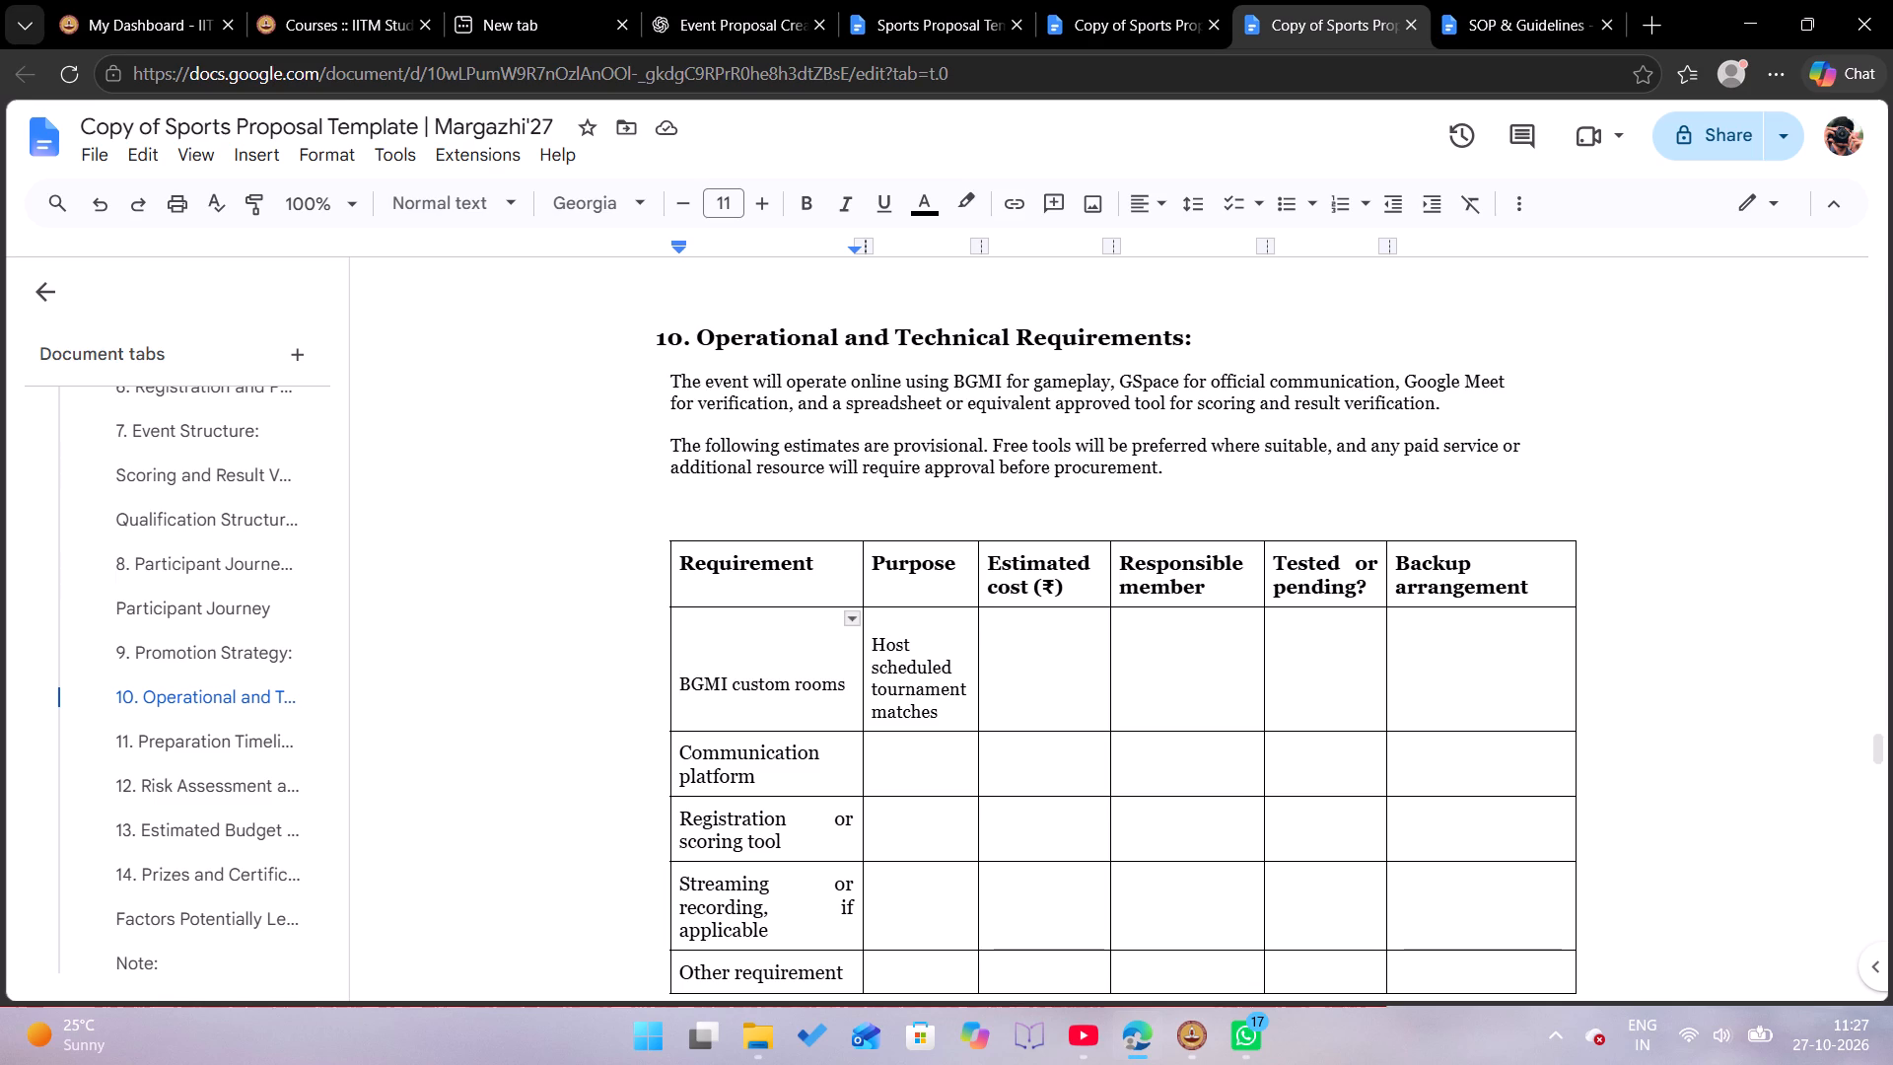
pyautogui.click(1026, 659)
pyautogui.press('Return')
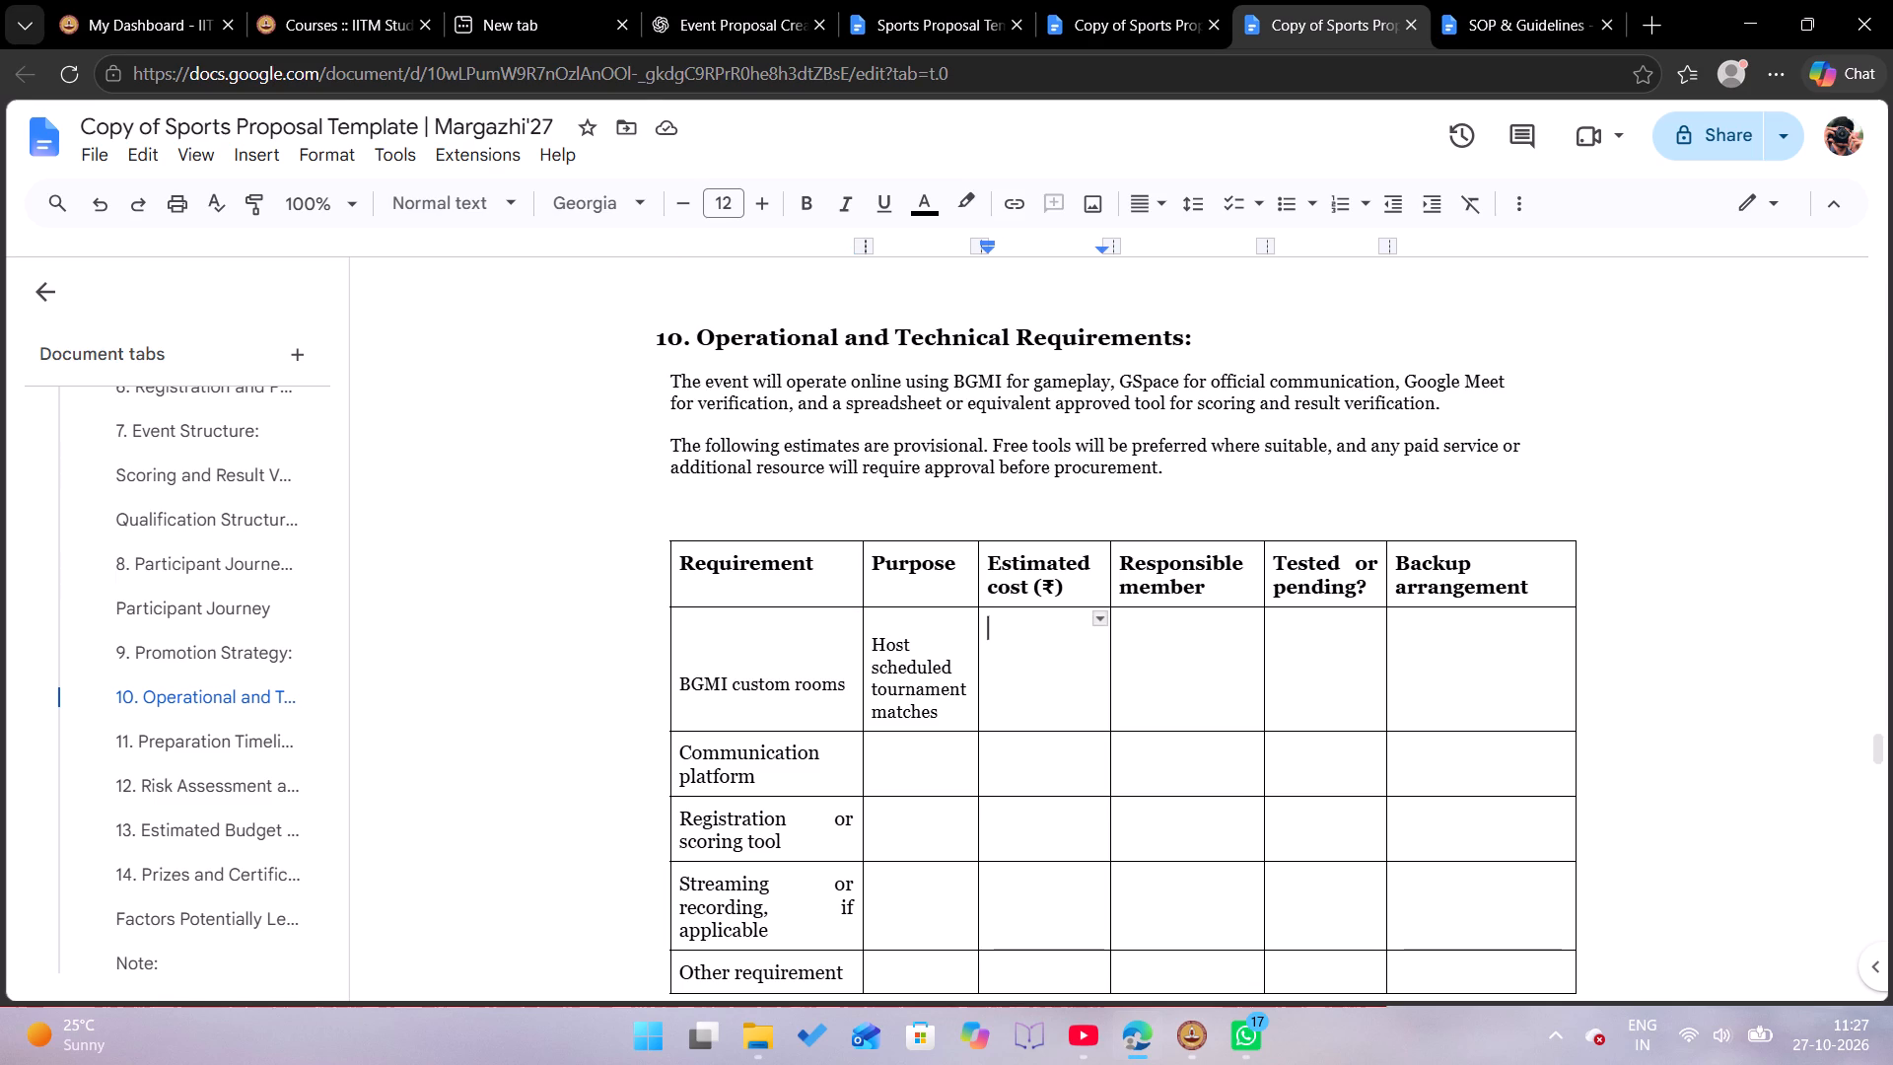
pyautogui.press('Return')
pyautogui.write('Free')
# Check the draft's responsible member for BGMI custom rooms and enter "Event team" in the template's Responsible member cell, below a blank line.
pyautogui.click(1152, 653)
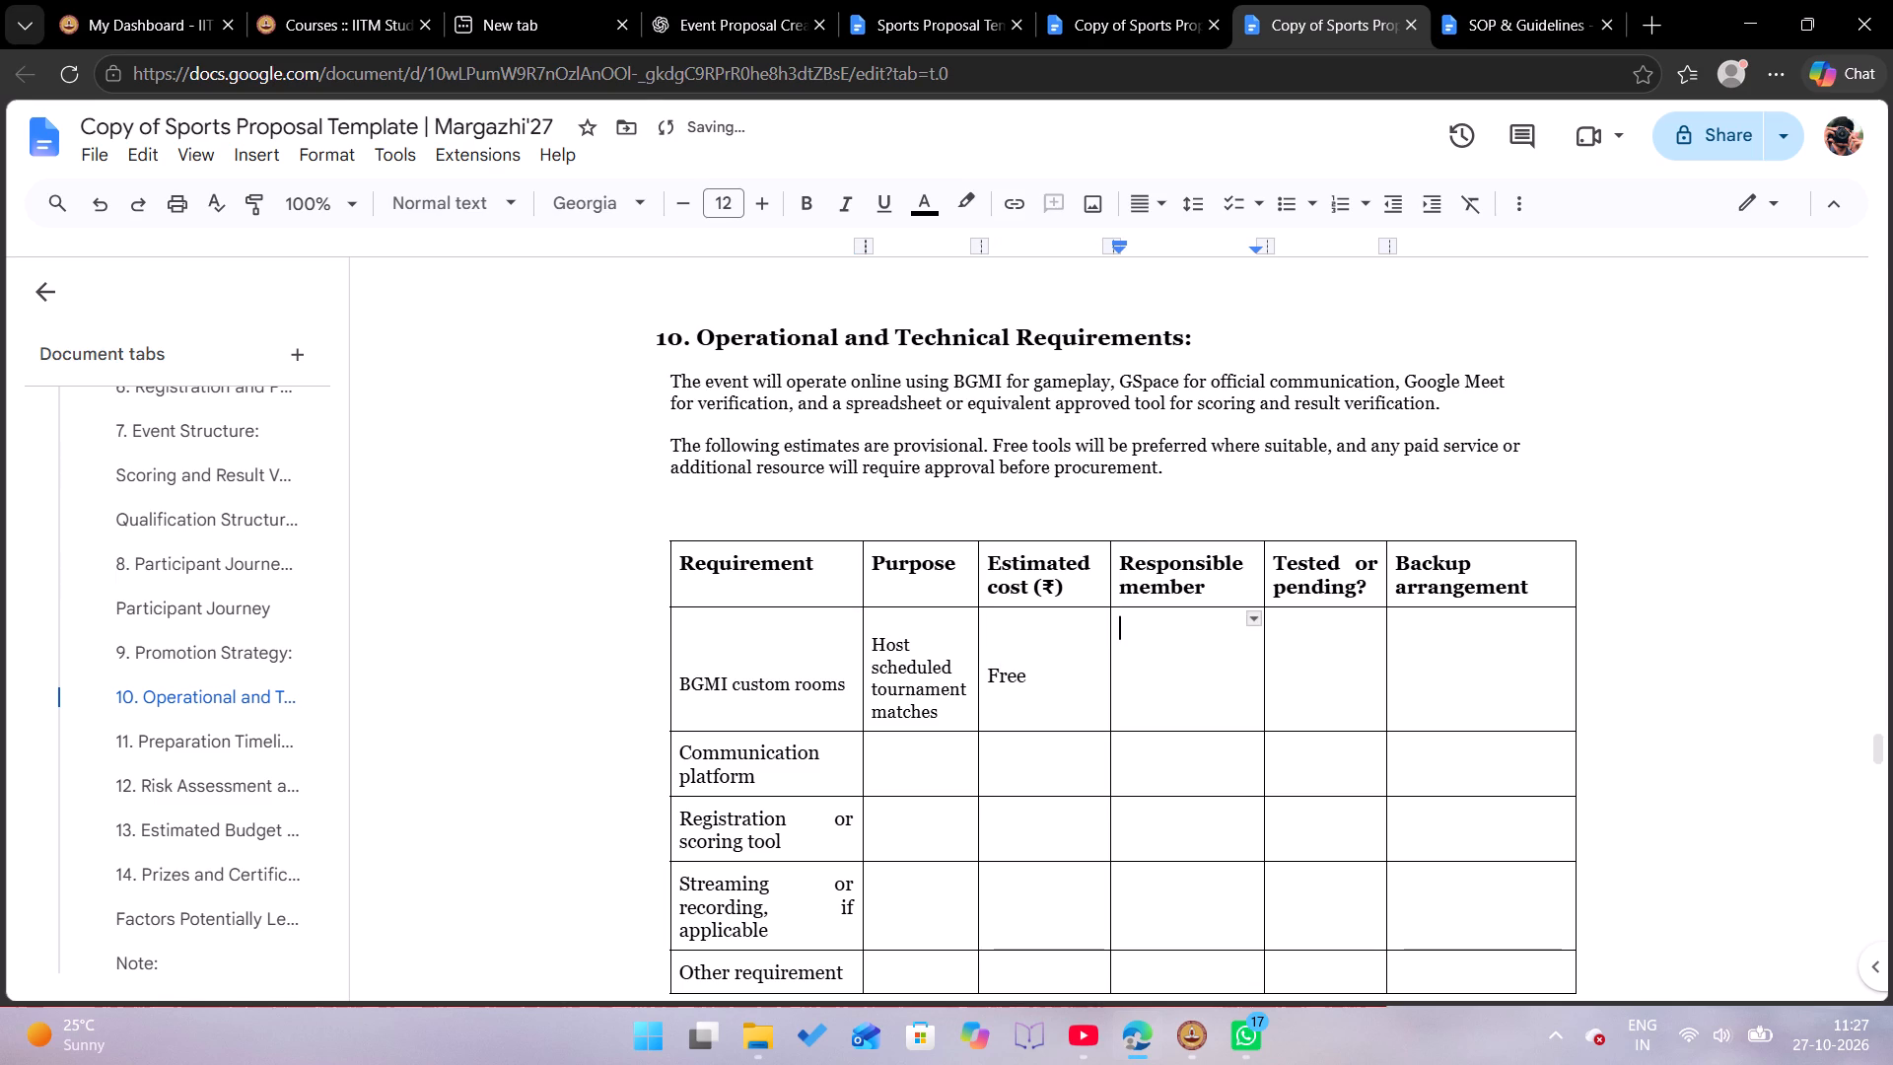
pyautogui.press('Return')
pyautogui.click(1156, 0)
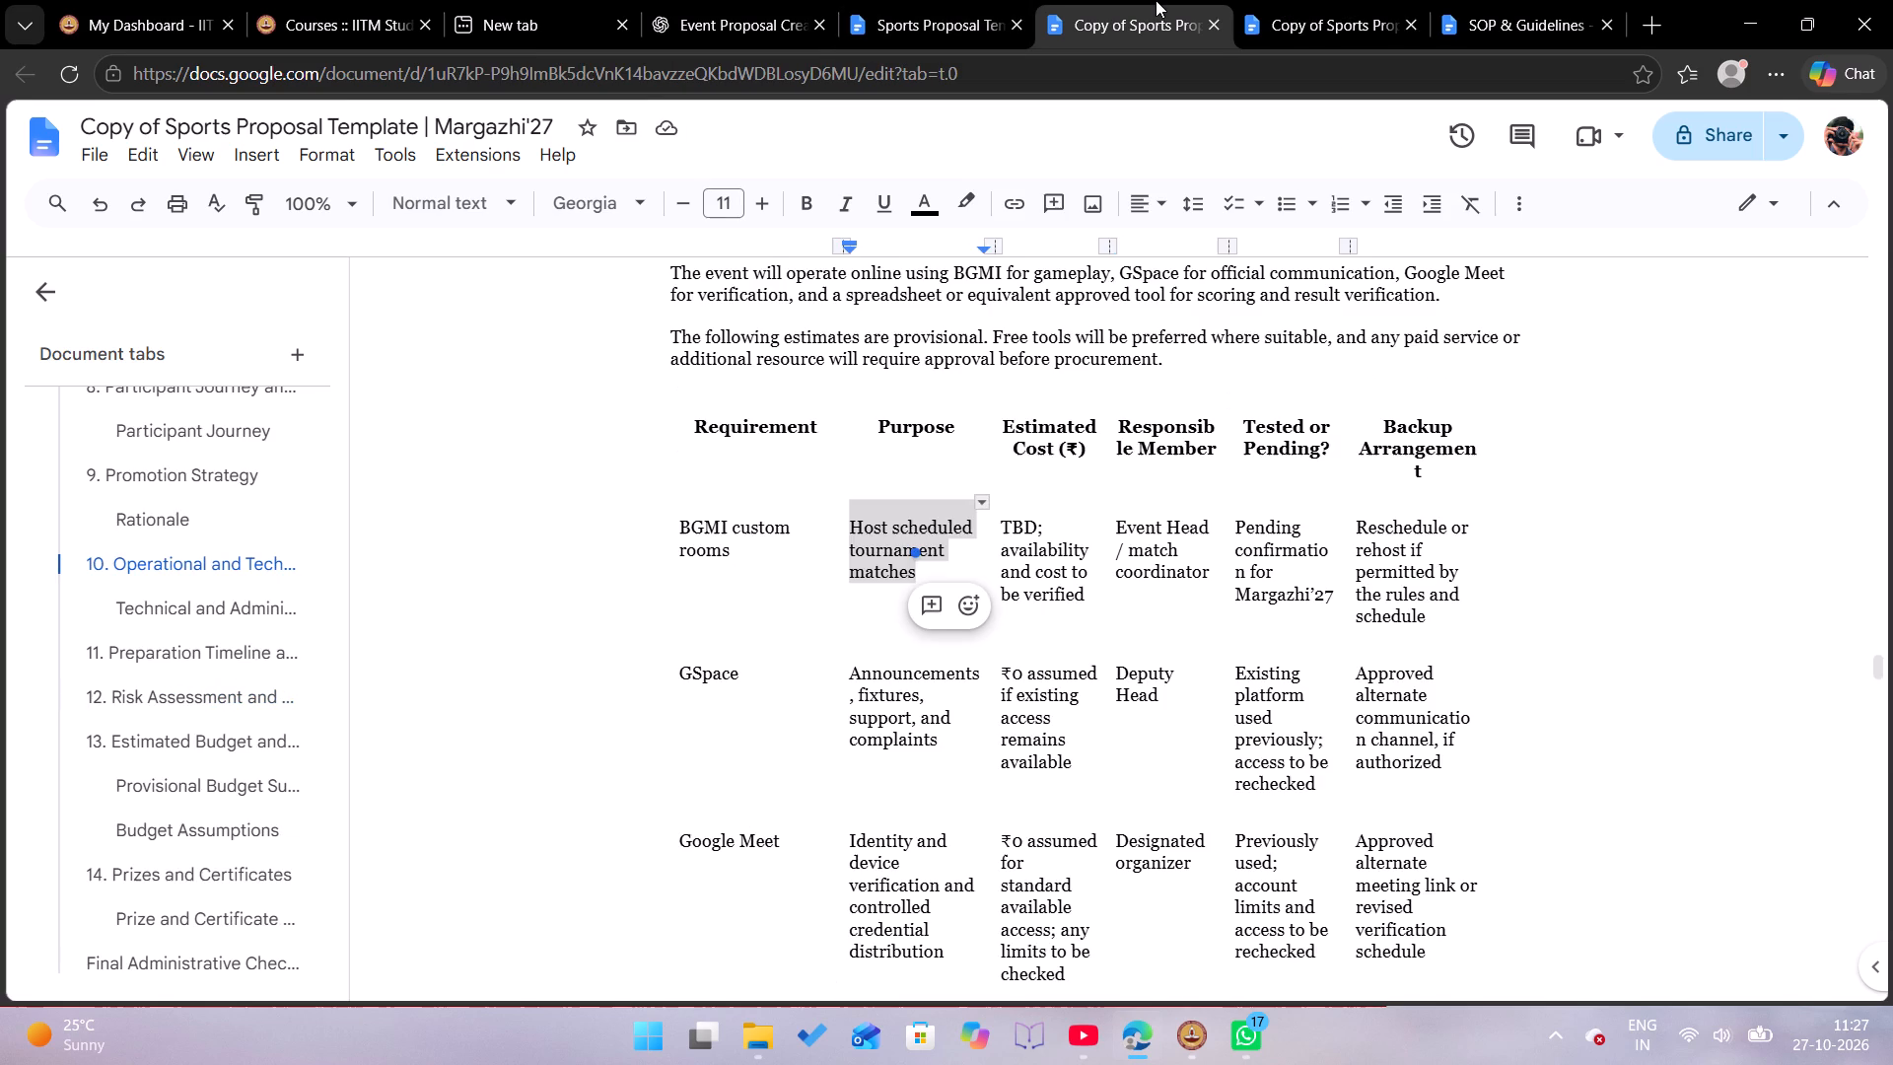
pyautogui.moveTo(1112, 532); pyautogui.dragTo(1126, 527)
pyautogui.click(1354, 2)
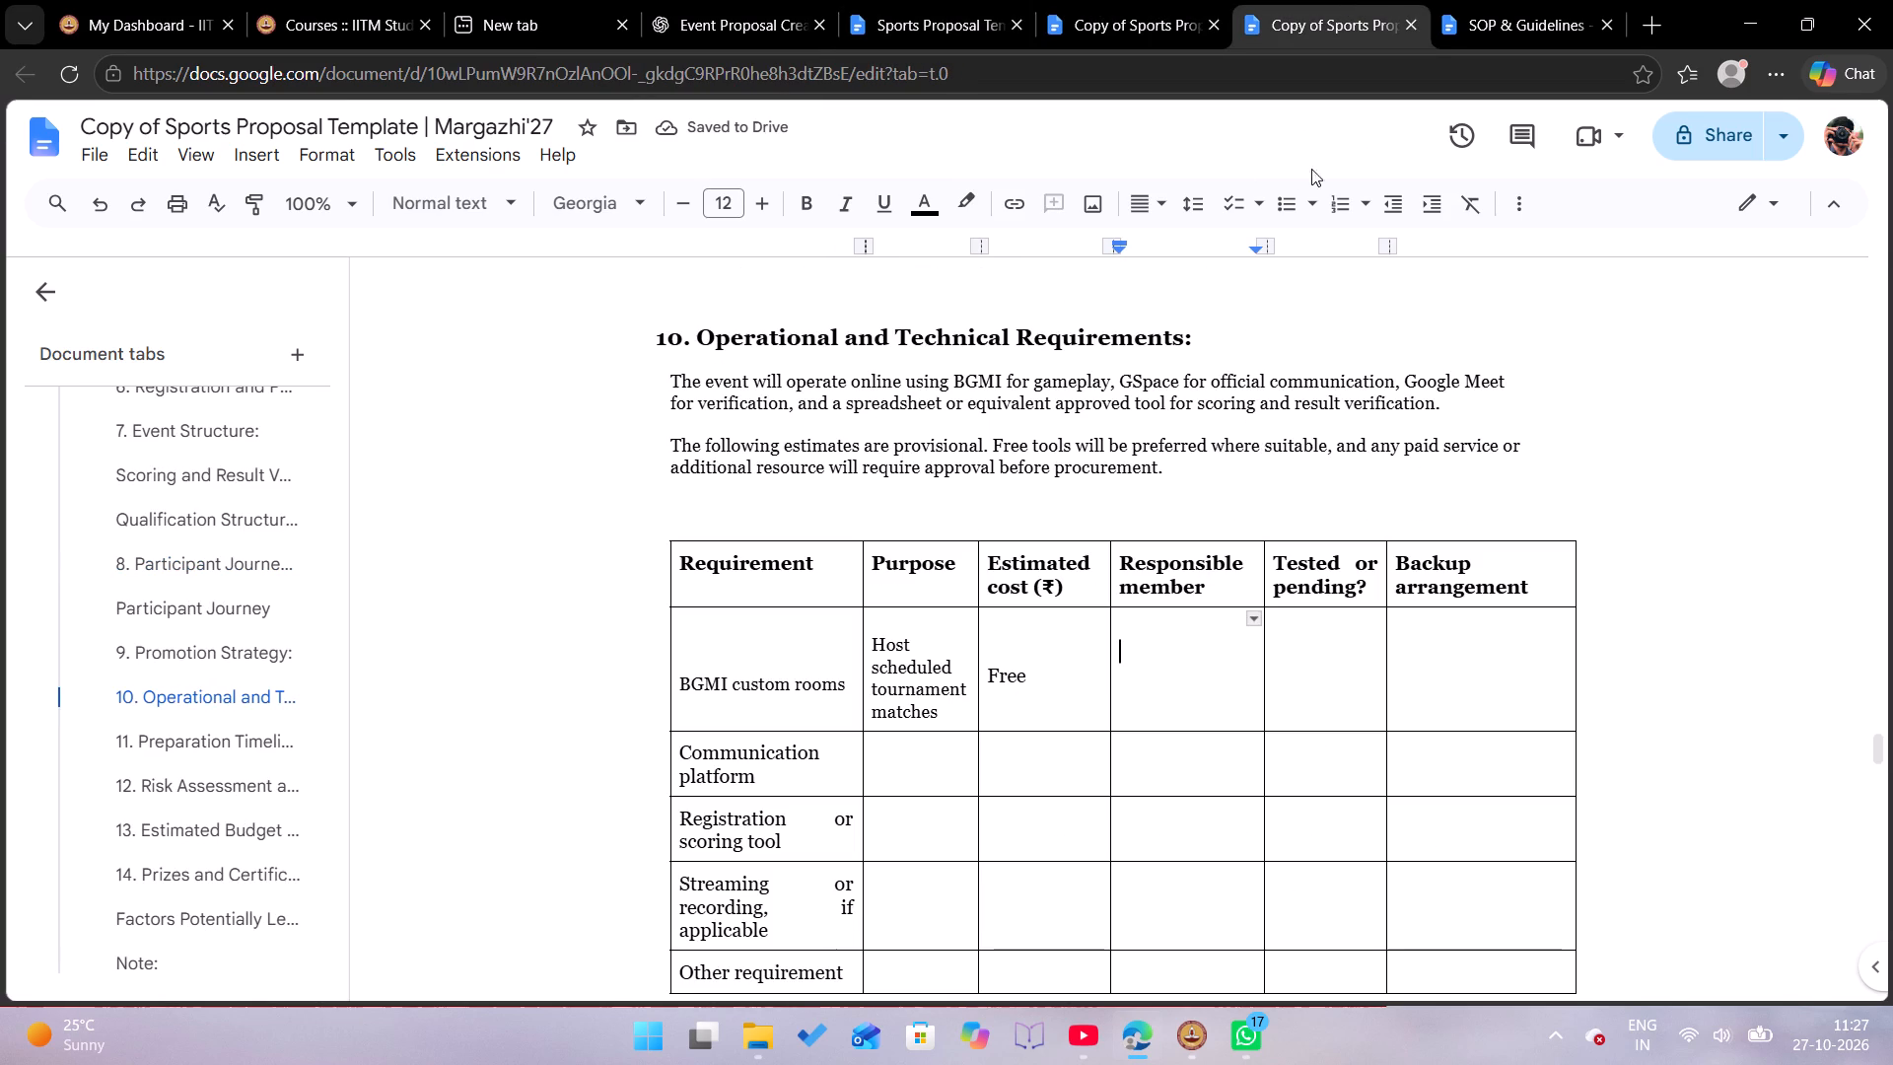
pyautogui.write('Event')
pyautogui.press('space')
pyautogui.write('hed')
pyautogui.press('BackSpace')
pyautogui.press('BackSpace')
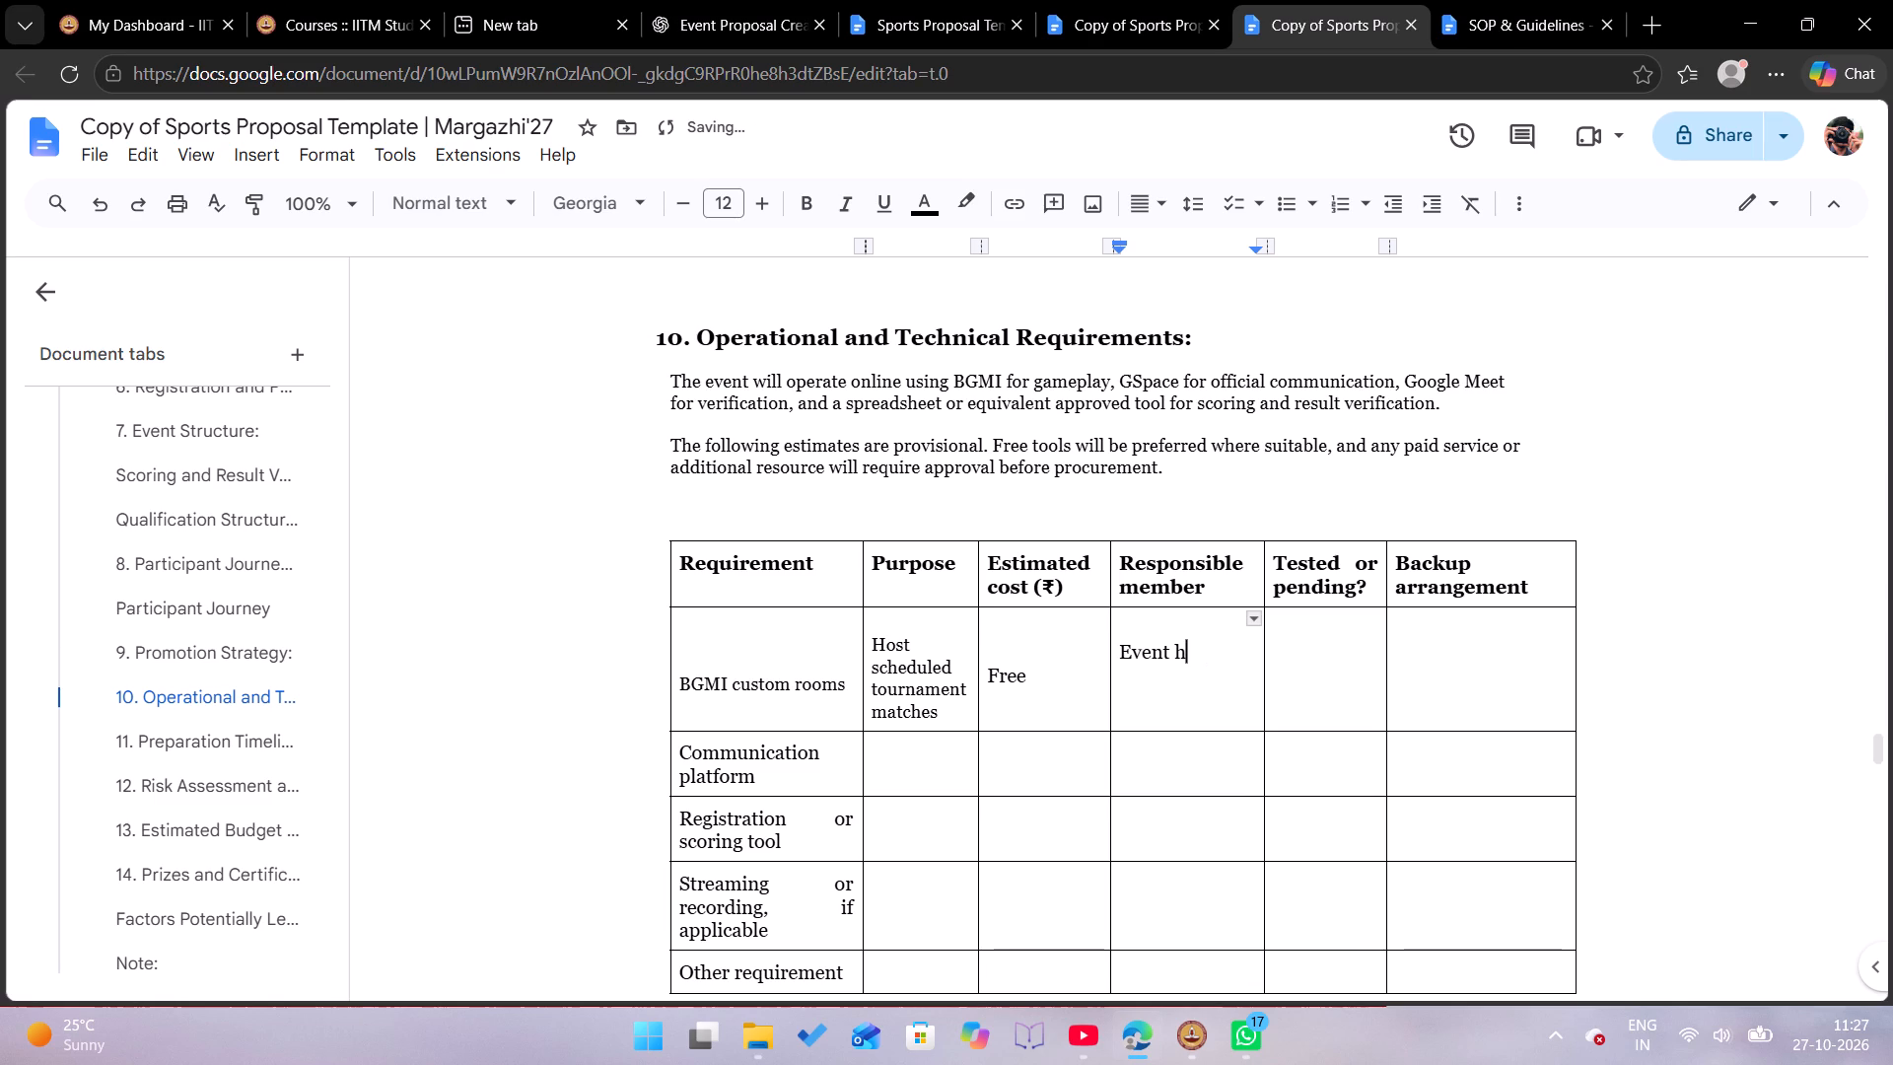
pyautogui.press('BackSpace')
pyautogui.write('team')
# Check the draft's testing status for BGMI custom rooms and enter "Tested" in the template's Tested or pending cell, below a blank line.
pyautogui.click(1153, 0)
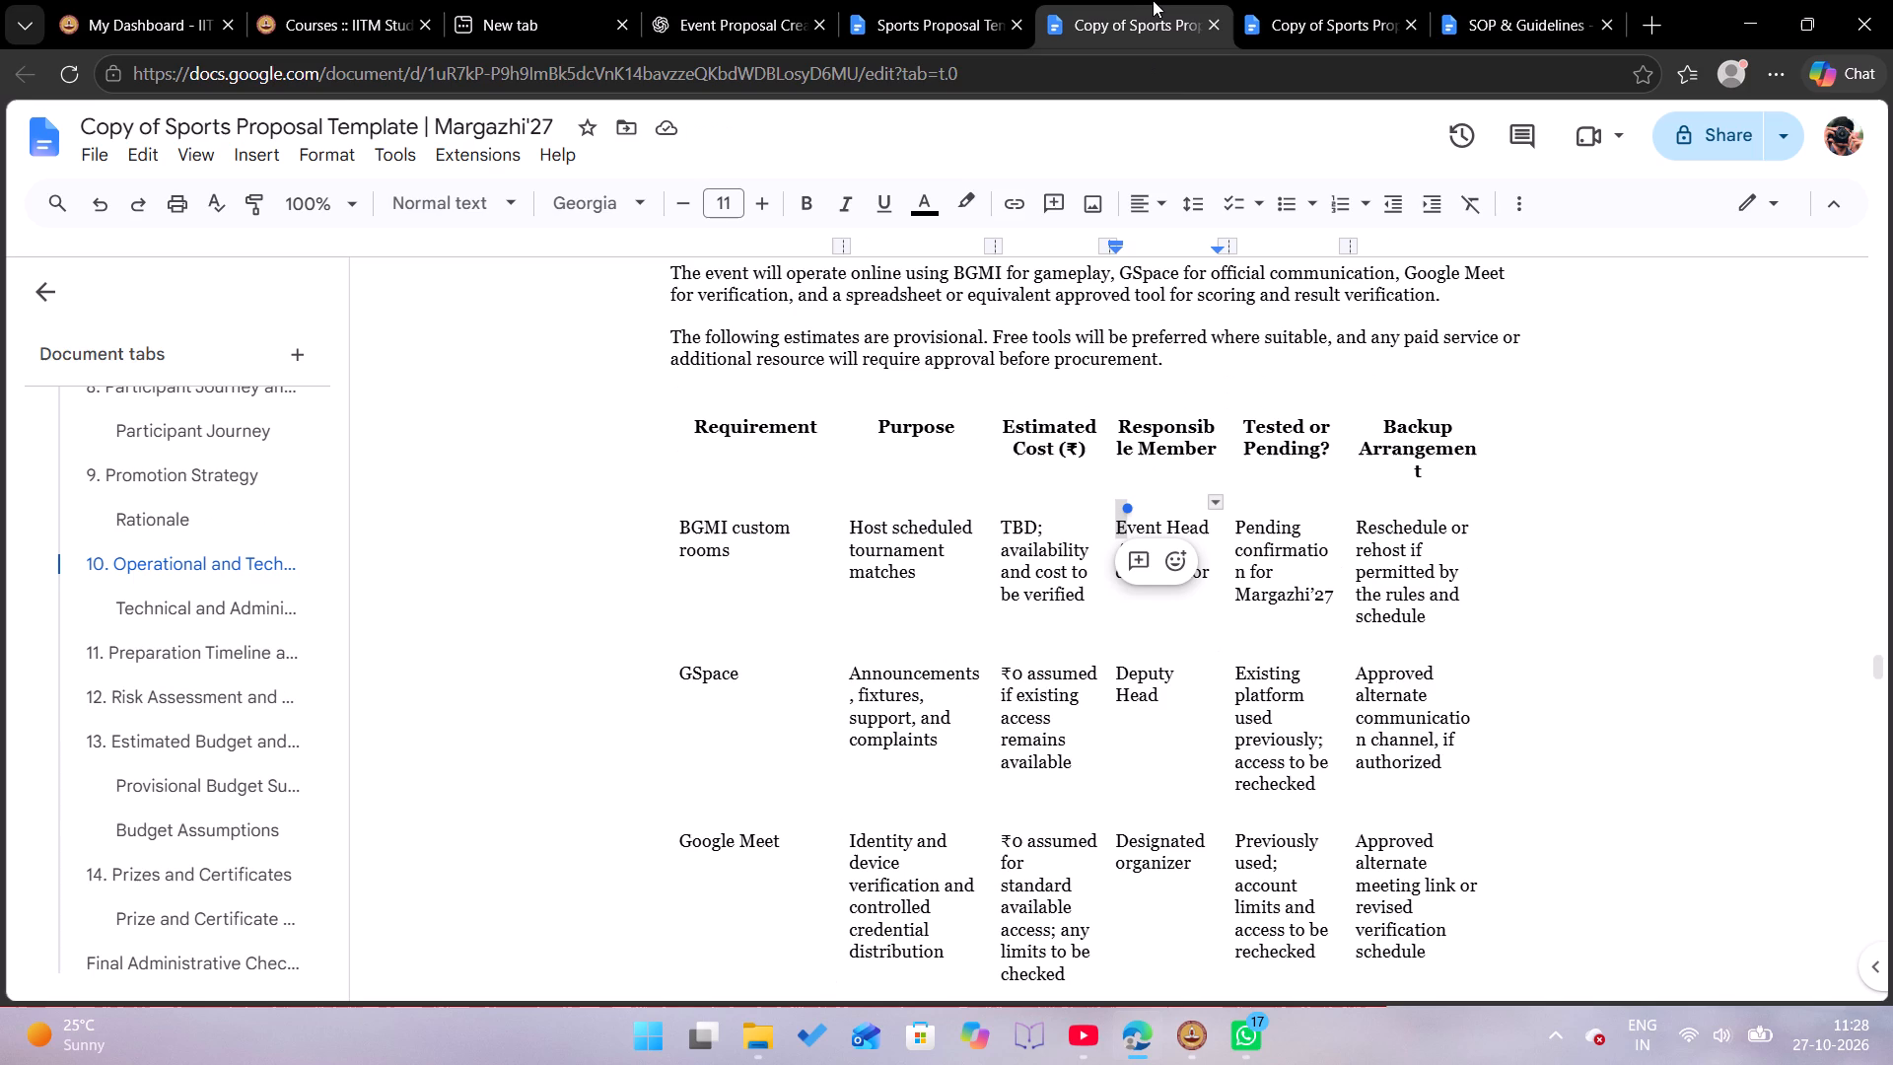
pyautogui.moveTo(1234, 530); pyautogui.dragTo(1279, 557)
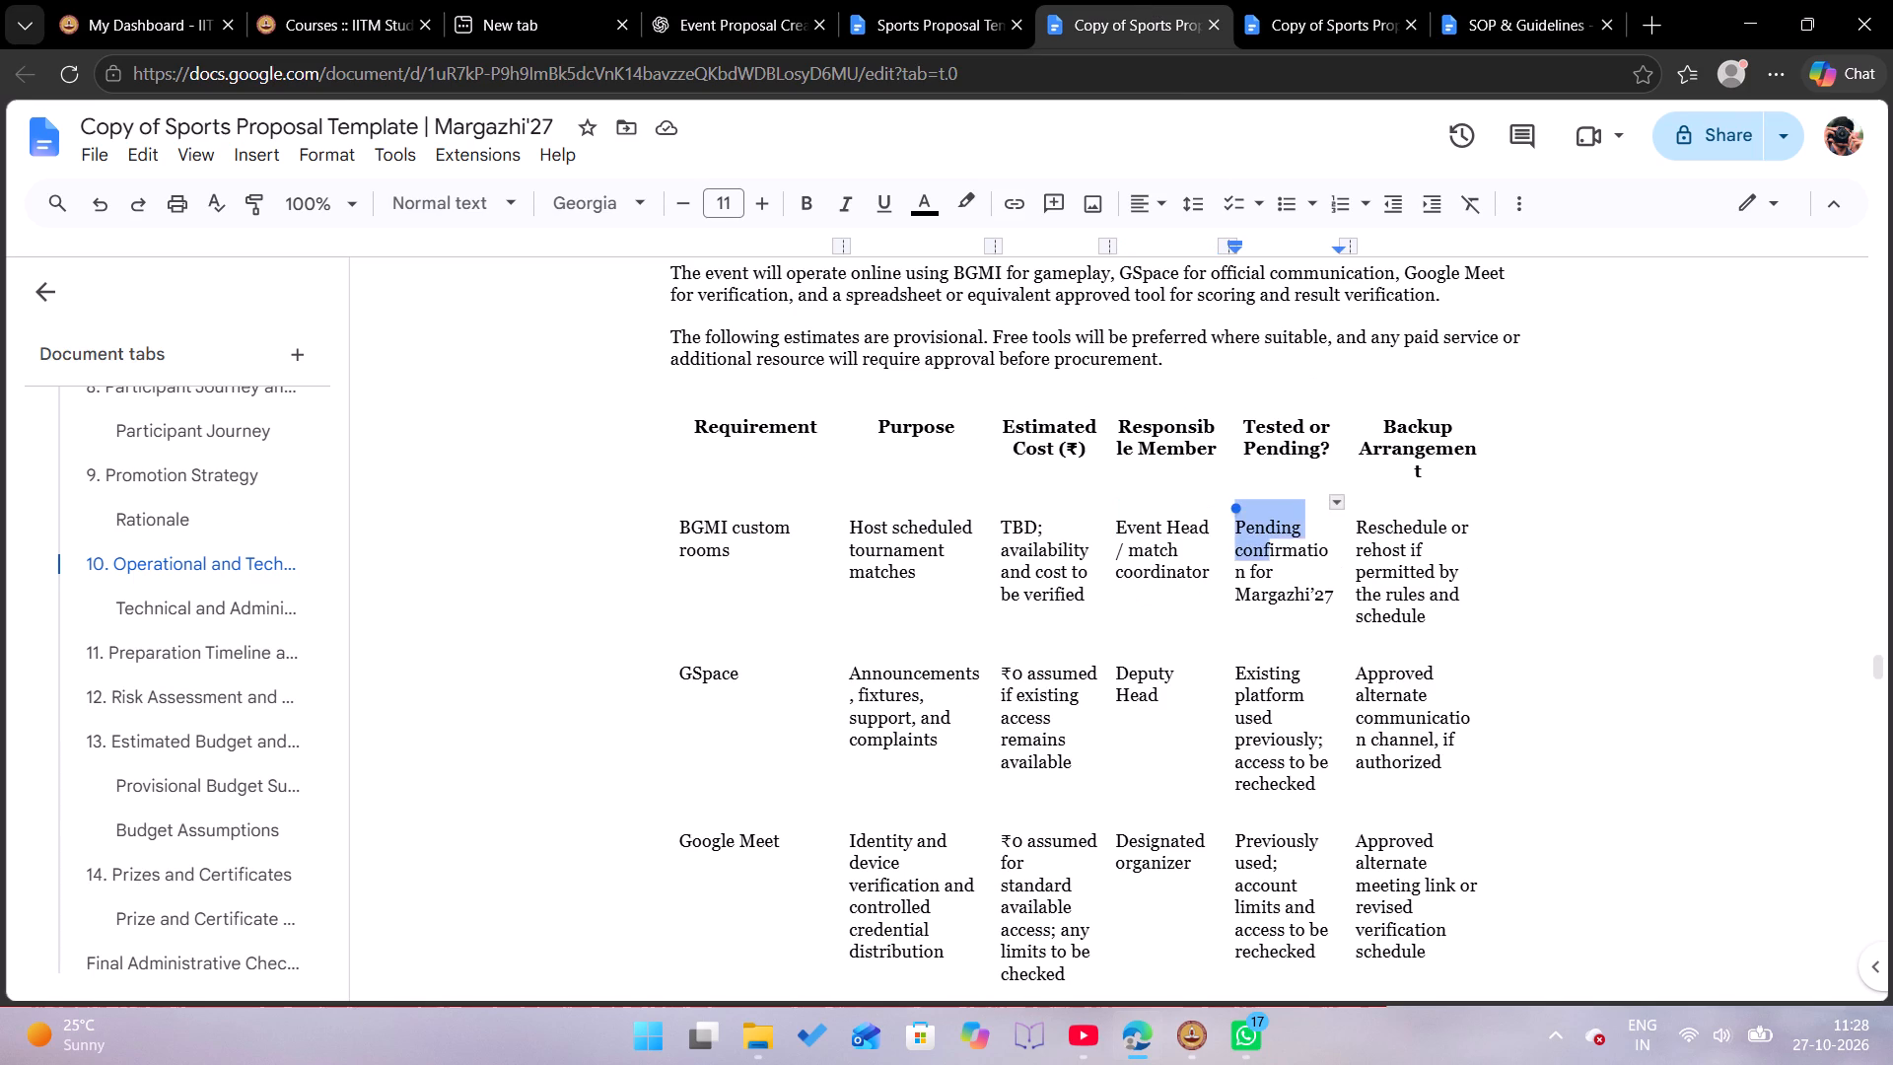
pyautogui.moveTo(1279, 557); pyautogui.dragTo(1330, 598)
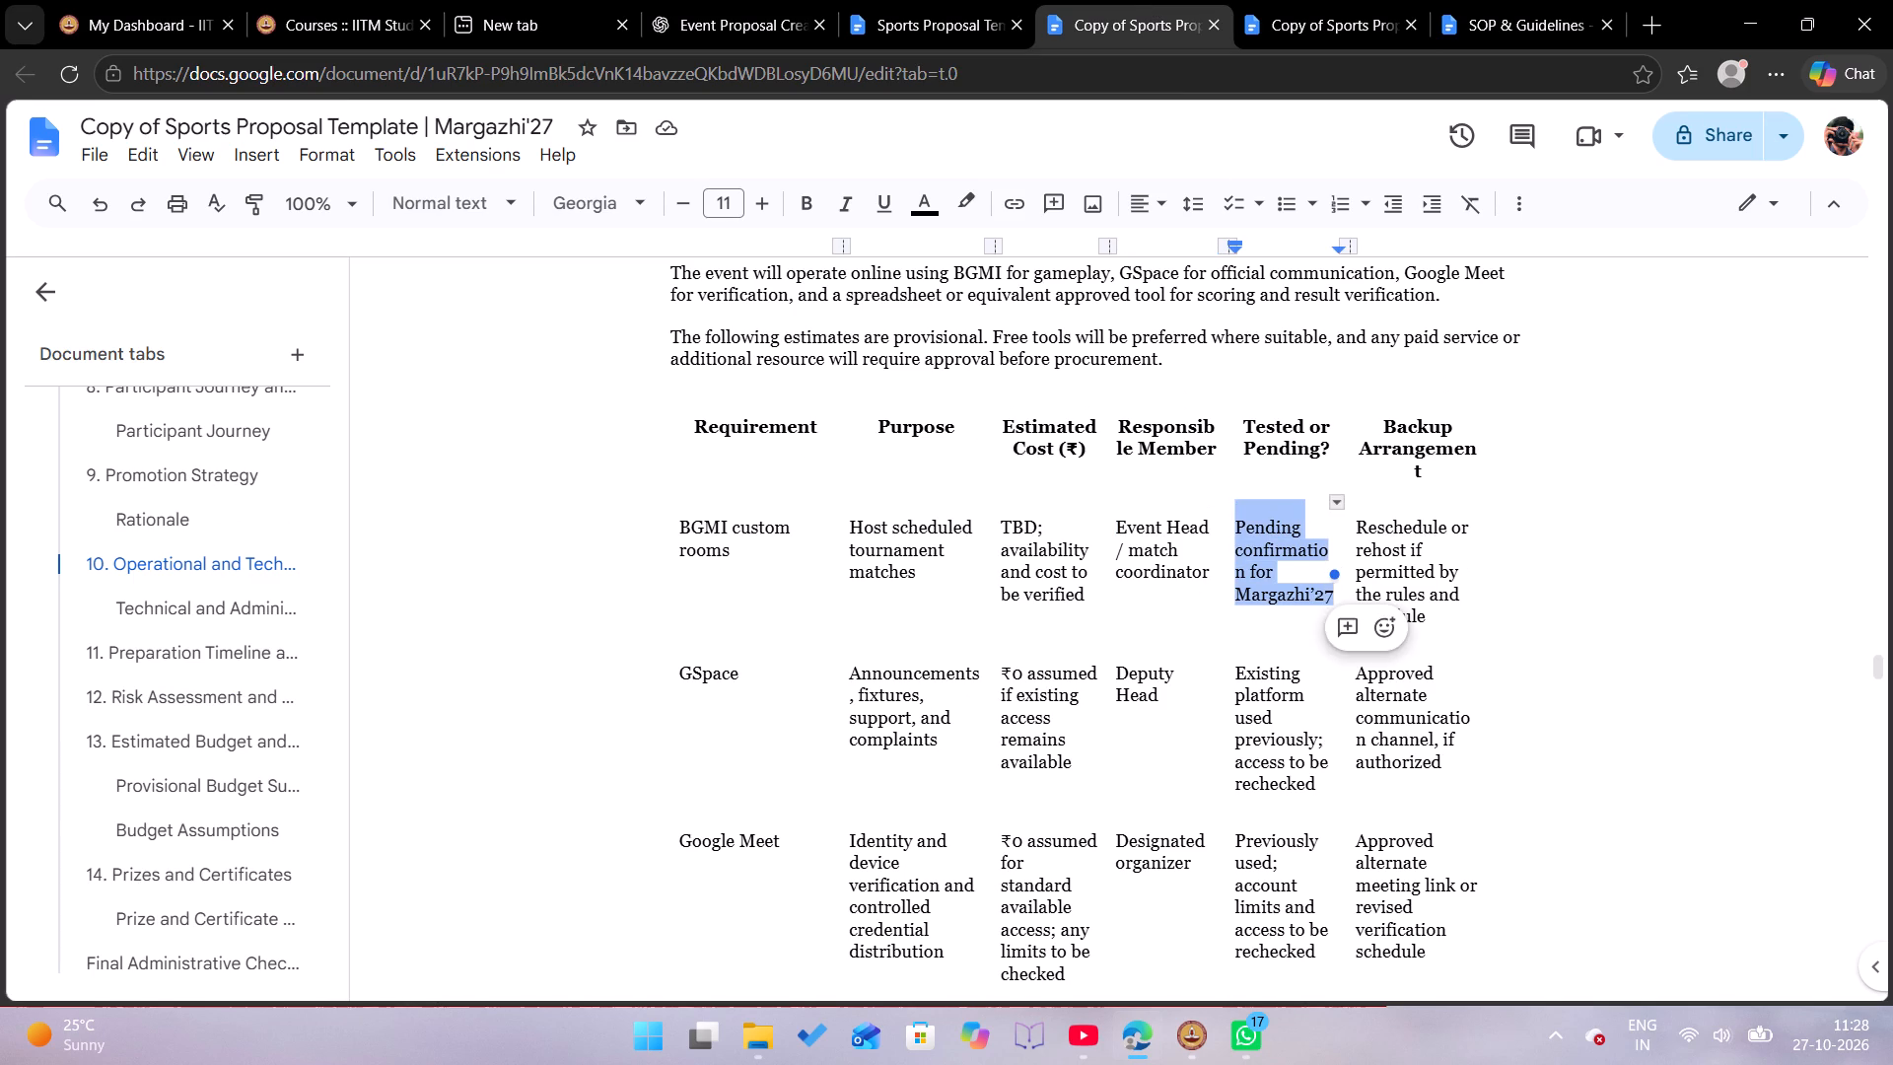
pyautogui.hotkey('ctrl', 'c')
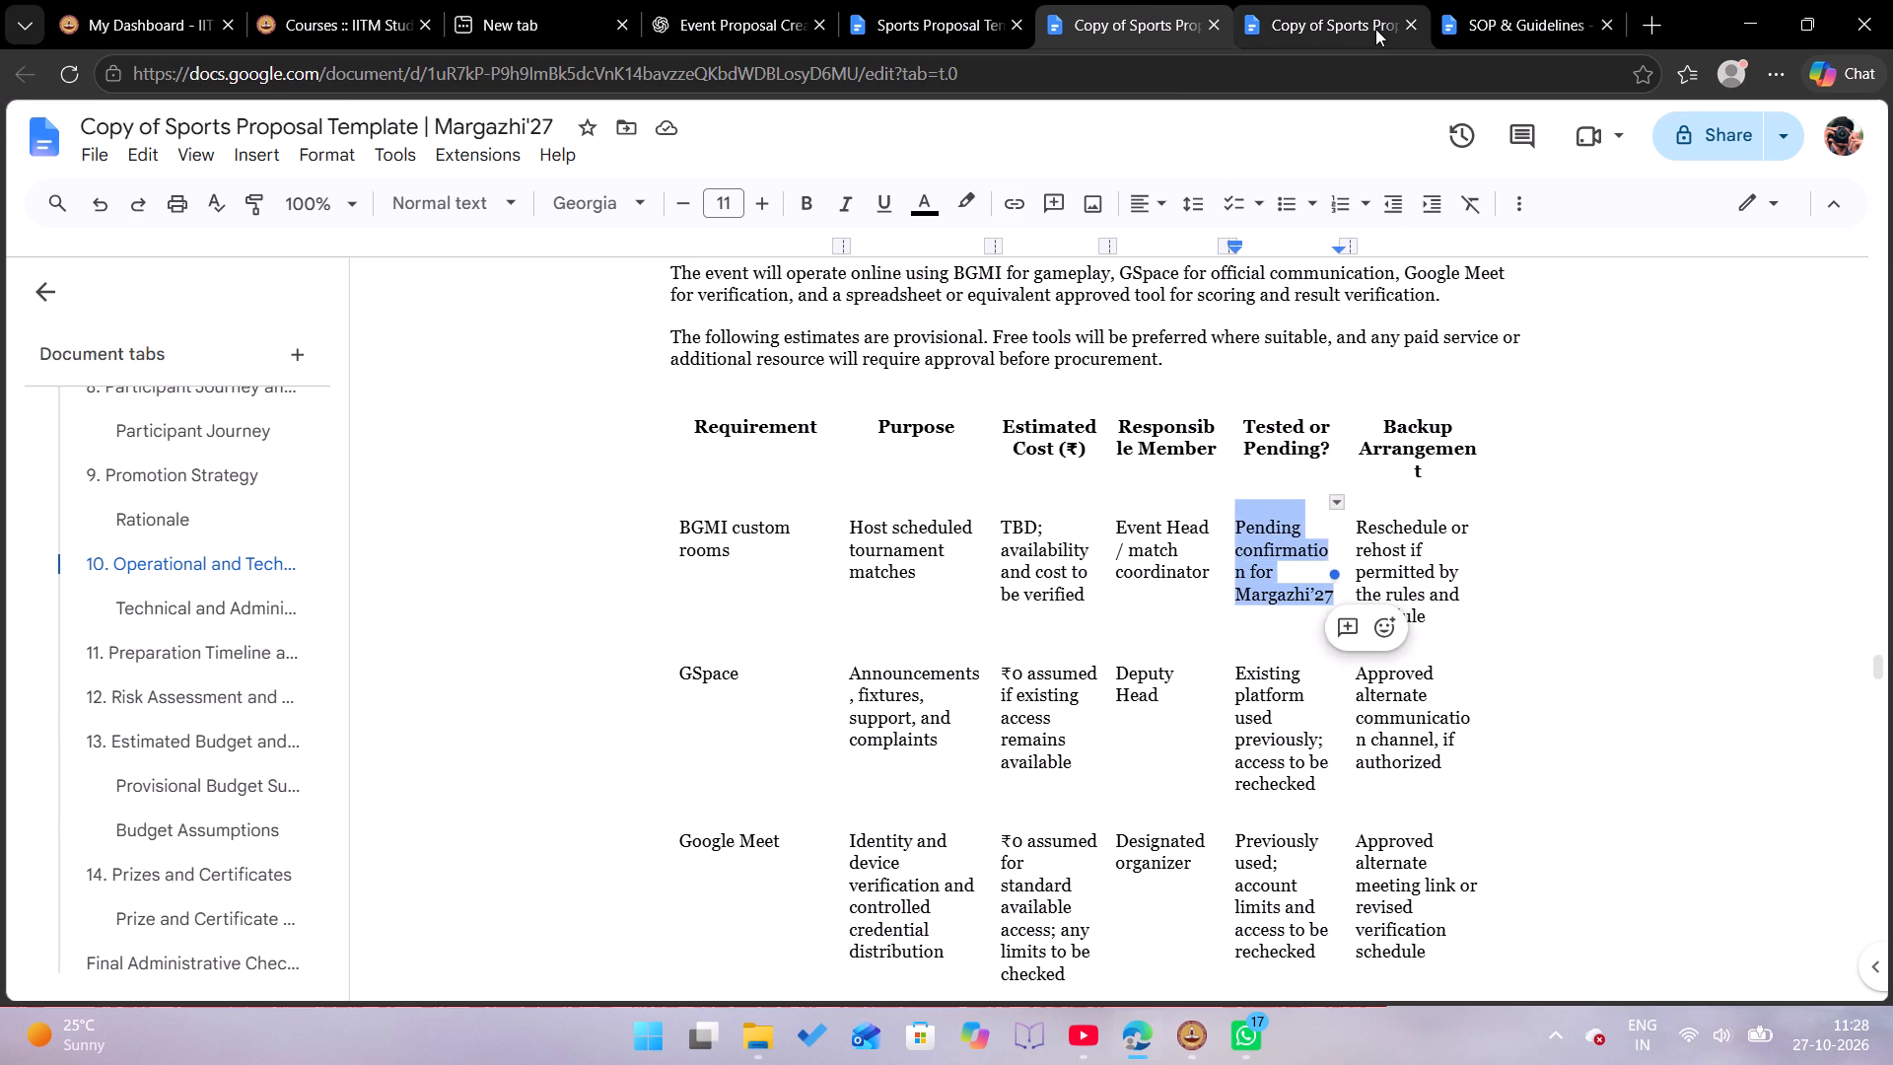
pyautogui.click(1314, 15)
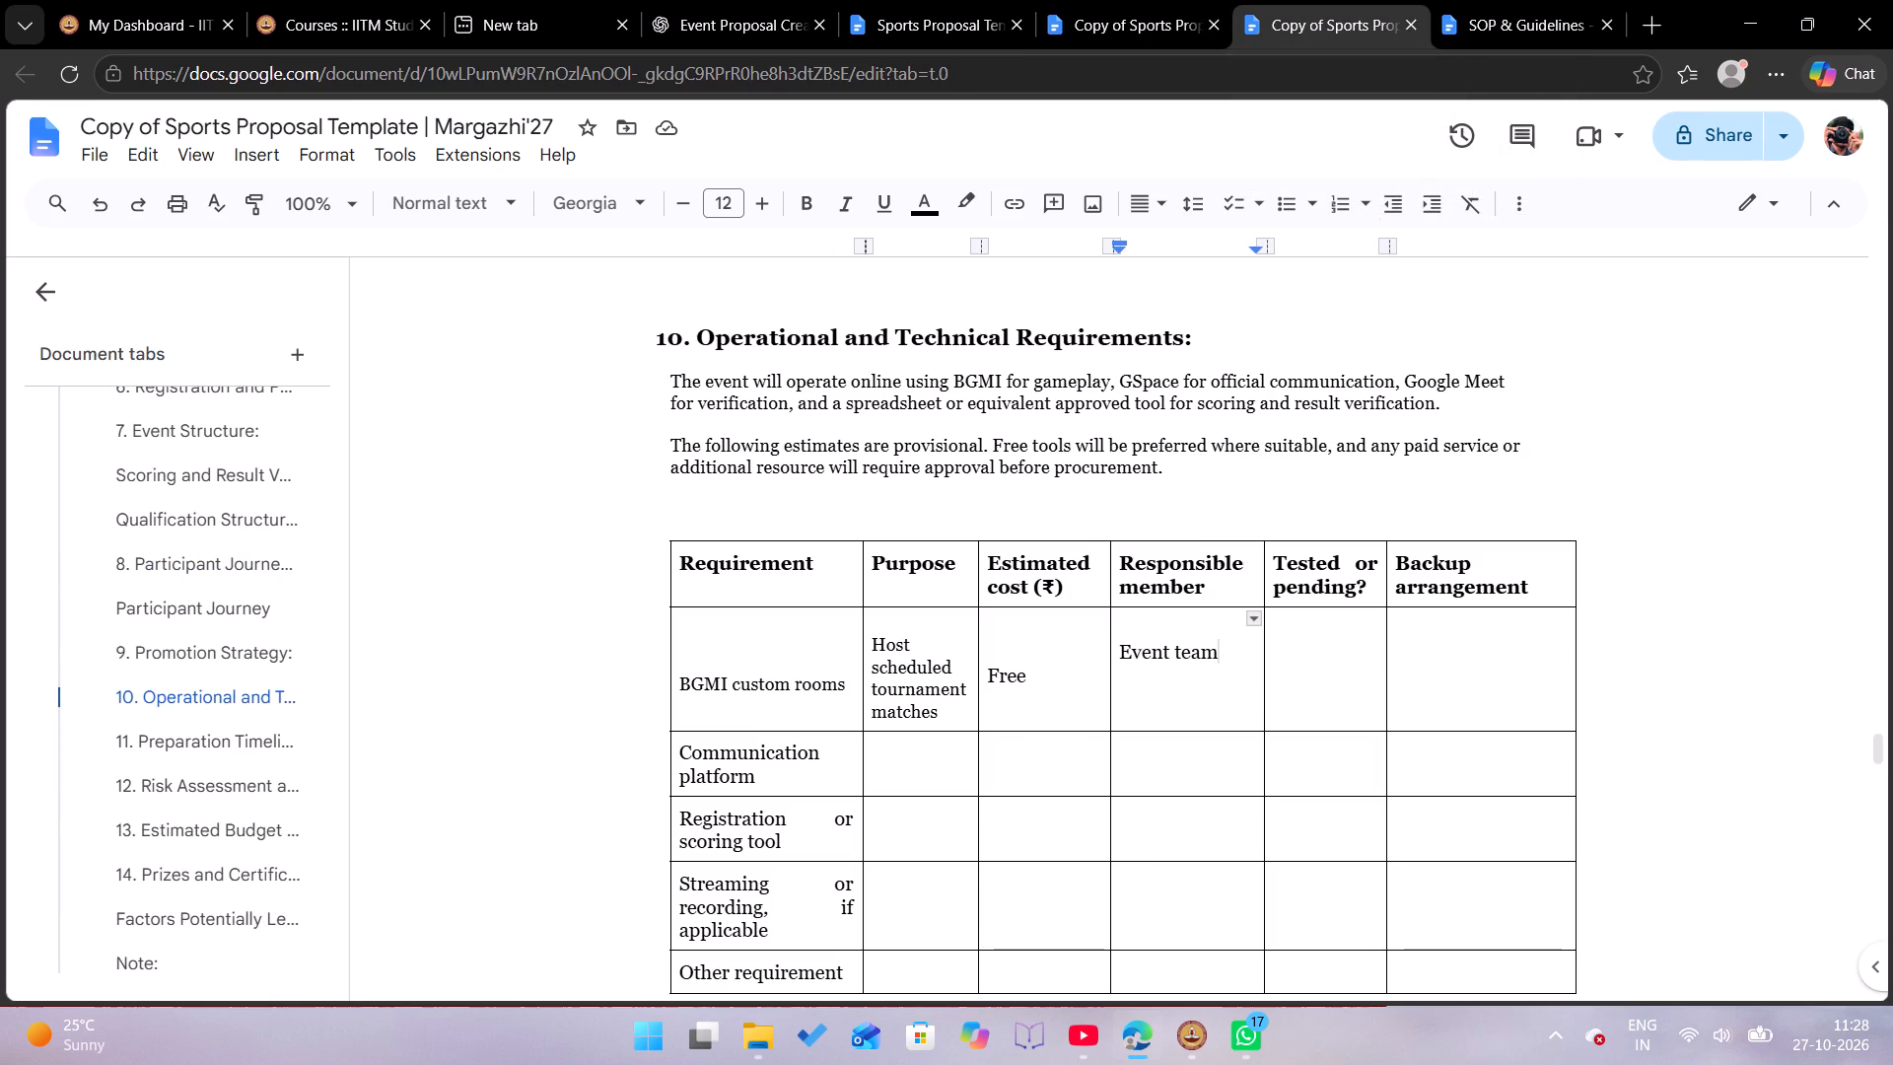
pyautogui.click(1283, 650)
pyautogui.press('Return')
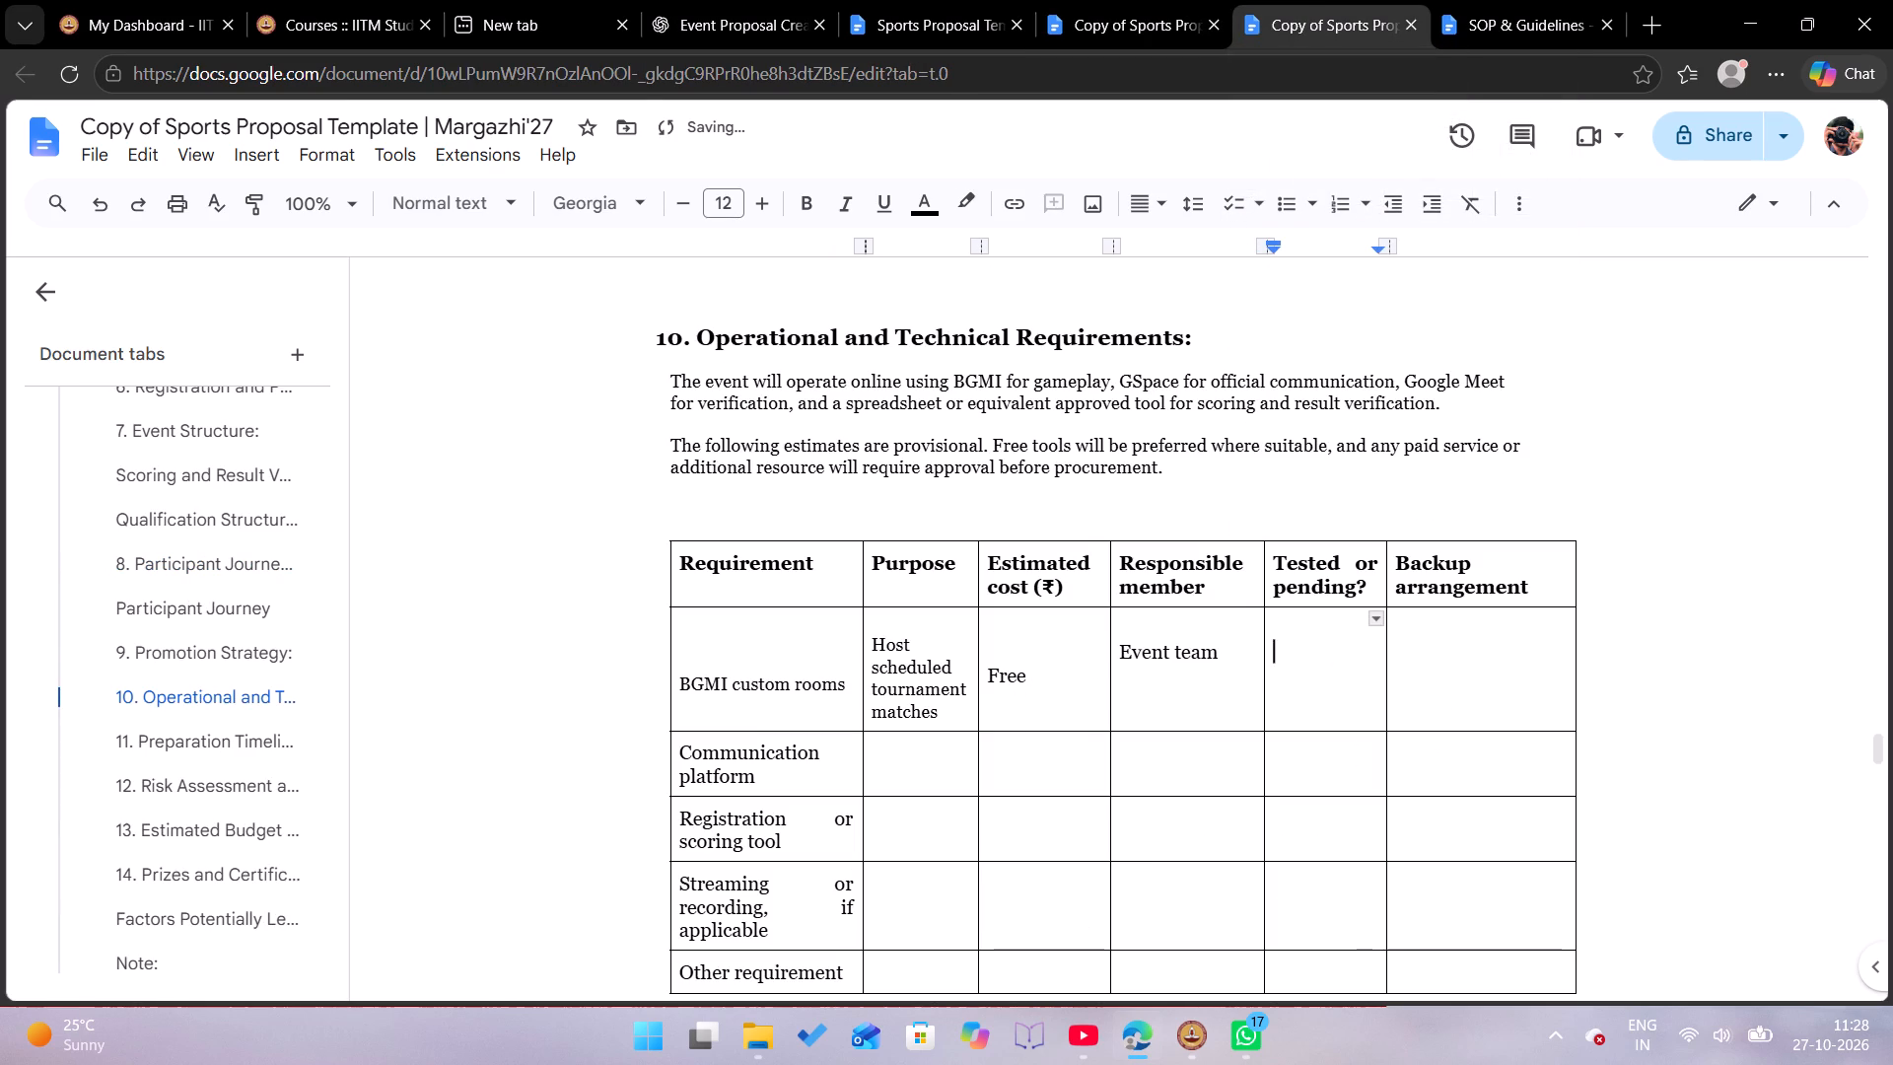
pyautogui.write('Tested')
# Copy the draft's BGMI custom rooms backup text, "Reschedule or rehost if permitted by the rules and schedule", into the template's Backup arrangement cell, below blank lines.
pyautogui.click(1430, 645)
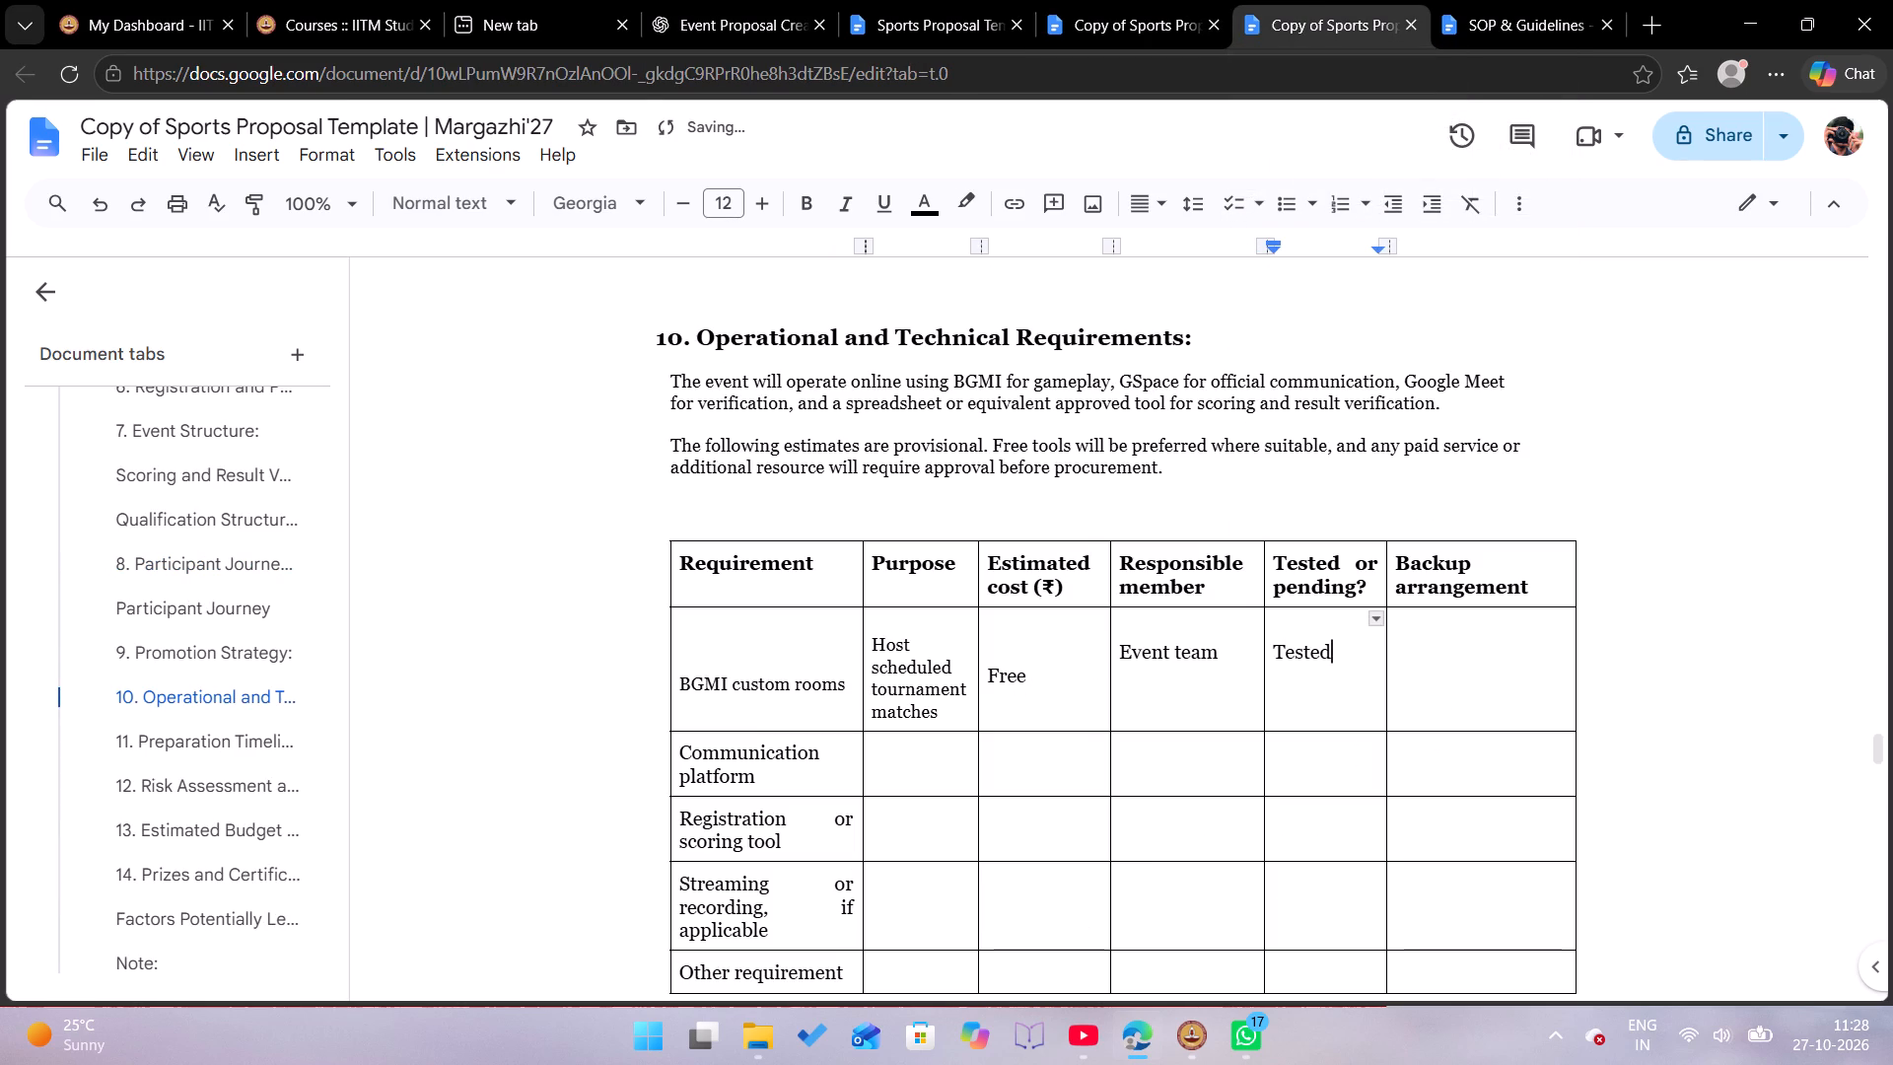
pyautogui.click(1430, 645)
pyautogui.press('Return')
pyautogui.press('Return')
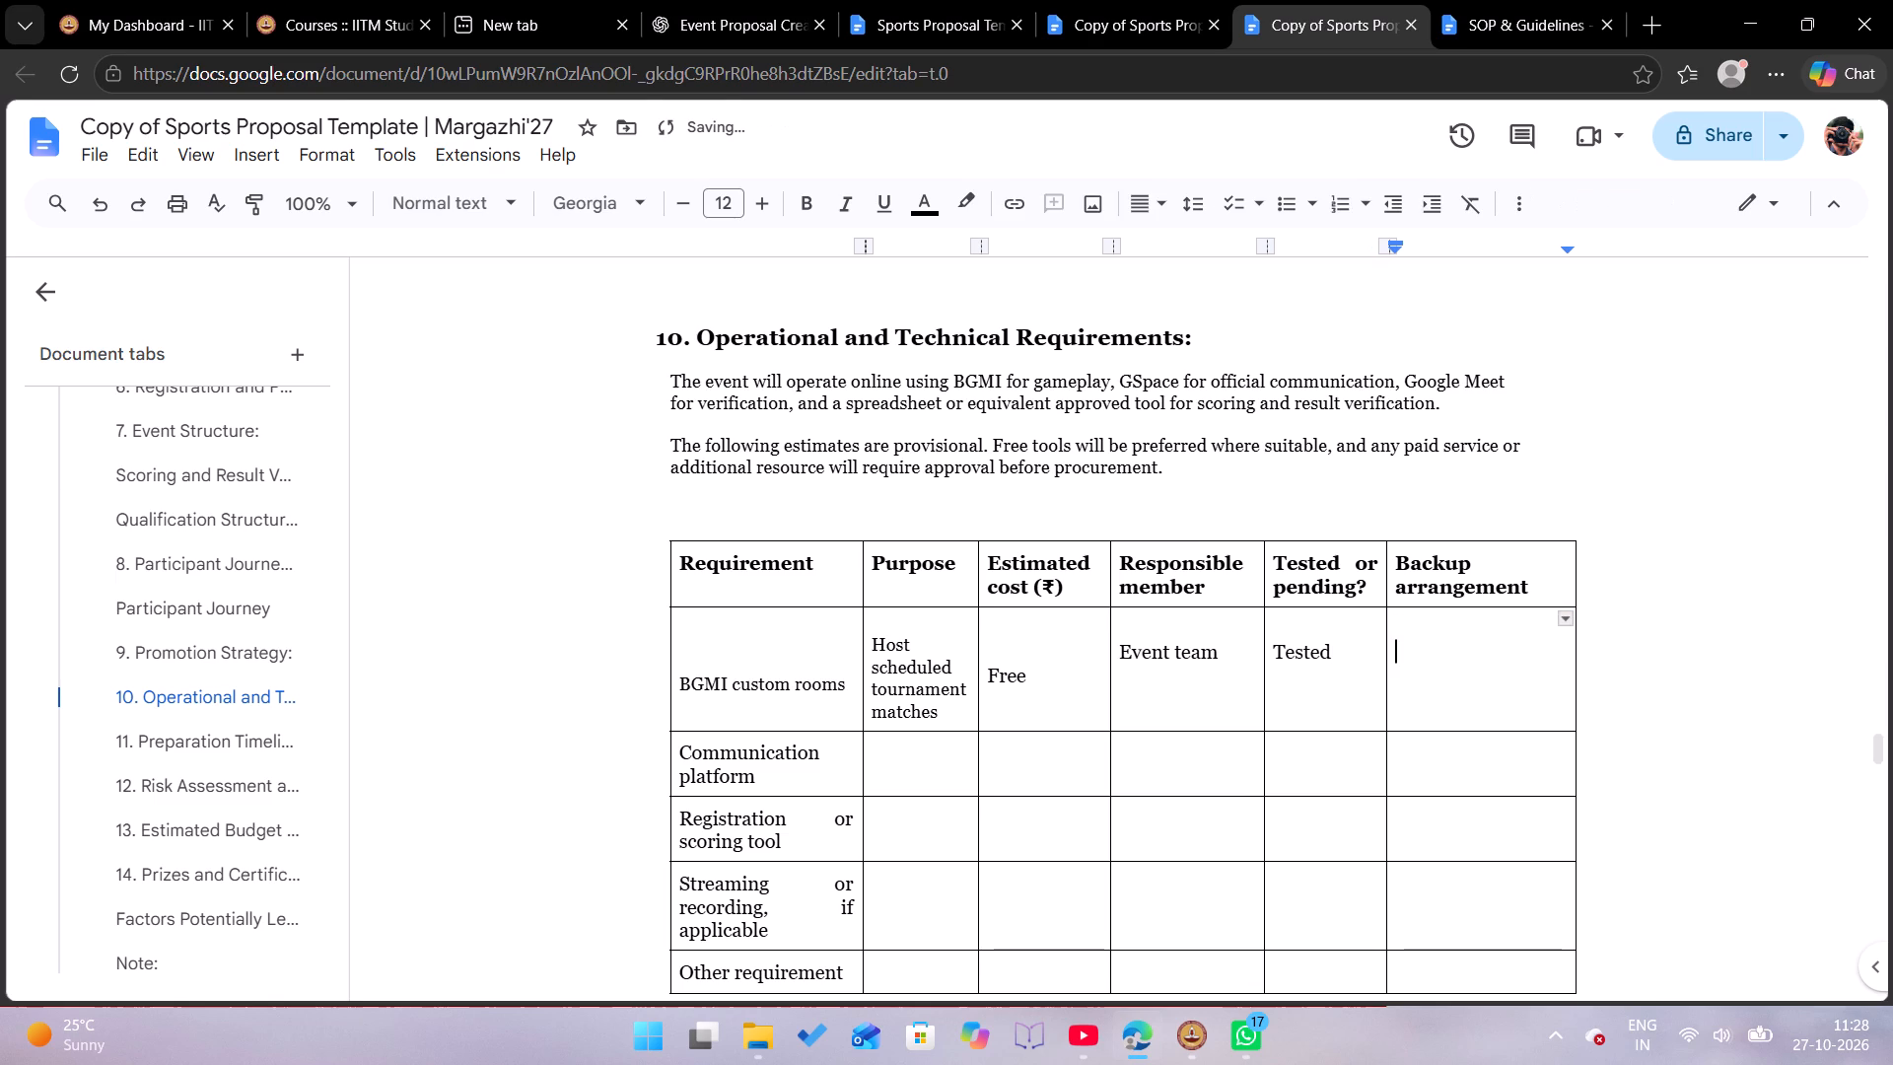
pyautogui.click(1165, 0)
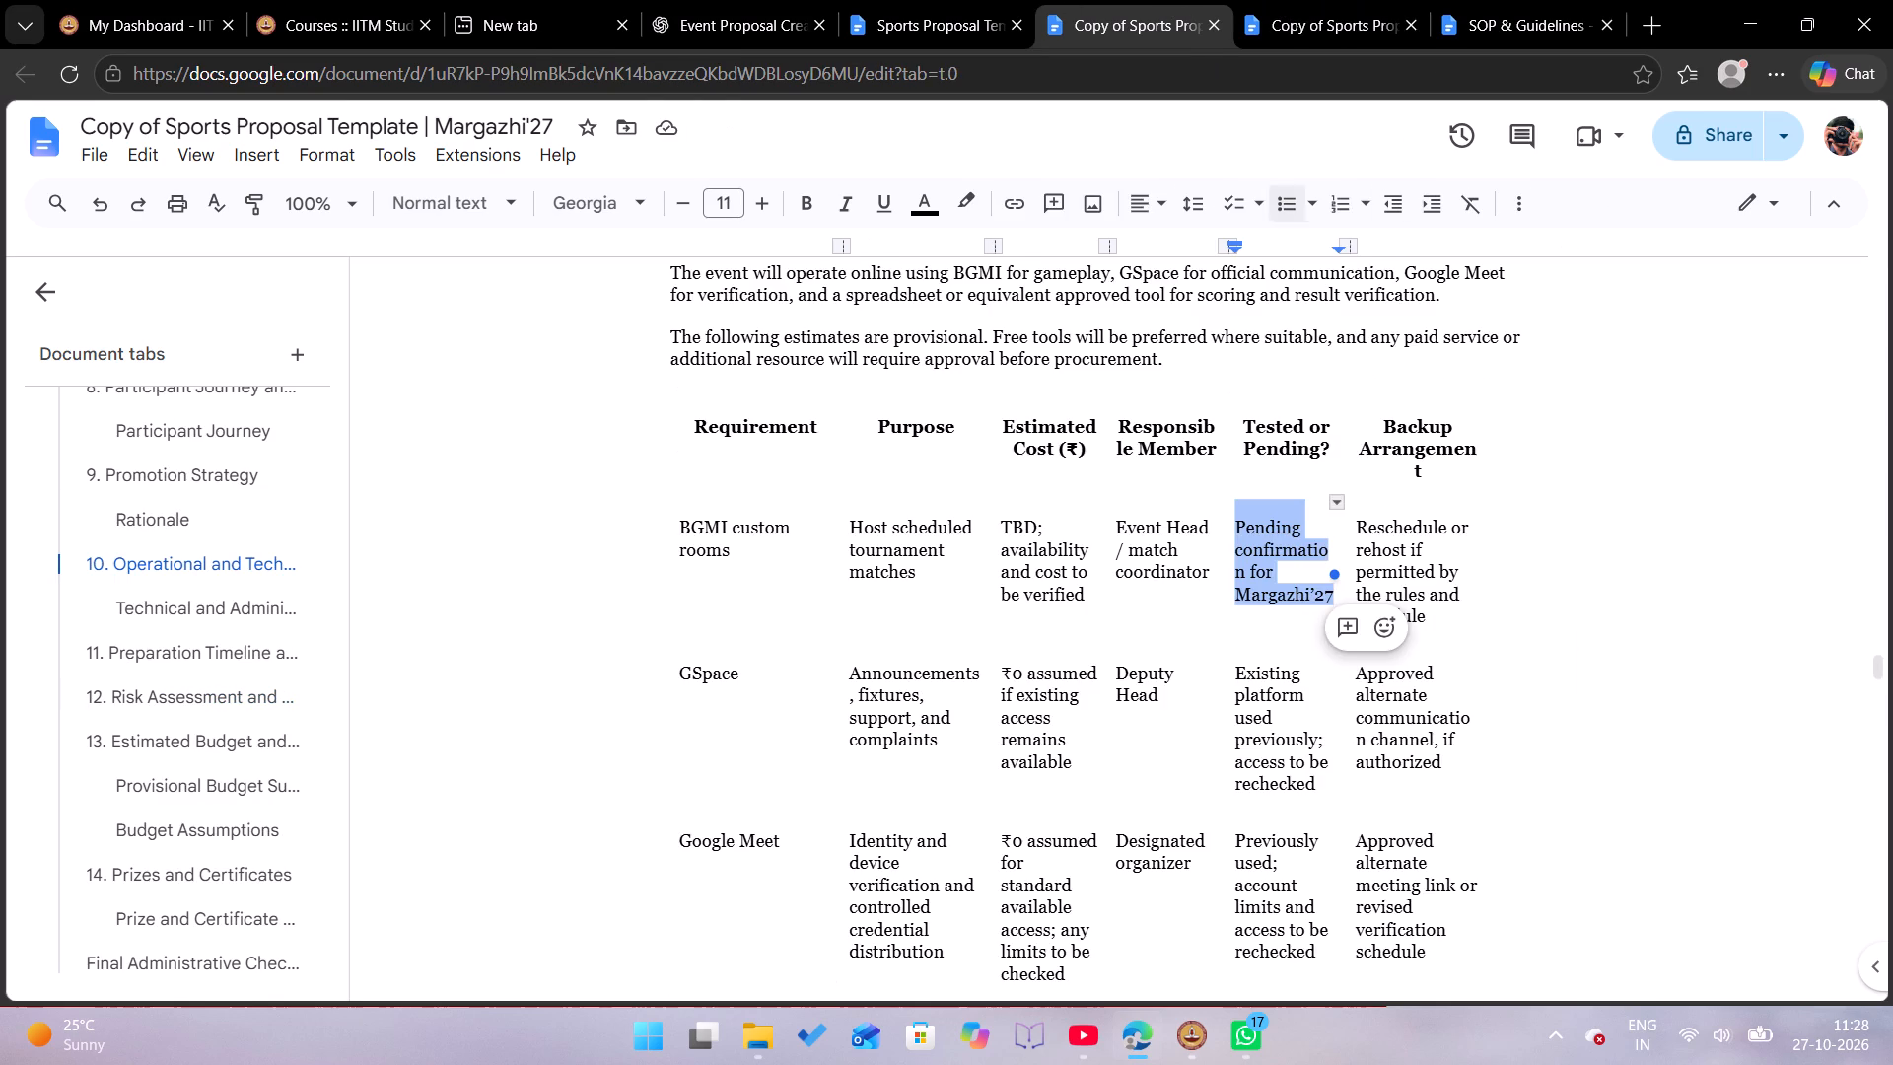
pyautogui.moveTo(1356, 526); pyautogui.dragTo(1437, 612)
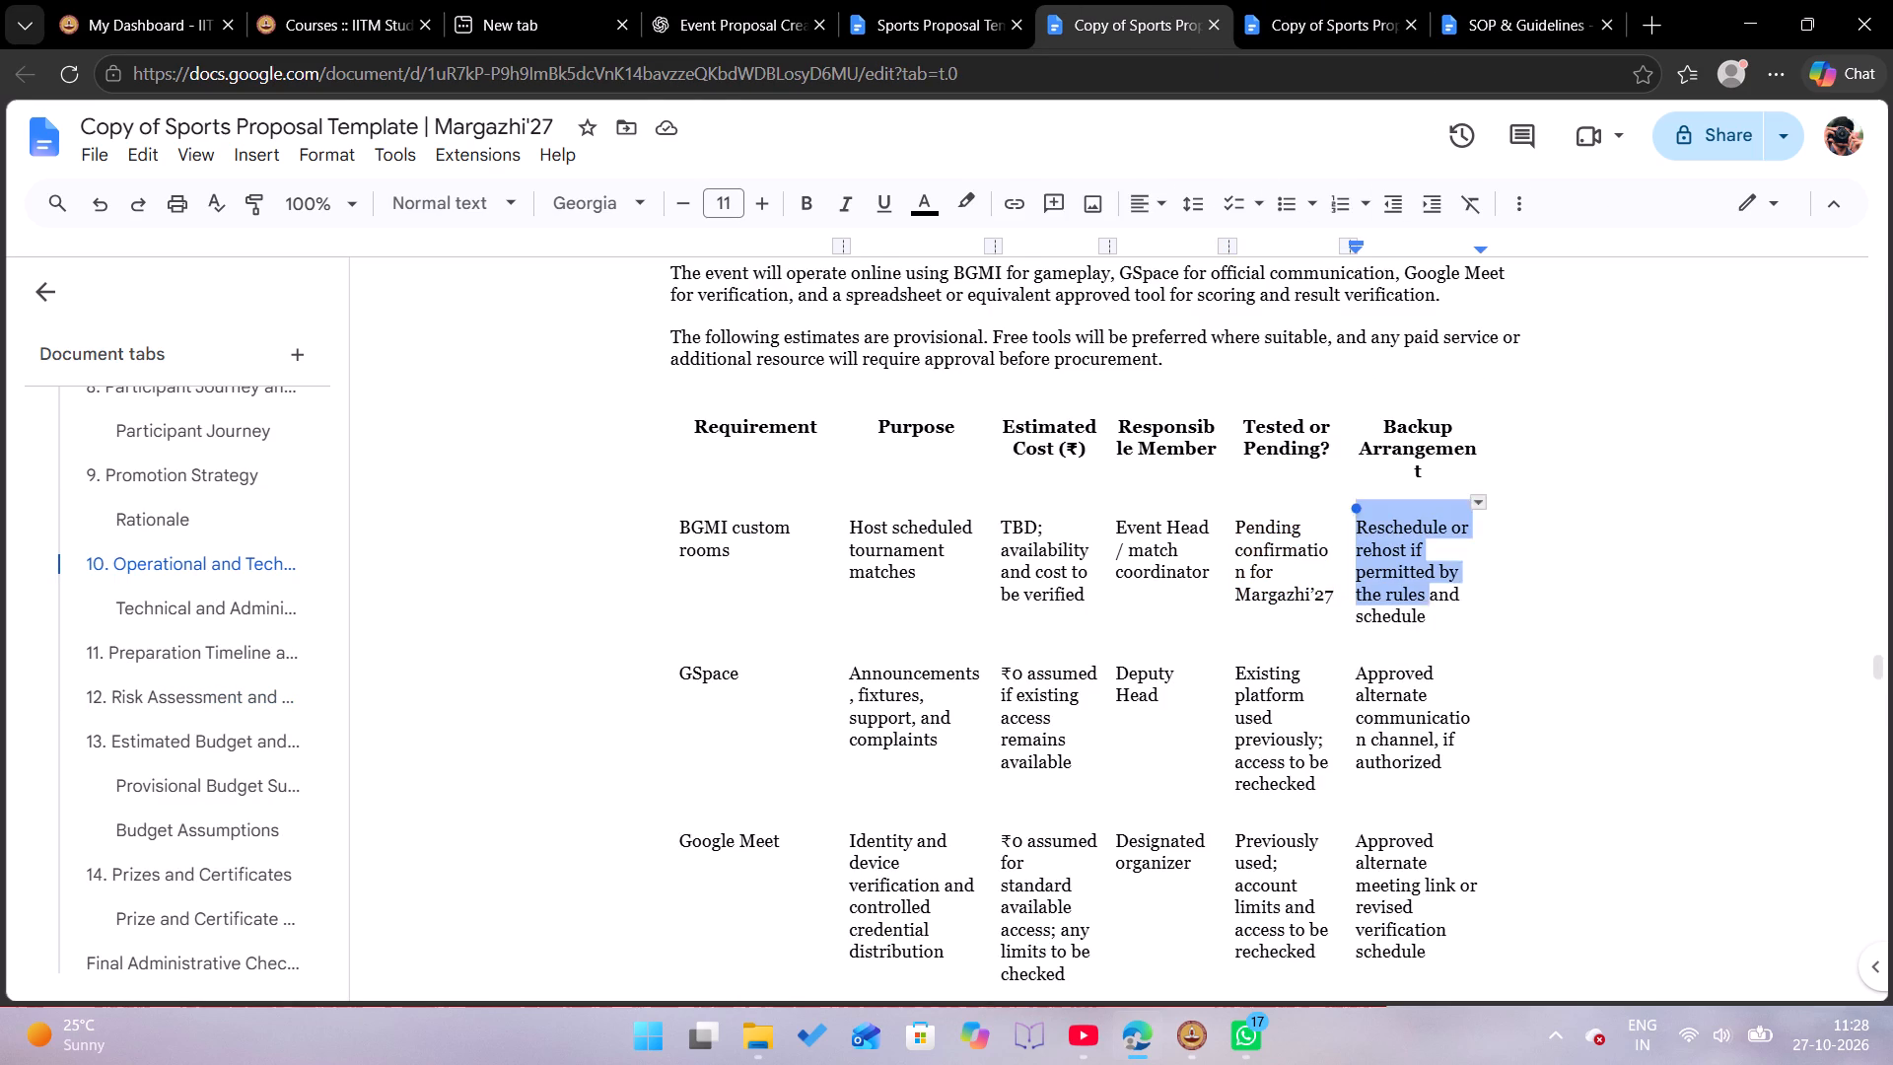
pyautogui.moveTo(1437, 612); pyautogui.dragTo(1421, 618)
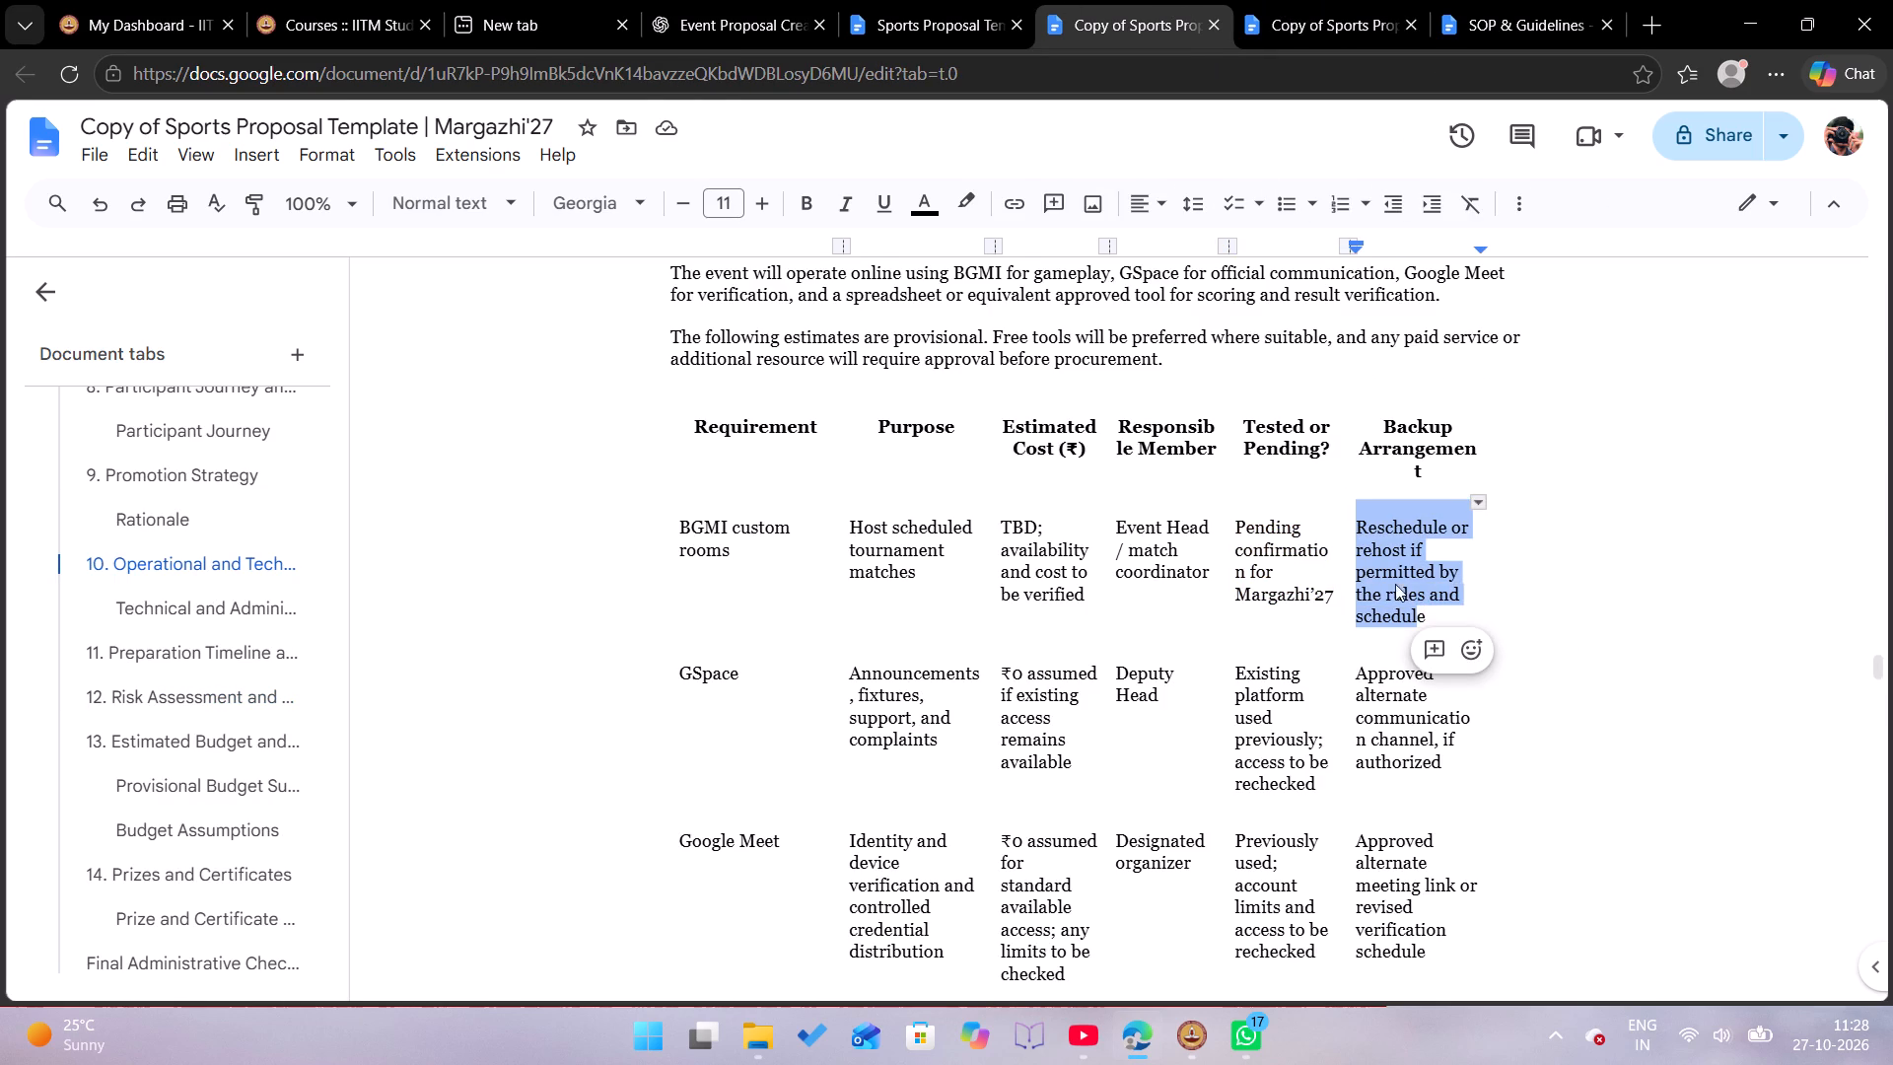
pyautogui.click(1359, 528)
pyautogui.moveTo(1359, 528); pyautogui.dragTo(1415, 619)
pyautogui.moveTo(1415, 619); pyautogui.dragTo(1423, 619)
pyautogui.hotkey('ctrl', 'c')
pyautogui.click(1340, 2)
pyautogui.hotkey('ctrl', 'v')
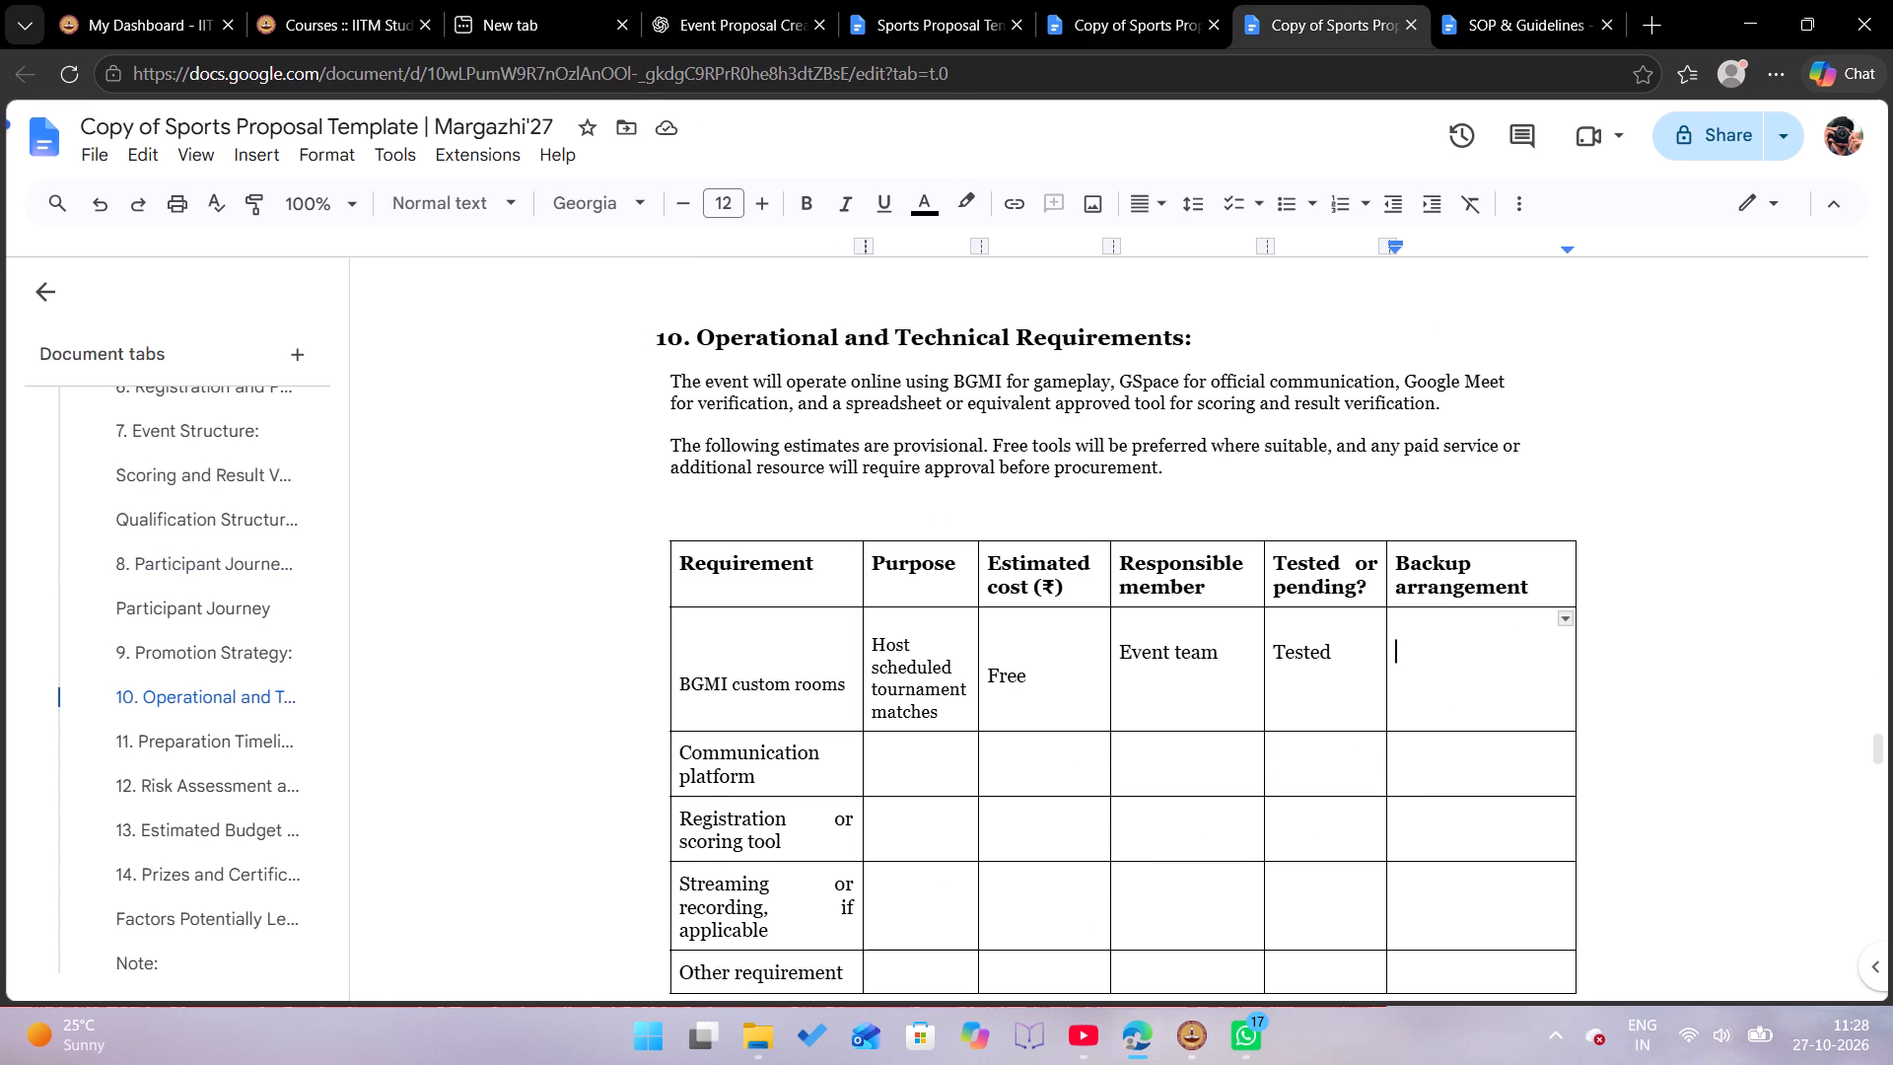
# Remove one blank line above the backup text in the template's BGMI custom rooms row.
pyautogui.press('Down')
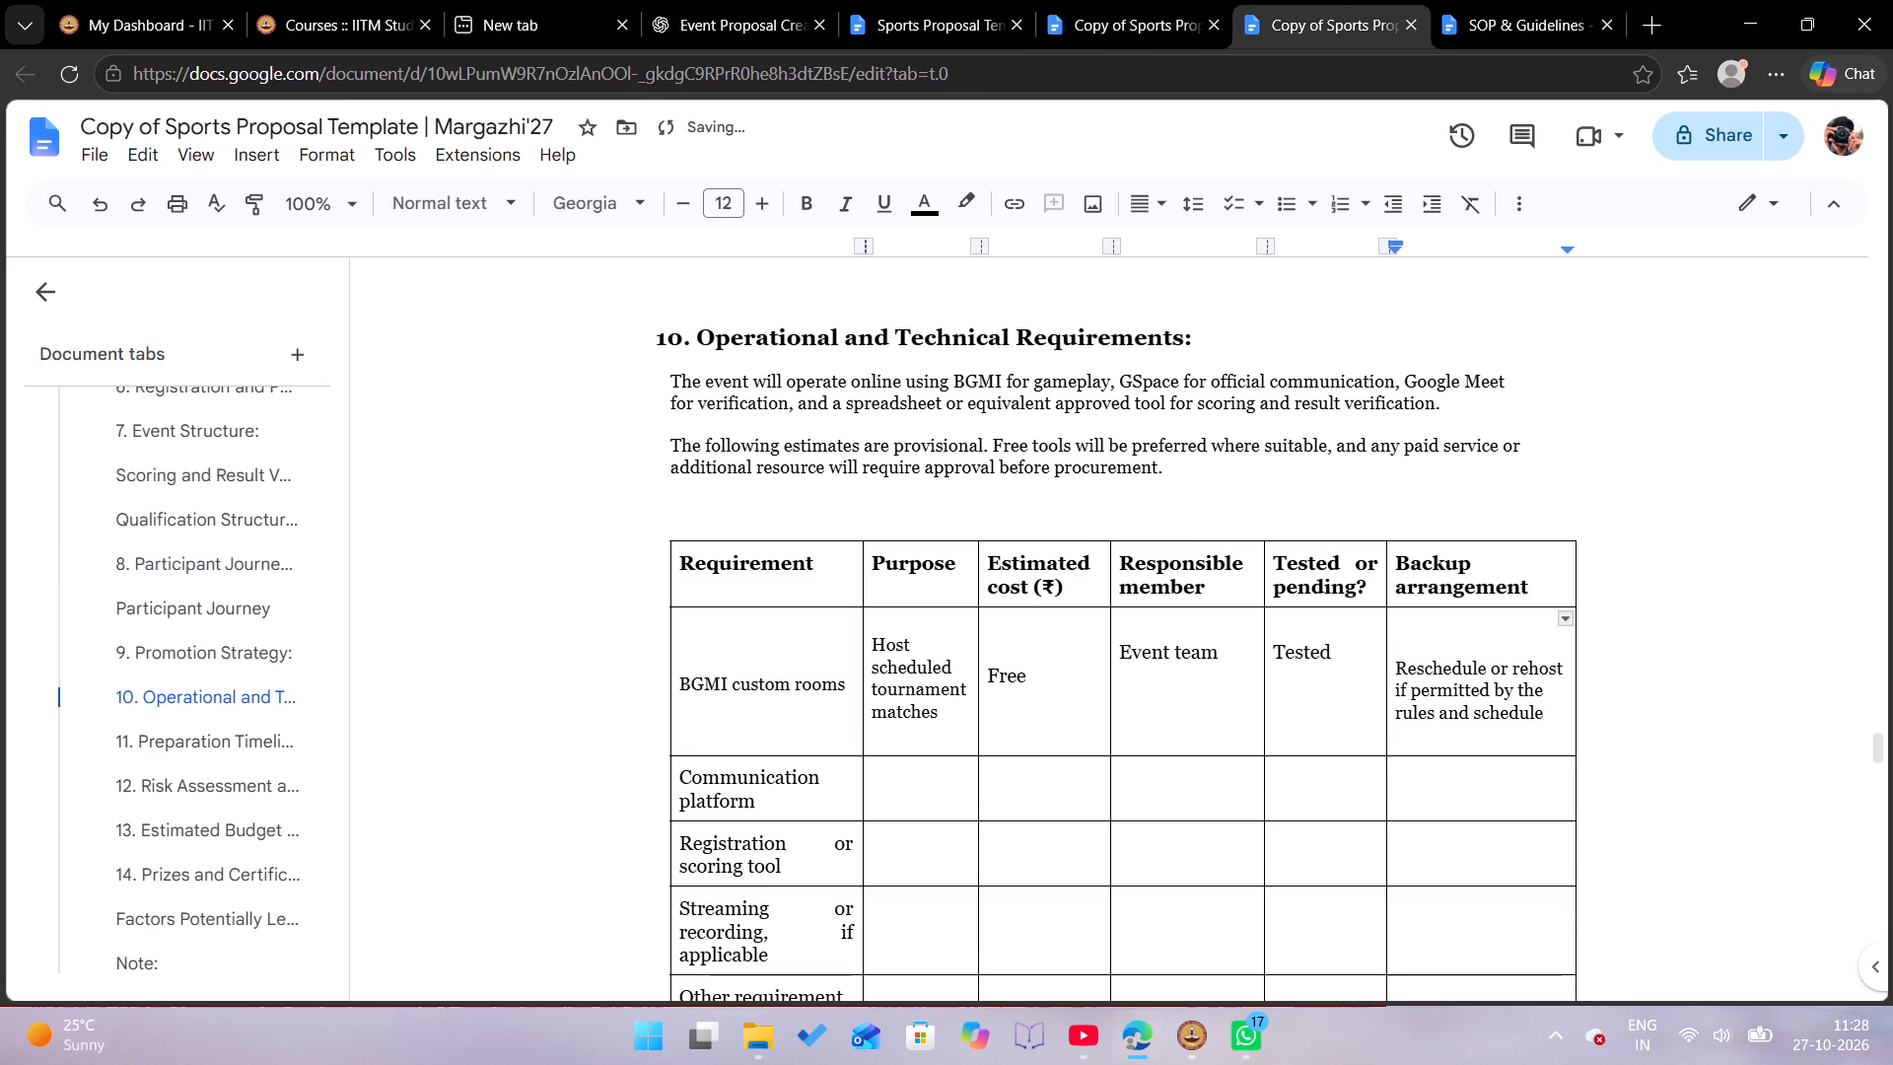
pyautogui.press('Up')
pyautogui.press('Up')
pyautogui.press('Up')
pyautogui.press('Up')
pyautogui.press('Up')
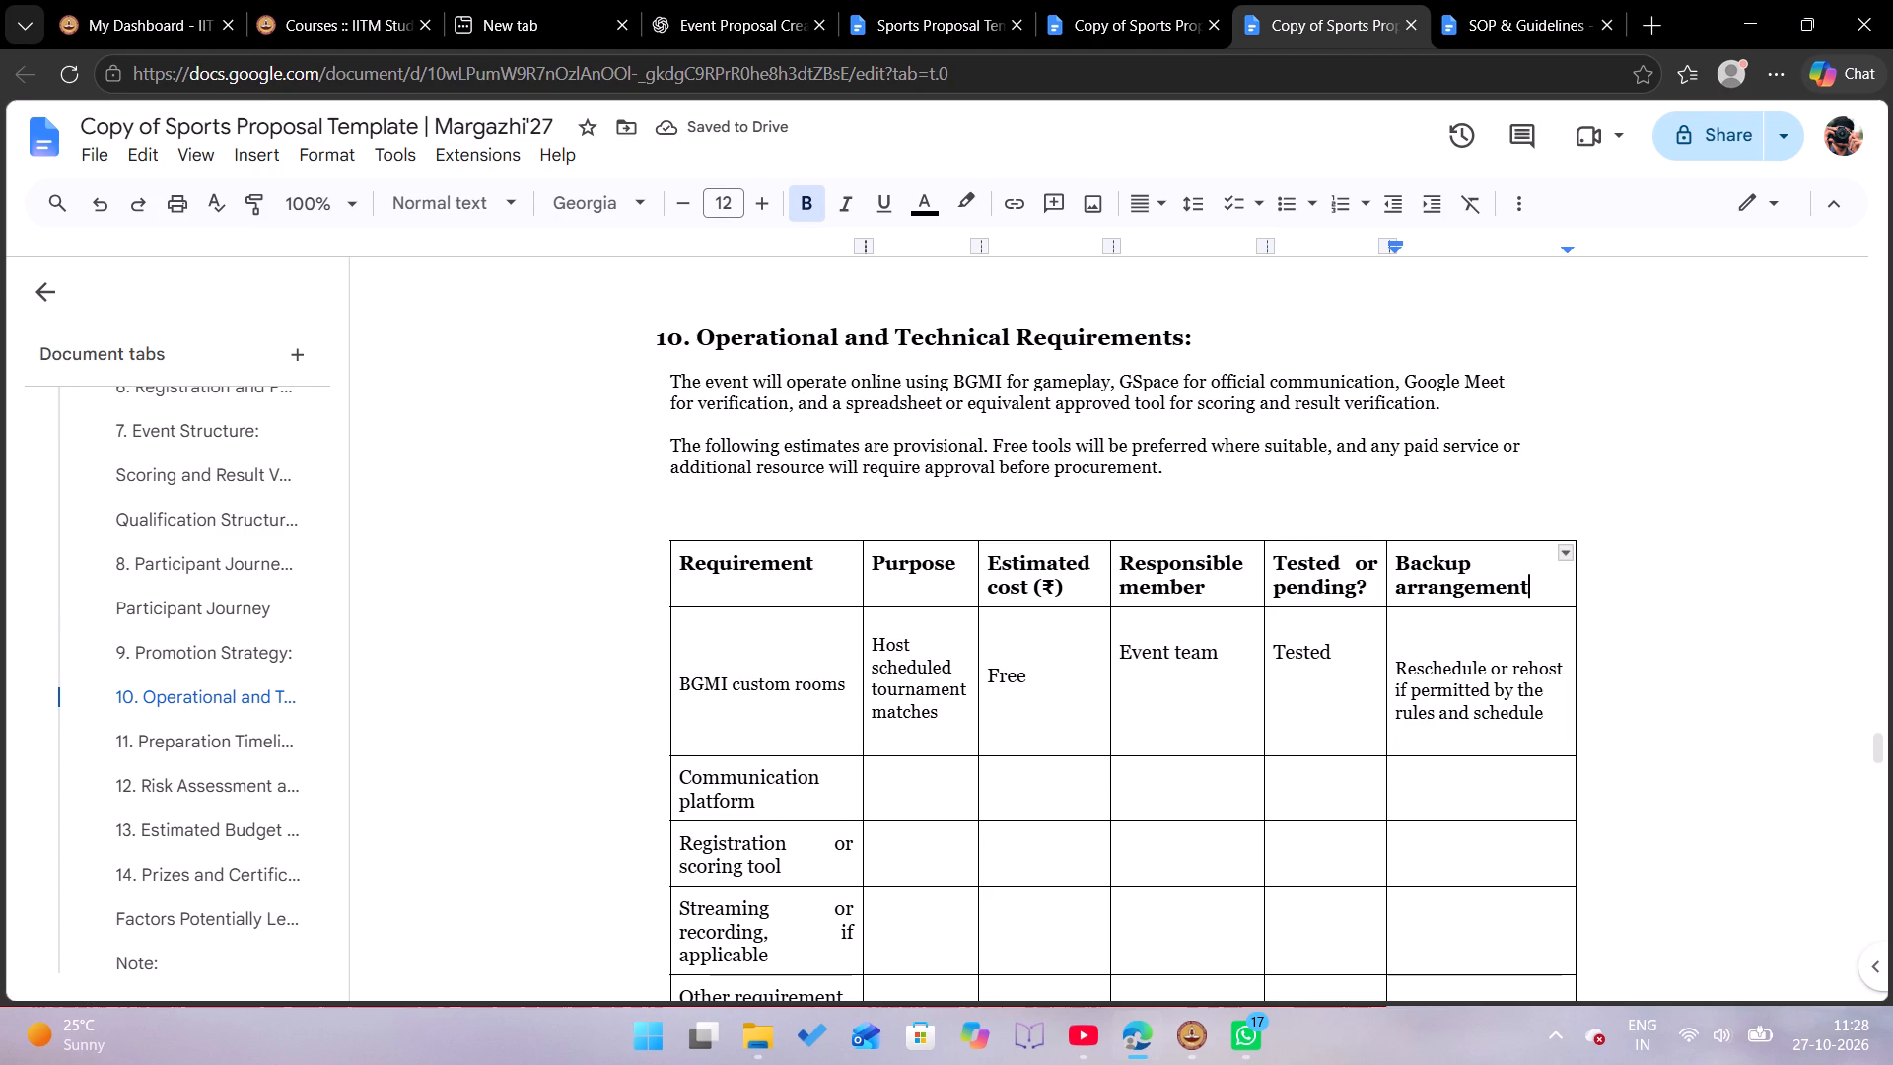
pyautogui.click(1396, 677)
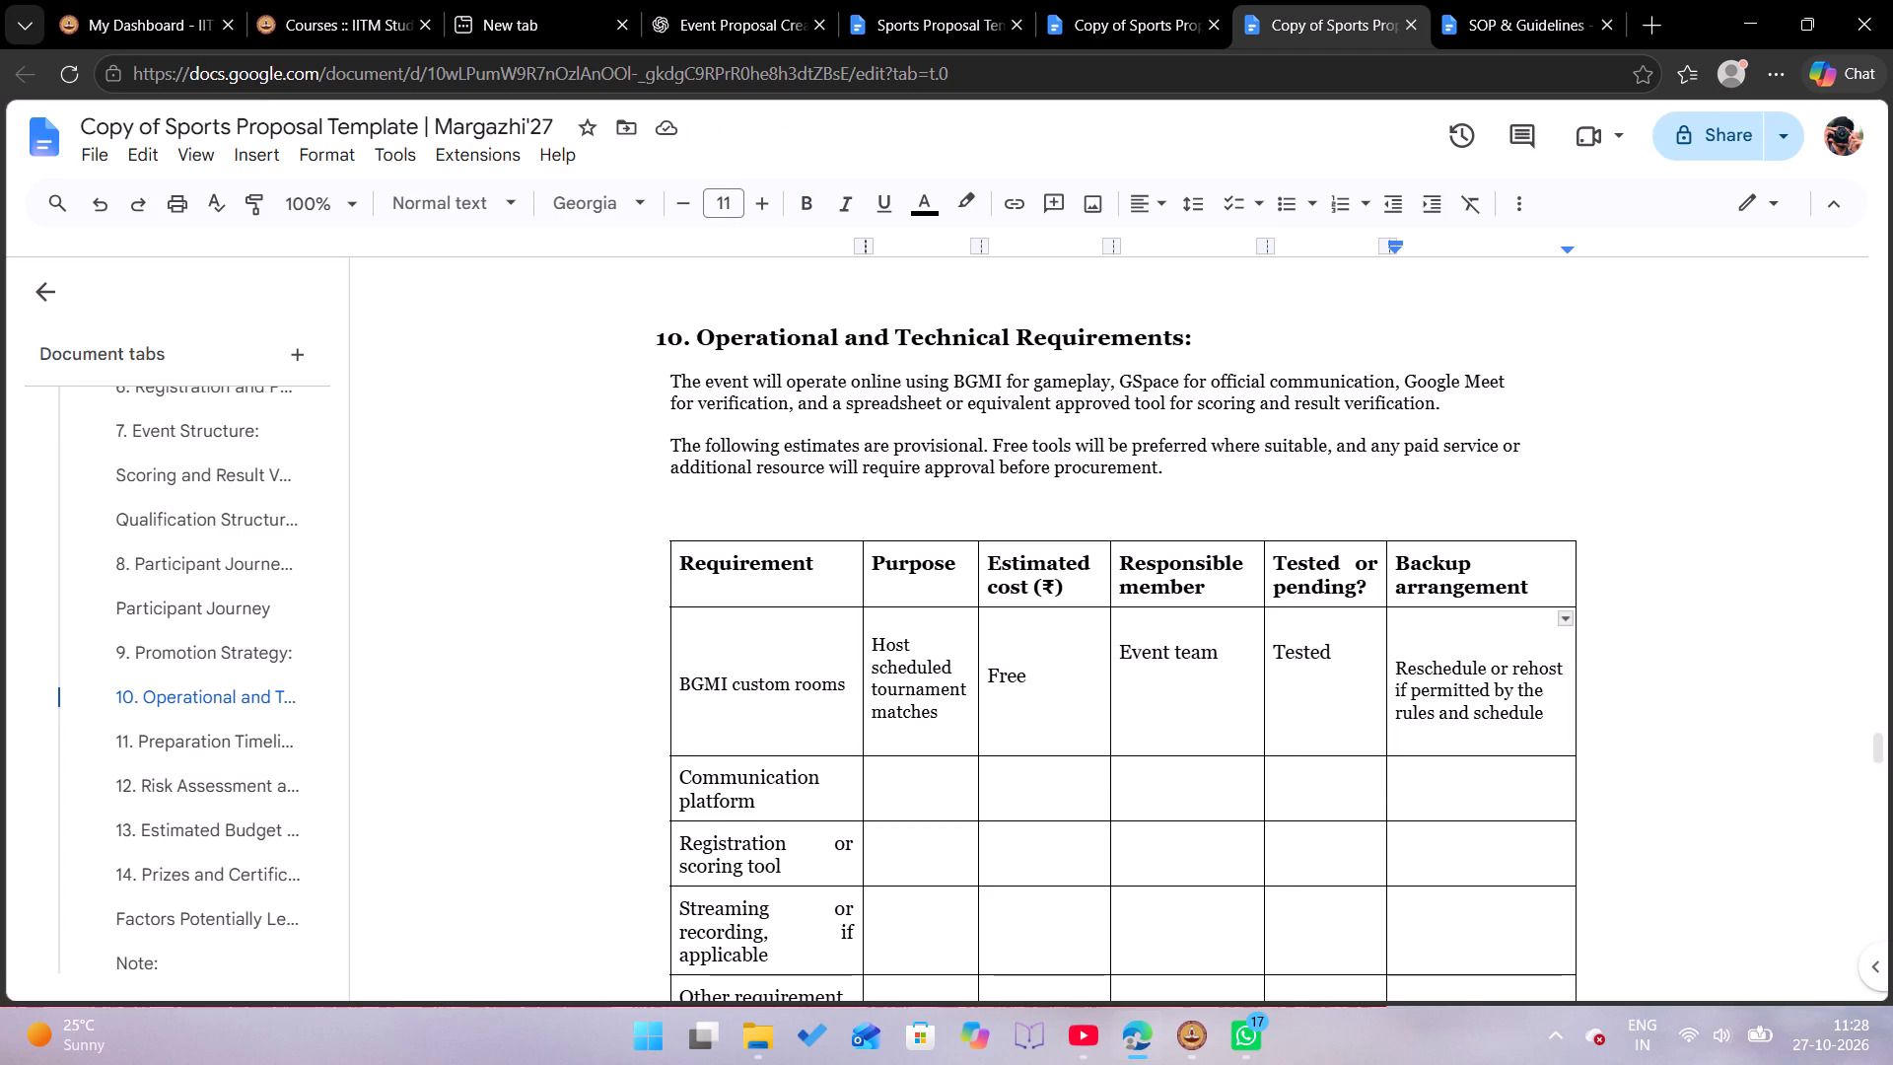
pyautogui.press('BackSpace')
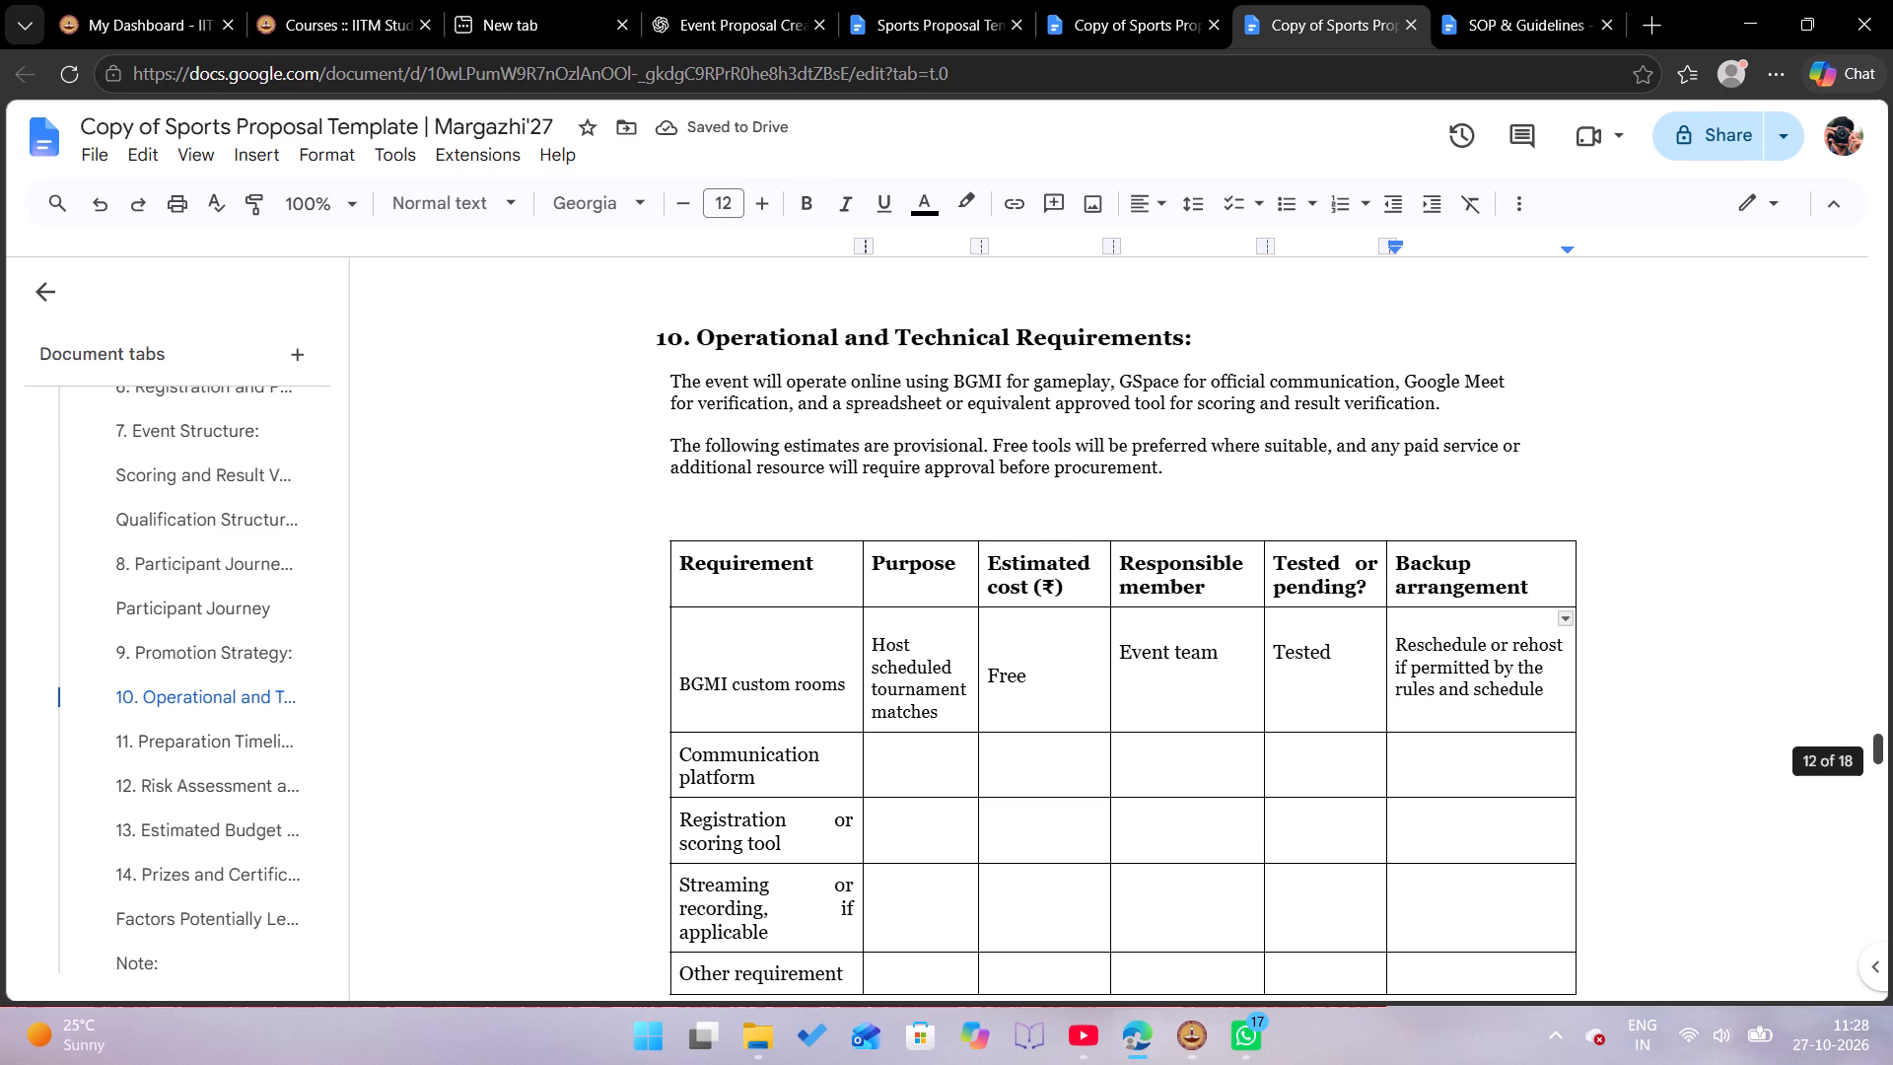
# Replace "Communication platform" in the template's Requirement column with "GSpace" copied from the draft.
pyautogui.moveTo(1879, 742); pyautogui.dragTo(1879, 751)
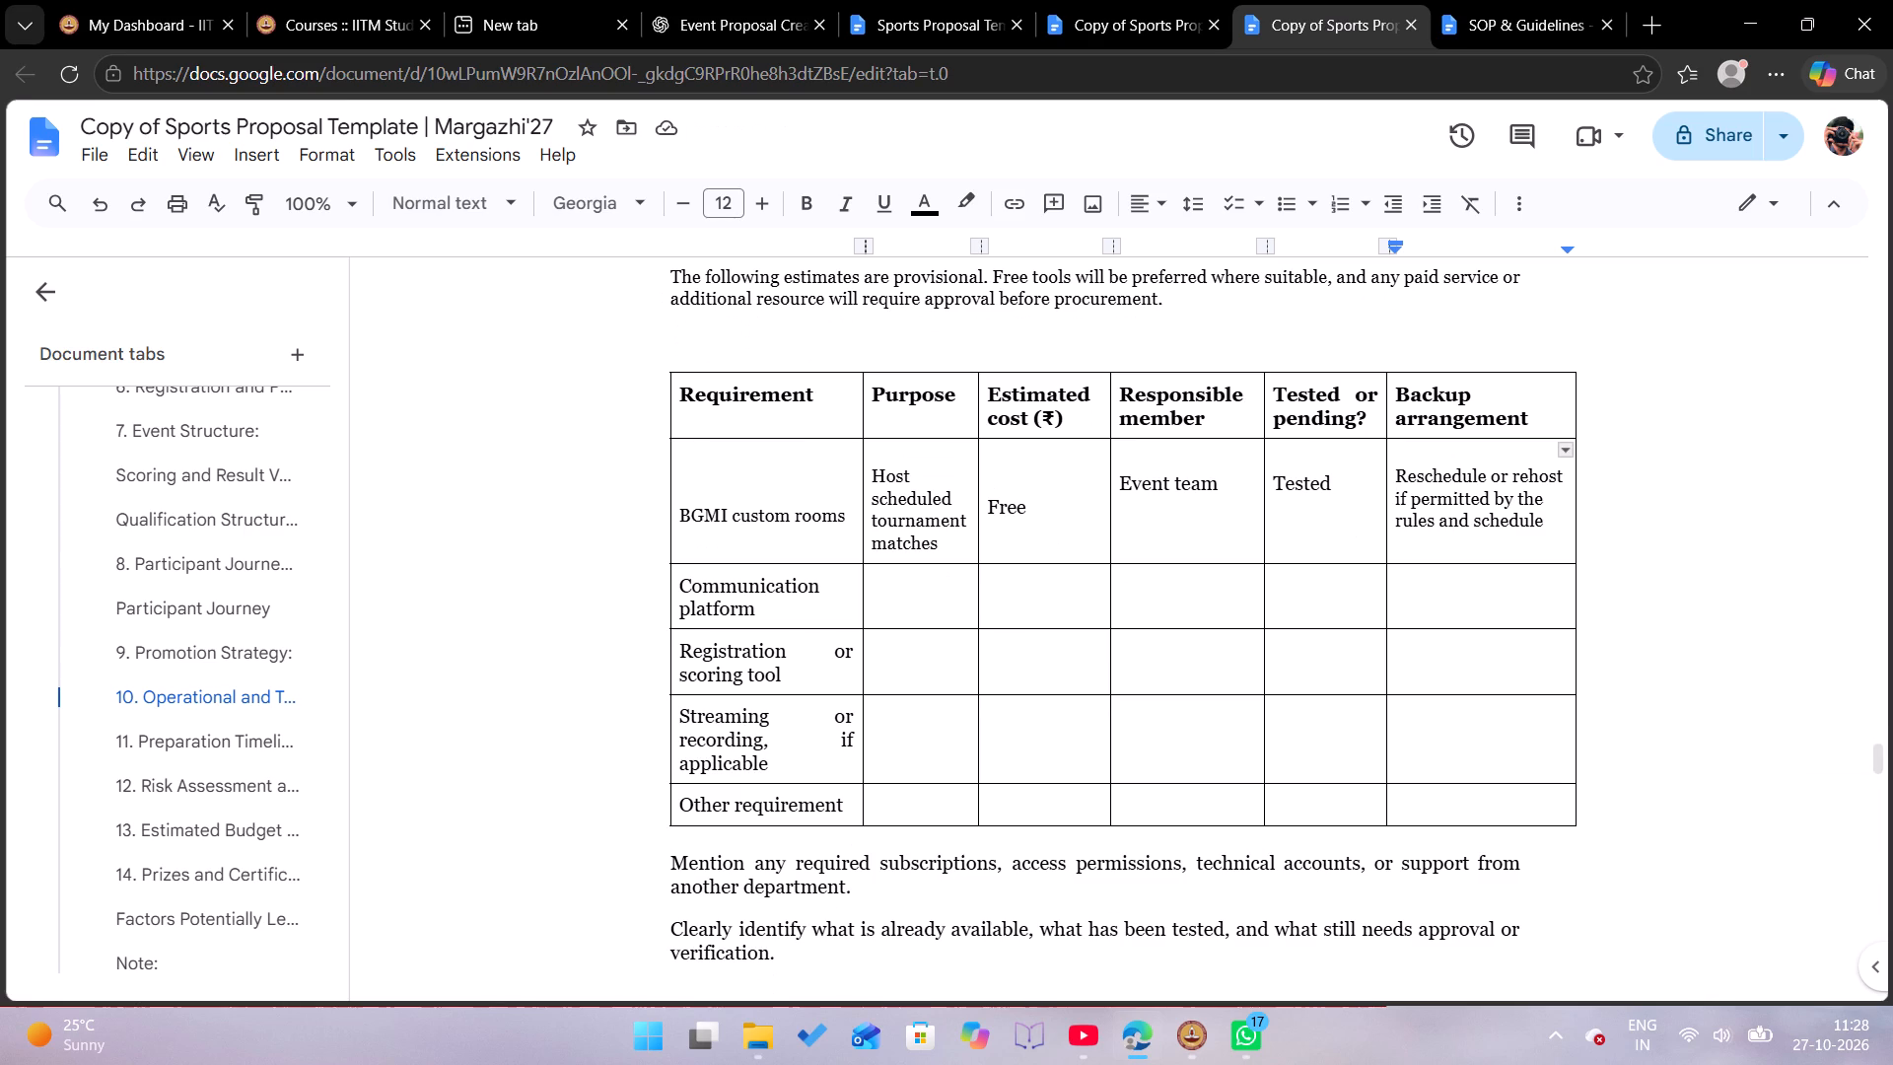
pyautogui.click(1157, 15)
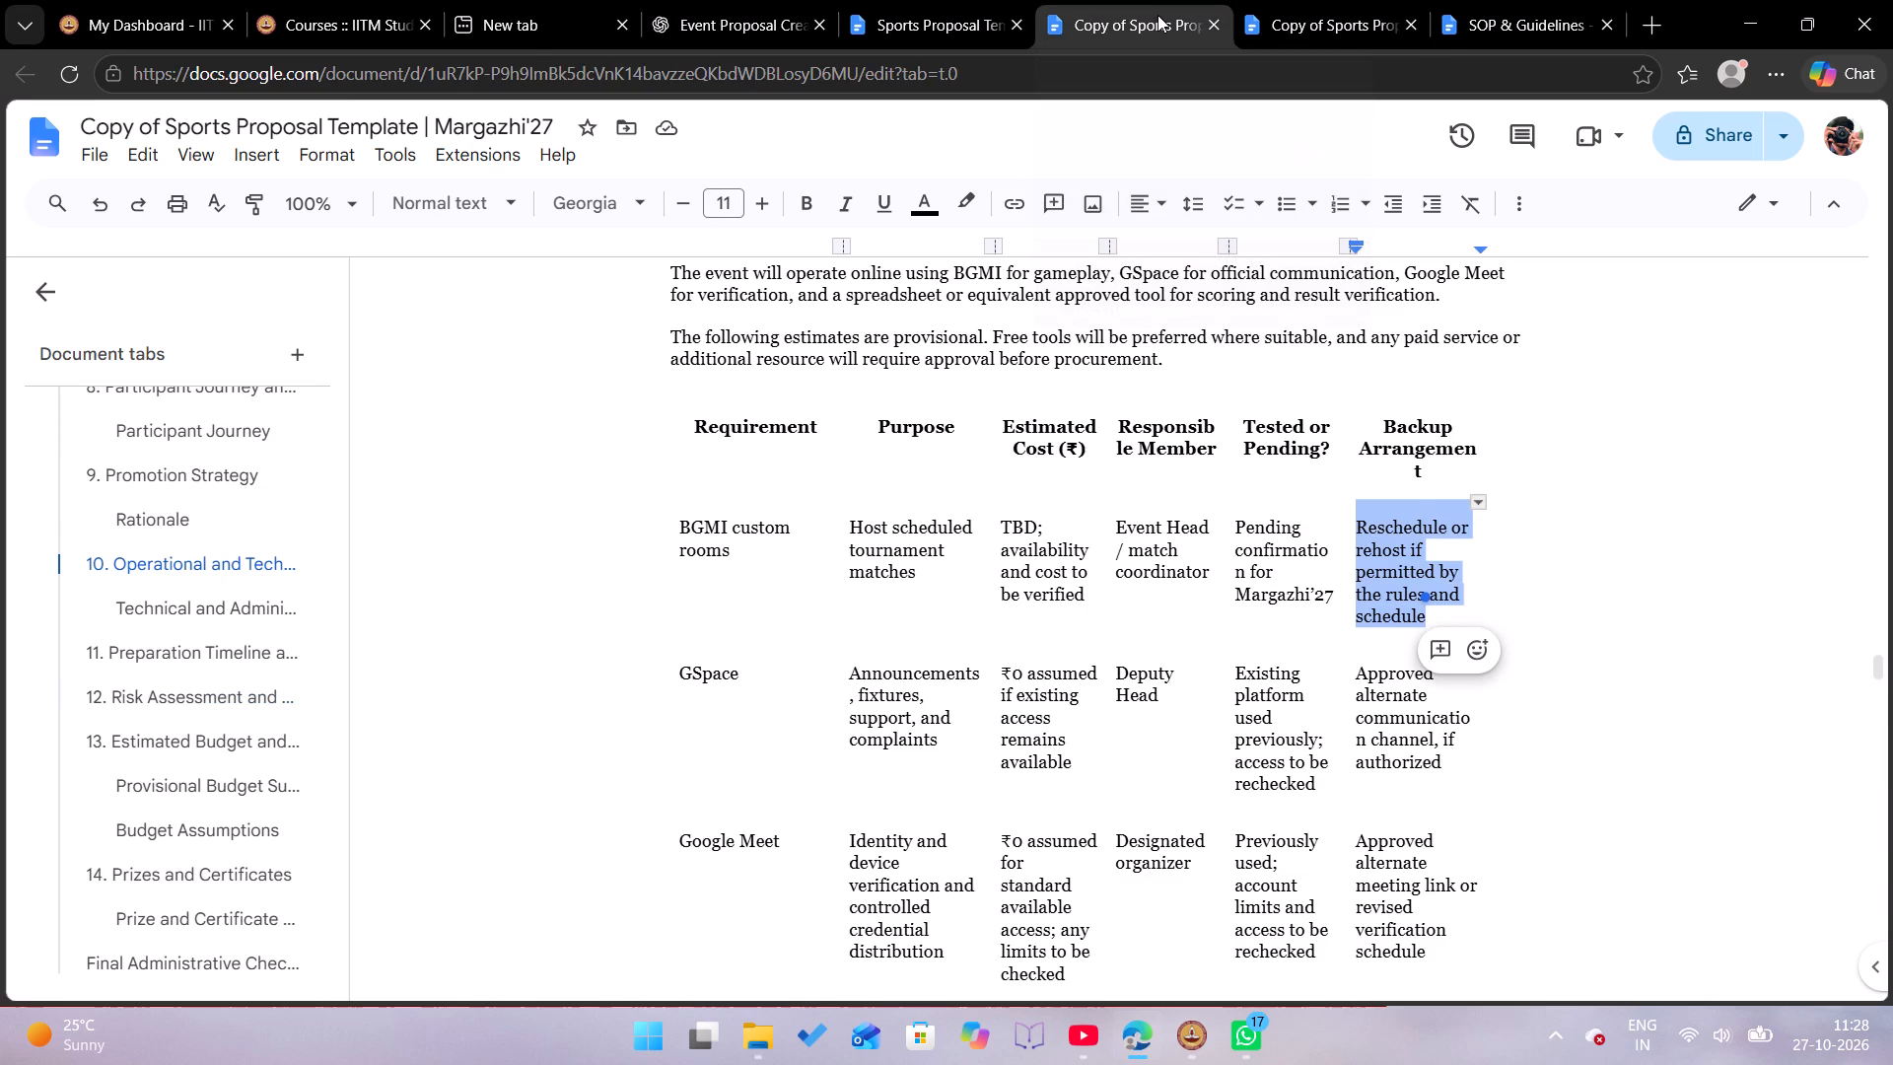
pyautogui.moveTo(681, 674); pyautogui.dragTo(732, 687)
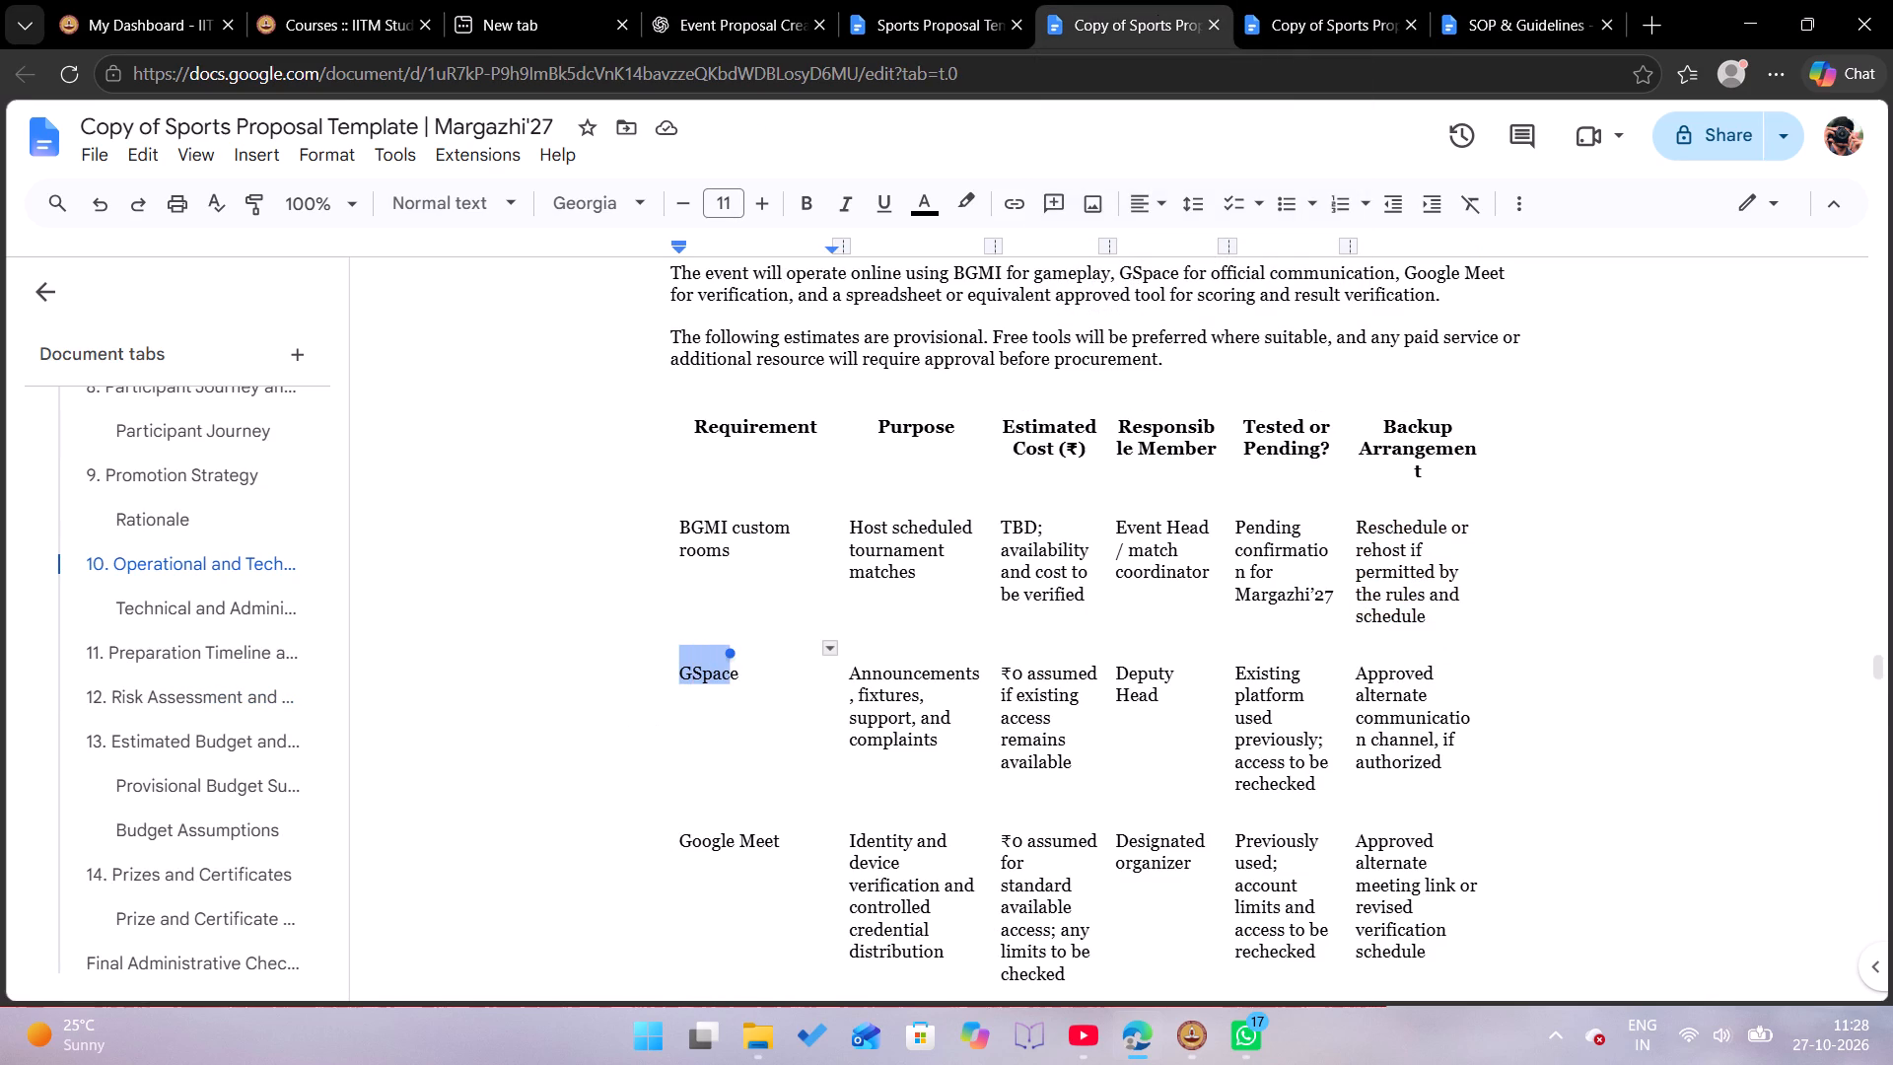
pyautogui.moveTo(732, 687); pyautogui.dragTo(738, 680)
pyautogui.hotkey('ctrl', 'c')
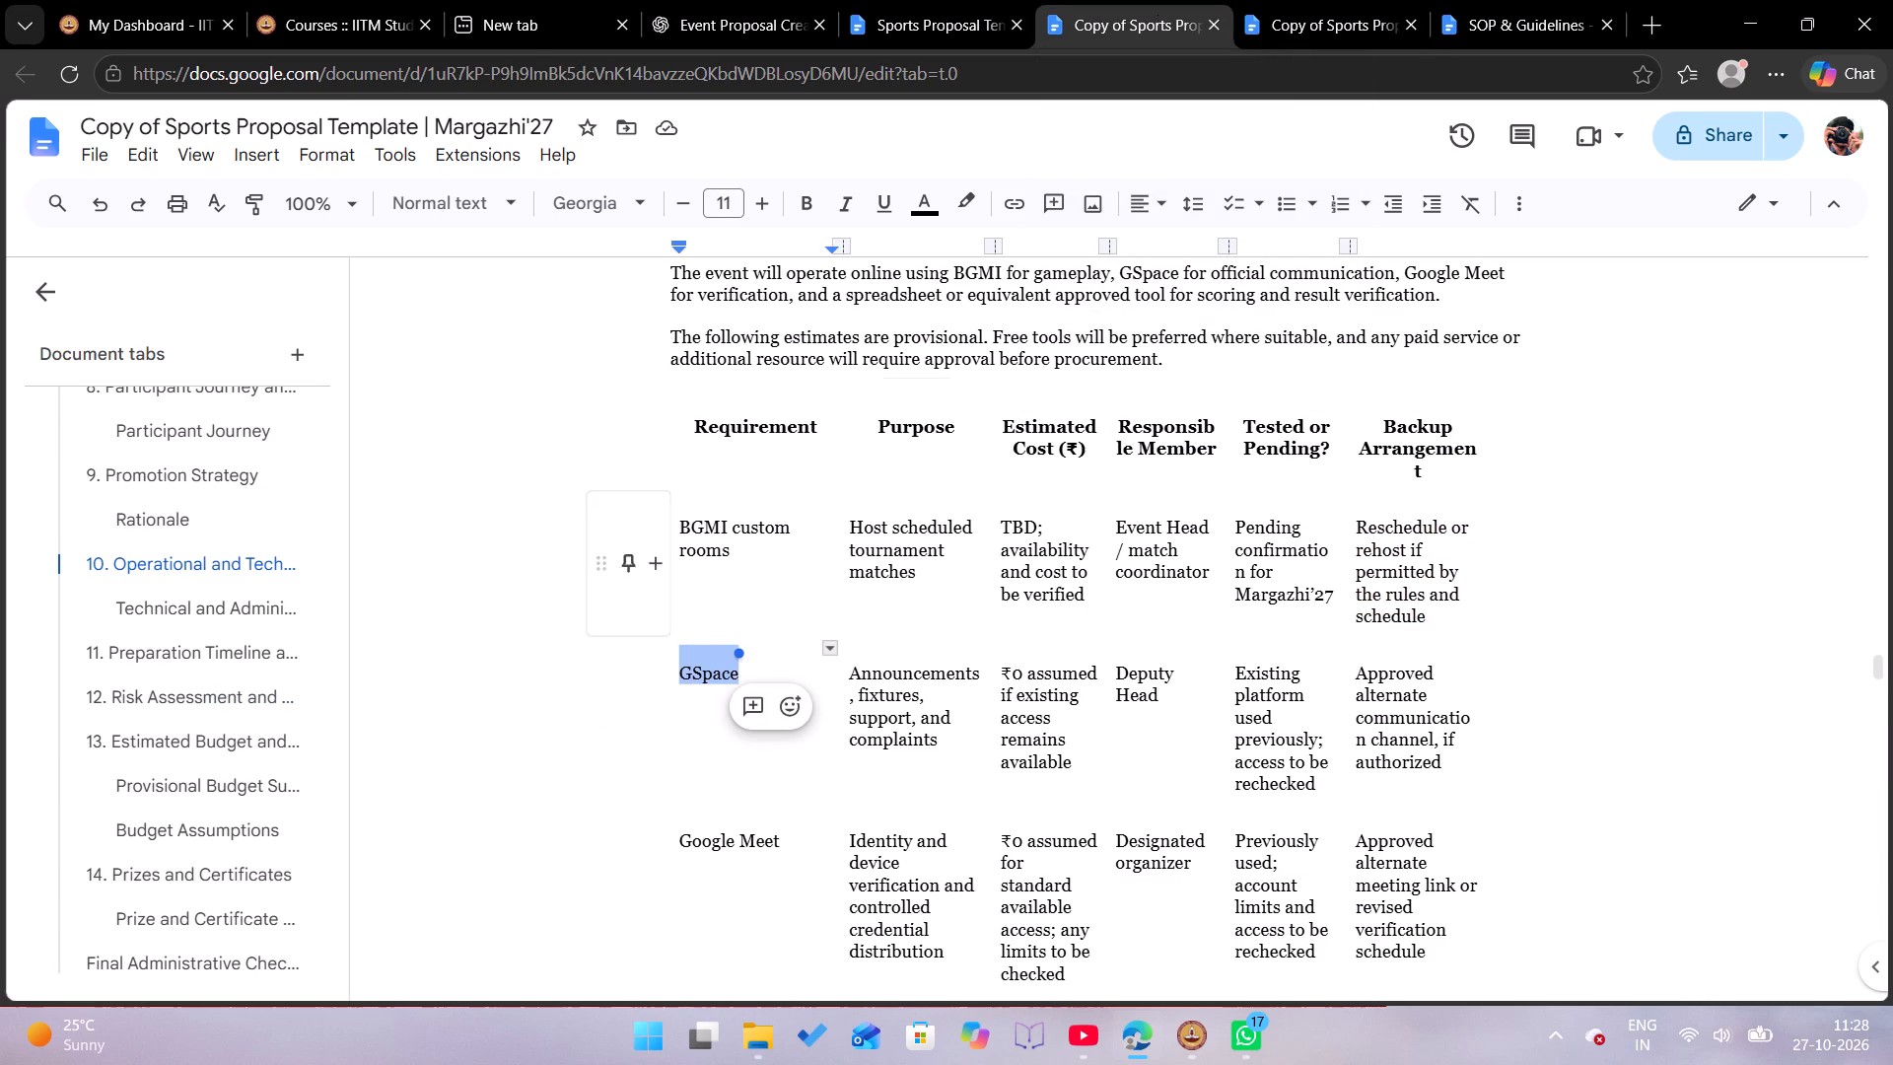
pyautogui.click(1285, 0)
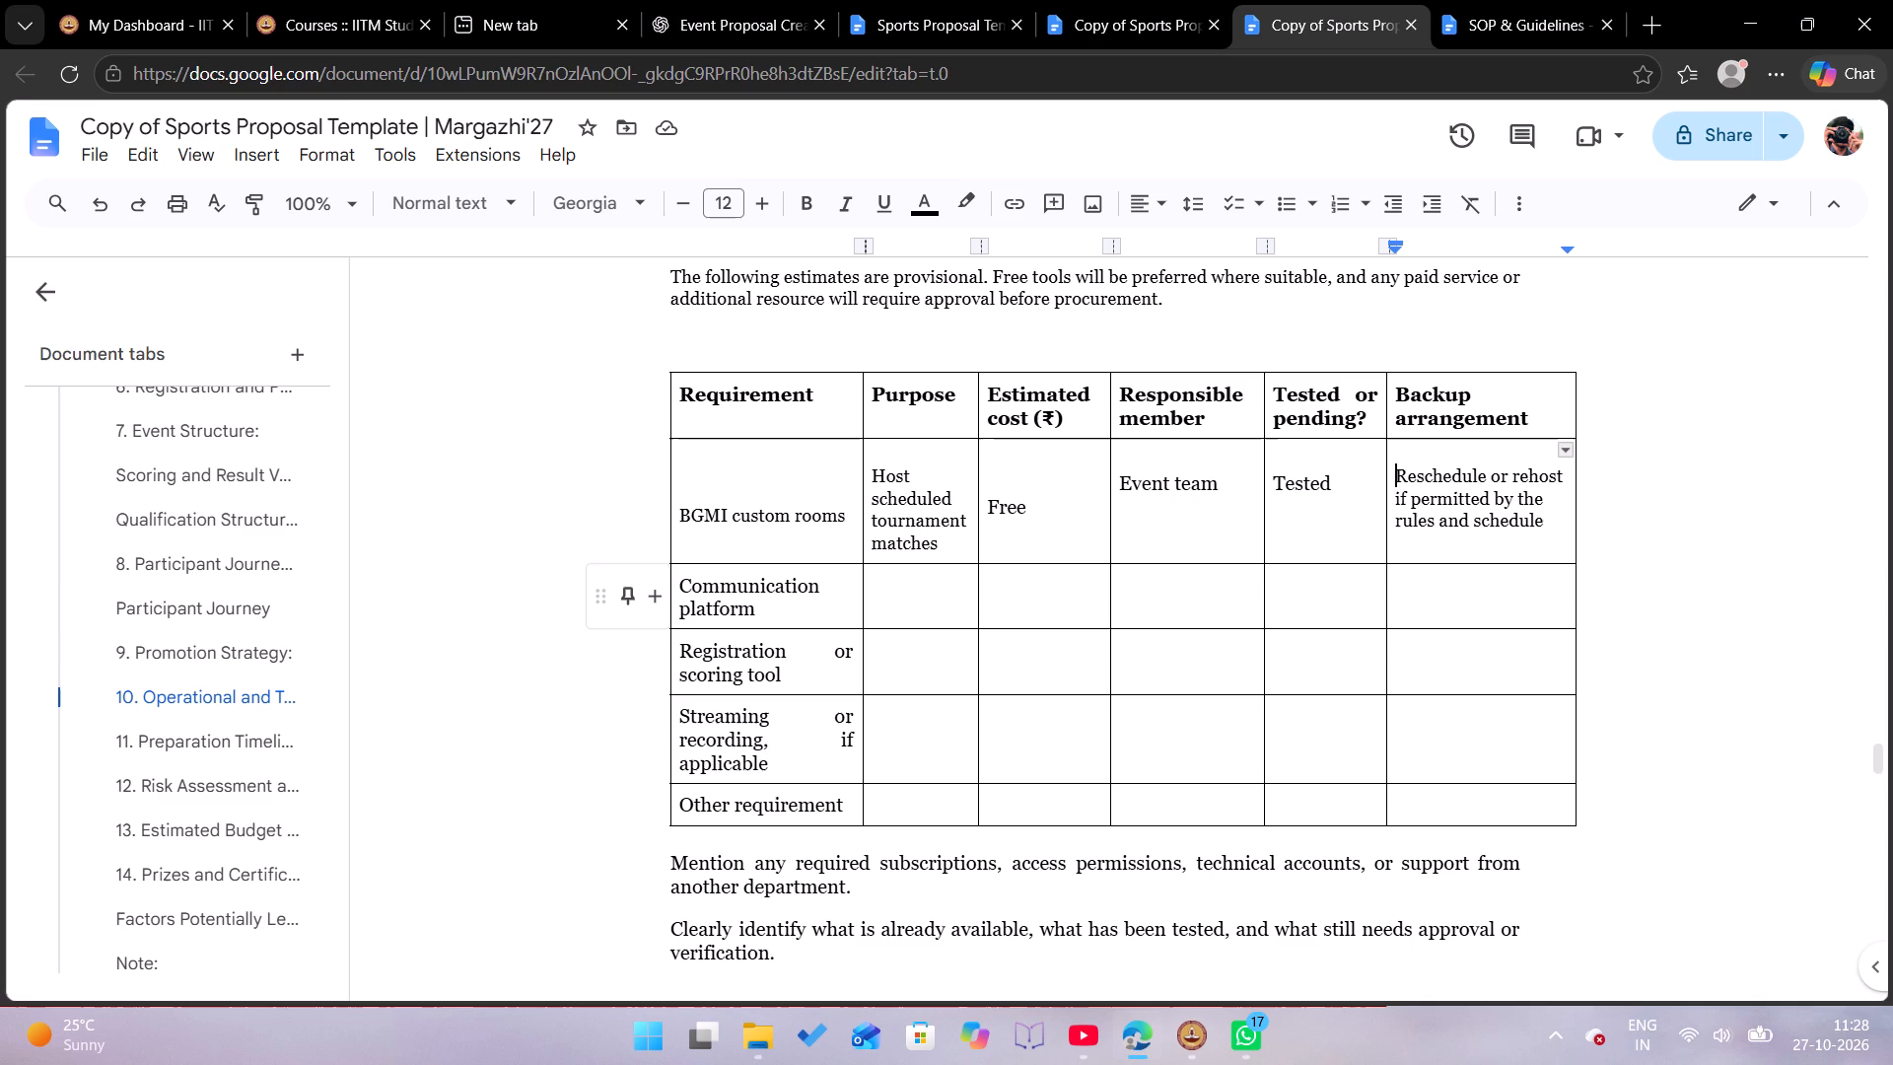
pyautogui.moveTo(681, 586); pyautogui.dragTo(757, 616)
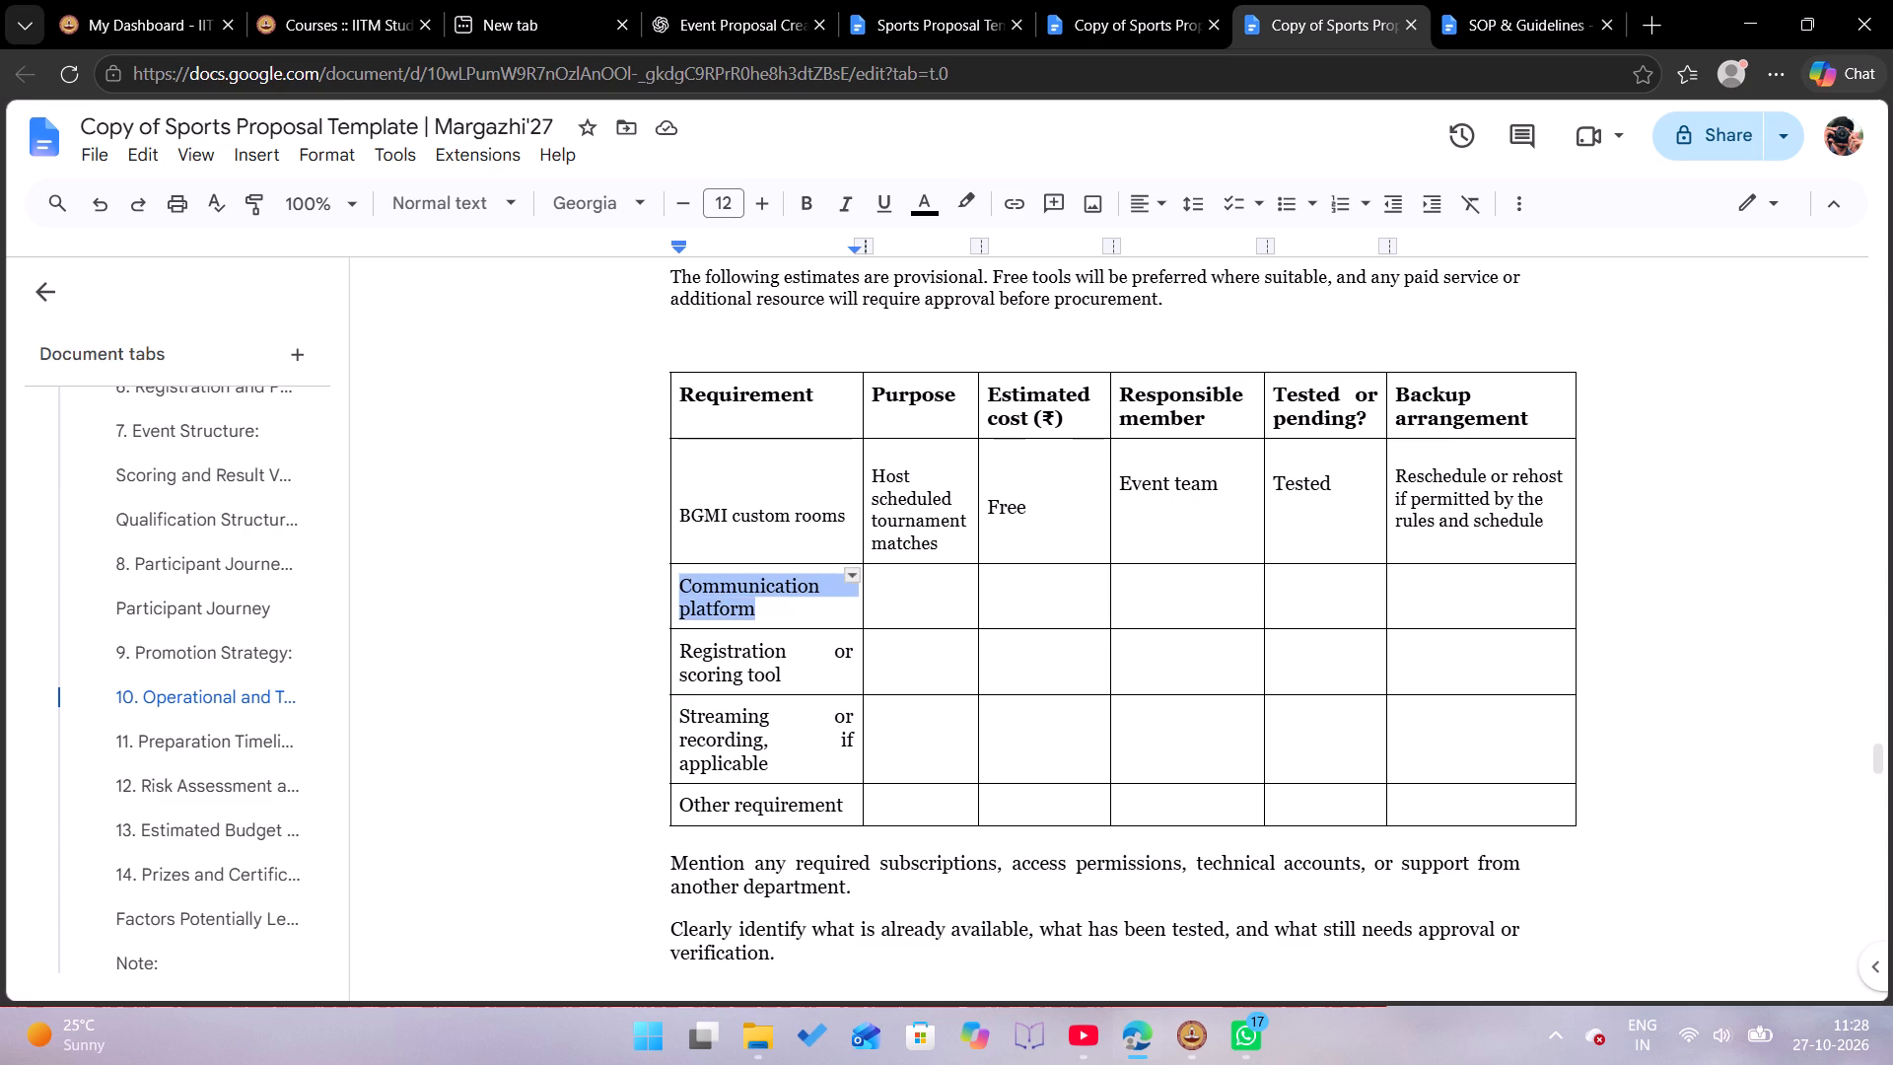
pyautogui.moveTo(757, 616); pyautogui.dragTo(757, 618)
pyautogui.press('BackSpace')
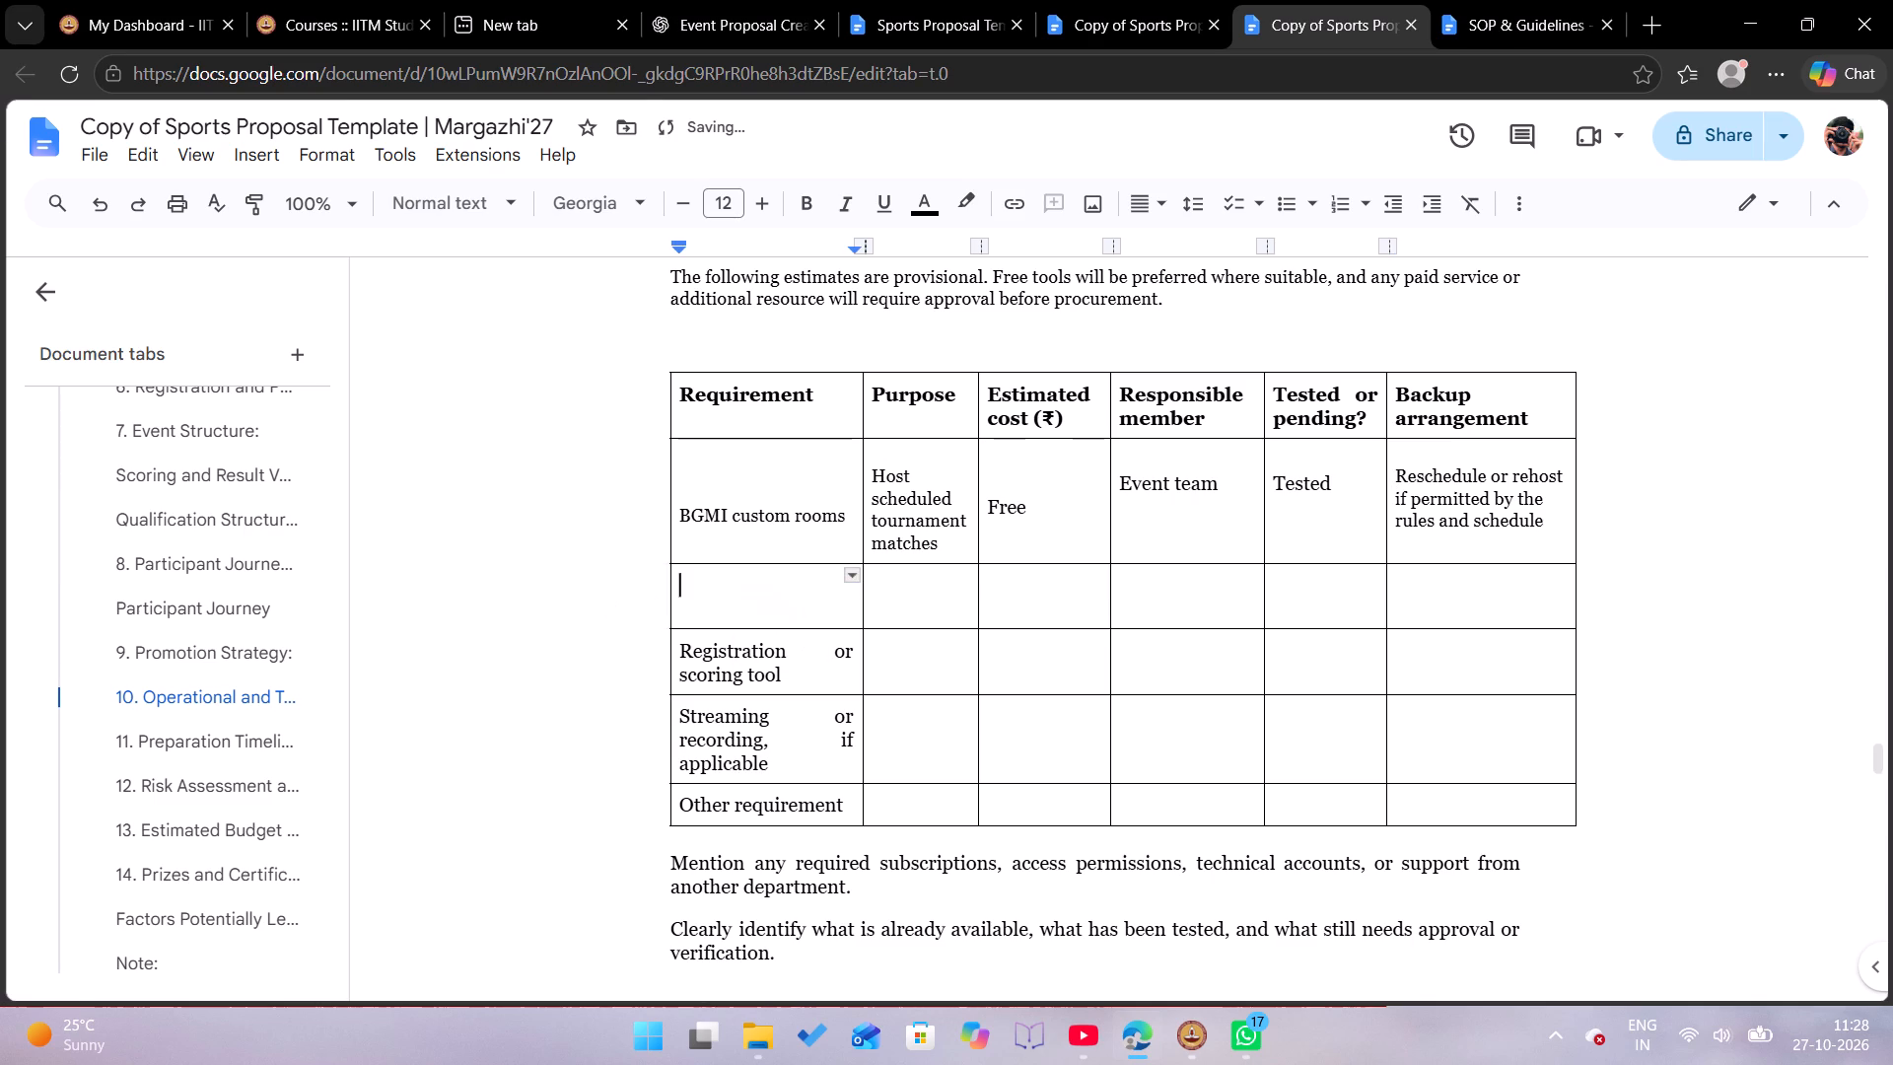
pyautogui.hotkey('ctrl', 'v')
# Copy the draft's GSpace purpose, "Announcements, fixtures, support, and complaints", into the template's Purpose cell for GSpace.
pyautogui.click(1179, 9)
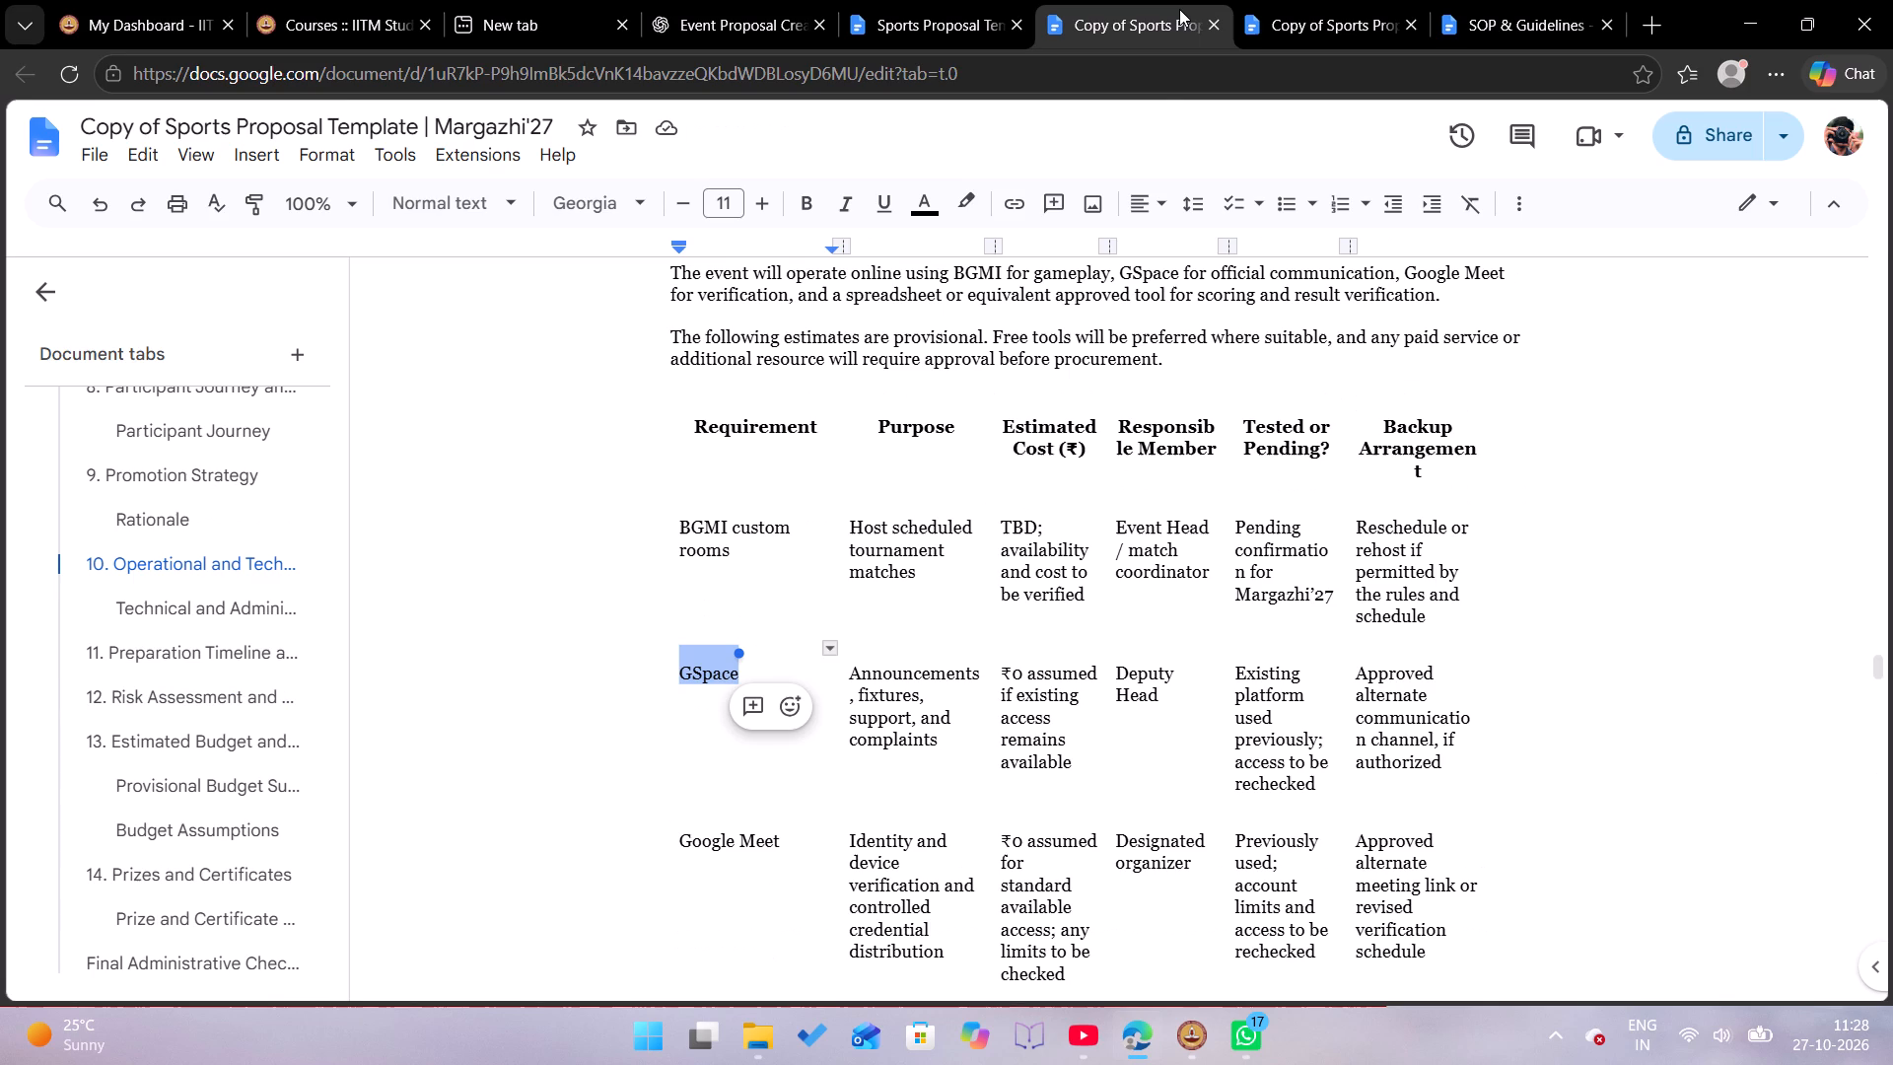
pyautogui.moveTo(849, 673); pyautogui.dragTo(886, 713)
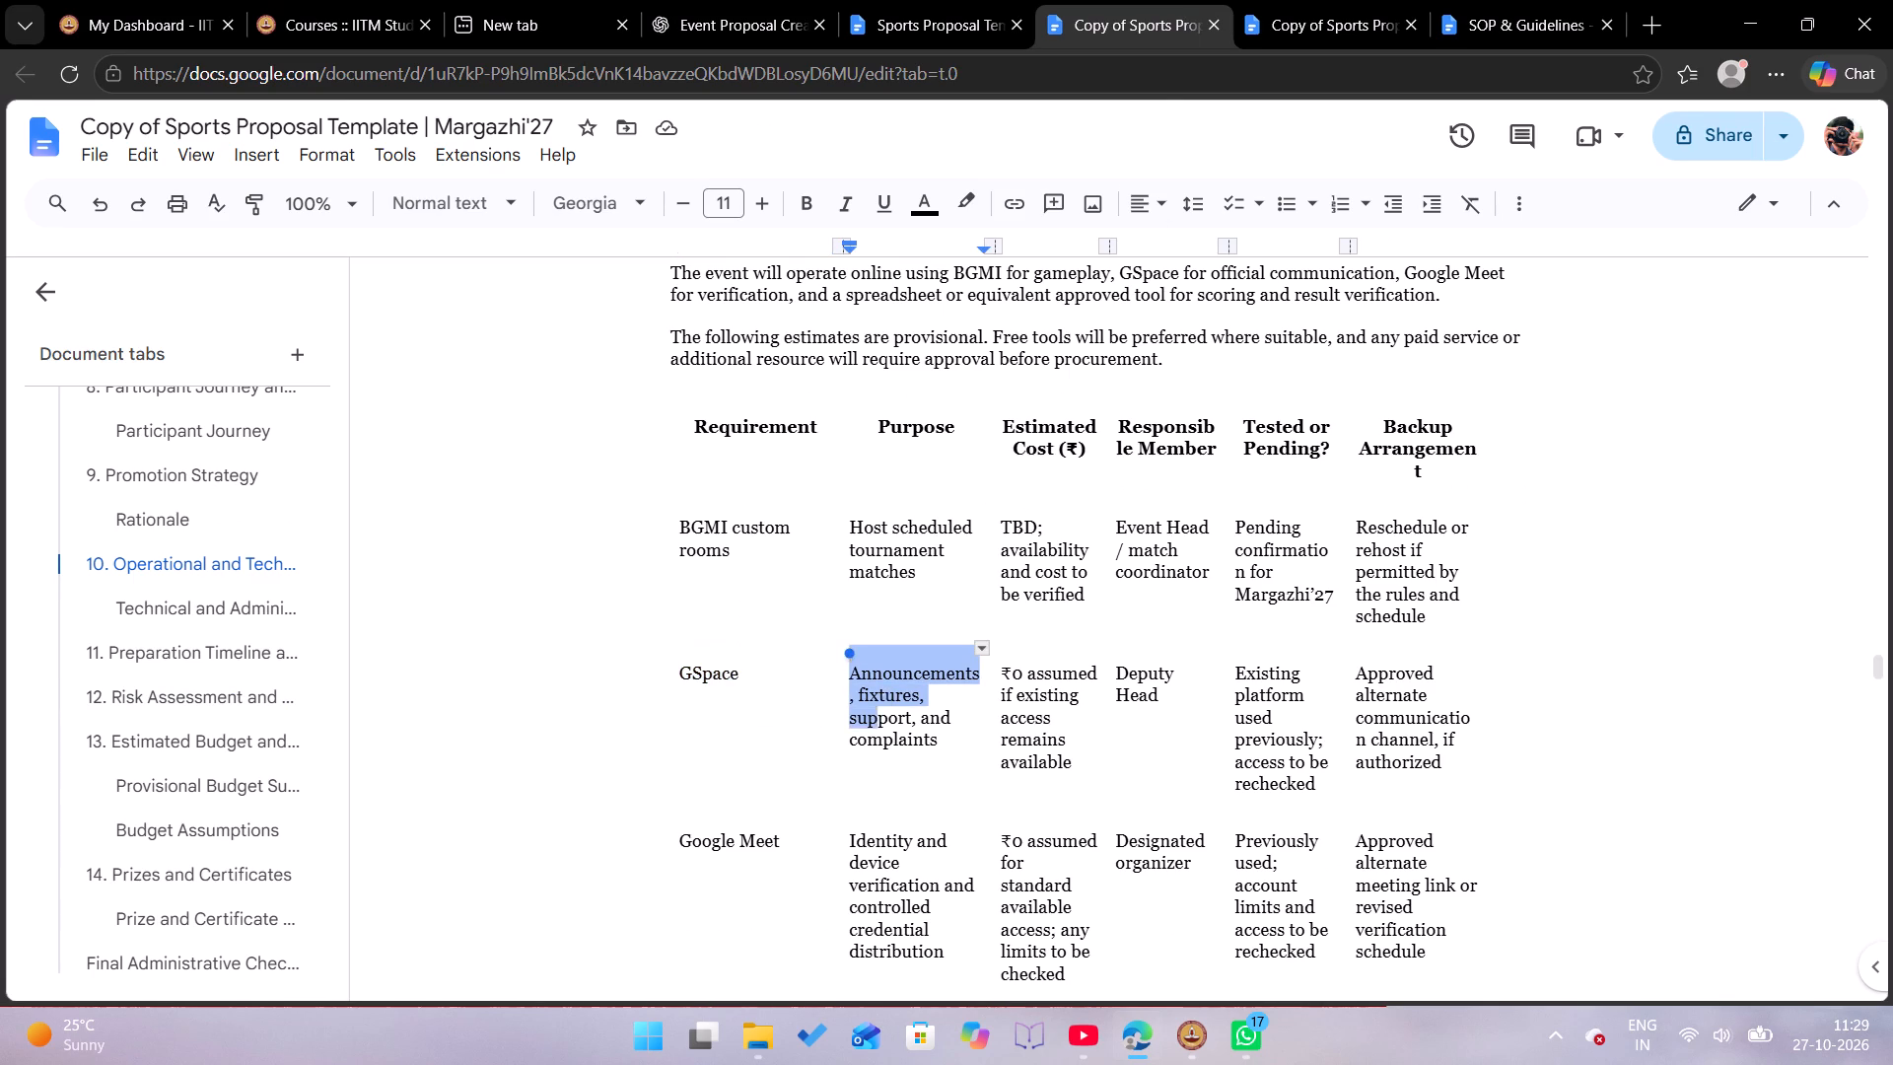
pyautogui.moveTo(886, 713); pyautogui.dragTo(938, 733)
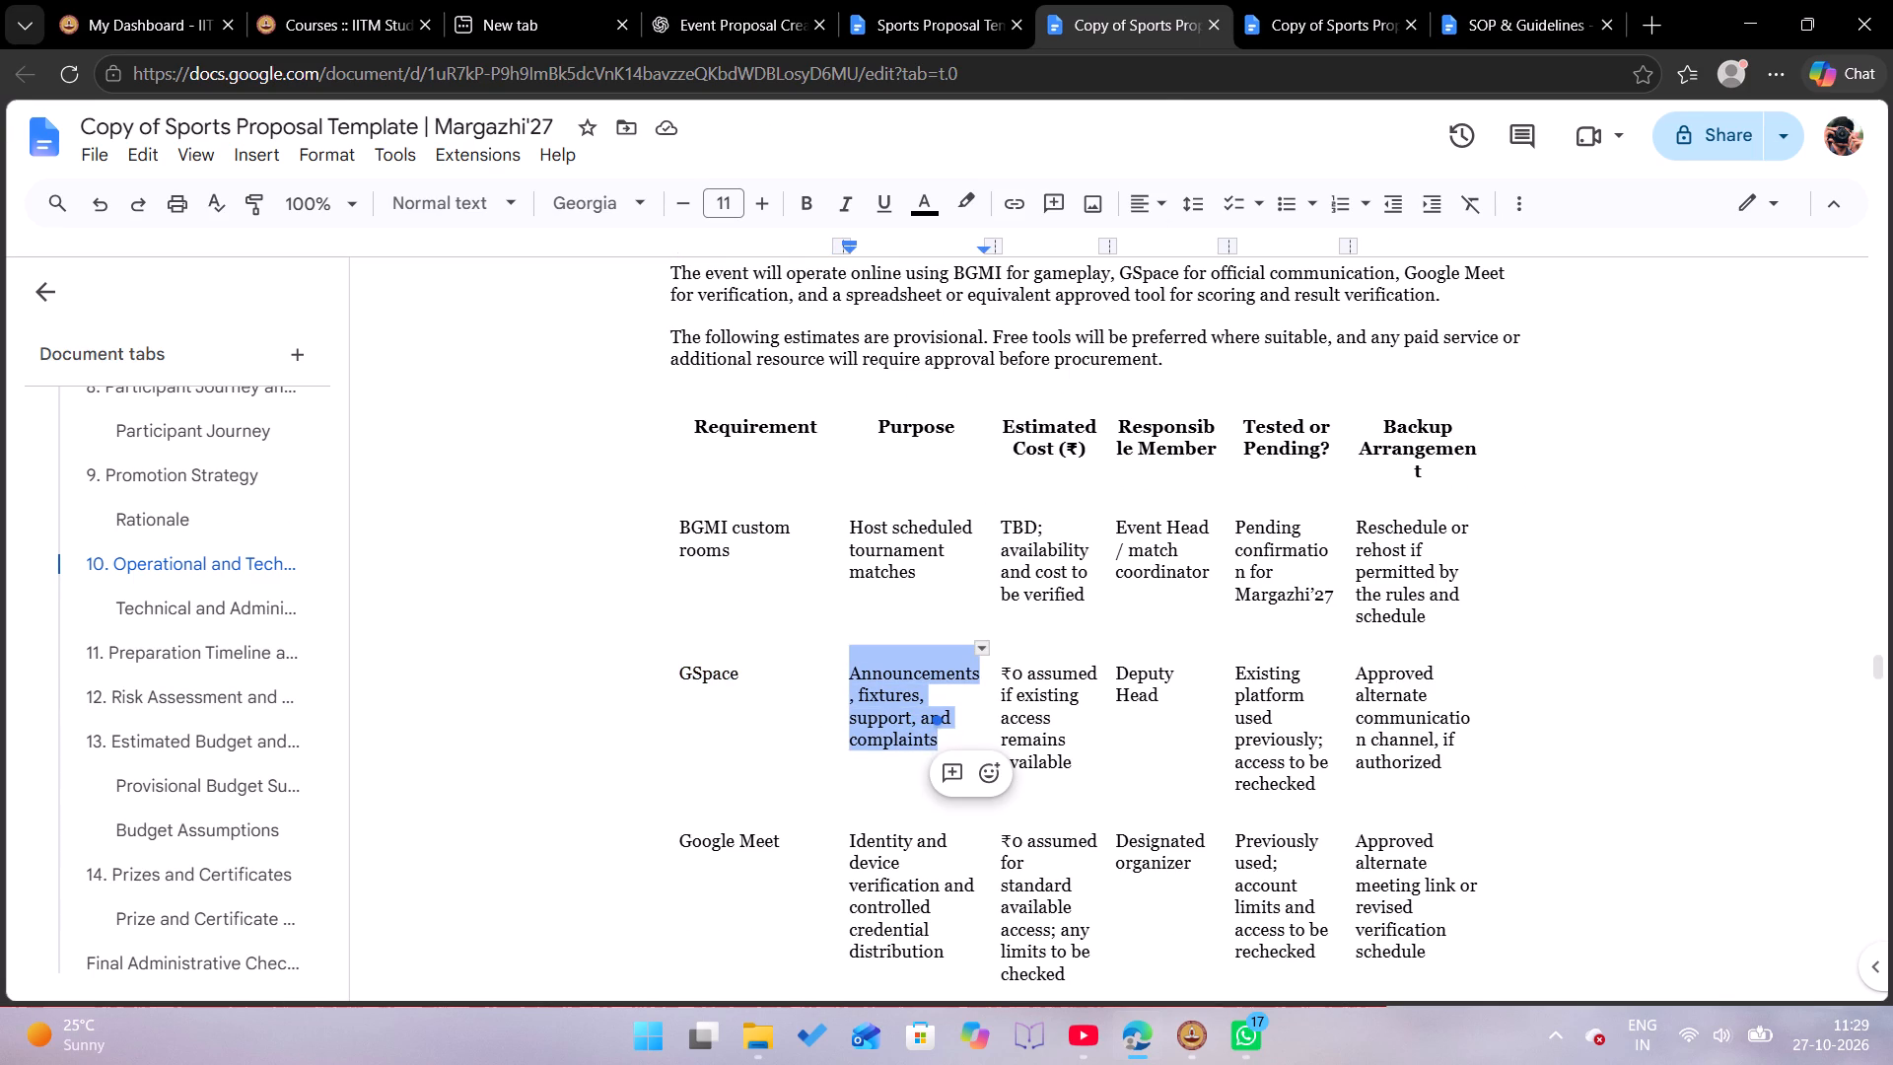
pyautogui.hotkey('ctrl', 'c')
pyautogui.click(1329, 0)
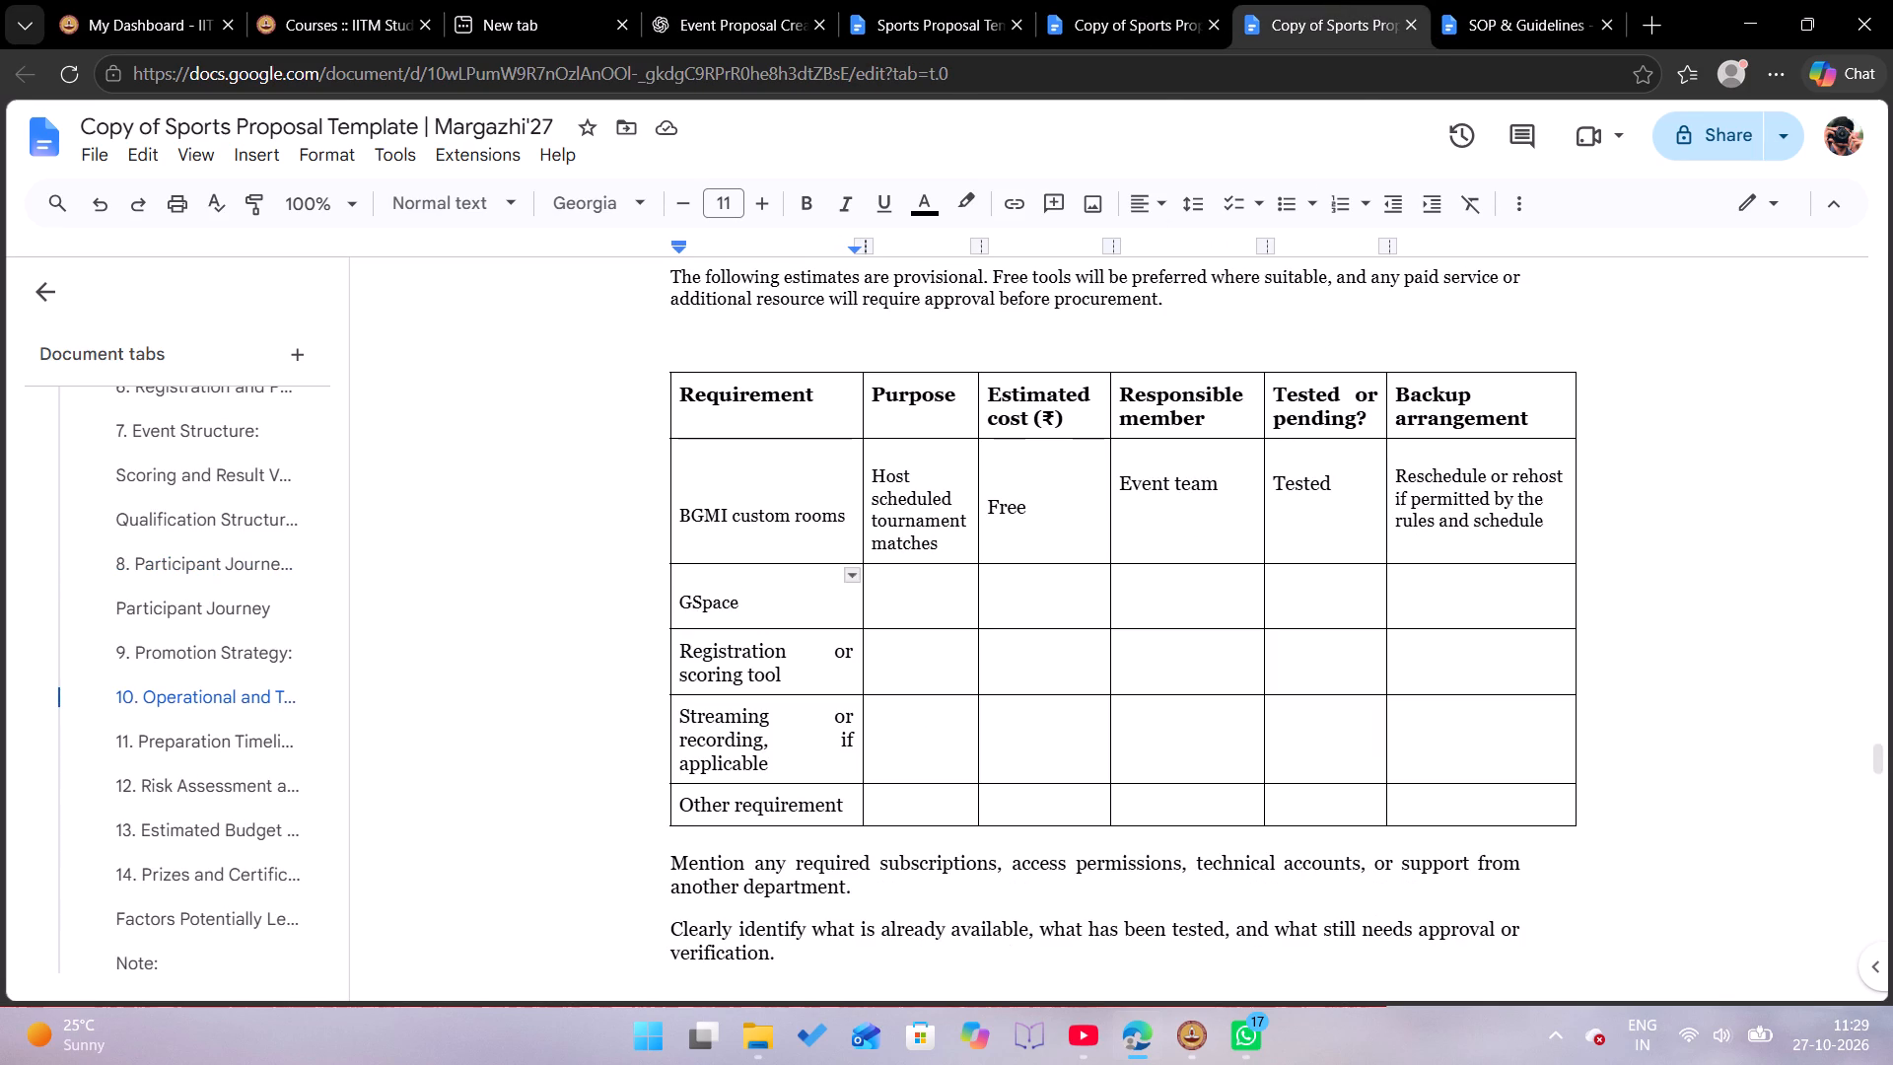
pyautogui.click(890, 595)
pyautogui.hotkey('ctrl', 'v')
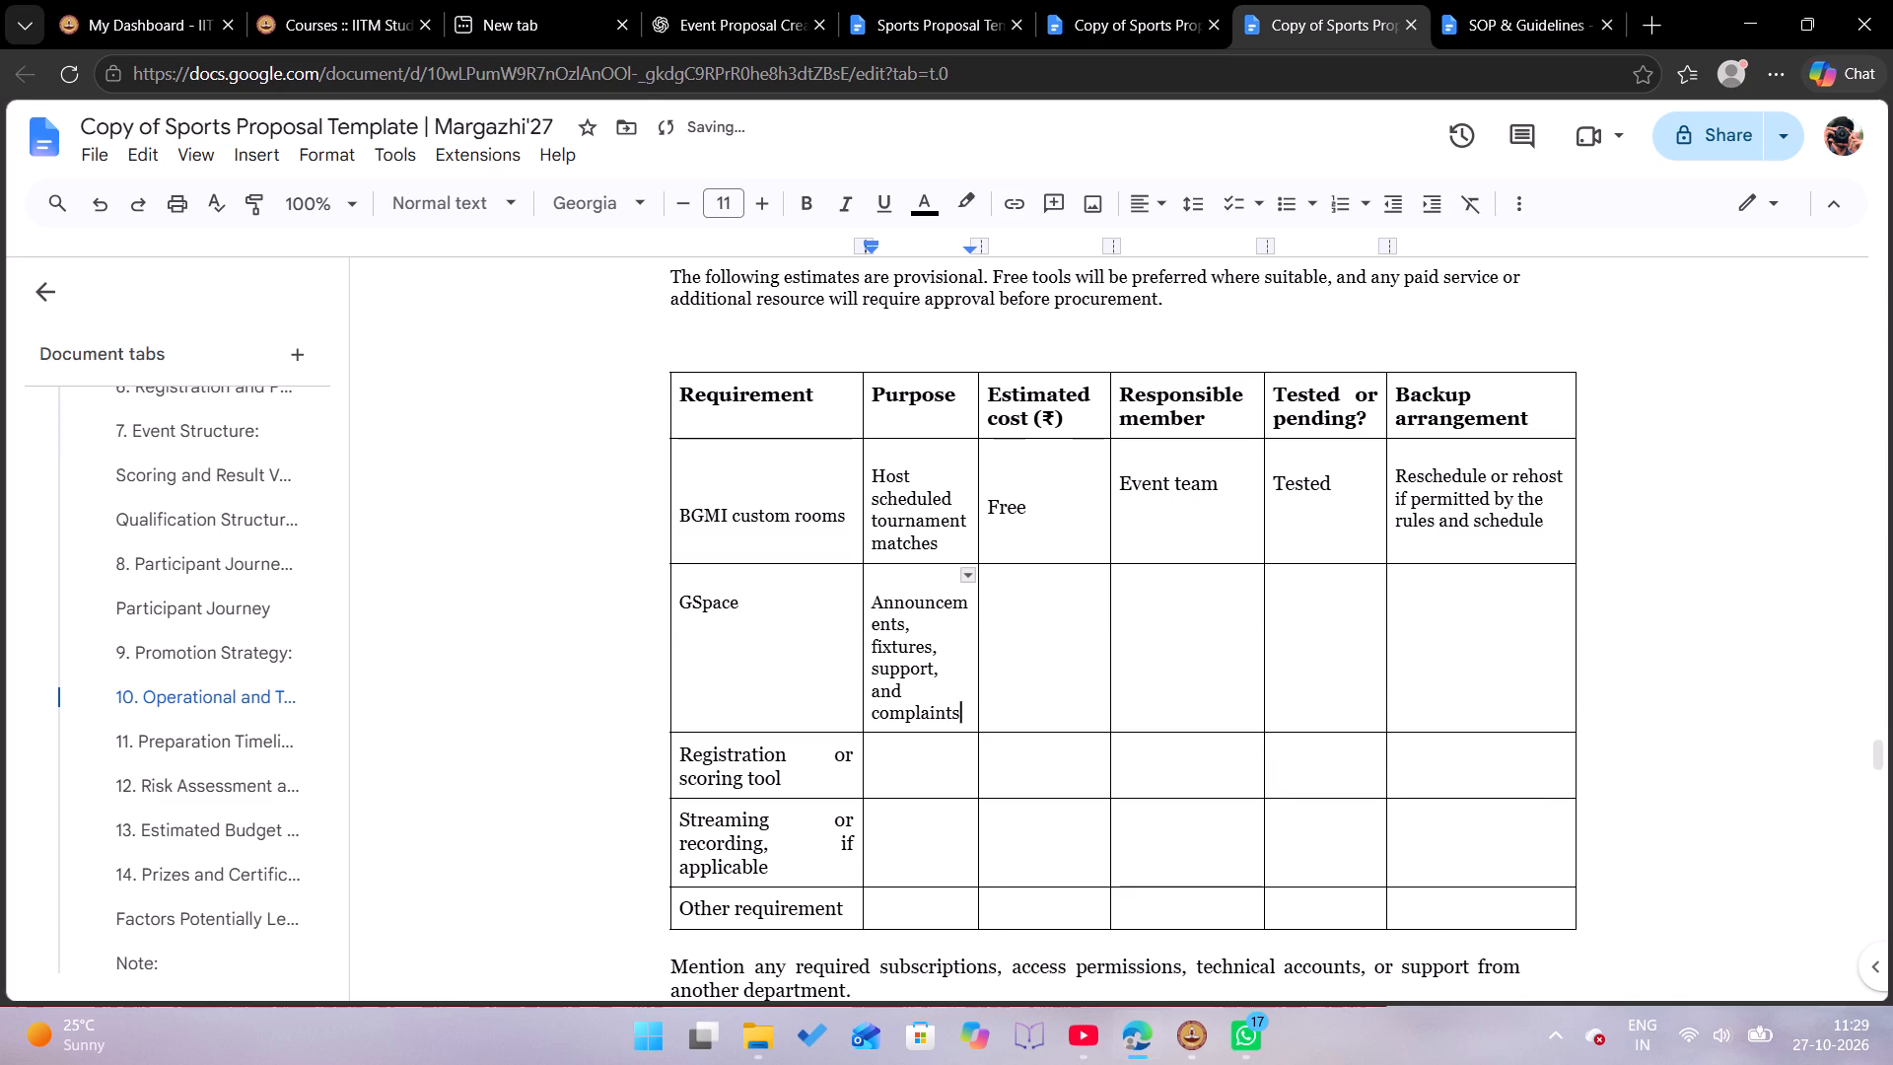
# Widen the template table's Purpose column until the word "Announcements" fits on one line.
pyautogui.moveTo(977, 653); pyautogui.dragTo(996, 642)
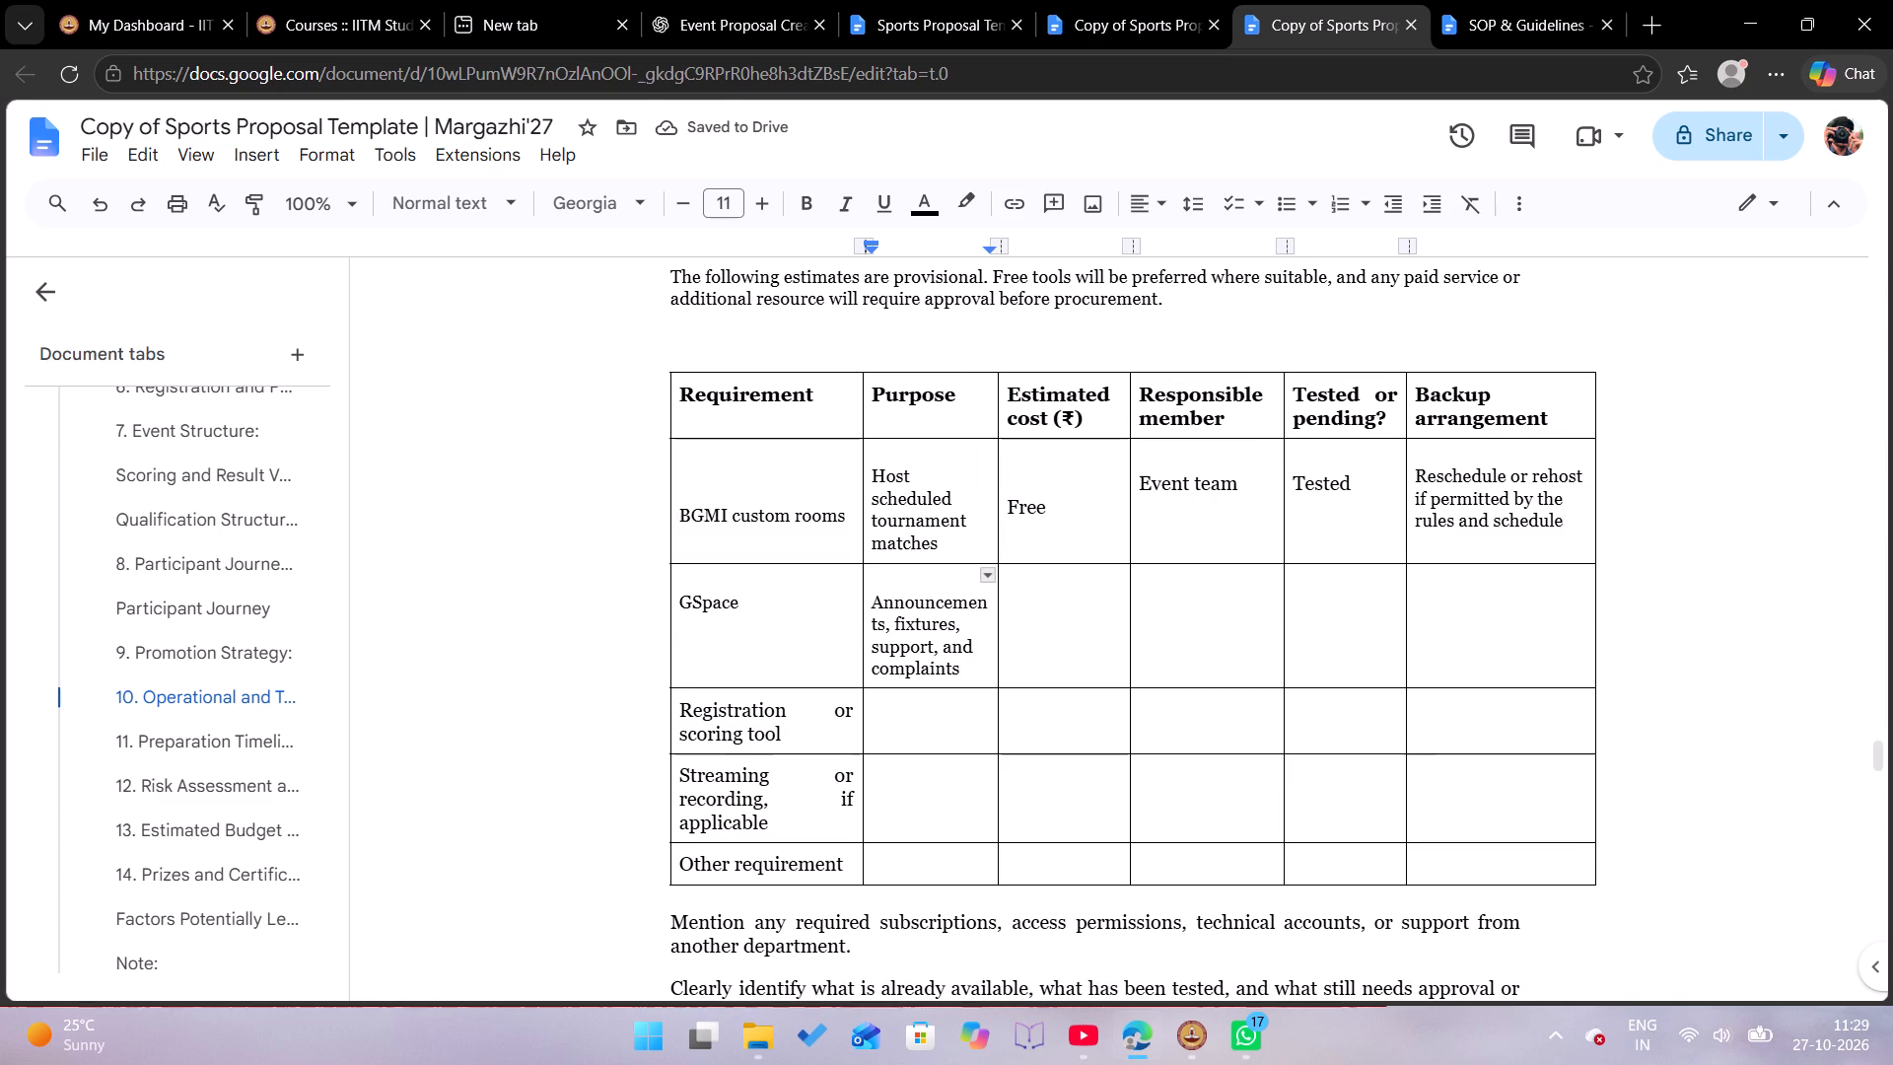
pyautogui.moveTo(997, 624); pyautogui.dragTo(1009, 620)
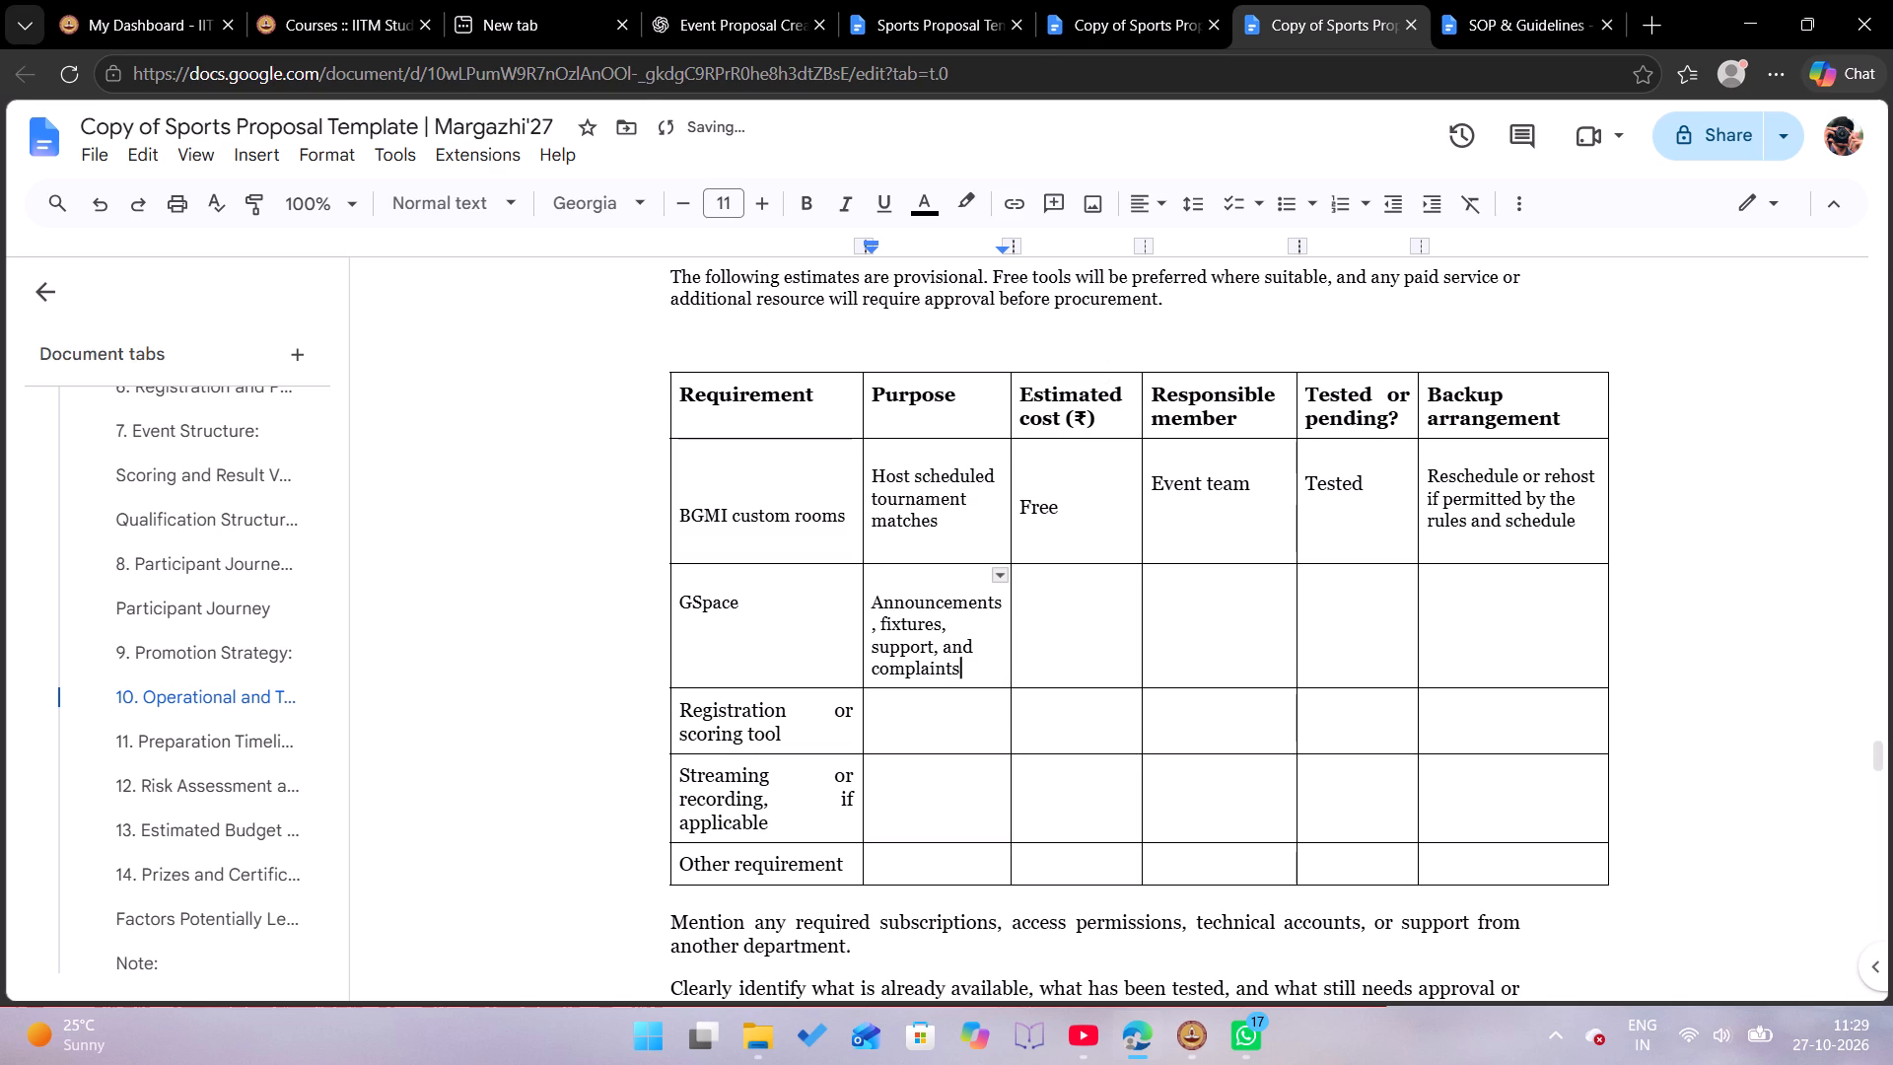
# Check the draft's estimated cost for GSpace and enter "Free" in the template's Estimated cost cell, below a blank line.
pyautogui.click(1155, 9)
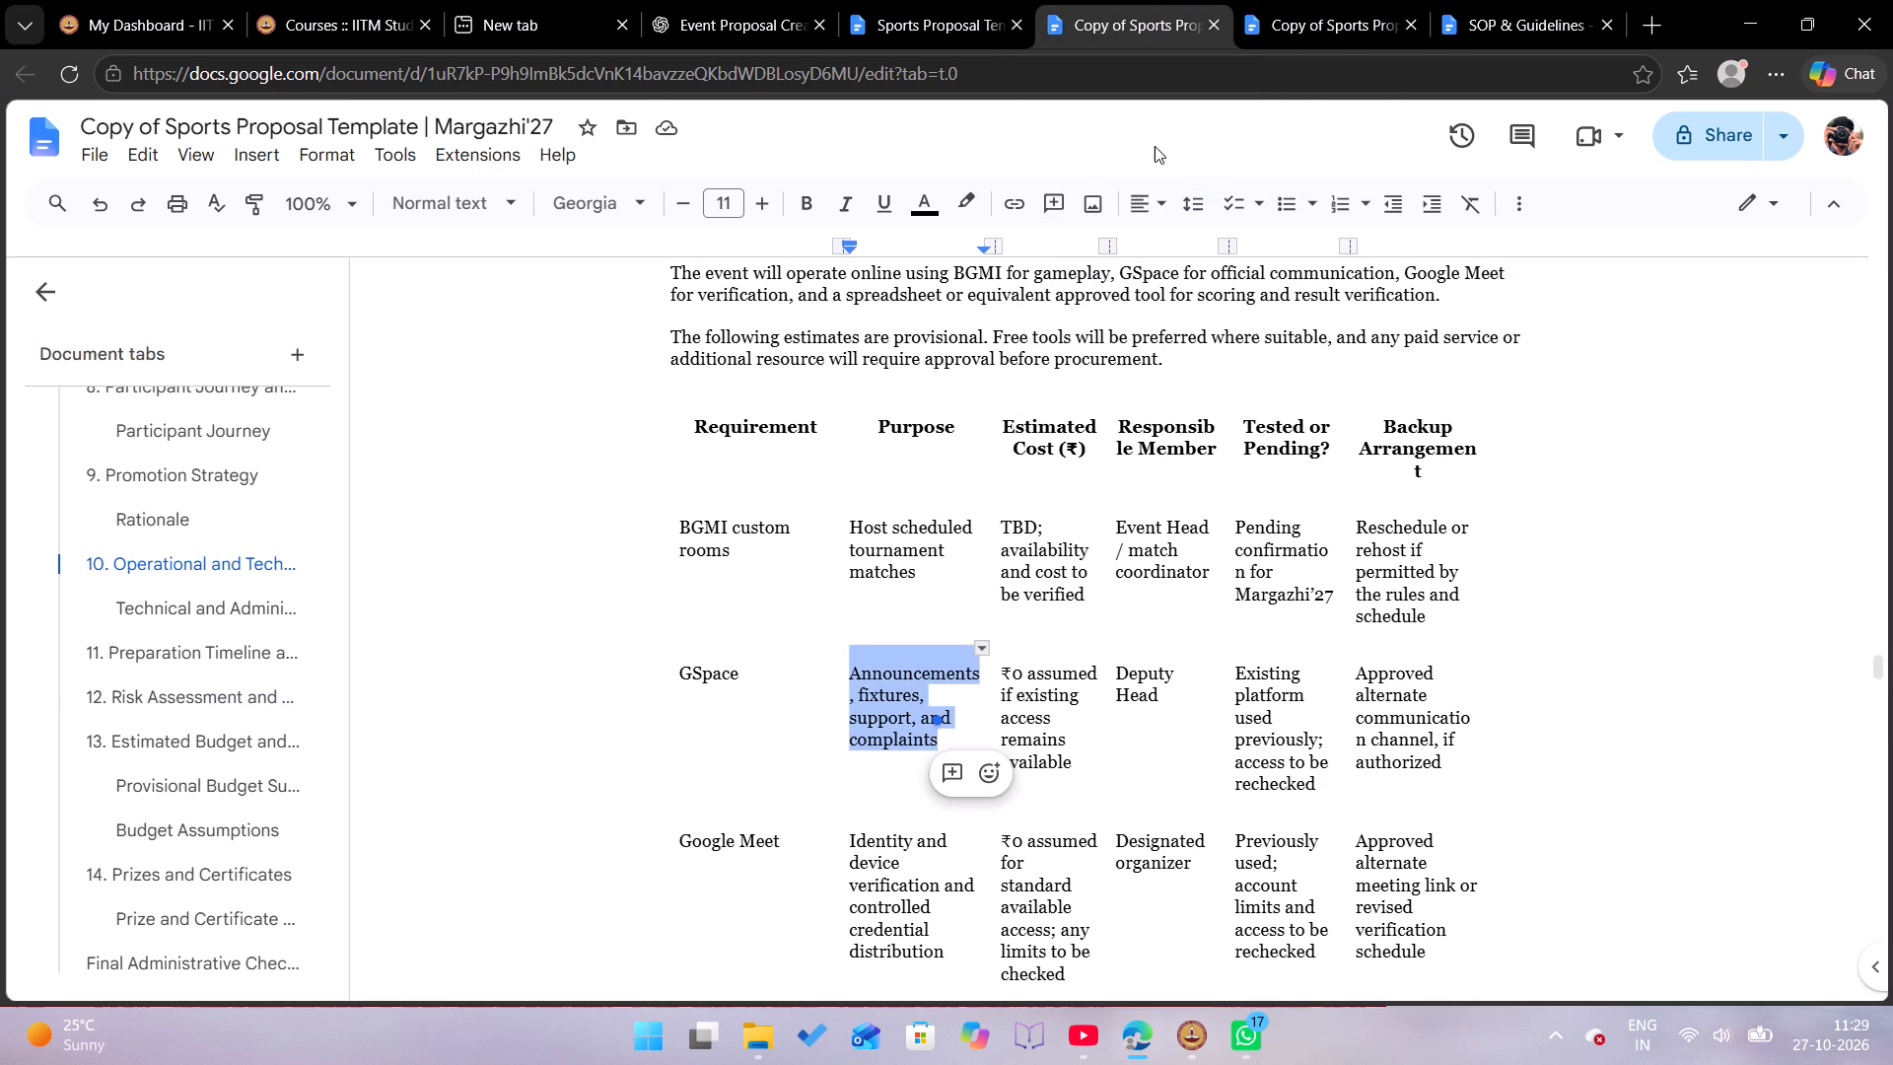
pyautogui.moveTo(1002, 675); pyautogui.dragTo(1048, 753)
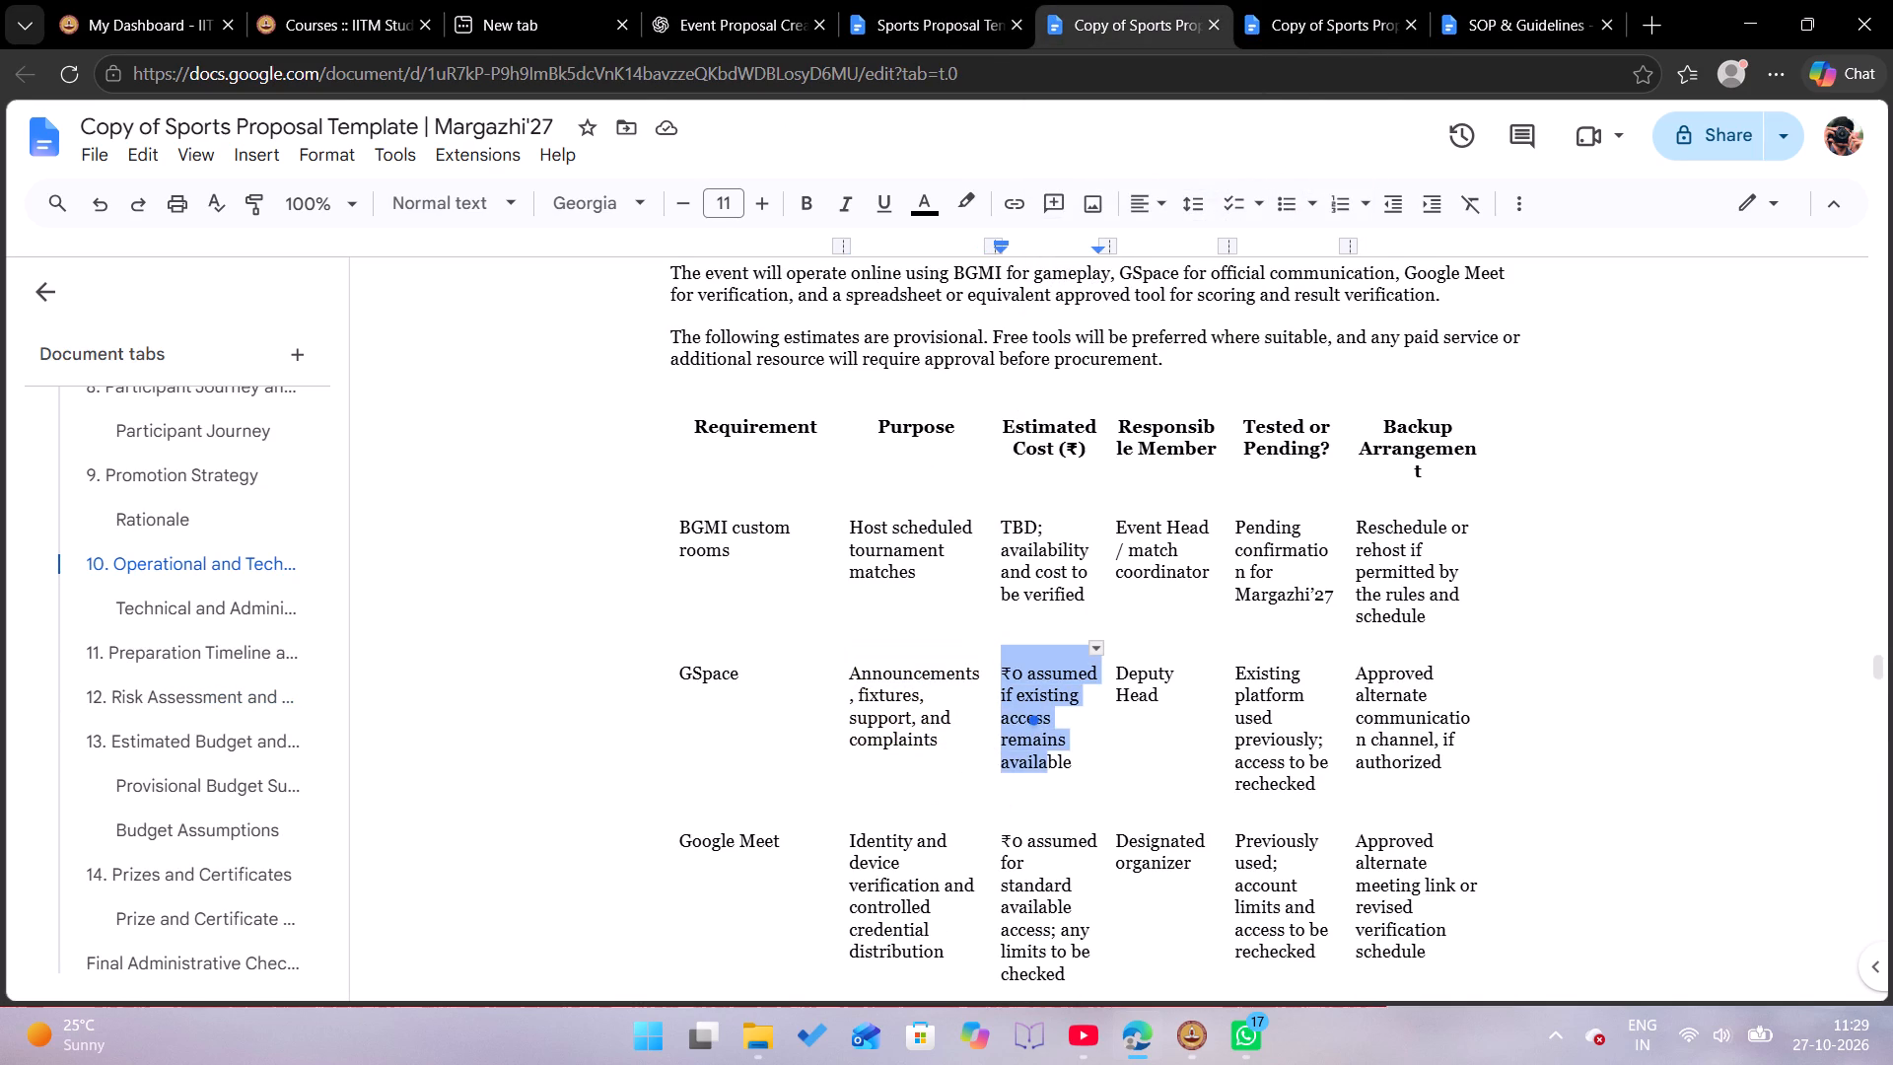
pyautogui.moveTo(1048, 753); pyautogui.dragTo(1077, 760)
pyautogui.hotkey('ctrl', 'c')
pyautogui.click(1327, 0)
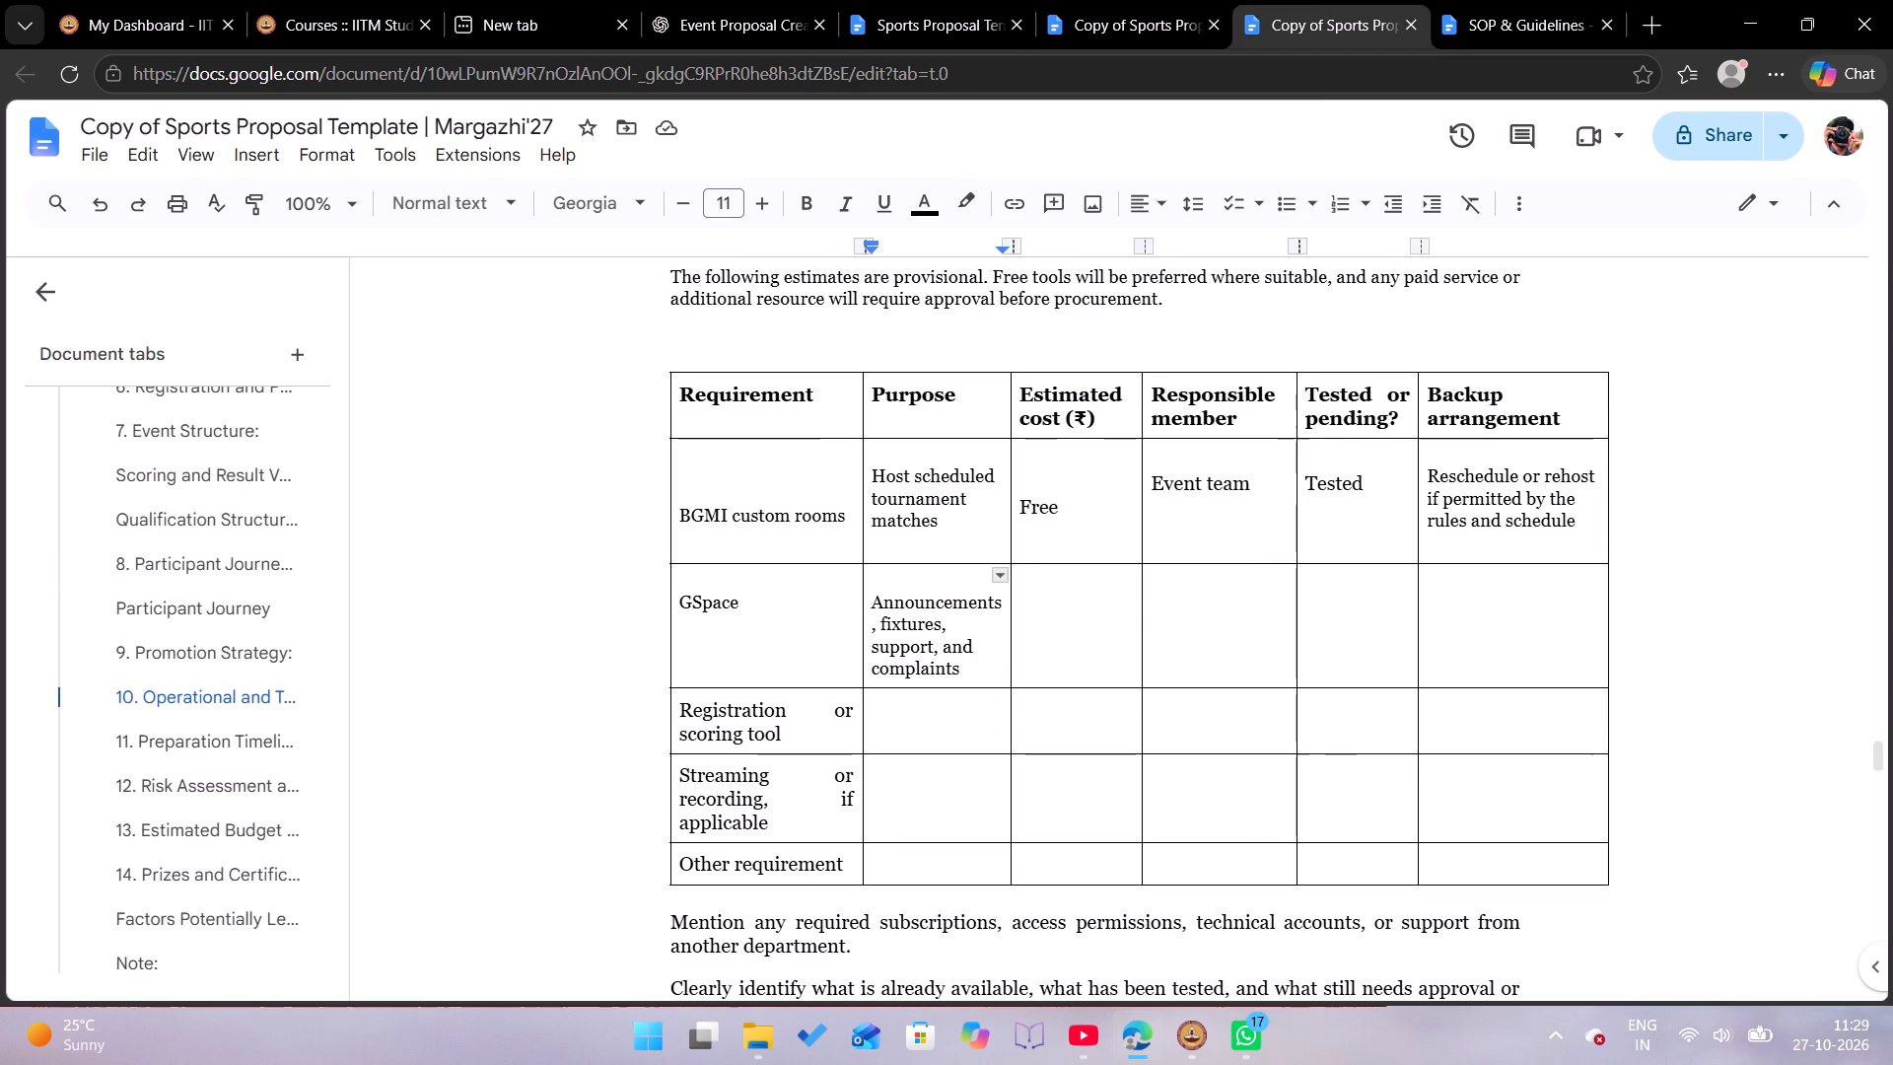
pyautogui.click(1032, 638)
pyautogui.press('Return')
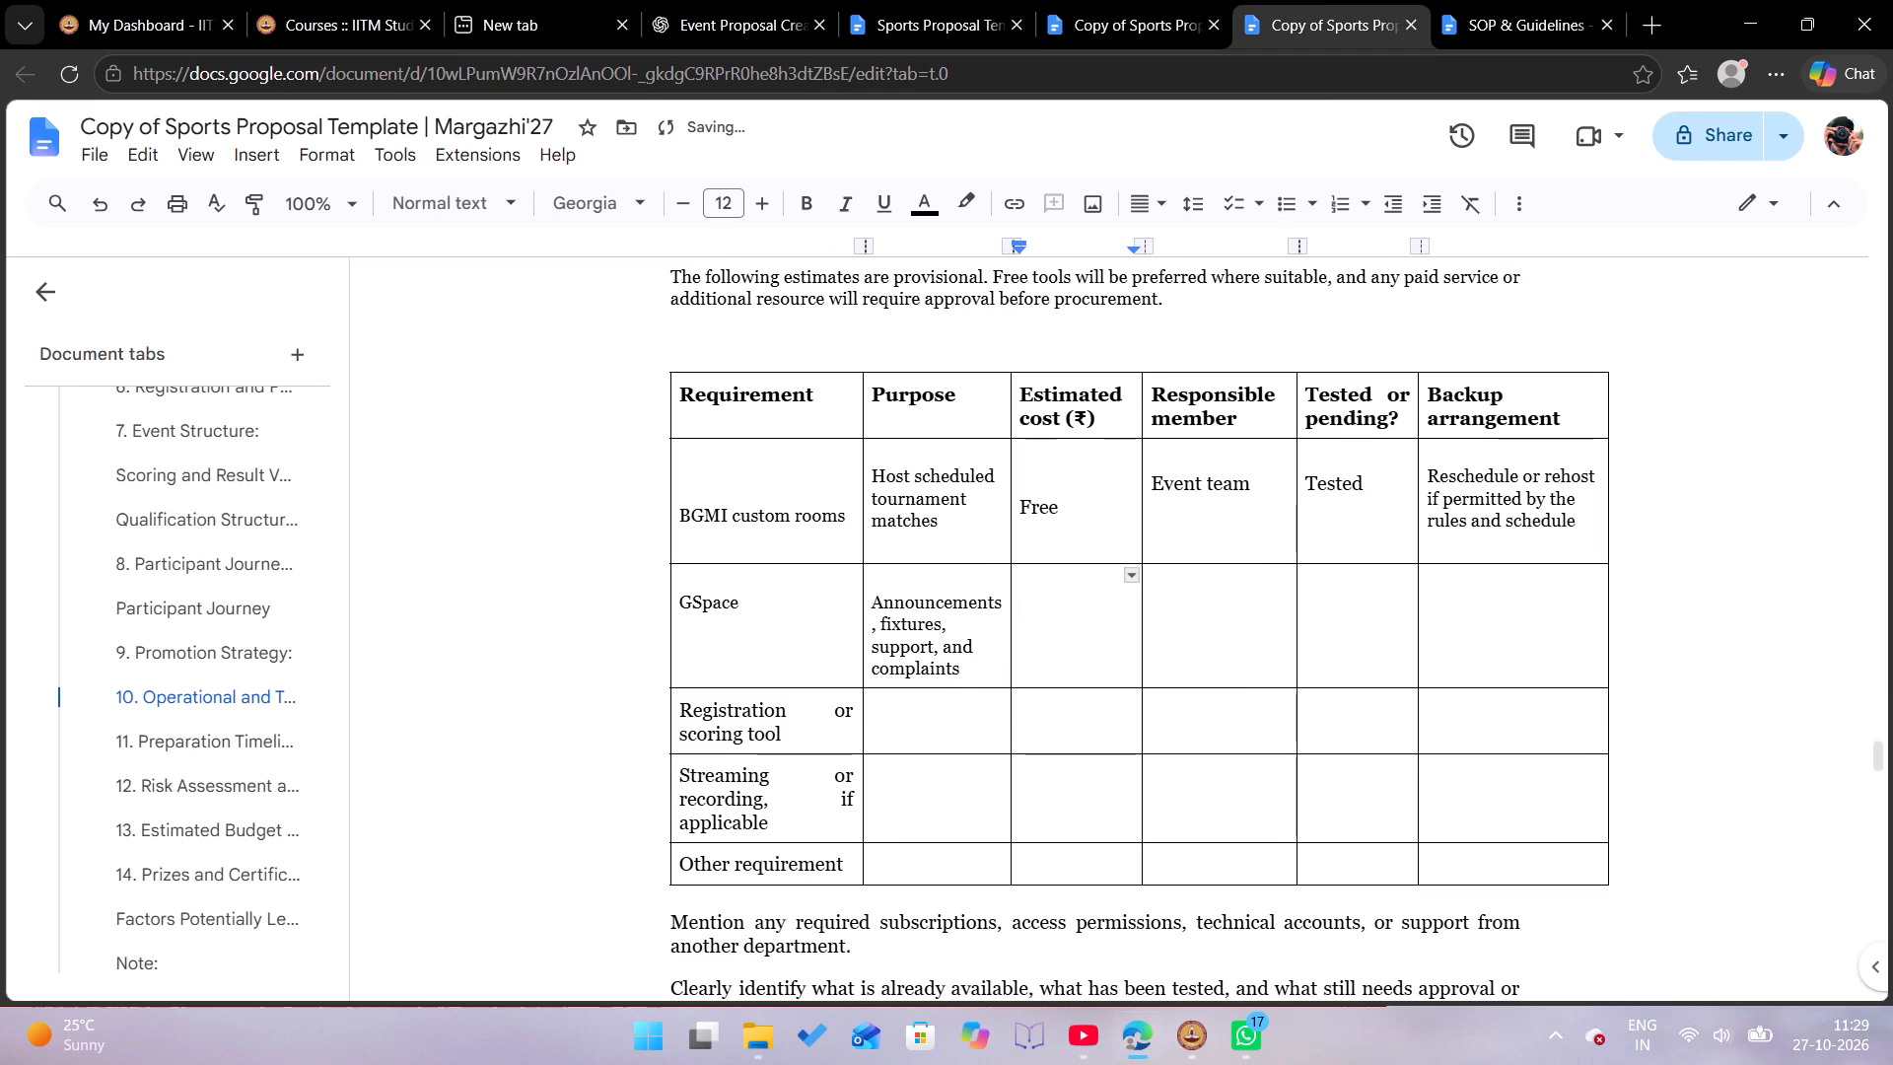
pyautogui.write('Free')
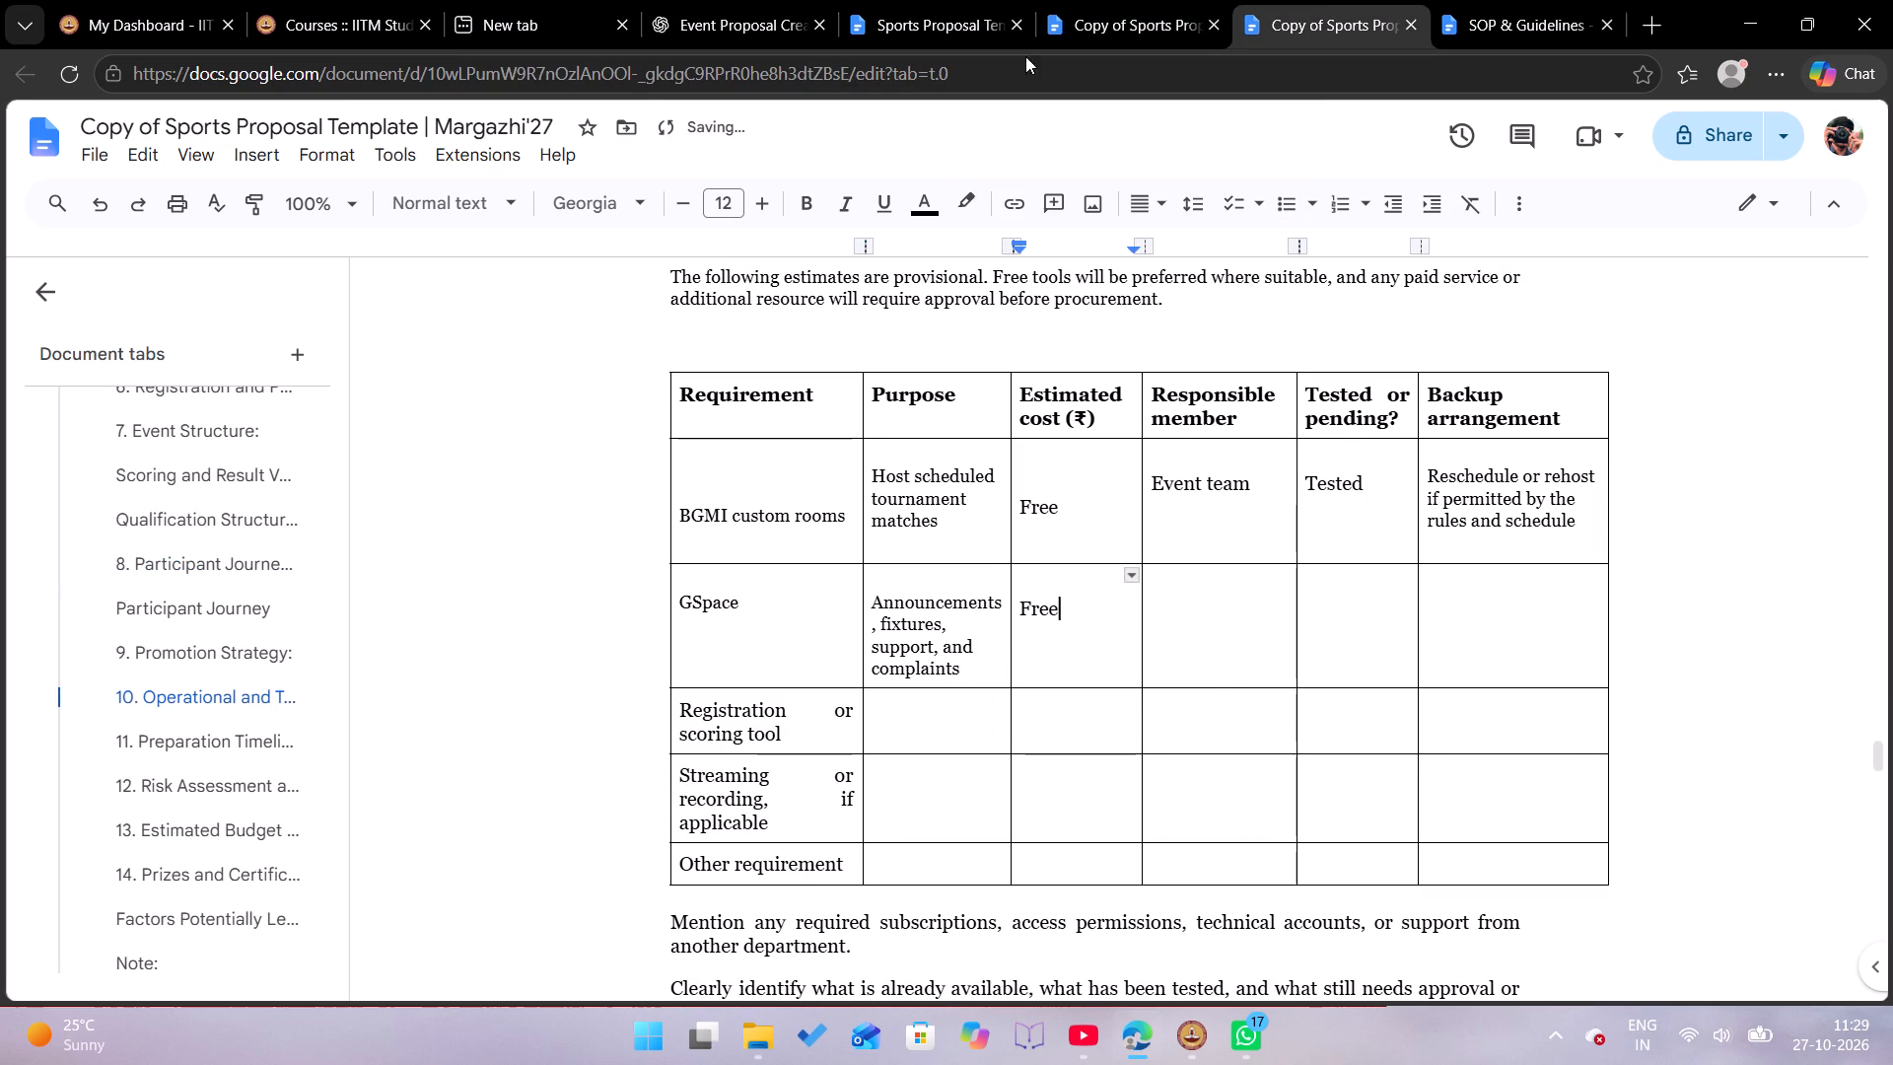
# Copy the draft's GSpace responsible member, "Deputy Head", into the template's Responsible member cell for GSpace, below a blank line.
pyautogui.click(1123, 0)
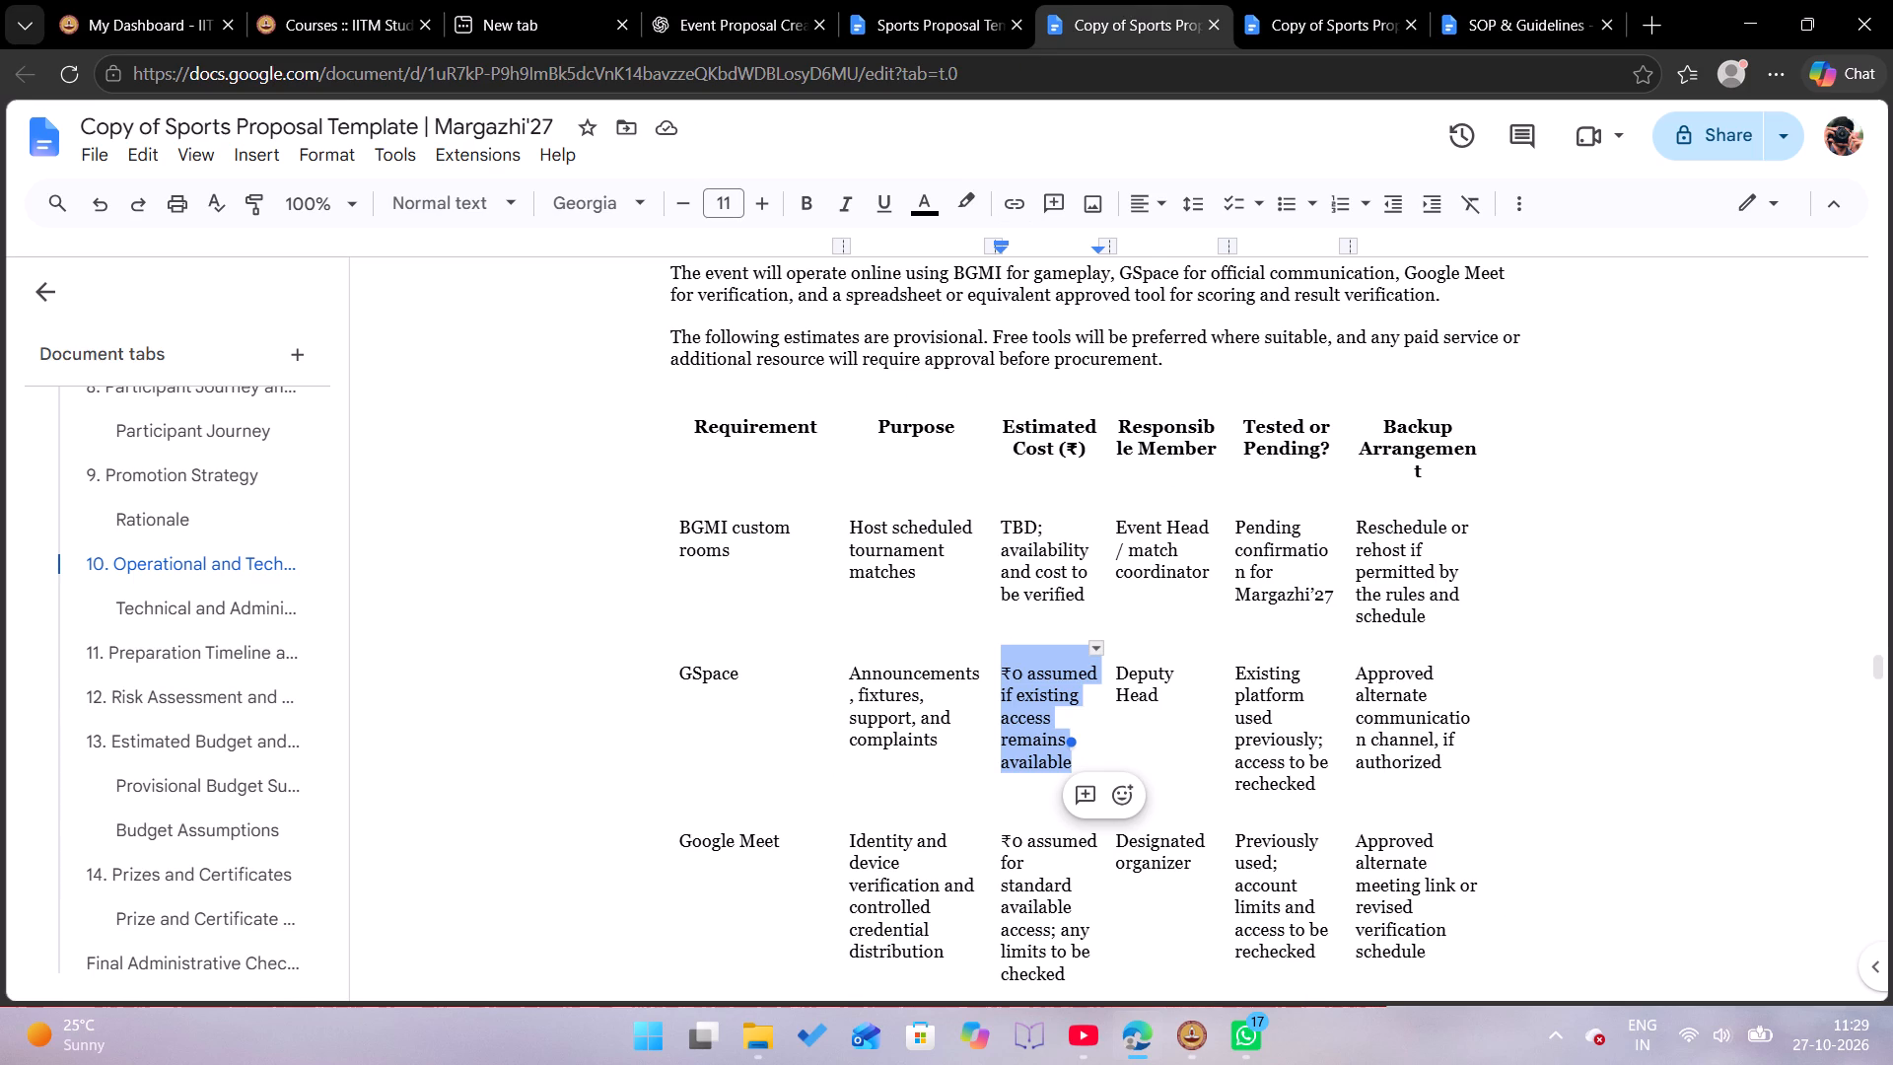
pyautogui.moveTo(1114, 674); pyautogui.dragTo(1156, 692)
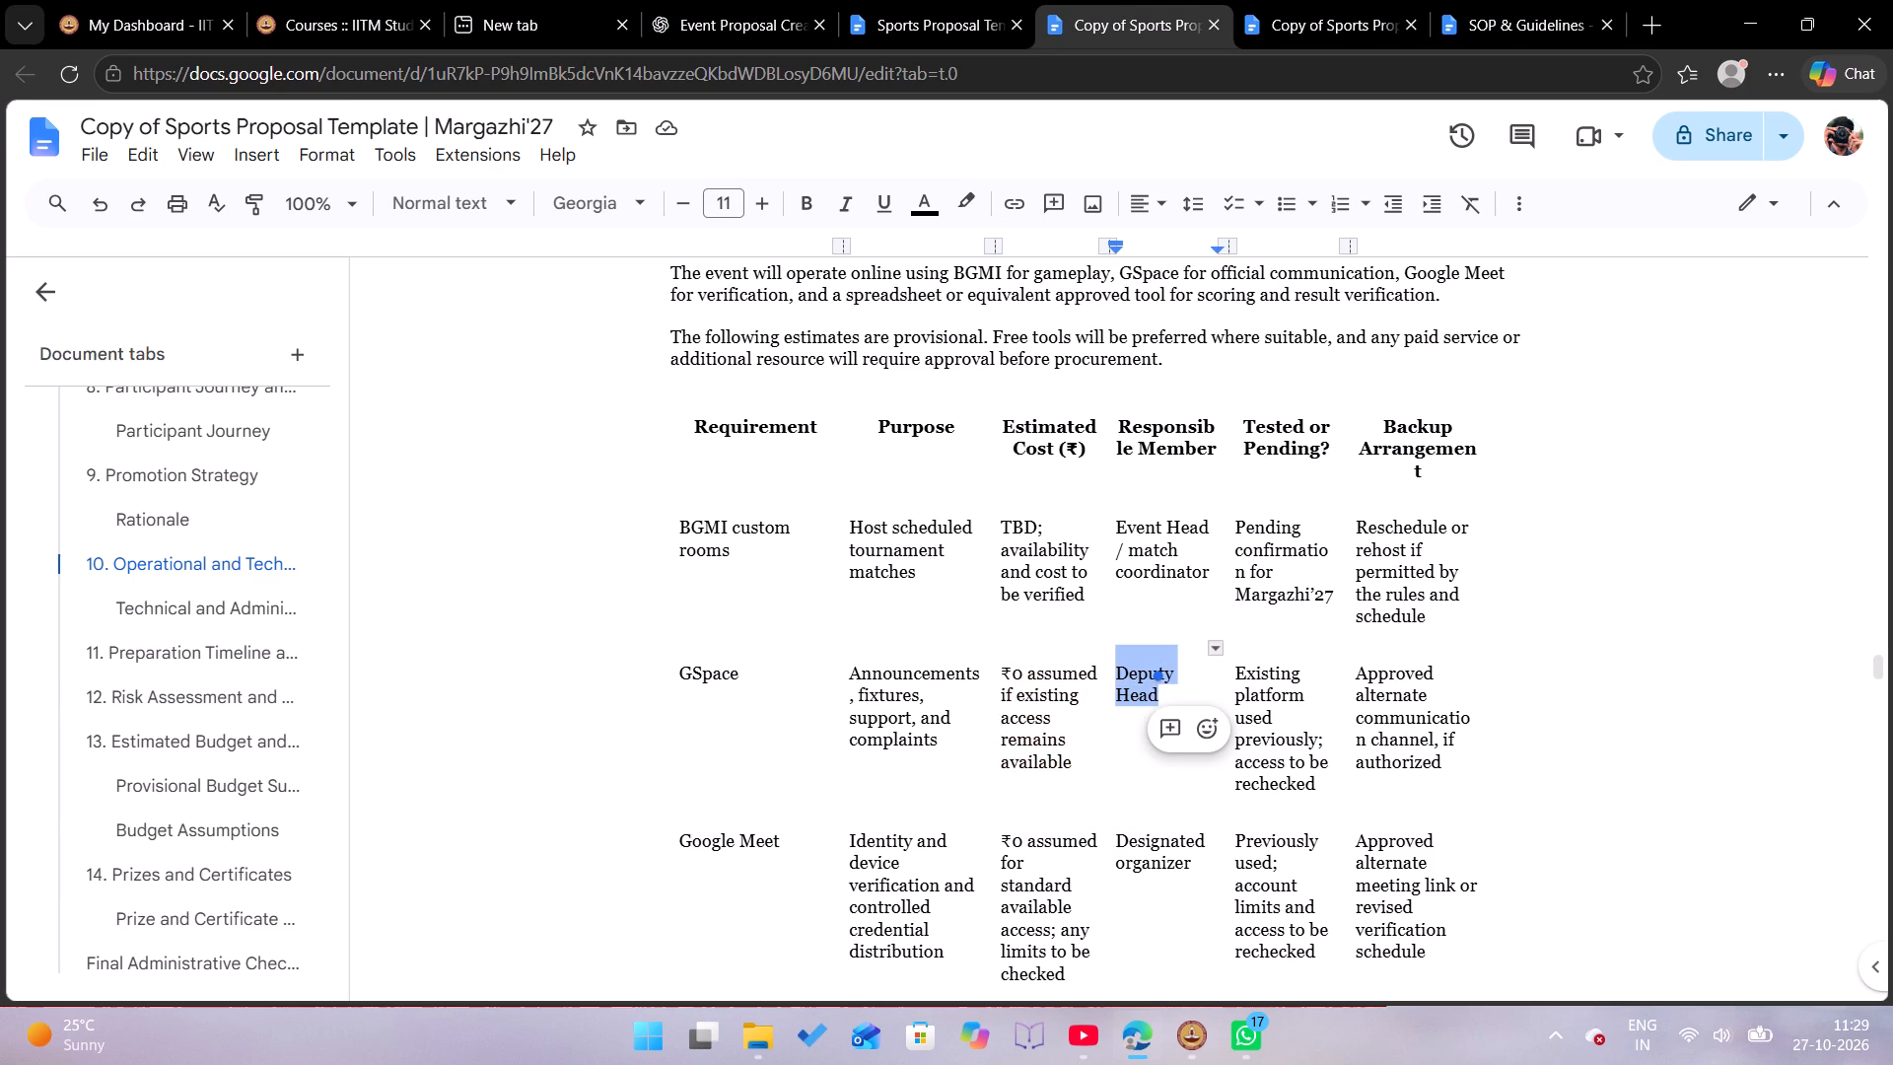
pyautogui.hotkey('ctrl', 'c')
pyautogui.click(1363, 0)
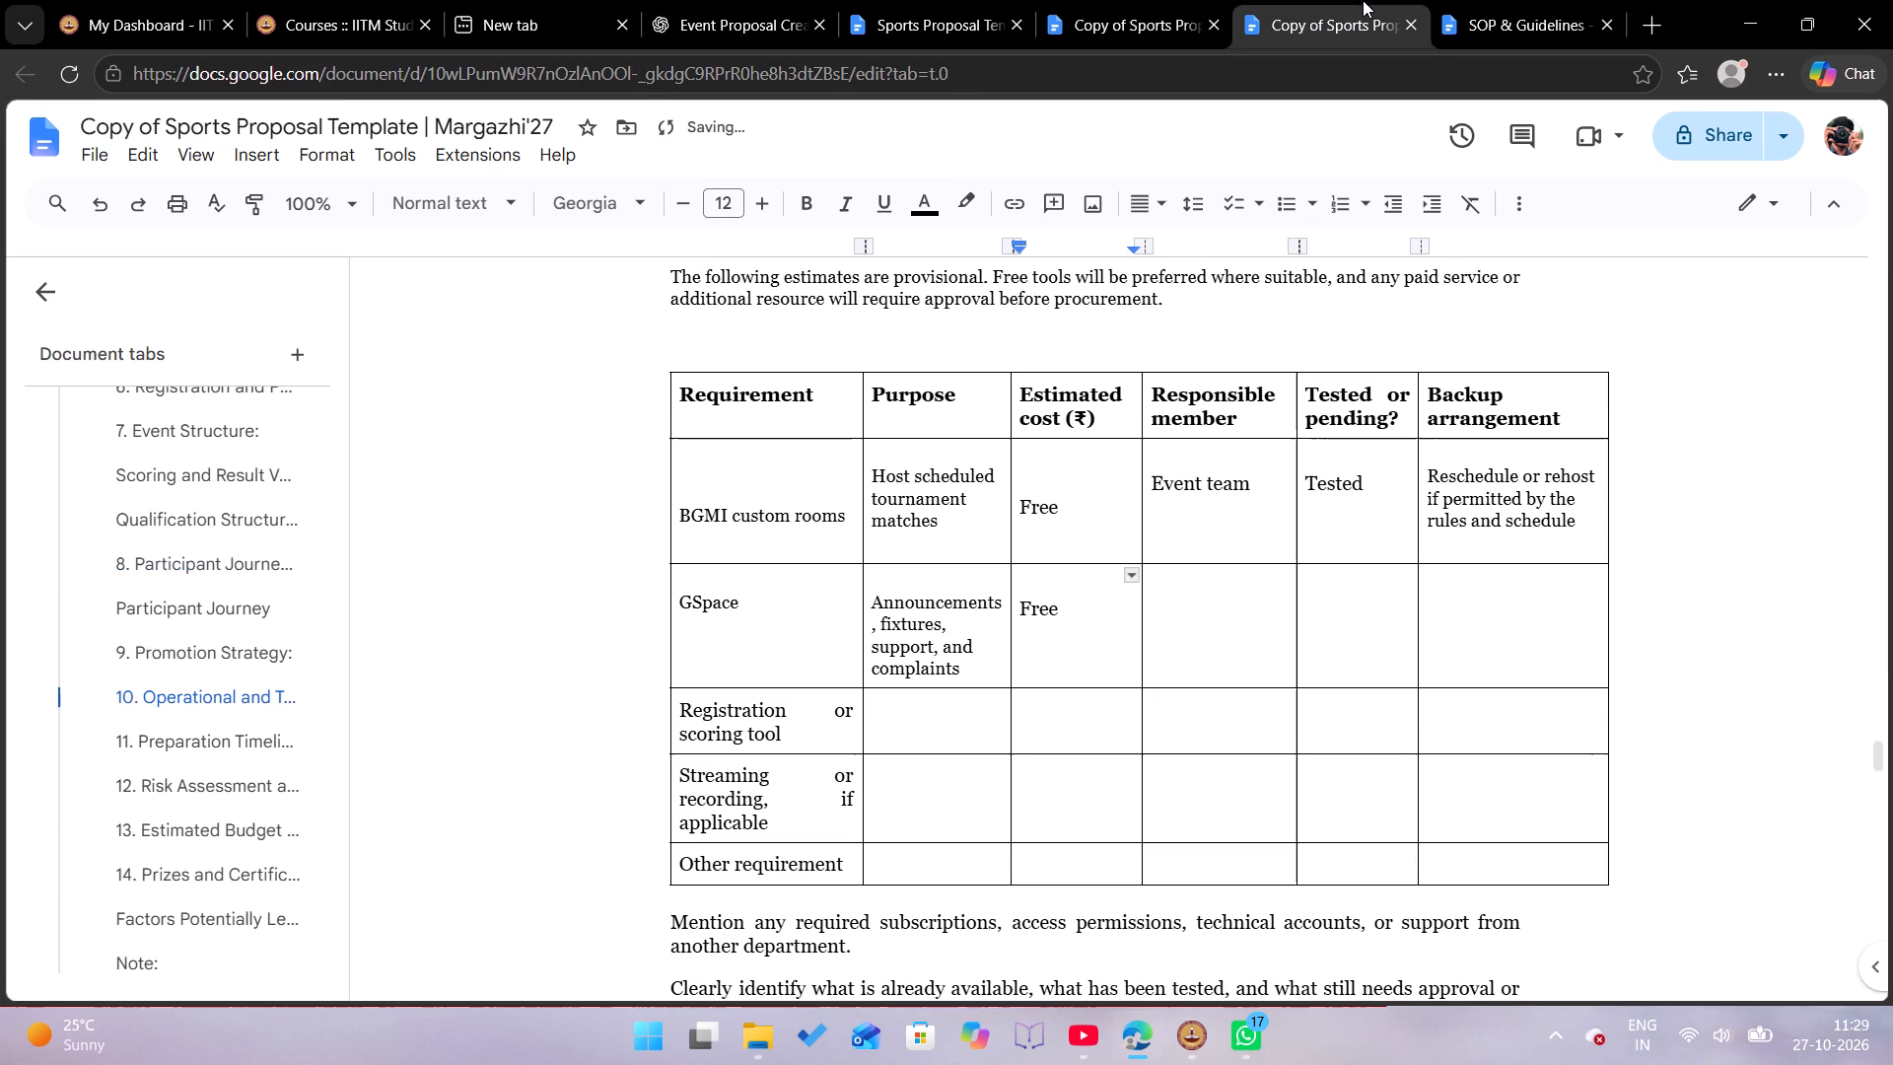
pyautogui.click(1180, 630)
pyautogui.press('Return')
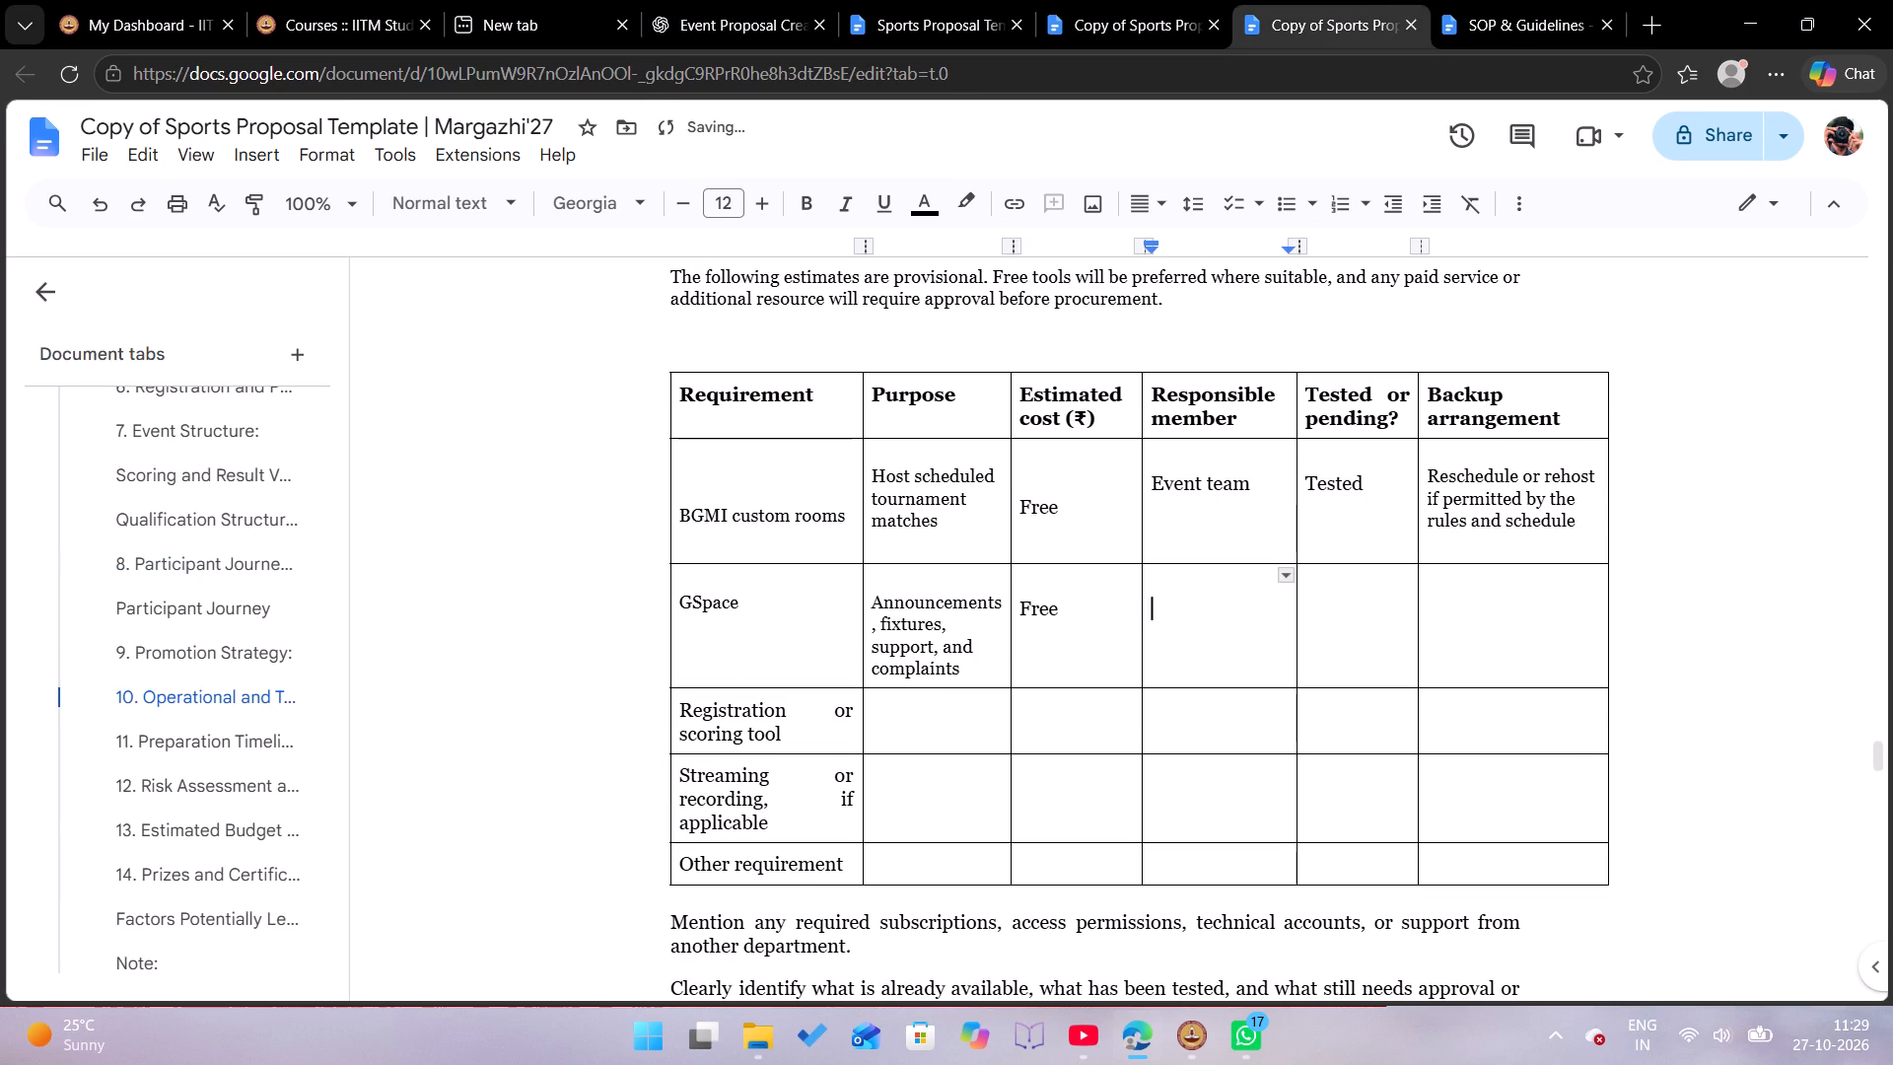
pyautogui.hotkey('ctrl', 'v')
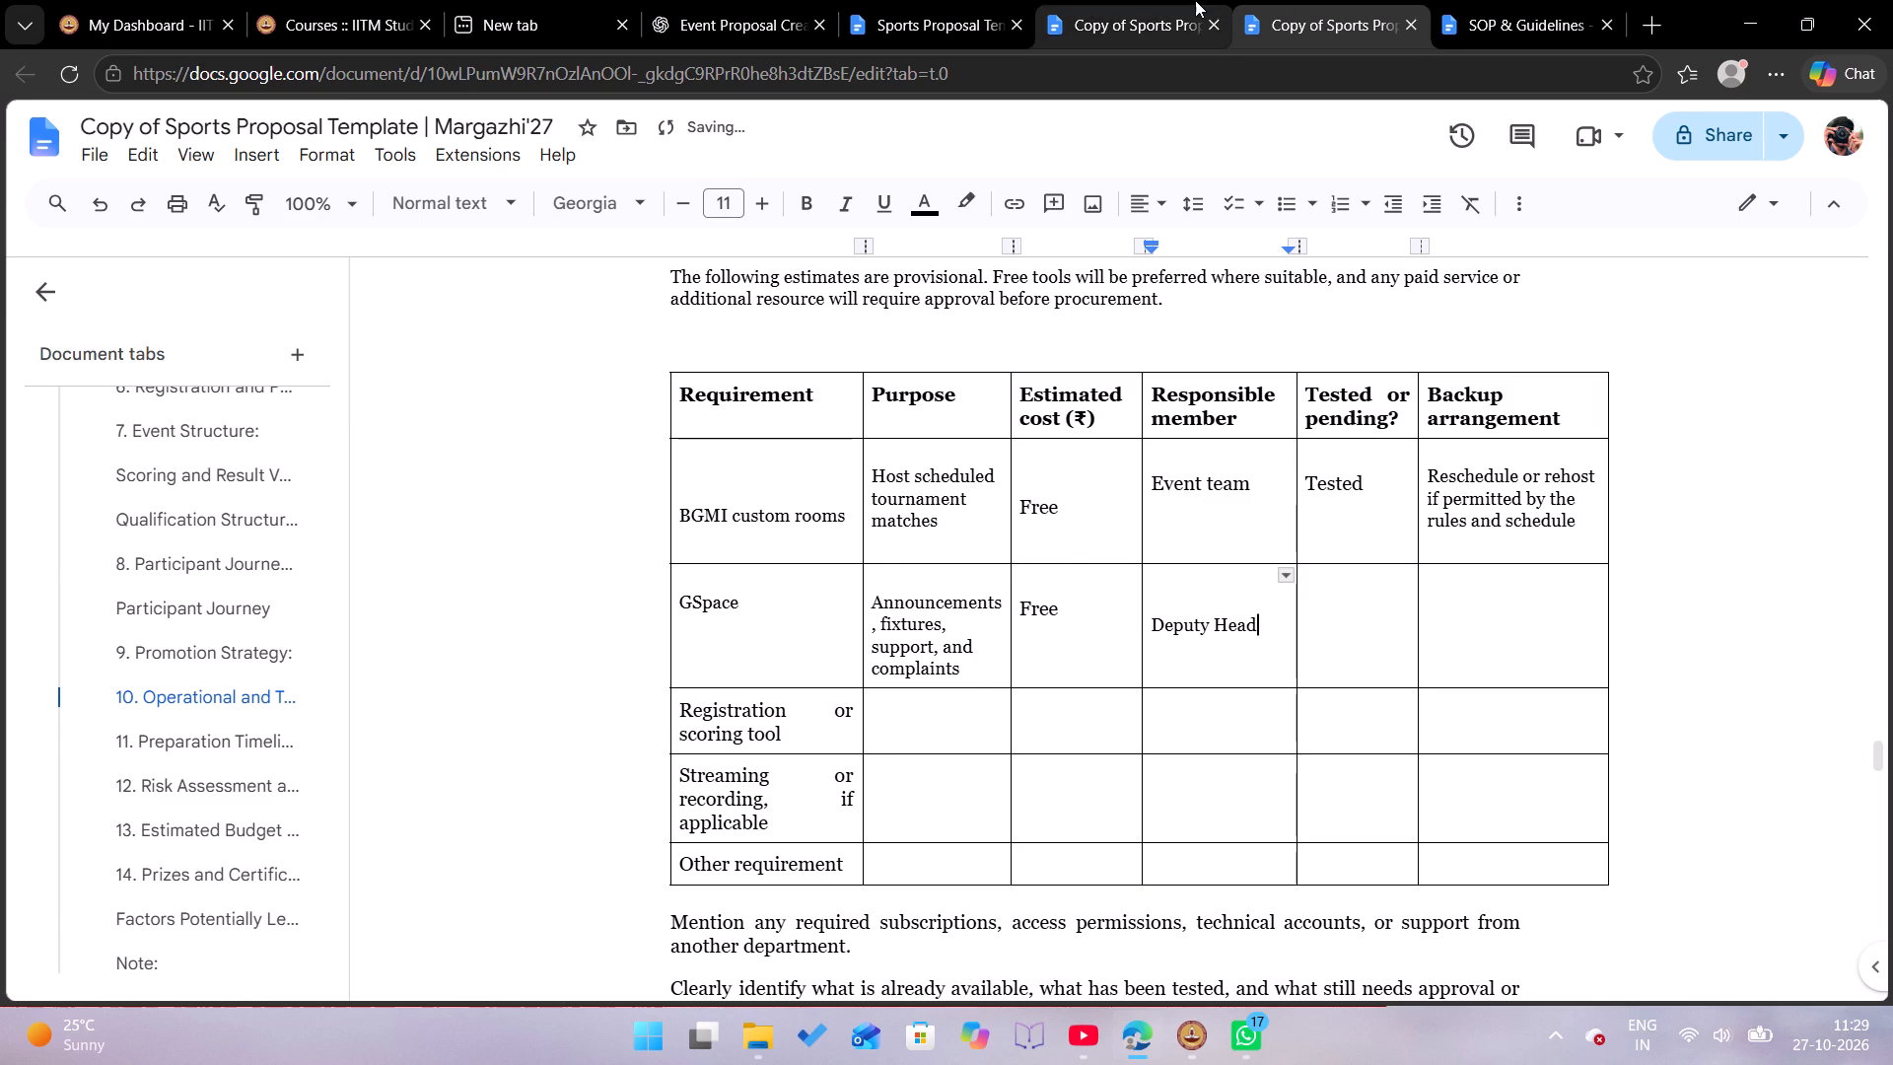
# Copy the draft's GSpace status, "Existing platform used previously; access to be rechecked", into the template's "Tested or pending?" cell for GSpace.
pyautogui.click(1192, 0)
pyautogui.moveTo(1235, 661); pyautogui.dragTo(1315, 782)
pyautogui.hotkey('ctrl', 'c')
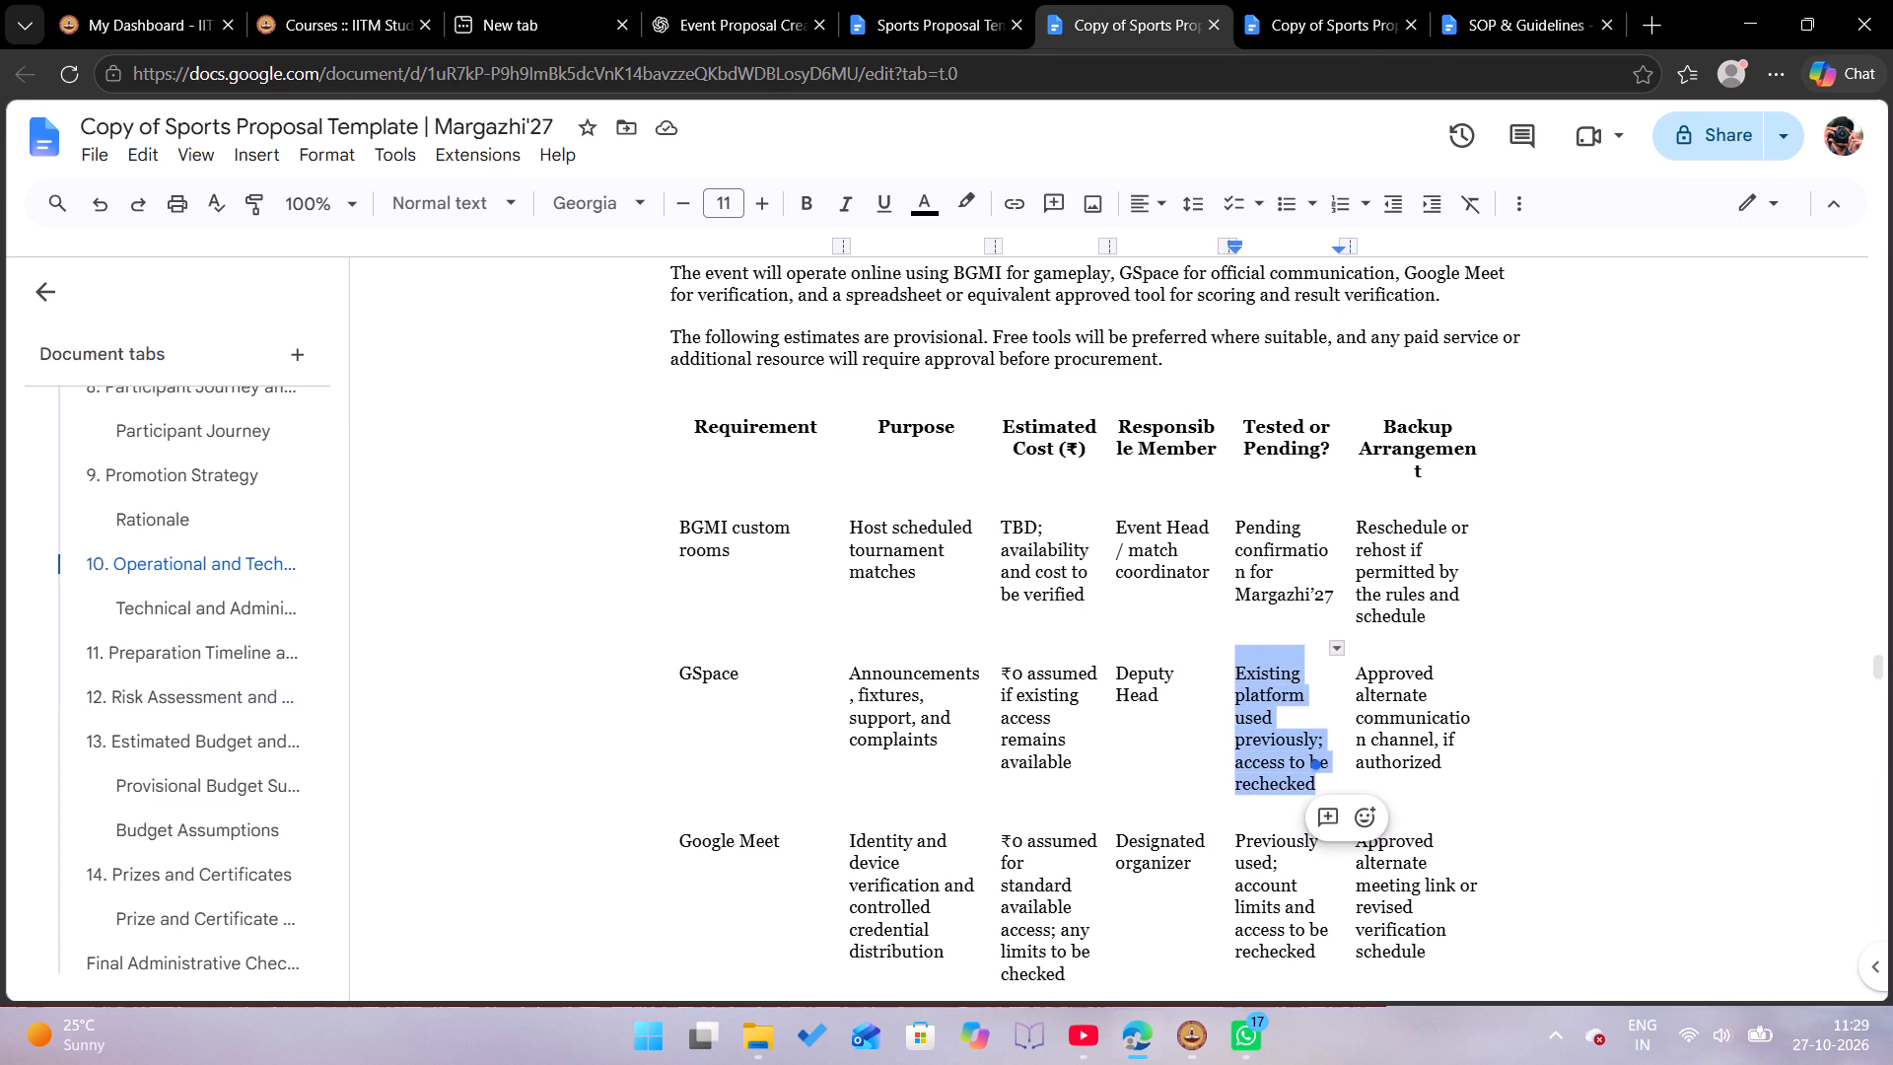
pyautogui.click(1362, 0)
pyautogui.click(1327, 628)
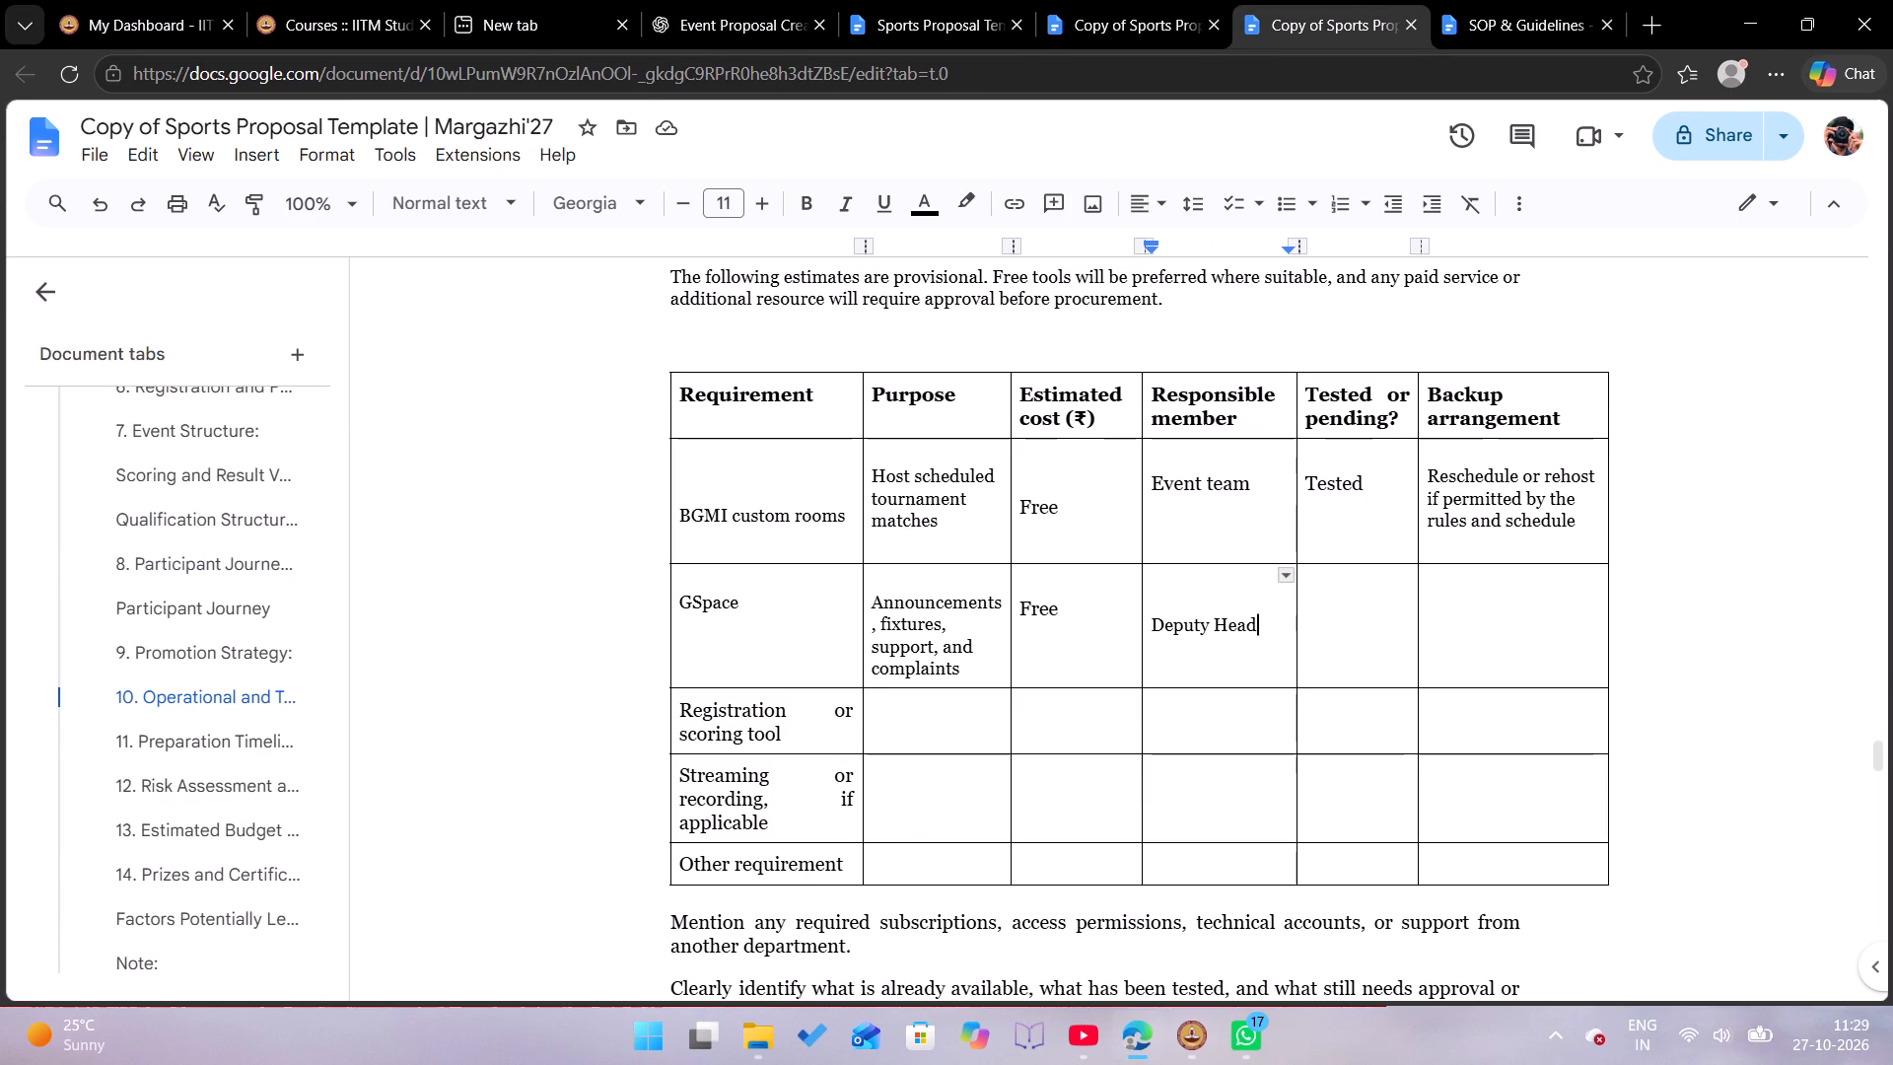
pyautogui.hotkey('ctrl', 'v')
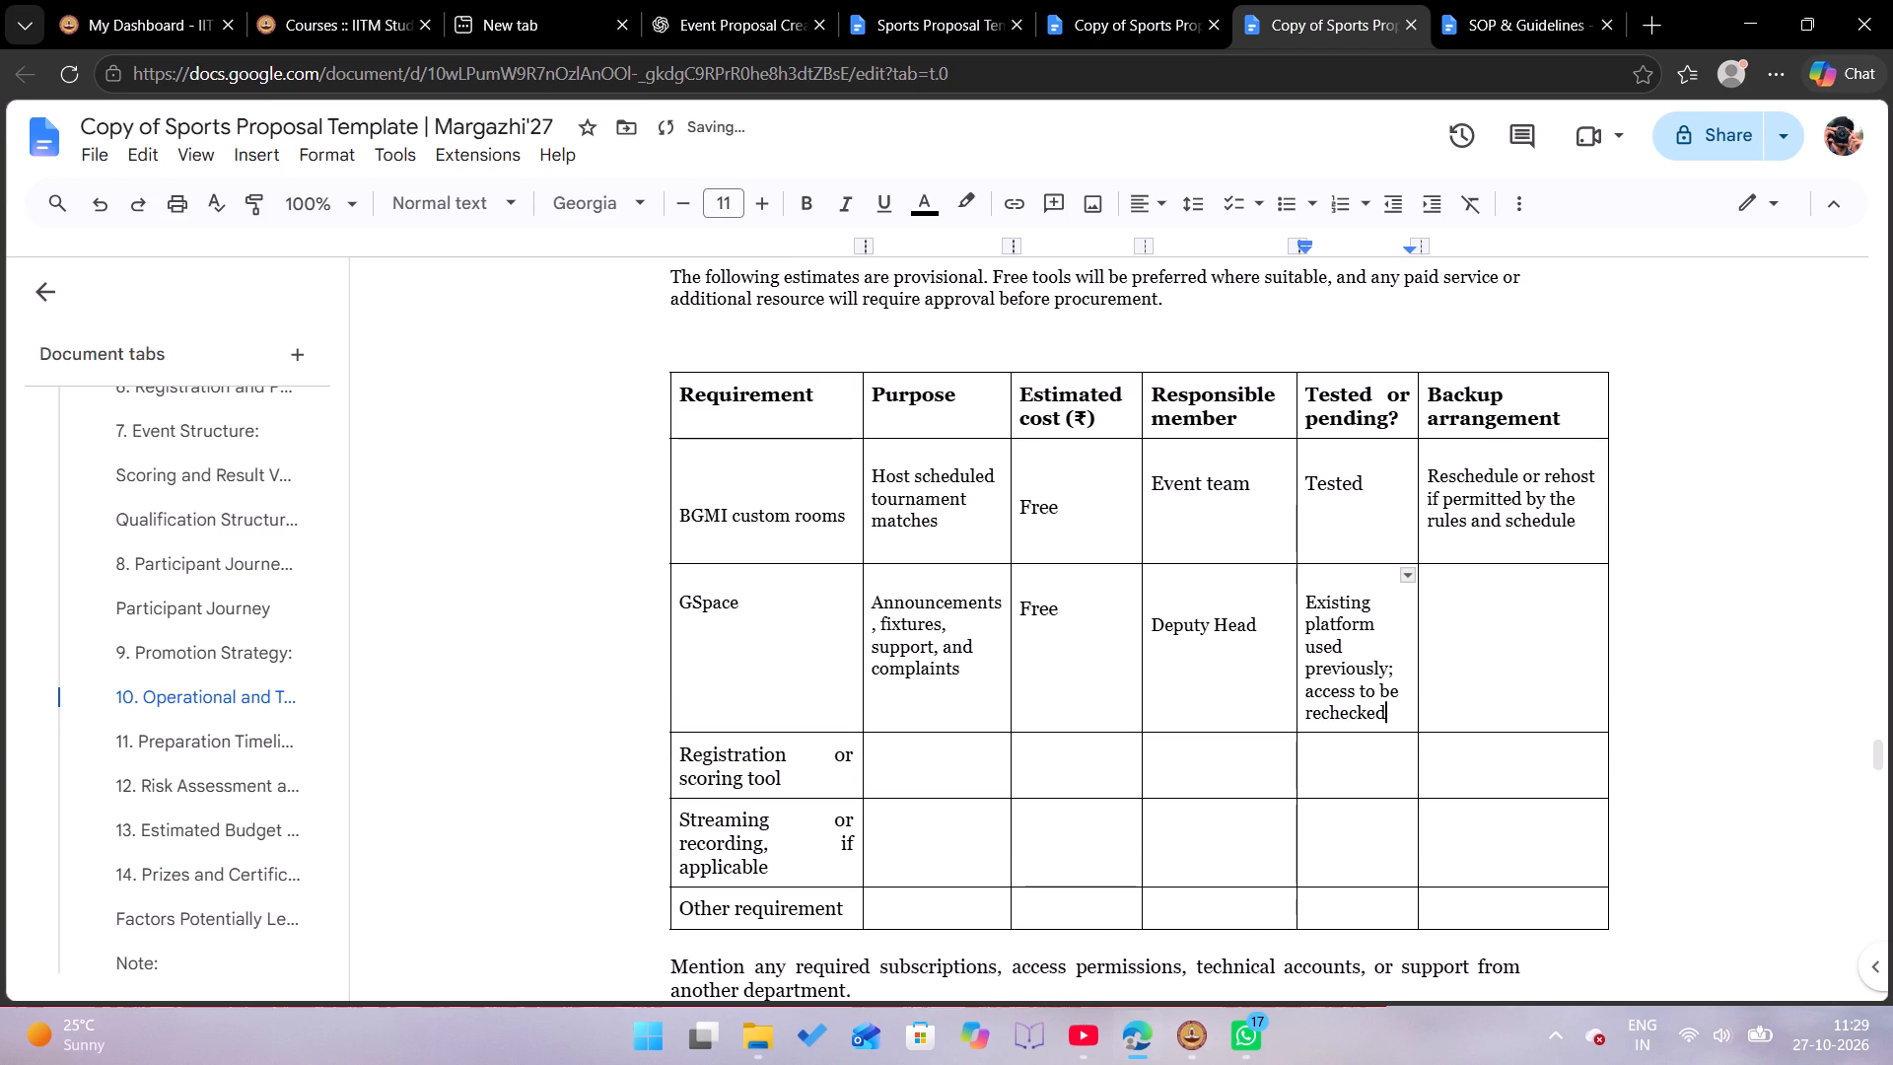
# Widen the template table's "Tested or pending?" column slightly so "platform used" fits on one line.
pyautogui.moveTo(1416, 606); pyautogui.dragTo(1435, 598)
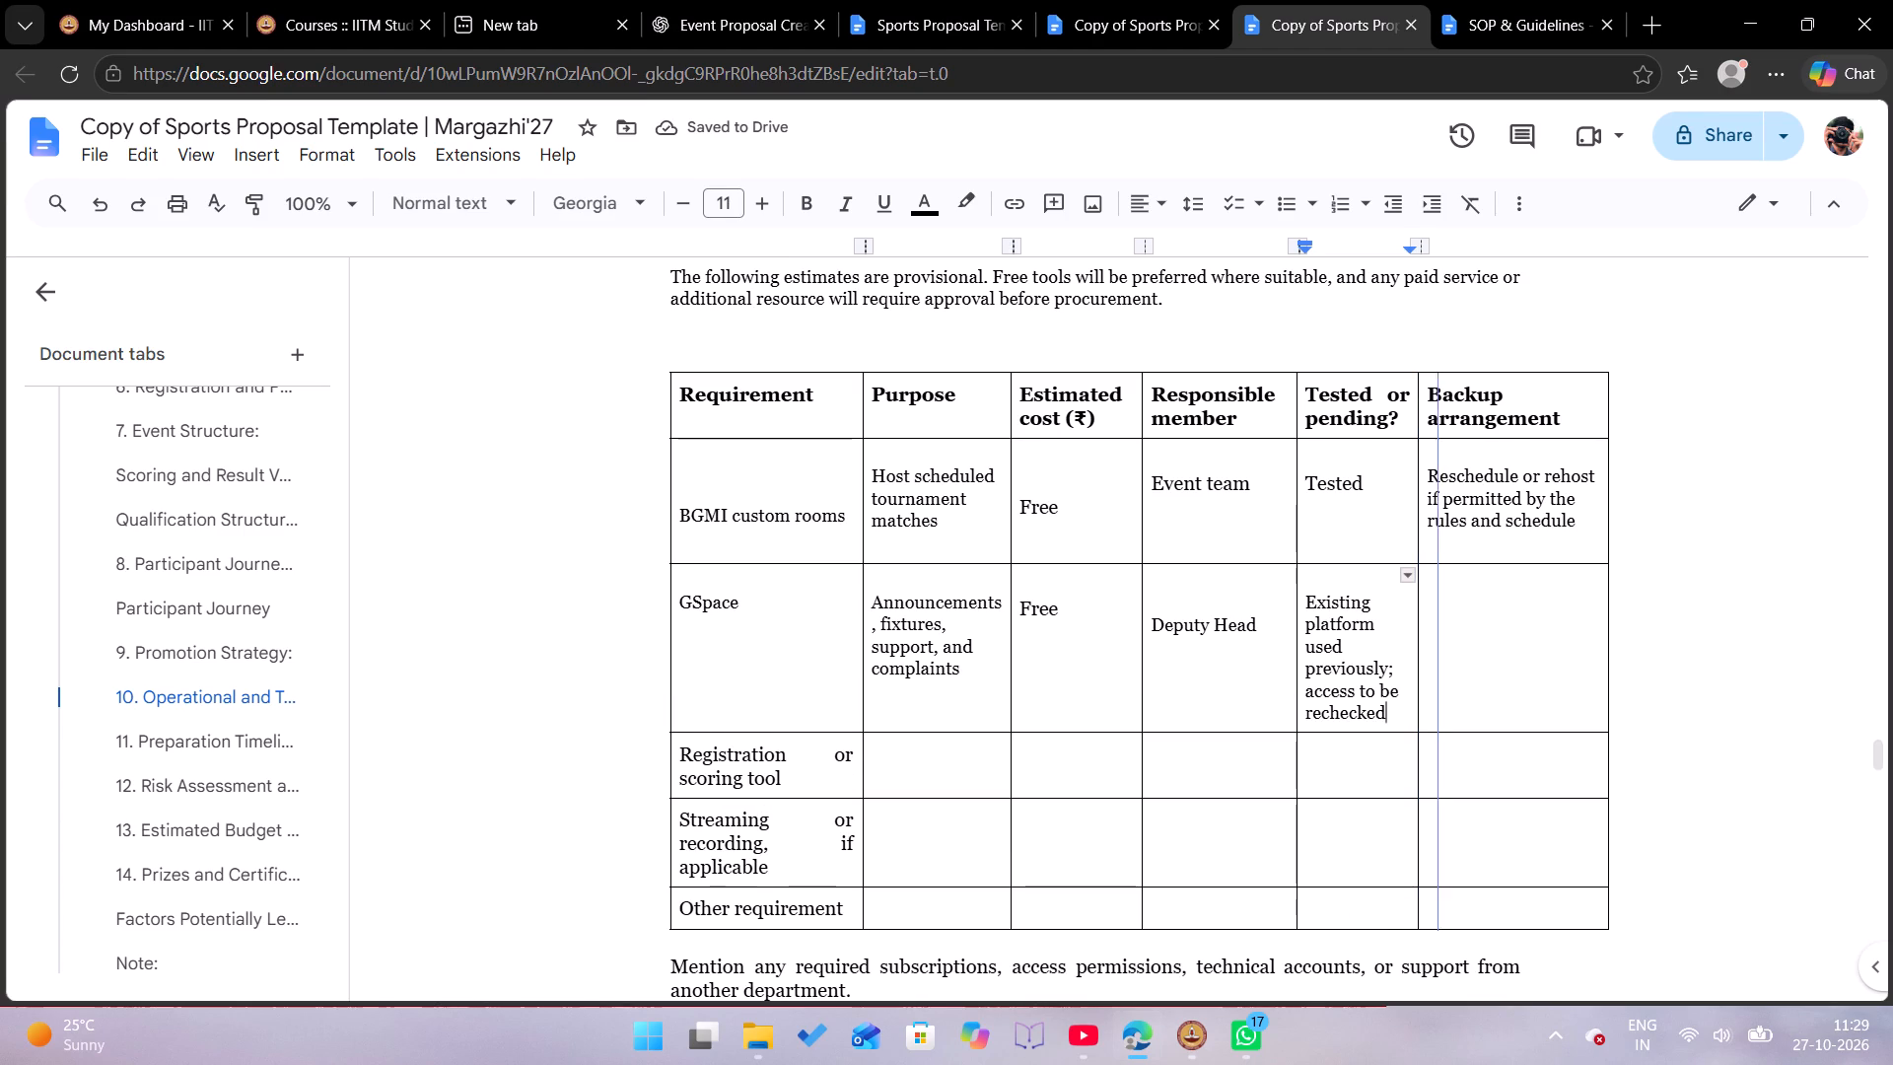
pyautogui.moveTo(1435, 598); pyautogui.dragTo(1435, 597)
# Copy the draft's GSpace backup, "Approved alternate communication channel, if authorized", into the template's Backup arrangement cell for GSpace.
pyautogui.click(1180, 0)
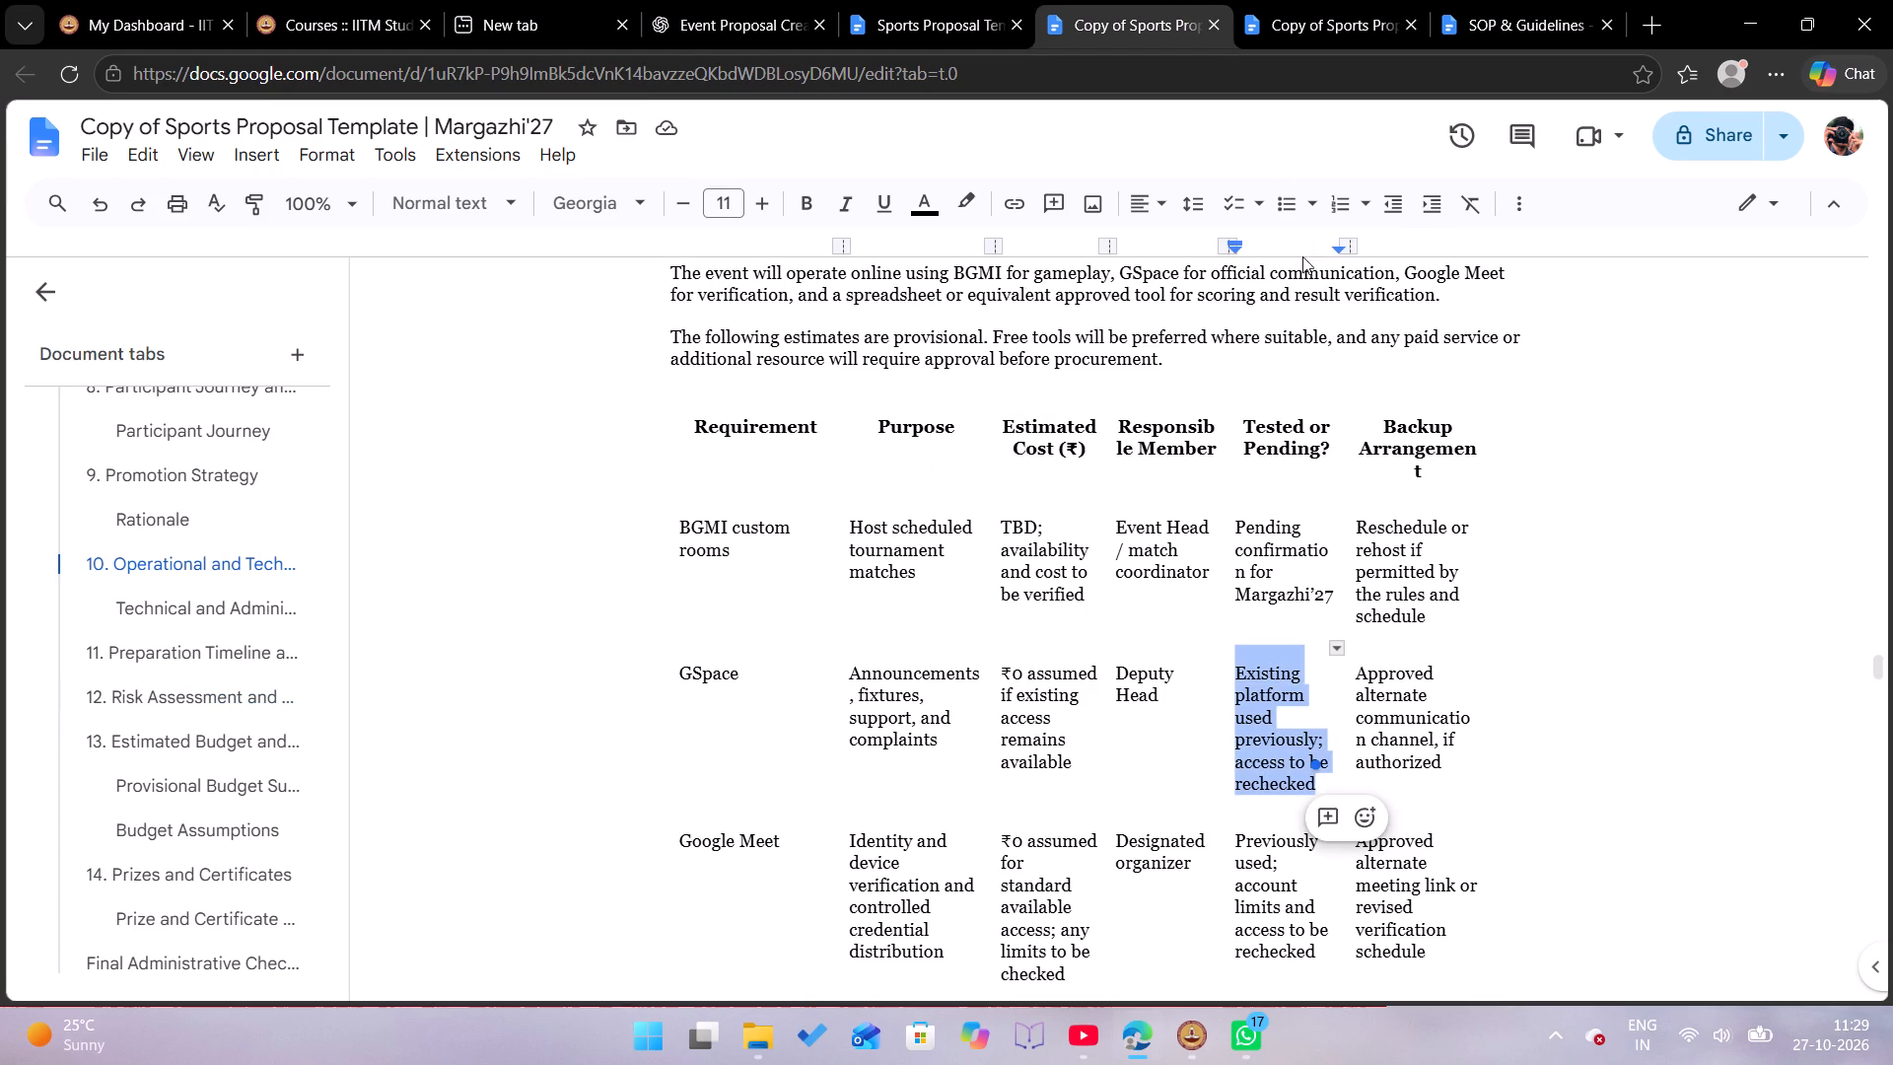
pyautogui.moveTo(1356, 672); pyautogui.dragTo(1435, 753)
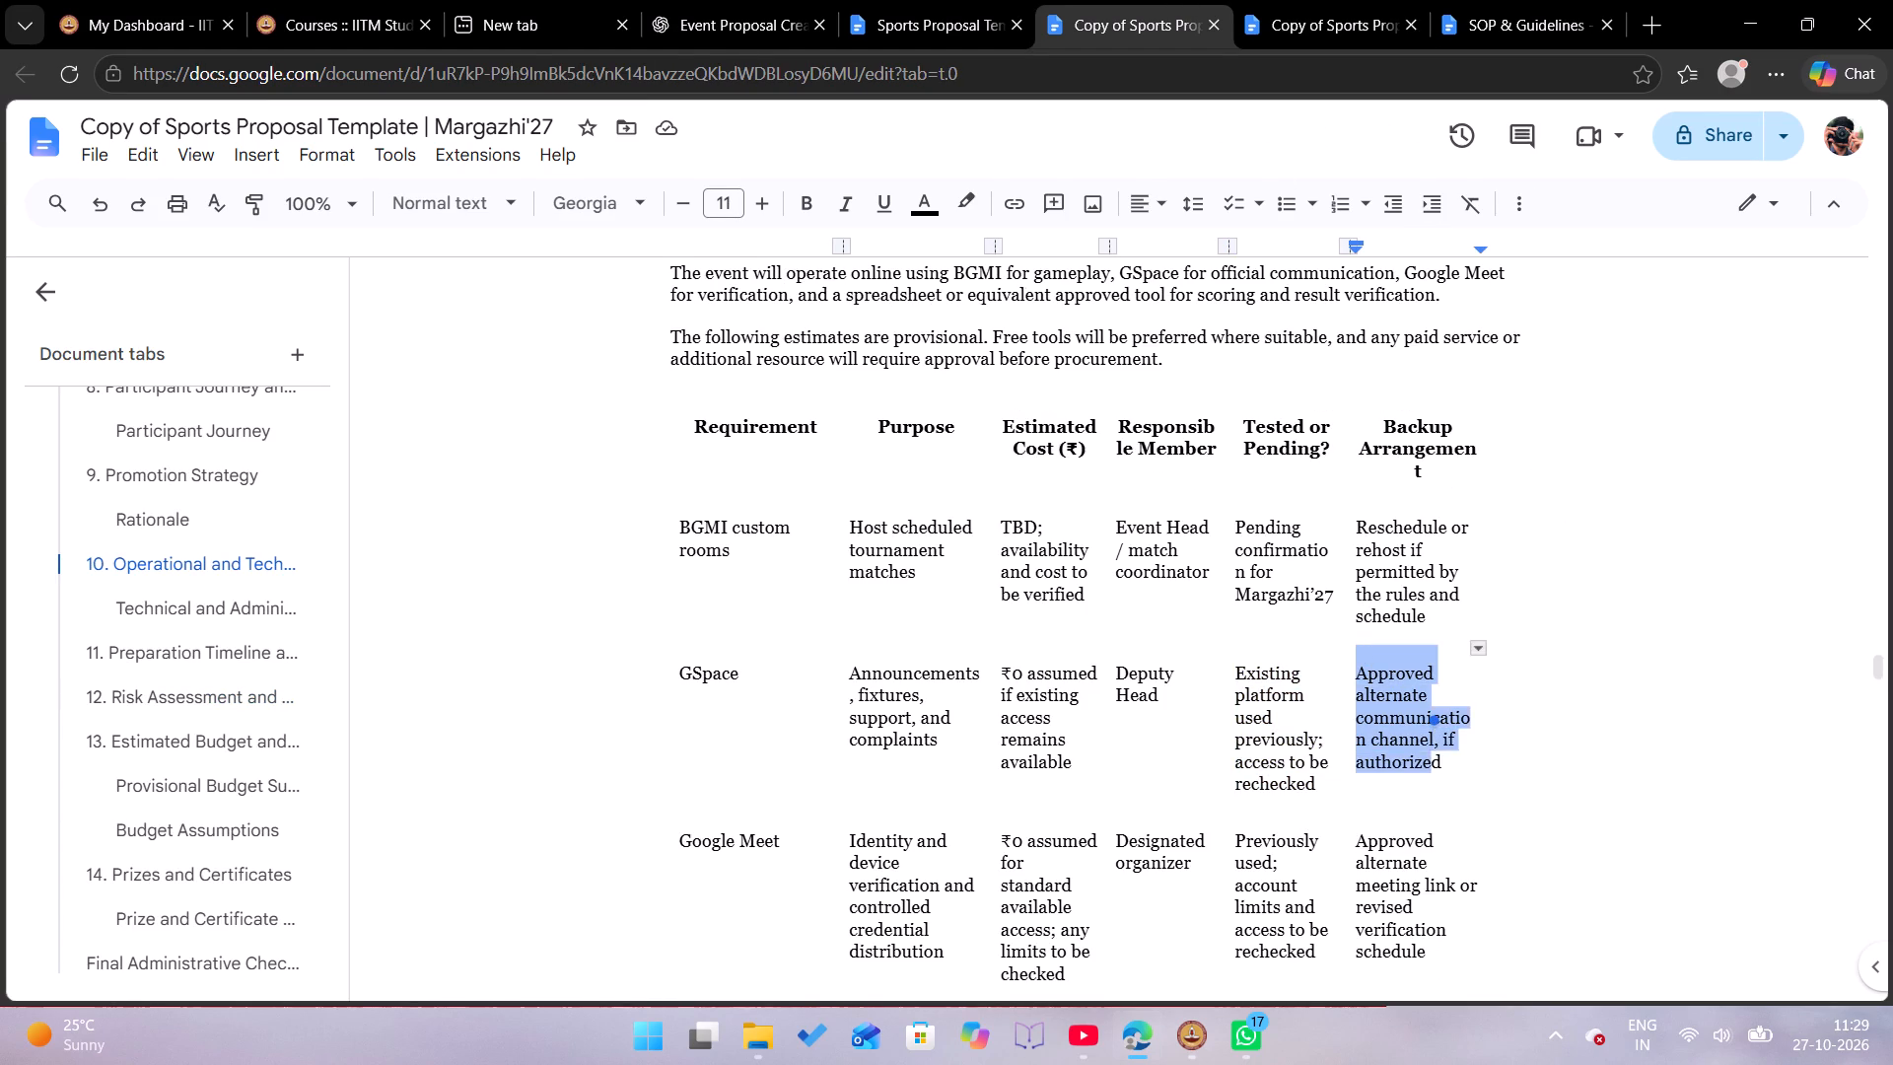
pyautogui.moveTo(1435, 753); pyautogui.dragTo(1442, 767)
pyautogui.hotkey('ctrl', 'c')
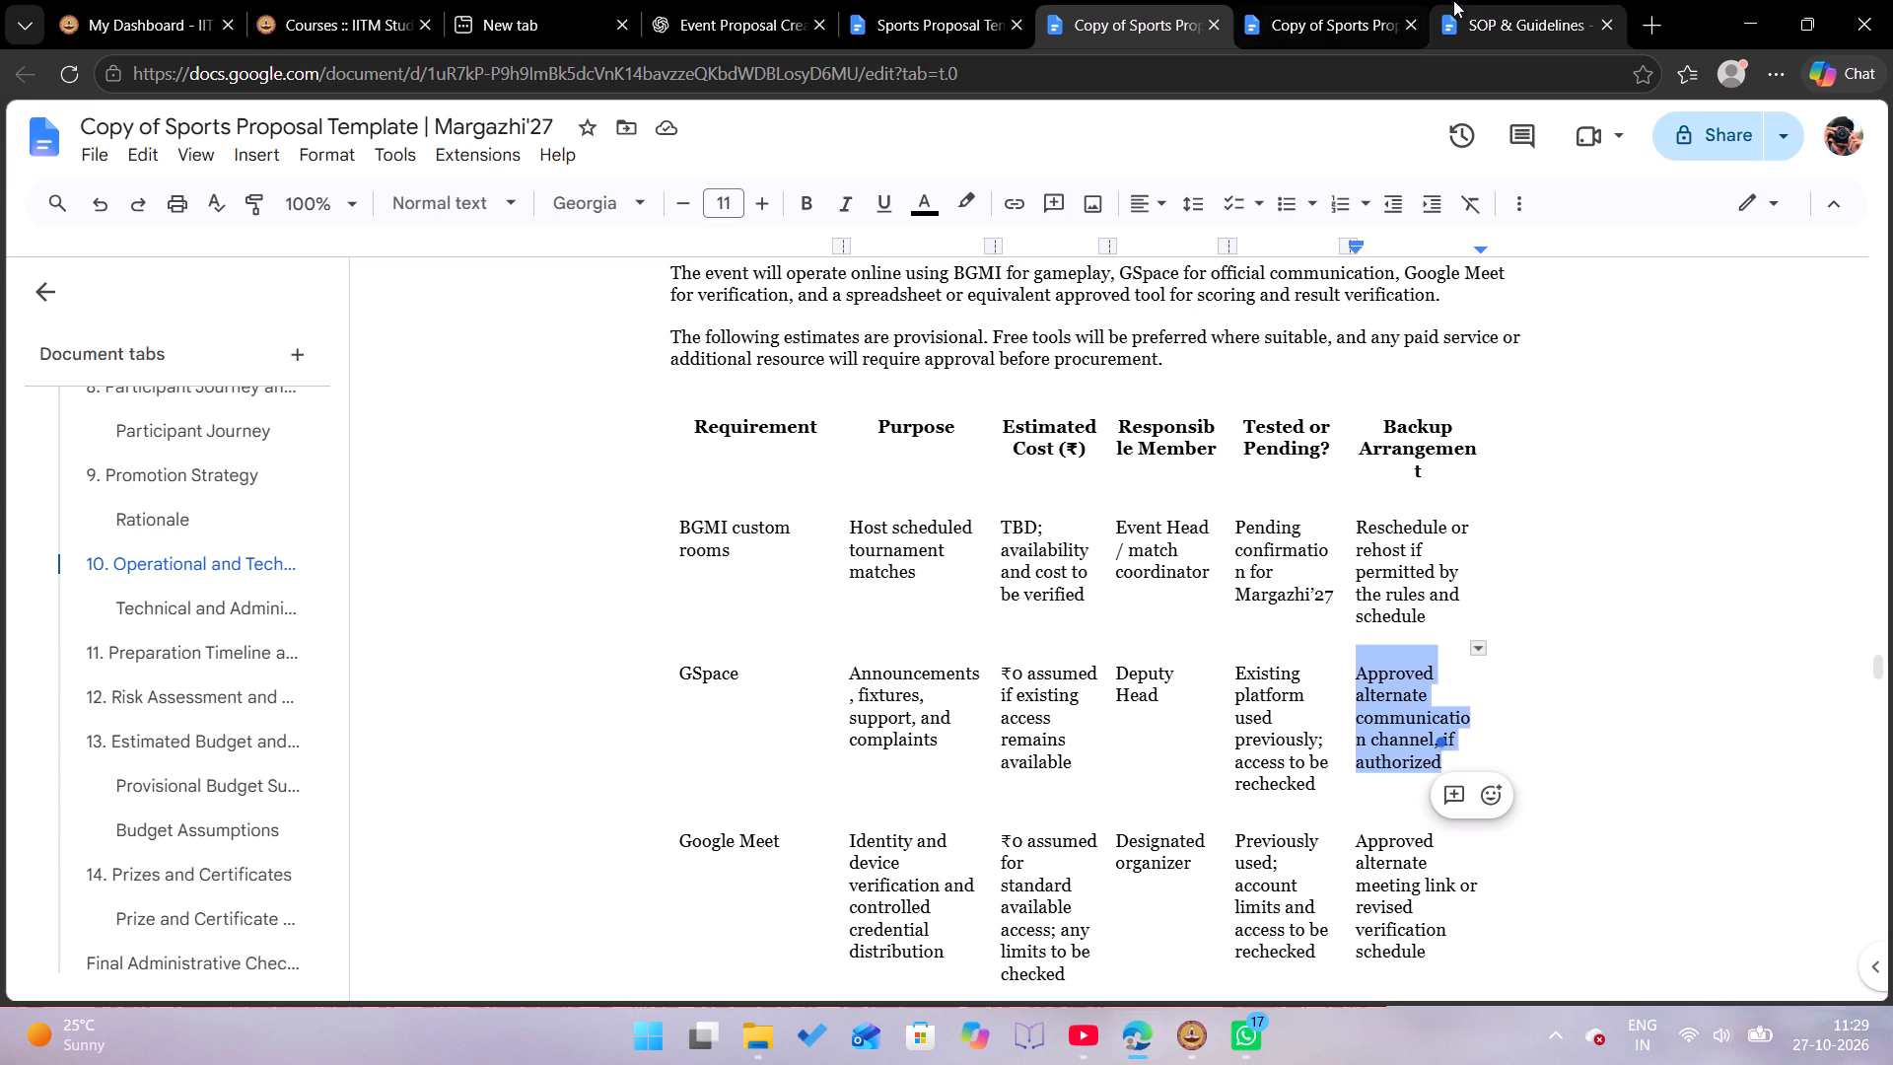
pyautogui.click(1351, 1)
pyautogui.click(1473, 604)
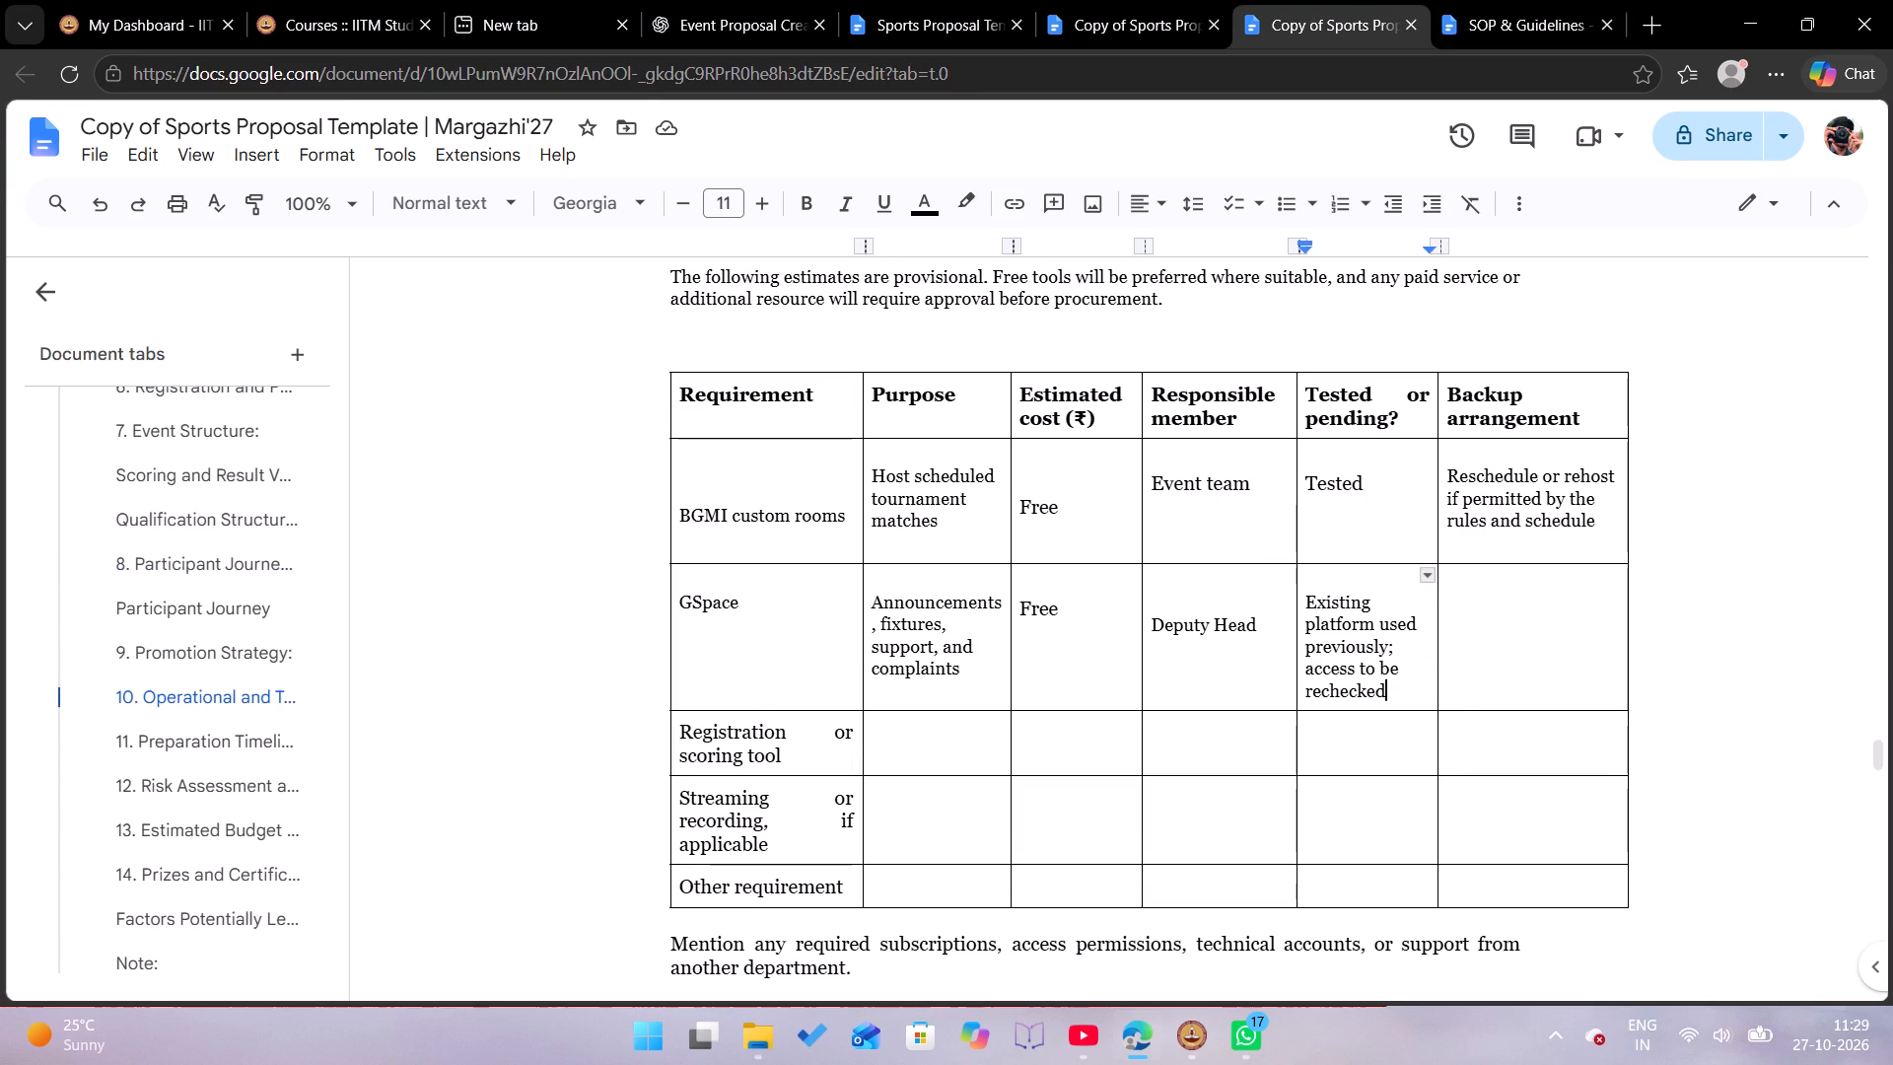
pyautogui.hotkey('ctrl', 'v')
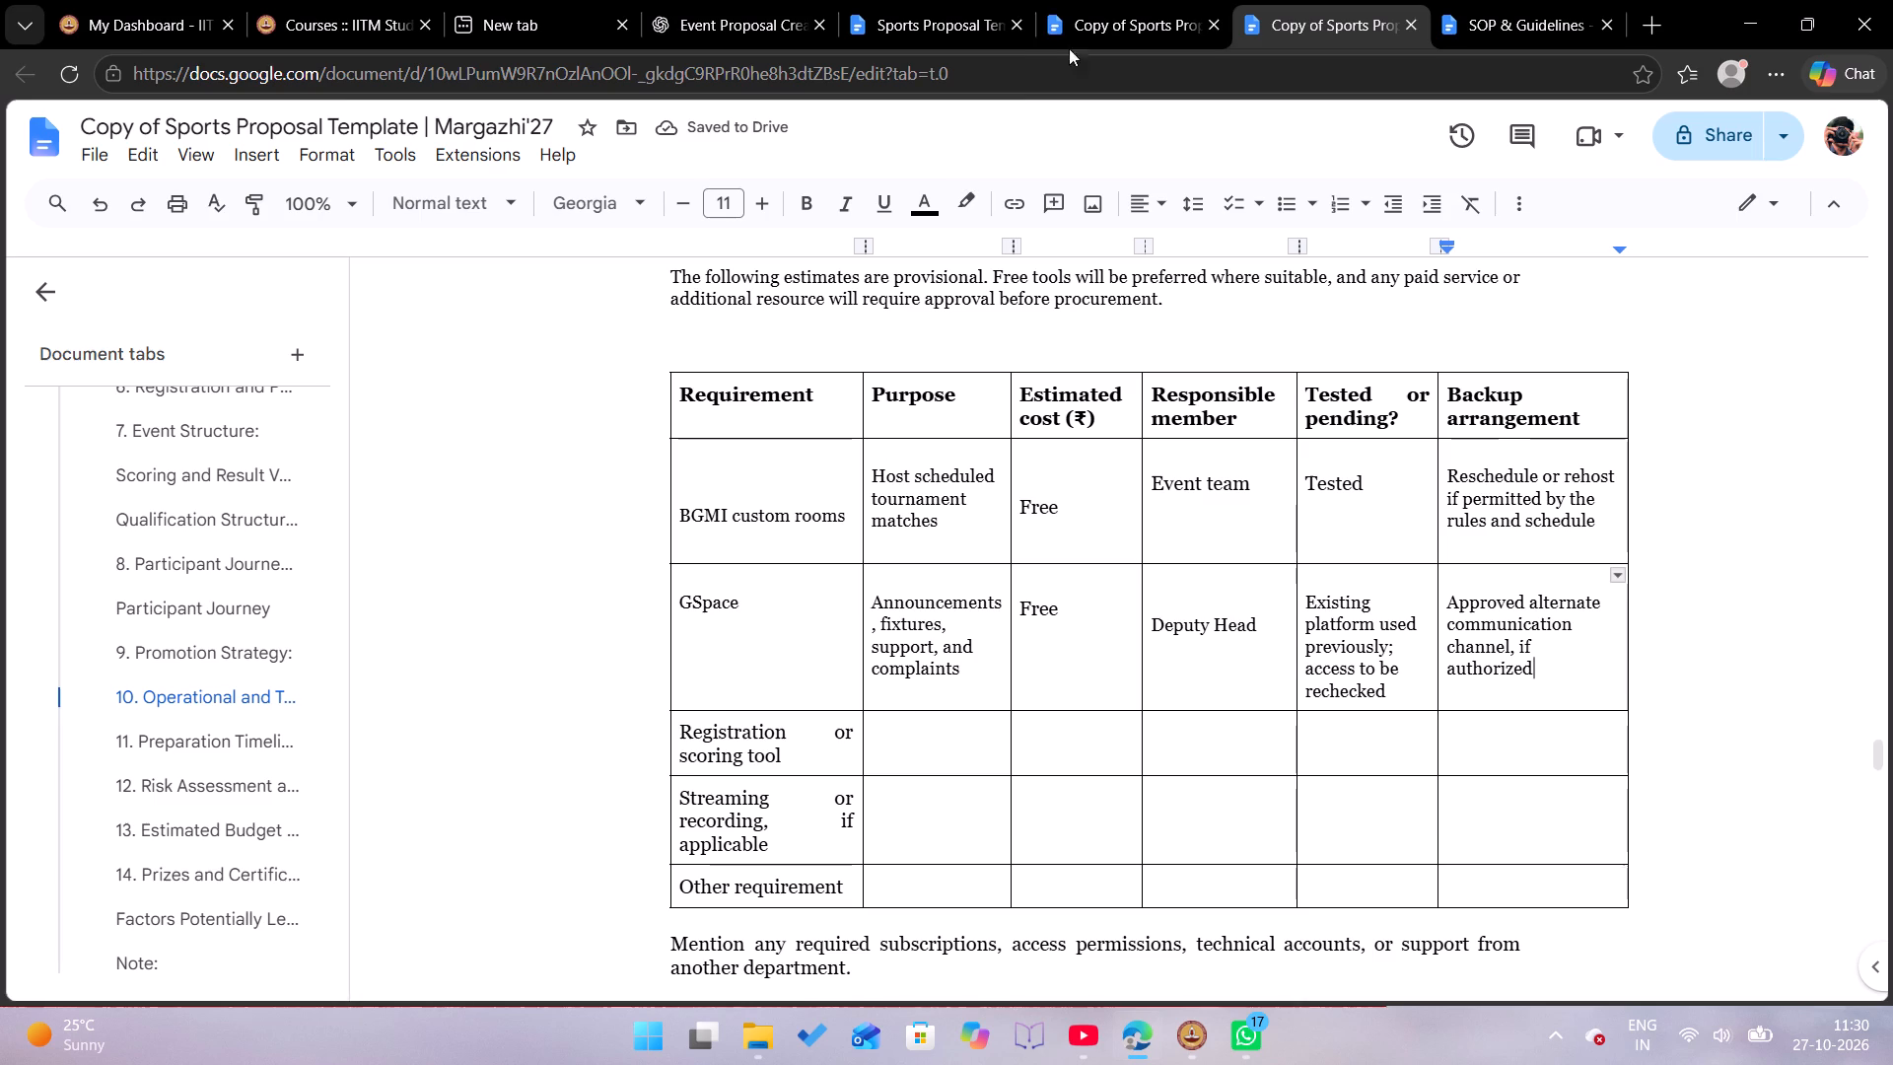
# Replace "Registration or scoring tool" in the template's Requirement column with "Registration form" copied from the draft.
pyautogui.click(1166, 1)
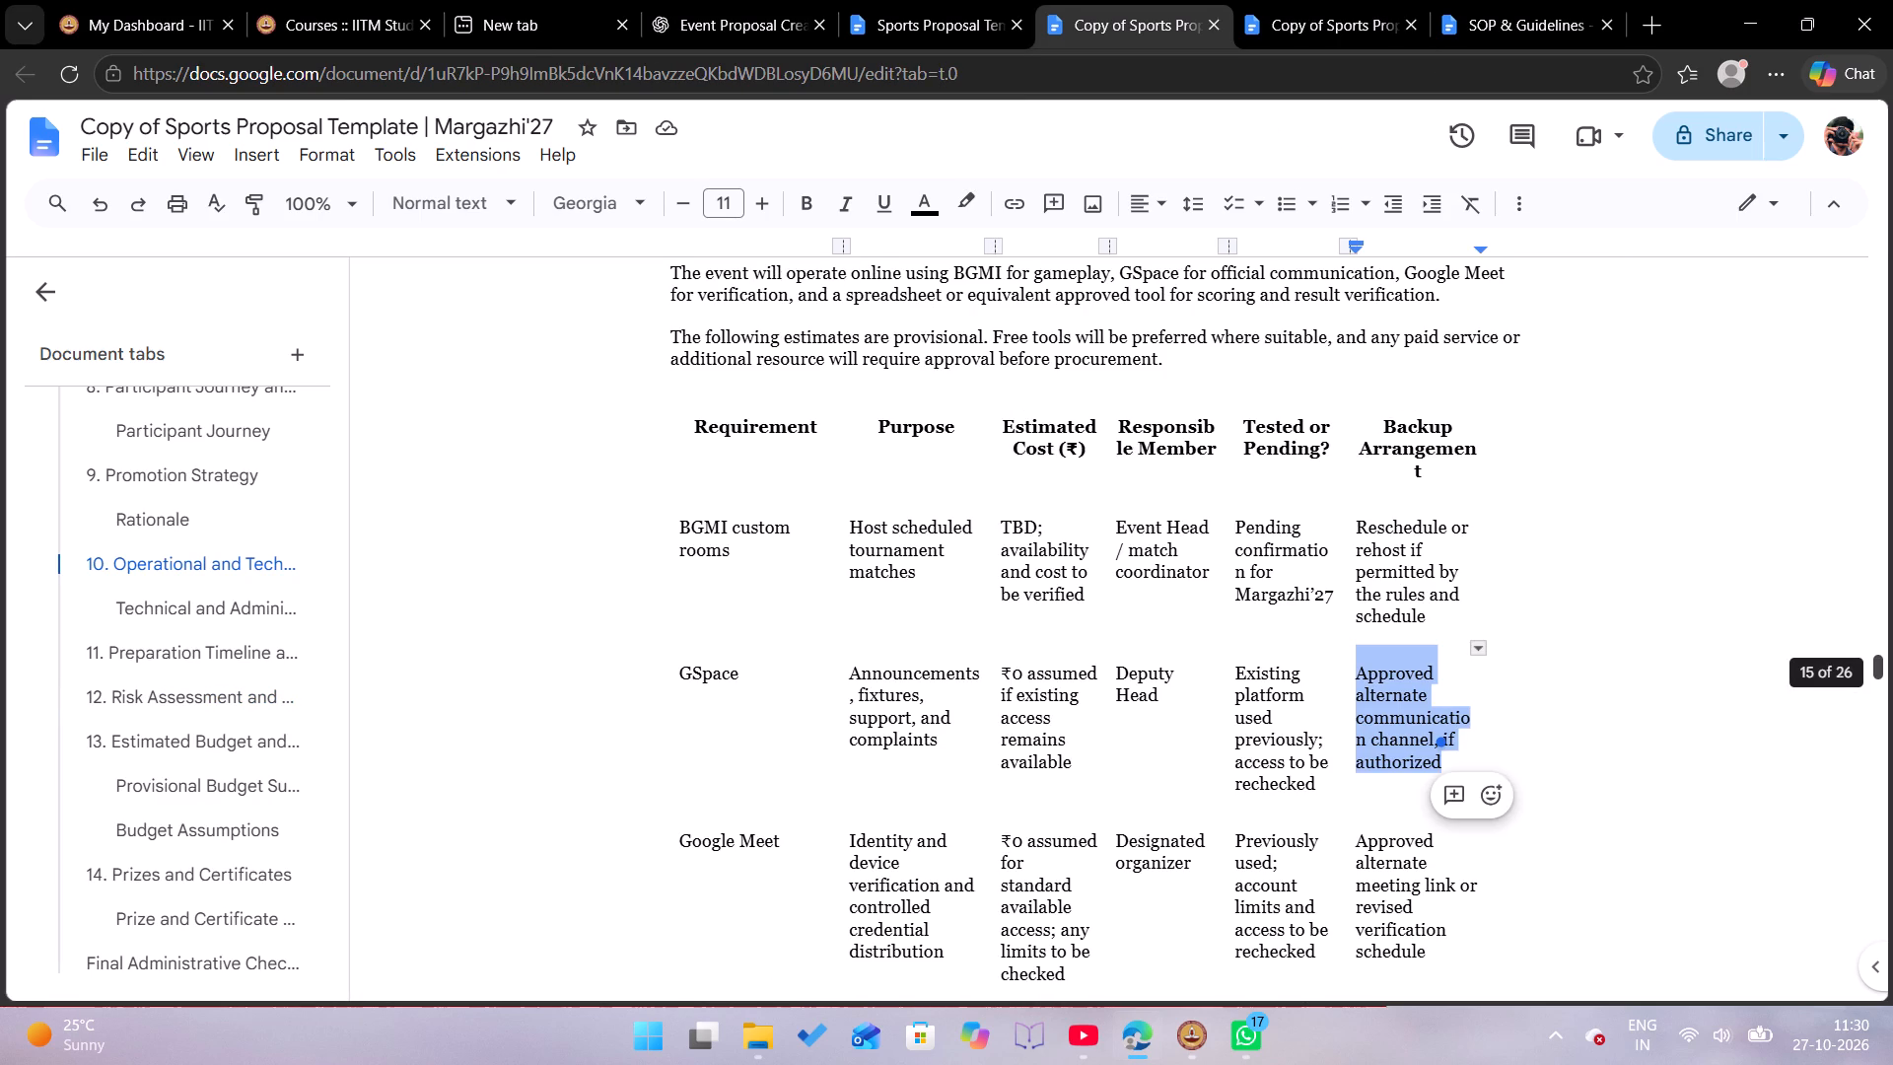
pyautogui.moveTo(1882, 664); pyautogui.dragTo(1879, 674)
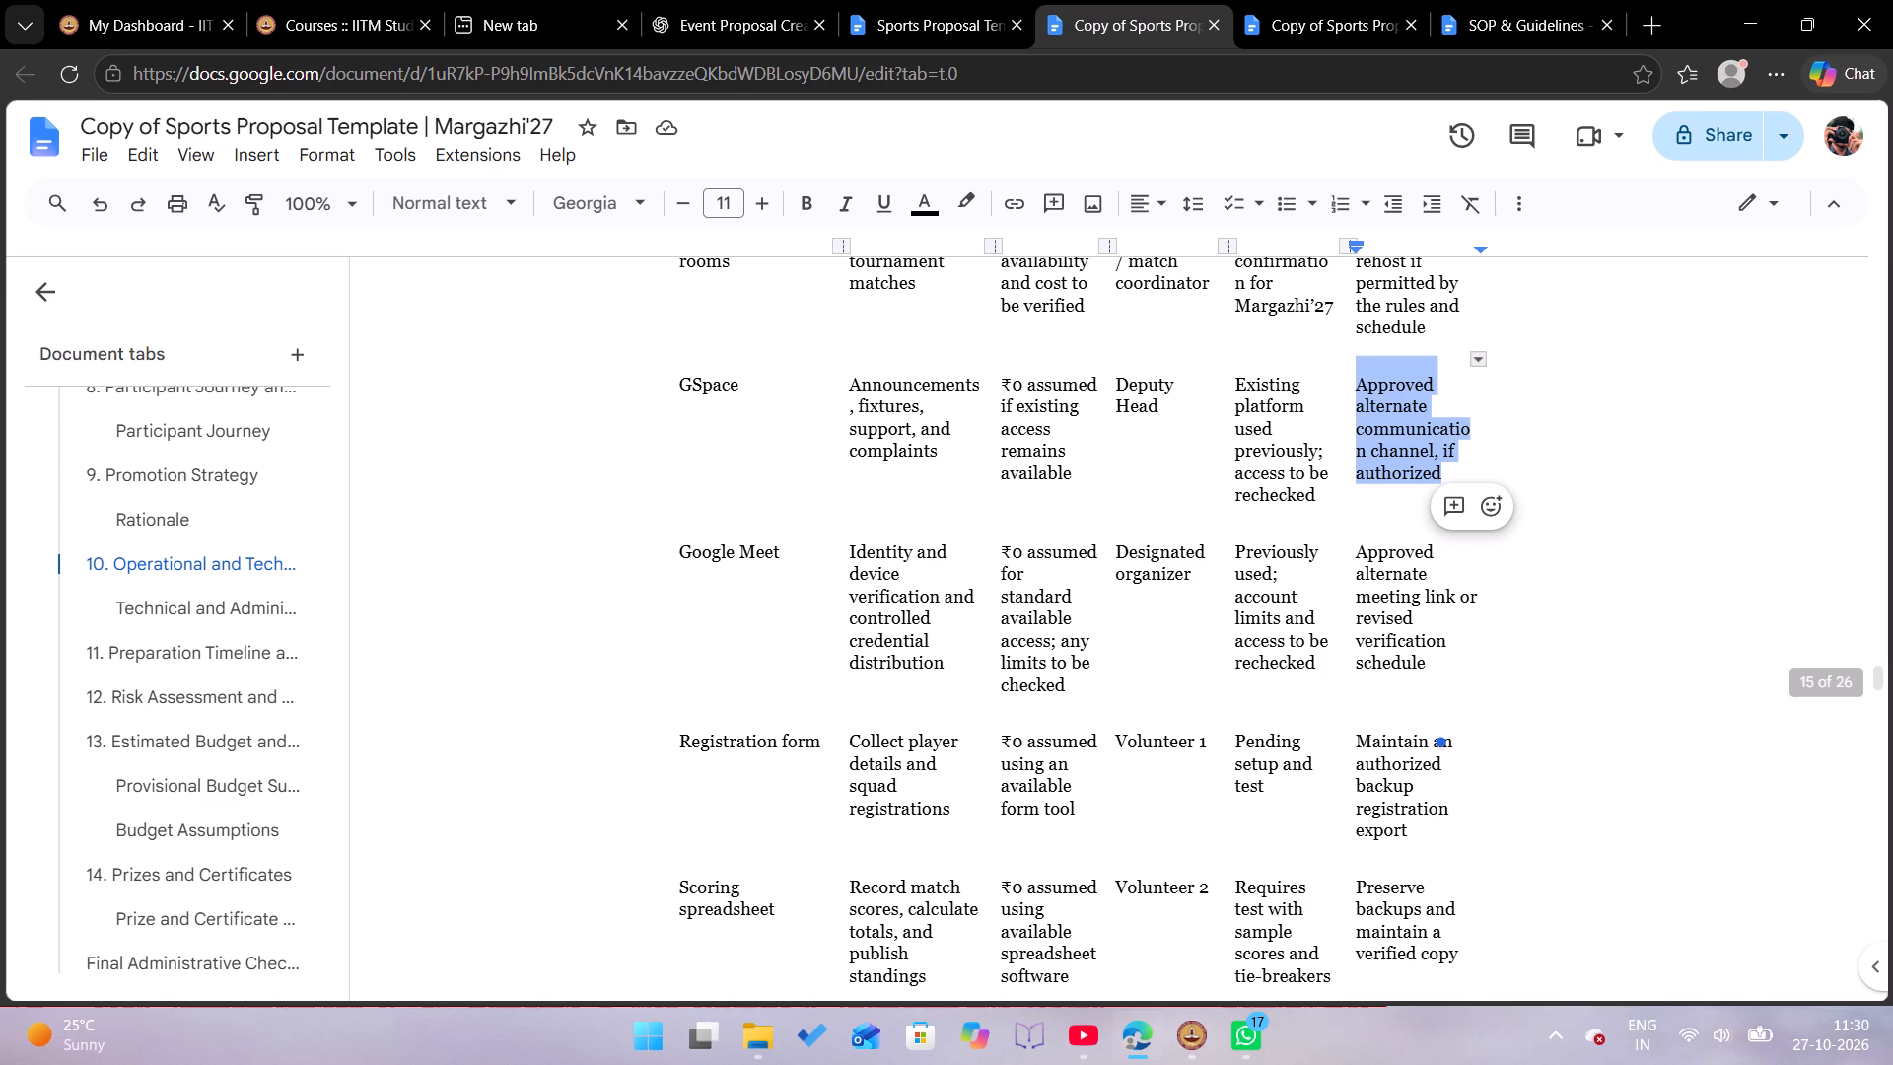
pyautogui.click(1880, 683)
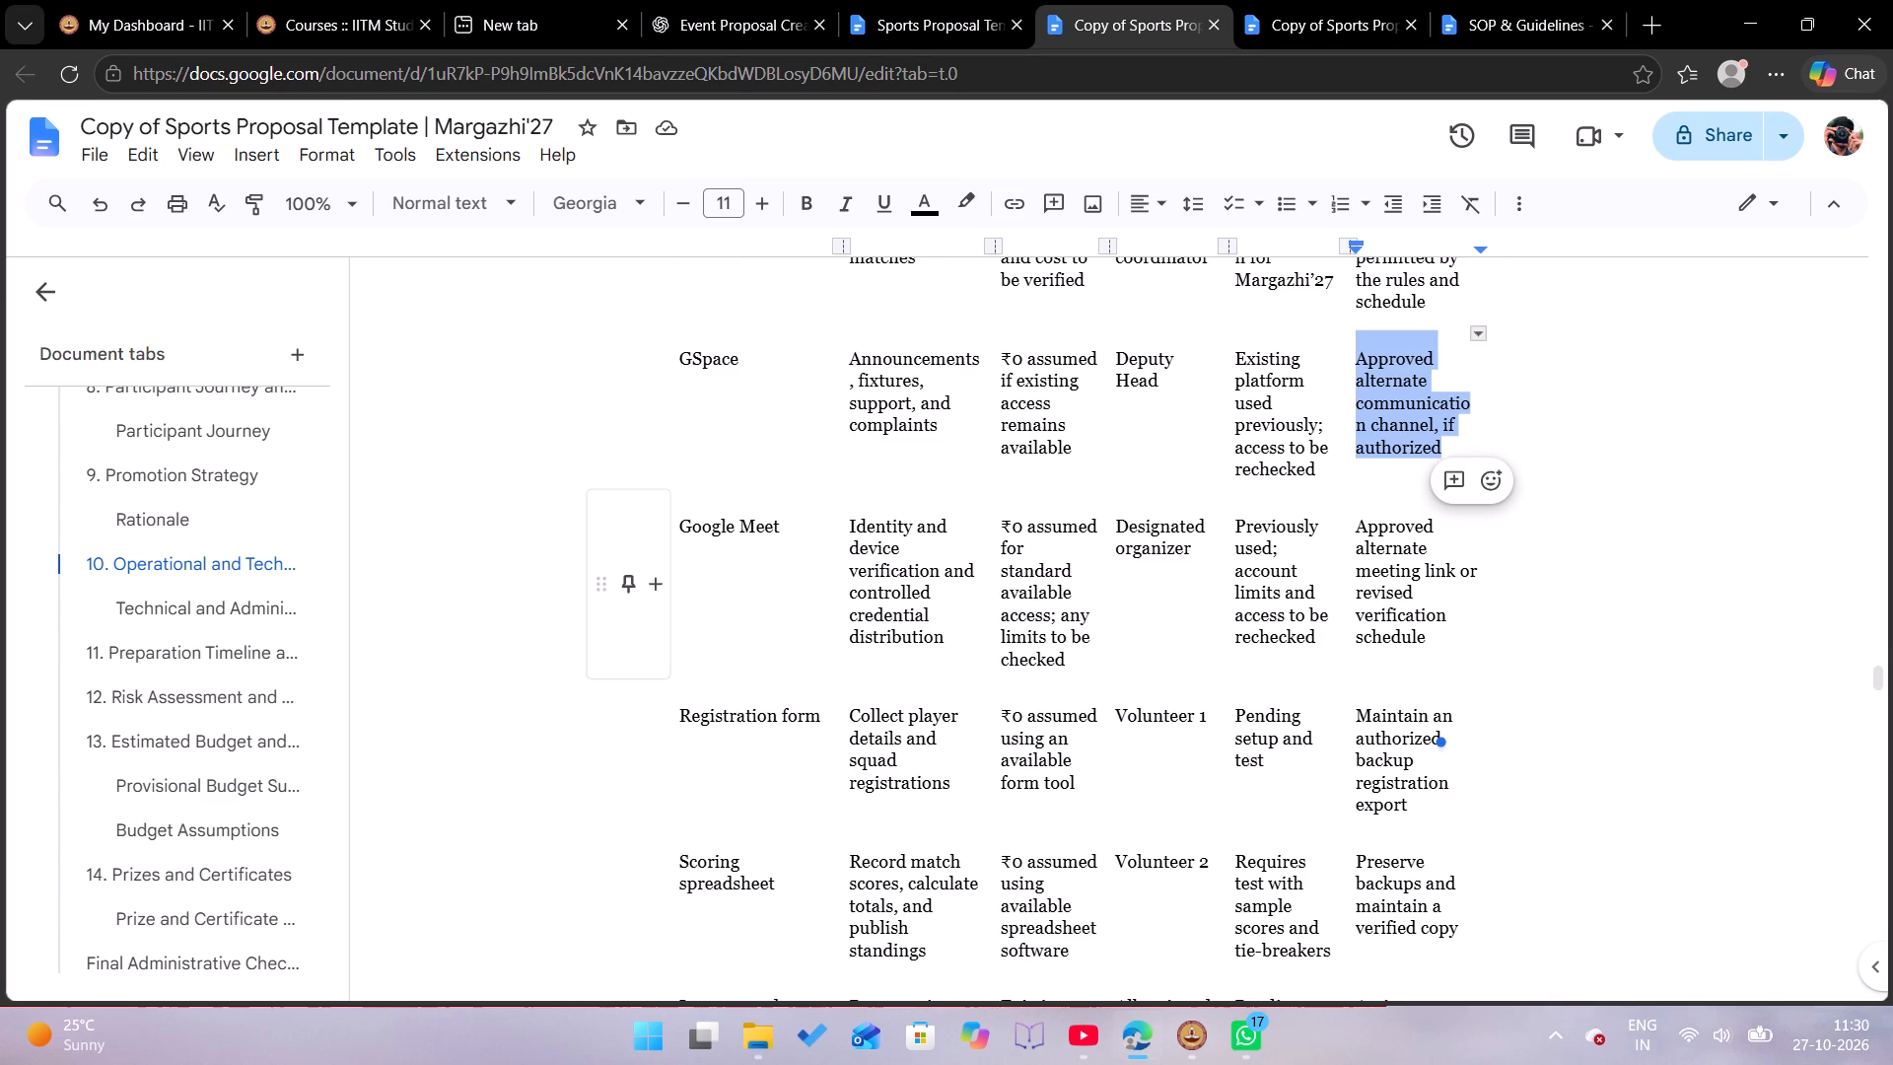
pyautogui.moveTo(683, 532); pyautogui.dragTo(781, 550)
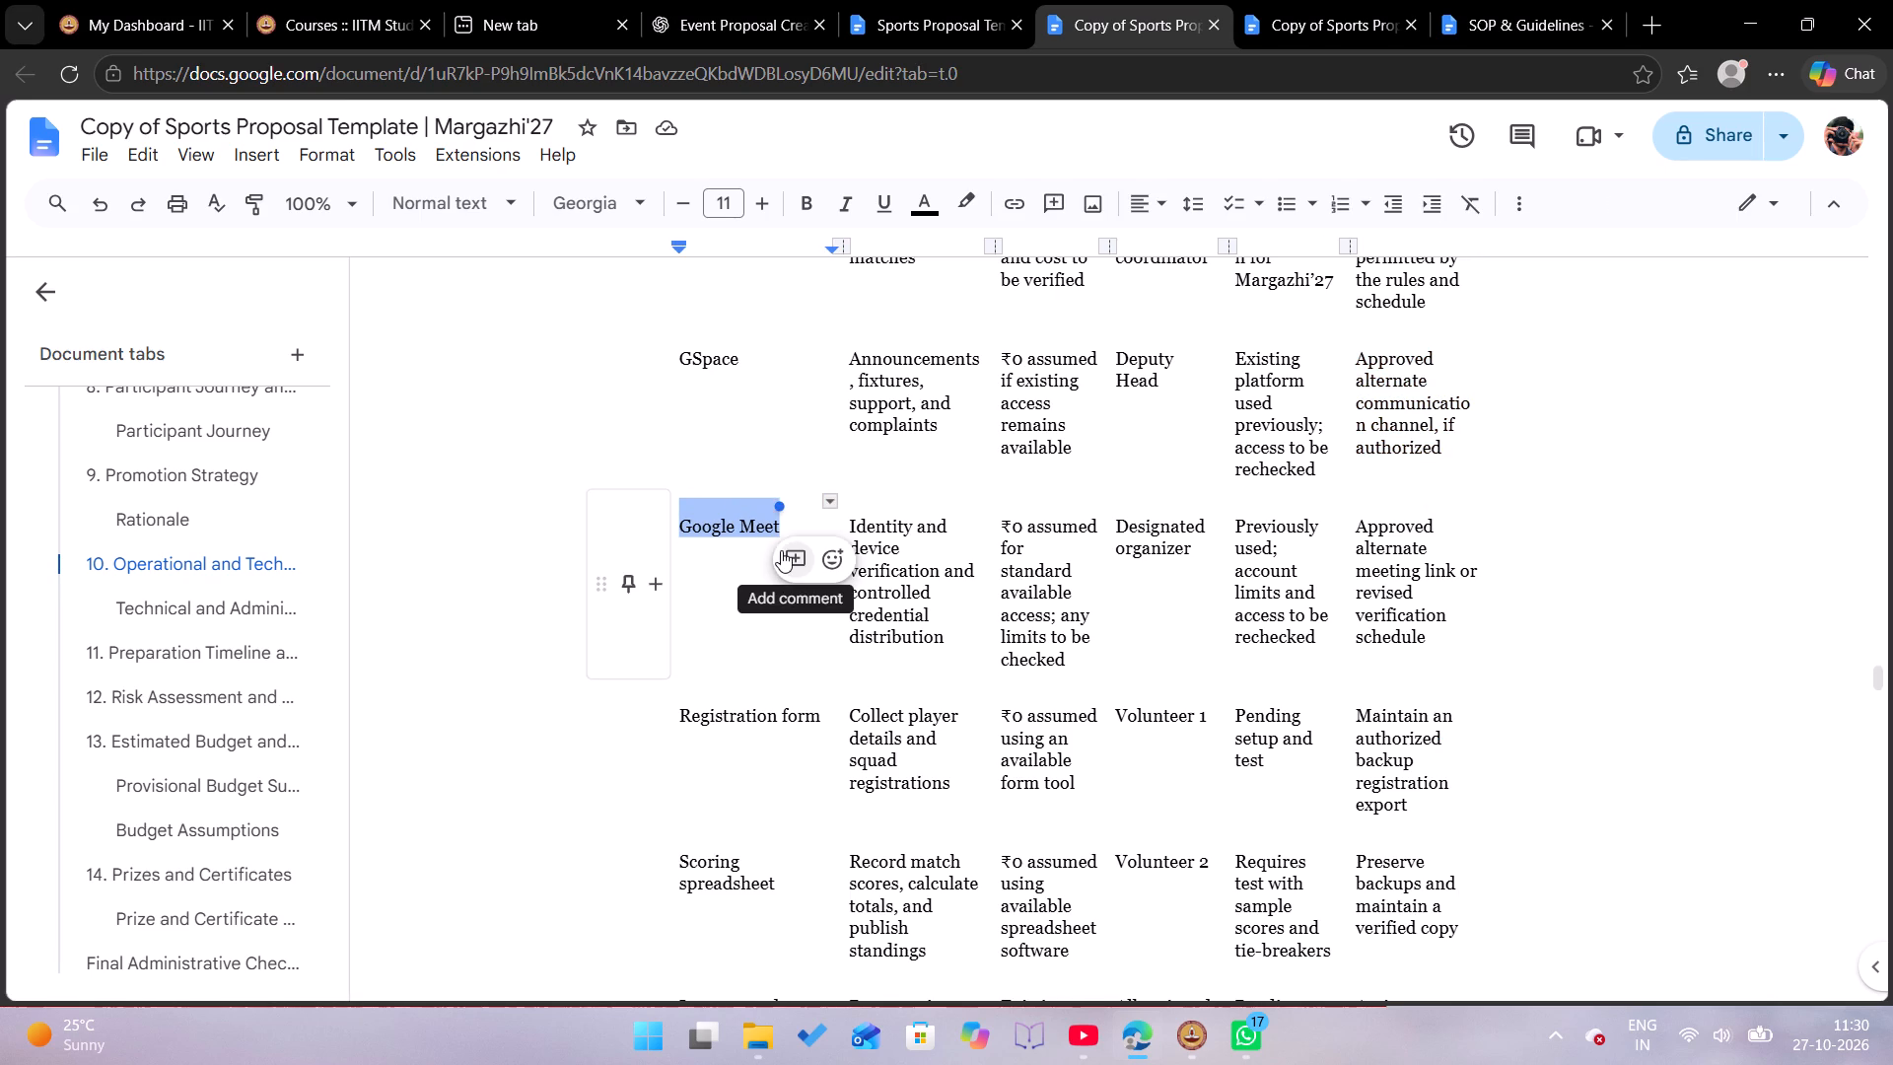
pyautogui.moveTo(680, 712); pyautogui.dragTo(808, 713)
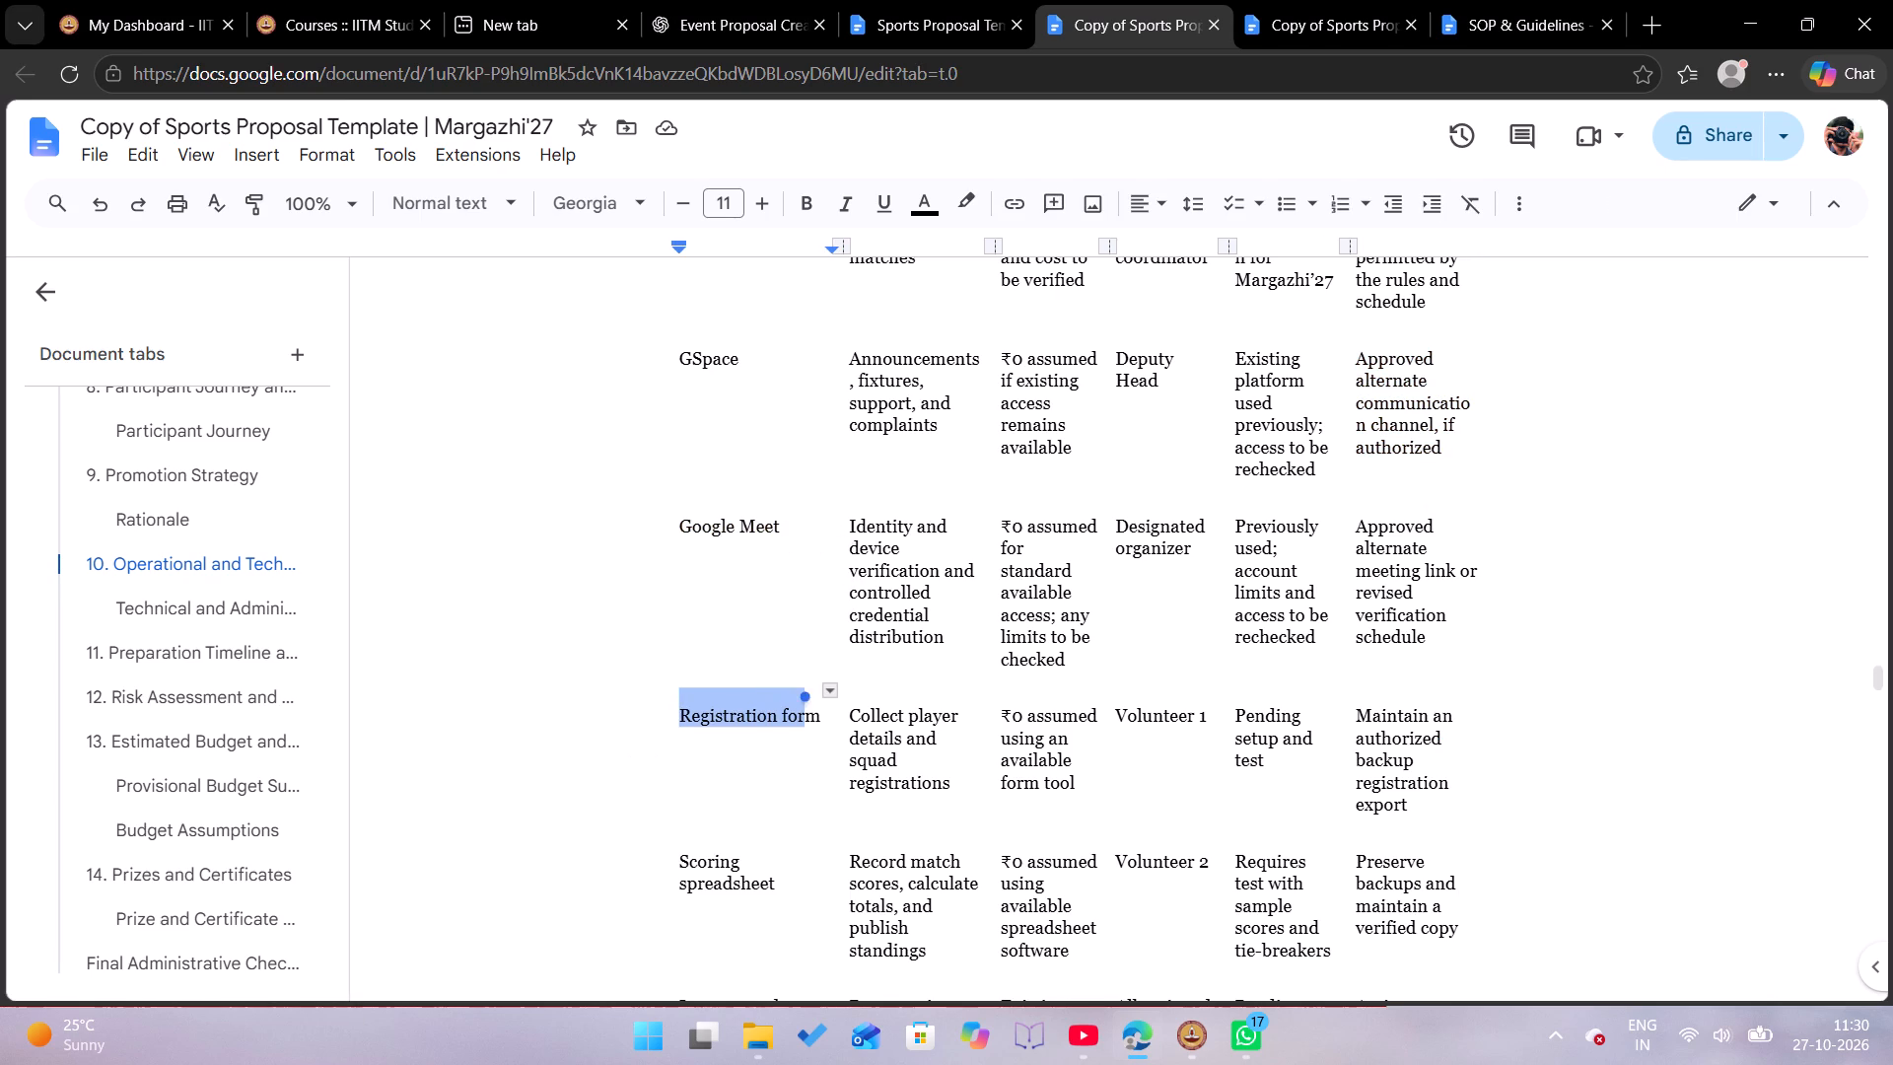
pyautogui.moveTo(808, 713); pyautogui.dragTo(814, 715)
pyautogui.hotkey('ctrl', 'c')
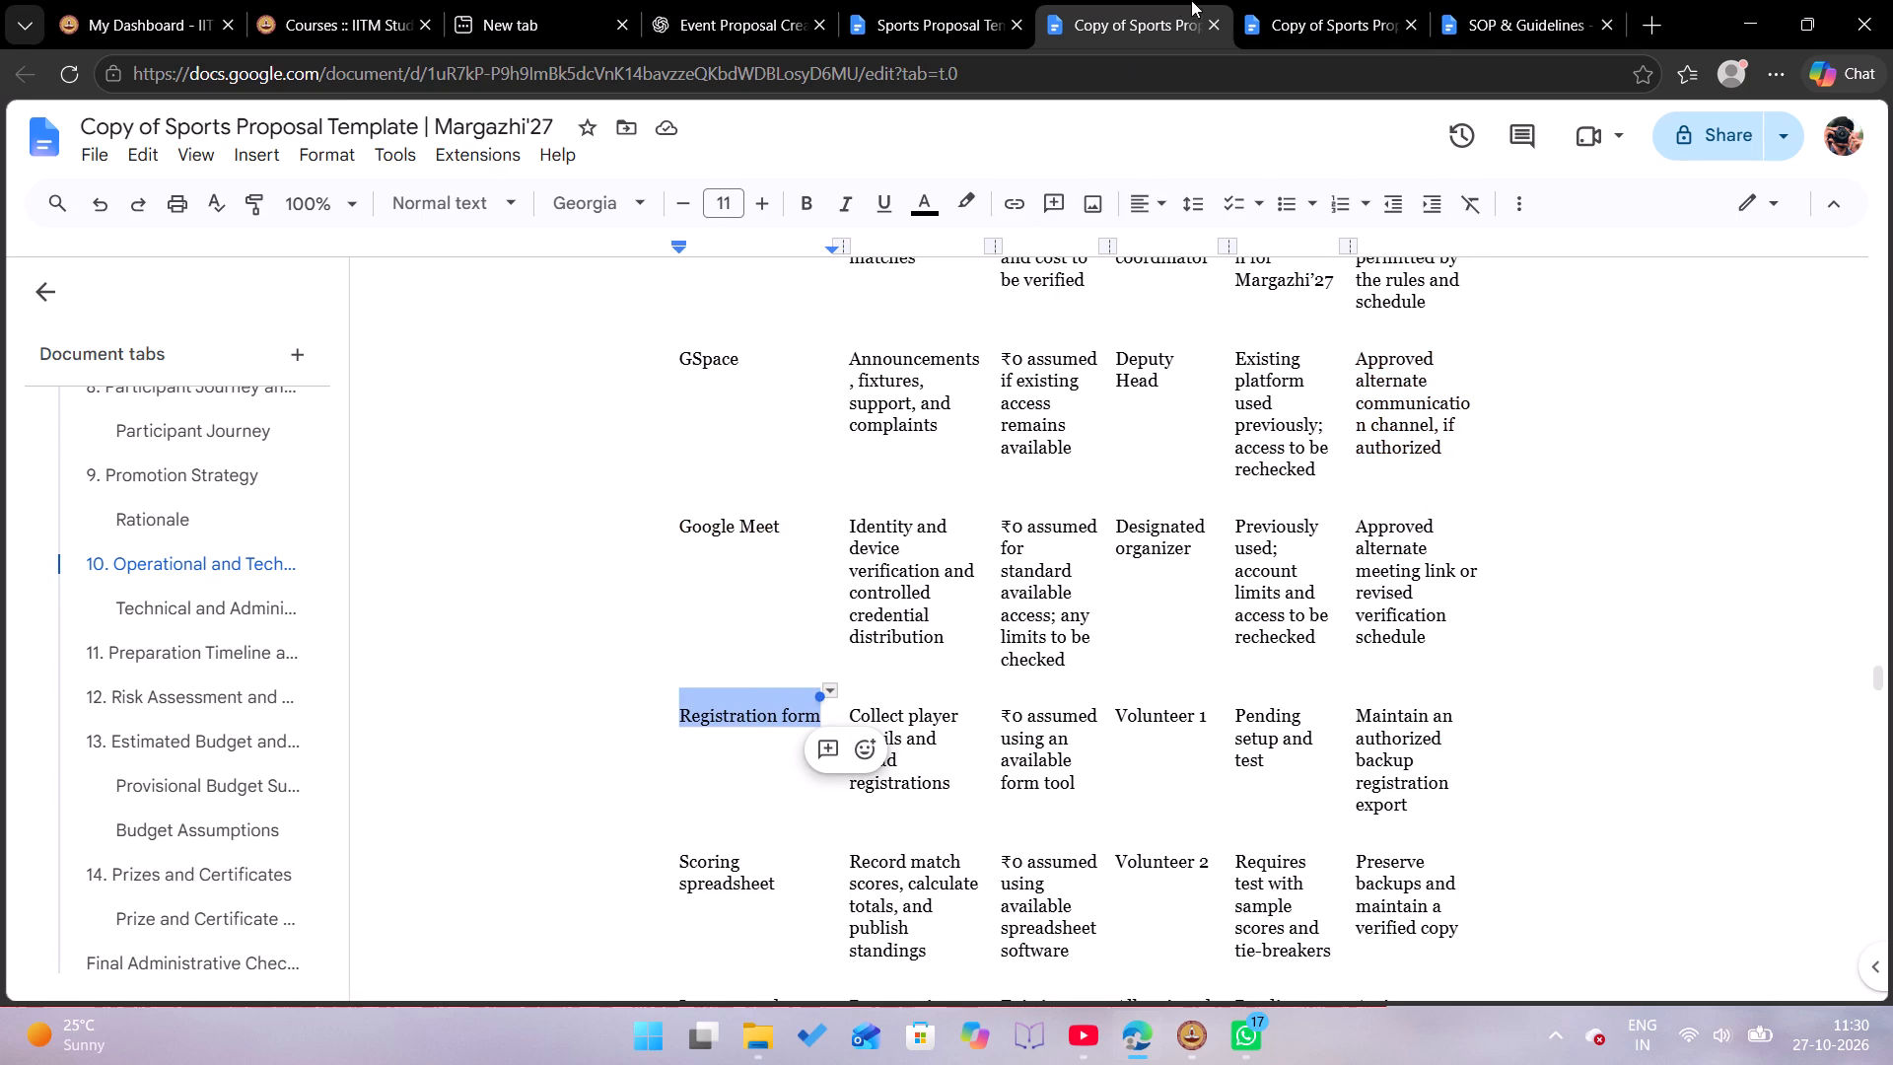
pyautogui.click(1283, 2)
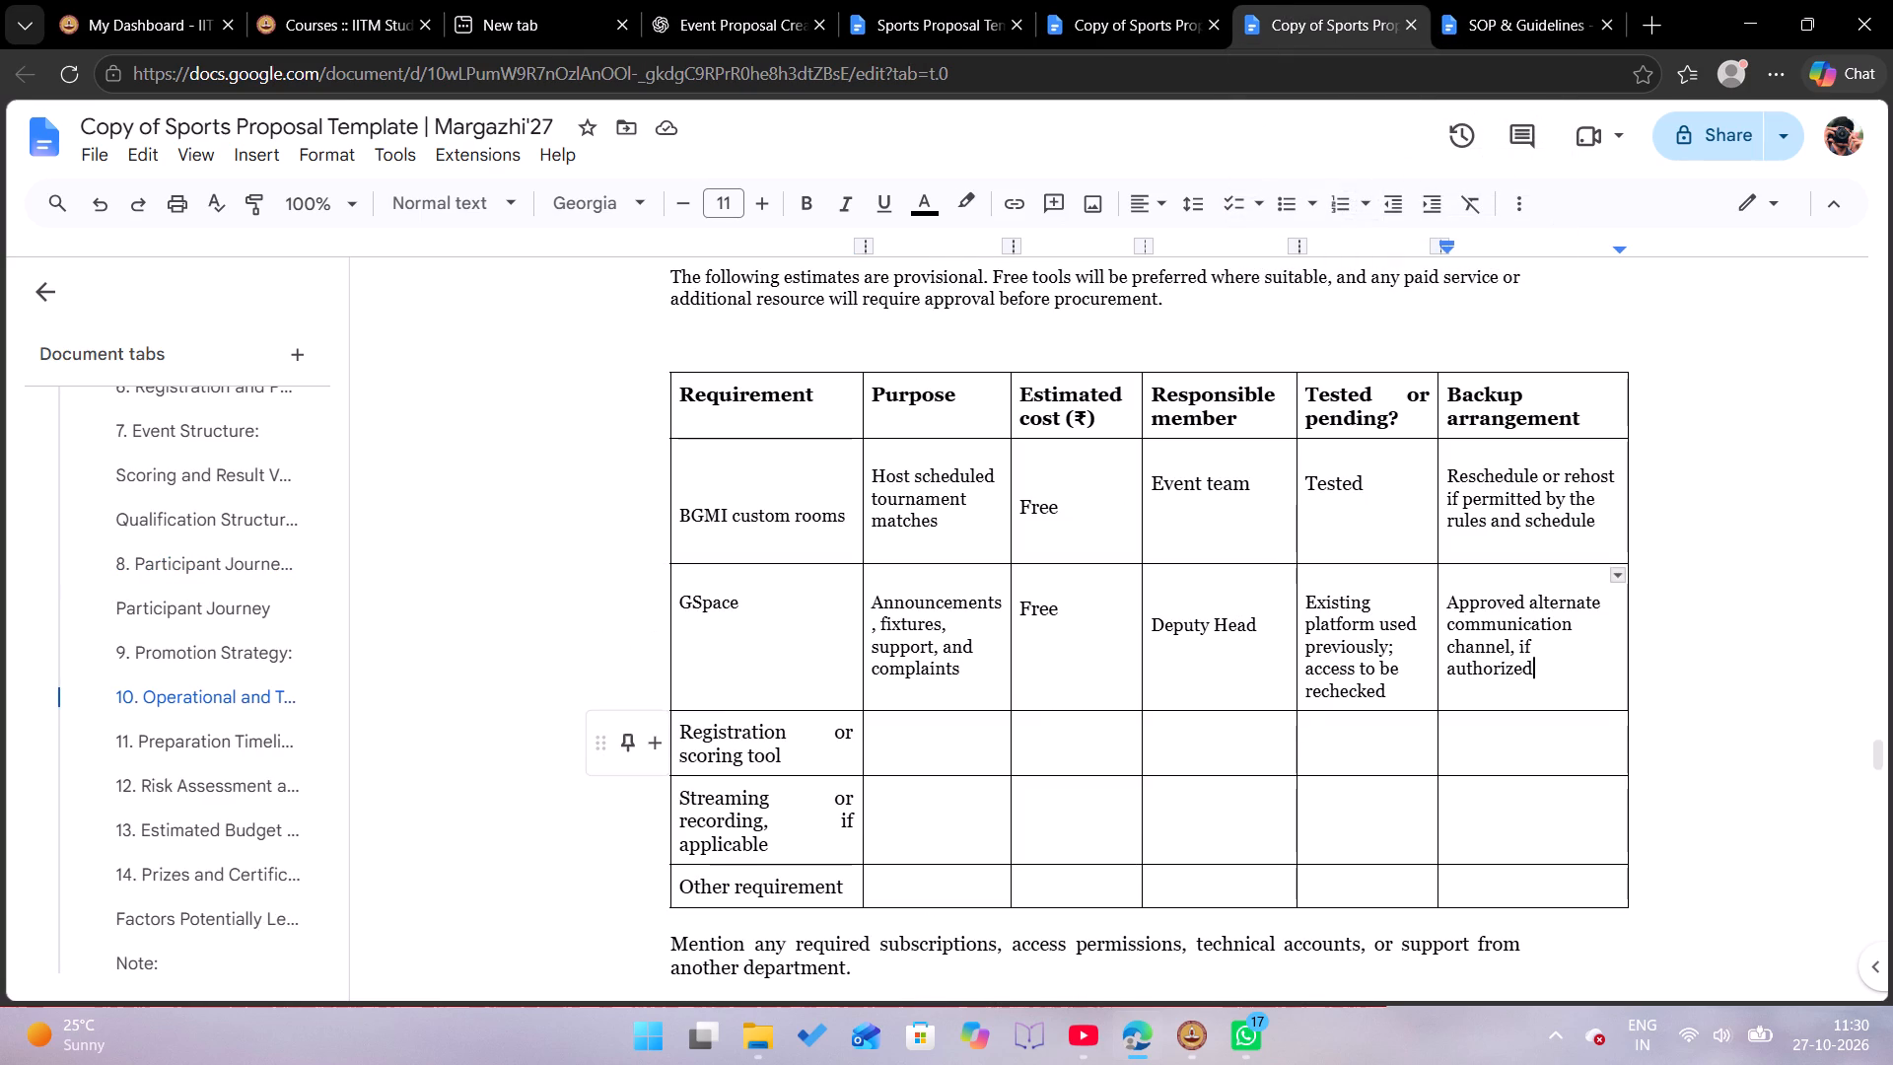
pyautogui.moveTo(684, 733); pyautogui.dragTo(788, 768)
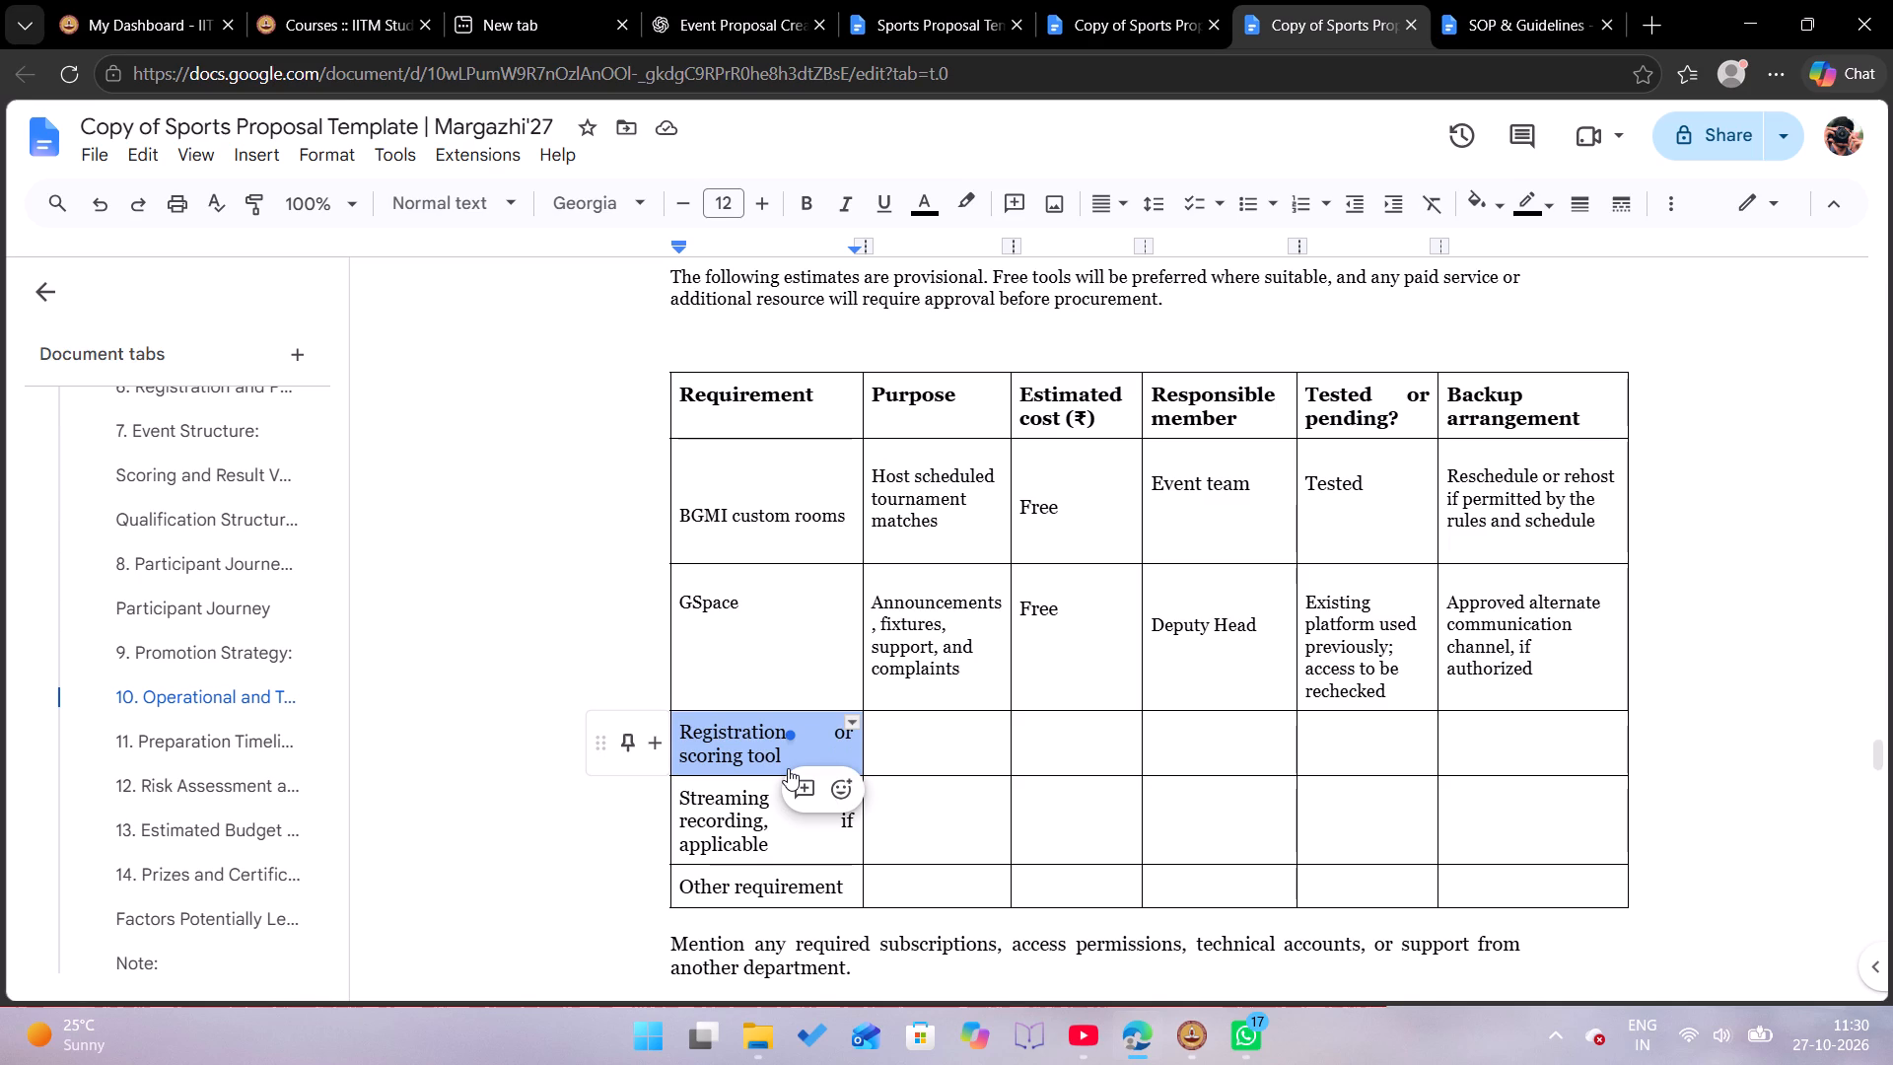
pyautogui.click(674, 738)
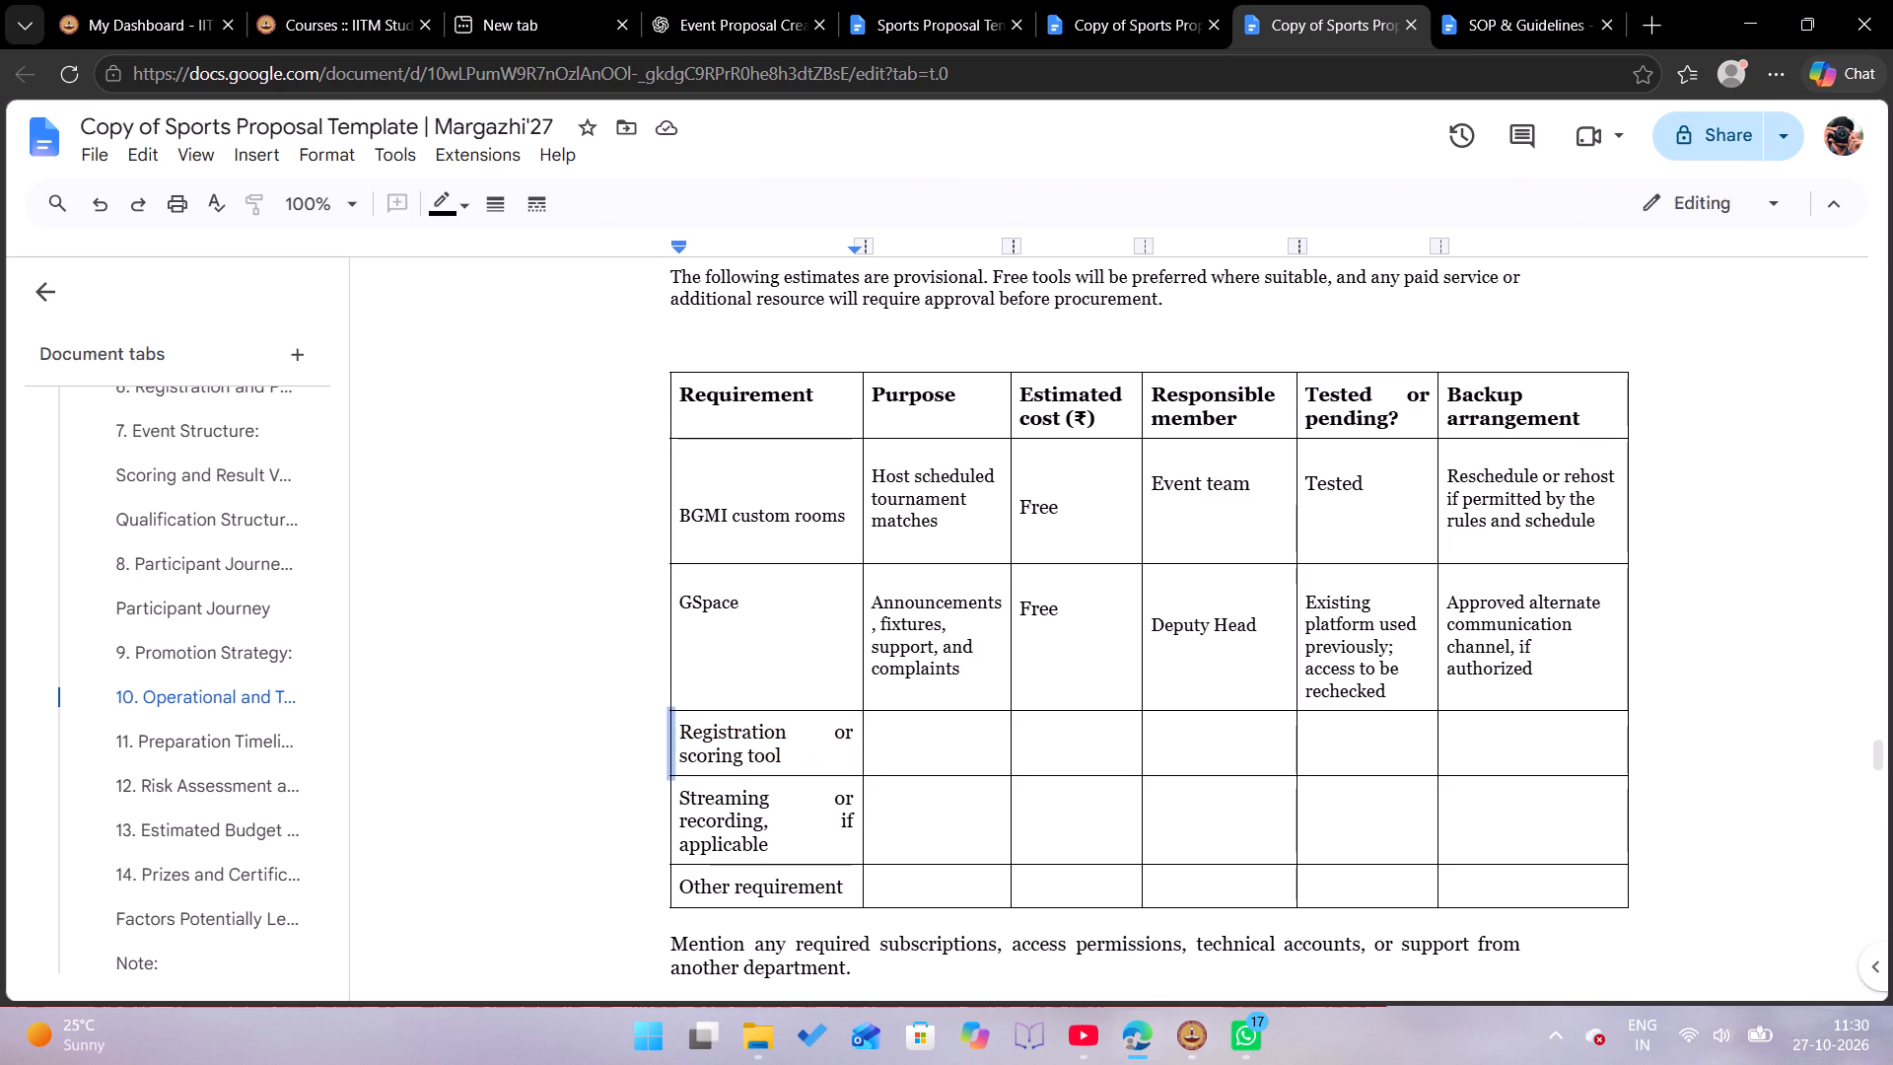
pyautogui.click(683, 733)
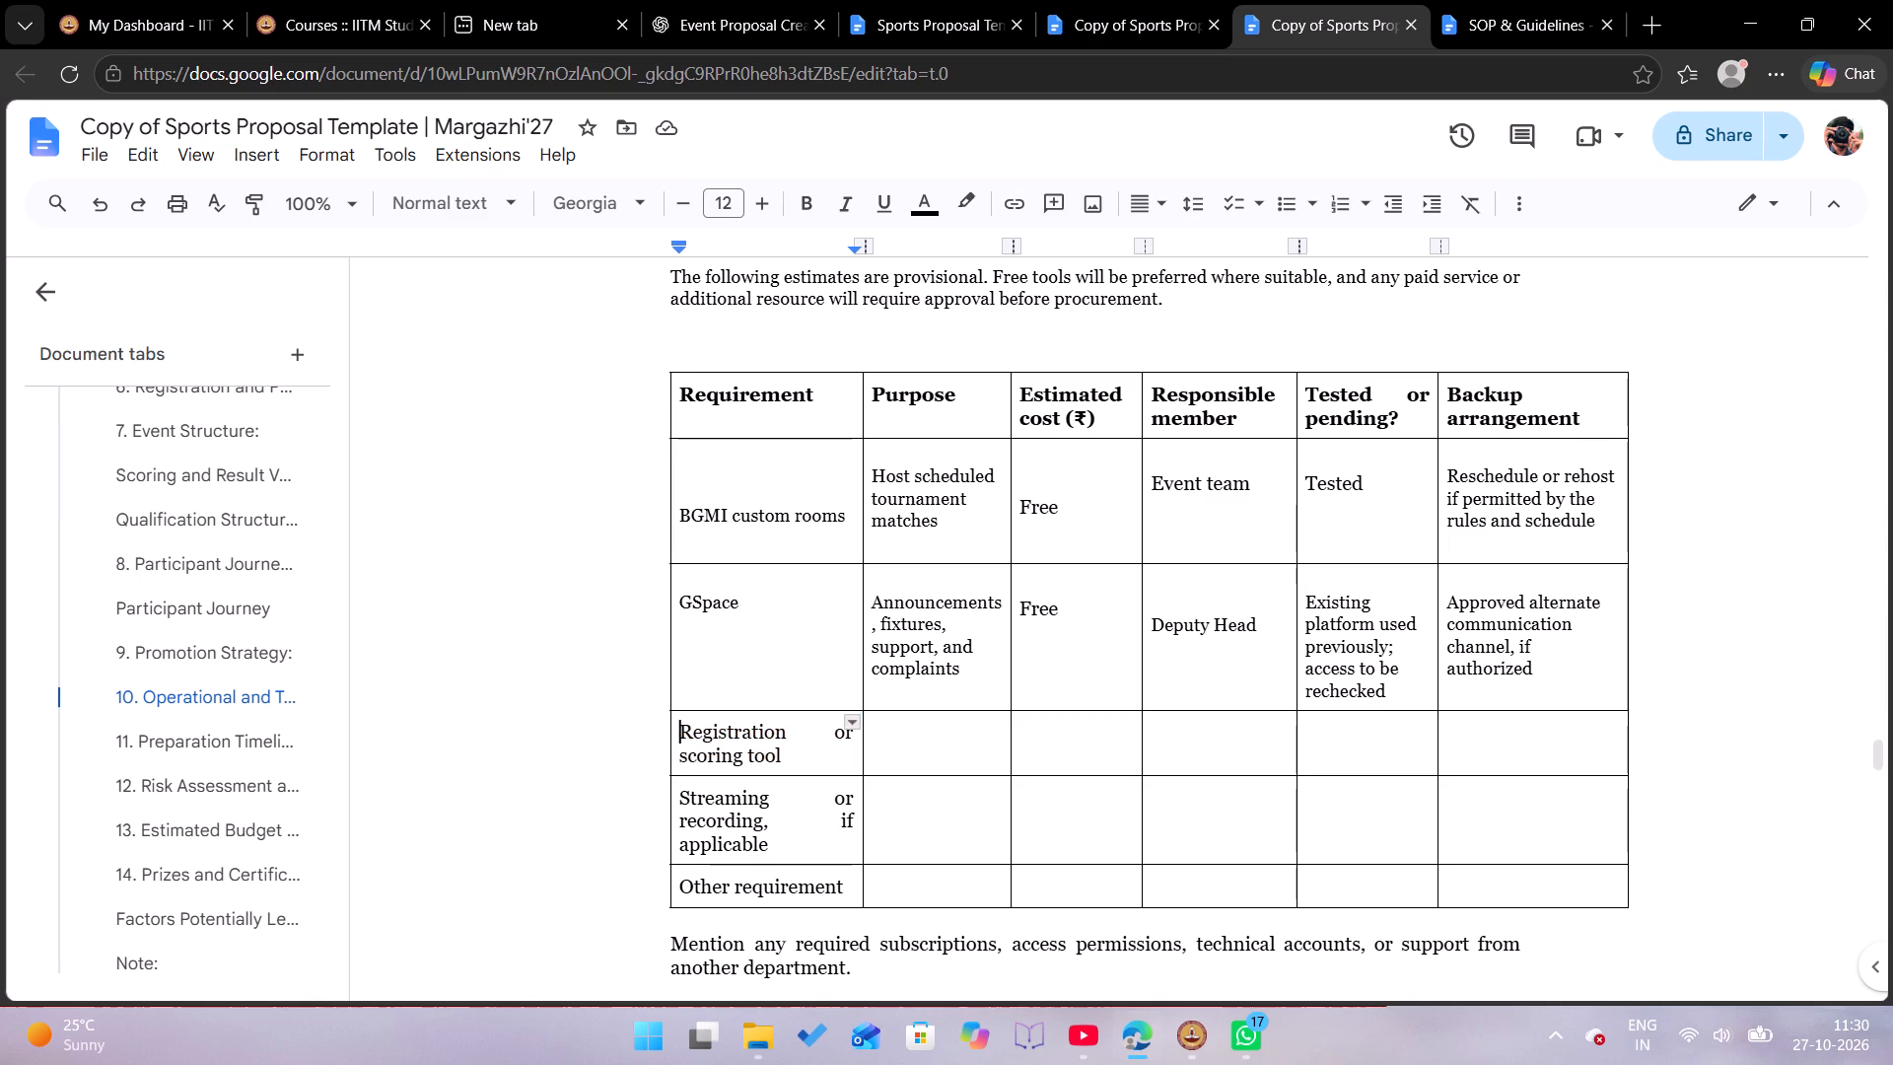
pyautogui.moveTo(683, 733); pyautogui.dragTo(783, 754)
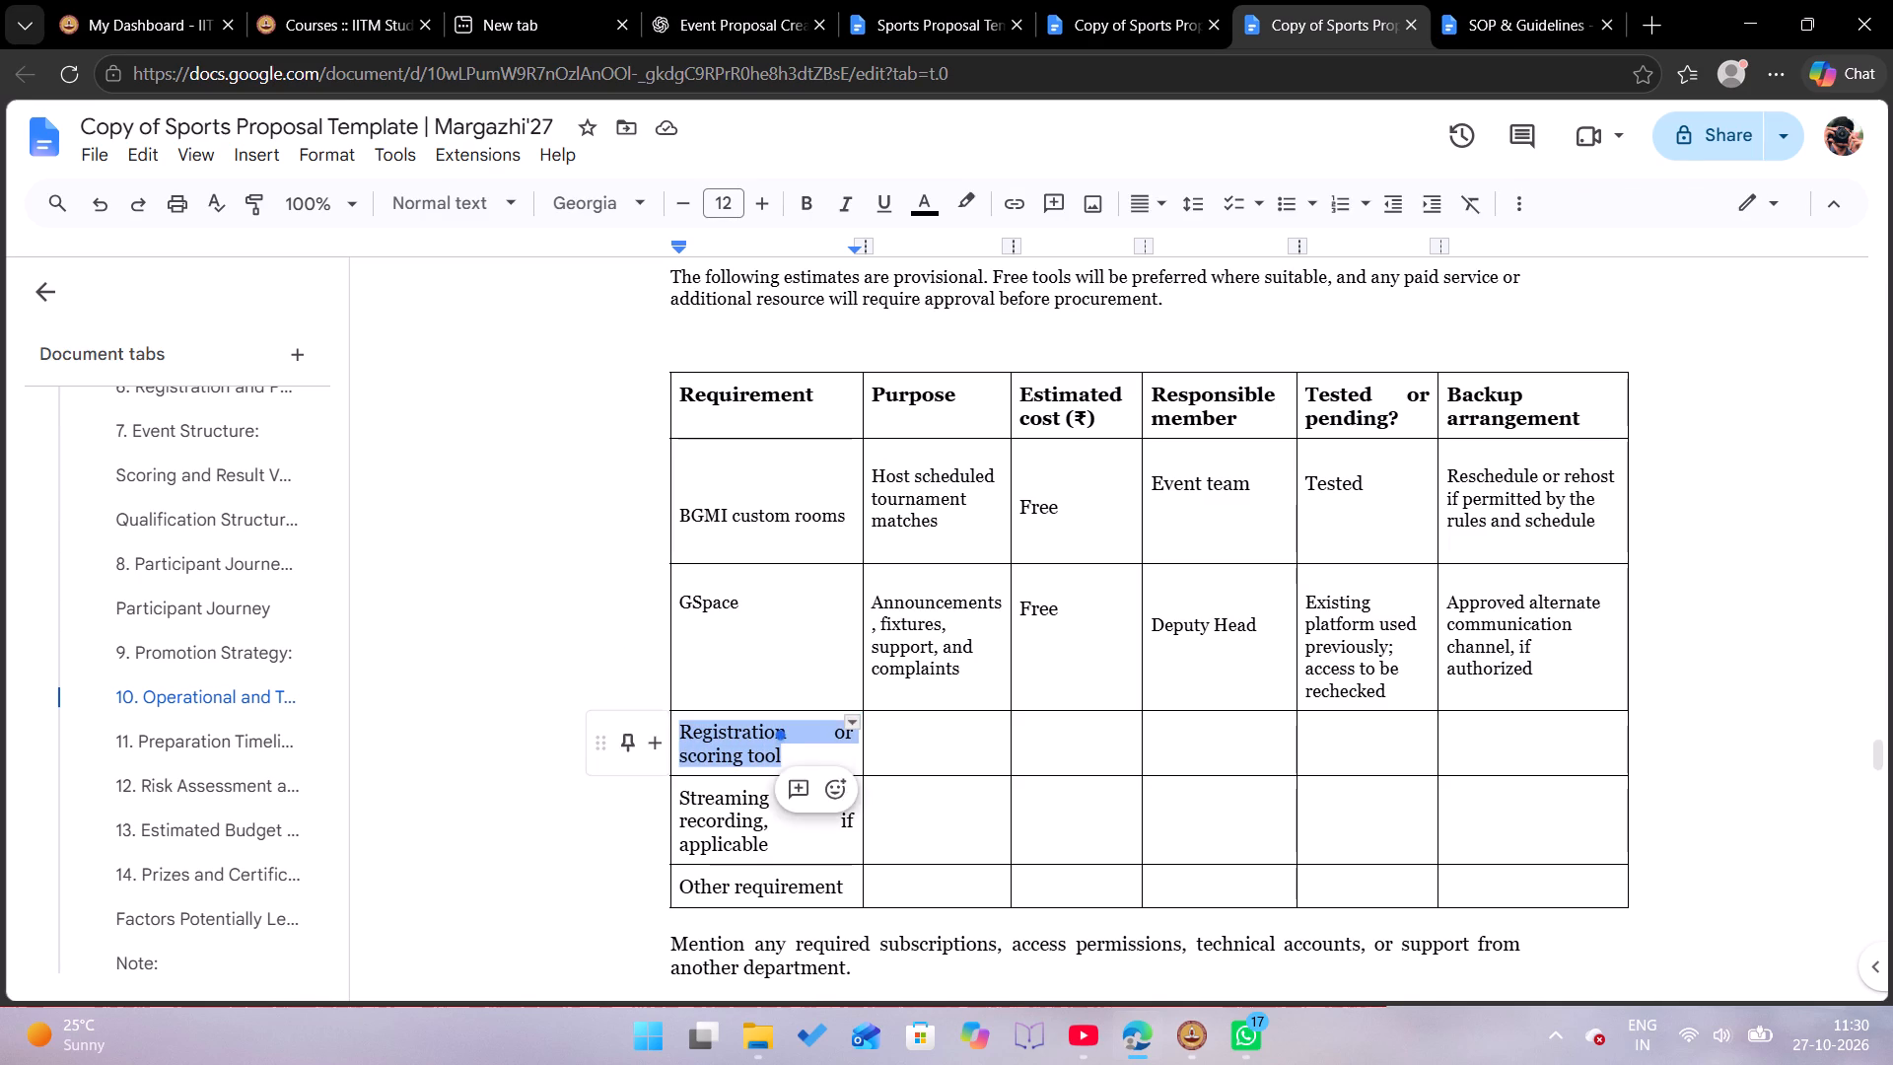
pyautogui.press('BackSpace')
pyautogui.hotkey('ctrl', 'v')
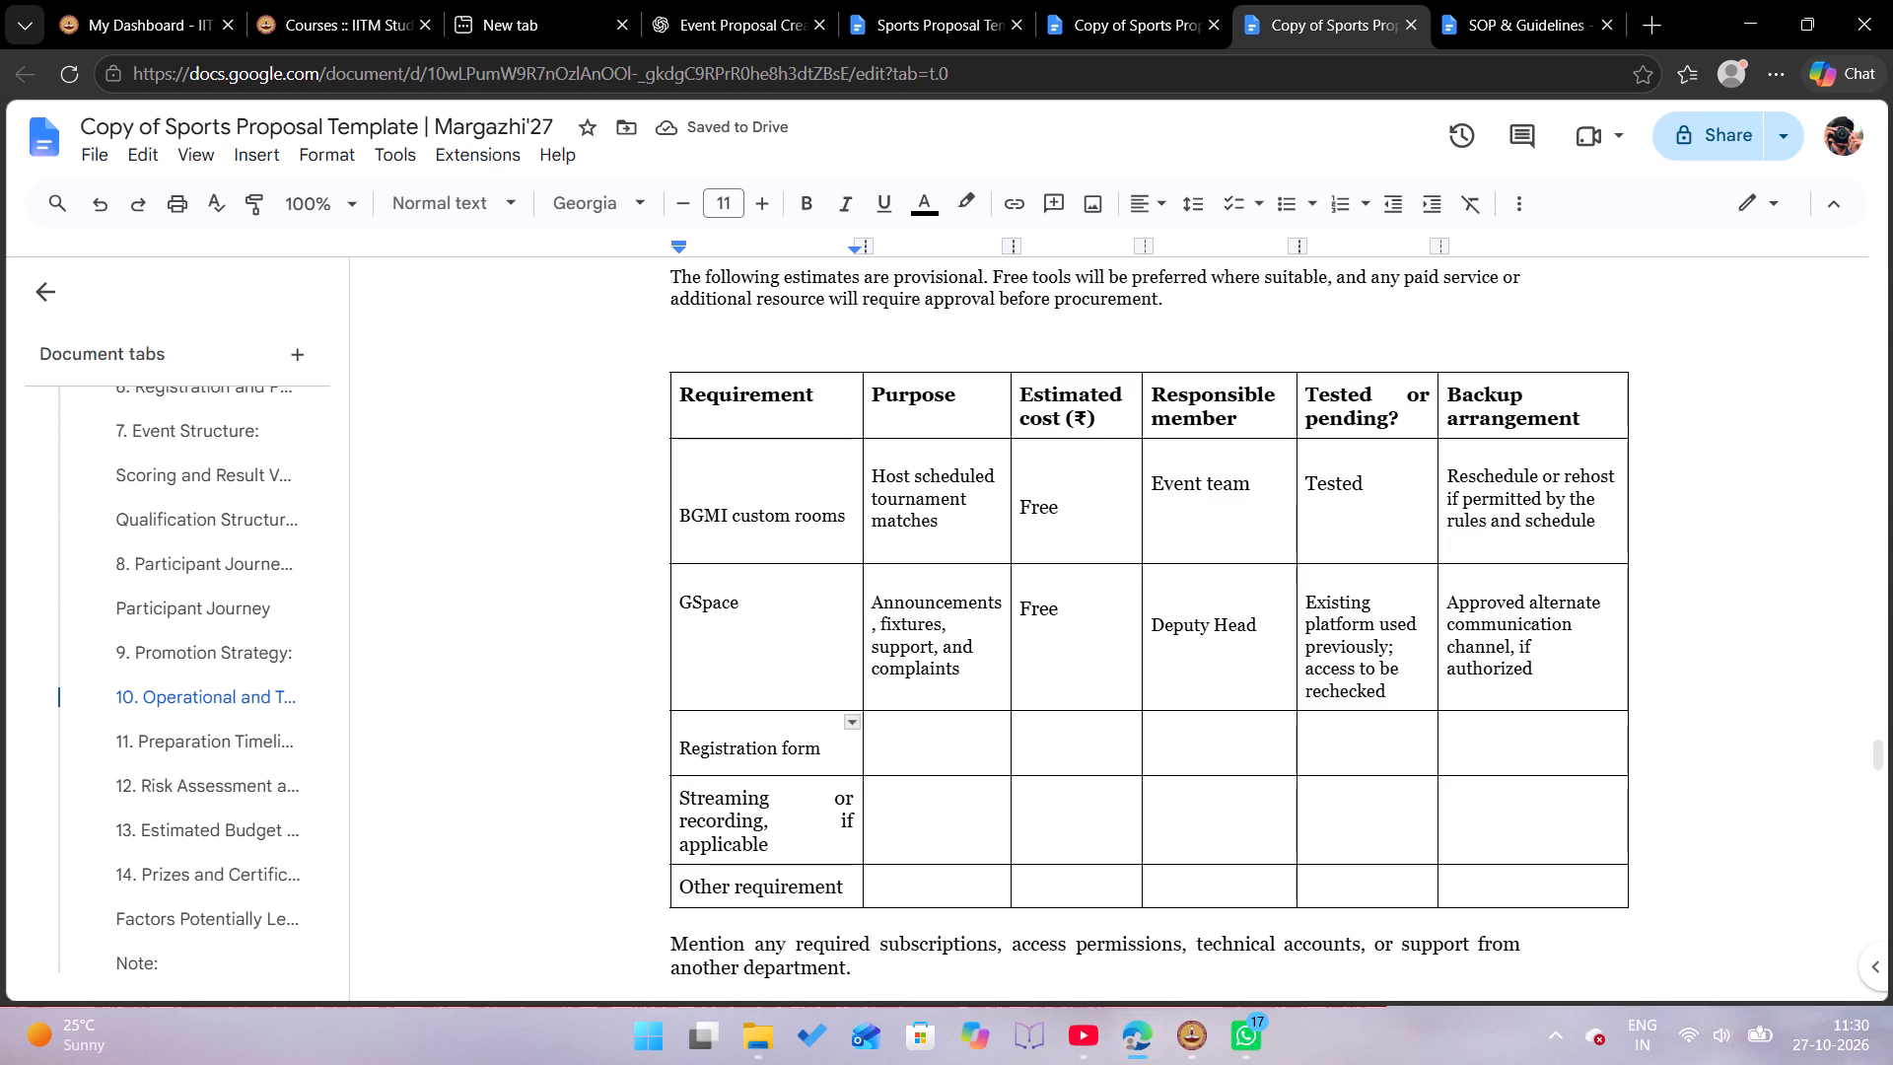
# Copy the draft's registration form purpose, "Collect player details and squad registrations", into the template's Purpose cell for Registration form.
pyautogui.click(1095, 0)
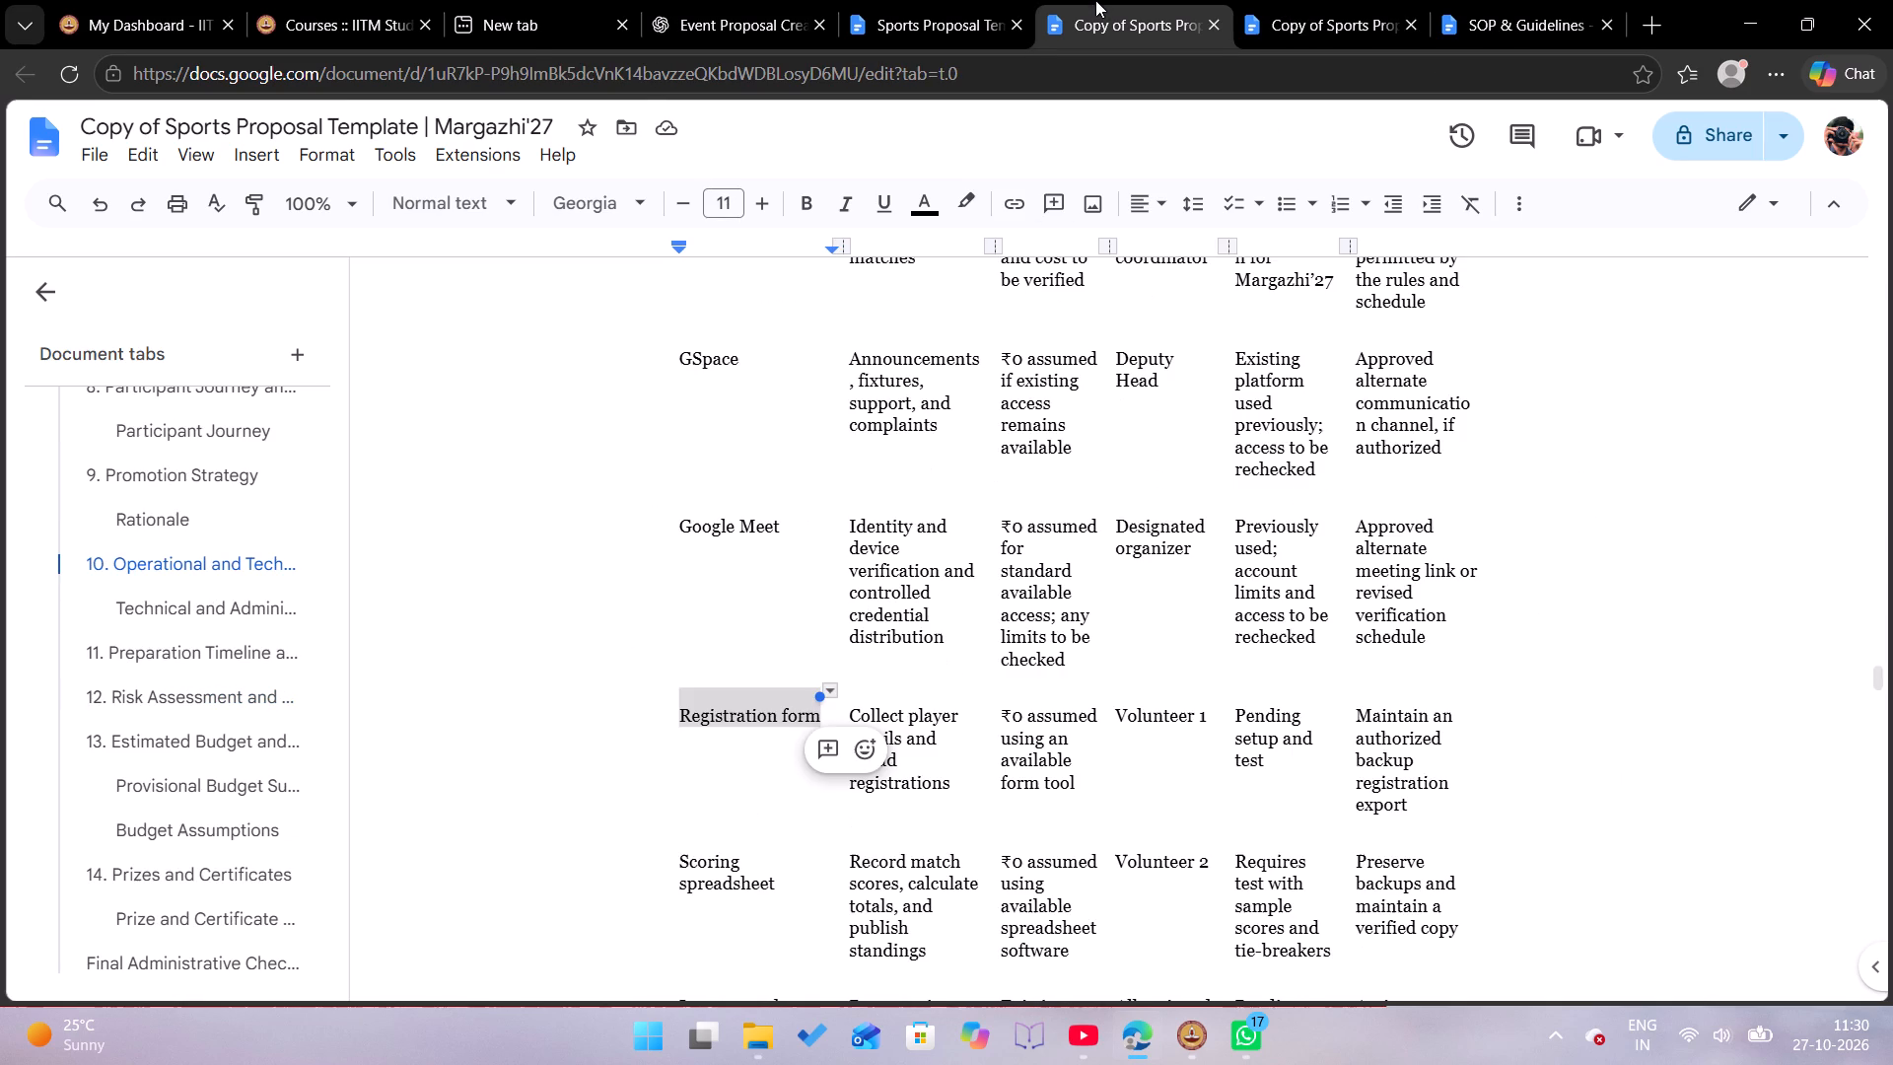
pyautogui.click(985, 713)
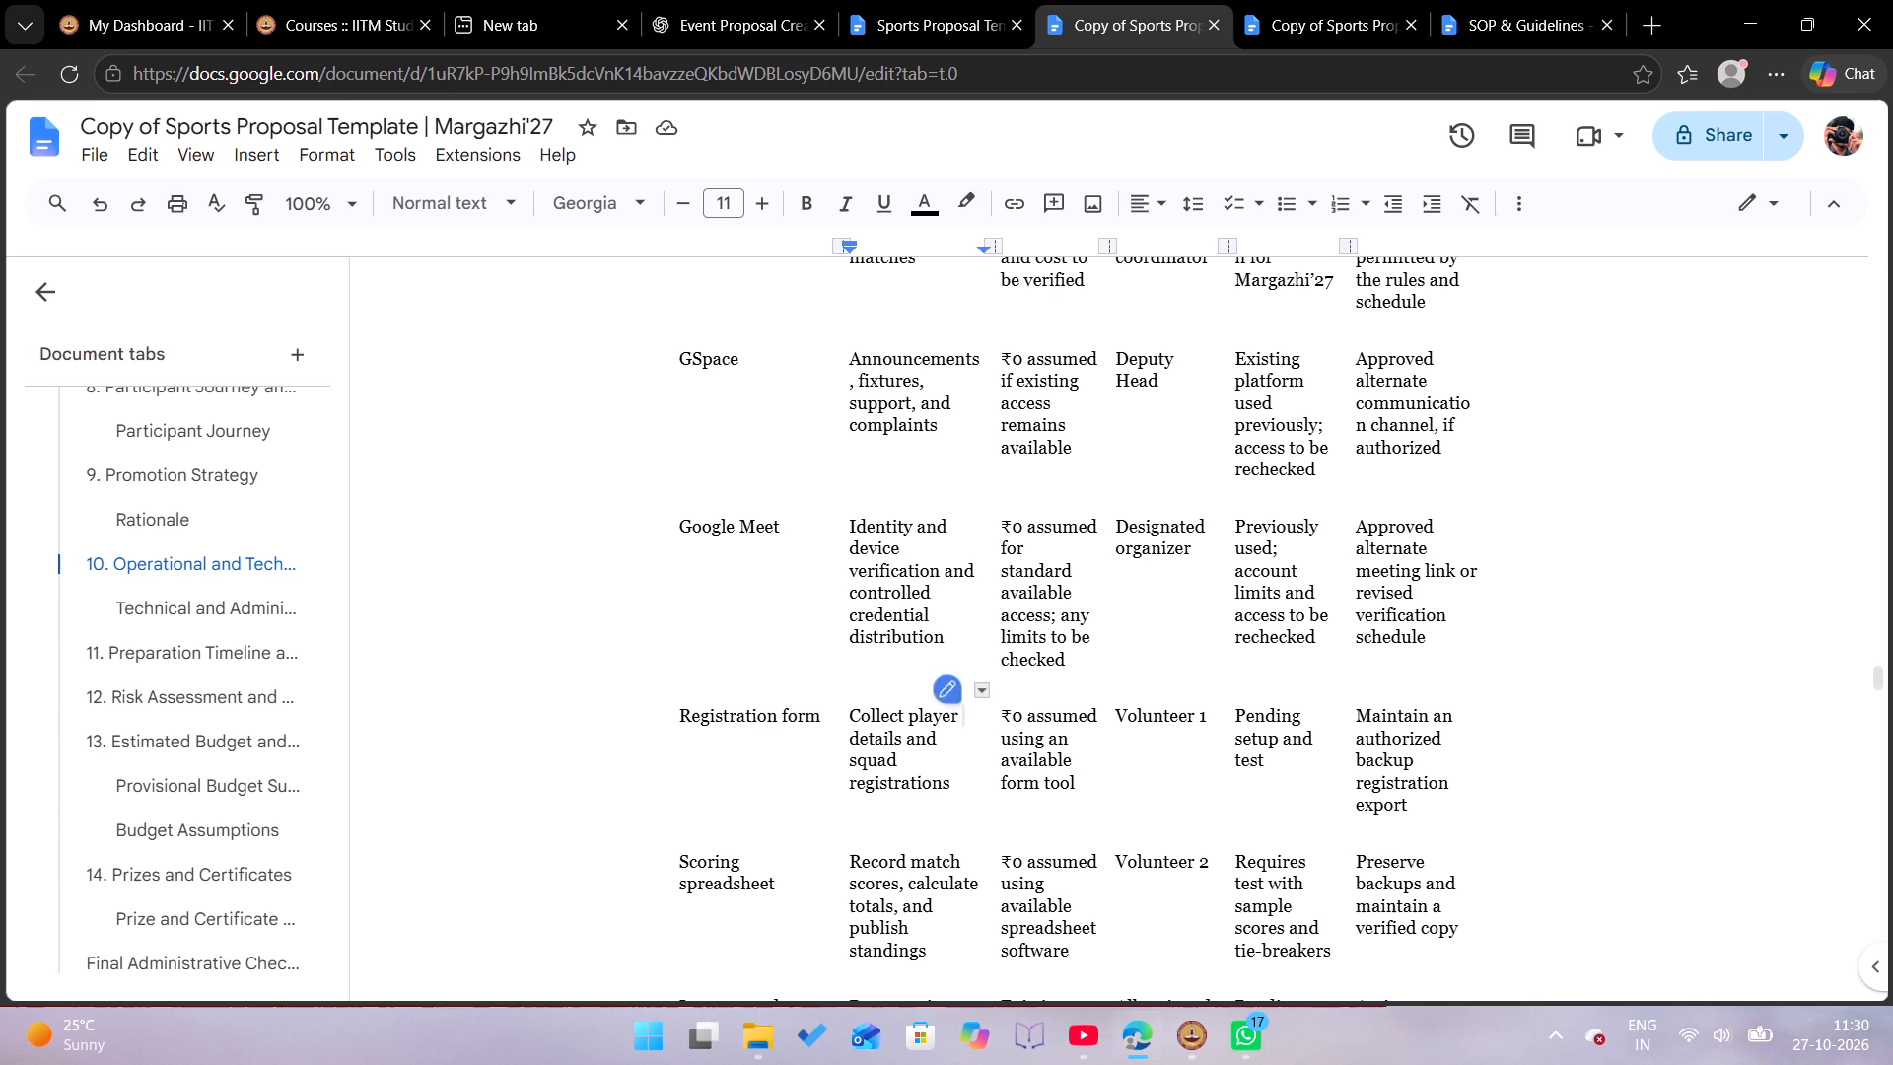
pyautogui.moveTo(854, 711); pyautogui.dragTo(951, 790)
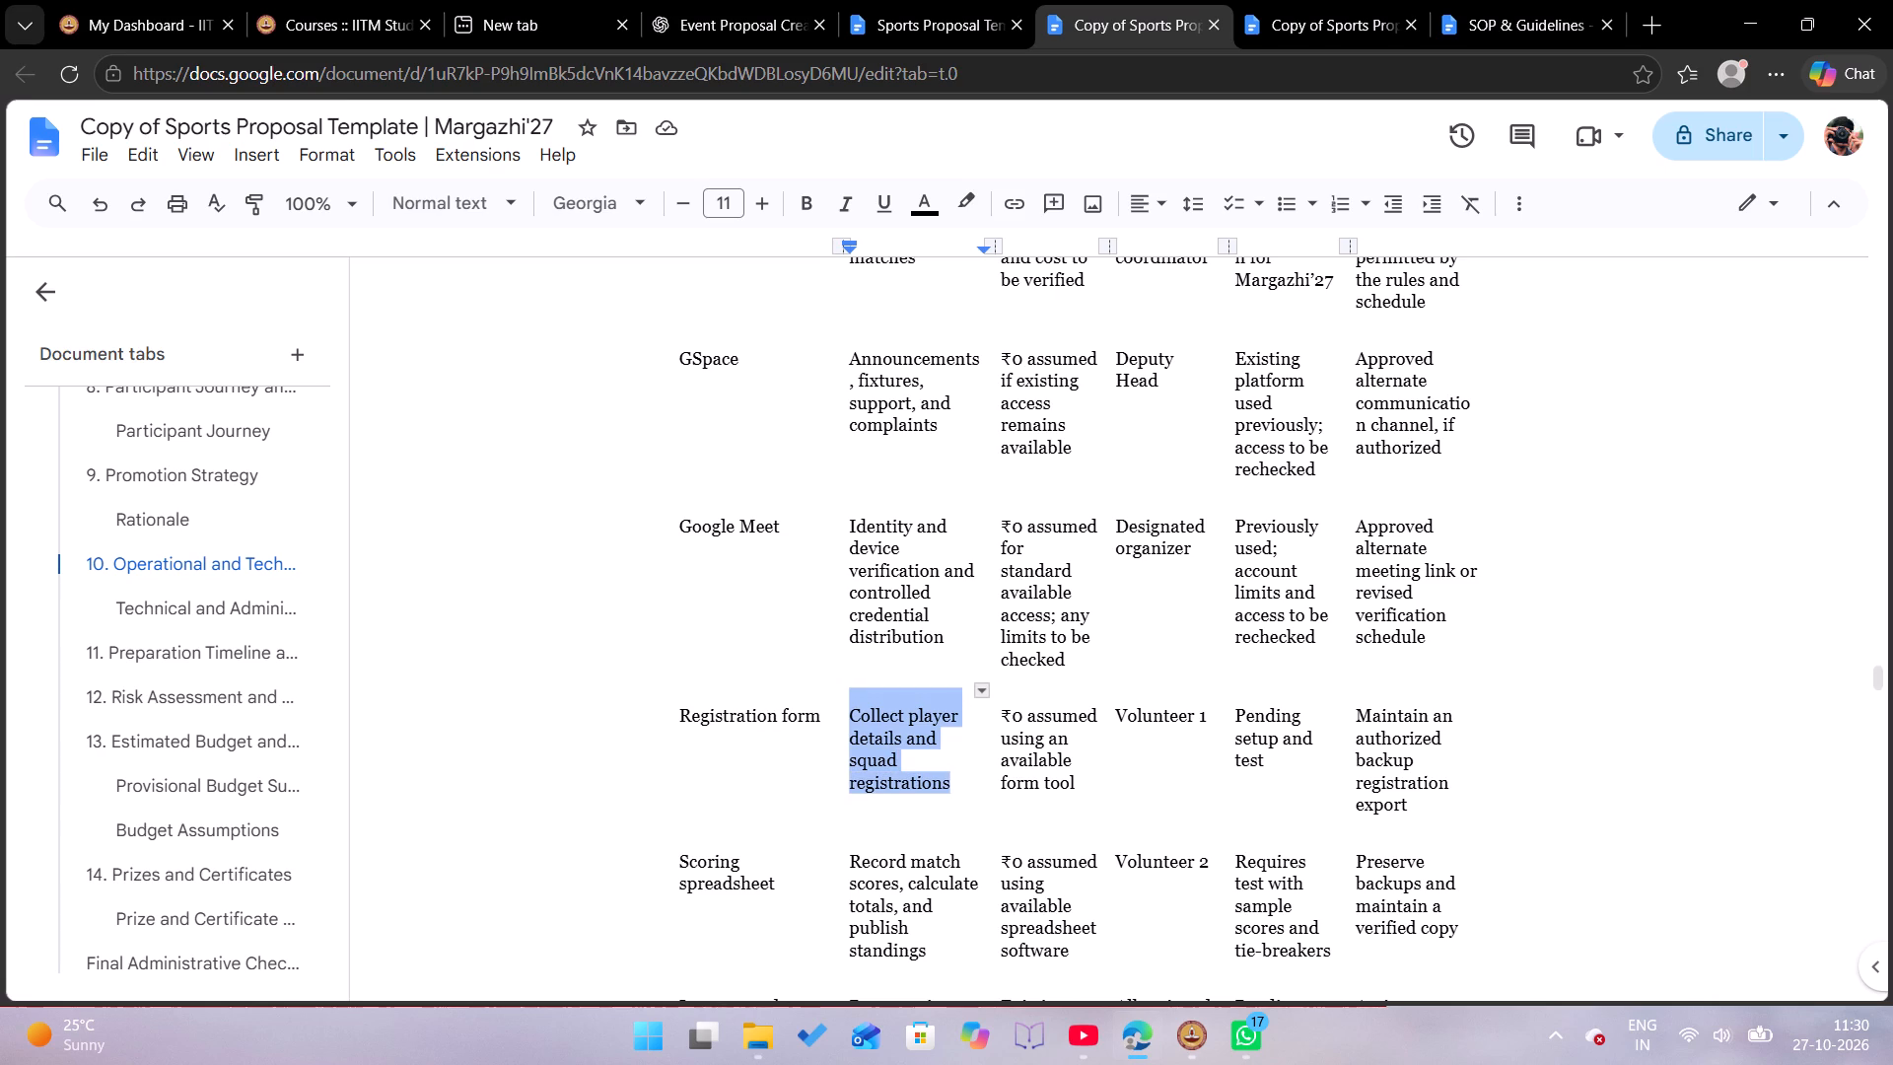
pyautogui.moveTo(951, 790); pyautogui.dragTo(953, 790)
pyautogui.hotkey('ctrl', 'c')
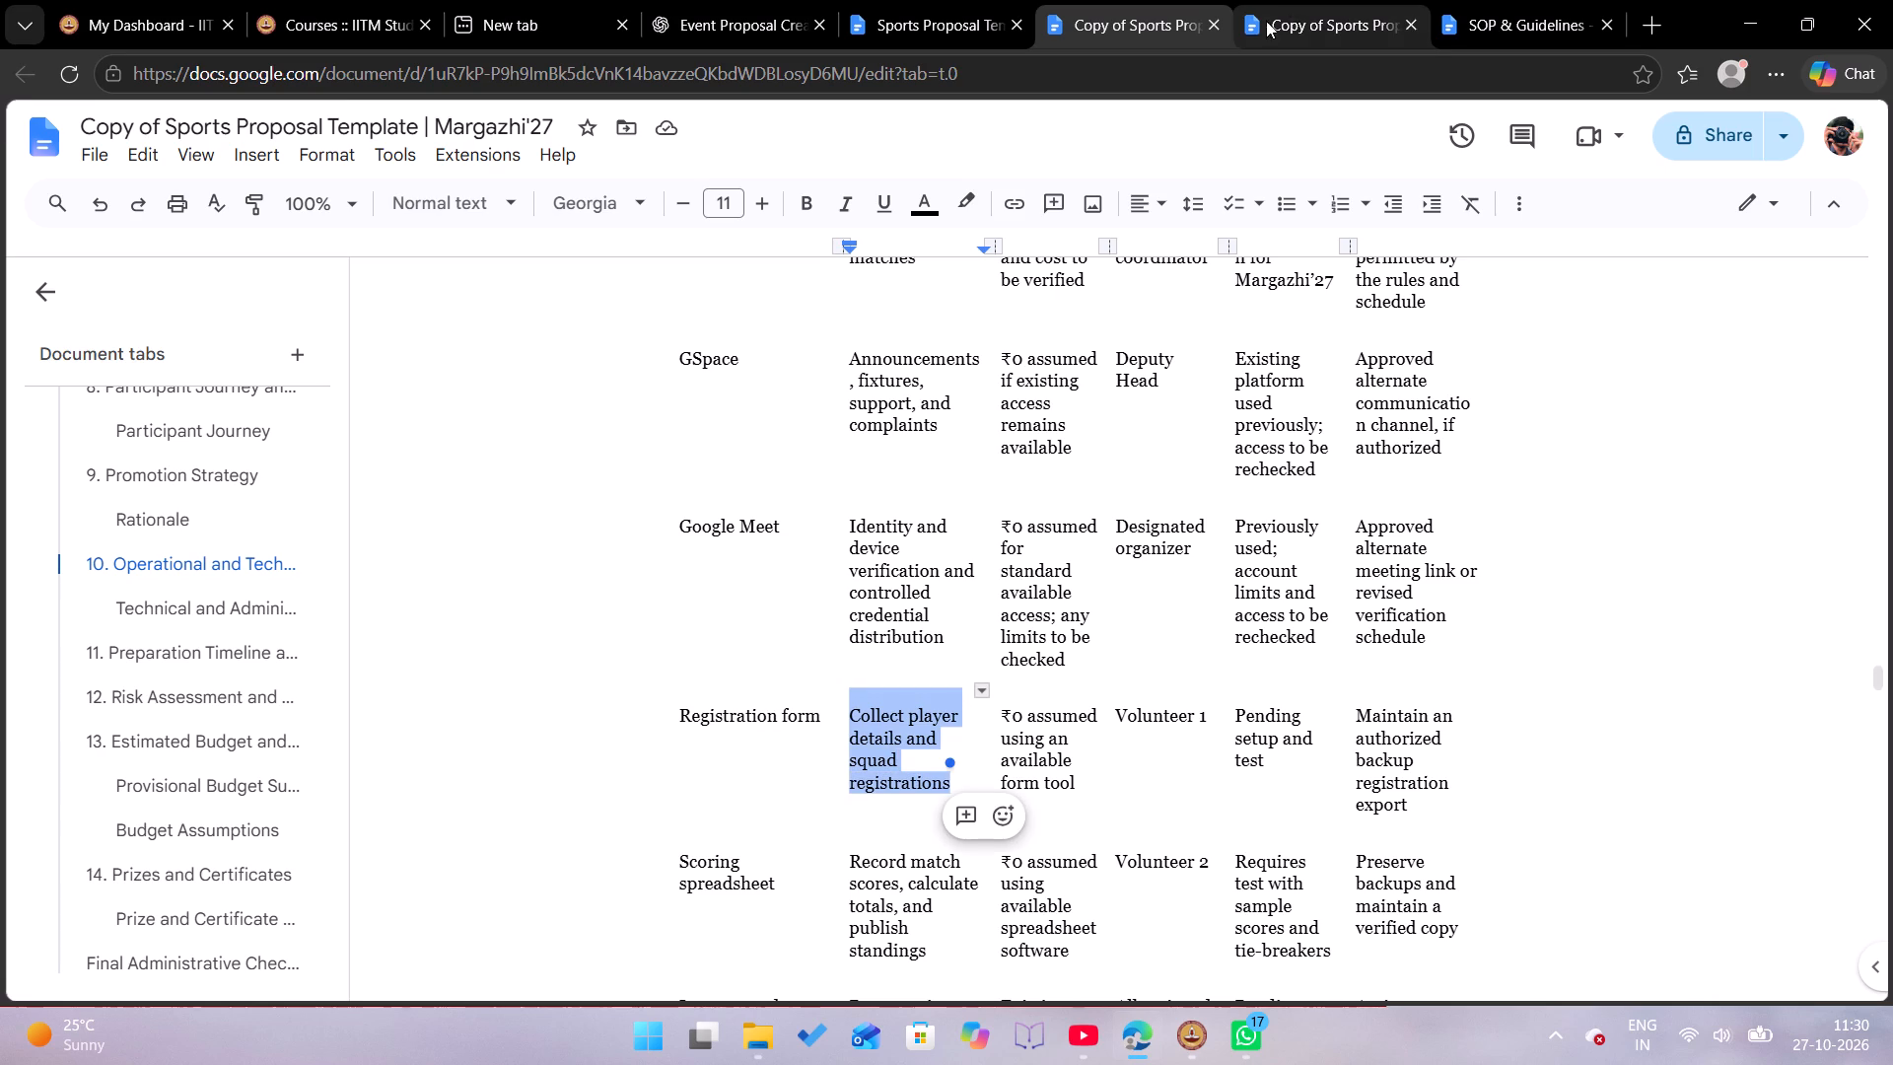
pyautogui.click(1299, 0)
pyautogui.click(887, 743)
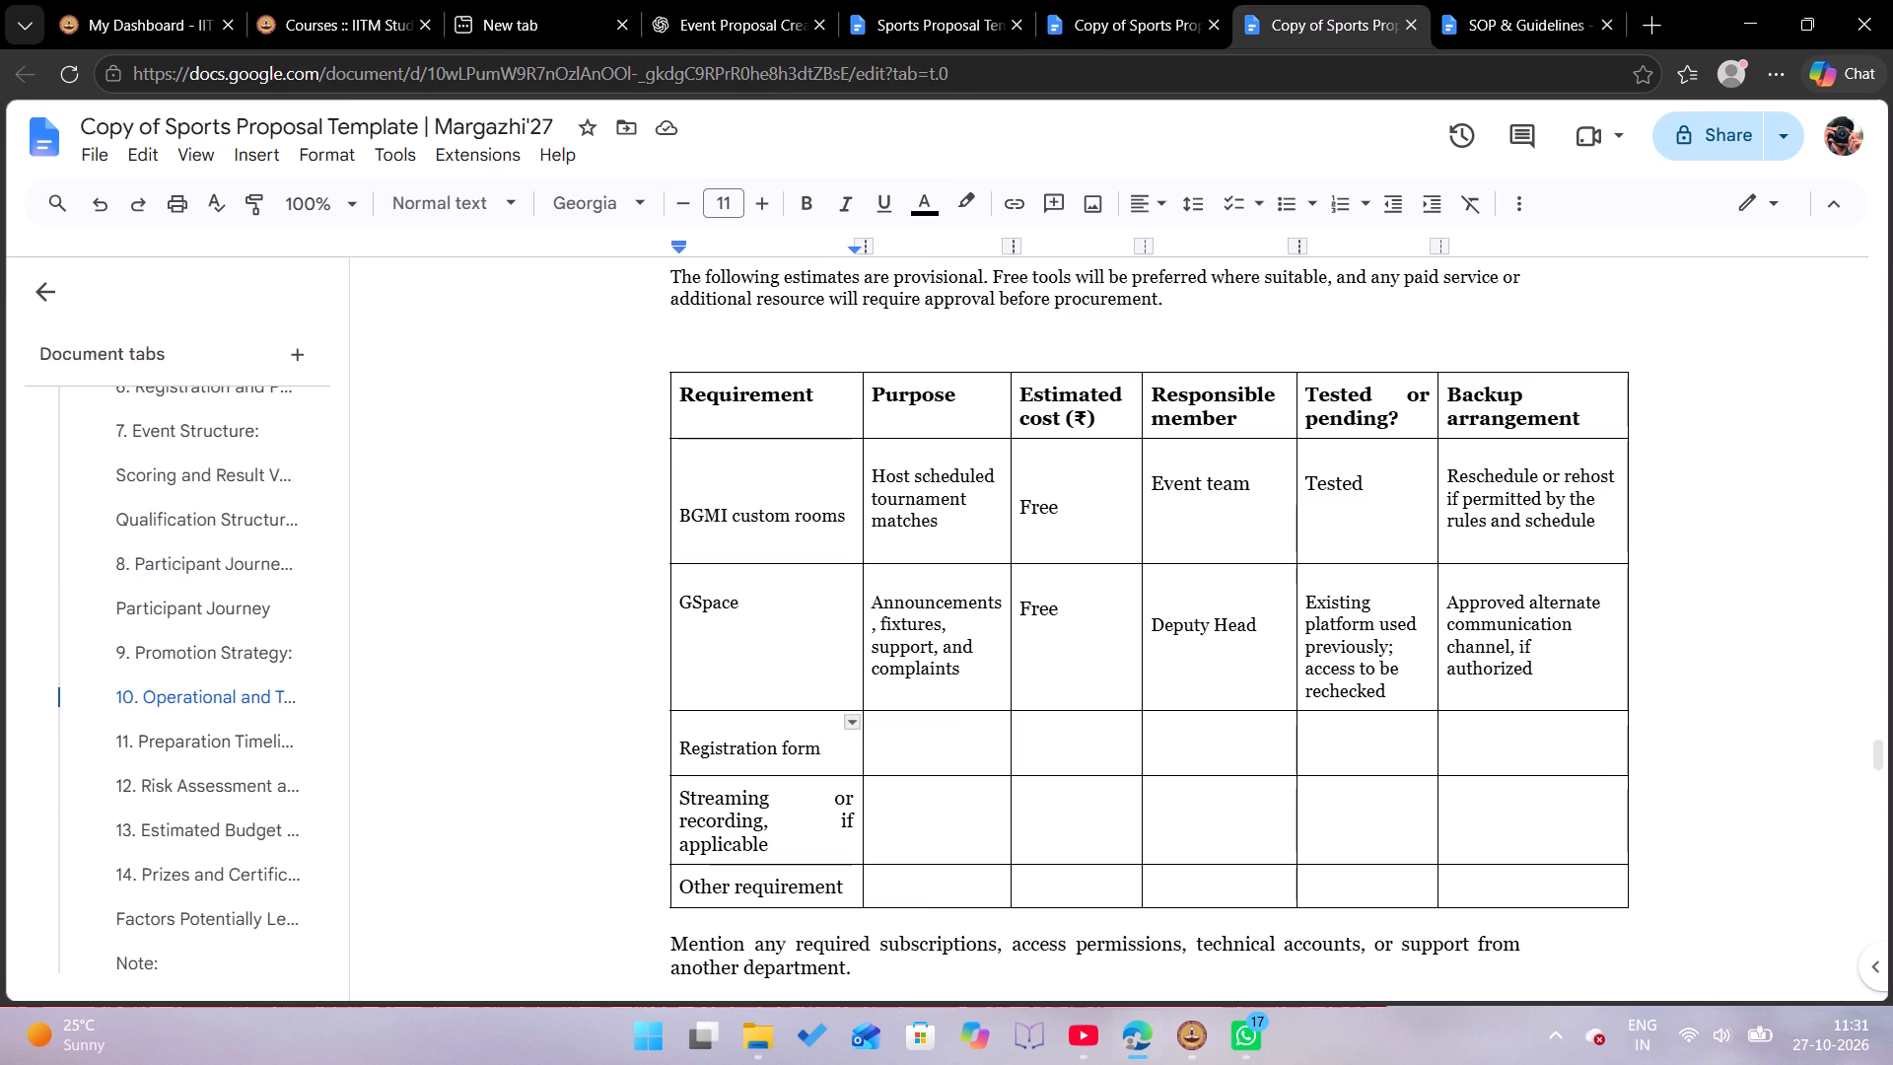
pyautogui.hotkey('ctrl', 'v')
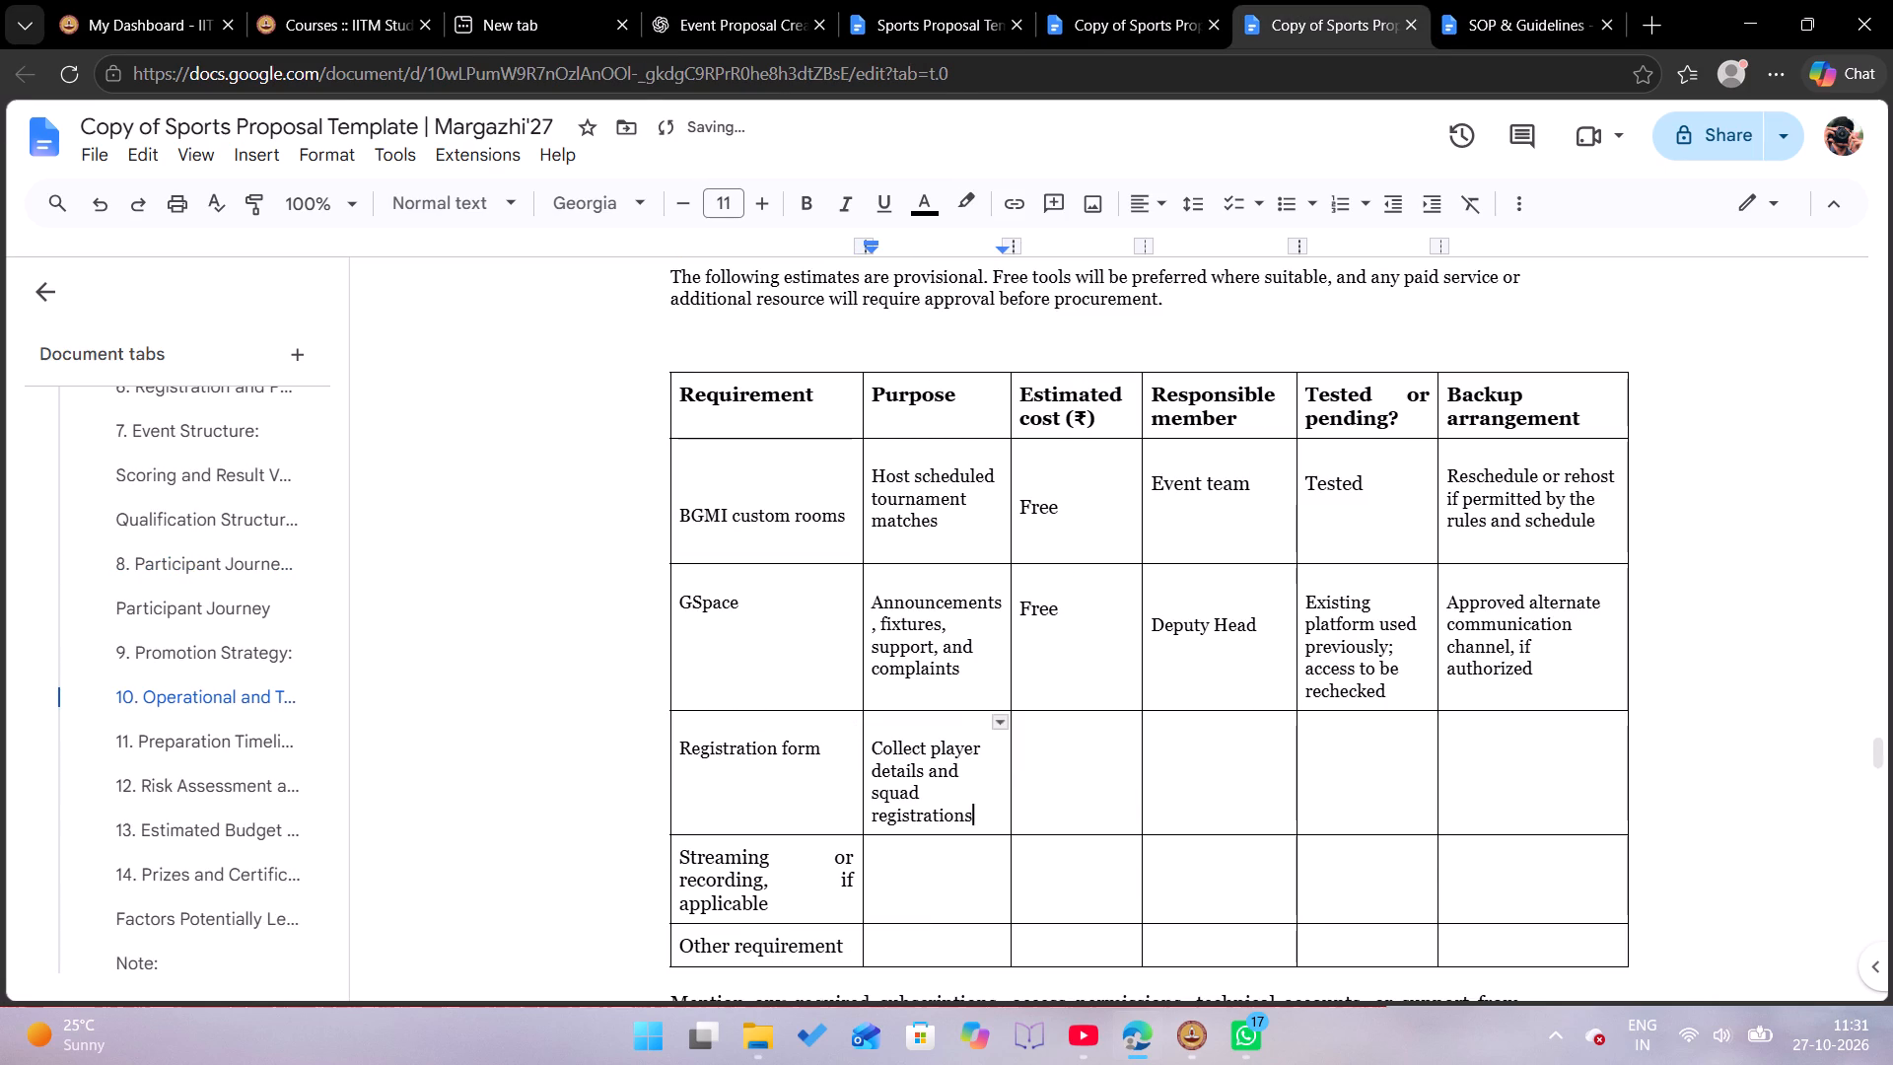
# Check the draft's registration form cost and enter "Free" in the template's Estimated cost cell for that row, below a blank line.
pyautogui.click(1110, 1)
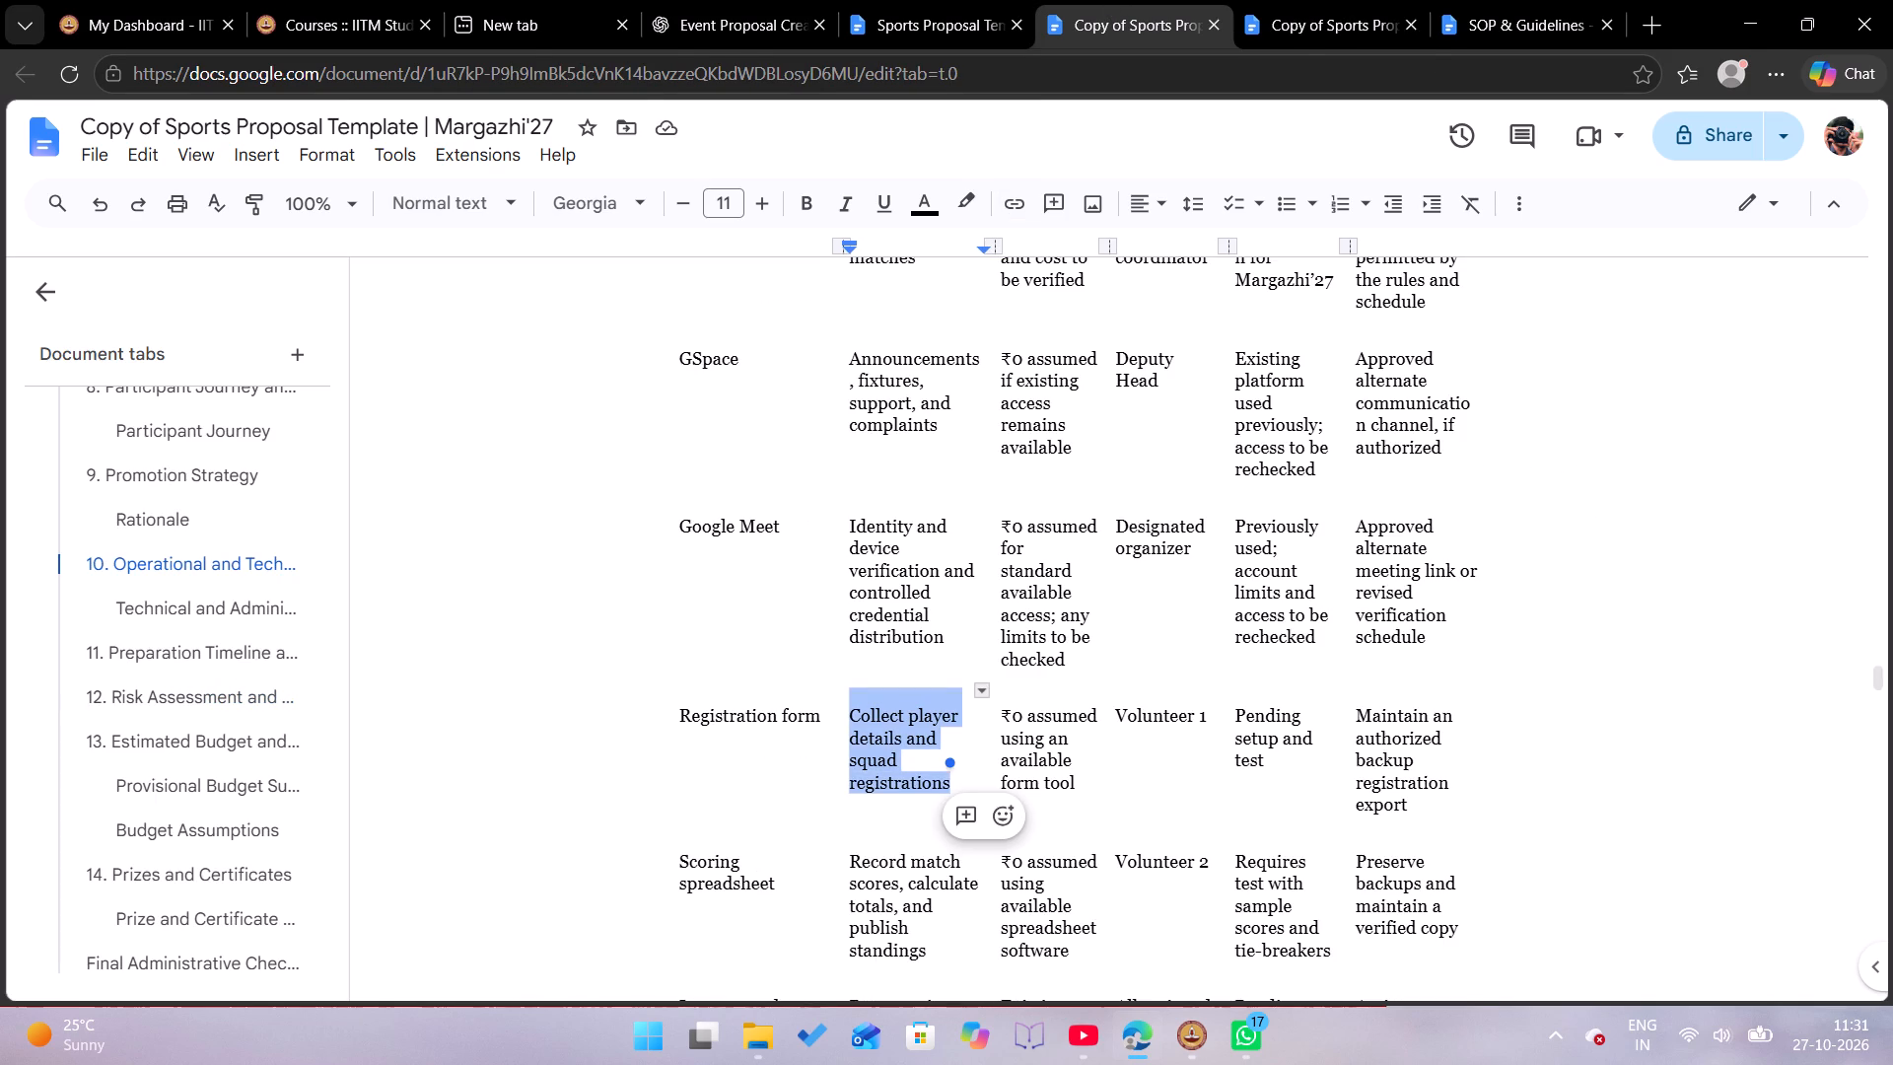
pyautogui.click(1306, 17)
pyautogui.click(1065, 771)
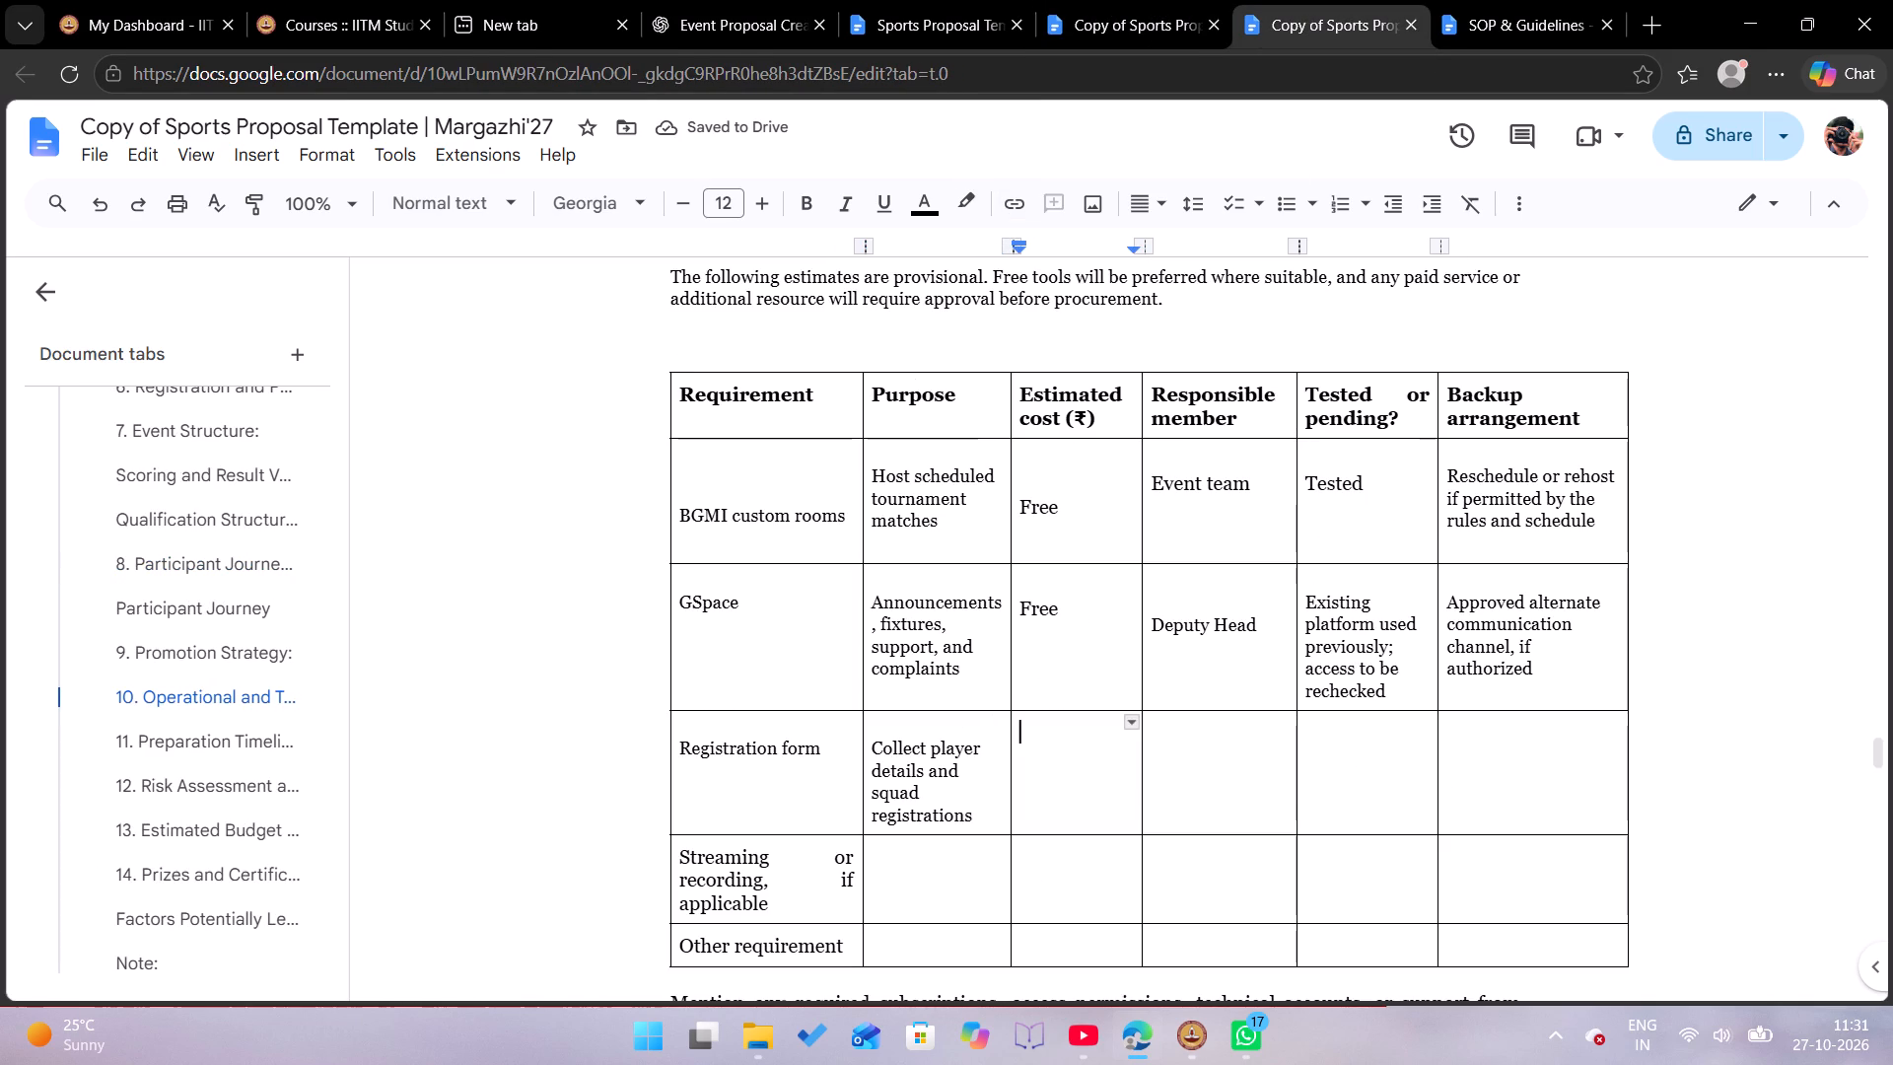
pyautogui.press('Return')
pyautogui.write('Free')
# Enter "Event team" in the template's Responsible member cell for Registration form, below a blank line.
pyautogui.click(1174, 742)
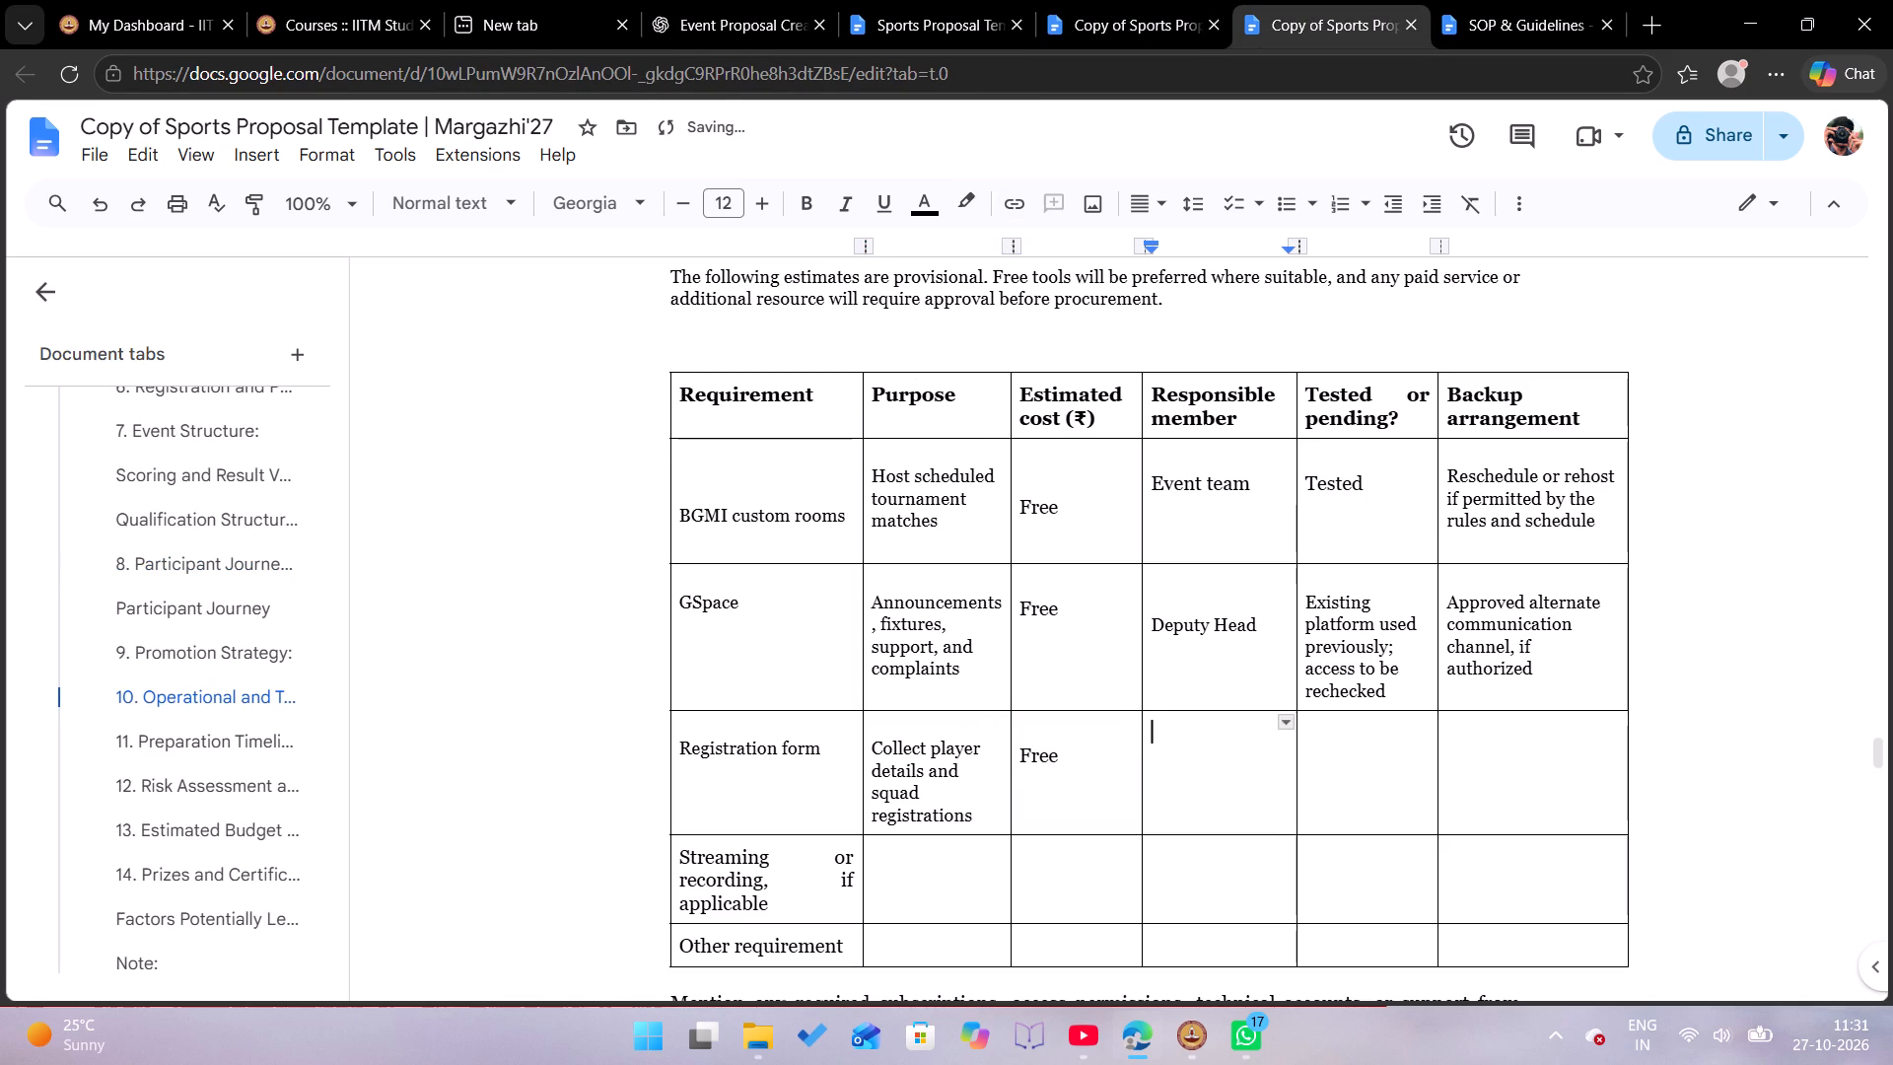
pyautogui.press('Return')
pyautogui.write('event team')
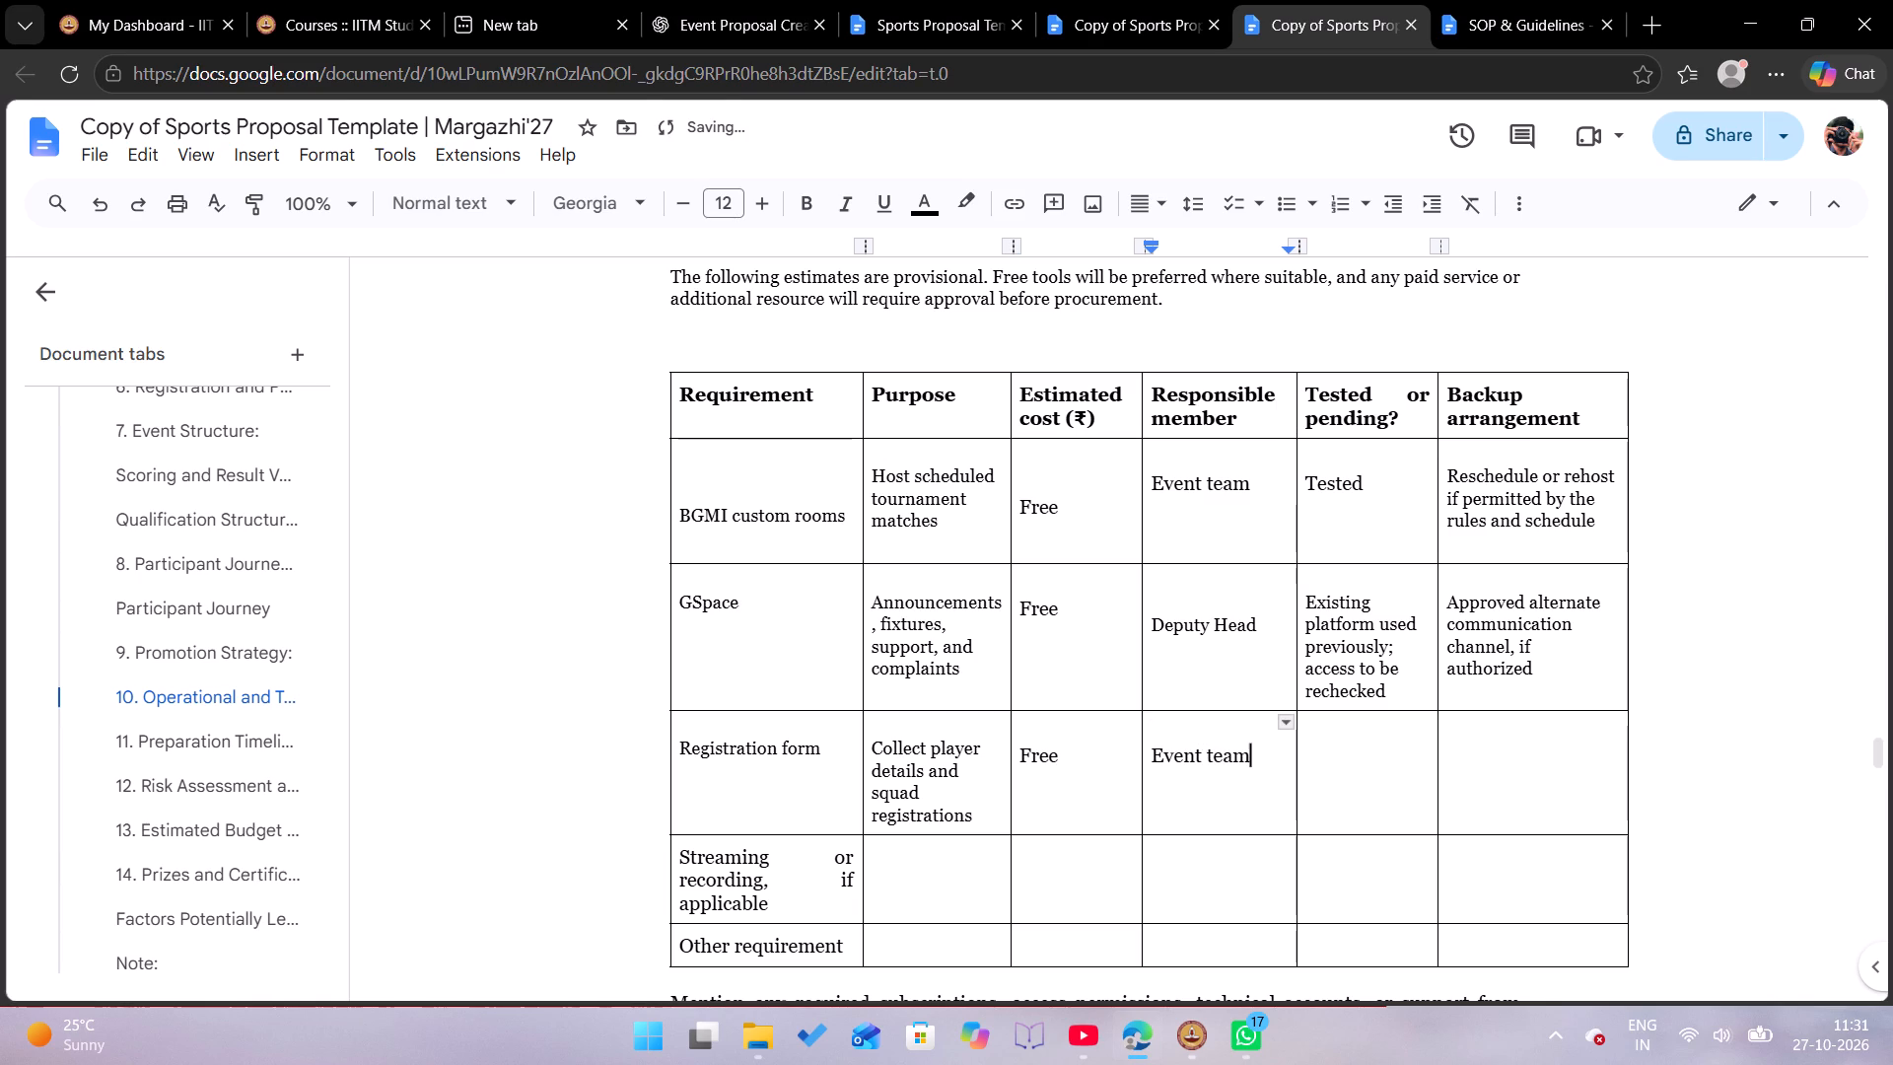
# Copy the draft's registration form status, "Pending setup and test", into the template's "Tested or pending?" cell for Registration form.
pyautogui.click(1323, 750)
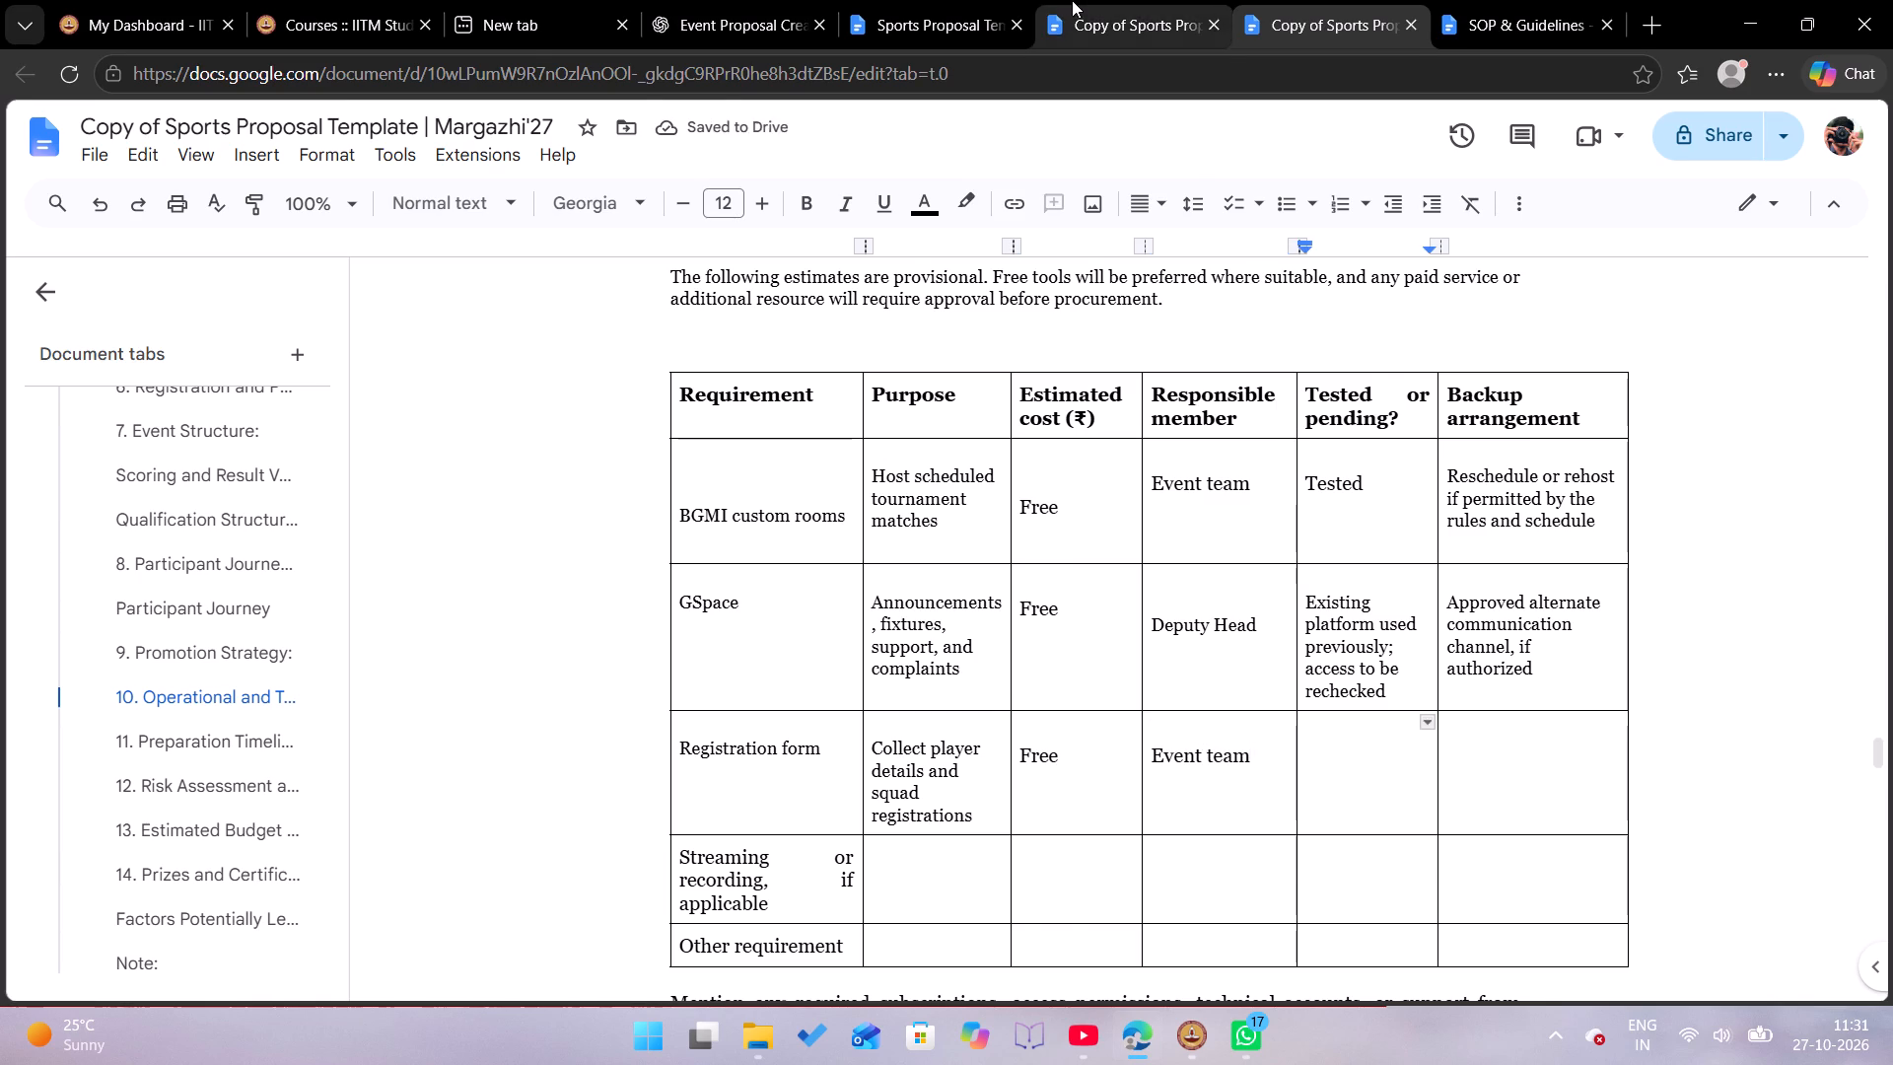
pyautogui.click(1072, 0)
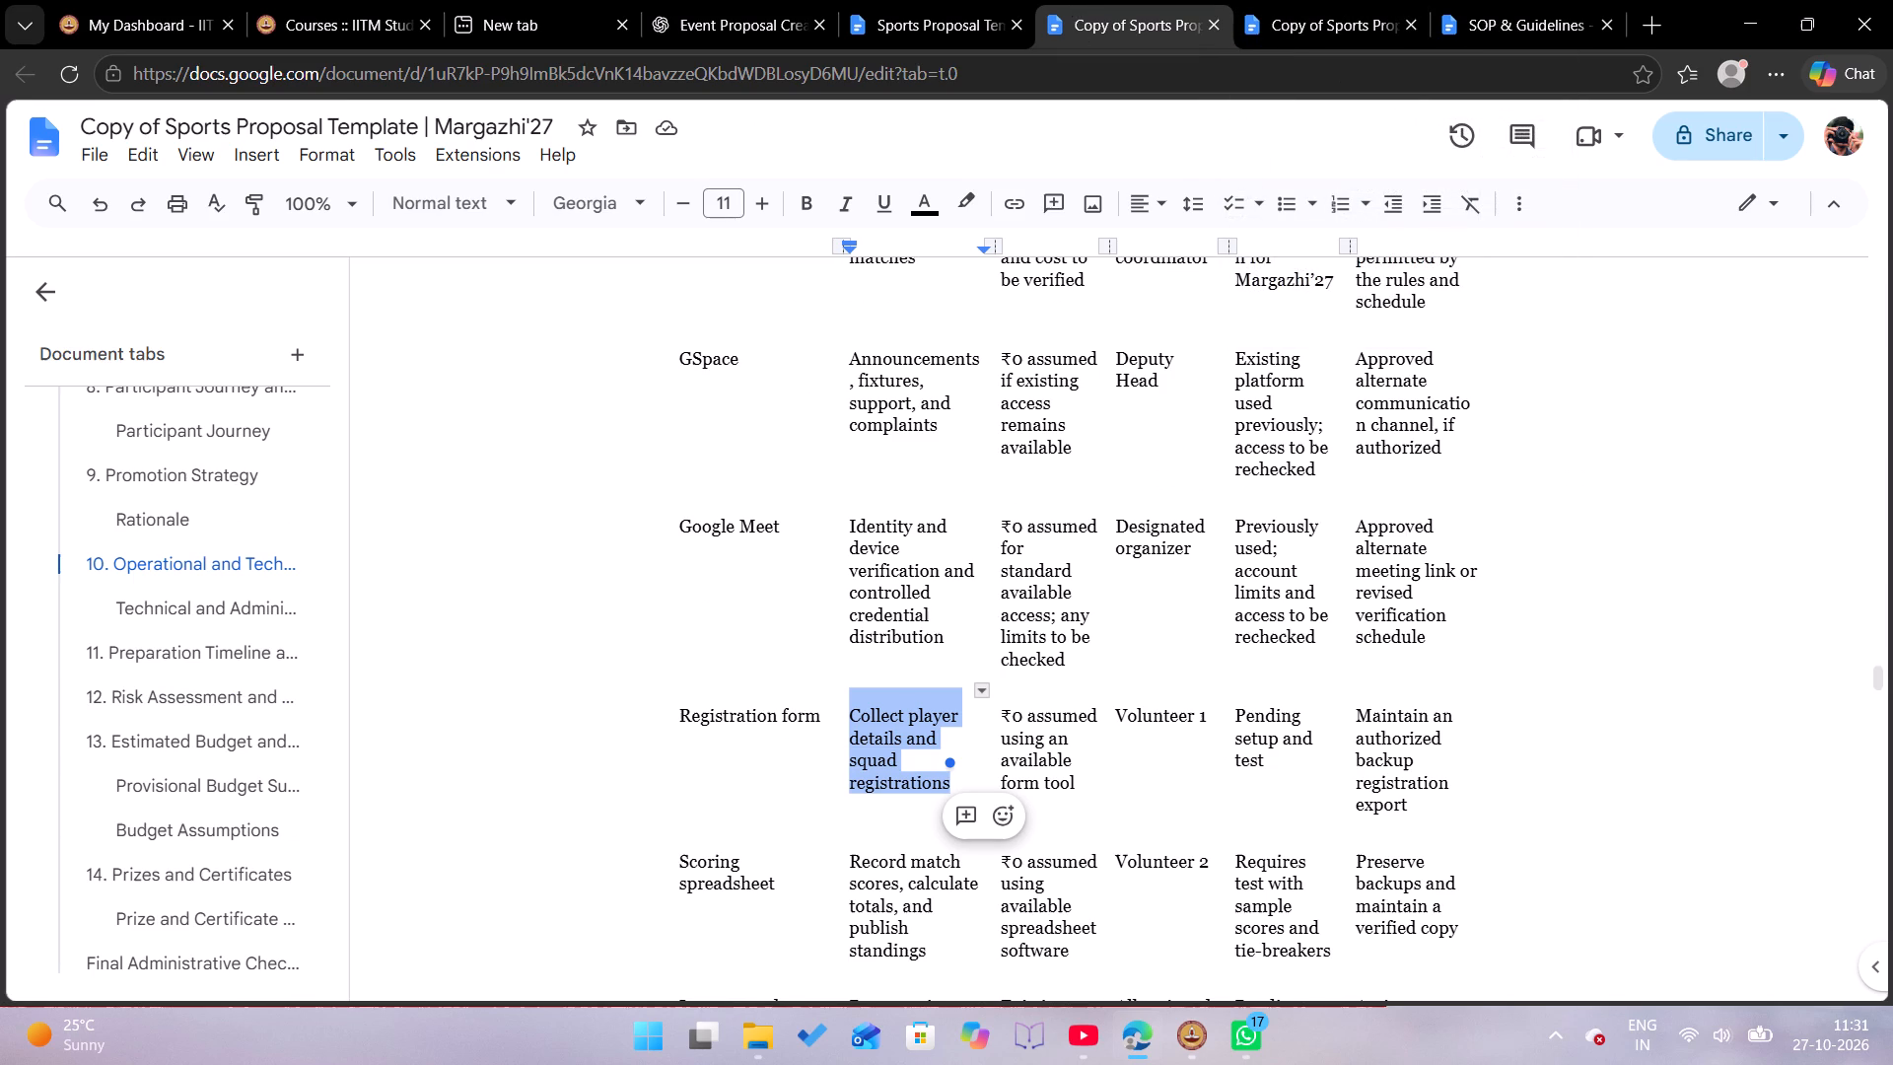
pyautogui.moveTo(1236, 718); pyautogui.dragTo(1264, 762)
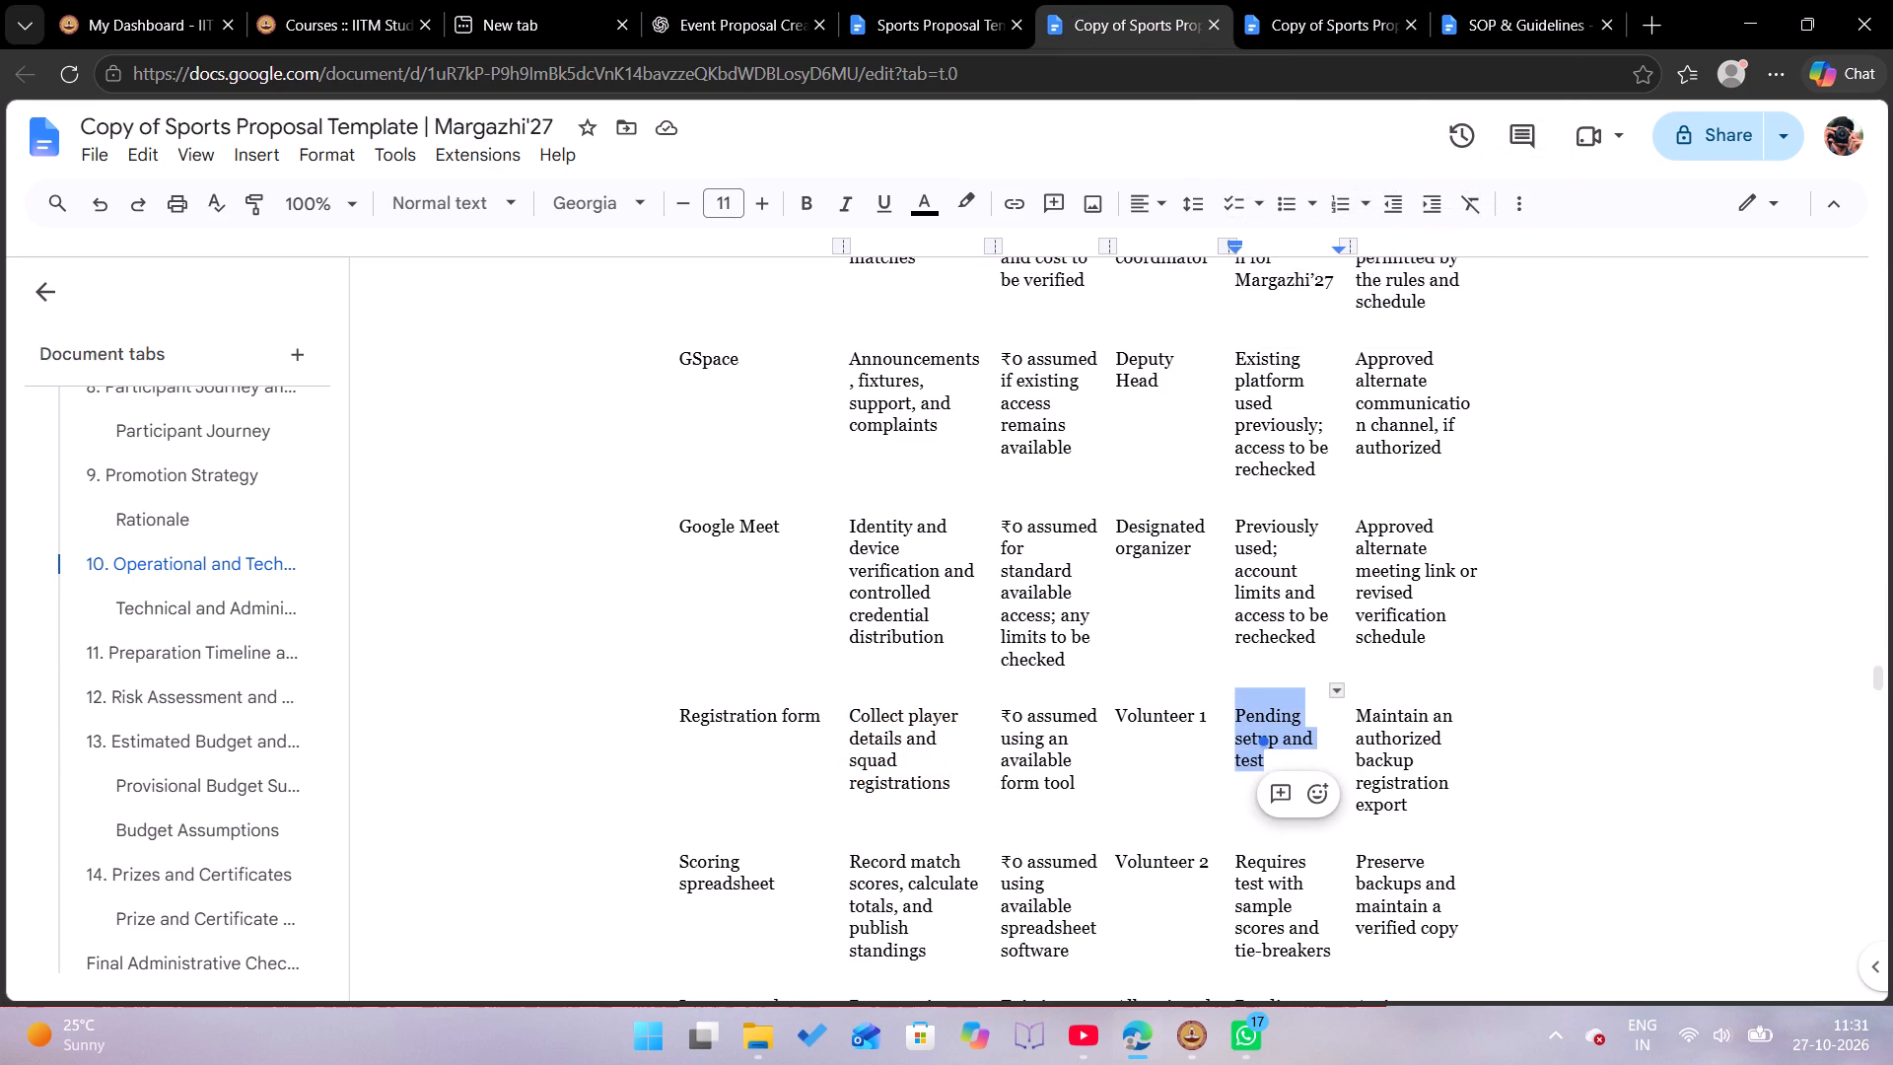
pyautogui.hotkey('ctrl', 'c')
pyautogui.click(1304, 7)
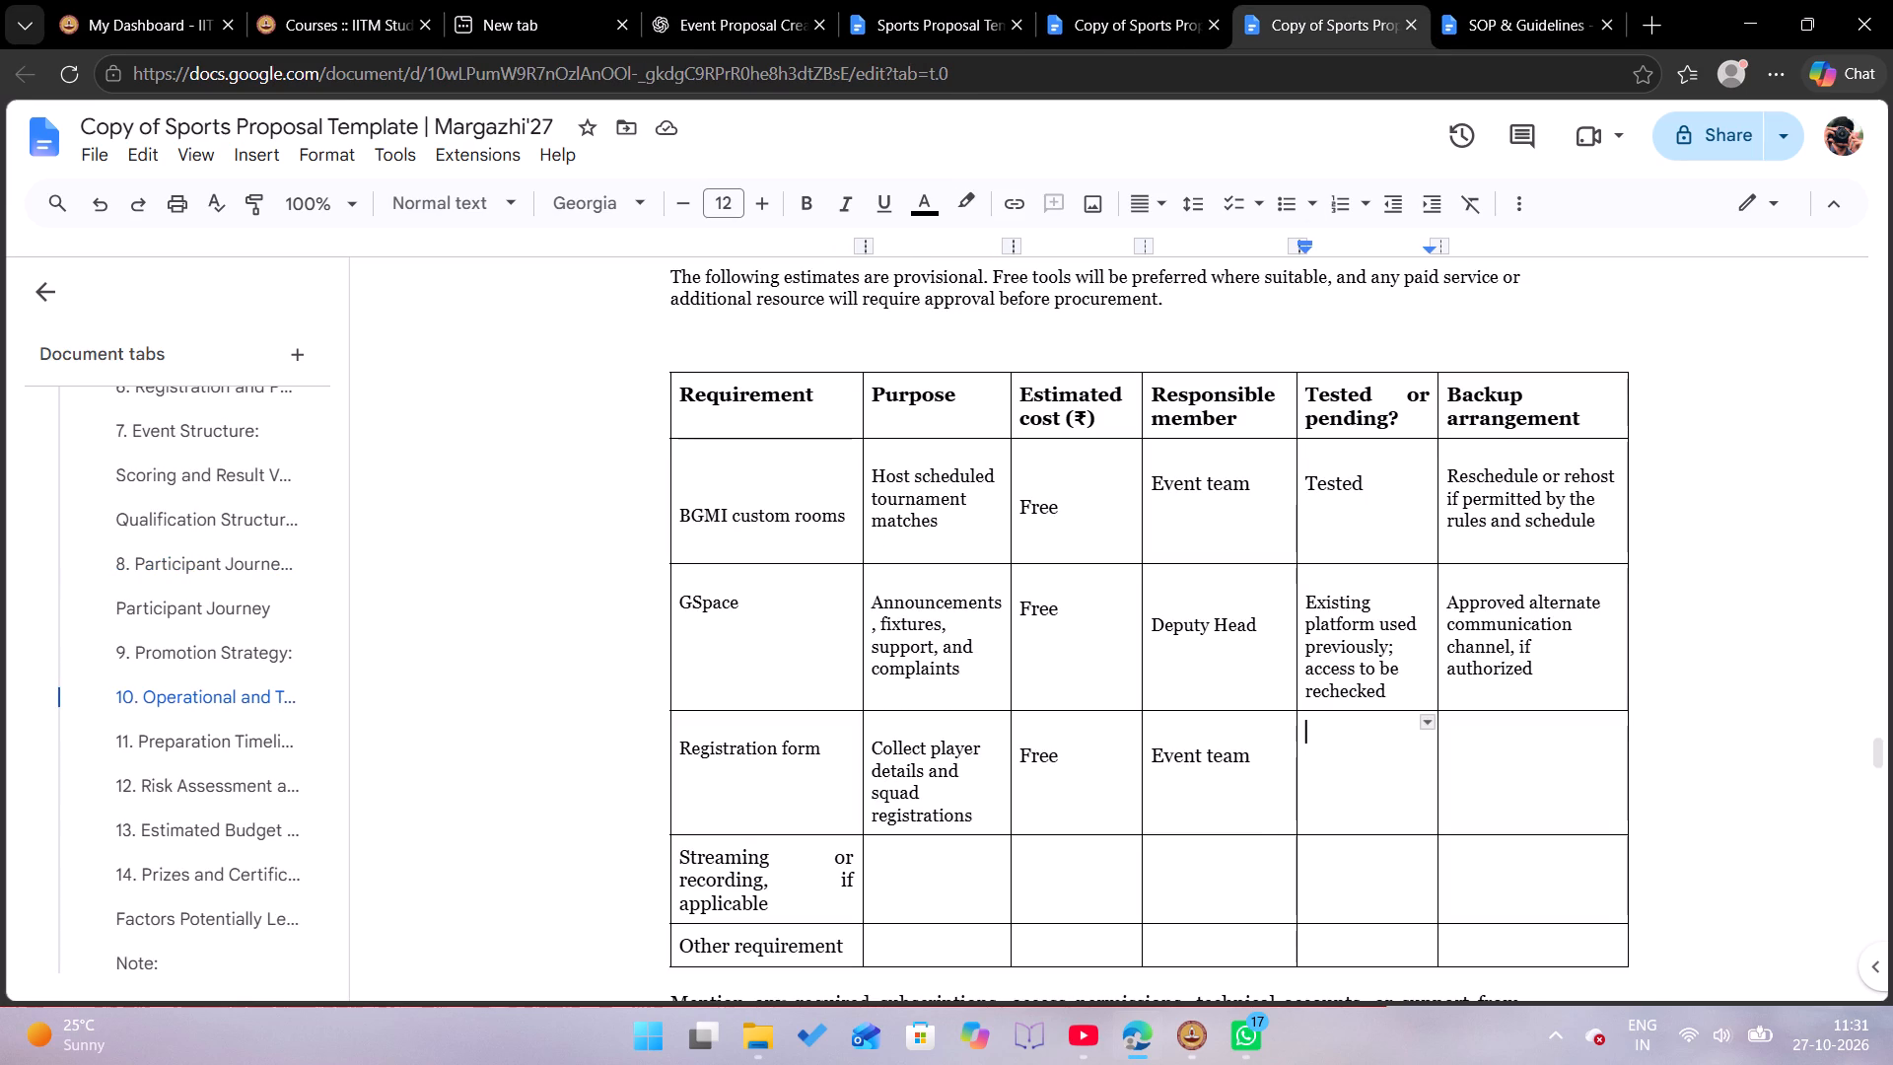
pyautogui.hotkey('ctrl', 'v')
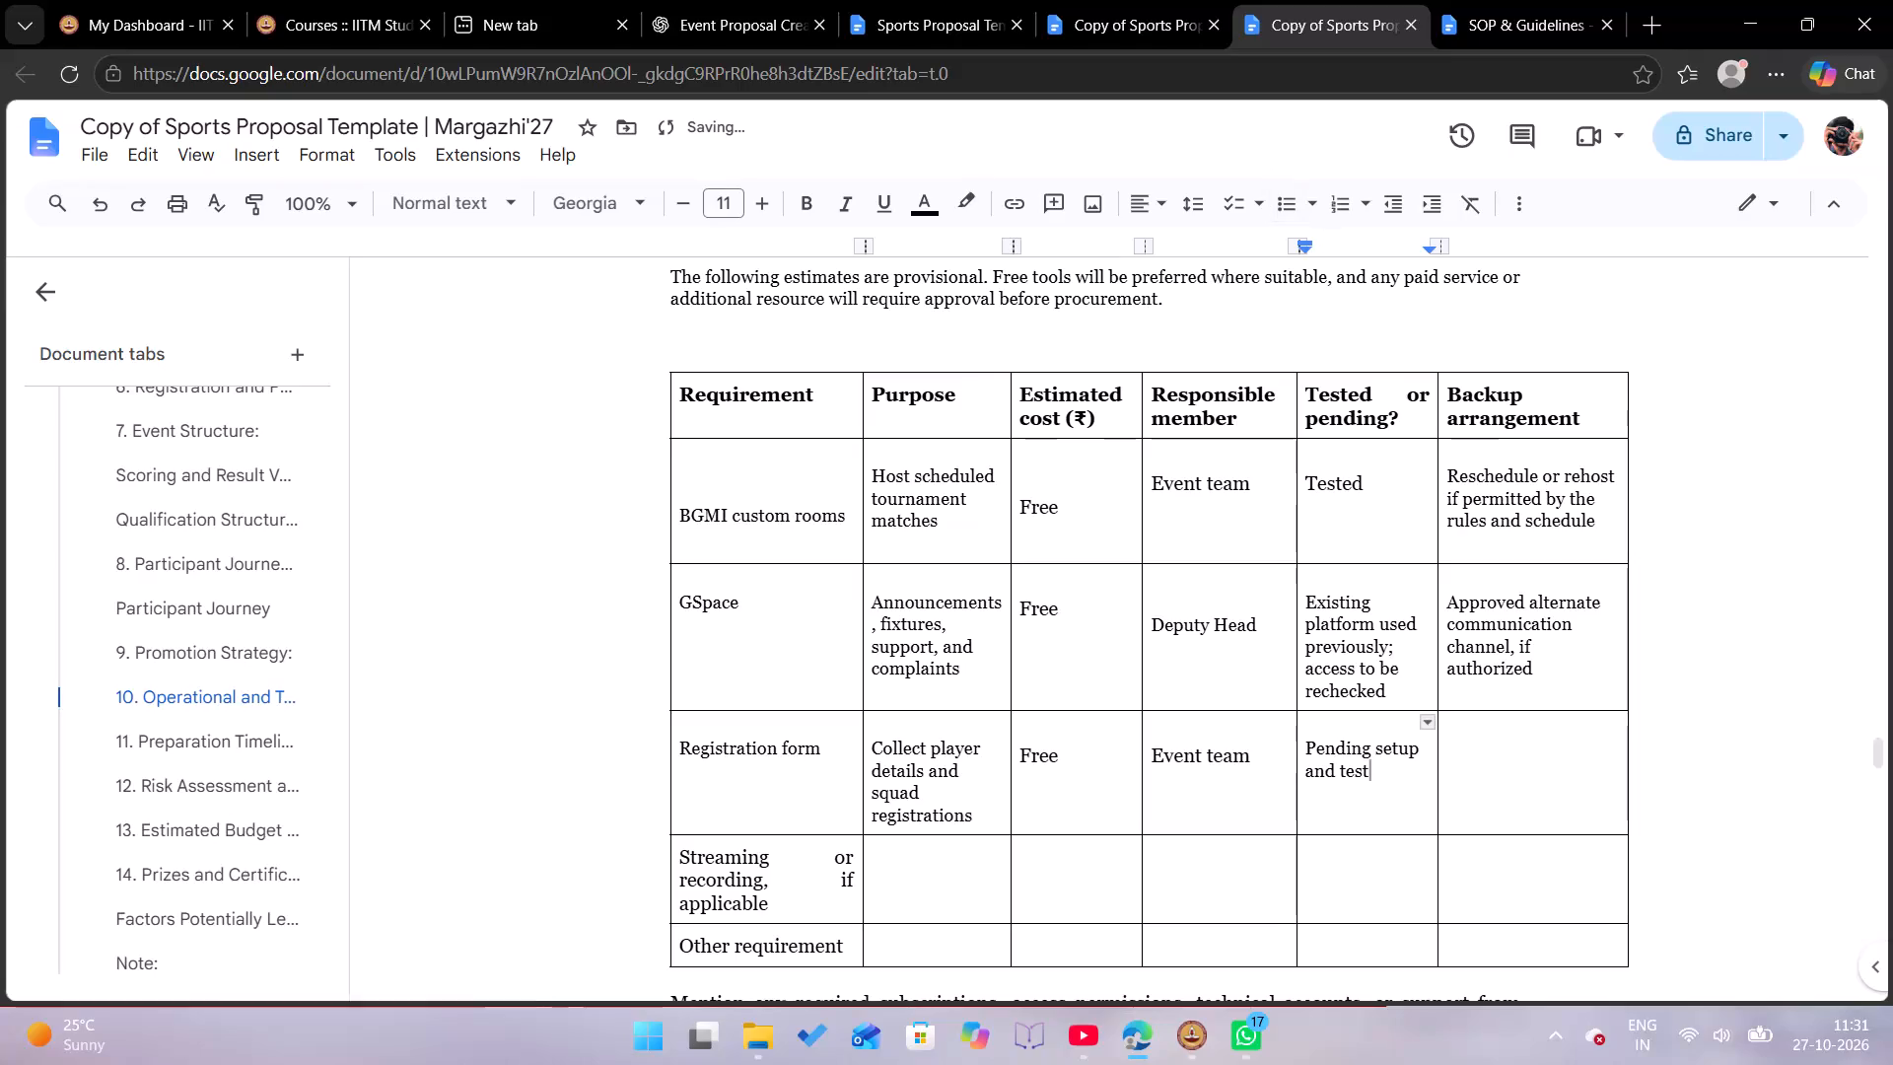
# Replace the pasted status in the Registration form row's "Tested or pending?" cell with "Tested".
pyautogui.press('BackSpace')
pyautogui.press('BackSpace')
pyautogui.press('BackSpace')
pyautogui.press('BackSpace')
pyautogui.press('BackSpace')
pyautogui.press('BackSpace')
pyautogui.press('BackSpace')
pyautogui.press('BackSpace')
pyautogui.press('BackSpace')
pyautogui.press('BackSpace')
pyautogui.press('BackSpace')
pyautogui.press('BackSpace')
pyautogui.press('BackSpace')
pyautogui.press('BackSpace')
pyautogui.press('BackSpace')
pyautogui.press('BackSpace')
pyautogui.press('BackSpace')
pyautogui.press('BackSpace')
pyautogui.press('BackSpace')
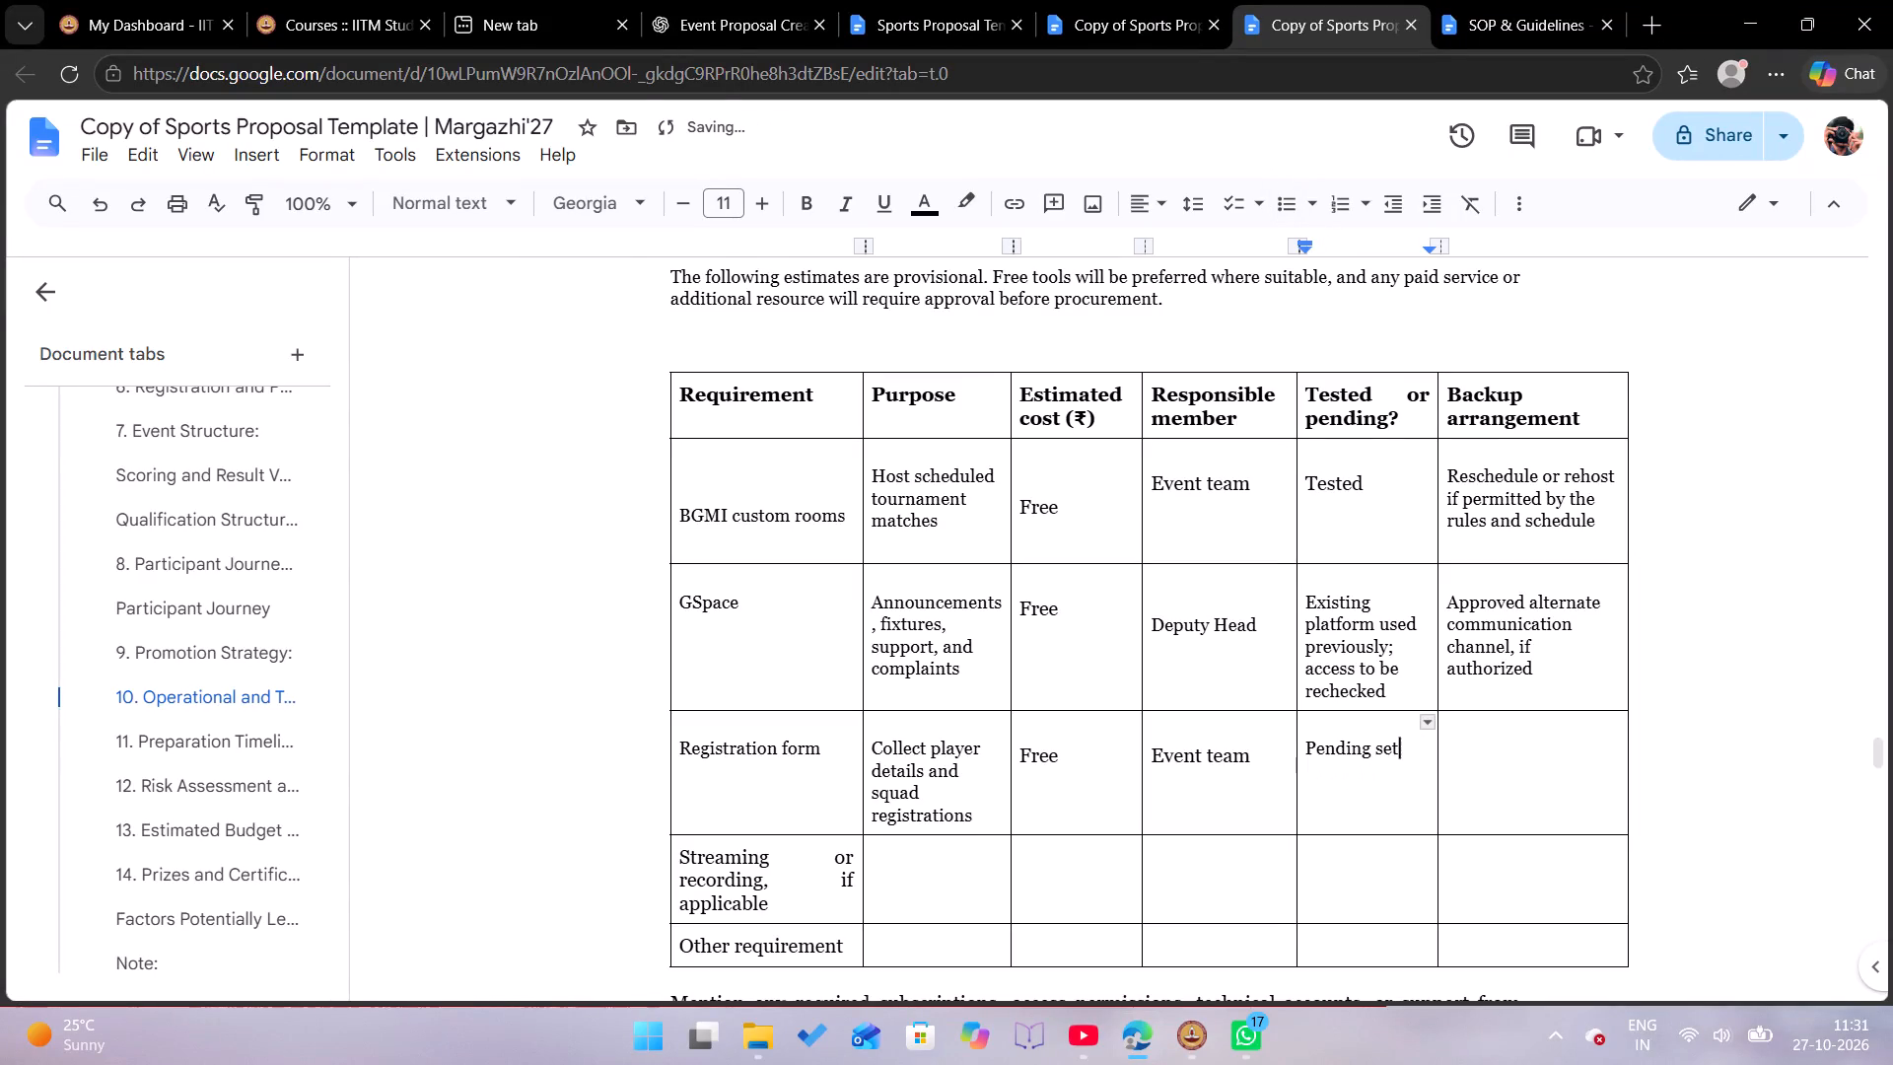
pyautogui.press('BackSpace')
pyautogui.press('BackSpace')
pyautogui.press('BackSpace')
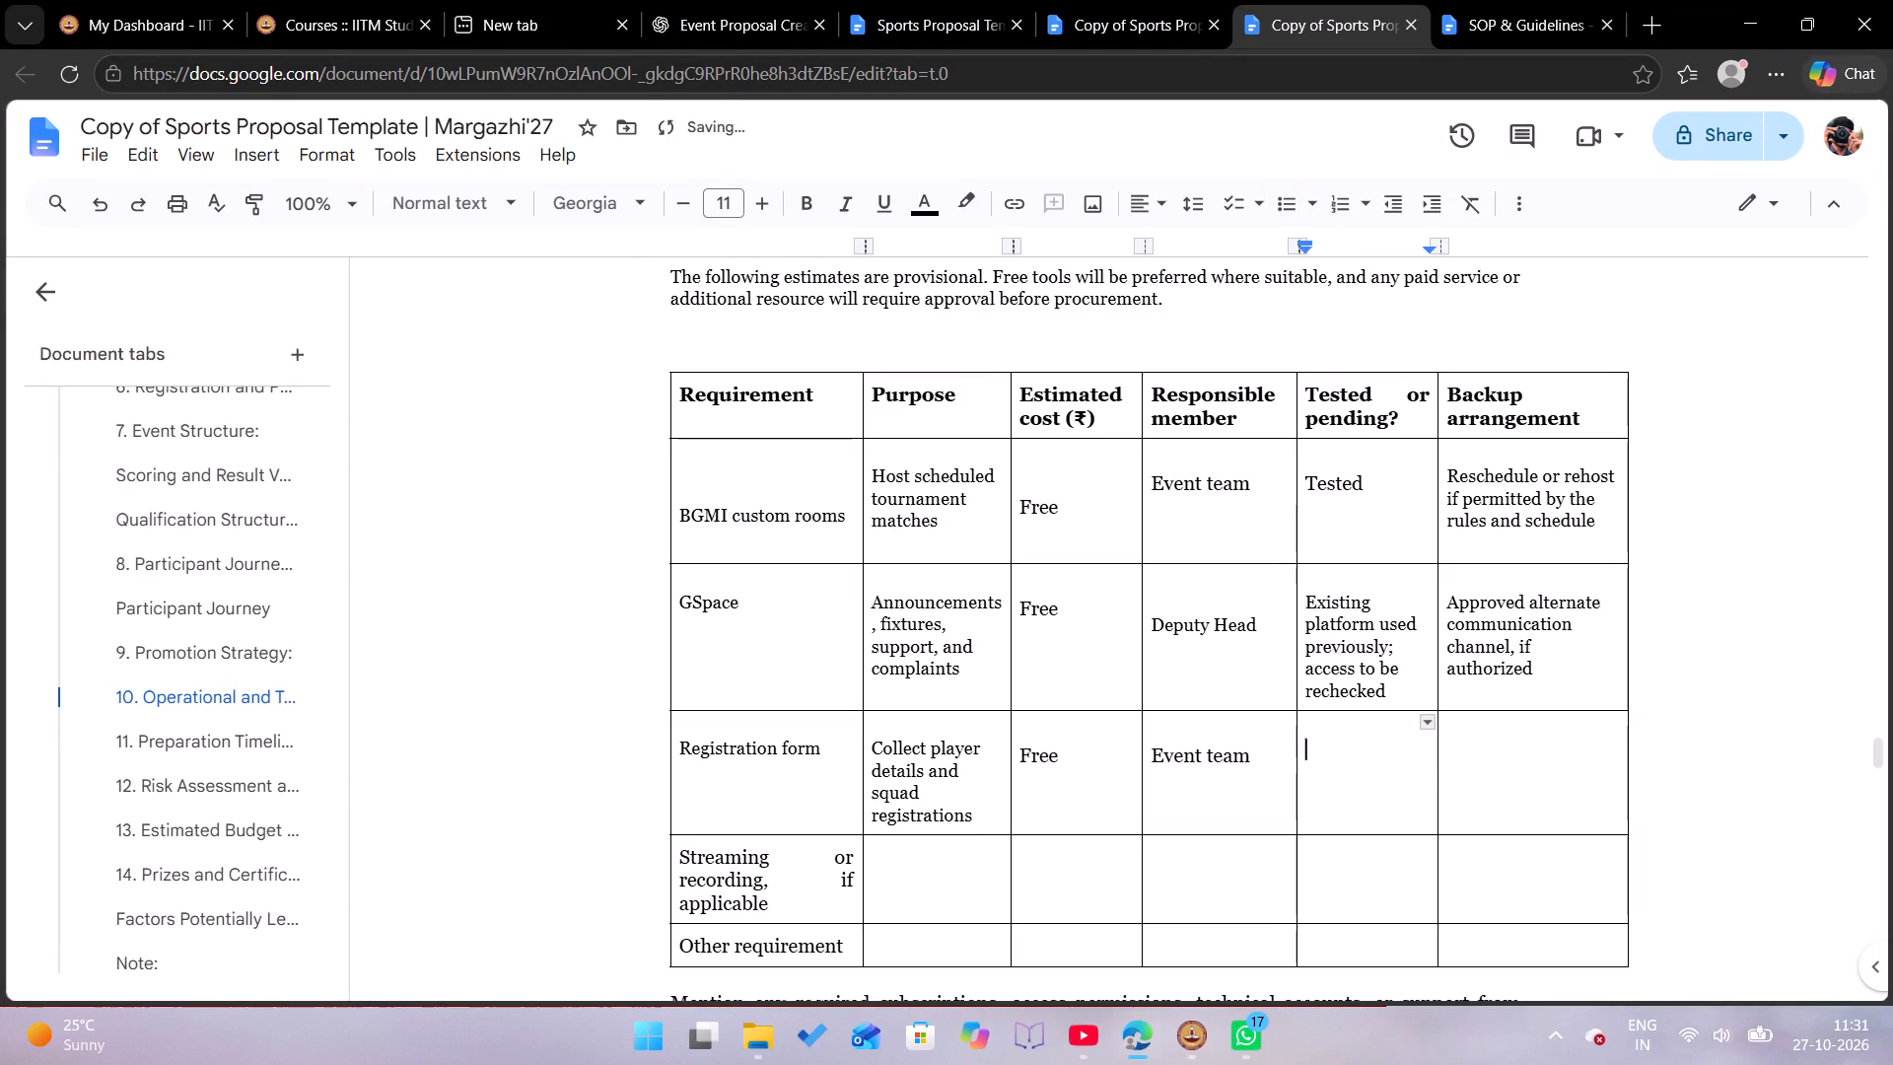
pyautogui.write('Tested')
# Copy the draft's registration form backup, "Maintain an authorized backup registration export", into the template's Backup arrangement cell for that row.
pyautogui.click(1513, 760)
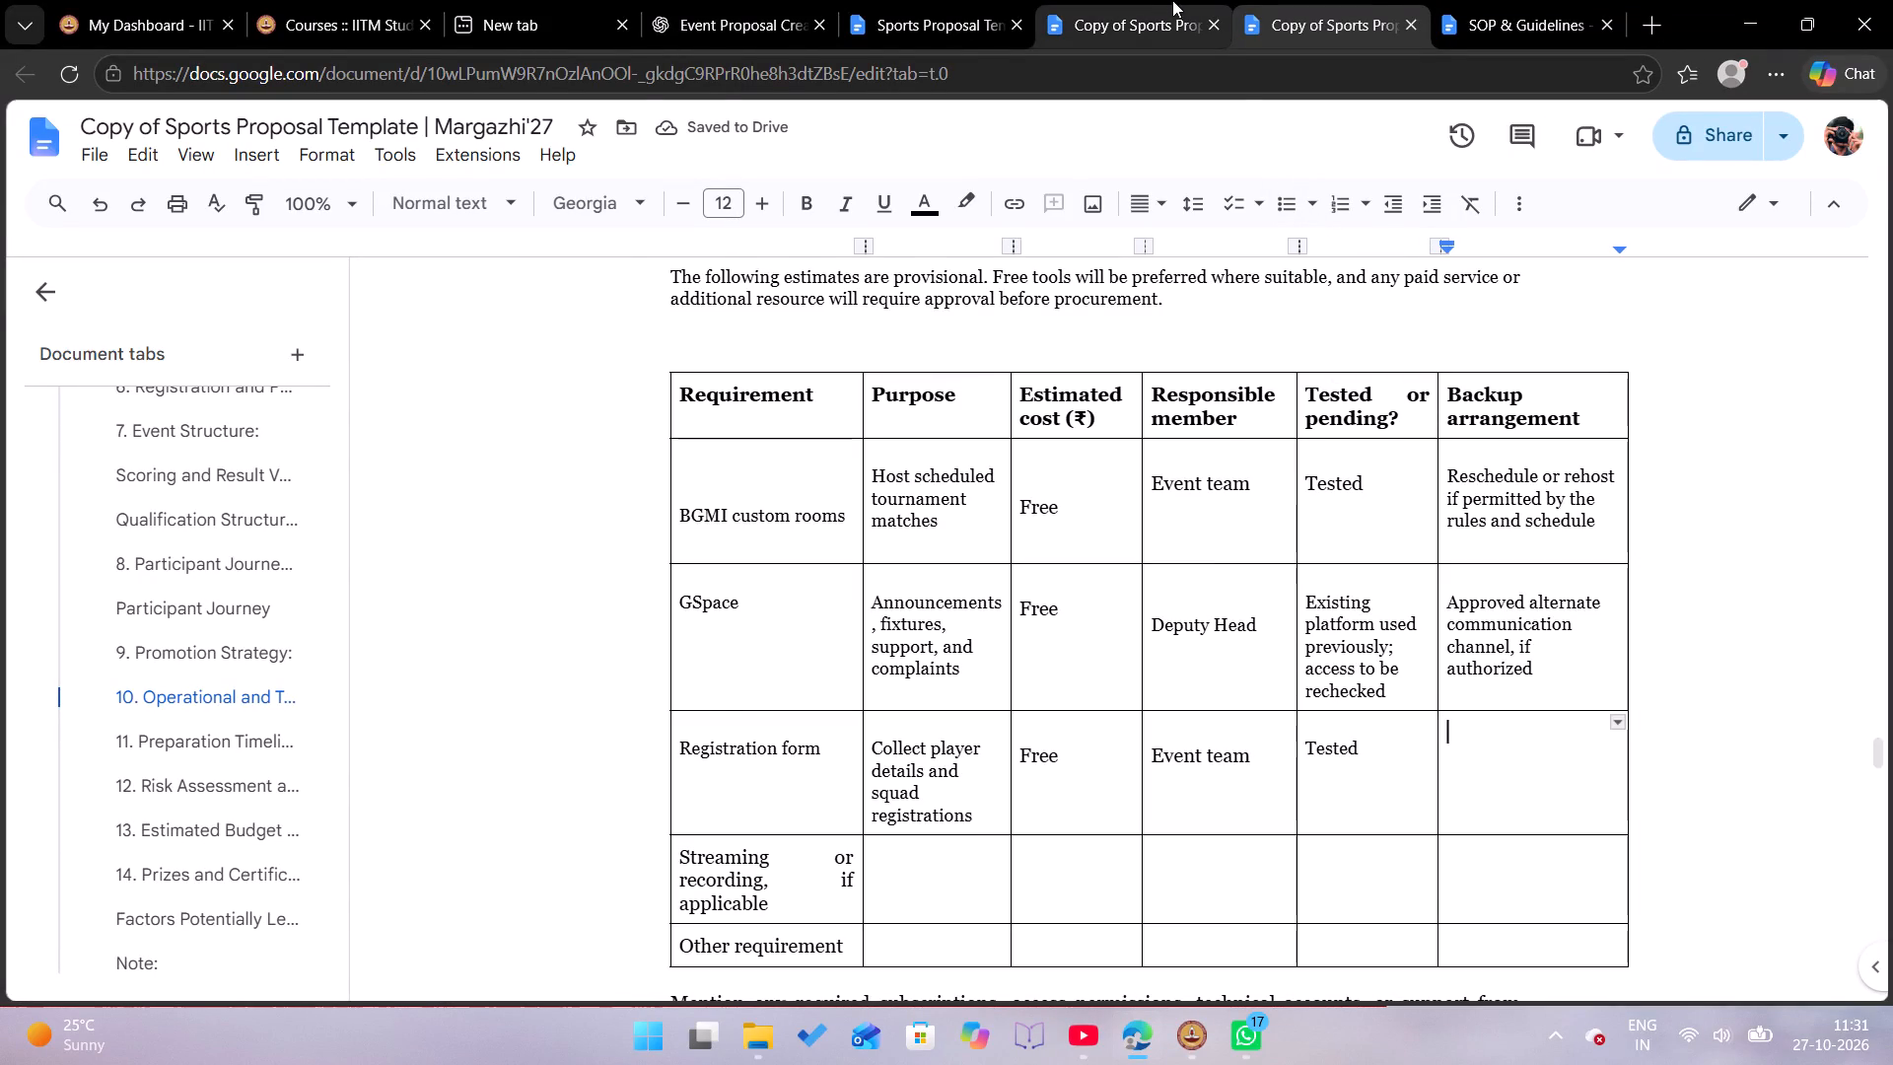
pyautogui.click(1173, 0)
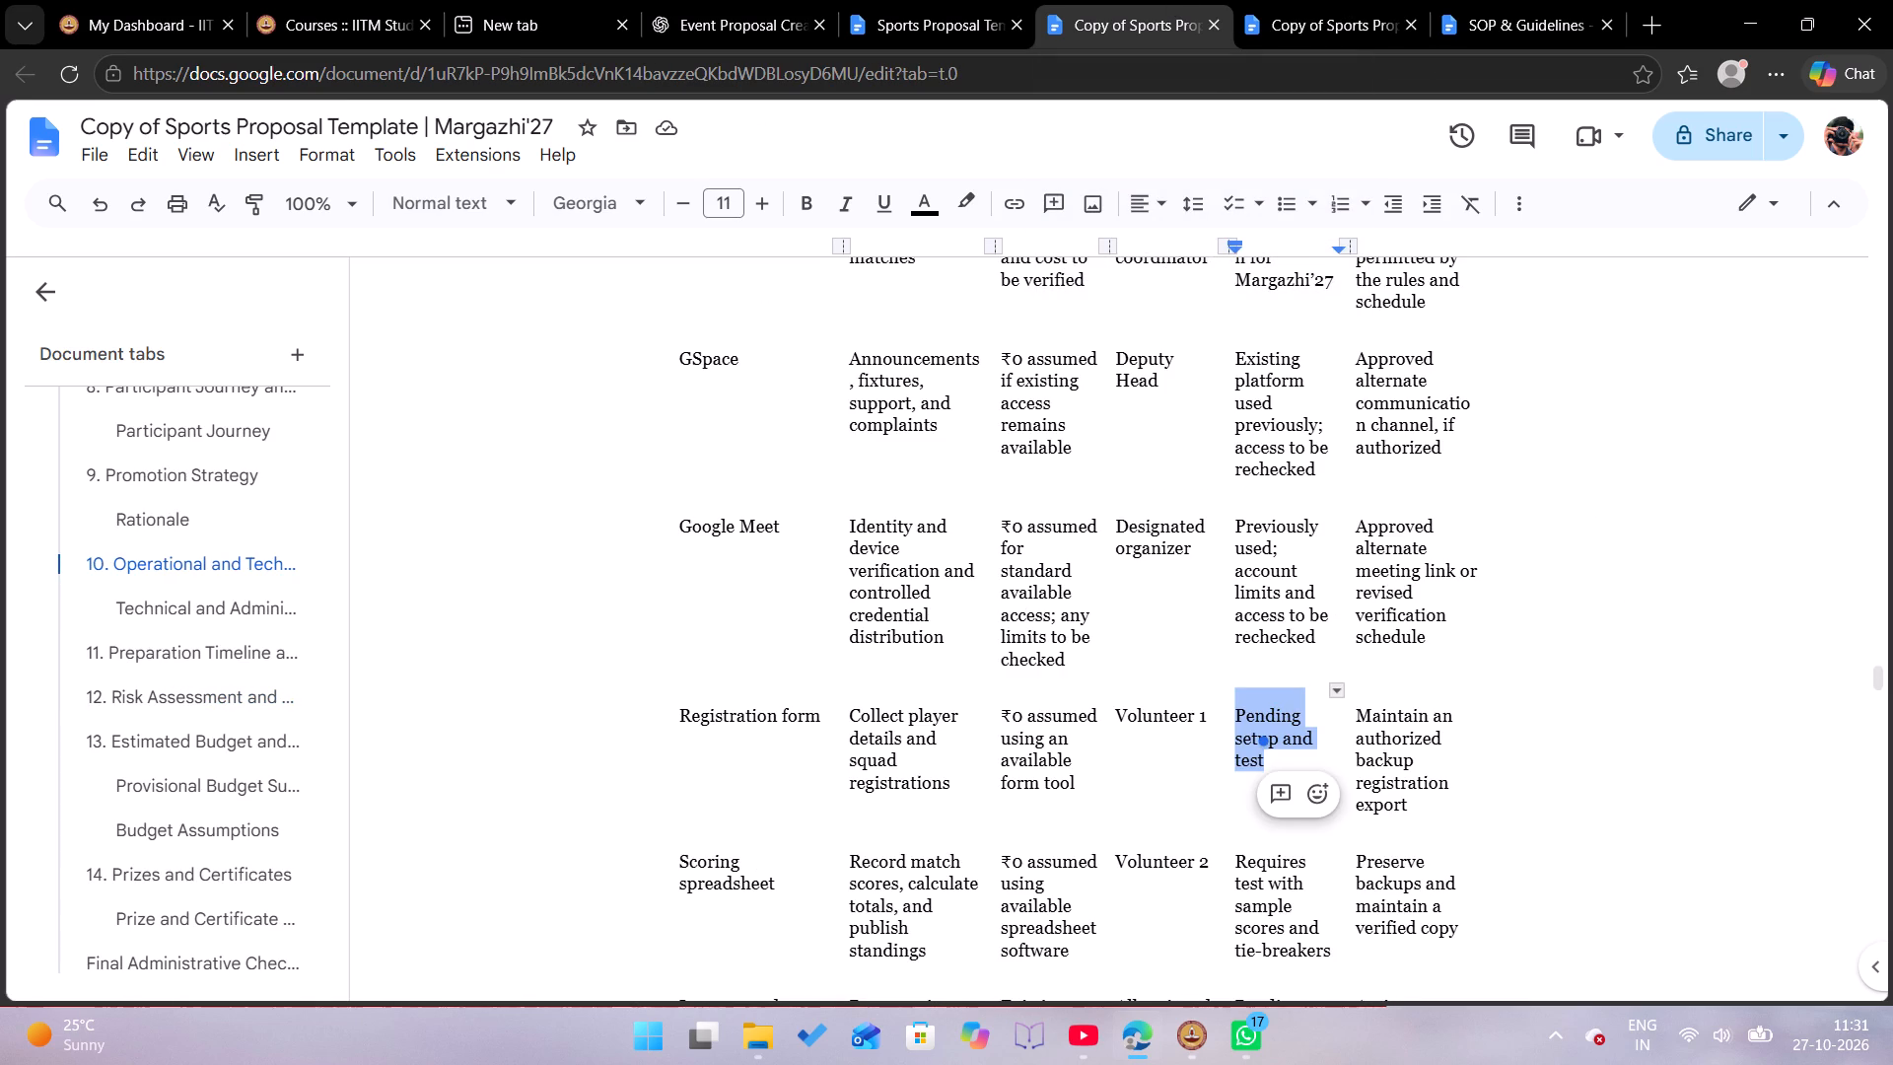
pyautogui.moveTo(1360, 711); pyautogui.dragTo(1406, 804)
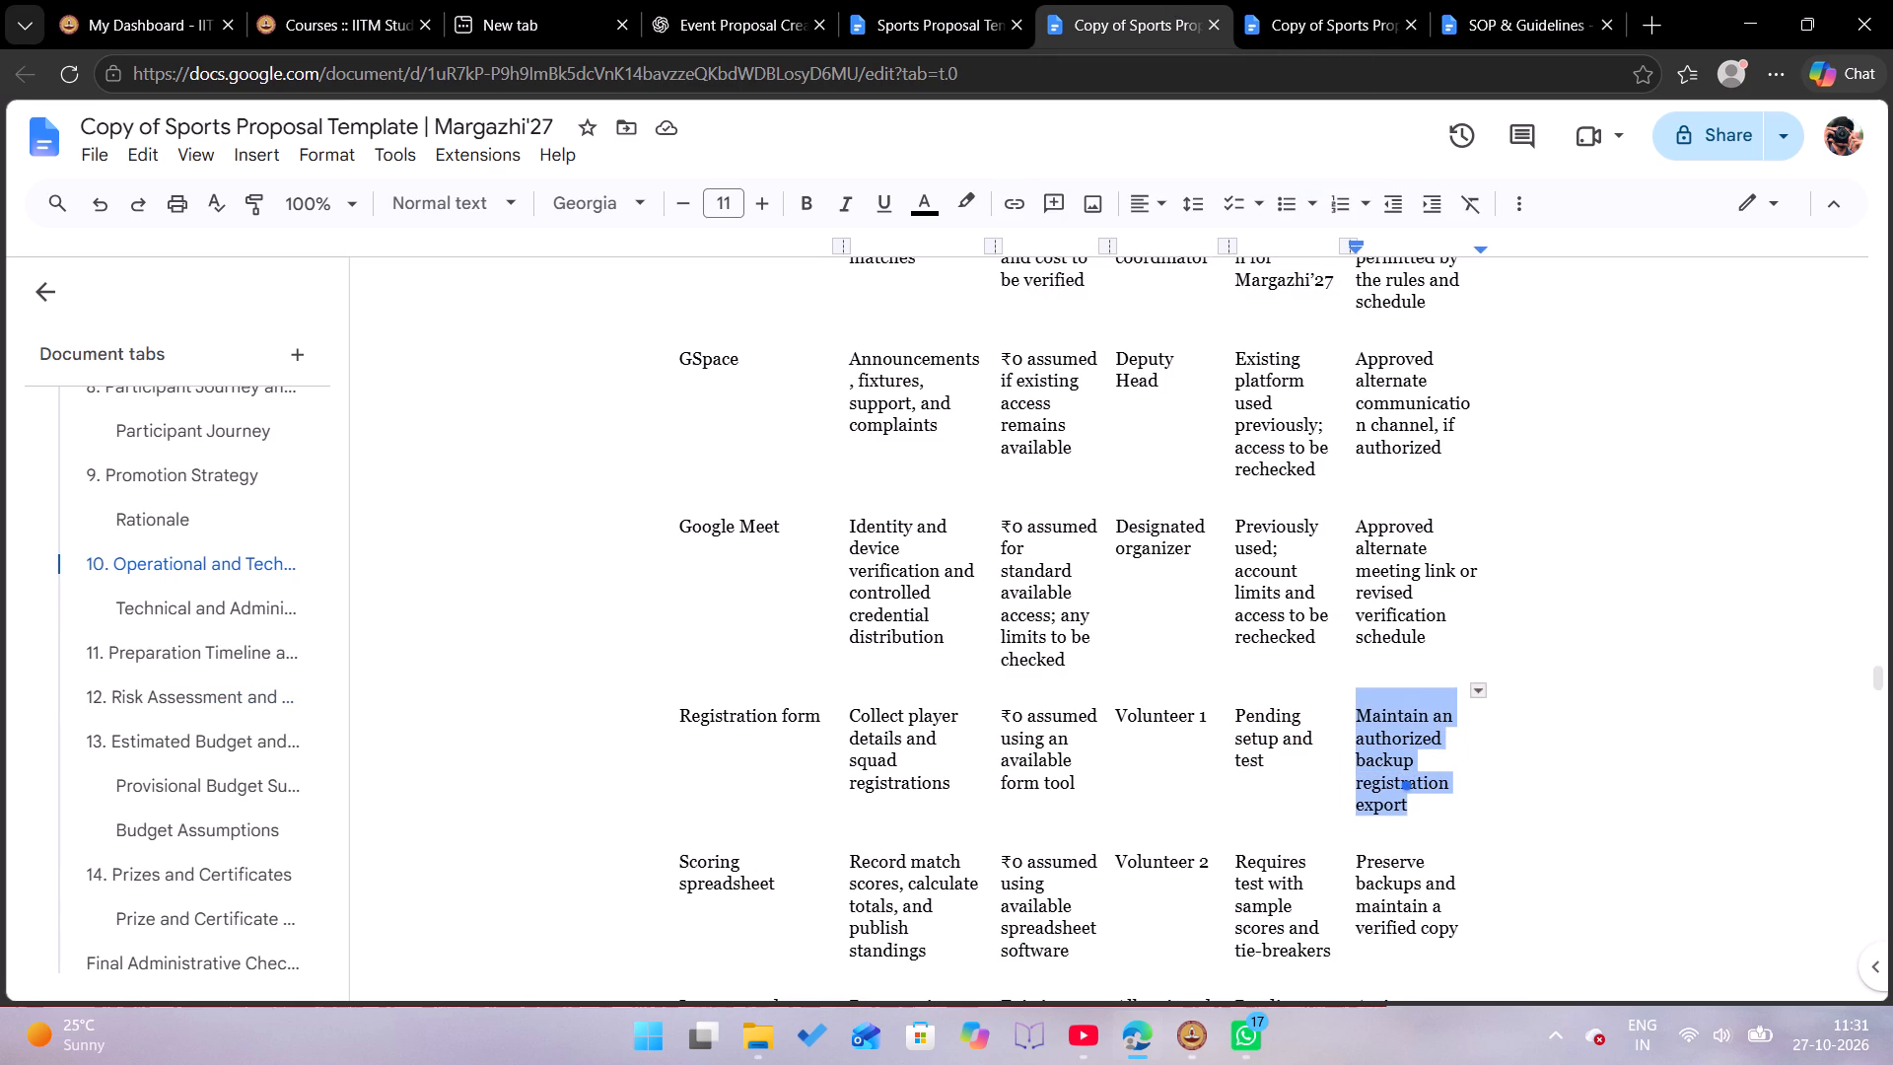
pyautogui.moveTo(1406, 804); pyautogui.dragTo(1407, 802)
pyautogui.hotkey('ctrl', 'c')
pyautogui.click(1255, 0)
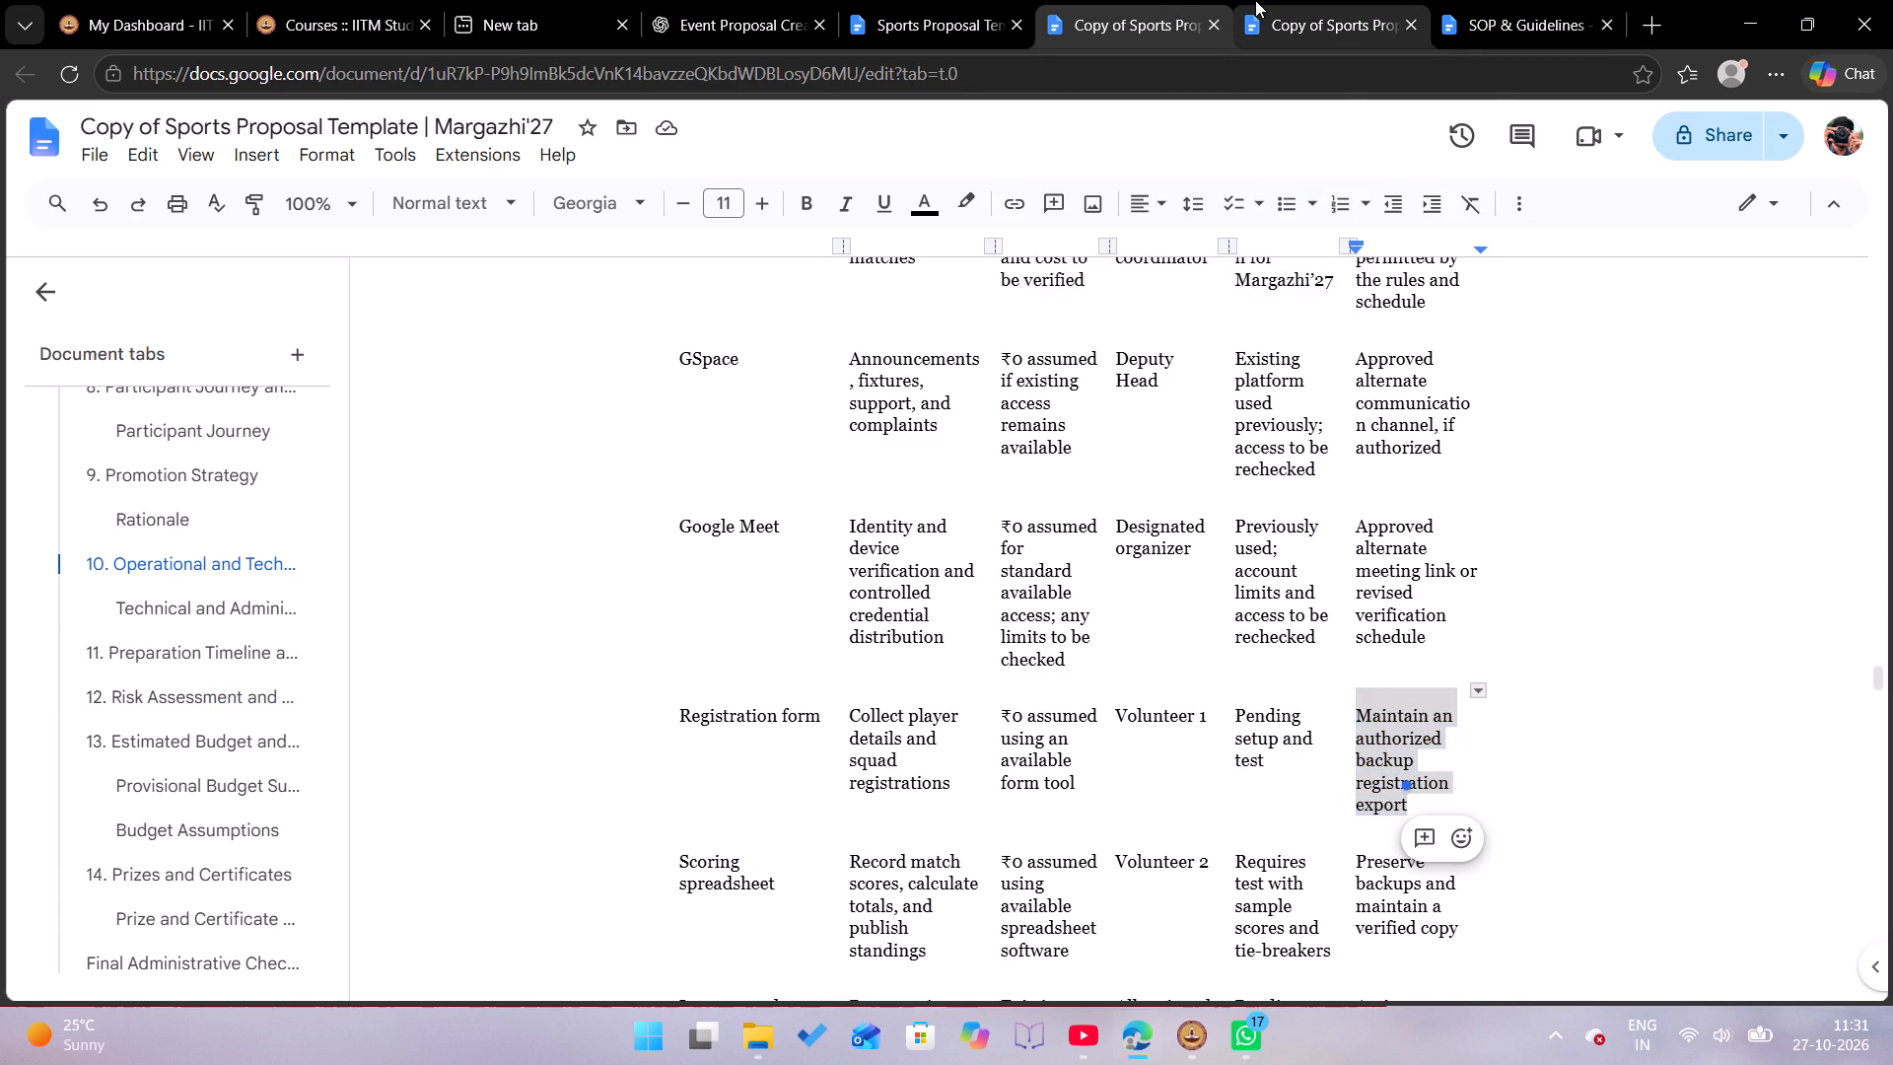
pyautogui.hotkey('ctrl', 'v')
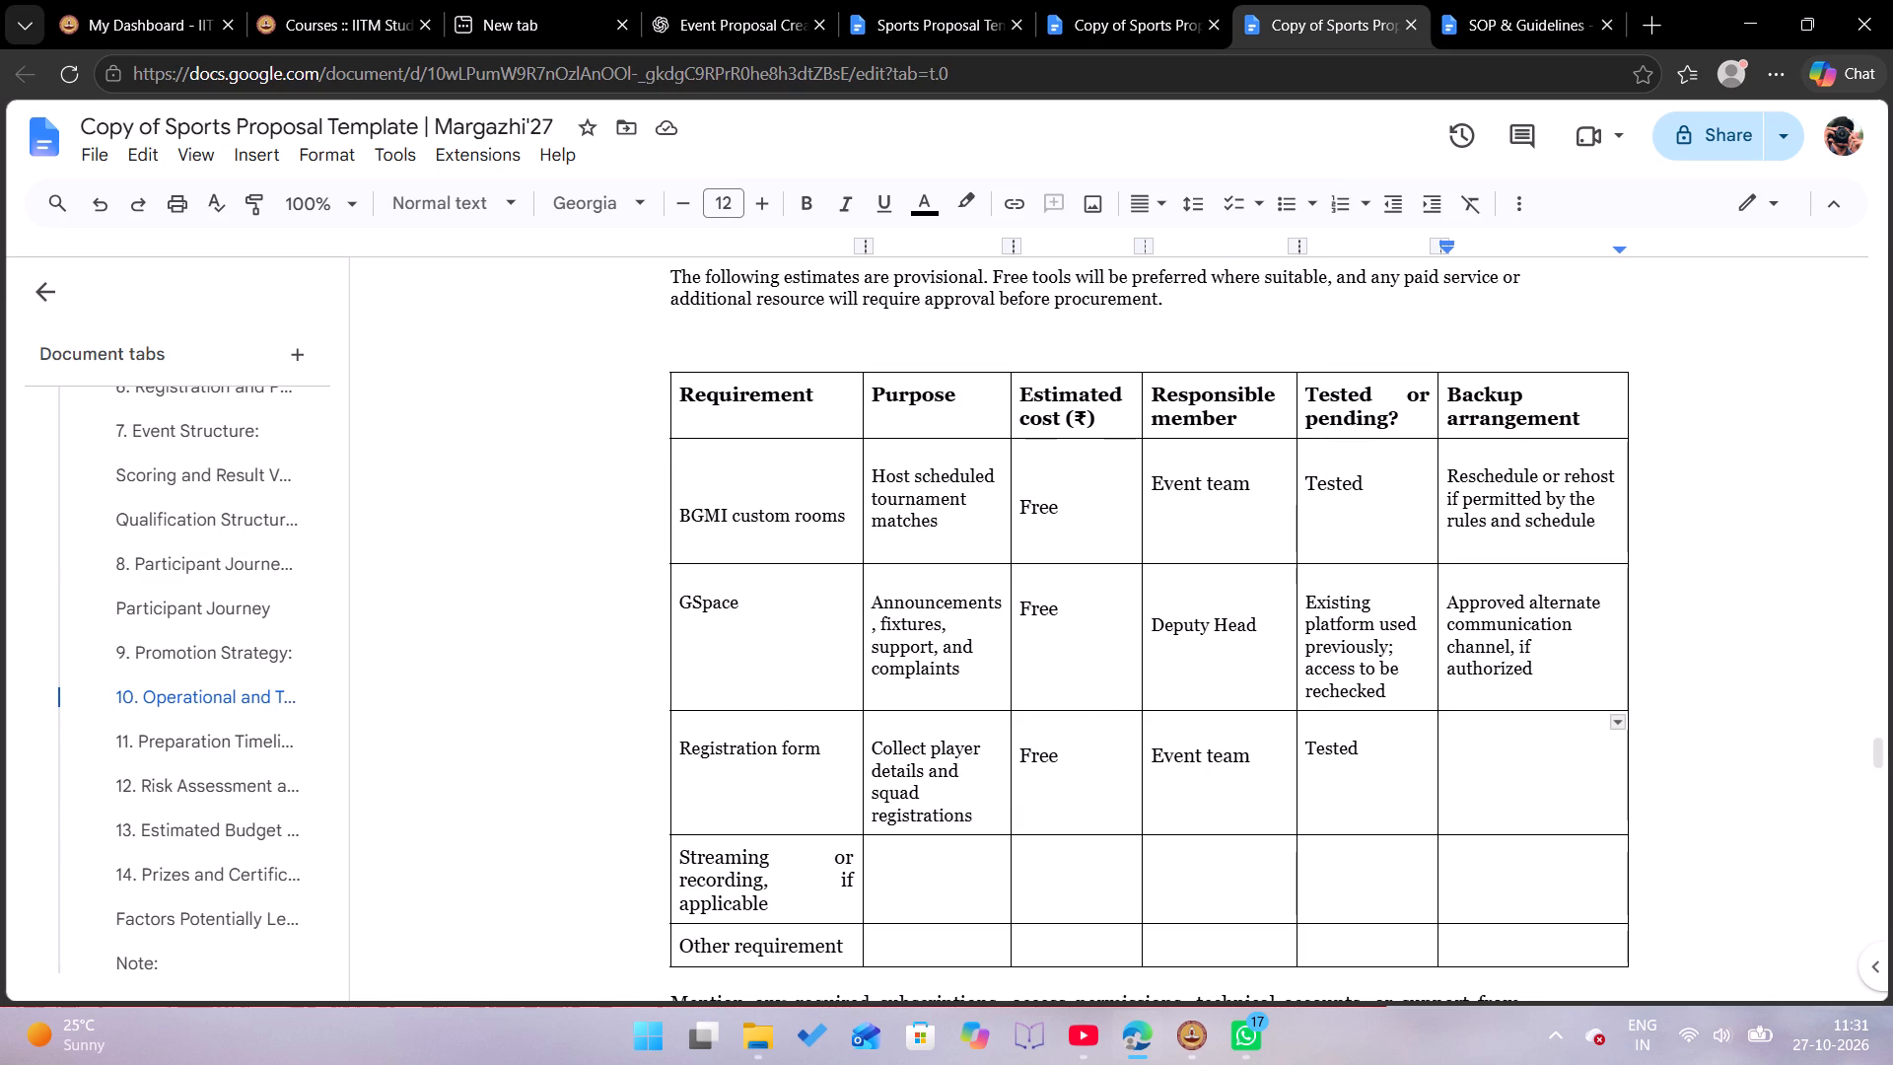
# Review the draft's requirement rows after Registration form, including gameplay recording/evidence, for content suited to the template's streaming or recording row.
pyautogui.click(1871, 751)
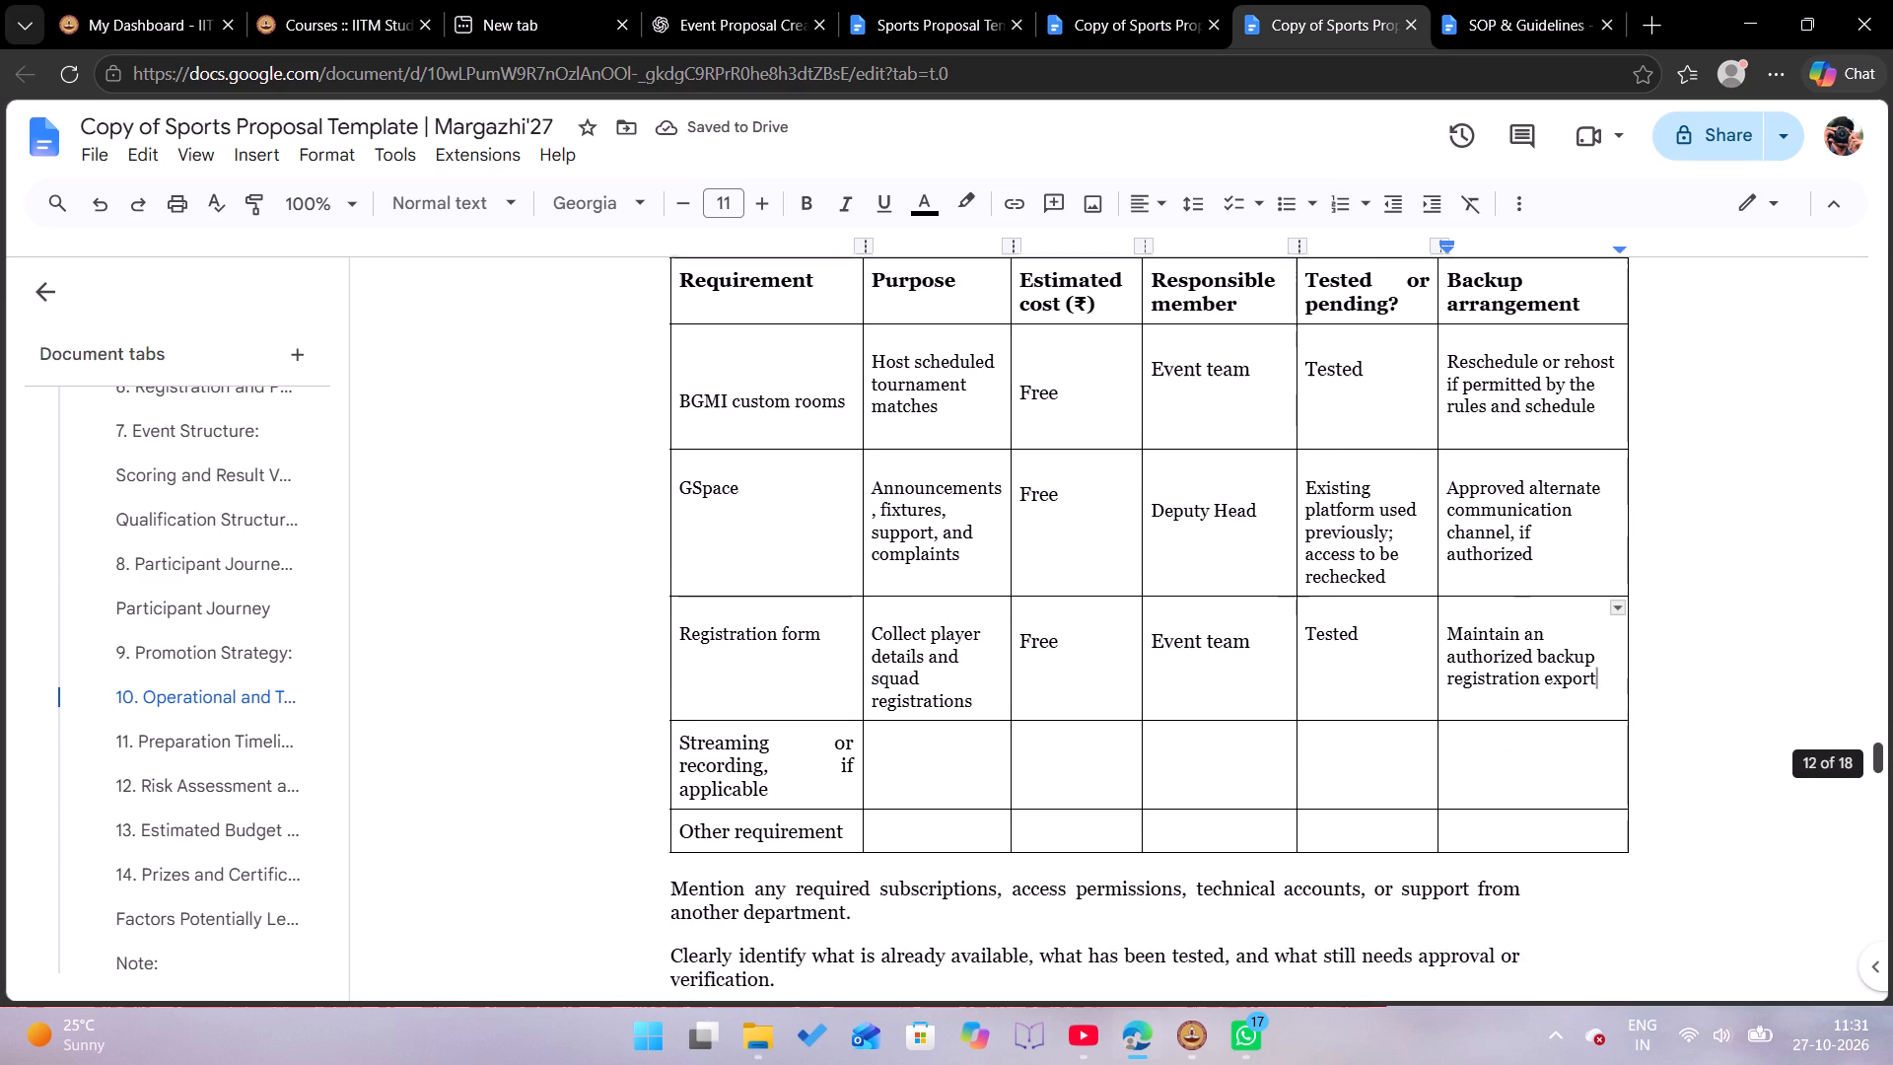
pyautogui.click(1173, 0)
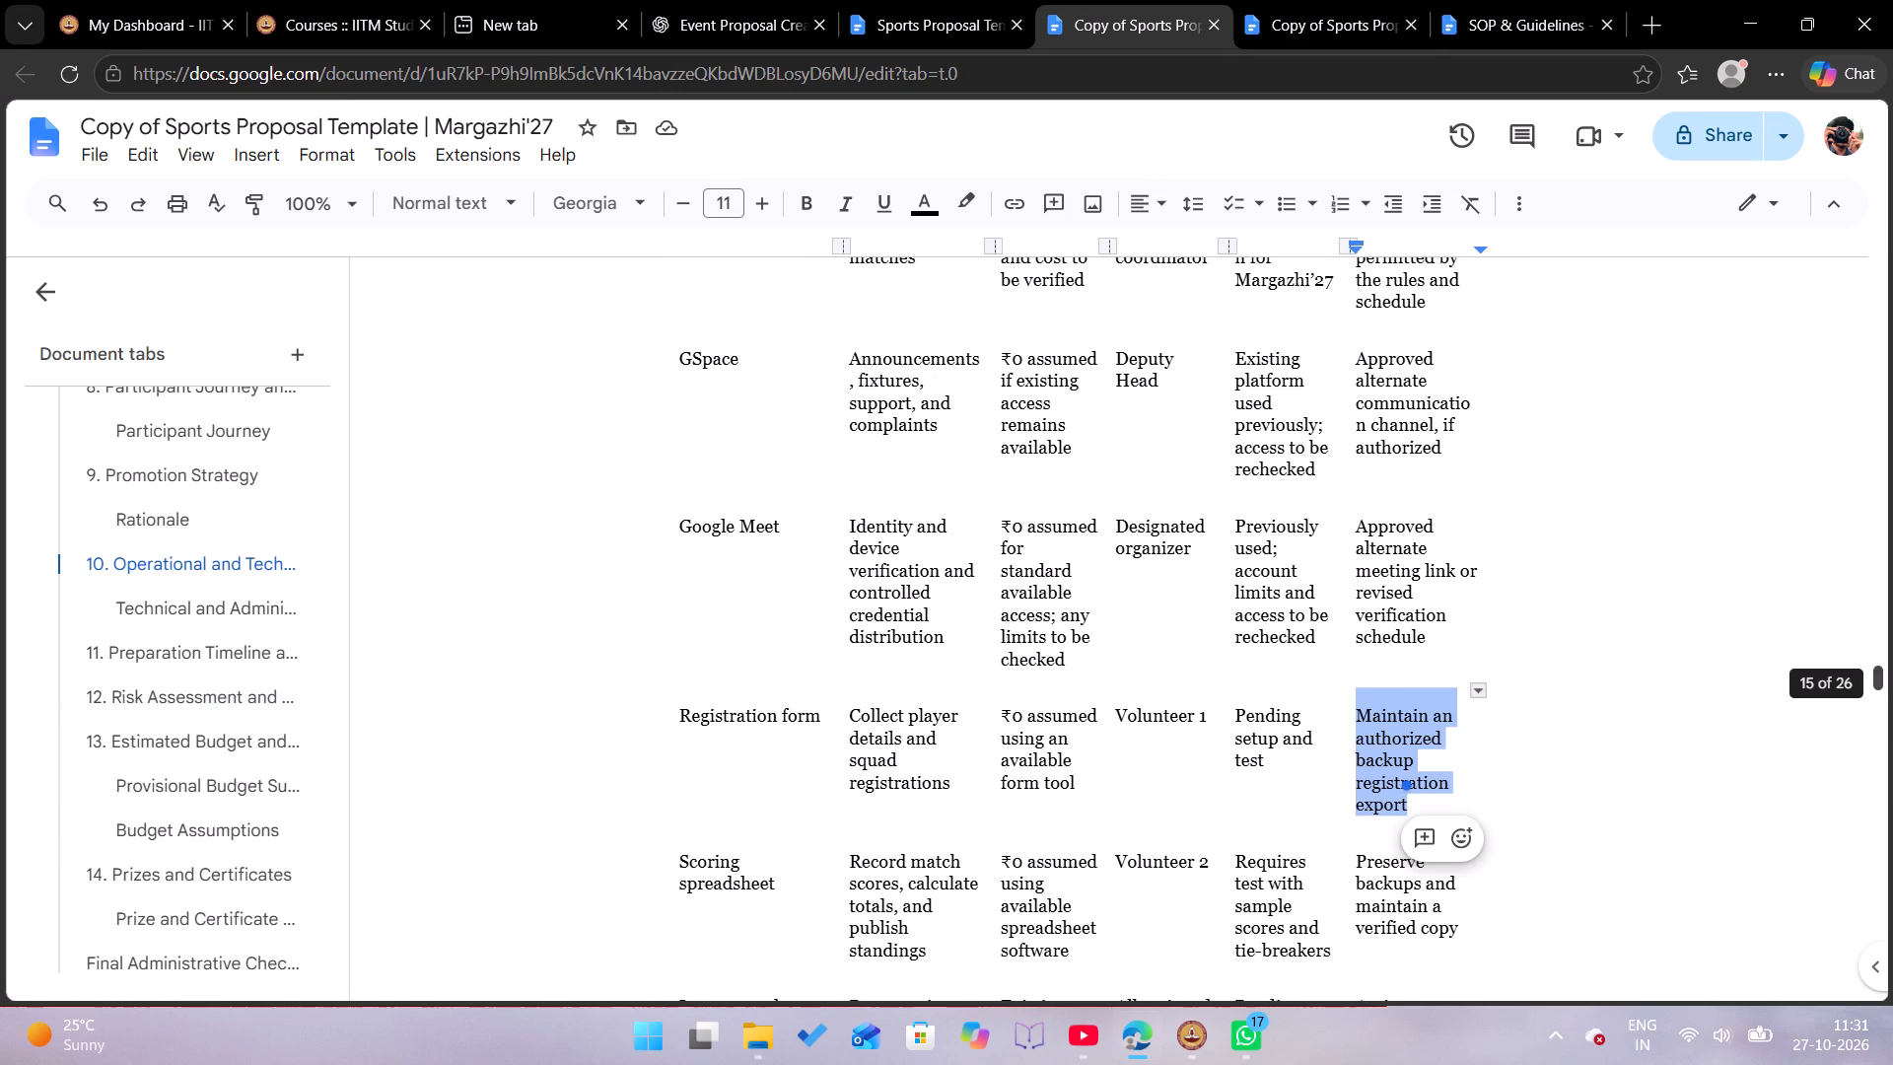
pyautogui.moveTo(1879, 689); pyautogui.dragTo(1881, 713)
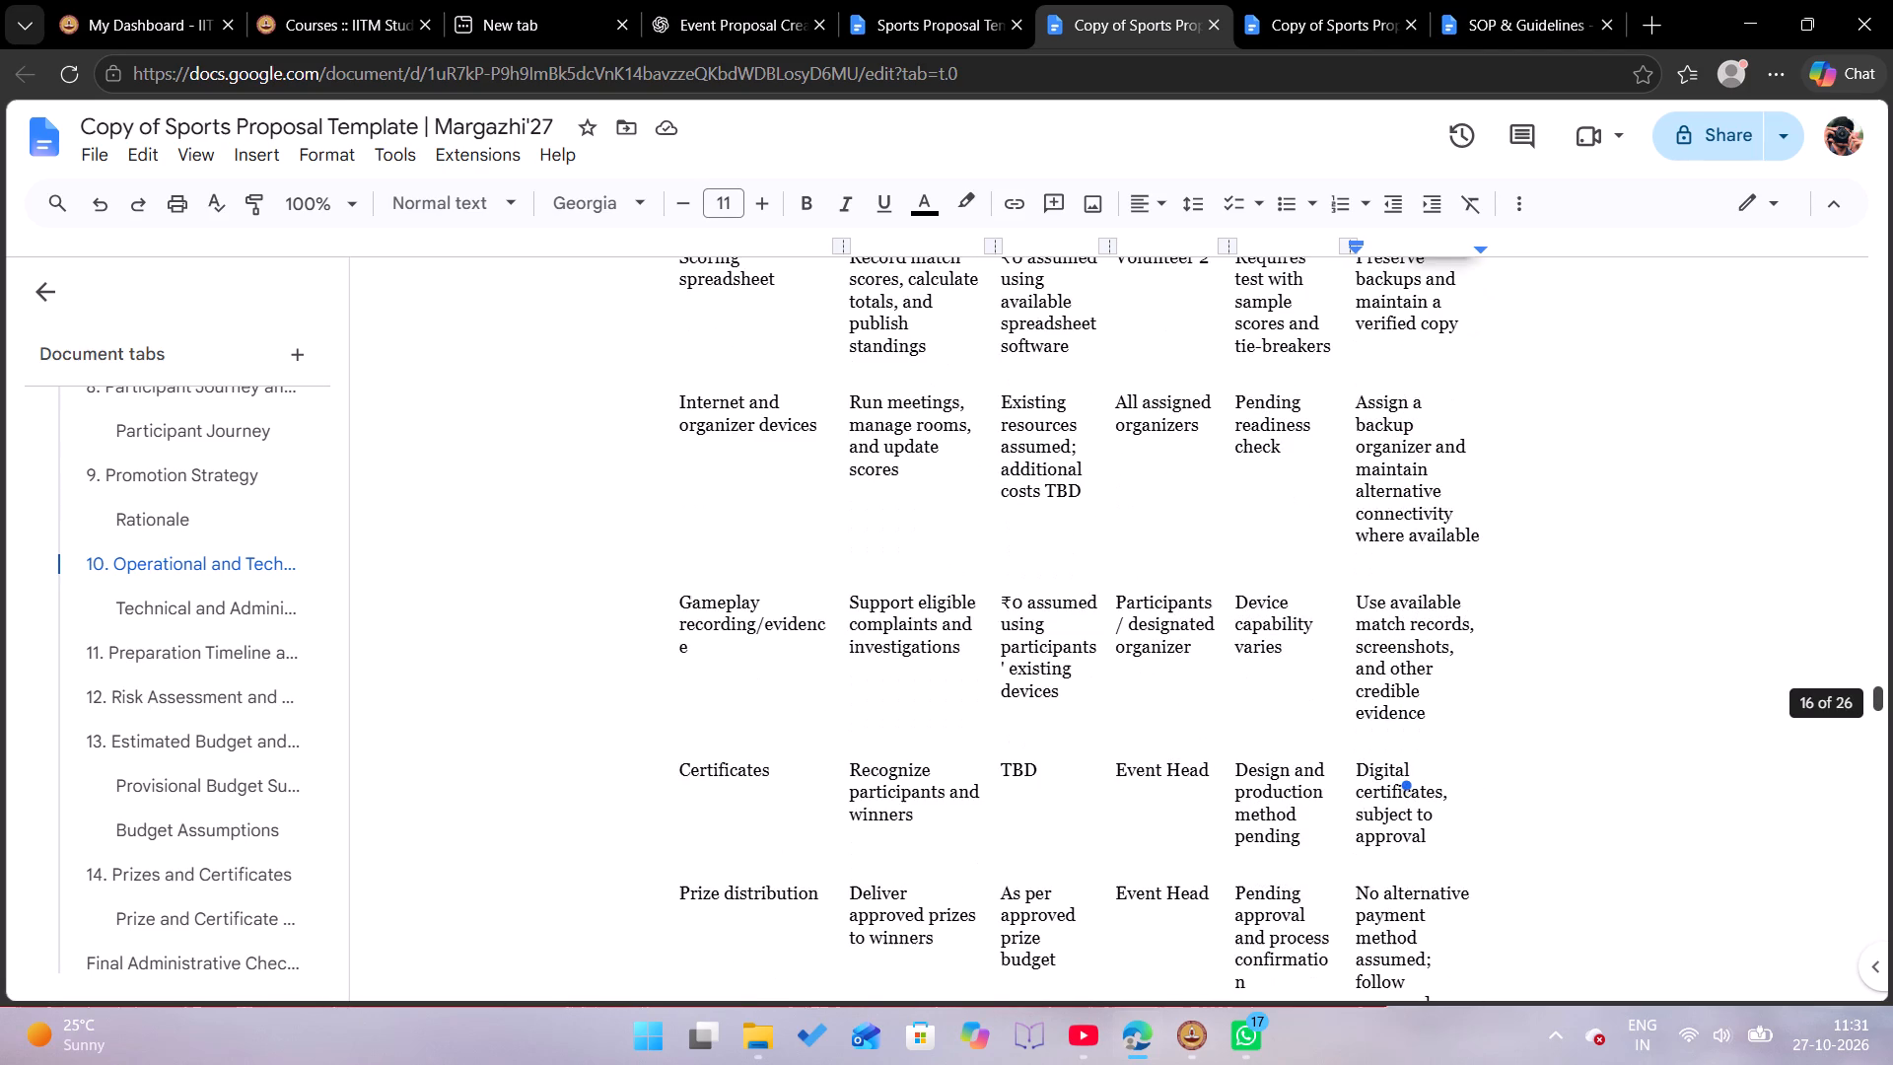
pyautogui.click(1876, 705)
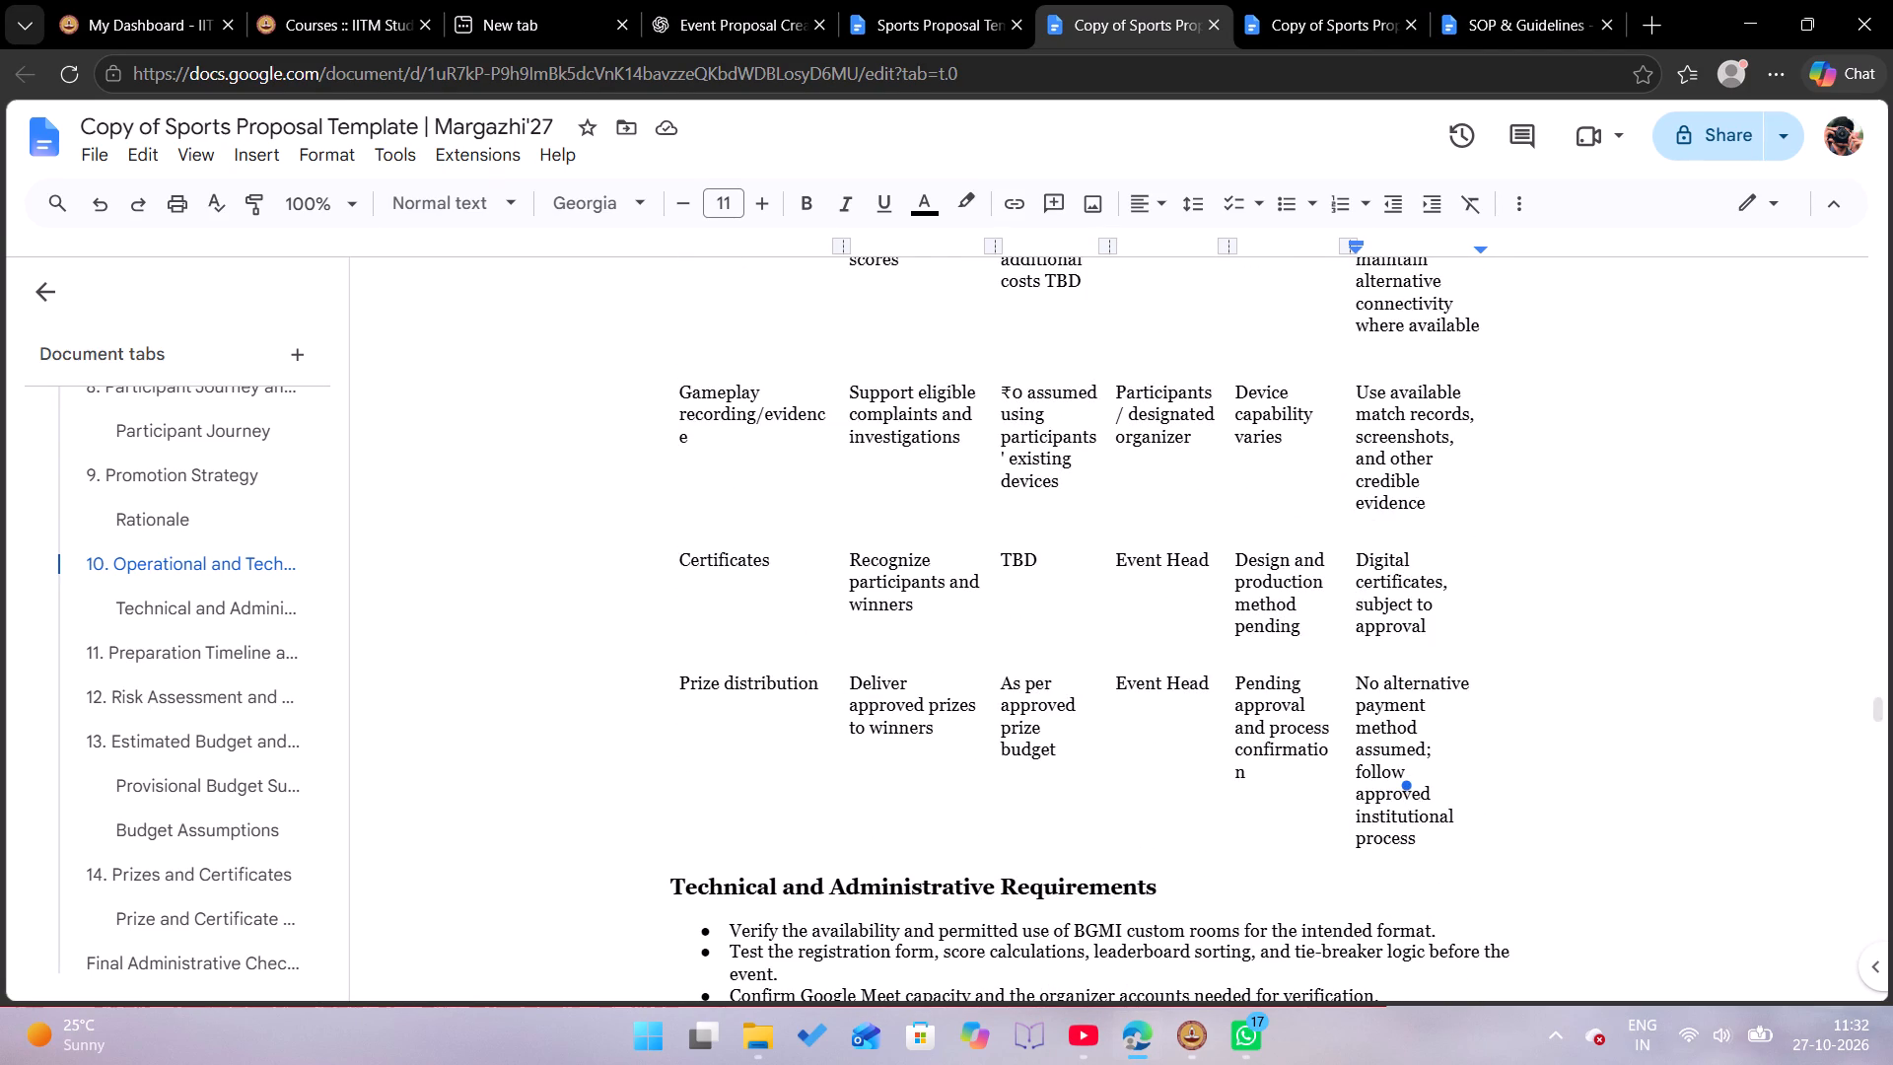
pyautogui.moveTo(850, 381); pyautogui.dragTo(918, 426)
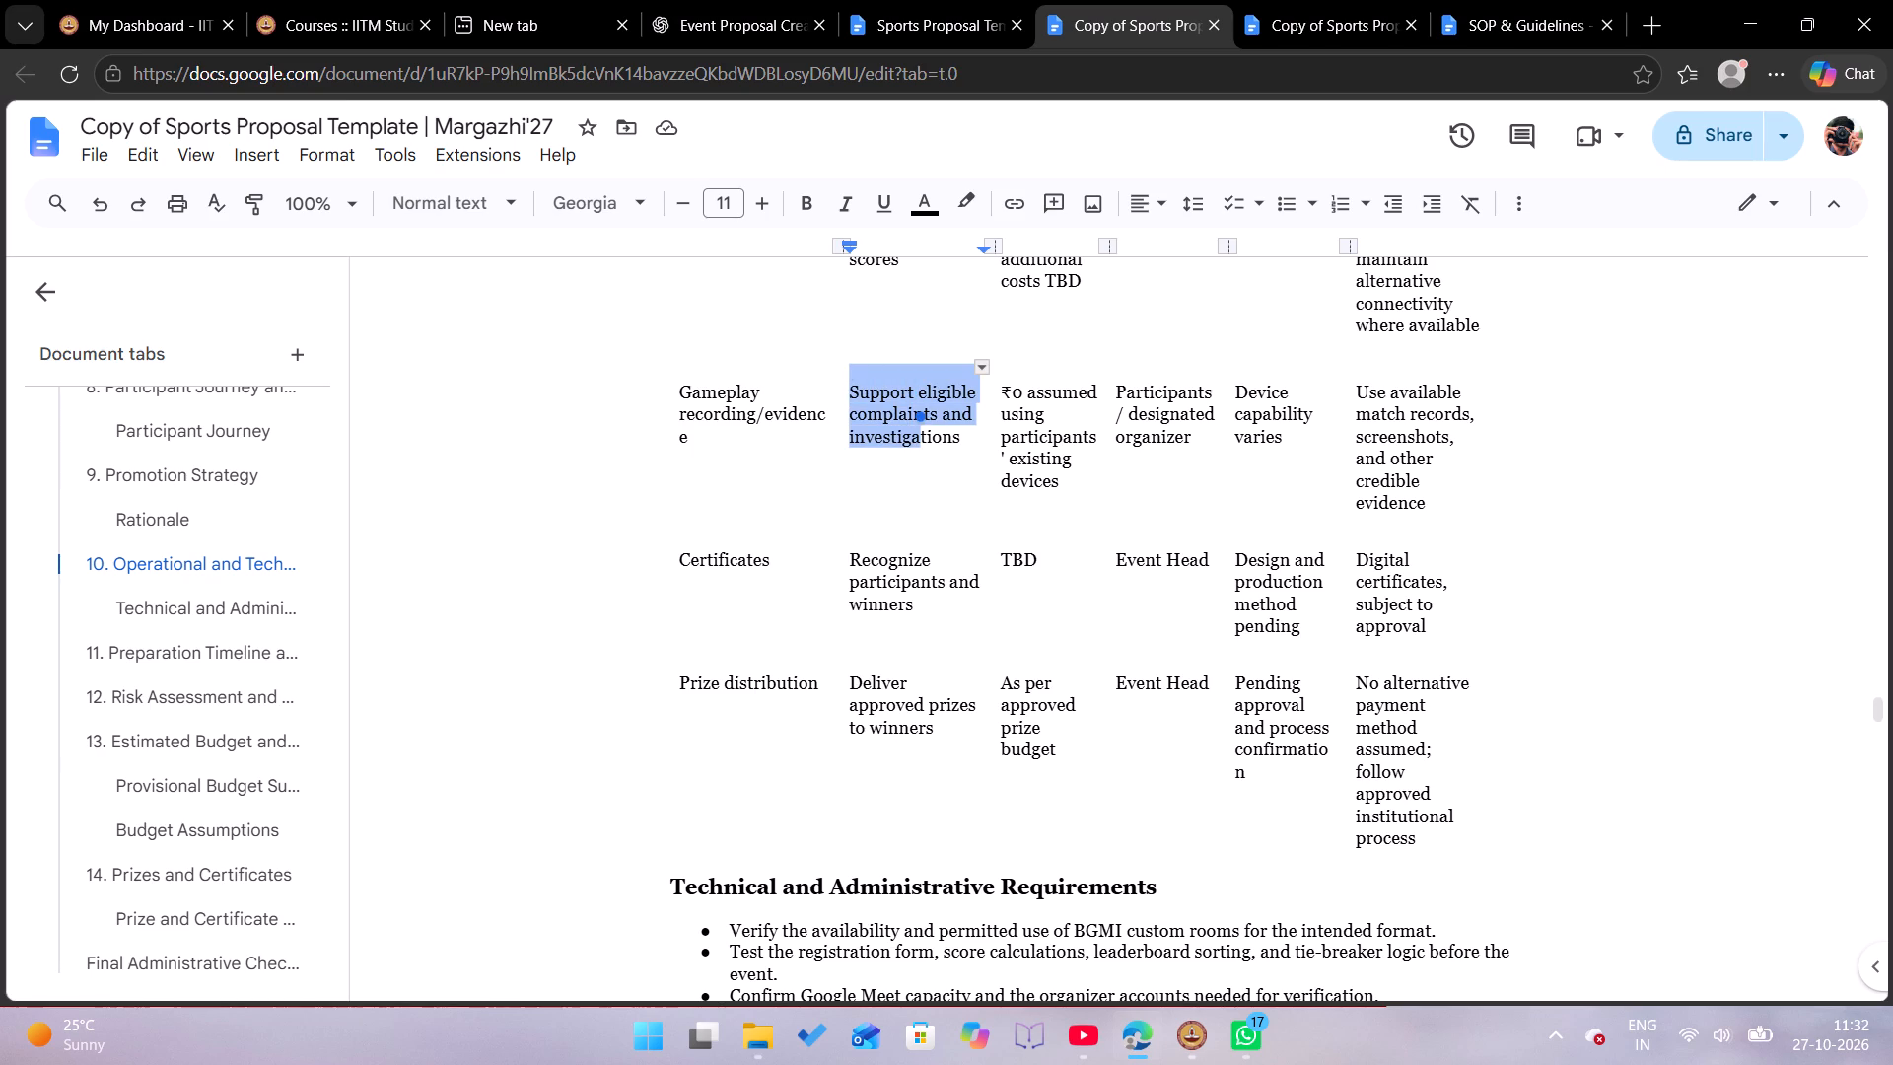
pyautogui.moveTo(918, 426); pyautogui.dragTo(979, 425)
pyautogui.click(1292, 534)
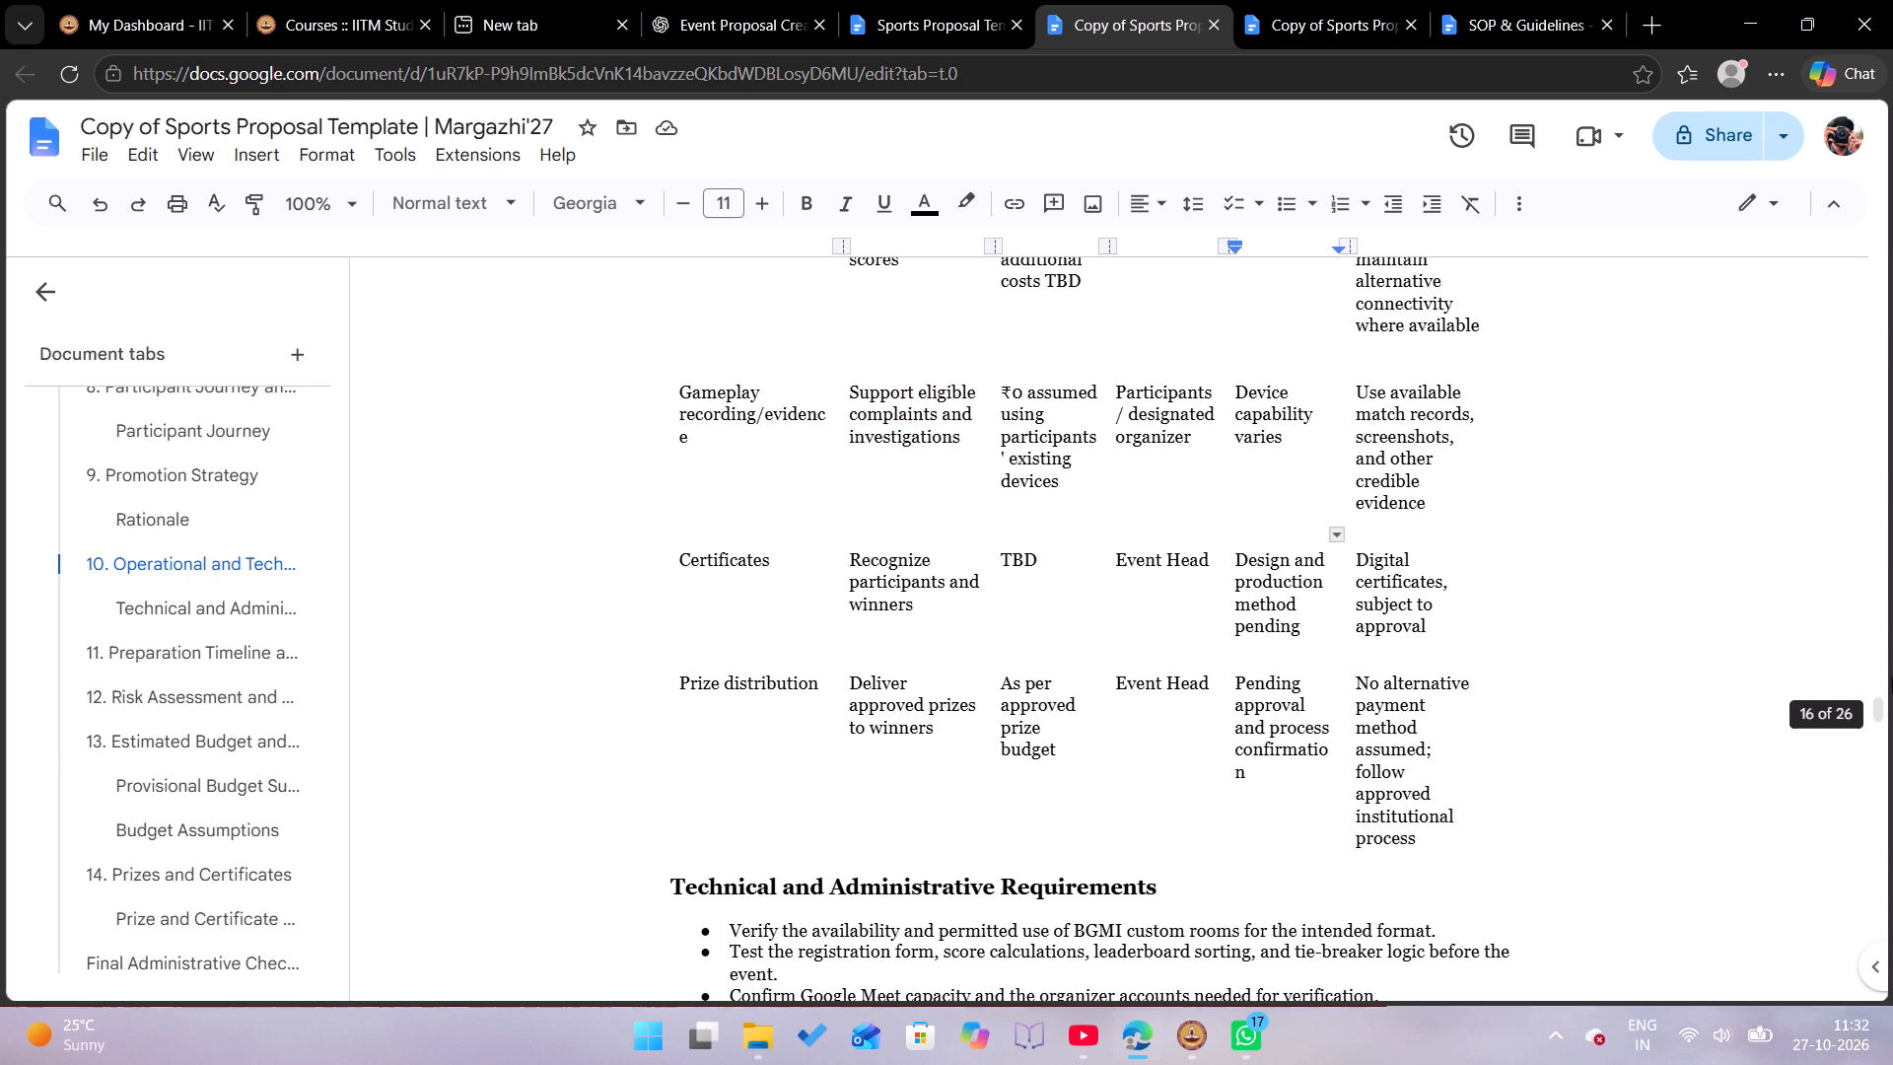
pyautogui.moveTo(1873, 702); pyautogui.dragTo(1880, 687)
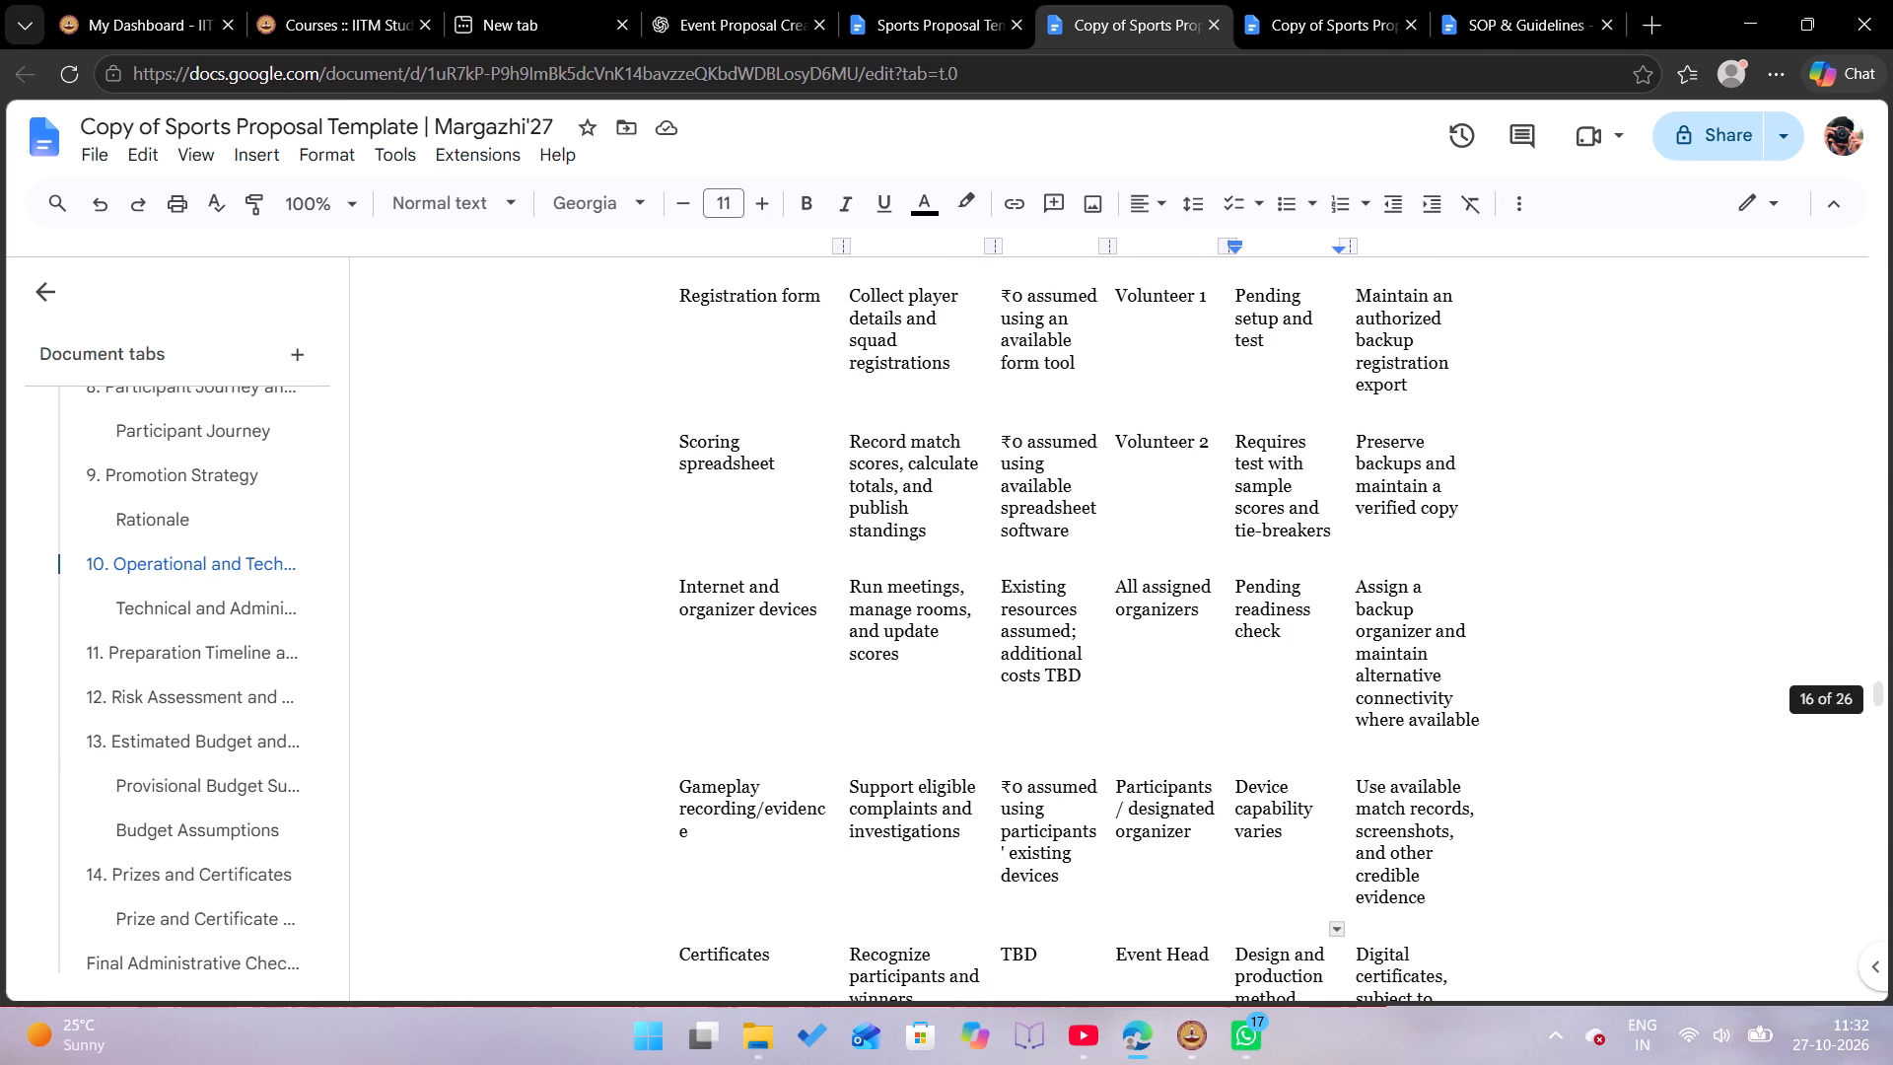
pyautogui.click(1273, 0)
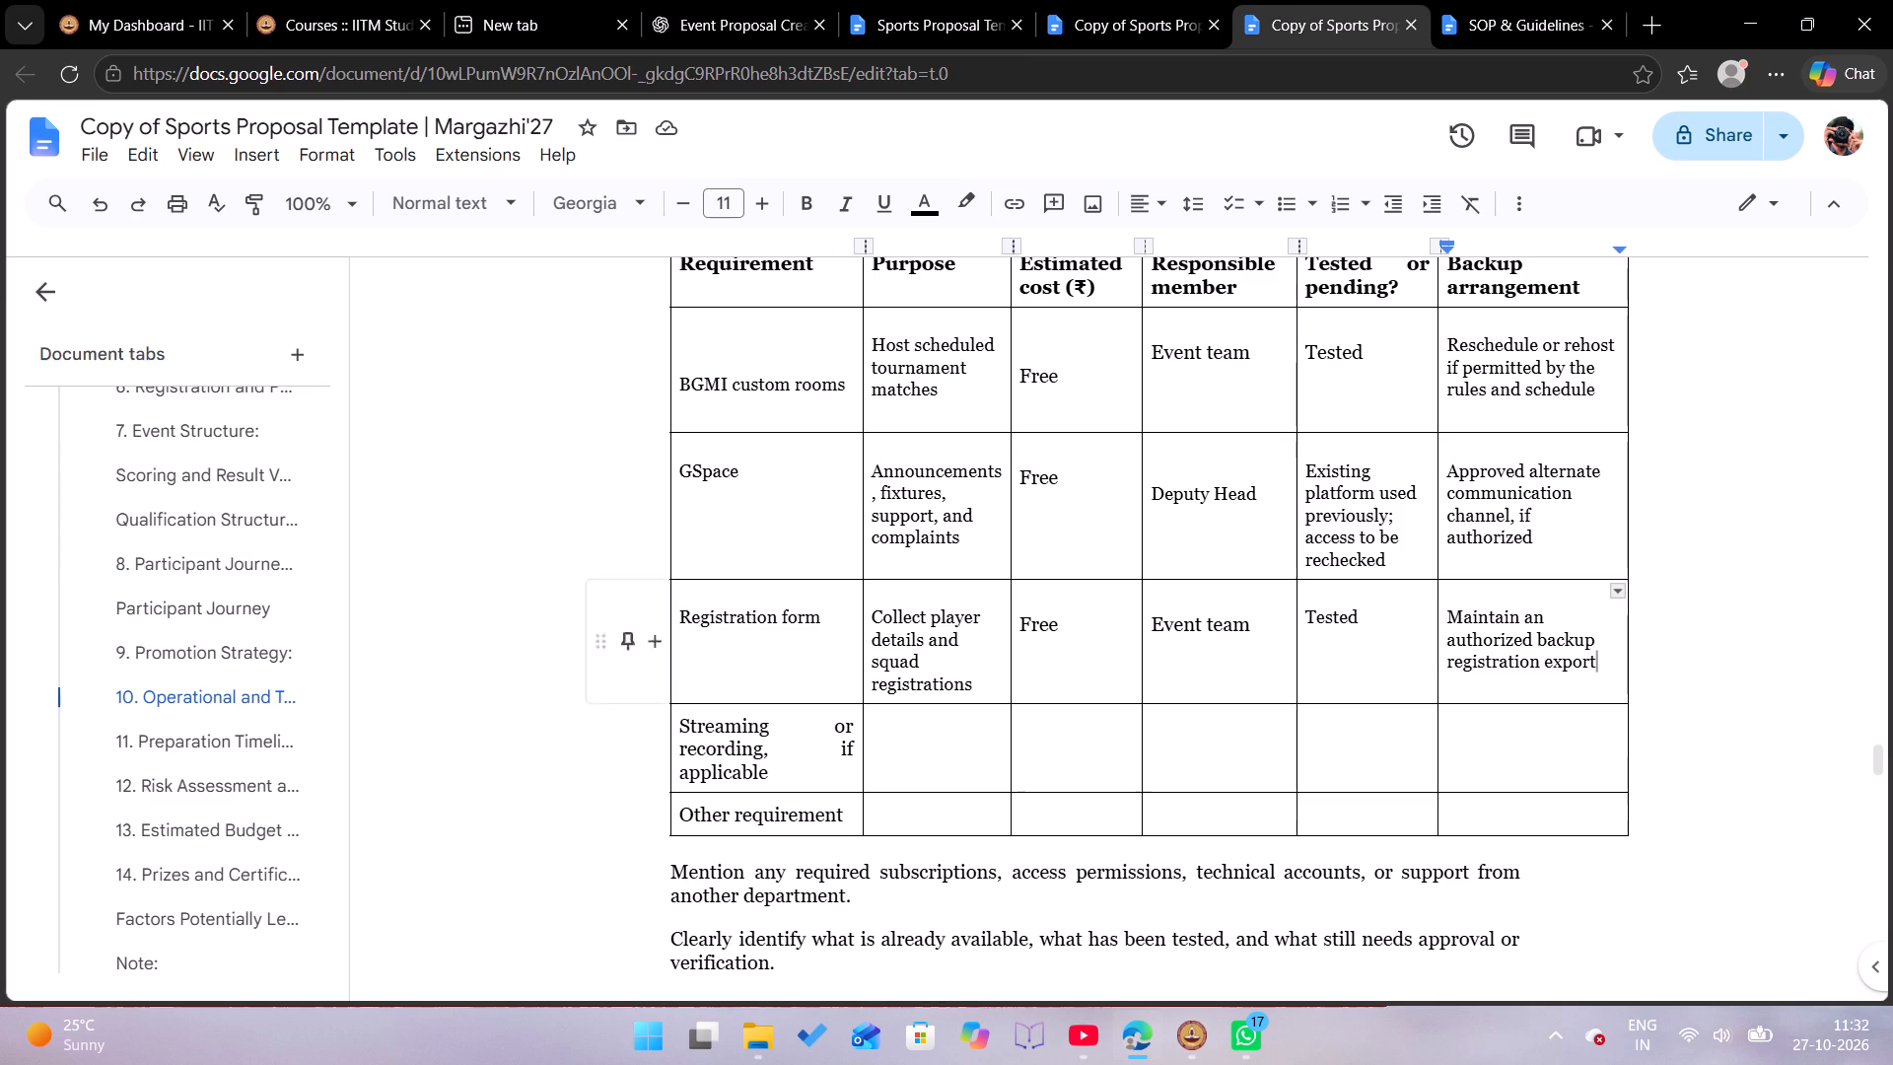
# Replace "Streaming or recording, if applicable" in the template's Requirement column with "Streaming on Discord".
pyautogui.moveTo(683, 732); pyautogui.dragTo(775, 762)
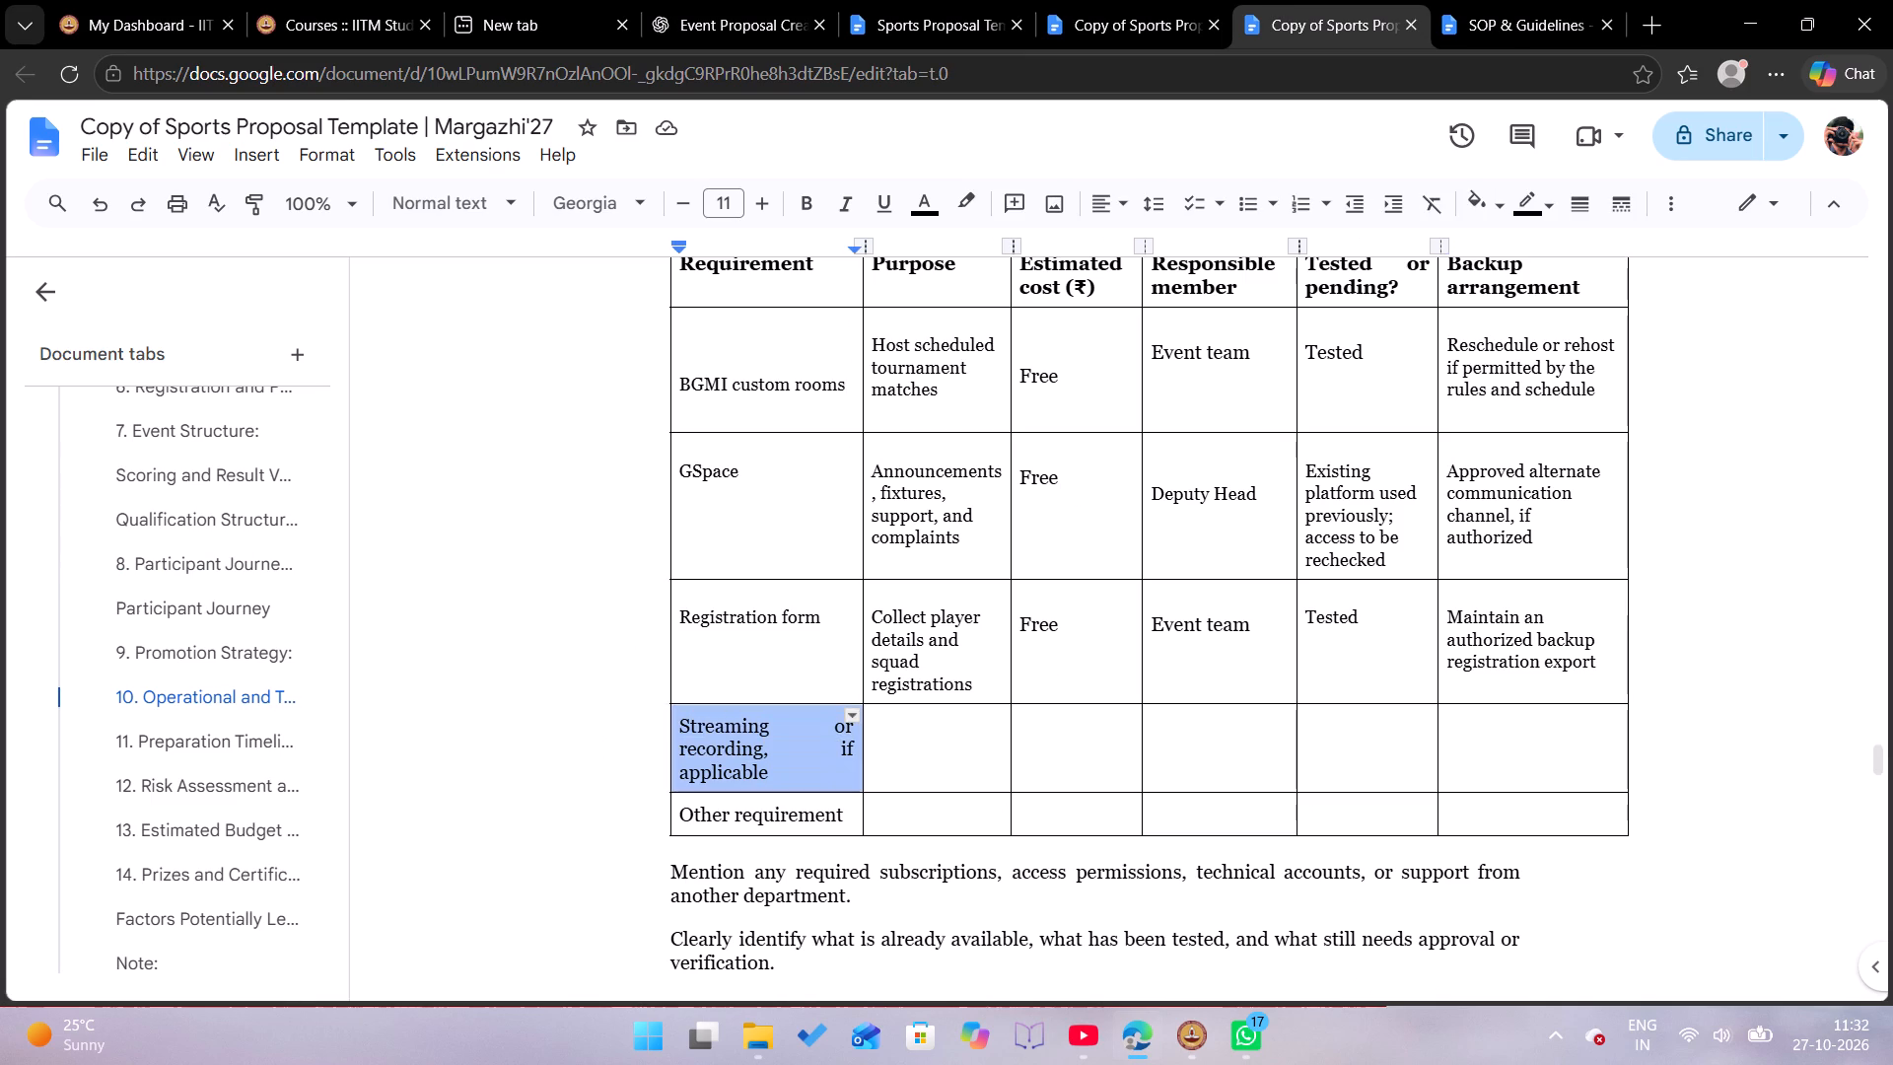
pyautogui.moveTo(775, 762); pyautogui.dragTo(777, 767)
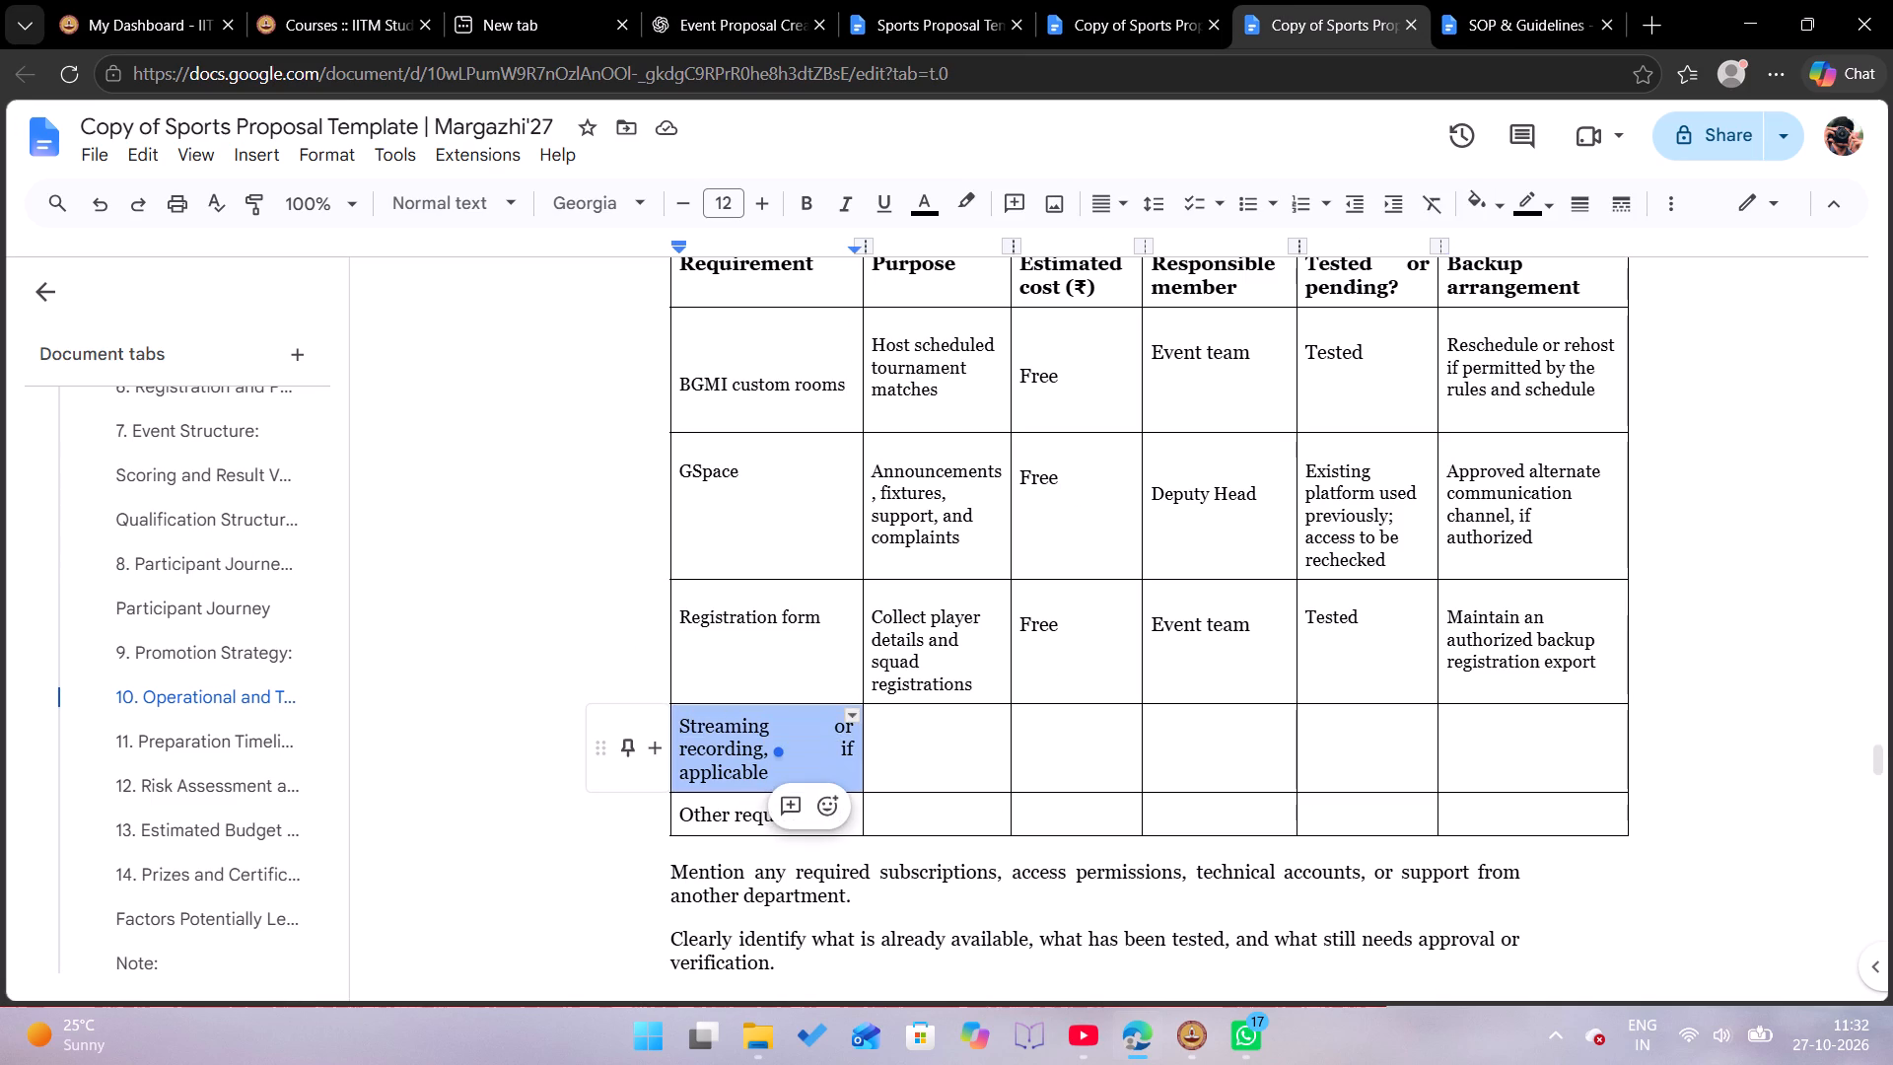
pyautogui.click(680, 718)
pyautogui.moveTo(680, 718); pyautogui.dragTo(771, 768)
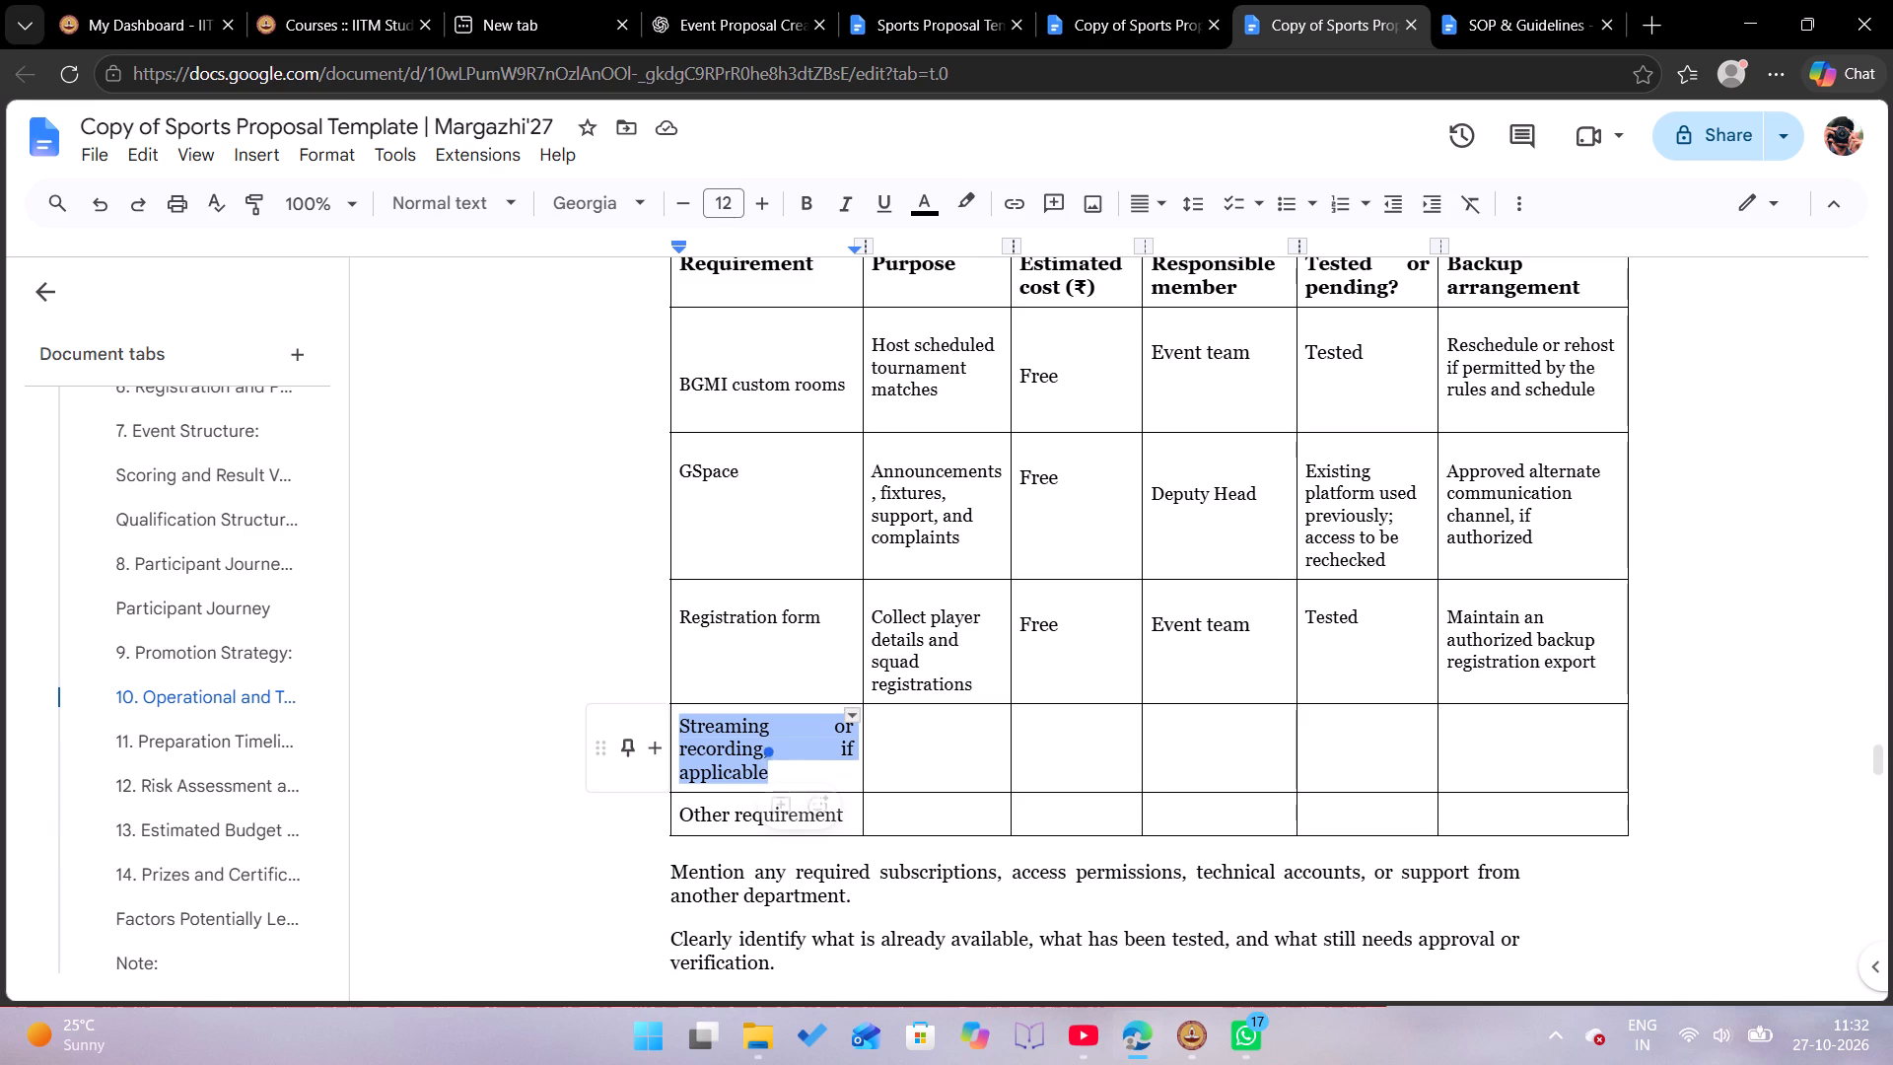
pyautogui.press('BackSpace')
pyautogui.write('Streaming')
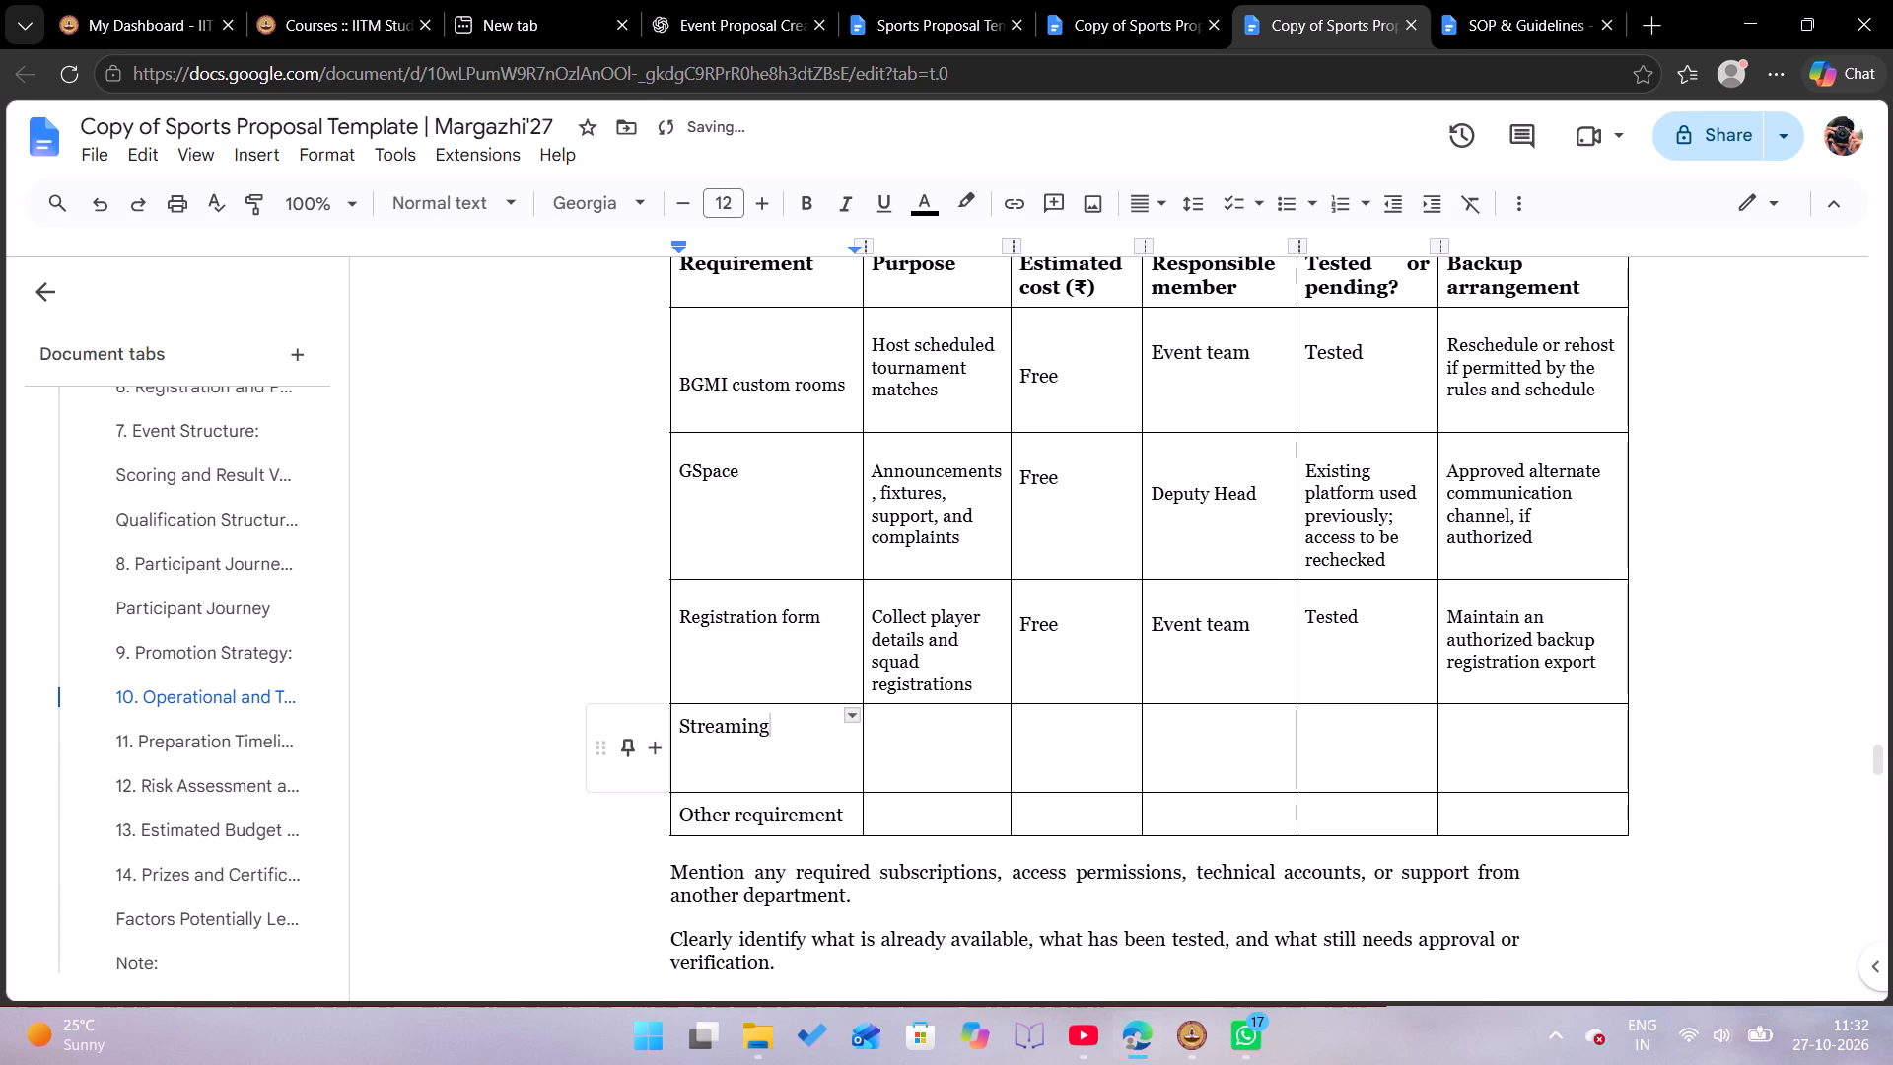
pyautogui.press('space')
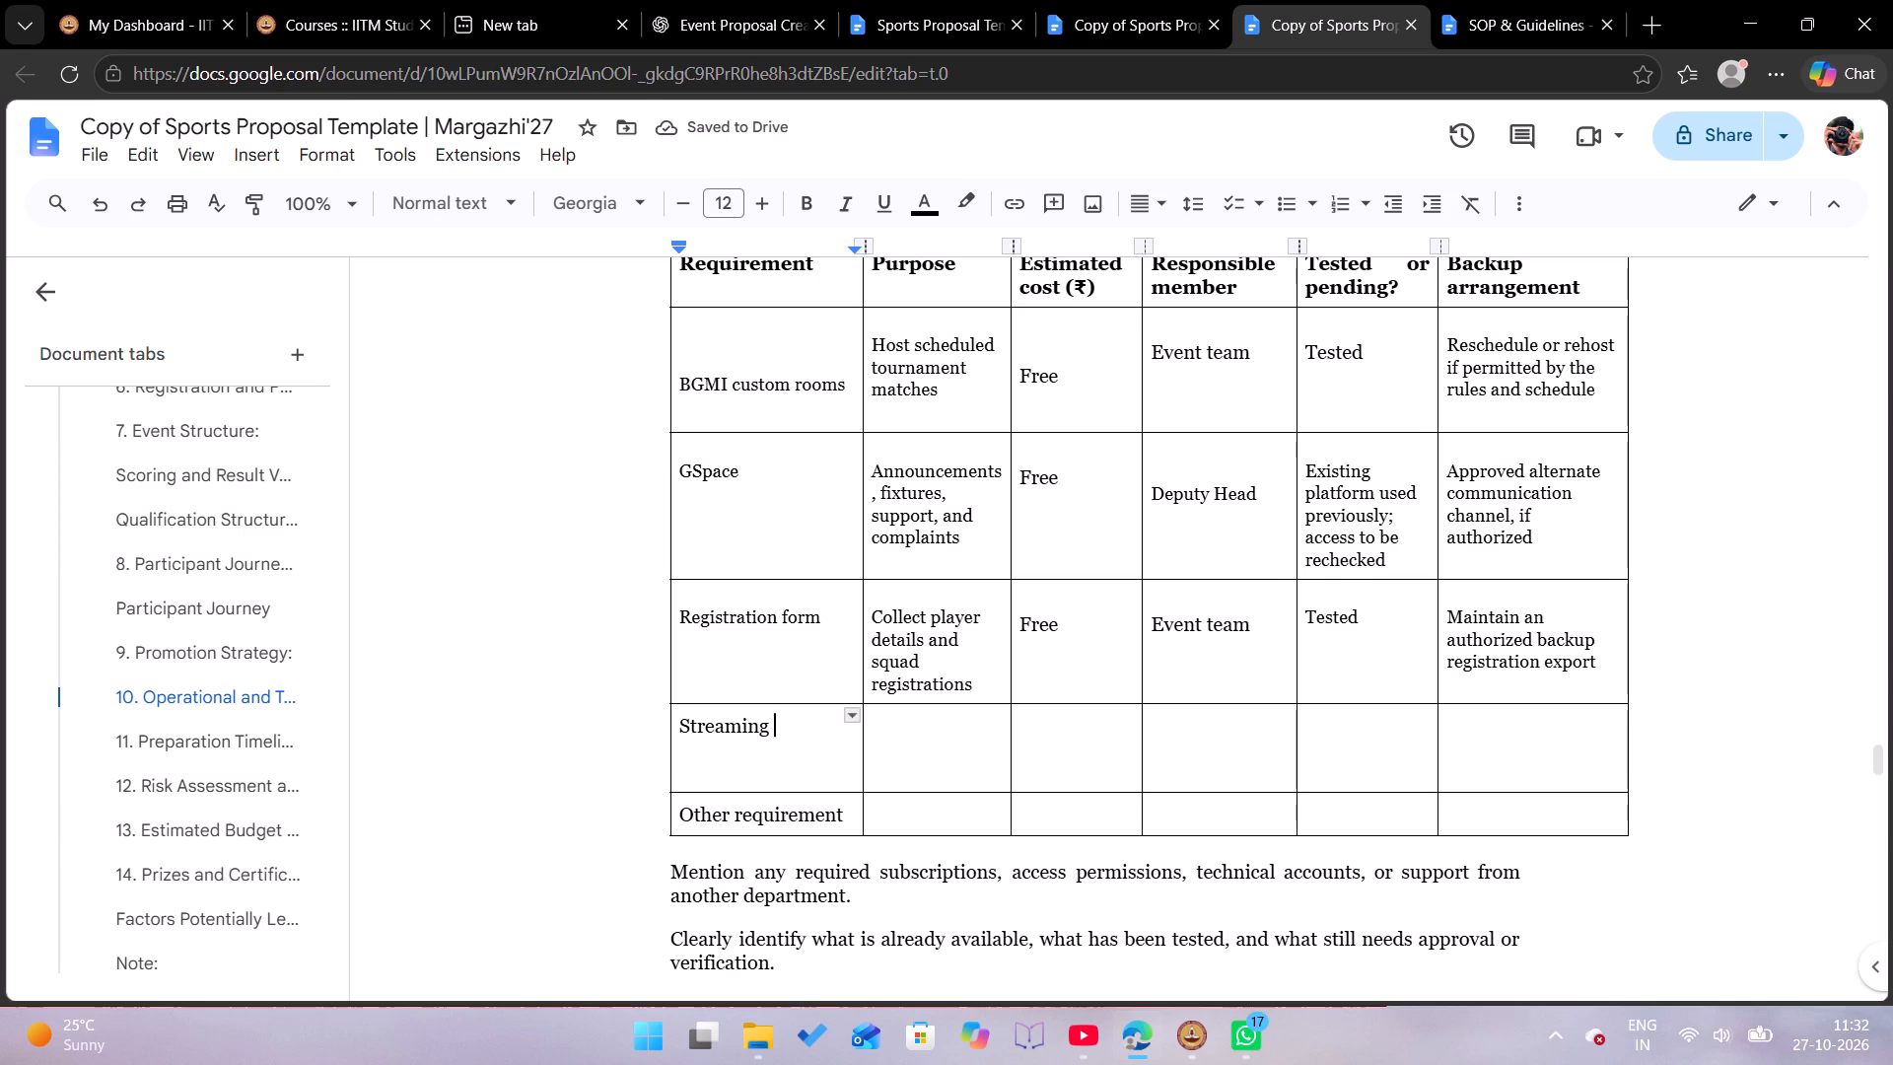
pyautogui.write('on Discord')
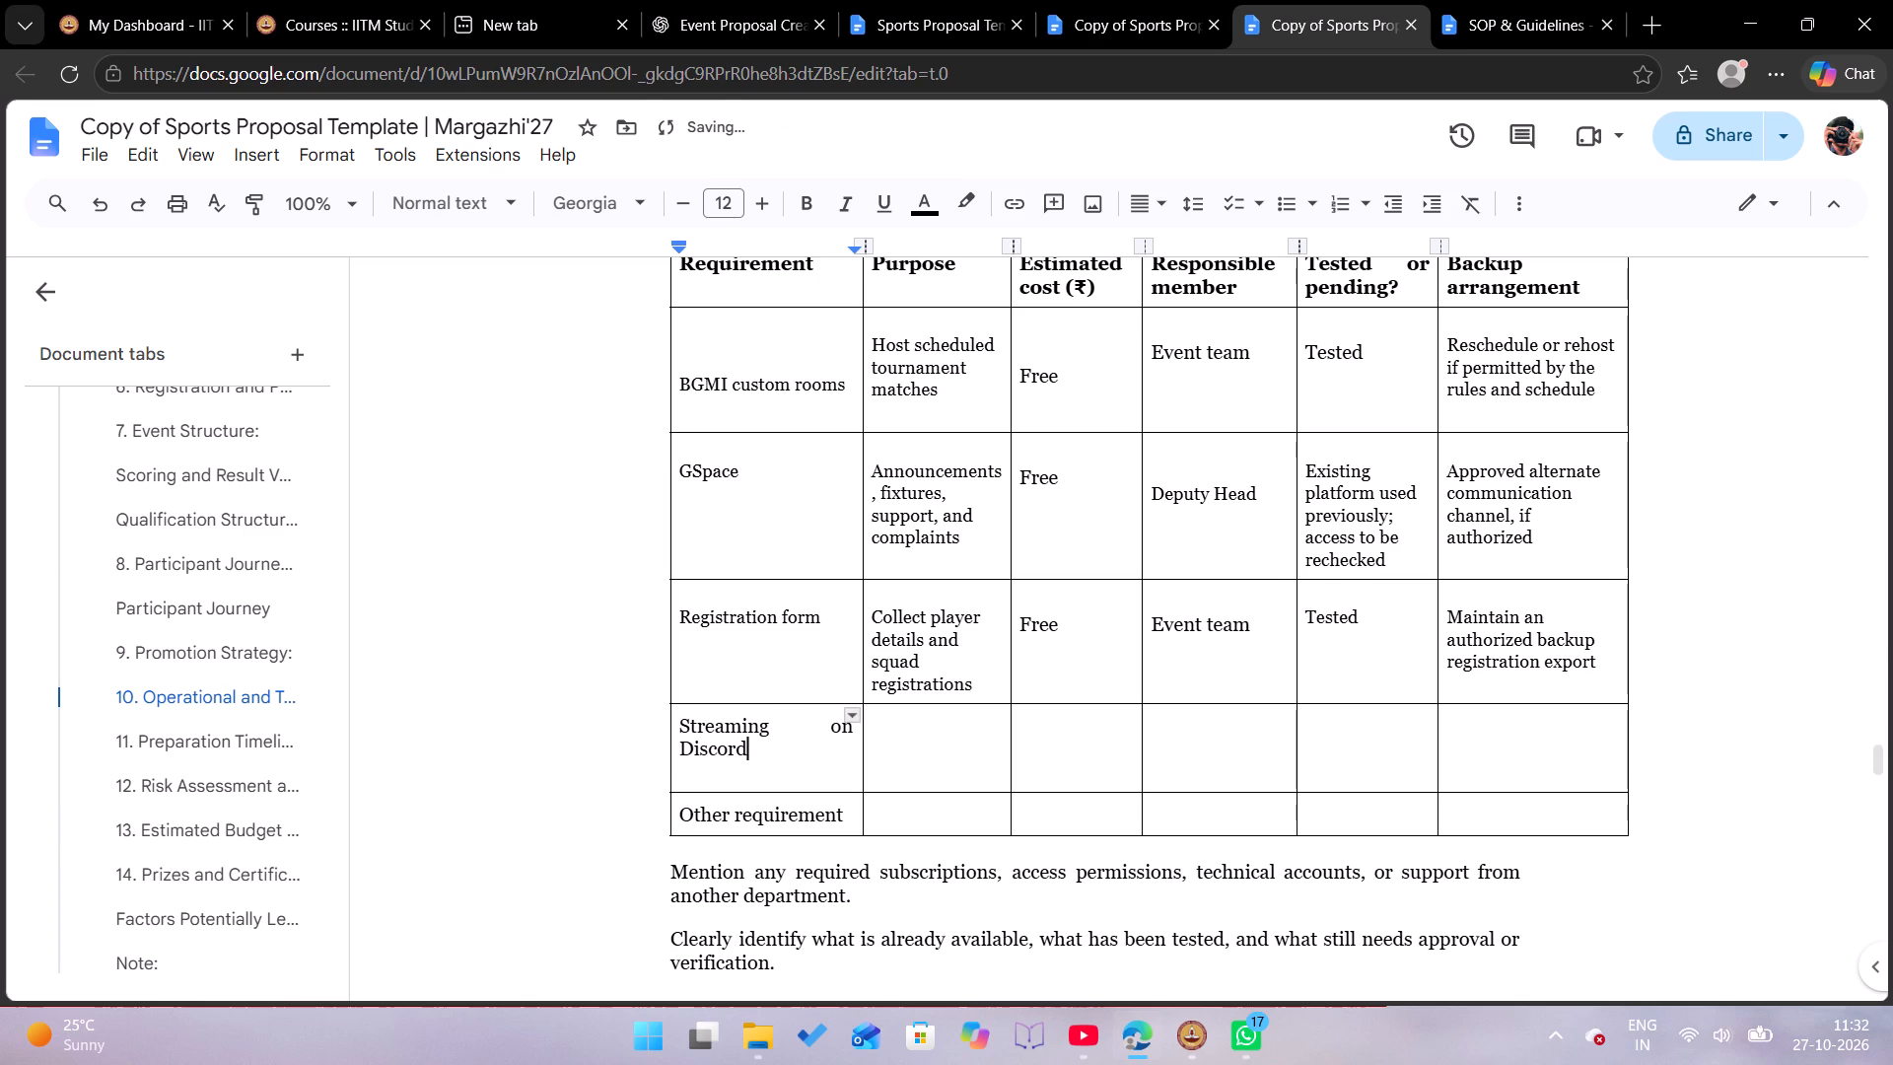
# Shorten the "Streaming on Discord" requirement label to "Discord".
pyautogui.click(908, 737)
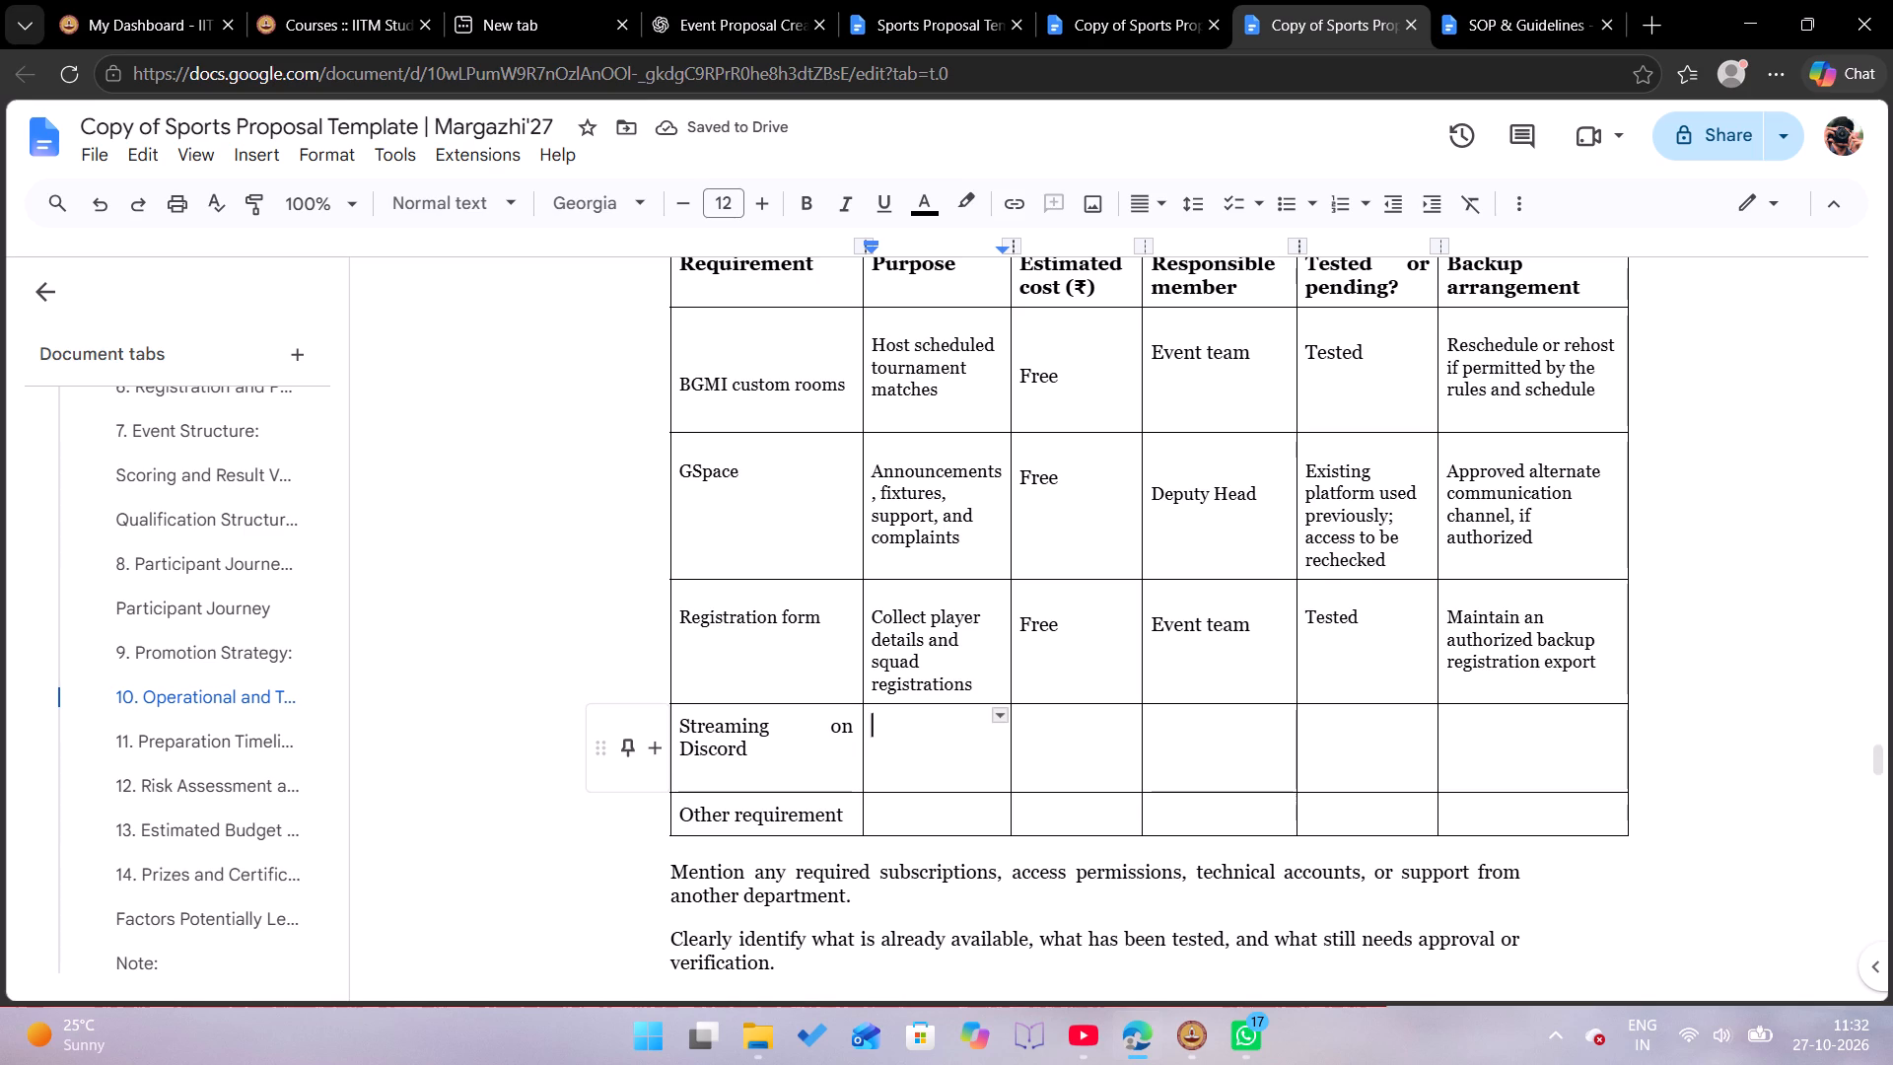
pyautogui.moveTo(848, 727); pyautogui.dragTo(698, 732)
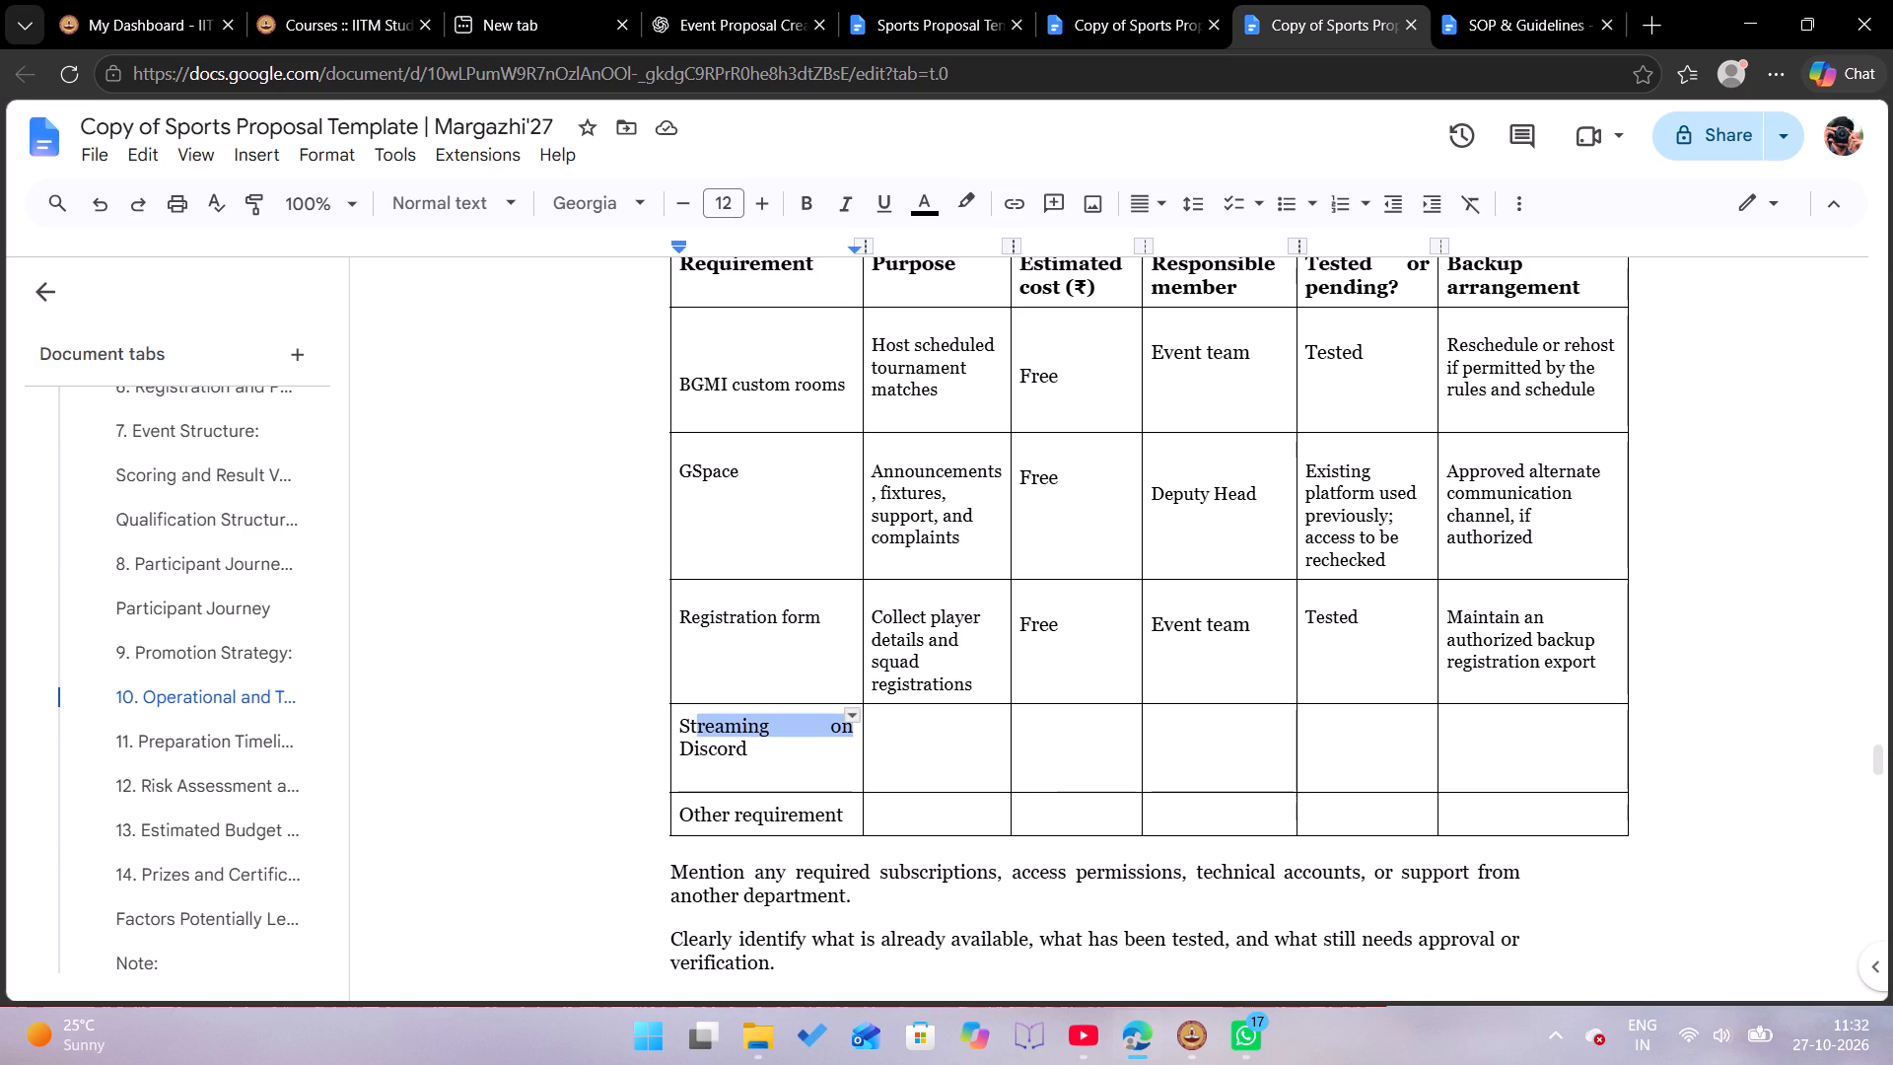
pyautogui.moveTo(698, 732); pyautogui.dragTo(681, 726)
pyautogui.press('BackSpace')
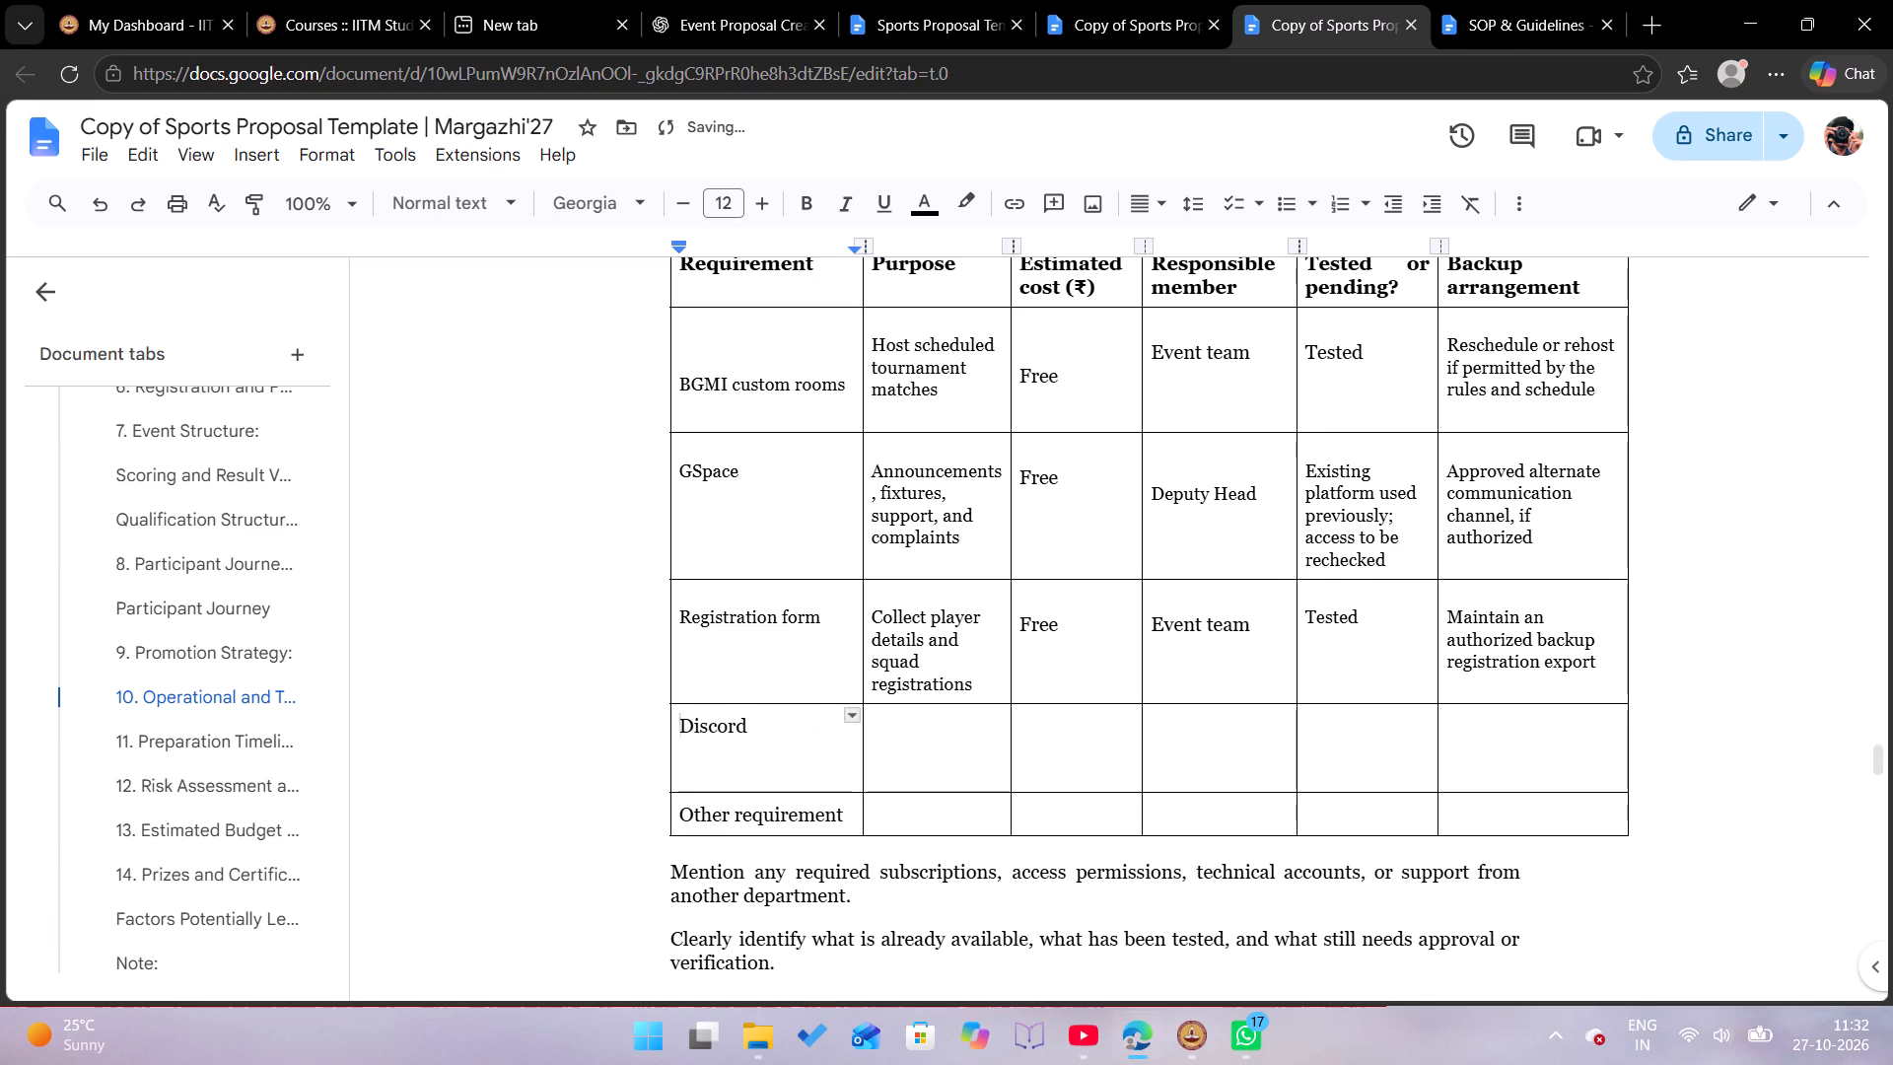
# Fill the Discord row with purpose "Streaming", estimated cost "Free" and responsible member "Deputy head".
pyautogui.click(912, 741)
pyautogui.write('Streaming')
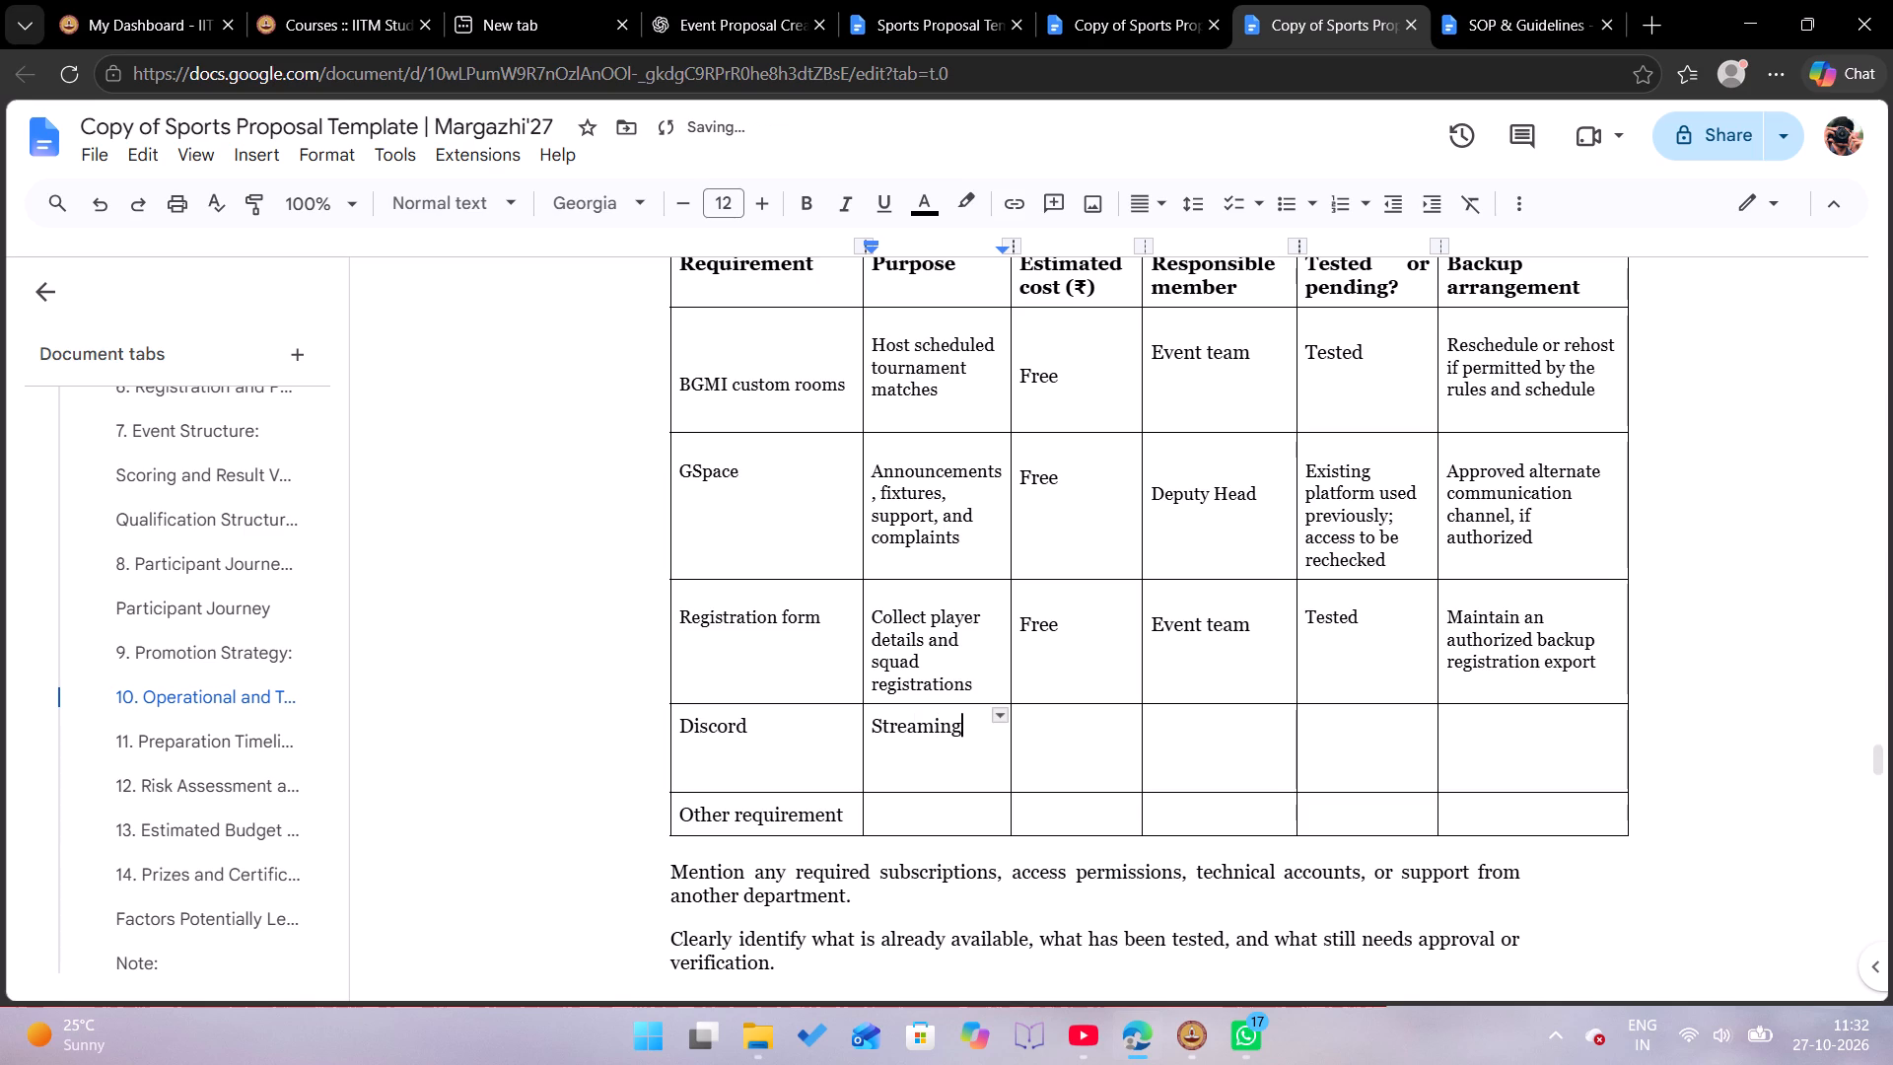
pyautogui.click(1046, 746)
pyautogui.write('Free')
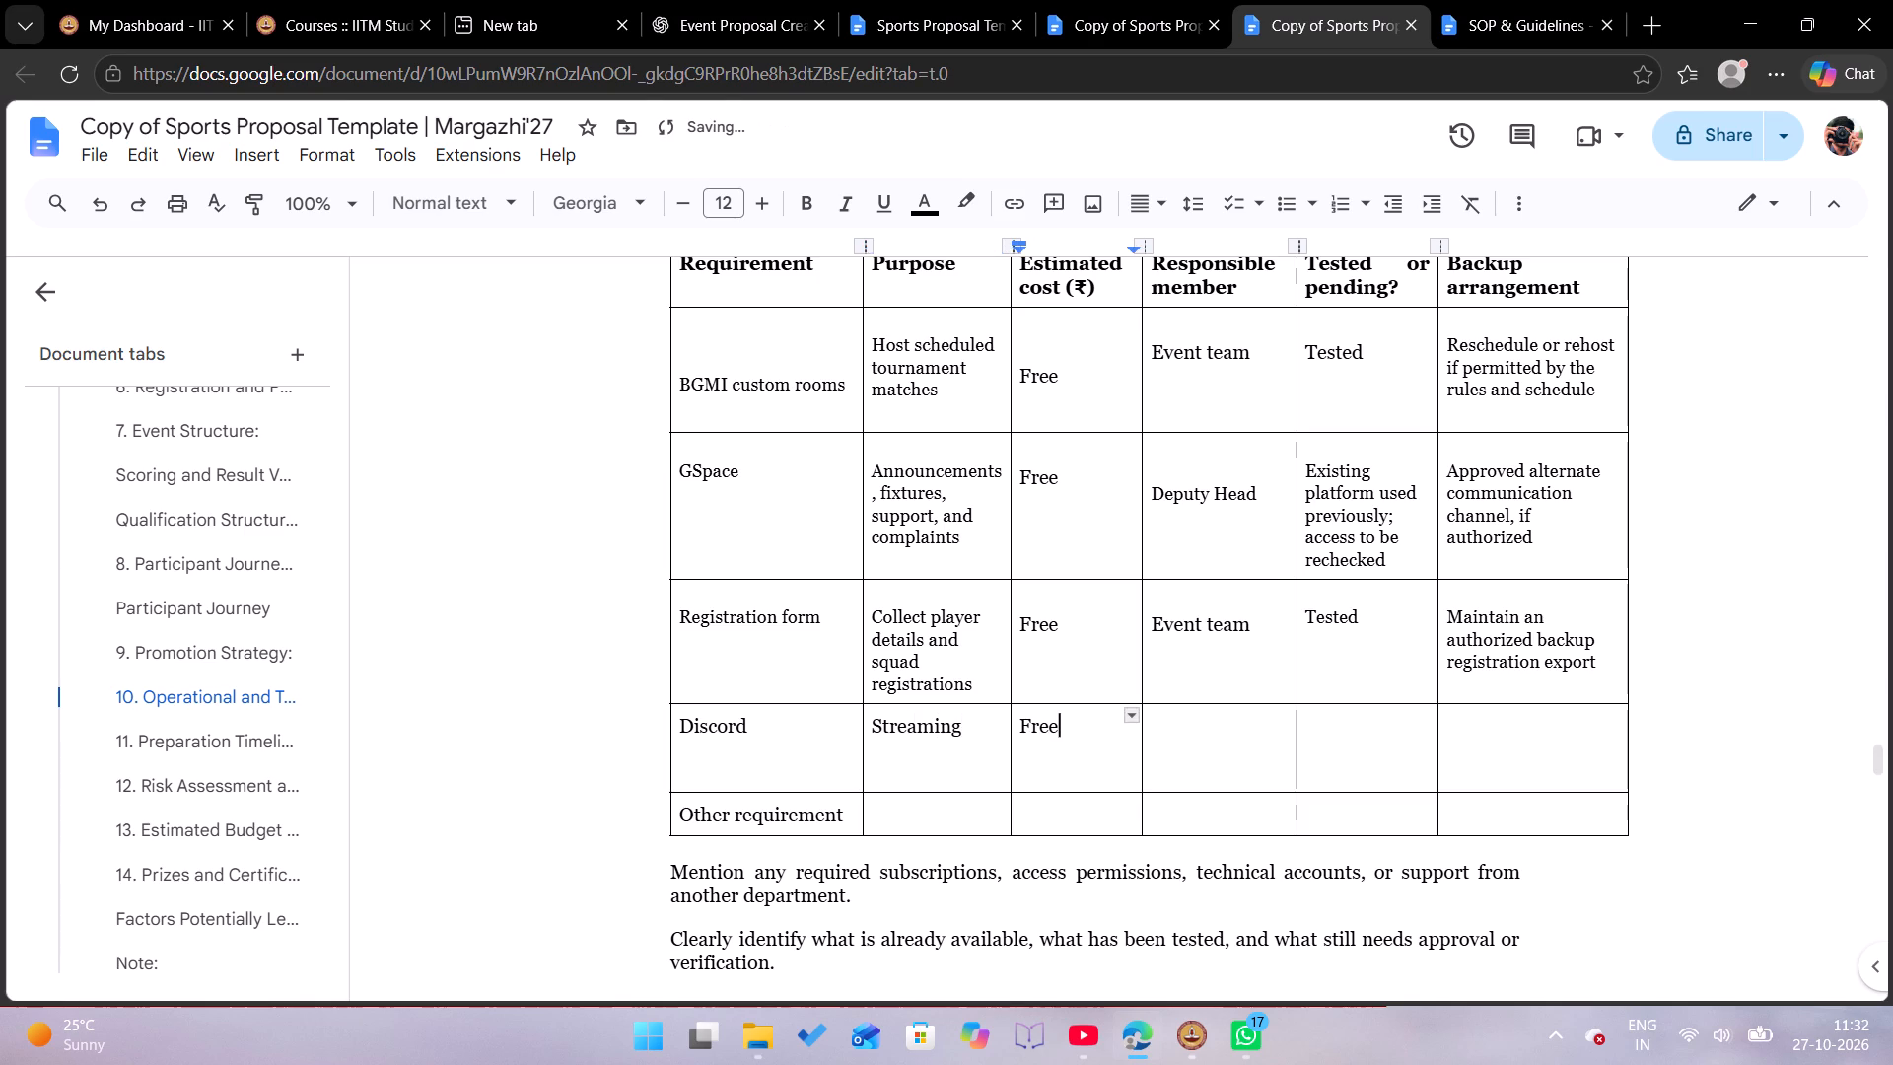
pyautogui.click(1172, 761)
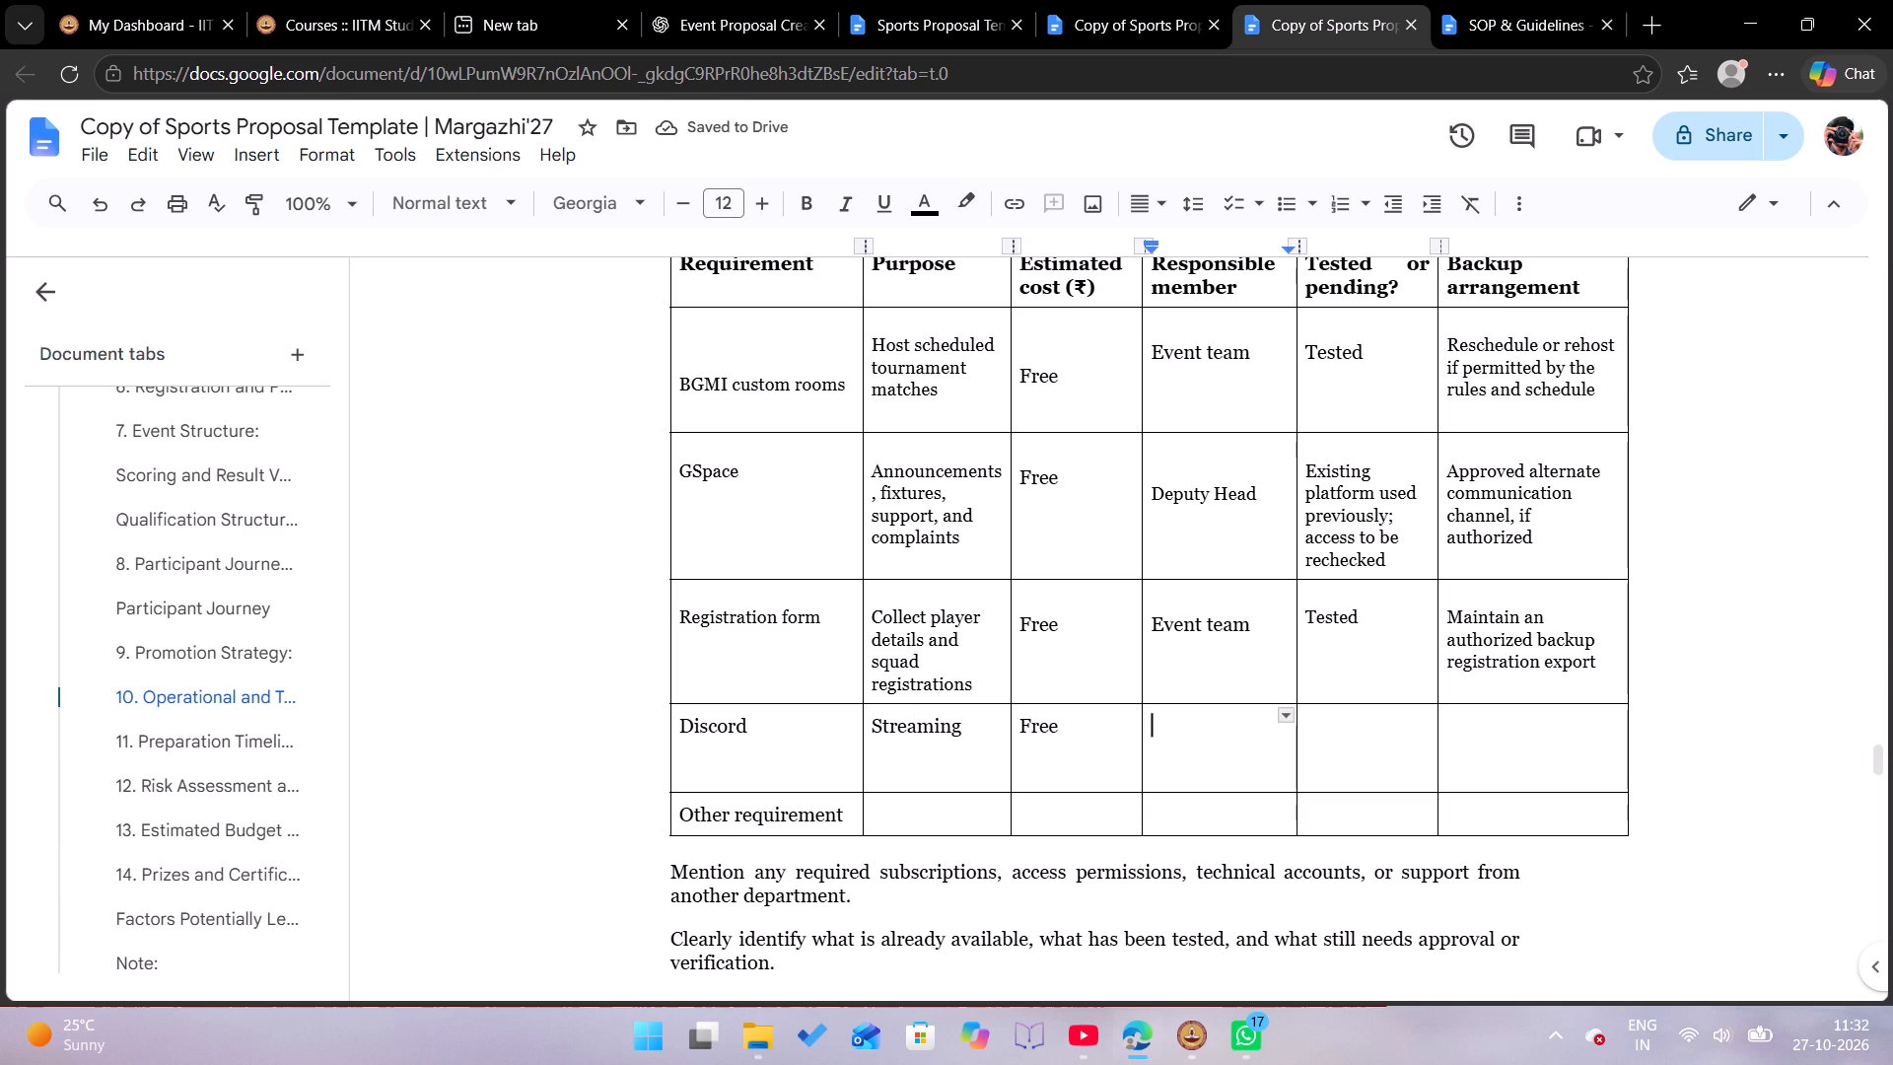
pyautogui.write('deputy')
pyautogui.press('space')
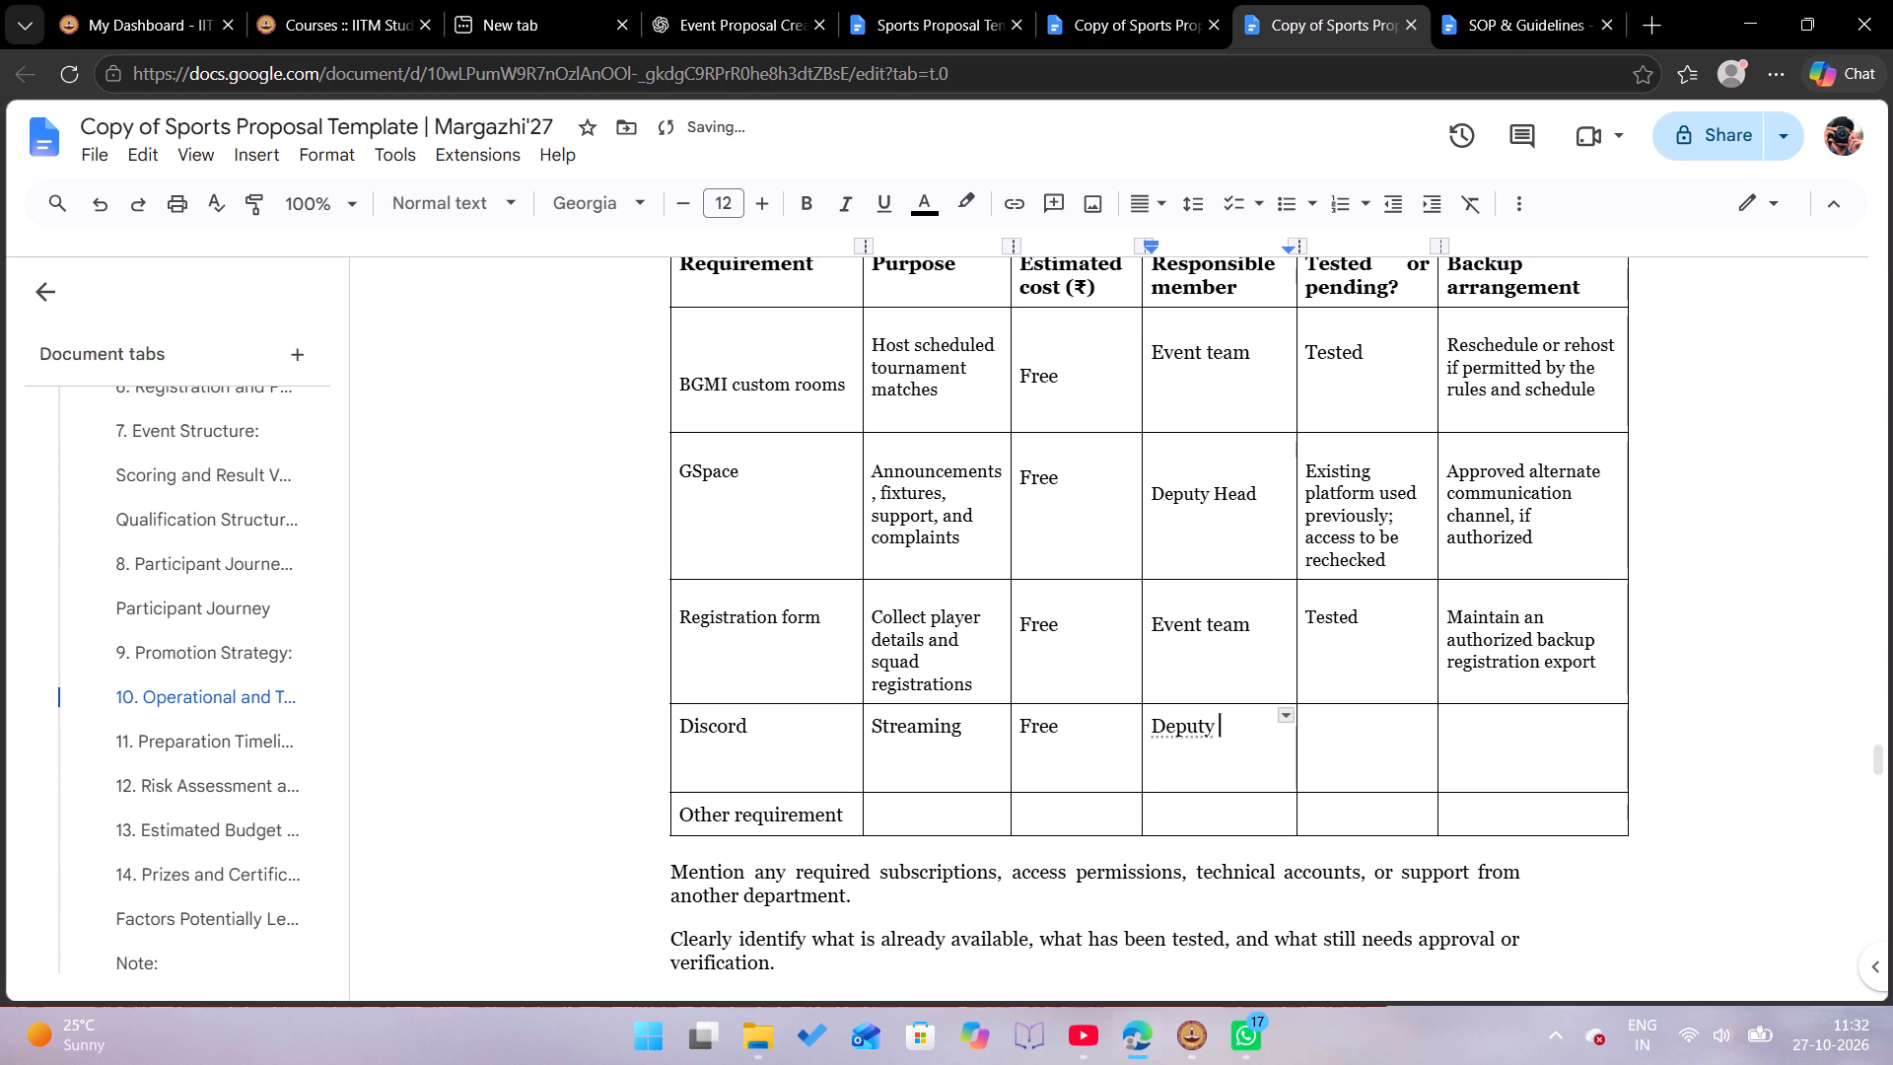
pyautogui.write('head')
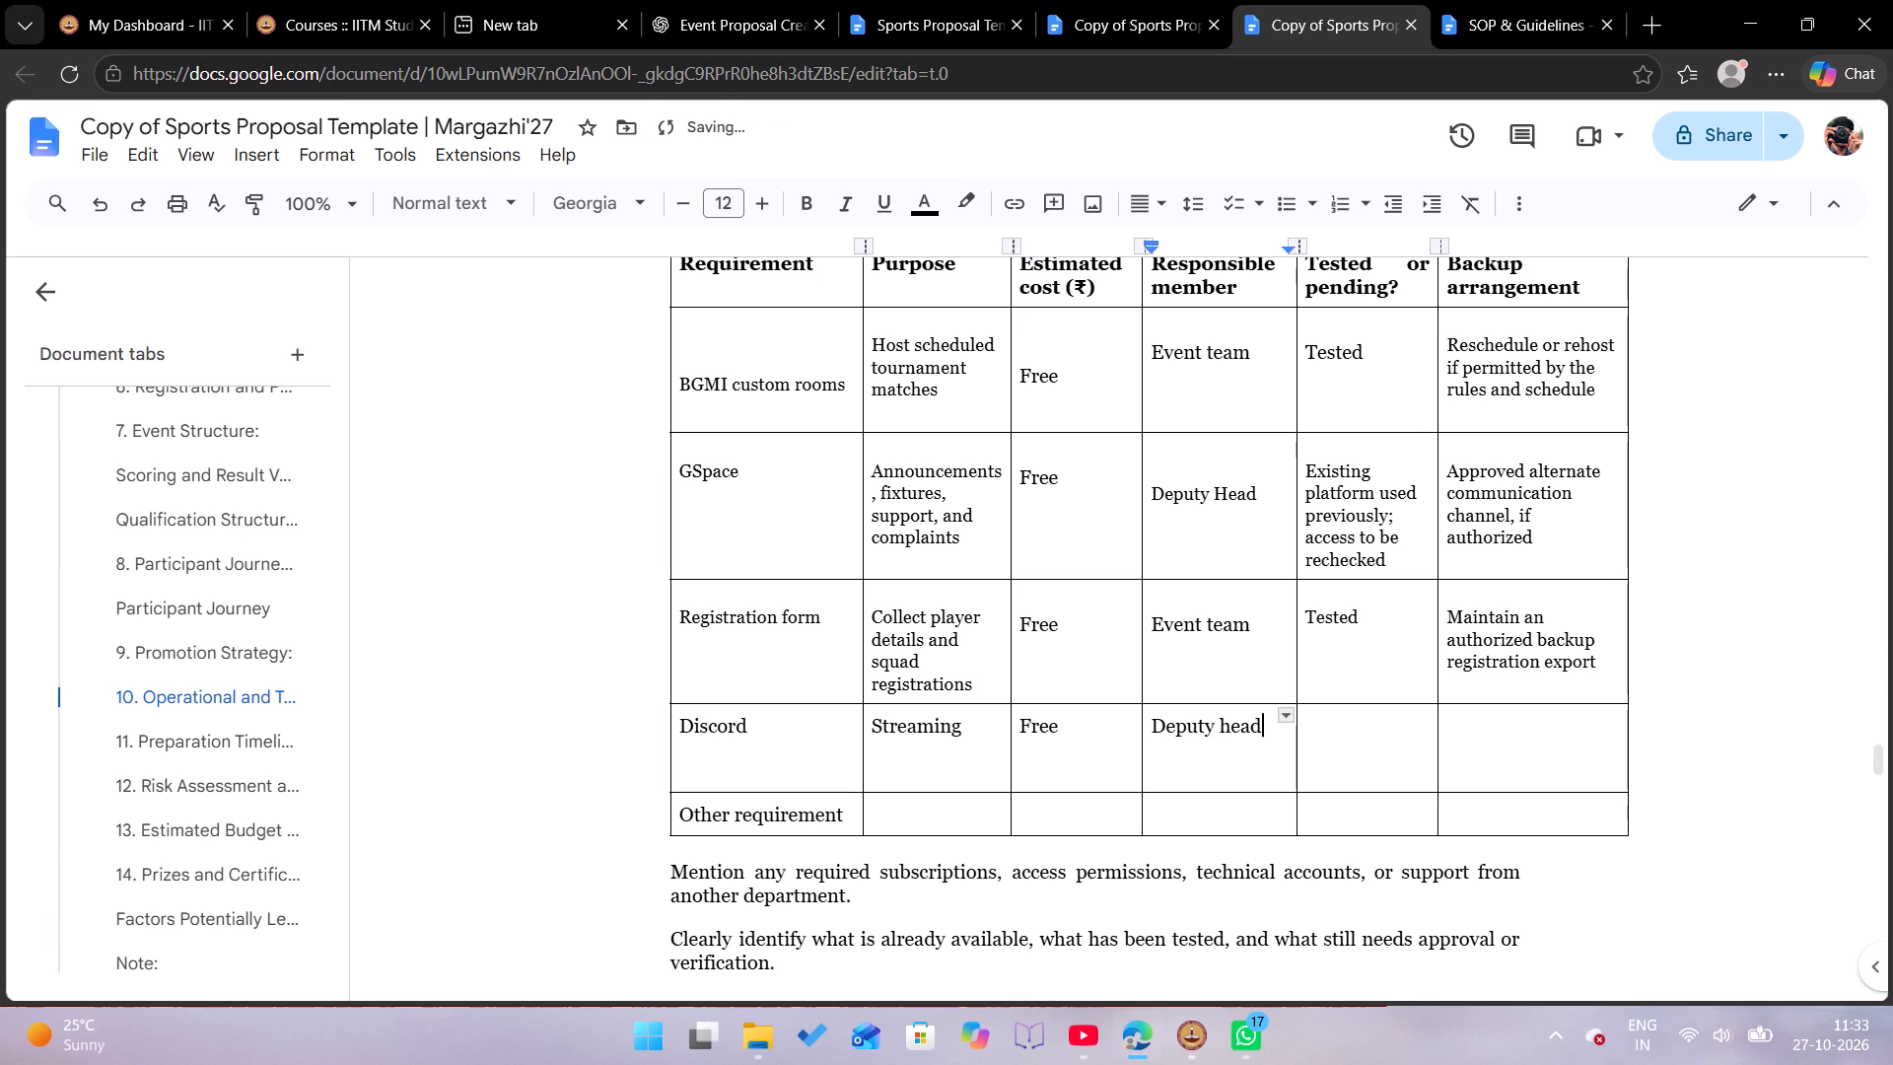
# Mark the Discord requirement as "Tested" and enter "Google meet" as its backup arrangement.
pyautogui.click(1330, 761)
pyautogui.write('tested')
pyautogui.press('space')
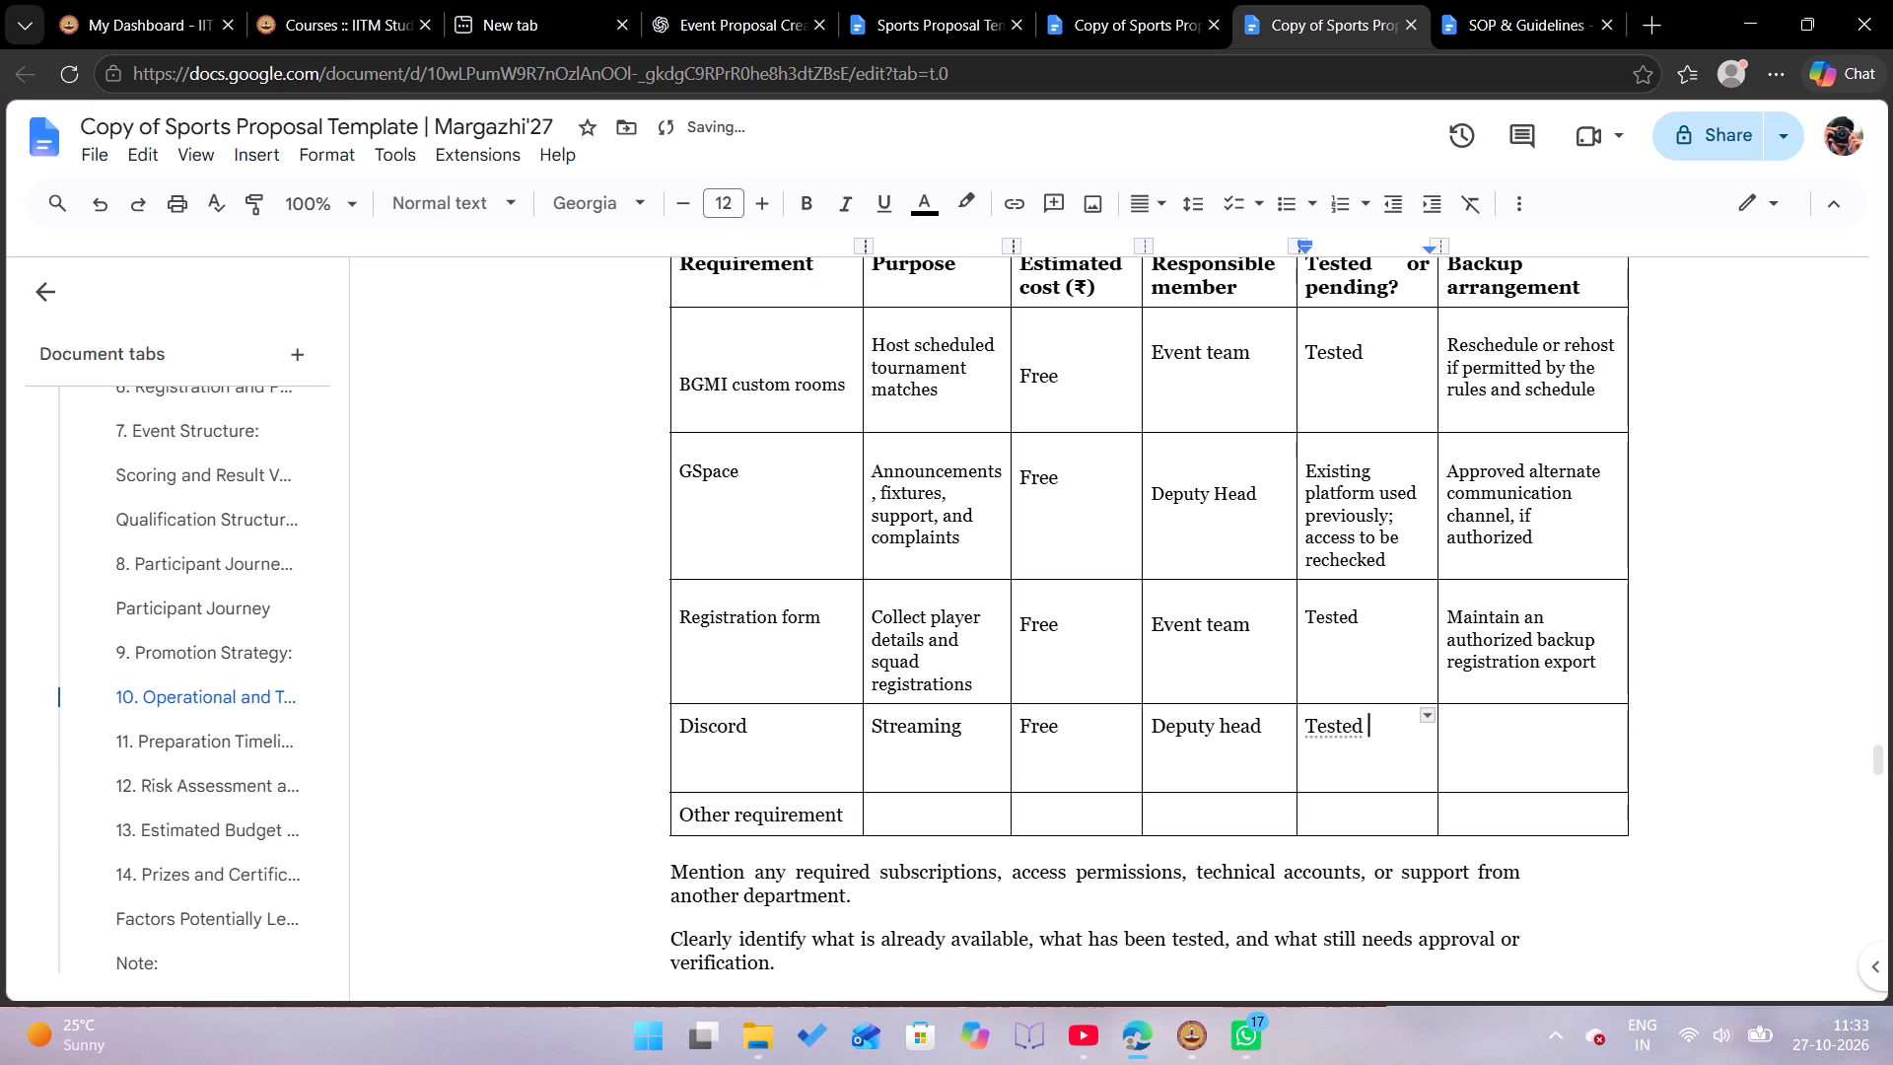
pyautogui.click(1492, 762)
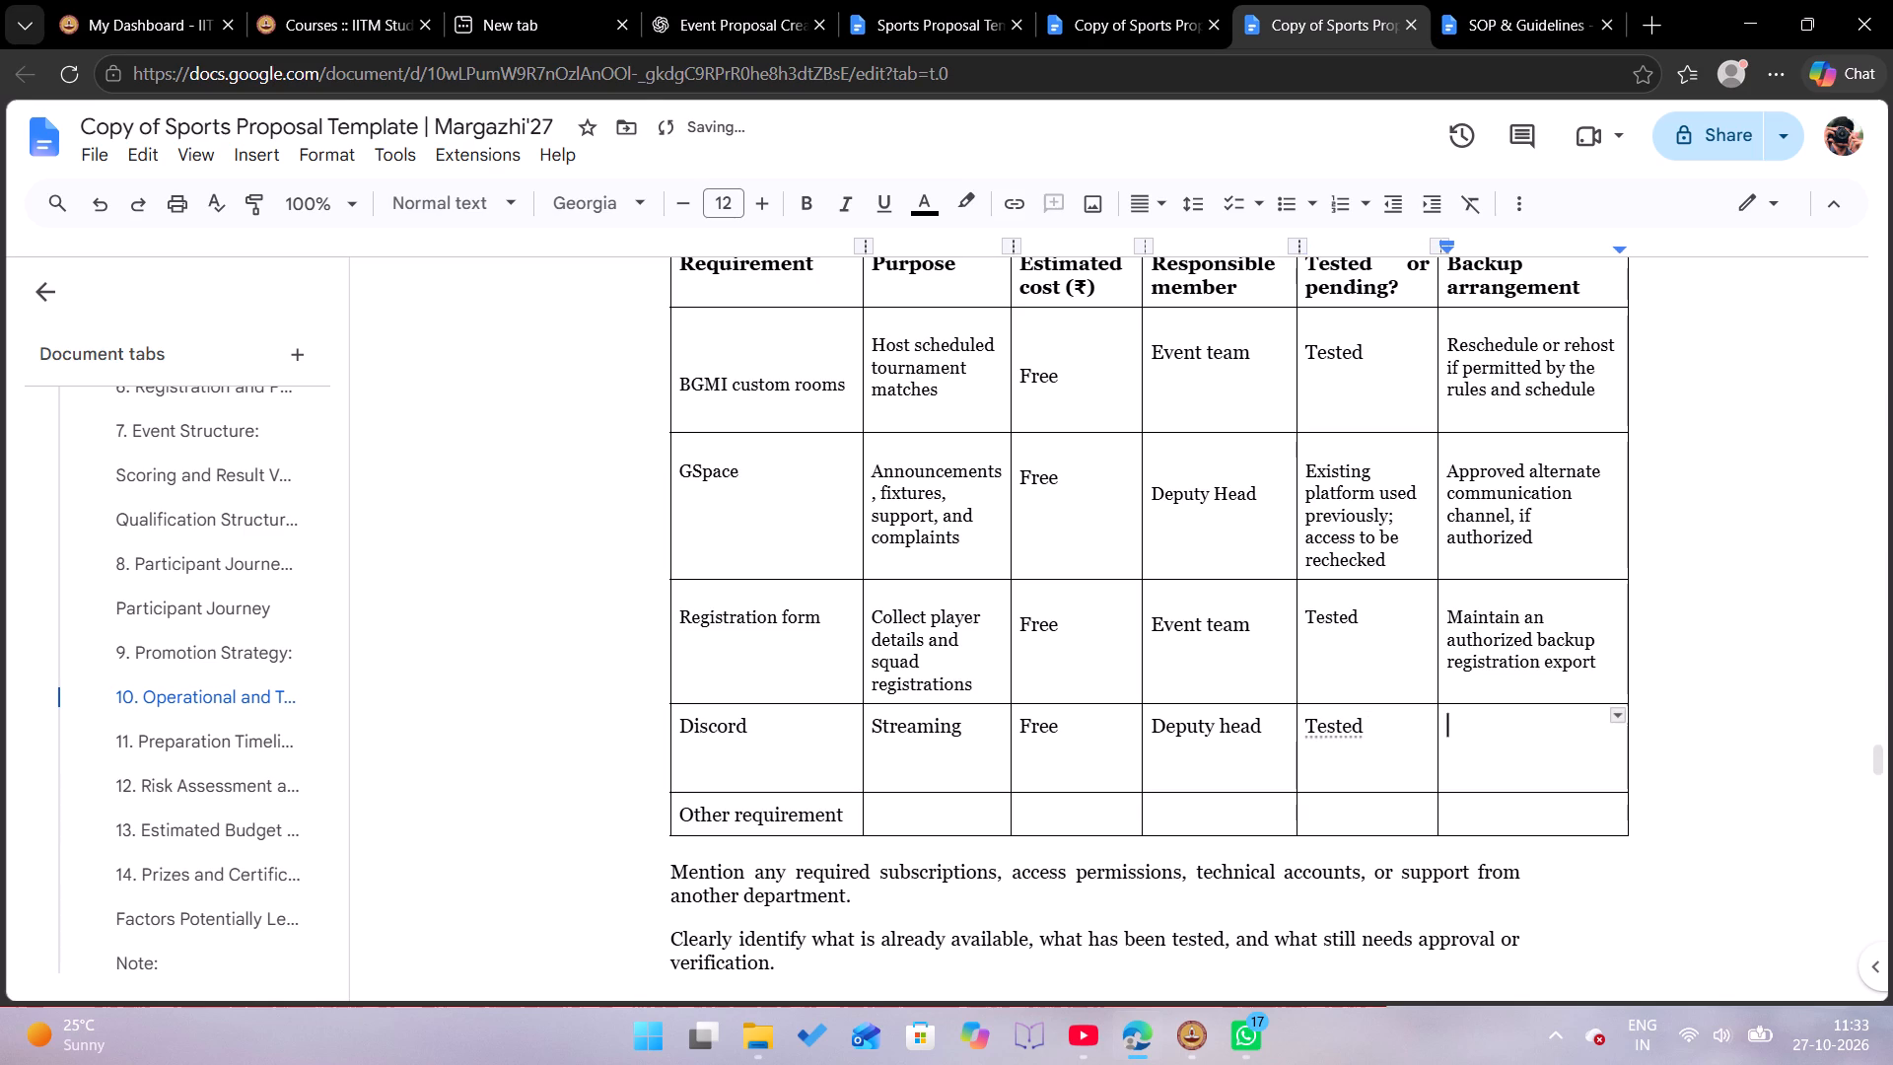
pyautogui.write('googlr')
pyautogui.press('BackSpace')
pyautogui.write('e meet')
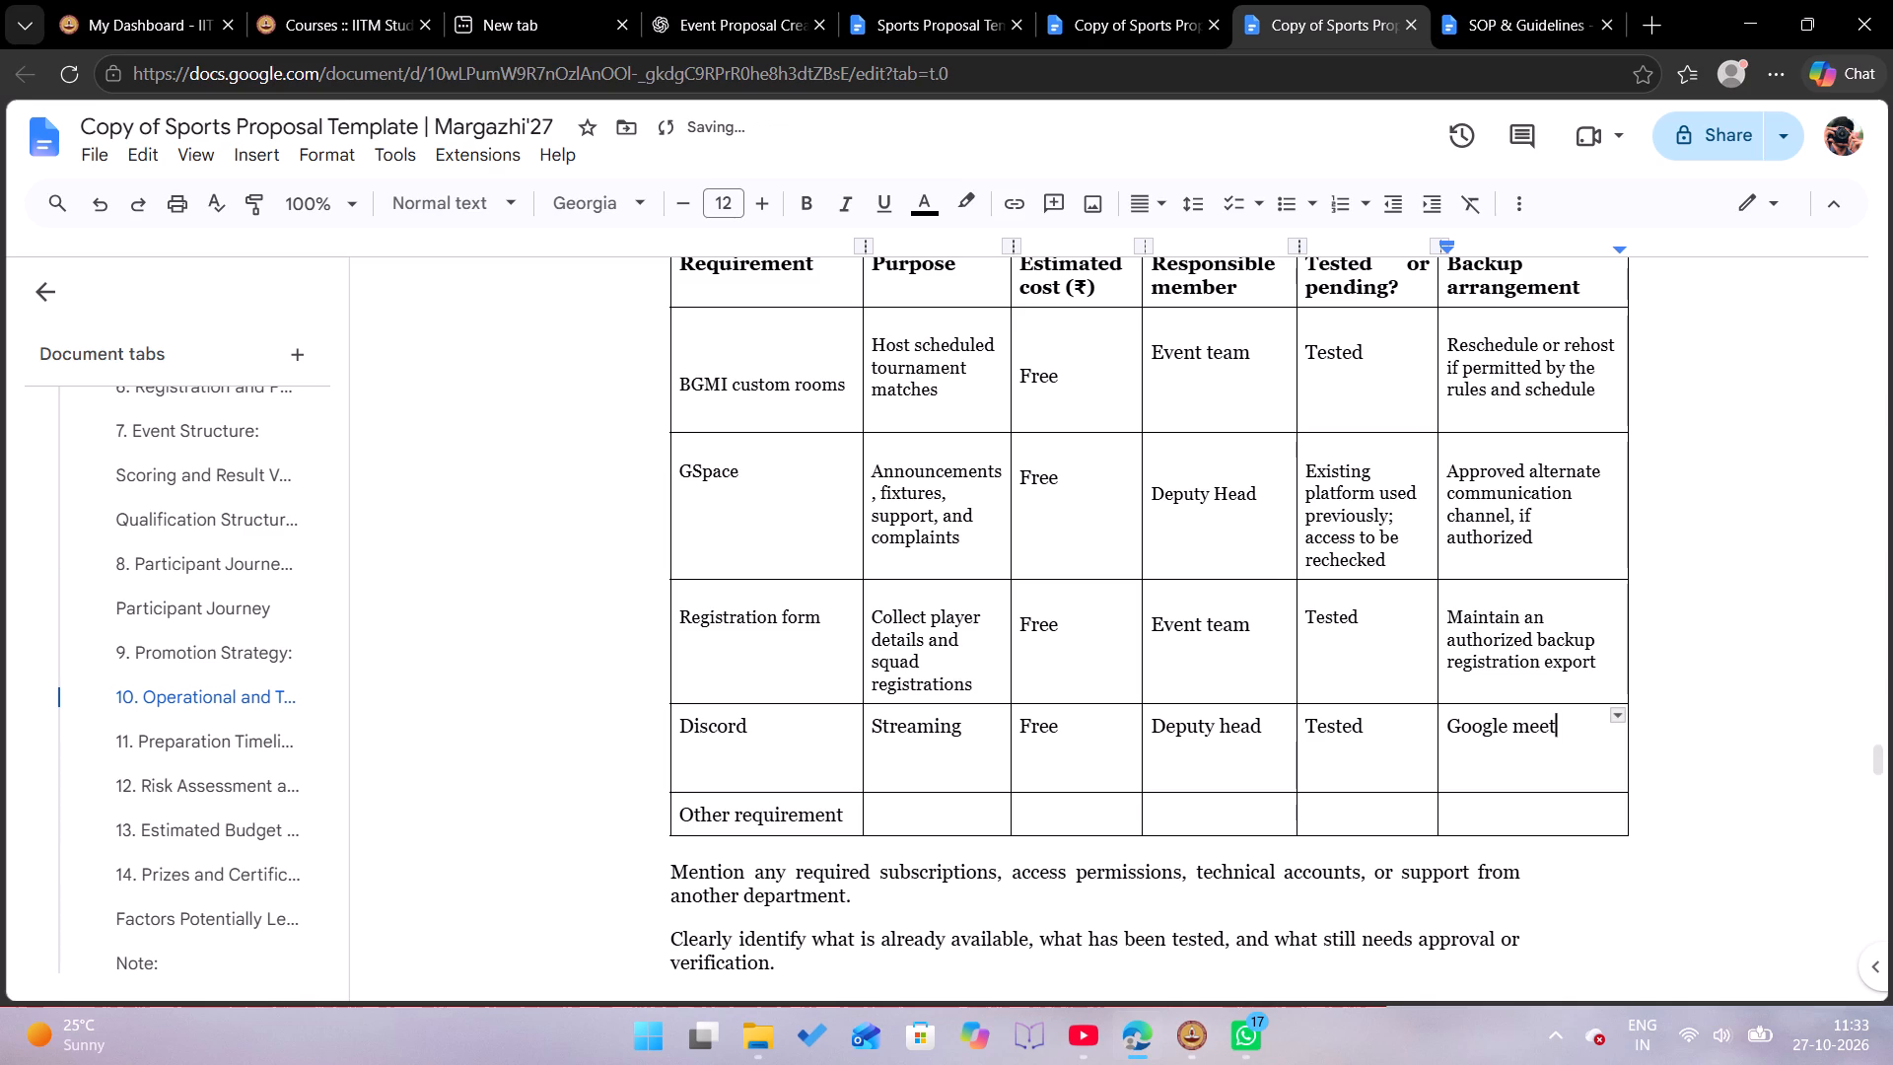
# Replace the two instruction paragraphs below the template's section 10 table with the draft's Technical and Administrative Requirements heading and bullet list.
pyautogui.click(1157, 0)
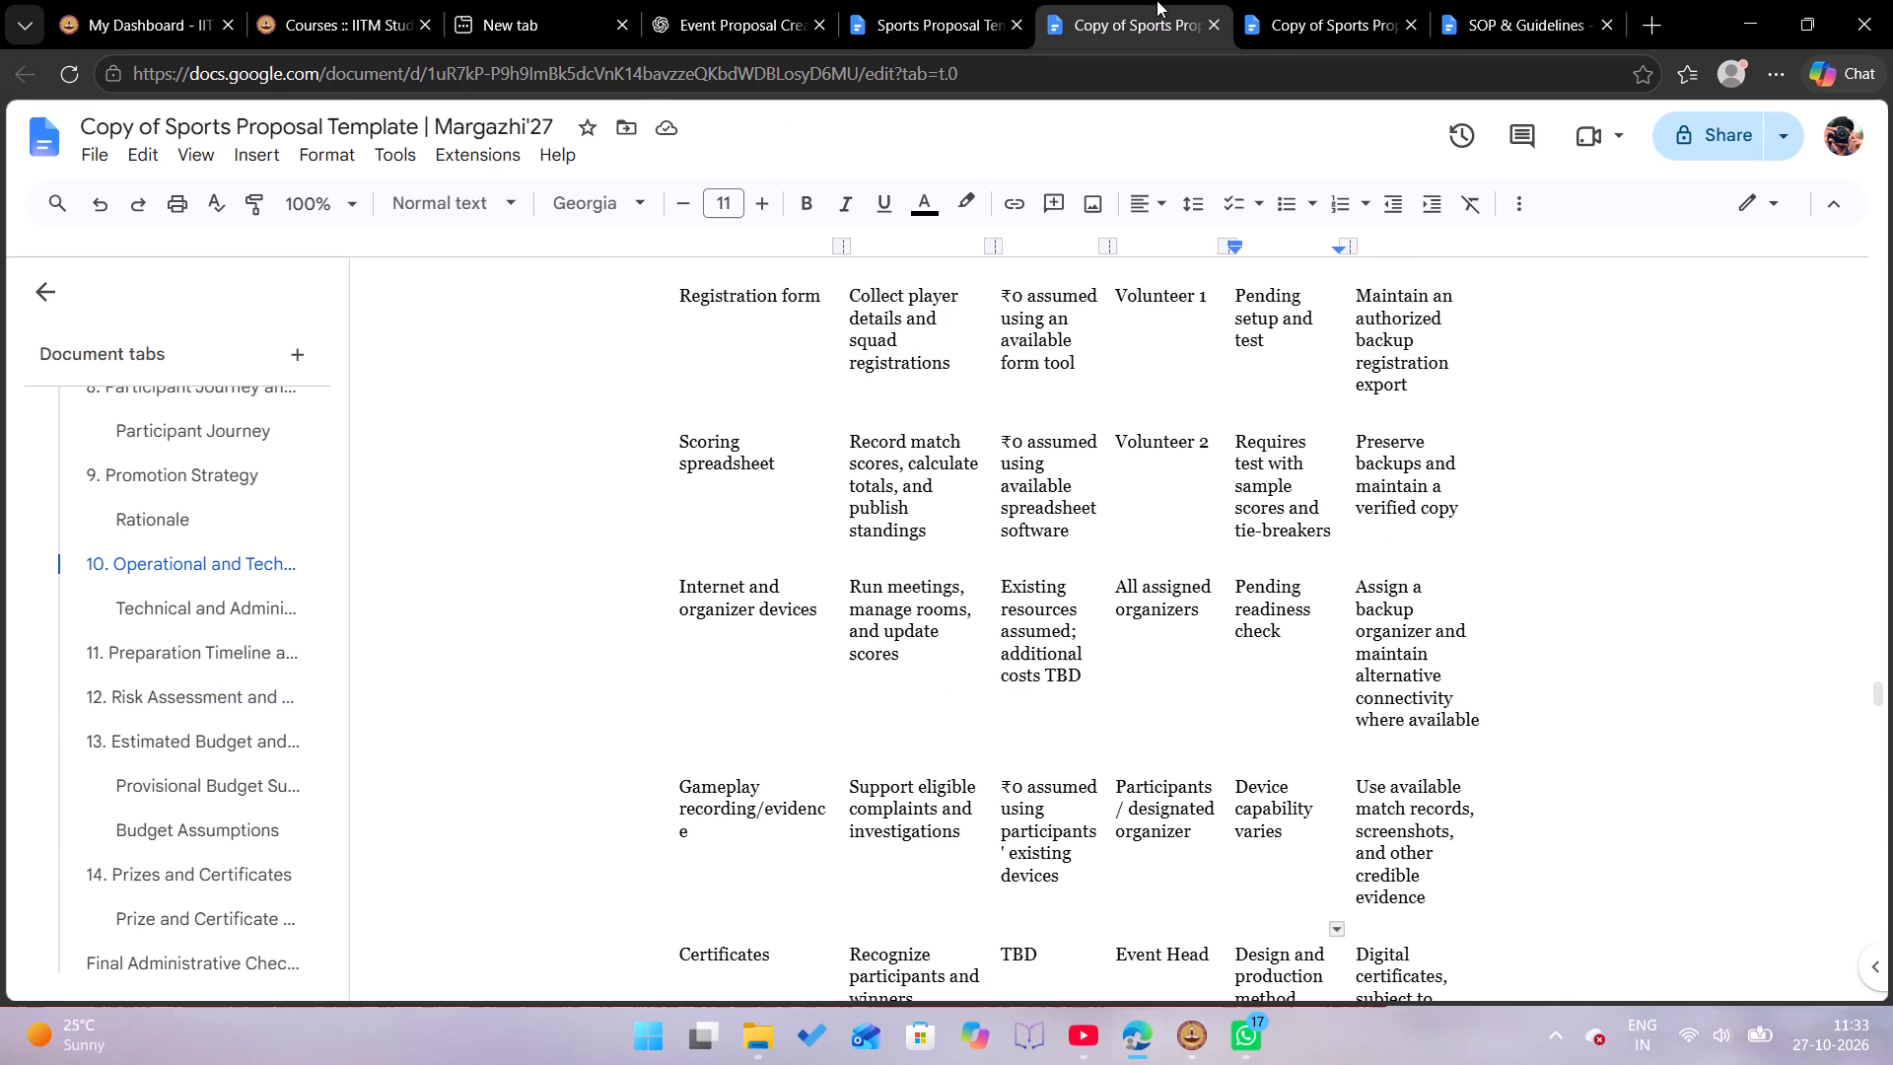
pyautogui.moveTo(1873, 694); pyautogui.dragTo(1884, 709)
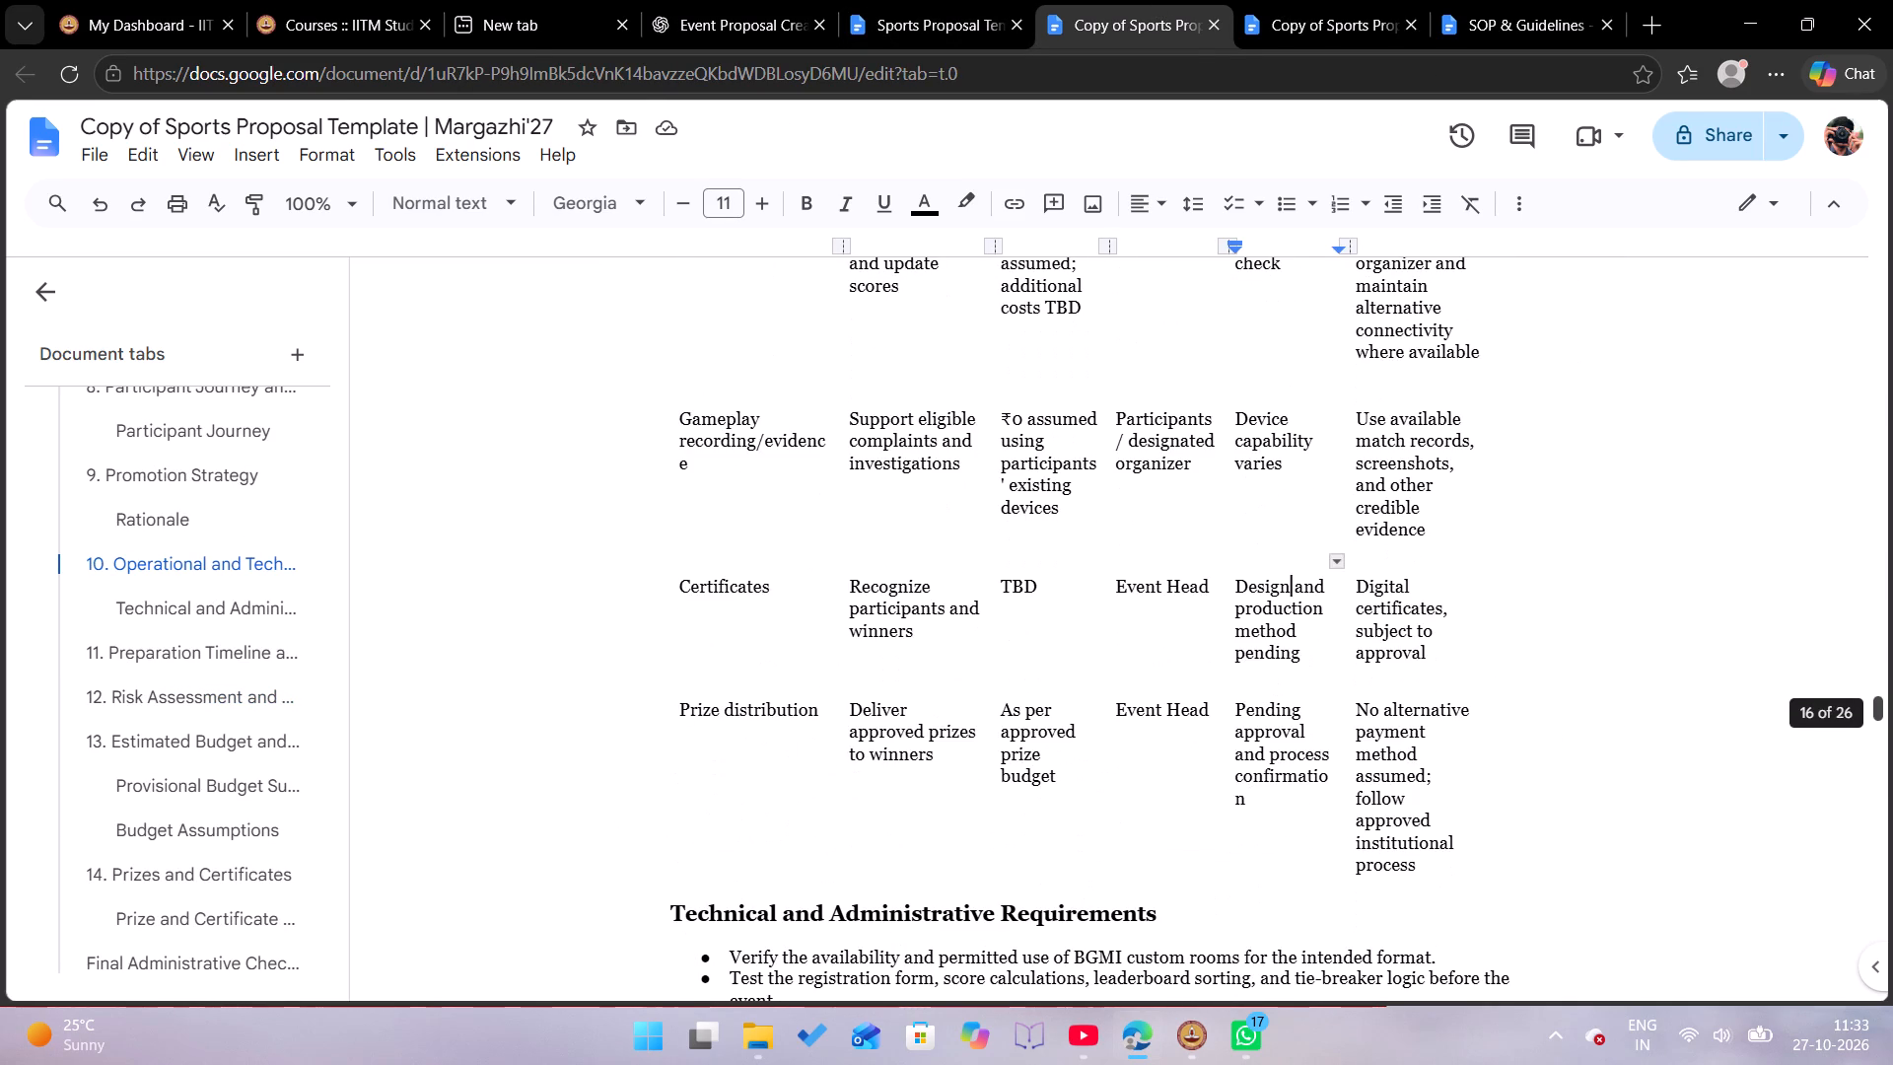
pyautogui.moveTo(1884, 709); pyautogui.dragTo(1892, 687)
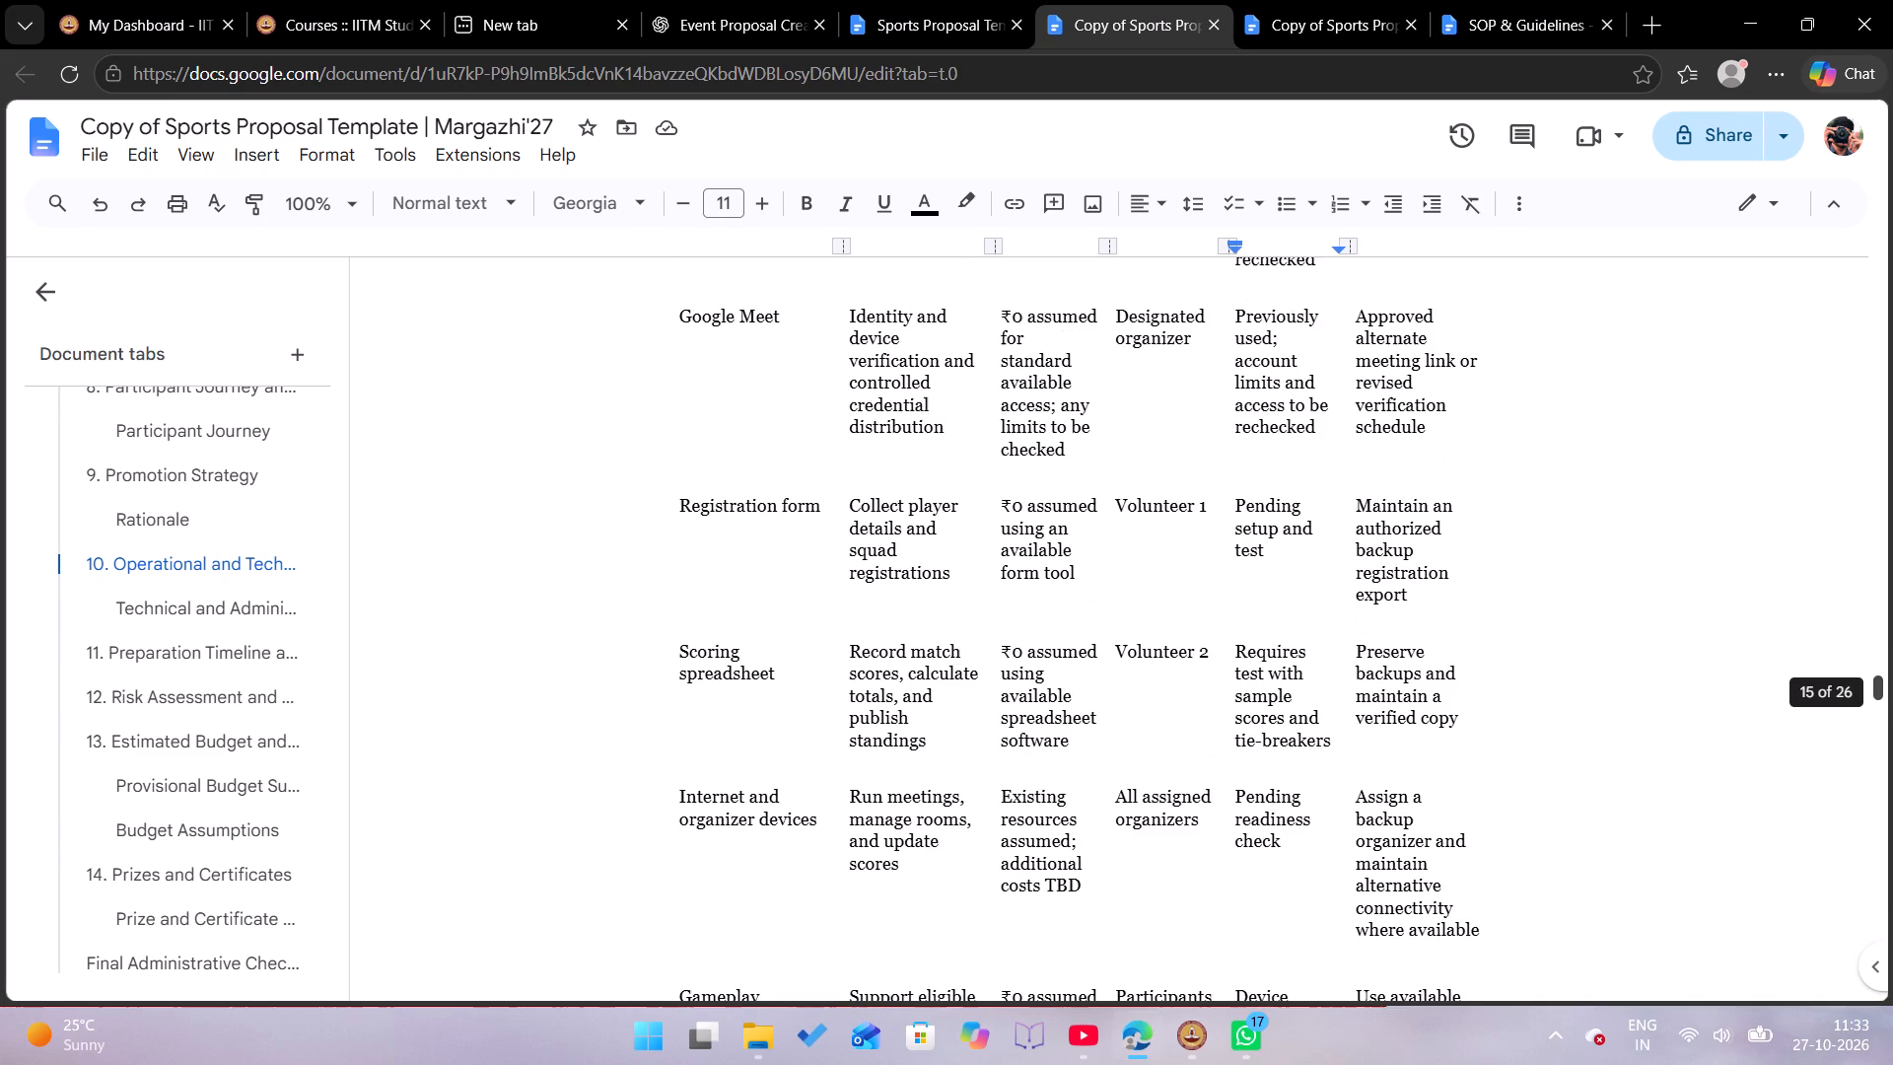
pyautogui.moveTo(1892, 687); pyautogui.dragTo(1888, 693)
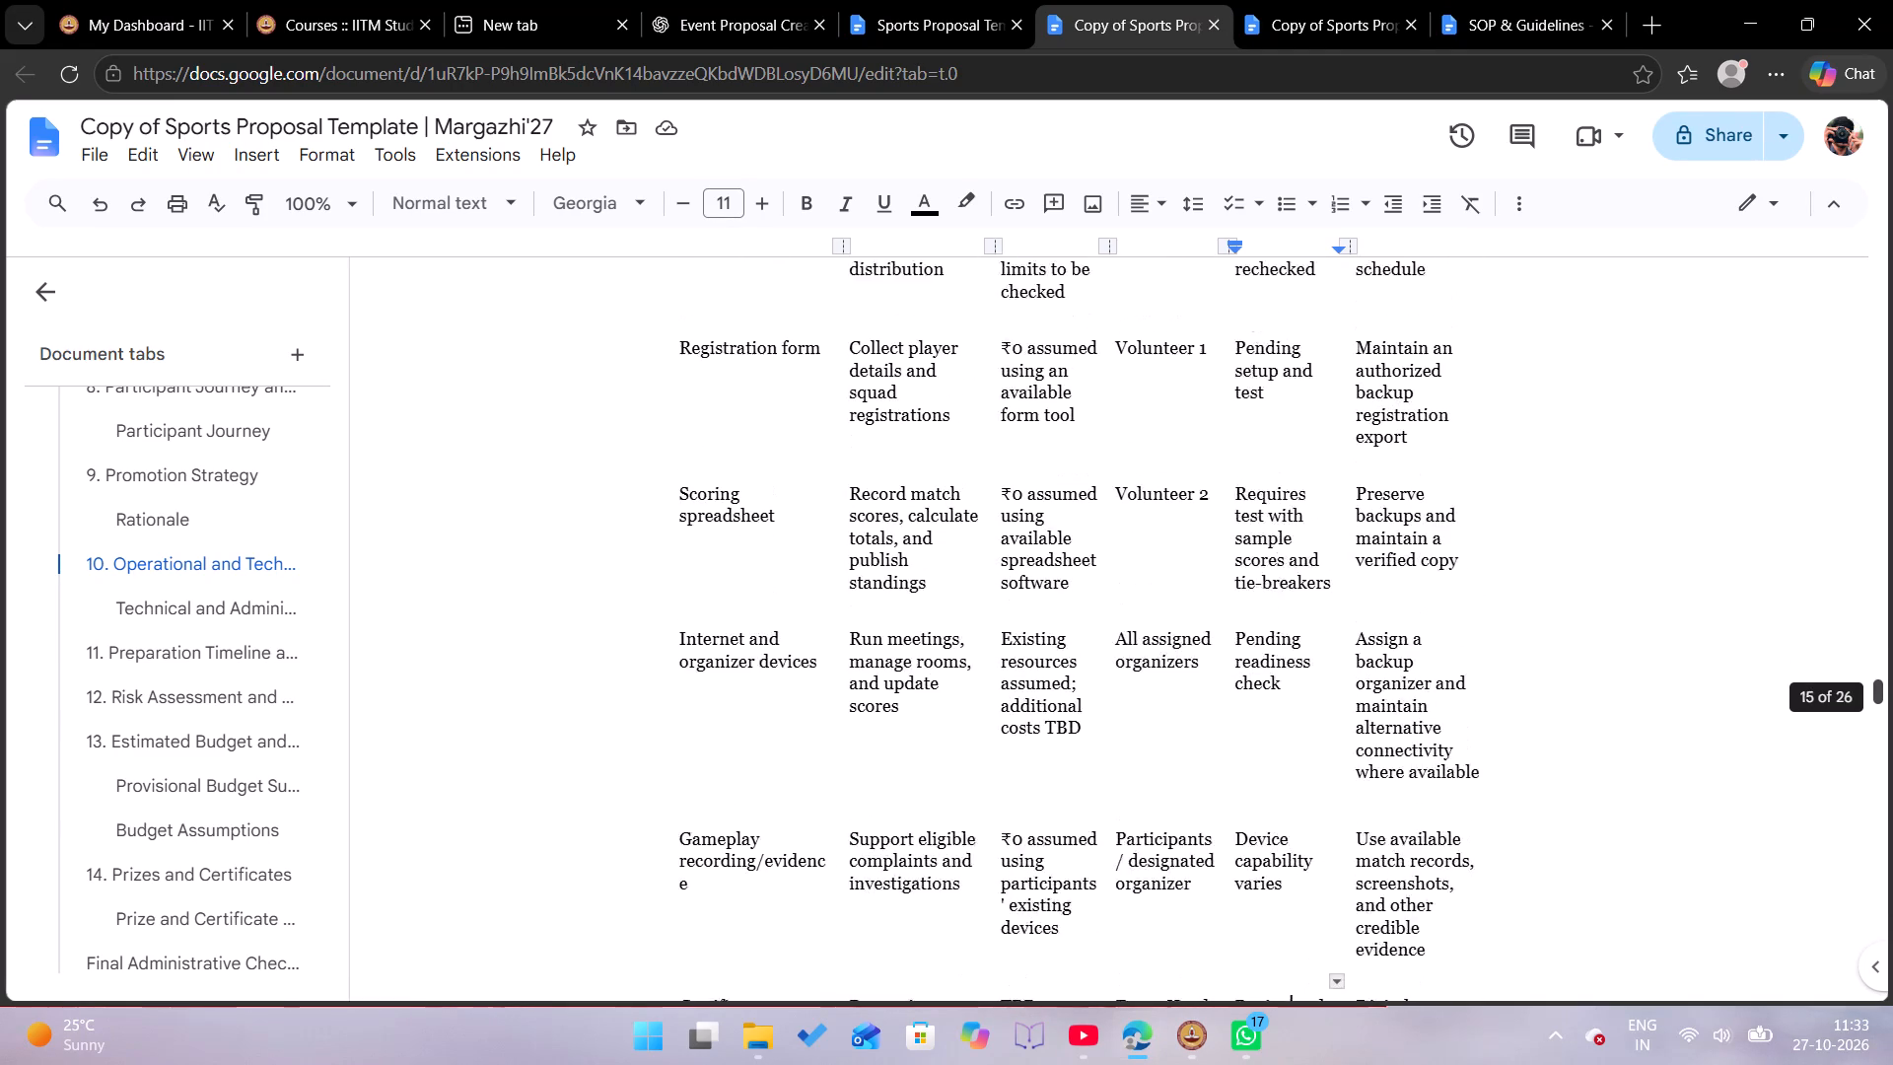
pyautogui.moveTo(1888, 693); pyautogui.dragTo(1878, 730)
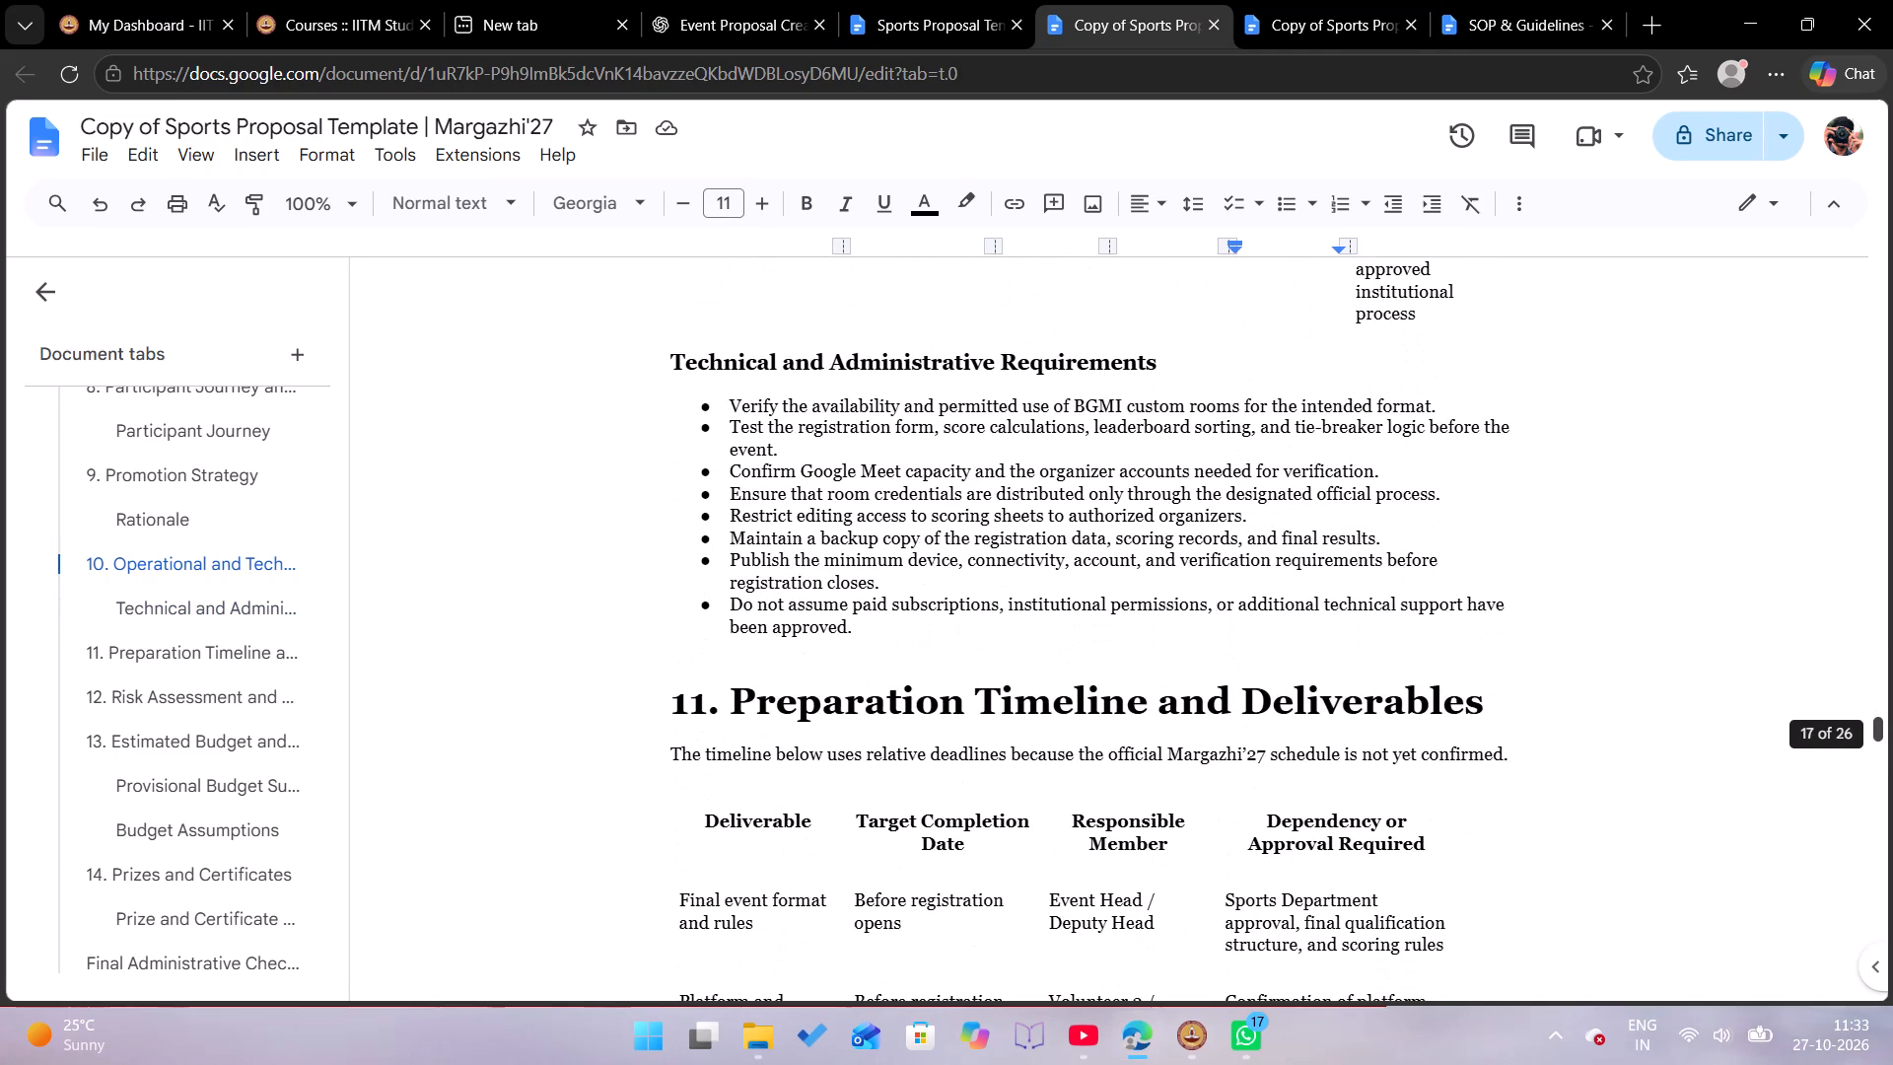
pyautogui.moveTo(667, 357); pyautogui.dragTo(734, 404)
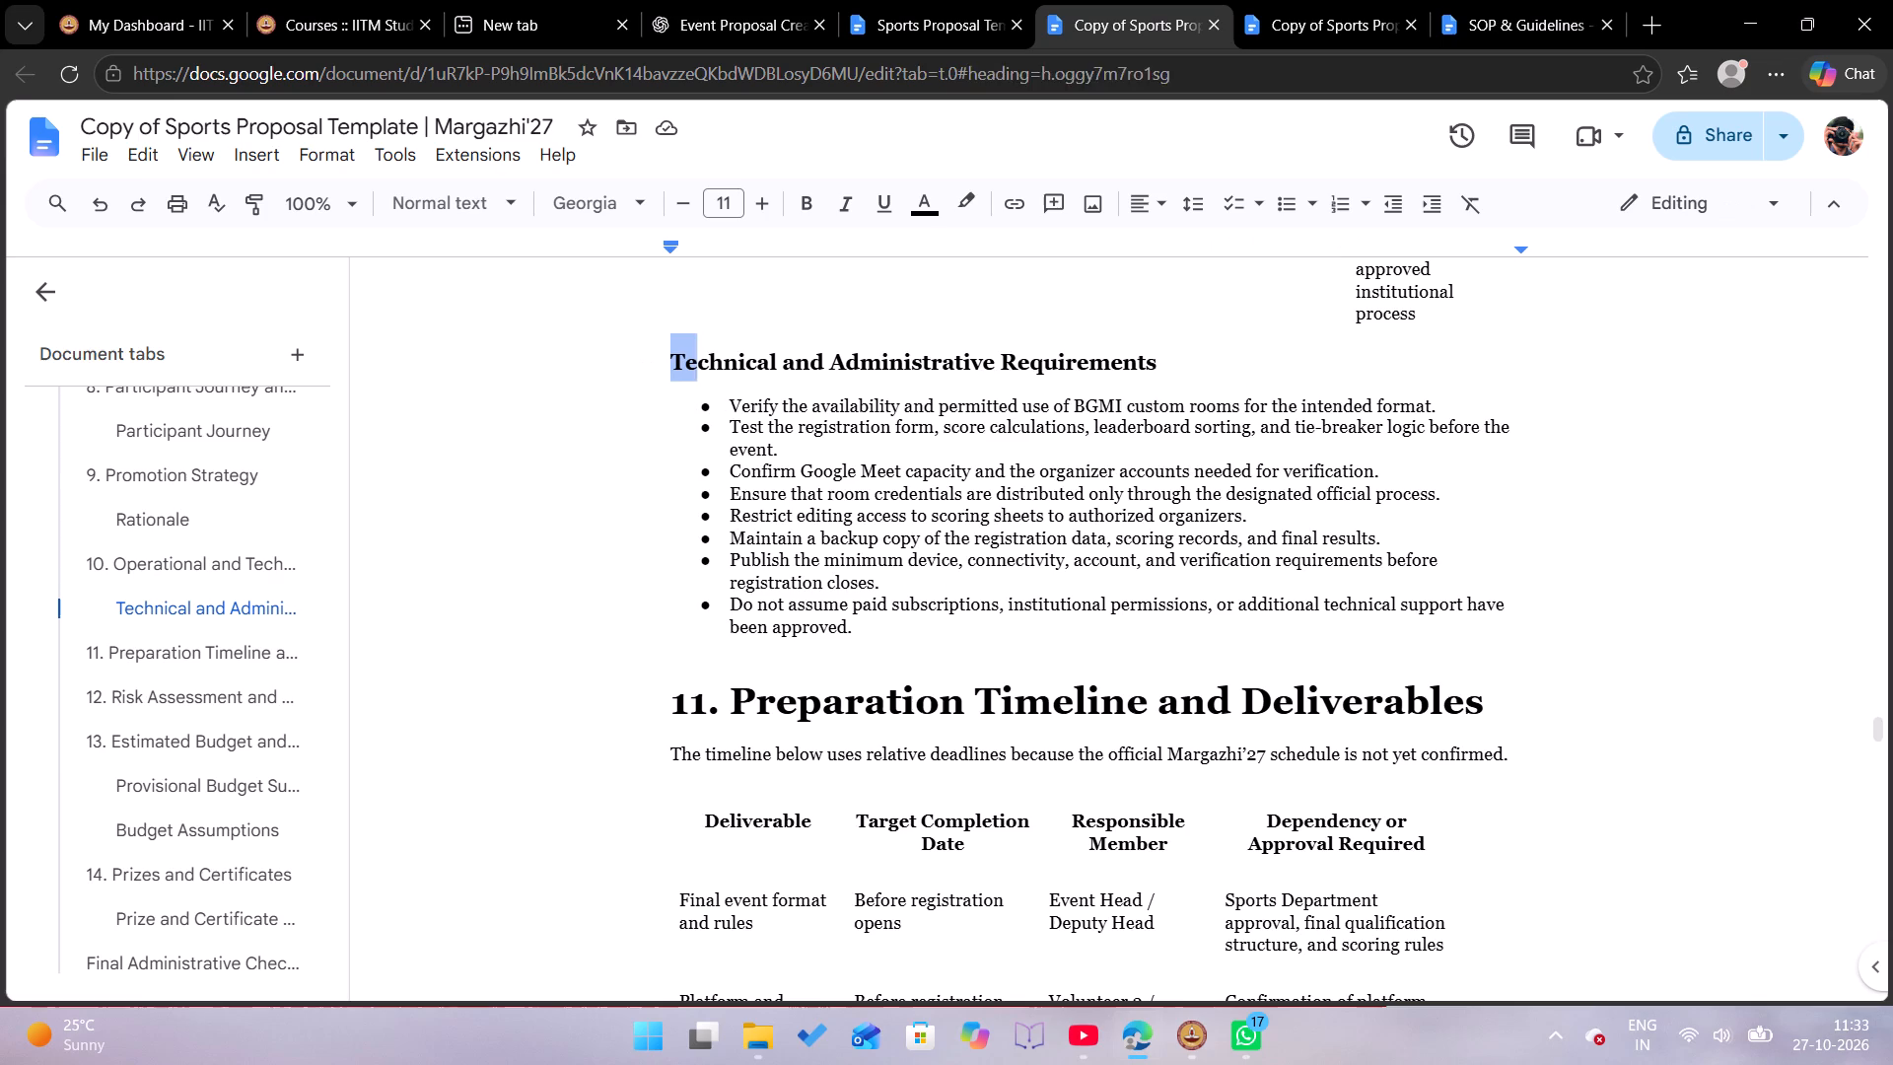
pyautogui.moveTo(734, 404); pyautogui.dragTo(921, 627)
pyautogui.hotkey('ctrl', 'c')
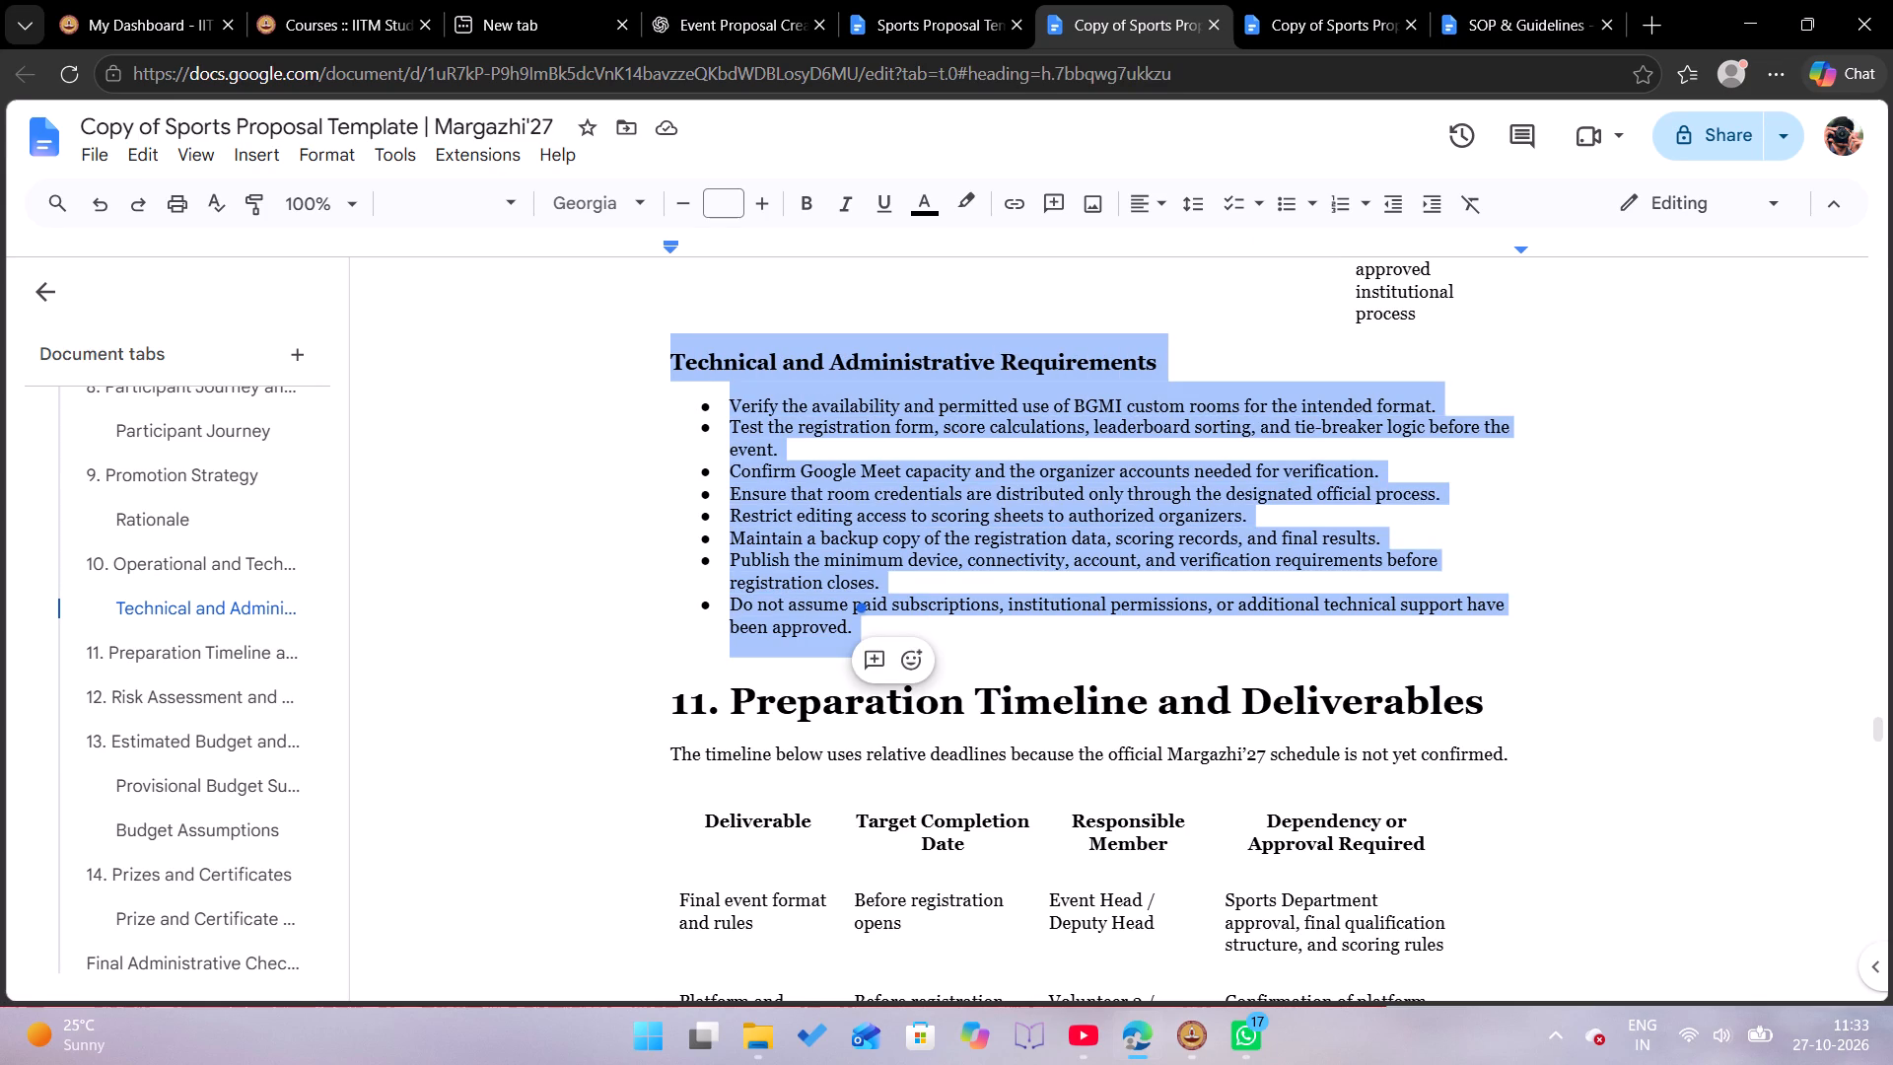
pyautogui.click(1288, 0)
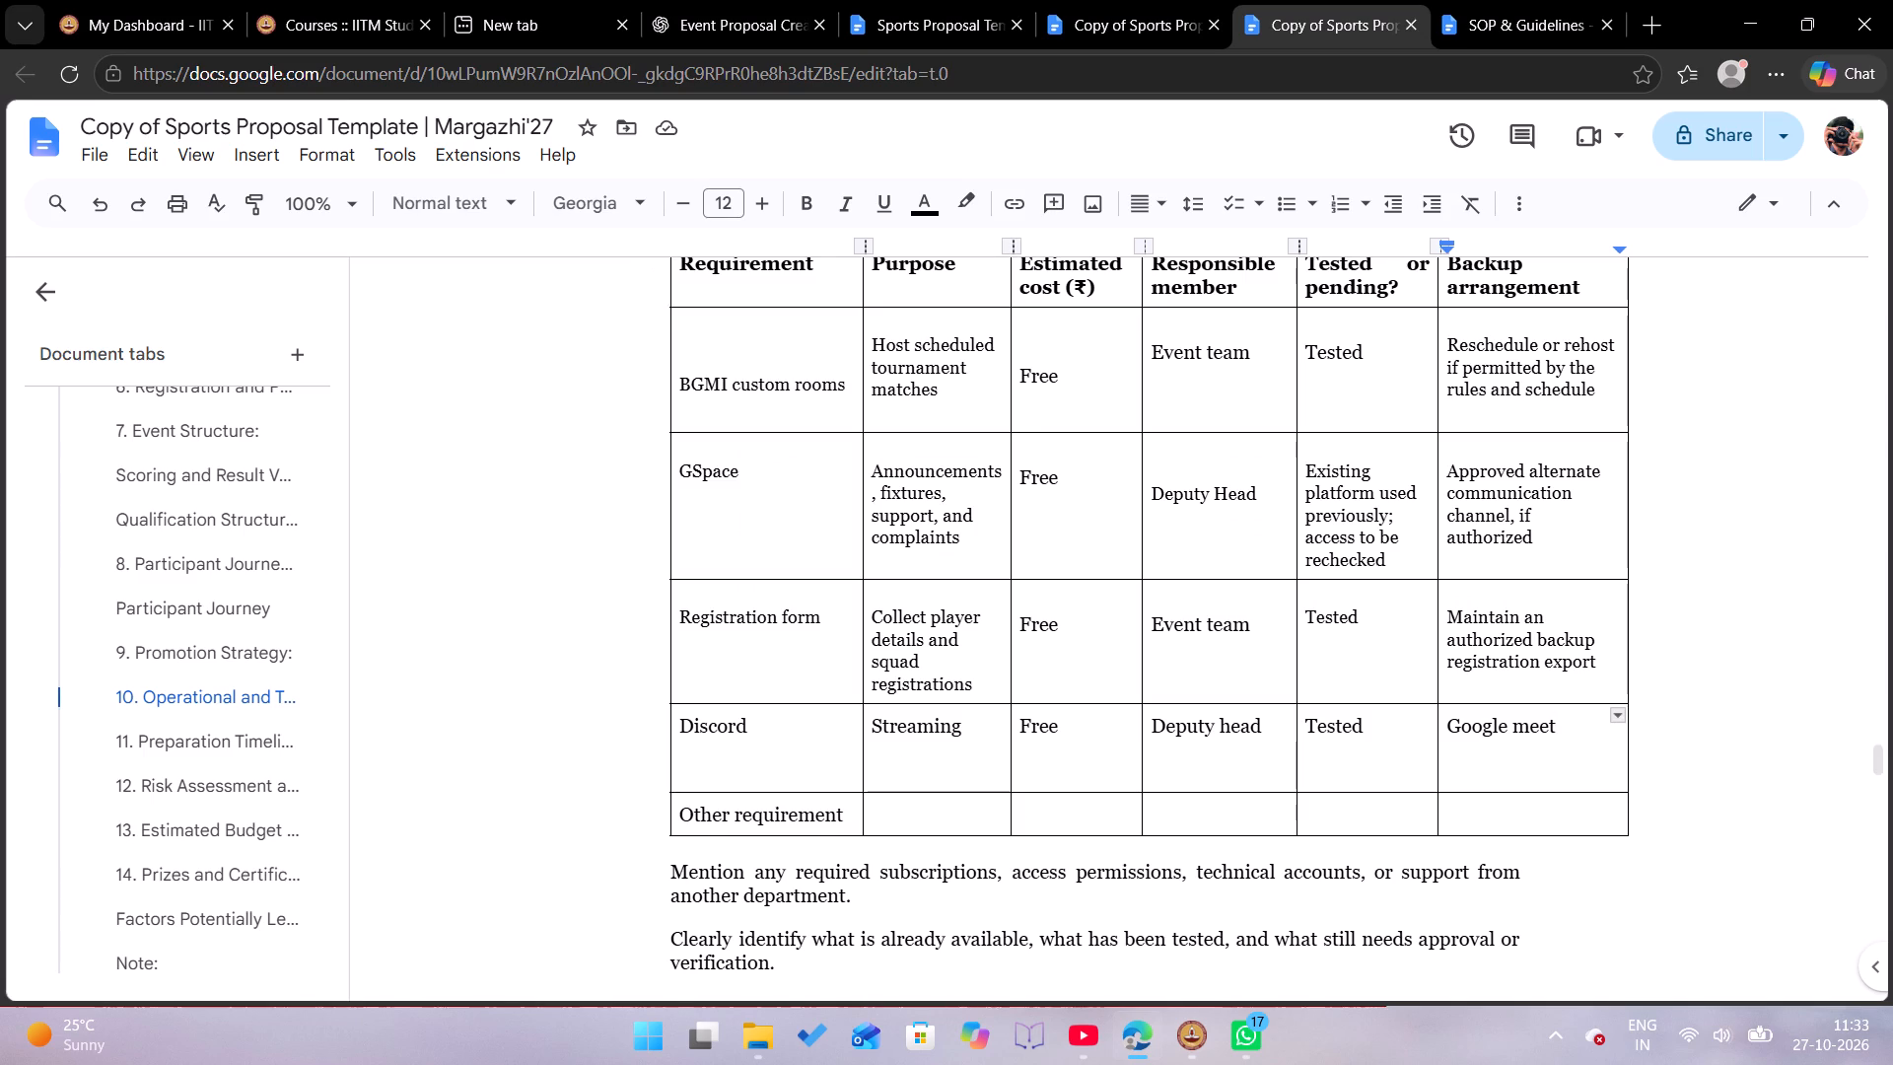
pyautogui.moveTo(1881, 751); pyautogui.dragTo(1881, 764)
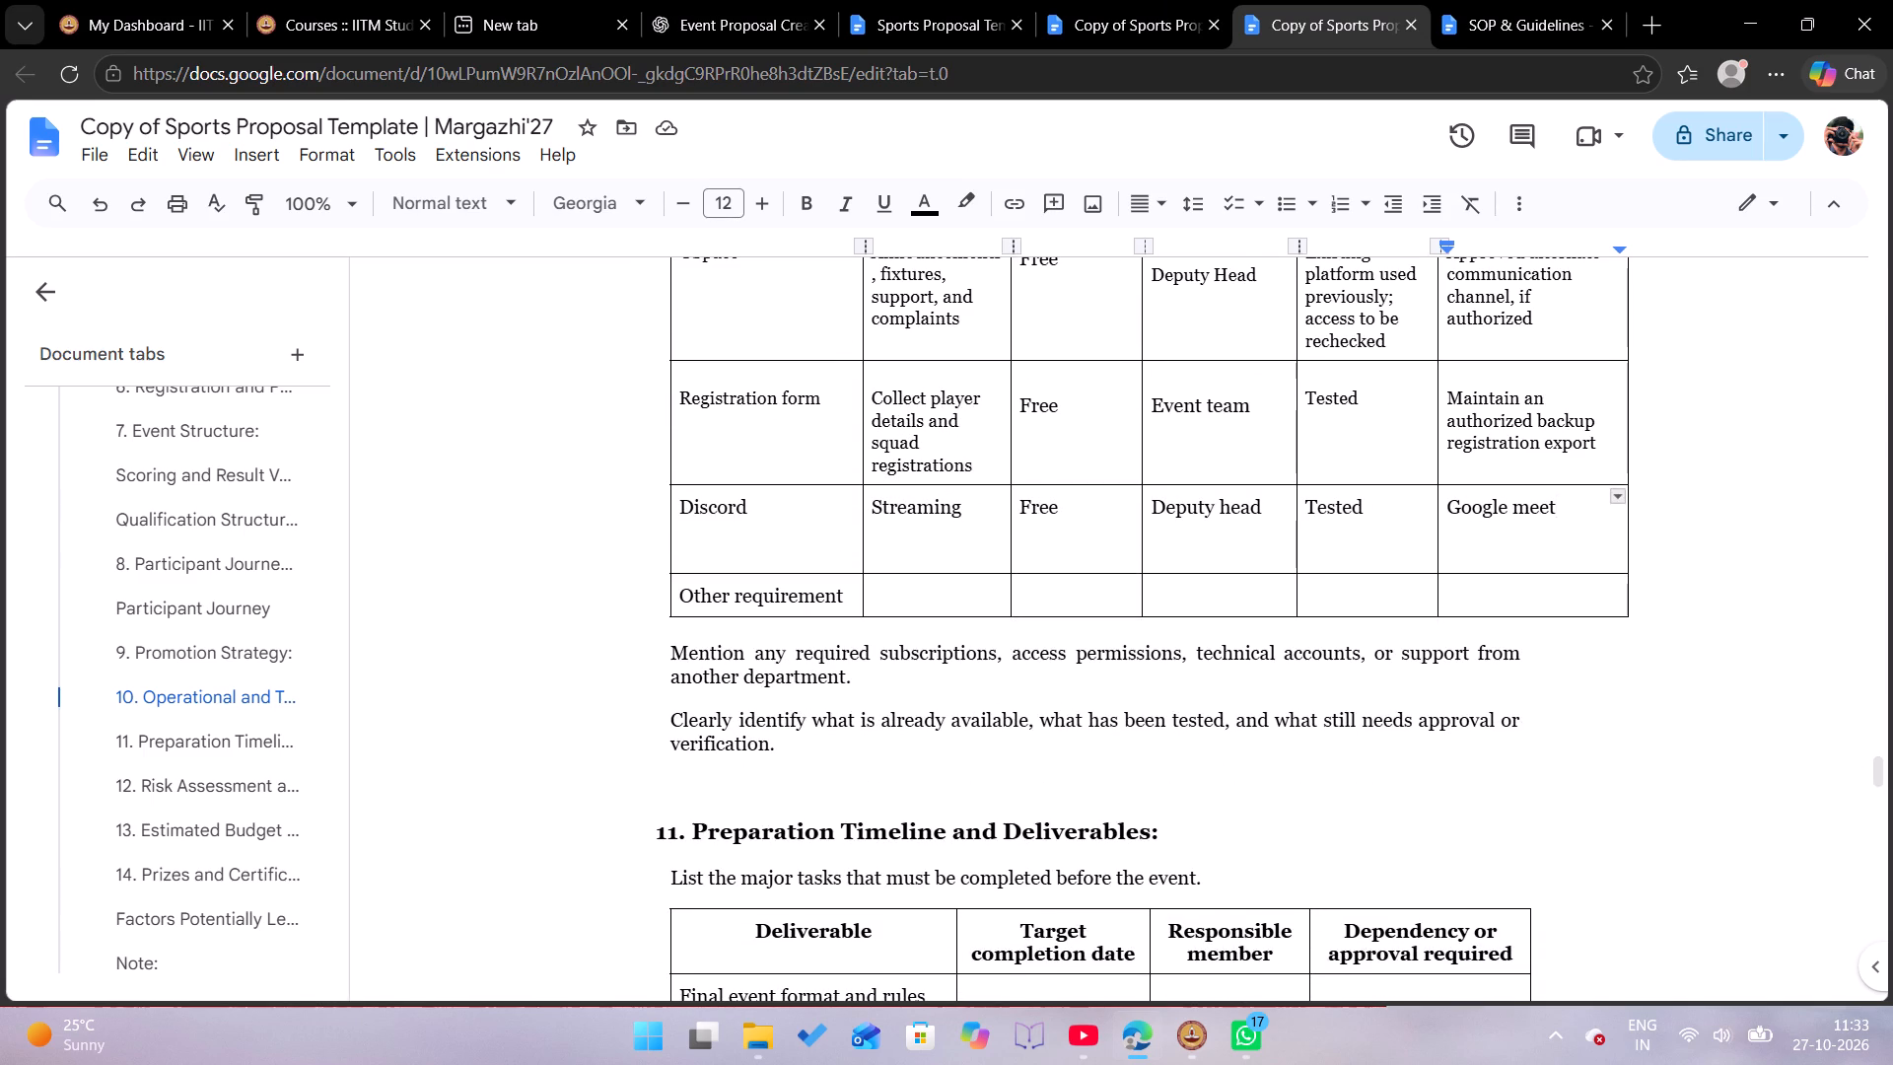
pyautogui.moveTo(669, 652); pyautogui.dragTo(770, 712)
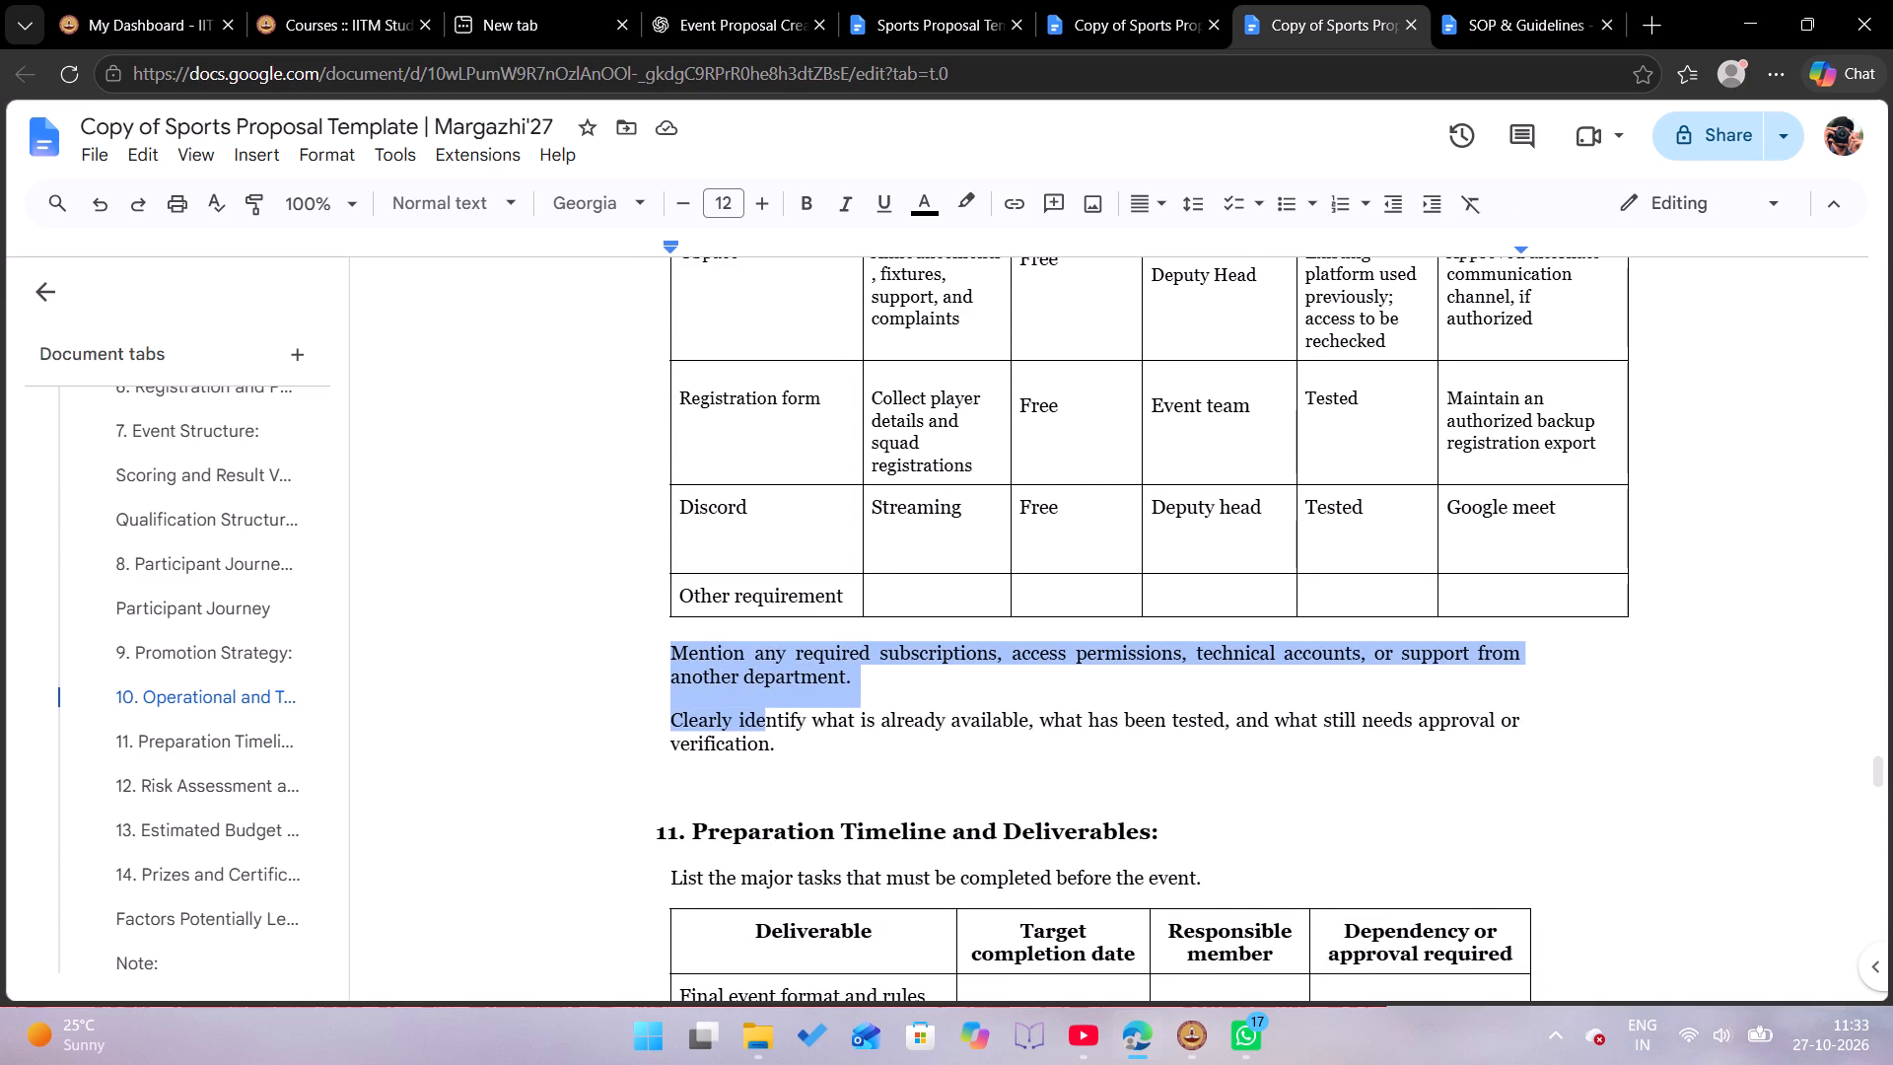
pyautogui.moveTo(770, 712); pyautogui.dragTo(788, 757)
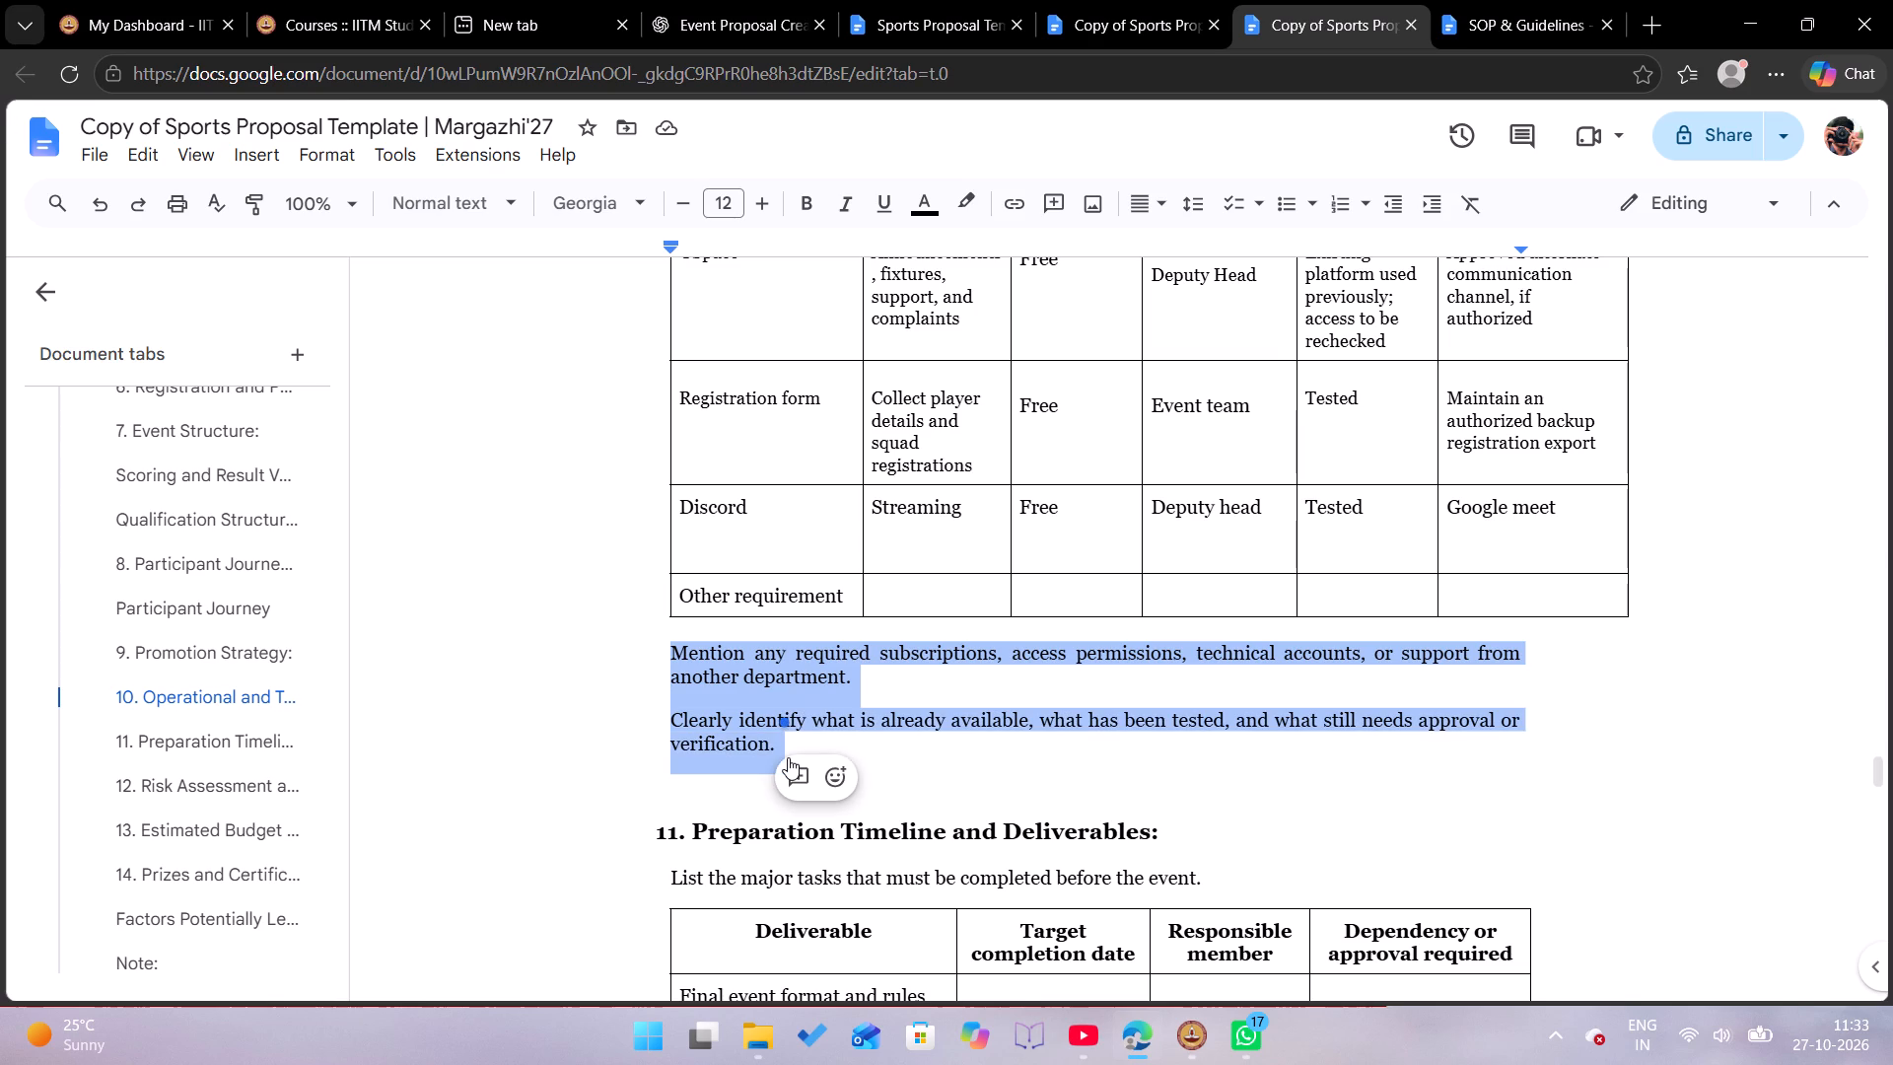
pyautogui.press('BackSpace')
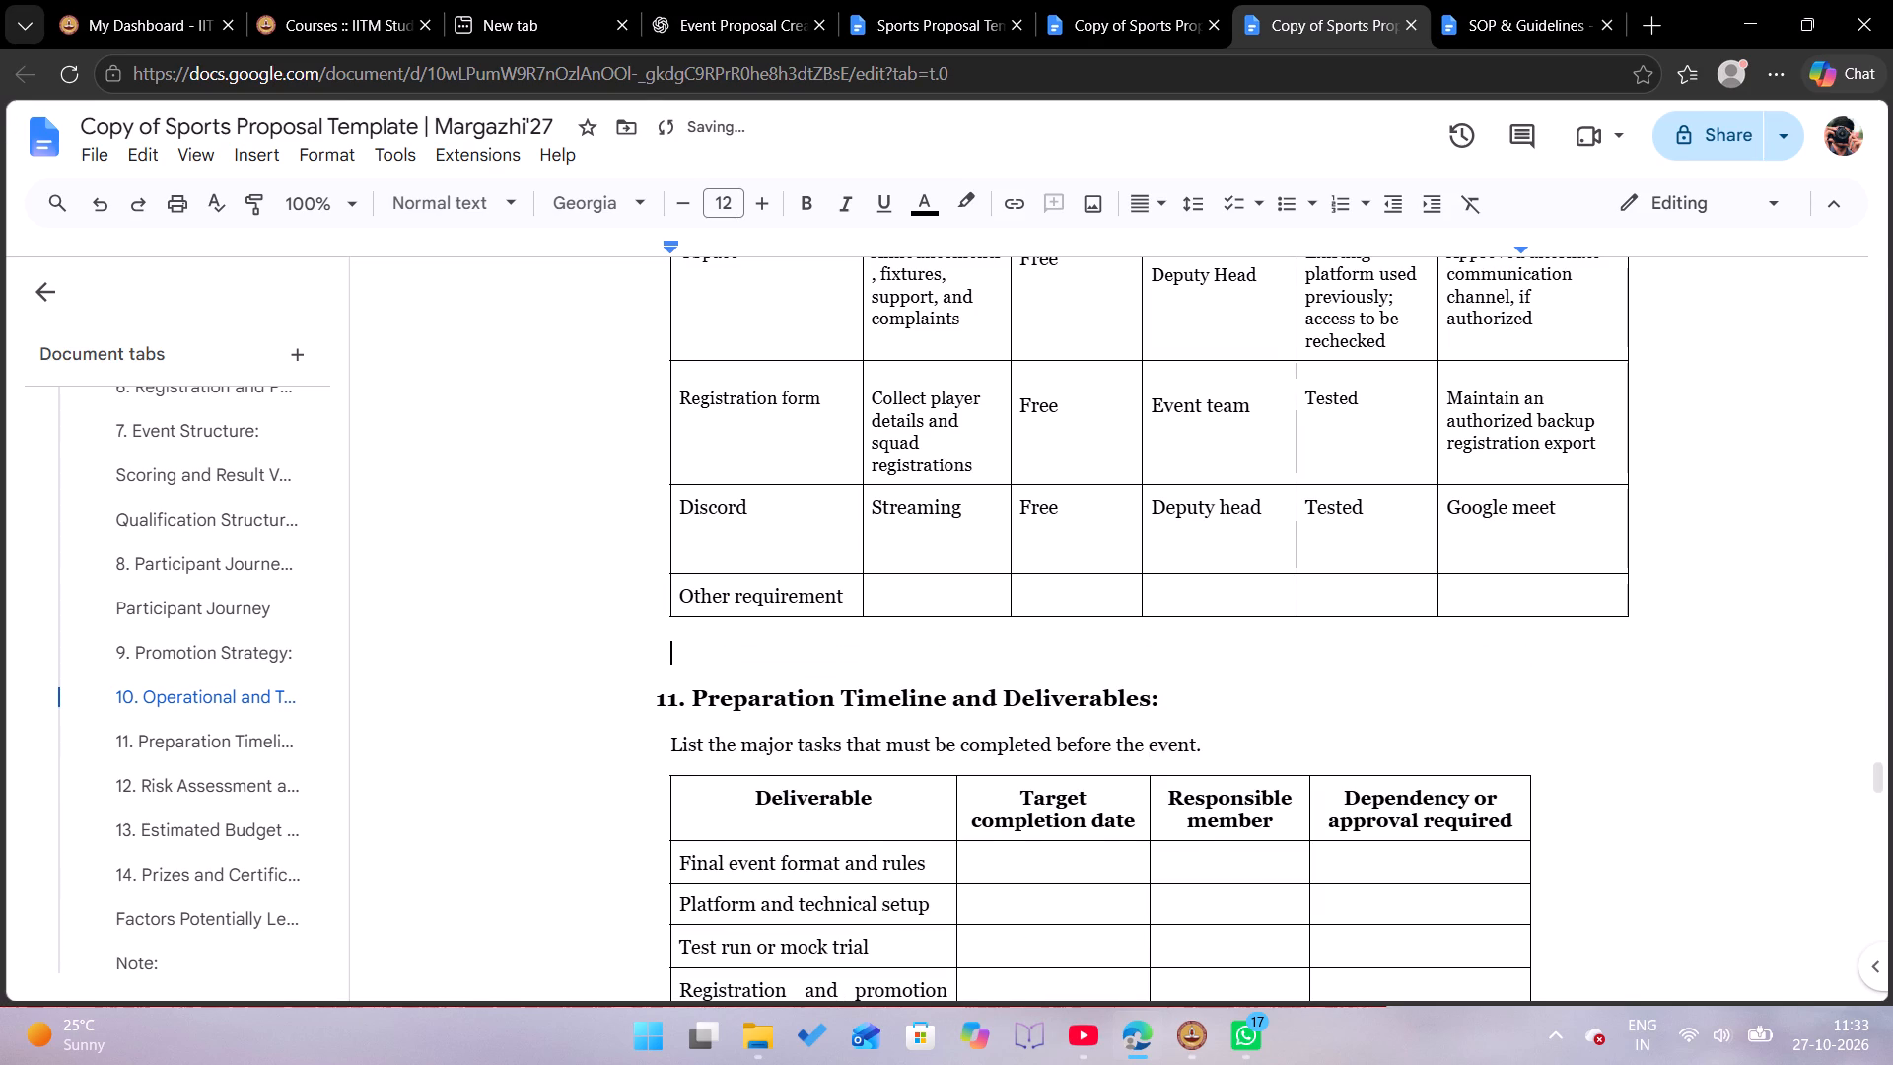
pyautogui.hotkey('ctrl', 'v')
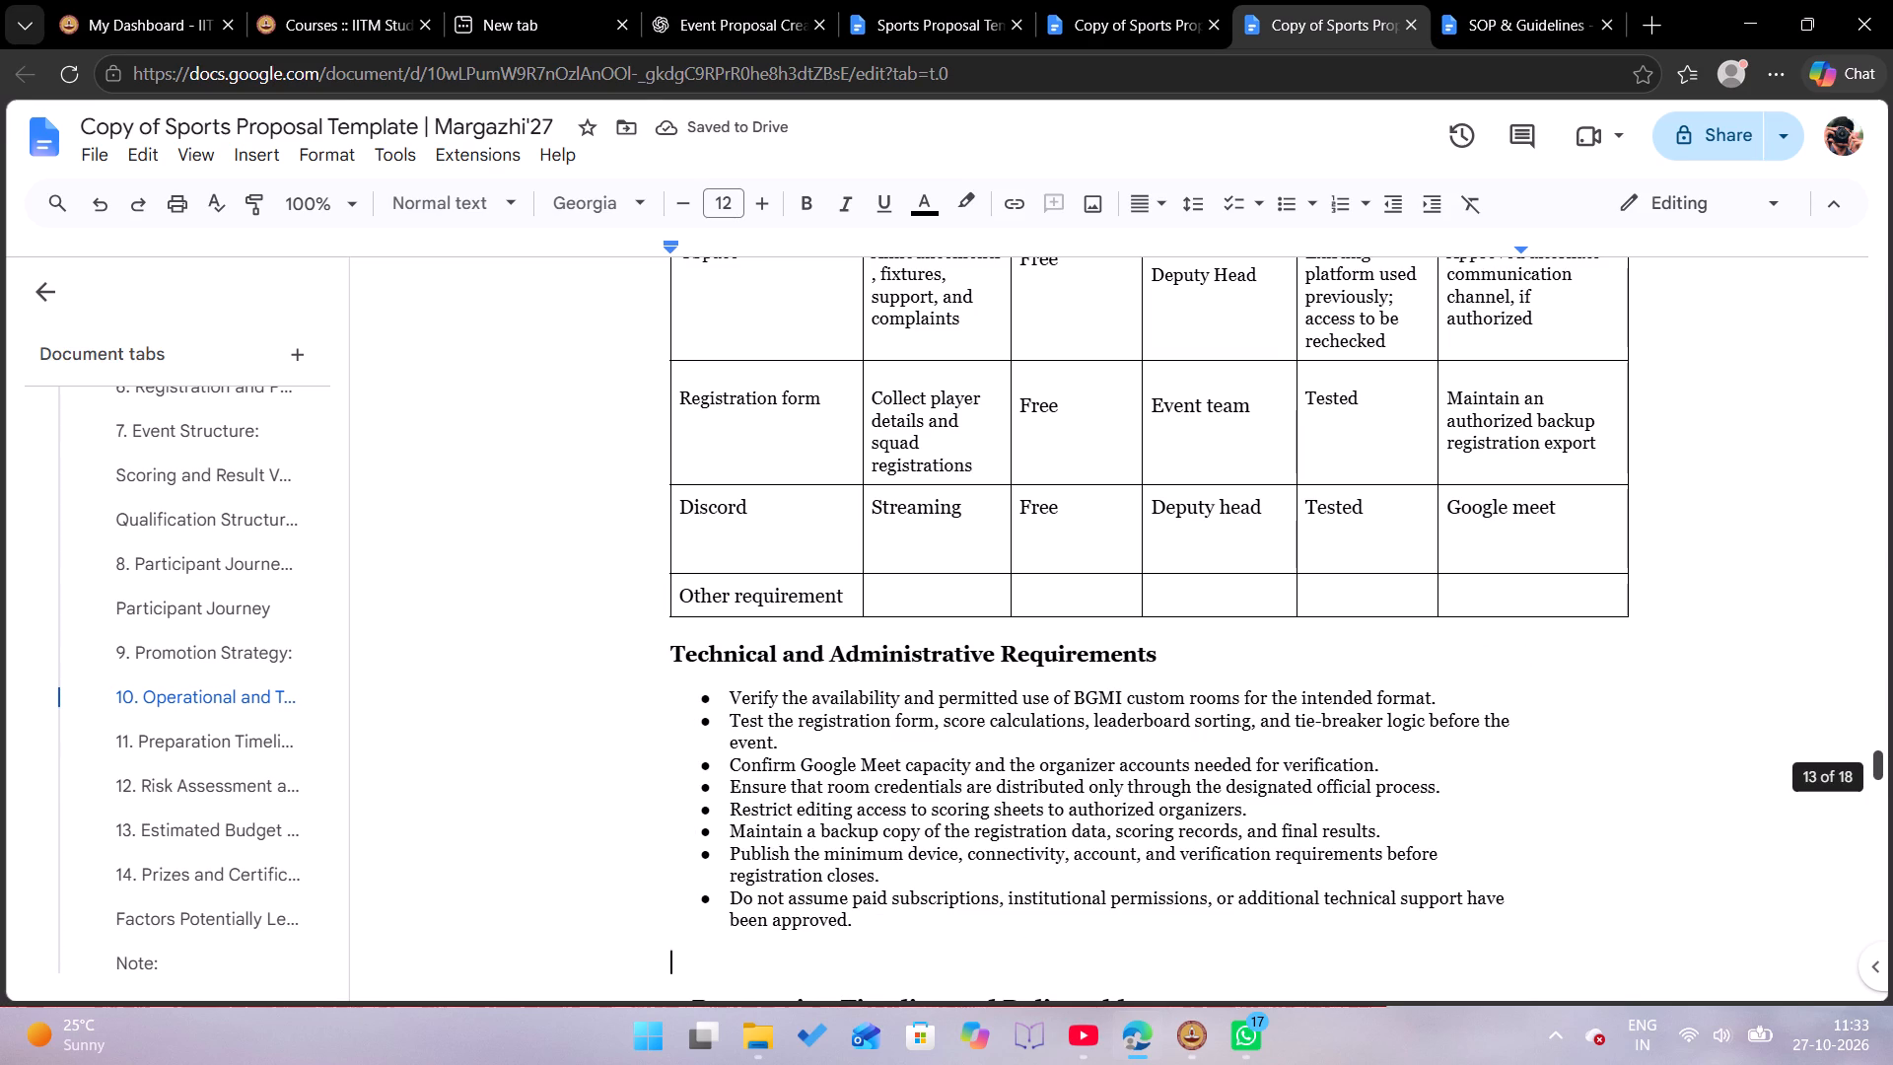
# Change the estimated cost of BGMI custom rooms in section 10's table to "Rs 750".
pyautogui.moveTo(1873, 764); pyautogui.dragTo(1882, 736)
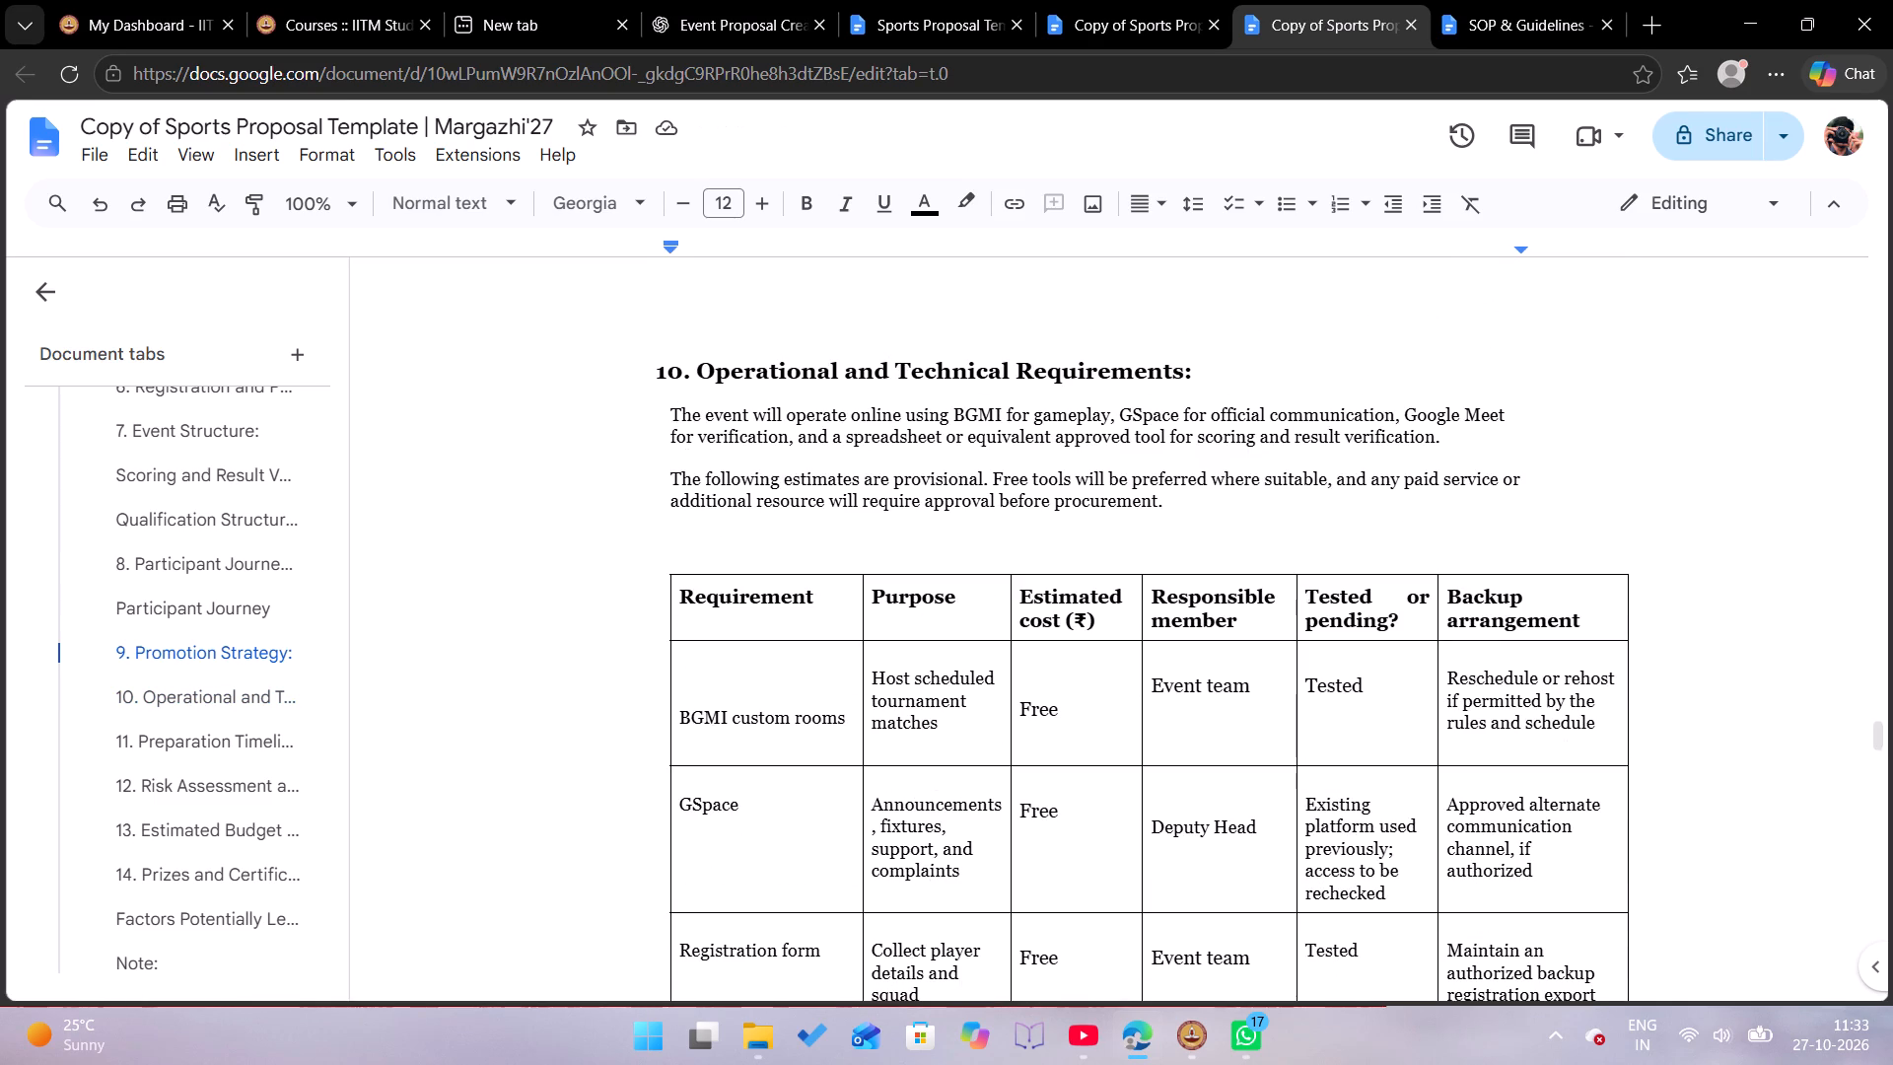
pyautogui.click(1065, 711)
pyautogui.press('BackSpace')
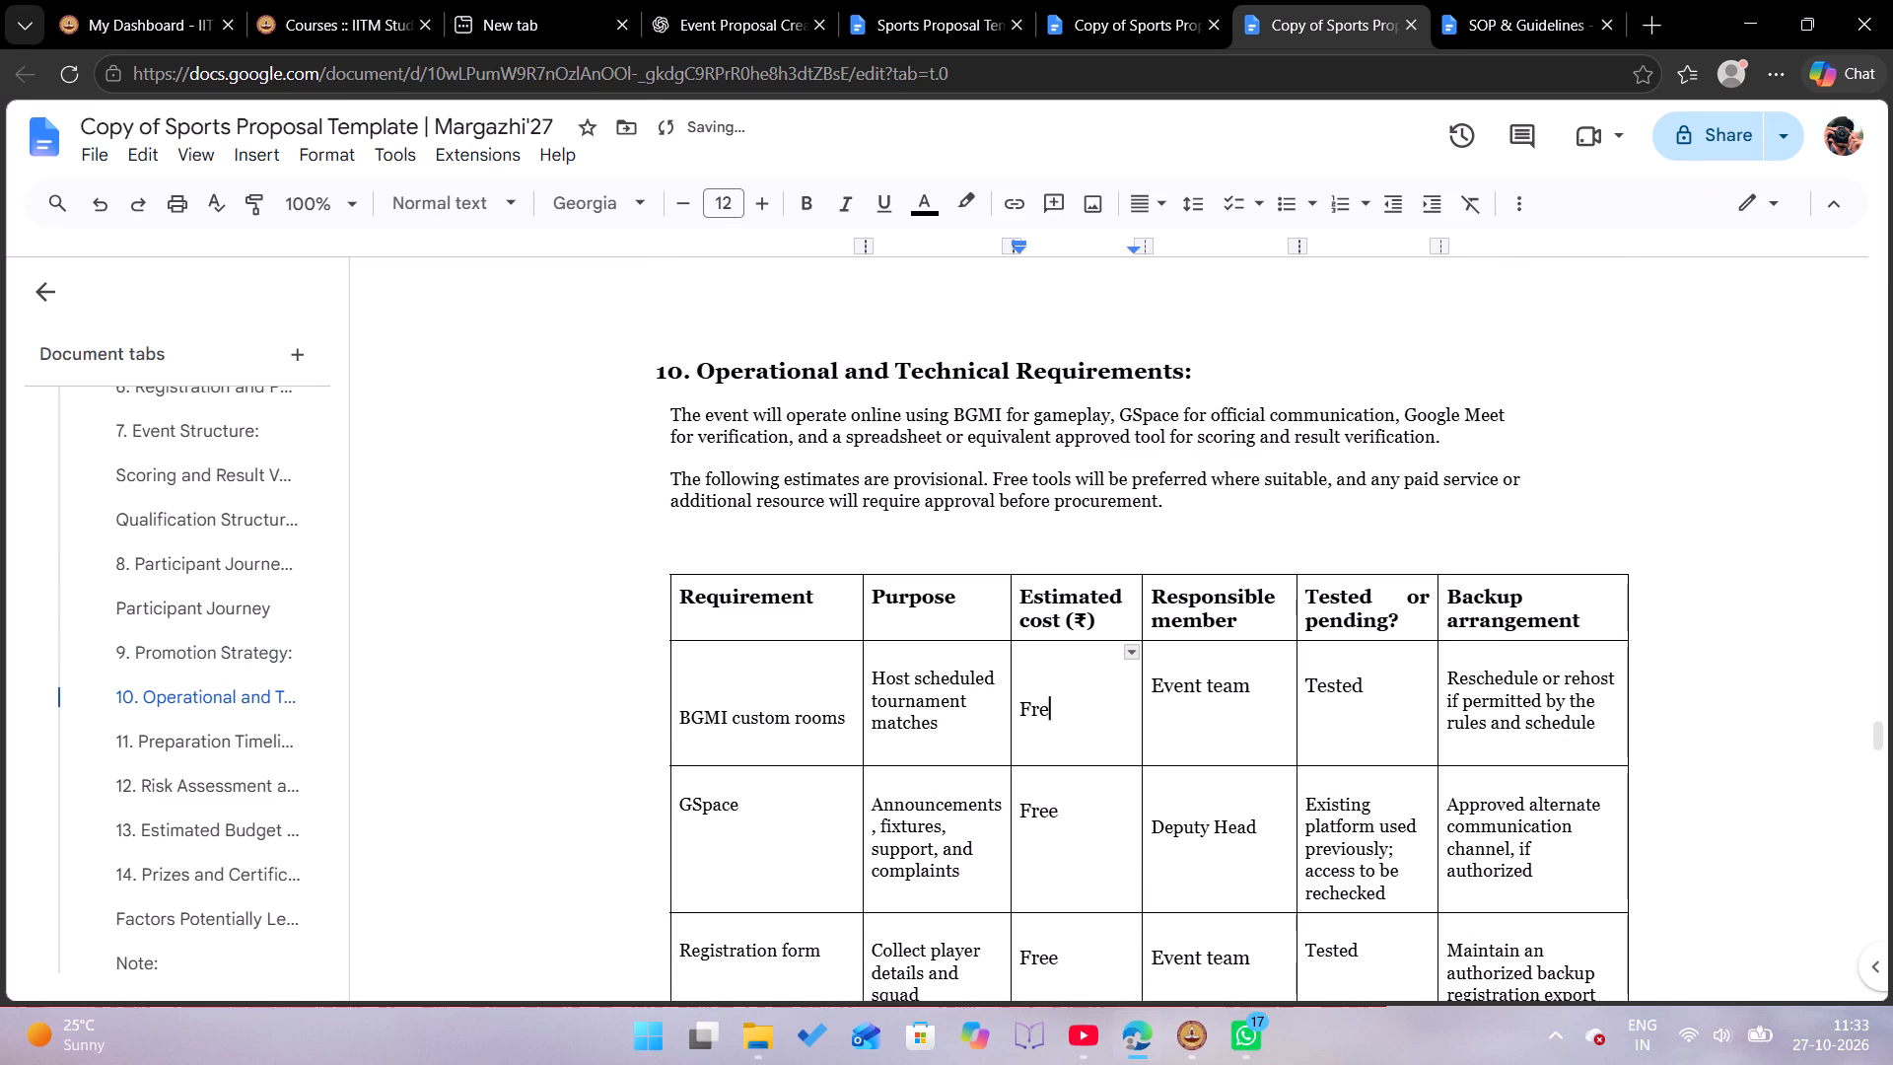
pyautogui.press('BackSpace')
pyautogui.press('BackSpace')
pyautogui.press('BackSpace')
pyautogui.write('rs')
pyautogui.press('BackSpace')
pyautogui.press('BackSpace')
pyautogui.write('Rs')
pyautogui.press('space')
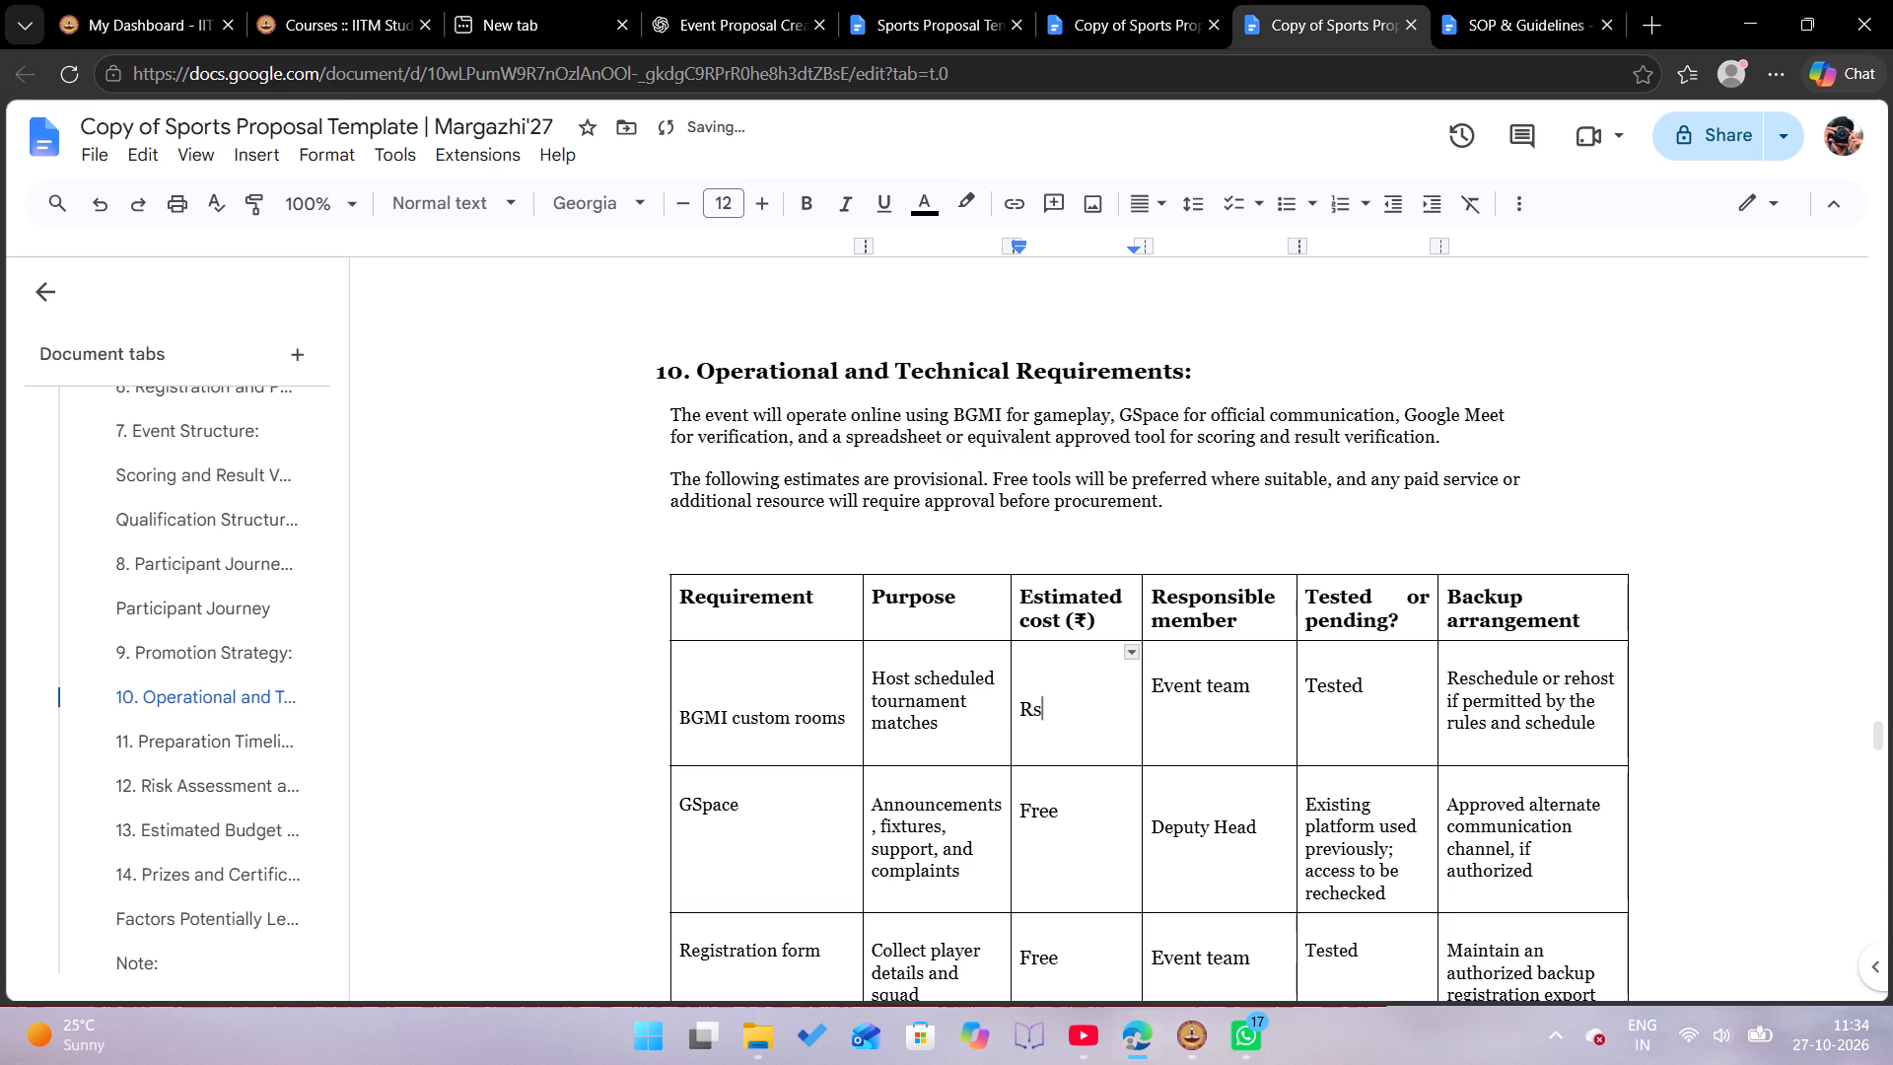
pyautogui.write('75')
pyautogui.press('0')
# Compare the template's empty section 11 Preparation Timeline and Deliverables table with the corresponding table in the draft.
pyautogui.moveTo(1877, 734); pyautogui.dragTo(1879, 773)
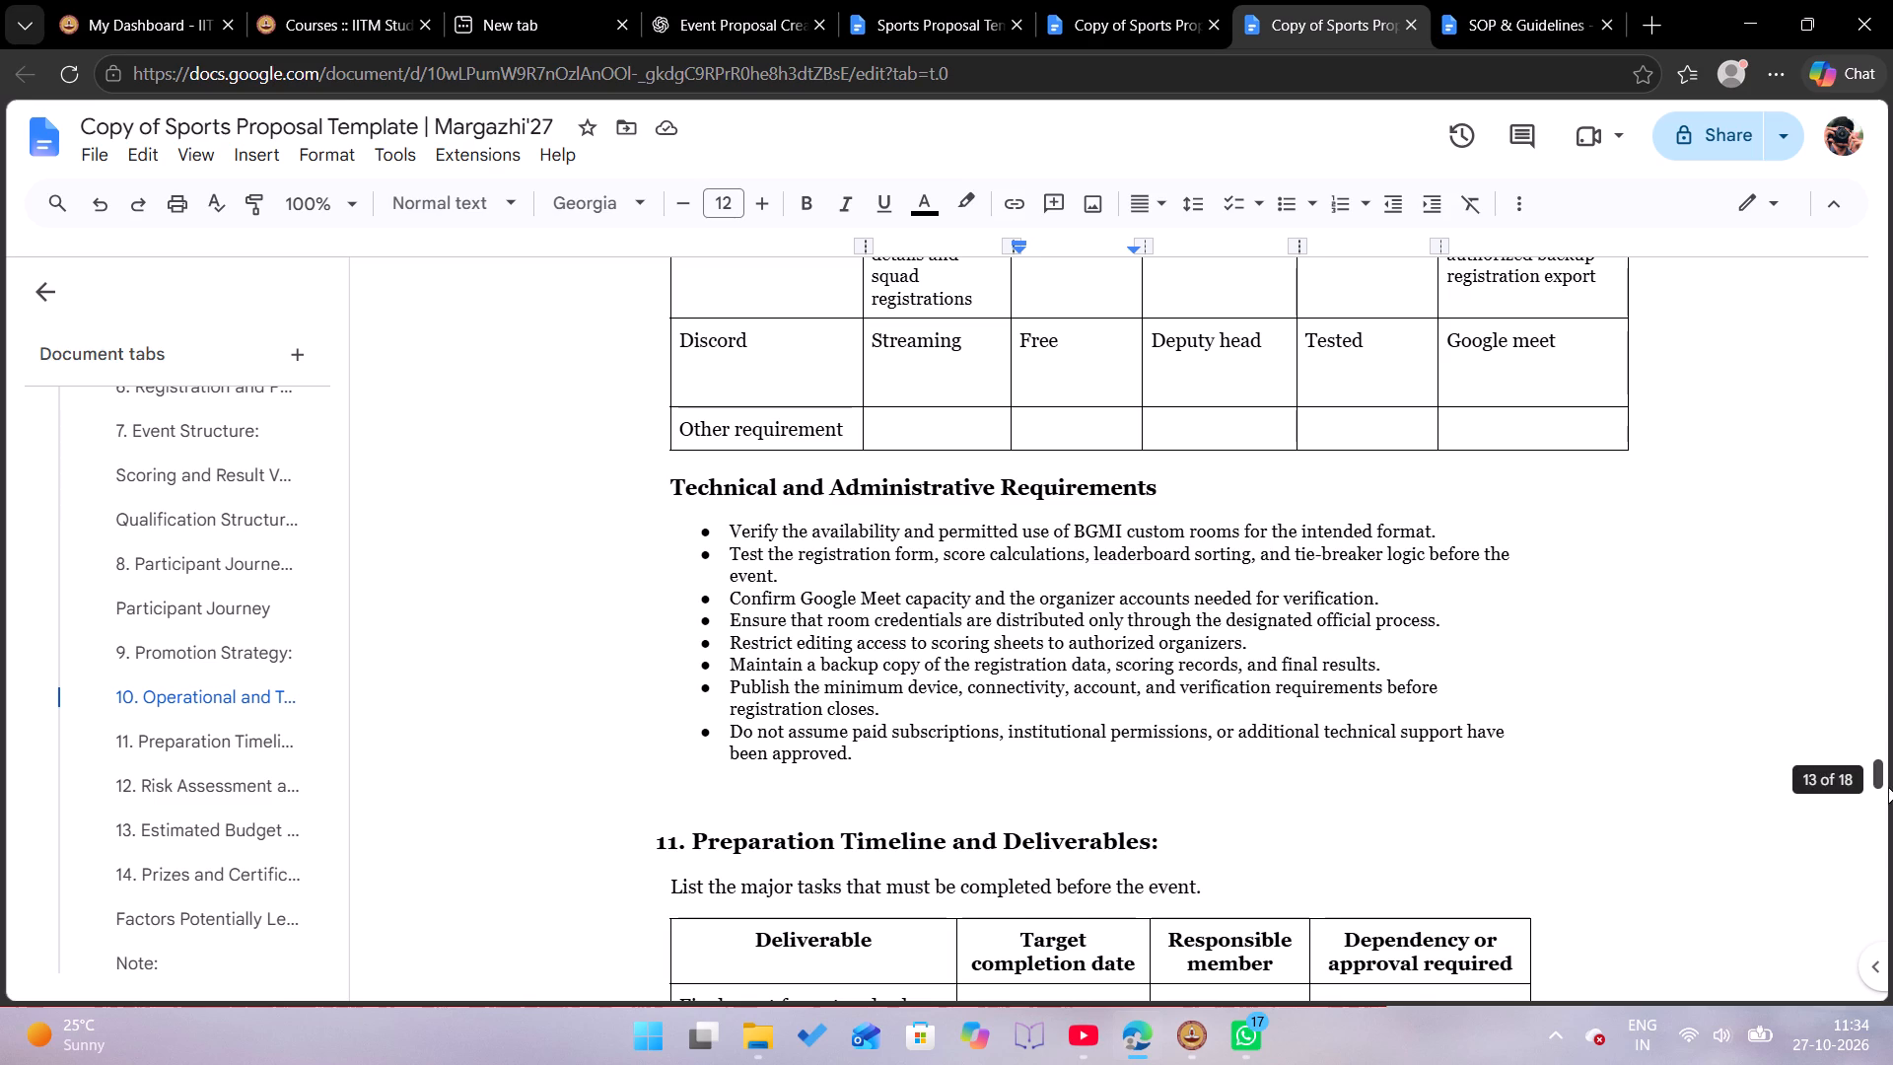
pyautogui.moveTo(1877, 774); pyautogui.dragTo(1874, 786)
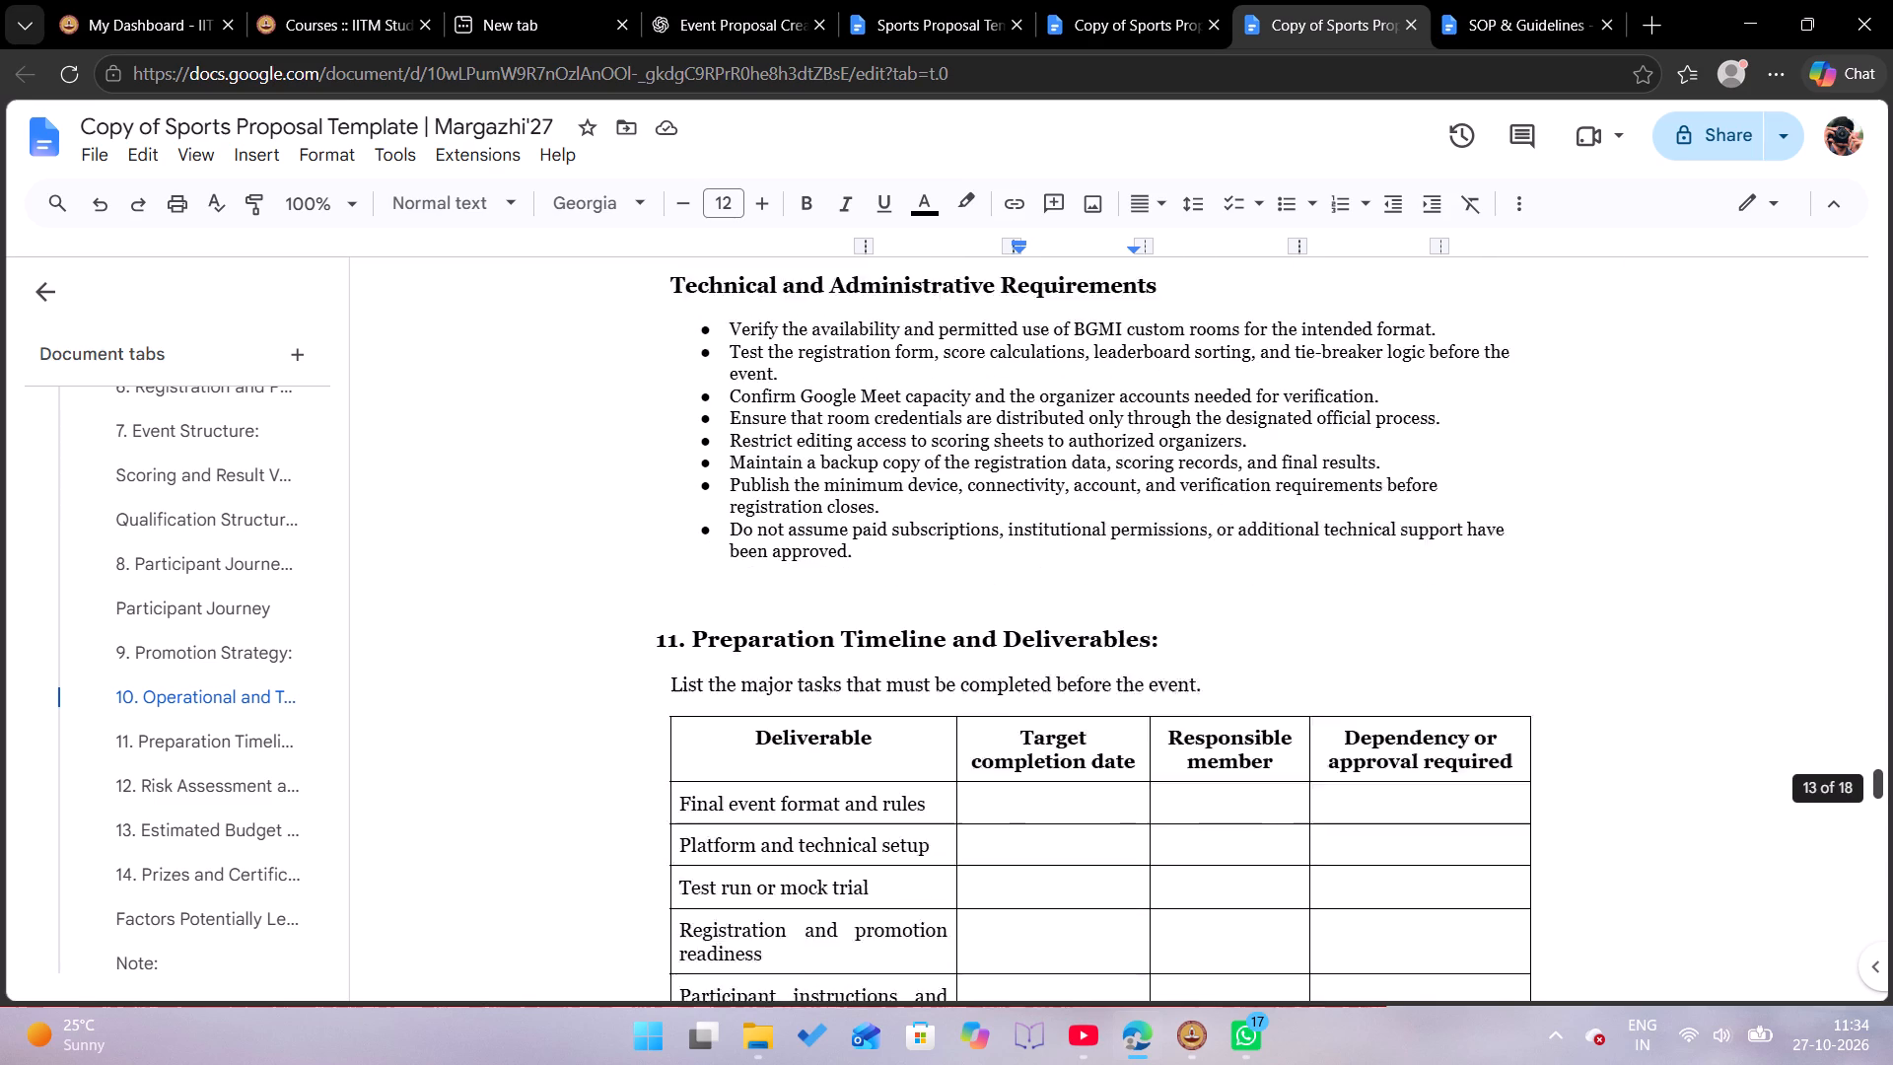
pyautogui.moveTo(1874, 786); pyautogui.dragTo(1871, 803)
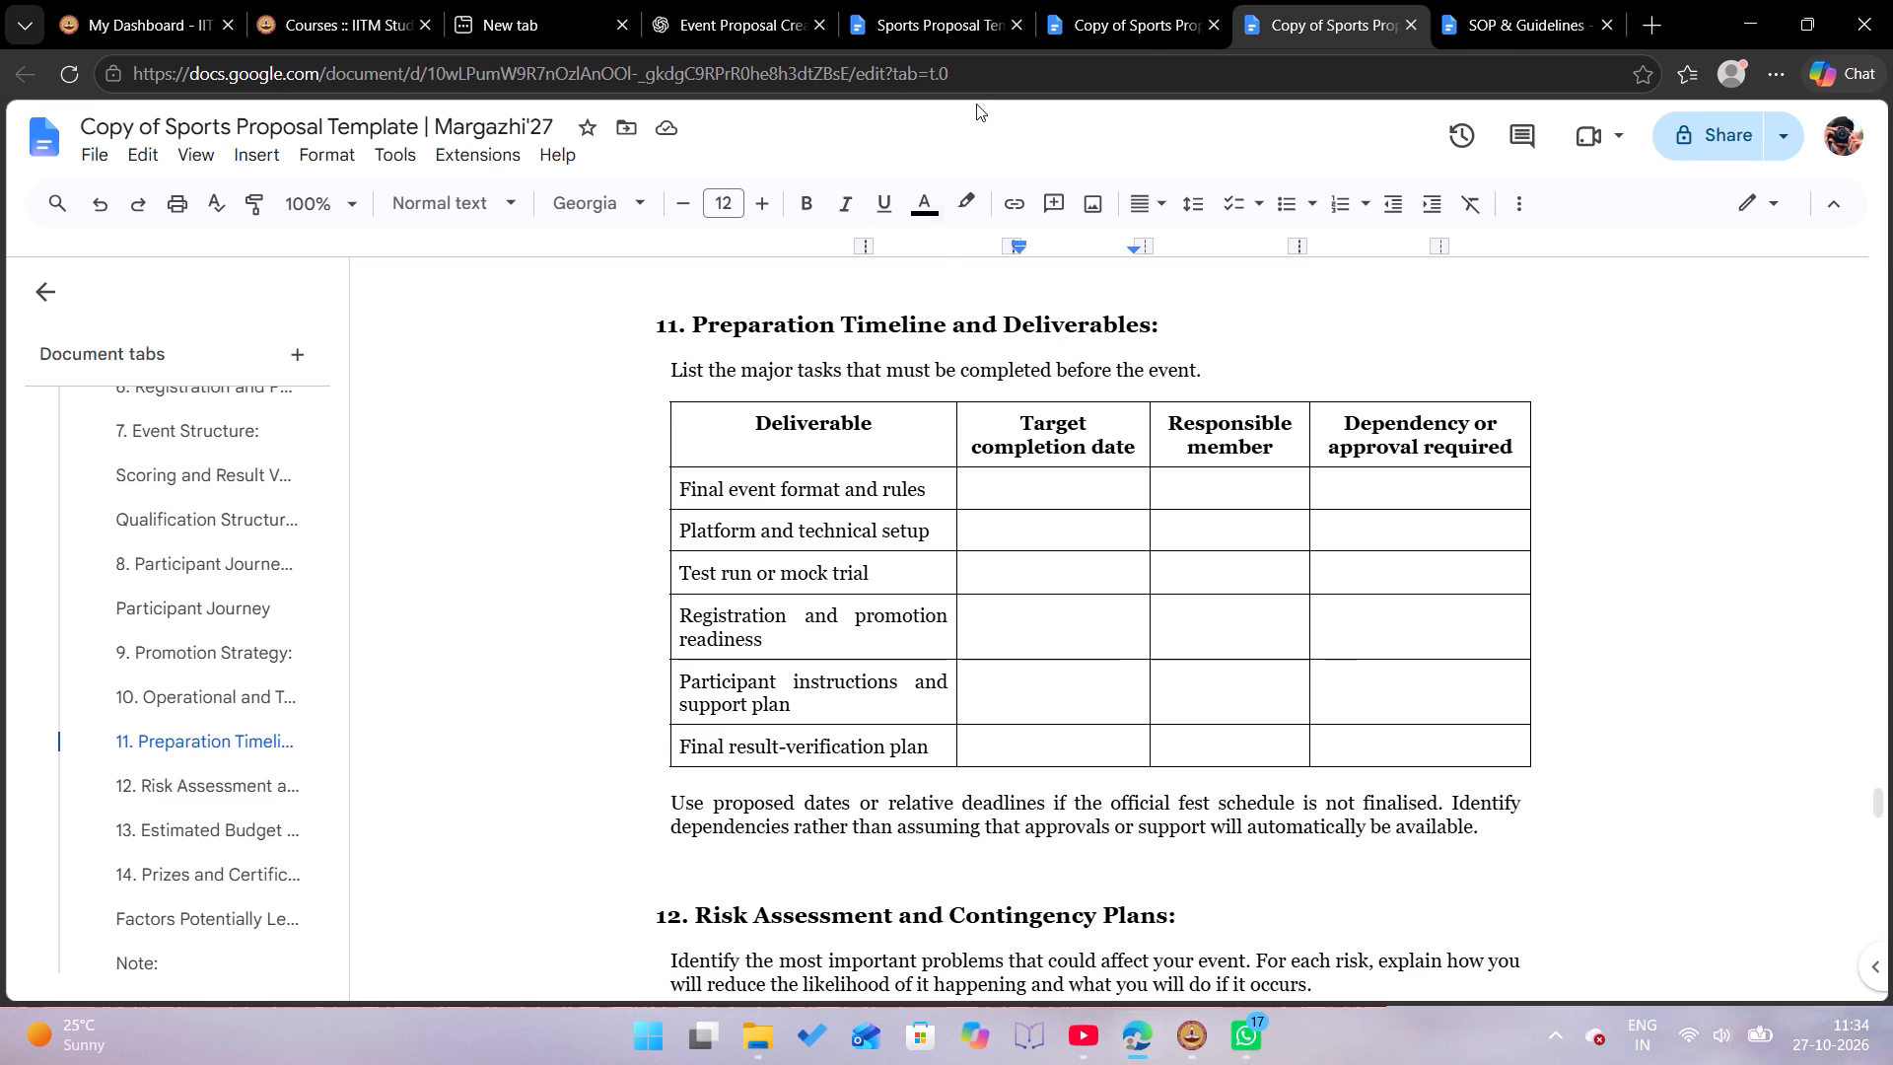
pyautogui.click(1151, 3)
pyautogui.click(1482, 546)
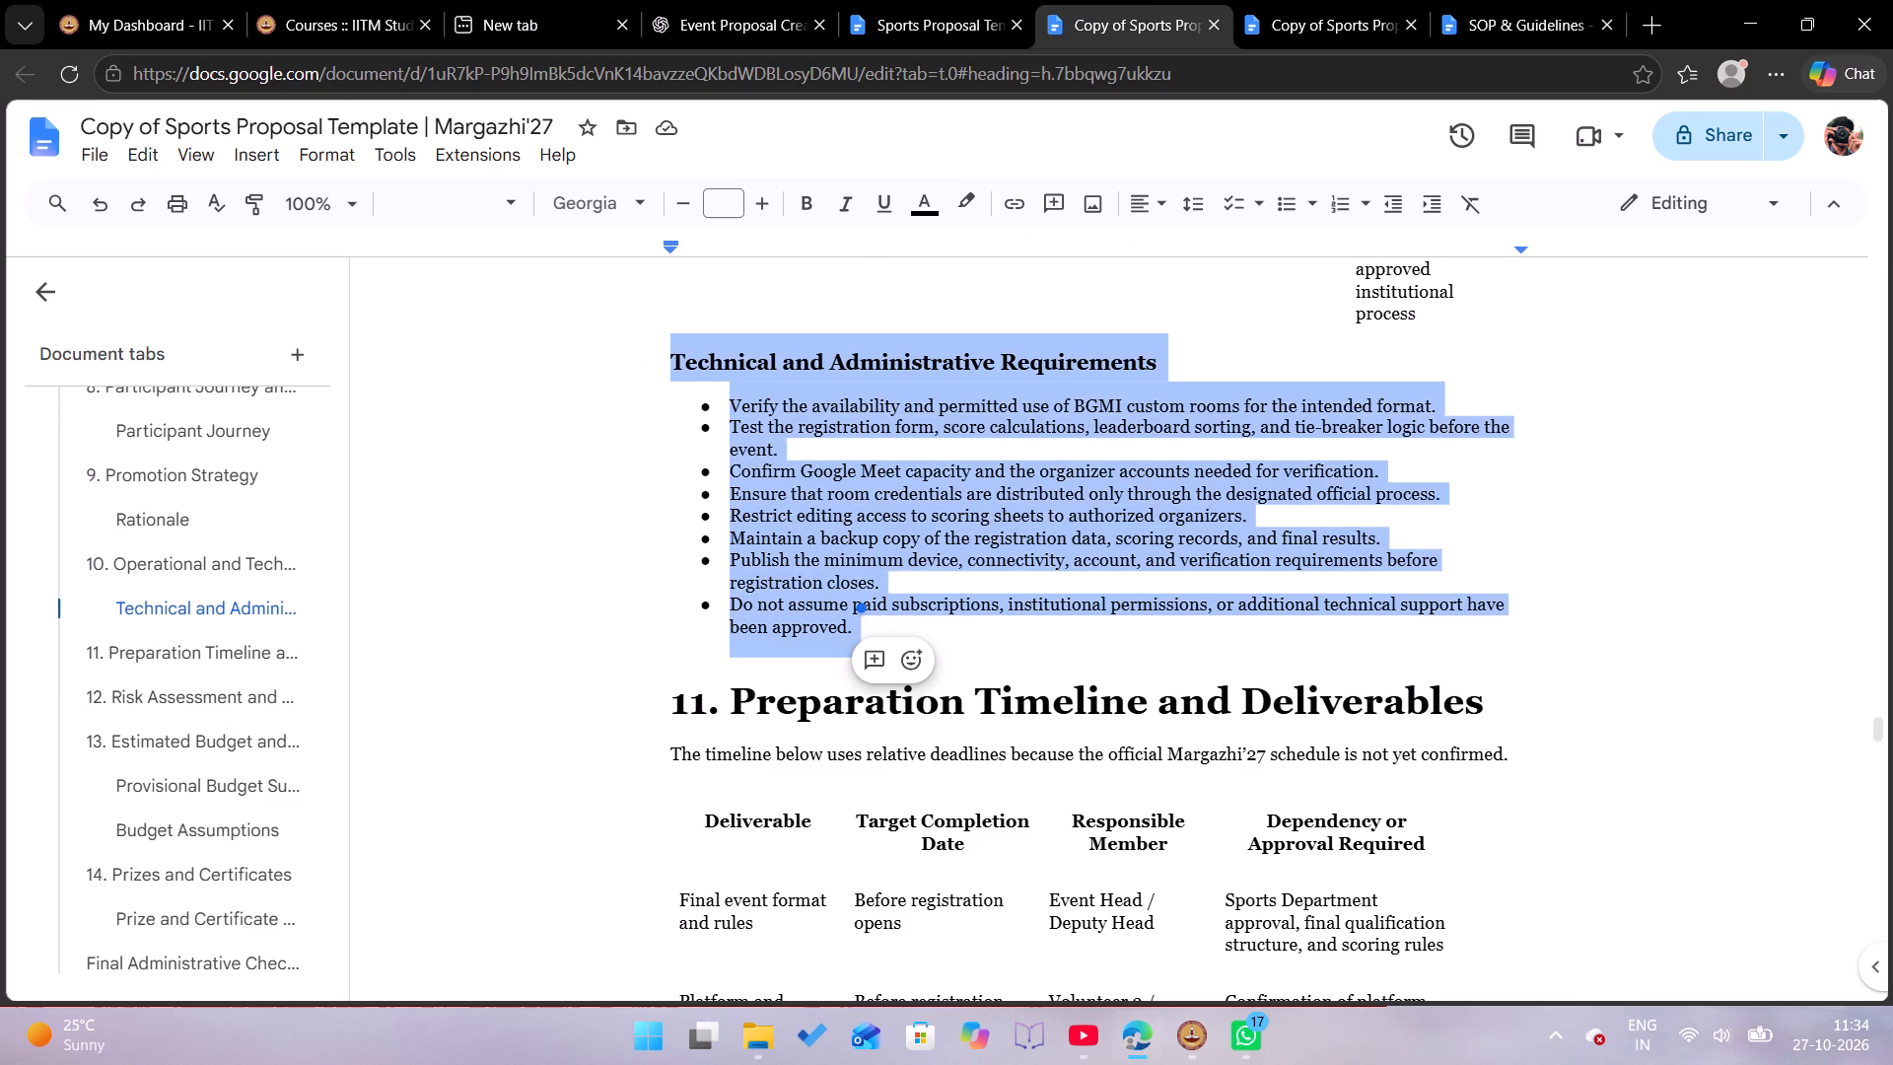
pyautogui.moveTo(1879, 727); pyautogui.dragTo(1871, 744)
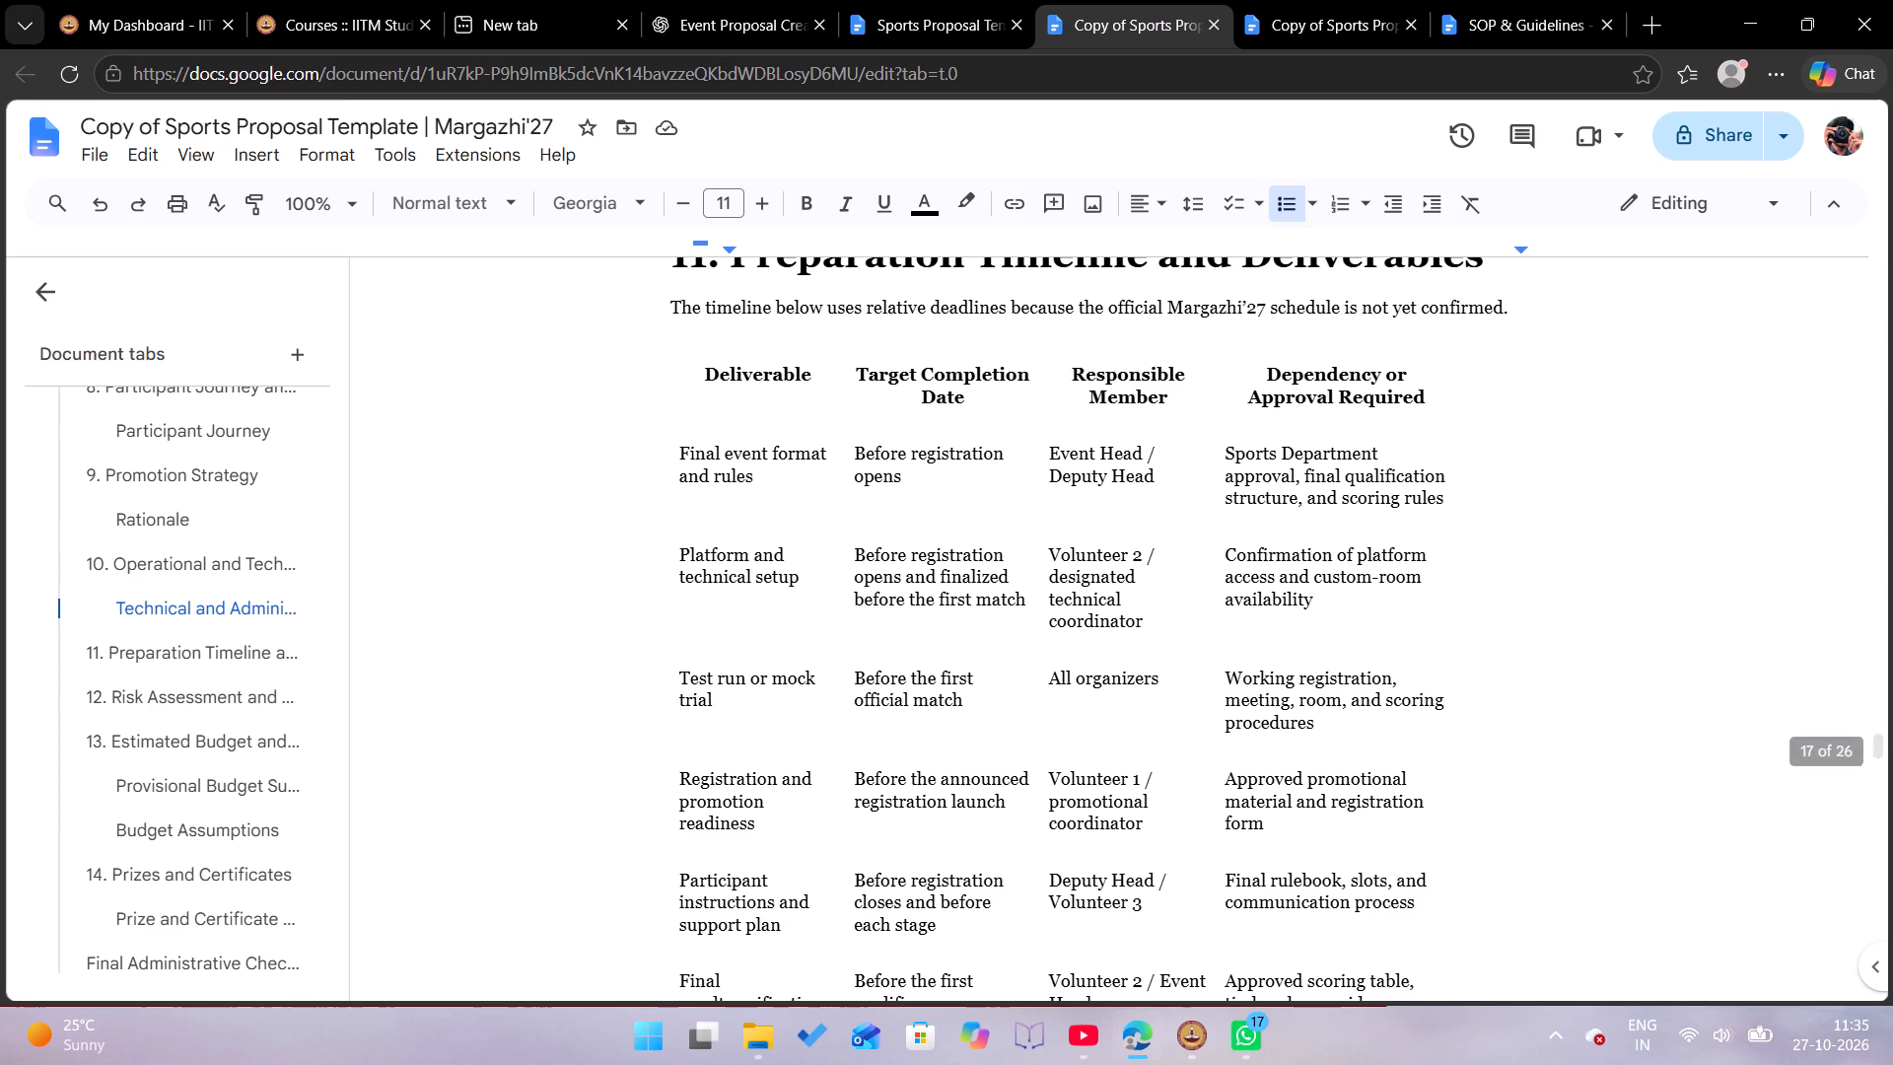
# Switch to File Explorer and launch the Kuro shortcut.
pyautogui.click(740, 1037)
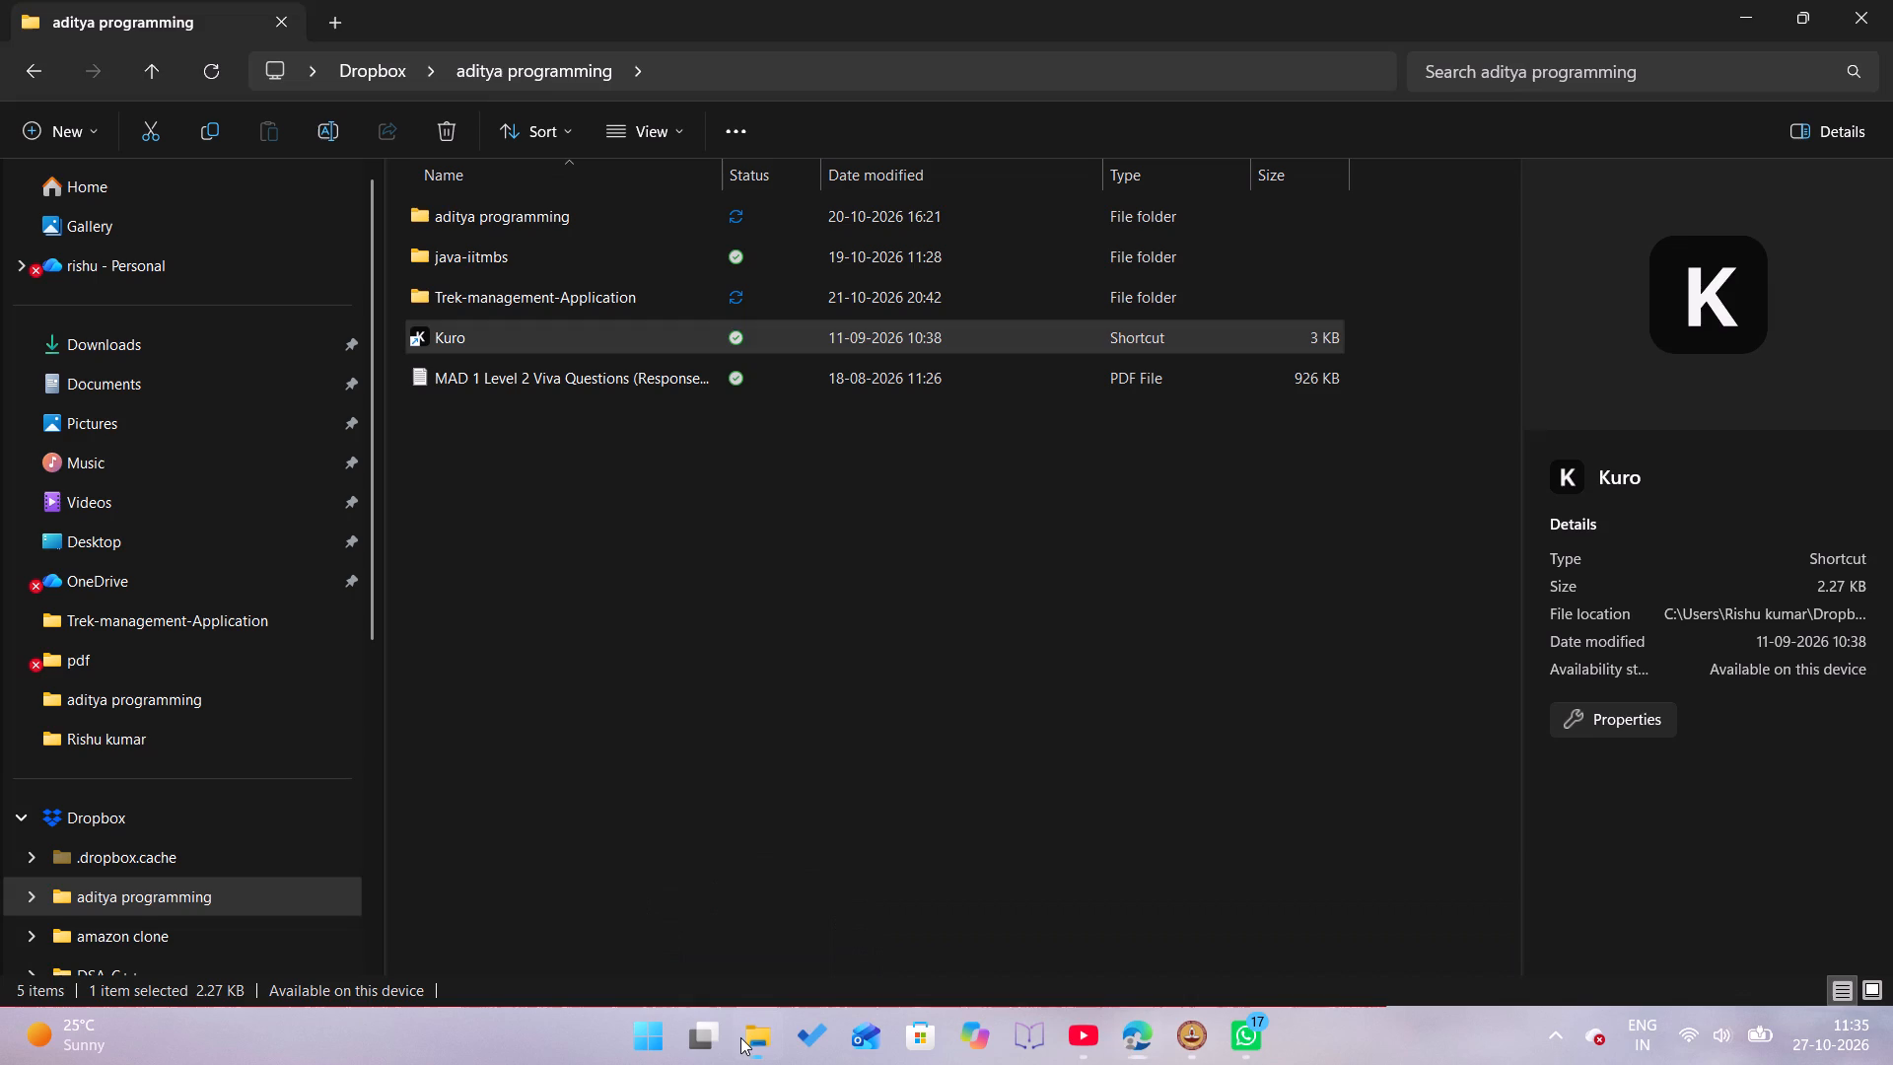
pyautogui.doubleClick(516, 342)
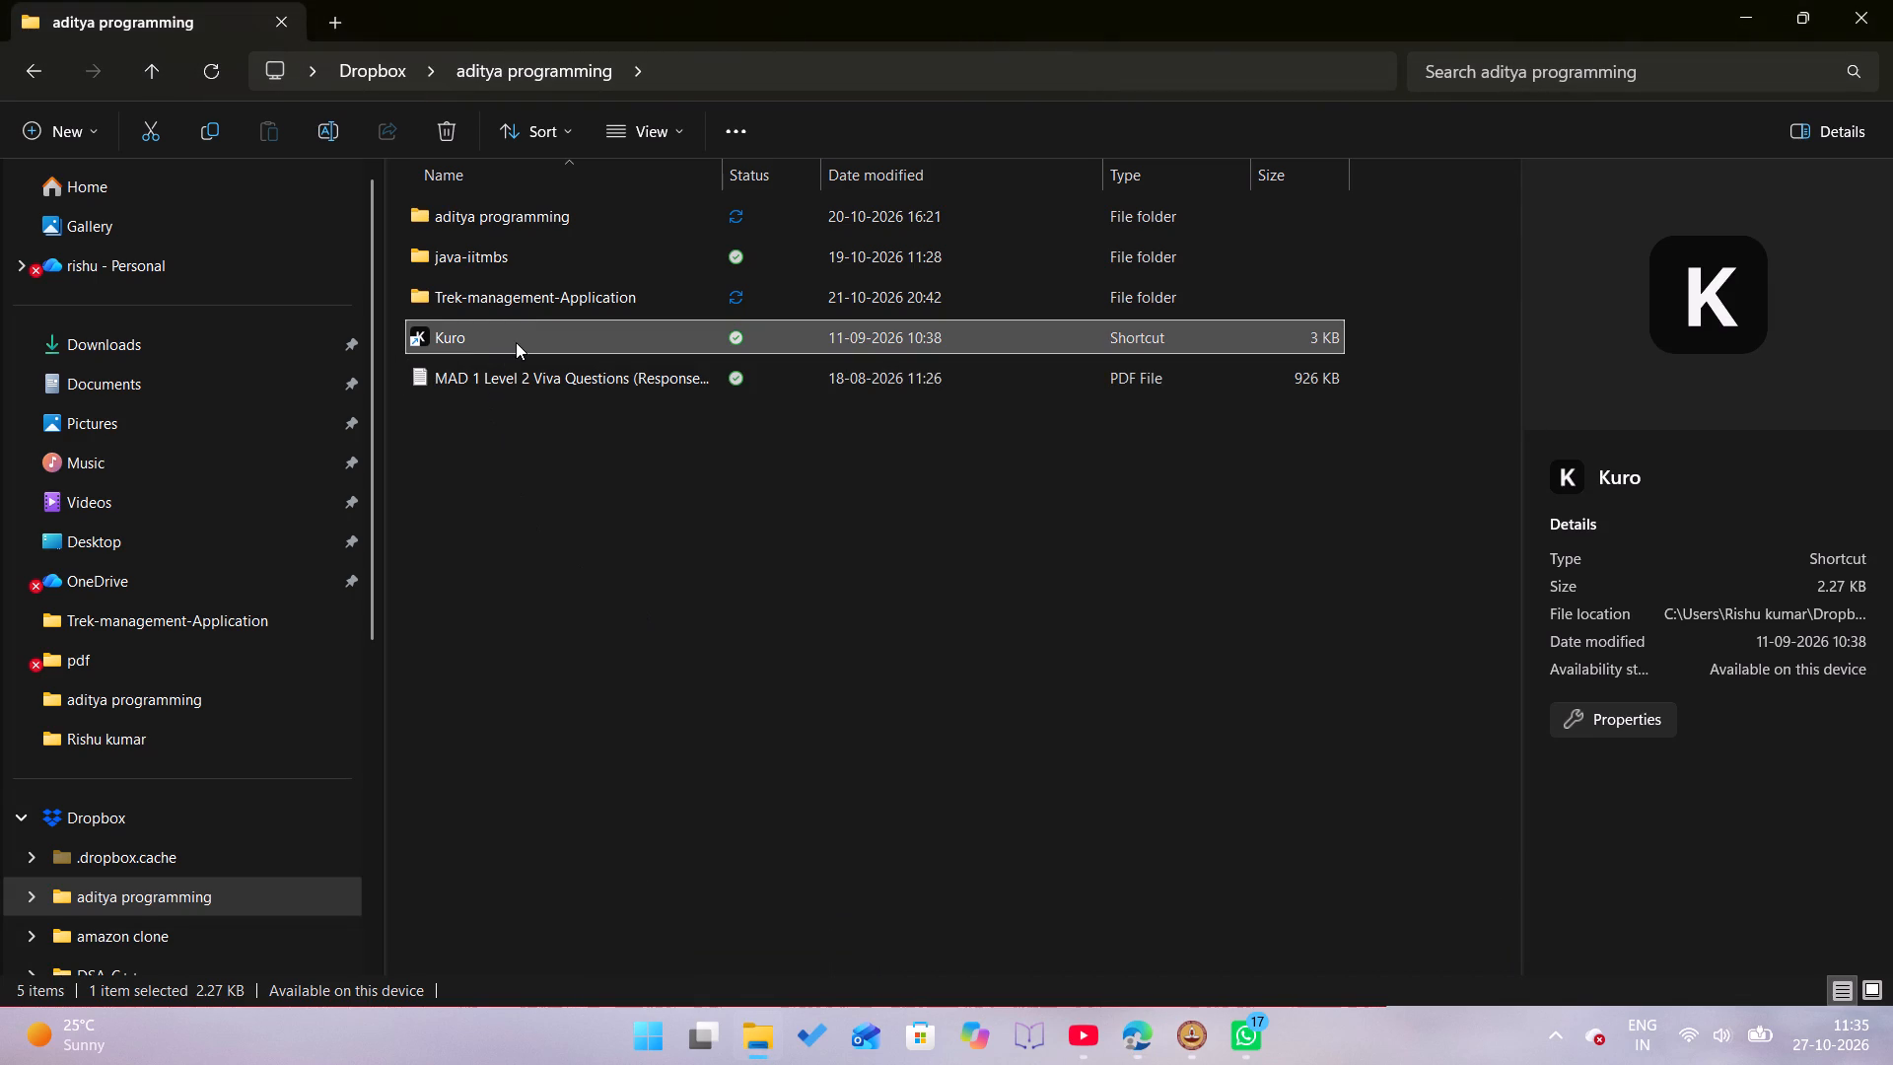
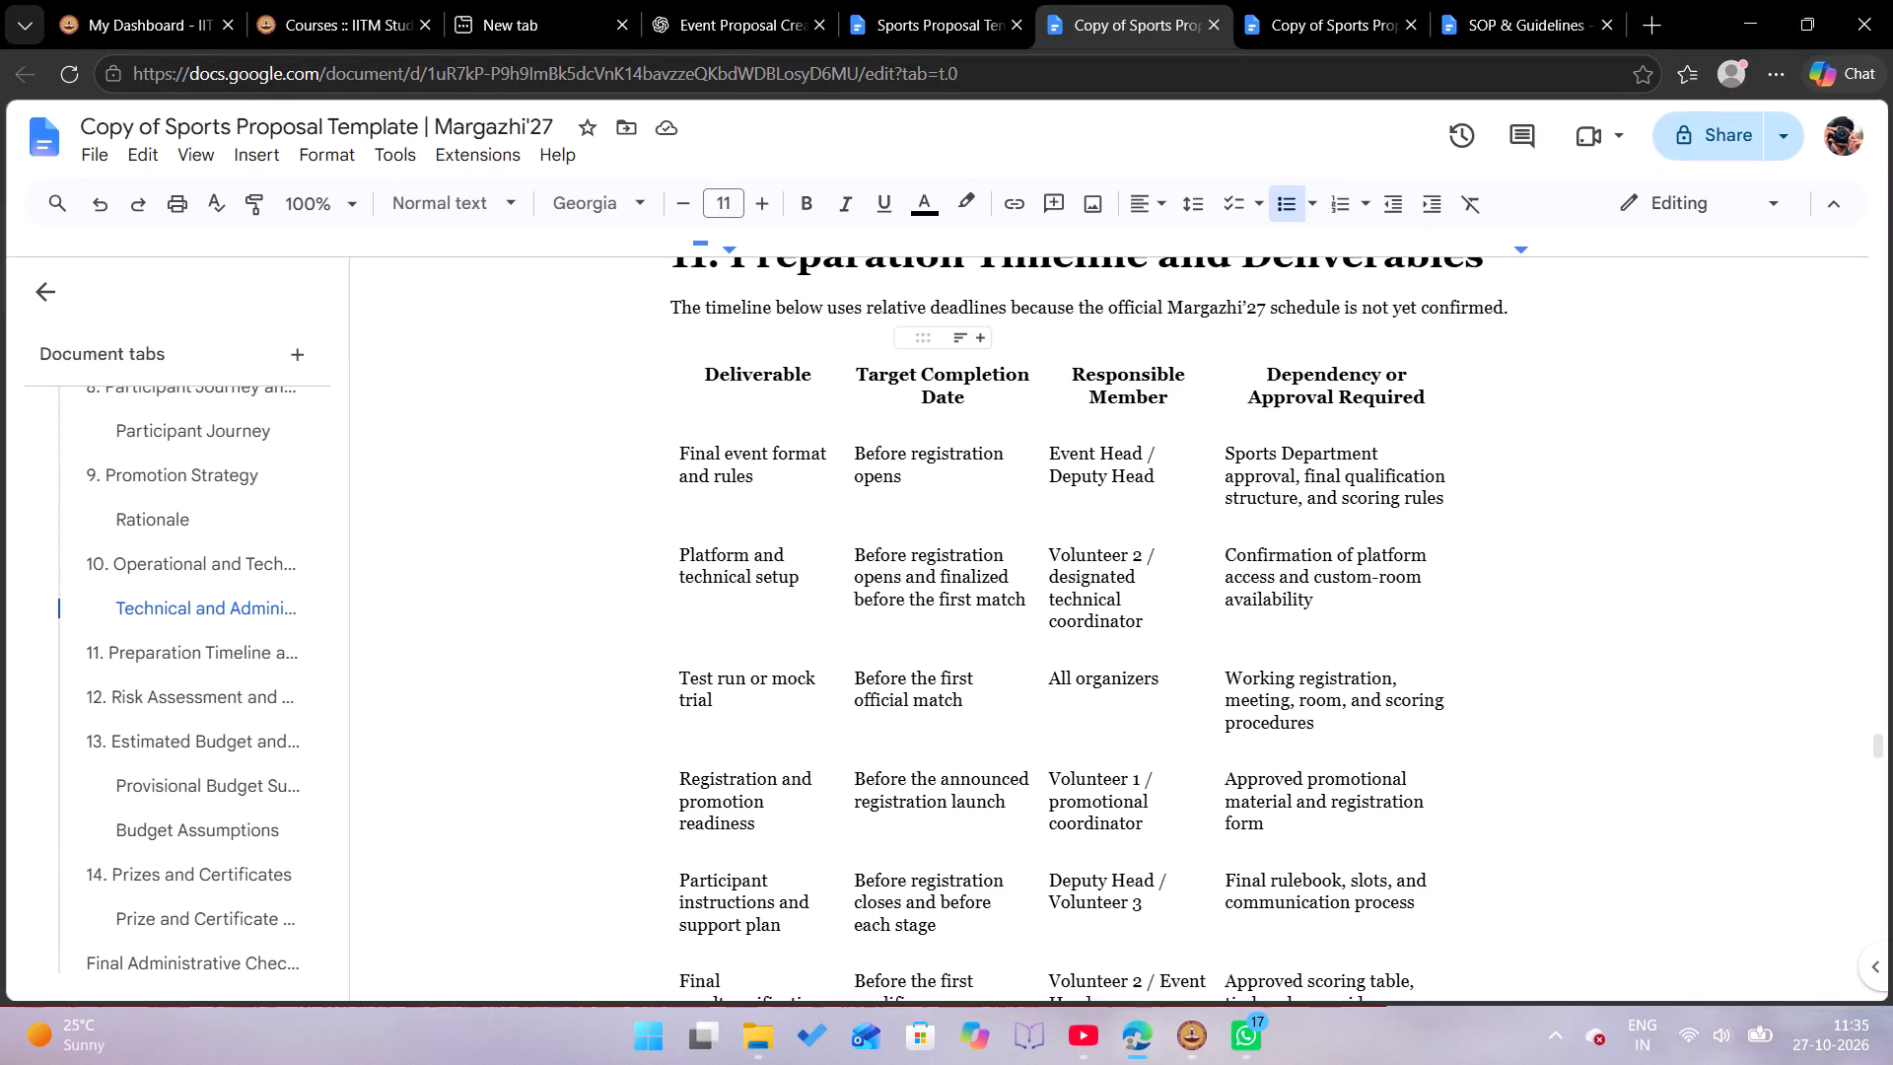
# Move on from the draft's Preparation Timeline table to examine its section 12 risk assessment table.
pyautogui.click(1880, 739)
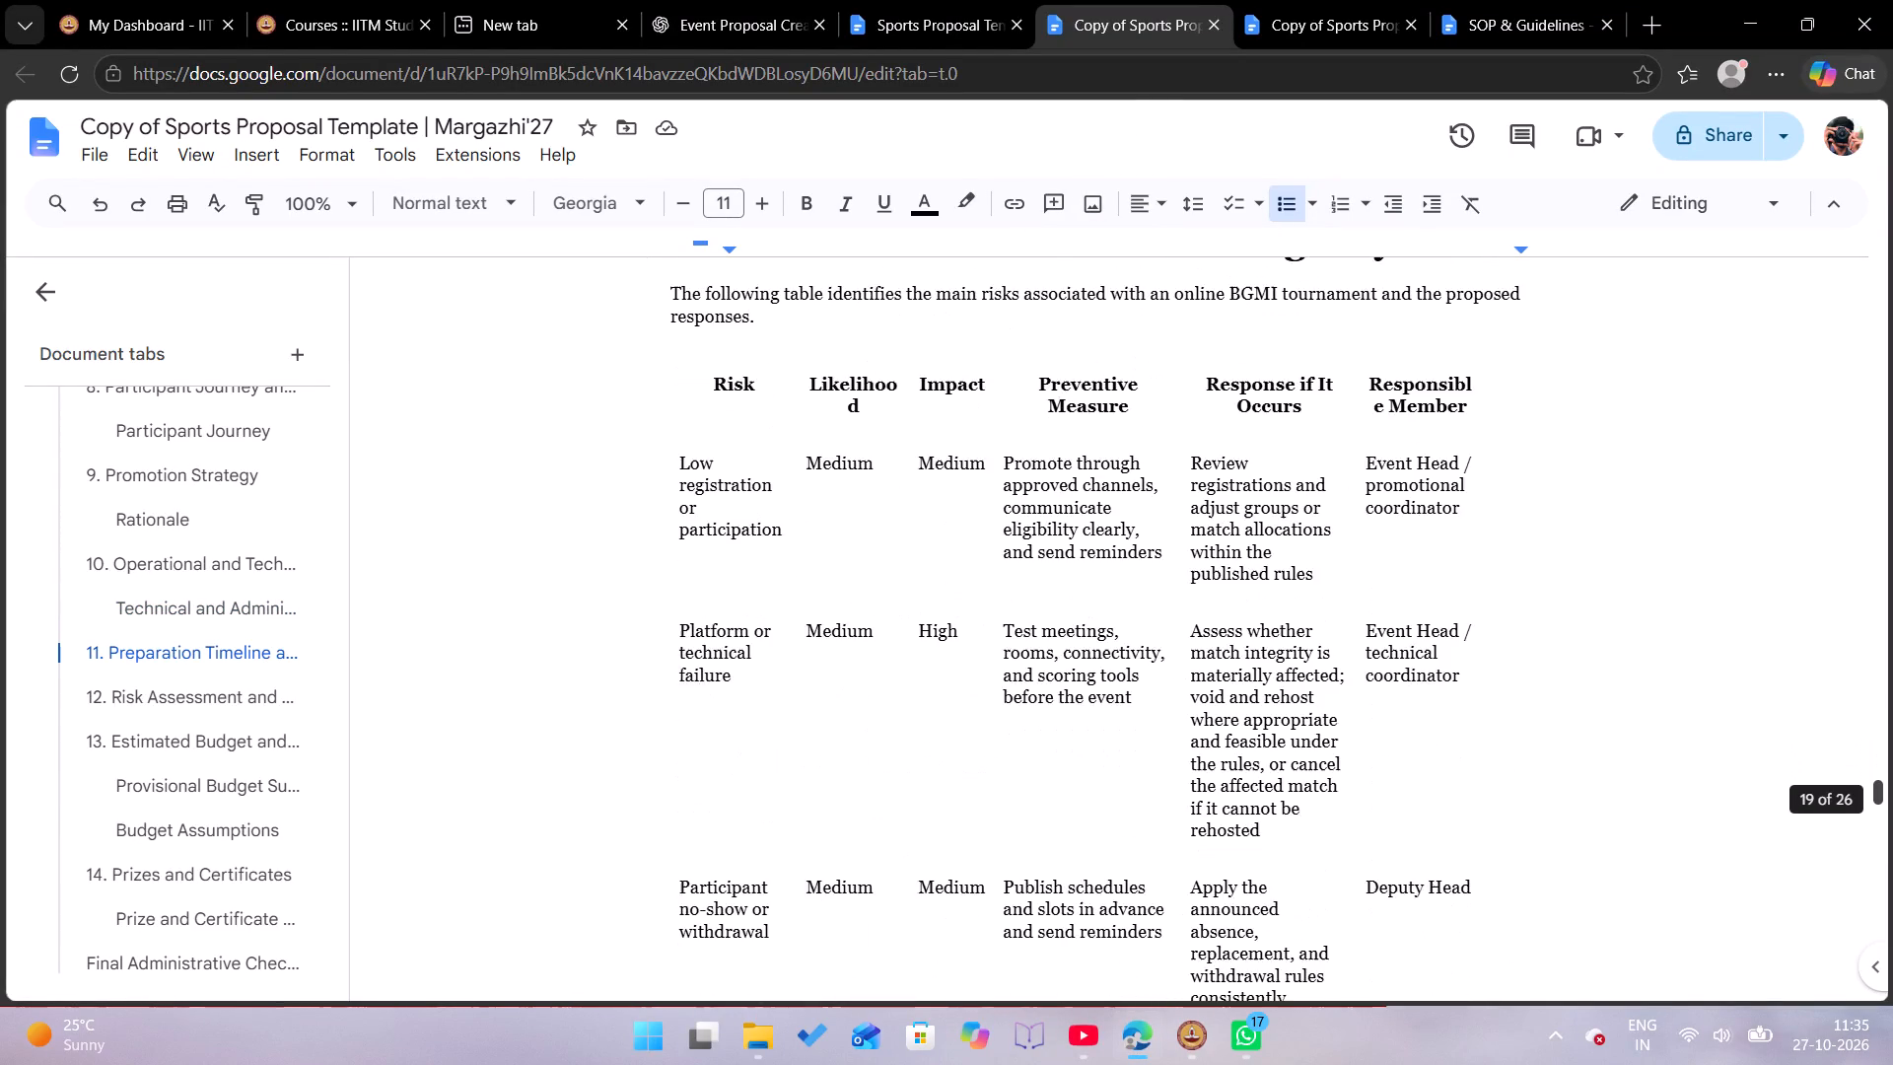
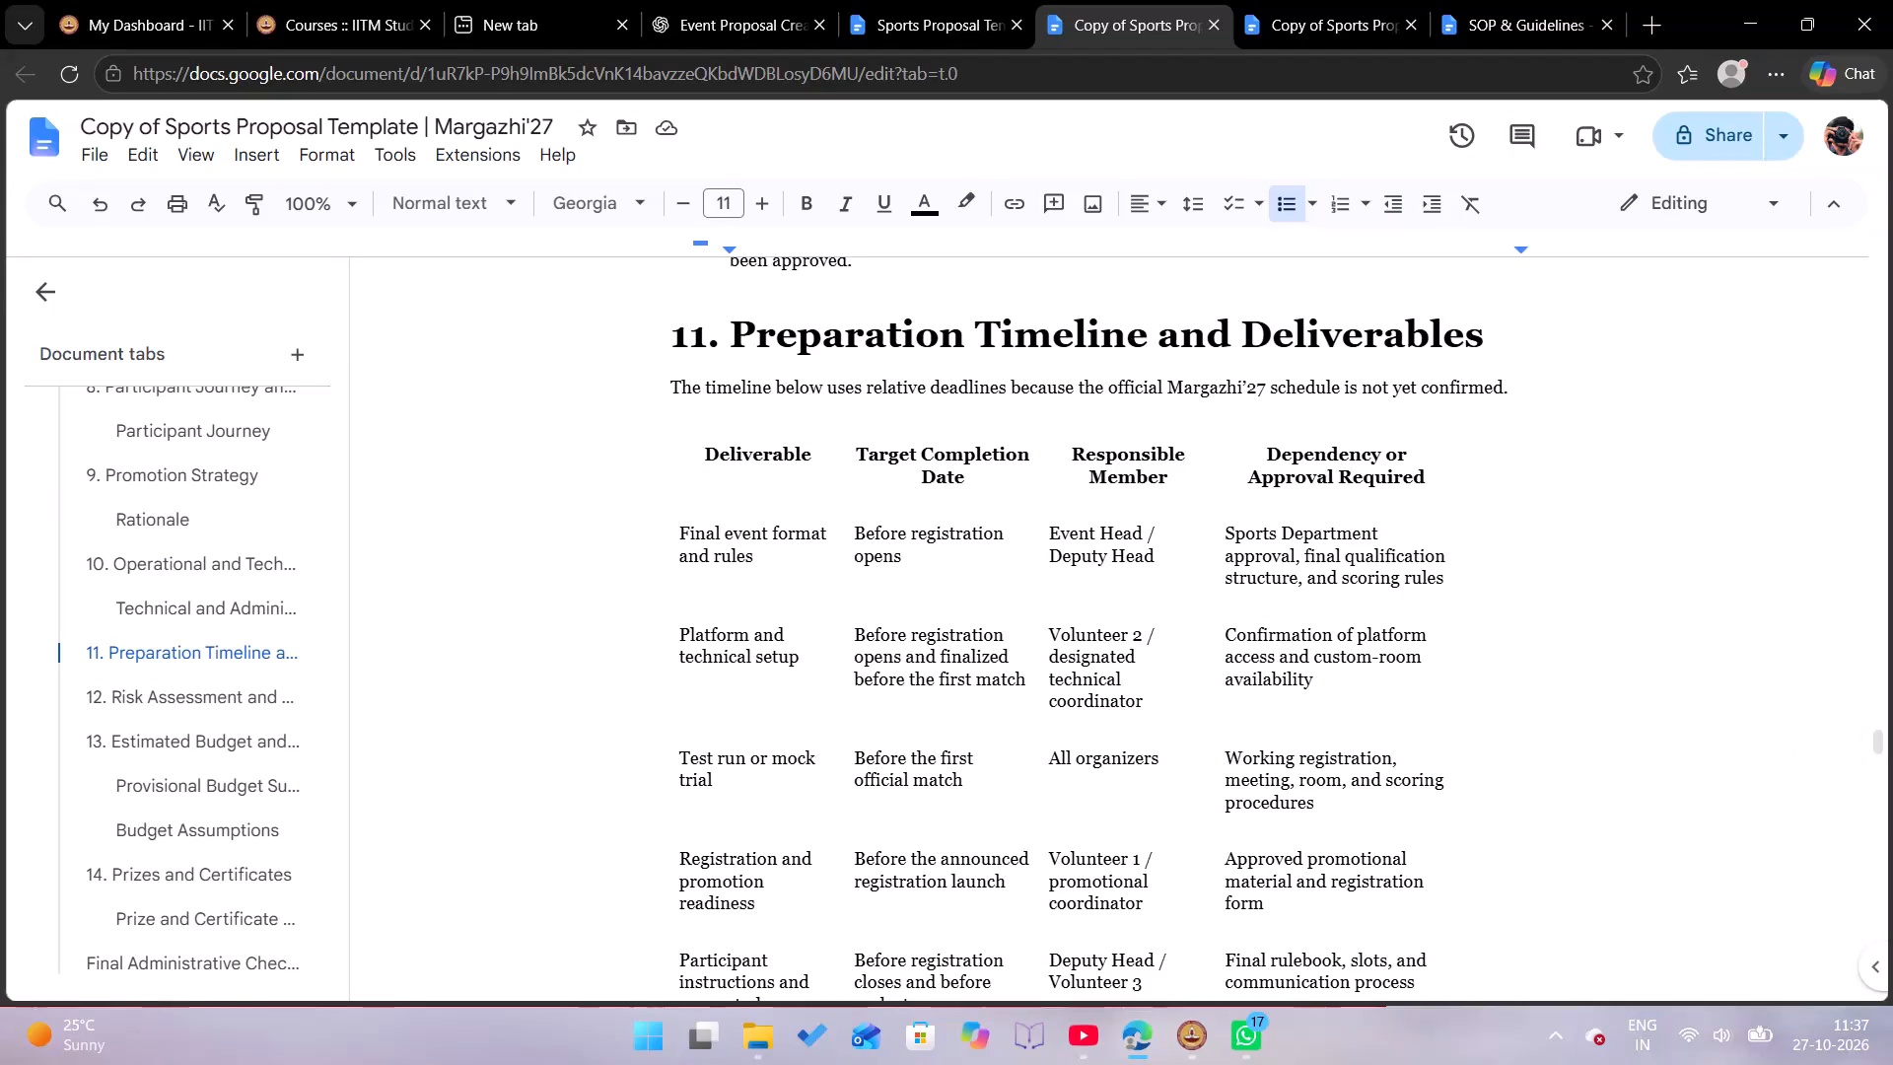
# Replace the template's section 11 instruction line with the draft's sentence "The timeline below uses relative deadlines because the official Margazhi'27 schedule is not yet confirmed.".
pyautogui.moveTo(674, 390); pyautogui.dragTo(812, 375)
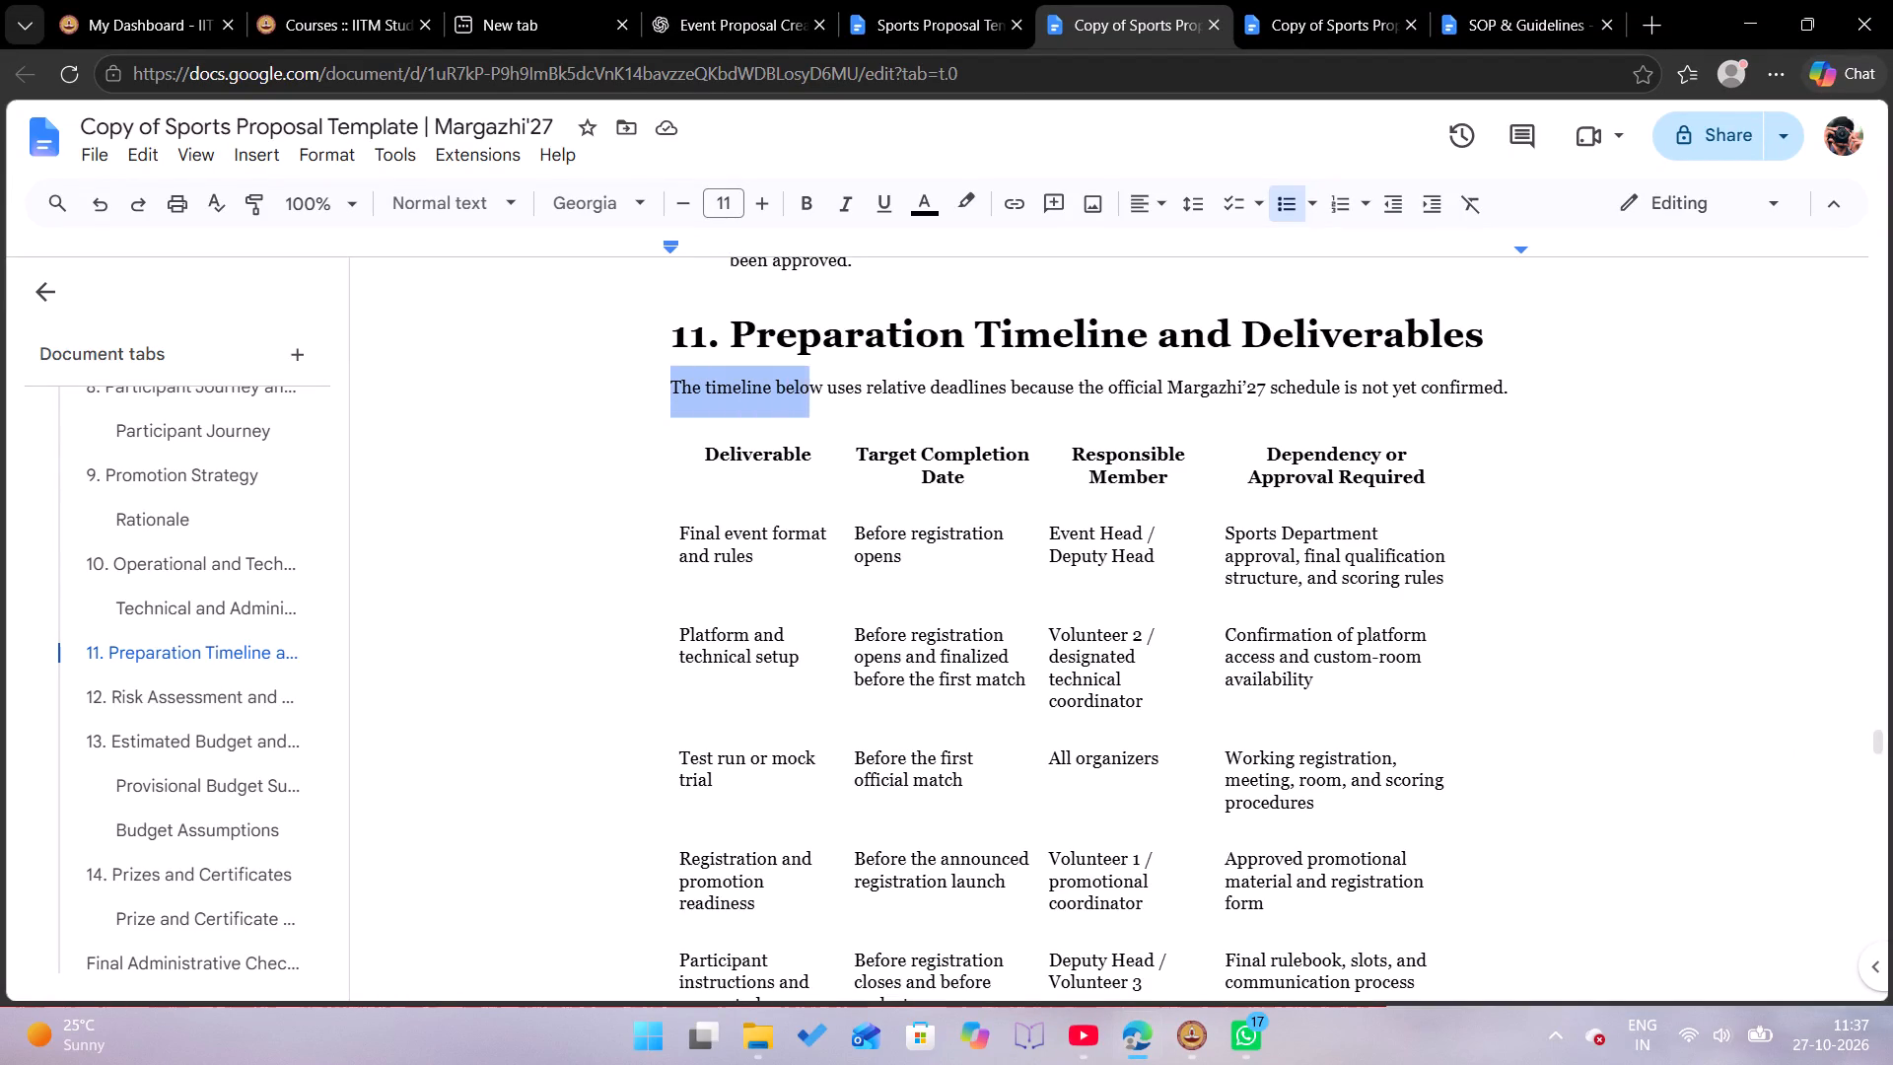
pyautogui.moveTo(812, 375); pyautogui.dragTo(1482, 394)
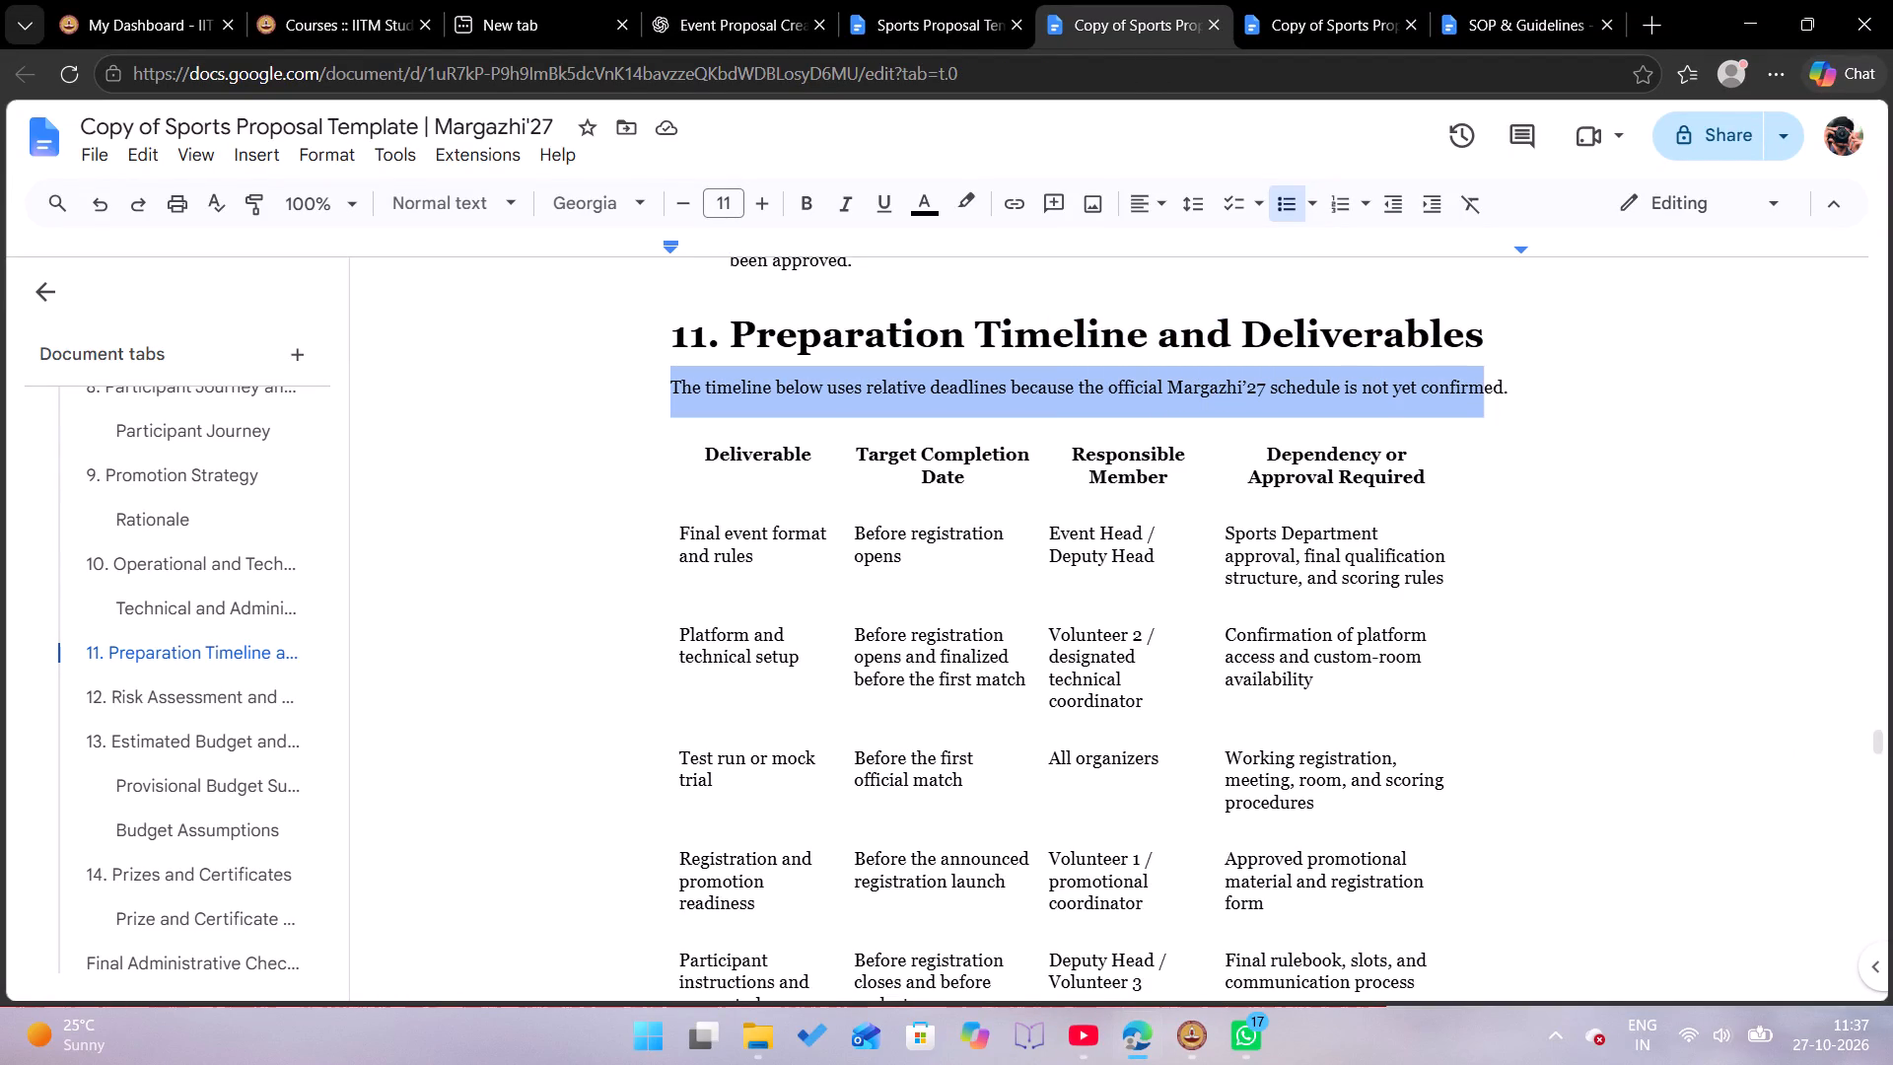
pyautogui.moveTo(1482, 394); pyautogui.dragTo(1513, 390)
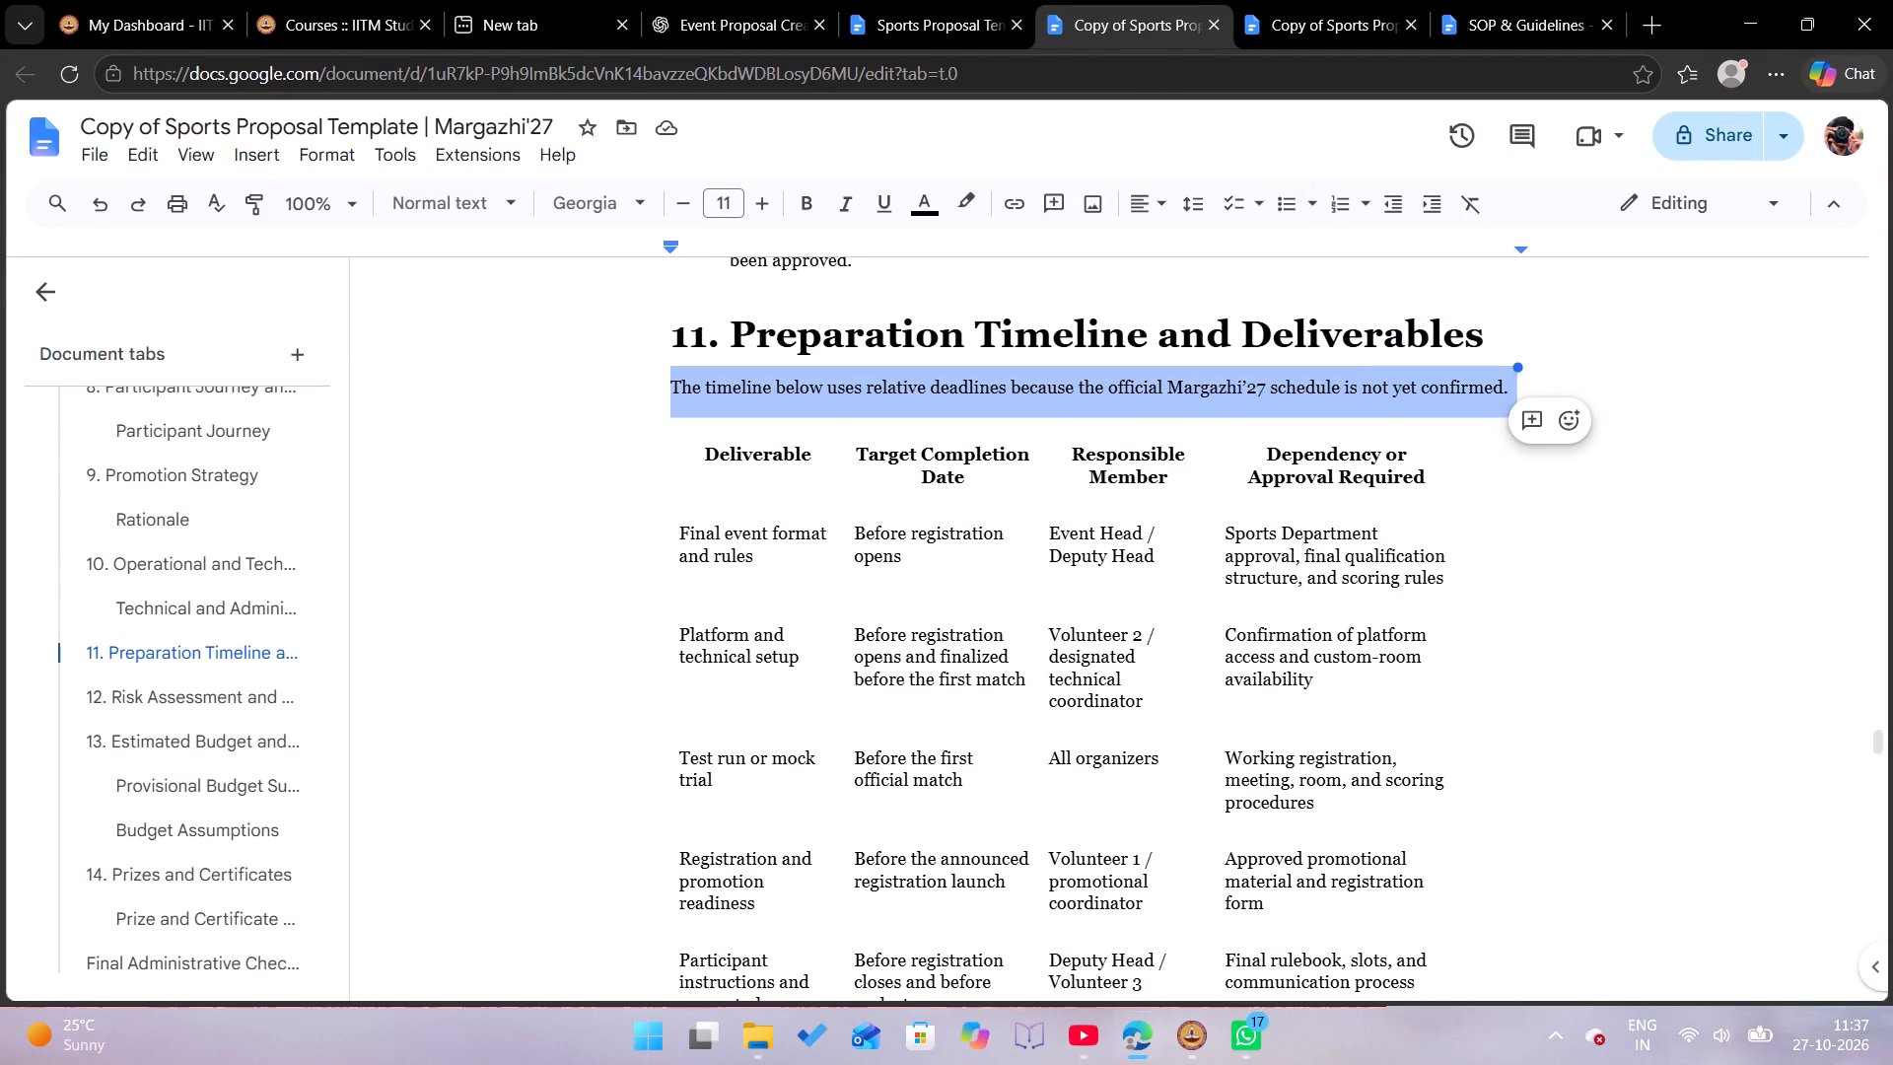
pyautogui.hotkey('ctrl', 'c')
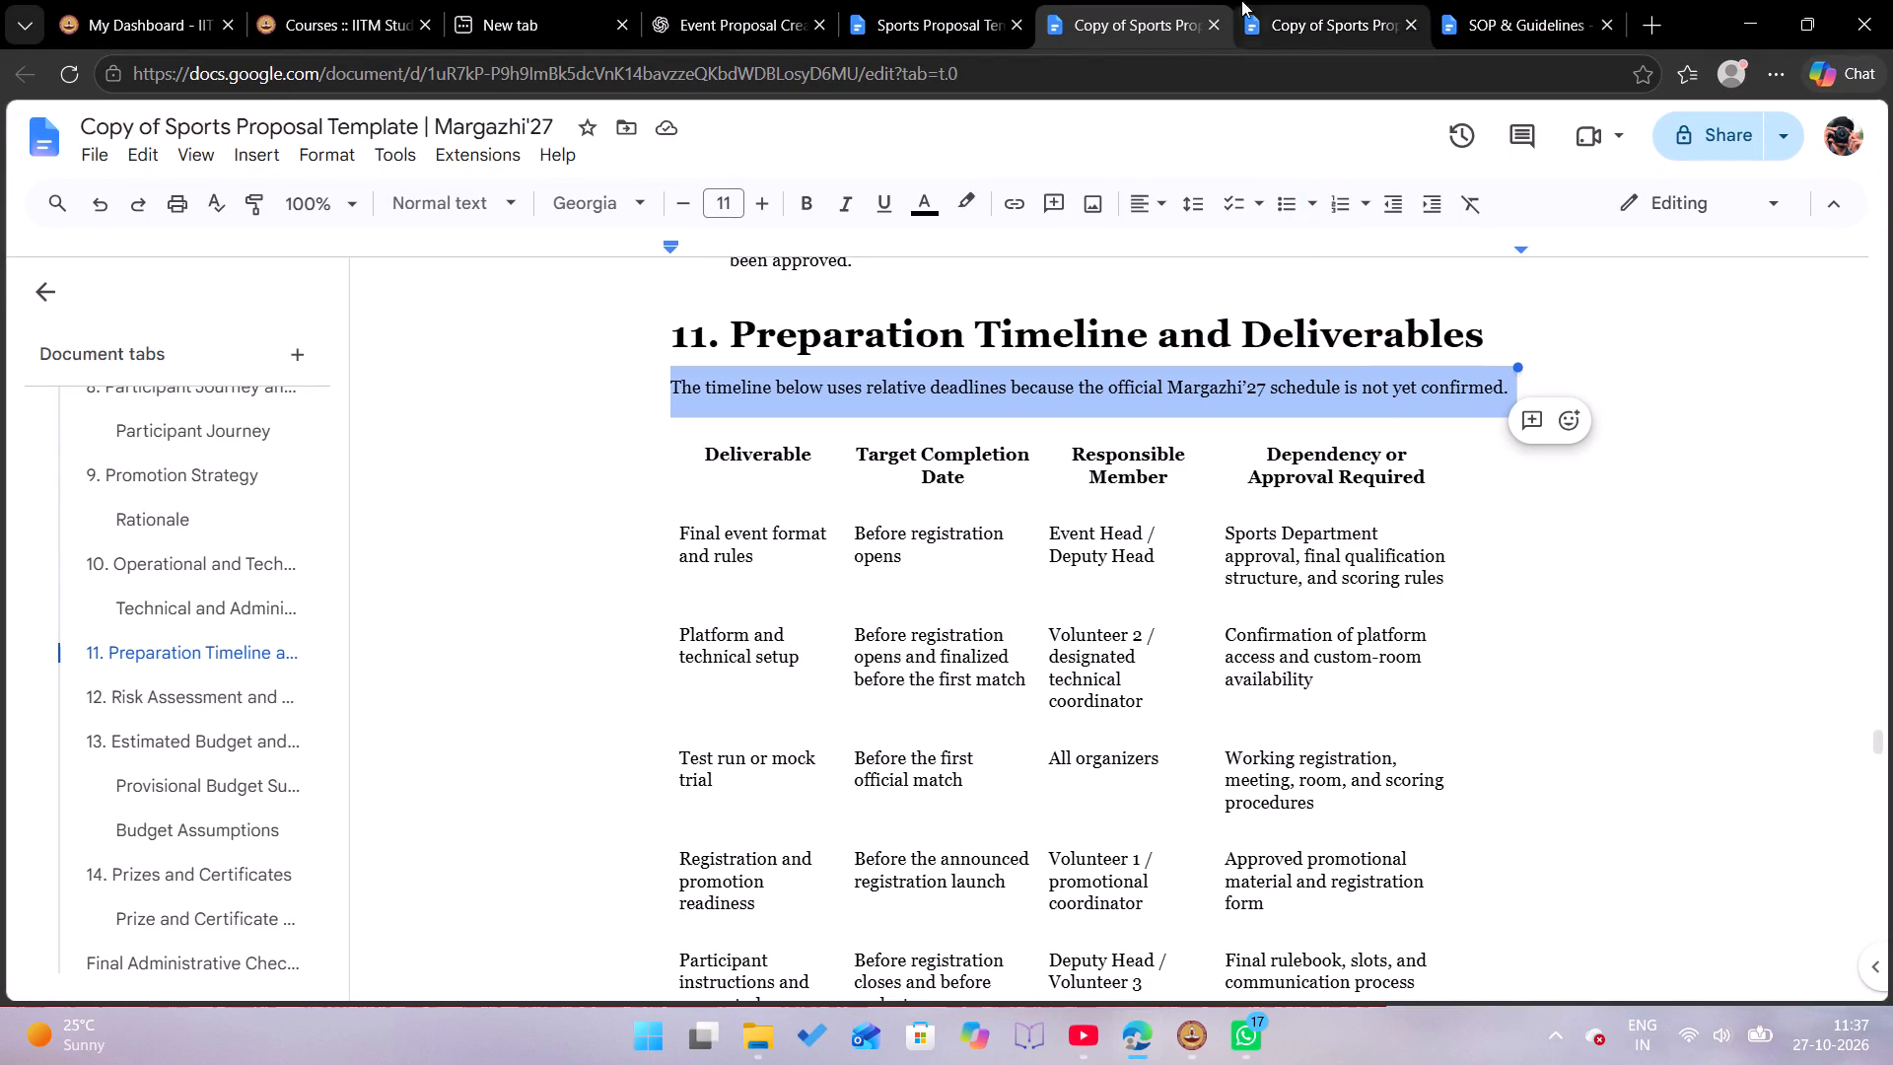
pyautogui.click(1285, 1)
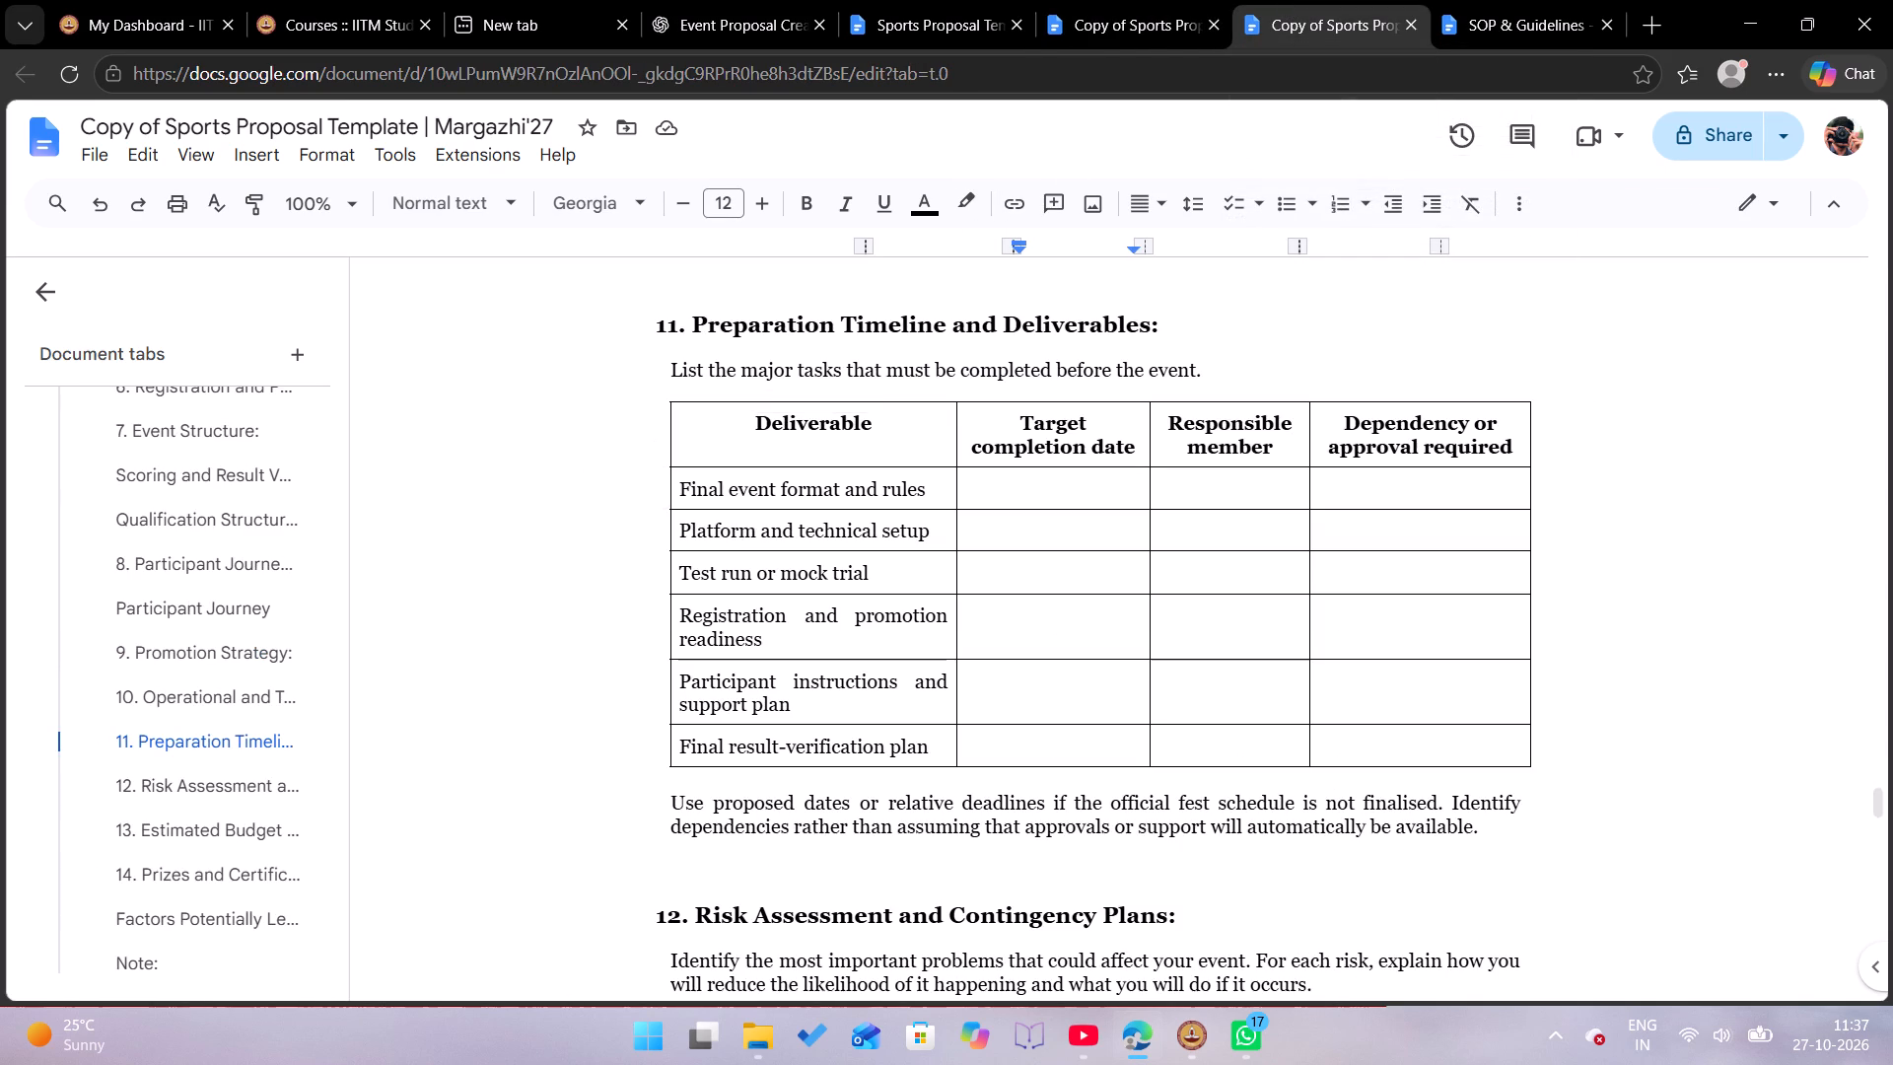
pyautogui.moveTo(675, 369); pyautogui.dragTo(1157, 380)
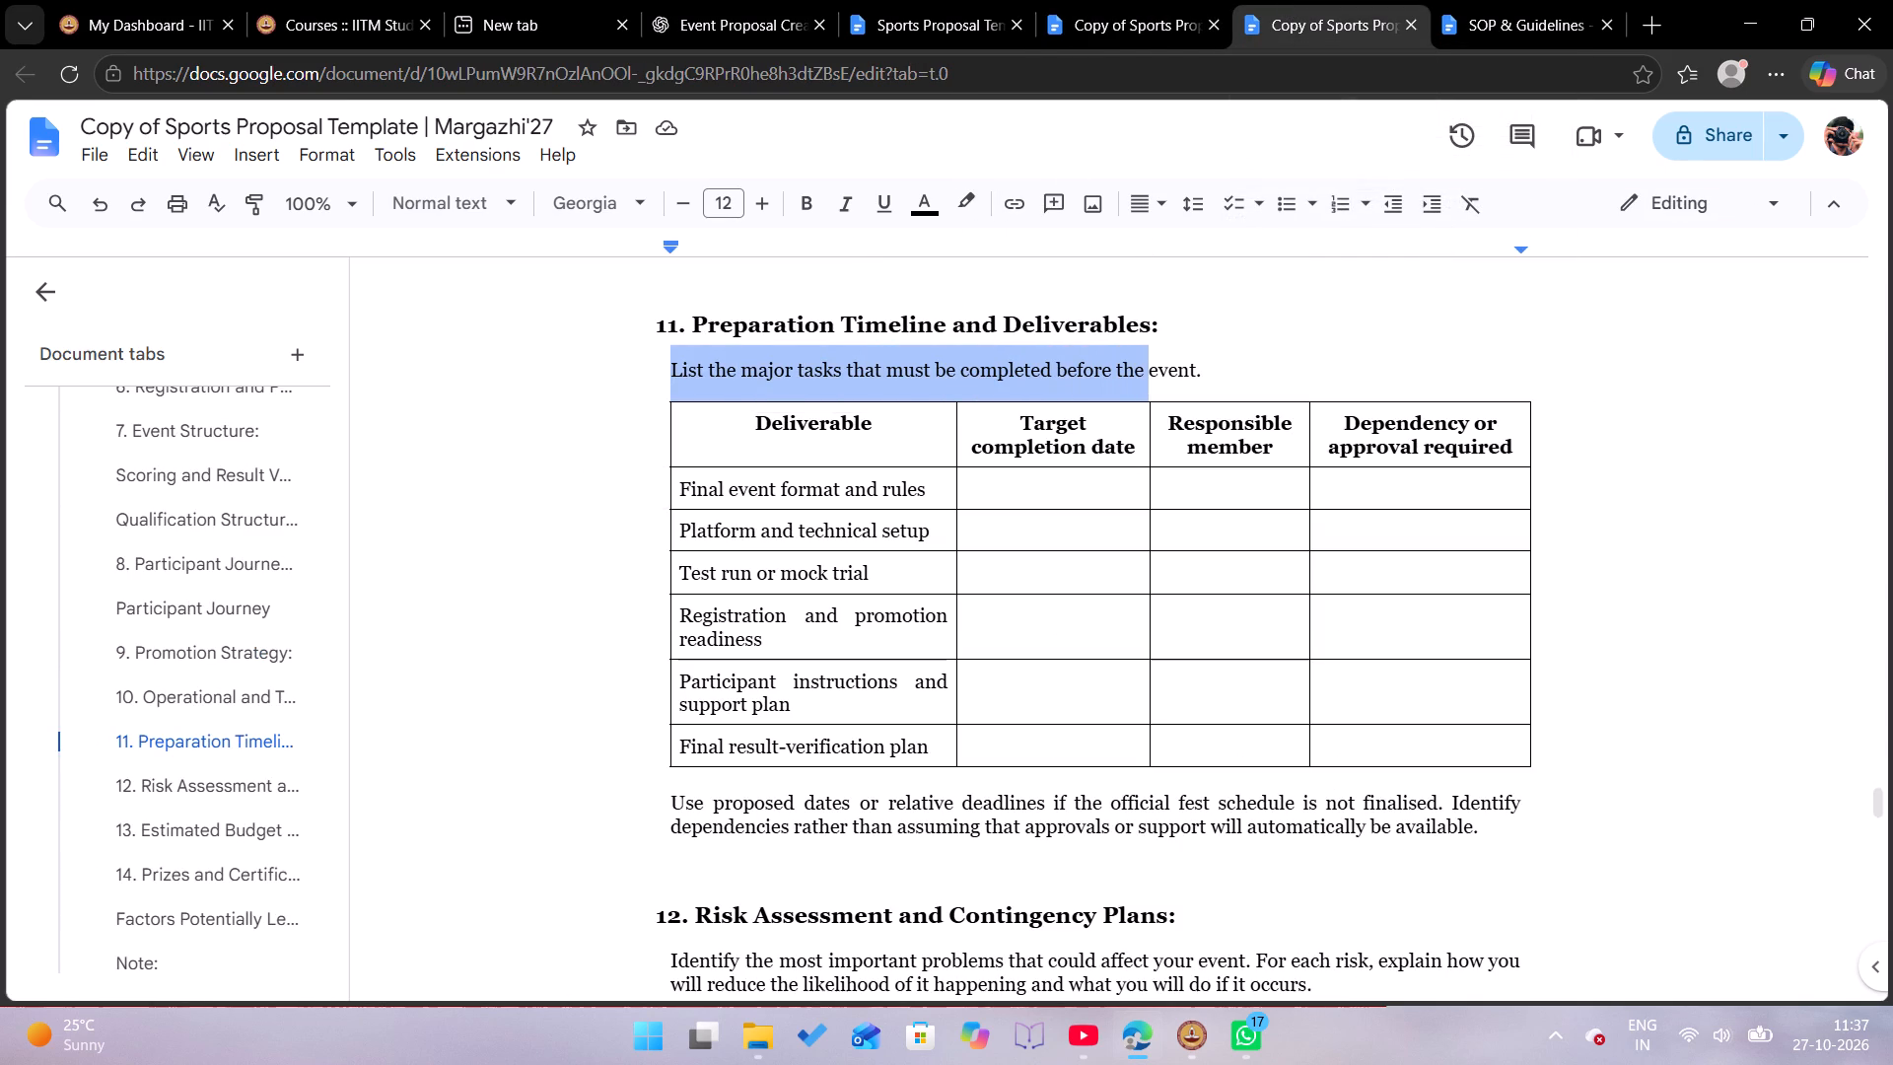
pyautogui.moveTo(1157, 380); pyautogui.dragTo(1196, 366)
pyautogui.press('BackSpace')
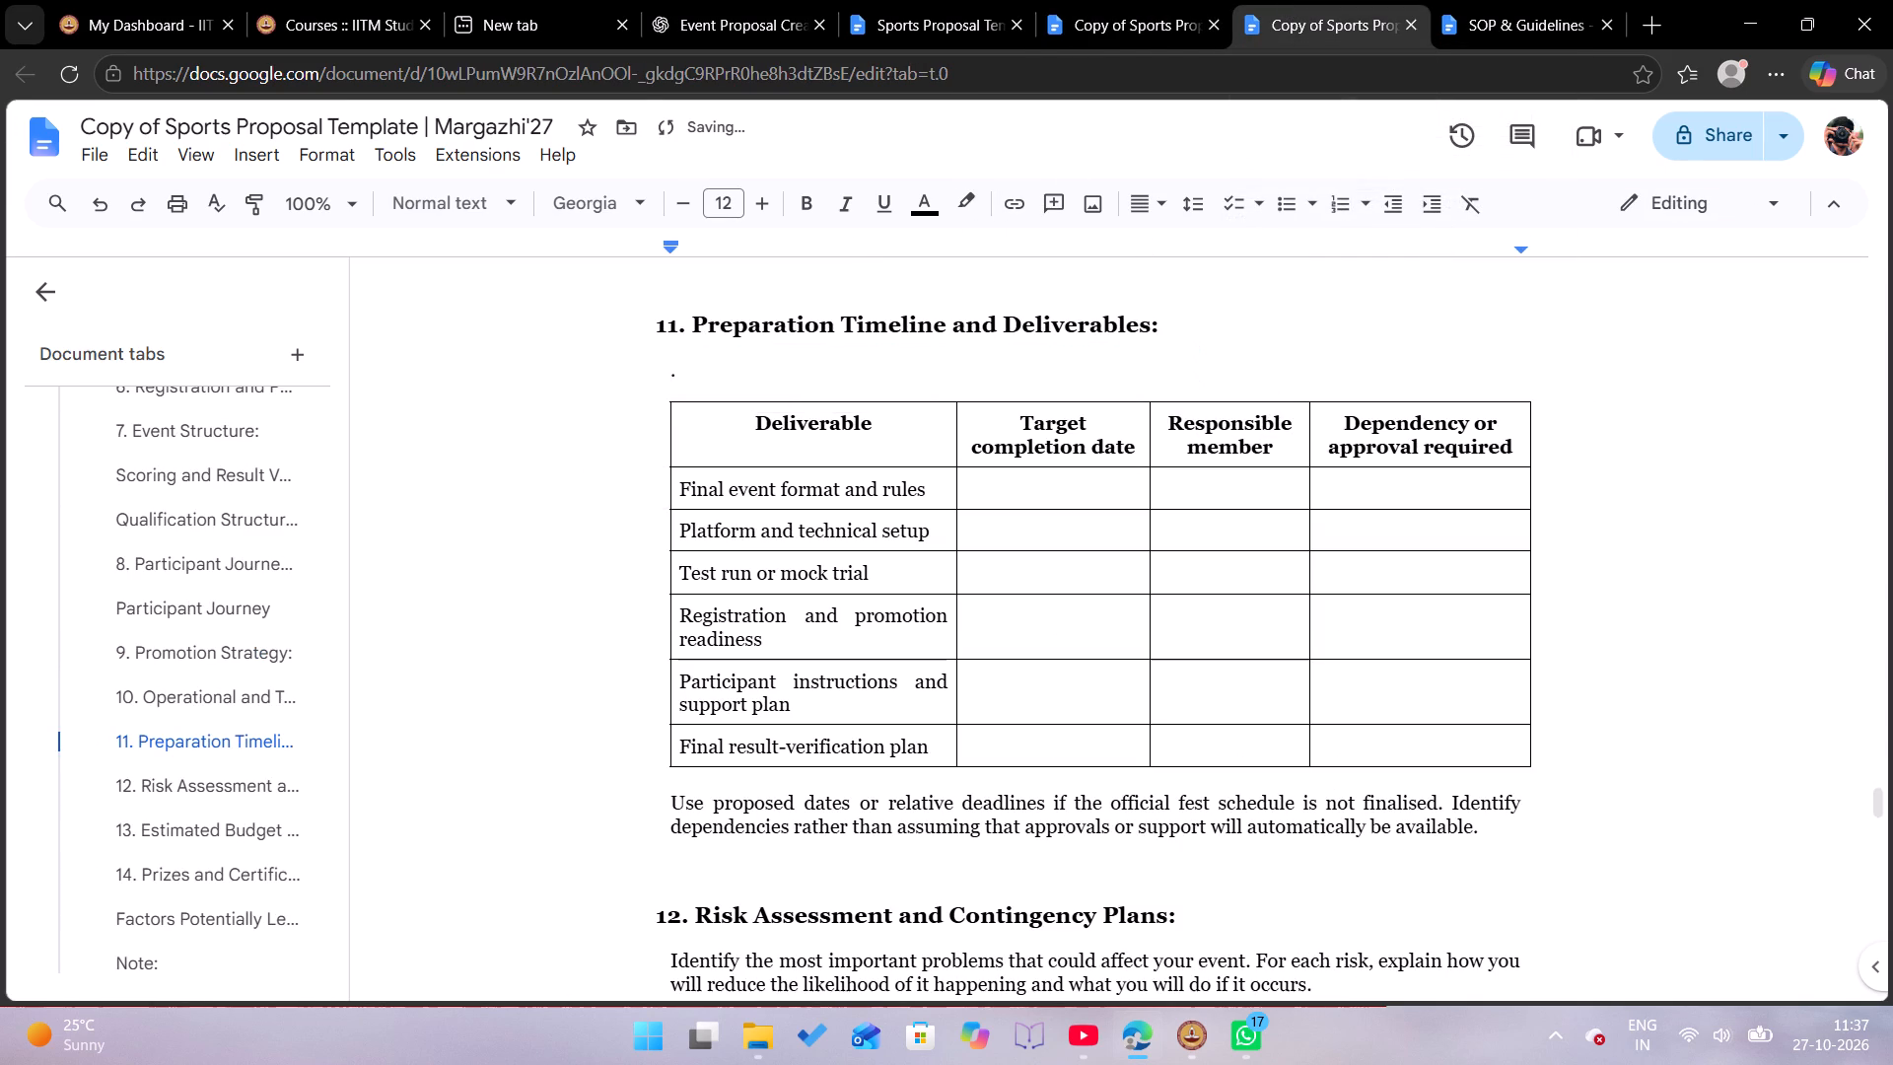
pyautogui.press('Right')
pyautogui.press('BackSpace')
pyautogui.hotkey('ctrl', 'v')
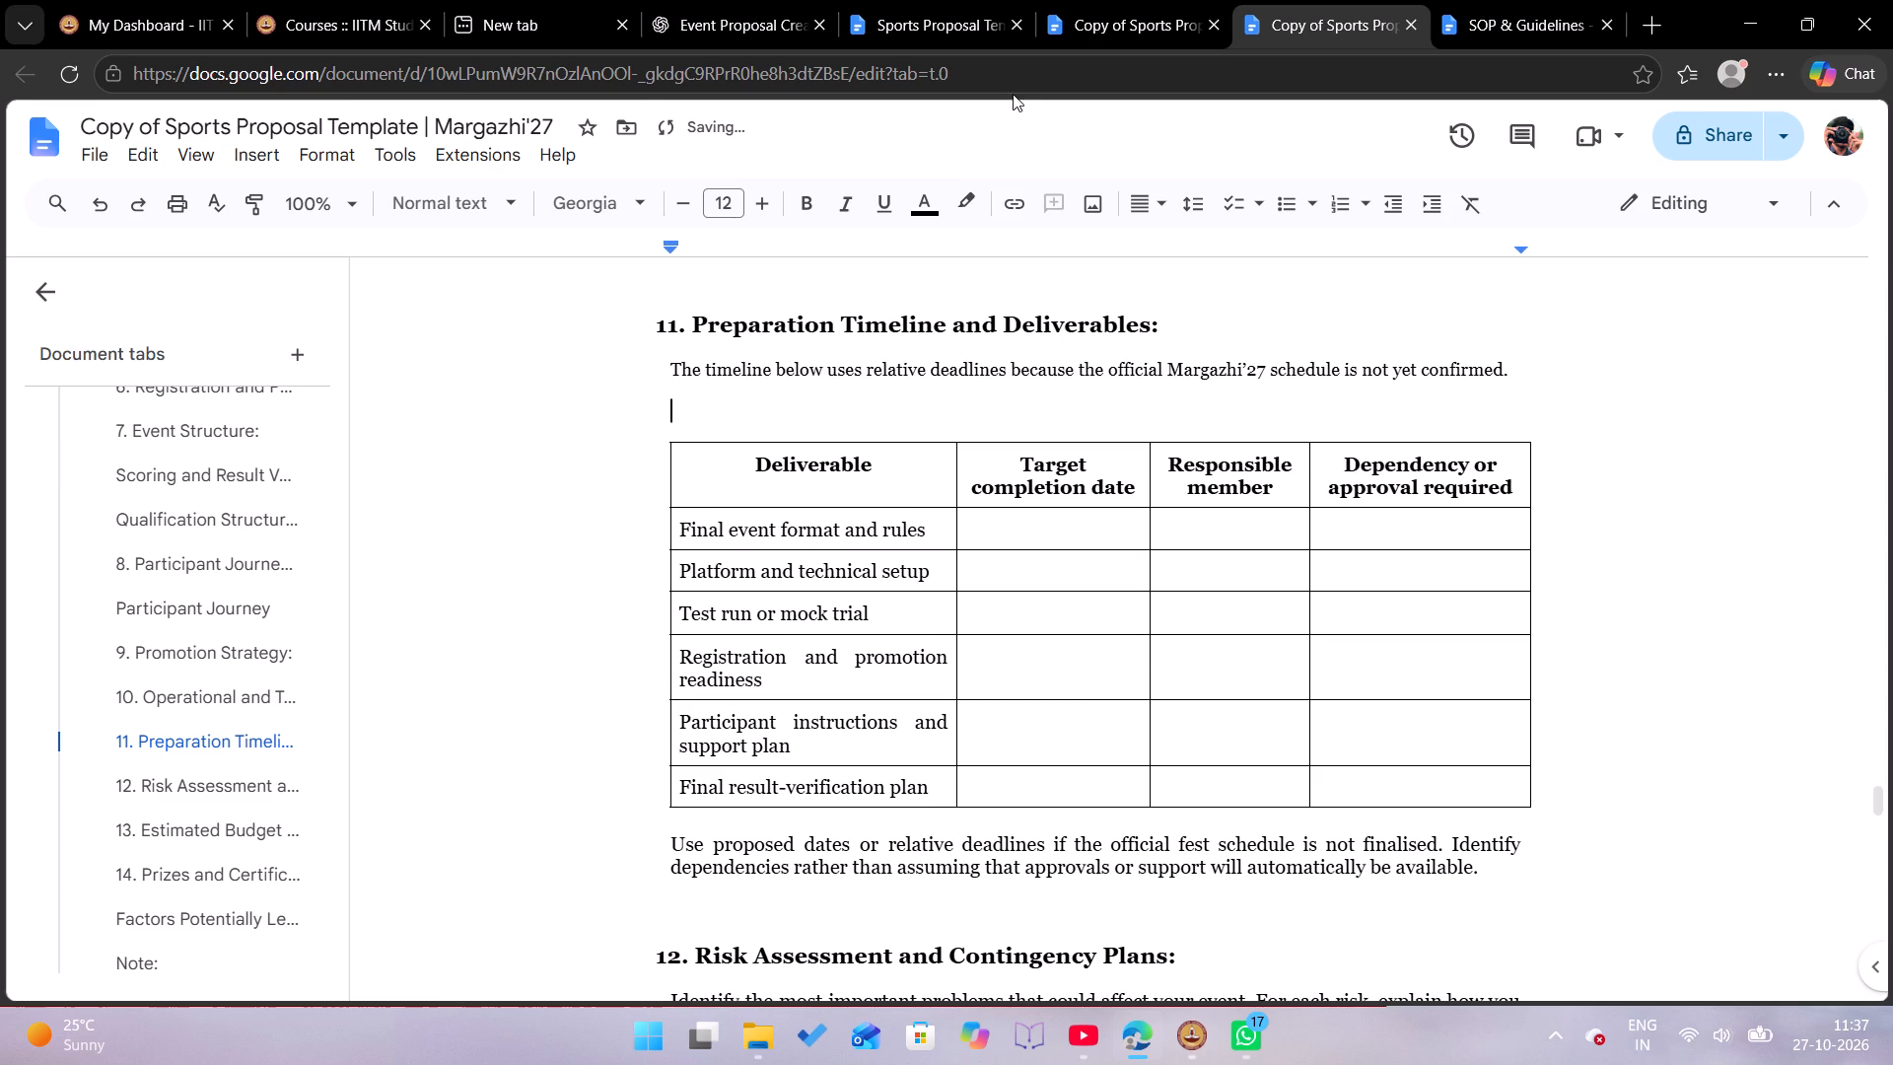
# Copy "Before registration opens" from the draft into the Final event format and rules row's target completion date, and move the row label down one line.
pyautogui.click(1121, 3)
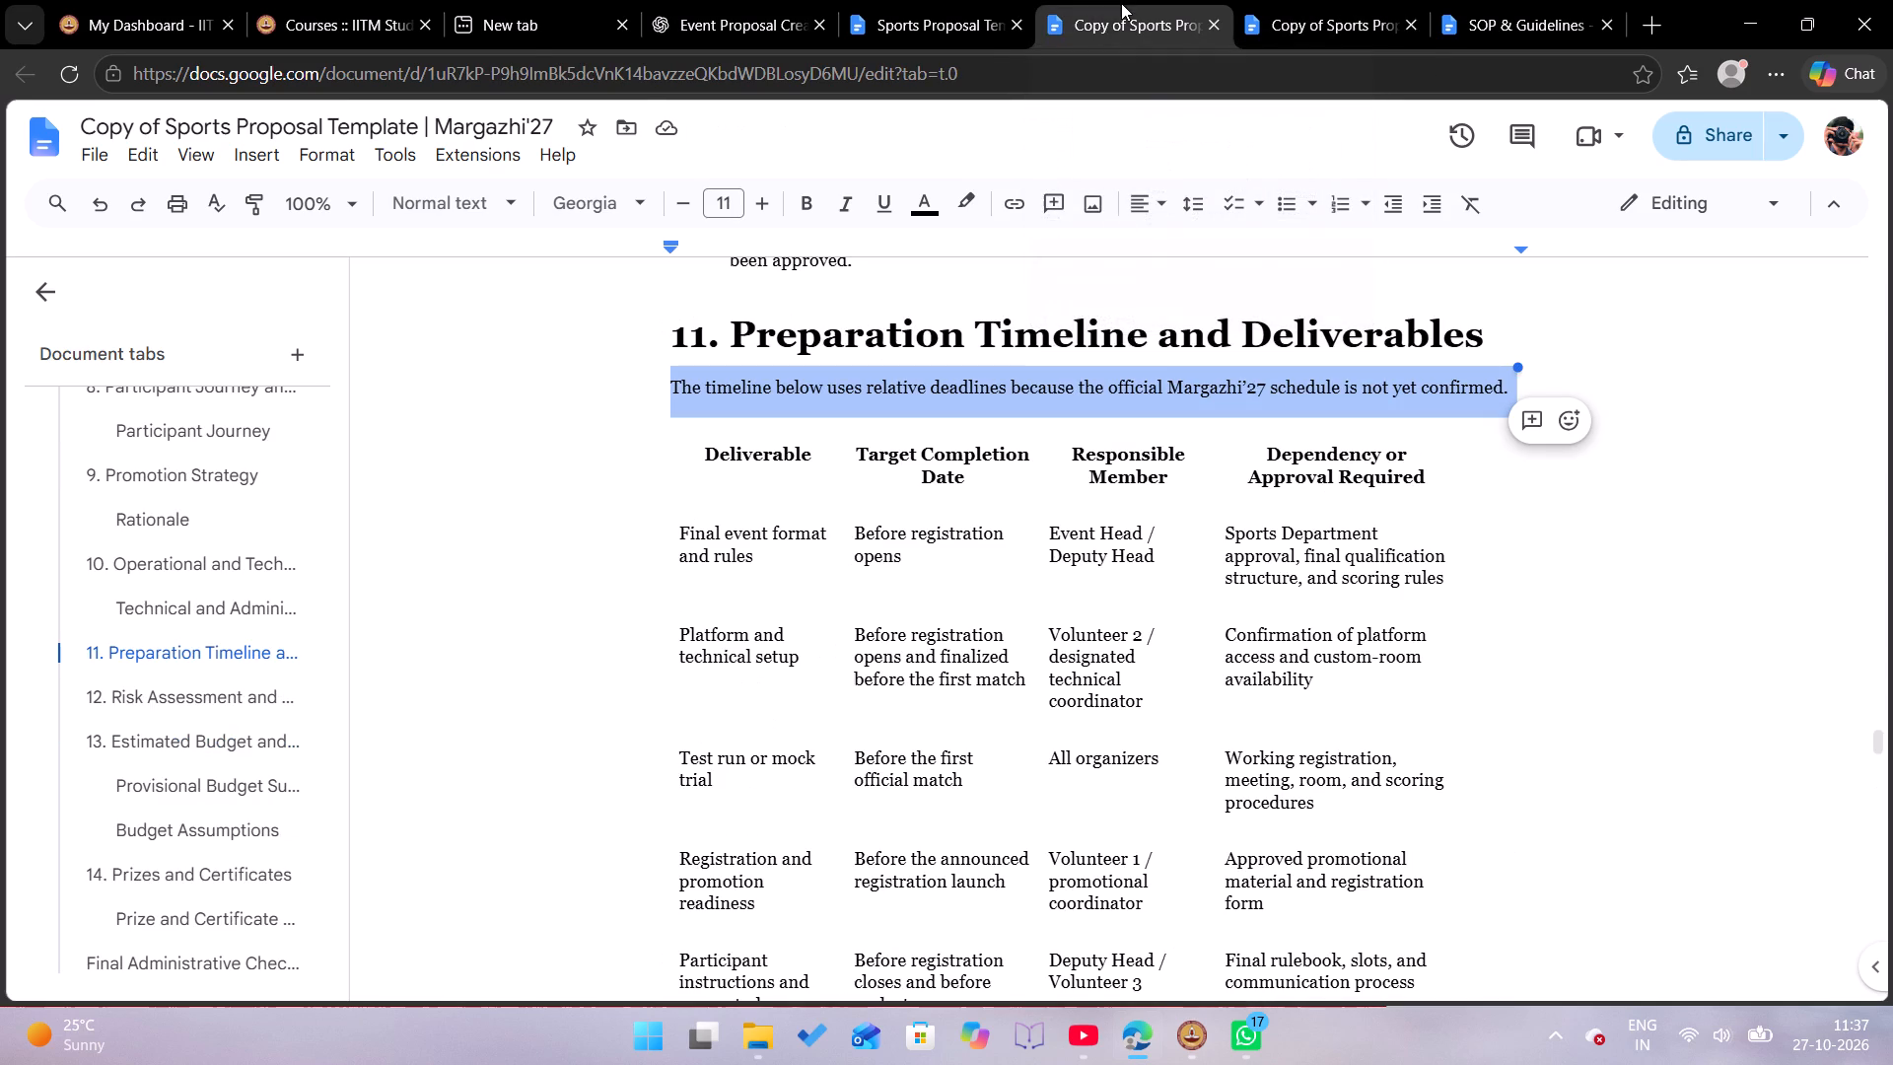
pyautogui.moveTo(855, 533); pyautogui.dragTo(873, 539)
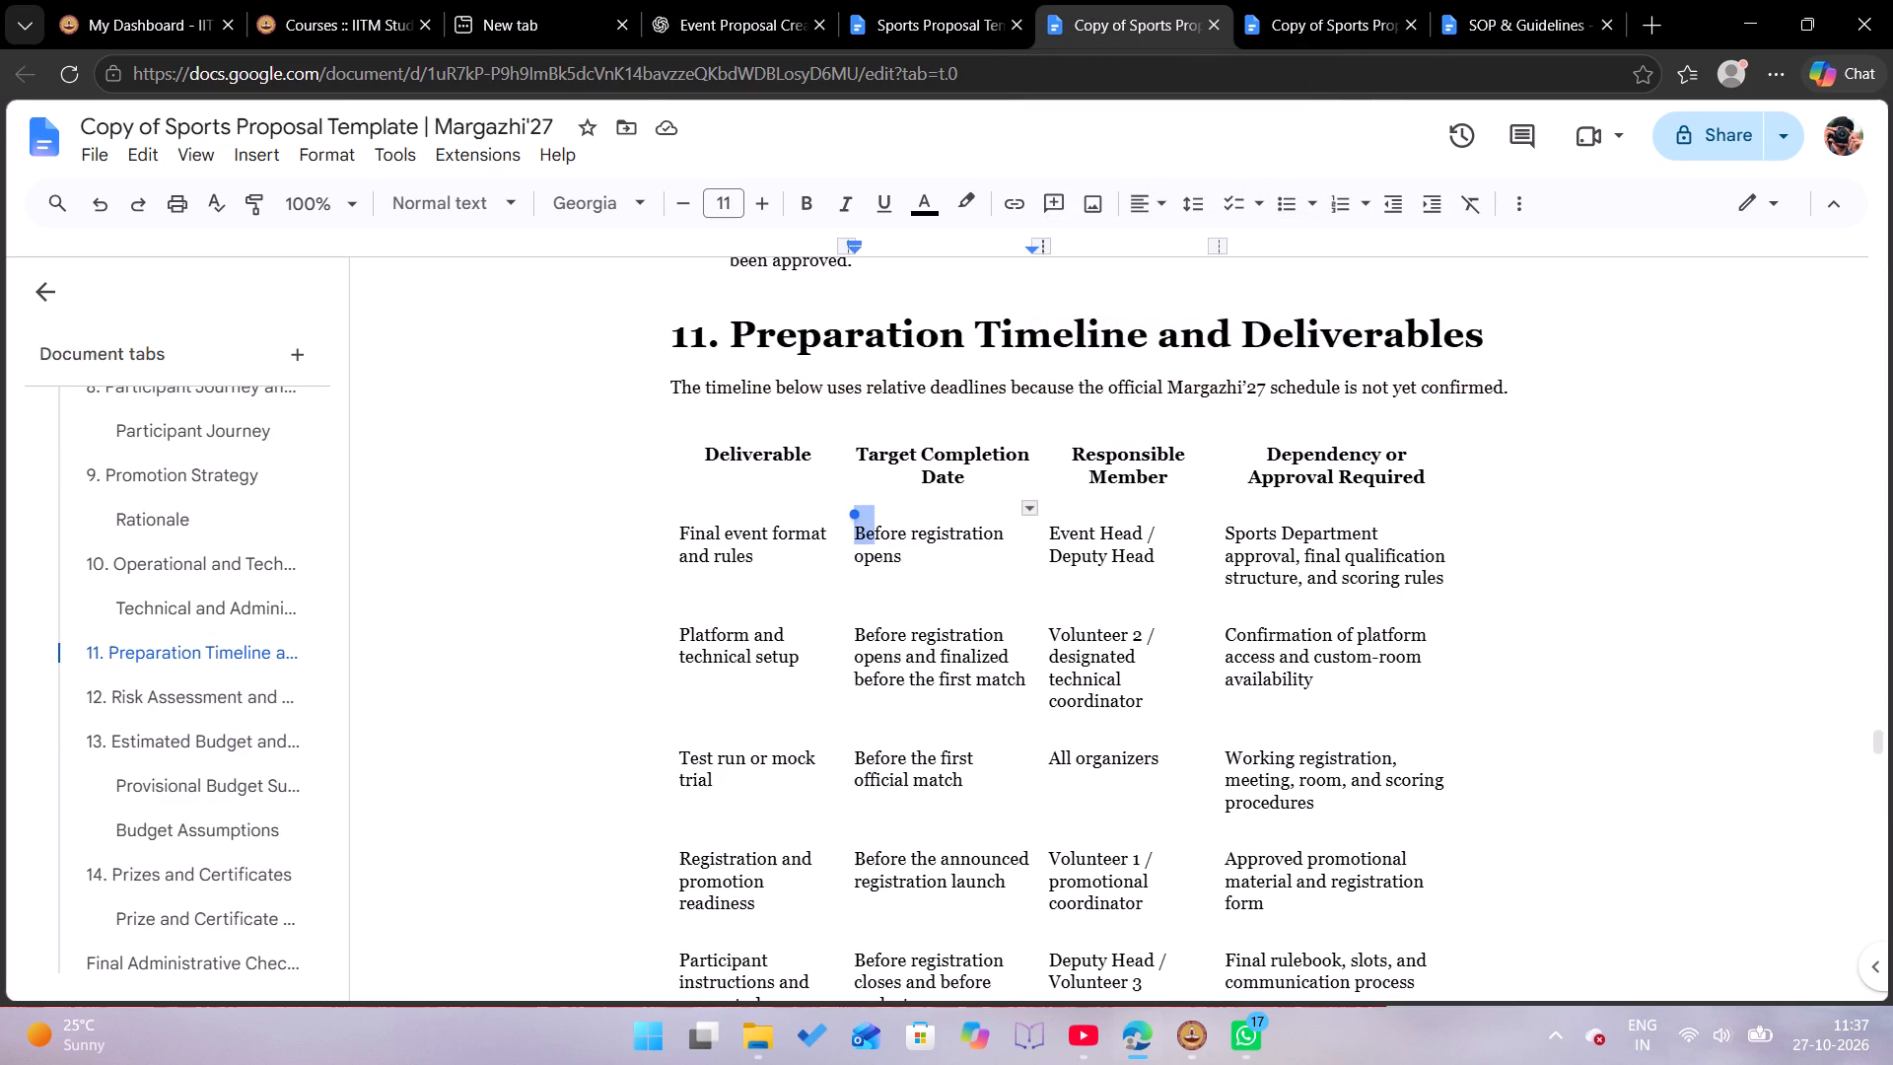
pyautogui.moveTo(873, 539); pyautogui.dragTo(904, 559)
pyautogui.hotkey('ctrl', 'c')
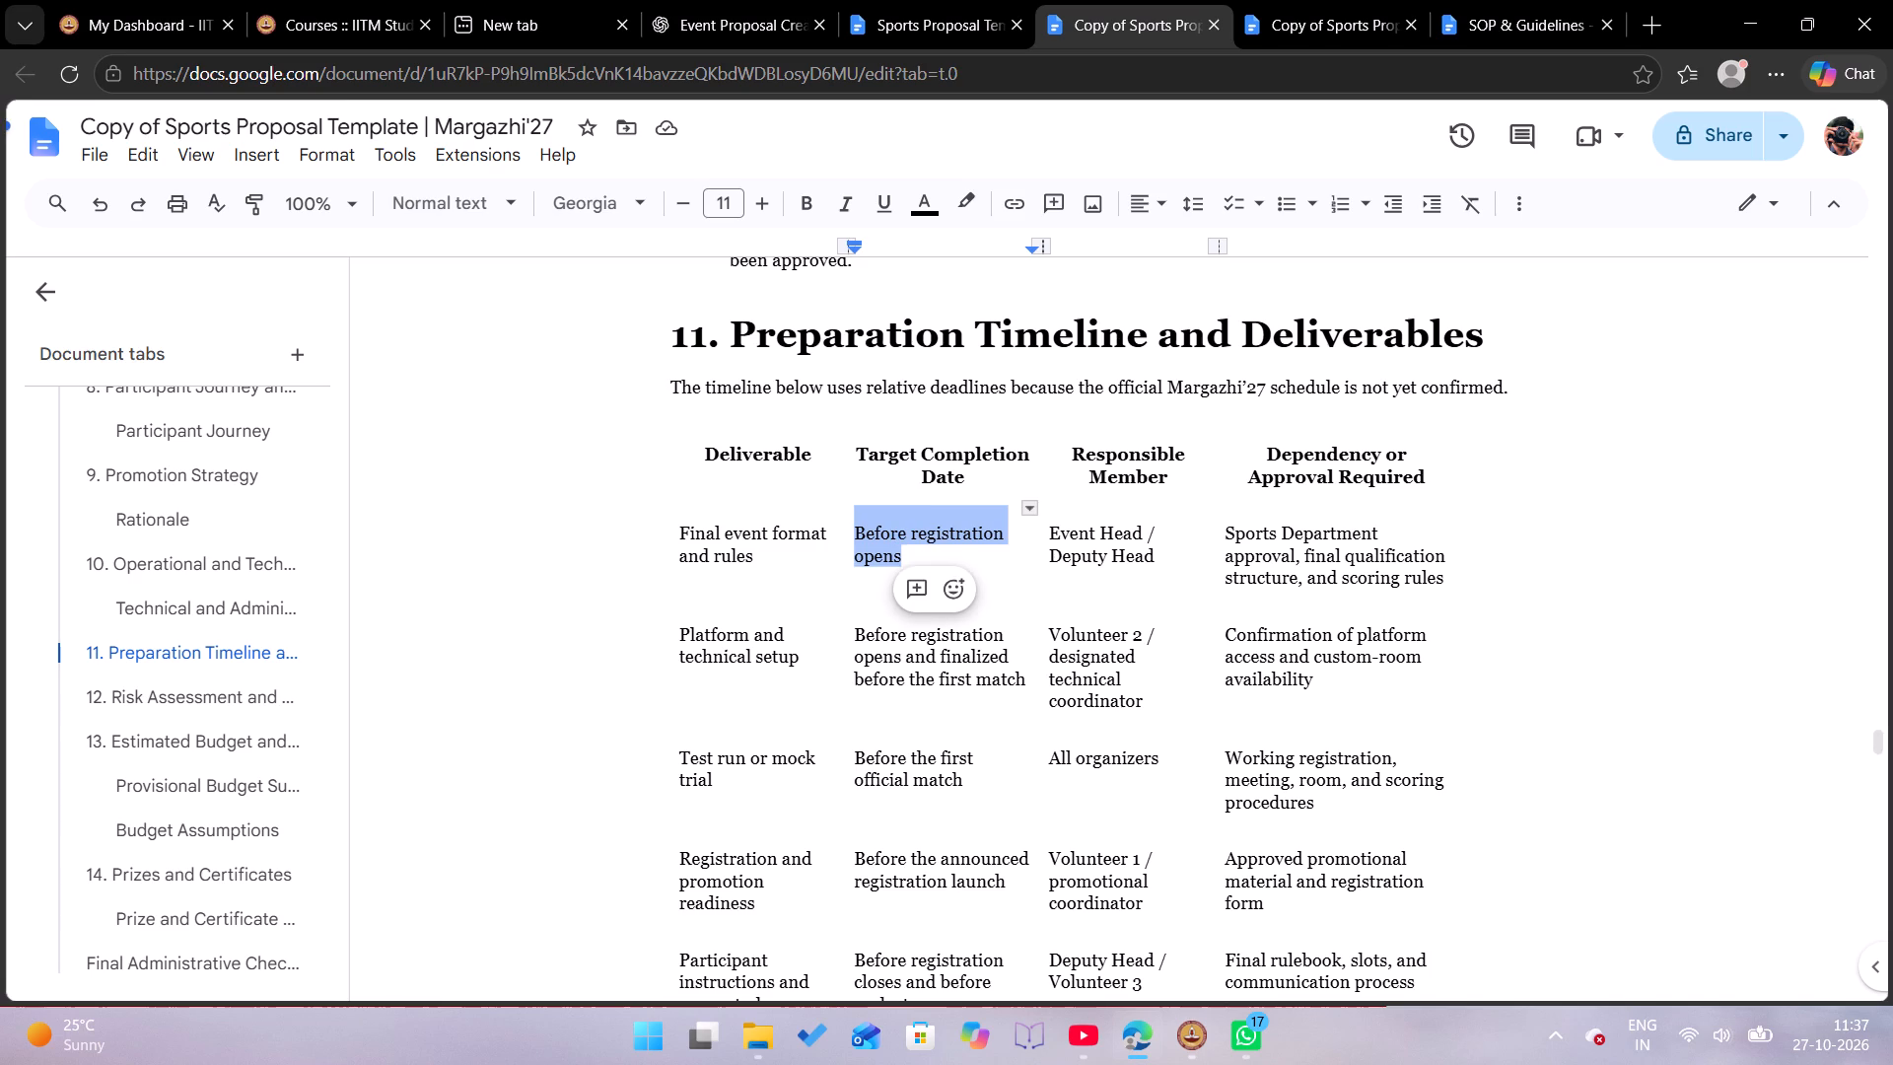
pyautogui.click(1255, 0)
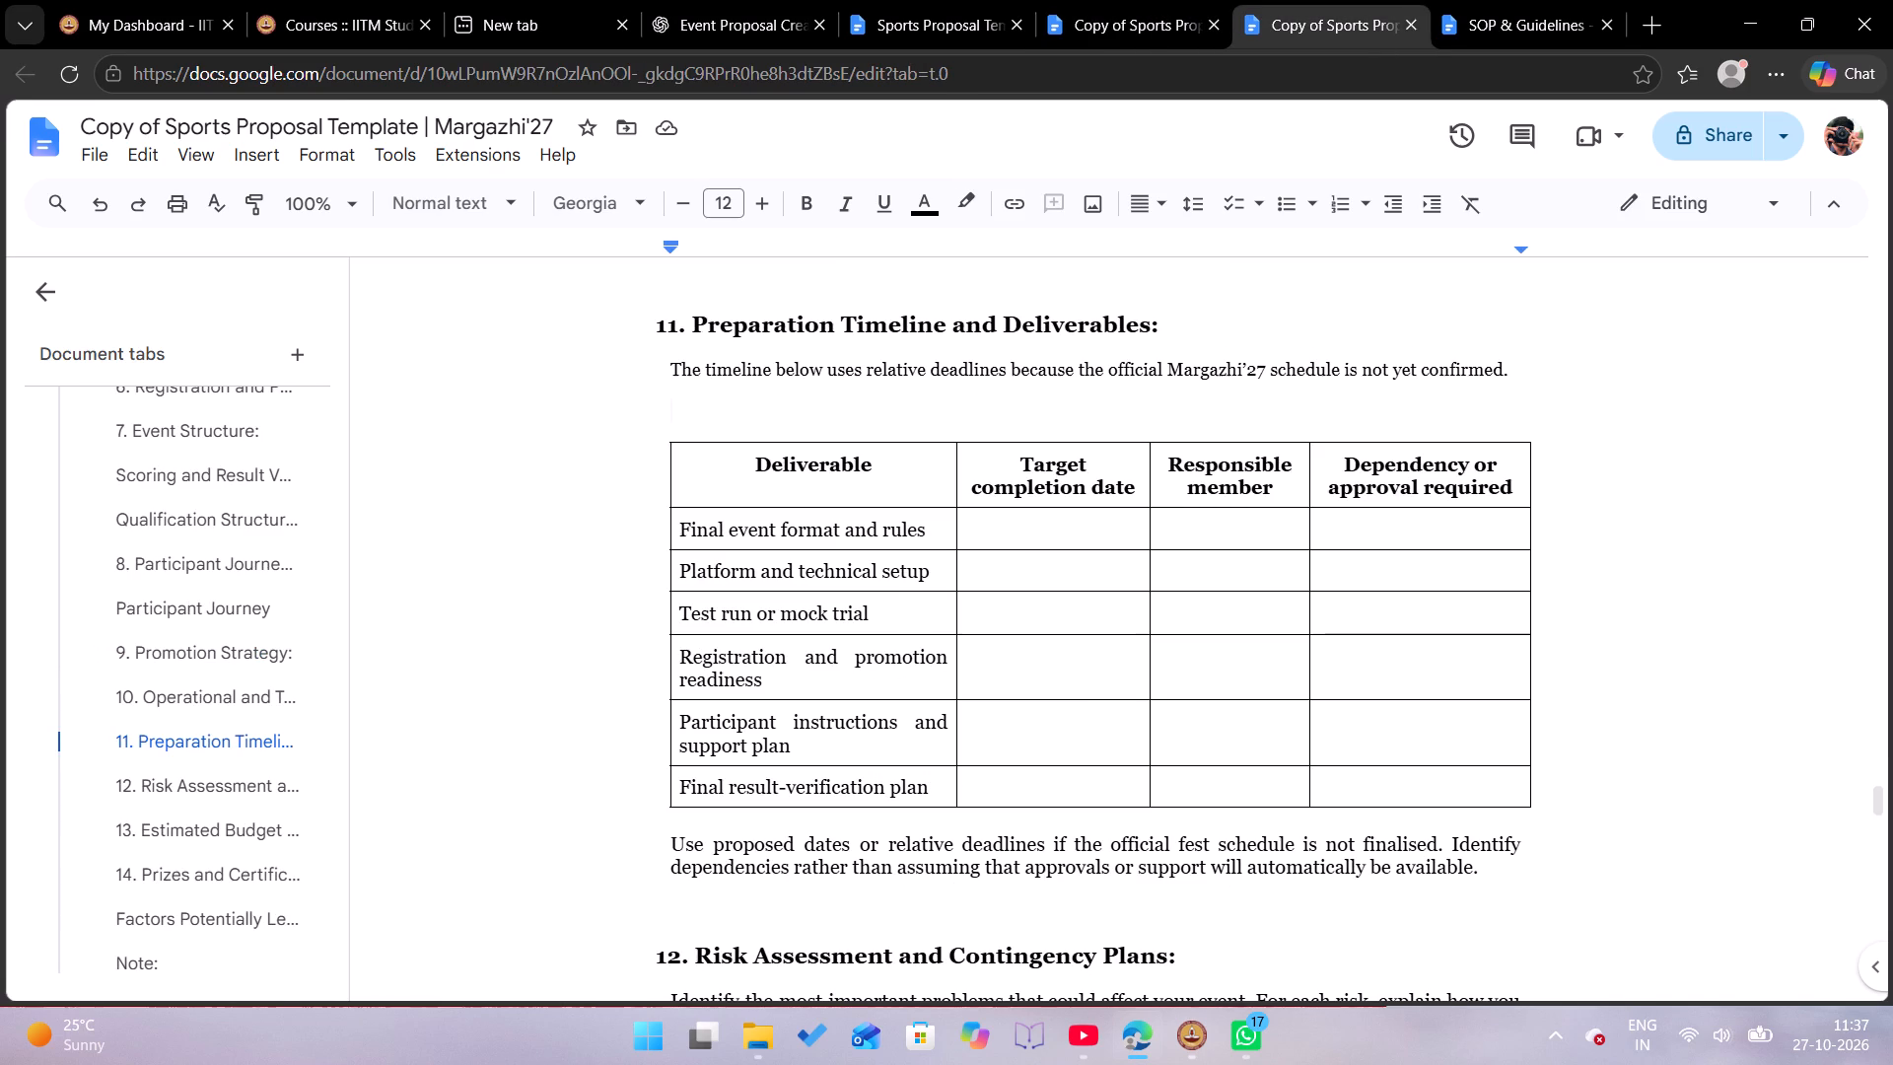
pyautogui.click(990, 542)
pyautogui.hotkey('ctrl', 'v')
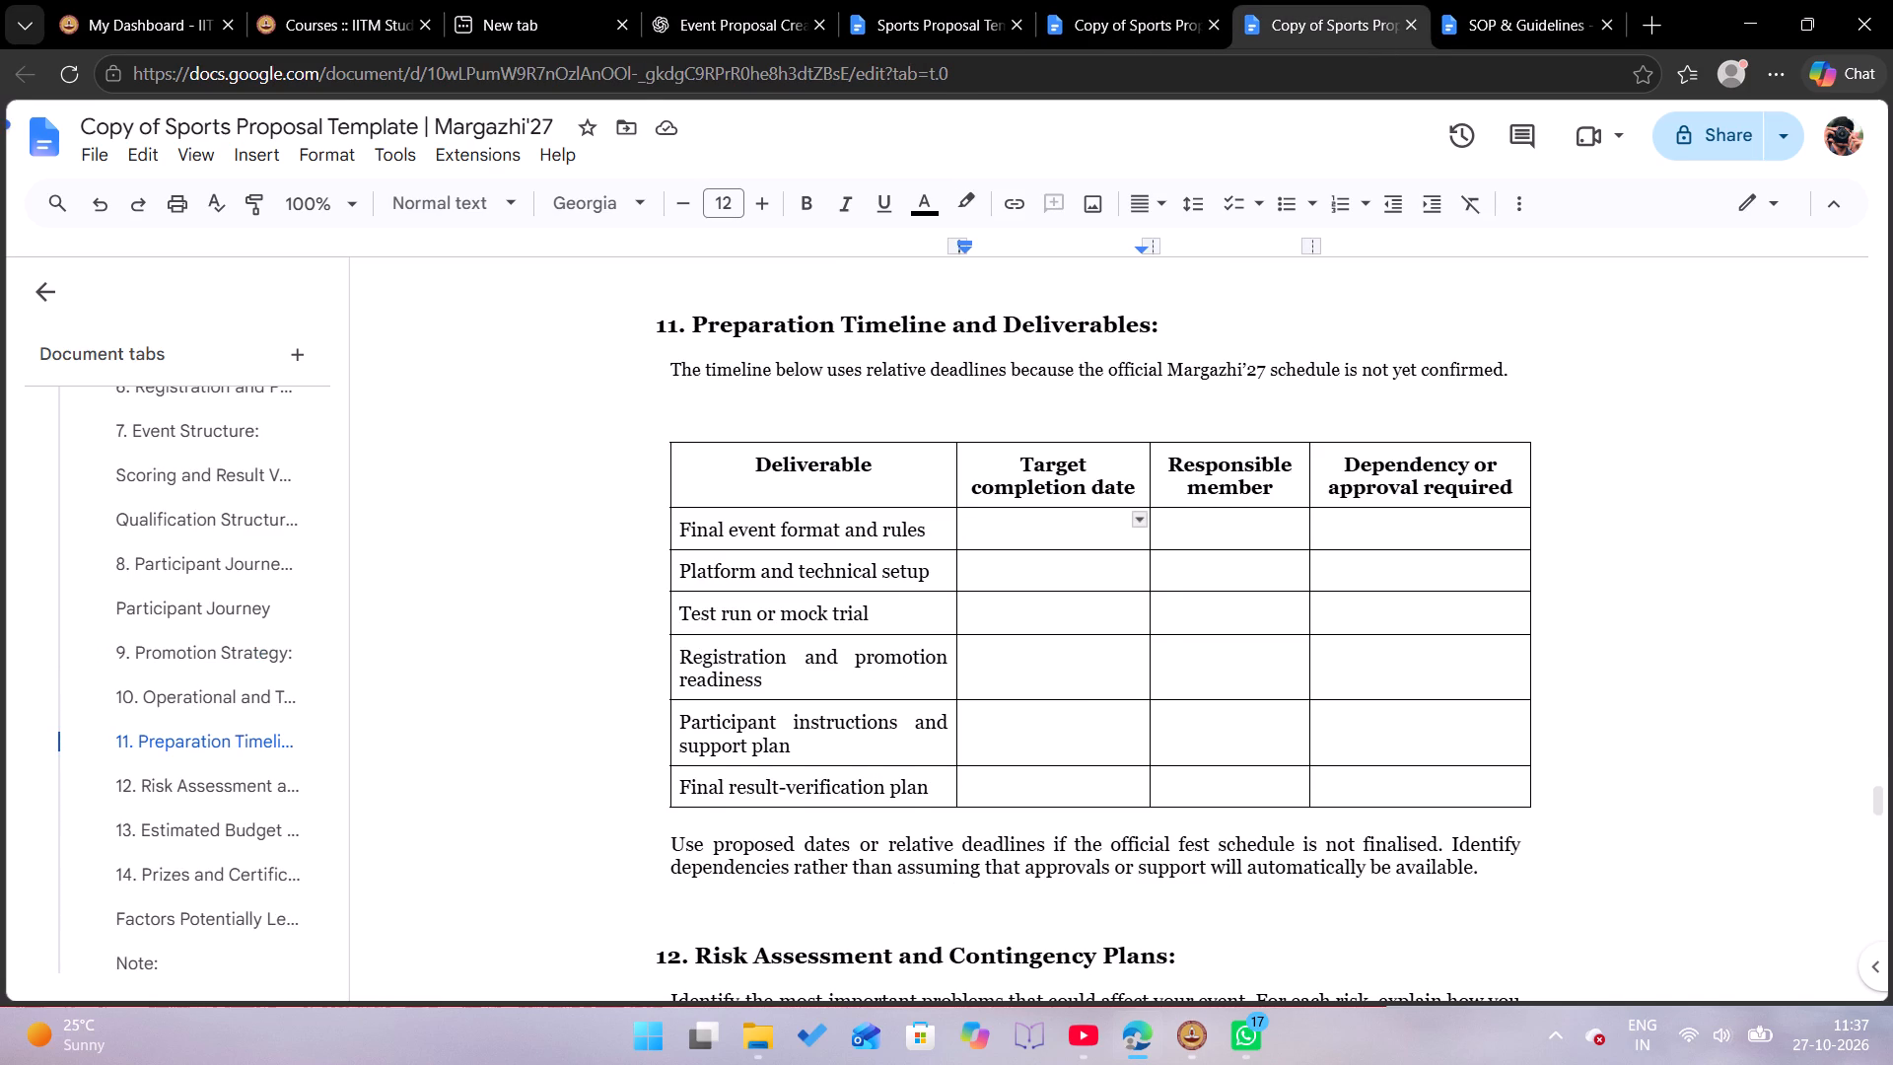
pyautogui.click(679, 531)
pyautogui.press('Return')
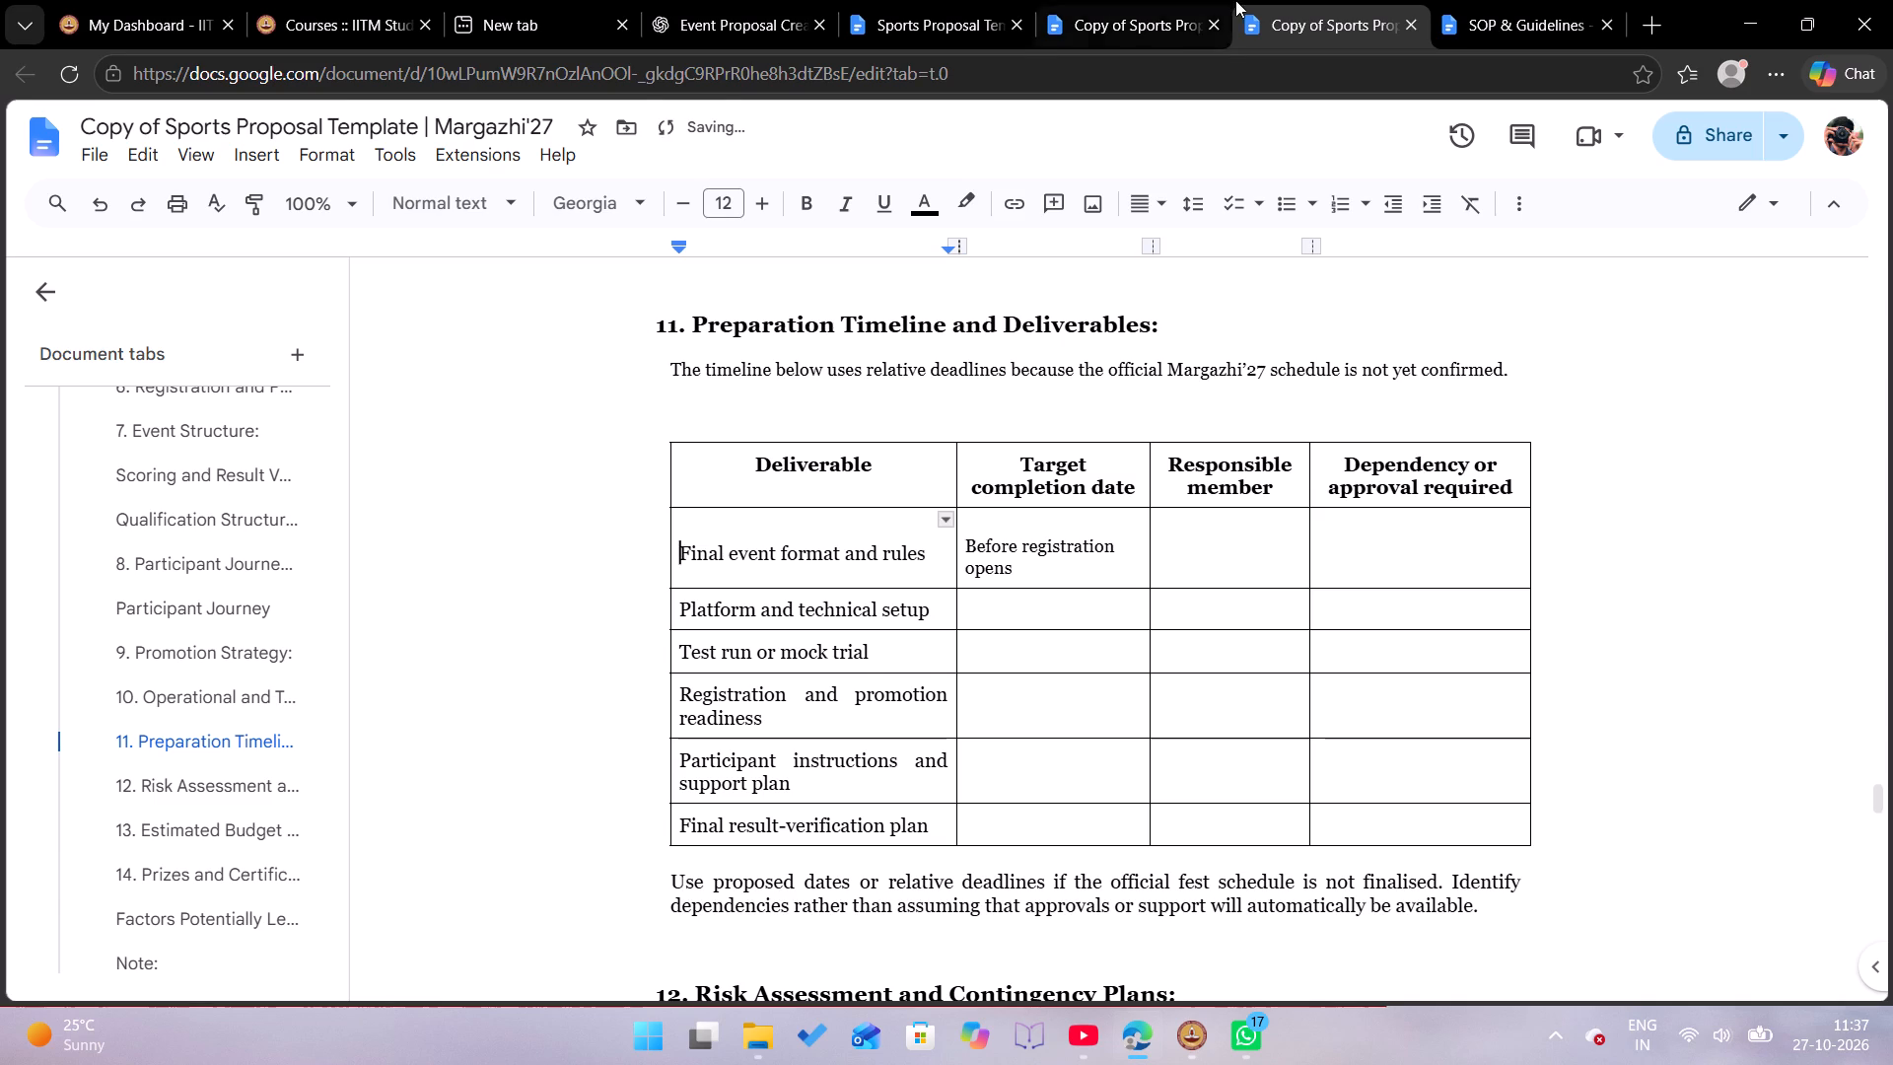
# Copy "Event Head / Deputy Head" from the draft into the Final event format and rules row's responsible member cell, aligned with the date beside it.
pyautogui.click(1161, 0)
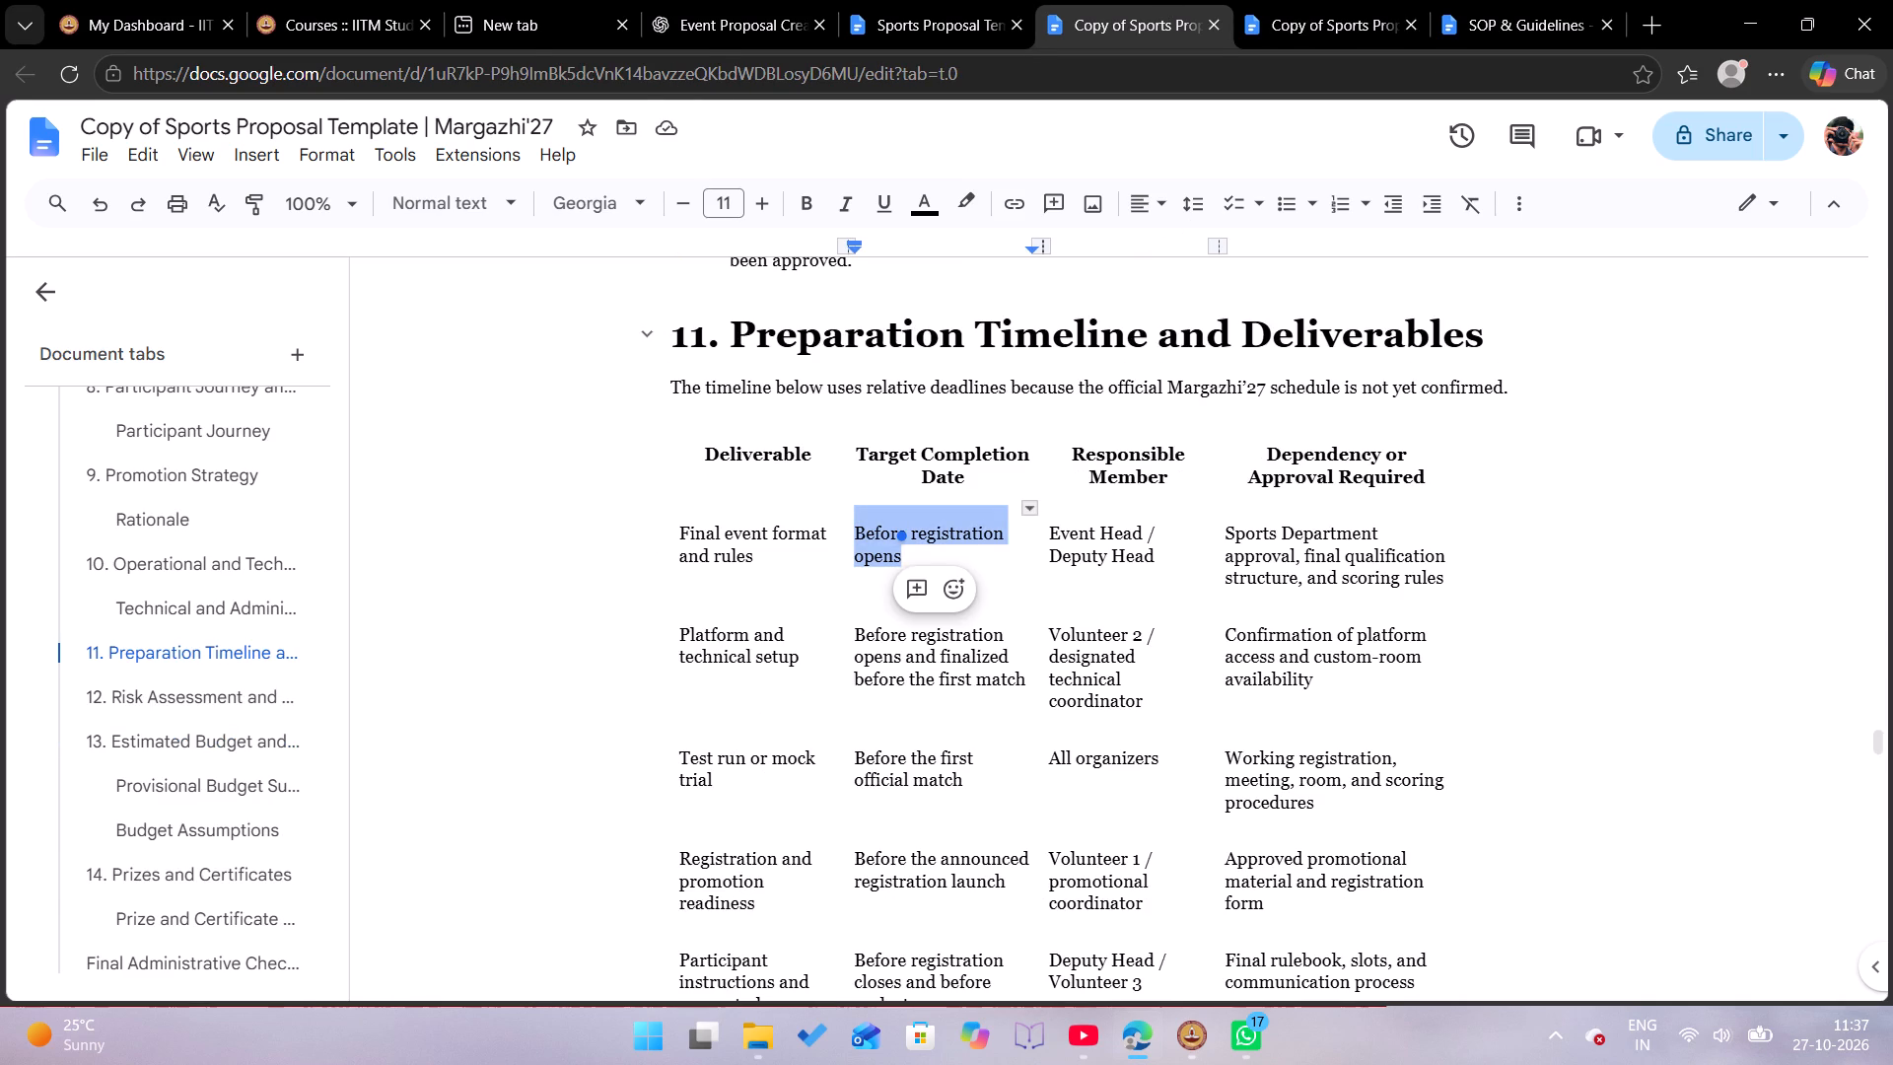
pyautogui.moveTo(1051, 541); pyautogui.dragTo(1150, 558)
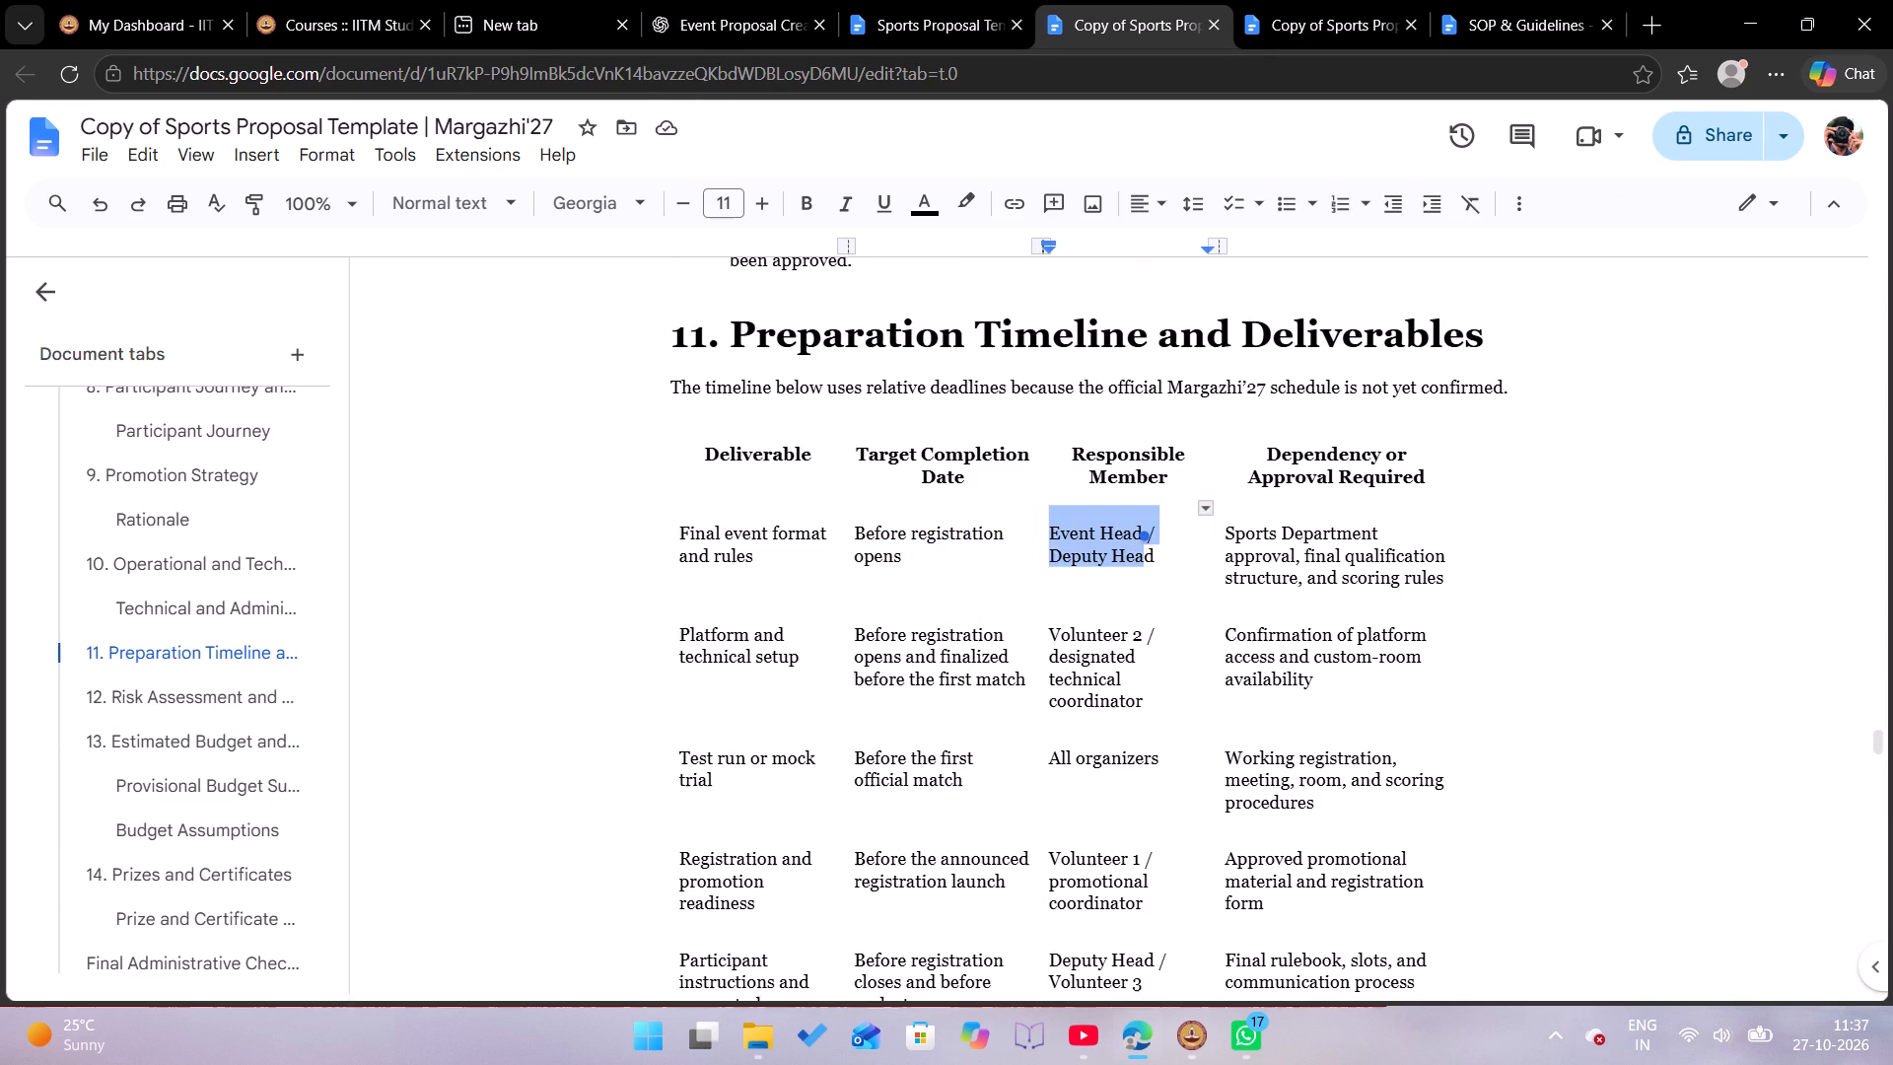
pyautogui.moveTo(1150, 558); pyautogui.dragTo(1156, 556)
pyautogui.hotkey('ctrl', 'c')
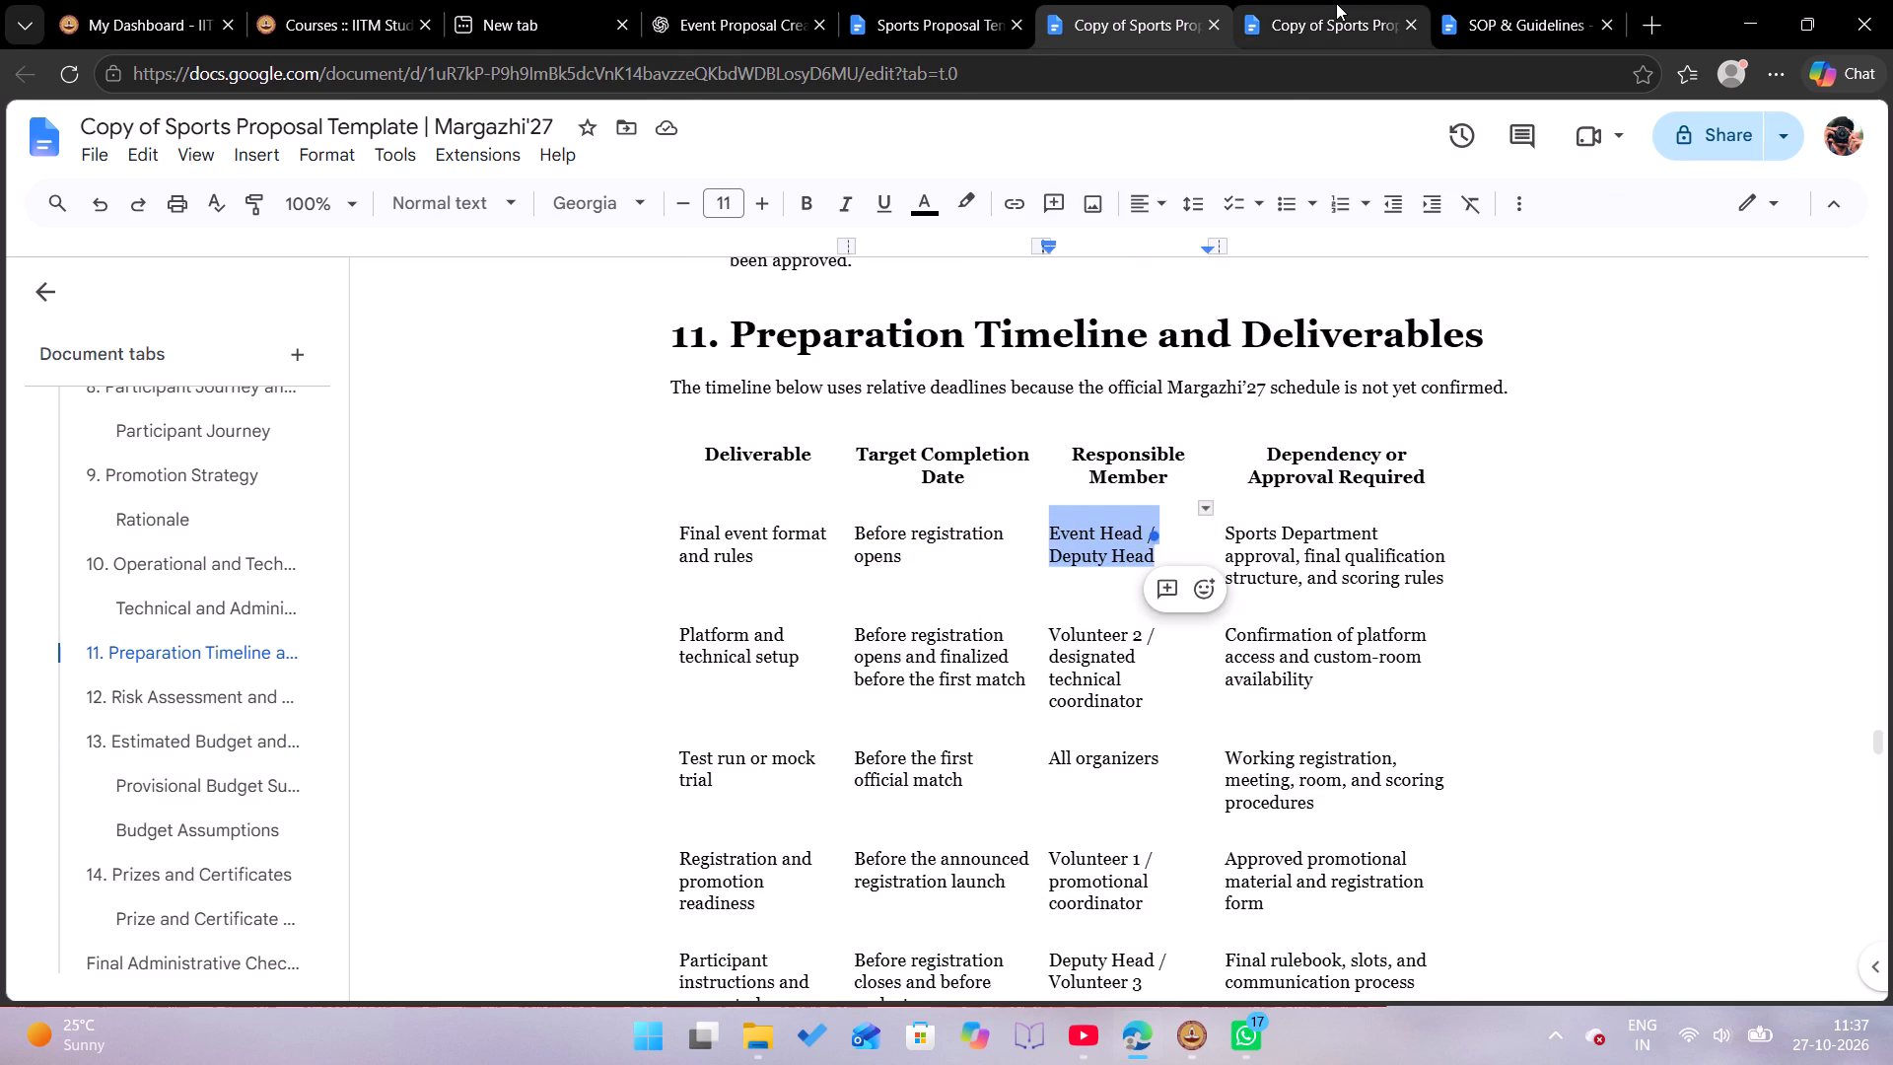
pyautogui.click(1336, 3)
pyautogui.click(1178, 559)
pyautogui.press('Return')
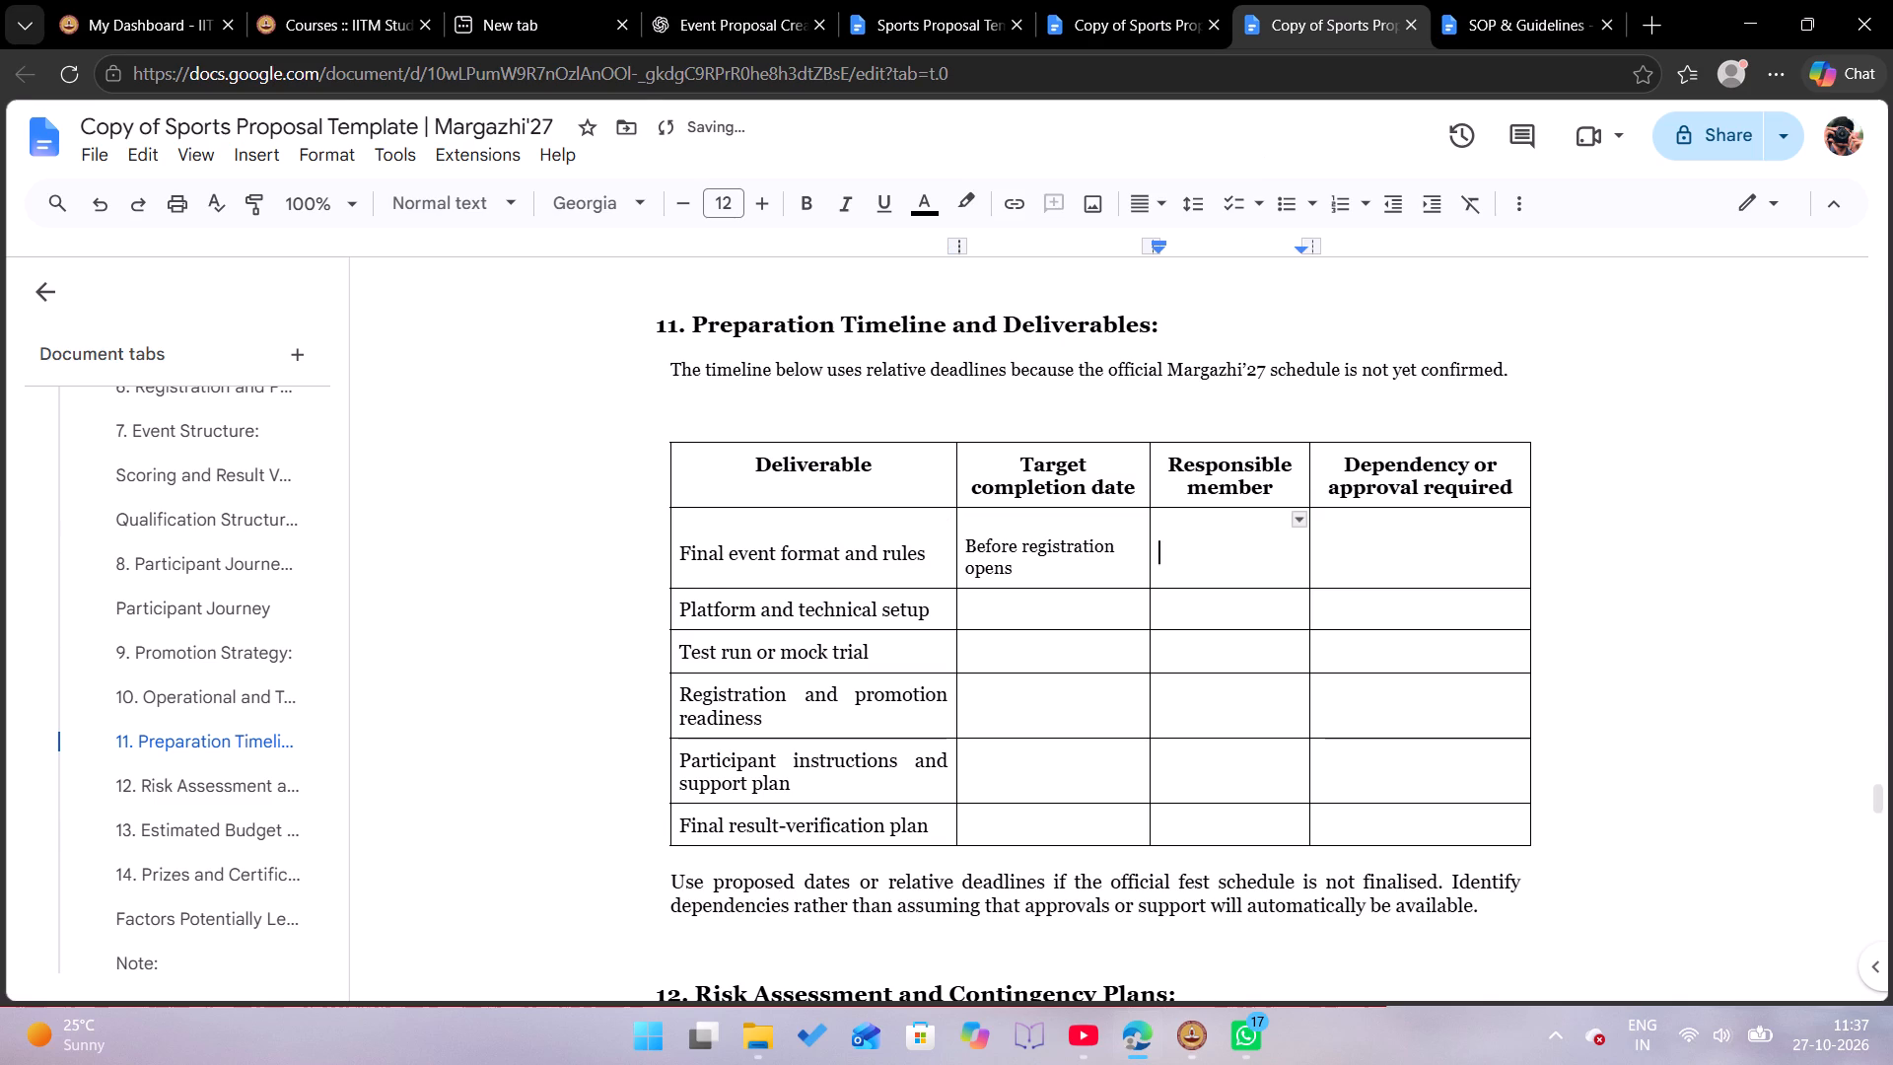
pyautogui.hotkey('ctrl', 'v')
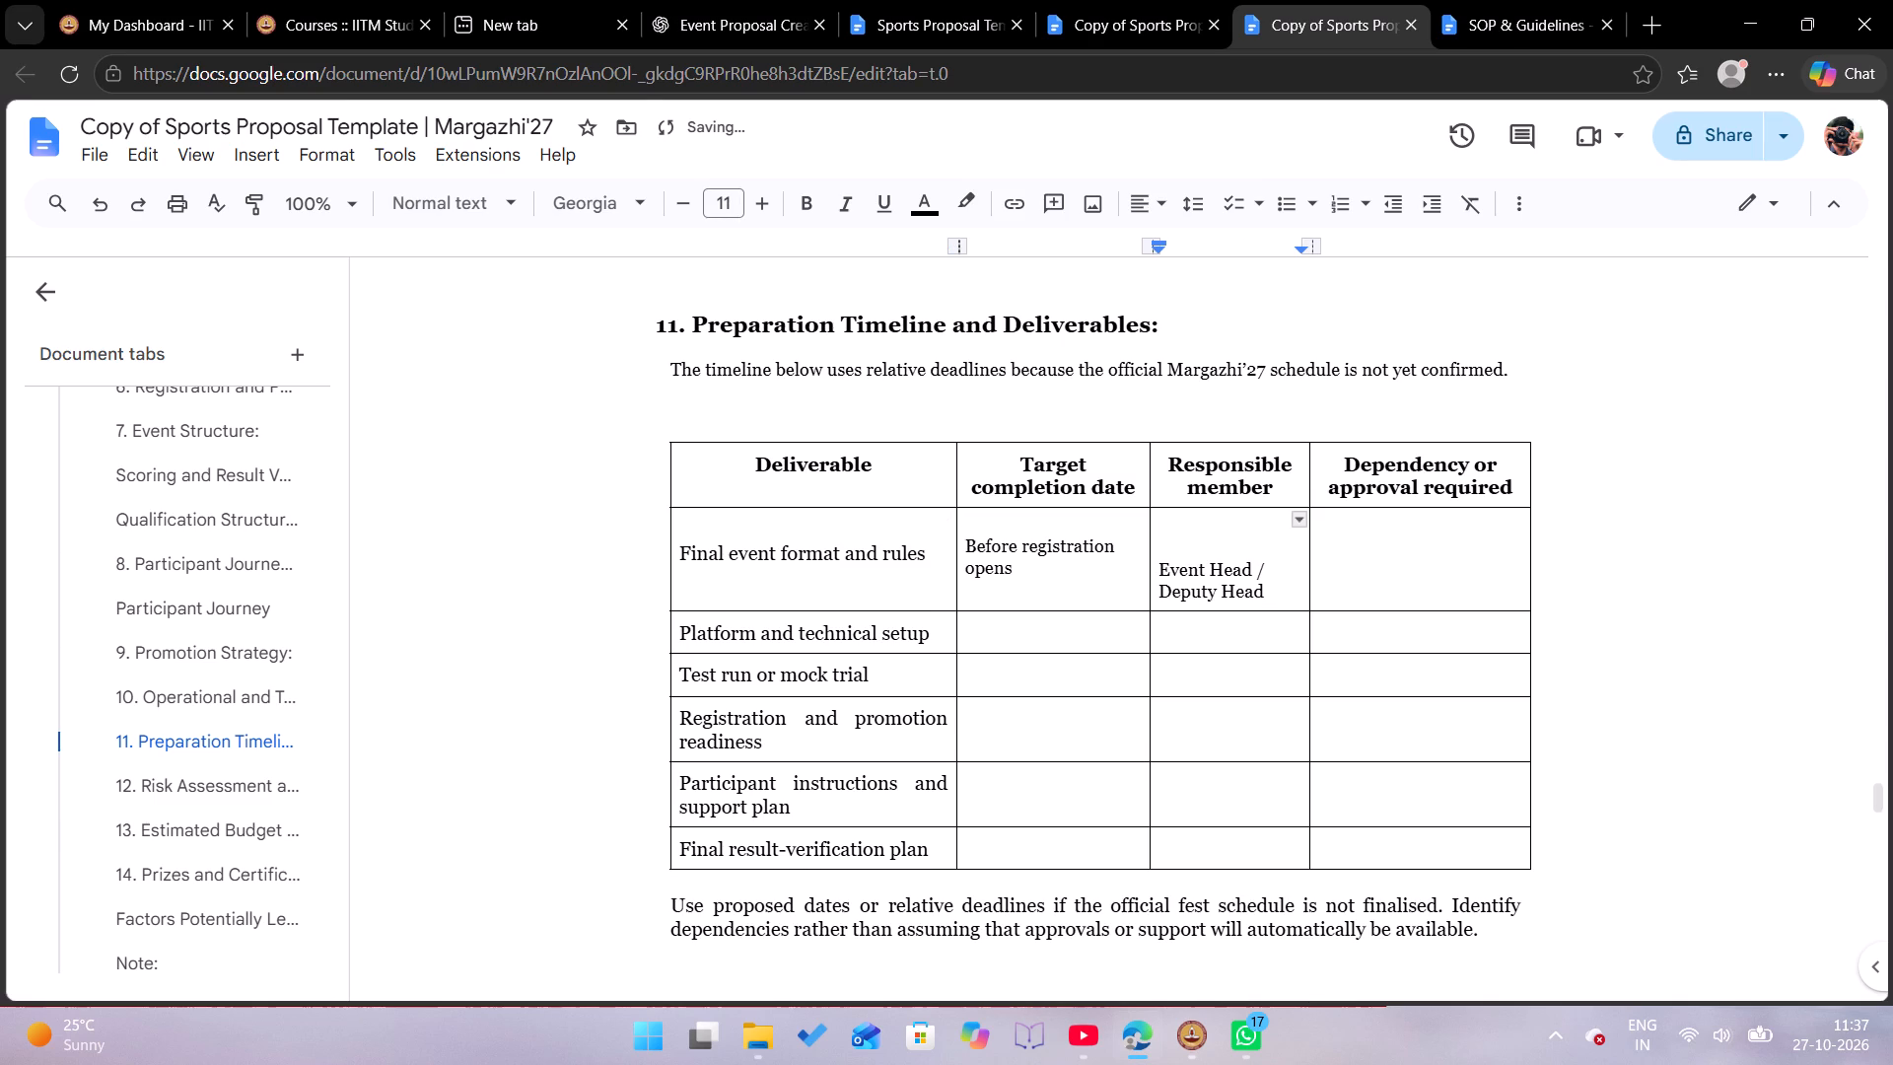
pyautogui.click(1159, 563)
pyautogui.press('BackSpace')
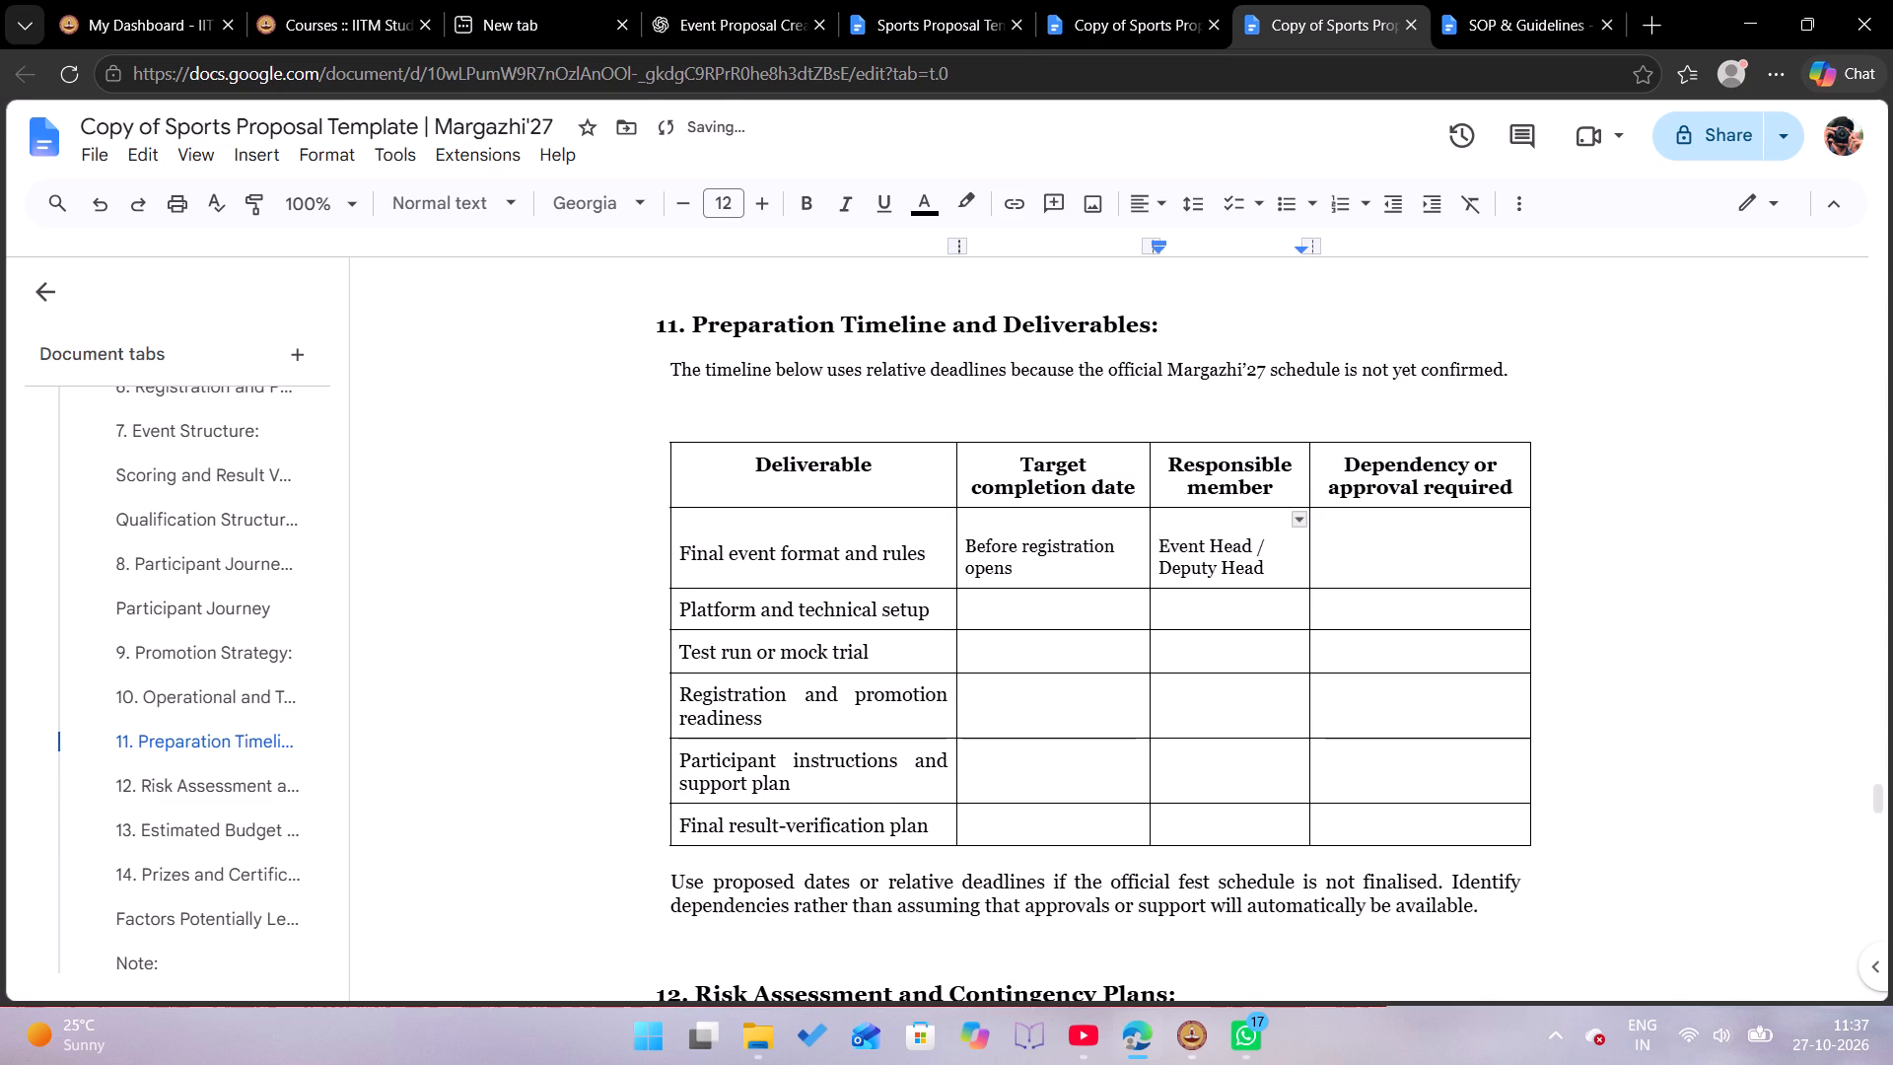
# Copy "Sports Department approval, final qualification structure, and scoring rules" from the draft into the Final event format and rules row's dependency cell, aligned with its neighbours.
pyautogui.click(1160, 0)
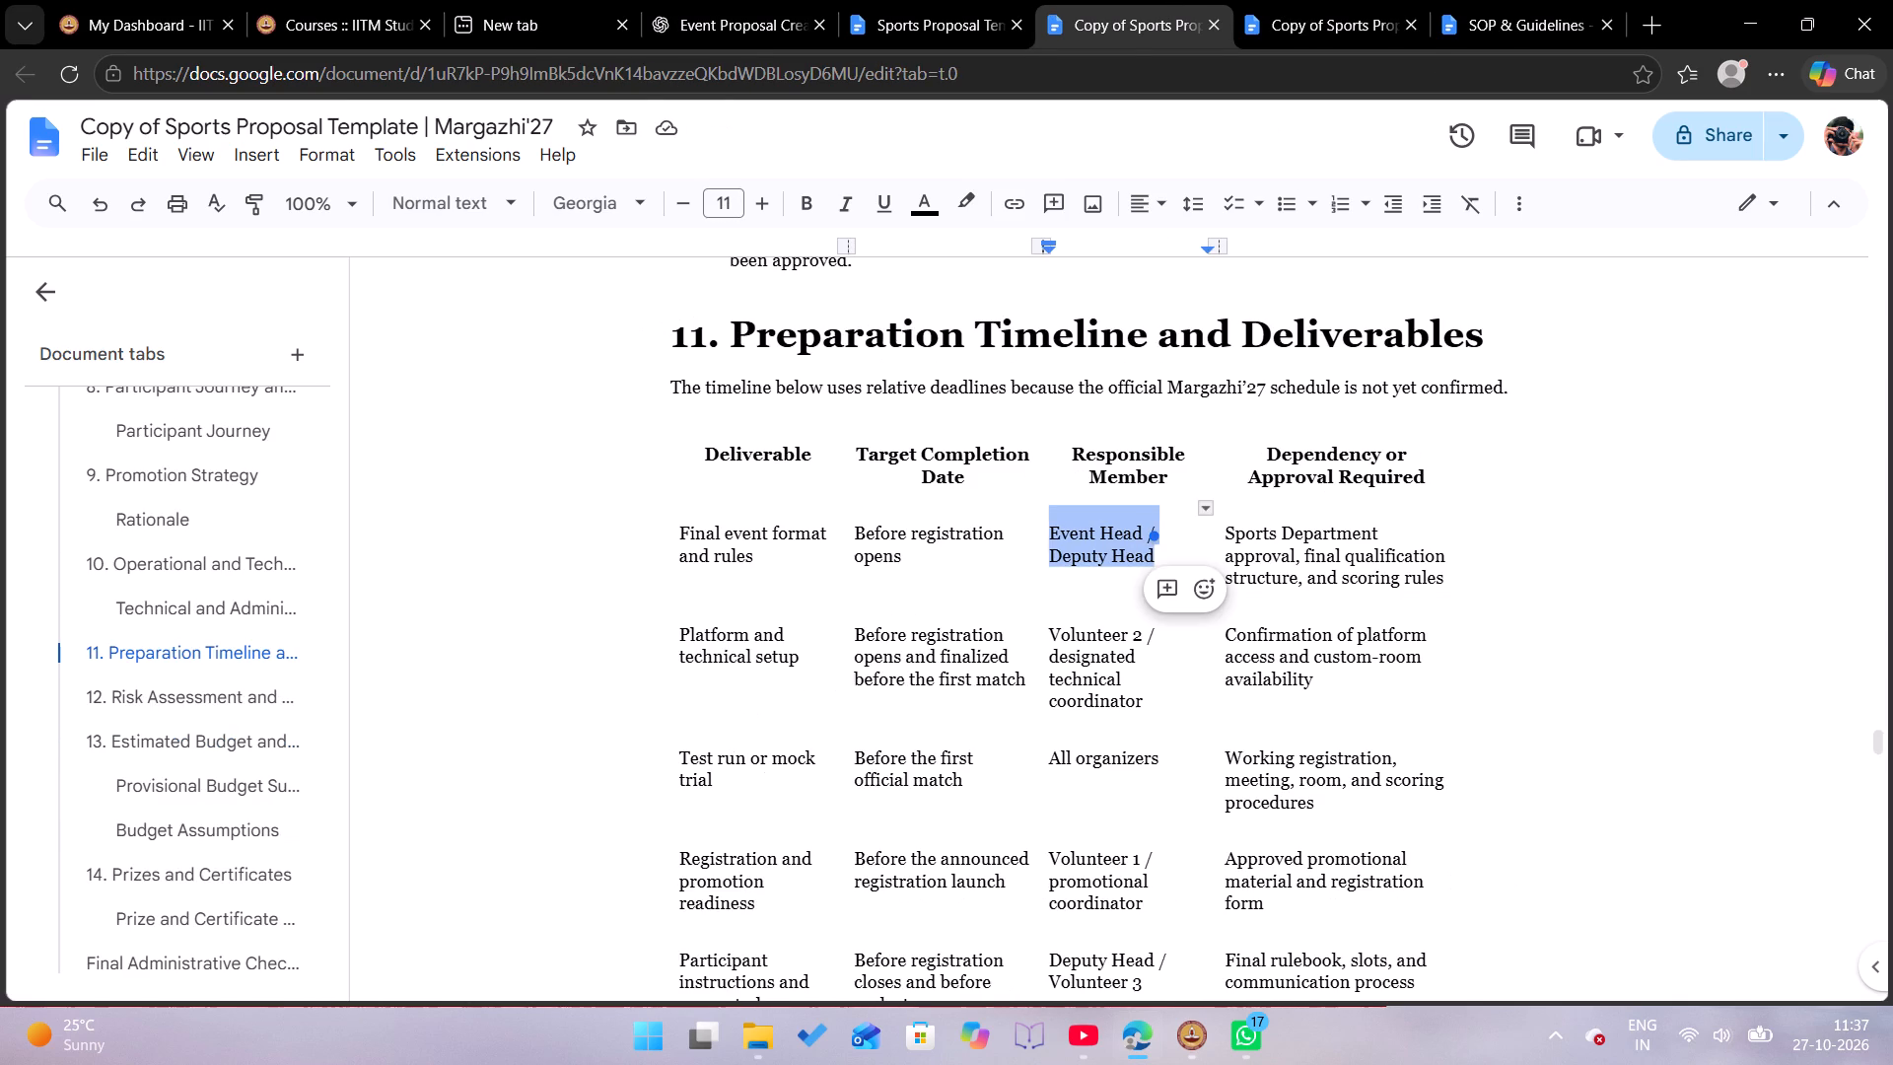
pyautogui.moveTo(1222, 538); pyautogui.dragTo(1445, 587)
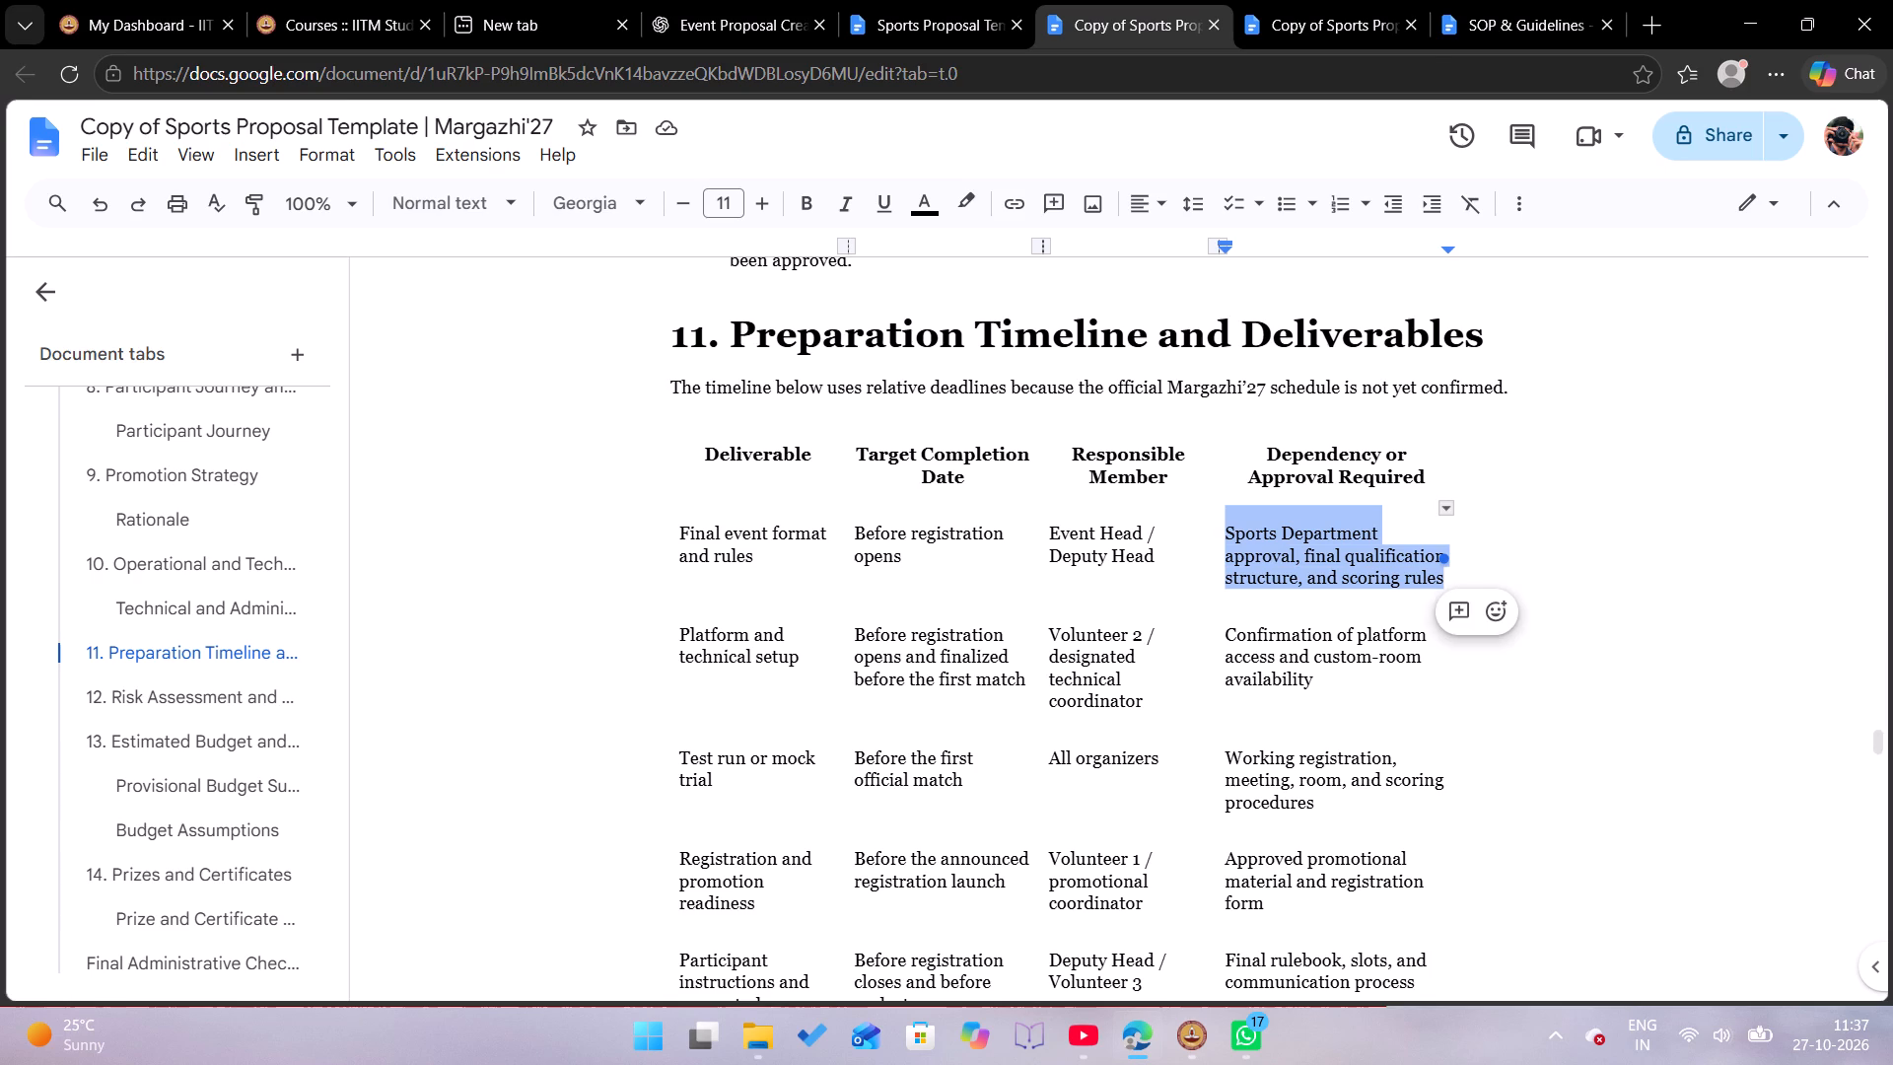
pyautogui.hotkey('ctrl', 'c')
pyautogui.click(1353, 1)
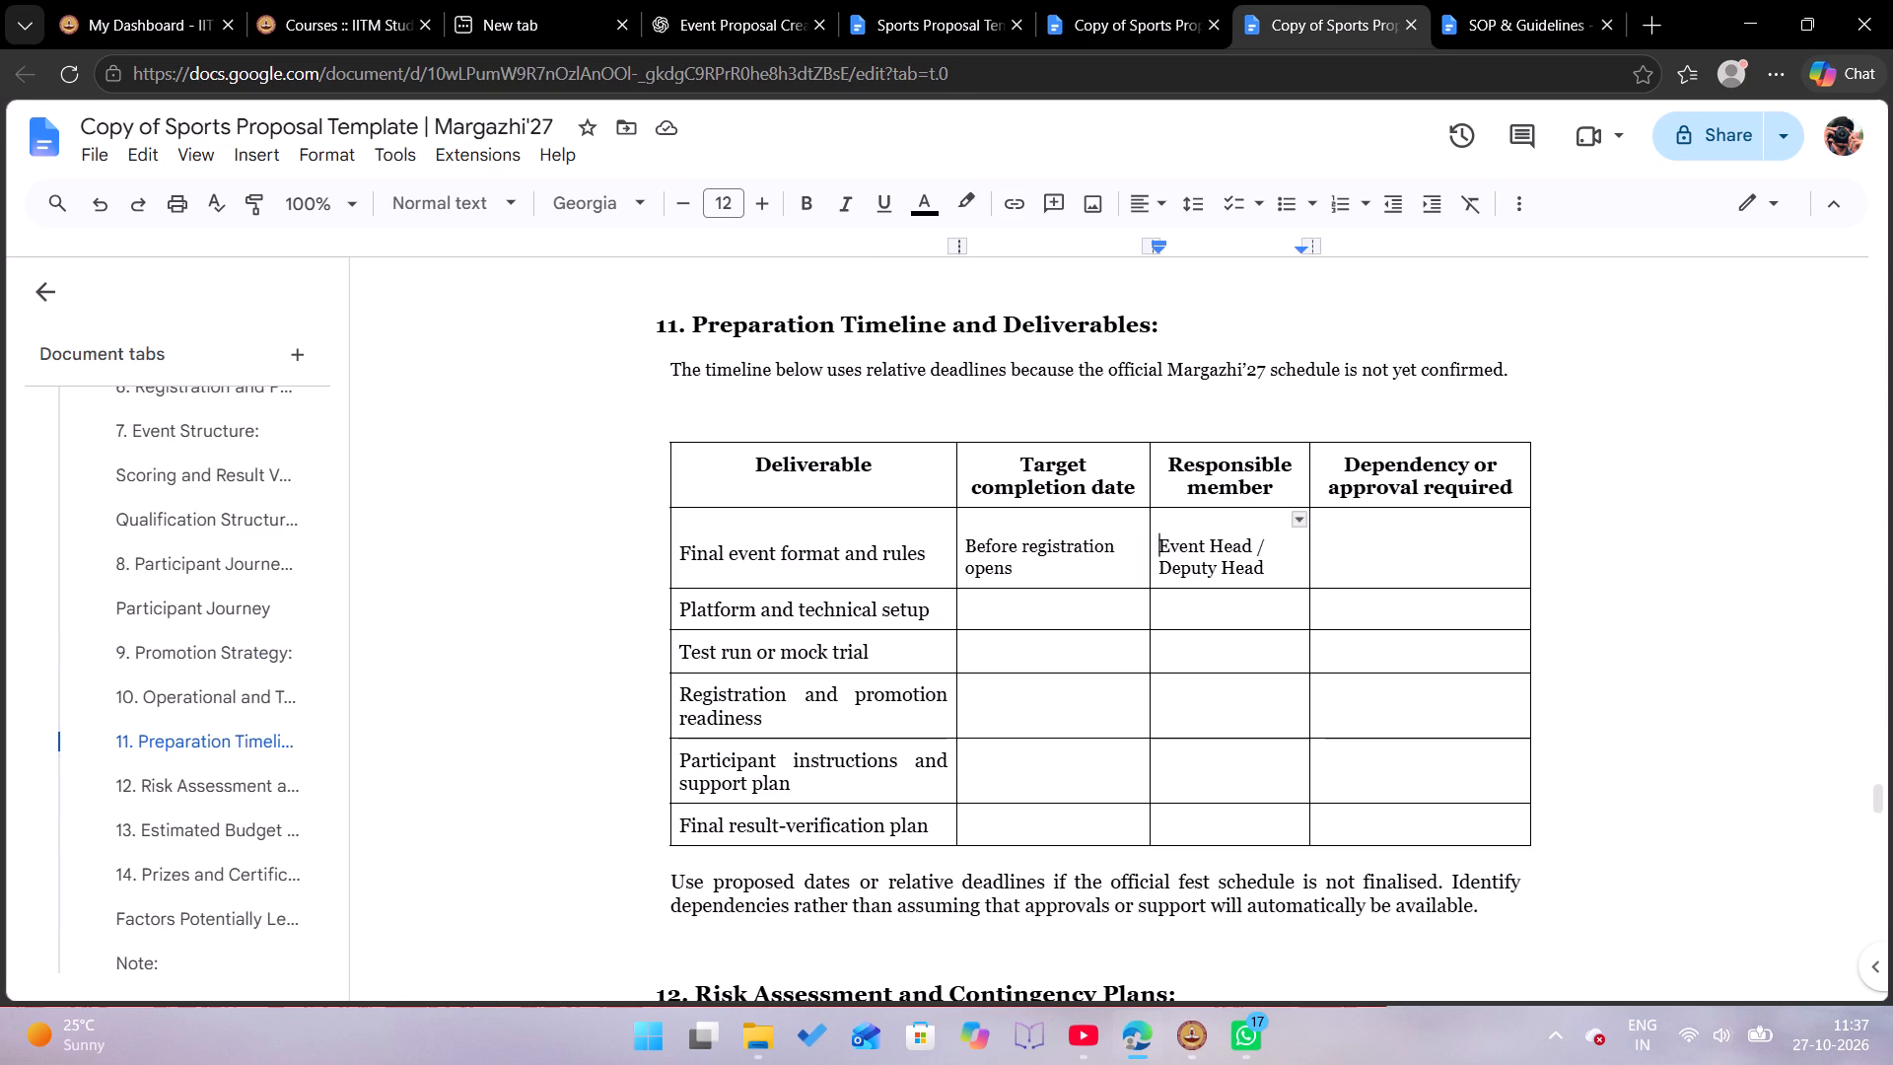
pyautogui.click(1352, 553)
pyautogui.press('Return')
pyautogui.hotkey('ctrl', 'v')
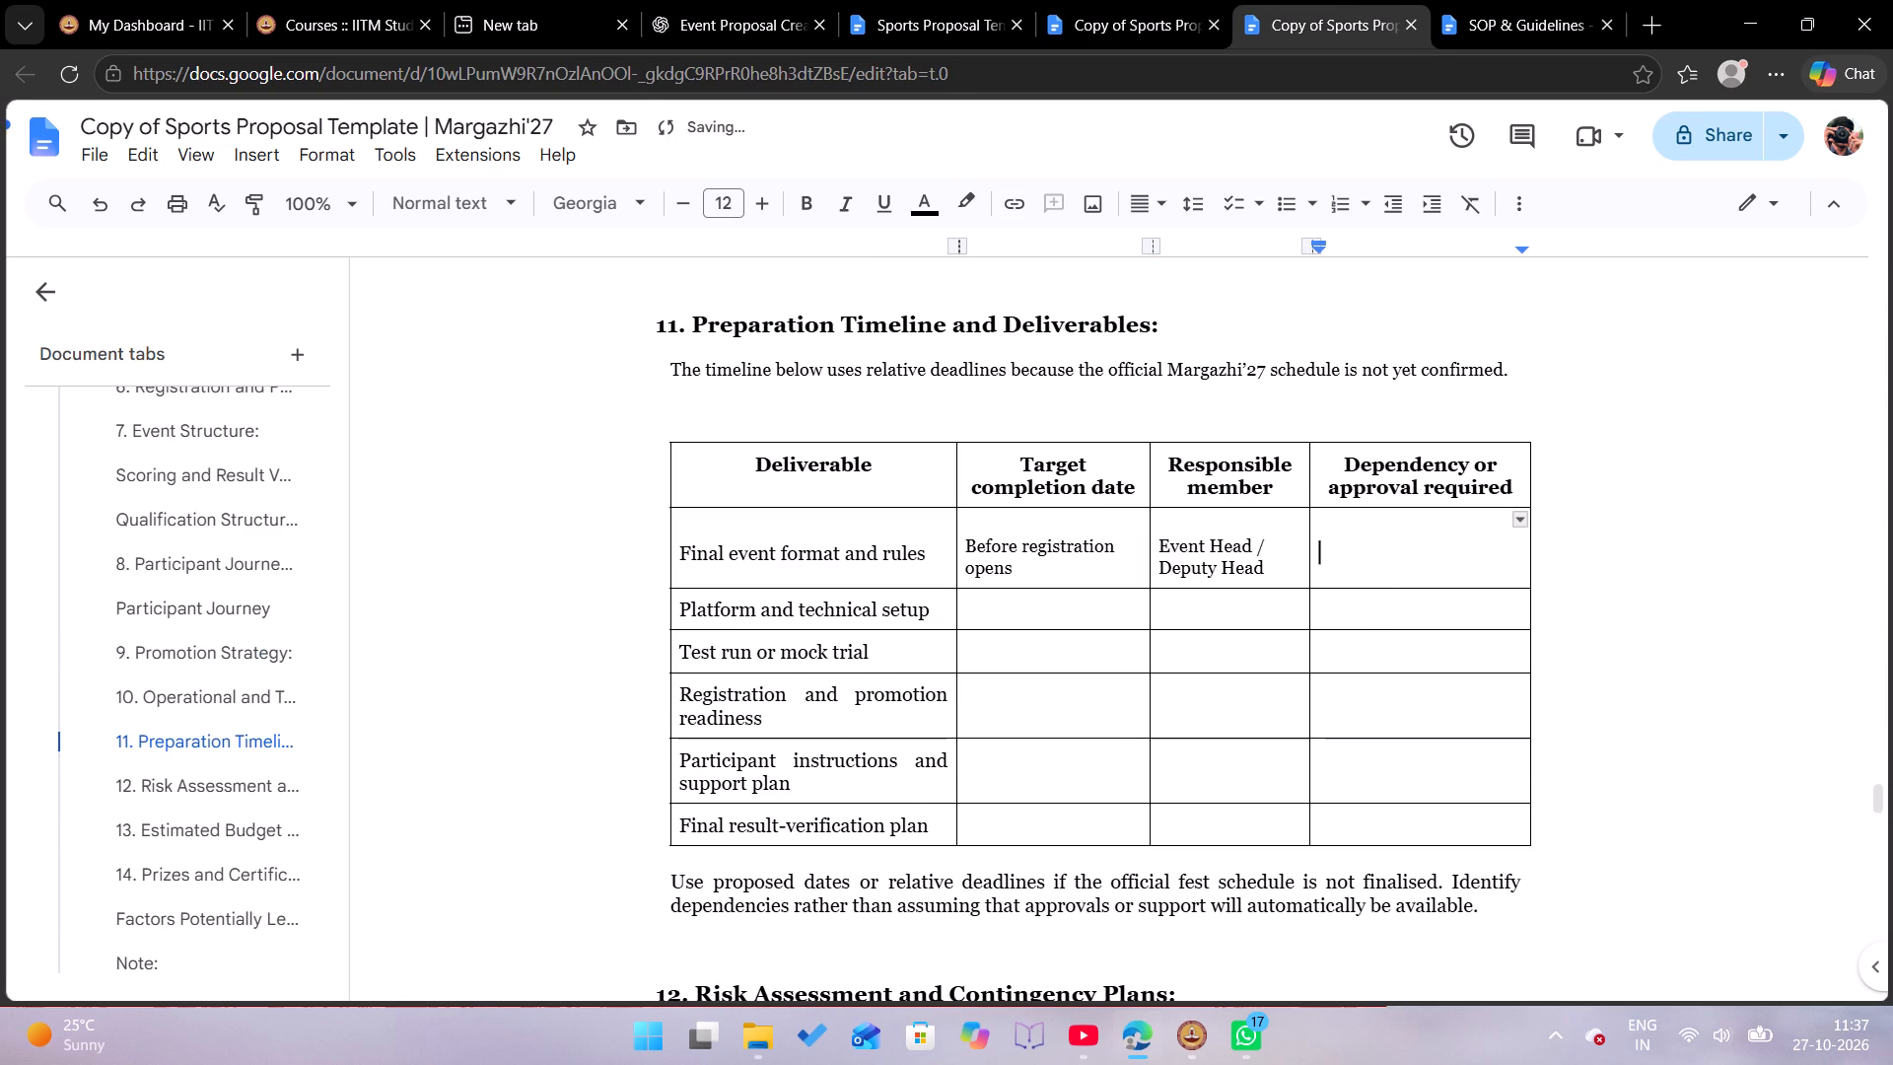
pyautogui.click(1322, 575)
pyautogui.press('BackSpace')
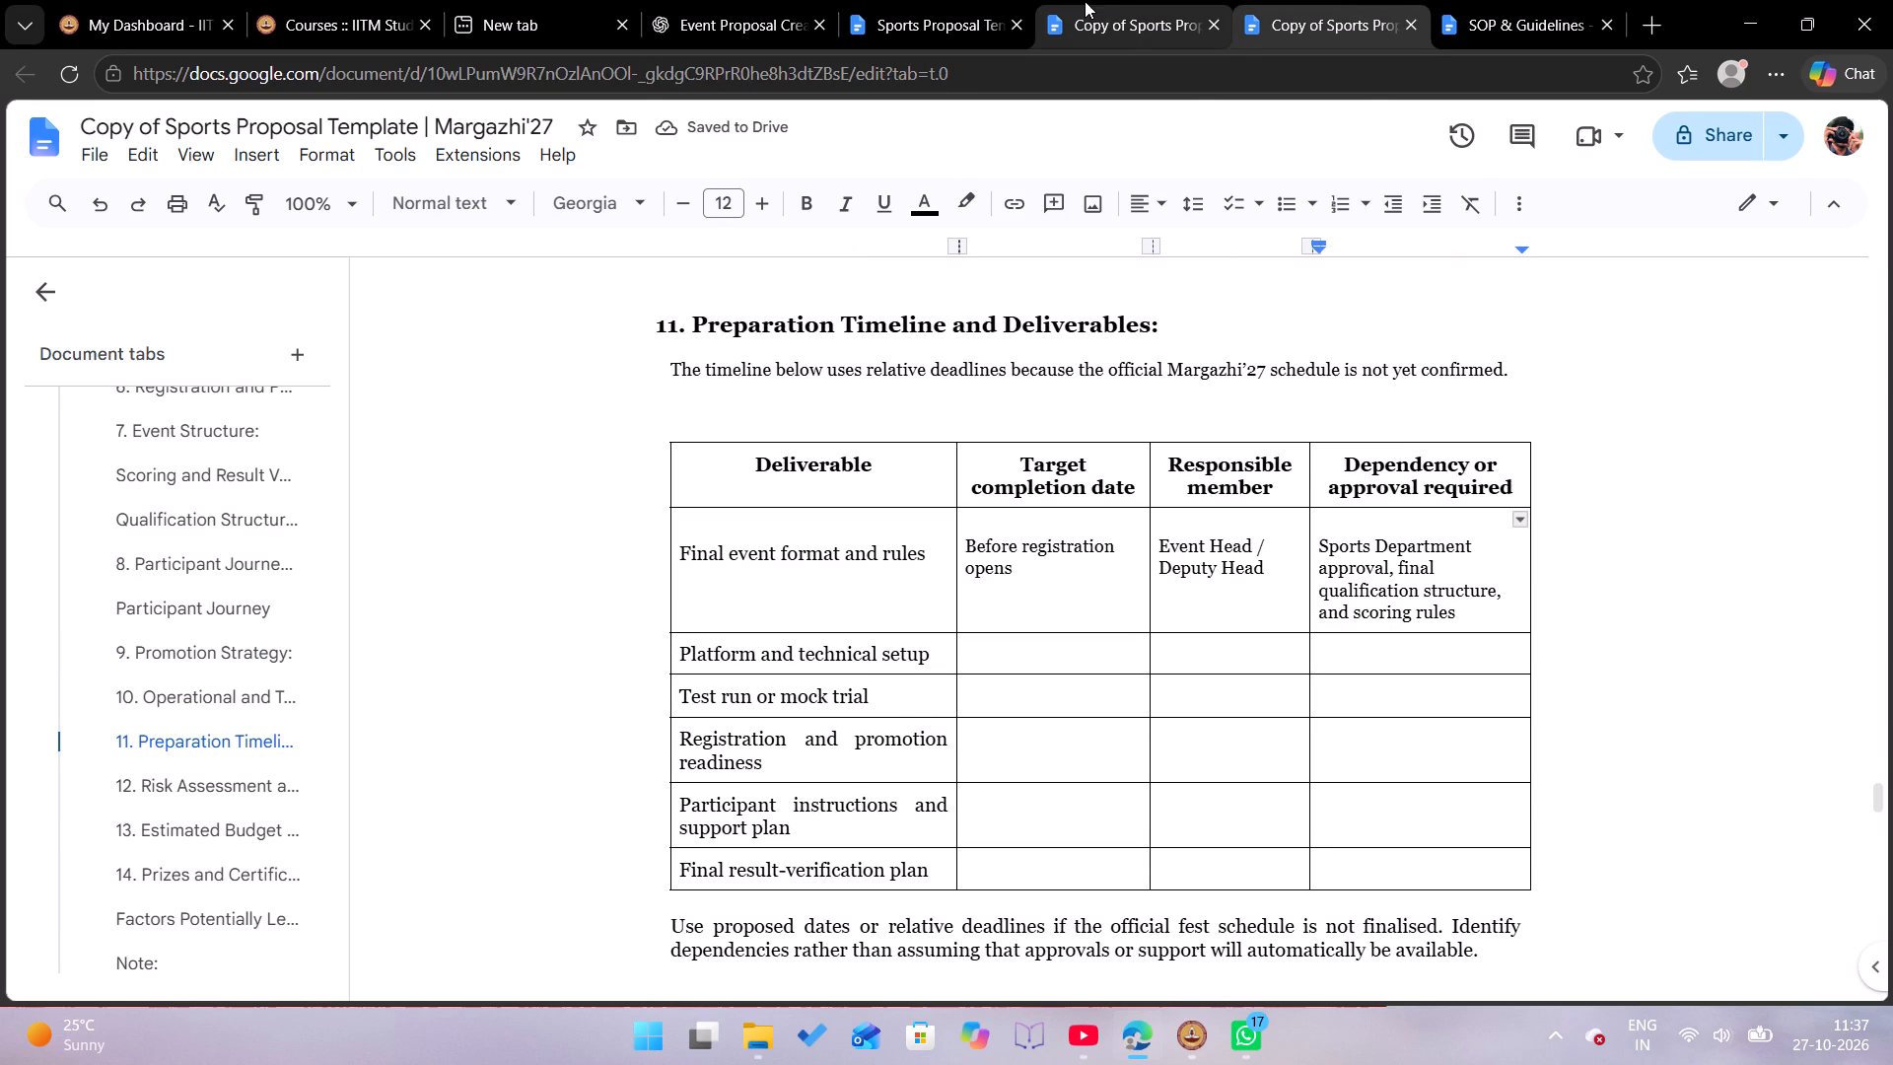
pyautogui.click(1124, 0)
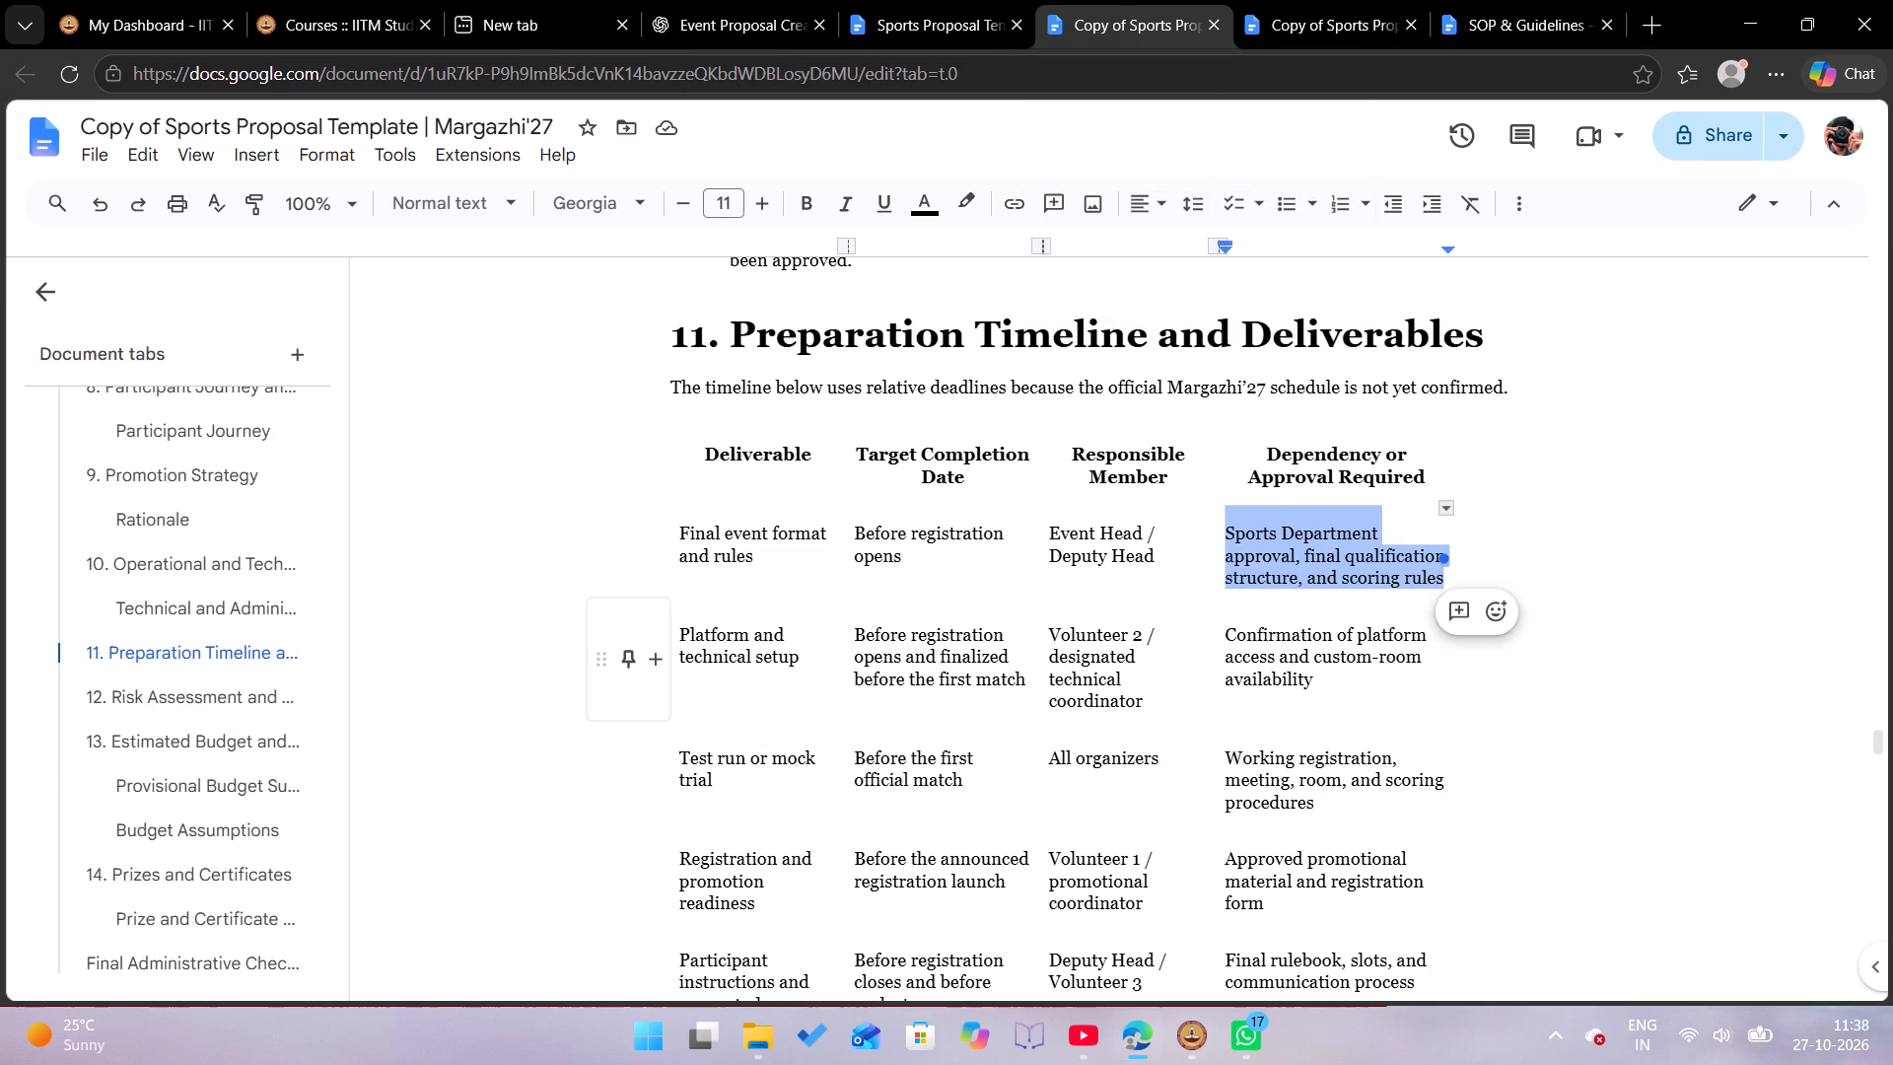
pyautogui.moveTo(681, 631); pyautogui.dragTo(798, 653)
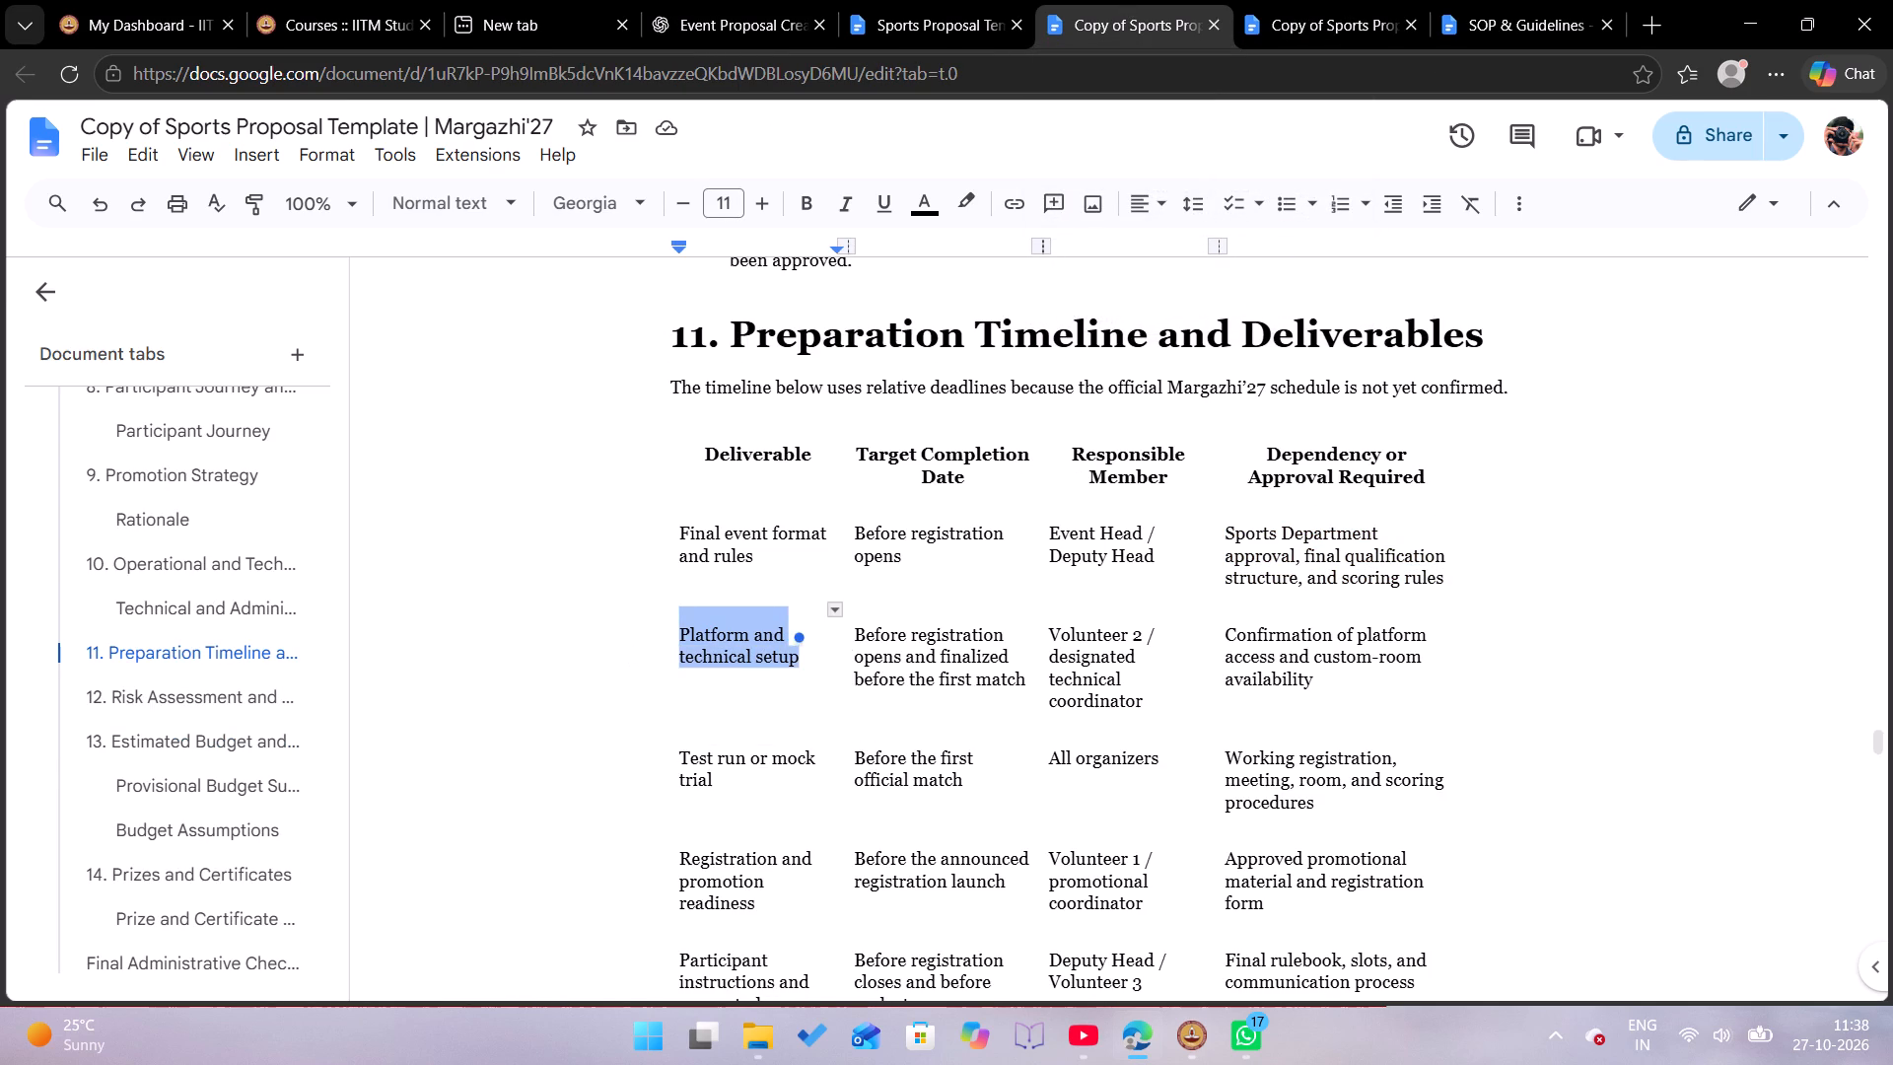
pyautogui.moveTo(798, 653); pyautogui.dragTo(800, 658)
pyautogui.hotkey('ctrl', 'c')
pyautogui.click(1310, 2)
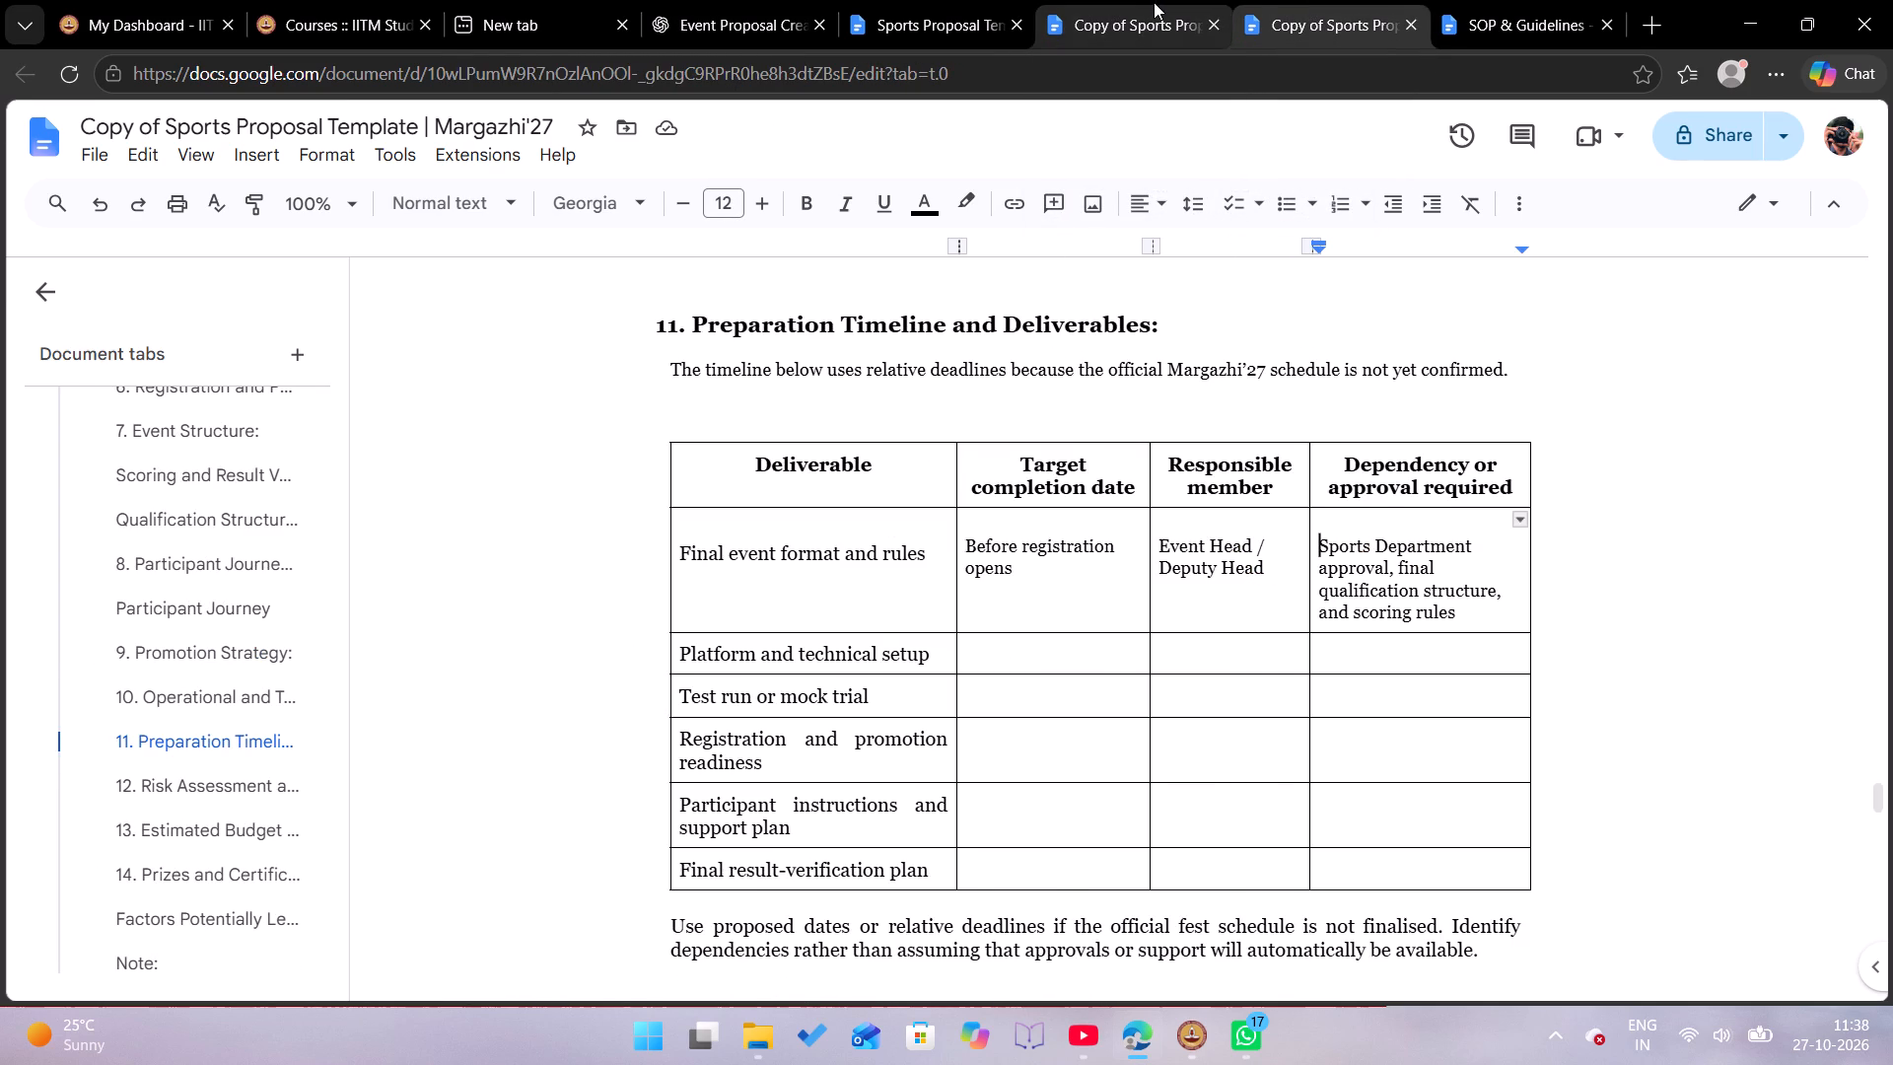
# Copy "Before registration opens and finalized before the first match" into the Platform and technical setup row's target completion date, and move the row label down one line.
pyautogui.click(1154, 2)
pyautogui.moveTo(853, 629); pyautogui.dragTo(867, 631)
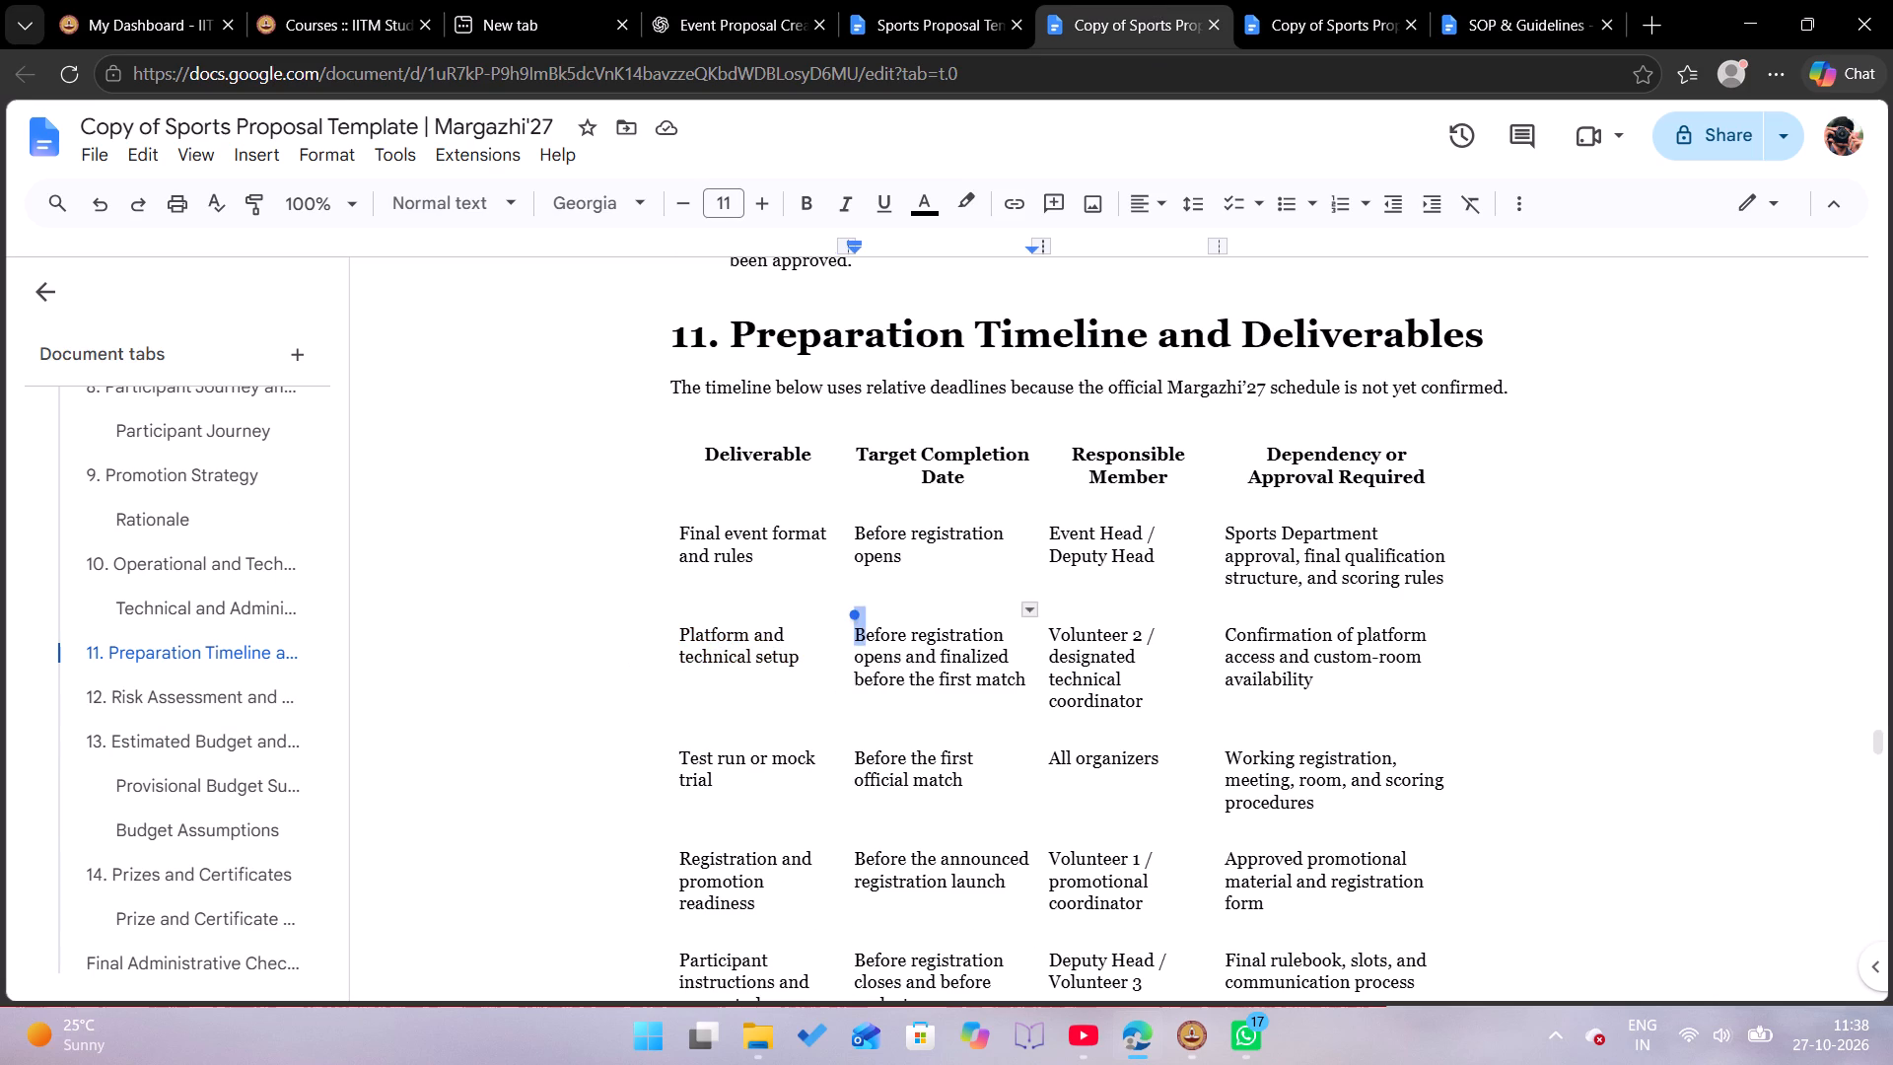
pyautogui.moveTo(867, 631); pyautogui.dragTo(1024, 689)
pyautogui.hotkey('ctrl', 'c')
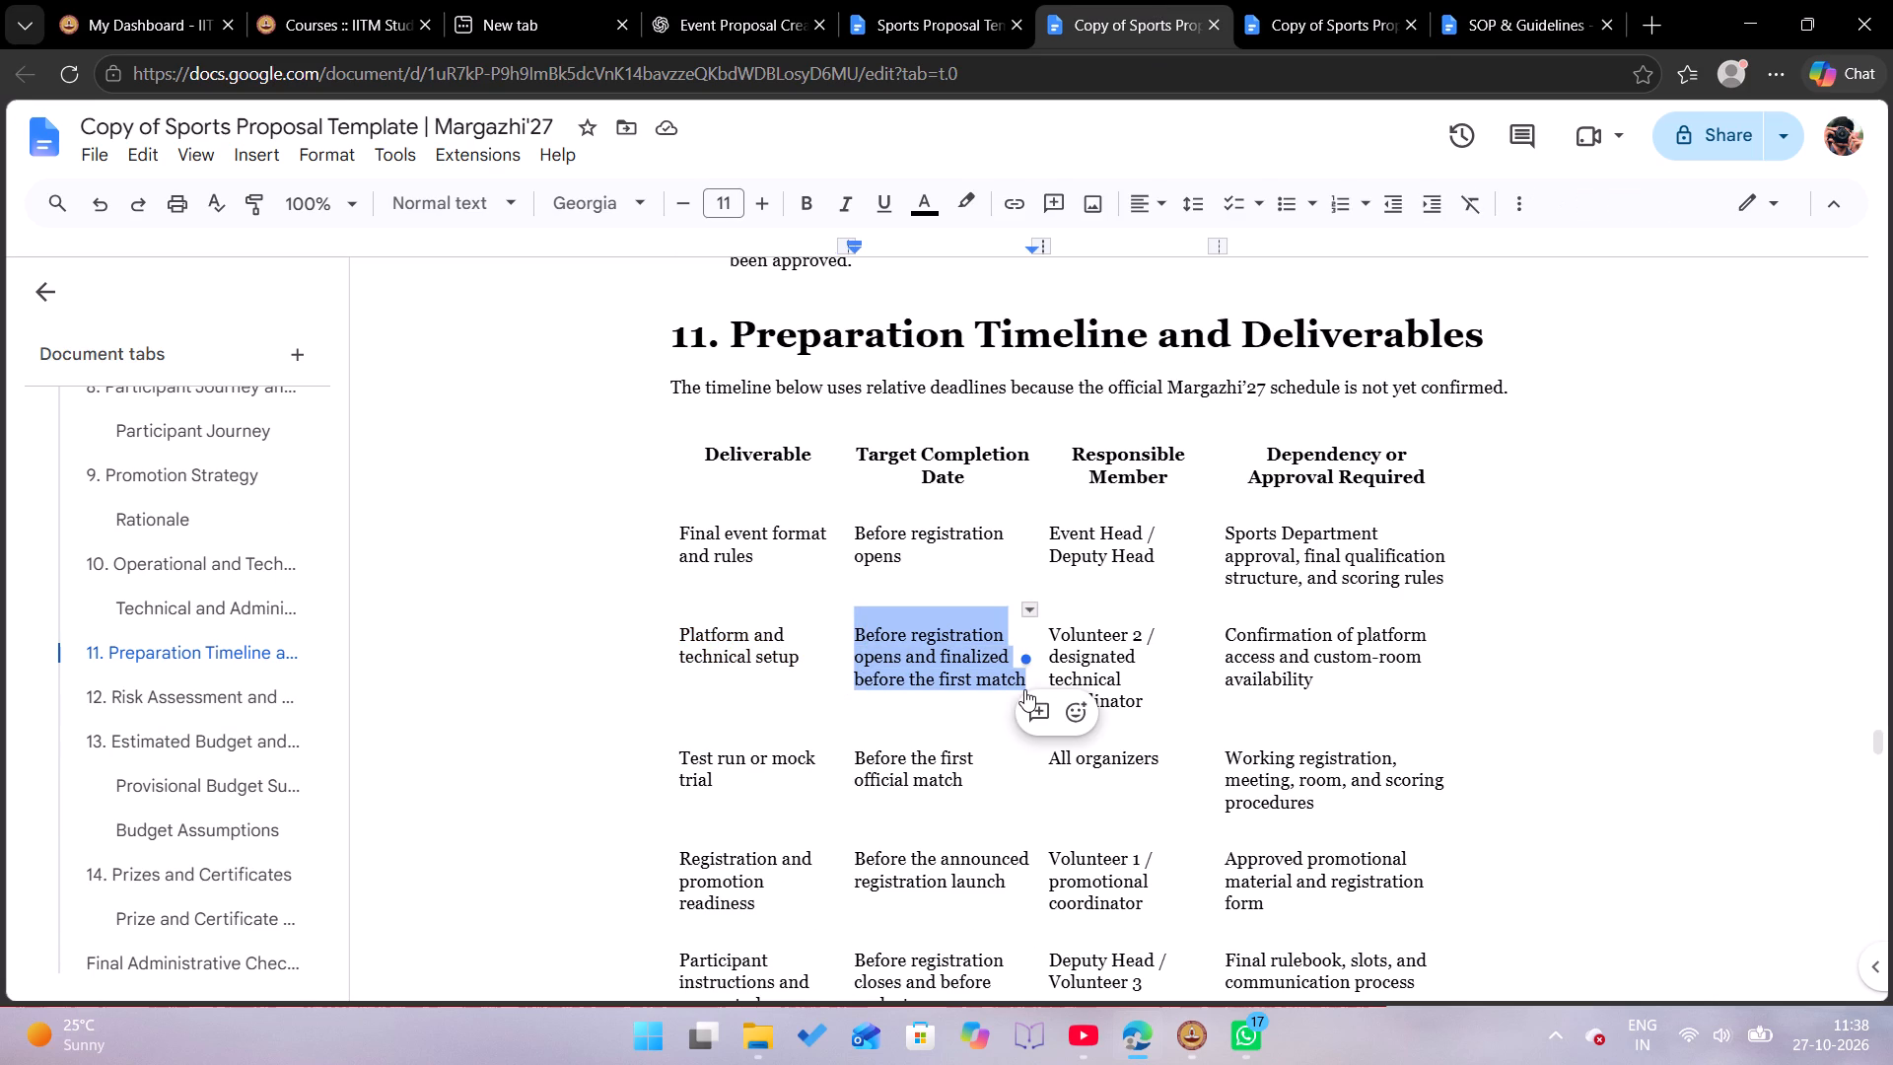
pyautogui.click(1325, 3)
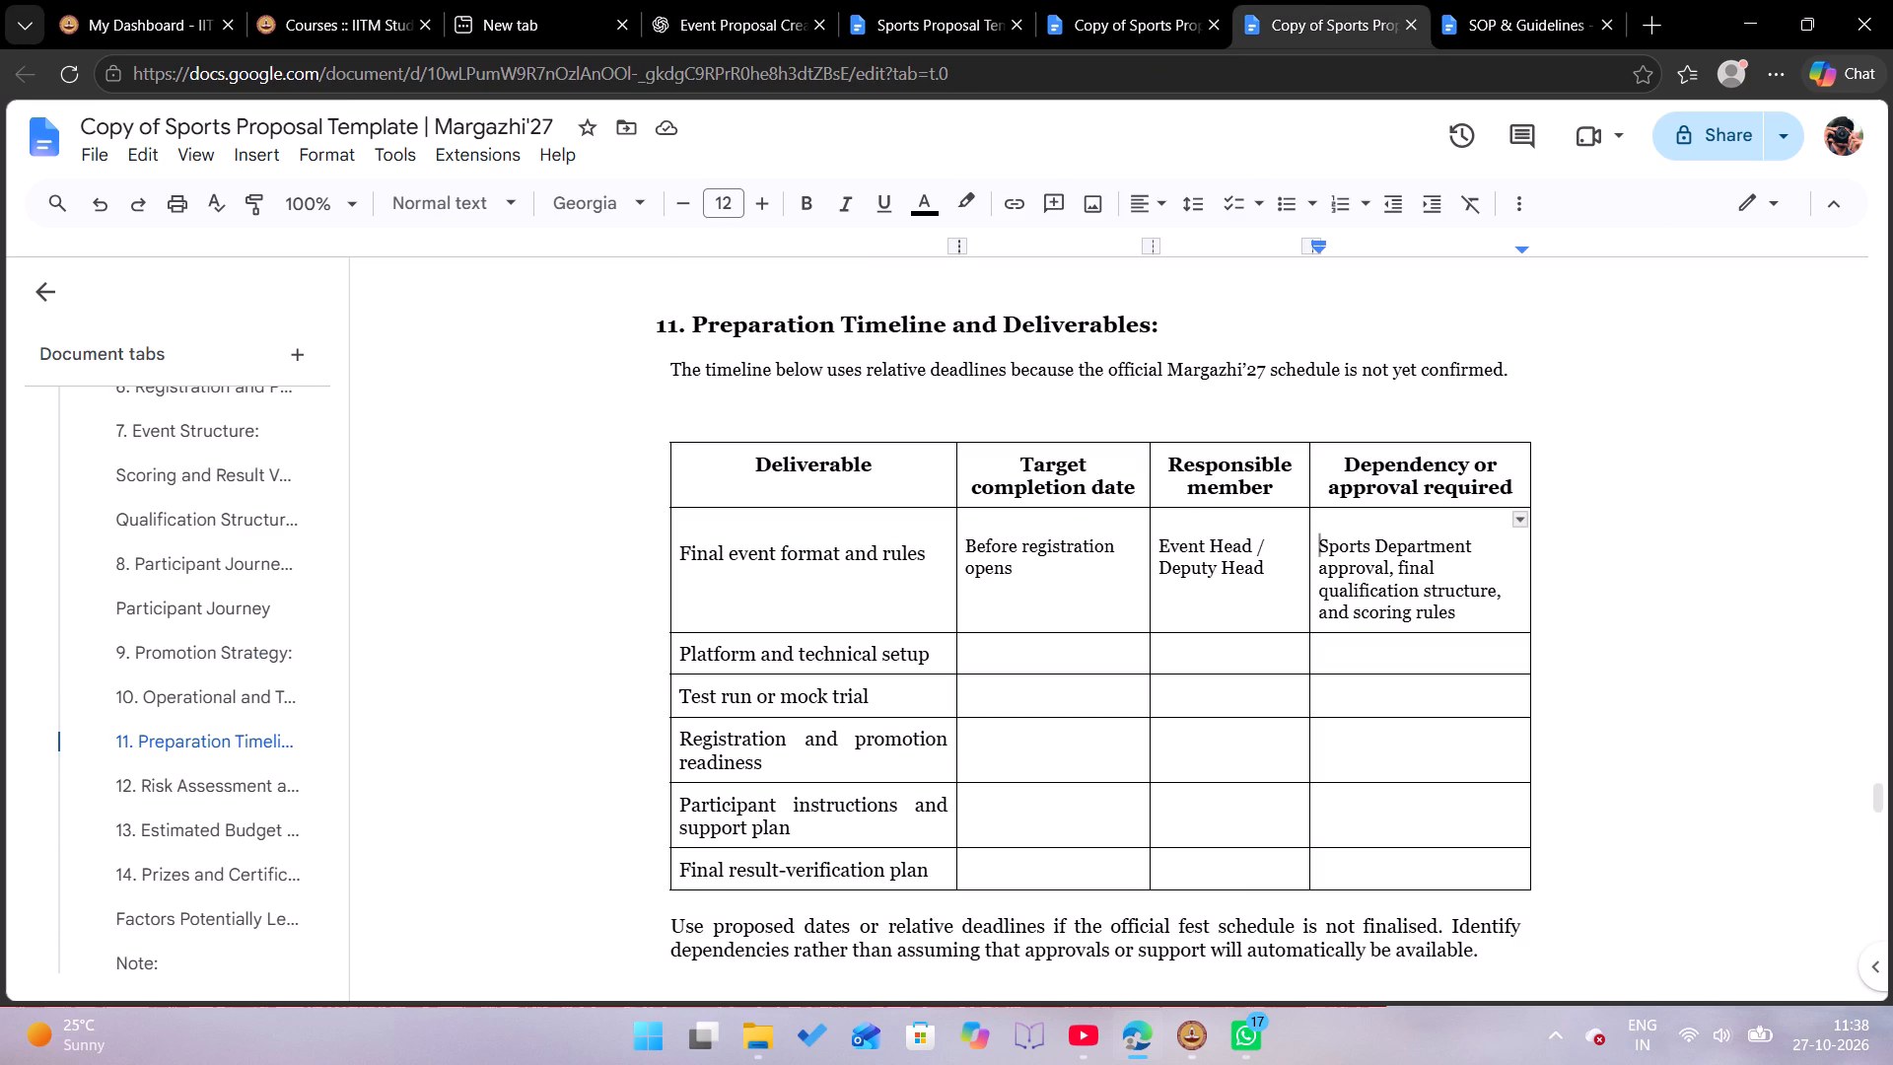
pyautogui.click(977, 654)
pyautogui.hotkey('ctrl', 'v')
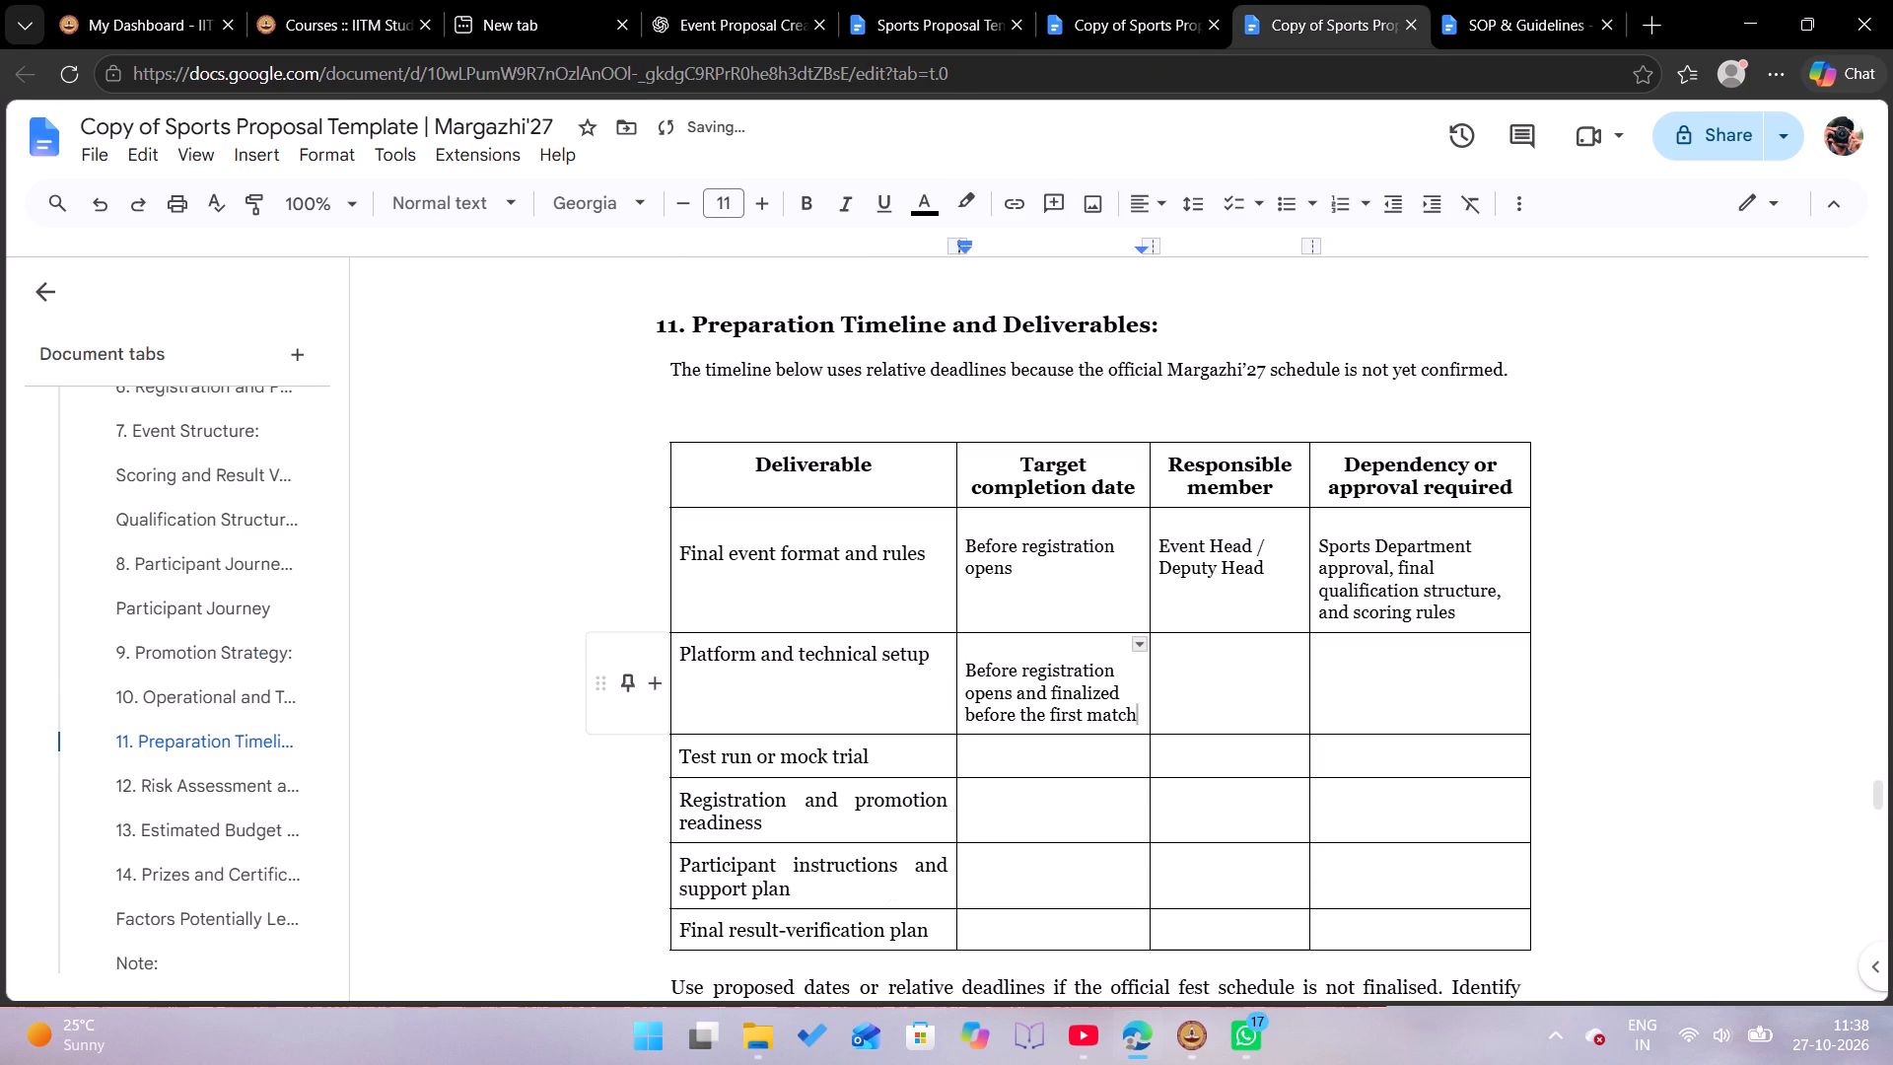
pyautogui.click(679, 650)
pyautogui.press('Return')
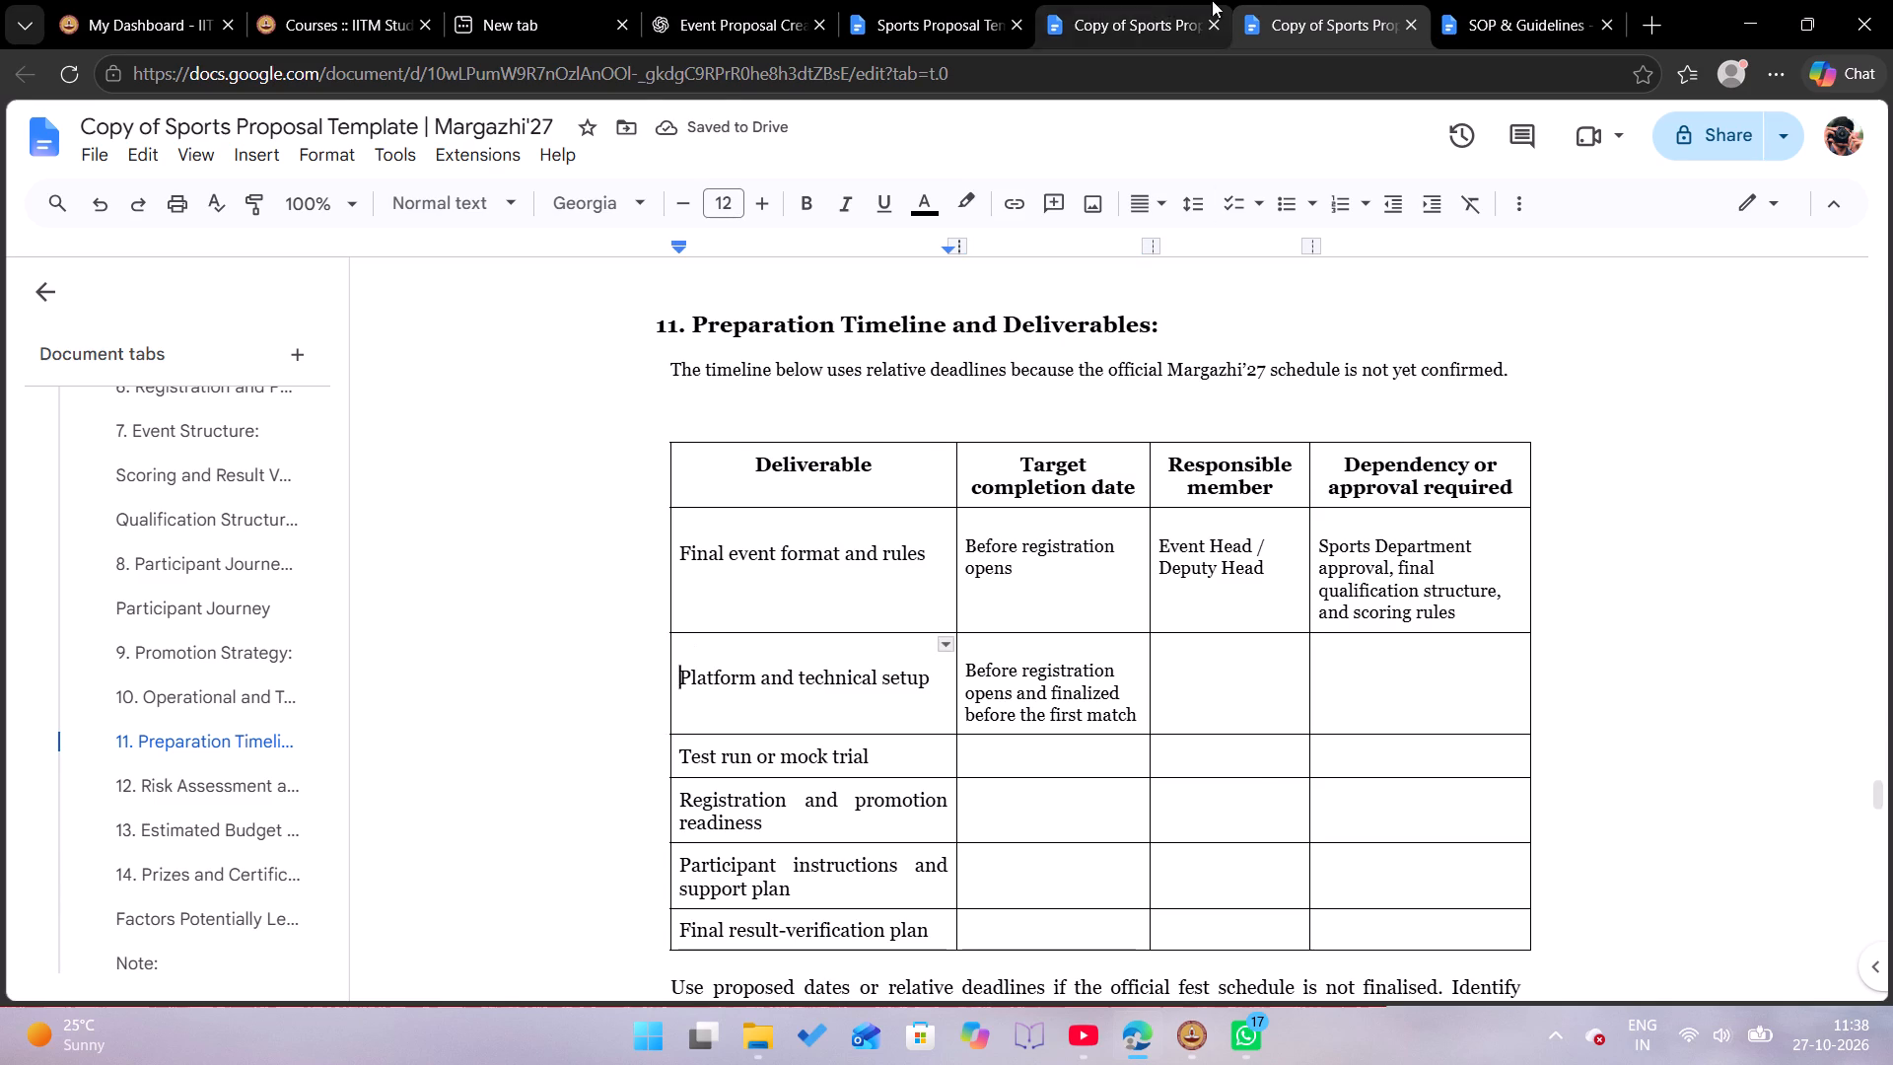
# Check the draft's Platform and technical setup row, and enter "Event team" as its responsible member, one line down in the cell.
pyautogui.click(1164, 1)
pyautogui.click(1056, 624)
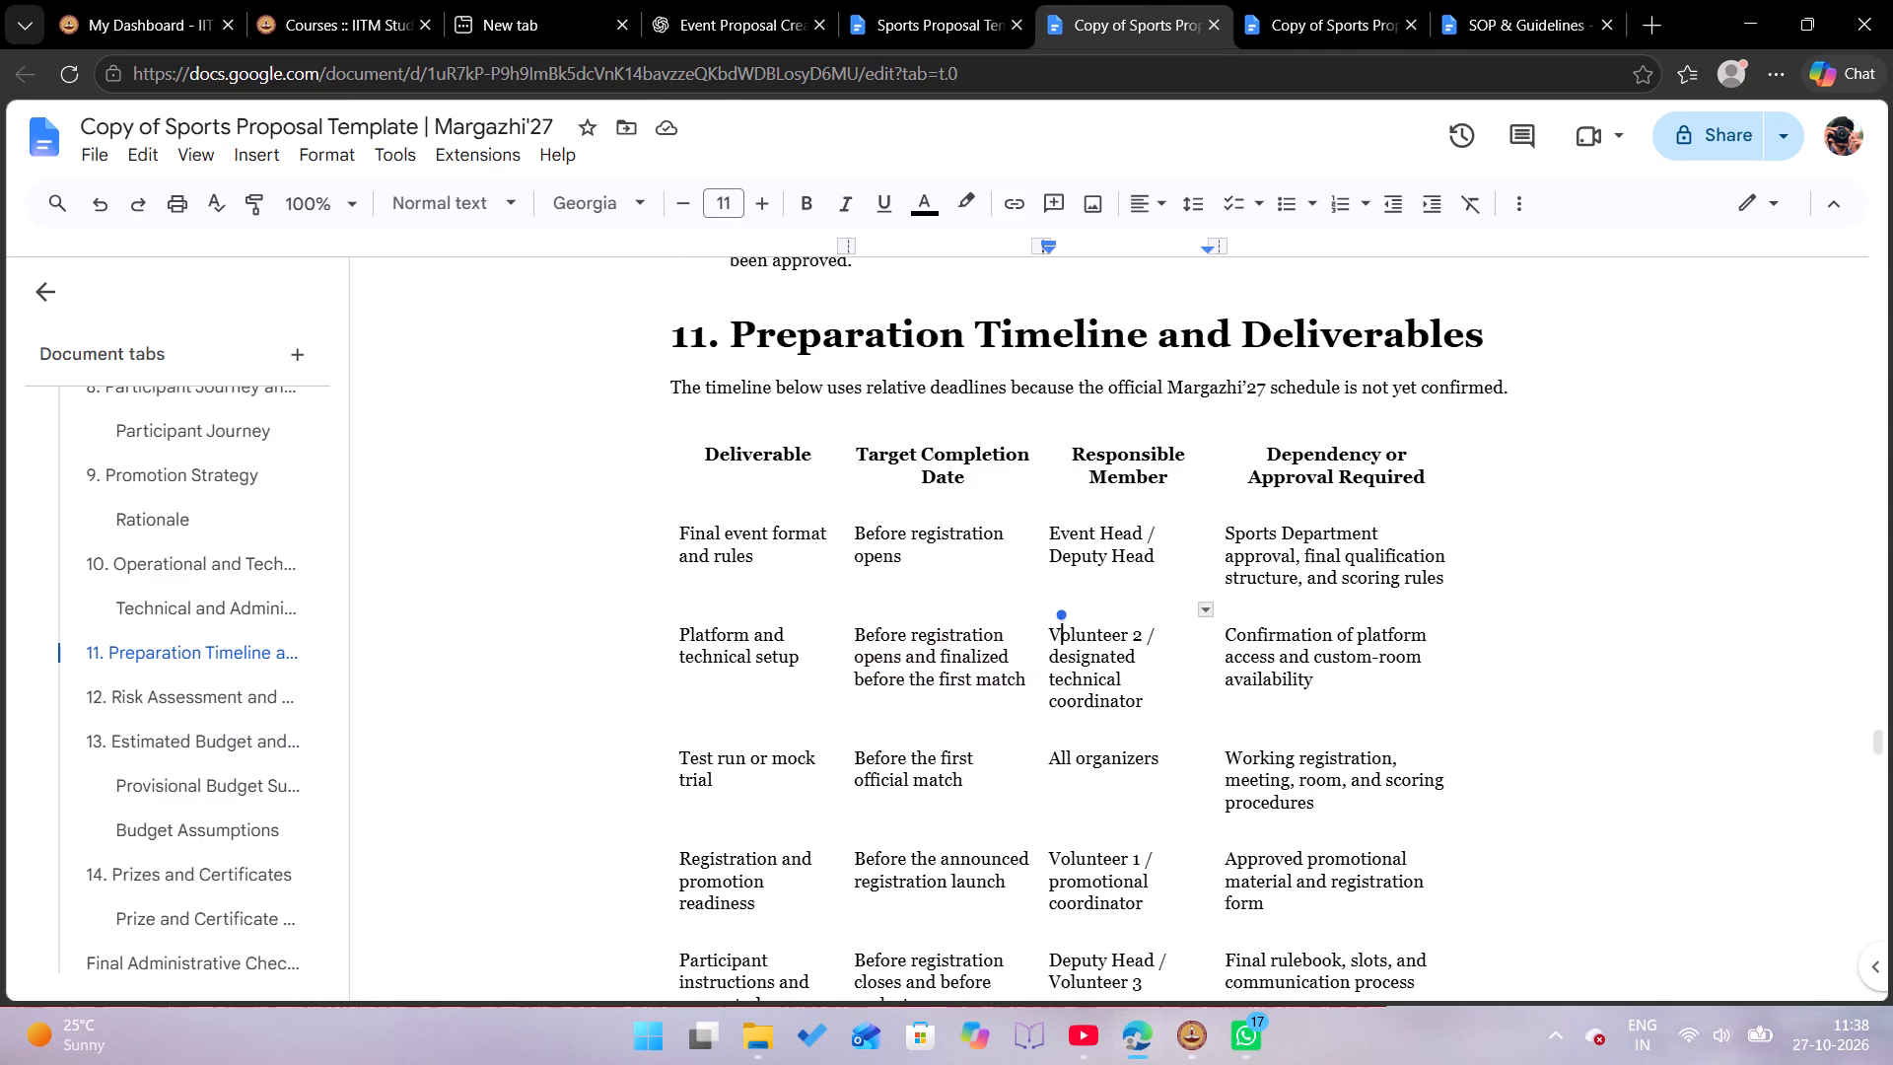
pyautogui.click(1262, 0)
pyautogui.click(1165, 671)
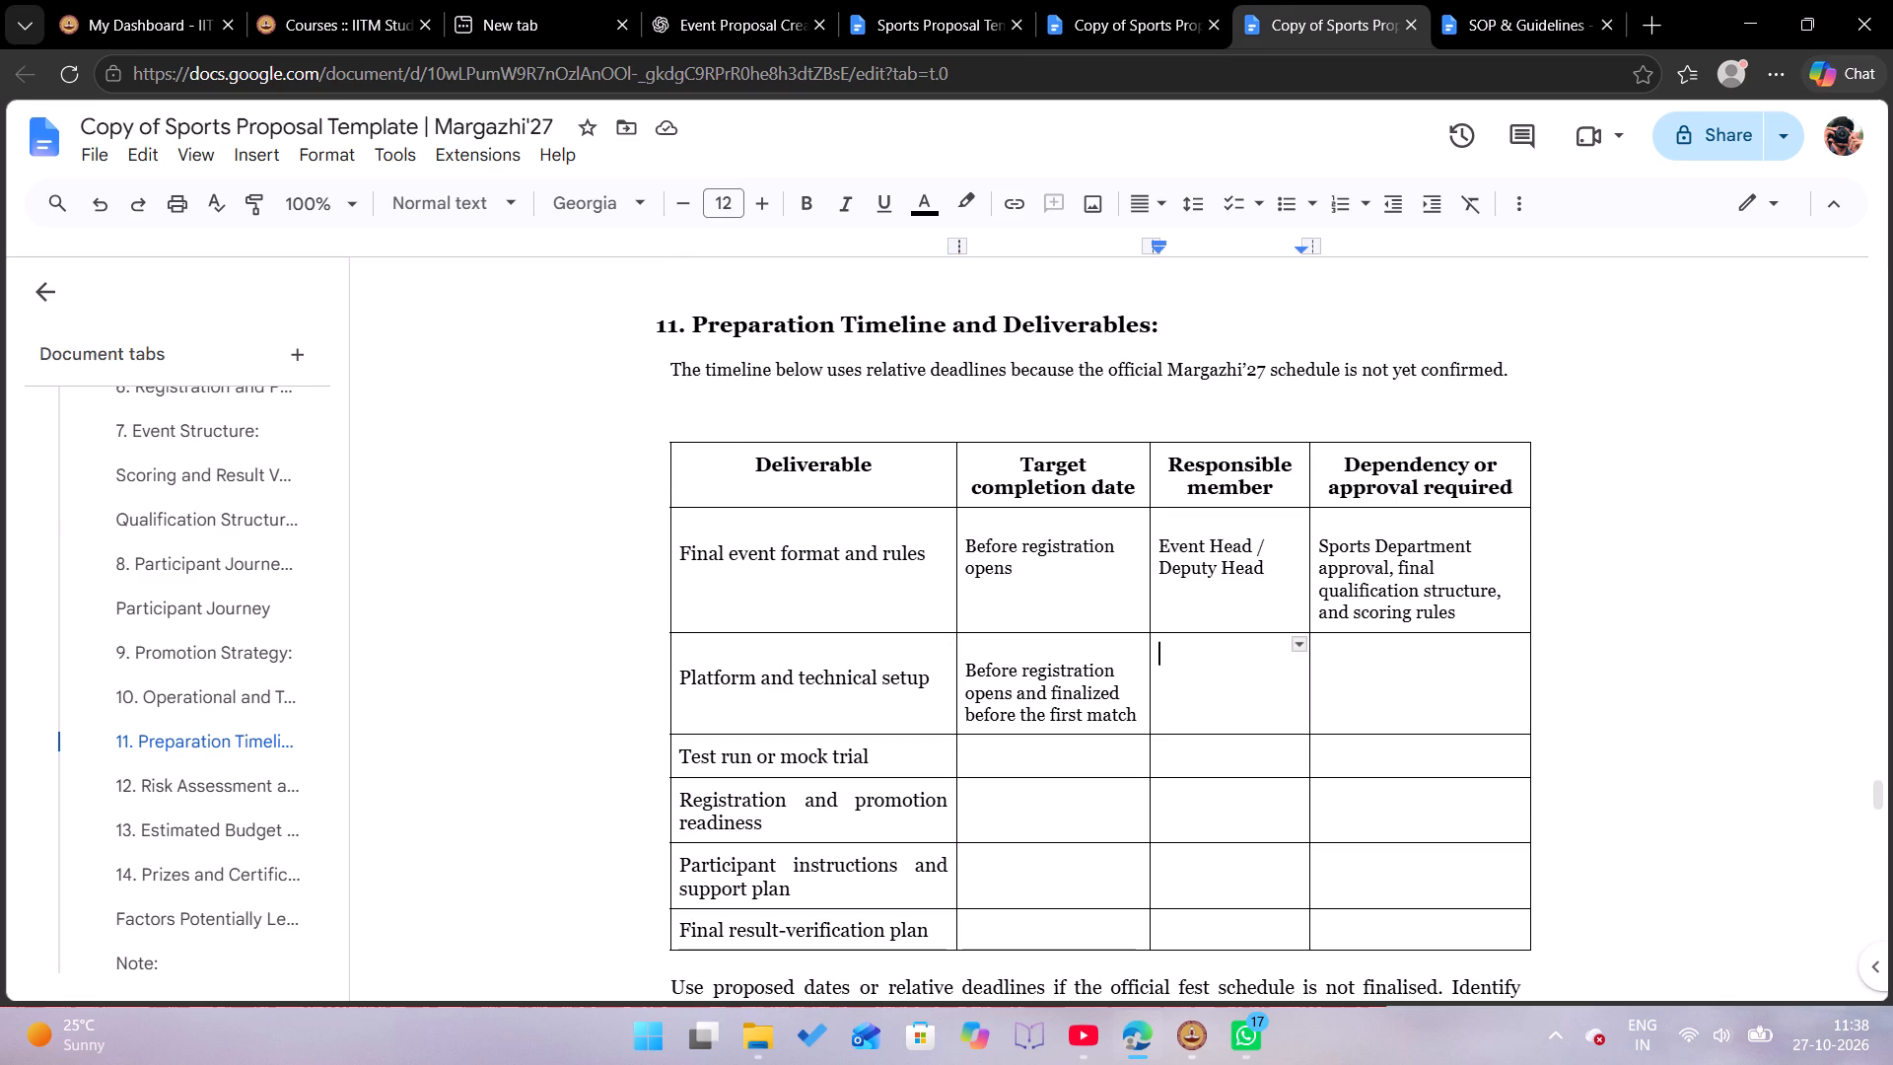
pyautogui.press('Return')
pyautogui.write('event')
pyautogui.press('space')
pyautogui.write('team')
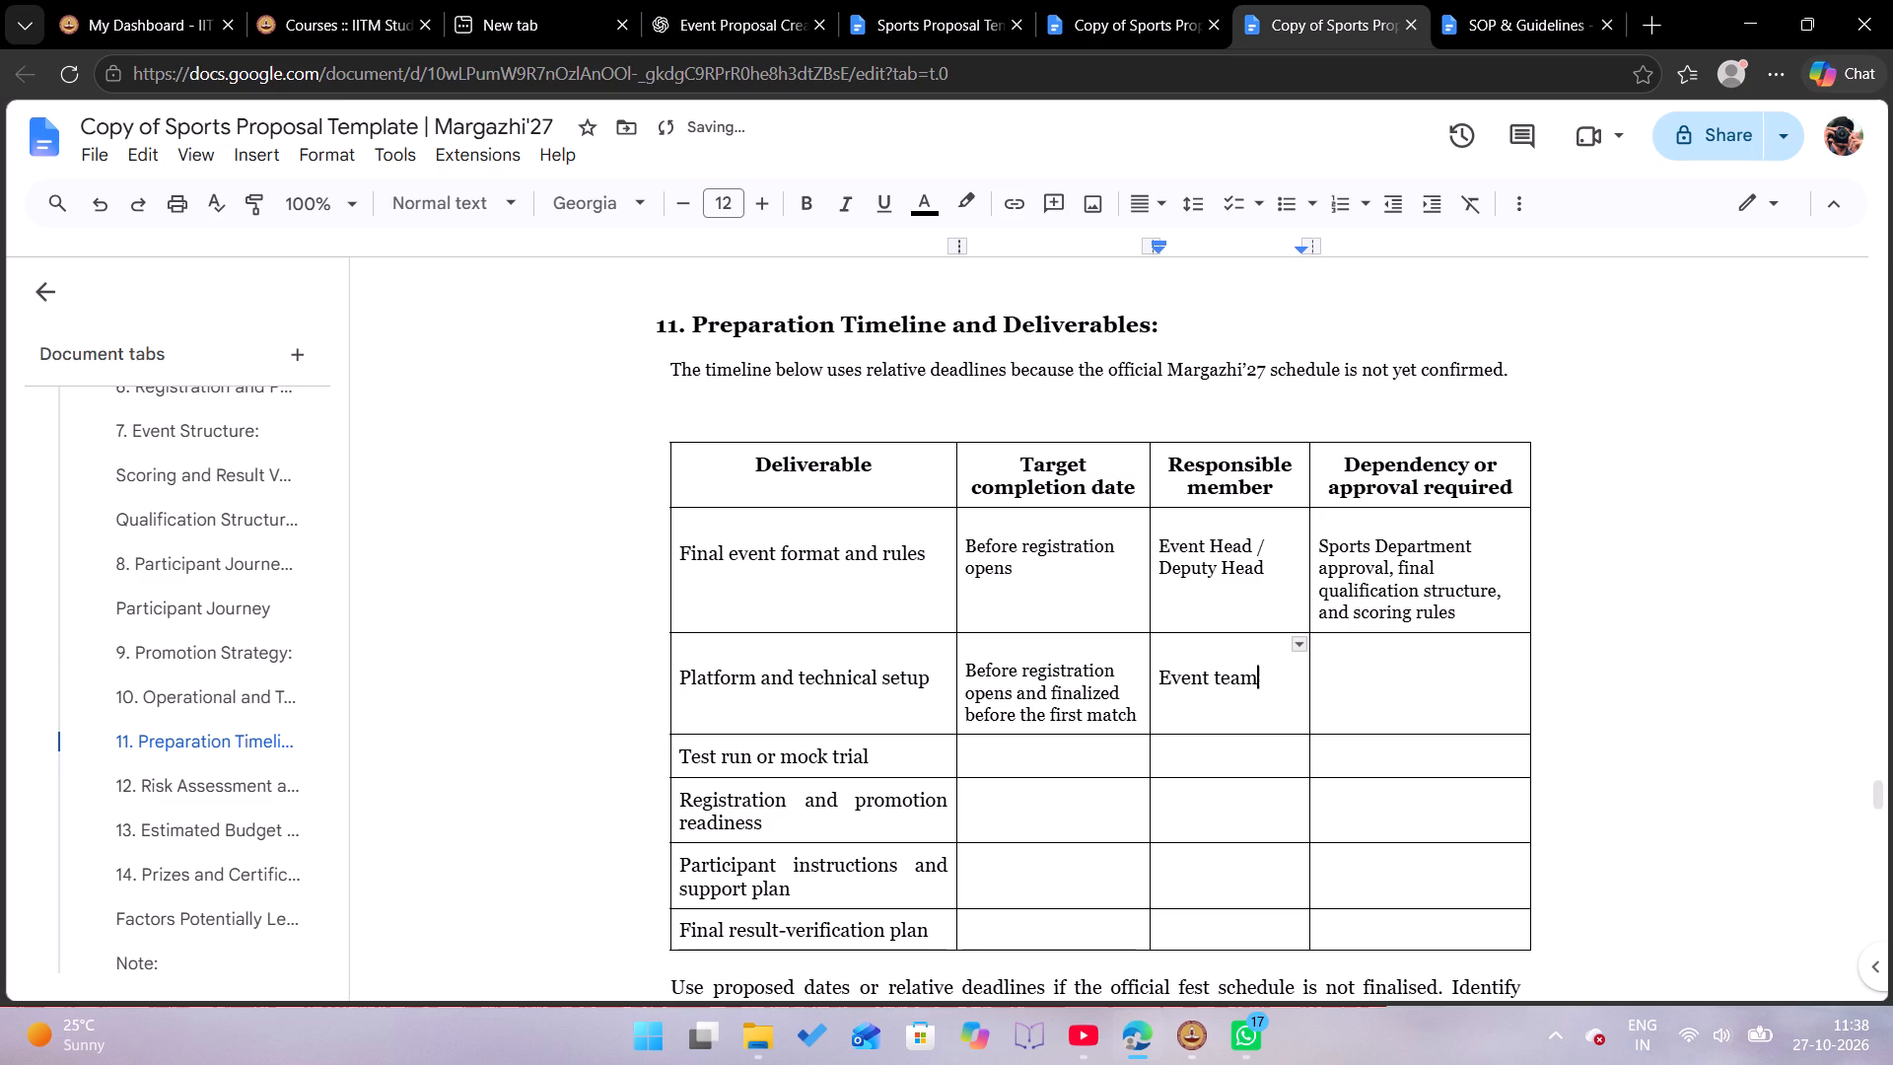
# Copy "Confirmation of platform access and custom-room availability" from the draft into the Platform and technical setup row's dependency cell, aligned with its neighbours.
pyautogui.click(1153, 0)
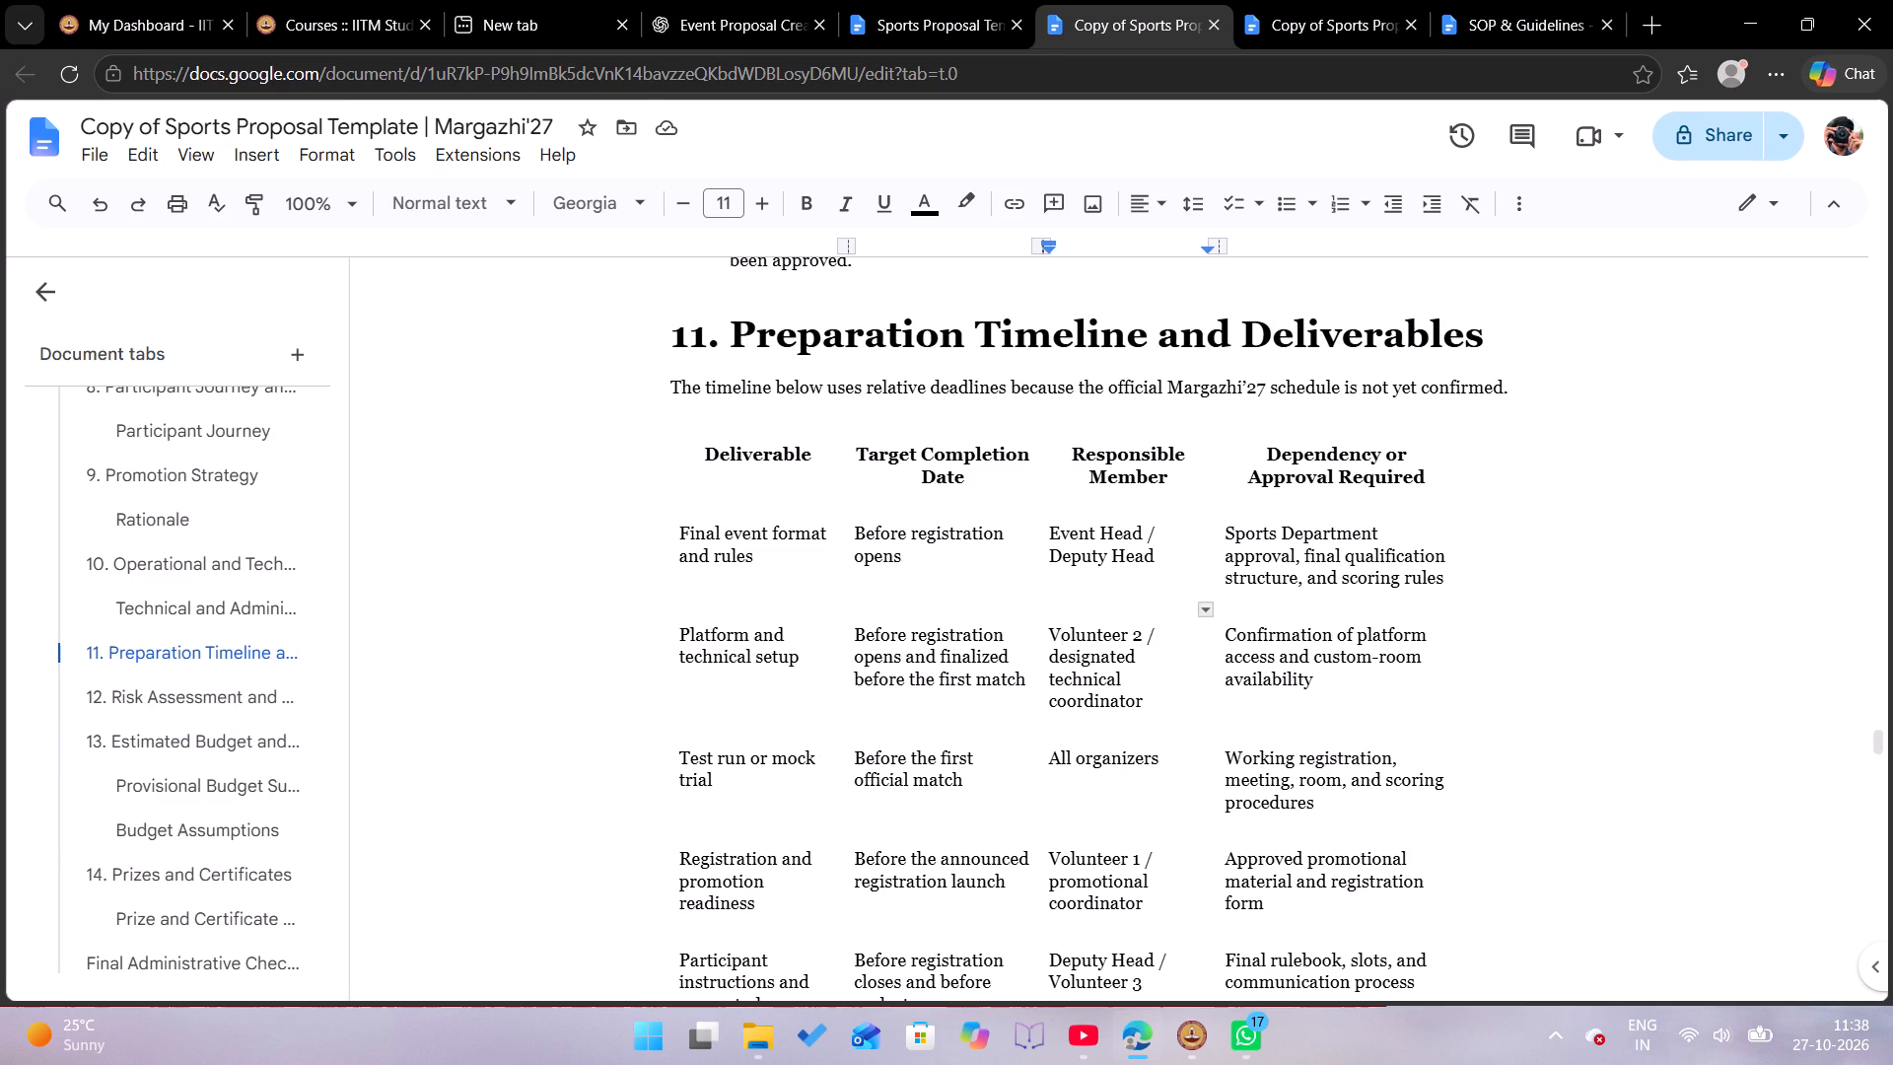
pyautogui.moveTo(1225, 631); pyautogui.dragTo(1302, 672)
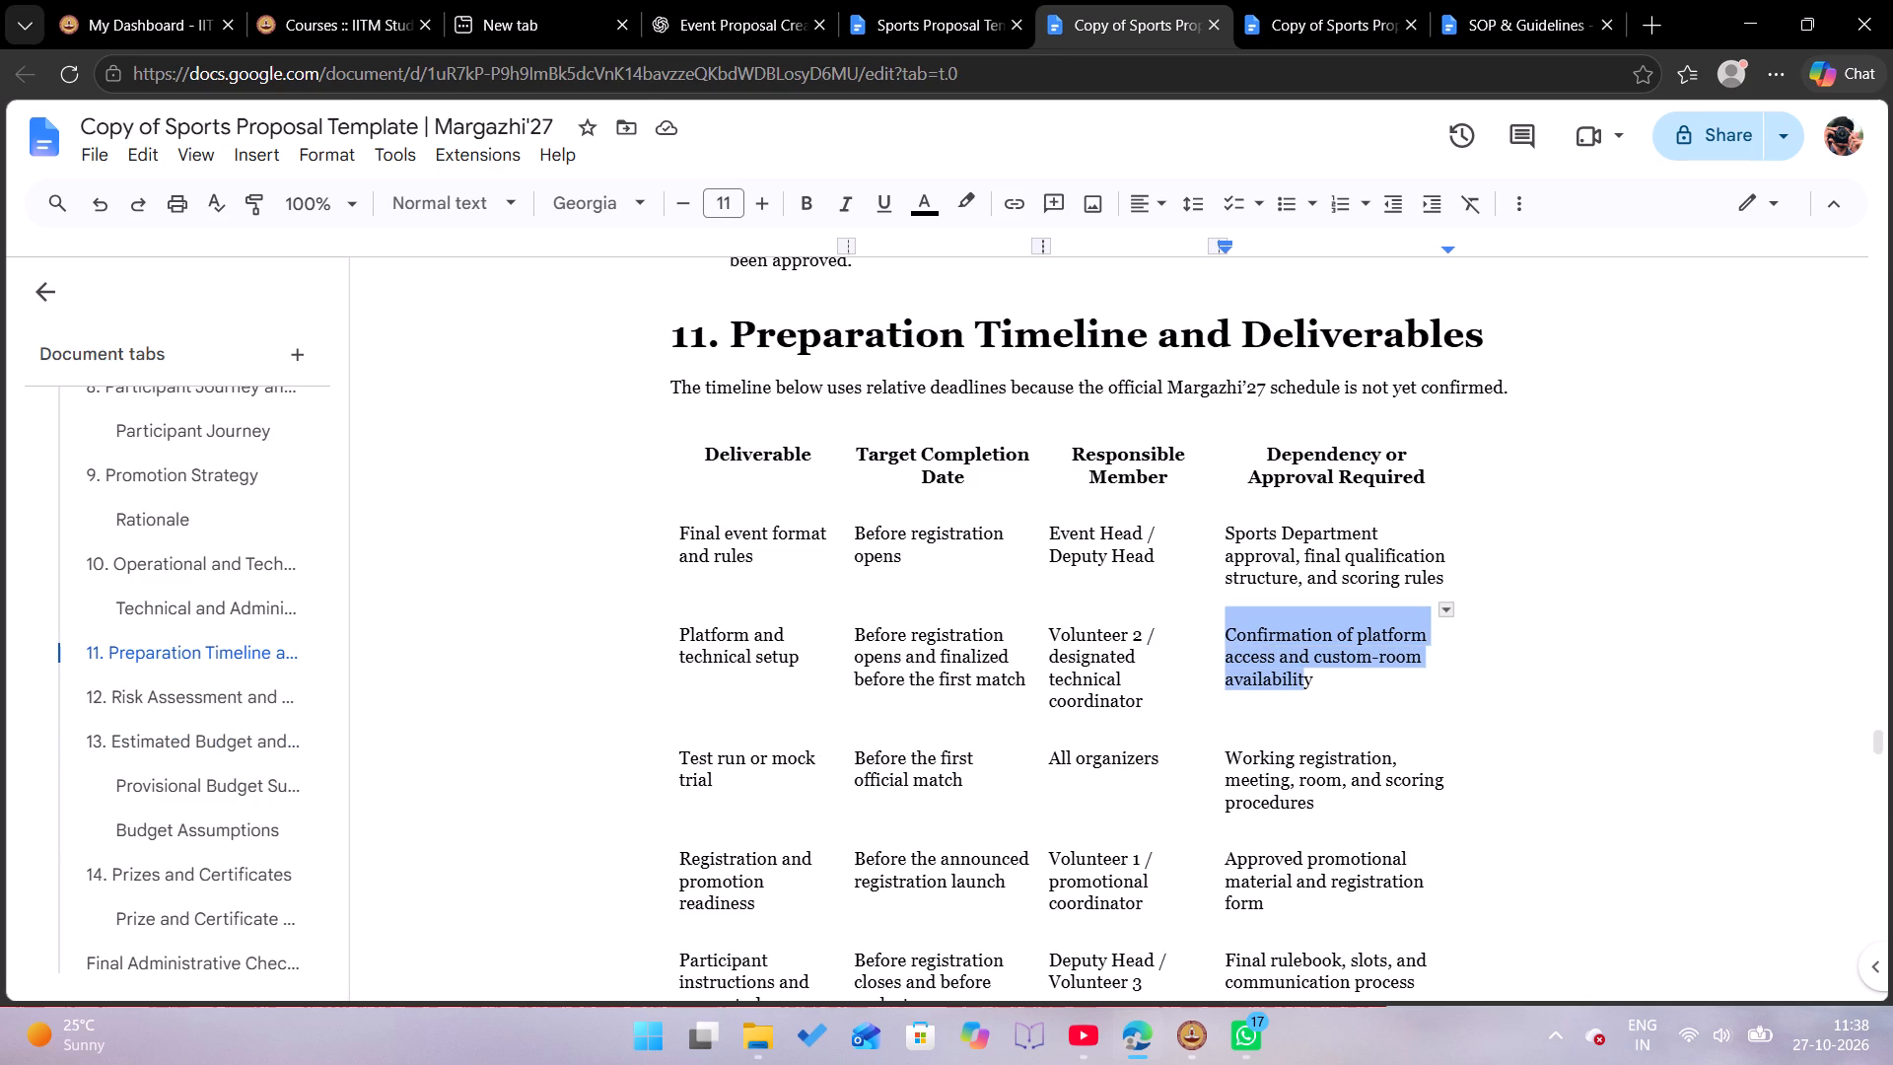
pyautogui.moveTo(1302, 672); pyautogui.dragTo(1312, 675)
pyautogui.hotkey('ctrl', 'c')
pyautogui.click(1322, 0)
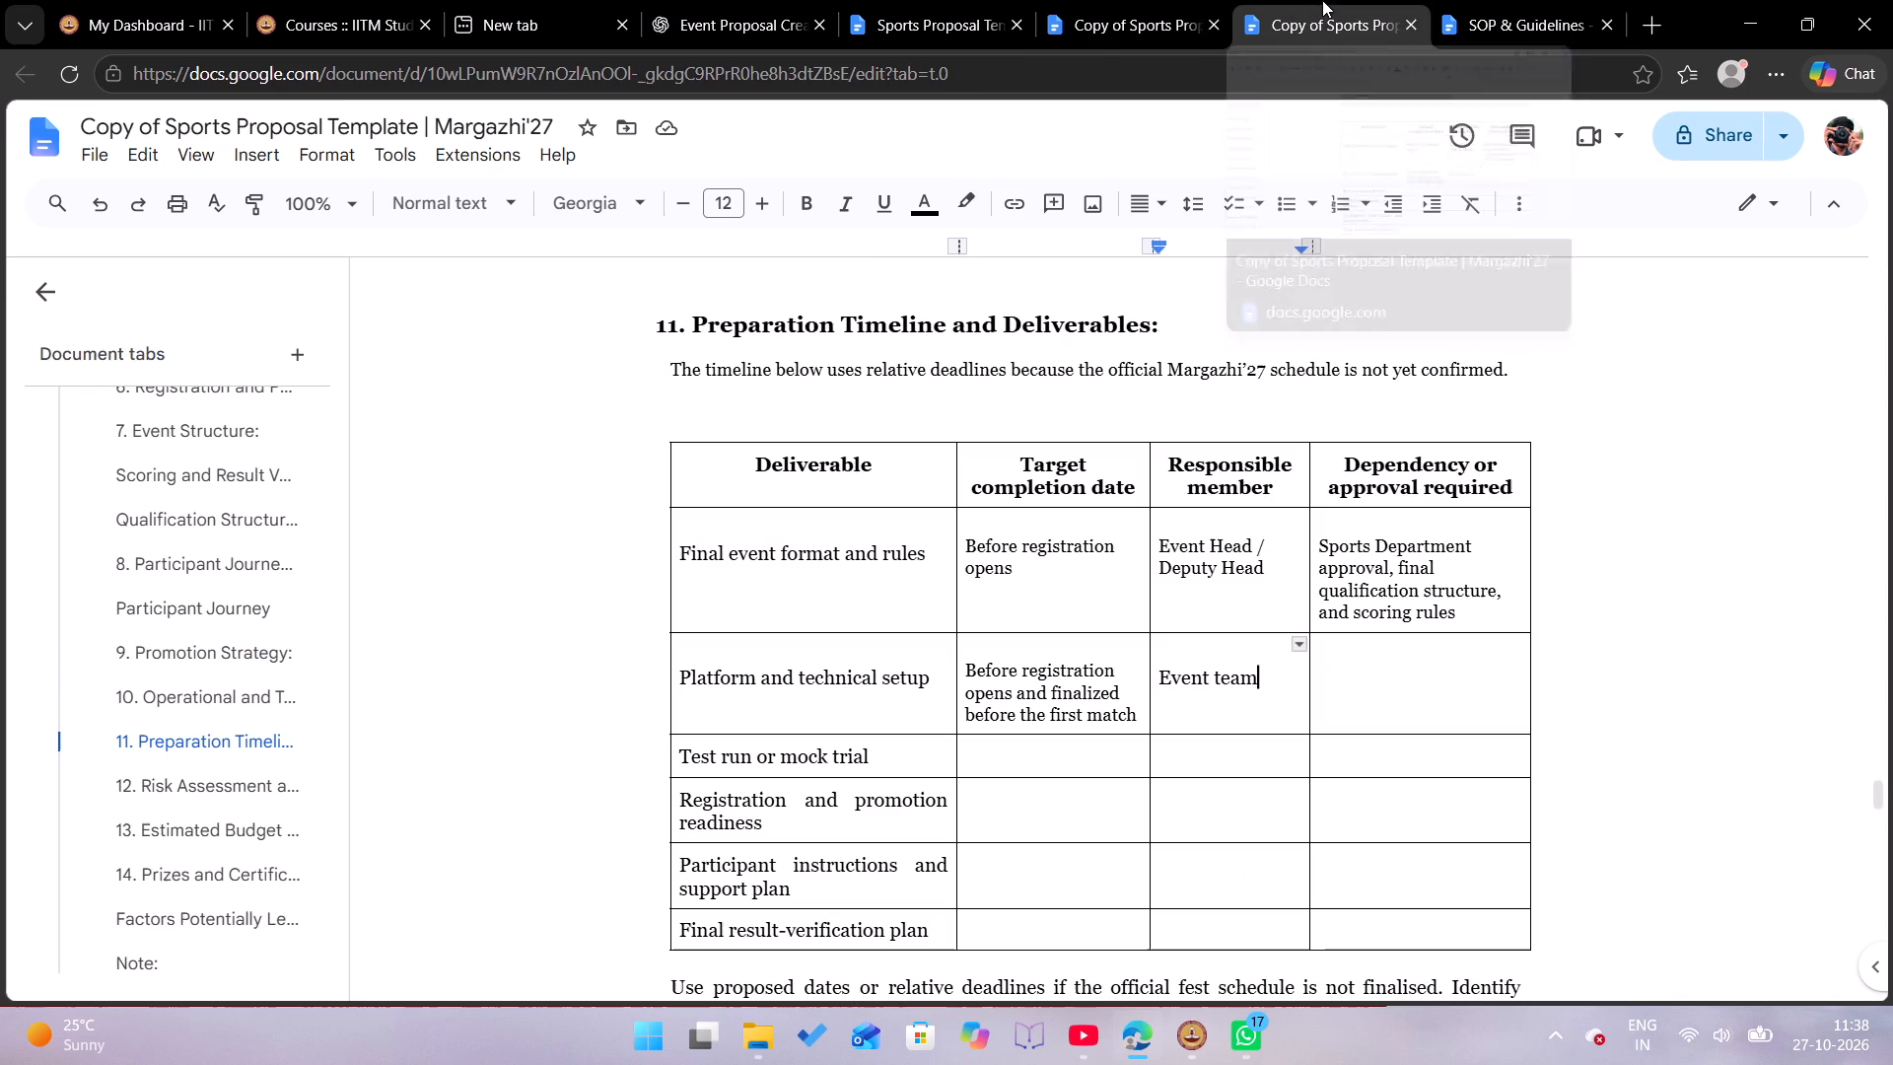
pyautogui.click(1333, 689)
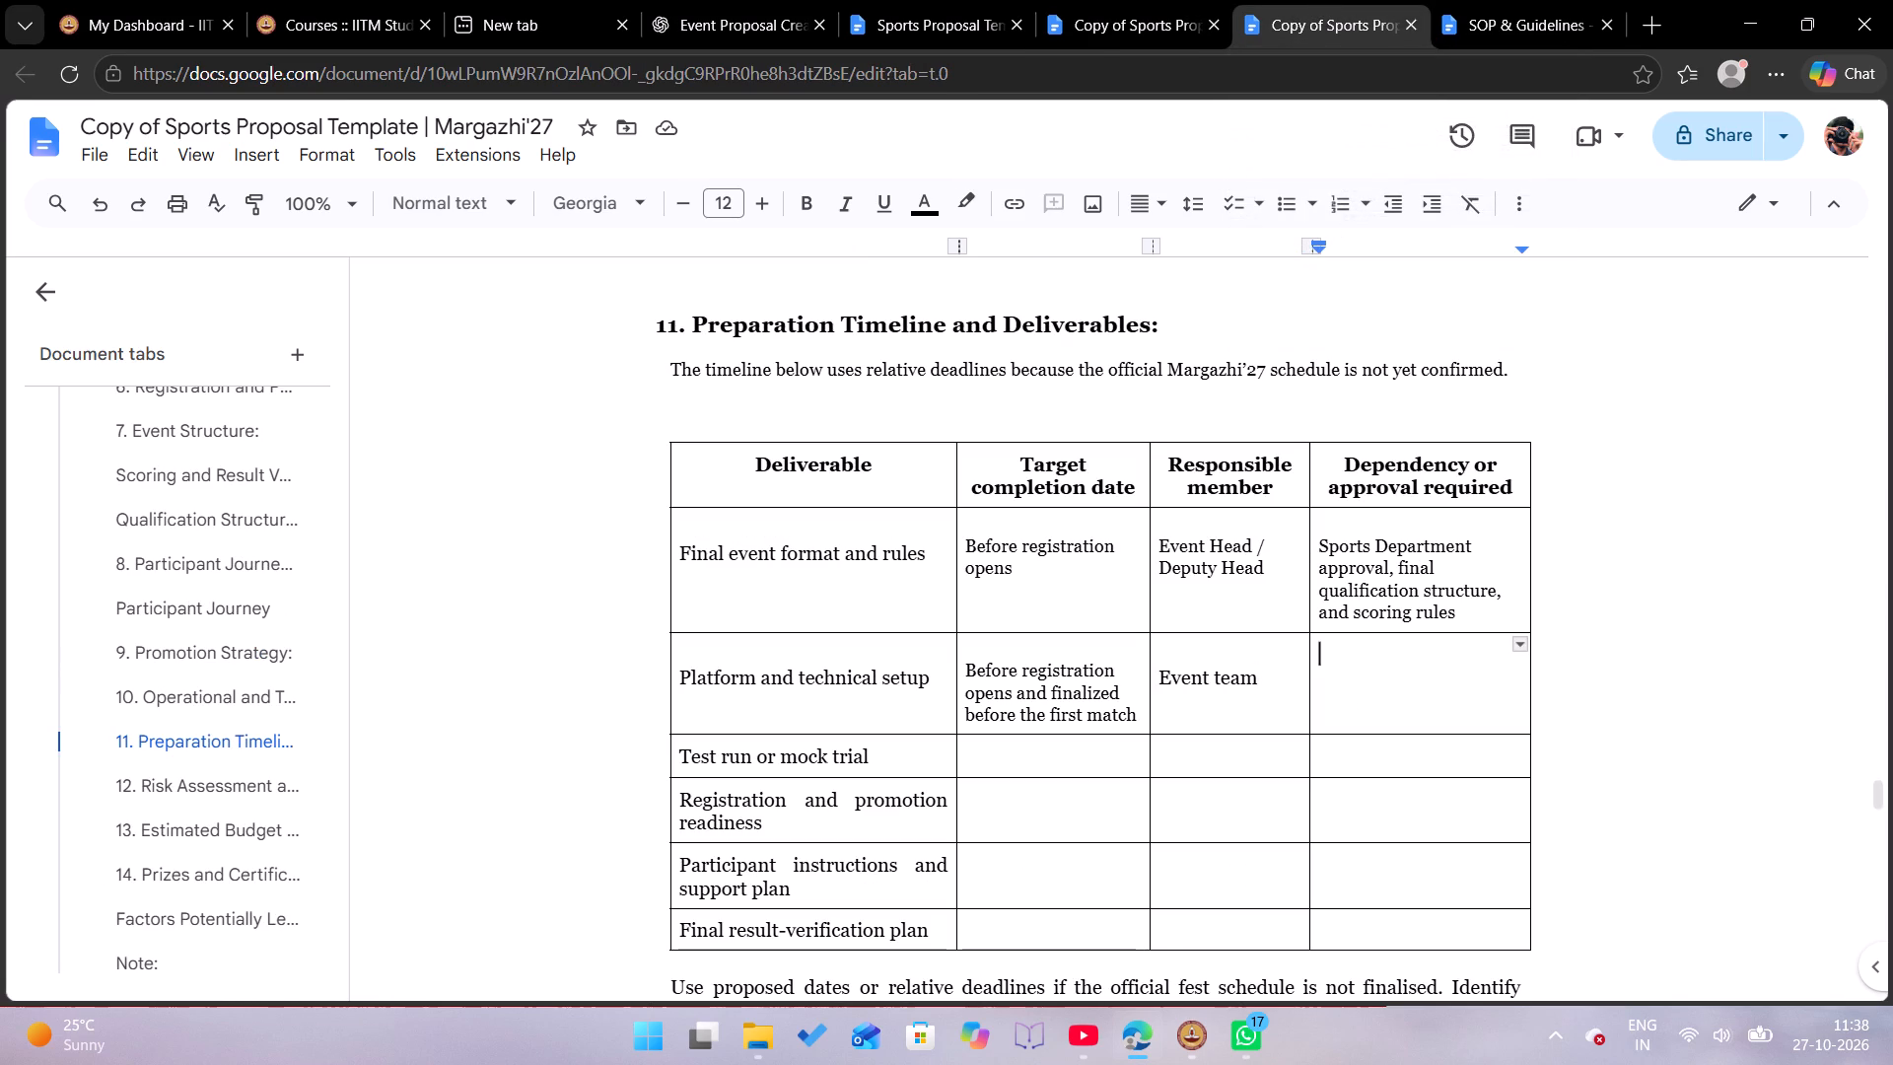
pyautogui.press('Return')
pyautogui.hotkey('ctrl', 'v')
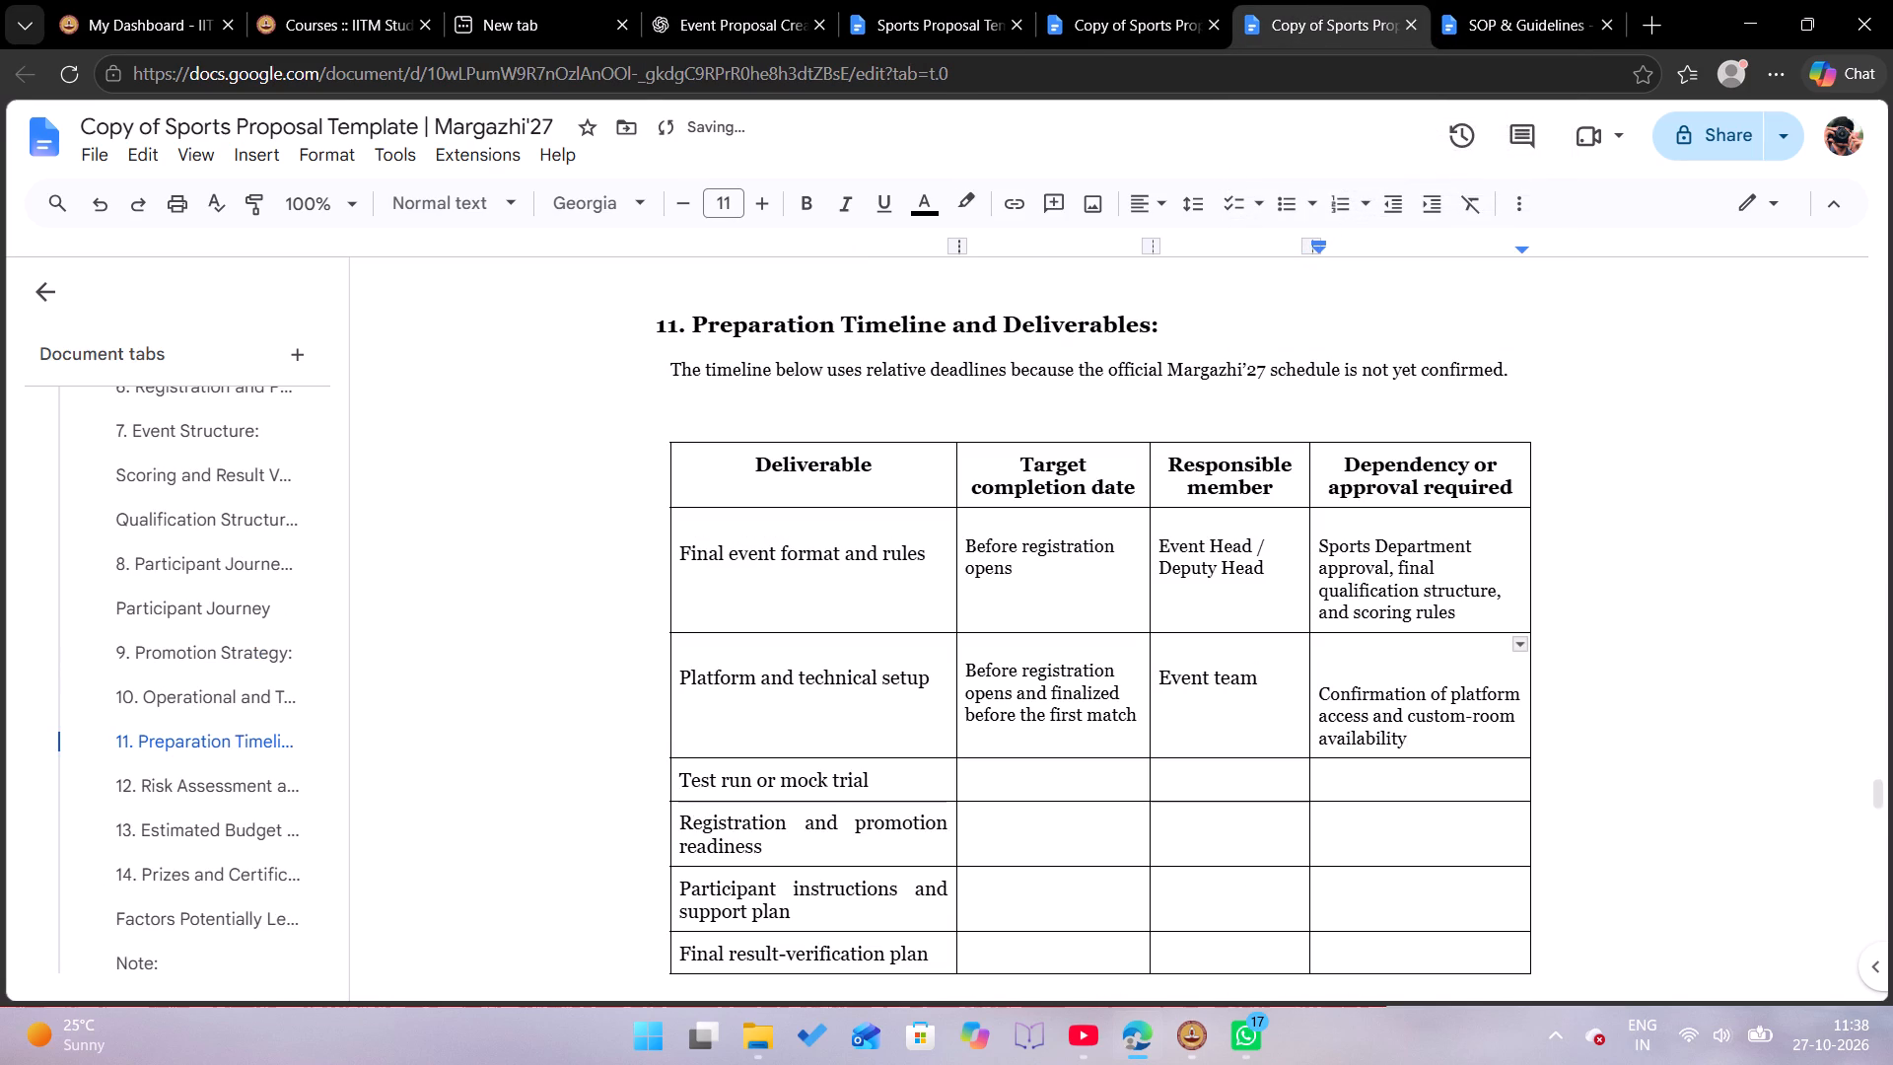
pyautogui.click(1317, 689)
pyautogui.press('BackSpace')
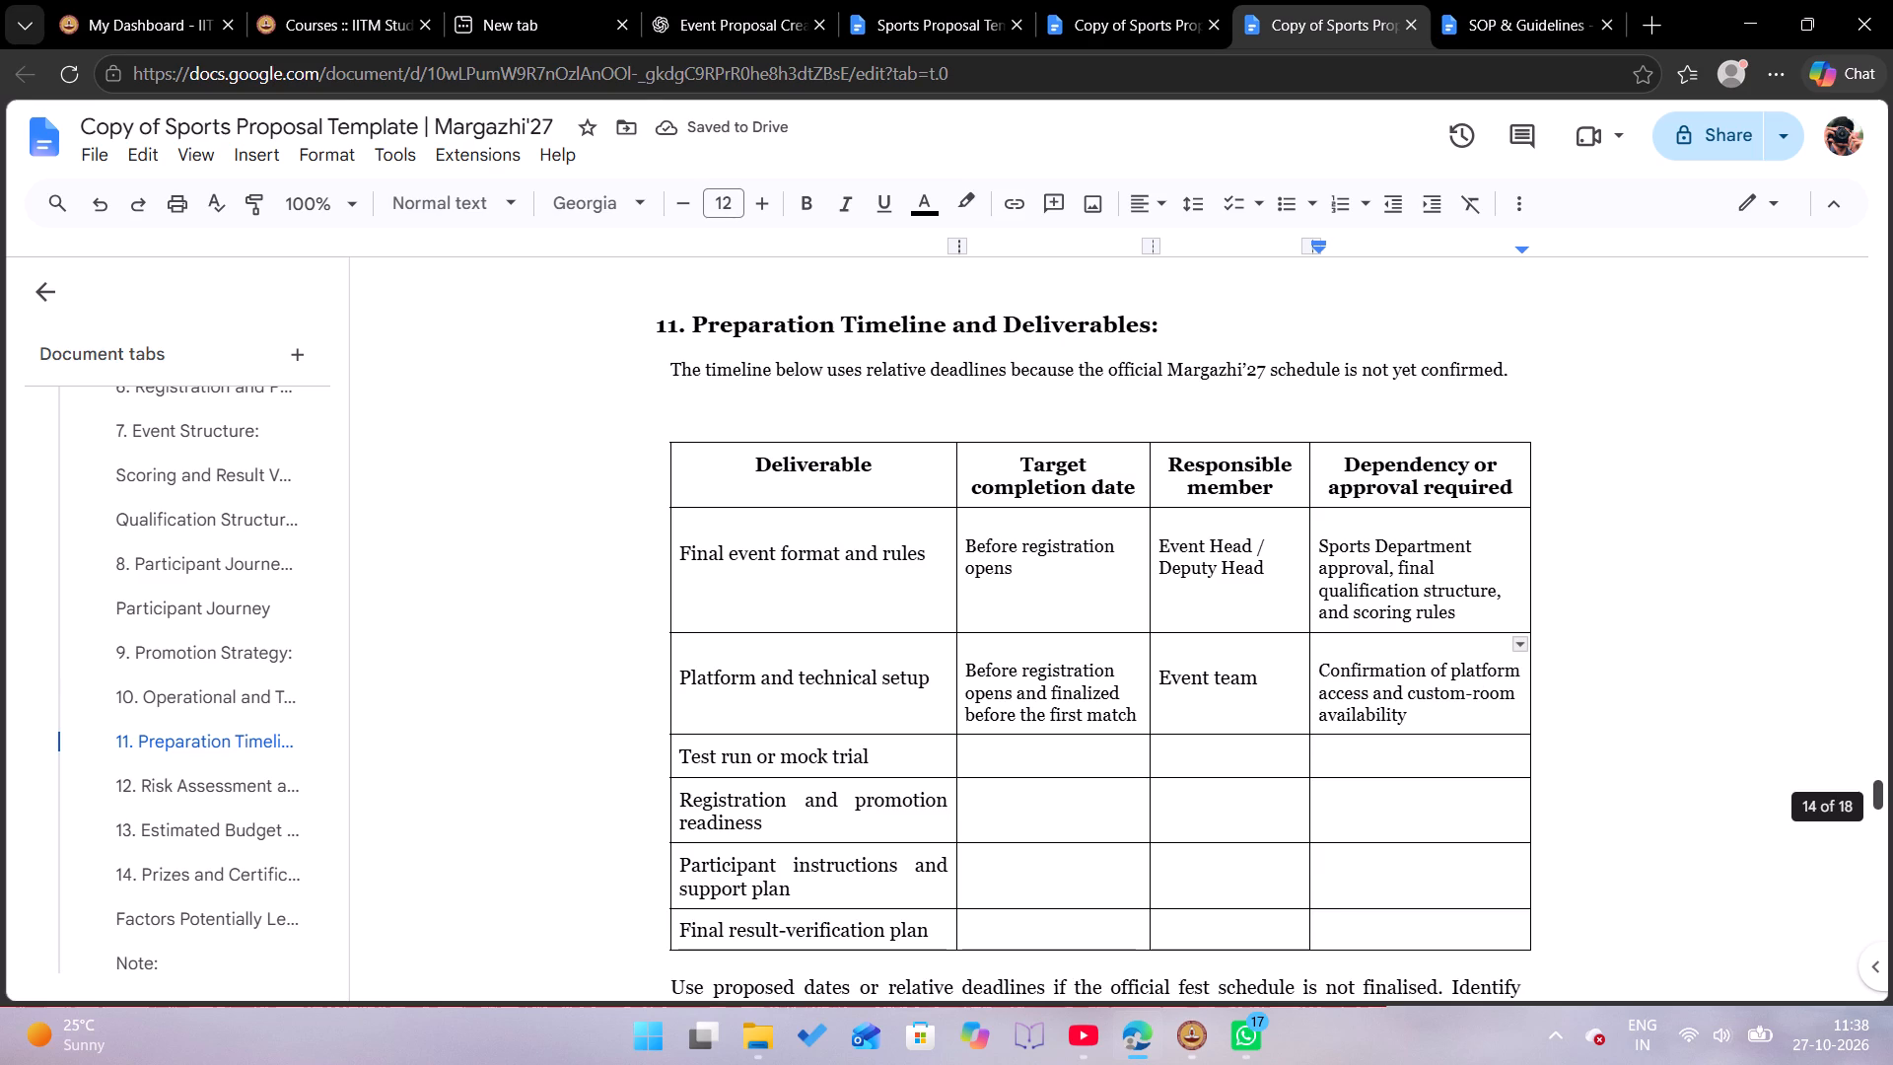
# Copy "Before the first official match" from the draft into the Test run or mock trial row's target completion date, and move the row label down one line.
pyautogui.moveTo(1877, 797); pyautogui.dragTo(1875, 806)
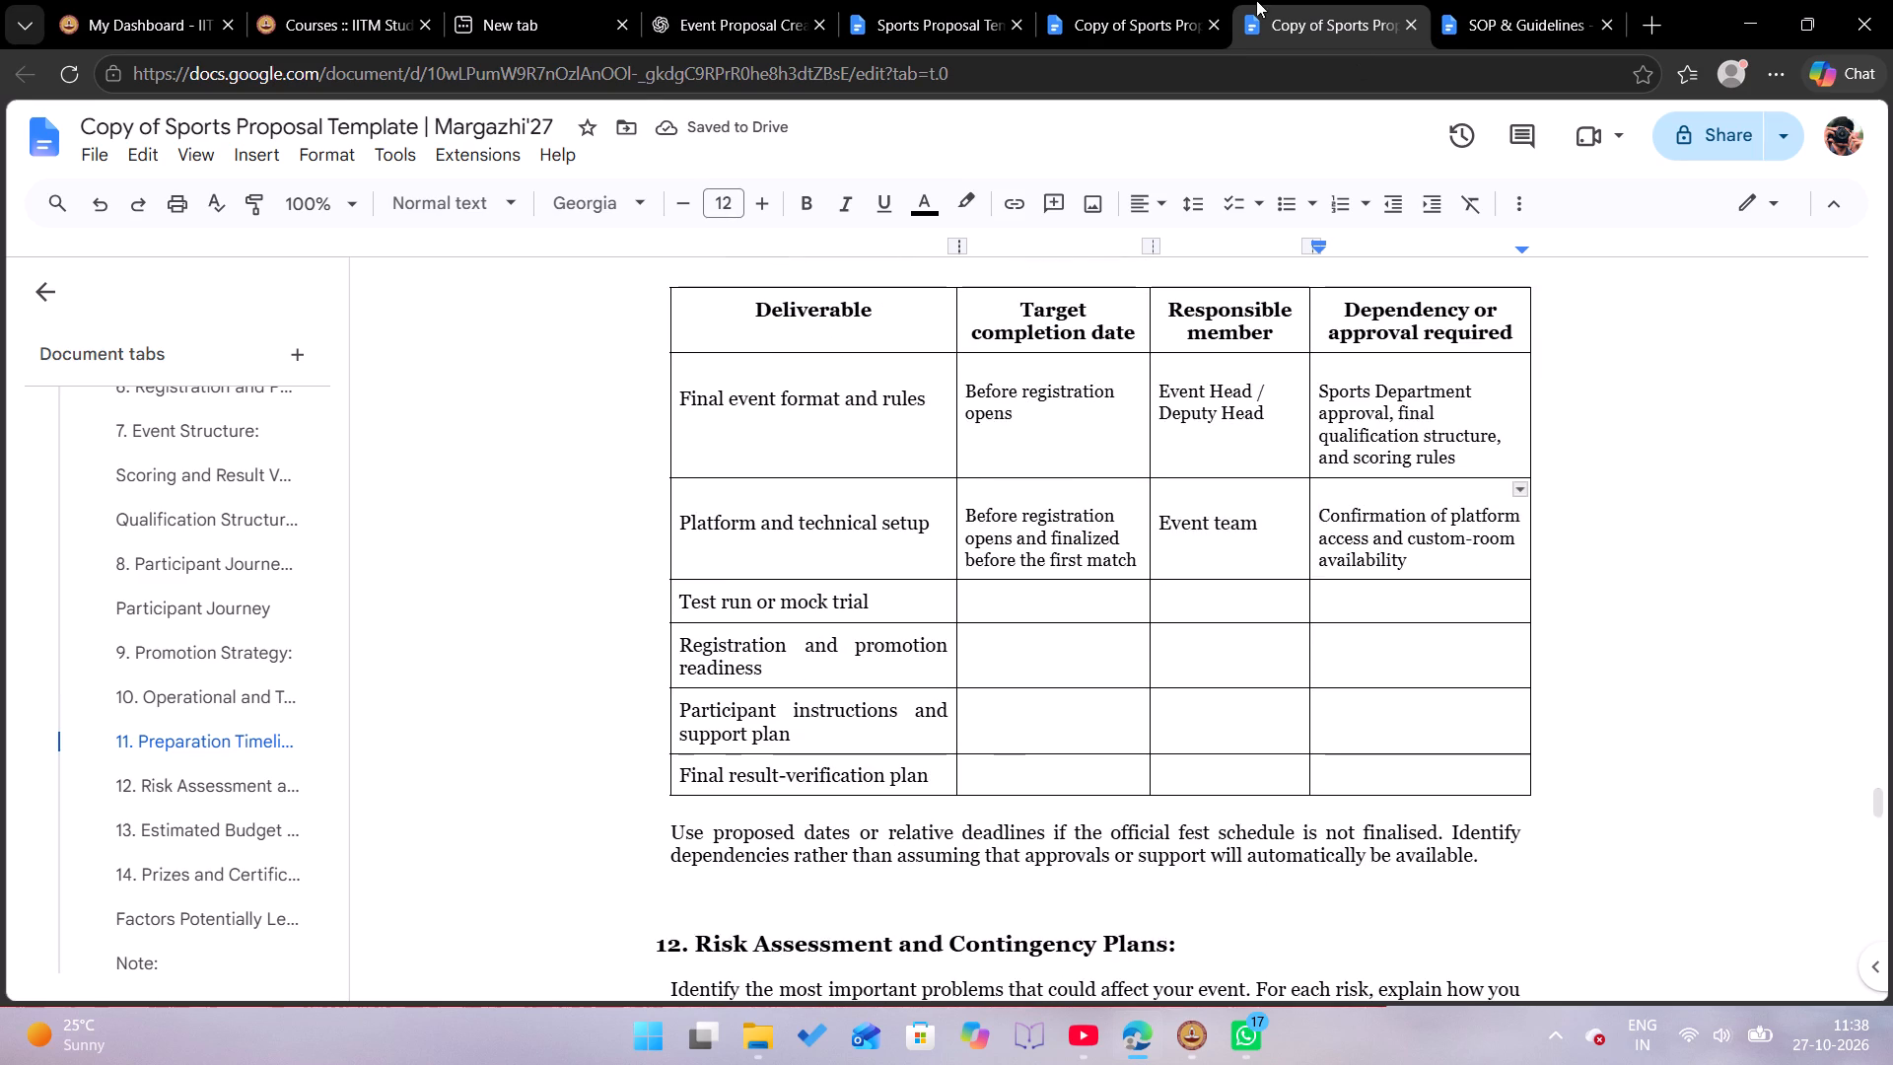
pyautogui.click(1182, 0)
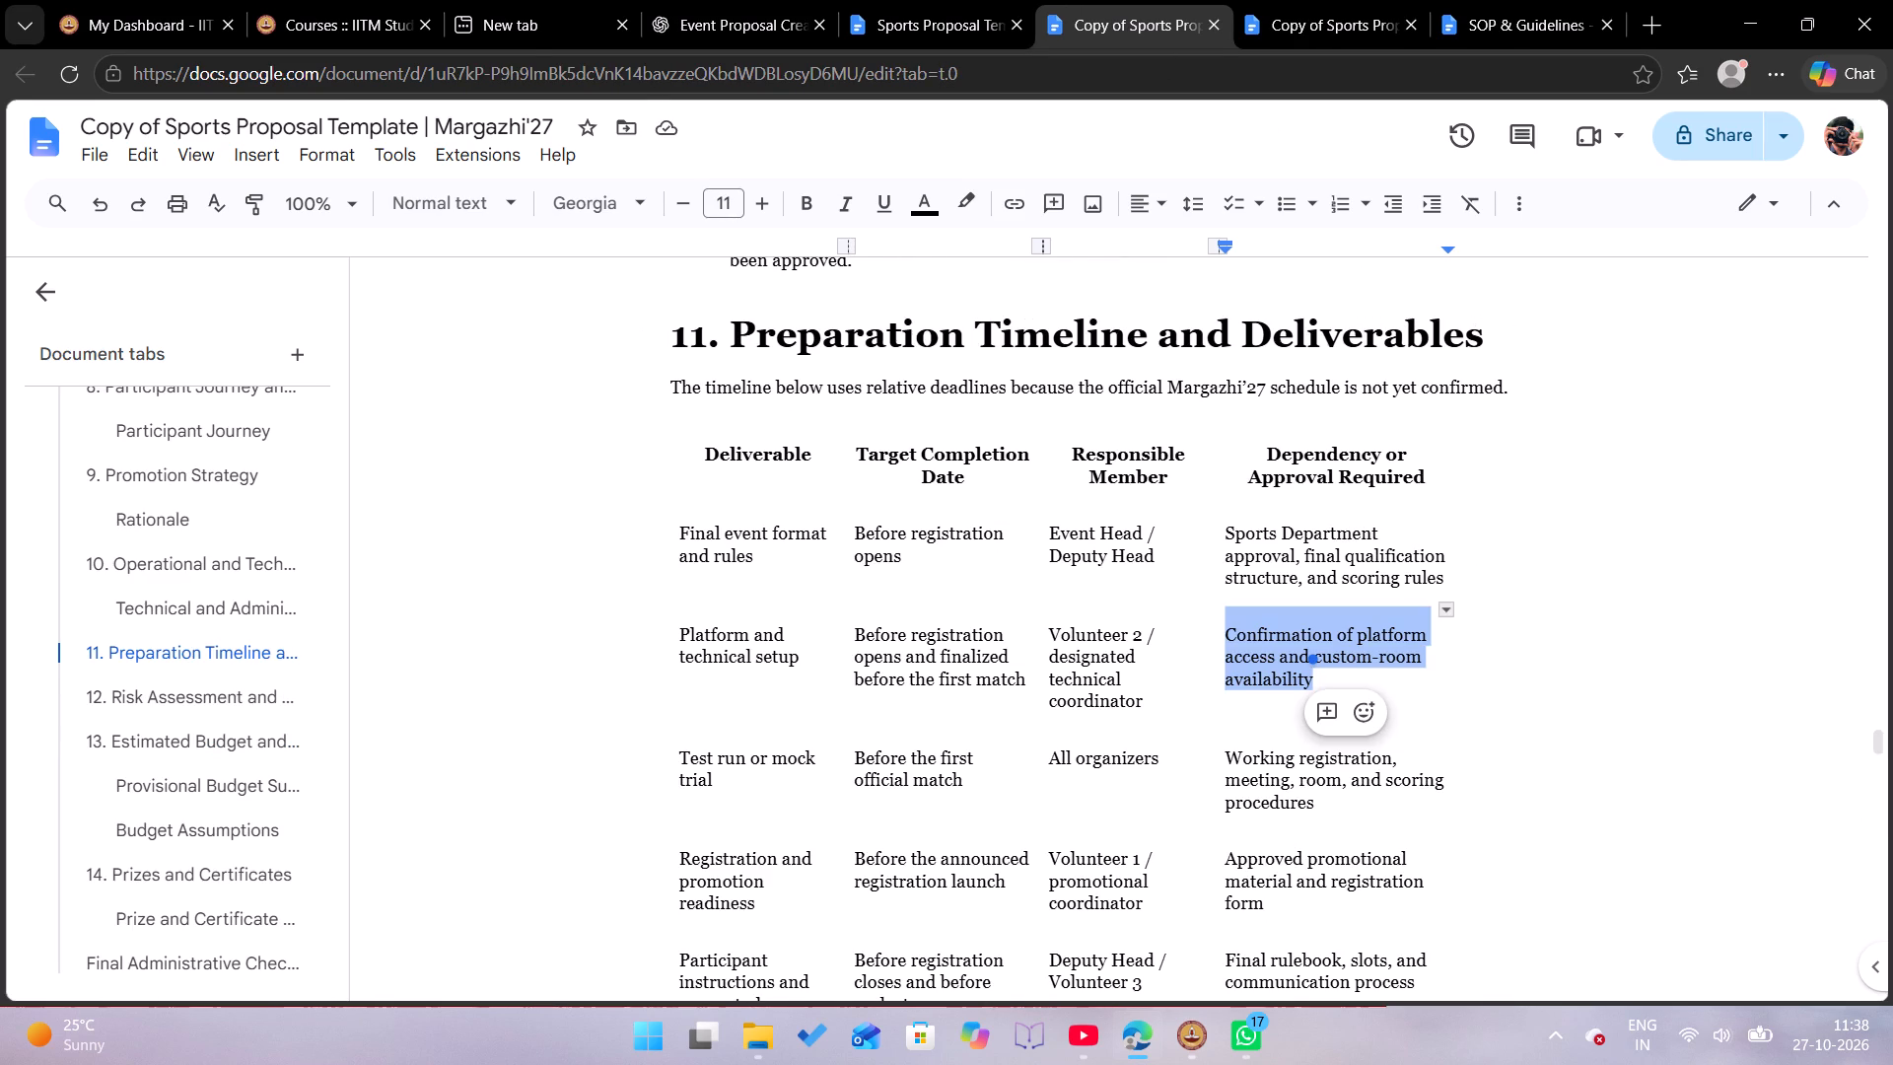
pyautogui.moveTo(855, 758); pyautogui.dragTo(961, 783)
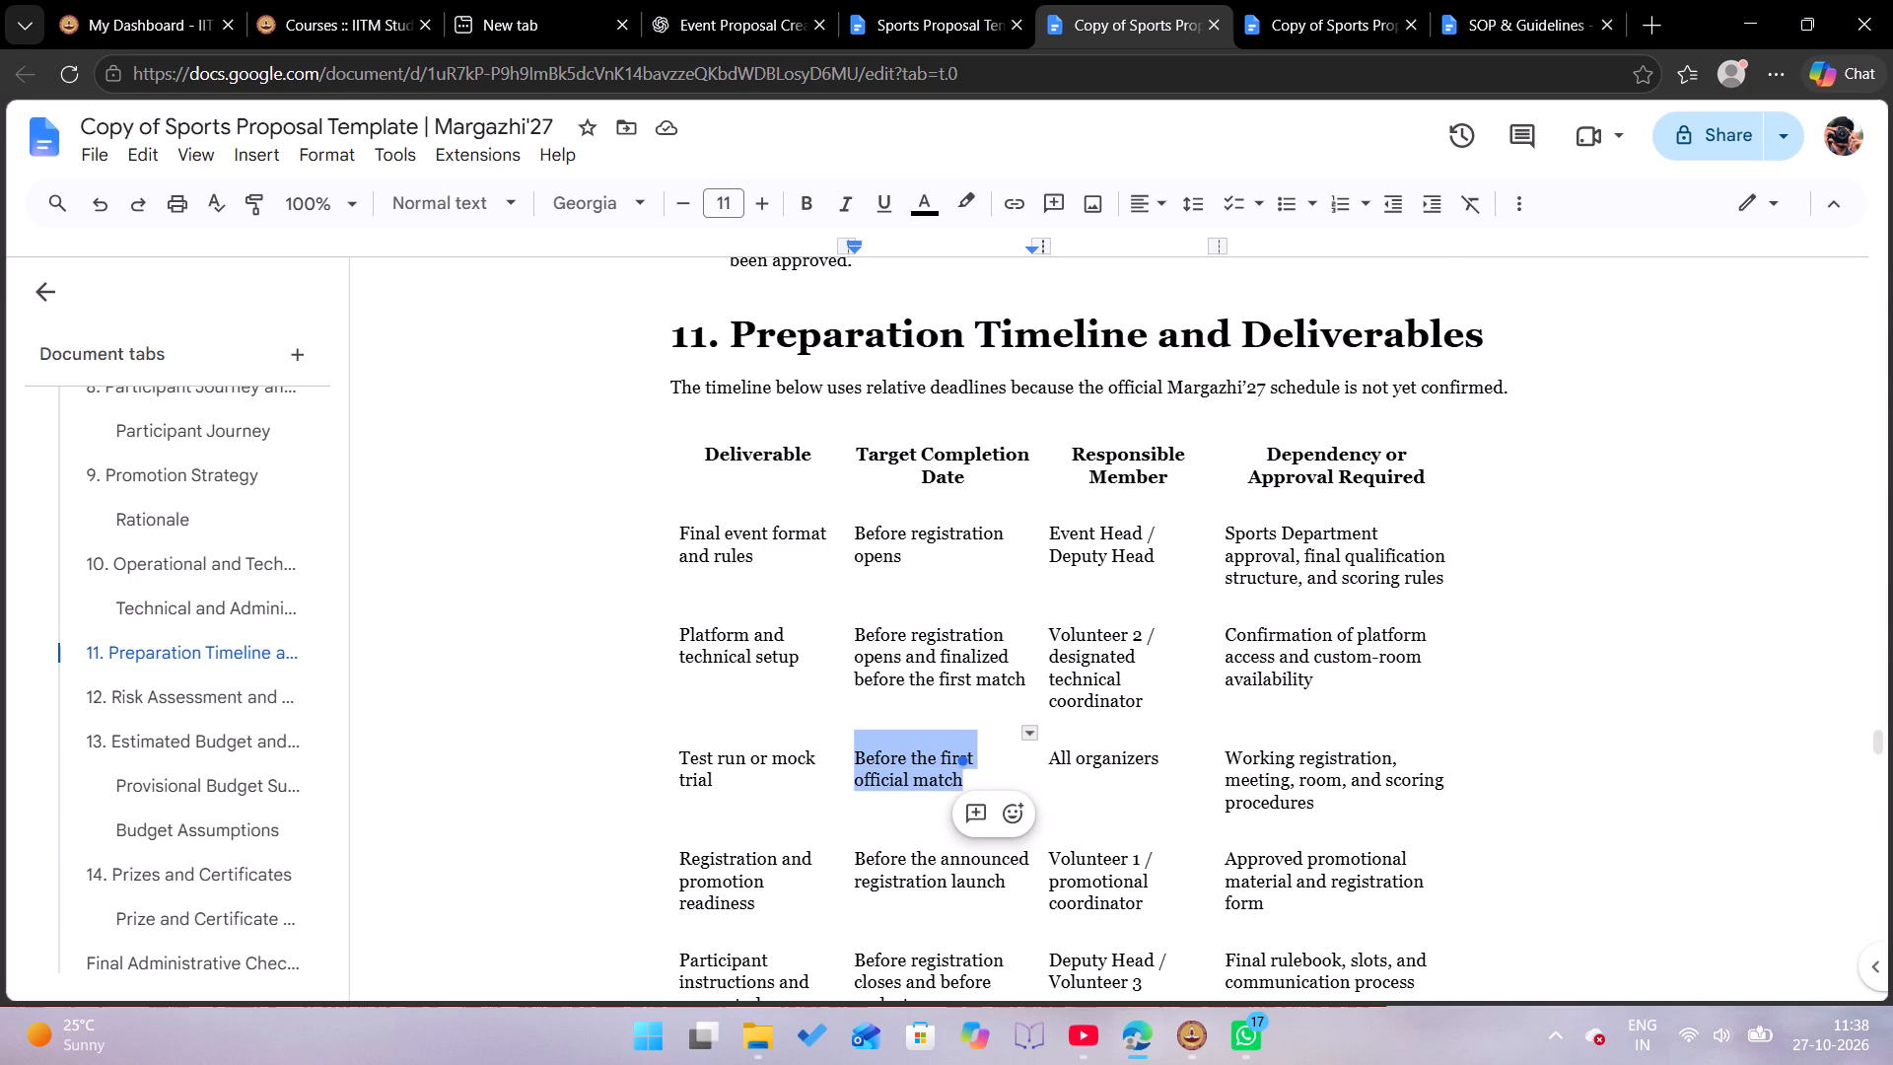
pyautogui.hotkey('ctrl', 'c')
pyautogui.click(1261, 4)
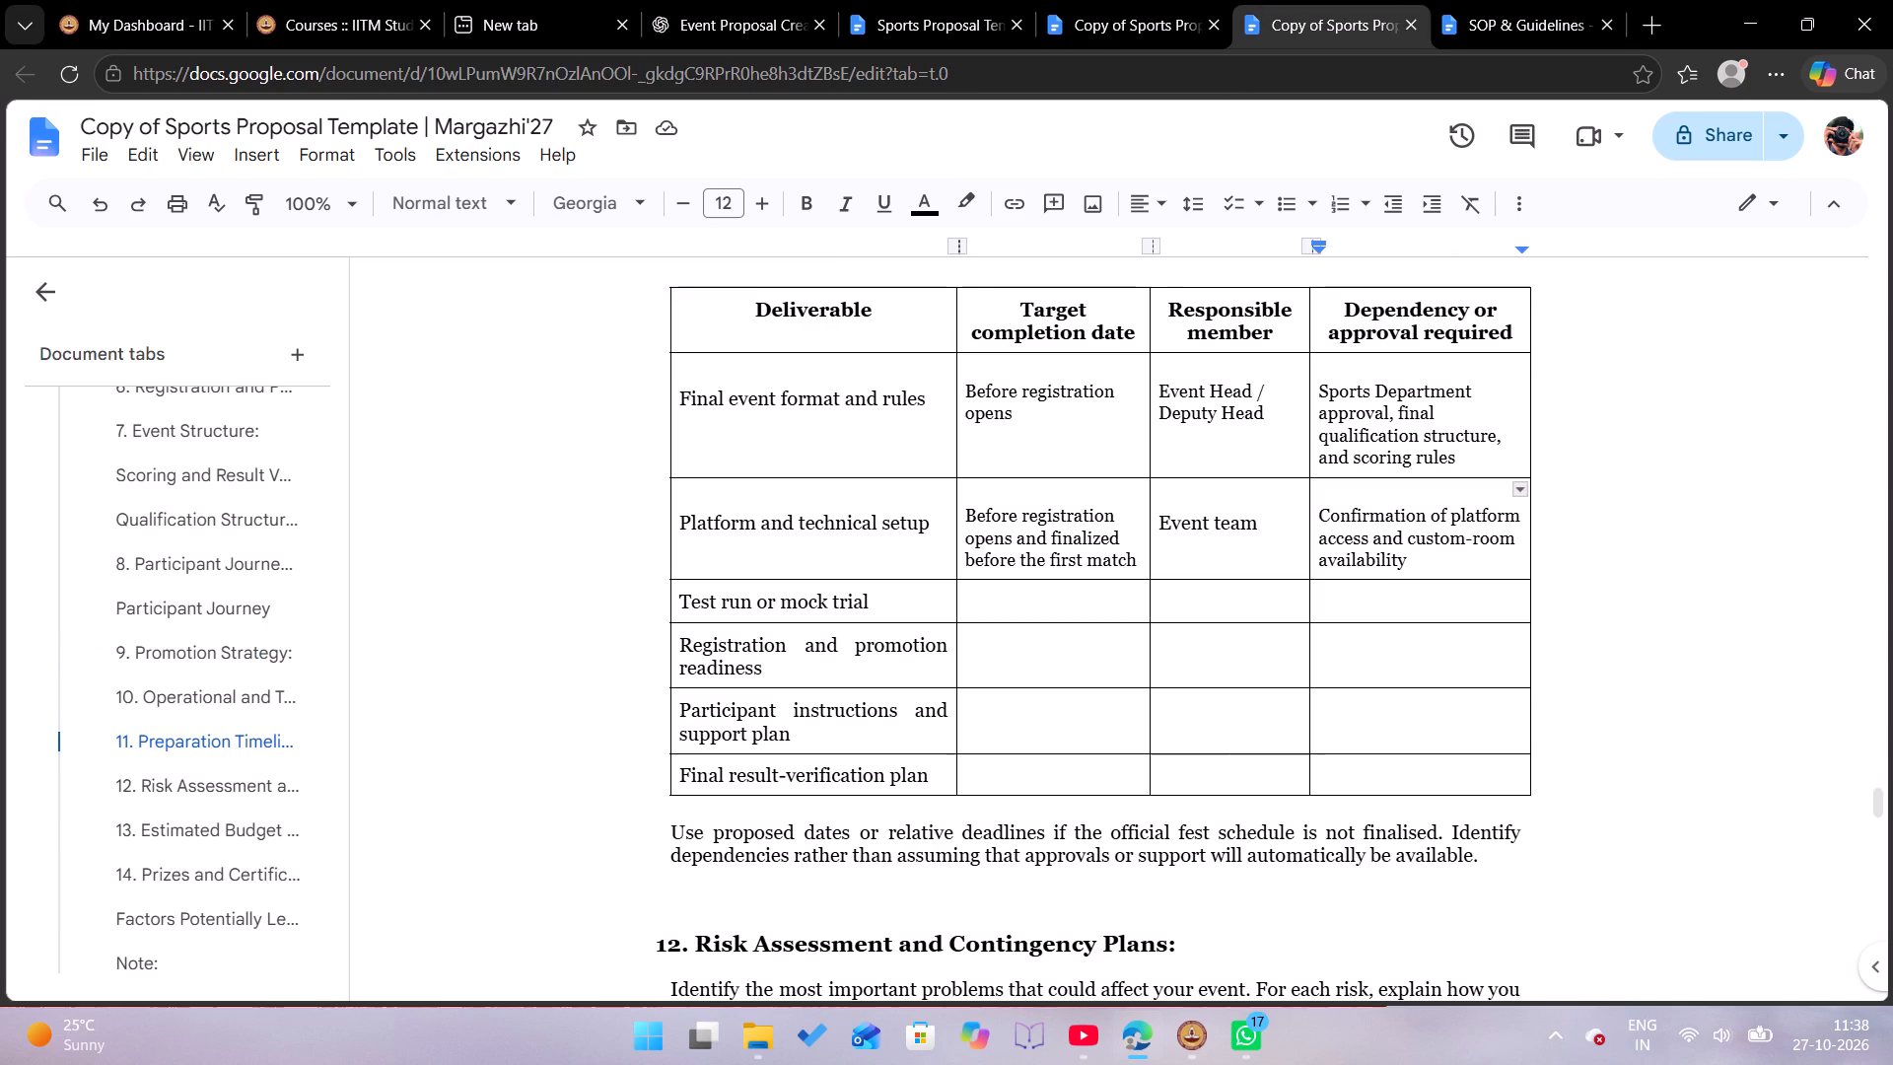
pyautogui.click(992, 610)
pyautogui.hotkey('ctrl', 'v')
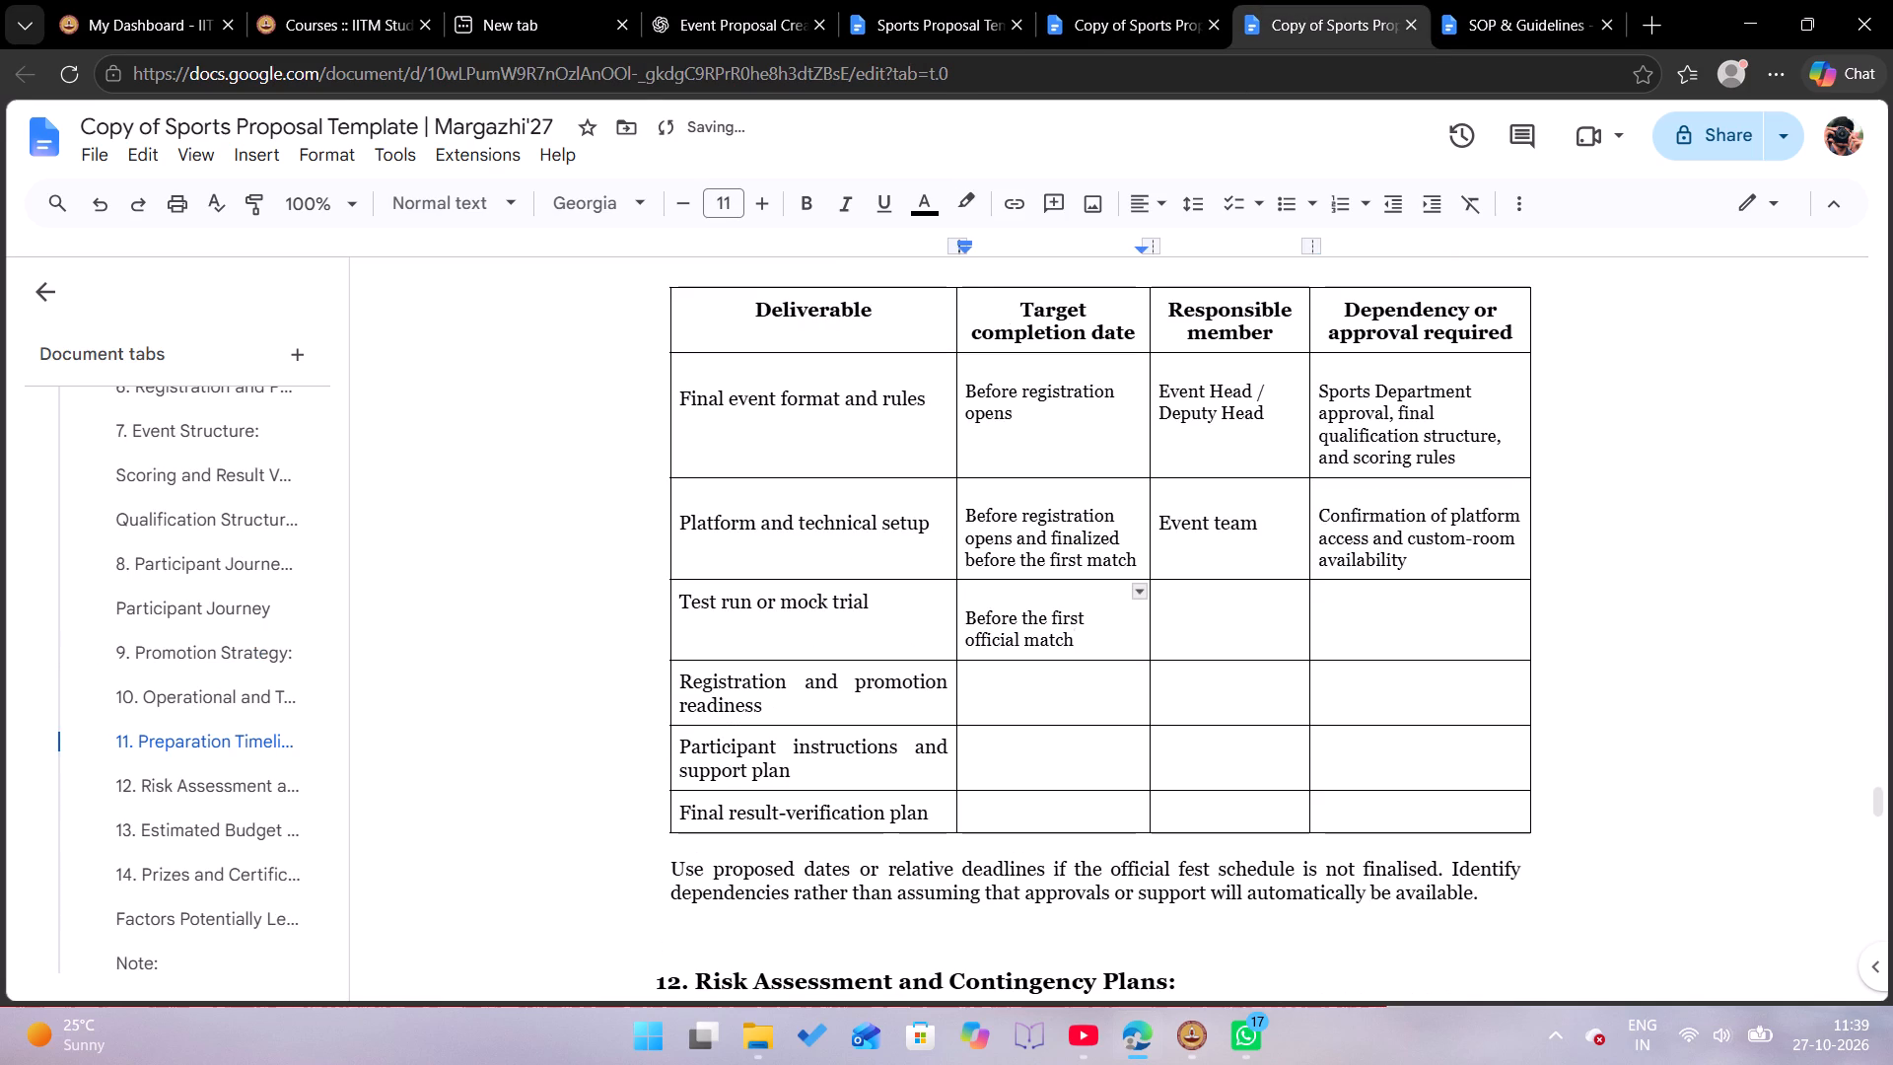
pyautogui.click(972, 614)
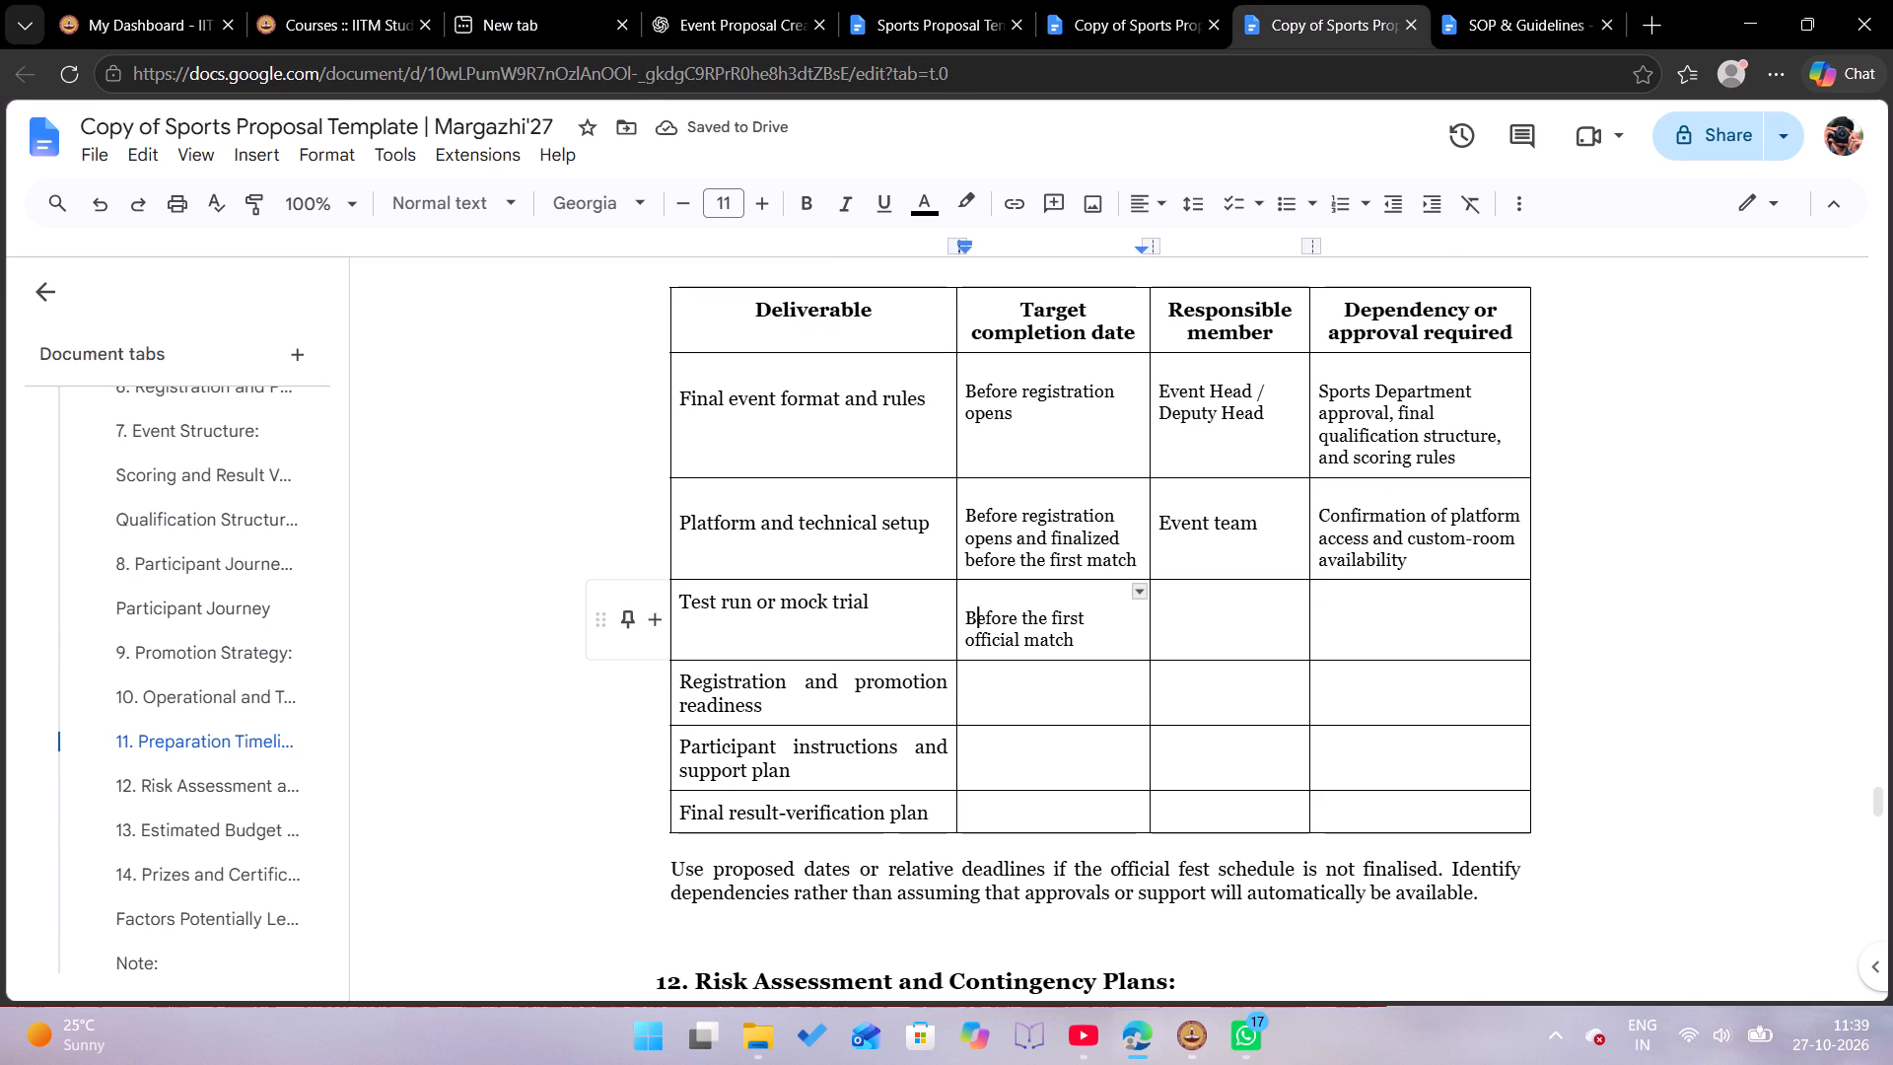
pyautogui.click(683, 602)
pyautogui.press('Return')
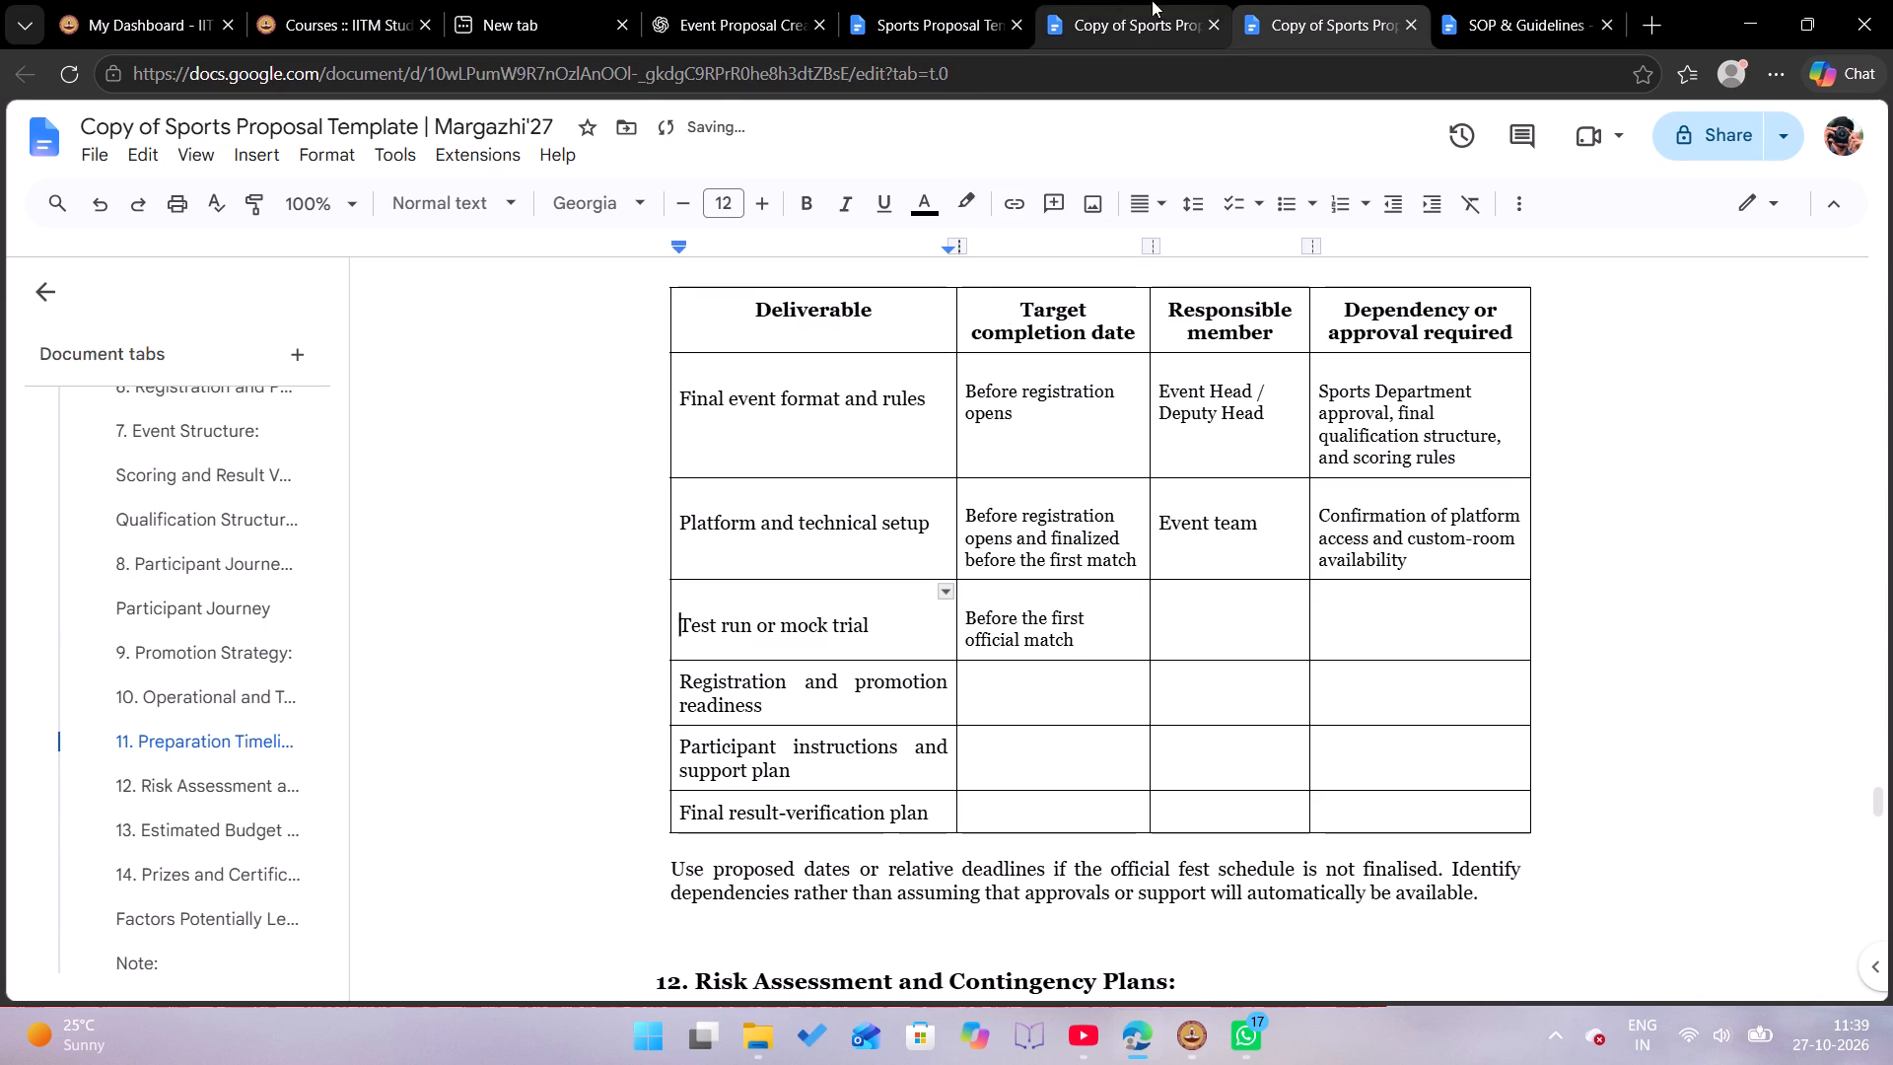
# Check the draft's Test run or mock trial row, and enter "Event team" as its responsible member, one line down in the cell.
pyautogui.click(1134, 10)
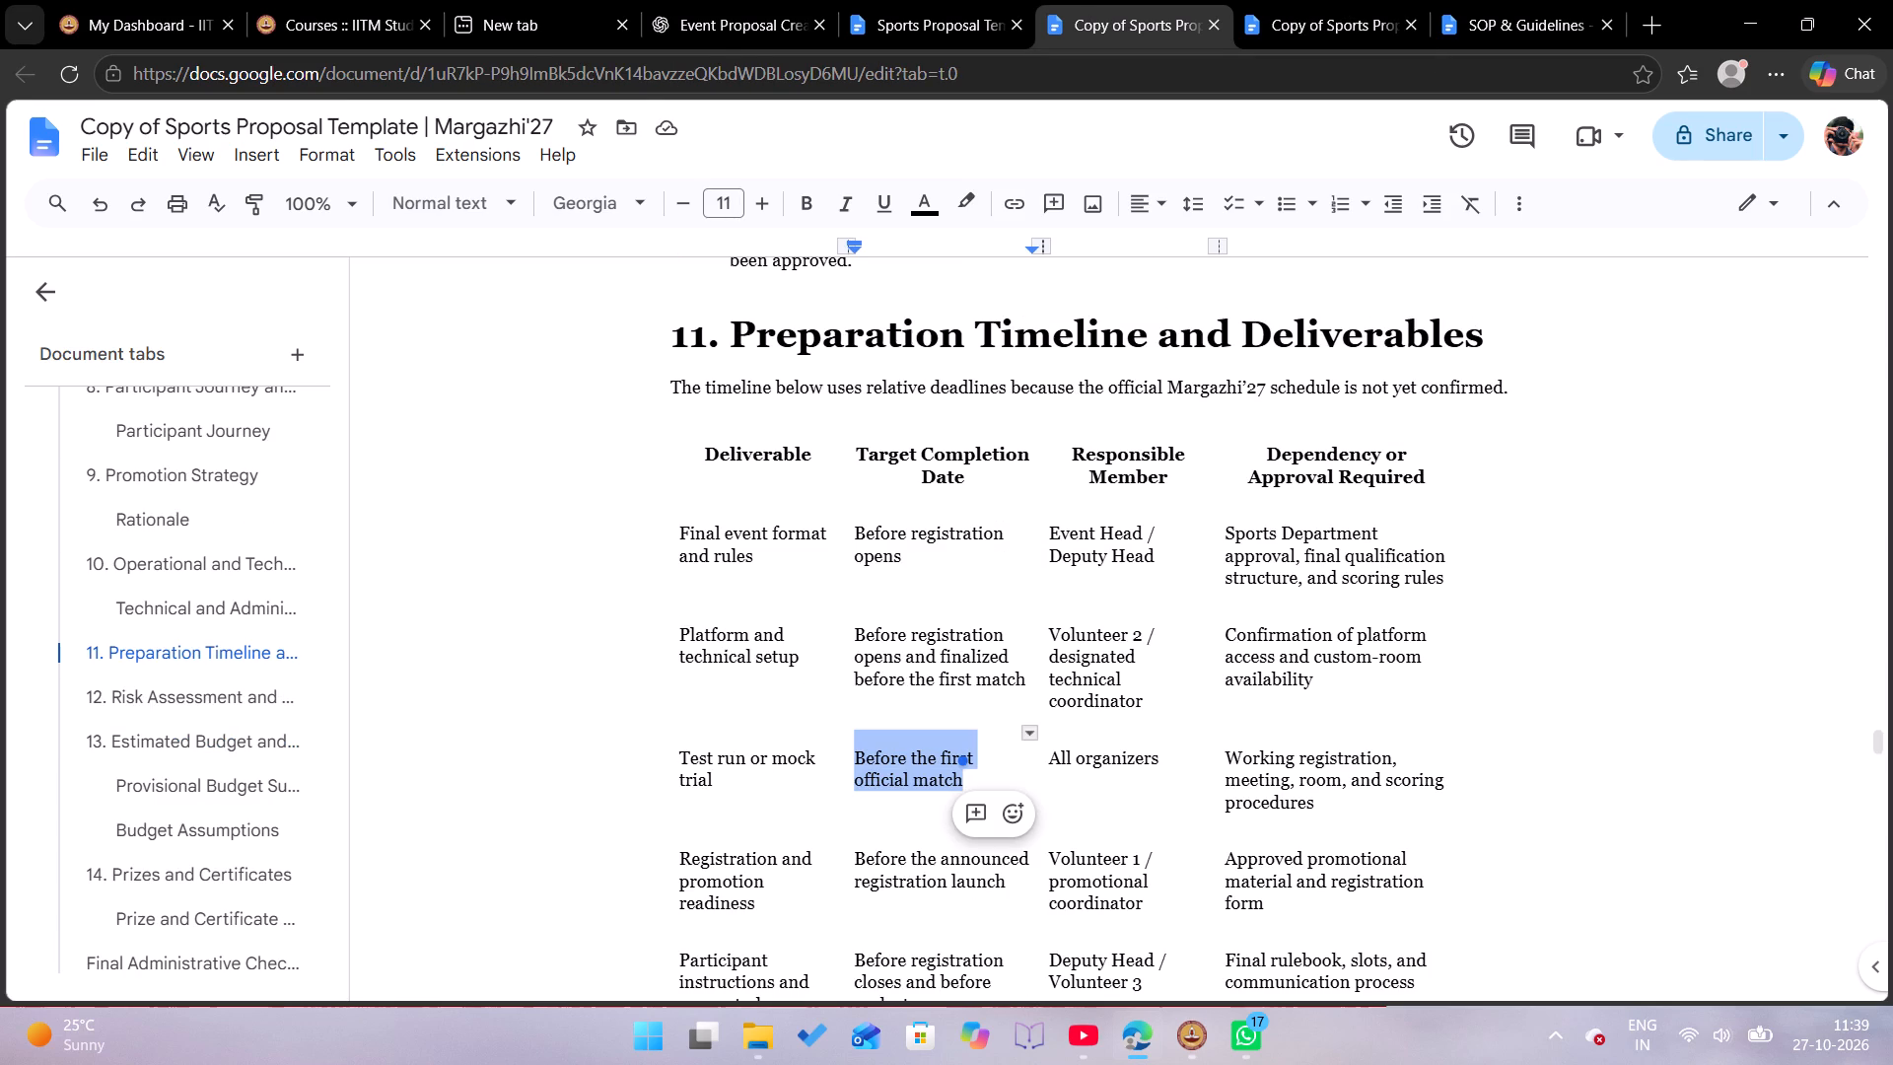
pyautogui.click(1050, 759)
pyautogui.click(1314, 2)
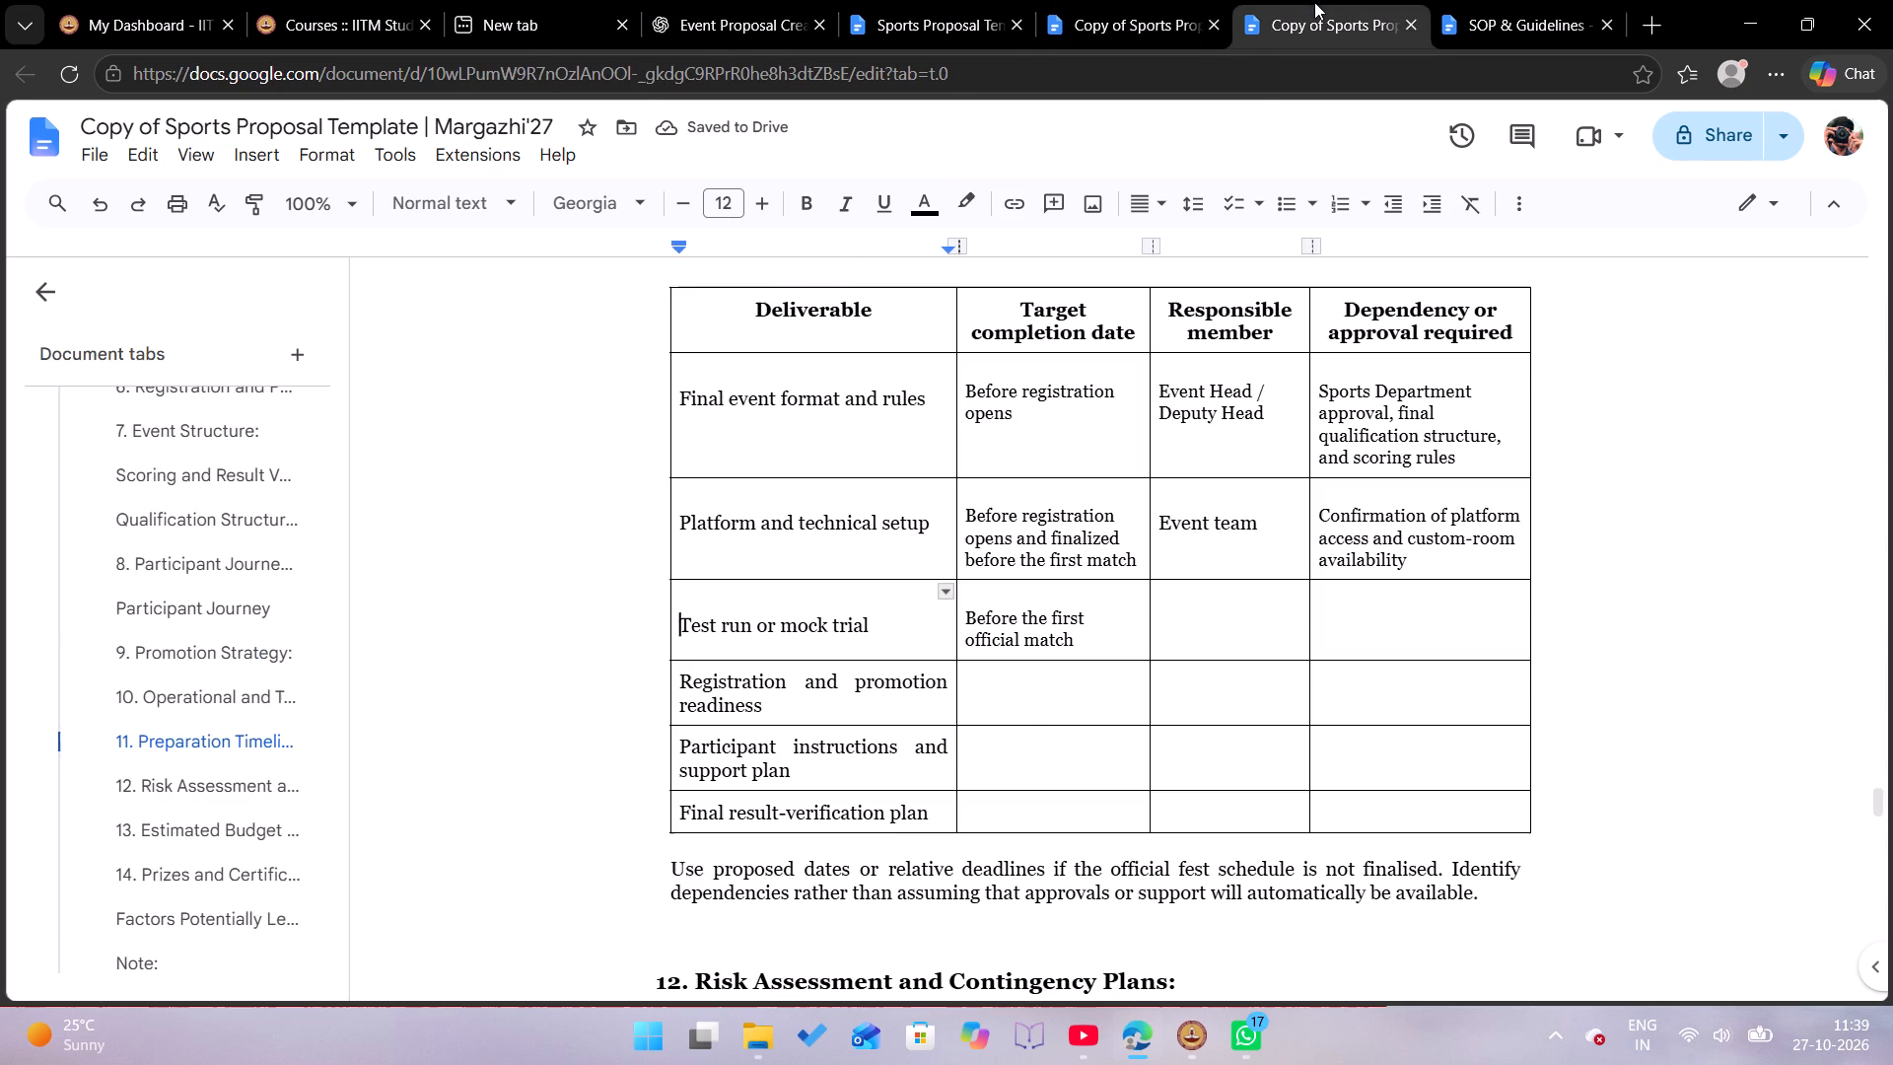
pyautogui.click(1160, 619)
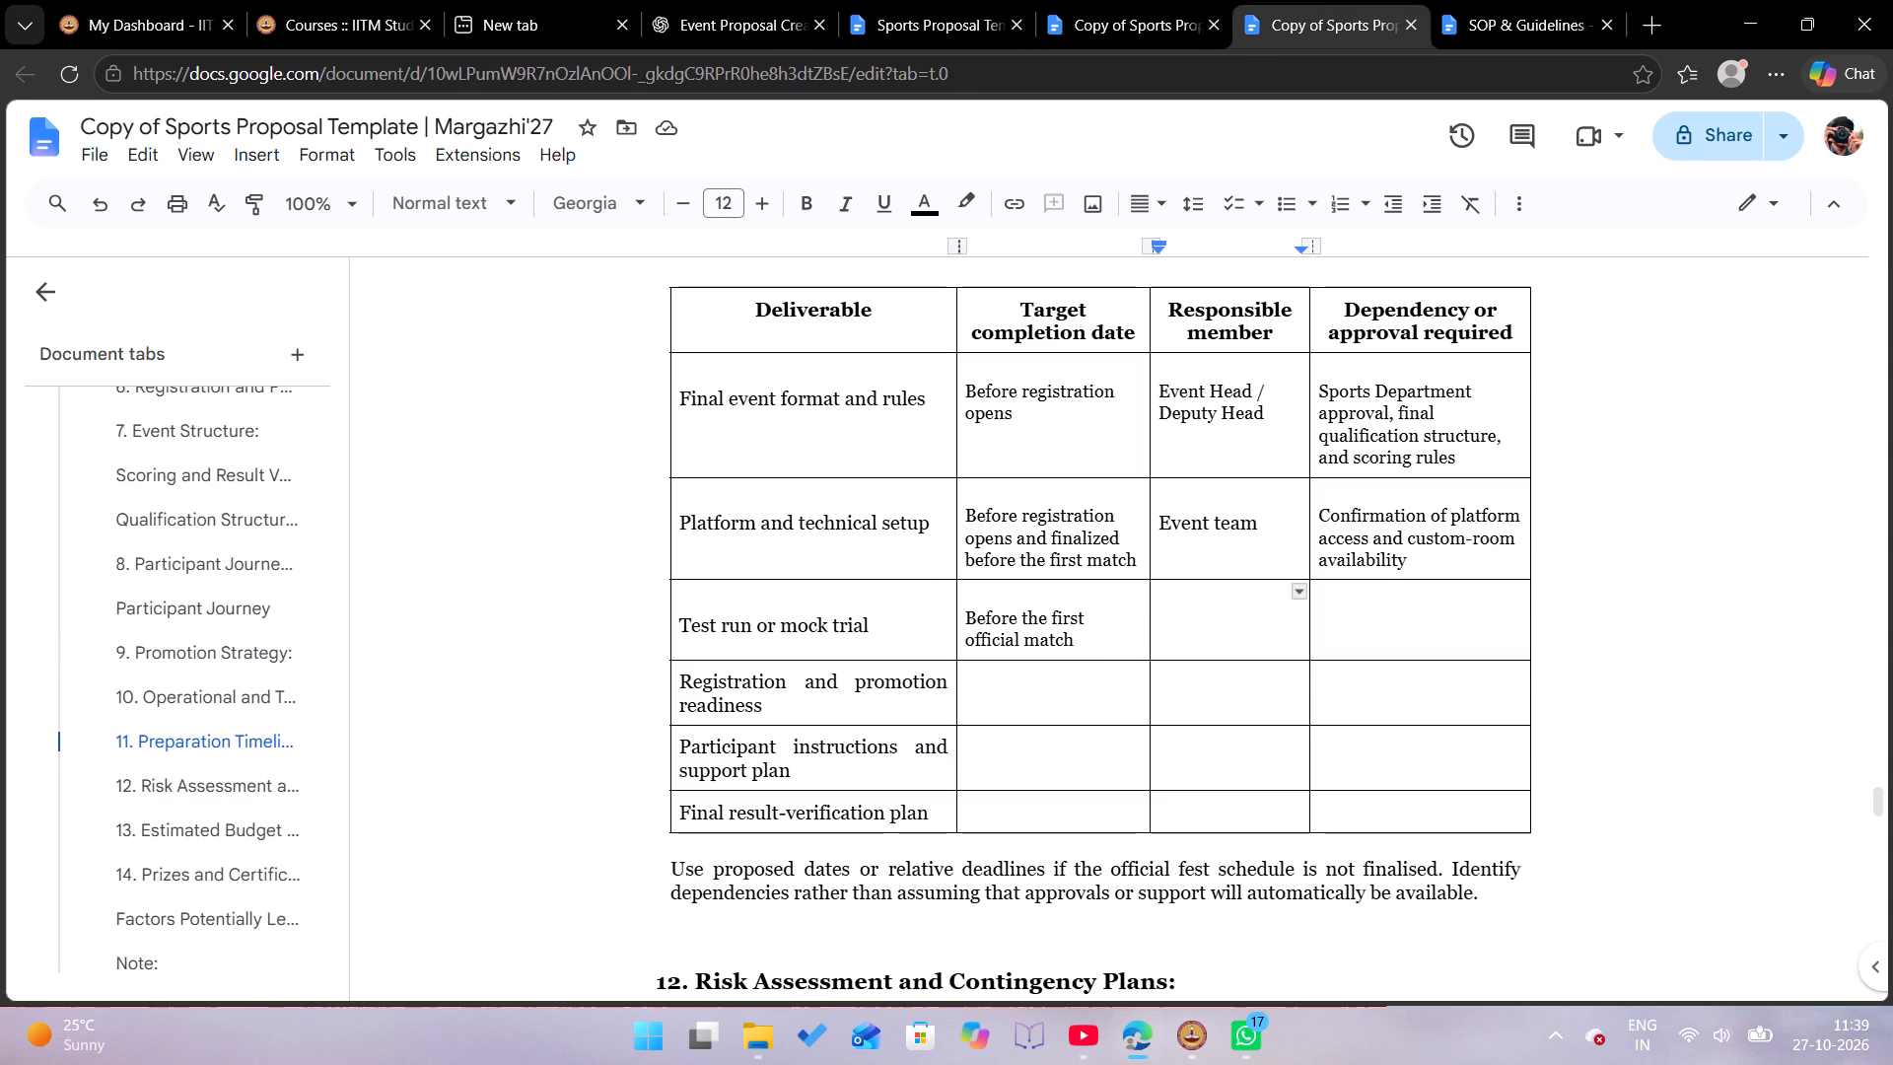
pyautogui.press('Return')
pyautogui.write('event team')
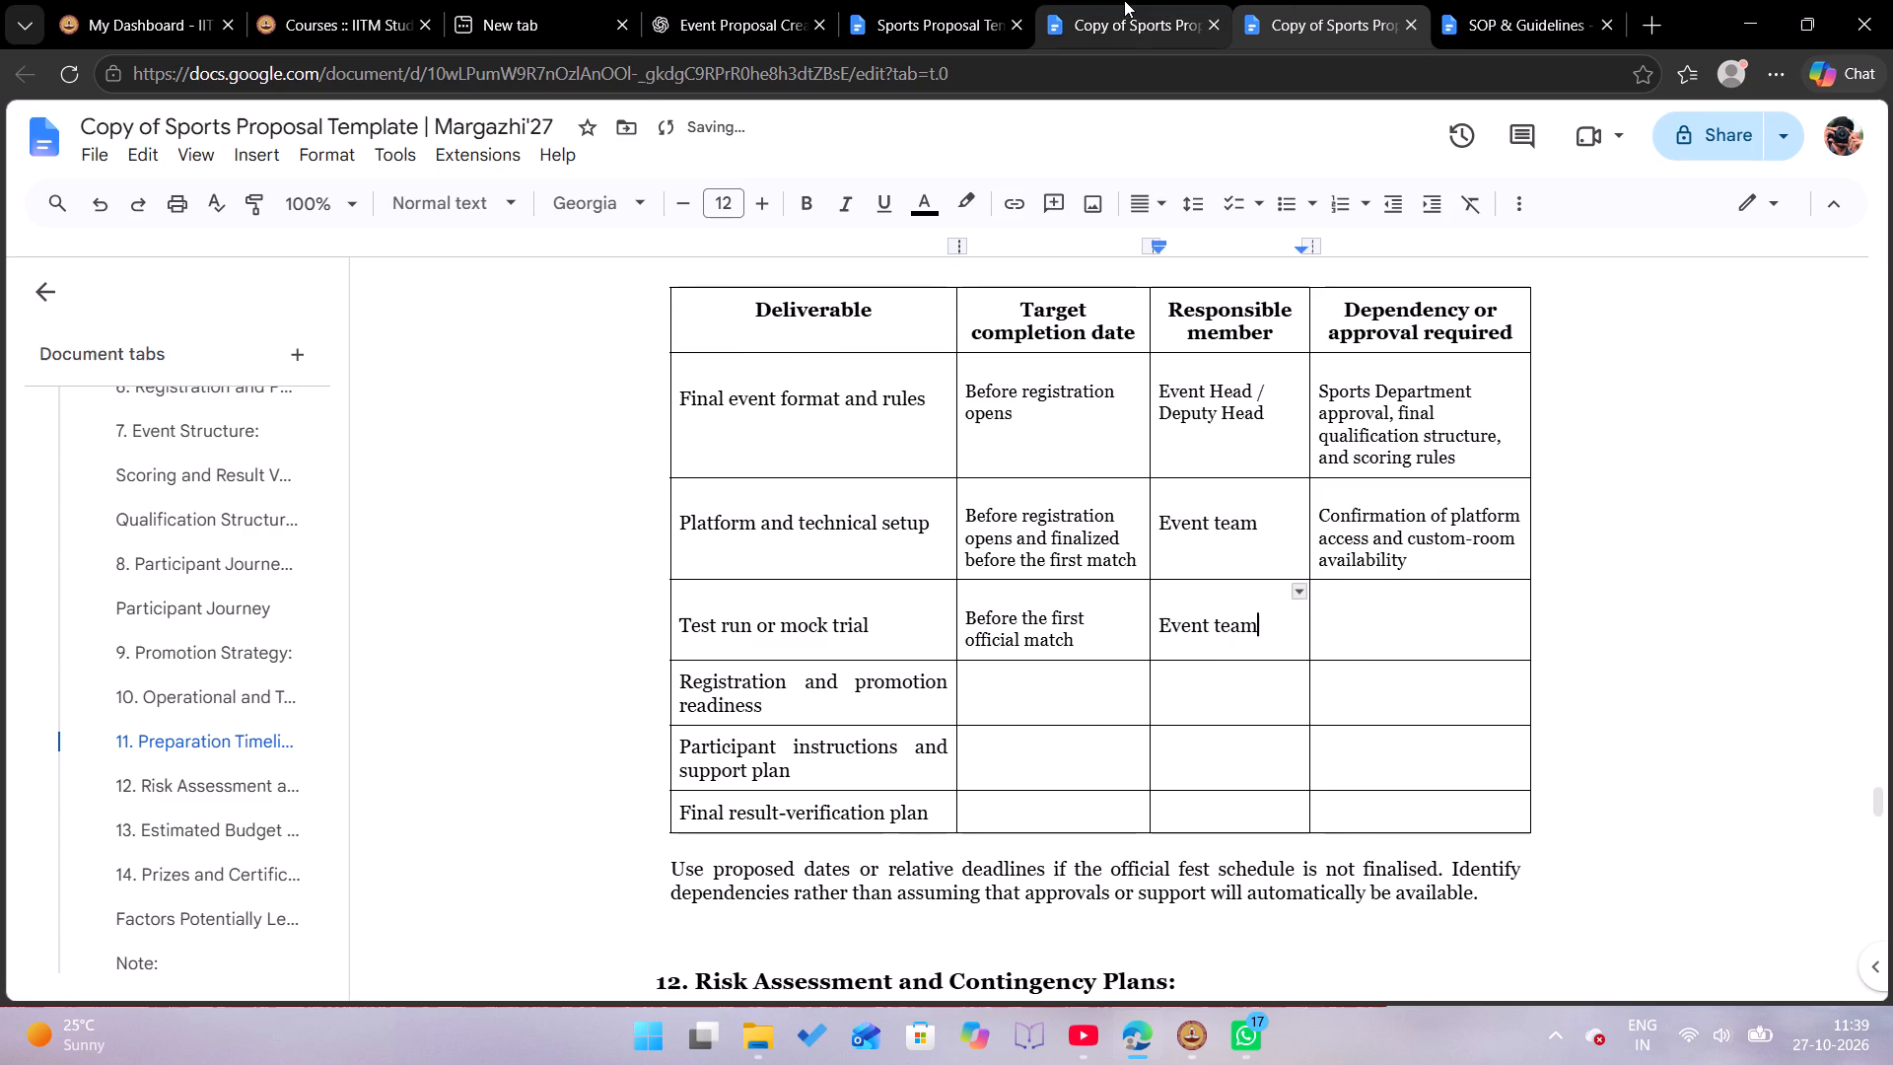
# Copy "Working registration, meeting, room, and scoring procedures" from the draft into the Test run or mock trial row's dependency cell.
pyautogui.click(1124, 0)
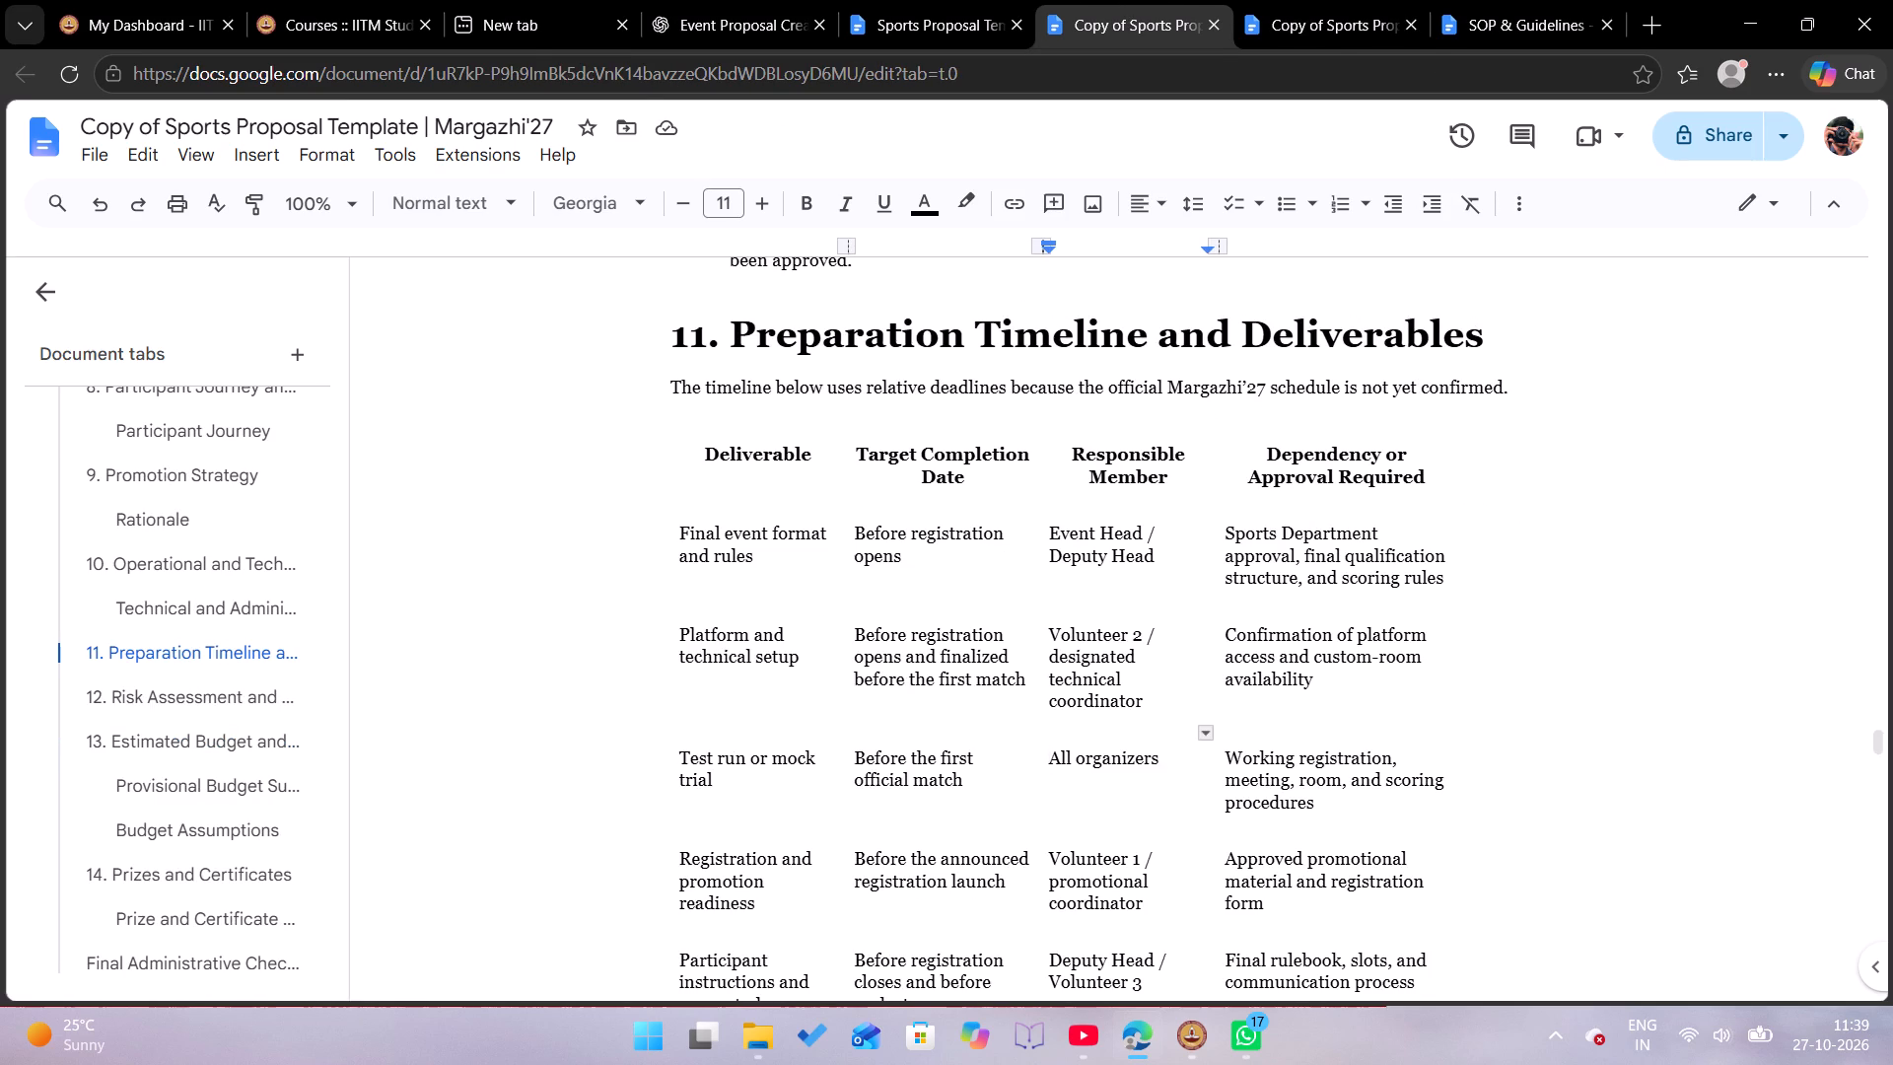
pyautogui.moveTo(1224, 759); pyautogui.dragTo(1316, 800)
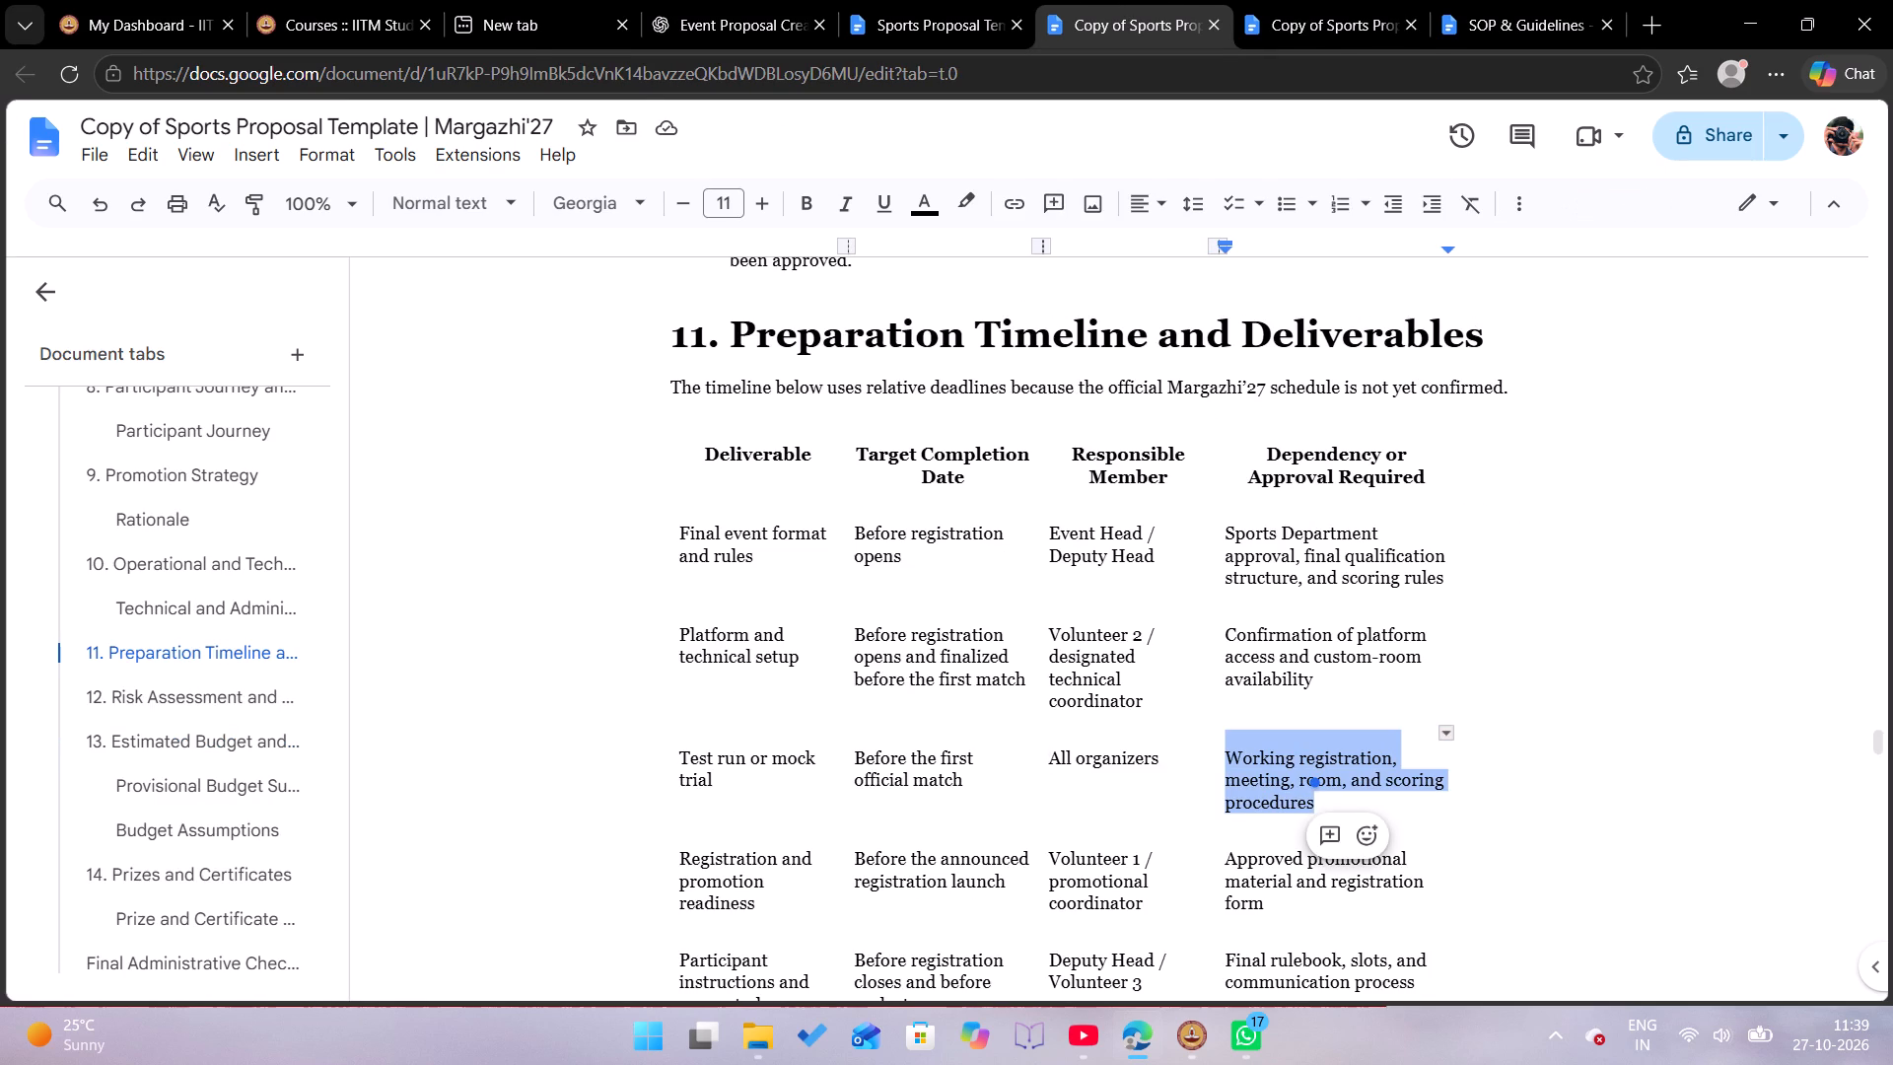
pyautogui.hotkey('ctrl', 'c')
pyautogui.click(1363, 9)
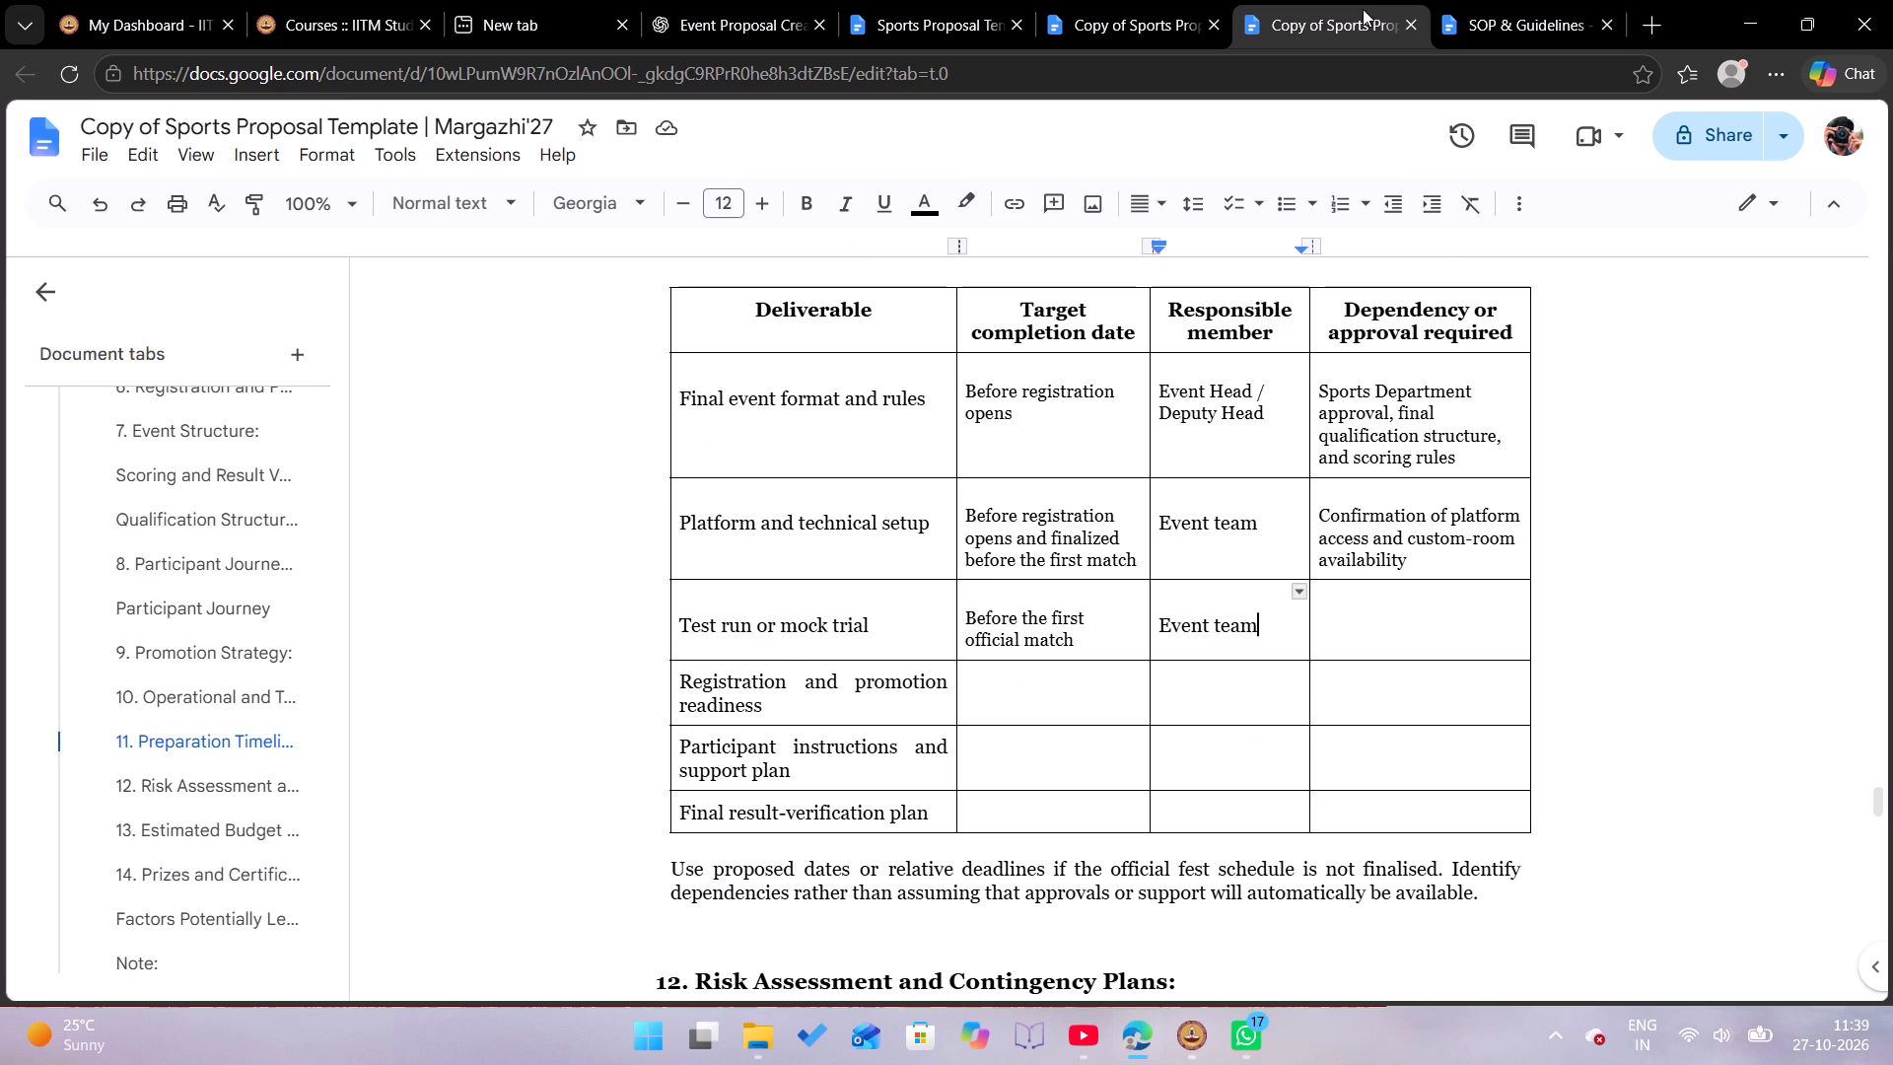
pyautogui.click(1357, 620)
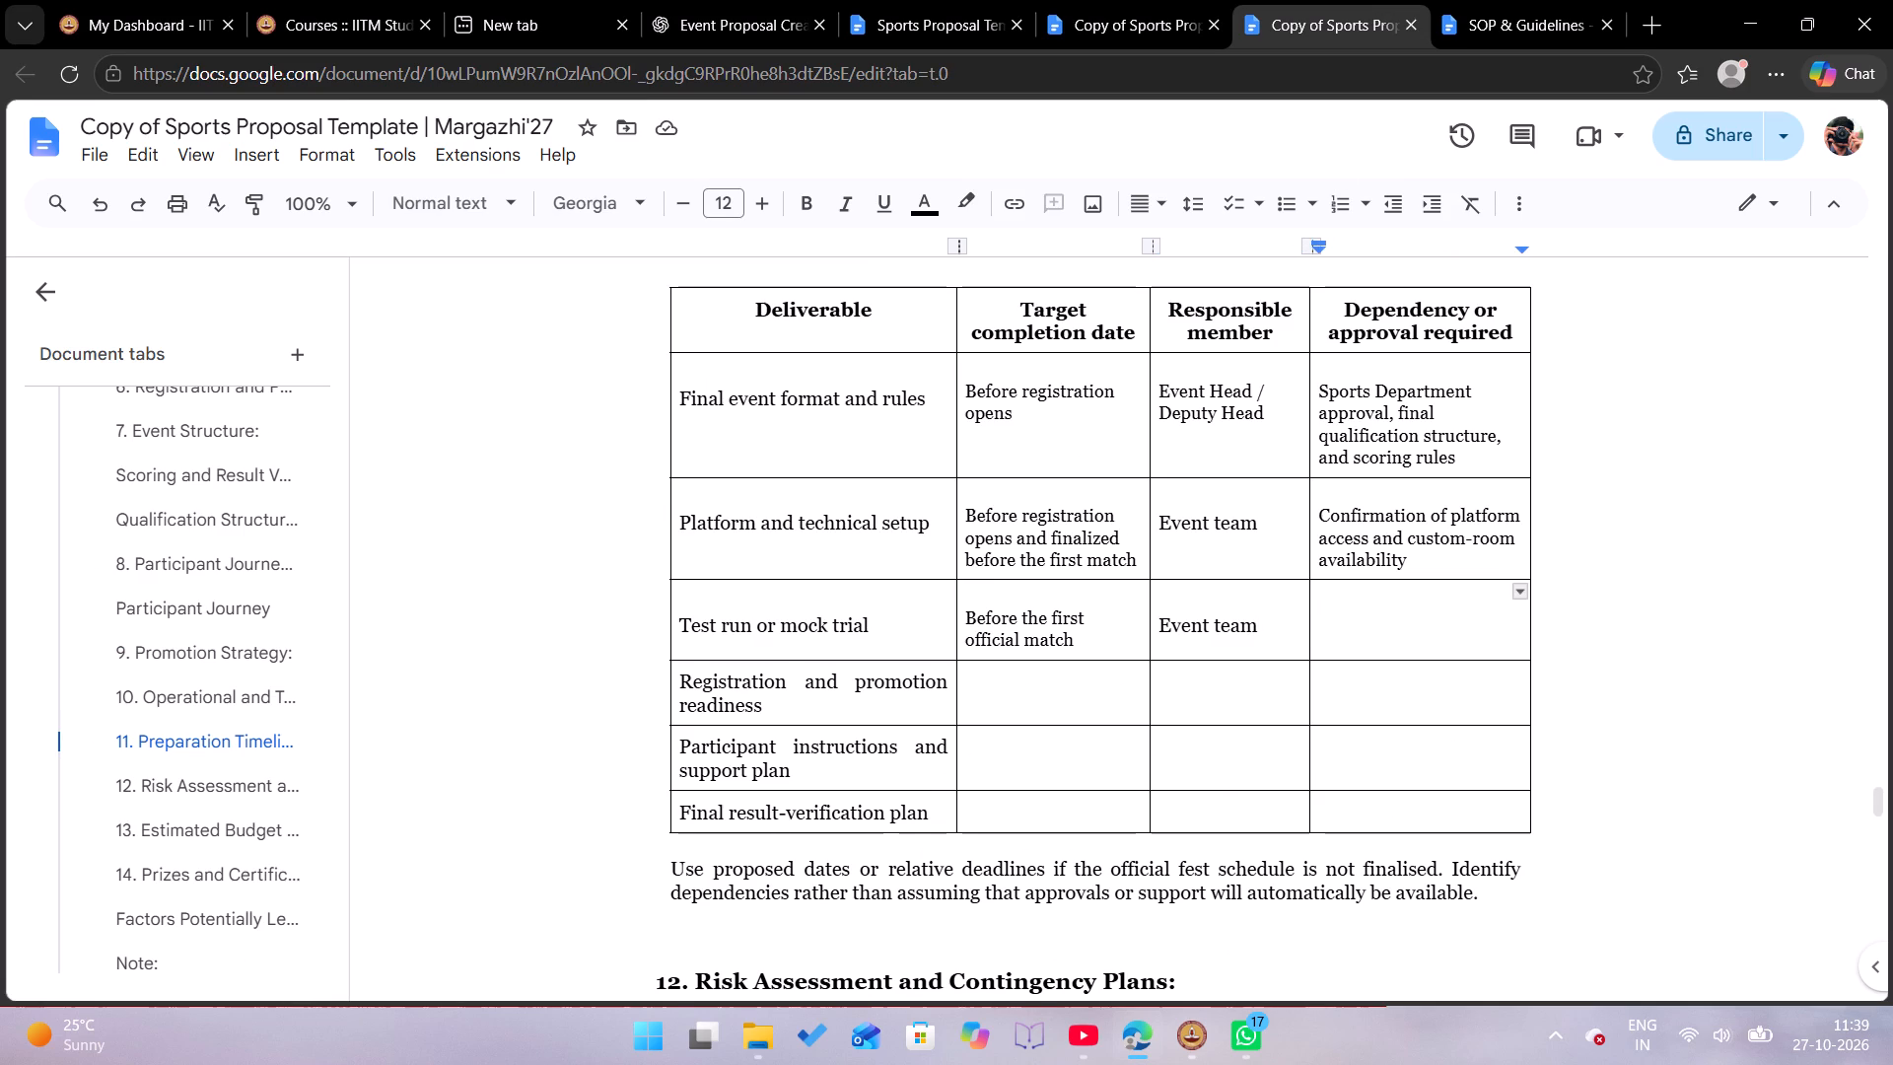
pyautogui.hotkey('ctrl', 'v')
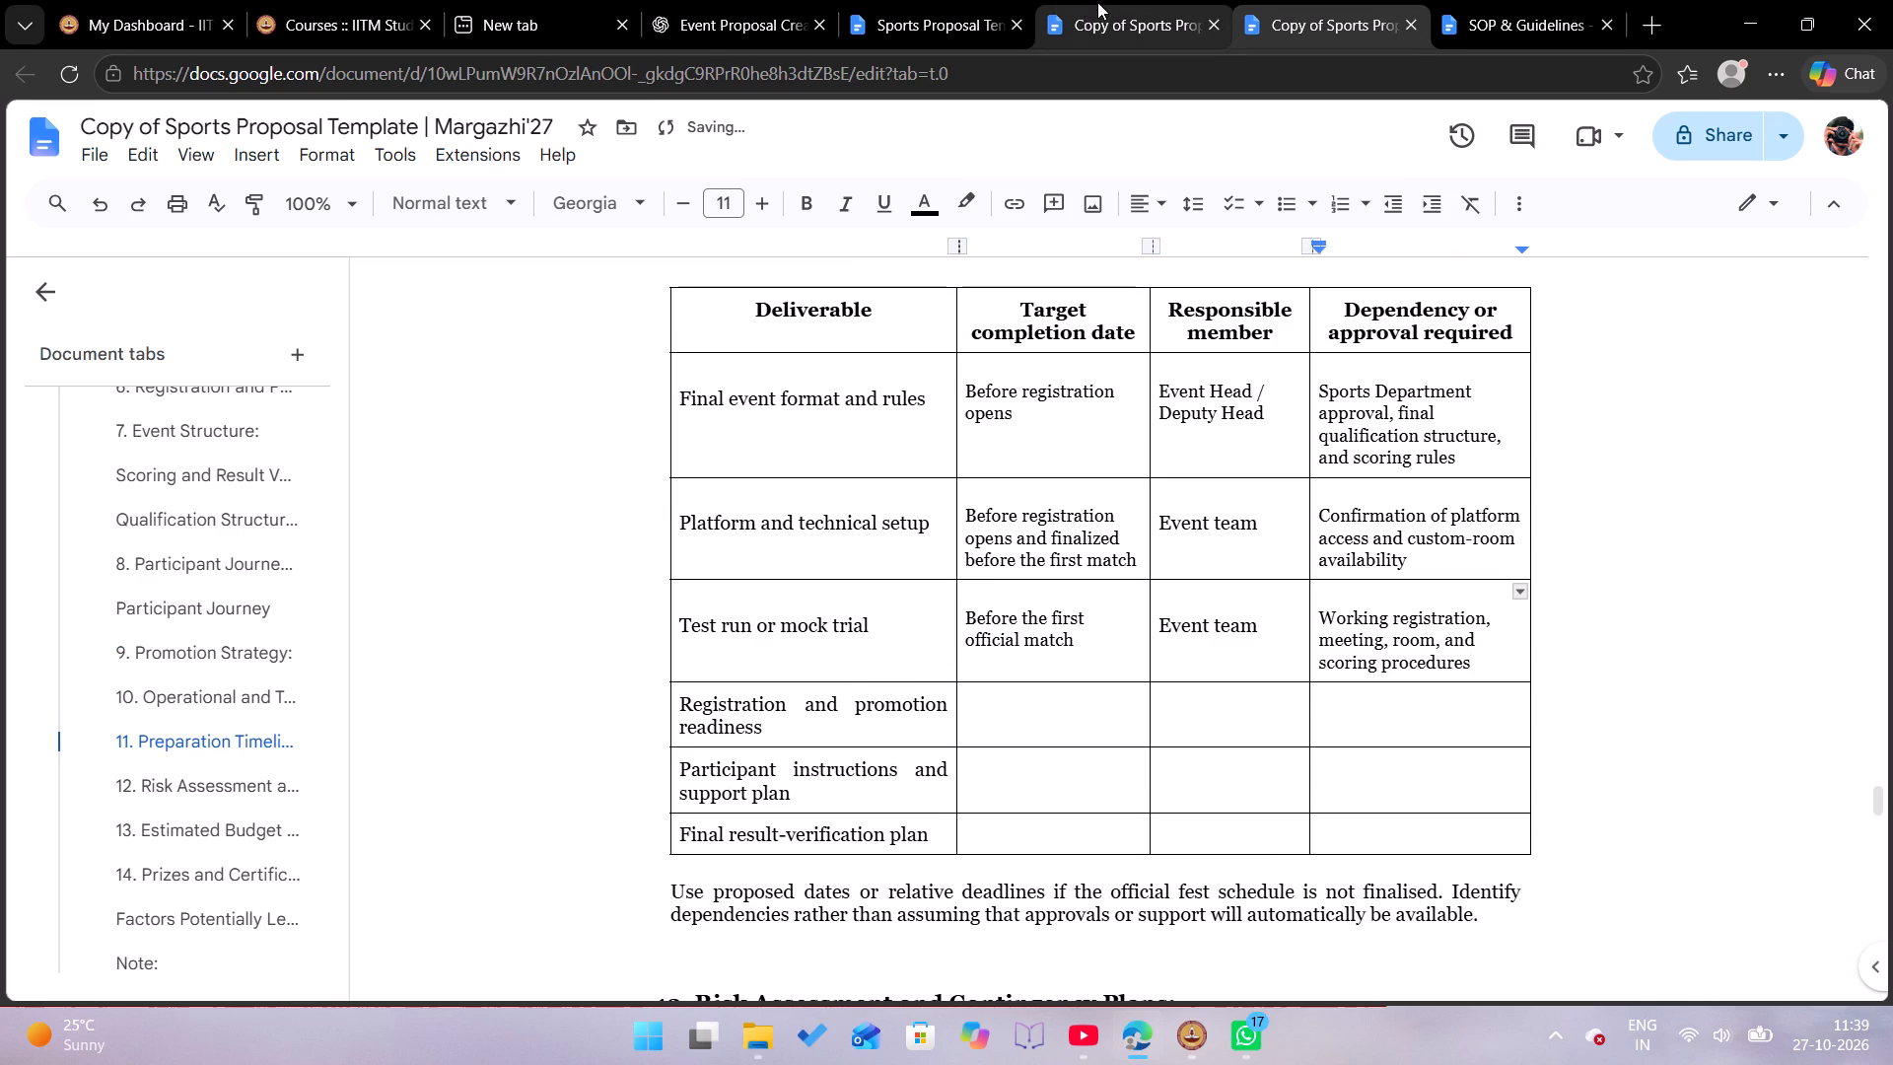
# Copy "Before the announced registration launch" from the draft into the Registration and promotion readiness row's target completion date, and move the row label down one line.
pyautogui.click(1097, 2)
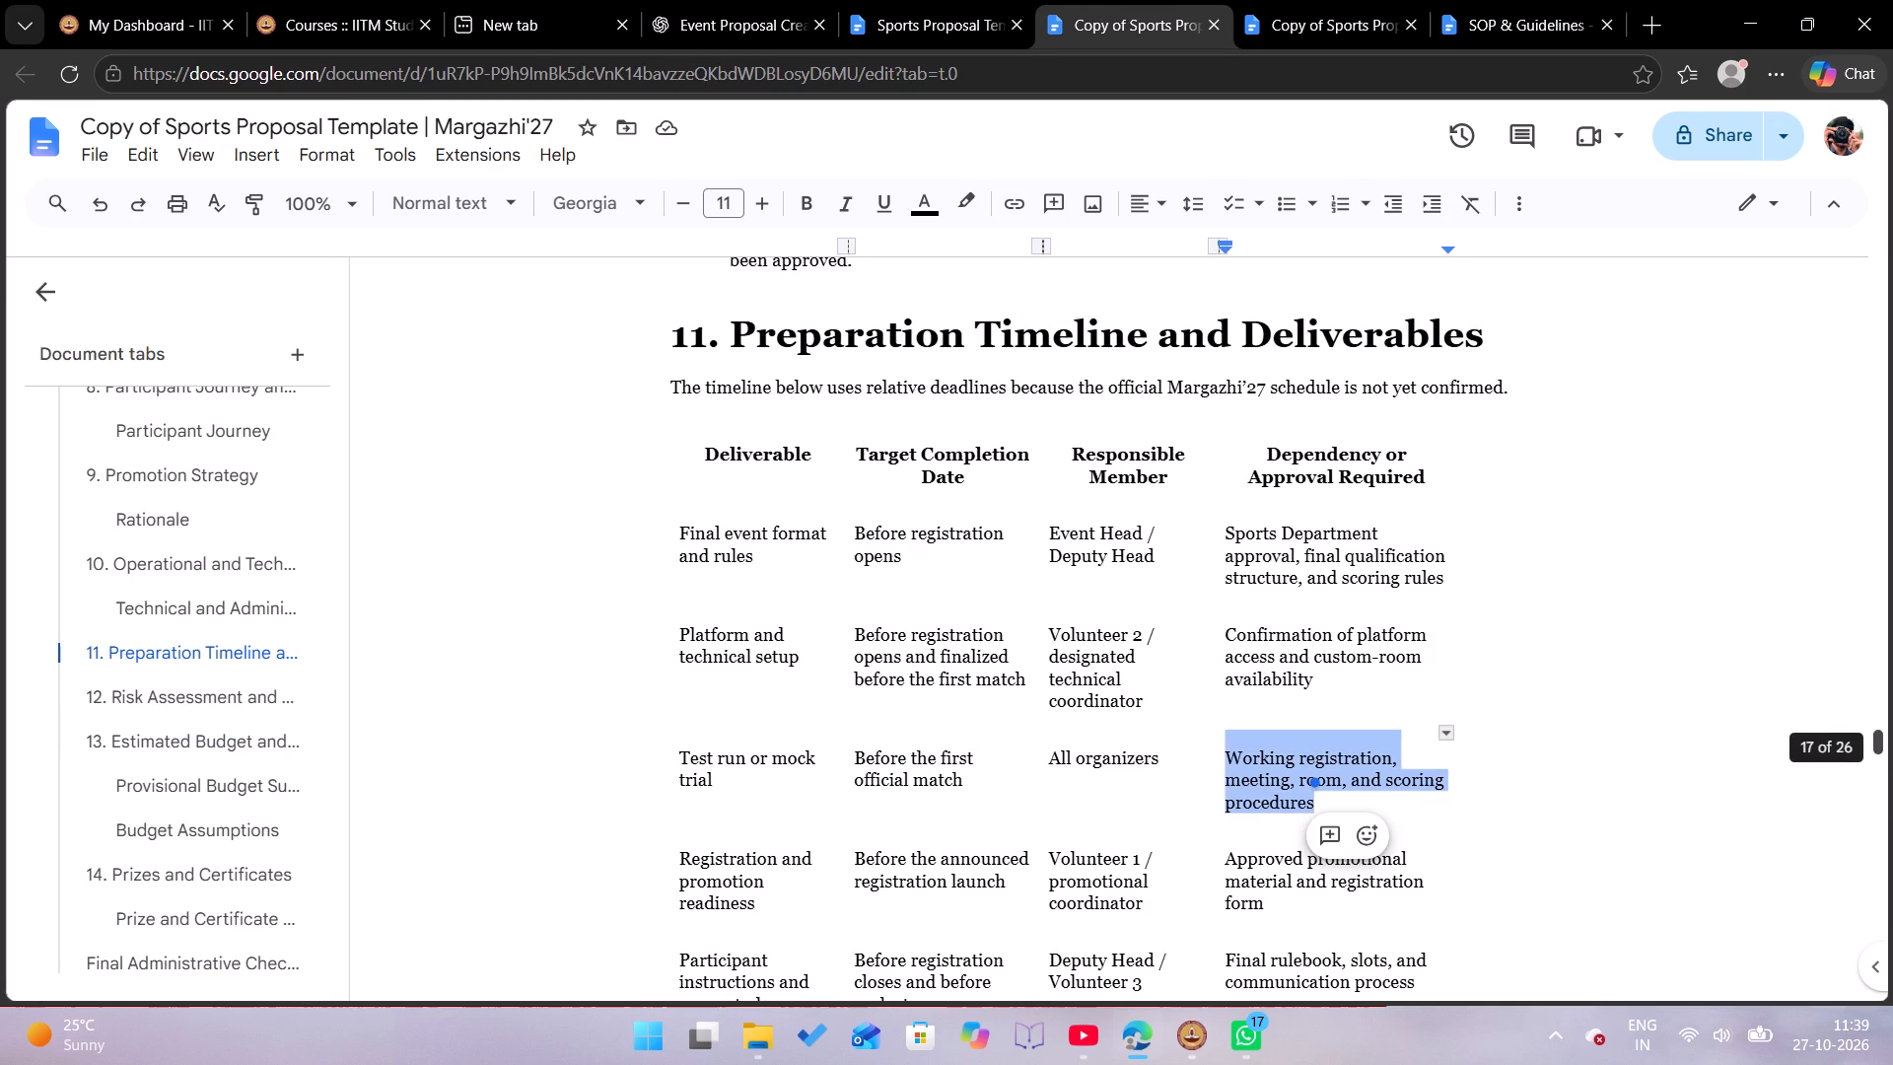
pyautogui.moveTo(1879, 737); pyautogui.dragTo(1873, 746)
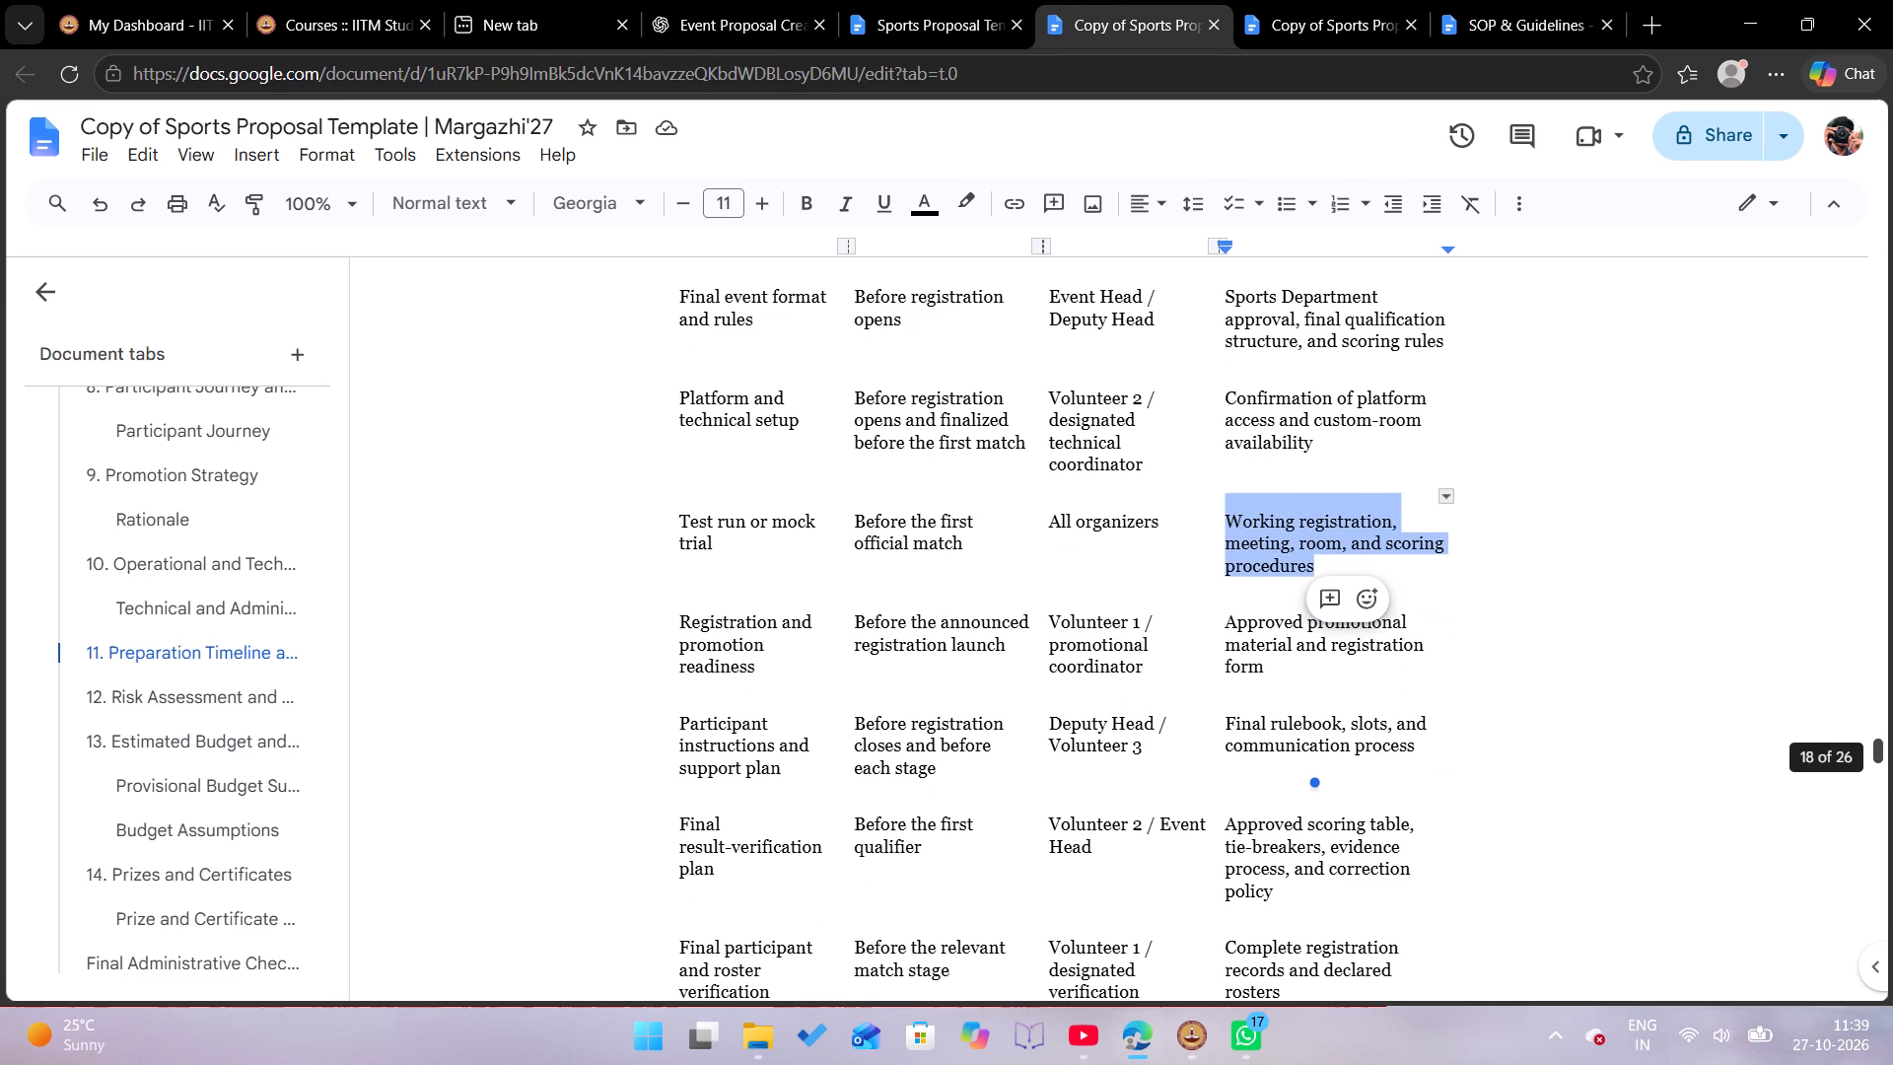
pyautogui.moveTo(854, 618); pyautogui.dragTo(1005, 641)
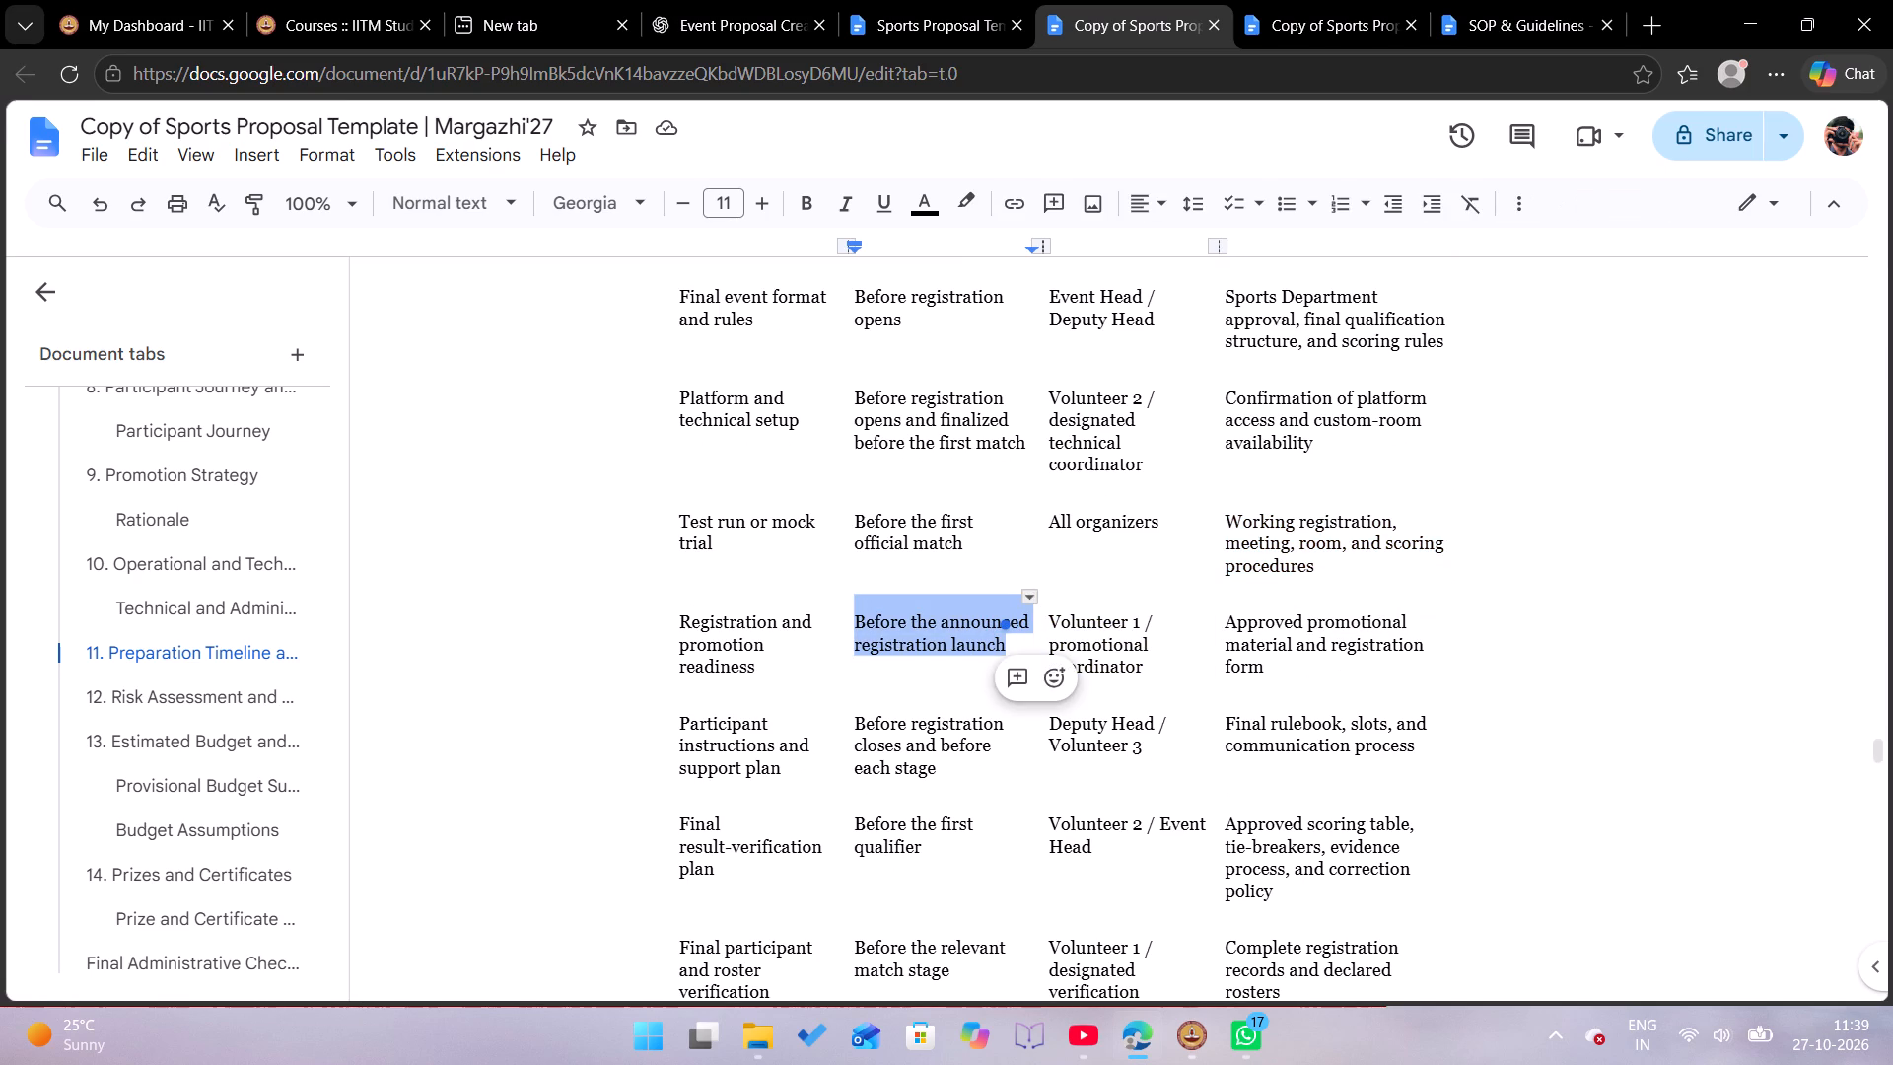
pyautogui.hotkey('ctrl', 'c')
pyautogui.click(1291, 2)
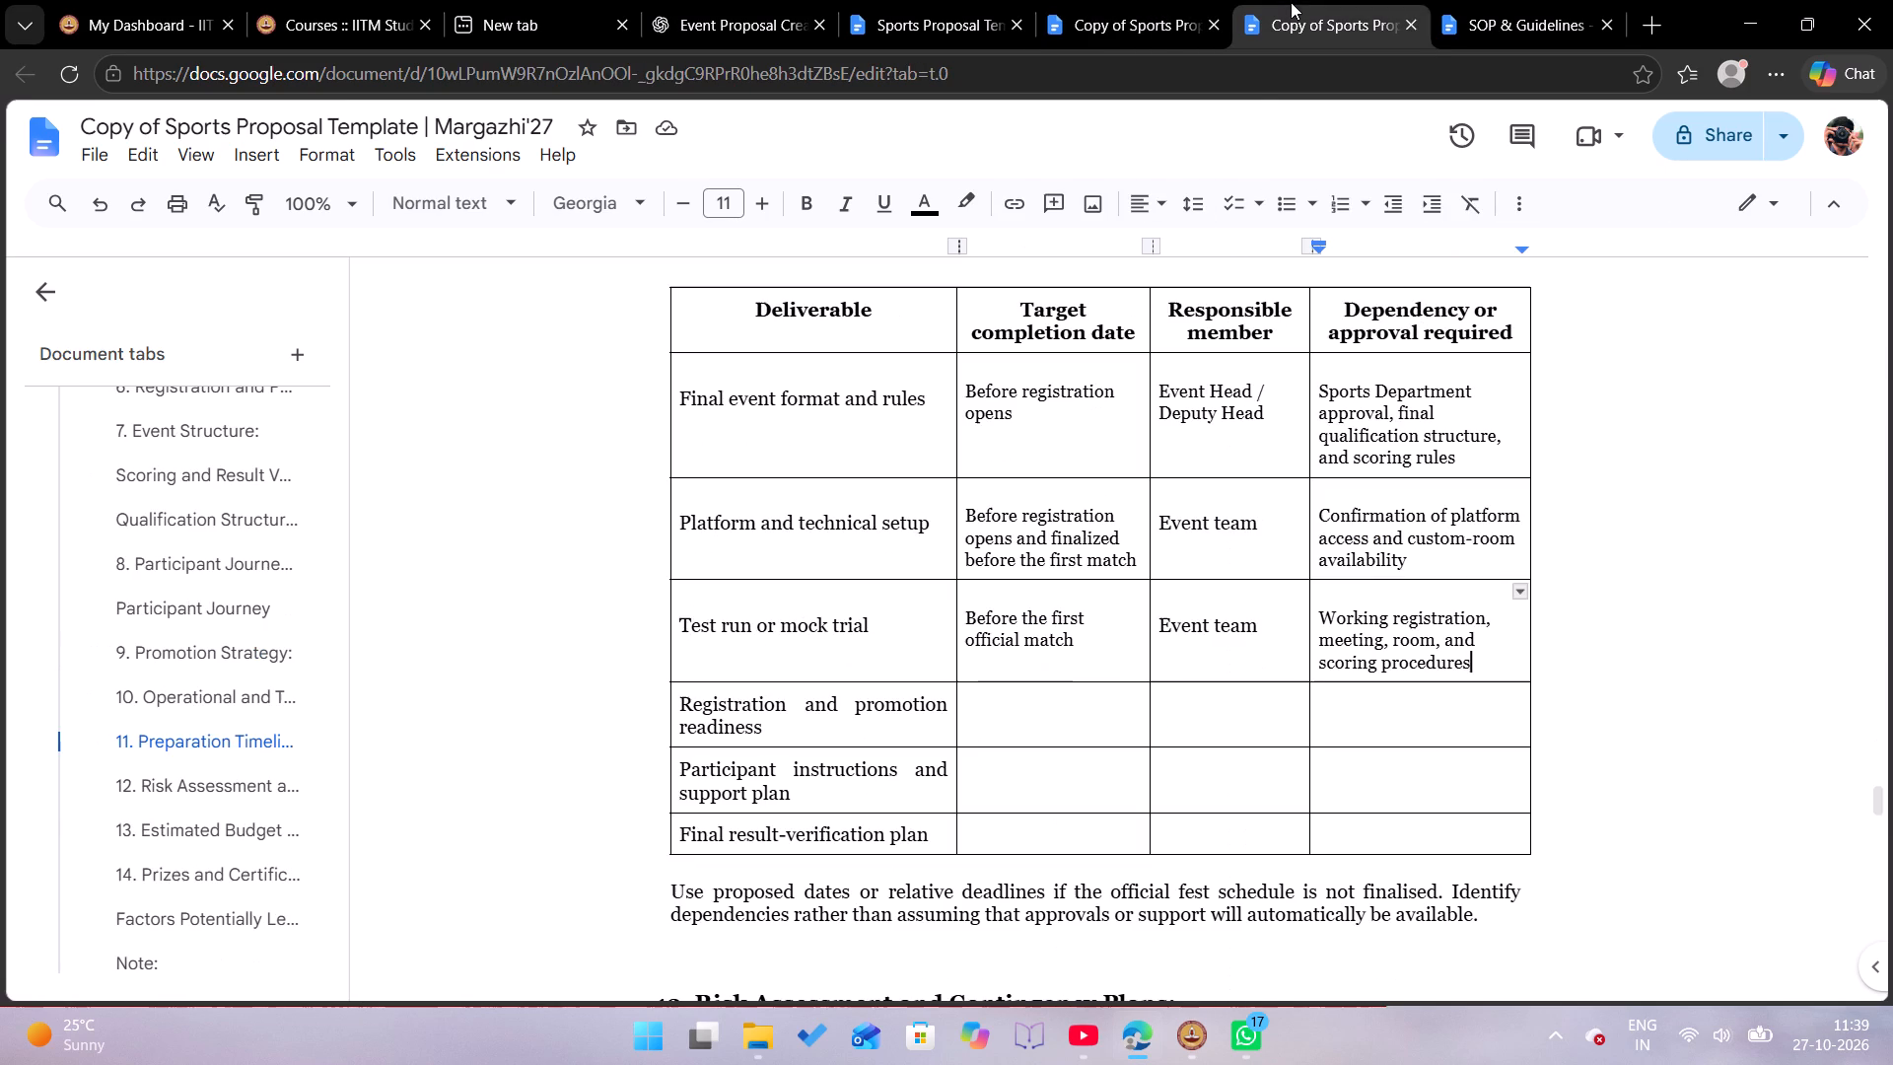
pyautogui.click(979, 712)
pyautogui.hotkey('ctrl', 'v')
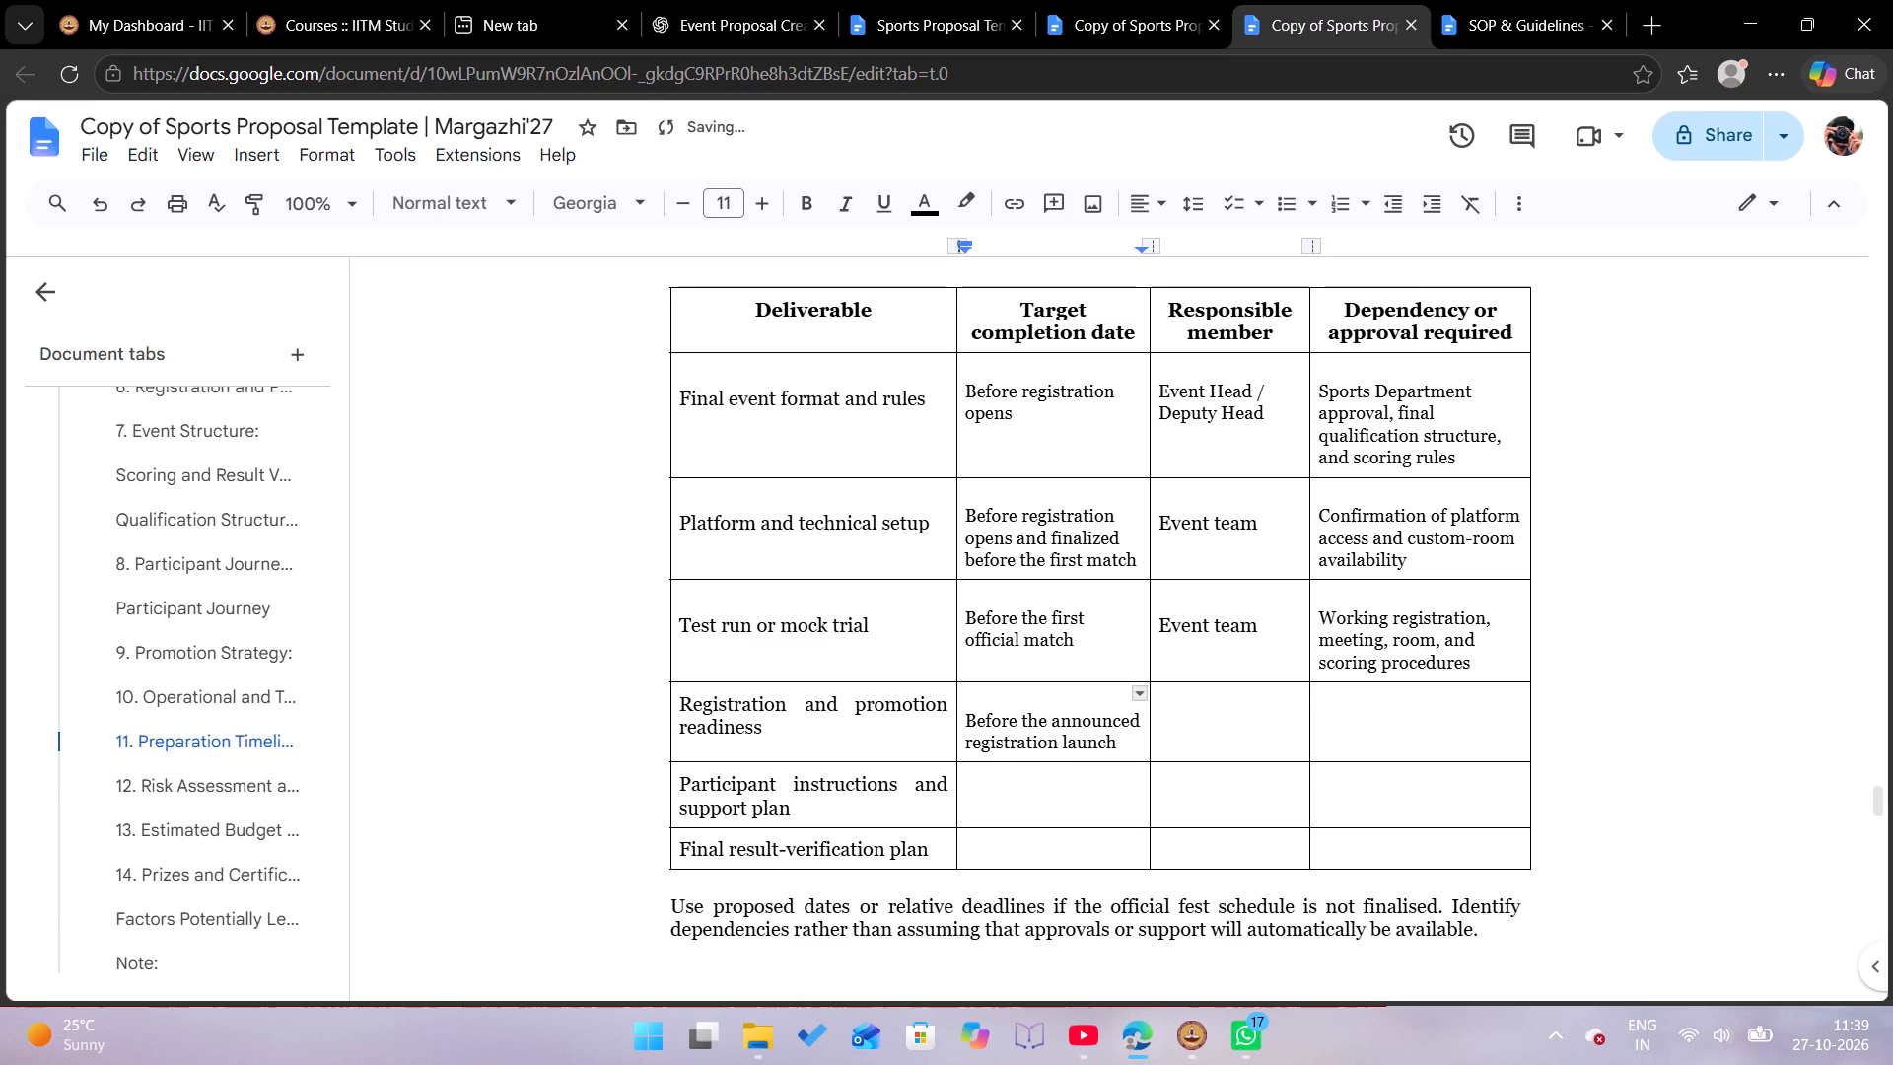
pyautogui.click(965, 712)
pyautogui.press('BackSpace')
pyautogui.click(681, 703)
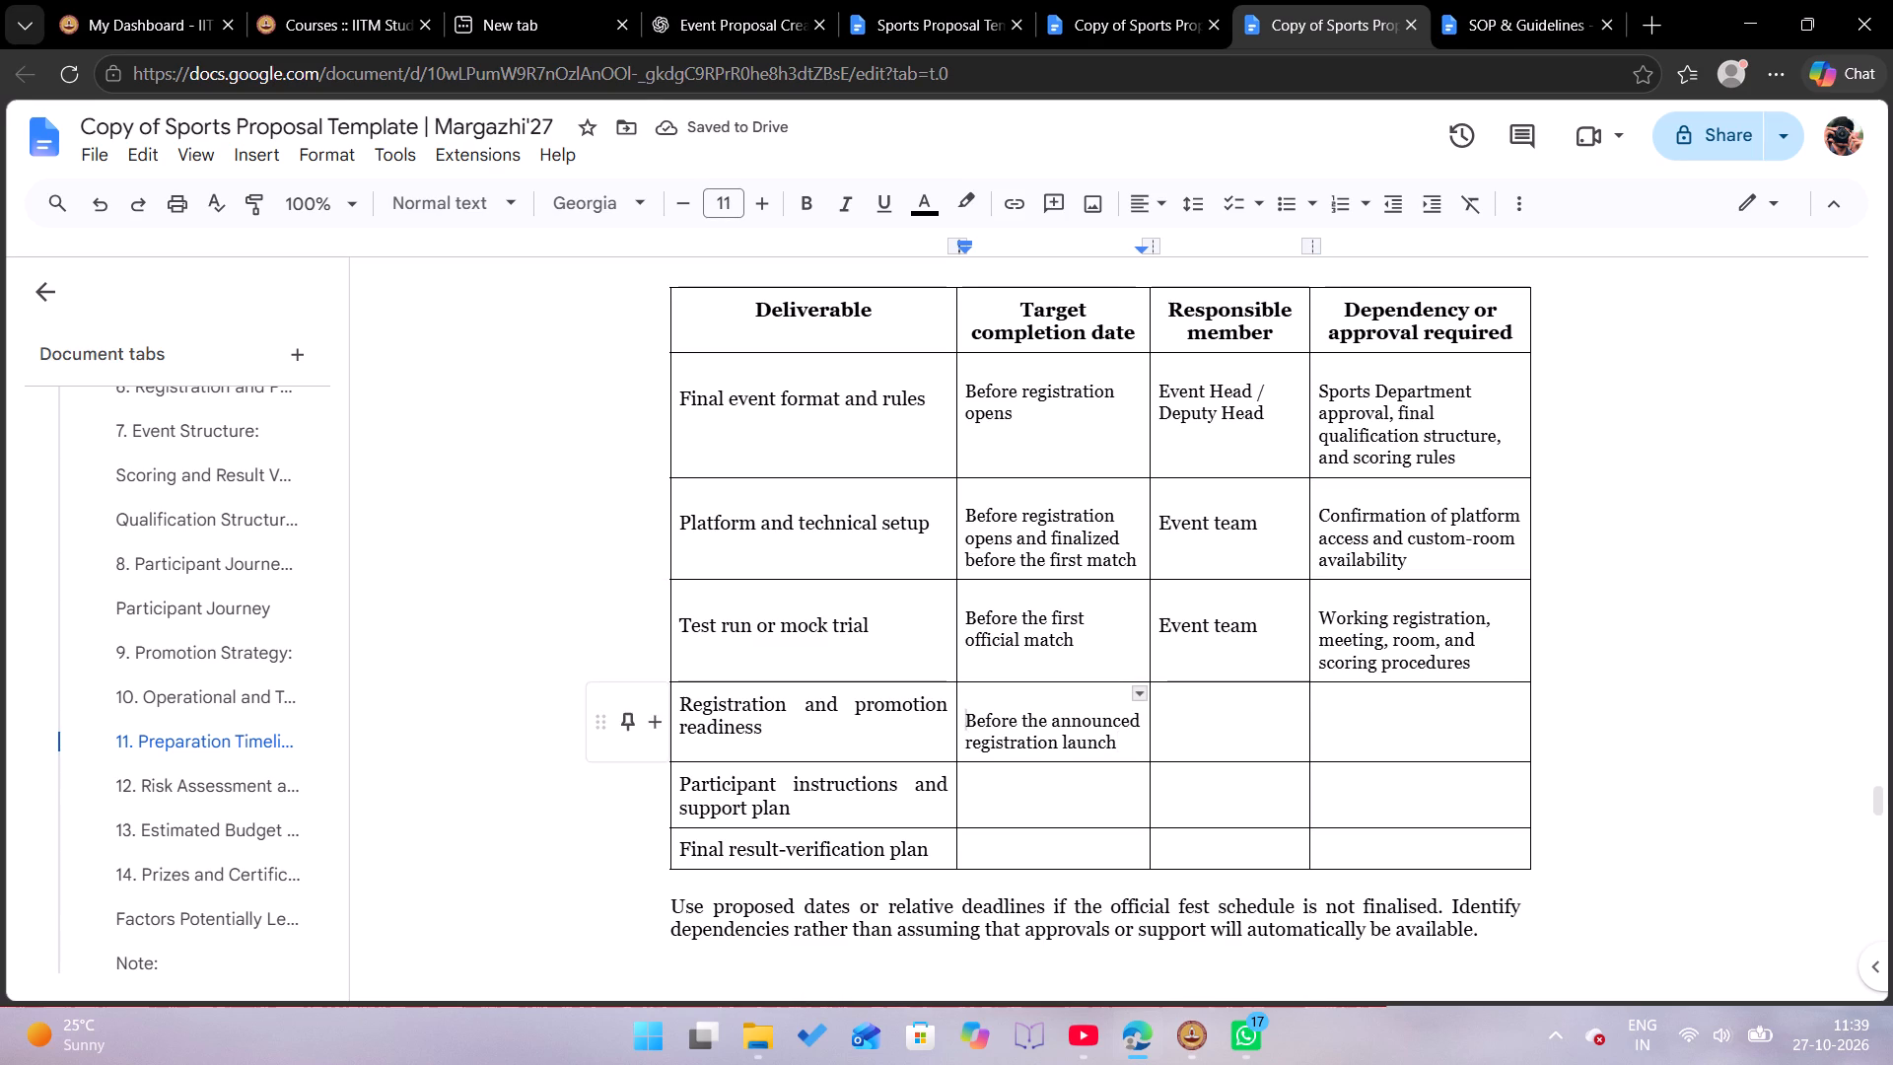
pyautogui.press('Return')
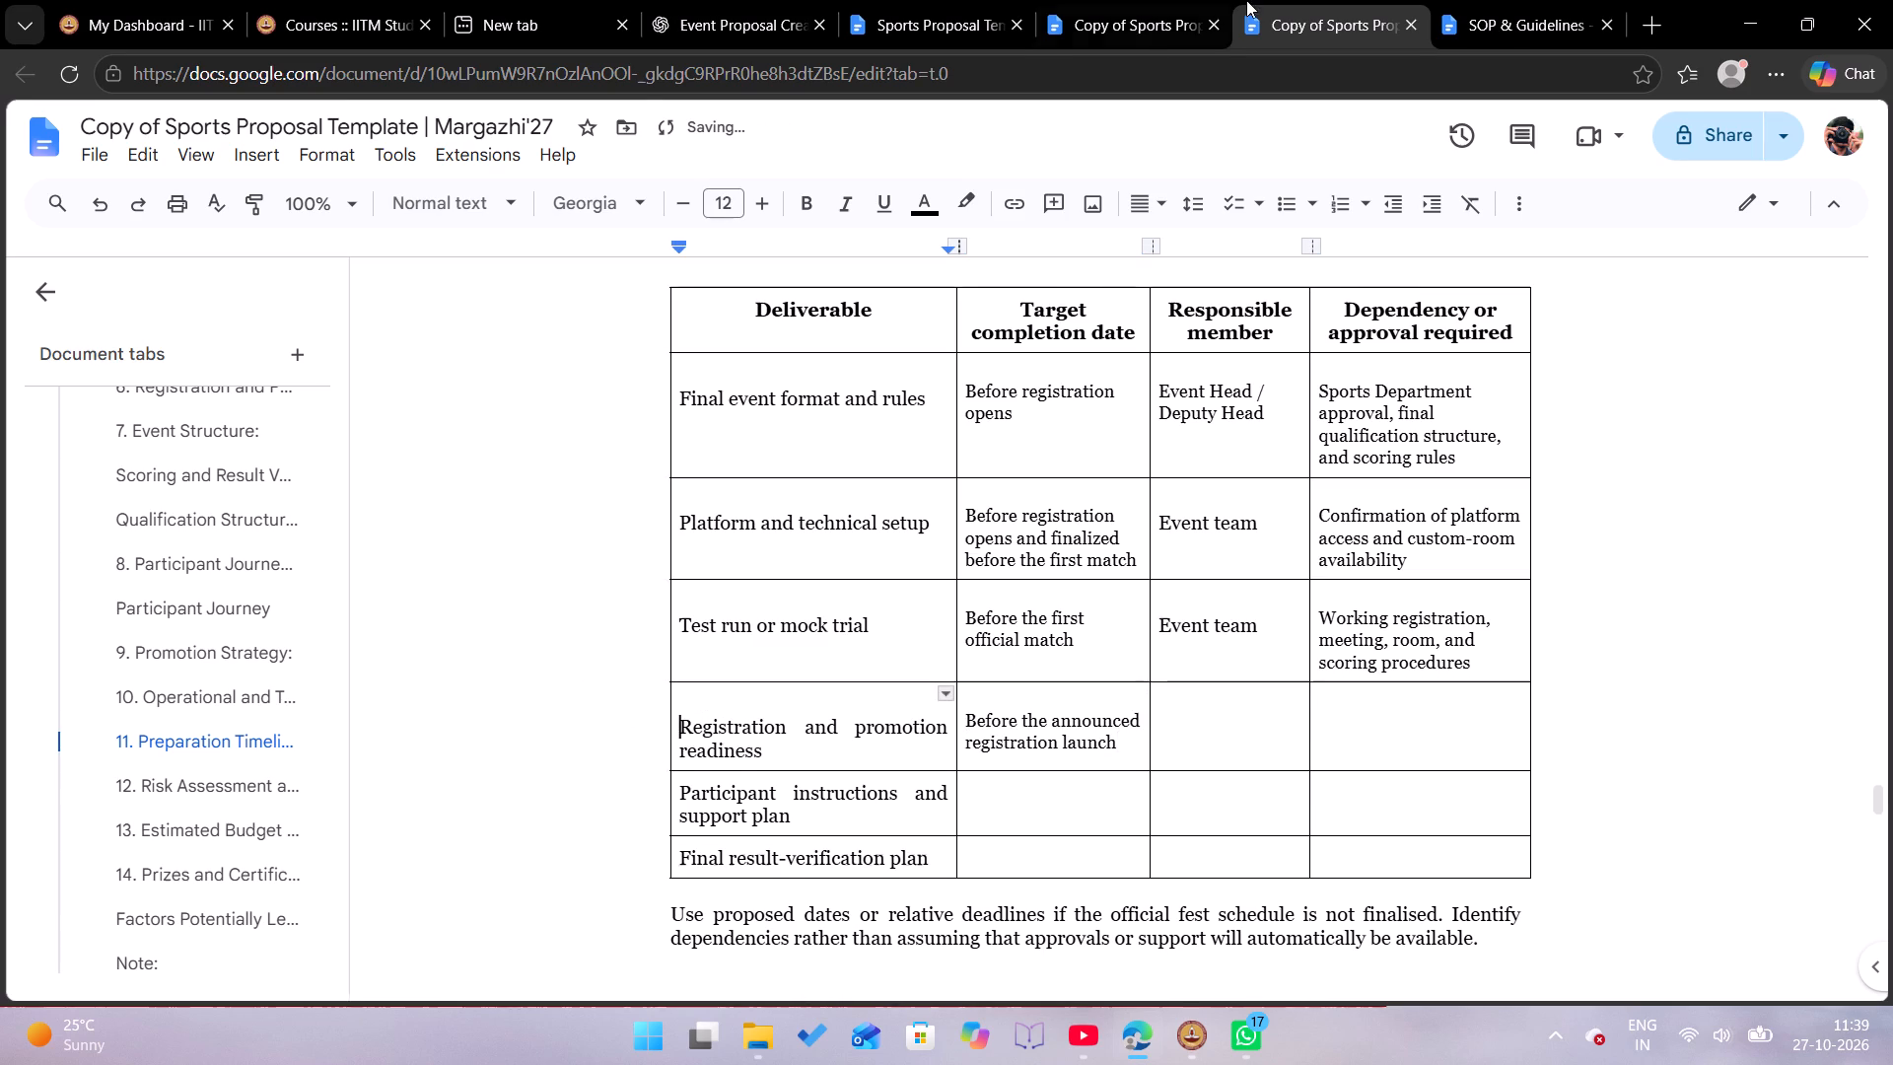
# Check the draft's Registration and promotion readiness row, and enter "volunteers" as its responsible member, one line down in the cell.
pyautogui.click(1152, 0)
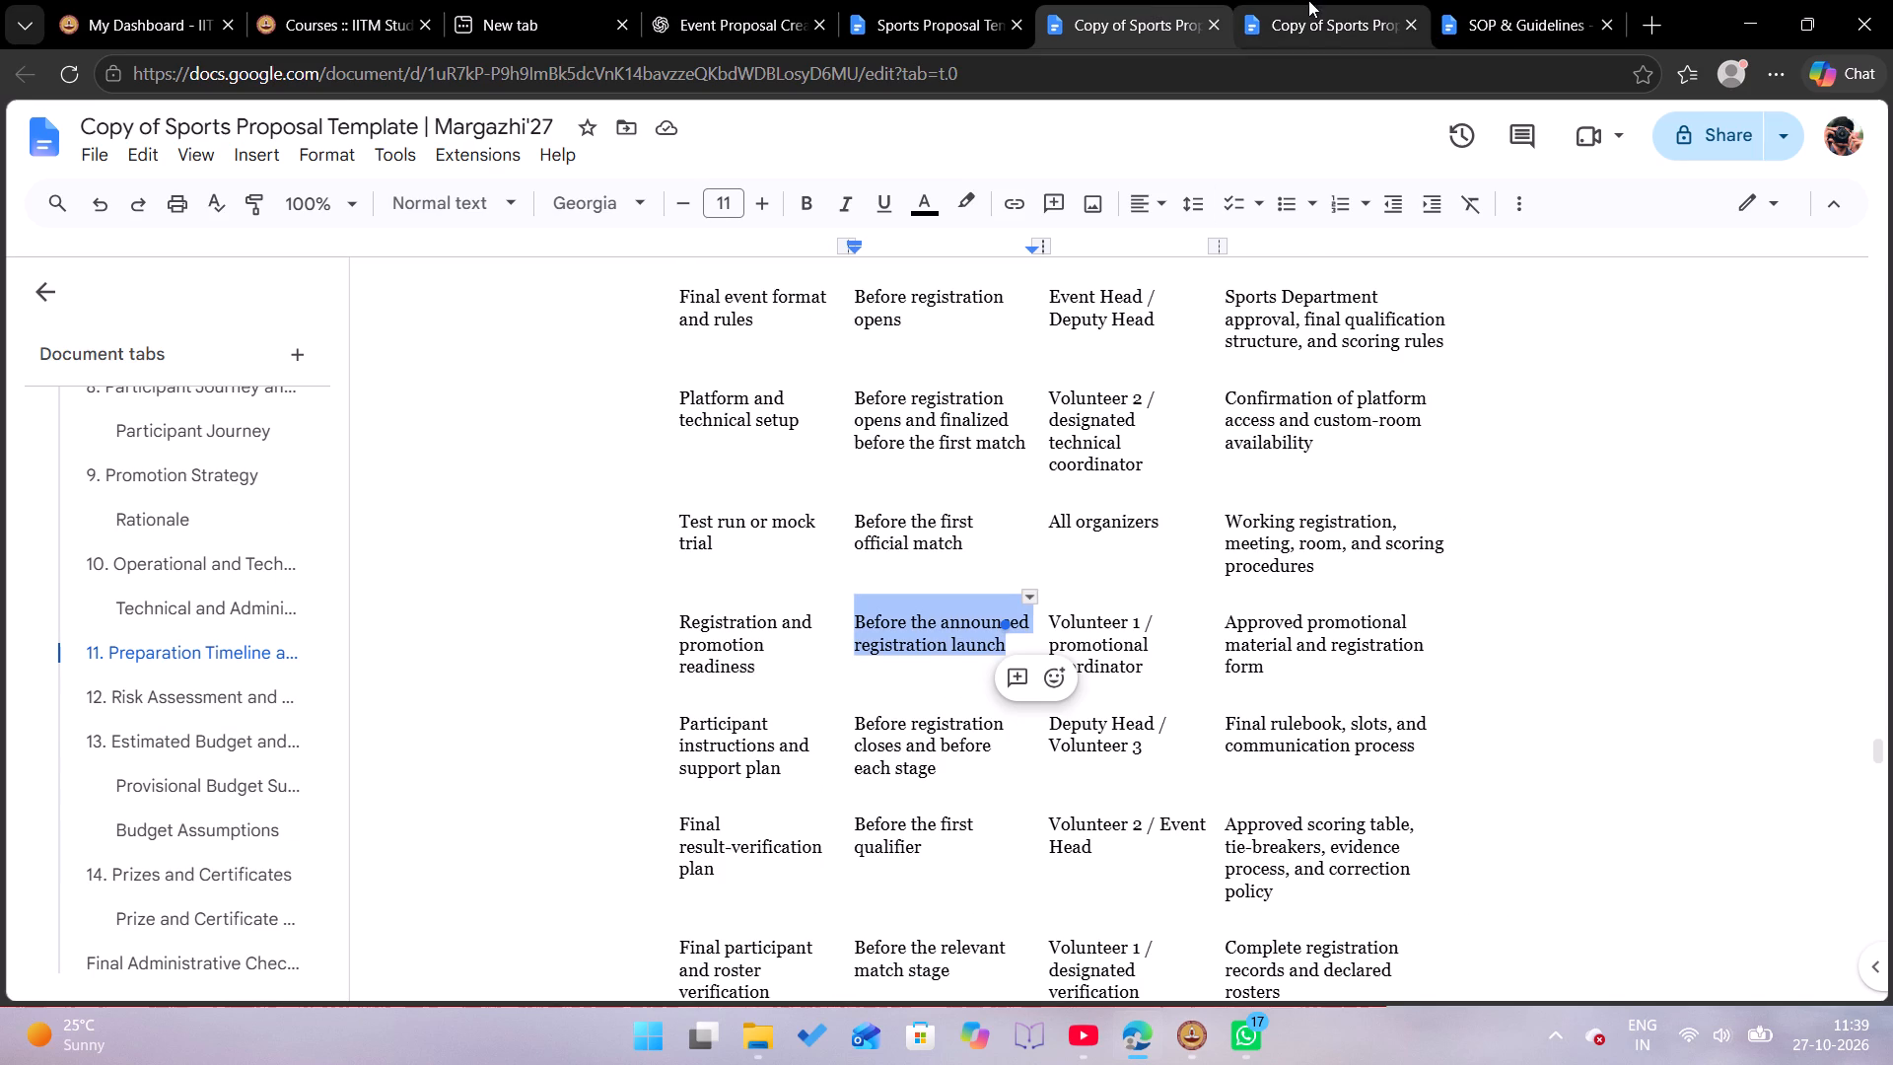
pyautogui.click(1308, 7)
pyautogui.click(1185, 712)
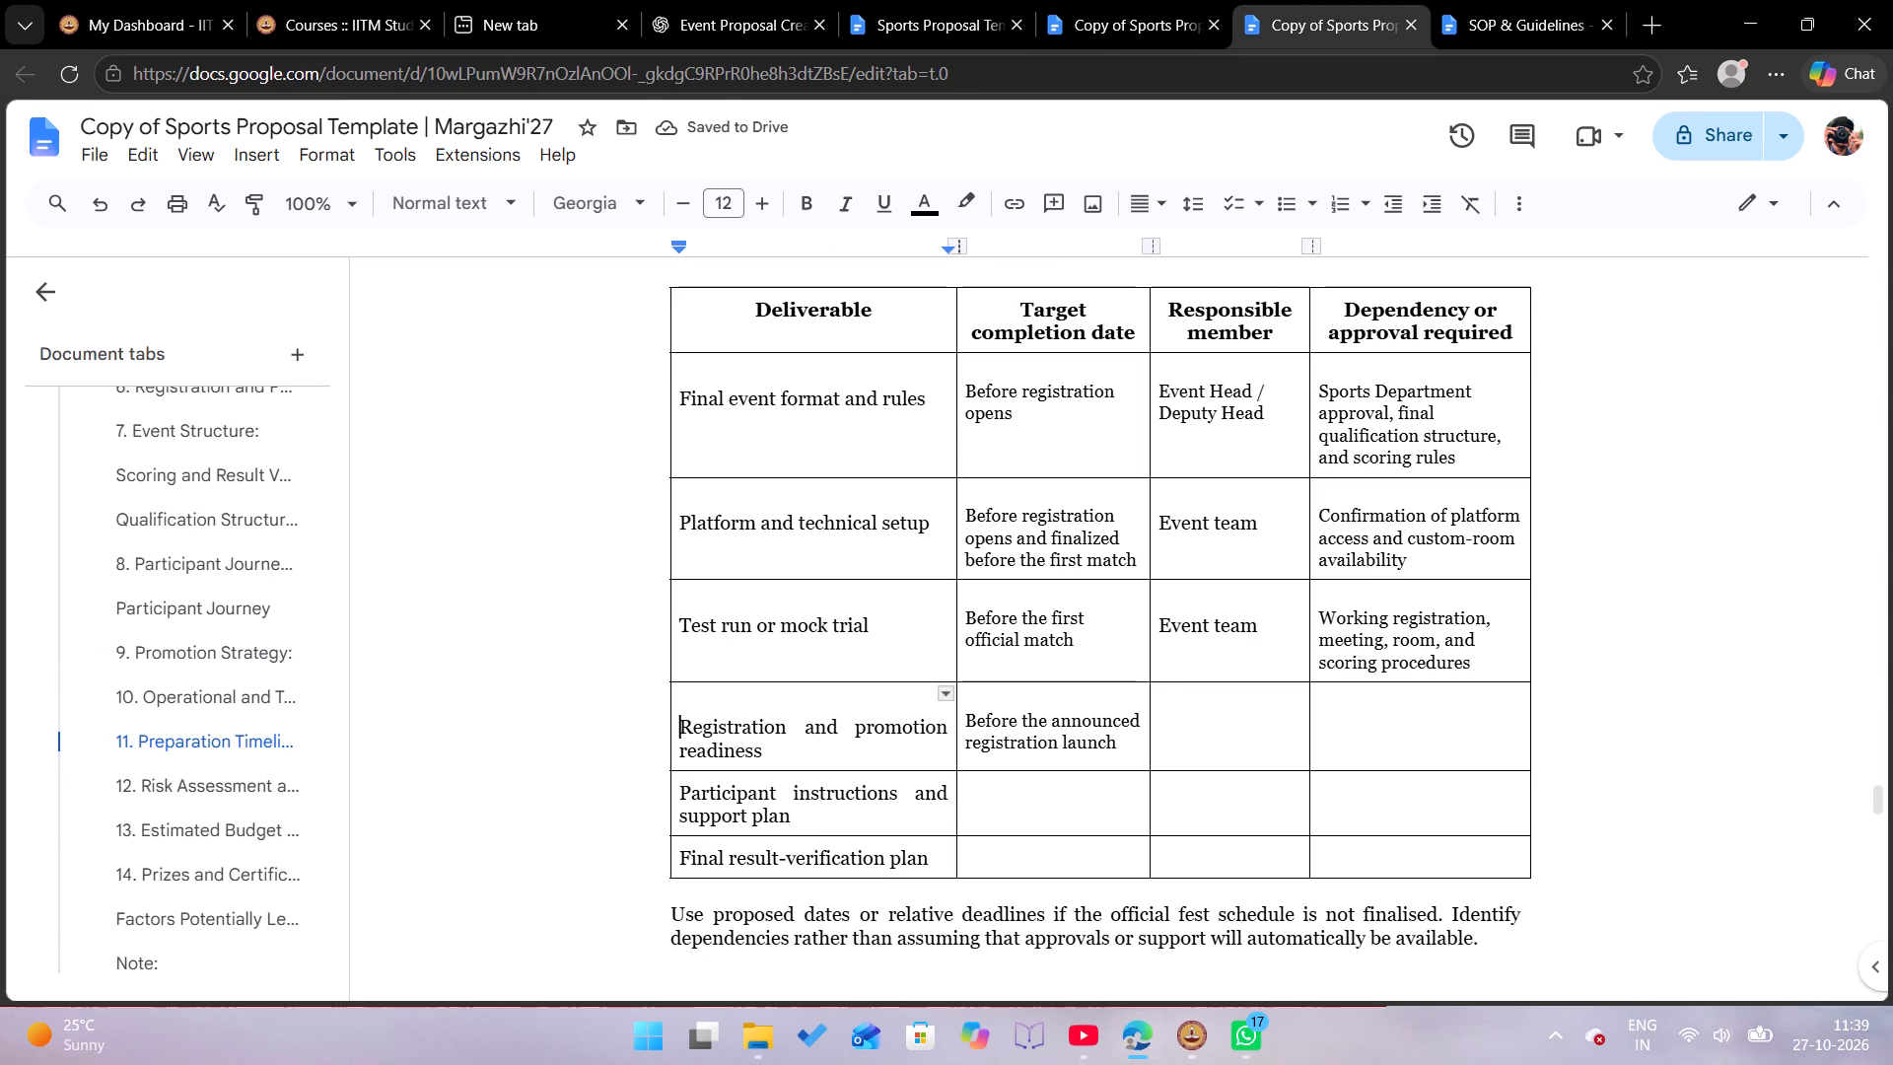
pyautogui.press('Return')
pyautogui.write('volunteers')
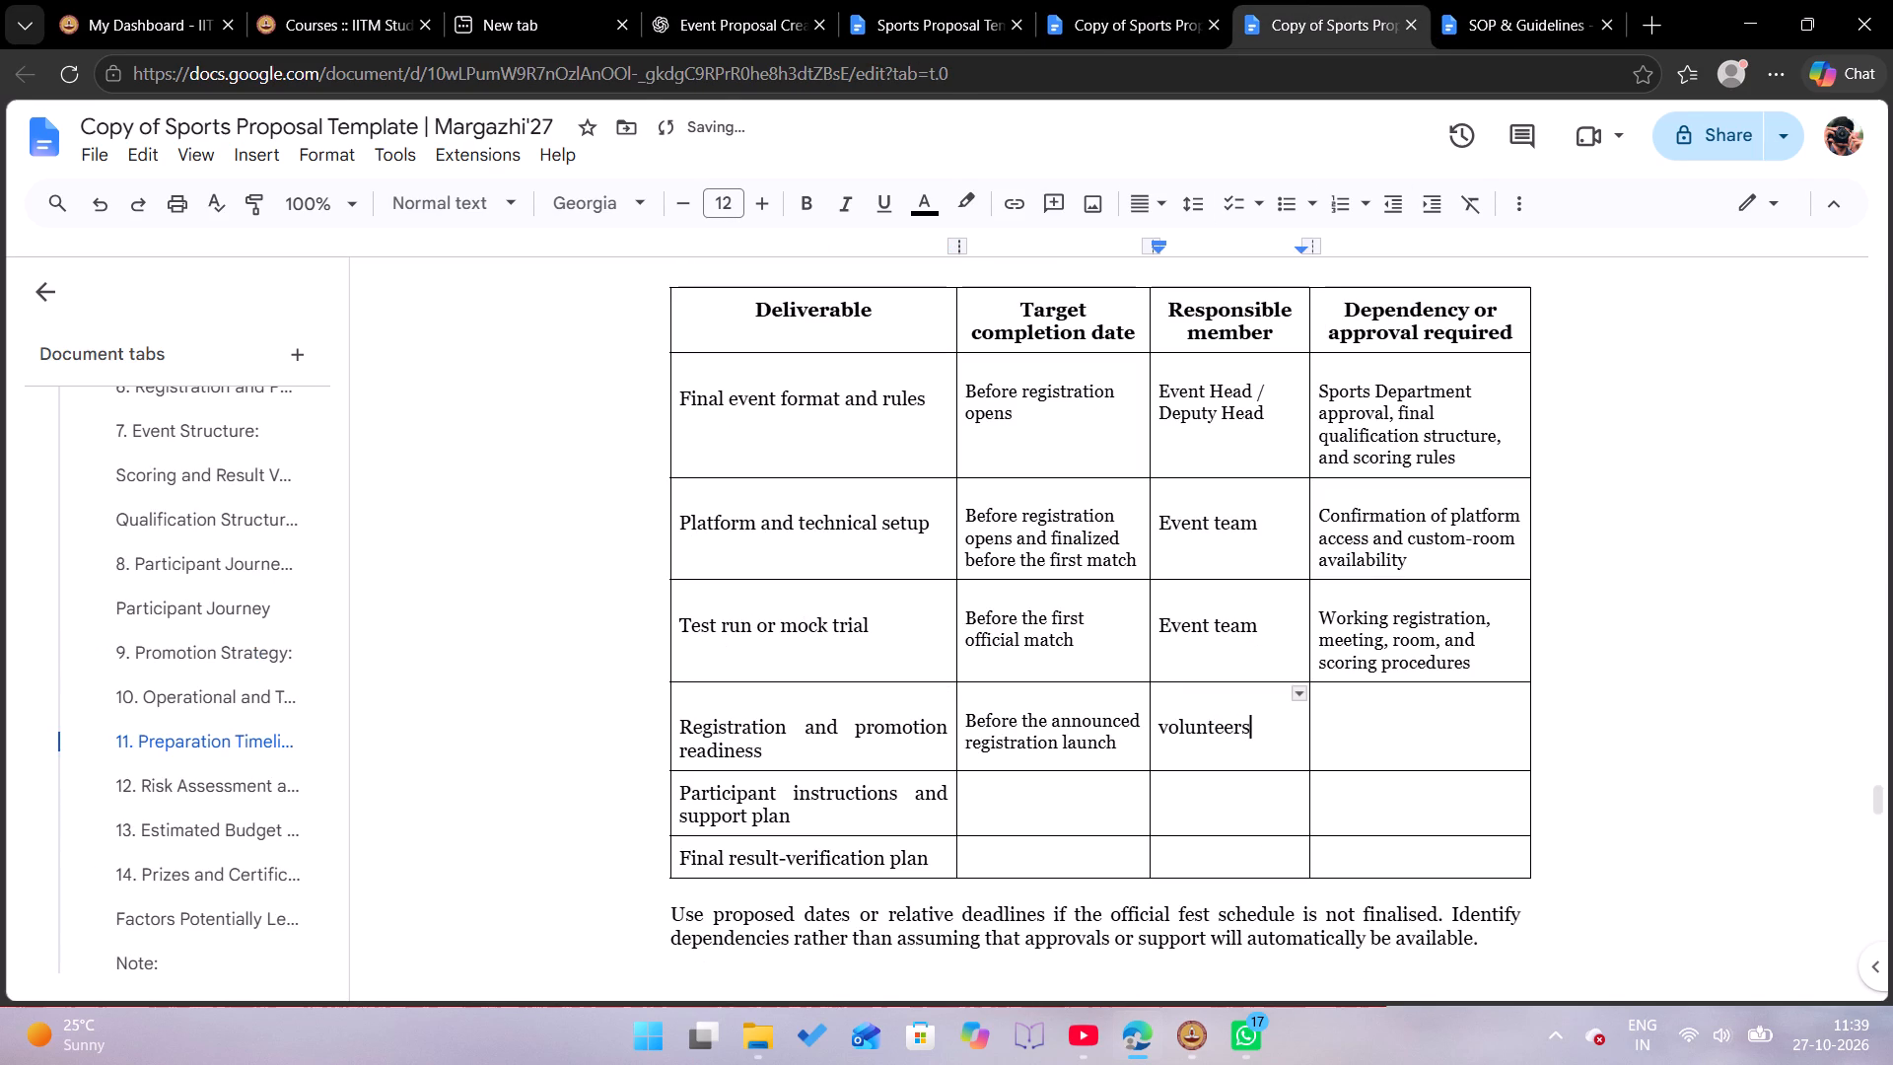
# Copy "Approved promotional material and registration form" from the draft into the Registration and promotion readiness row's dependency cell.
pyautogui.click(1349, 732)
pyautogui.click(1105, 5)
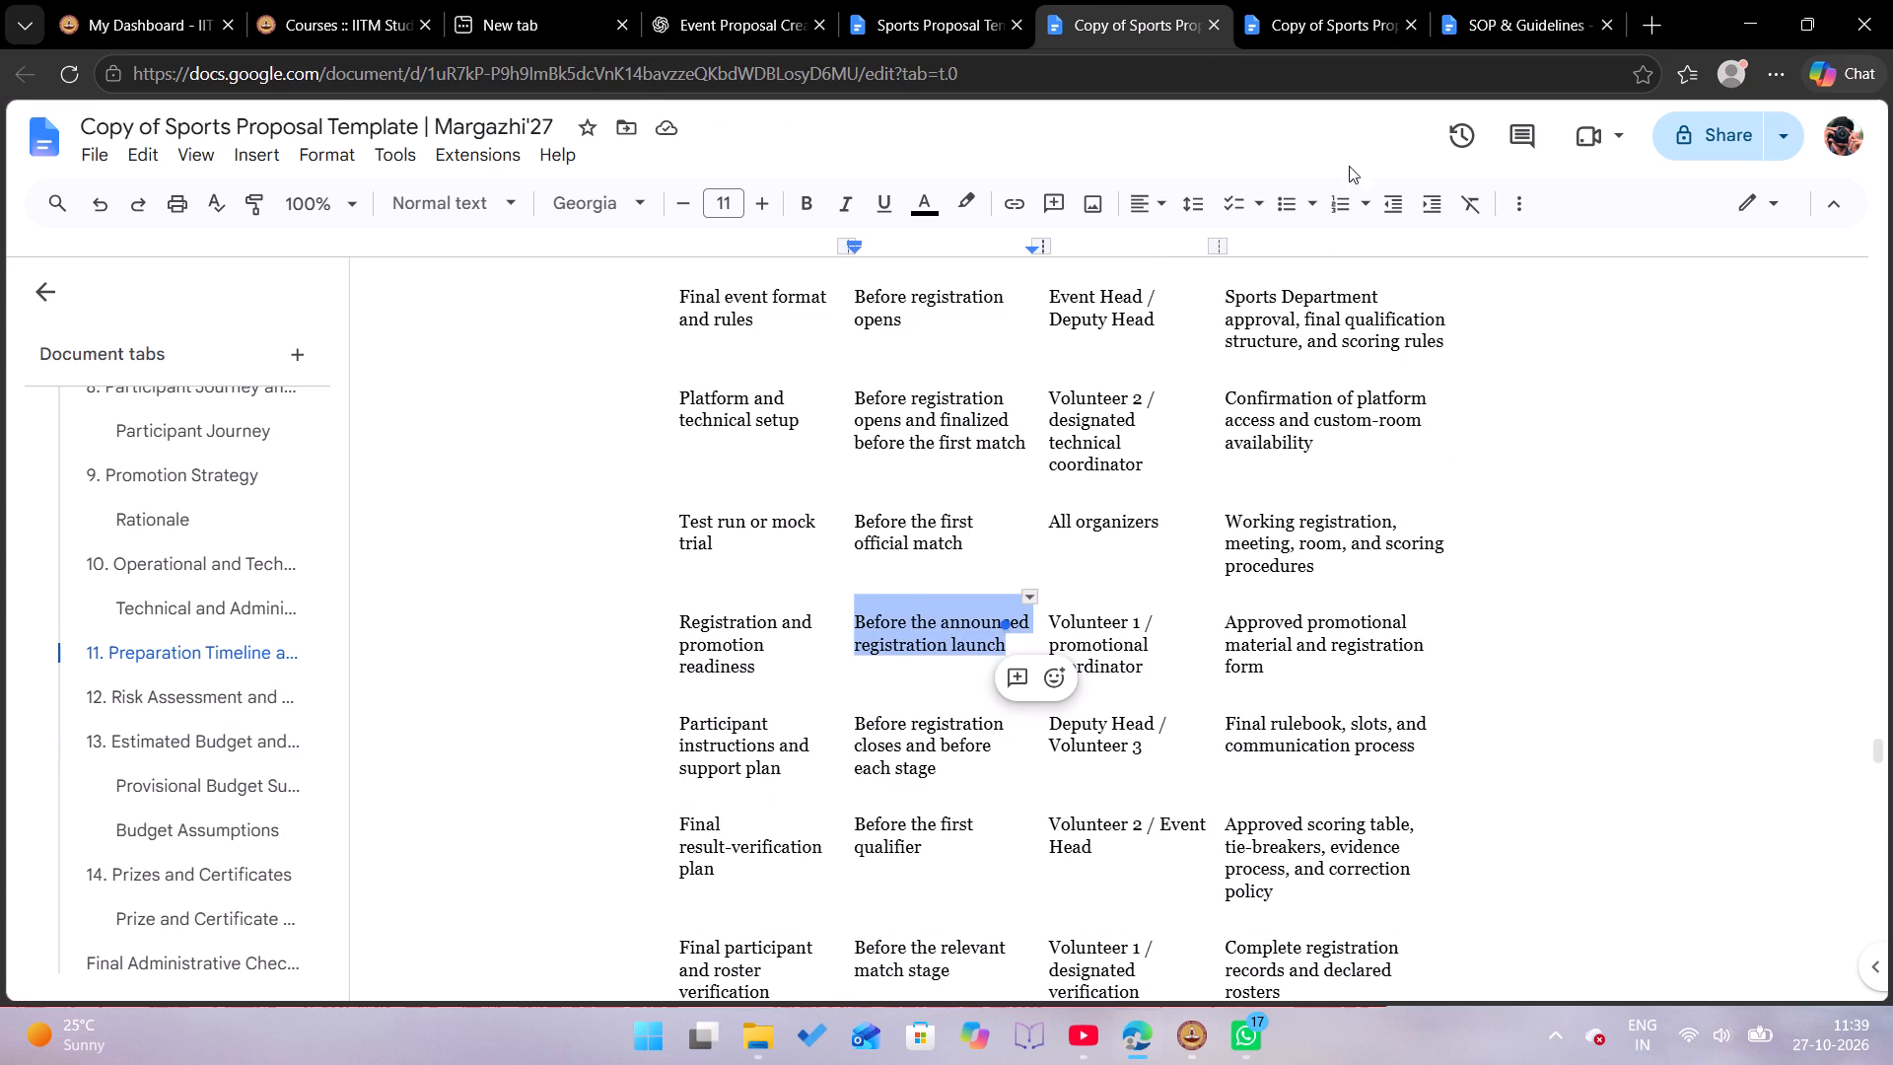
pyautogui.moveTo(1222, 621); pyautogui.dragTo(1263, 648)
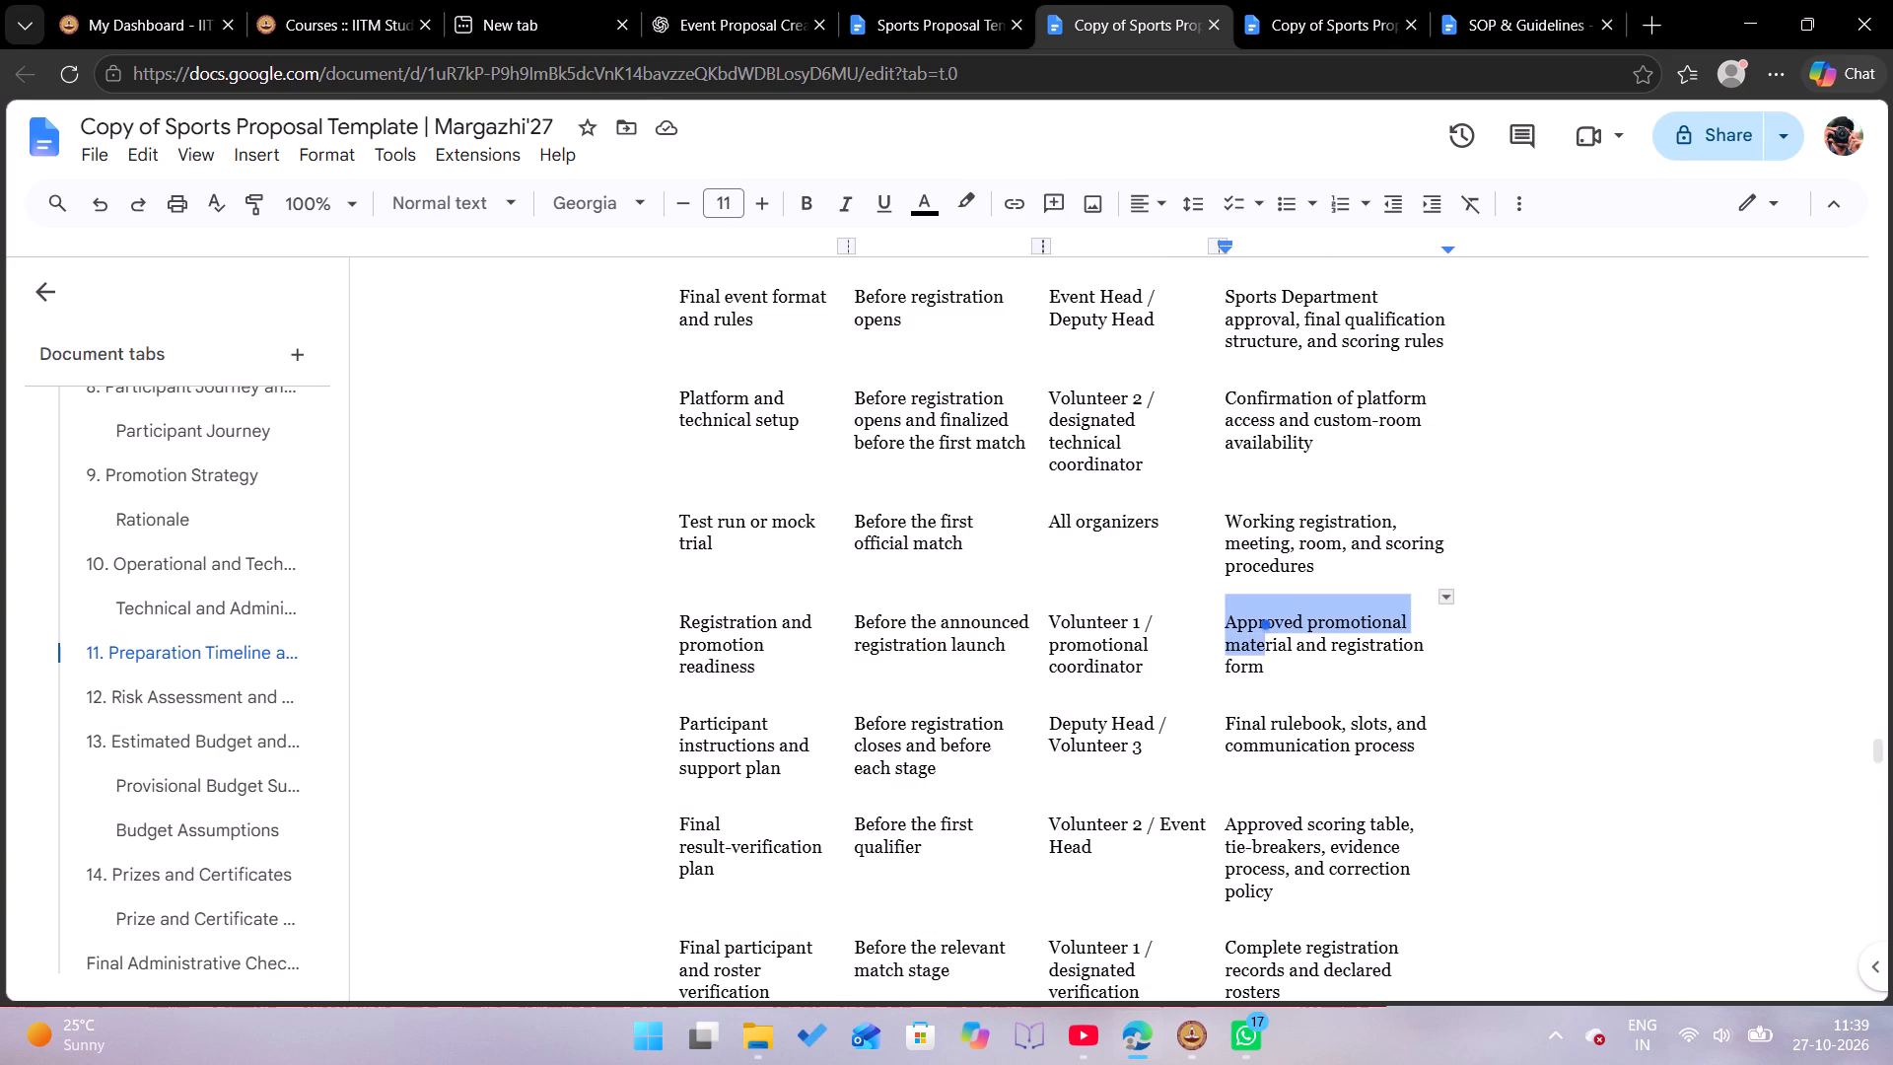
pyautogui.moveTo(1263, 648); pyautogui.dragTo(1263, 669)
pyautogui.hotkey('ctrl', 'c')
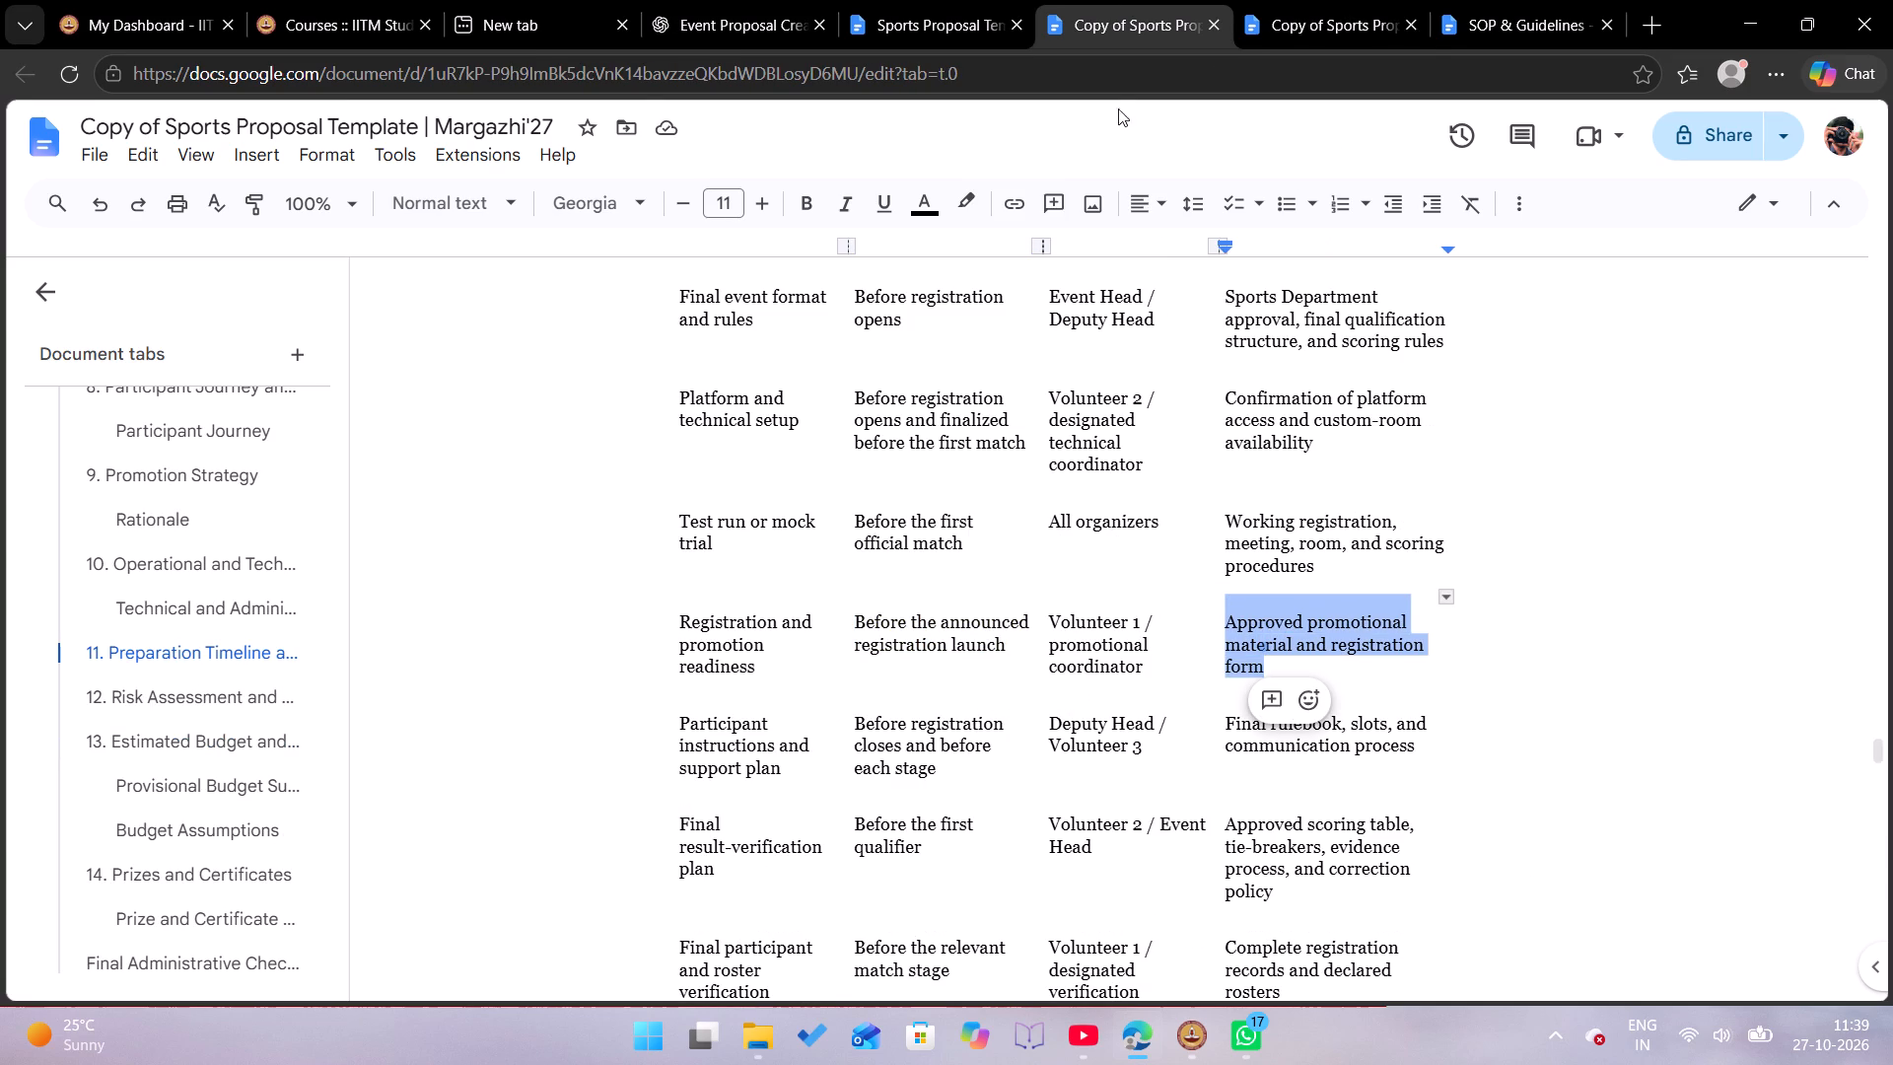
pyautogui.click(1296, 3)
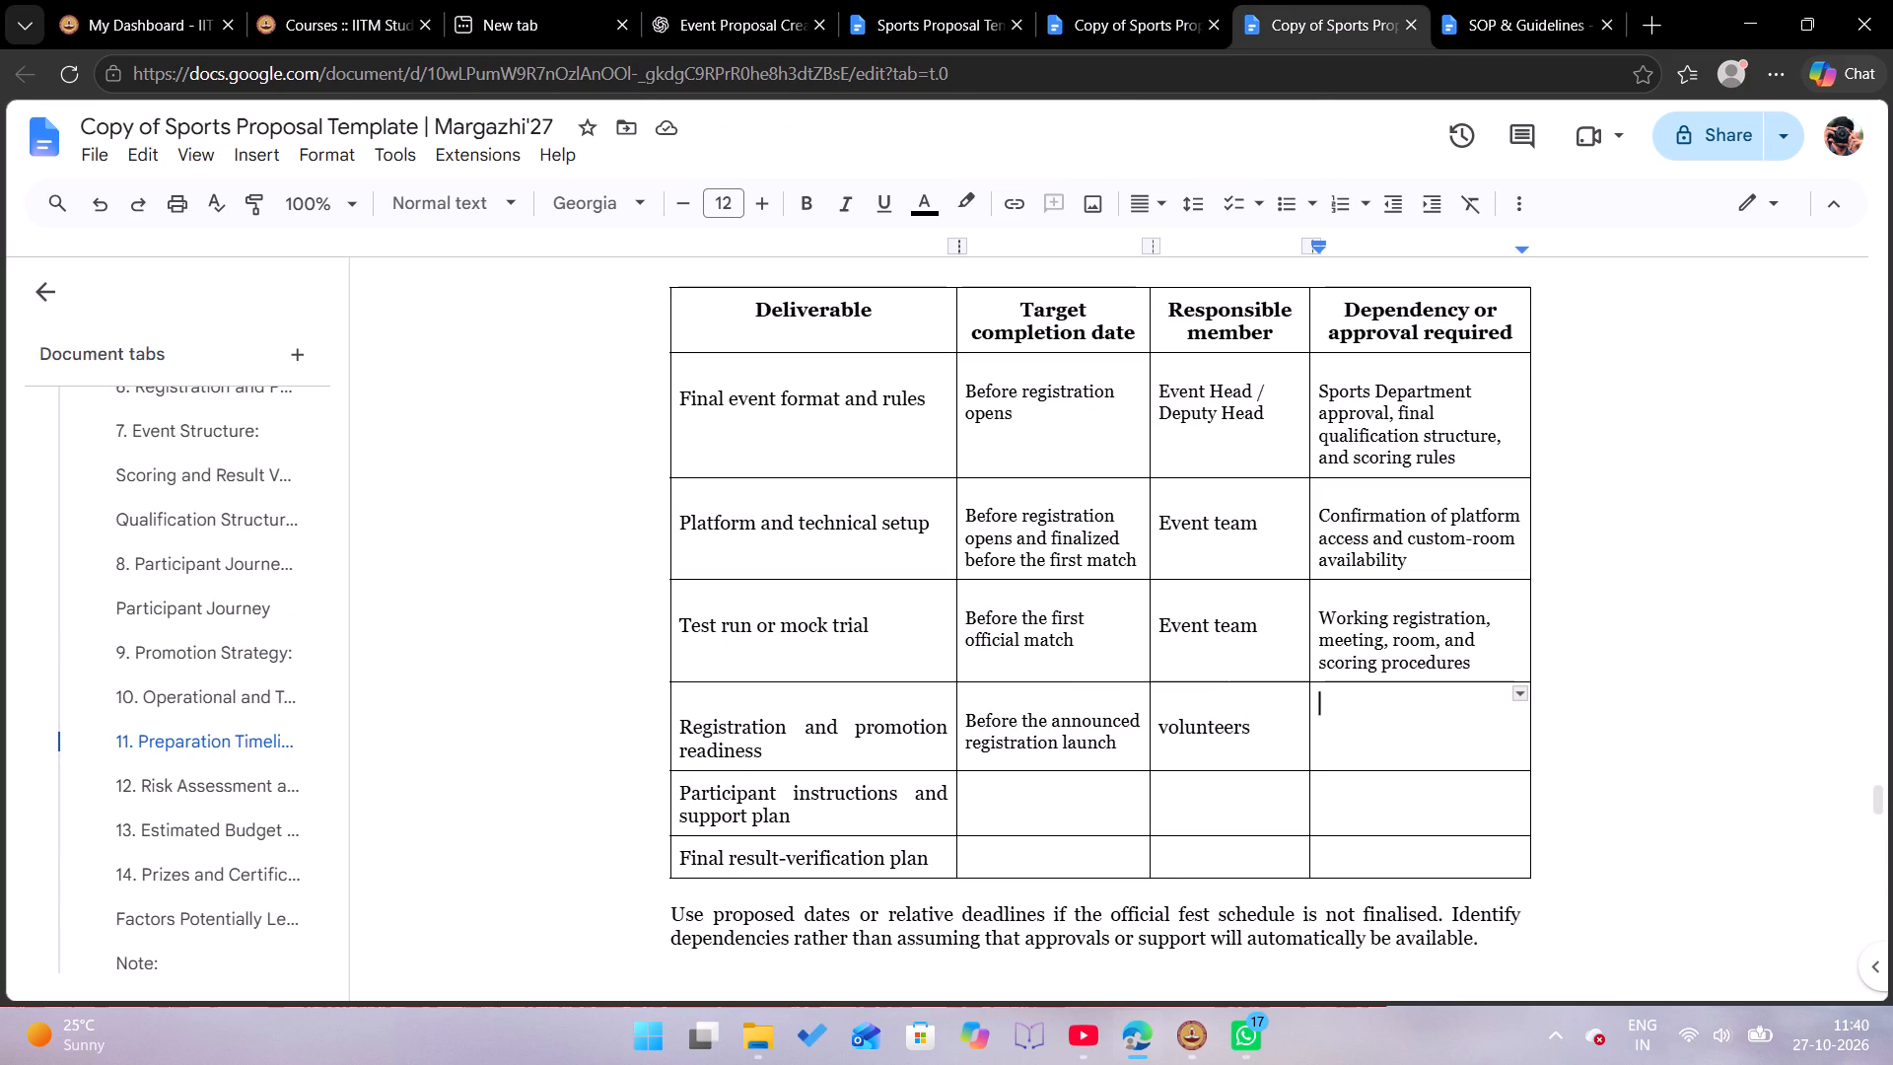
pyautogui.hotkey('ctrl', 'v')
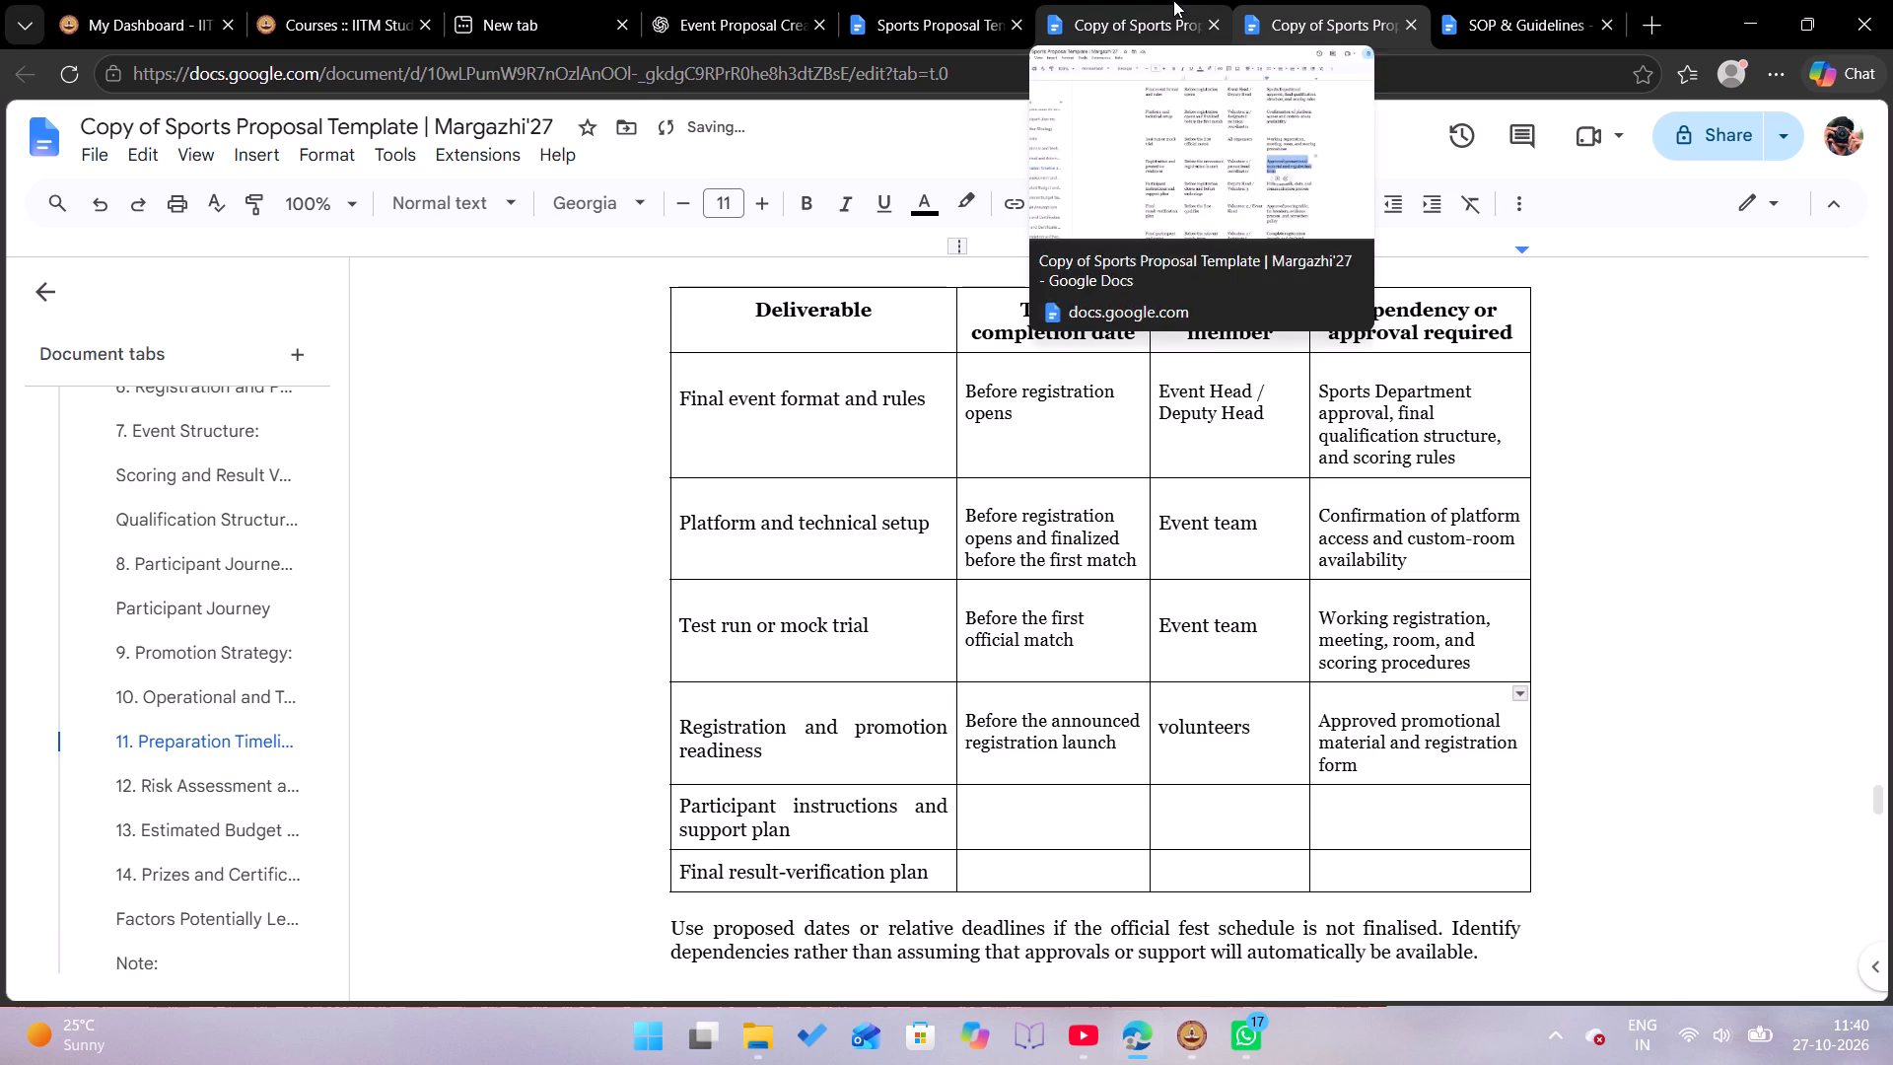
# Copy "Before registration closes and before each stage" from the draft into the Participant instructions row's target completion date, and move the row label down one line.
pyautogui.click(1173, 0)
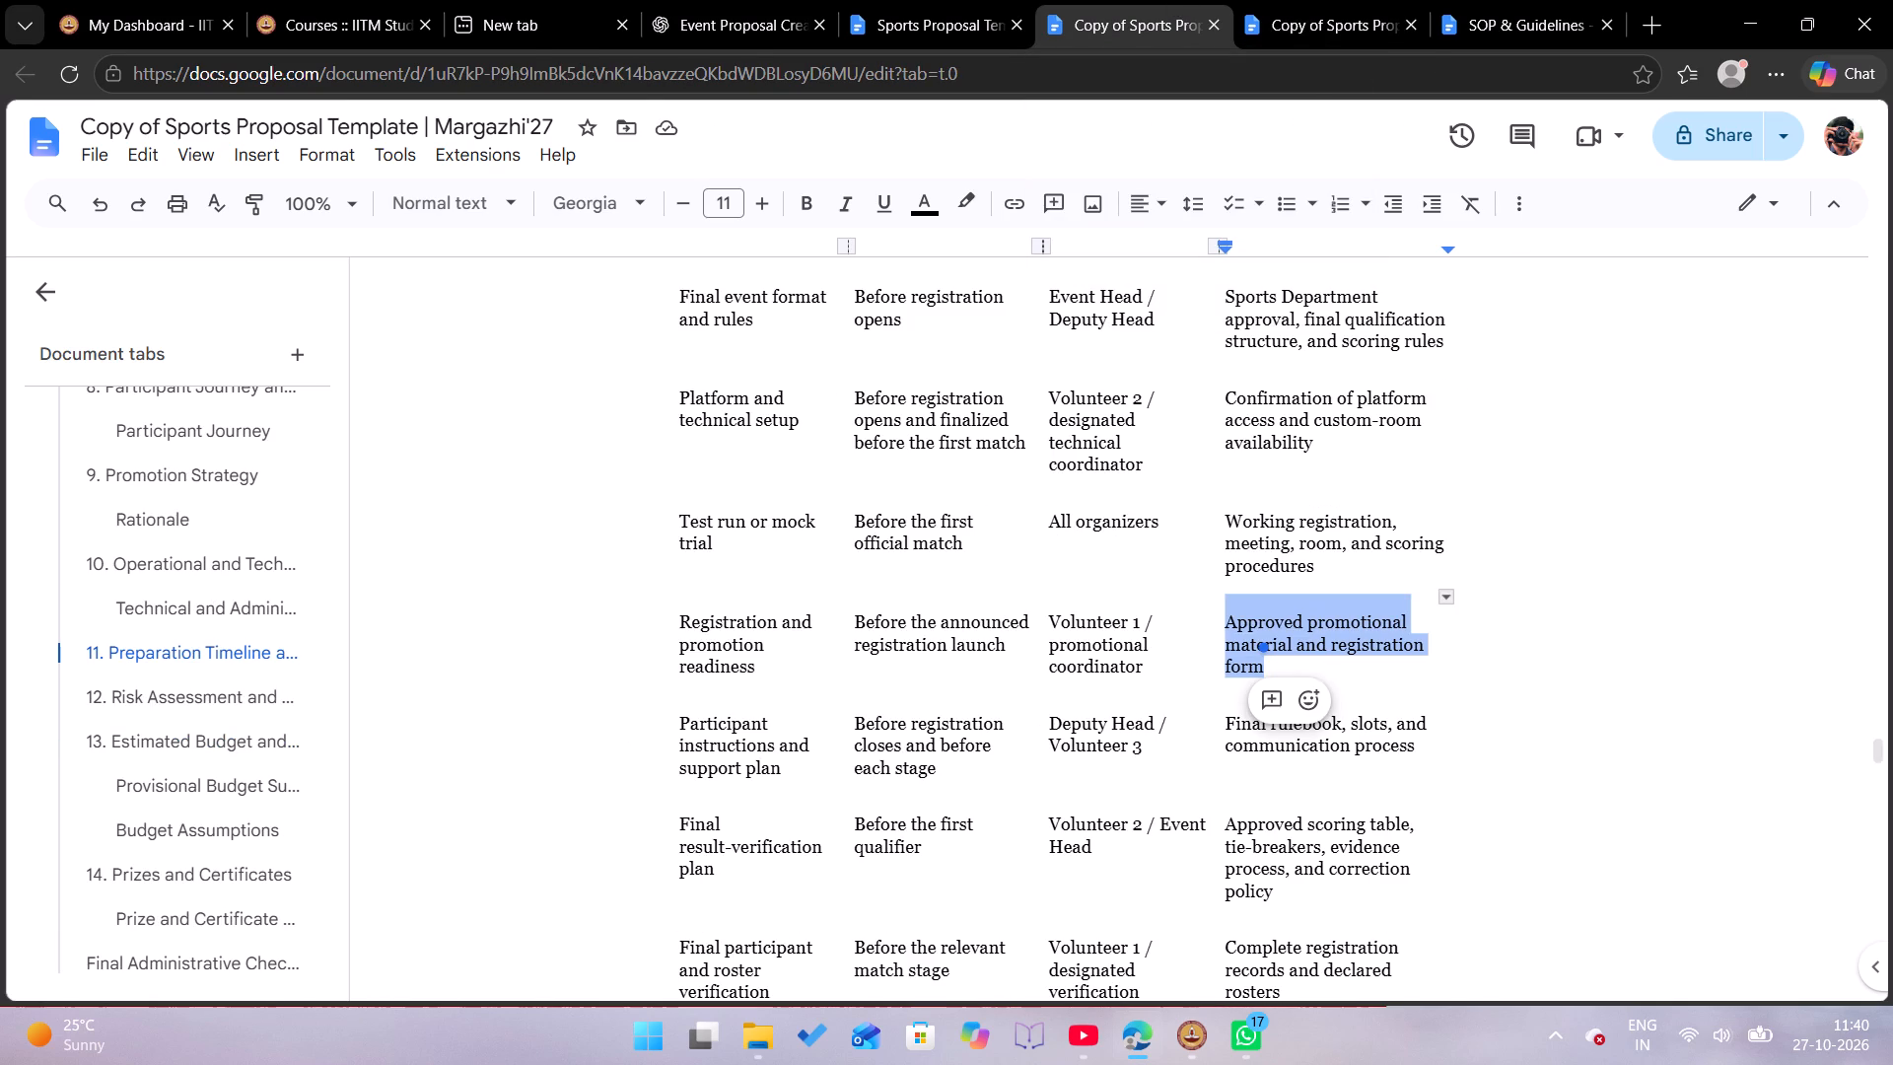
pyautogui.moveTo(854, 728); pyautogui.dragTo(938, 763)
pyautogui.hotkey('ctrl', 'c')
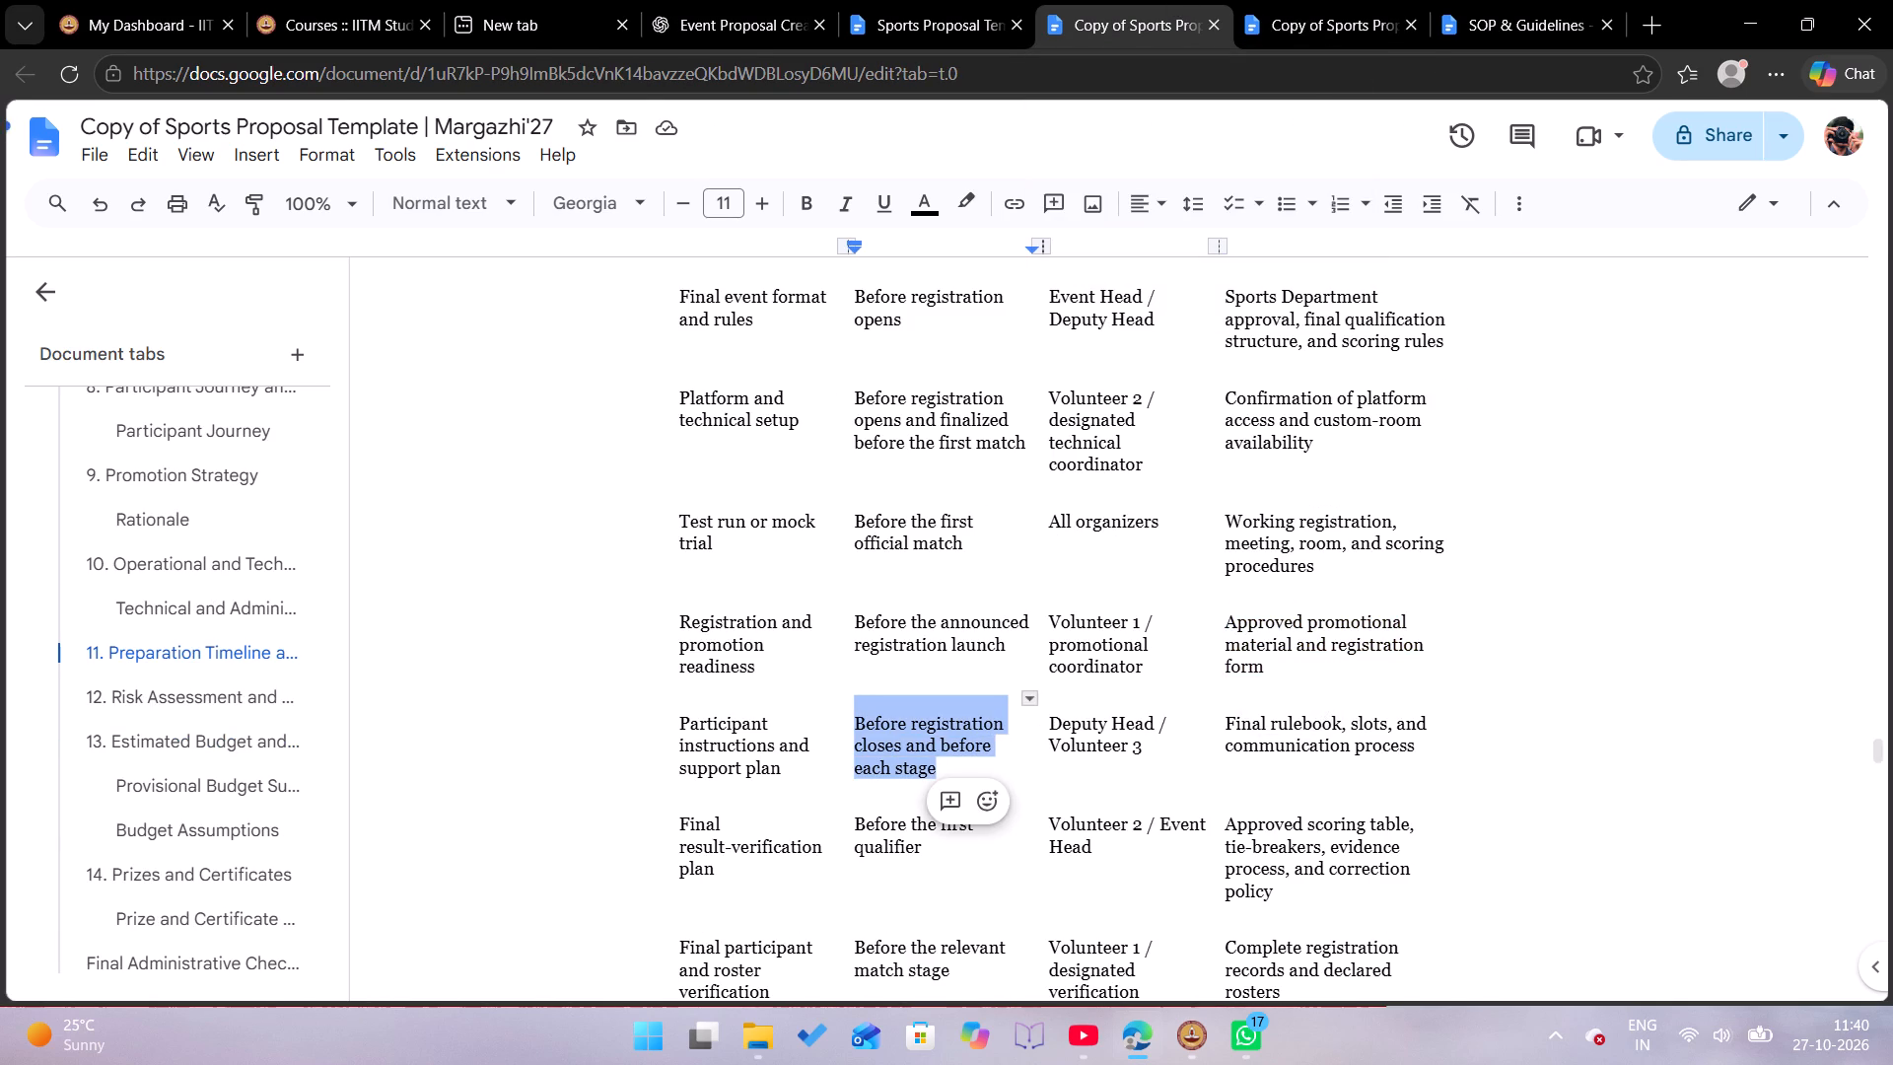
pyautogui.click(1309, 0)
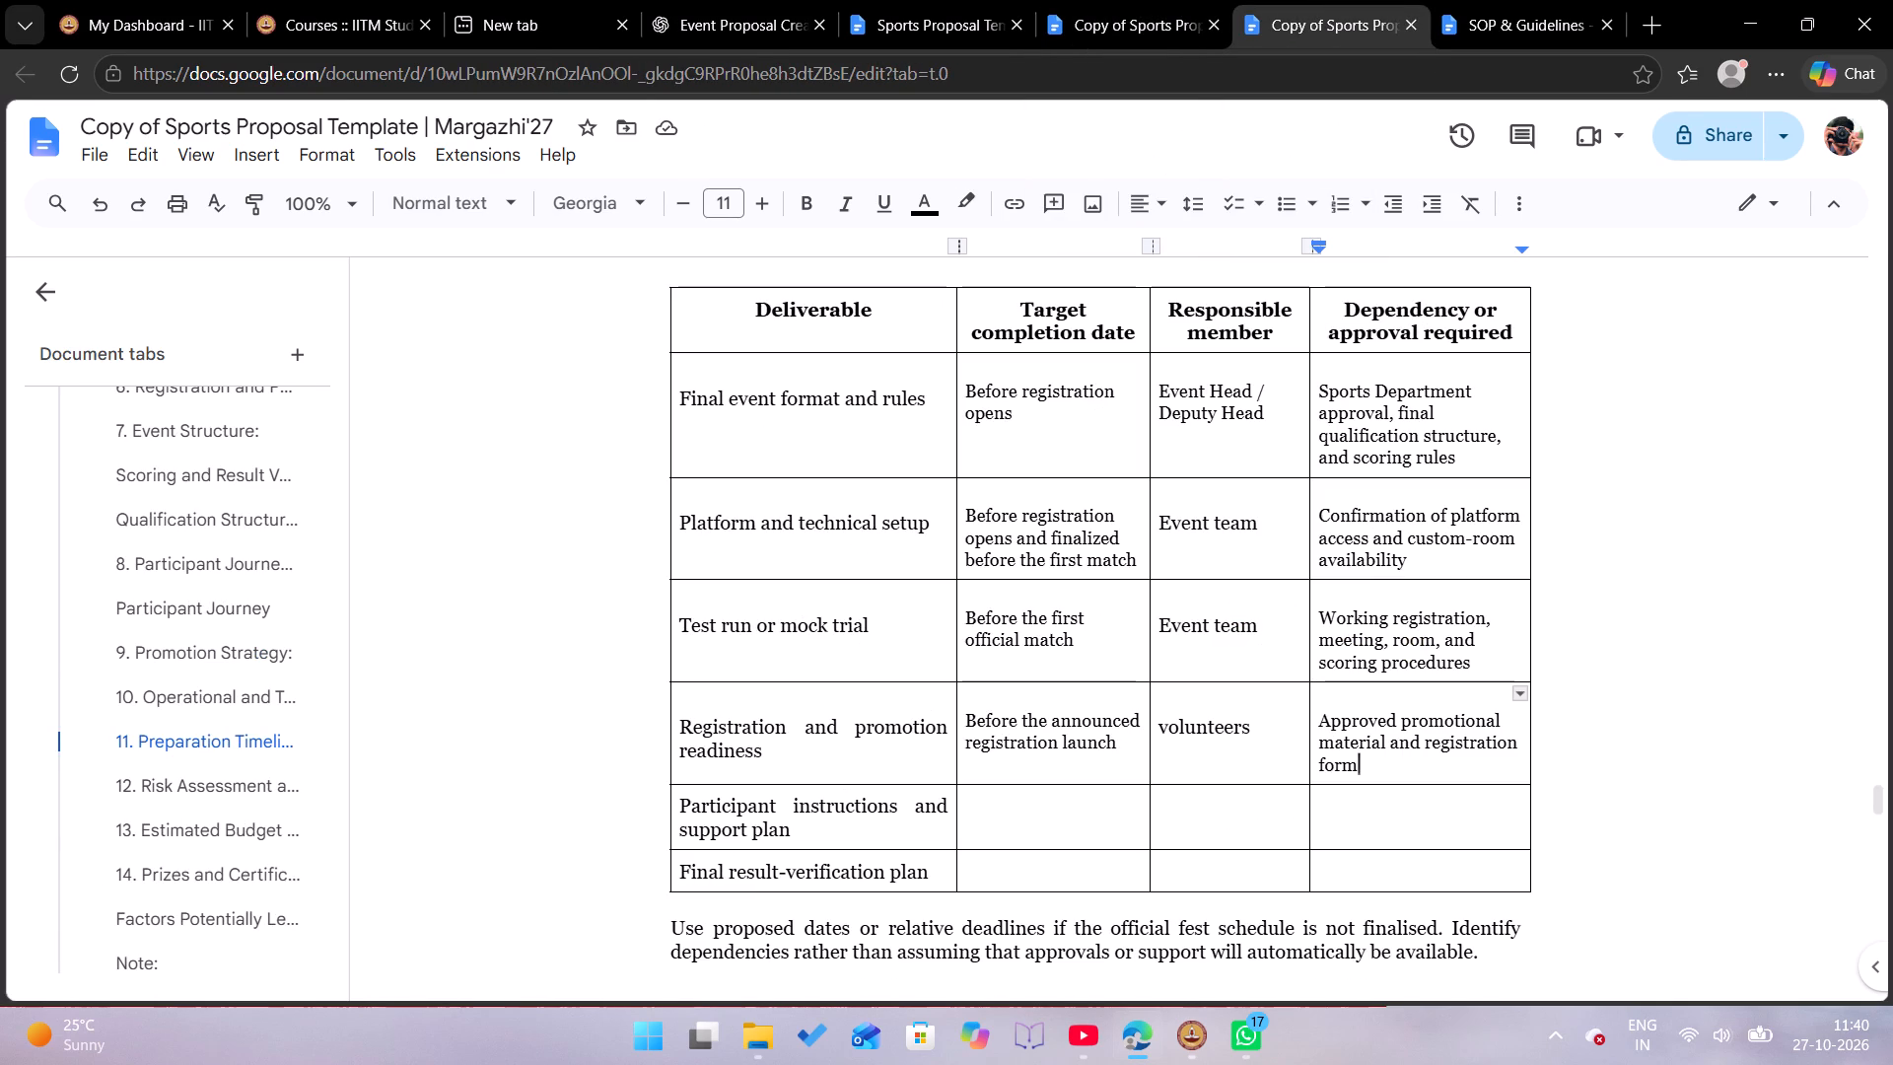
pyautogui.click(973, 808)
pyautogui.hotkey('ctrl', 'v')
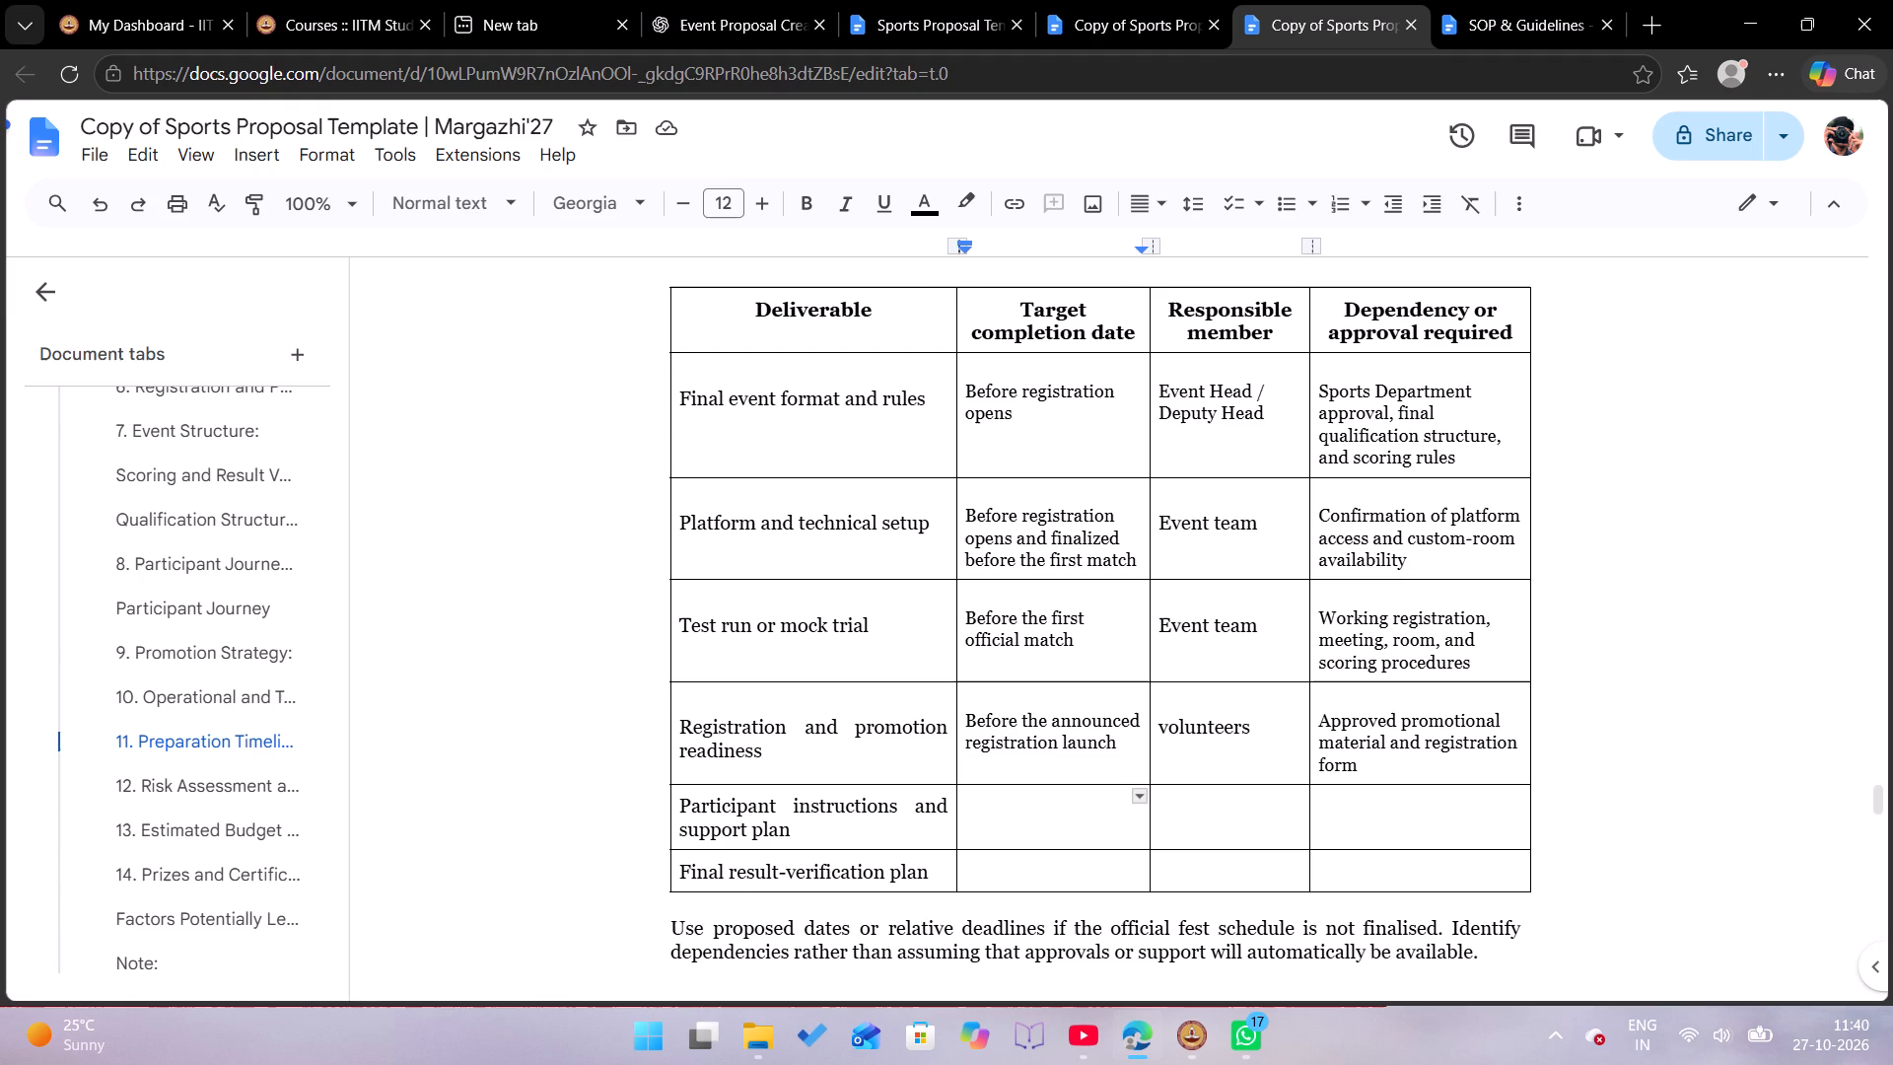
pyautogui.click(681, 804)
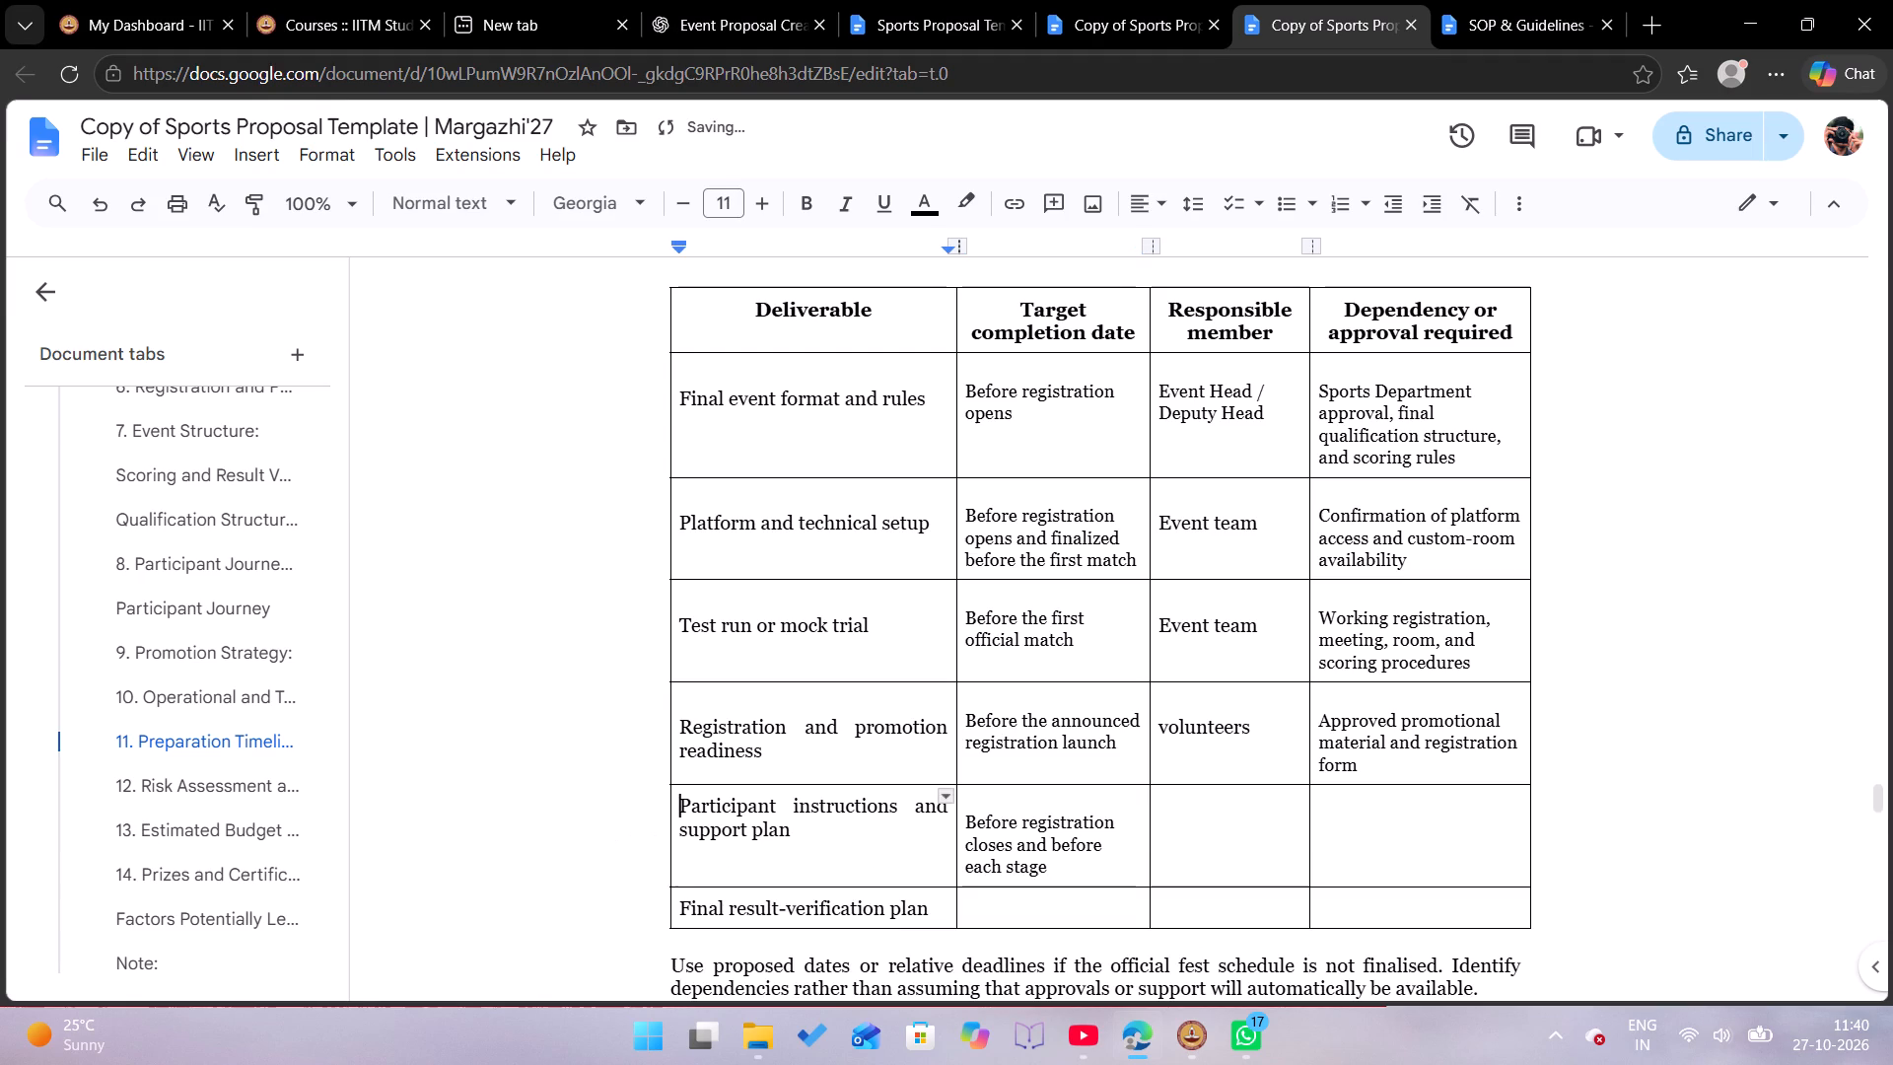
pyautogui.press('Return')
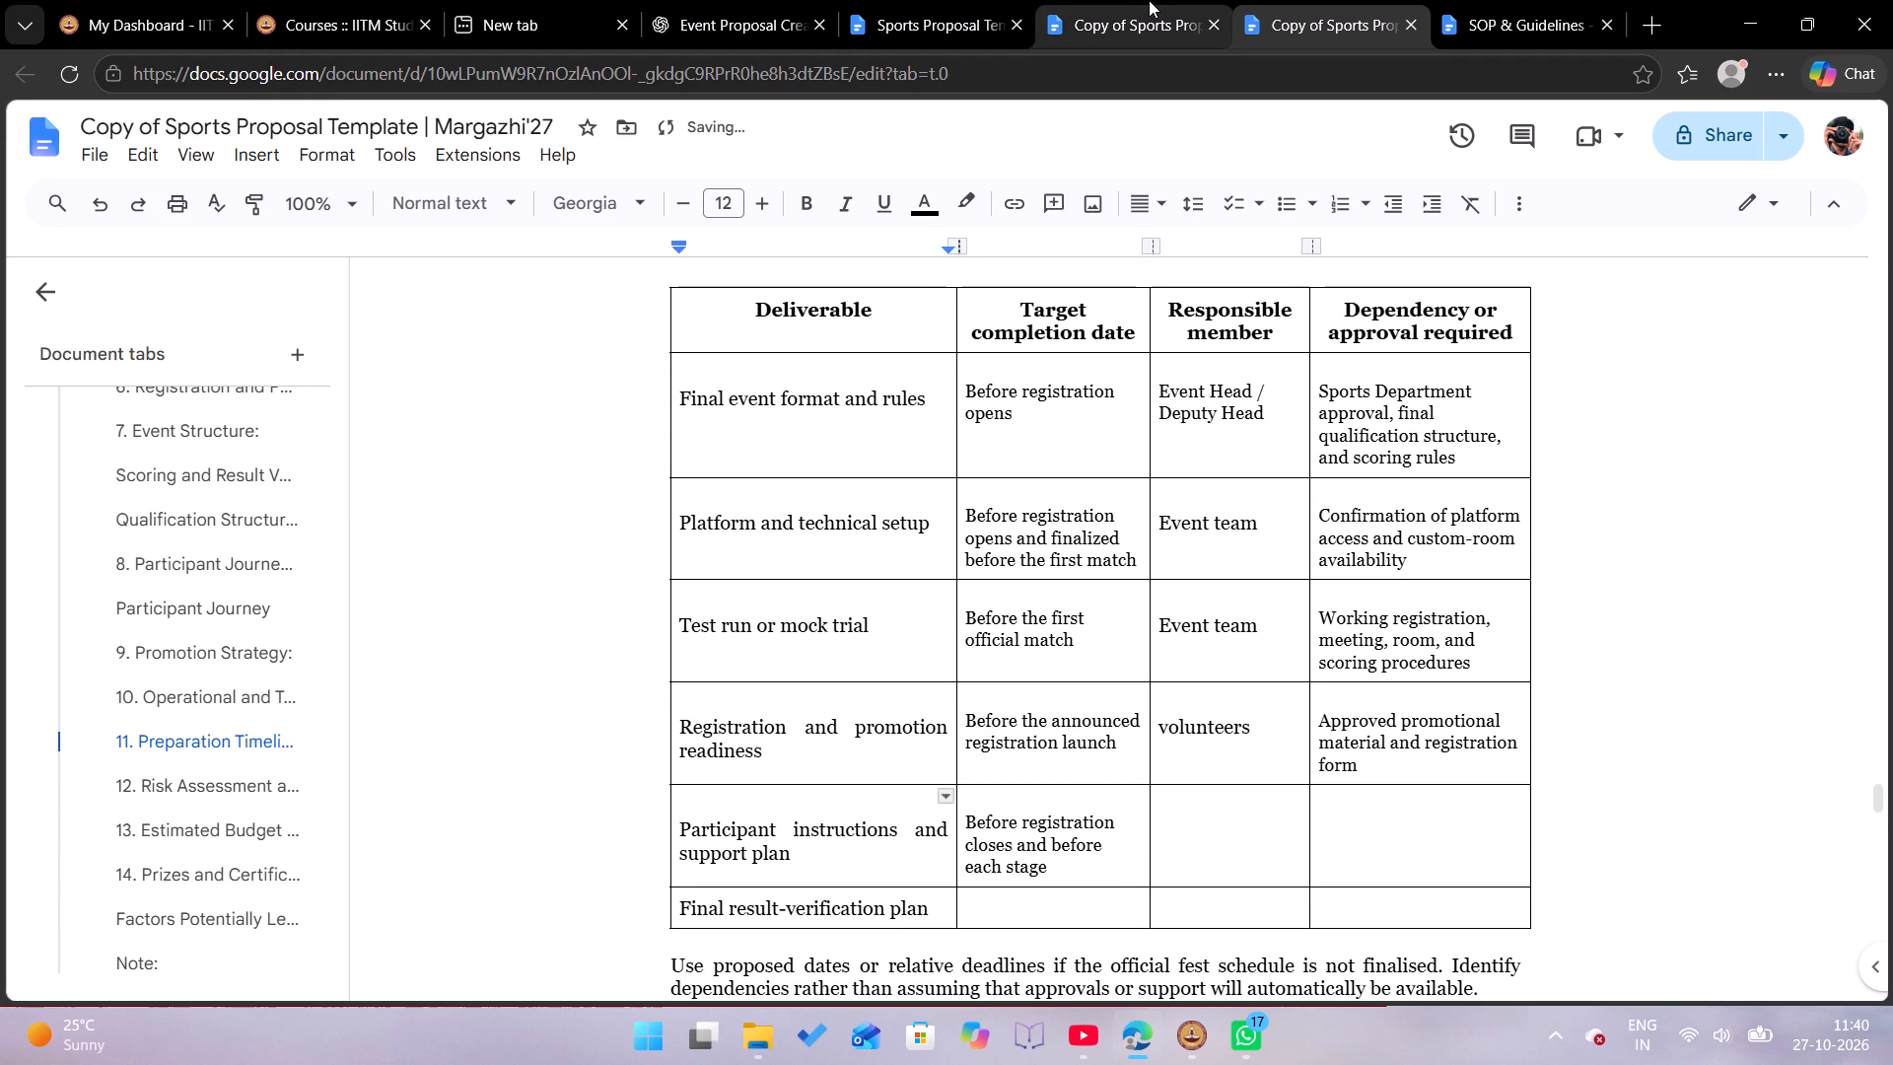
# Enter "Event team" as the responsible member in the Participant instructions and support plan row.
pyautogui.click(1196, 841)
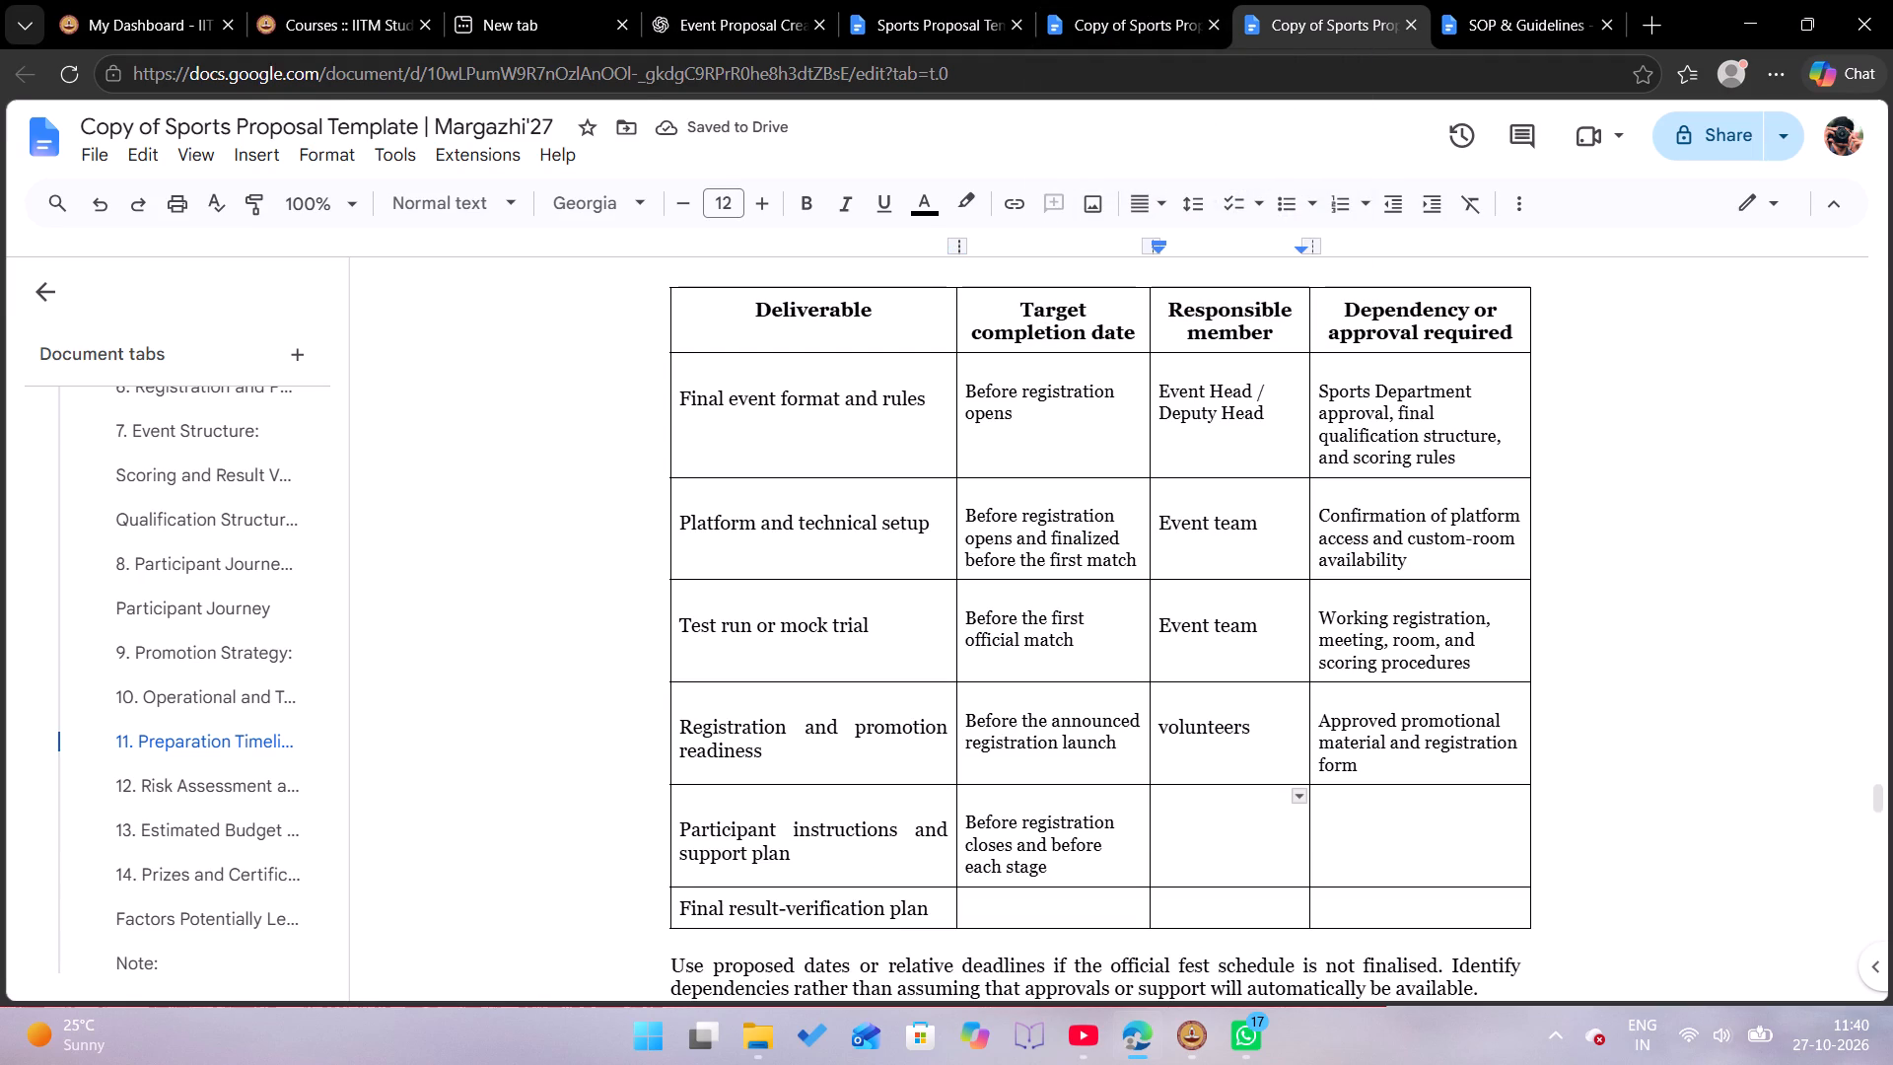
pyautogui.write('event')
pyautogui.press('space')
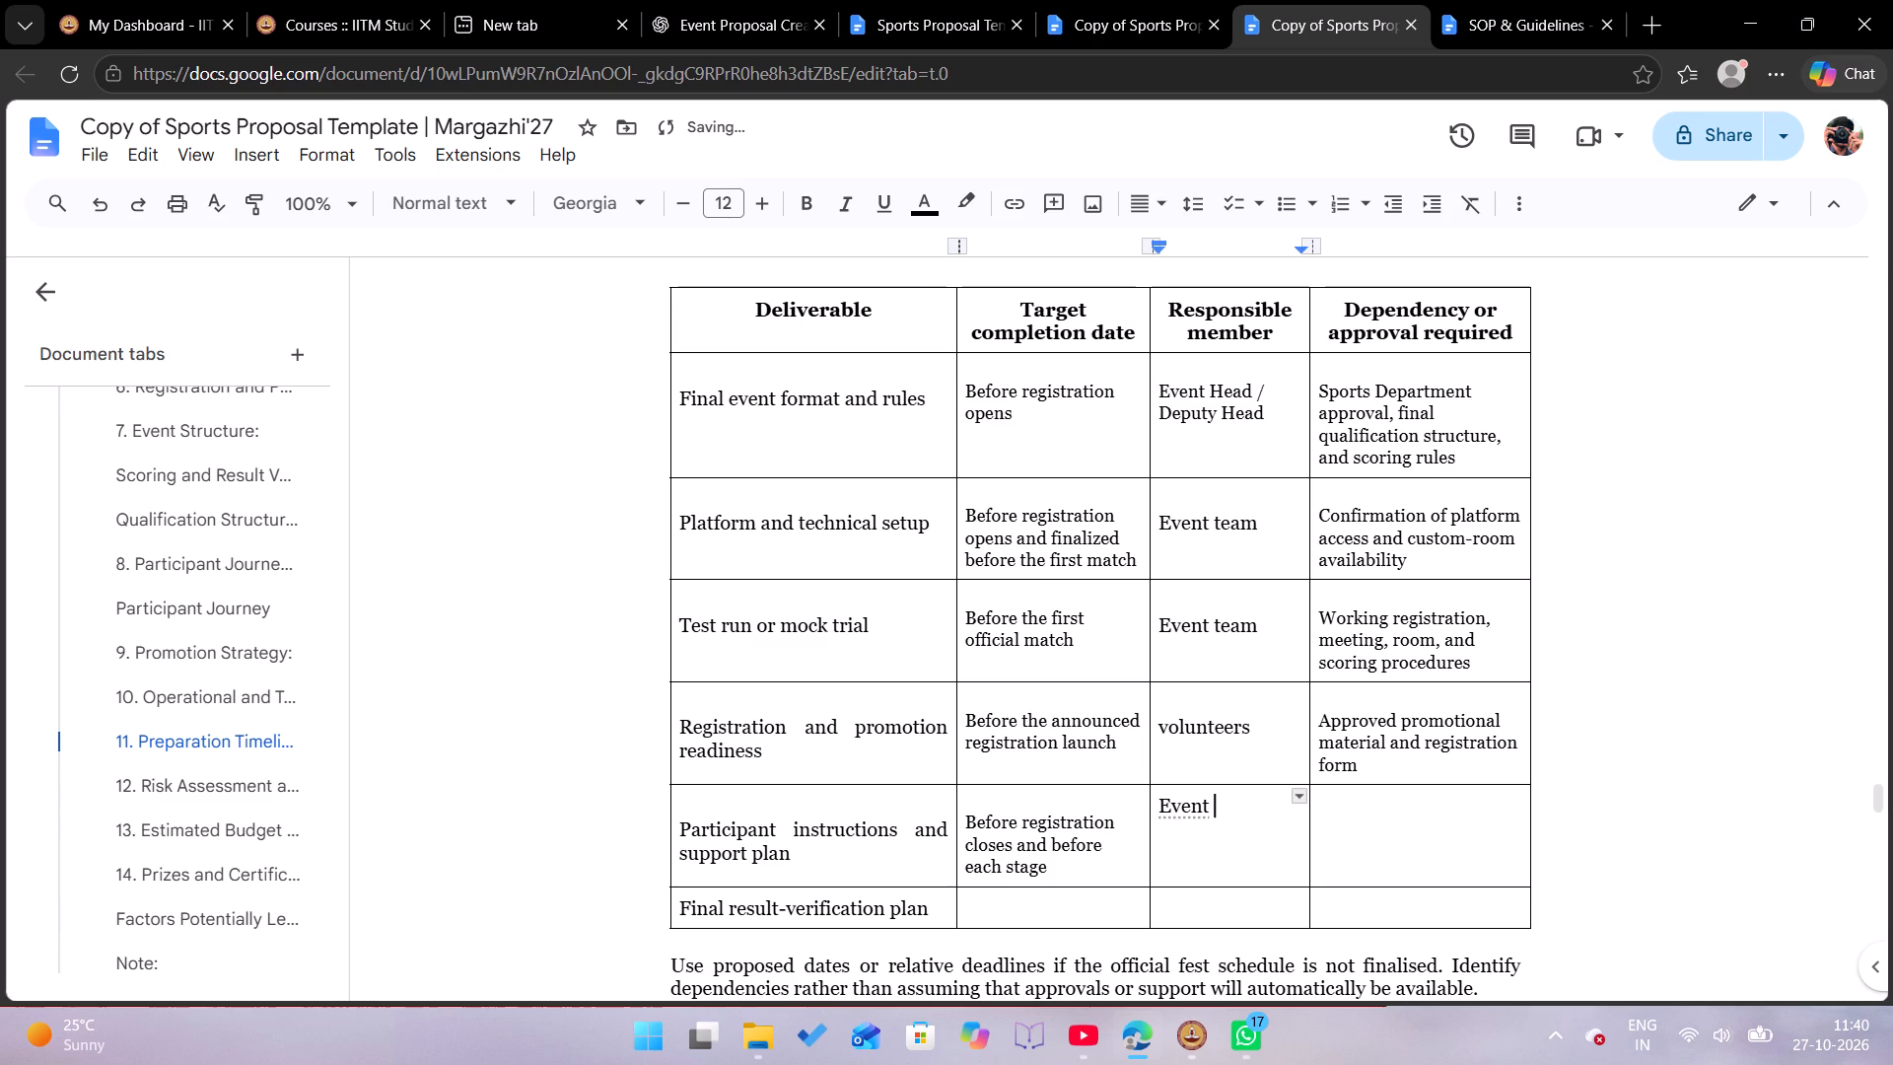
pyautogui.write('tem')
pyautogui.press('BackSpace')
pyautogui.write('am')
pyautogui.press('space')
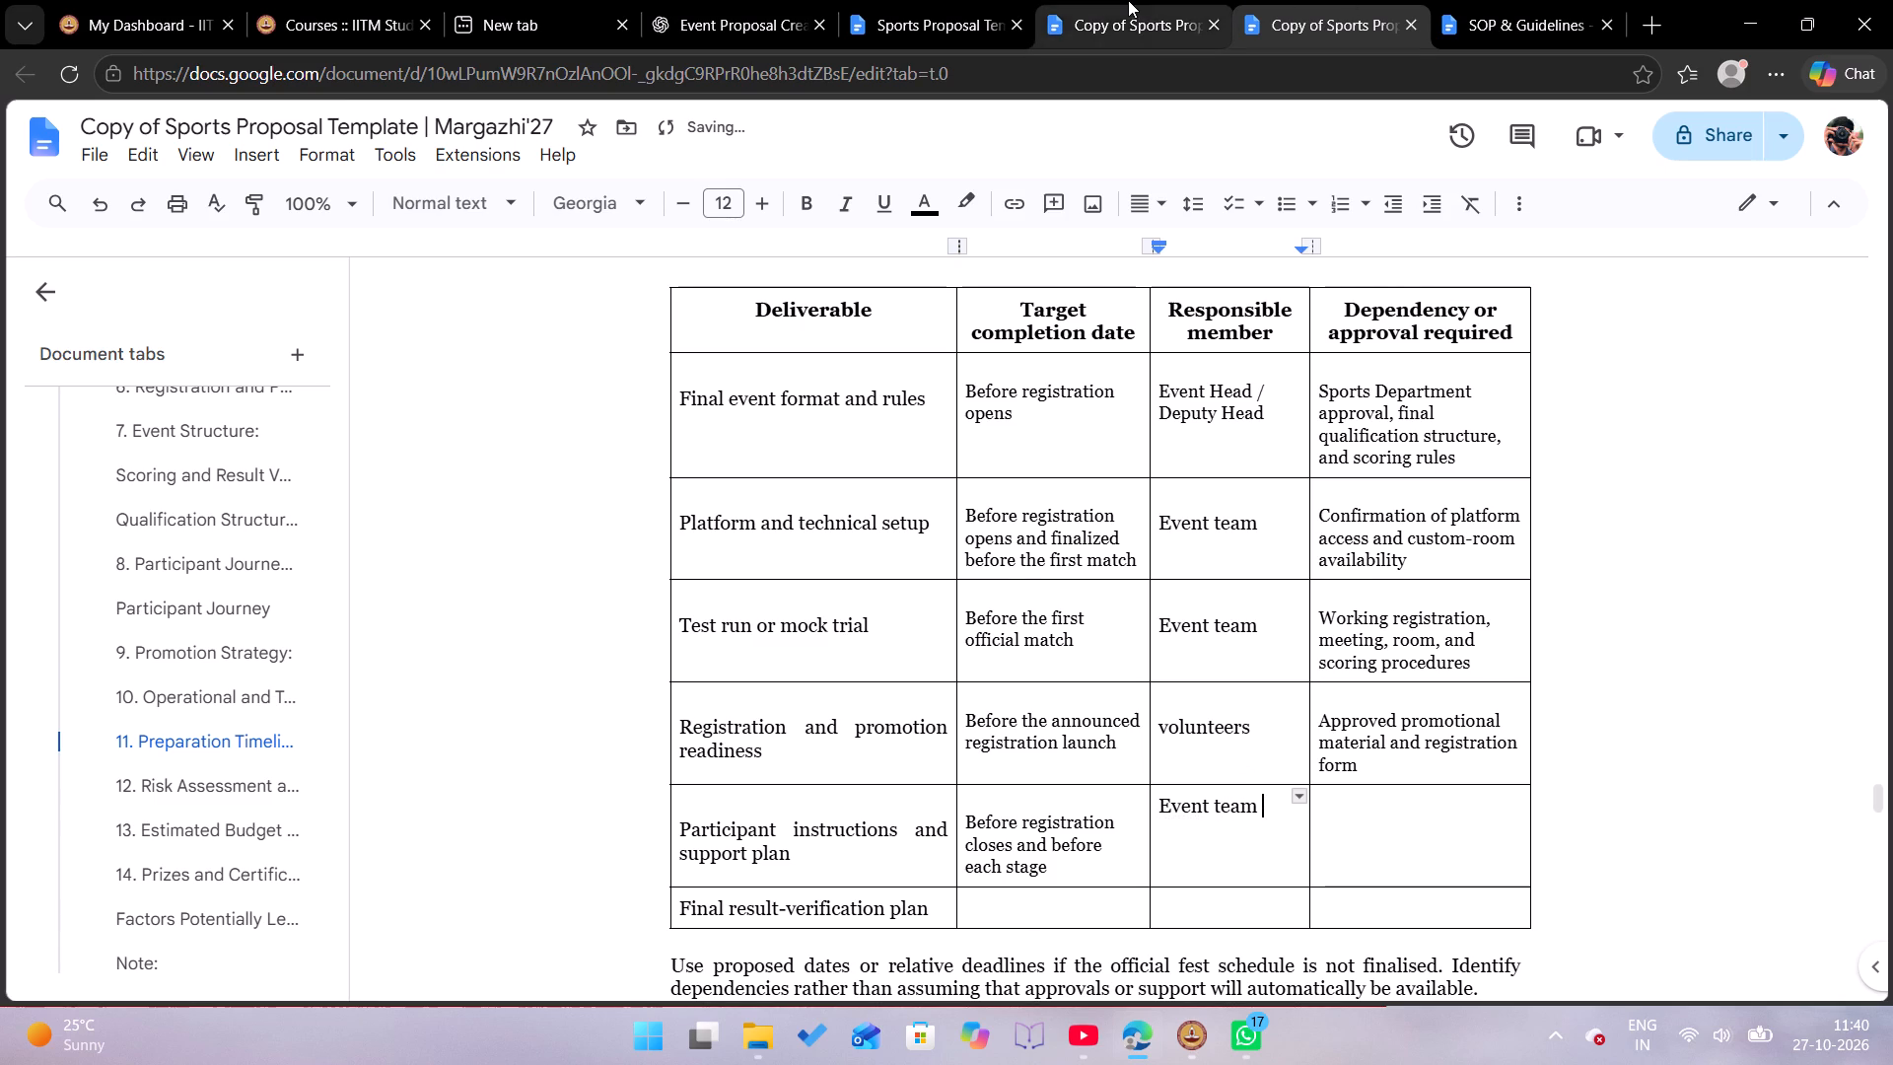
# Copy "Final rulebook, slots, and communication process" from the draft into the Participant instructions row's dependency cell, and move that row's "Event team" down one line.
pyautogui.click(1128, 0)
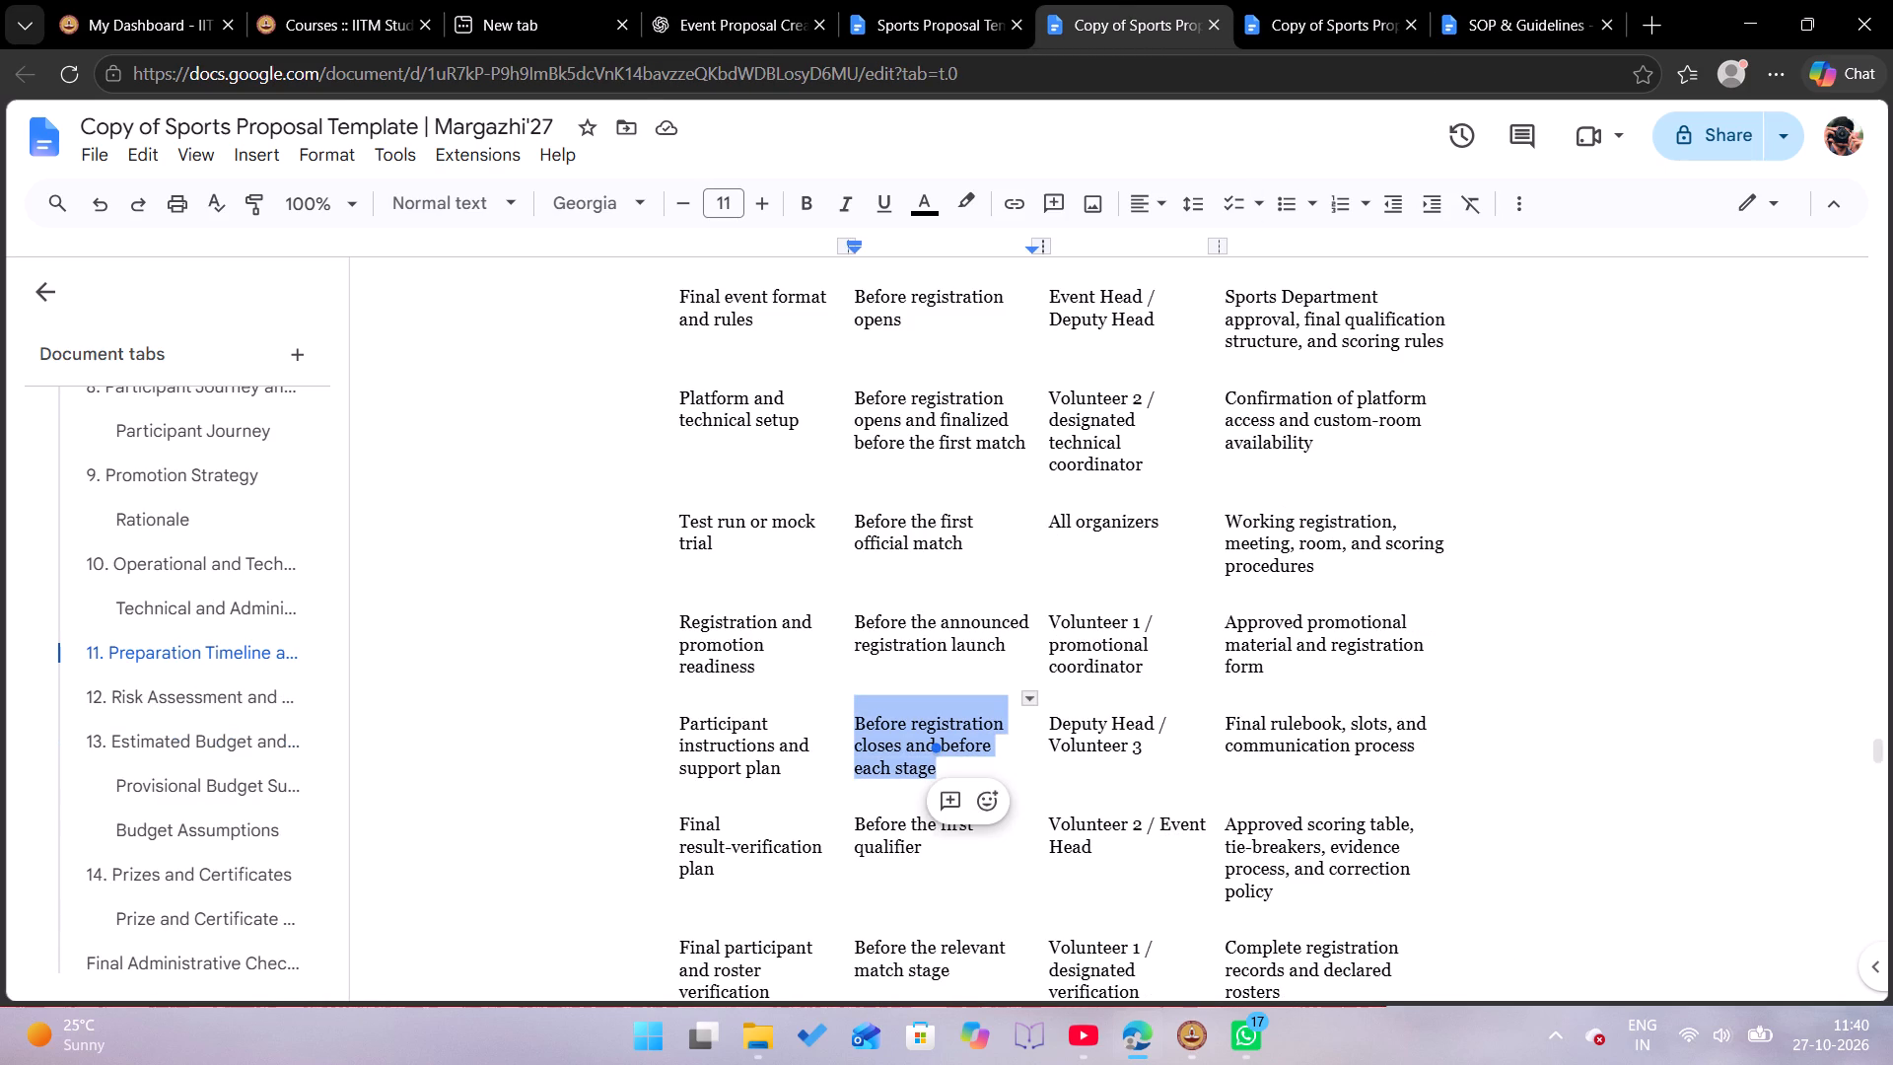
pyautogui.moveTo(1226, 726); pyautogui.dragTo(1414, 744)
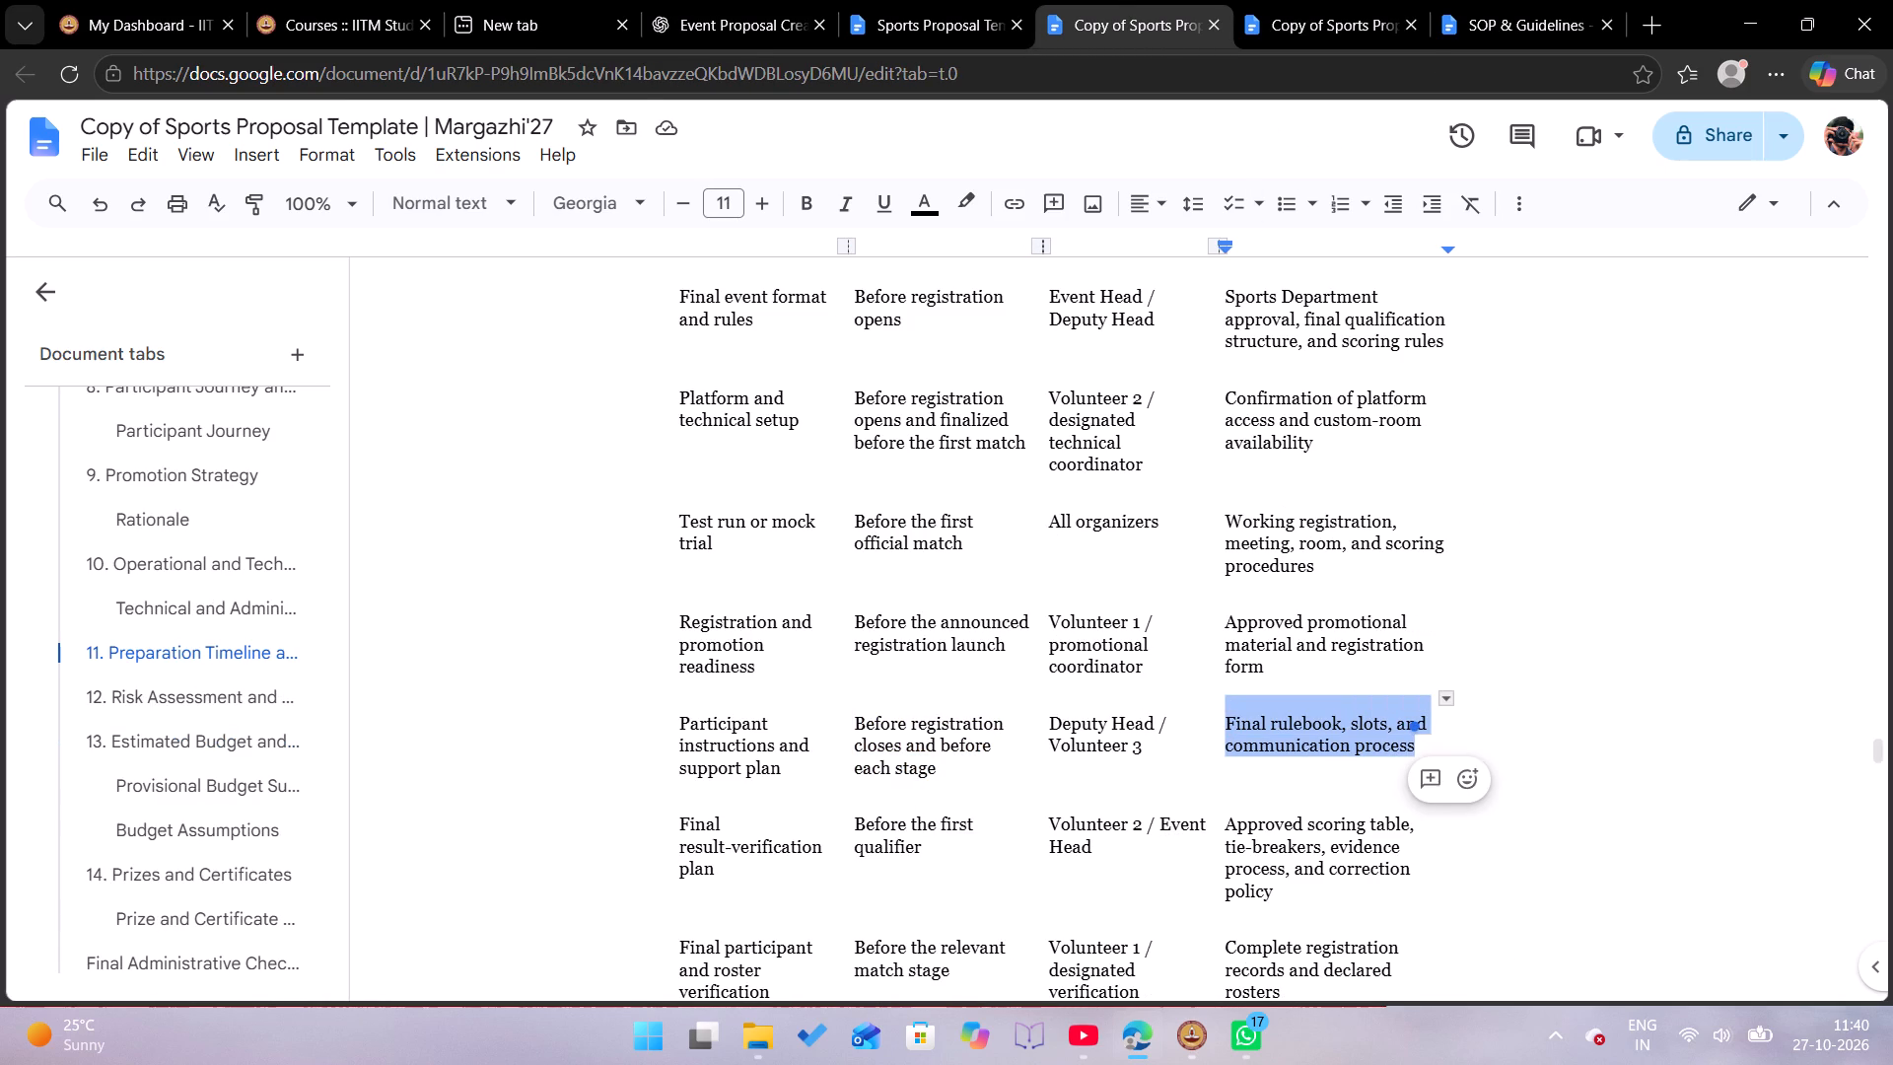
pyautogui.hotkey('ctrl', 'c')
pyautogui.doubleClick(1350, 10)
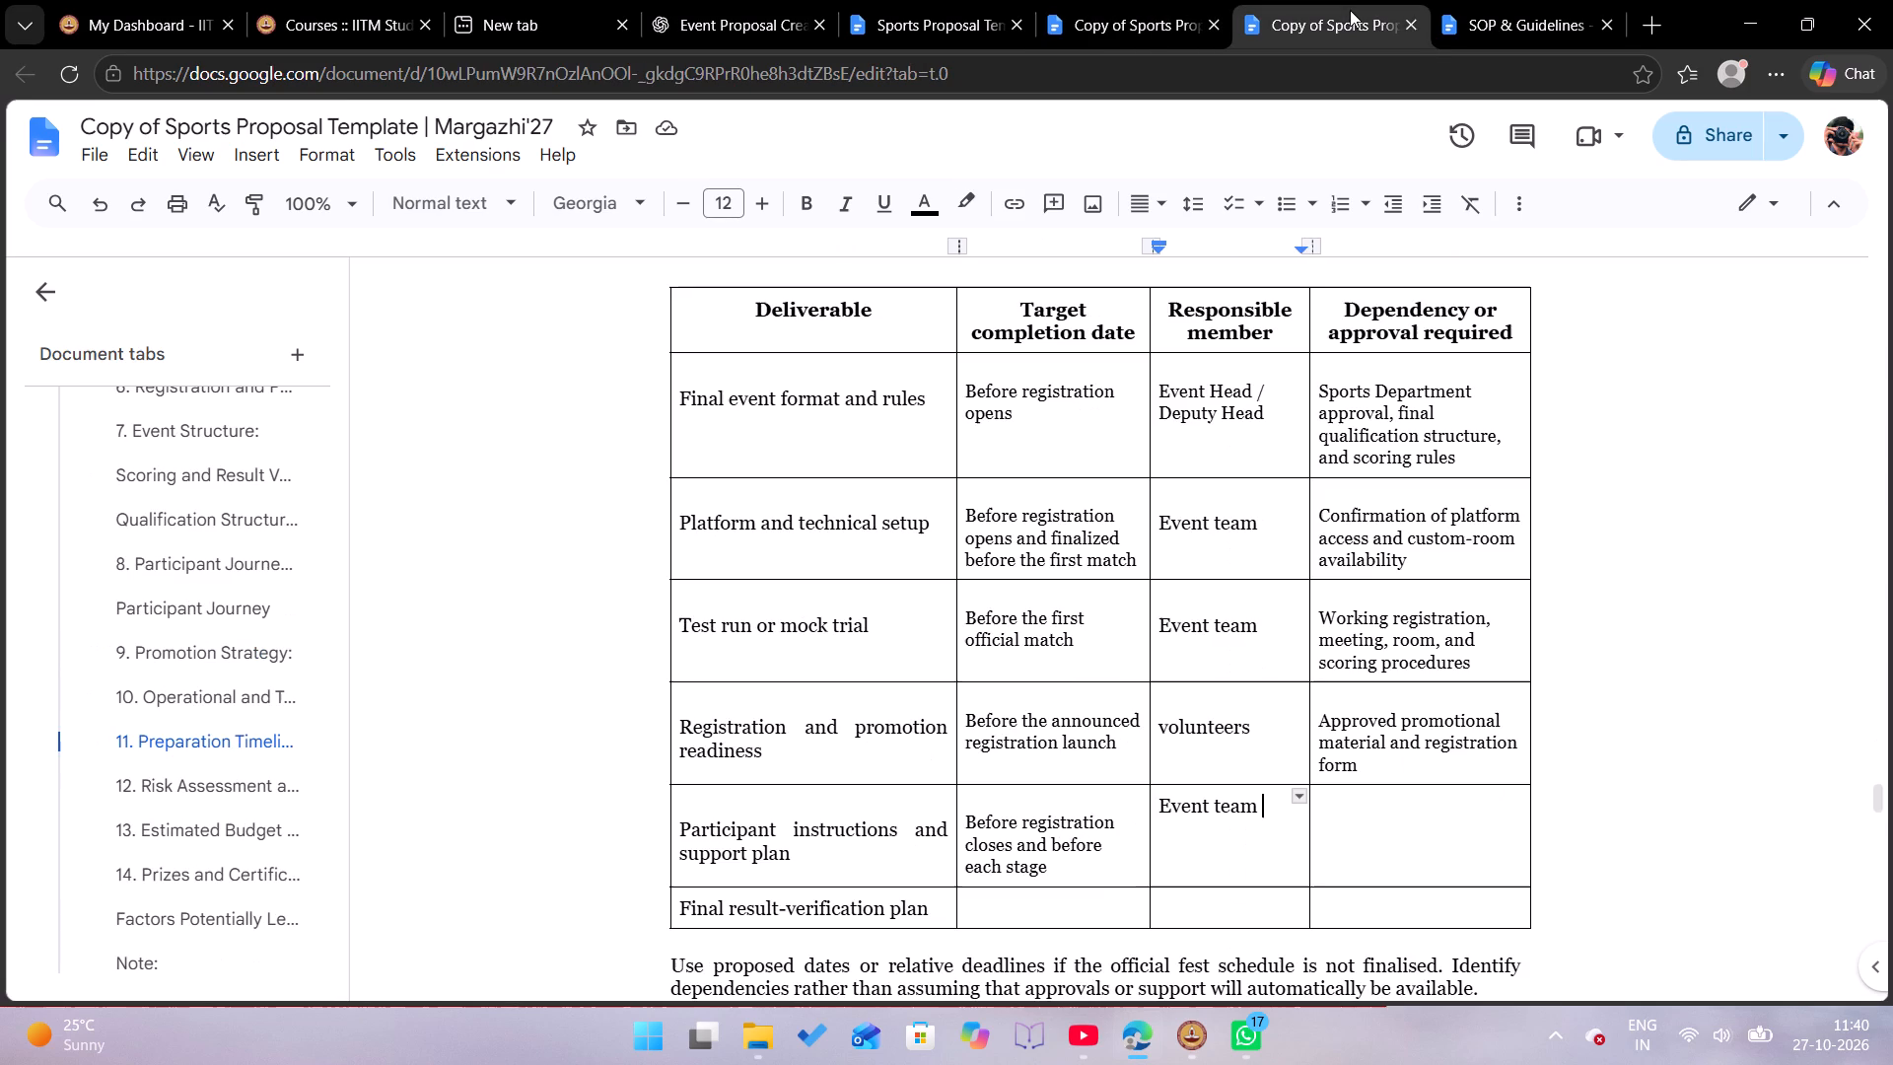
pyautogui.click(1166, 801)
pyautogui.press('Left')
pyautogui.press('Return')
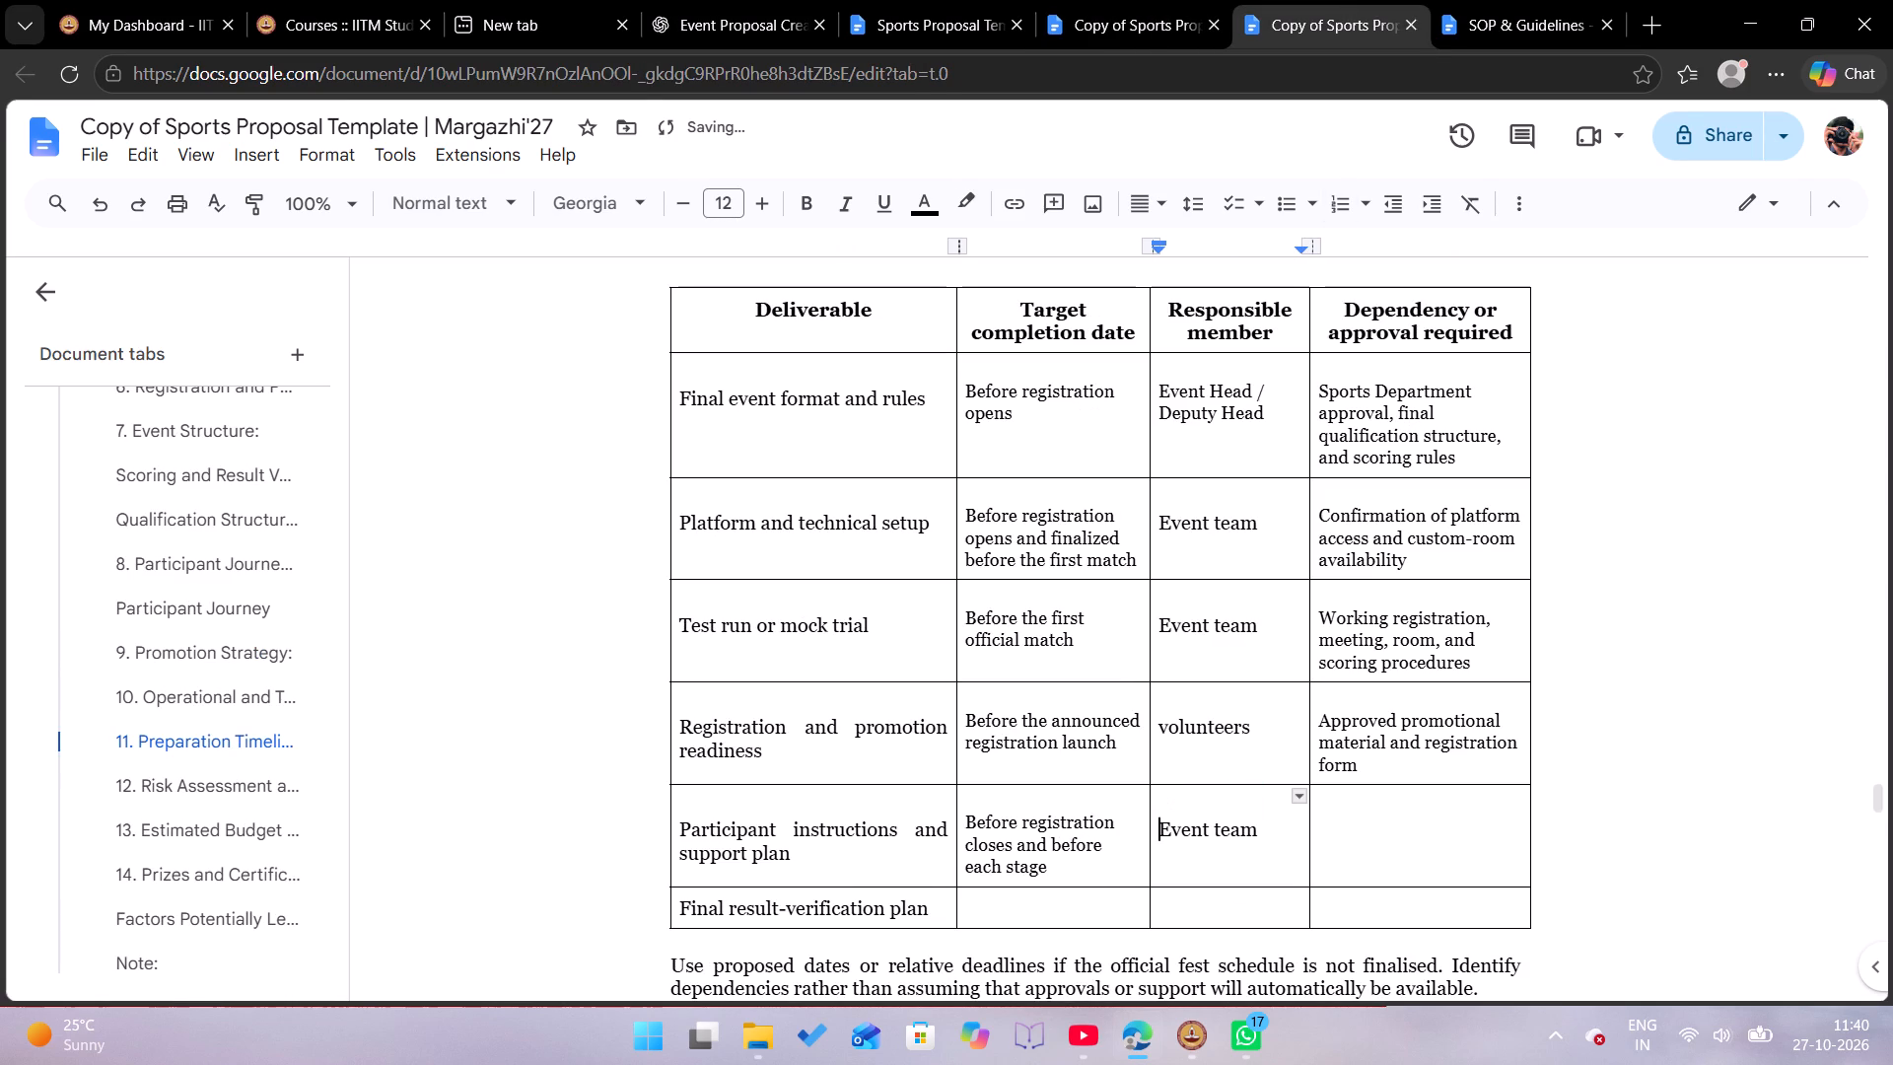
pyautogui.click(1354, 819)
pyautogui.hotkey('ctrl', 'v')
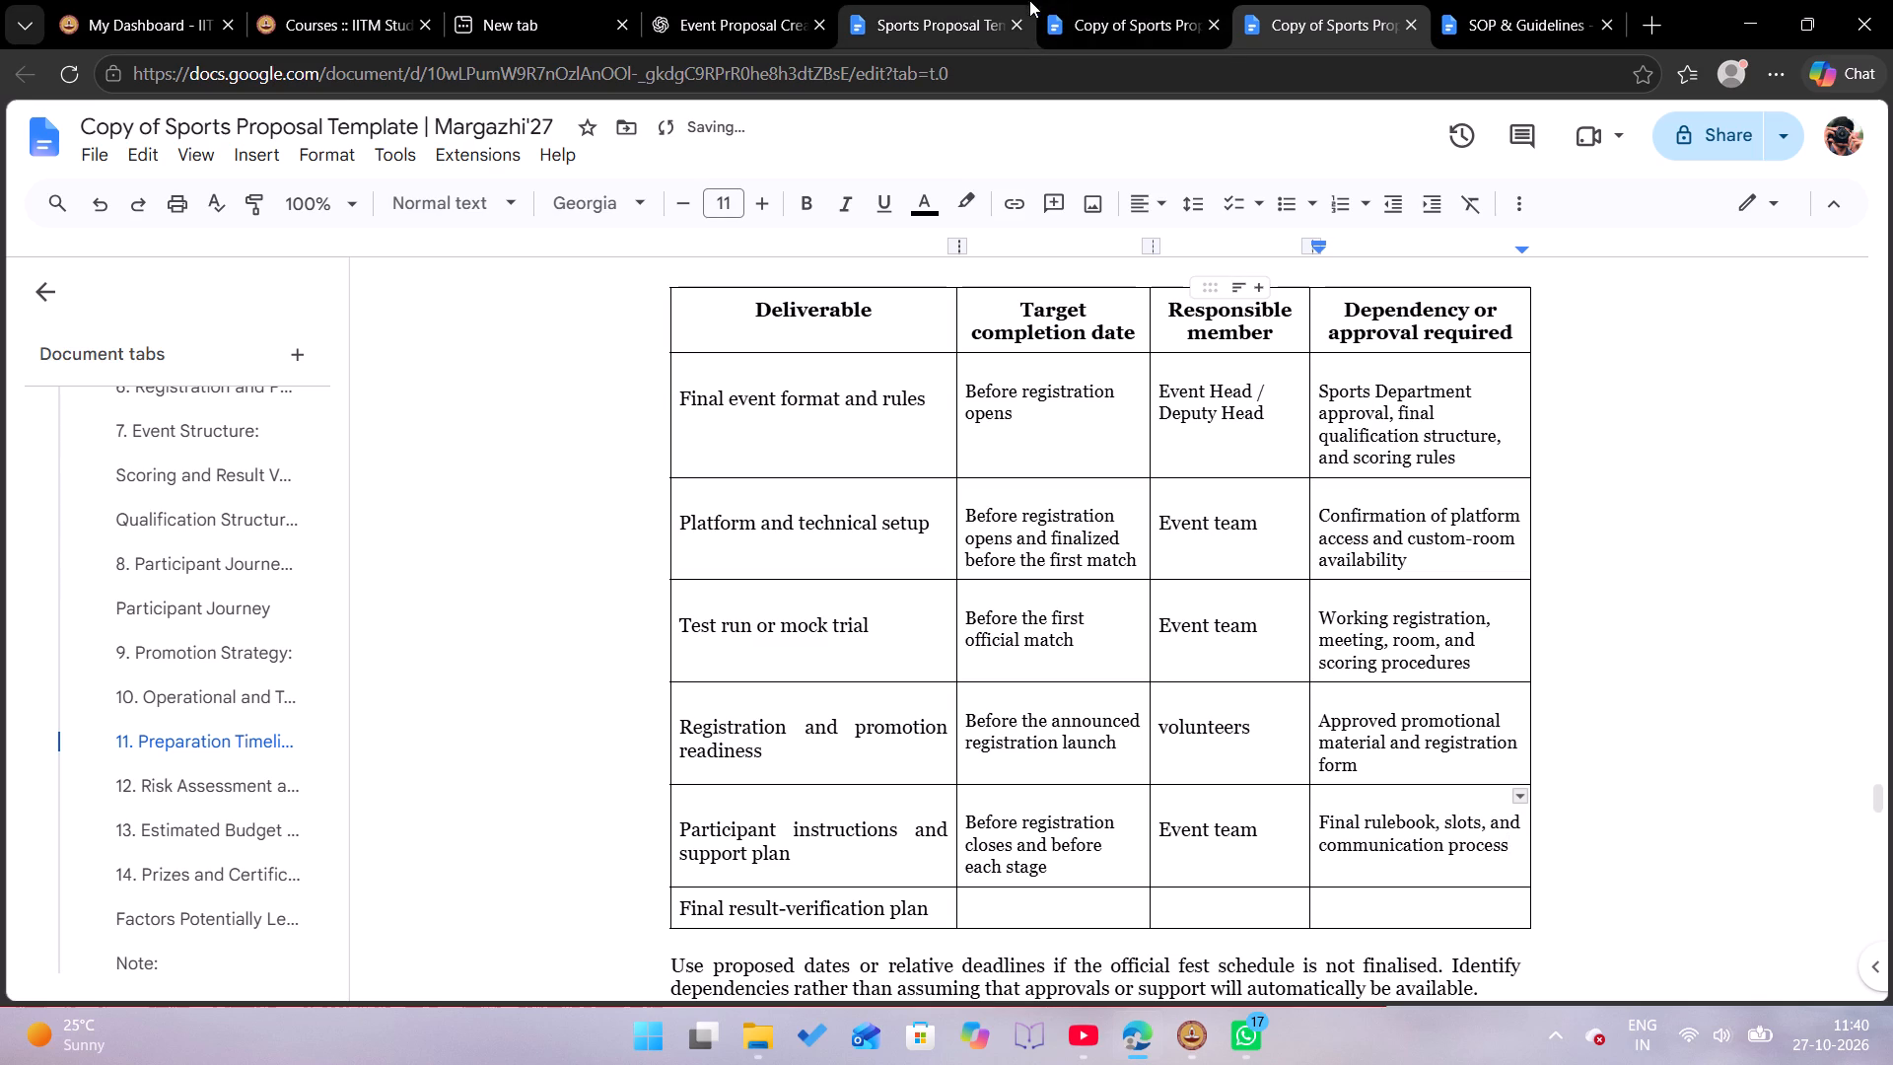
# Copy "Before the first qualifier" from the draft into the Final result-verification plan row's target completion date, and move the row label down one line.
pyautogui.click(1135, 7)
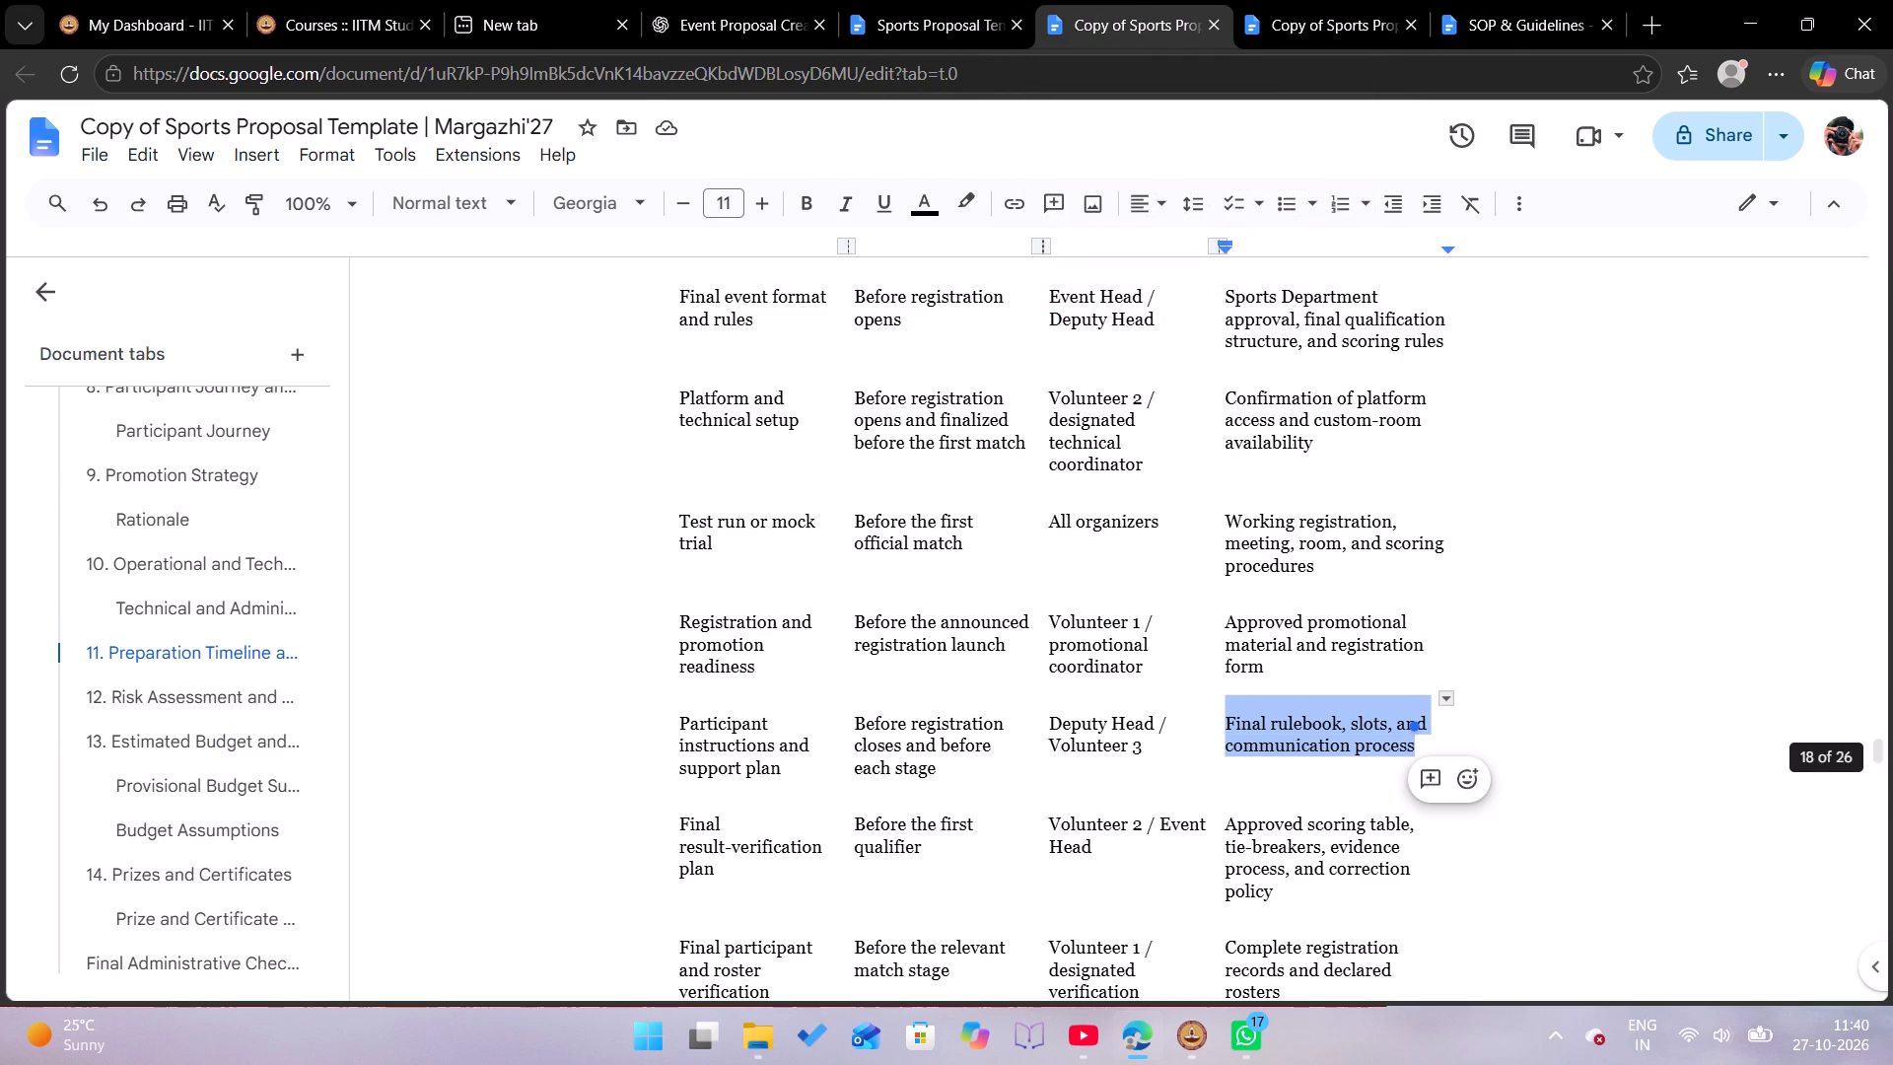
pyautogui.moveTo(1878, 747); pyautogui.dragTo(1873, 762)
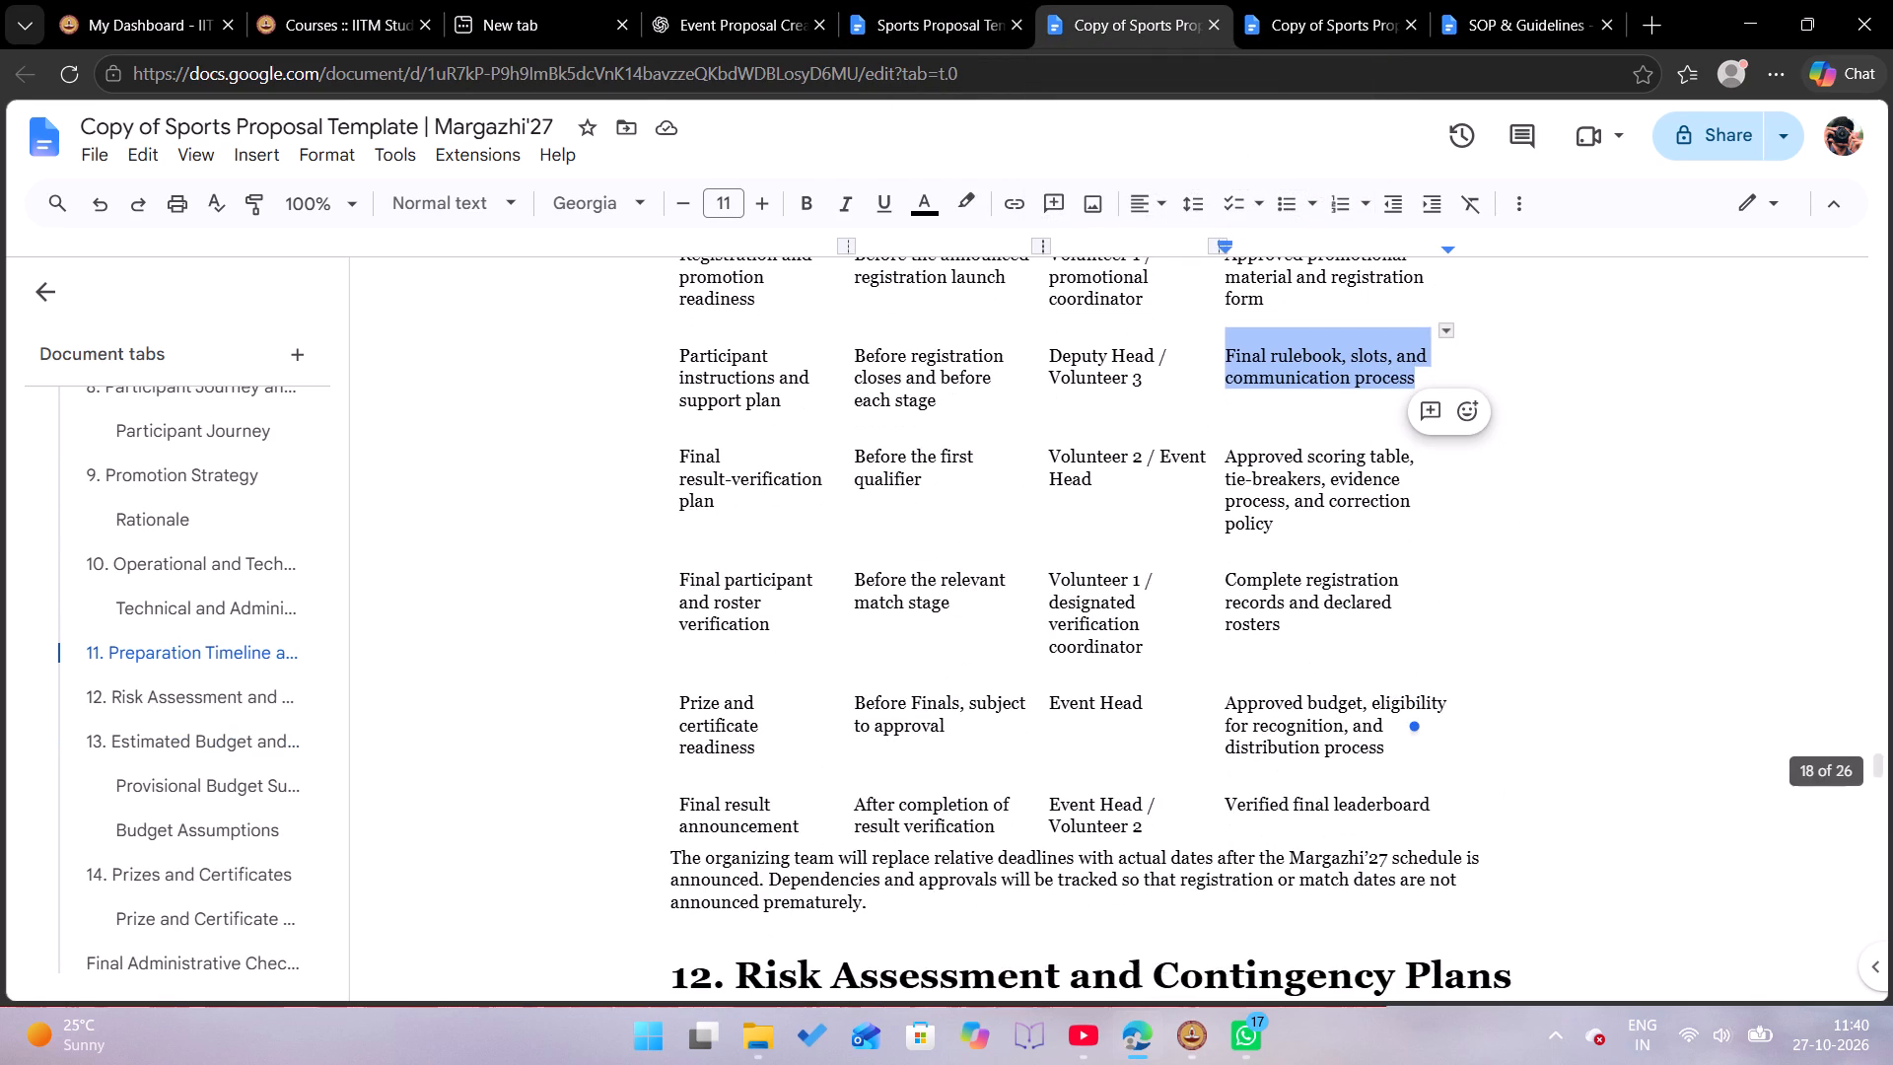
pyautogui.moveTo(850, 458); pyautogui.dragTo(868, 465)
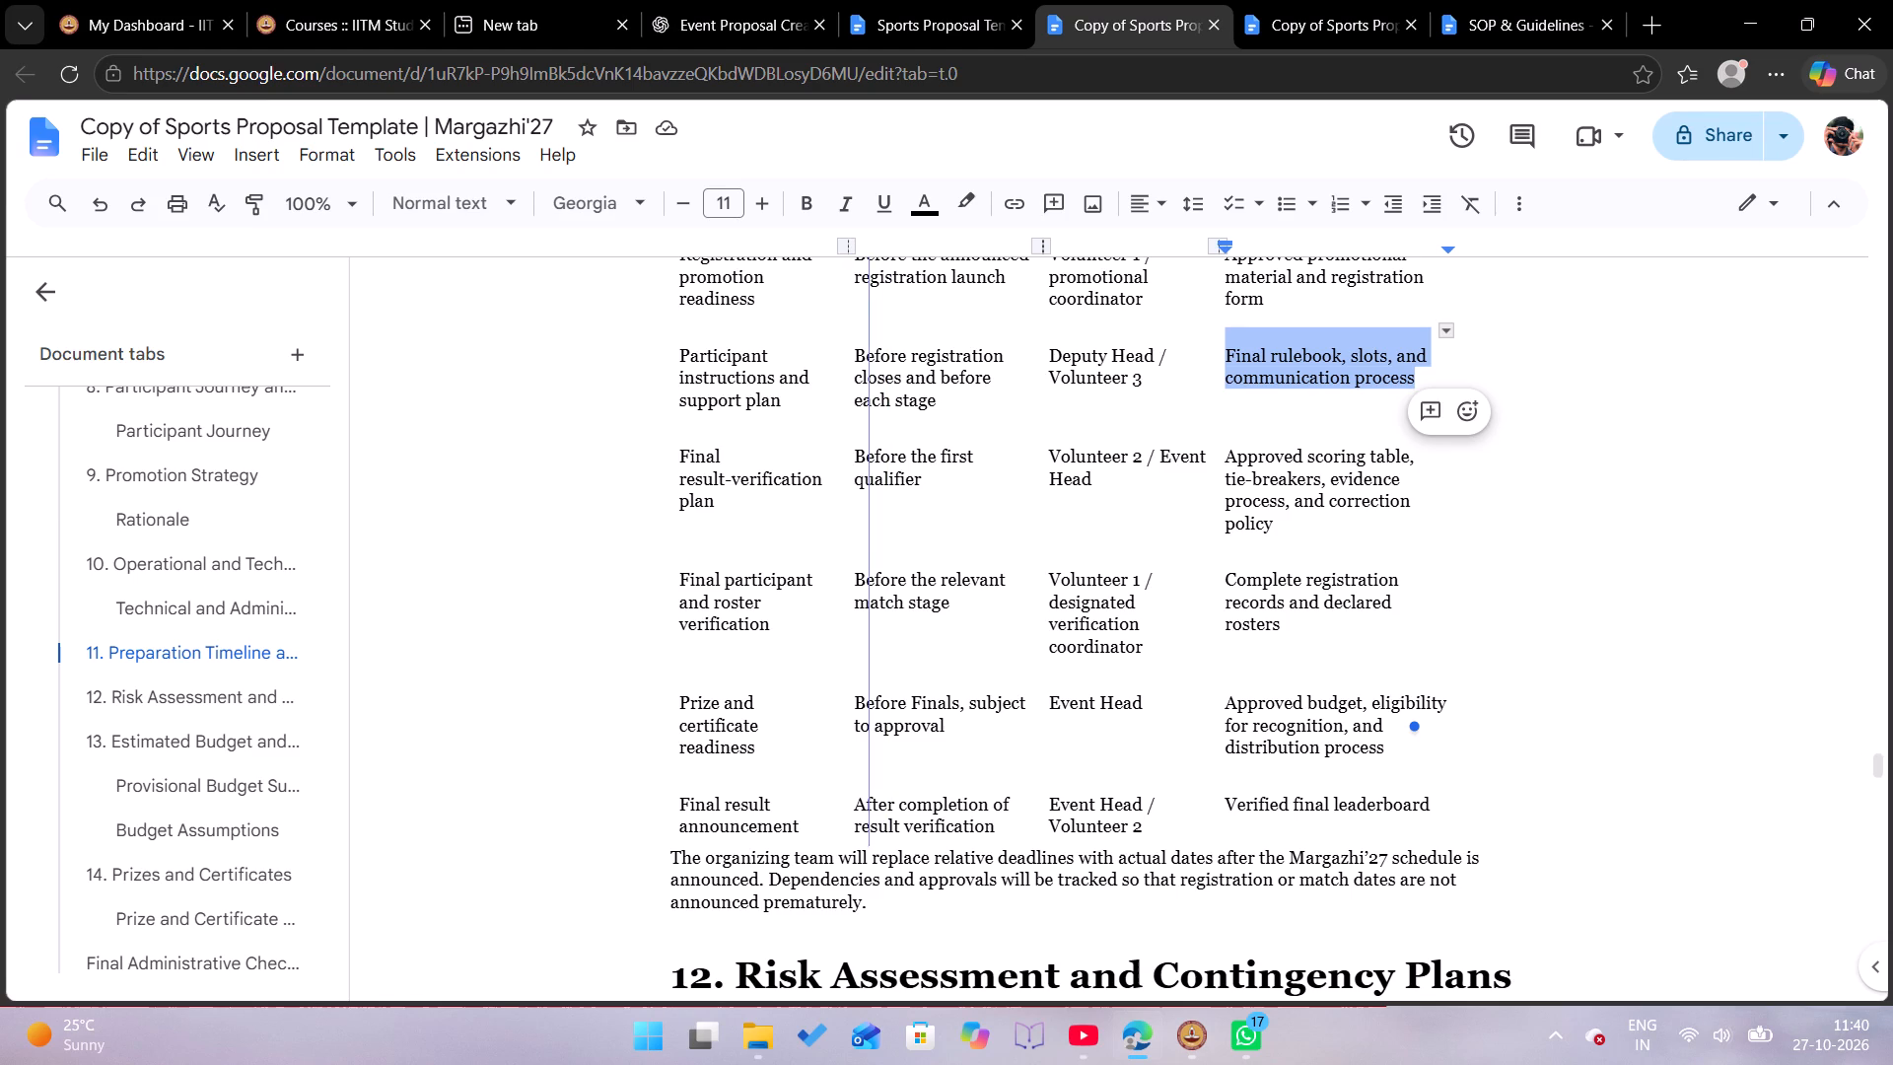
pyautogui.moveTo(868, 465); pyautogui.dragTo(824, 464)
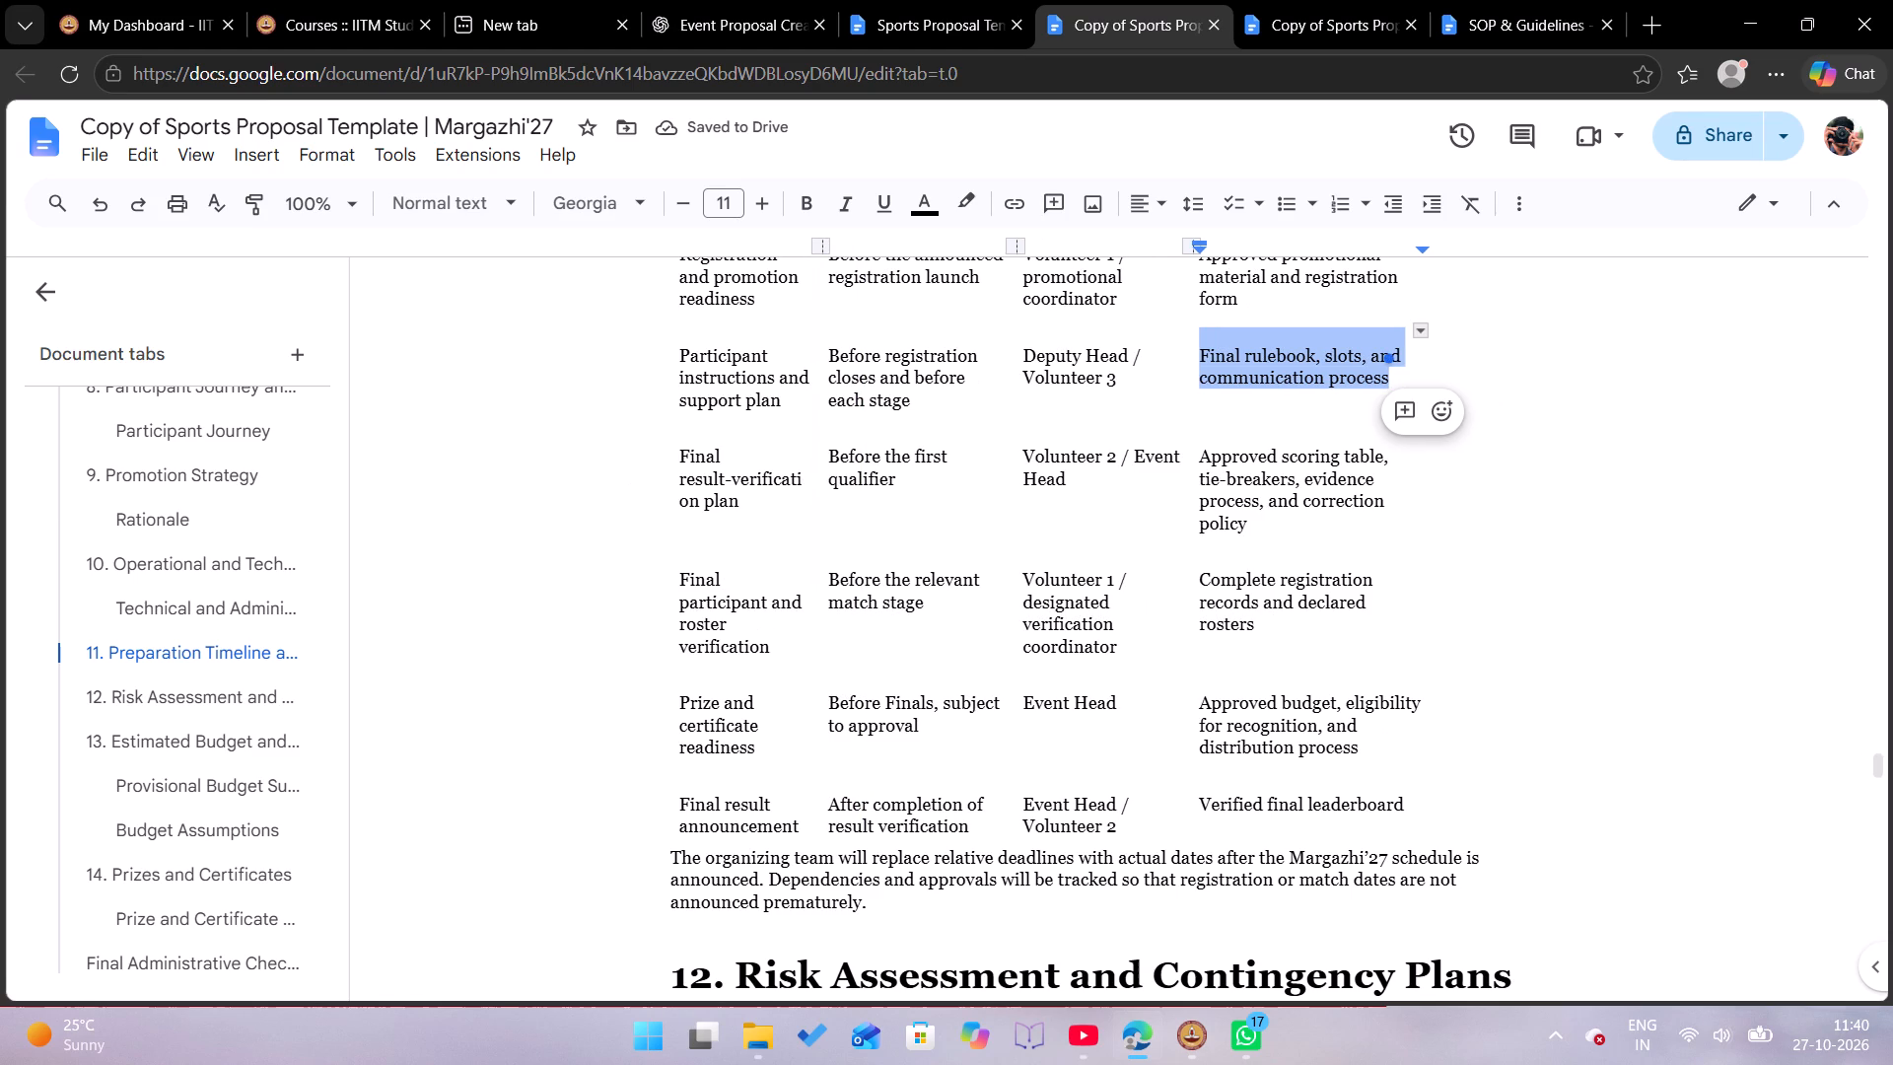
pyautogui.moveTo(827, 455); pyautogui.dragTo(899, 484)
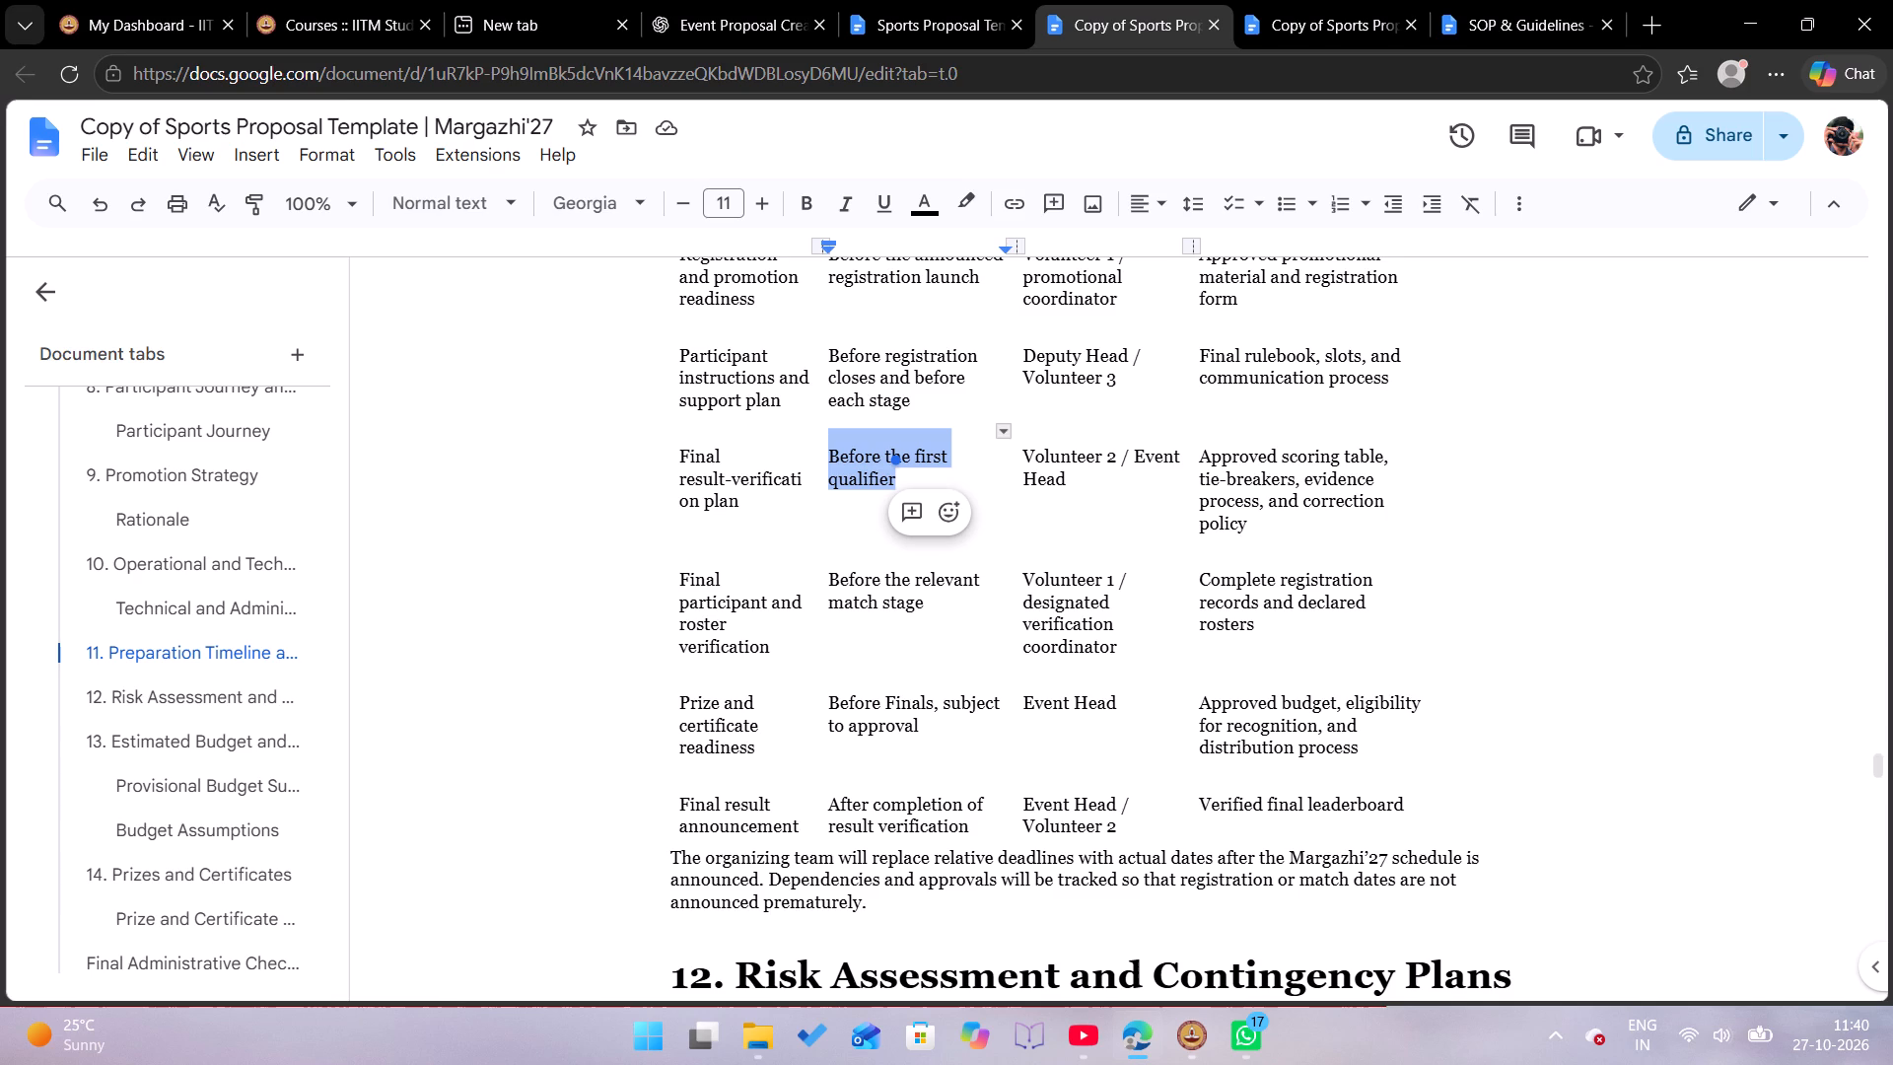
pyautogui.hotkey('ctrl', 'c')
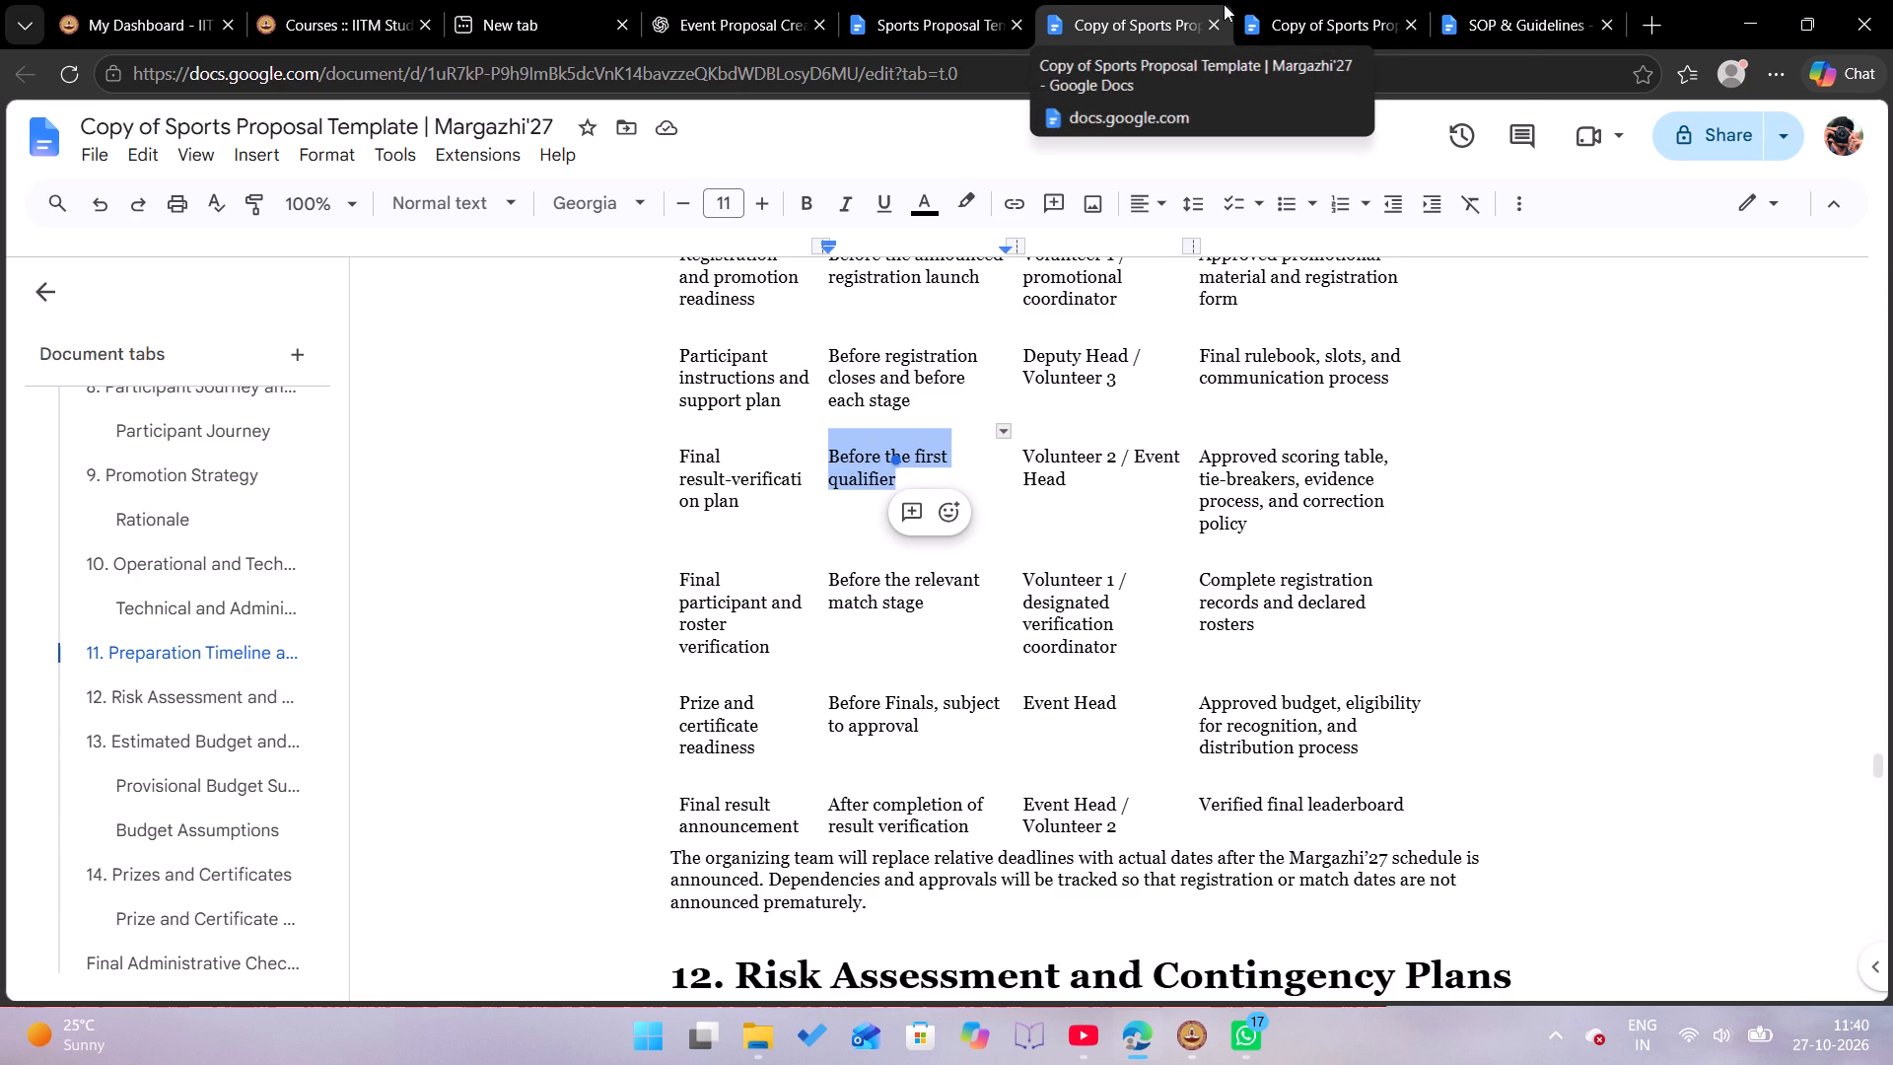
pyautogui.click(1279, 9)
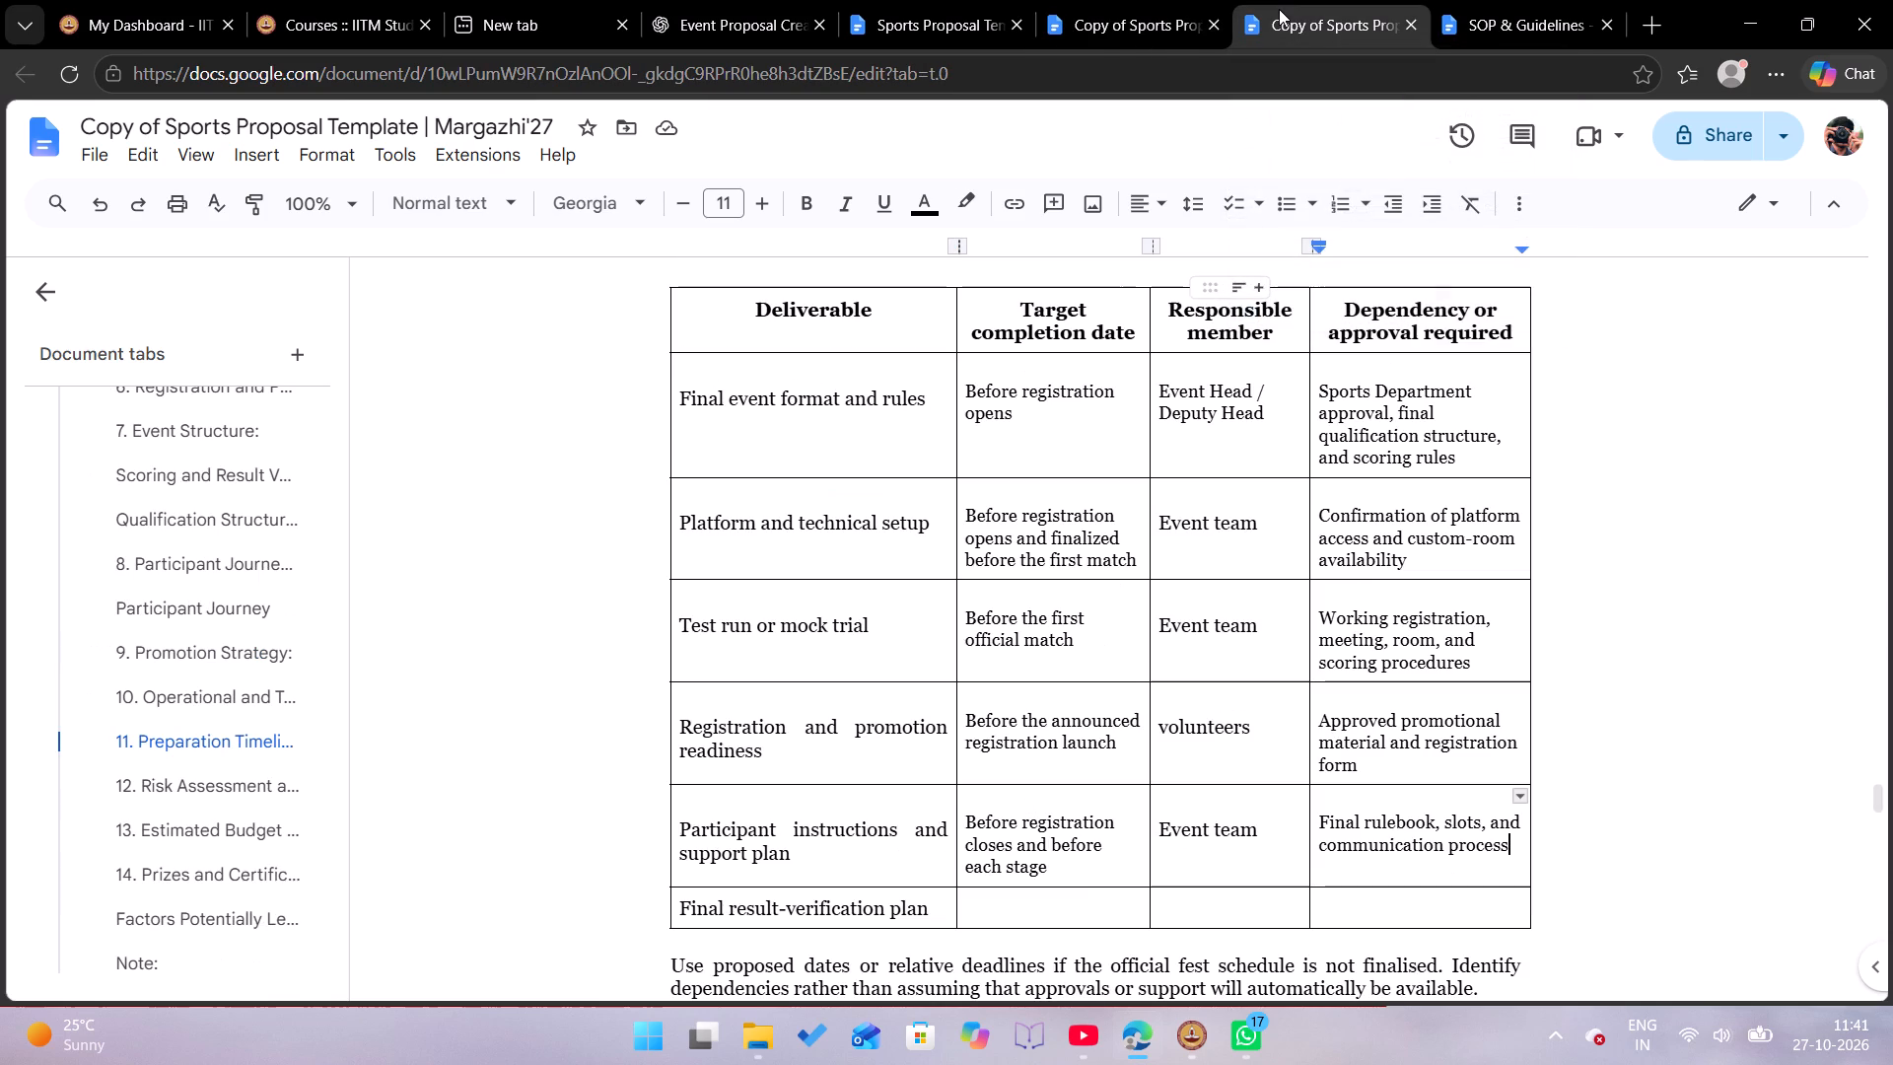
pyautogui.click(999, 916)
pyautogui.hotkey('ctrl', 'v')
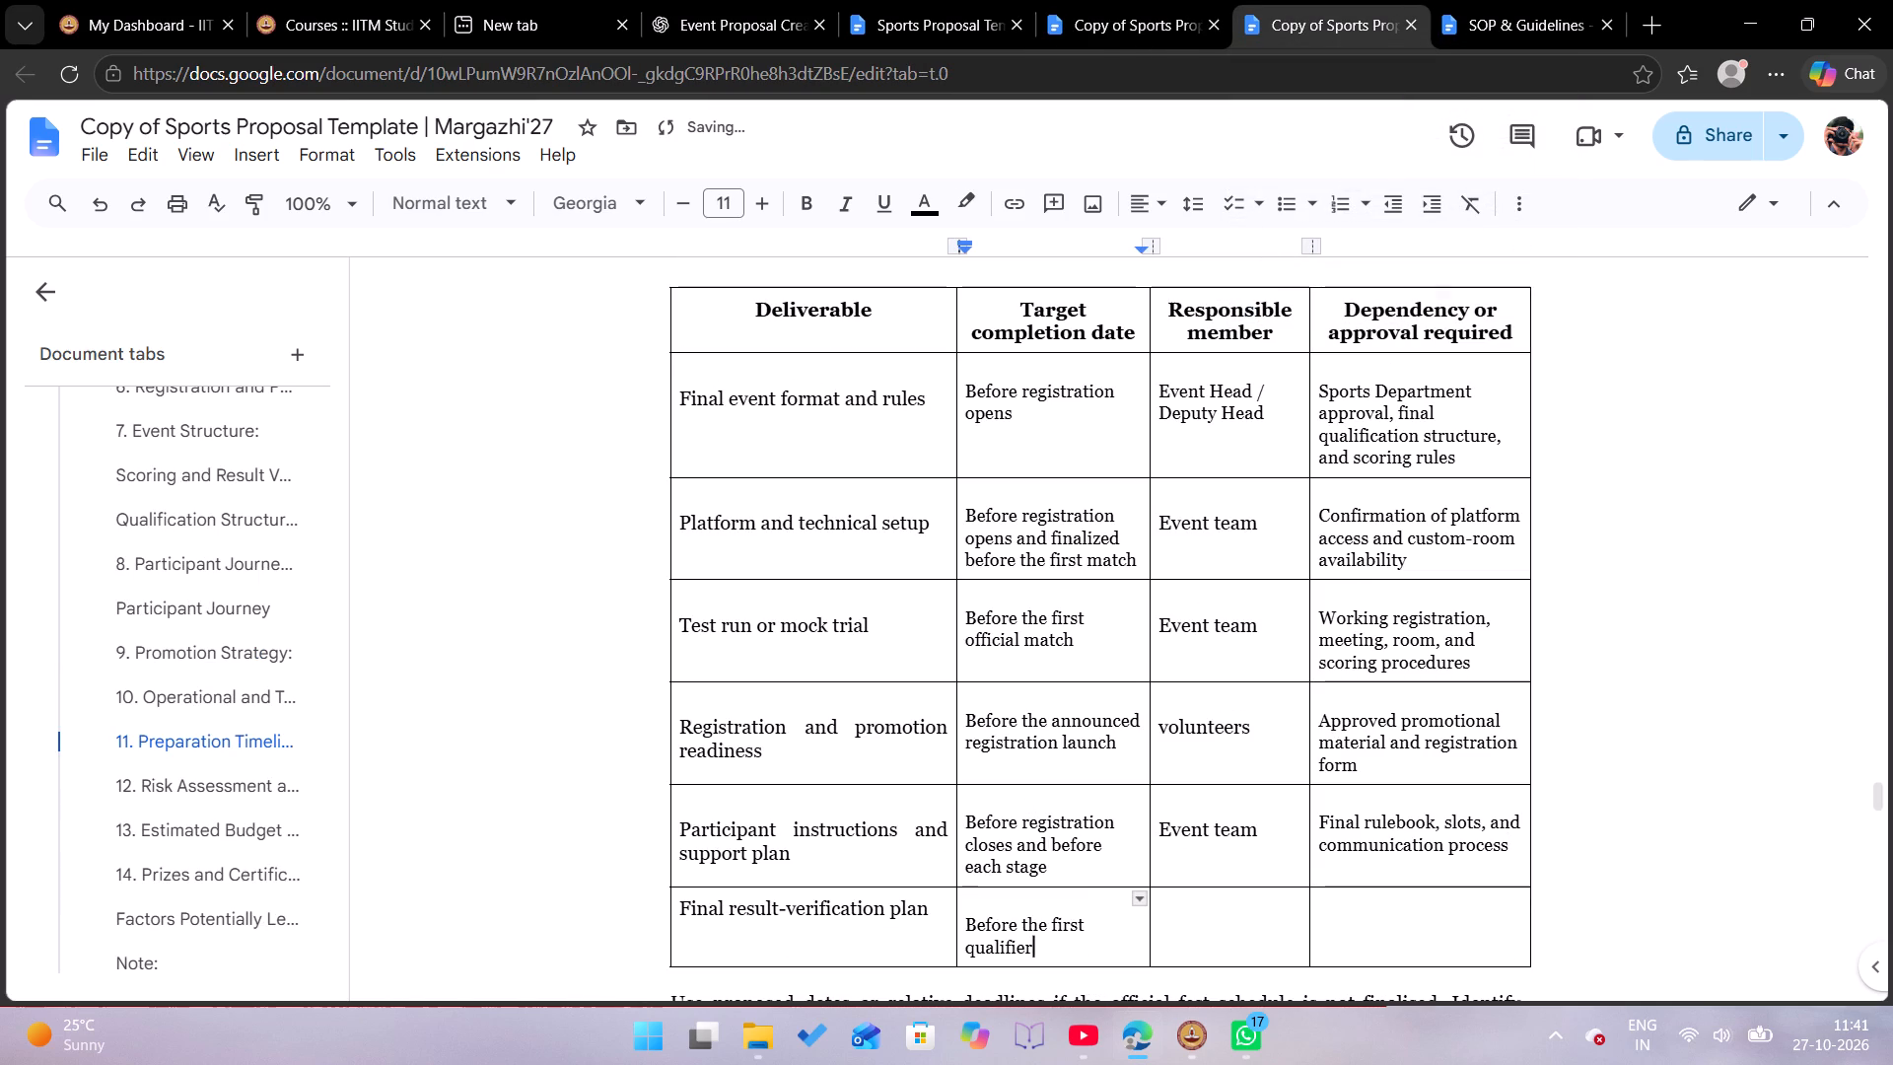
pyautogui.click(680, 905)
pyautogui.press('Return')
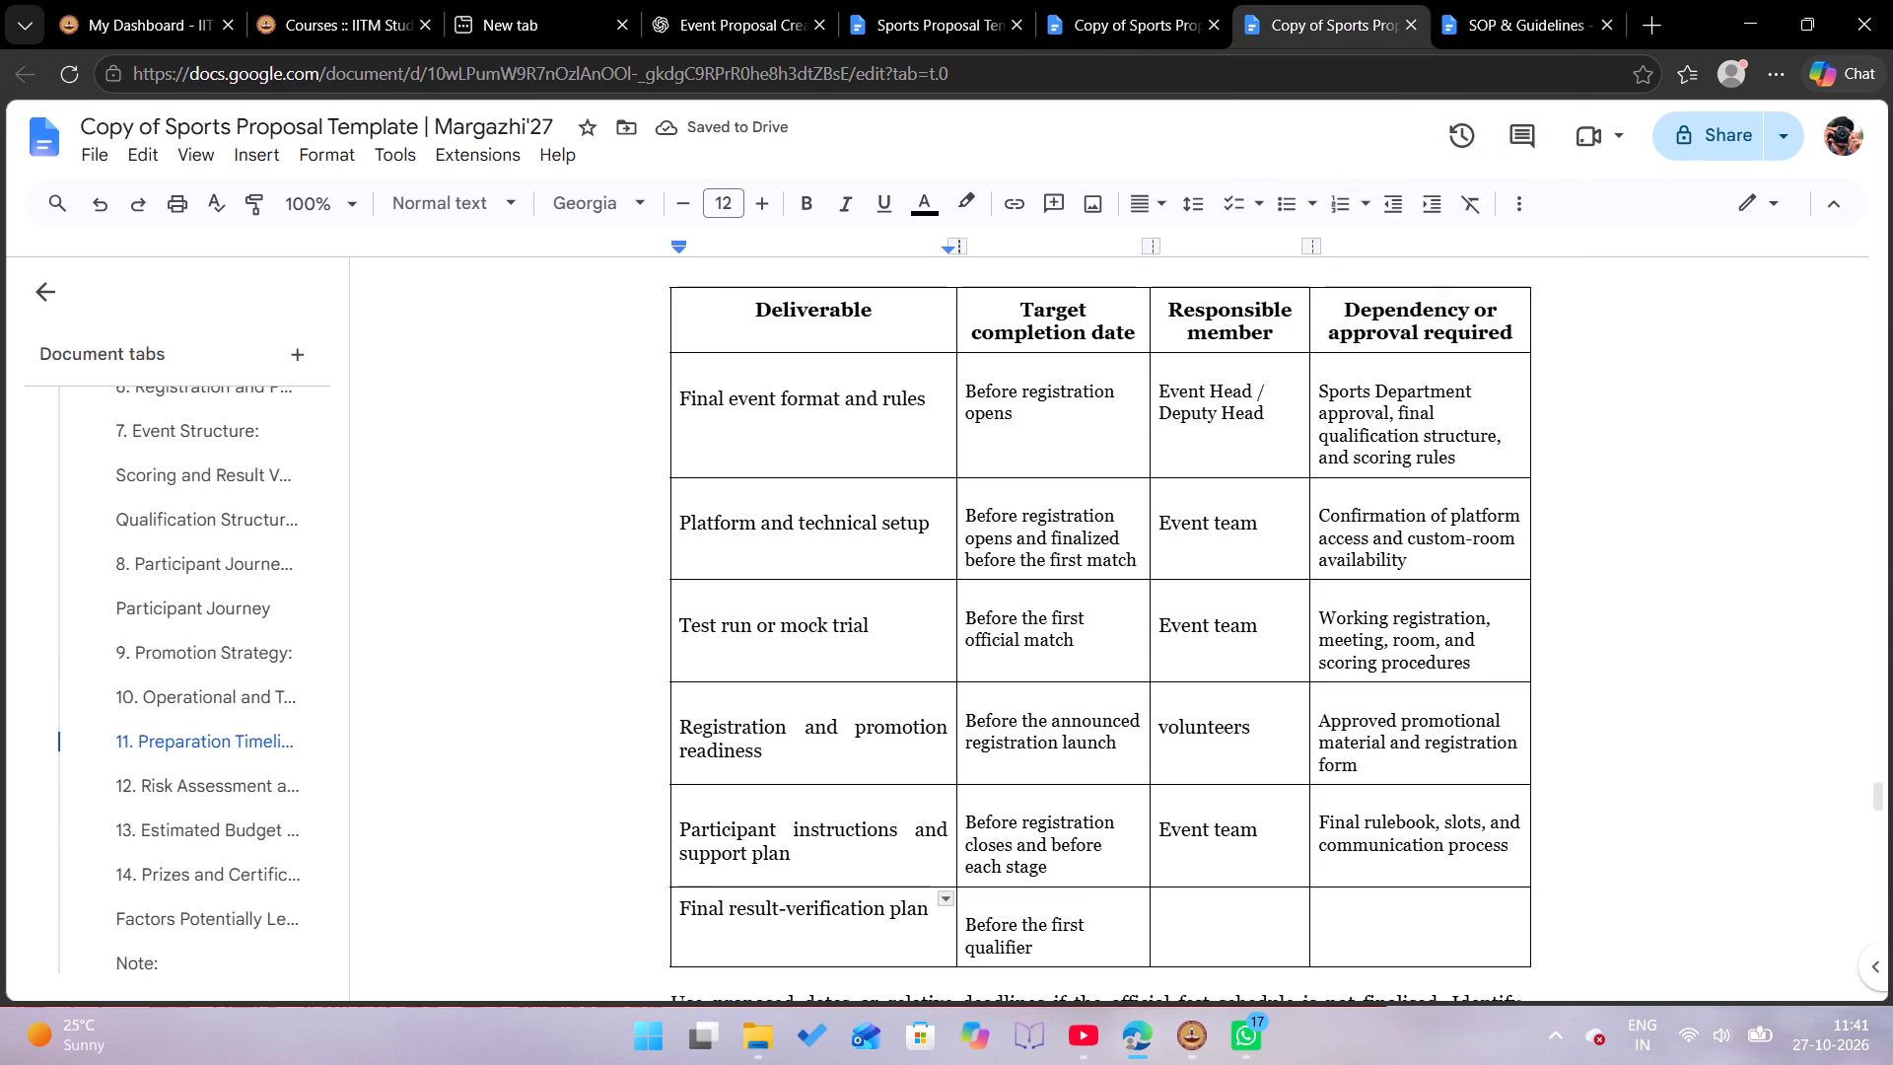
# Copy "Event Head" from the draft into the Final result-verification plan row's responsible member cell.
pyautogui.click(1066, 3)
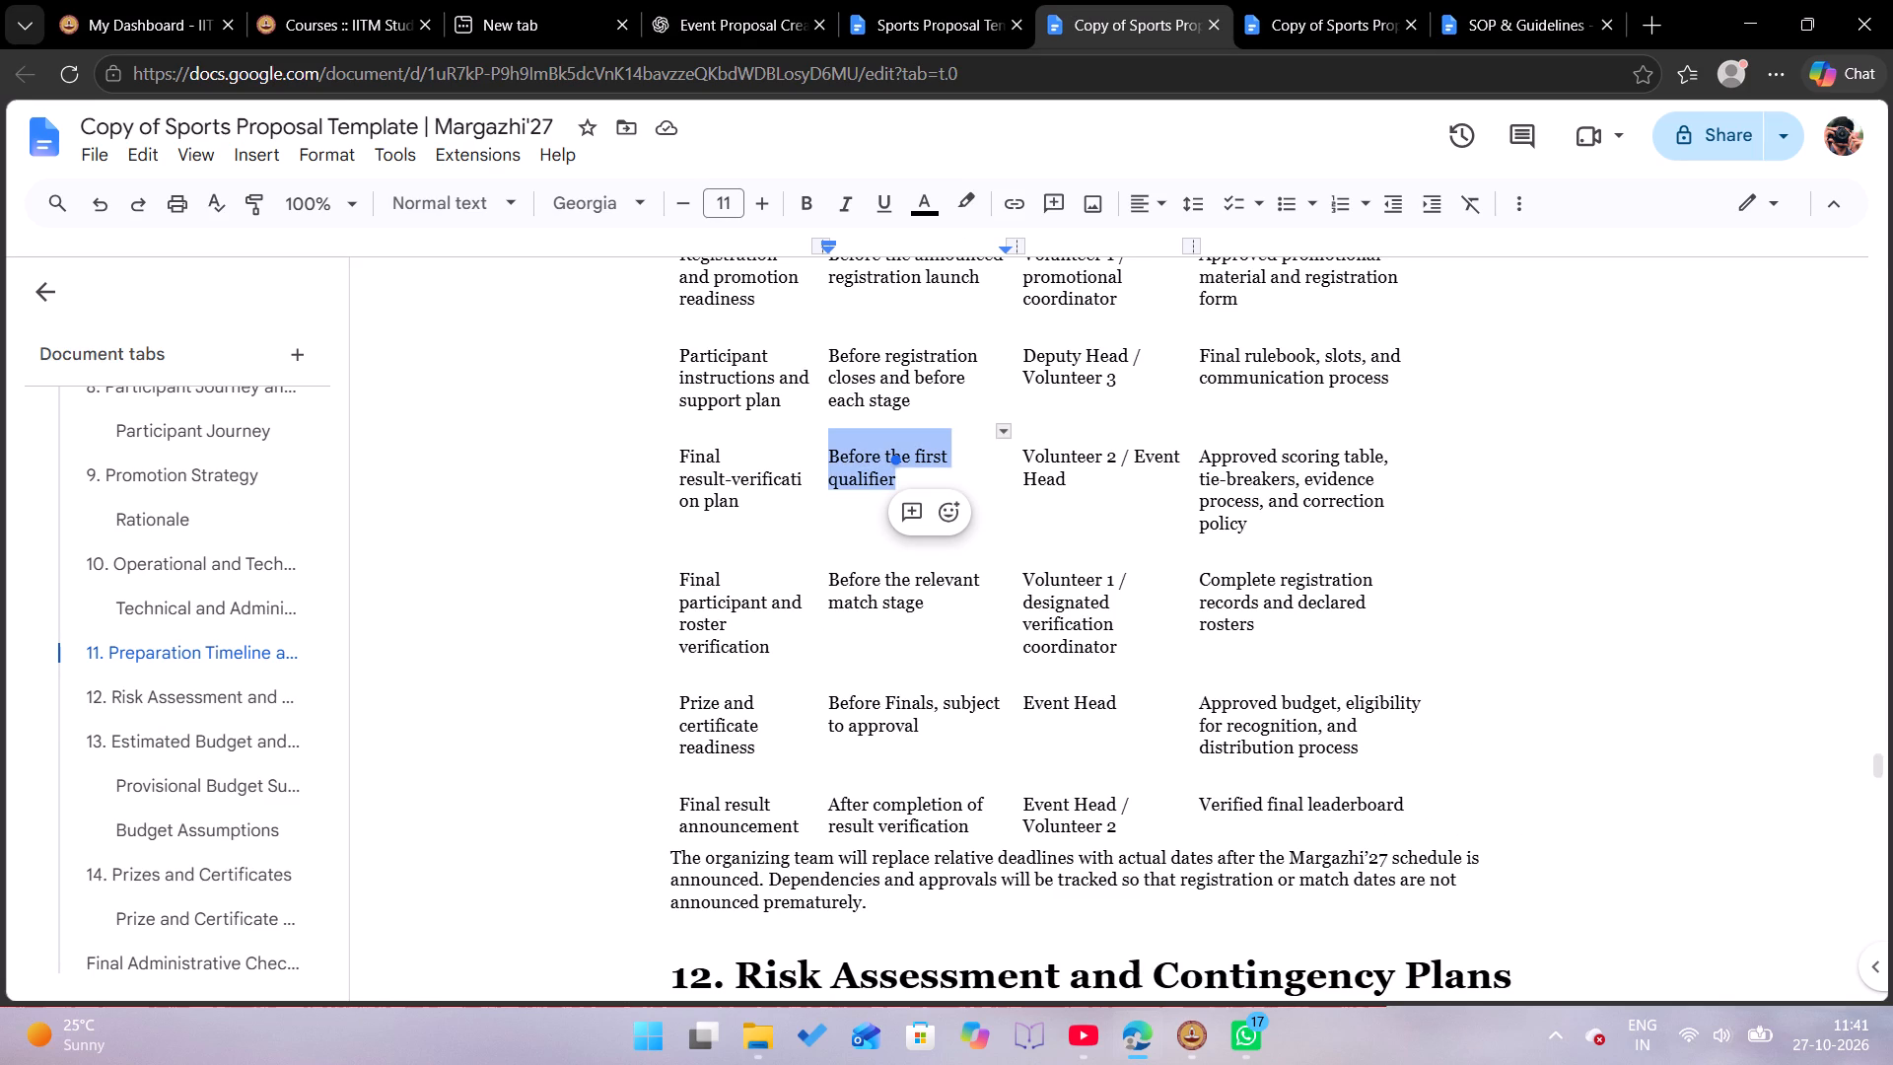
pyautogui.moveTo(1133, 447); pyautogui.dragTo(1102, 486)
pyautogui.hotkey('ctrl', 'c')
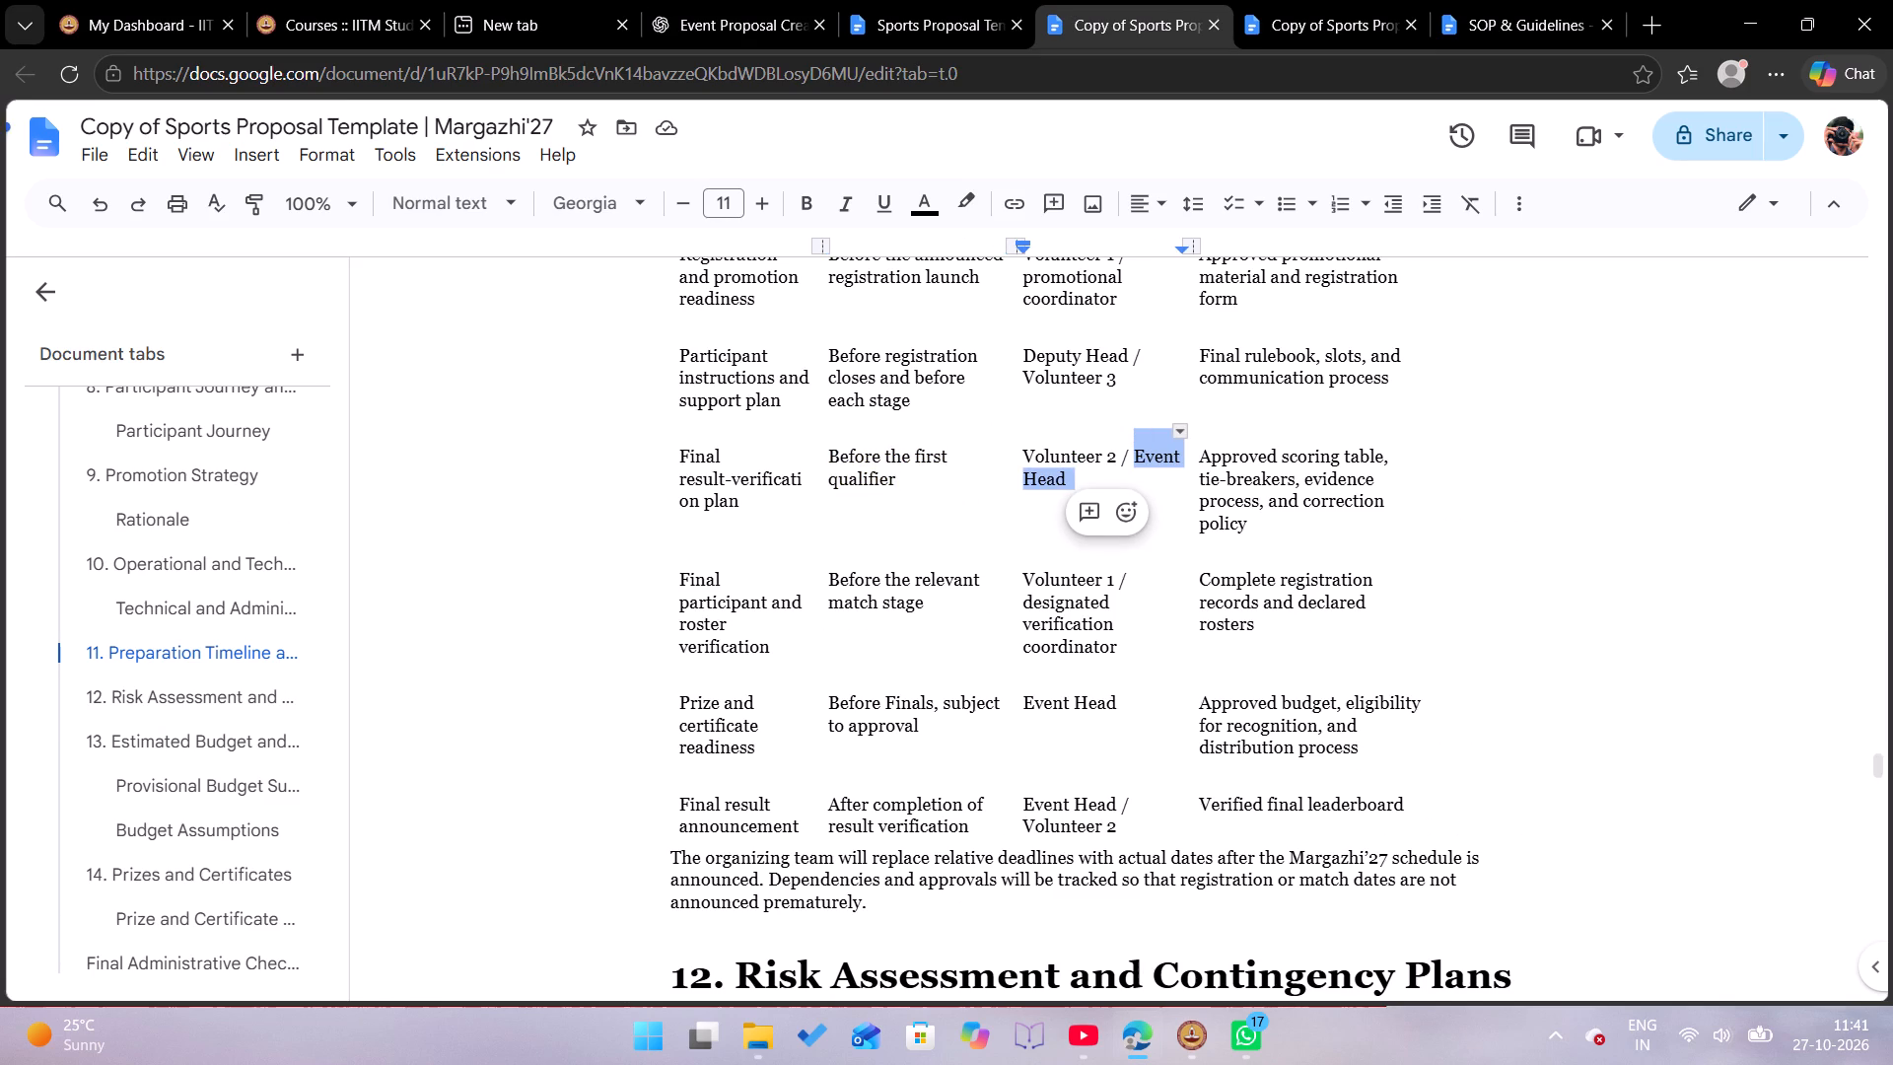
pyautogui.click(1339, 3)
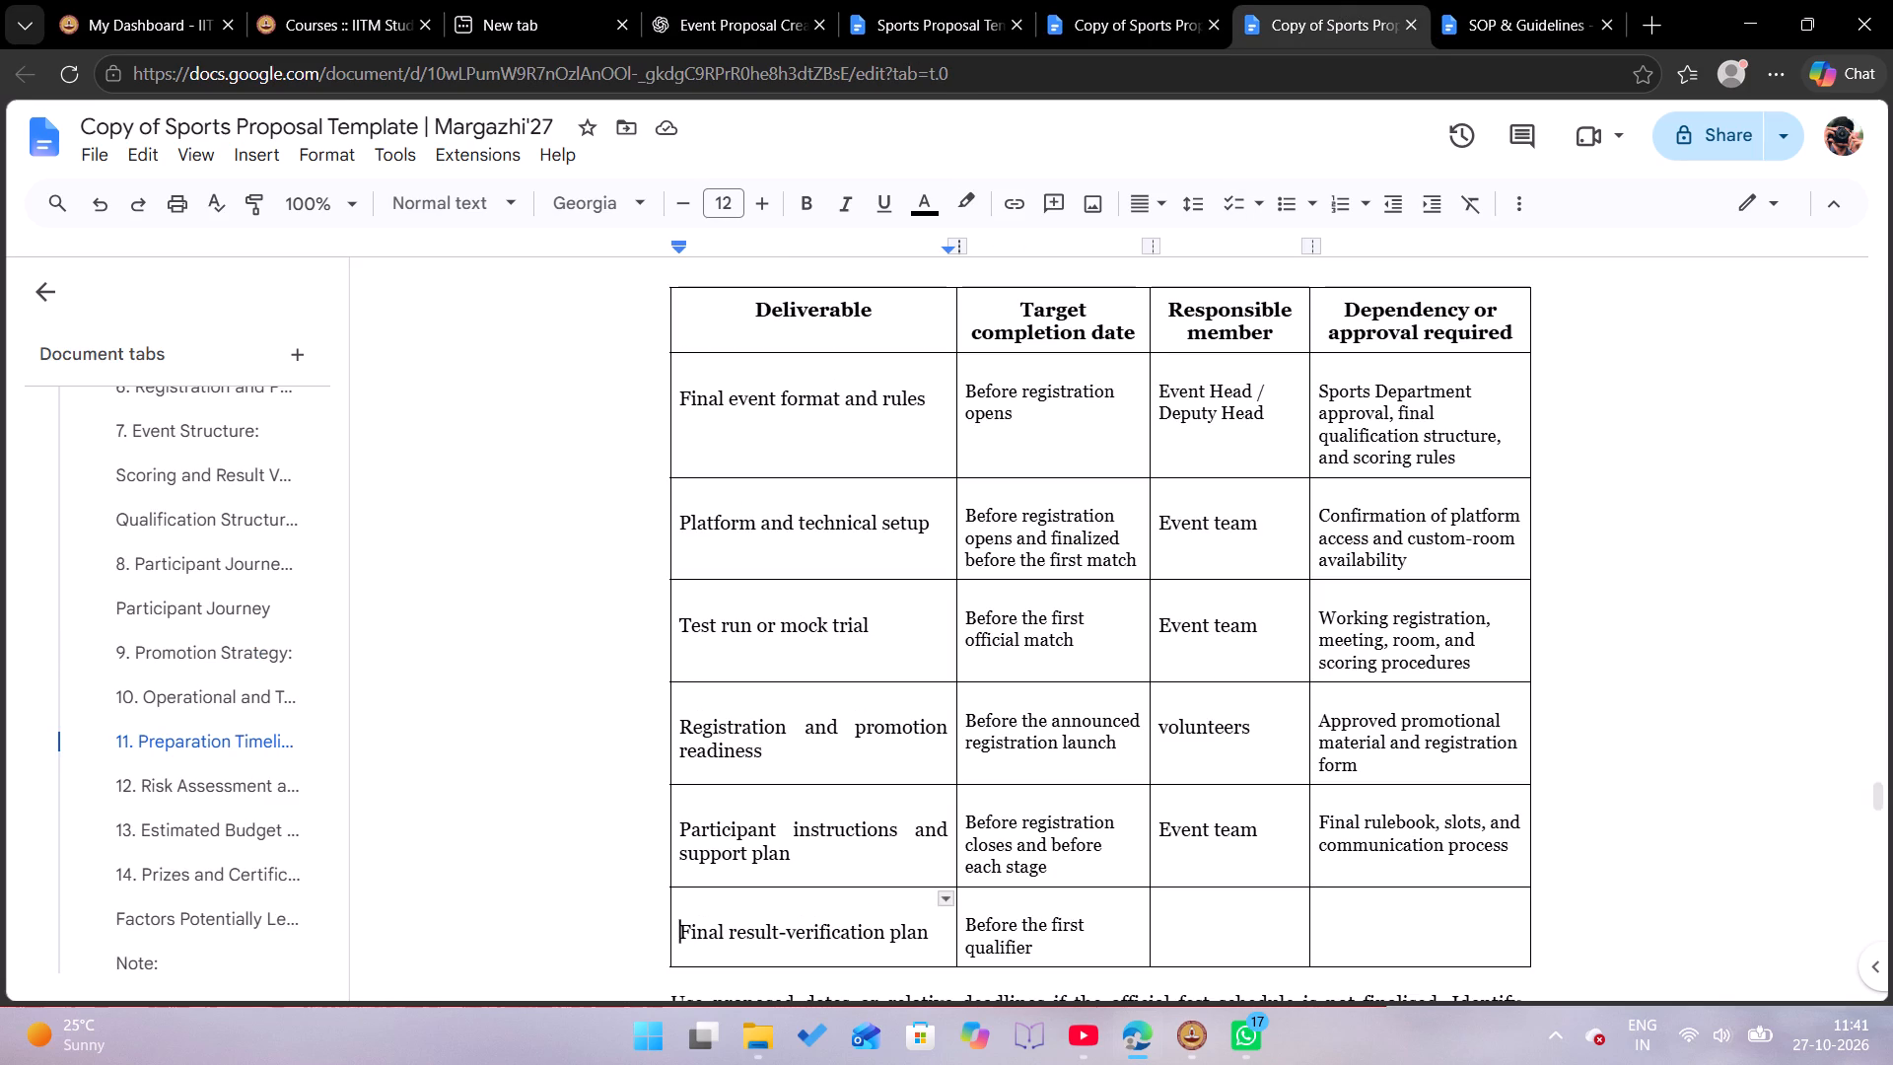
pyautogui.click(1177, 915)
pyautogui.hotkey('ctrl', 'v')
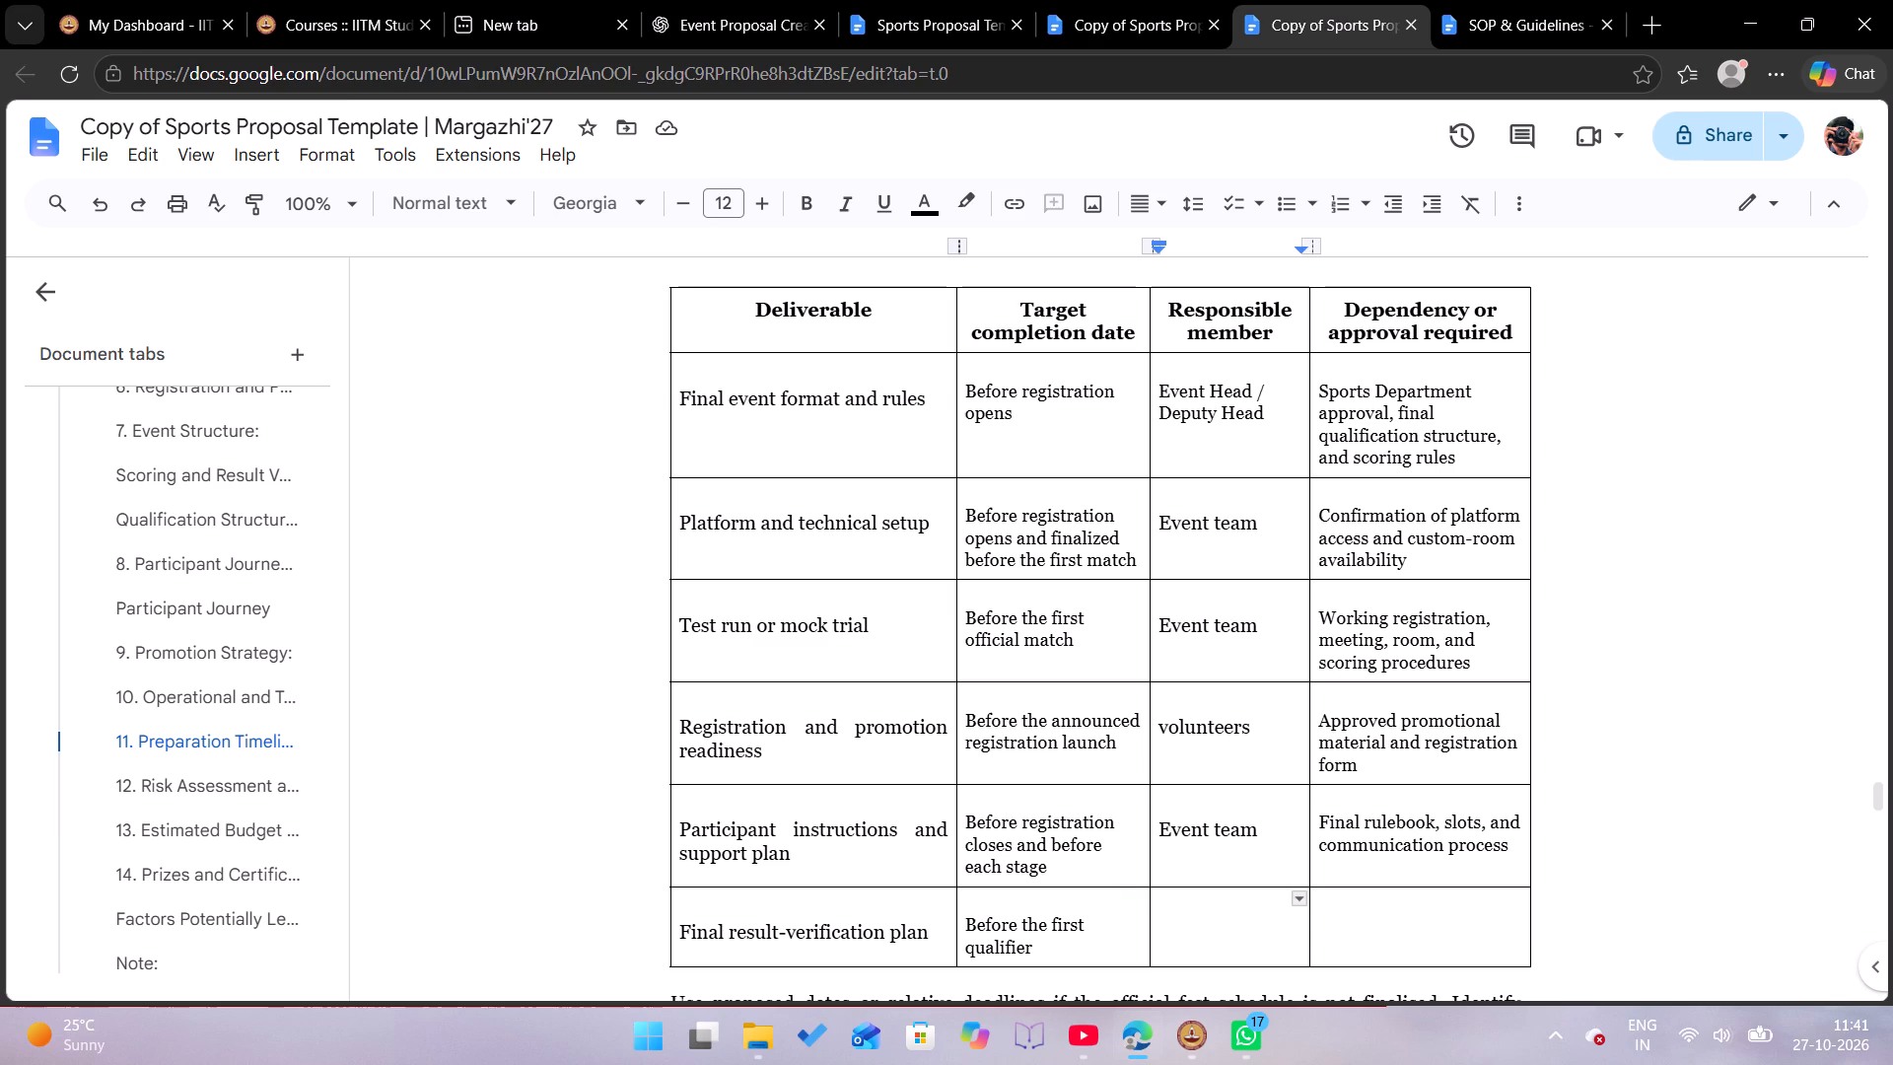
# Copy "Approved scoring table, tie-breakers, evidence process, and correction policy" from the draft into the Final result-verification plan row's dependency cell.
pyautogui.click(1113, 12)
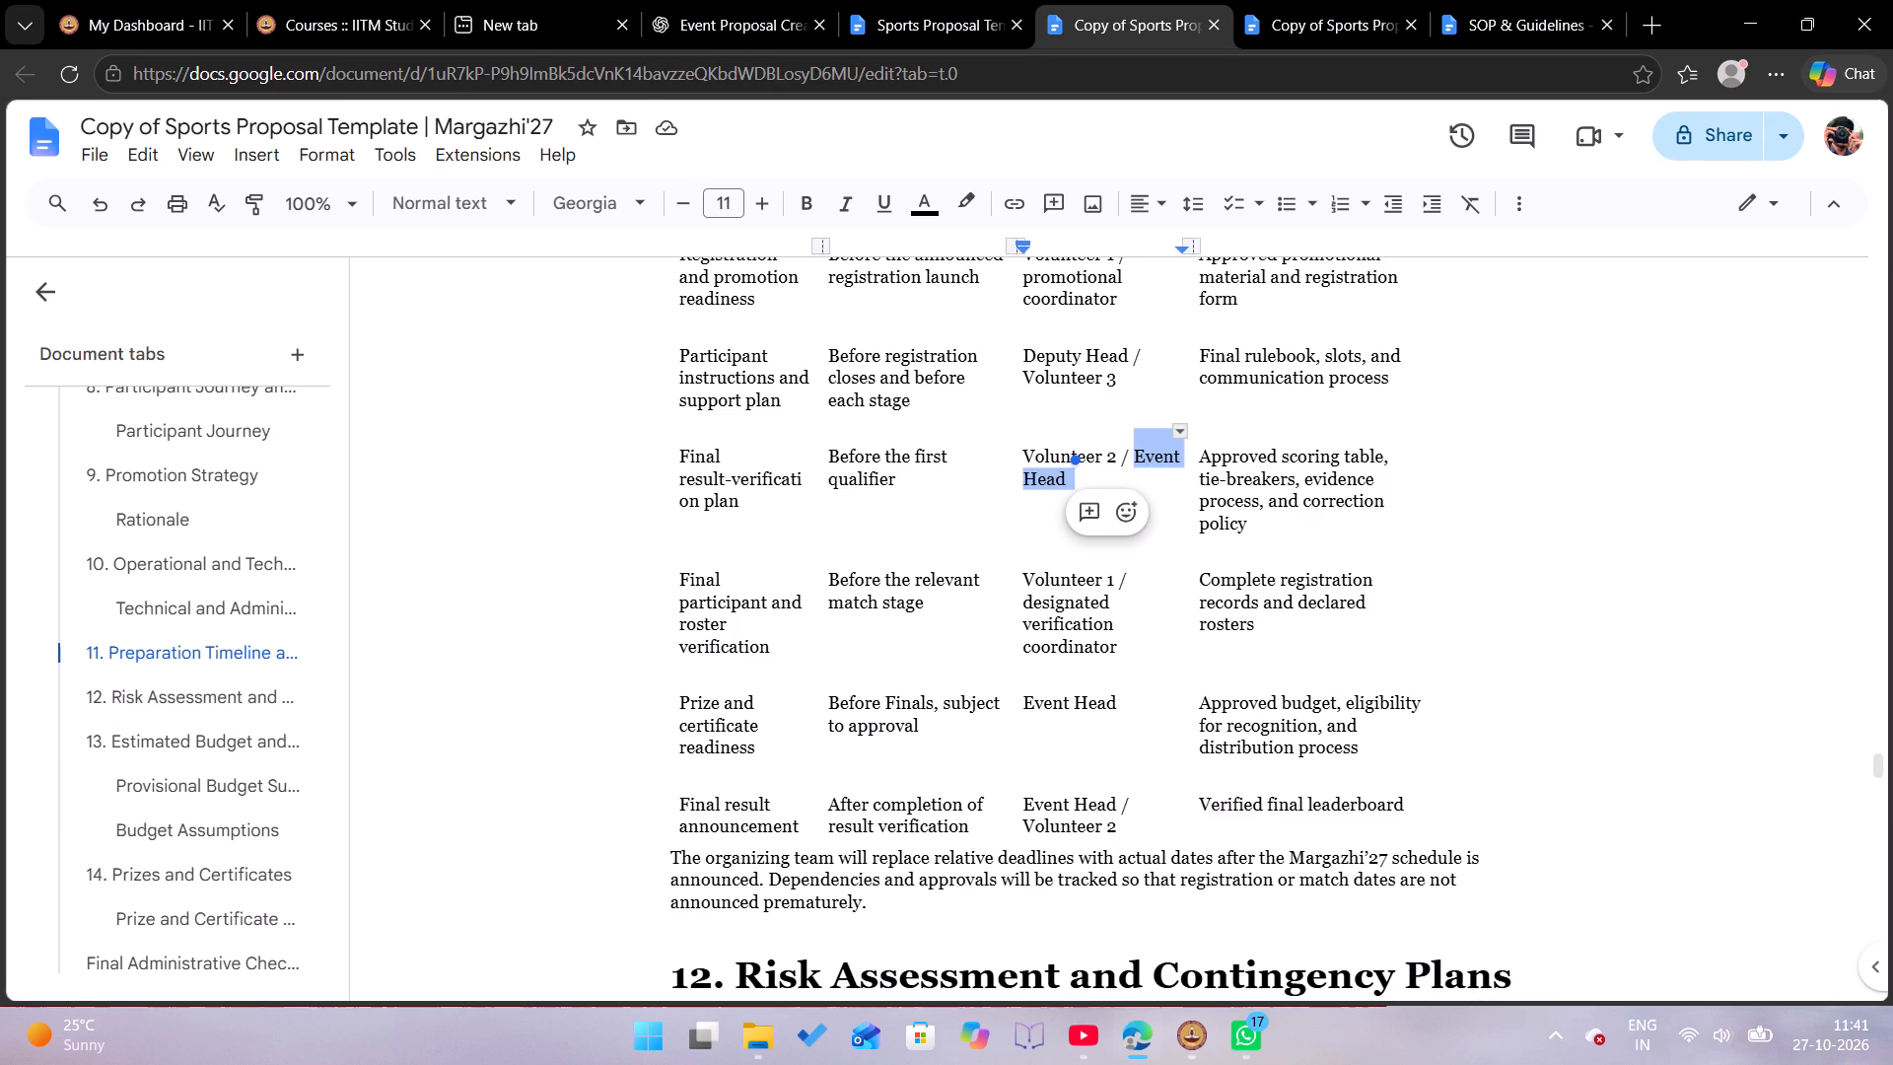
pyautogui.doubleClick(1194, 458)
pyautogui.moveTo(1200, 459); pyautogui.dragTo(1248, 519)
pyautogui.hotkey('ctrl', 'c')
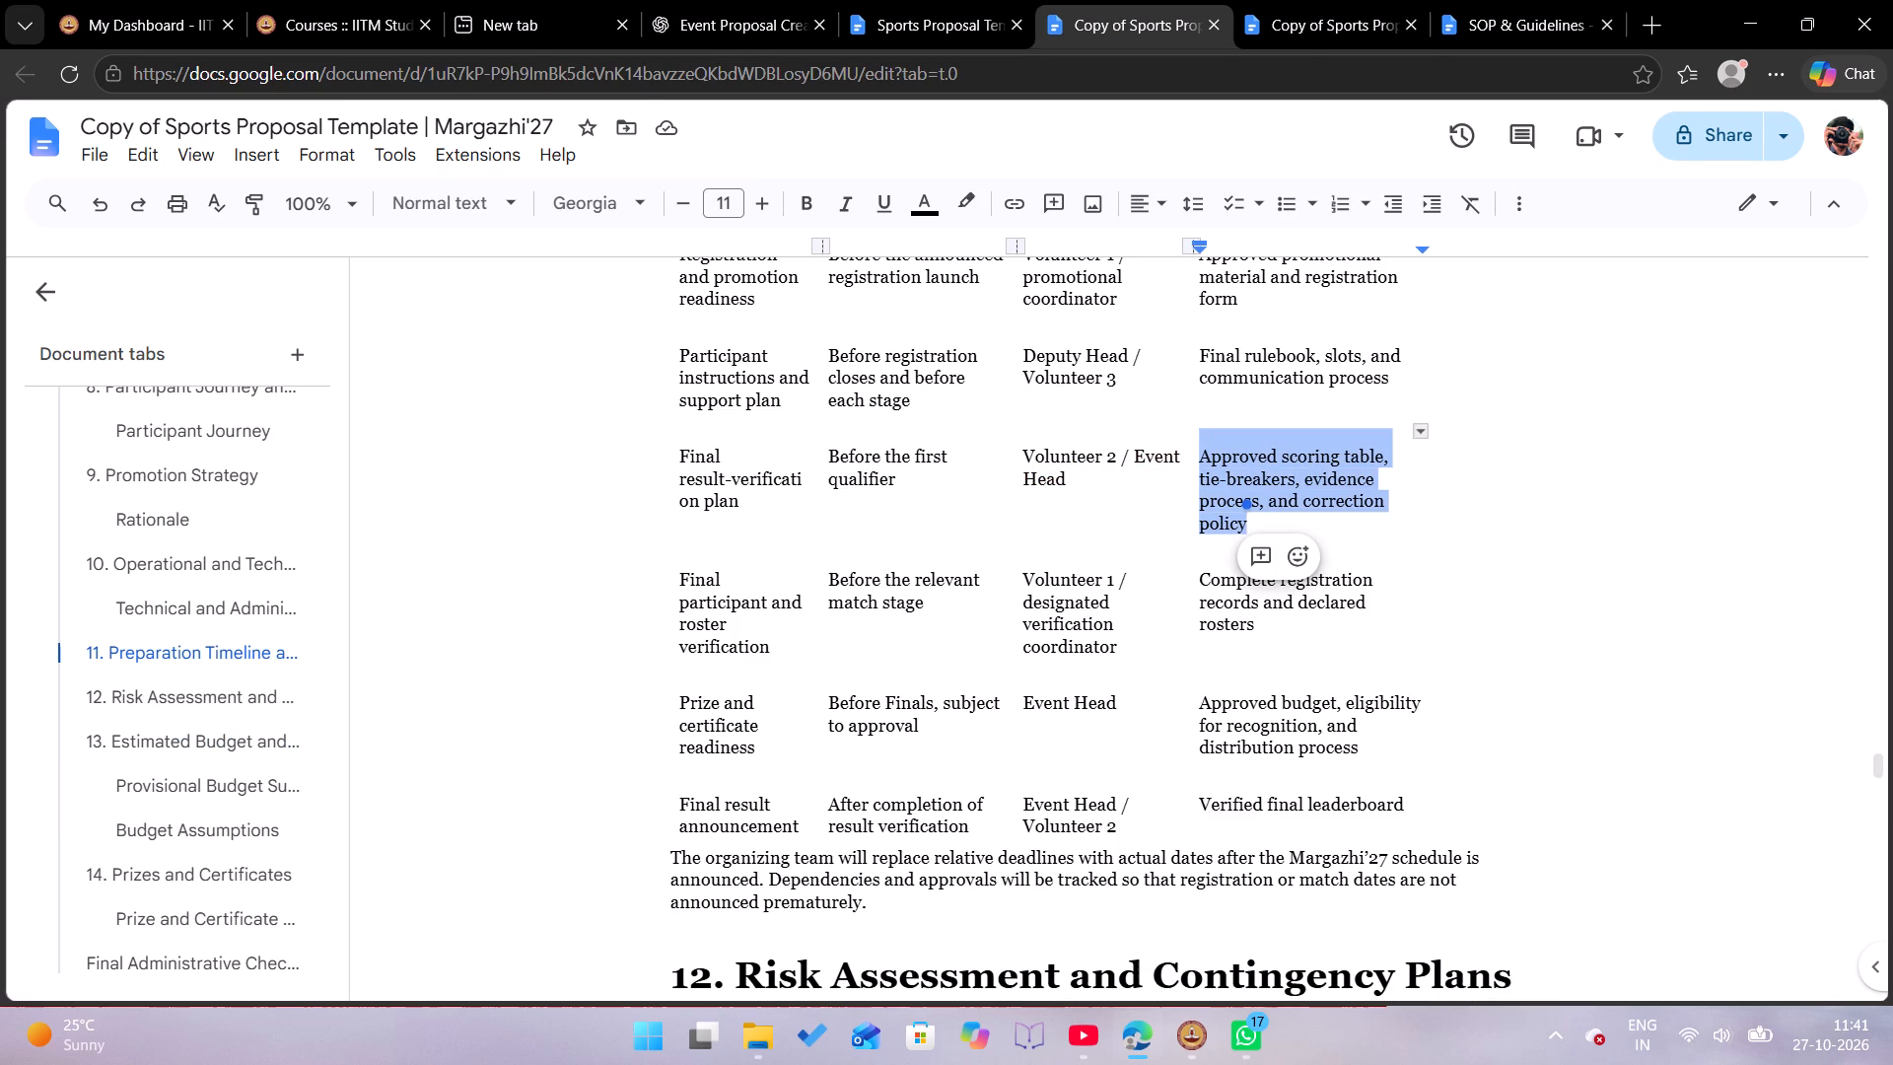
pyautogui.click(1311, 0)
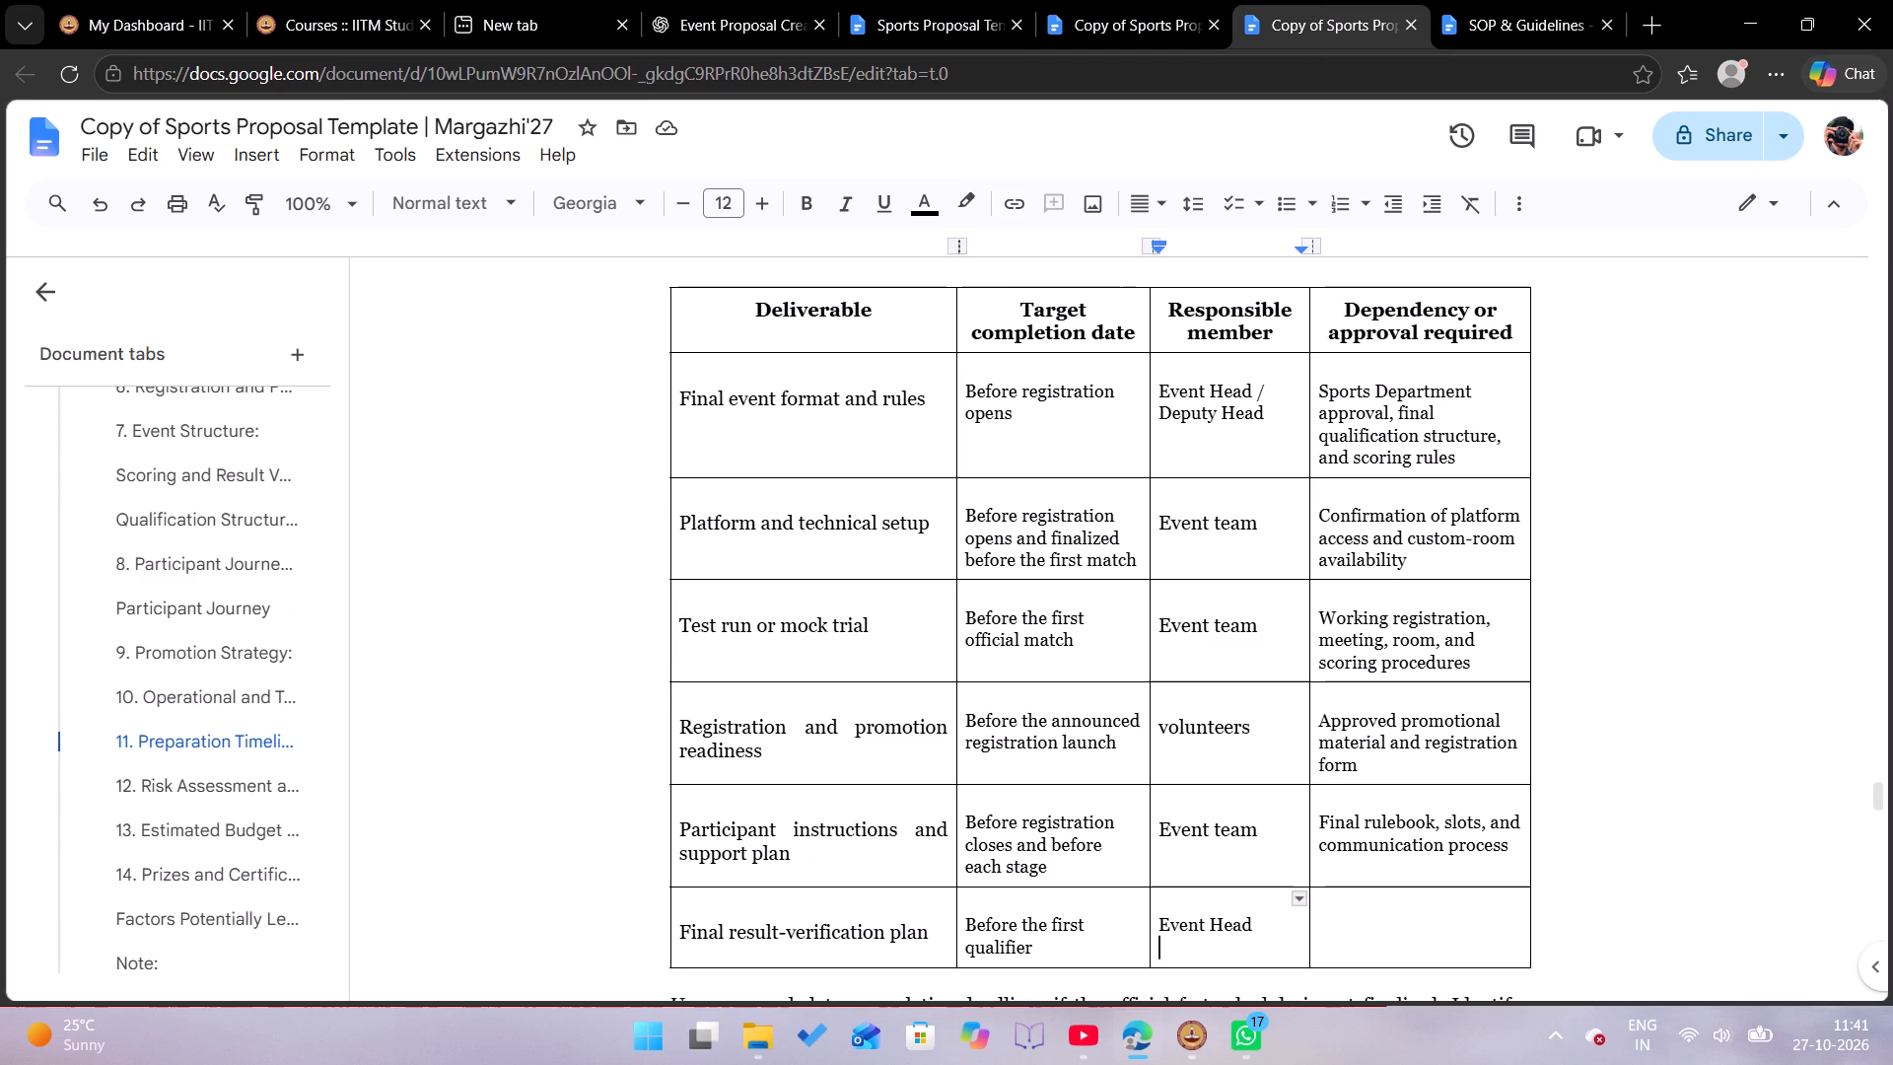
pyautogui.click(1333, 901)
pyautogui.hotkey('ctrl', 'v')
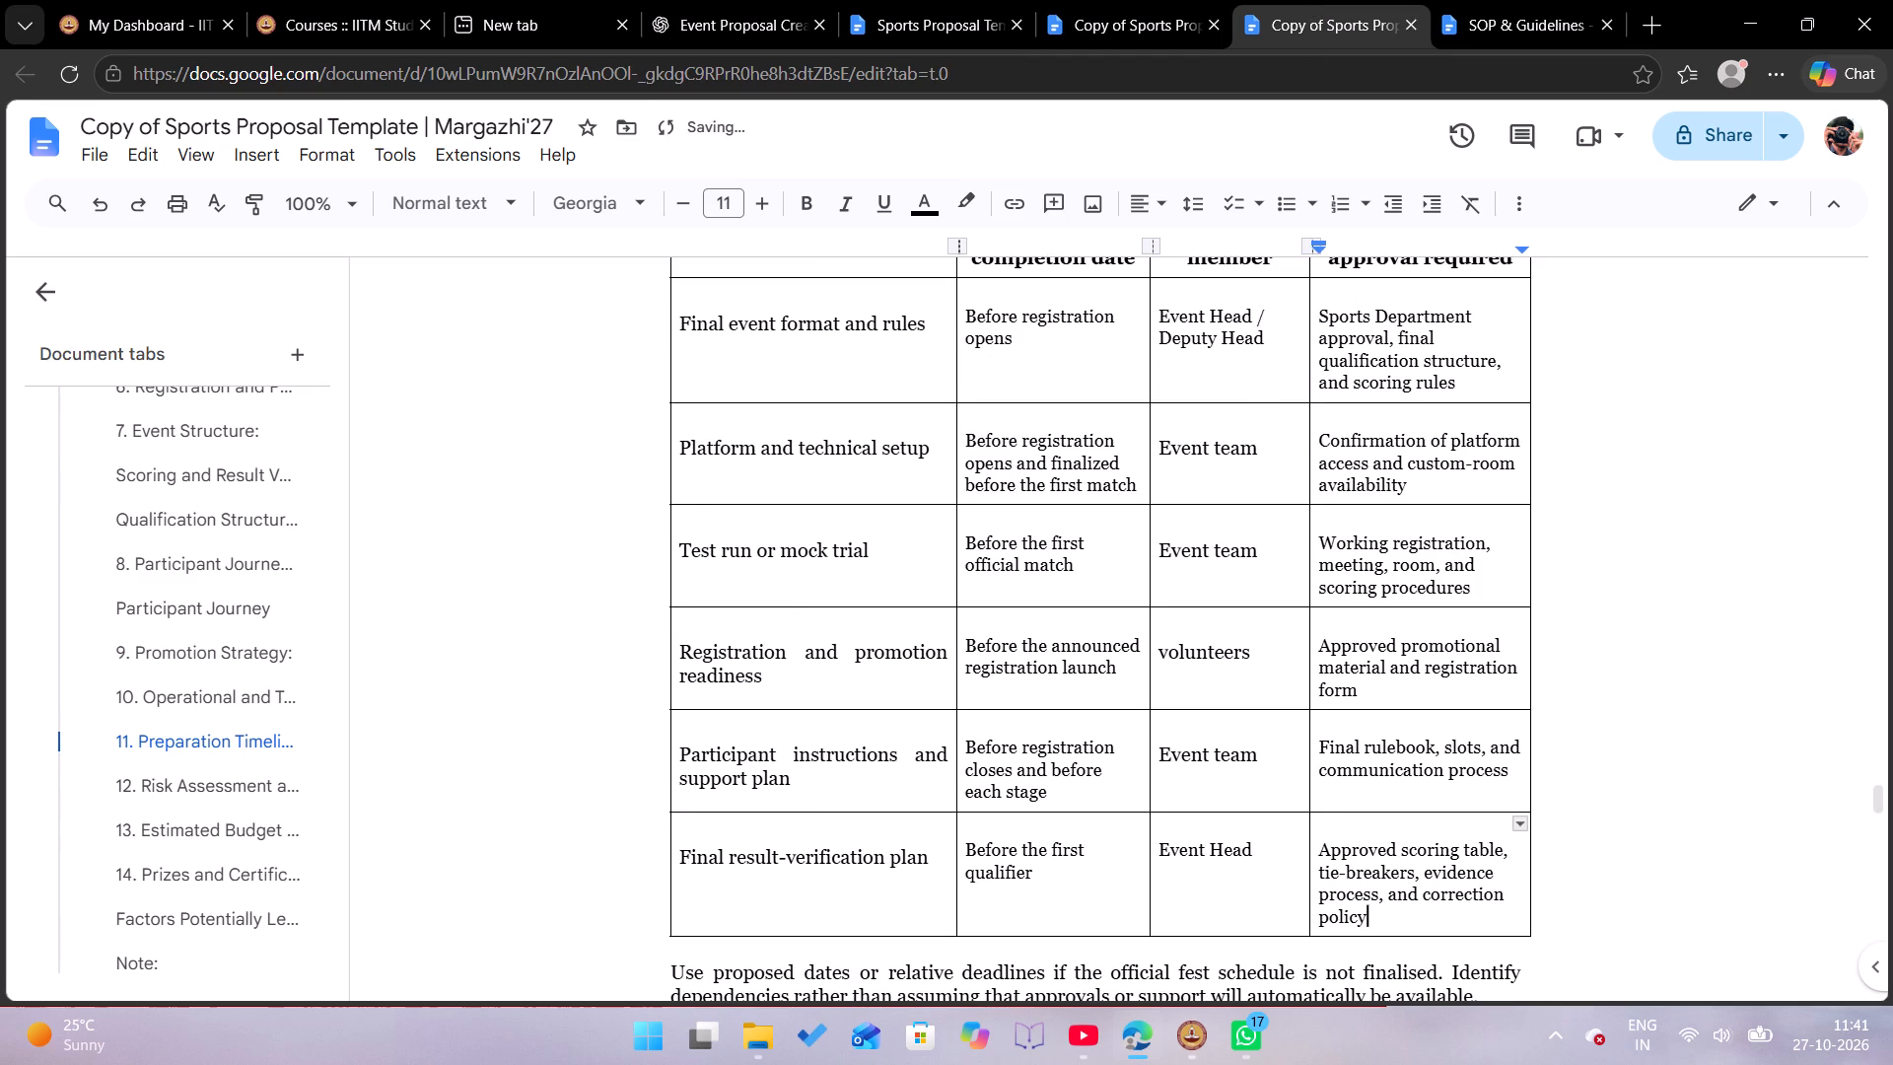
# Move "Event Head" and "Before the first qualifier" down one line in the Final result-verification plan row.
pyautogui.click(1159, 851)
pyautogui.press('Return')
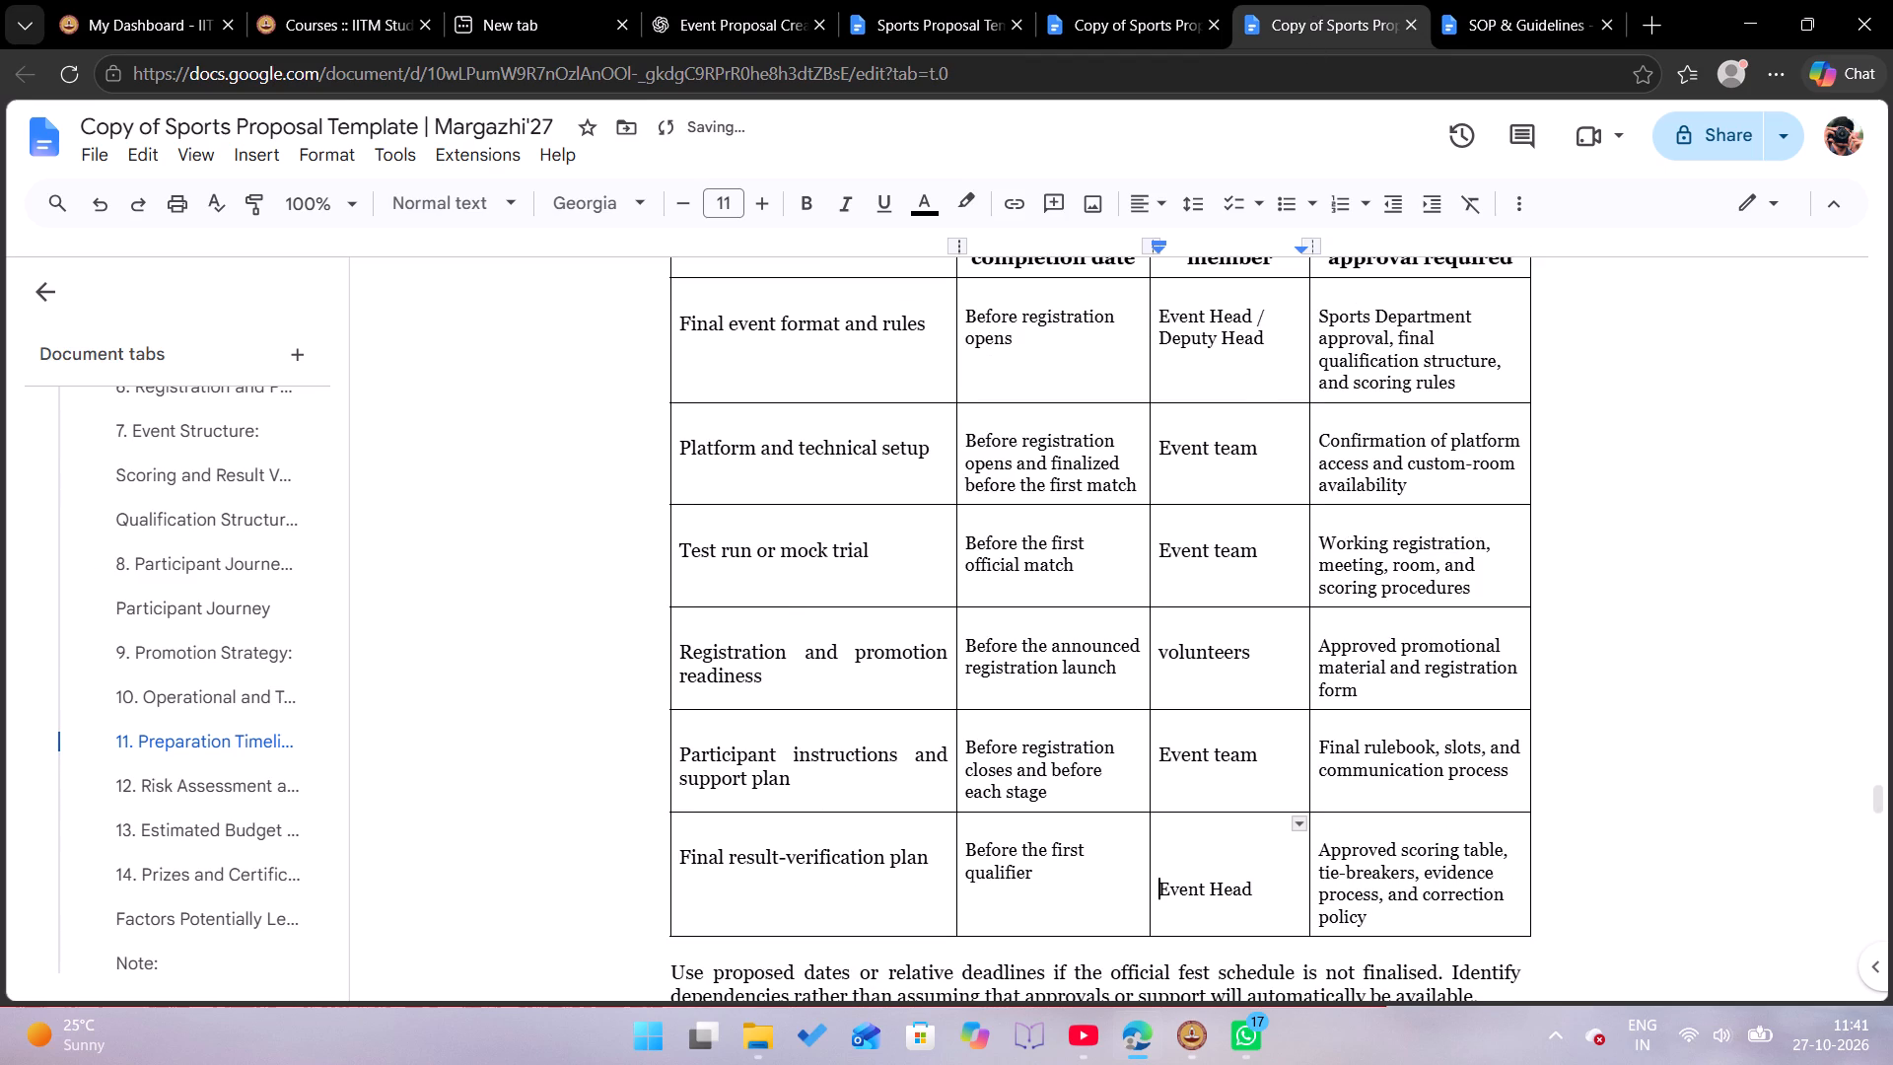
pyautogui.click(968, 853)
pyautogui.press('Return')
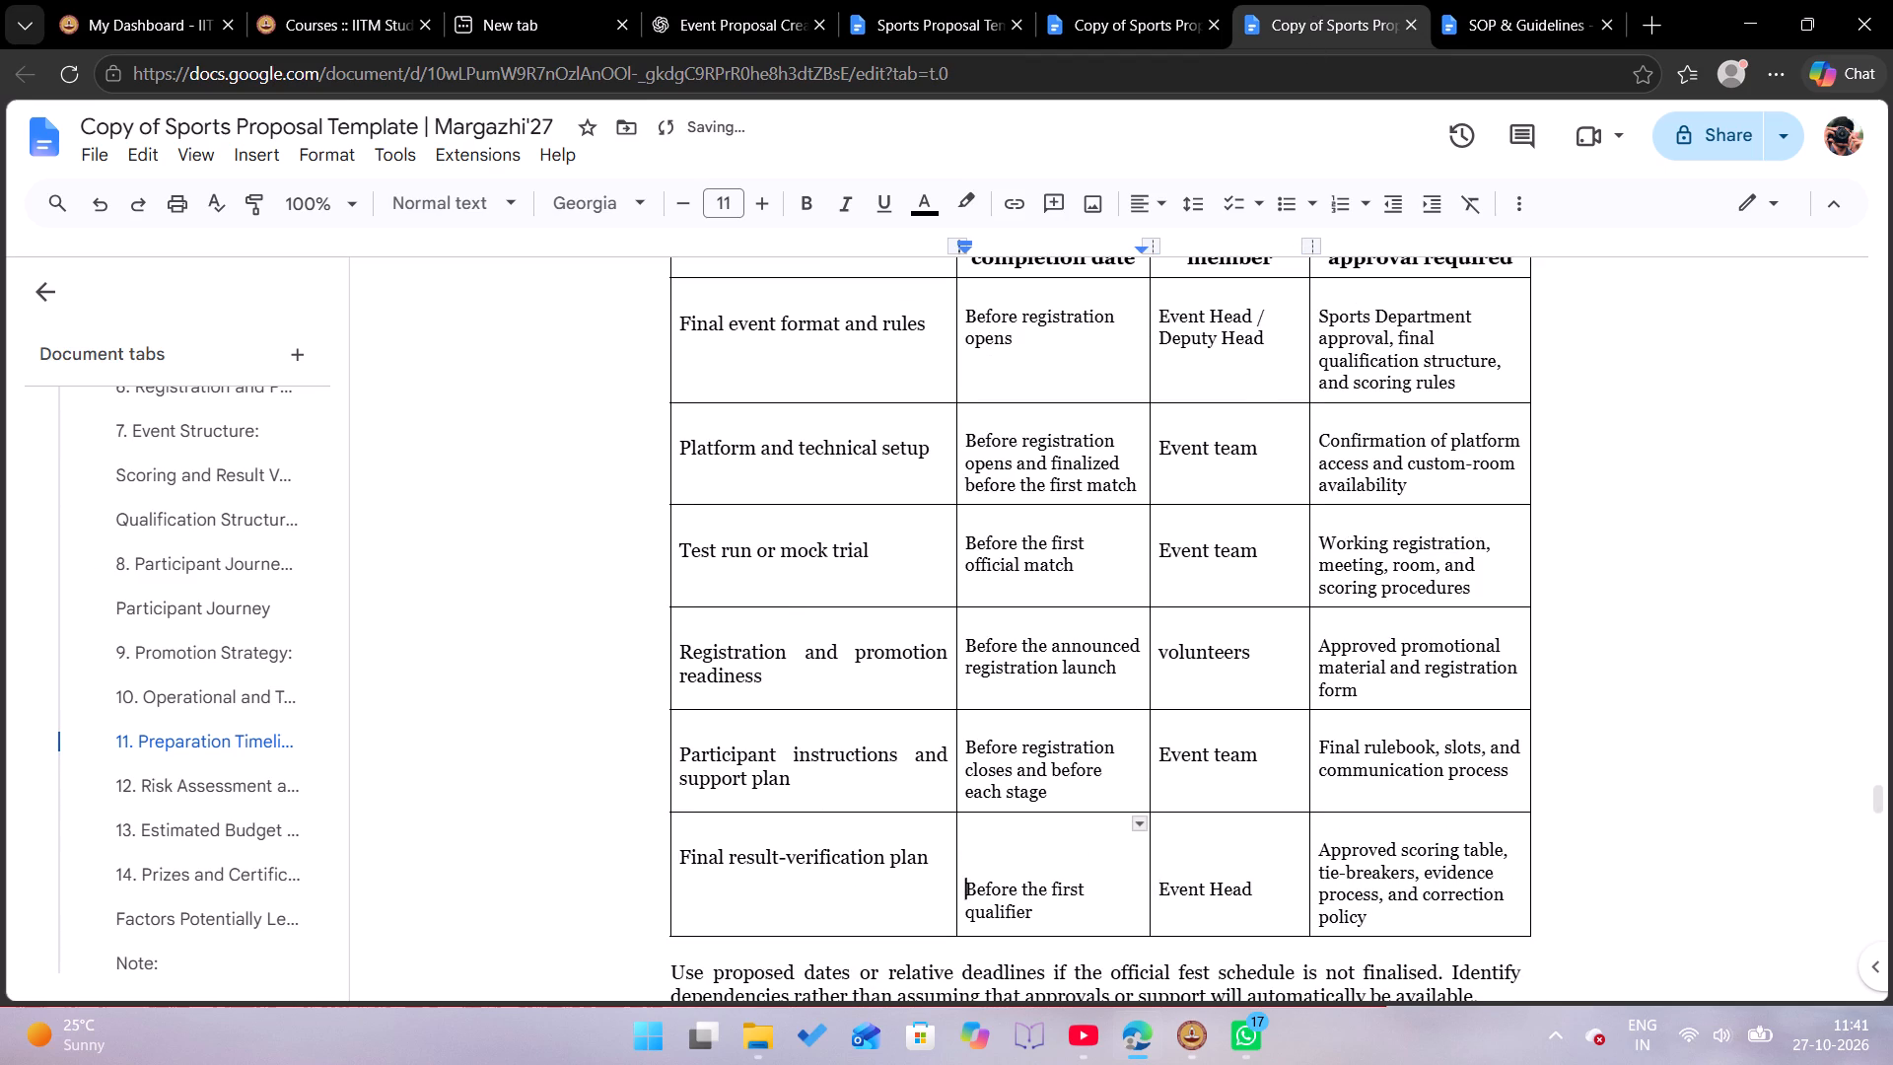
# Replace the guidance paragraph below section 11's timeline table with the draft's paragraph about replacing relative deadlines with actual dates.
pyautogui.moveTo(1879, 790); pyautogui.dragTo(1873, 828)
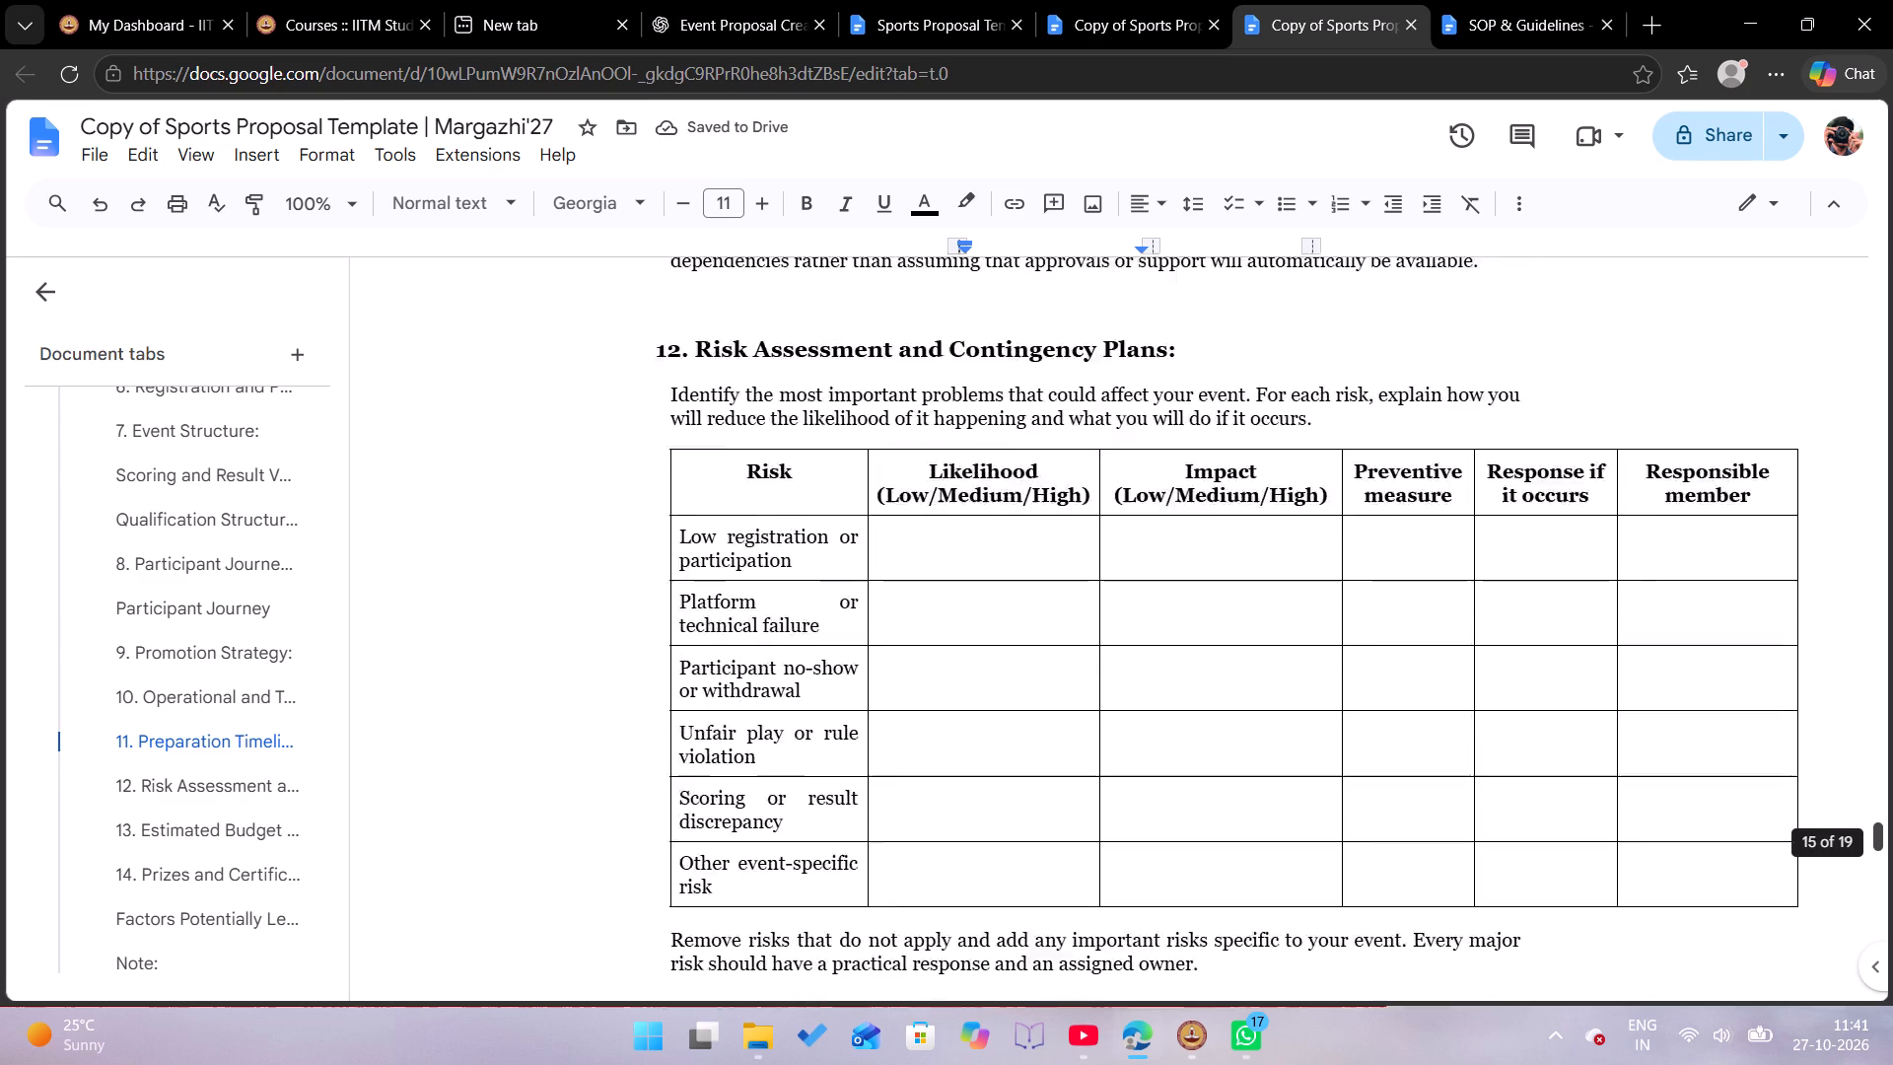
pyautogui.moveTo(1873, 828); pyautogui.dragTo(1876, 812)
pyautogui.click(1165, 0)
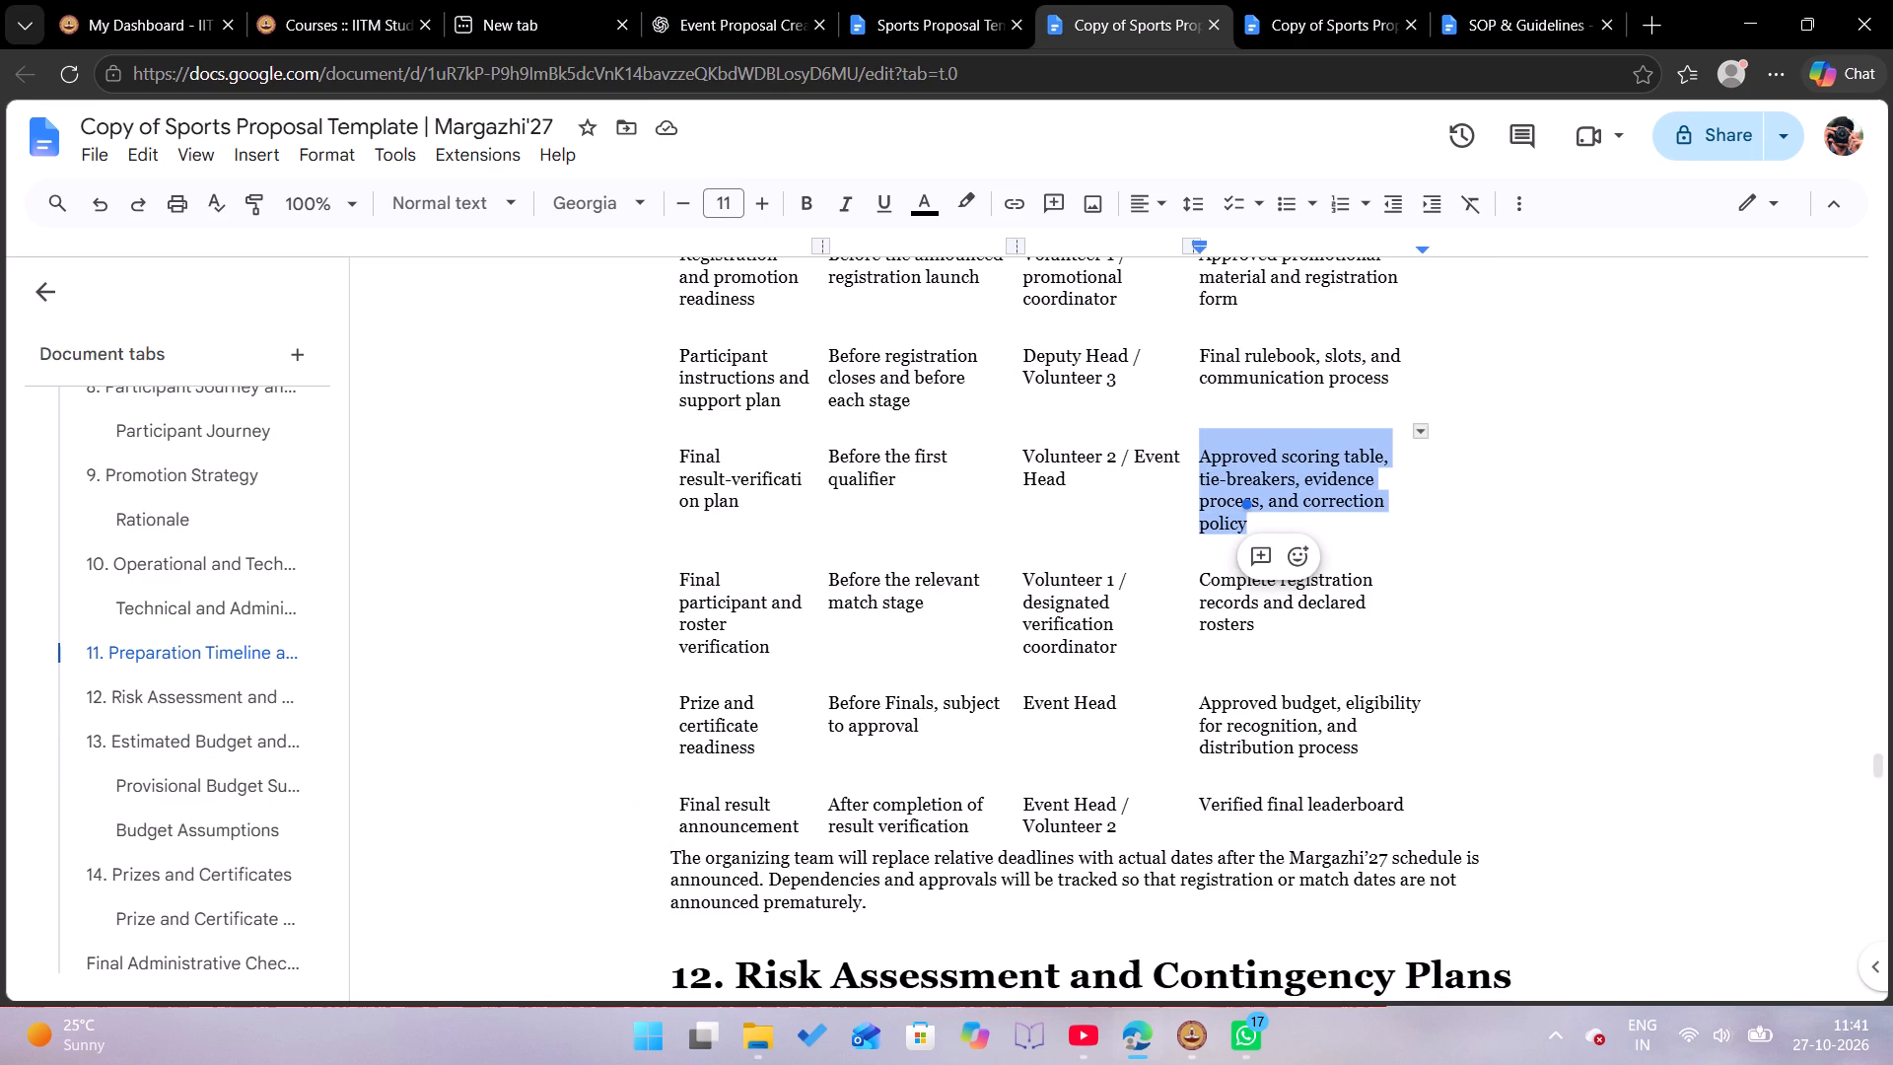
pyautogui.moveTo(674, 855); pyautogui.dragTo(873, 890)
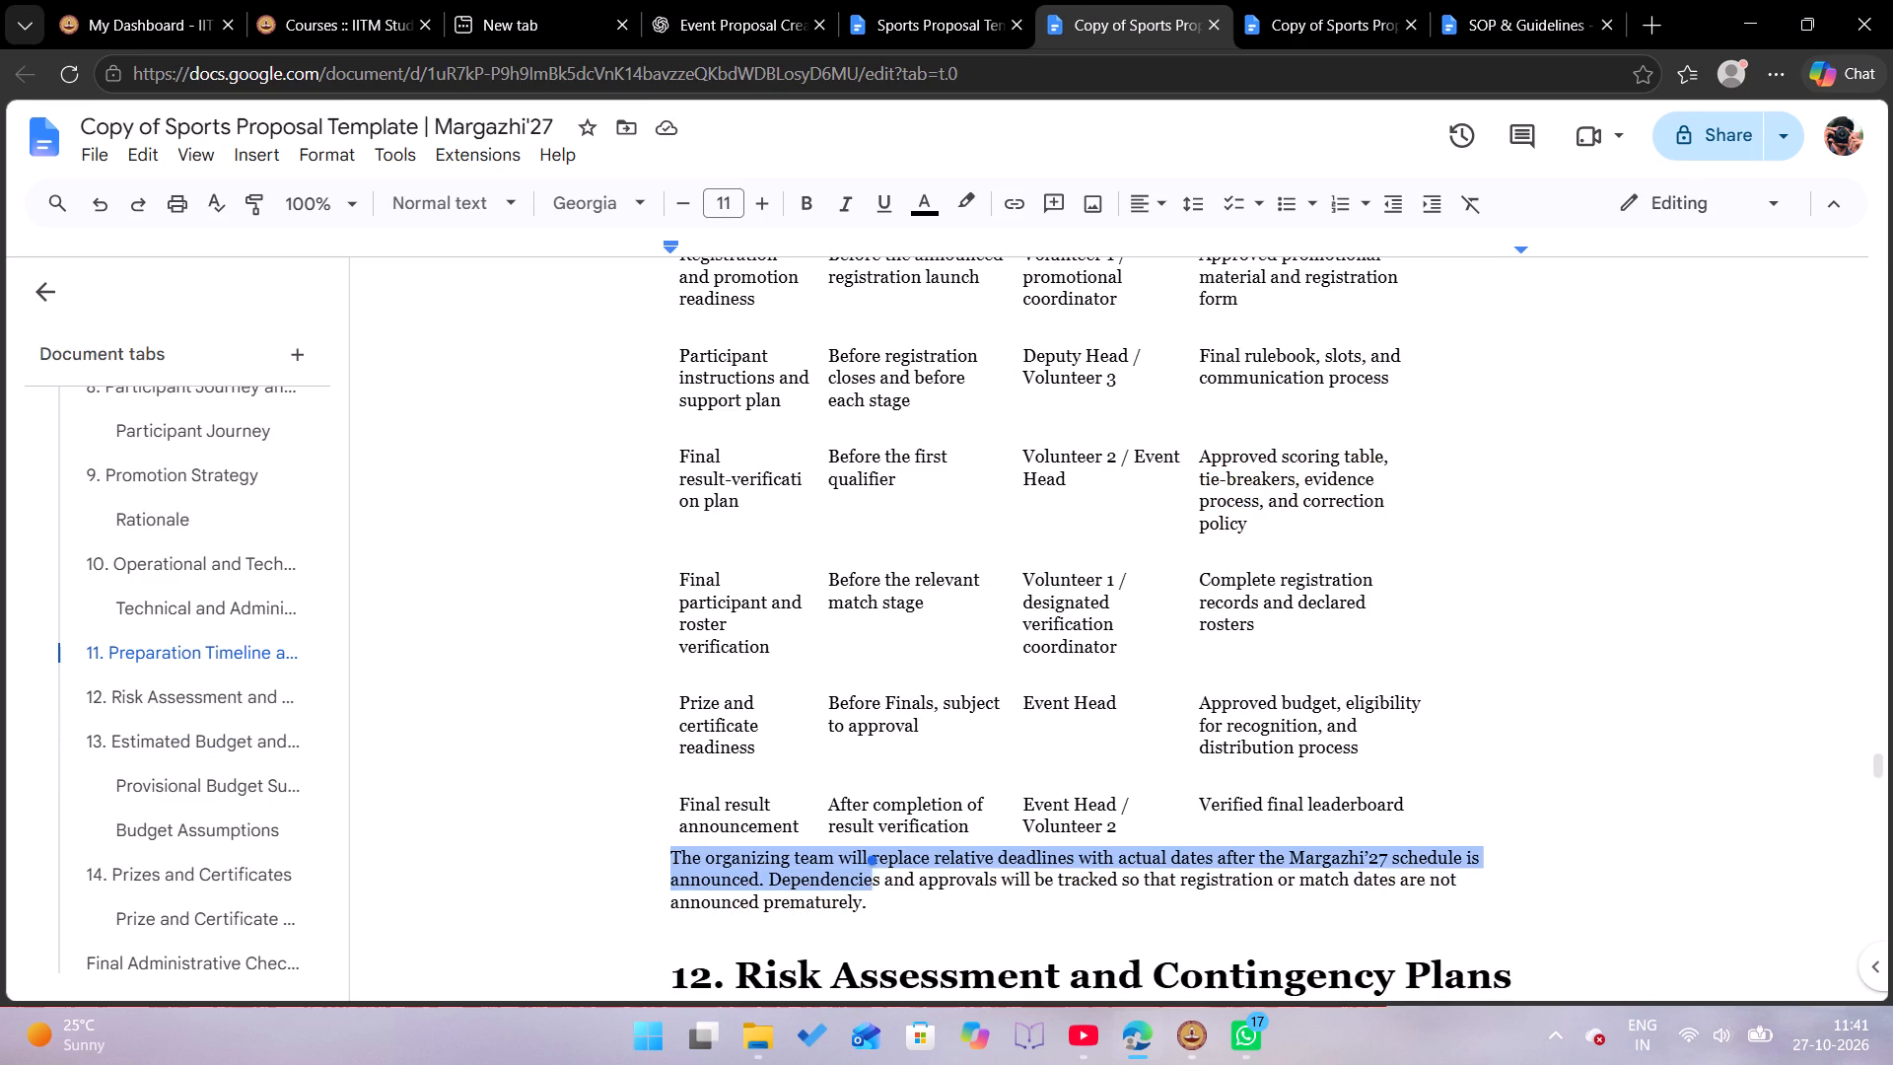
pyautogui.moveTo(873, 890); pyautogui.dragTo(870, 896)
pyautogui.hotkey('ctrl', 'c')
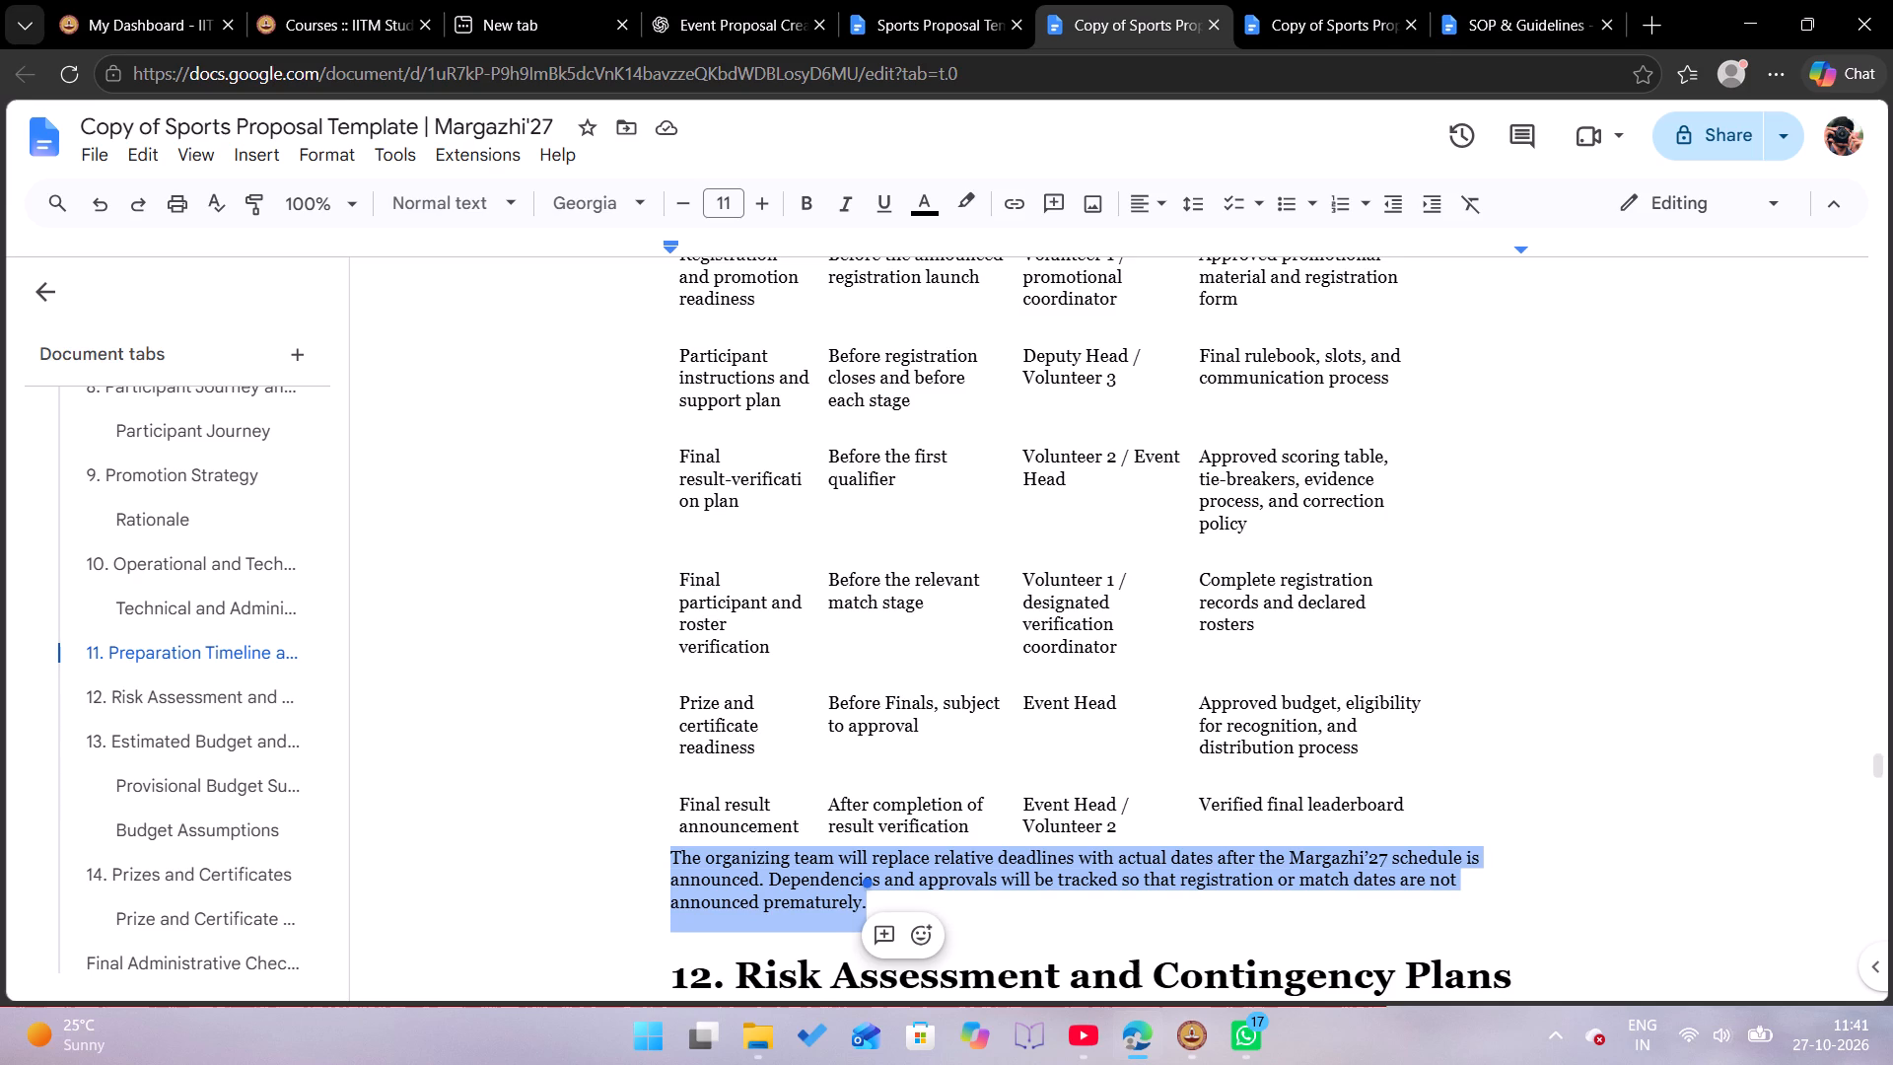
pyautogui.click(1310, 0)
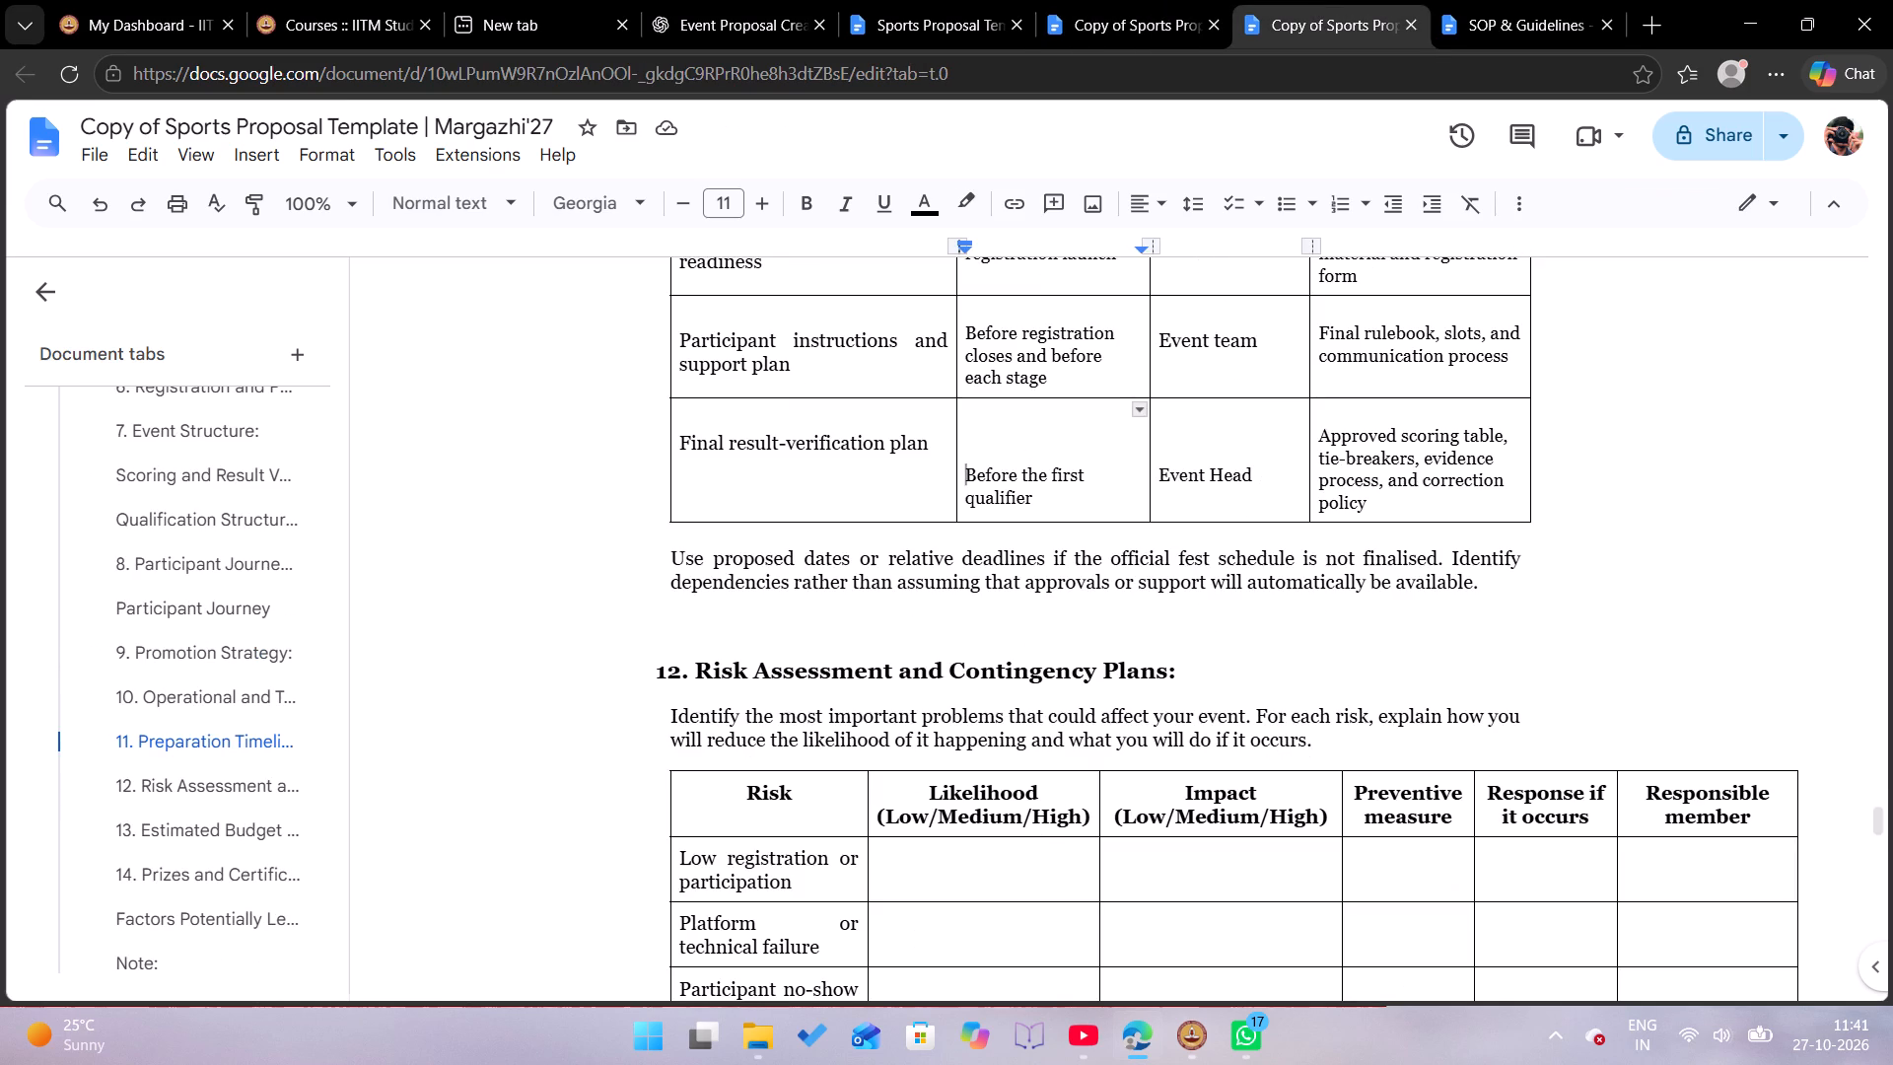
pyautogui.moveTo(663, 563); pyautogui.dragTo(1454, 557)
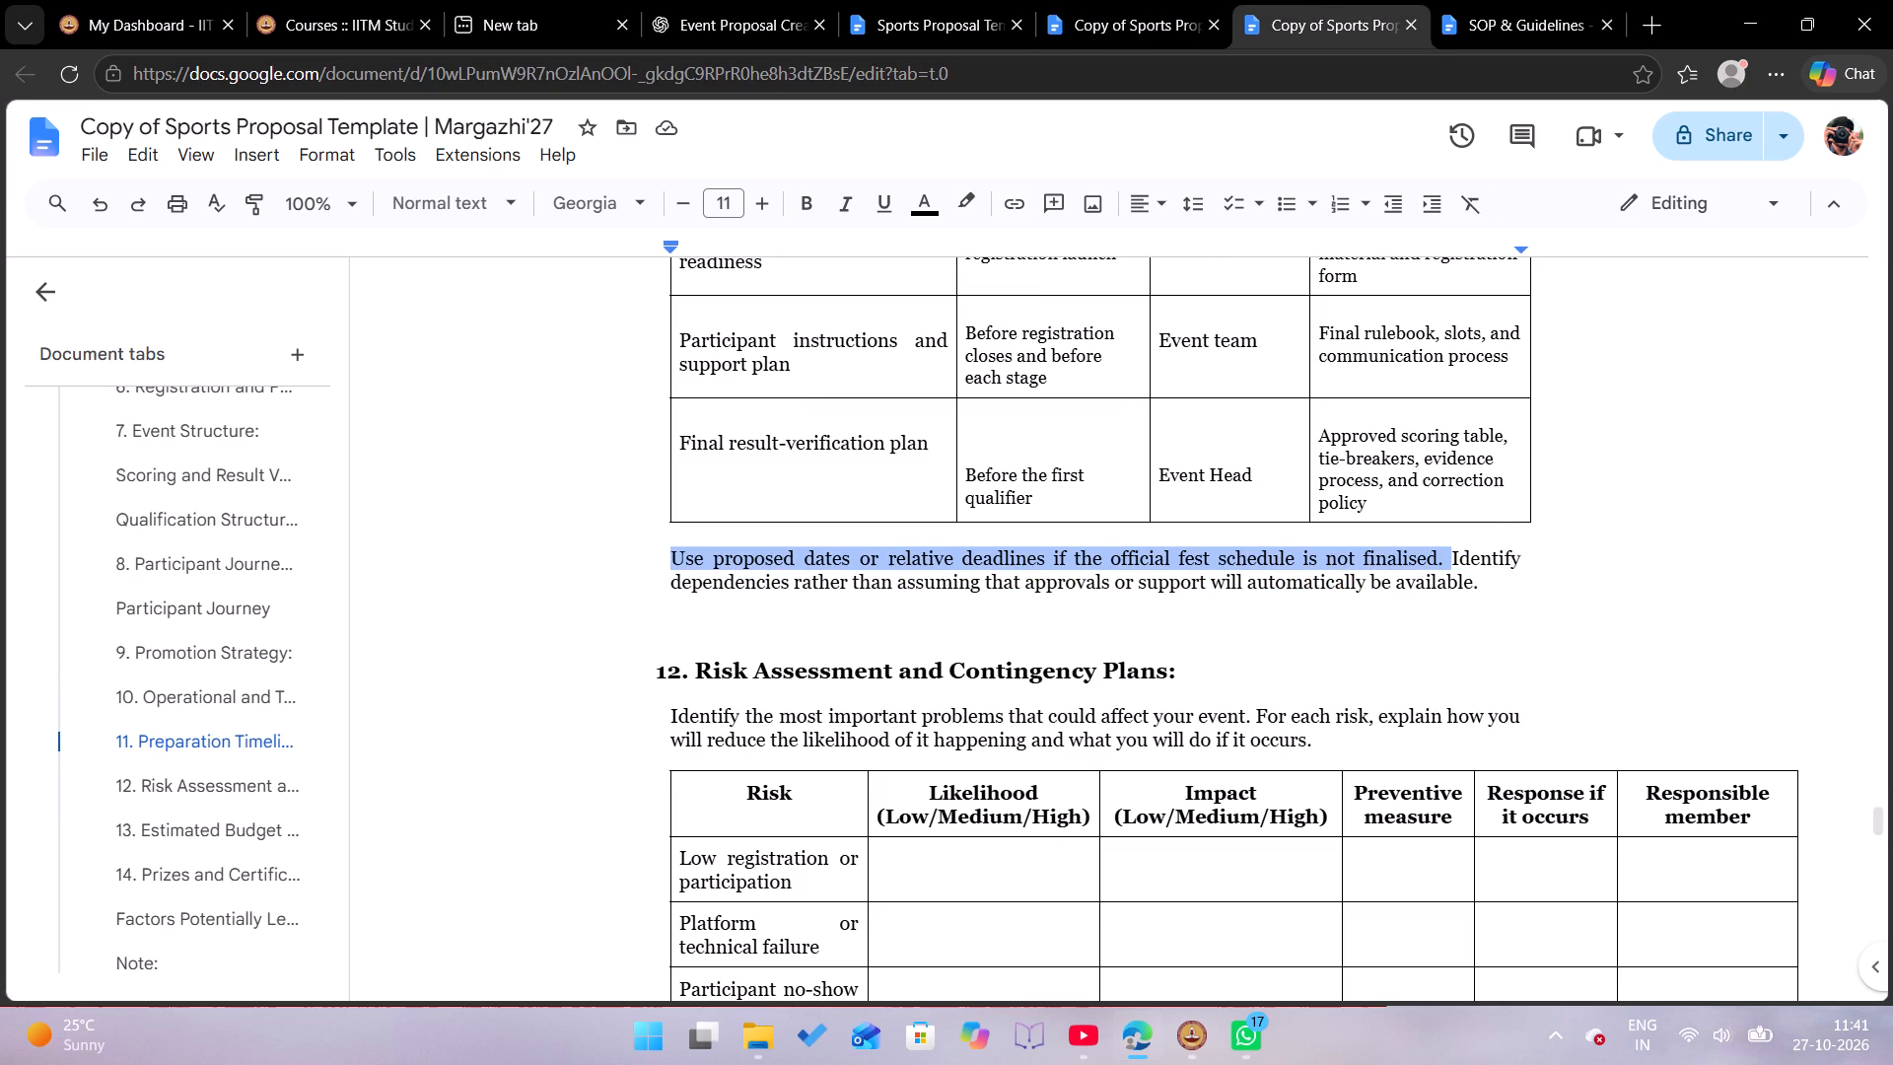
pyautogui.moveTo(1454, 557); pyautogui.dragTo(1492, 574)
pyautogui.press('BackSpace')
pyautogui.hotkey('ctrl', 'v')
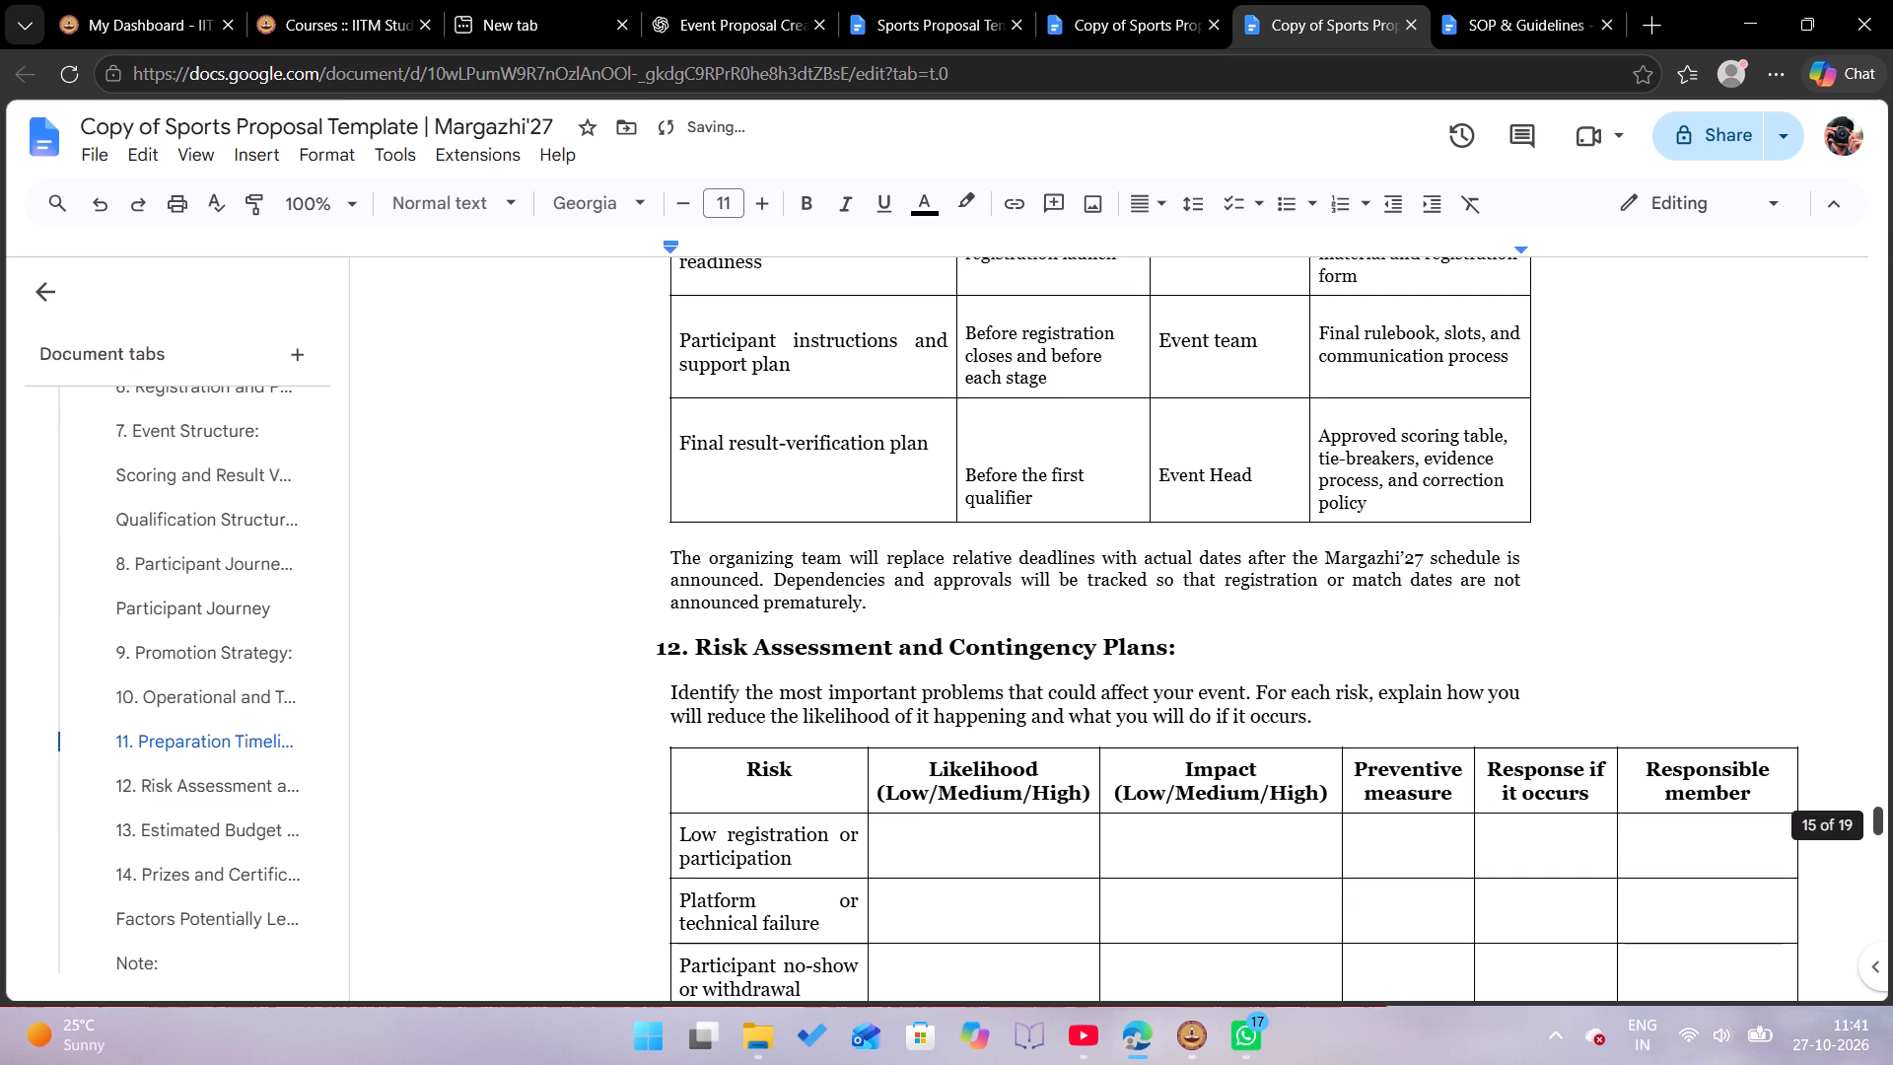
# Replace the guidance paragraph under section 12's heading with the draft's sentence introducing the main risks of an online BGMI tournament.
pyautogui.moveTo(1878, 817); pyautogui.dragTo(1877, 828)
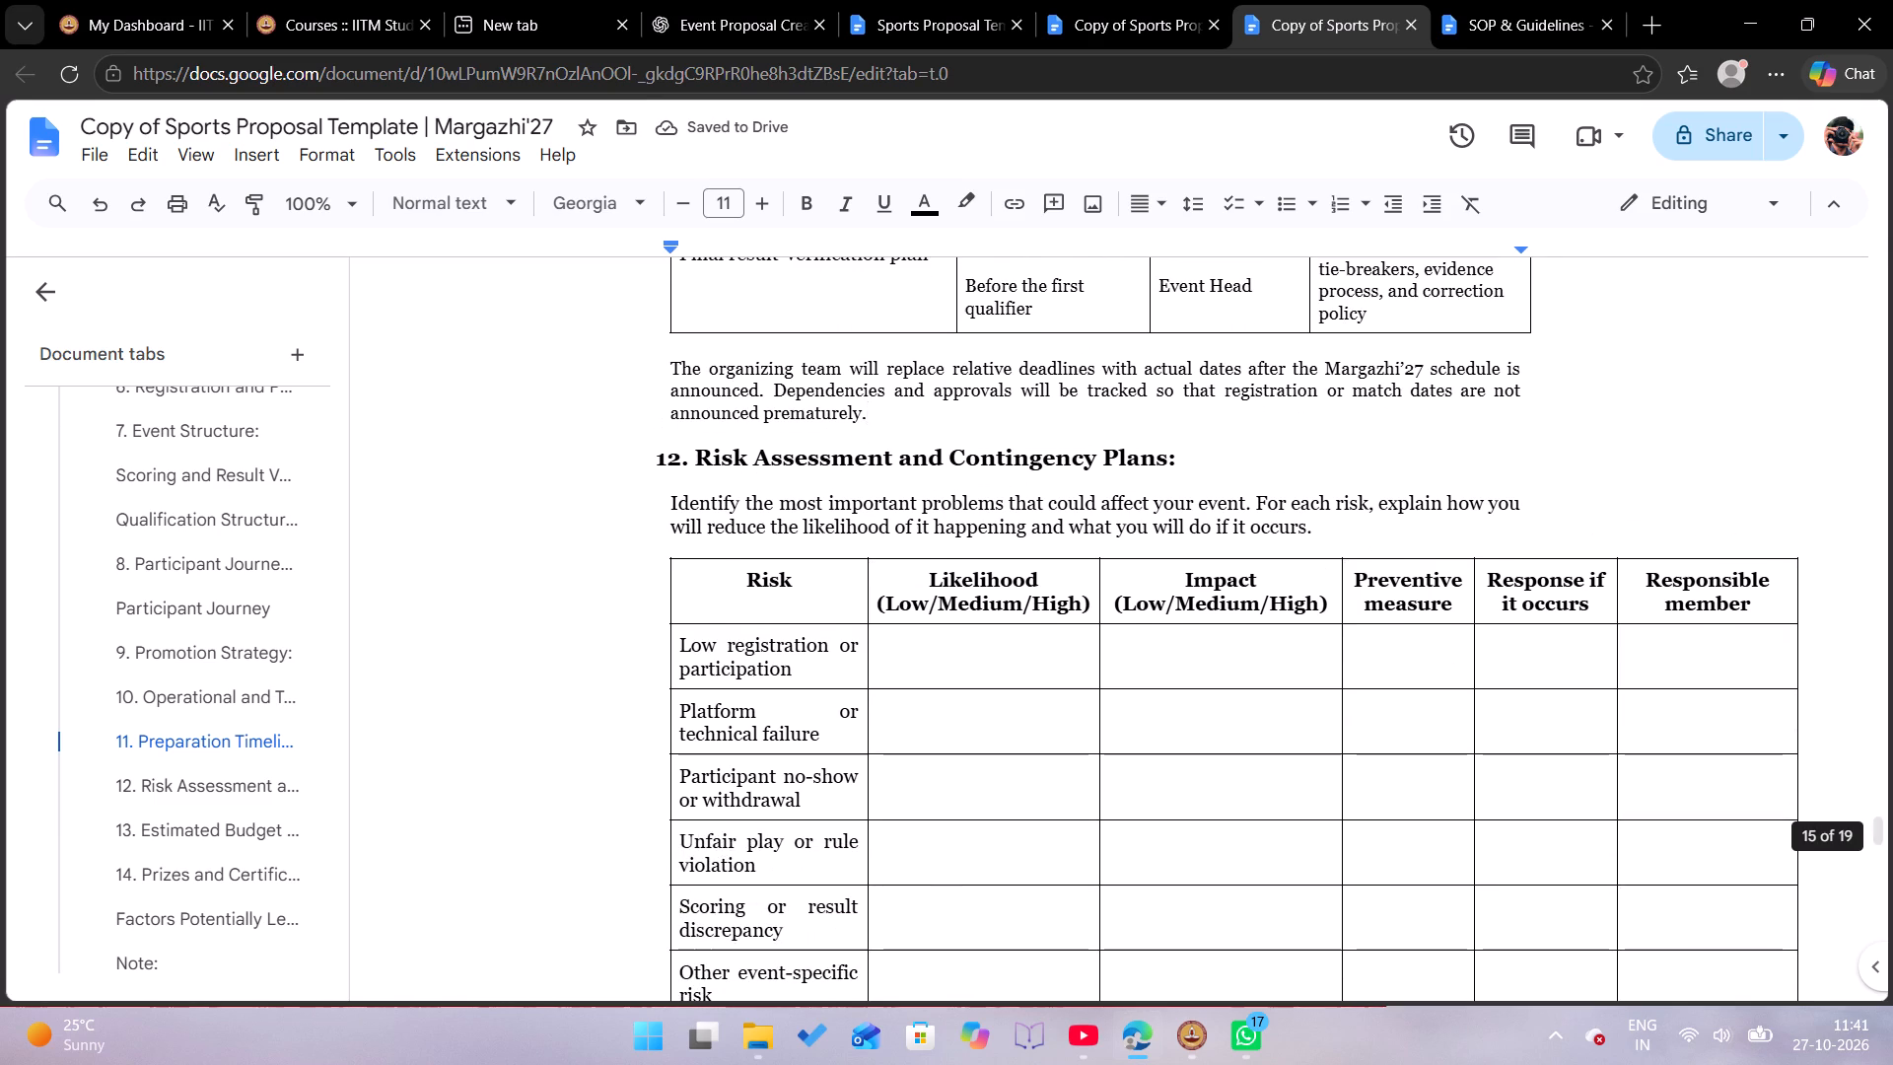
pyautogui.click(1156, 3)
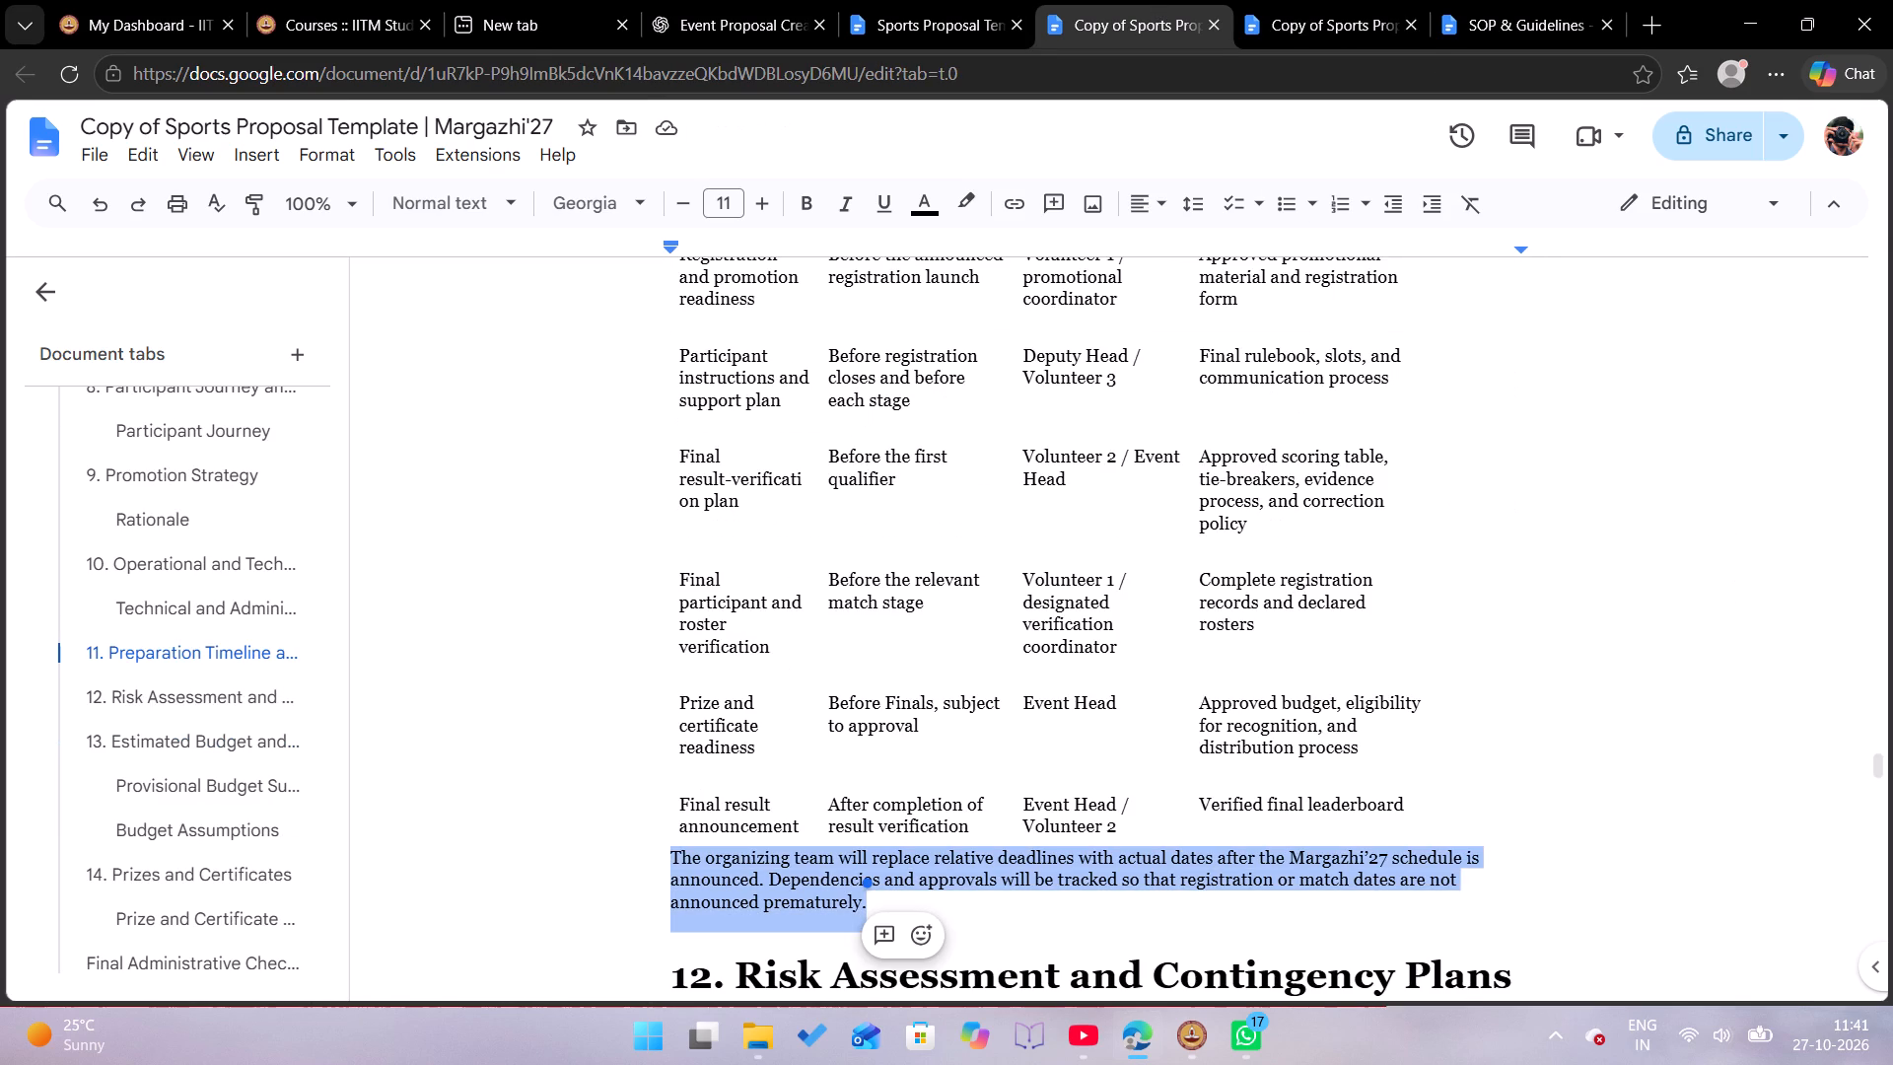
pyautogui.moveTo(1885, 764); pyautogui.dragTo(1884, 793)
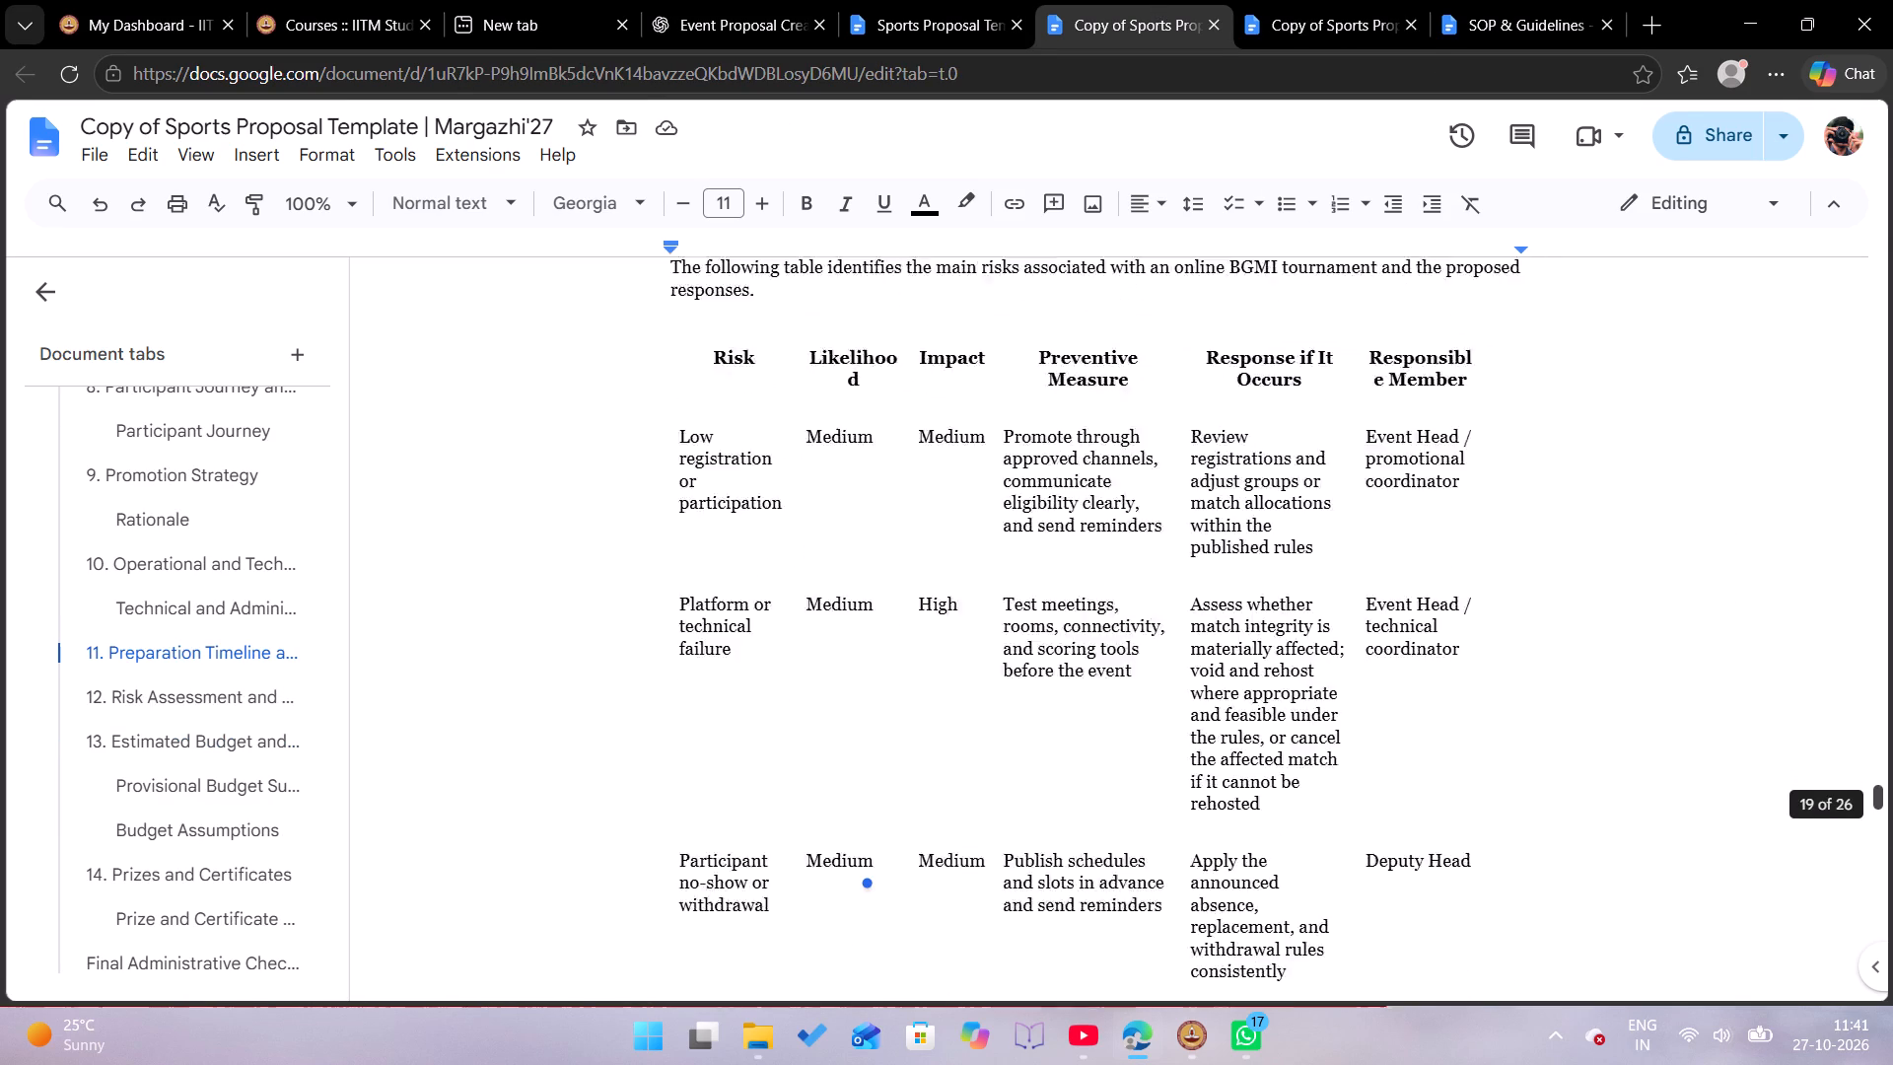
pyautogui.moveTo(1884, 793); pyautogui.dragTo(1882, 793)
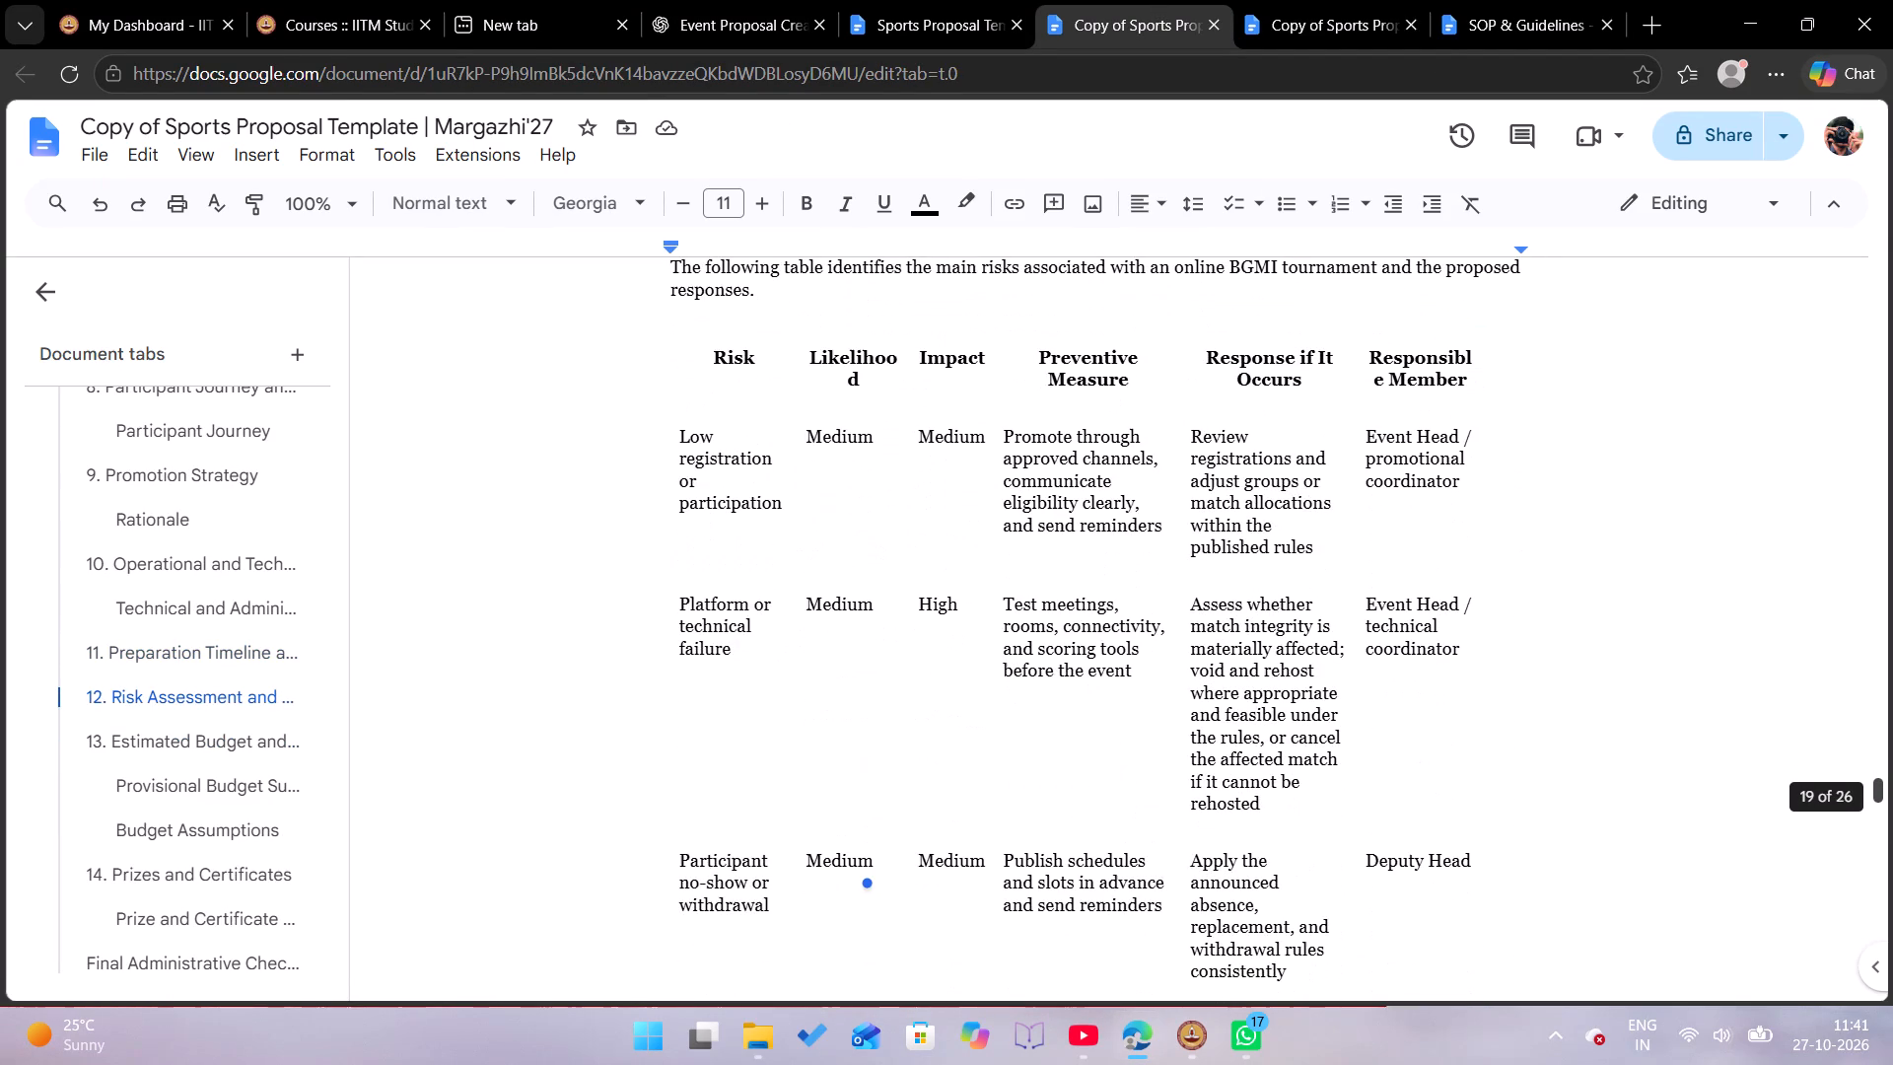
pyautogui.click(1878, 794)
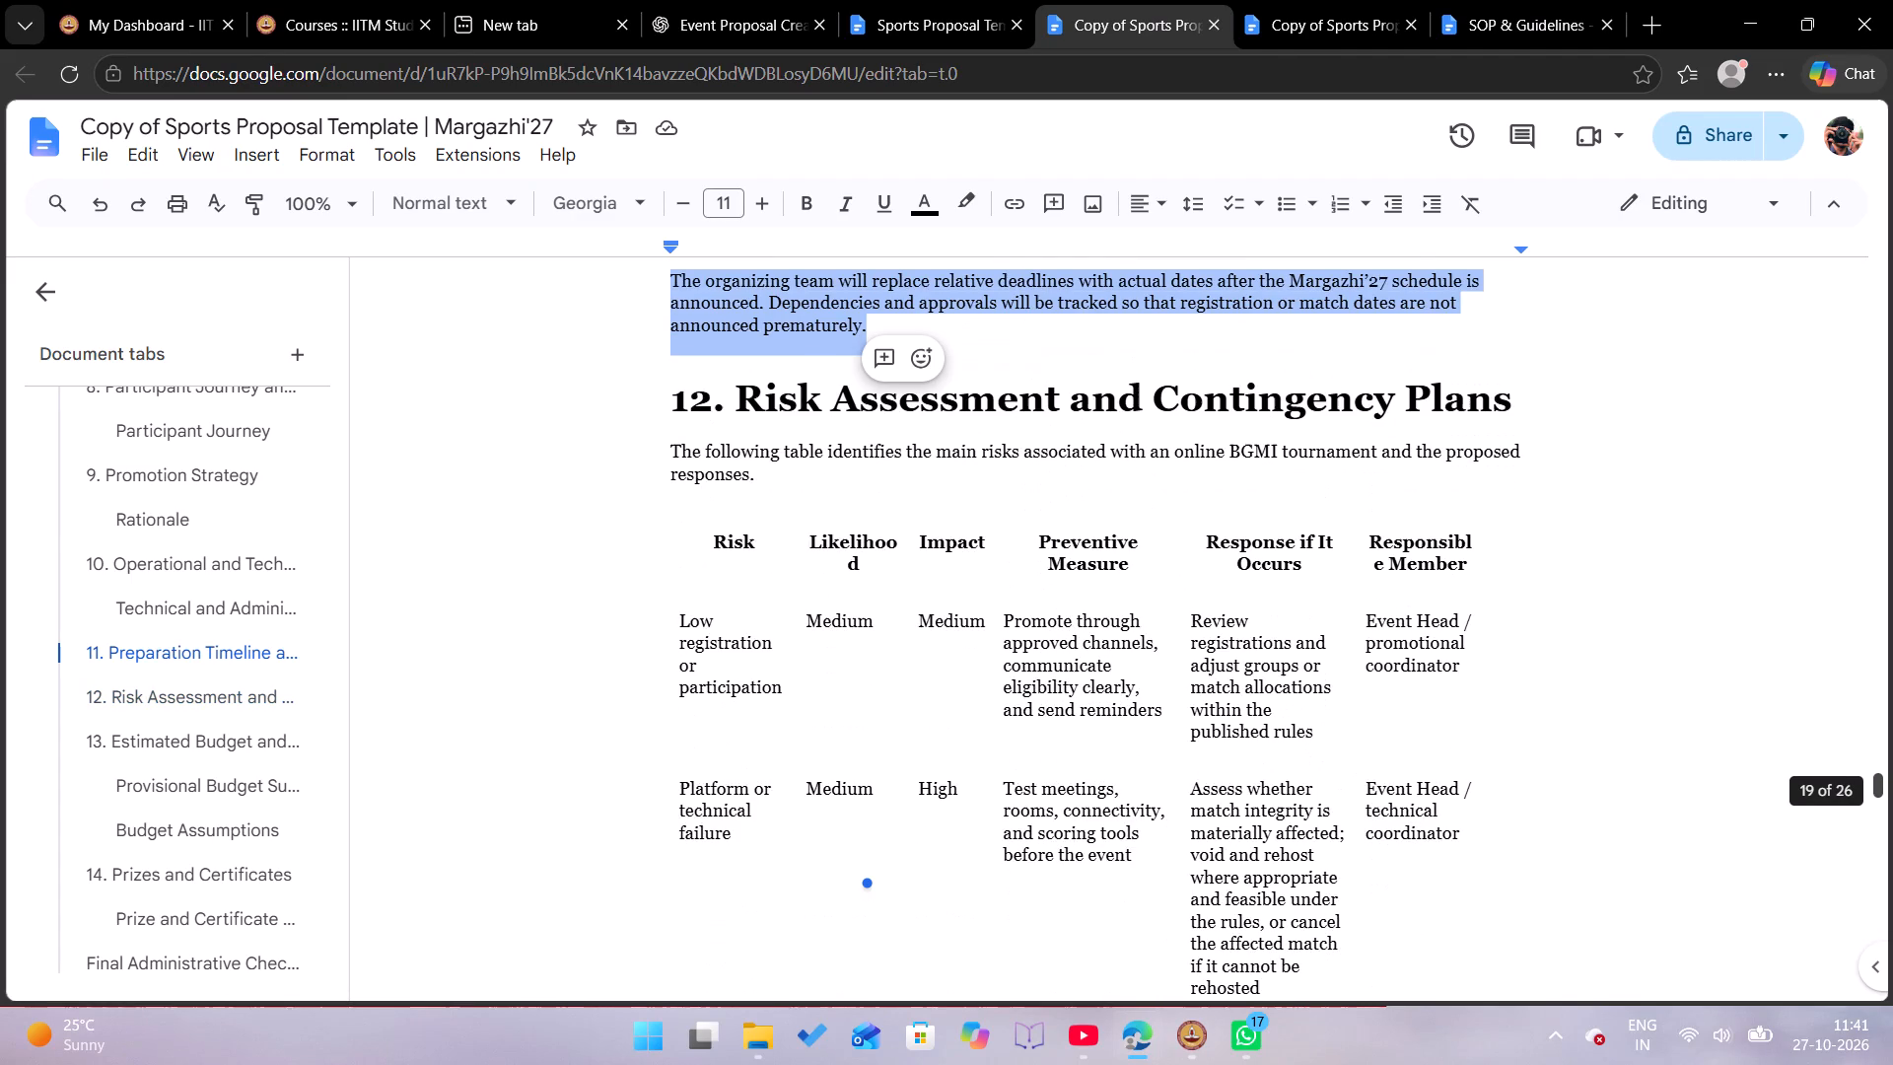
pyautogui.moveTo(669, 444); pyautogui.dragTo(732, 476)
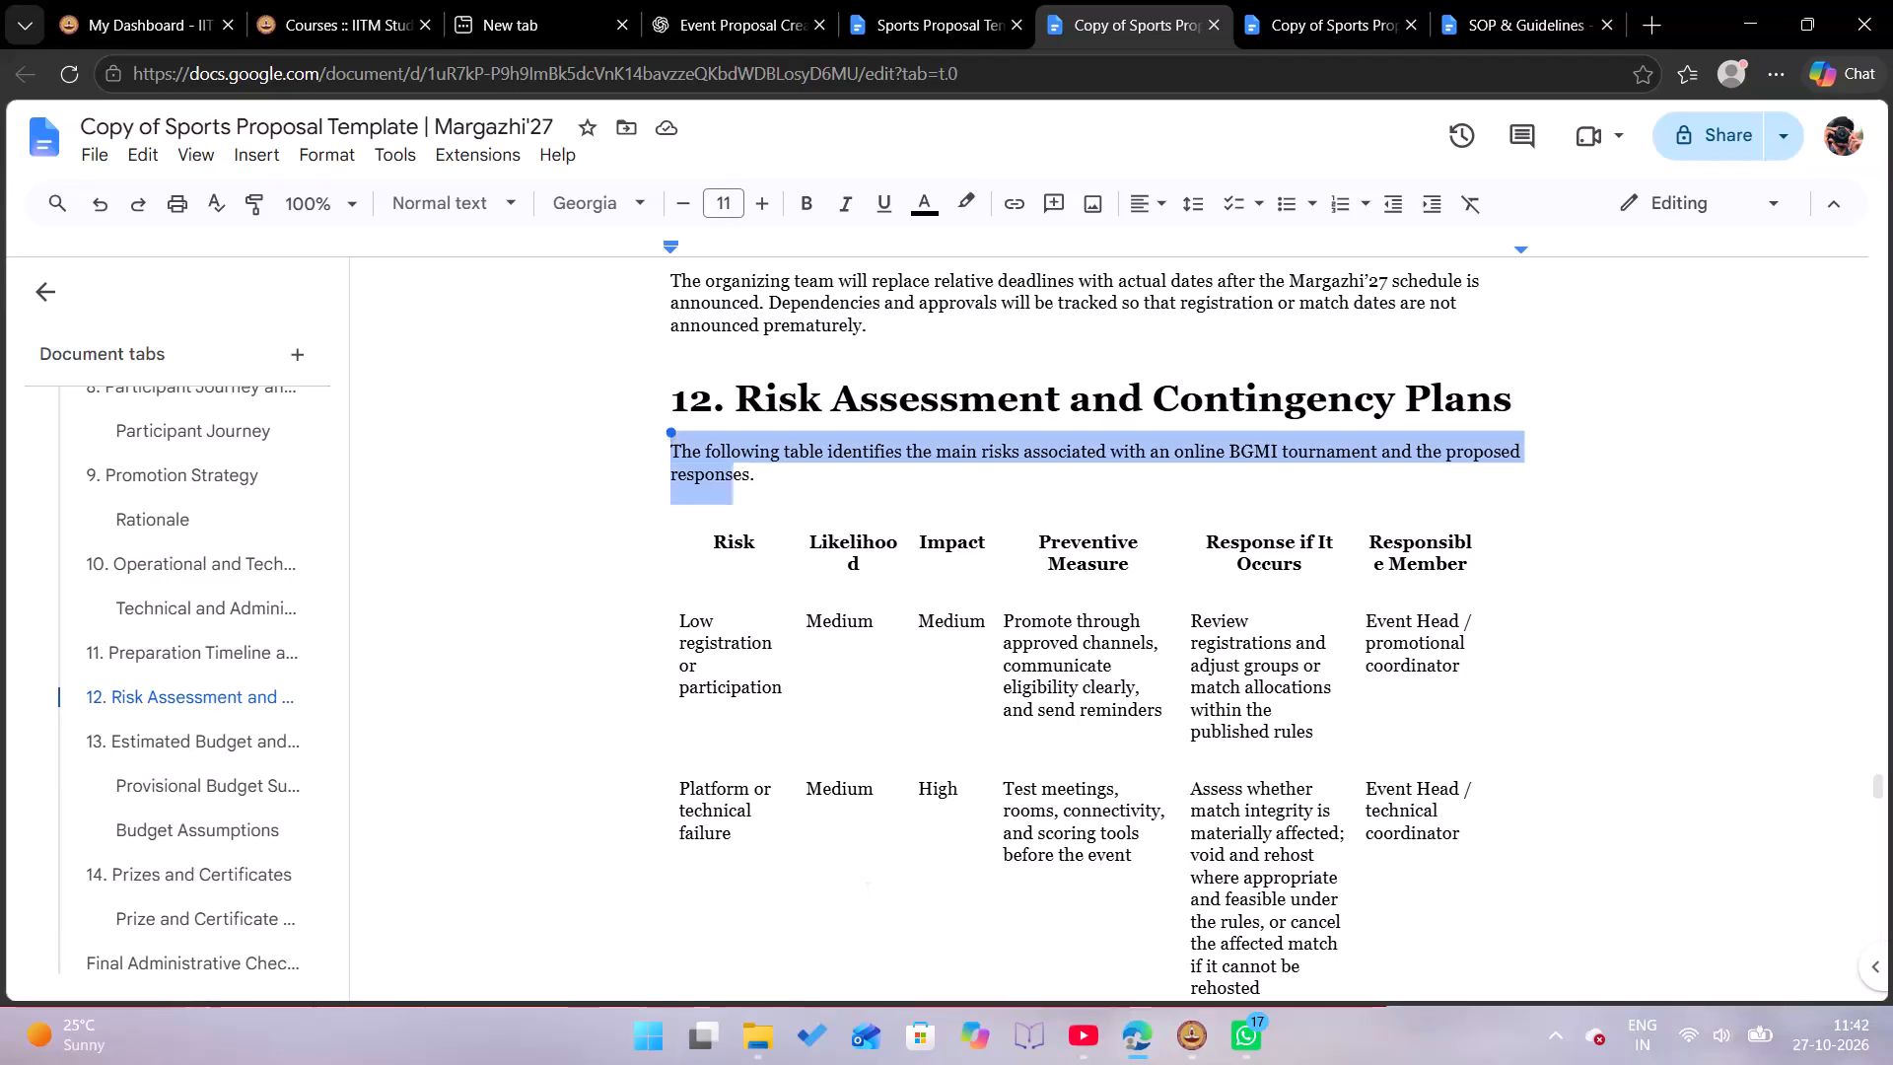
pyautogui.moveTo(732, 476); pyautogui.dragTo(750, 489)
pyautogui.hotkey('ctrl', 'c')
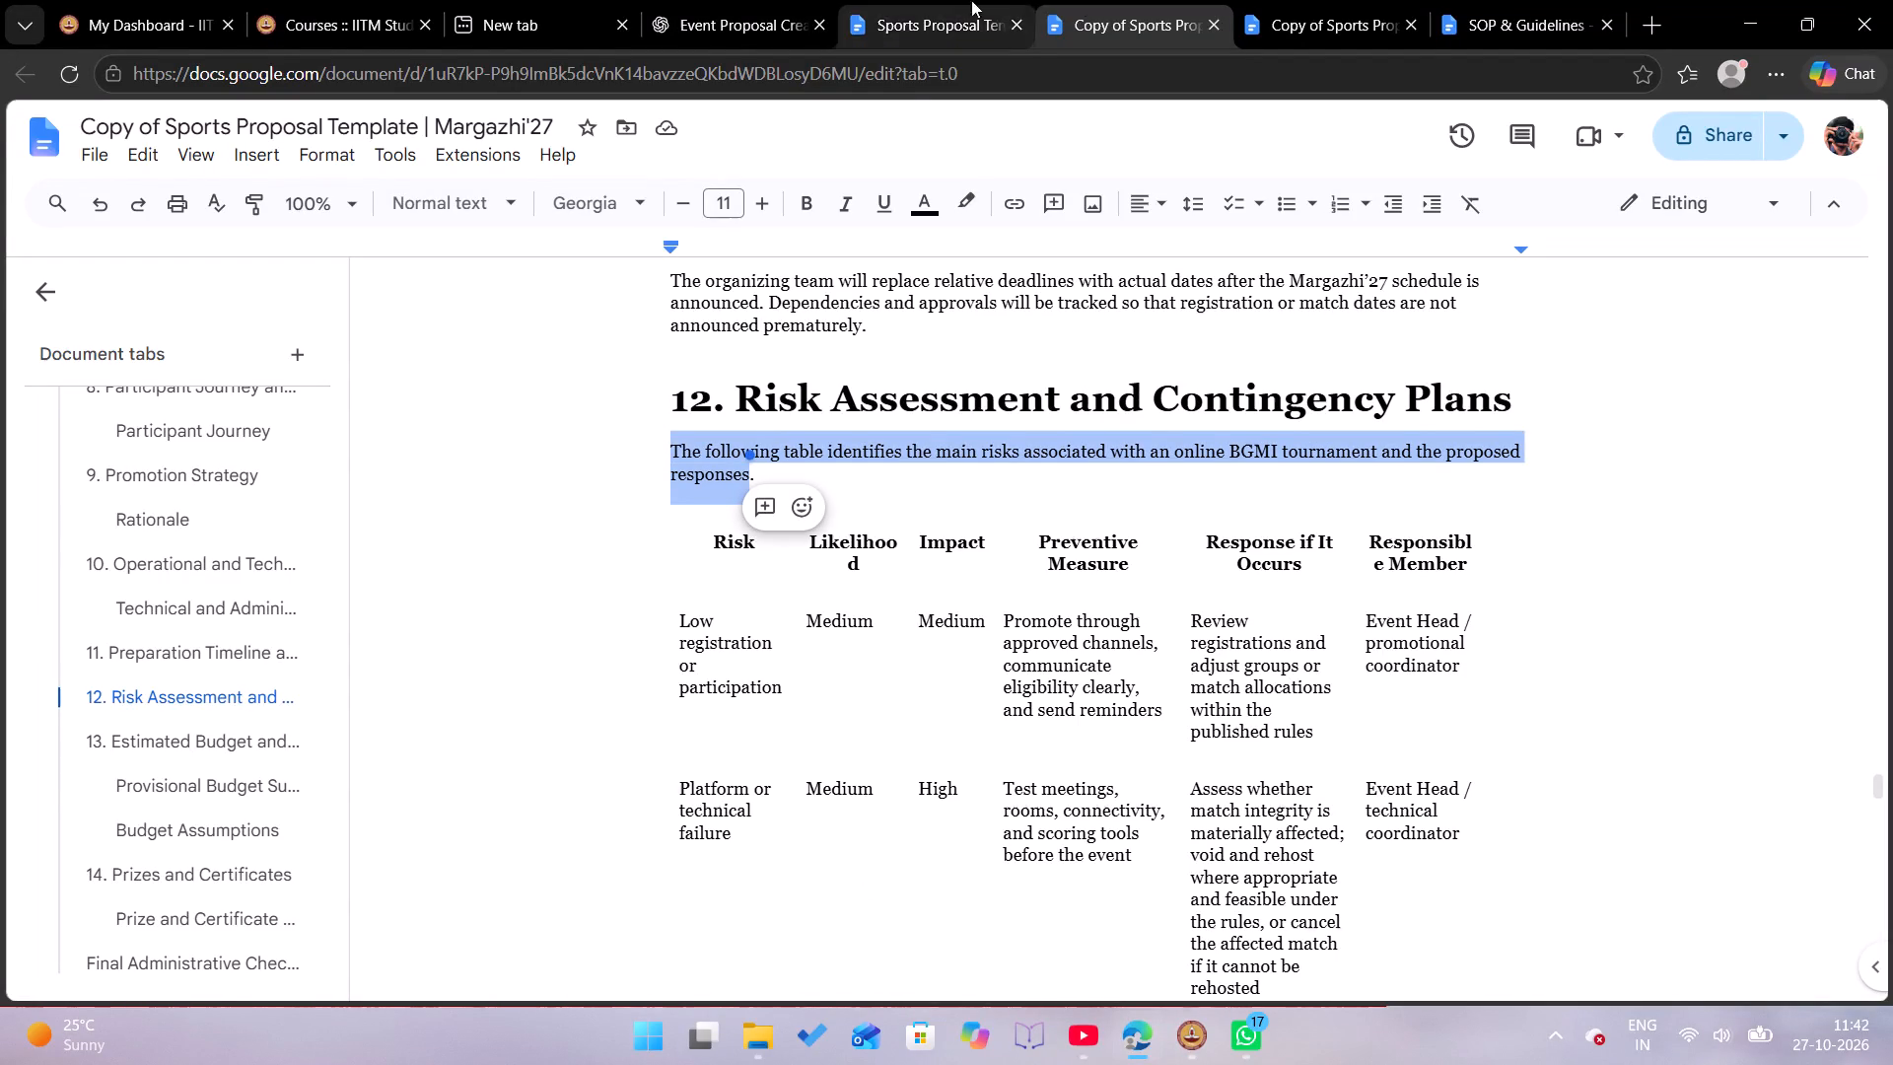
pyautogui.click(1297, 0)
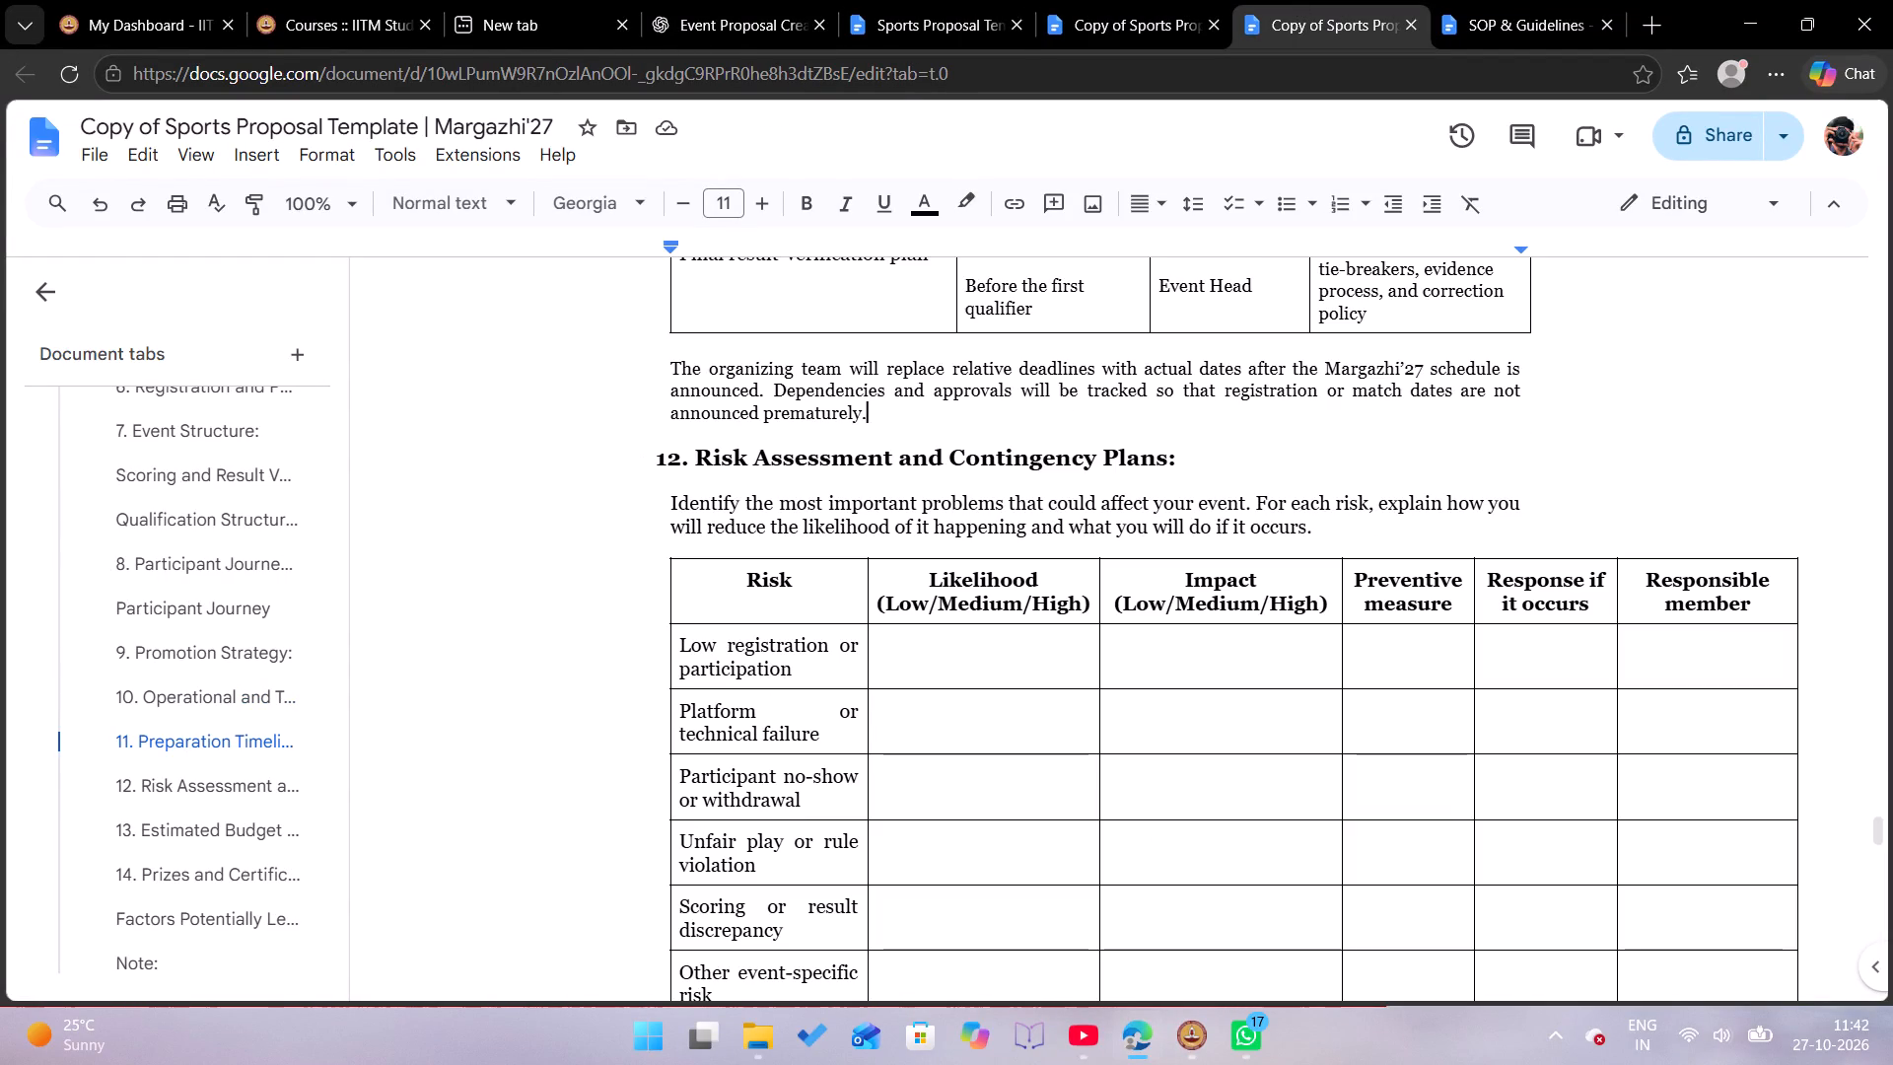
pyautogui.moveTo(668, 504); pyautogui.dragTo(1321, 527)
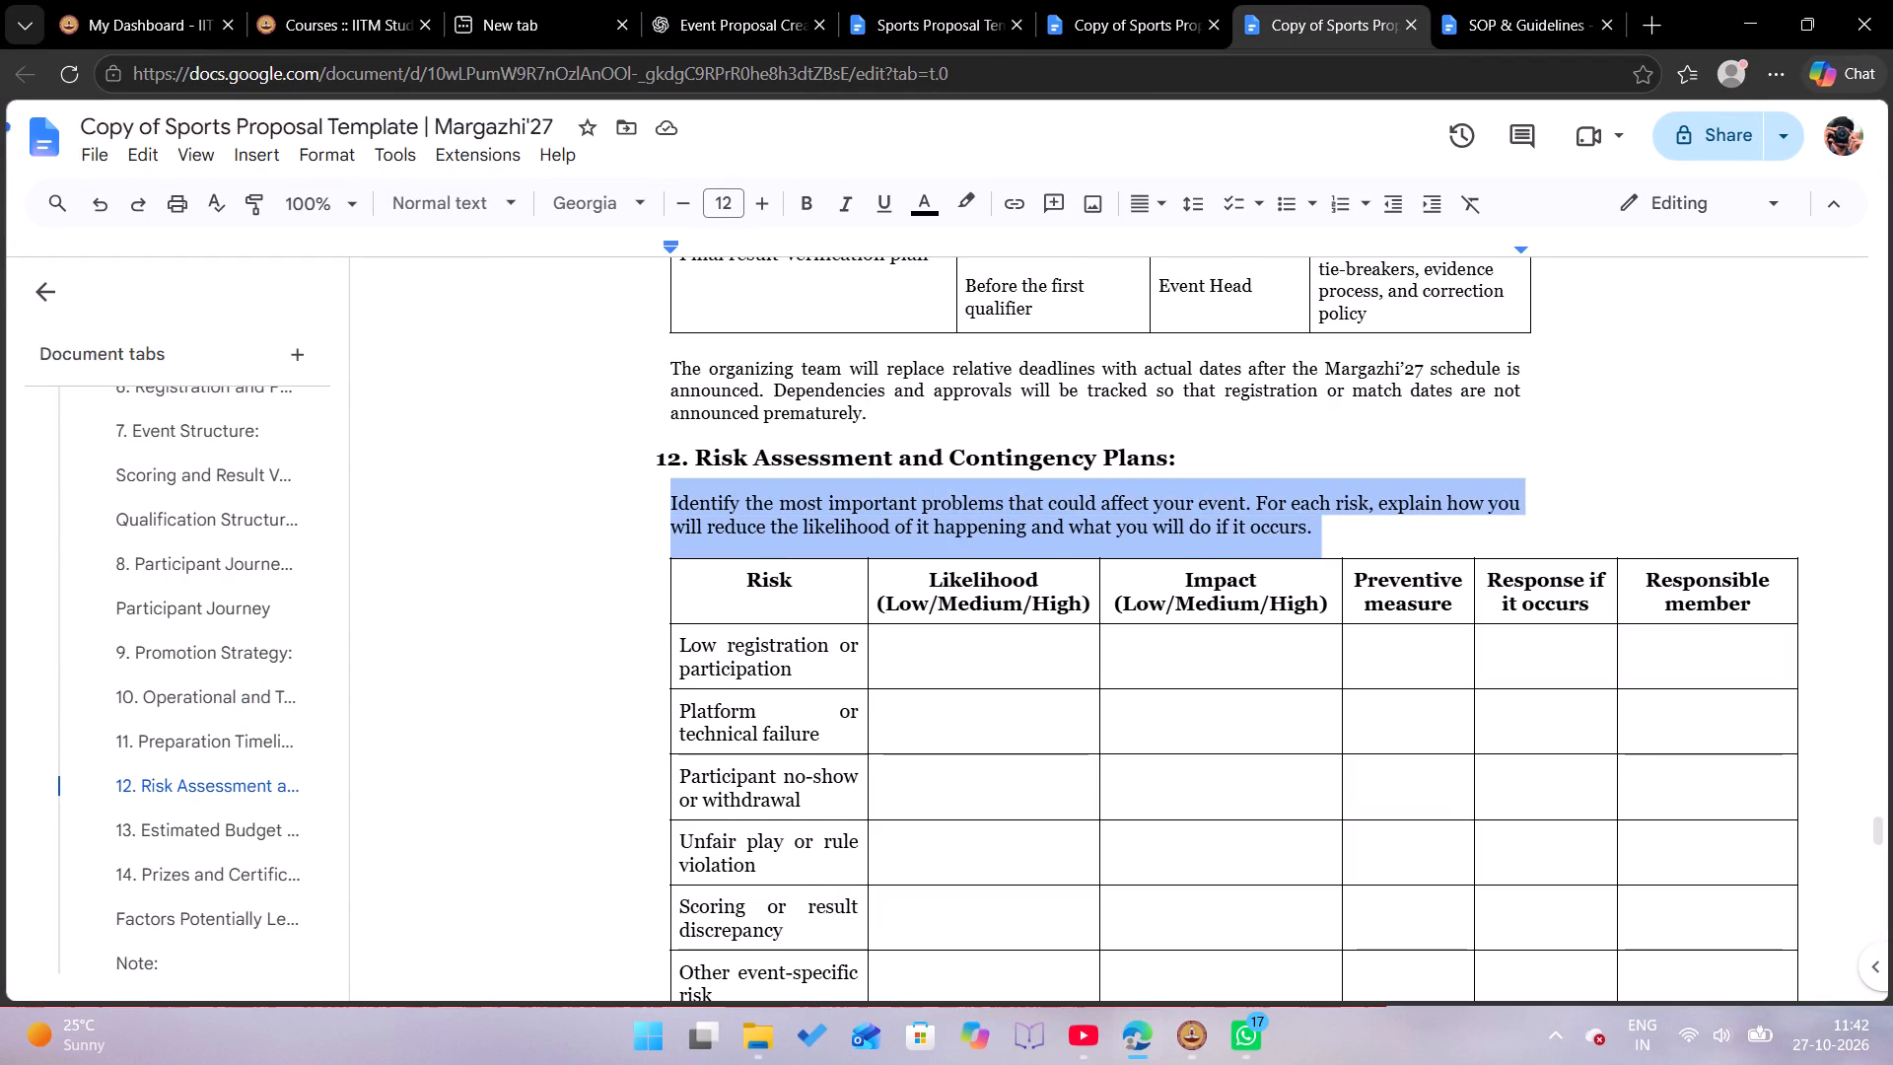
pyautogui.press('BackSpace')
pyautogui.hotkey('ctrl', 'v')
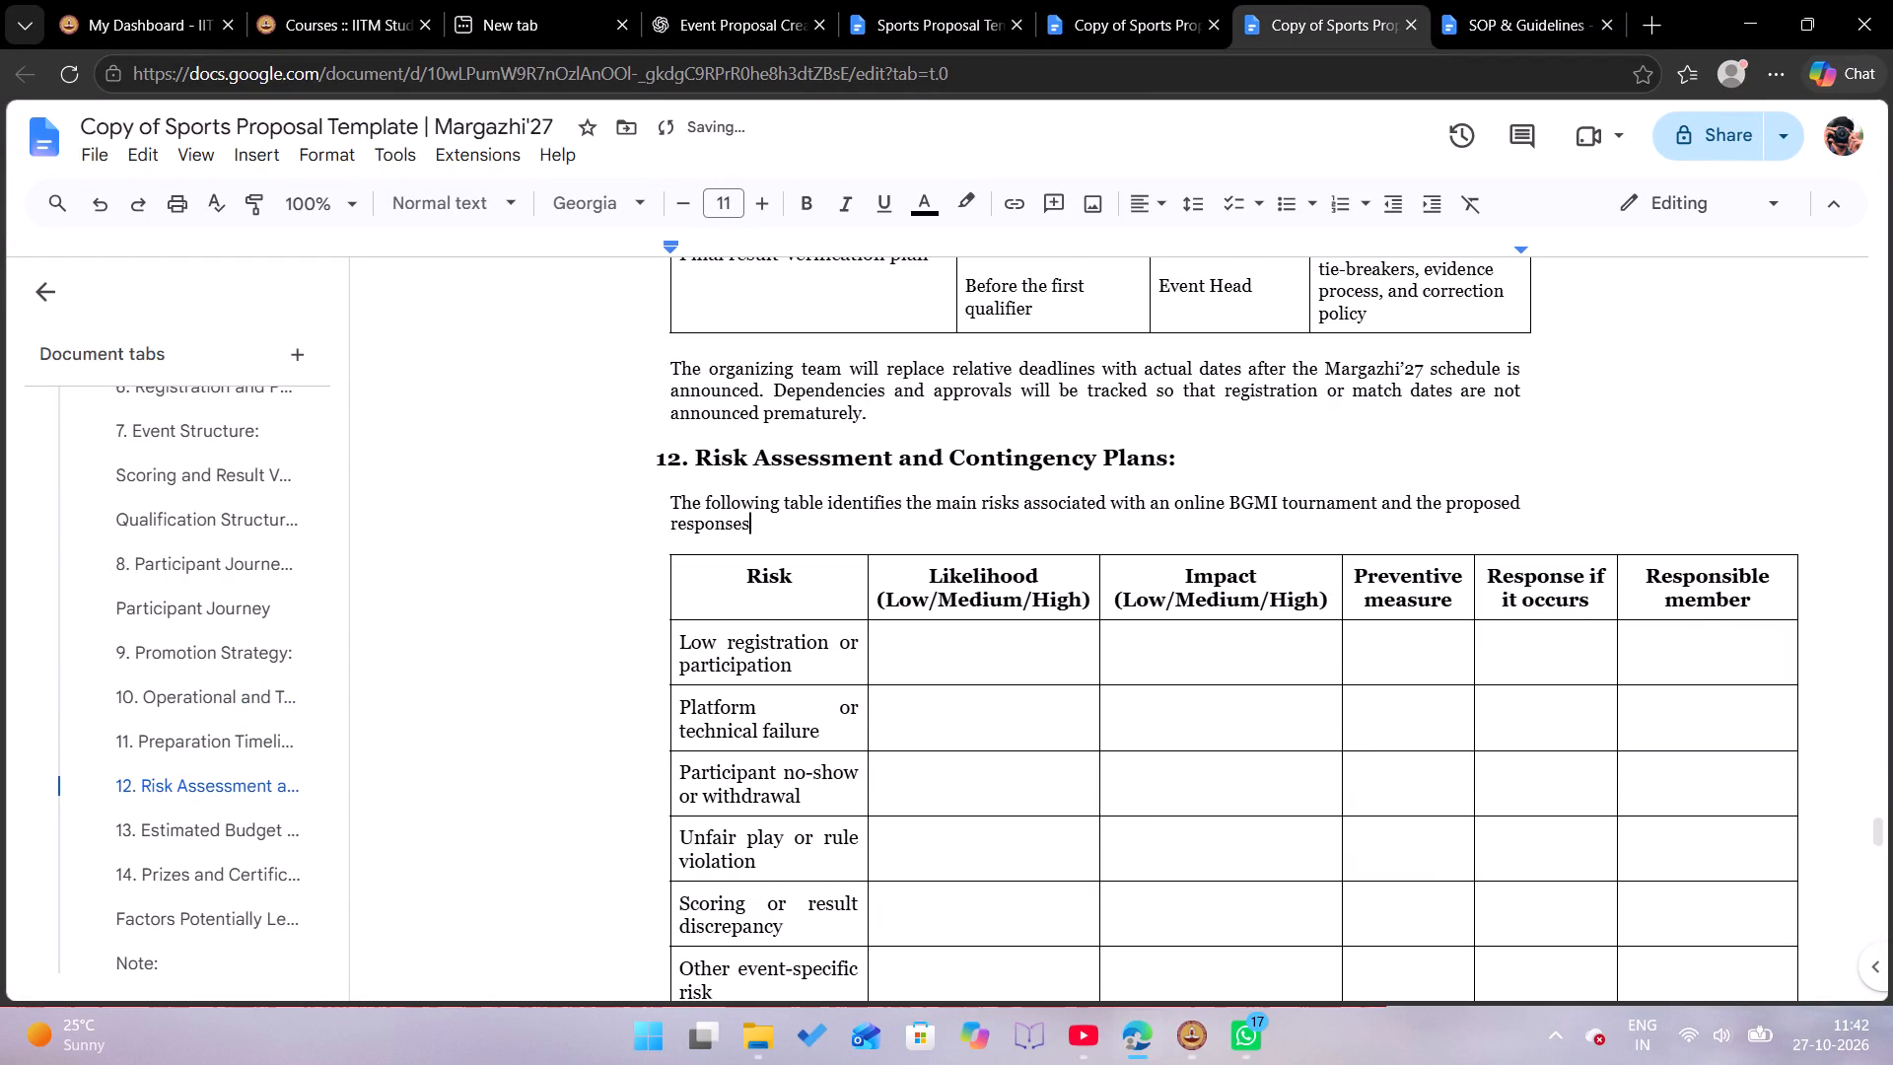
pyautogui.click(1457, 543)
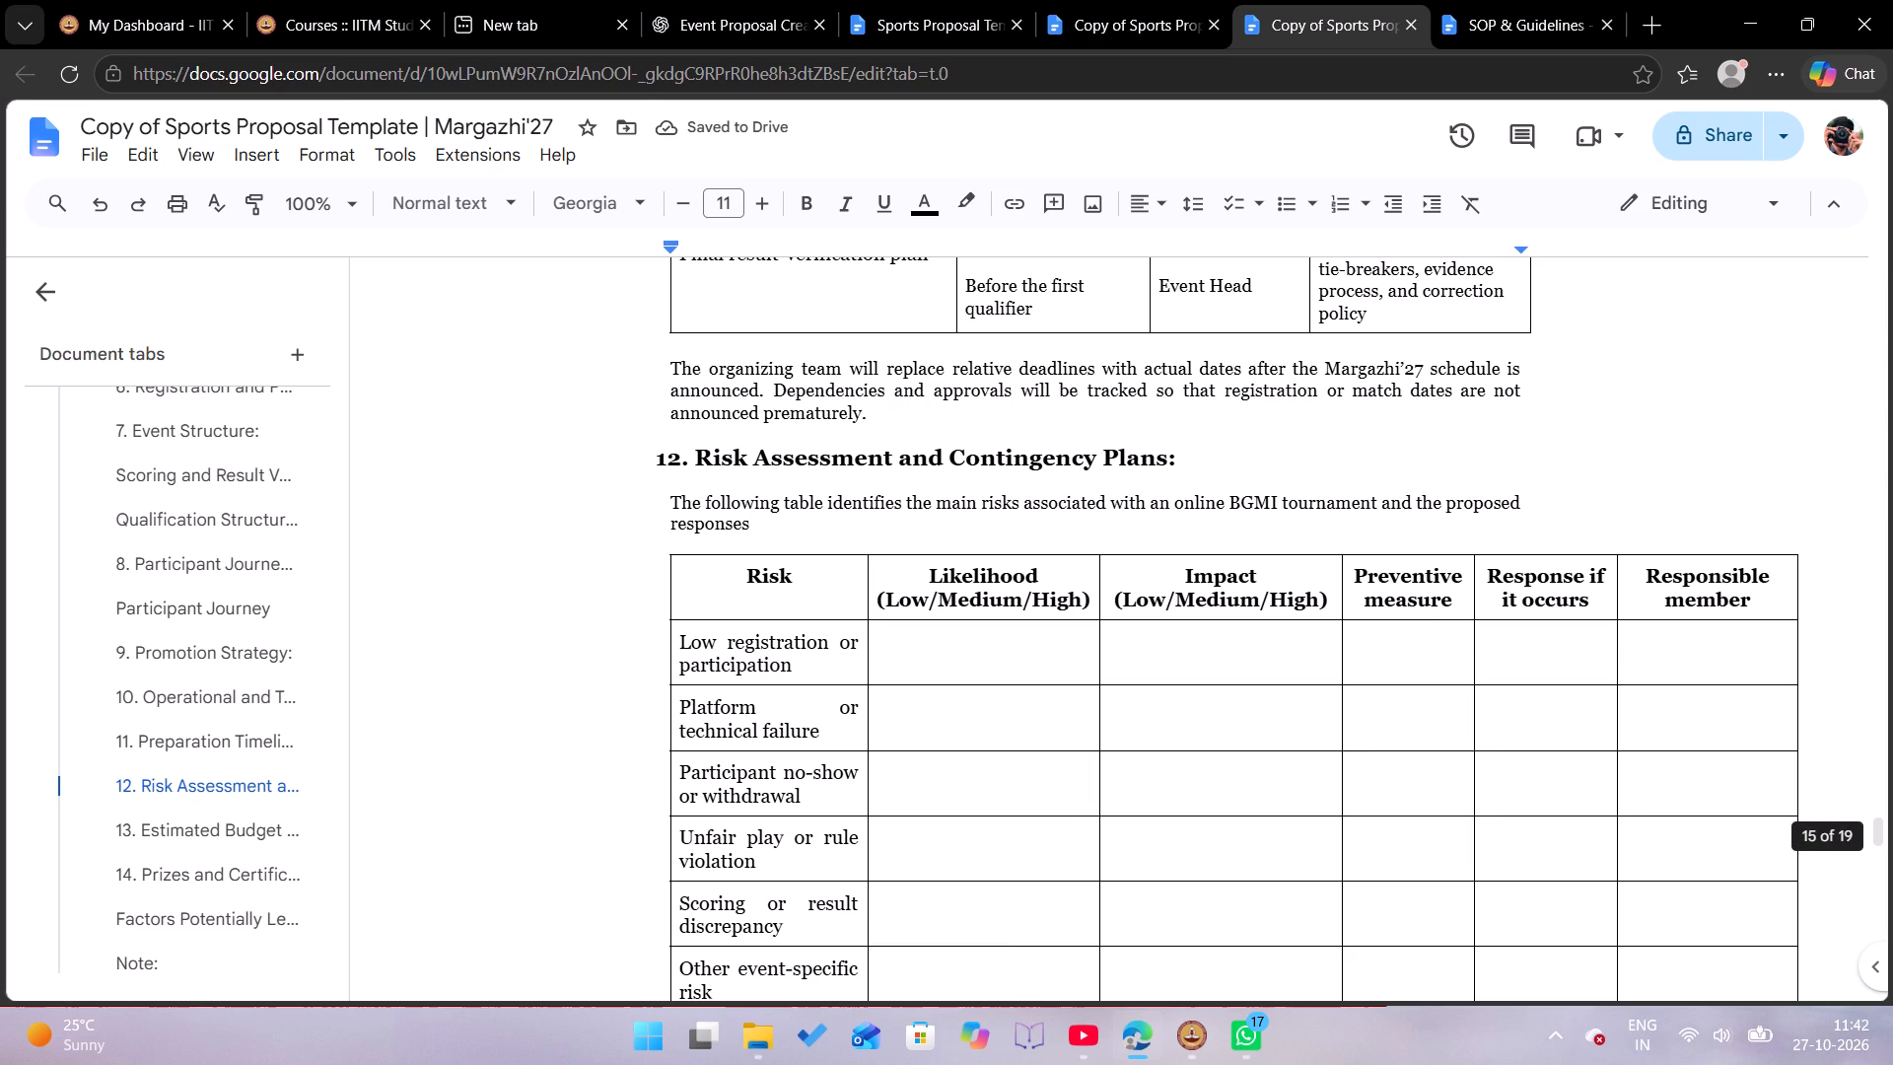
# Copy "Medium" from the draft into the Low registration or participation row's likelihood cell in section 12's risk table.
pyautogui.moveTo(1879, 835); pyautogui.dragTo(1880, 847)
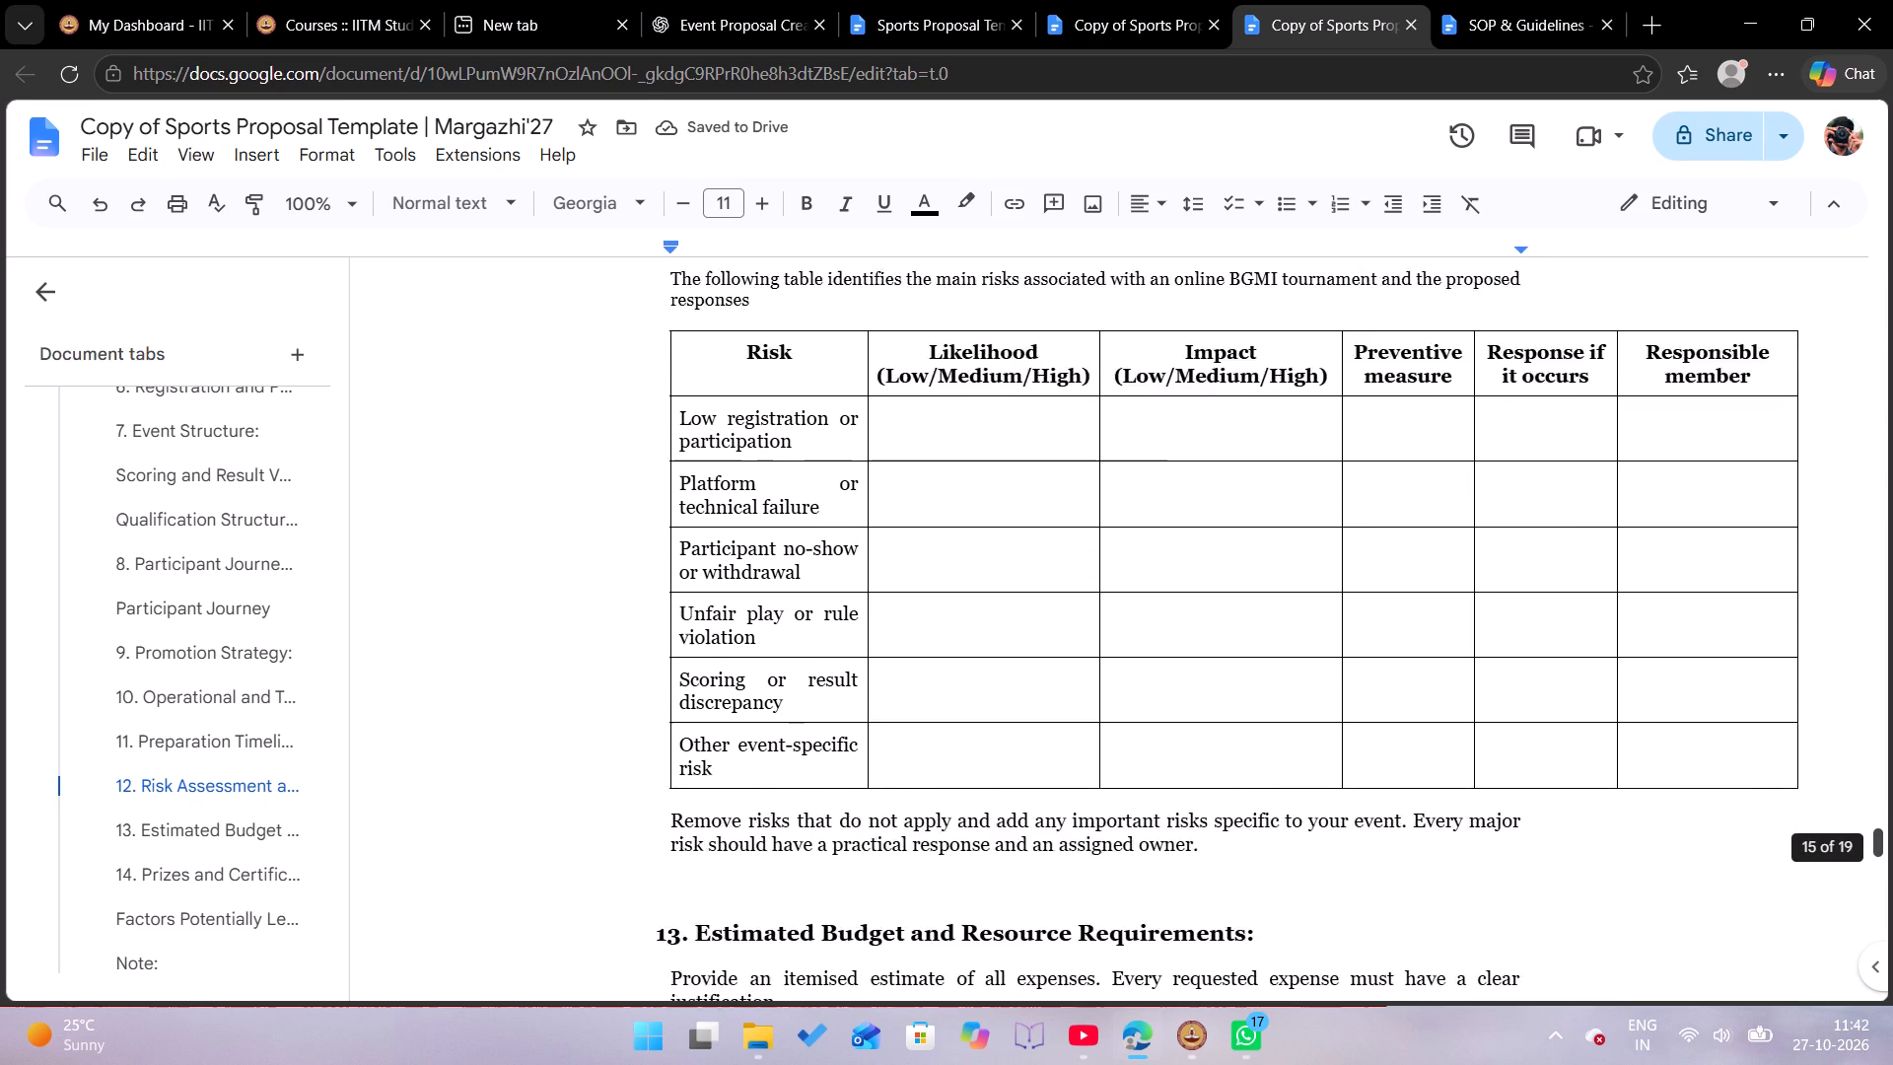
pyautogui.moveTo(1880, 847); pyautogui.dragTo(1882, 849)
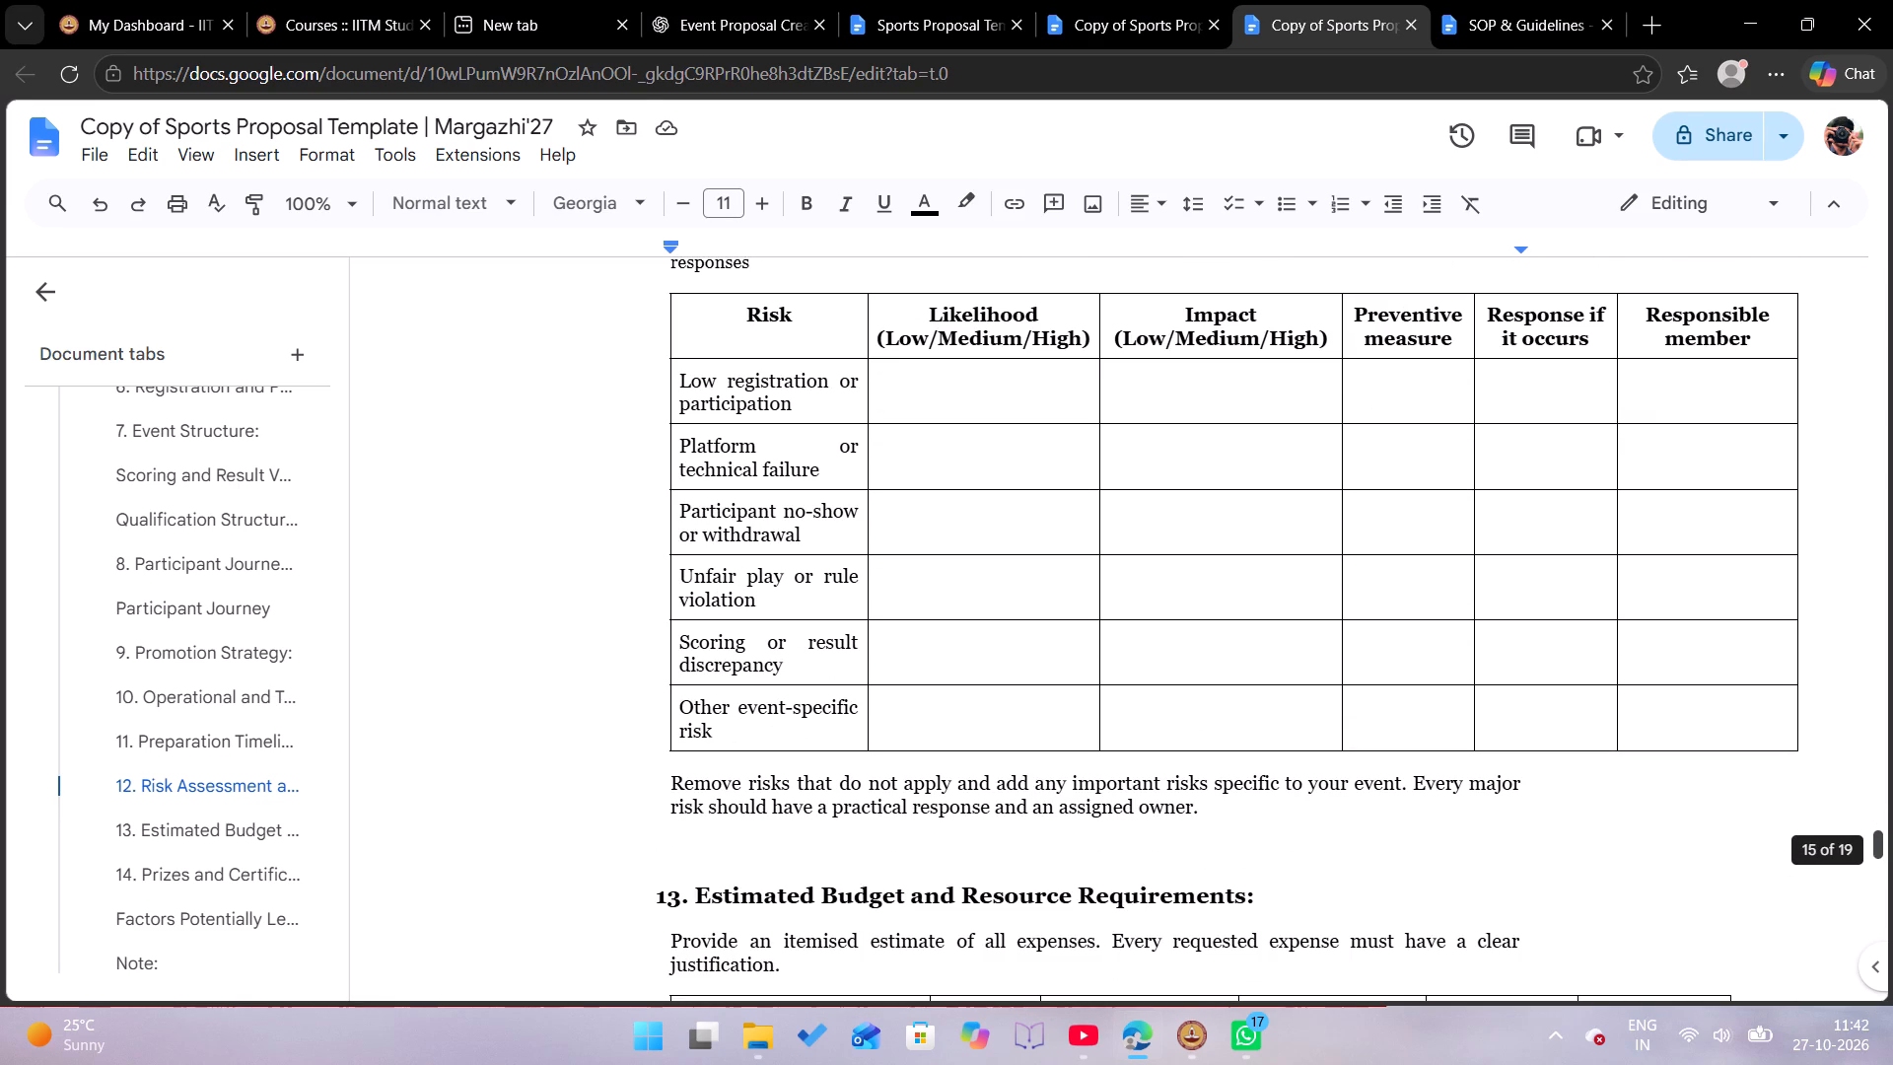
pyautogui.click(1088, 0)
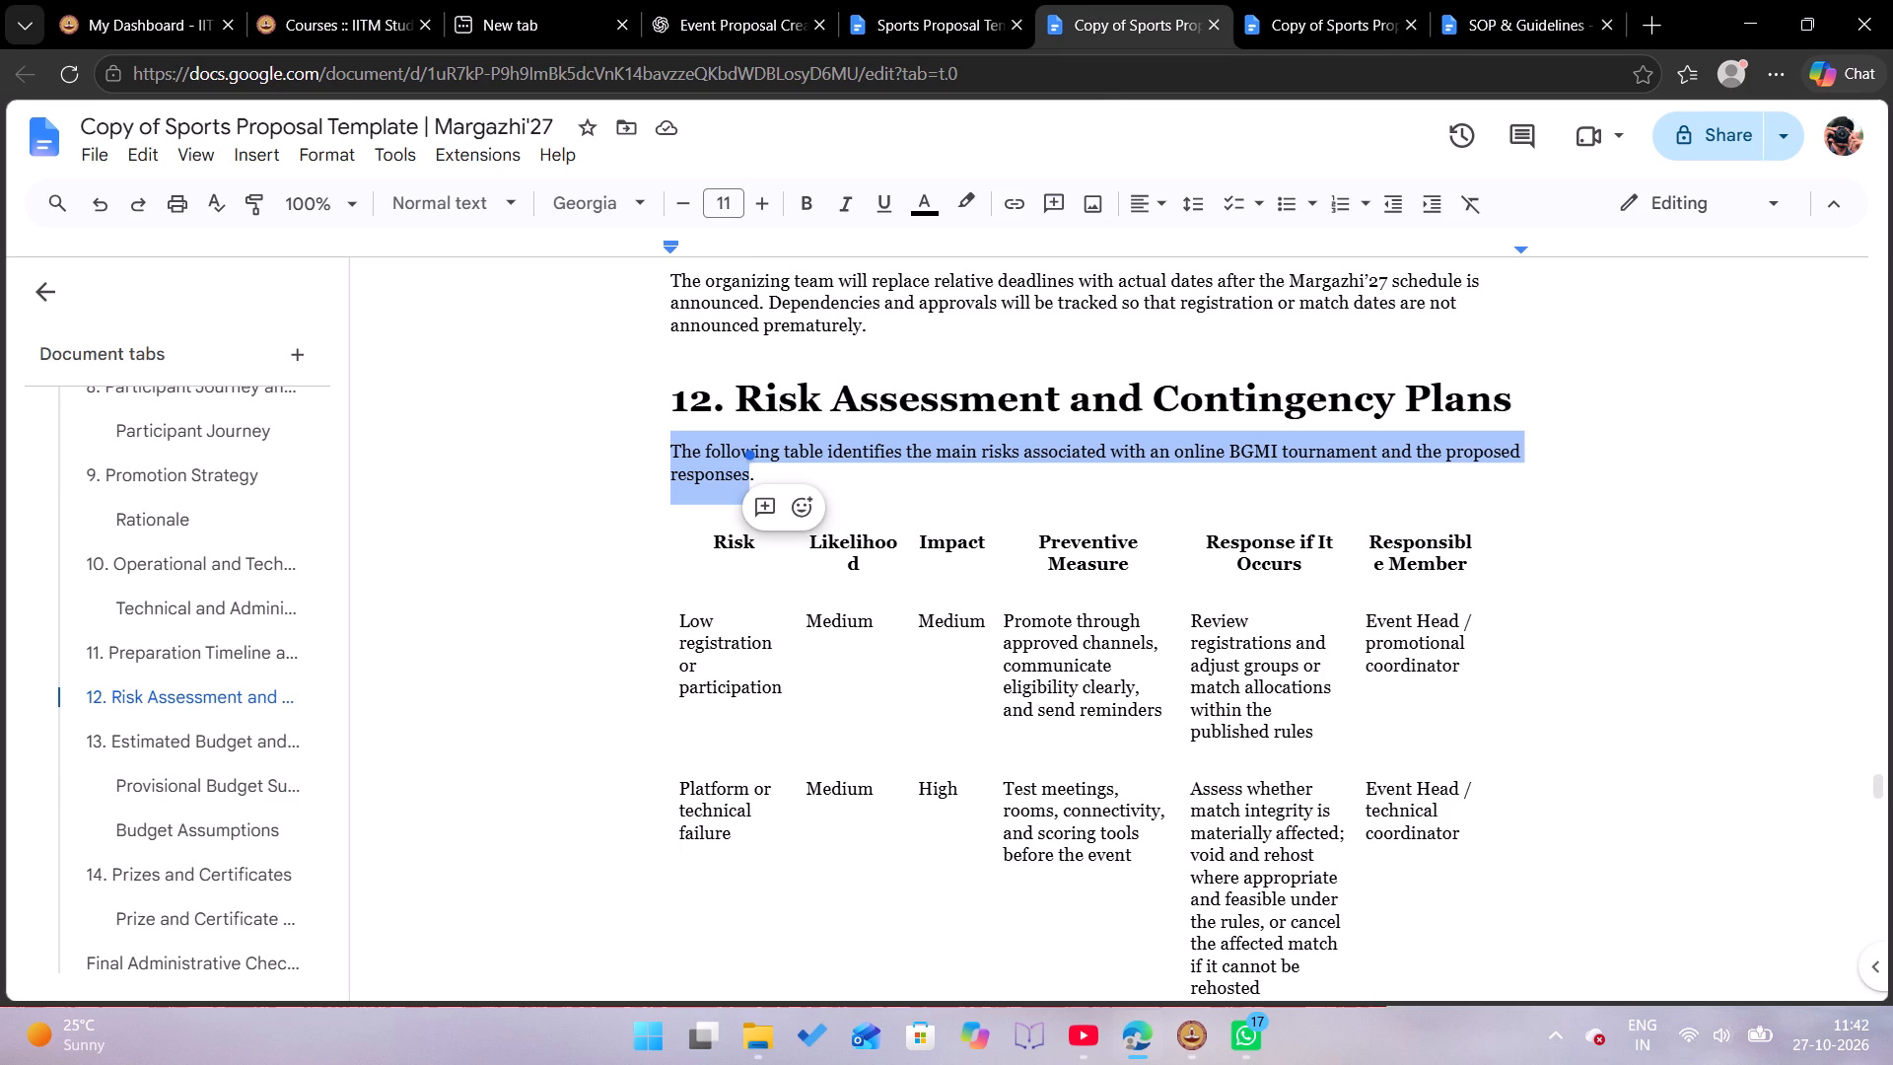
pyautogui.moveTo(806, 625); pyautogui.dragTo(862, 619)
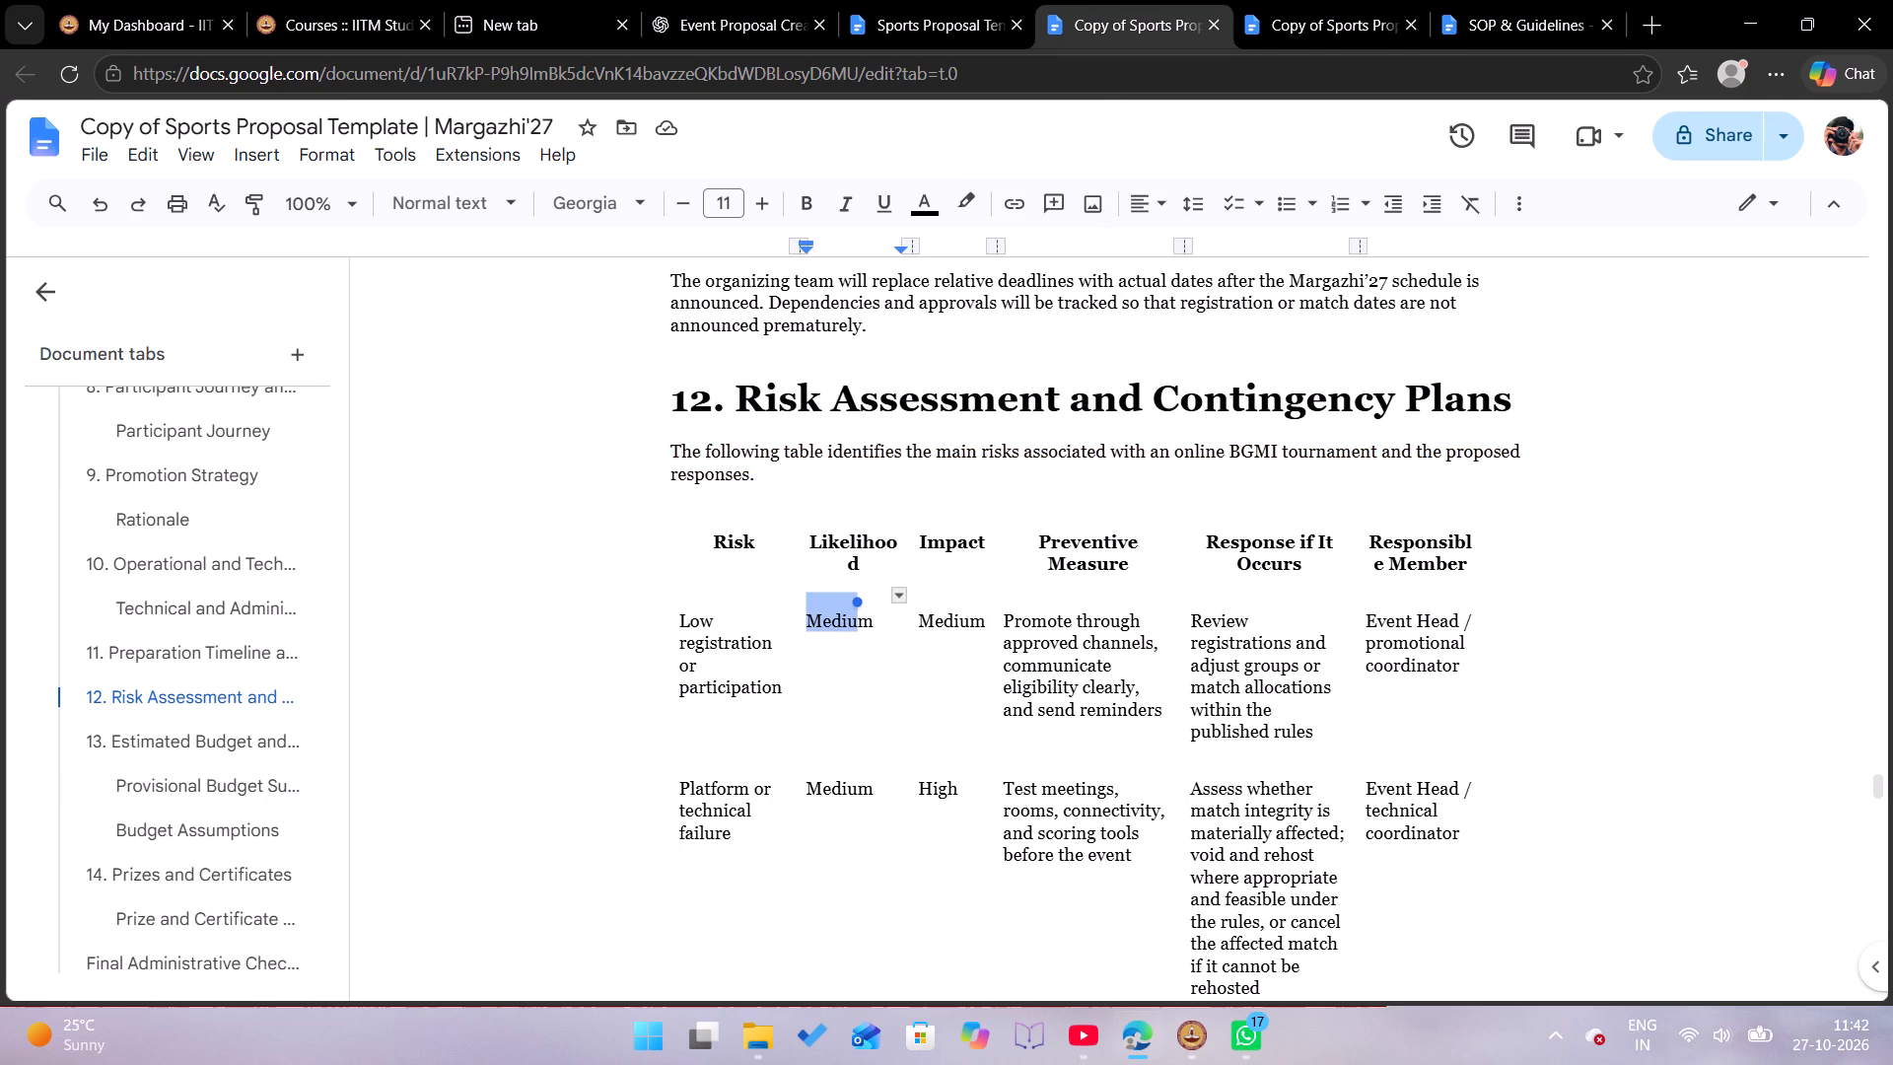
pyautogui.moveTo(862, 619); pyautogui.dragTo(874, 617)
pyautogui.hotkey('ctrl', 'c')
pyautogui.click(1282, 0)
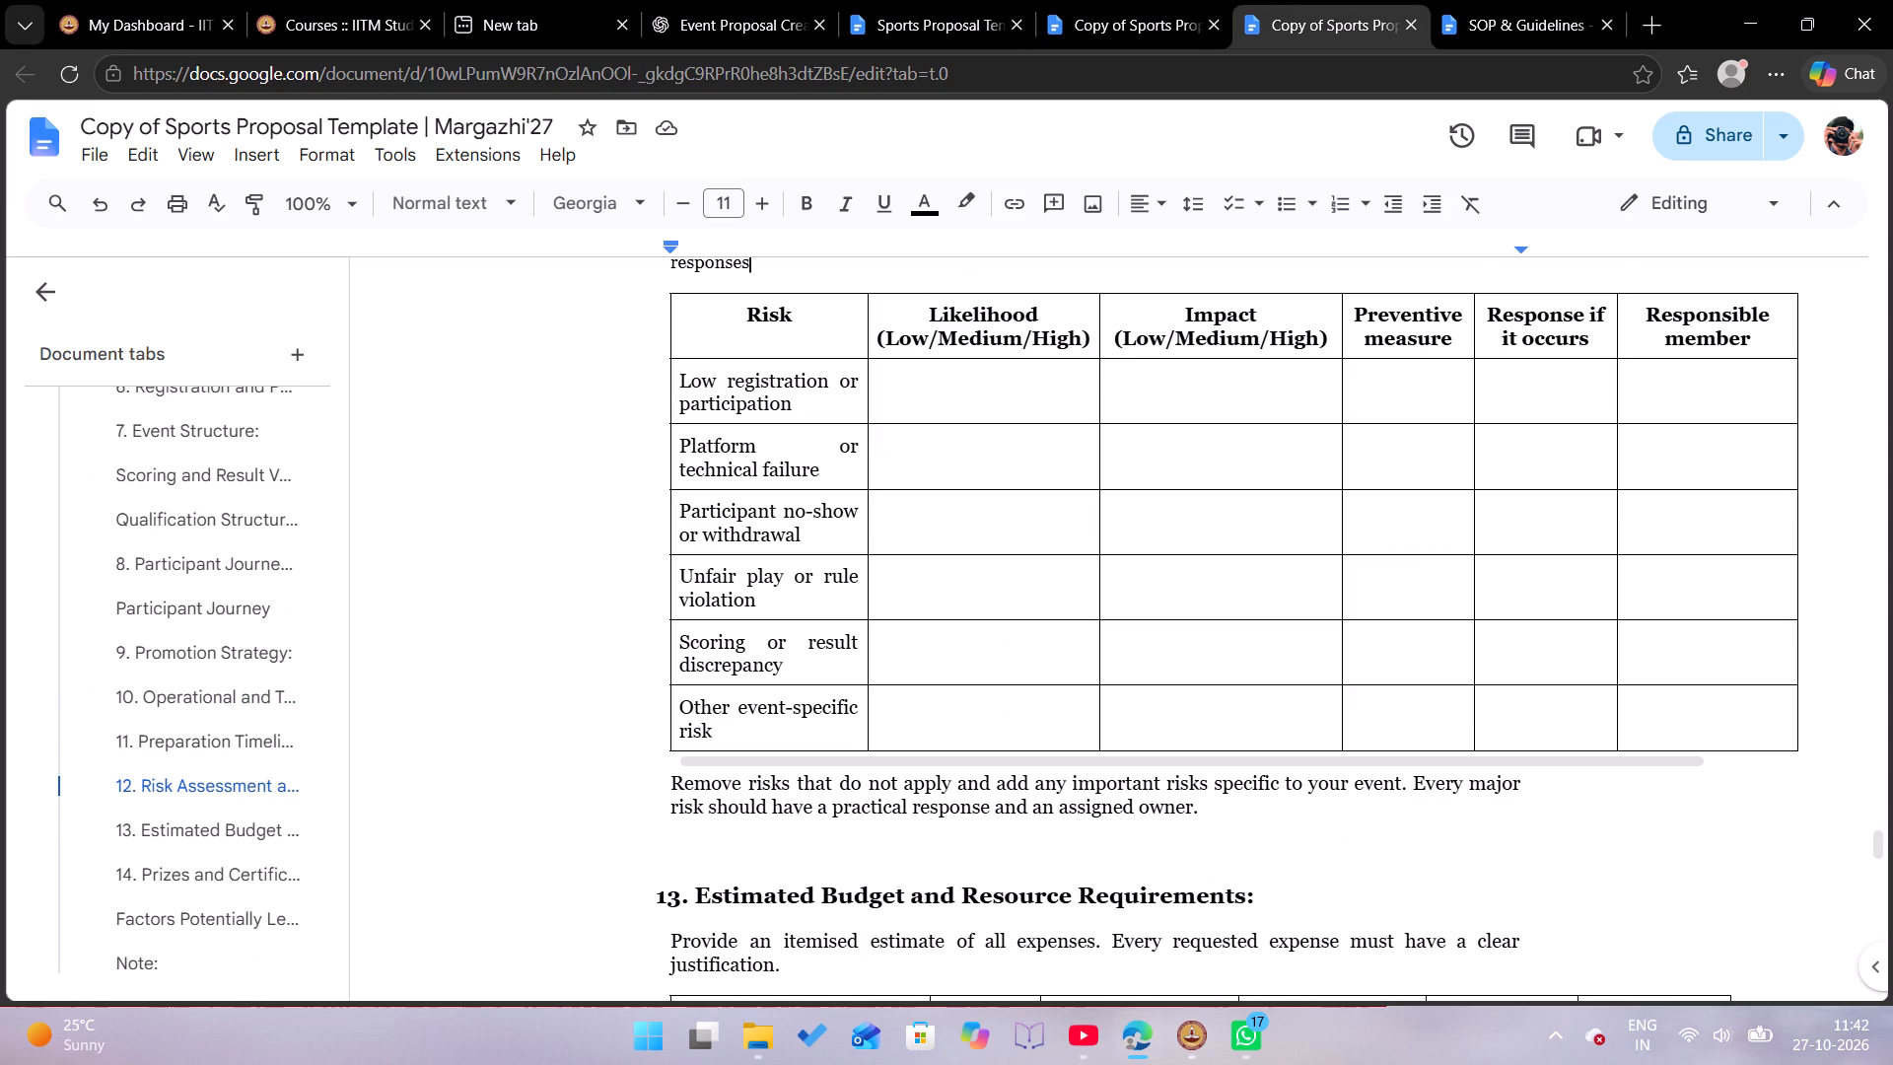
pyautogui.click(920, 382)
pyautogui.hotkey('ctrl', 'v')
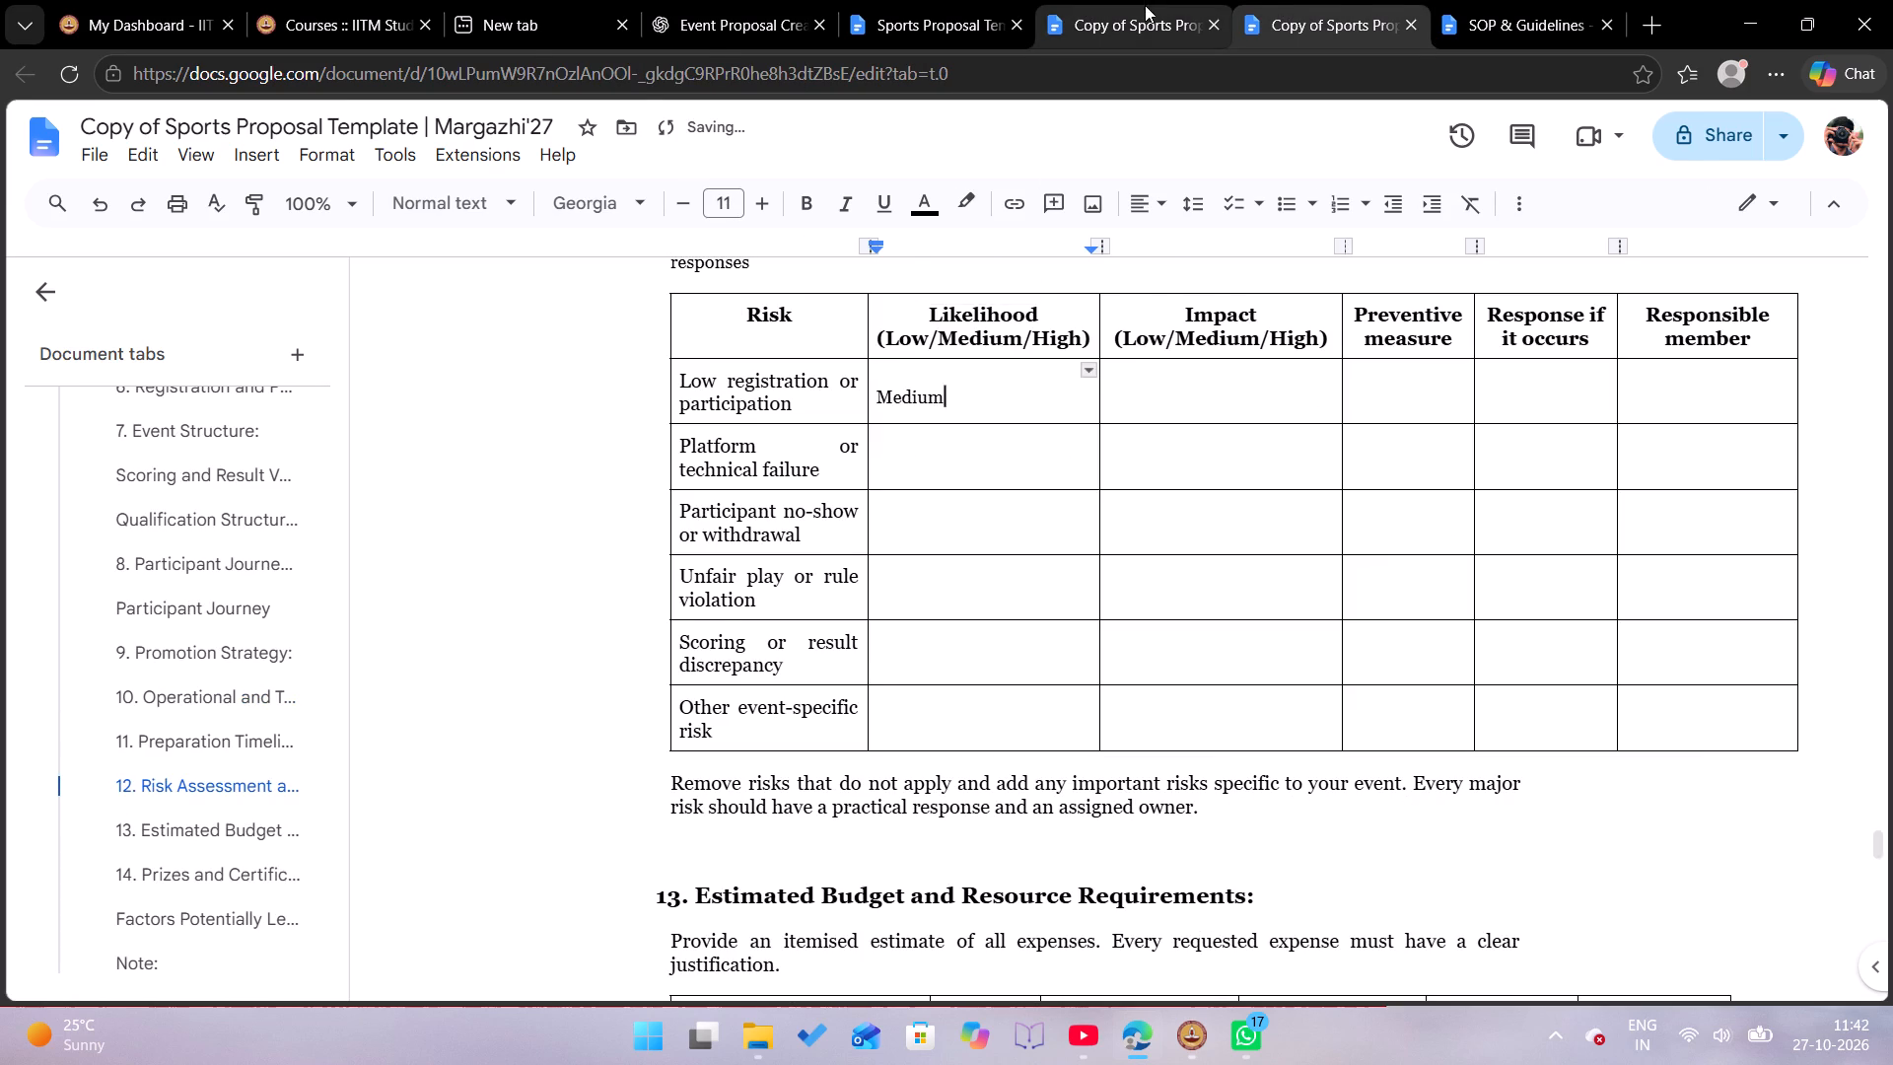
# Copy "Medium" from the draft's impact column into the Low registration or participation row's impact cell.
pyautogui.click(1145, 5)
pyautogui.moveTo(921, 619); pyautogui.dragTo(971, 616)
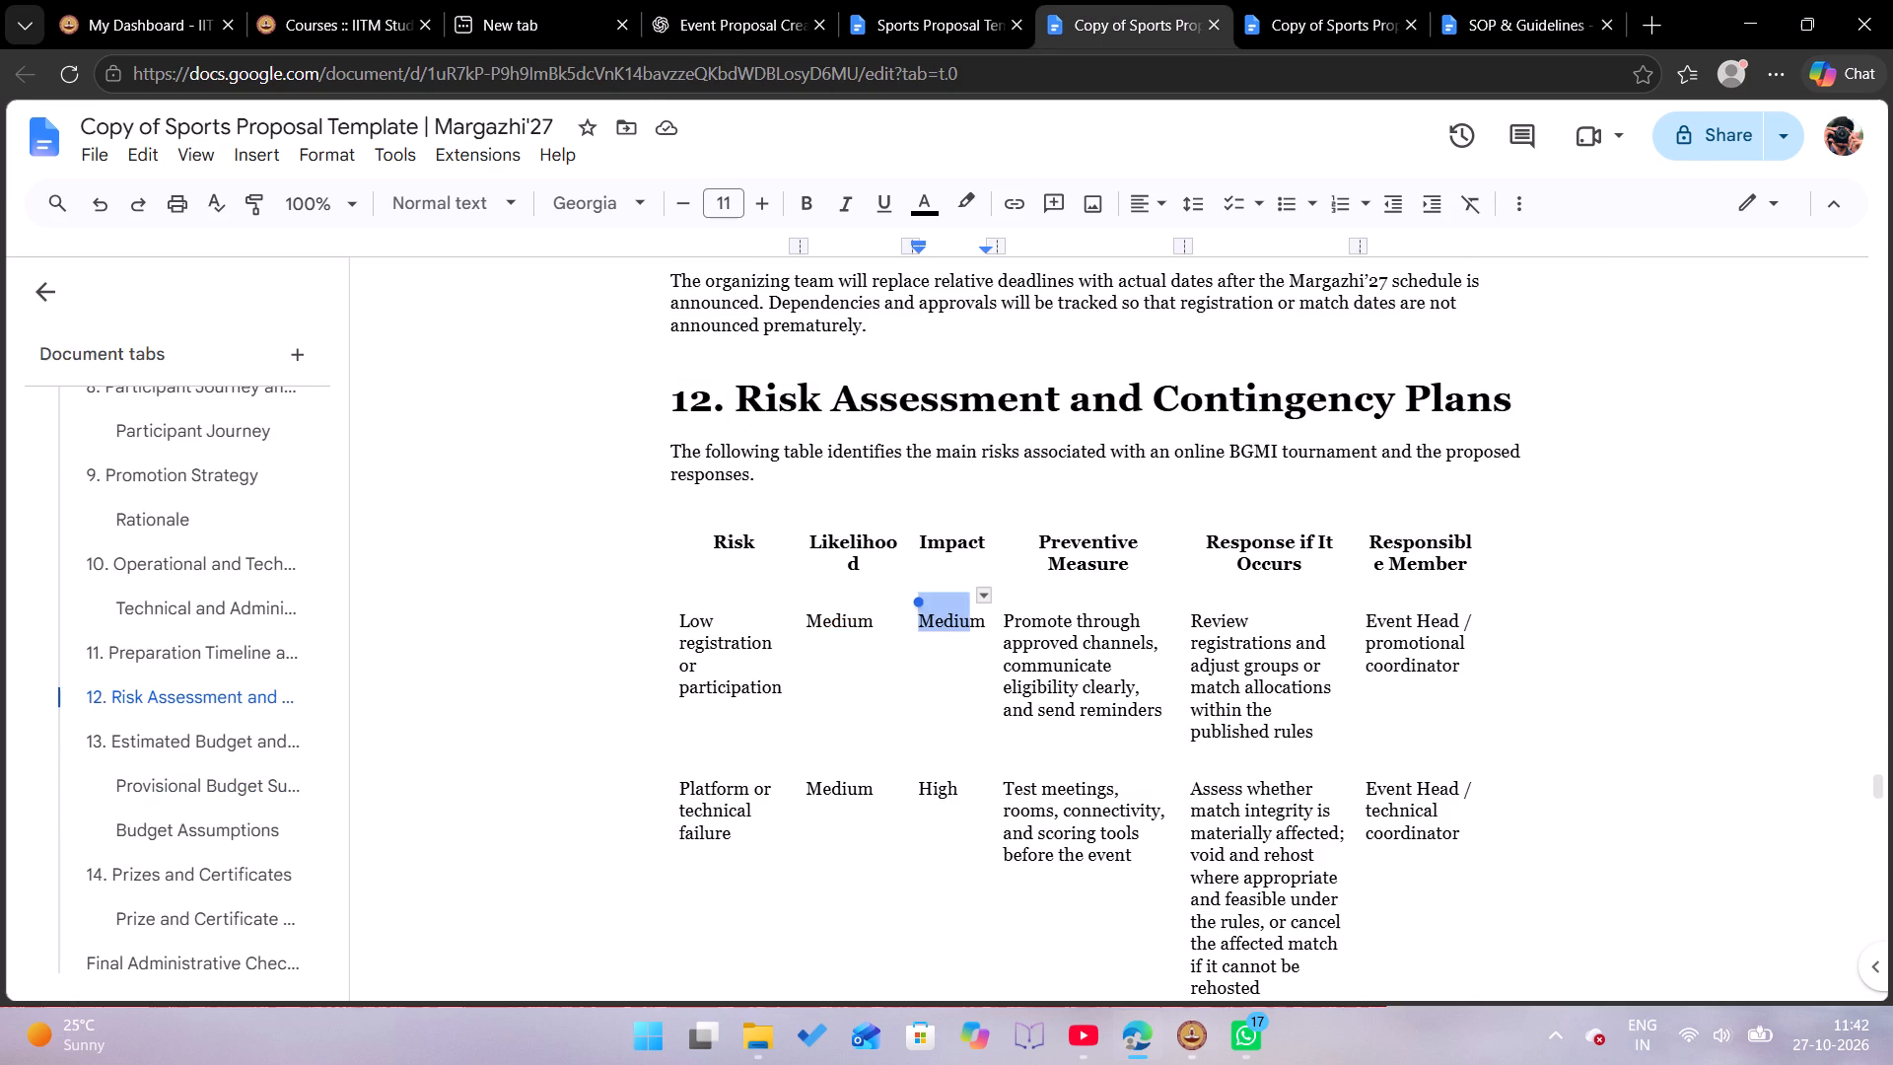
pyautogui.moveTo(971, 616); pyautogui.dragTo(982, 615)
pyautogui.hotkey('ctrl', 'c')
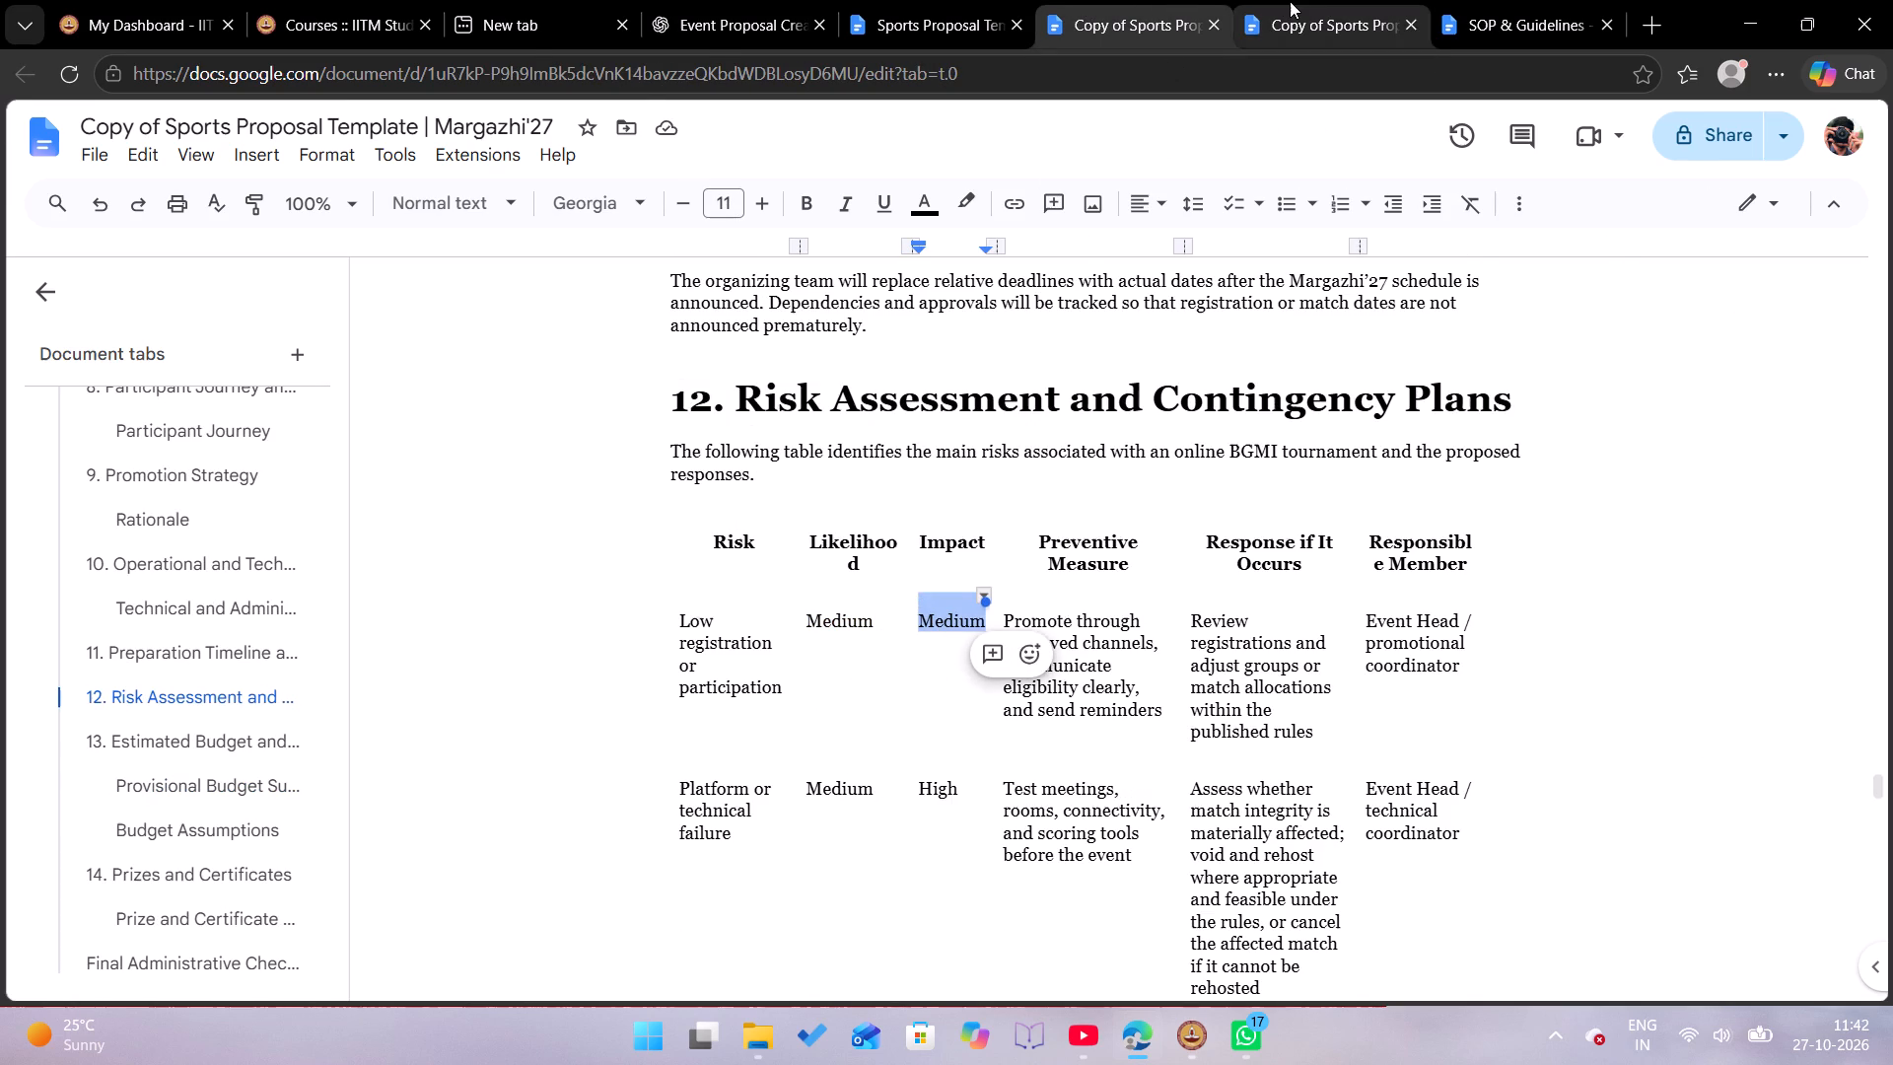
pyautogui.click(1290, 1)
pyautogui.click(1179, 392)
pyautogui.hotkey('ctrl', 'v')
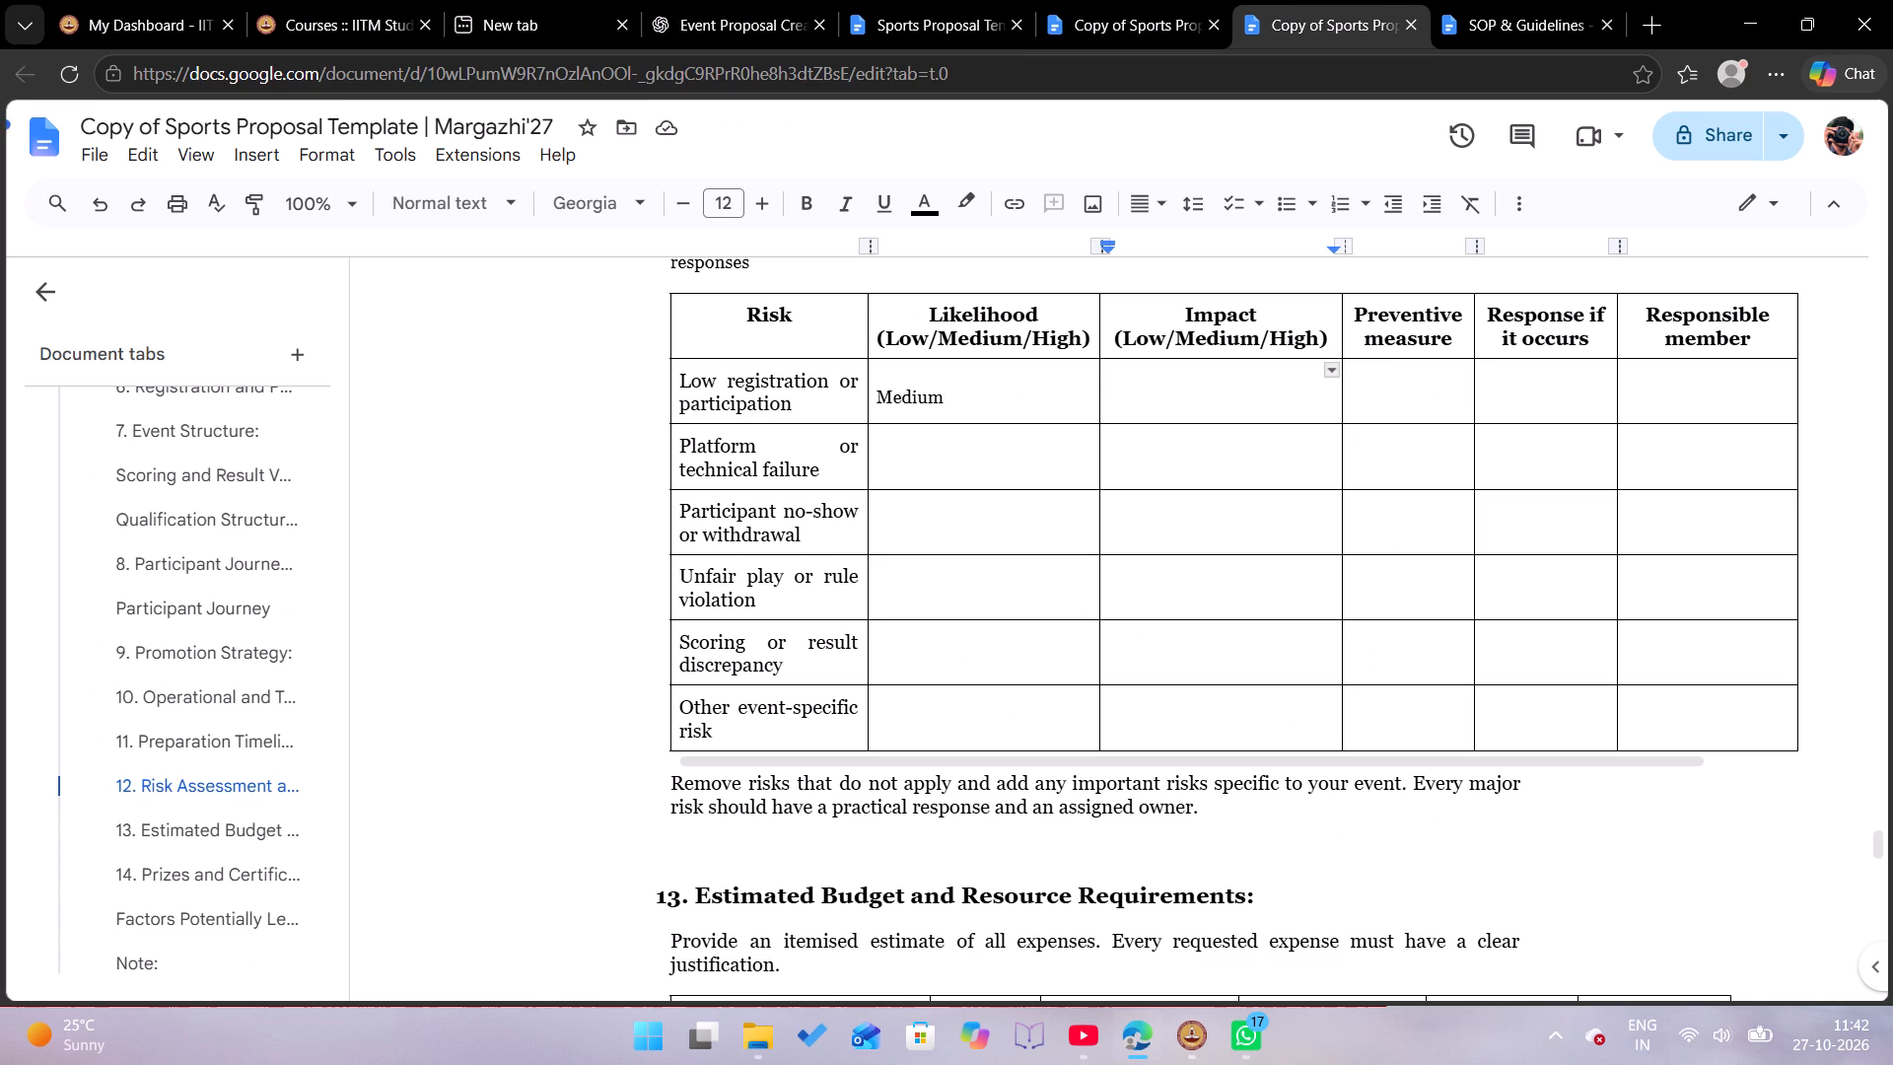
# Copy "Promote through approved channels, communicate eligibility clearly, and send reminders" from the draft into the Low registration row's preventive measure cell.
pyautogui.click(1124, 4)
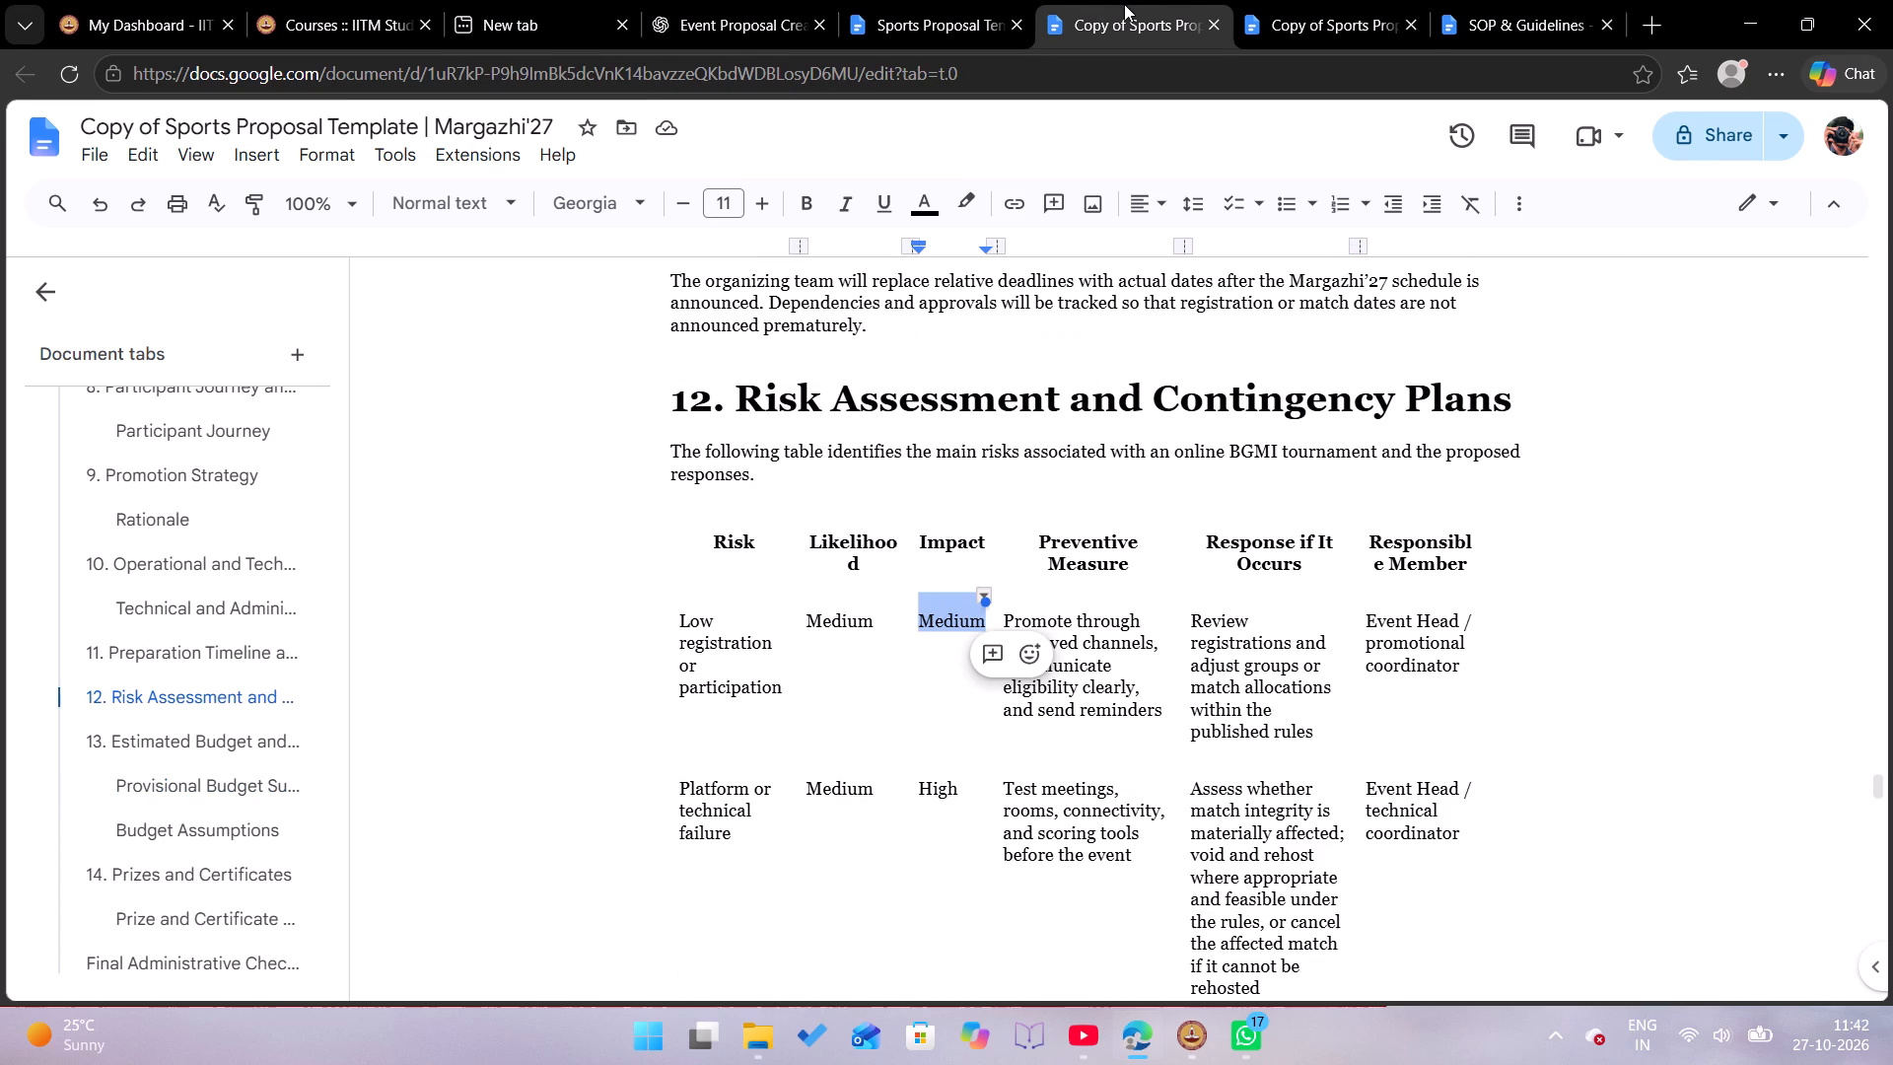
pyautogui.click(1122, 612)
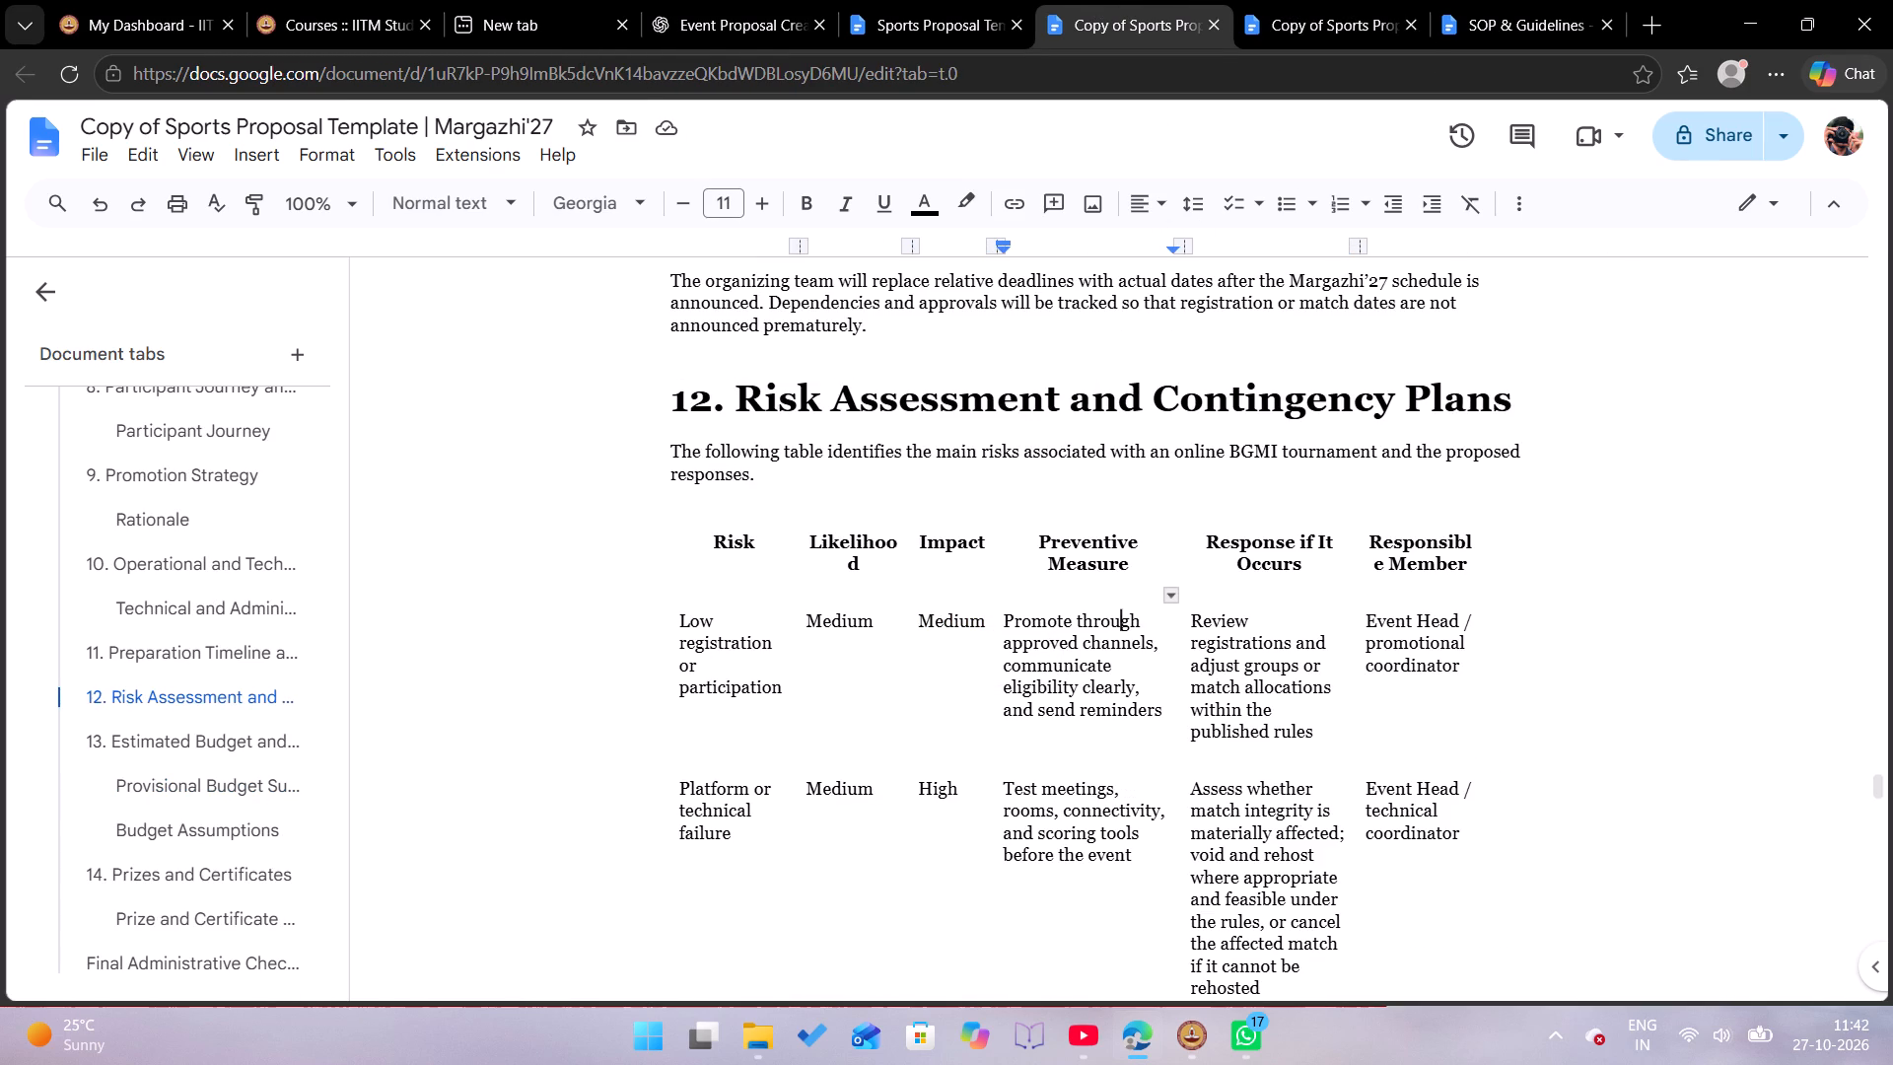
pyautogui.moveTo(1000, 621); pyautogui.dragTo(1162, 712)
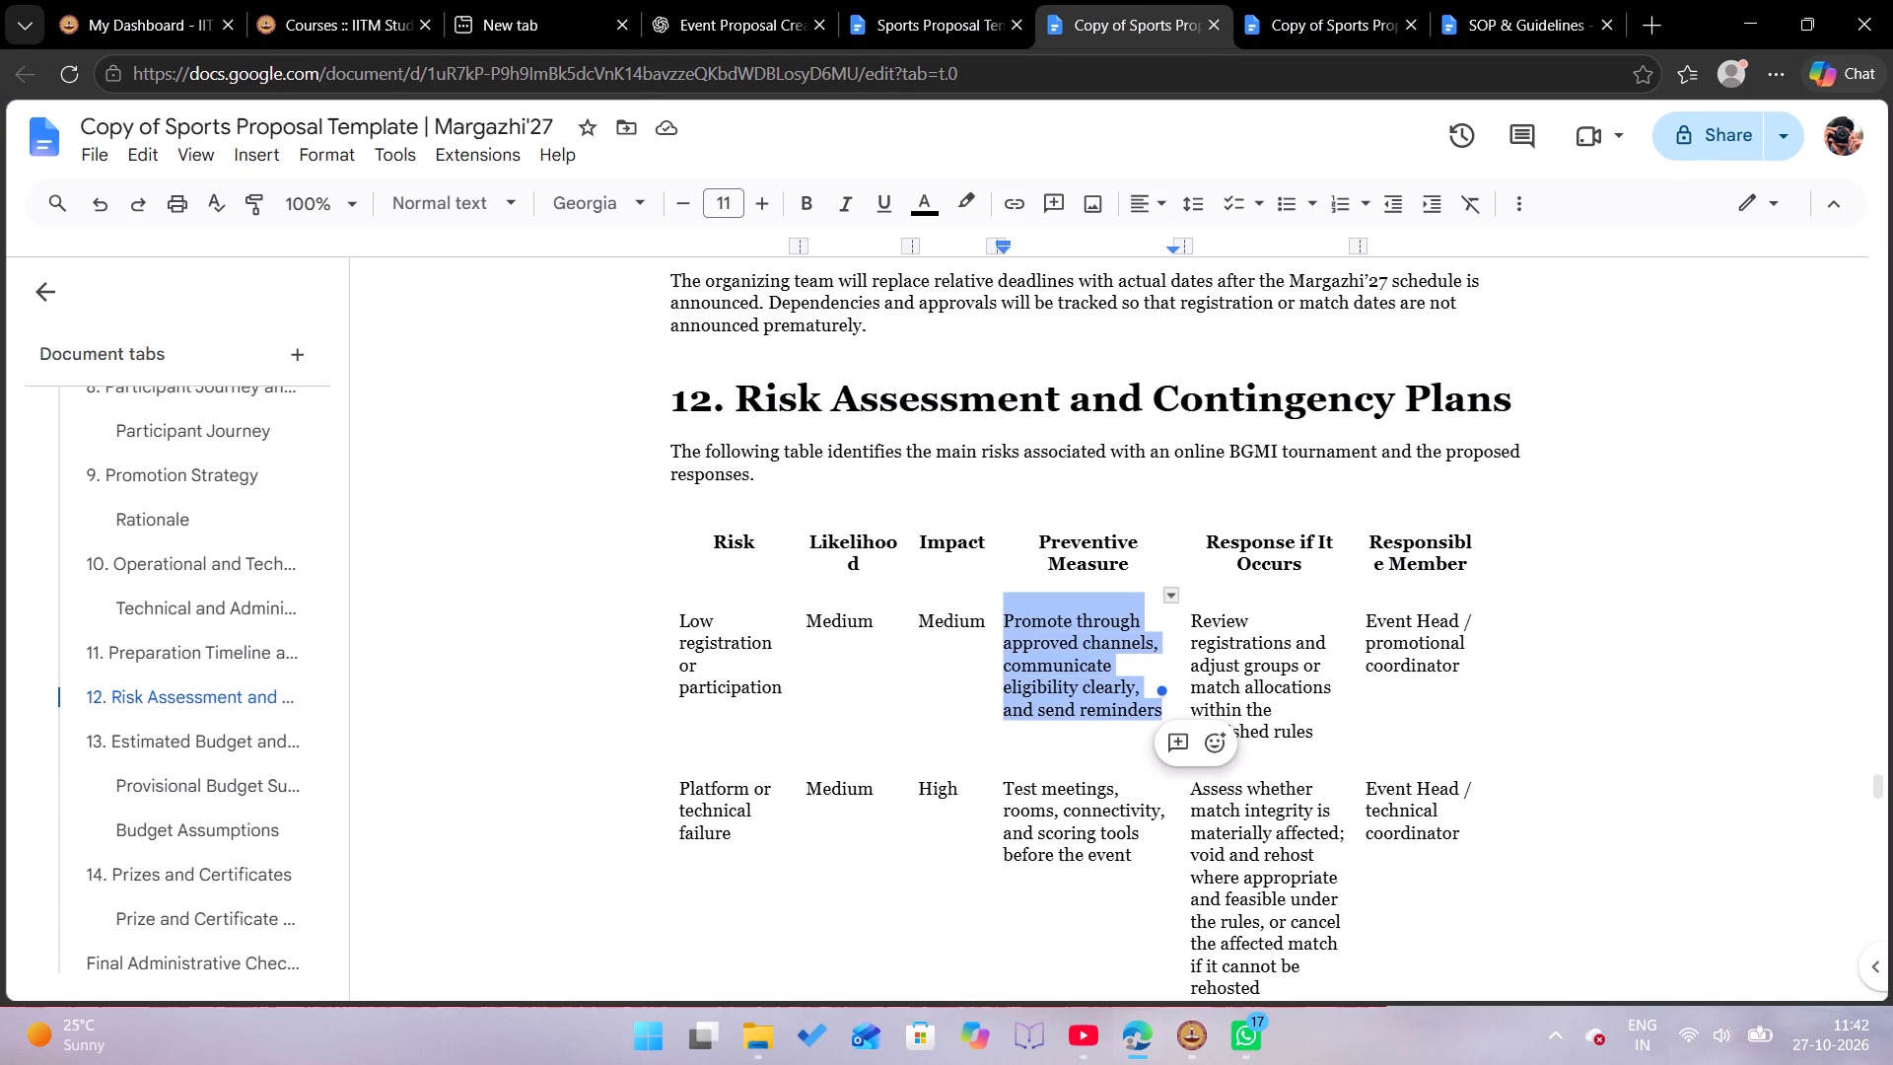
pyautogui.hotkey('ctrl', 'c')
pyautogui.click(1344, 4)
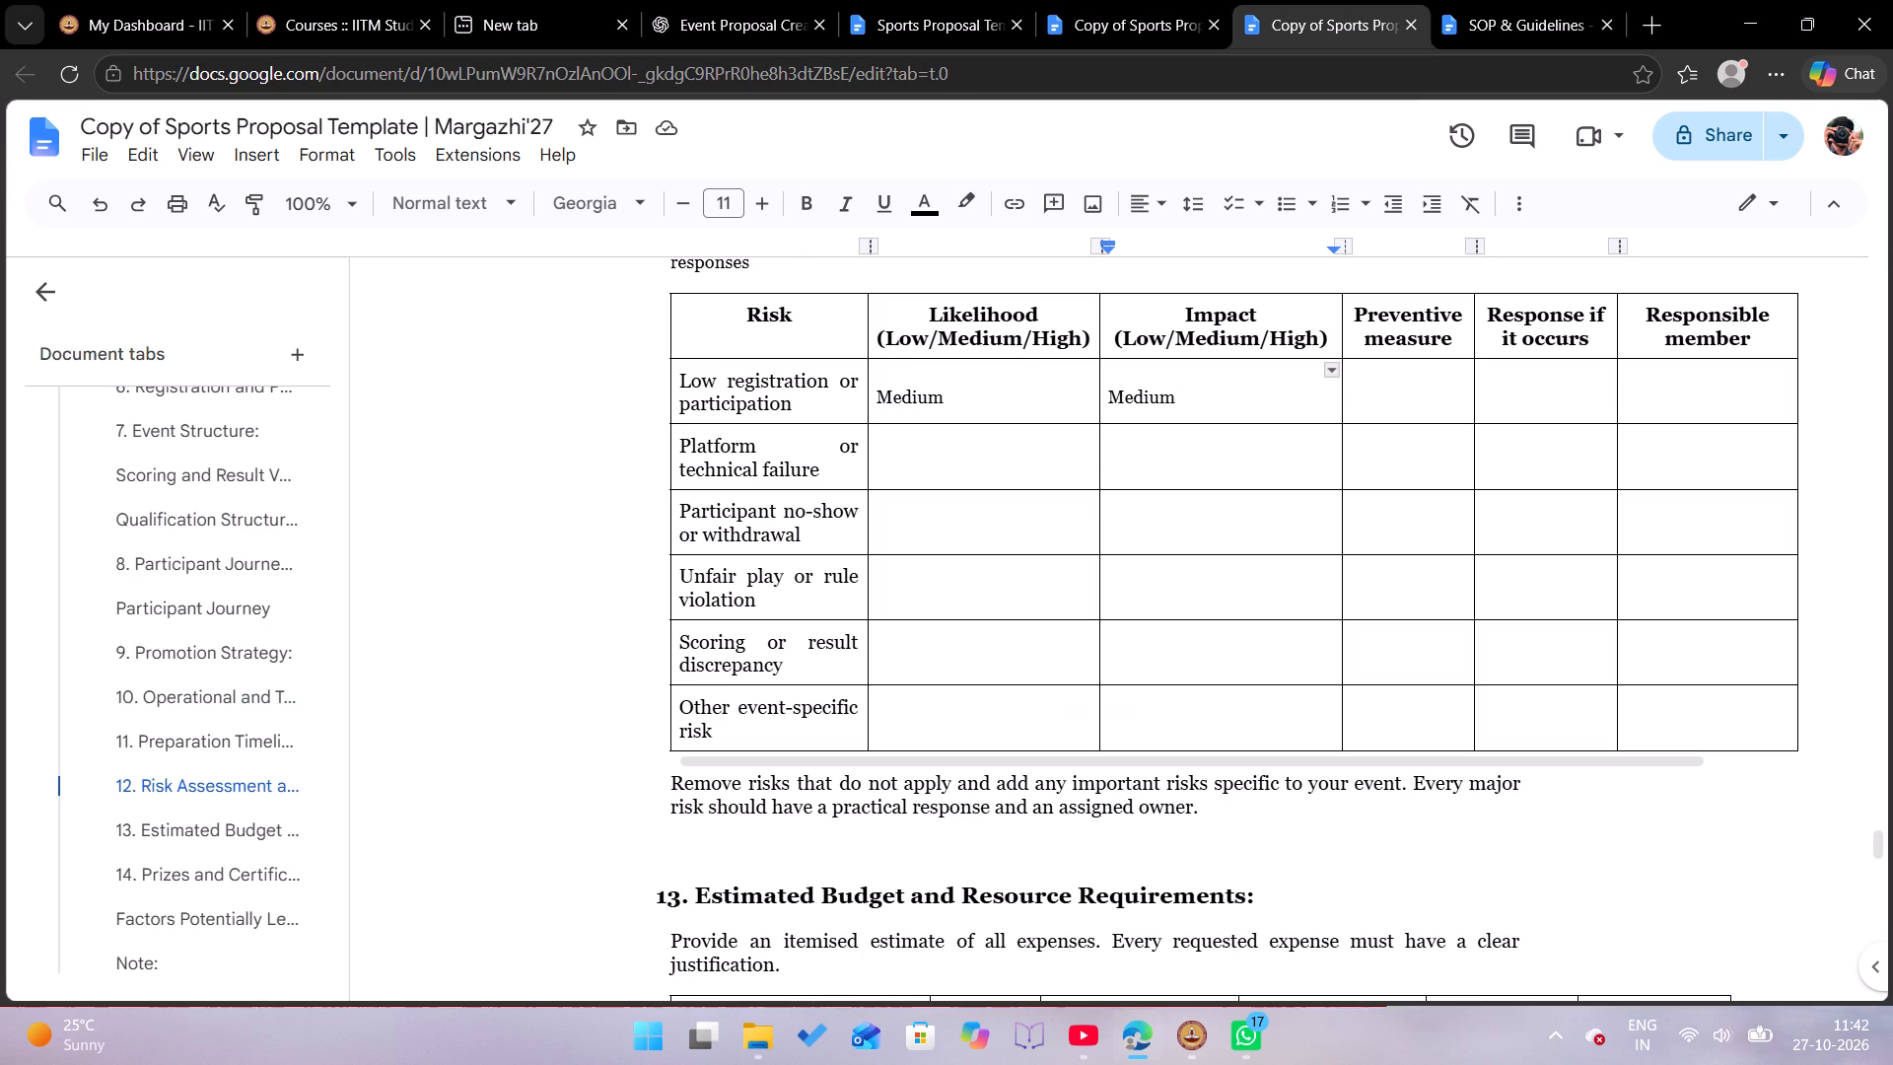
pyautogui.click(1388, 386)
pyautogui.hotkey('ctrl', 'v')
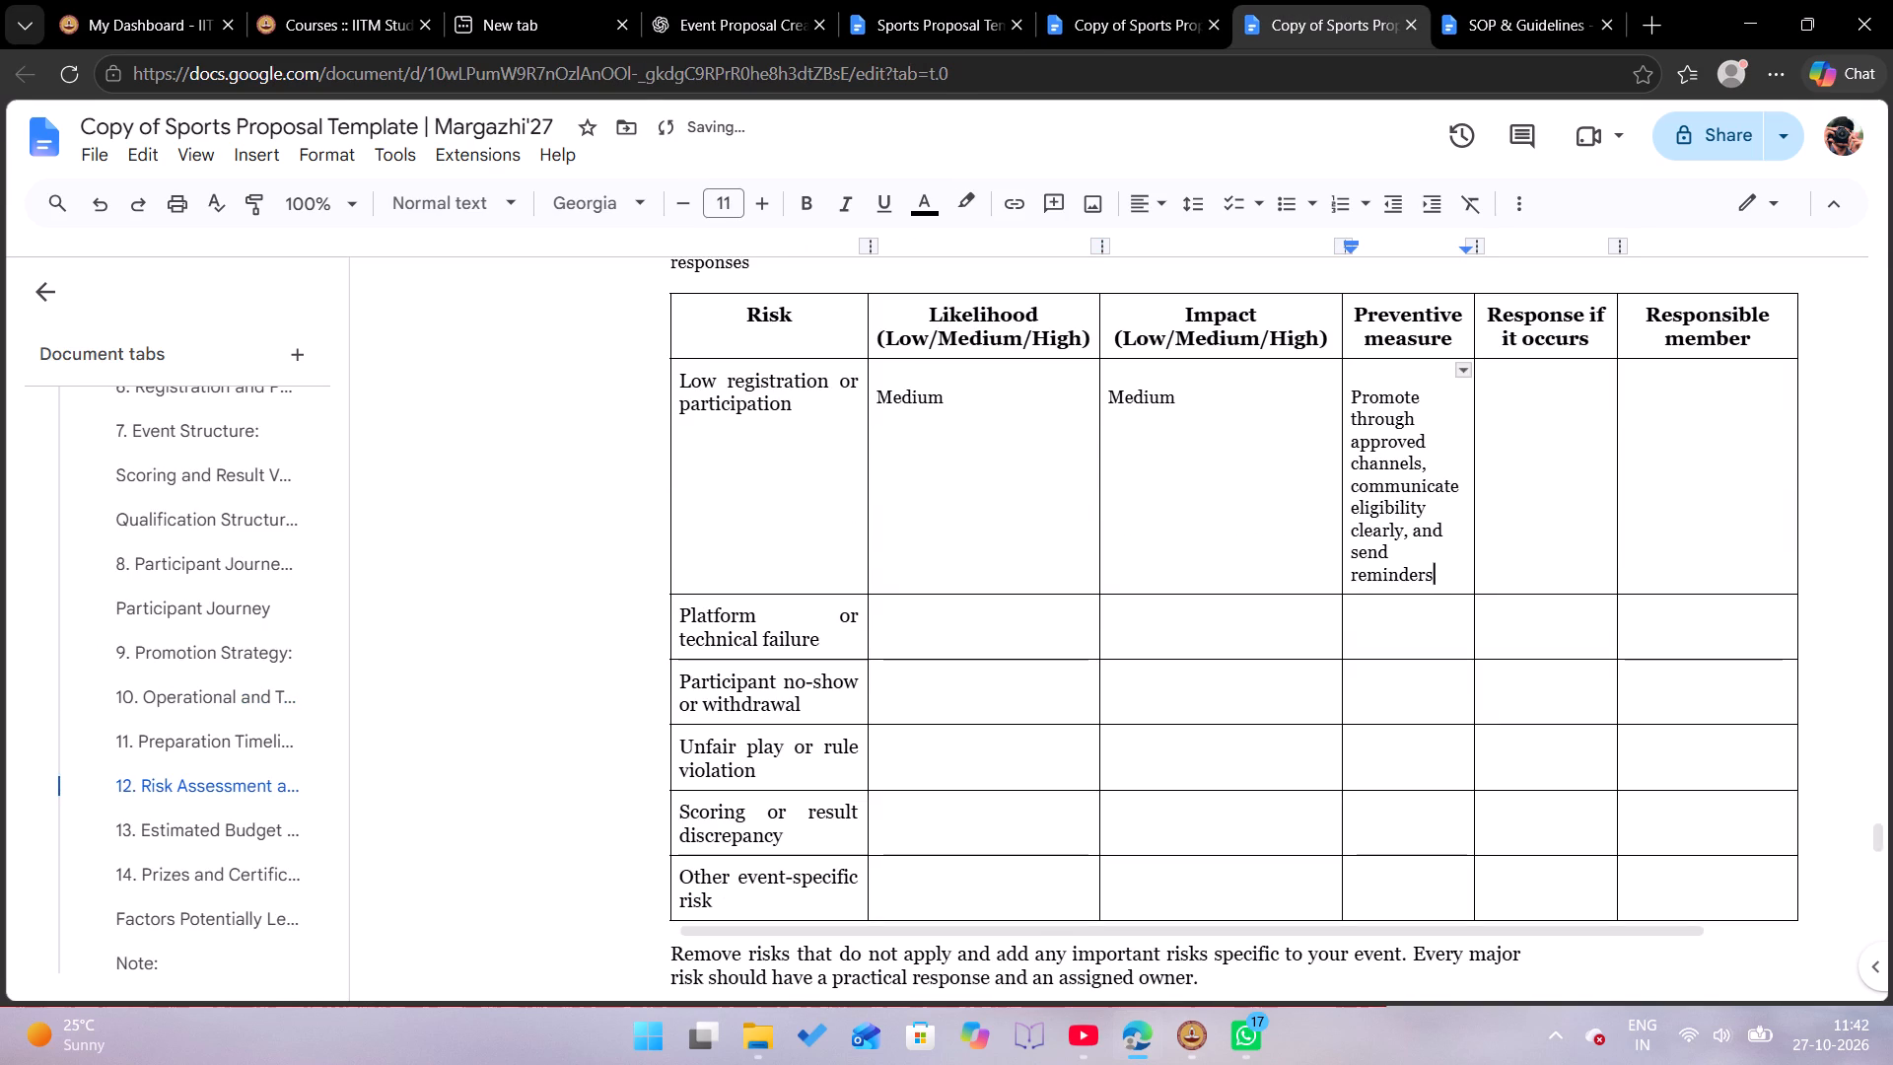
# Widen the Preventive measure column of the risk table slightly so its text wraps over fewer lines.
pyautogui.moveTo(1472, 427); pyautogui.dragTo(1496, 421)
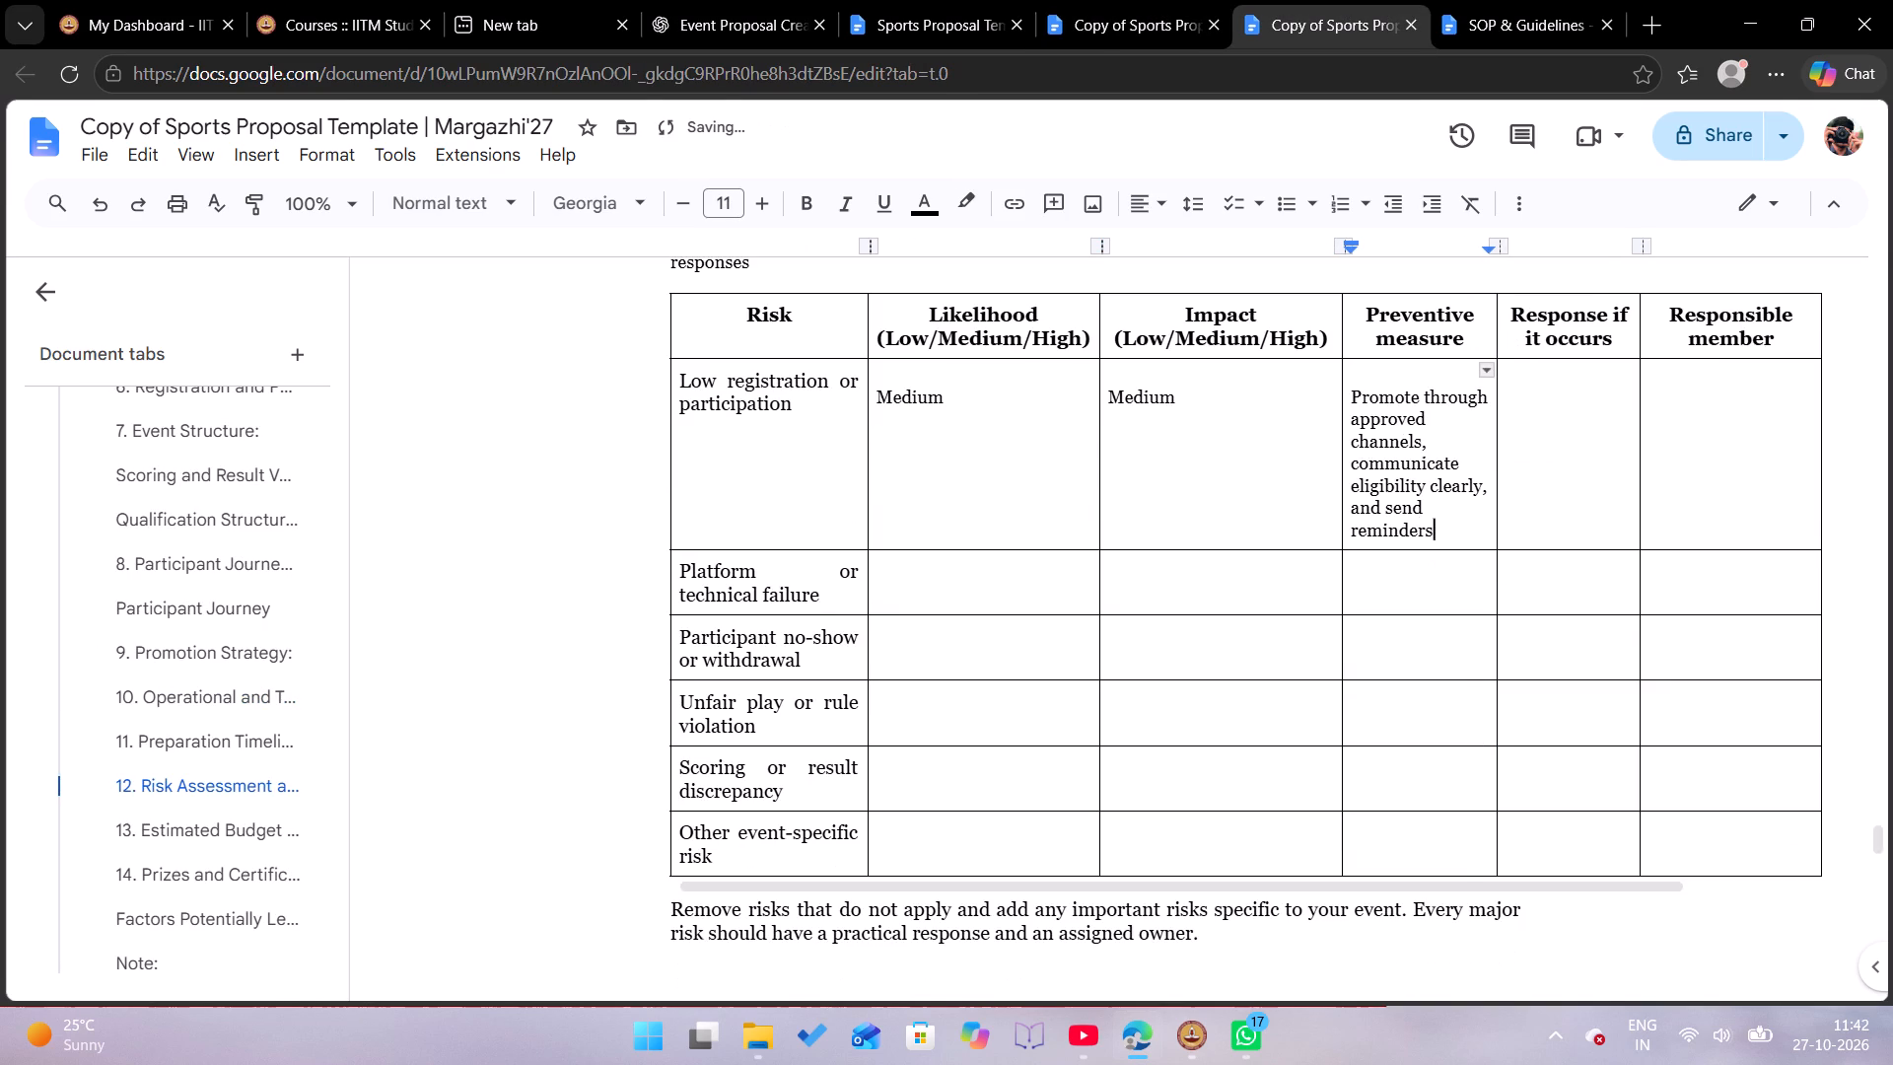
pyautogui.click(1496, 421)
# Copy "Review registrations and adjust groups or match allocations within the published rules" from the draft into the Low registration row's response cell.
pyautogui.click(1148, 1)
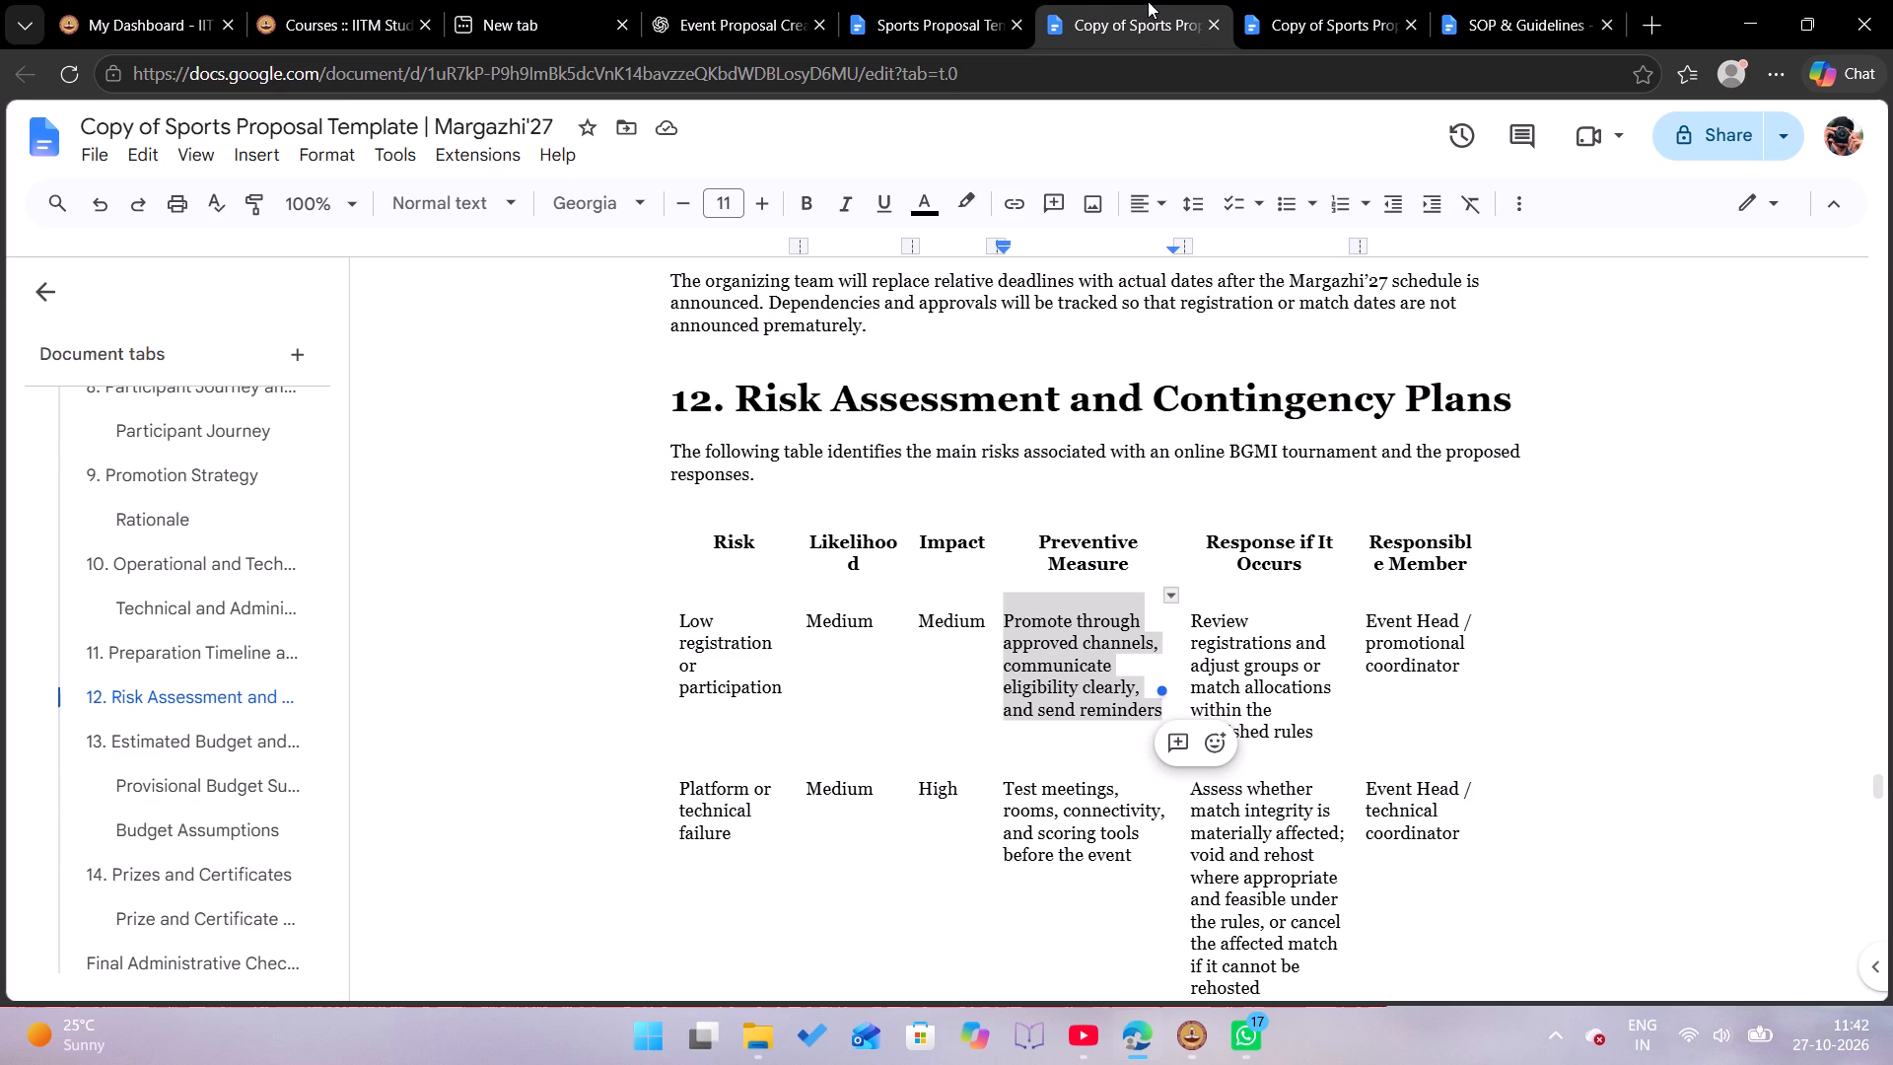
pyautogui.moveTo(1194, 622); pyautogui.dragTo(1316, 730)
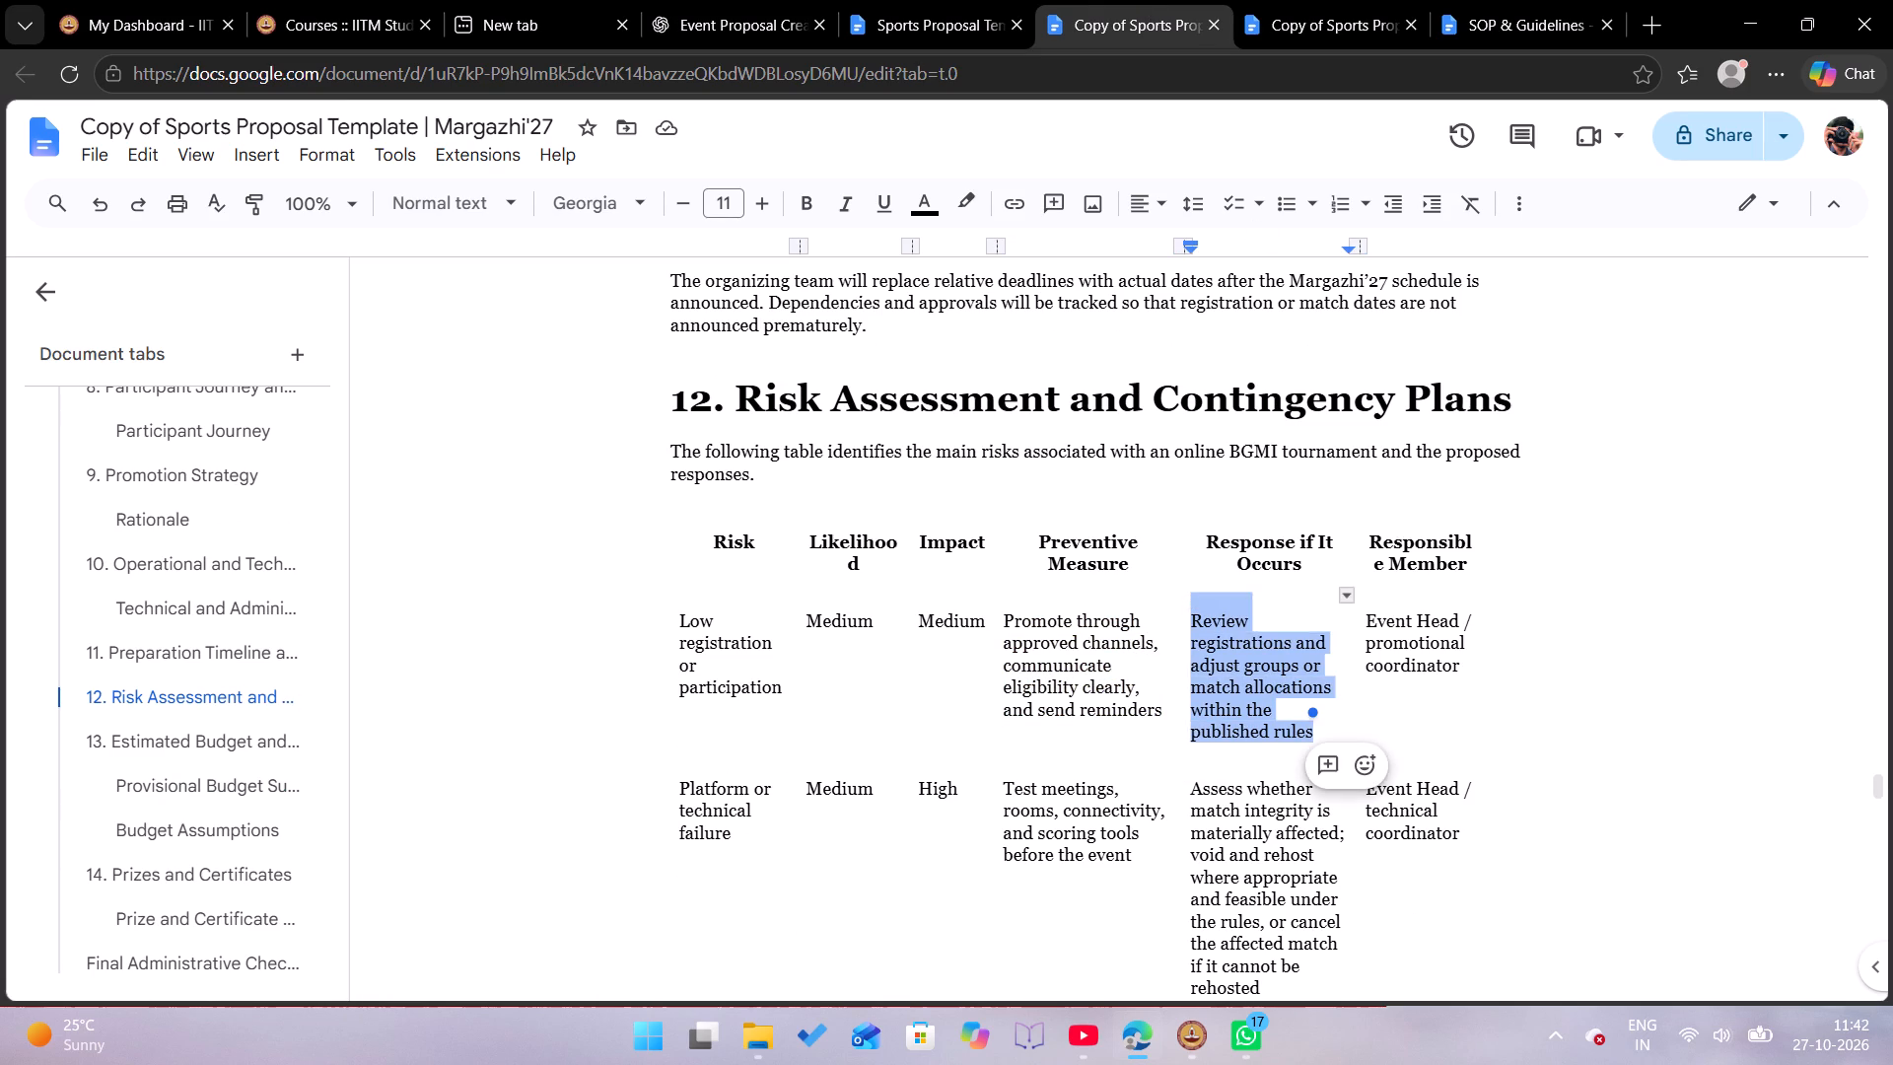
pyautogui.hotkey('ctrl', 'c')
pyautogui.click(1276, 9)
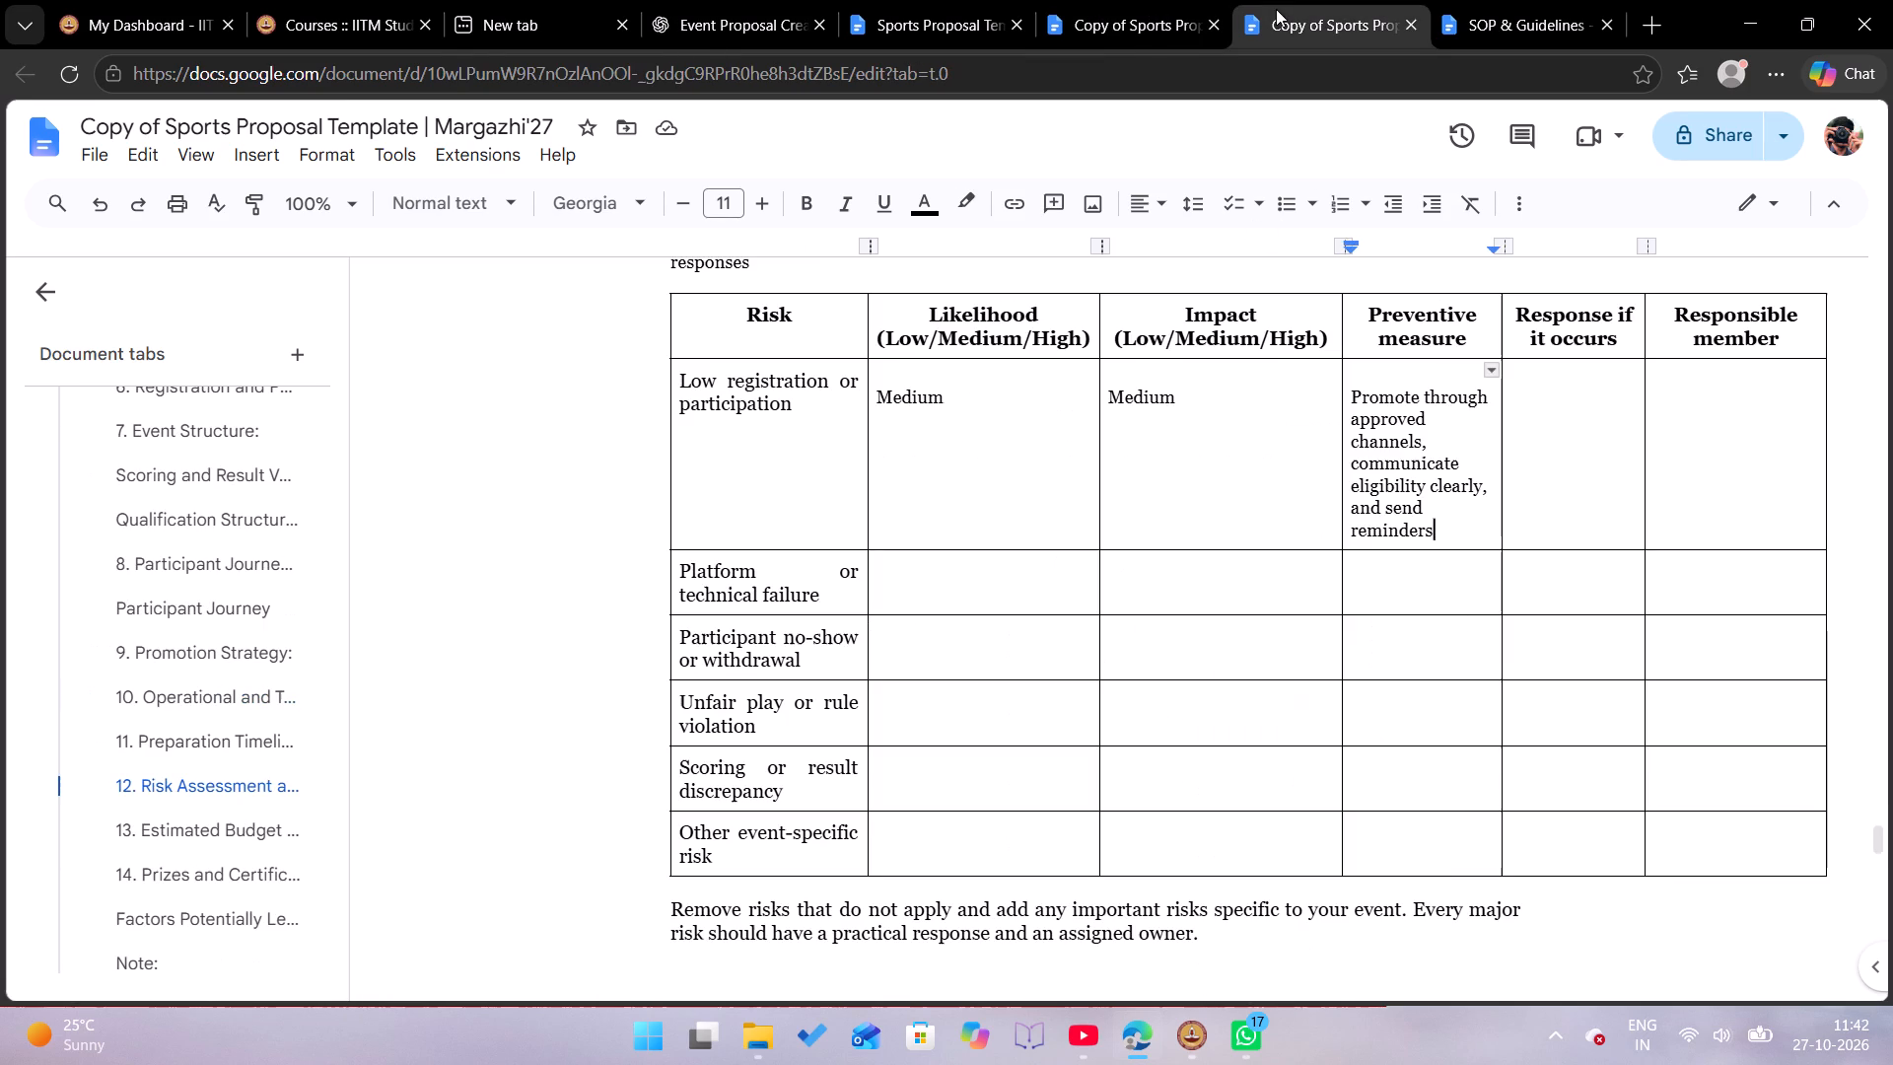
pyautogui.click(1535, 408)
pyautogui.hotkey('ctrl', 'v')
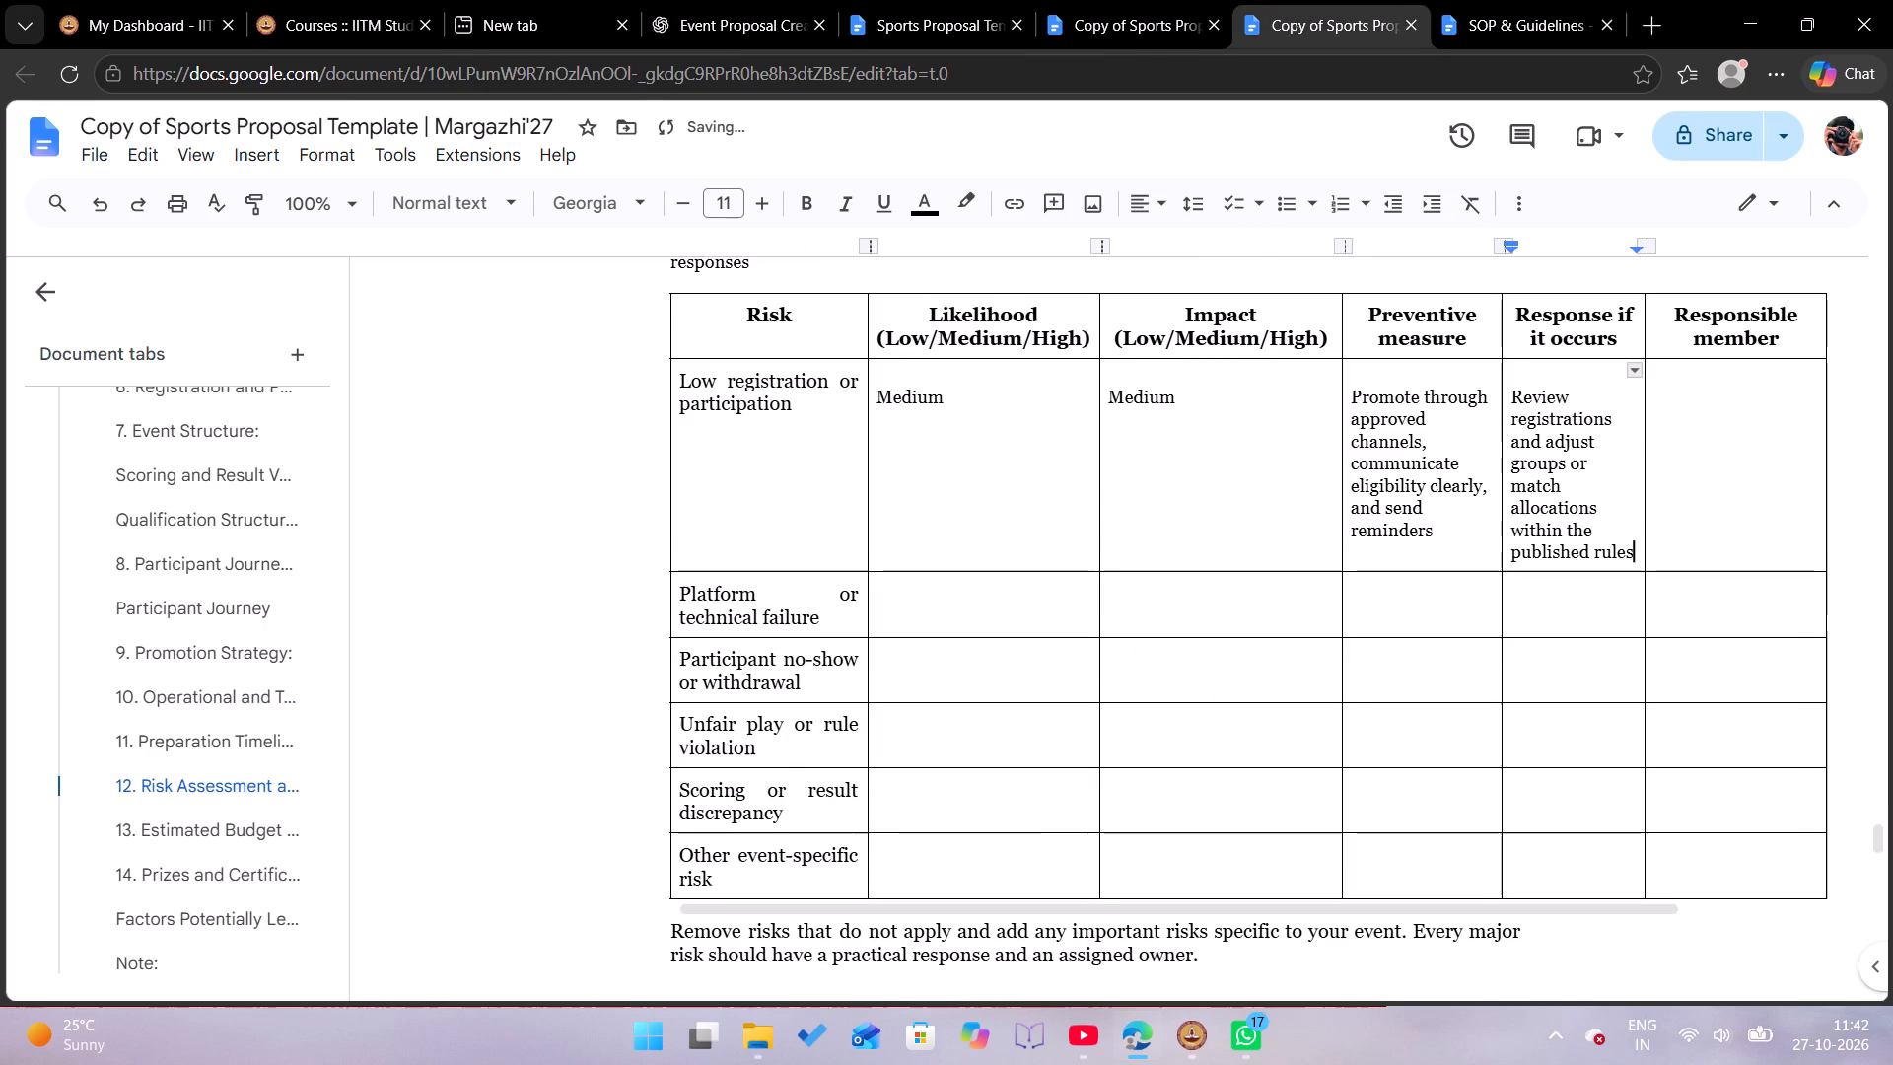
# Copy "Event Head / promotional coordinator" from the draft into the Low registration or participation row's responsible member cell.
pyautogui.click(1173, 0)
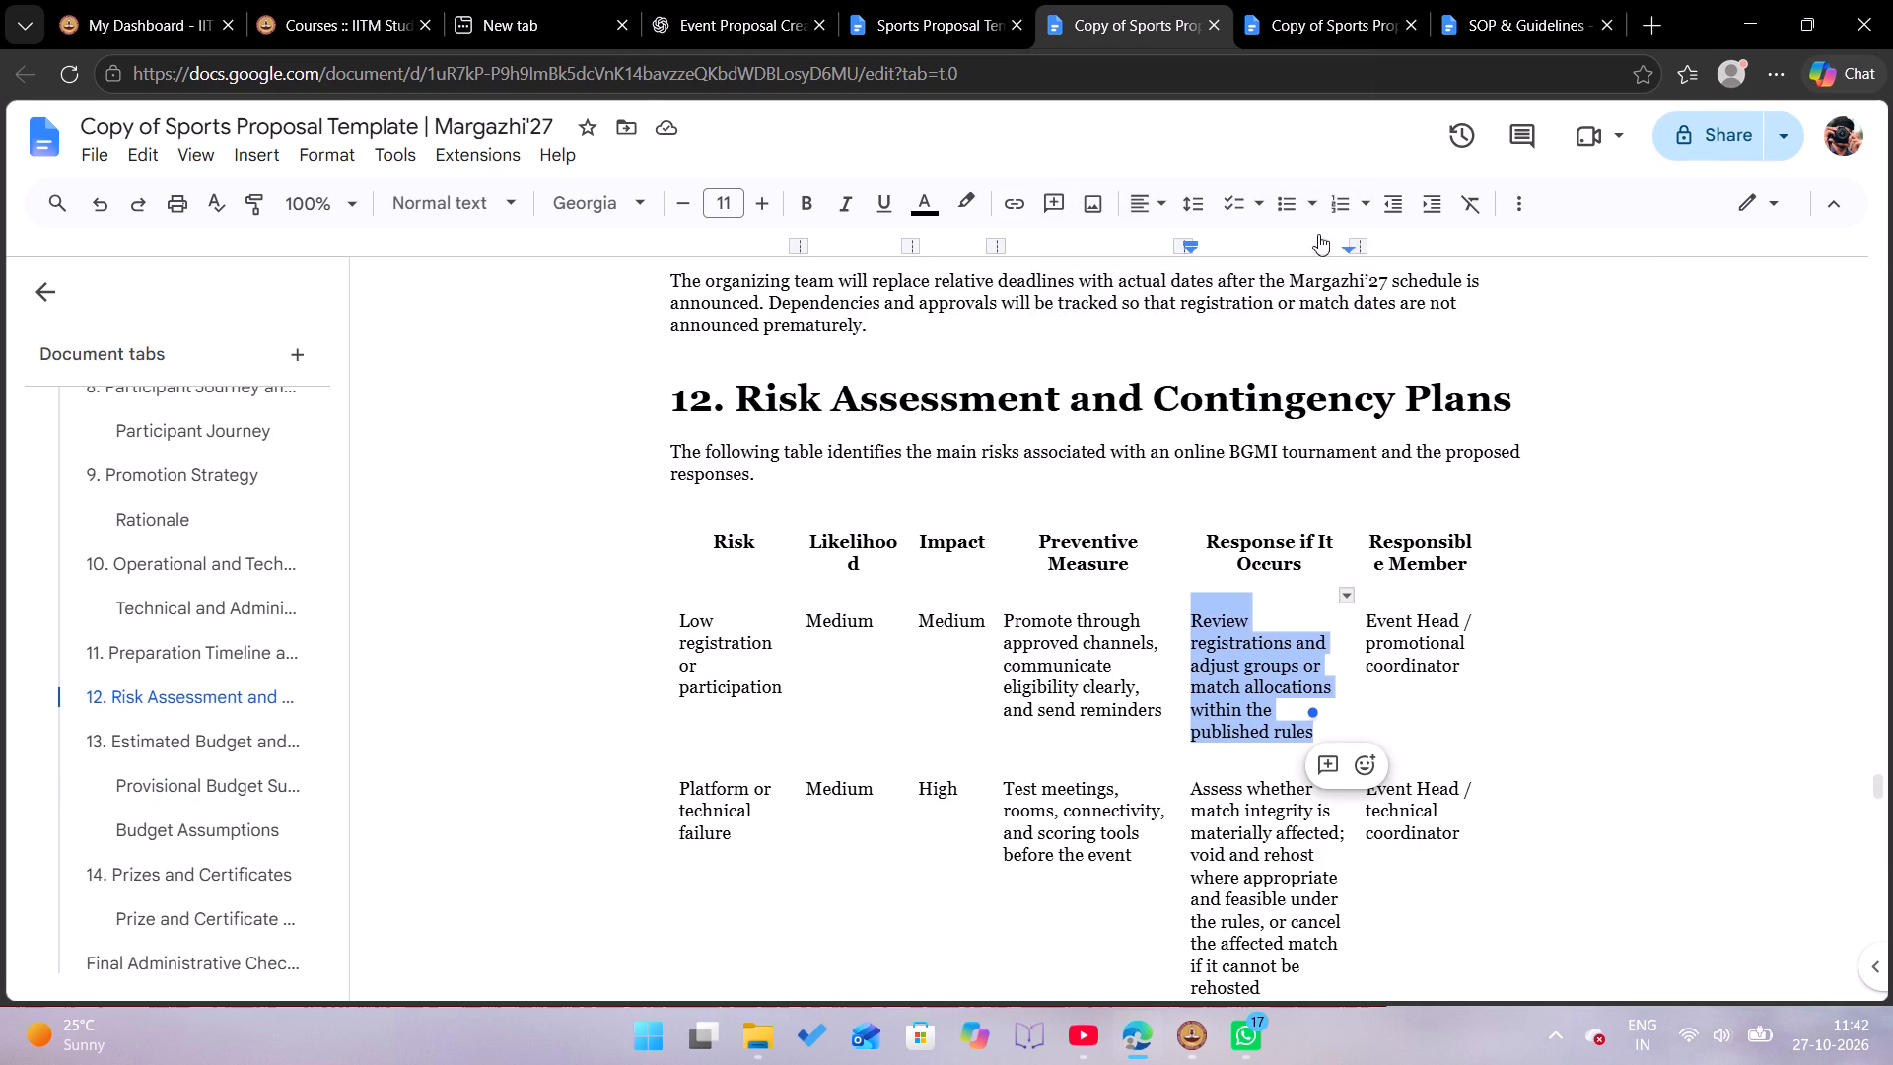
pyautogui.moveTo(1367, 615); pyautogui.dragTo(1478, 683)
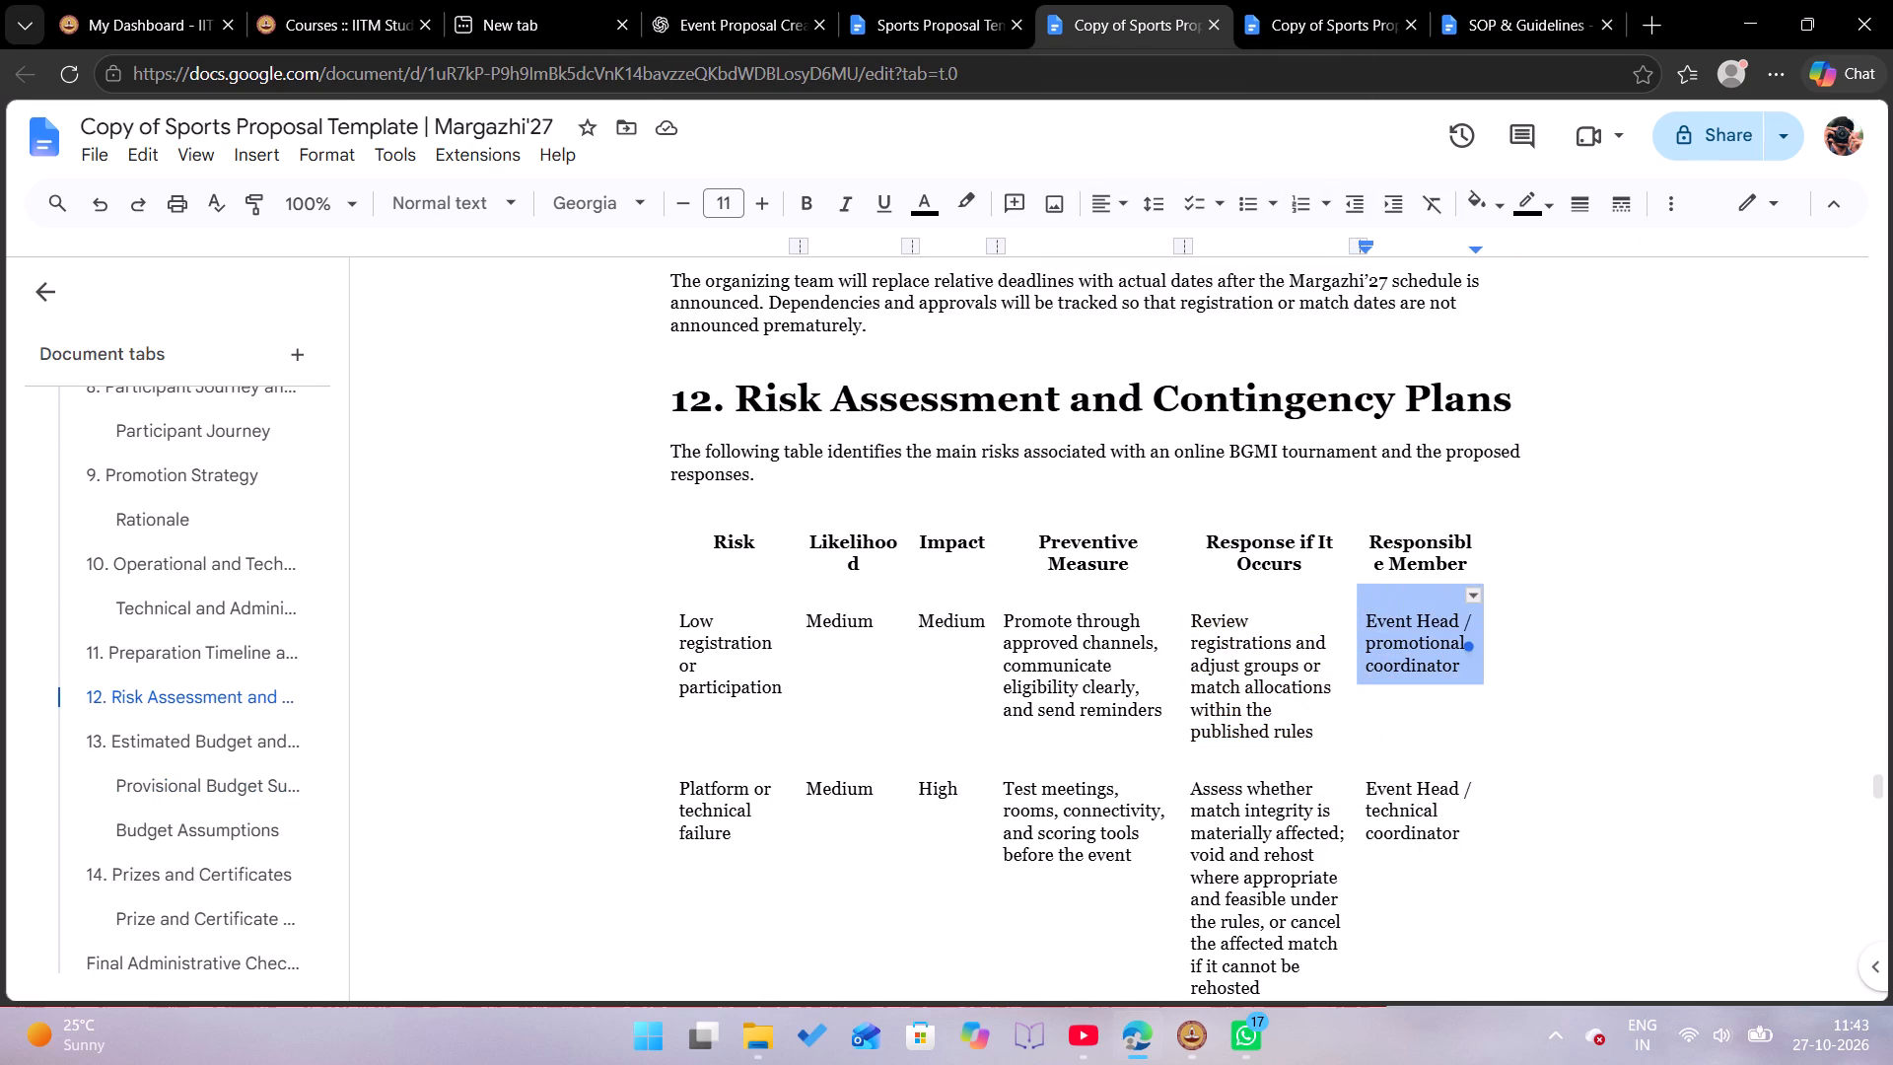
pyautogui.moveTo(1478, 683); pyautogui.dragTo(1464, 668)
pyautogui.doubleClick(1371, 623)
pyautogui.click(1371, 623)
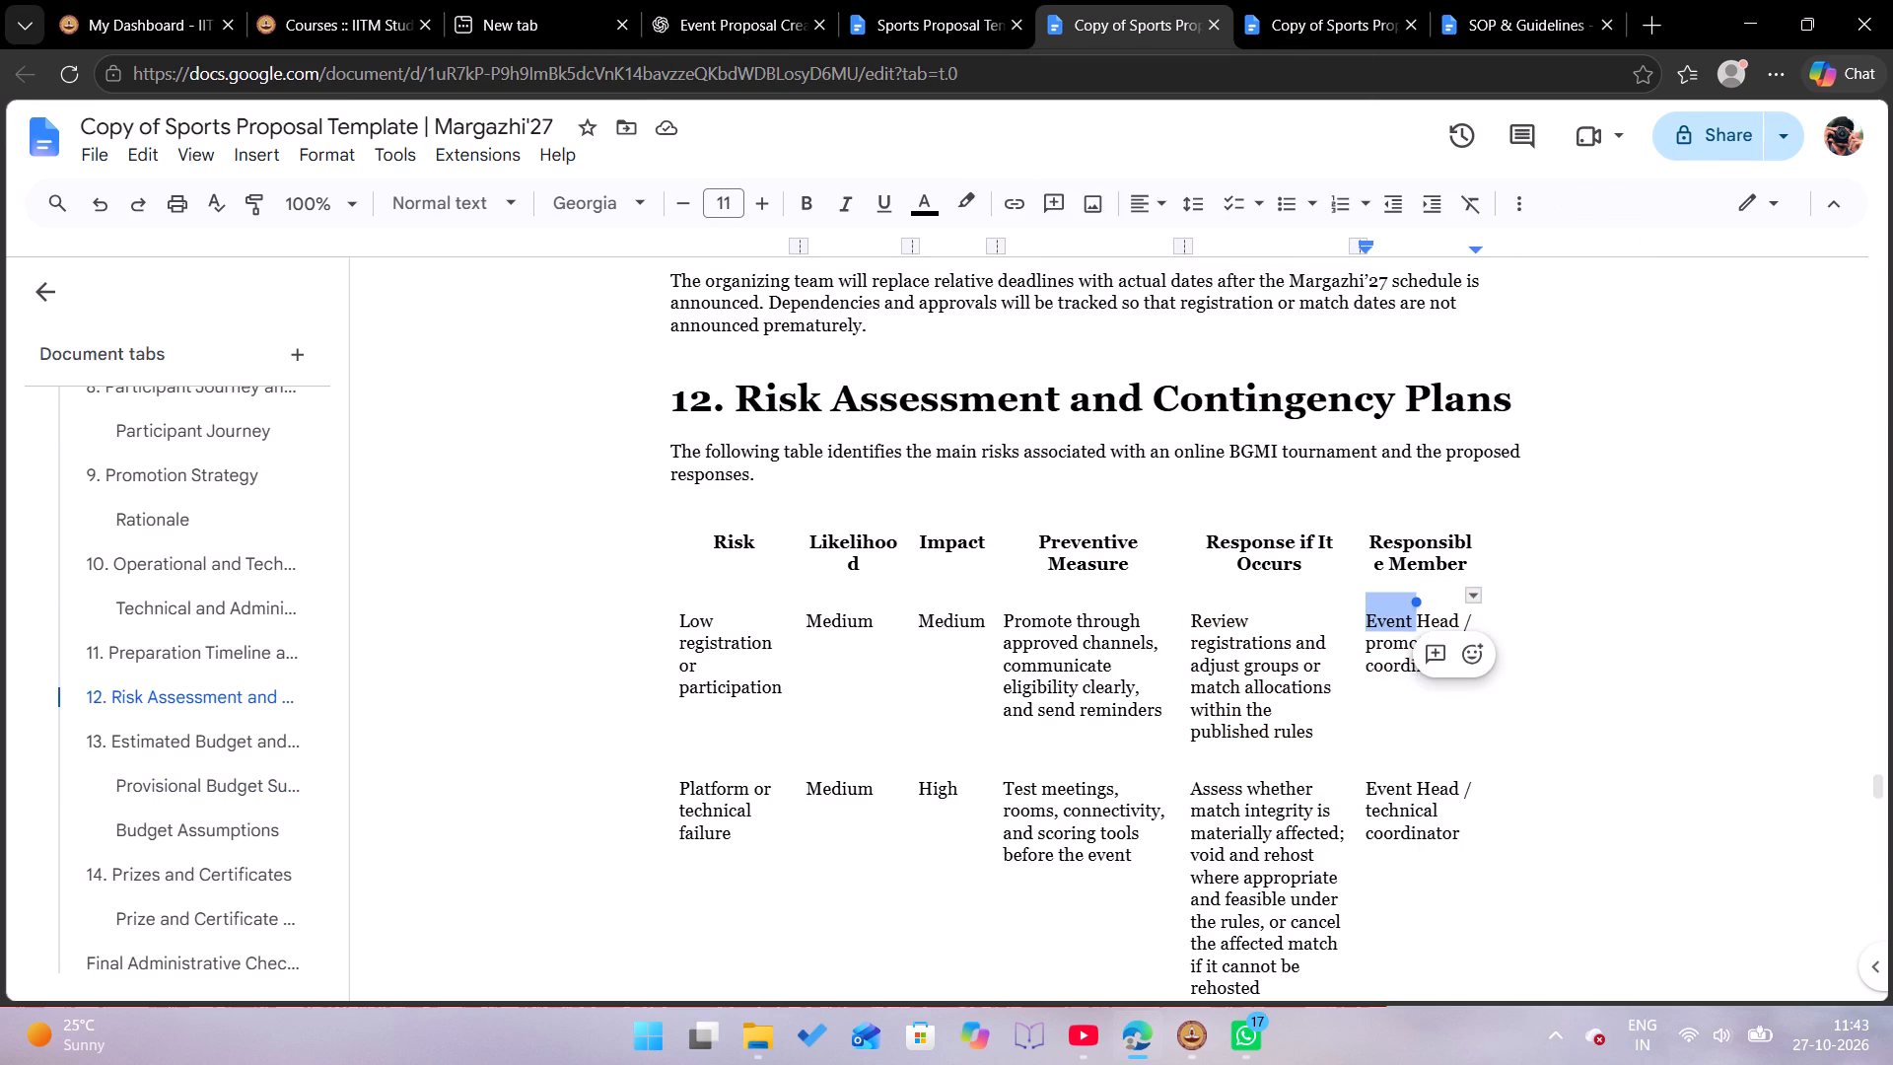
pyautogui.moveTo(1371, 623); pyautogui.dragTo(1440, 669)
pyautogui.hotkey('ctrl', 'c')
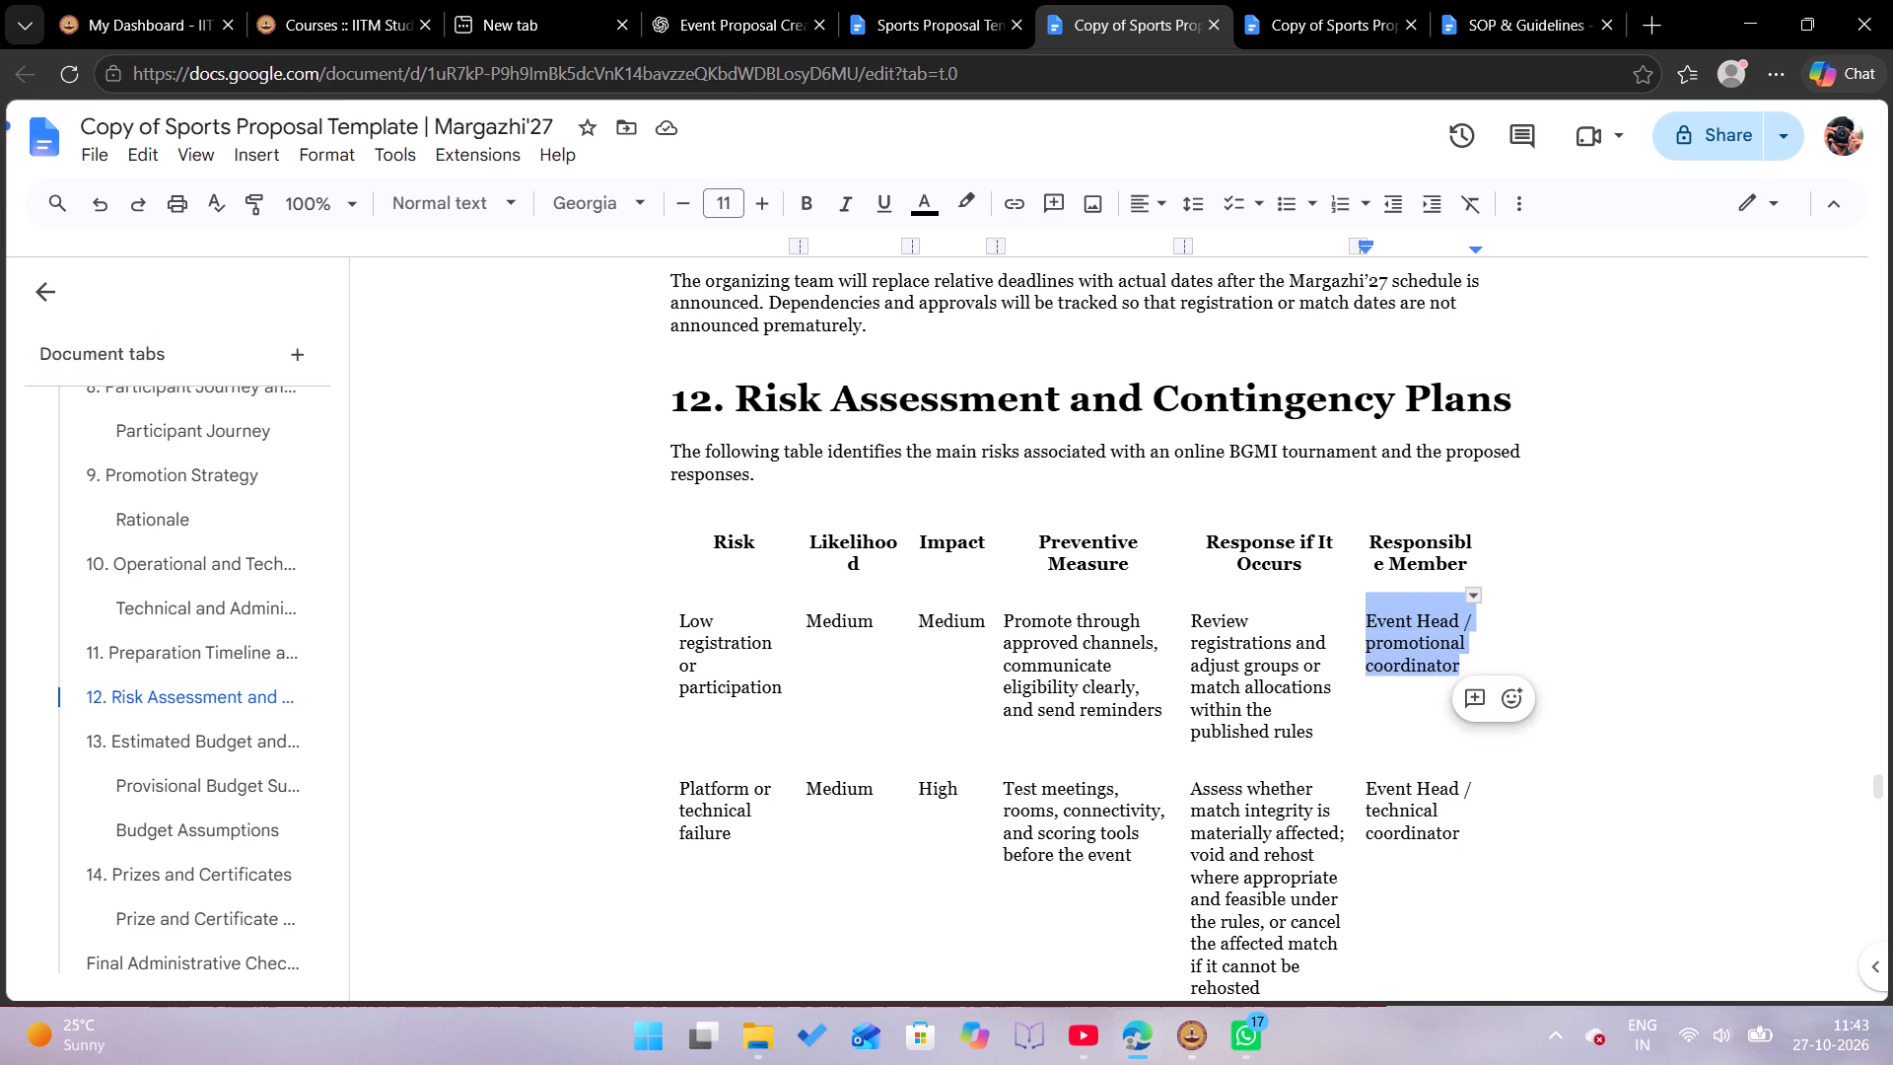
pyautogui.click(1345, 0)
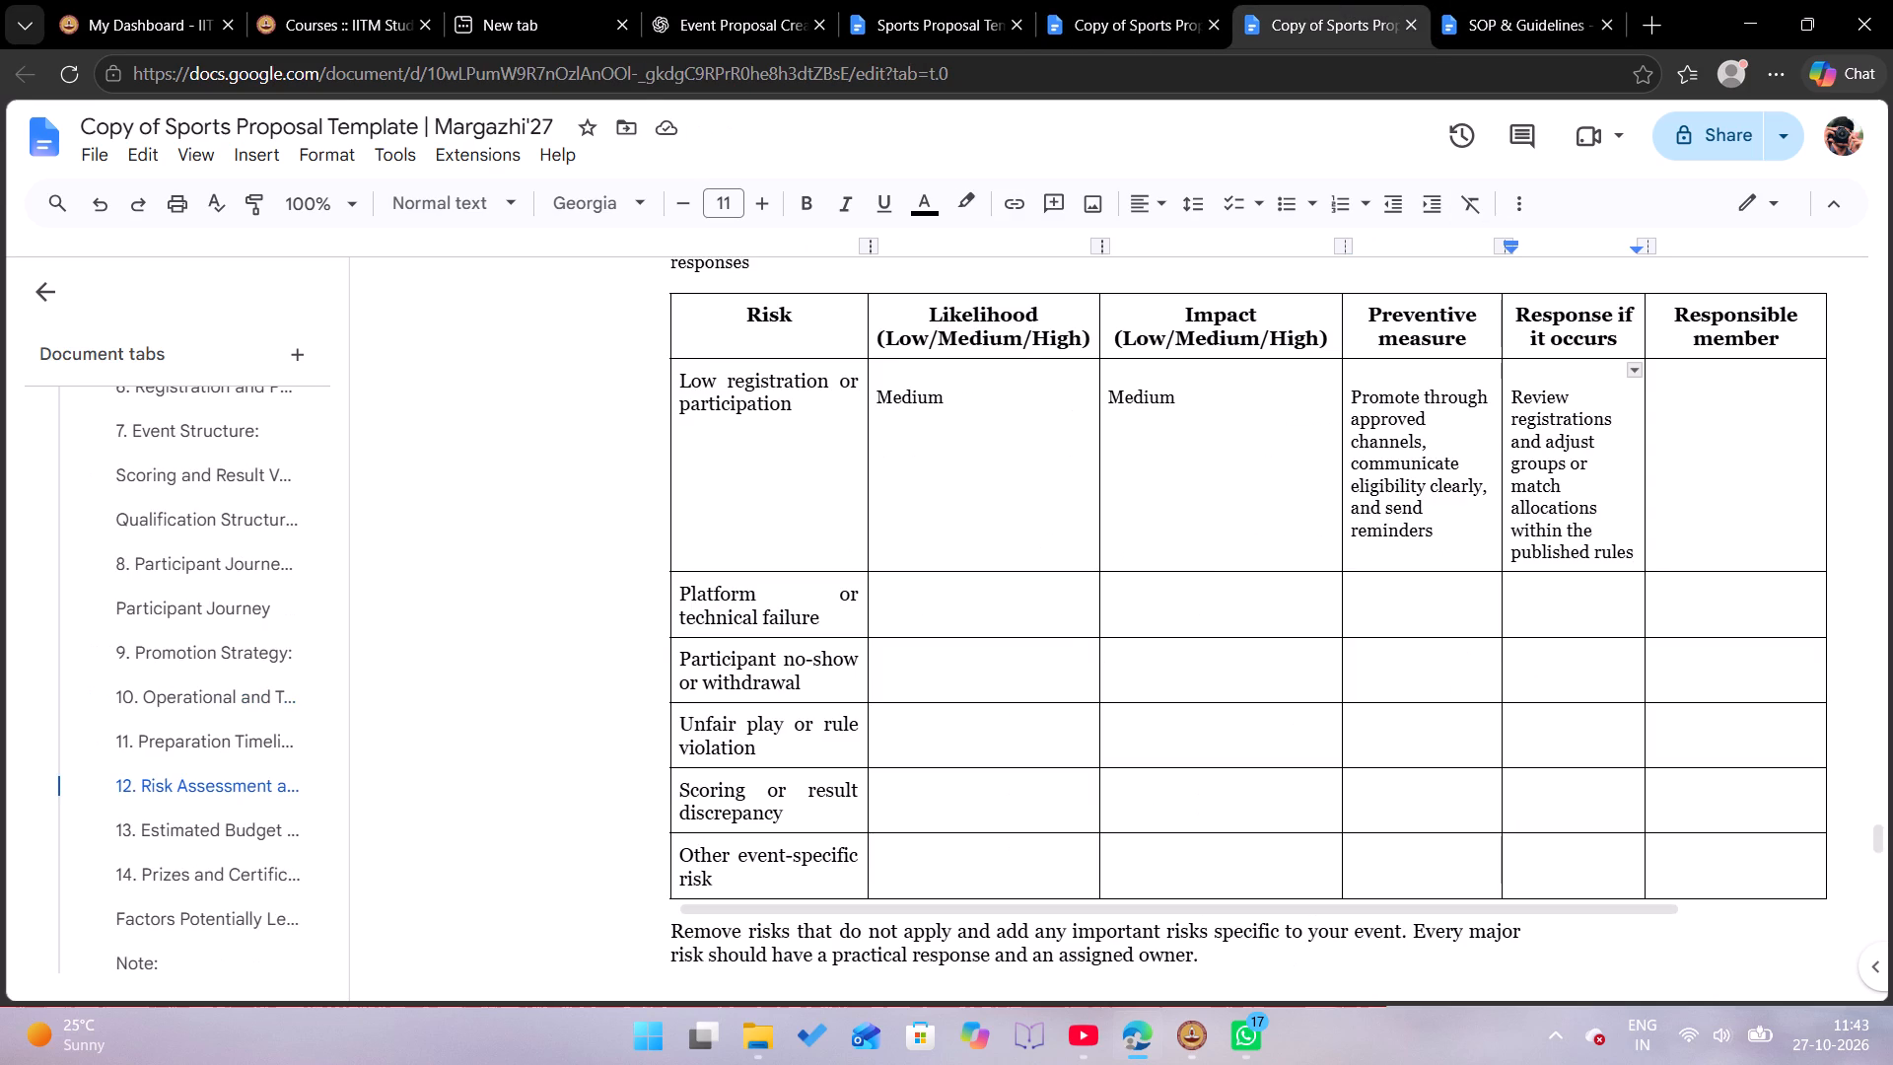
pyautogui.click(1686, 416)
pyautogui.hotkey('ctrl', 'v')
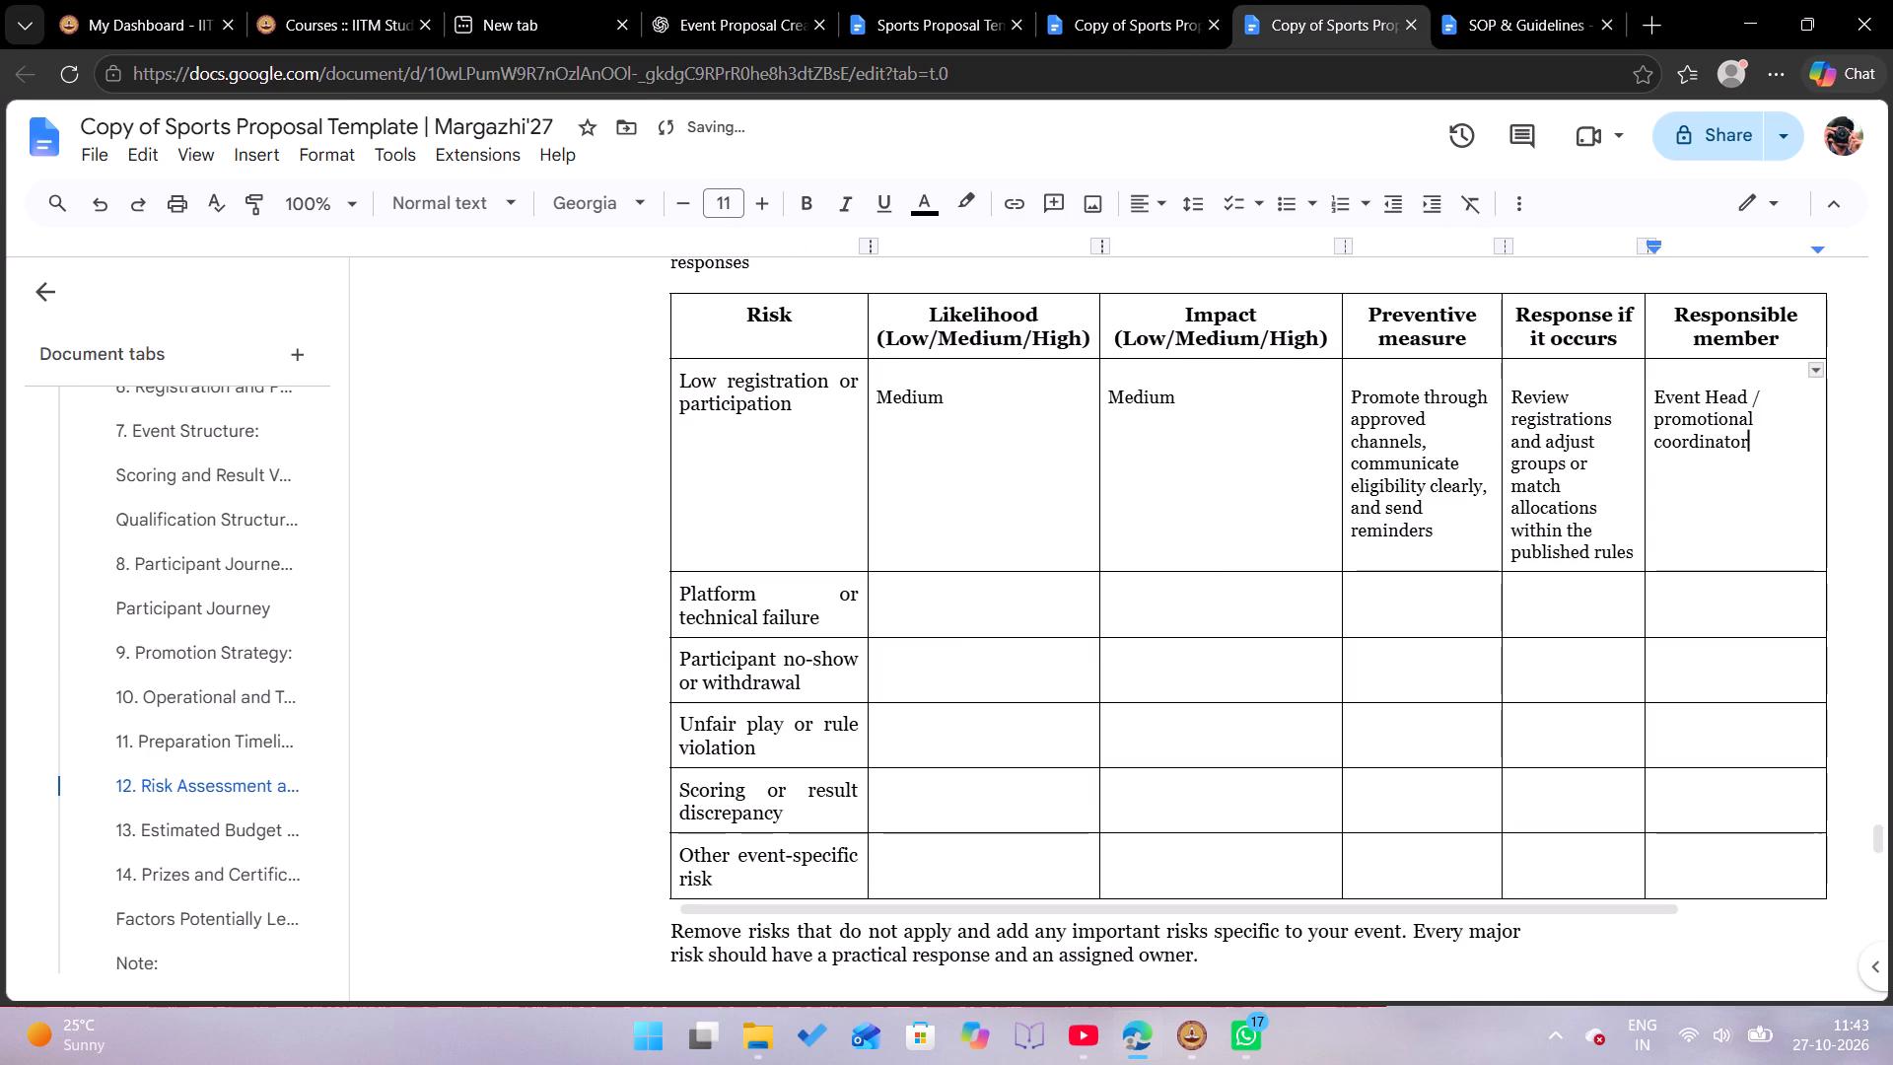
# Shift the responsible member text and the risk name in the Low registration row down towards mid-height with blank lines above.
pyautogui.click(1654, 394)
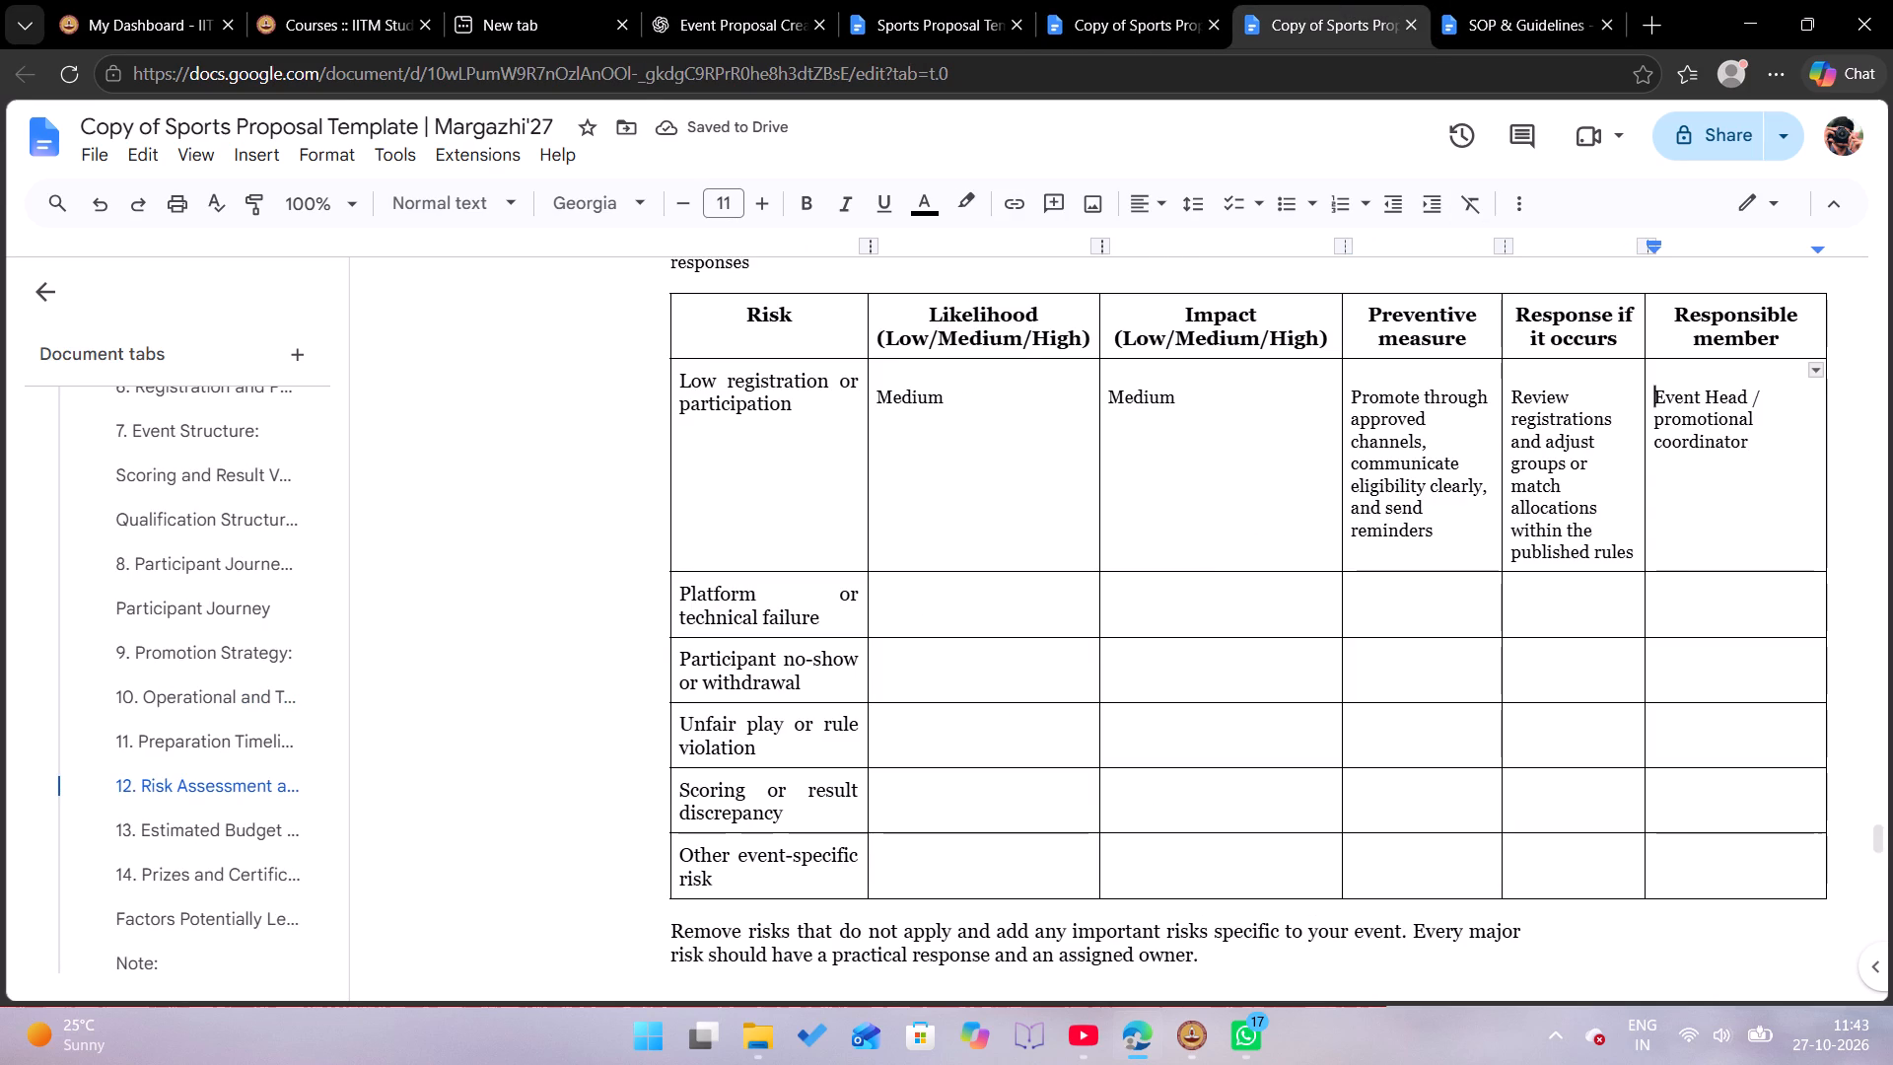
pyautogui.press('Return')
pyautogui.click(935, 396)
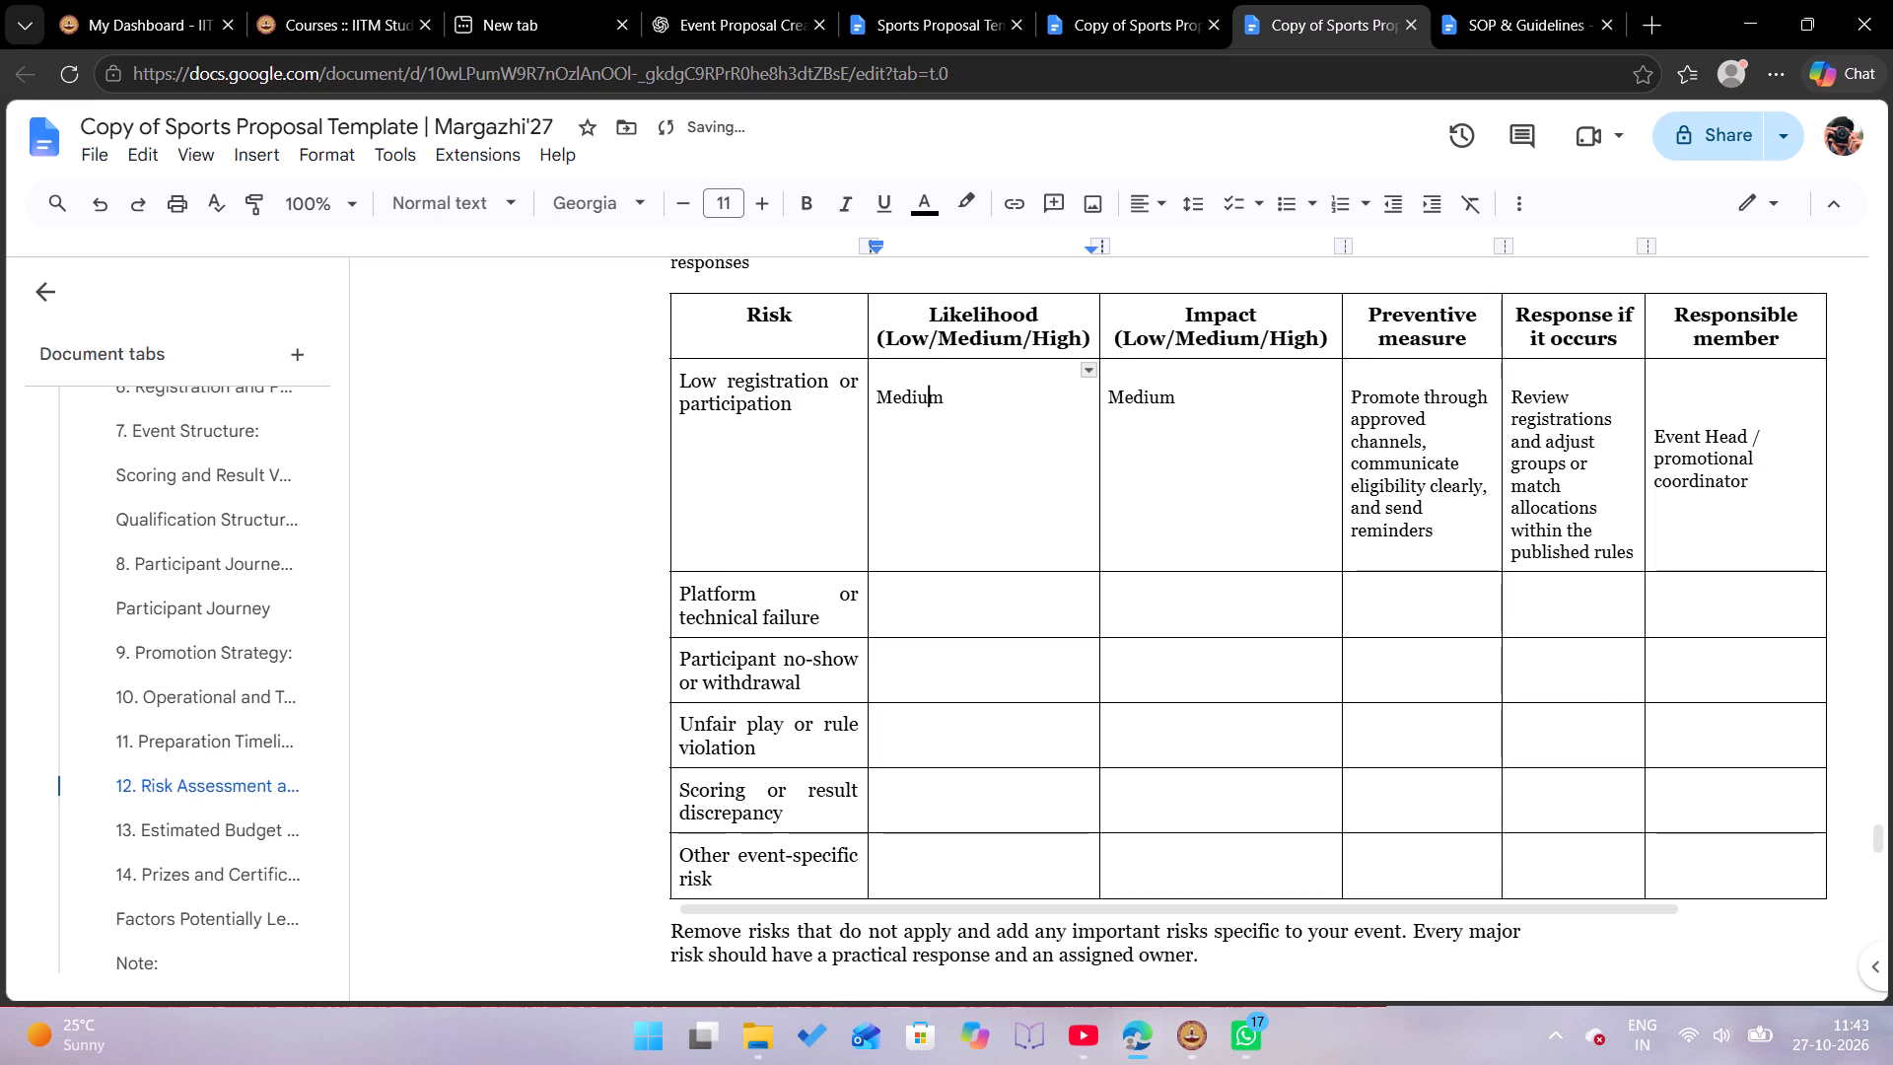
pyautogui.click(680, 380)
pyautogui.press('Return')
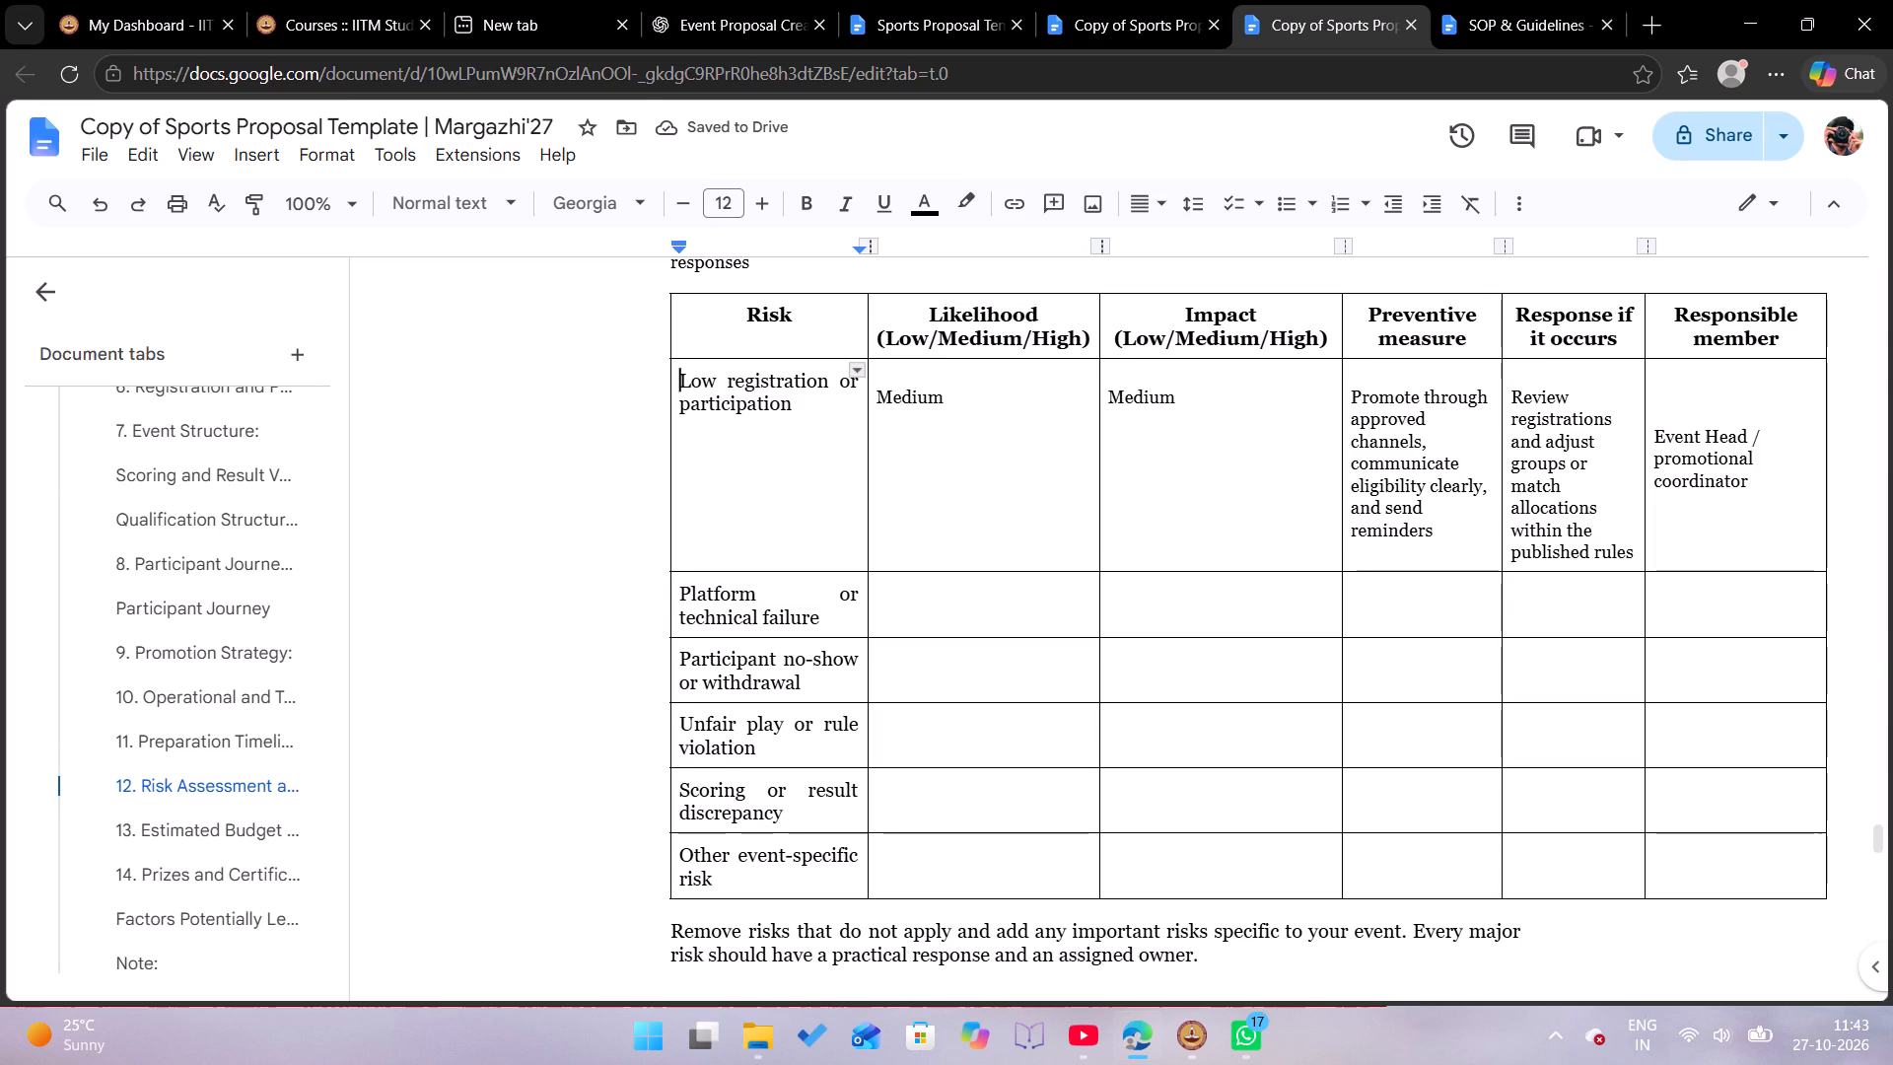
pyautogui.press('Return')
pyautogui.press('Return')
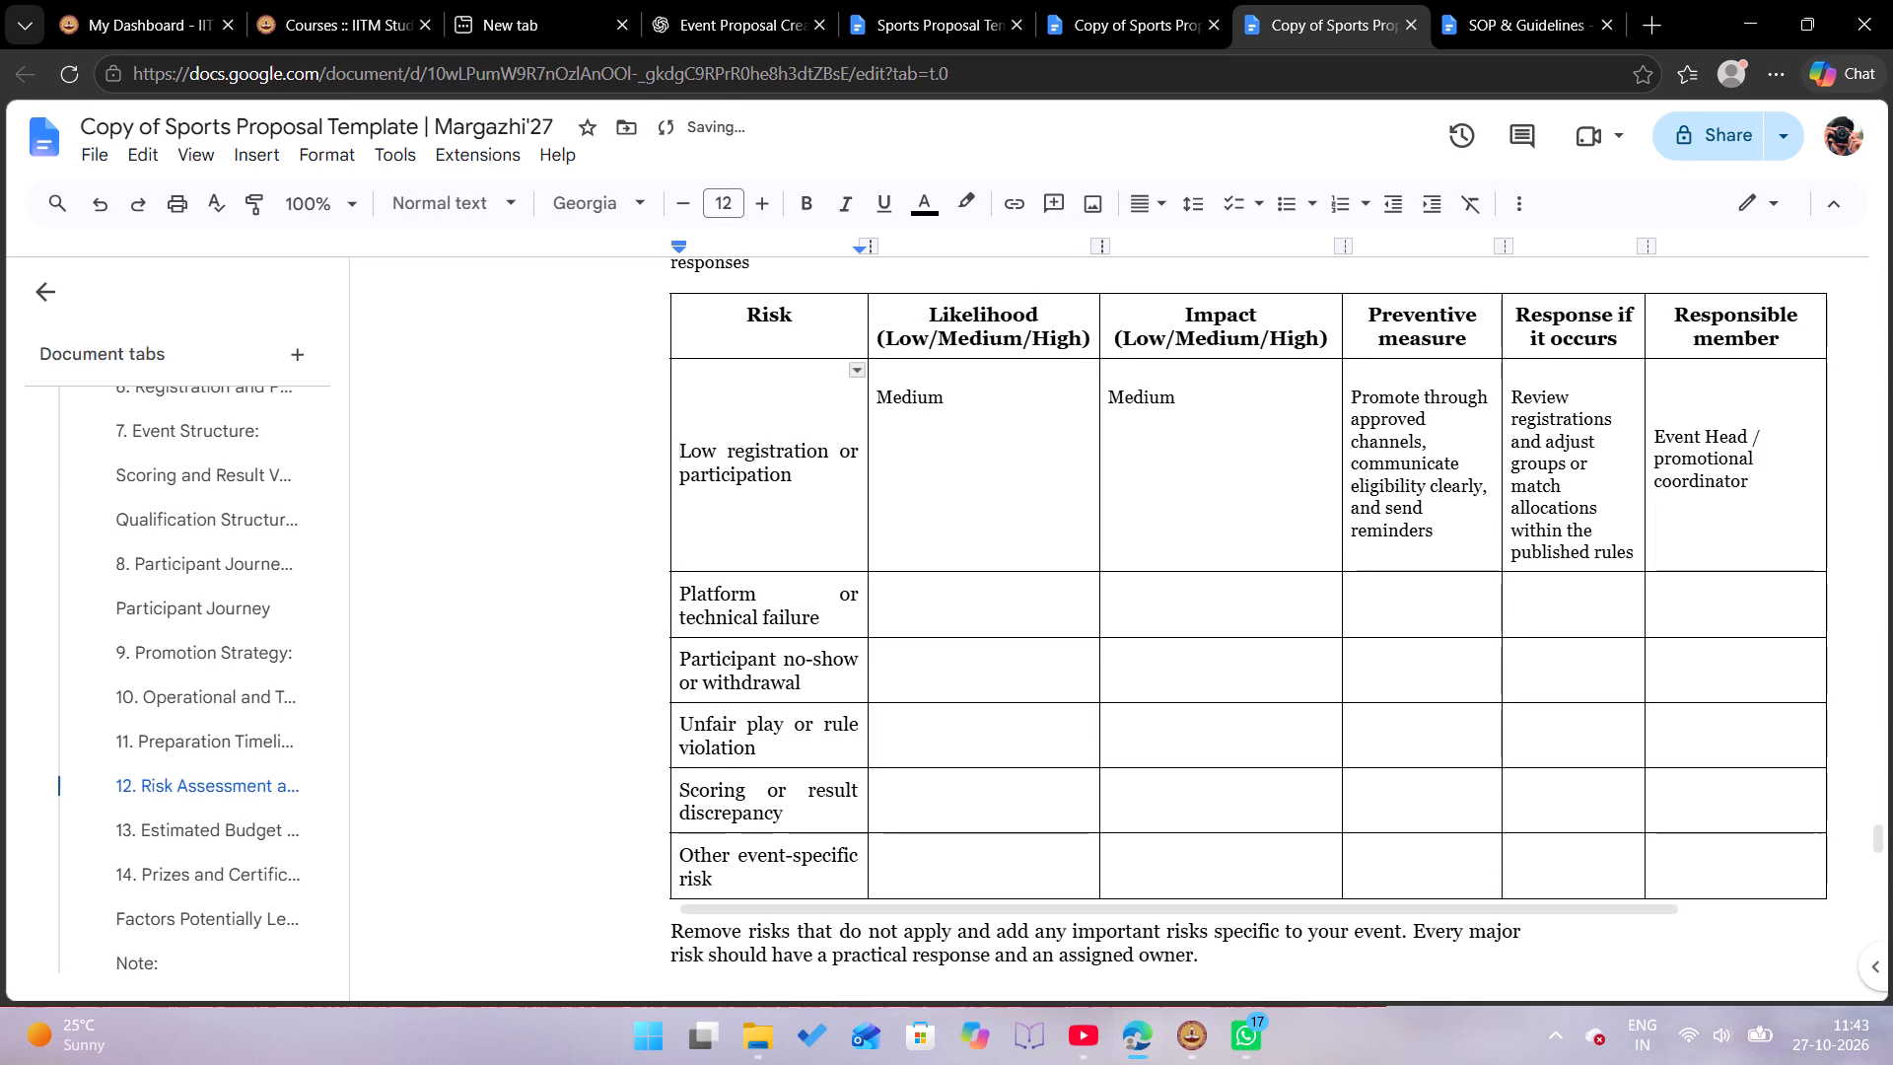
# Shift the Low registration row's likelihood entry down towards the cell's mid-height with blank lines above it.
pyautogui.click(876, 396)
pyautogui.press('Return')
pyautogui.press('Return')
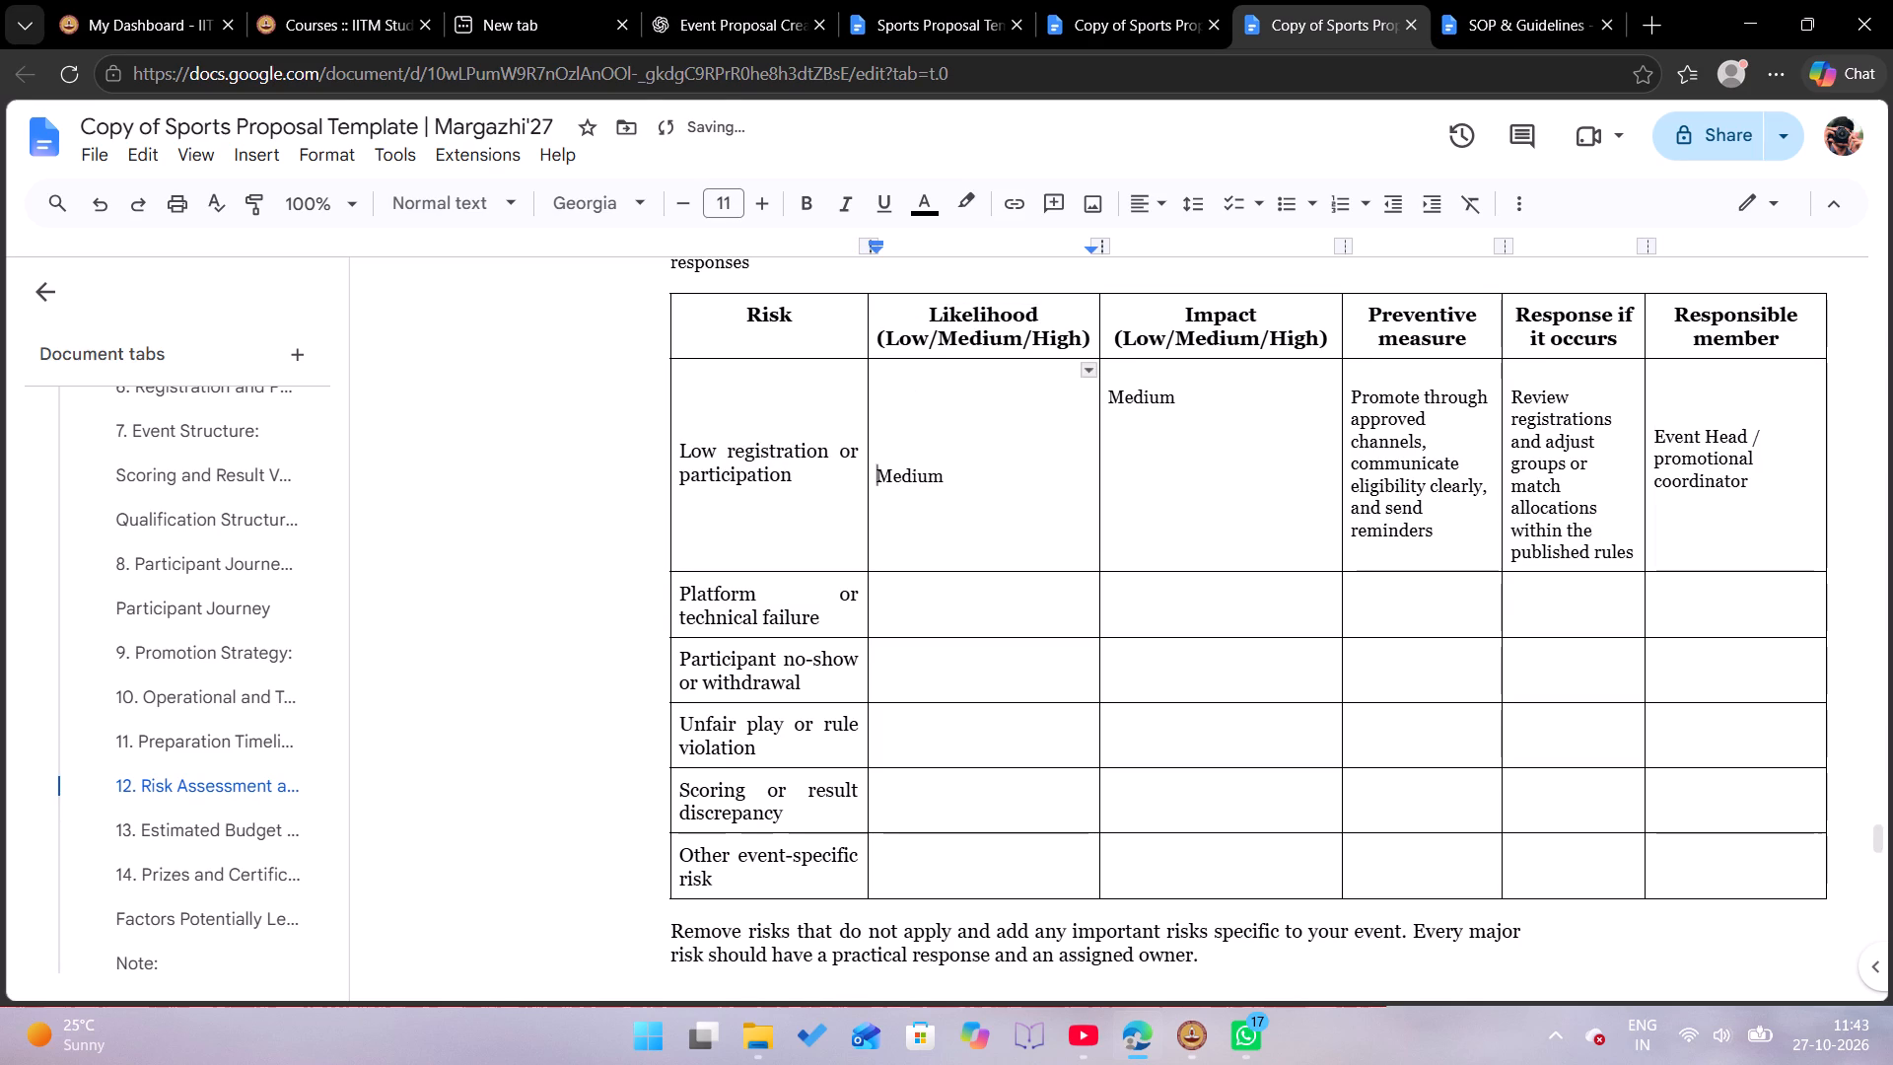
pyautogui.press('BackSpace')
pyautogui.click(876, 396)
pyautogui.click(877, 436)
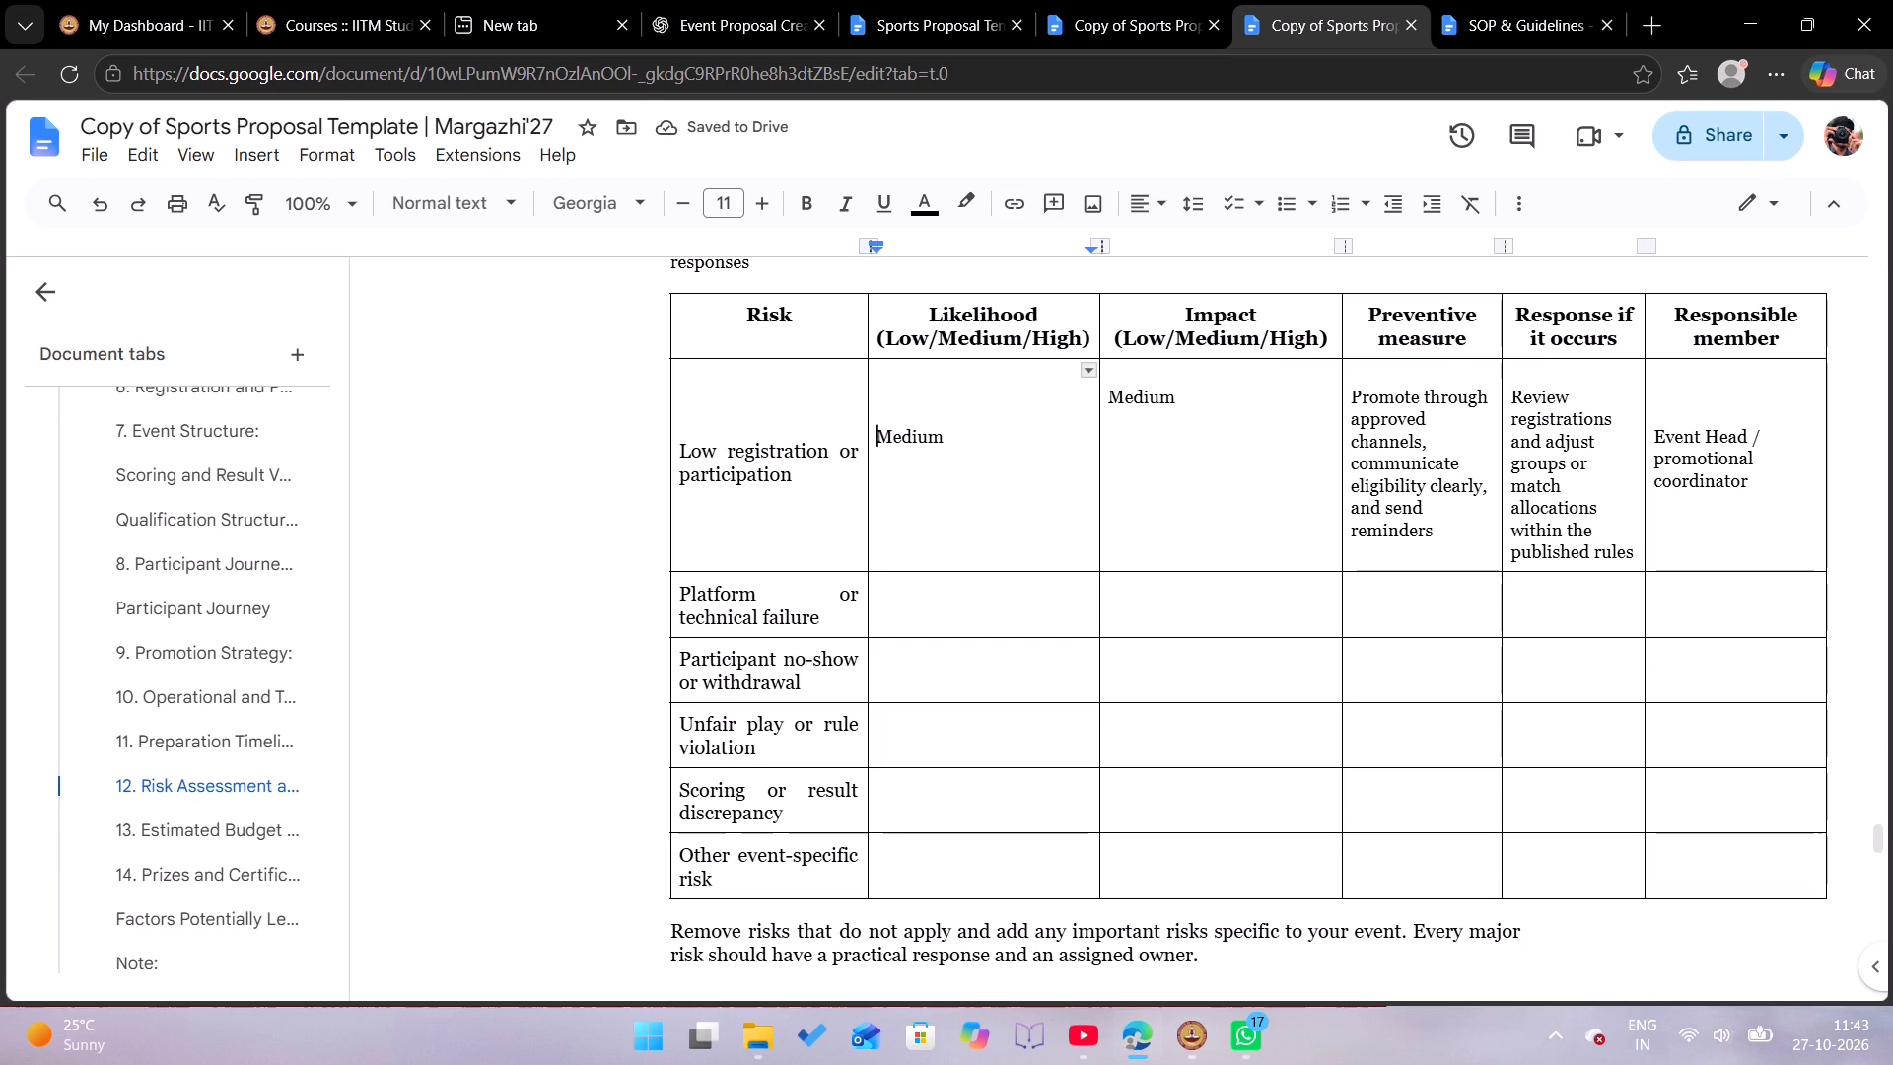
pyautogui.press('Return')
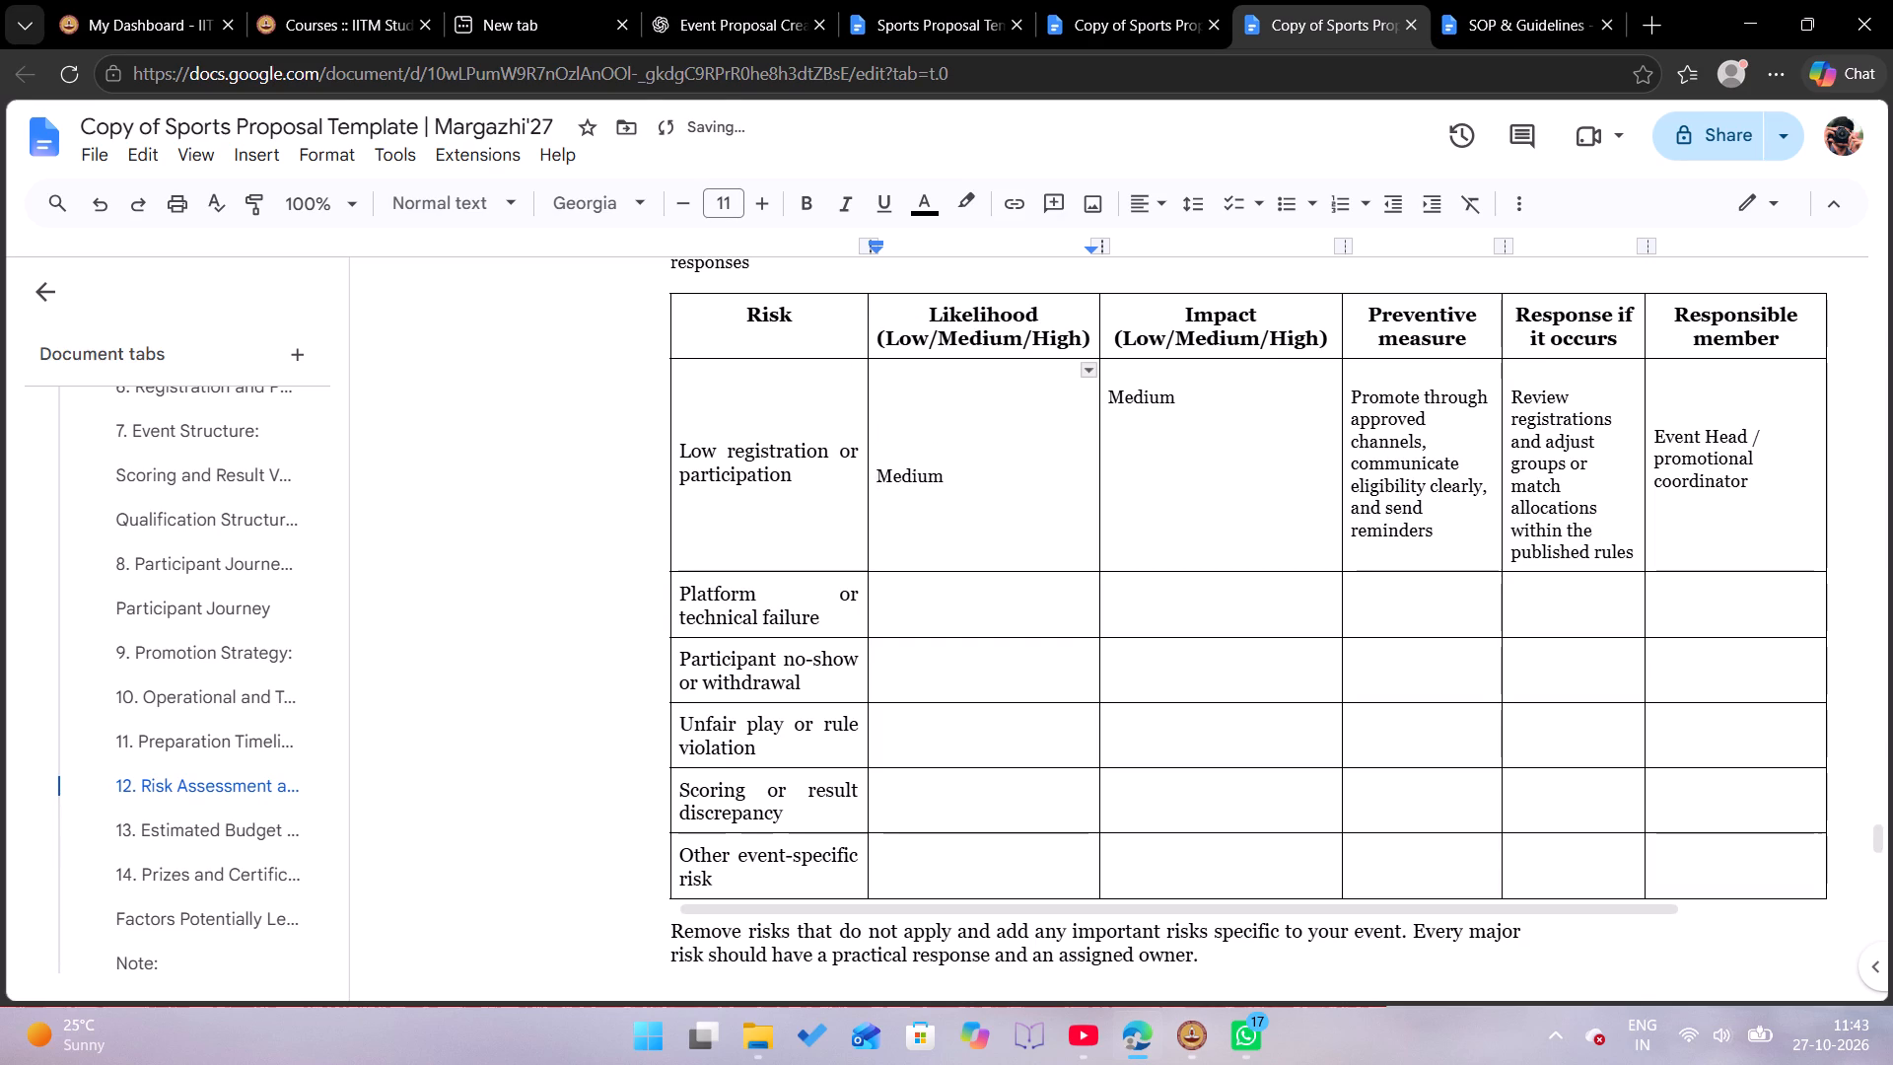
# Replace the Low registration row's likelihood rating with "Low" and remove one blank line above it.
pyautogui.click(949, 480)
pyautogui.press('BackSpace')
pyautogui.press('BackSpace')
pyautogui.press('BackSpace')
pyautogui.press('BackSpace')
pyautogui.press('BackSpace')
pyautogui.press('BackSpace')
pyautogui.press('BackSpace')
pyautogui.write('Low')
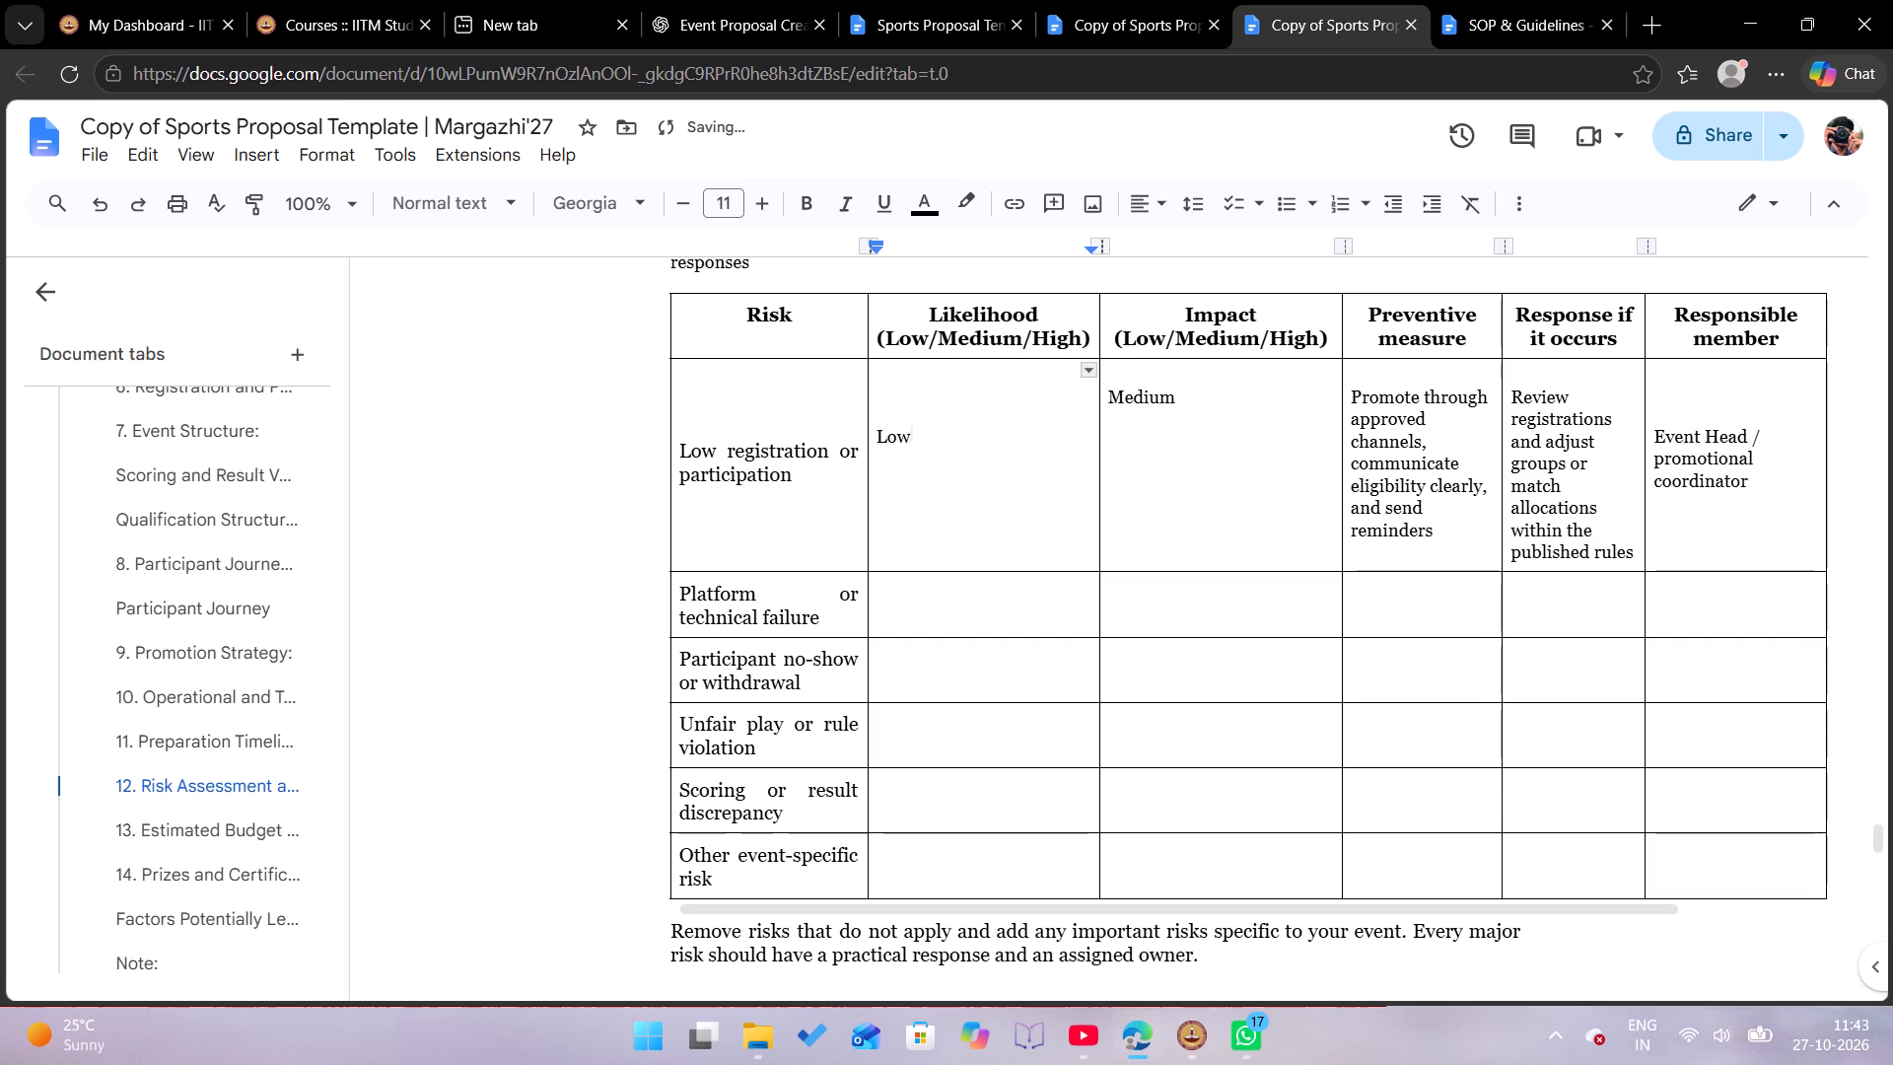
# Pad the Low registration row's "Low" likelihood rating with leading spaces so it sits near the cell's horizontal centre.
pyautogui.click(1208, 397)
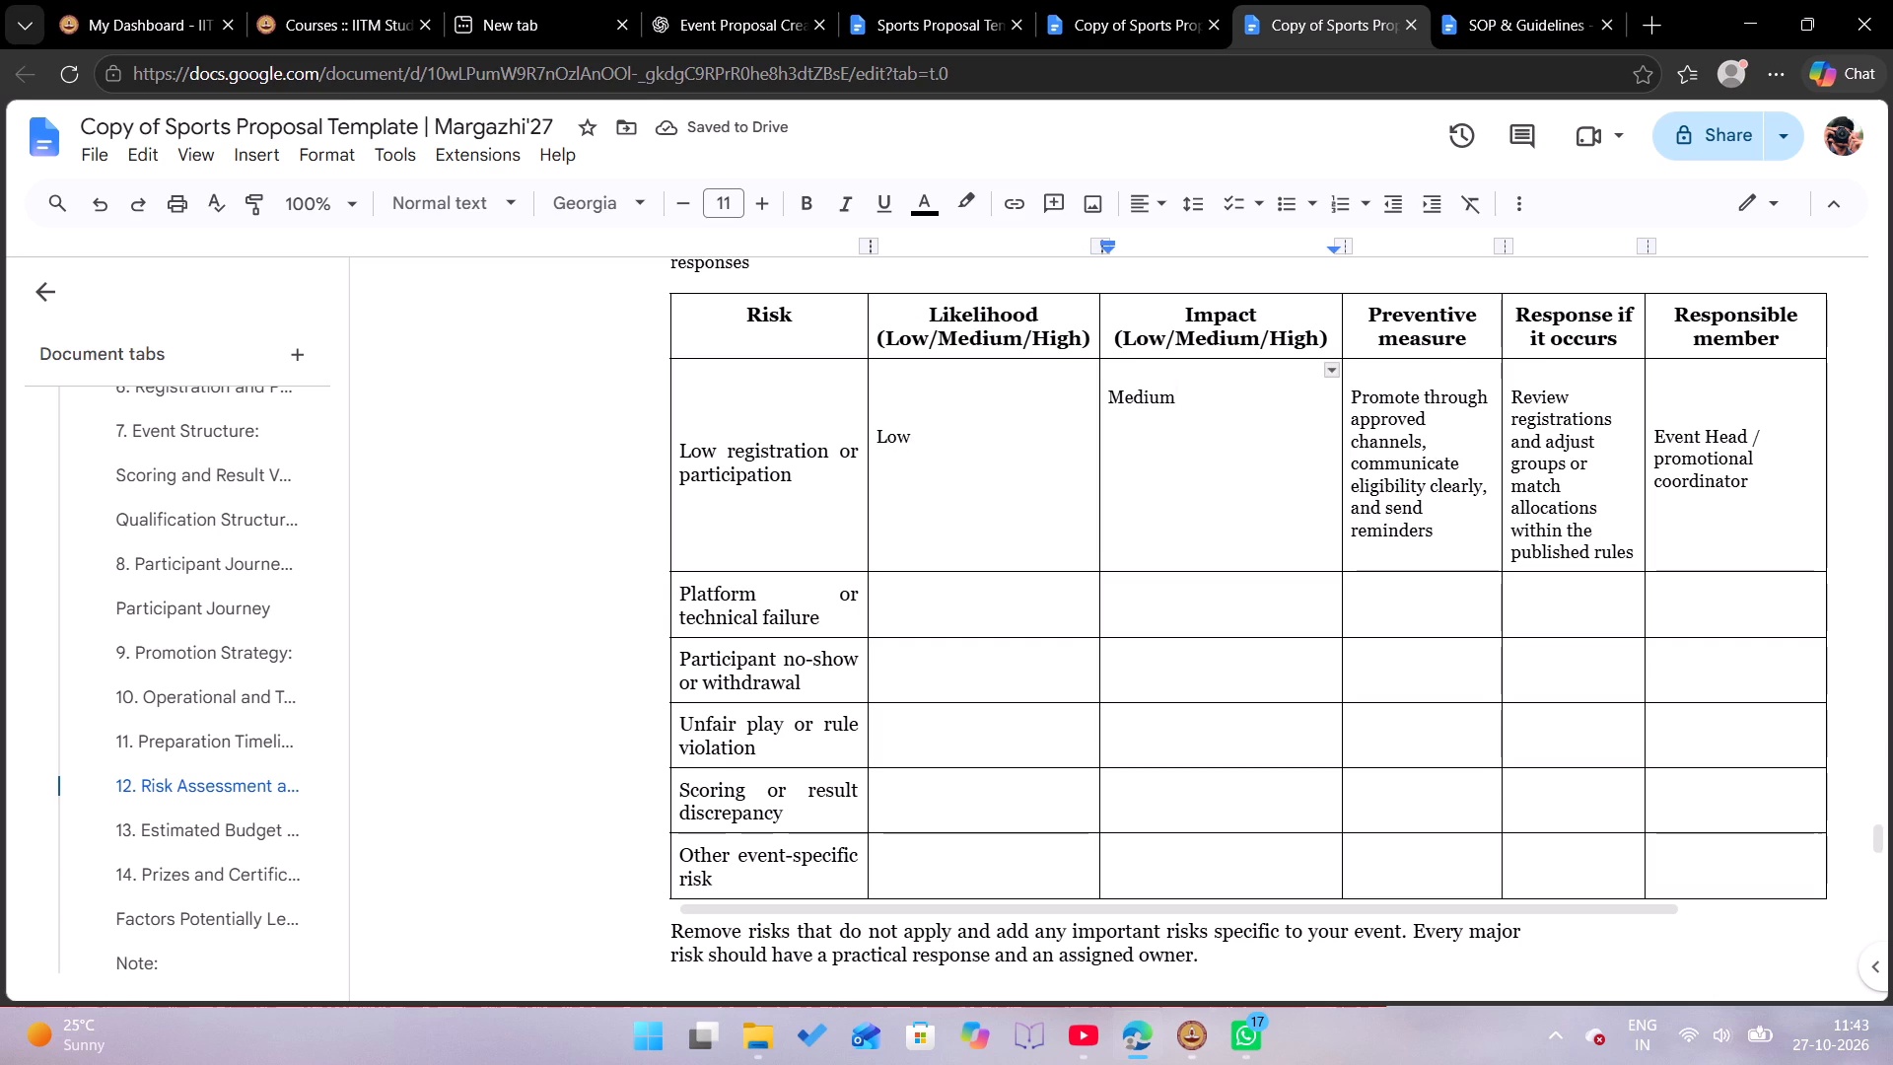
pyautogui.click(878, 444)
pyautogui.press('space')
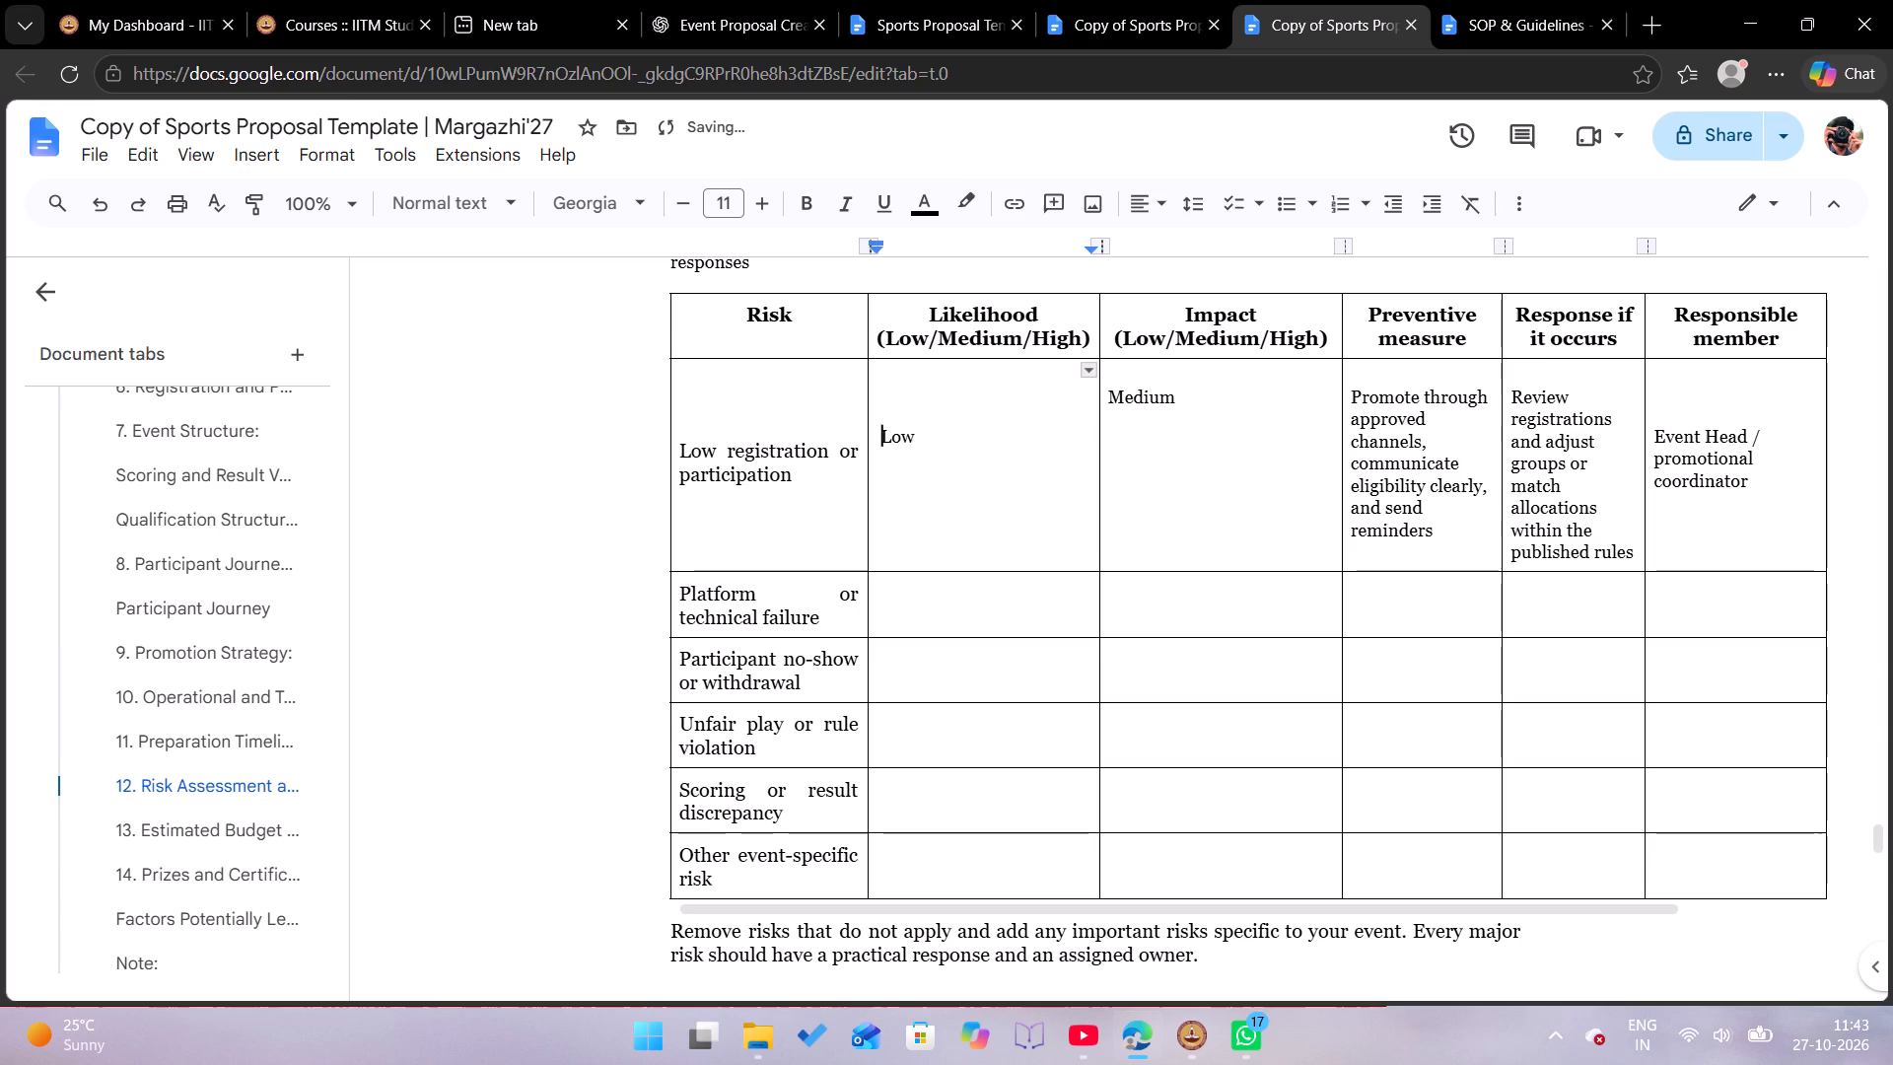
pyautogui.press('space')
pyautogui.press('space')
pyautogui.press('space')
pyautogui.press('space')
pyautogui.press('space')
pyautogui.press('space')
pyautogui.press('space')
pyautogui.press('space')
pyautogui.press('space')
pyautogui.press('space')
pyautogui.press('space')
# Position "Medium" near the middle of the Low registration row's impact cell using blank lines above and leading spaces.
pyautogui.click(1107, 403)
pyautogui.press('space')
pyautogui.press('space')
pyautogui.press('space')
pyautogui.press('space')
pyautogui.press('space')
pyautogui.press('space')
pyautogui.press('space')
pyautogui.press('space')
pyautogui.press('space')
pyautogui.press('space')
pyautogui.press('space')
pyautogui.press('space')
pyautogui.press('space')
pyautogui.press('space')
pyautogui.press('space')
pyautogui.press('space')
pyautogui.press('space')
pyautogui.press('space')
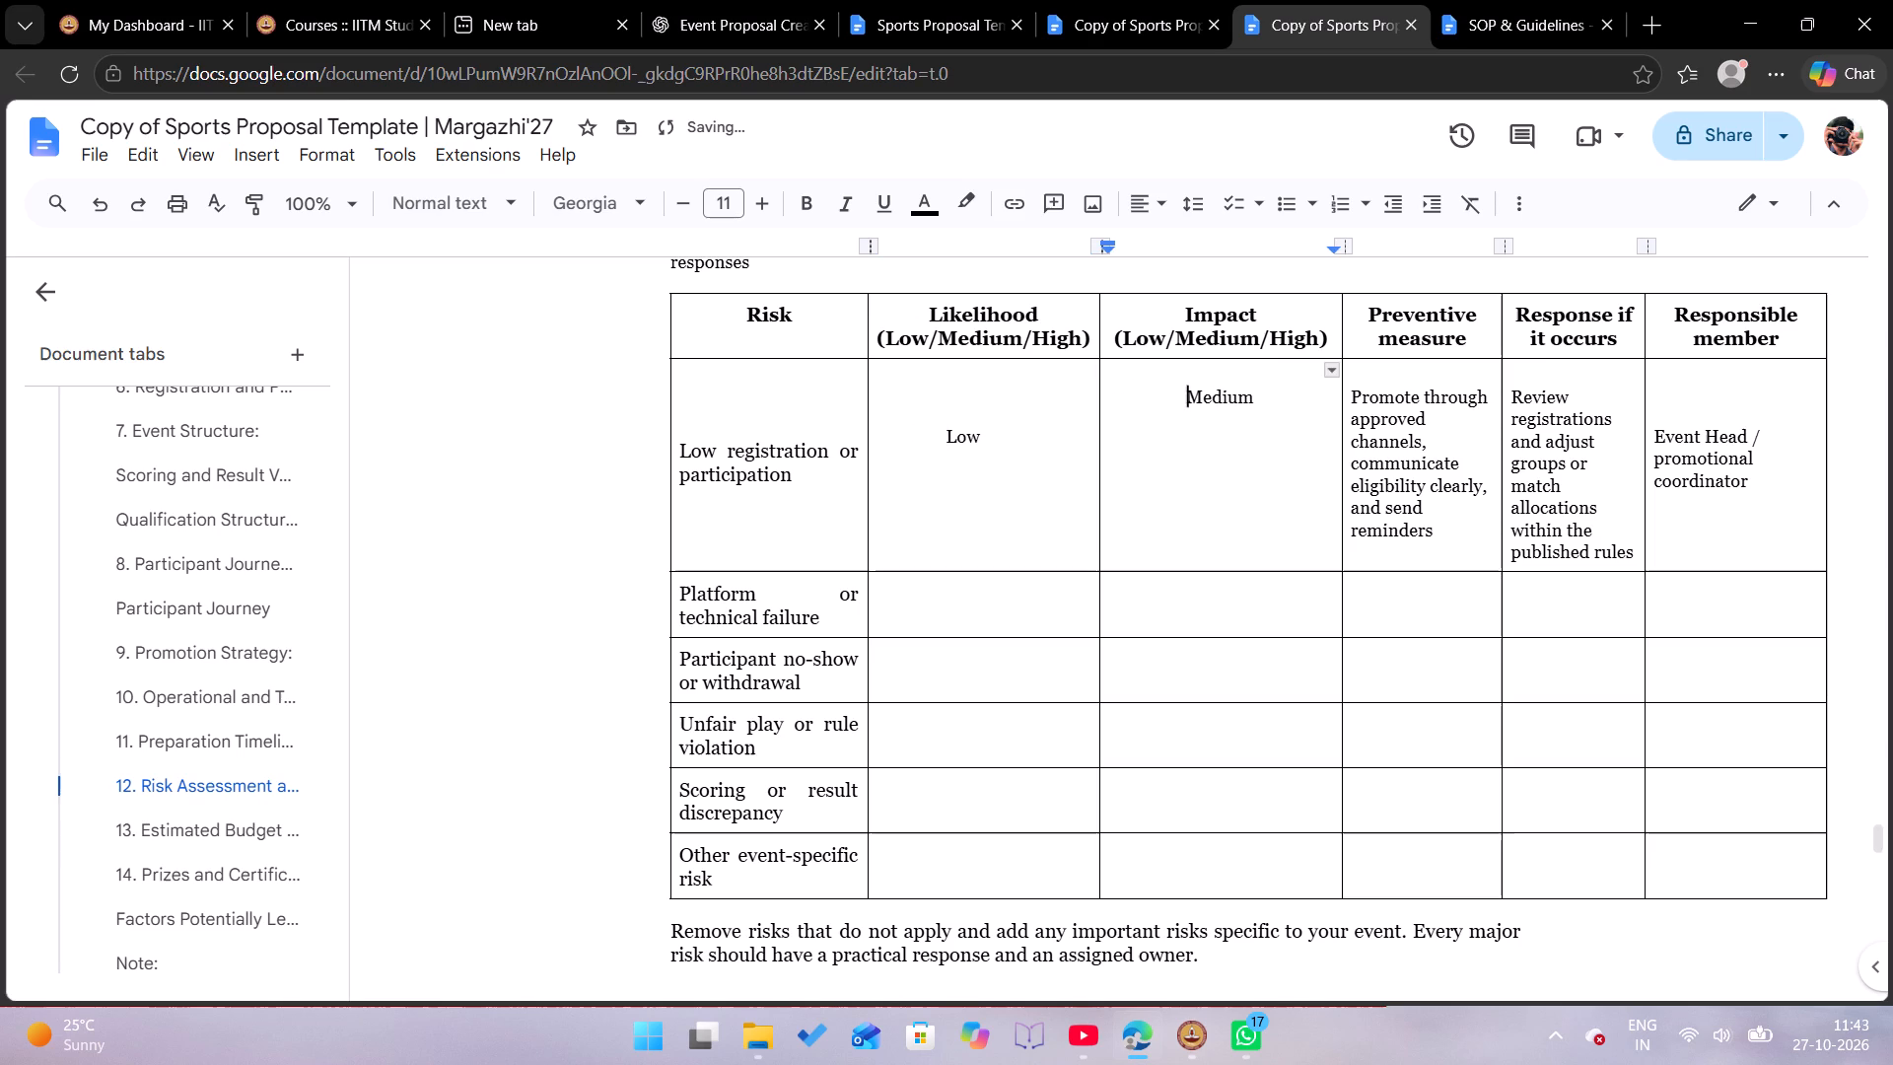
pyautogui.press('Return')
pyautogui.press('Return')
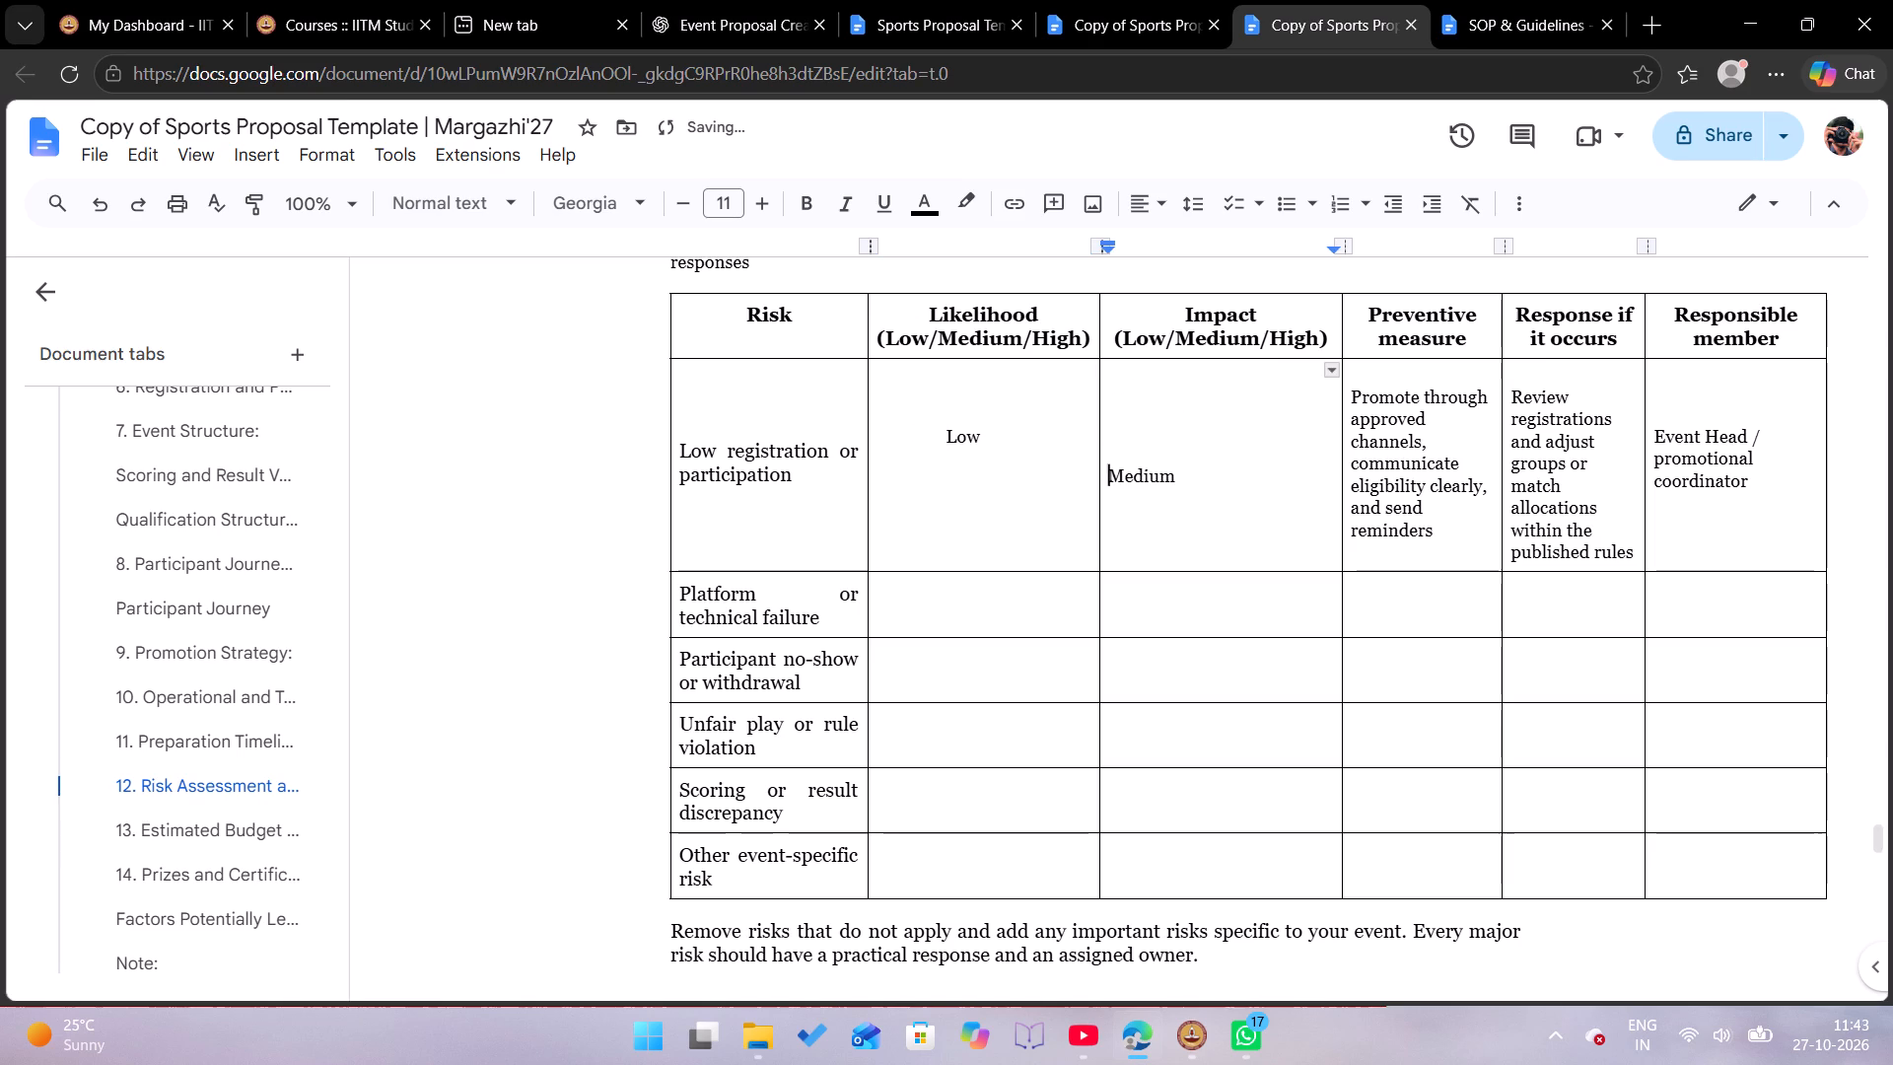
pyautogui.press('\\')
pyautogui.press('BackSpace')
pyautogui.press('BackSpace')
pyautogui.press('space')
pyautogui.press('space')
pyautogui.press('space')
pyautogui.press('space')
pyautogui.press('space')
pyautogui.press('space')
pyautogui.press('space')
pyautogui.press('space')
pyautogui.press('space')
pyautogui.press('space')
# Enter "Low" as the likelihood in the Platform or technical failure row and centre it with leading spaces.
pyautogui.click(909, 603)
pyautogui.click(1105, 4)
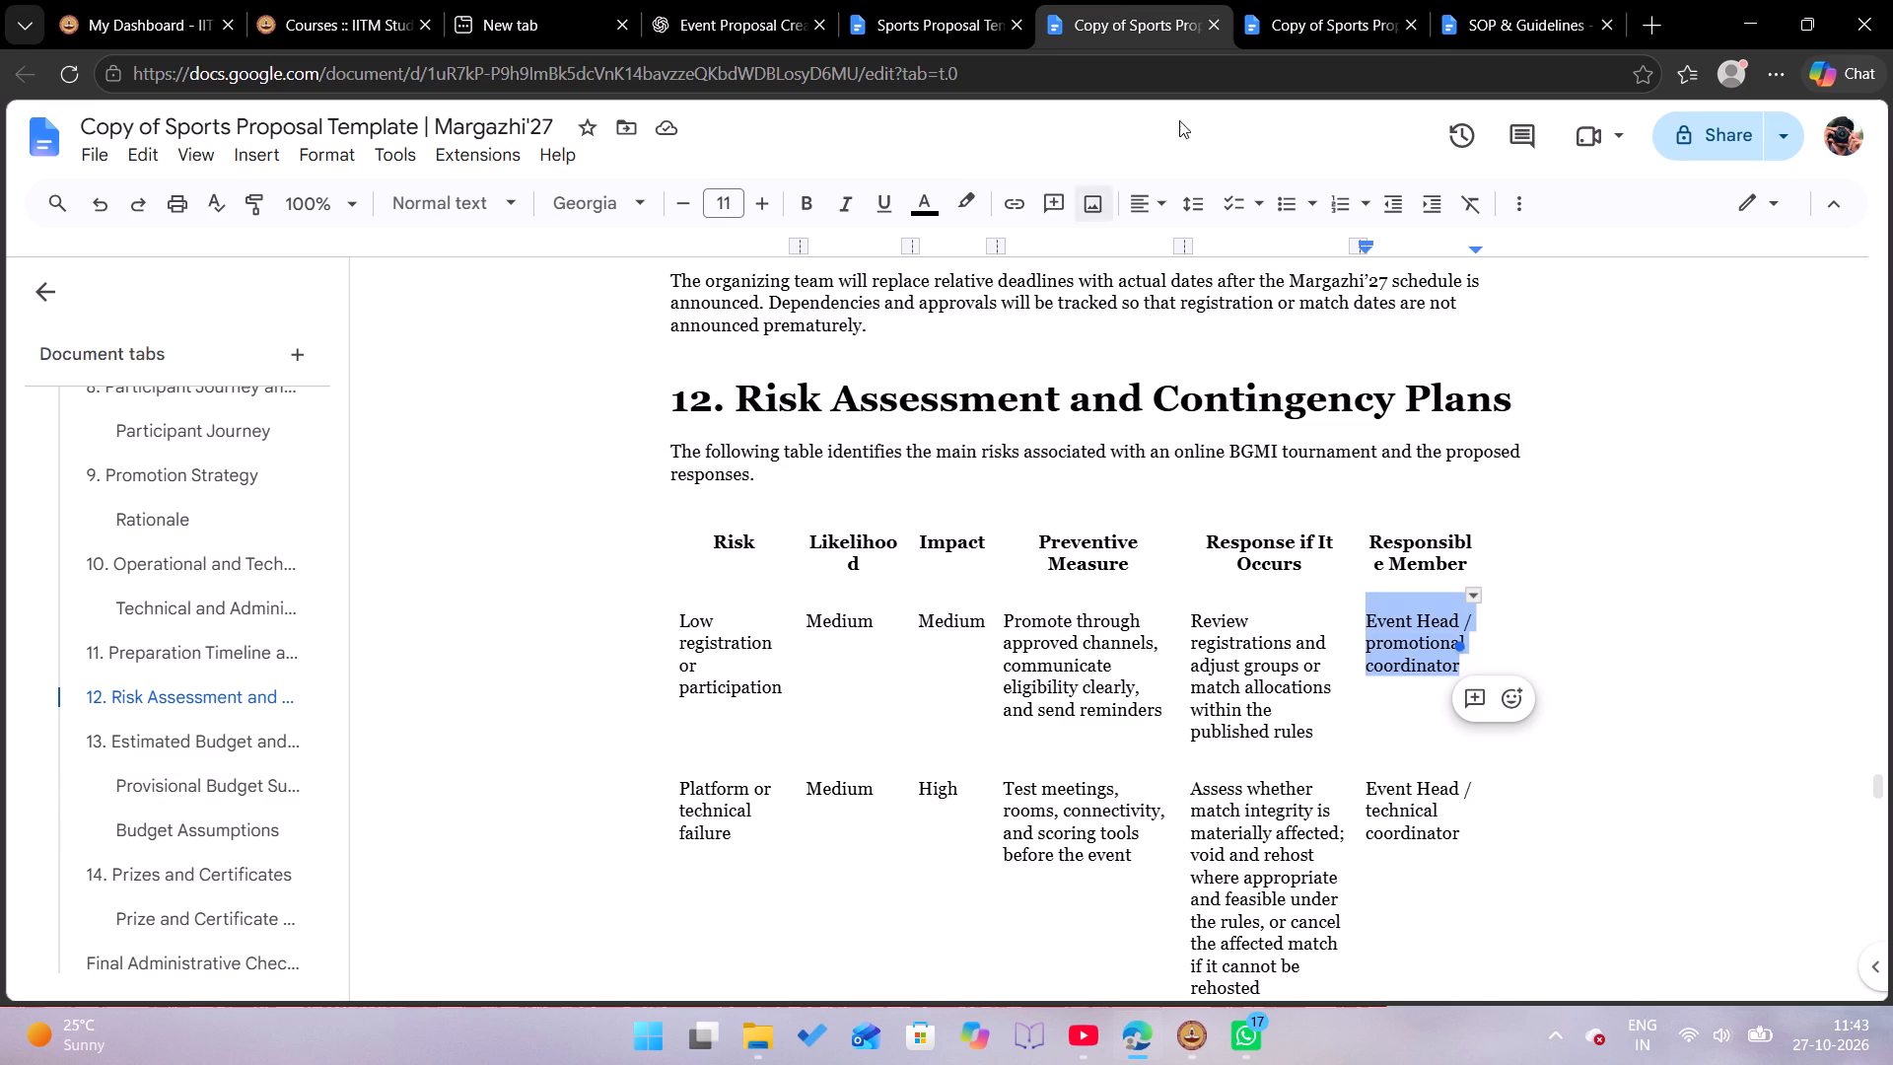
pyautogui.click(1282, 3)
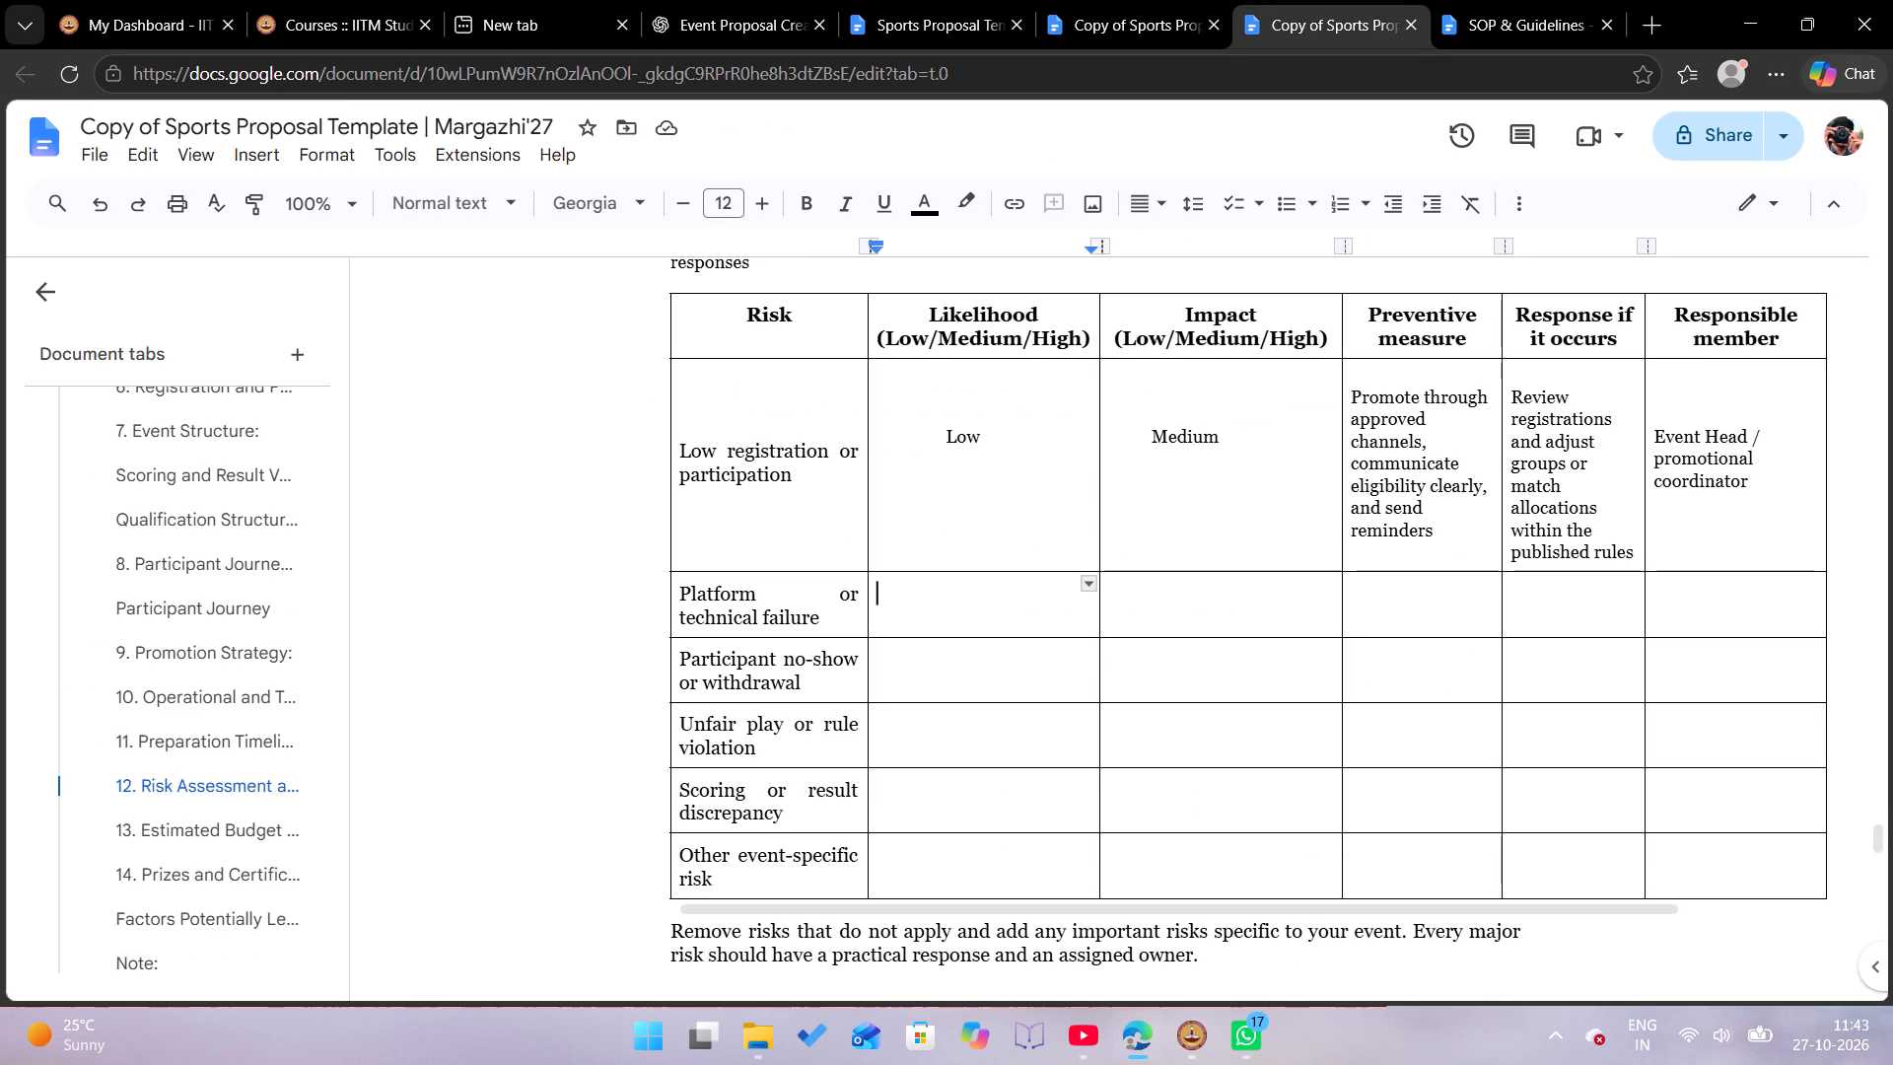
pyautogui.write('Low')
pyautogui.press('space')
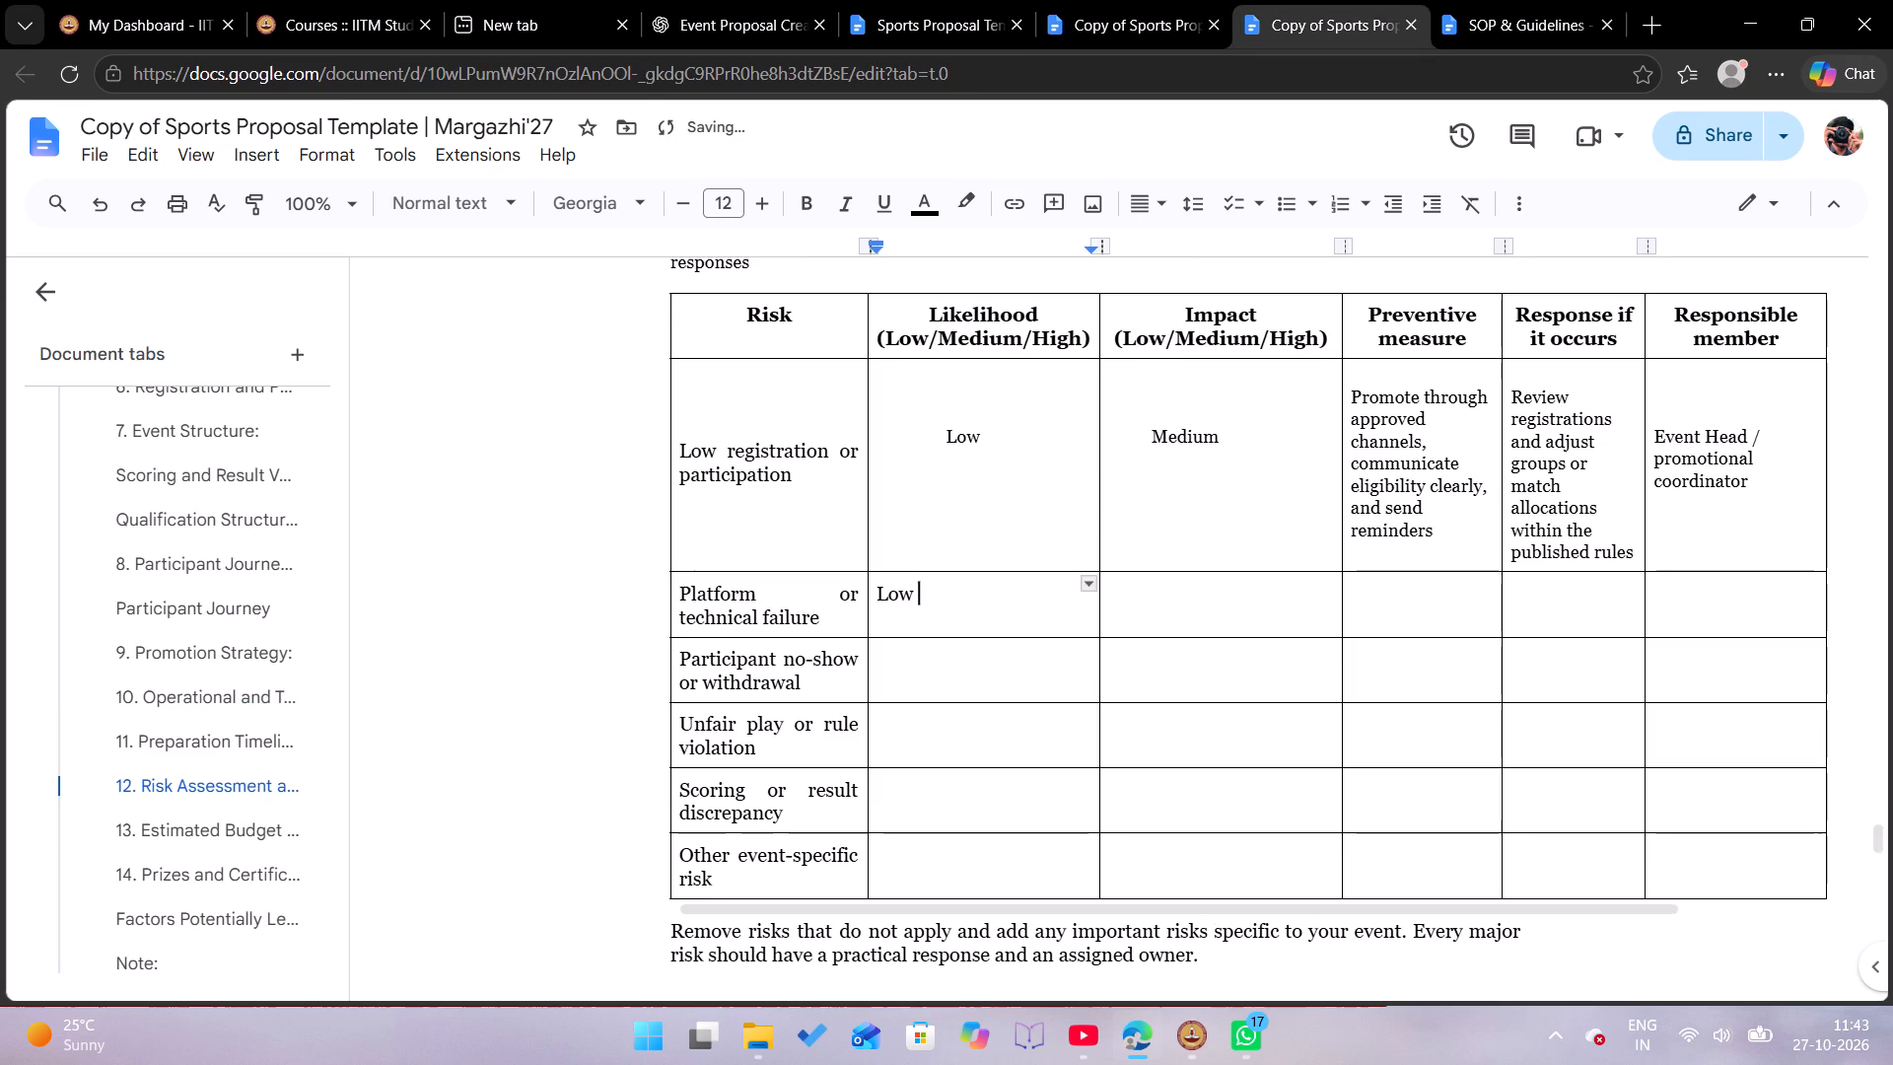
pyautogui.click(874, 591)
pyautogui.press('space')
pyautogui.press('space')
pyautogui.press('space')
pyautogui.press('space')
pyautogui.press('space')
pyautogui.press('space')
pyautogui.press('space')
pyautogui.press('space')
pyautogui.press('space')
pyautogui.press('space')
pyautogui.press('space')
pyautogui.press('space')
pyautogui.press('space')
pyautogui.press('space')
pyautogui.press('space')
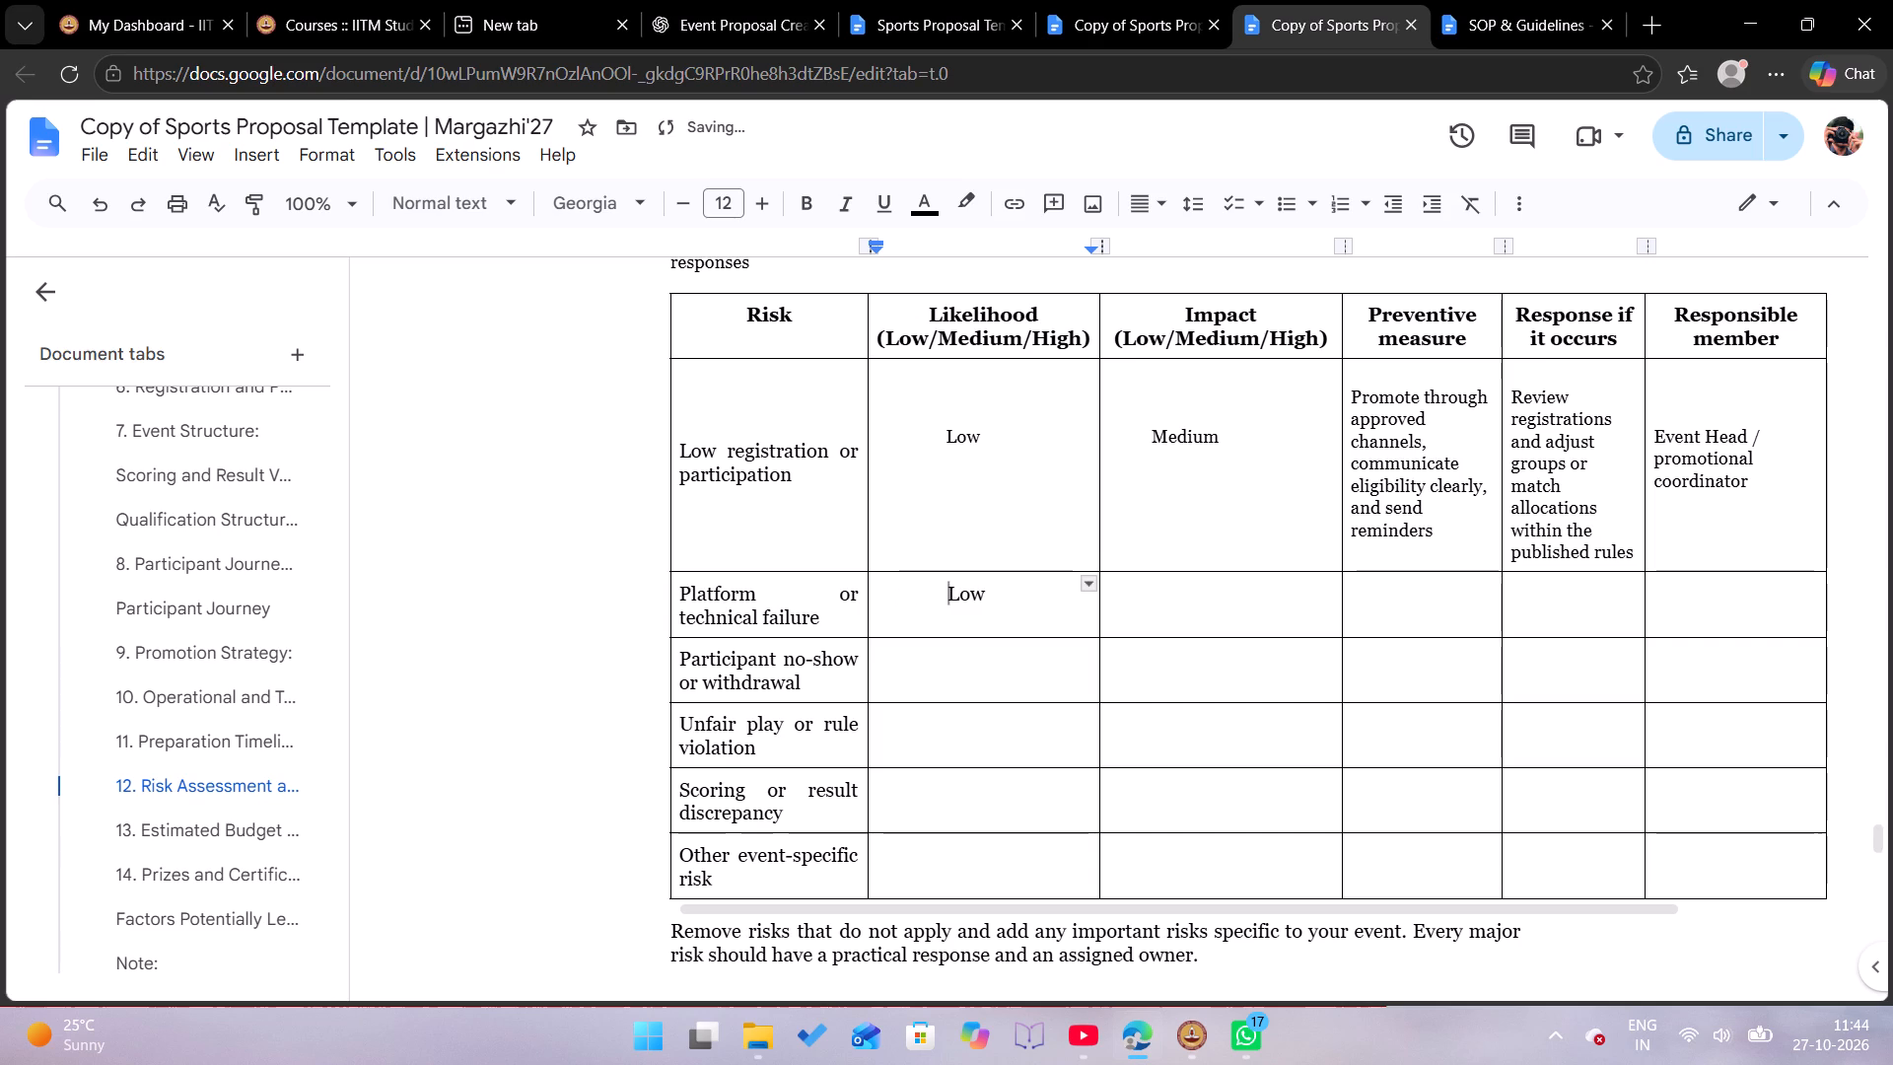
# Enter "Low" as the impact in the Platform or technical failure row, indented with spaces towards the cell's centre.
pyautogui.click(1198, 597)
pyautogui.press('space')
pyautogui.press('space')
pyautogui.press('space')
pyautogui.press('space')
pyautogui.press('space')
pyautogui.press('space')
pyautogui.press('space')
pyautogui.press('space')
pyautogui.press('space')
pyautogui.press('space')
pyautogui.press('space')
pyautogui.press('space')
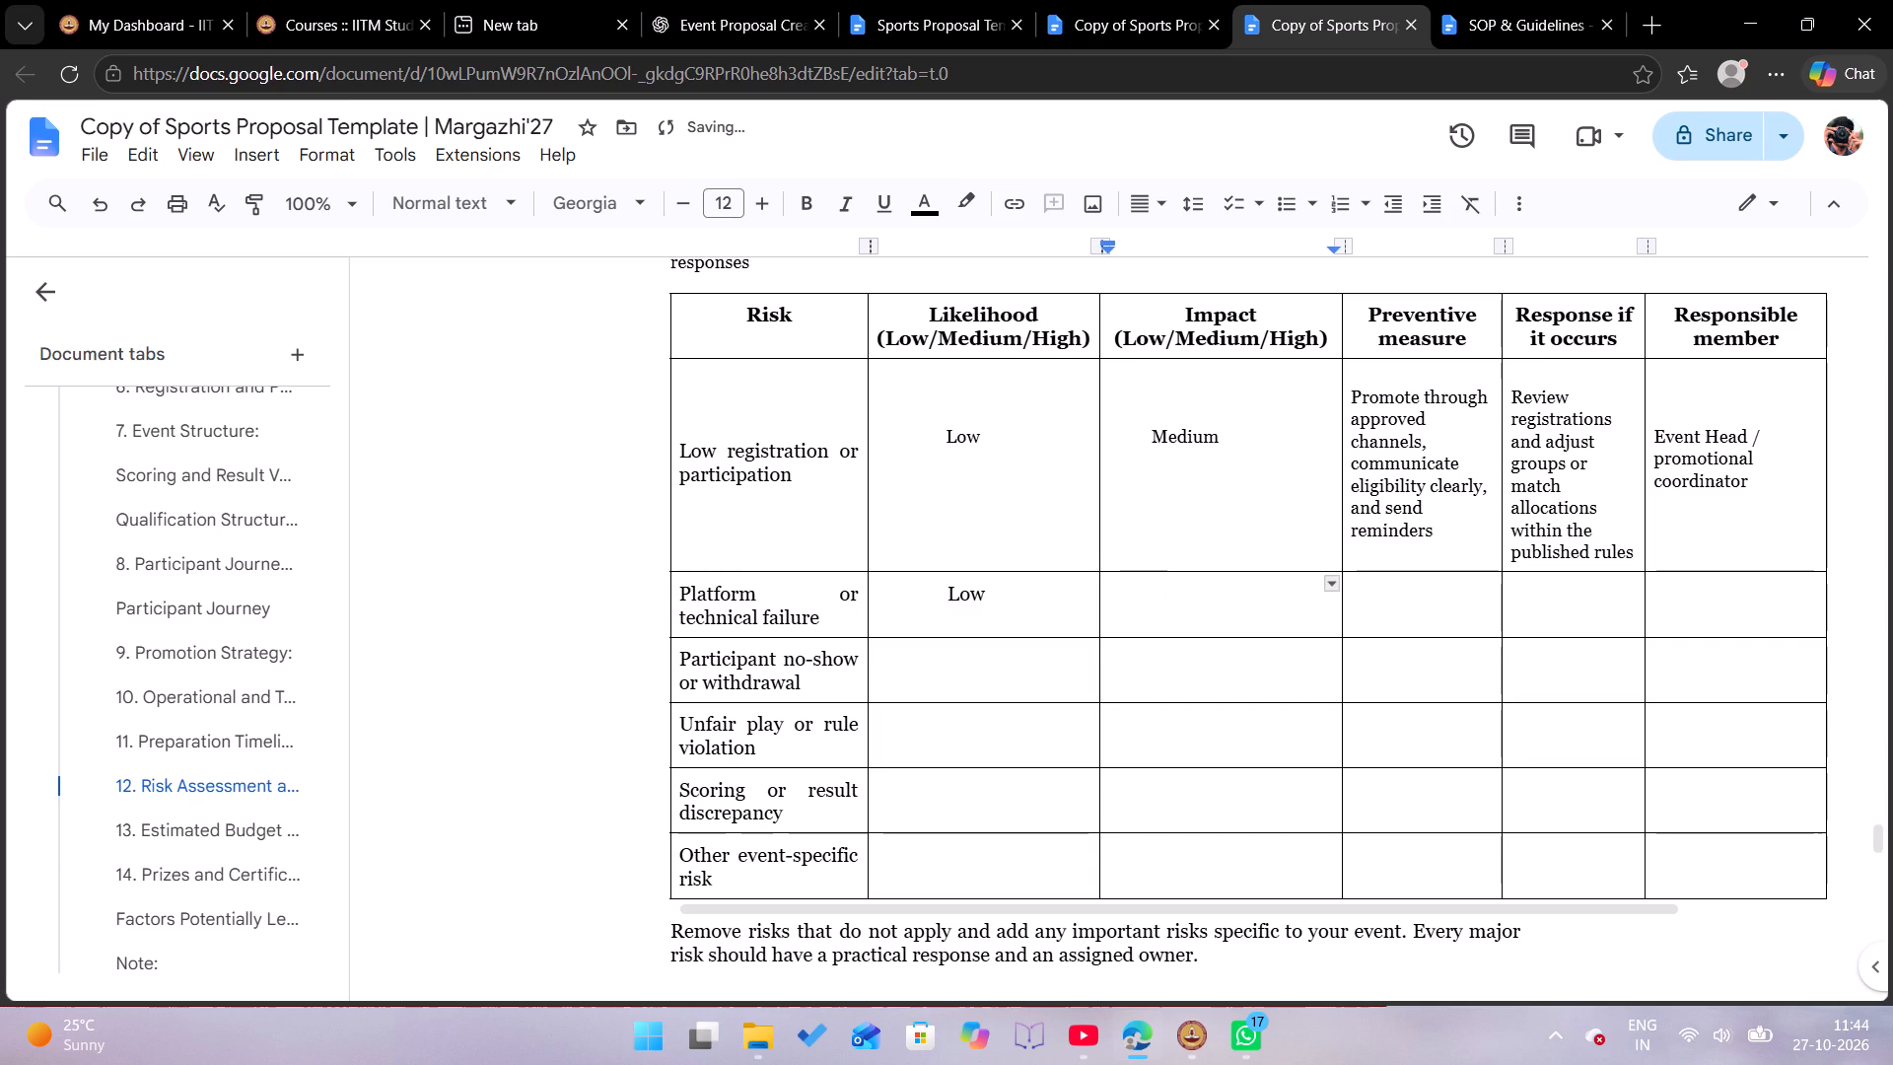
pyautogui.write('low')
pyautogui.press('space')
# Copy the drafted preventive measure "Test meetings, rooms, connectivity, and scoring tools before the event" into the template's Platform or technical failure row.
pyautogui.click(1406, 612)
pyautogui.press('space')
pyautogui.press('space')
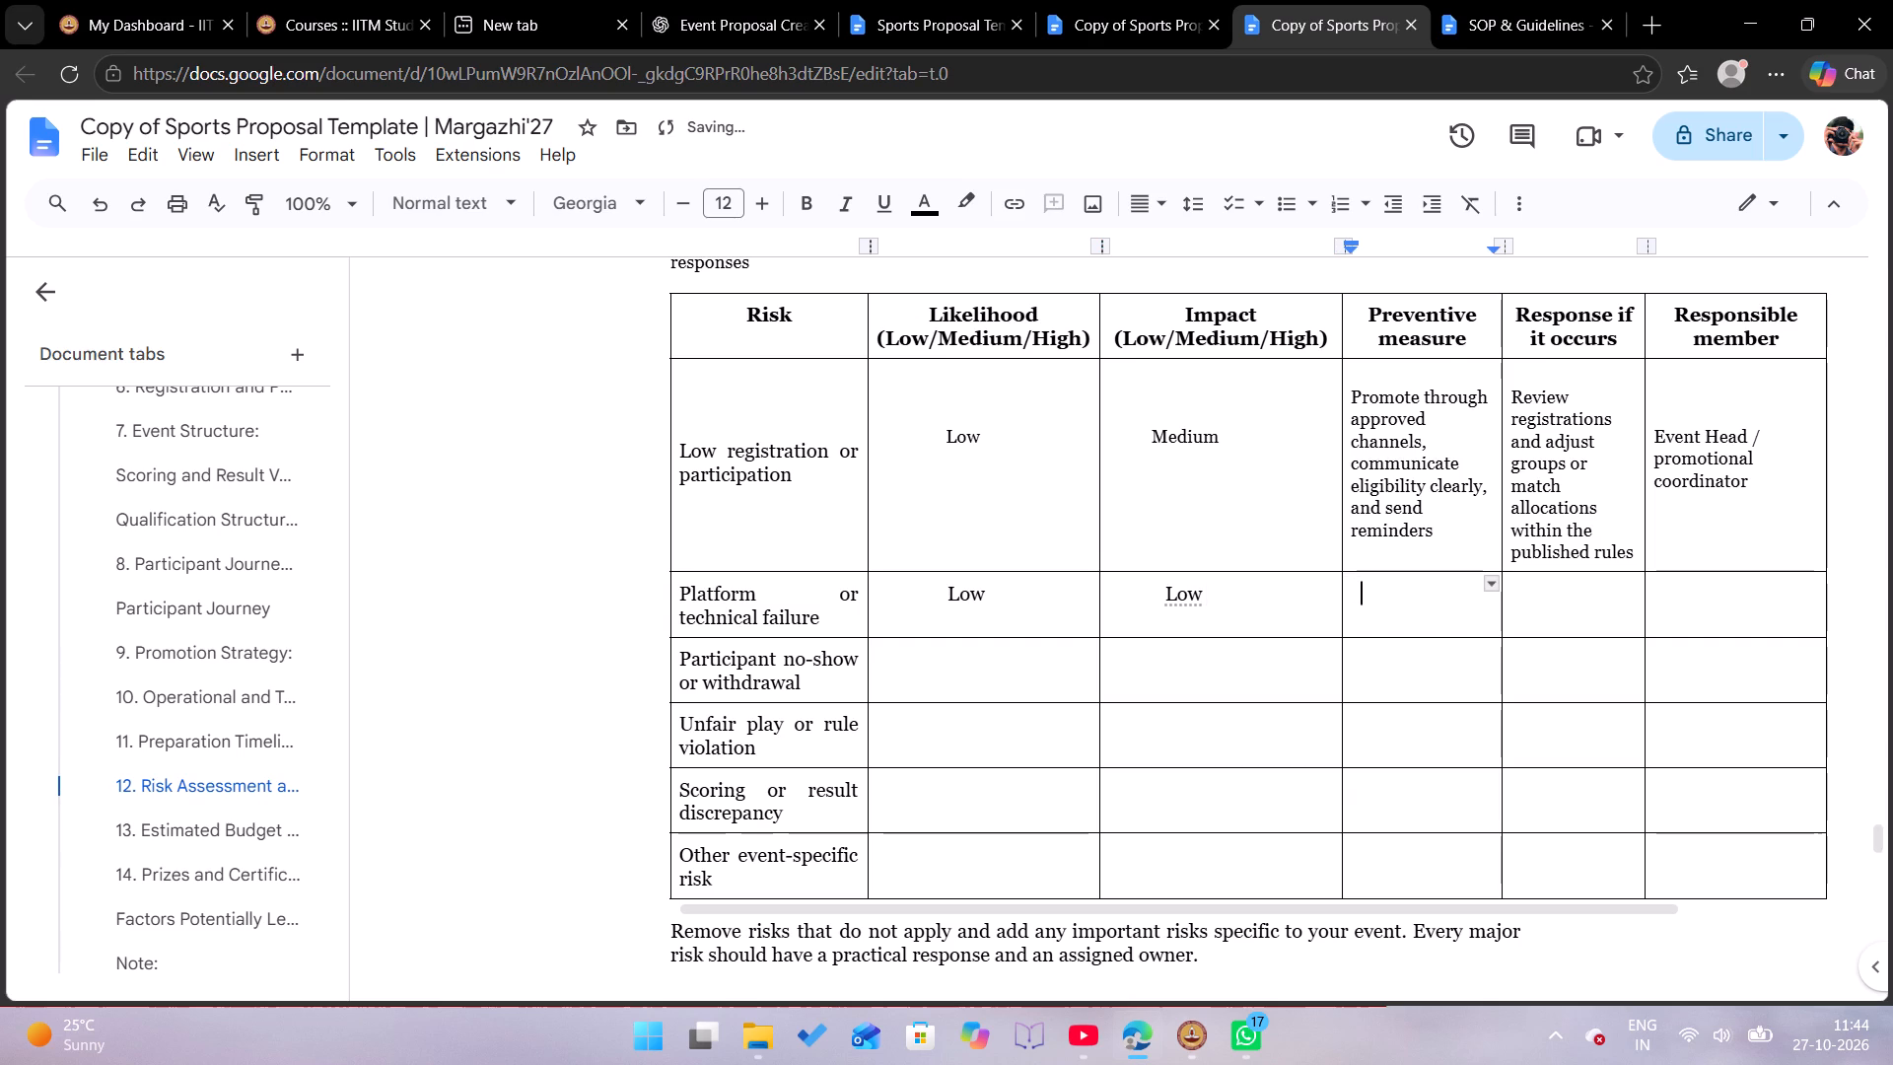
pyautogui.click(1085, 0)
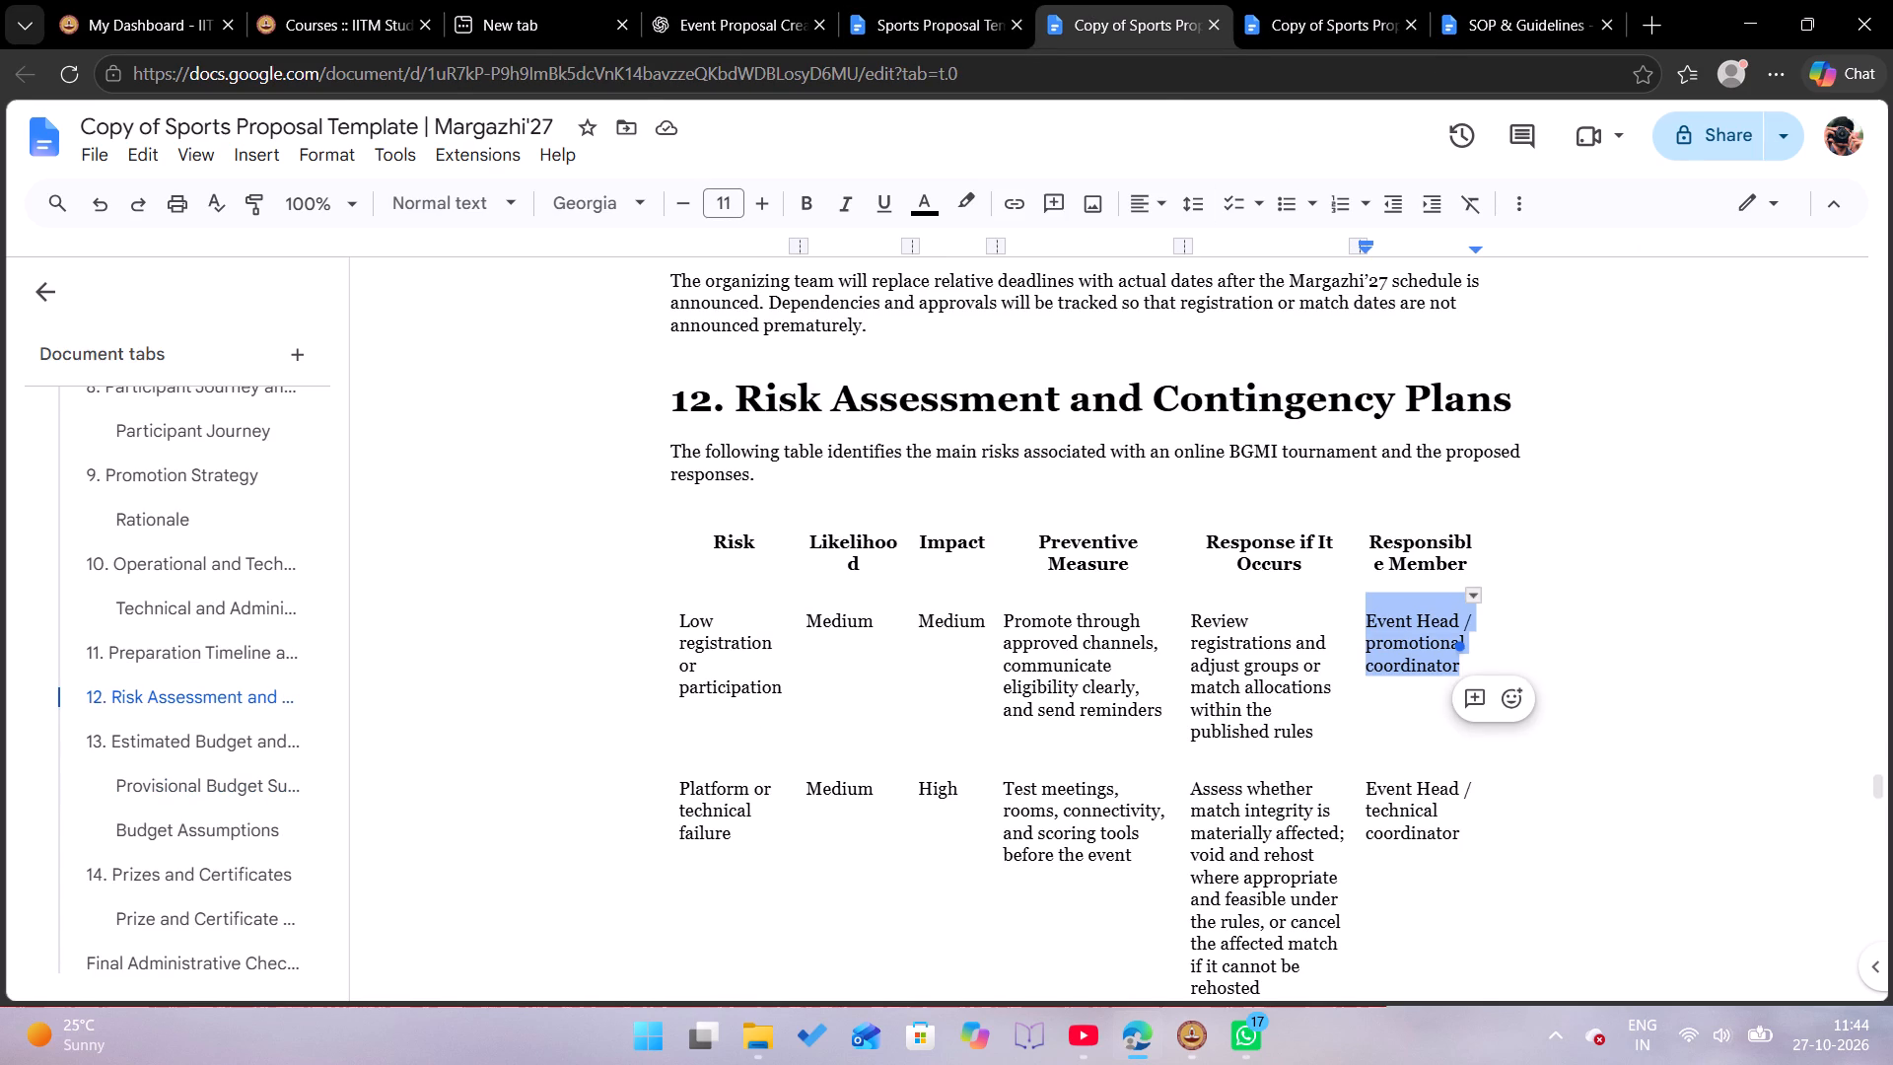
pyautogui.moveTo(1005, 790); pyautogui.dragTo(1134, 871)
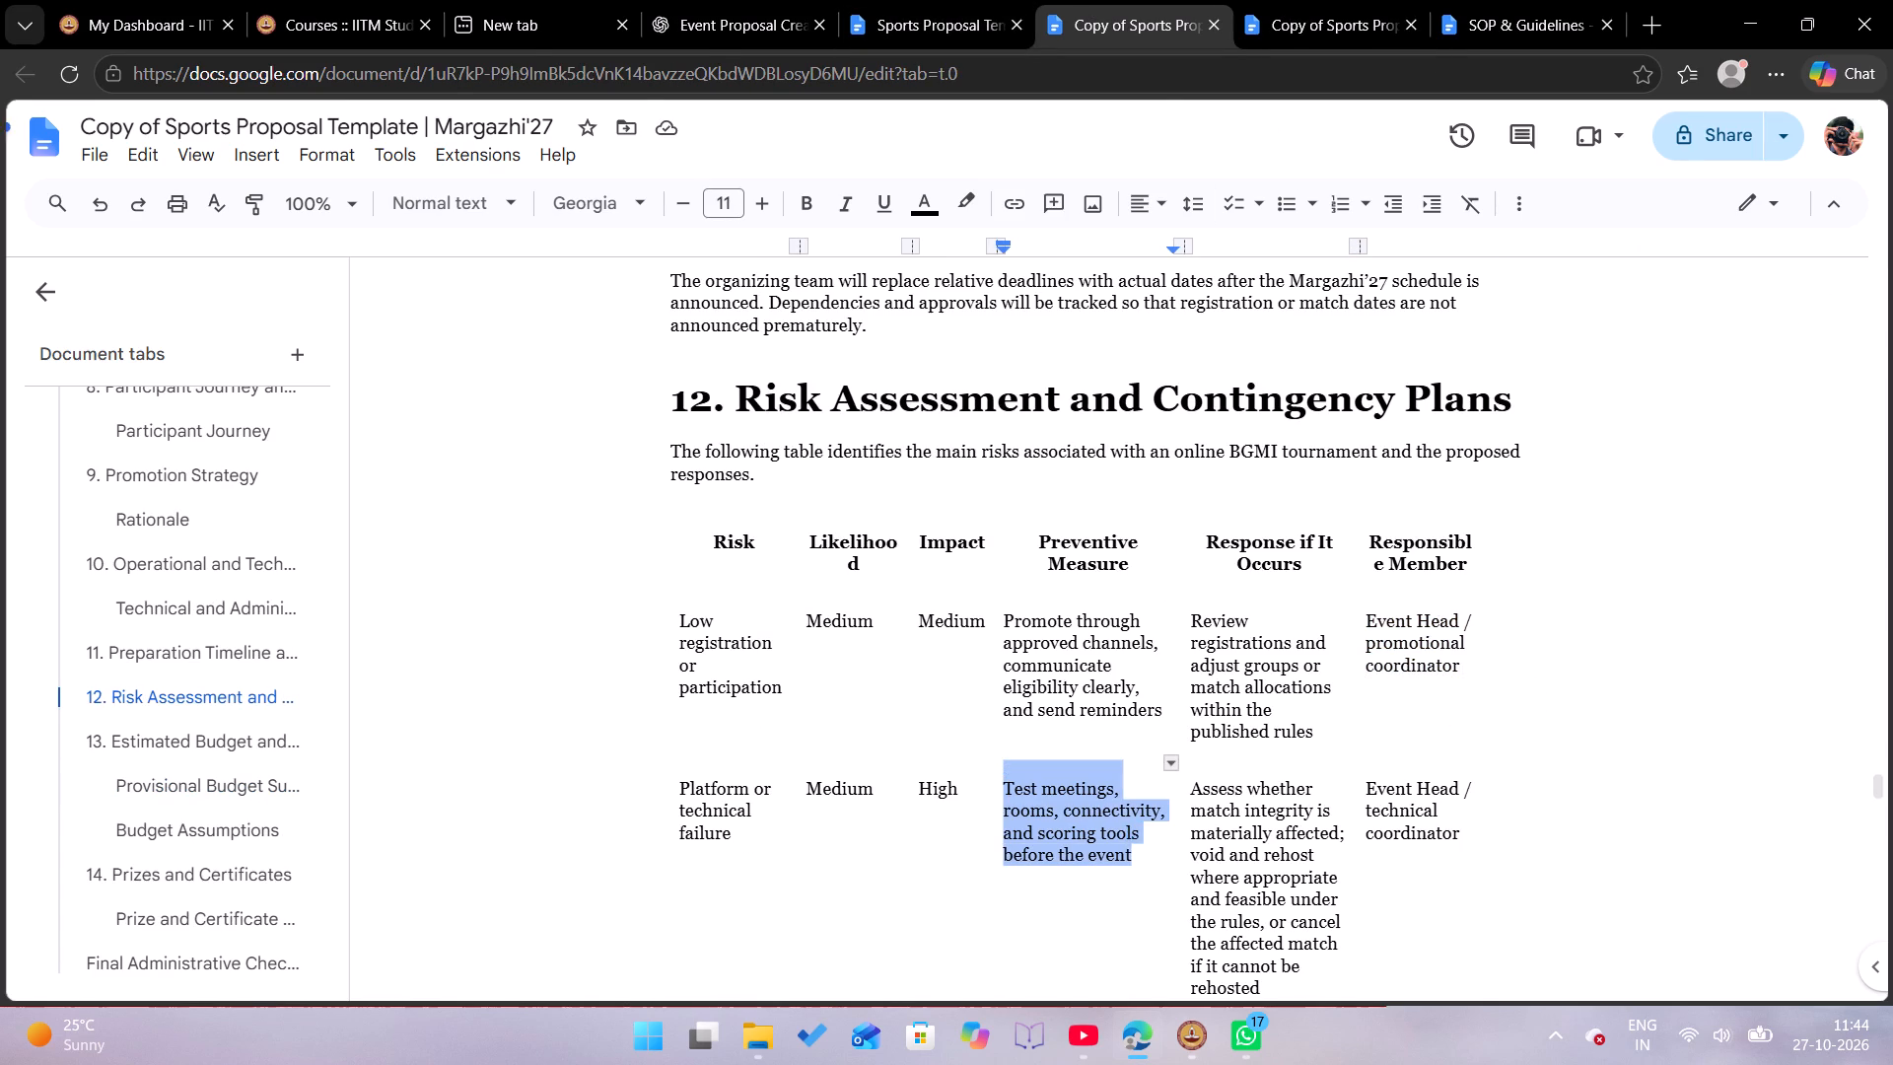
pyautogui.hotkey('ctrl', 'c')
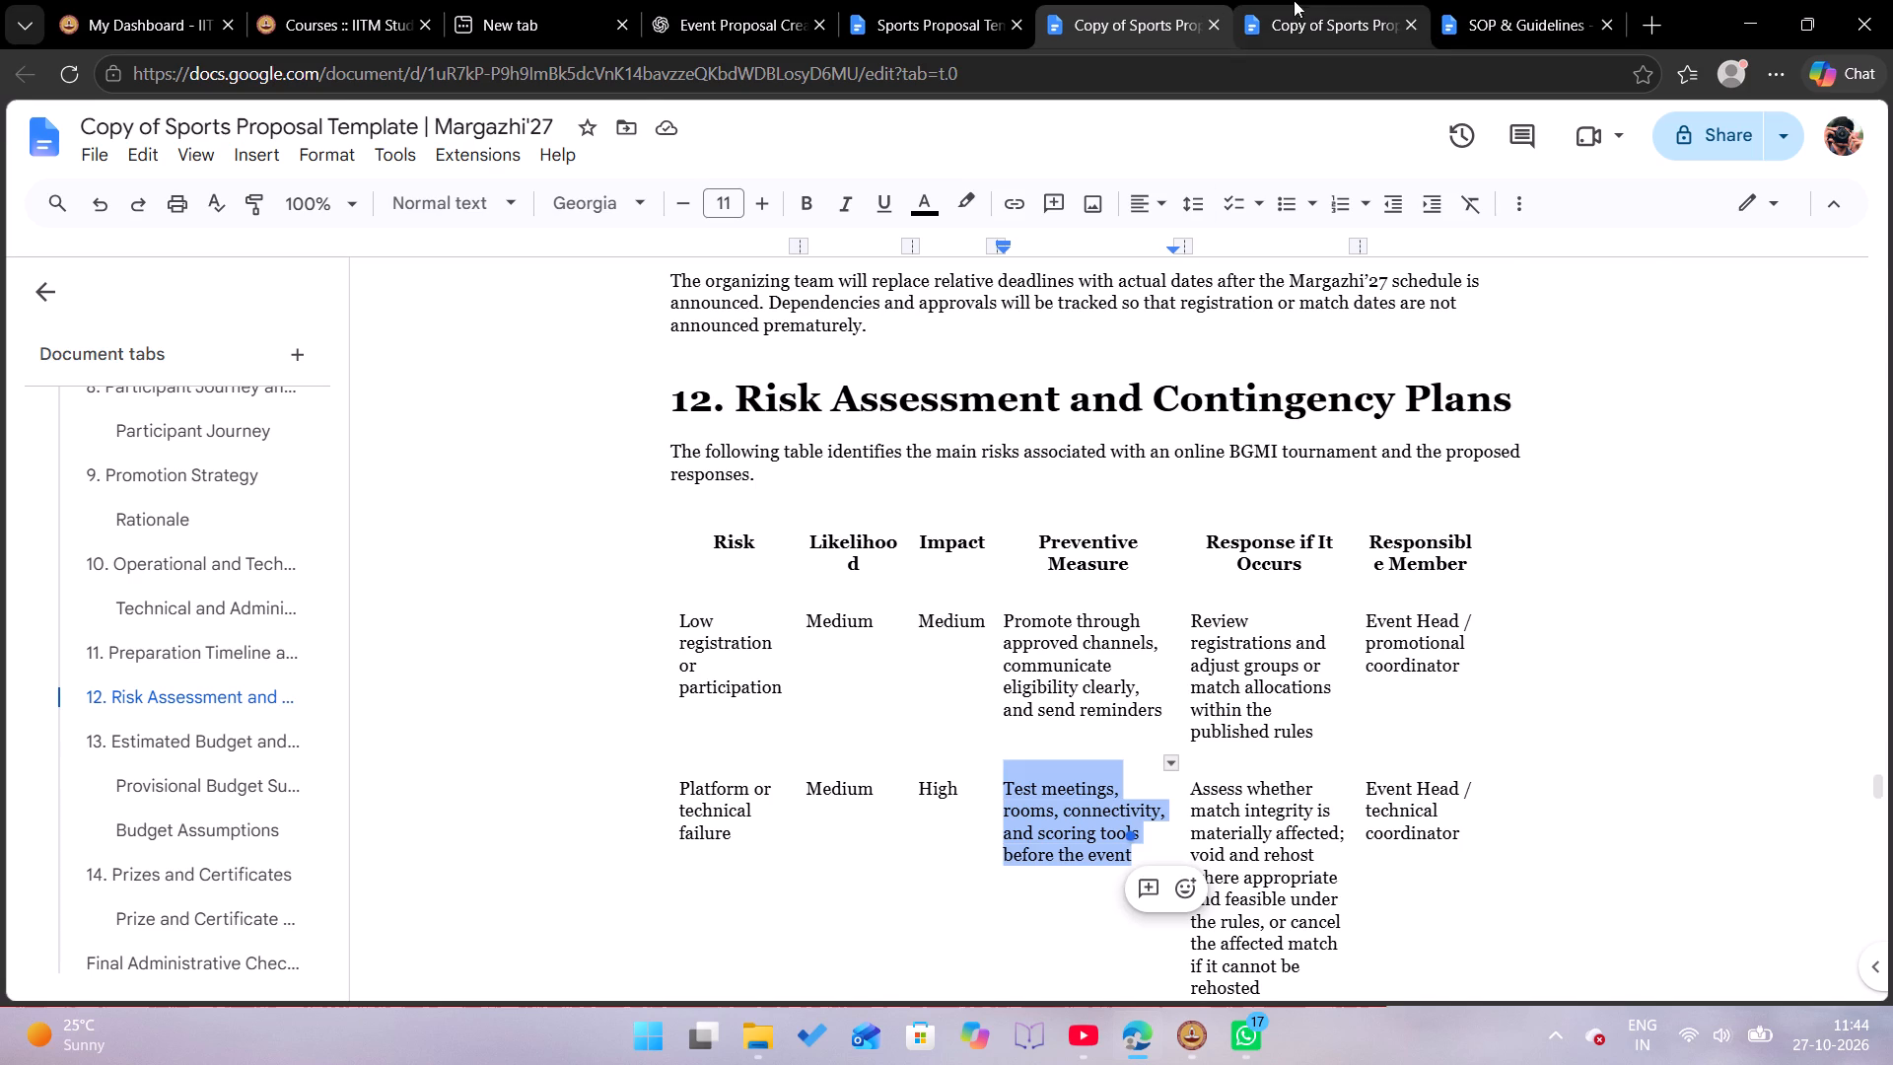
pyautogui.click(1296, 9)
pyautogui.hotkey('ctrl', 'v')
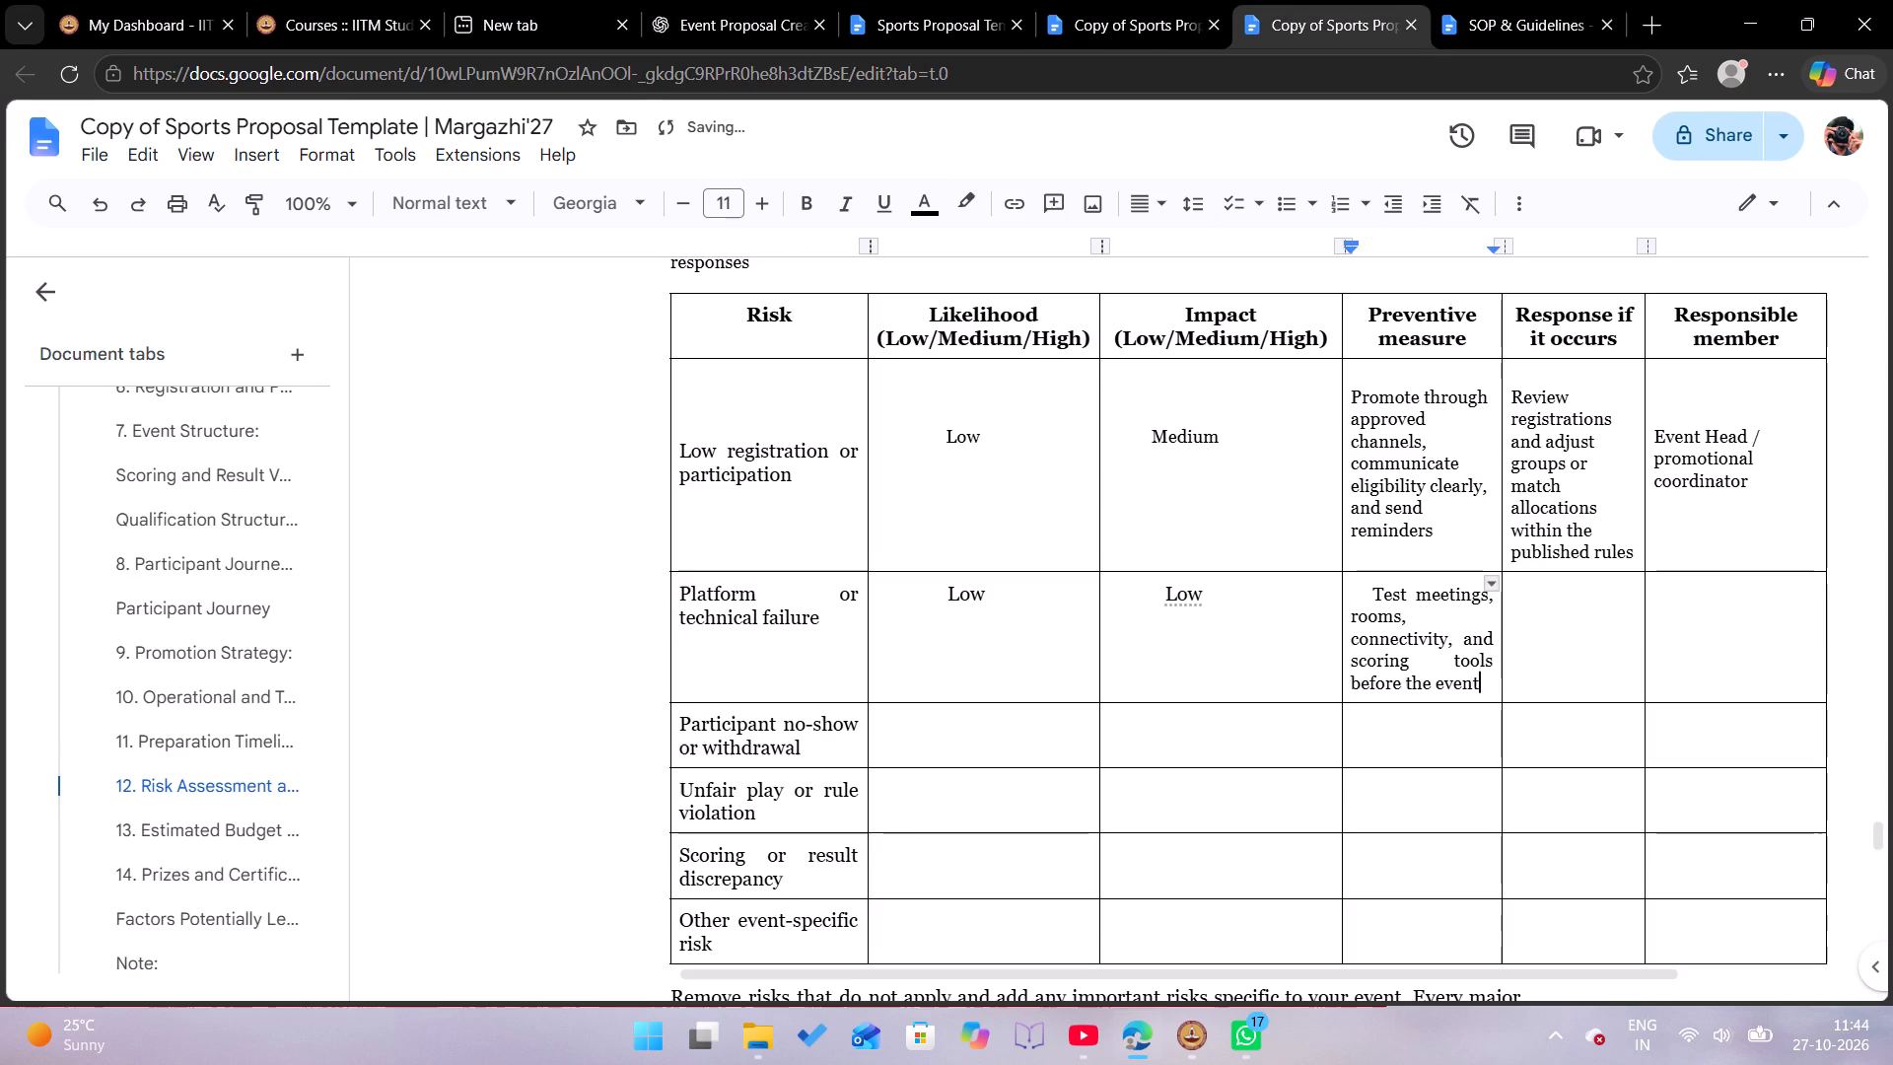
# Remove the leading spaces from the Platform or technical failure row's preventive measure and re-enter the space between "Test" and "meetings".
pyautogui.click(1370, 596)
pyautogui.press('BackSpace')
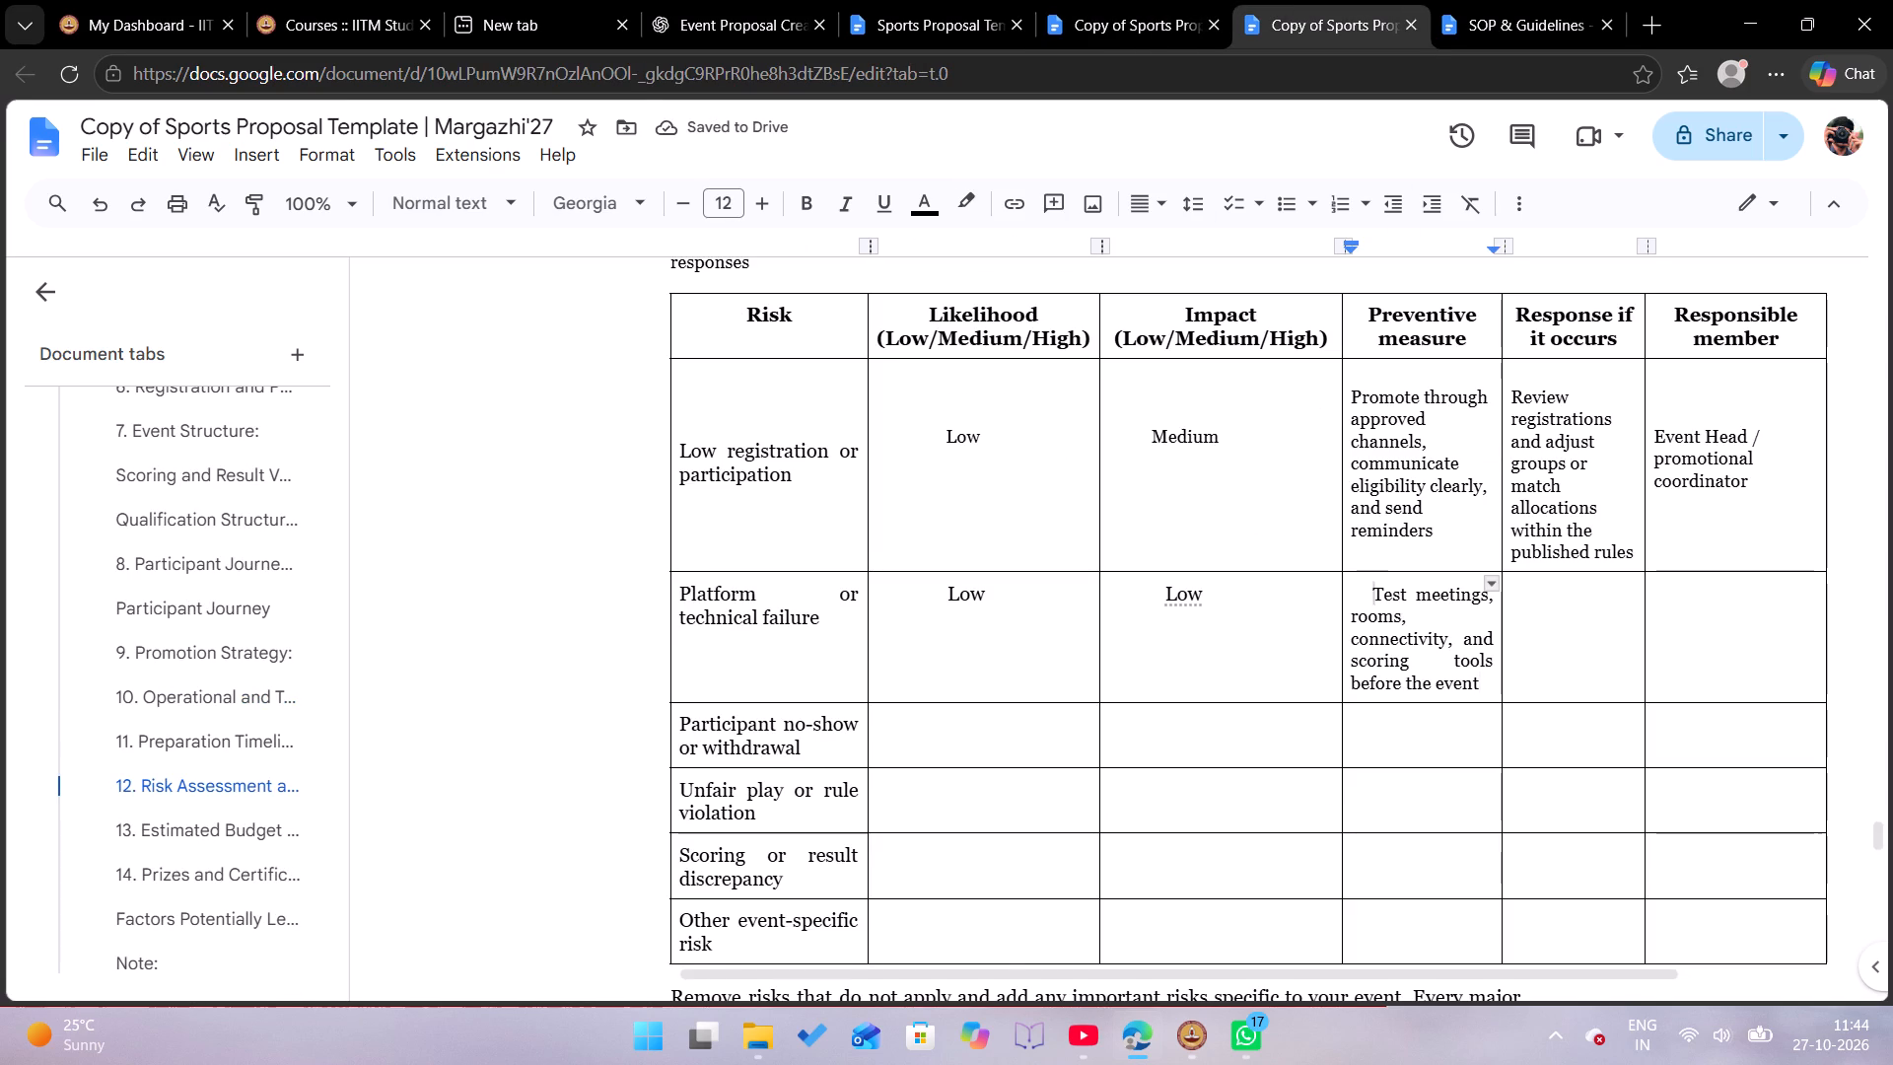
pyautogui.press('BackSpace')
pyautogui.press('BackSpace')
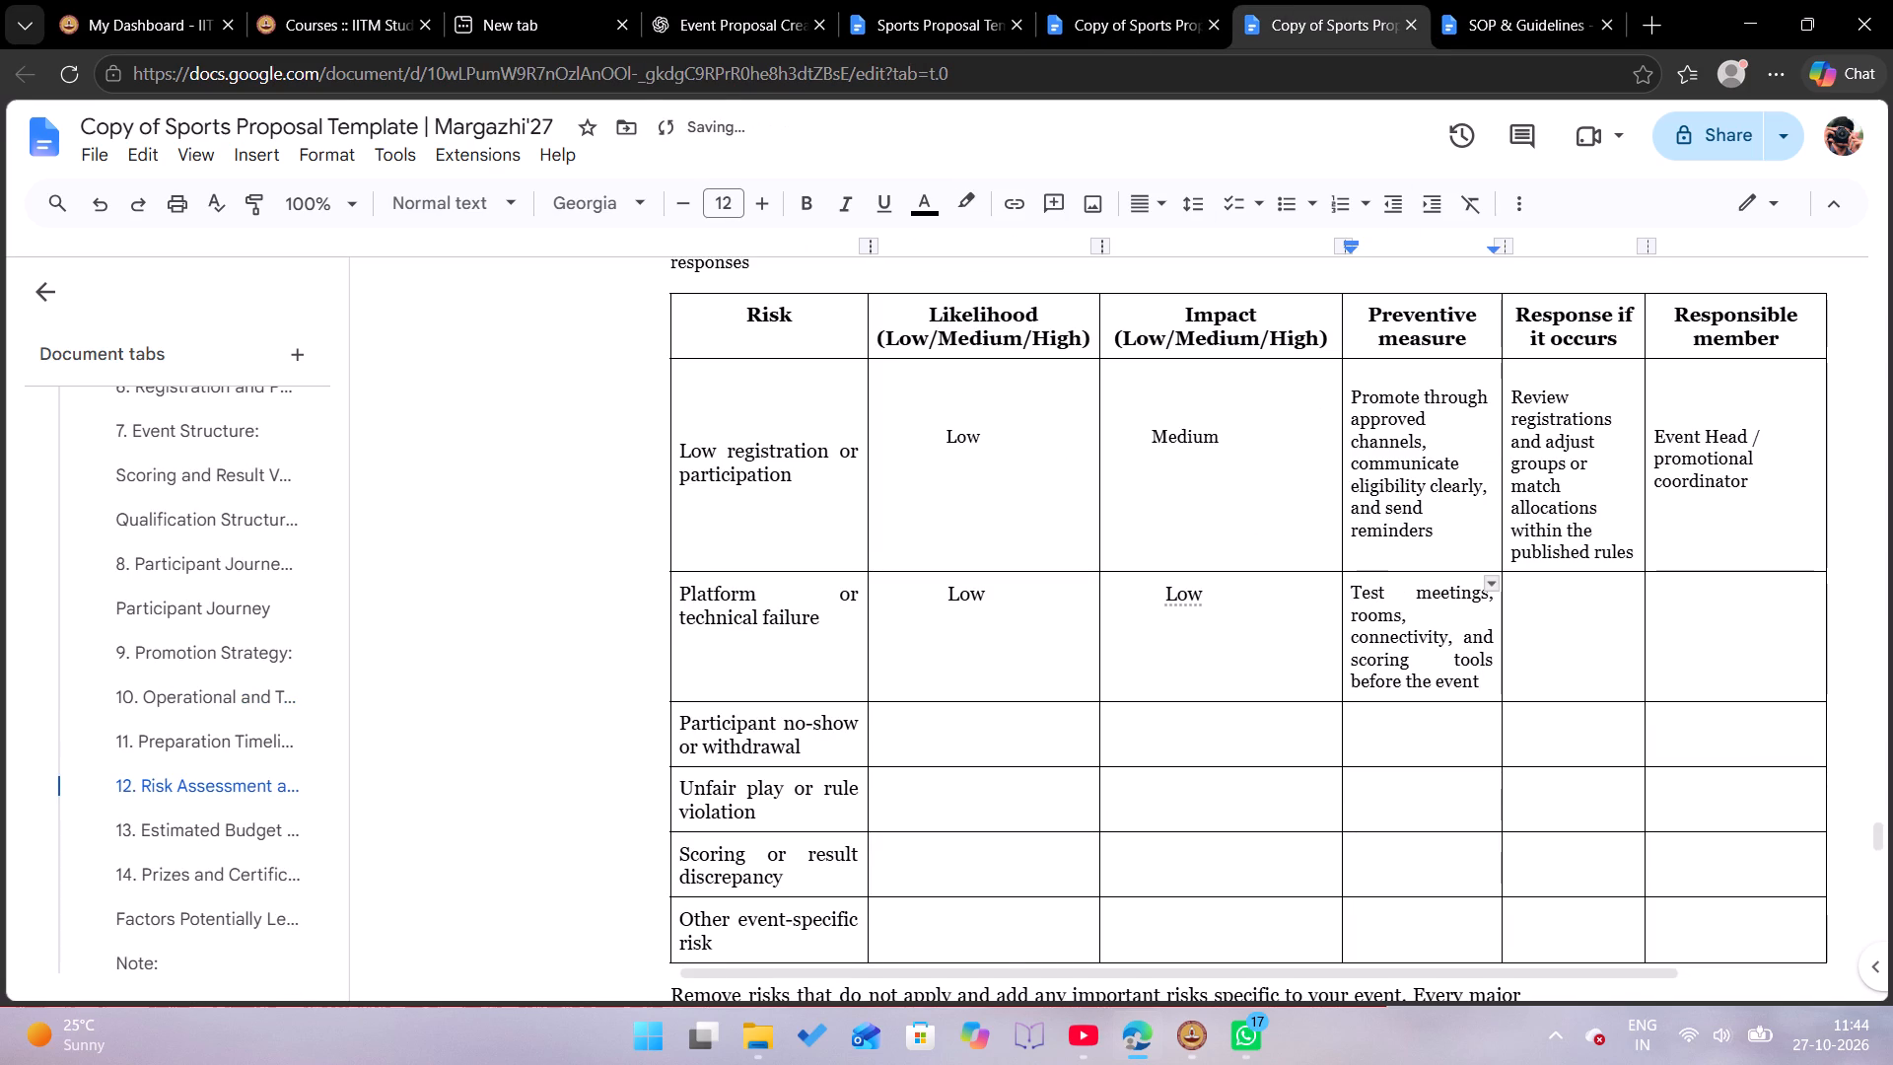
pyautogui.click(1417, 592)
pyautogui.press('BackSpace')
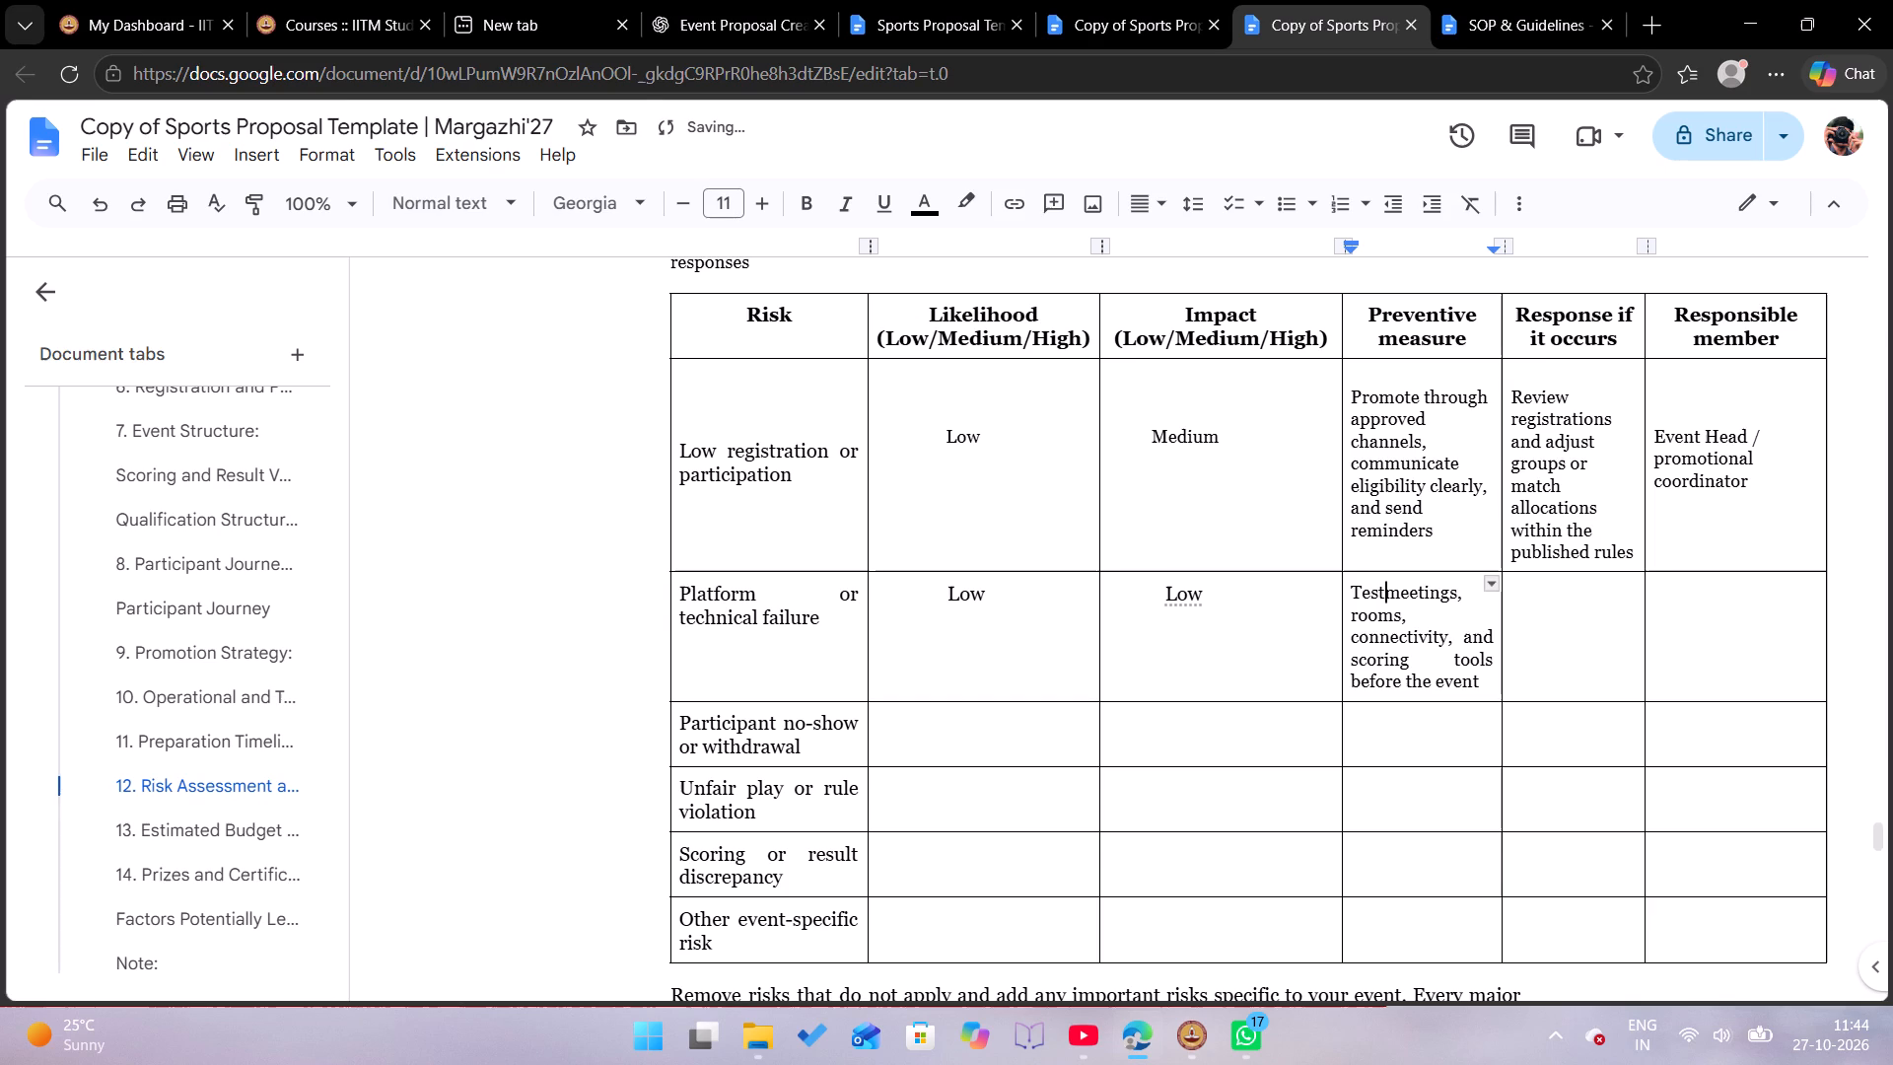
pyautogui.press('space')
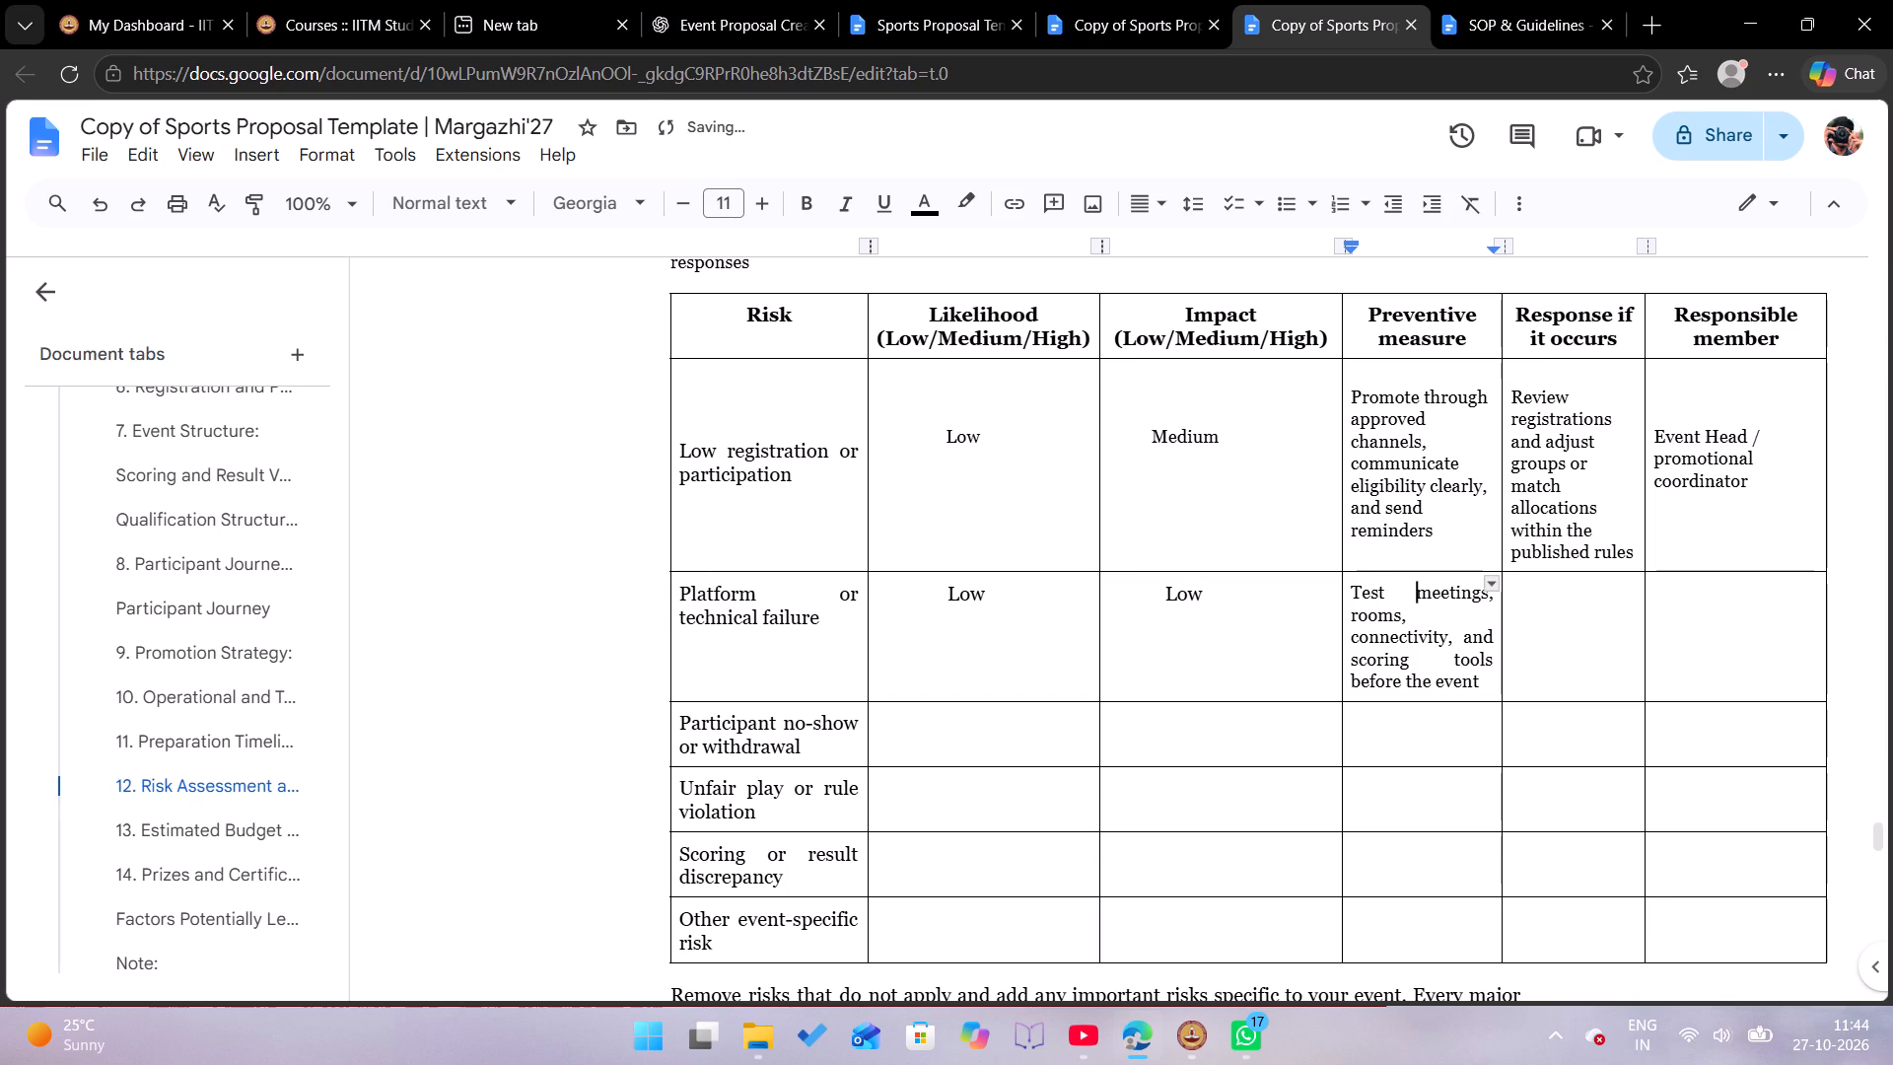
# Copy the draft's match-integrity response, from "Assess whether" to "cannot be rehosted", into the template's Platform or technical failure response cell.
pyautogui.click(1163, 3)
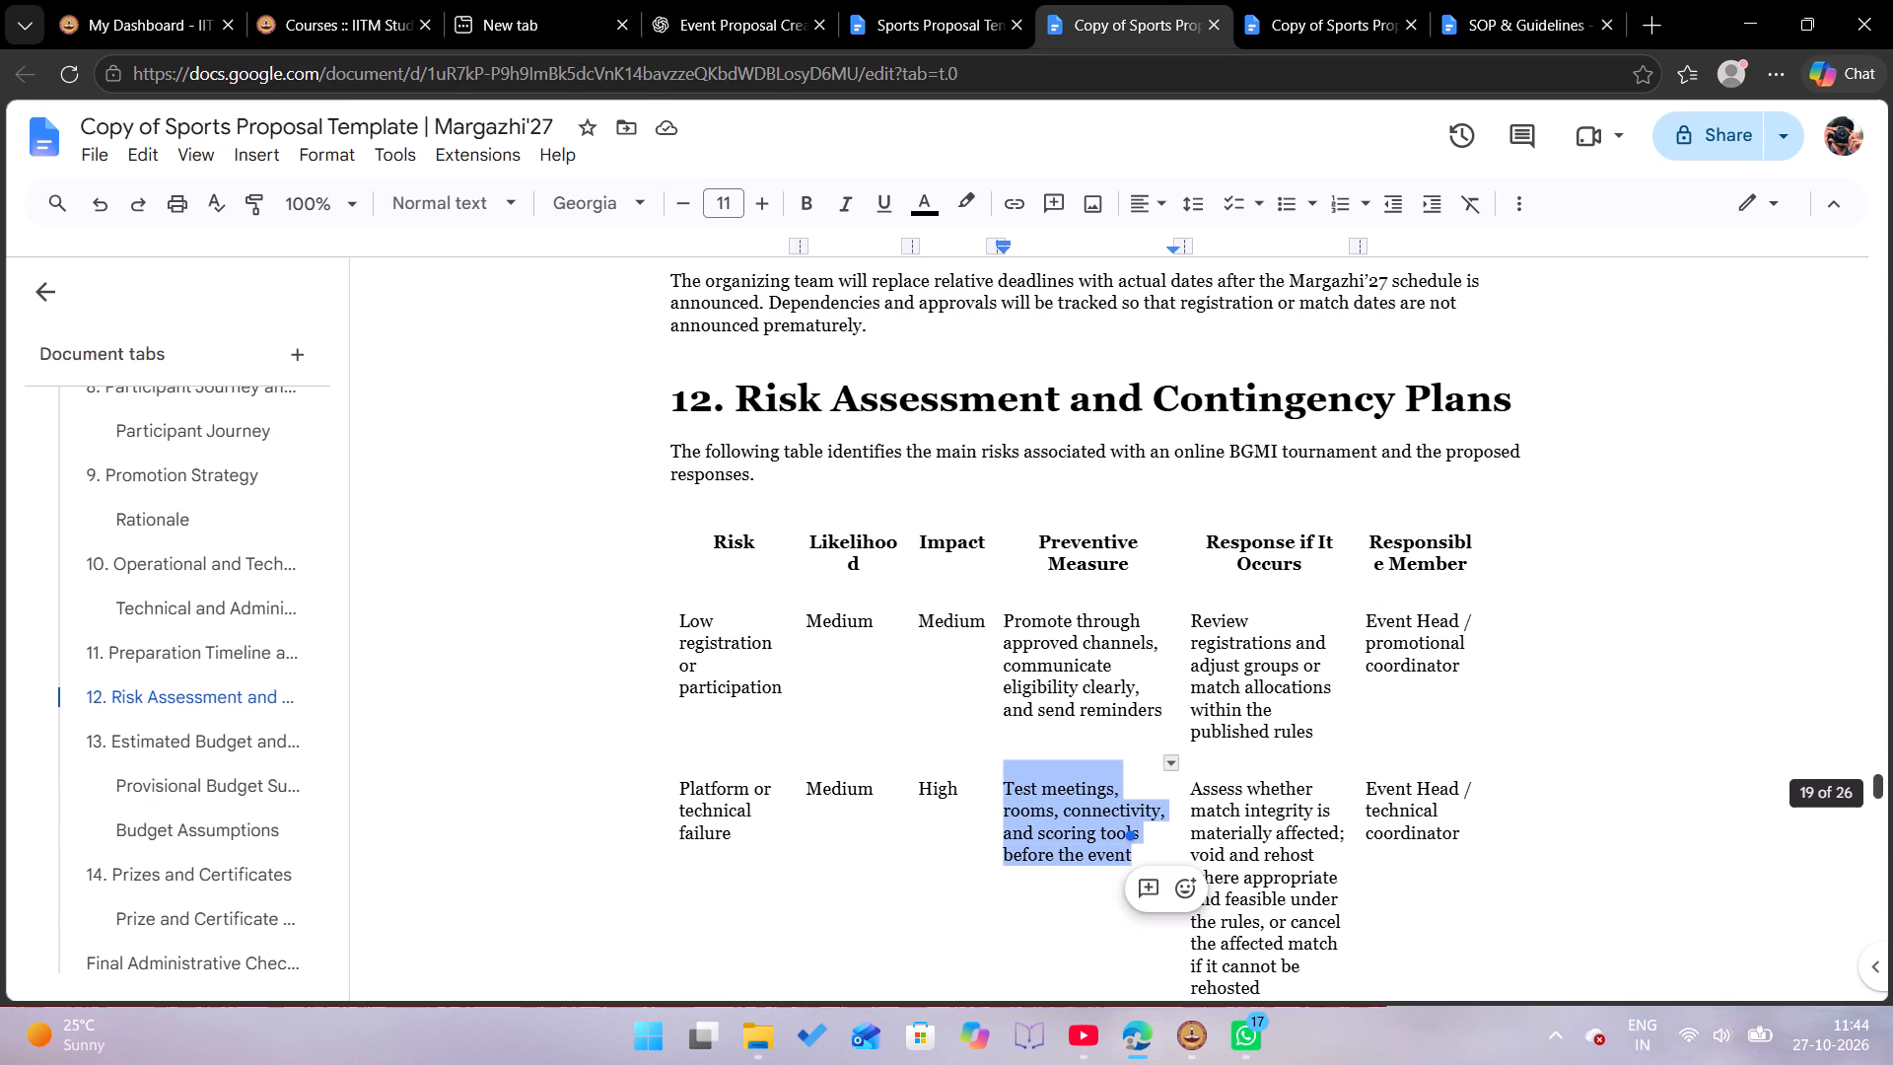
pyautogui.click(1881, 790)
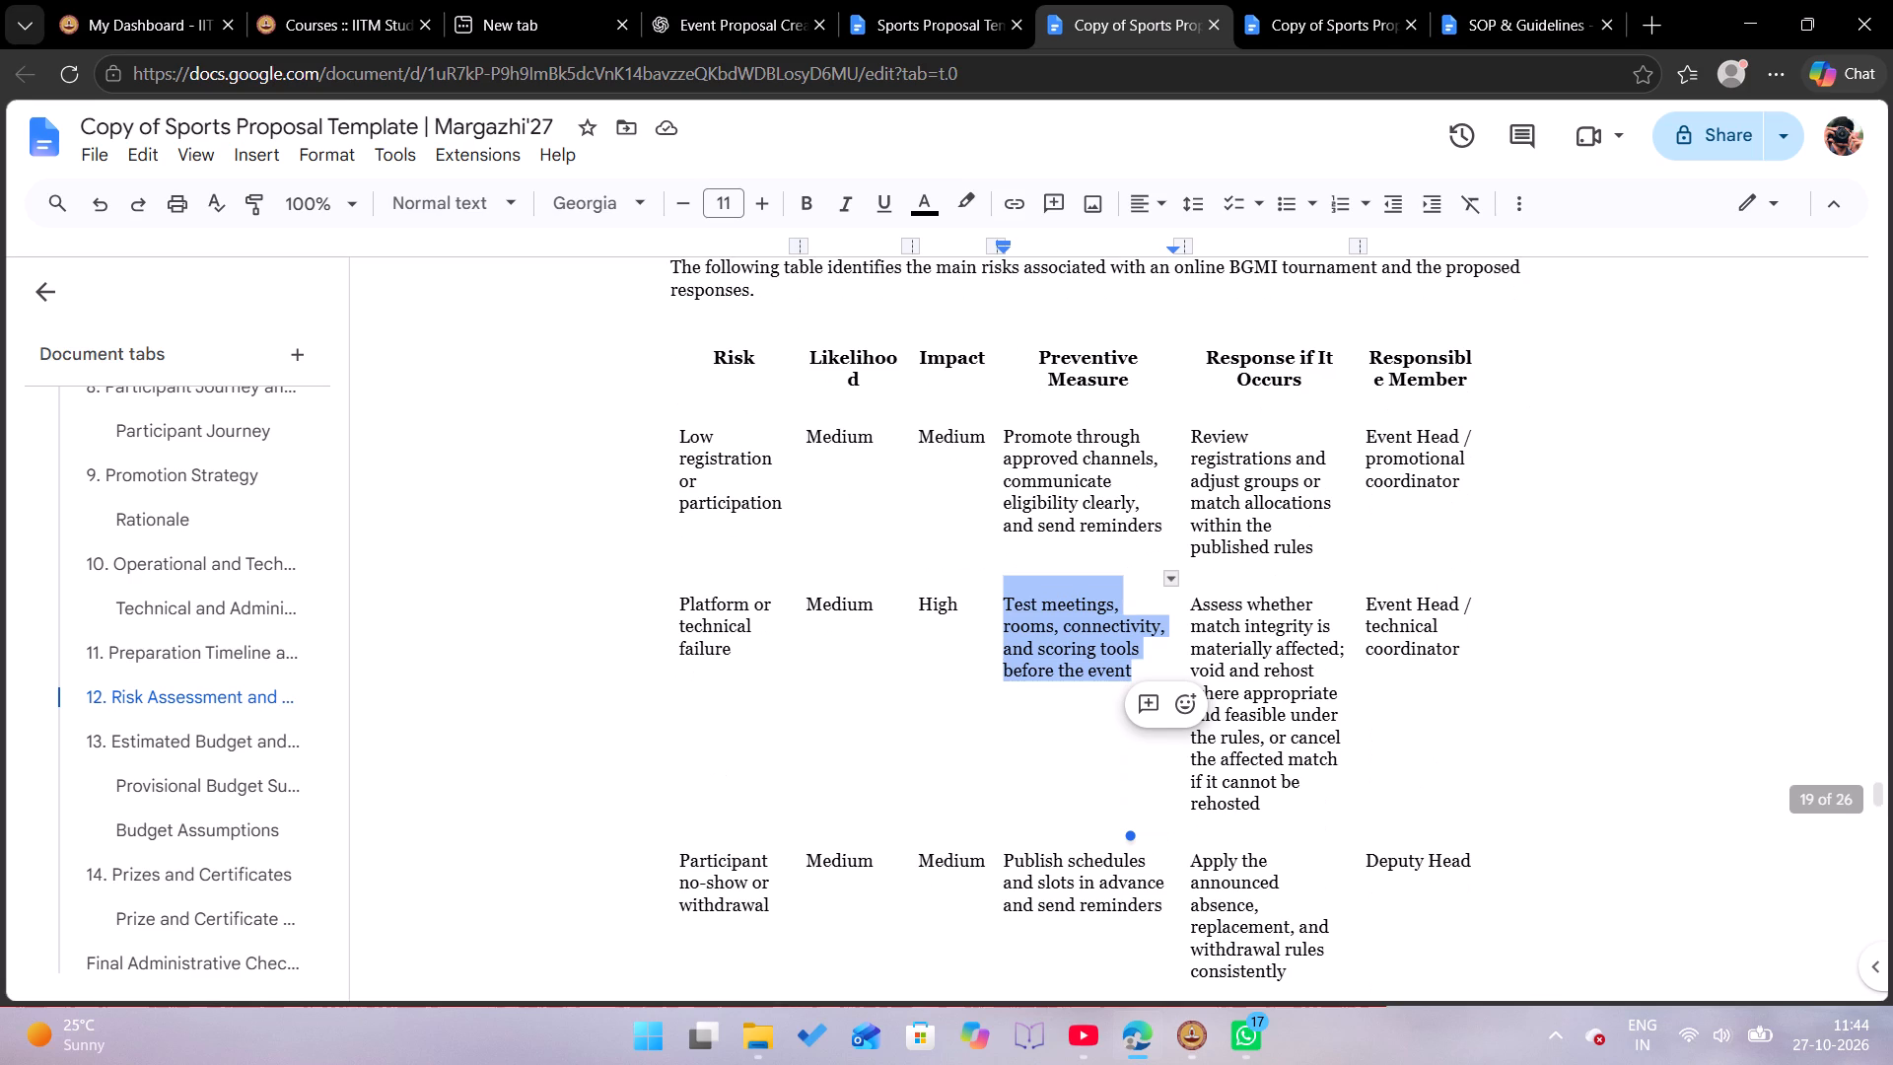
pyautogui.moveTo(1197, 601); pyautogui.dragTo(1220, 642)
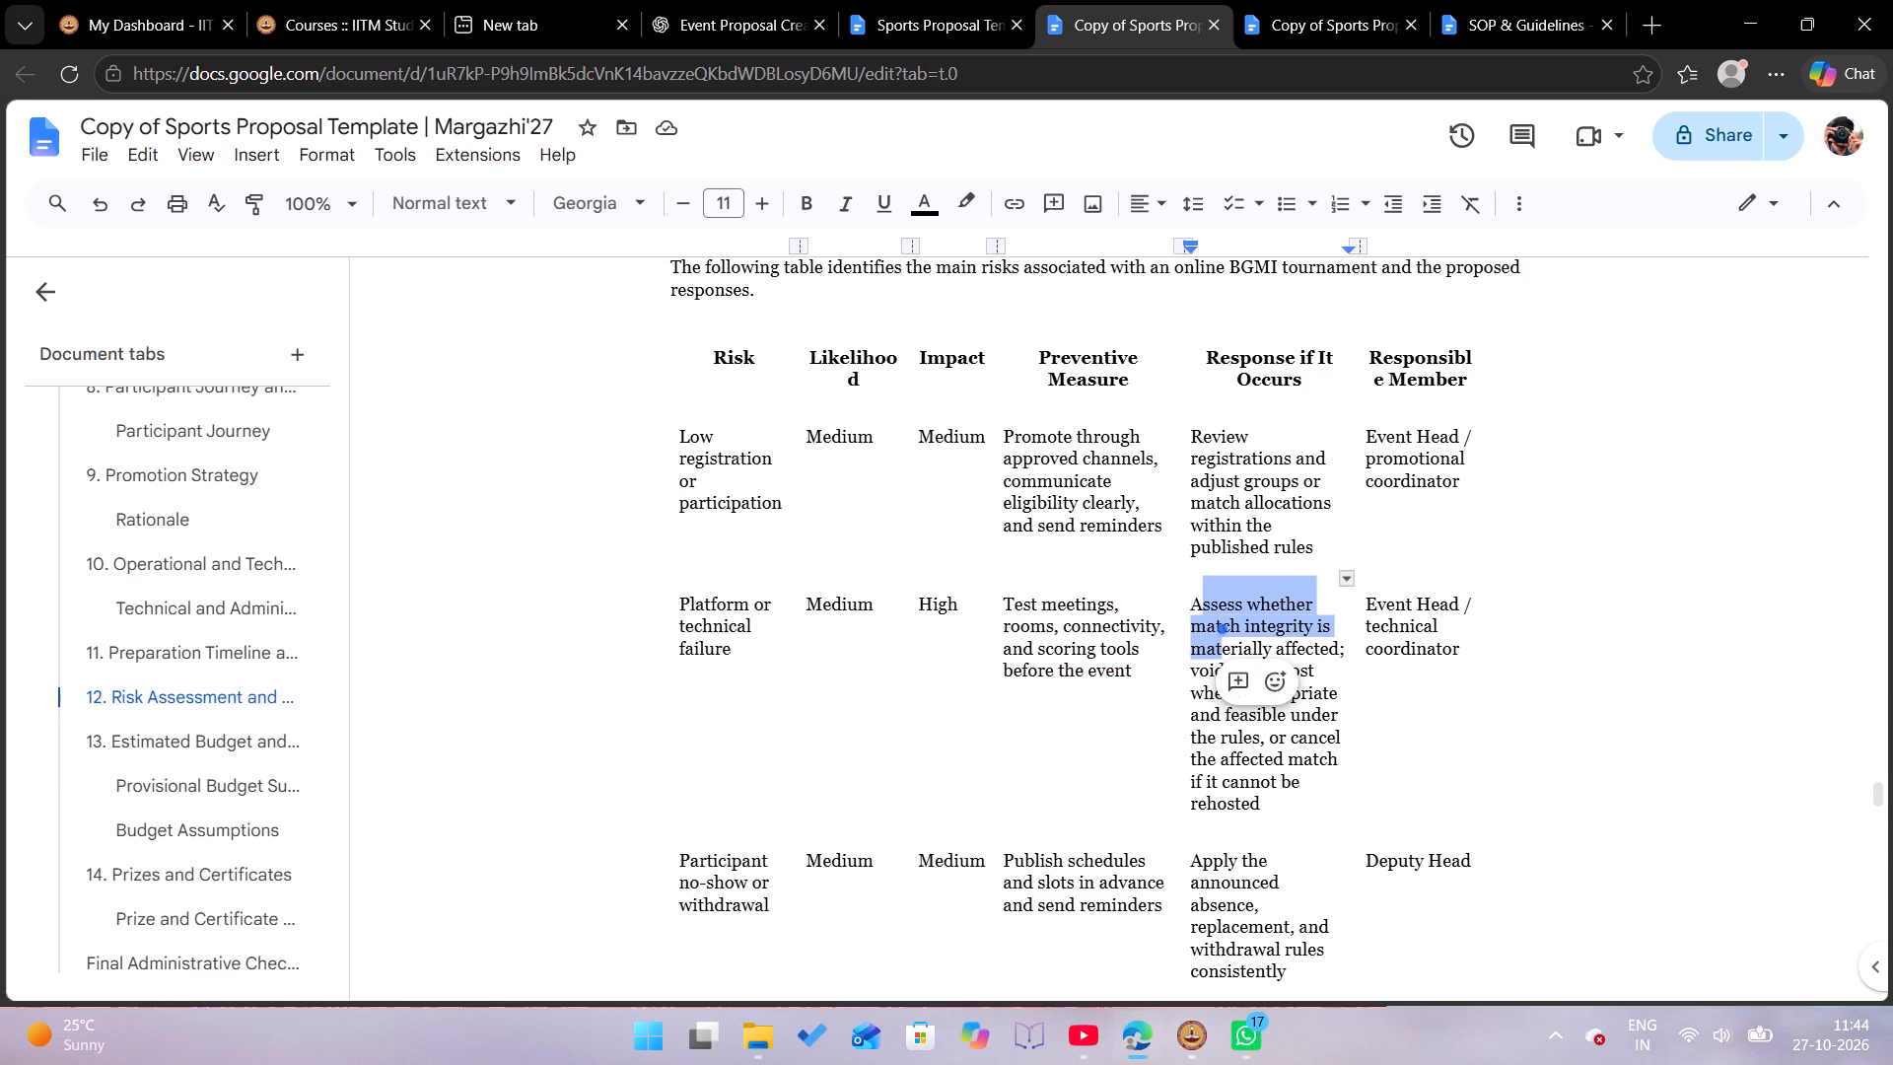
pyautogui.moveTo(1192, 605); pyautogui.dragTo(1267, 803)
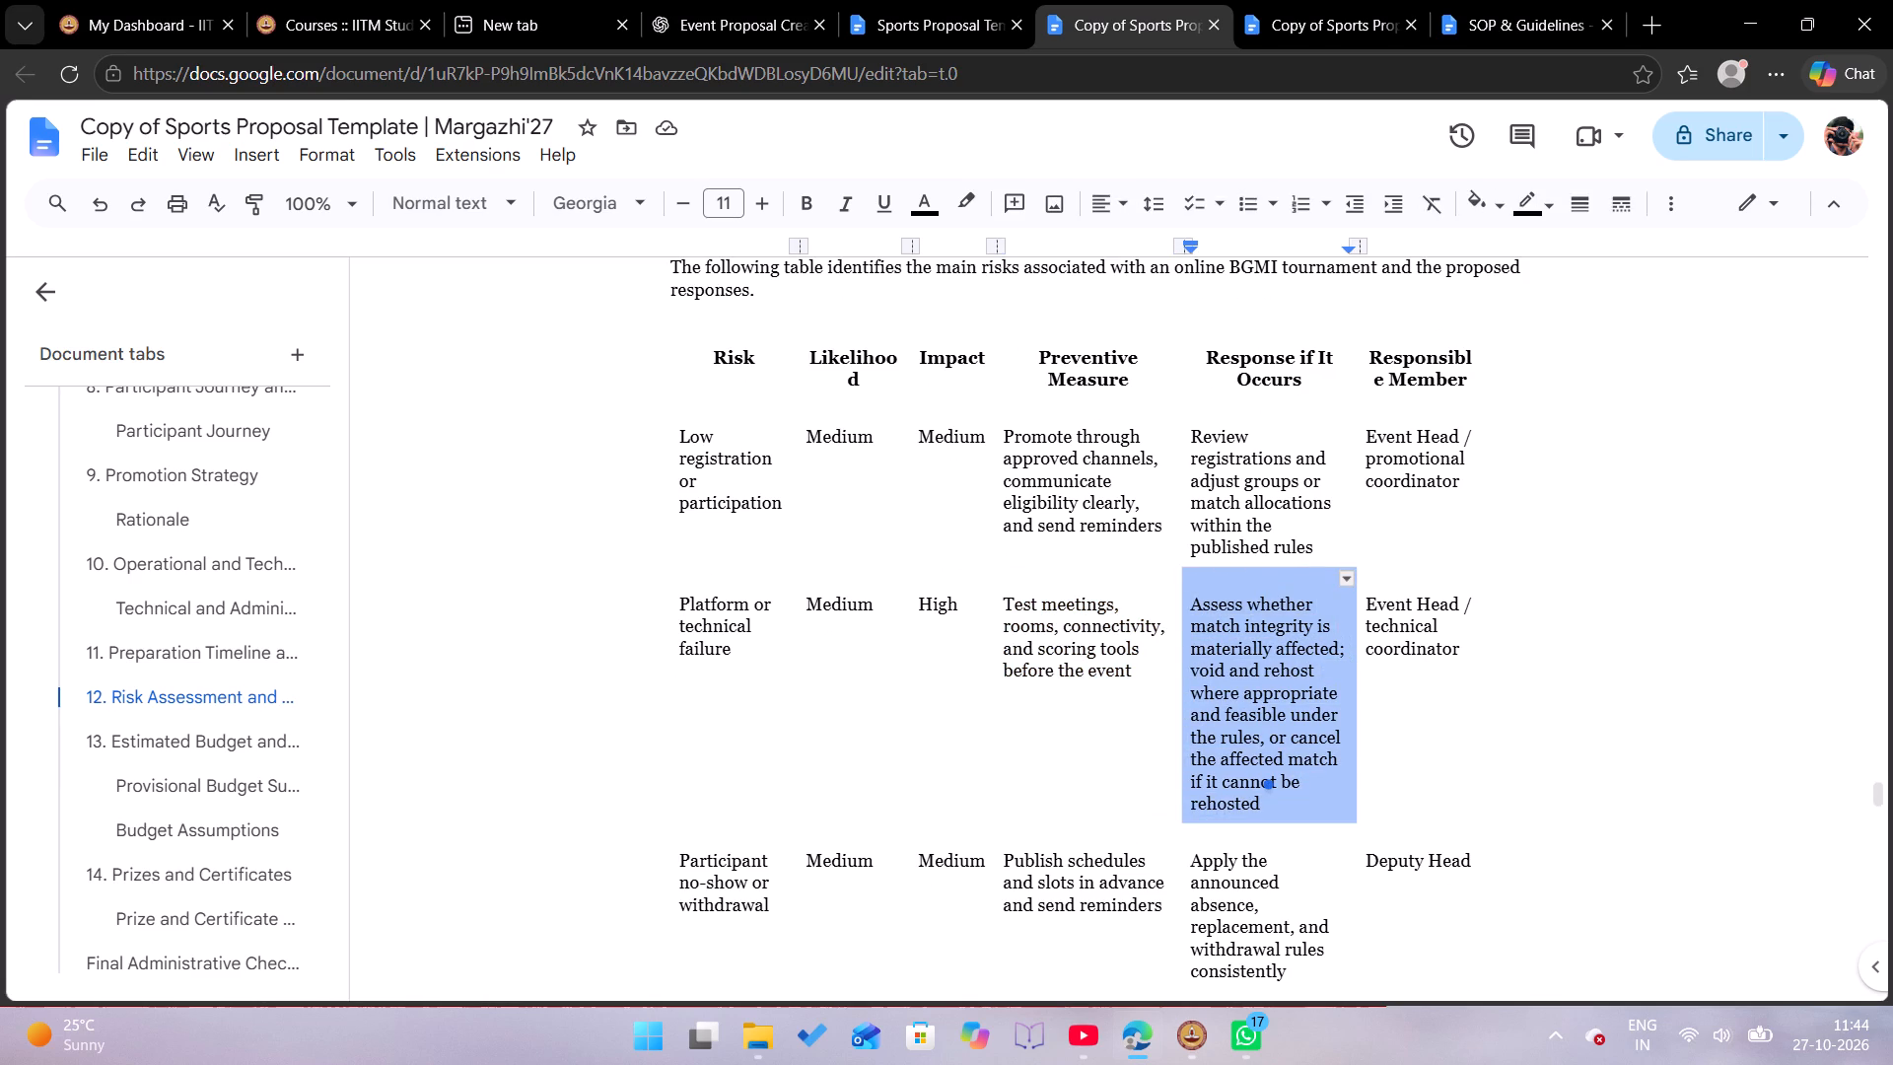
pyautogui.moveTo(1267, 803); pyautogui.dragTo(1268, 805)
pyautogui.hotkey('ctrl', 'c')
pyautogui.click(1296, 4)
pyautogui.click(1534, 586)
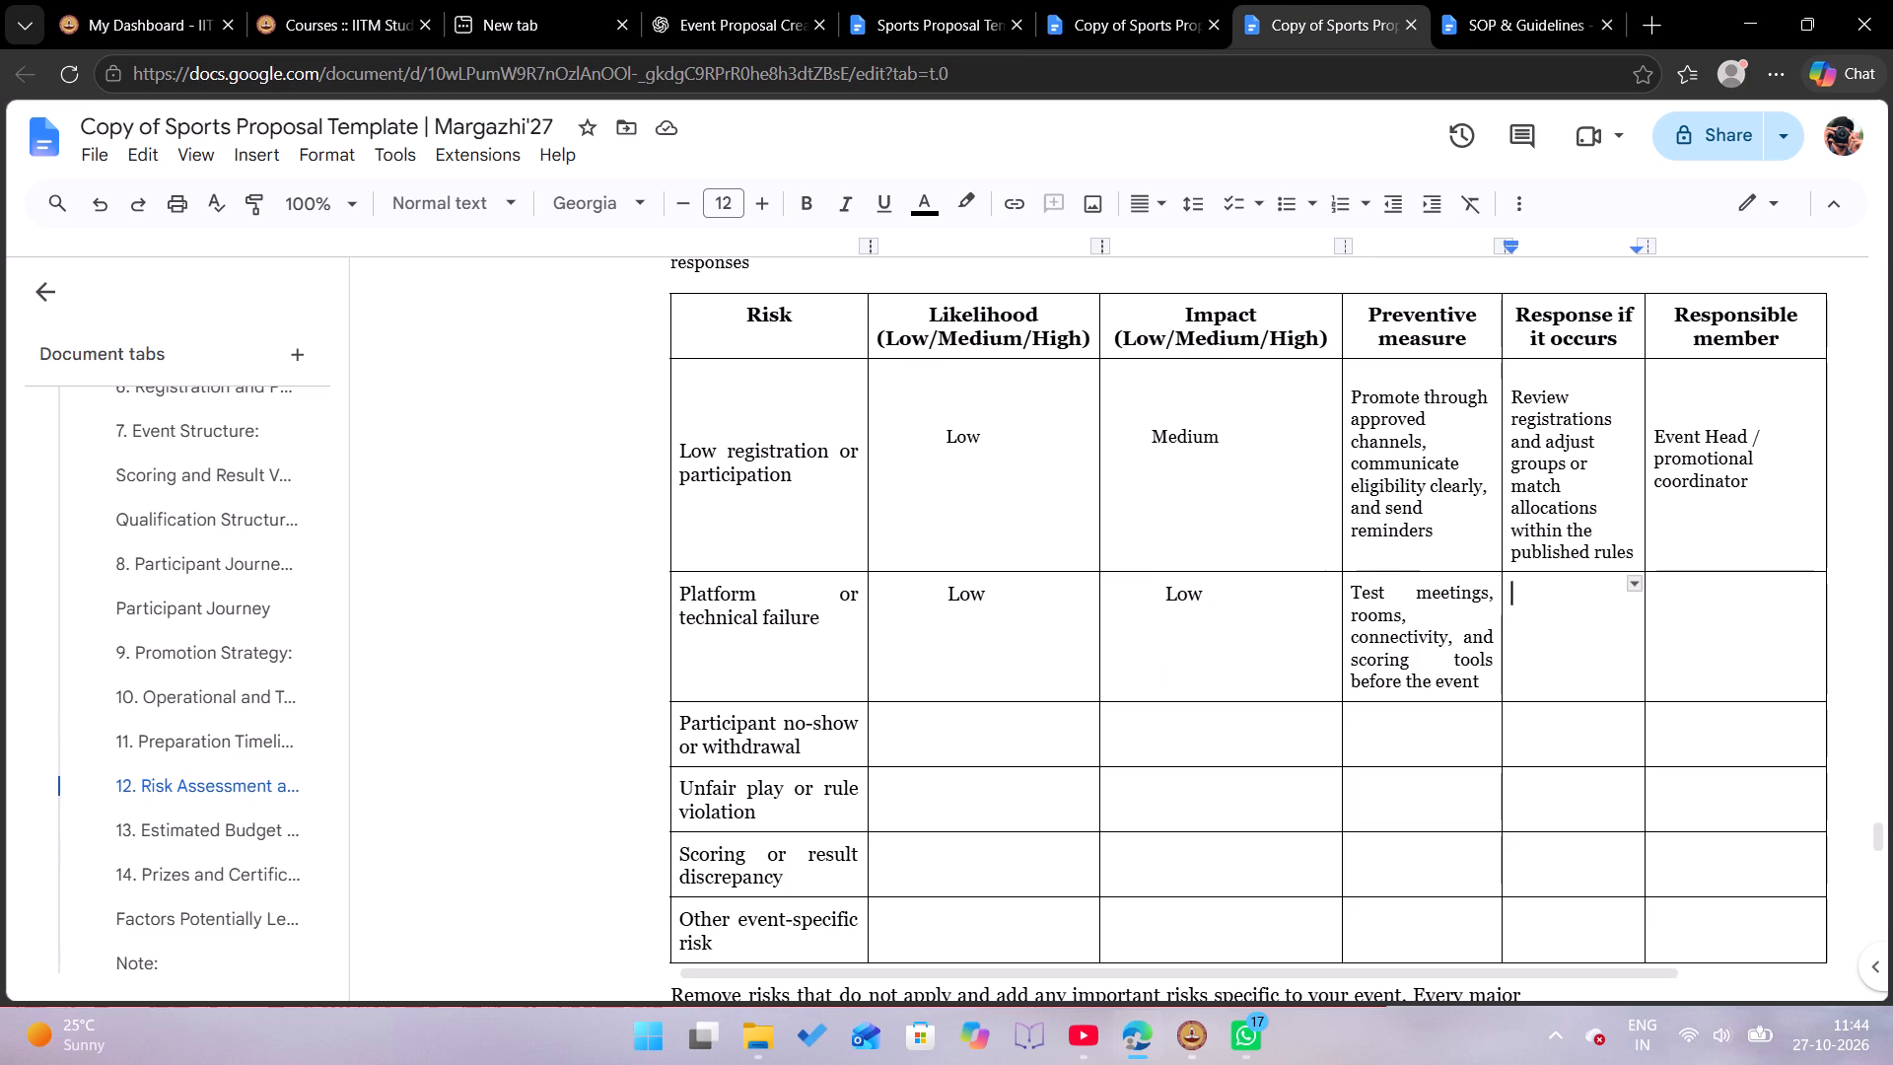
pyautogui.hotkey('ctrl', 'v')
pyautogui.click(1398, 634)
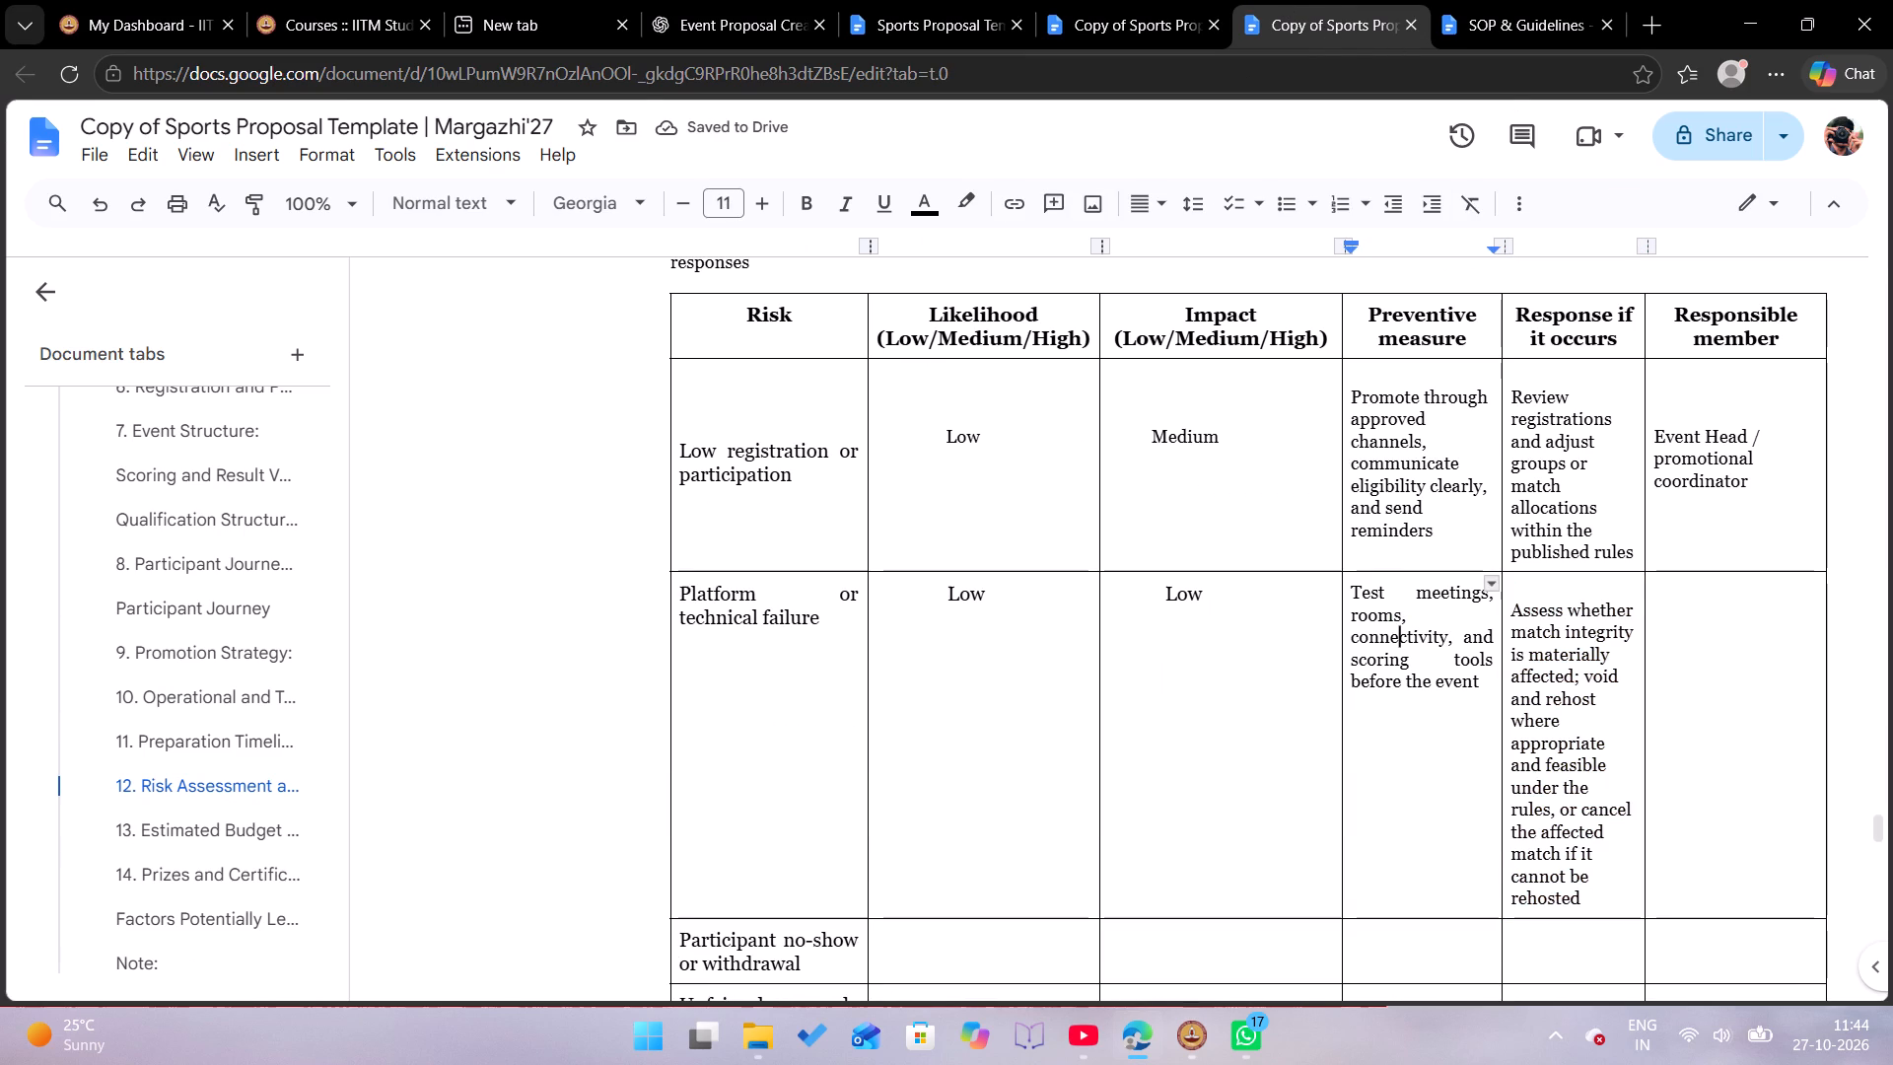
# Enter "Event head" as the Platform or technical failure row's responsible member, one line down and indented with four spaces.
pyautogui.click(1730, 708)
pyautogui.press('Return')
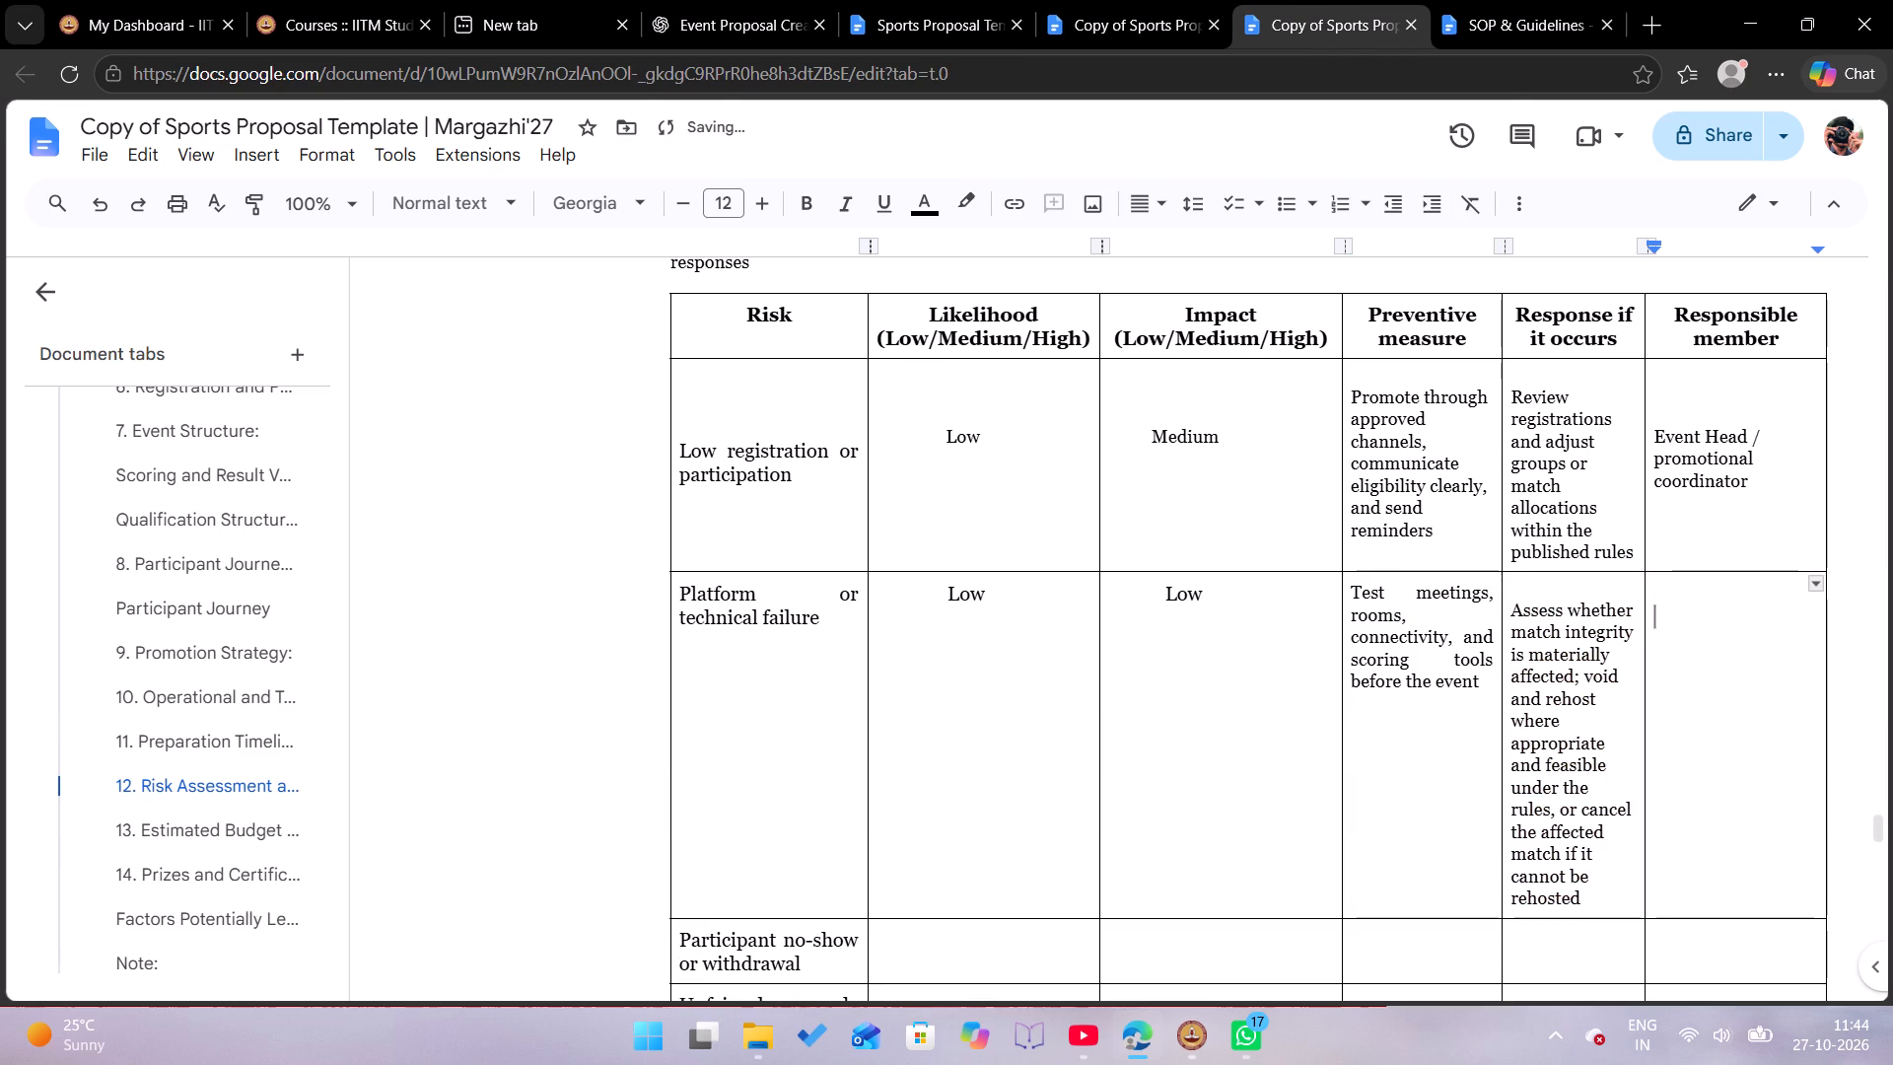
pyautogui.press('space')
pyautogui.press('space')
pyautogui.press('space')
pyautogui.press('space')
pyautogui.write('Event head')
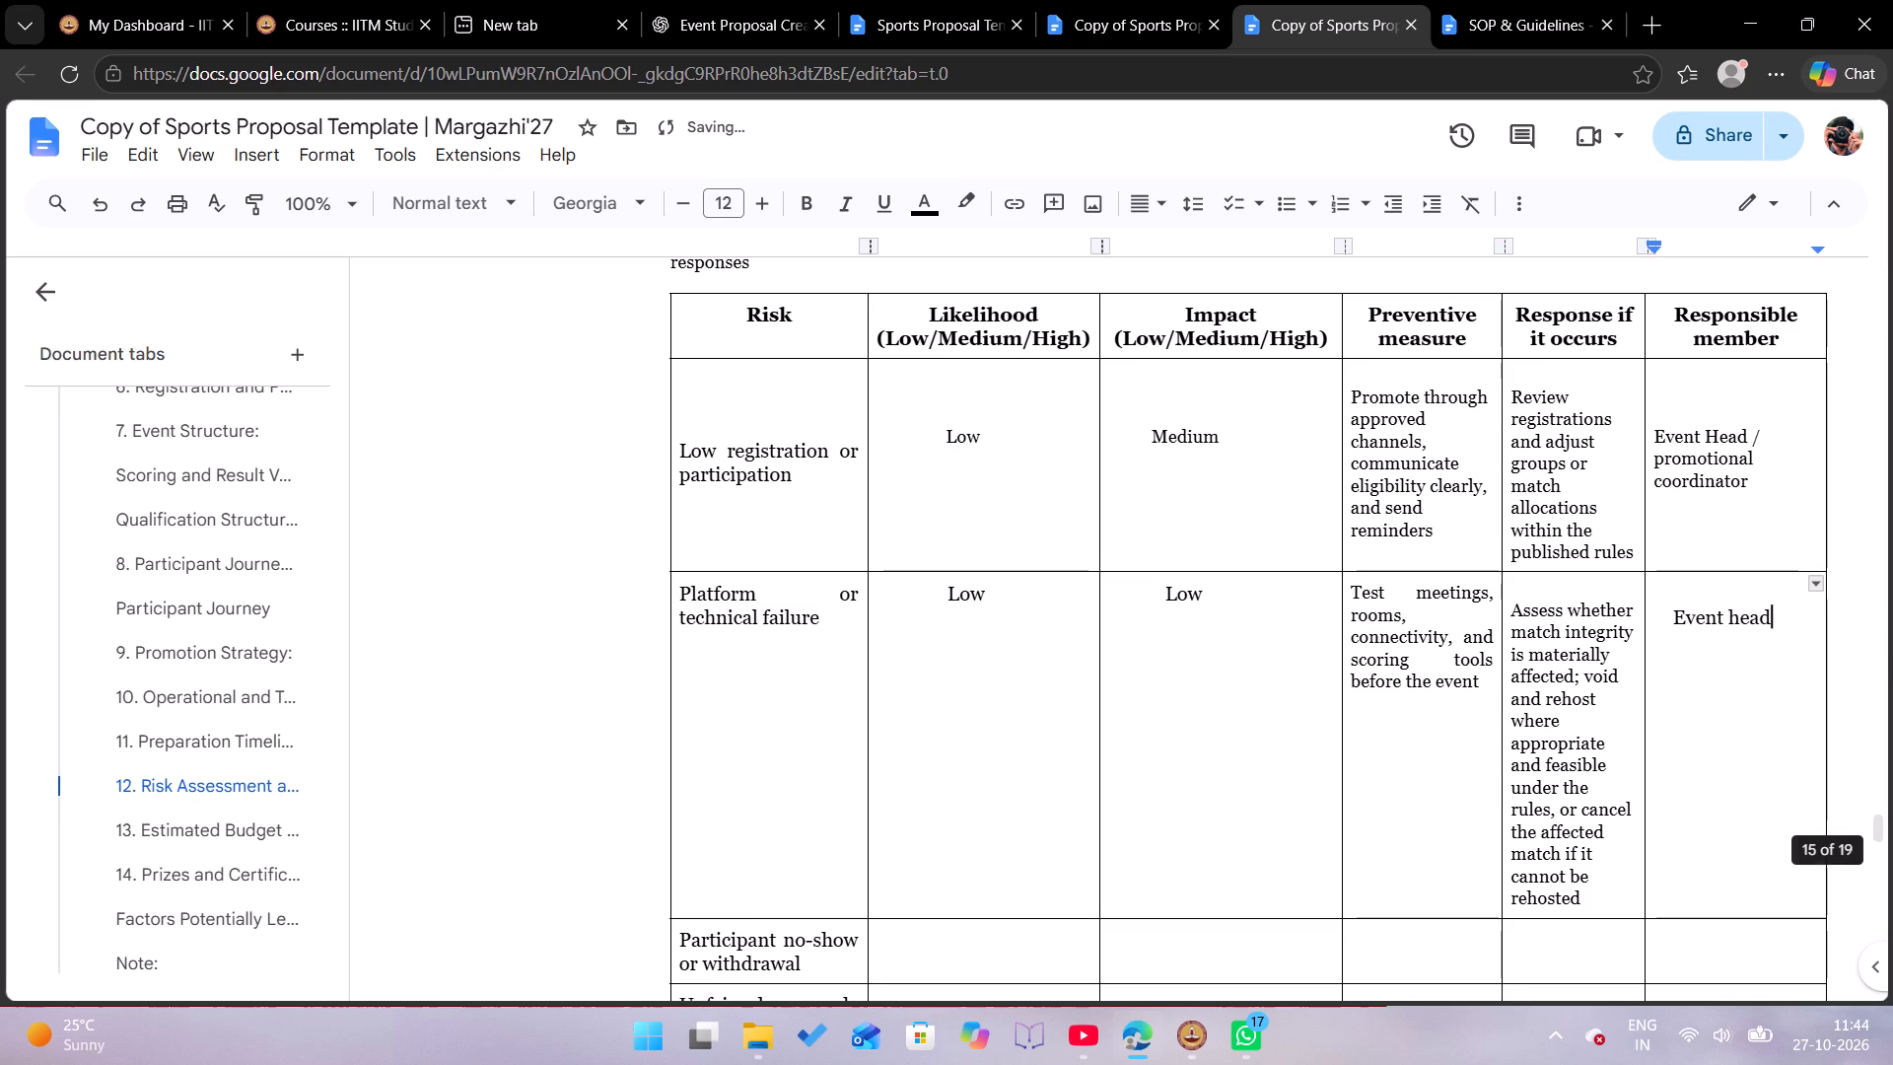
# Fill in "Medium" for both likelihood and impact in the Participant no-show or withdrawal row, matching the drafted proposal.
pyautogui.moveTo(1883, 836); pyautogui.dragTo(1892, 842)
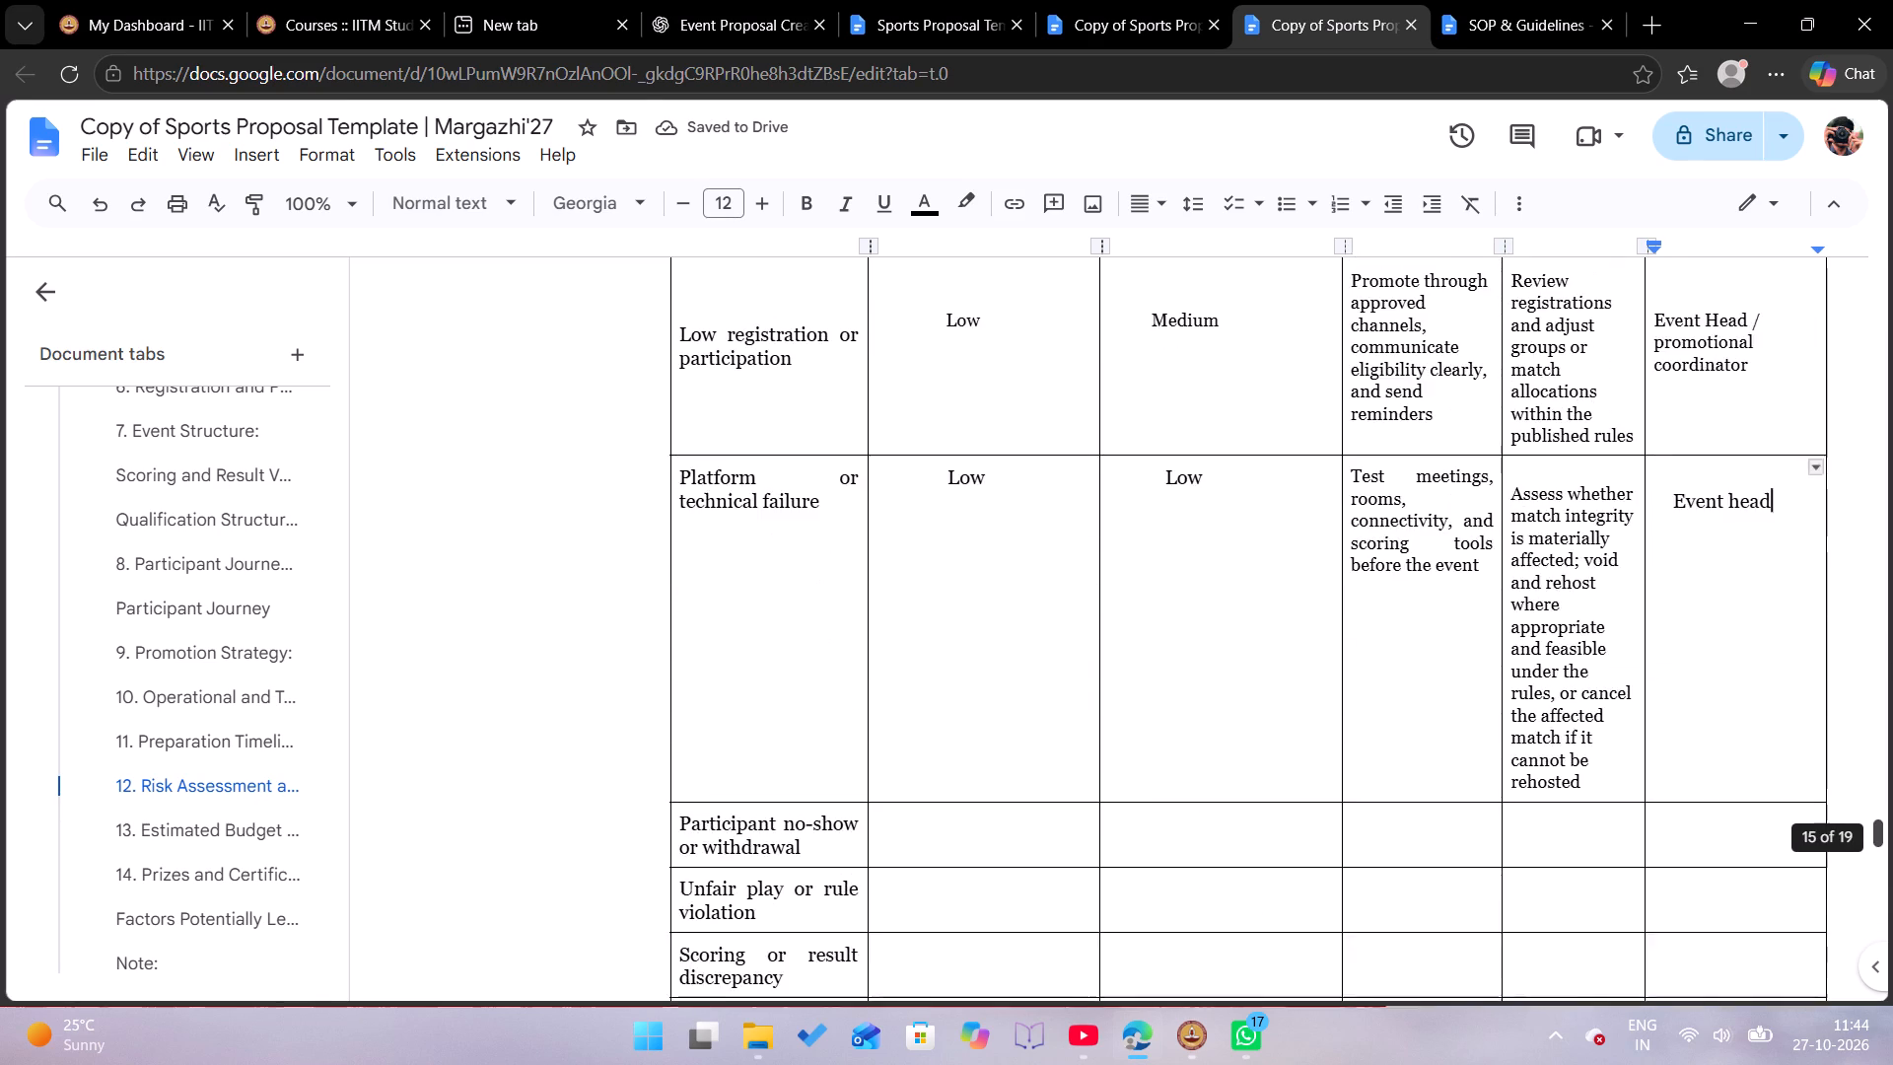
pyautogui.moveTo(1892, 842); pyautogui.dragTo(1876, 859)
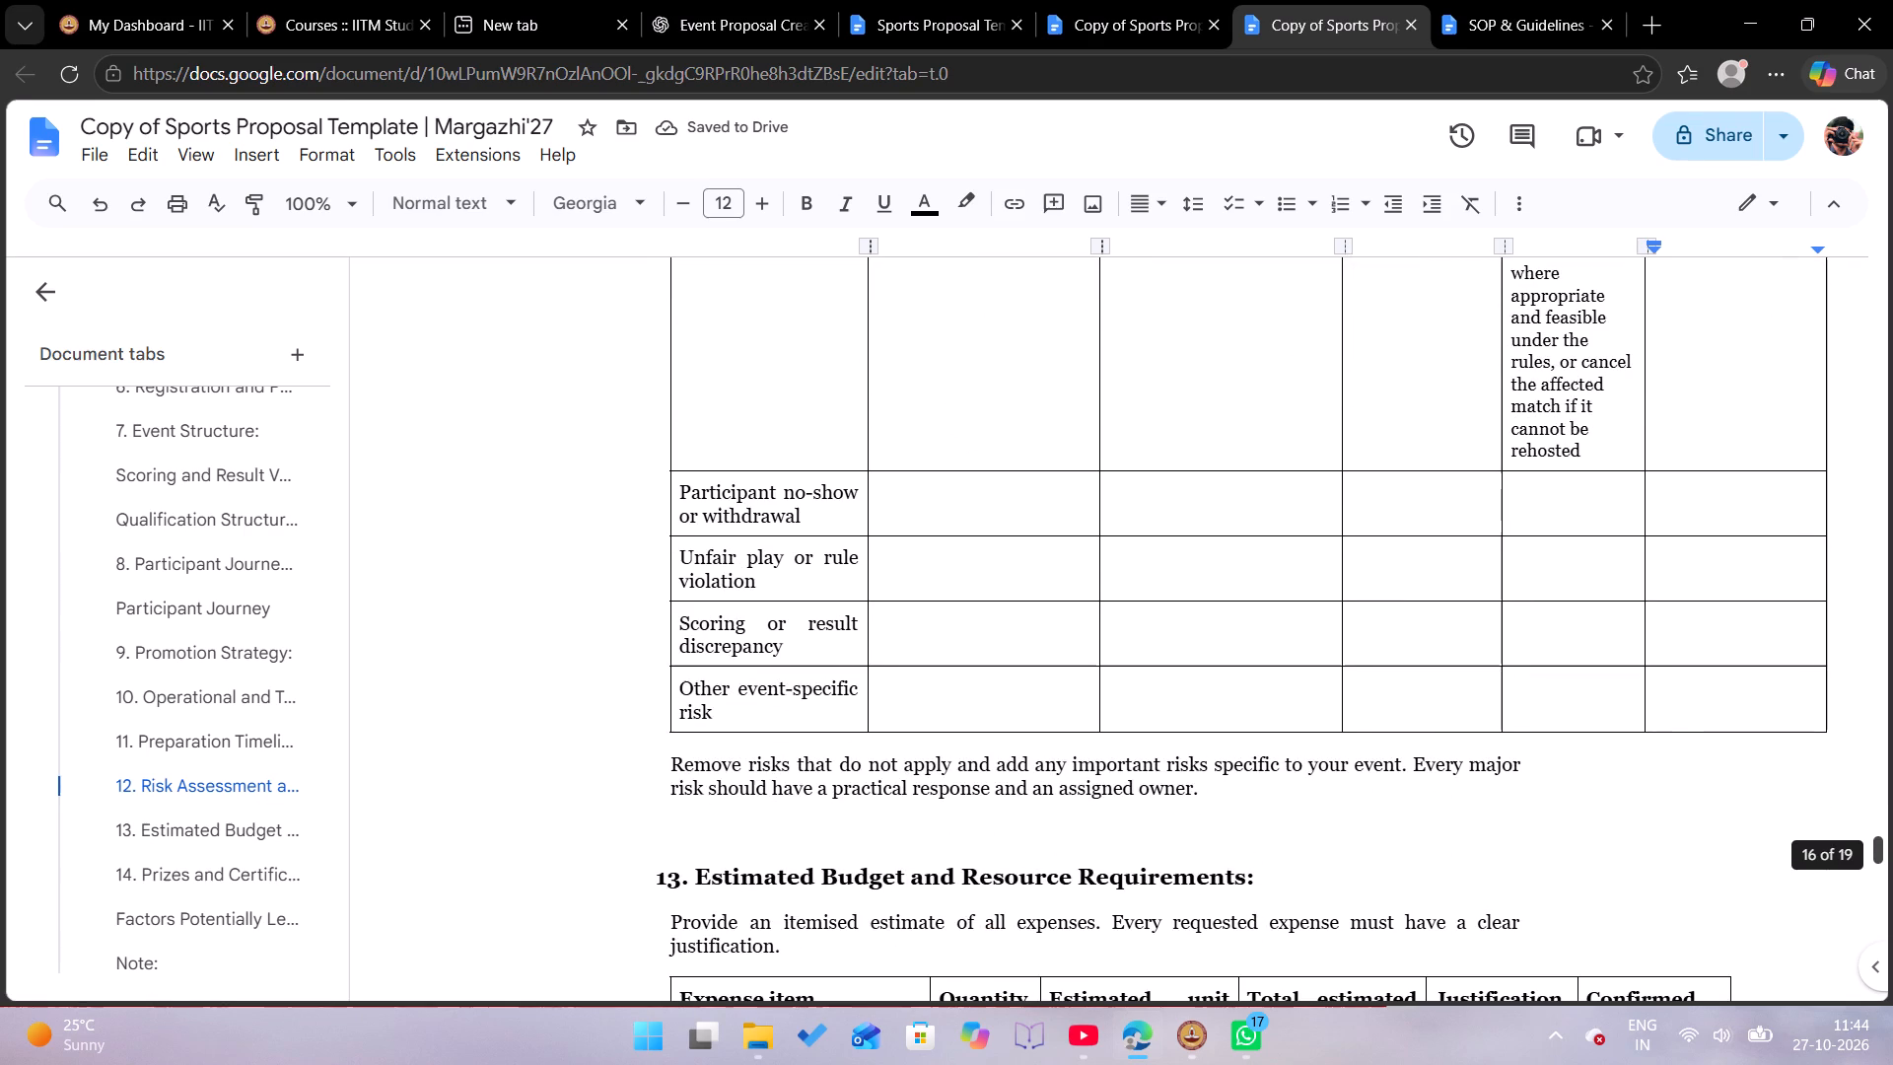
pyautogui.click(935, 485)
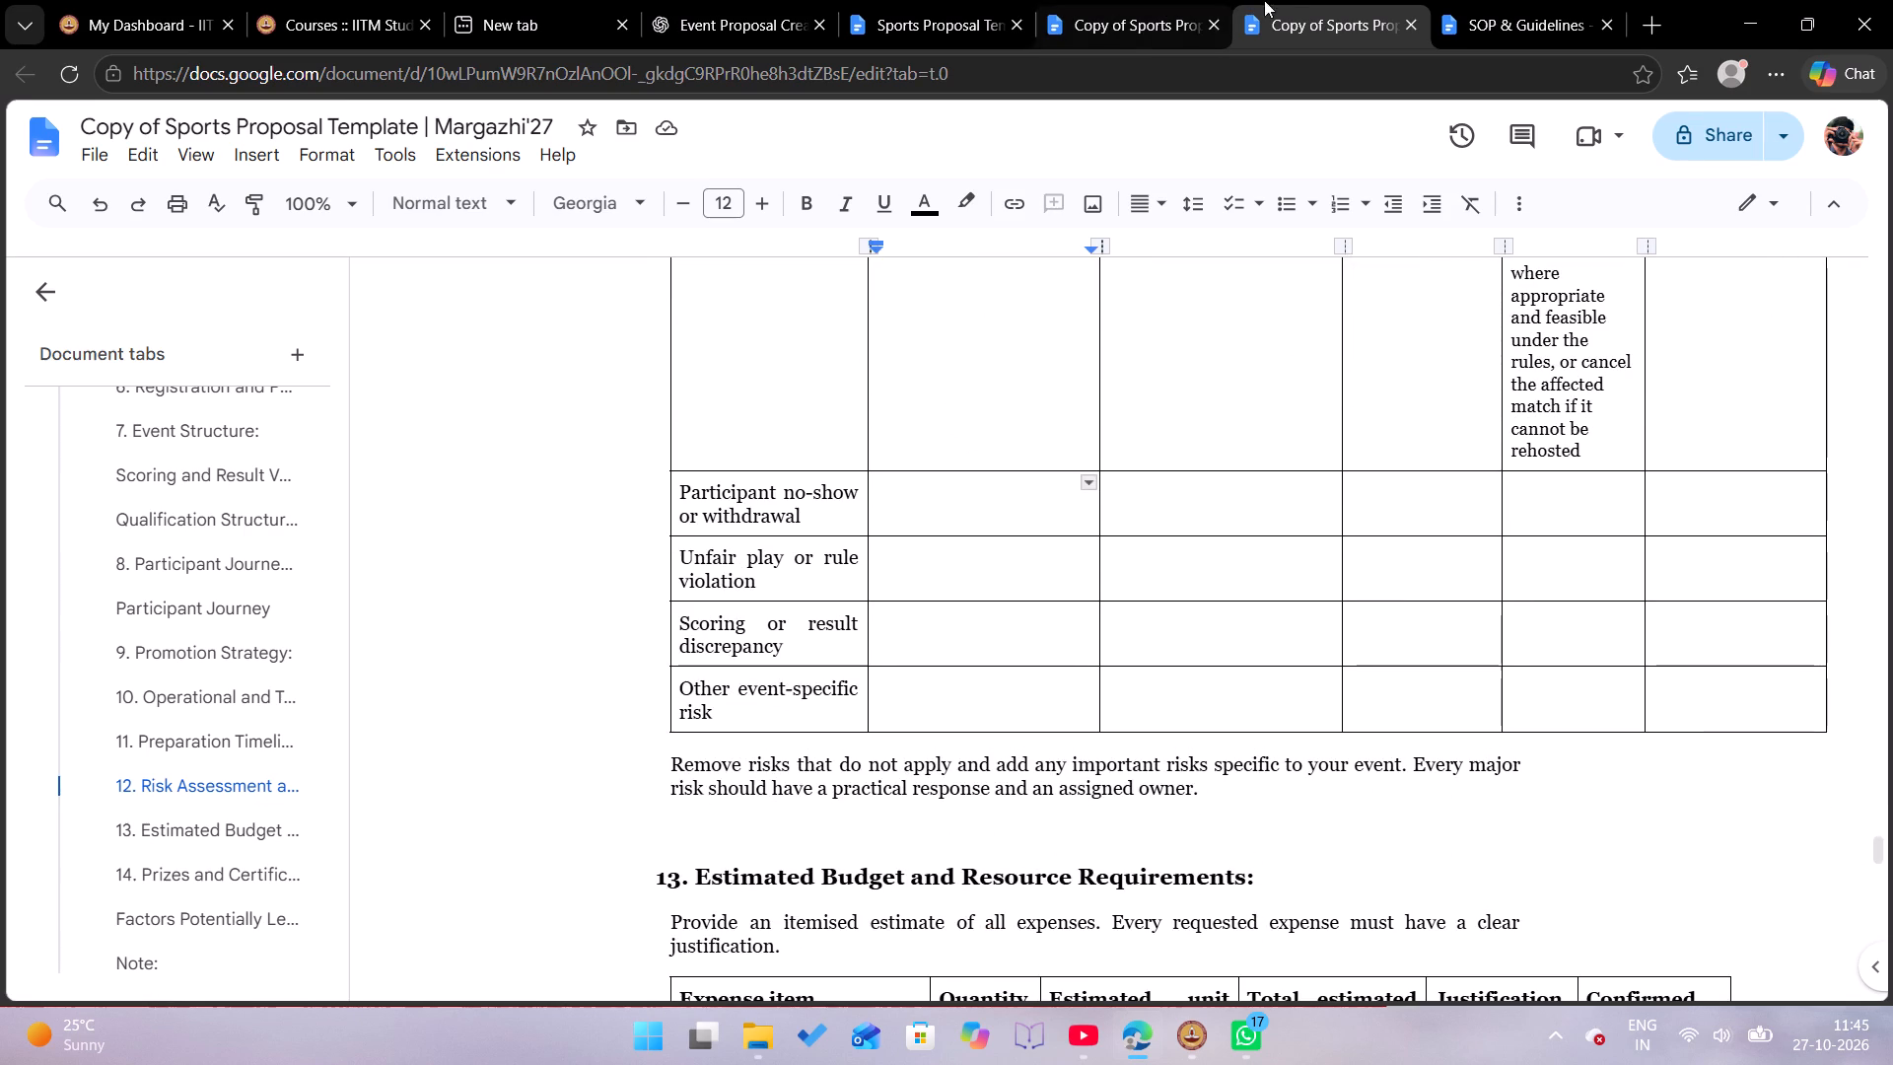
pyautogui.click(1149, 5)
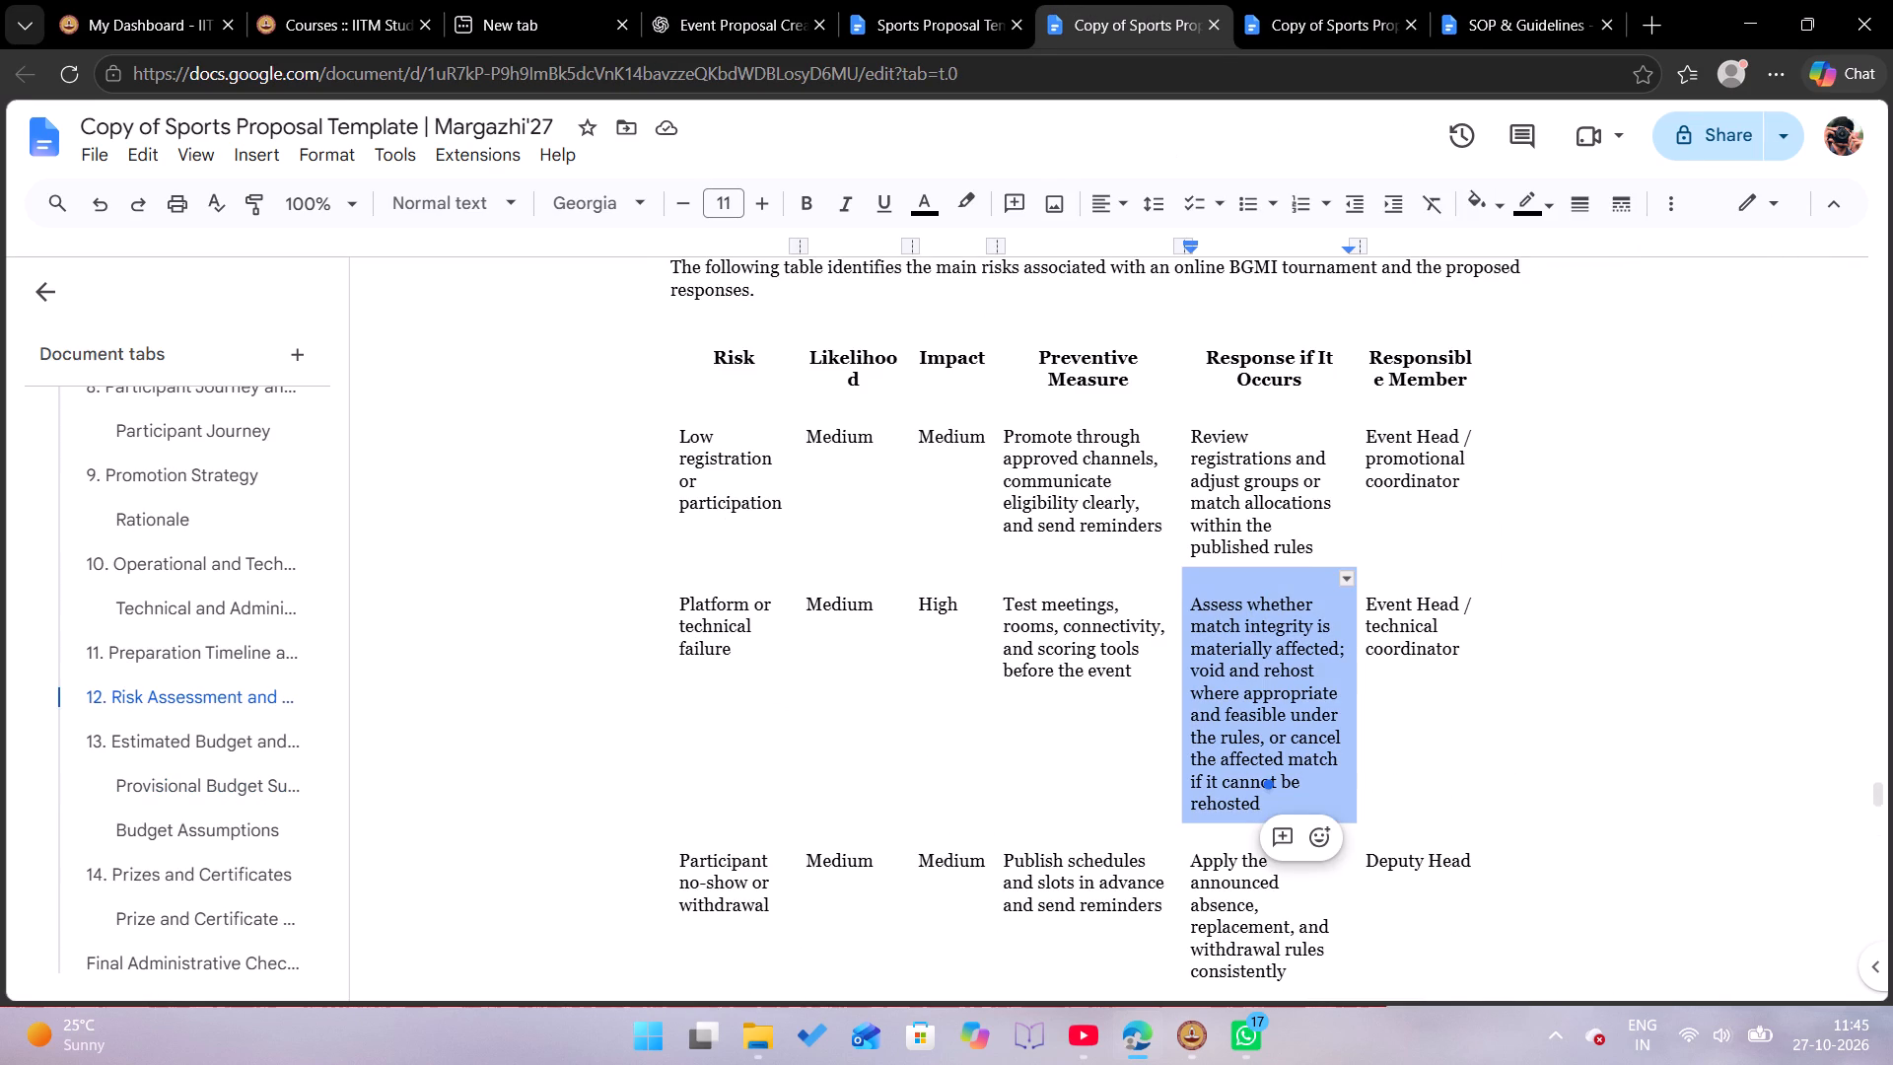
pyautogui.moveTo(1877, 802); pyautogui.dragTo(1892, 818)
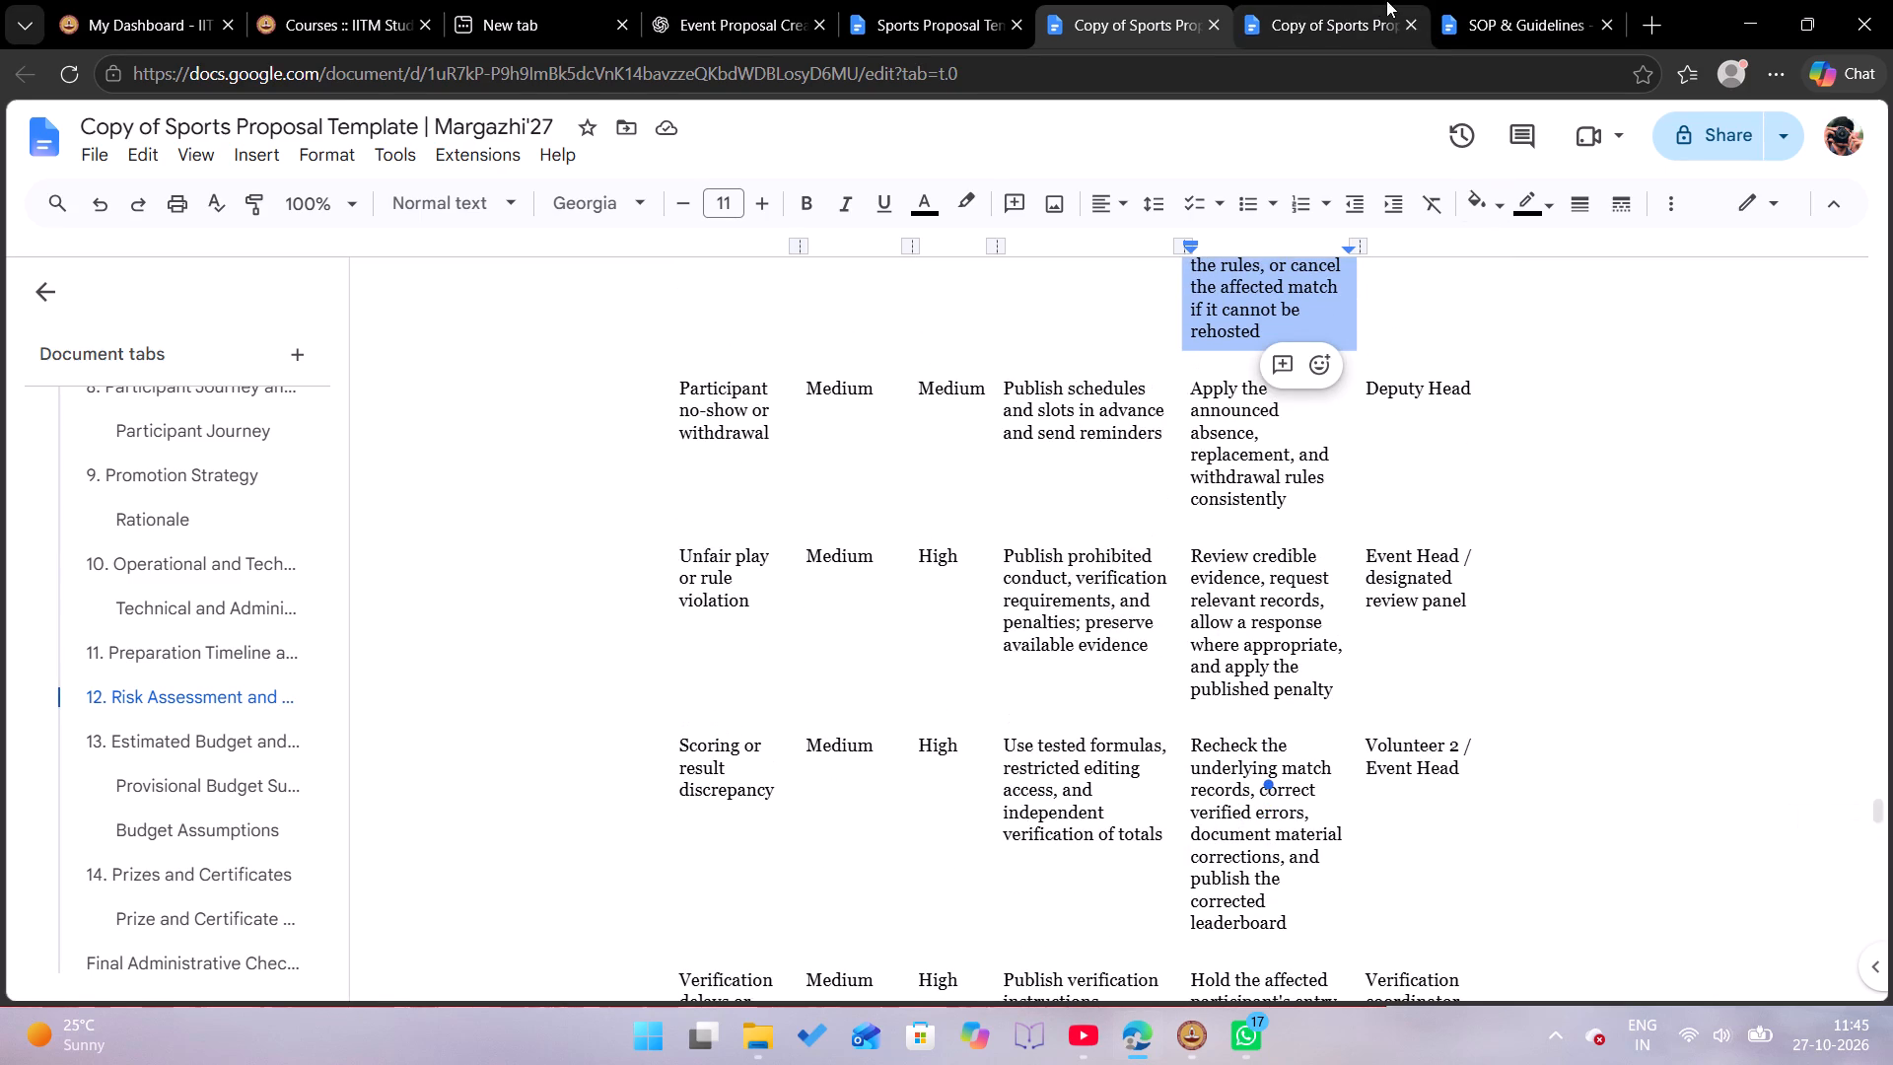
pyautogui.click(1364, 3)
pyautogui.write('medium')
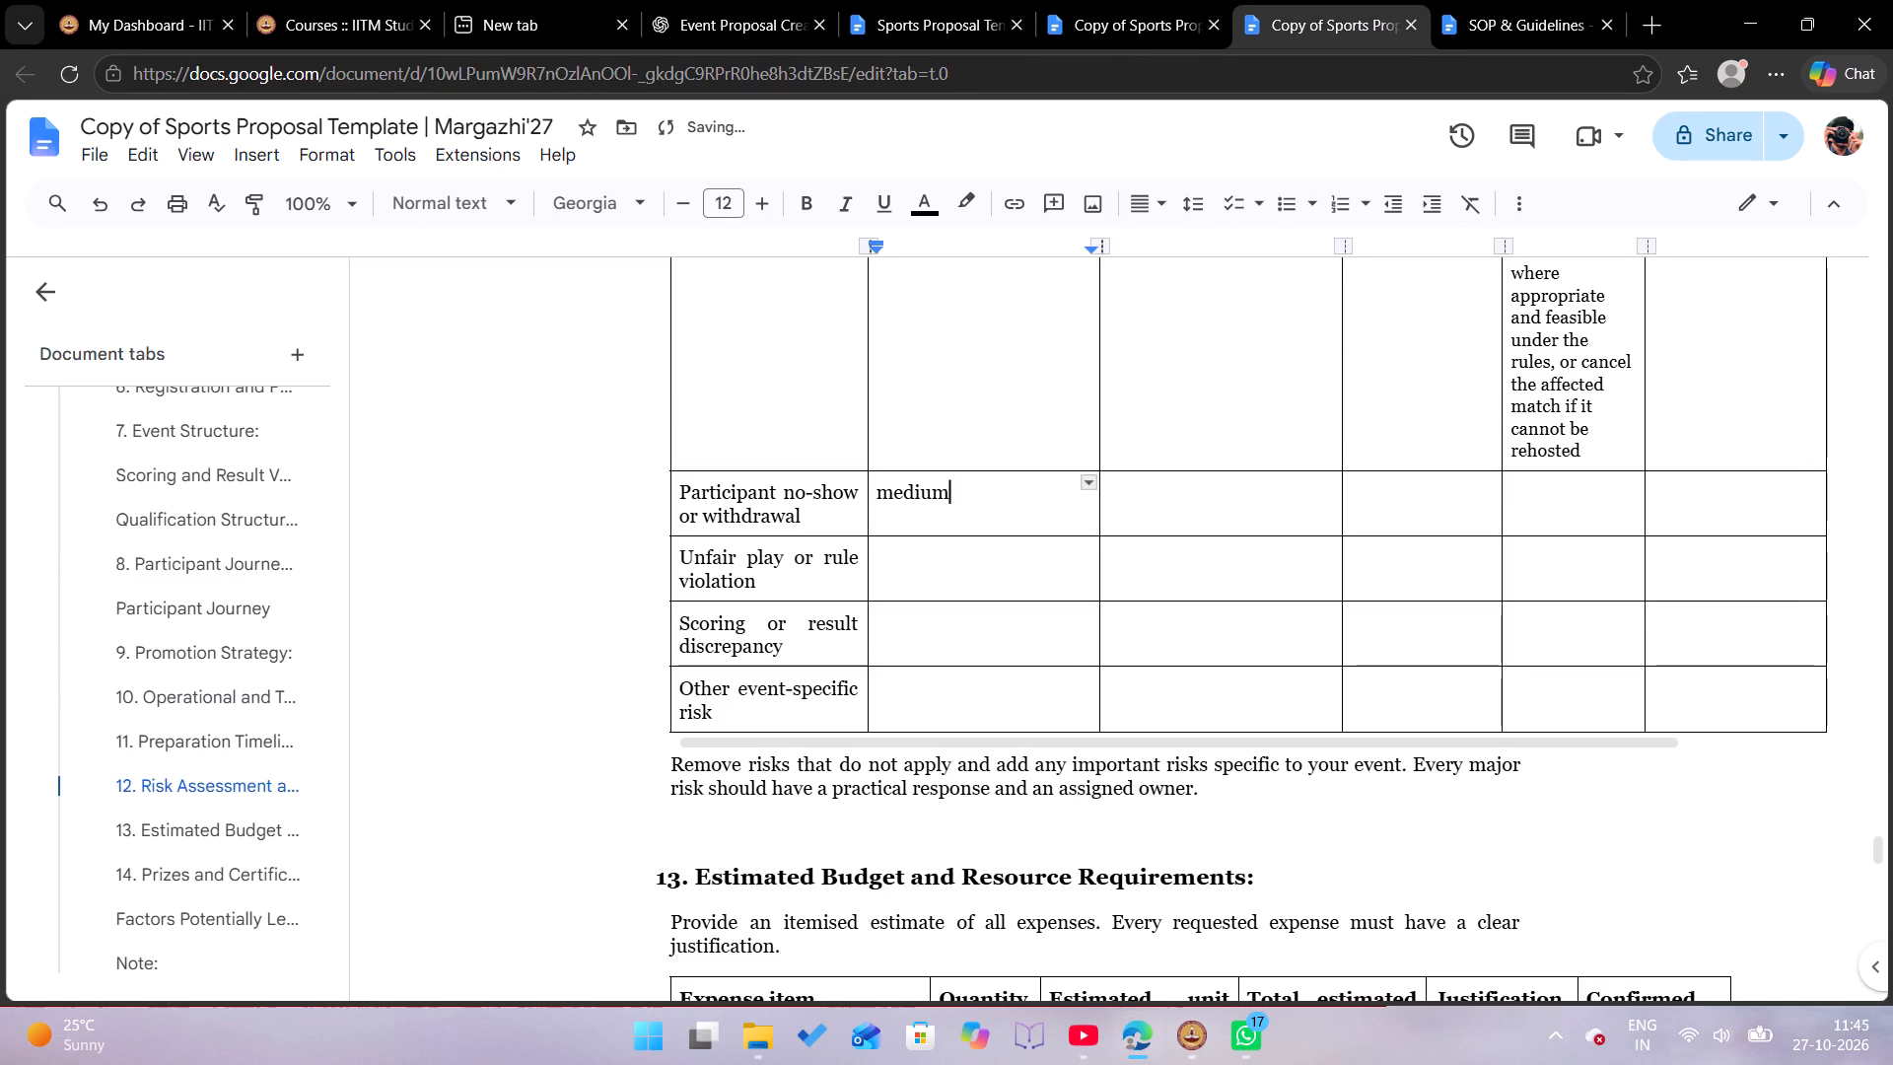
pyautogui.press('space')
pyautogui.click(1151, 503)
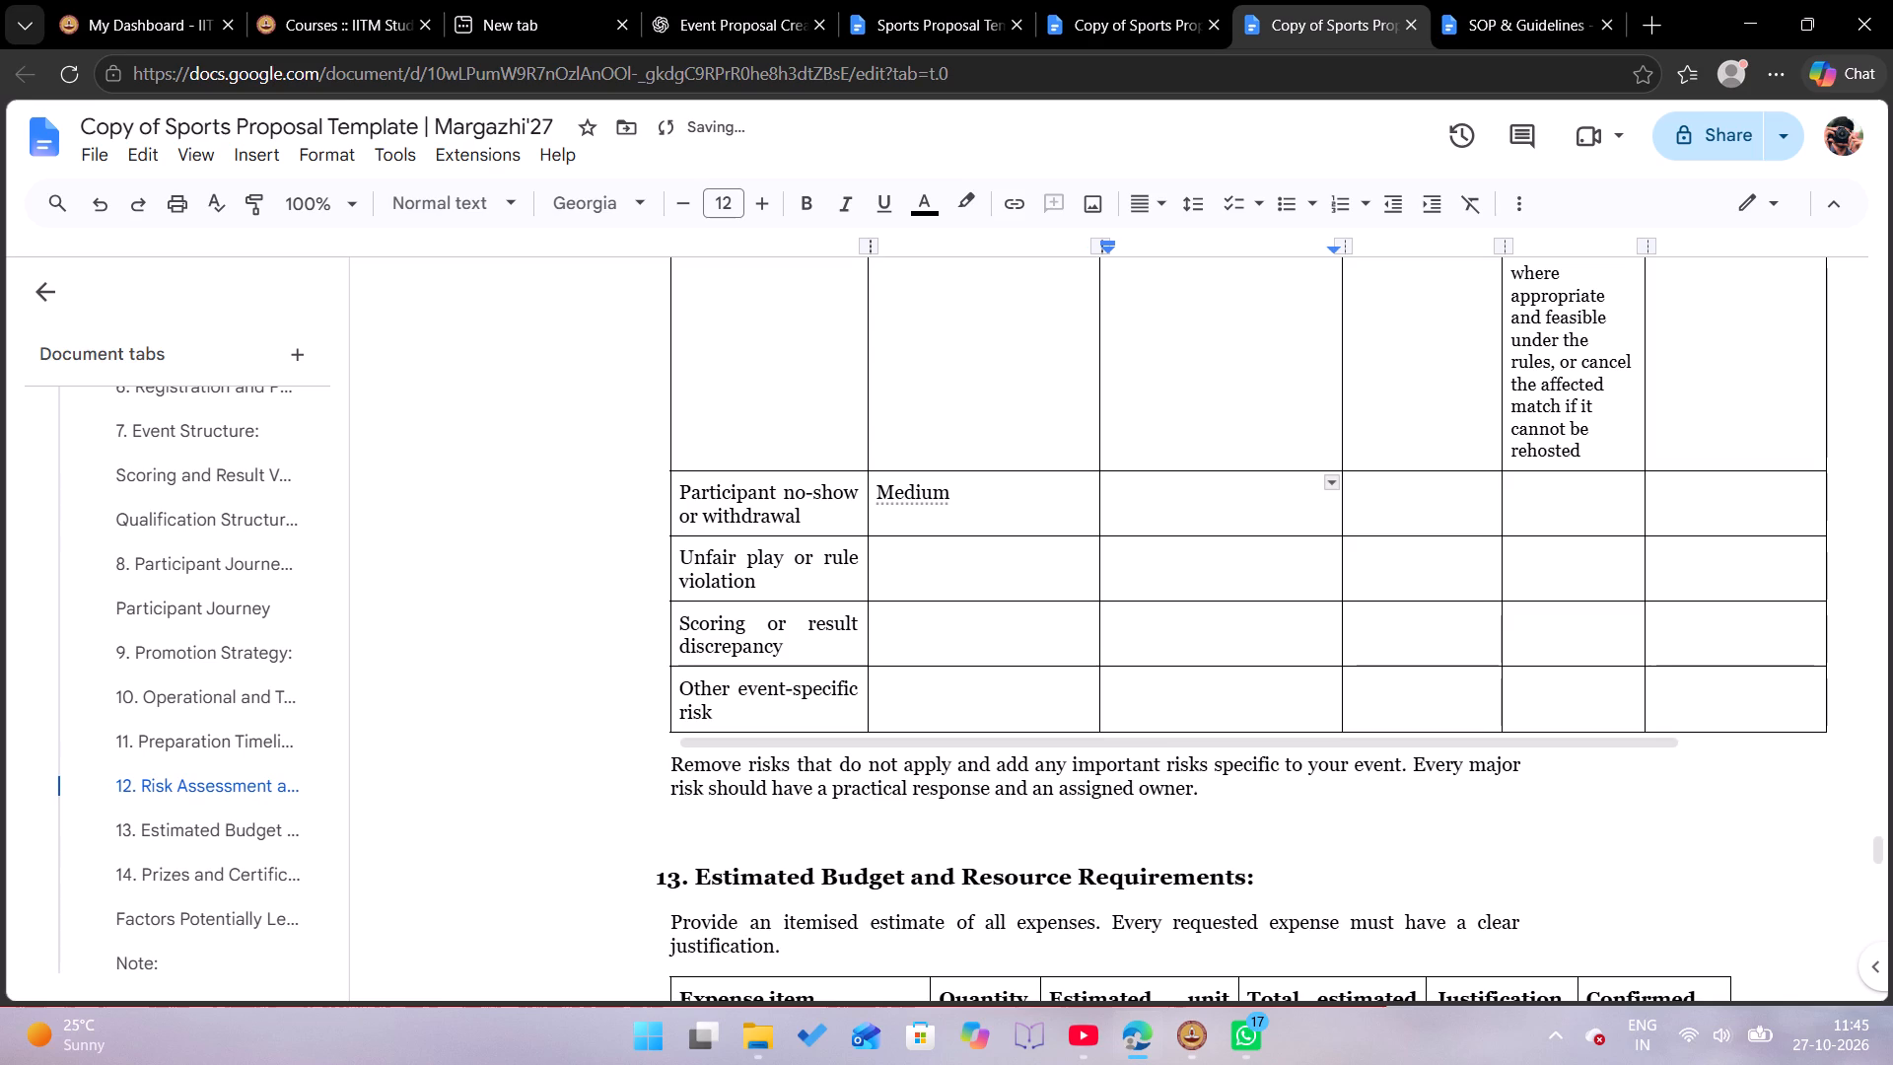
pyautogui.write('medium')
pyautogui.press('space')
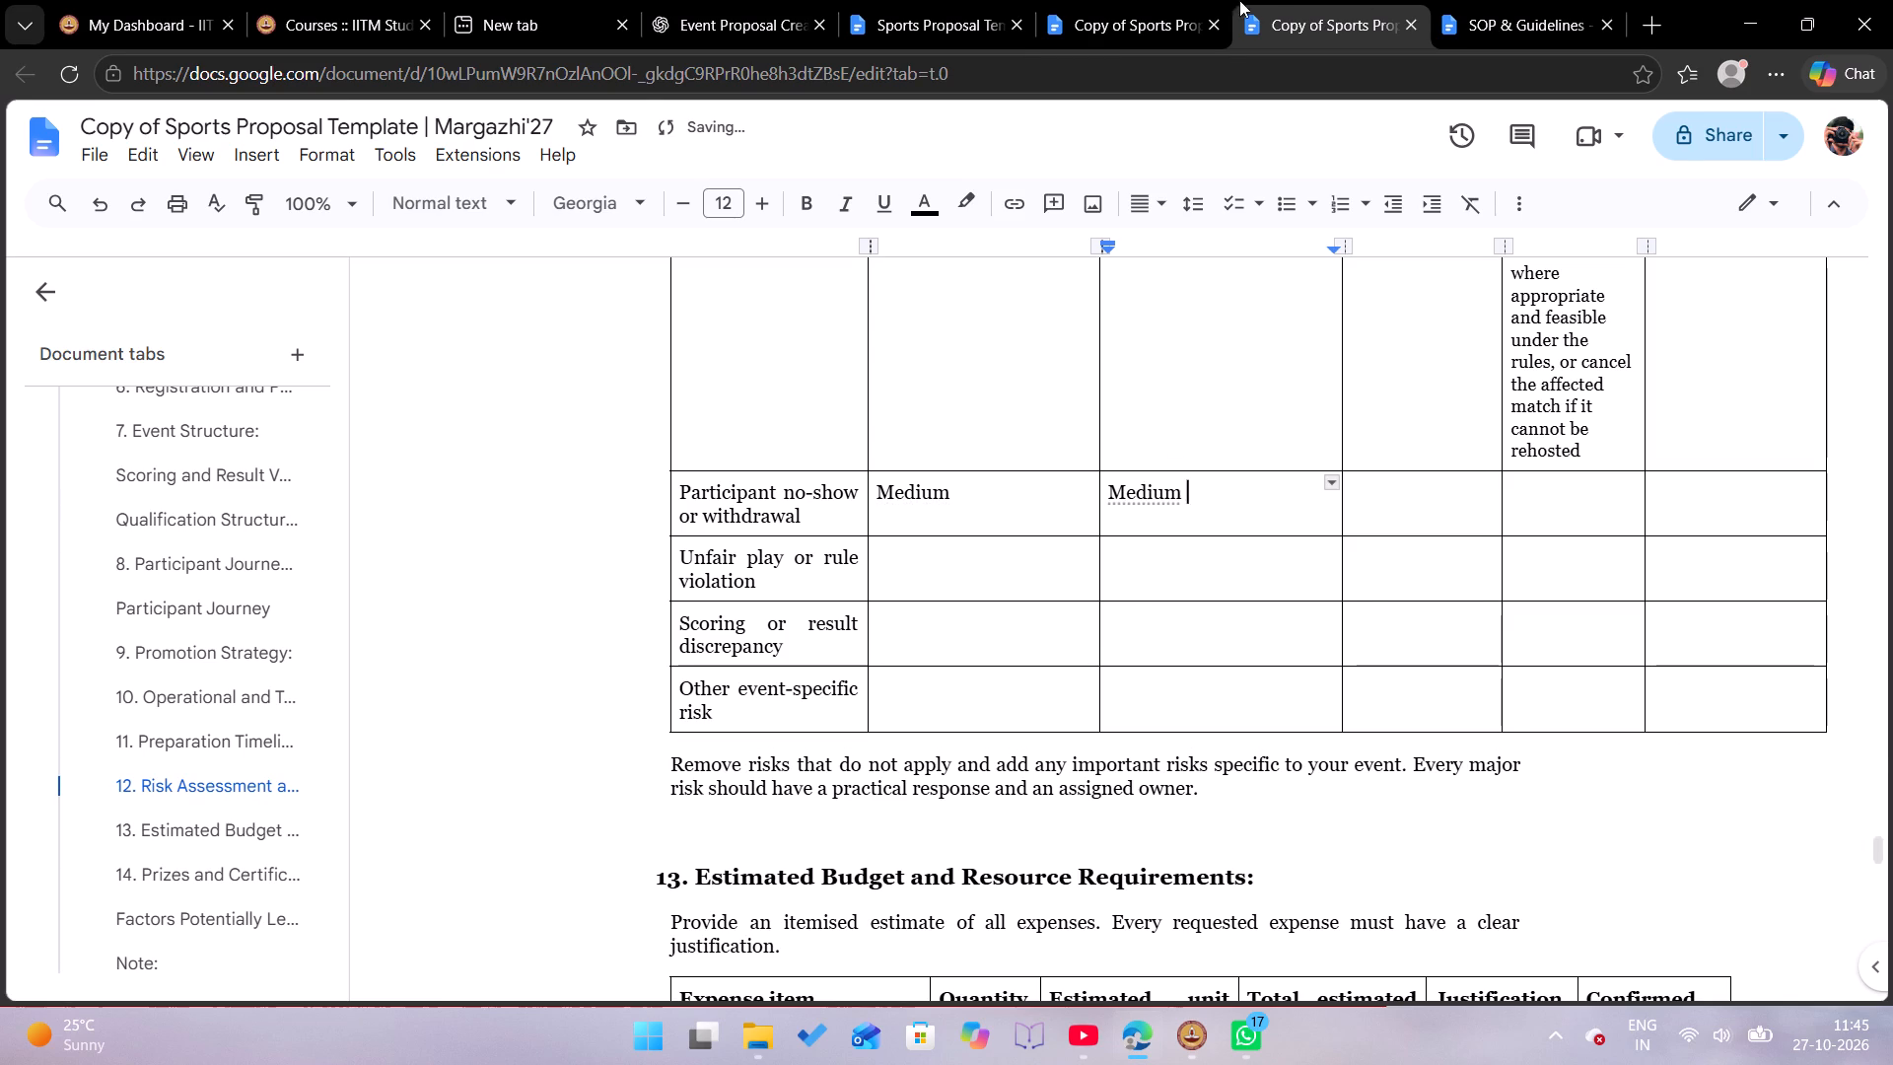
# Copy the drafted preventive measure "Publish schedules and slots in advance and send reminders" into the template's Participant no-show or withdrawal row.
pyautogui.click(1147, 0)
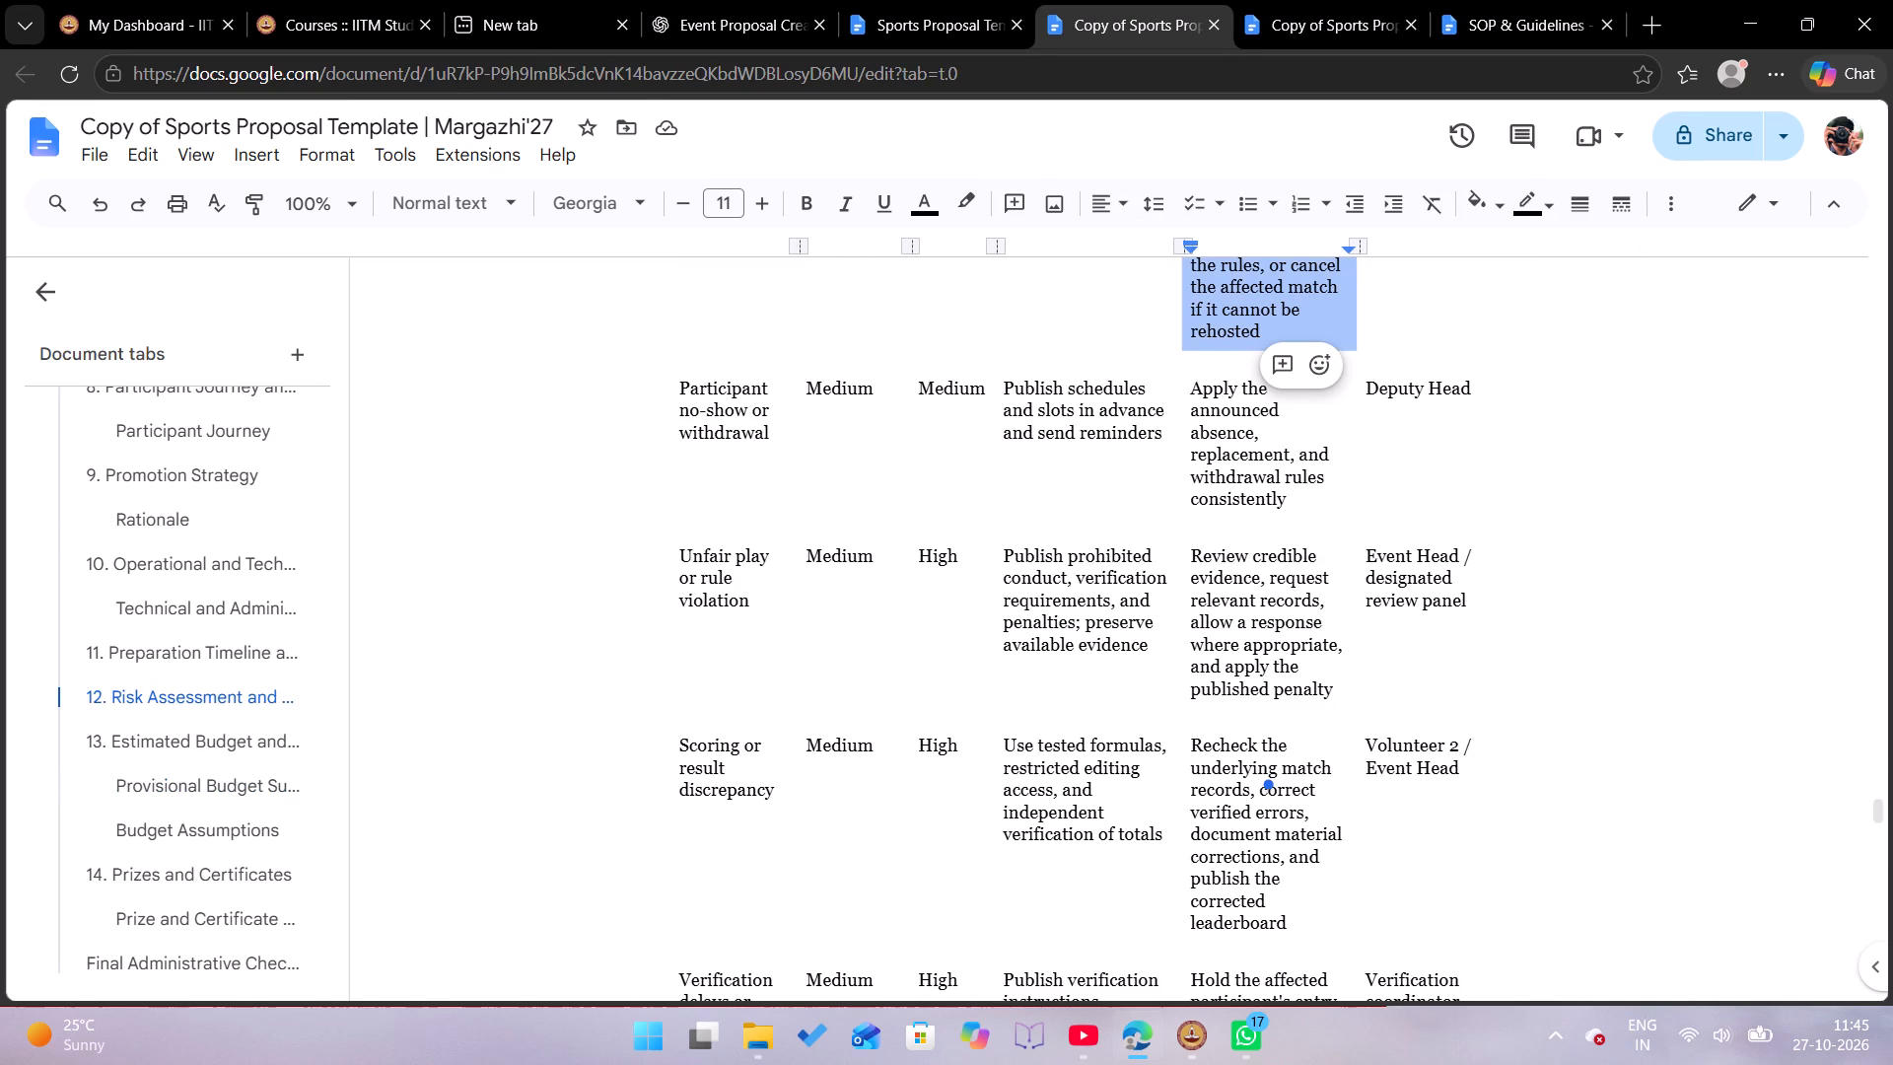
pyautogui.moveTo(1004, 386); pyautogui.dragTo(1014, 390)
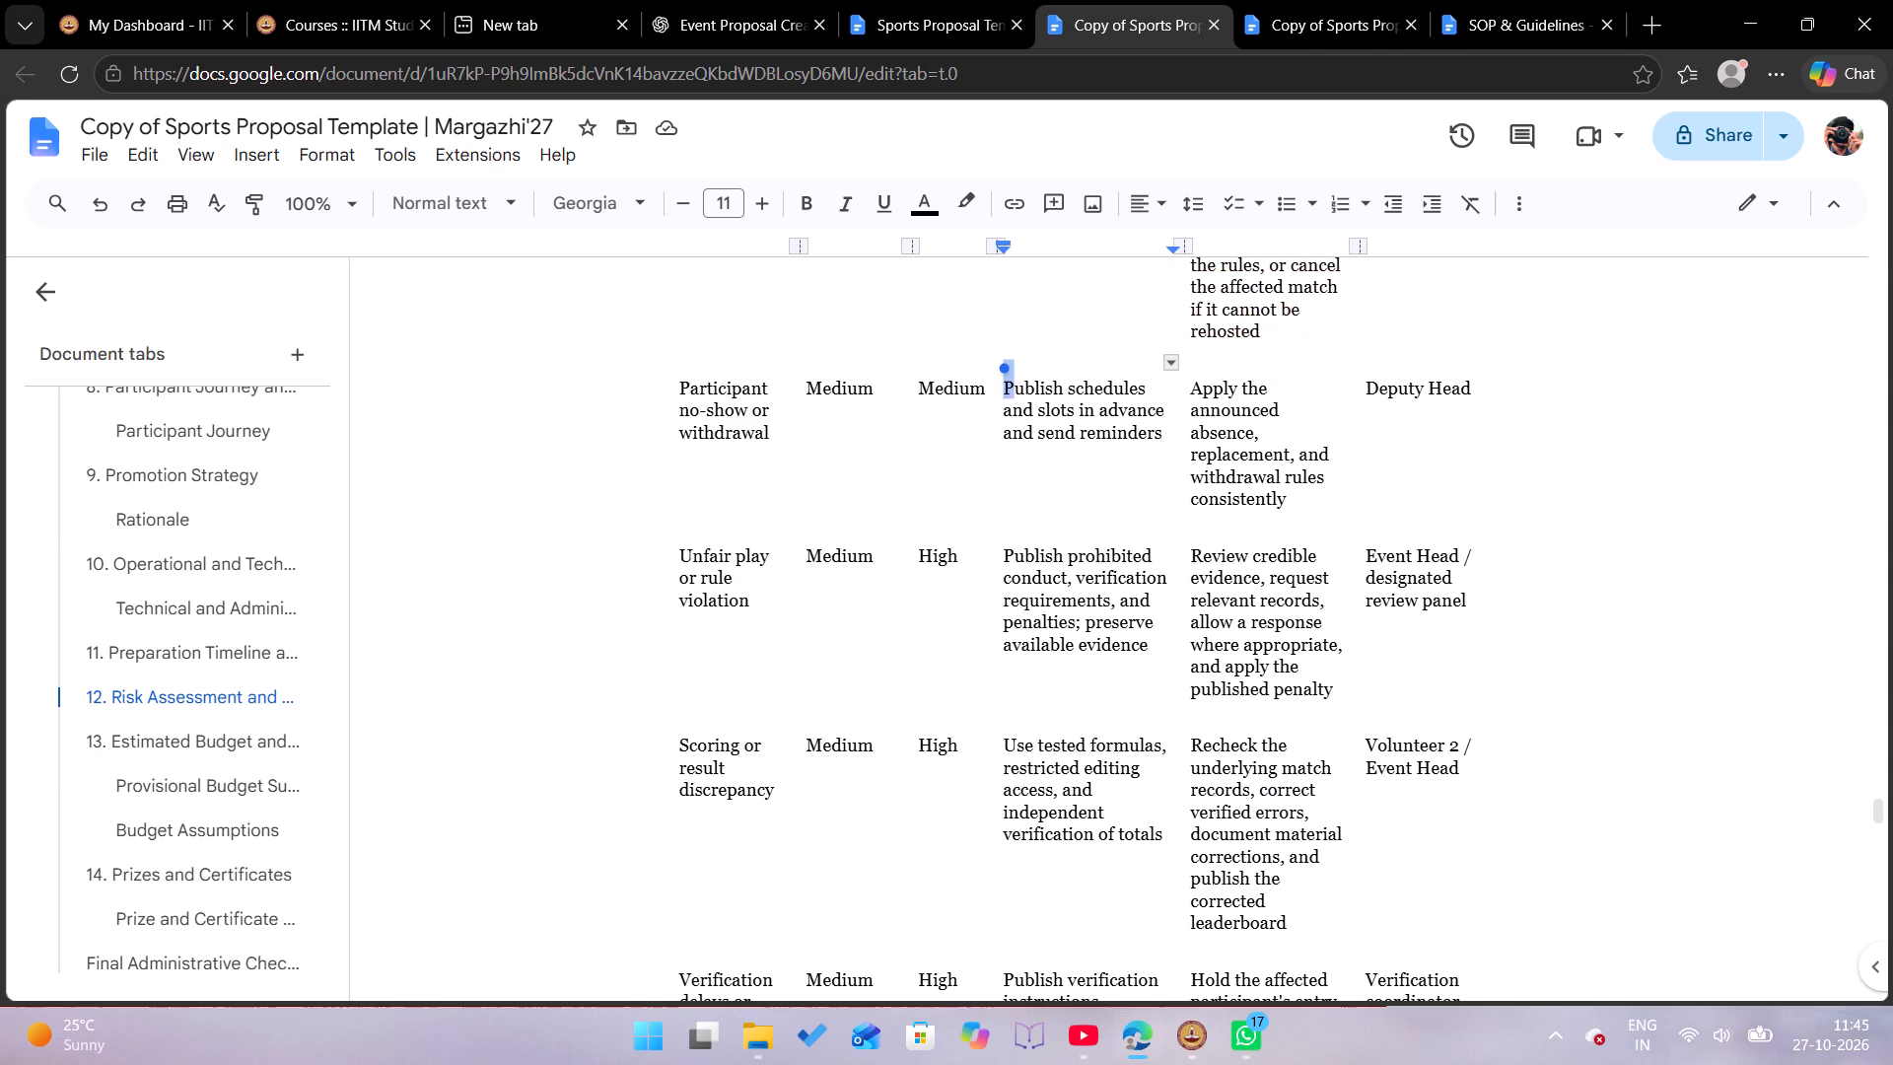
pyautogui.moveTo(1014, 390); pyautogui.dragTo(1164, 449)
pyautogui.hotkey('ctrl', 'c')
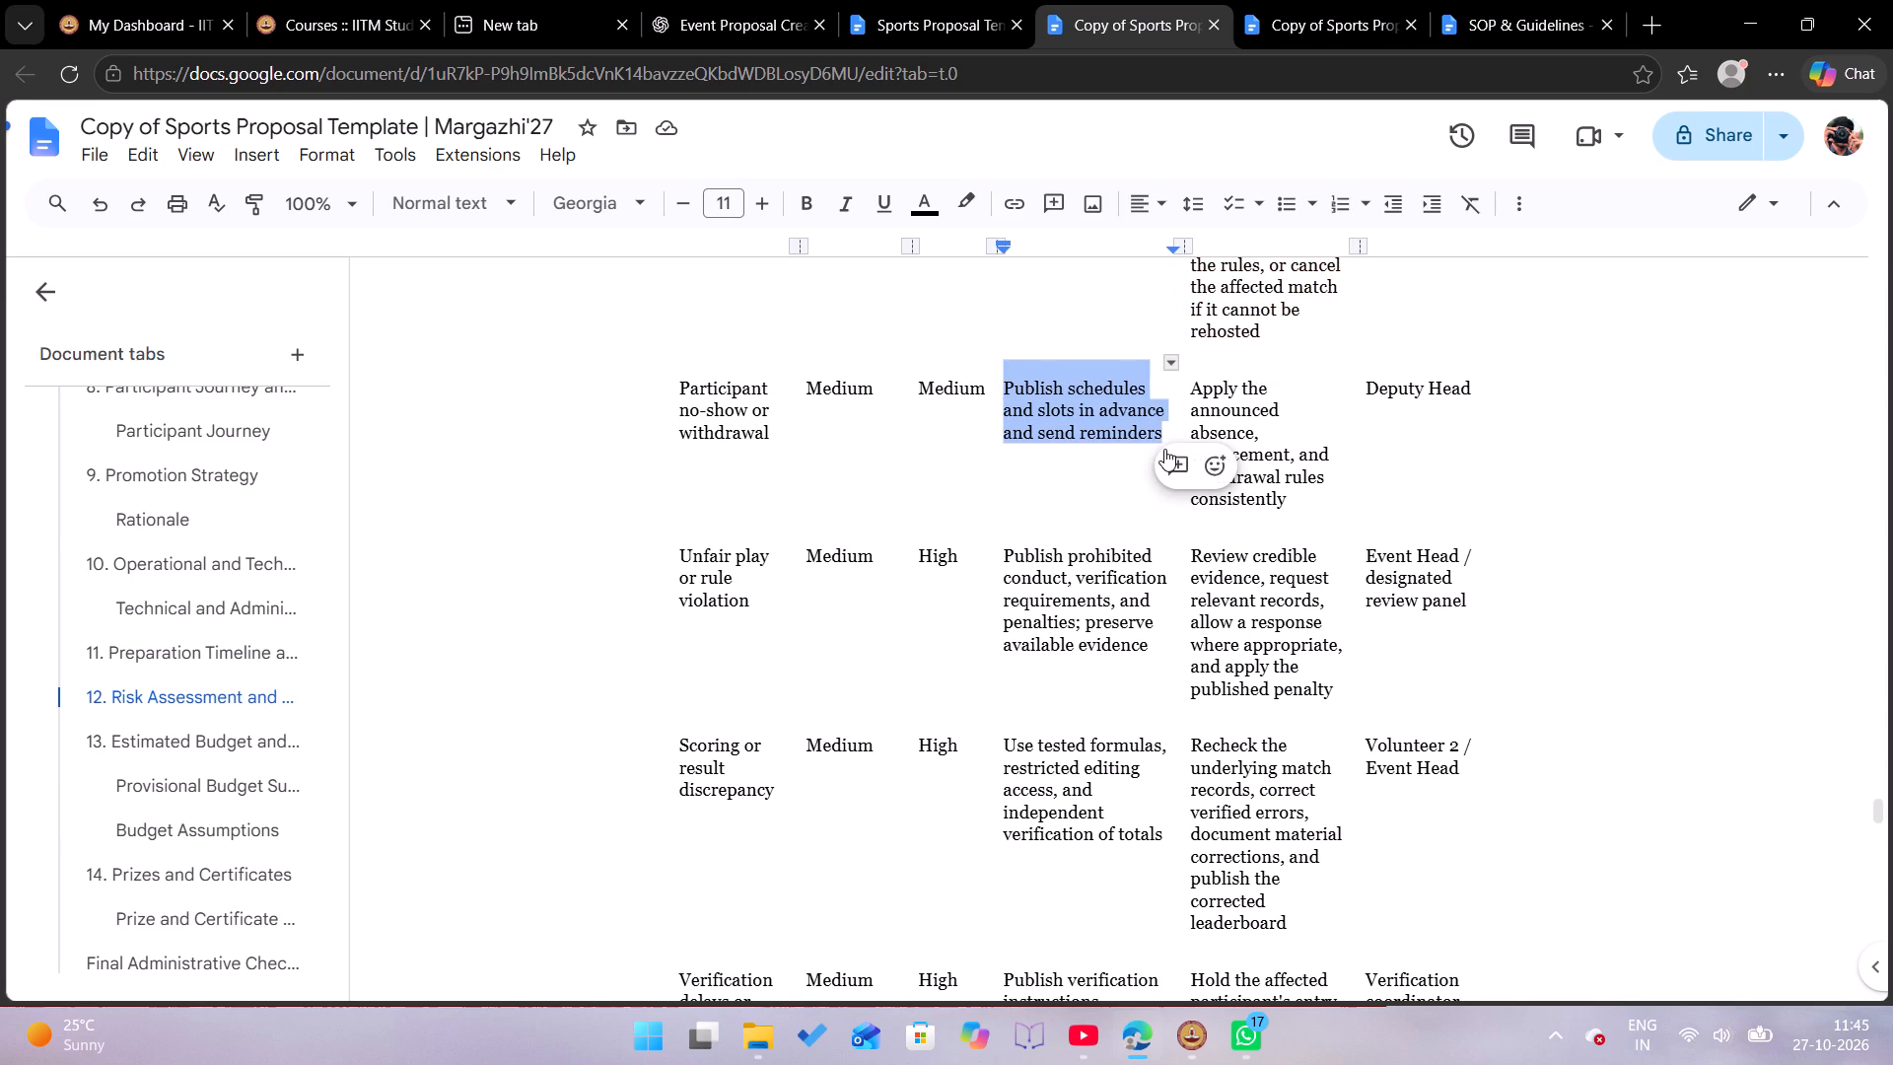
pyautogui.click(1261, 1)
pyautogui.keyDown('ctrl'); pyautogui.click(1380, 501); pyautogui.keyUp('ctrl')
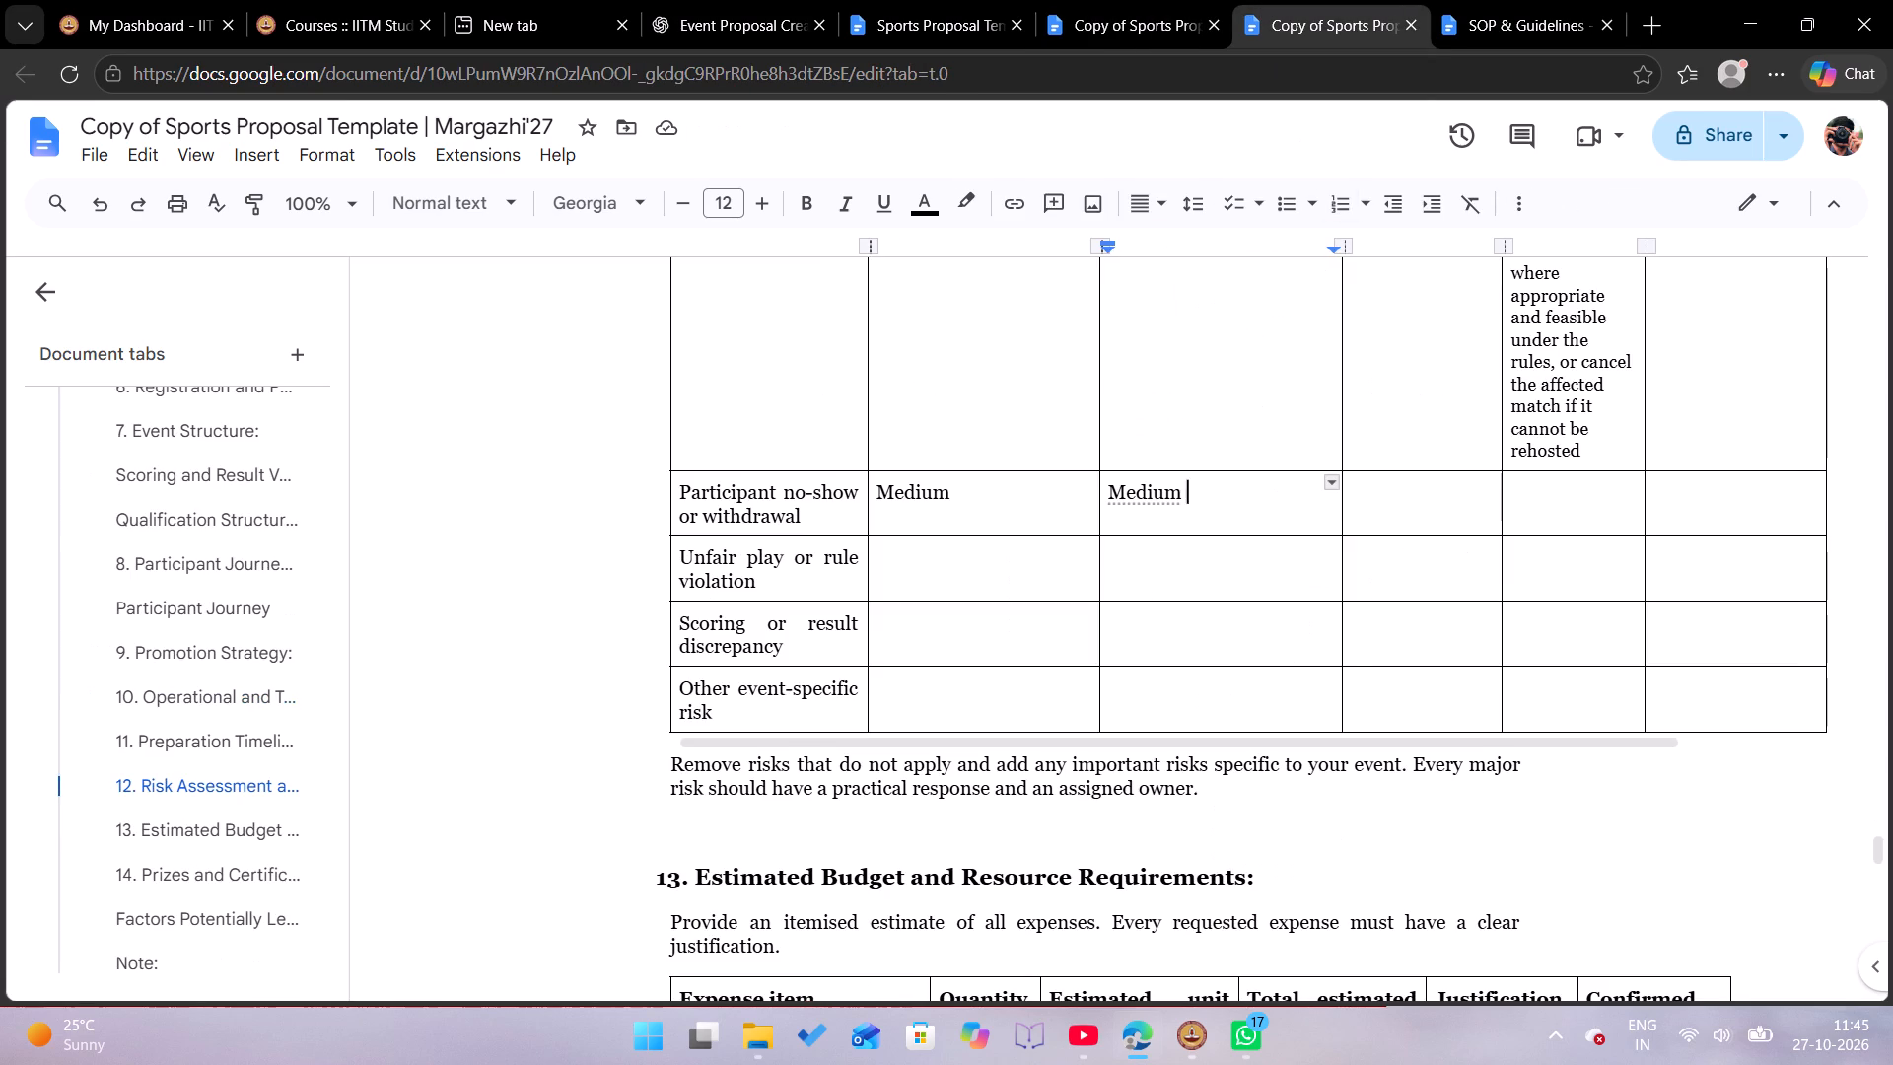
pyautogui.click(1380, 501)
pyautogui.hotkey('ctrl', 'v')
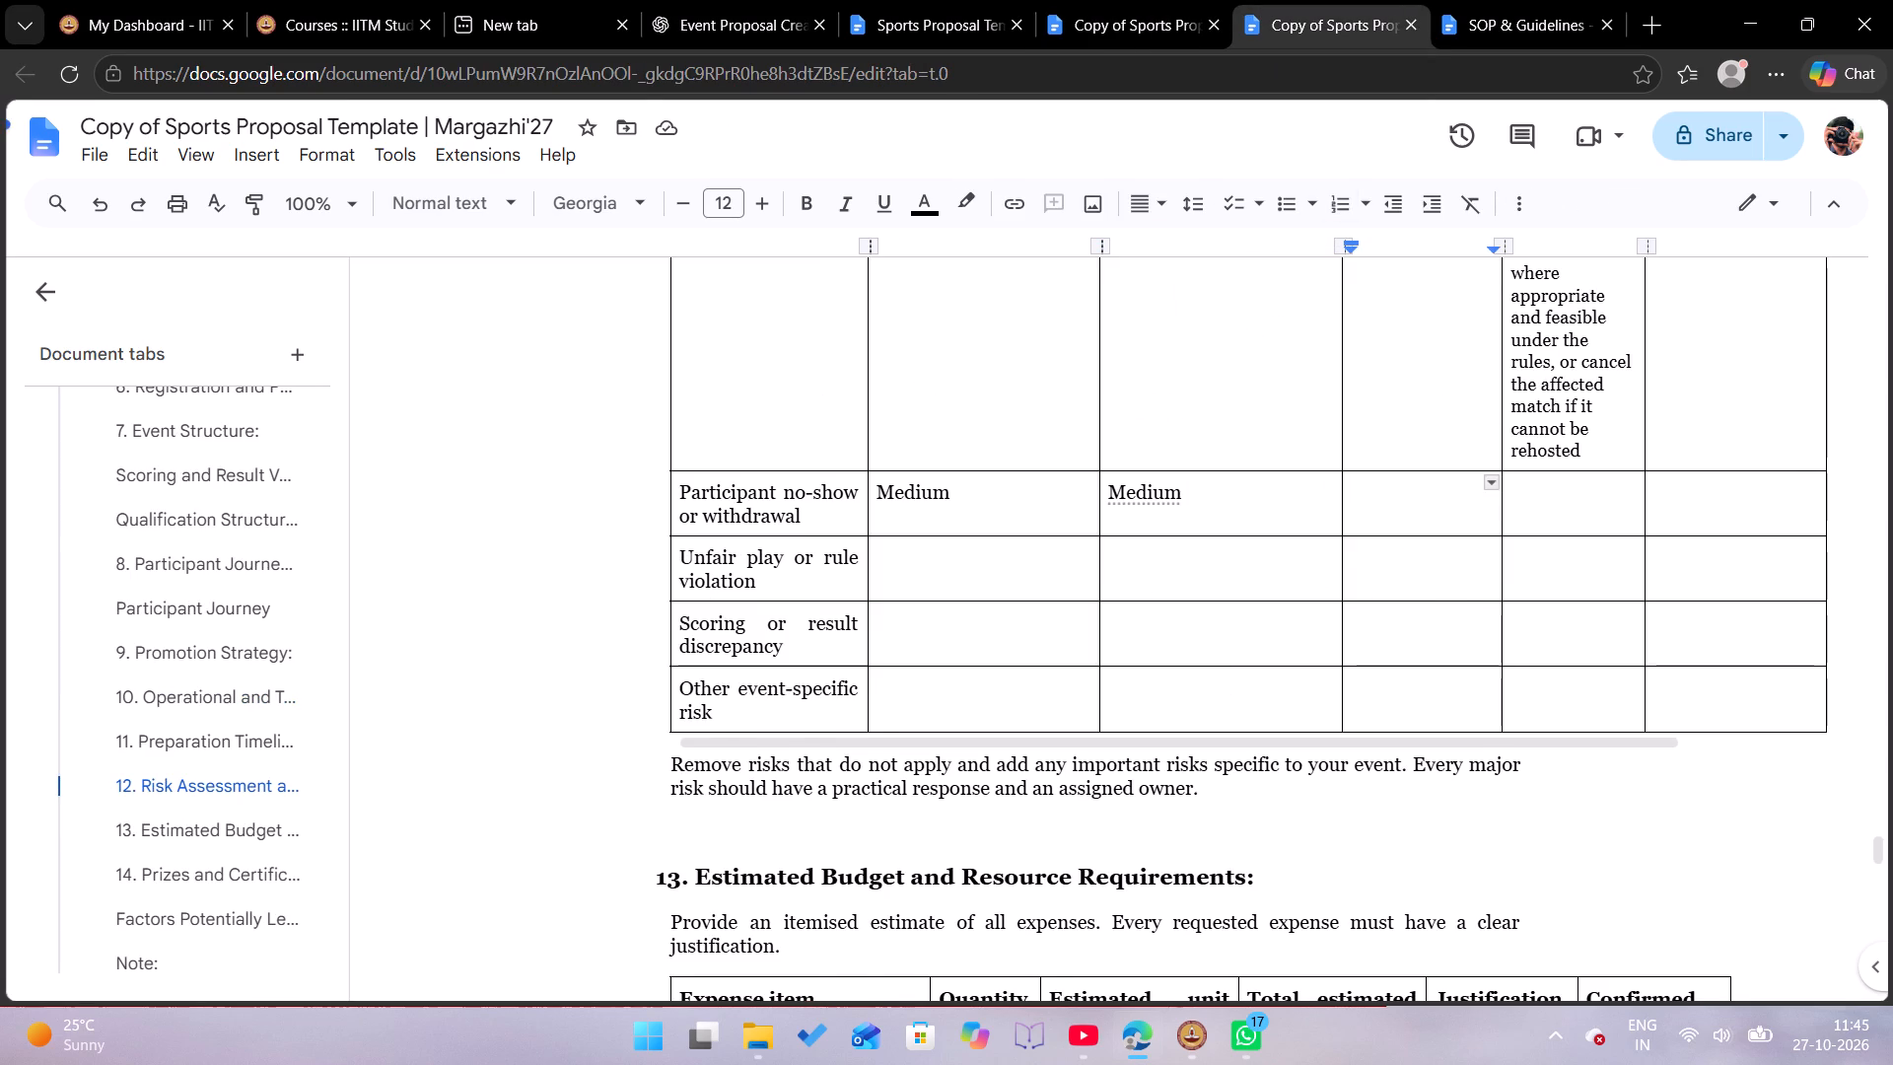
# Copy the draft's response "Apply the announced absence, replacement, and withdrawal rules consistently" into the template's Participant no-show or withdrawal response cell.
pyautogui.click(1542, 532)
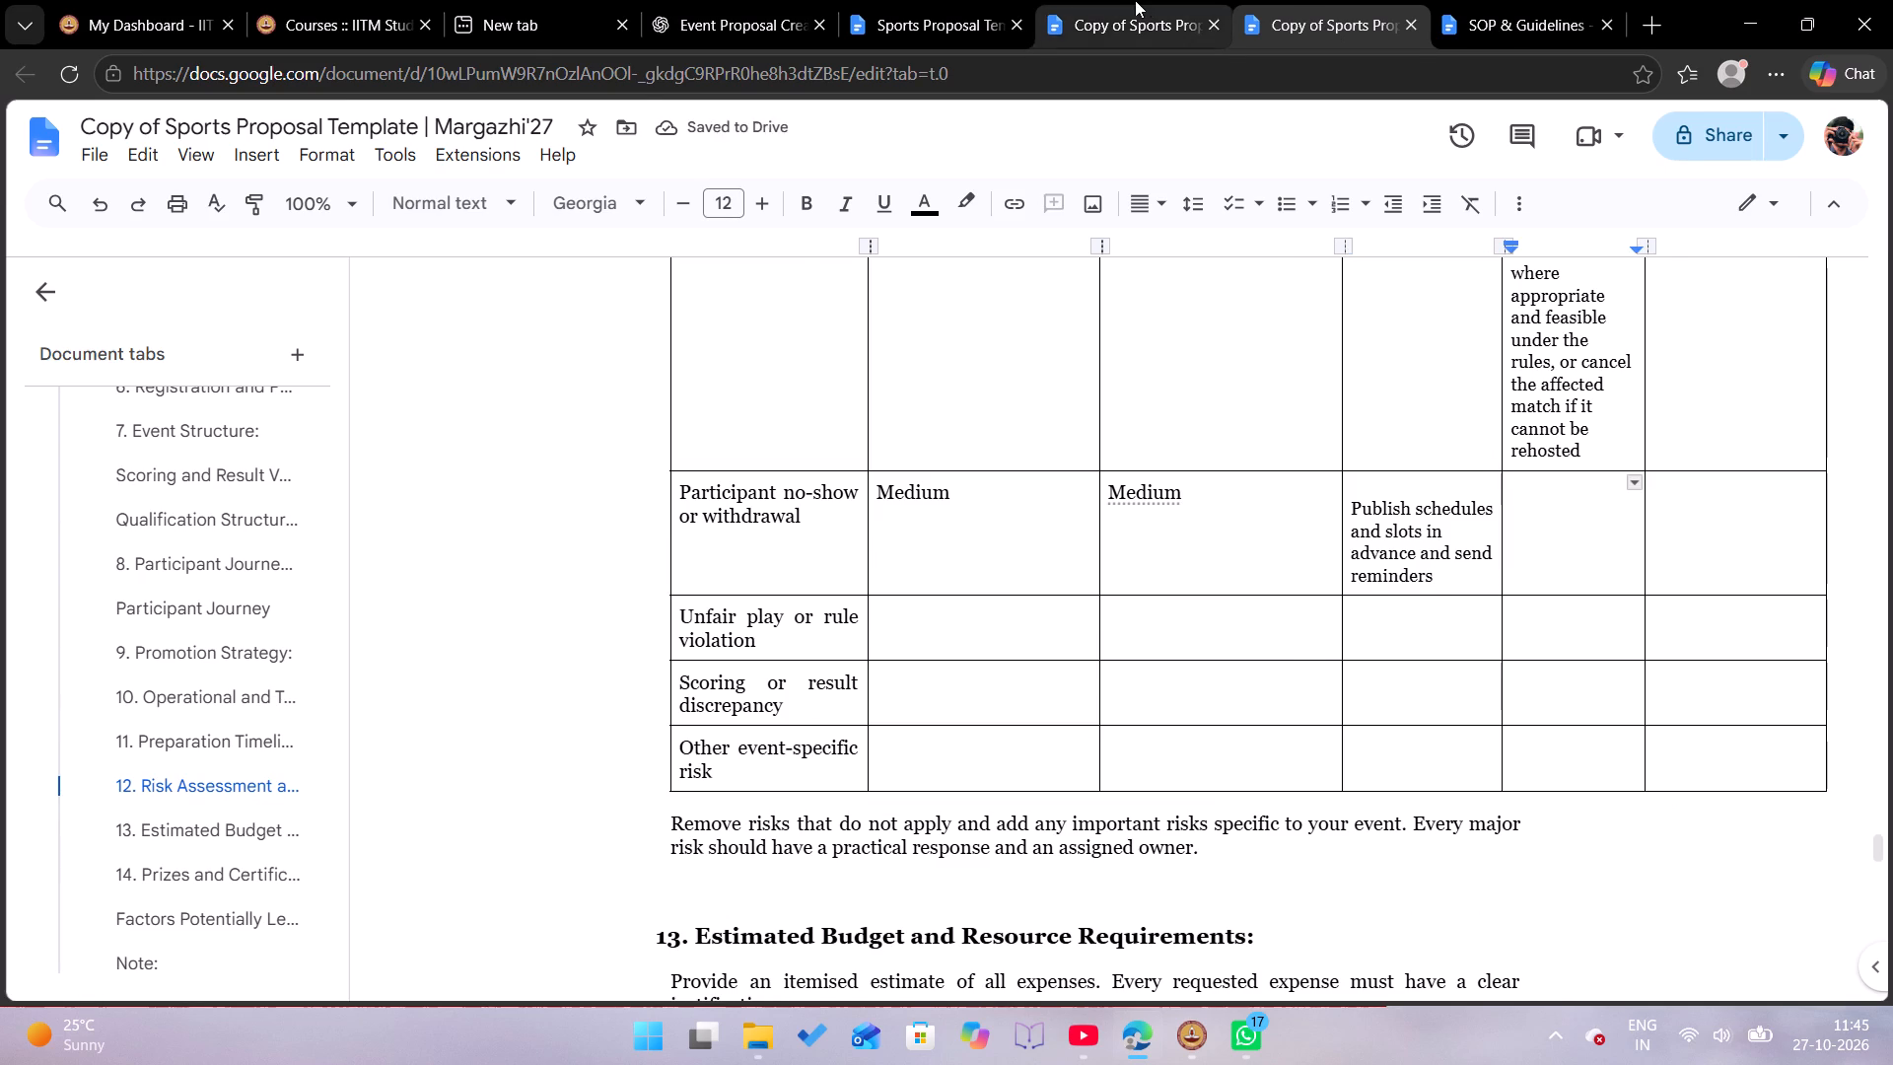
pyautogui.click(1135, 0)
pyautogui.moveTo(1193, 388); pyautogui.dragTo(1289, 506)
pyautogui.hotkey('ctrl', 'c')
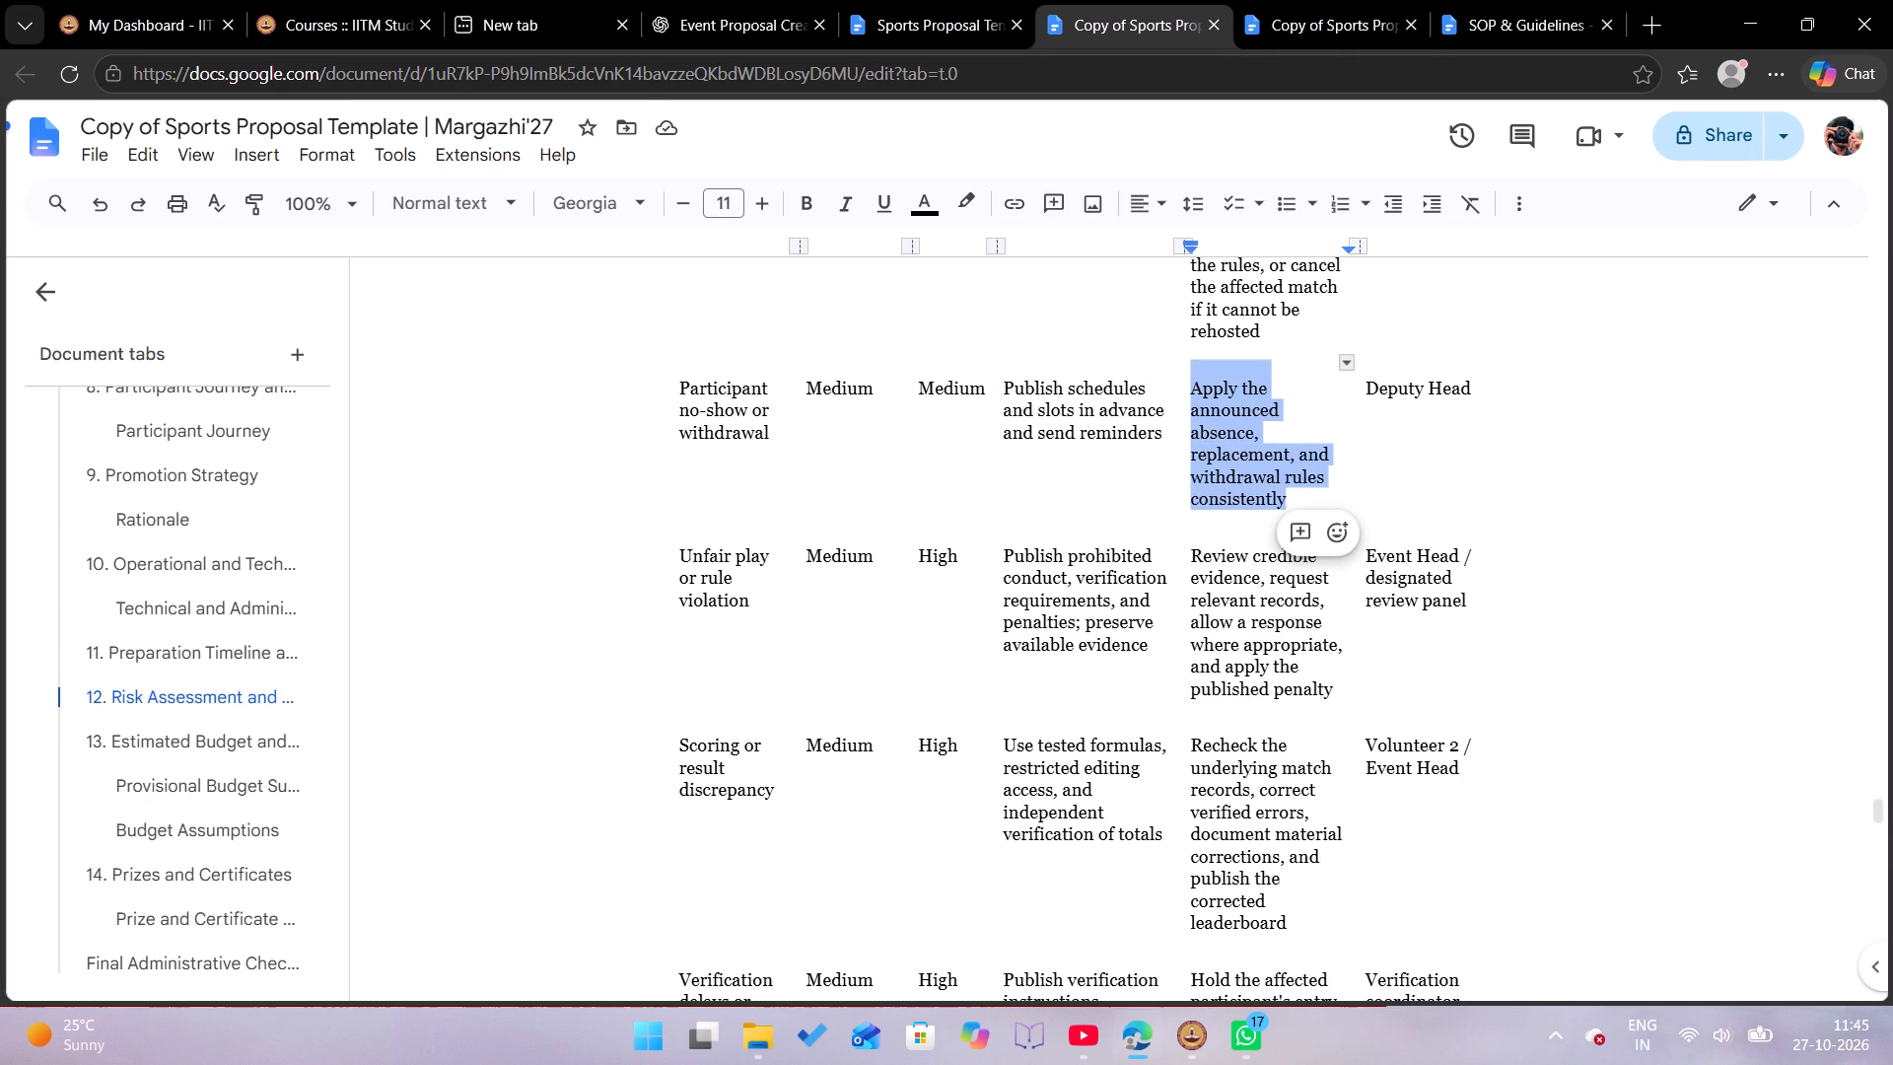
pyautogui.click(1331, 0)
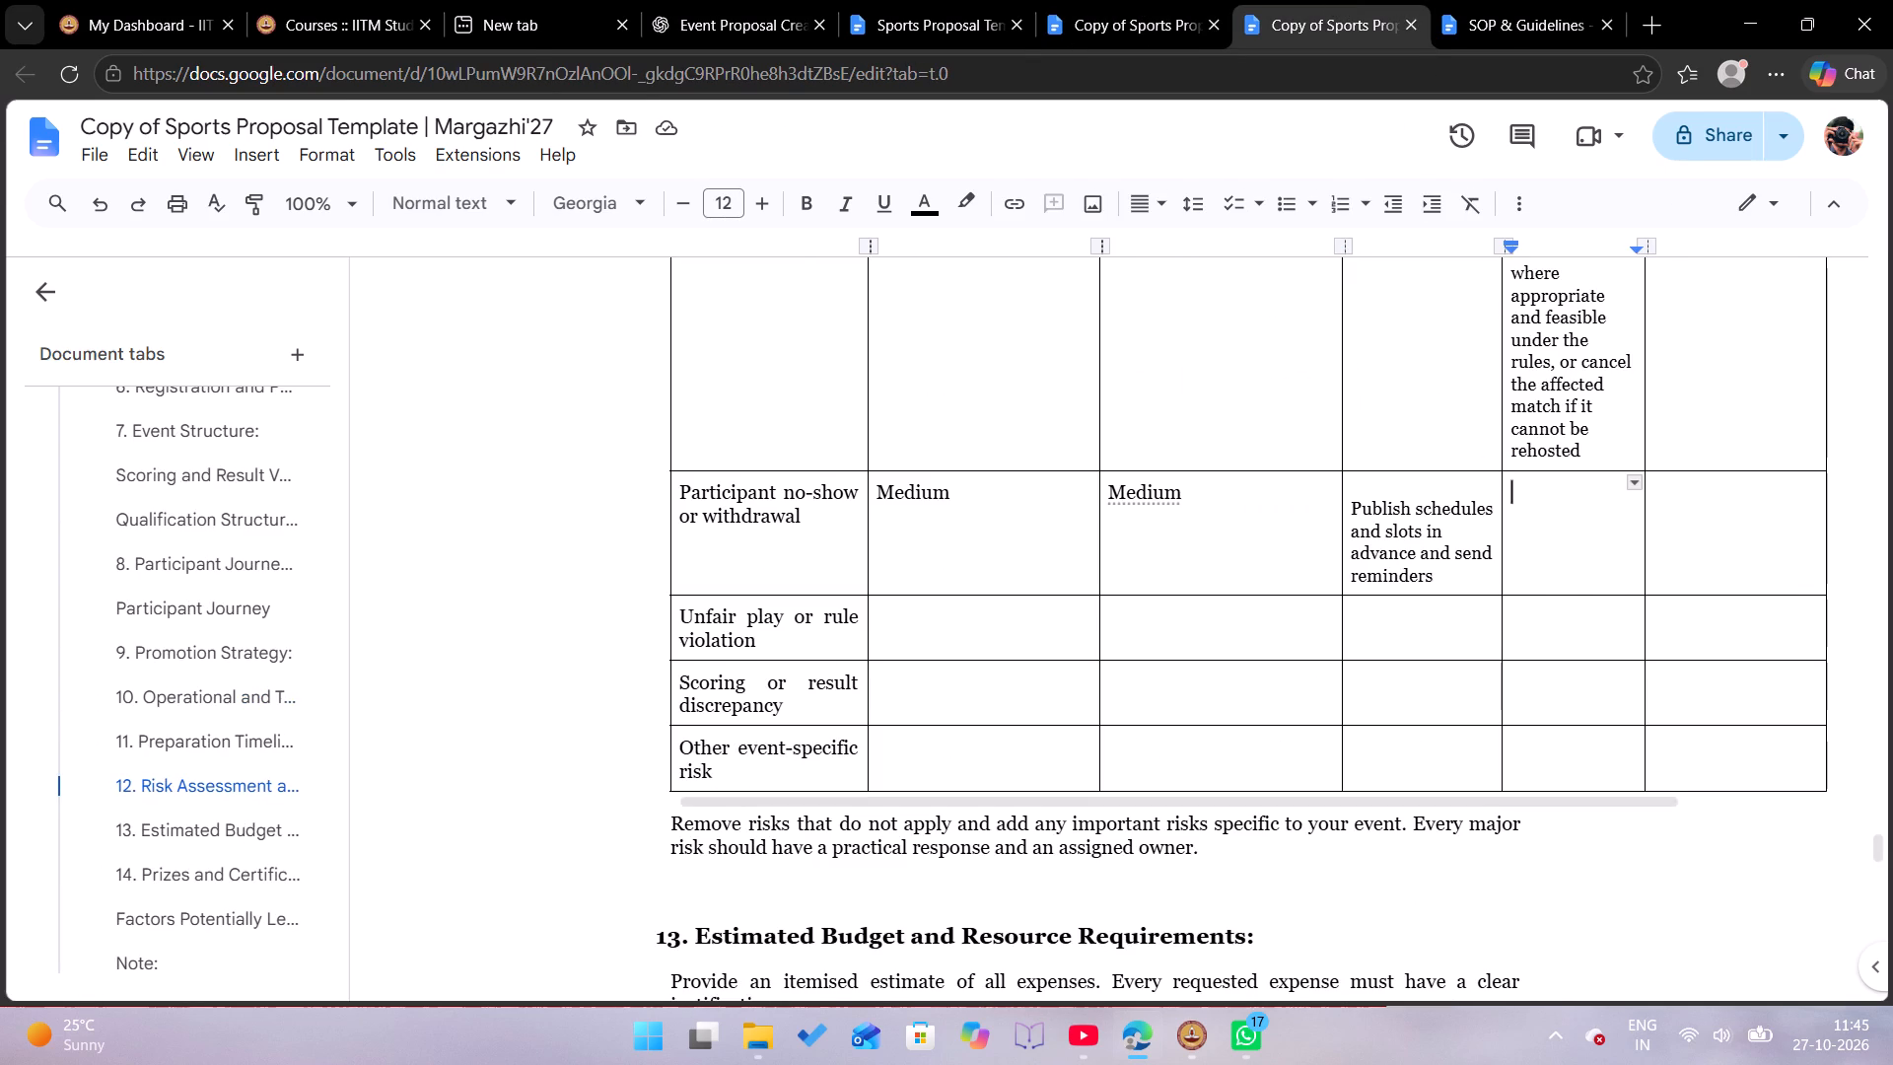
pyautogui.hotkey('ctrl', 'v')
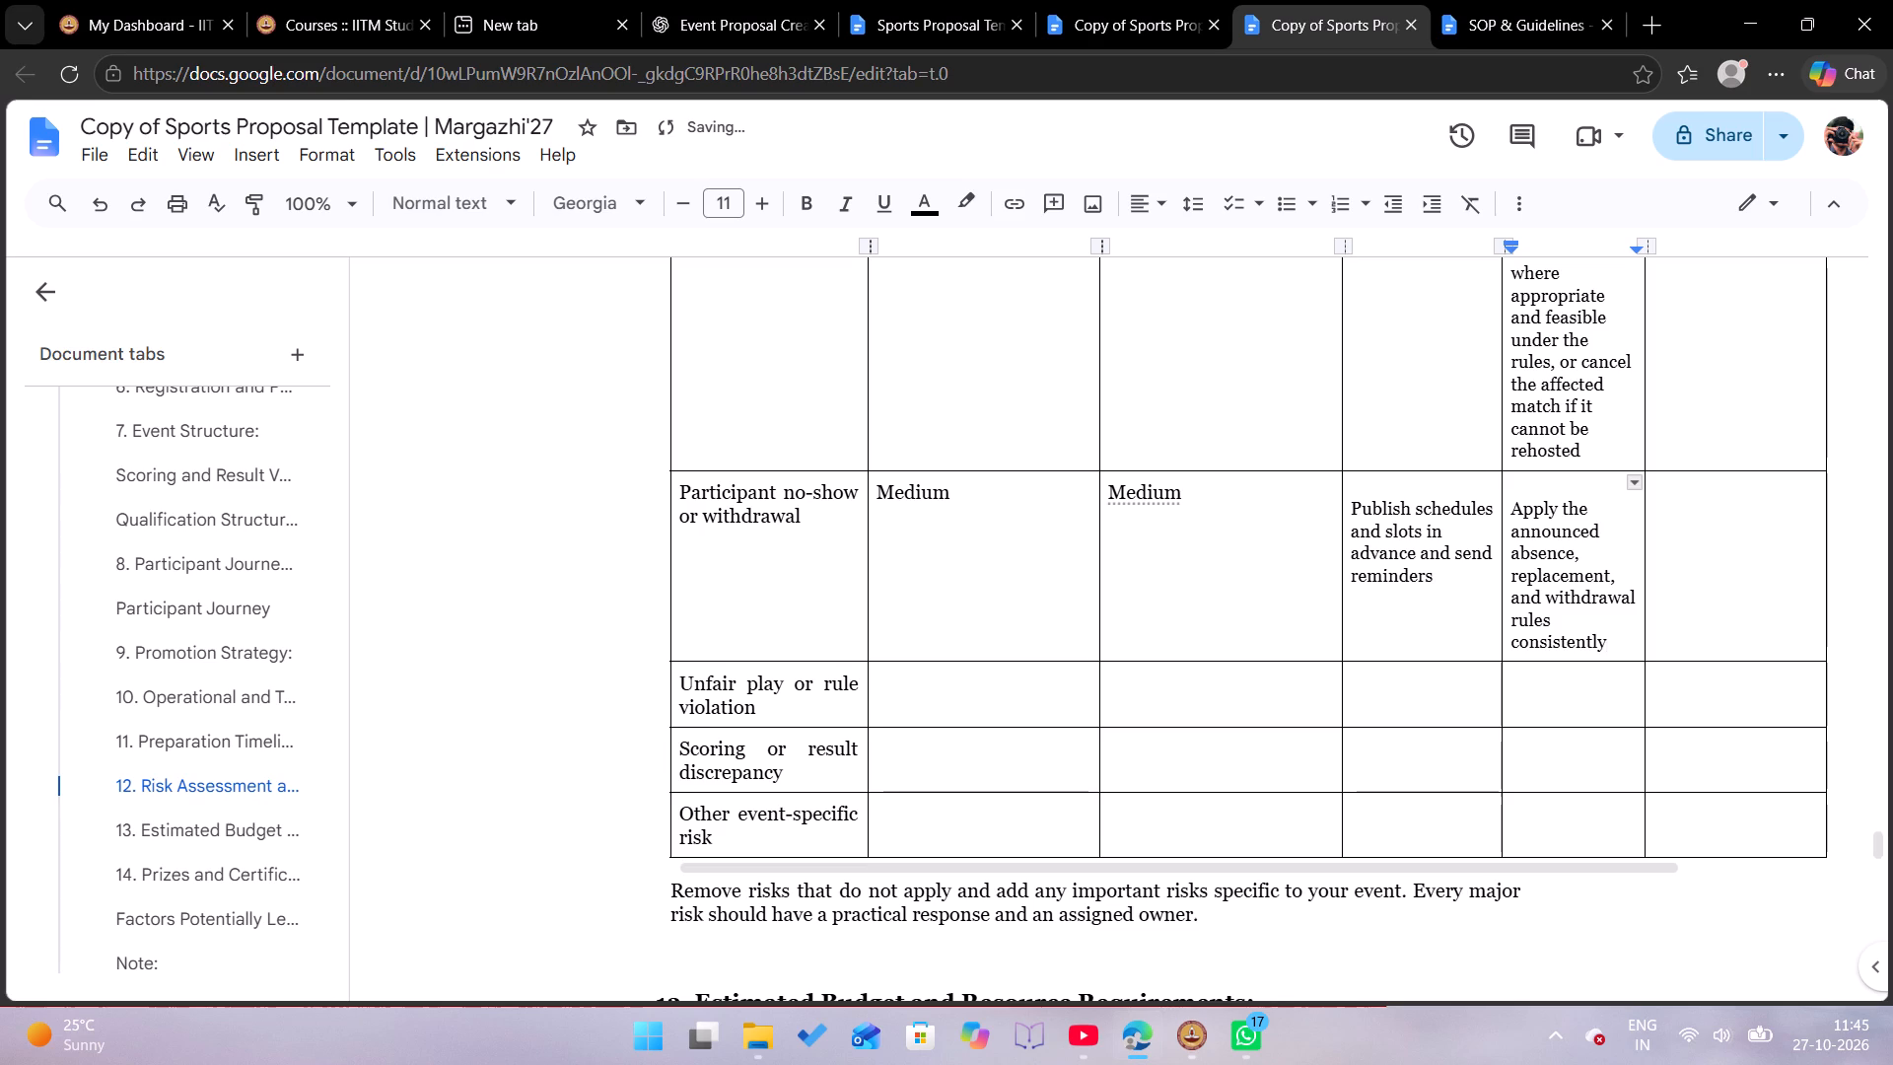
# Move the Participant no-show or withdrawal row's impact rating down three lines and indent it with a few spaces.
pyautogui.click(1112, 489)
pyautogui.press('Return')
pyautogui.press('Return')
pyautogui.press('Return')
pyautogui.press('space')
pyautogui.press('space')
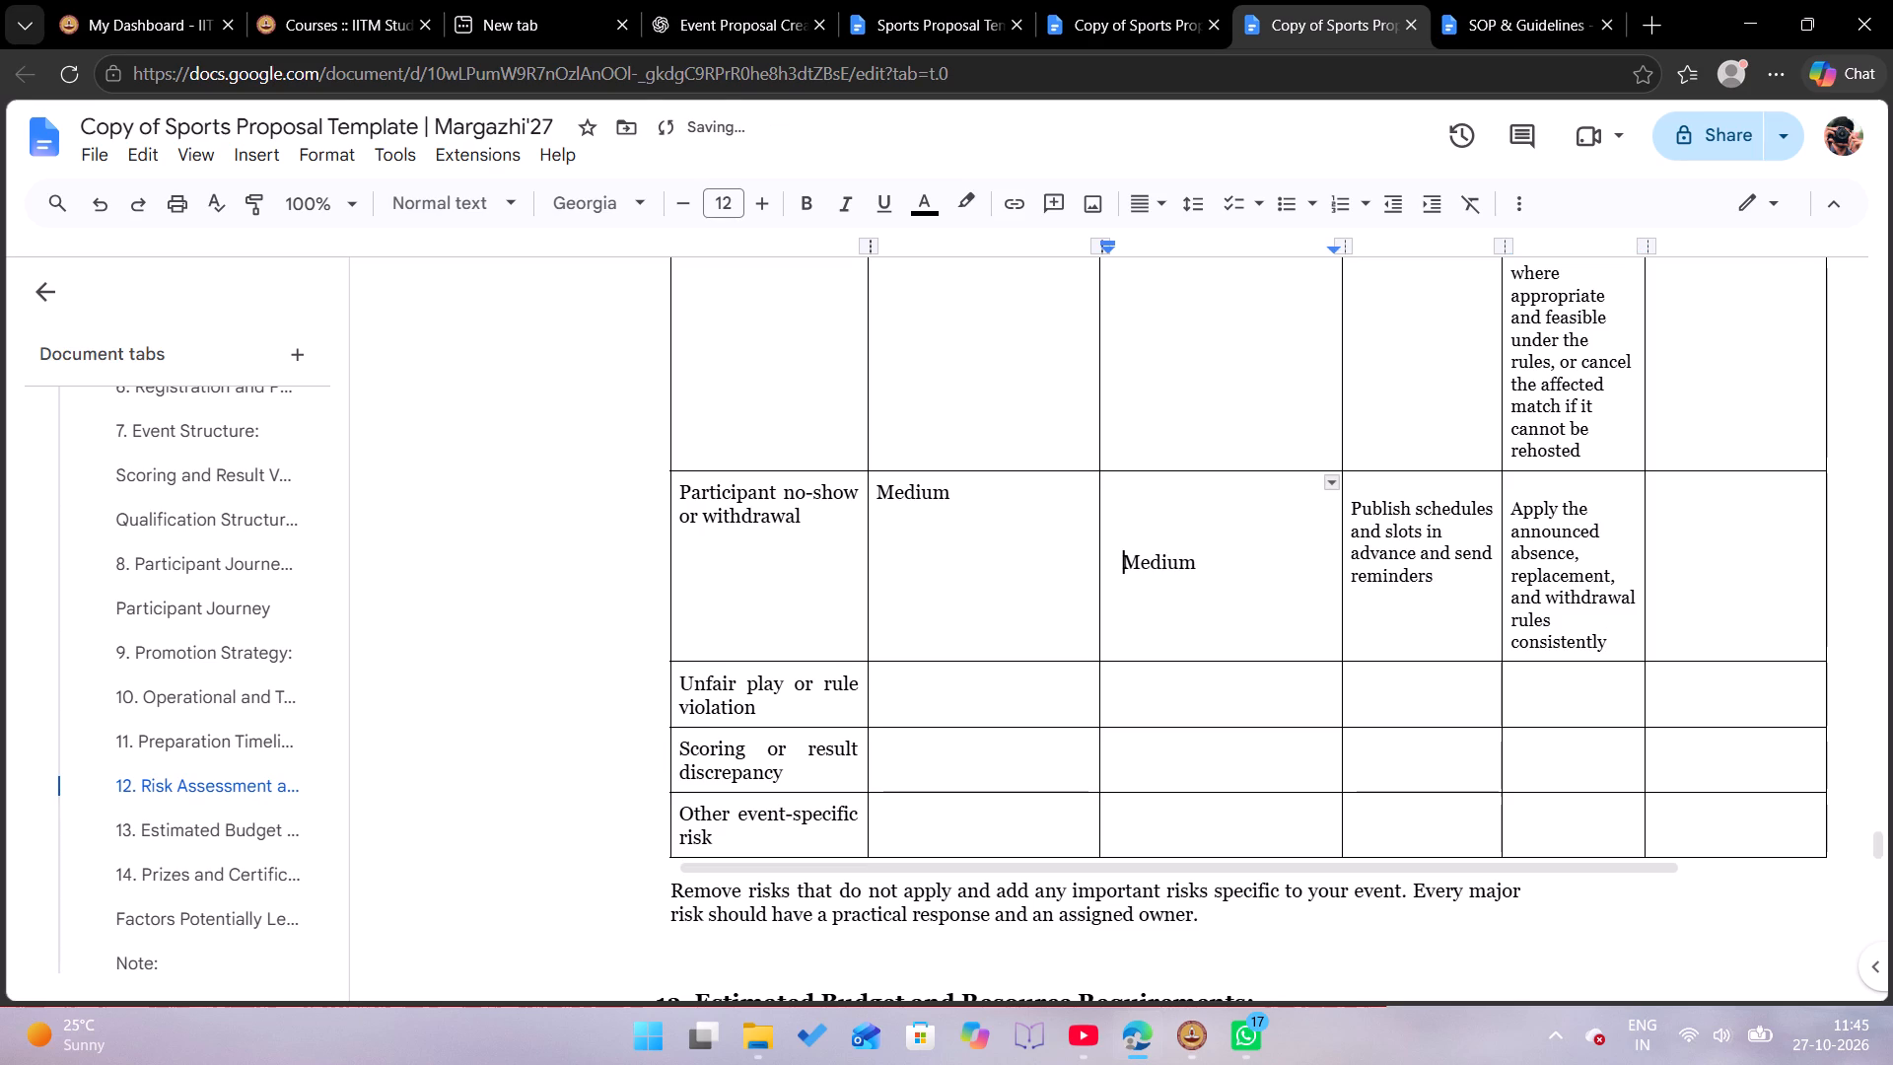
# Move the Participant no-show or withdrawal row's likelihood rating down three lines and indent it with spaces, level with the impact rating.
pyautogui.click(877, 488)
pyautogui.press('space')
pyautogui.press('space')
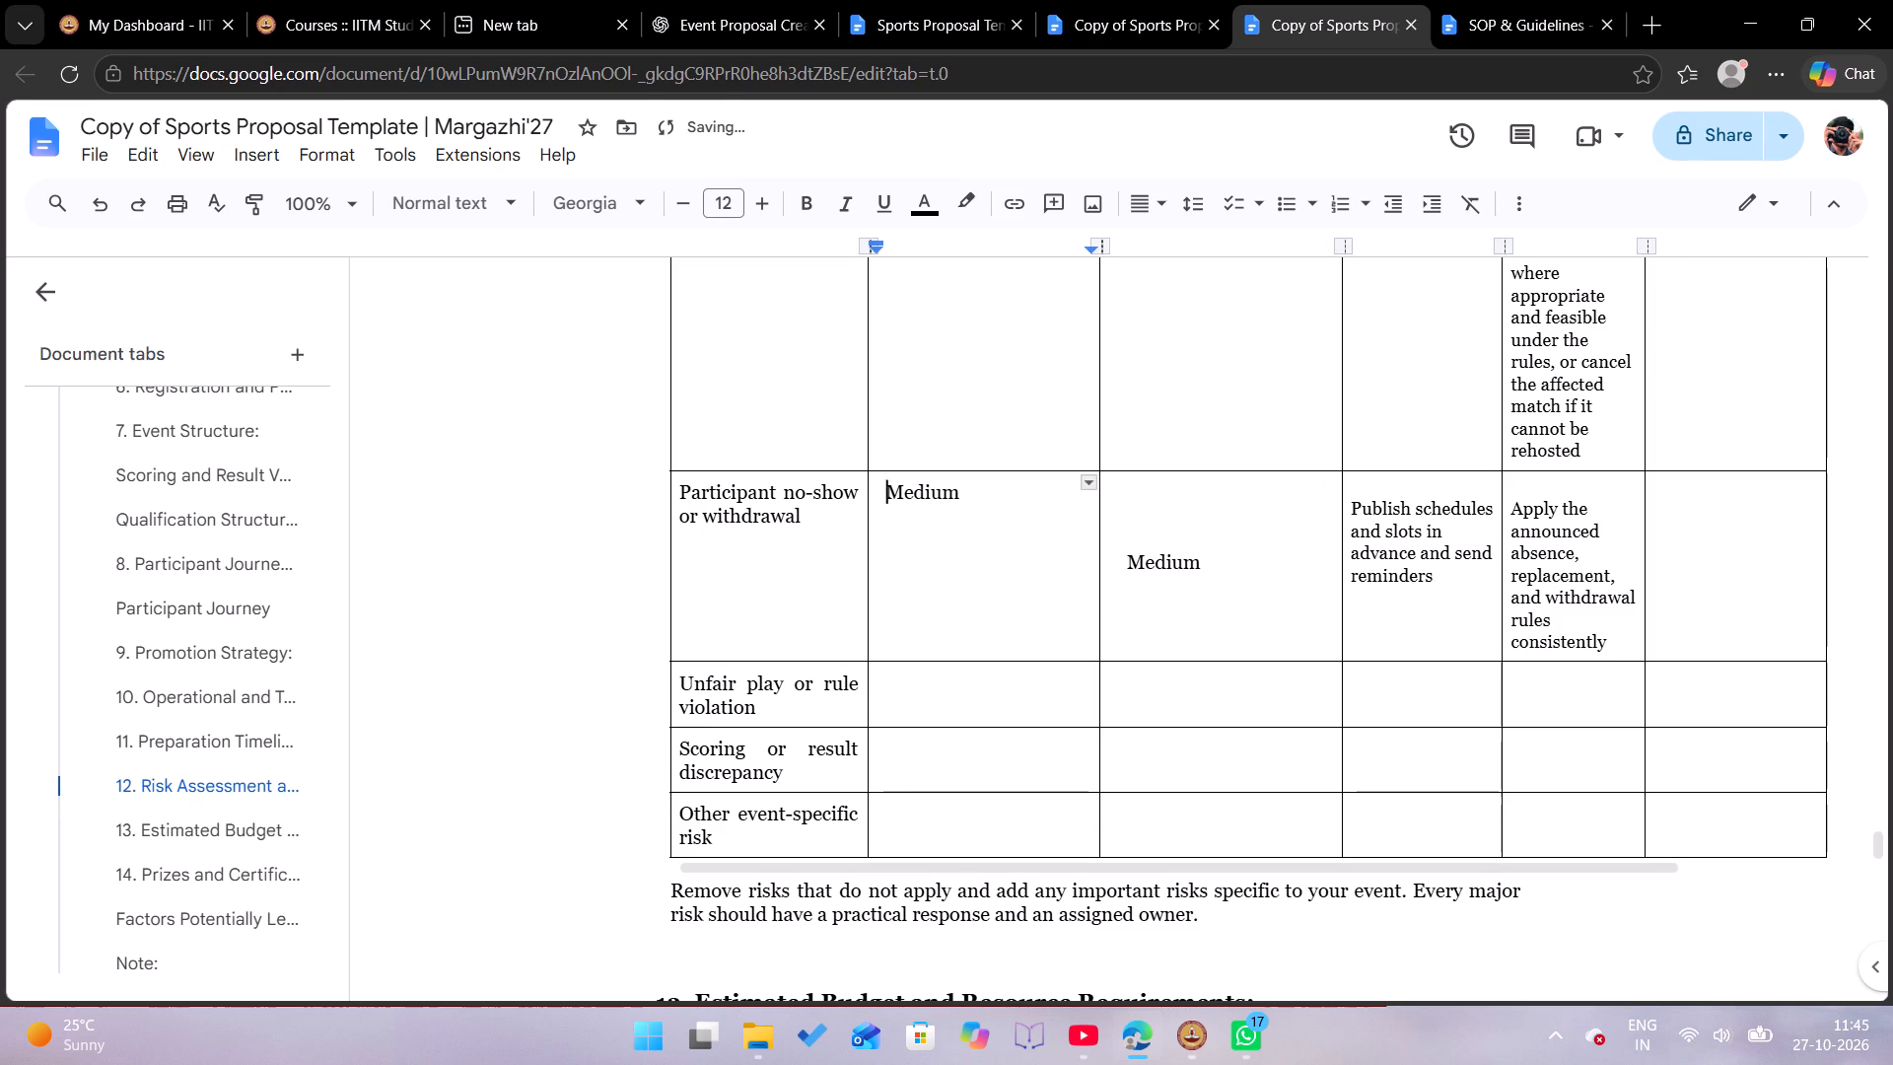
pyautogui.press('space')
pyautogui.press('Return')
pyautogui.press('Return')
pyautogui.press('space')
pyautogui.press('Return')
pyautogui.press('space')
pyautogui.press('space')
pyautogui.press('space')
pyautogui.press('space')
pyautogui.press('space')
pyautogui.press('space')
pyautogui.press('space')
pyautogui.press('space')
pyautogui.press('space')
# Move the risk name "Participant no-show or withdrawal" three lines down within its cell.
pyautogui.click(680, 492)
pyautogui.press('Return')
pyautogui.press('Return')
pyautogui.press('Return')
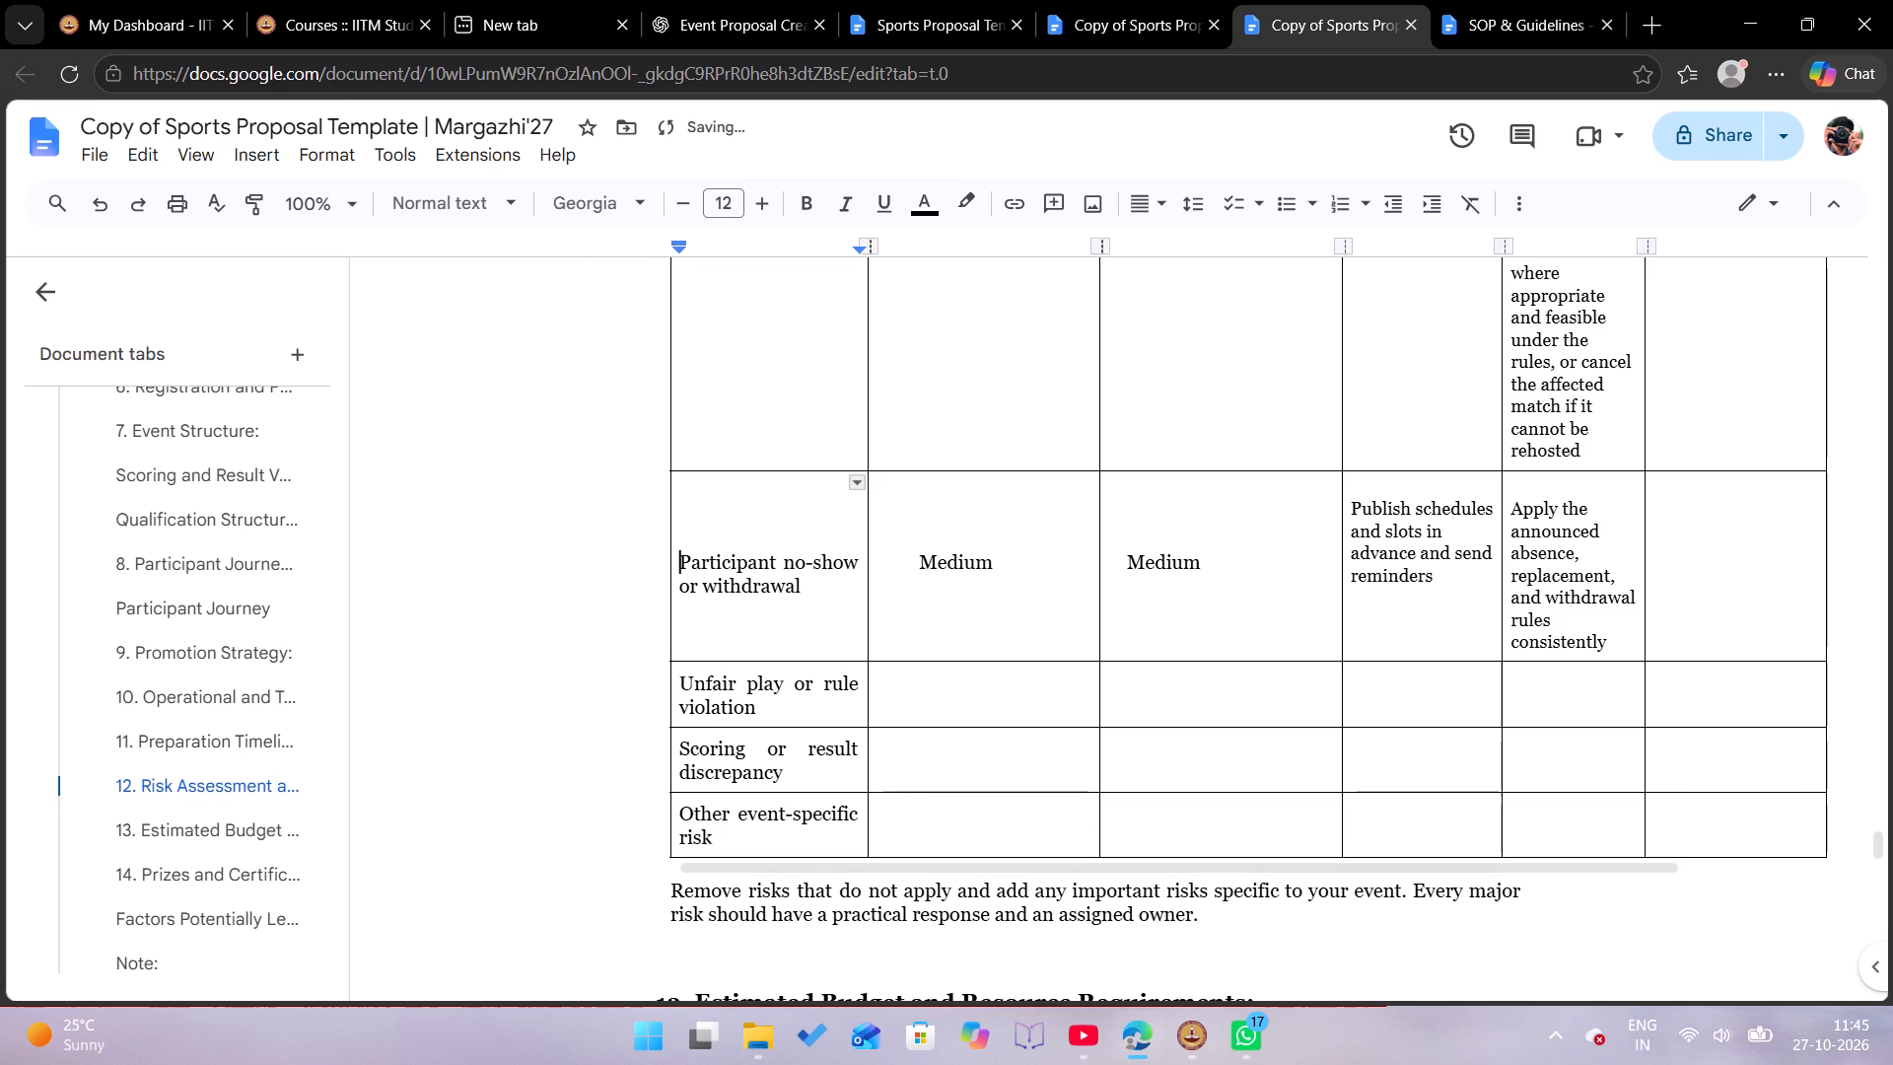
# Copy "Deputy Head" from the draft as the Participant no-show or withdrawal row's responsible member, three lines down and indented with three spaces.
pyautogui.click(1165, 0)
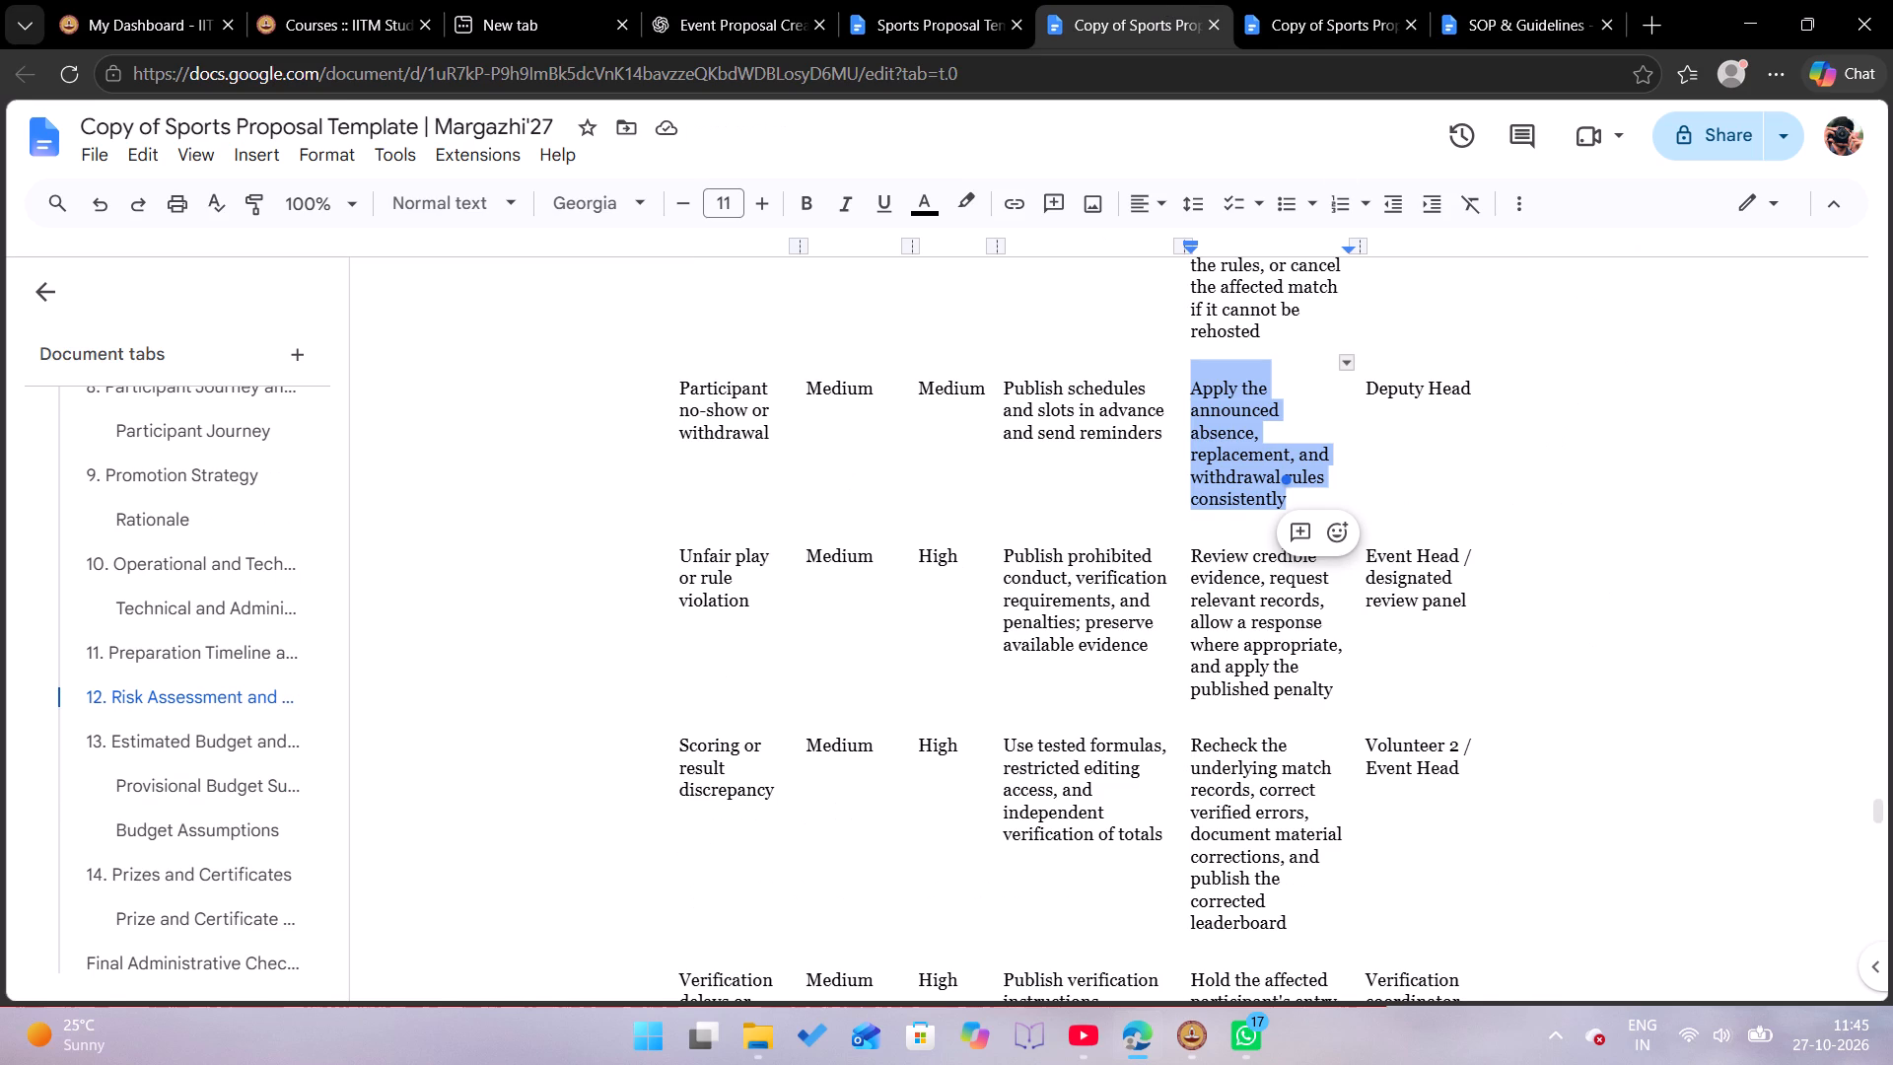
pyautogui.moveTo(1370, 380); pyautogui.dragTo(1472, 395)
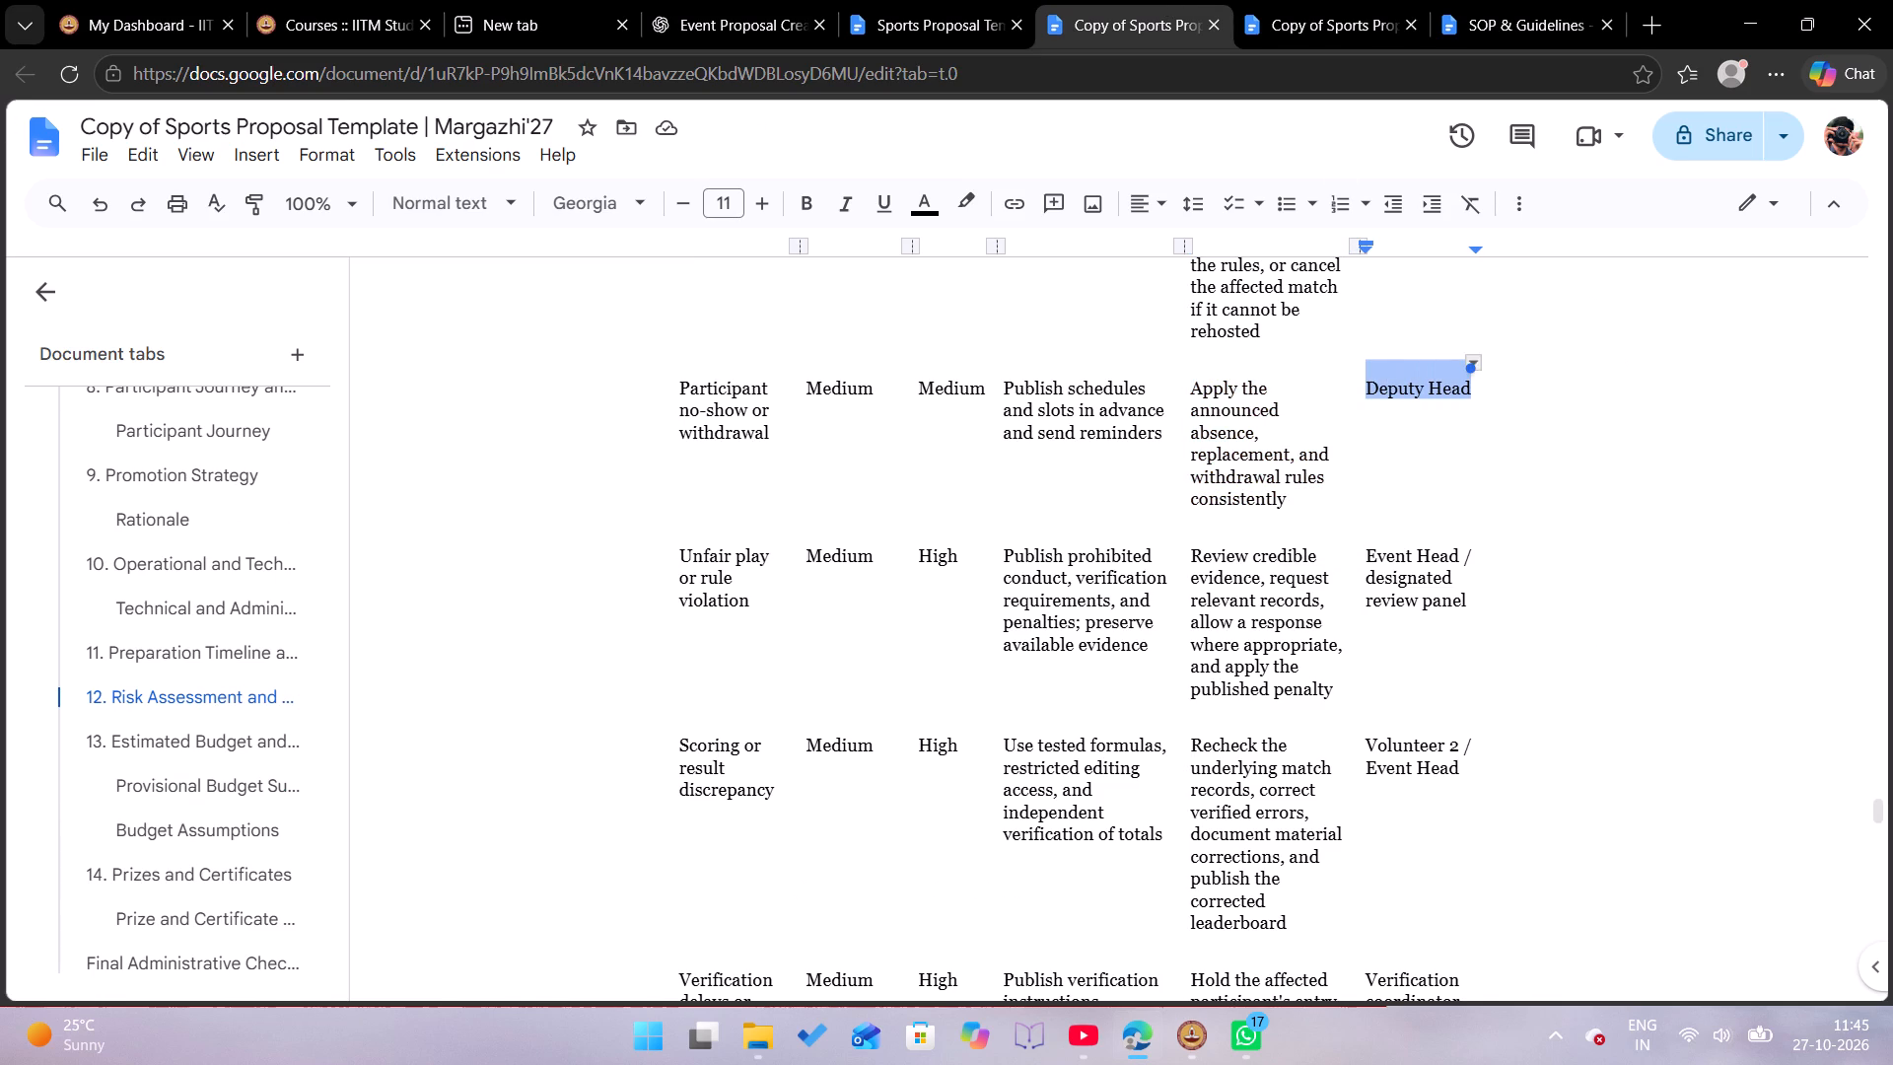
pyautogui.hotkey('ctrl', 'c')
pyautogui.click(1312, 2)
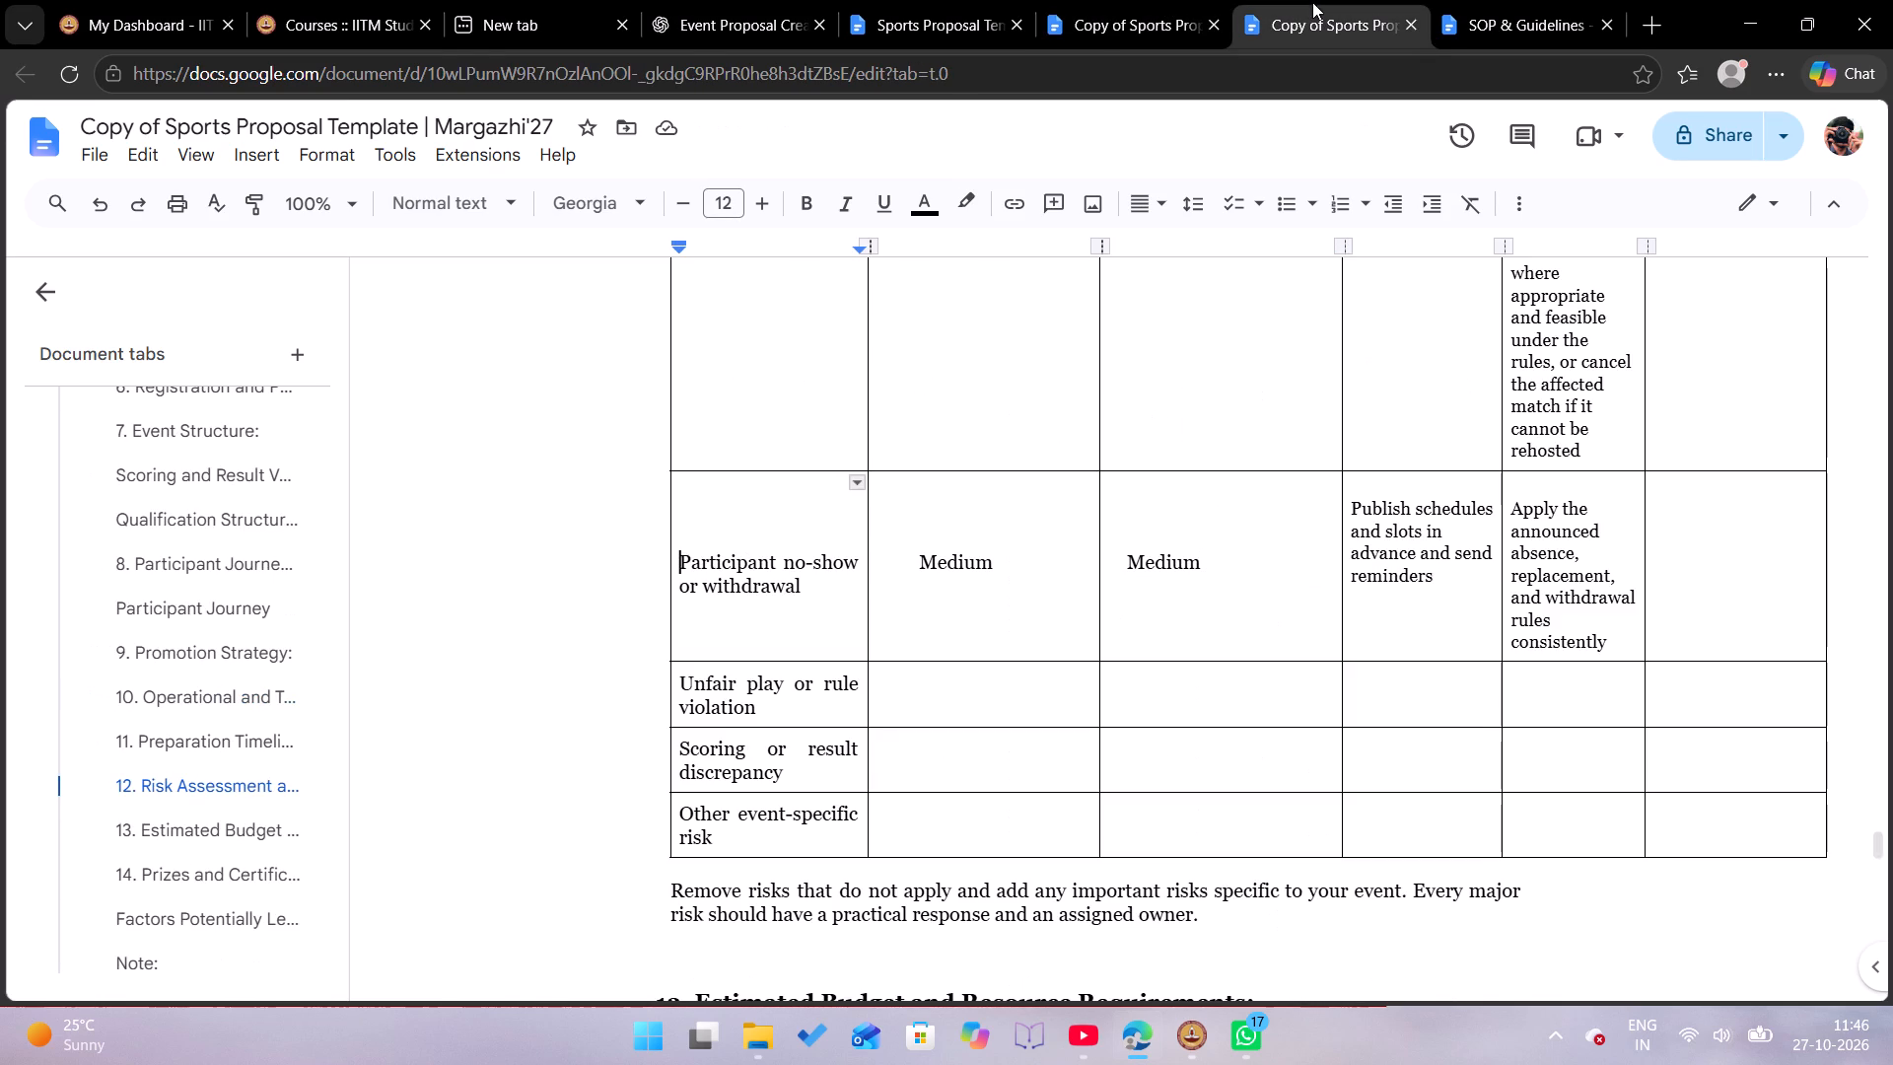
pyautogui.click(1678, 548)
pyautogui.press('Return')
pyautogui.press('Return')
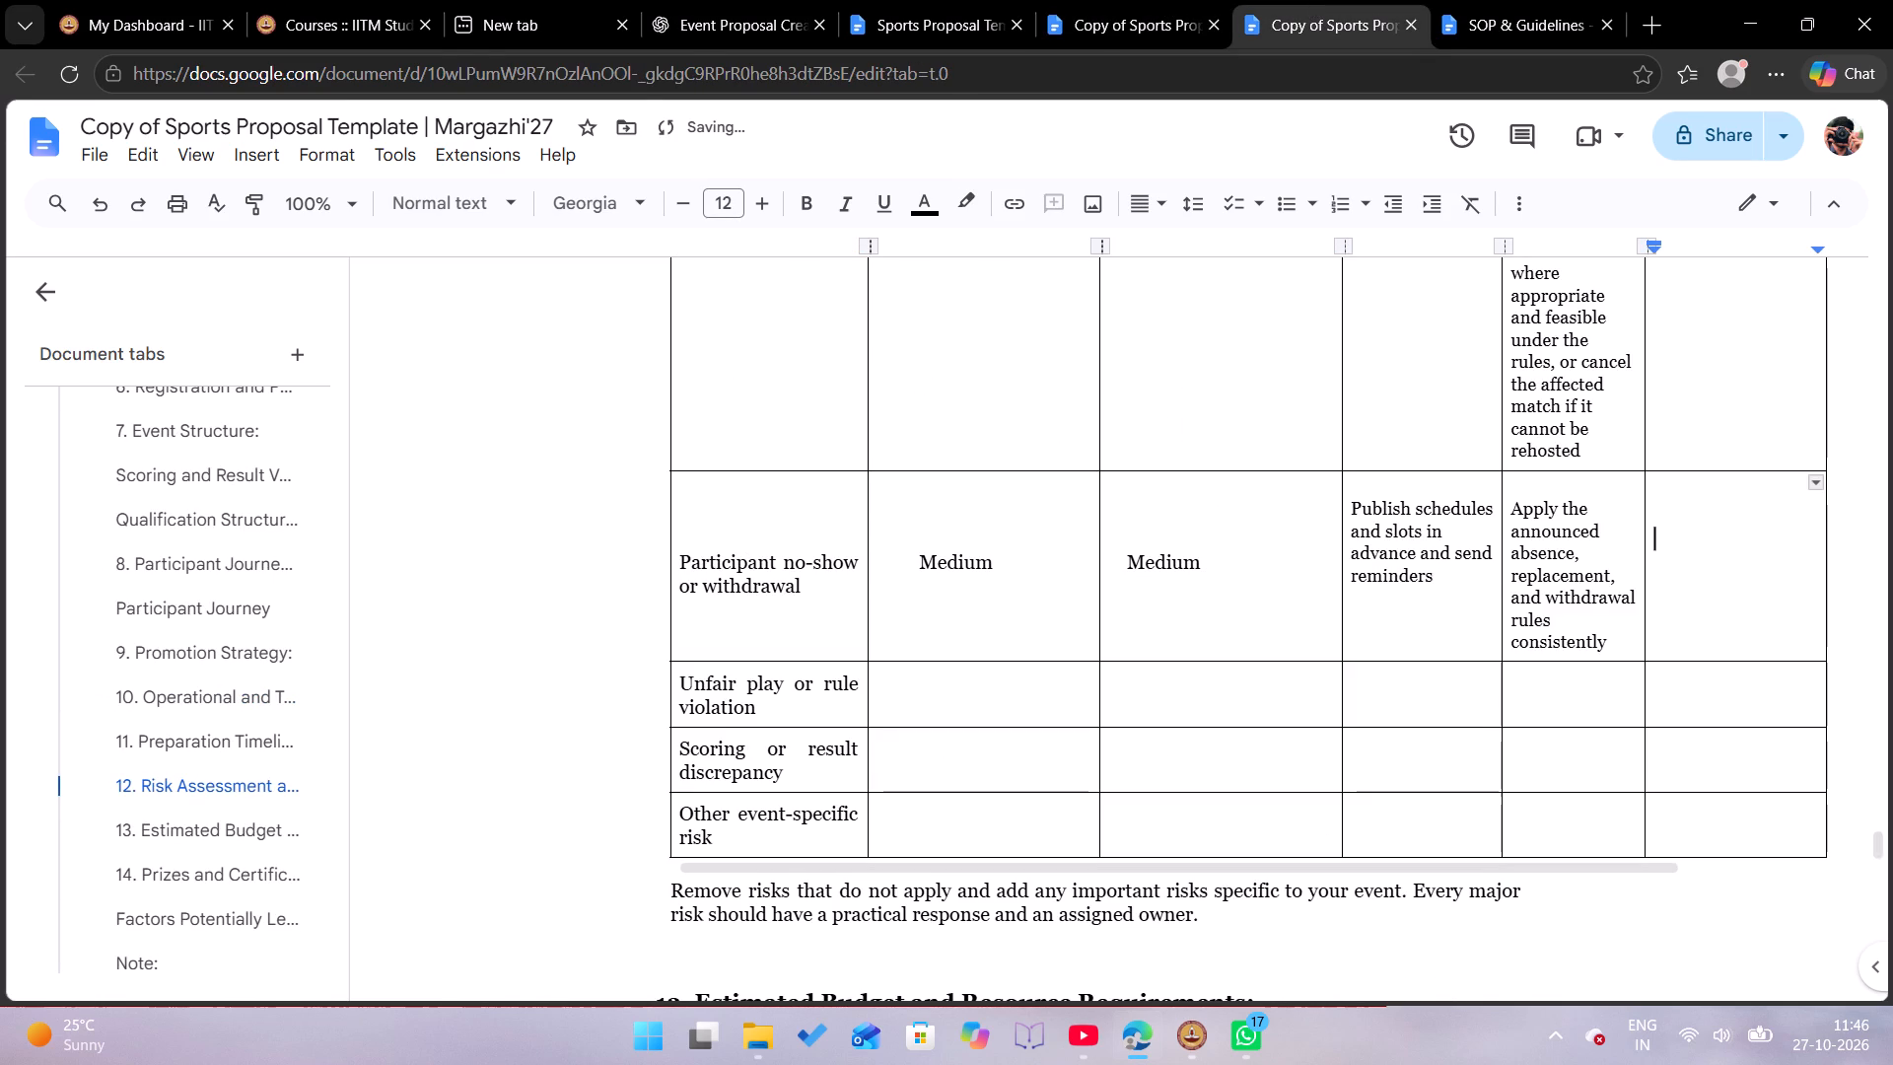
pyautogui.press('Return')
pyautogui.press('space')
pyautogui.press('space')
pyautogui.press('space')
pyautogui.hotkey('ctrl', 'v')
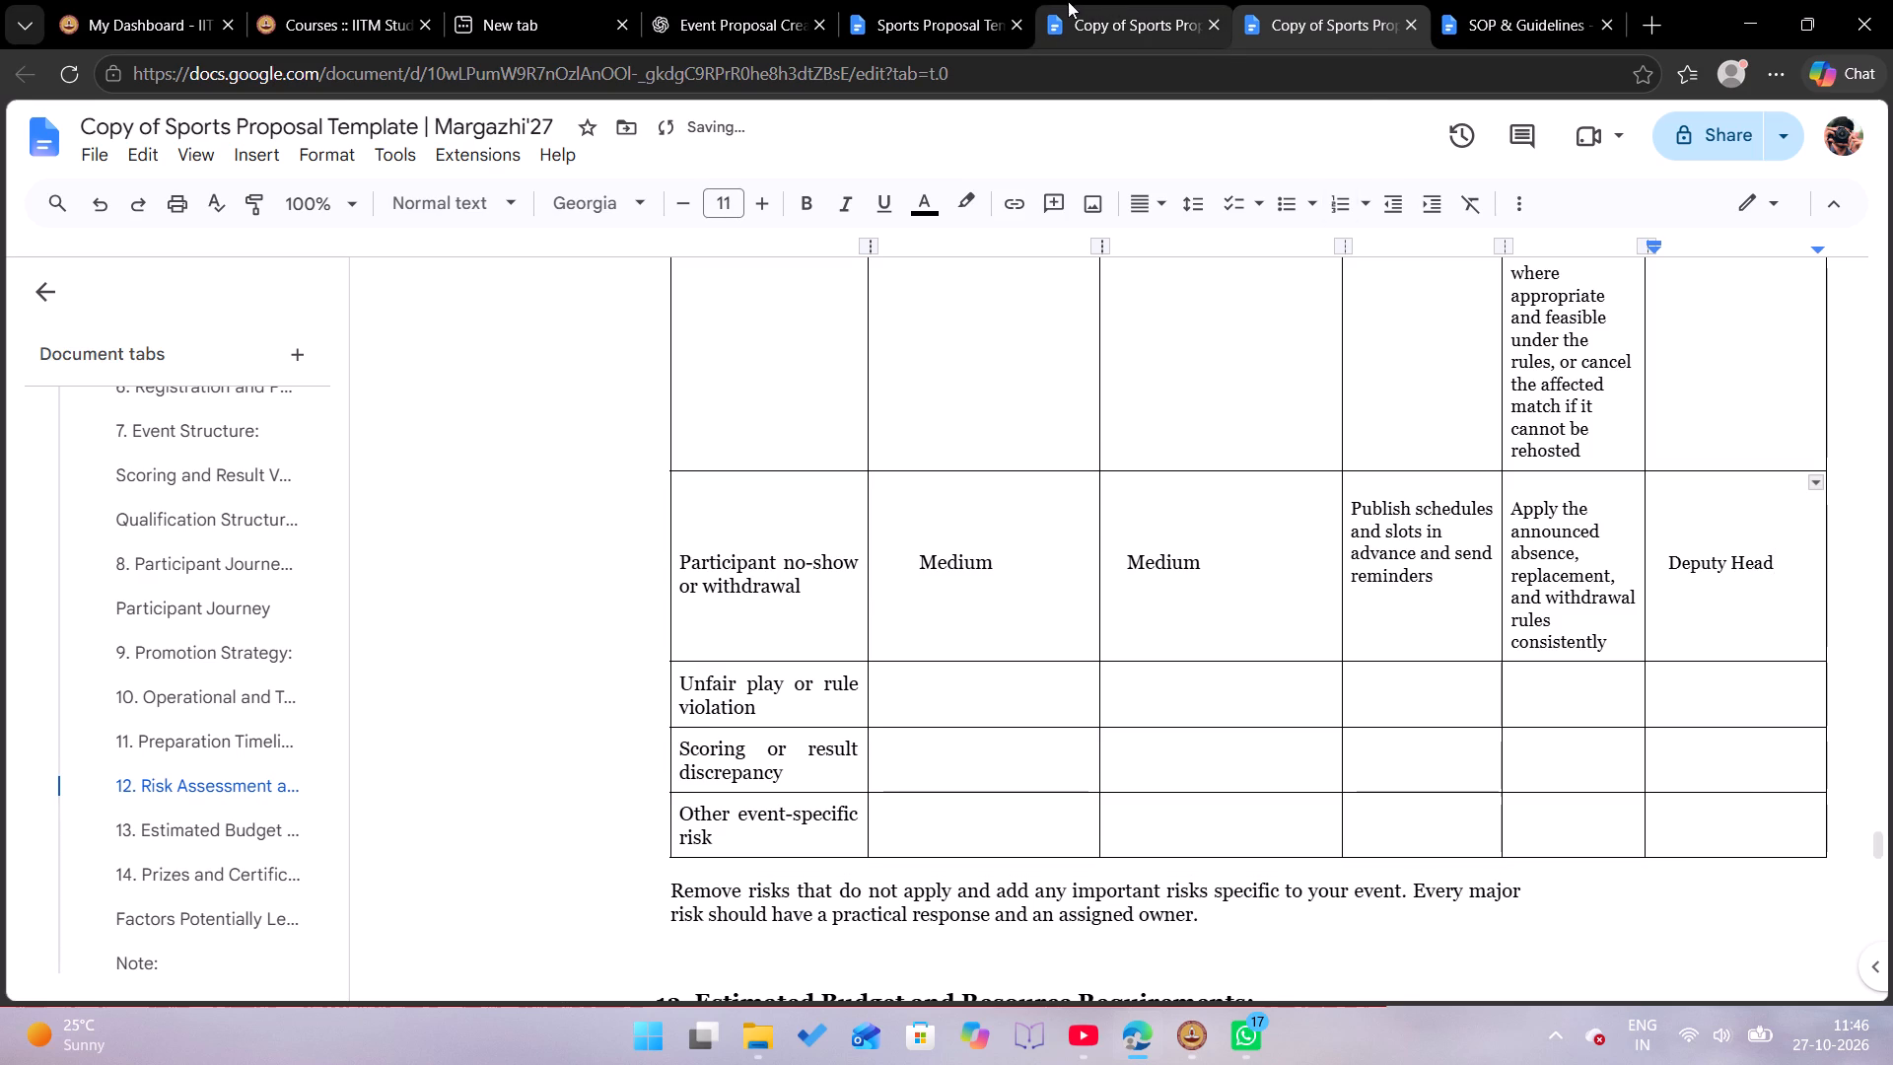
# Copy the drafted "Medium" likelihood into the template's Unfair play or rule violation row and indent it with eight spaces.
pyautogui.click(1096, 0)
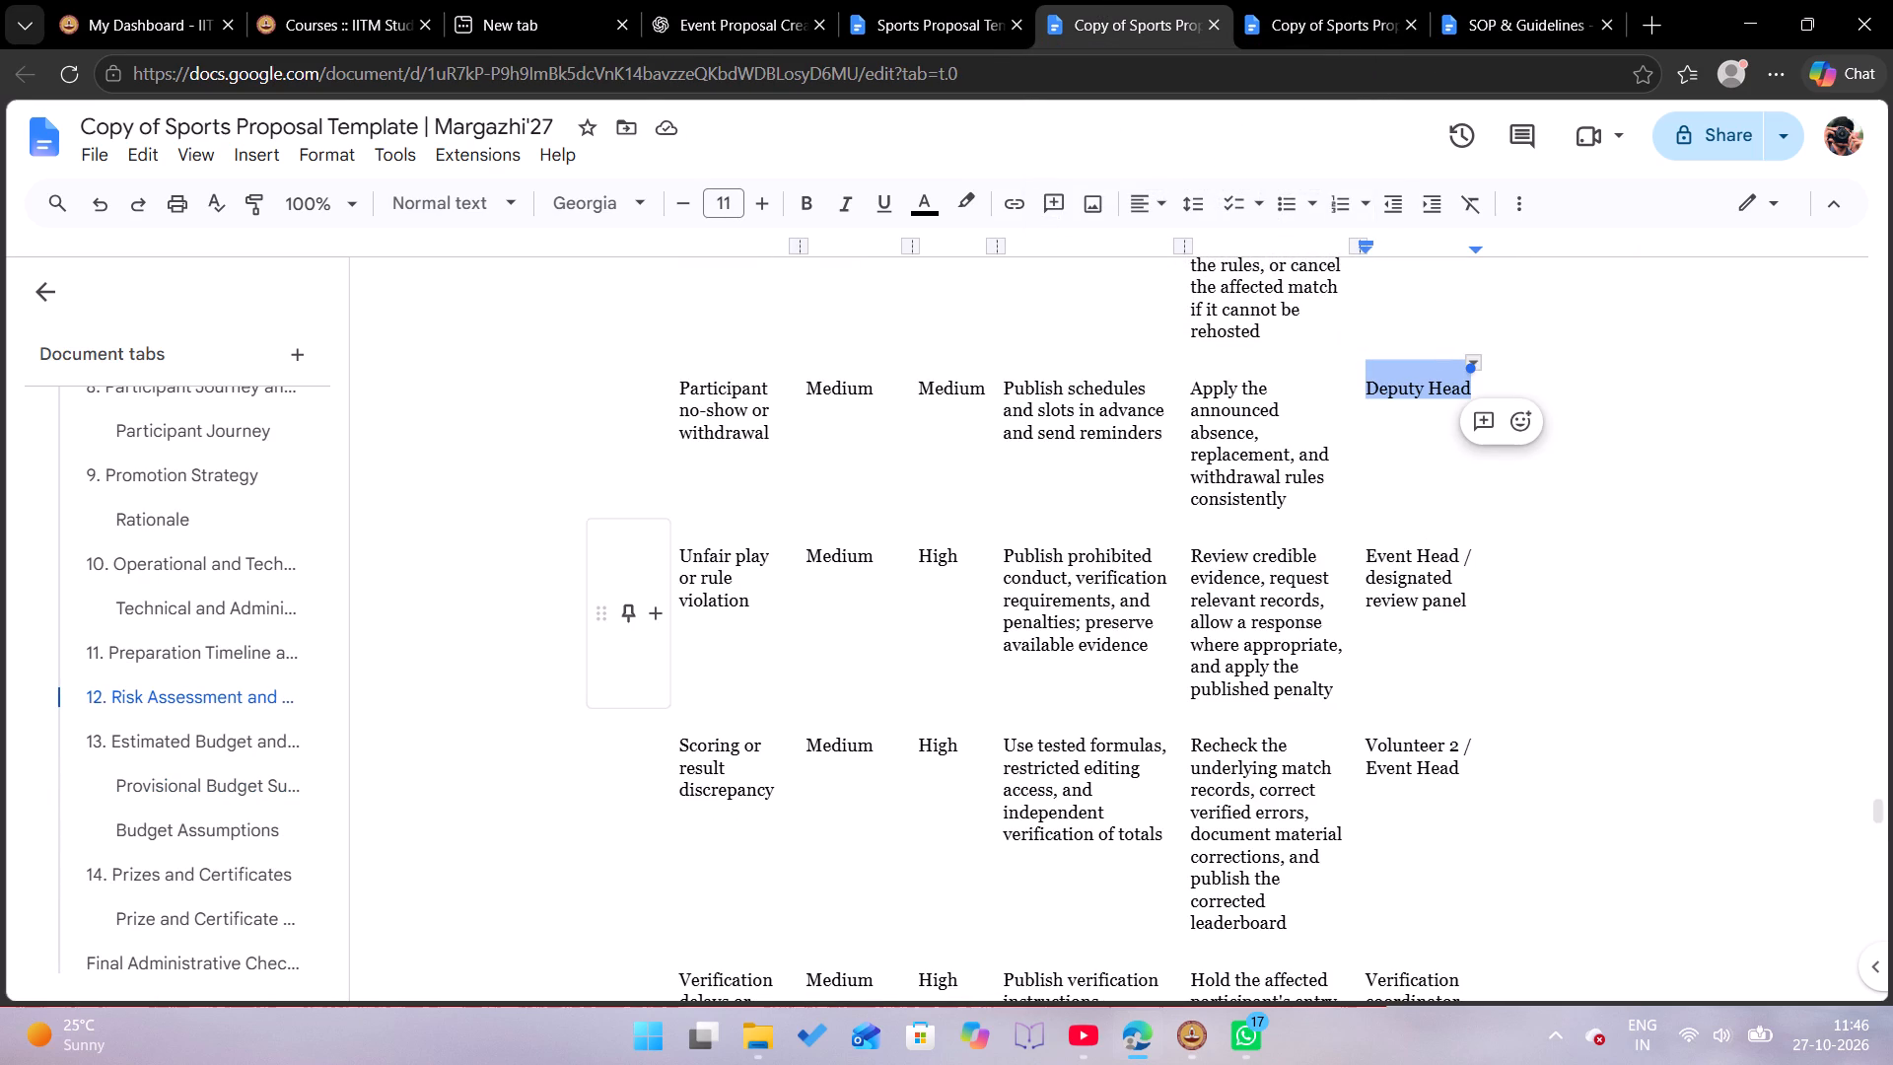
pyautogui.moveTo(809, 555); pyautogui.dragTo(871, 558)
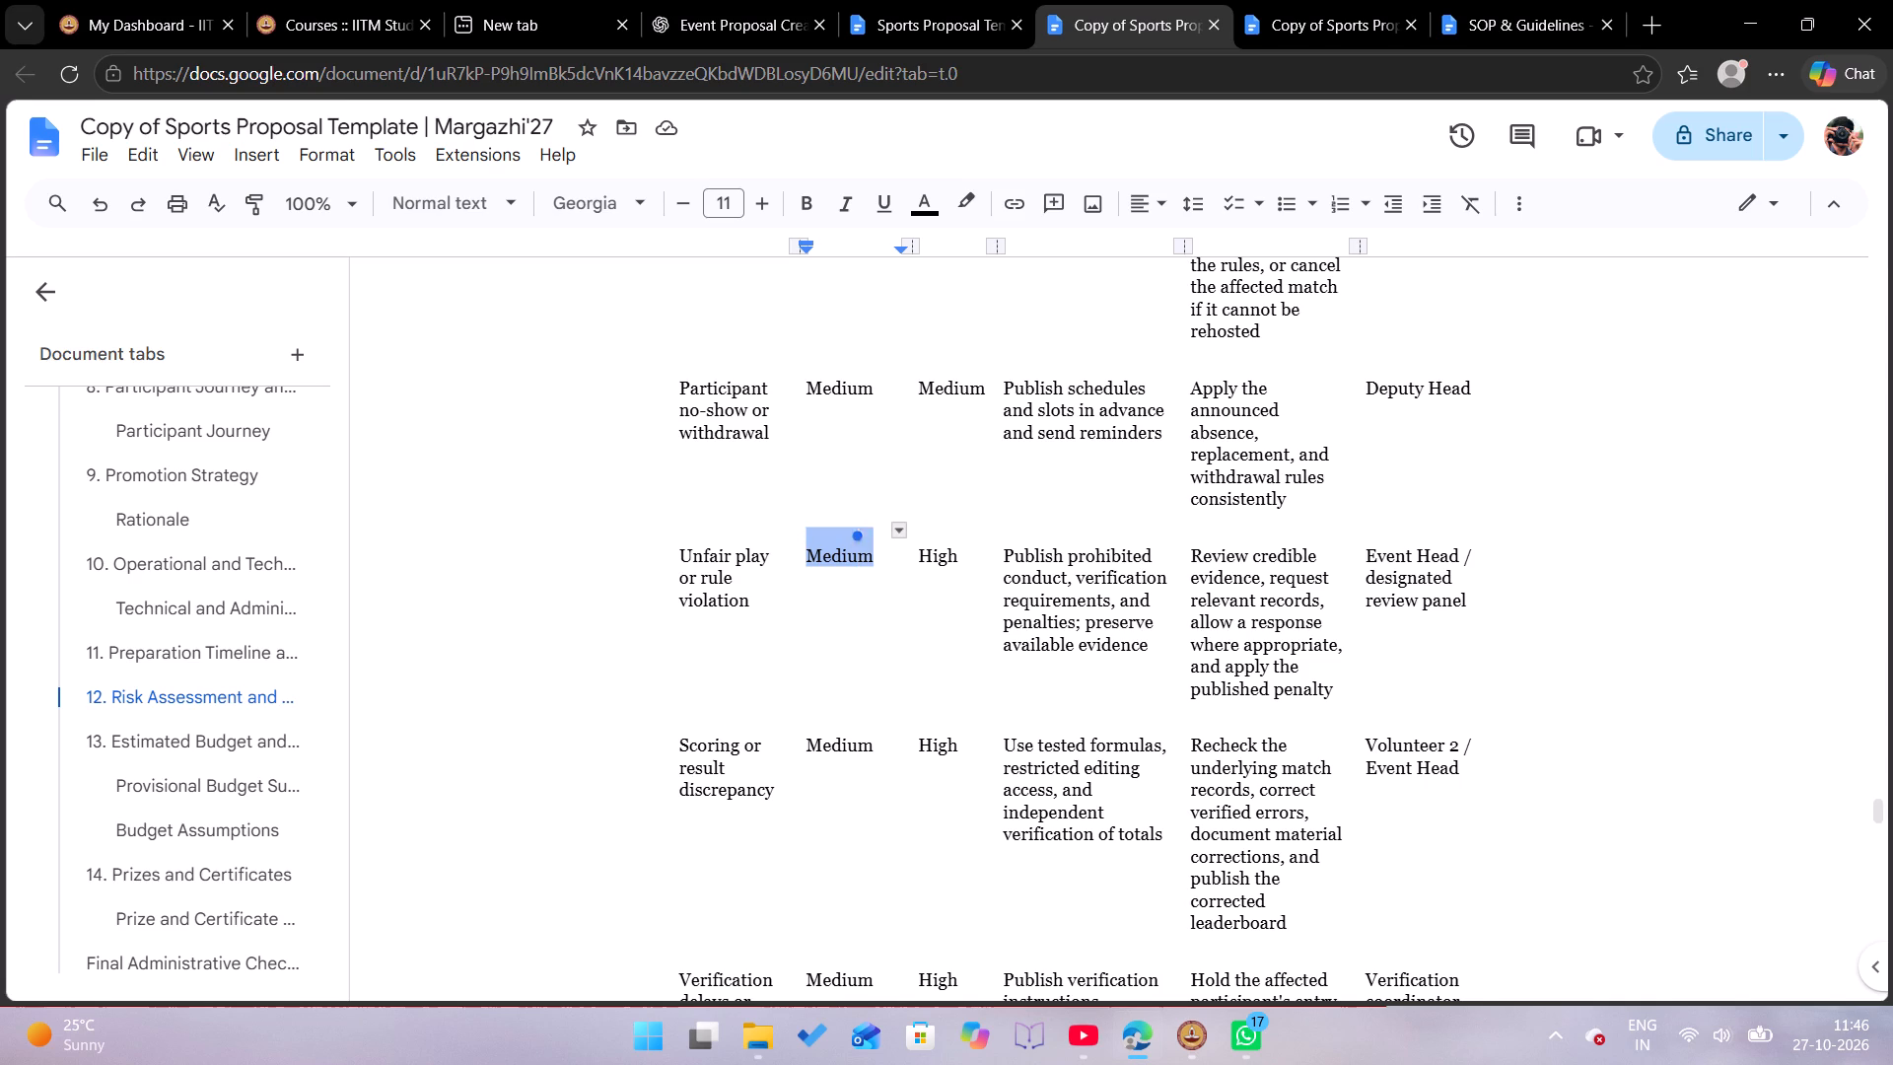
pyautogui.moveTo(871, 558); pyautogui.dragTo(875, 558)
pyautogui.hotkey('ctrl', 'c')
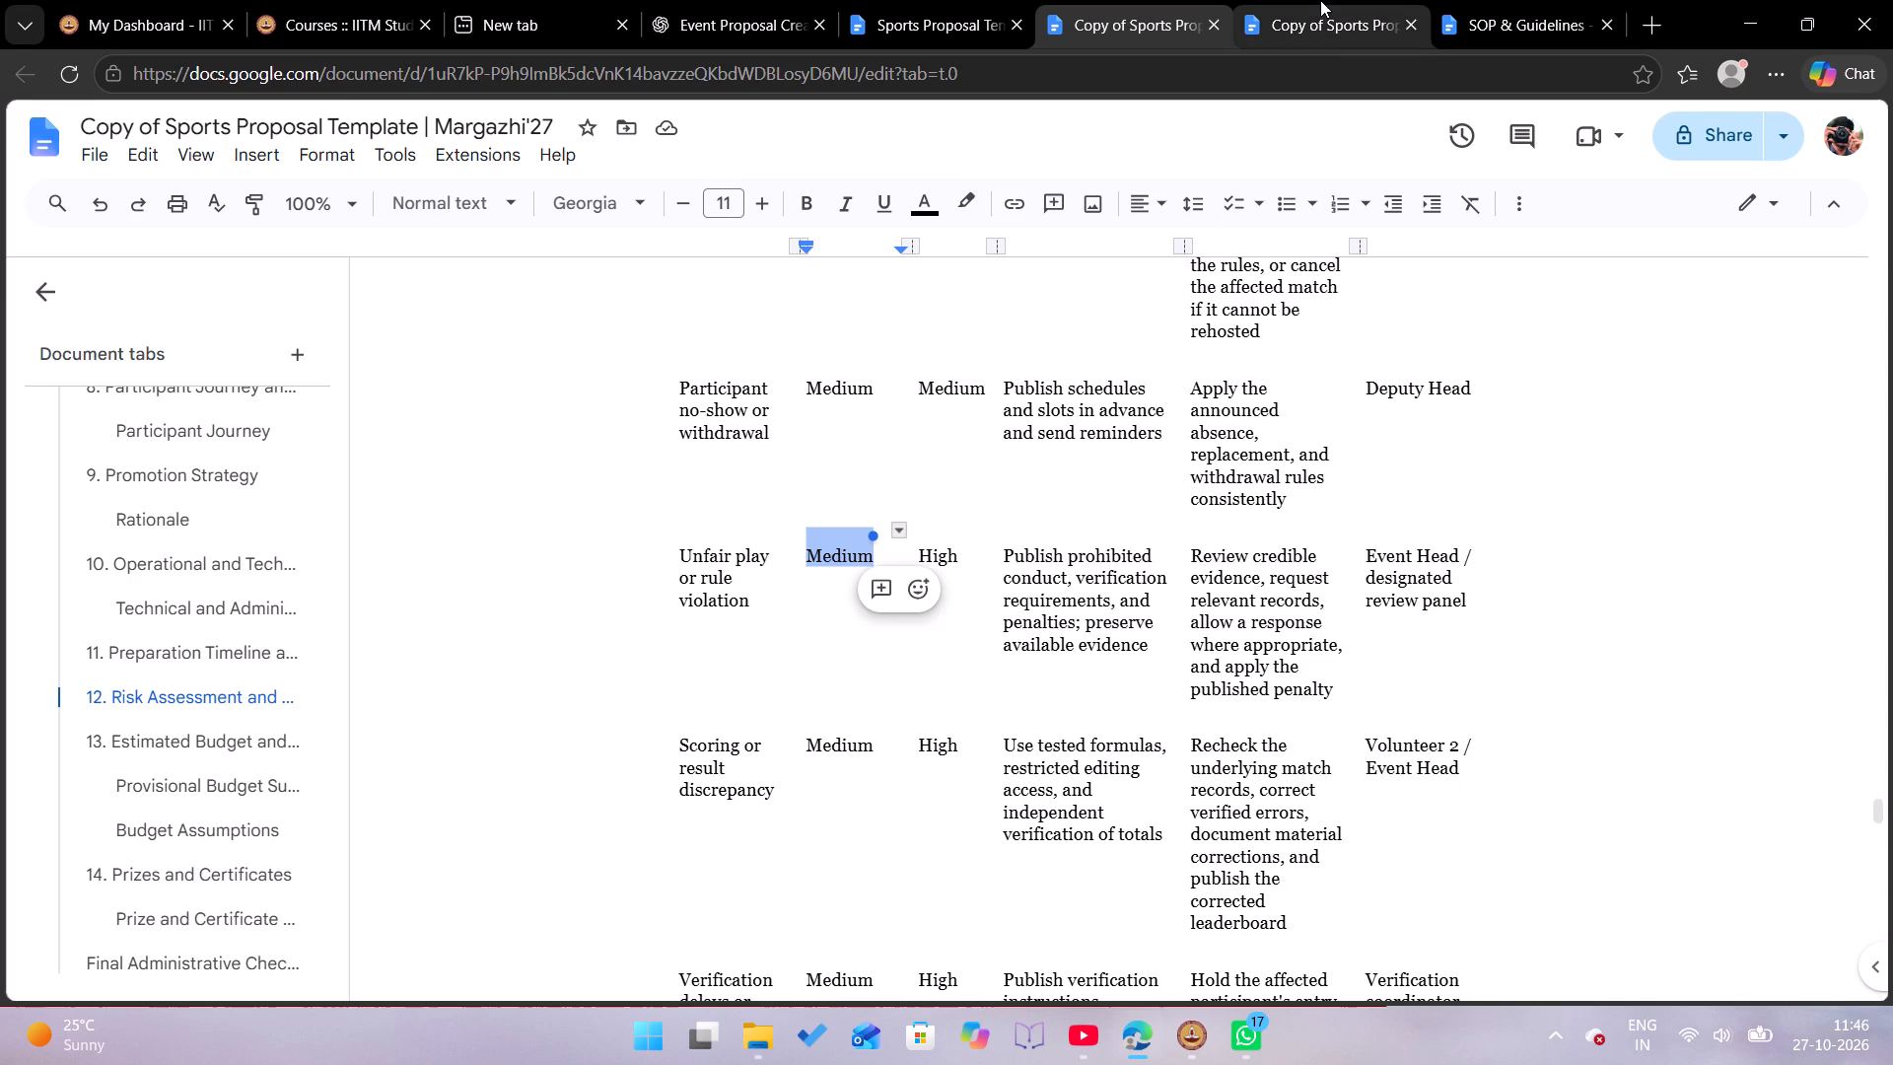
pyautogui.click(1320, 0)
pyautogui.click(962, 701)
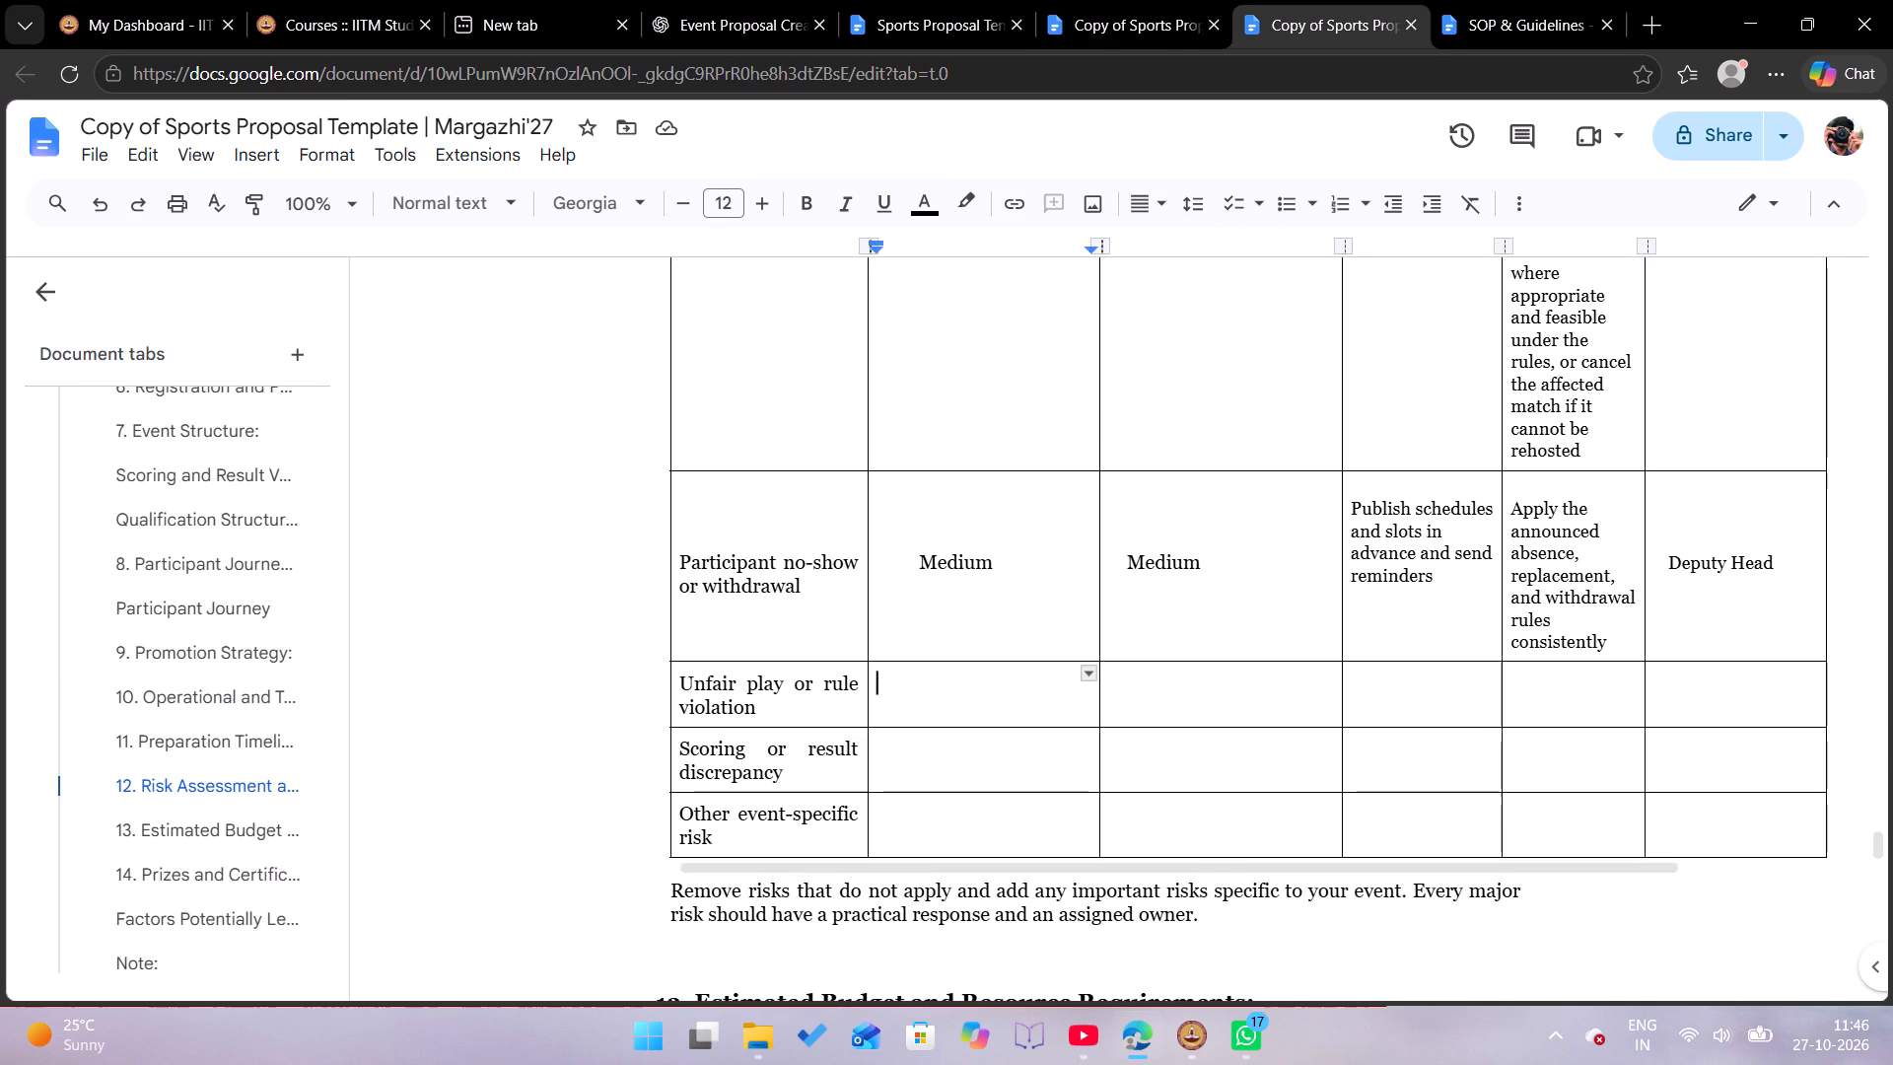
pyautogui.hotkey('ctrl', 'v')
pyautogui.click(1140, 687)
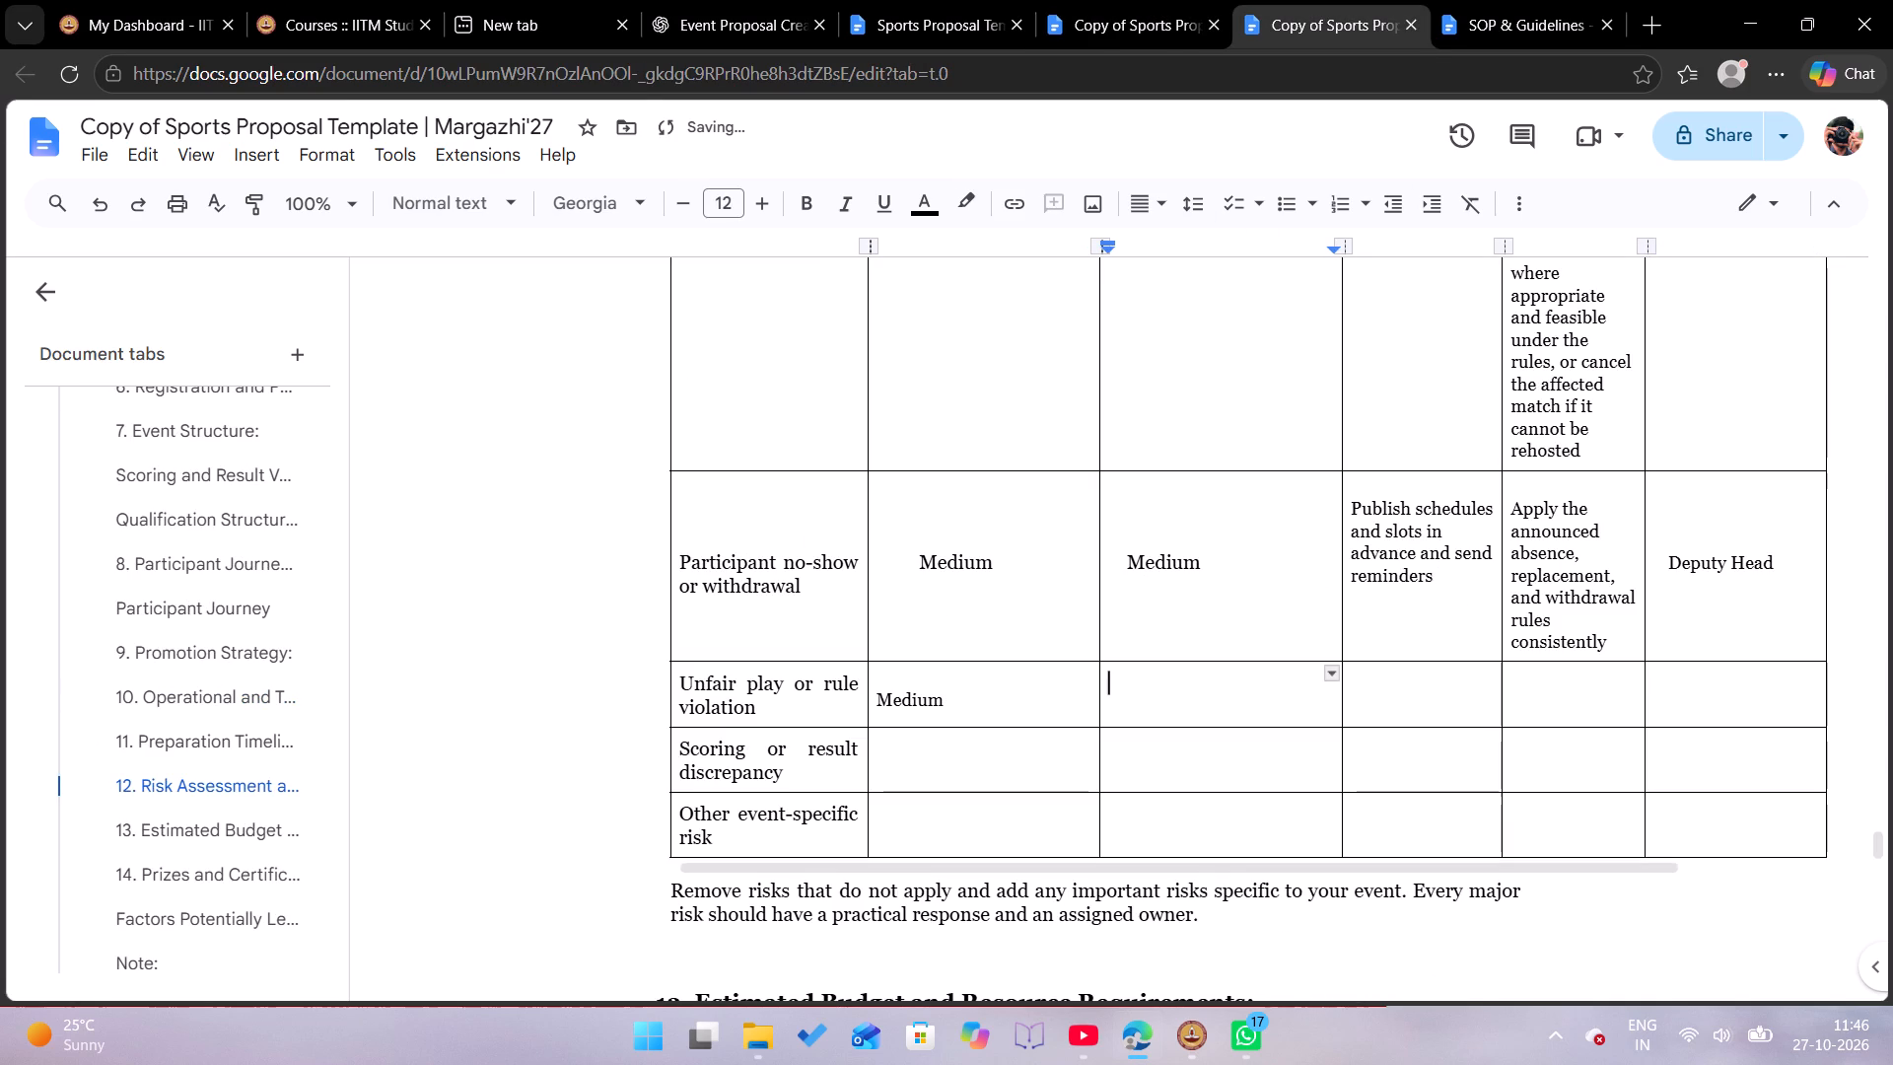
pyautogui.click(876, 710)
pyautogui.press('space')
pyautogui.press('space')
pyautogui.press('space')
pyautogui.press('space')
pyautogui.press('space')
pyautogui.press('space')
pyautogui.press('space')
pyautogui.press('space')
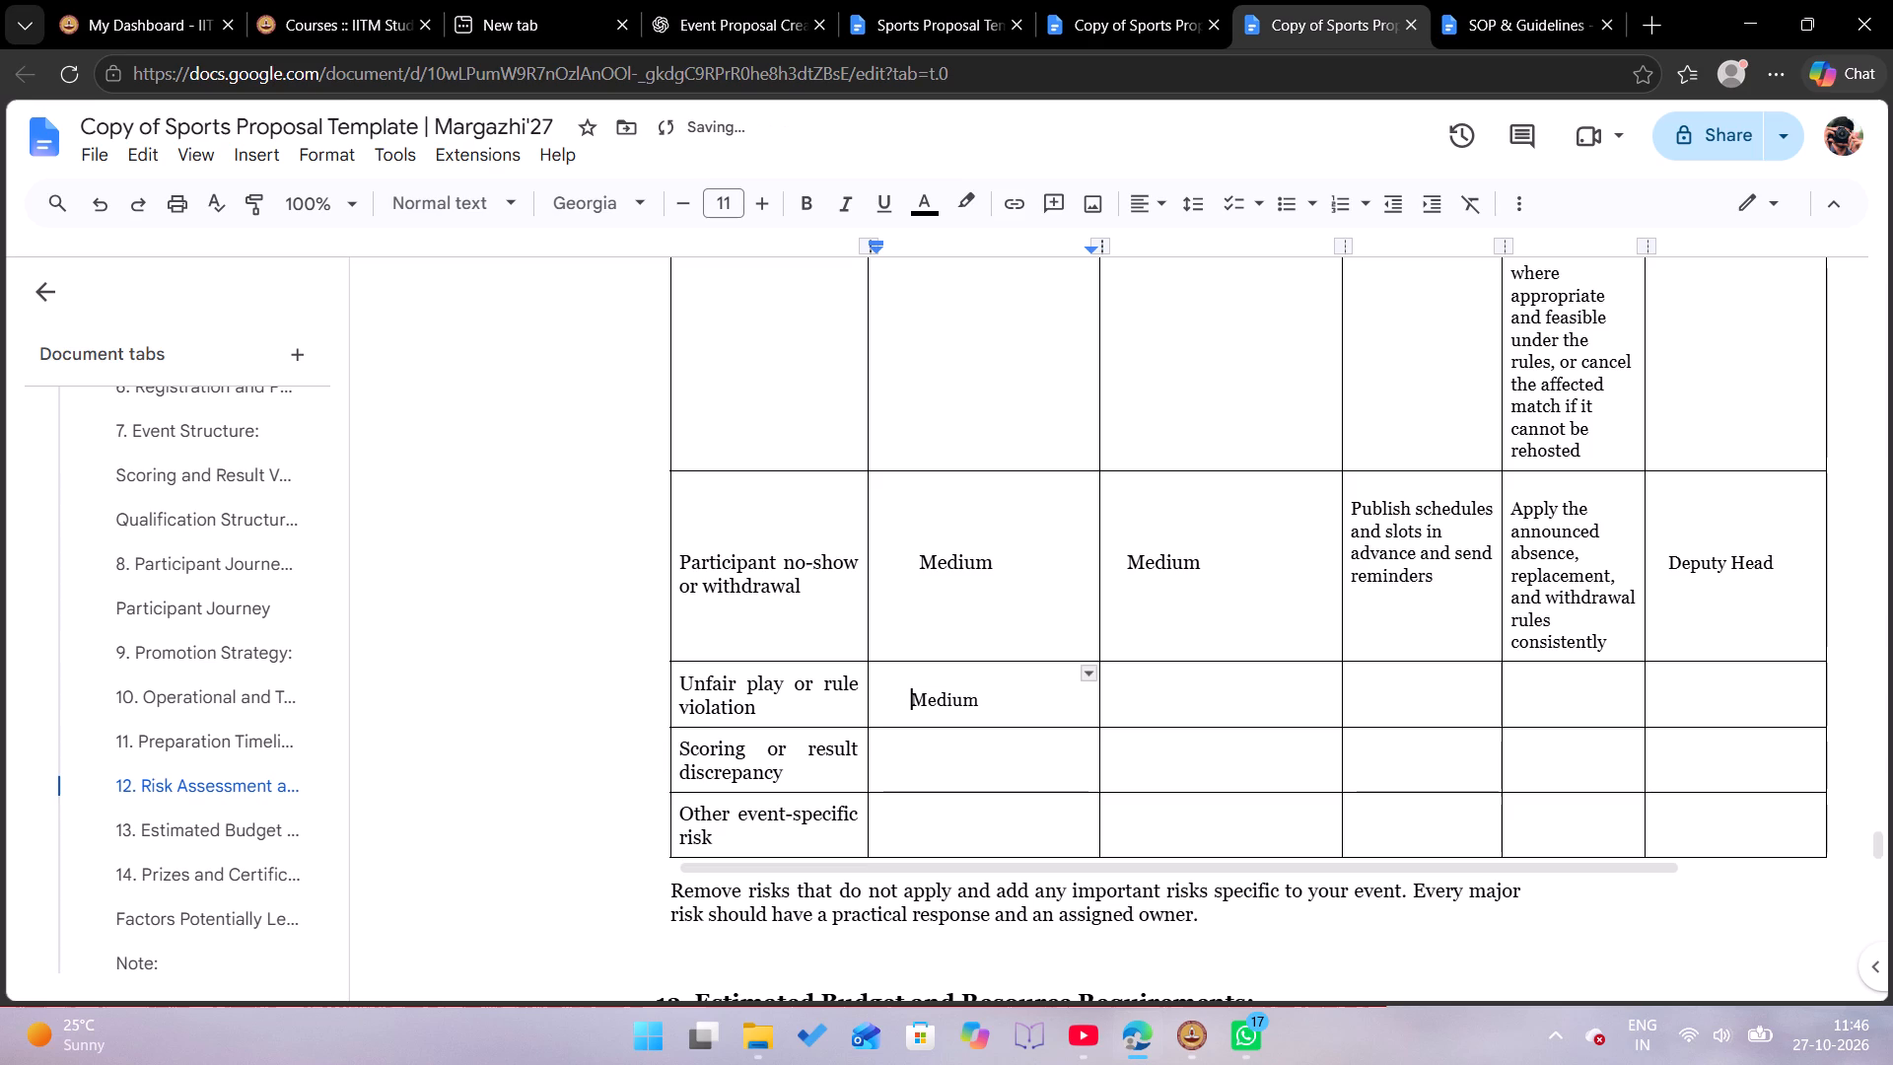
# Enter "High" as the Unfair play or rule violation row's impact, one line down and indented with nine spaces.
pyautogui.click(1138, 707)
pyautogui.press('space')
pyautogui.press('space')
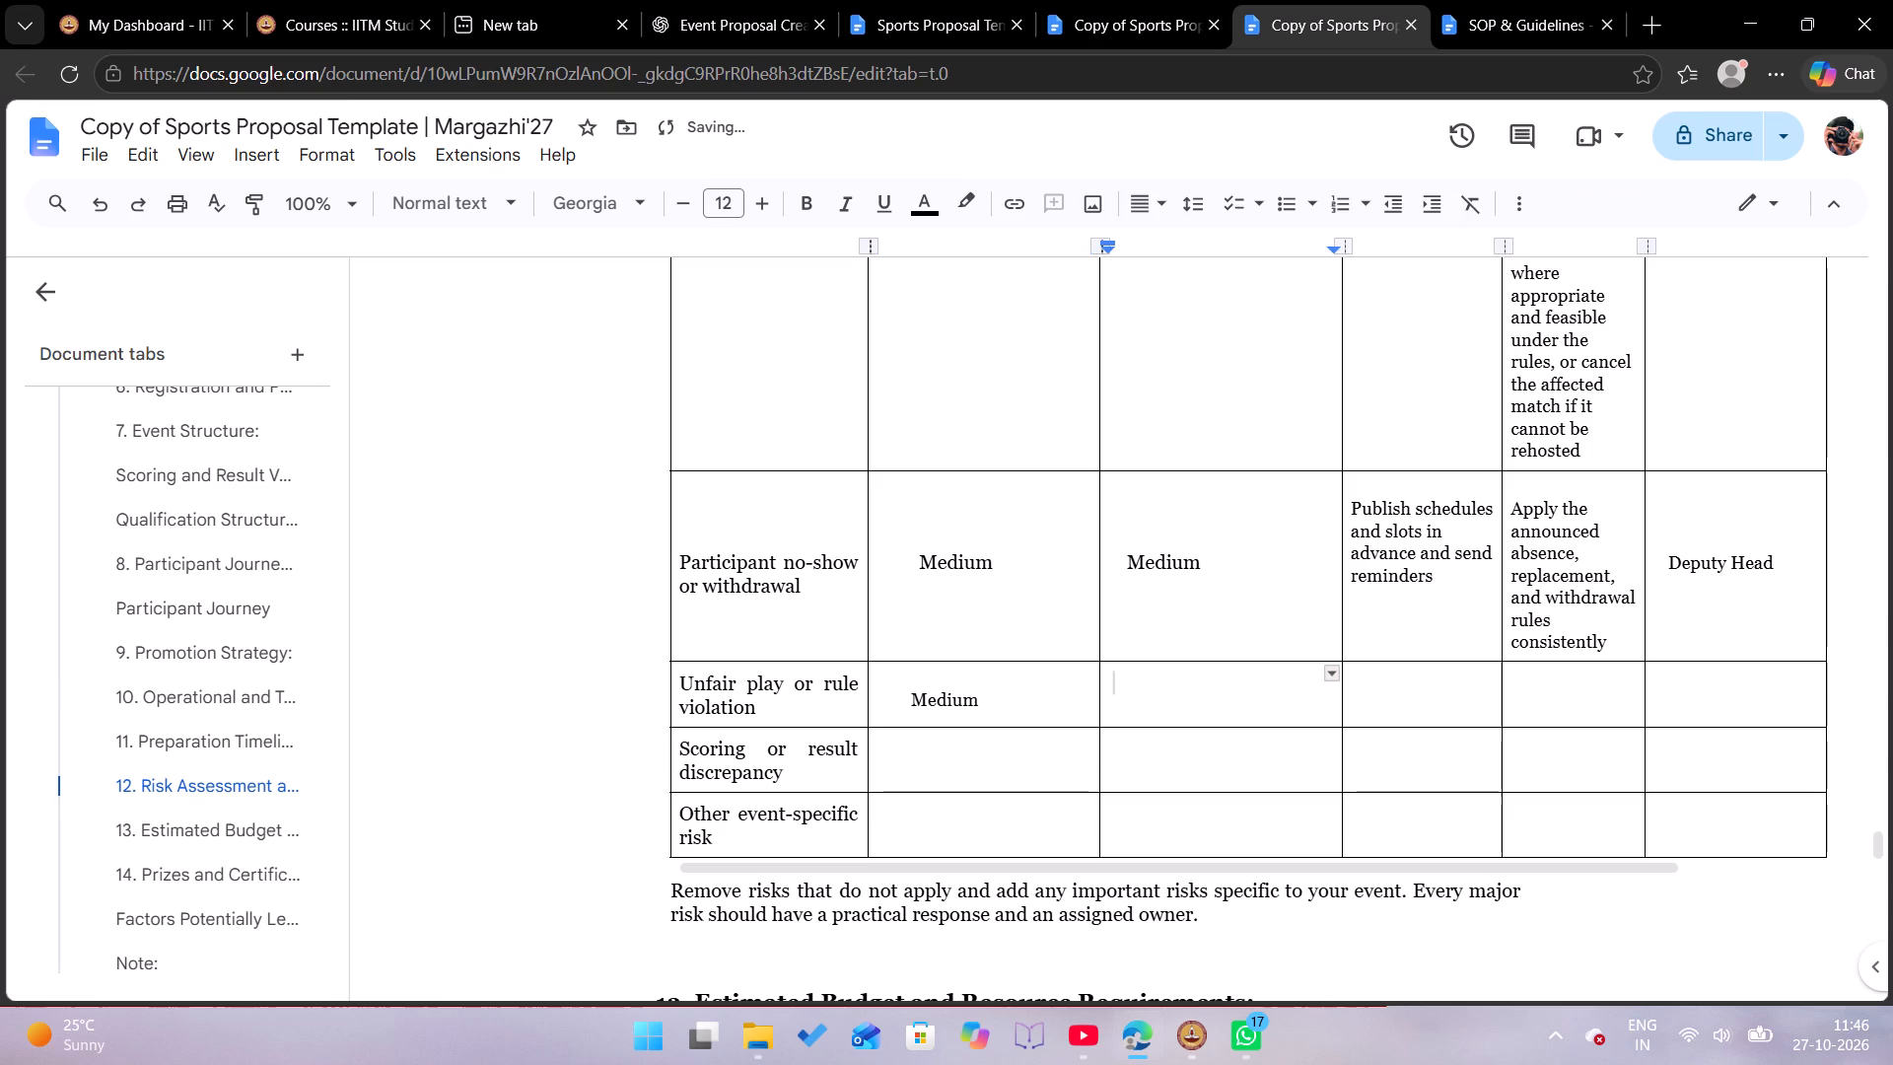
pyautogui.press('space')
pyautogui.press('Return')
pyautogui.press('space')
pyautogui.press('space')
pyautogui.press('space')
pyautogui.press('space')
pyautogui.press('space')
pyautogui.press('space')
pyautogui.press('space')
pyautogui.press('space')
pyautogui.press('space')
pyautogui.write('High')
pyautogui.press('space')
# Copy the draft's preventive measure, from "Publish prohibited conduct" to "preserve available evidence", into the Unfair play or rule violation row and slightly widen its column.
pyautogui.click(1375, 682)
pyautogui.click(1116, 0)
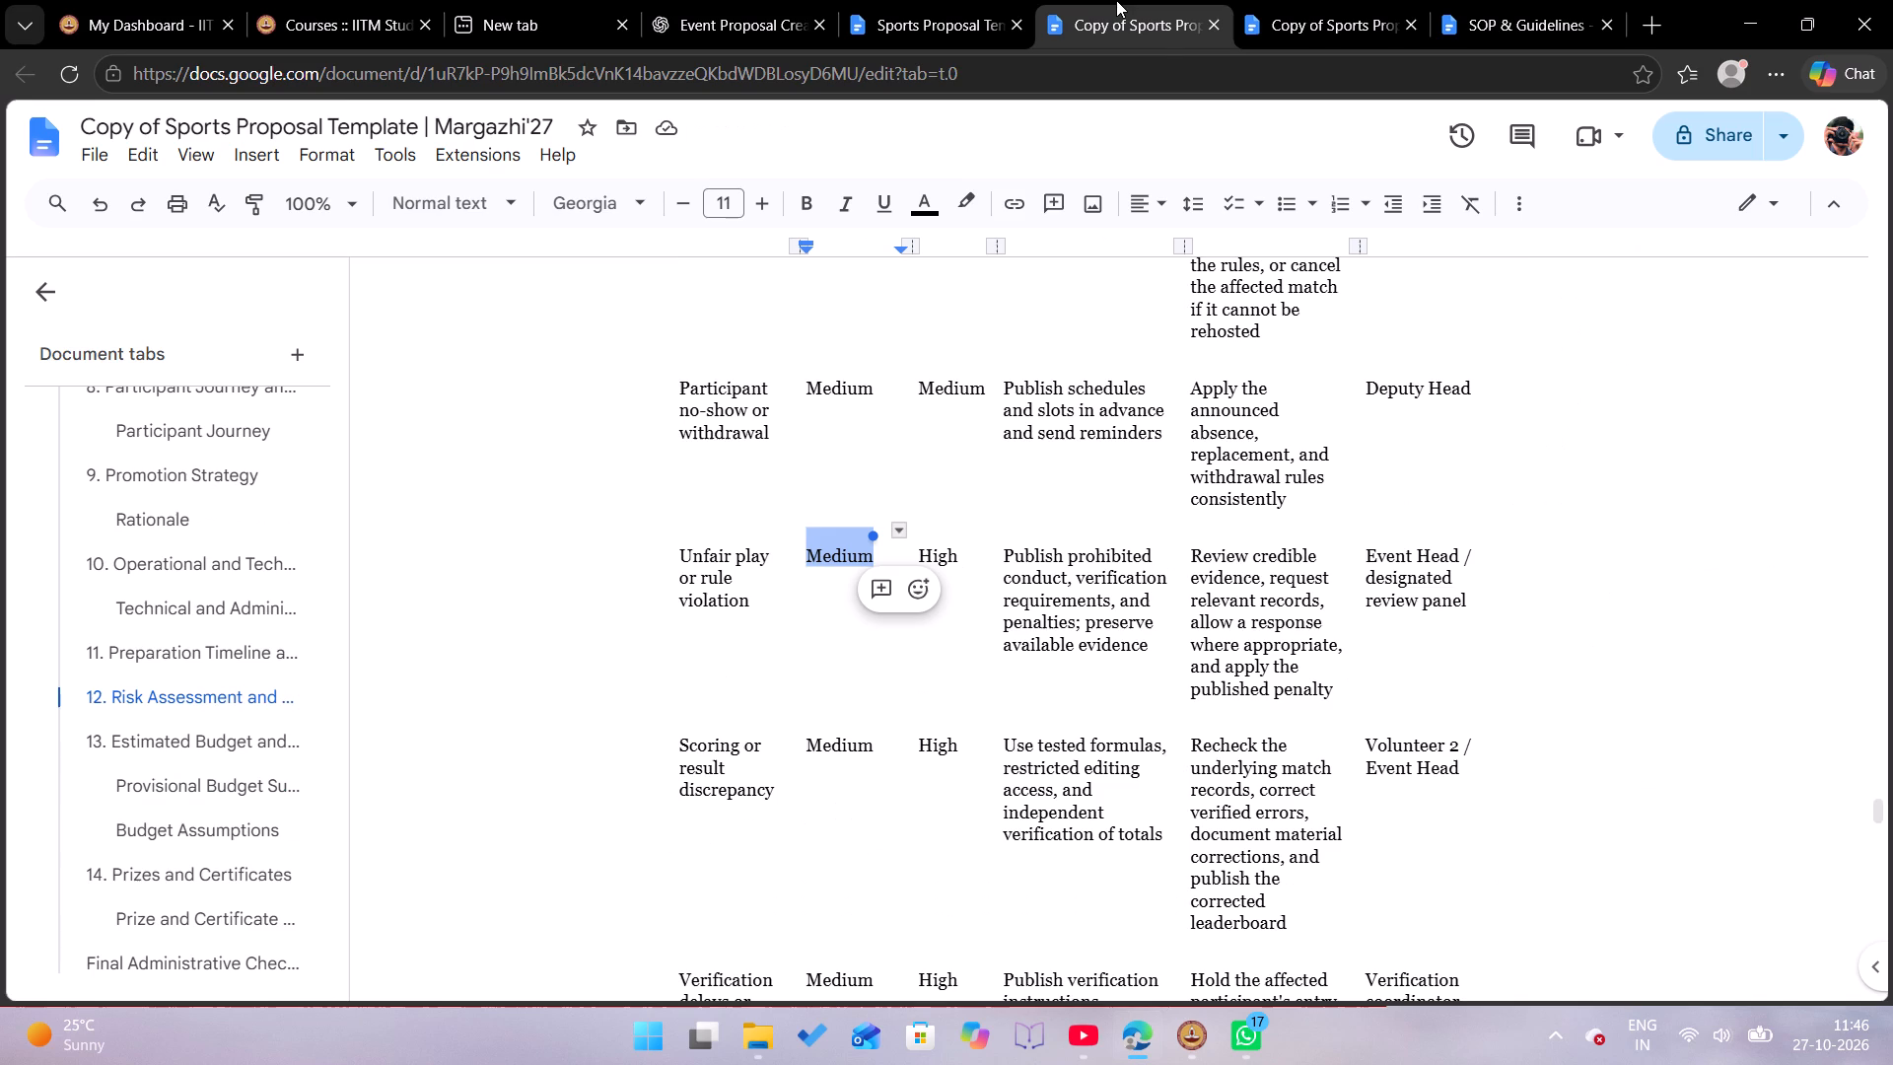
pyautogui.moveTo(1003, 551); pyautogui.dragTo(1152, 643)
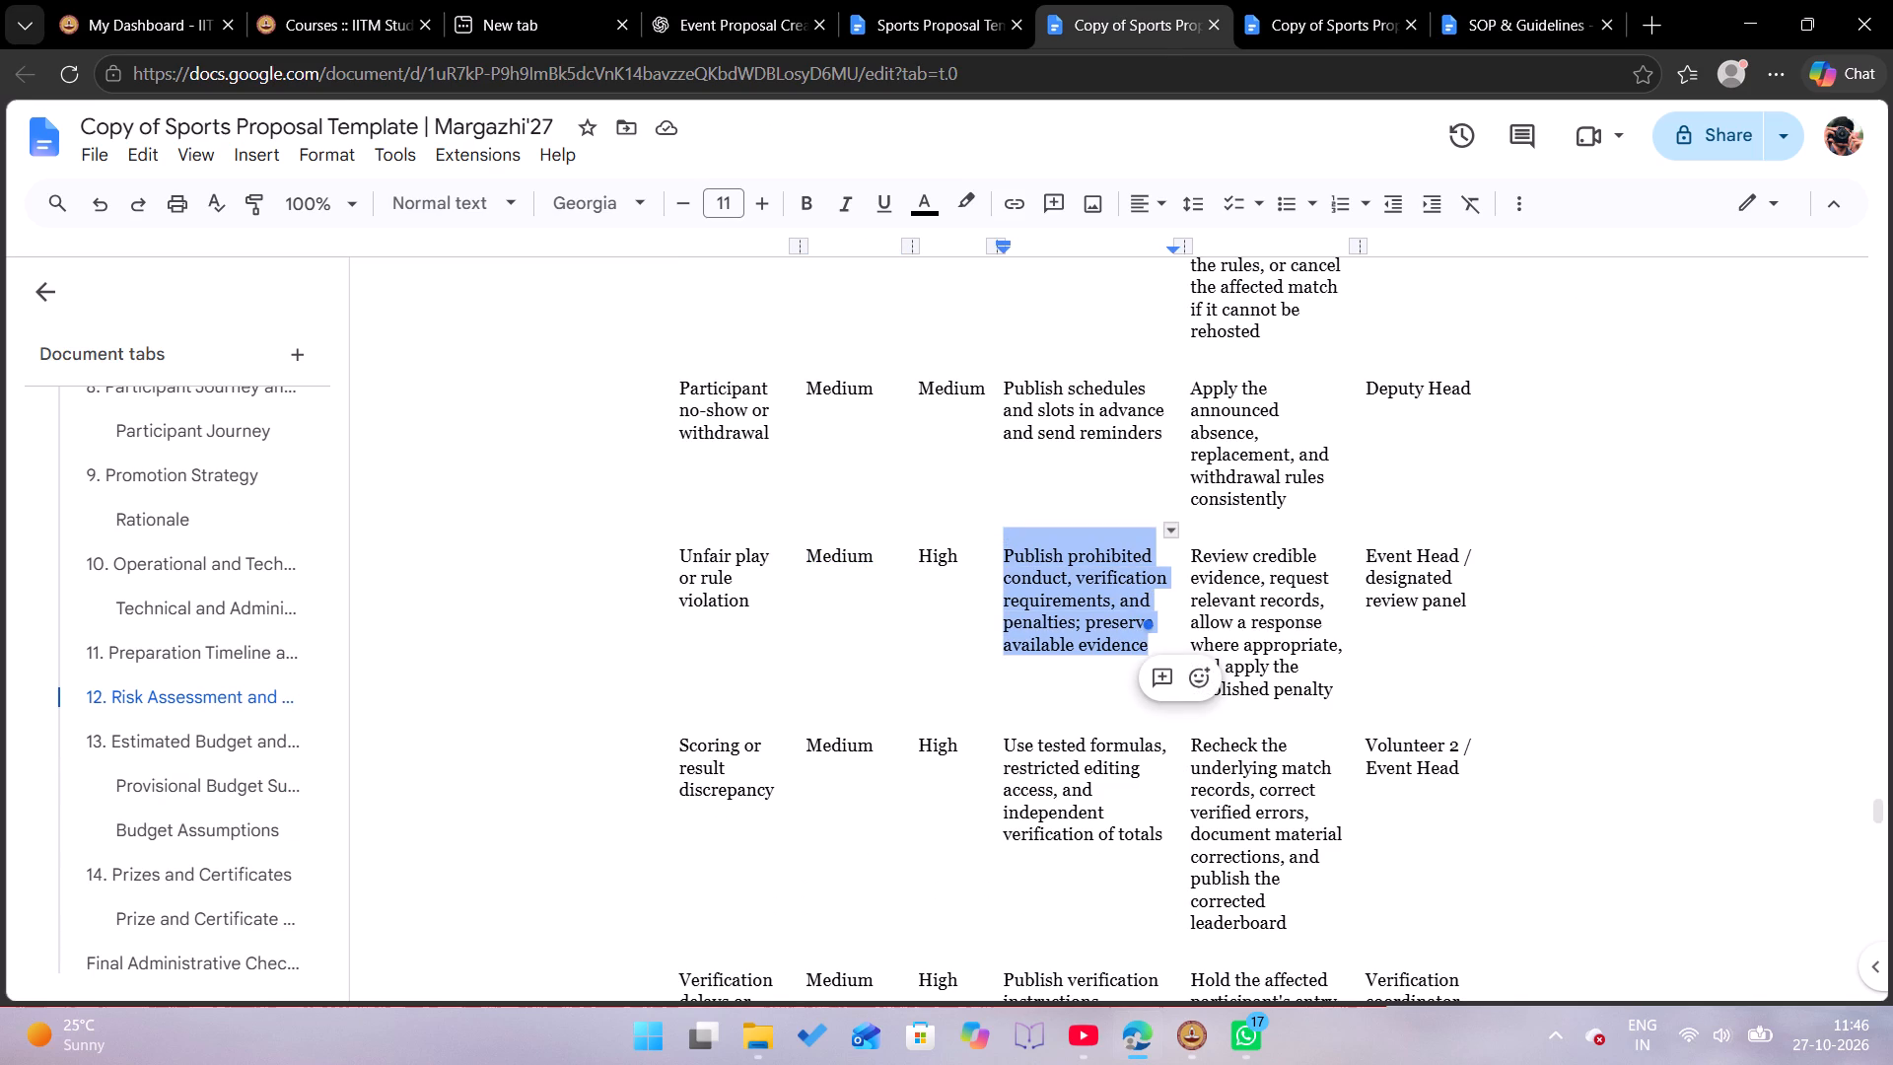
pyautogui.hotkey('ctrl', 'c')
pyautogui.click(1290, 5)
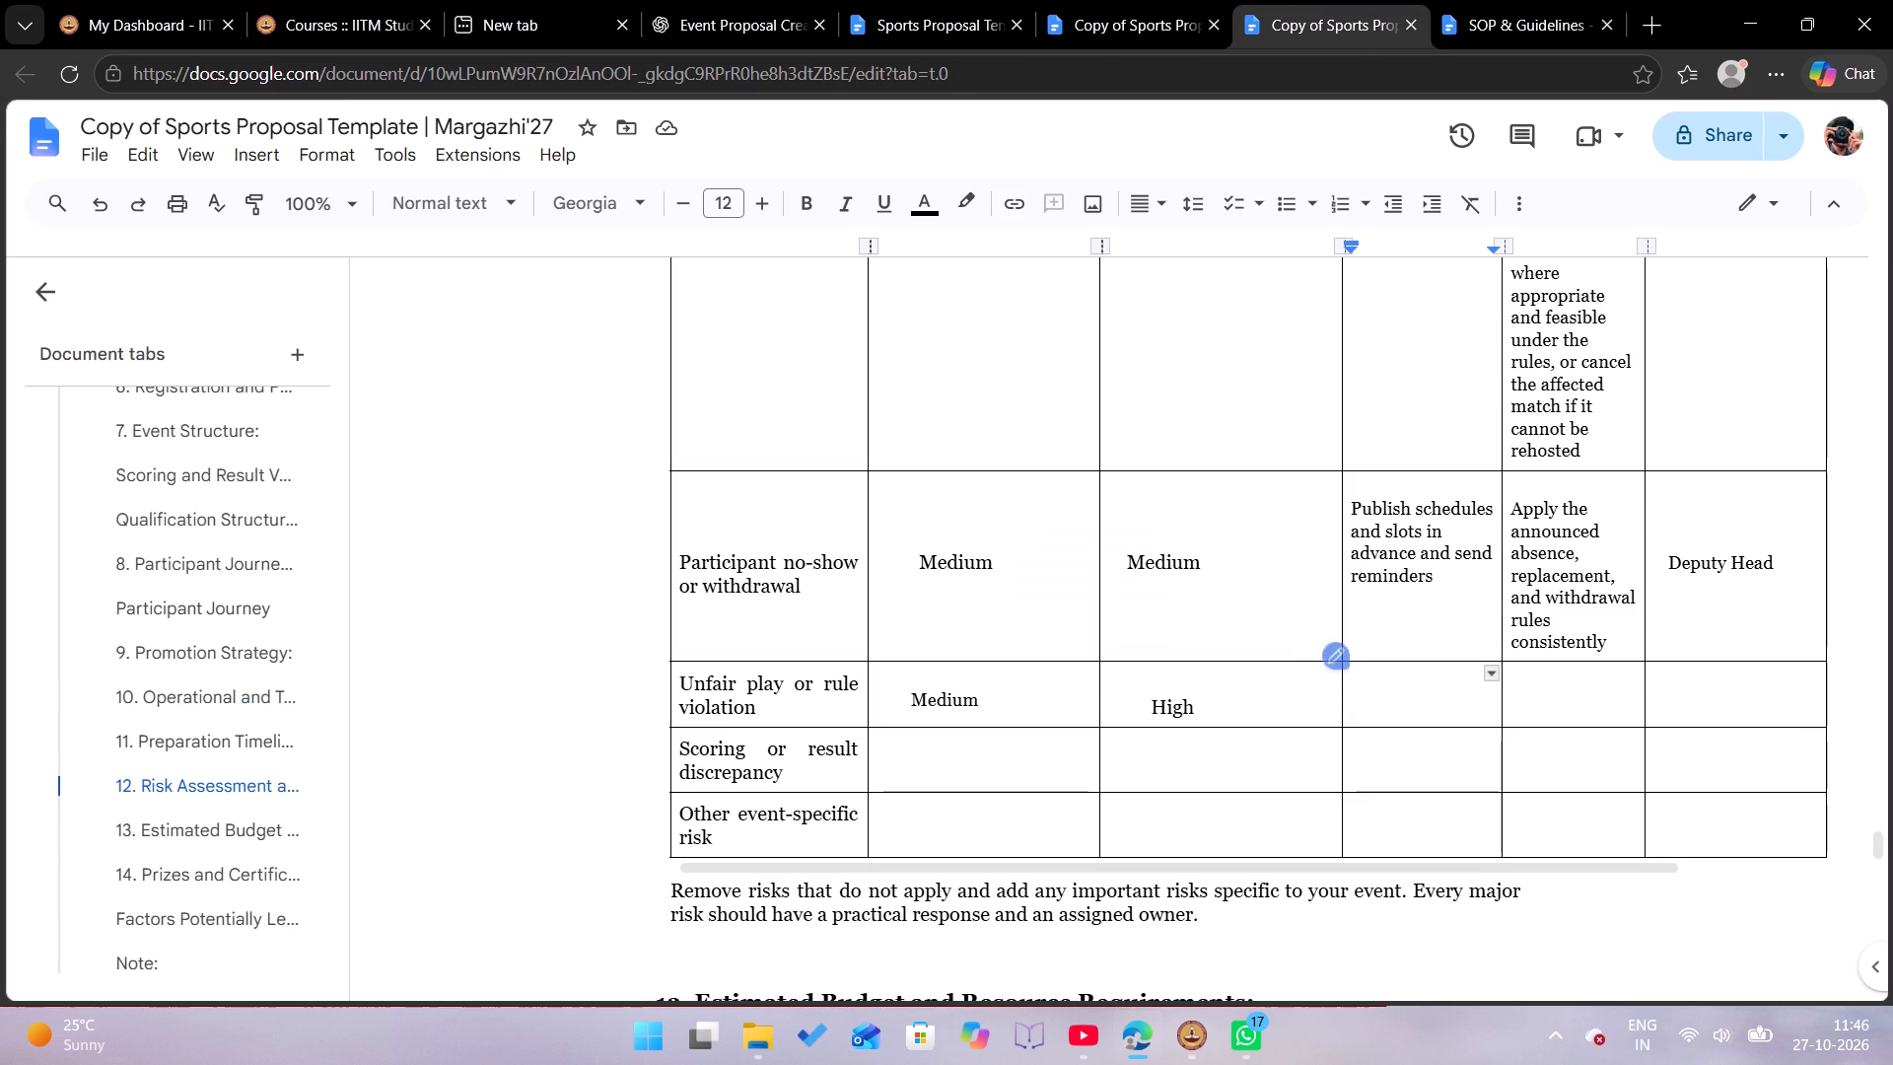
pyautogui.hotkey('ctrl', 'v')
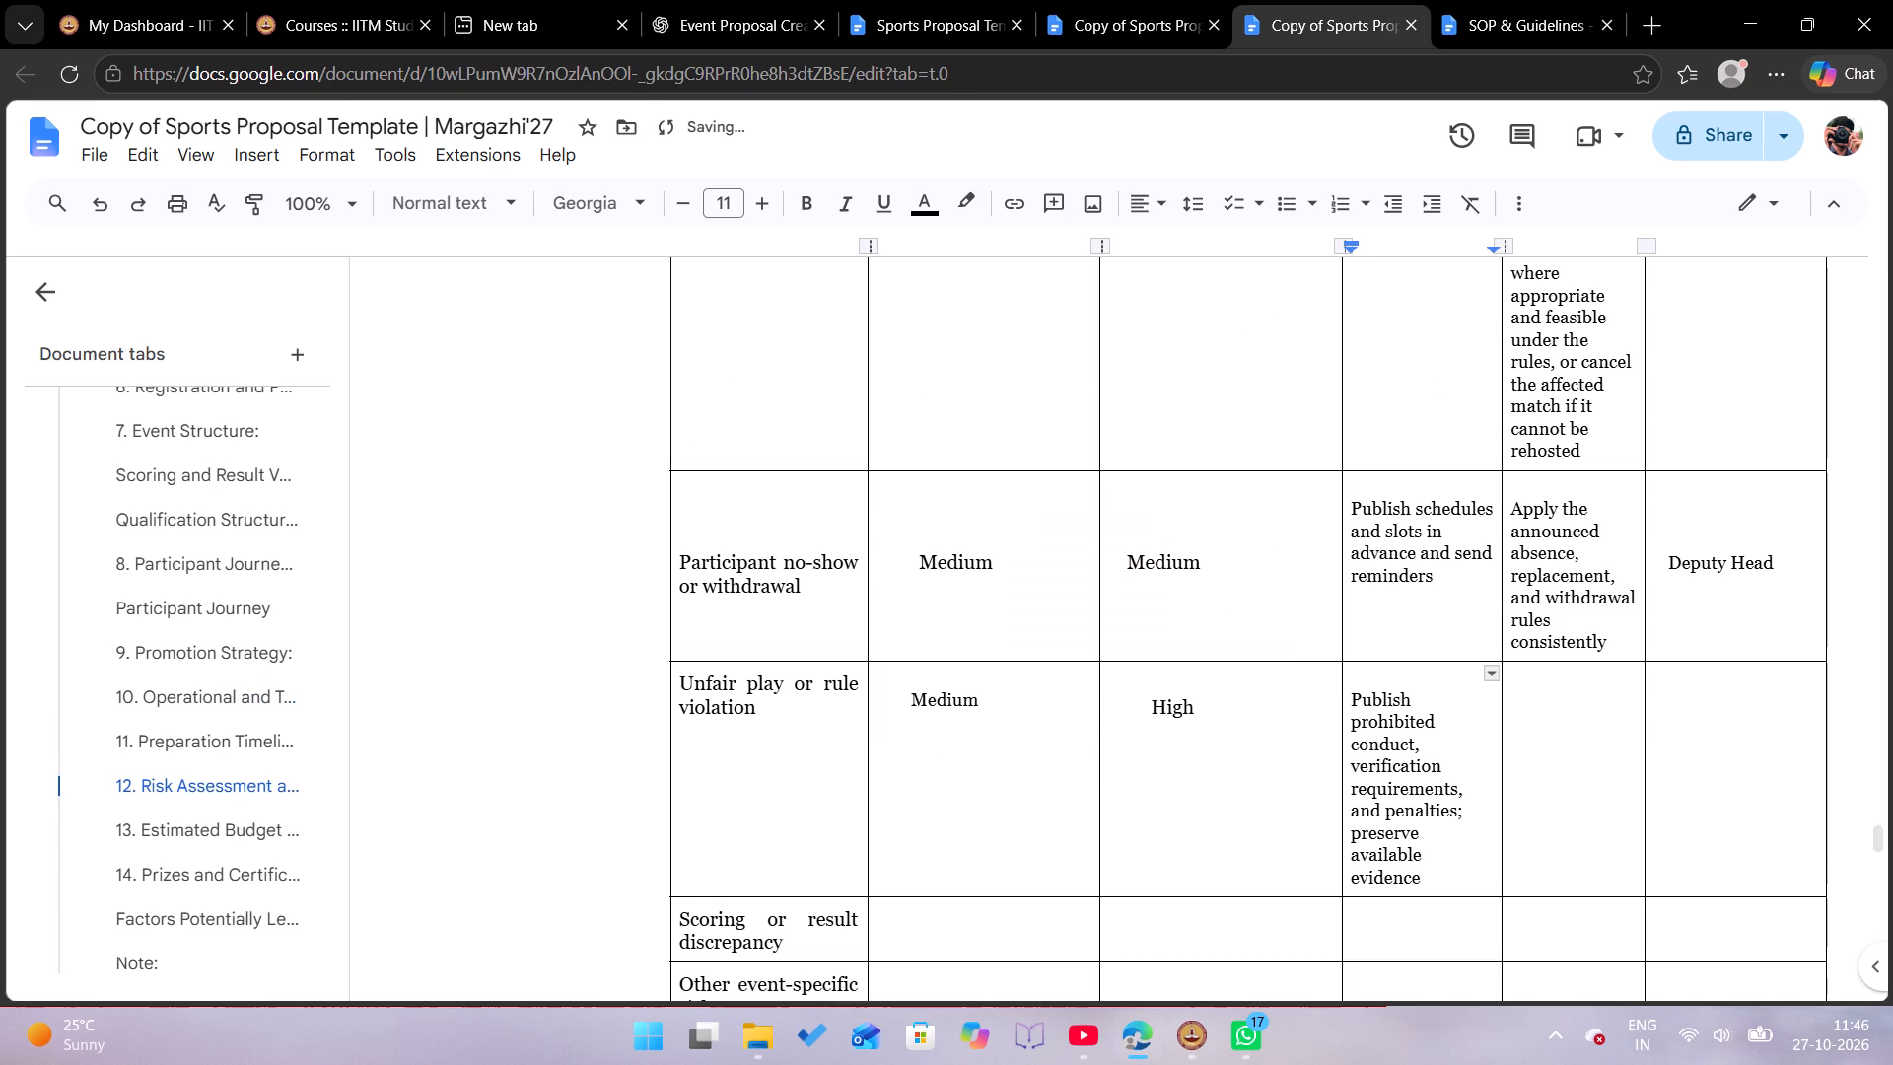
pyautogui.moveTo(1504, 710); pyautogui.dragTo(1513, 707)
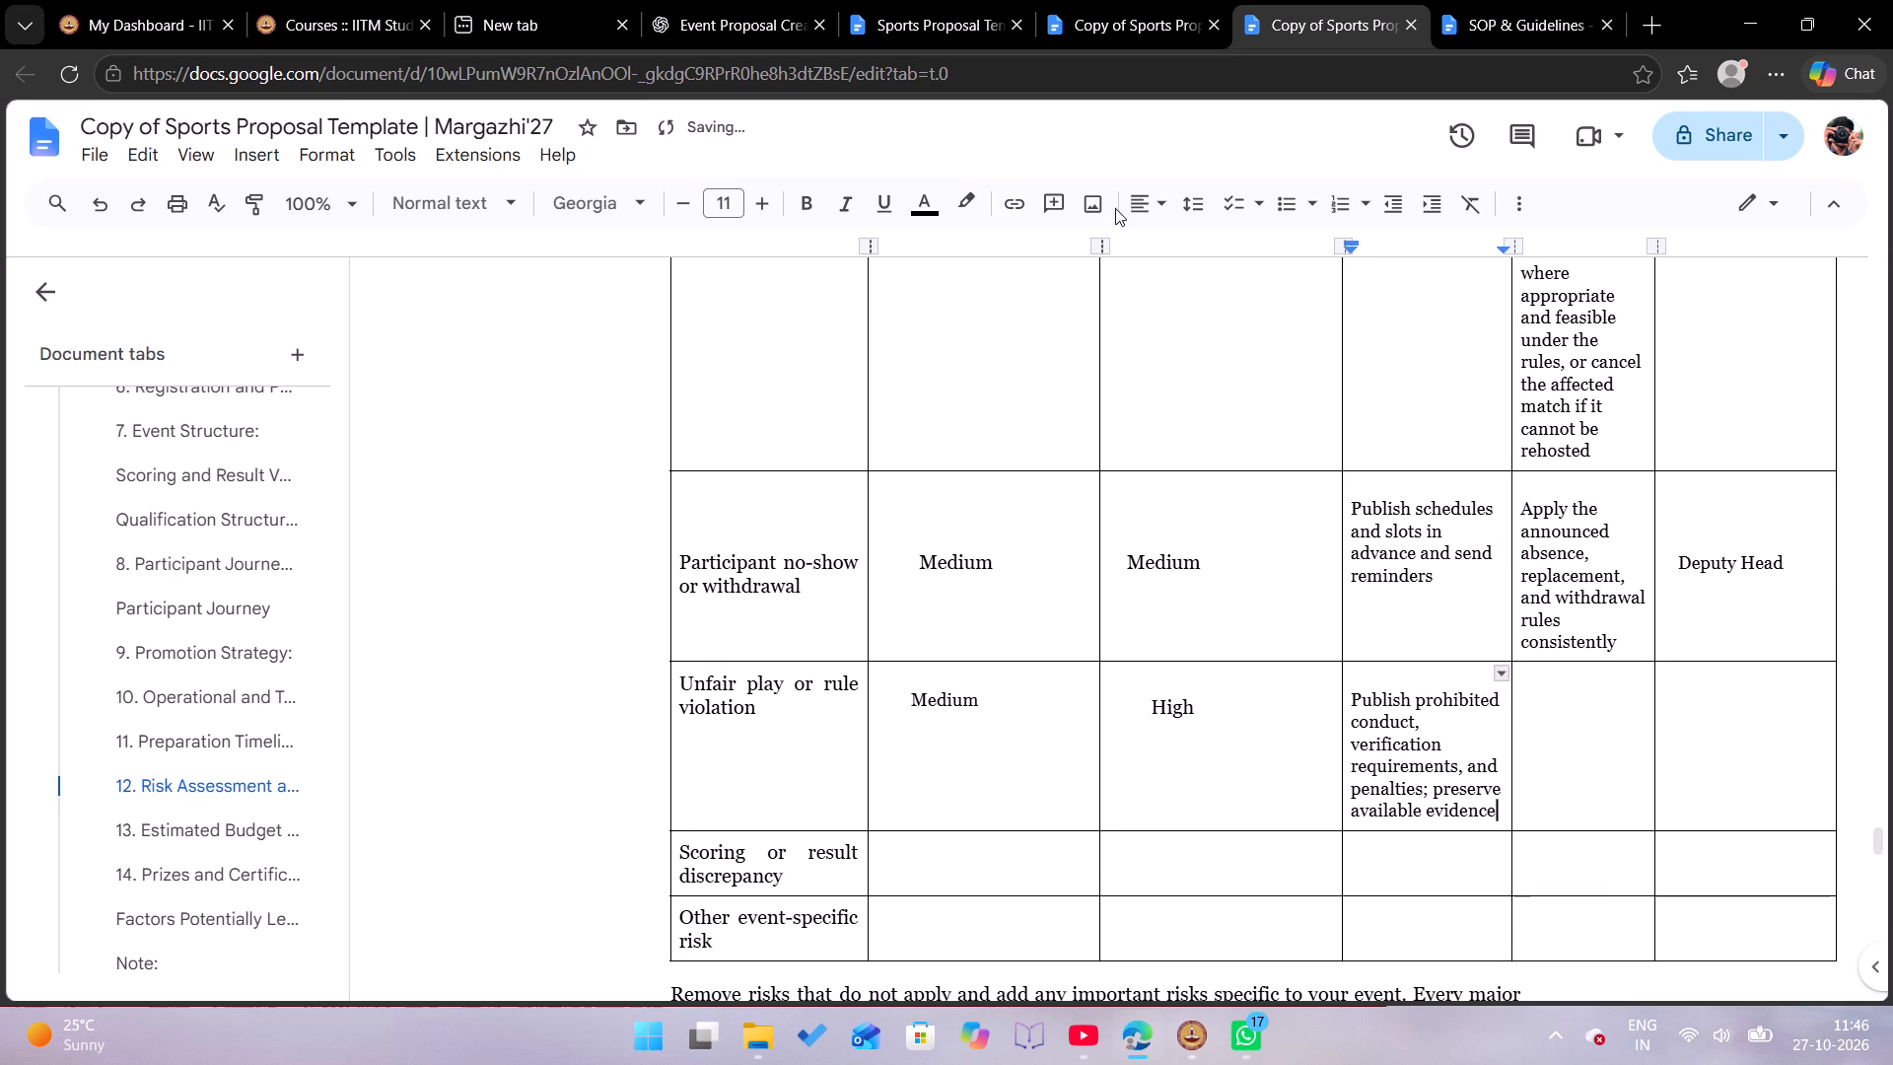
# Copy the draft's response, from "Review credible evidence" to "published penalty", into the Unfair play or rule violation row and slightly widen its column.
pyautogui.click(1137, 0)
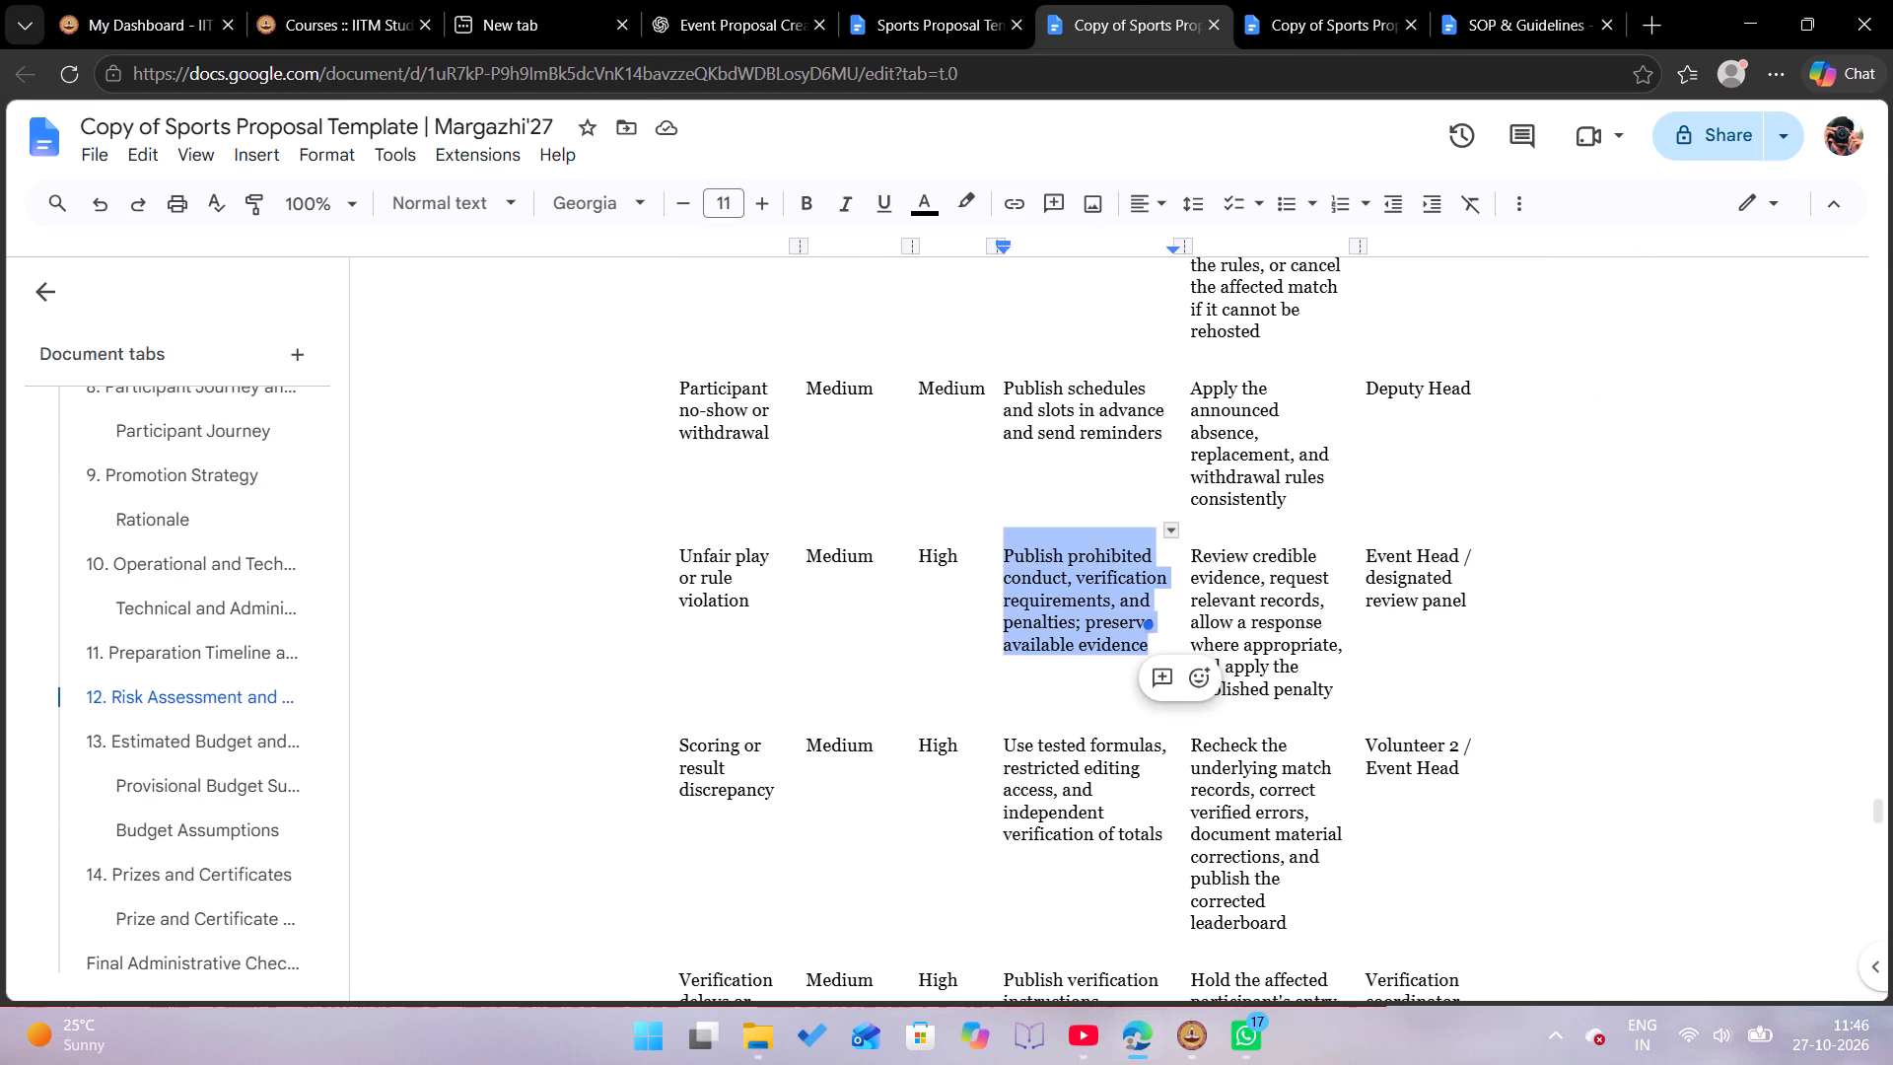
pyautogui.moveTo(1196, 557); pyautogui.dragTo(1335, 702)
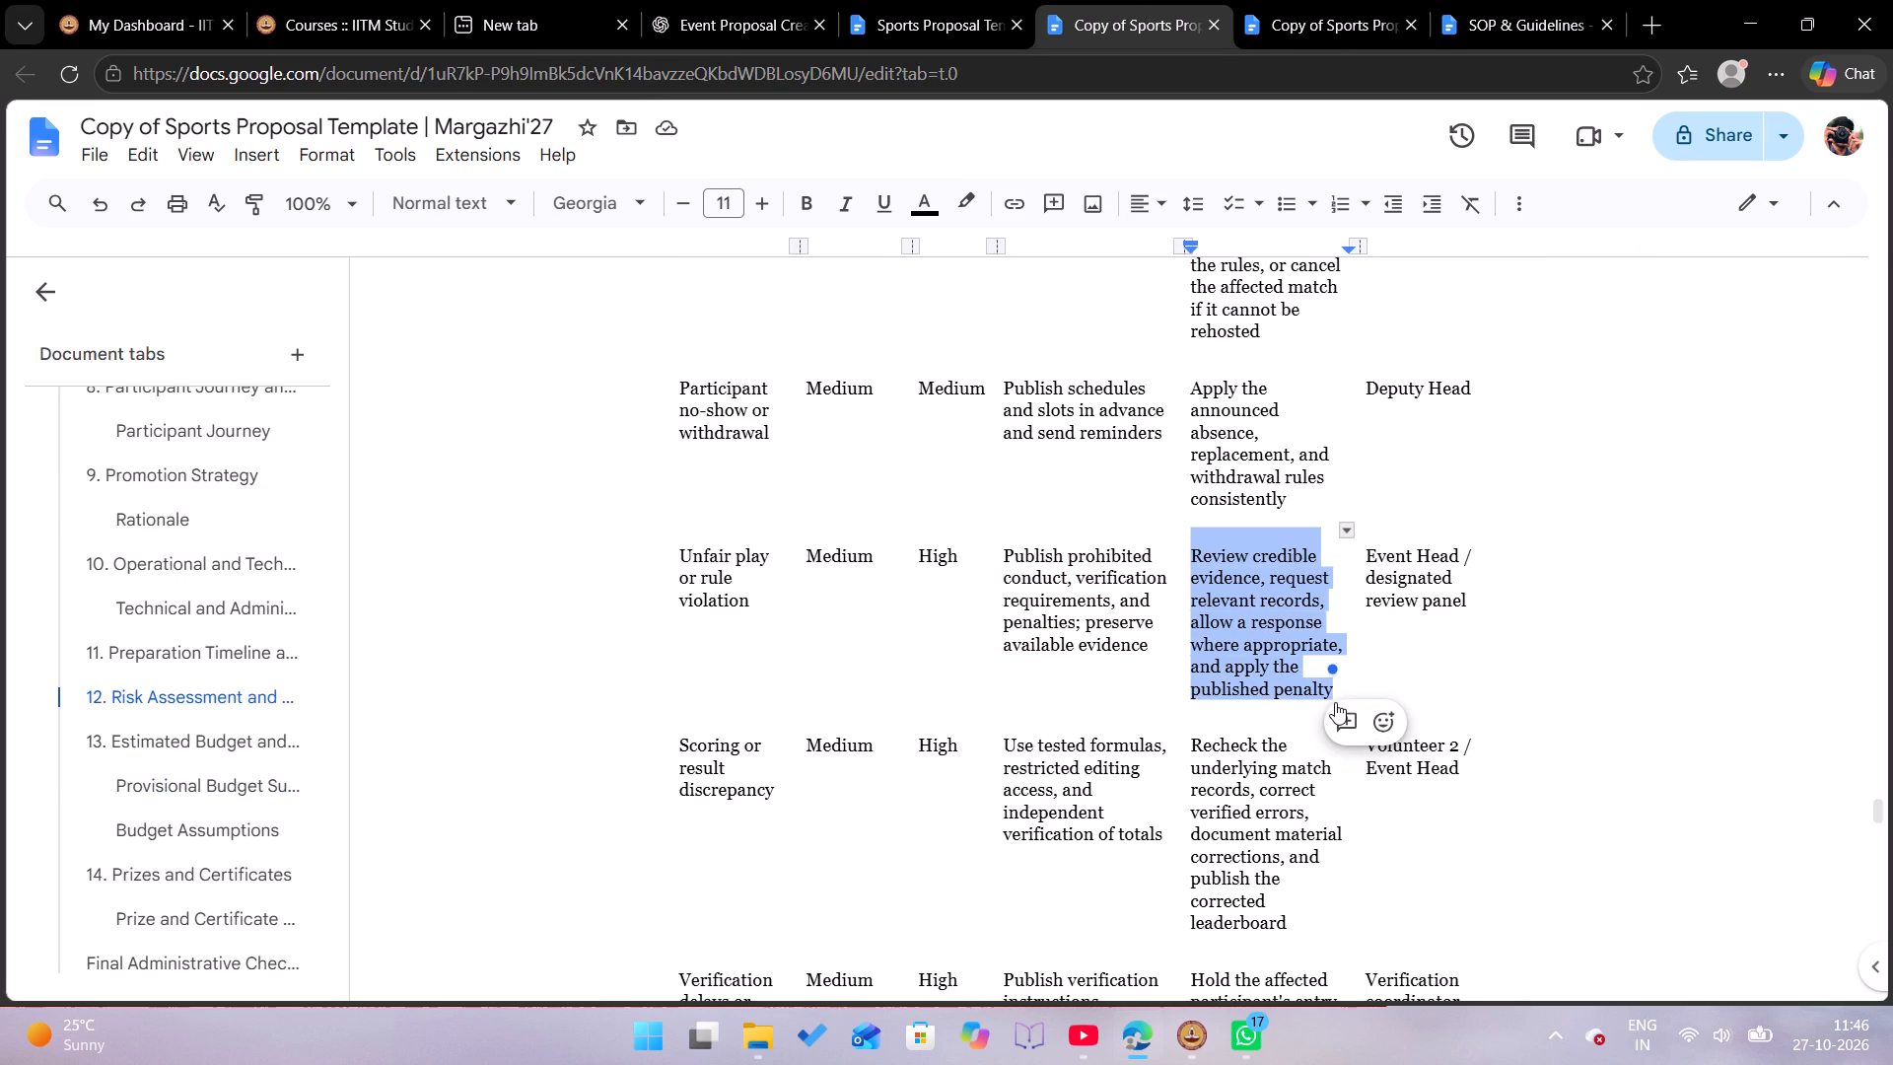
pyautogui.hotkey('ctrl', 'c')
pyautogui.click(1337, 0)
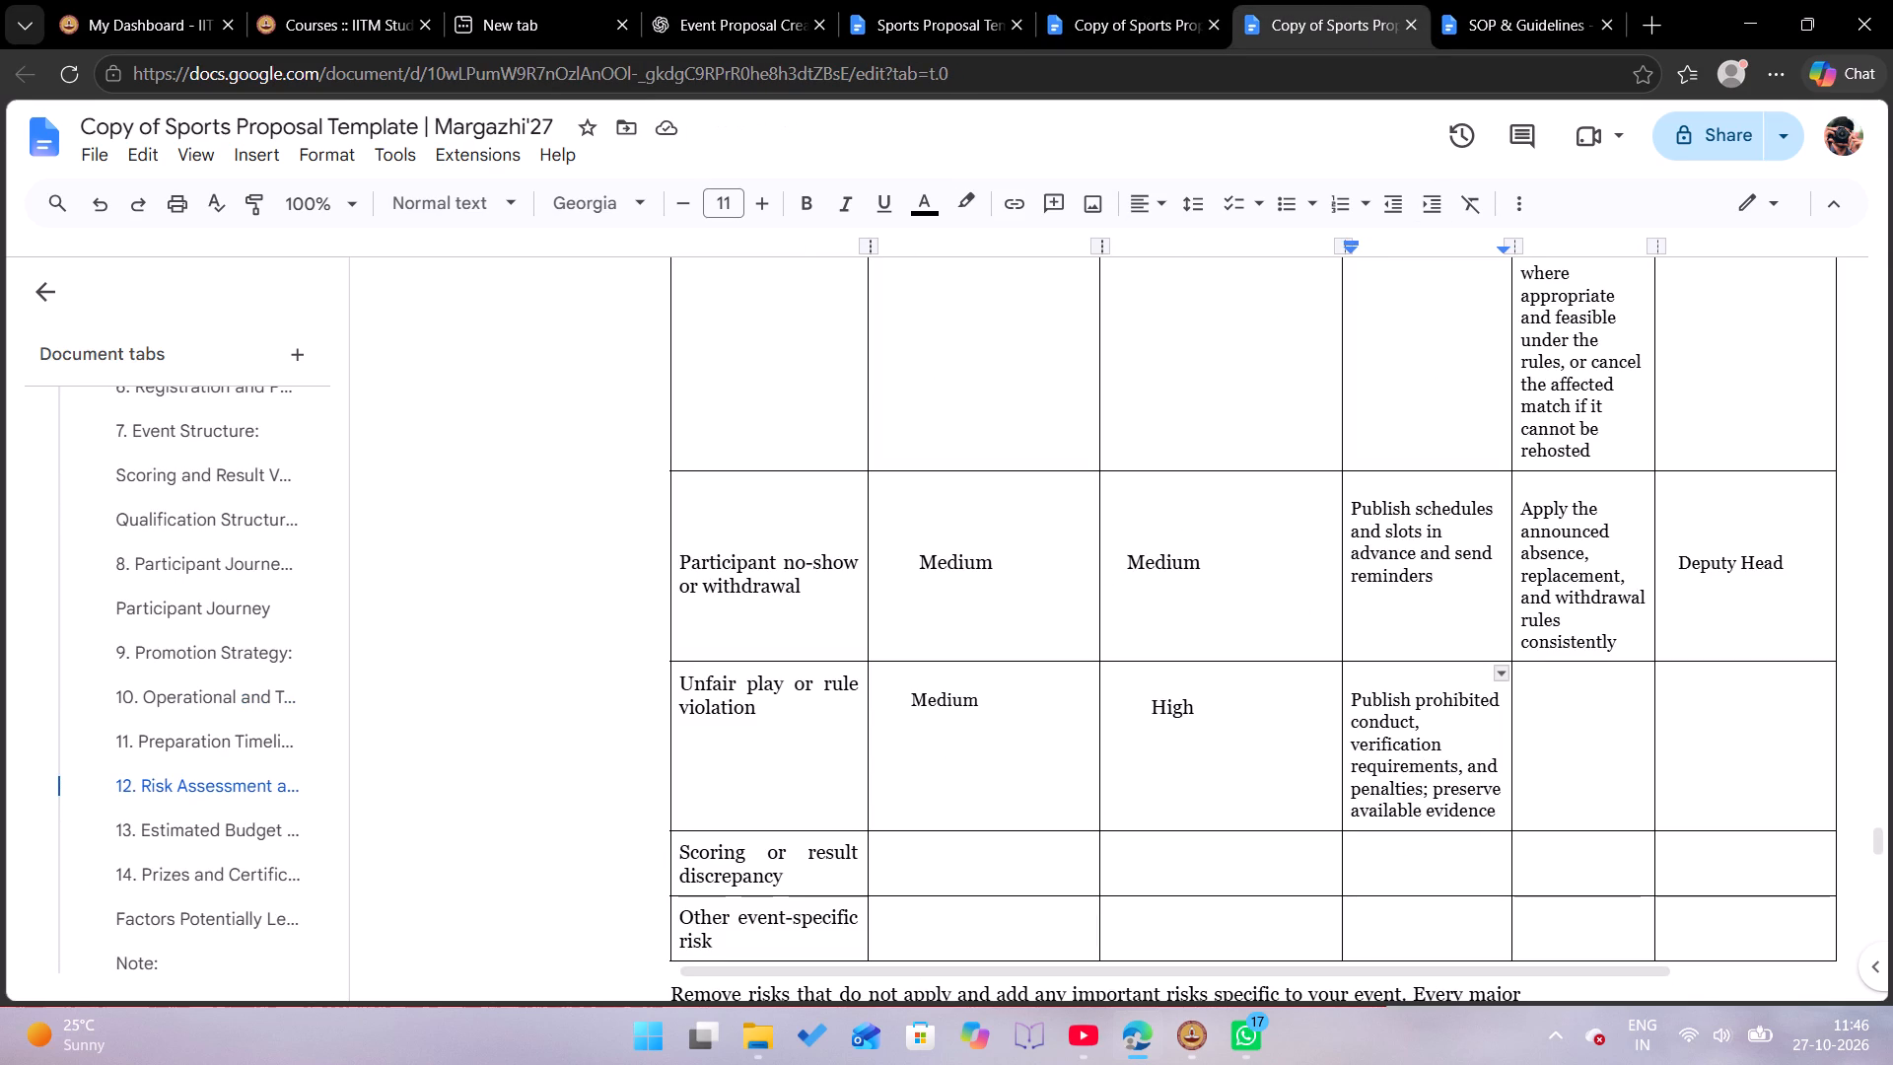
pyautogui.click(1539, 690)
pyautogui.hotkey('ctrl', 'v')
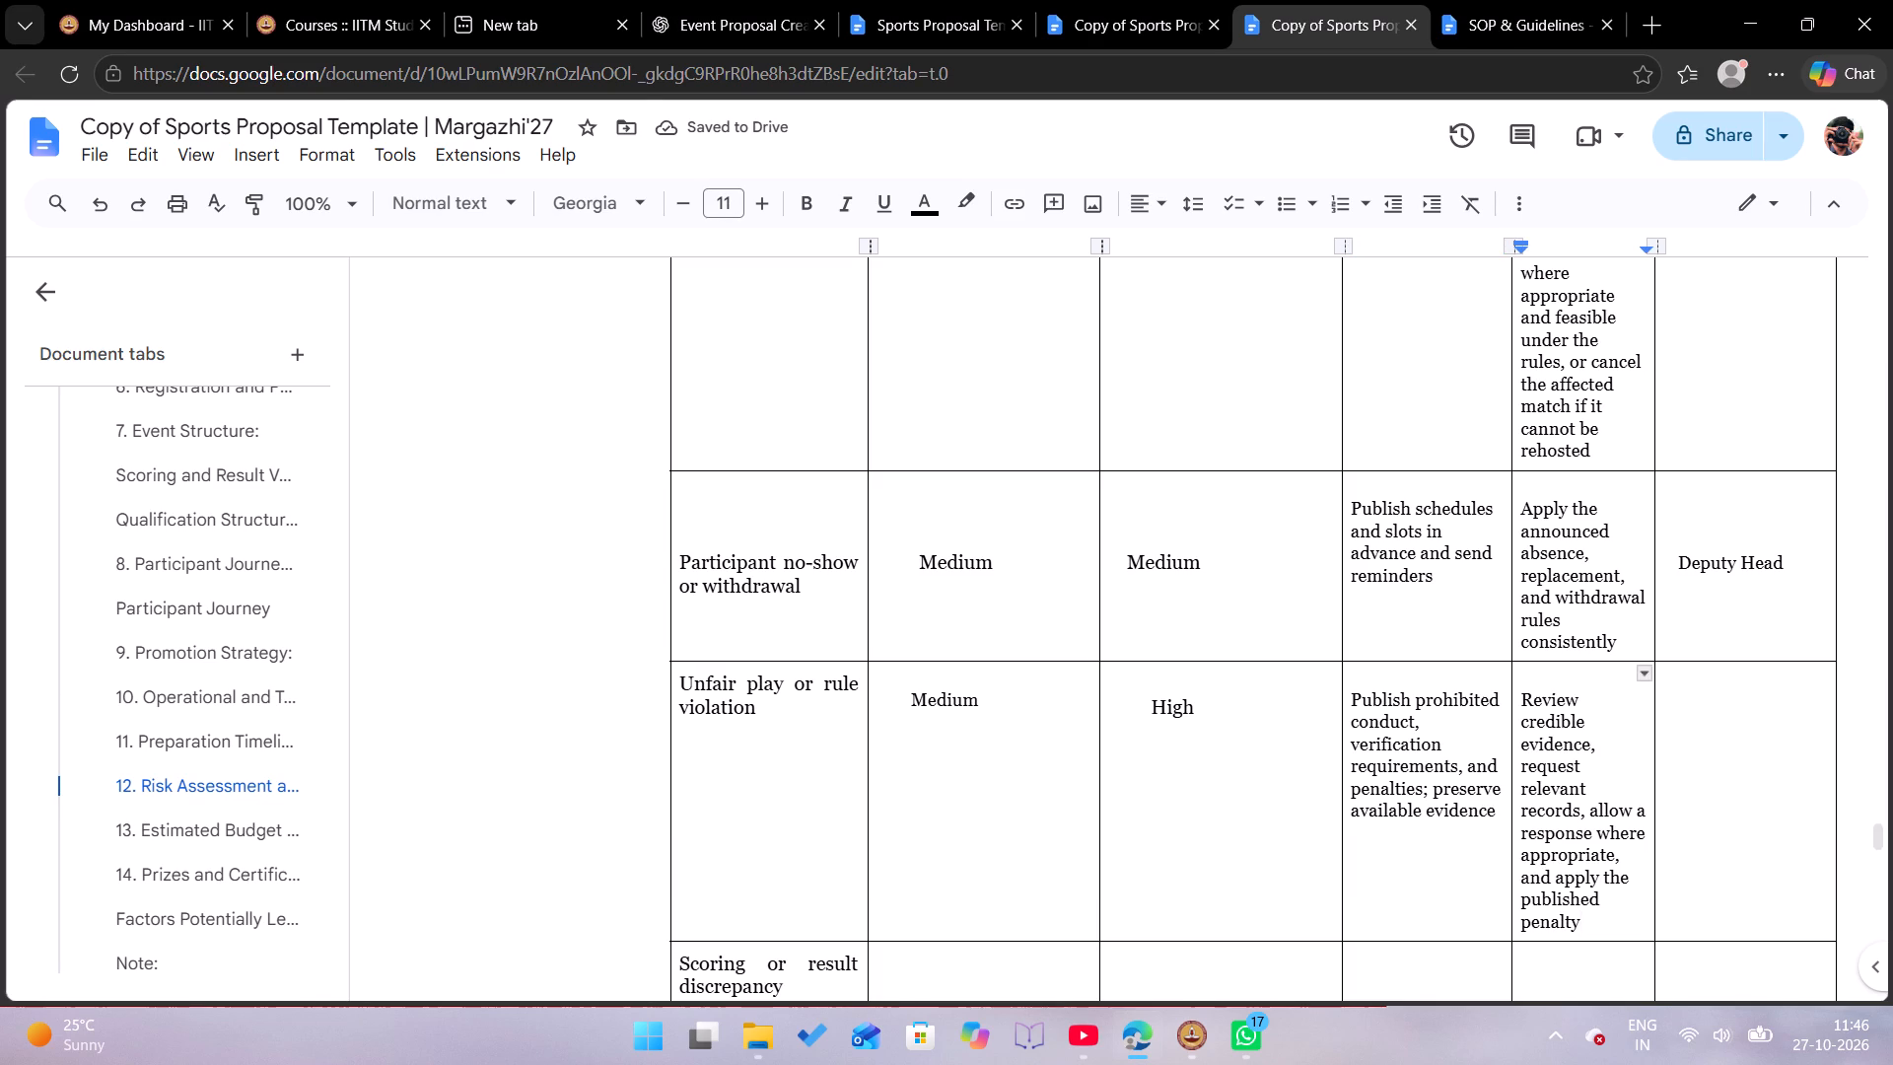
pyautogui.moveTo(1655, 689); pyautogui.dragTo(1667, 679)
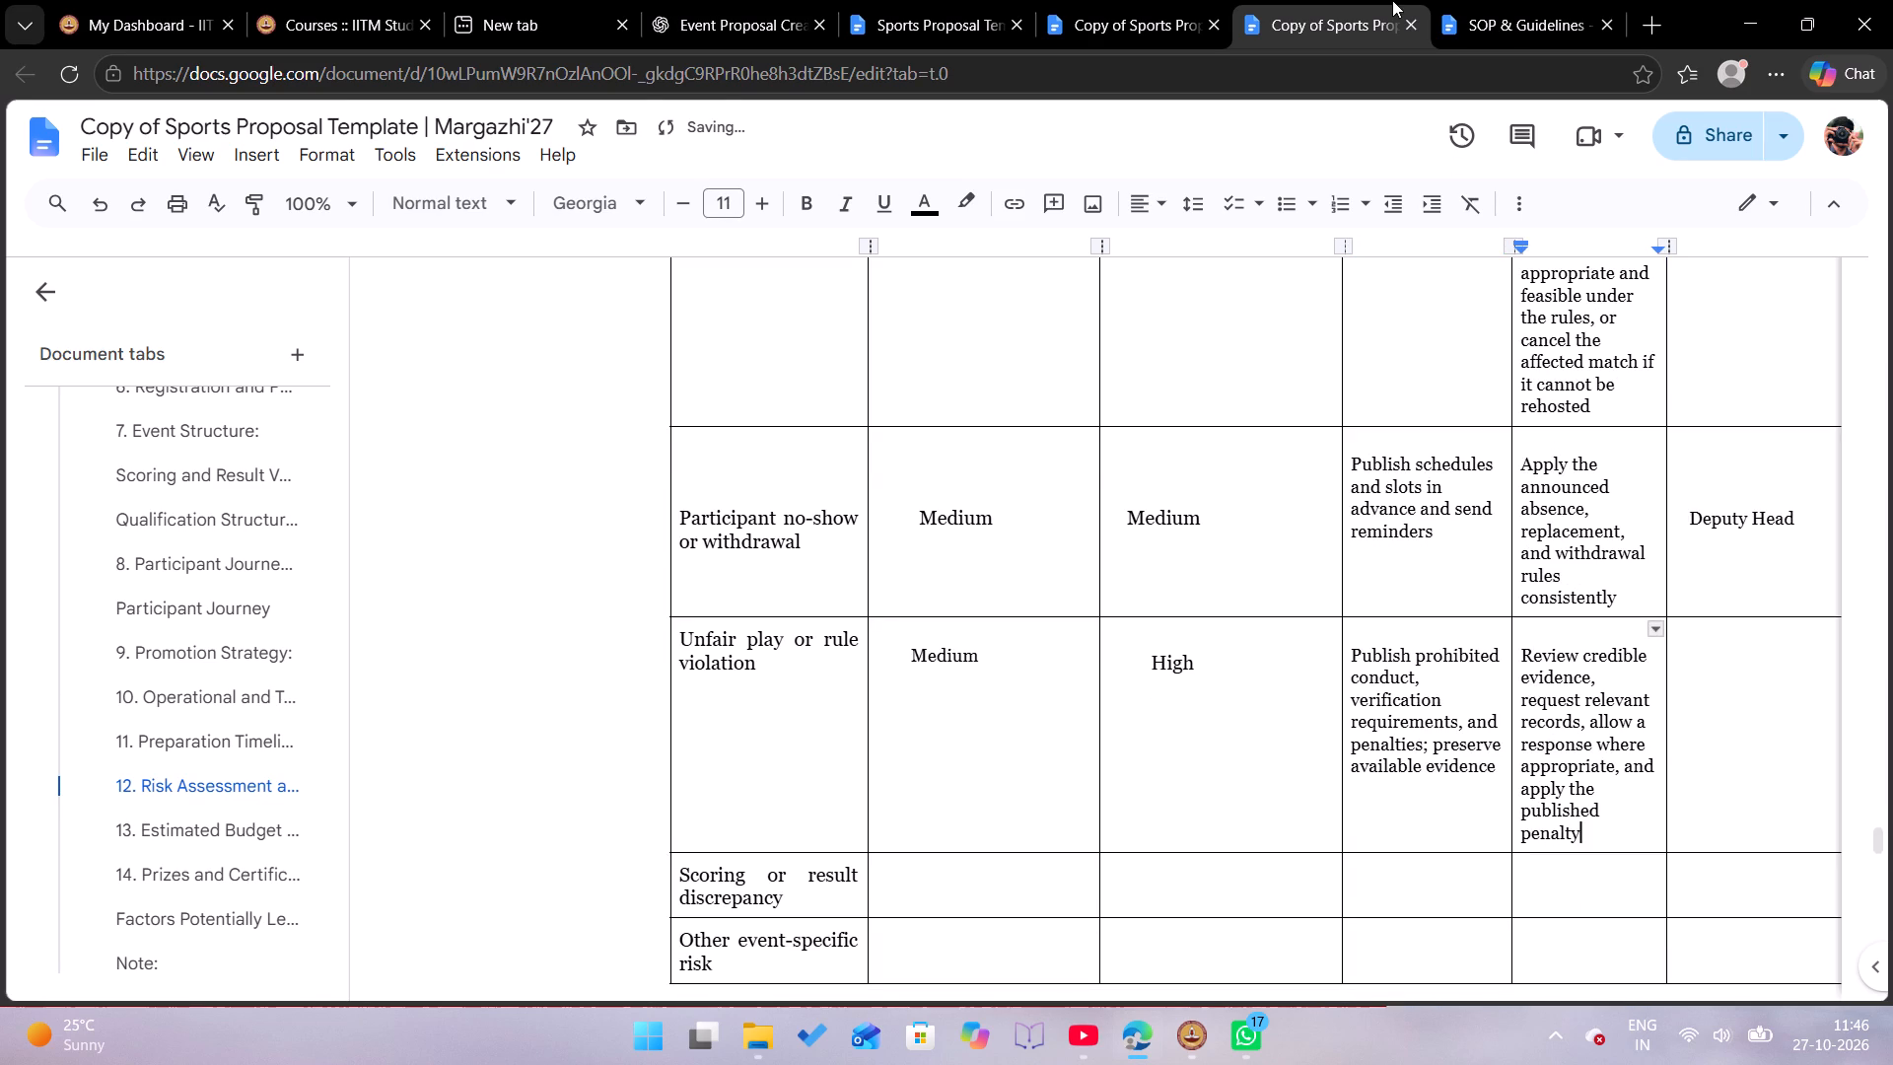
# Enter the Unfair play or rule violation row's responsible member, beginning with "Event", two lines down and indented with two spaces.
pyautogui.click(1729, 717)
pyautogui.press('Return')
pyautogui.press('Return')
pyautogui.press('Return')
pyautogui.press('Return')
pyautogui.press('Return')
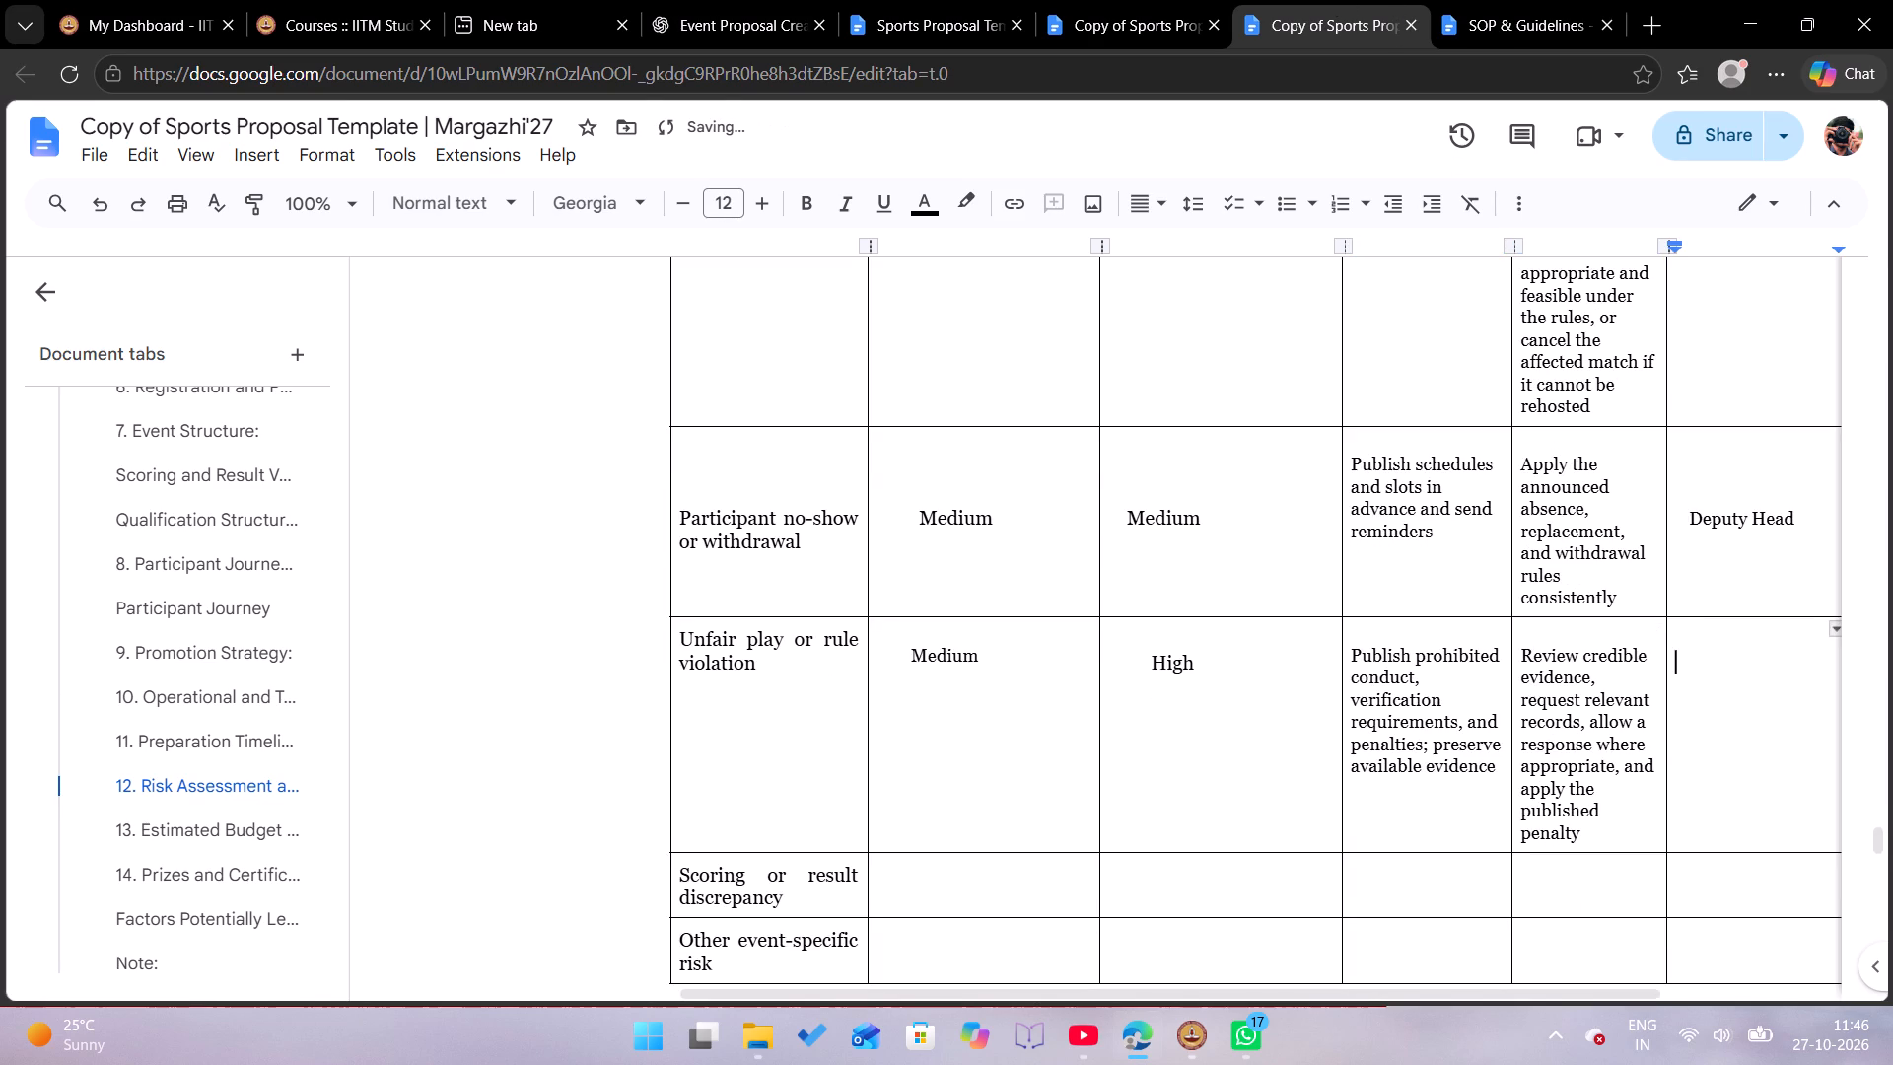
pyautogui.press('space')
pyautogui.write('\\')
pyautogui.press('\\')
pyautogui.press('BackSpace')
pyautogui.press('BackSpace')
pyautogui.press('BackSpace')
pyautogui.press('BackSpace')
pyautogui.press('BackSpace')
pyautogui.press('BackSpace')
pyautogui.press('BackSpace')
pyautogui.press('BackSpace')
pyautogui.press('BackSpace')
pyautogui.press('space')
pyautogui.press('space')
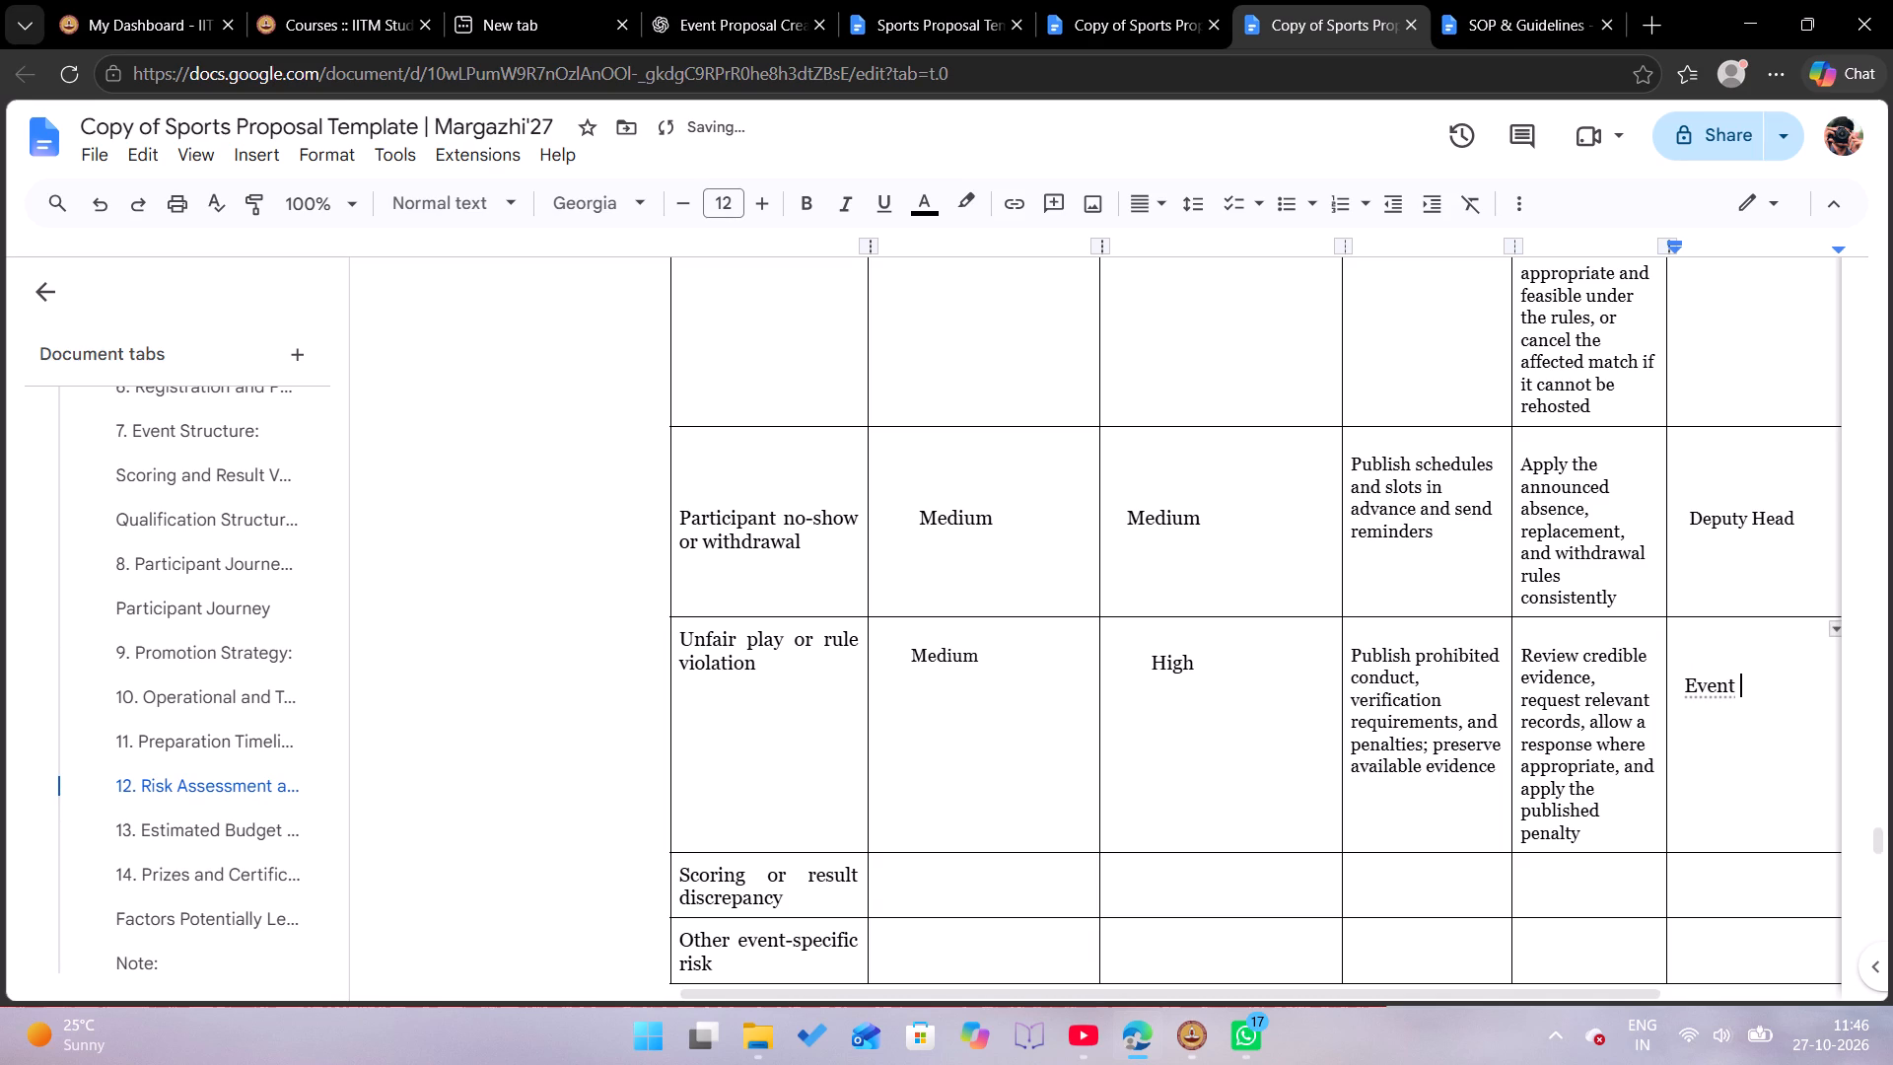
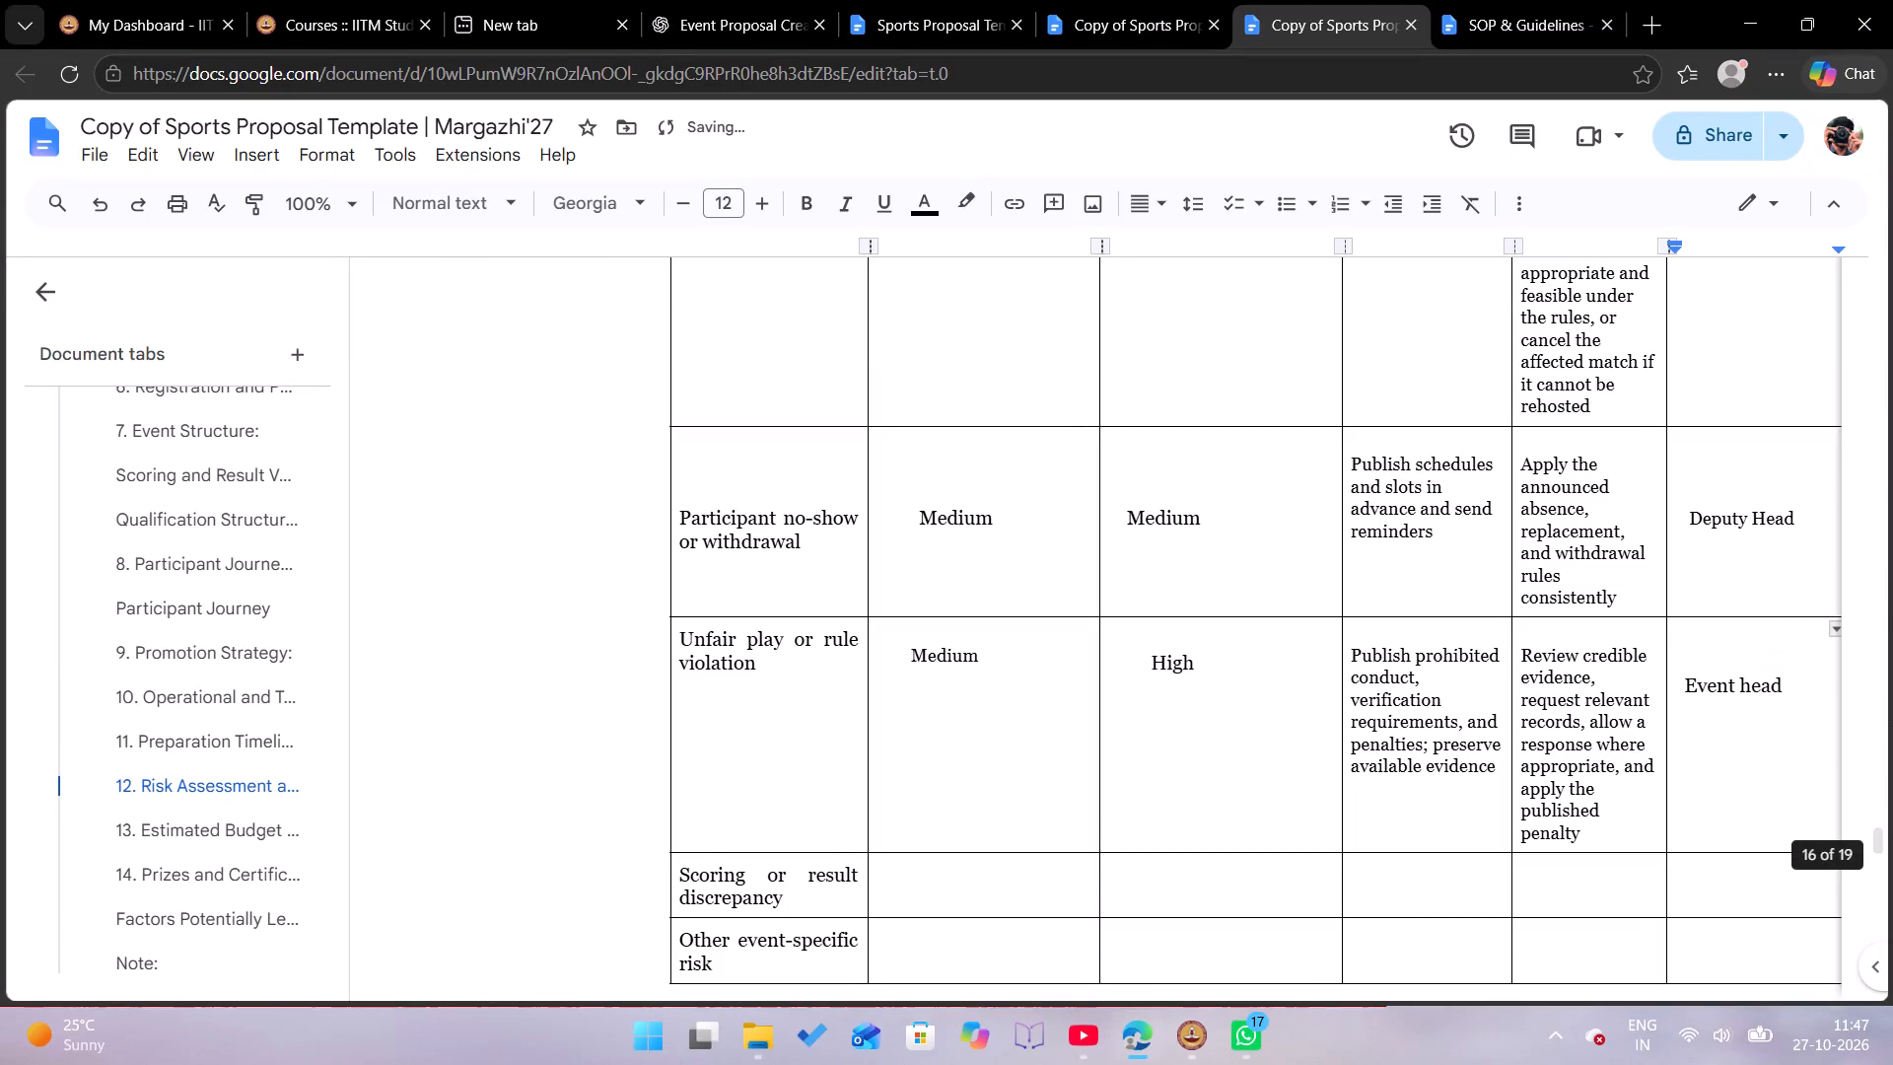
# Enter "Low" as the first rating in the "Scoring or result discrepancy" row and indent it with leading spaces.
pyautogui.moveTo(1882, 849); pyautogui.dragTo(1880, 864)
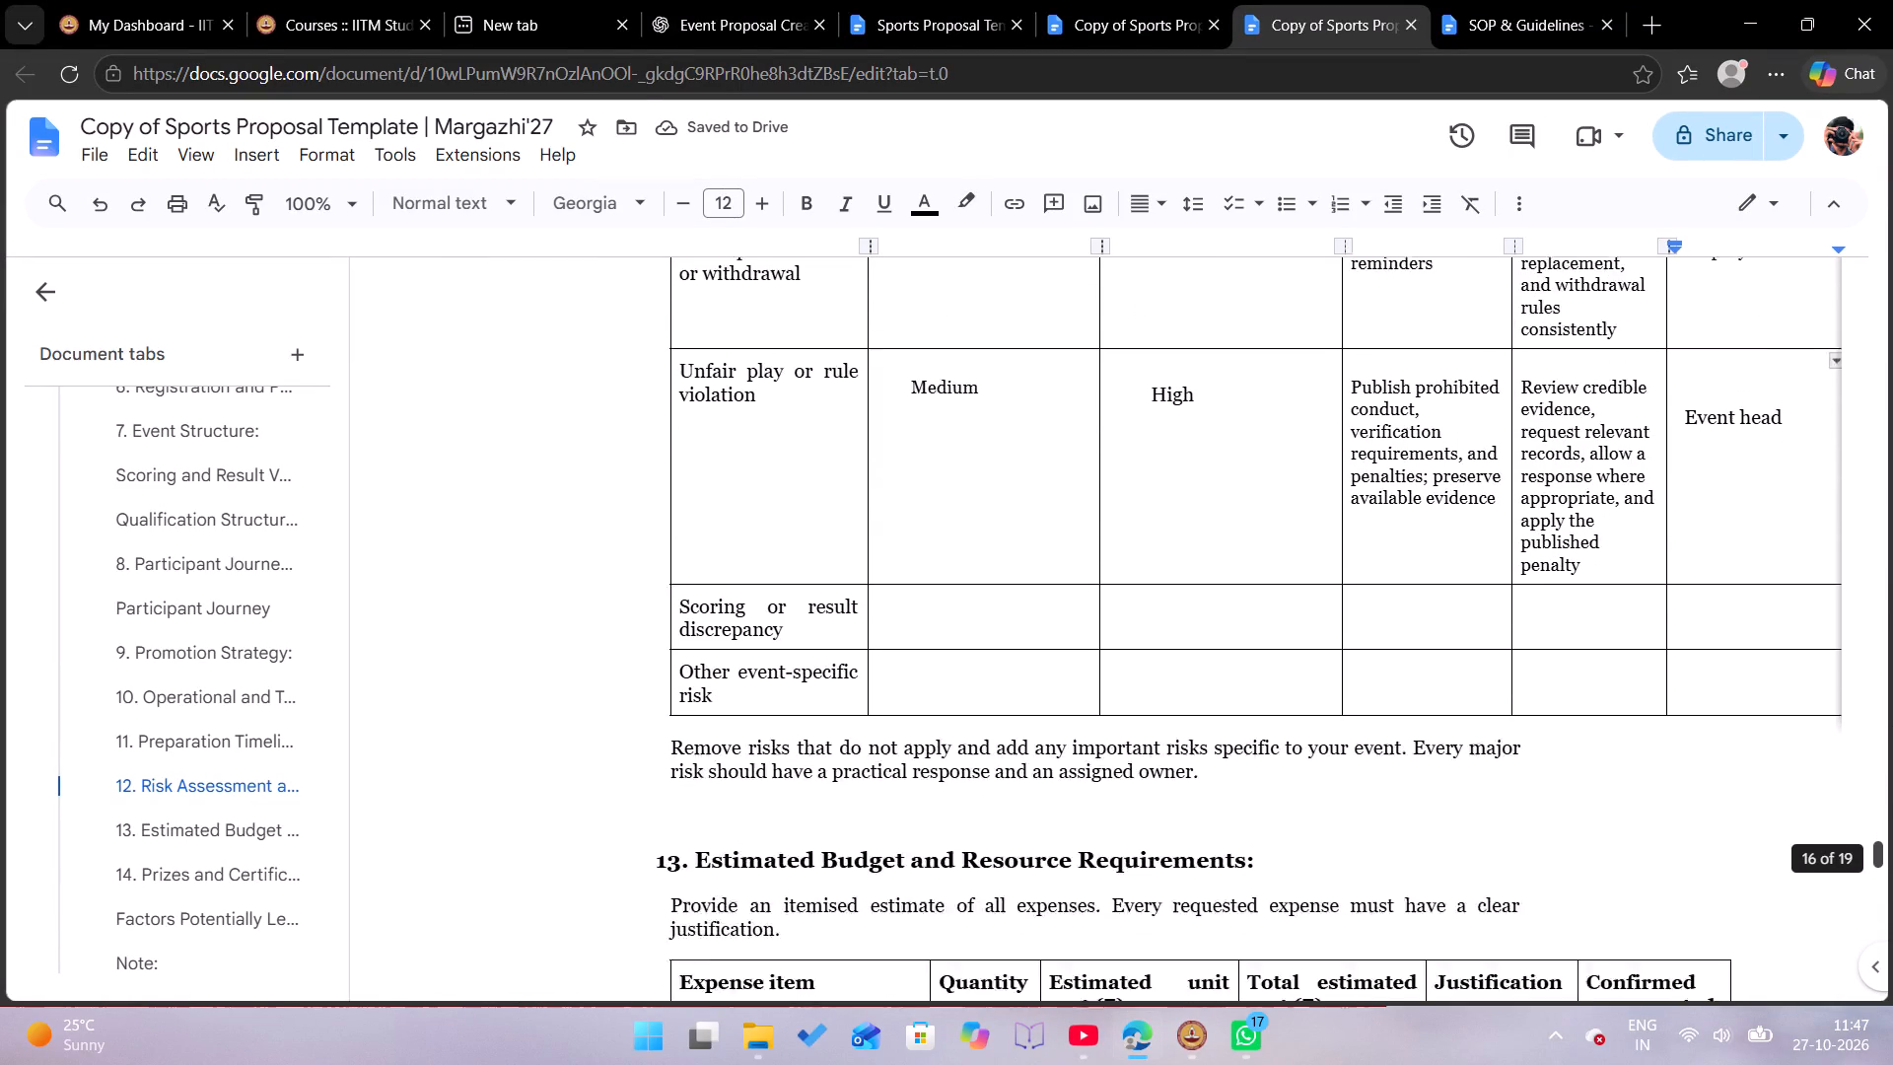
pyautogui.moveTo(1880, 864); pyautogui.dragTo(1877, 869)
pyautogui.click(954, 497)
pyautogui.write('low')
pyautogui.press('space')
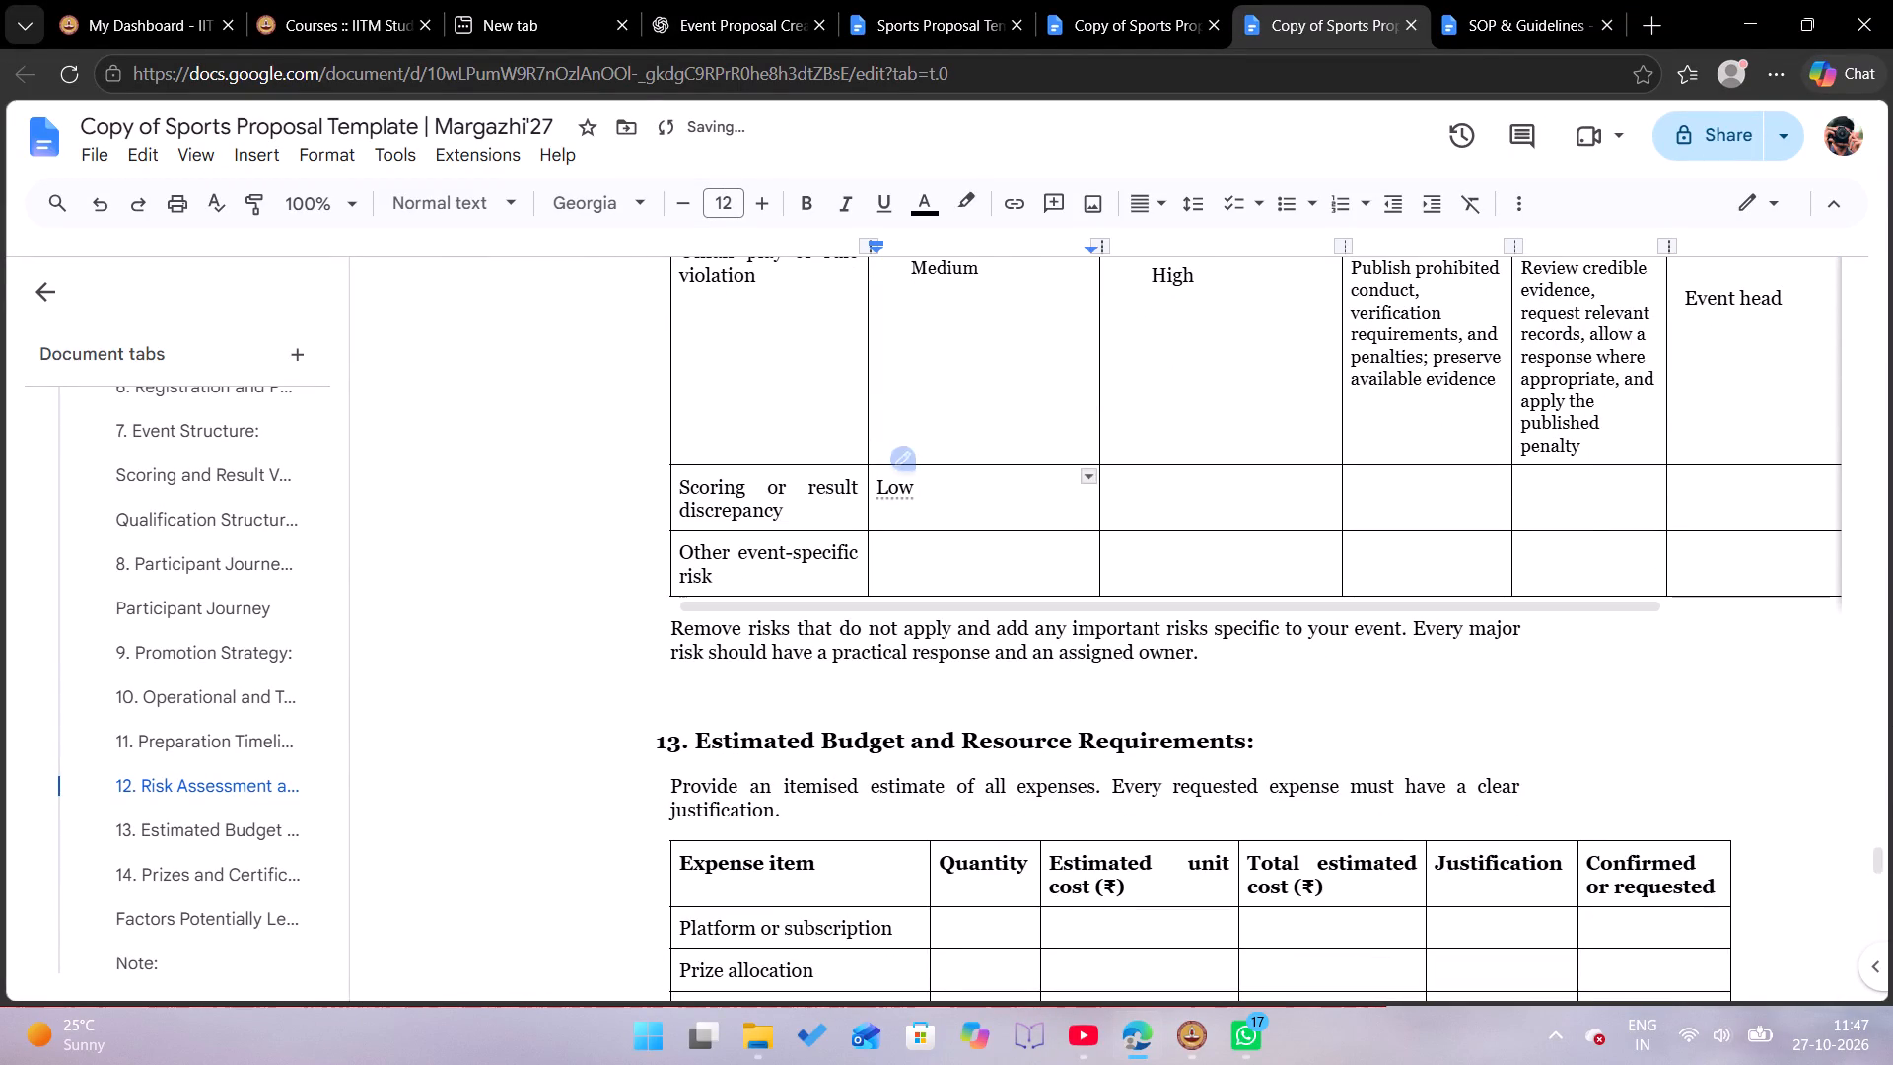
pyautogui.click(875, 489)
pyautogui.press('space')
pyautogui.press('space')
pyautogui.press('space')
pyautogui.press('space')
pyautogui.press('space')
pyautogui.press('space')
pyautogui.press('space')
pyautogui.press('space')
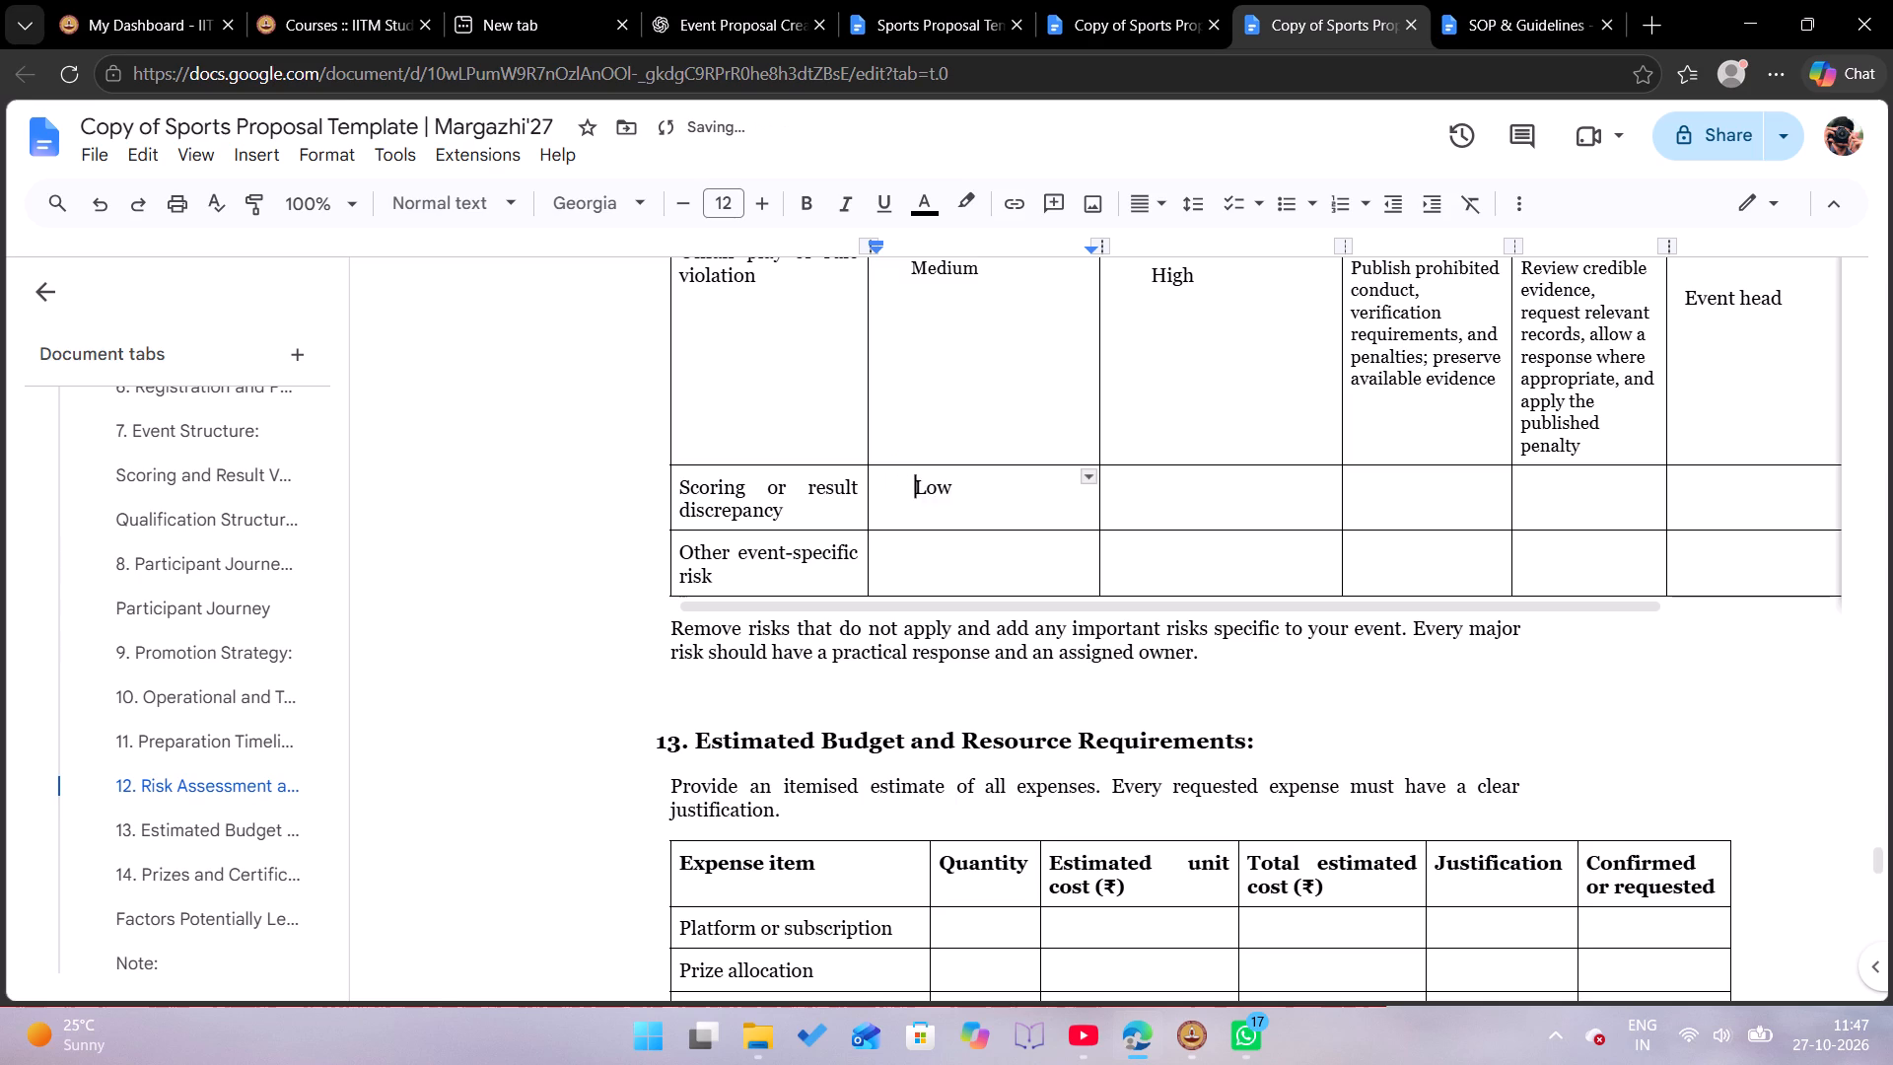
# Enter an indented "High" as the second rating in the "Scoring or result discrepancy" row.
pyautogui.click(1171, 492)
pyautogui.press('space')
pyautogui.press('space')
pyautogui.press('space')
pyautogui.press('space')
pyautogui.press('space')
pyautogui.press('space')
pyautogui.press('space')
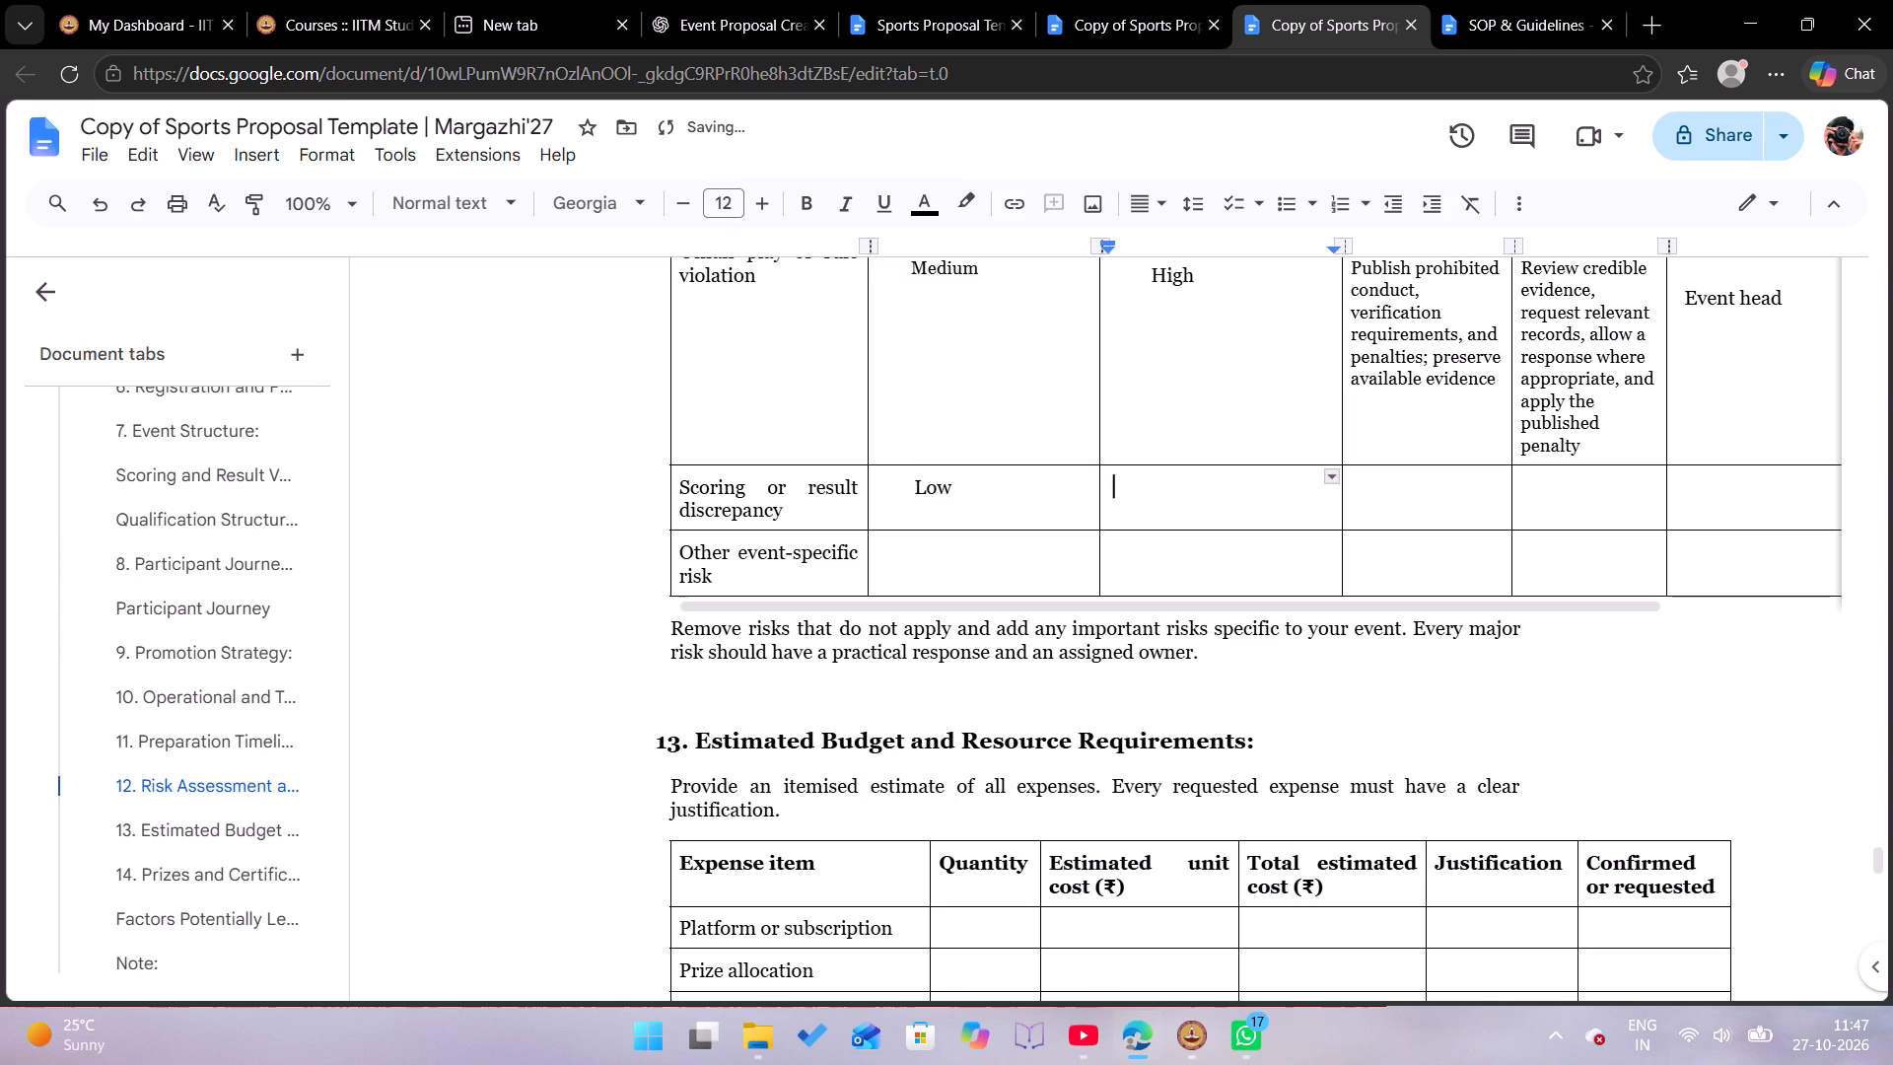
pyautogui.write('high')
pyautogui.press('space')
# Copy the "Use tested formulas..." text from the other proposal copy into the cell after "High" in the scoring discrepancy row.
pyautogui.click(1385, 489)
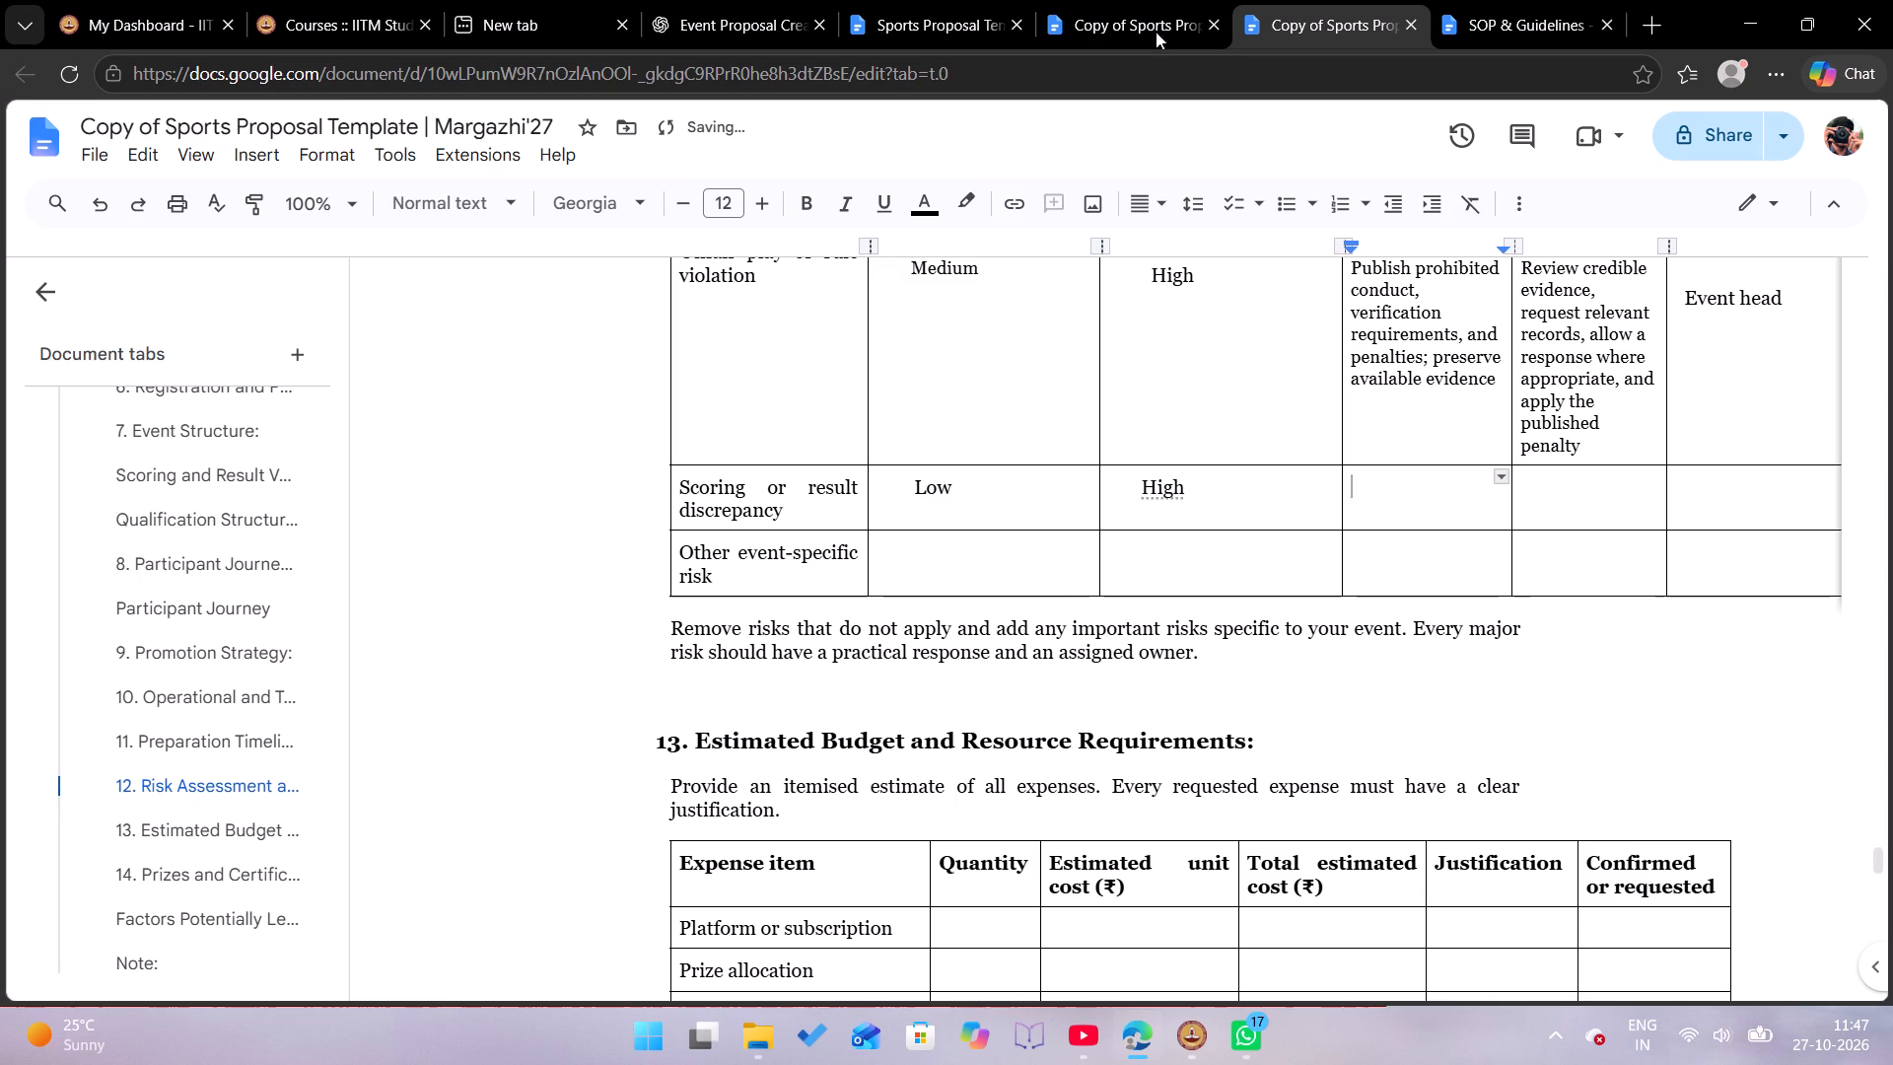
pyautogui.click(1144, 2)
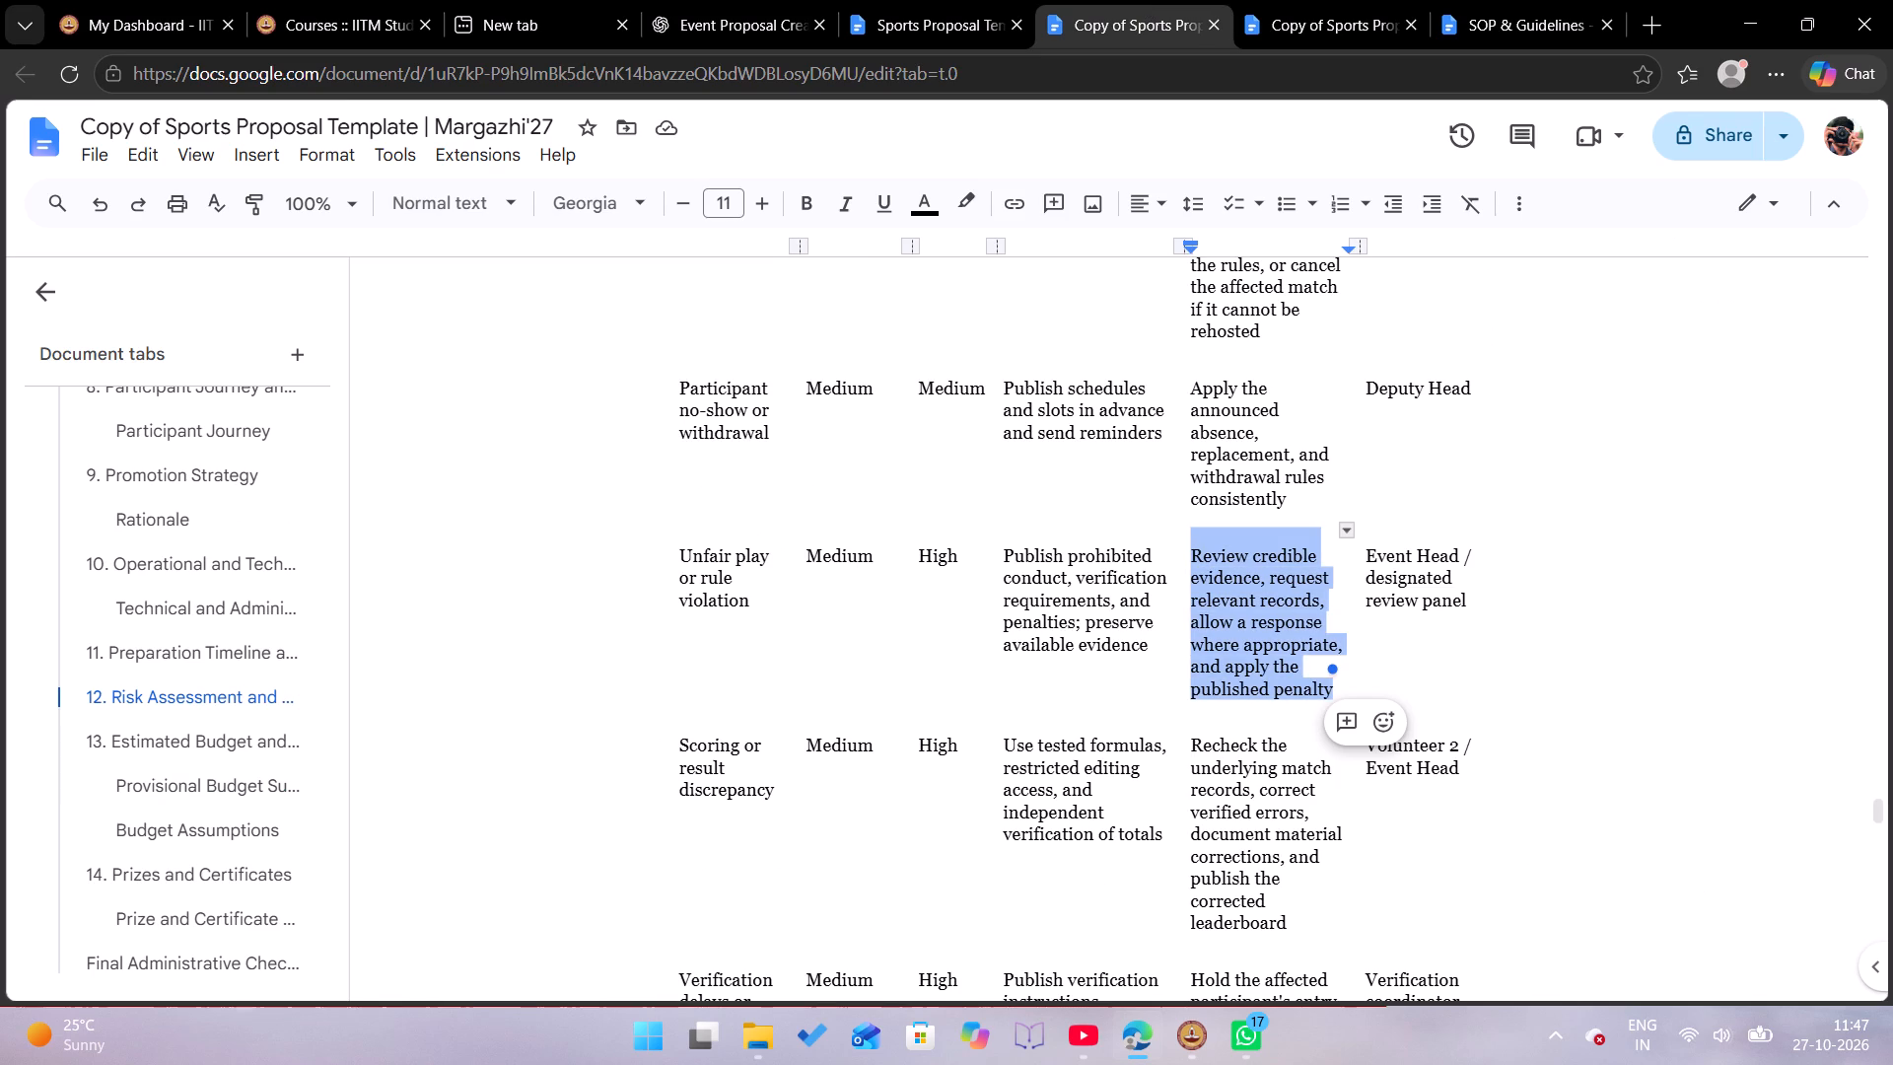
pyautogui.moveTo(1002, 753); pyautogui.dragTo(1159, 838)
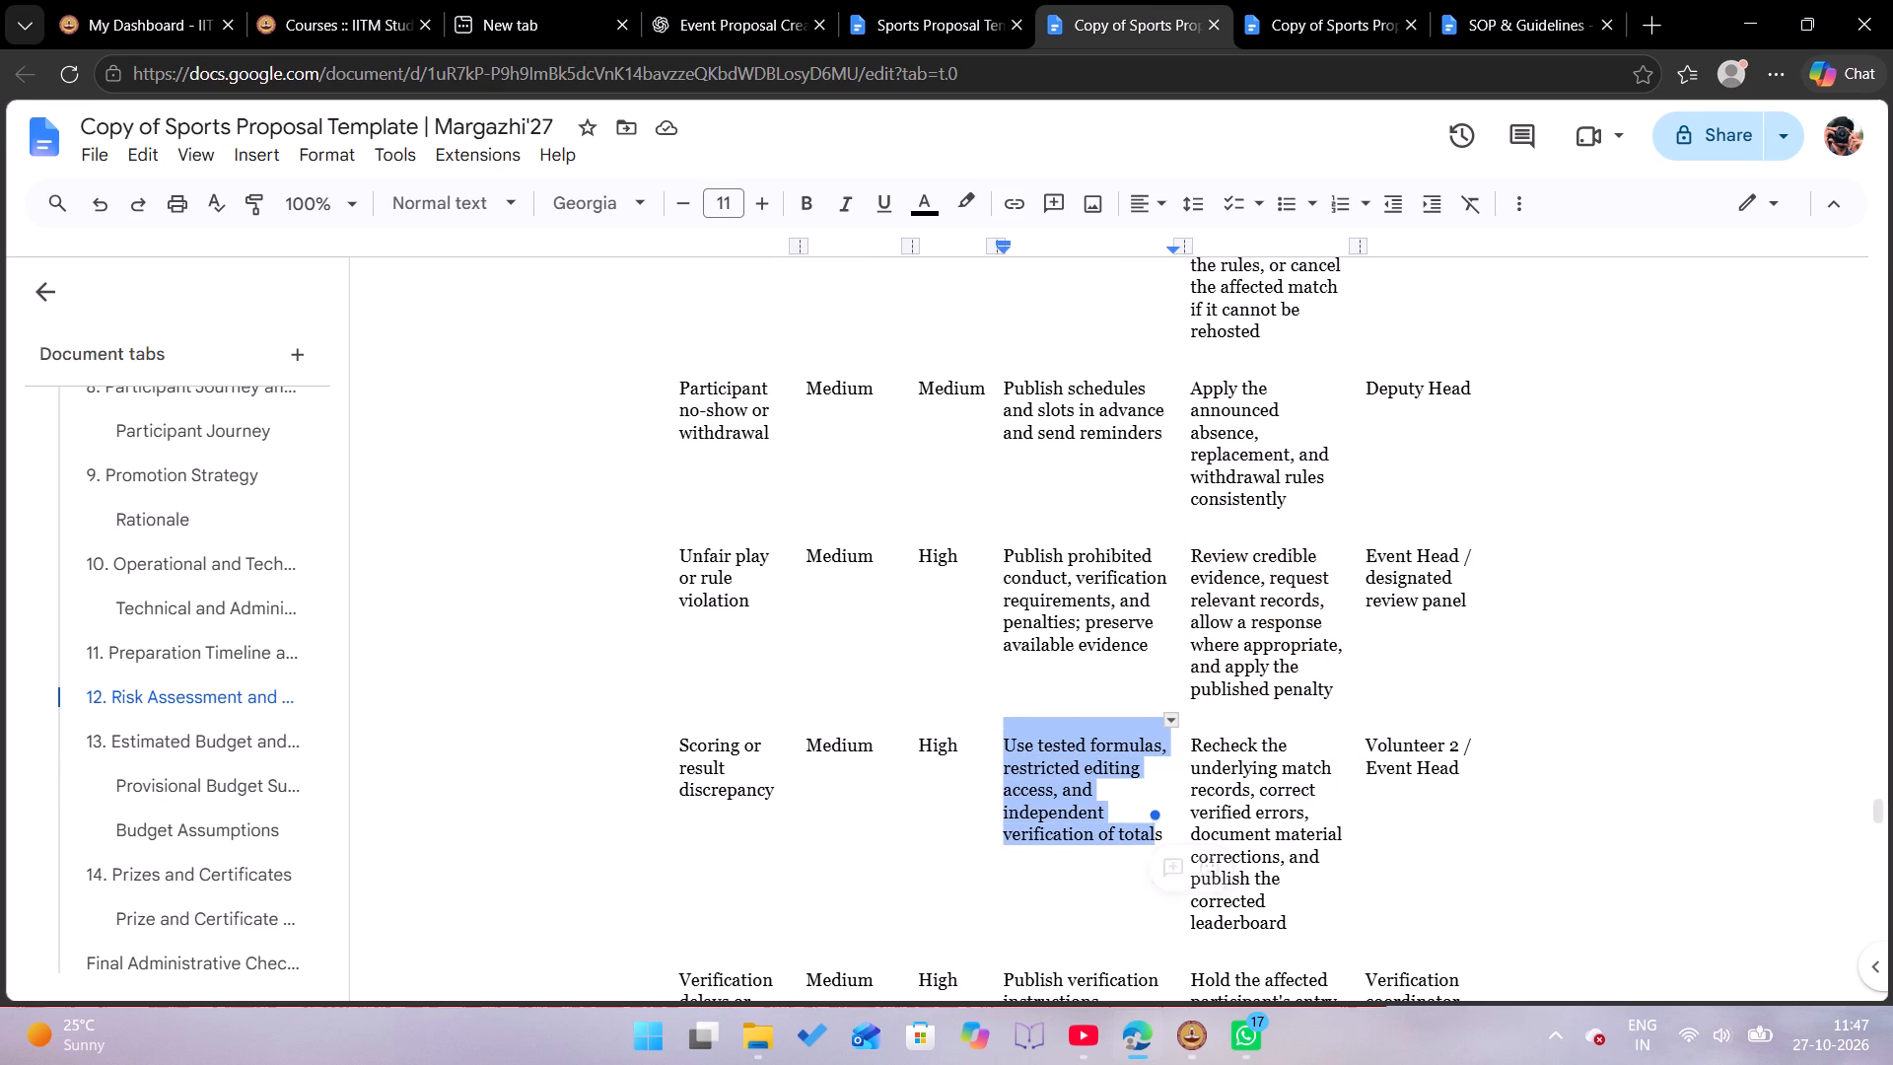
pyautogui.click(1014, 745)
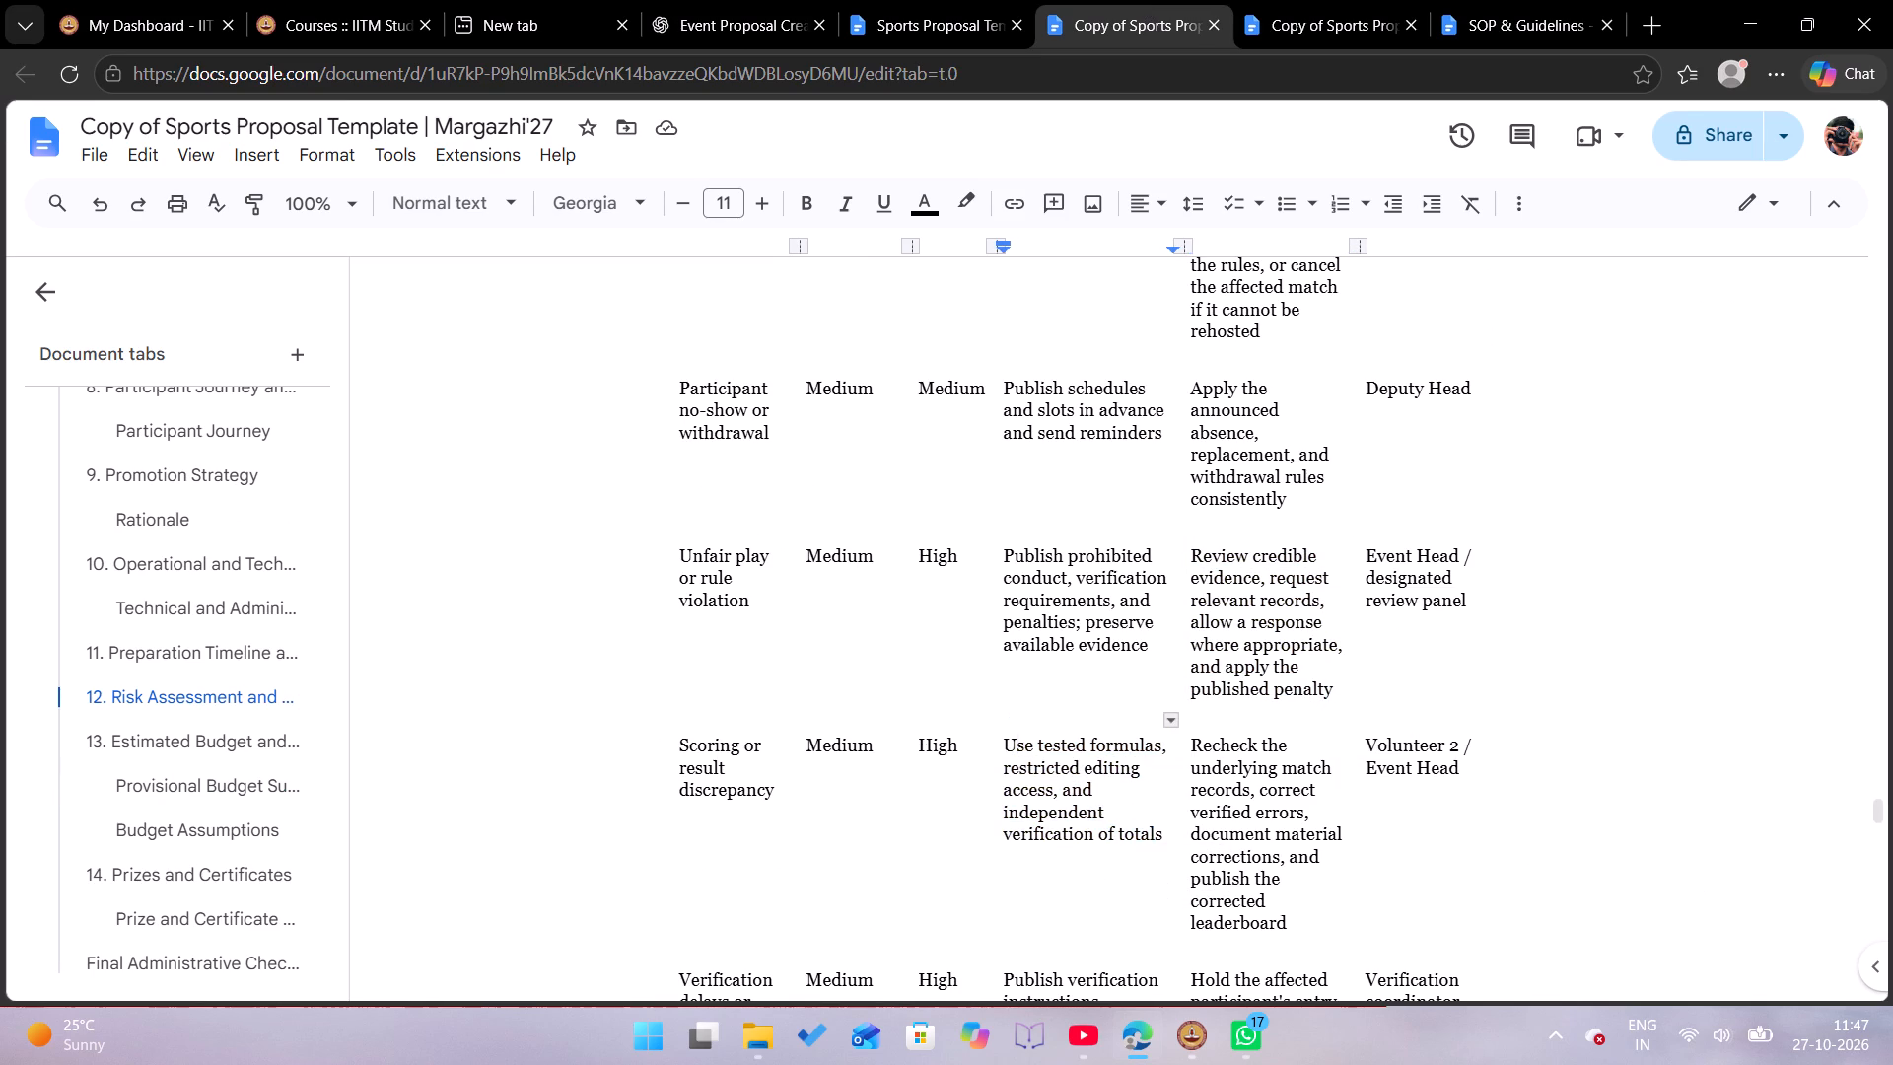
pyautogui.moveTo(1007, 743); pyautogui.dragTo(1160, 838)
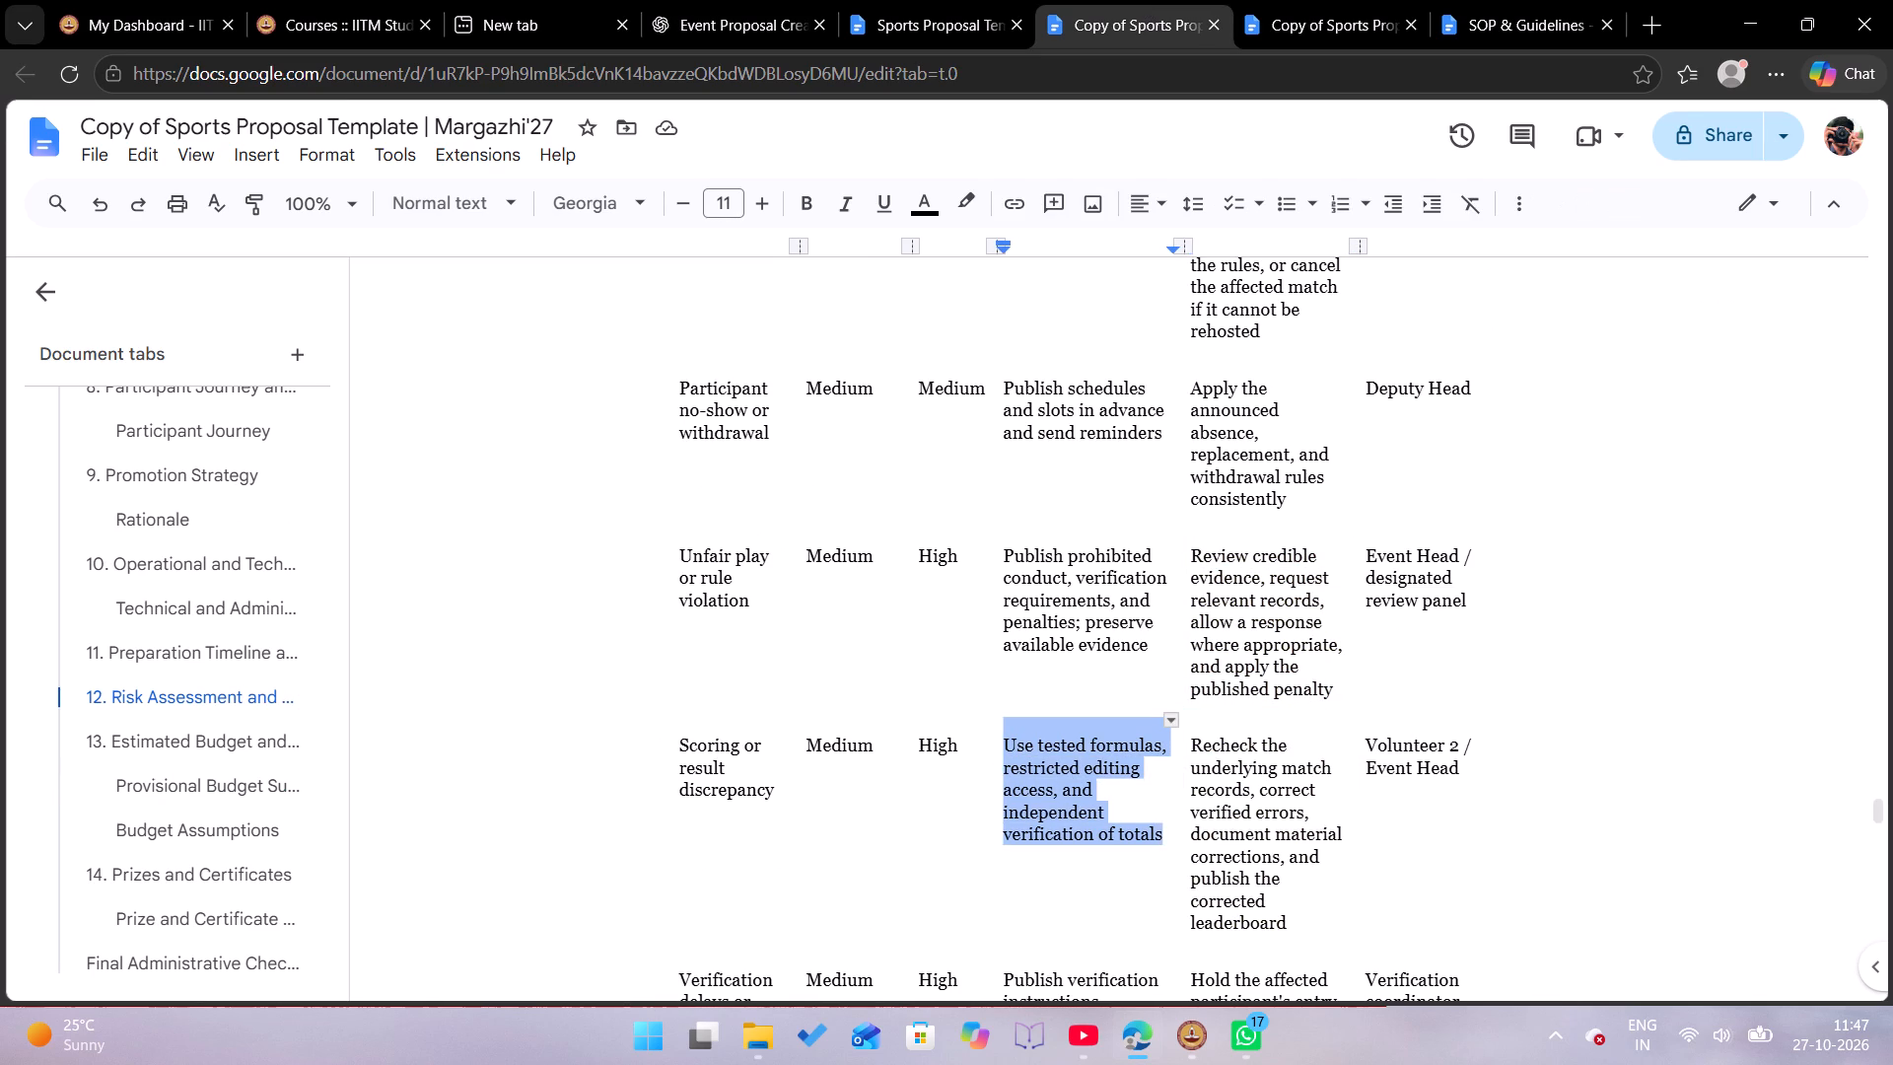
pyautogui.moveTo(1160, 838); pyautogui.dragTo(1165, 838)
pyautogui.hotkey('ctrl', 'c')
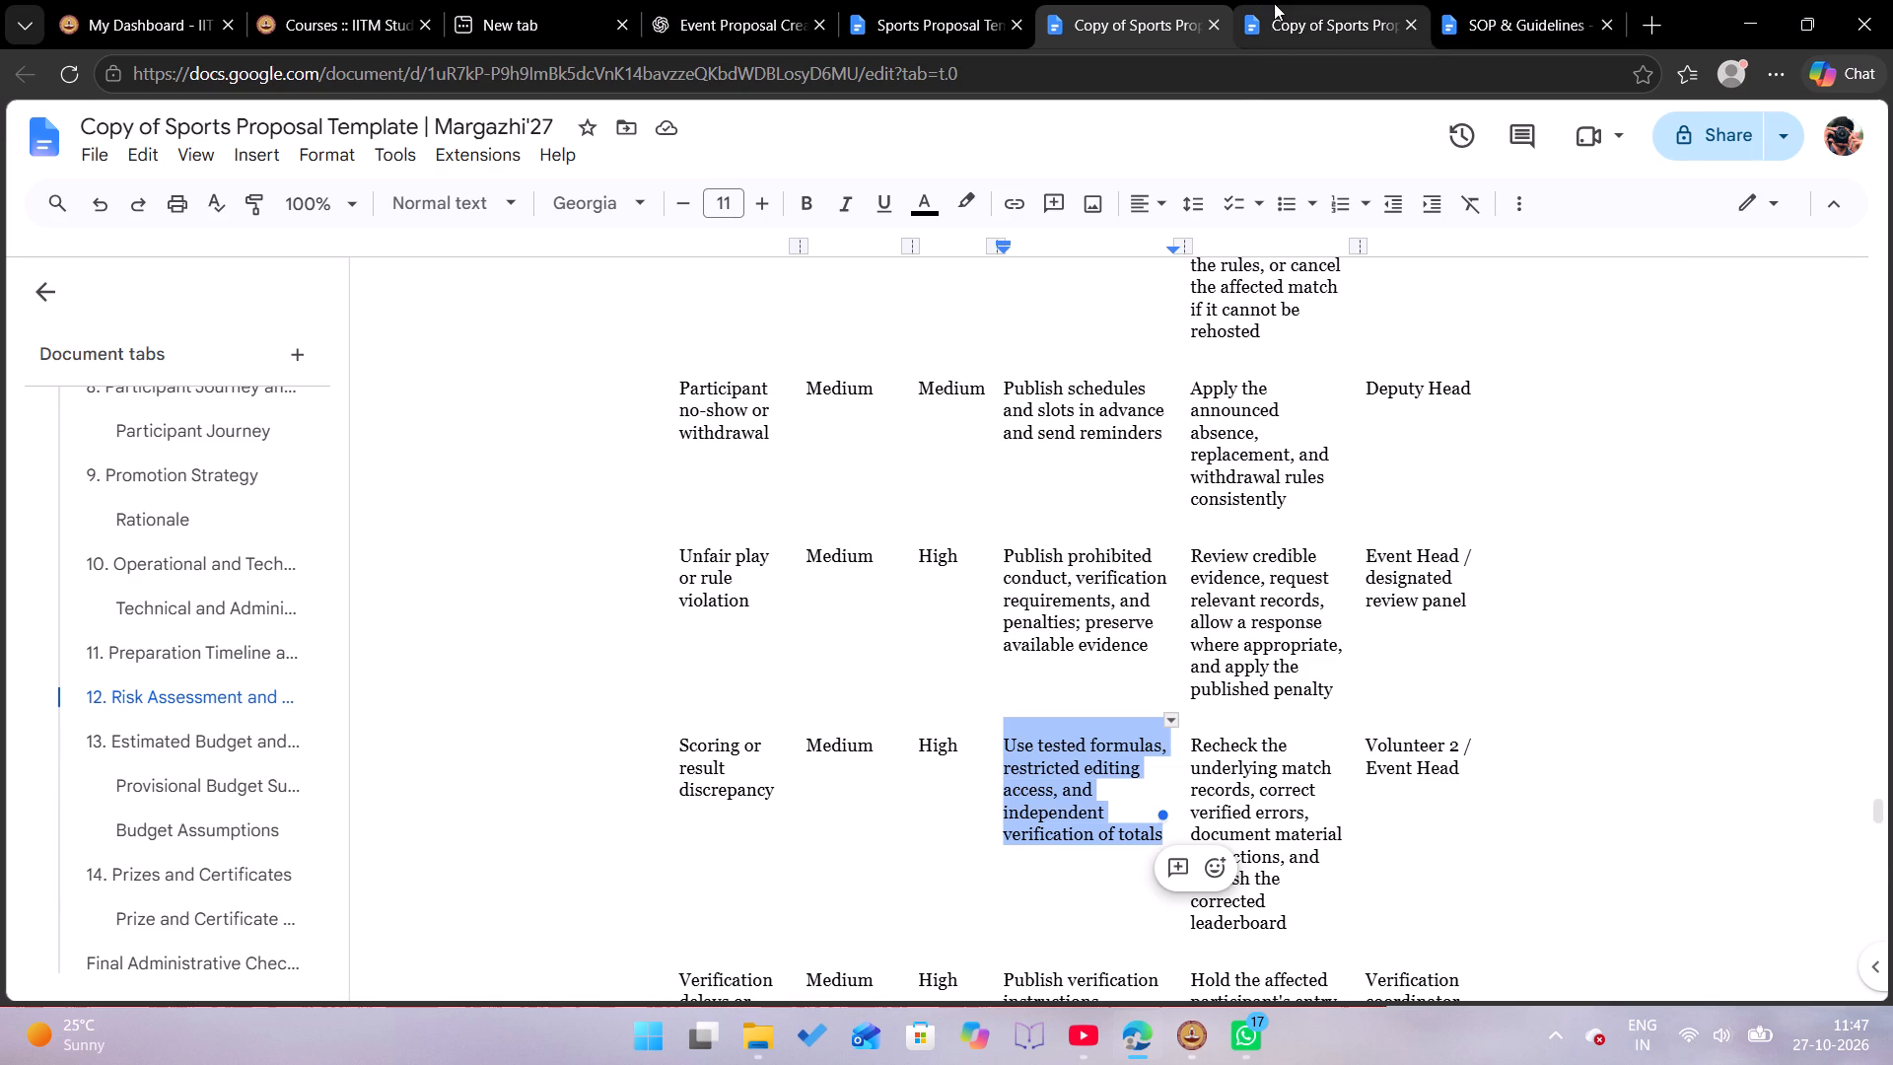
pyautogui.click(1274, 3)
pyautogui.hotkey('ctrl', 'v')
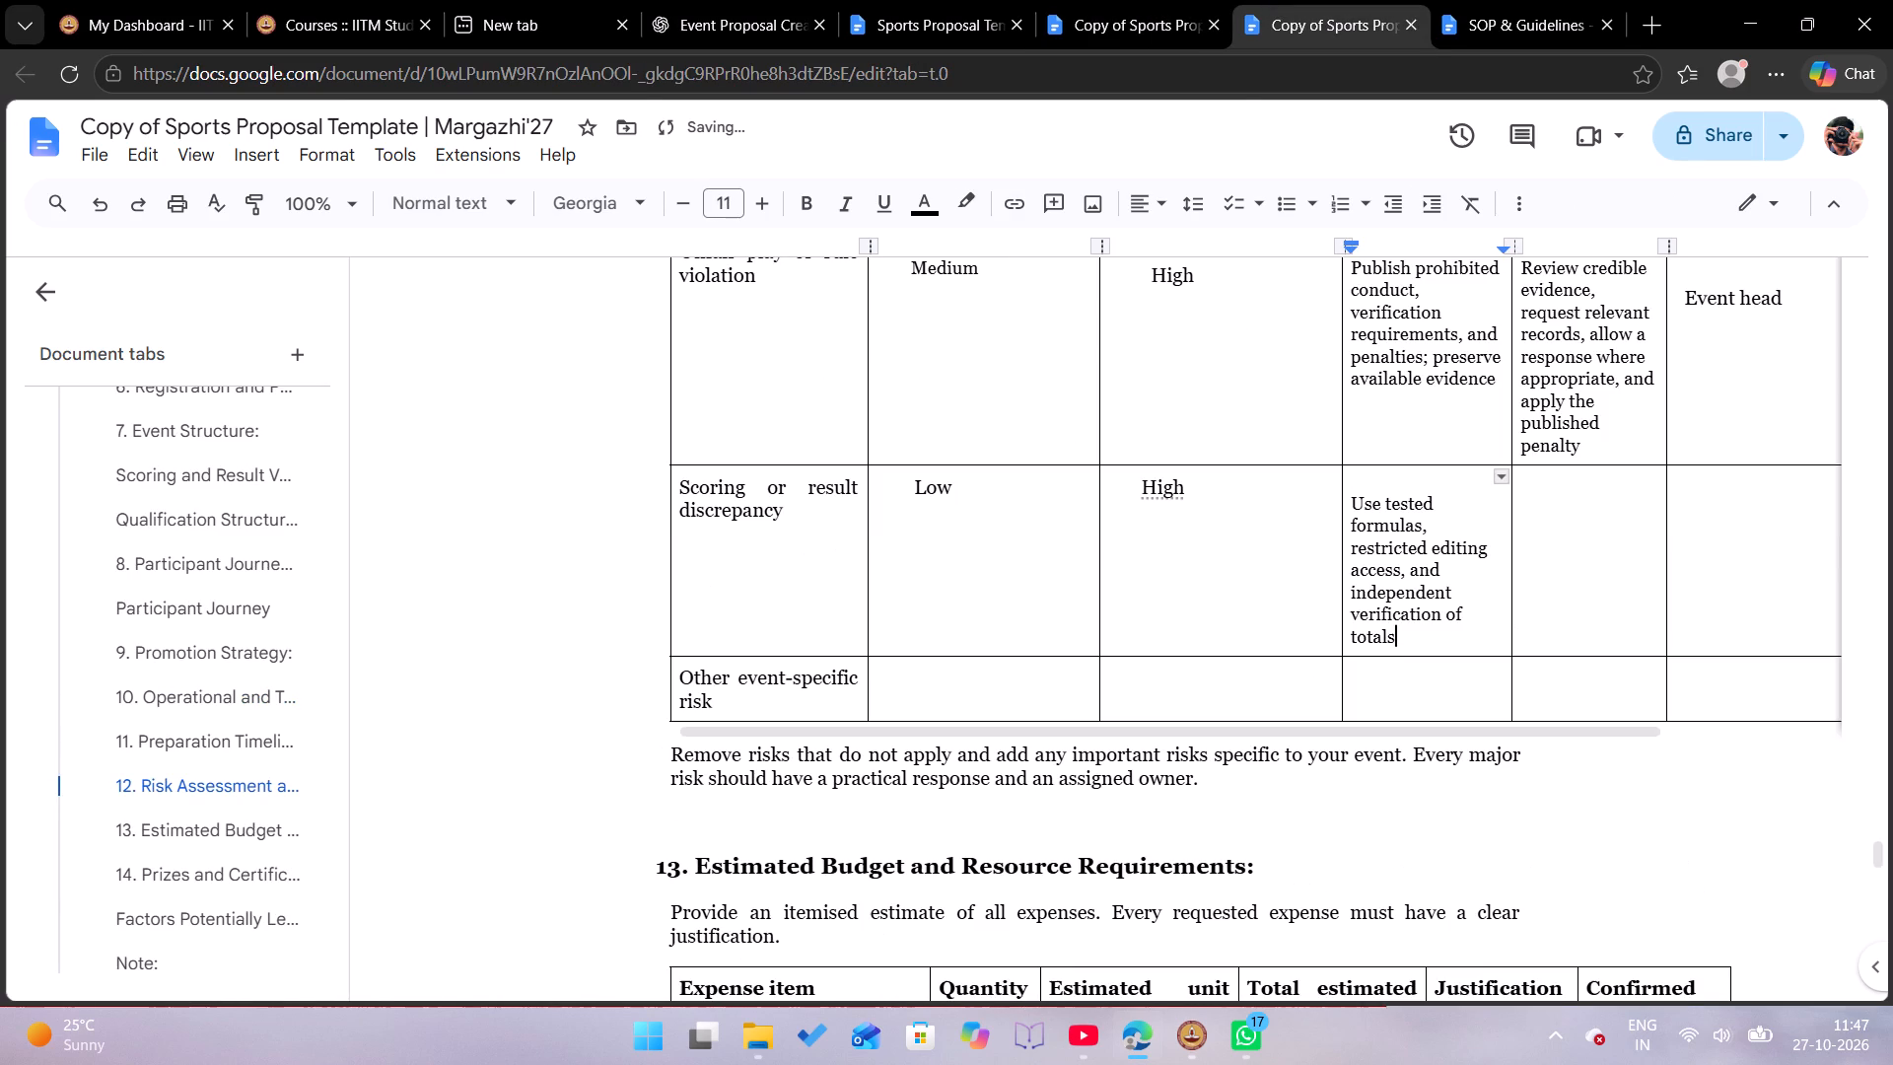
# Copy the "Recheck the underlying match records..." text from the other proposal copy into the next cell of the scoring discrepancy row.
pyautogui.click(1109, 1)
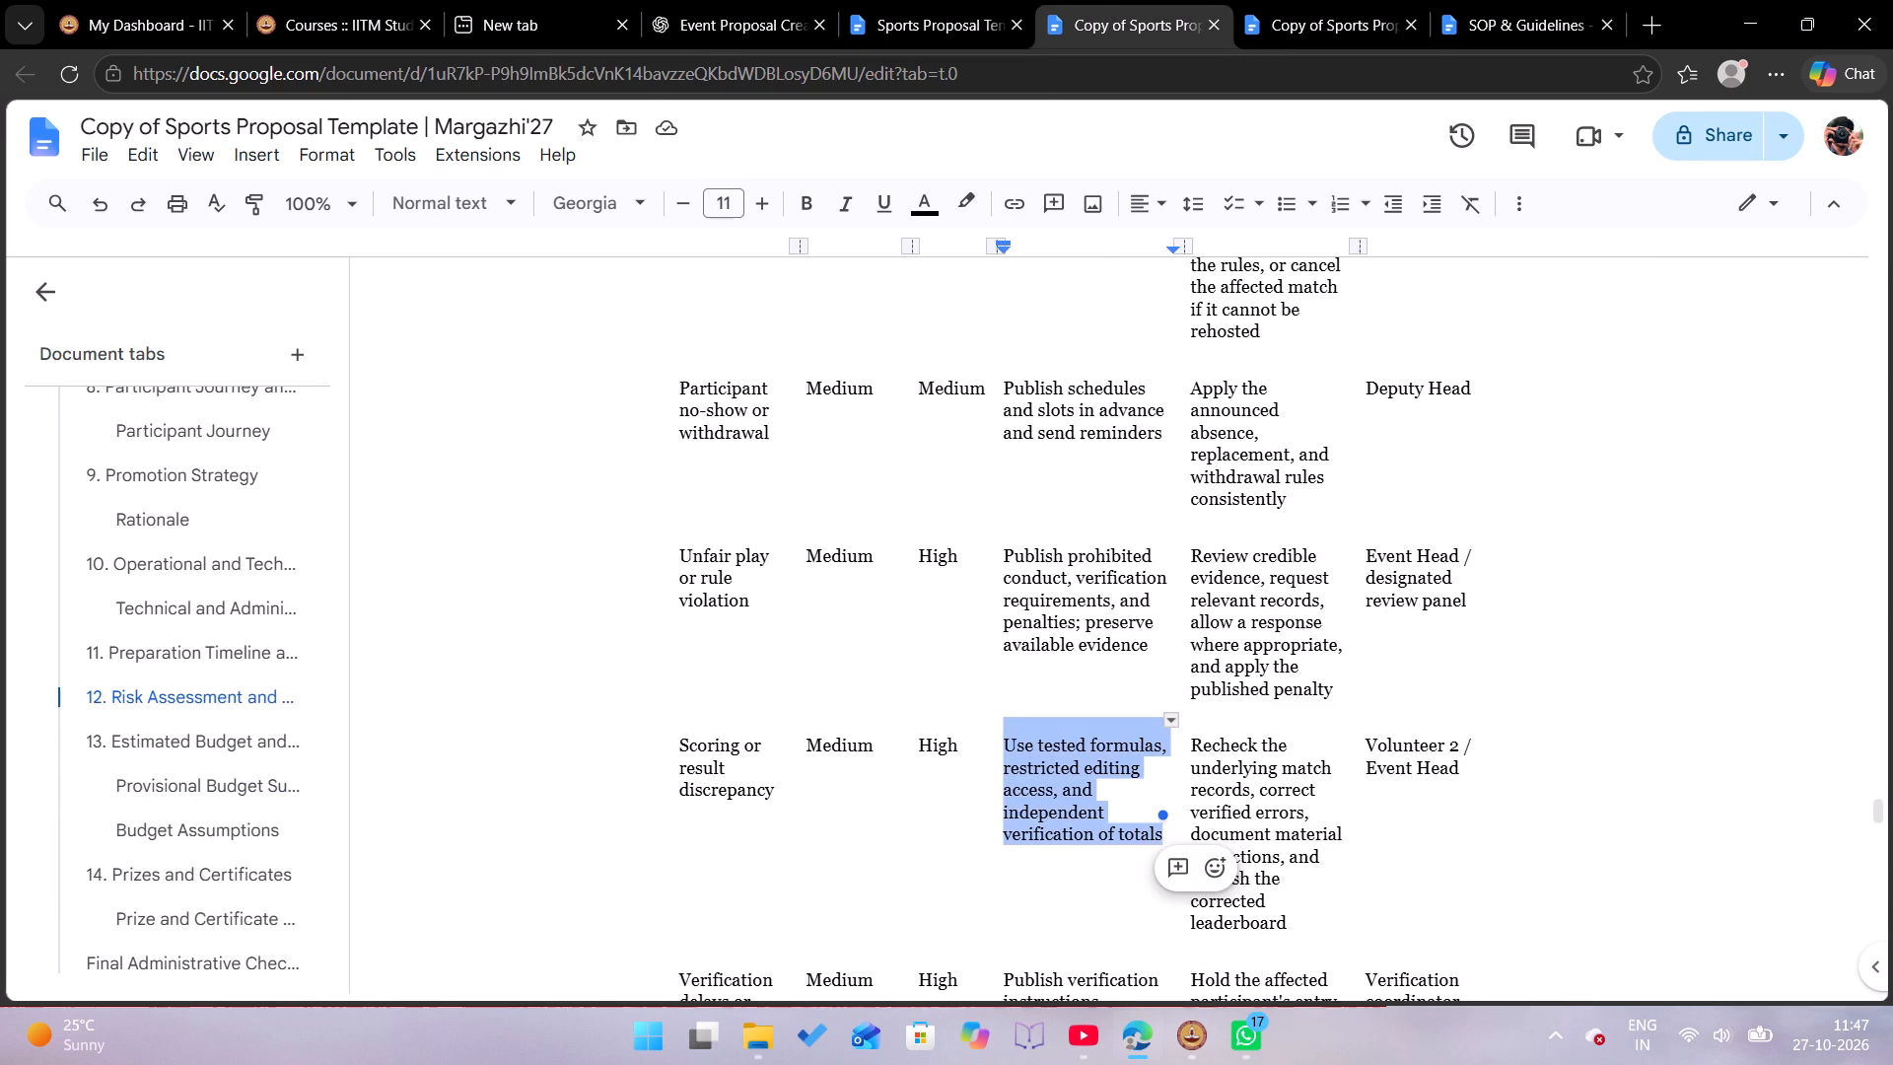
pyautogui.moveTo(1192, 745); pyautogui.dragTo(1296, 924)
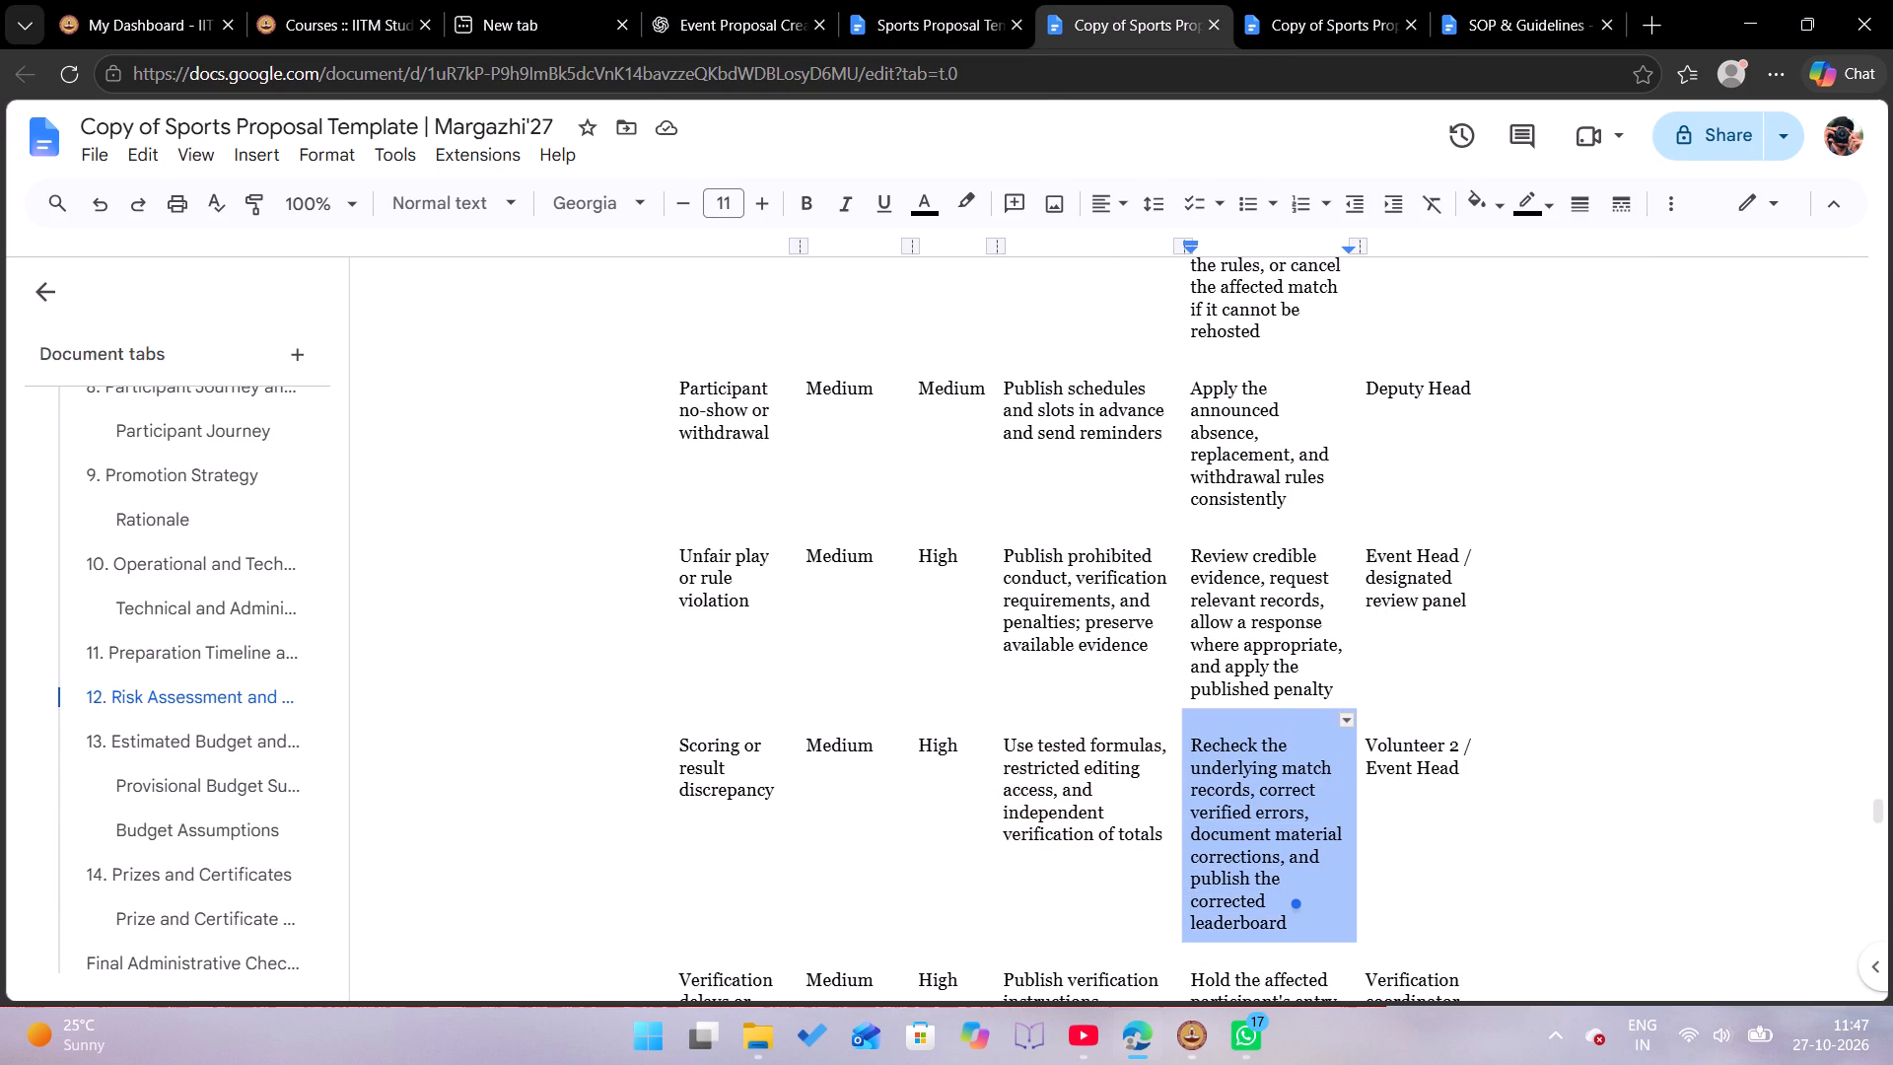
pyautogui.moveTo(1296, 924); pyautogui.dragTo(1292, 927)
pyautogui.click(1192, 748)
pyautogui.moveTo(1192, 748); pyautogui.dragTo(1287, 923)
pyautogui.hotkey('ctrl', 'c')
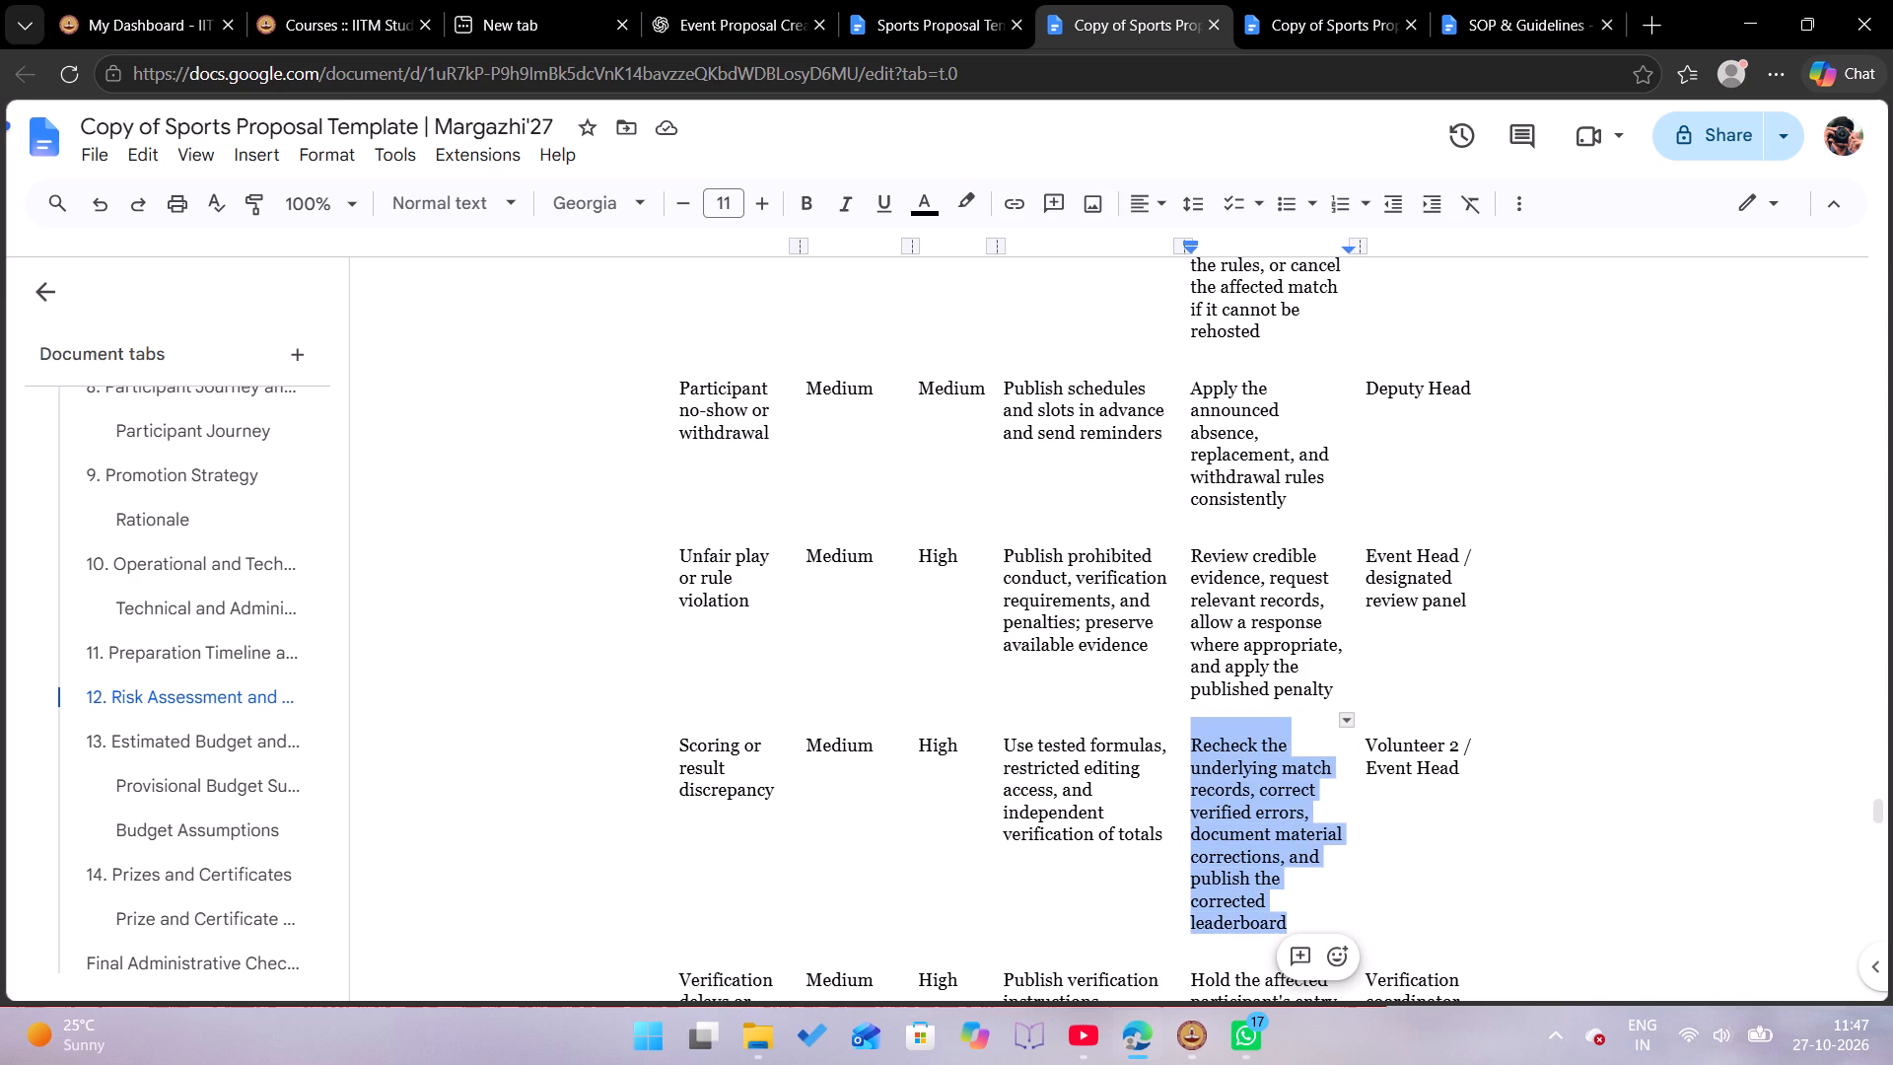
pyautogui.click(1336, 1)
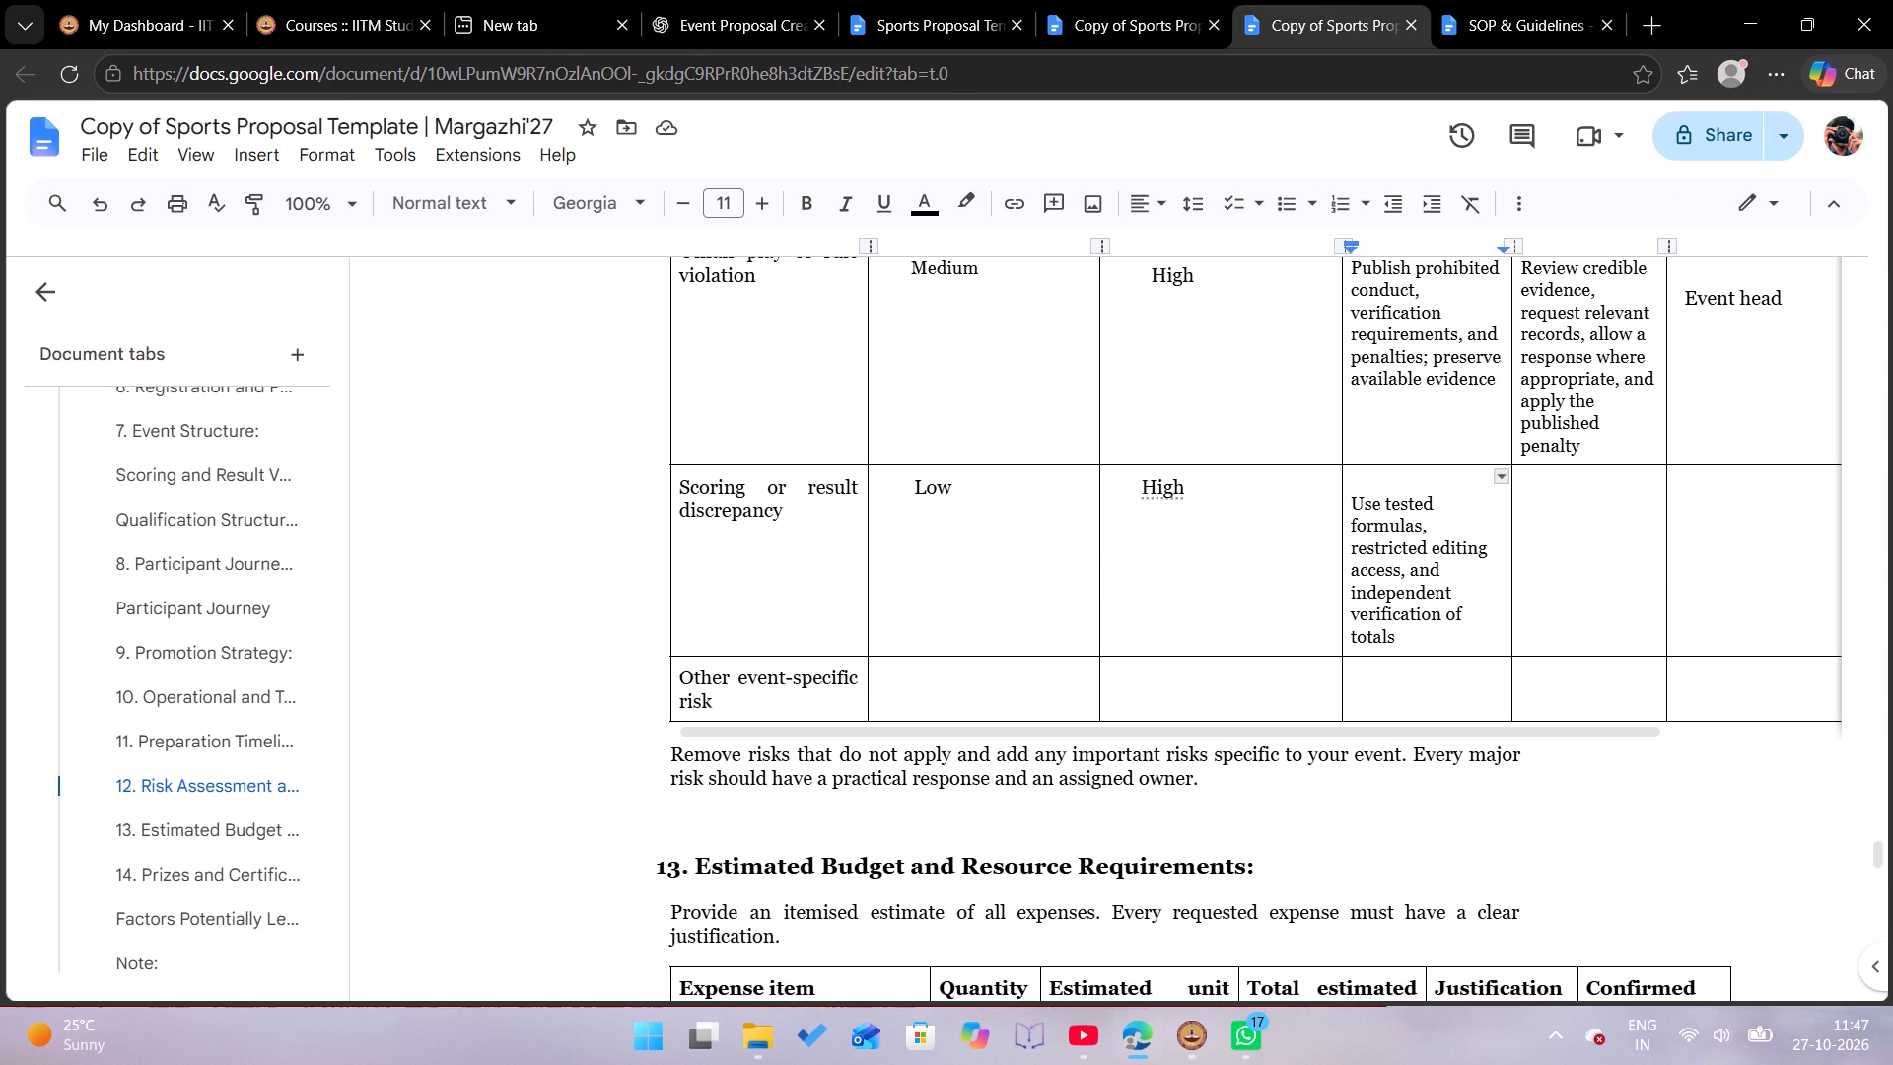
pyautogui.click(1538, 500)
pyautogui.hotkey('ctrl', 'v')
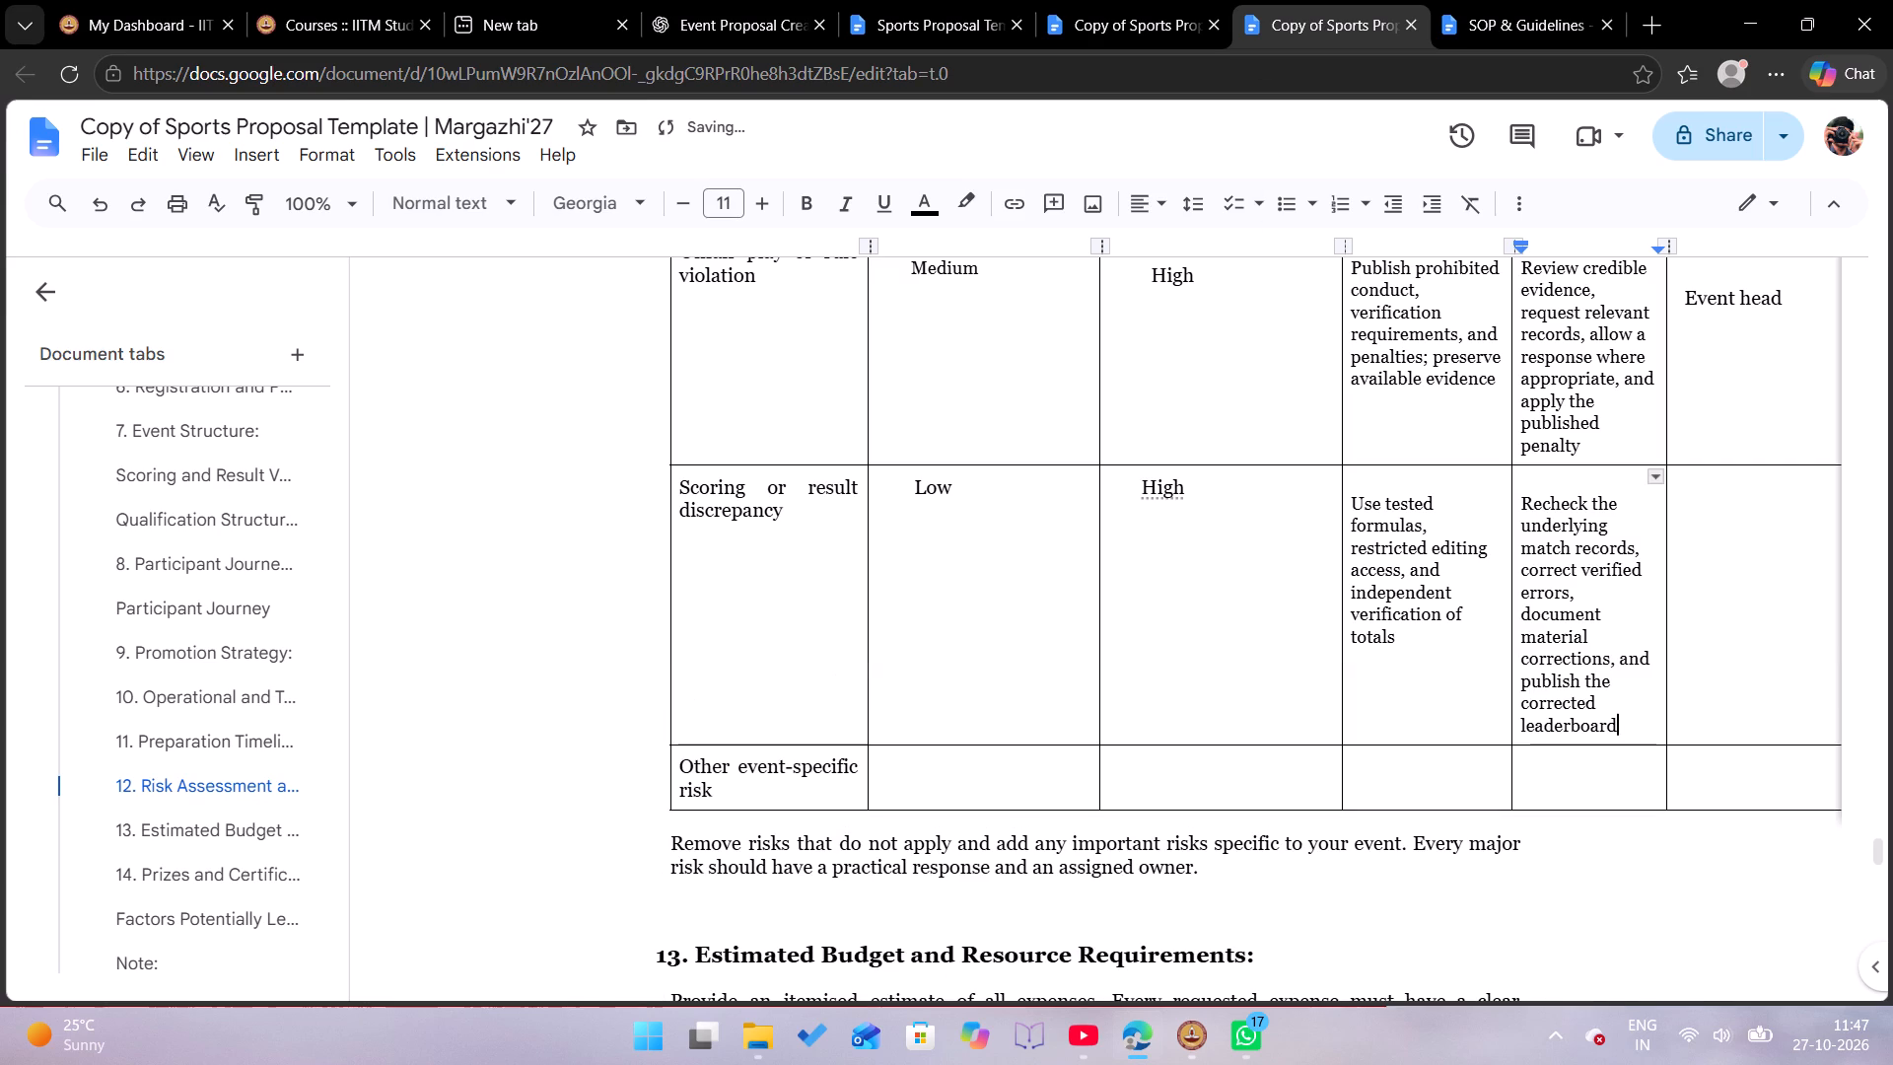
# Centre "High" in its scoring discrepancy cell by adding blank lines above it and spaces before it.
pyautogui.click(1134, 494)
pyautogui.click(1134, 494)
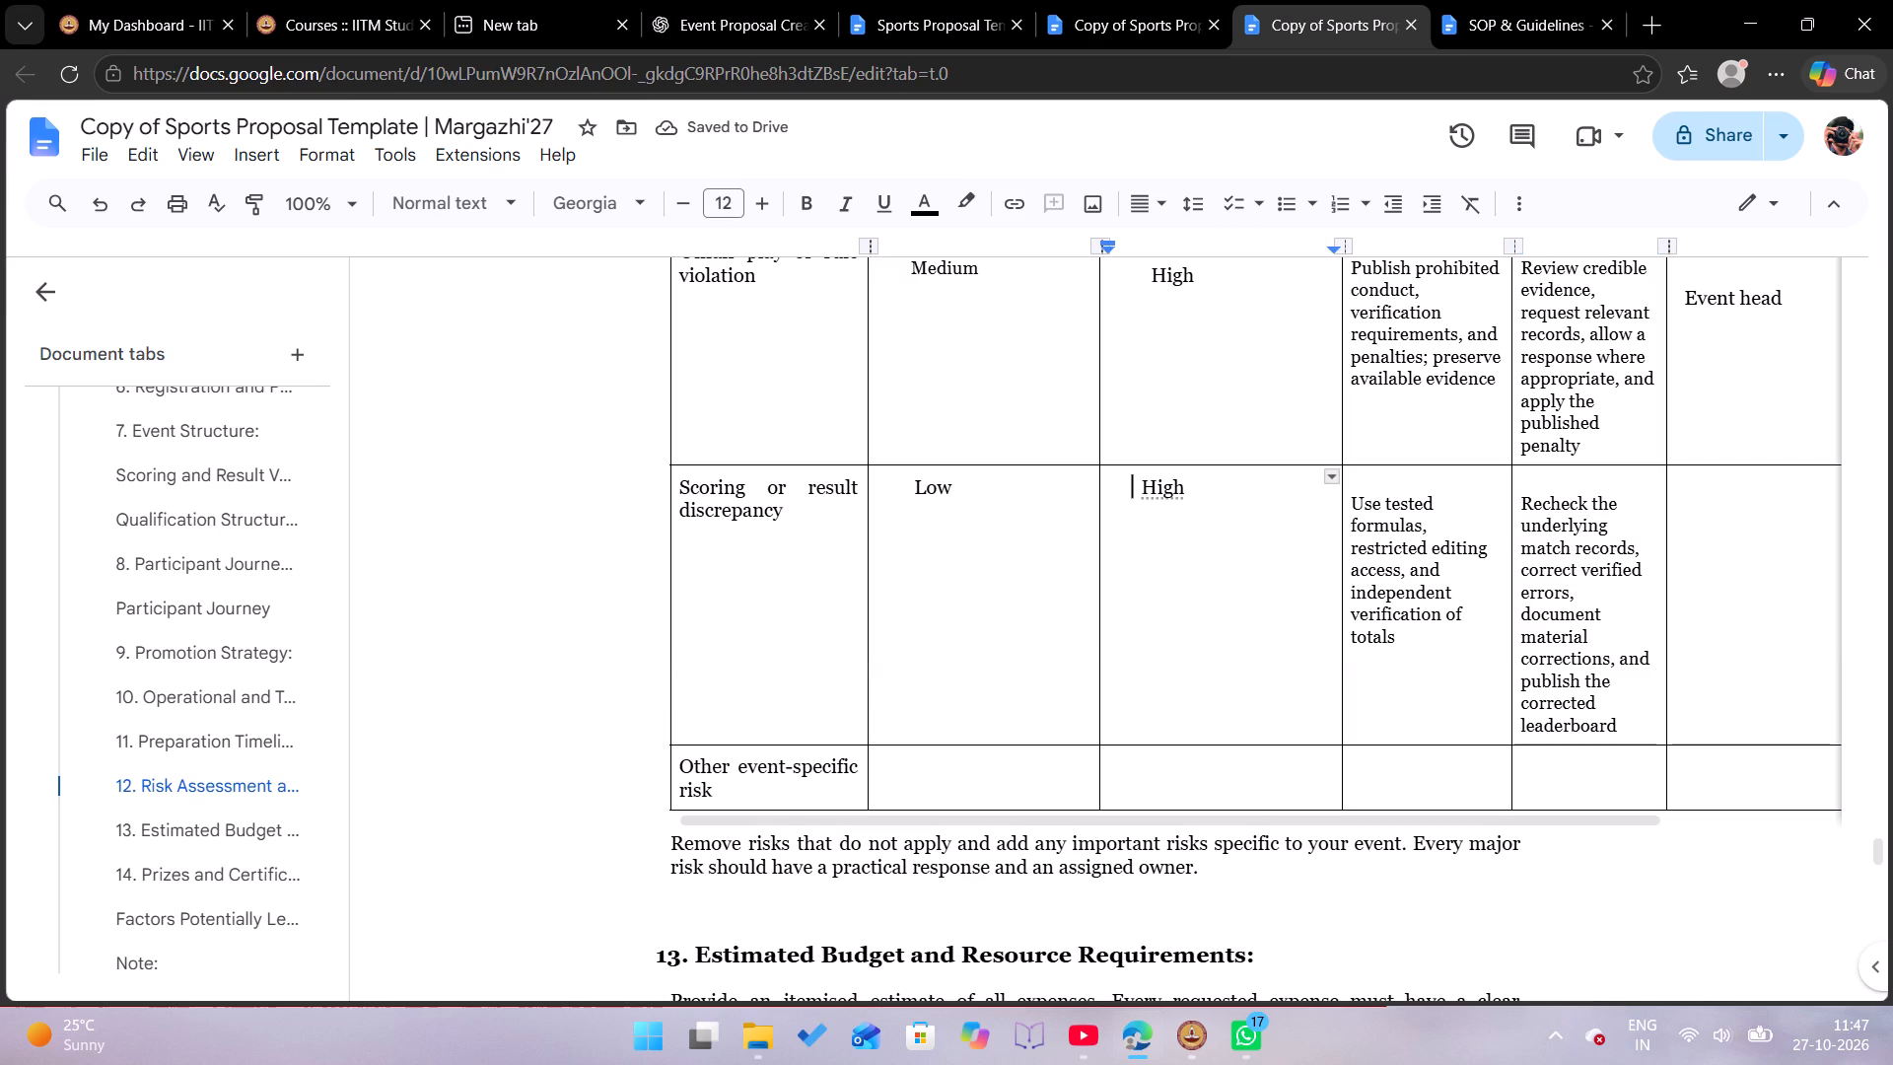
pyautogui.press('Return')
pyautogui.press('Return')
pyautogui.press('Return')
pyautogui.press('Return')
pyautogui.press('Return')
pyautogui.press('Return')
pyautogui.press('Return')
pyautogui.press('Return')
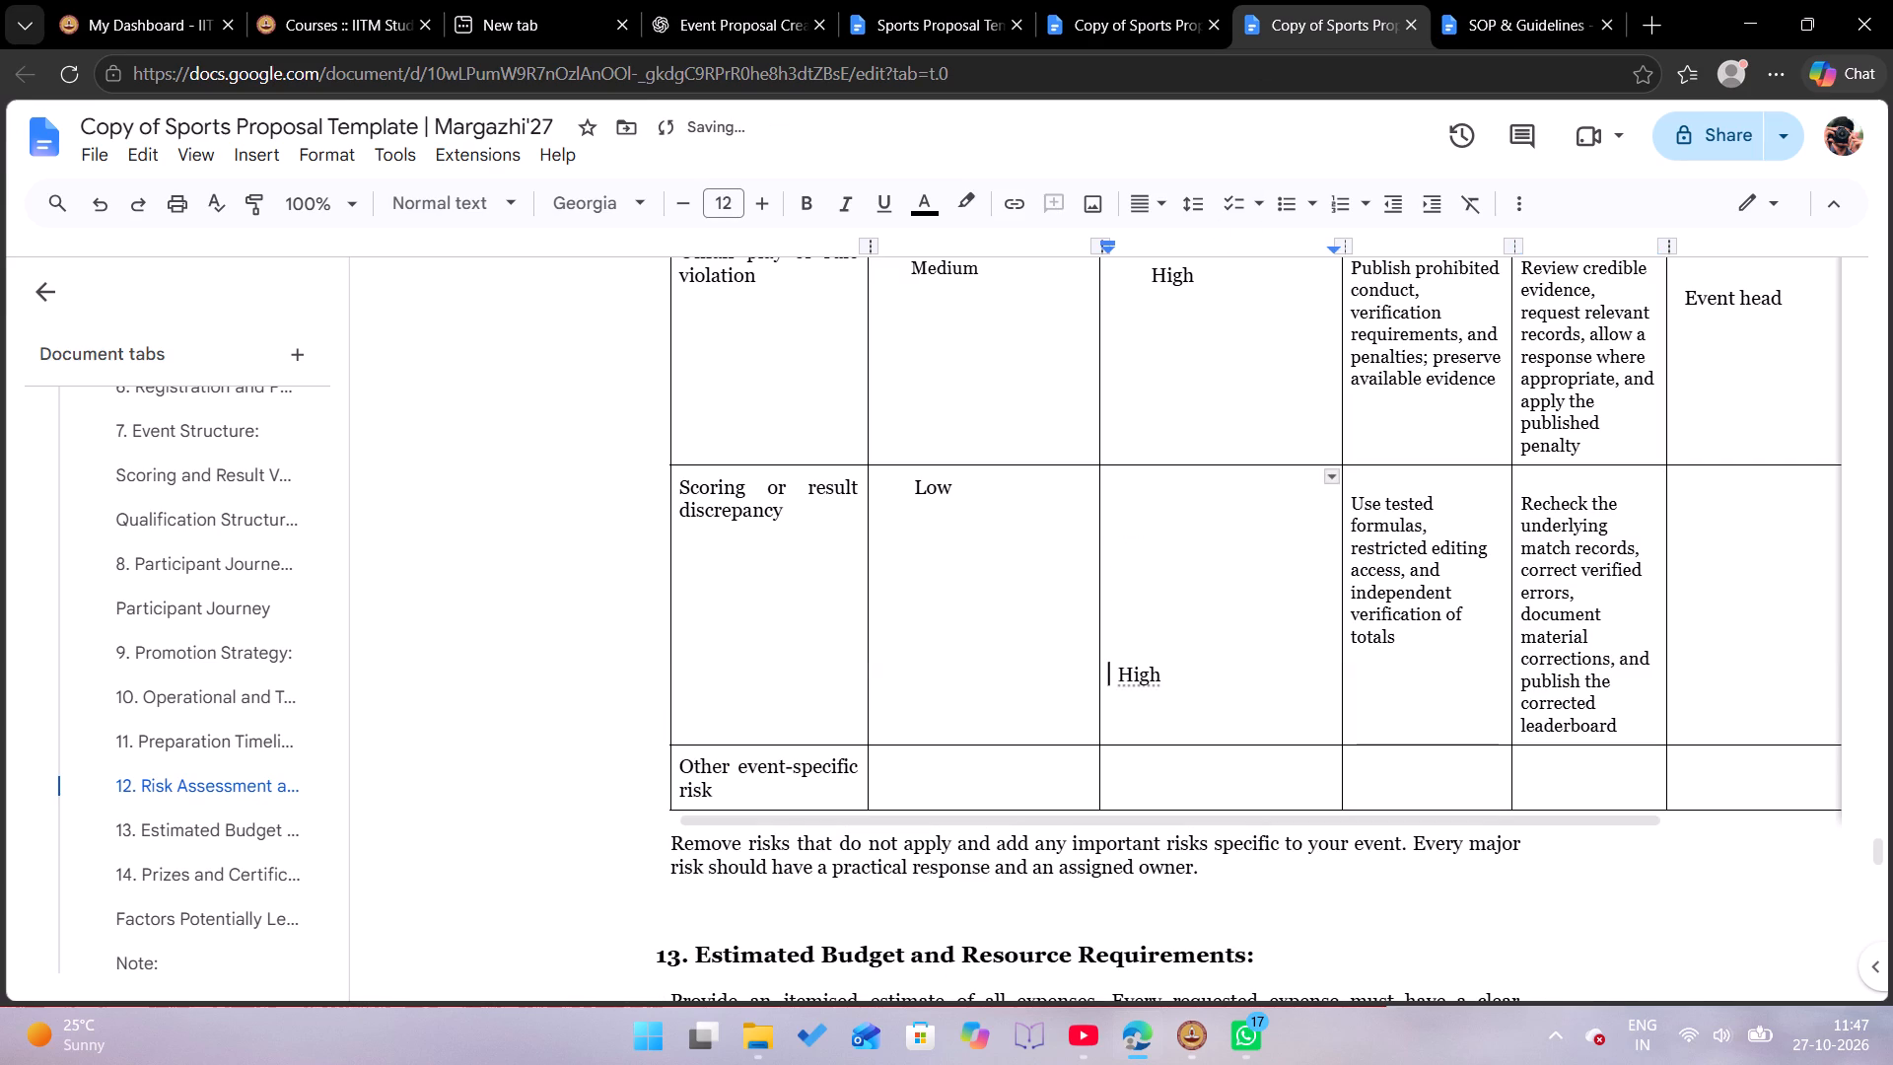
pyautogui.press('BackSpace')
pyautogui.press('BackSpace')
pyautogui.press('BackSpace')
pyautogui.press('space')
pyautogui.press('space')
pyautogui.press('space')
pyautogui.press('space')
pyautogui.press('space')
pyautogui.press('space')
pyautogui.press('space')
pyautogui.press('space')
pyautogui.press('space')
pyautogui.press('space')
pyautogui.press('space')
# Lower "Low" with blank lines to align with "High" in the scoring discrepancy row and indent it.
pyautogui.click(903, 496)
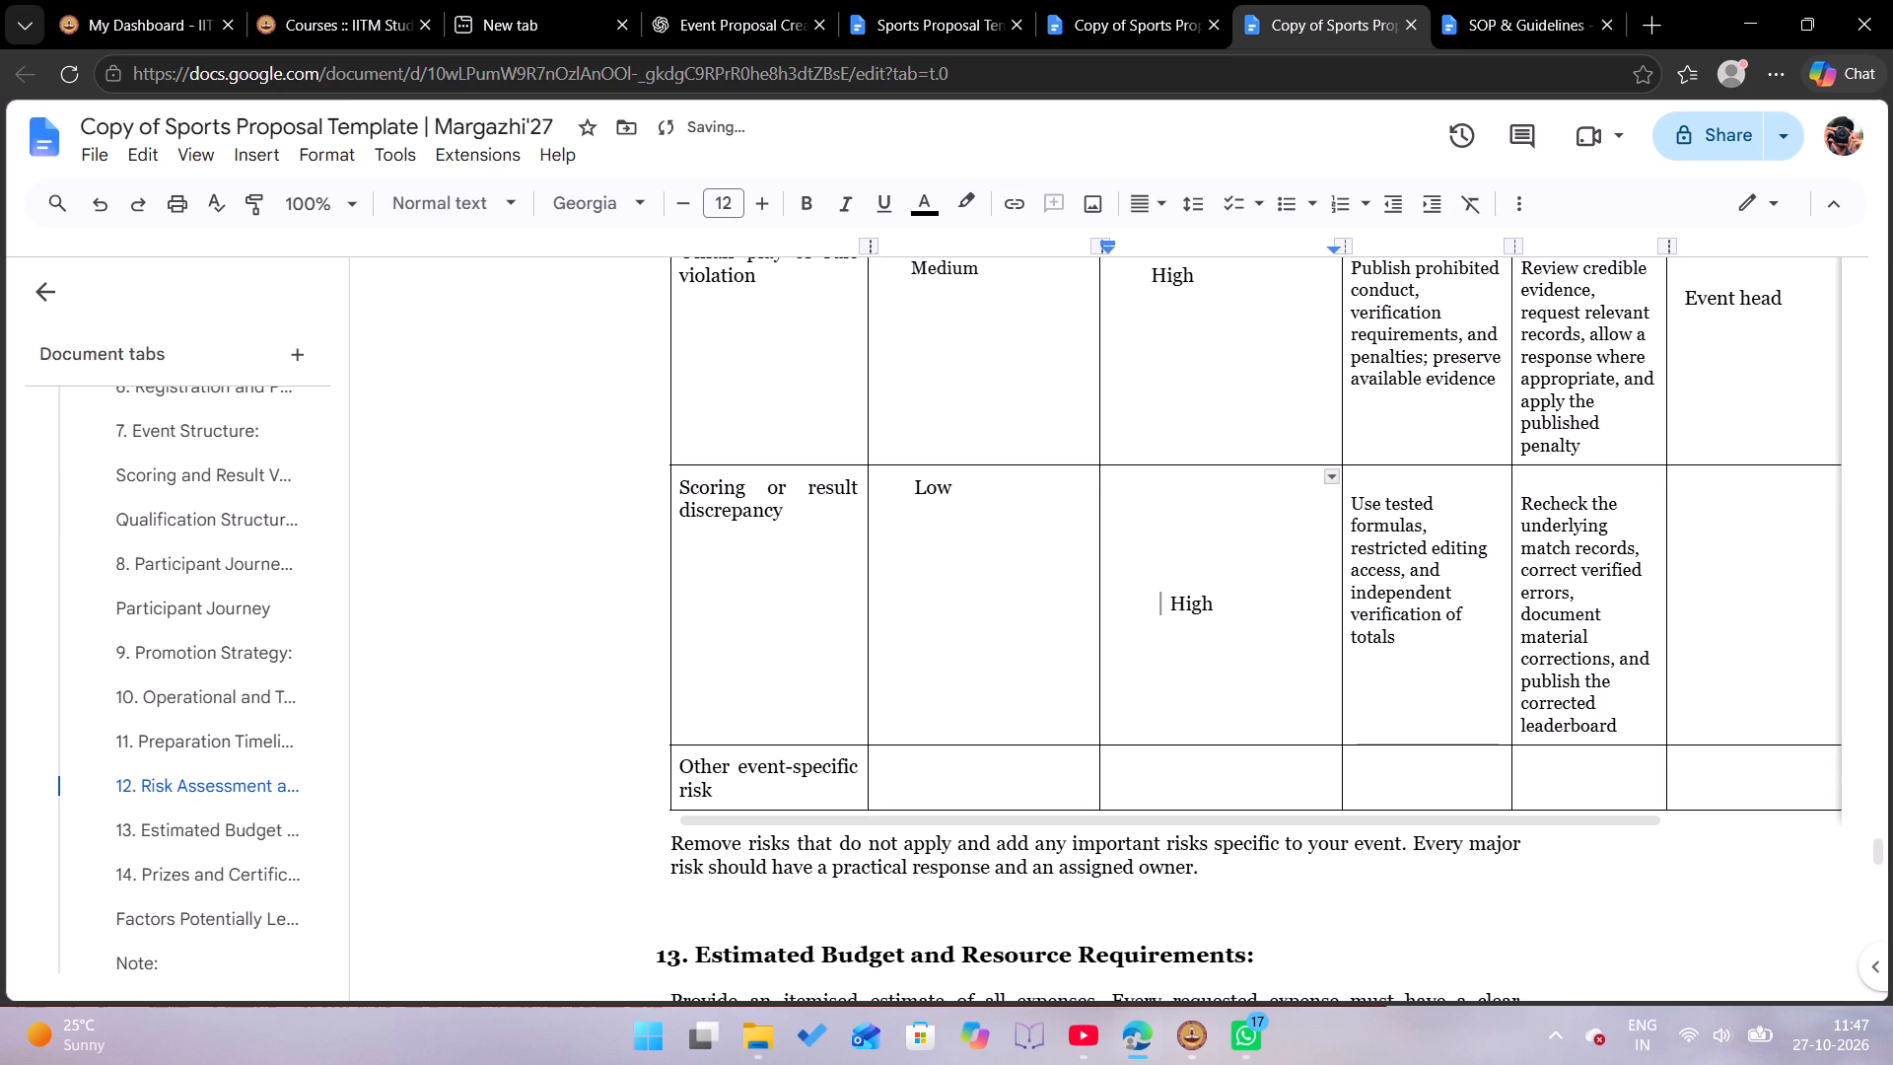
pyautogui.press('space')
pyautogui.press('Return')
pyautogui.press('Return')
pyautogui.press('Return')
pyautogui.press('Return')
pyautogui.press('Return')
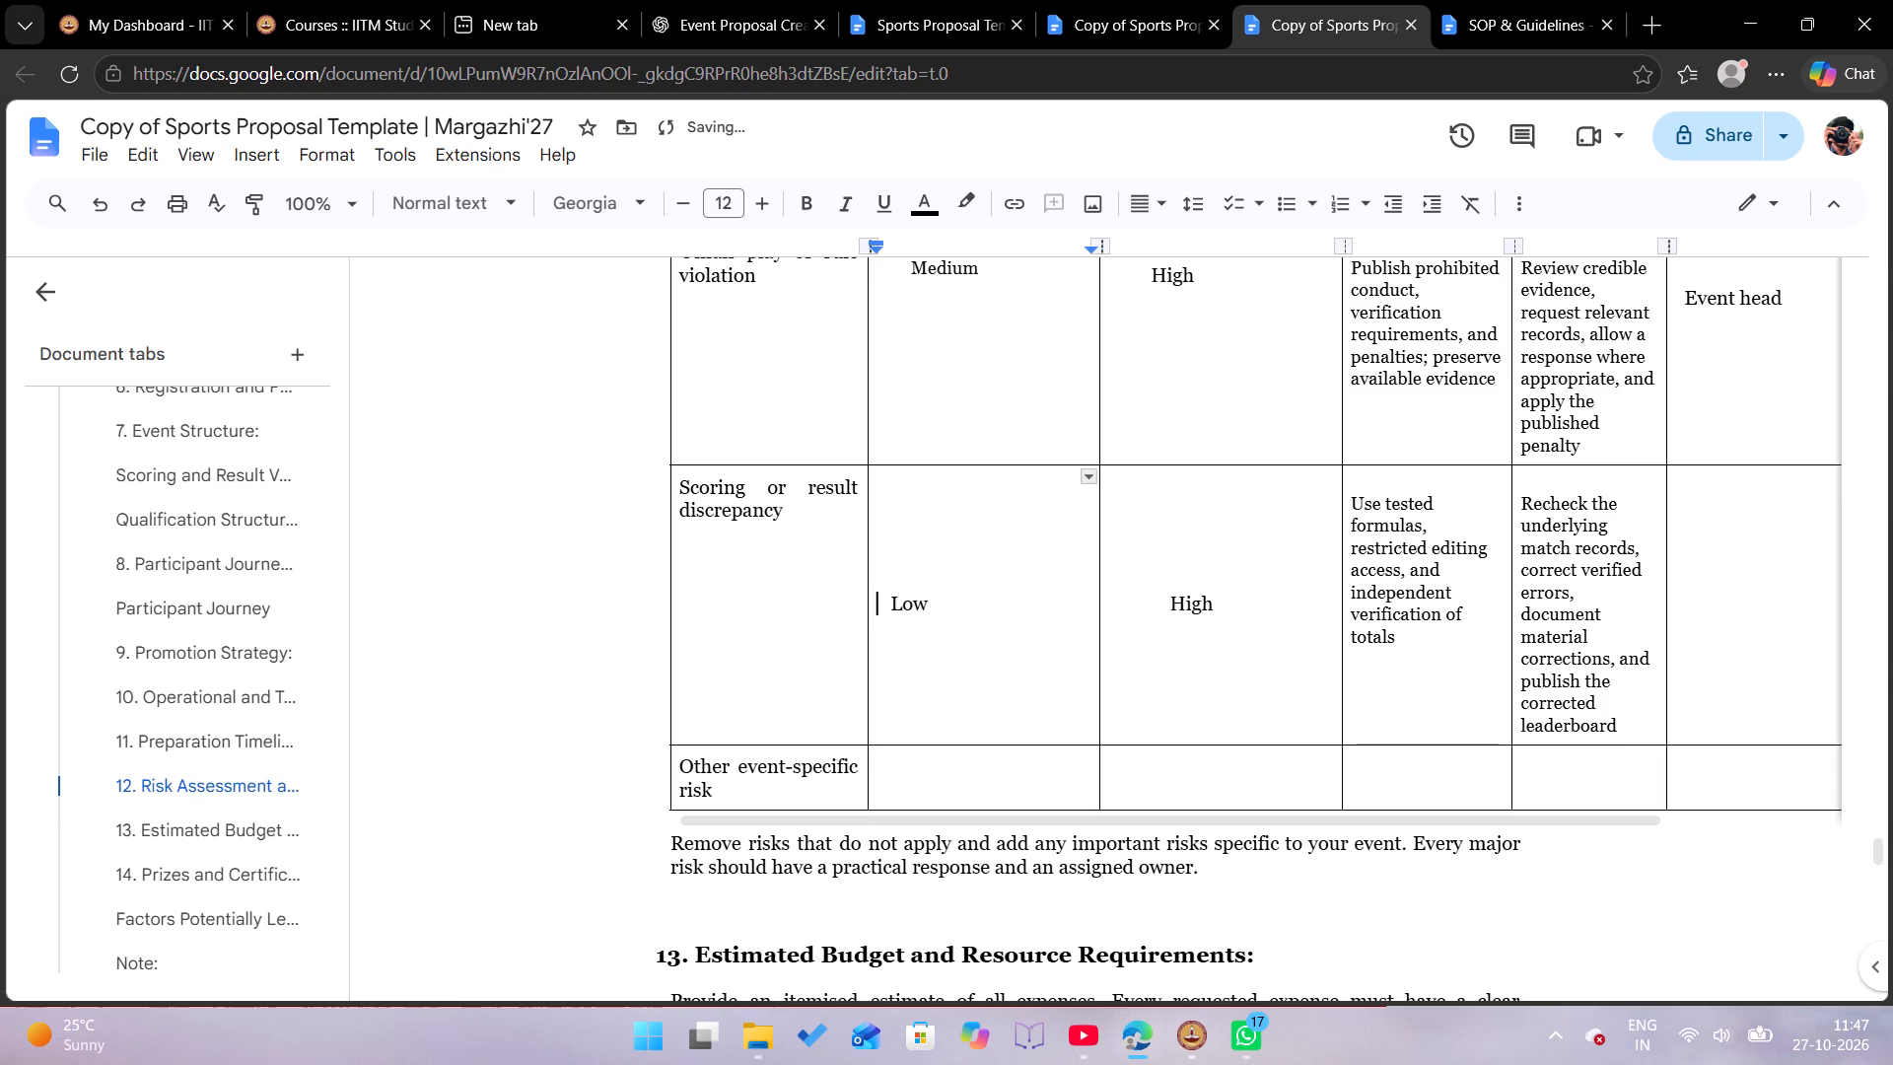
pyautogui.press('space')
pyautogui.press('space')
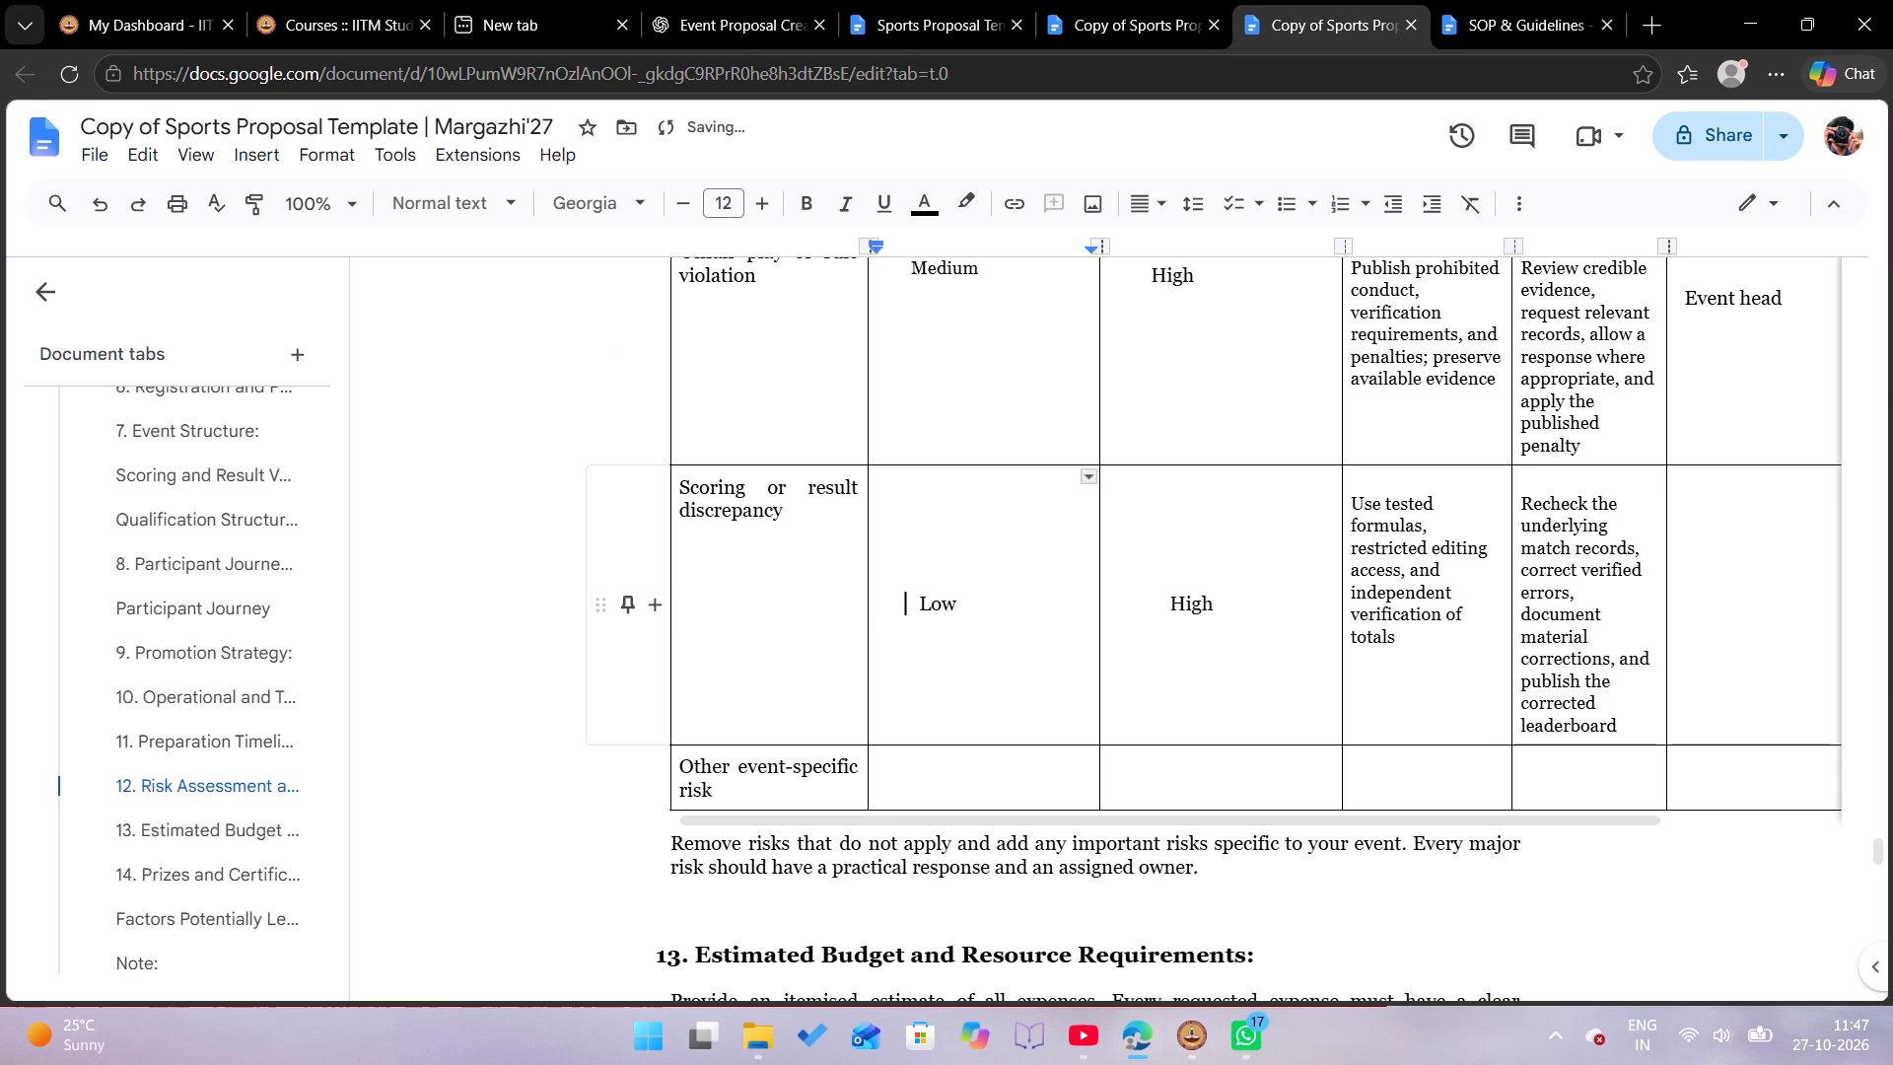
# Move the "Scoring or result discrepancy" label down five lines to align with the row's ratings.
pyautogui.click(679, 485)
pyautogui.press('Return')
pyautogui.press('Return')
pyautogui.press('Return')
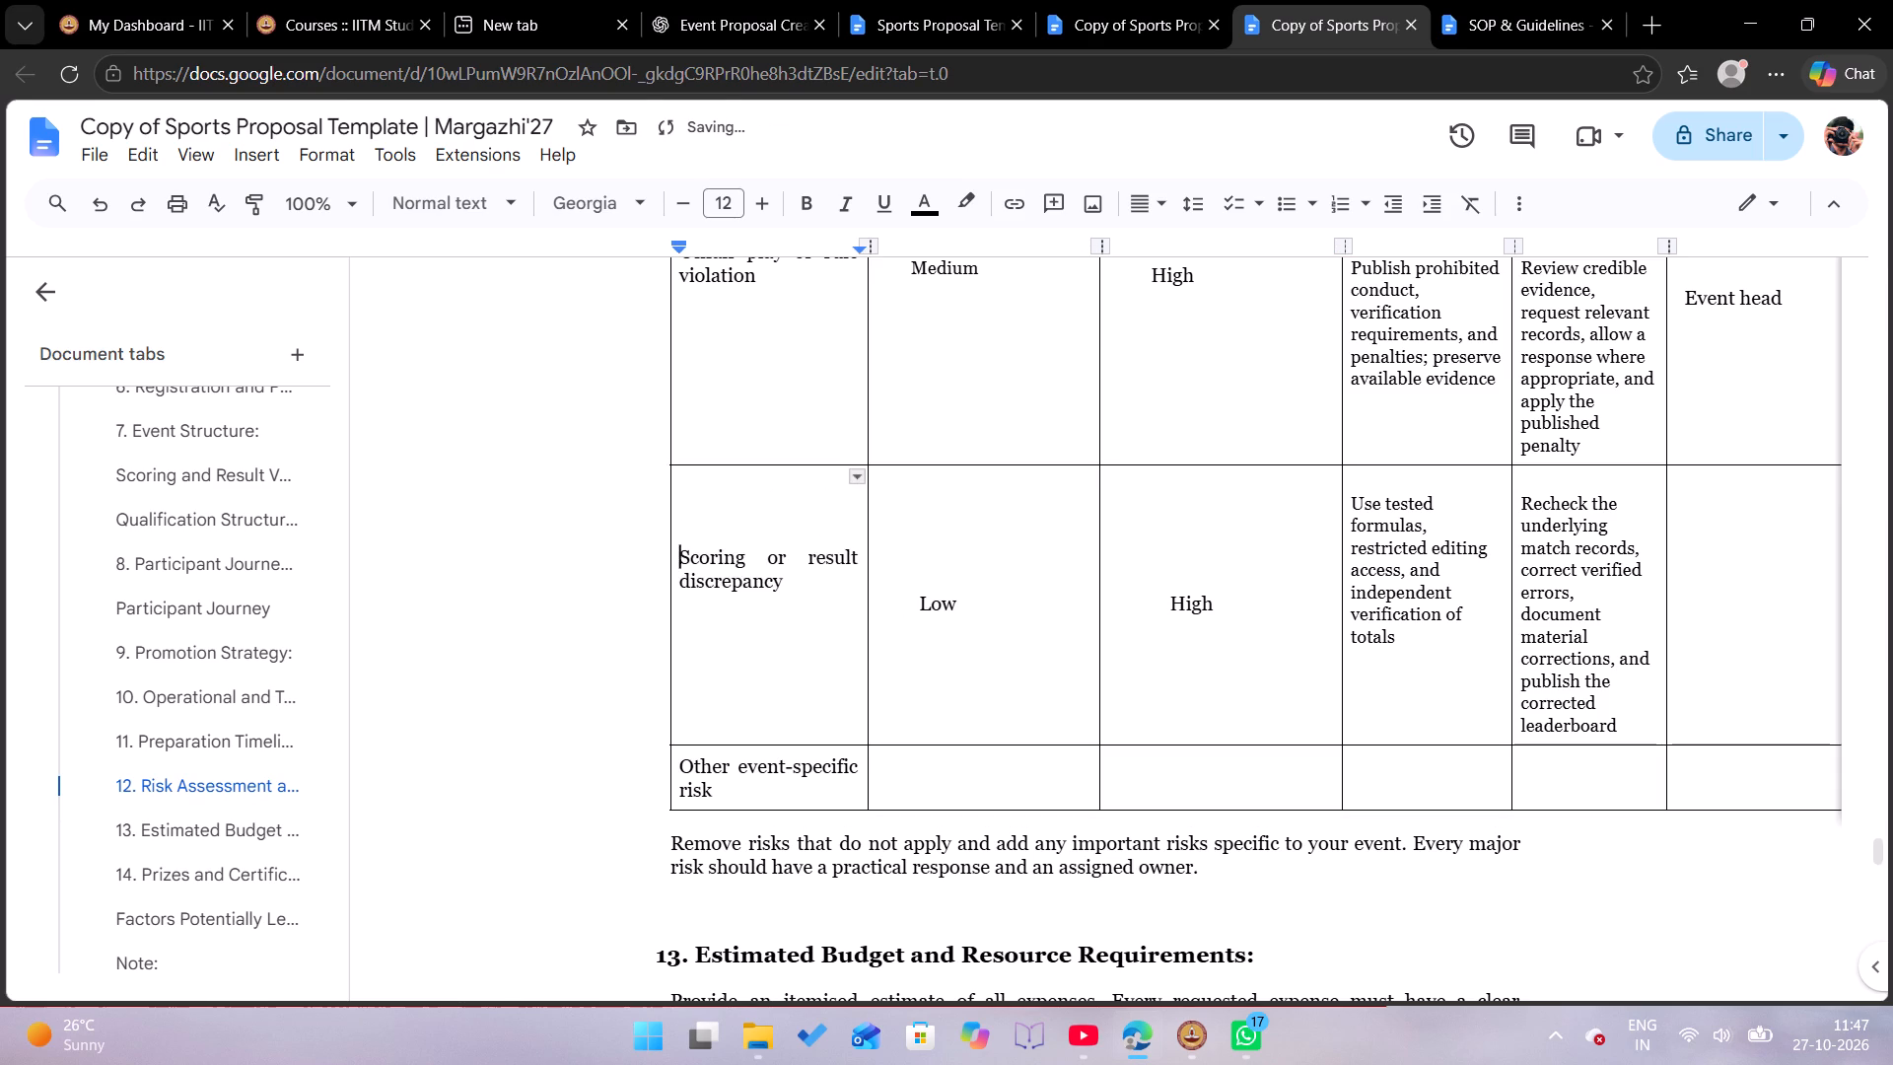
pyautogui.press('Return')
pyautogui.press('Return')
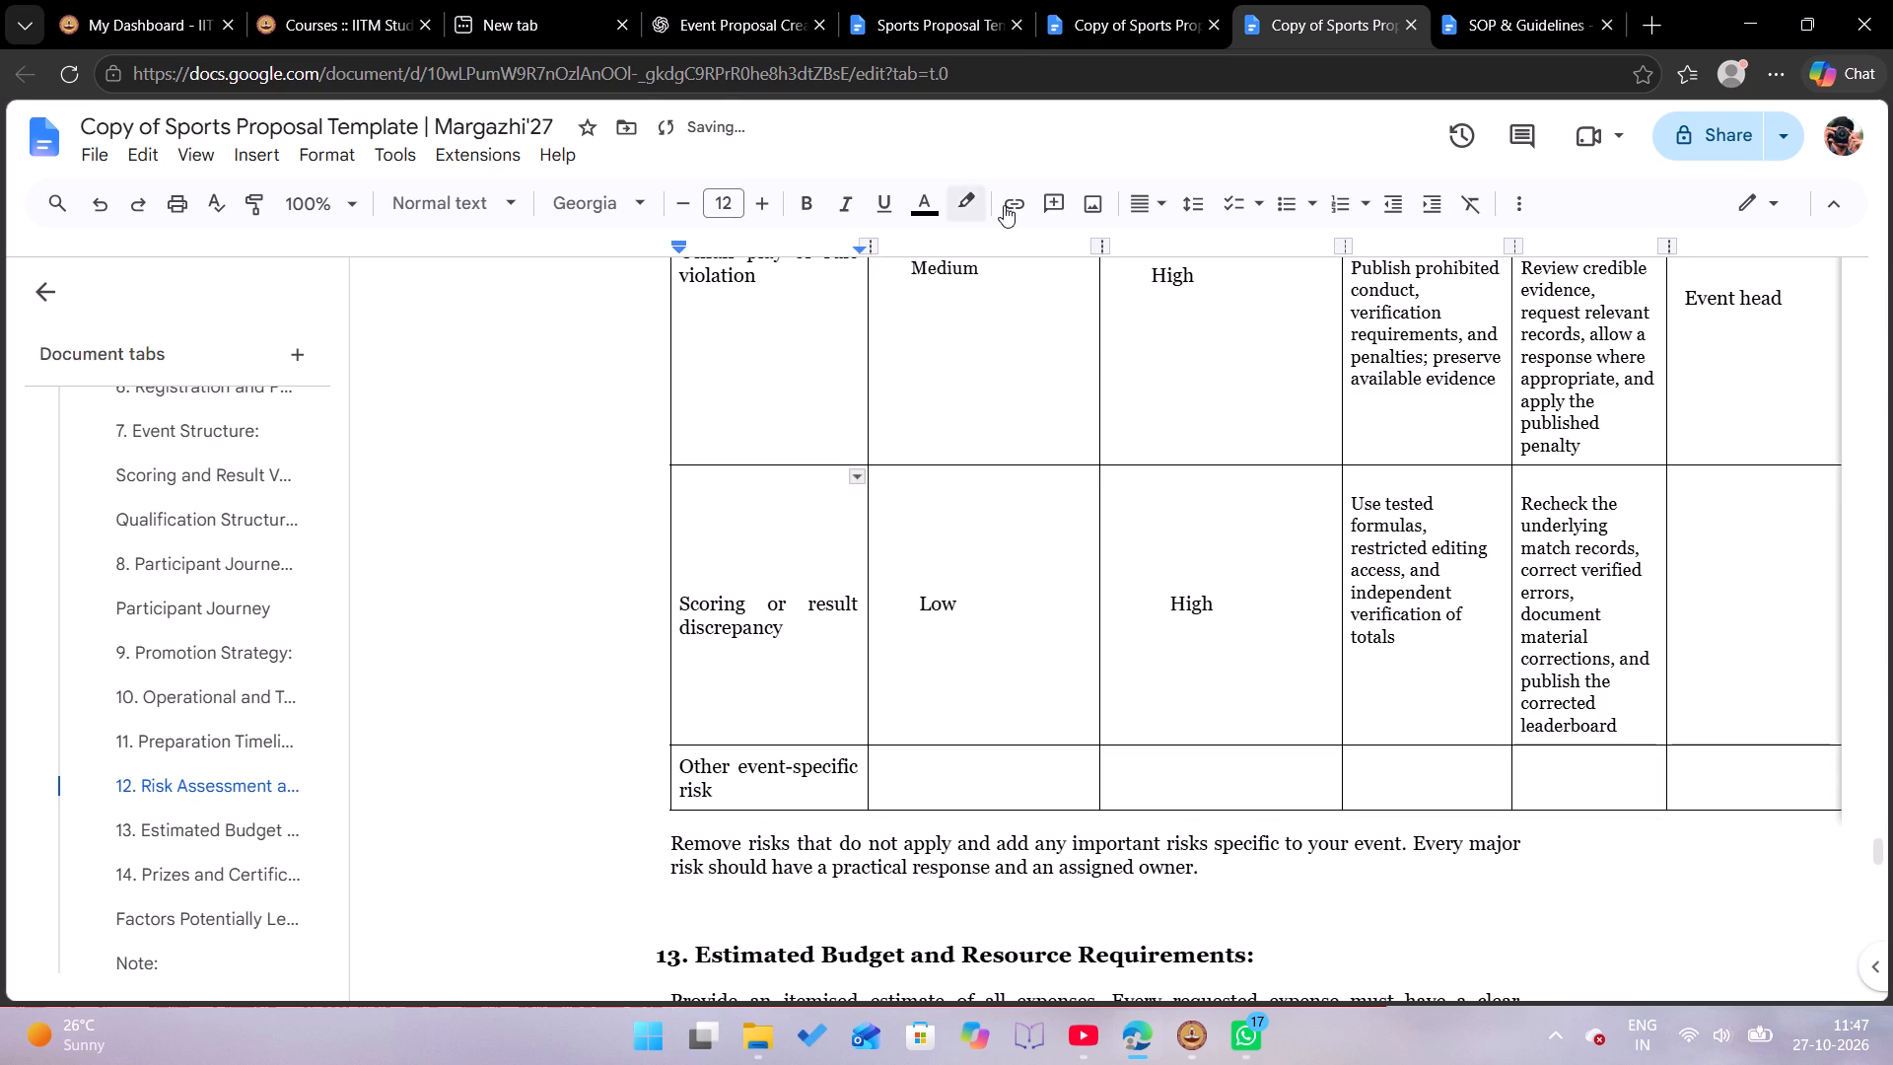
# Switch to the other proposal copy containing the source risk table.
pyautogui.click(1125, 8)
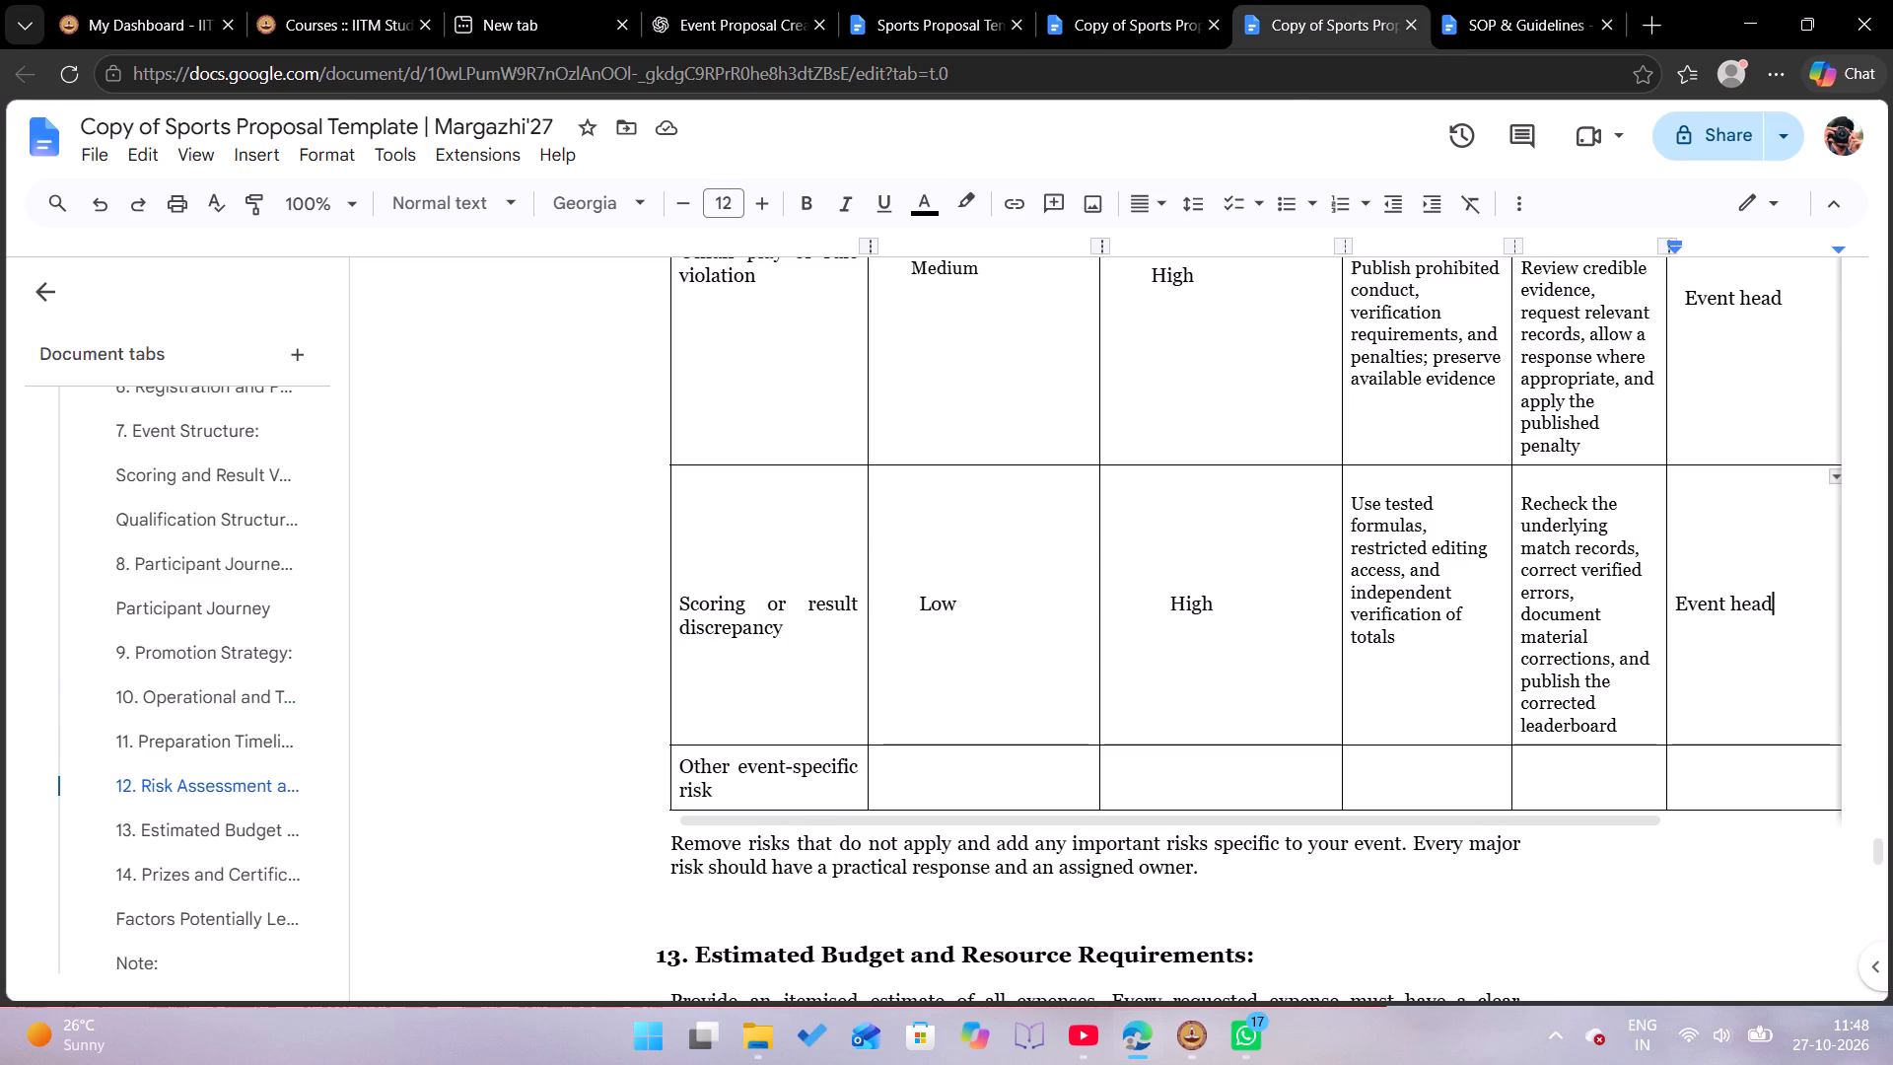
# Replace the "Other event-specific risk" label in the last risk table row with the copied "Room ID or password leakage".
pyautogui.moveTo(683, 770); pyautogui.dragTo(715, 791)
pyautogui.press('BackSpace')
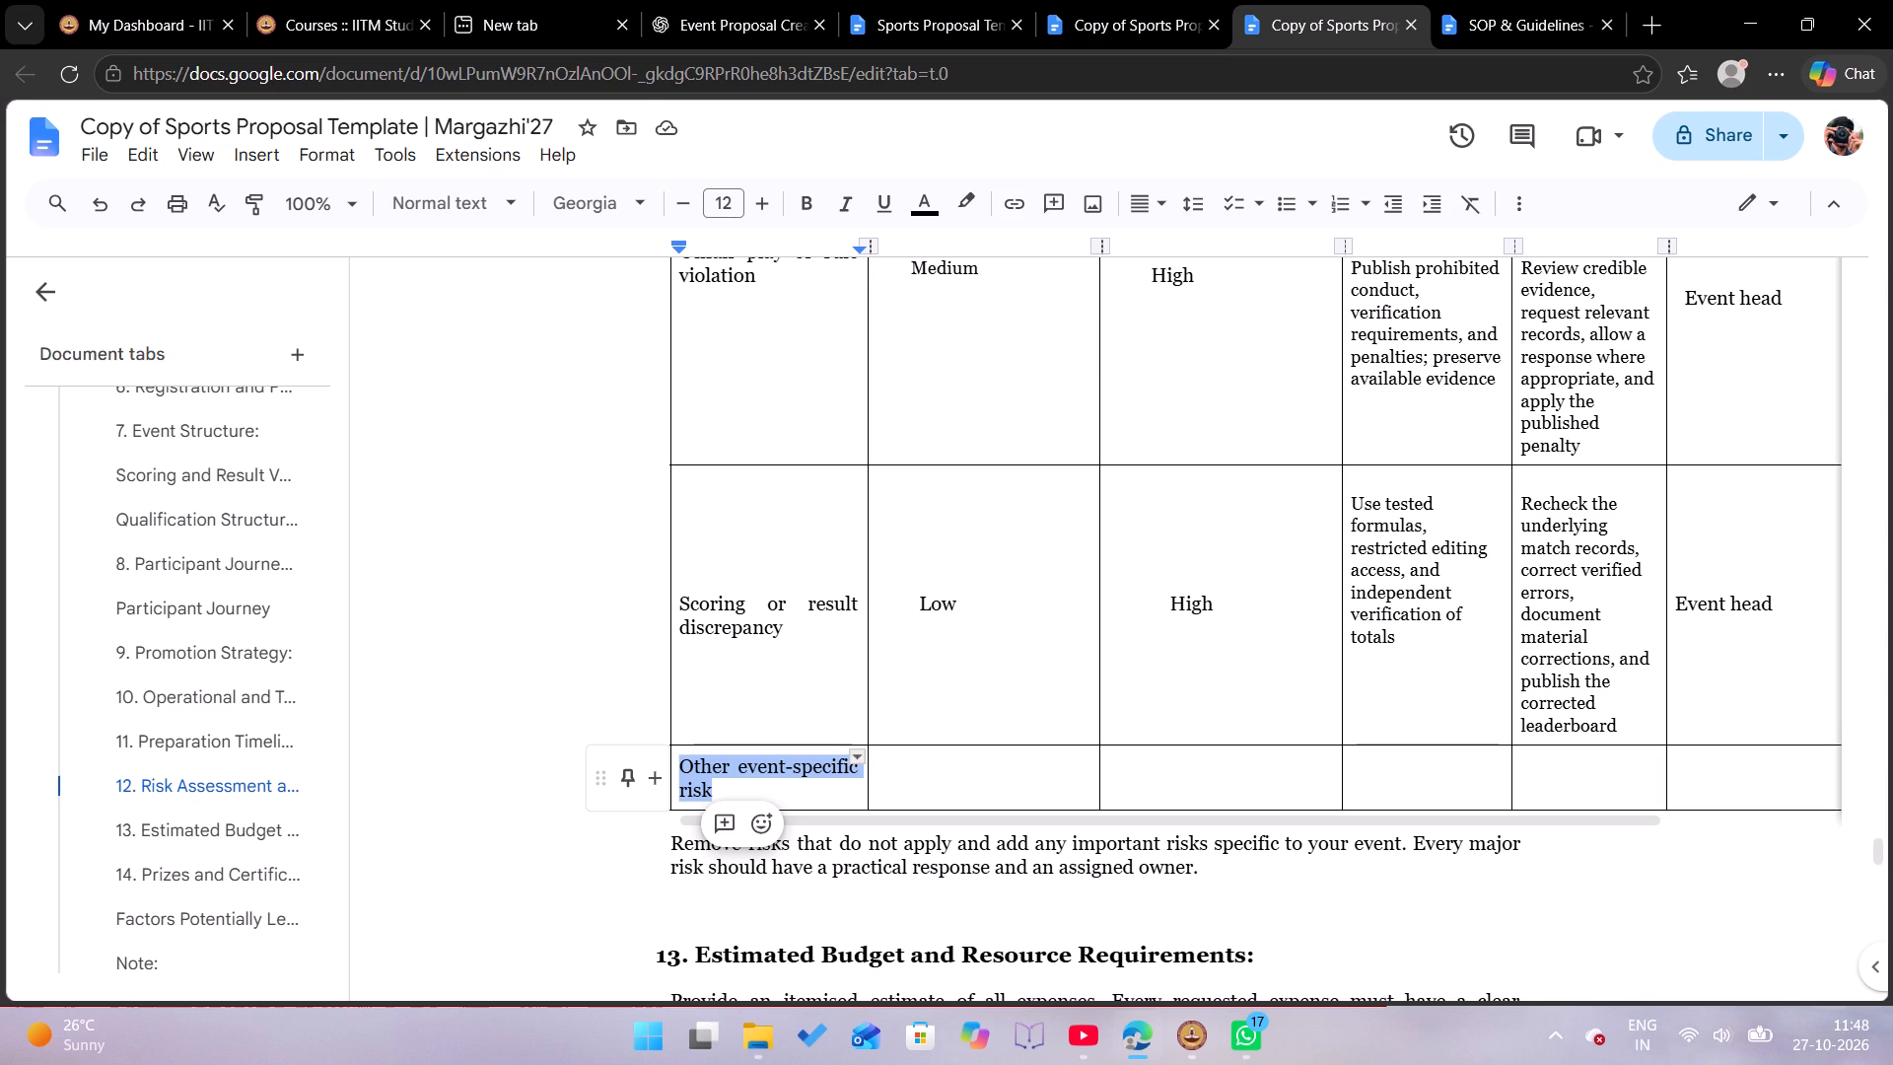
pyautogui.hotkey('ctrl', 'v')
# Enter "High" in the second column of the "Room ID or password leakage" row, lowered one line and indented with spaces.
pyautogui.click(903, 789)
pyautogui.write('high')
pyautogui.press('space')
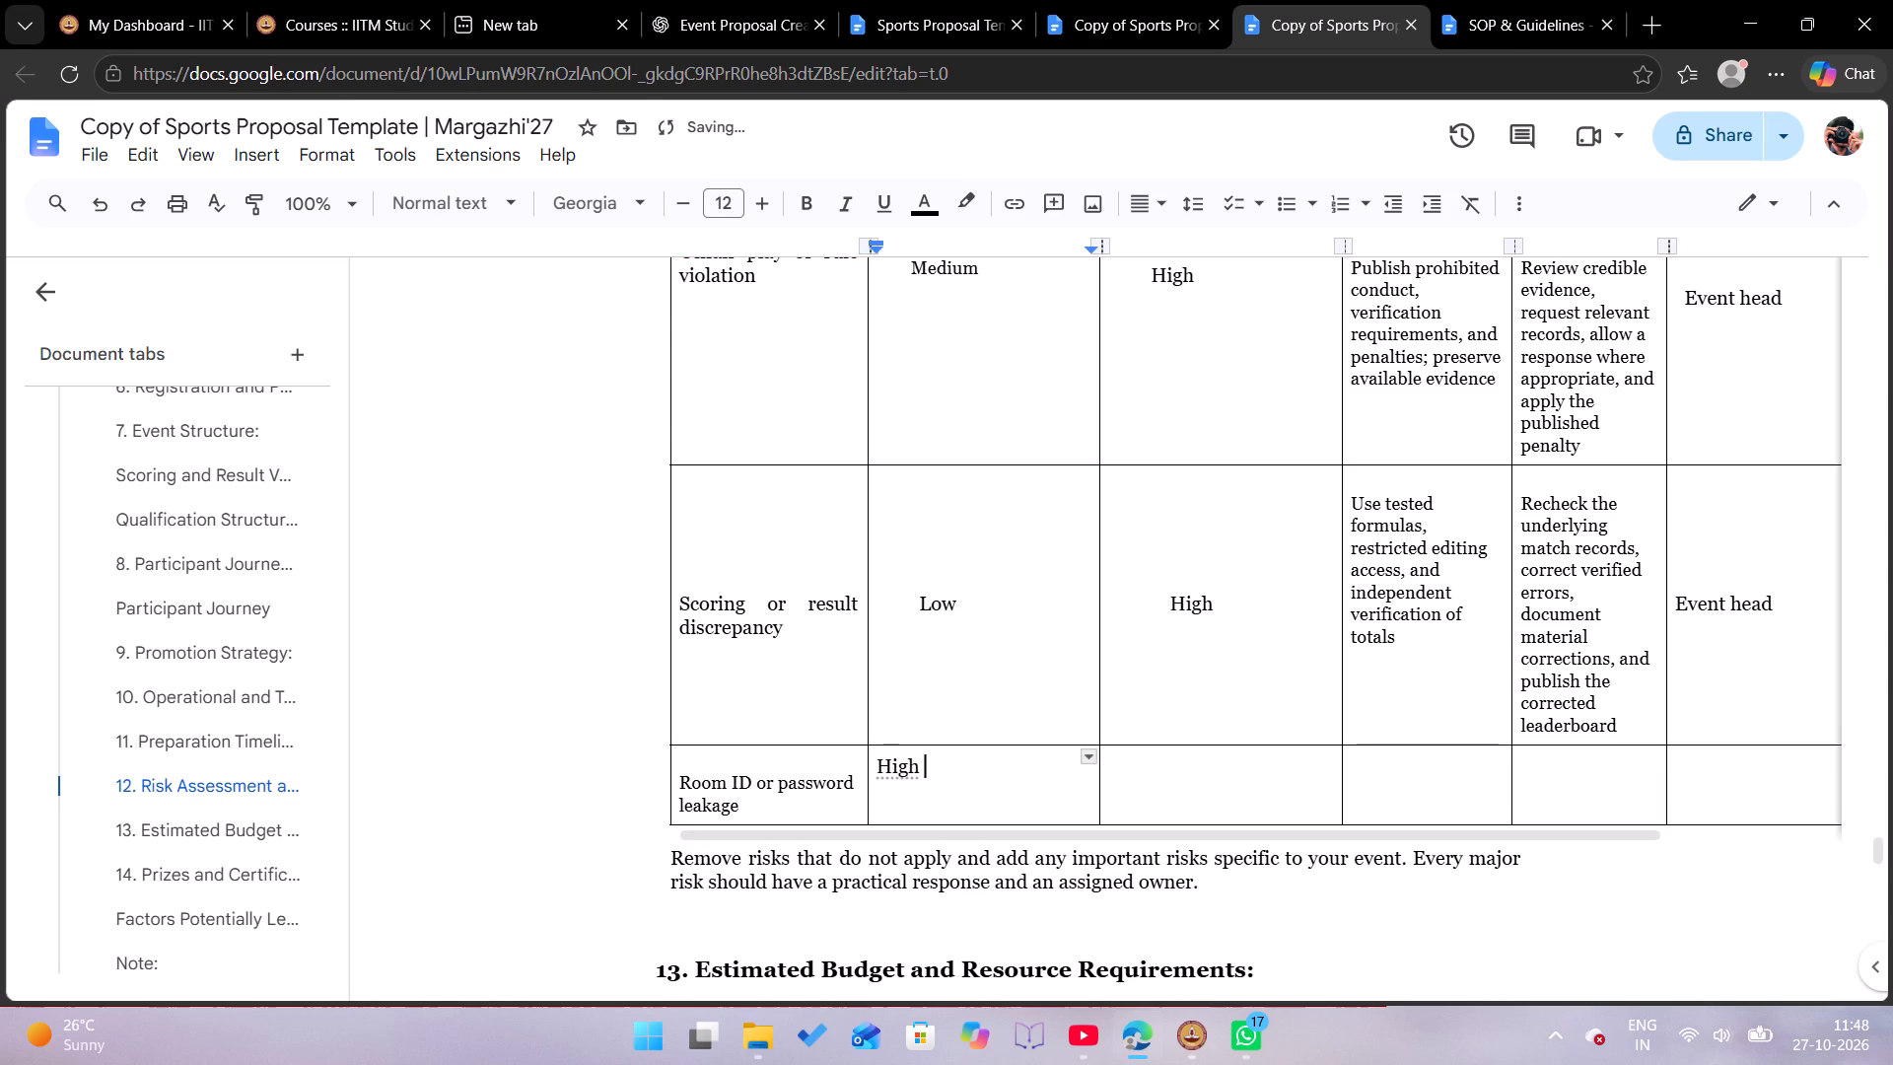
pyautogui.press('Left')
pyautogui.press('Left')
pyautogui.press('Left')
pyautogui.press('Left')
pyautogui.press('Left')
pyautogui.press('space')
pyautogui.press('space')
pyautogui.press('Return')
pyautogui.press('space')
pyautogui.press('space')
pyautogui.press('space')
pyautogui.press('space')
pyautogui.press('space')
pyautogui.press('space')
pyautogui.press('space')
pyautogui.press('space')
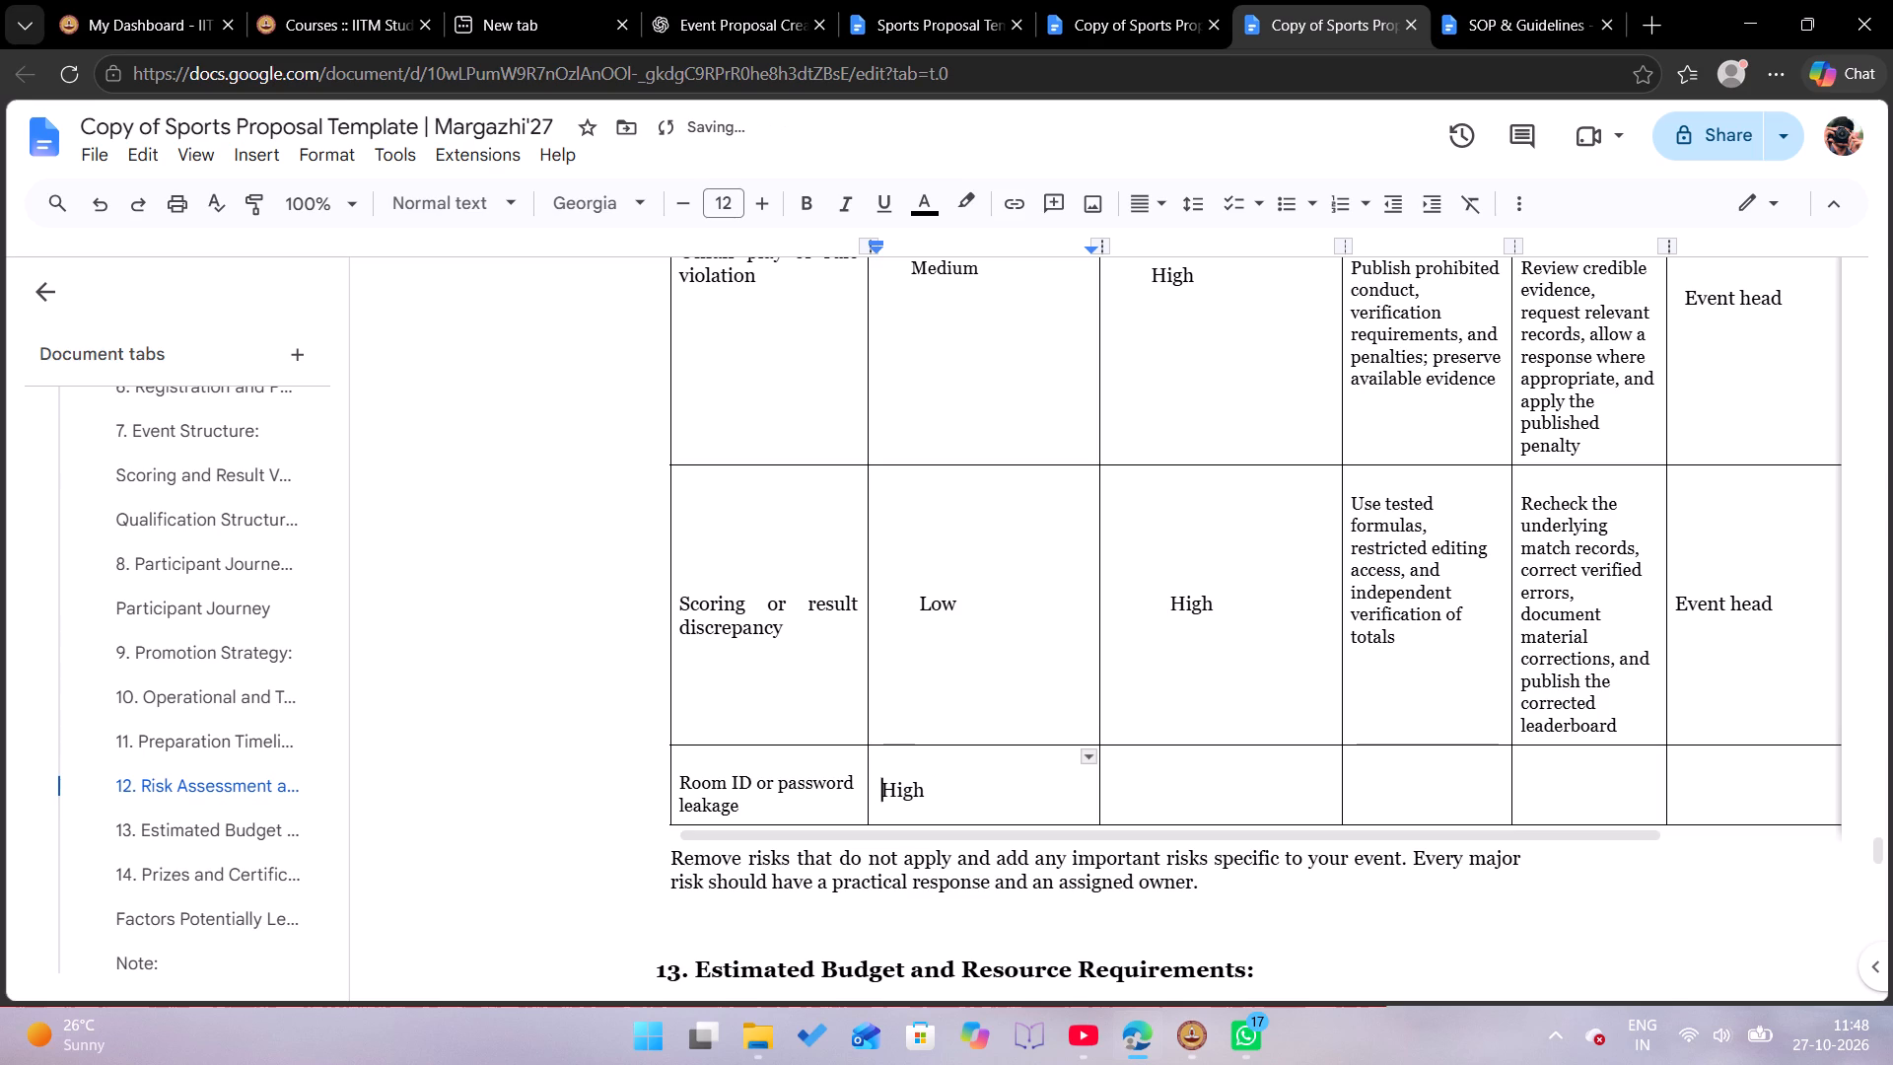
# Add a line break and nine leading spaces in the third column of the "Room ID or password leakage" row to position its rating.
pyautogui.click(1188, 780)
pyautogui.press('Return')
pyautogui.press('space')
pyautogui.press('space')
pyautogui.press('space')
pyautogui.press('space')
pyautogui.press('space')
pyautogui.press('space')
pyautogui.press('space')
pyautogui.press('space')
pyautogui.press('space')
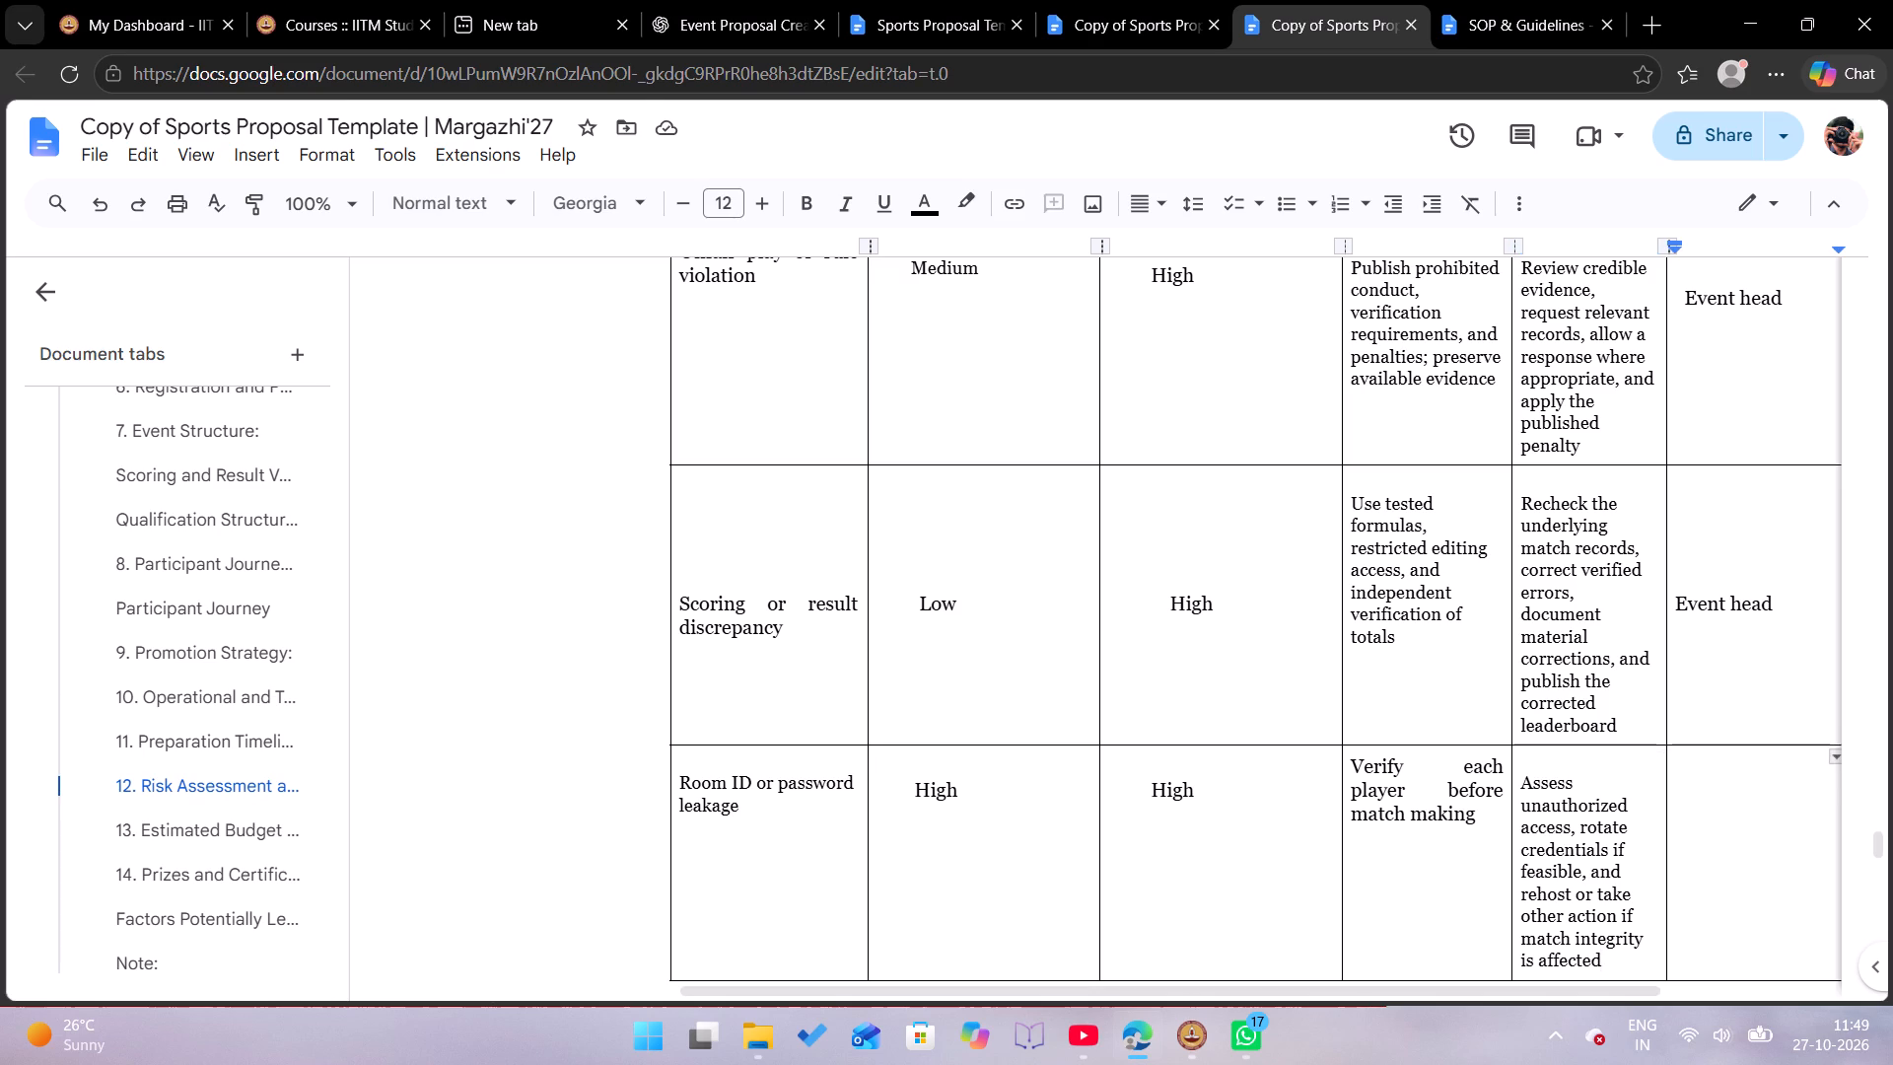
# Move the "Event Head / match coordinator" entry lower in its cell in the "Room ID or password leakage" row.
pyautogui.click(1678, 787)
pyautogui.press('Return')
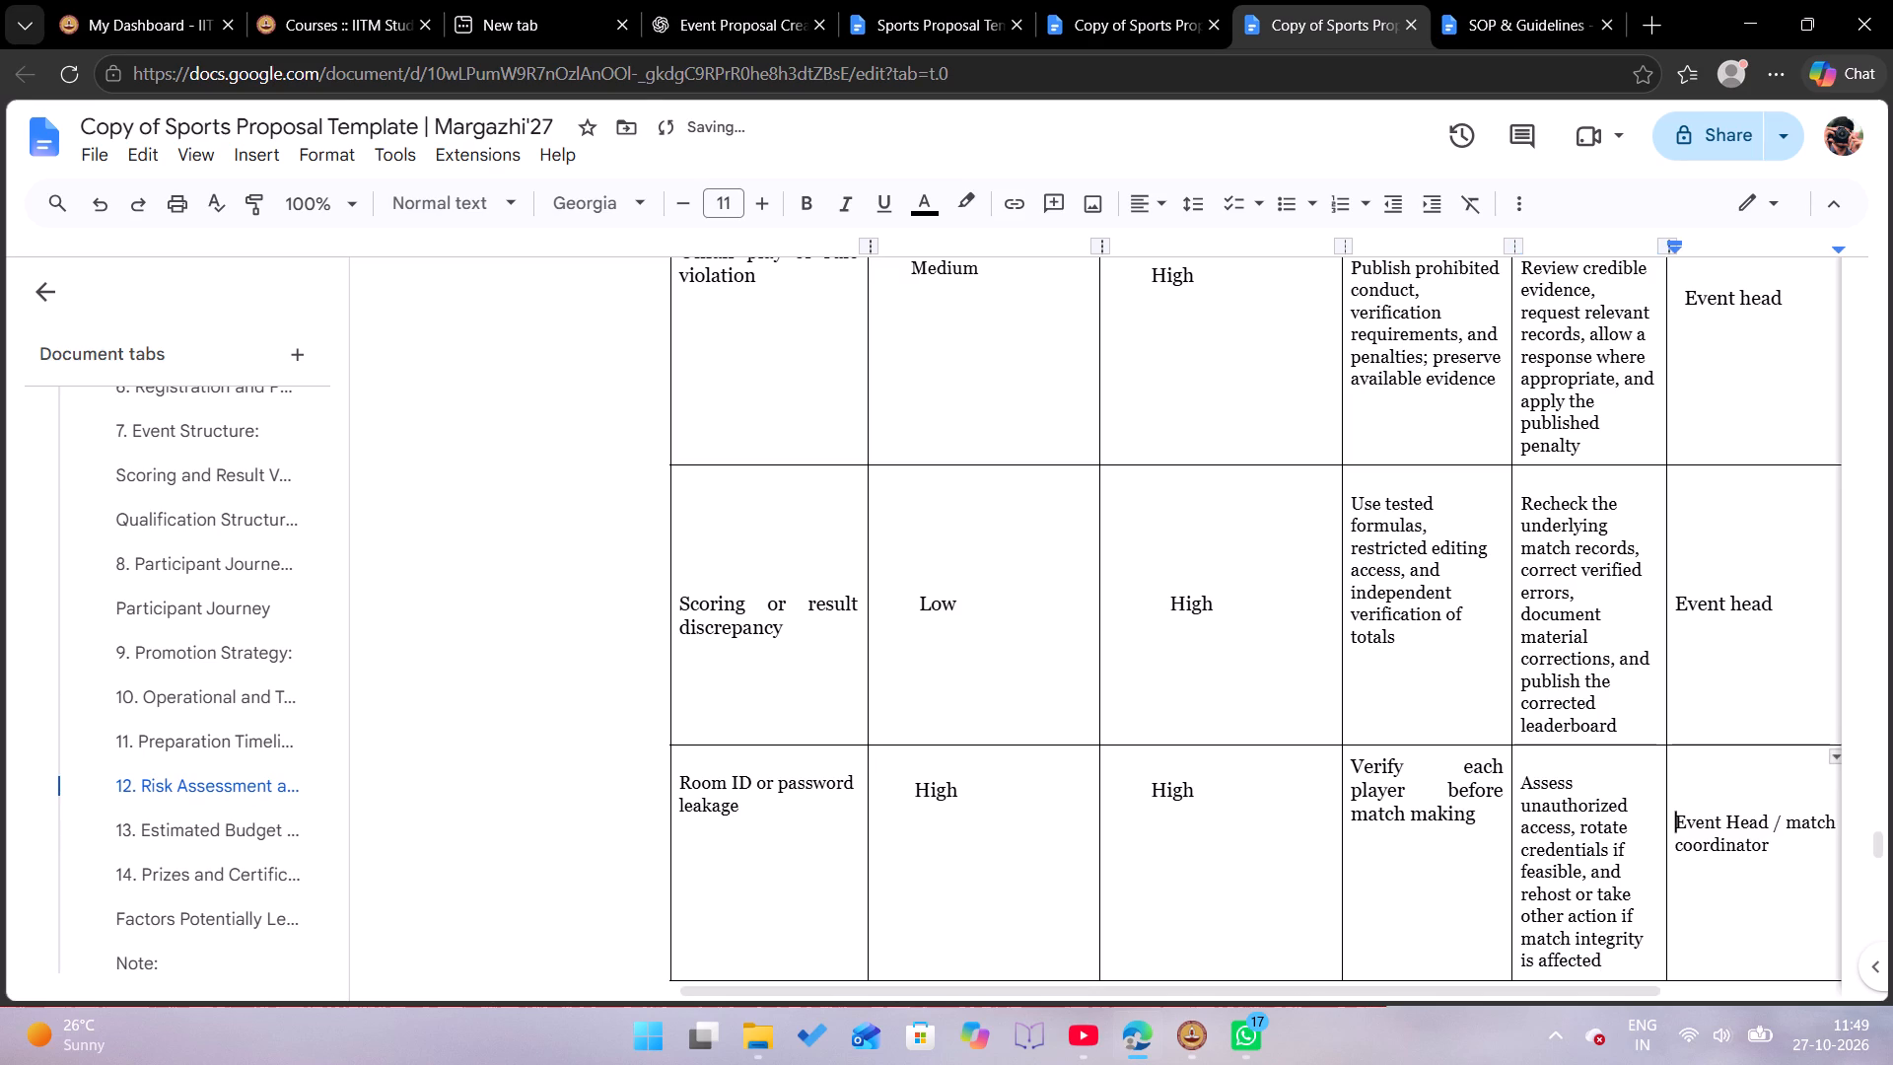
pyautogui.press('Return')
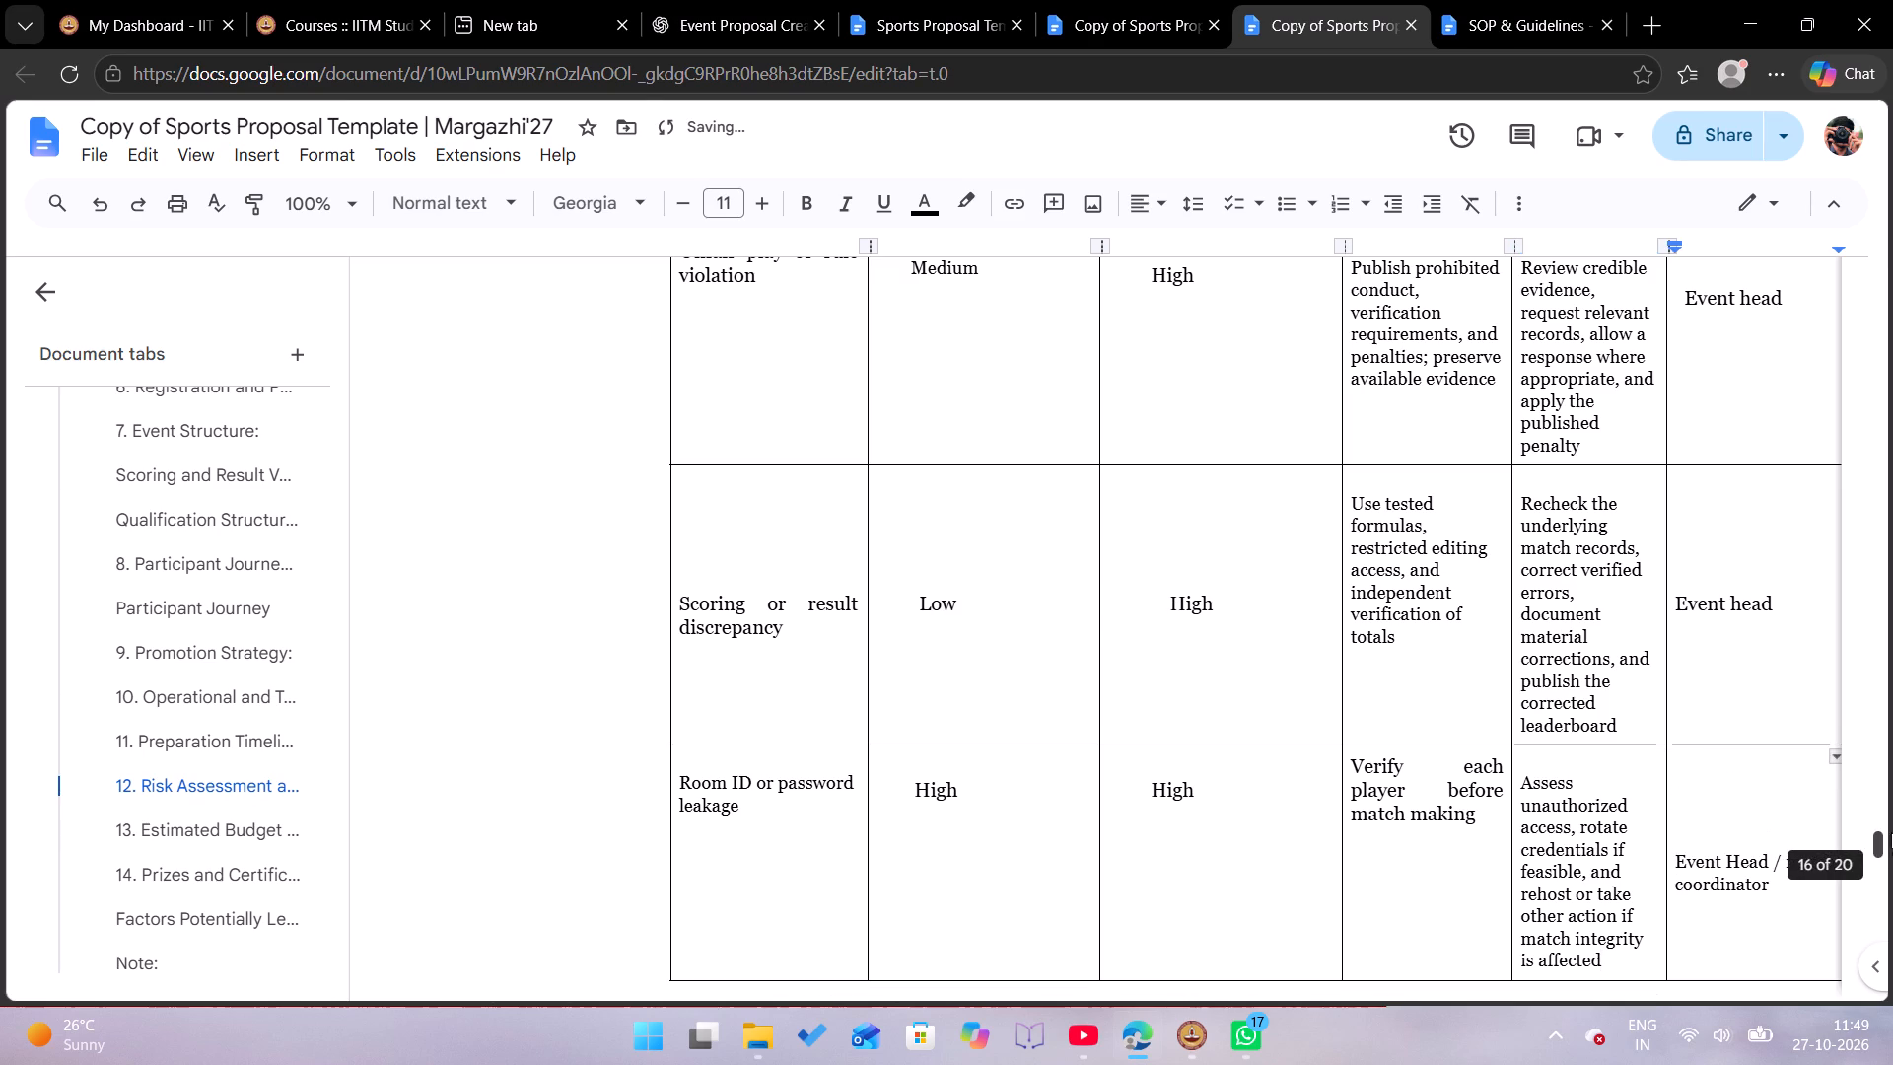
# Delete the "Remove risks that do not apply…" instruction paragraph below the risk assessment table.
pyautogui.moveTo(1875, 845); pyautogui.dragTo(1873, 873)
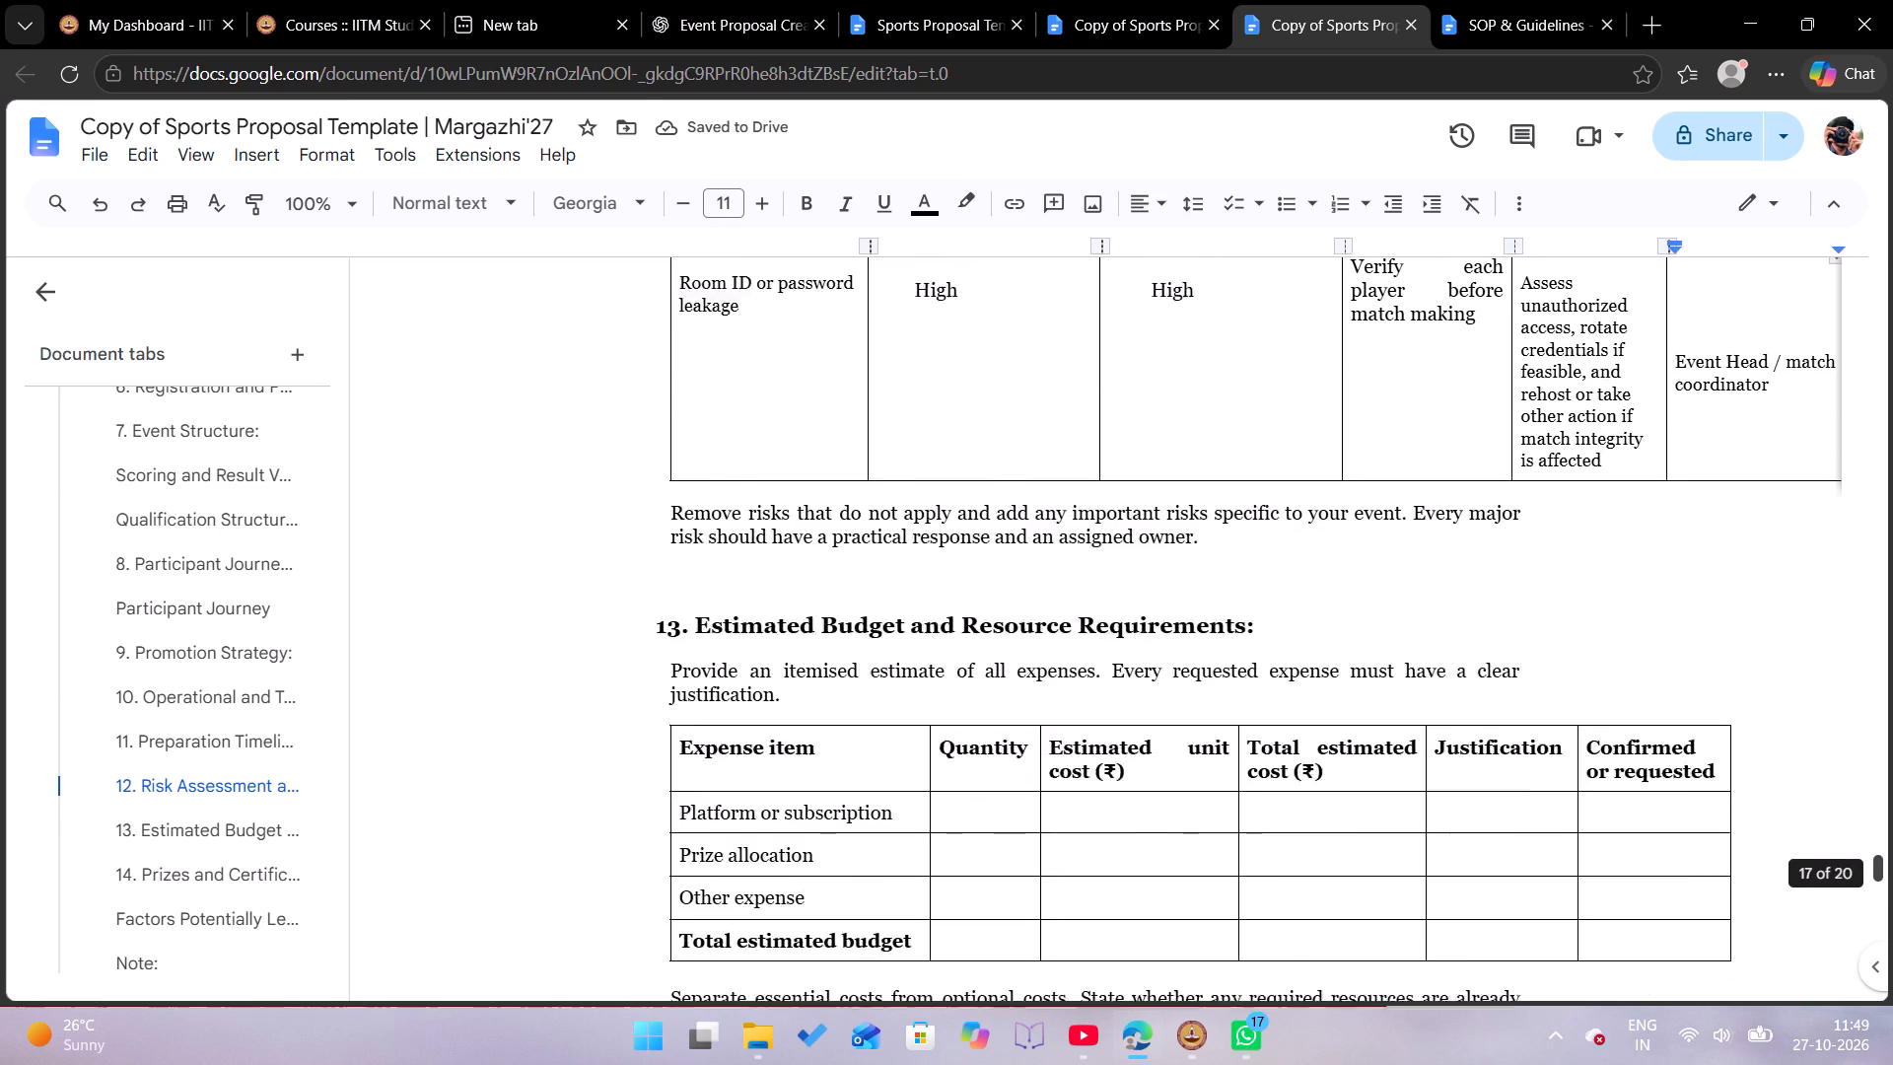
pyautogui.moveTo(1873, 873); pyautogui.dragTo(1873, 885)
pyautogui.moveTo(1876, 883); pyautogui.dragTo(1880, 855)
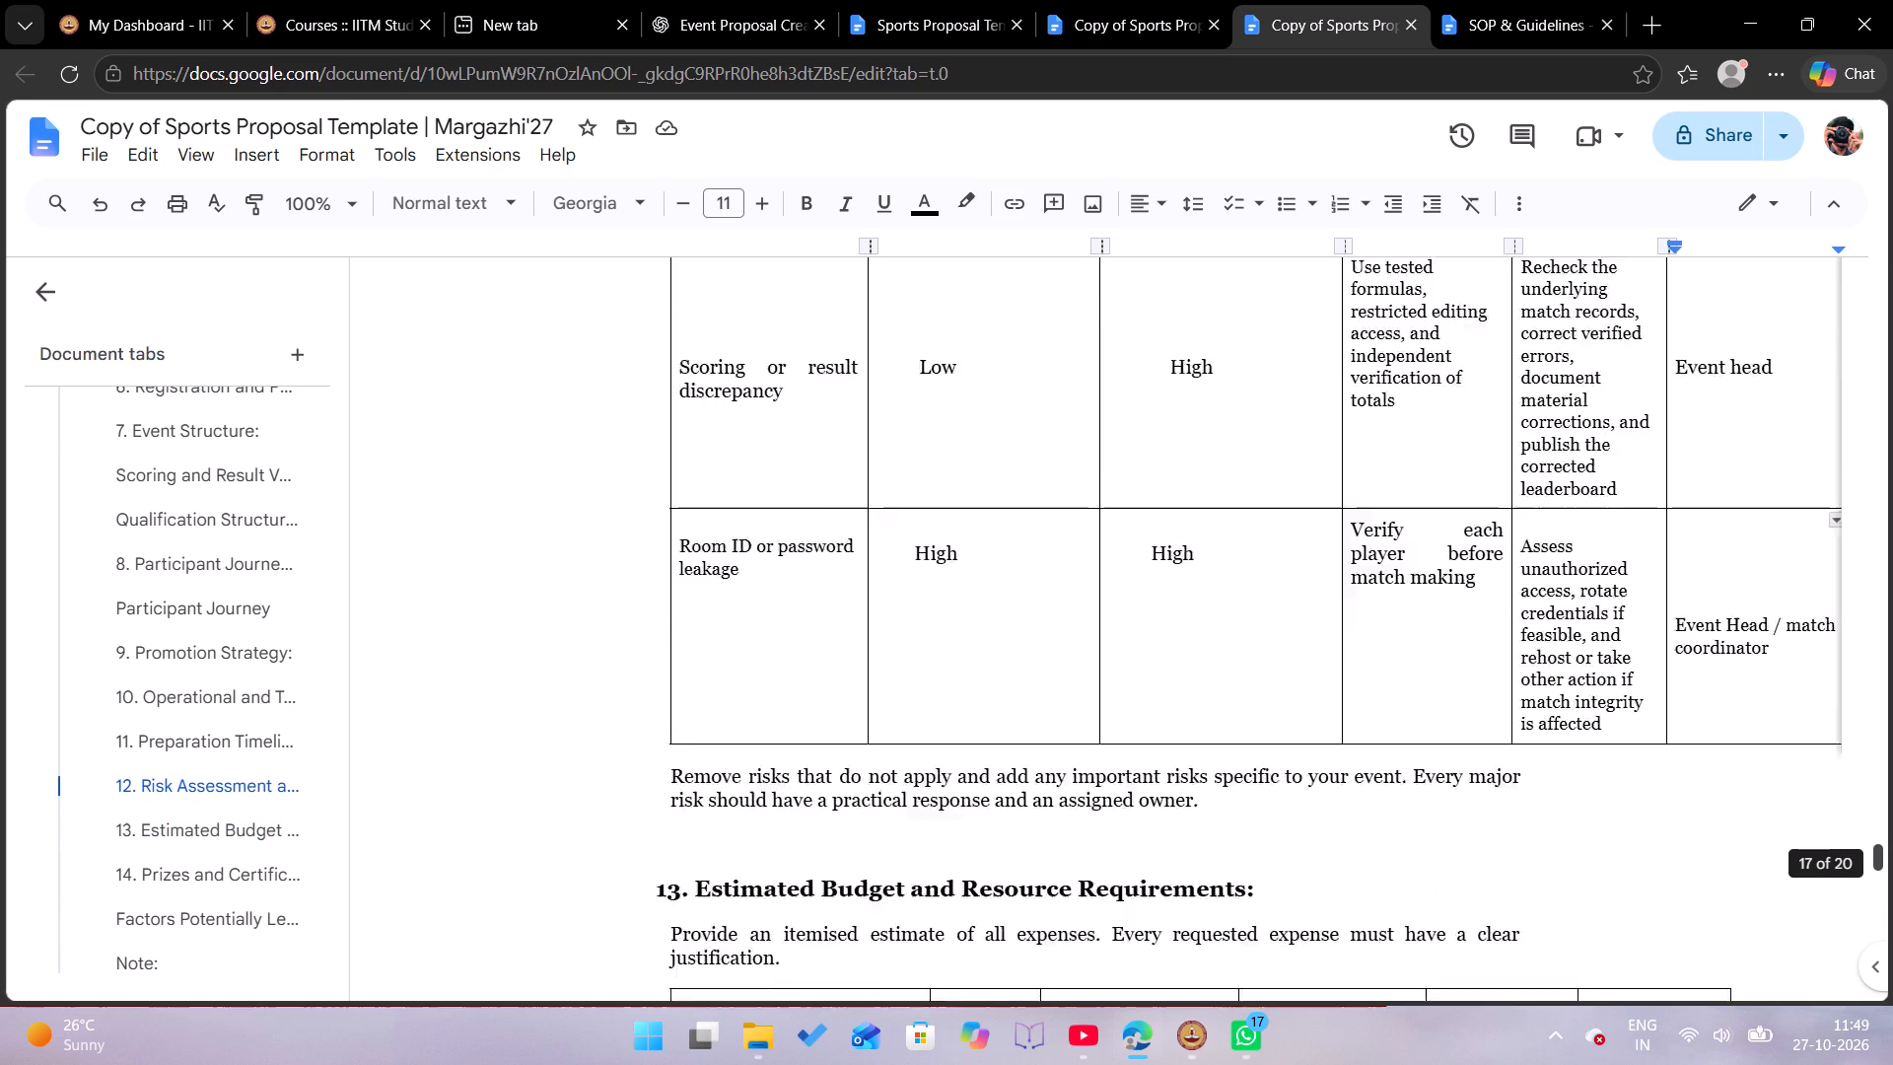
pyautogui.moveTo(1880, 855); pyautogui.dragTo(1877, 867)
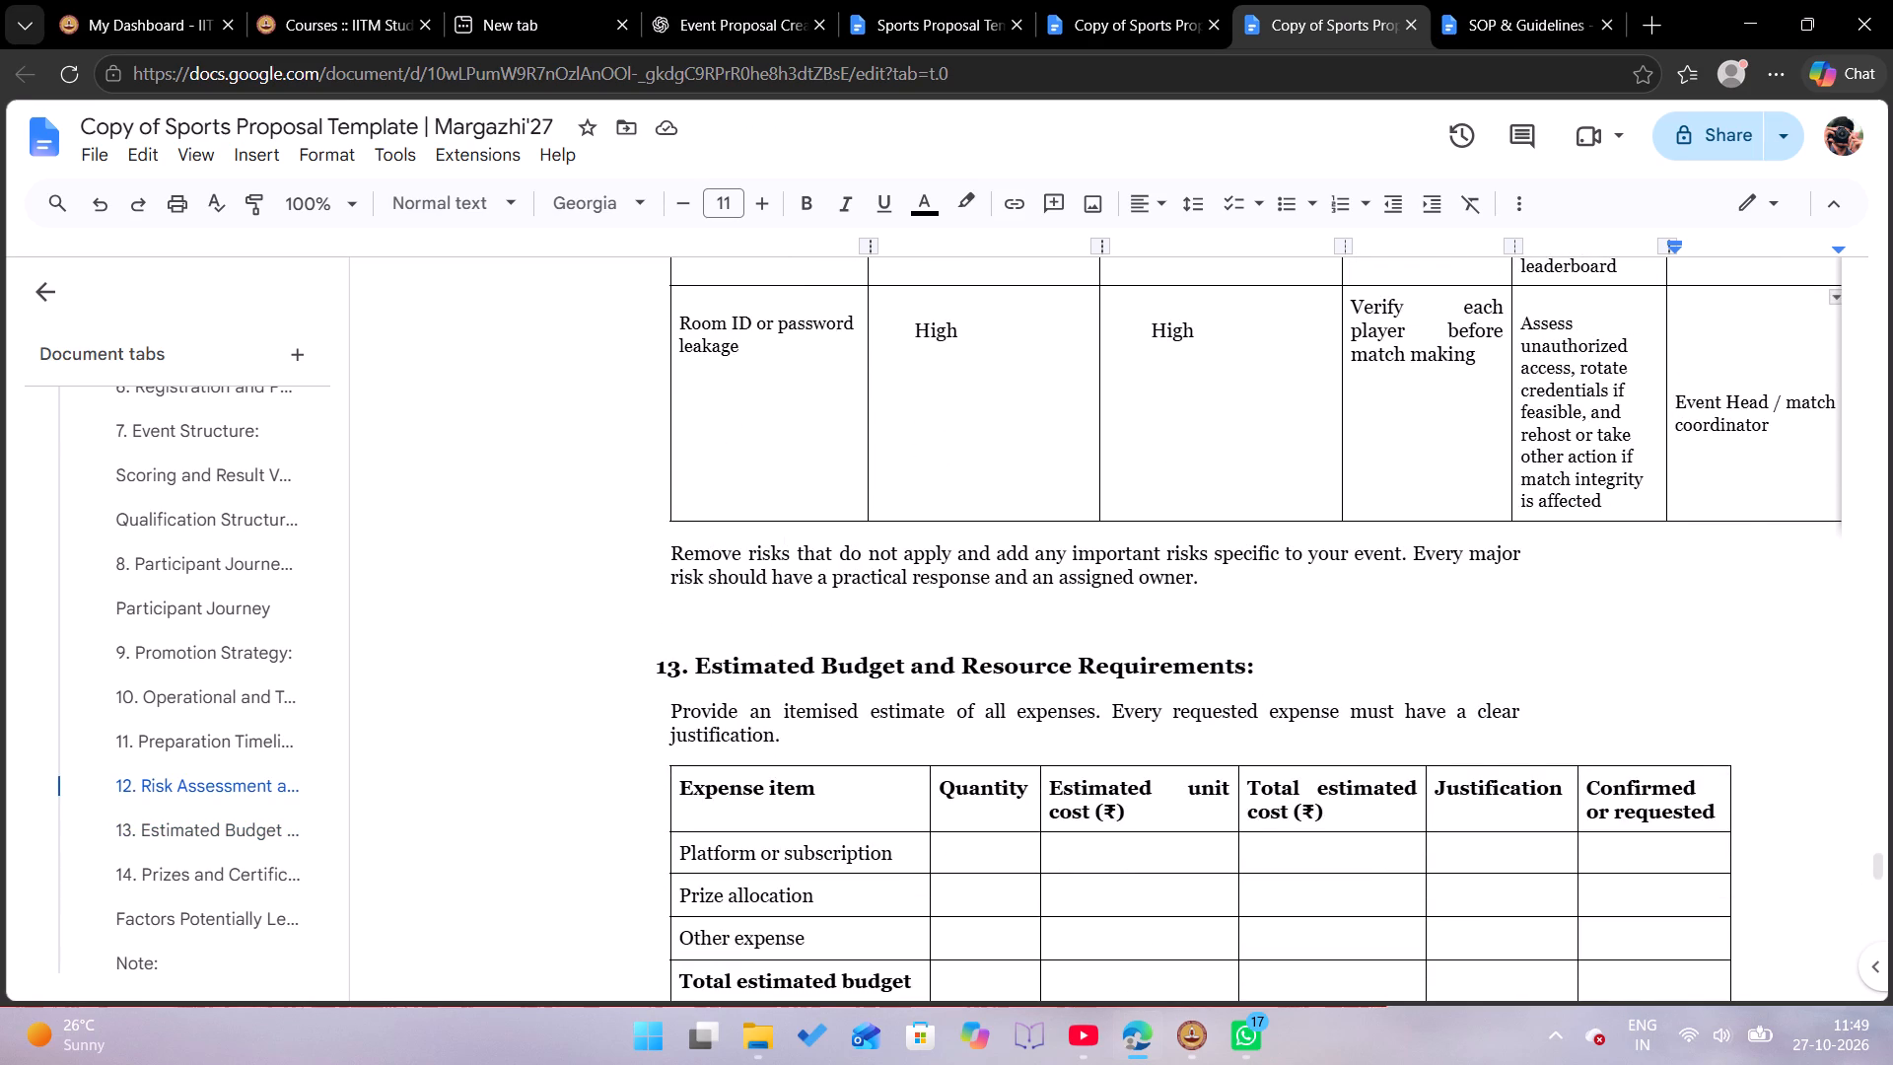
pyautogui.moveTo(673, 552); pyautogui.dragTo(913, 599)
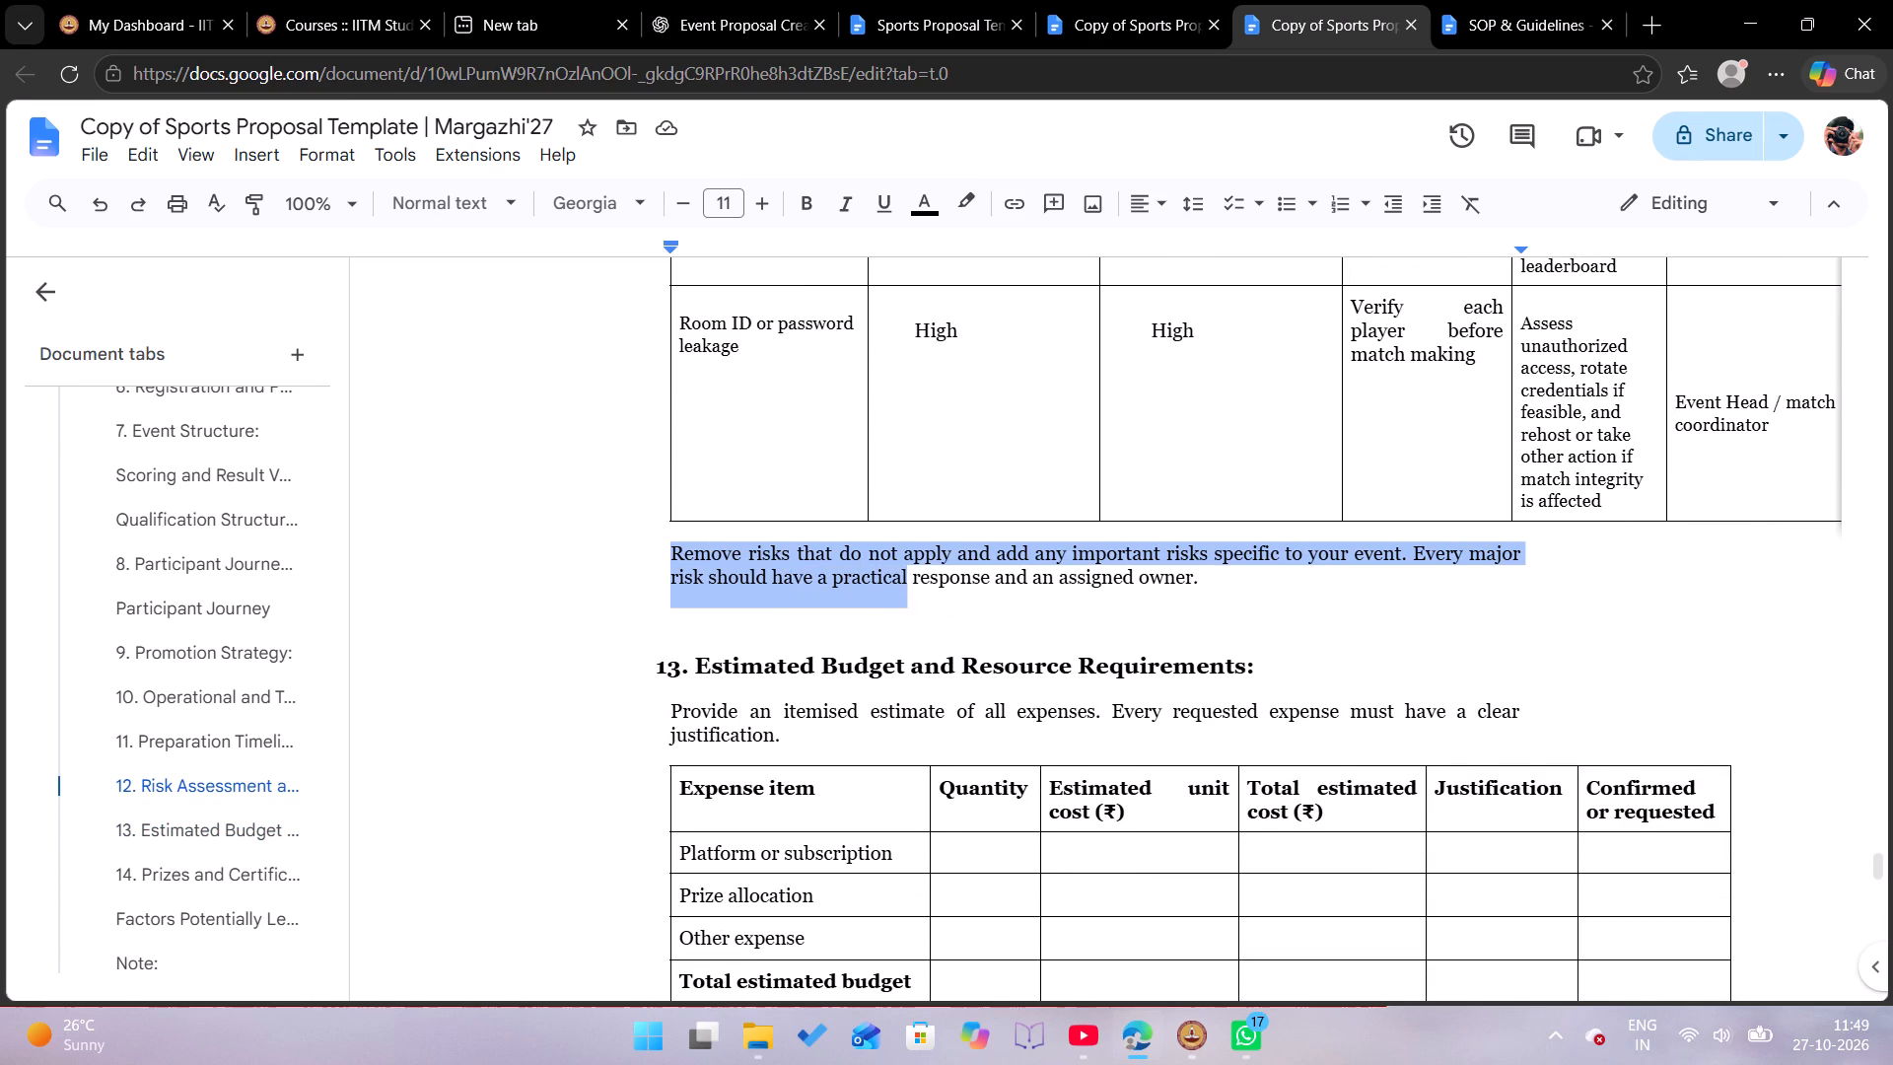
pyautogui.moveTo(913, 599); pyautogui.dragTo(1197, 582)
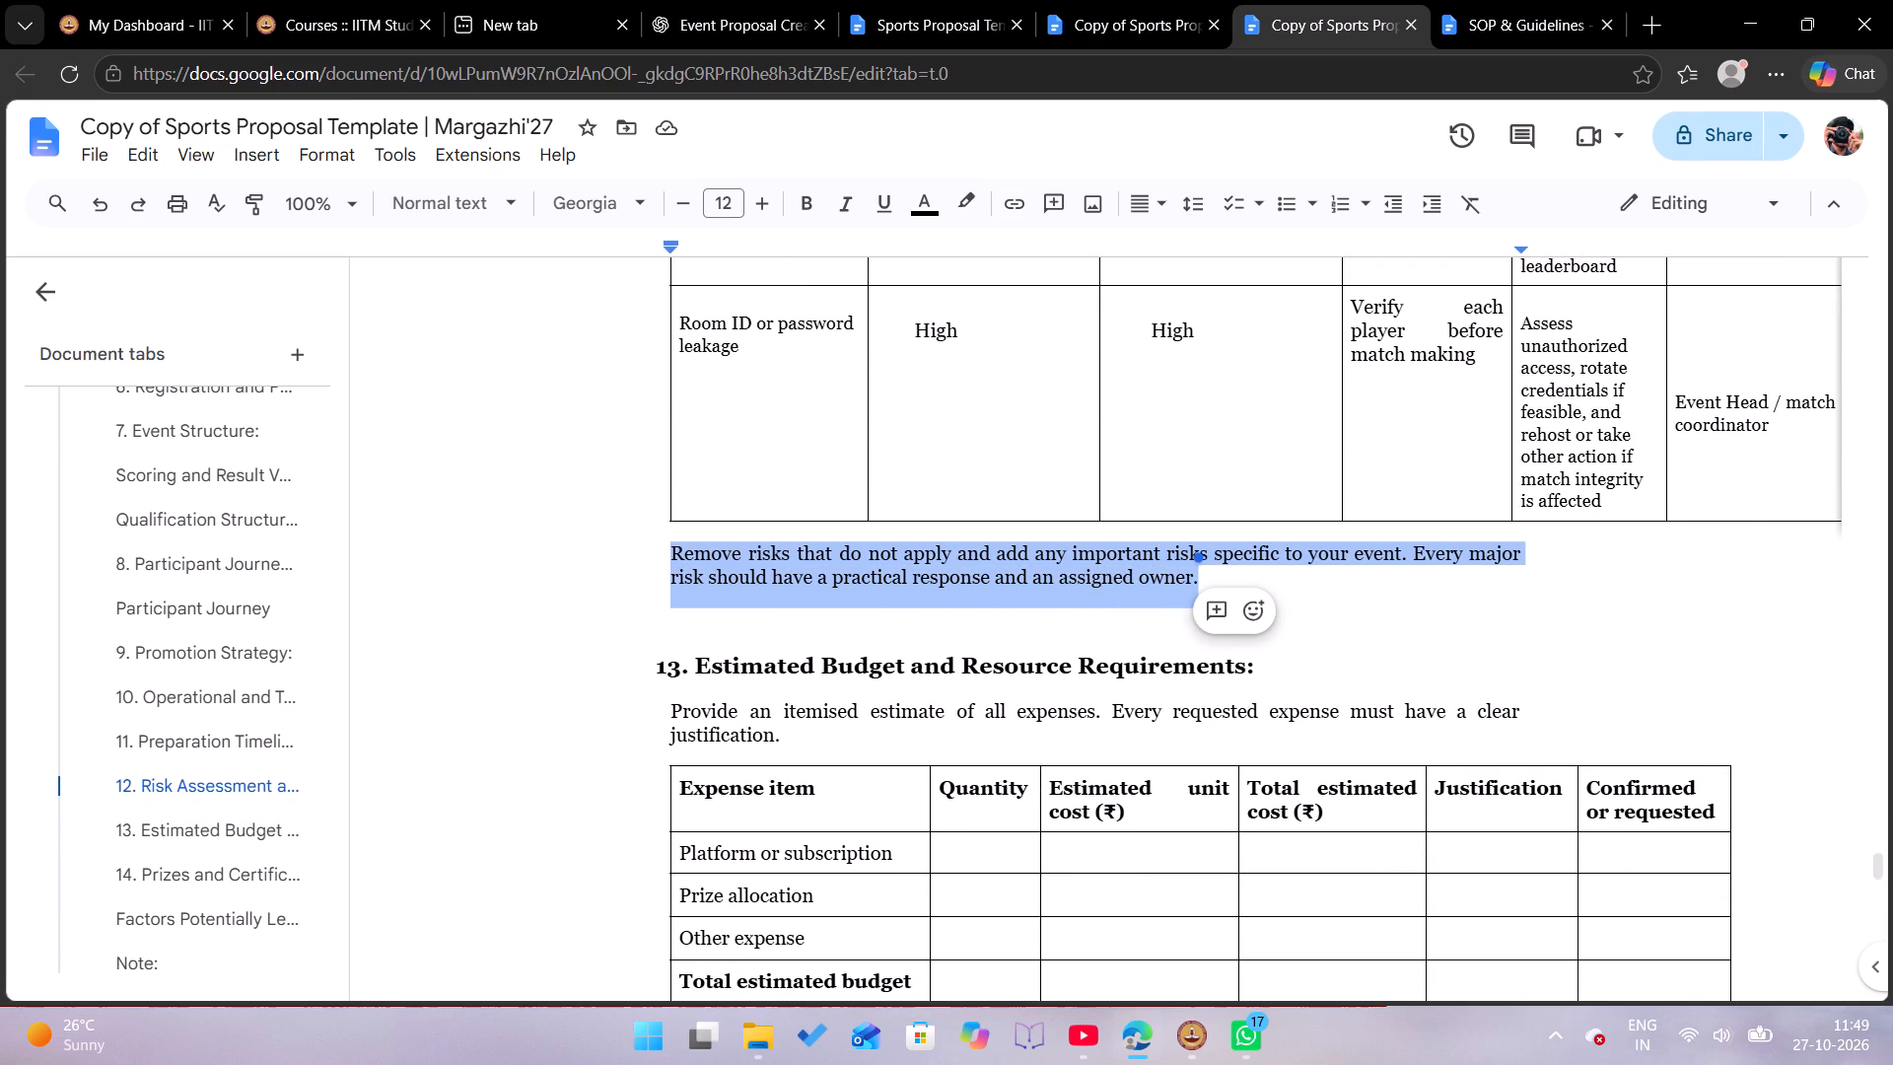
pyautogui.press('BackSpace')
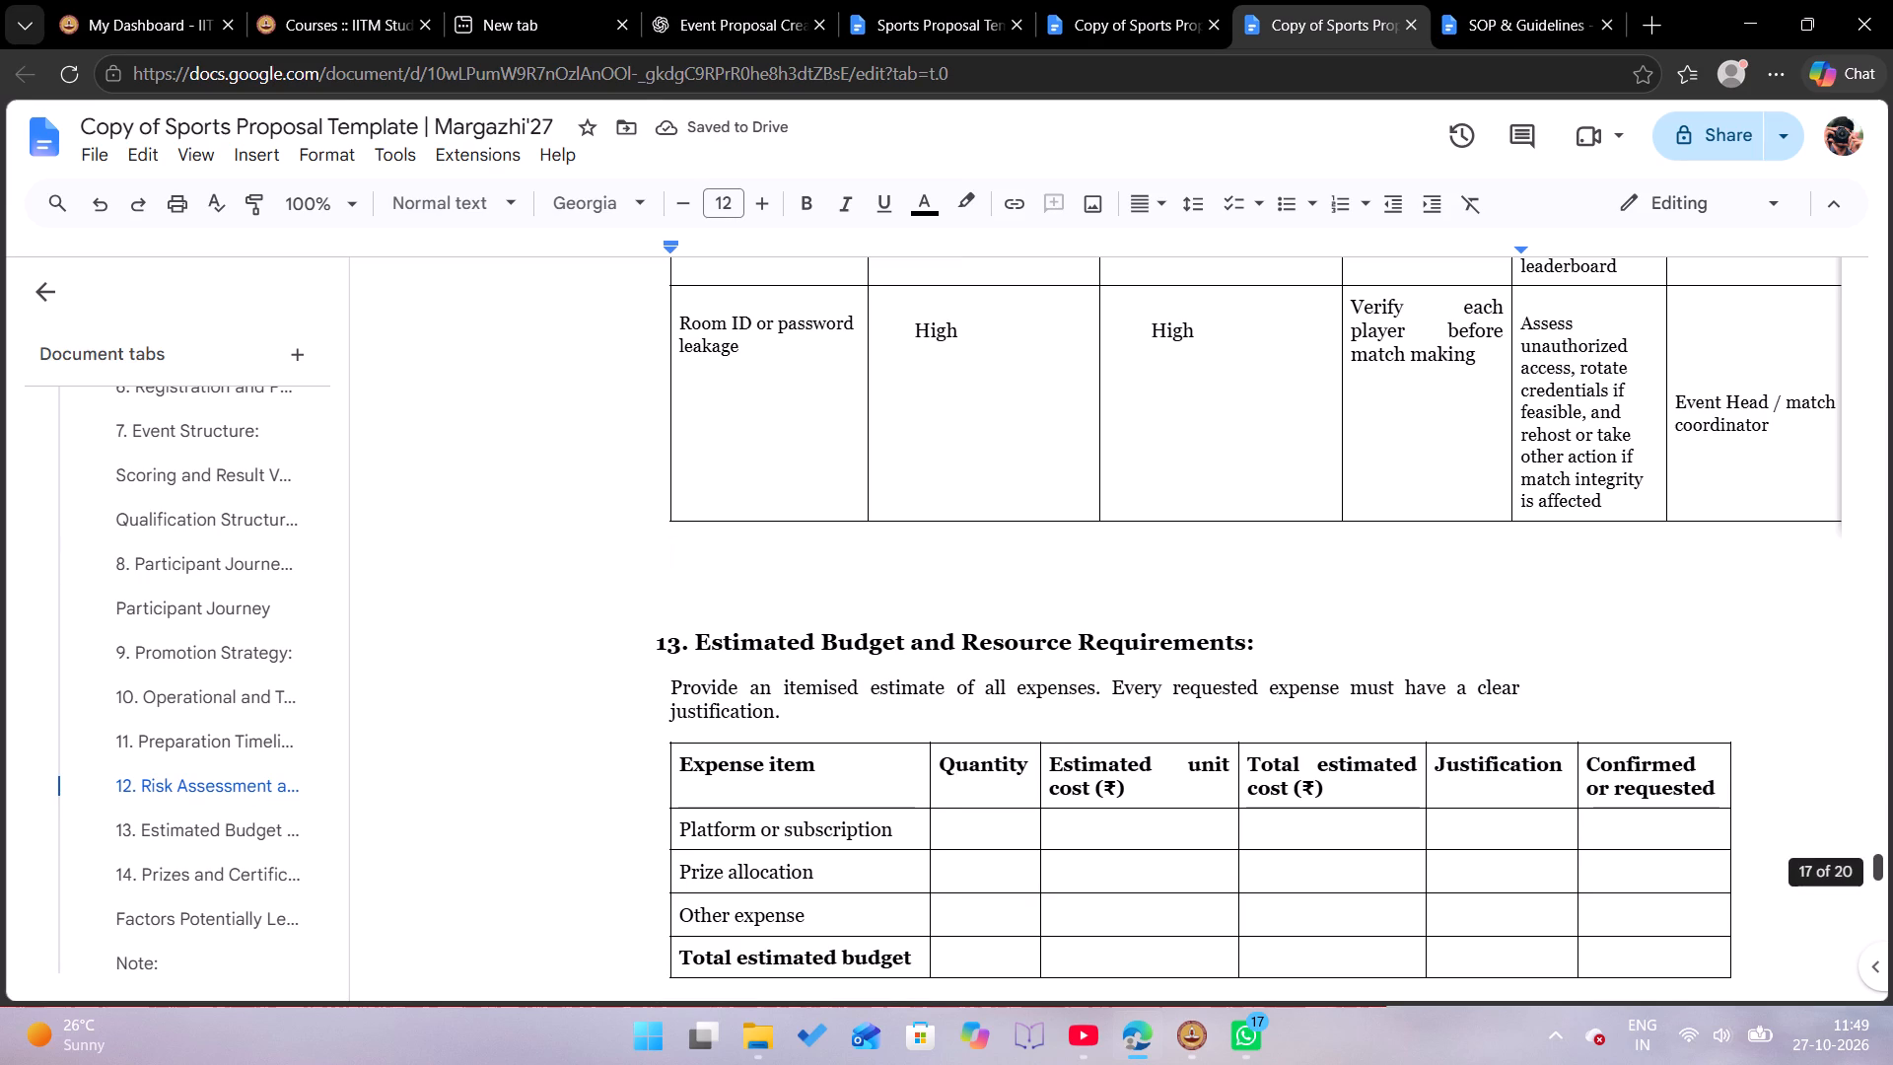
# Review the risk table and the section 13 budget content in both proposal copies.
pyautogui.moveTo(1875, 856); pyautogui.dragTo(1892, 816)
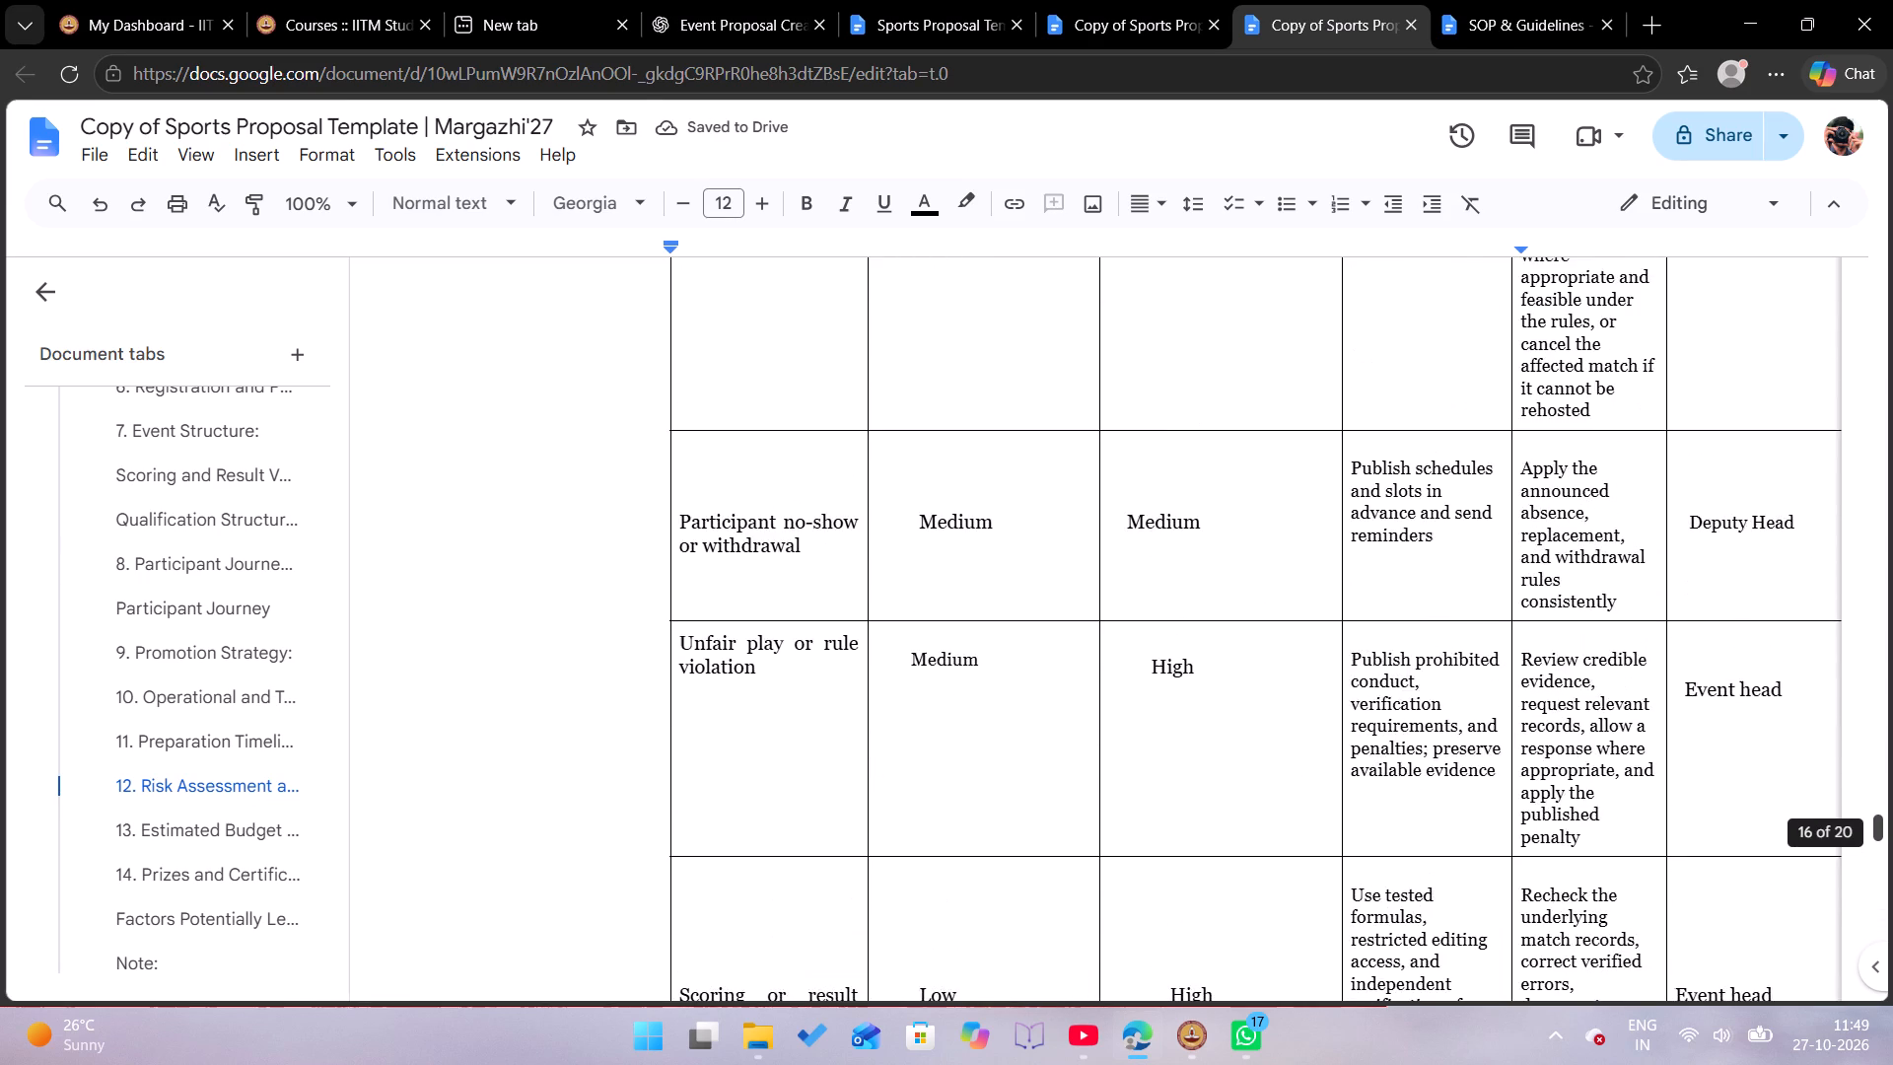
pyautogui.moveTo(1892, 816); pyautogui.dragTo(1892, 794)
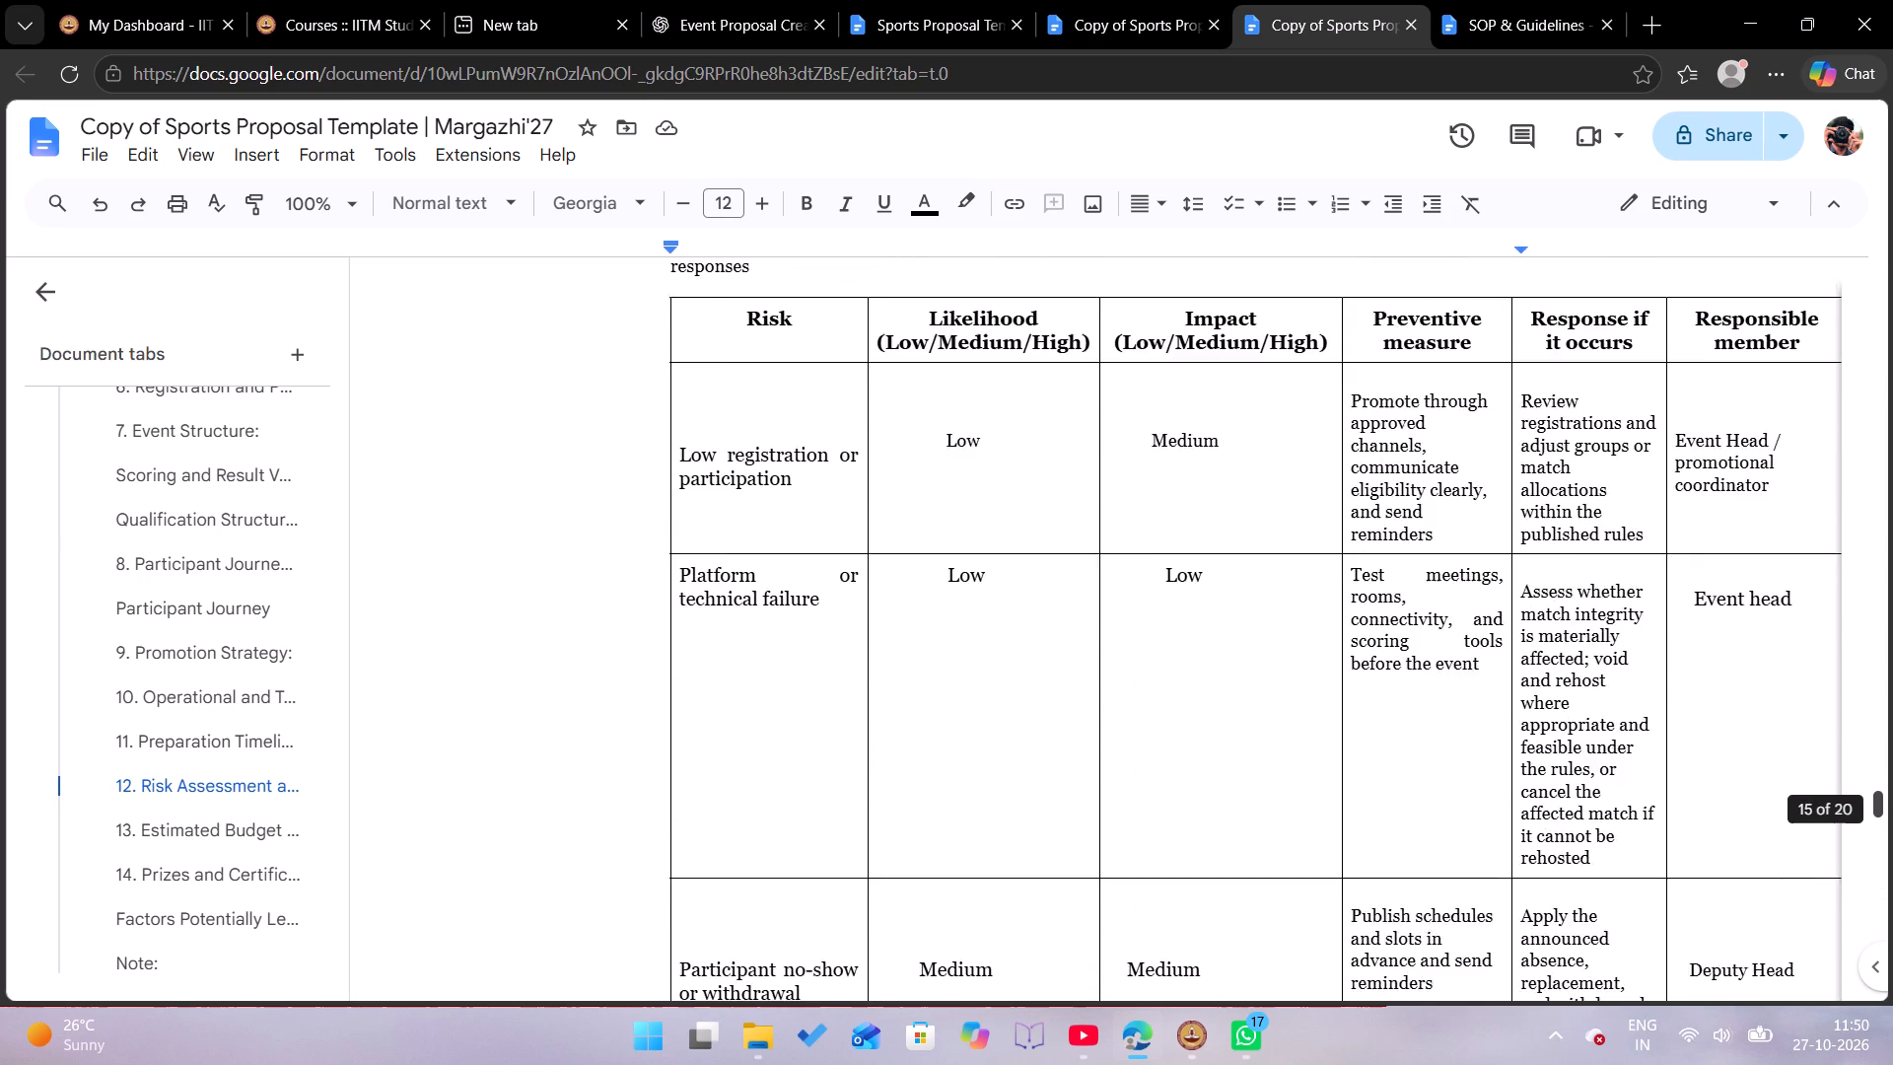
pyautogui.moveTo(1892, 794); pyautogui.dragTo(1884, 816)
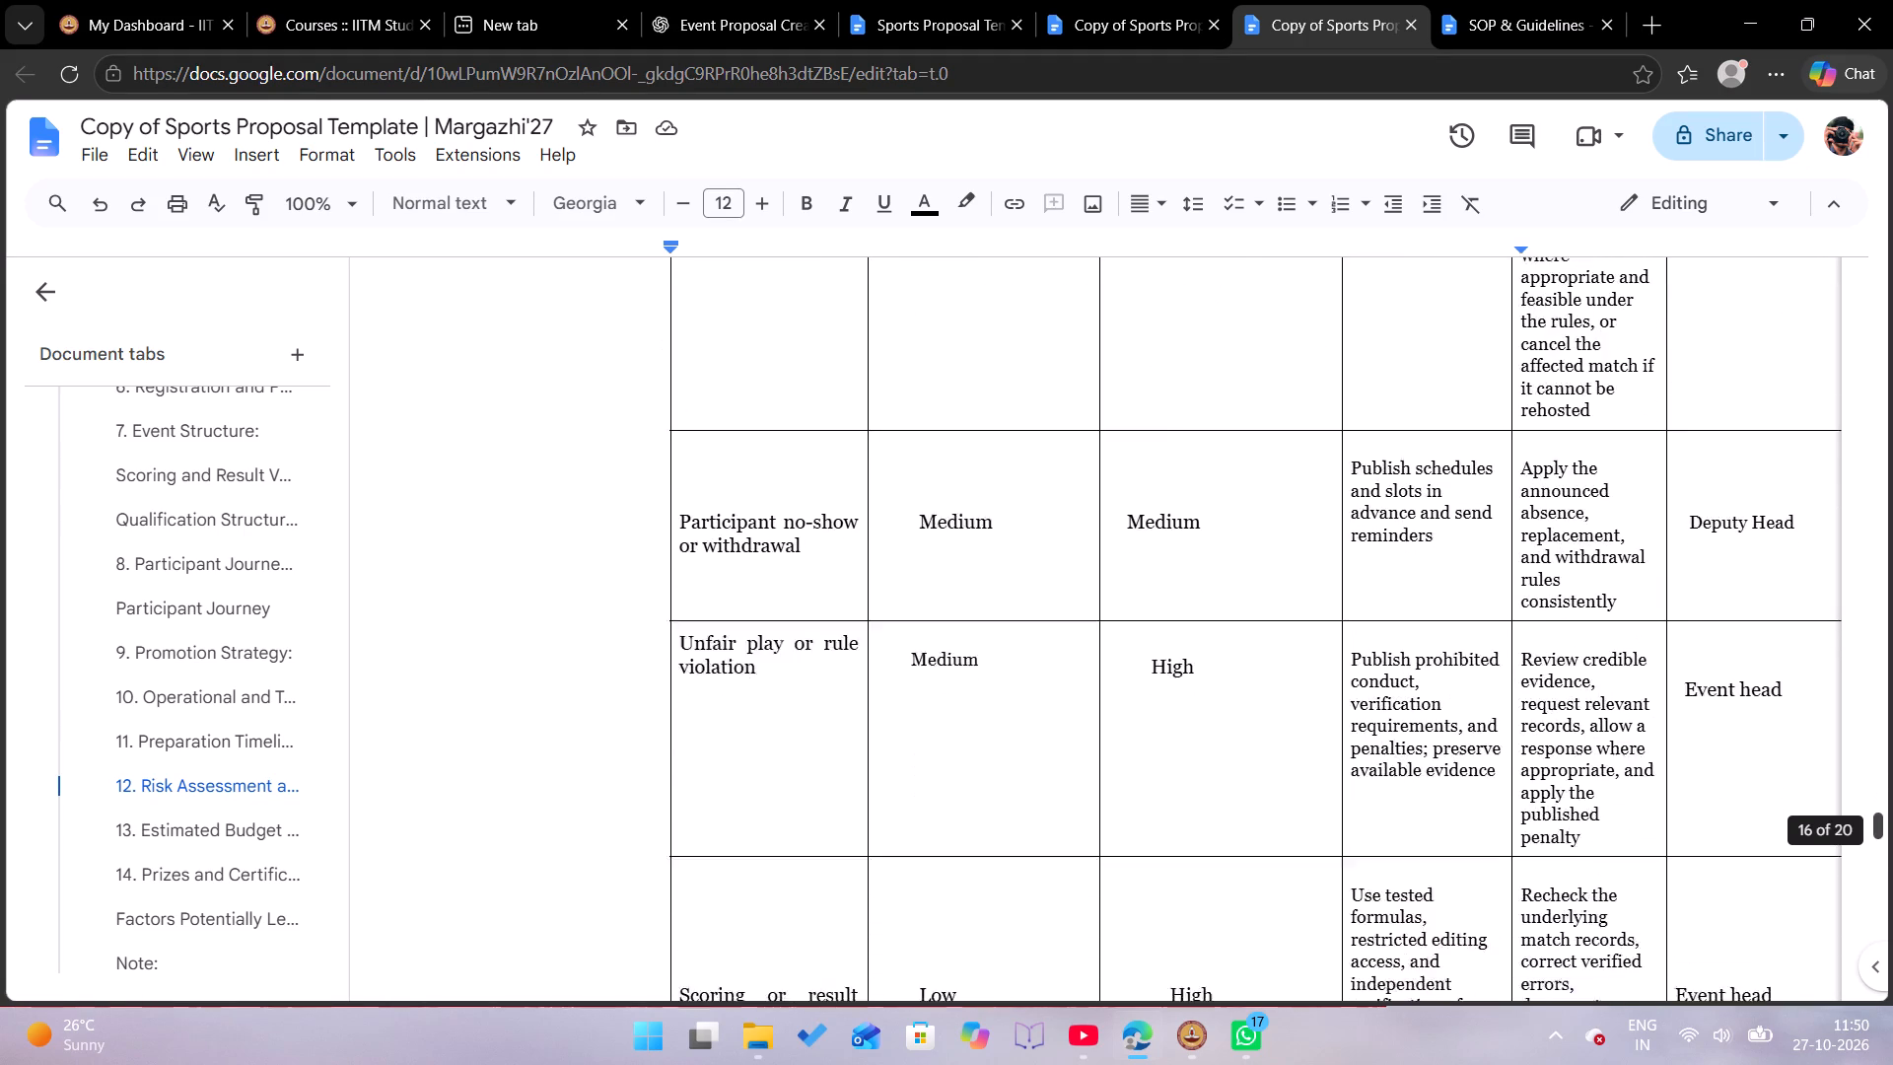
pyautogui.moveTo(1884, 816); pyautogui.dragTo(1880, 872)
pyautogui.click(1148, 0)
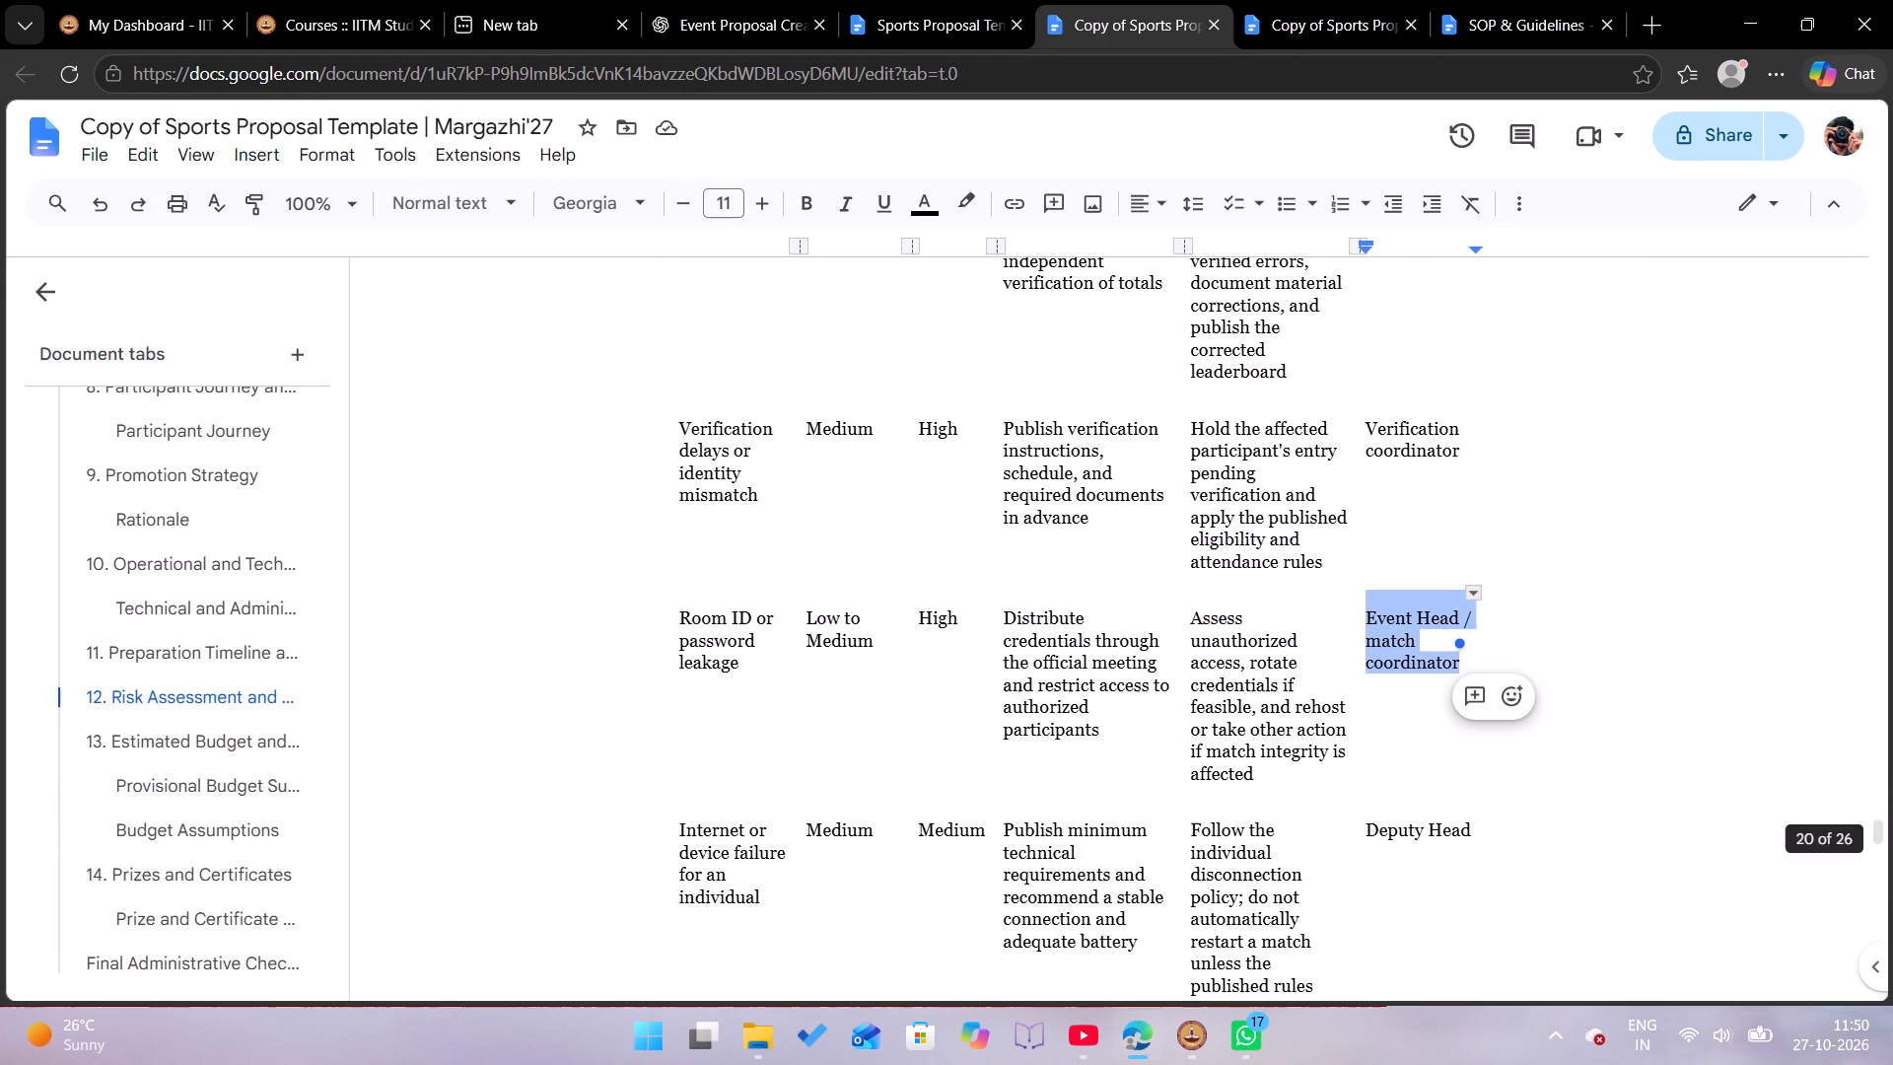
pyautogui.moveTo(1881, 831); pyautogui.dragTo(1891, 825)
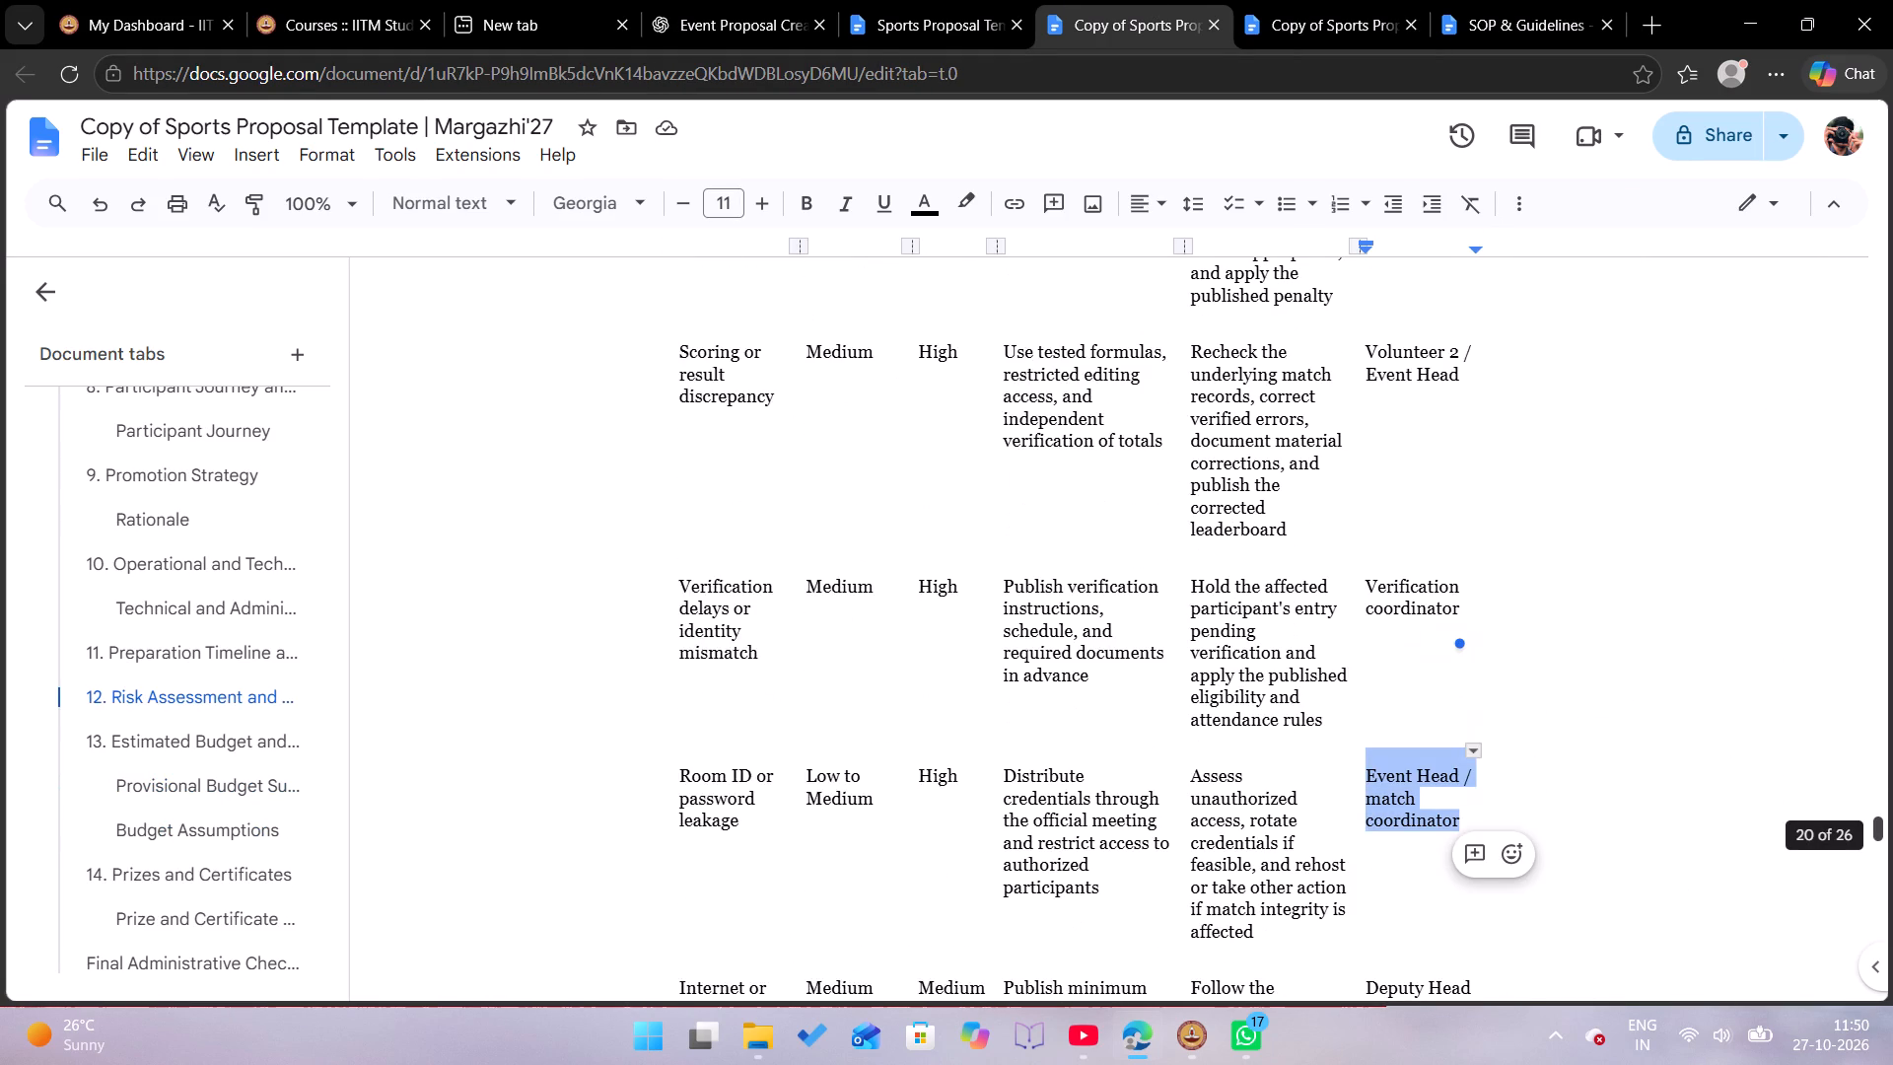
pyautogui.moveTo(1891, 825); pyautogui.dragTo(1872, 855)
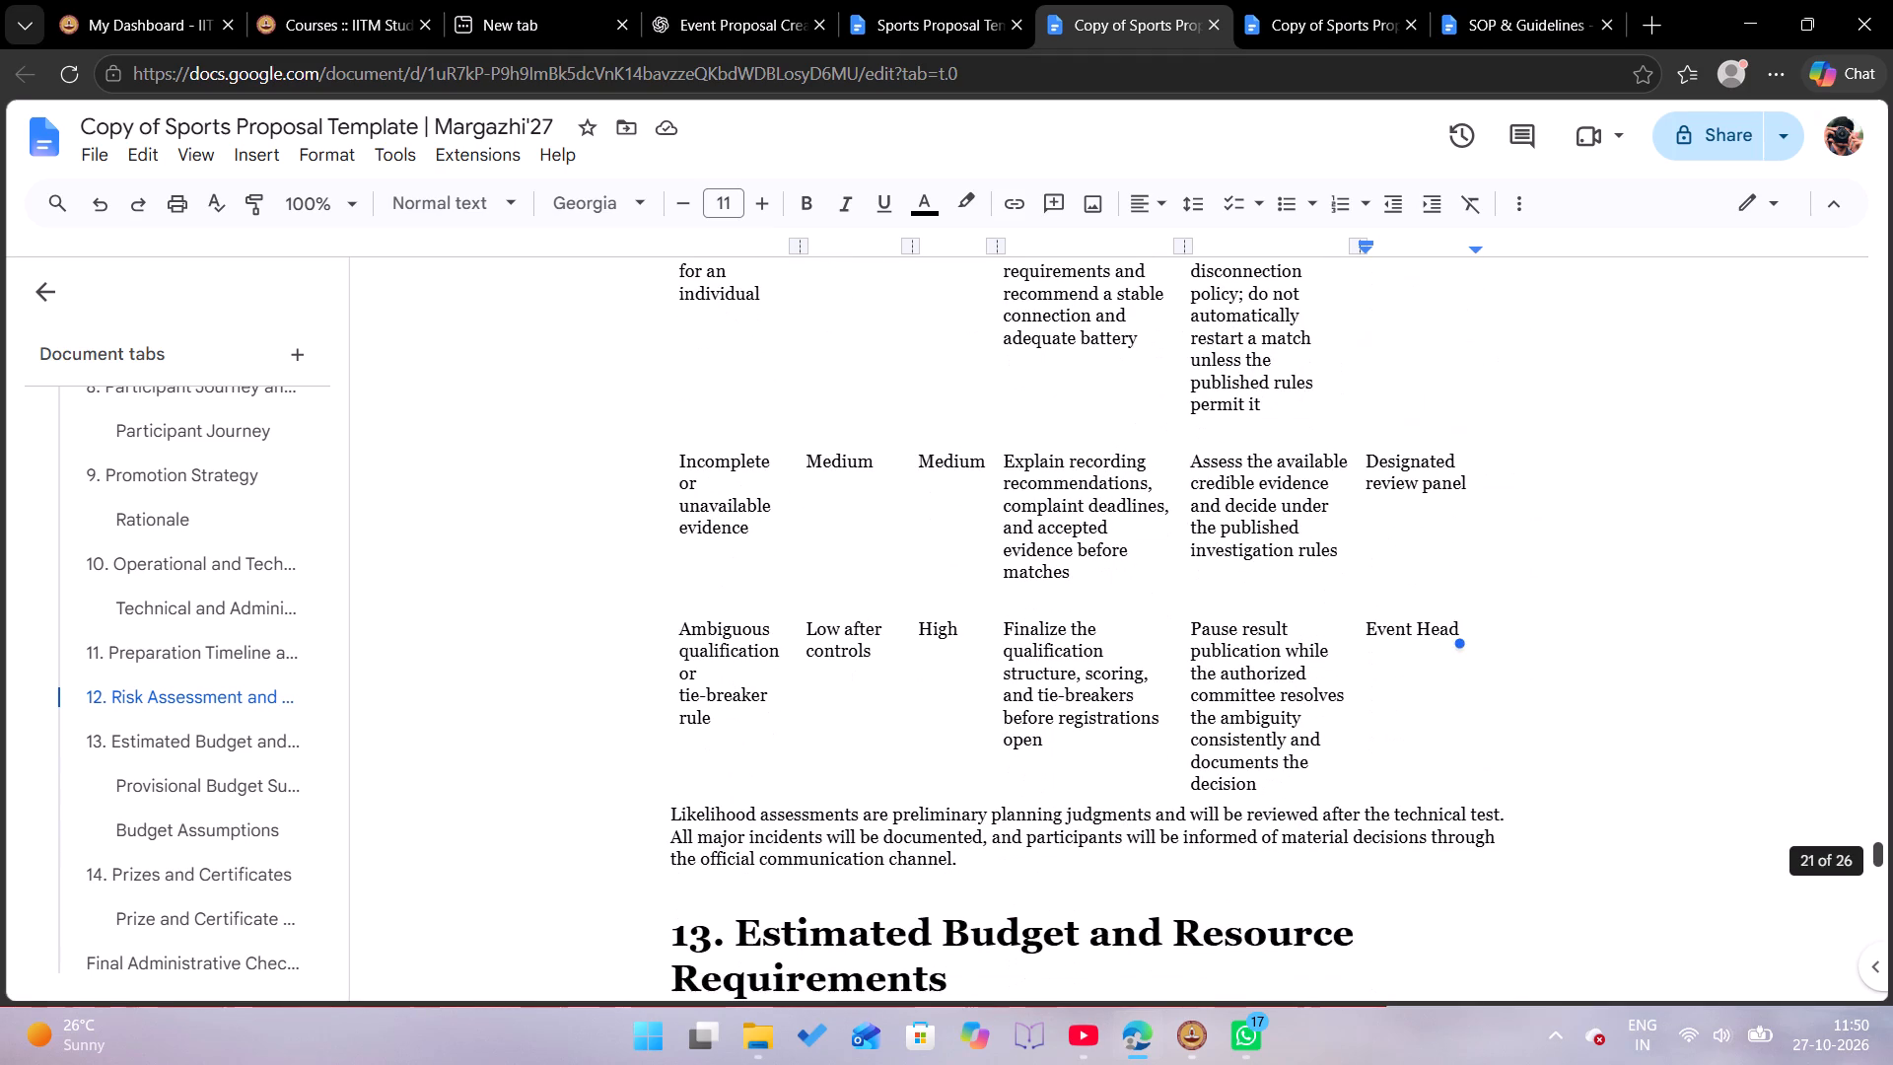
pyautogui.click(1875, 855)
pyautogui.moveTo(1875, 855); pyautogui.dragTo(1876, 879)
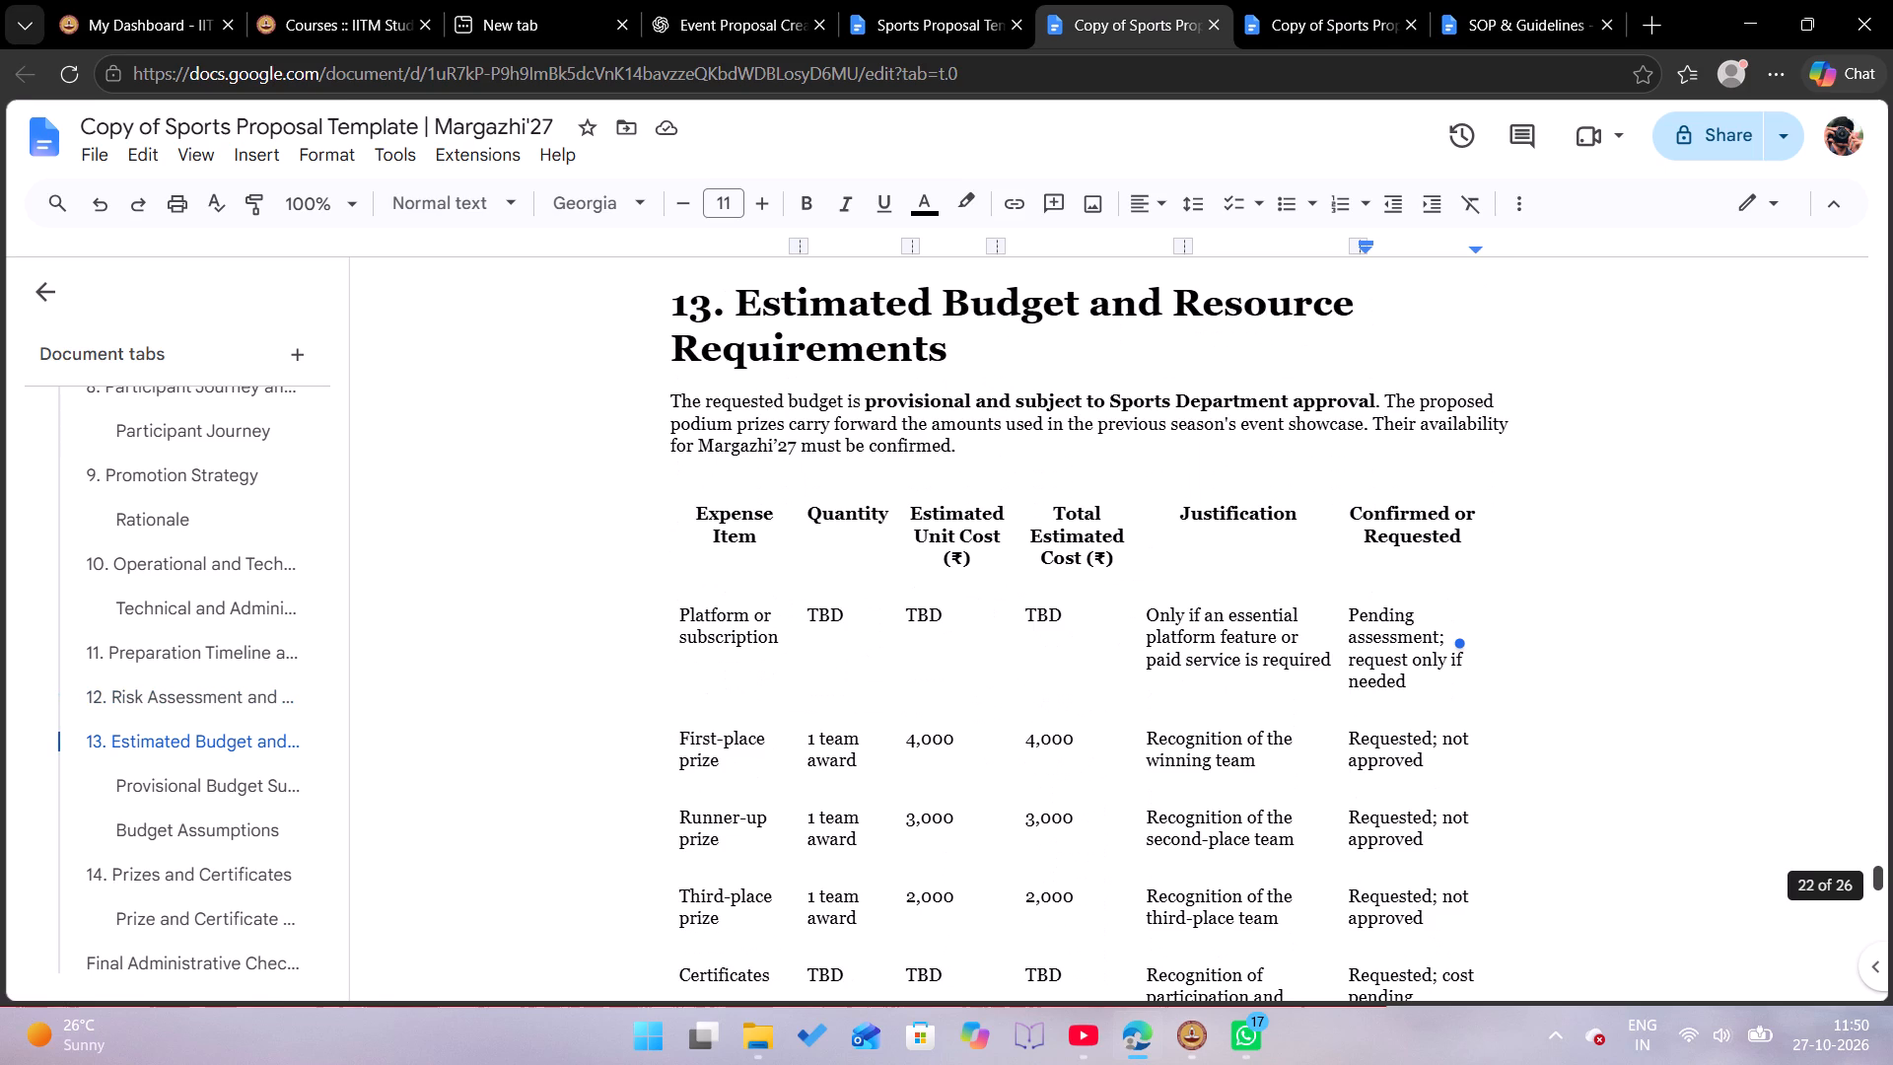
pyautogui.click(1337, 0)
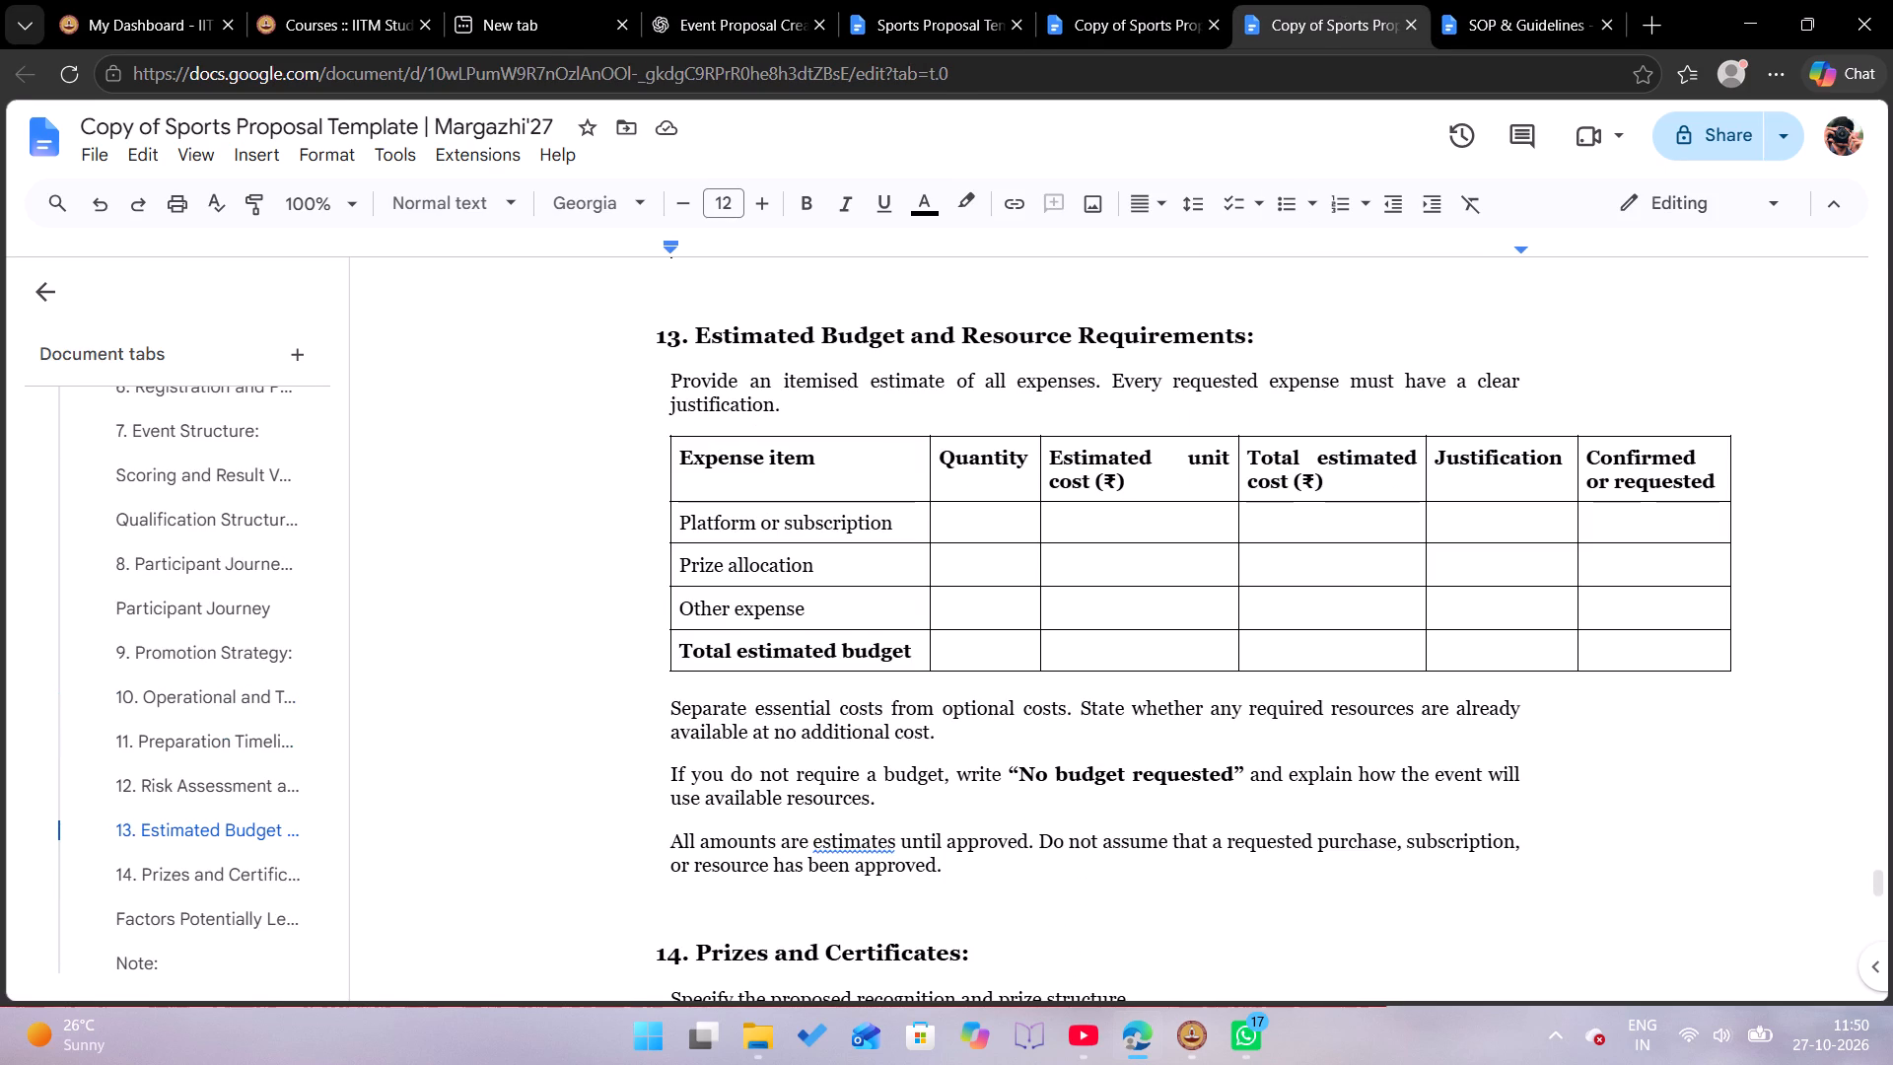
pyautogui.moveTo(1871, 887); pyautogui.dragTo(1892, 890)
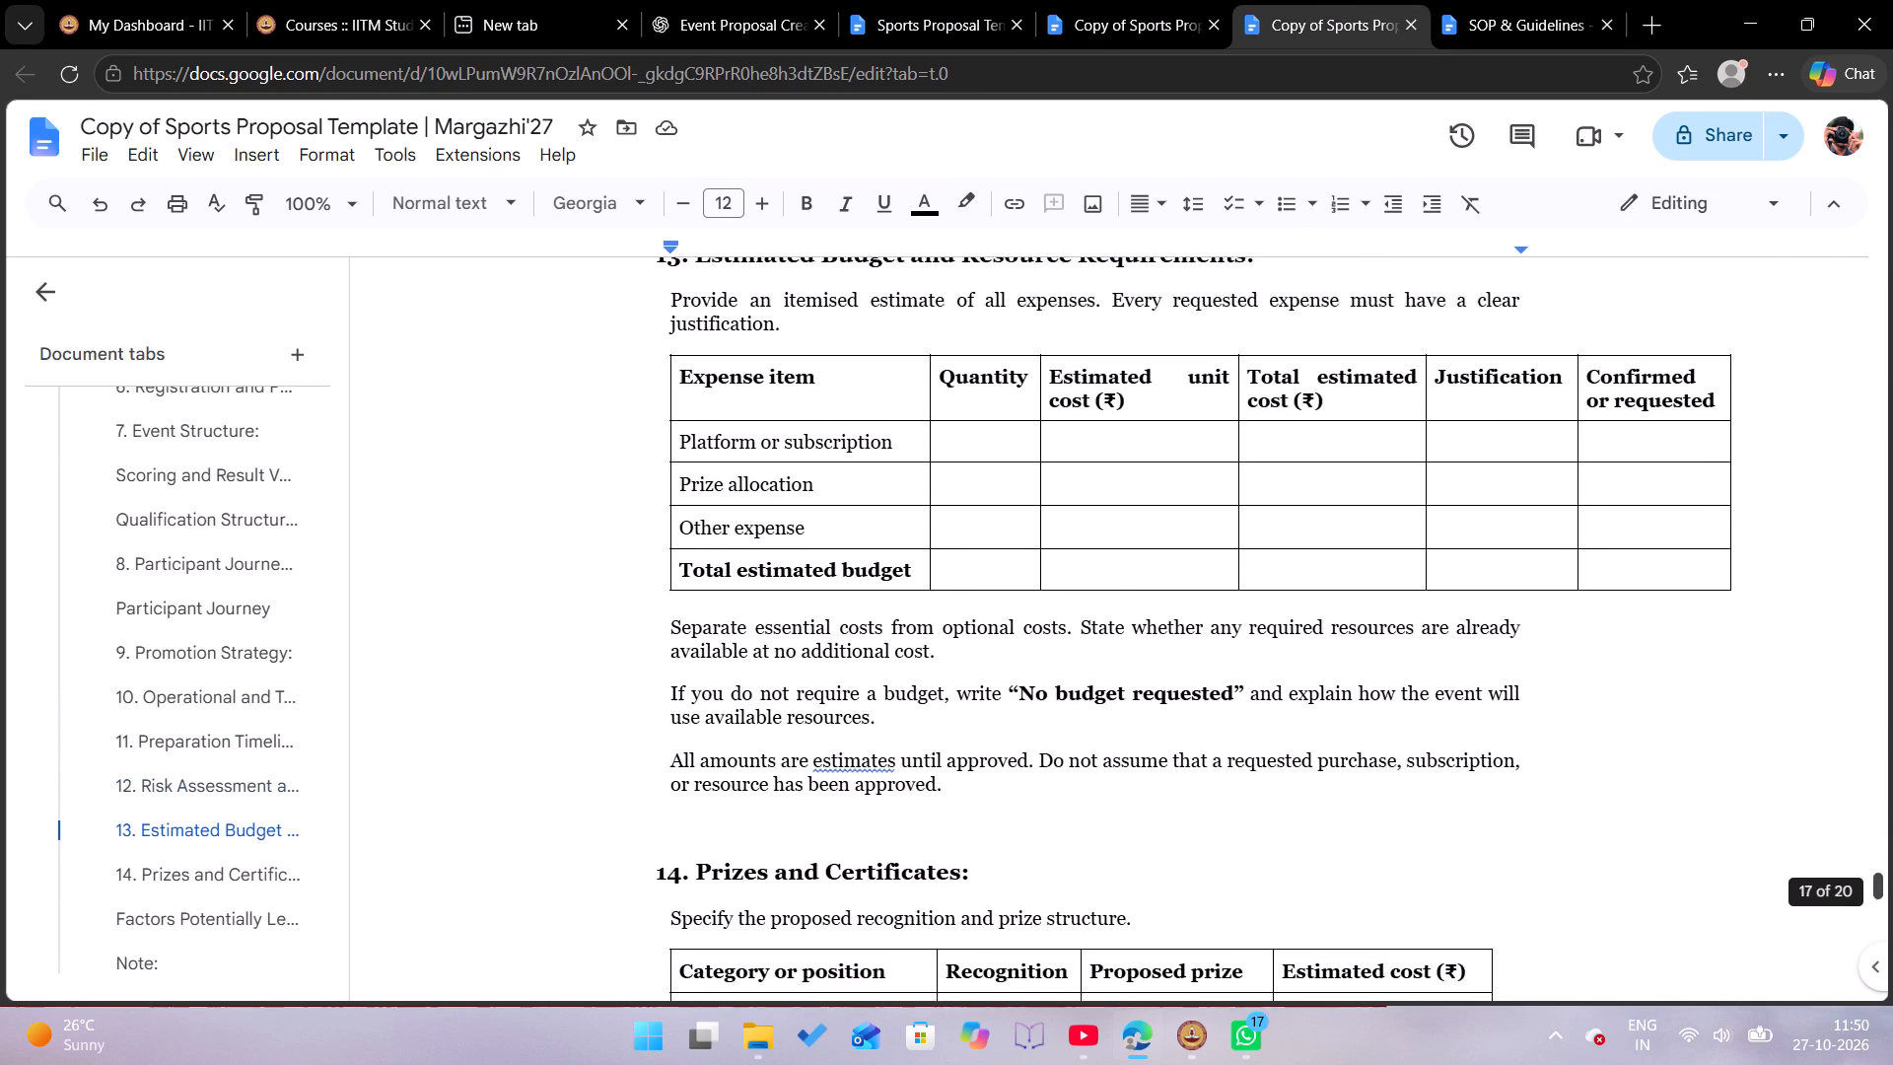
pyautogui.moveTo(1892, 890); pyautogui.dragTo(1892, 987)
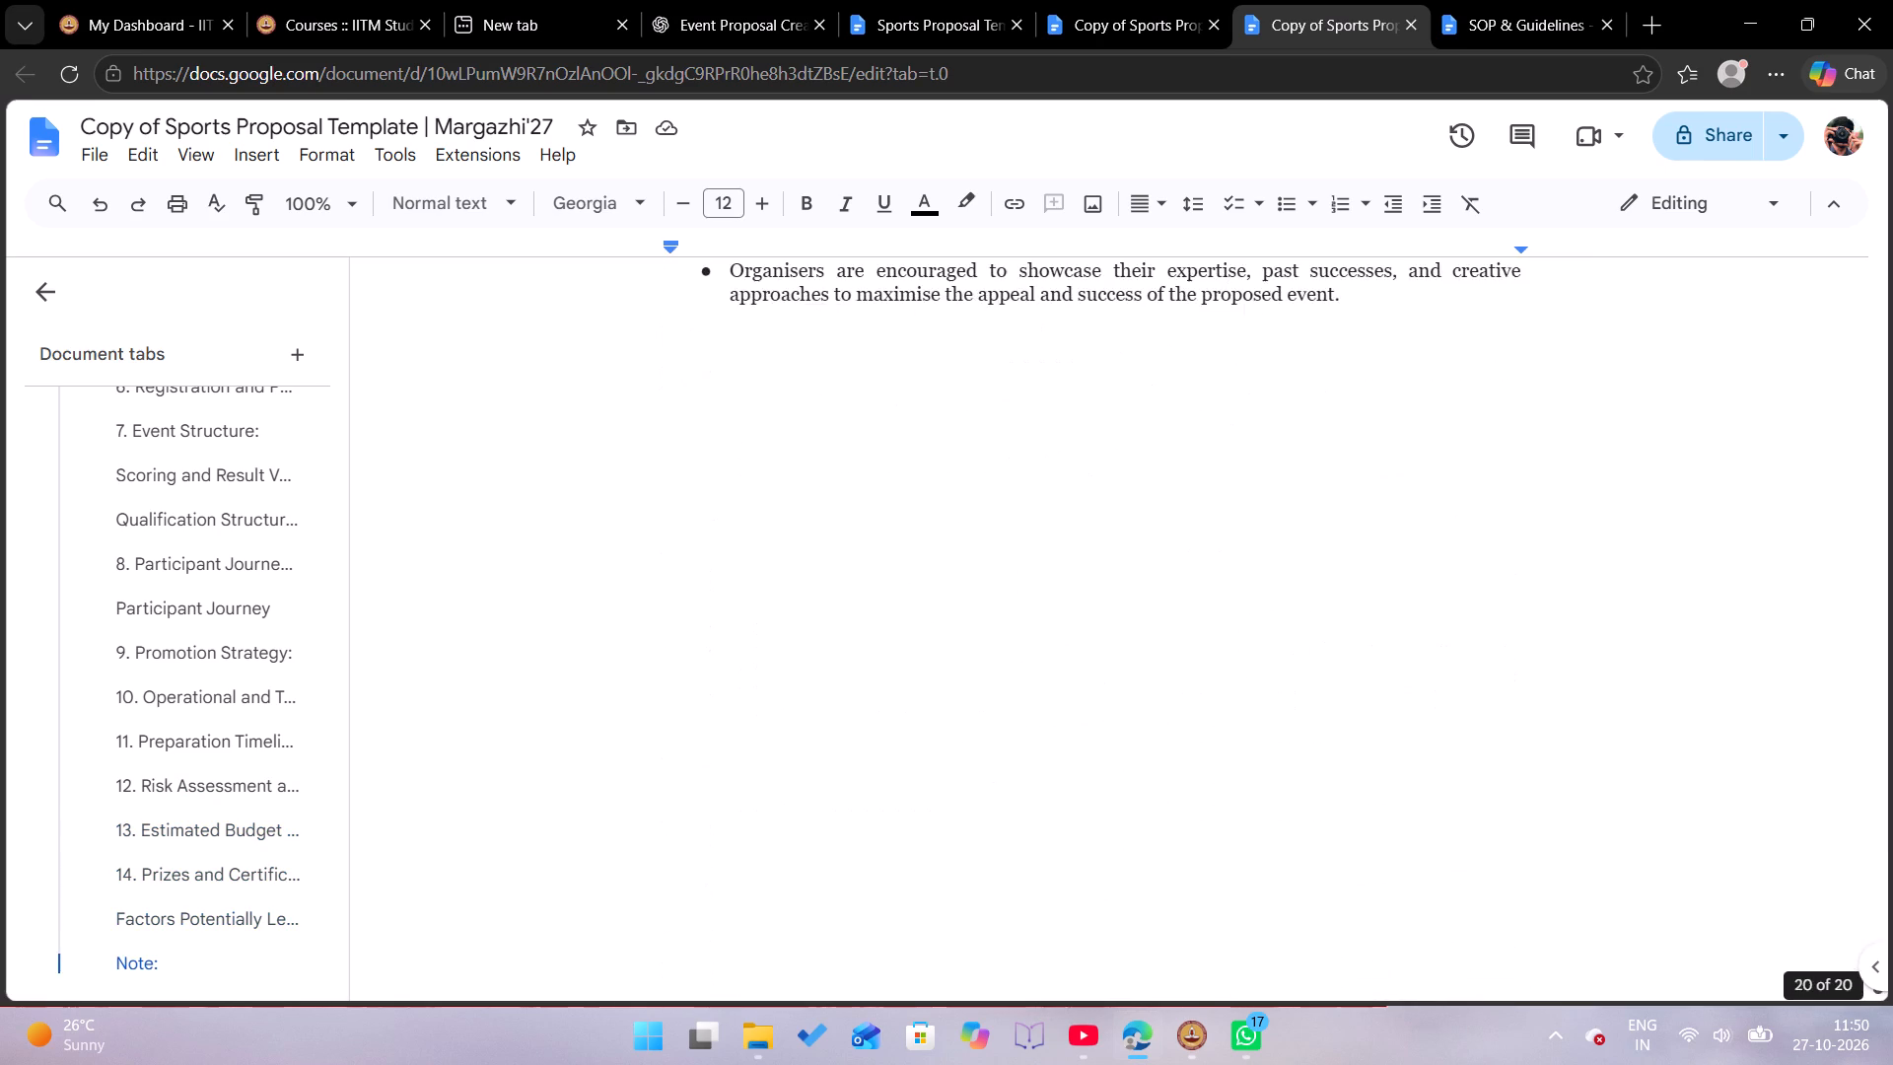
pyautogui.moveTo(1892, 987); pyautogui.dragTo(1892, 807)
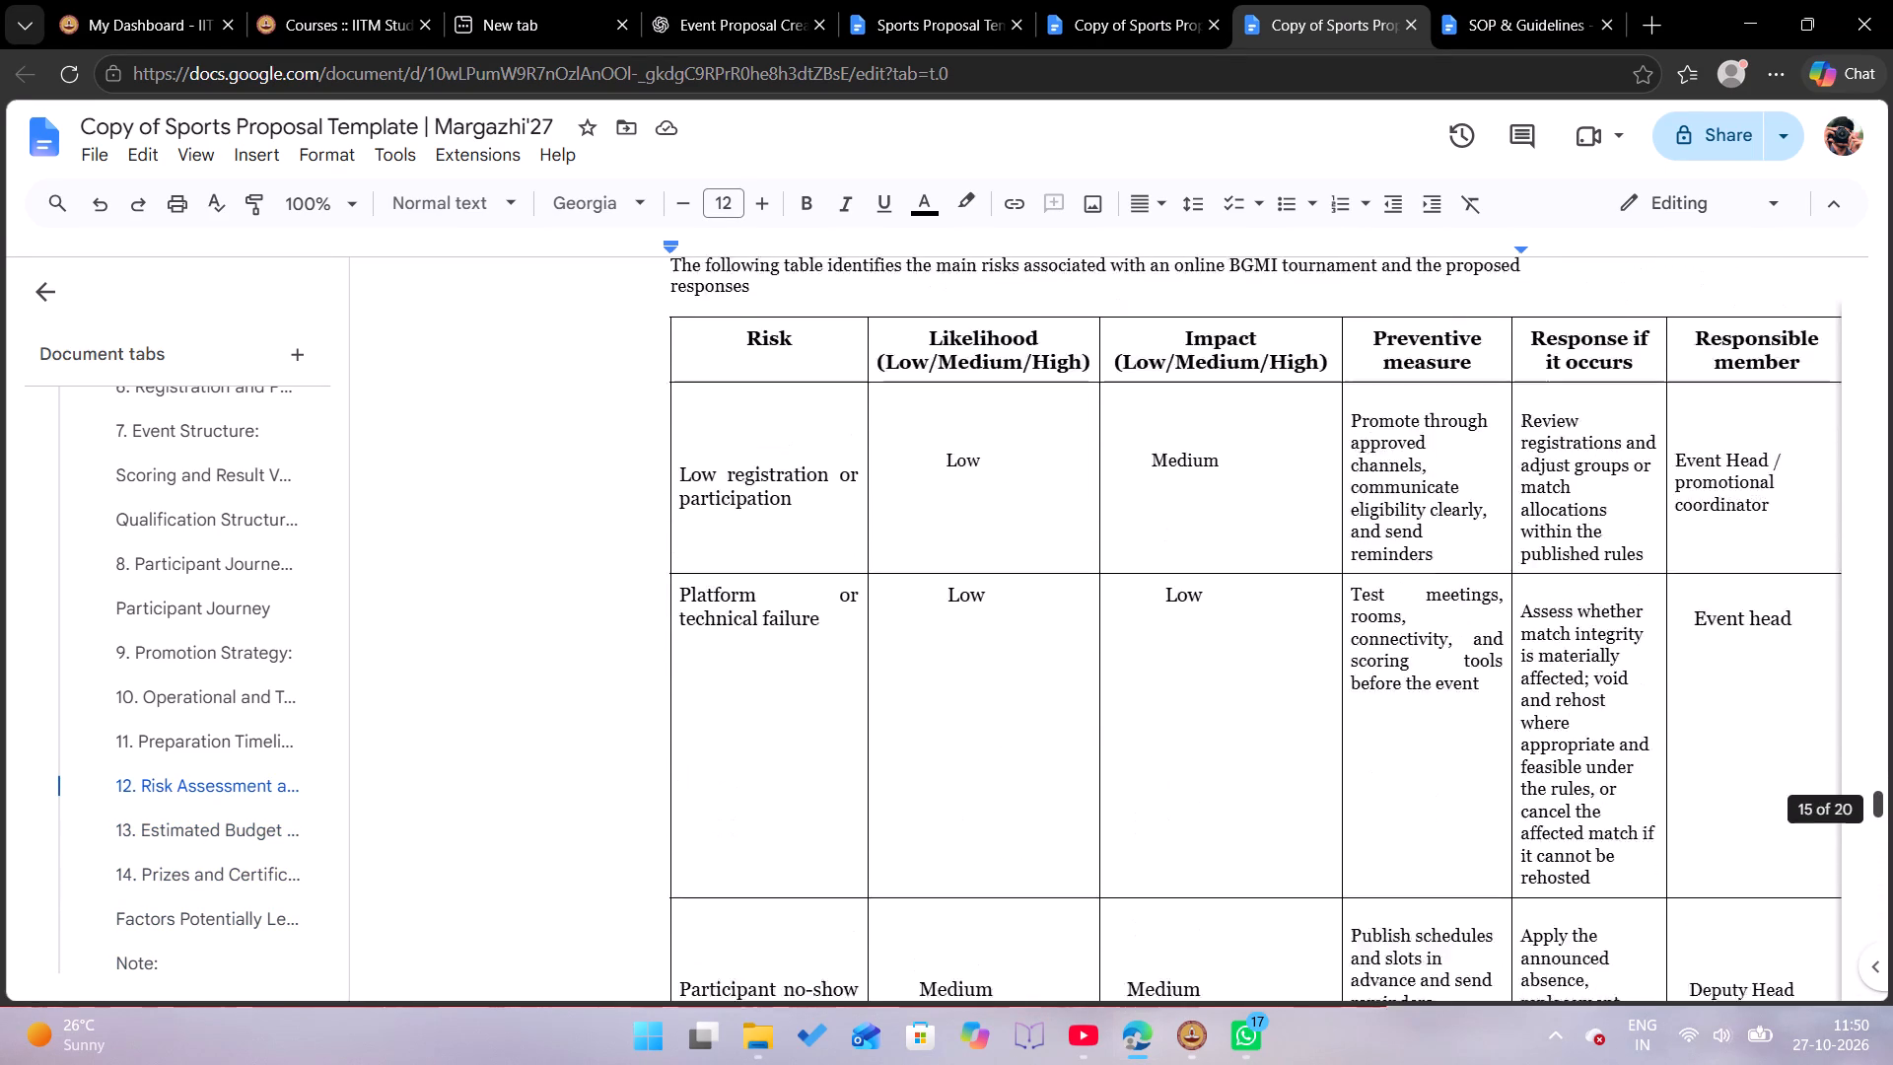
pyautogui.moveTo(1892, 807); pyautogui.dragTo(1892, 882)
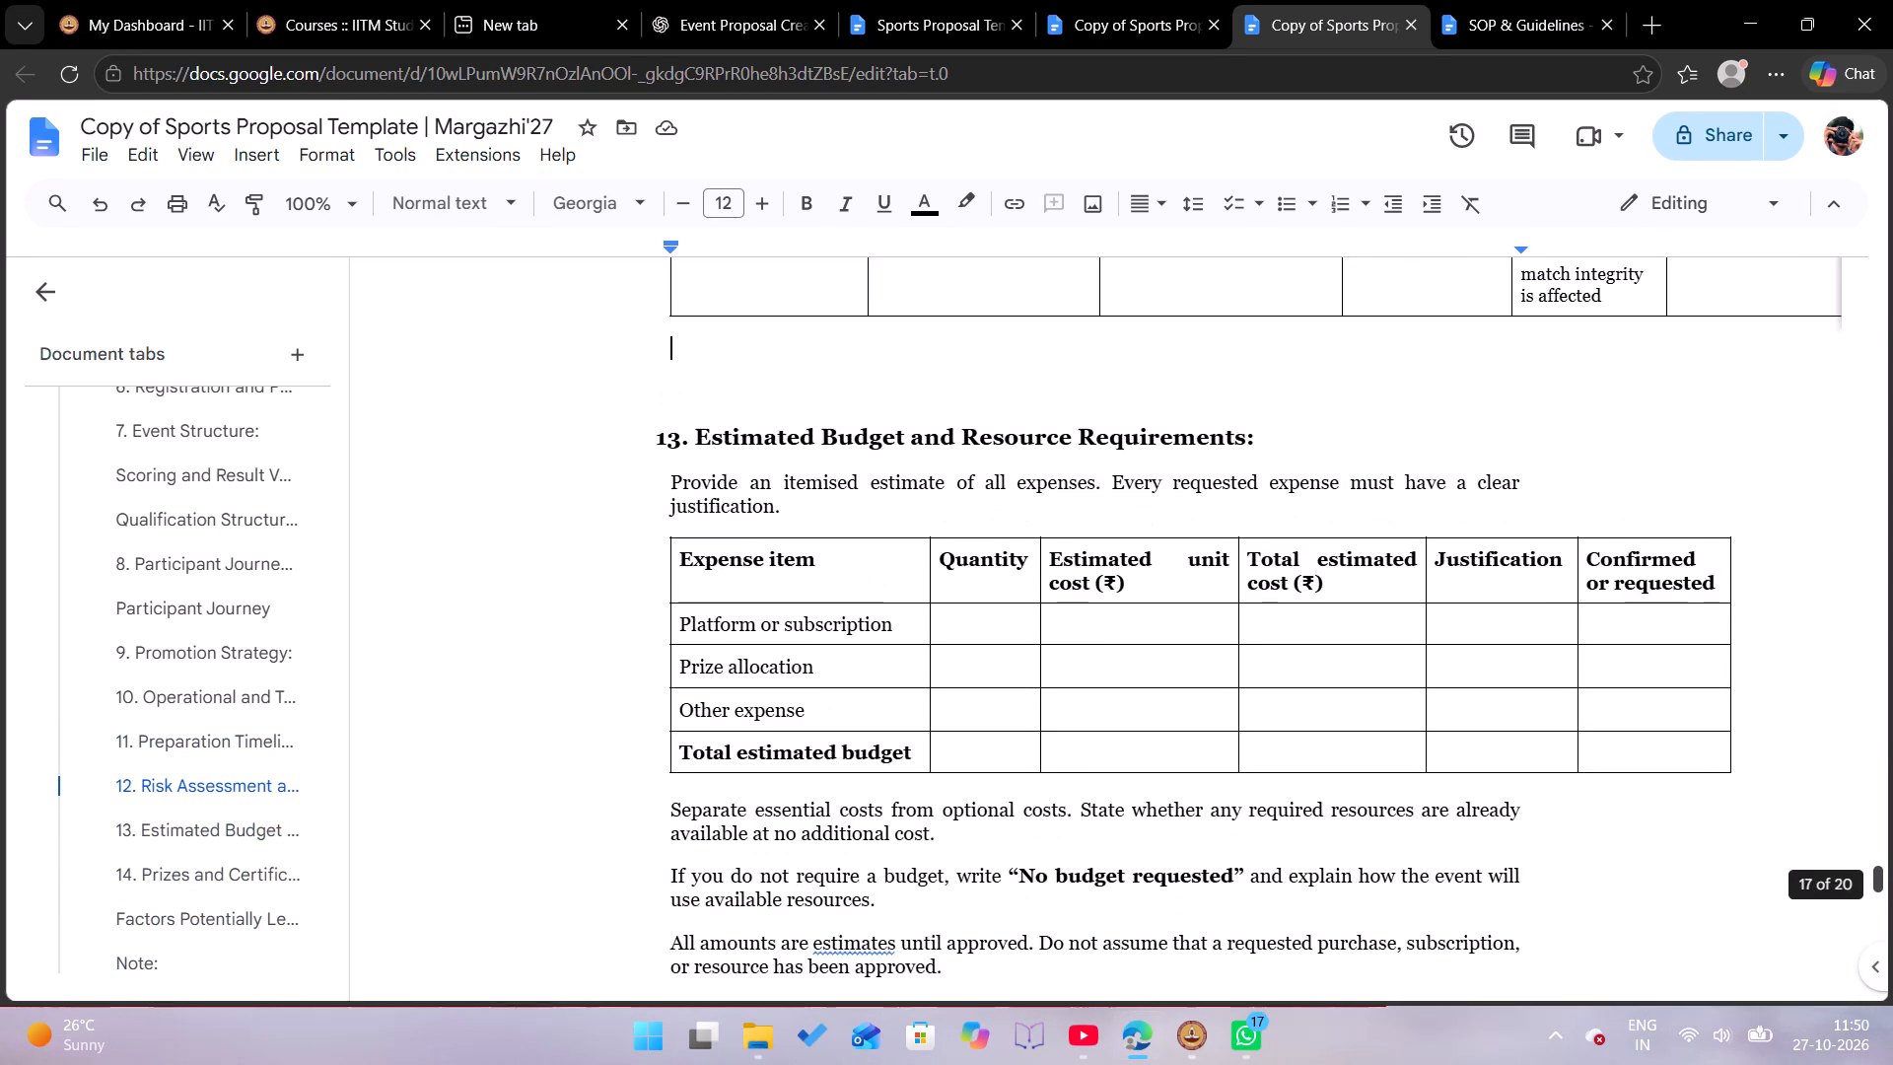
pyautogui.moveTo(1892, 882); pyautogui.dragTo(1889, 885)
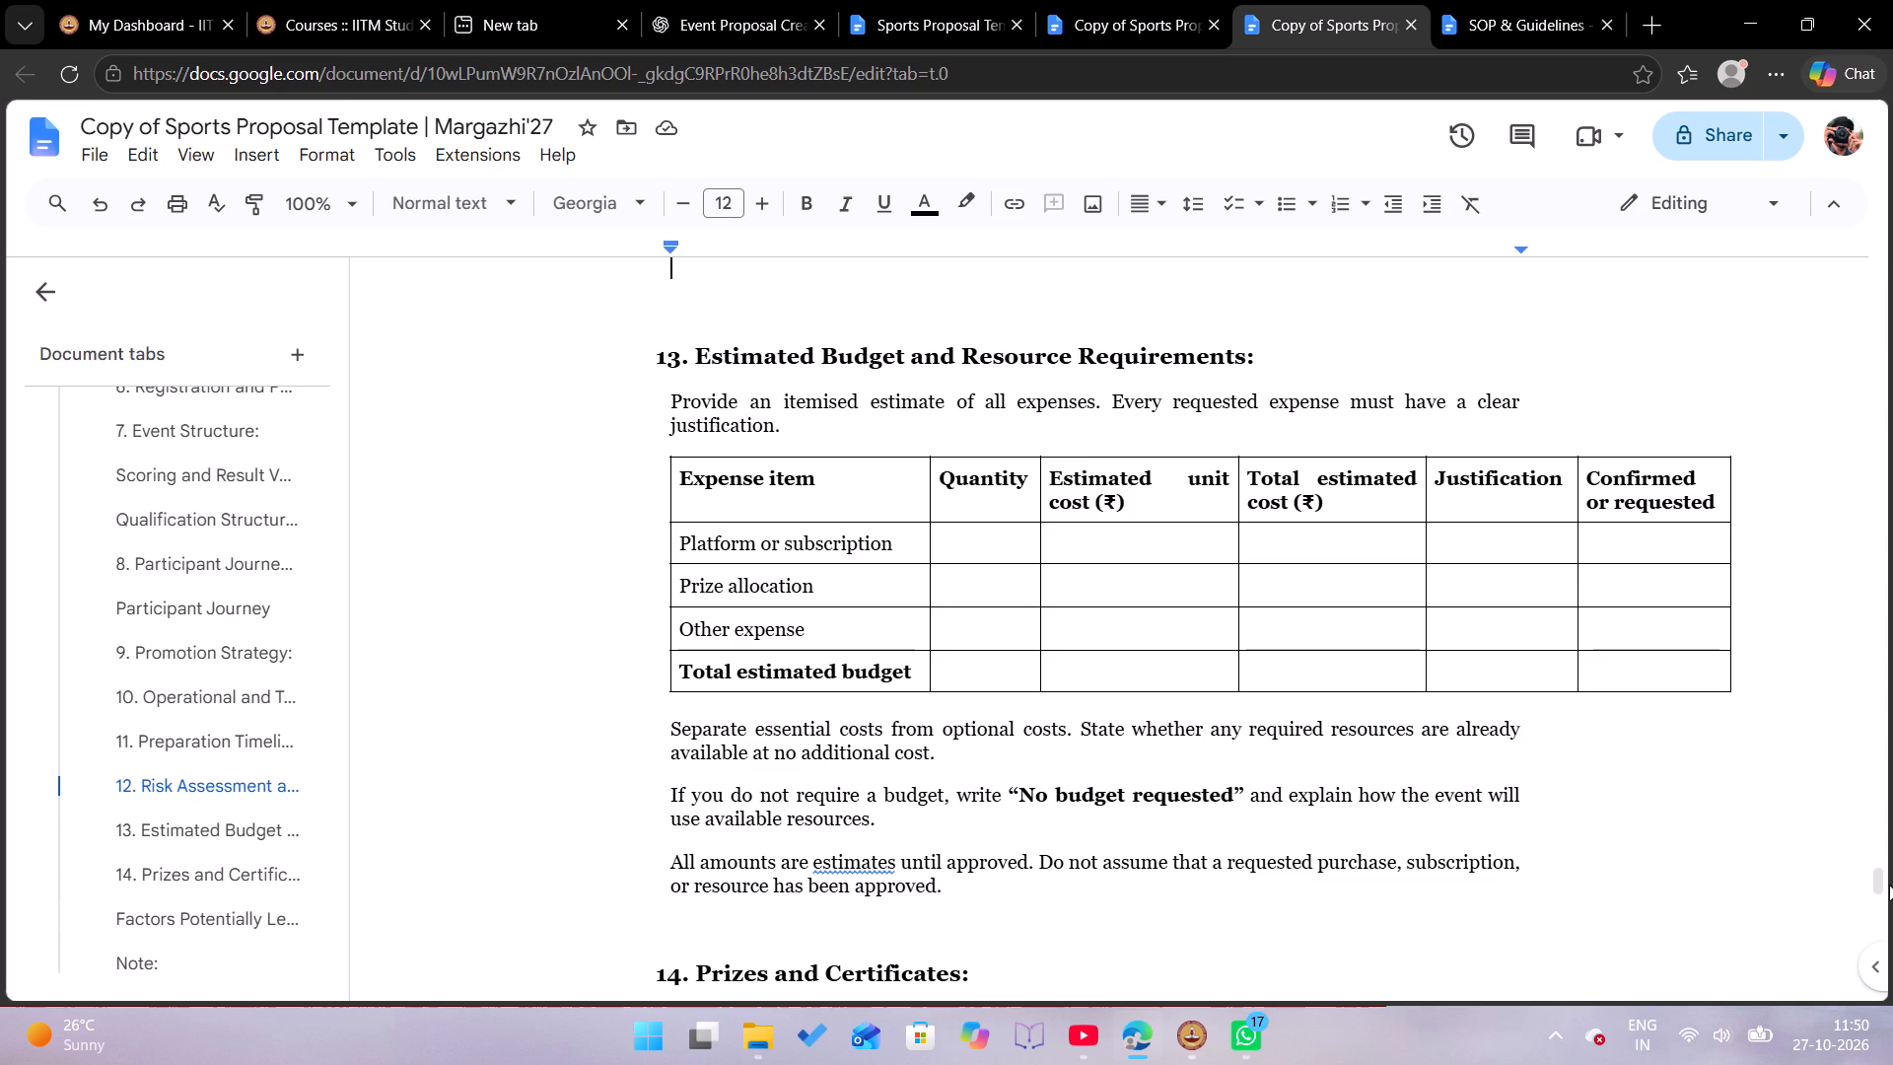
# Switch to the other proposal copy containing the filled-in section 13 budget.
pyautogui.click(1148, 0)
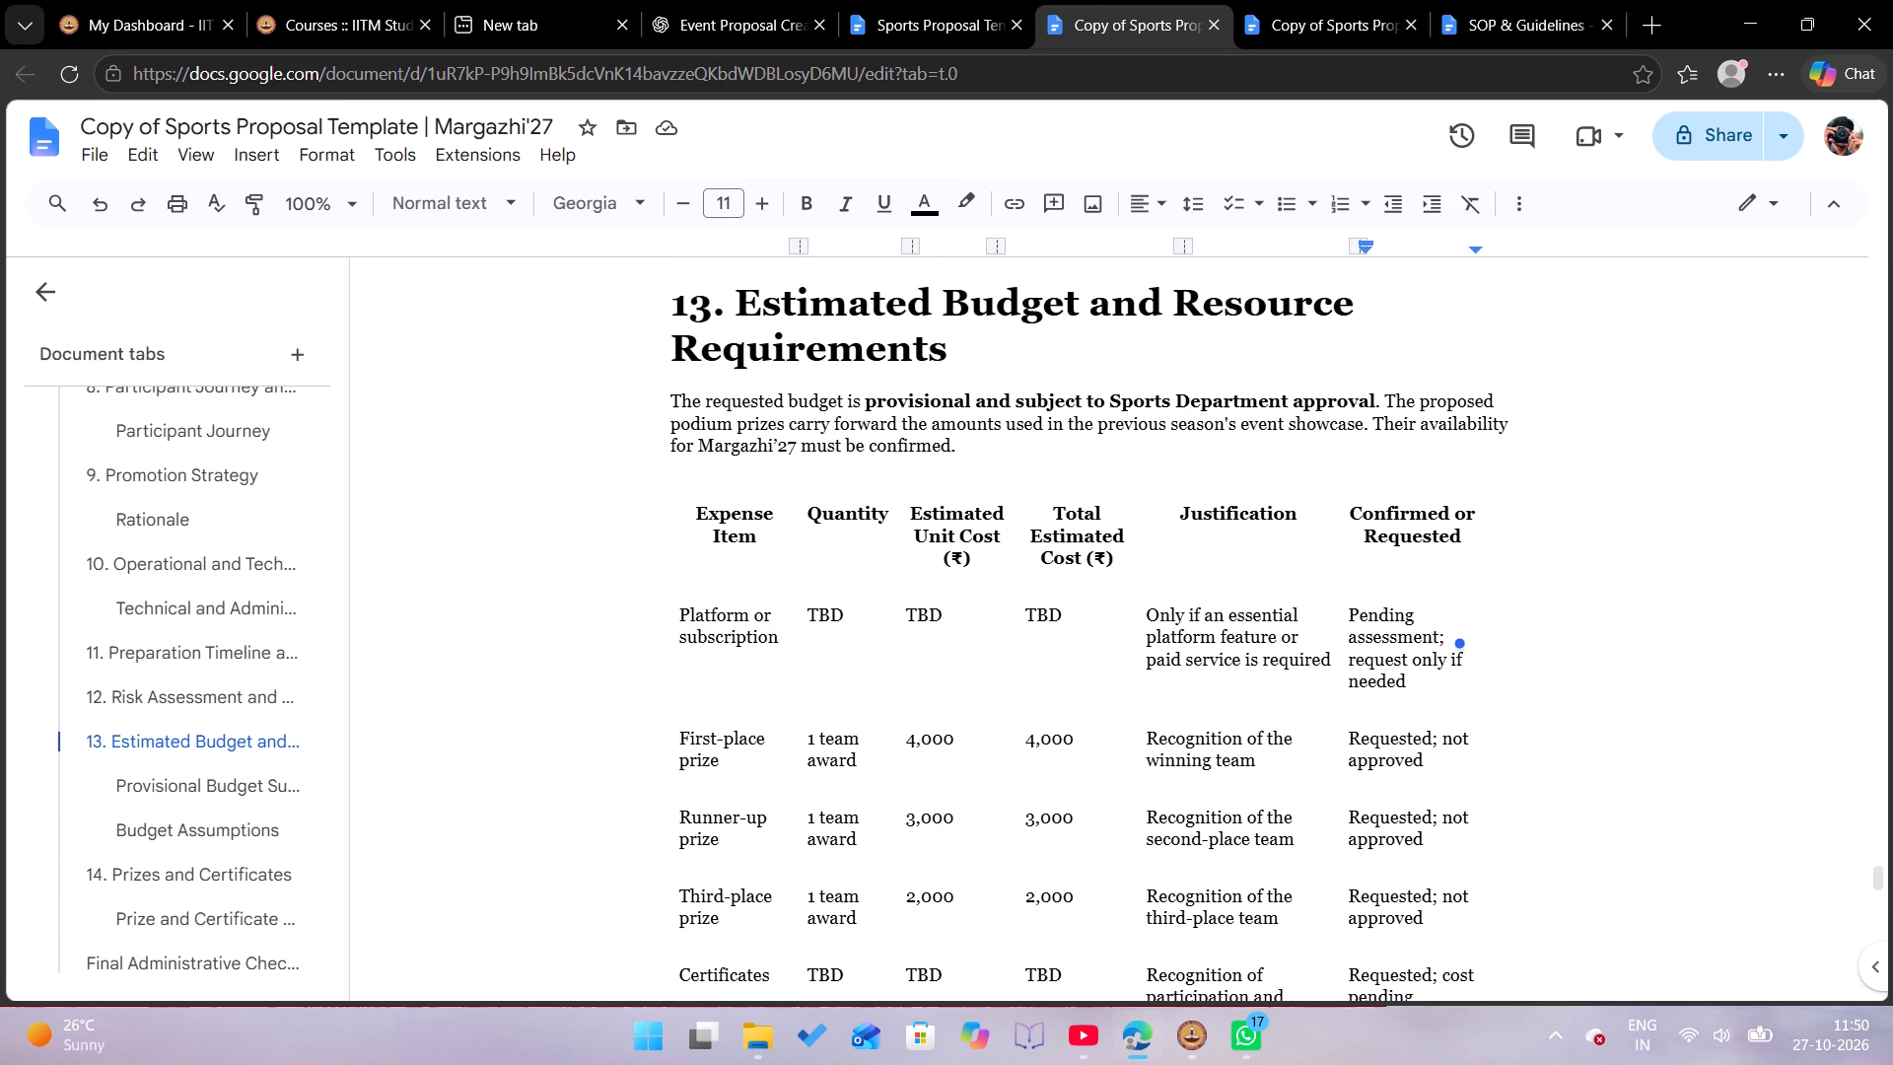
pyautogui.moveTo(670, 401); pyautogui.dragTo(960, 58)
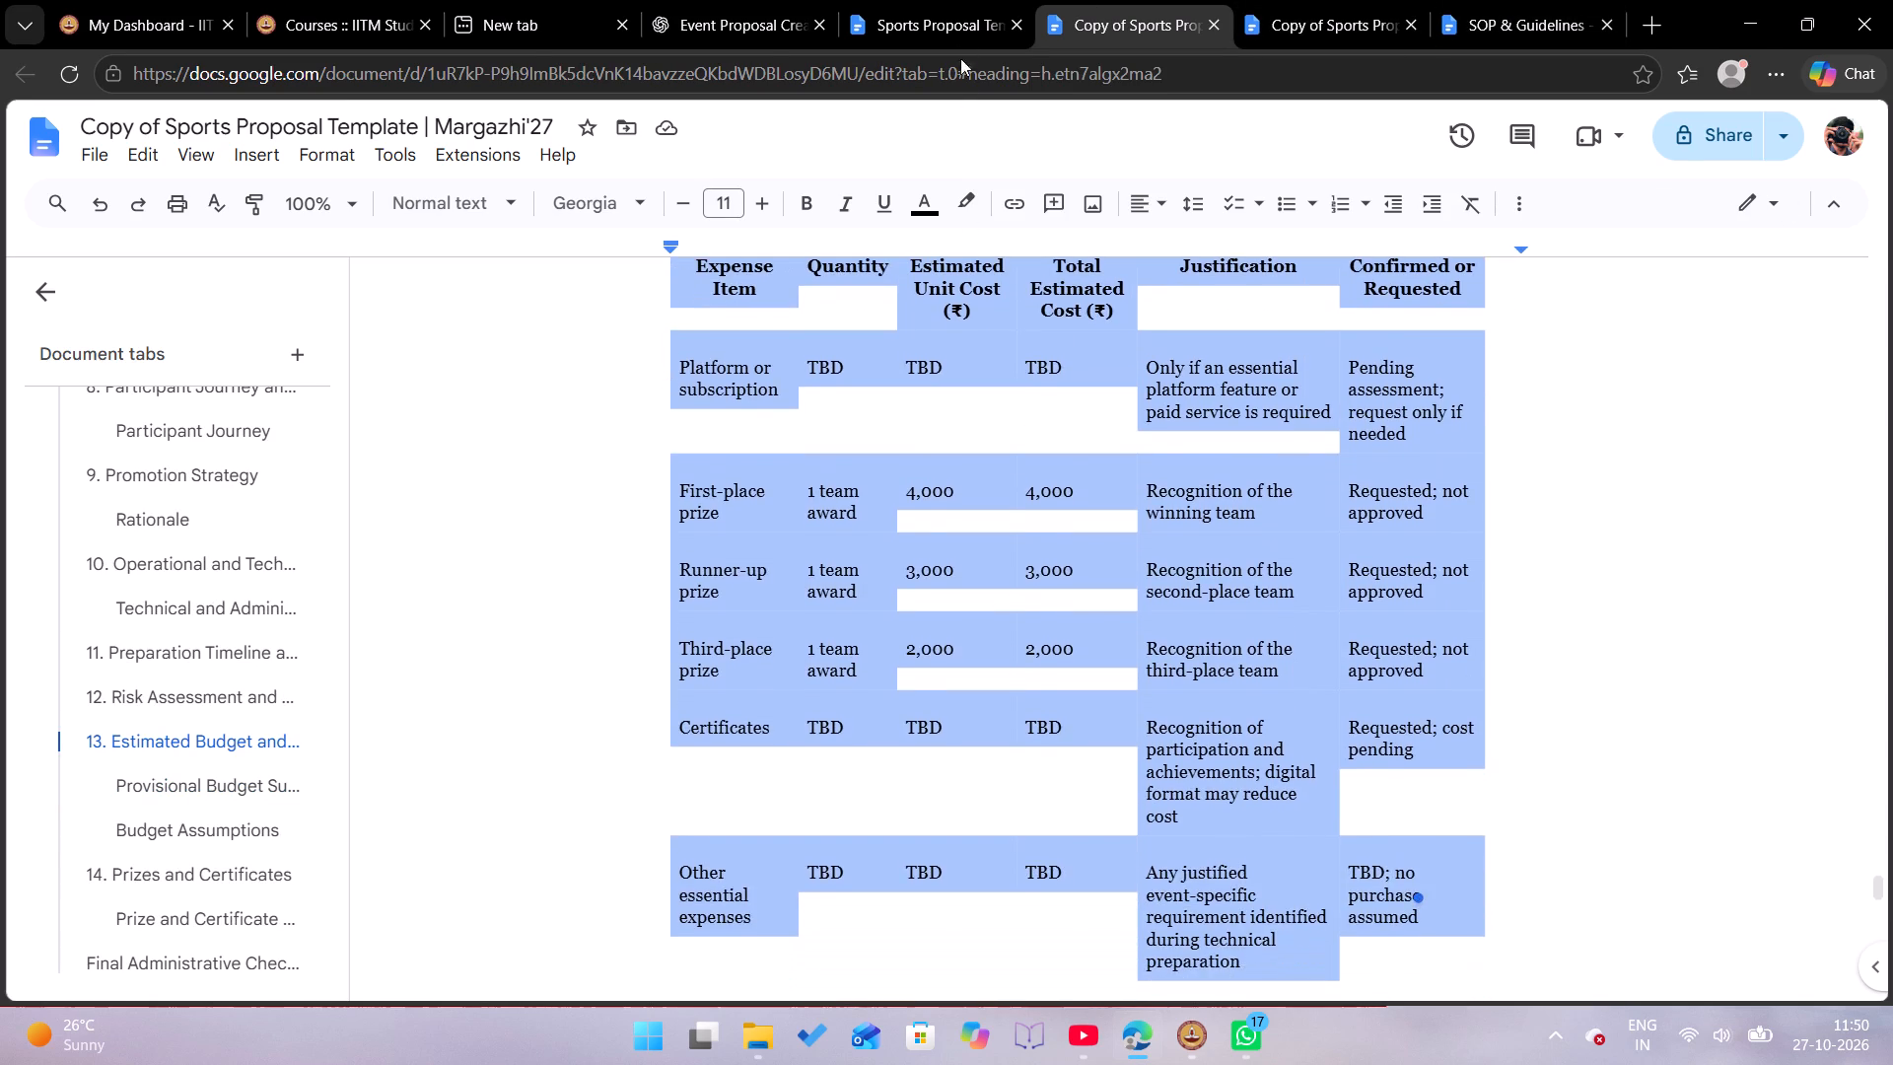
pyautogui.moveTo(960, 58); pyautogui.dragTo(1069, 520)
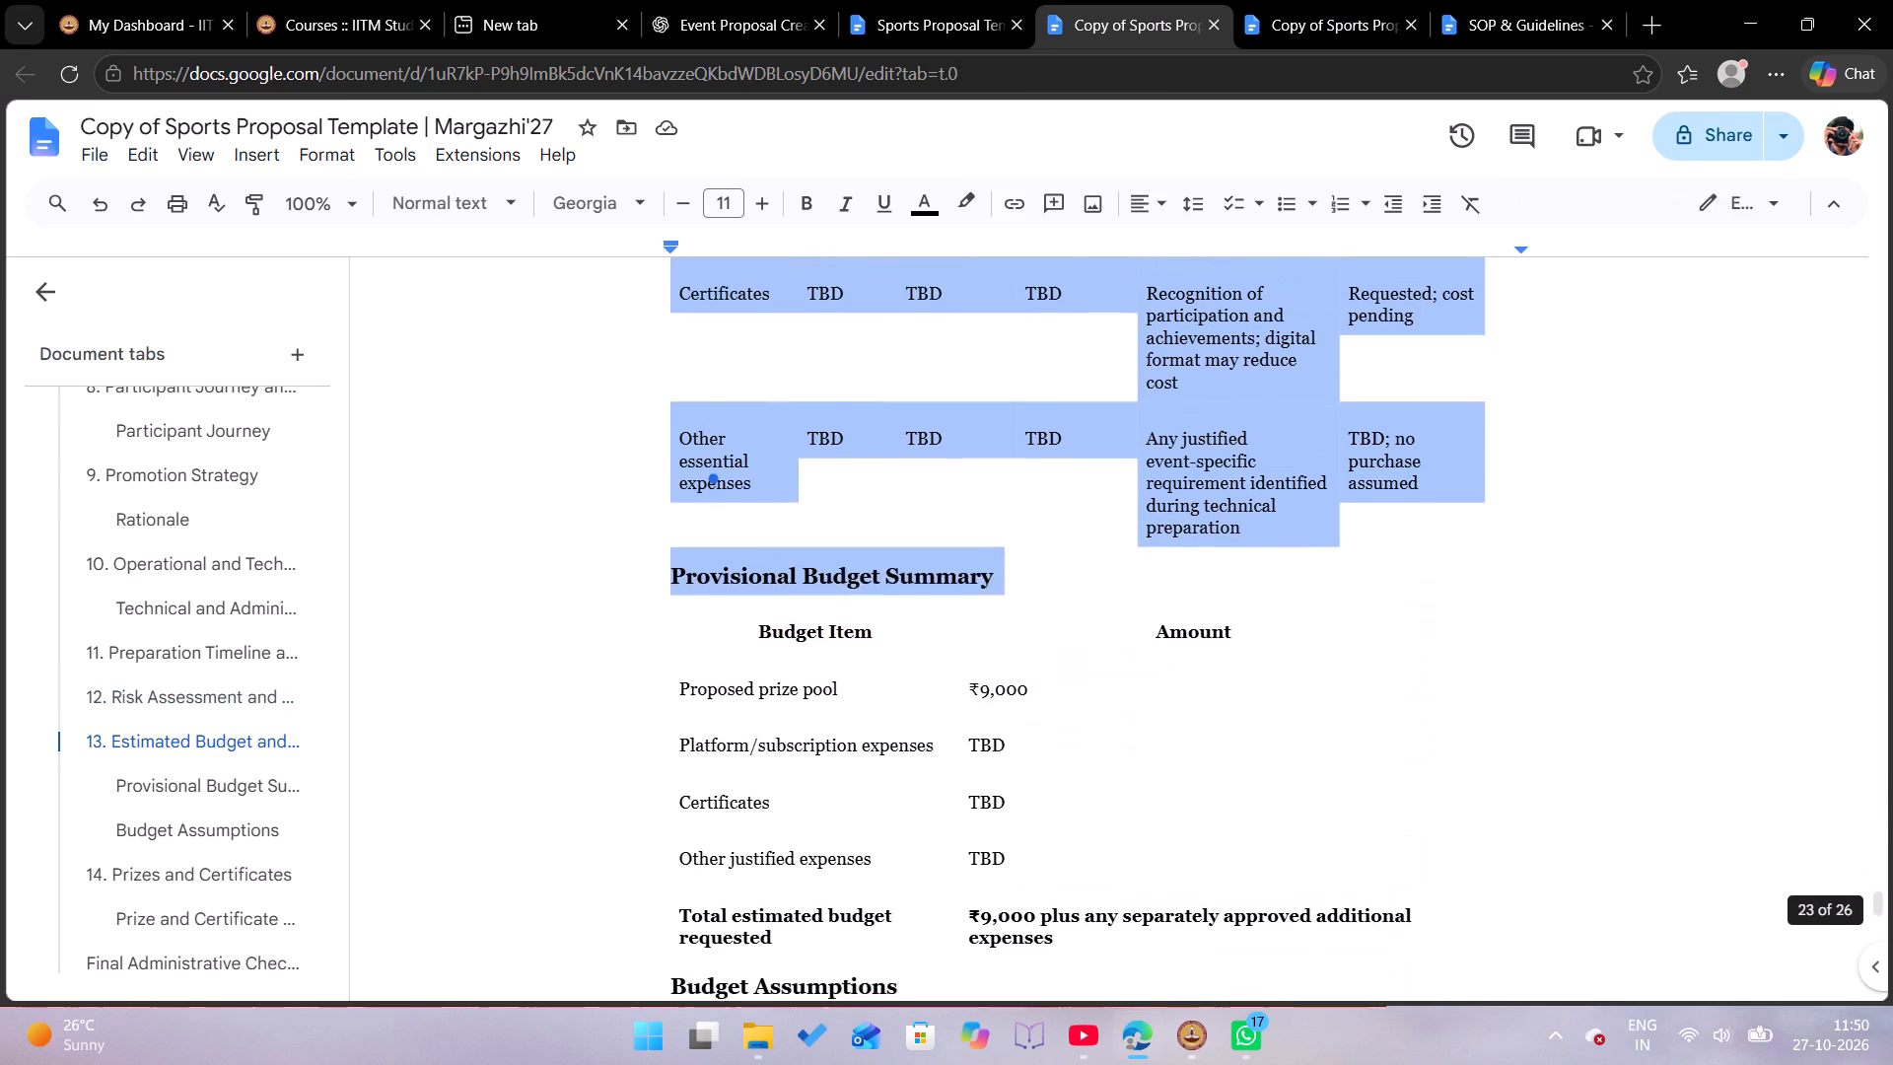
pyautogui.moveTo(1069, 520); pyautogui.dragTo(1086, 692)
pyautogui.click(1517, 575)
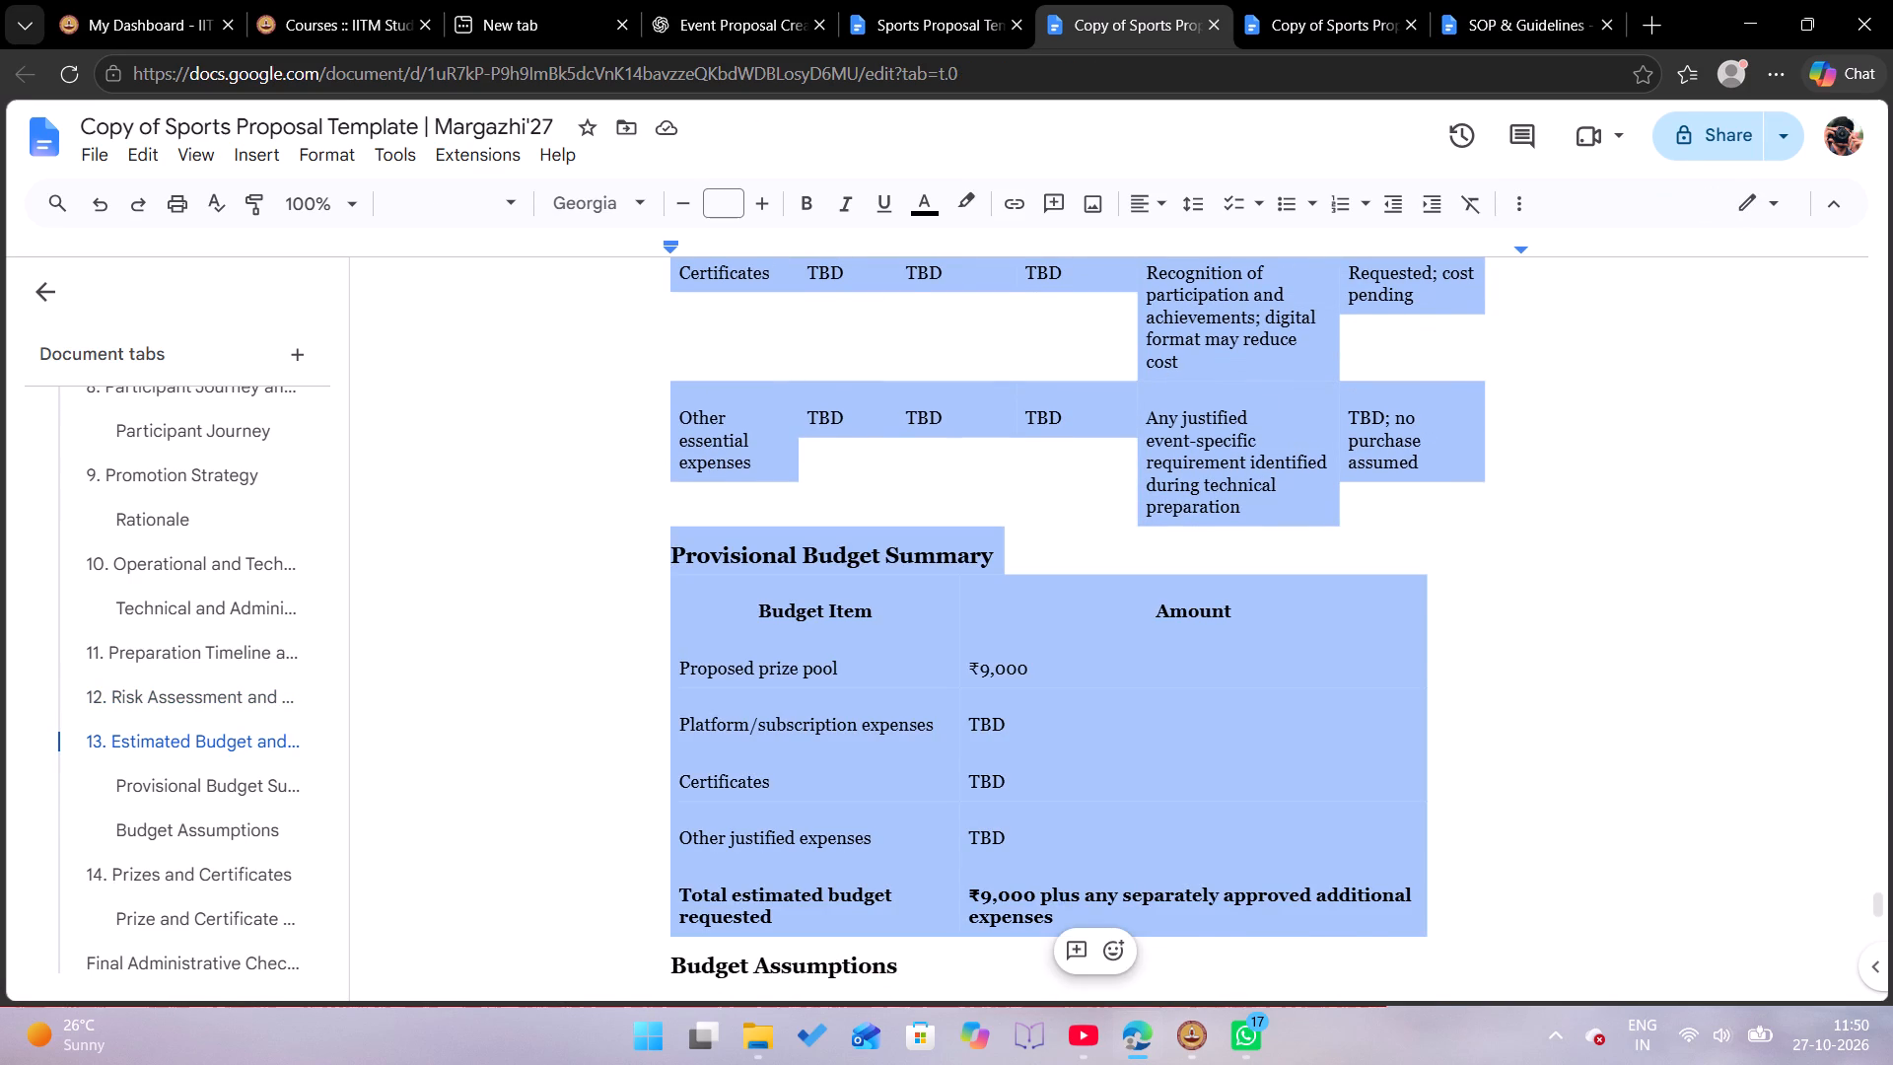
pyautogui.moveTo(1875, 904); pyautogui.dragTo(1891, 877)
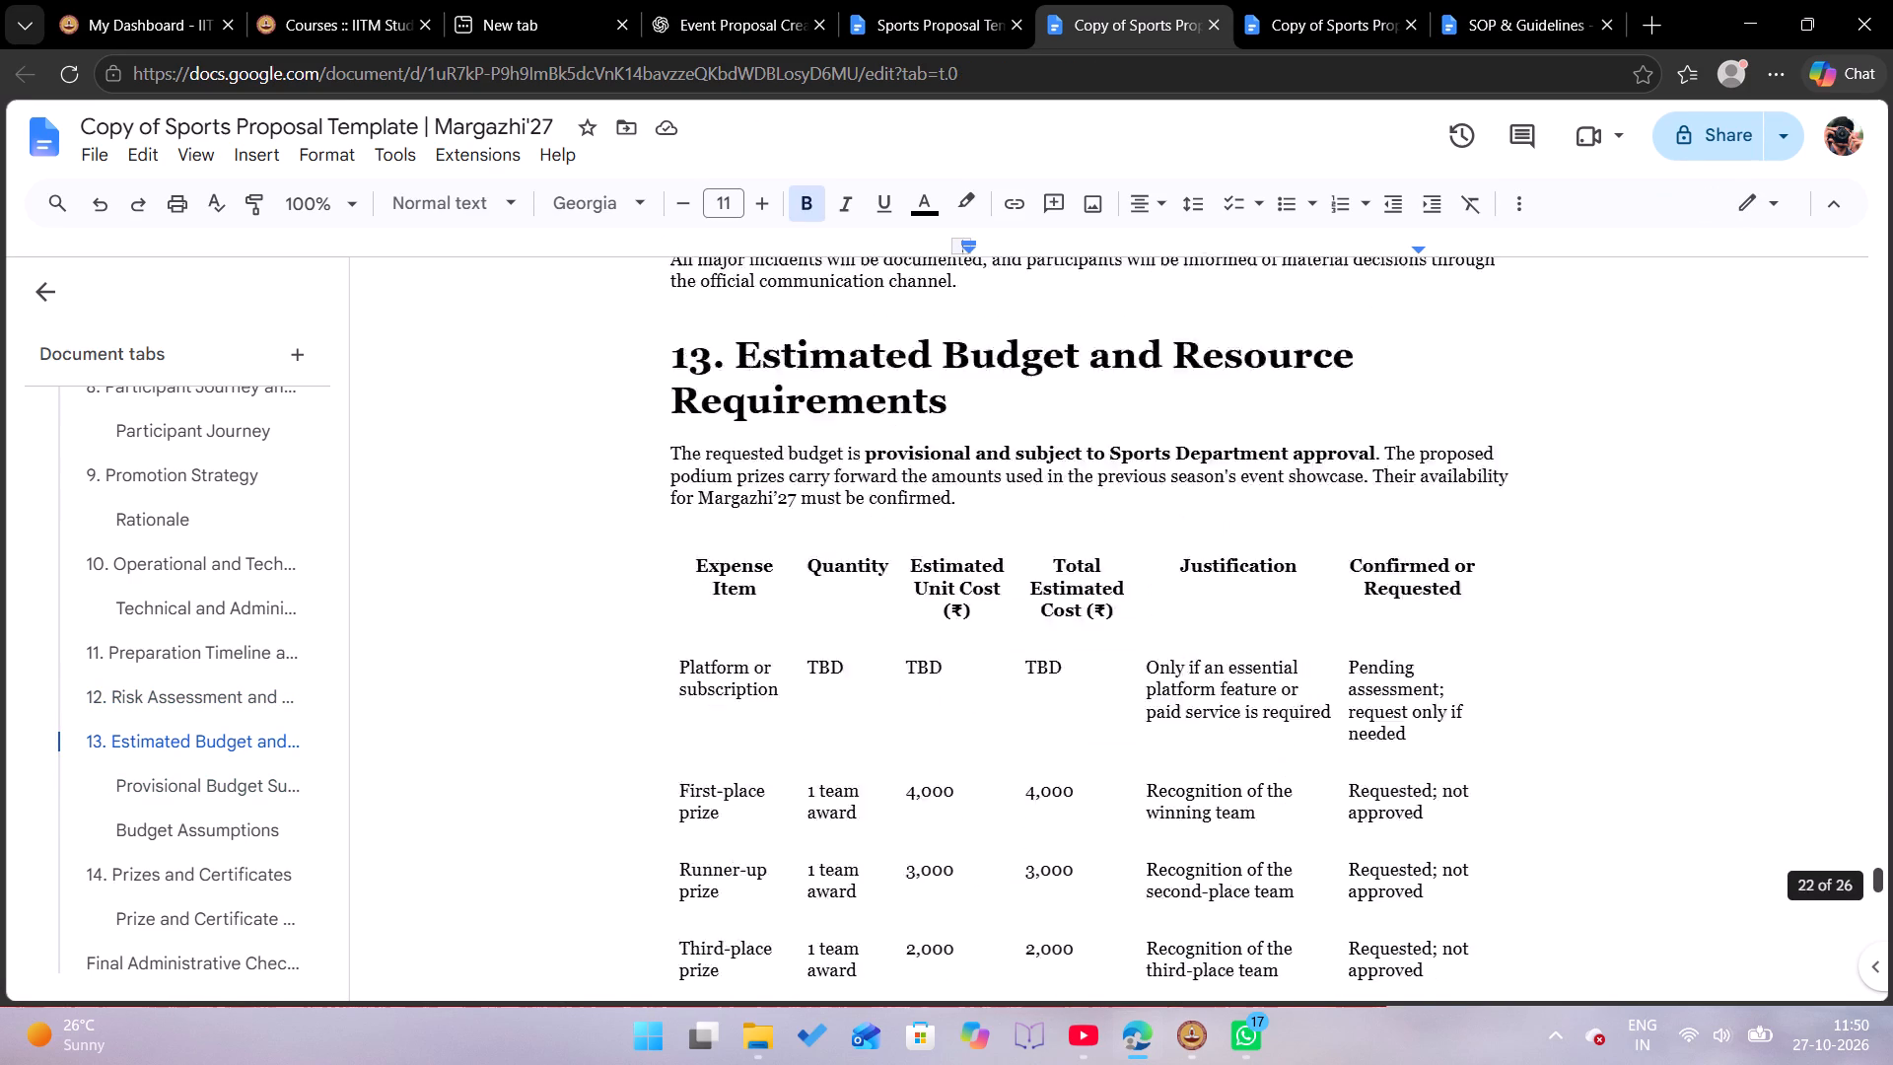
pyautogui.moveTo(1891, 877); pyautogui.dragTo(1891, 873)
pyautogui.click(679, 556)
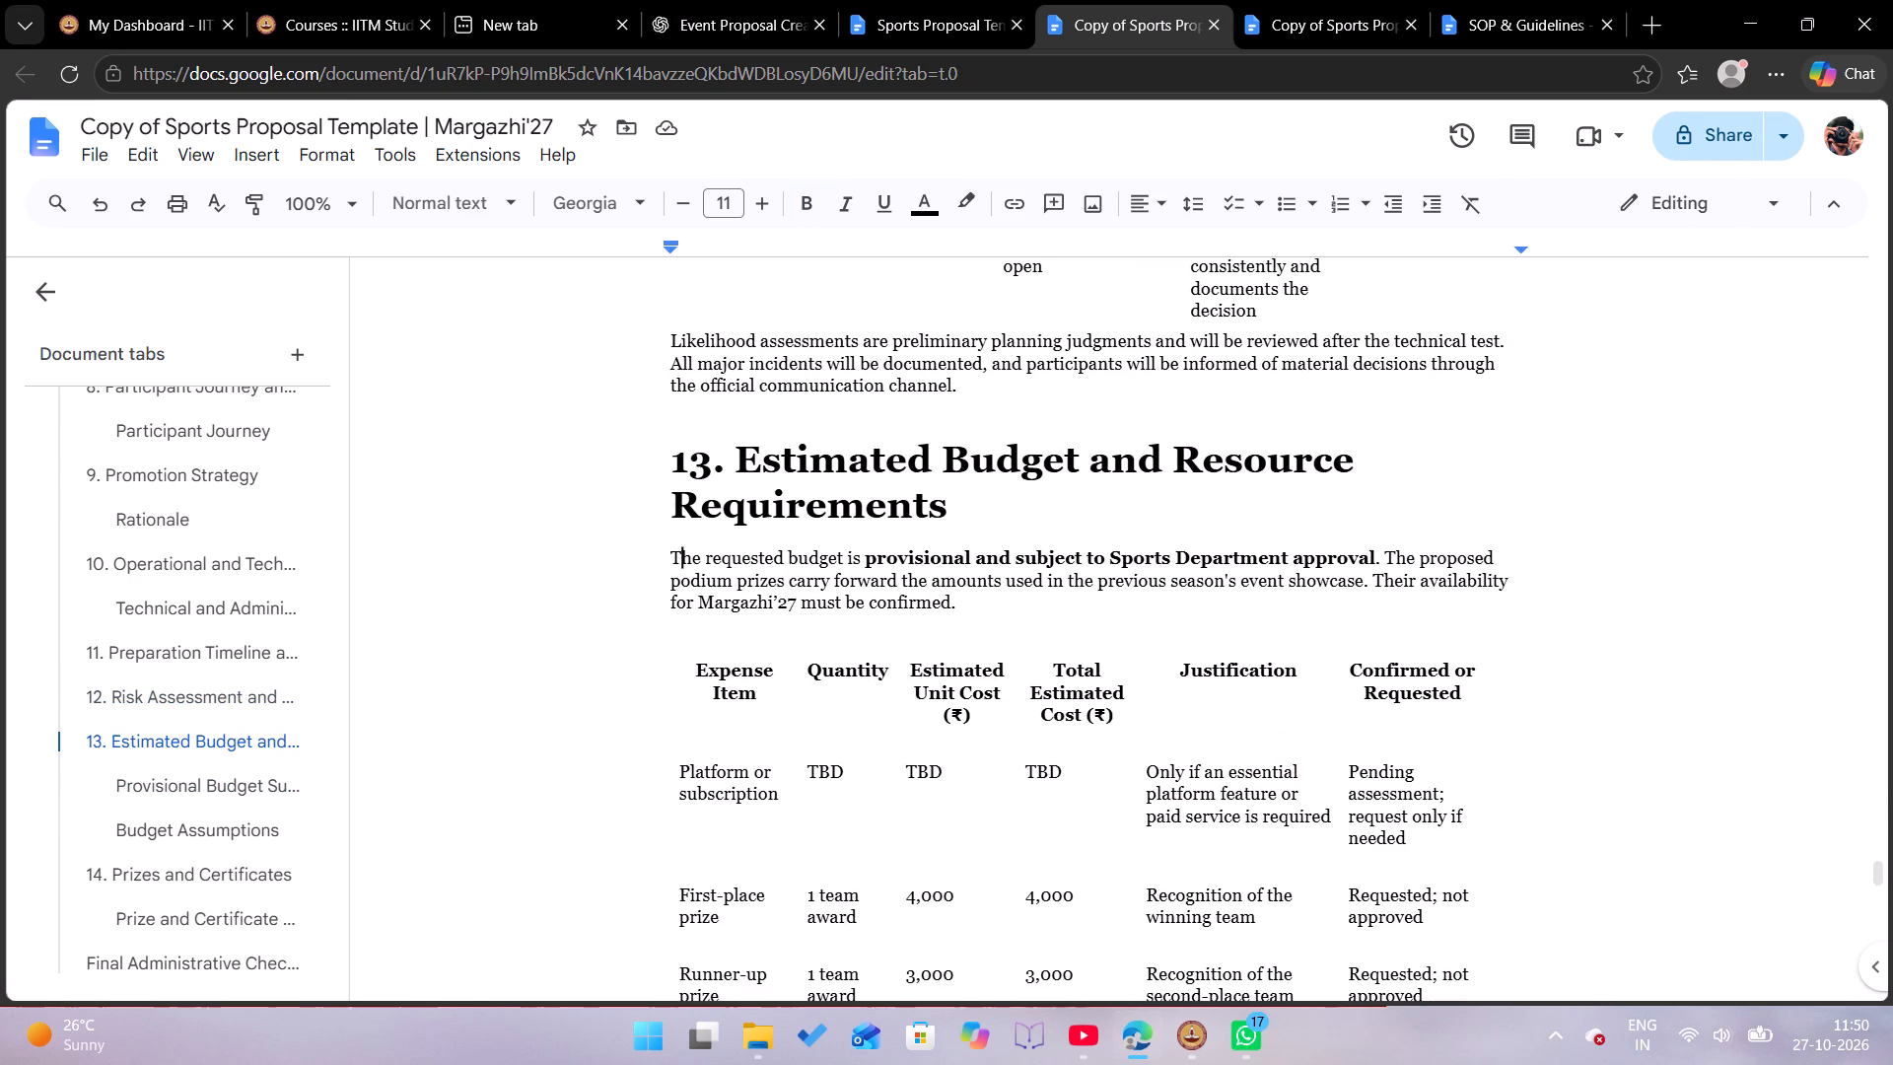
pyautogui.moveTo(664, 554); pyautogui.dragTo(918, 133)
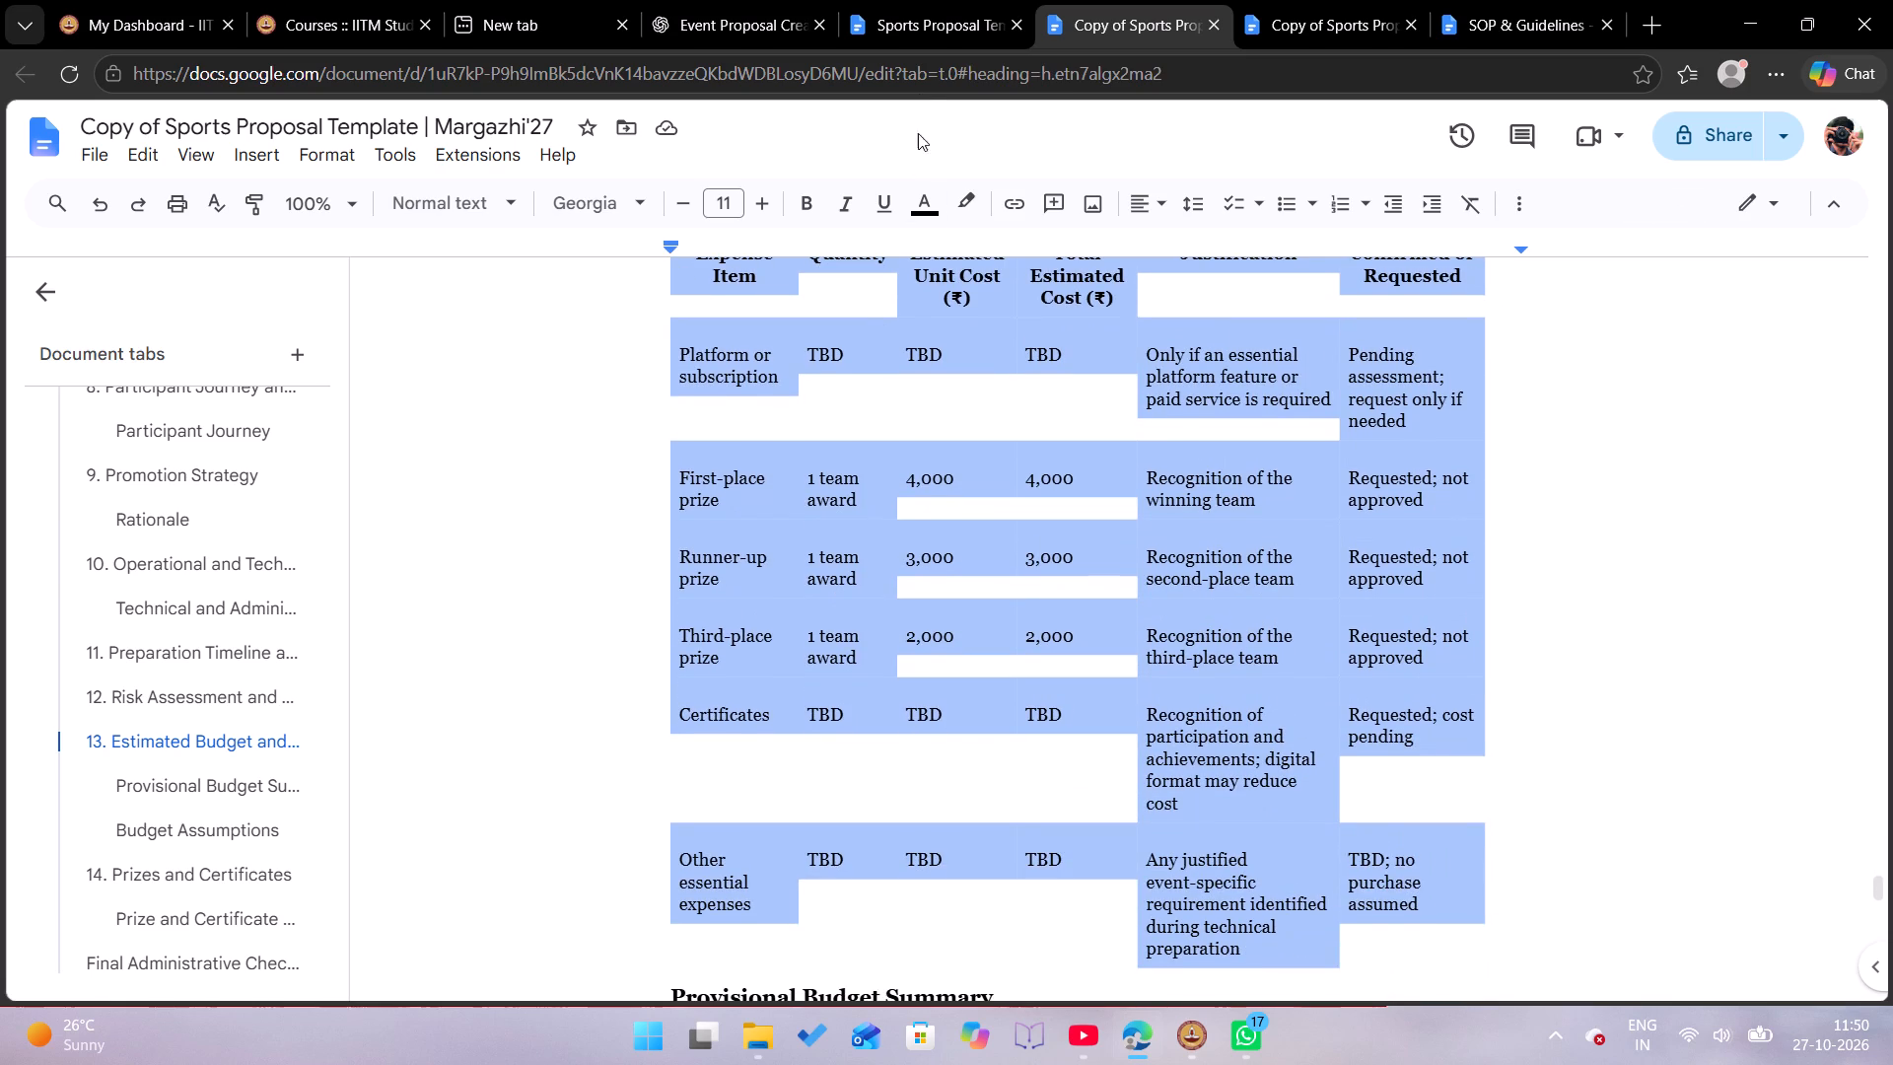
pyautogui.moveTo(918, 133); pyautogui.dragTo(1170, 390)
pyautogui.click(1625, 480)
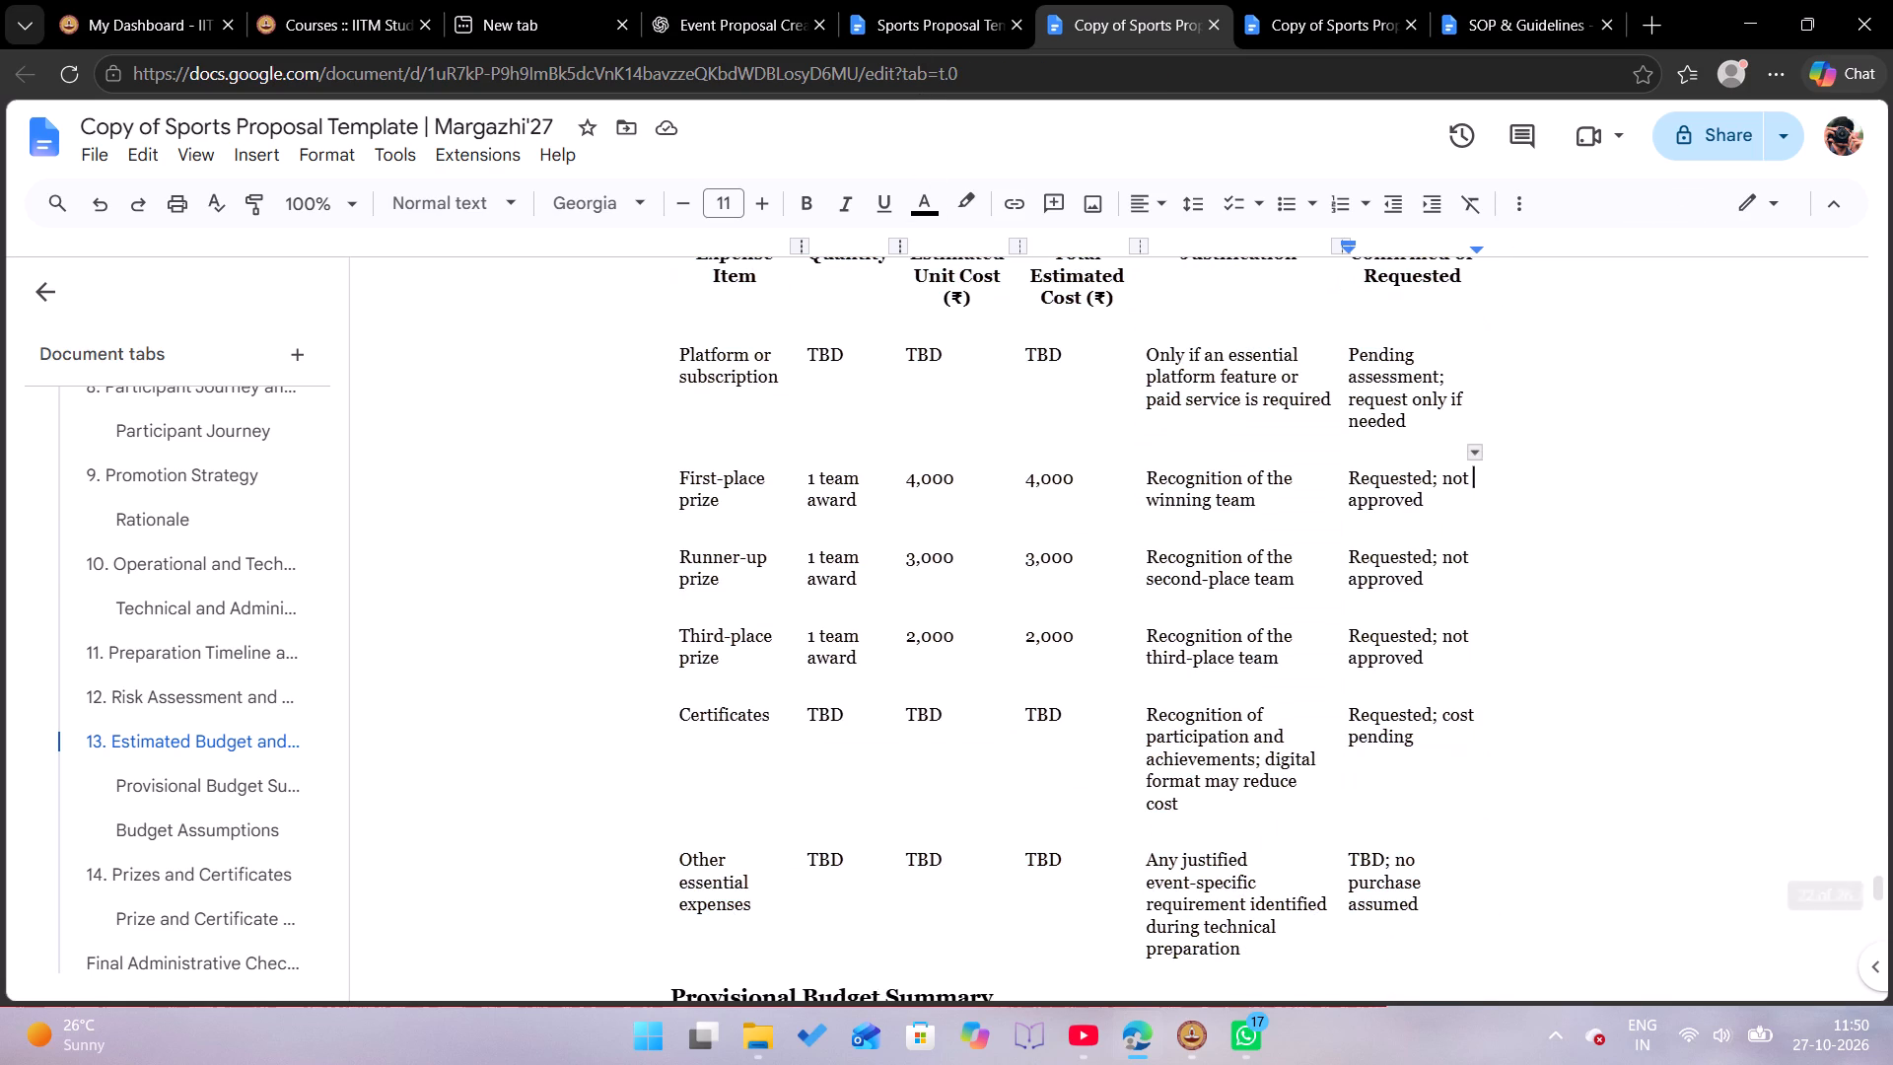
# Replace the template's section 13 instruction paragraph with the source copy's introduction beginning "The requested budget is provisional and subject to Sports Department approval".
pyautogui.moveTo(1873, 889); pyautogui.dragTo(1886, 877)
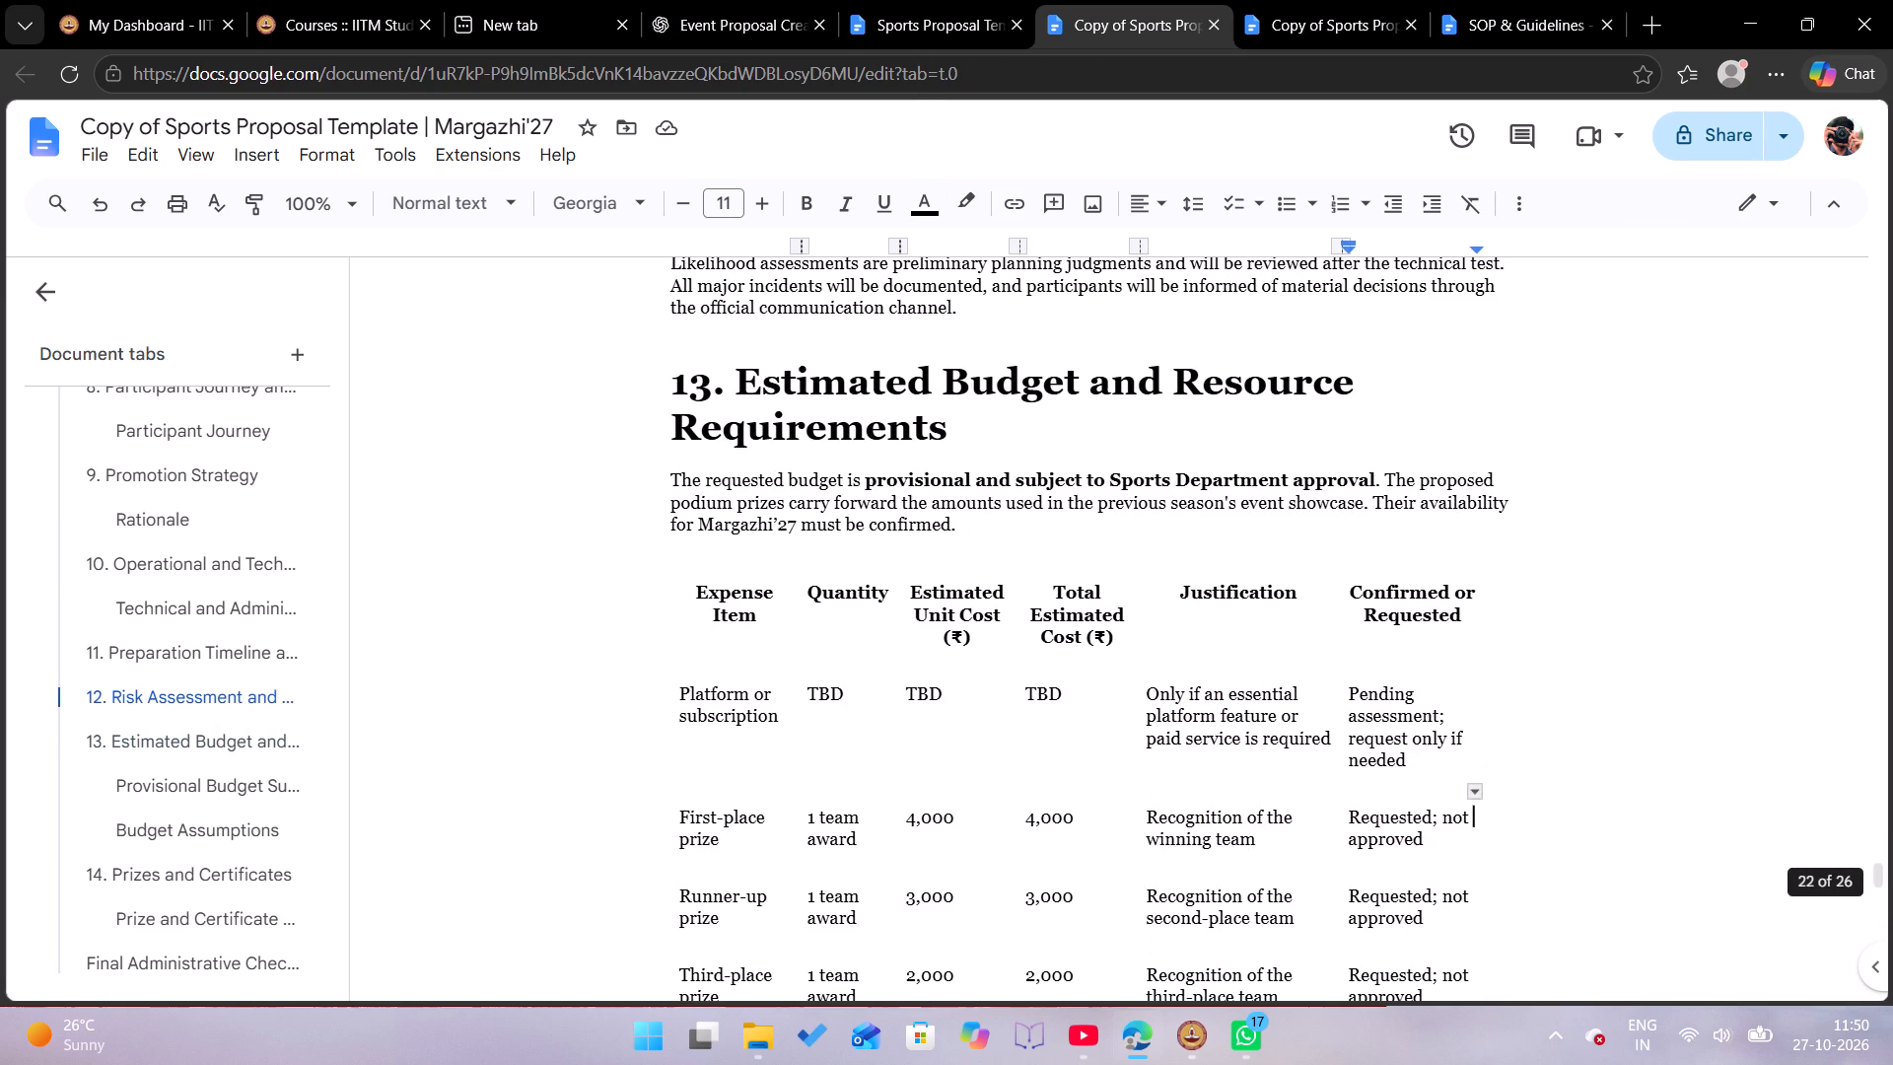
pyautogui.moveTo(954, 527); pyautogui.dragTo(798, 500)
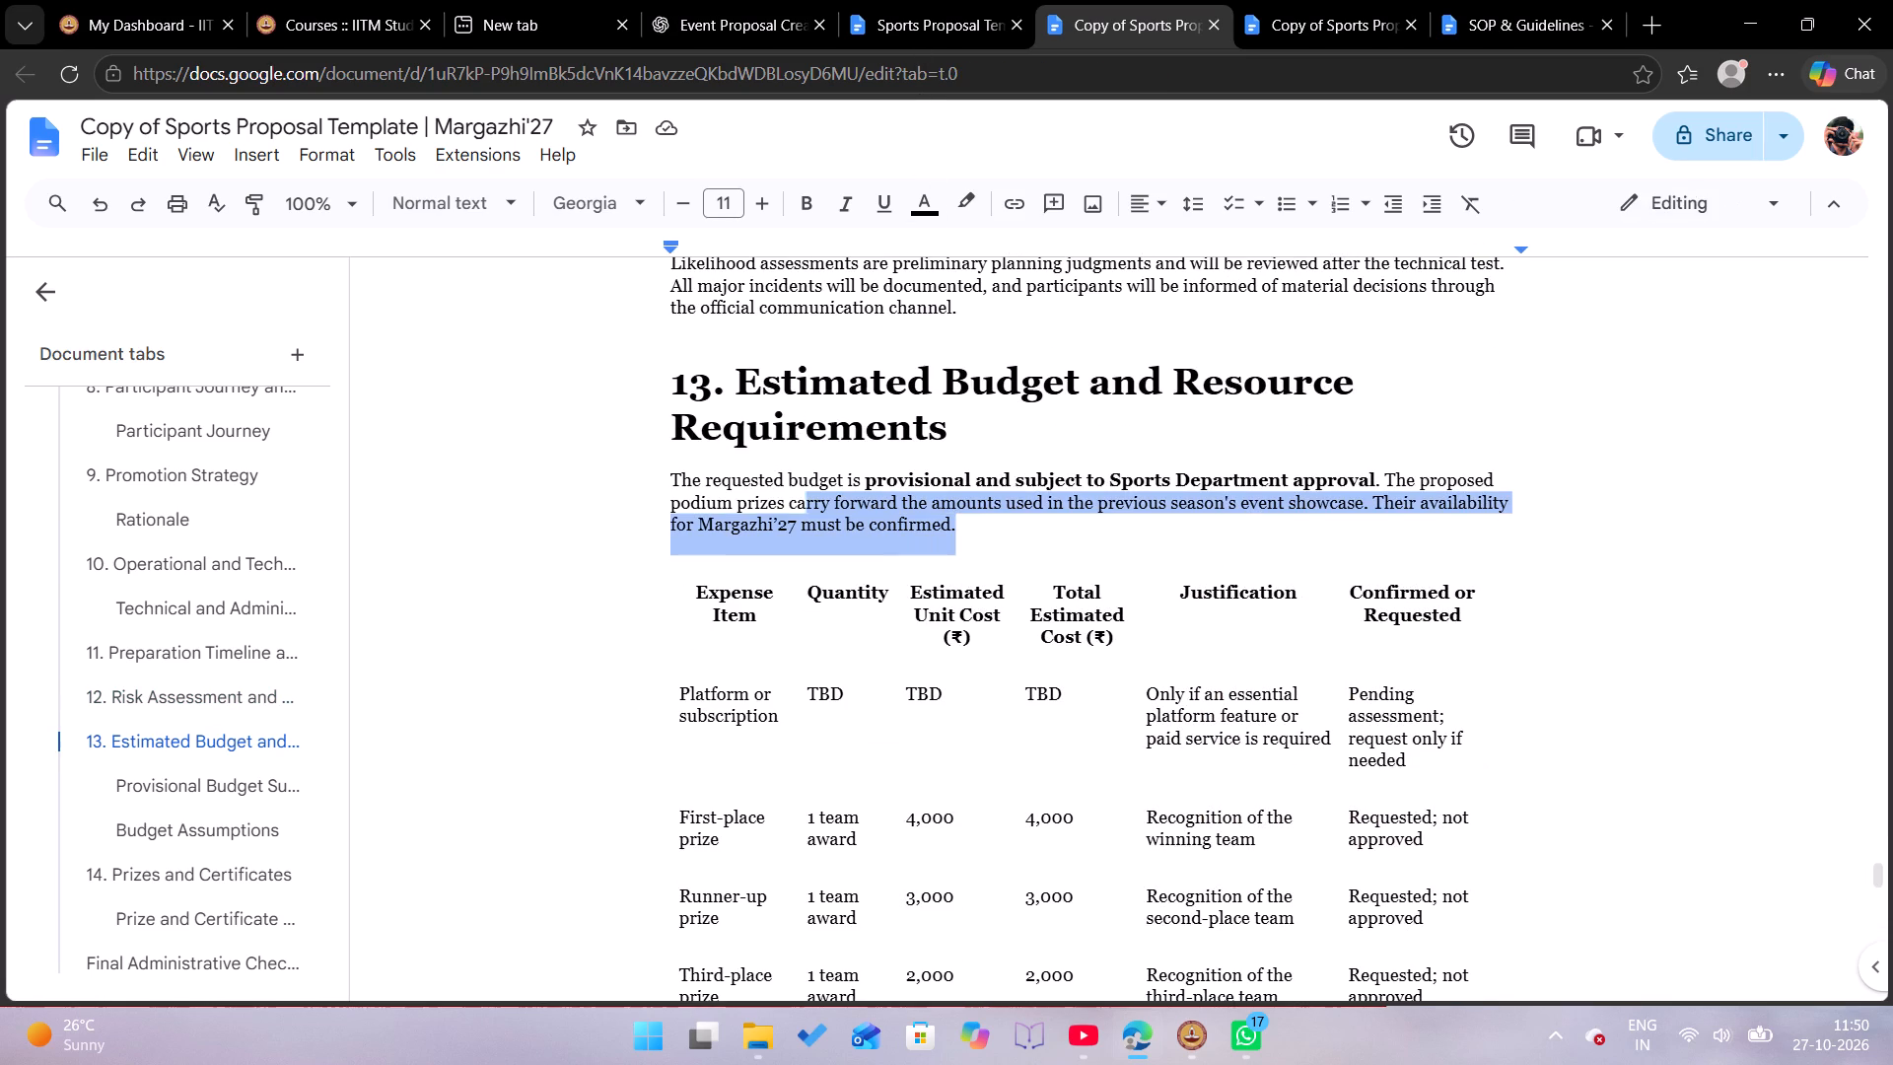
pyautogui.moveTo(798, 500); pyautogui.dragTo(675, 481)
pyautogui.hotkey('ctrl', 'c')
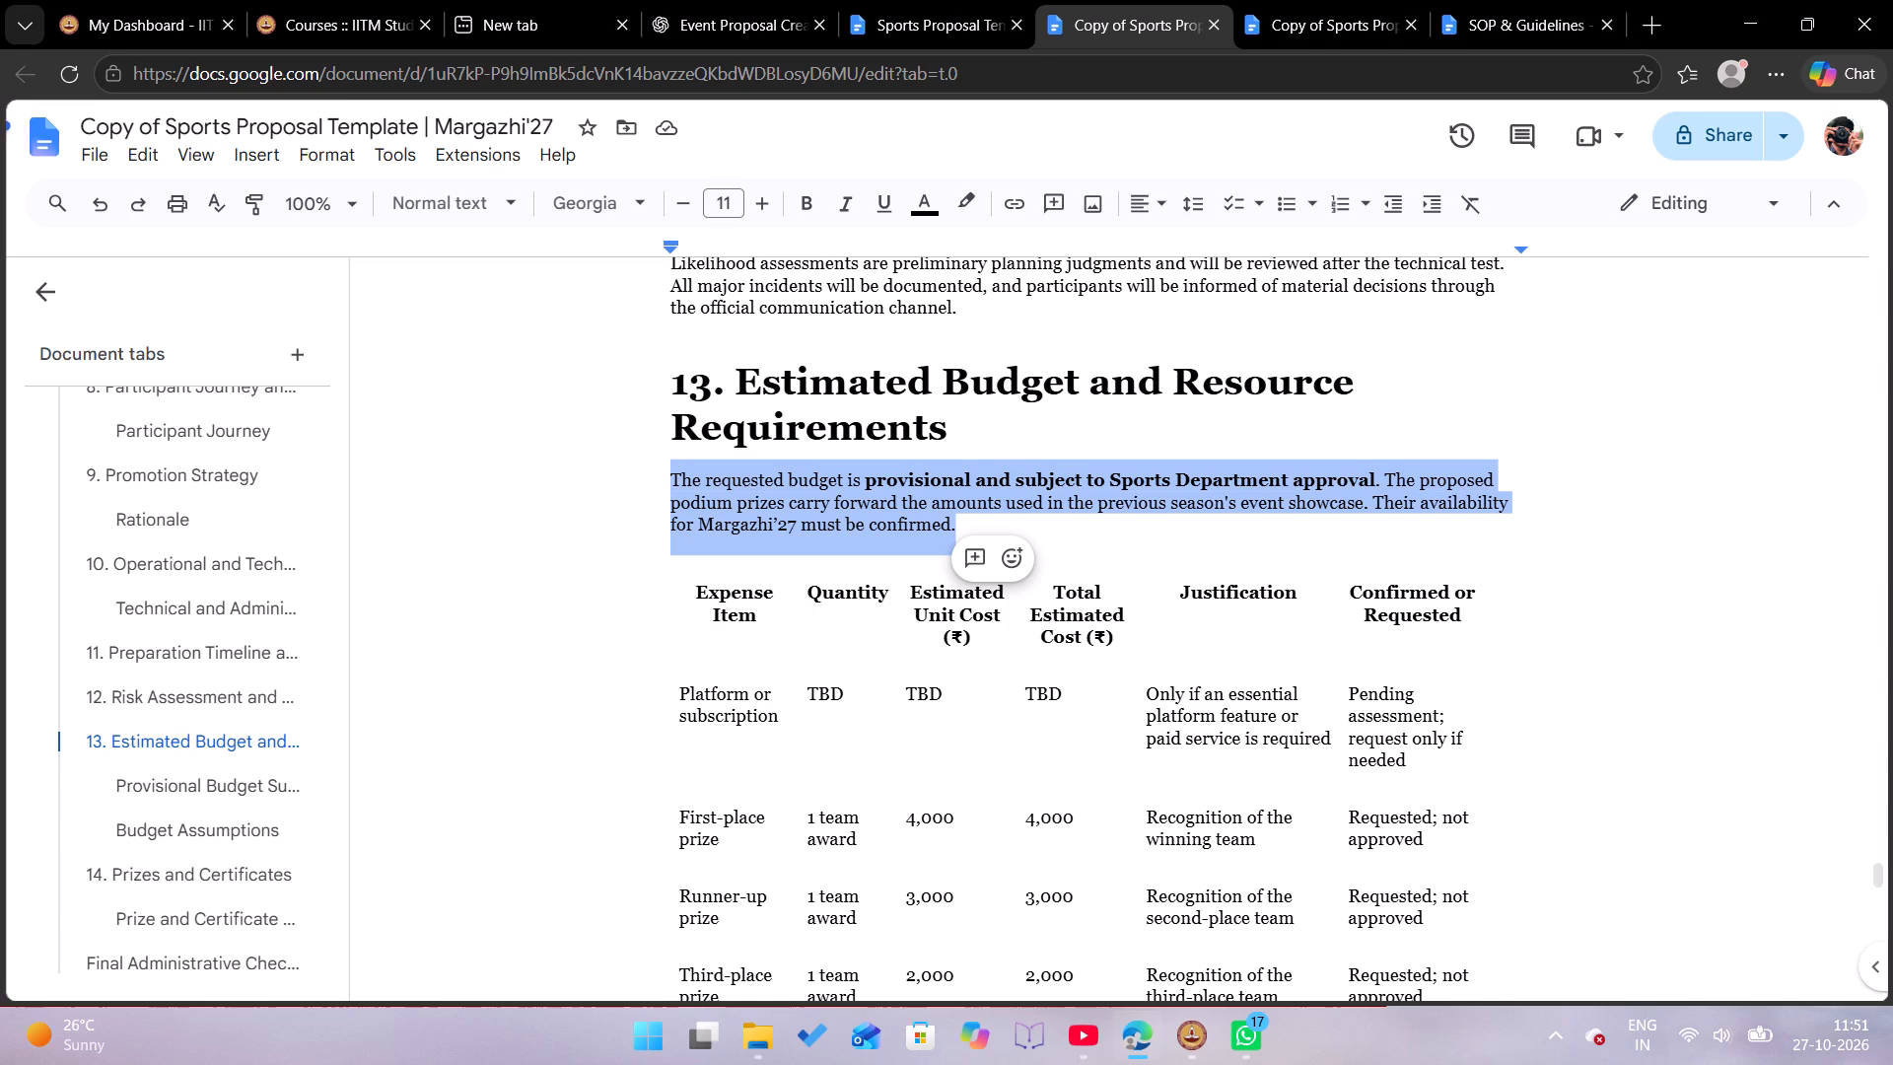
pyautogui.click(1263, 1)
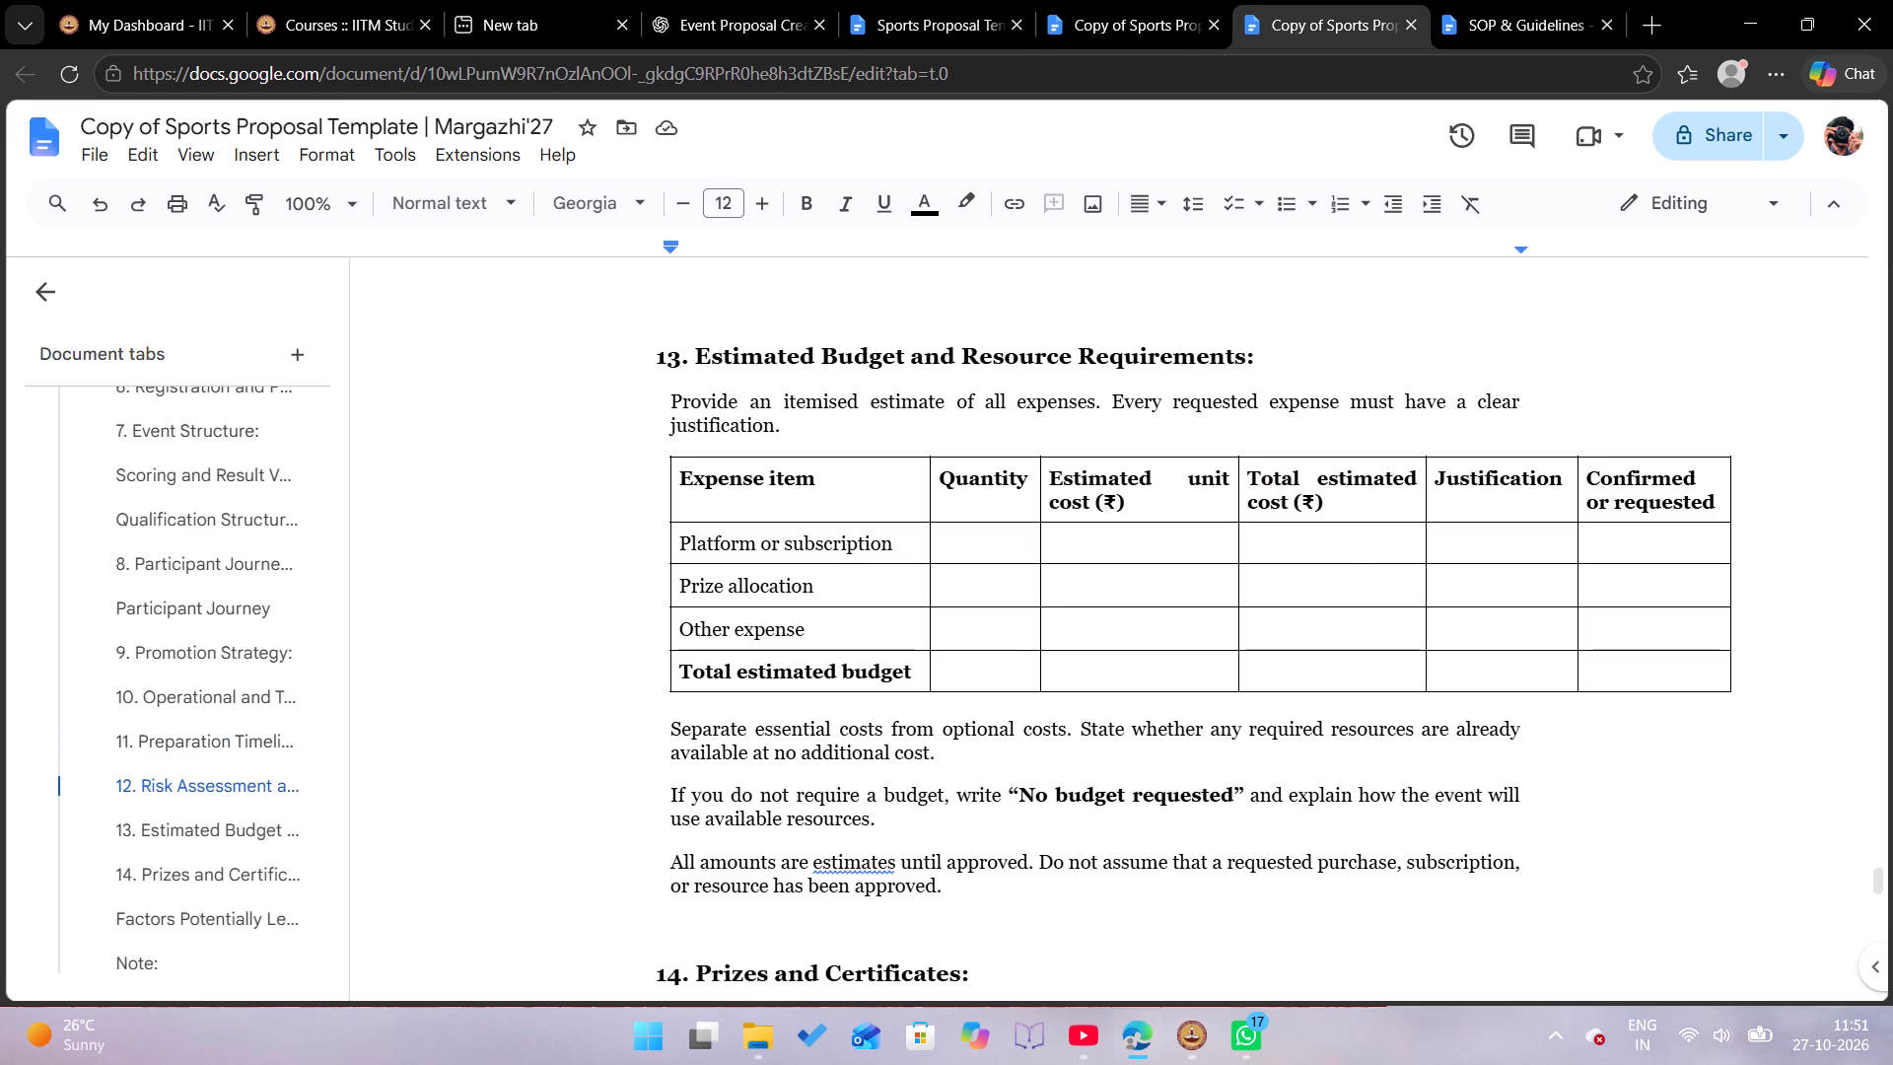
pyautogui.moveTo(670, 404); pyautogui.dragTo(800, 440)
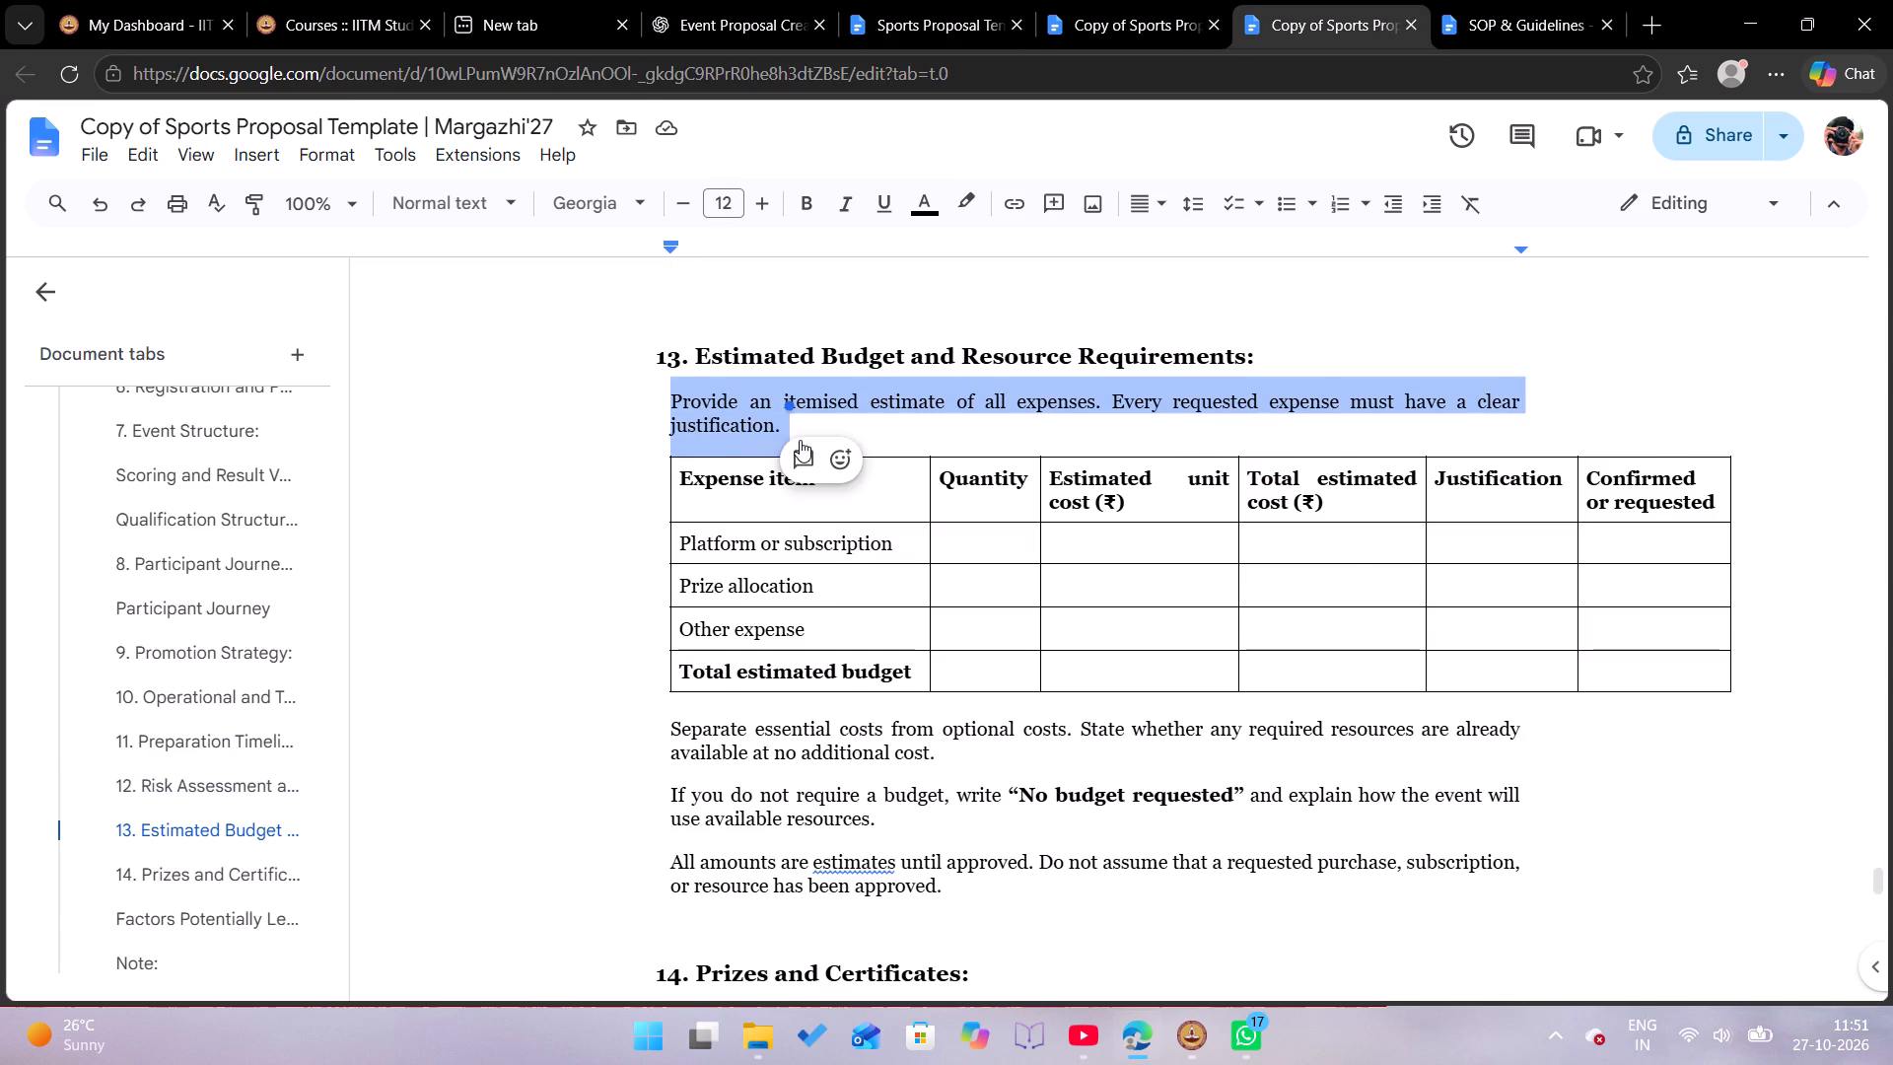
pyautogui.press('BackSpace')
pyautogui.hotkey('ctrl', 'v')
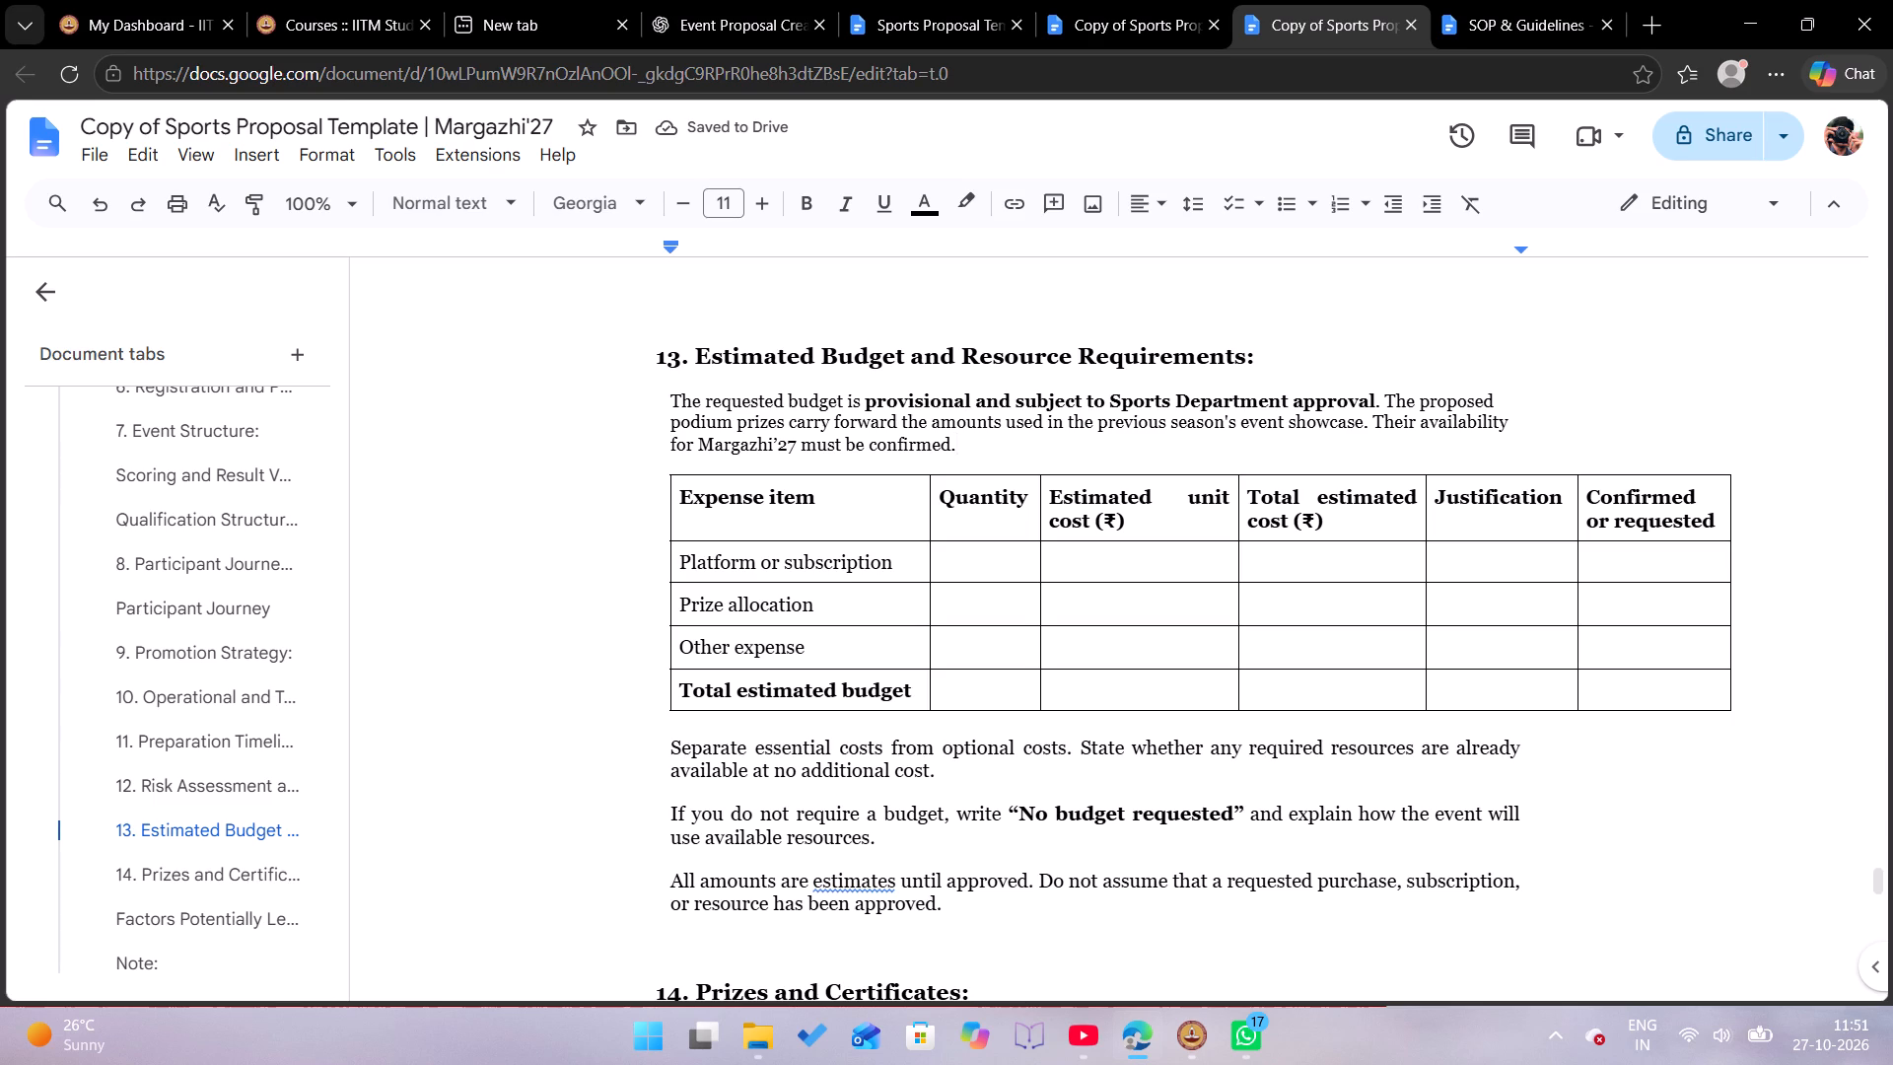
# Fill the budget table's Platform or subscription row with quantity 1, estimated unit cost 750 and total estimated cost 750.
pyautogui.click(1875, 874)
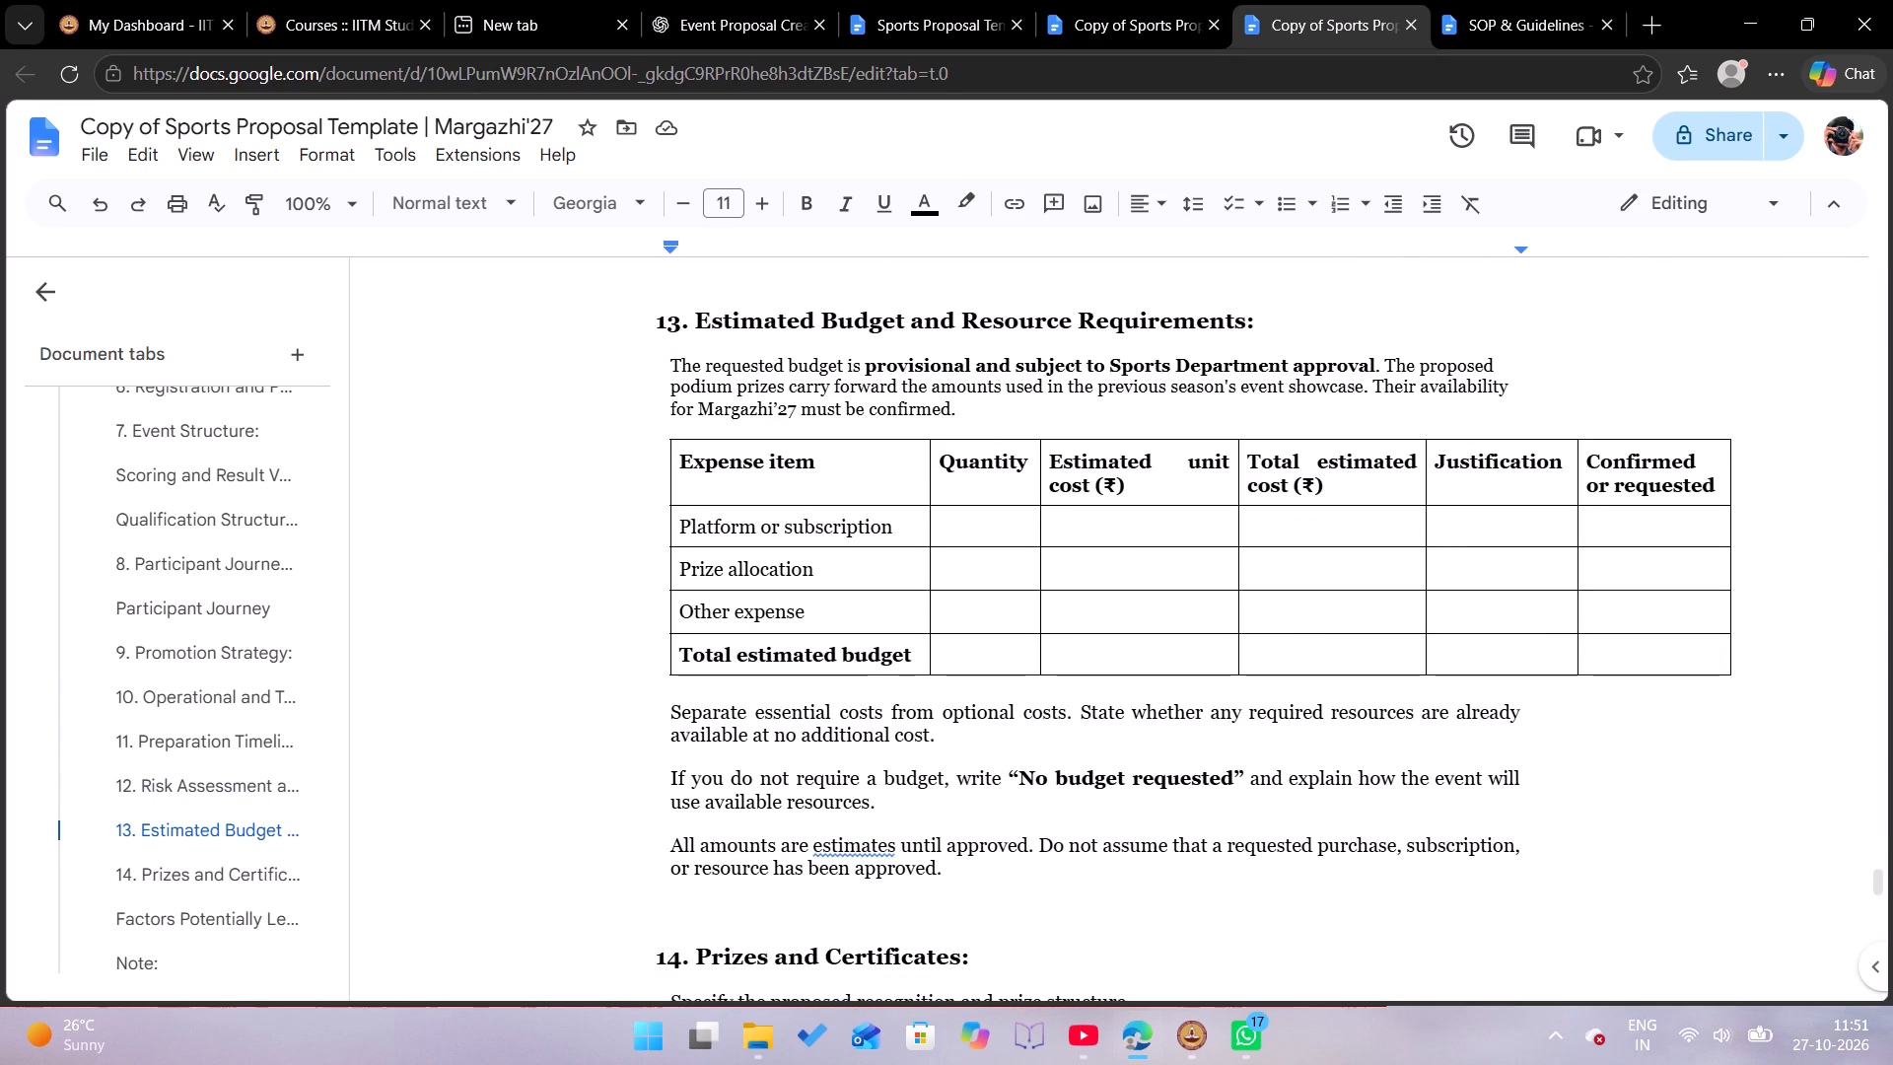
pyautogui.click(894, 522)
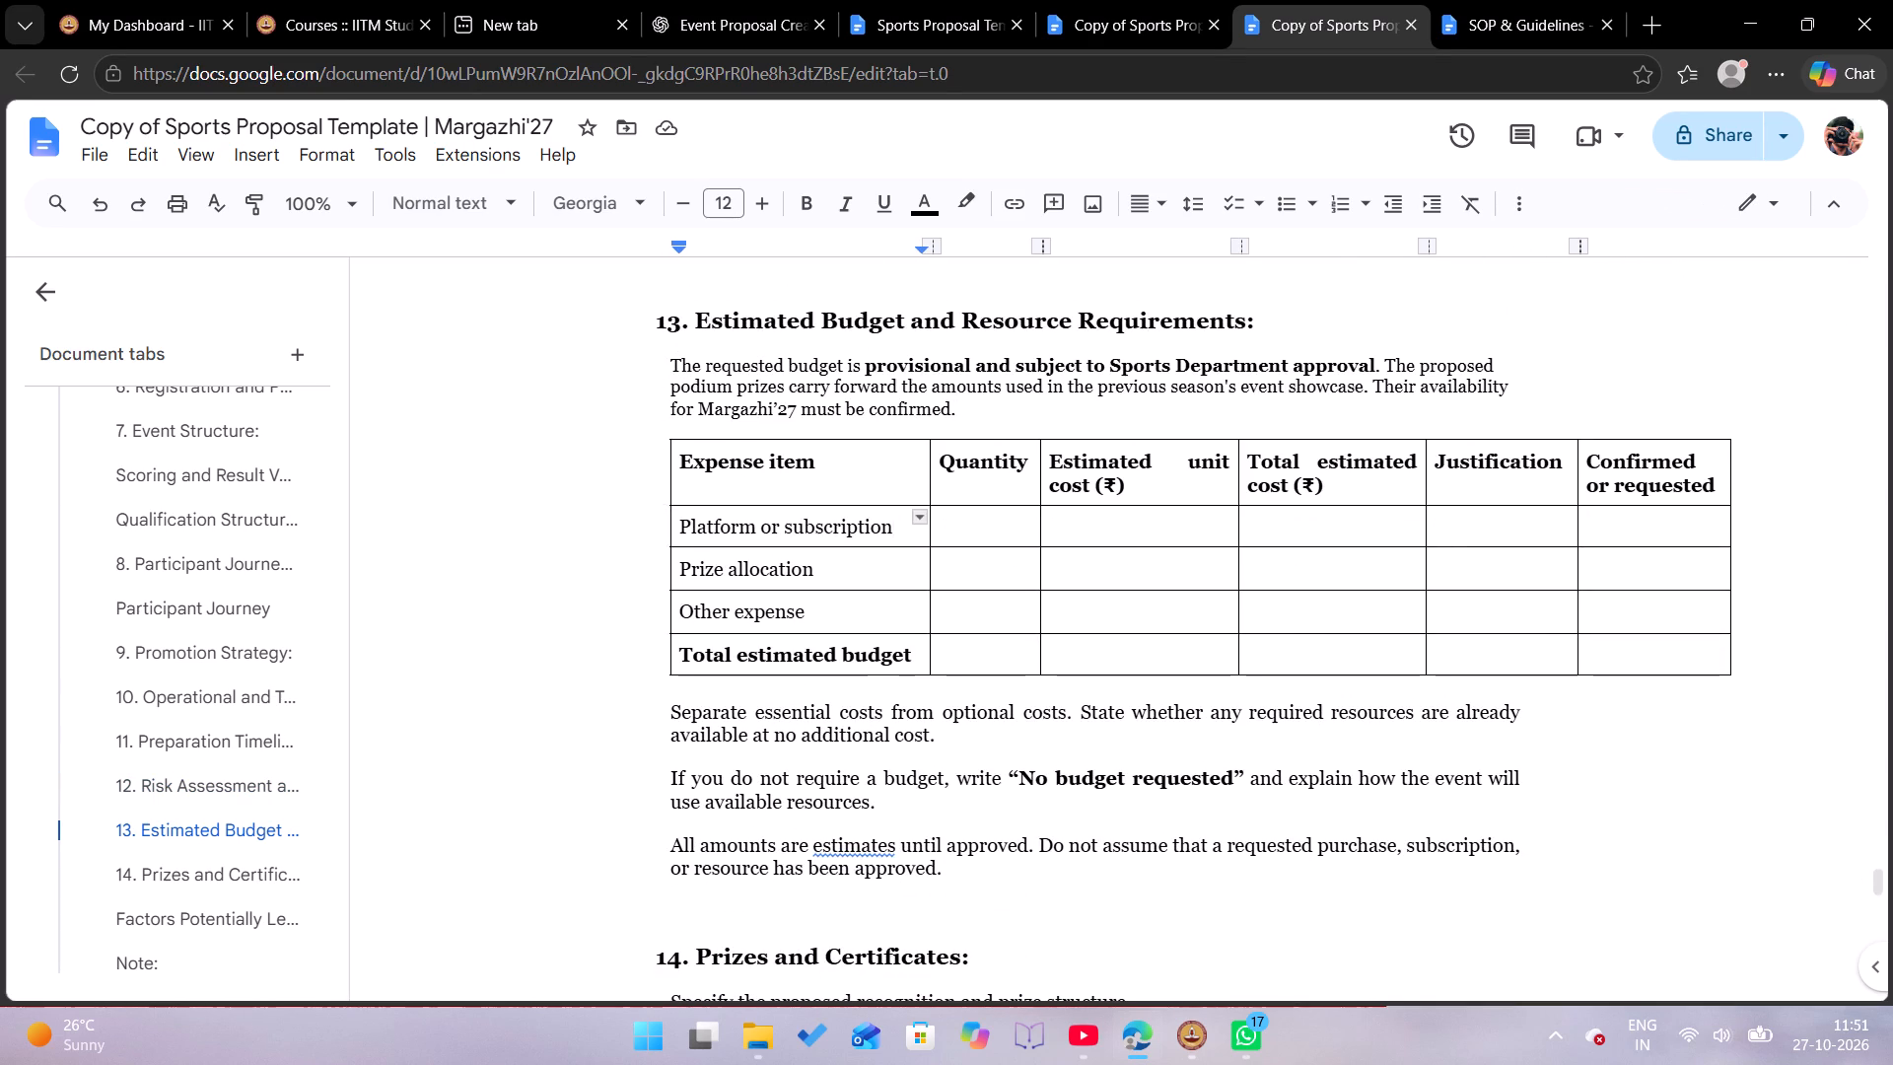
pyautogui.click(956, 538)
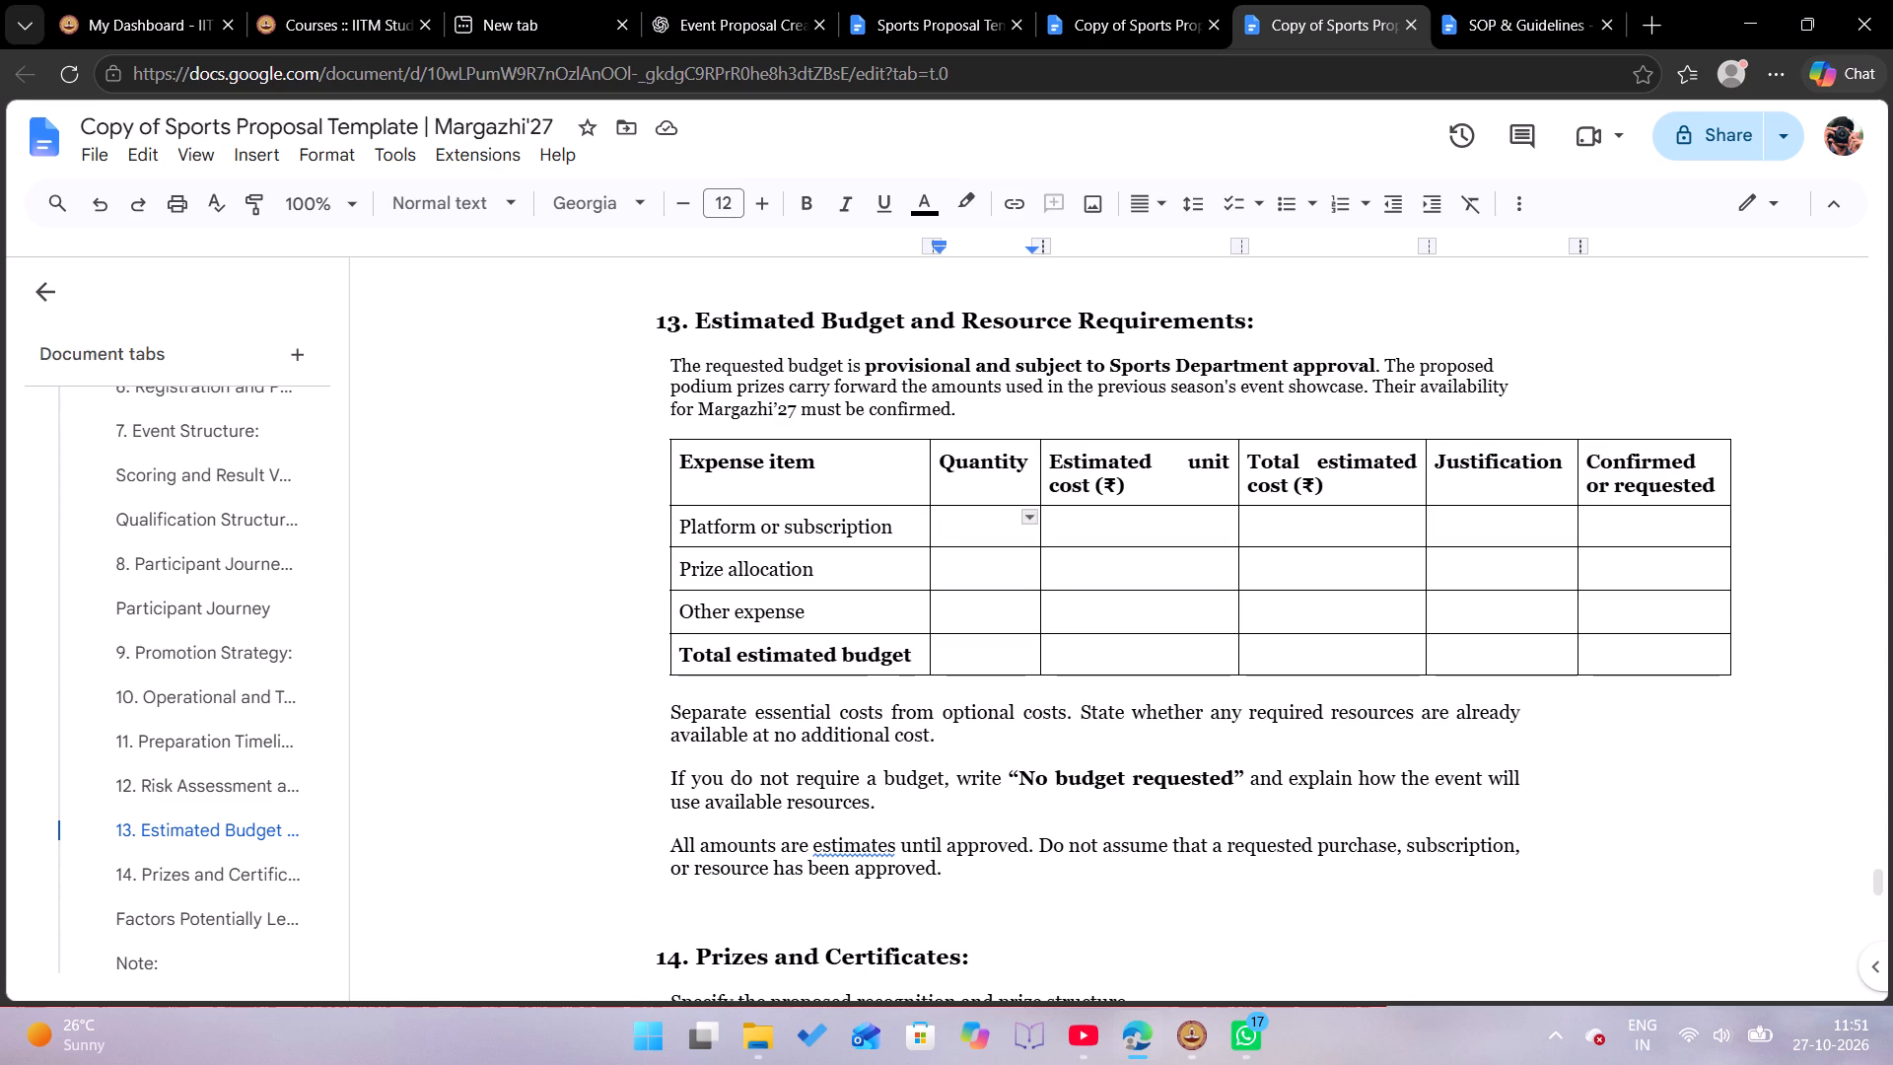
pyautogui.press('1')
pyautogui.press('BackSpace')
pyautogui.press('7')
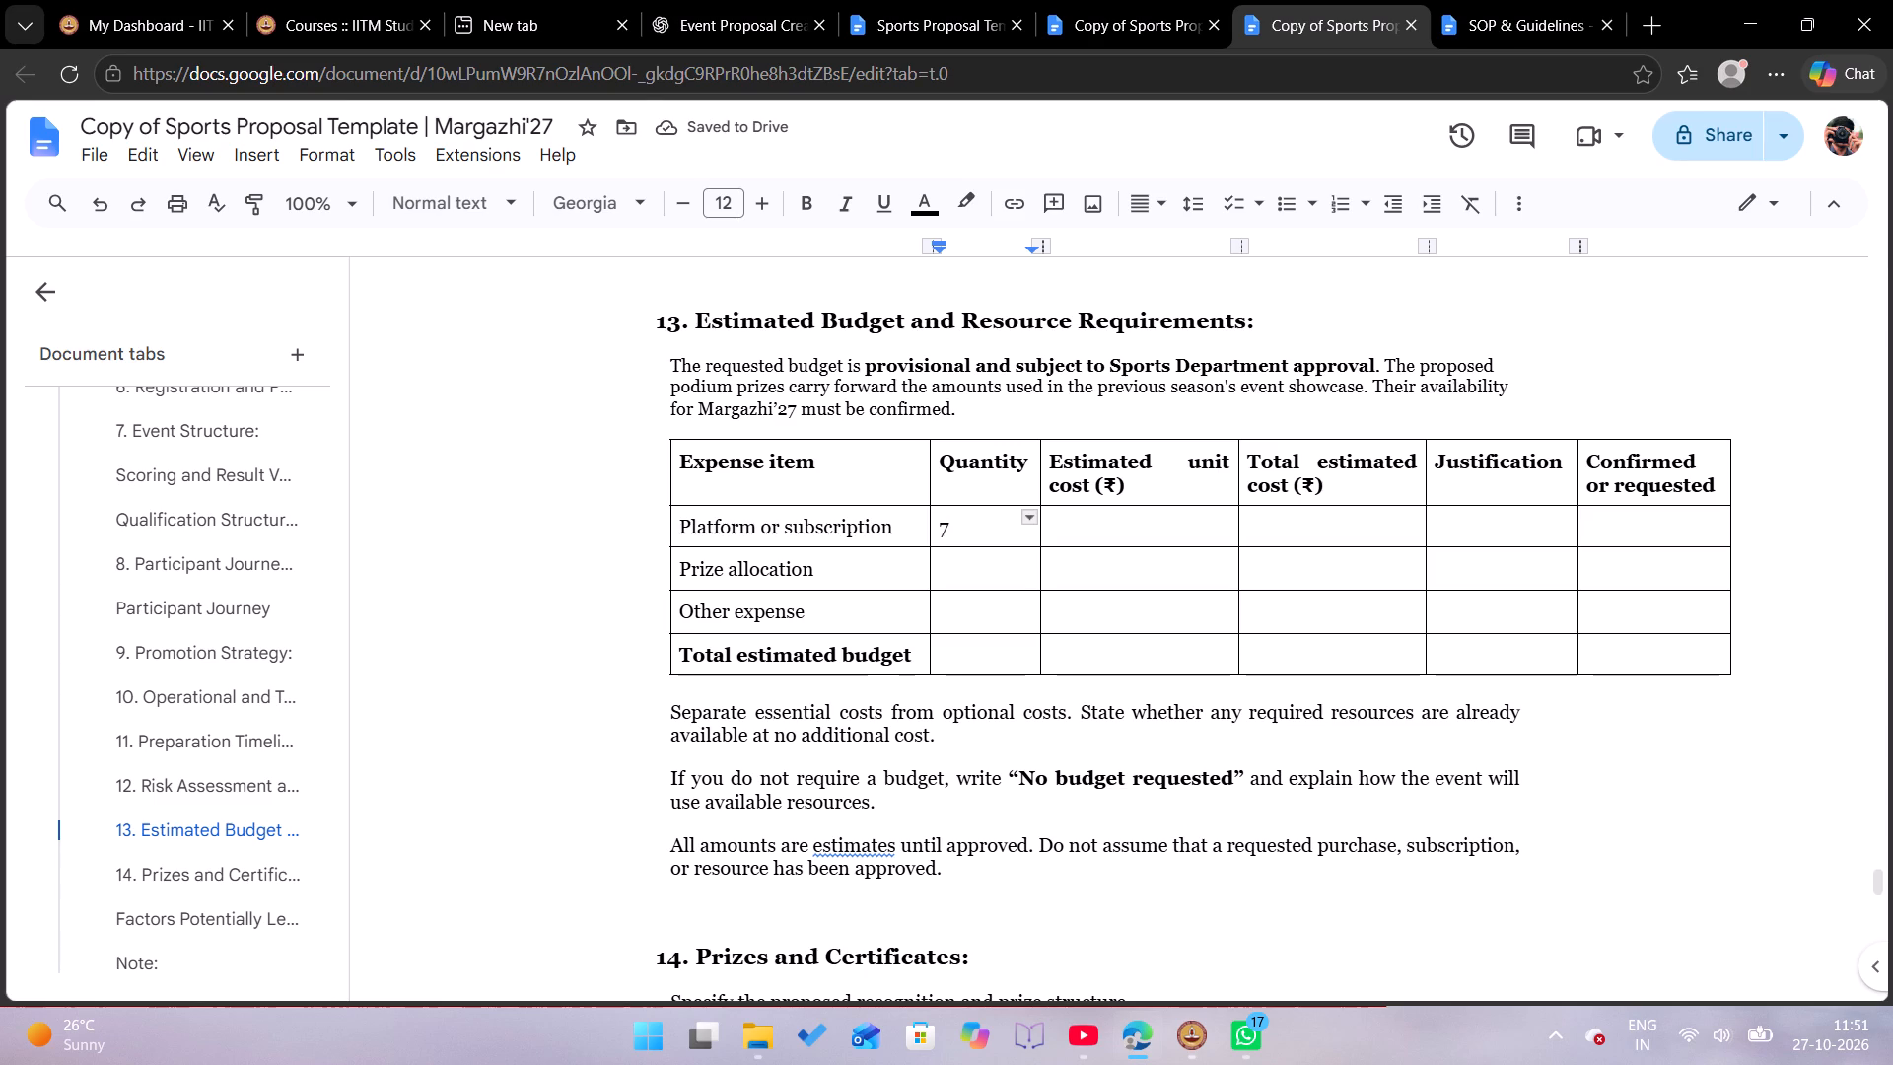
pyautogui.press('BackSpace')
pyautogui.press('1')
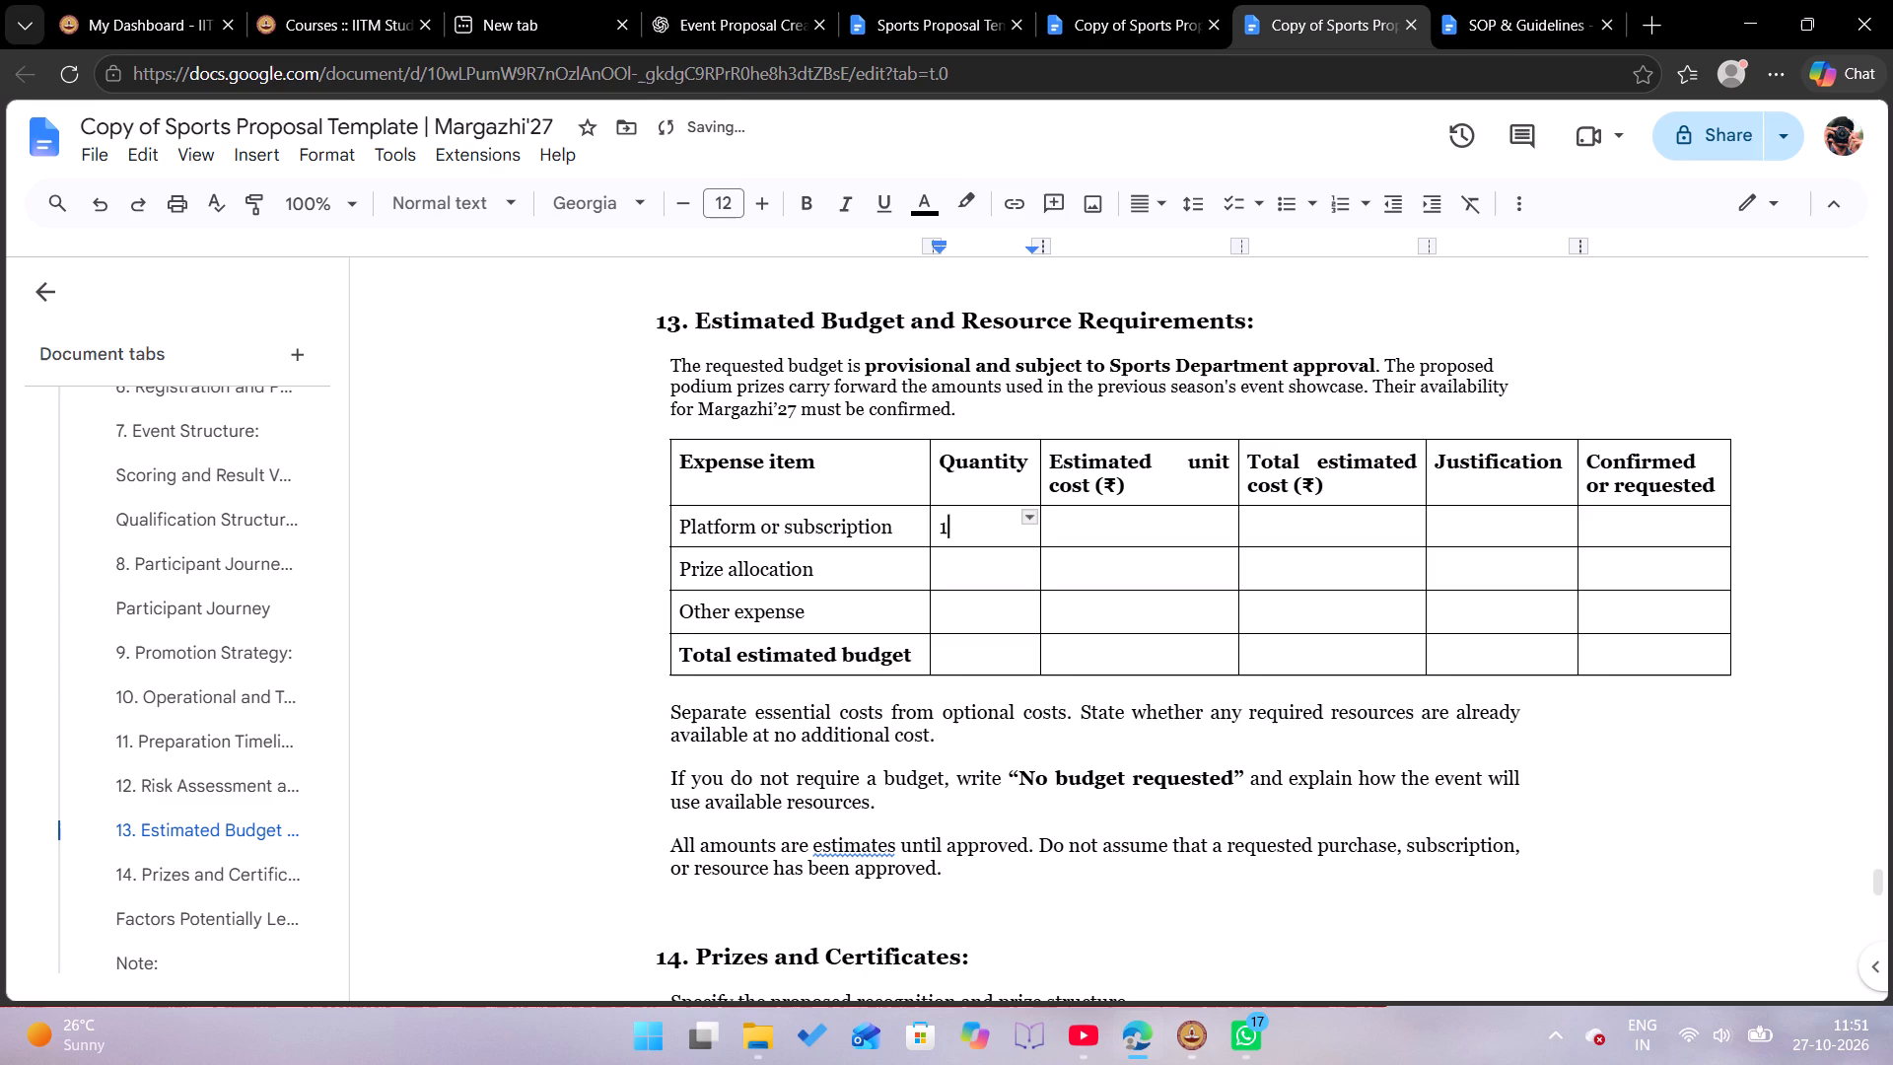
pyautogui.click(1093, 532)
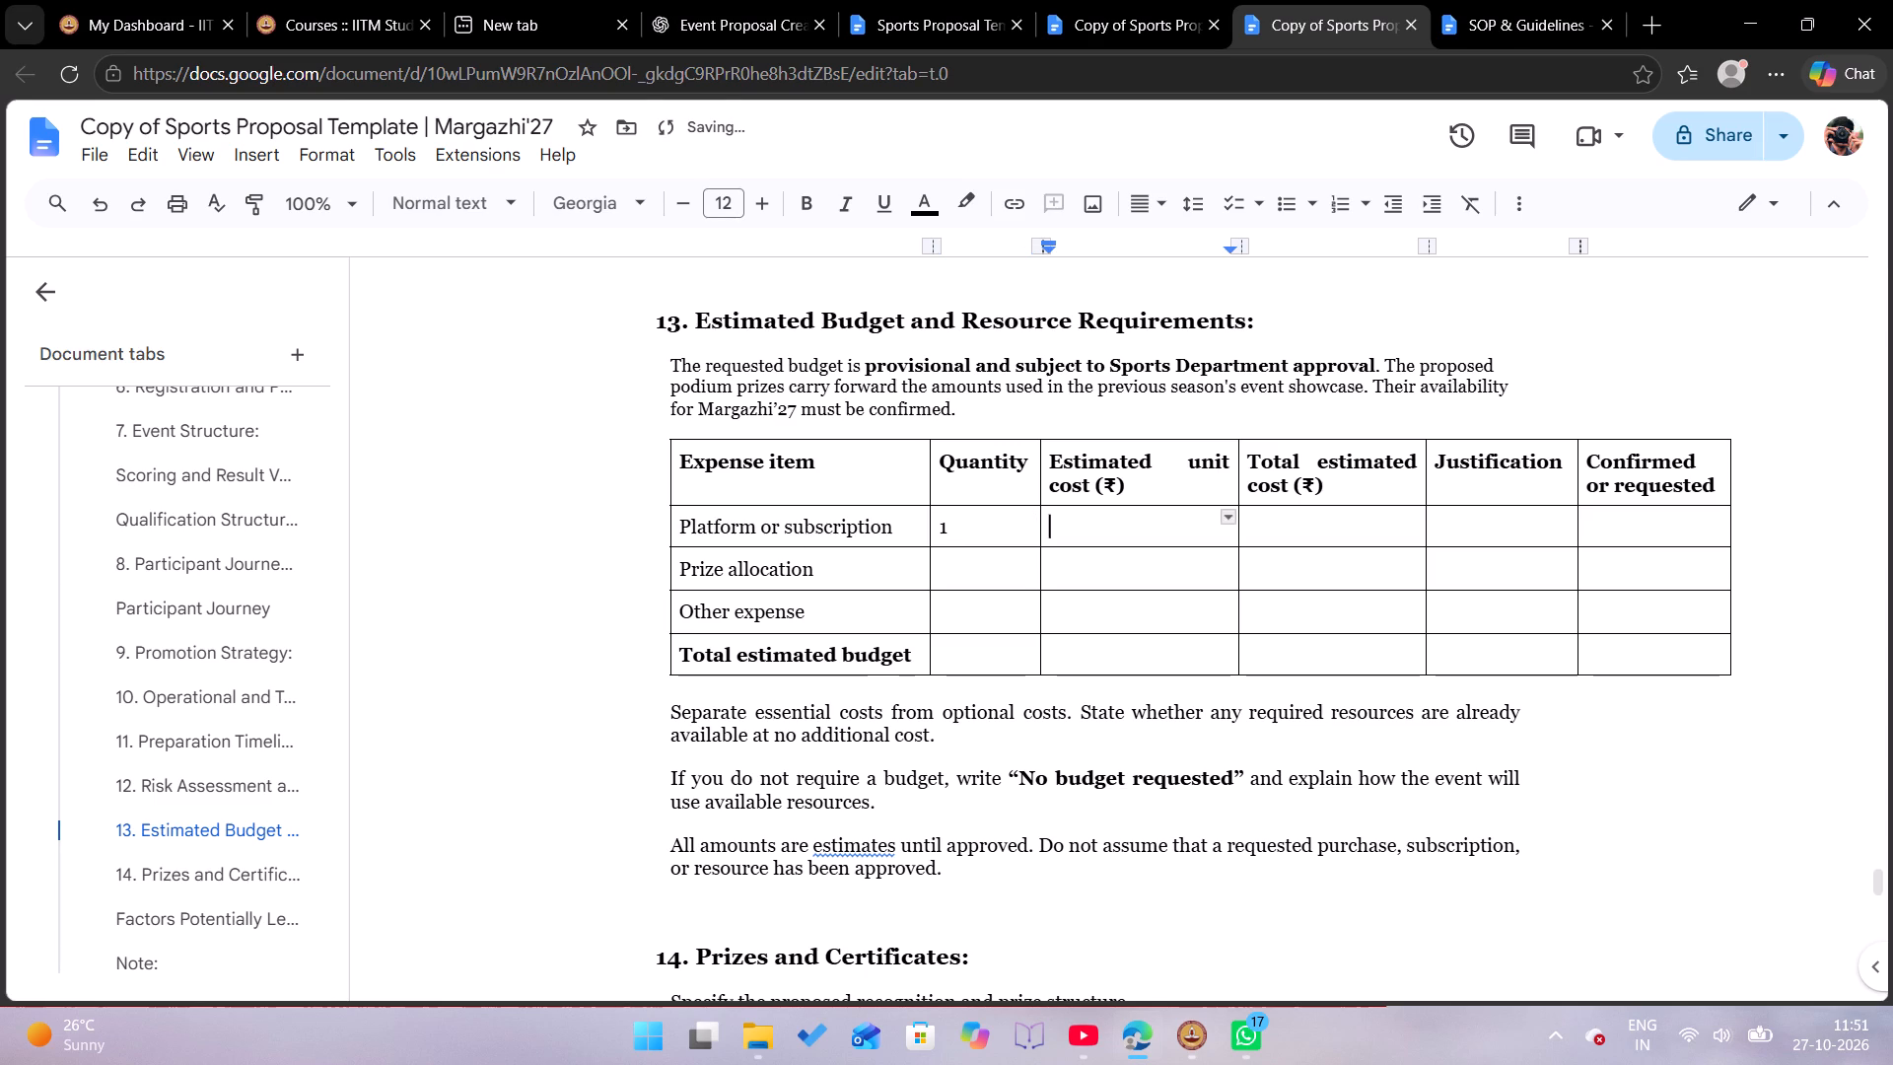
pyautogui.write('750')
pyautogui.click(1282, 530)
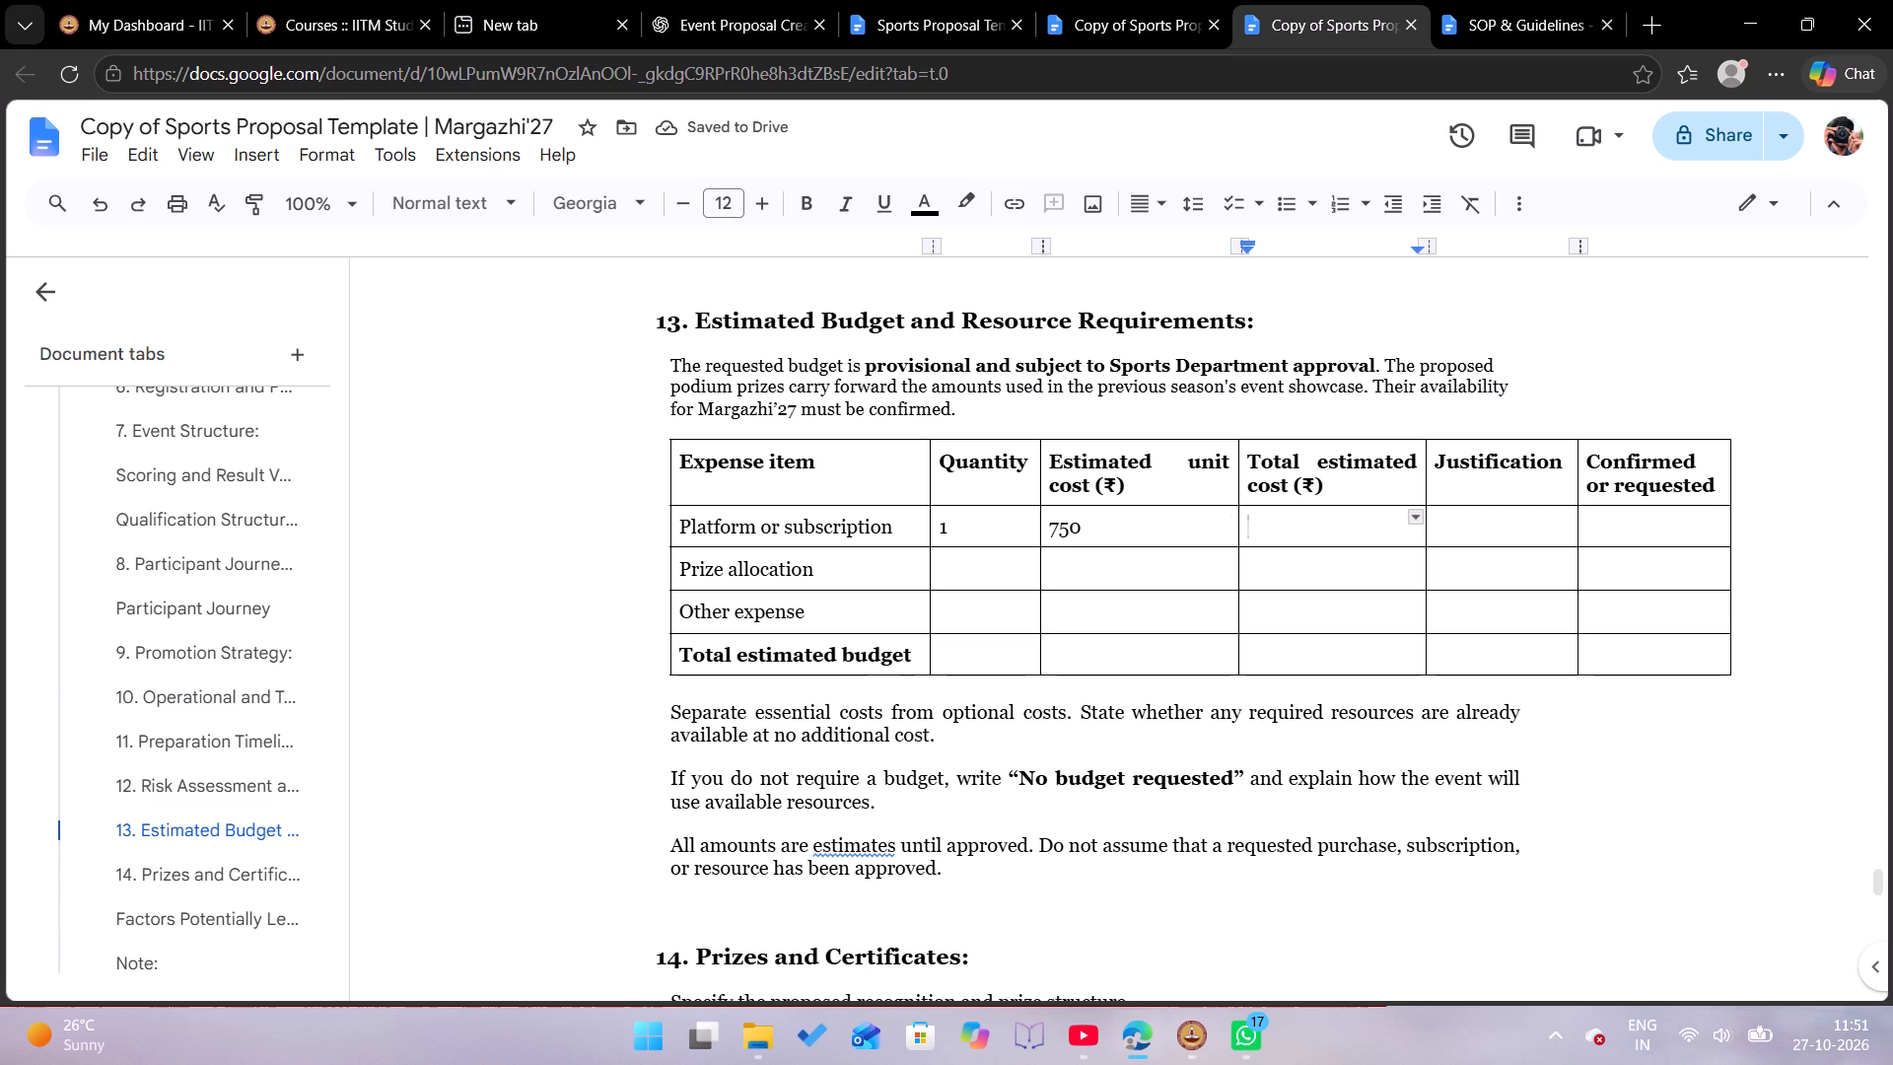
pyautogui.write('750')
# Enter the Platform or subscription justification "To host the room matches for advance room card".
pyautogui.click(1475, 528)
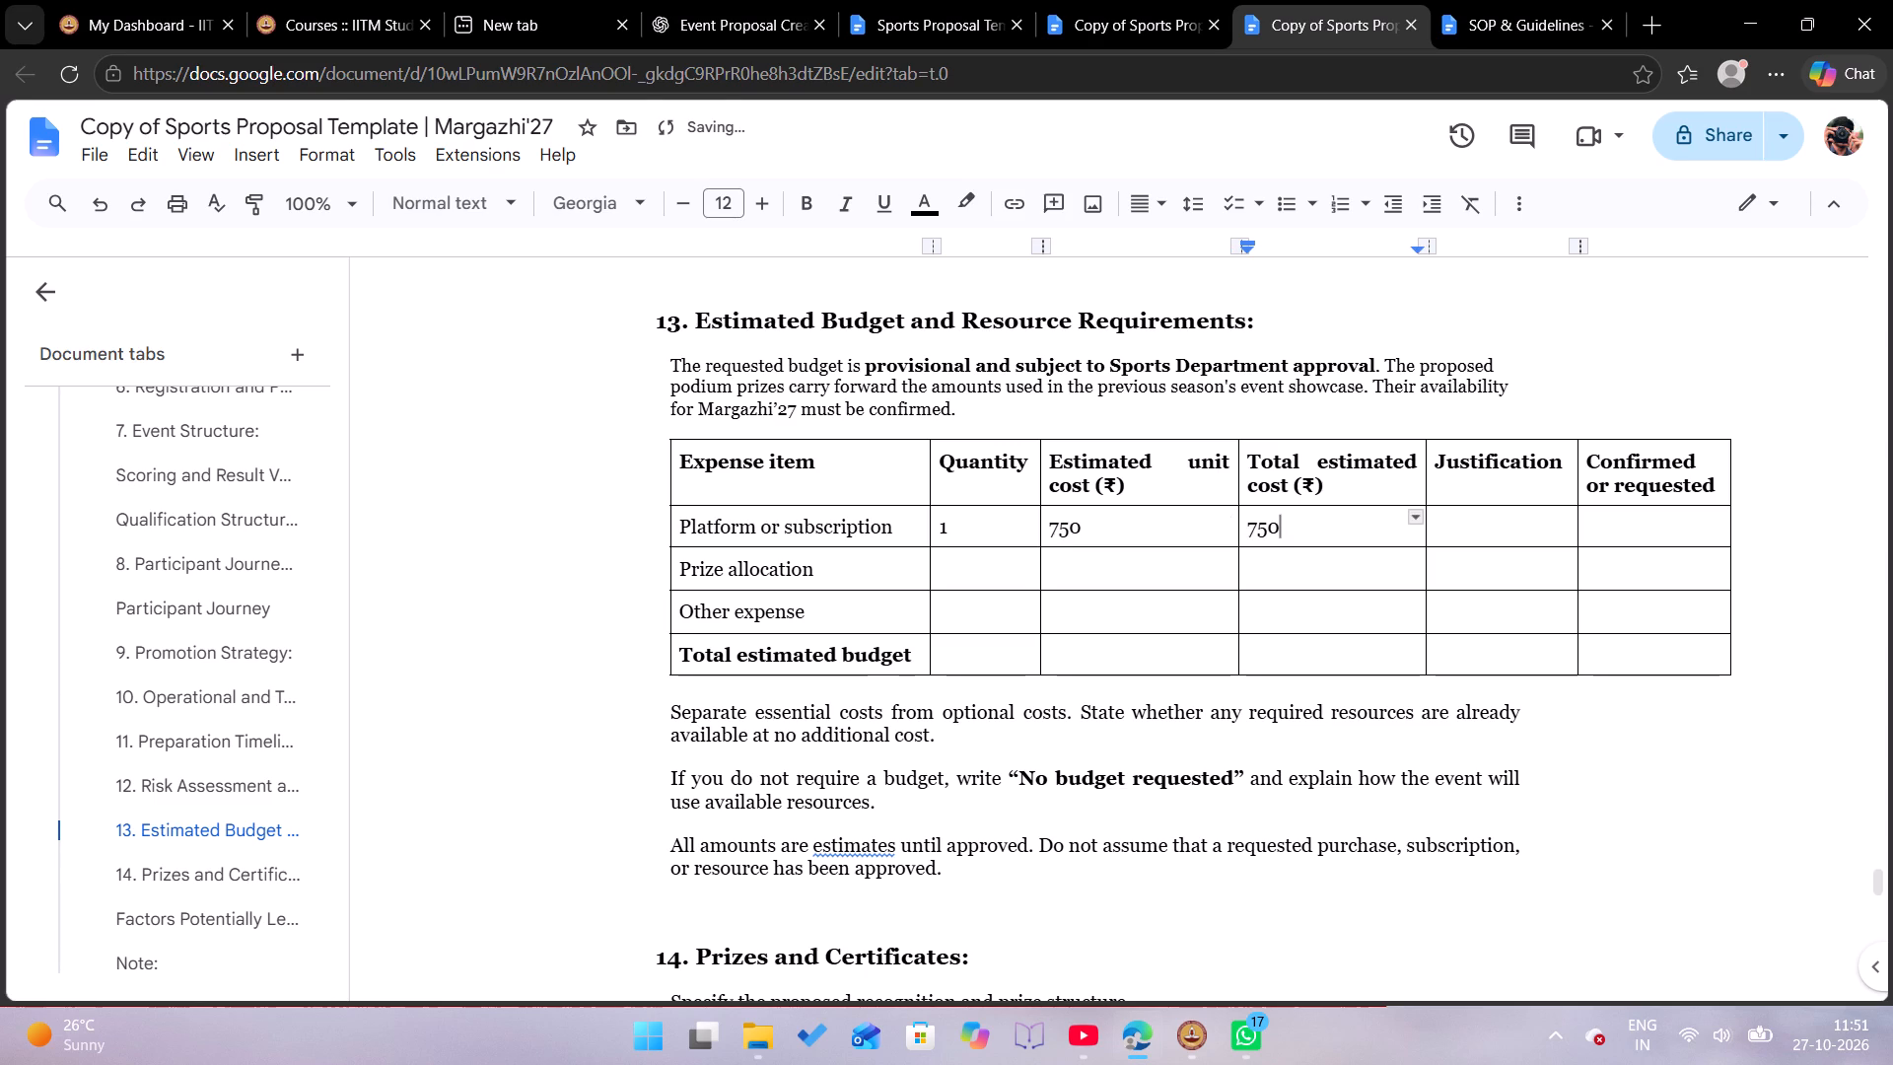
pyautogui.click(1121, 0)
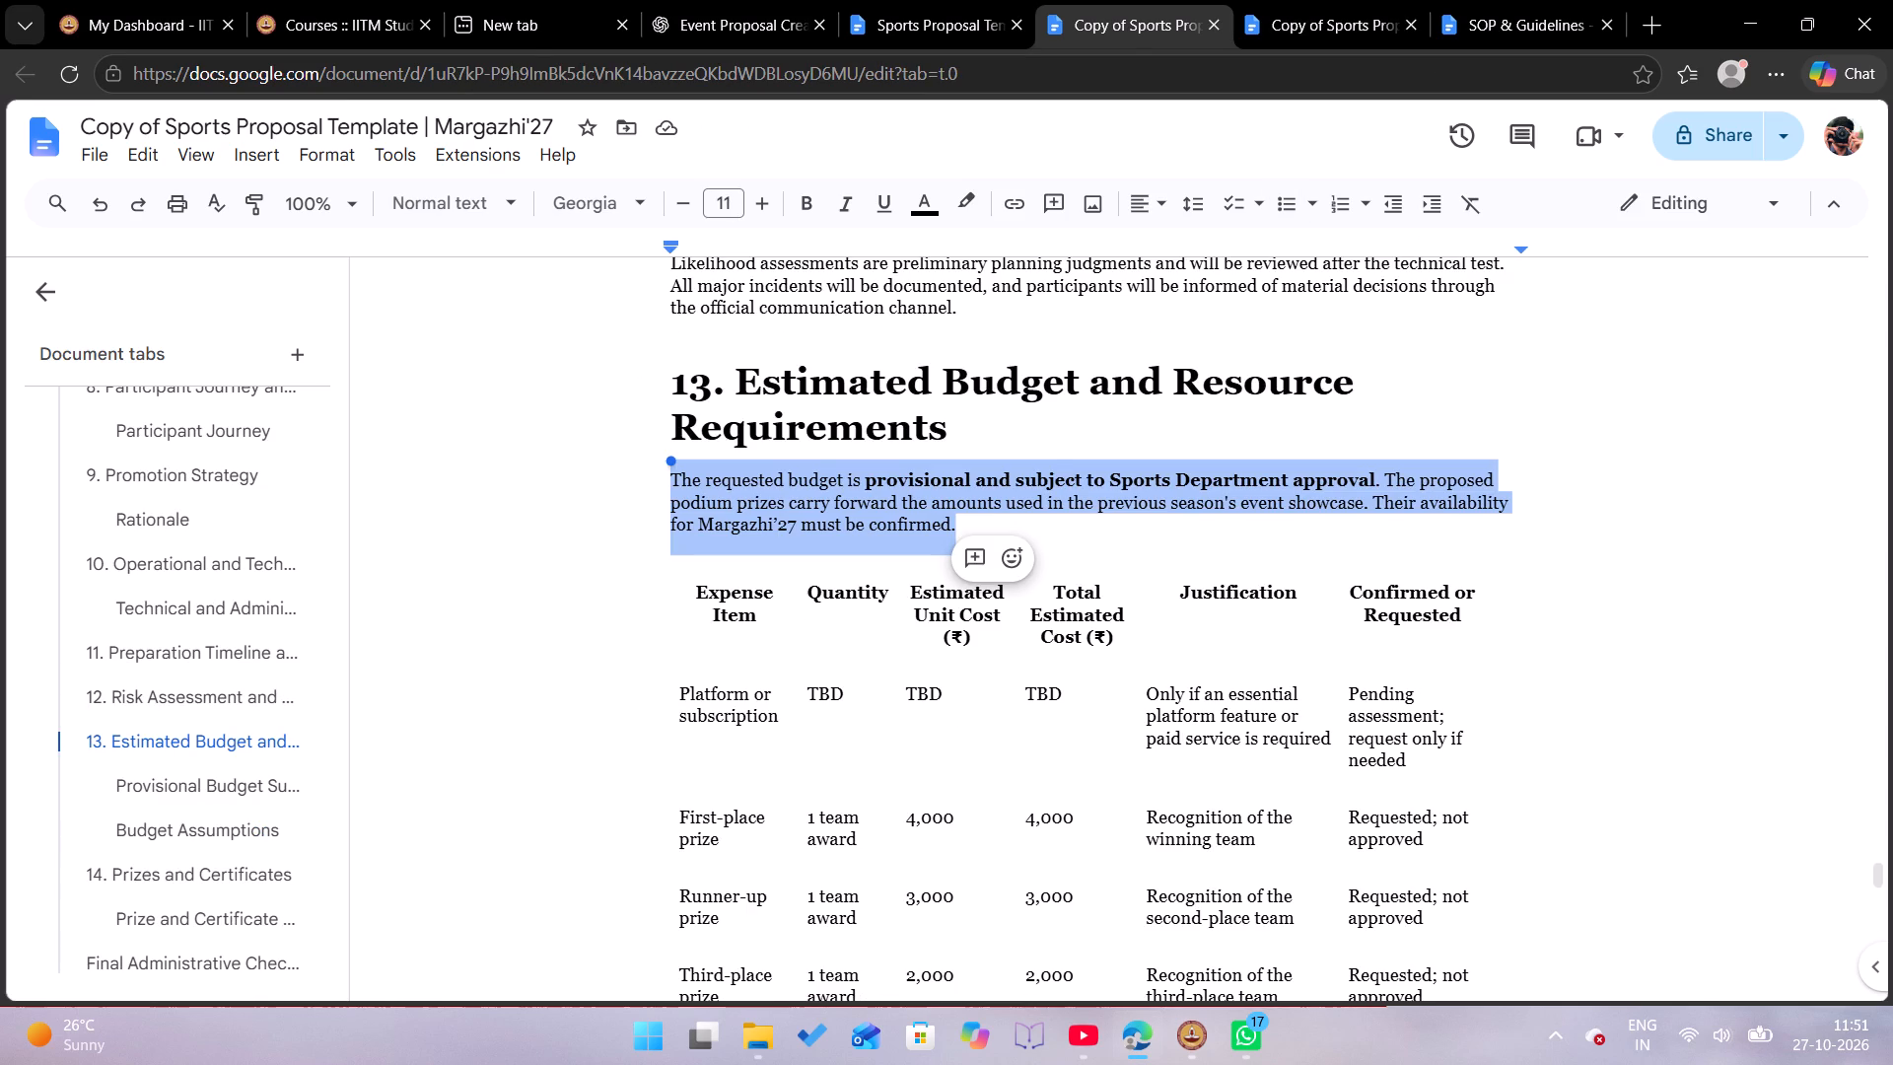
pyautogui.click(1320, 0)
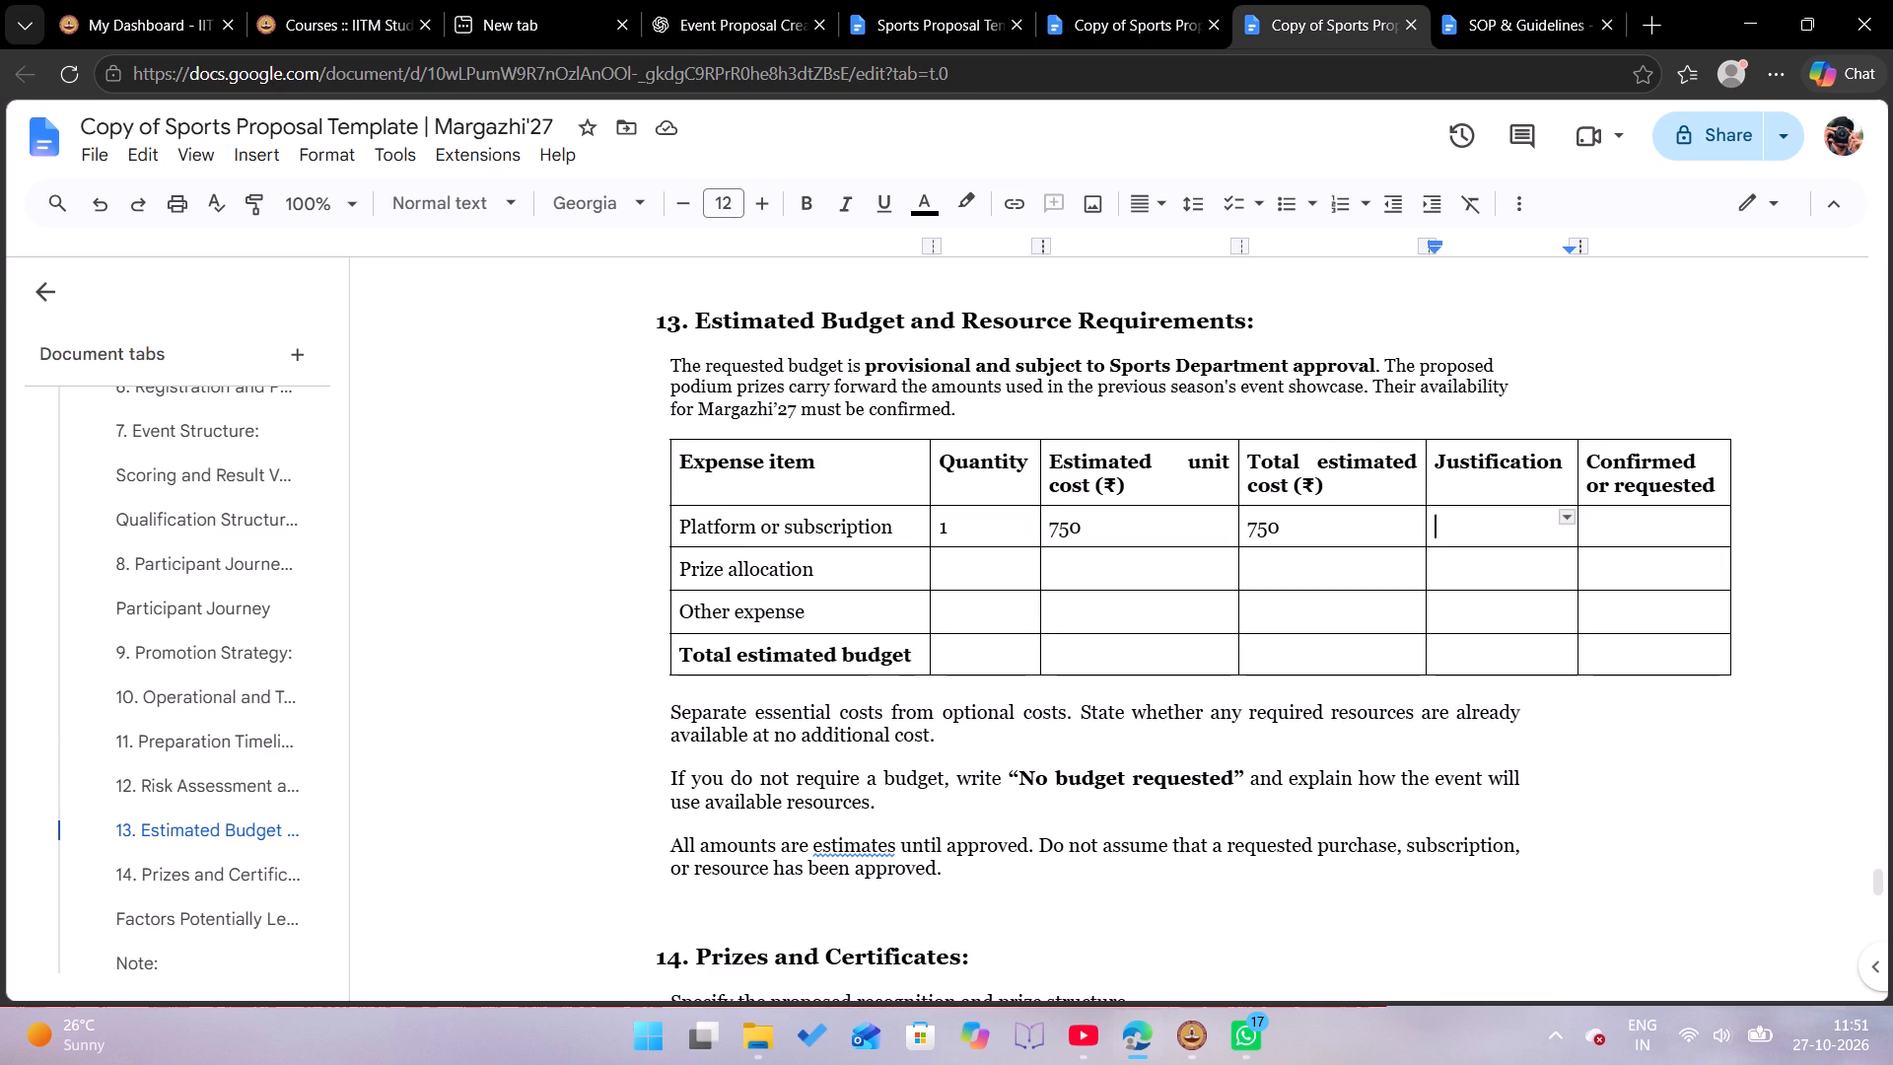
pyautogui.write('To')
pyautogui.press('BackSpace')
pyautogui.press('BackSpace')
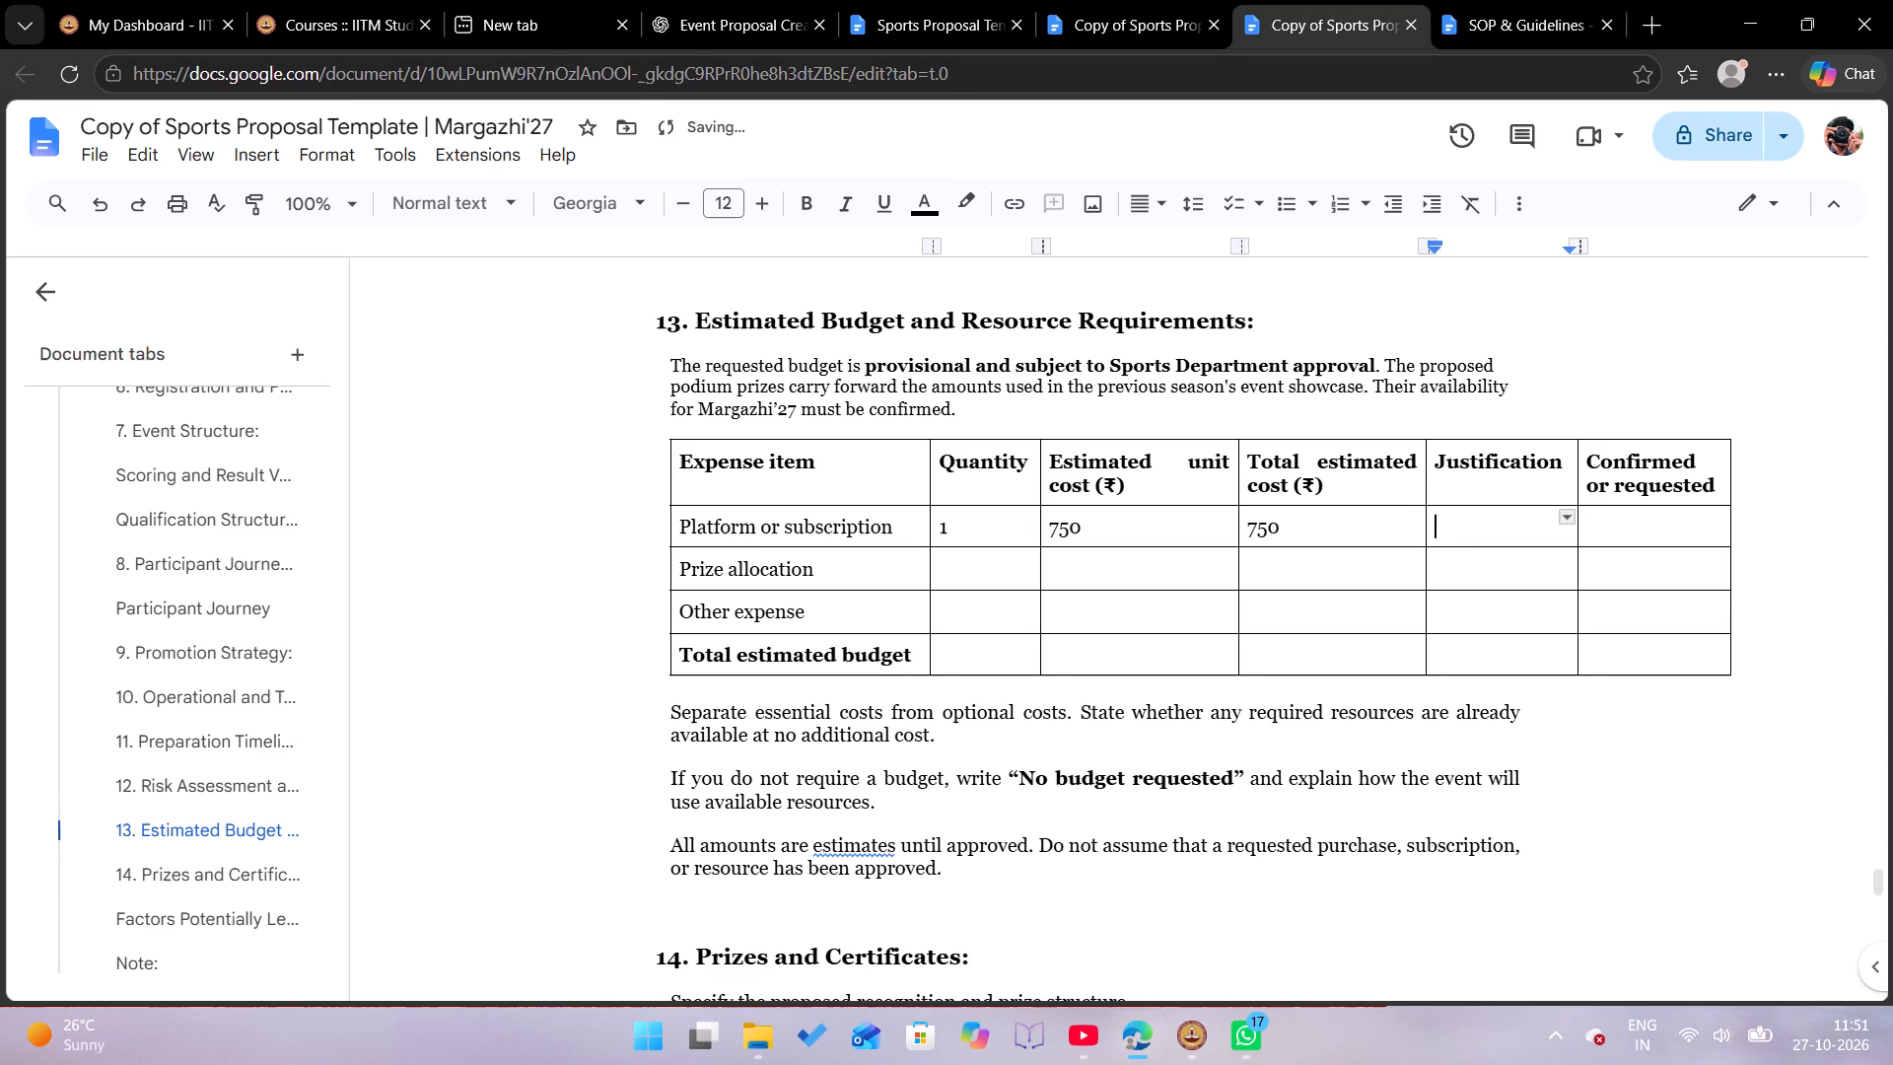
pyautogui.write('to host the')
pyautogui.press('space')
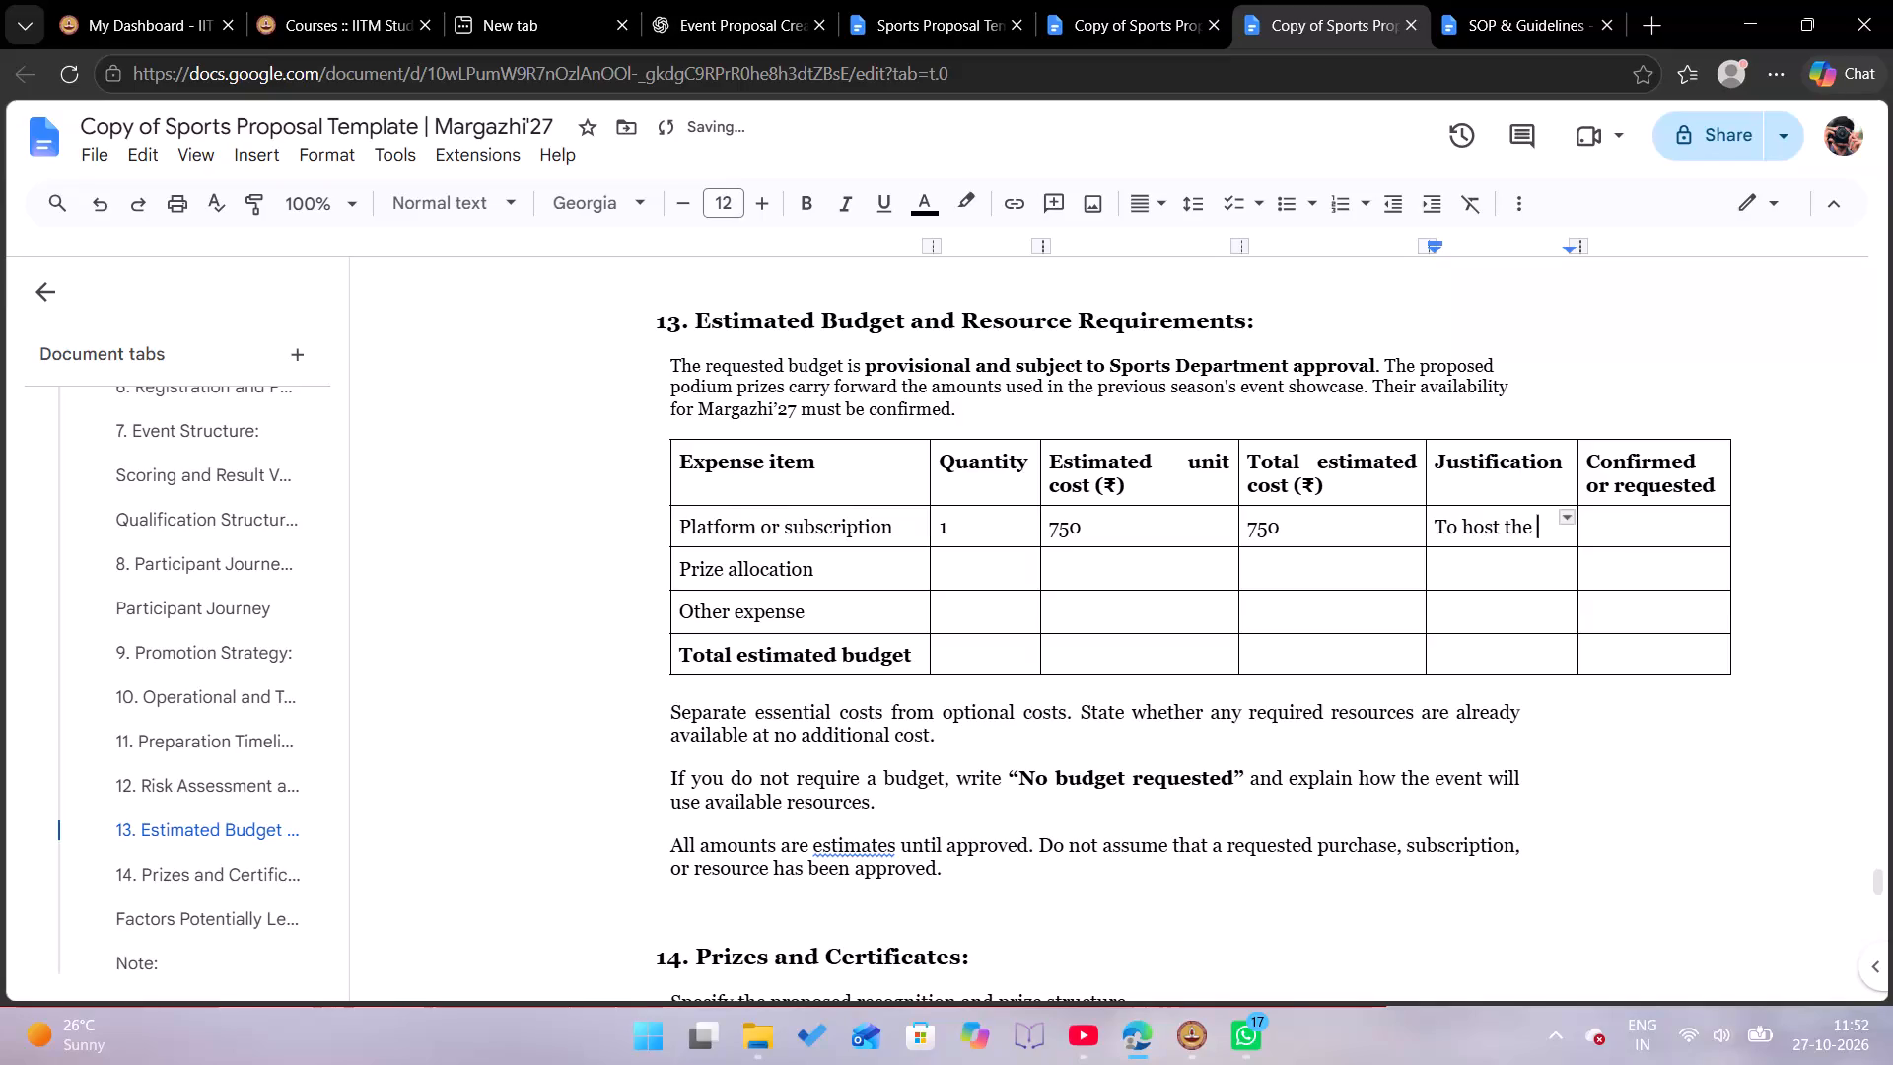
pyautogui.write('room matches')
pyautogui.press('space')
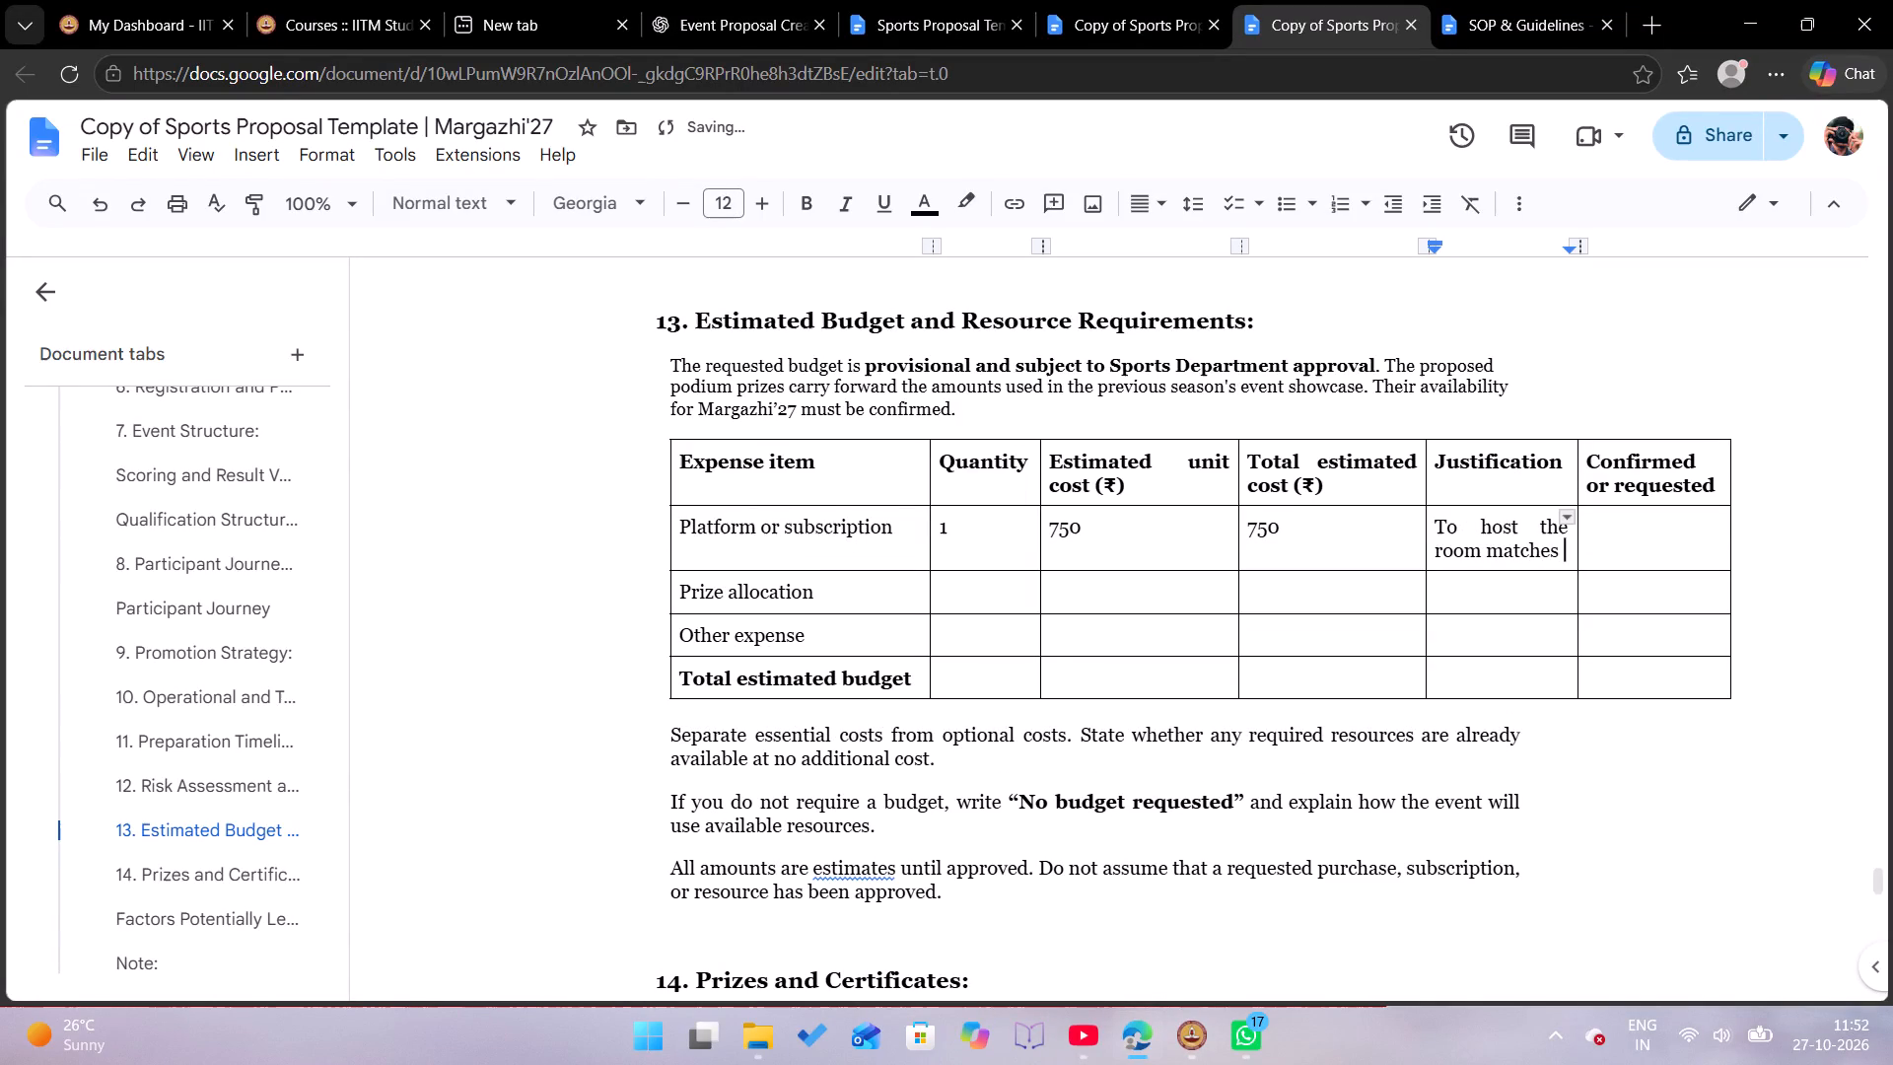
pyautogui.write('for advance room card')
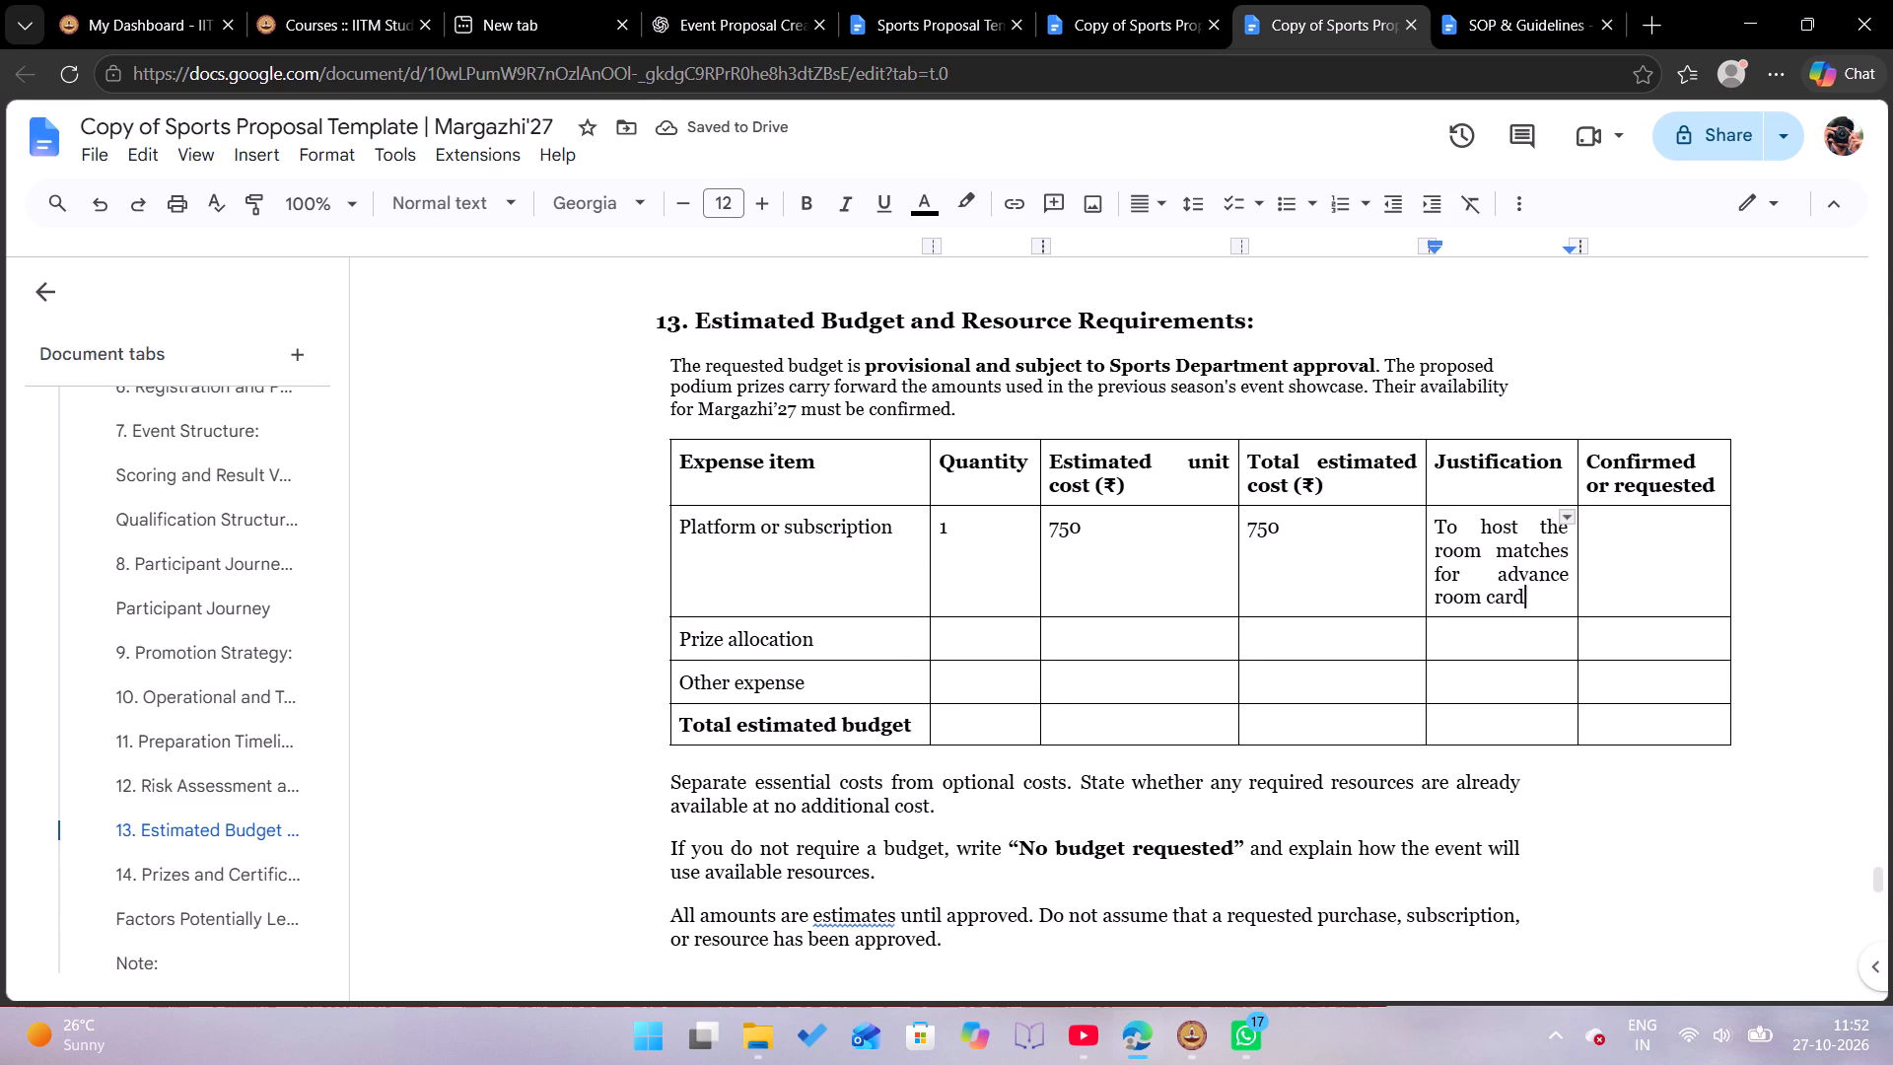
# Reword the Platform or subscription justification to "To host the finals matches in advance room card".
pyautogui.click(1464, 583)
pyautogui.press('BackSpace')
pyautogui.press('BackSpace')
pyautogui.press('BackSpace')
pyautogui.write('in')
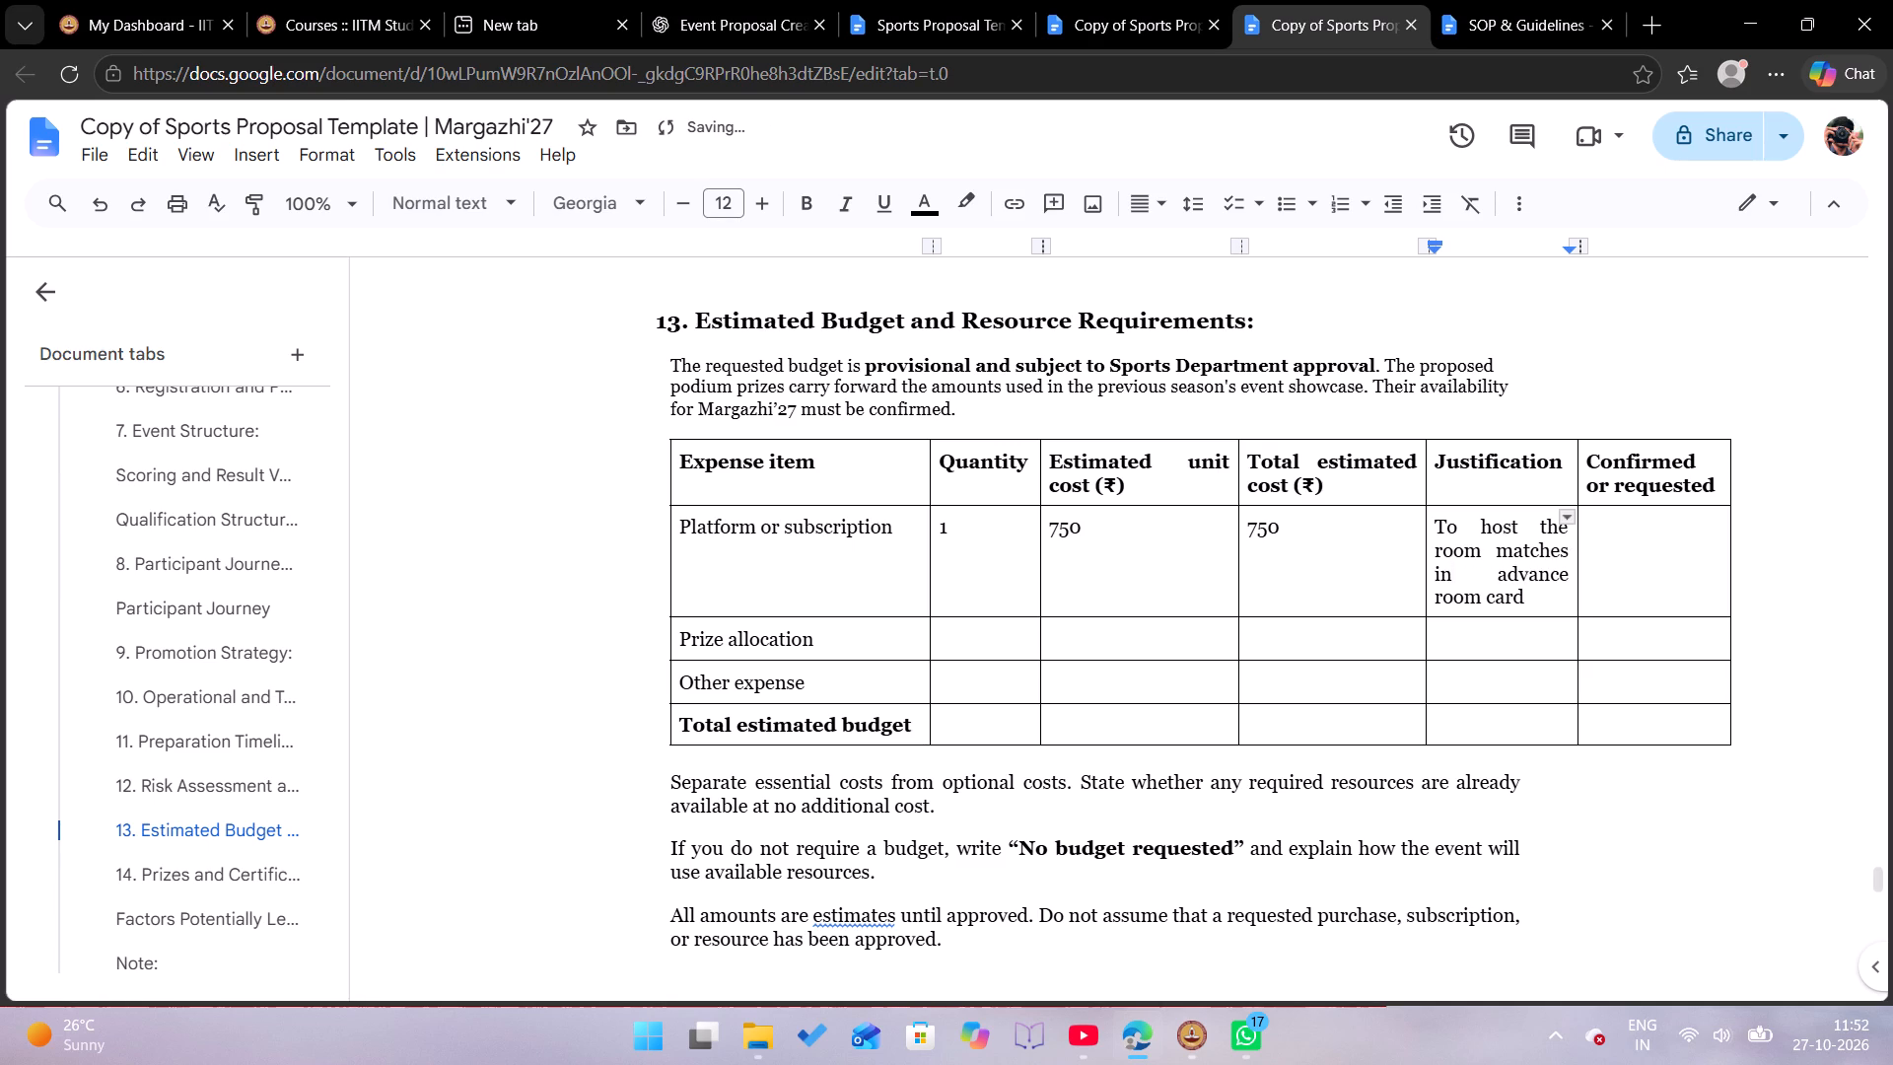
pyautogui.click(1483, 556)
pyautogui.press('BackSpace')
pyautogui.press('BackSpace')
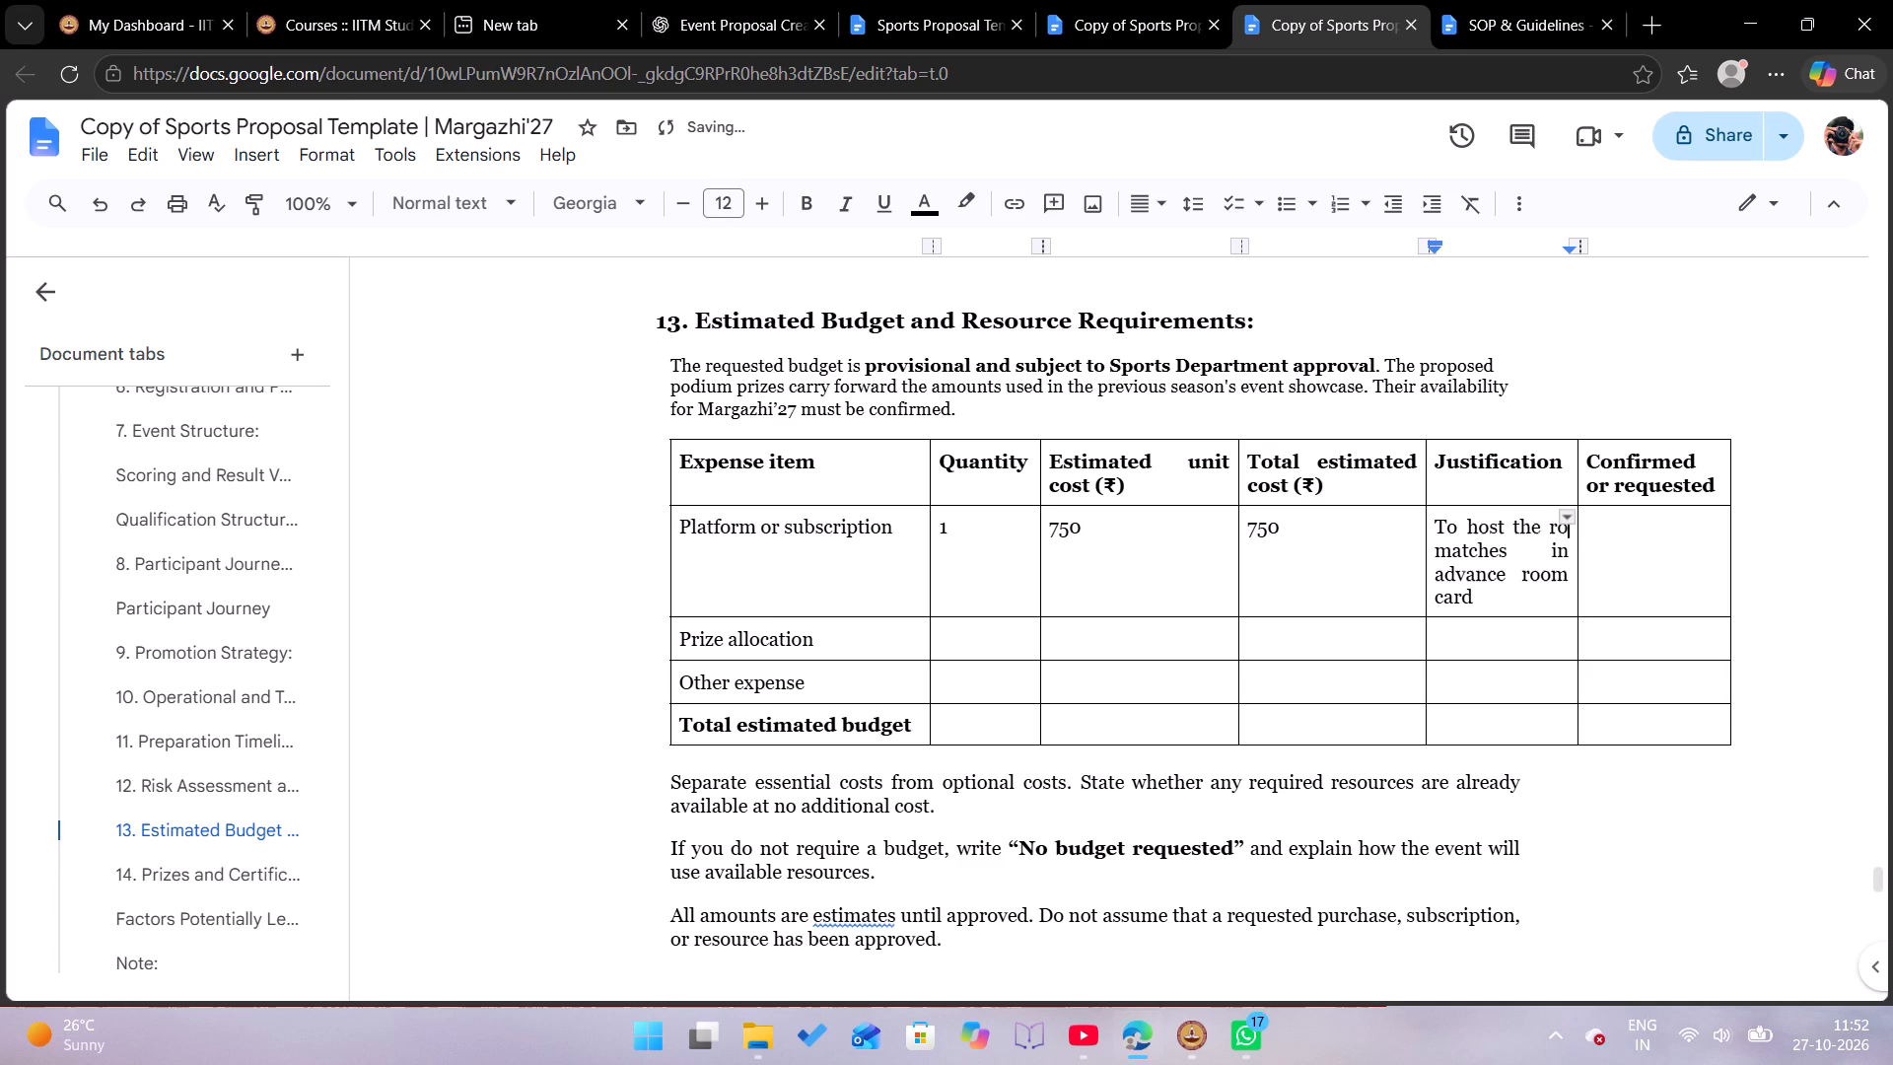
pyautogui.press('BackSpace')
pyautogui.press('BackSpace')
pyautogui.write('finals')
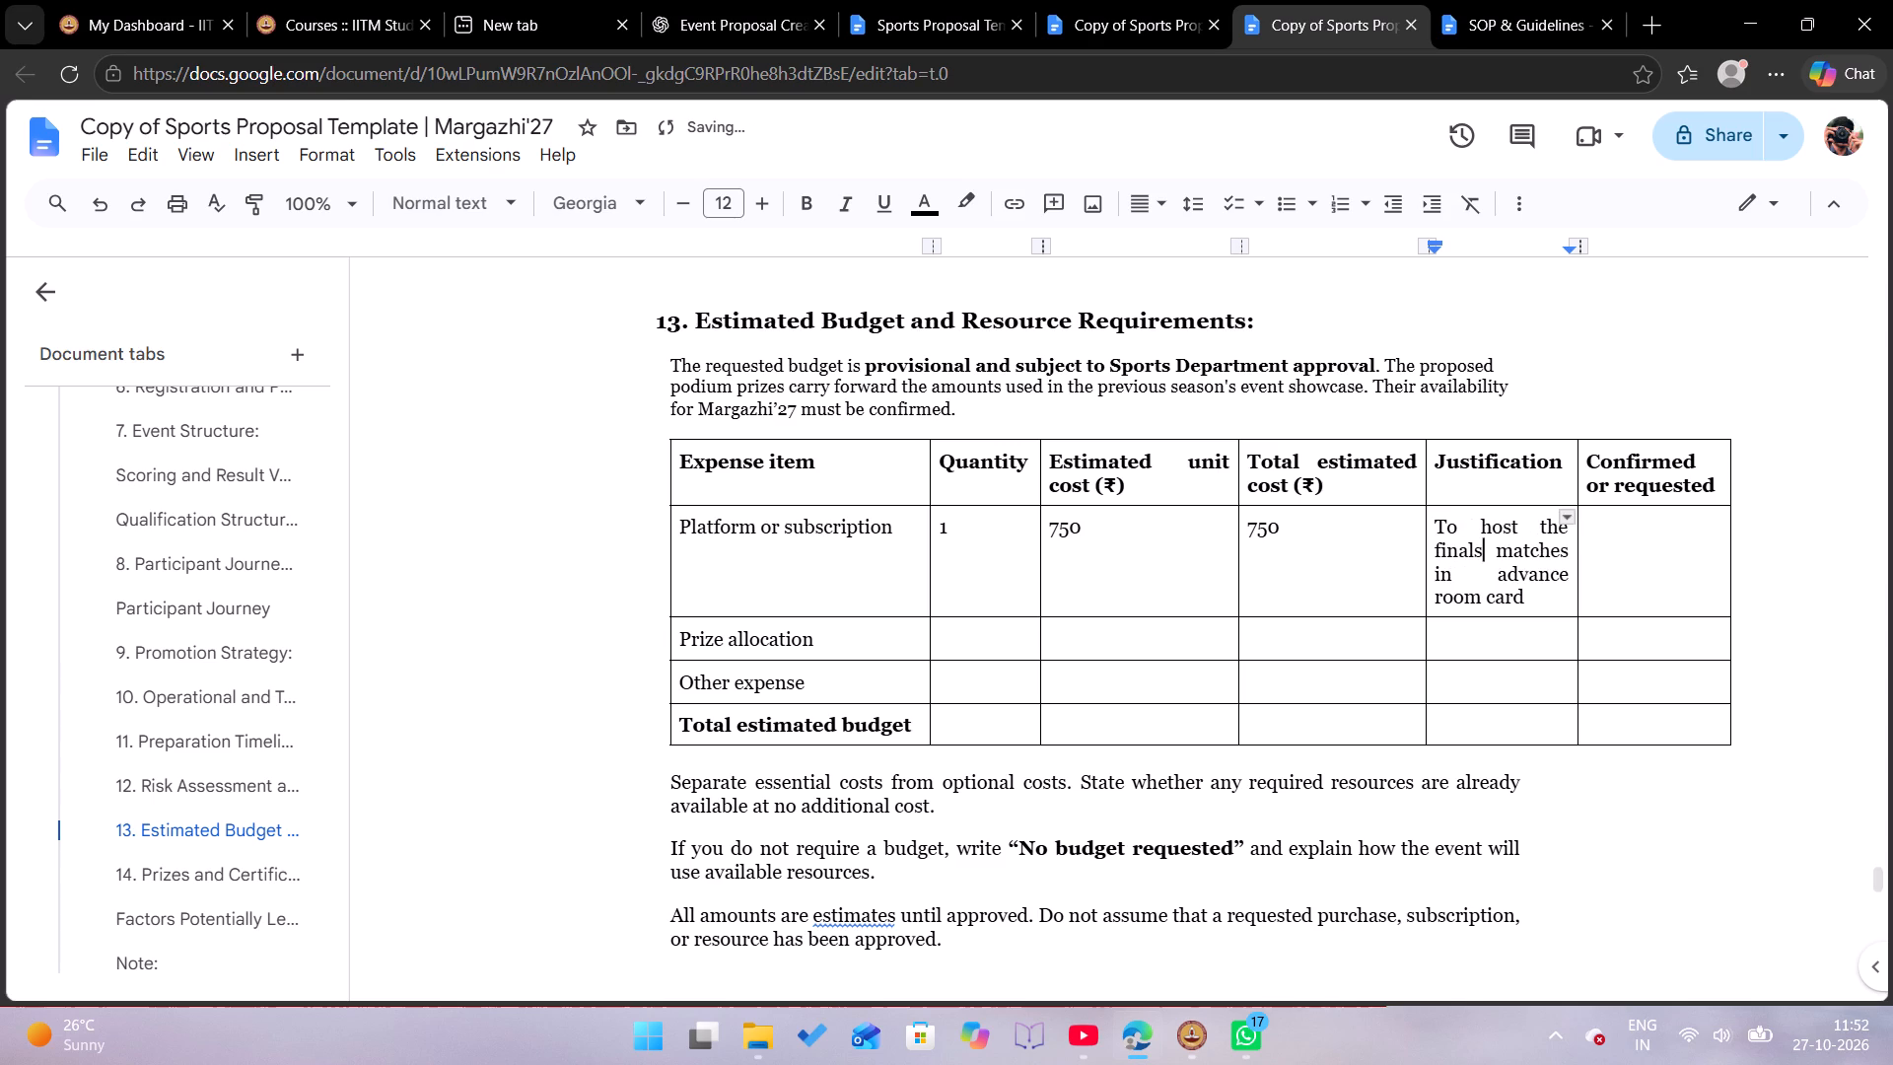
# Enter "Requested" as the Confirmed or requested status of the Platform or subscription row.
pyautogui.click(1624, 548)
pyautogui.click(1134, 3)
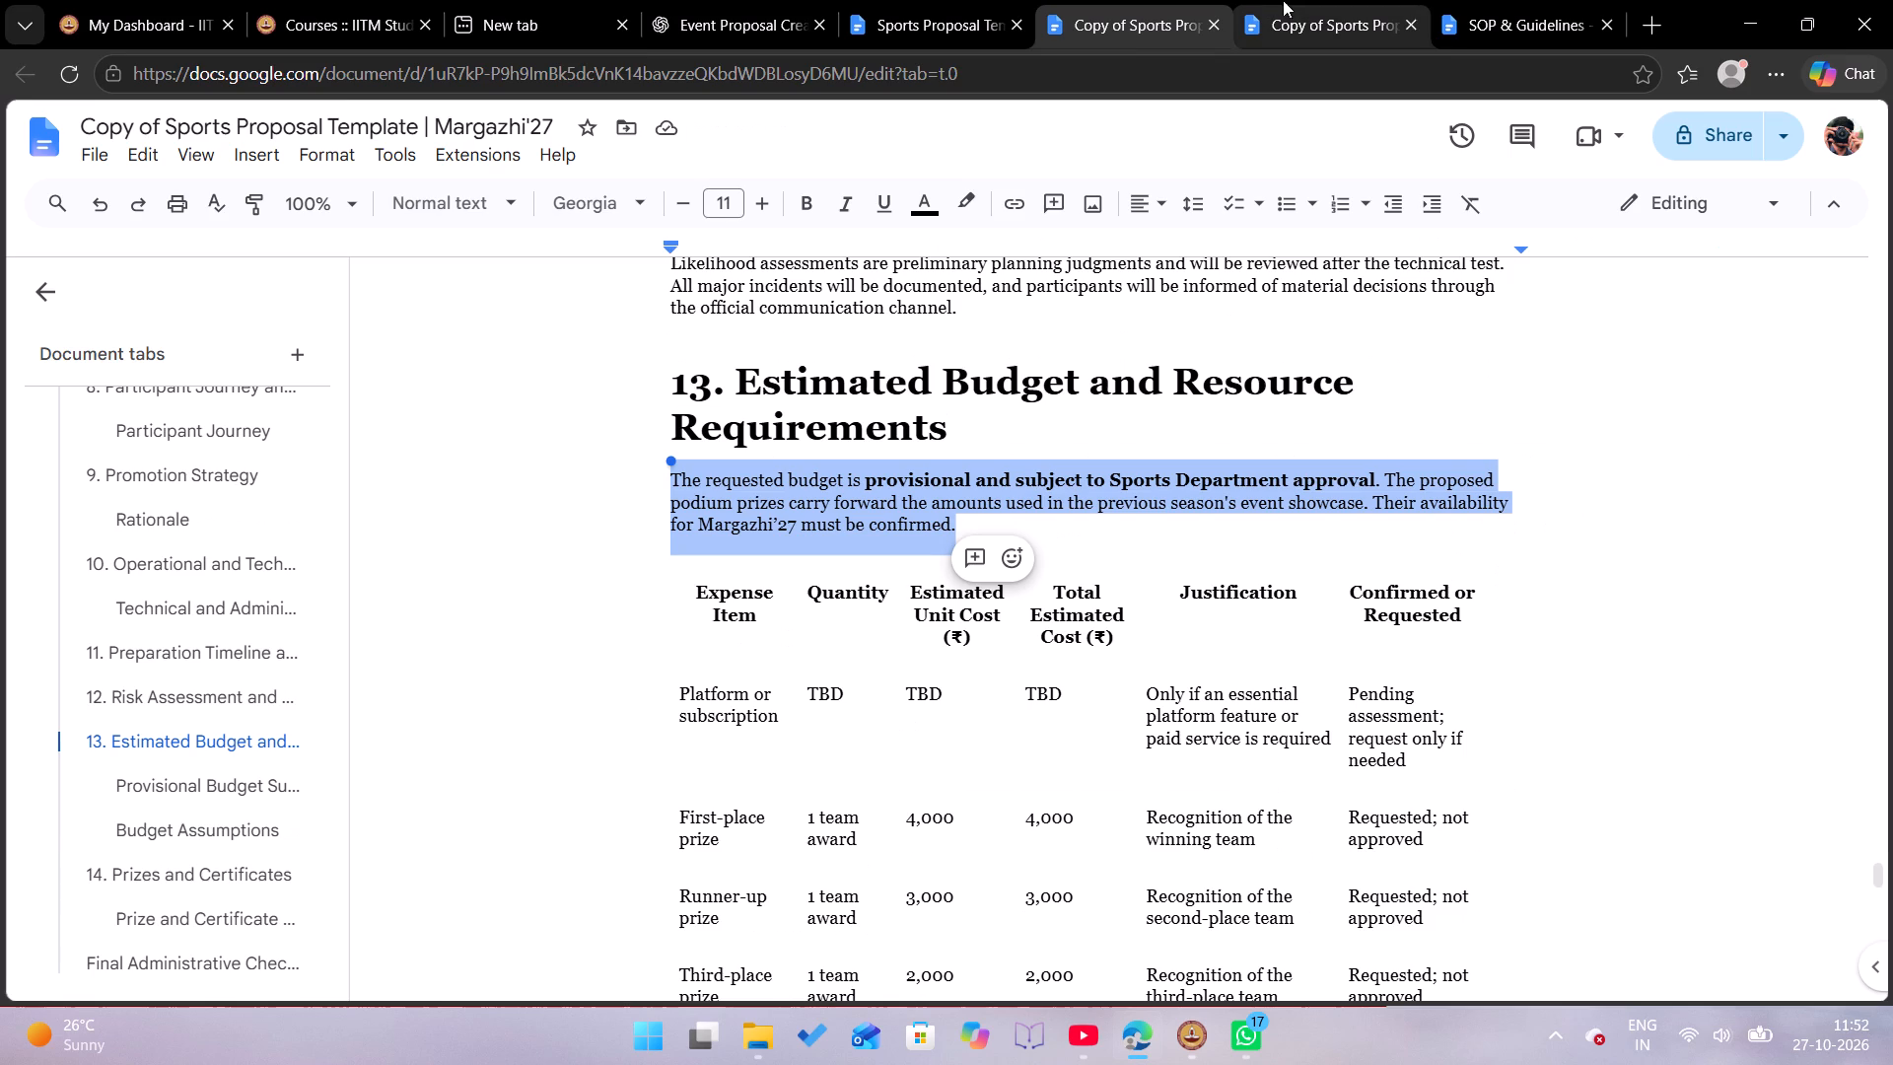
pyautogui.click(1296, 1)
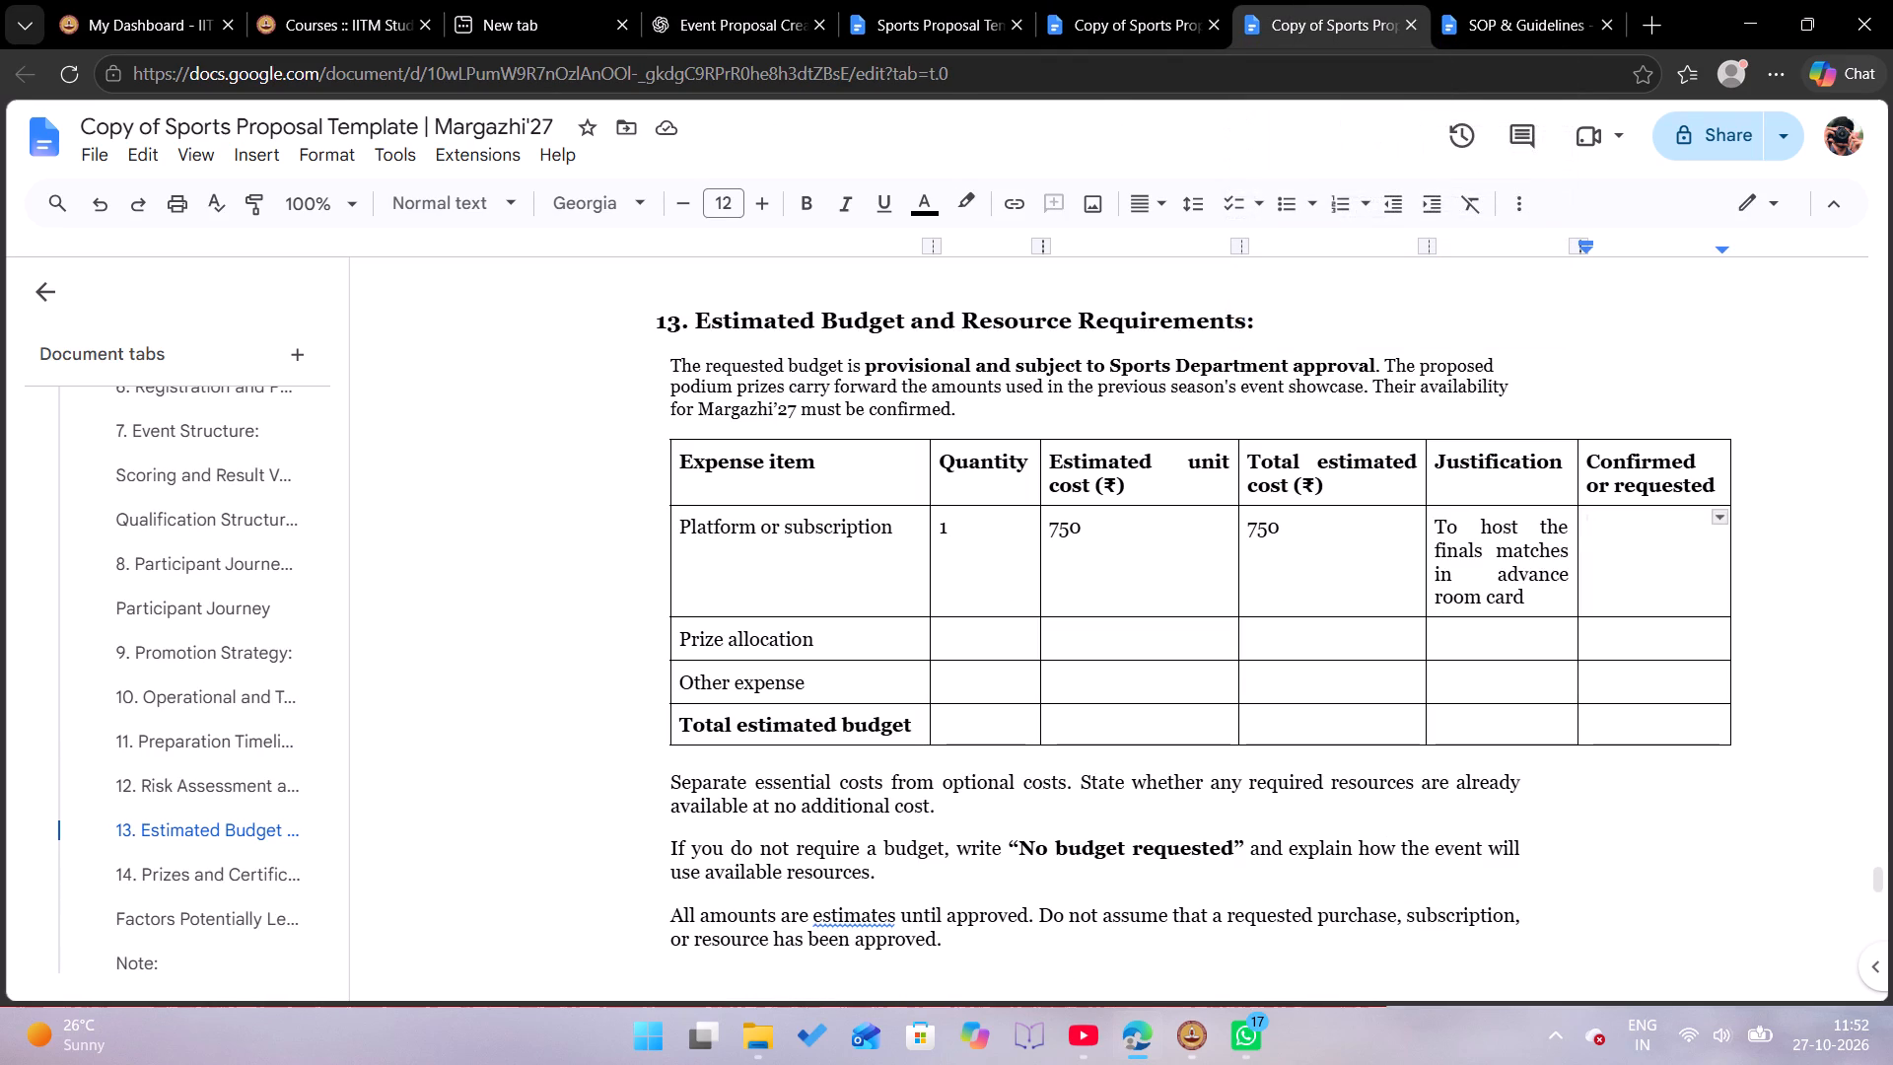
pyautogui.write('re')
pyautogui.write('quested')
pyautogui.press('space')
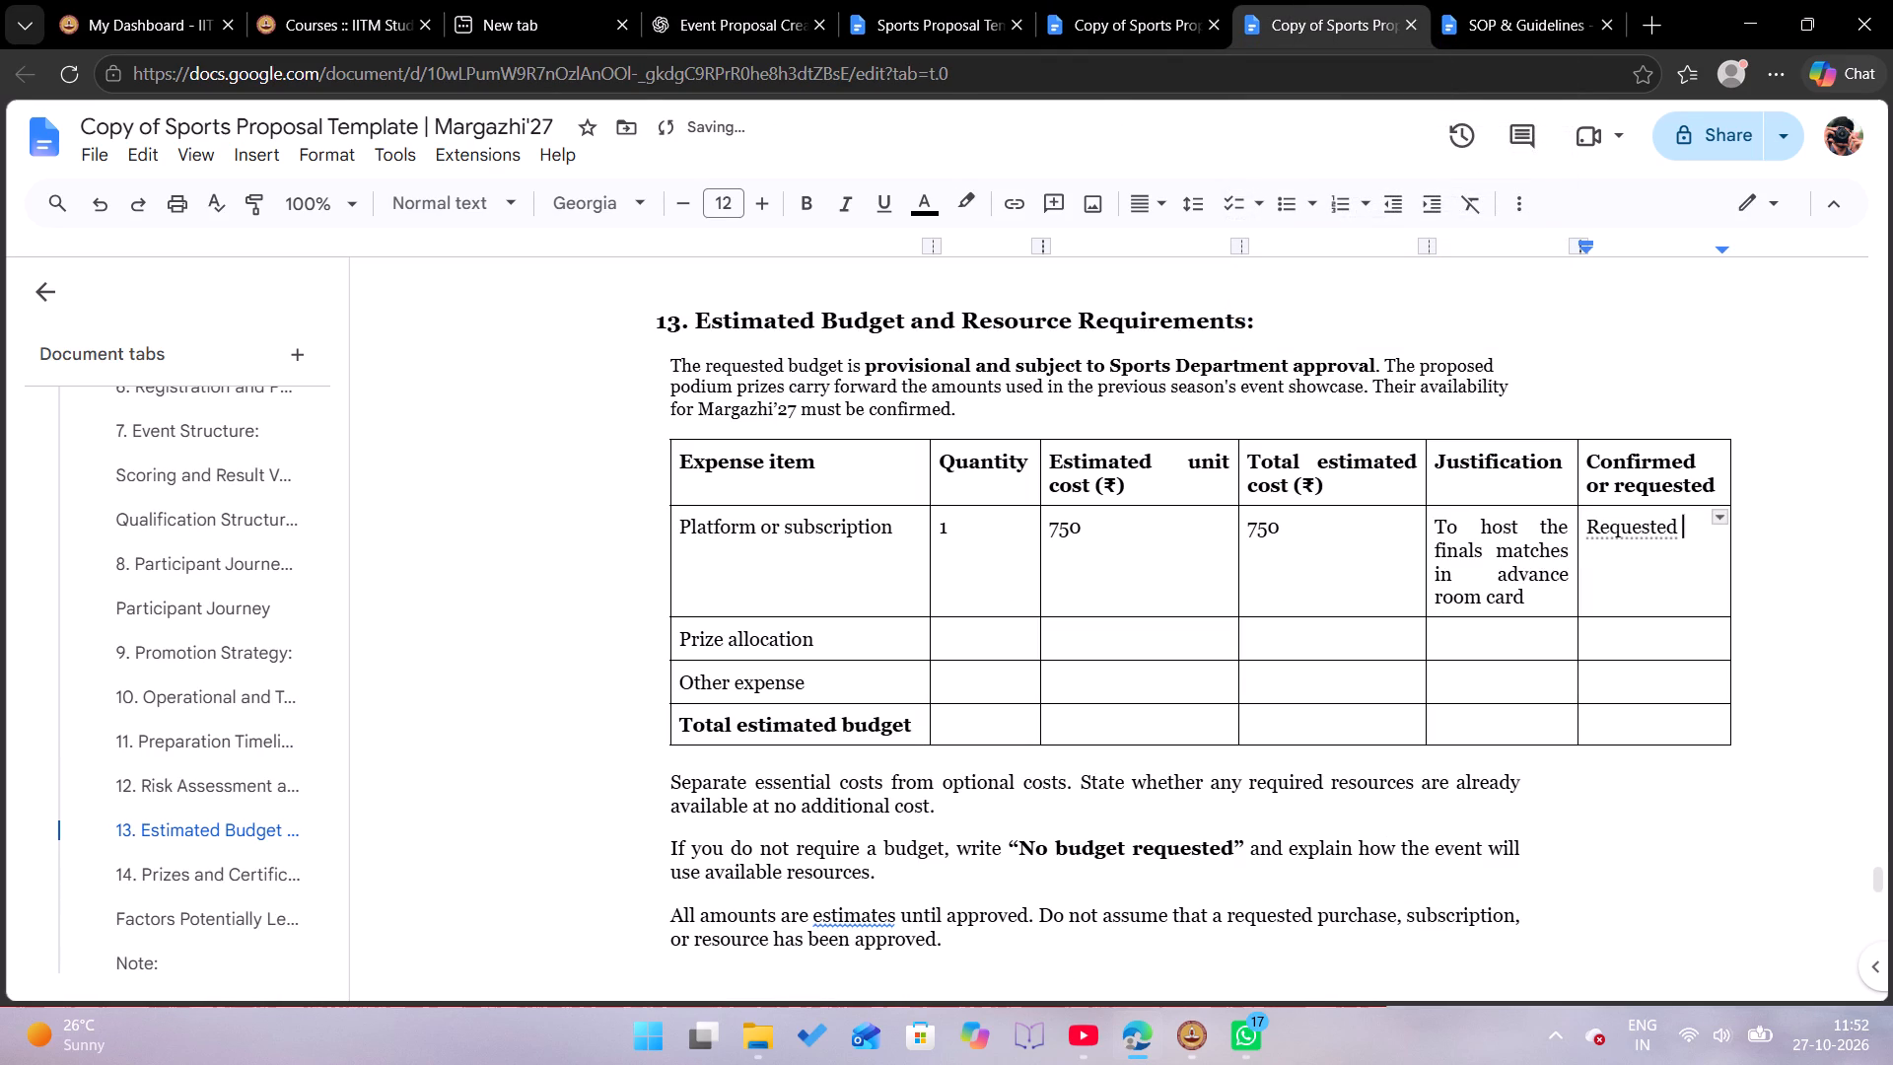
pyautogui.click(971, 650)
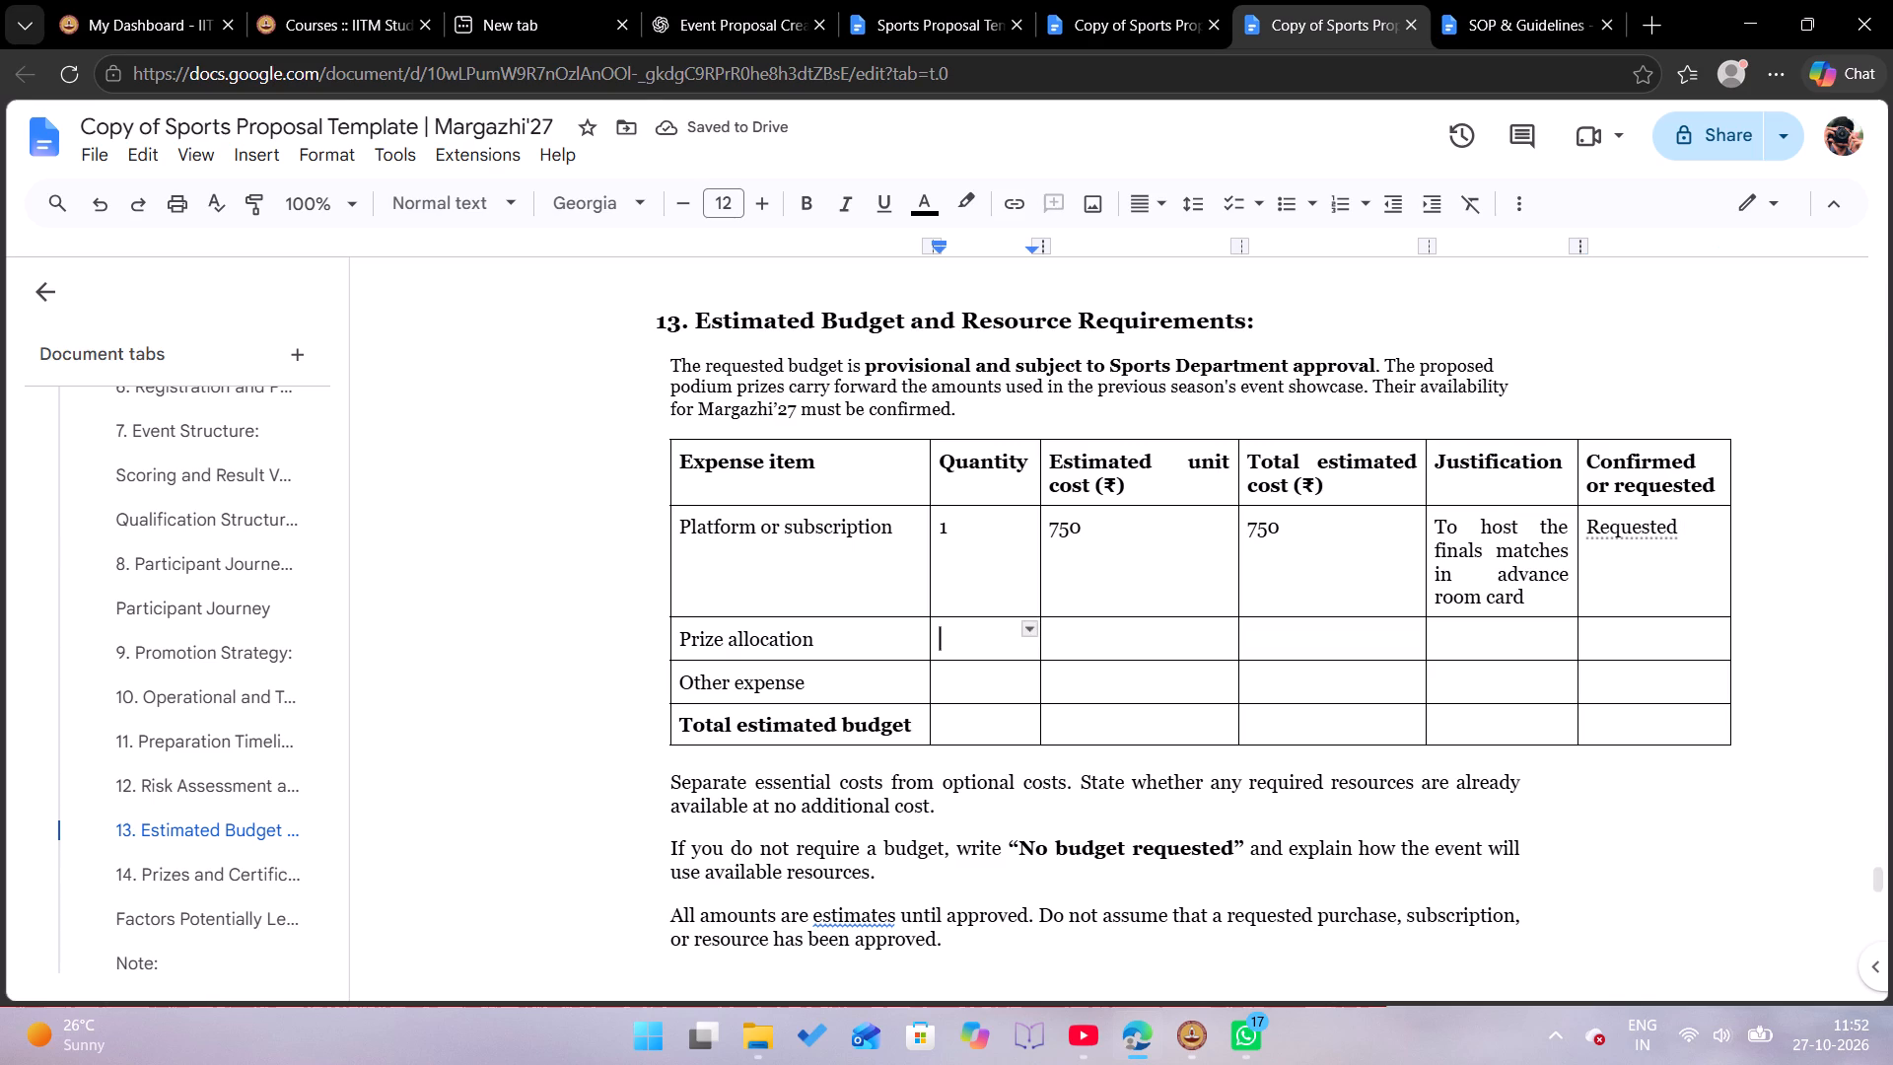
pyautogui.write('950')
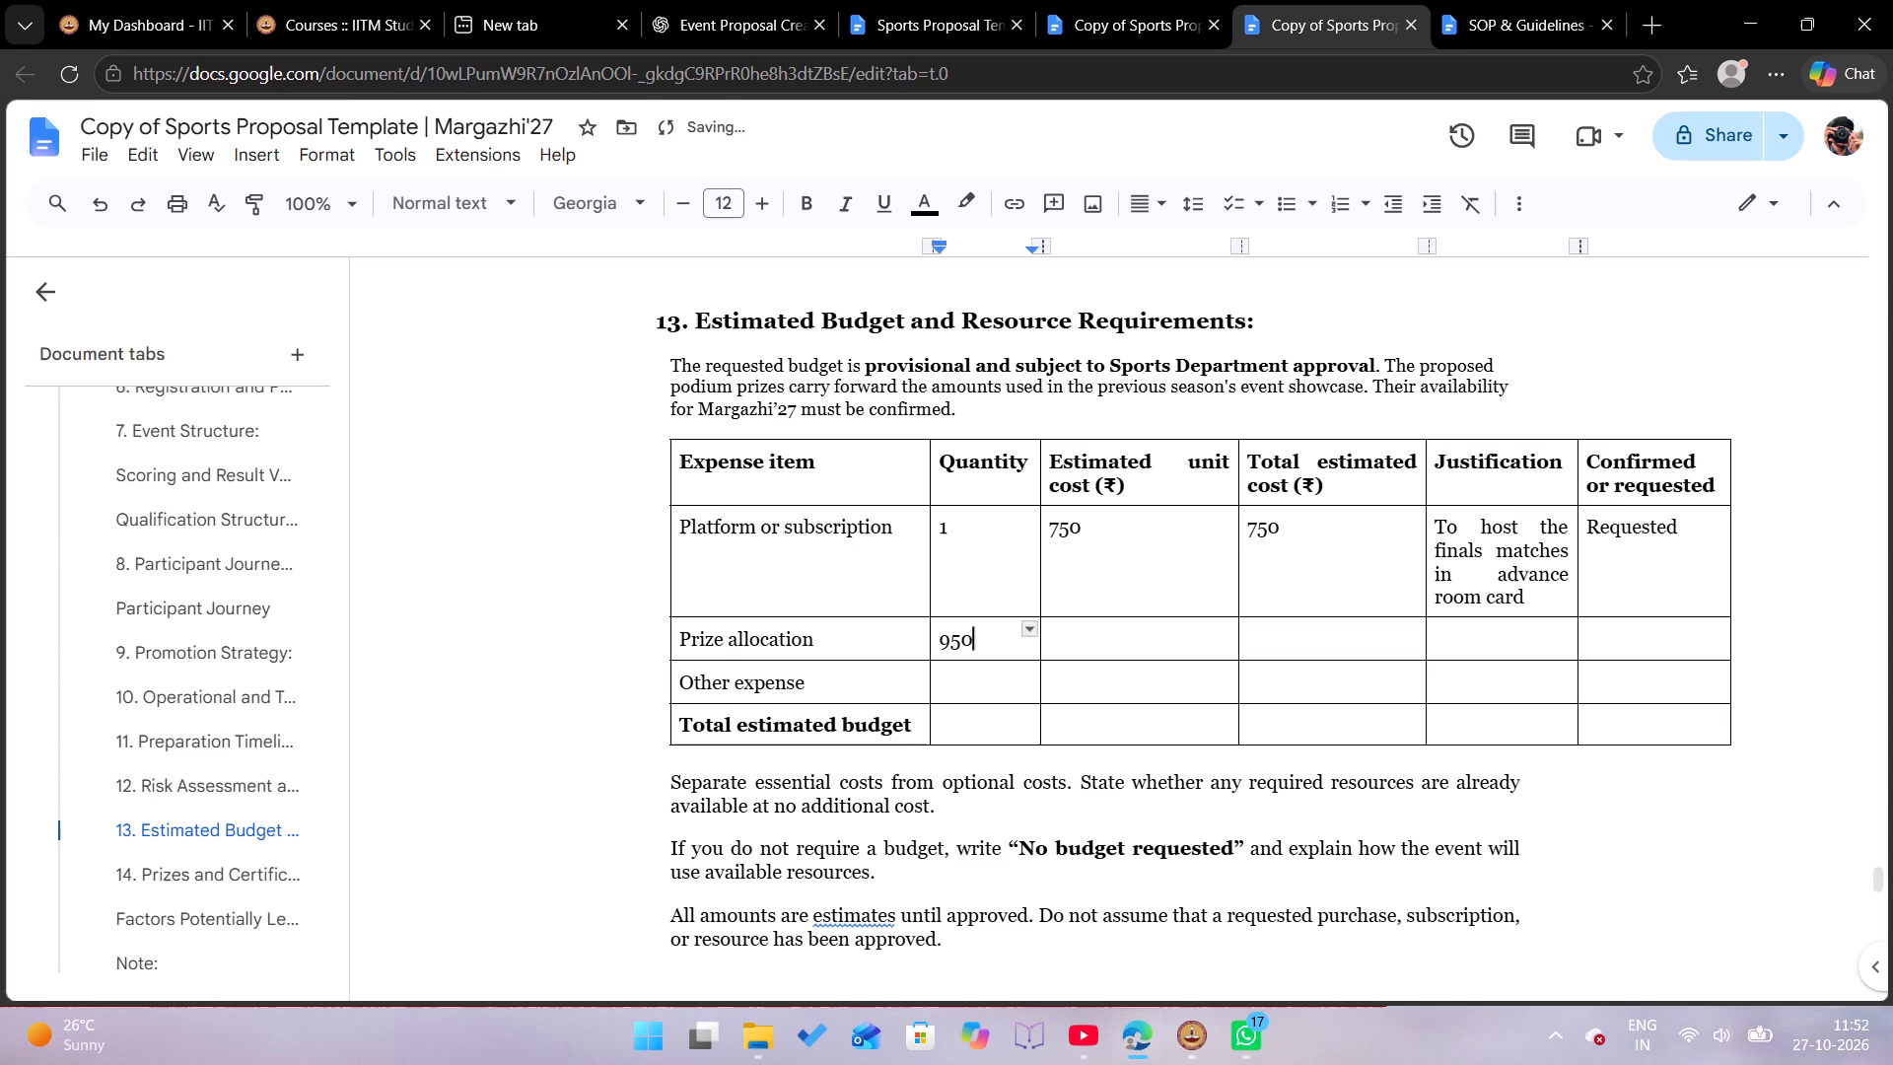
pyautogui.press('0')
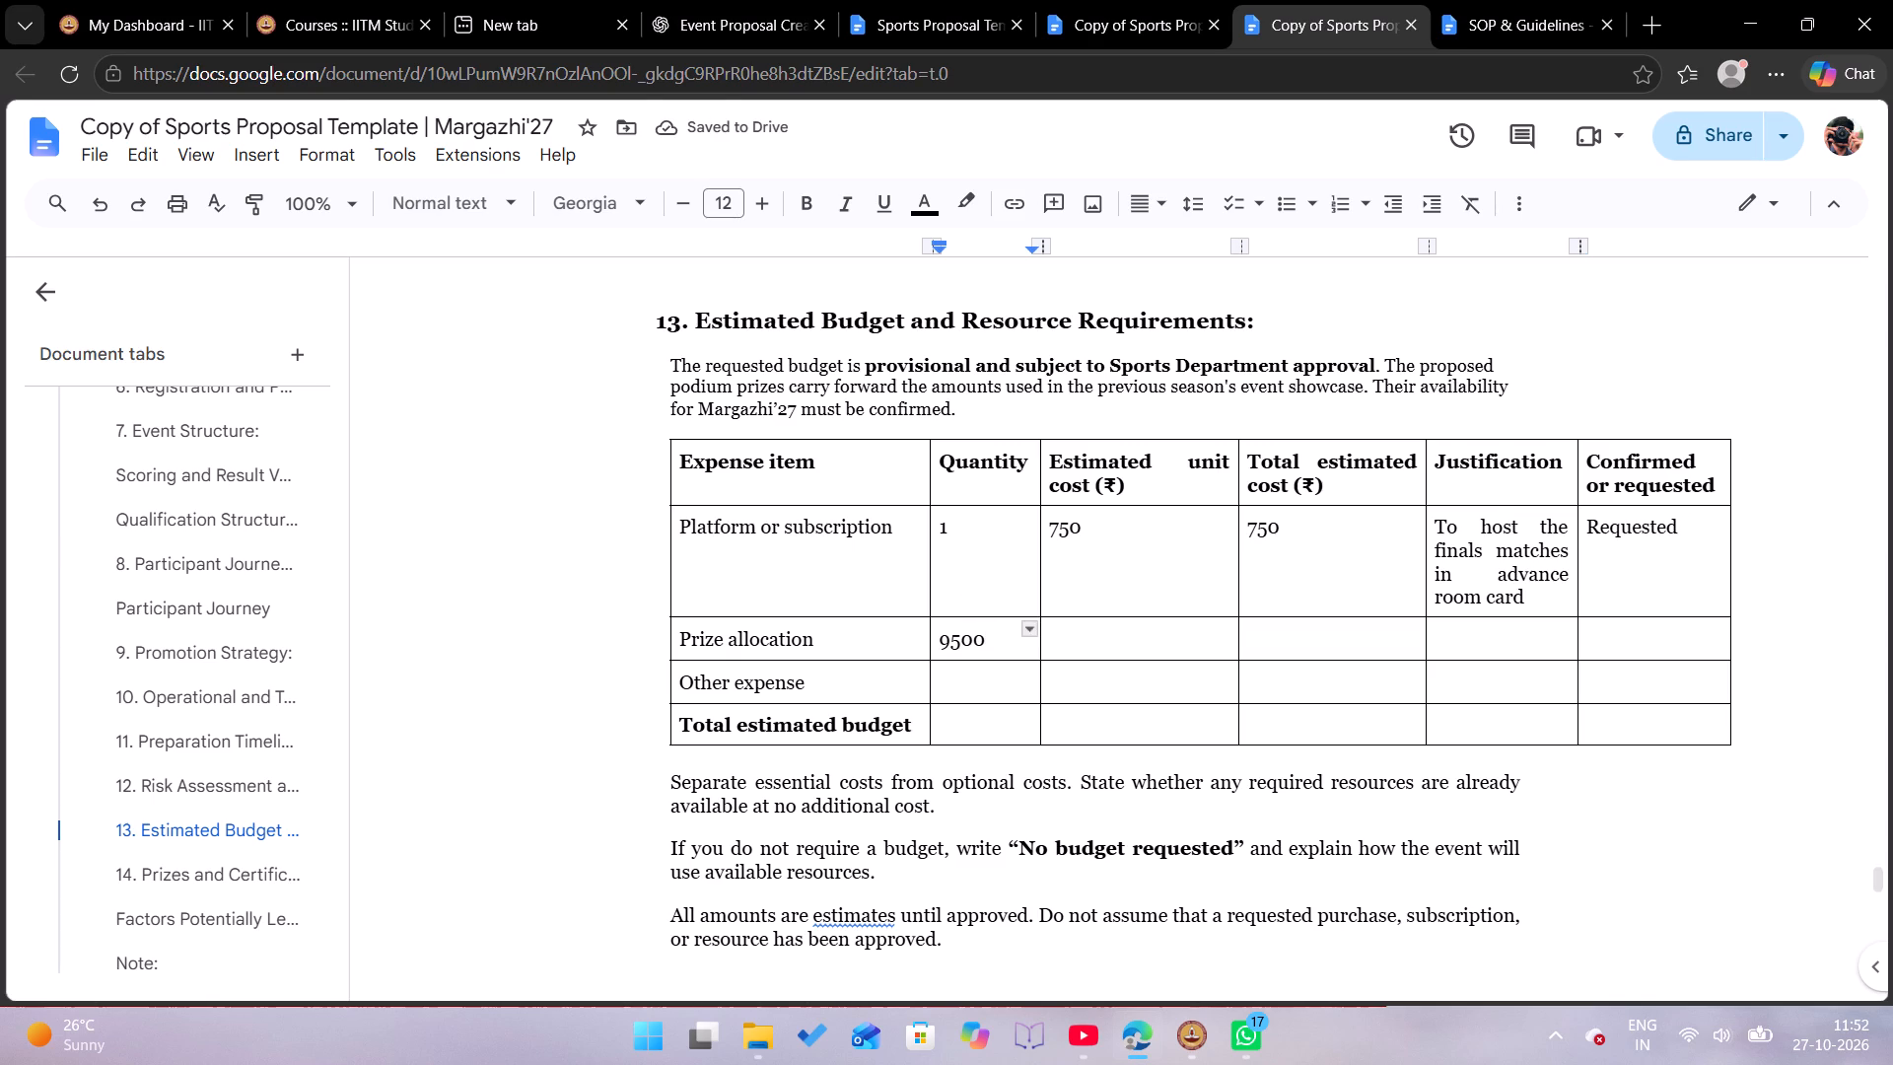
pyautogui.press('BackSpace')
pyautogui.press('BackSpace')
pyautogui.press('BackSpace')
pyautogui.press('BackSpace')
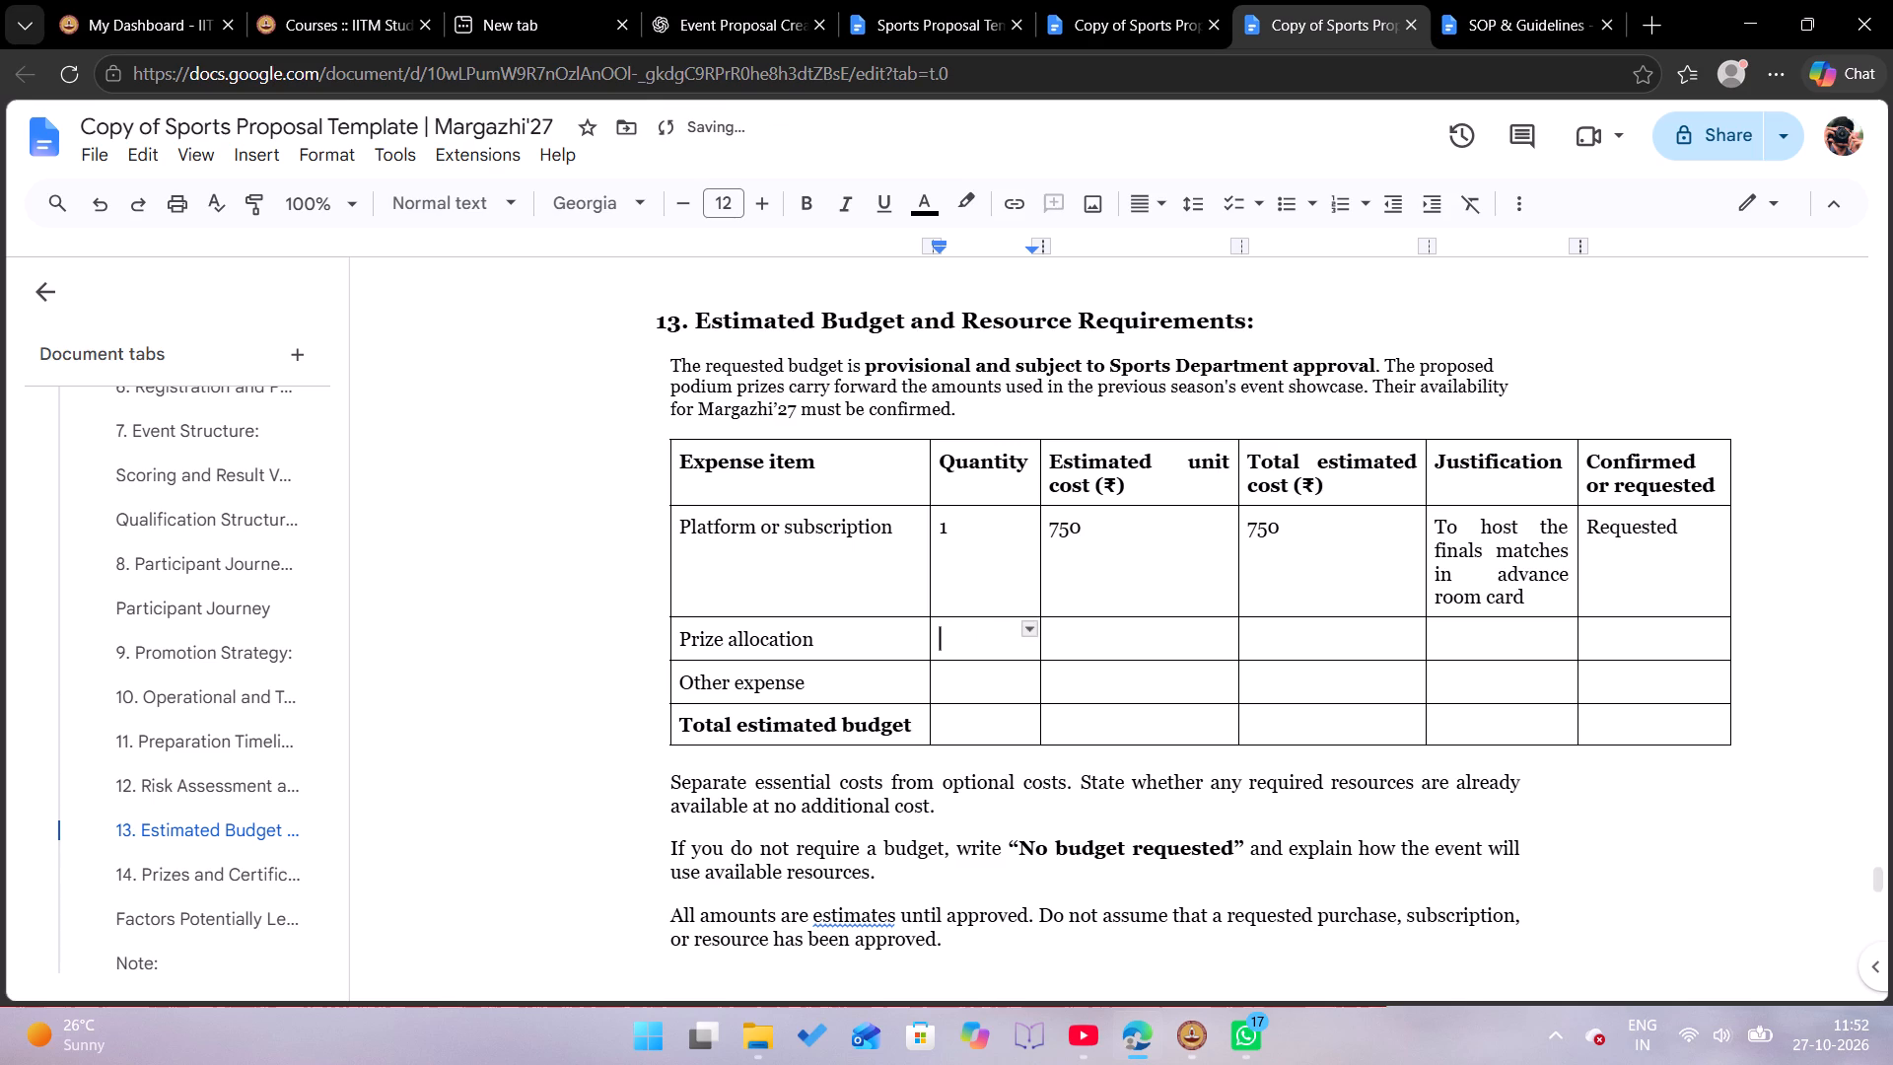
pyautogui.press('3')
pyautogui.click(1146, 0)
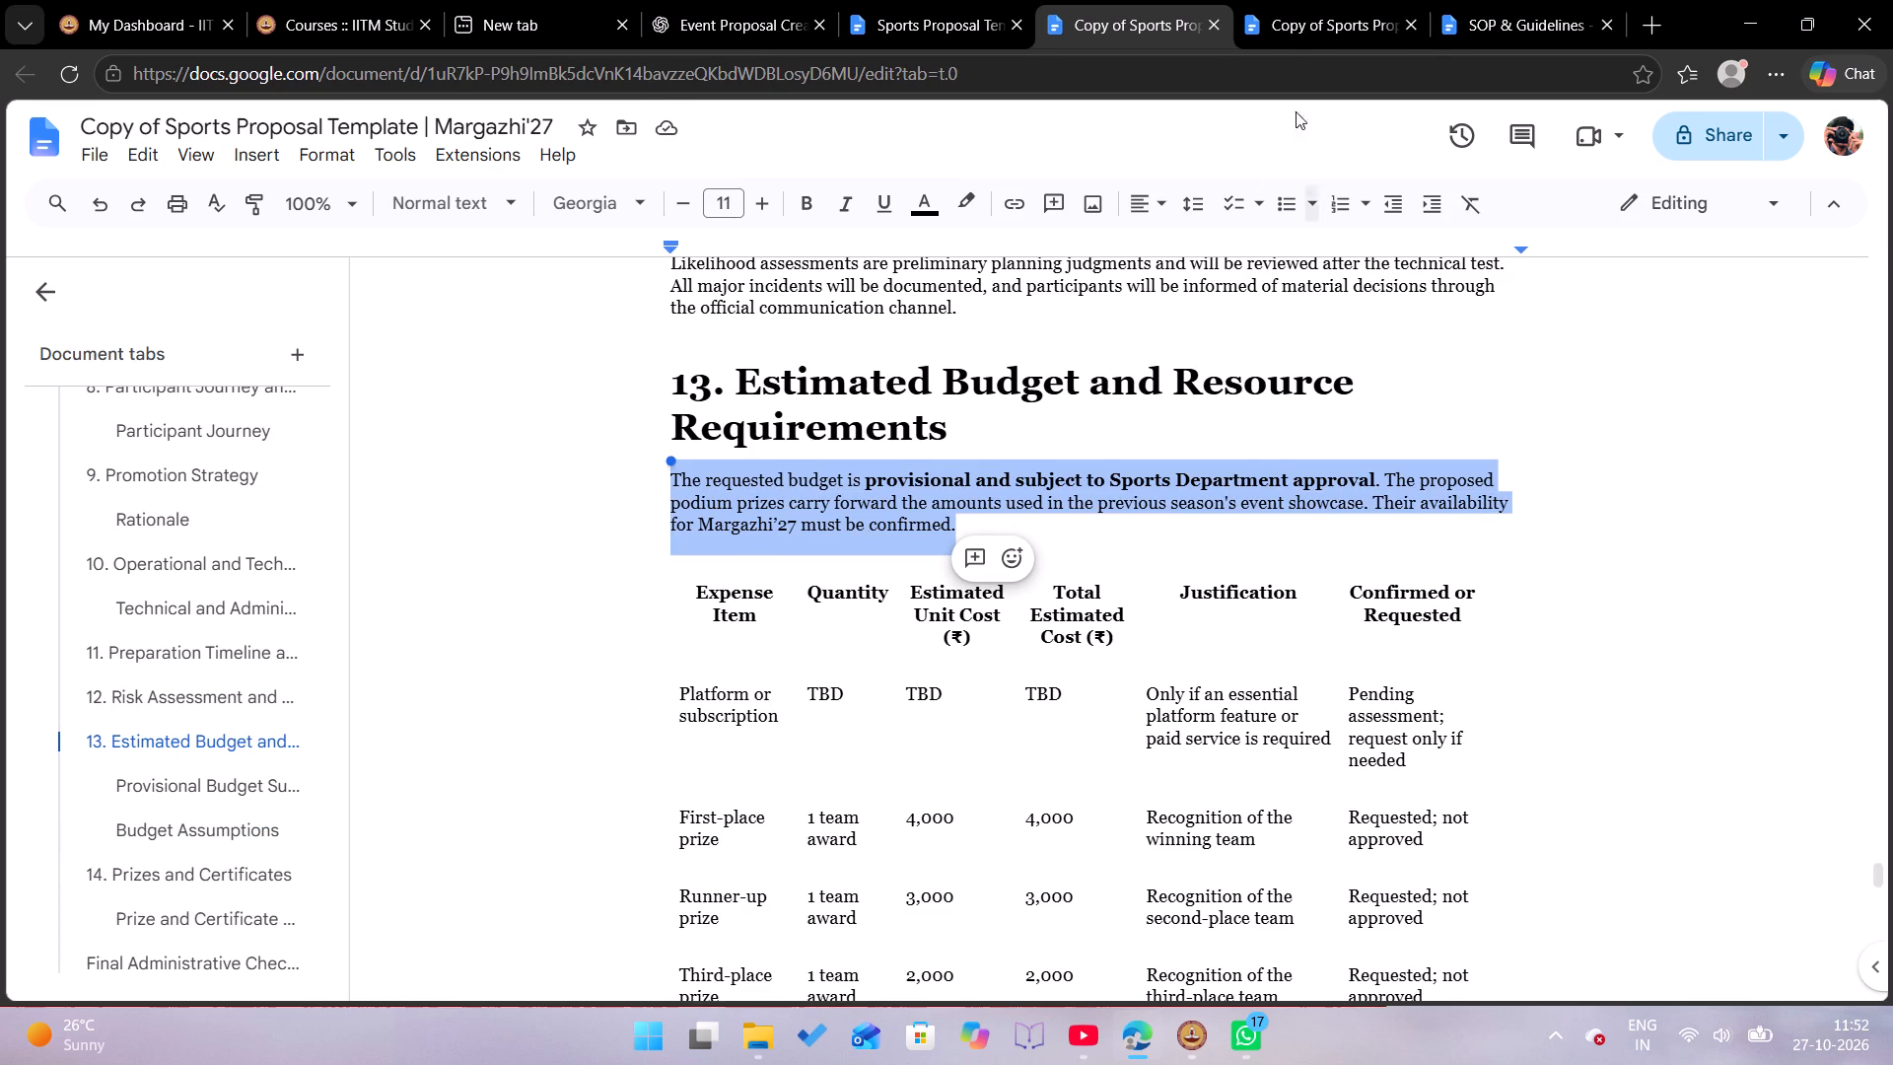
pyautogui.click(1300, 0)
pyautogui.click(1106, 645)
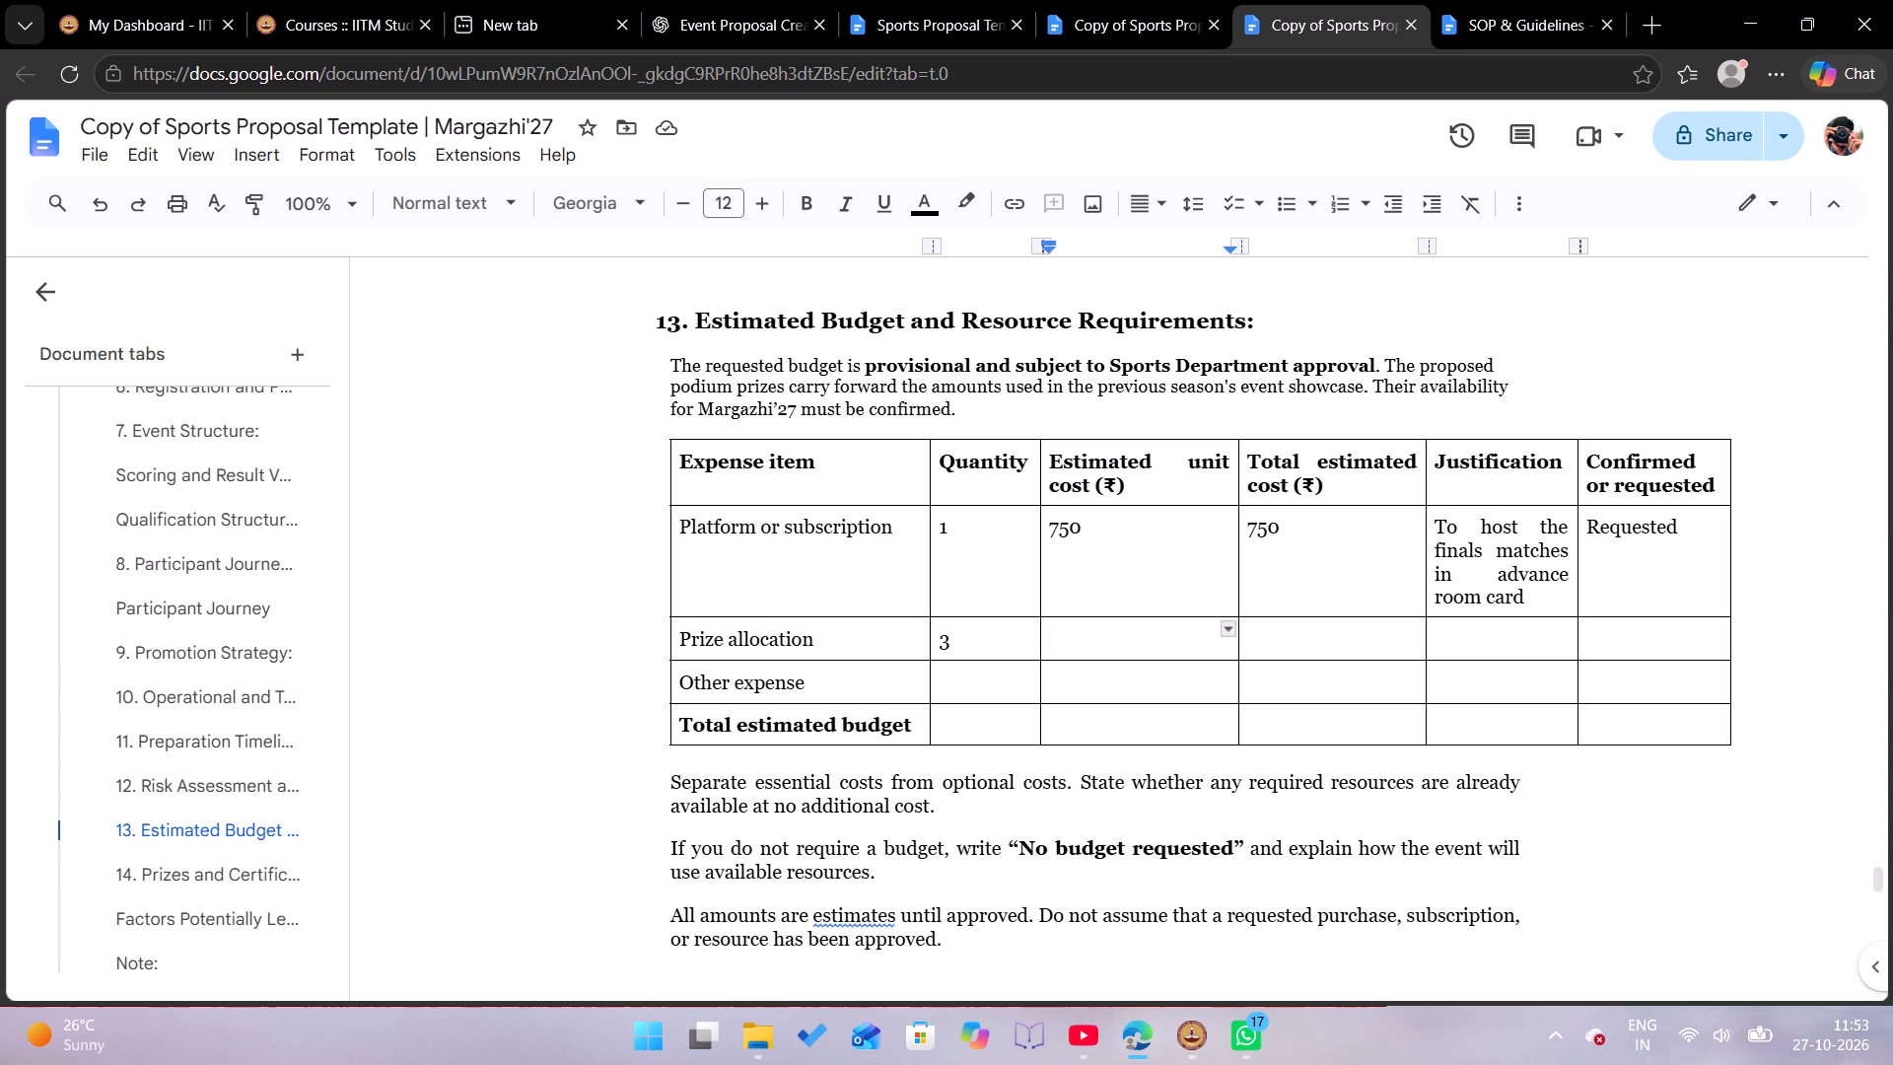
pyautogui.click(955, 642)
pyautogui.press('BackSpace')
# Check the prize and other expense rows of the other proposal copy's budget table, and return to the template.
pyautogui.click(1094, 0)
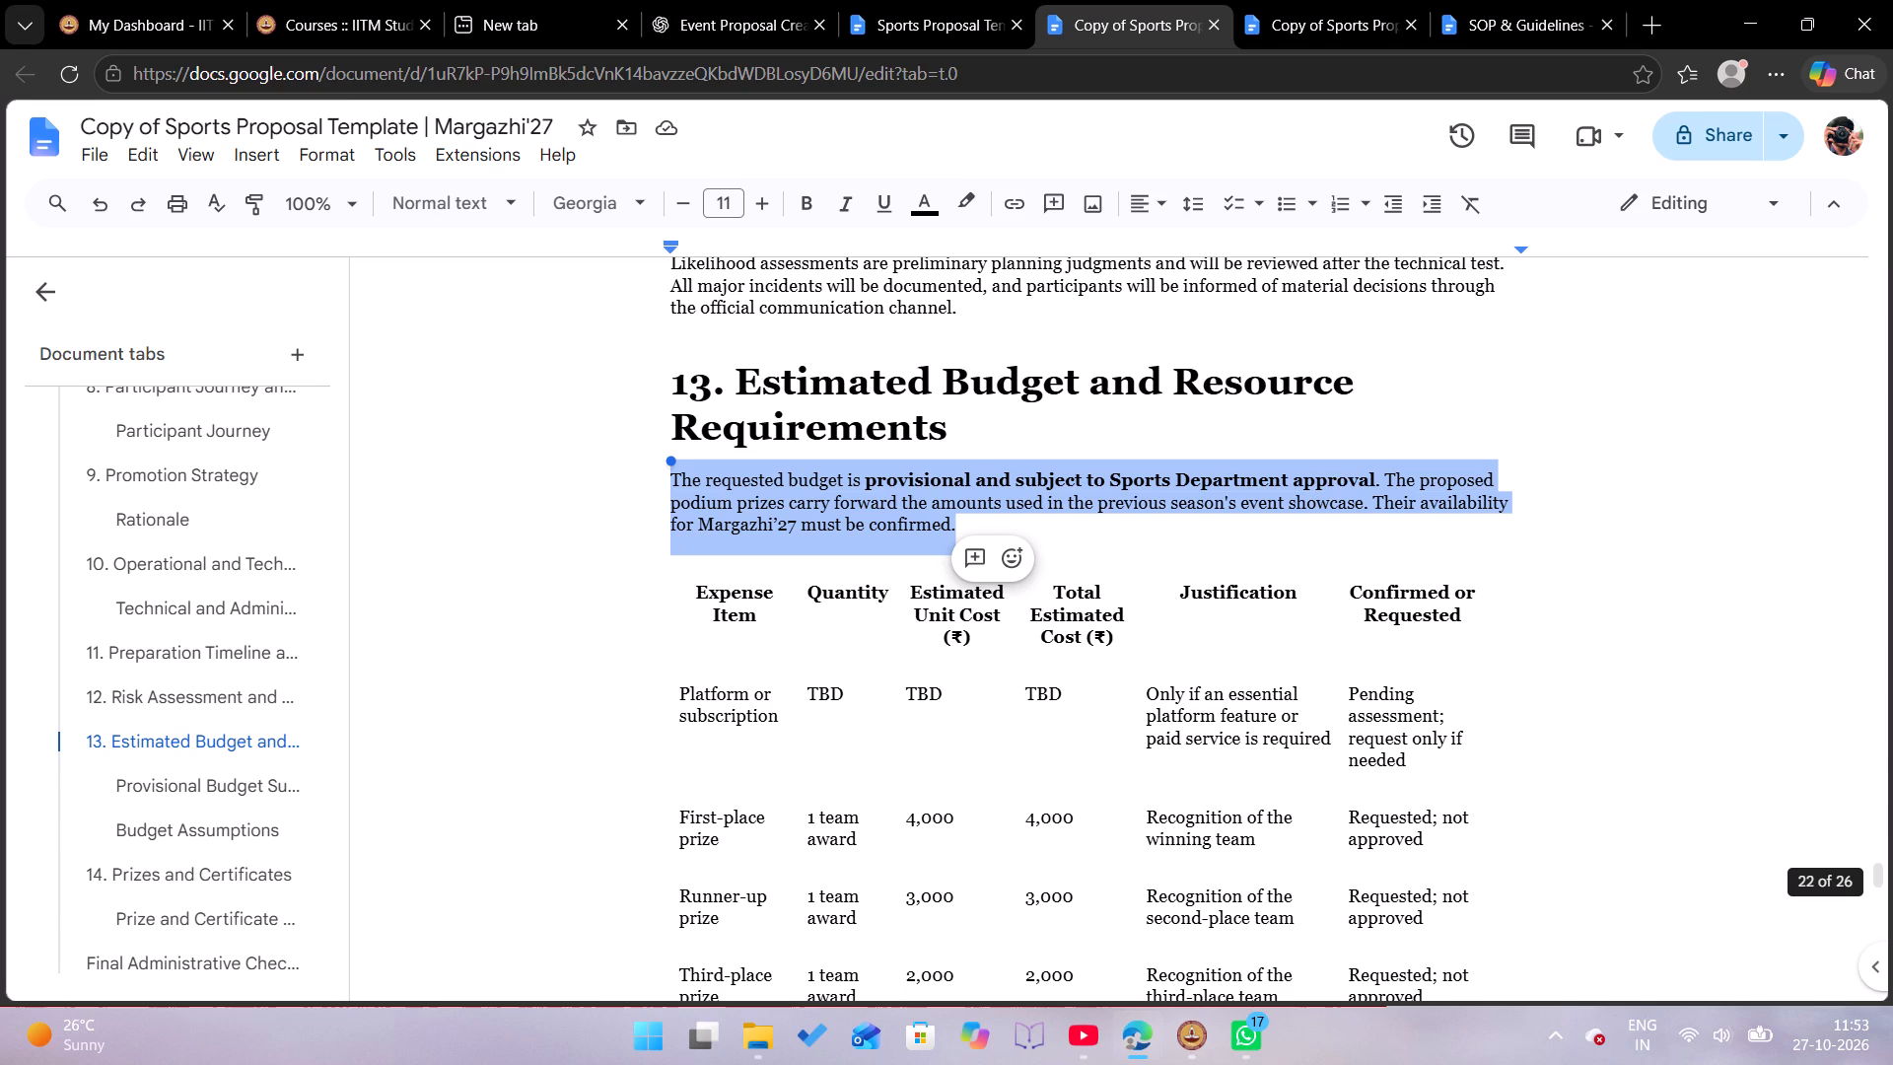
pyautogui.moveTo(1876, 878); pyautogui.dragTo(1873, 887)
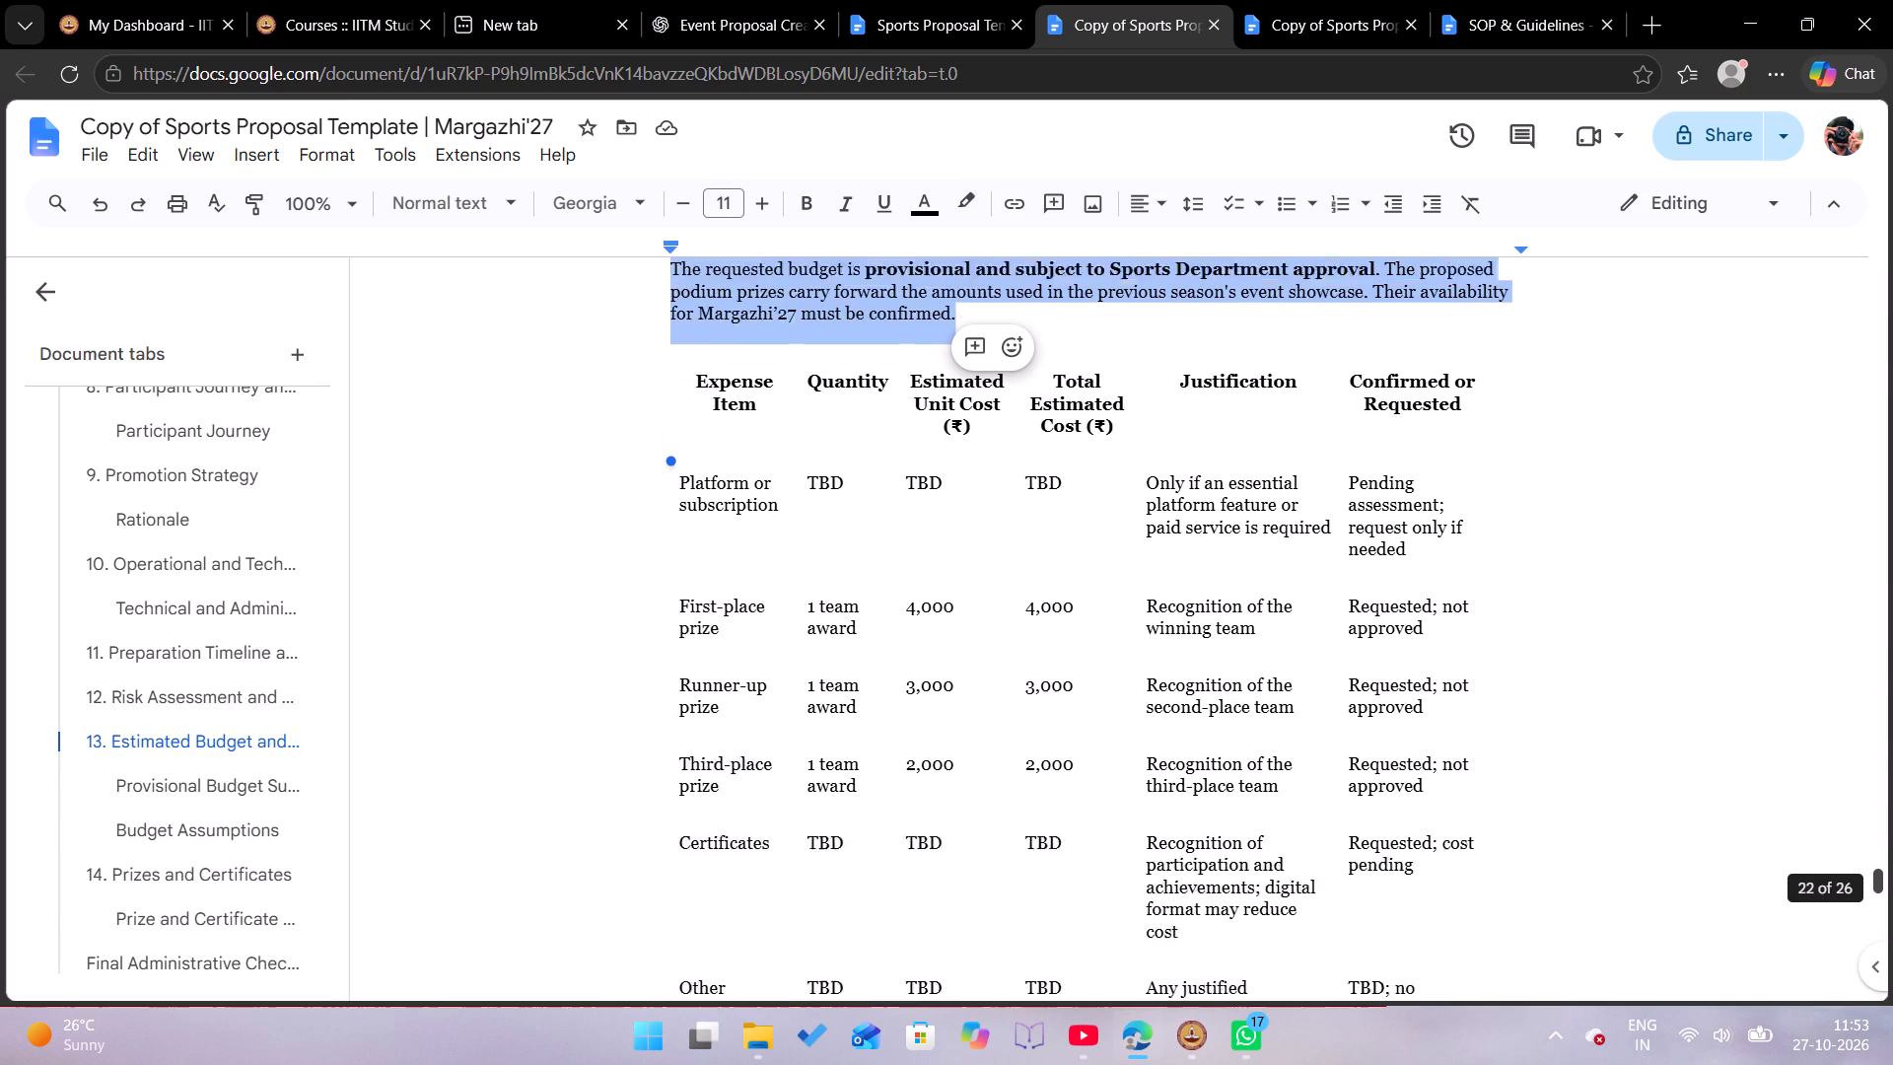
pyautogui.moveTo(1873, 887); pyautogui.dragTo(1871, 890)
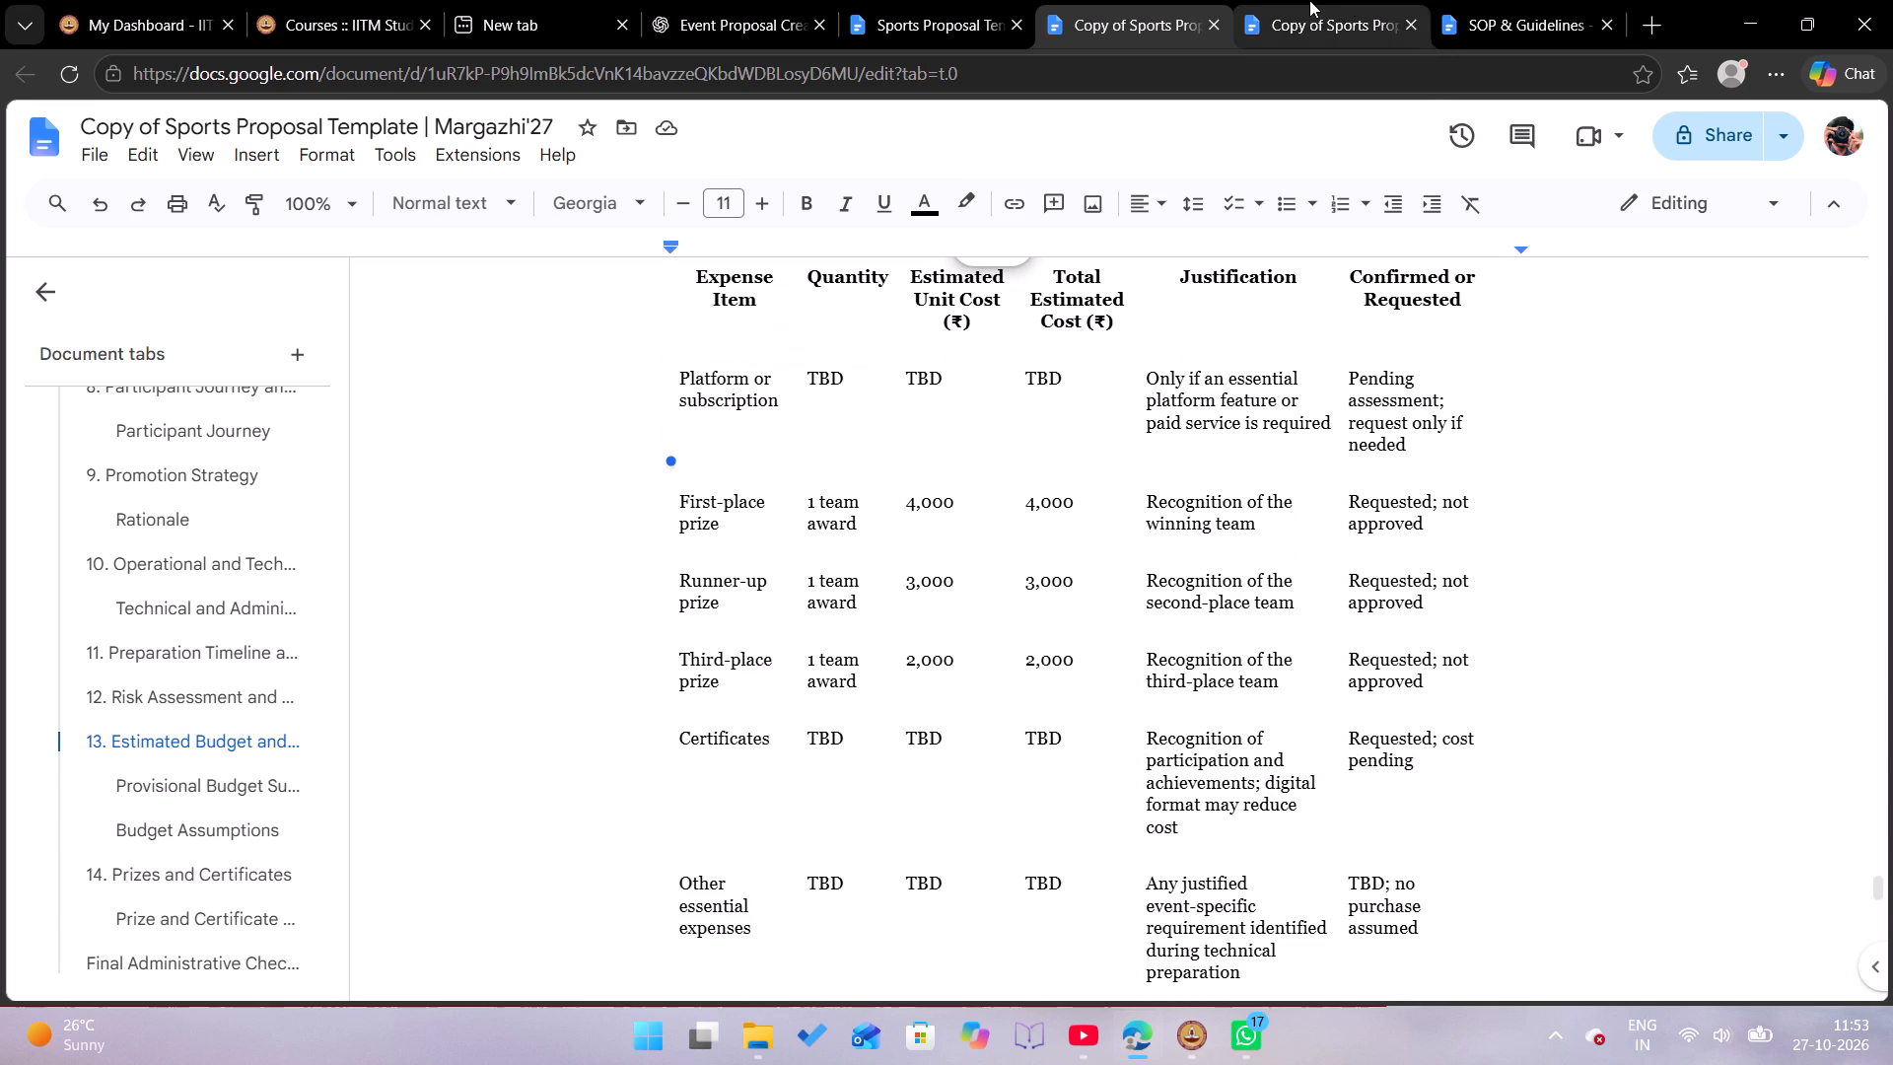
pyautogui.click(1298, 1)
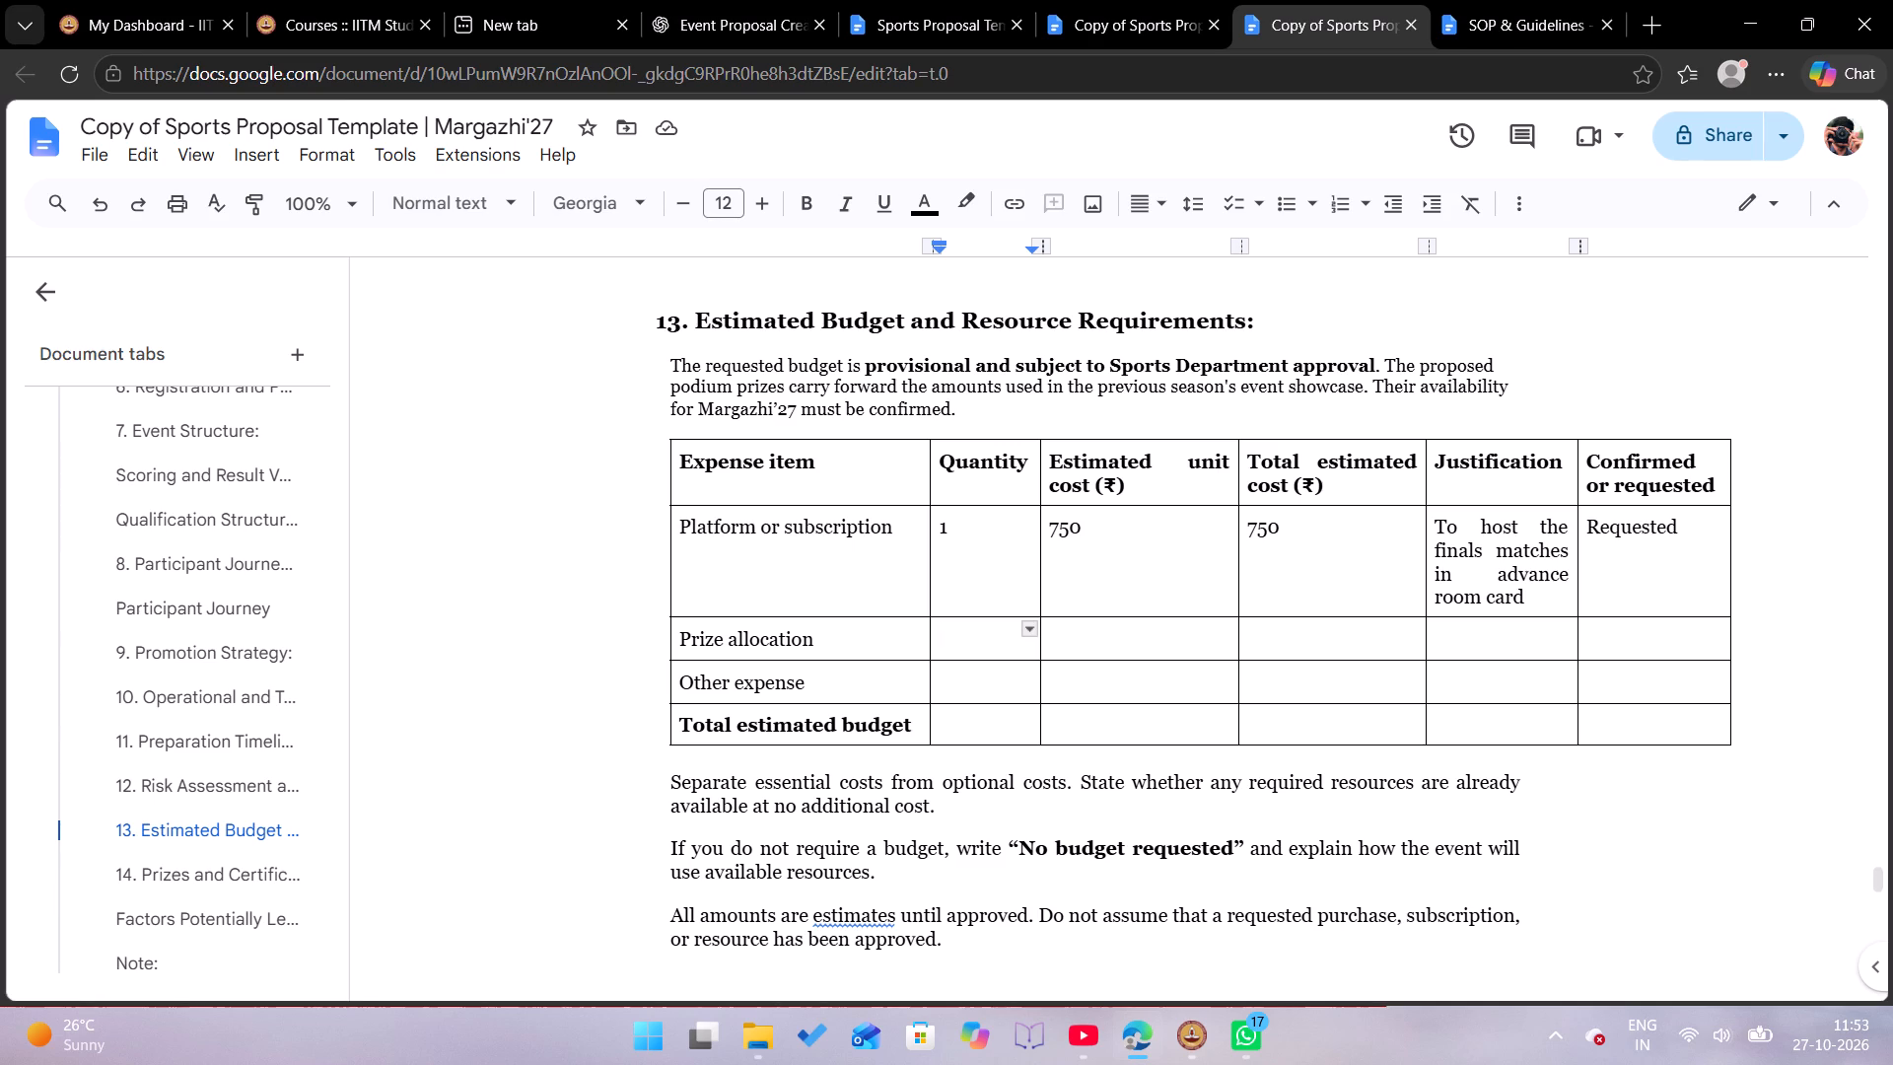
# Fill the Prize allocation row with quantity 1, an estimated unit cost of 9500 and a total estimated cost of 9500.
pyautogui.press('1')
pyautogui.click(1111, 651)
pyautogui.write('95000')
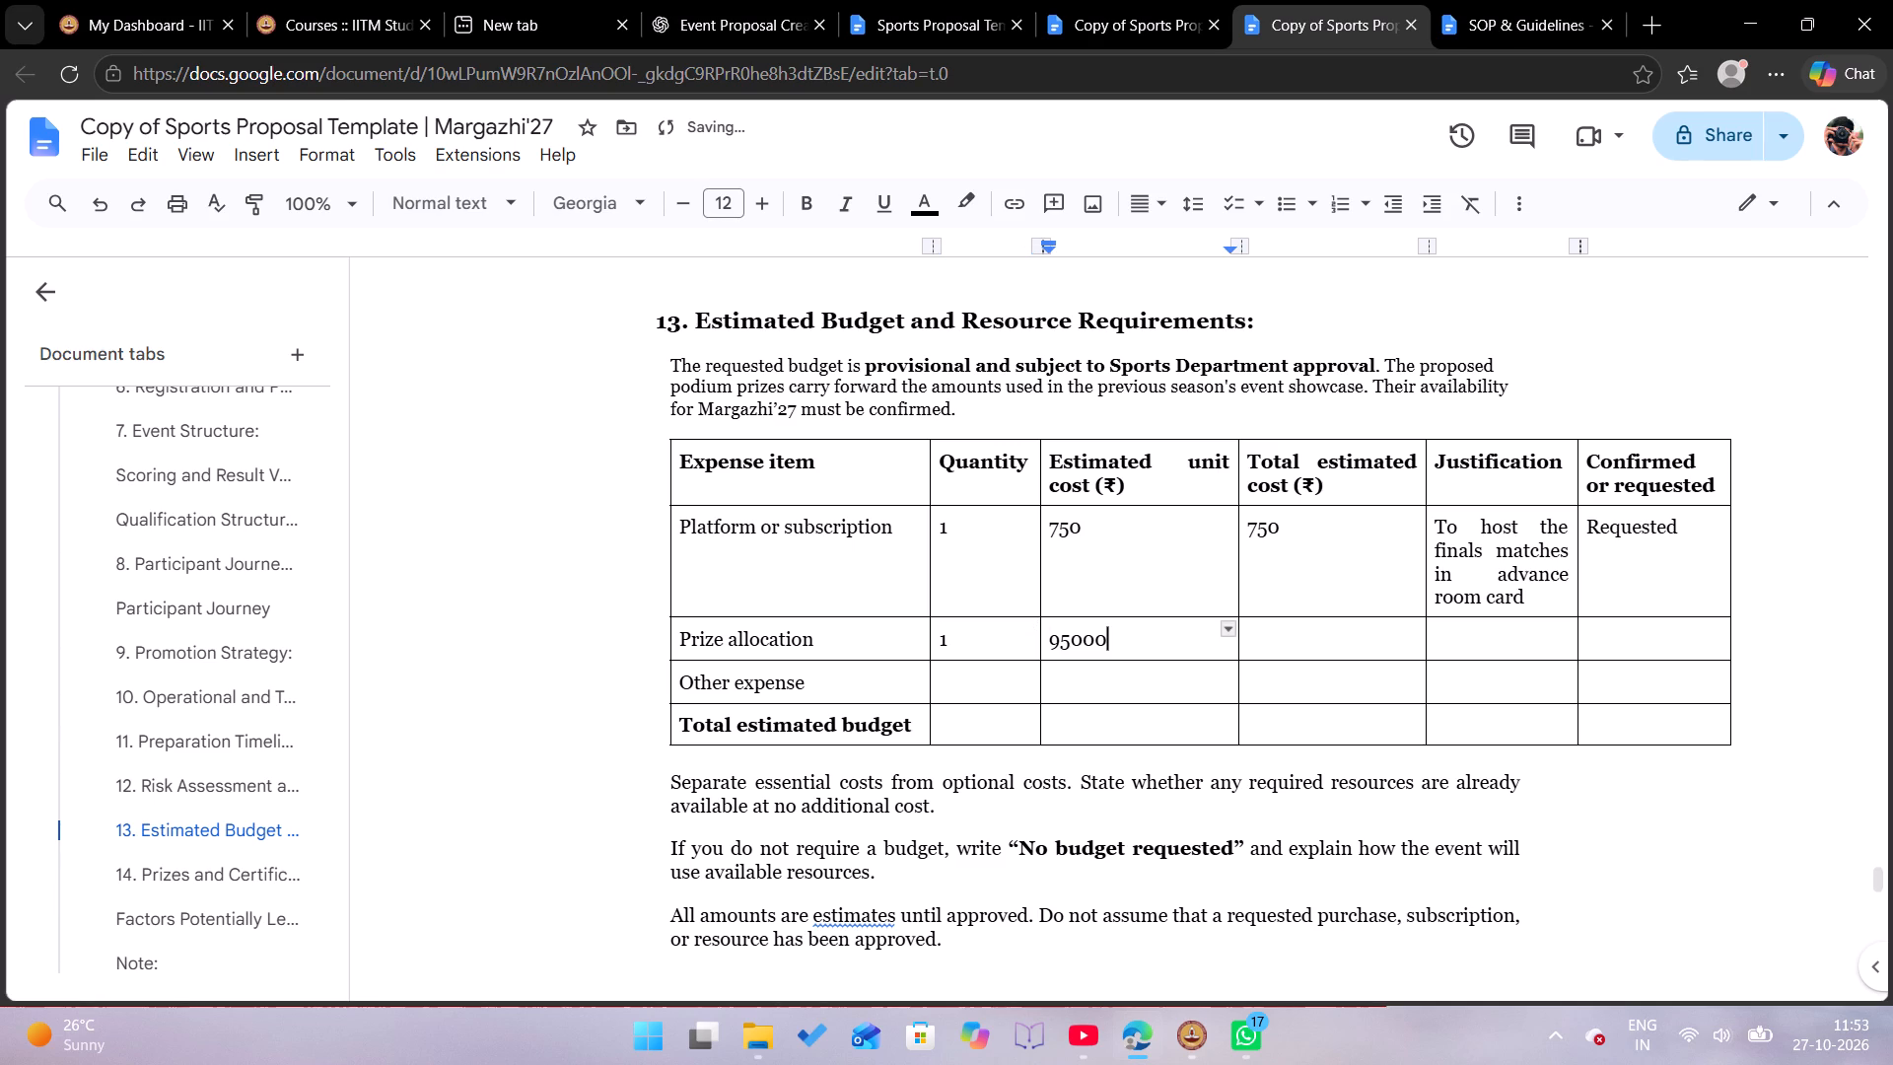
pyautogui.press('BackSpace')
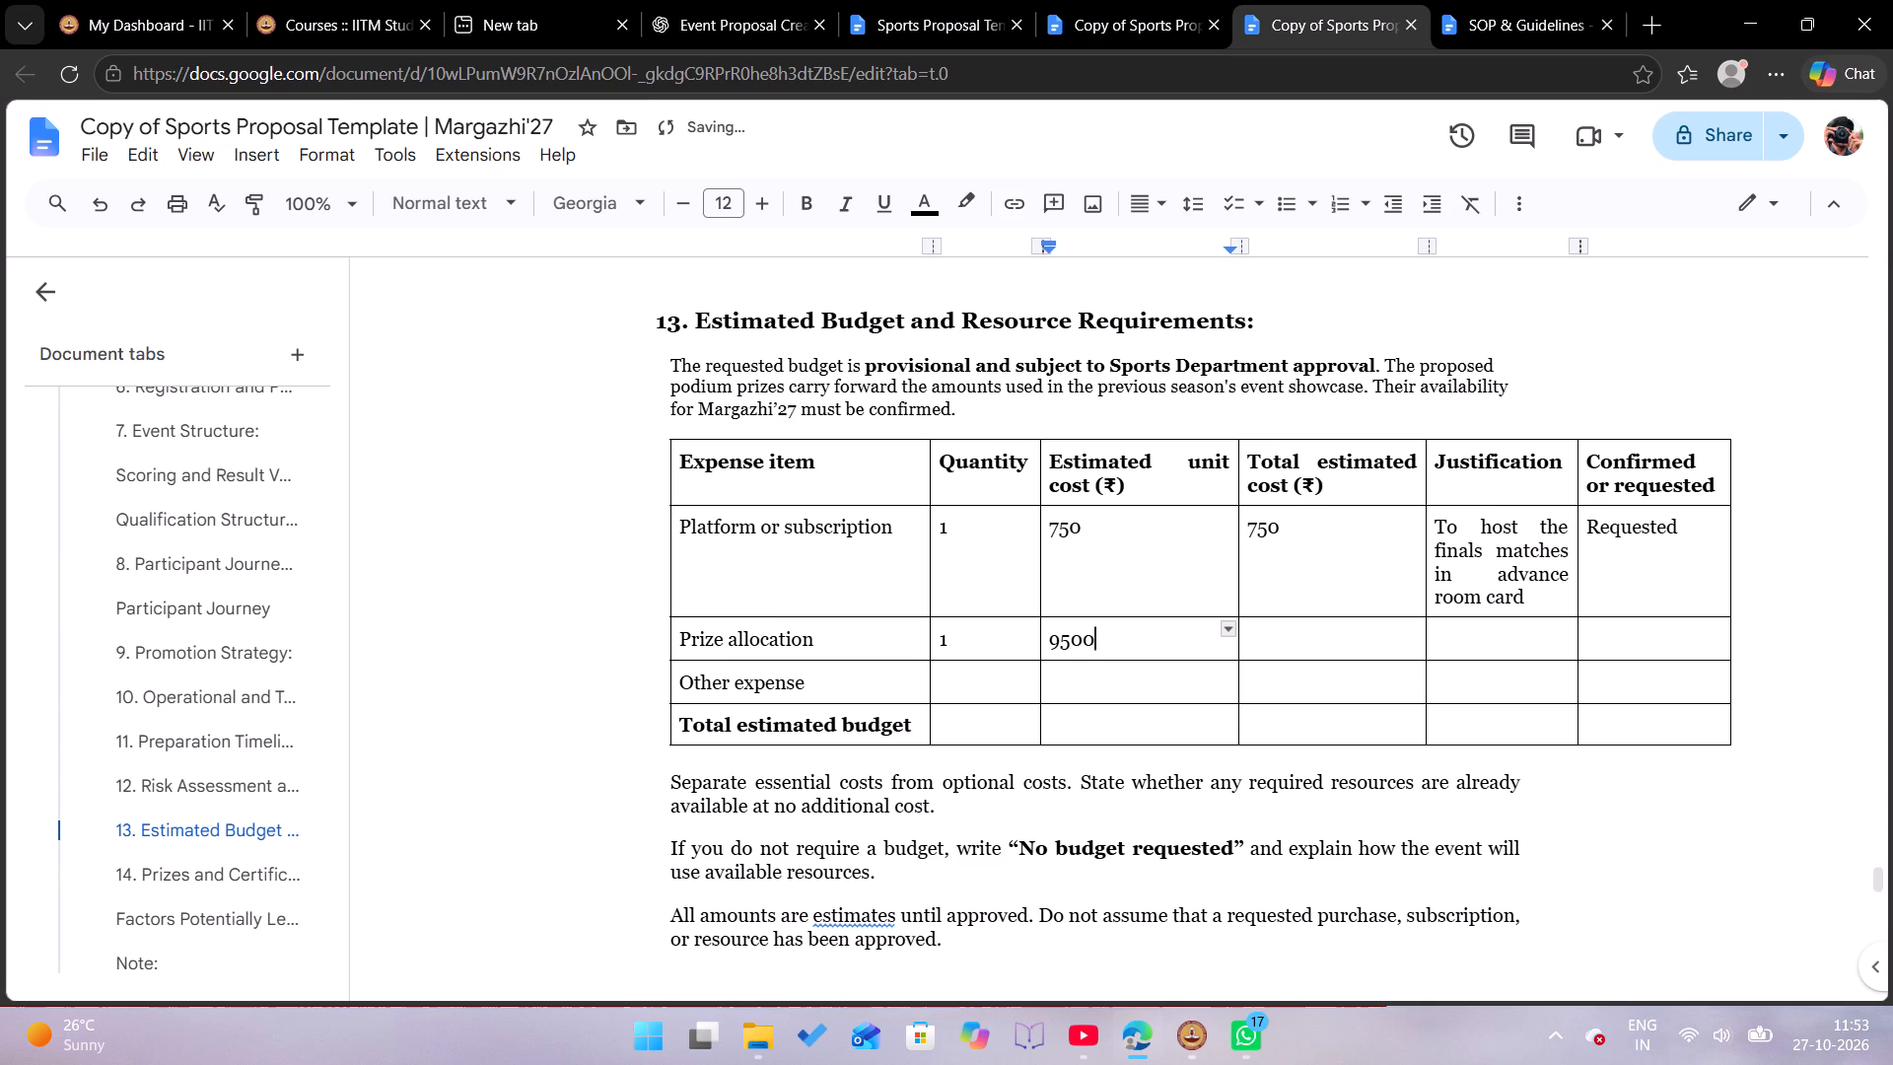
pyautogui.click(1290, 645)
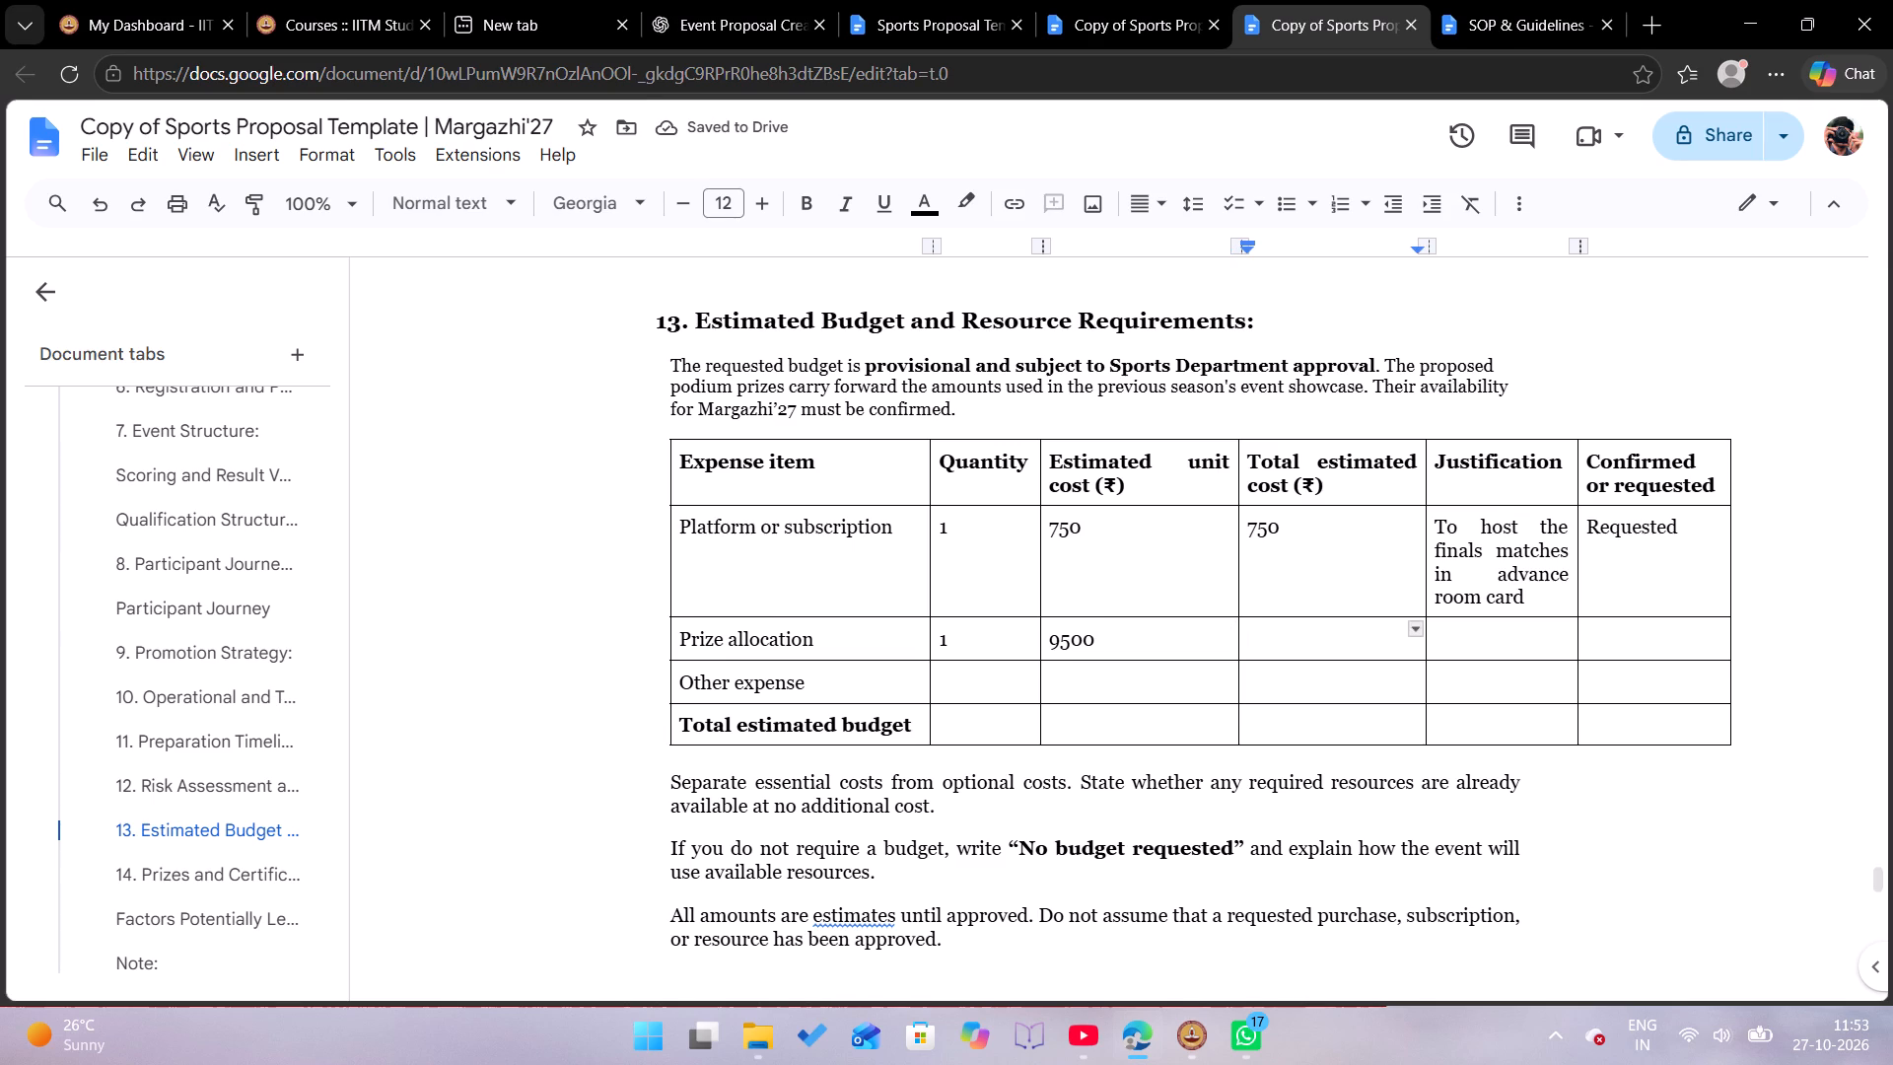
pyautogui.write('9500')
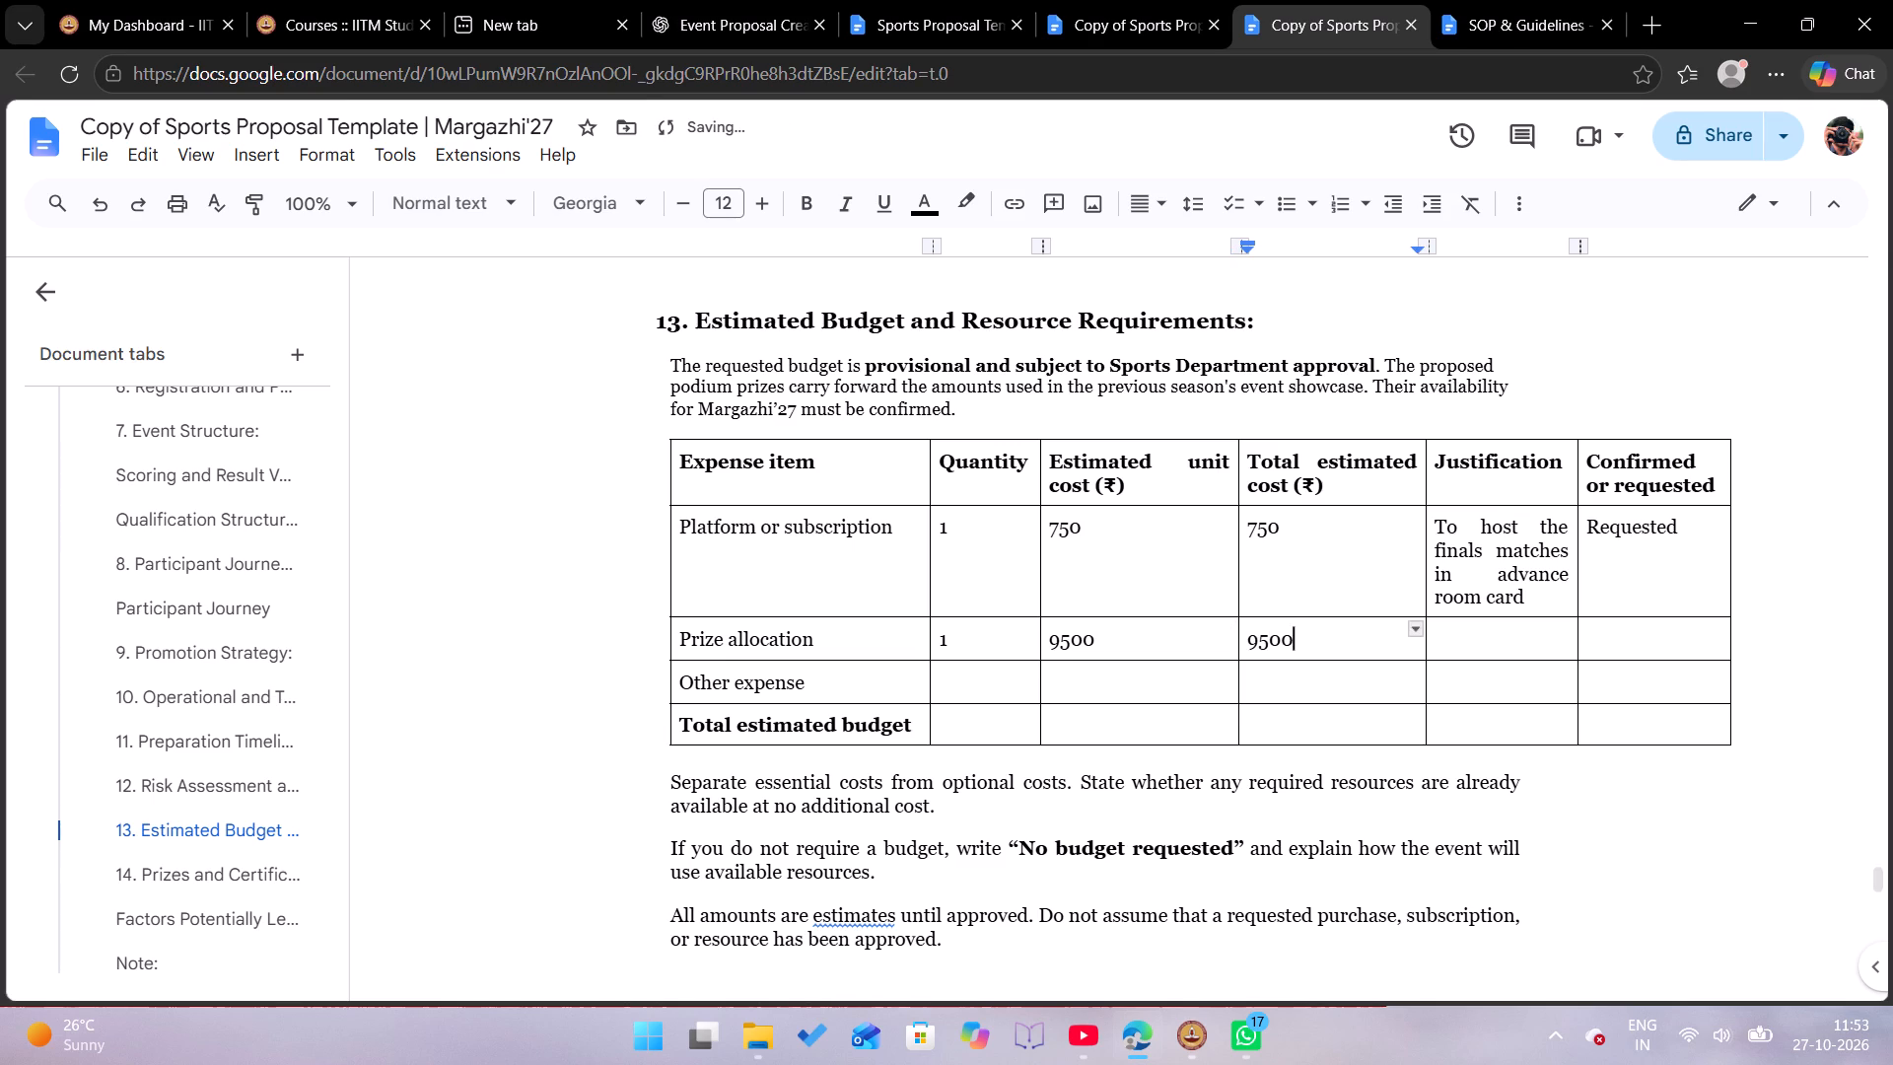
# Enter the Prize allocation justification "Prize money for the winners".
pyautogui.click(1449, 641)
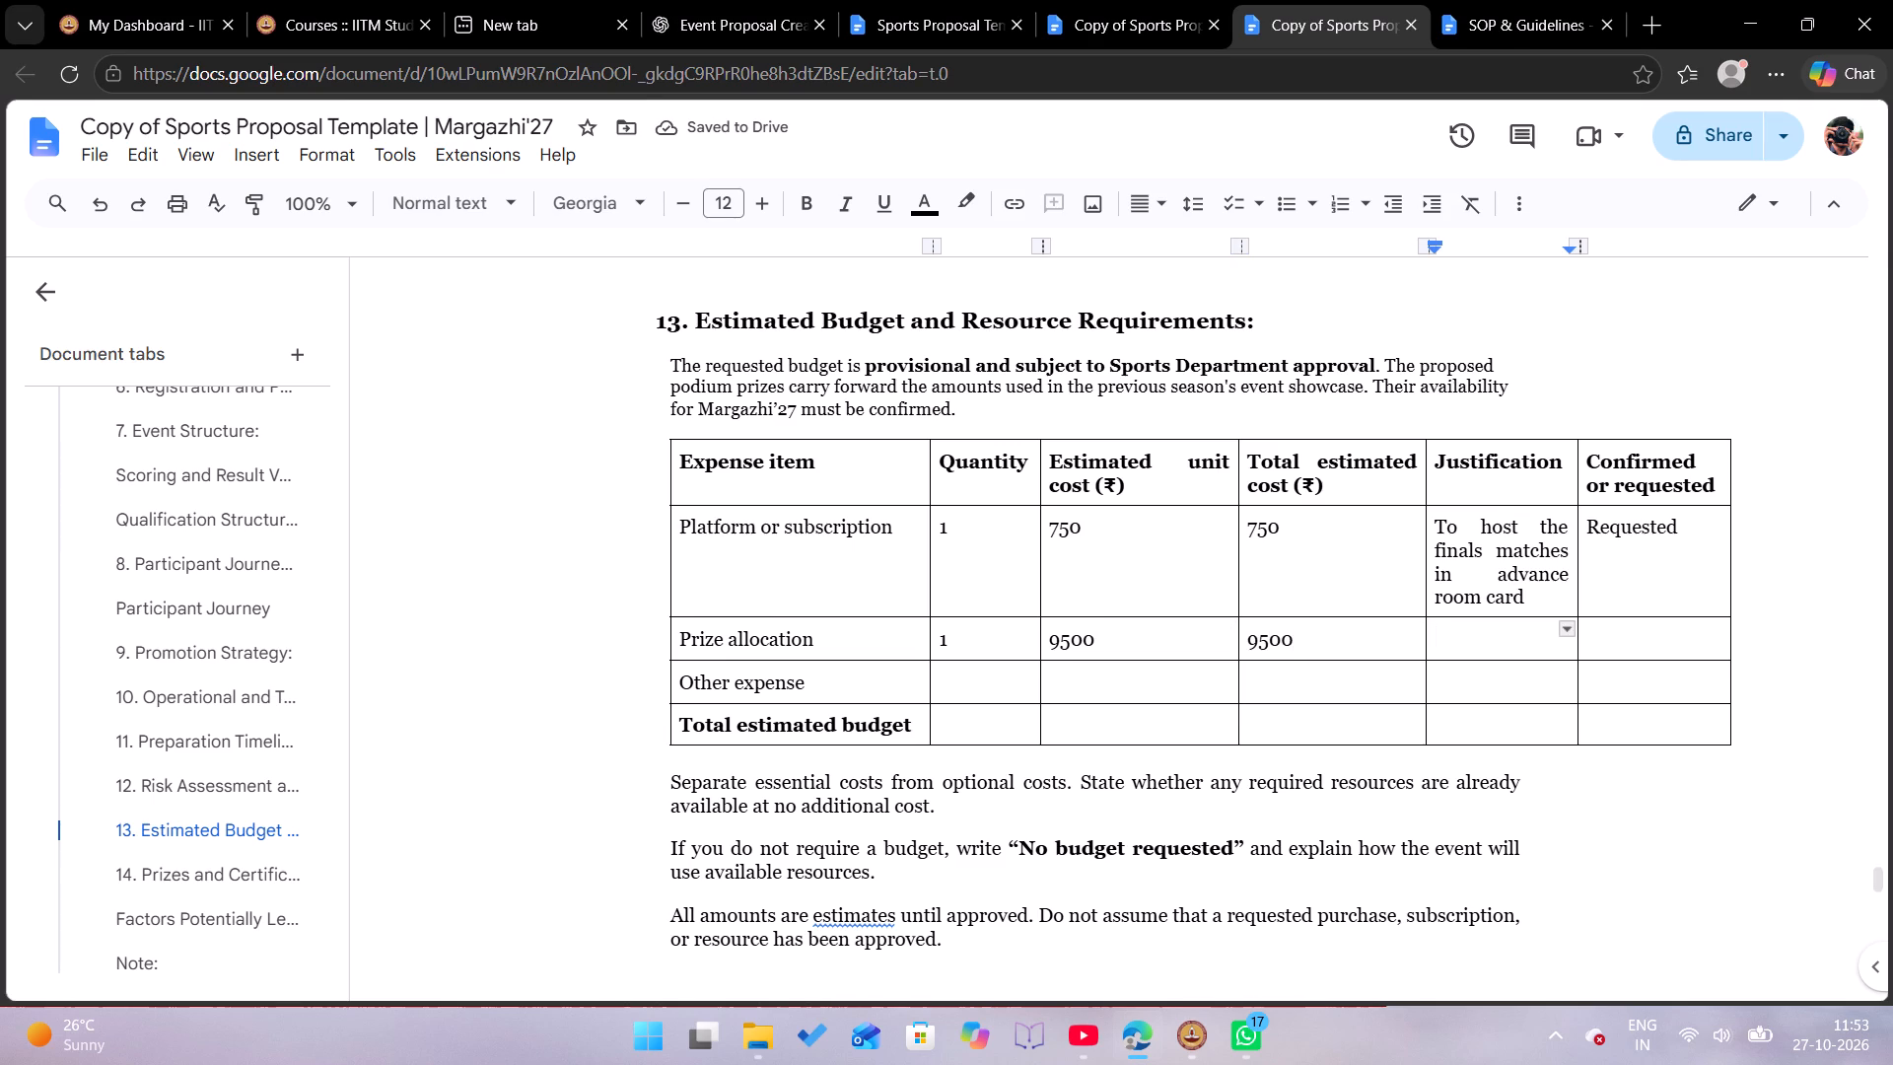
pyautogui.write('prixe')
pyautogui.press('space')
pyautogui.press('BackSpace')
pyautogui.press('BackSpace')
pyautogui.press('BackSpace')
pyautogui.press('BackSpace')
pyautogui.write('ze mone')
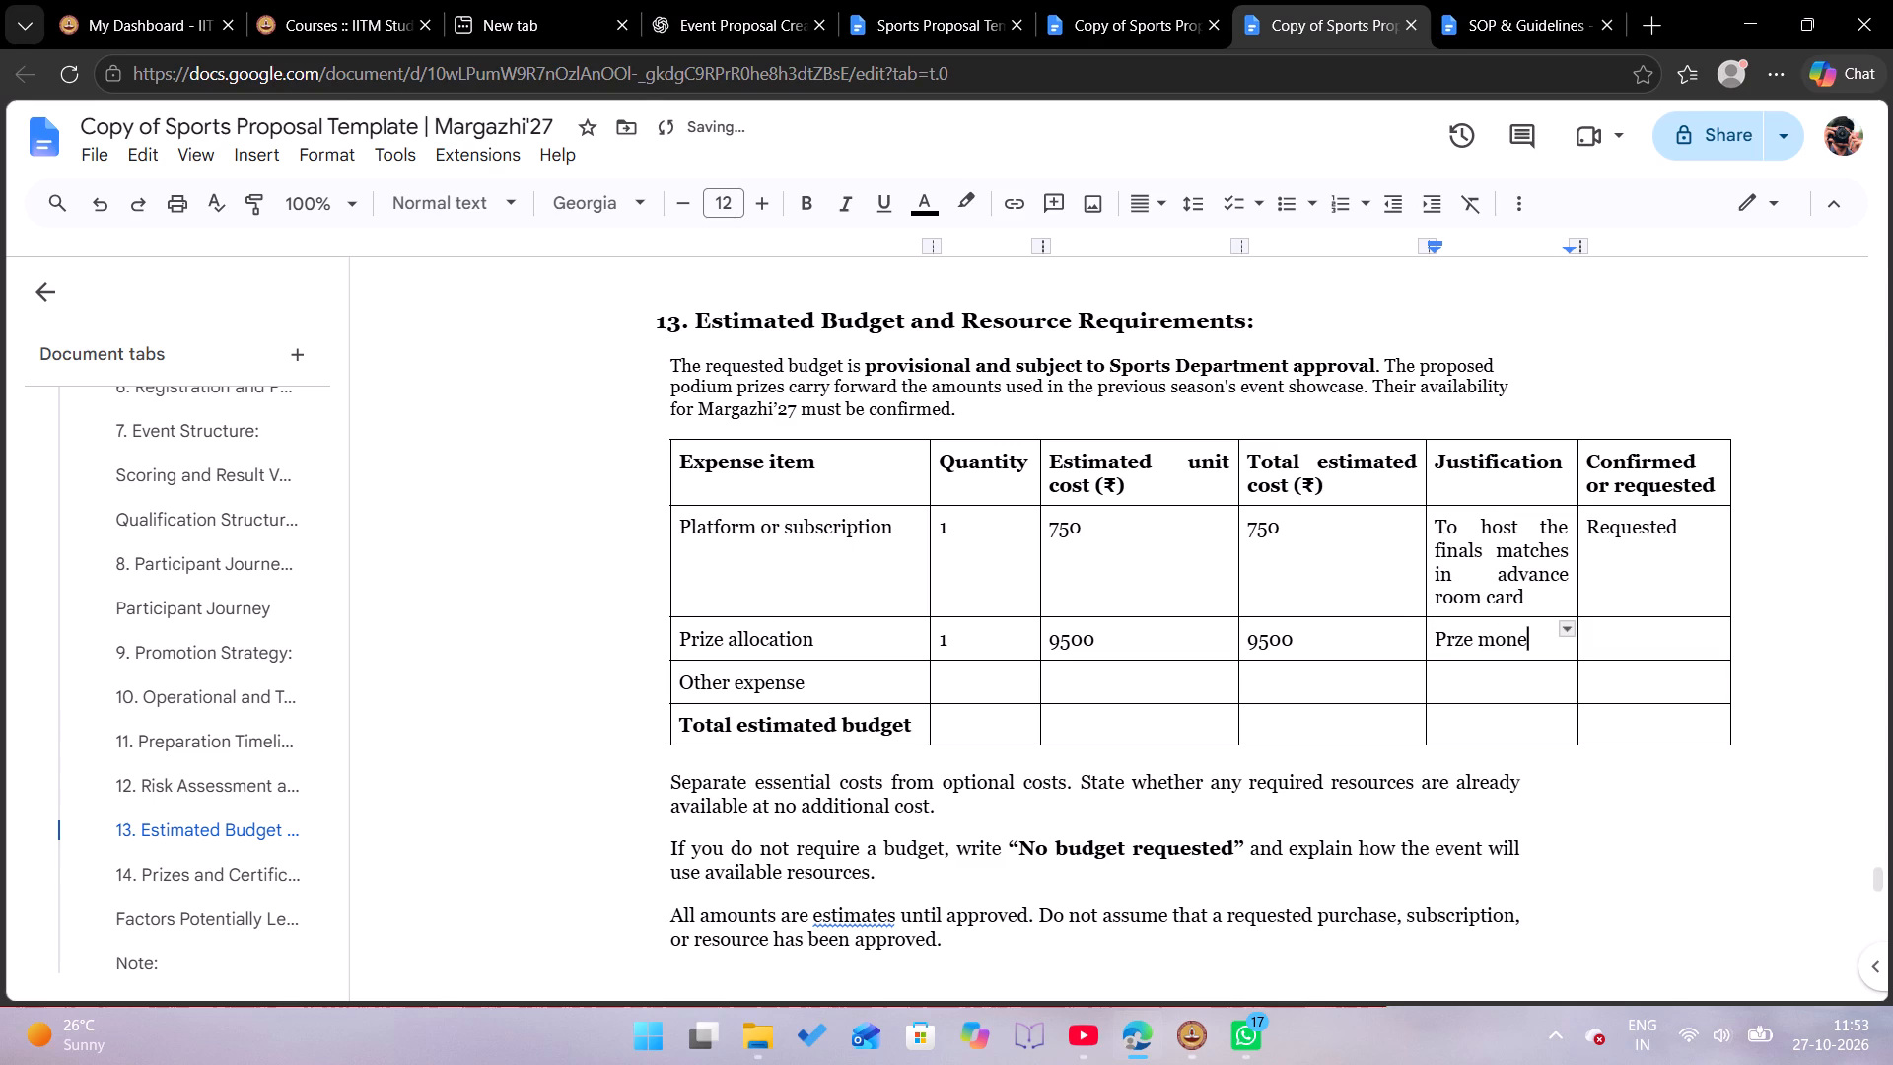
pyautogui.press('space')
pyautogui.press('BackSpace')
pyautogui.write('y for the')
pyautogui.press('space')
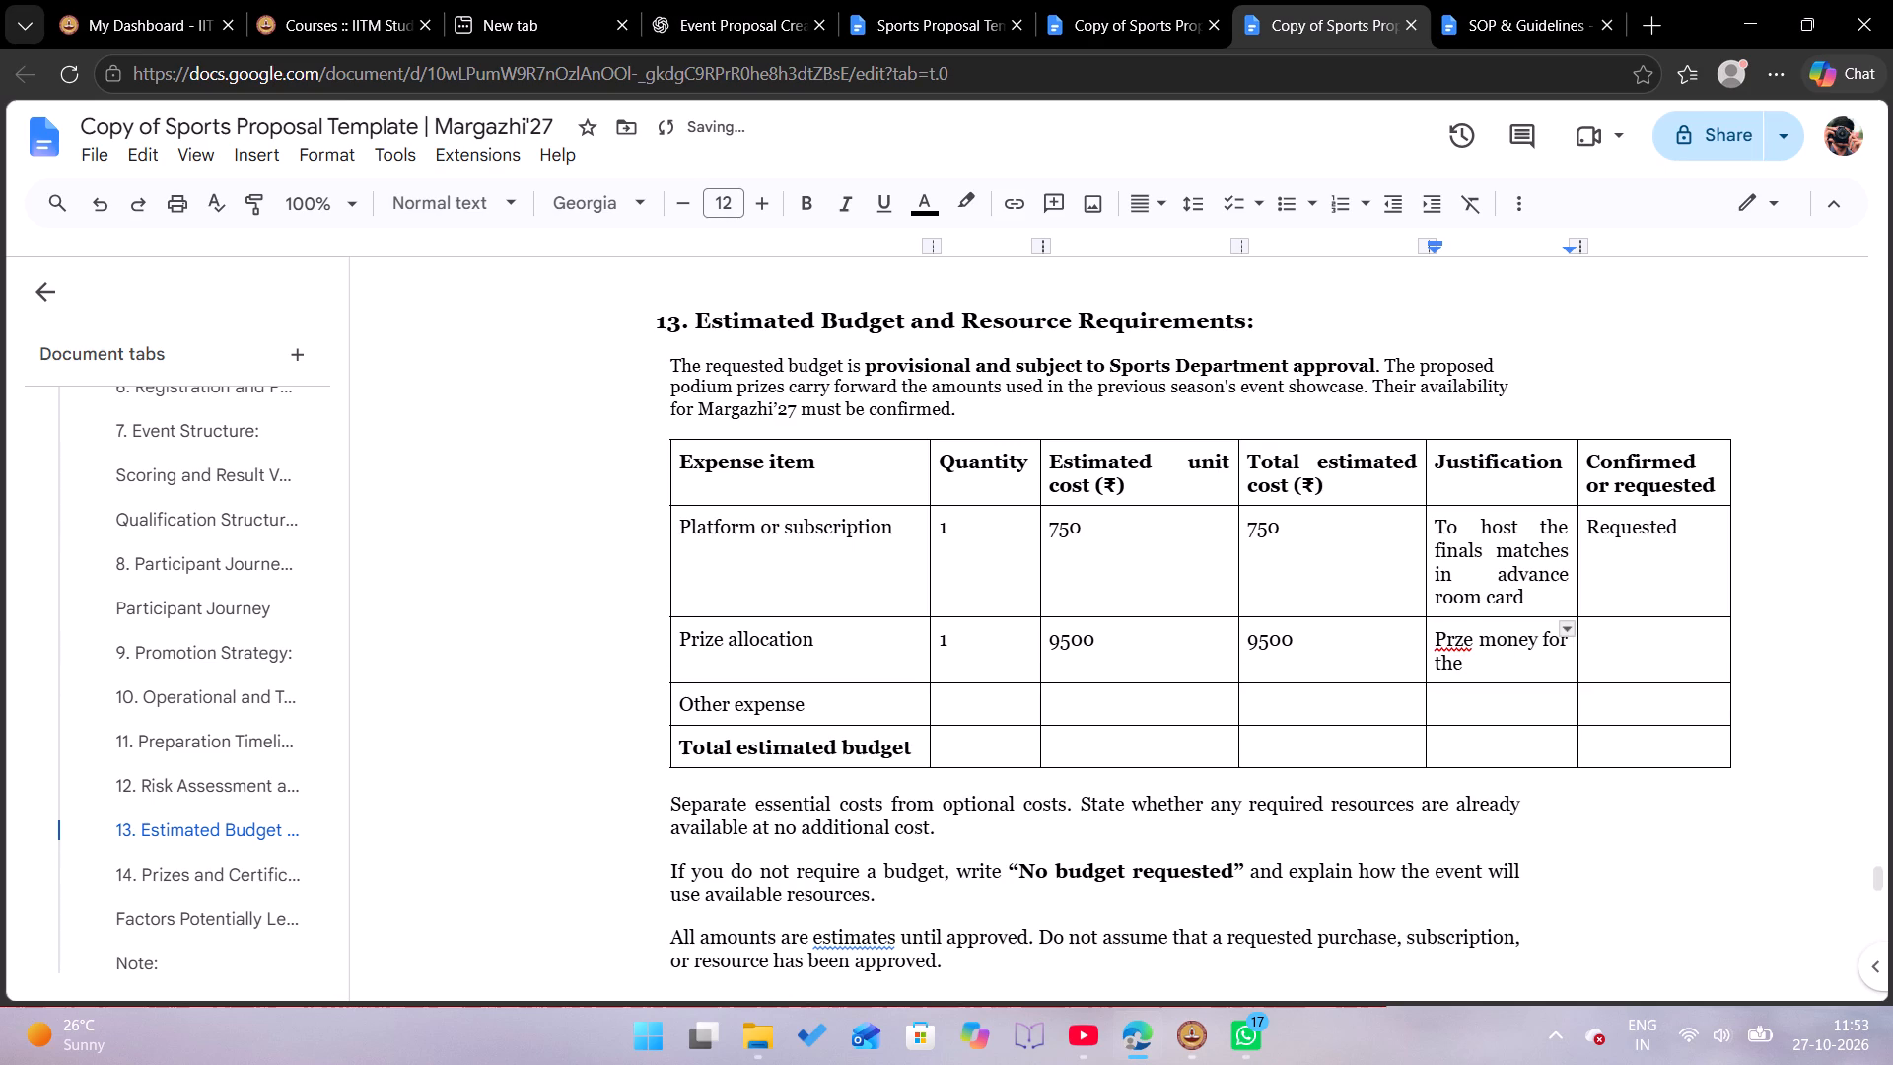
pyautogui.click(1486, 639)
pyautogui.click(1457, 643)
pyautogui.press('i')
pyautogui.click(1494, 666)
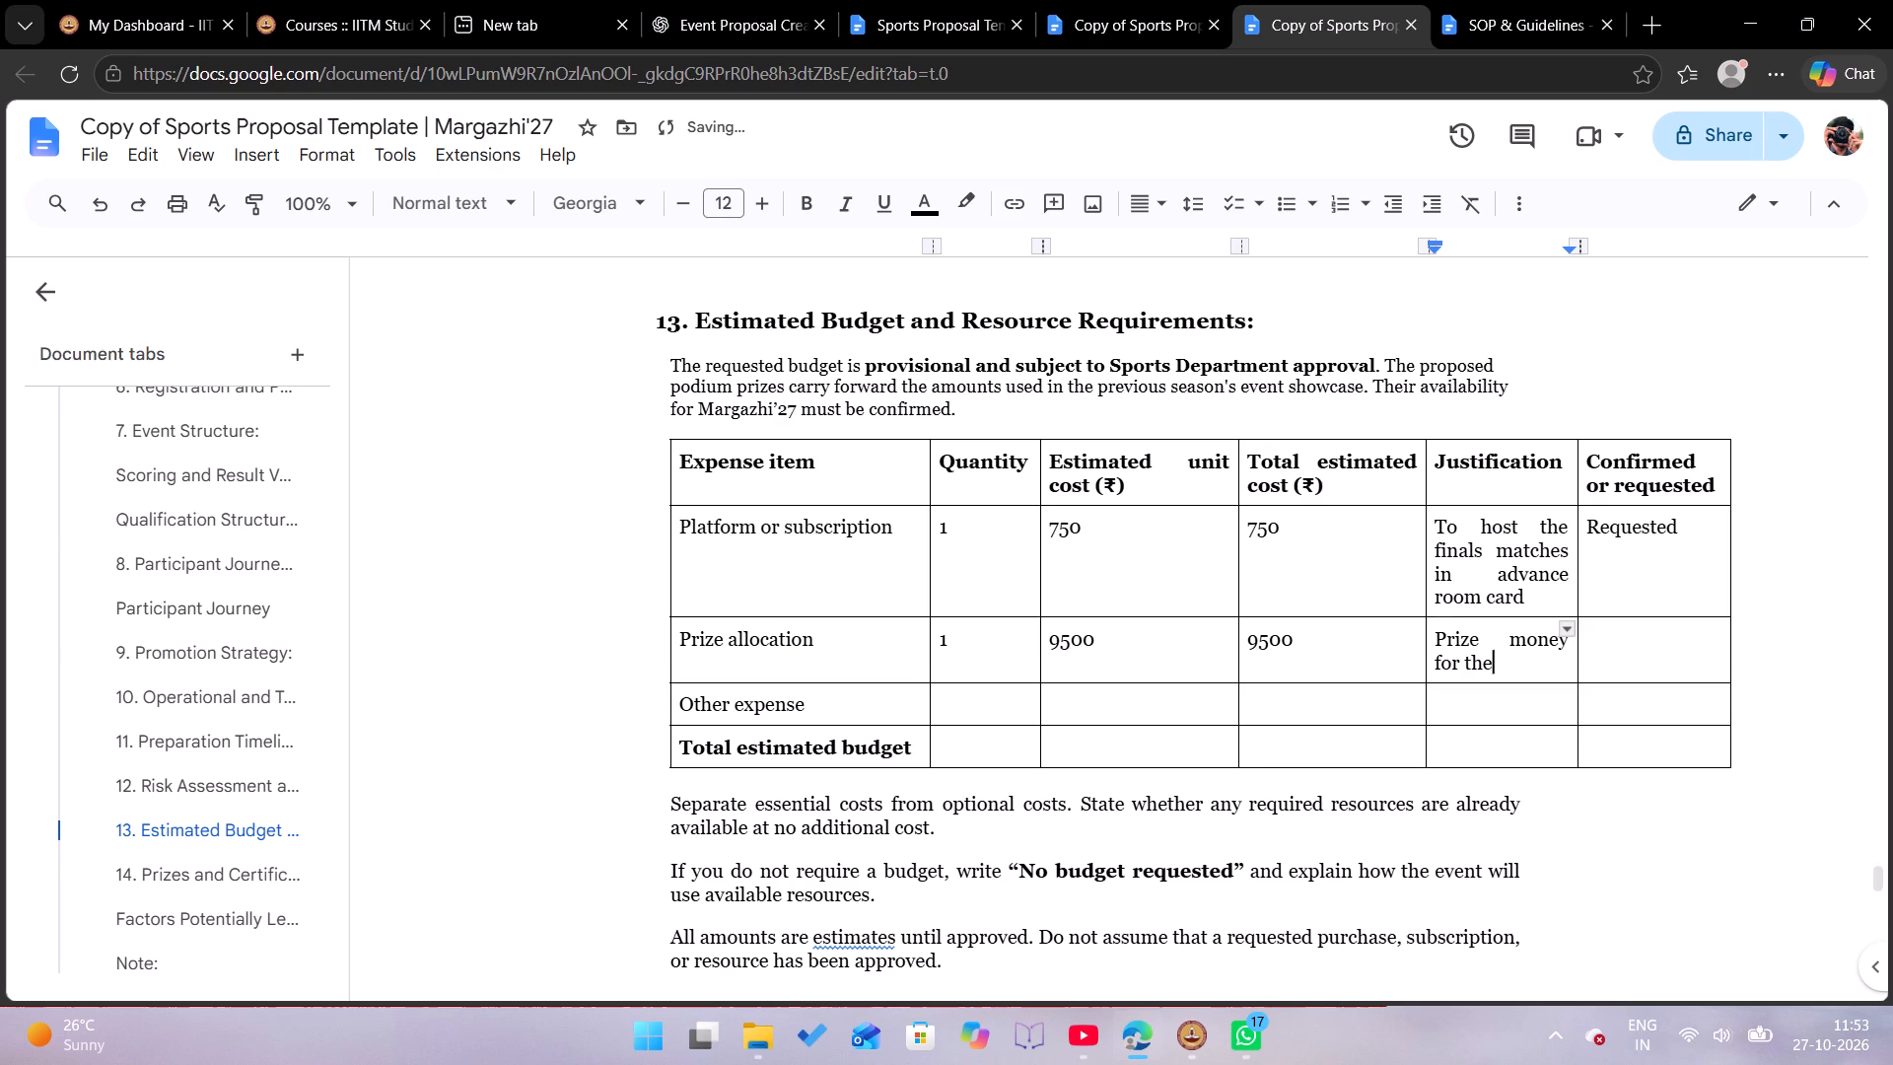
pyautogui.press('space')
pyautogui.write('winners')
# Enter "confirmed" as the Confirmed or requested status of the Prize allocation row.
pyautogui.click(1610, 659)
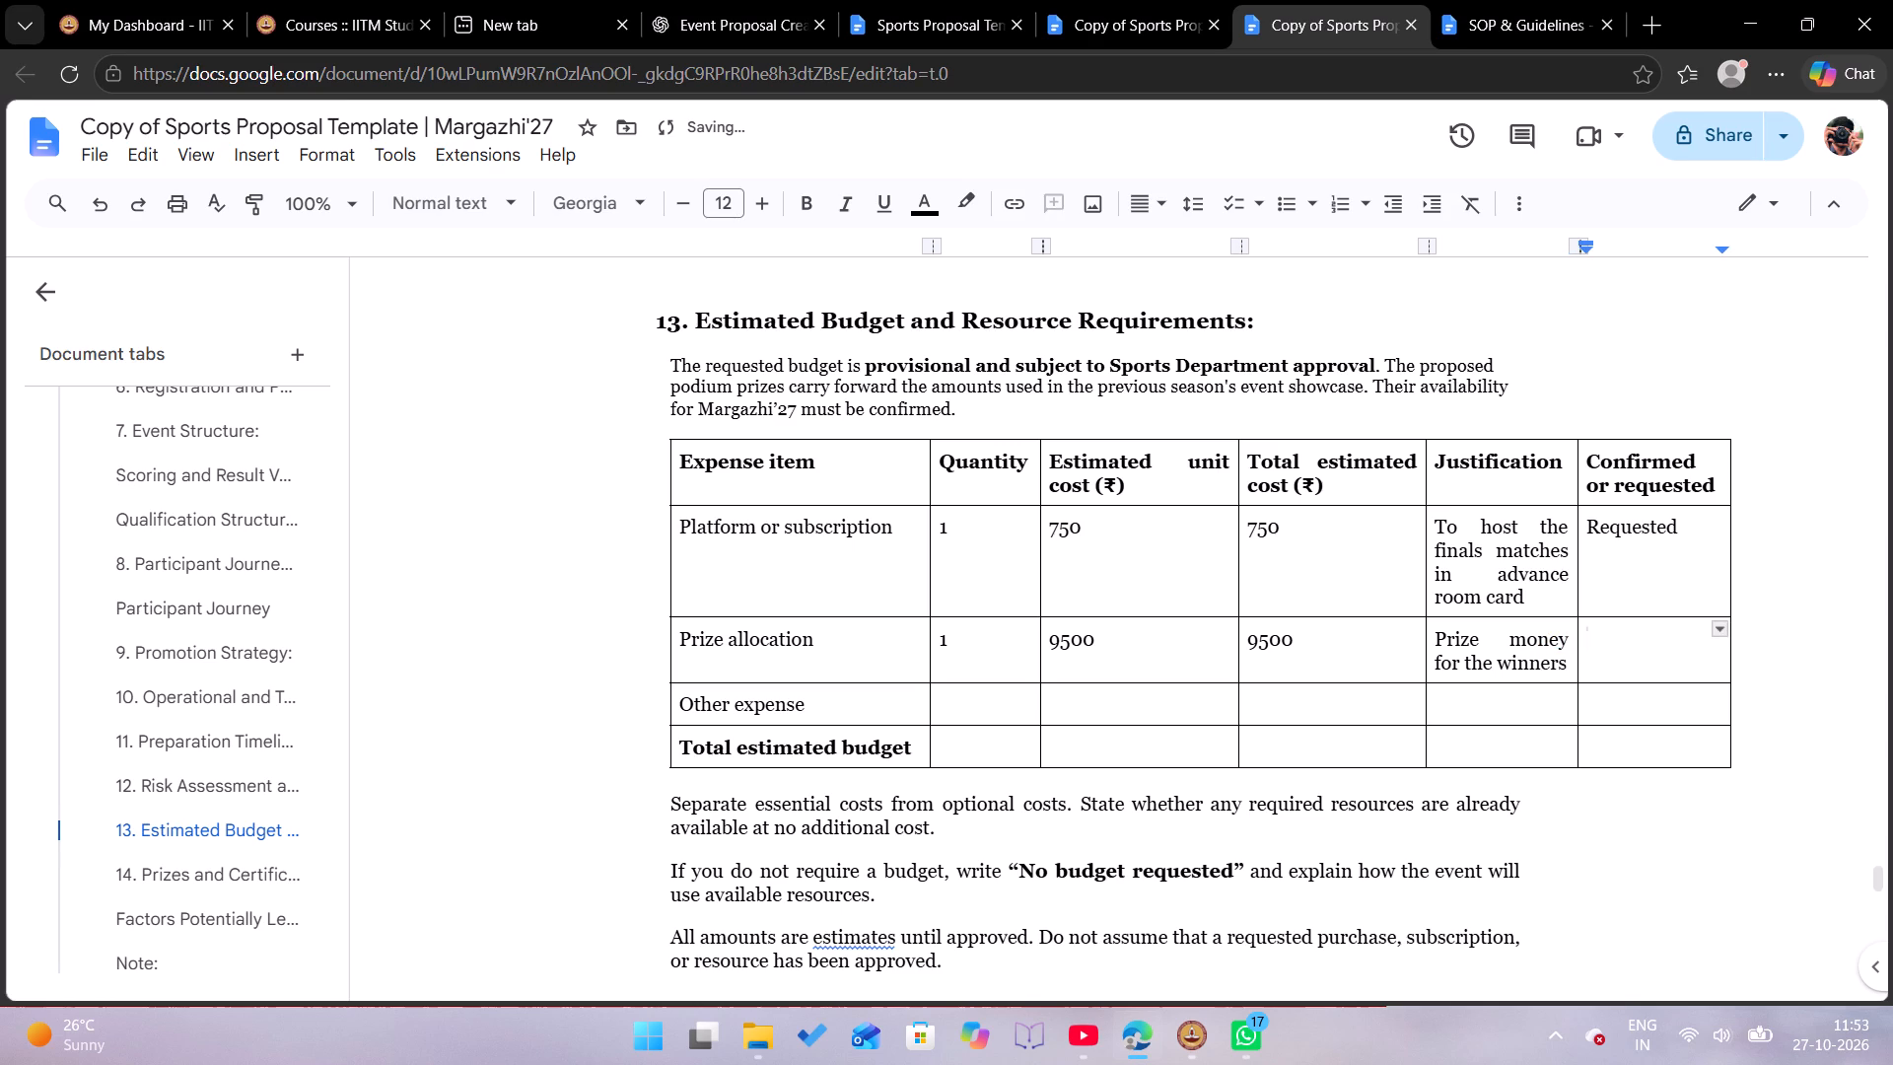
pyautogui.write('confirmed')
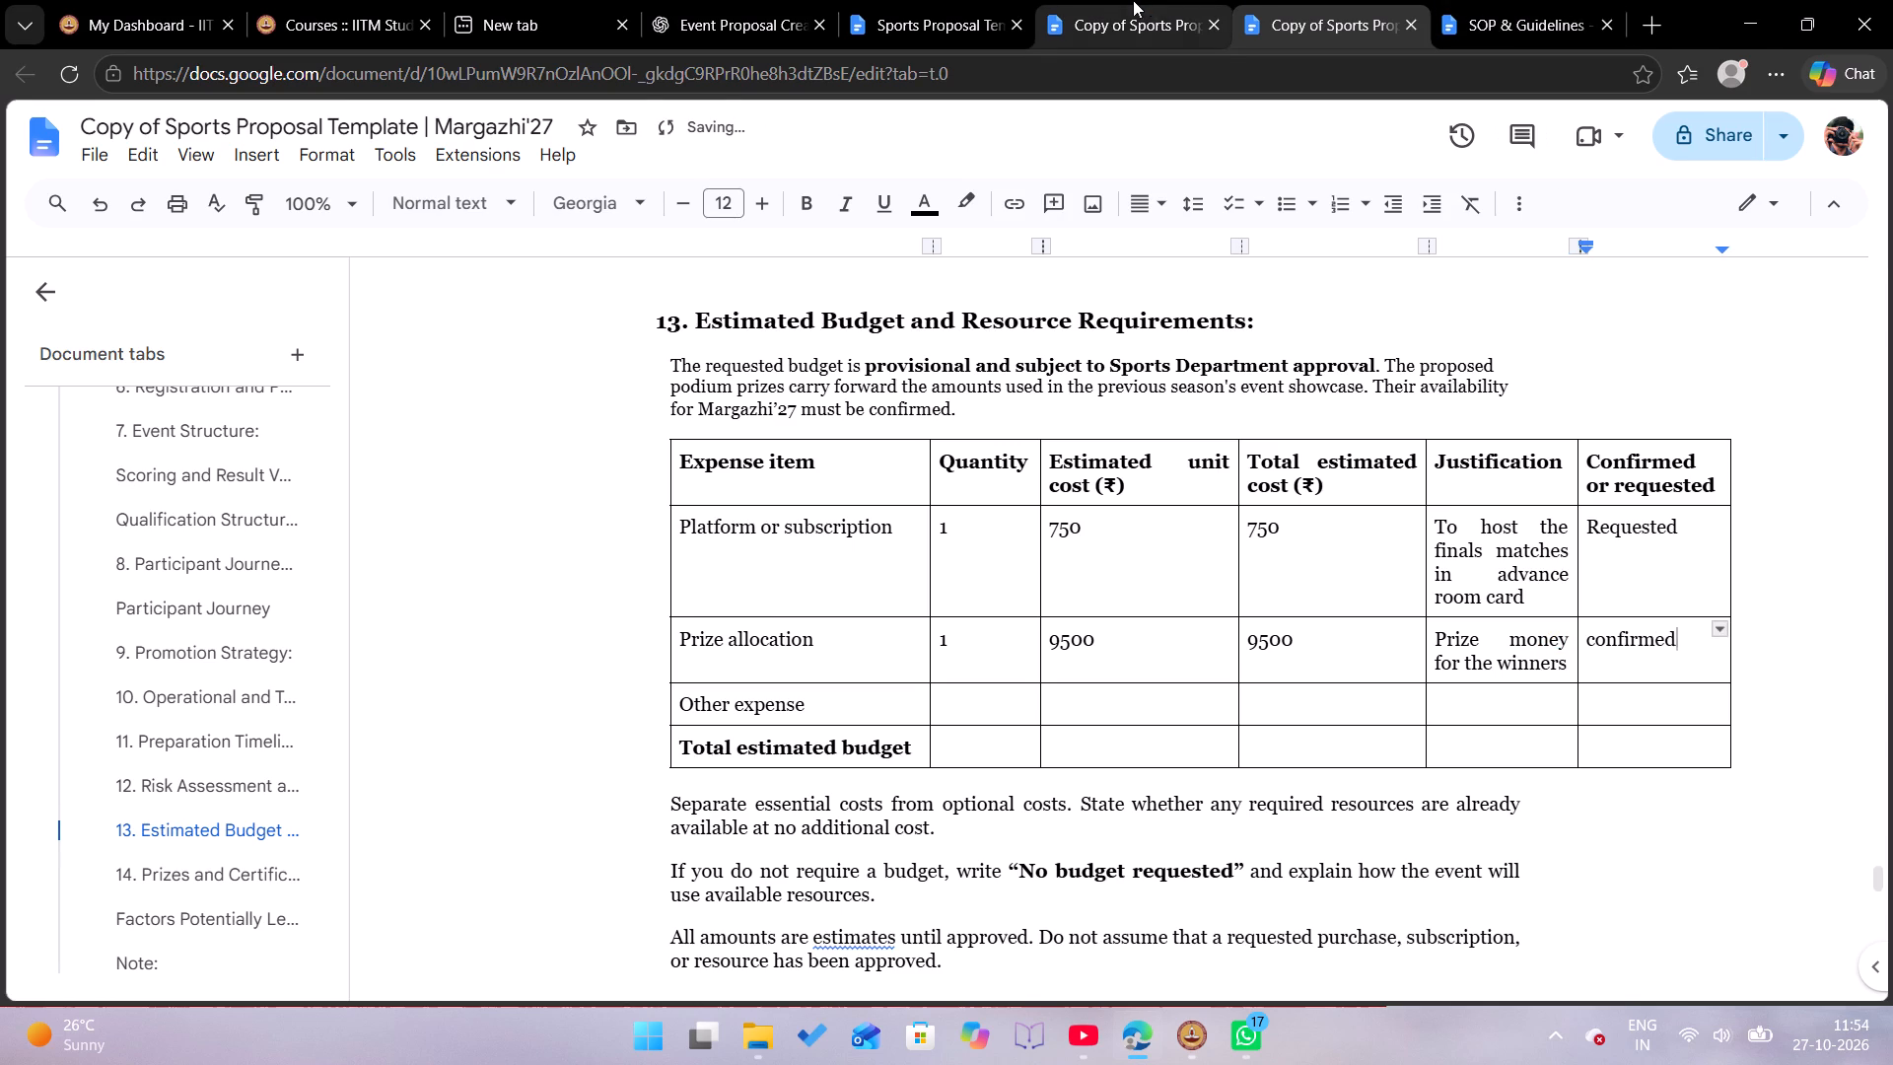
# Check the prize statuses in the other proposal copy, and replace the Prize allocation row's status with "Requested".
pyautogui.click(1128, 0)
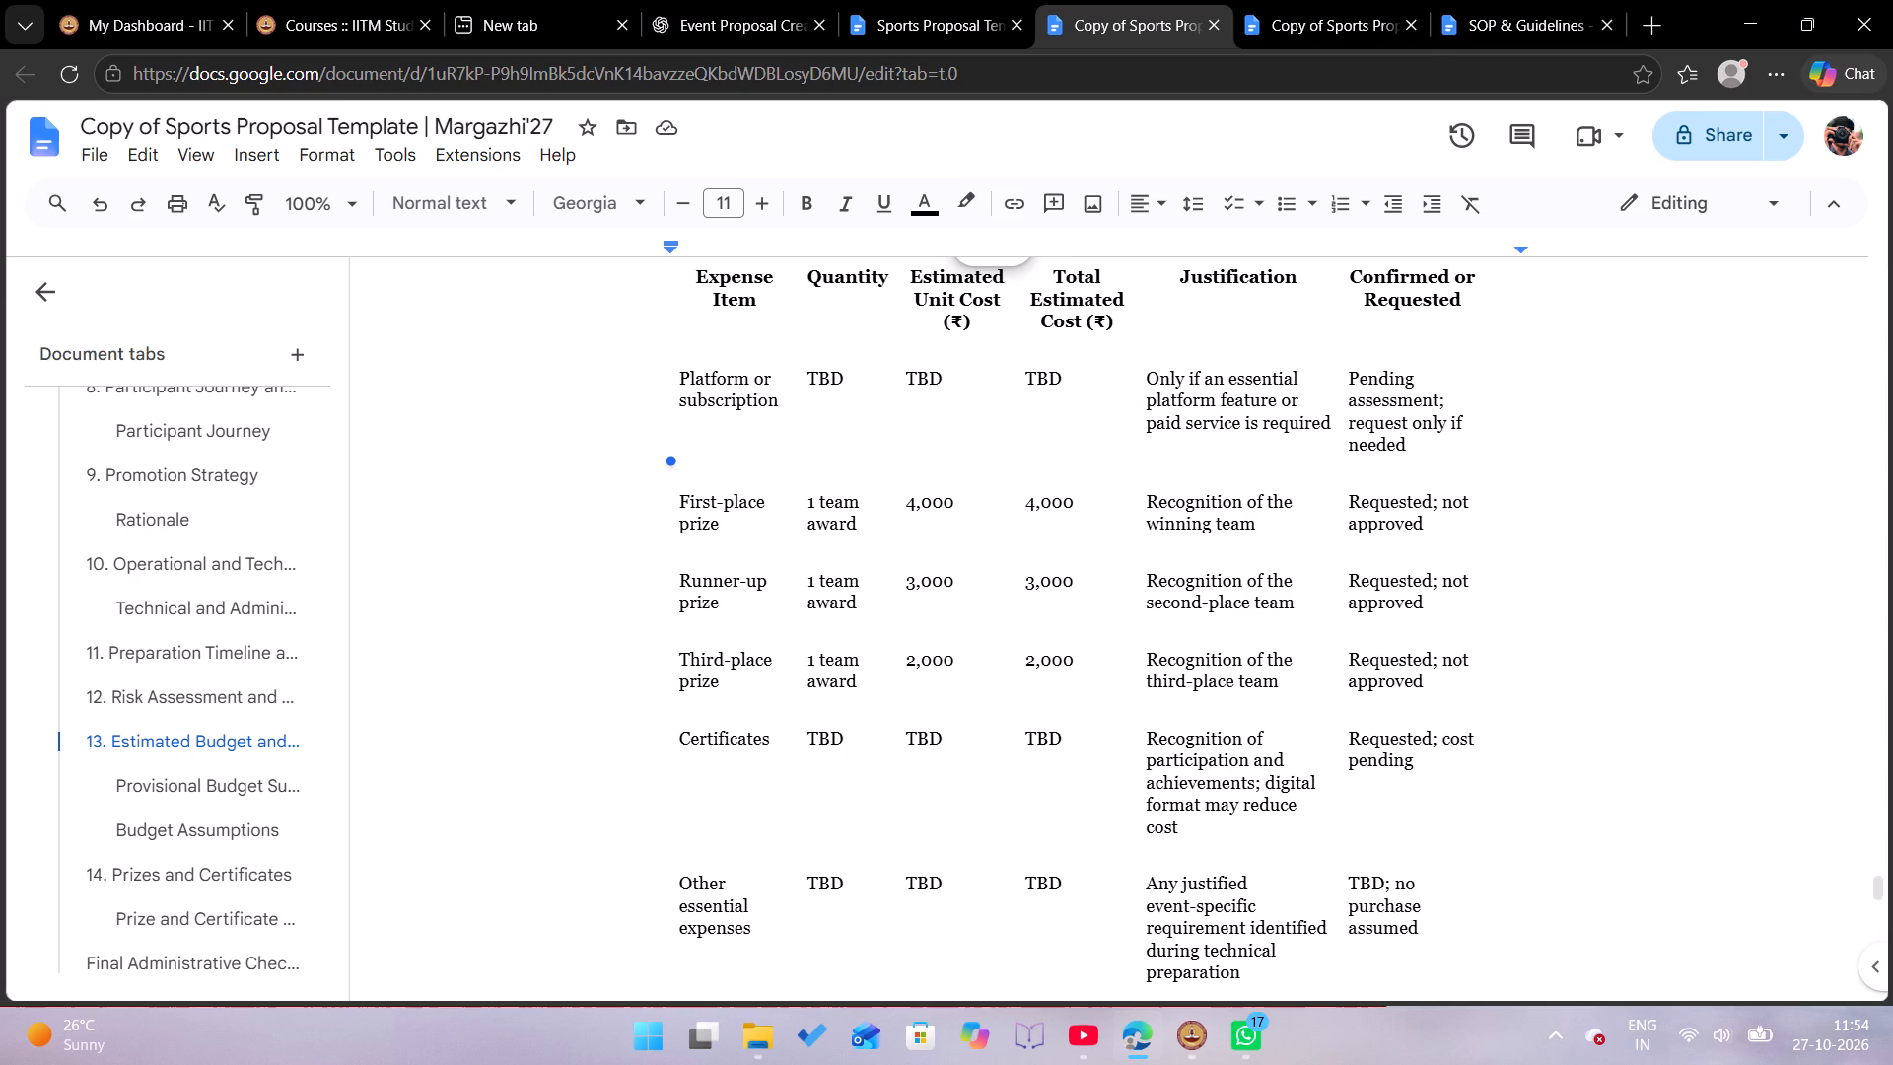
pyautogui.click(1329, 2)
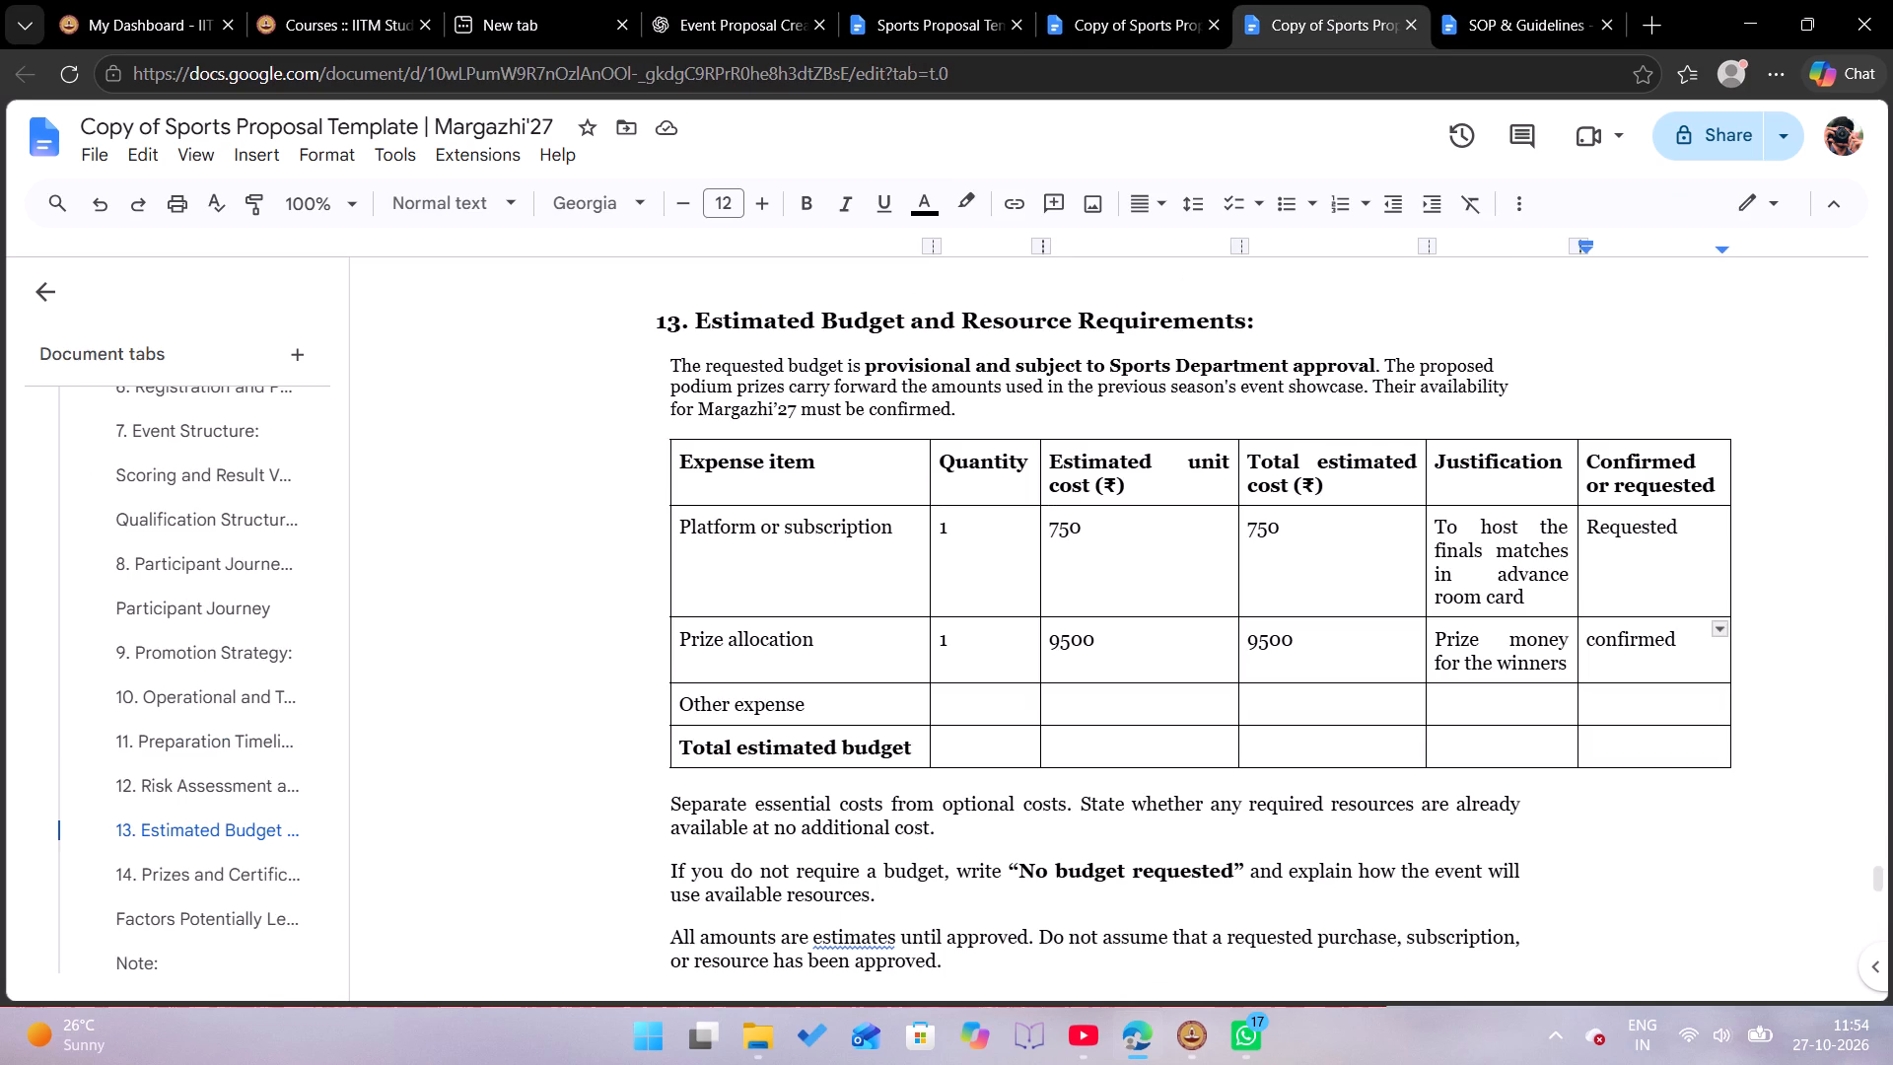
pyautogui.press('BackSpace')
pyautogui.press('BackSpace')
pyautogui.press('BackSpace')
pyautogui.press('BackSpace')
pyautogui.press('BackSpace')
pyautogui.press('BackSpace')
pyautogui.press('BackSpace')
pyautogui.press('BackSpace')
pyautogui.press('BackSpace')
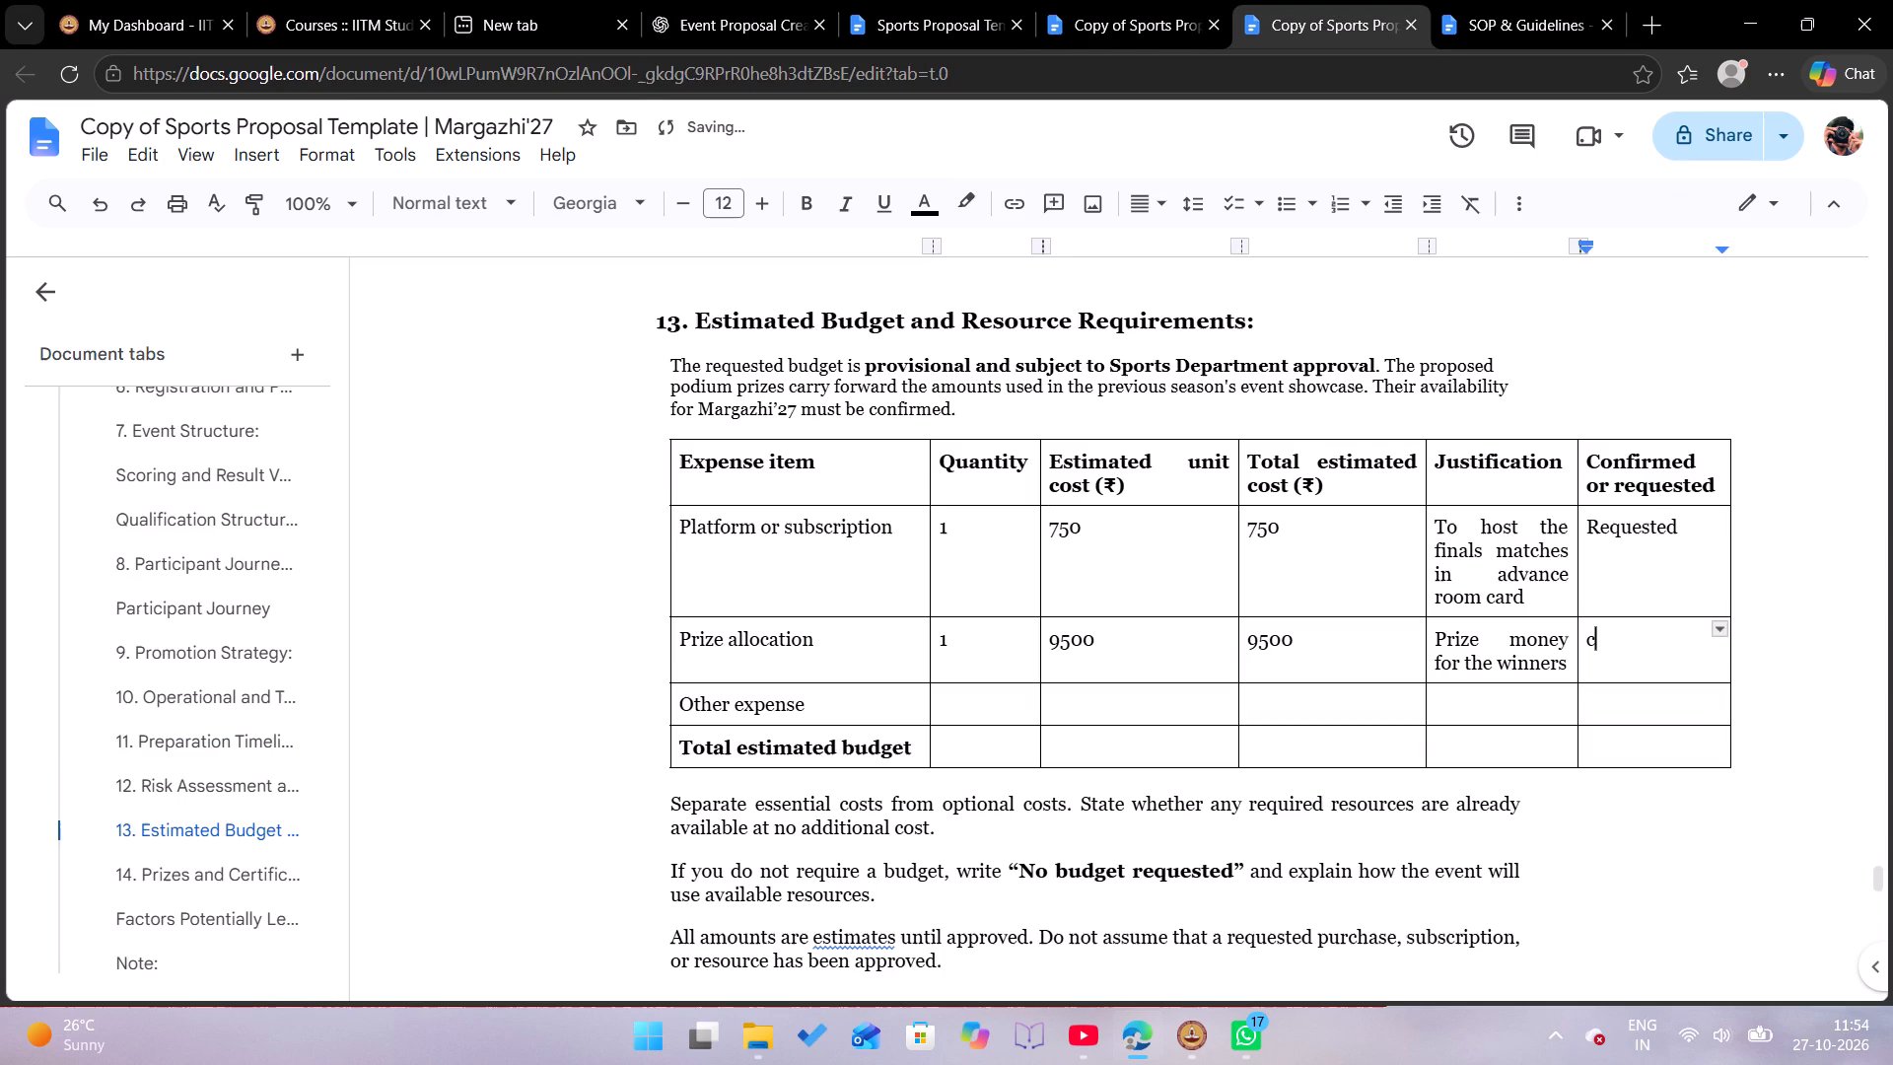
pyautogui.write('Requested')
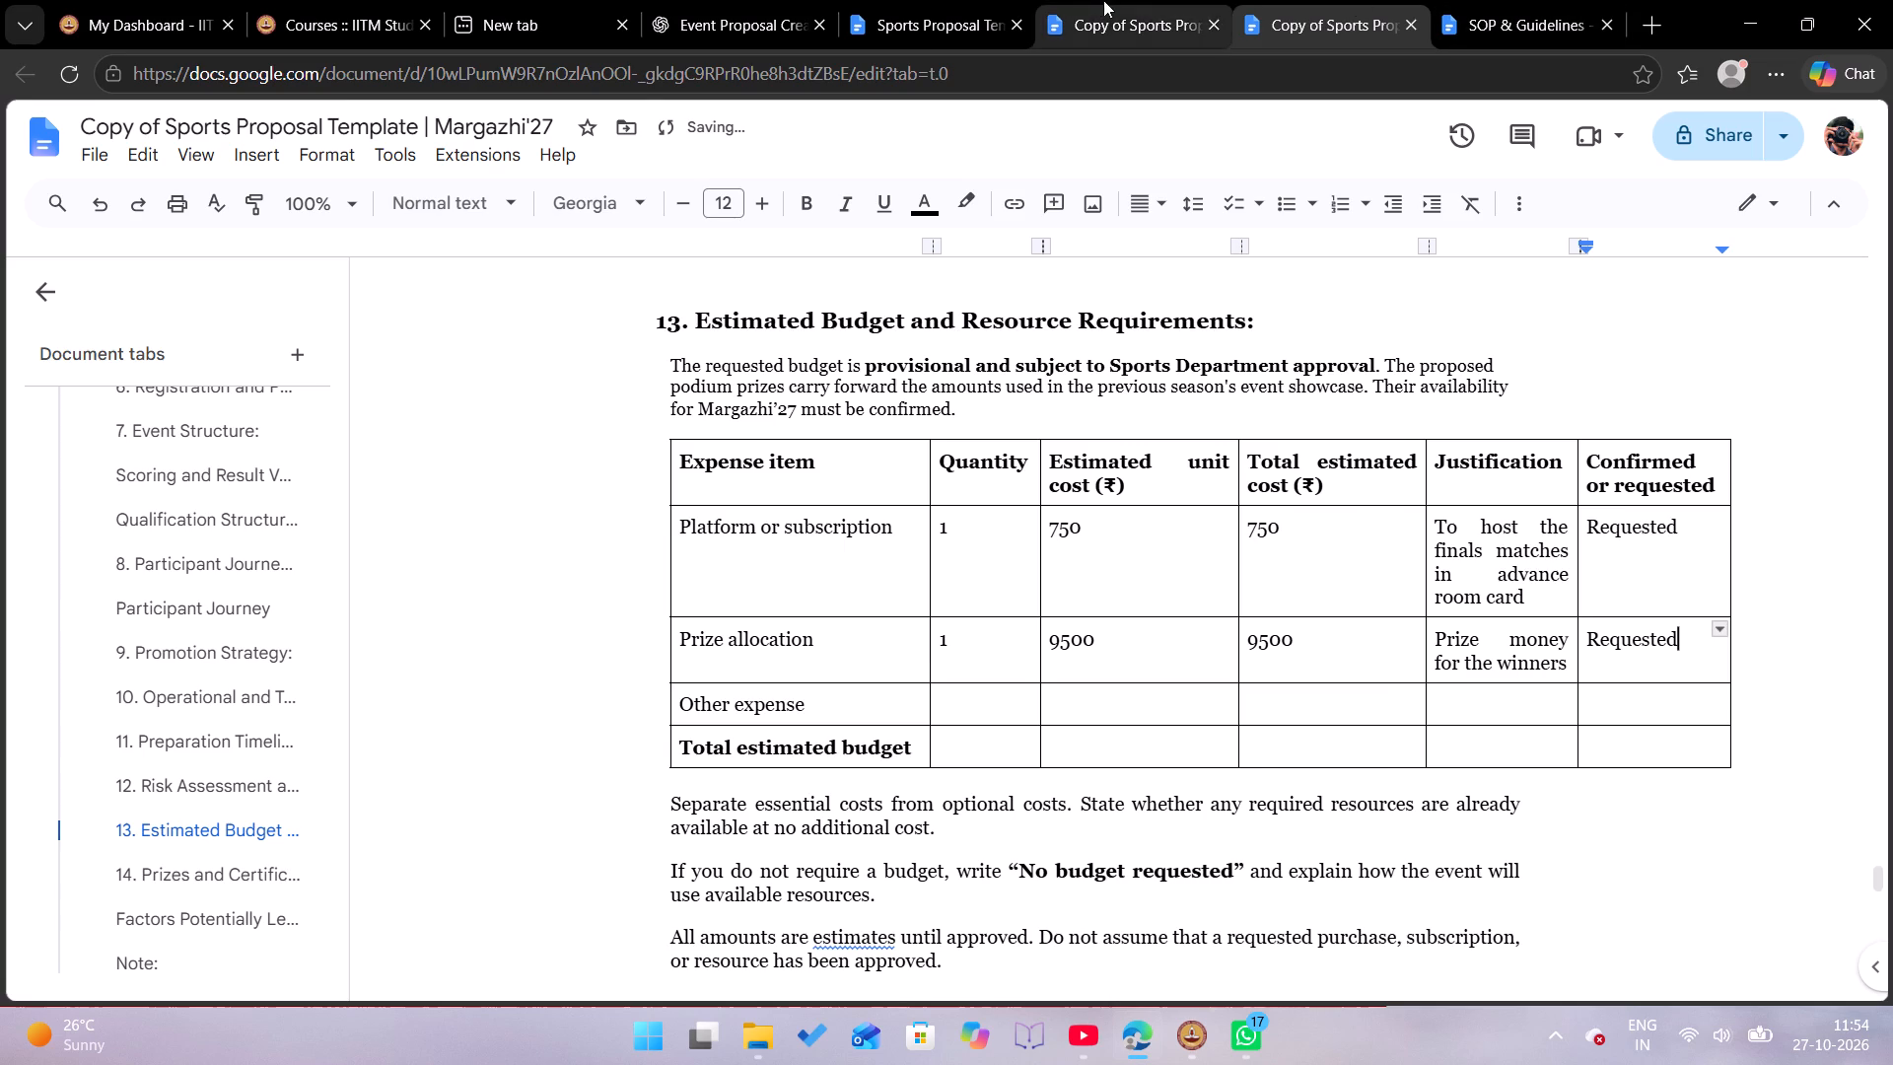
# Examine the other essential expenses row, Provisional Budget Summary and Budget Assumptions in the other proposal copy, and return to the template.
pyautogui.click(1100, 0)
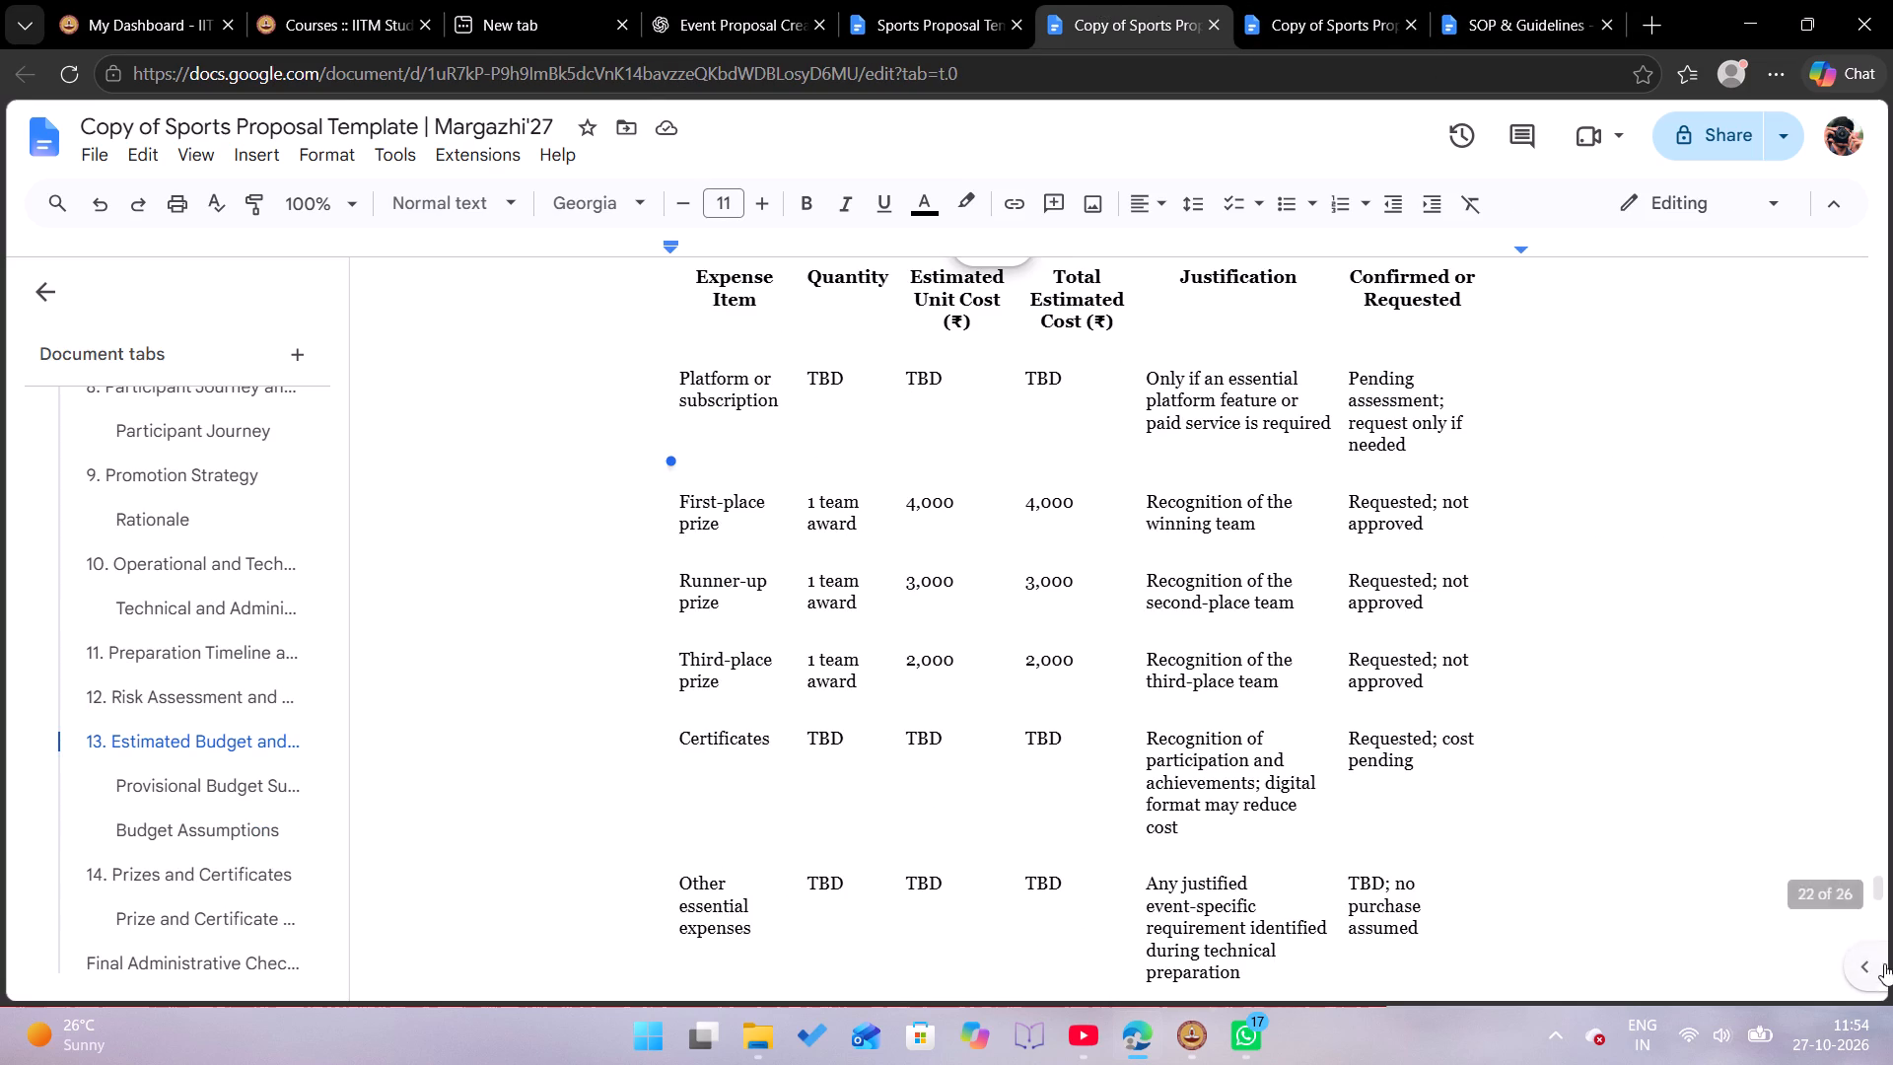
pyautogui.moveTo(1877, 893); pyautogui.dragTo(1879, 907)
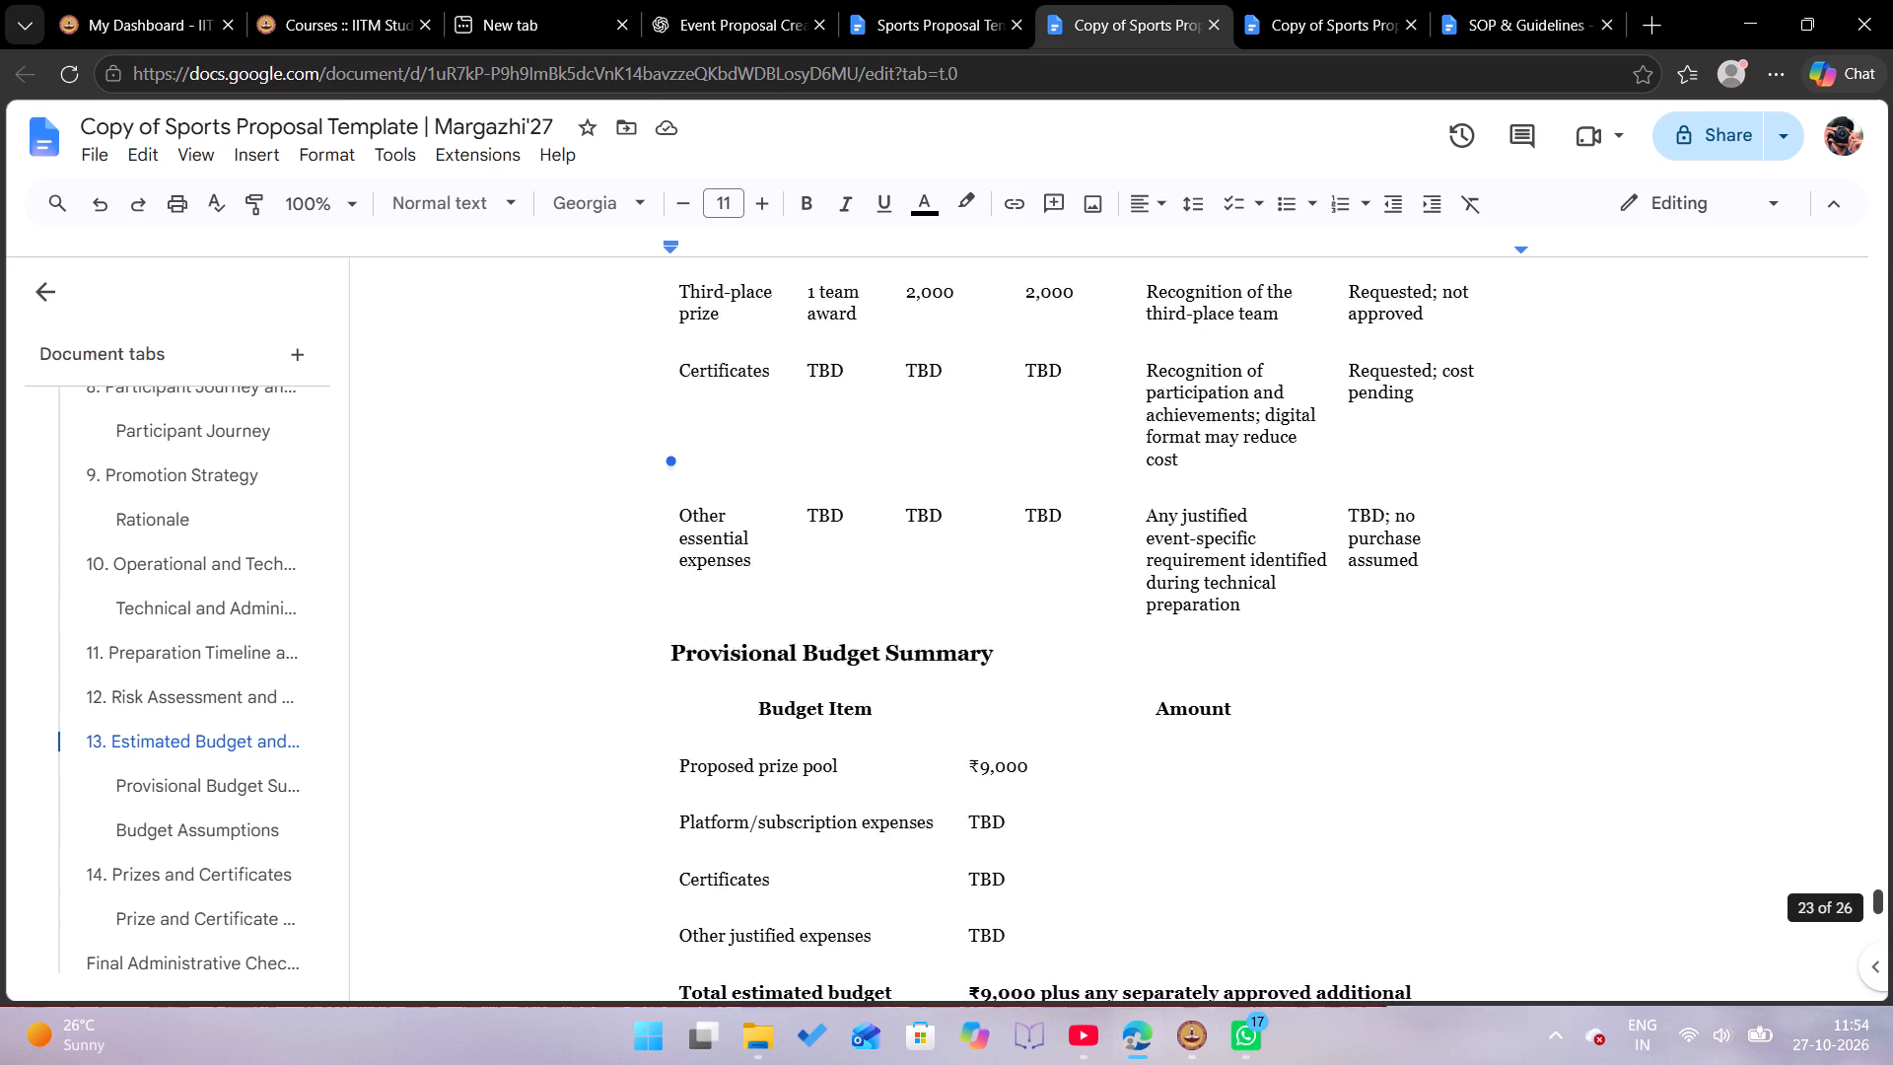
pyautogui.moveTo(1879, 907); pyautogui.dragTo(1878, 910)
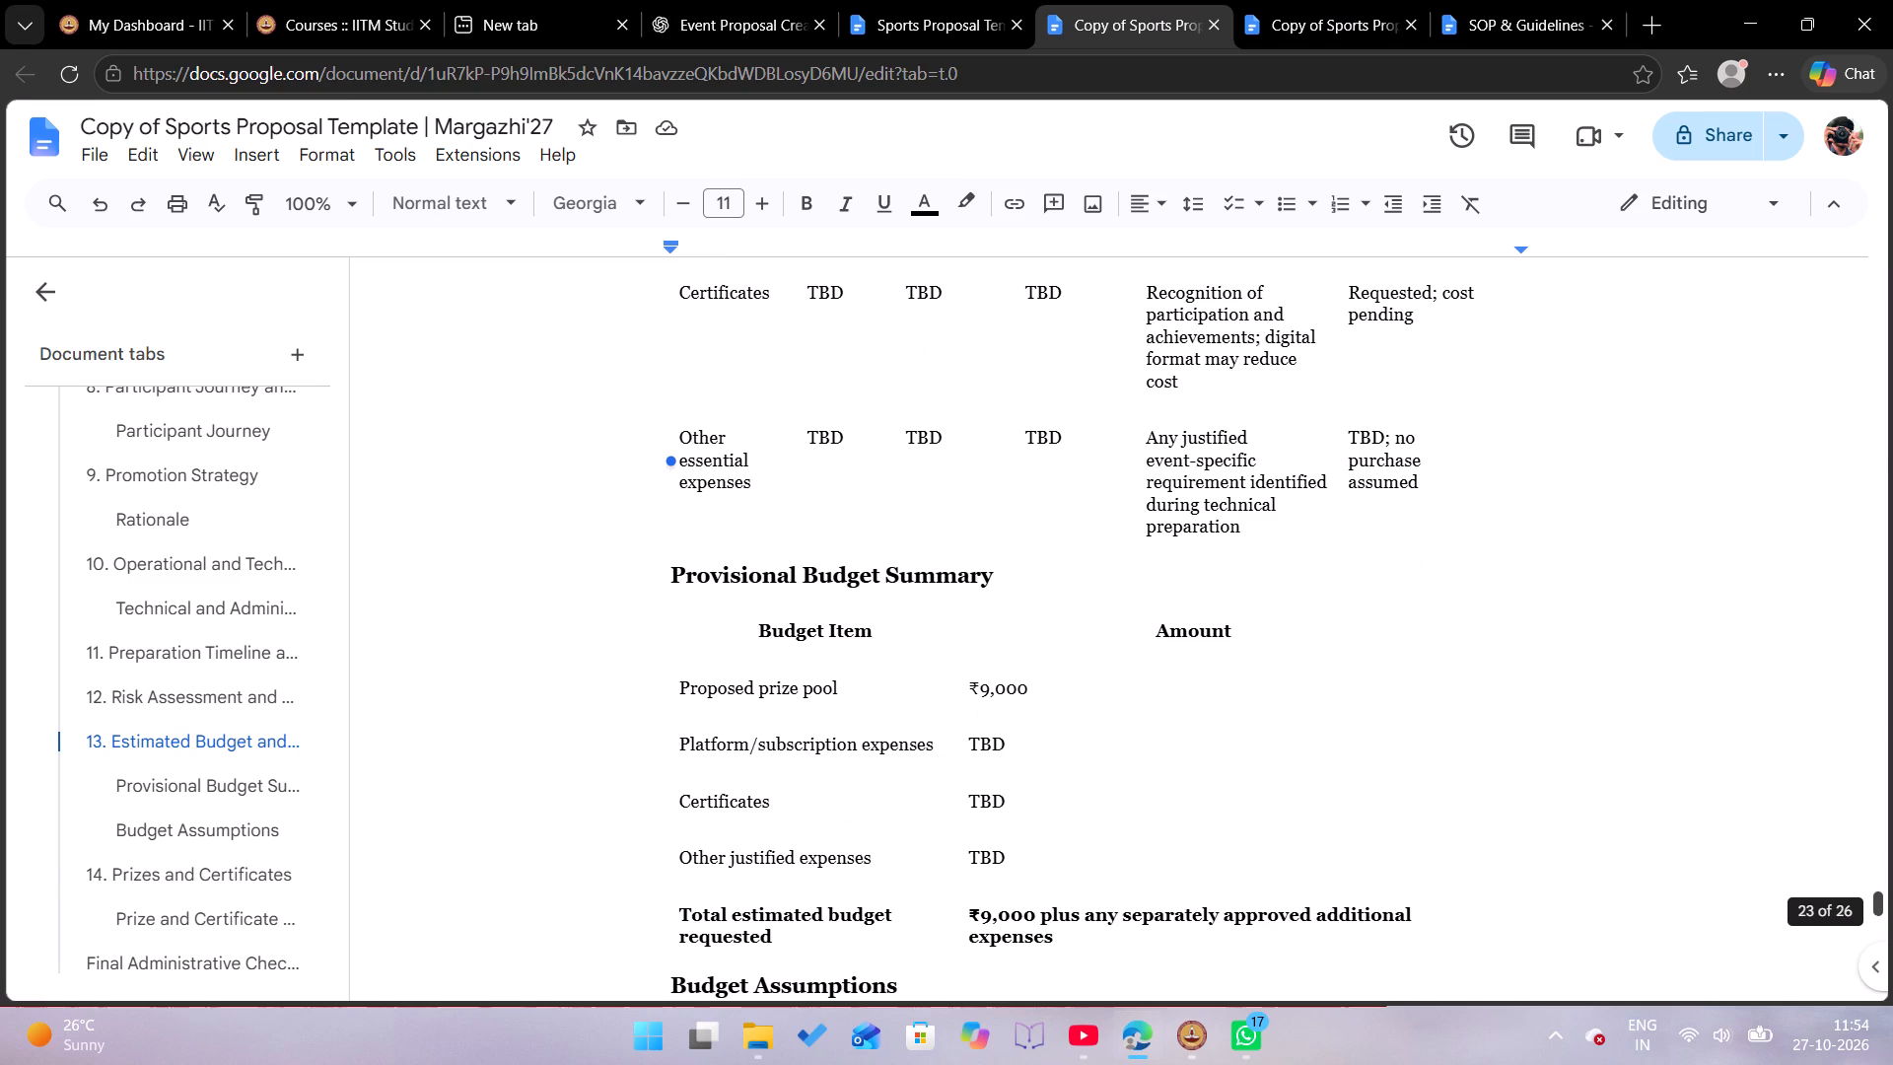
pyautogui.click(1877, 903)
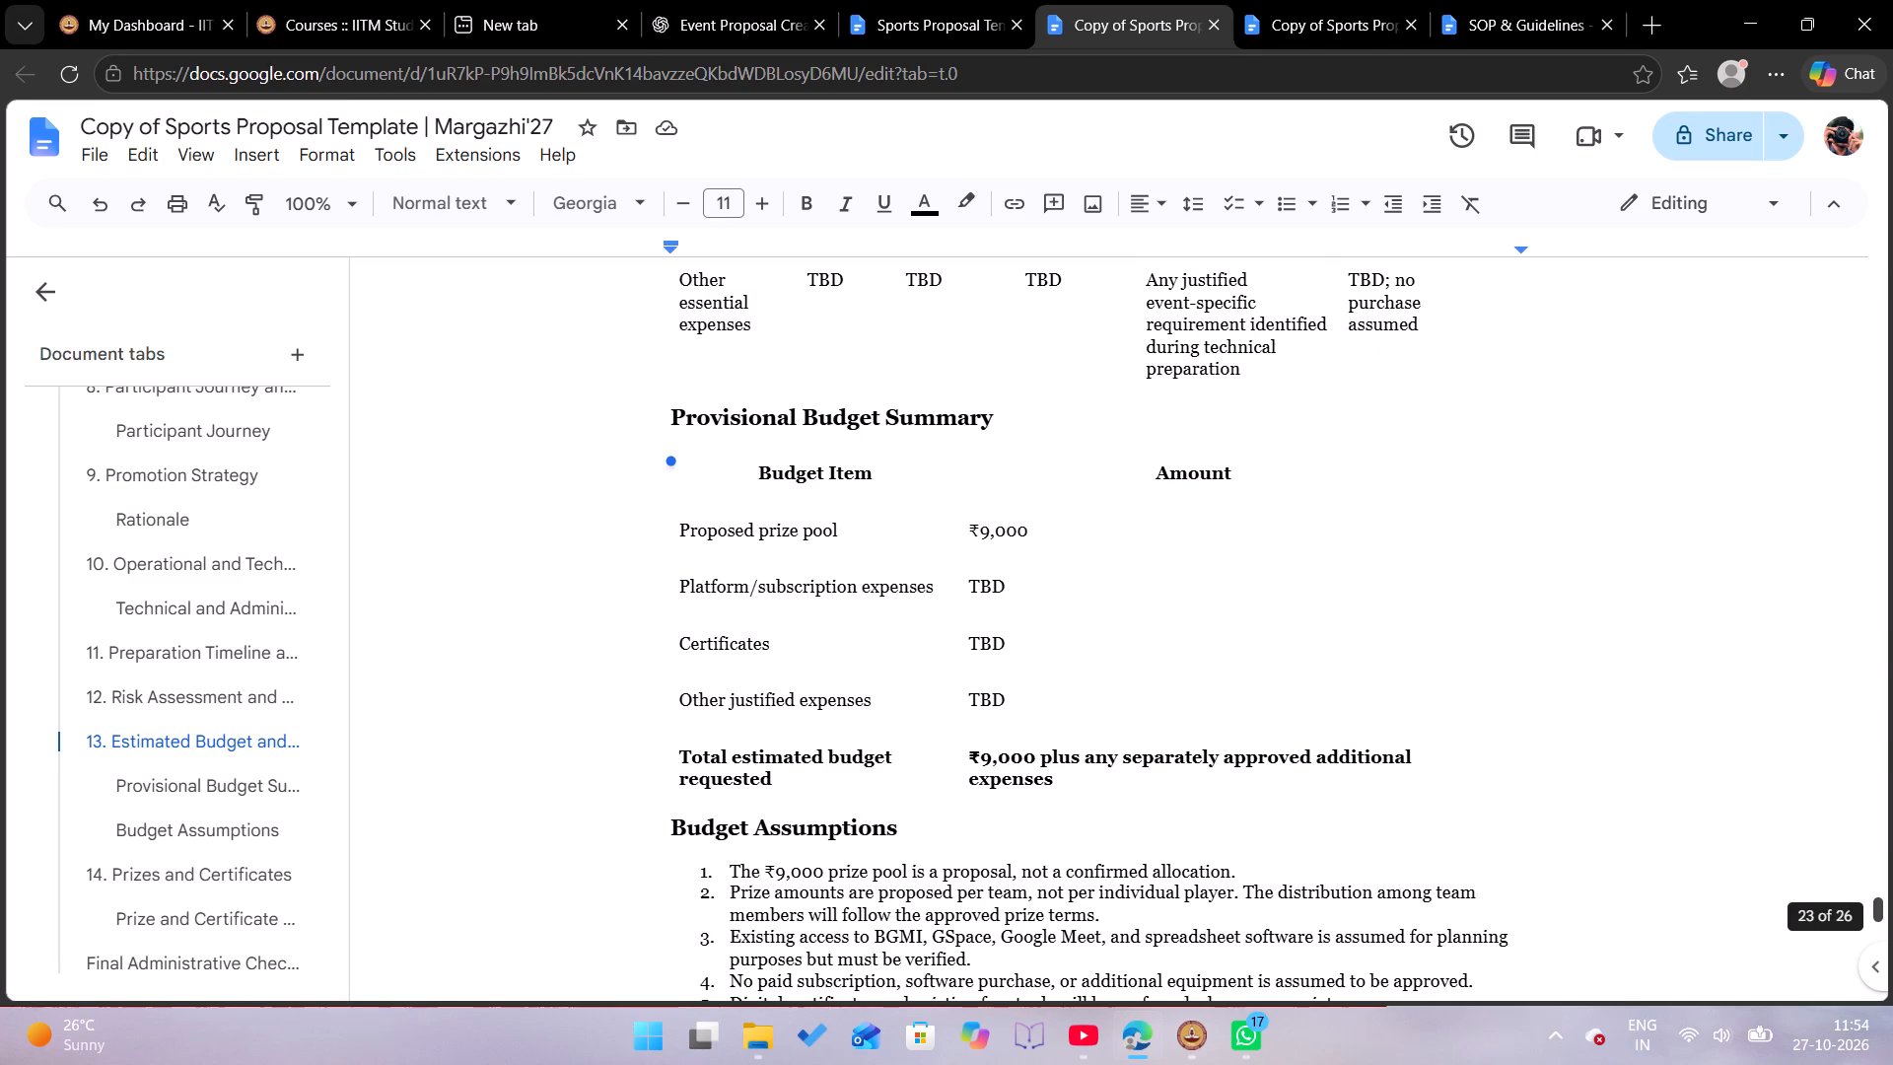
pyautogui.click(1875, 910)
pyautogui.moveTo(1875, 910); pyautogui.dragTo(1880, 915)
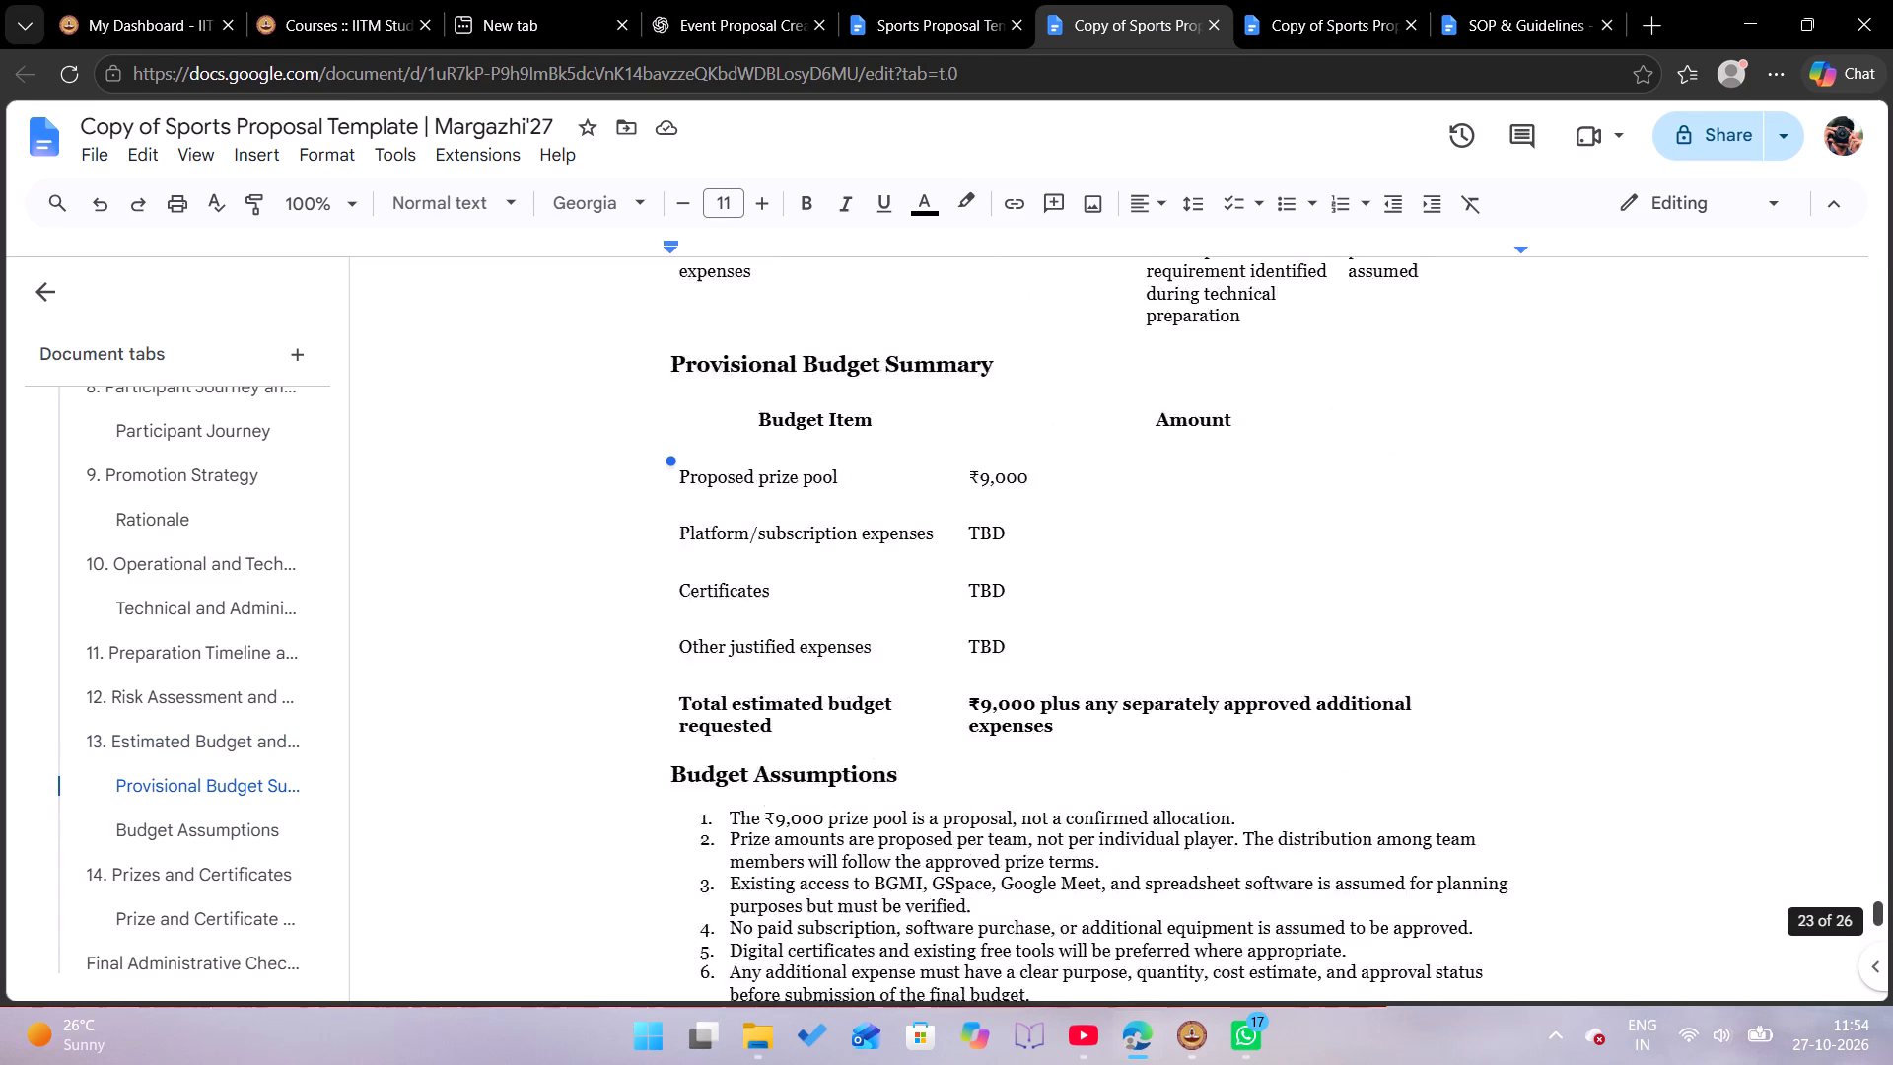
pyautogui.moveTo(1880, 915); pyautogui.dragTo(1883, 921)
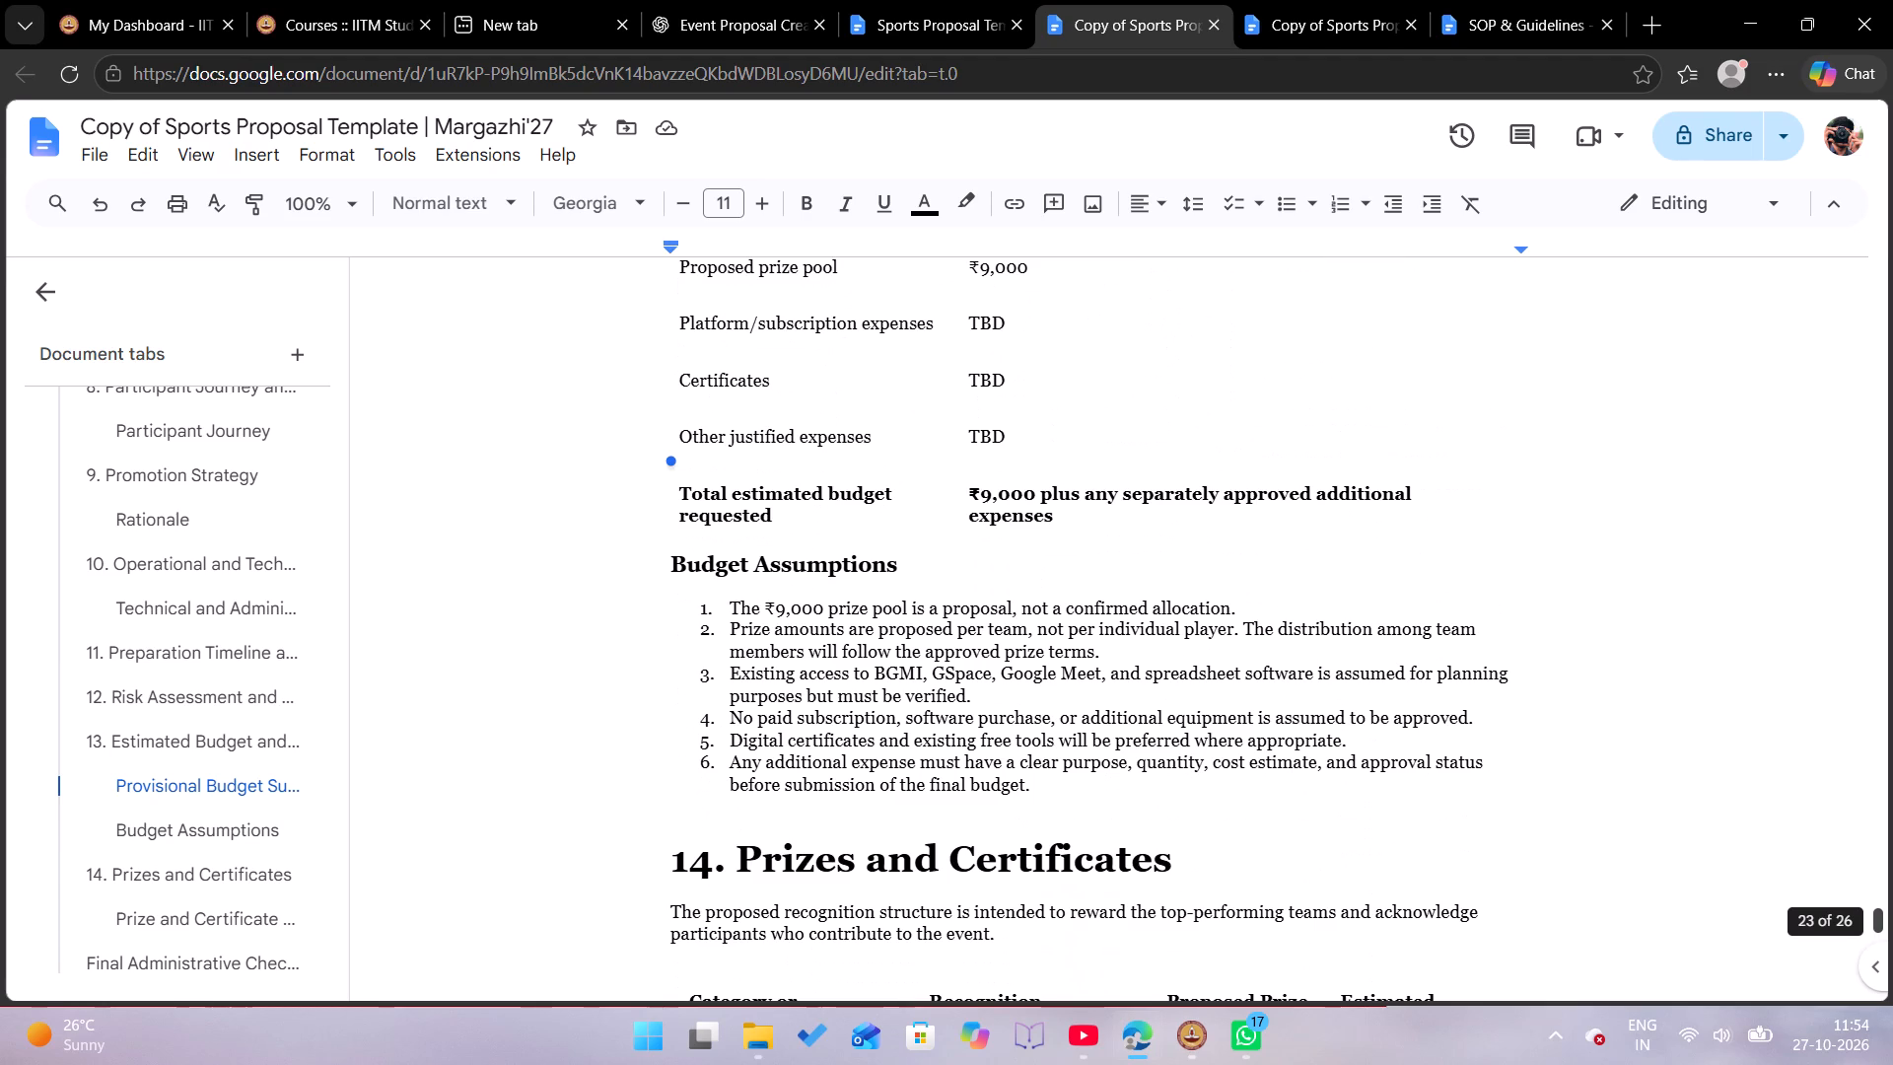
pyautogui.moveTo(1883, 921); pyautogui.dragTo(1875, 909)
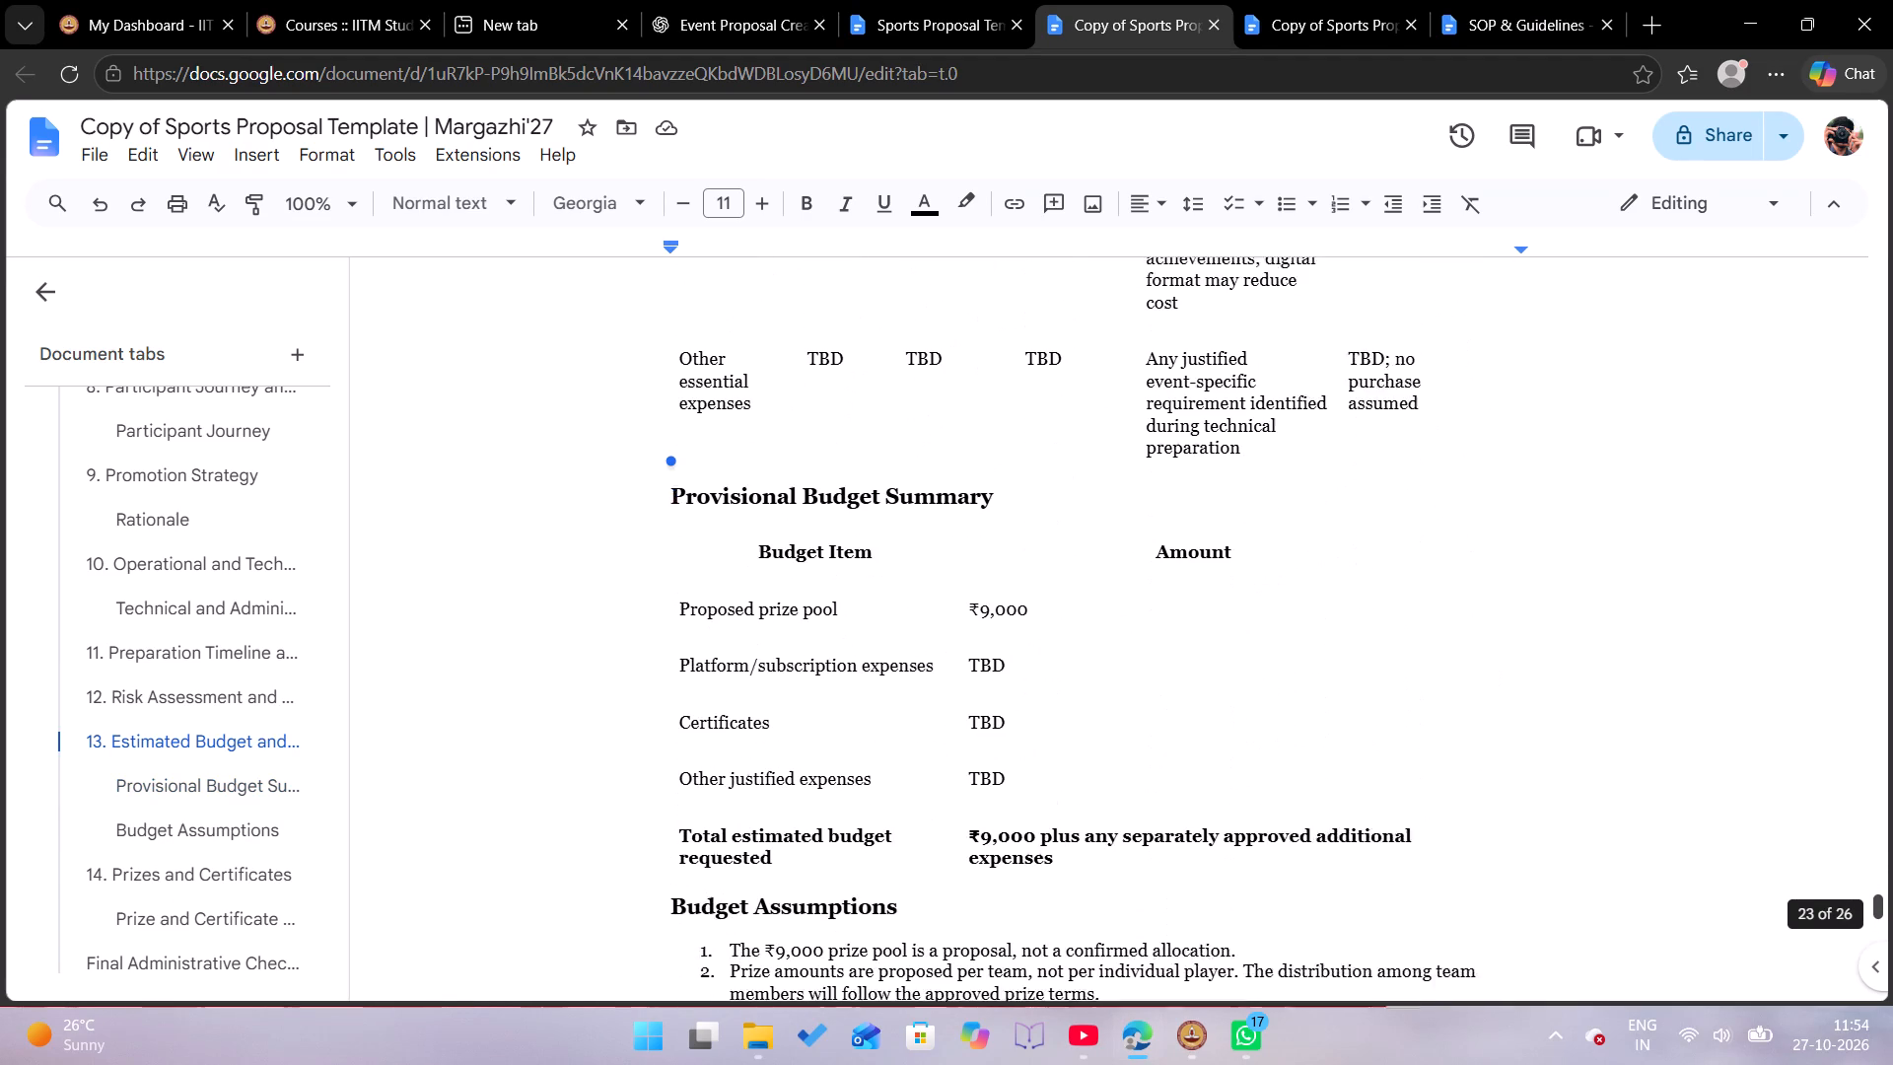
pyautogui.moveTo(1875, 909); pyautogui.dragTo(1875, 907)
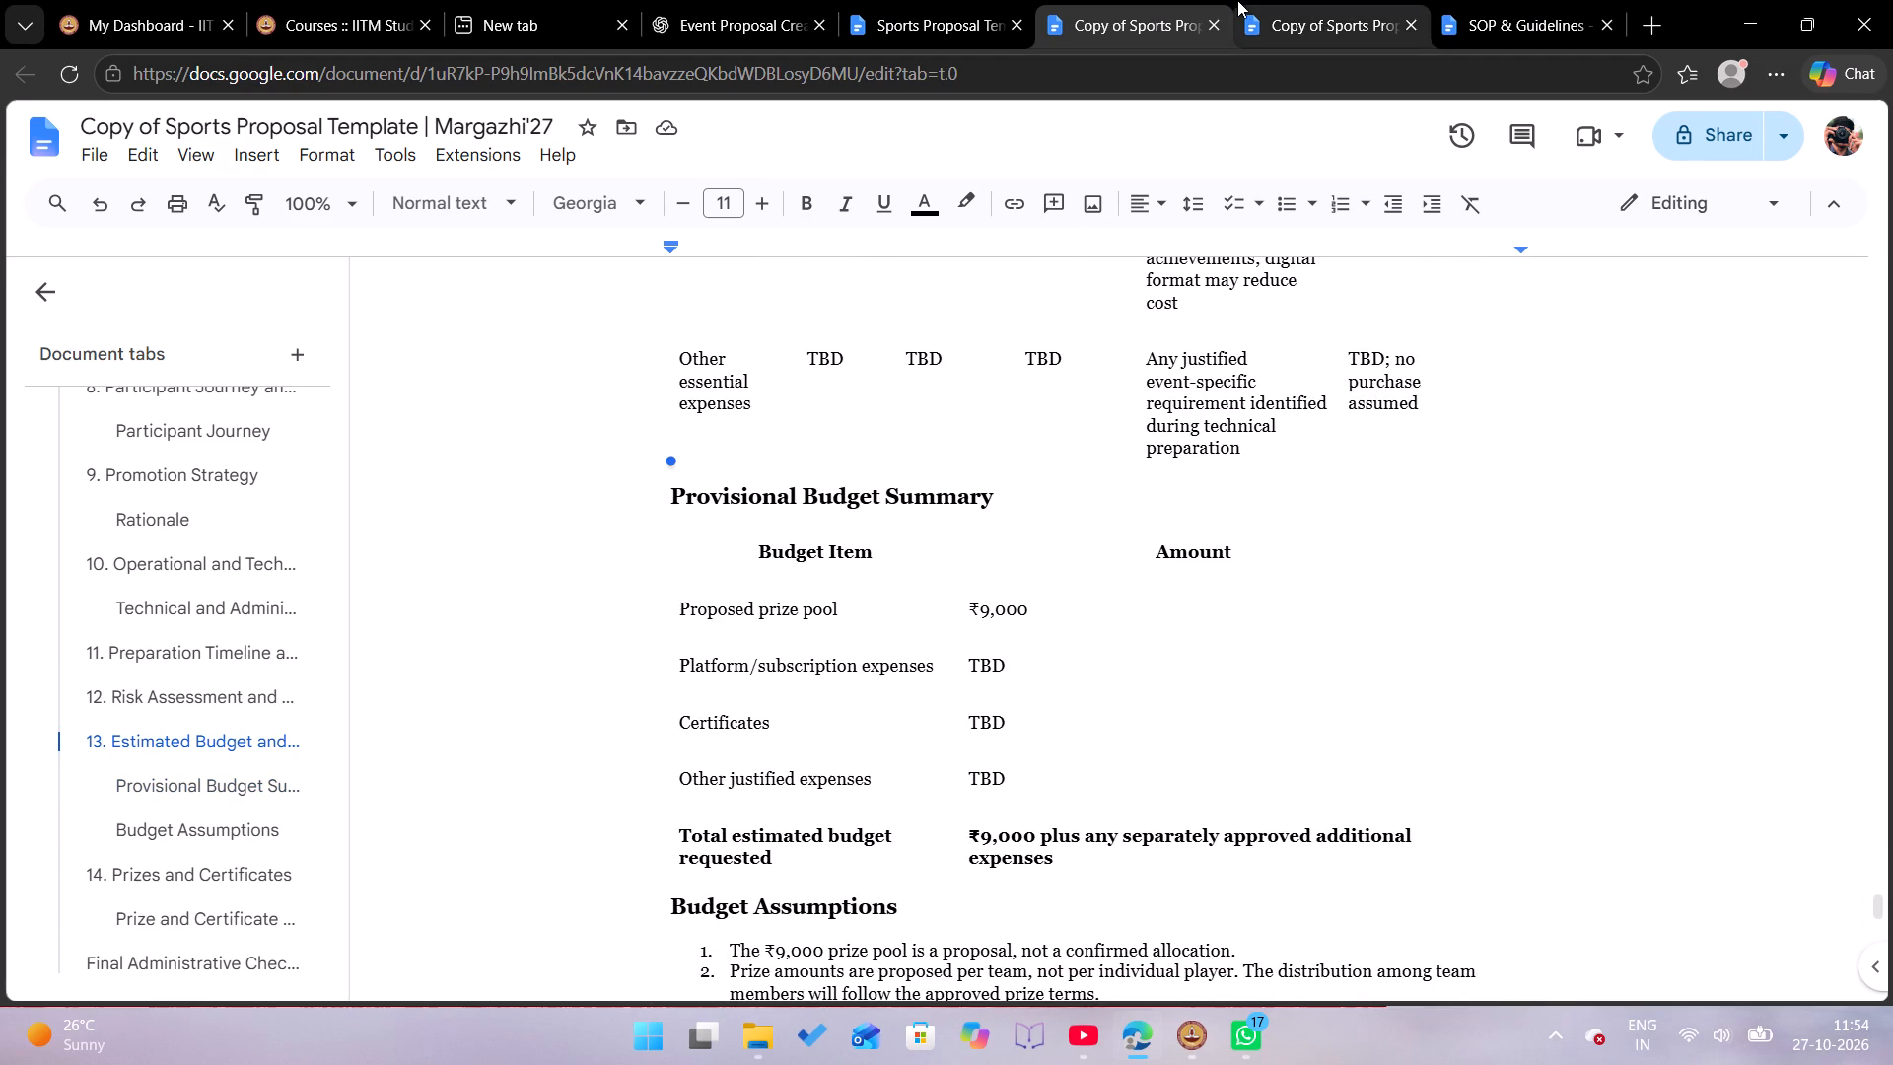
pyautogui.click(1293, 0)
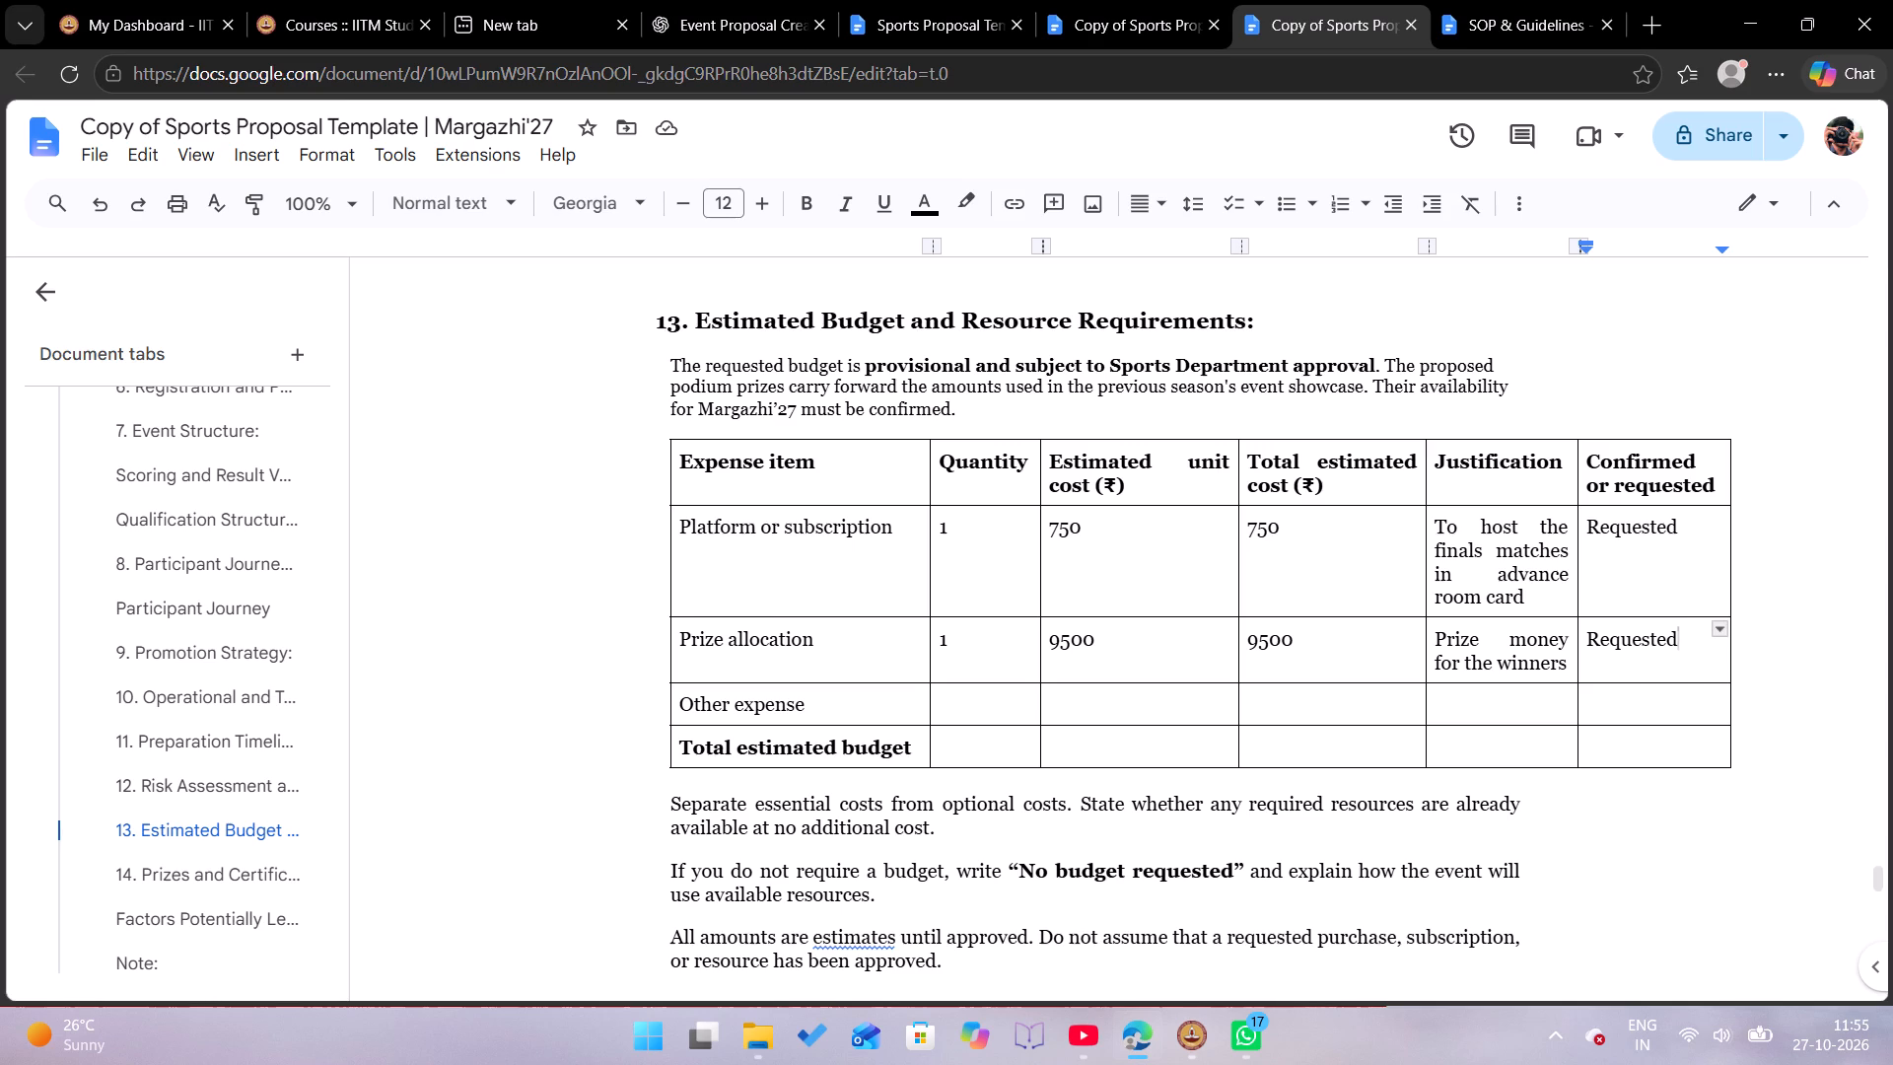
# Delete the three instruction paragraphs between the section 13 budget table and the Prizes and Certificates heading.
pyautogui.moveTo(1883, 876); pyautogui.dragTo(1883, 879)
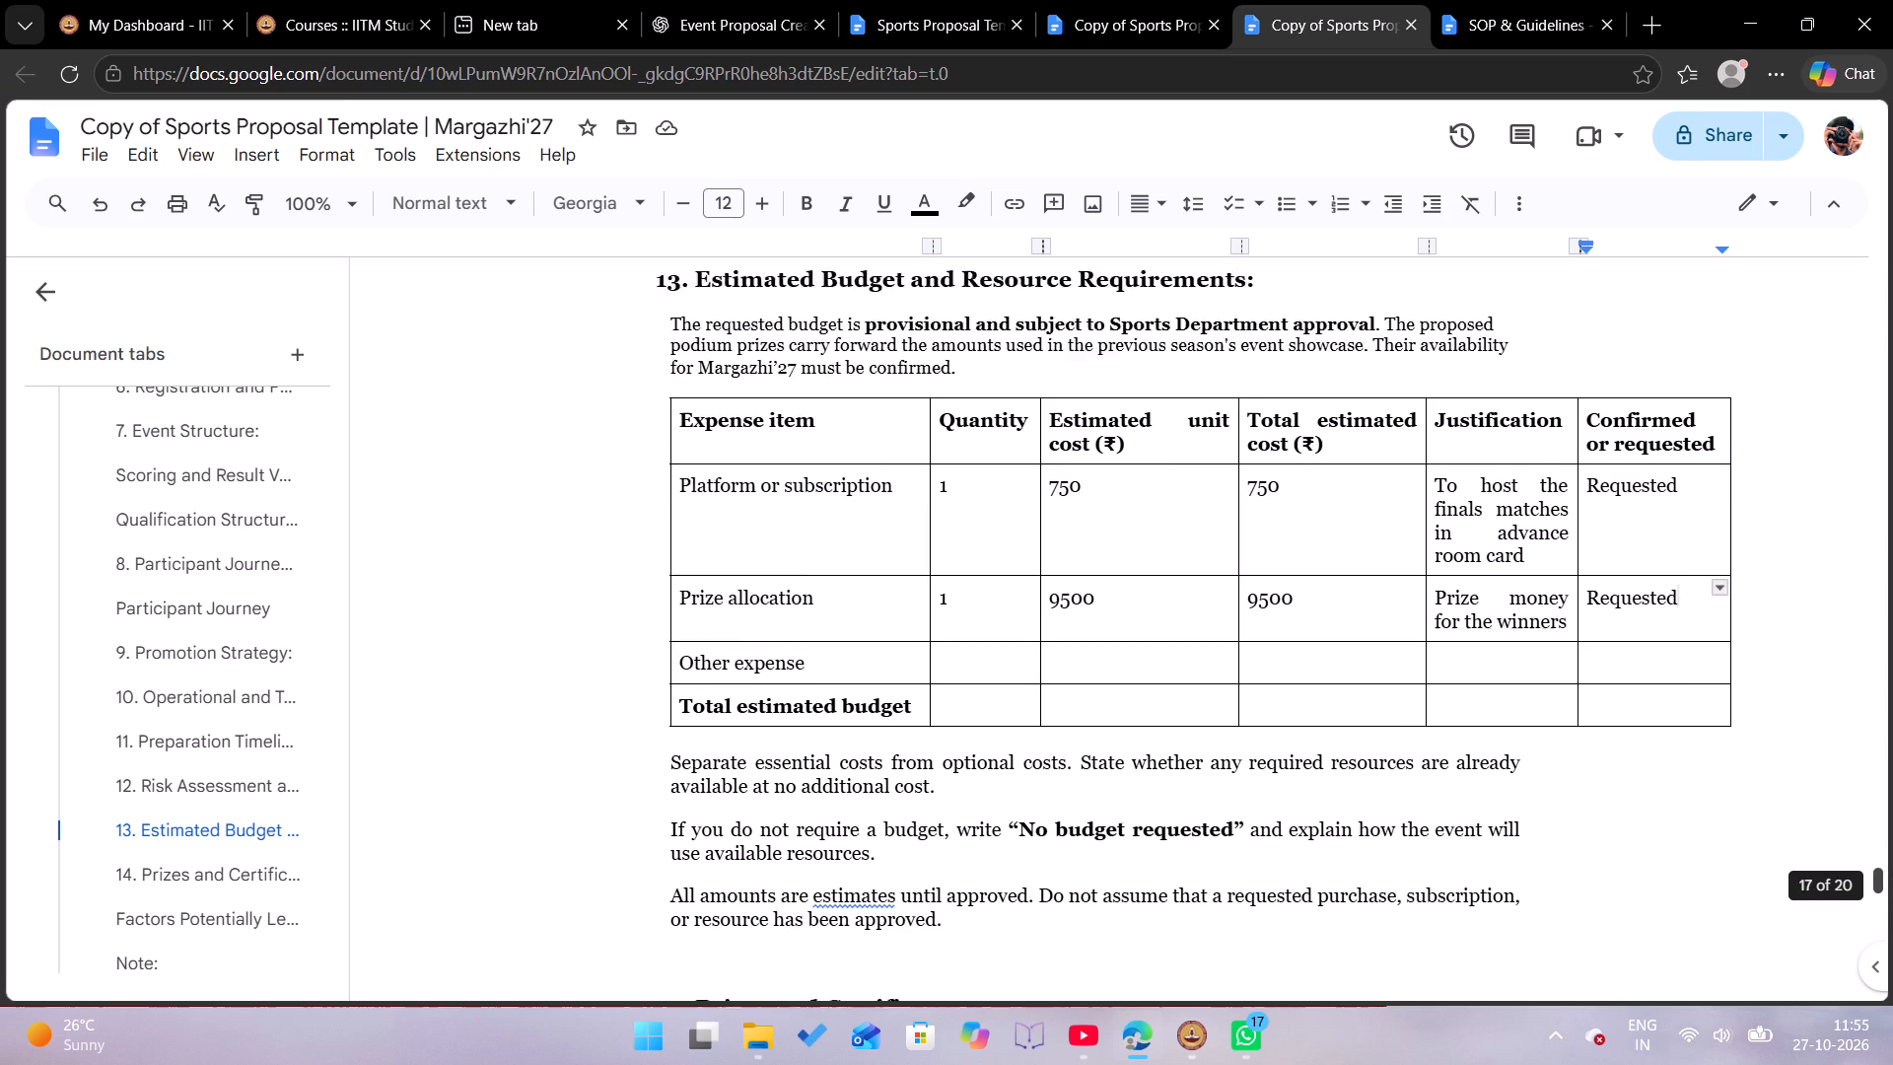
pyautogui.moveTo(1883, 879); pyautogui.dragTo(1883, 886)
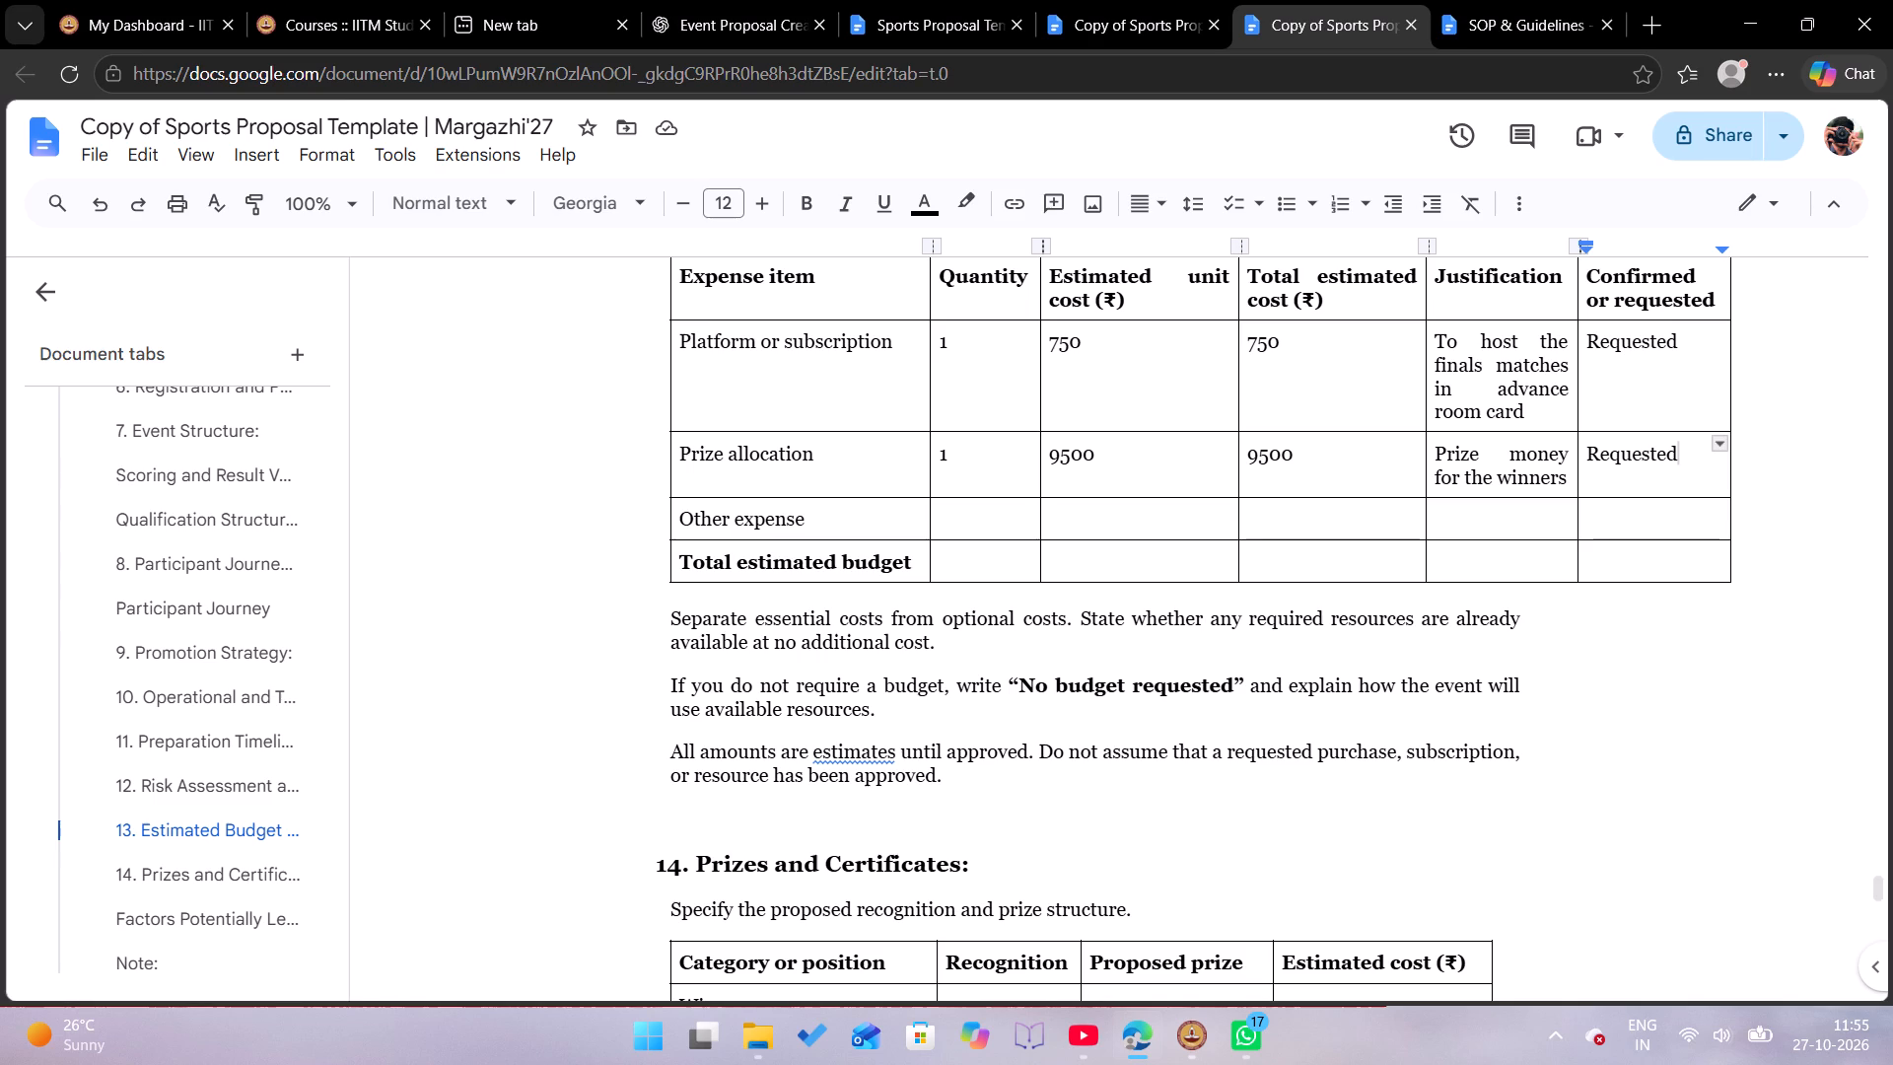
pyautogui.moveTo(665, 611); pyautogui.dragTo(946, 782)
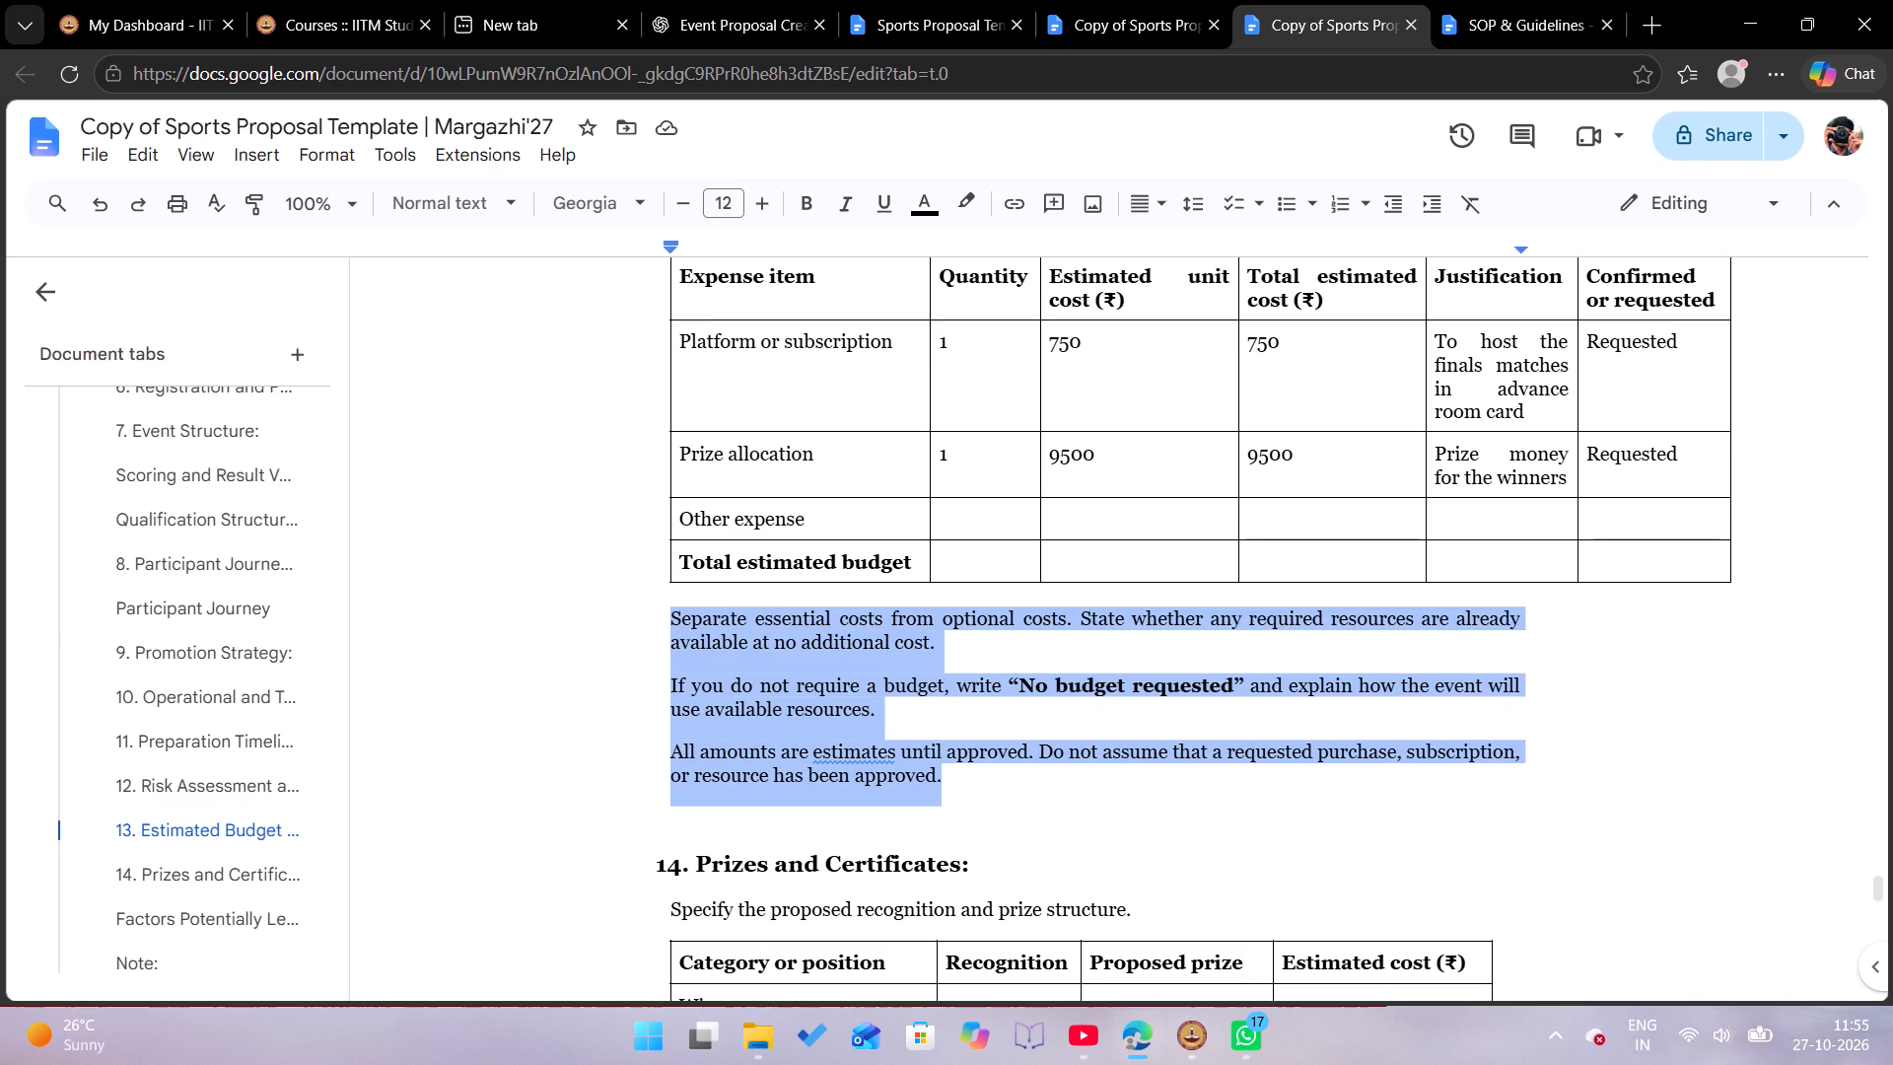
pyautogui.moveTo(946, 782); pyautogui.dragTo(942, 785)
pyautogui.press('BackSpace')
pyautogui.press('BackSpace')
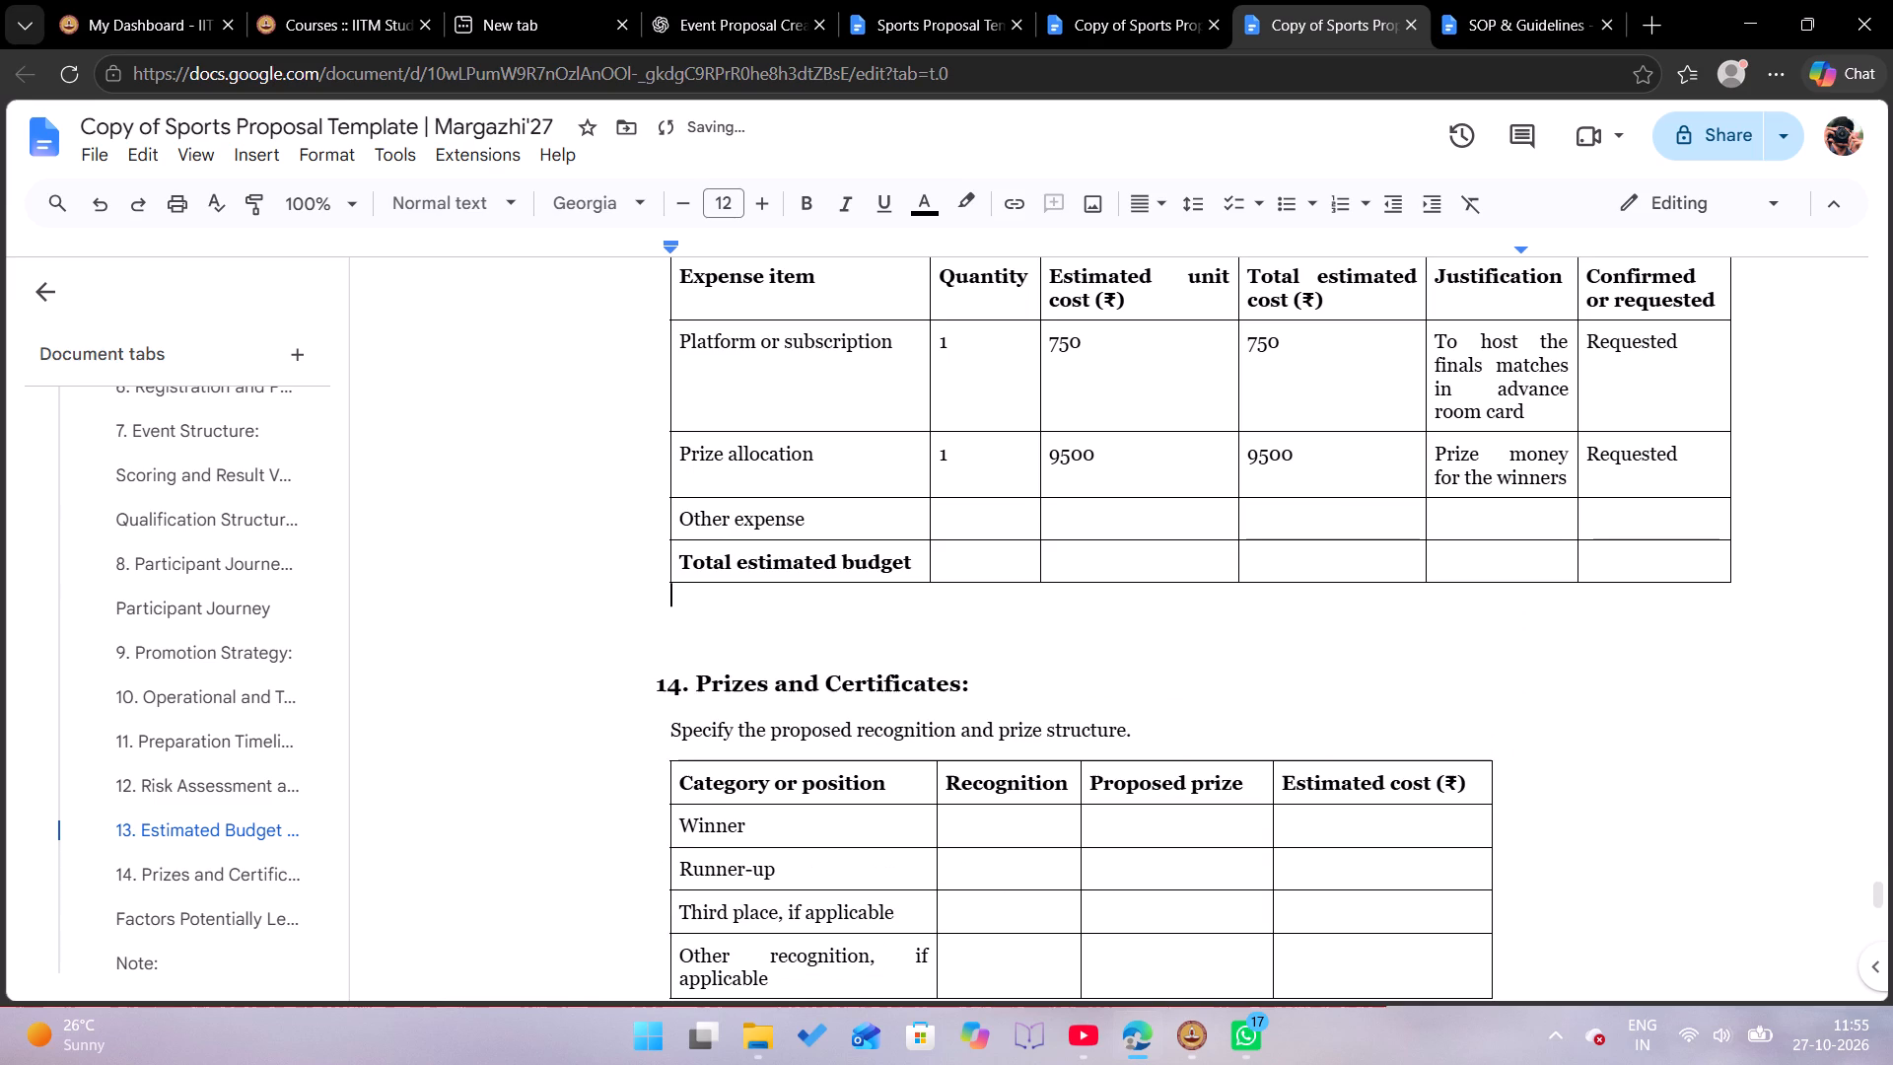
pyautogui.press('BackSpace')
# Copy the Provisional Budget Summary heading and table from the other proposal copy to below the template's section 13 budget table.
pyautogui.click(1135, 3)
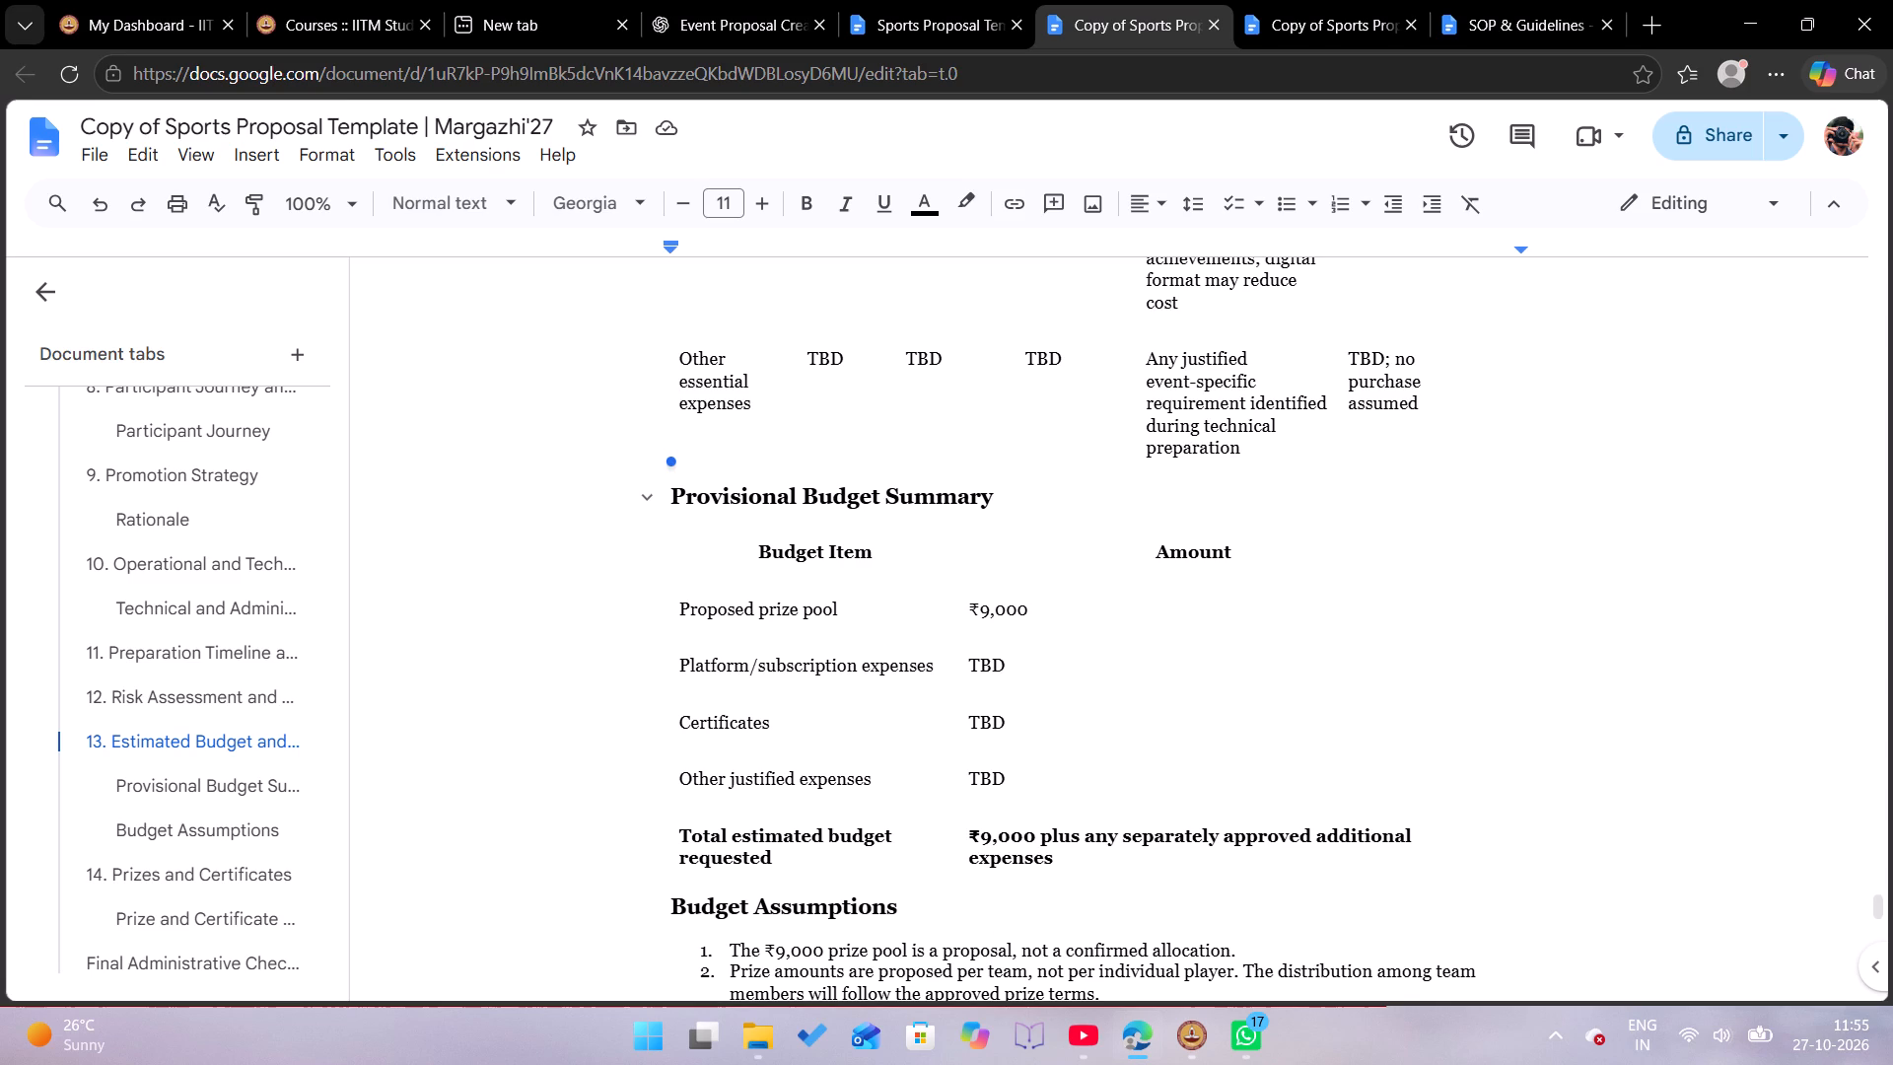
pyautogui.moveTo(671, 500); pyautogui.dragTo(882, 633)
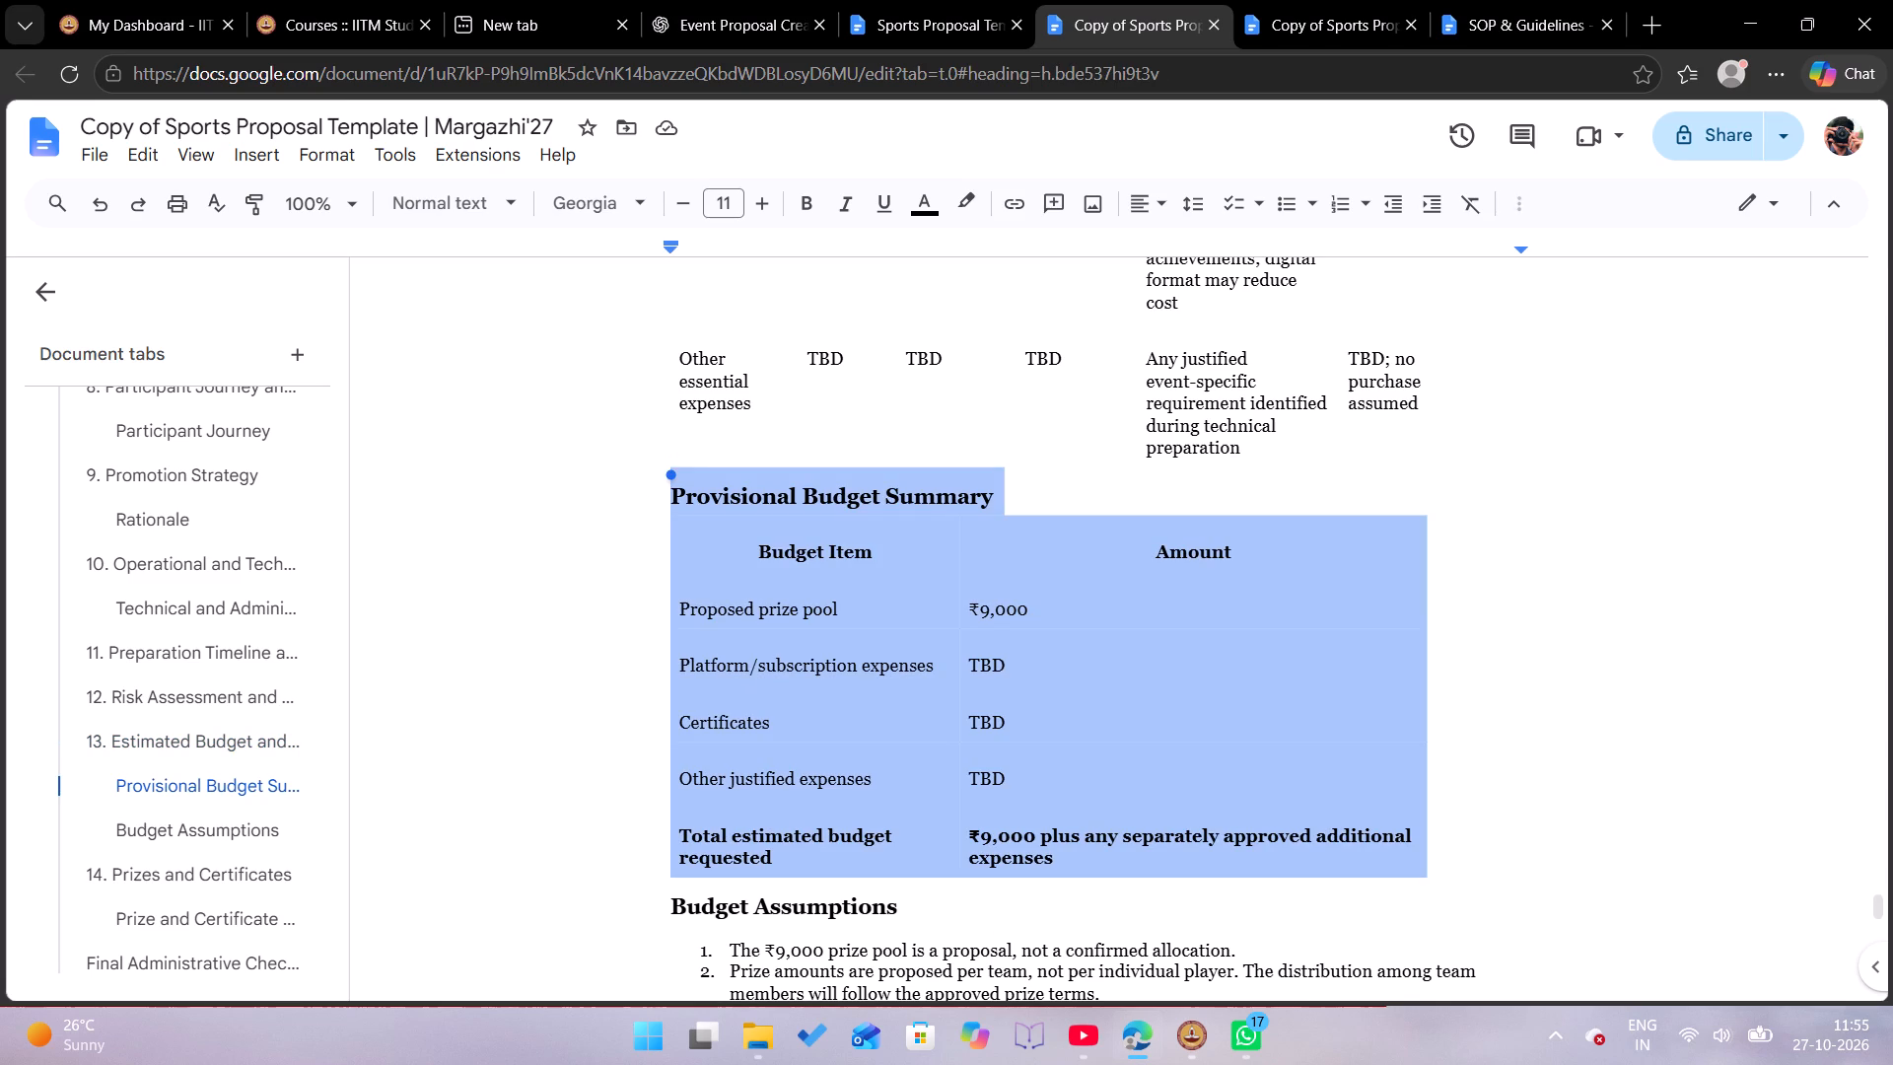
pyautogui.moveTo(882, 633); pyautogui.dragTo(1407, 843)
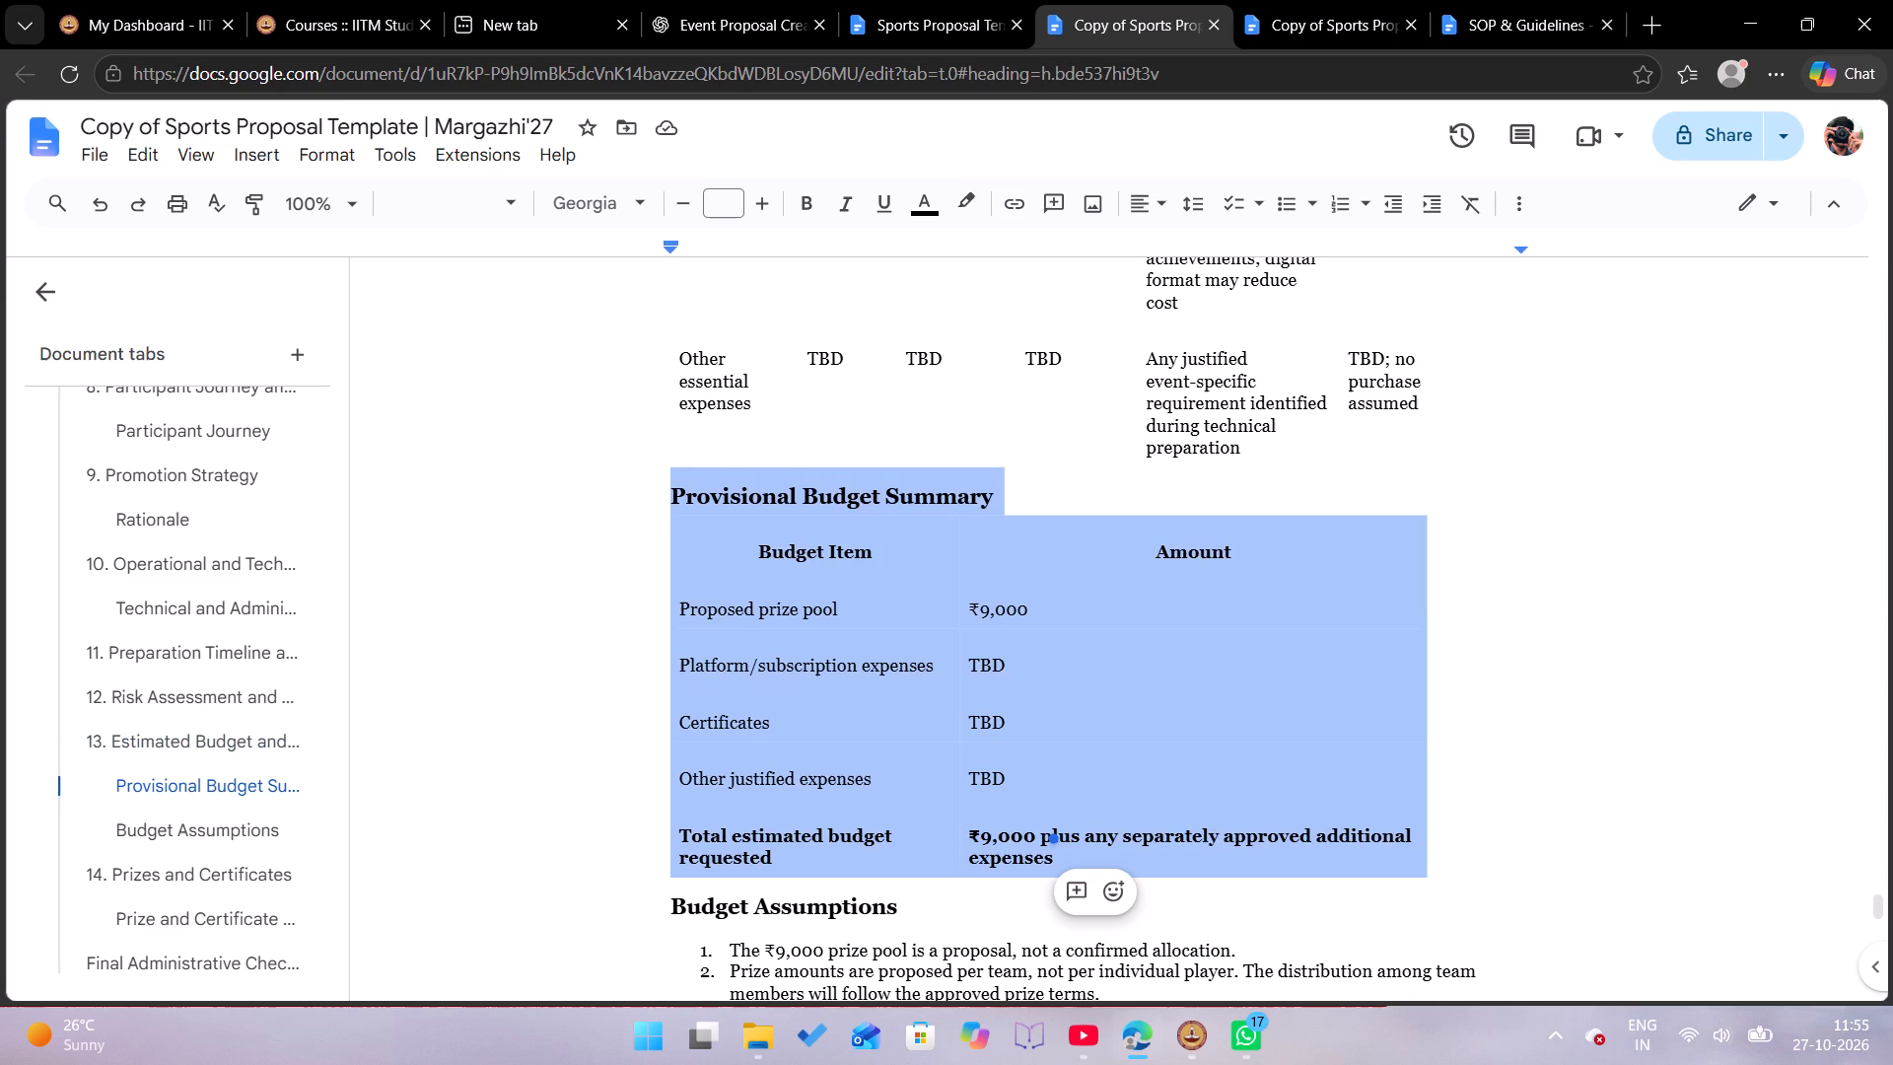
pyautogui.click(1675, 699)
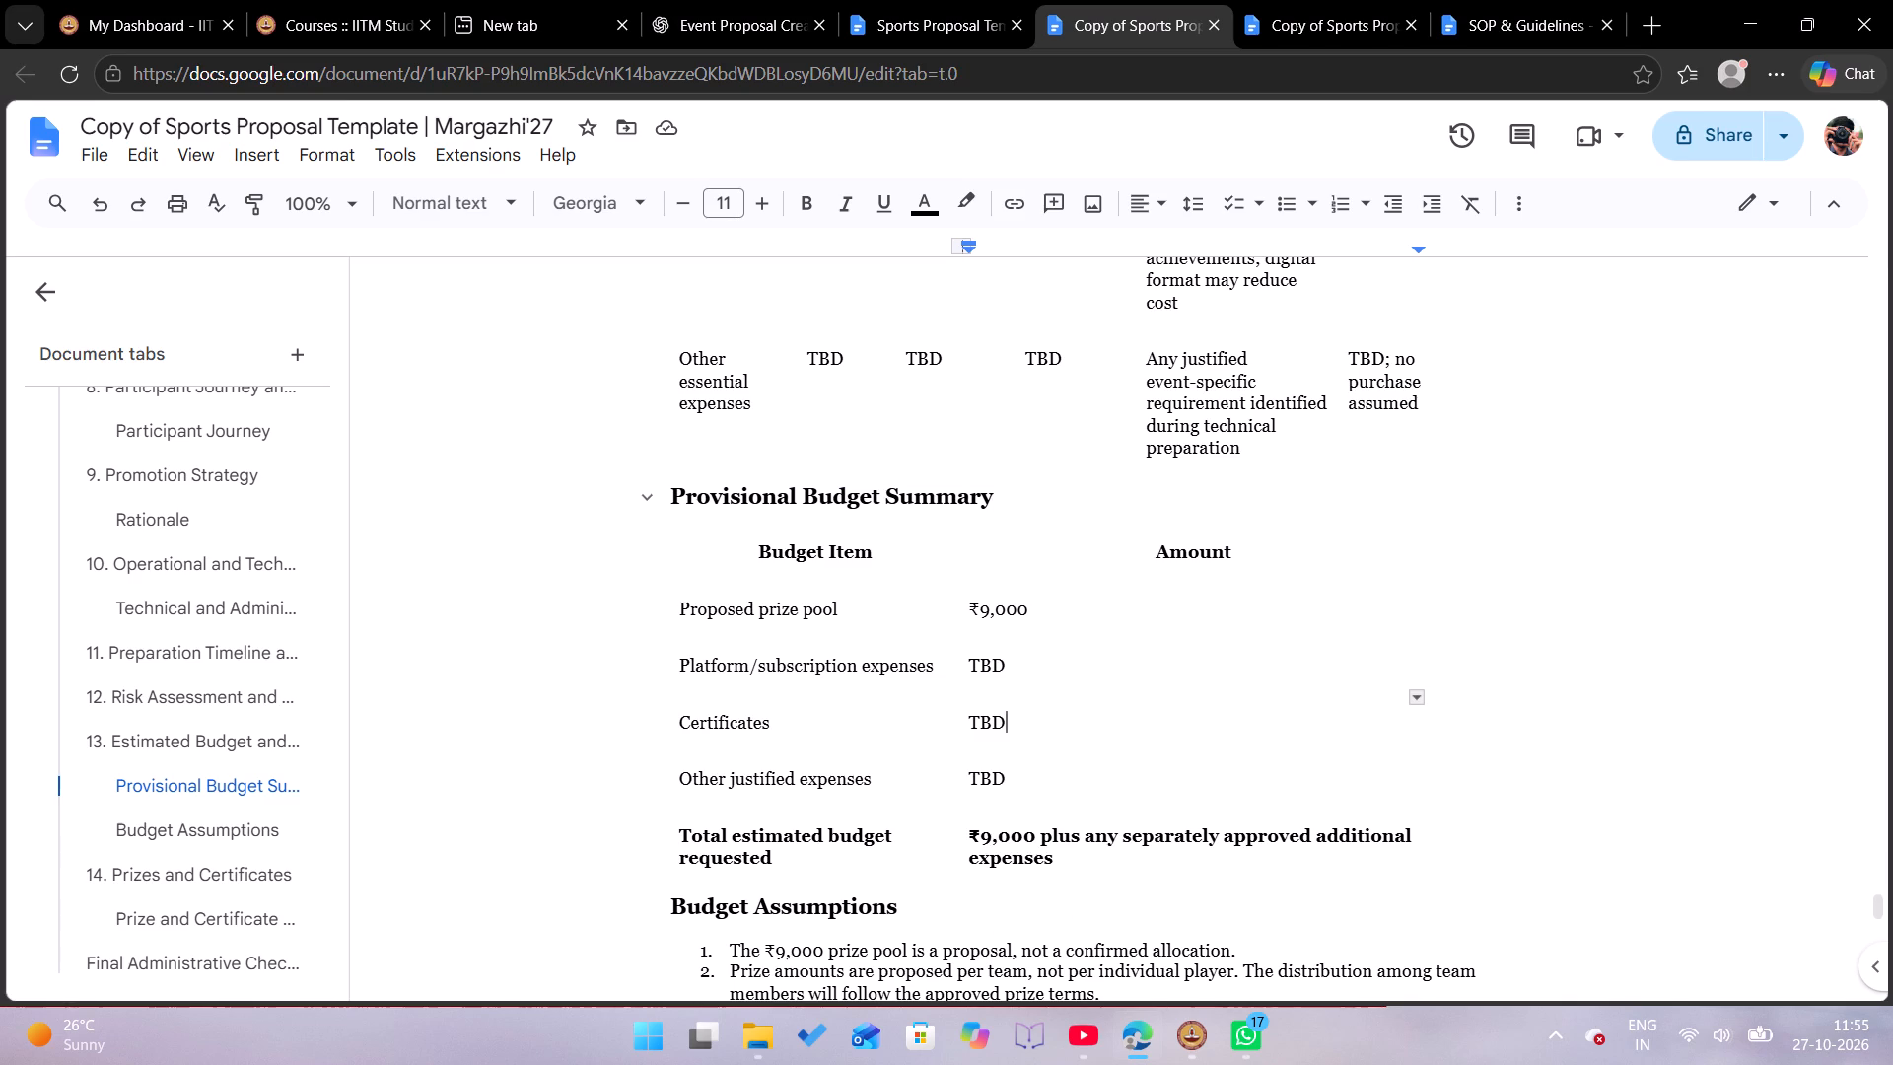
pyautogui.moveTo(665, 484); pyautogui.dragTo(793, 528)
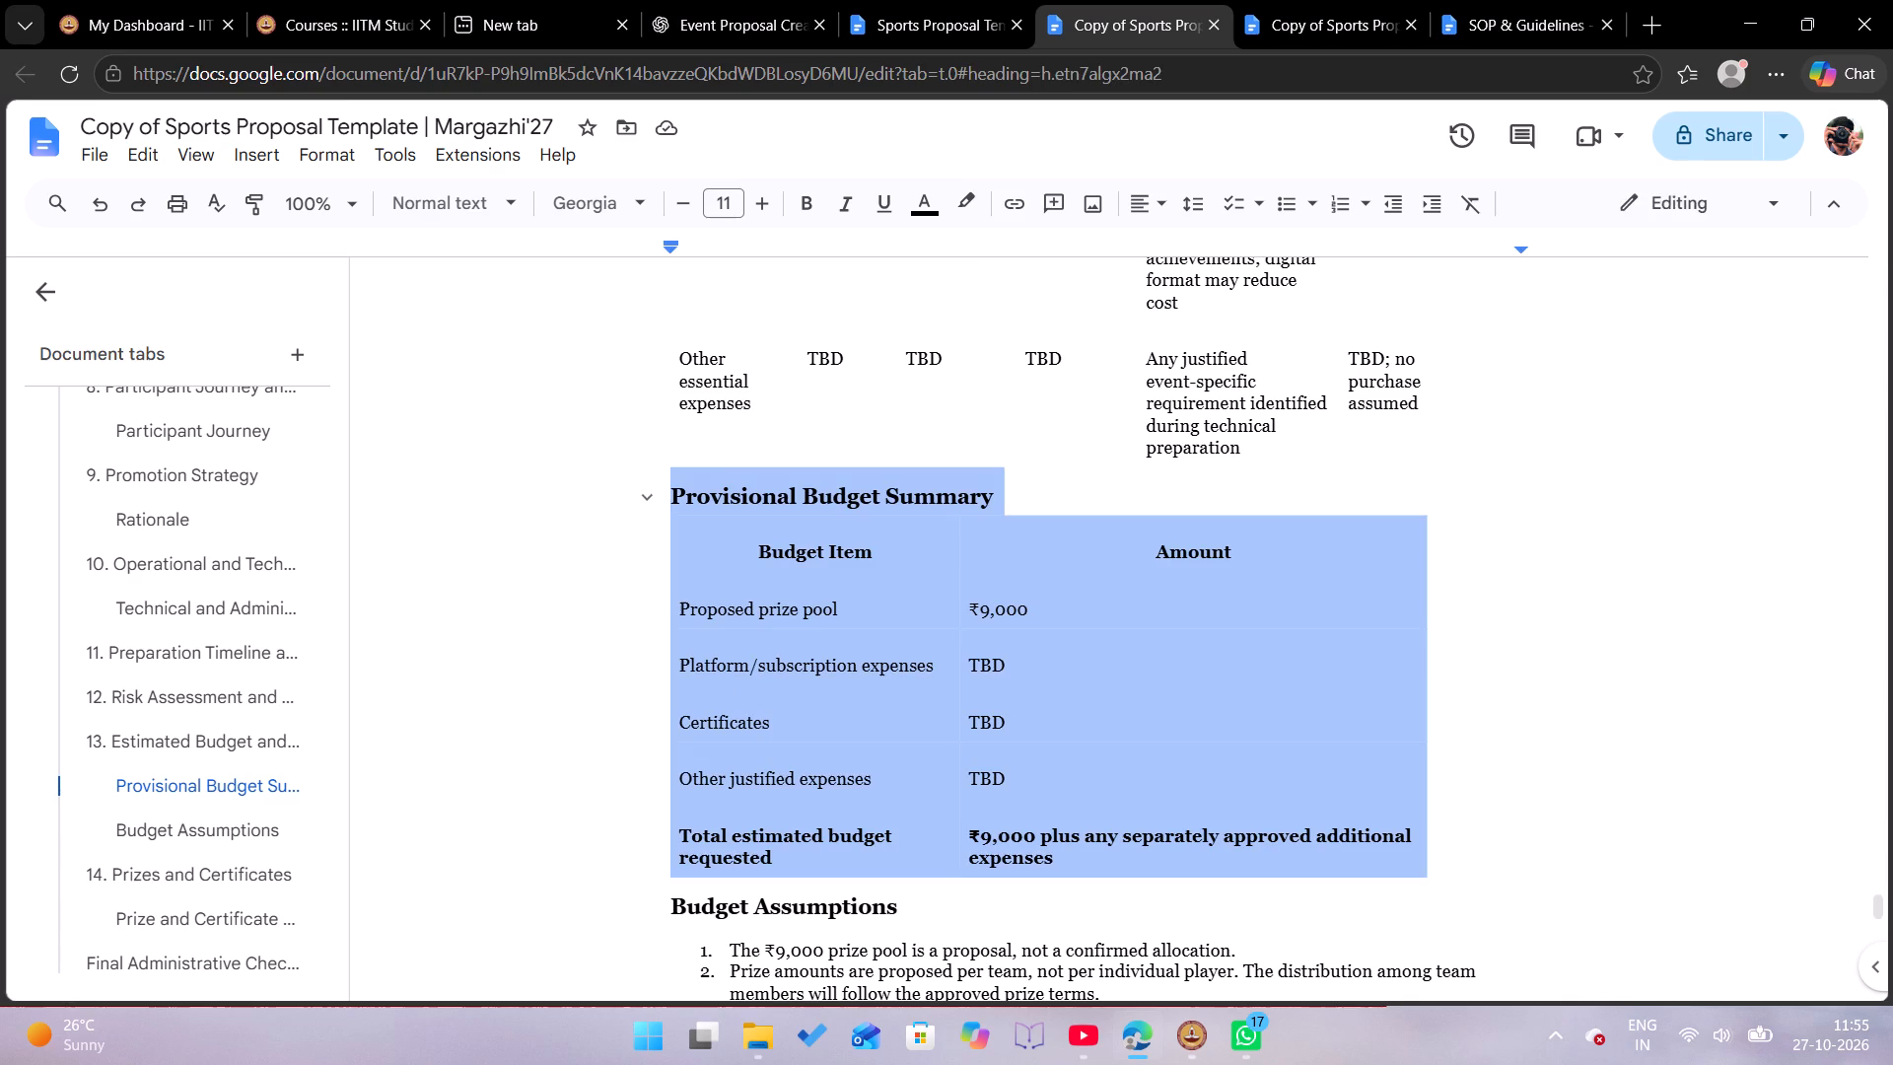
pyautogui.moveTo(793, 528); pyautogui.dragTo(1351, 821)
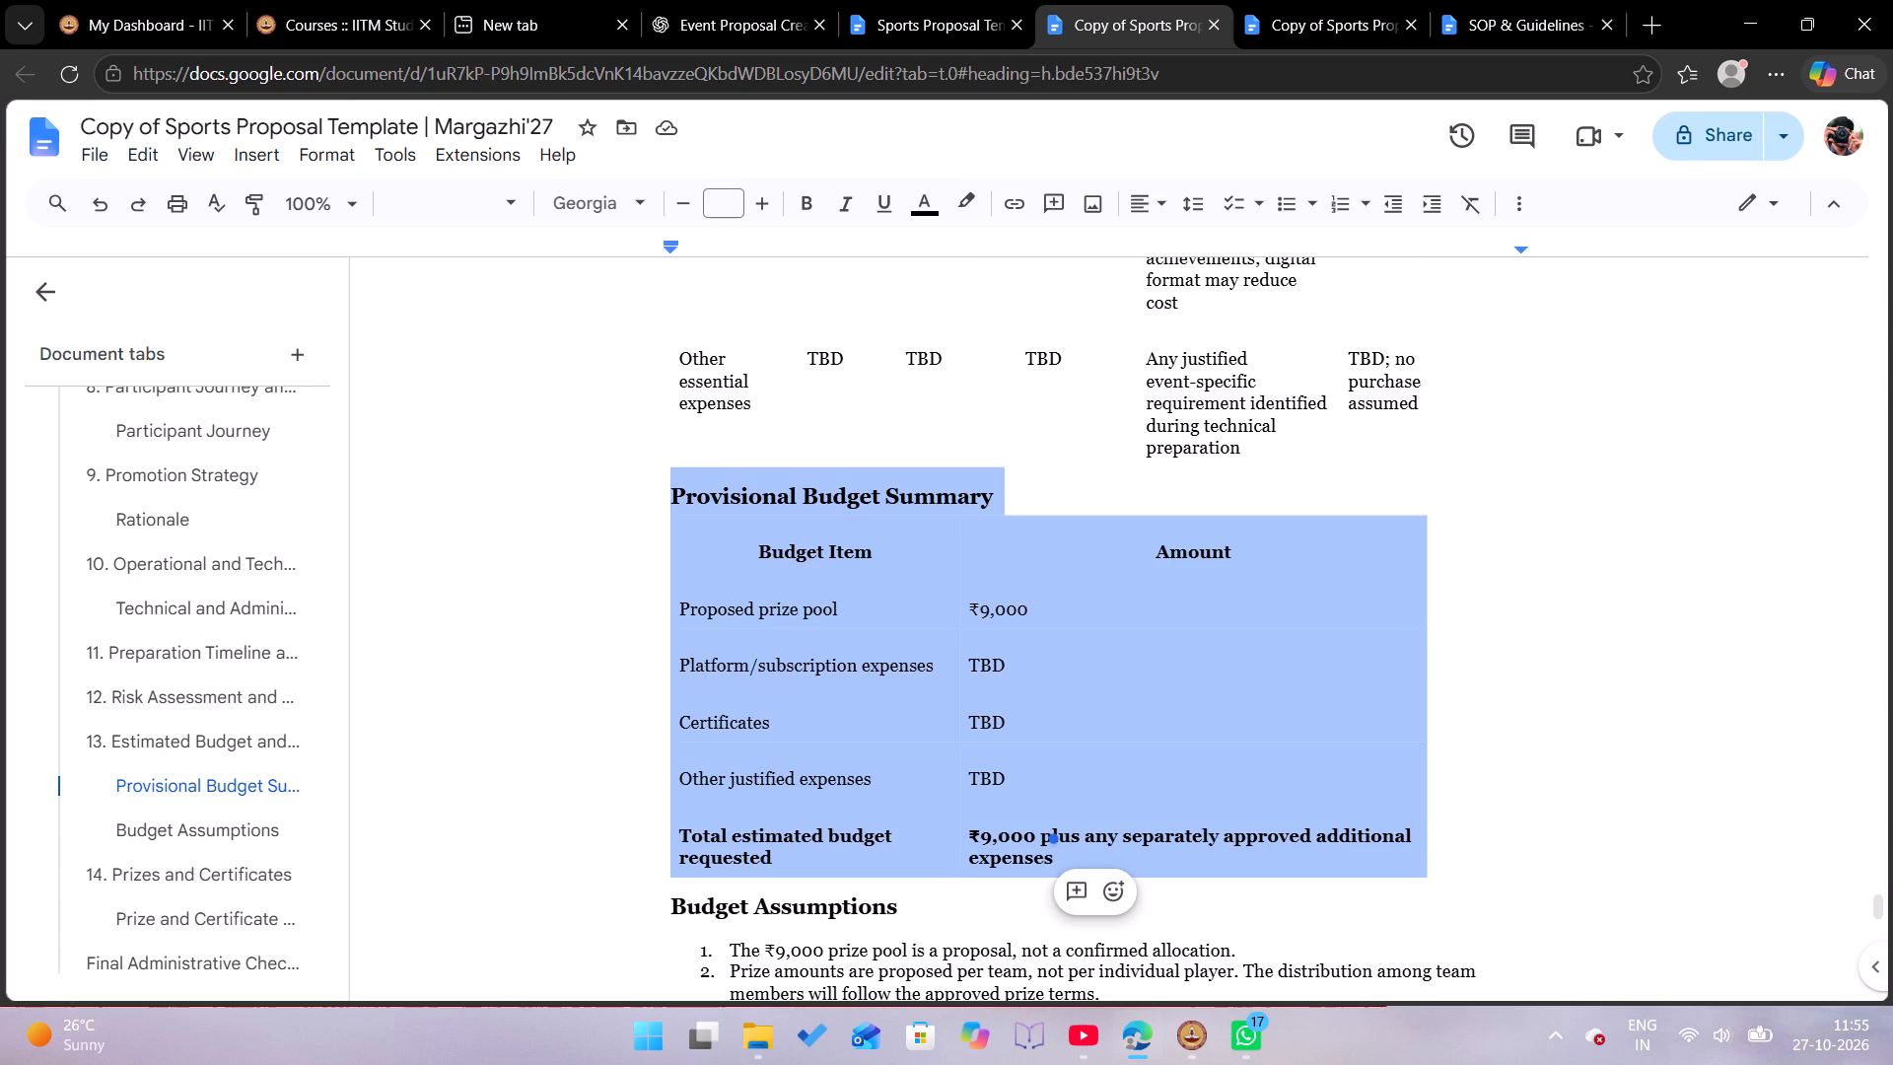
pyautogui.hotkey('ctrl', 'c')
pyautogui.click(1331, 0)
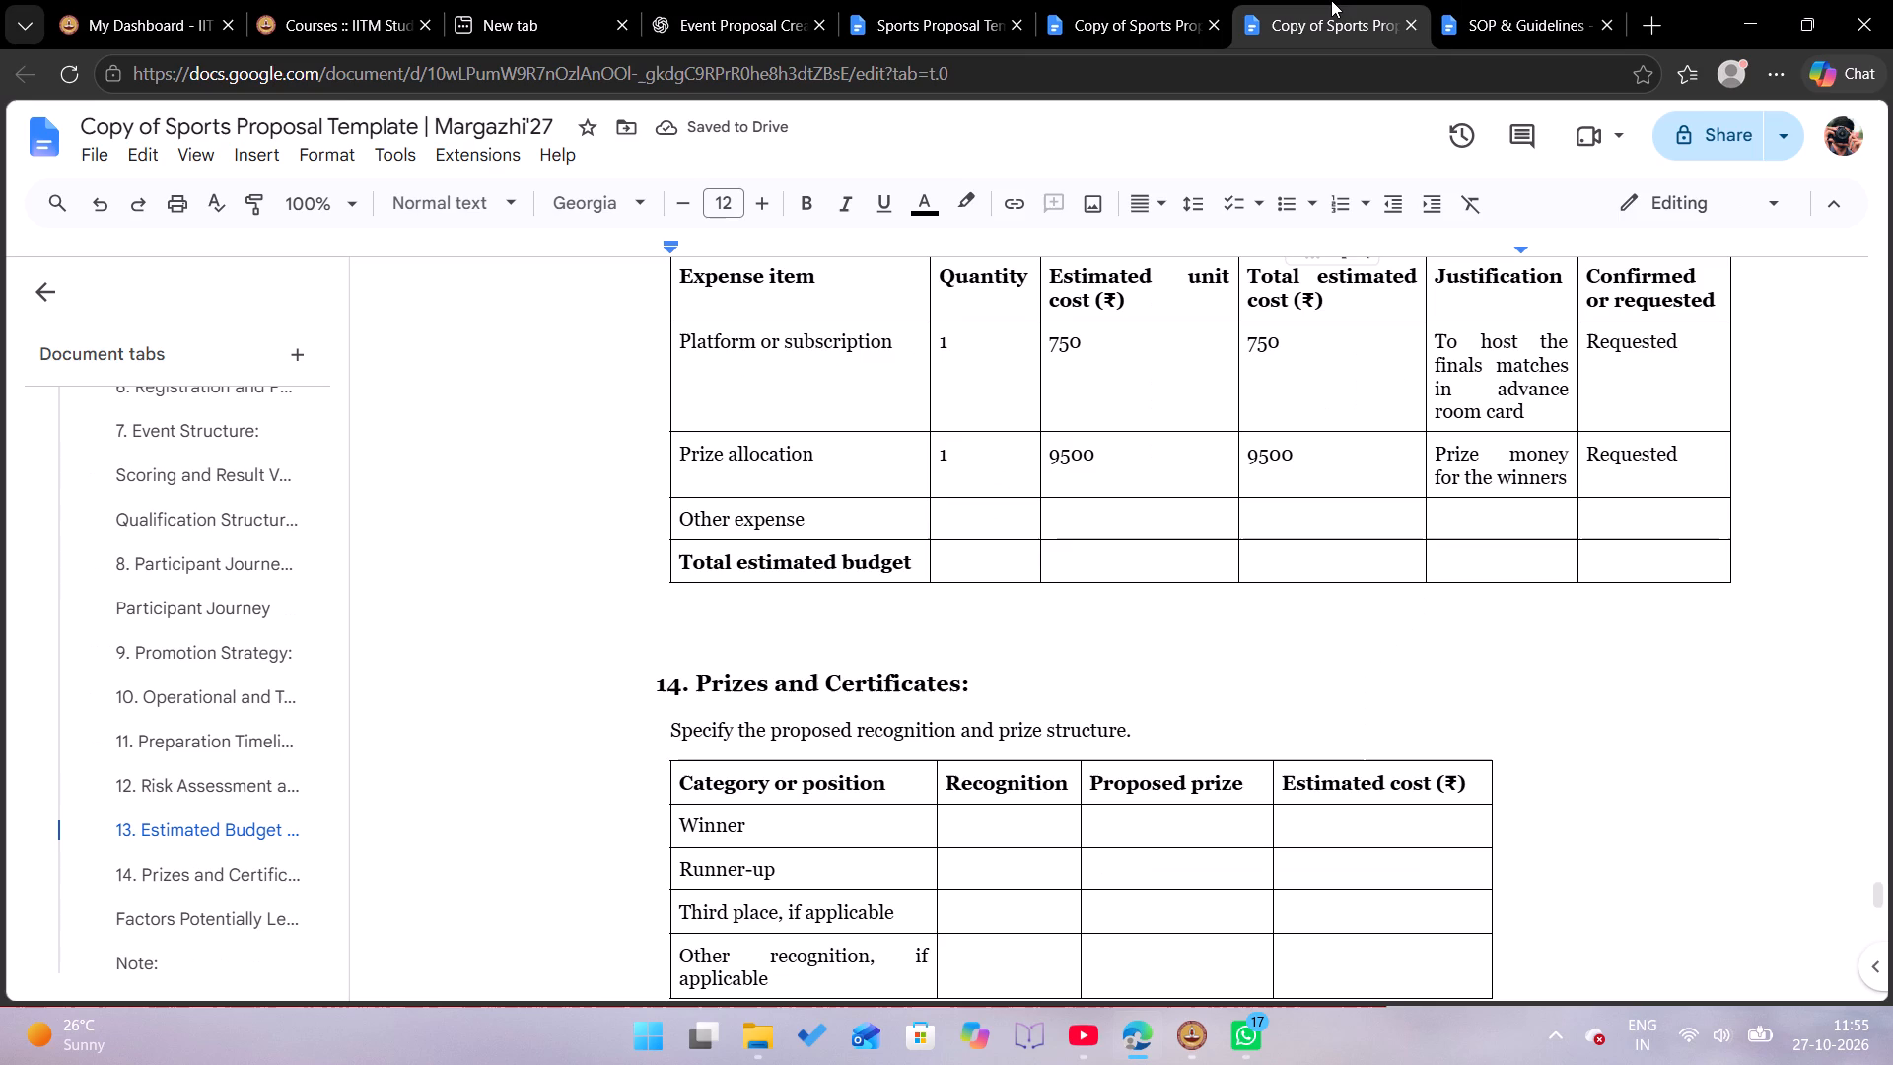
pyautogui.hotkey('ctrl', 'v')
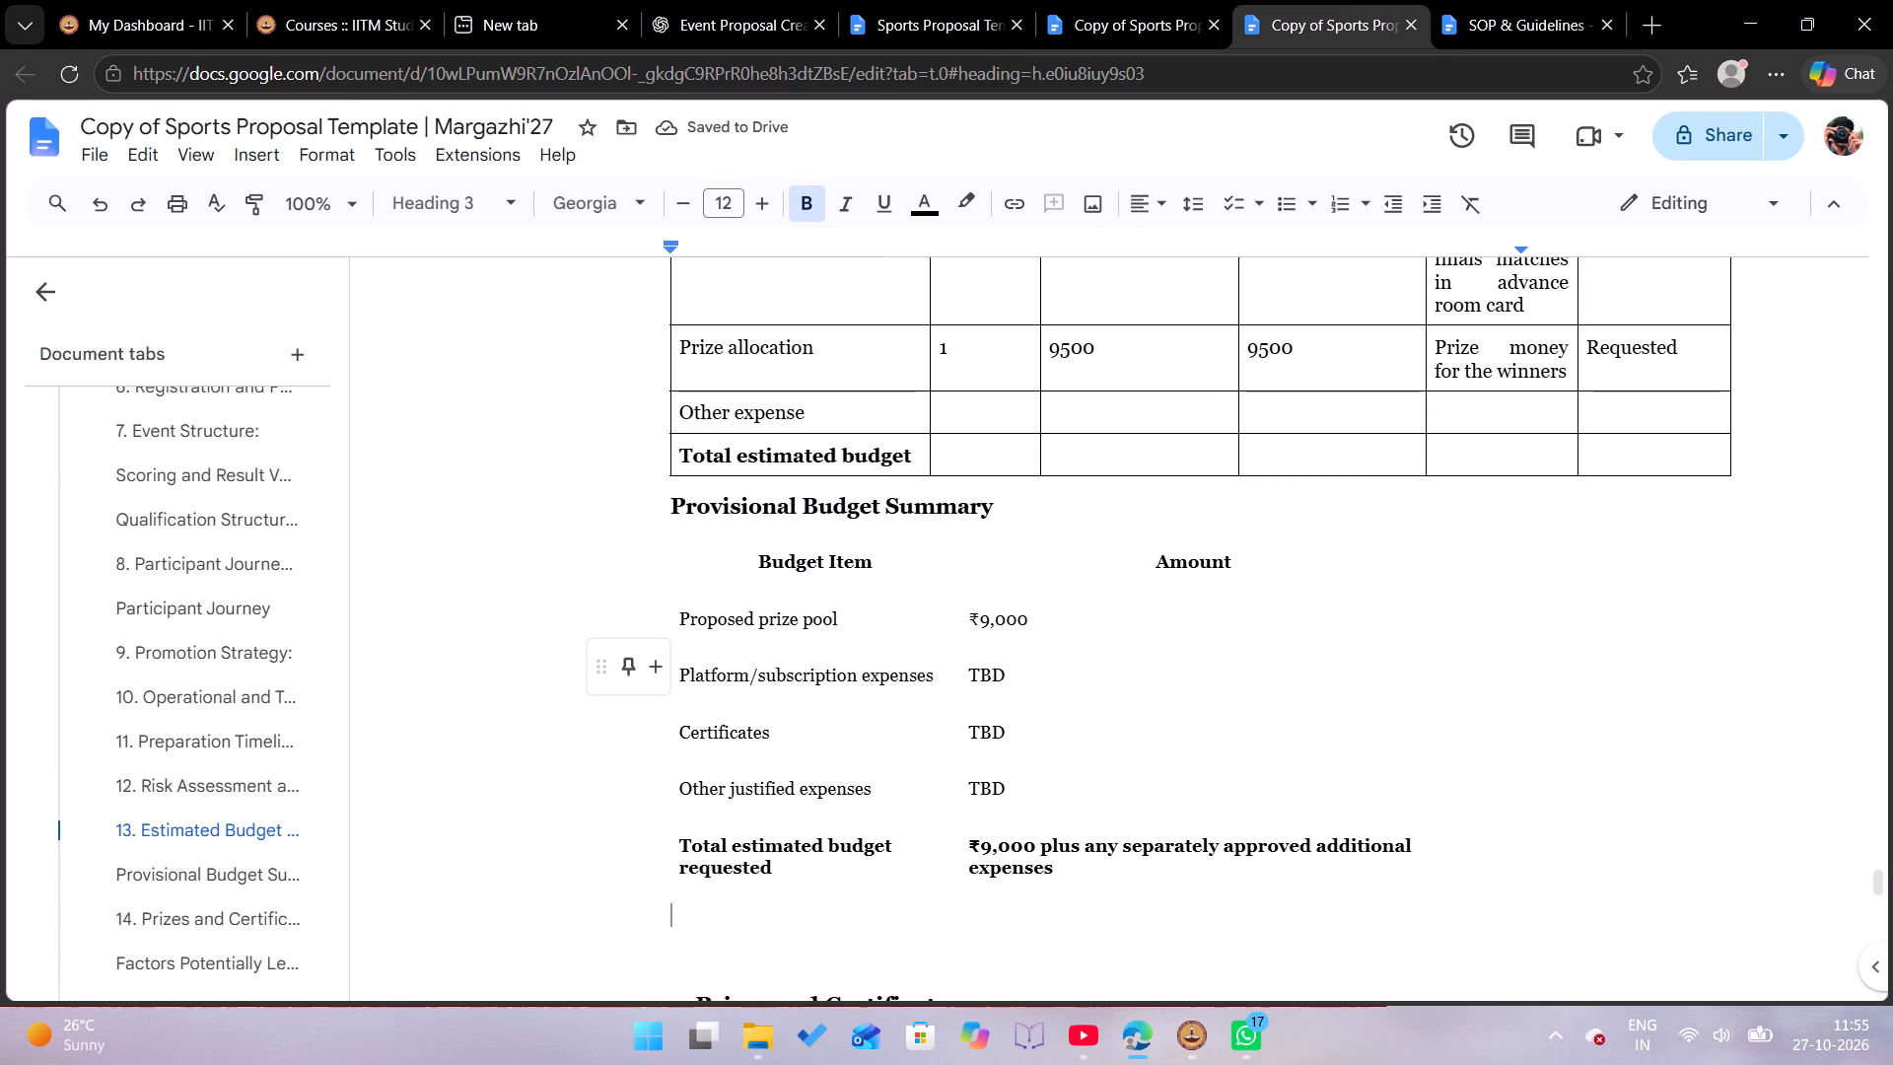
# Replace the "Platform/subscription expenses" label in the Provisional Budget Summary with "Advance Room card".
pyautogui.click(933, 678)
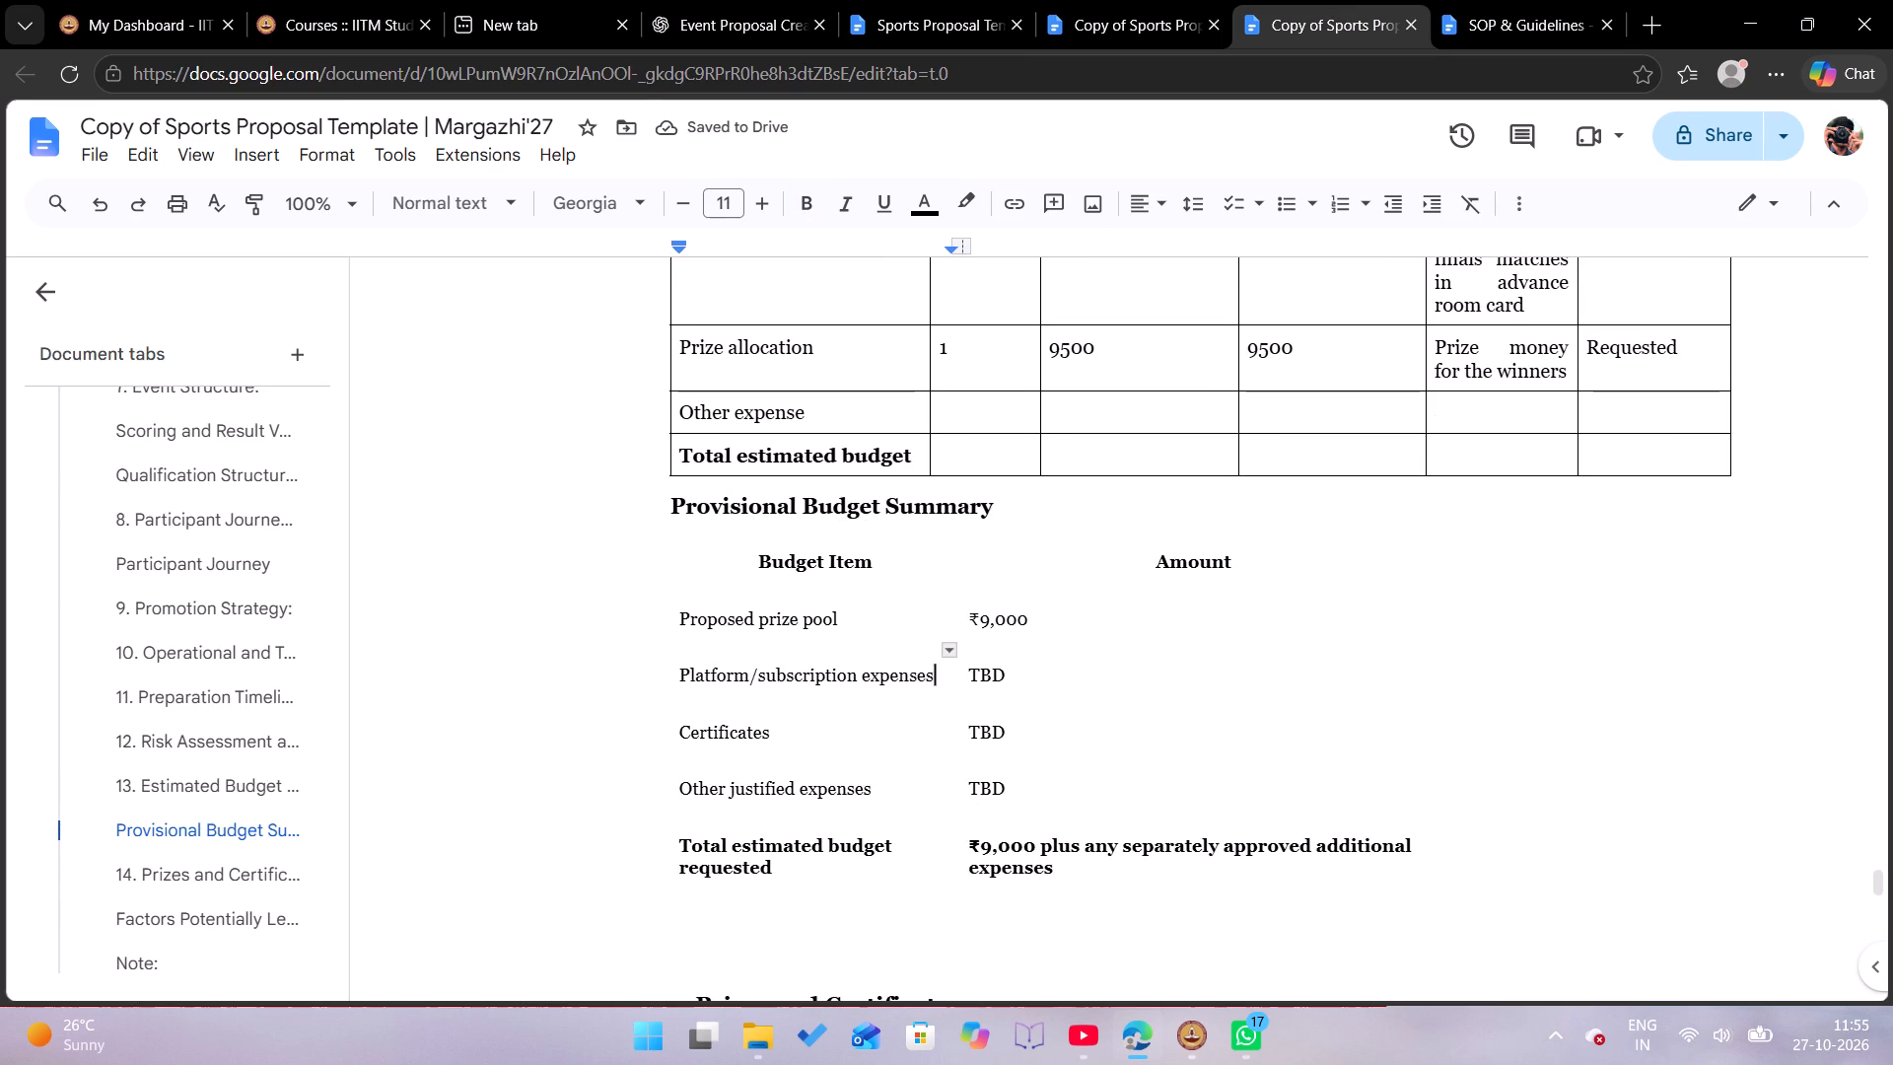
pyautogui.press('BackSpace')
pyautogui.press('BackSpace')
pyautogui.press('BackSpace')
pyautogui.press('BackSpace')
pyautogui.press('BackSpace')
pyautogui.press('BackSpace')
pyautogui.press('BackSpace')
pyautogui.press('BackSpace')
pyautogui.press('BackSpace')
pyautogui.press('BackSpace')
pyautogui.press('BackSpace')
pyautogui.press('BackSpace')
pyautogui.press('BackSpace')
pyautogui.press('BackSpace')
pyautogui.press('BackSpace')
pyautogui.press('BackSpace')
pyautogui.press('BackSpace')
pyautogui.press('BackSpace')
pyautogui.press('BackSpace')
pyautogui.press('BackSpace')
pyautogui.press('BackSpace')
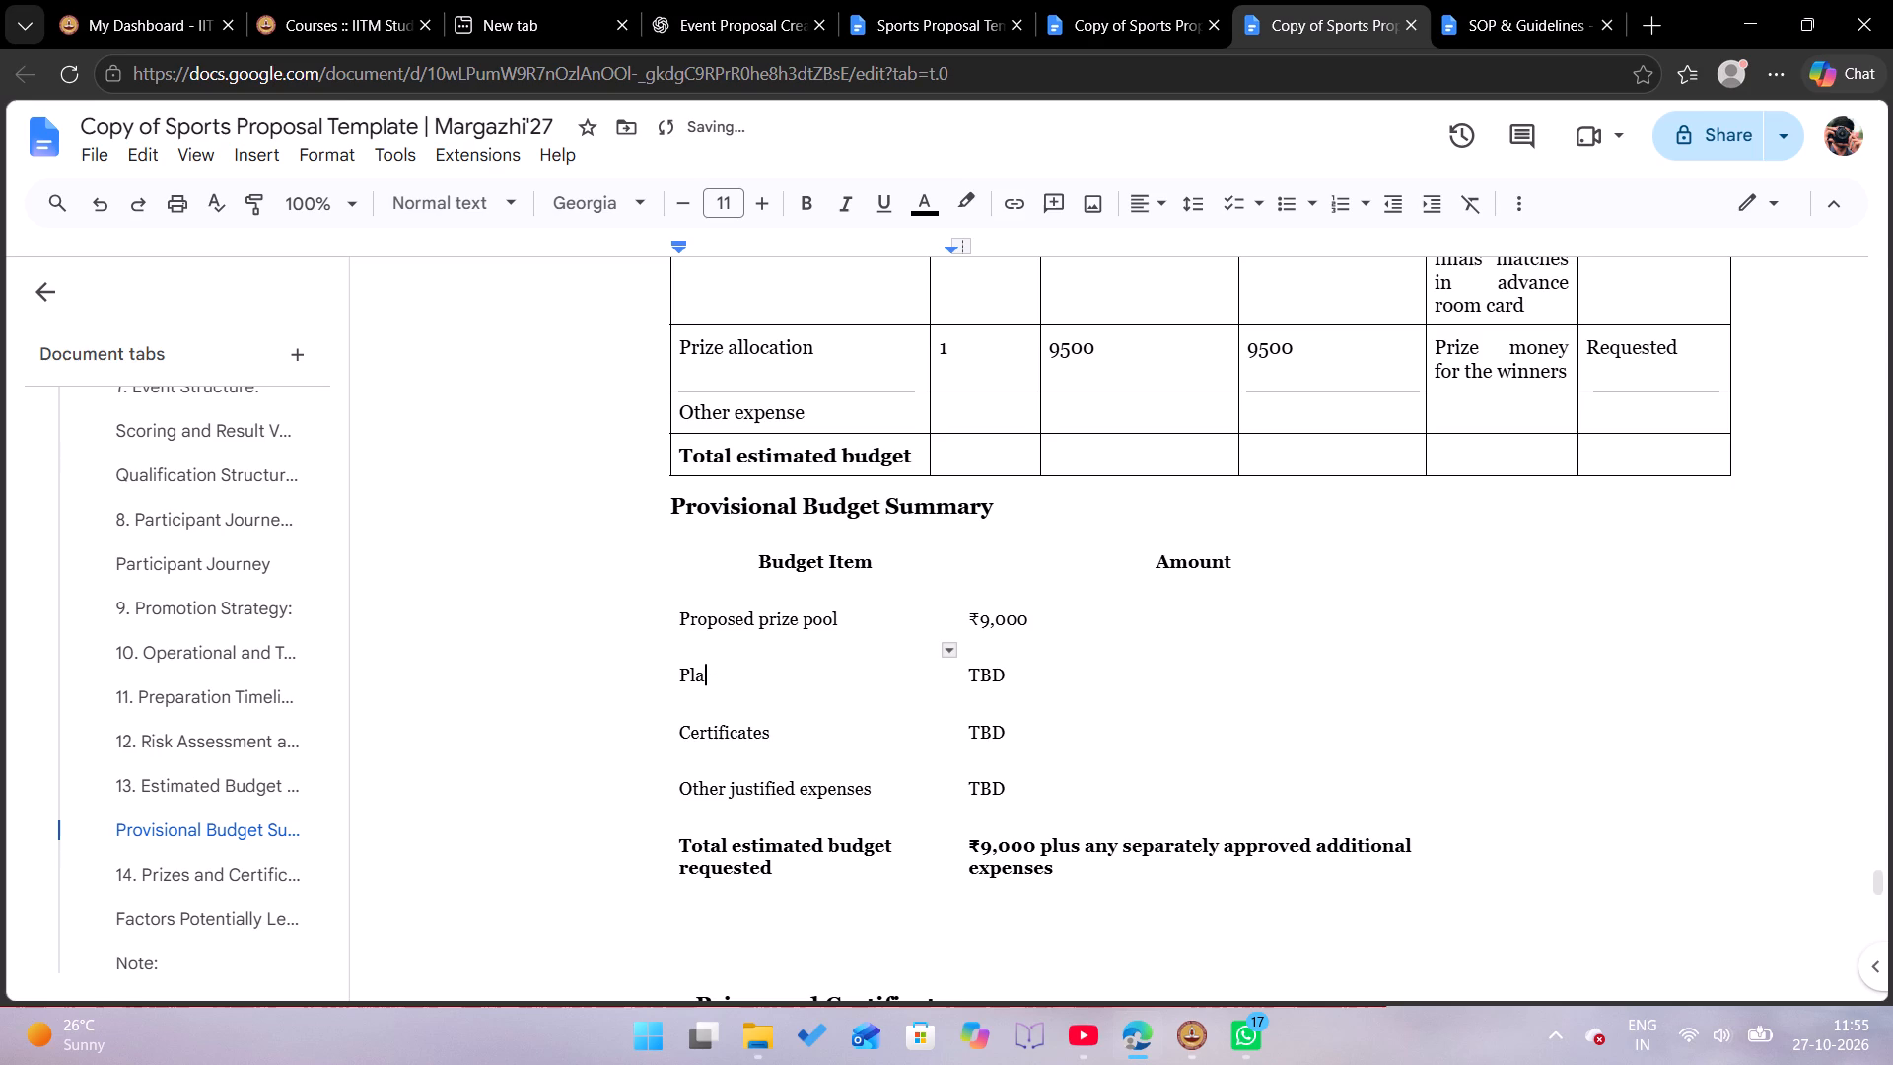
pyautogui.press('BackSpace')
pyautogui.press('BackSpace')
pyautogui.press('BackSpace')
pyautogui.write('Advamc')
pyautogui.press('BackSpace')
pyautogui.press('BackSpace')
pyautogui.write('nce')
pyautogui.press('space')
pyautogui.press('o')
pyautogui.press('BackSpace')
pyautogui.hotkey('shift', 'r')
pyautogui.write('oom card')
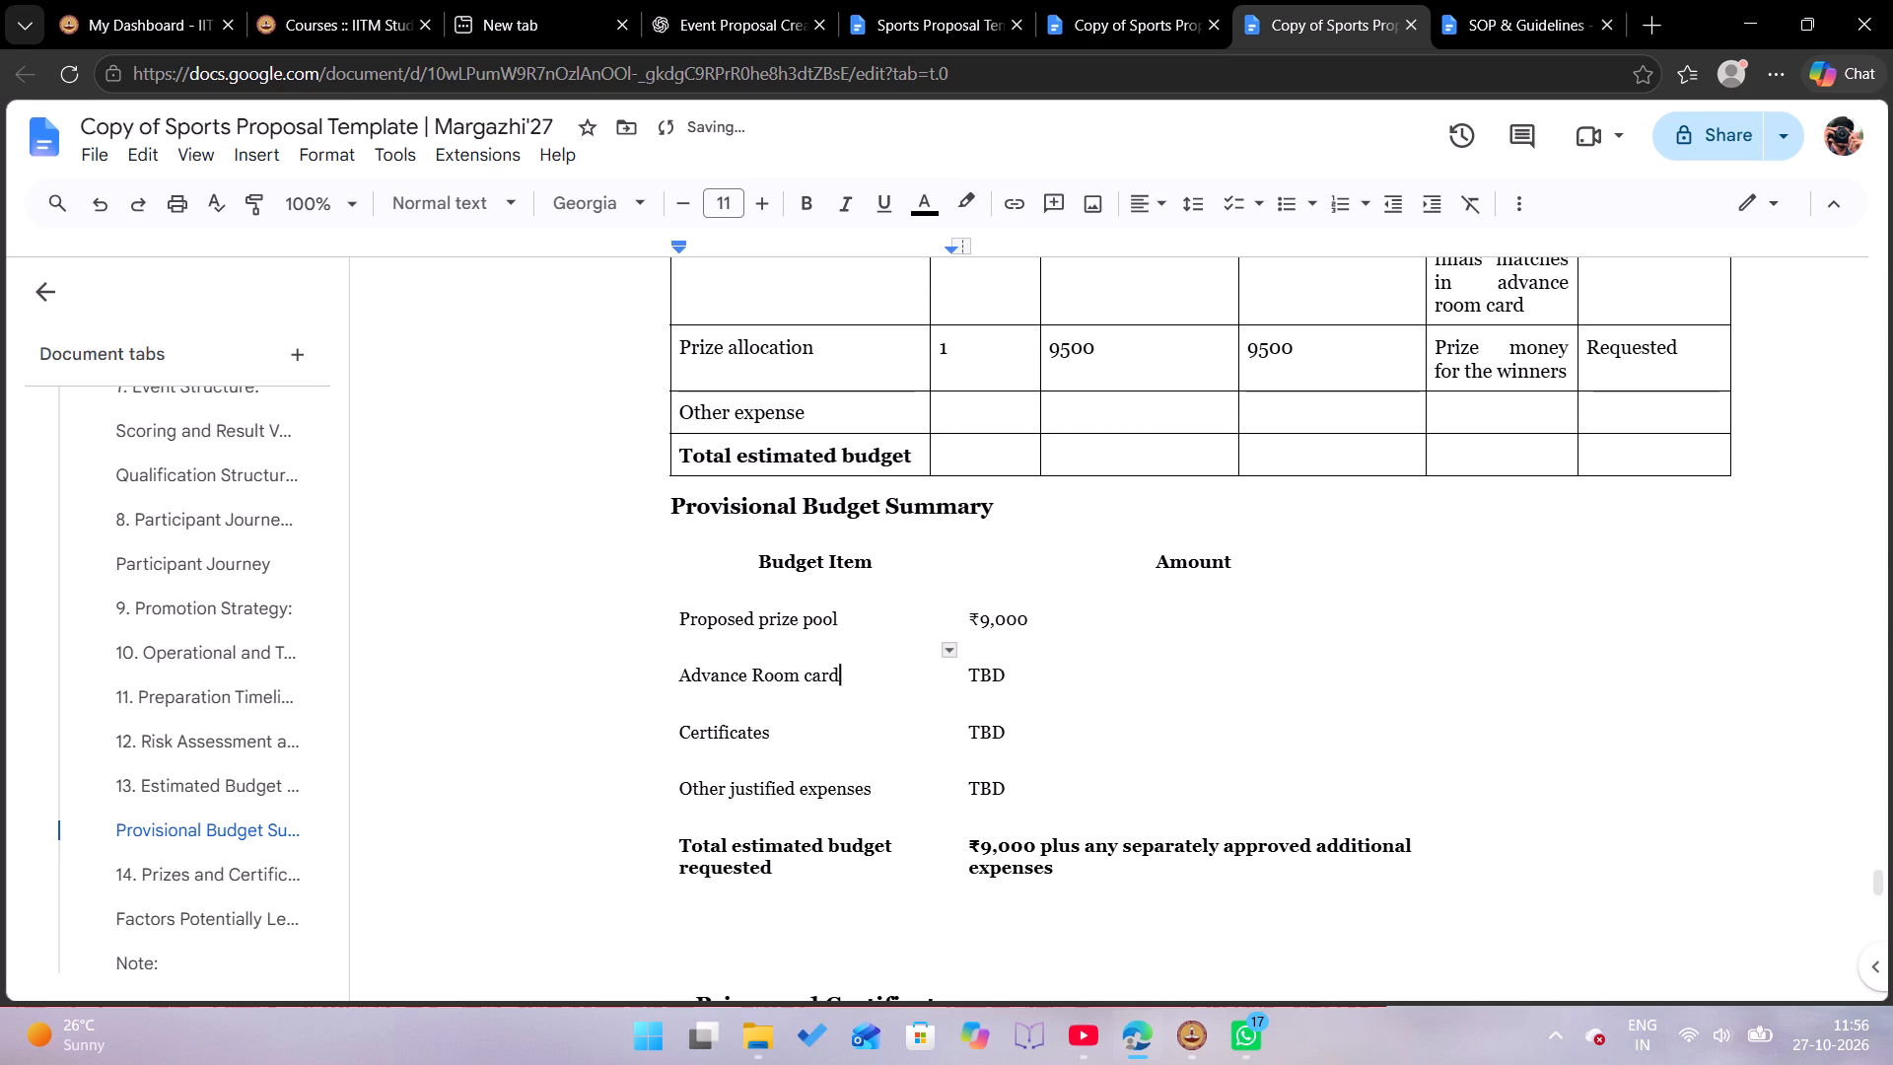
# Replace the Advance Room card row's TBD amount with ₹750, reusing the rupee sign from the prize pool amount.
pyautogui.click(1025, 674)
pyautogui.press('BackSpace')
pyautogui.press('BackSpace')
pyautogui.press('BackSpace')
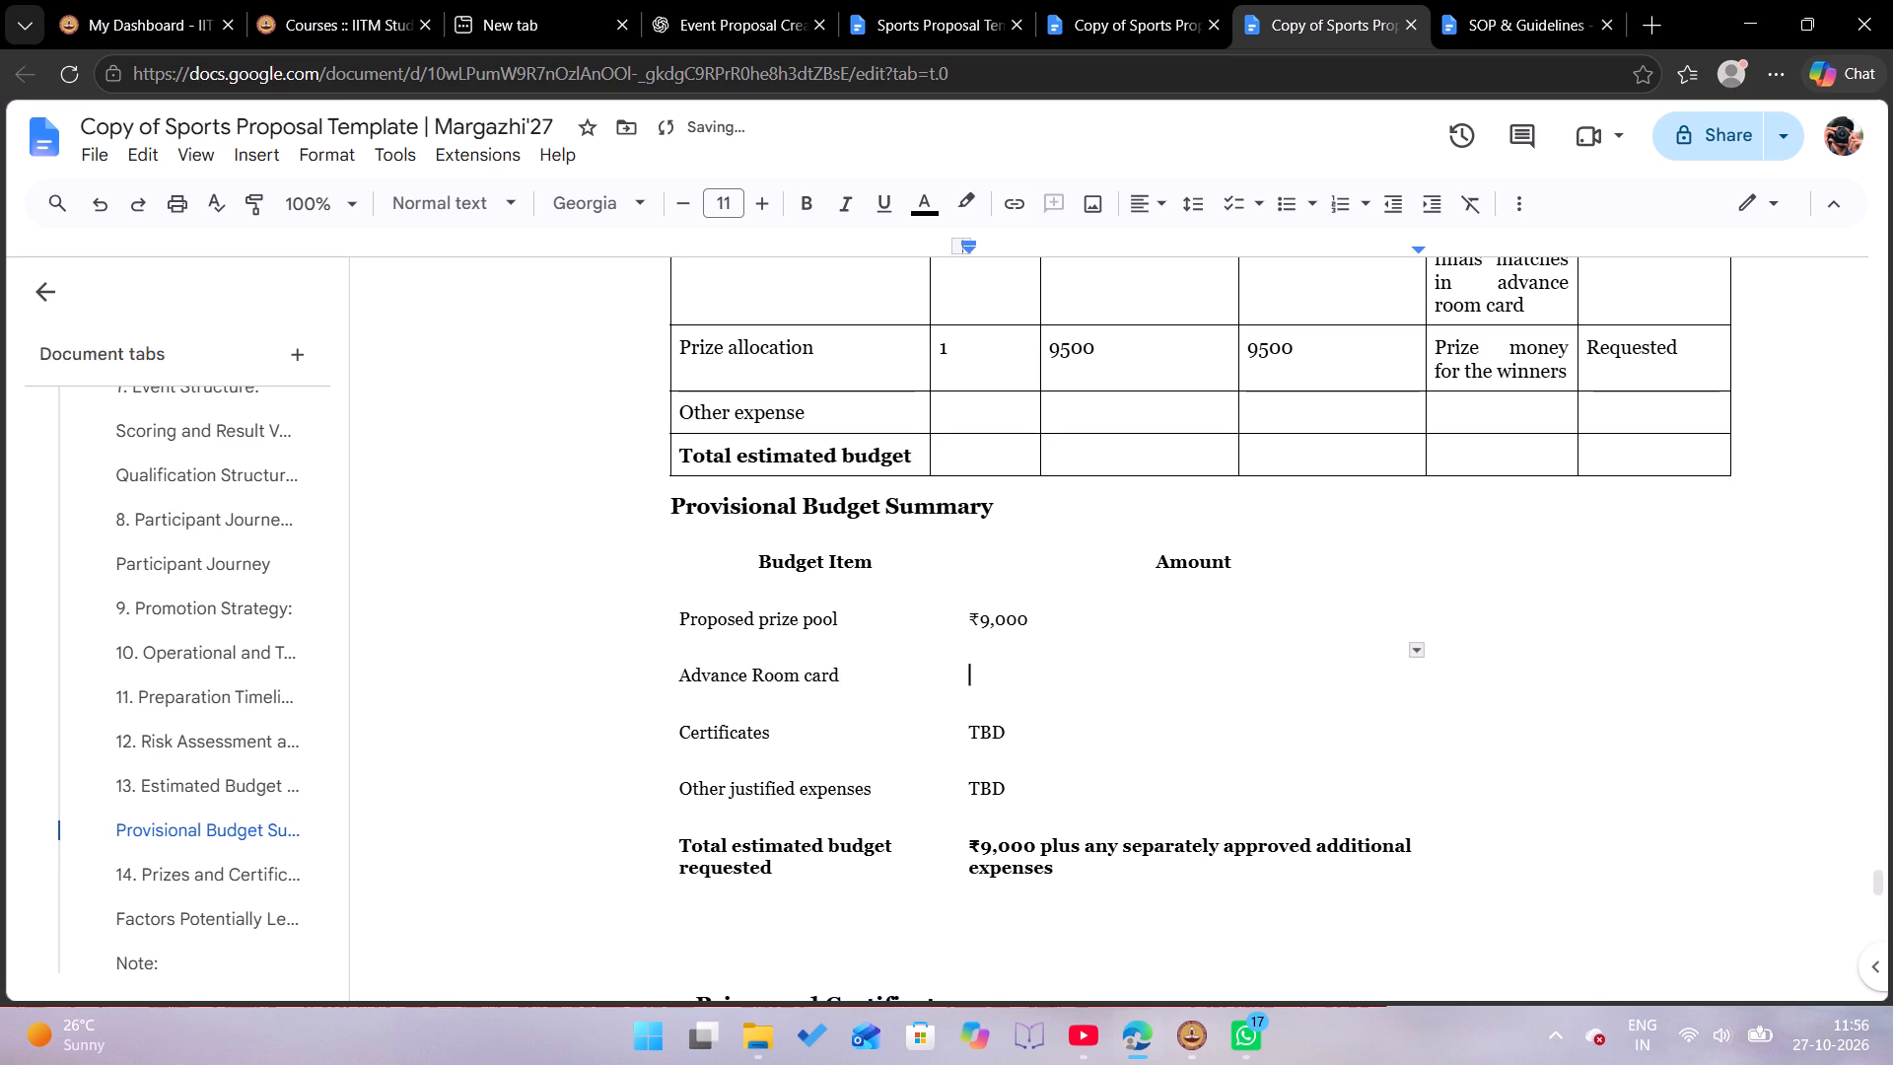
pyautogui.moveTo(971, 615); pyautogui.dragTo(1042, 613)
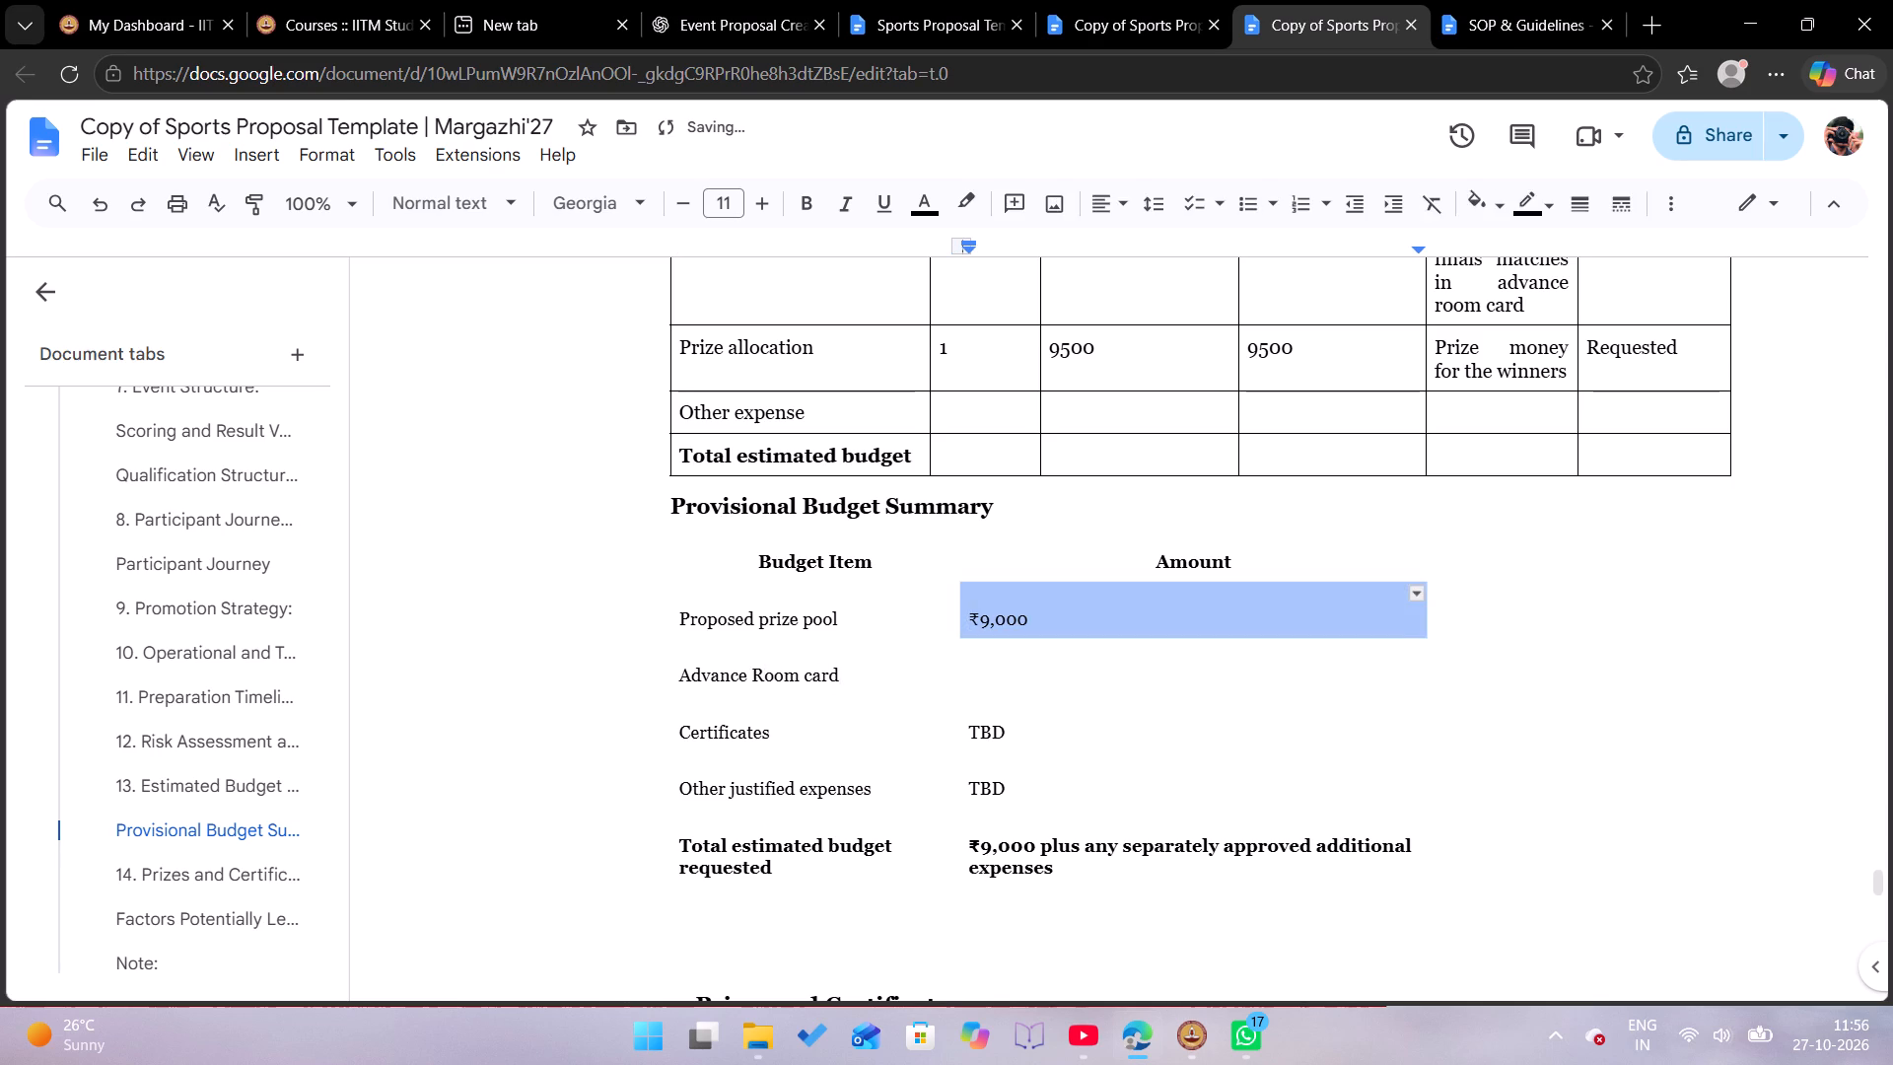
pyautogui.moveTo(1042, 613); pyautogui.dragTo(1031, 619)
pyautogui.hotkey('ctrl', 'c')
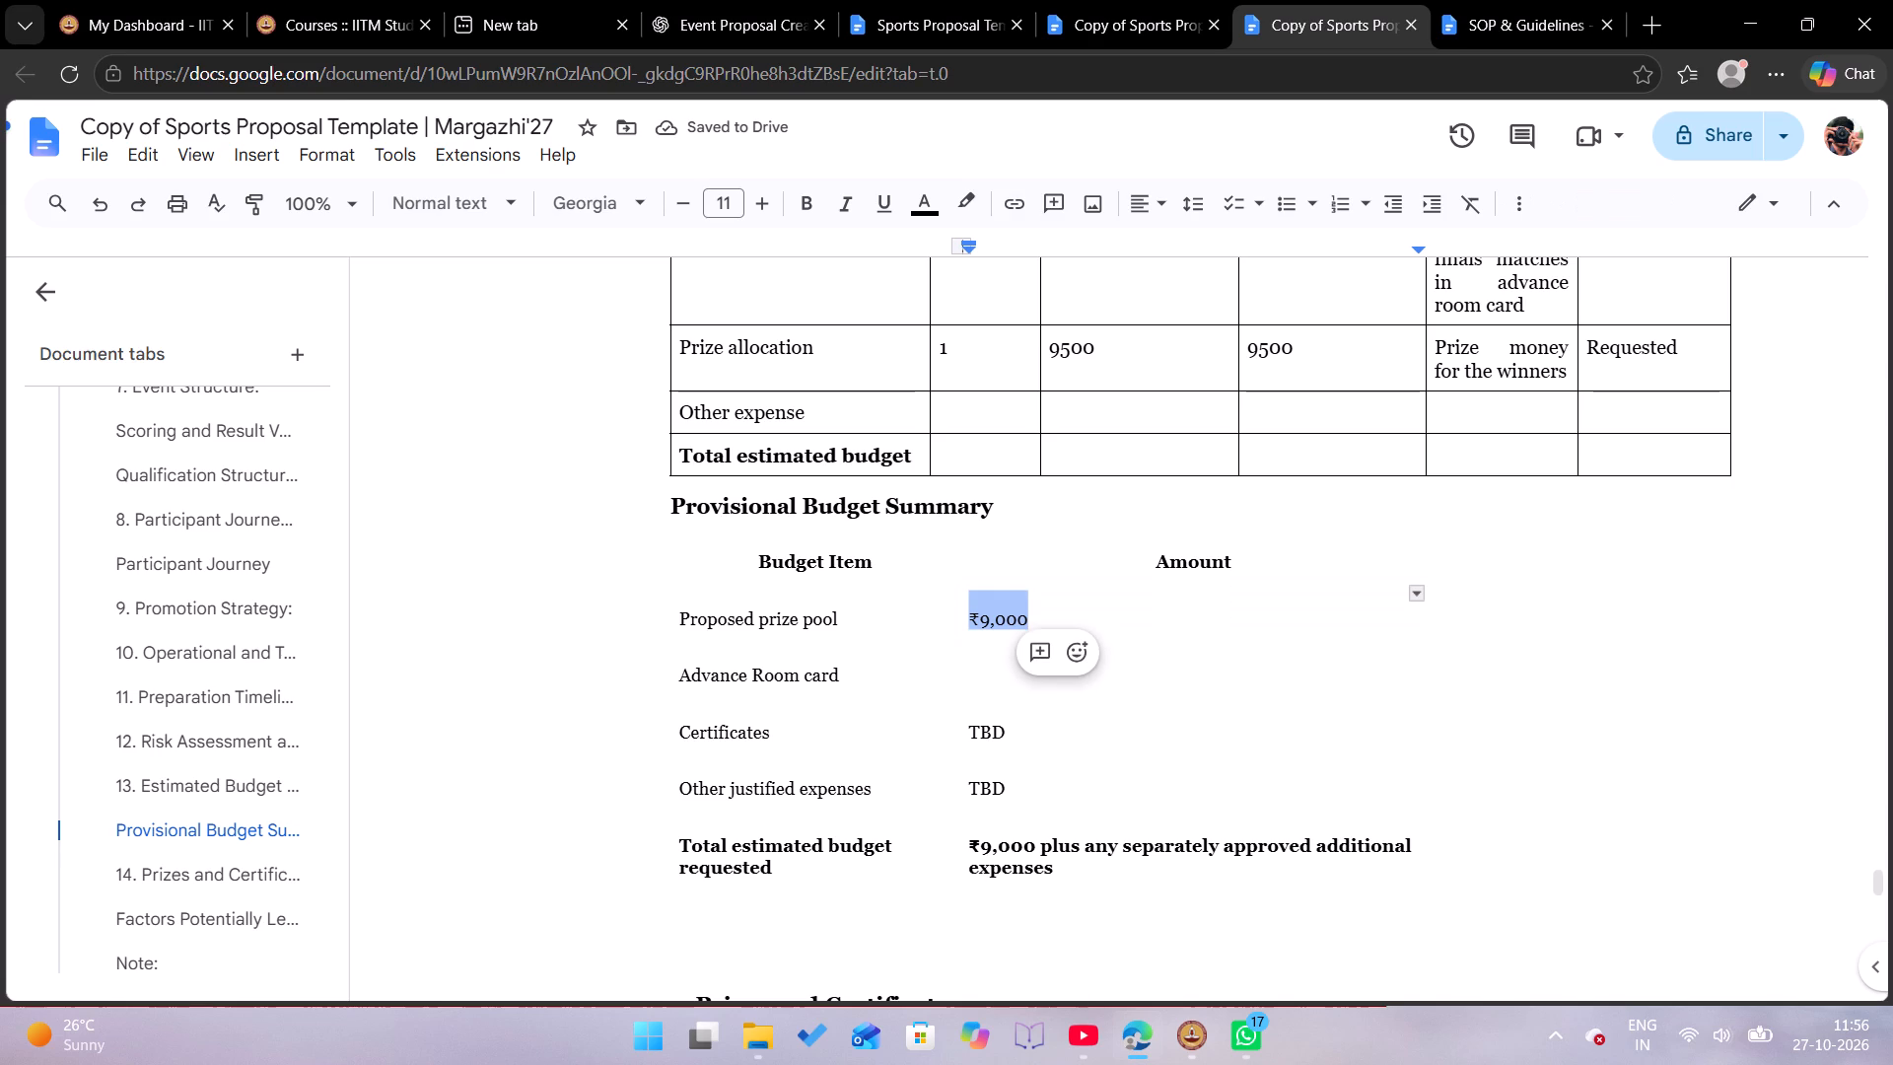
pyautogui.click(992, 660)
pyautogui.hotkey('ctrl', 'v')
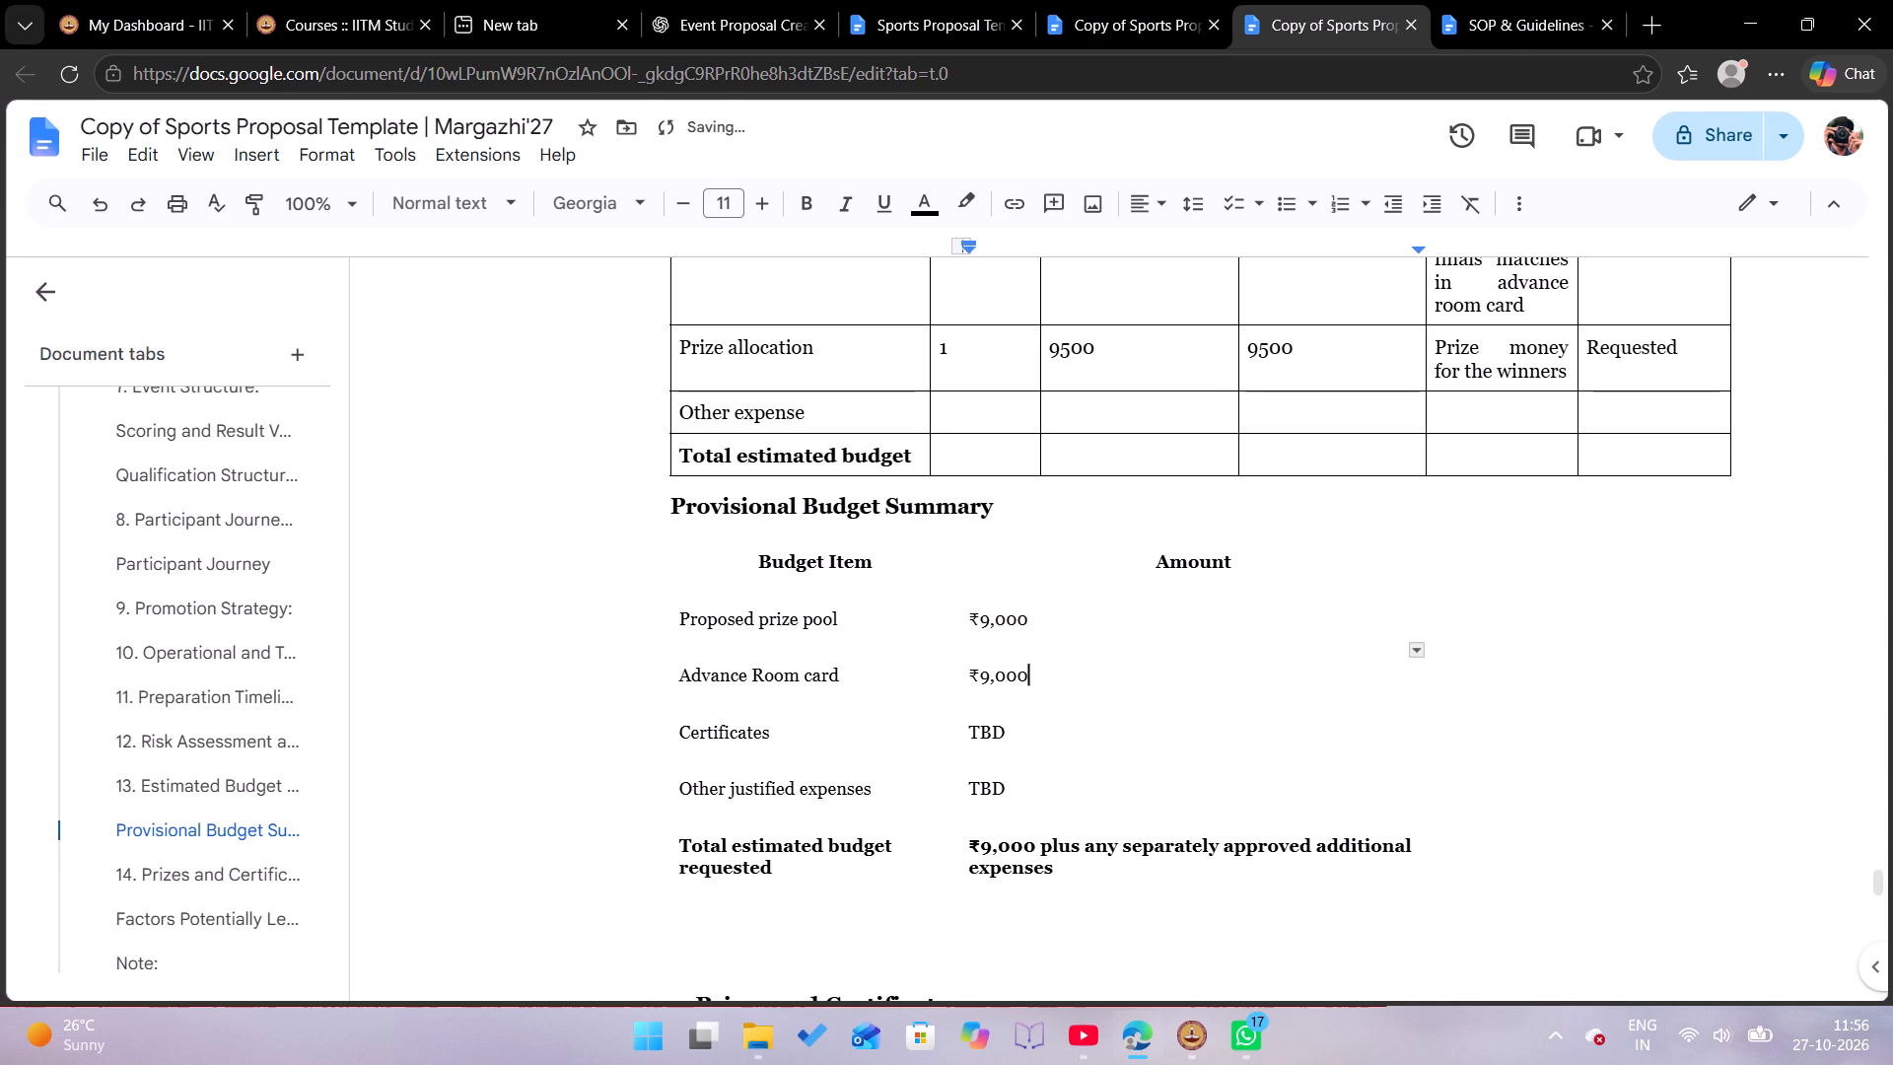
pyautogui.press('BackSpace')
pyautogui.press('BackSpace')
pyautogui.press('BackSpace')
pyautogui.press('BackSpace')
pyautogui.press('BackSpace')
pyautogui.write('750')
# Clear the labels and amounts of the Certificates and Other justified expenses rows in the Provisional Budget Summary.
pyautogui.moveTo(683, 732); pyautogui.dragTo(865, 764)
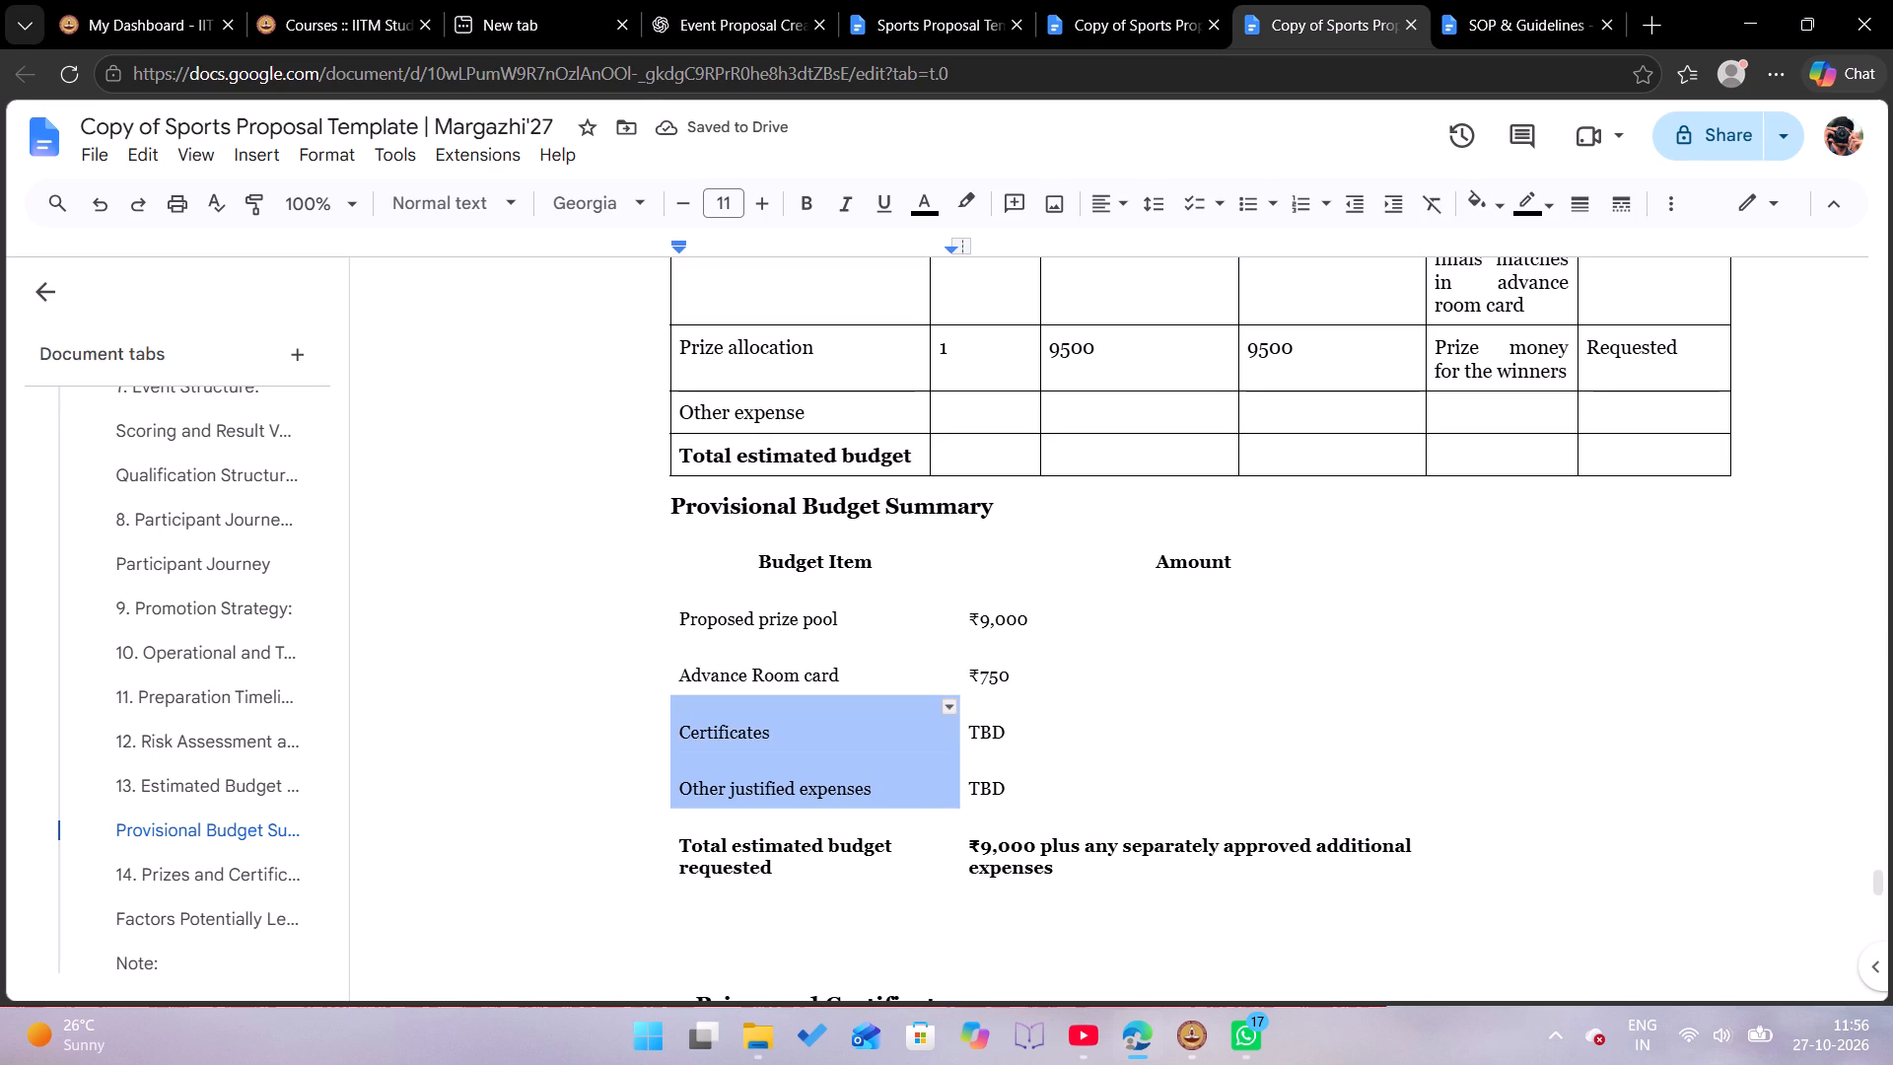
pyautogui.moveTo(865, 764); pyautogui.dragTo(1003, 782)
pyautogui.press('BackSpace')
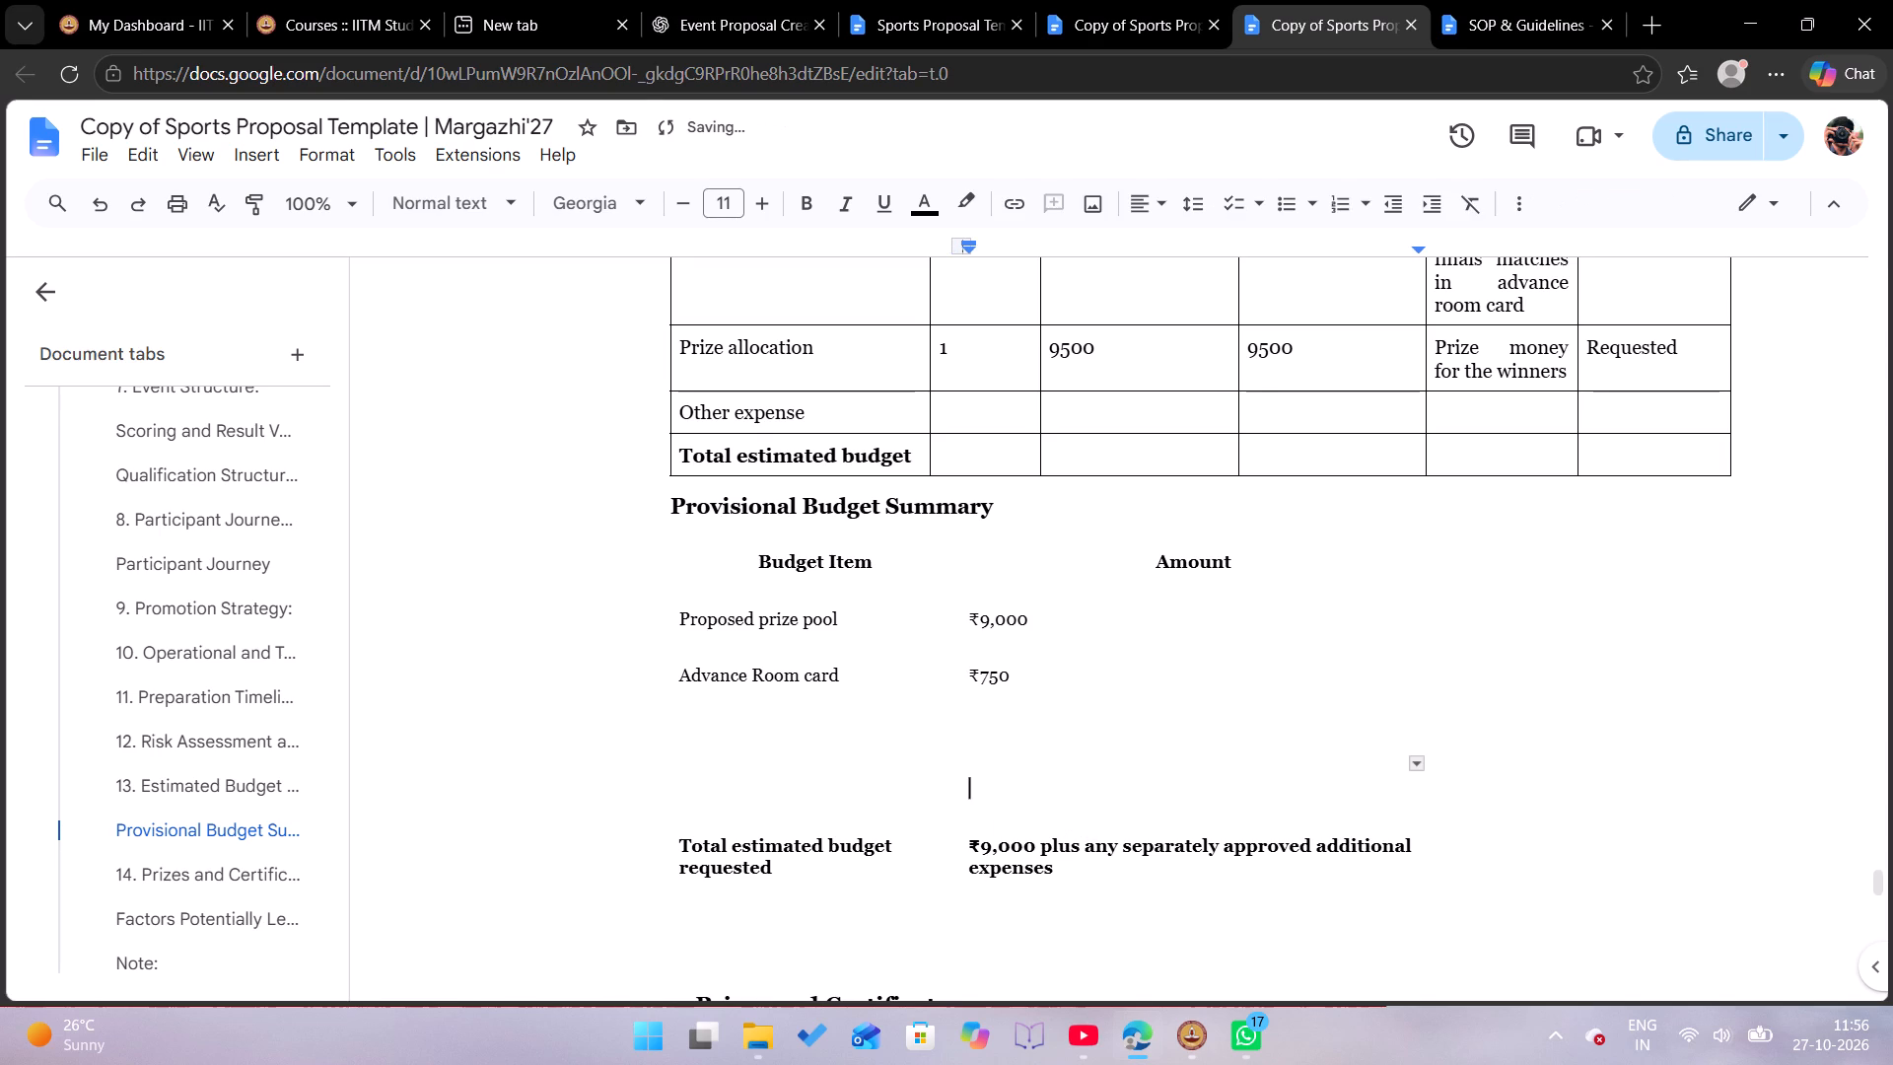
pyautogui.press('BackSpace')
pyautogui.press('BackSpace')
pyautogui.press('BackSpace')
pyautogui.press('BackSpace')
pyautogui.press('BackSpace')
pyautogui.press('BackSpace')
pyautogui.press('BackSpace')
pyautogui.press('BackSpace')
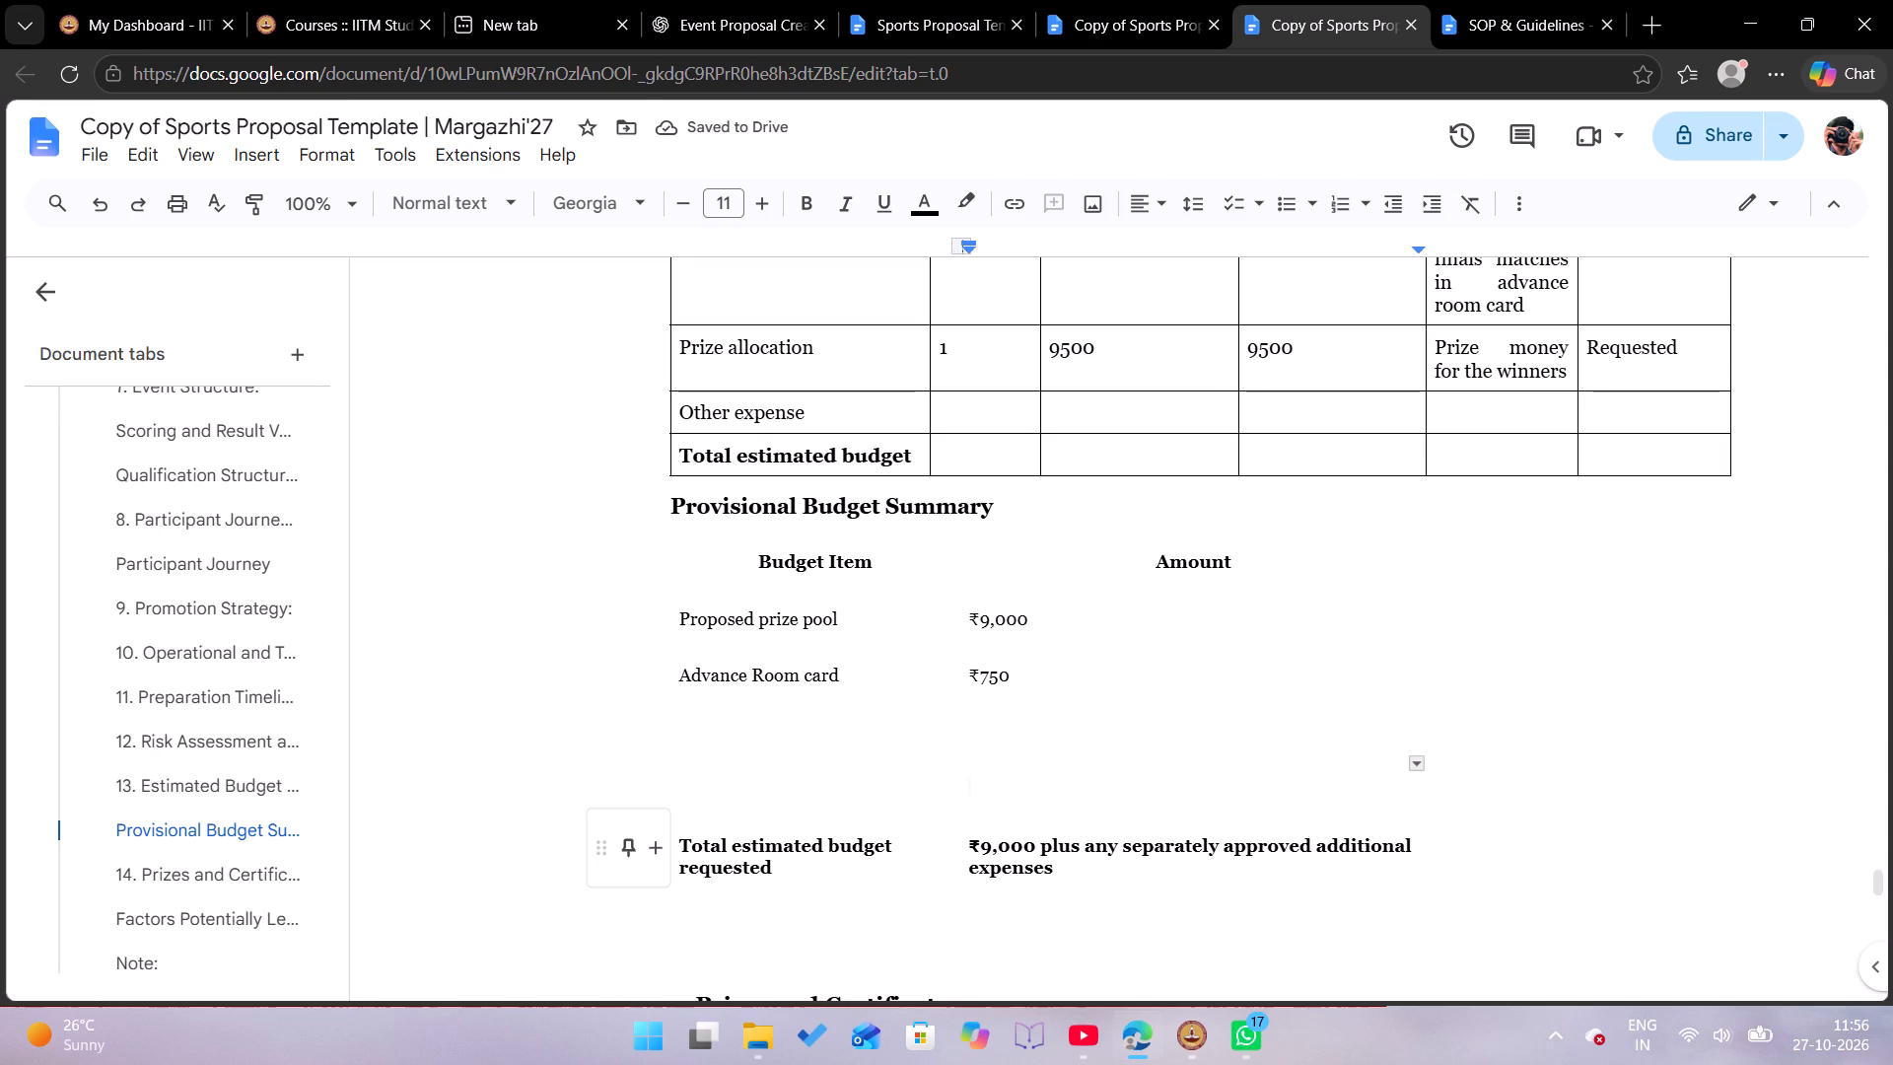
pyautogui.click(683, 847)
pyautogui.press('BackSpace')
pyautogui.press('BackSpace')
pyautogui.press('BackSpace')
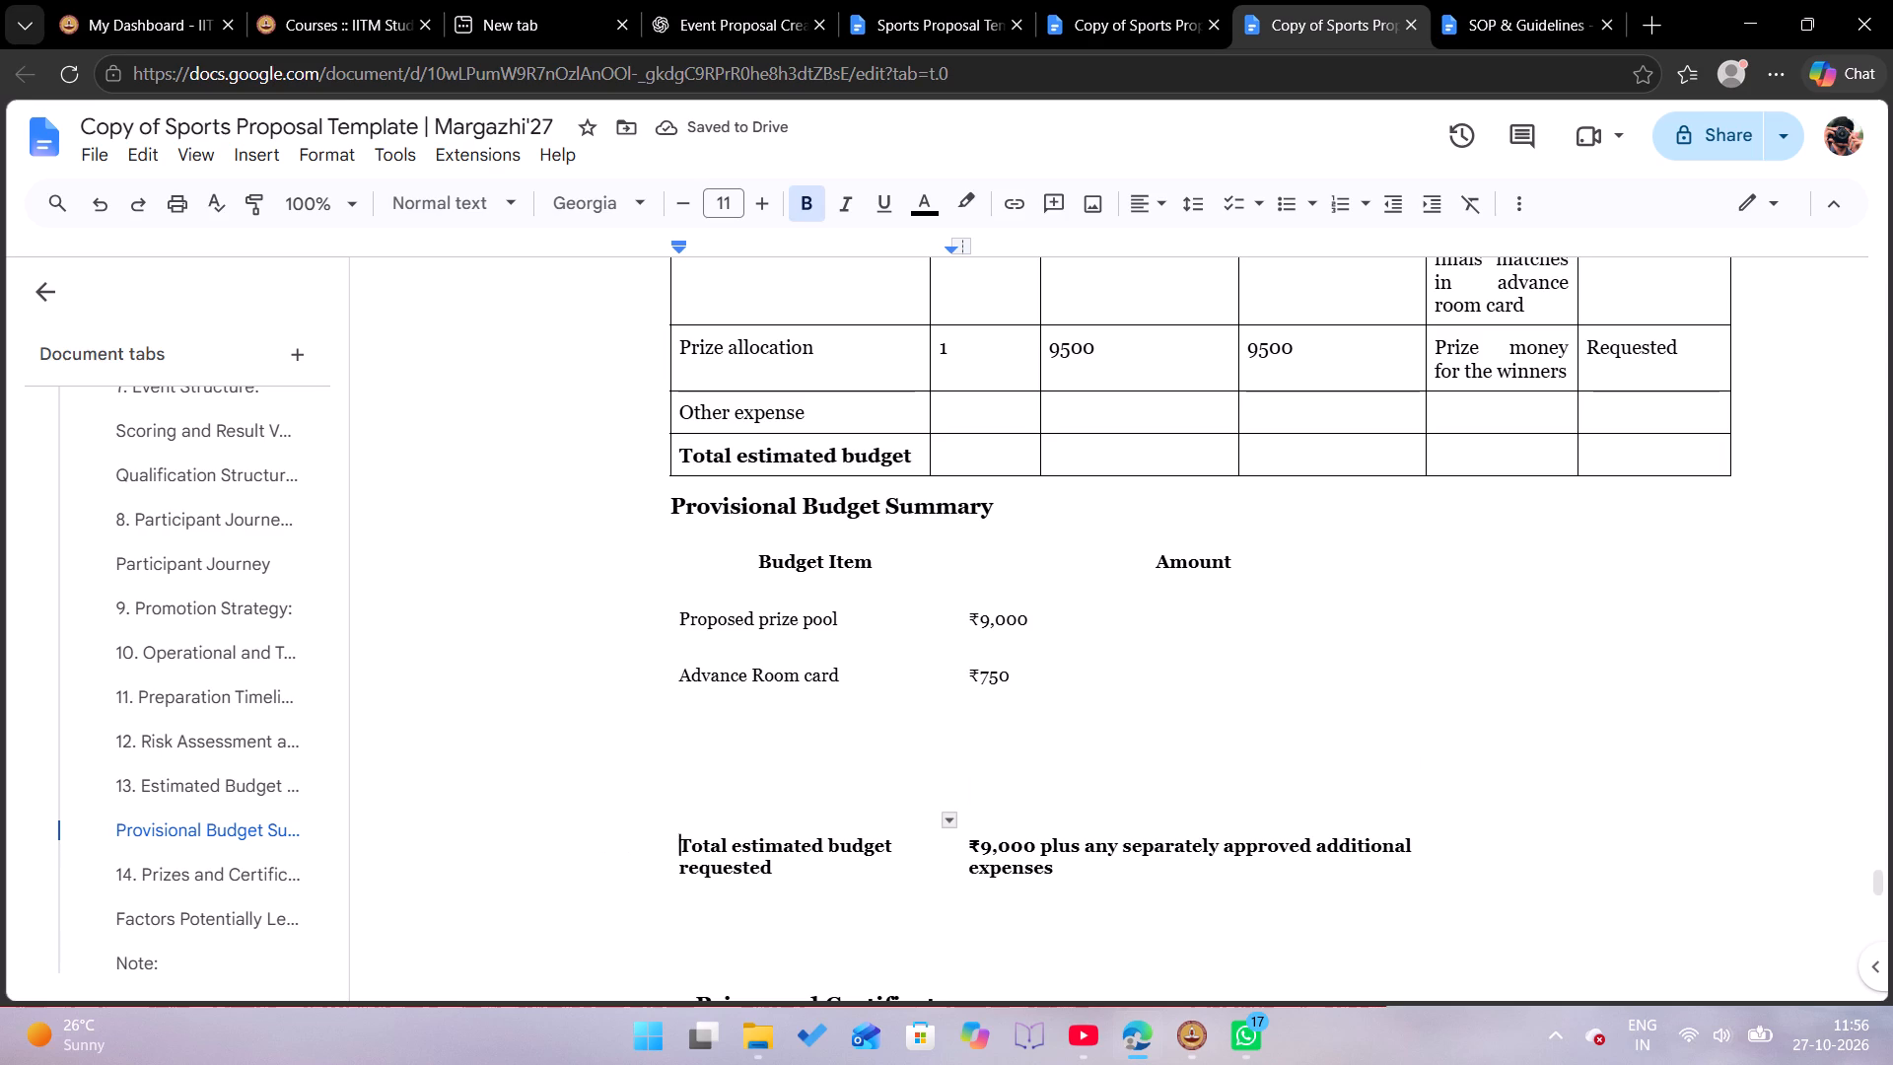
pyautogui.press('BackSpace')
pyautogui.click(1046, 686)
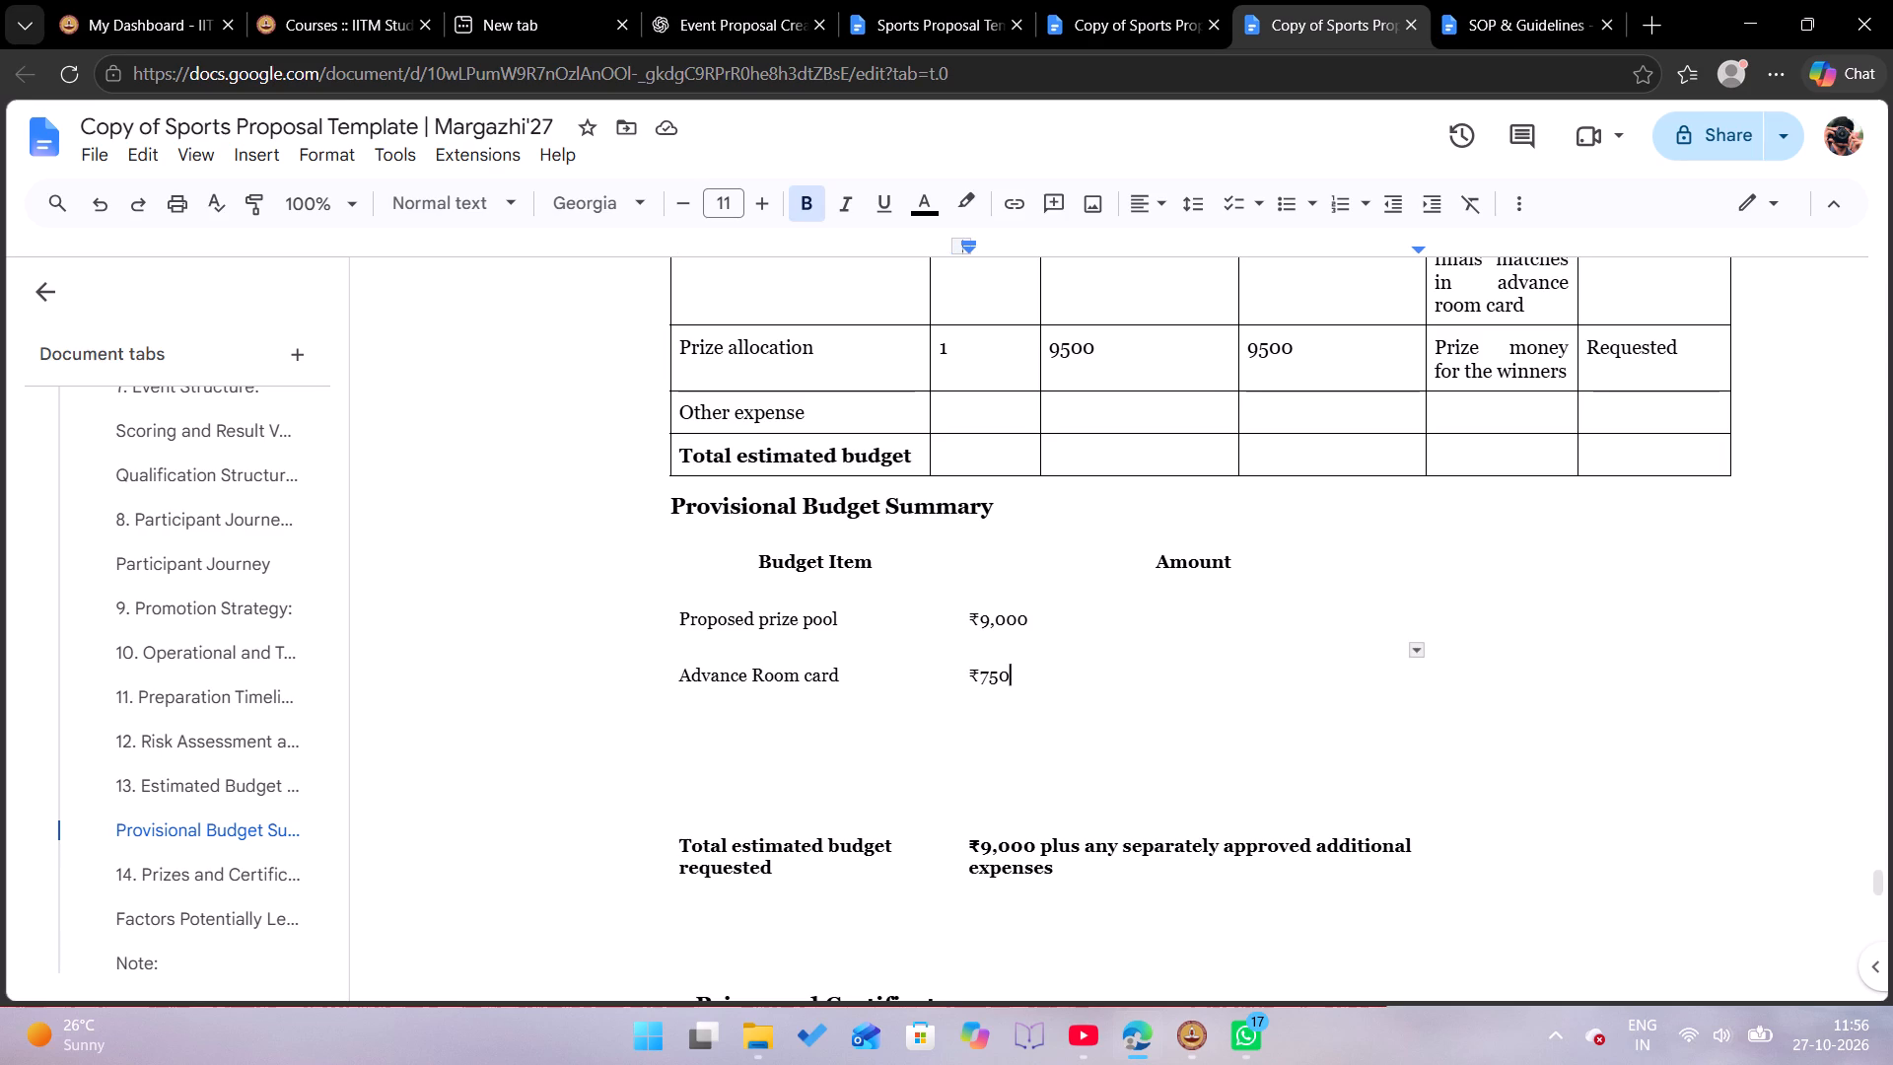
# Clear the label and amount of the Total estimated budget requested row in the Provisional Budget Summary.
pyautogui.moveTo(681, 841); pyautogui.dragTo(1047, 876)
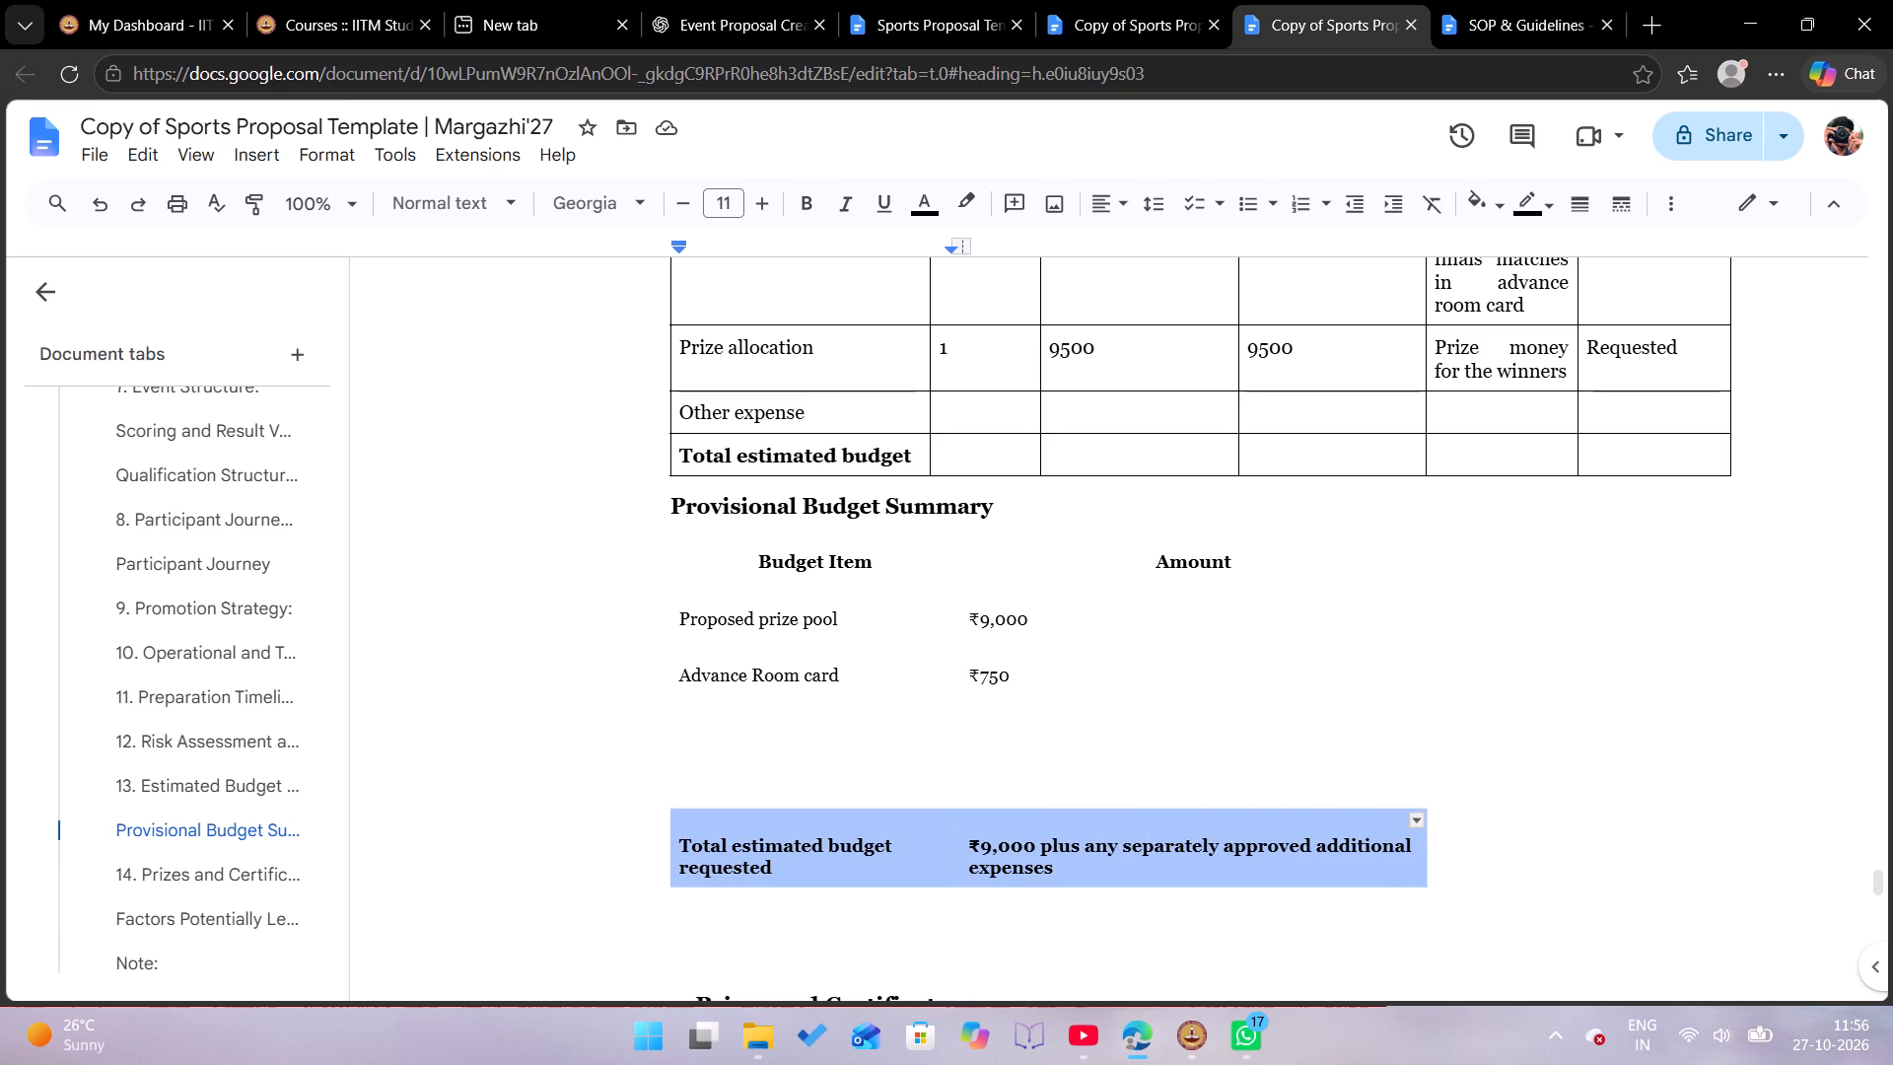
pyautogui.moveTo(1047, 876); pyautogui.dragTo(1044, 878)
pyautogui.press('BackSpace')
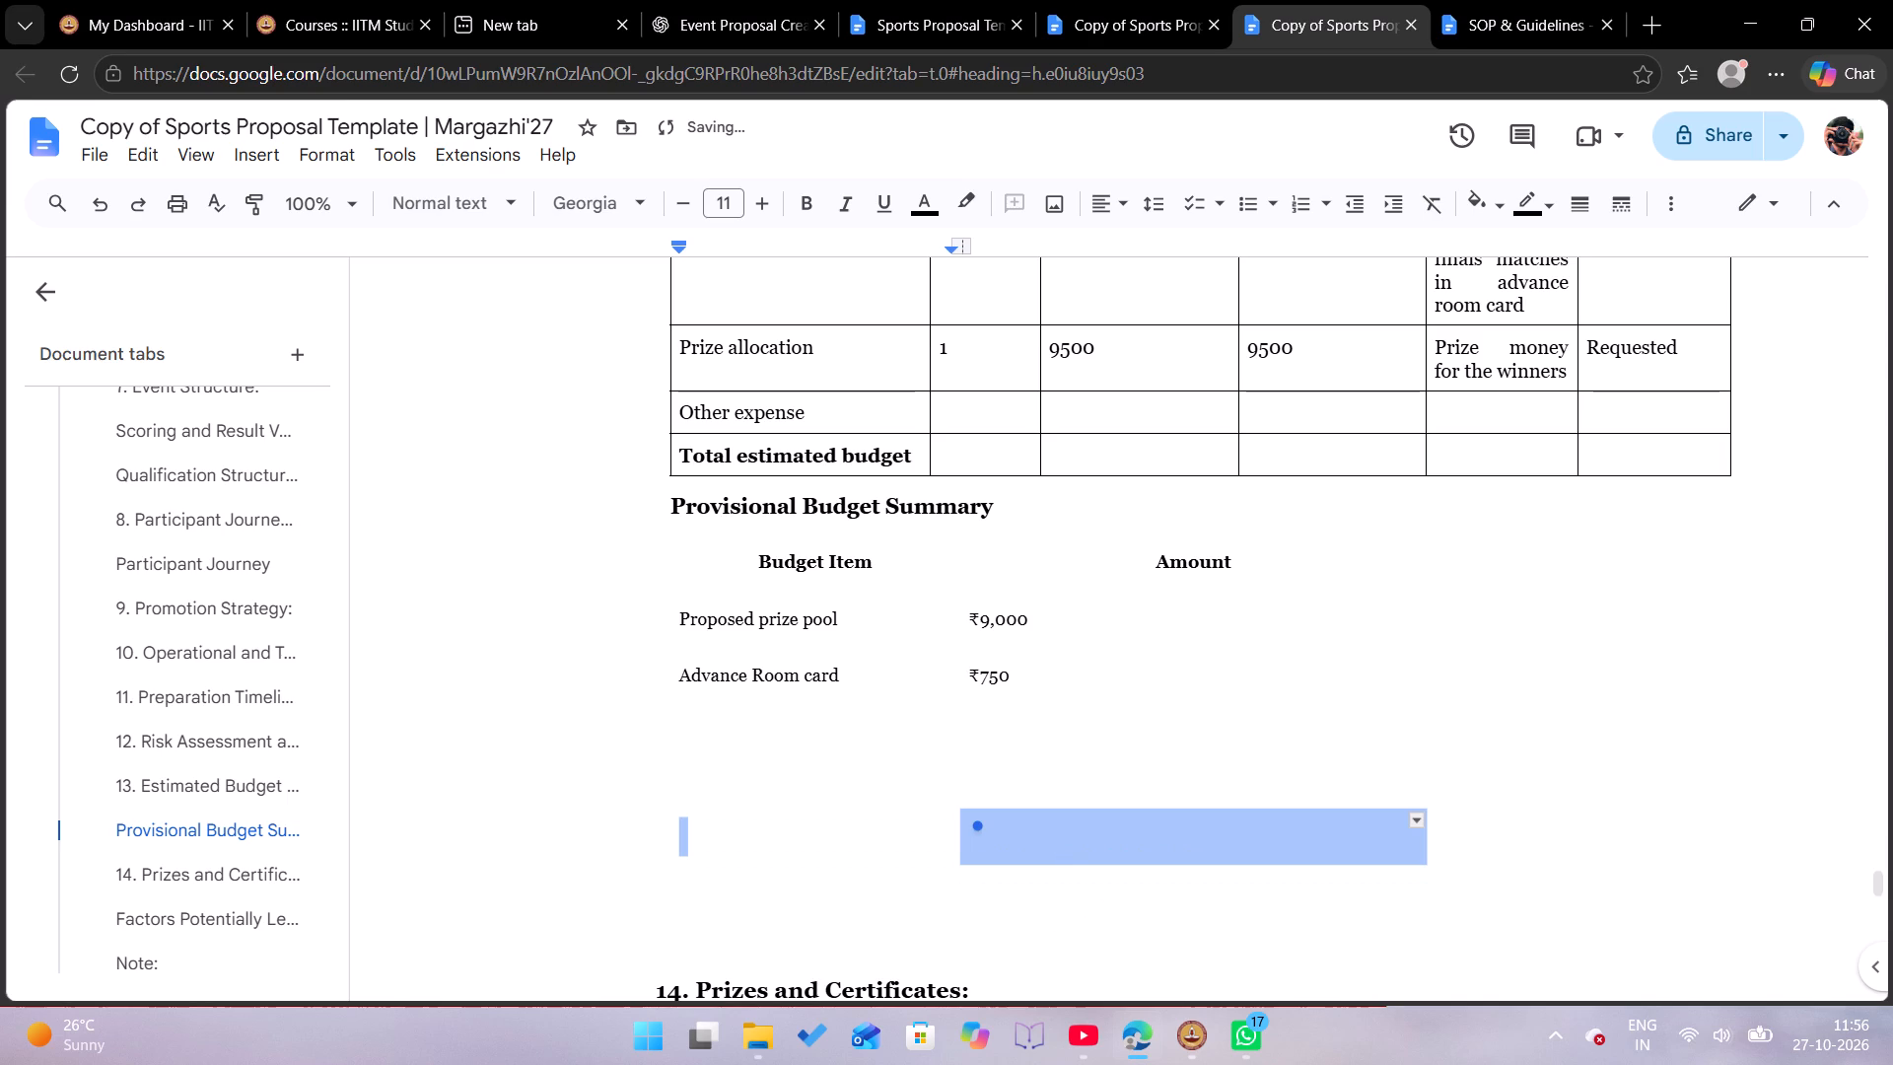
pyautogui.click(1144, 683)
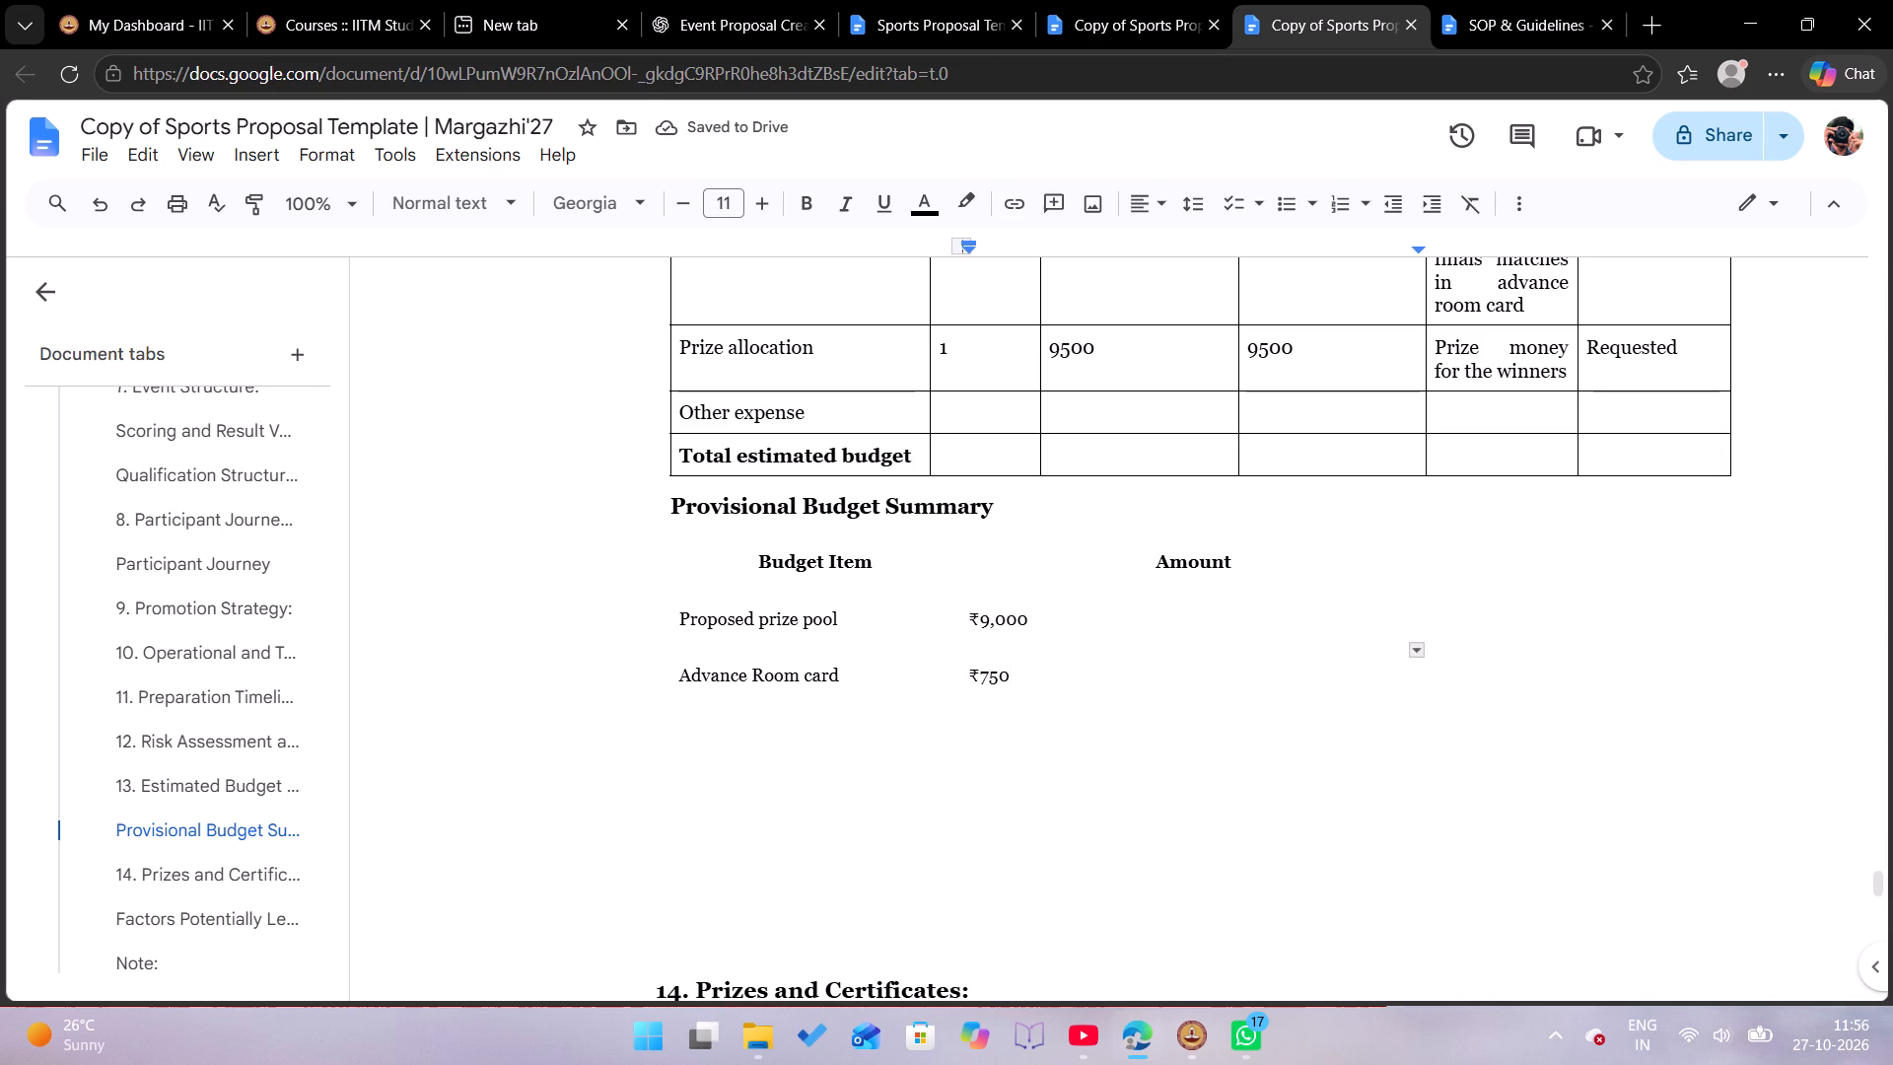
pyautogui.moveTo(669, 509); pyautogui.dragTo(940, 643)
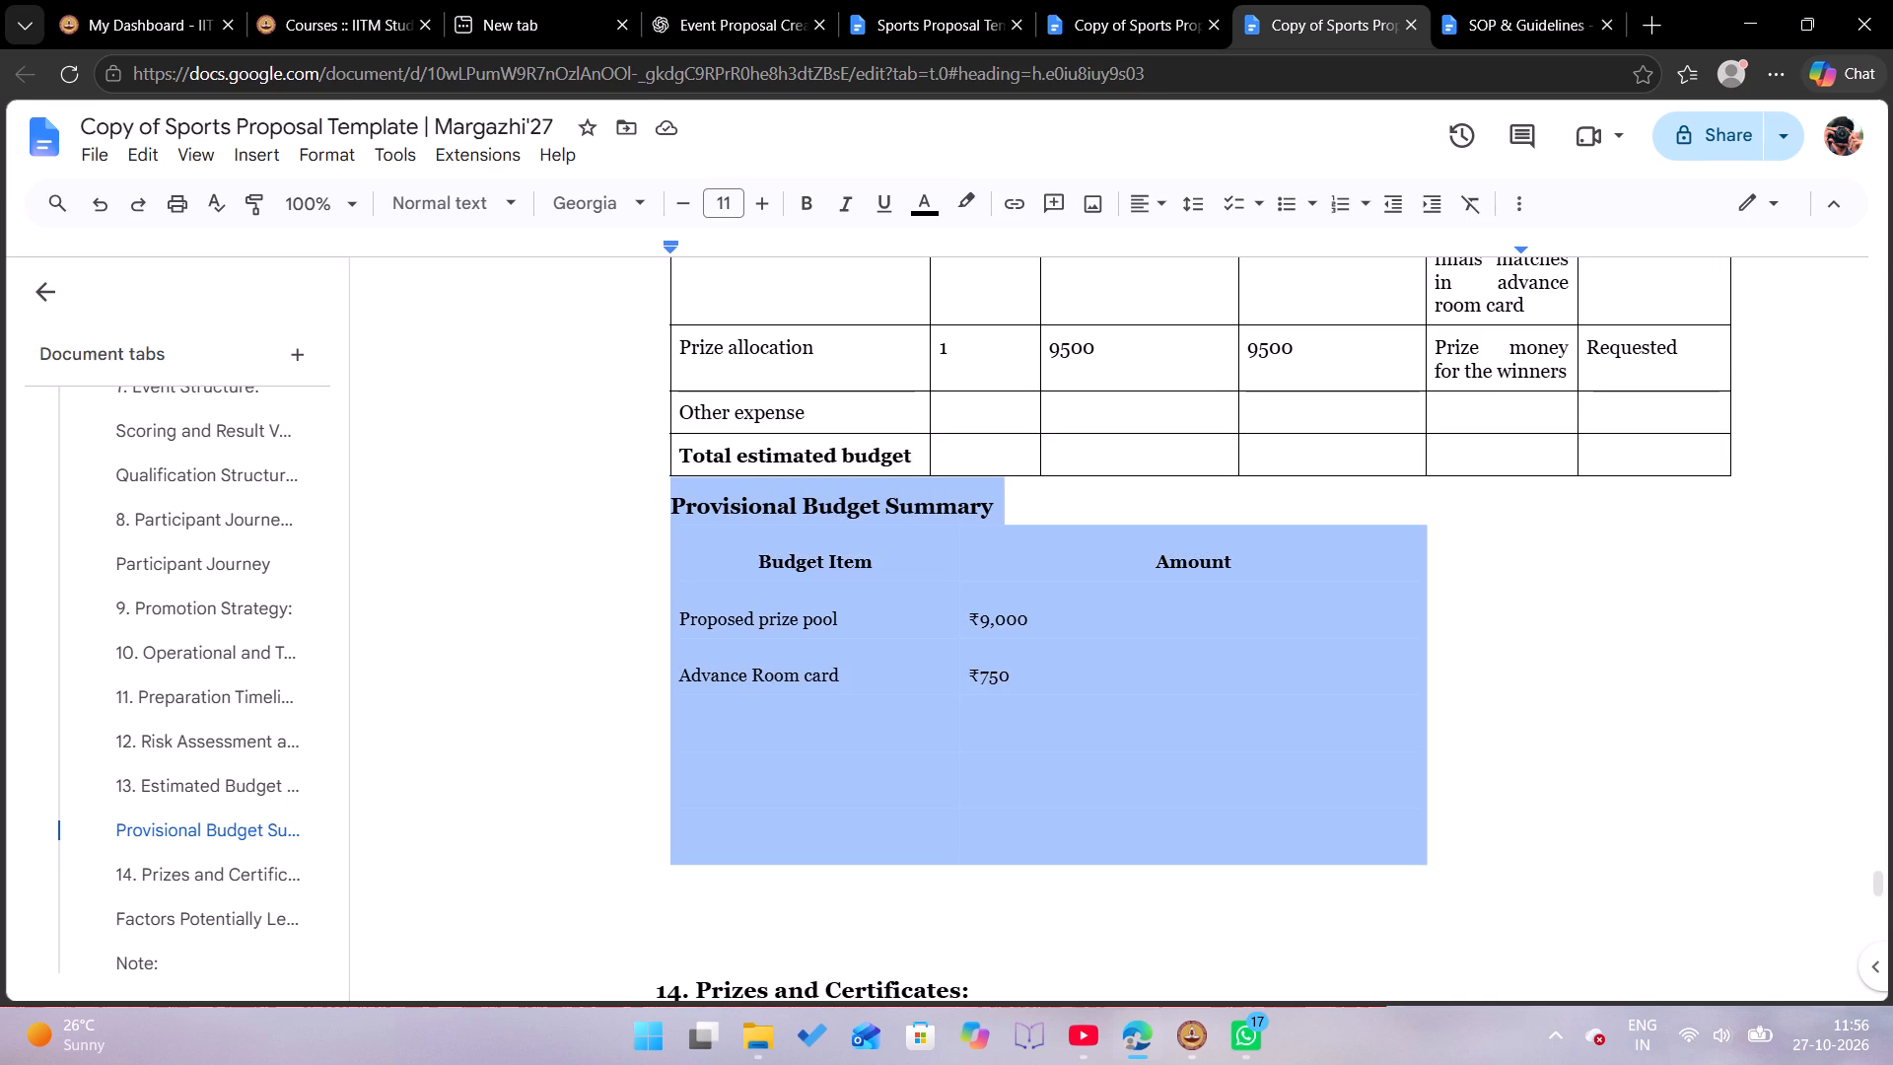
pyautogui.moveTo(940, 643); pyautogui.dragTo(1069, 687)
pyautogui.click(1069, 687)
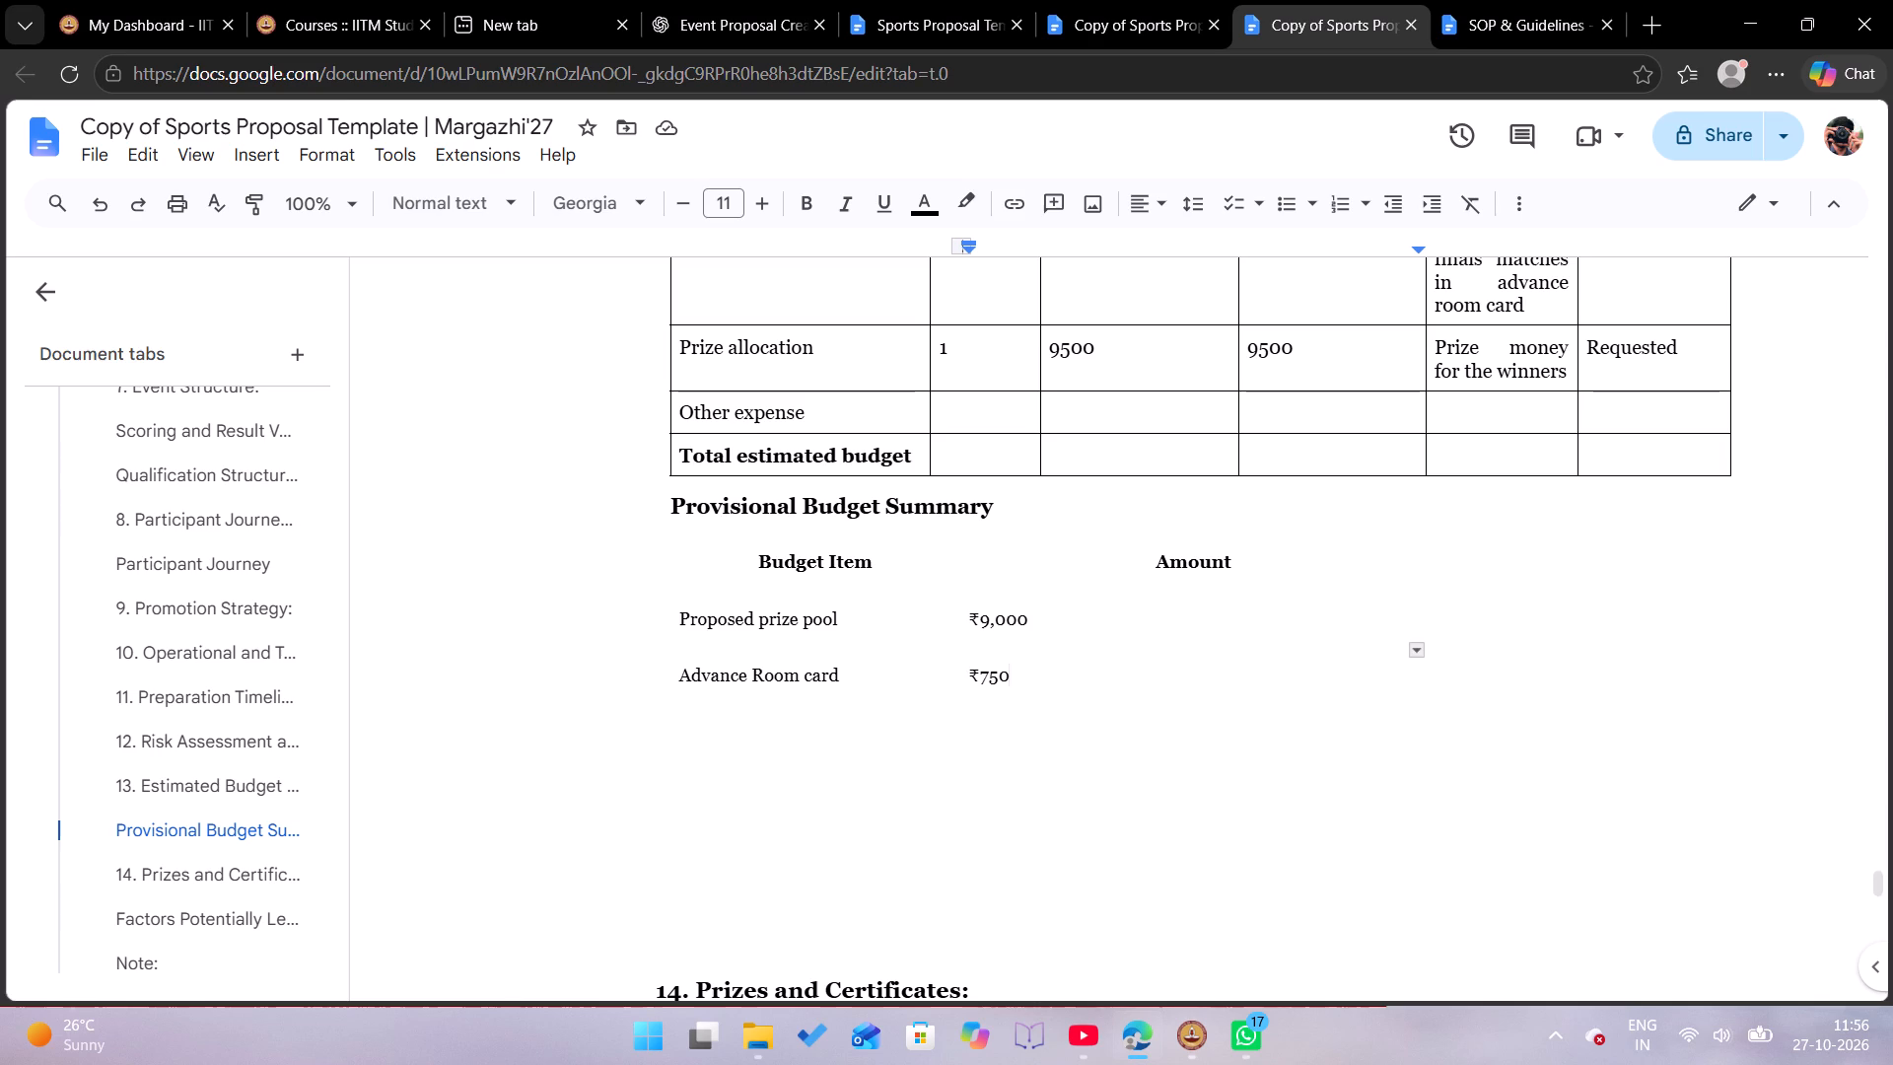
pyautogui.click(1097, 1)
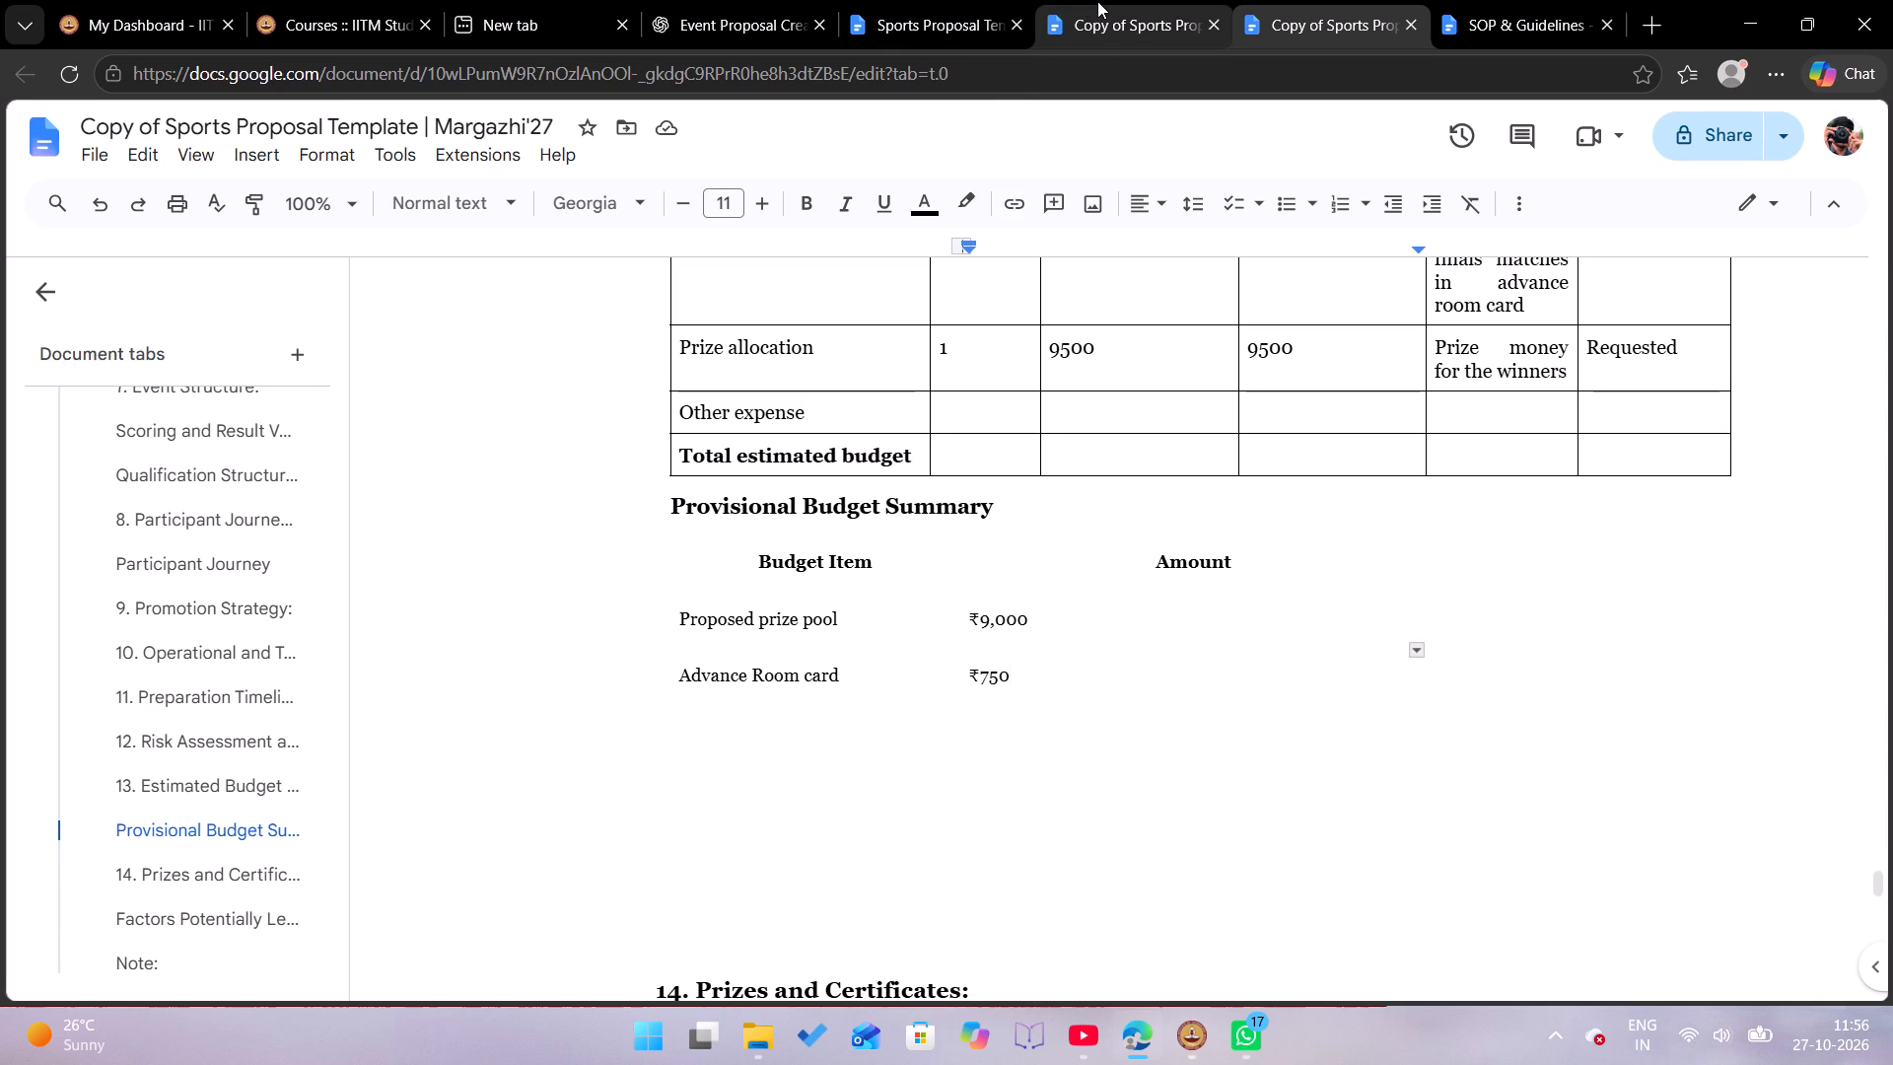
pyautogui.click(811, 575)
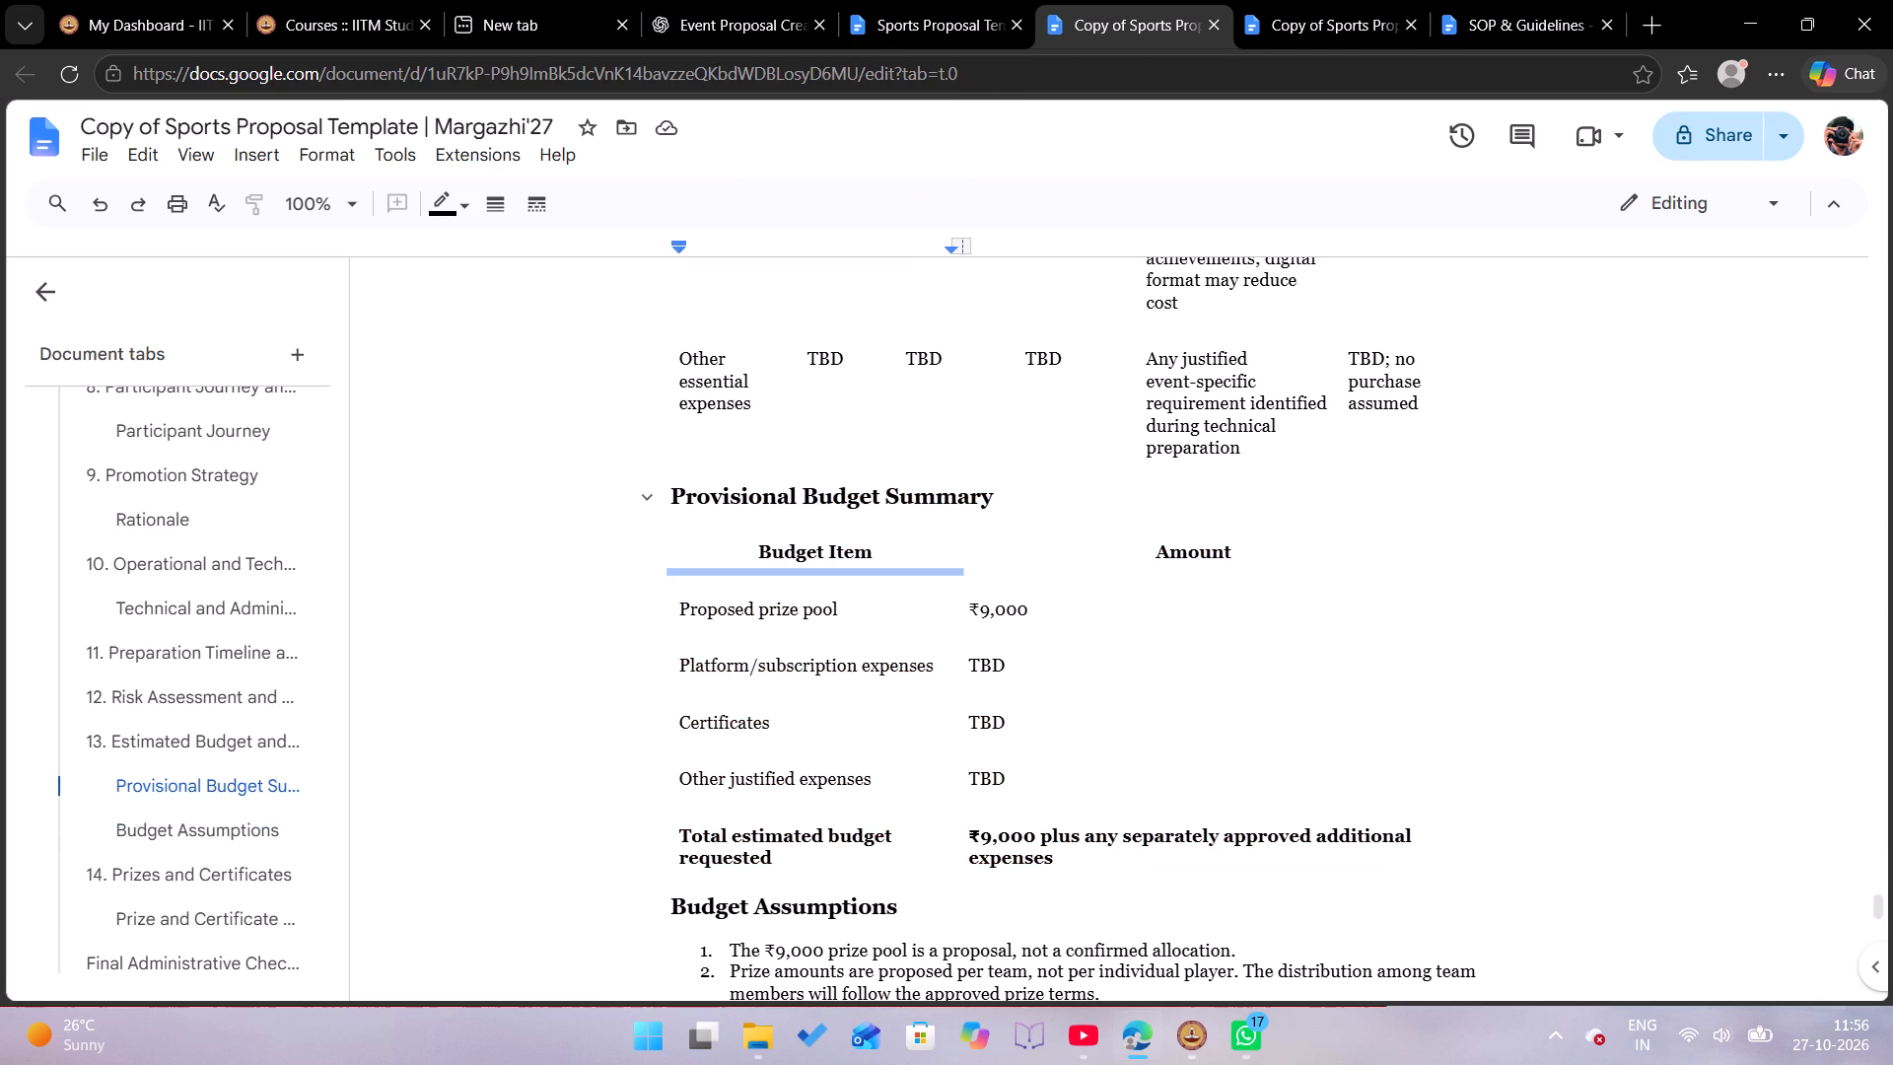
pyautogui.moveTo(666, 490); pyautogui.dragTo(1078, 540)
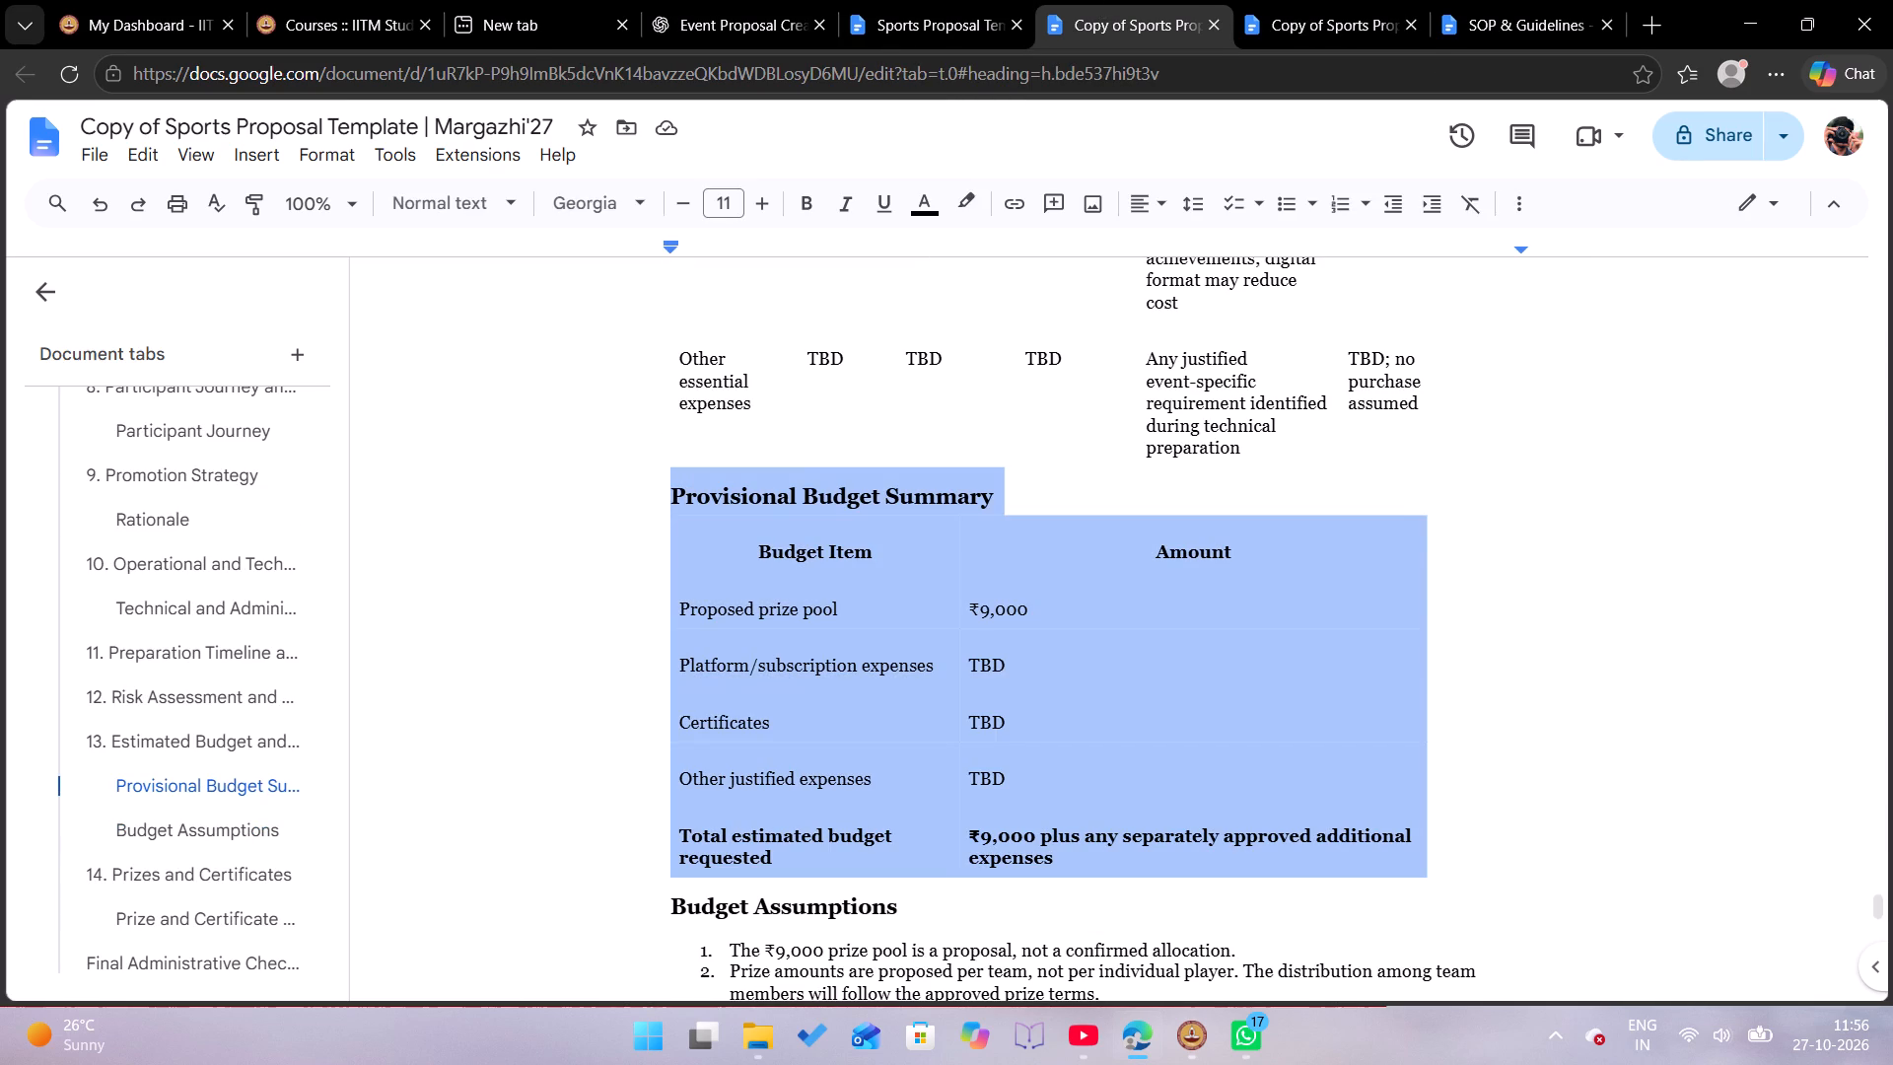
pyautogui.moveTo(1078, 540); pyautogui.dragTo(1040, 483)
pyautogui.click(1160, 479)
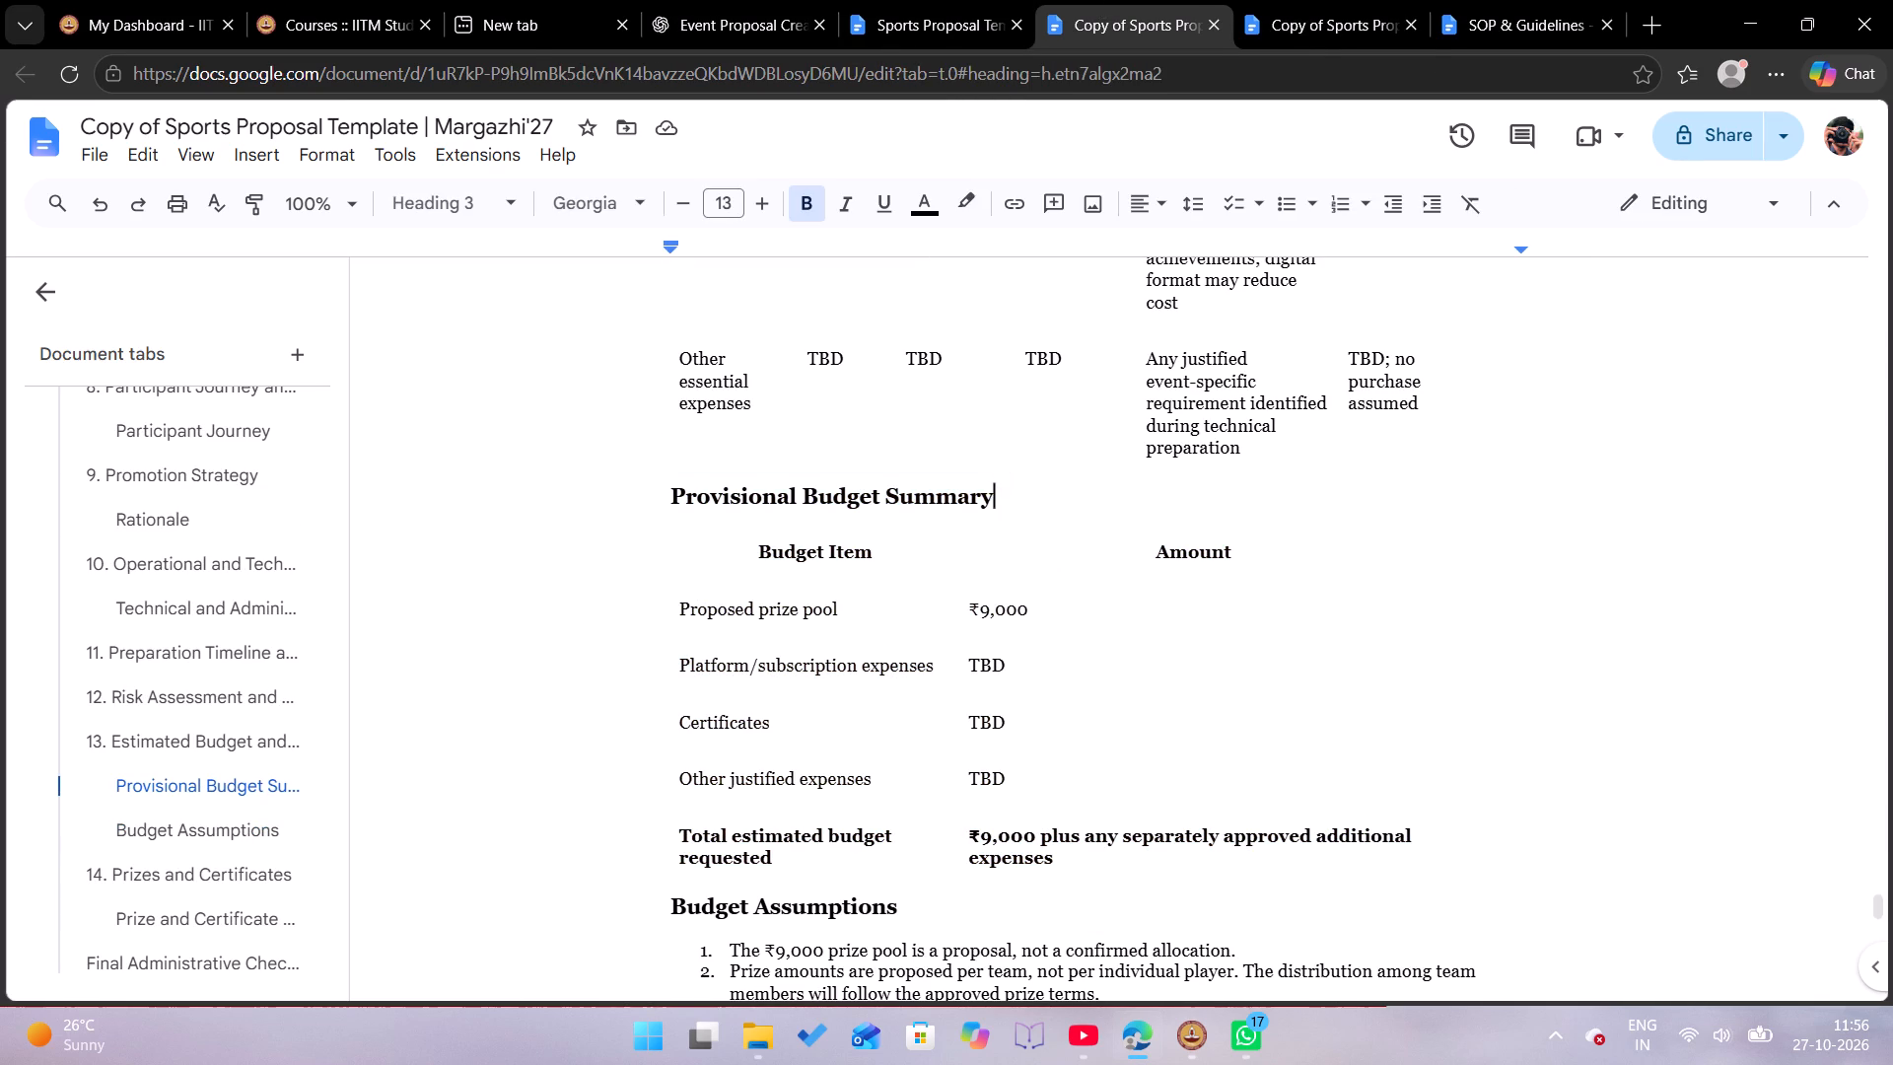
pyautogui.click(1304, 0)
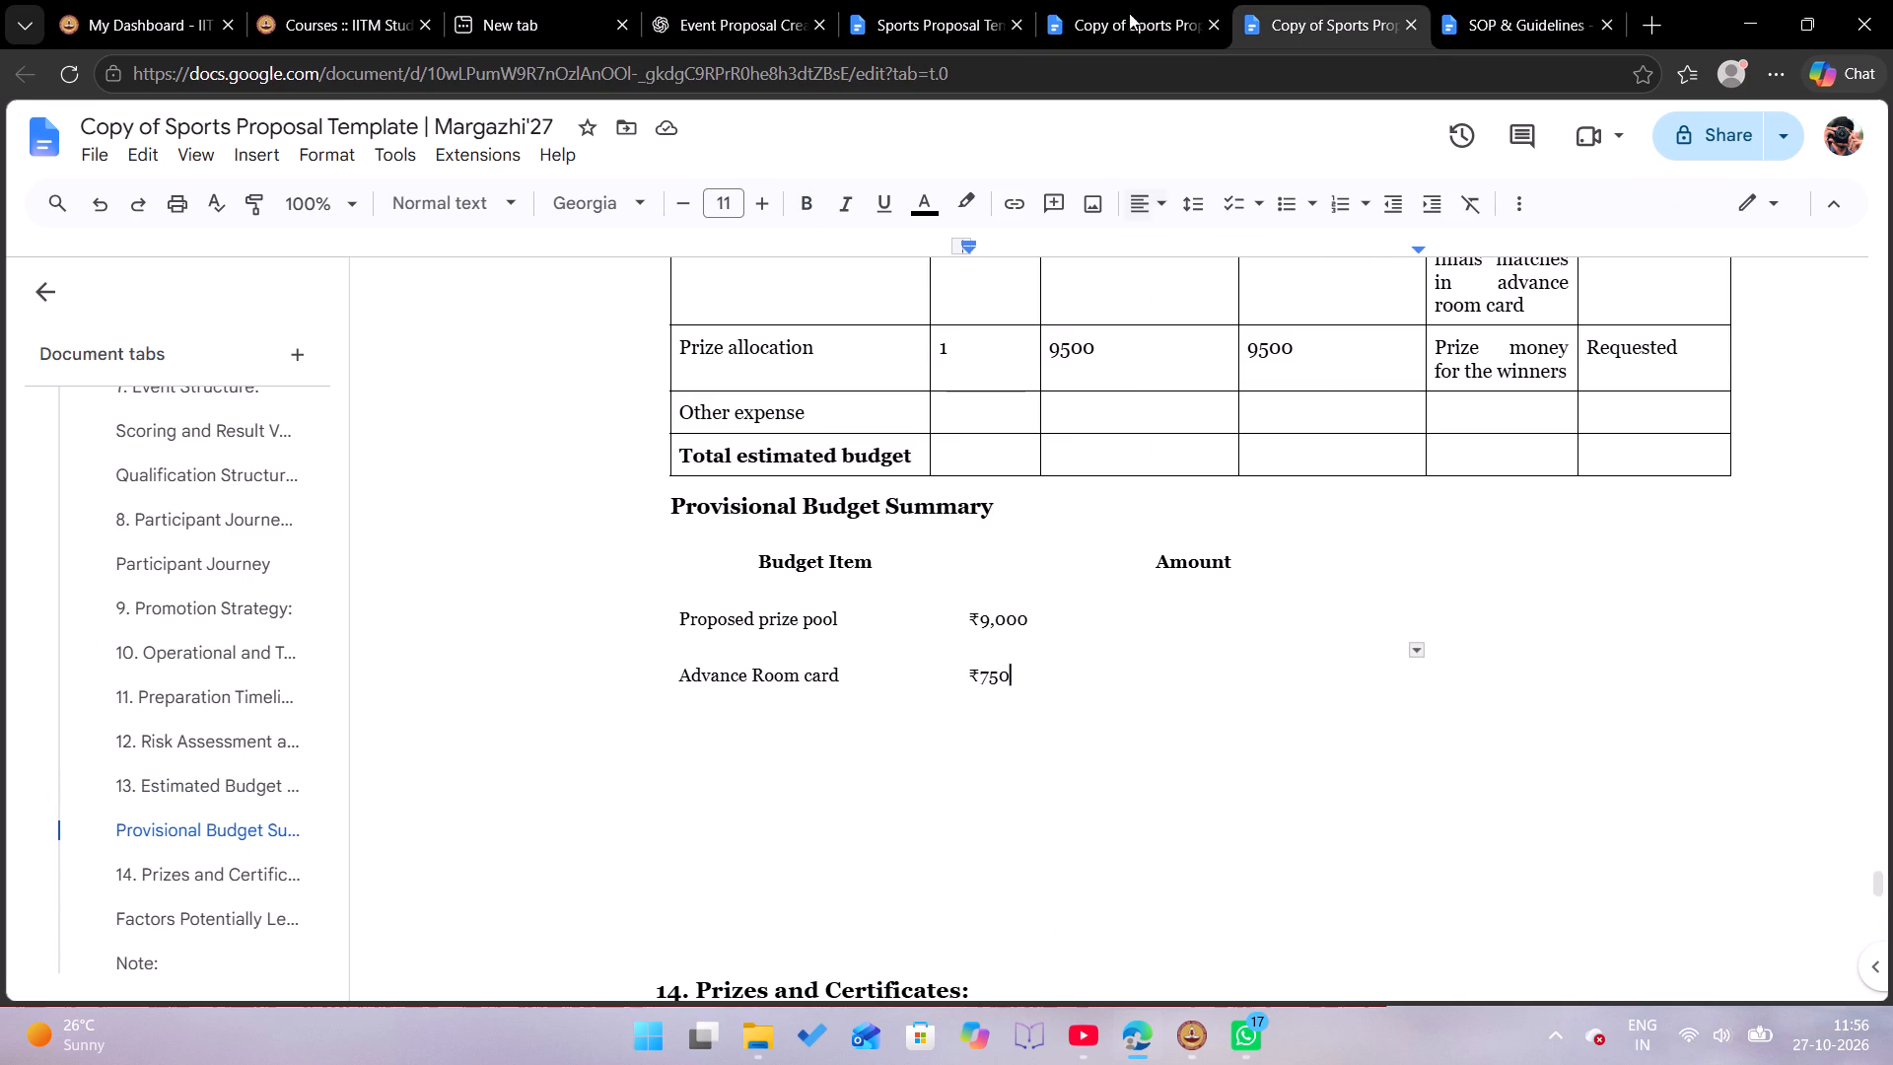
# Add blank lines below the ₹750 amount in the Advance Room card row of the Provisional Budget Summary.
pyautogui.click(1130, 6)
pyautogui.click(1270, 2)
pyautogui.press('Return')
pyautogui.press('BackSpace')
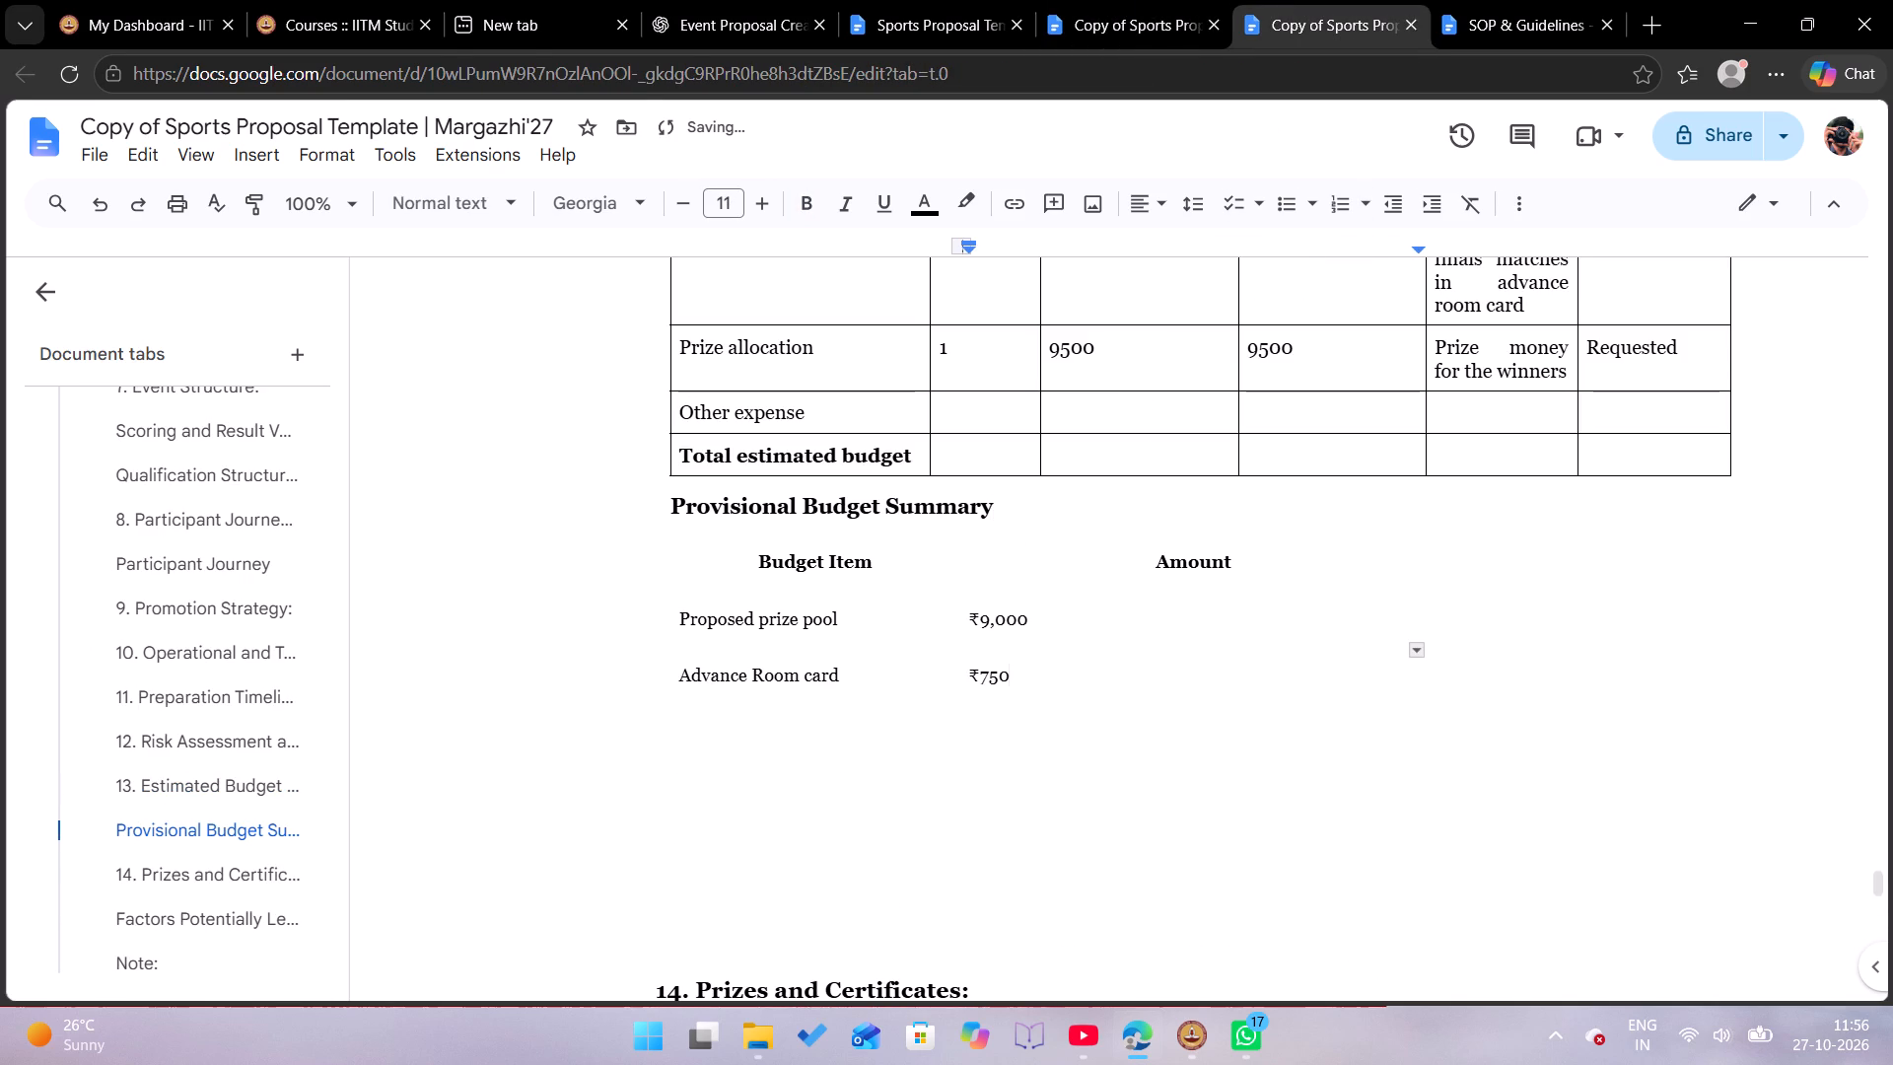
pyautogui.press('Return')
pyautogui.press('Return')
pyautogui.press('Left')
pyautogui.press('Left')
pyautogui.press('Left')
pyautogui.press('Left')
pyautogui.press('Left')
pyautogui.press('Left')
pyautogui.press('Left')
pyautogui.press('Left')
pyautogui.press('Left')
pyautogui.press('Left')
pyautogui.press('Left')
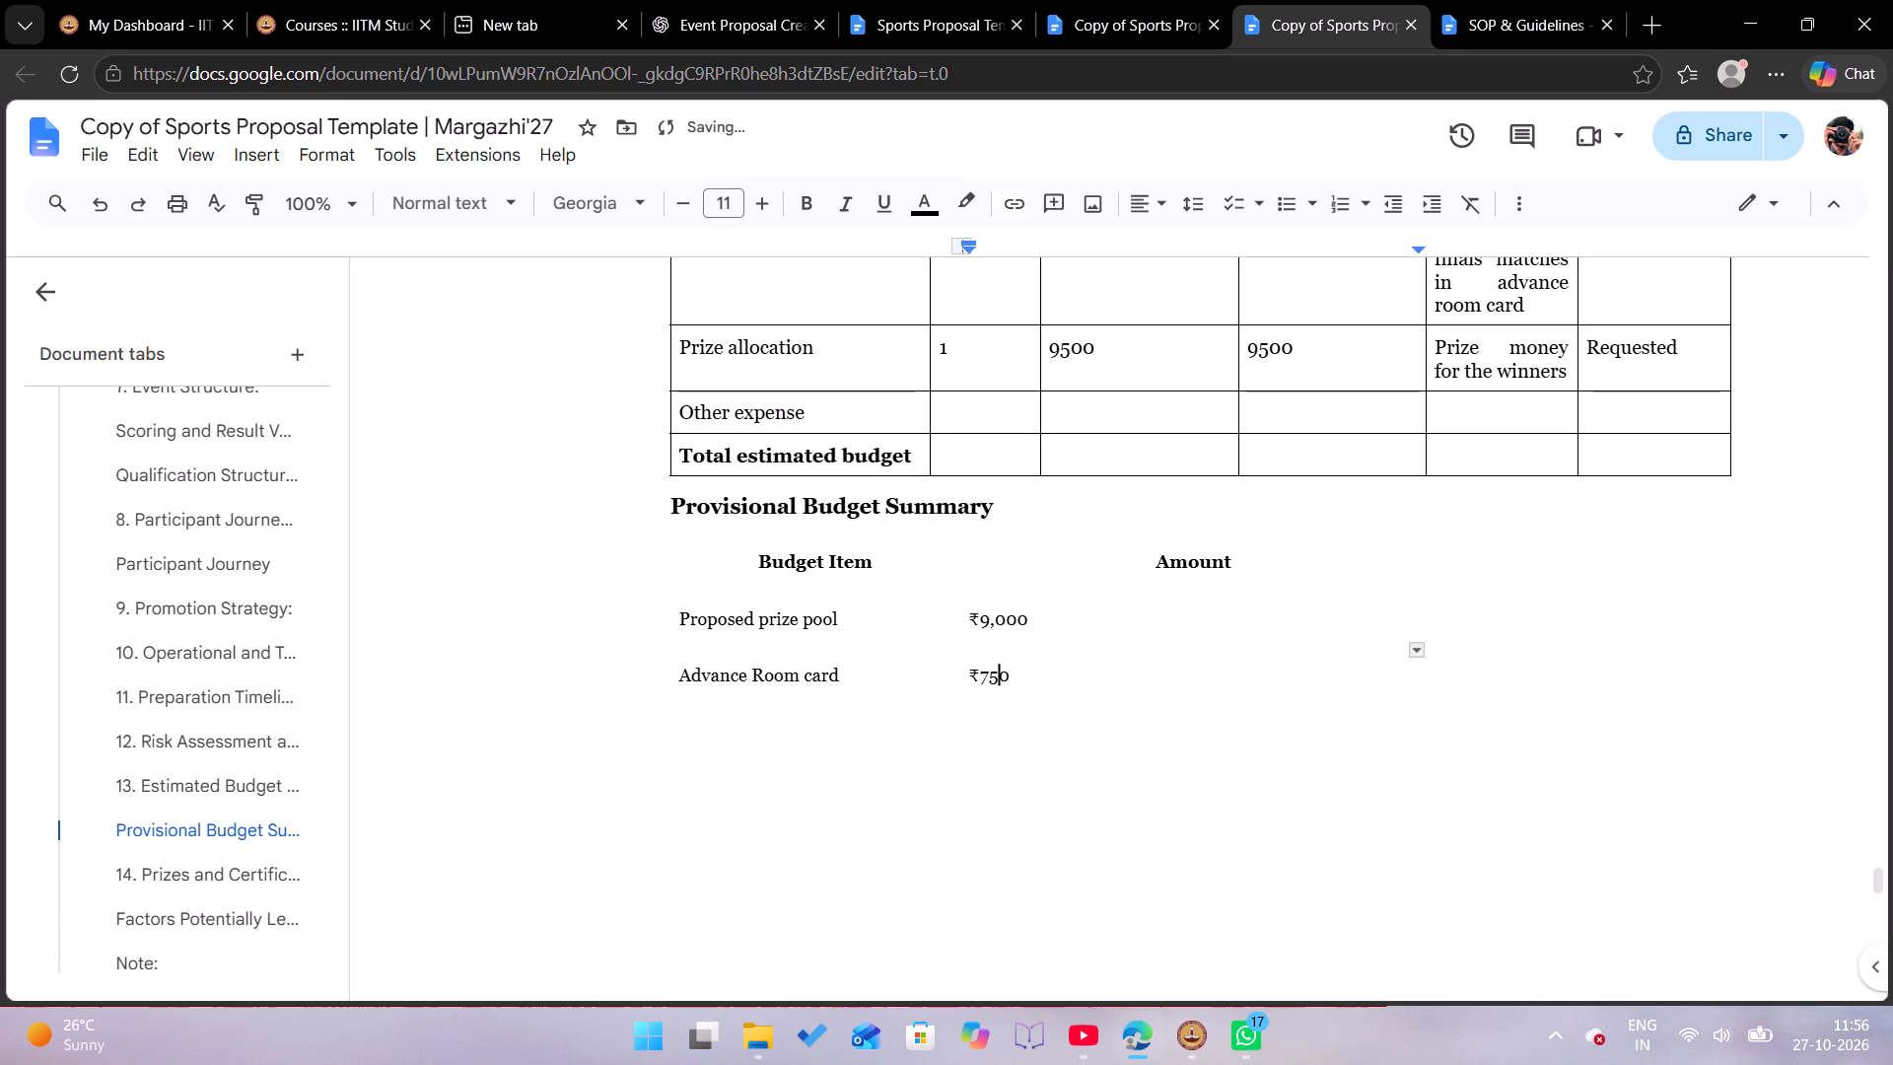
pyautogui.press('Down')
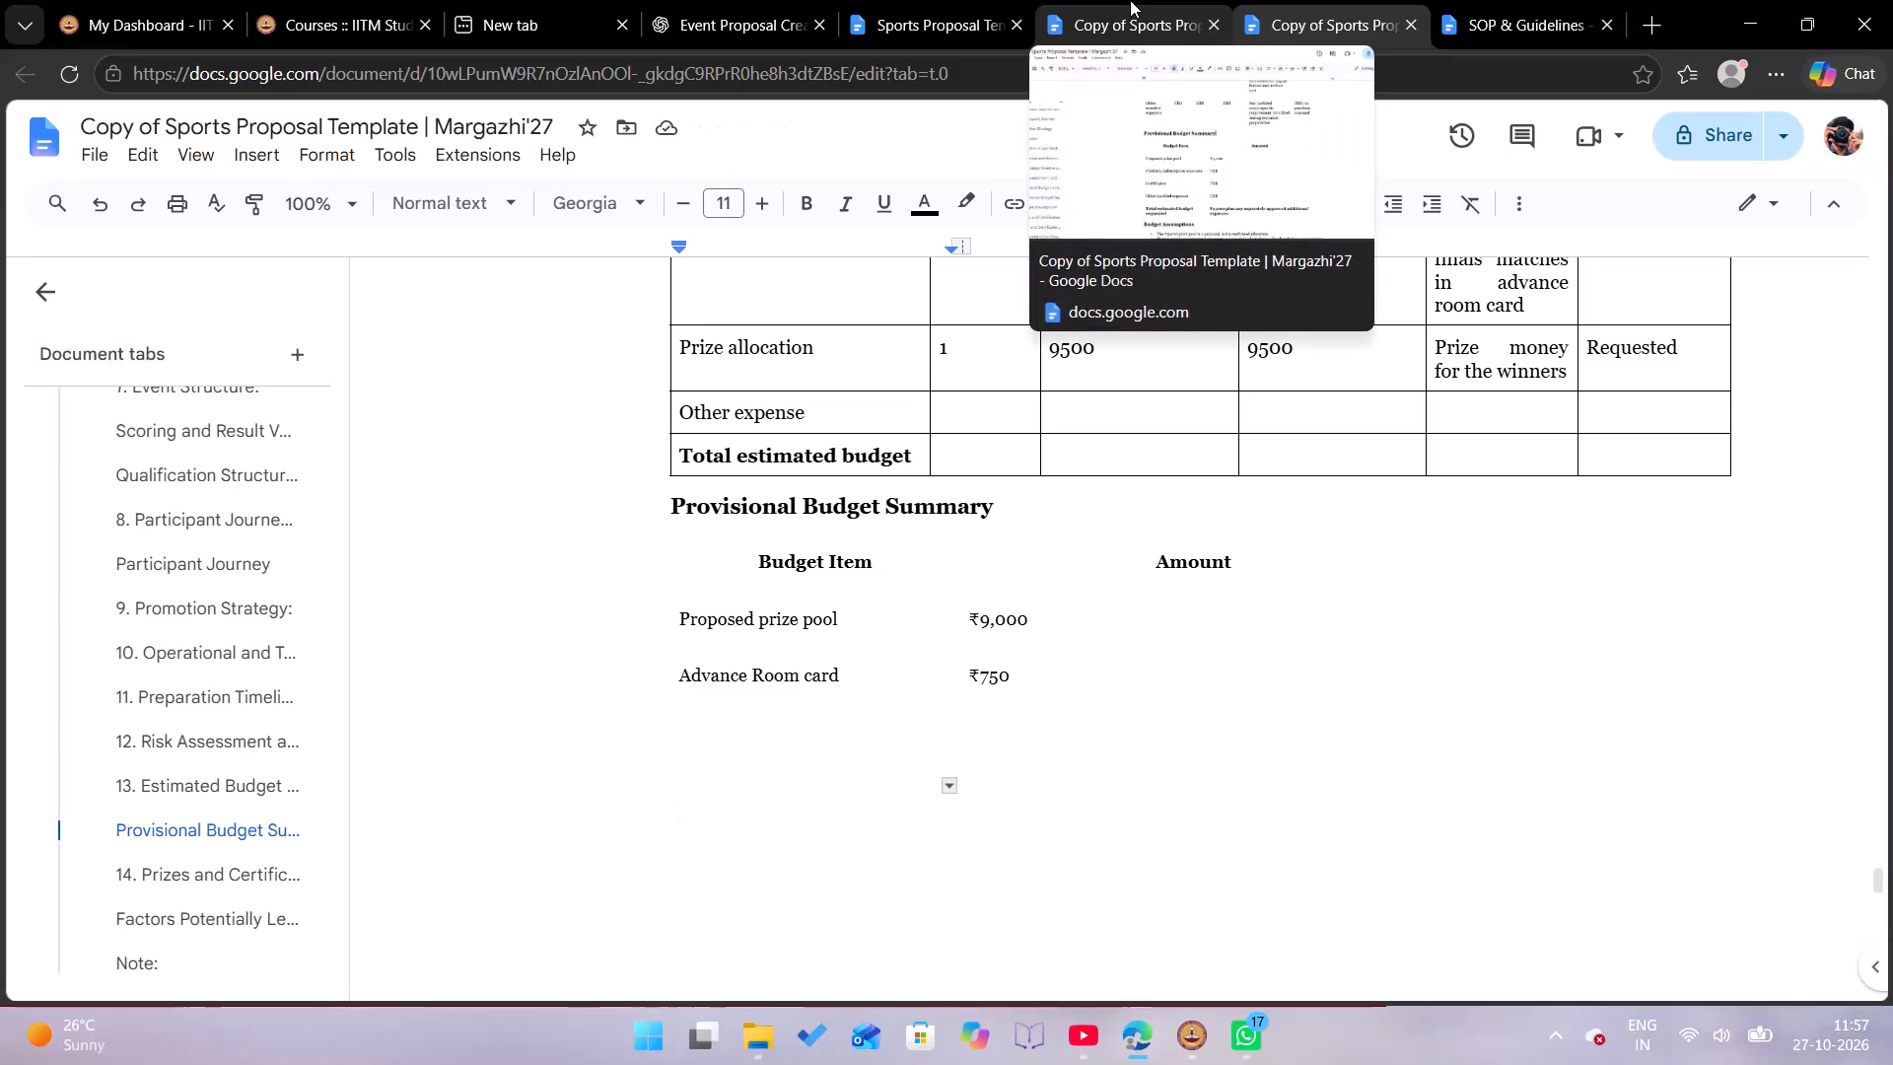
# Remove the centring of the Amount header in the Provisional Budget Summary so it aligns with the amounts.
pyautogui.click(1158, 564)
pyautogui.press('BackSpace')
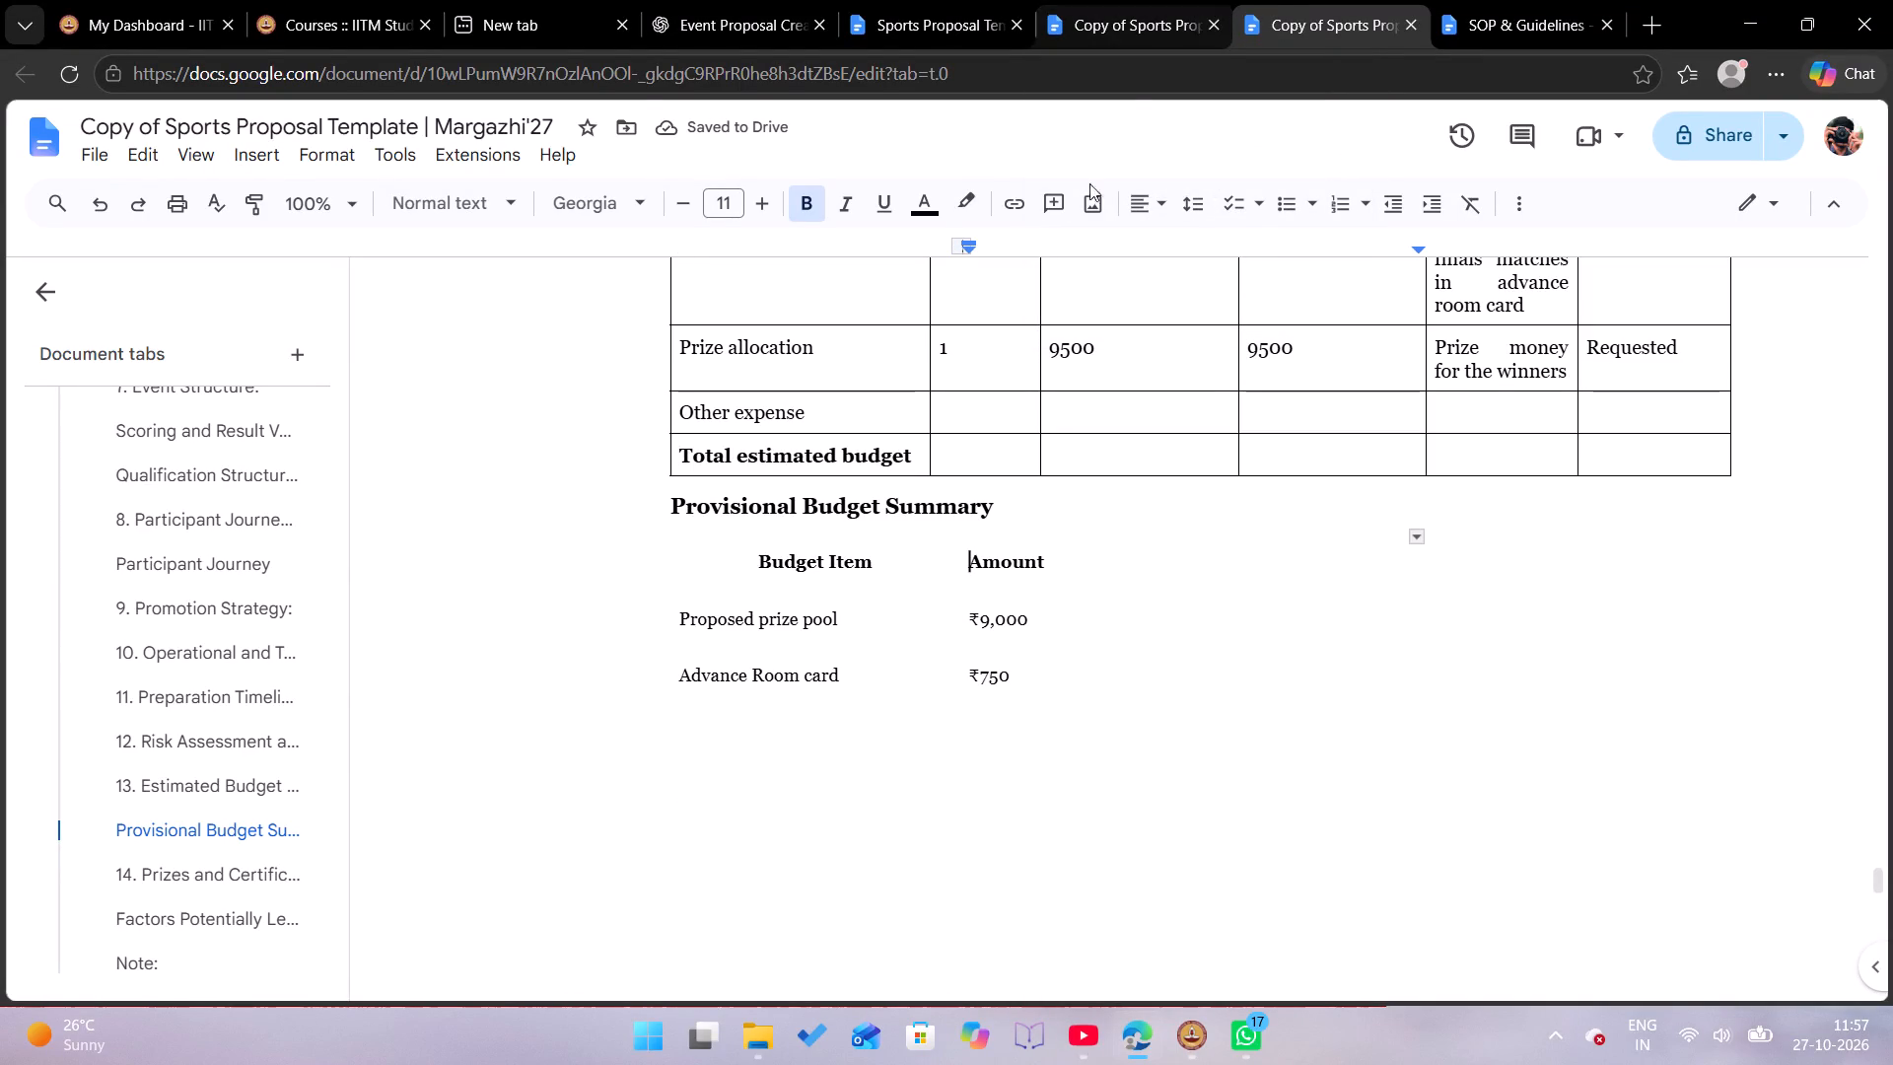
# Copy the Total estimated budget requested row, label and amount, from the other proposal copy's Provisional Budget Summary.
pyautogui.click(1104, 5)
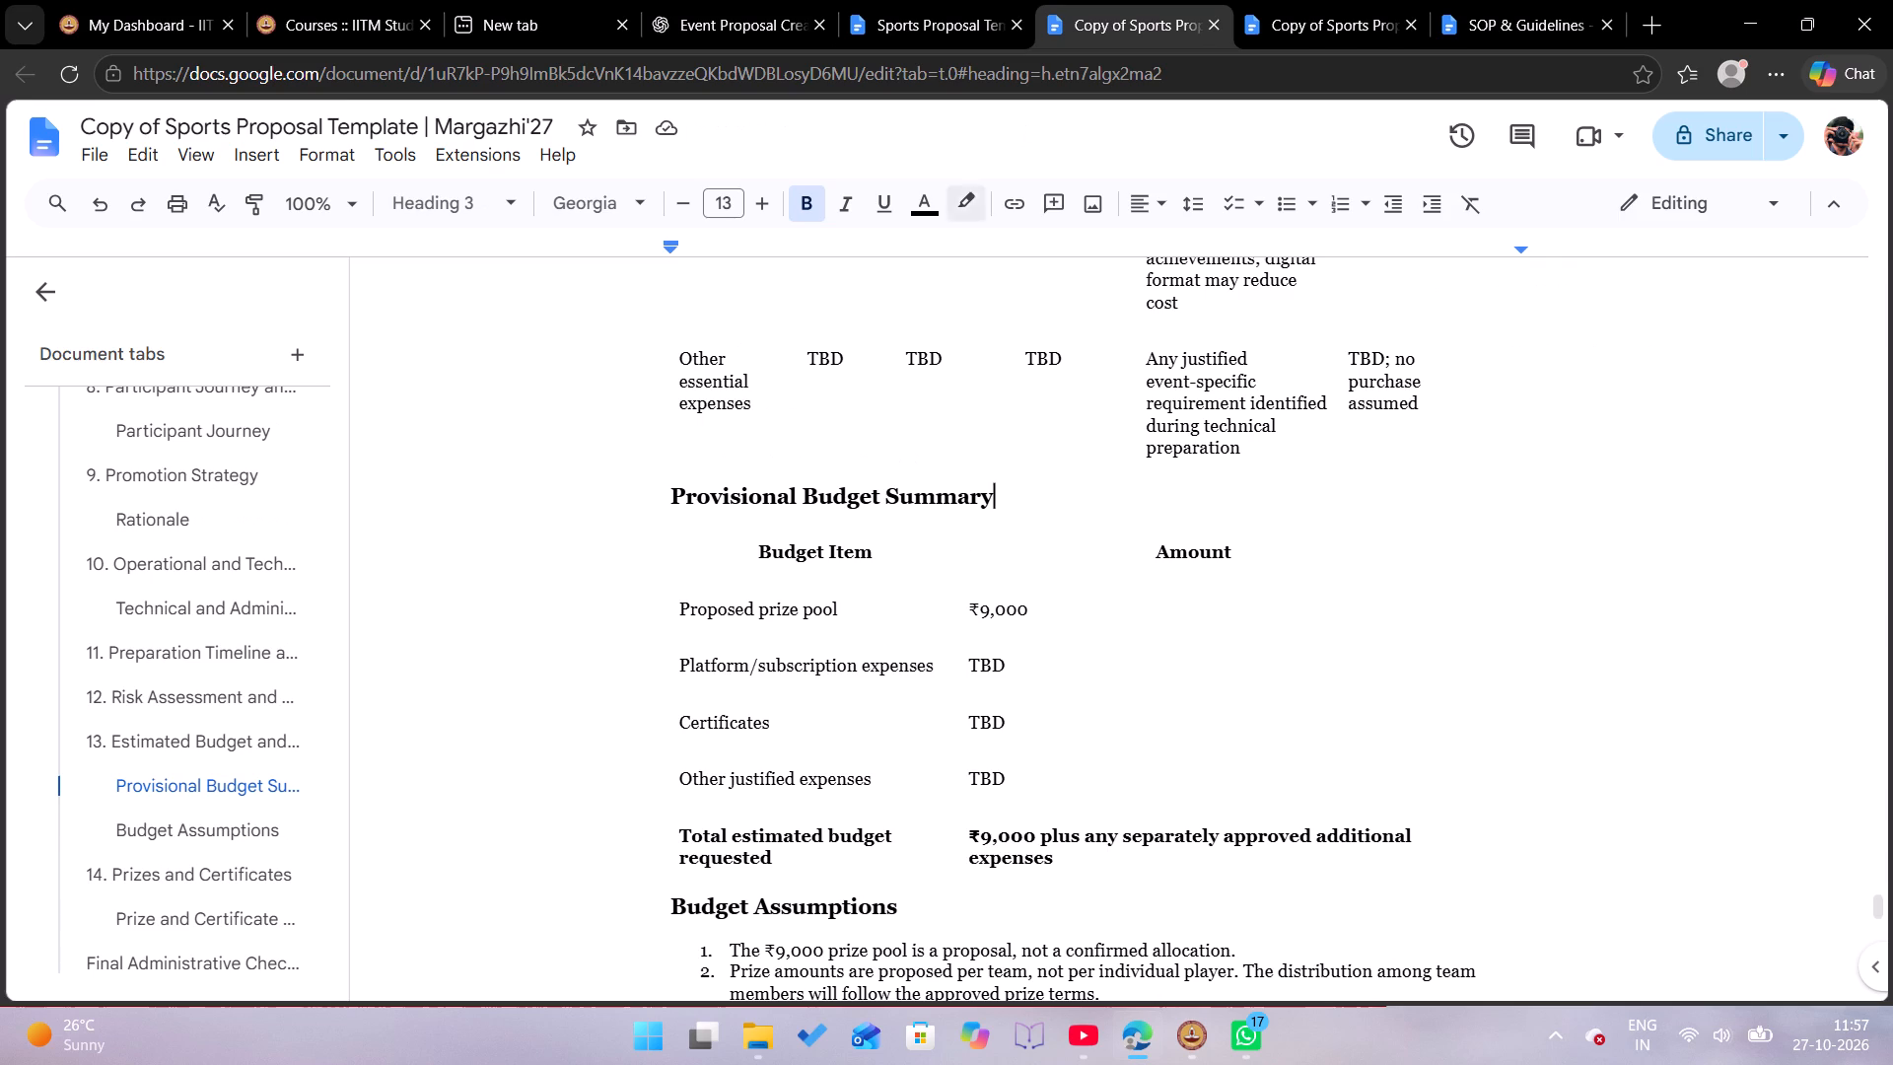
pyautogui.moveTo(682, 836); pyautogui.dragTo(806, 858)
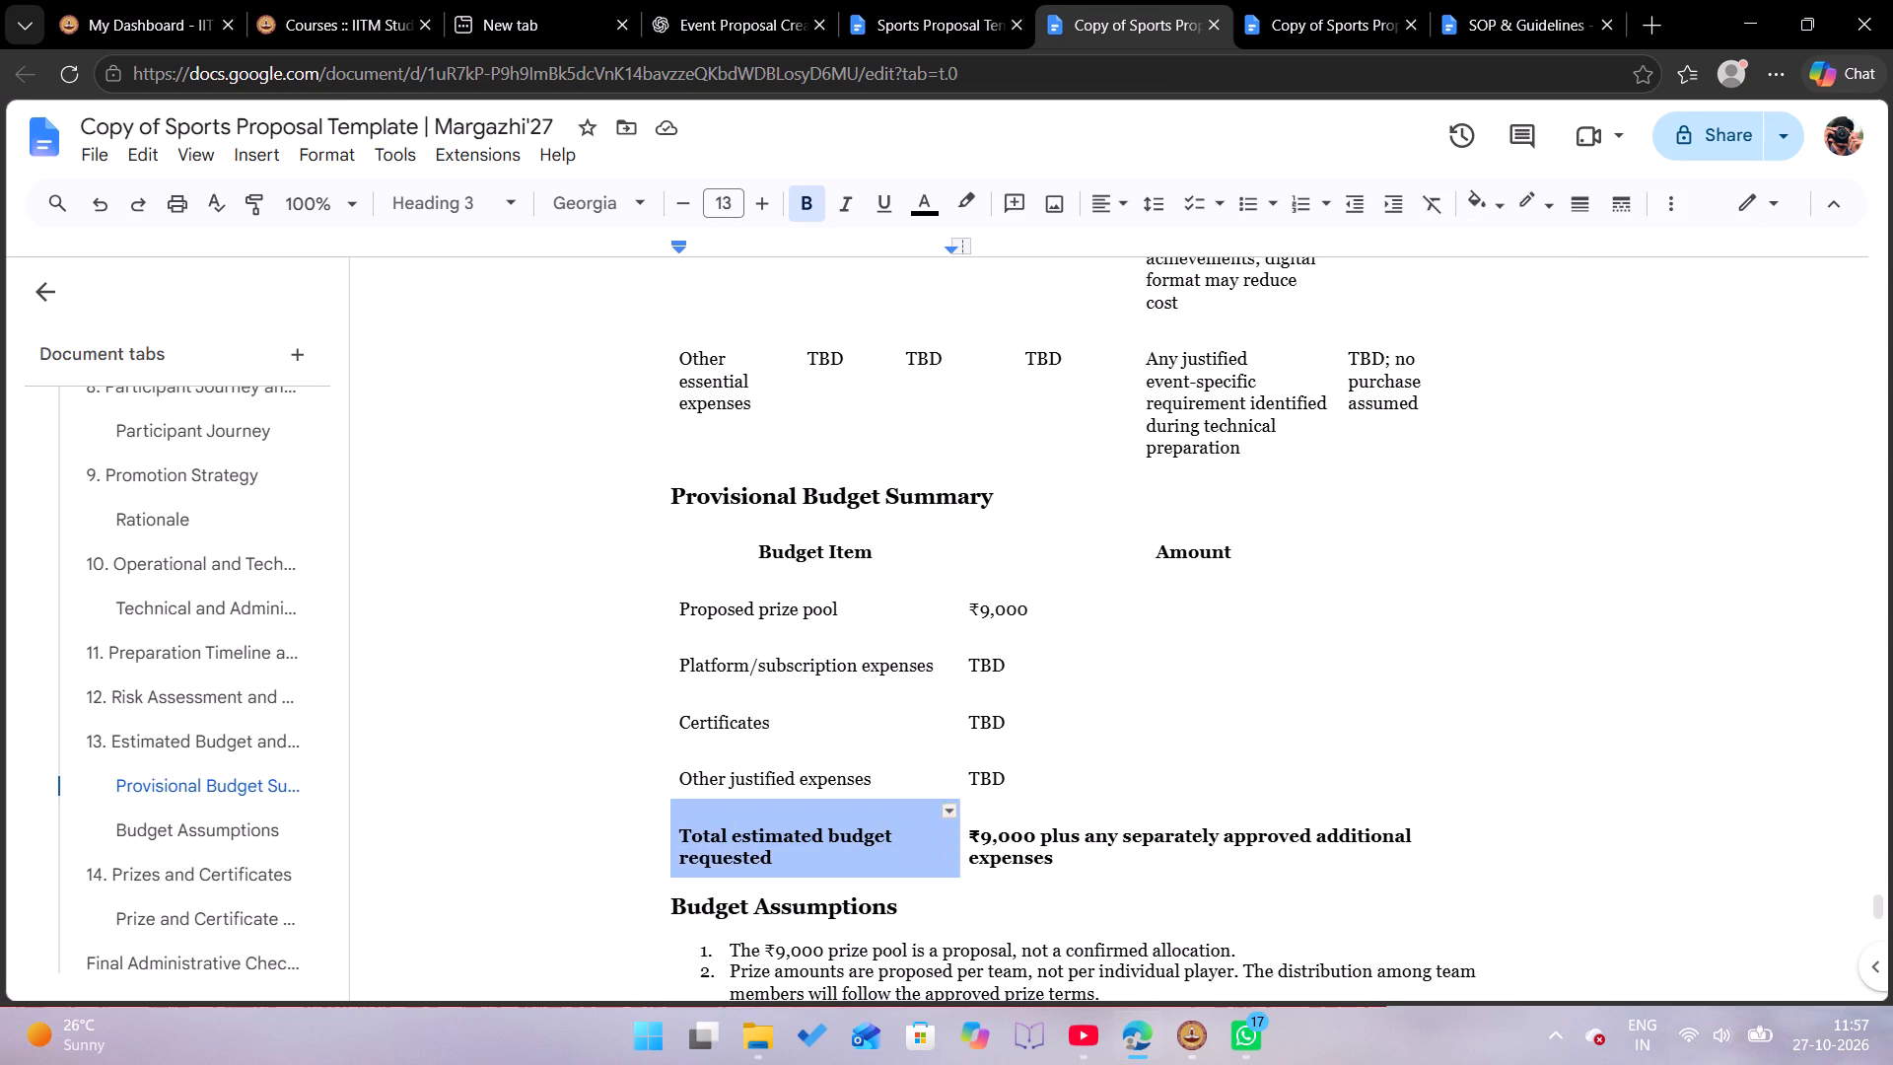
pyautogui.moveTo(806, 858); pyautogui.dragTo(1074, 854)
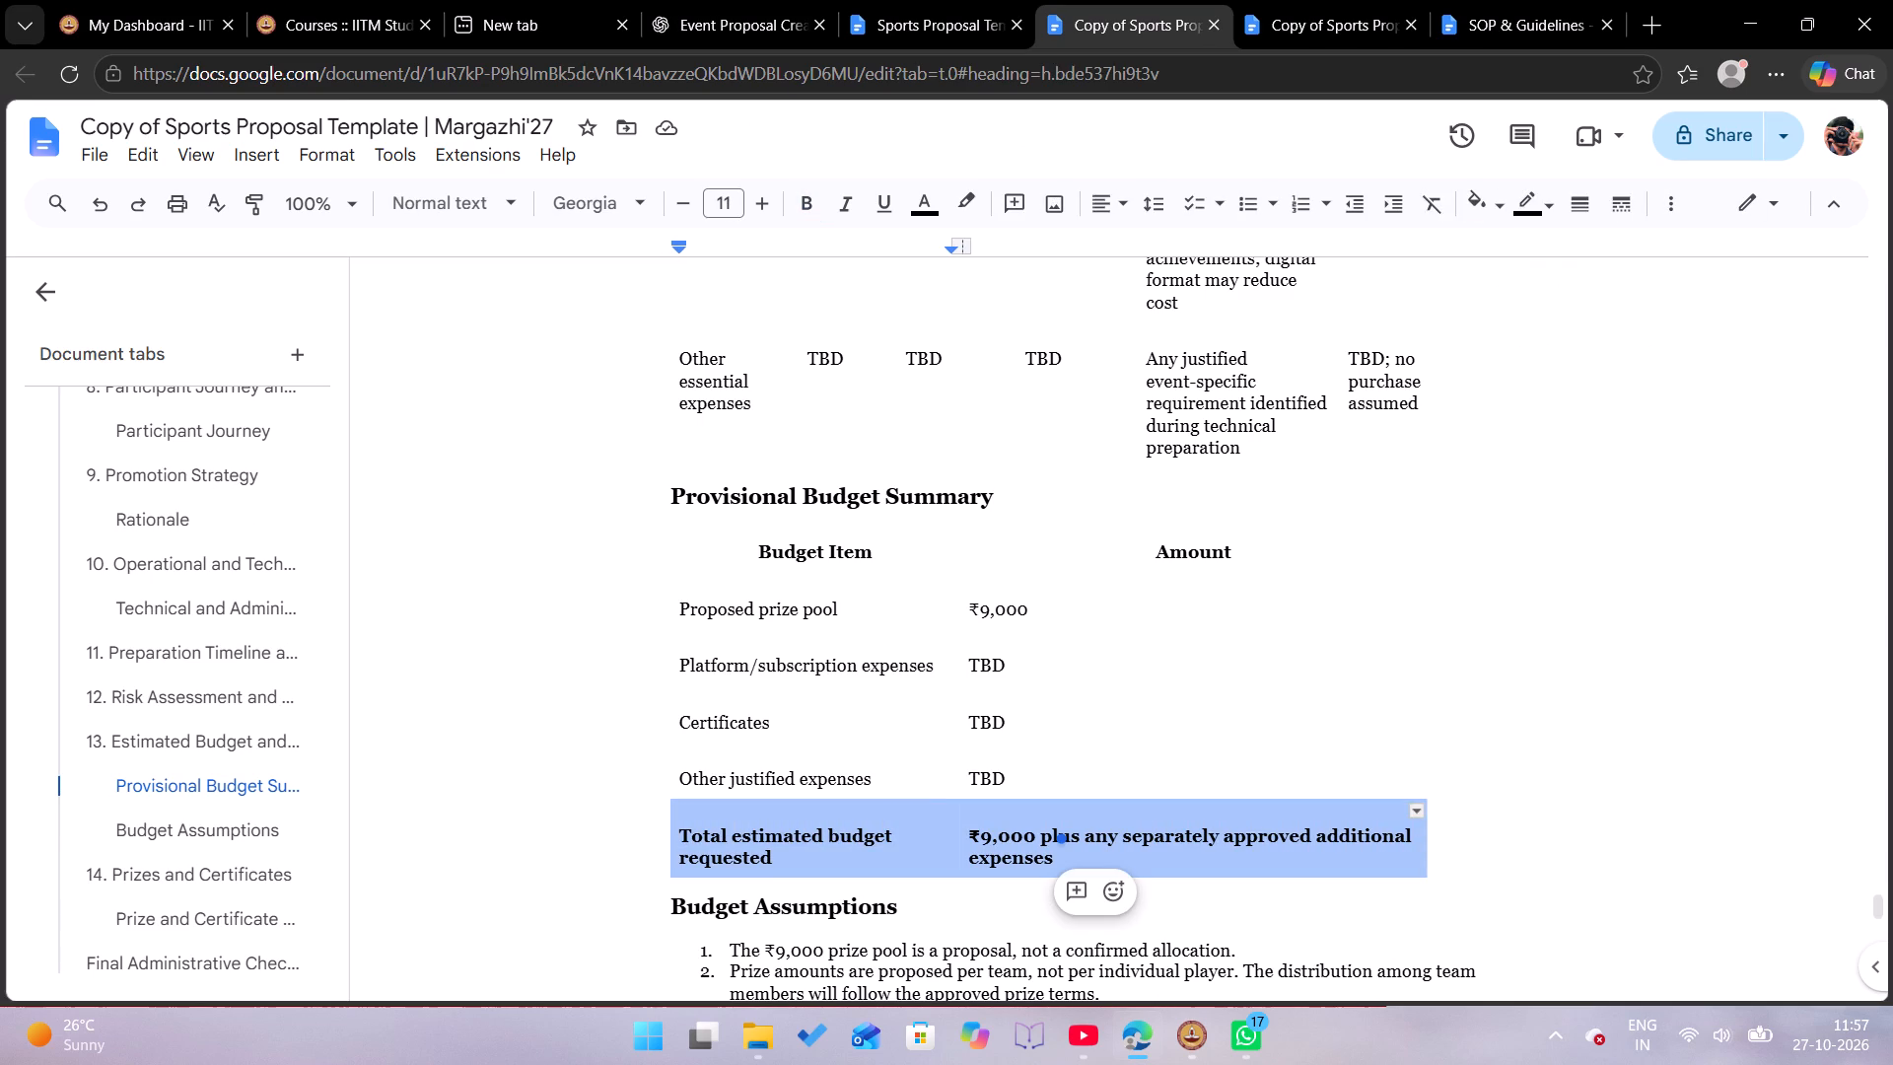
pyautogui.hotkey('ctrl', 'c')
pyautogui.click(1262, 0)
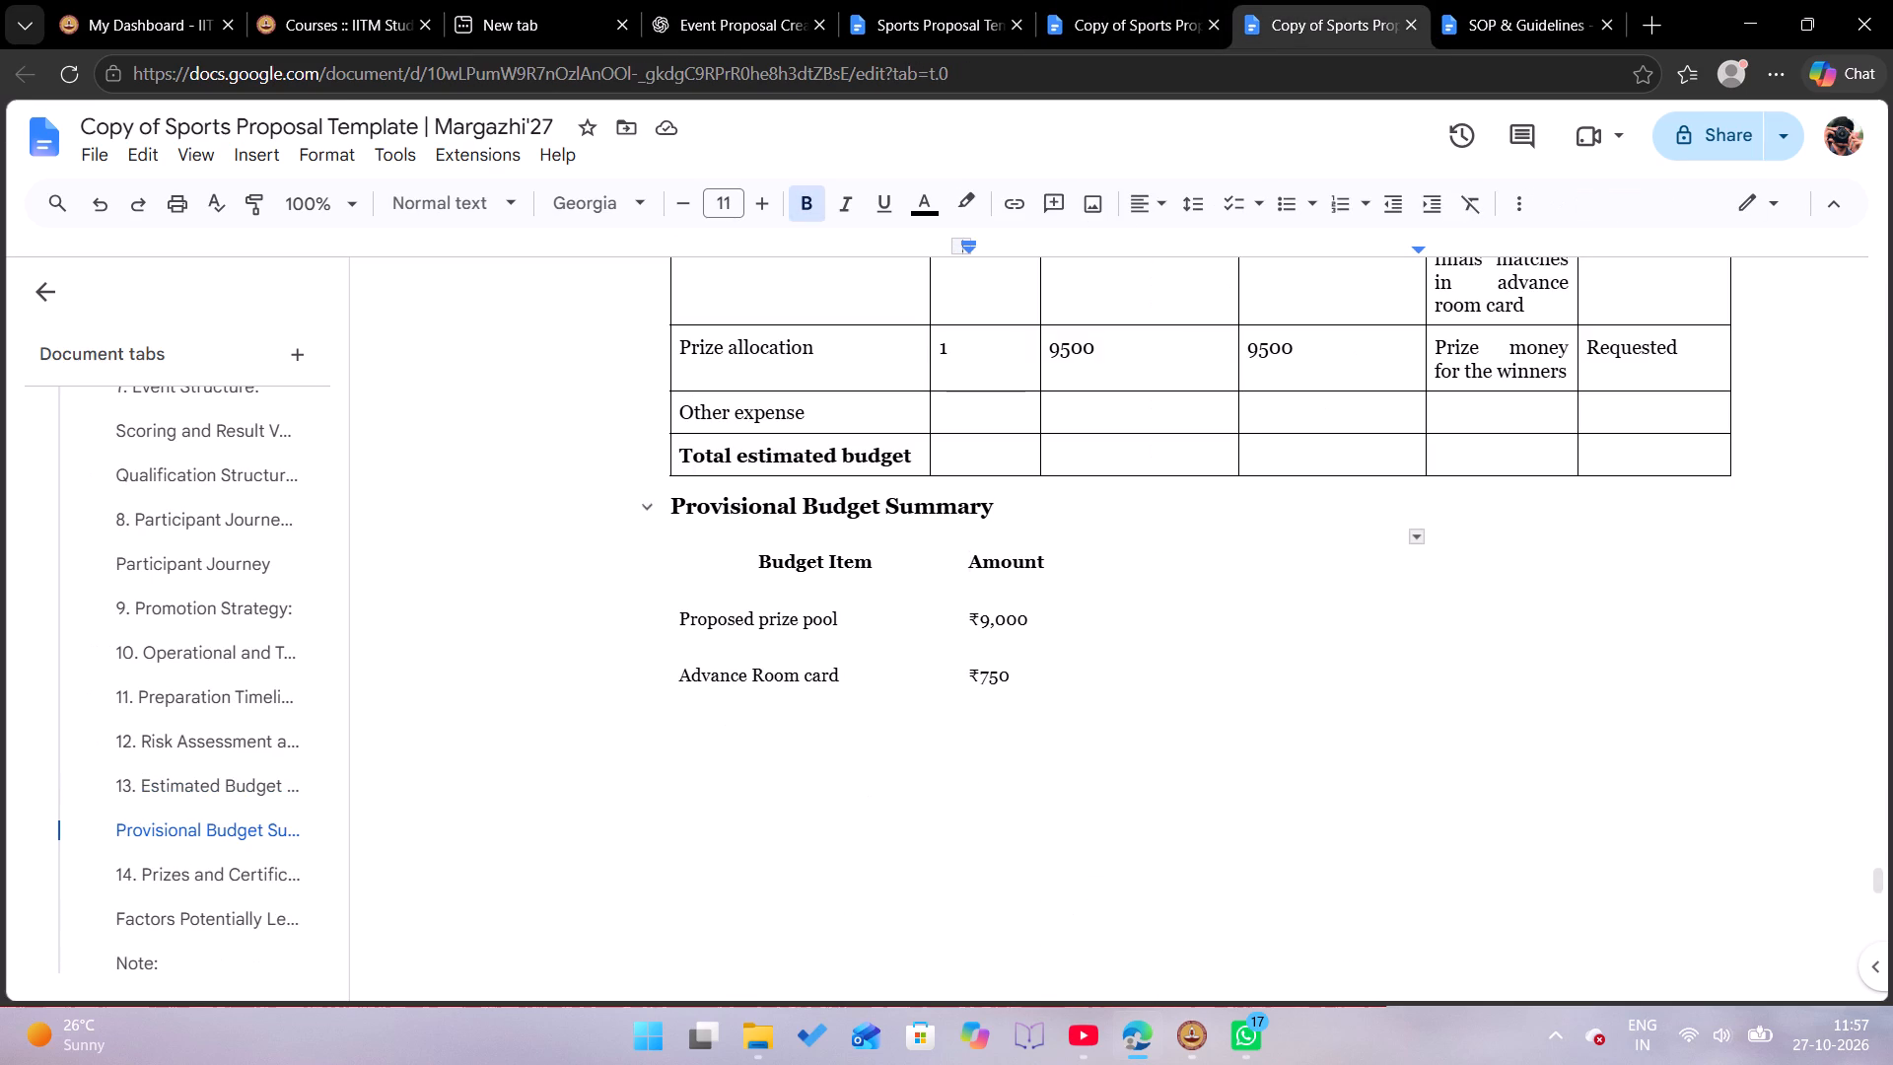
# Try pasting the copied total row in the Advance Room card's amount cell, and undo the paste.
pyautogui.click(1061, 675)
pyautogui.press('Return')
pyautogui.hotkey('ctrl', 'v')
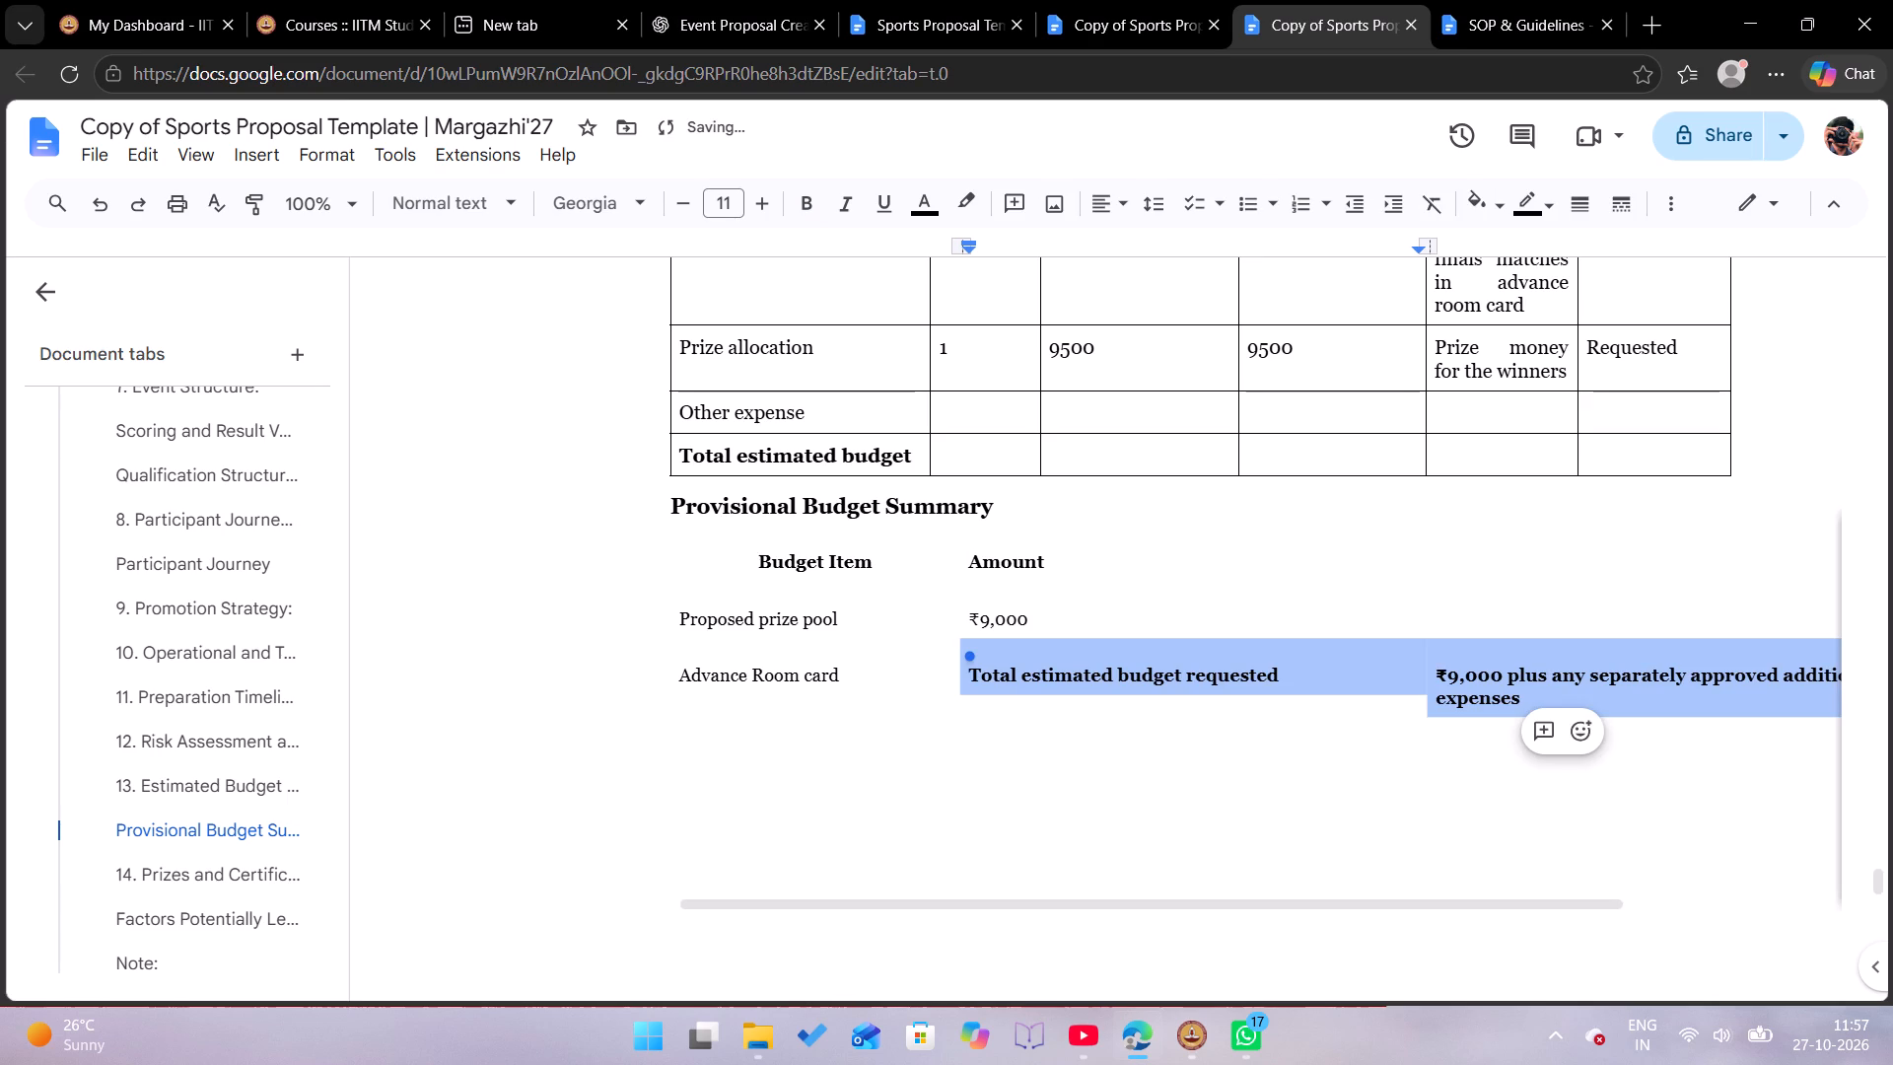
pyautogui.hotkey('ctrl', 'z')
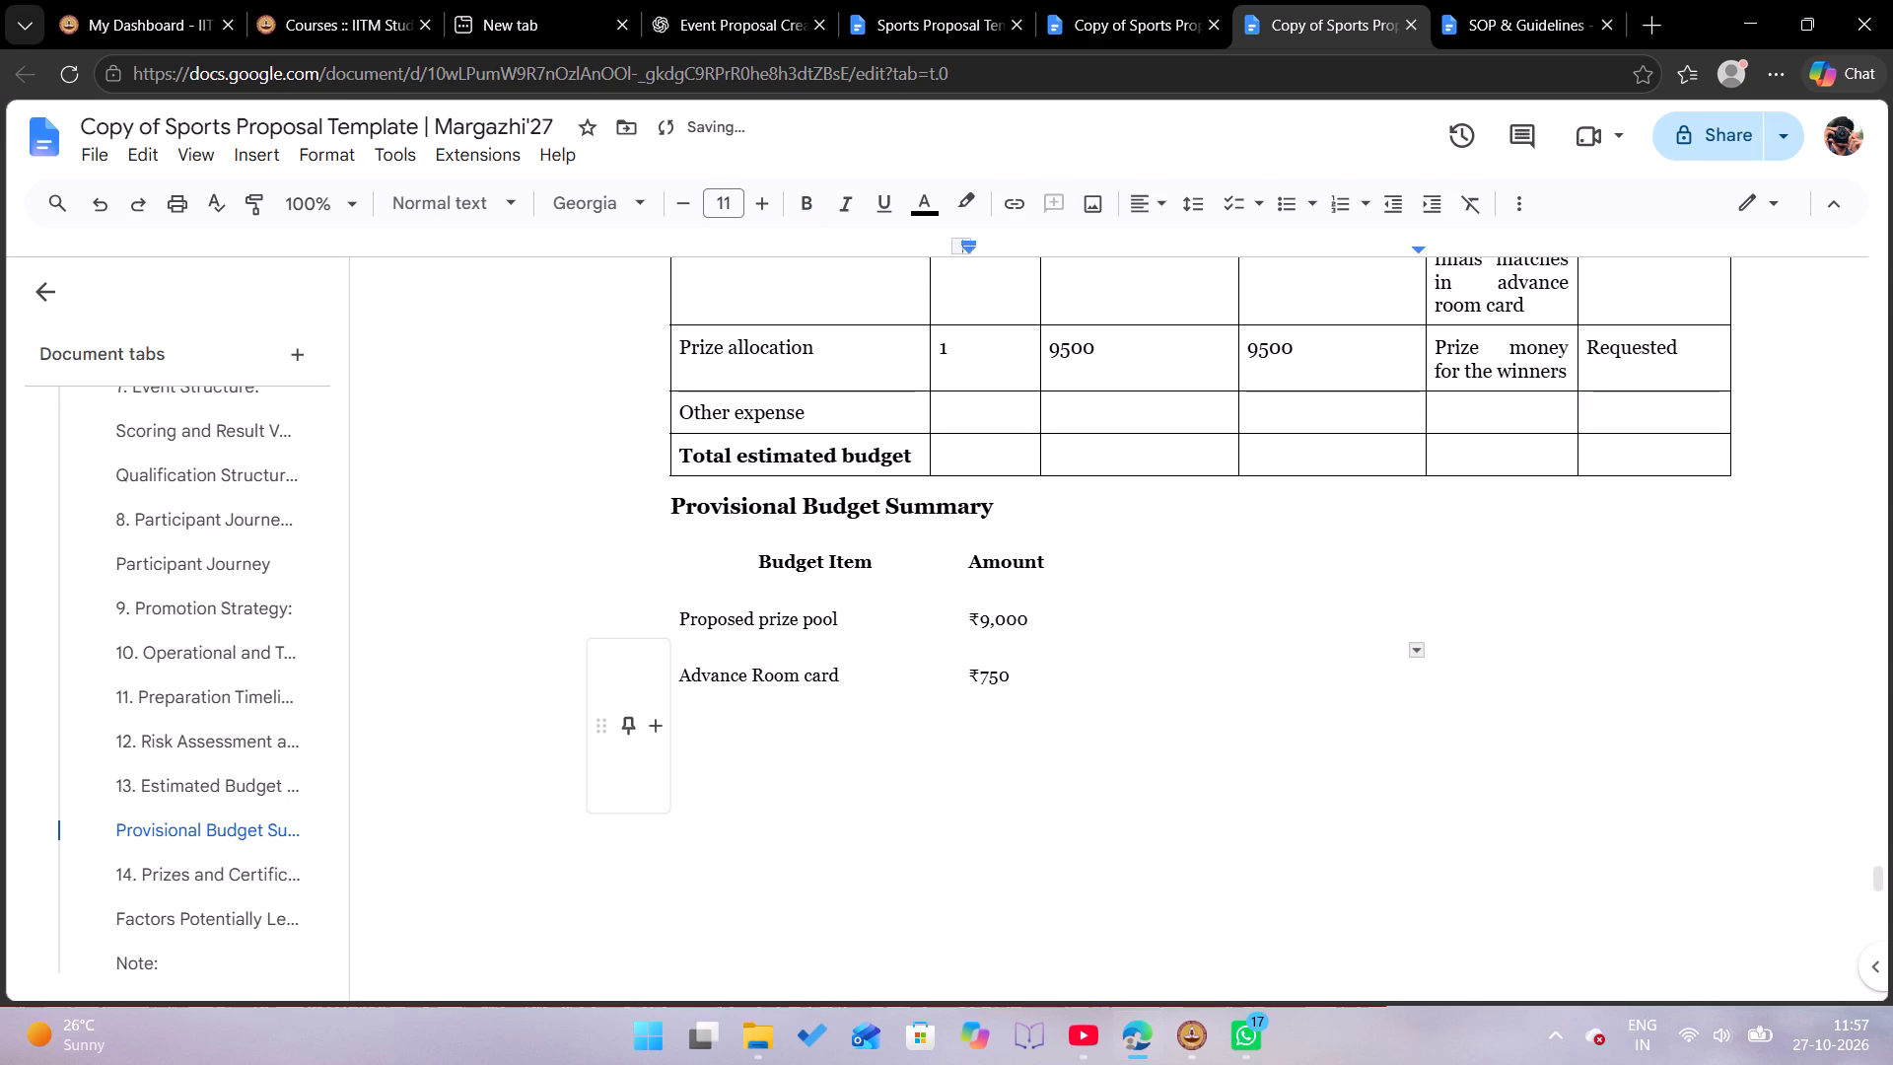
# Paste the copied Total estimated budget requested label and amount into the empty row beneath Advance Room card.
pyautogui.click(681, 733)
pyautogui.press('Return')
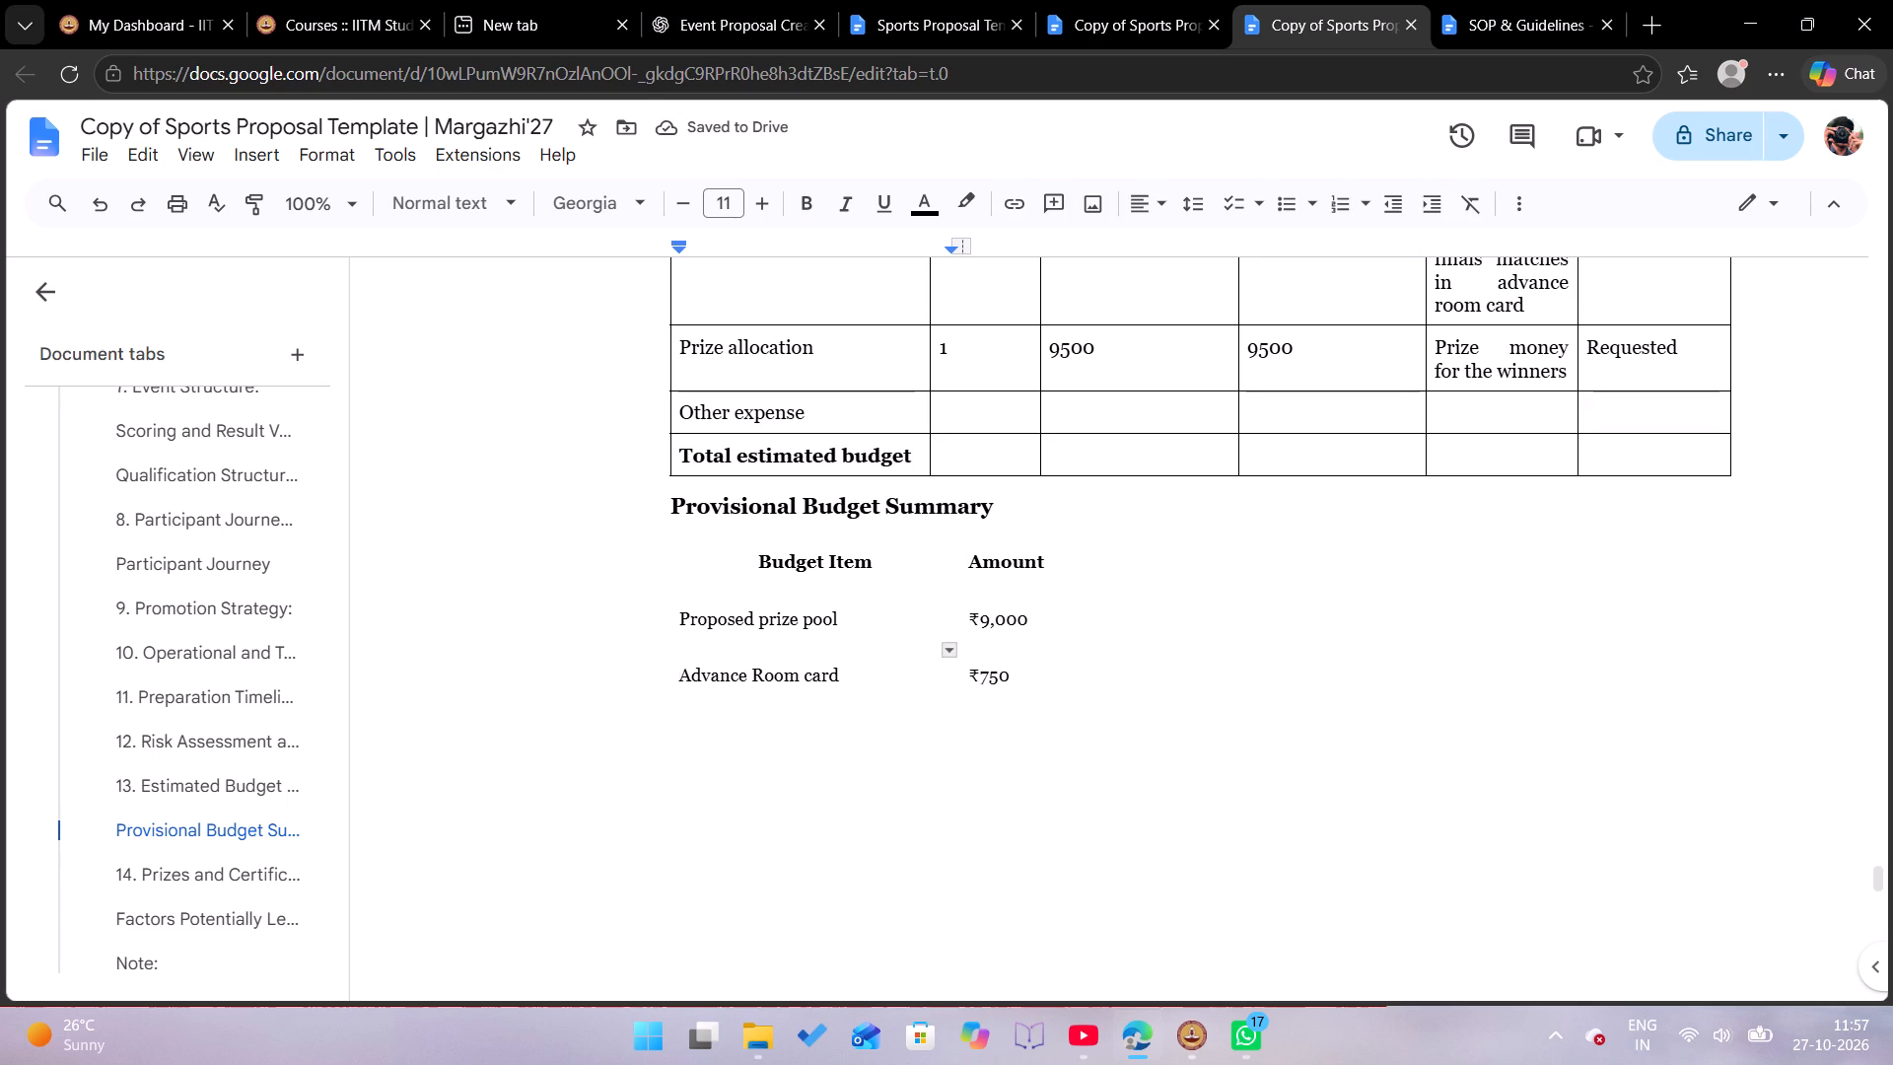
pyautogui.press('BackSpace')
pyautogui.press('Down')
pyautogui.hotkey('ctrl', 'v')
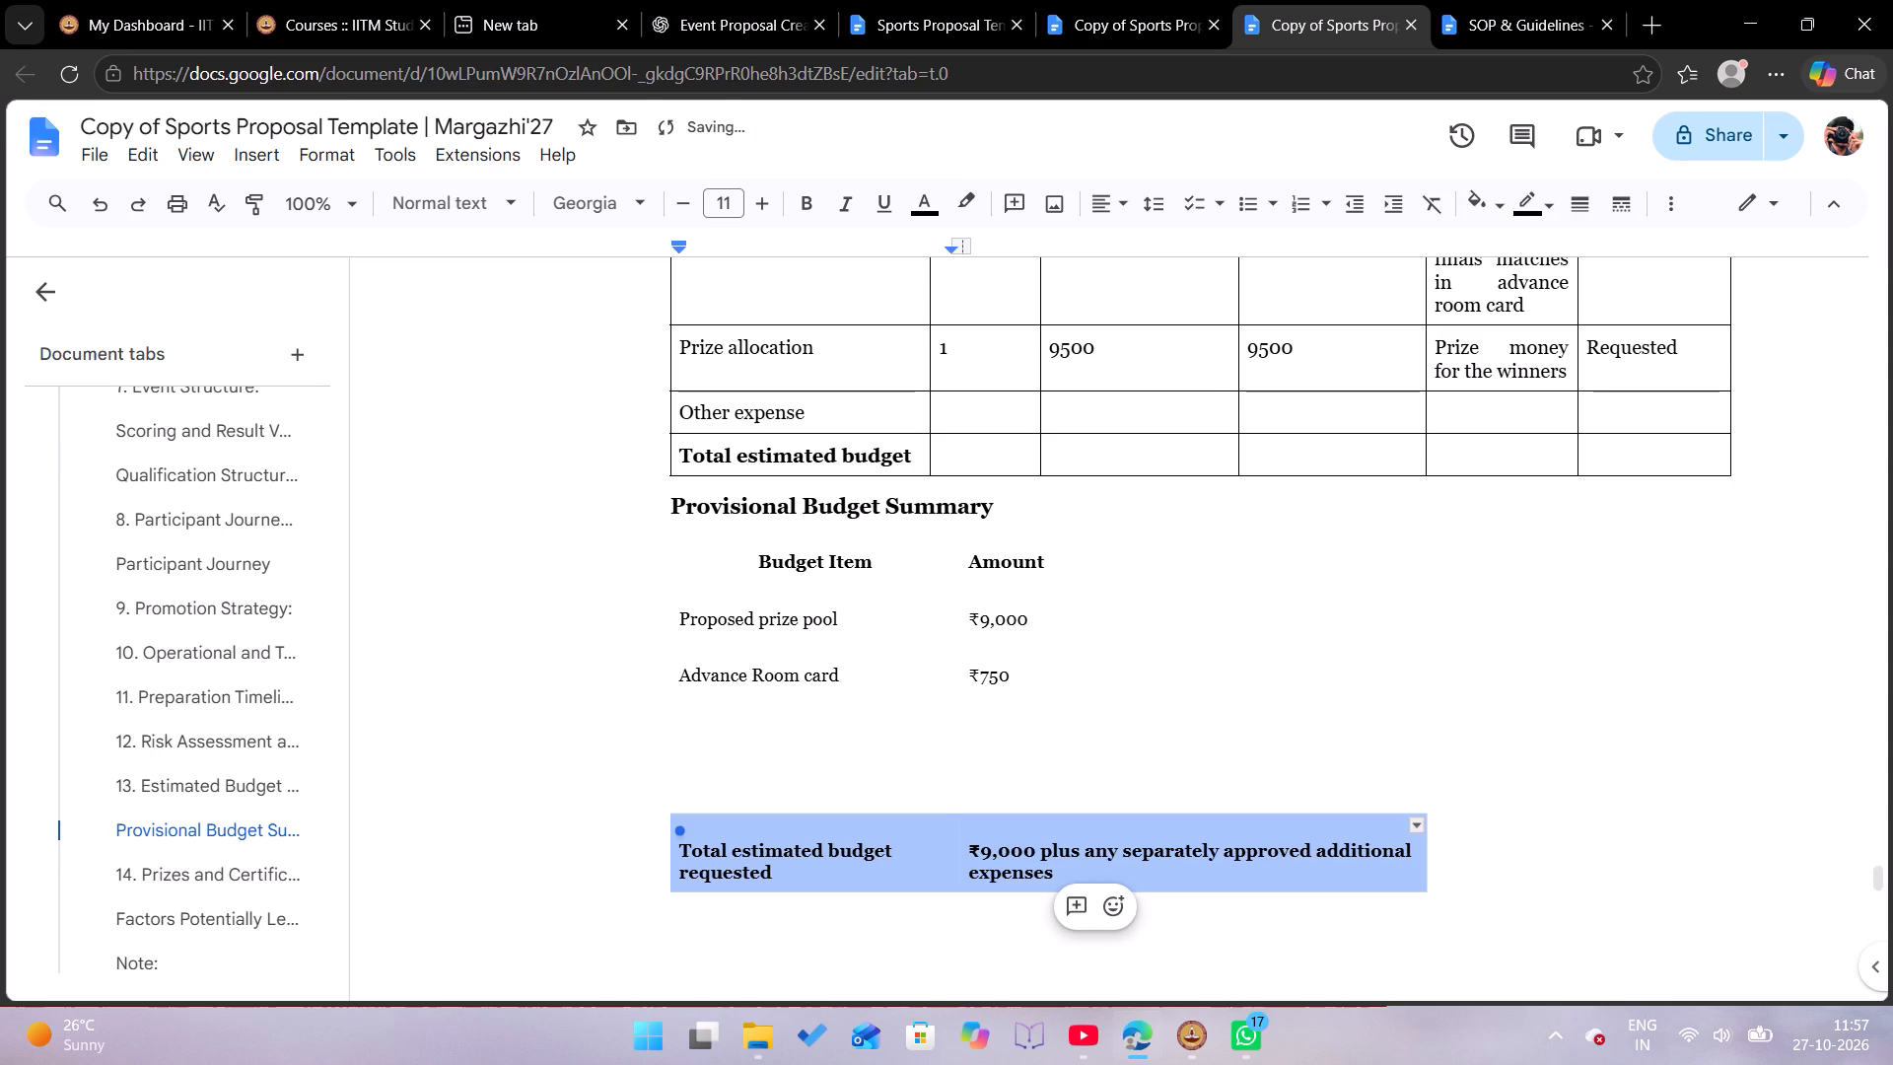
pyautogui.click(1051, 638)
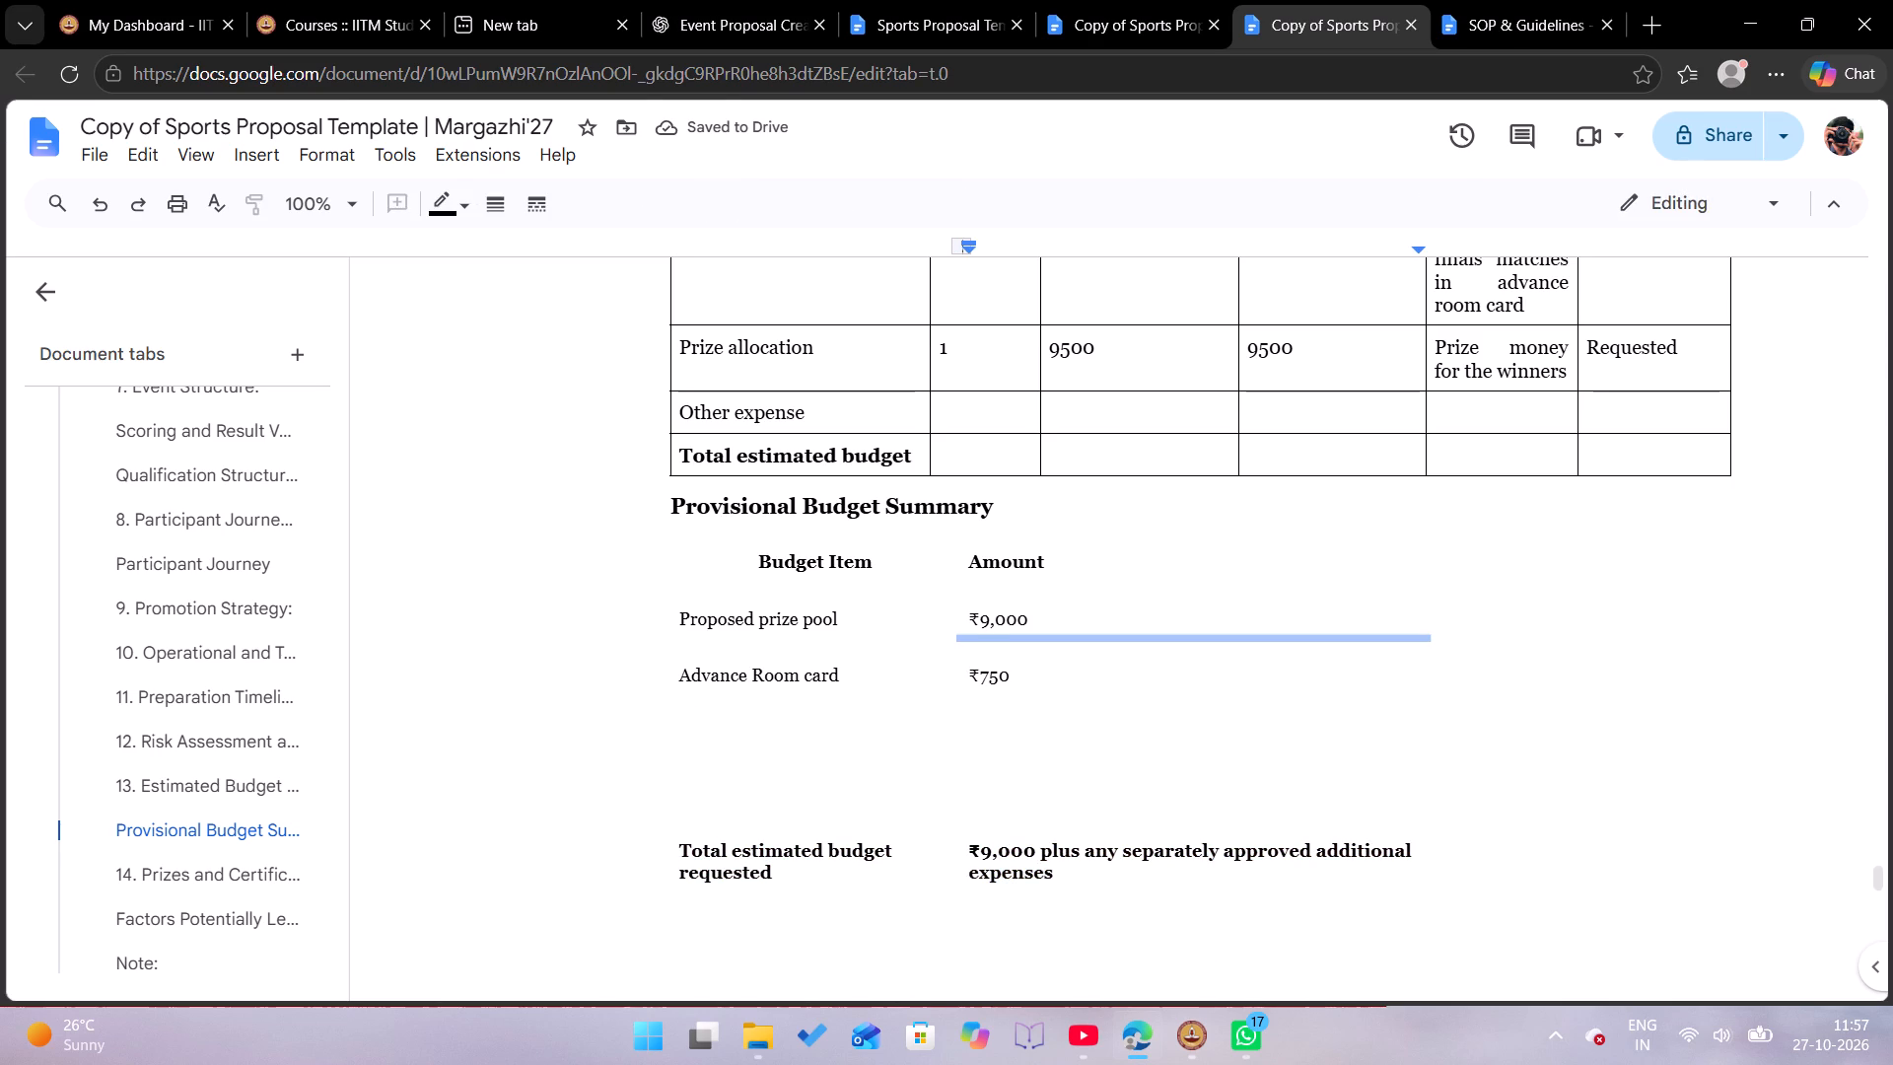
pyautogui.click(1558, 732)
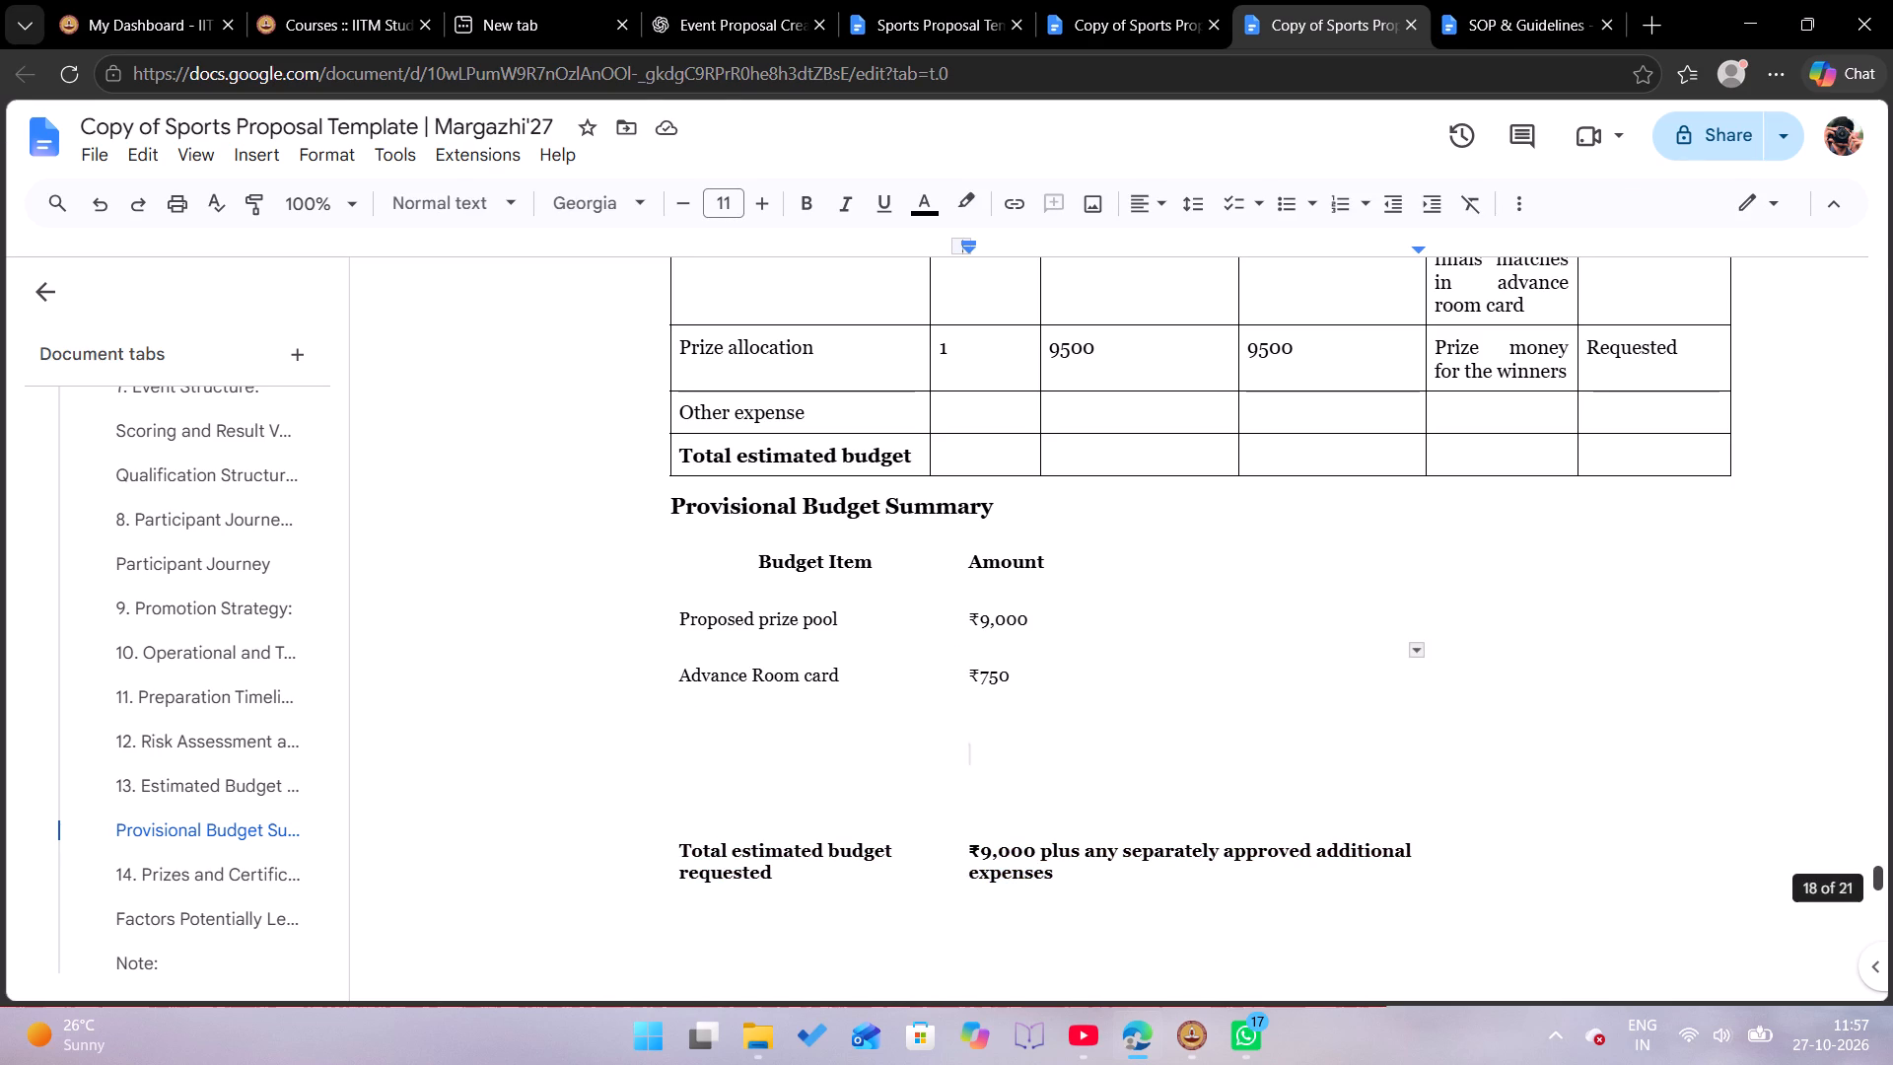
# Review the whole proposal from the title page to the closing note, returning to the section 13 budget.
pyautogui.moveTo(1876, 881); pyautogui.dragTo(1883, 859)
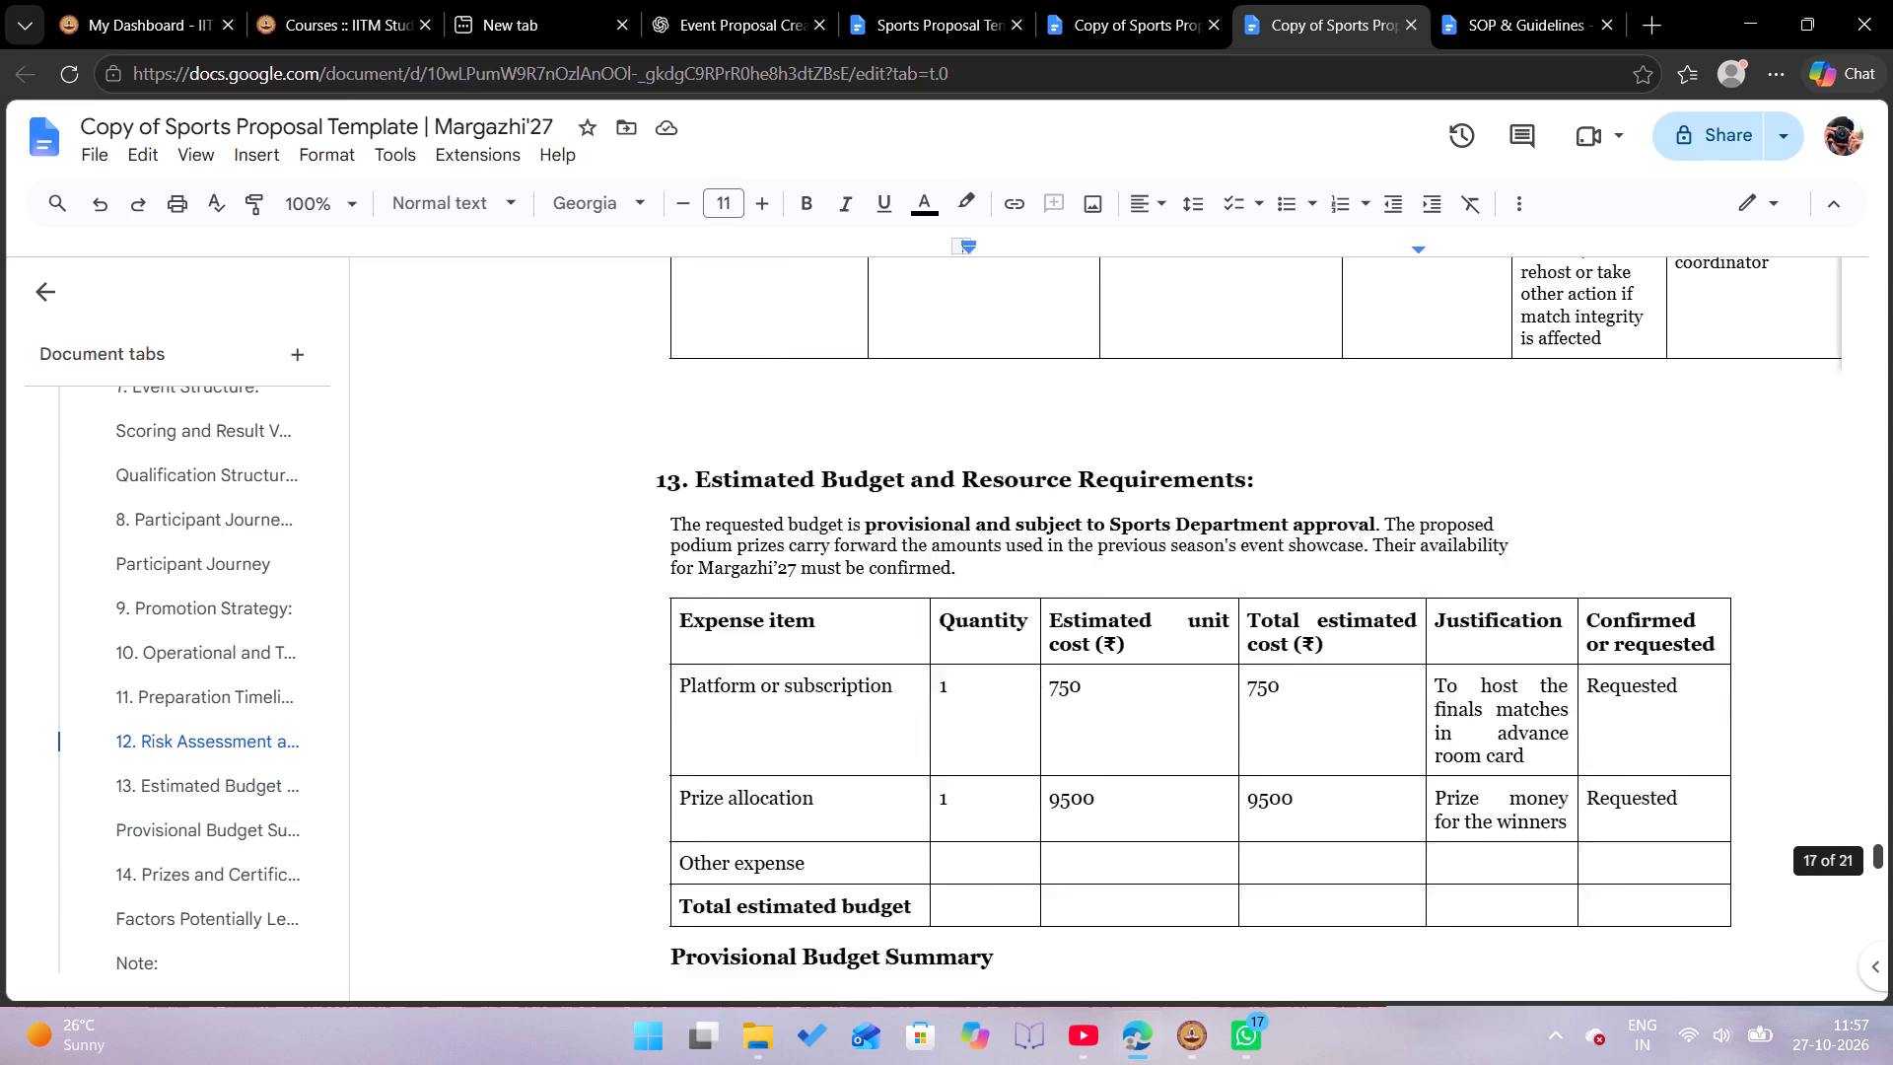
pyautogui.moveTo(1883, 859); pyautogui.dragTo(1881, 607)
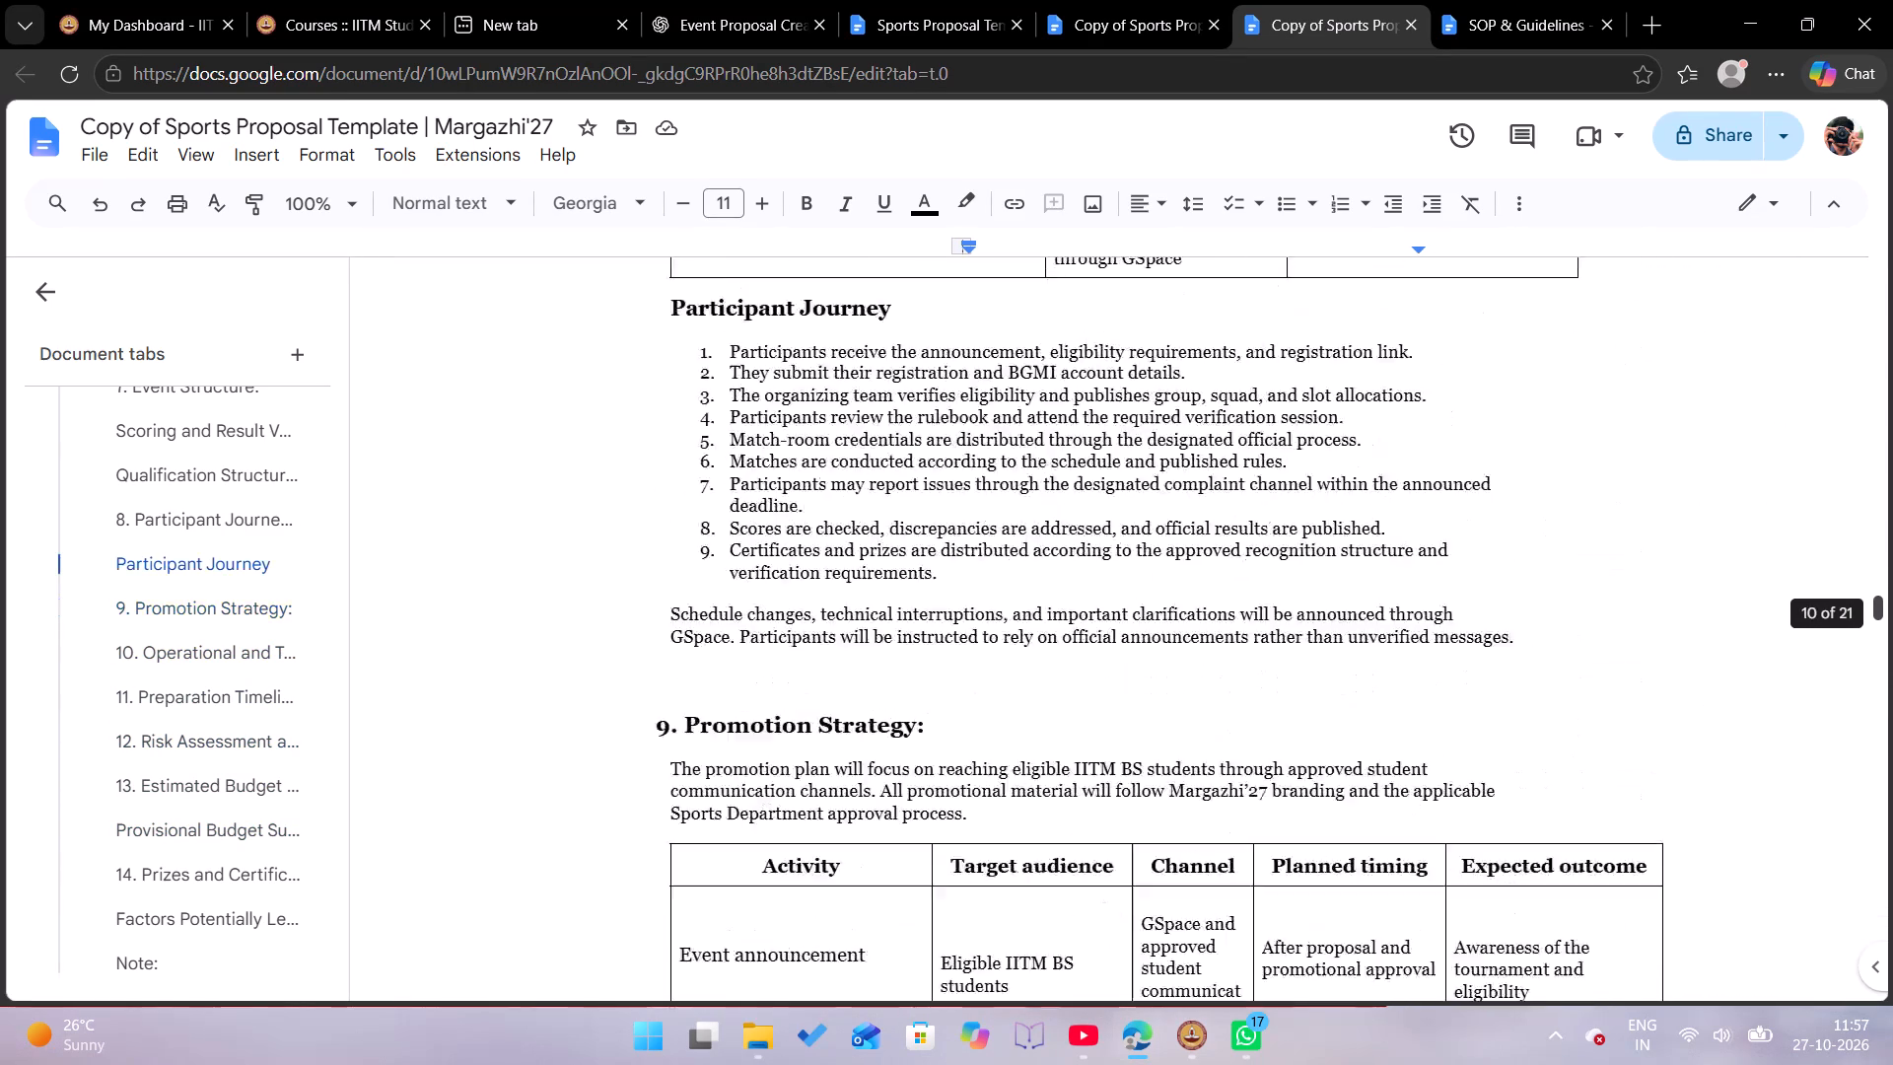
pyautogui.moveTo(1881, 607); pyautogui.dragTo(1892, 646)
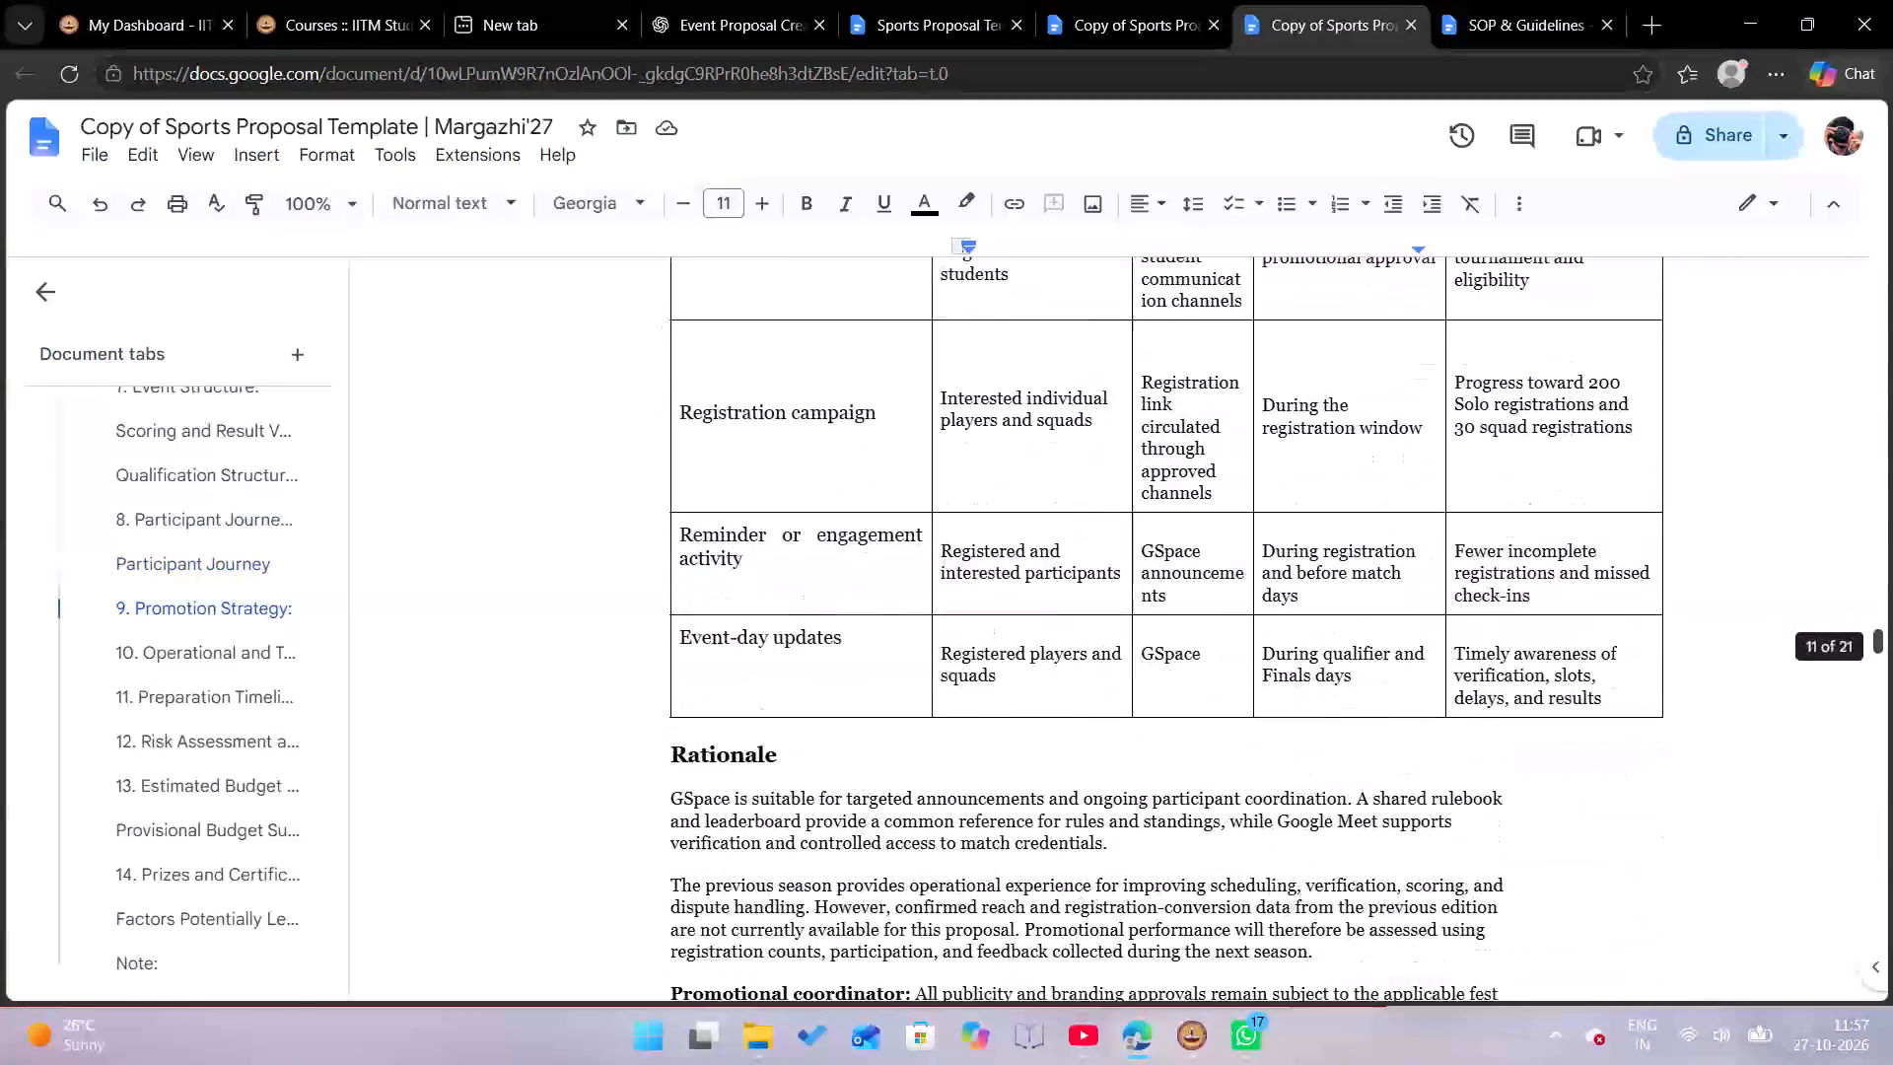
pyautogui.moveTo(1892, 646); pyautogui.dragTo(1892, 255)
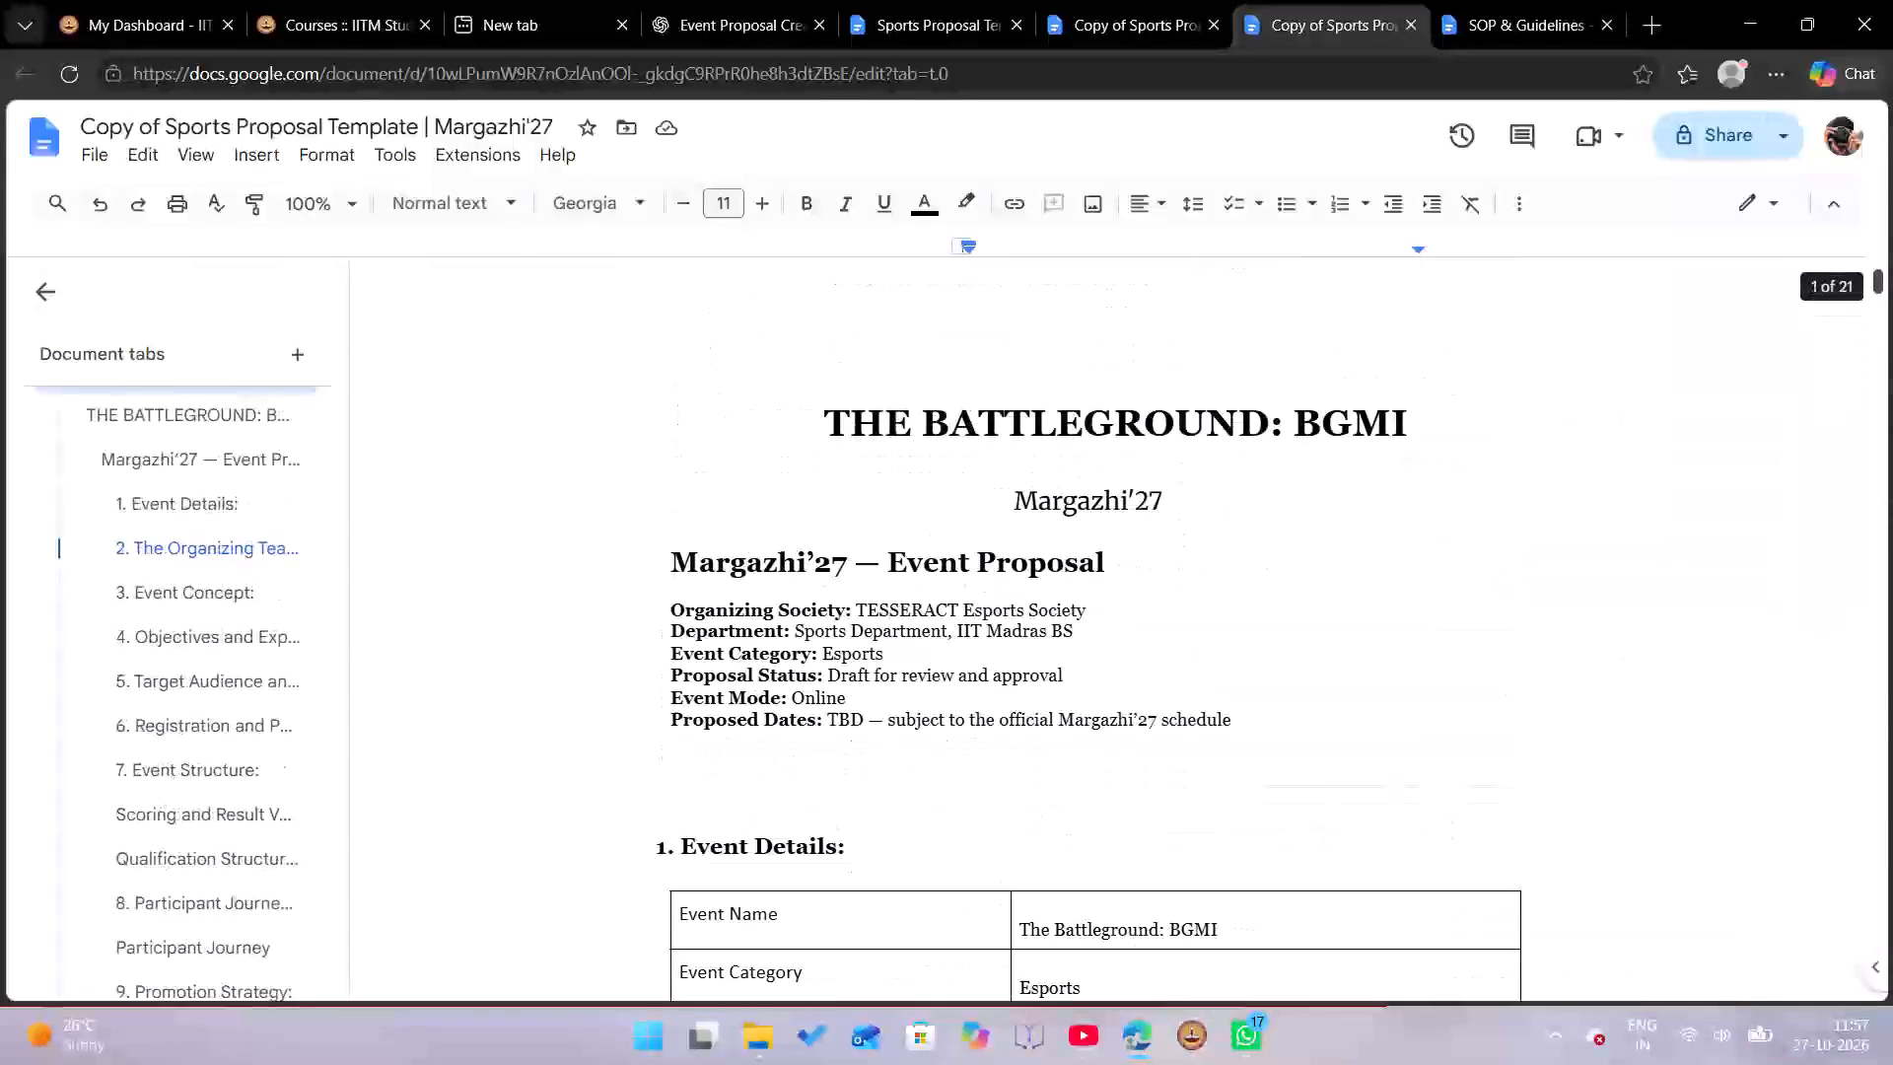
pyautogui.moveTo(1892, 255); pyautogui.dragTo(1892, 329)
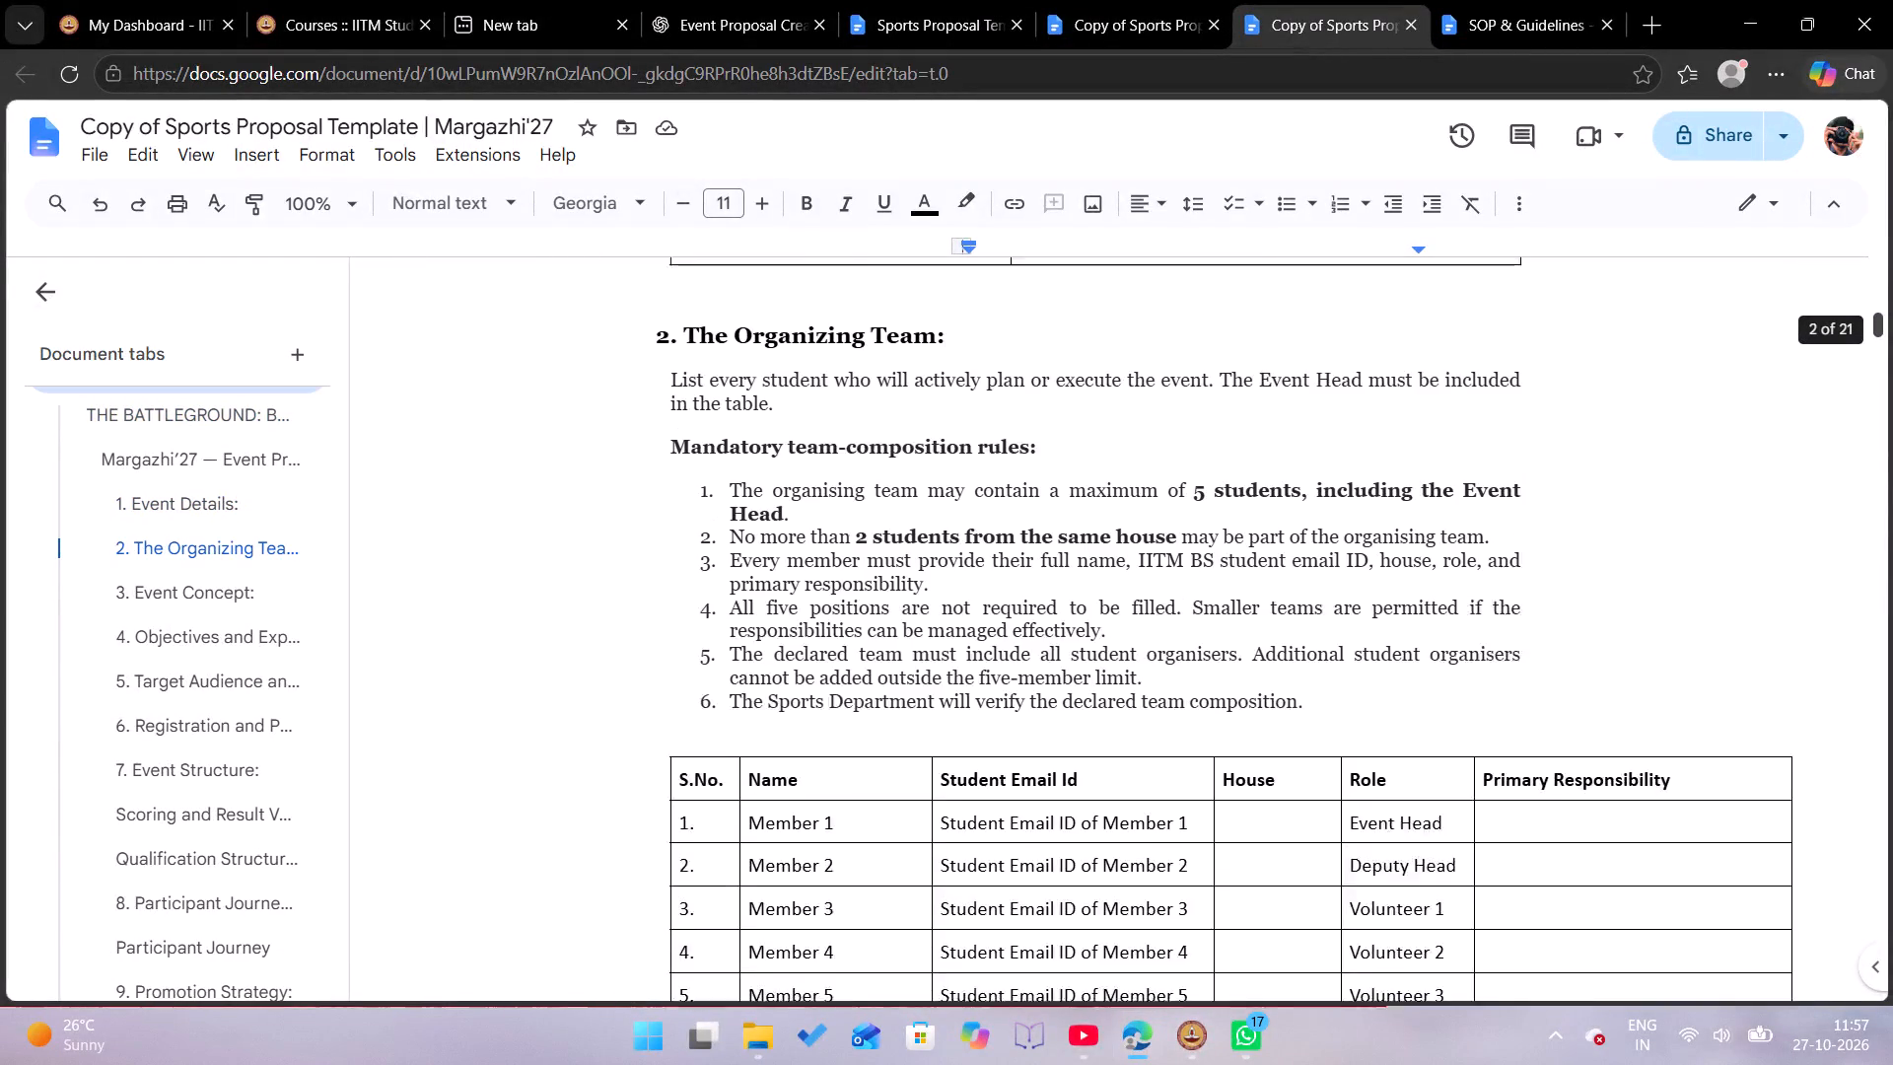
pyautogui.moveTo(1892, 329); pyautogui.dragTo(1892, 440)
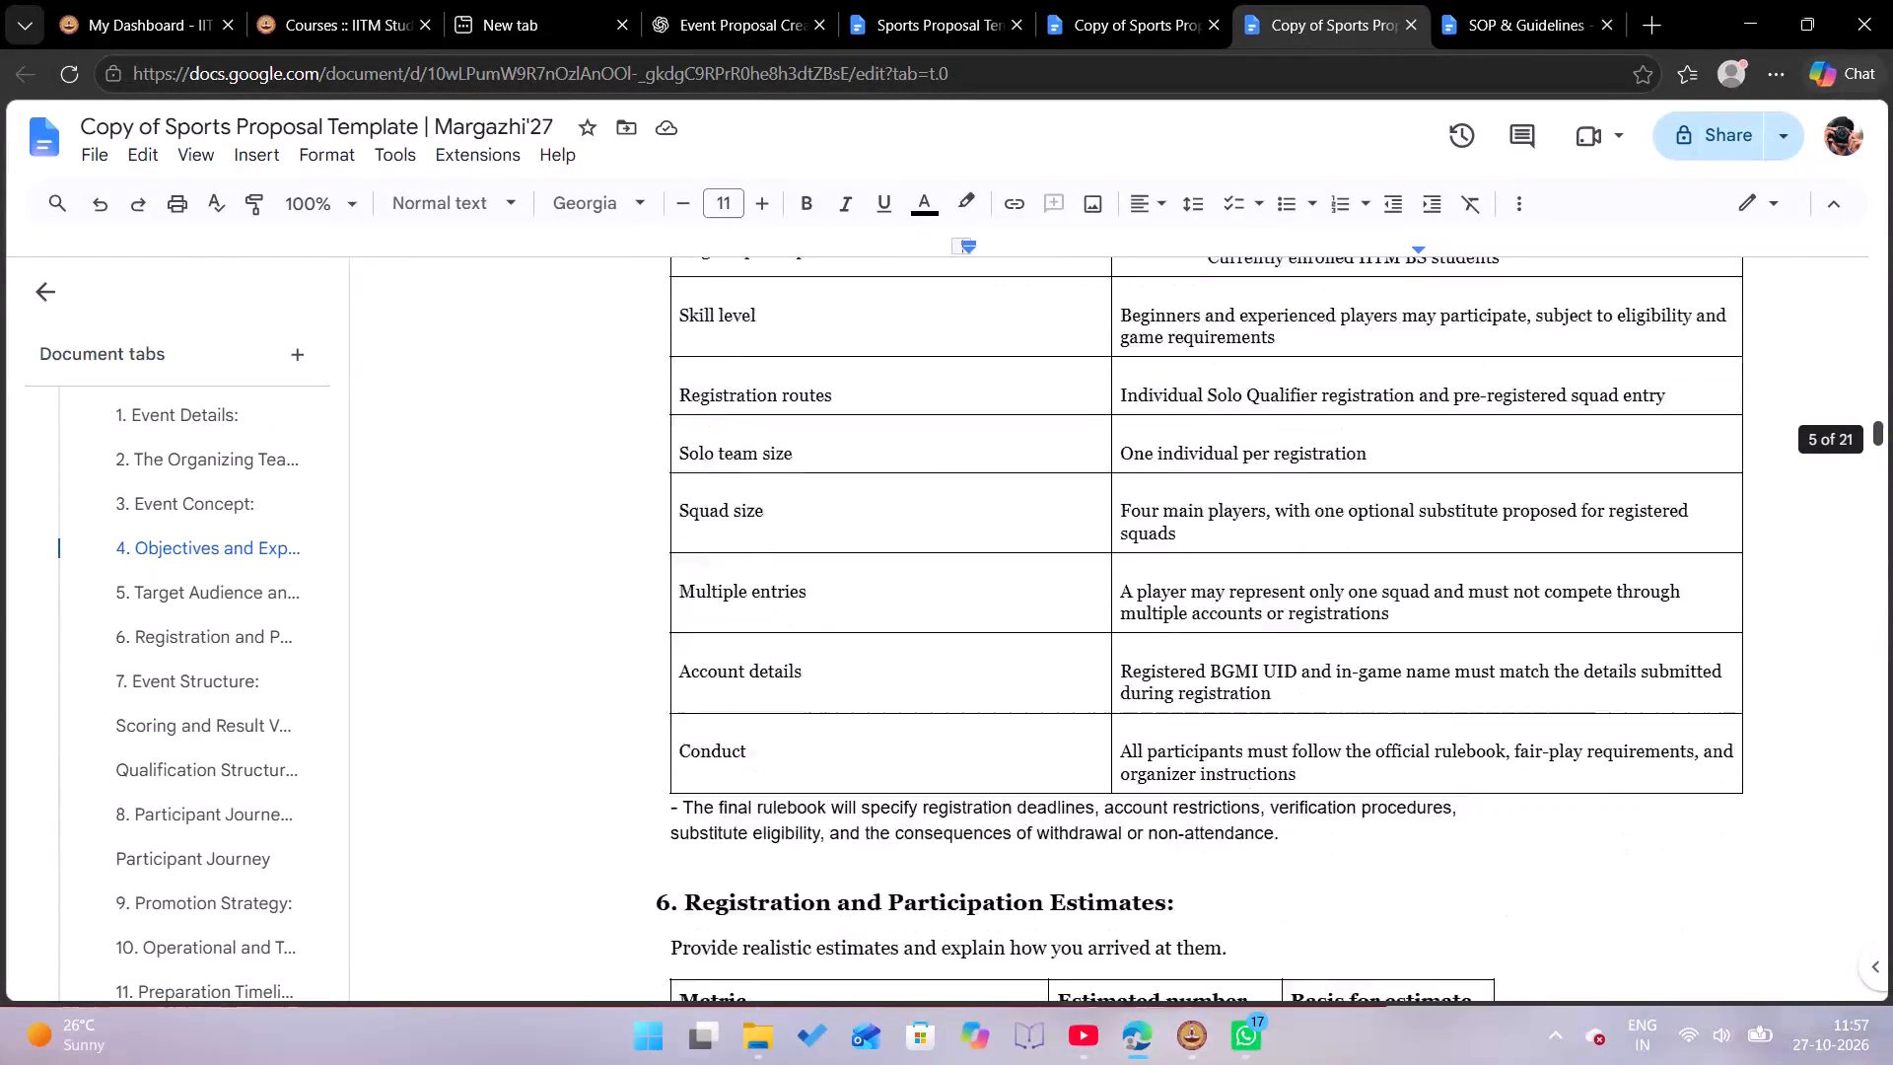
pyautogui.moveTo(1892, 440); pyautogui.dragTo(1892, 750)
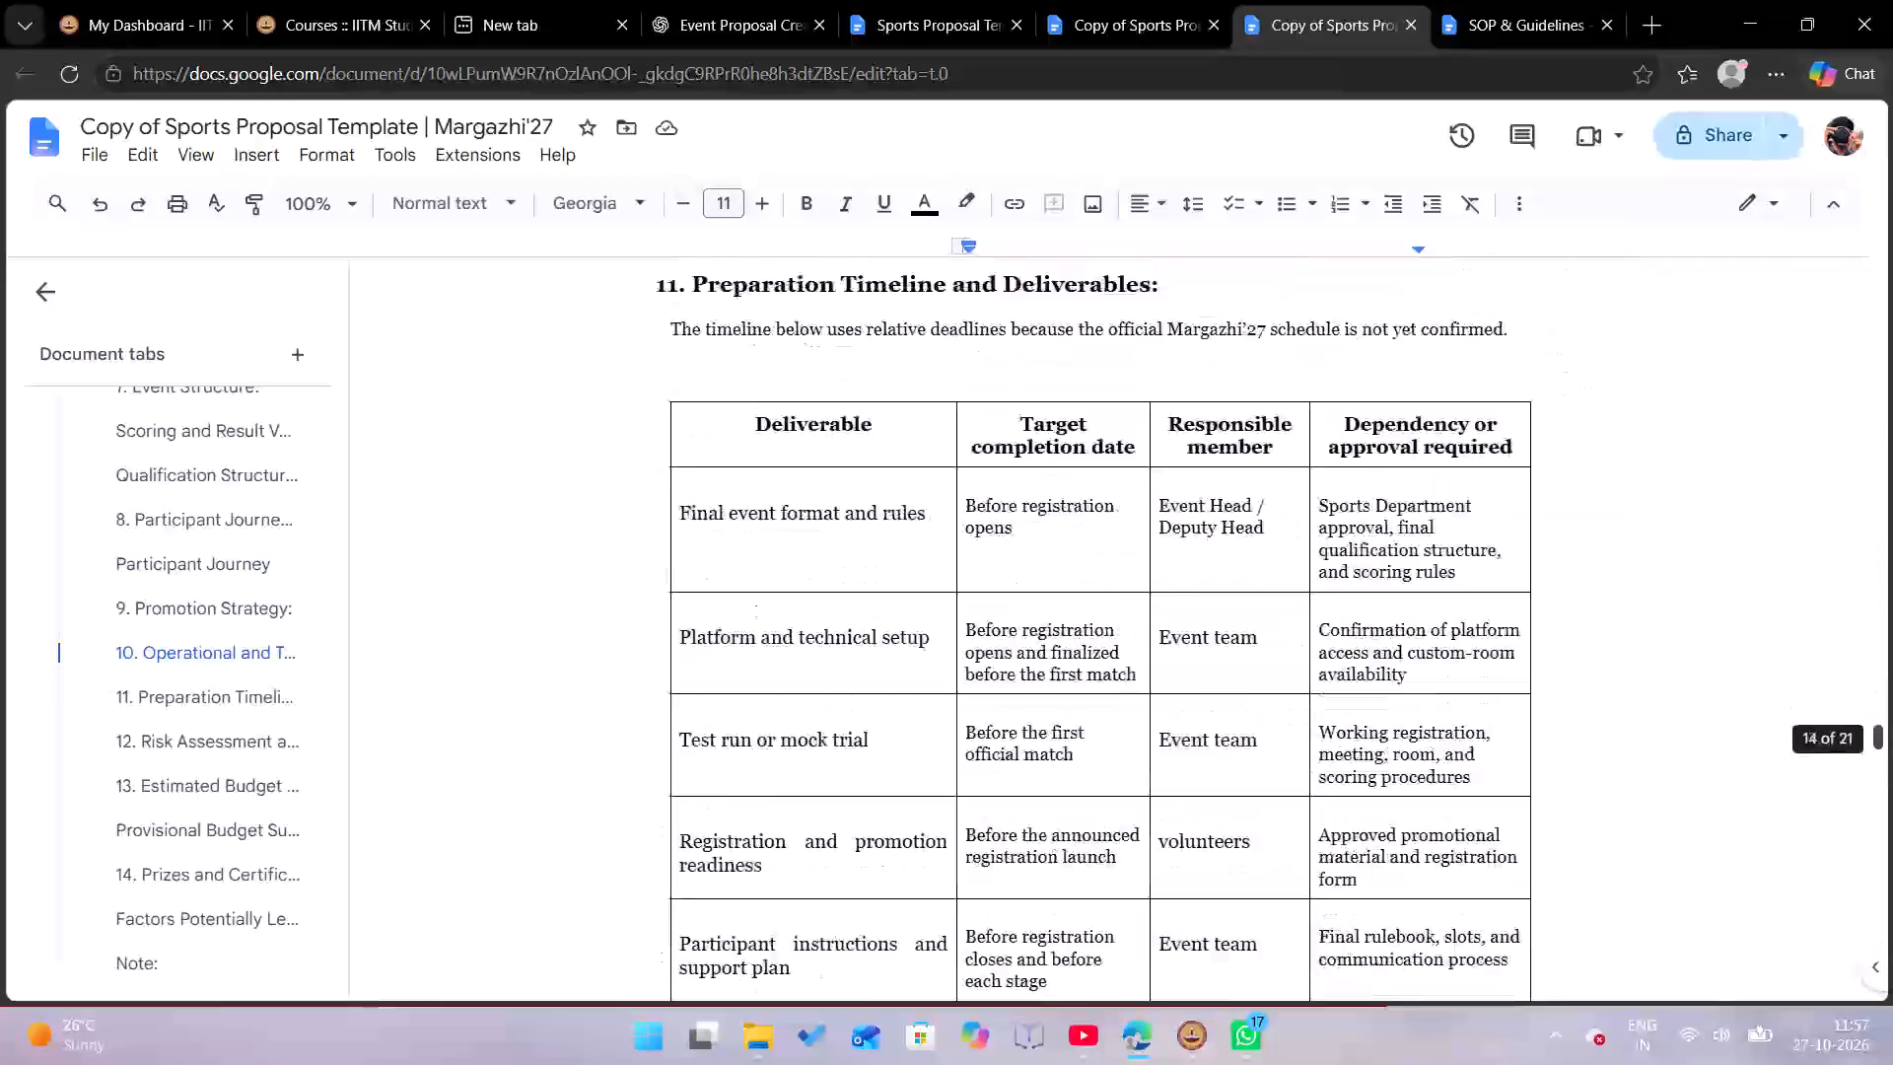
pyautogui.moveTo(1892, 750); pyautogui.dragTo(1839, 992)
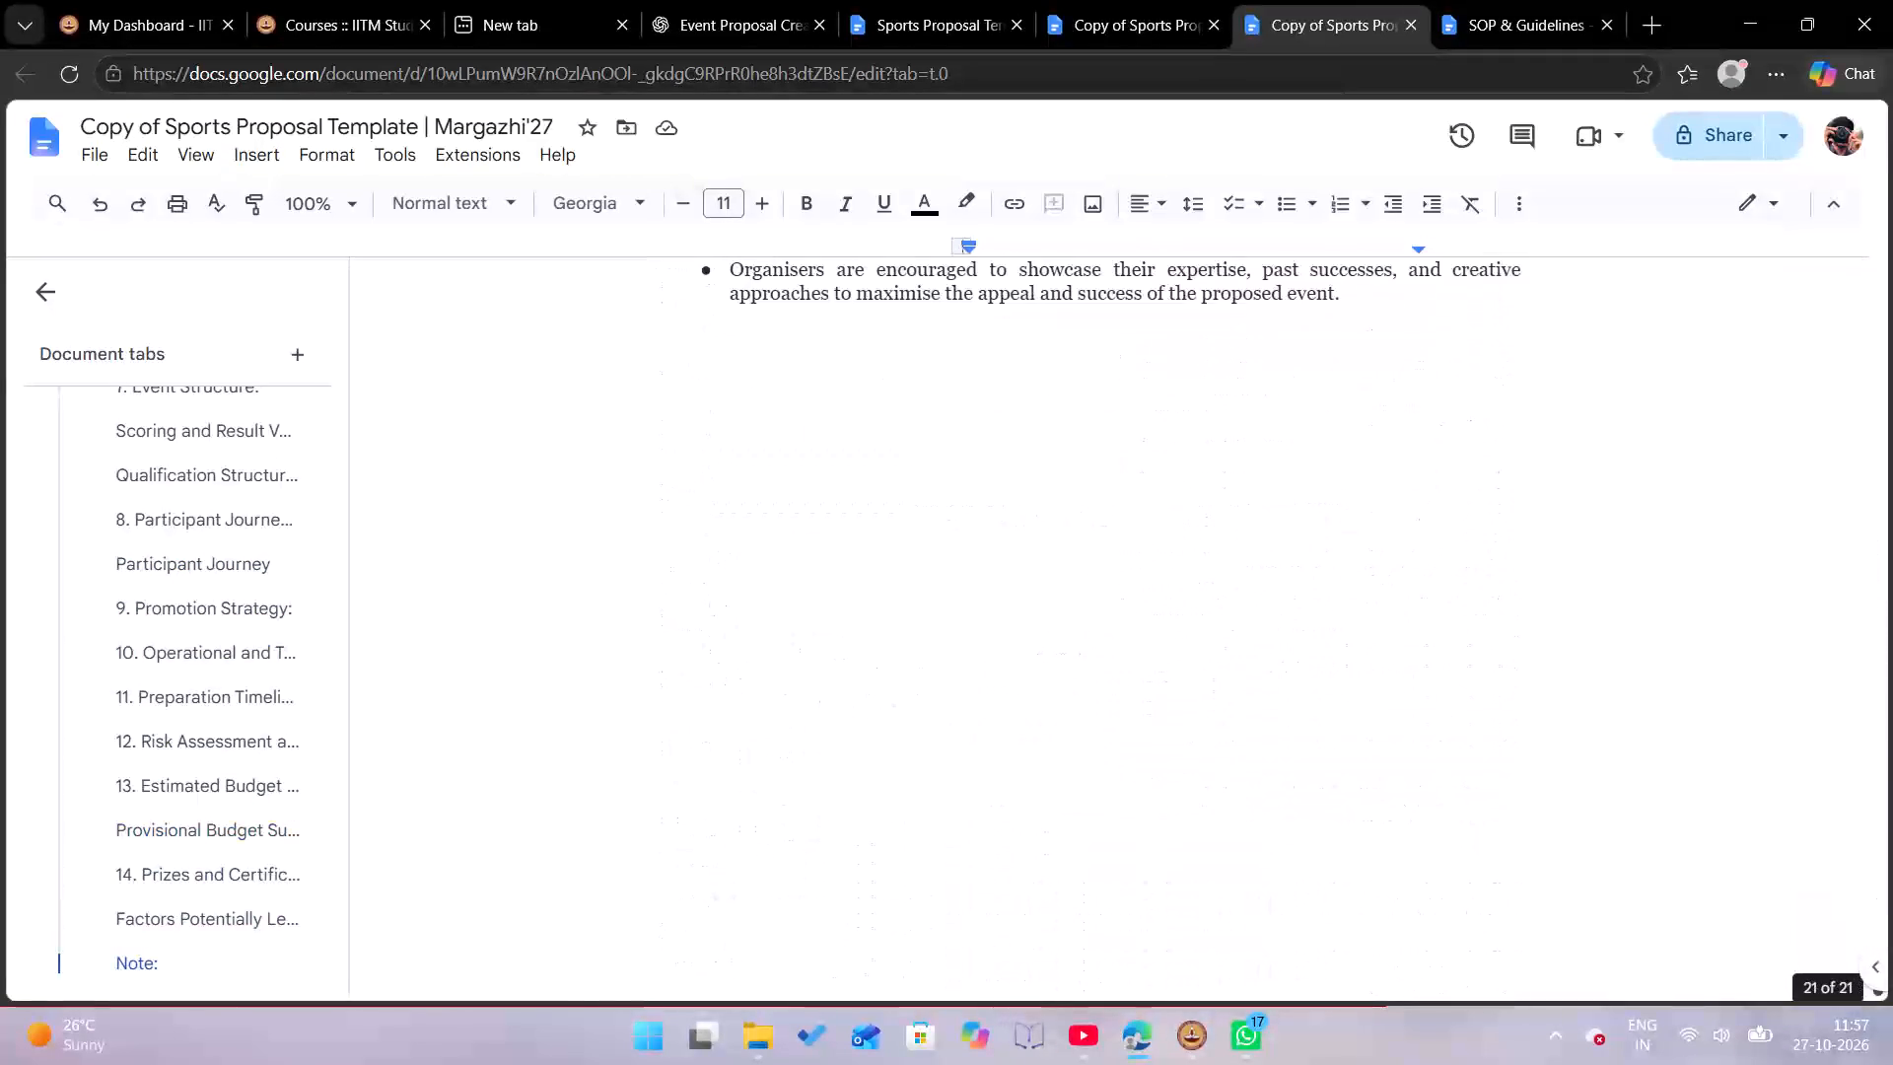
pyautogui.moveTo(1839, 992); pyautogui.dragTo(1857, 903)
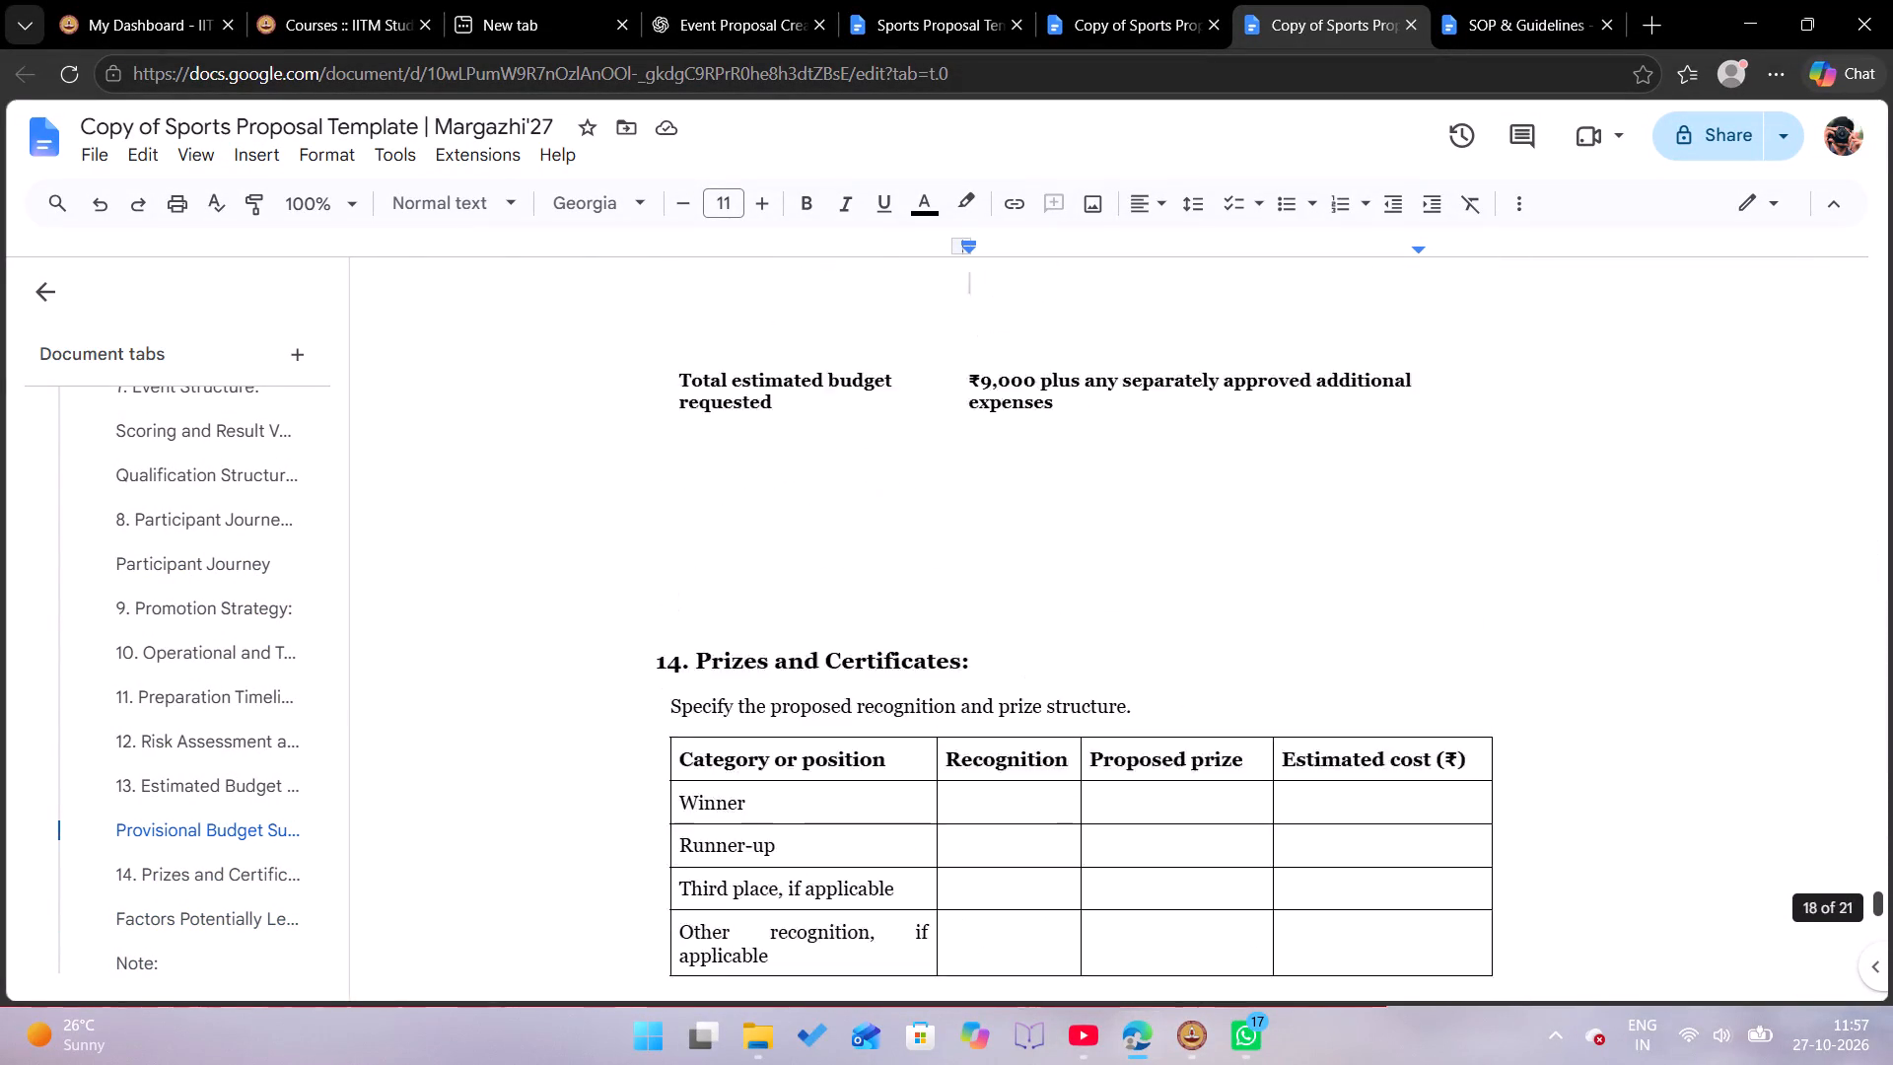
pyautogui.moveTo(1857, 903); pyautogui.dragTo(1856, 870)
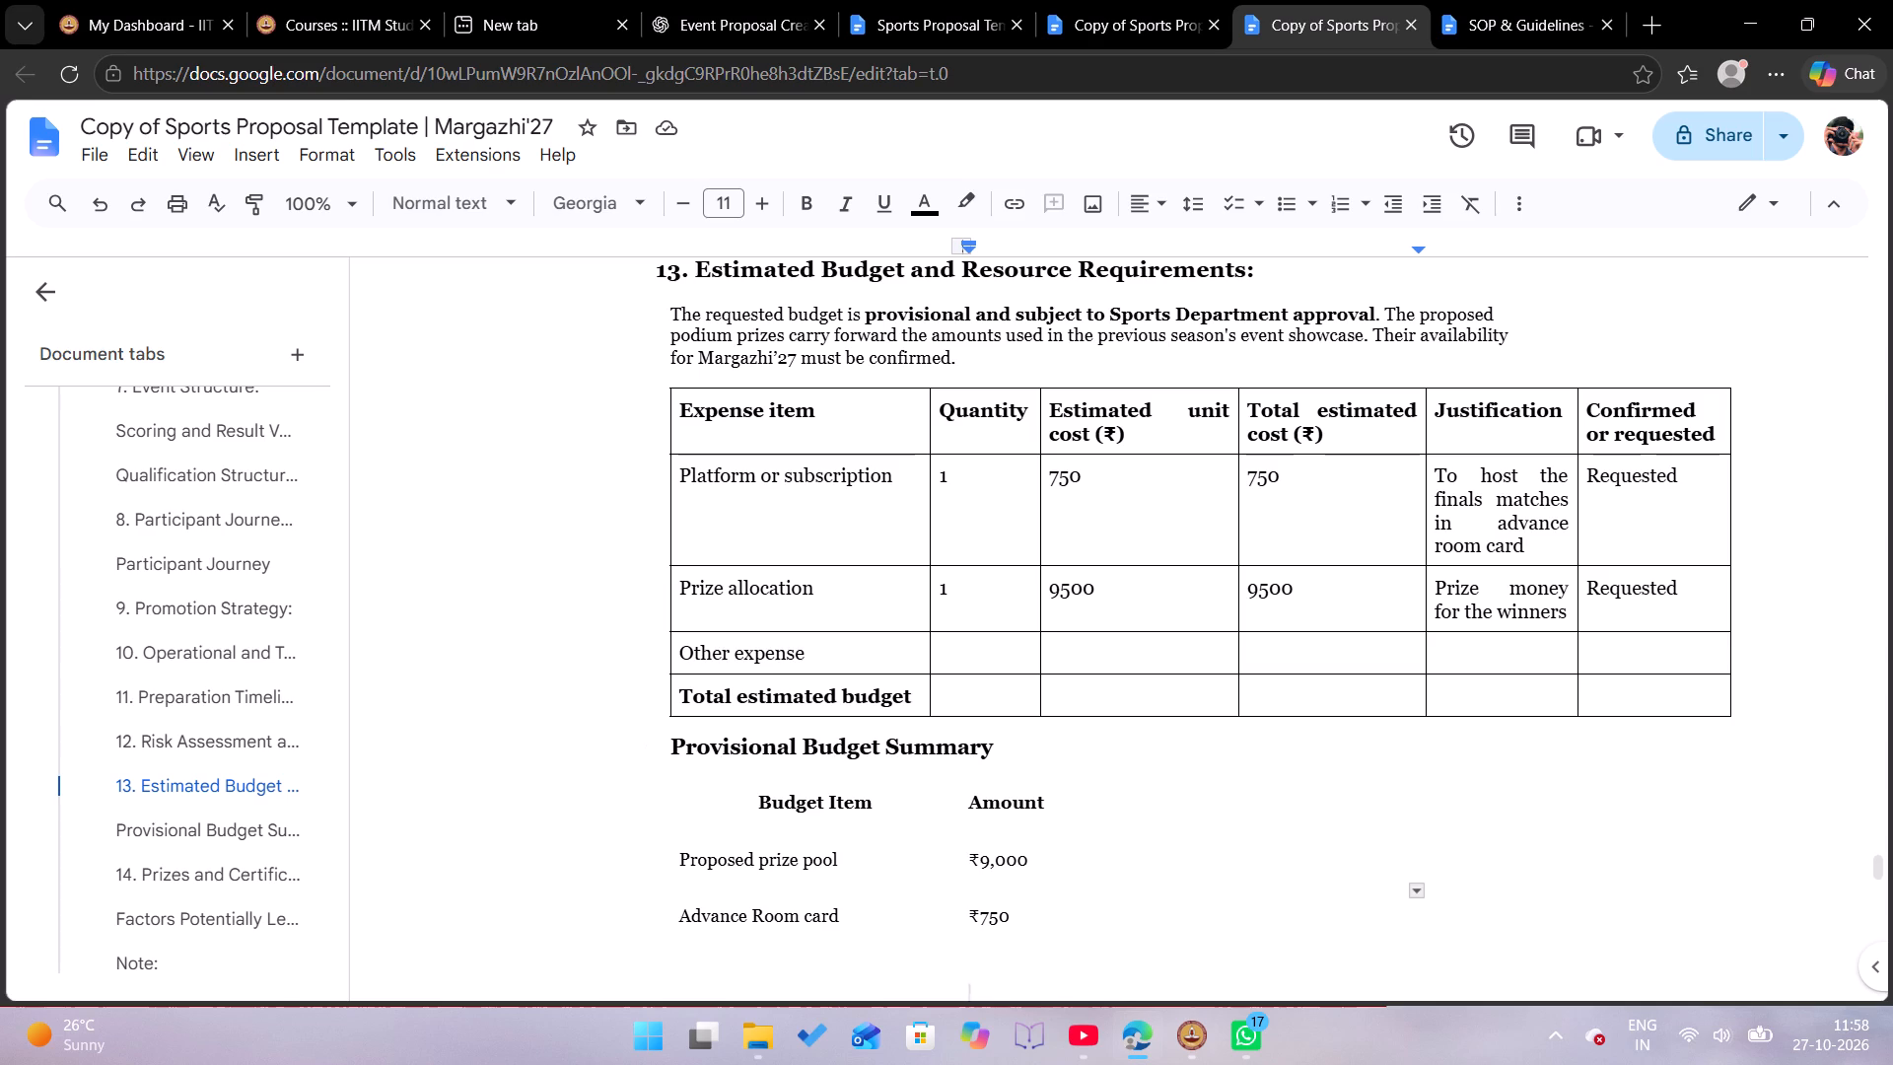
pyautogui.moveTo(1880, 863); pyautogui.dragTo(1875, 877)
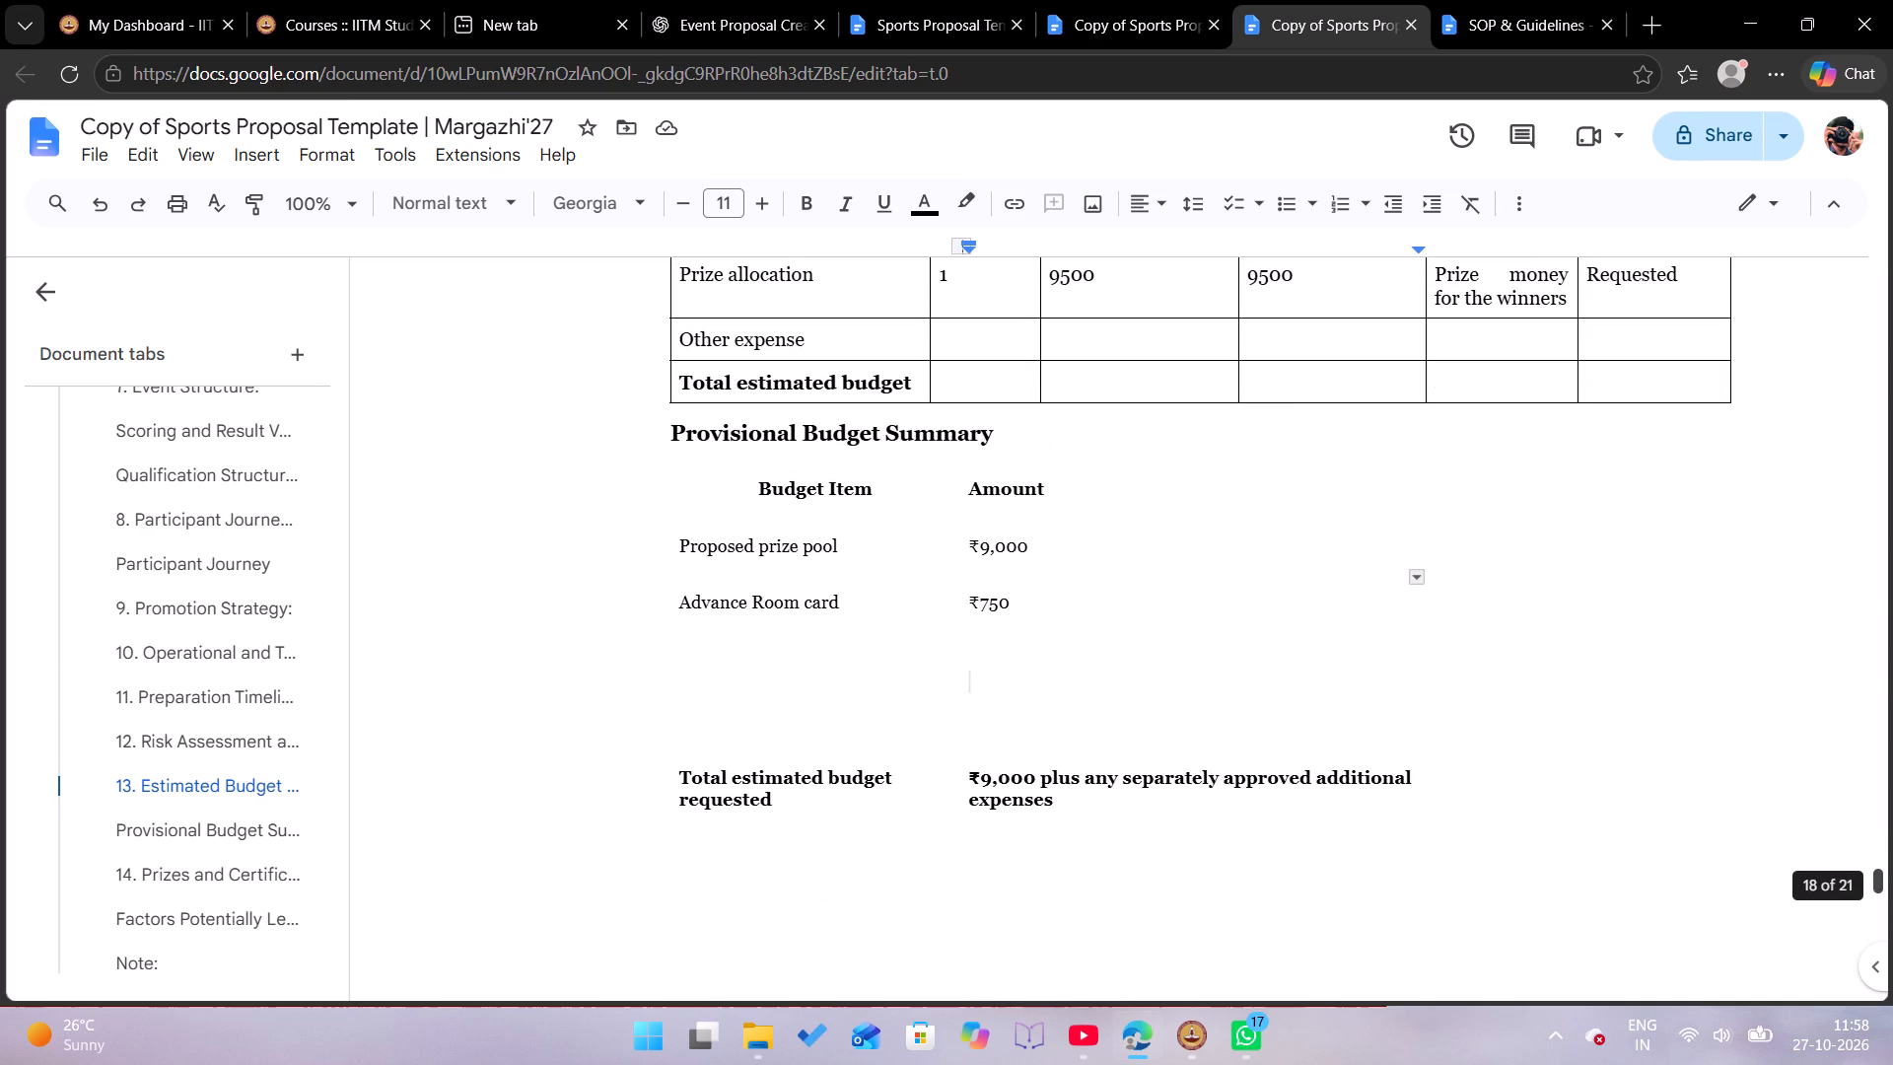
pyautogui.moveTo(1875, 877); pyautogui.dragTo(1874, 877)
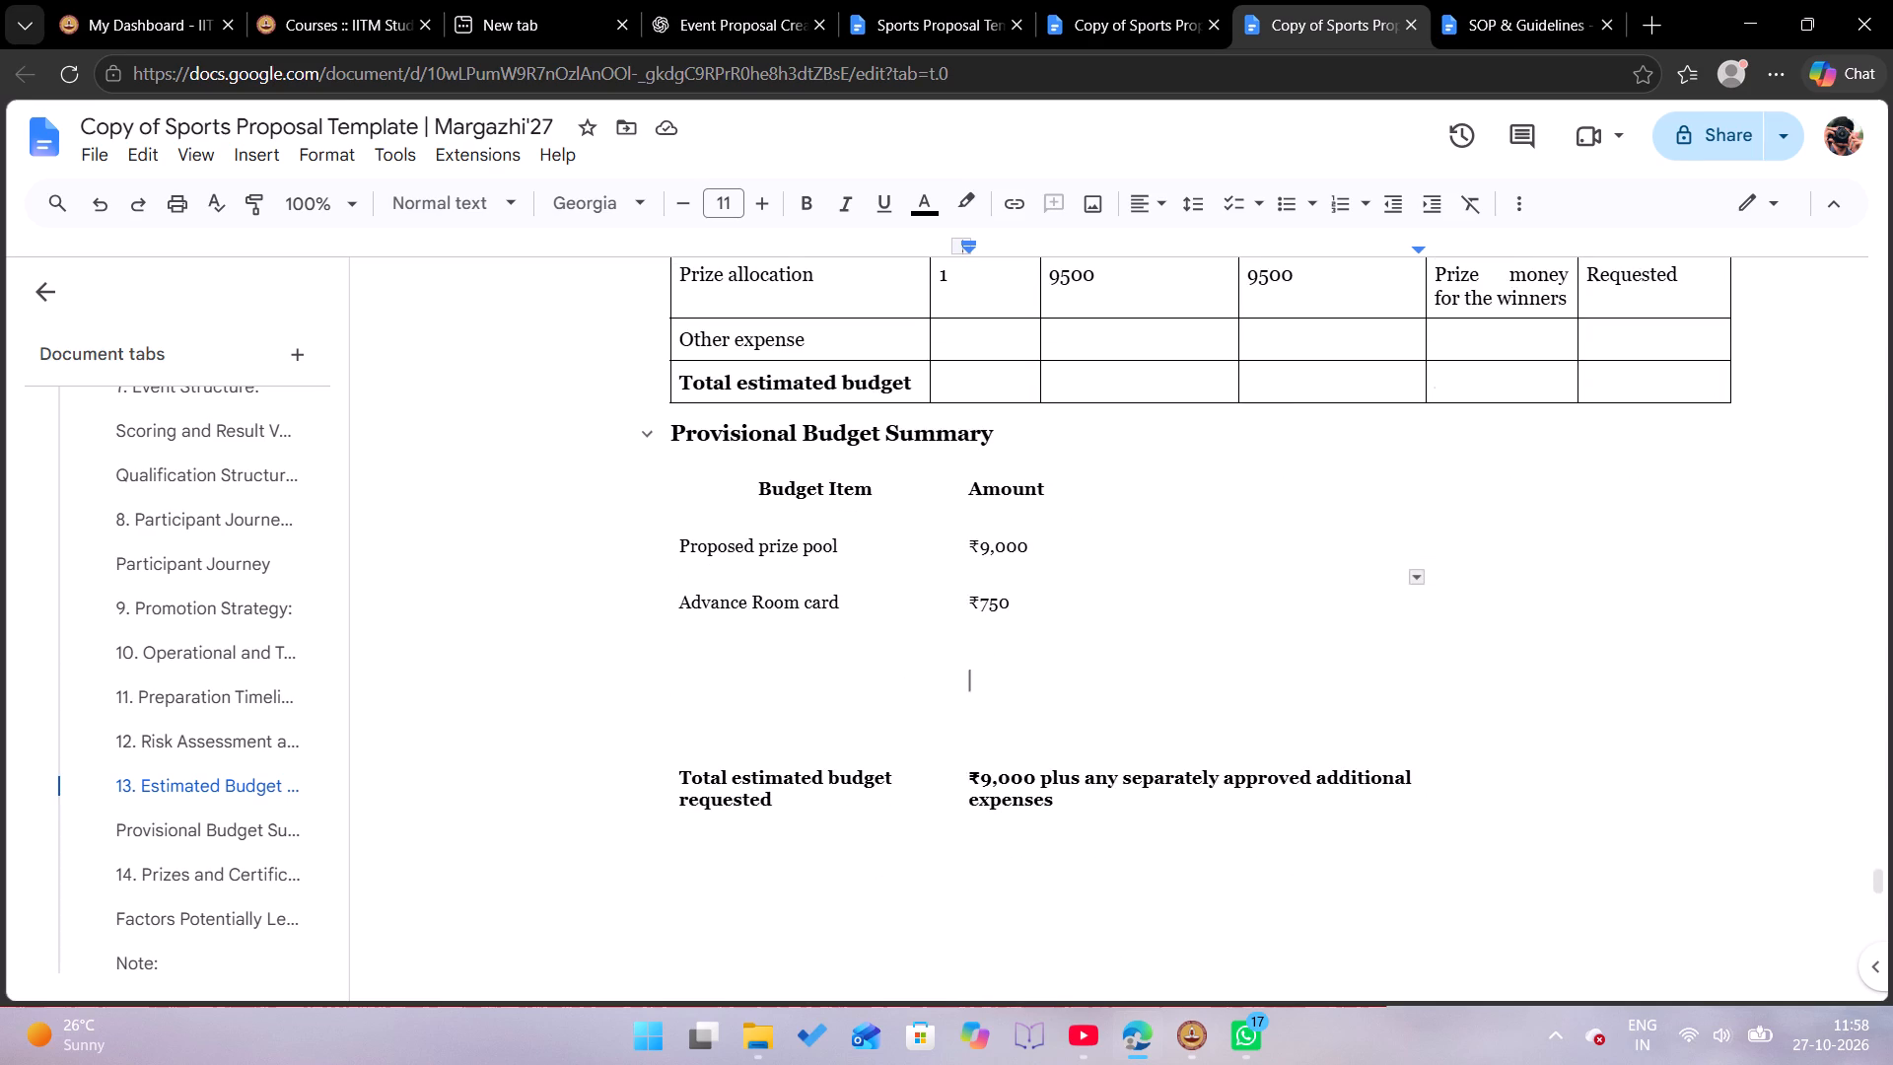
# Enter "No" in the Quantity cell of the Other expense row in the section 13 budget table.
pyautogui.click(959, 344)
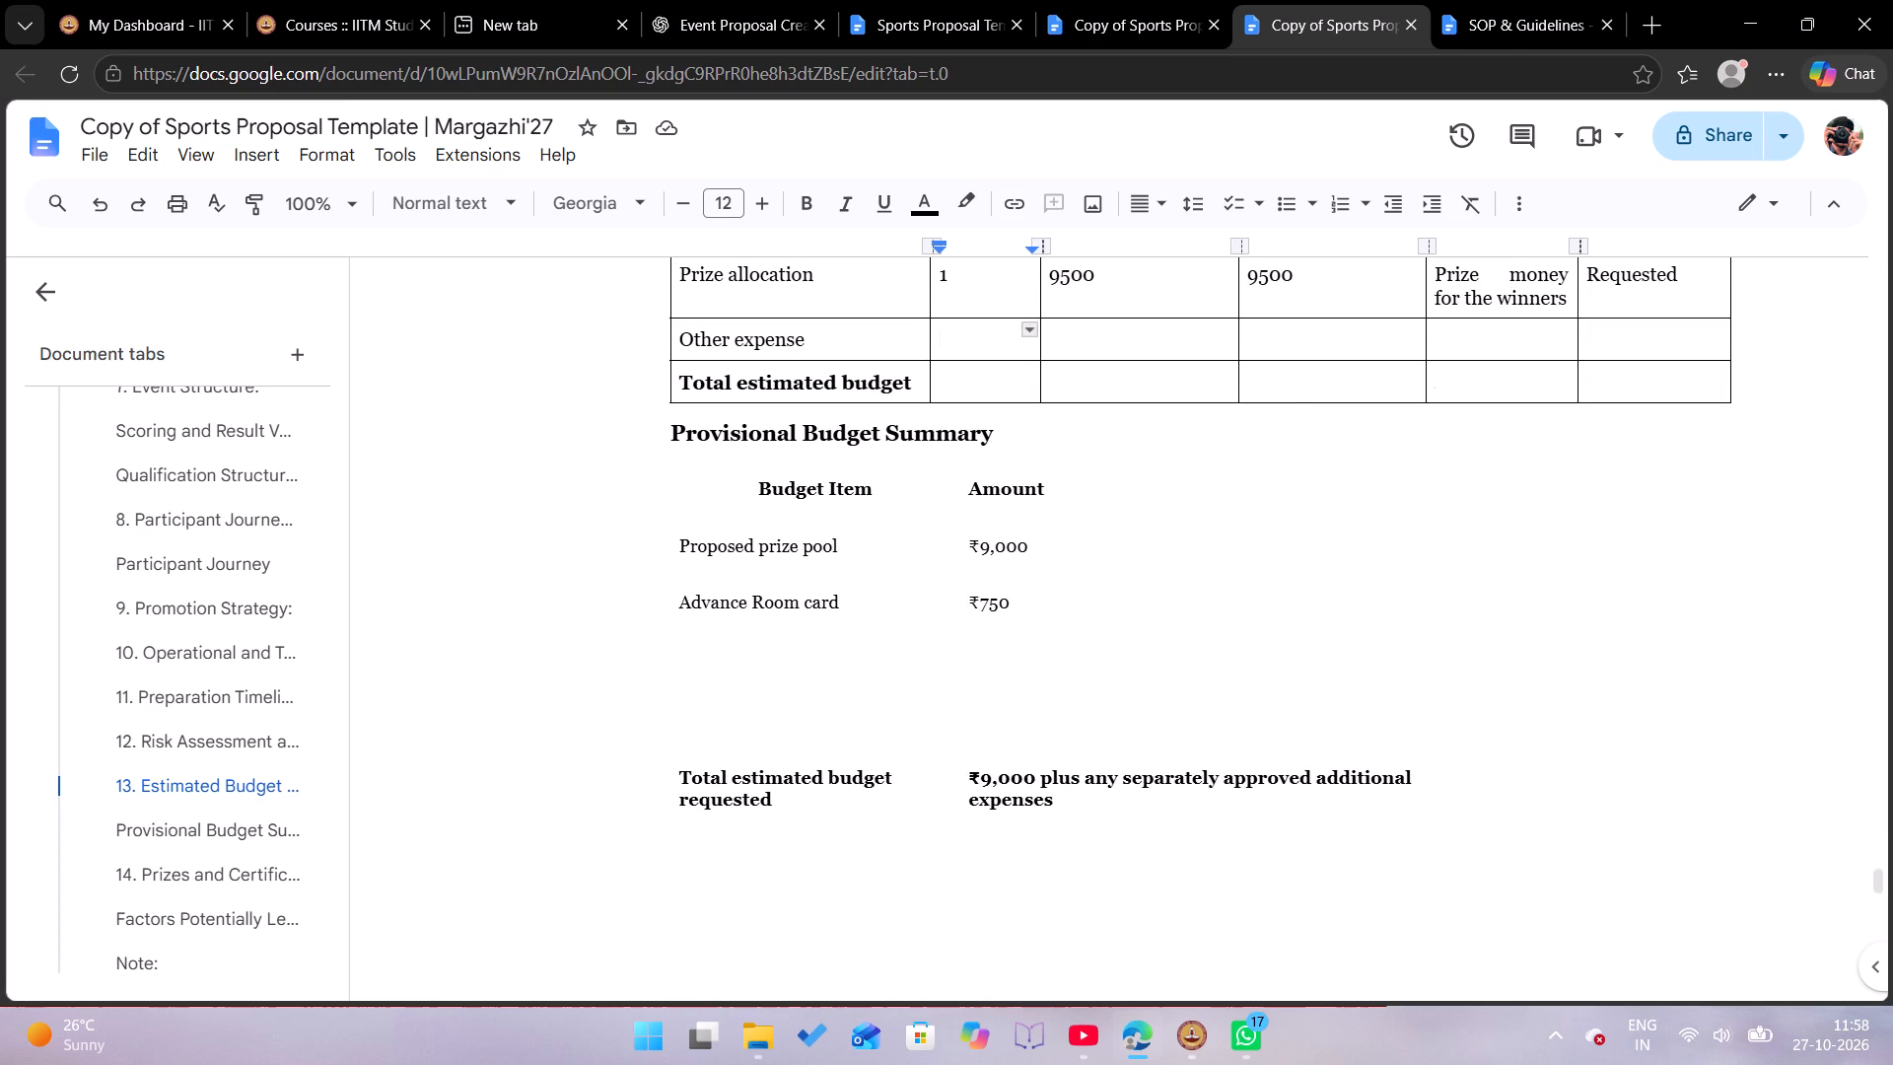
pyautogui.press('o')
pyautogui.press('BackSpace')
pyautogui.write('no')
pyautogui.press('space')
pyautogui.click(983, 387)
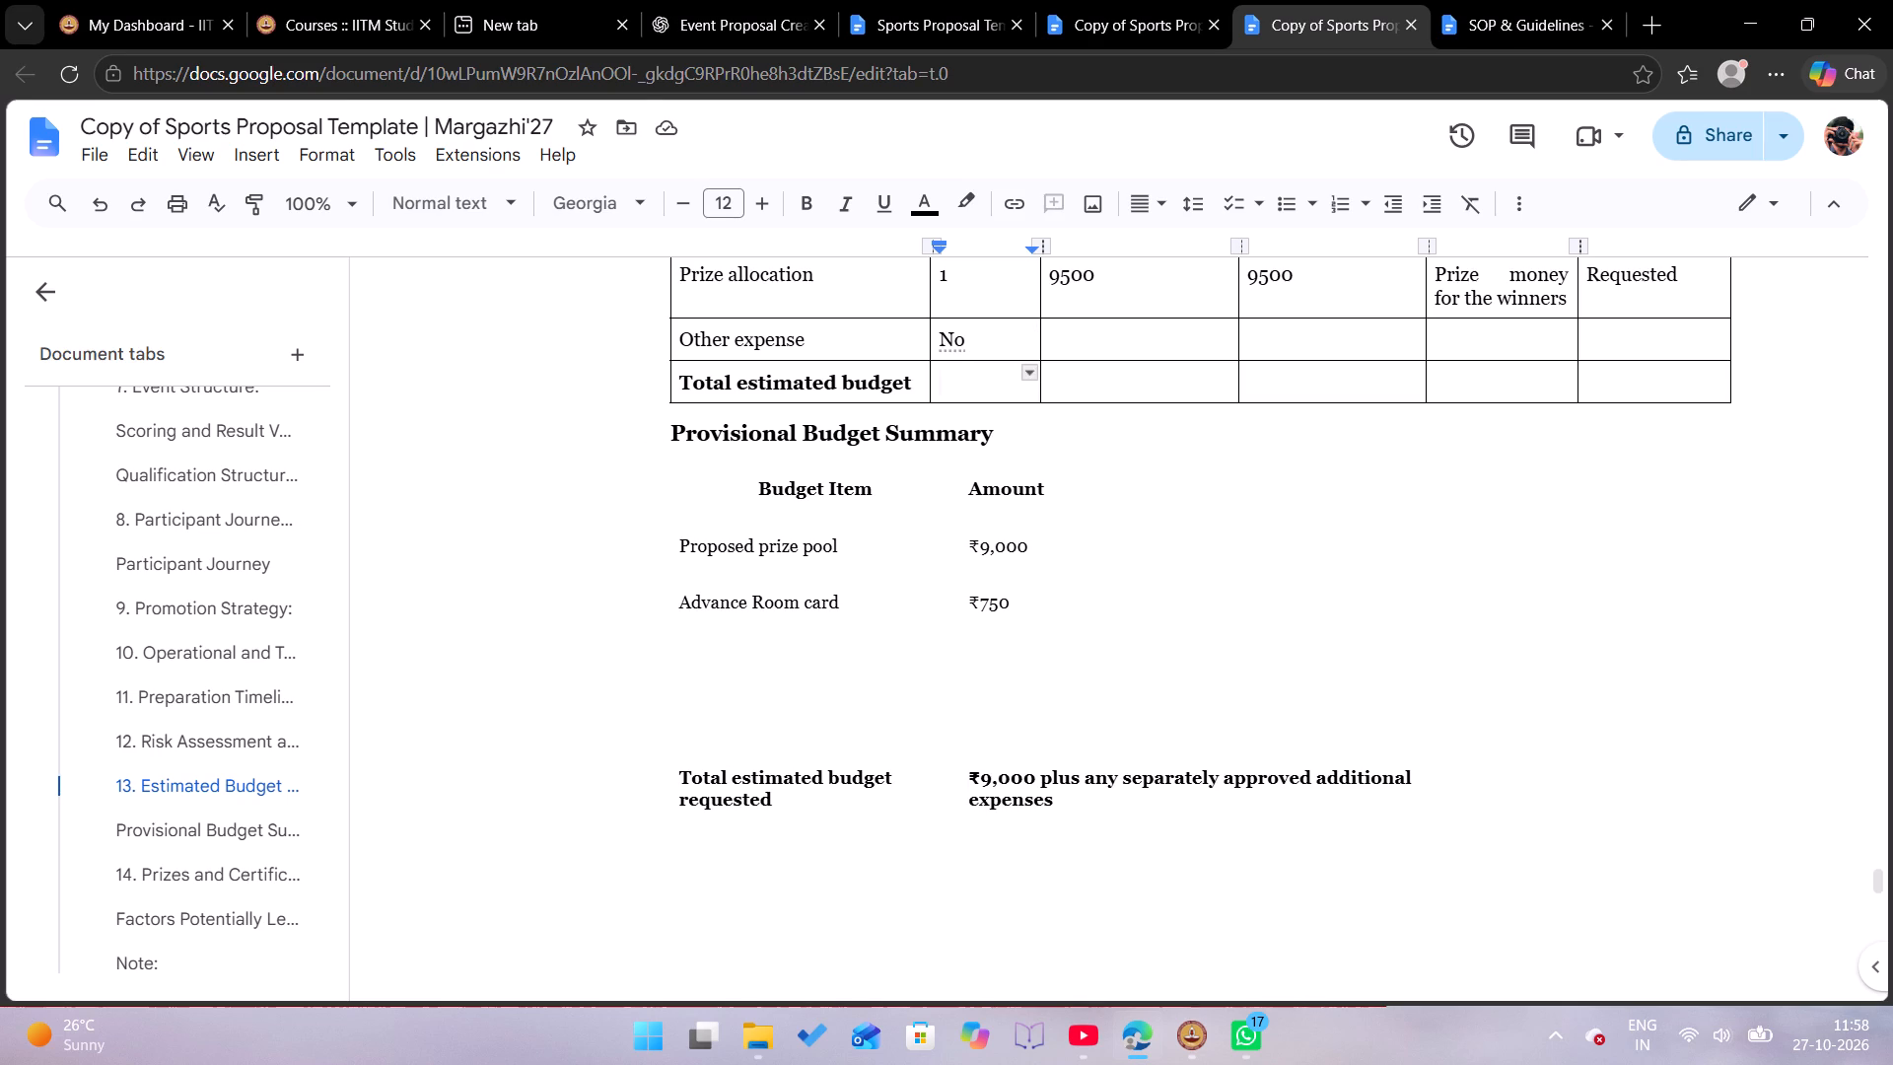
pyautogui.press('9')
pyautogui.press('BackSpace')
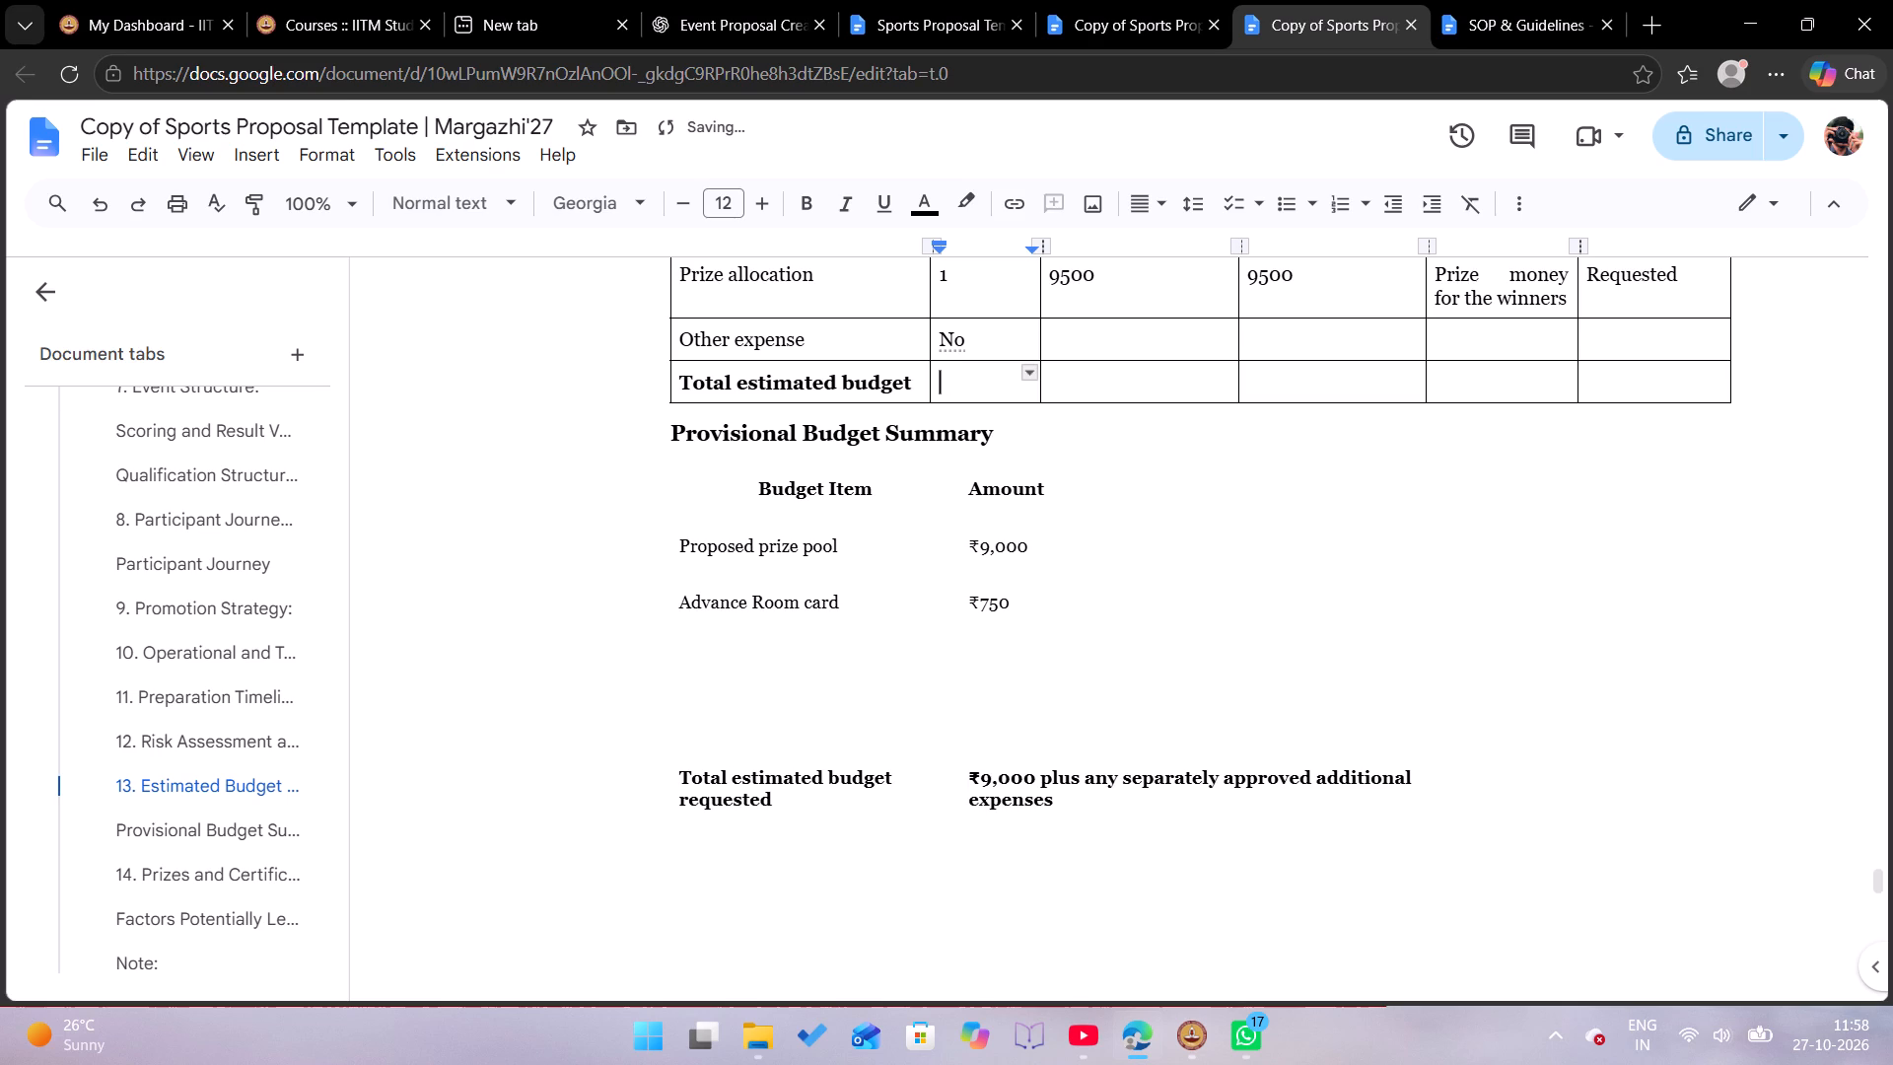
# Change the amount directly after the quantity in the section 13 Prize allocation row to 9000.
pyautogui.click(1098, 269)
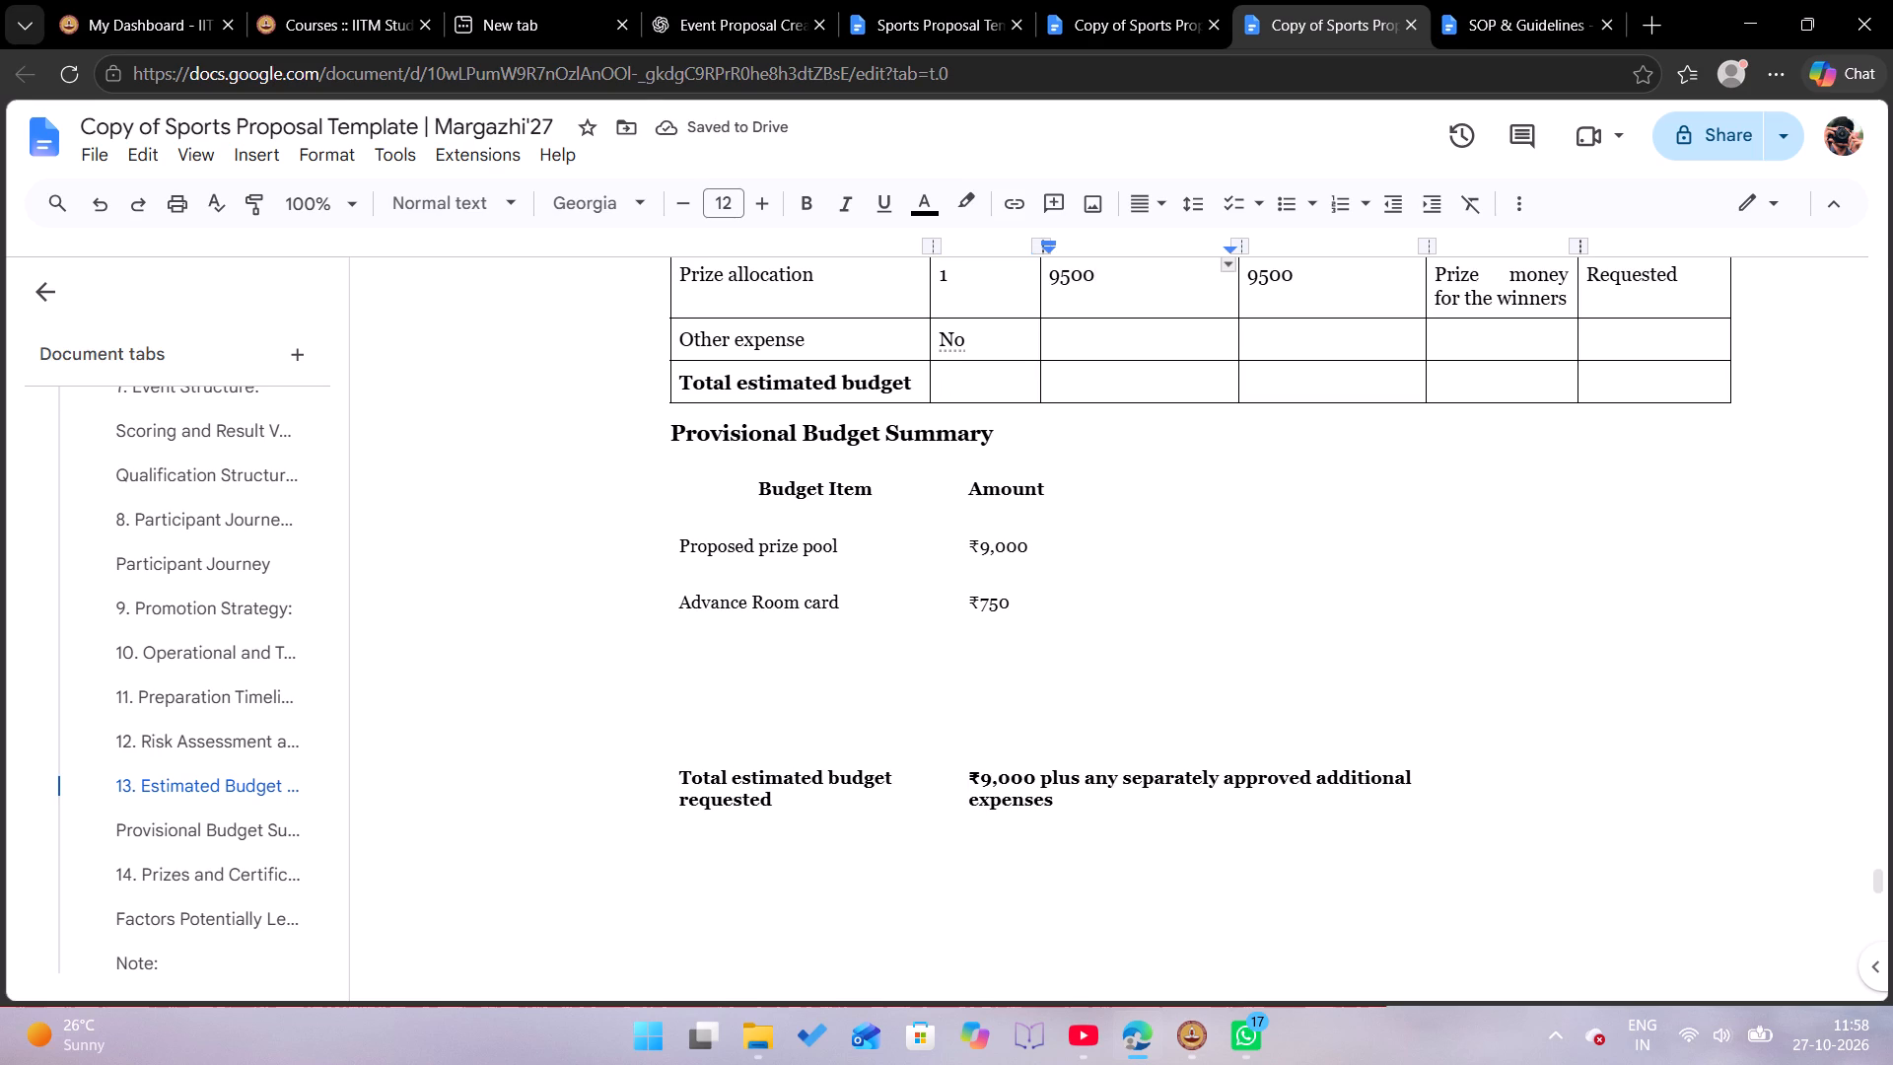
pyautogui.press('BackSpace')
pyautogui.press('BackSpace')
pyautogui.press('BackSpace')
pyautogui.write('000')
# Fill the Total estimated budget row with quantity 2 and the amount 9700 in the adjacent cell.
pyautogui.click(958, 398)
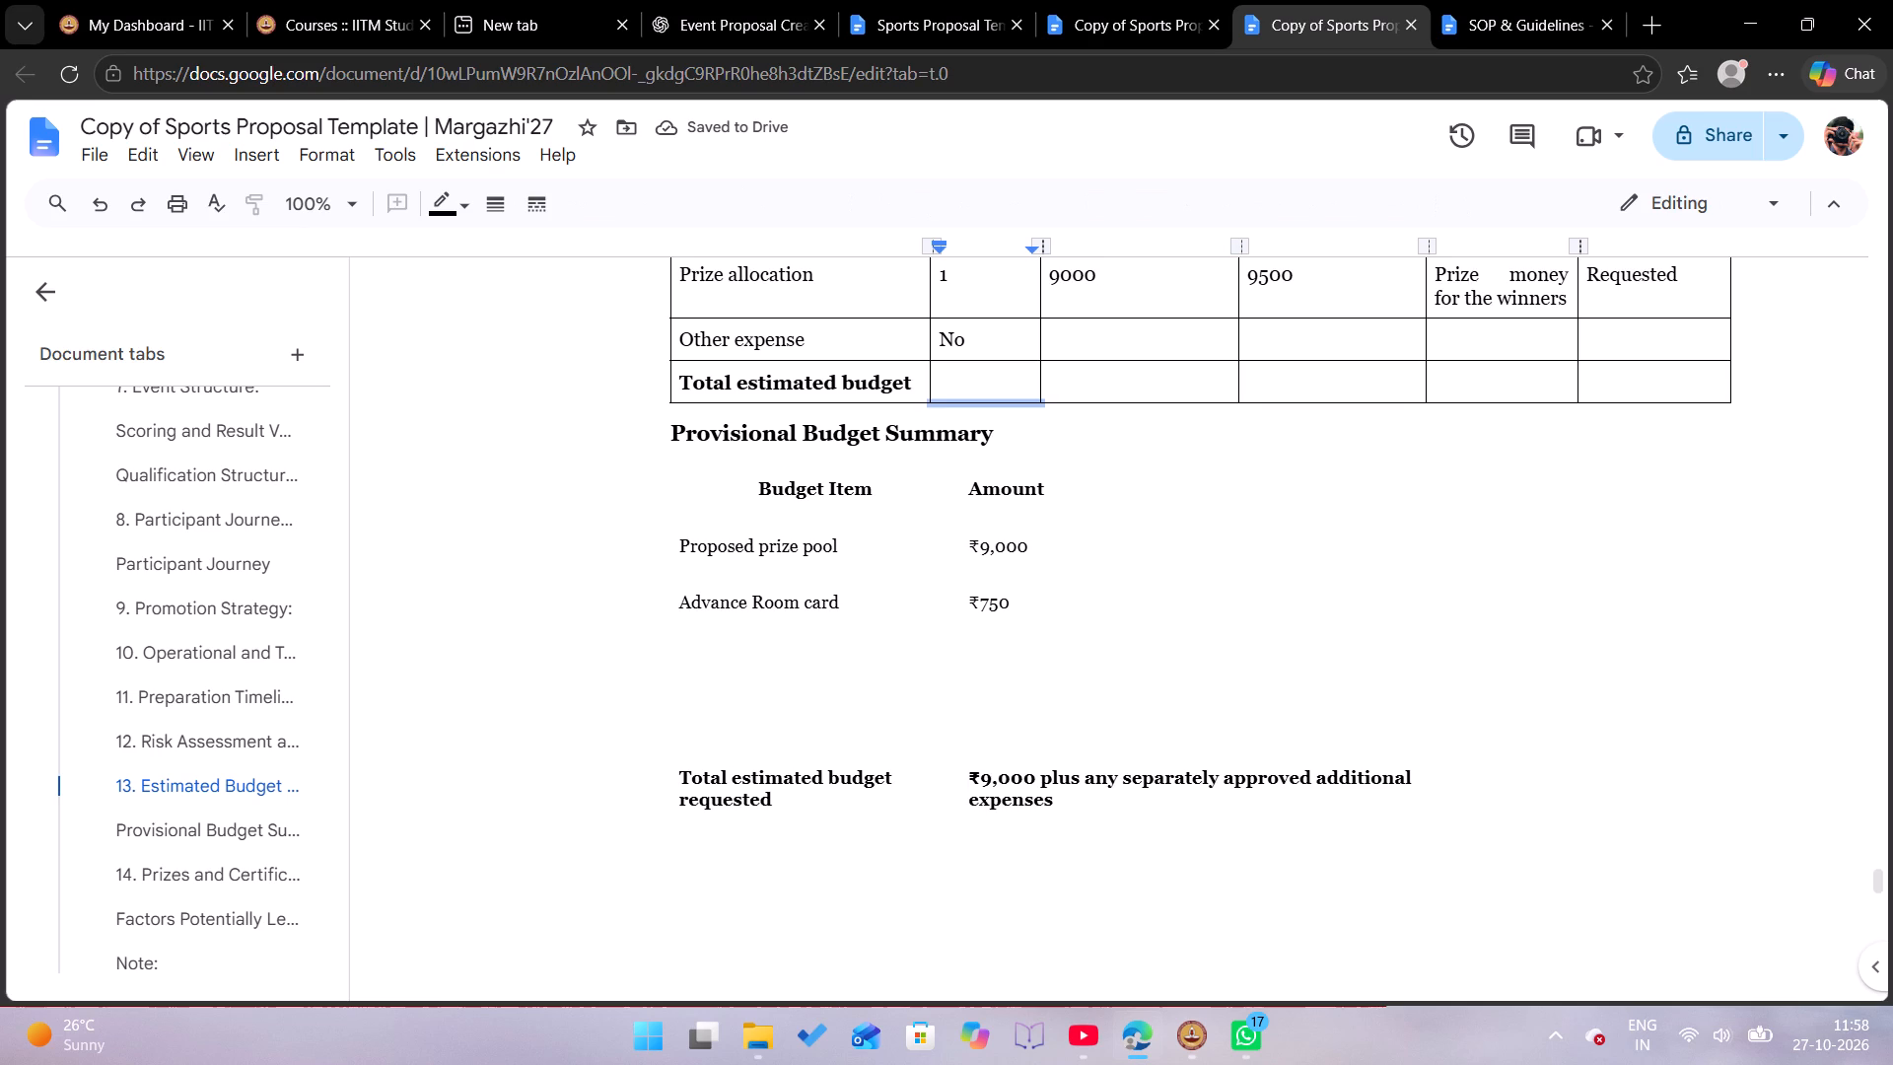
pyautogui.click(955, 379)
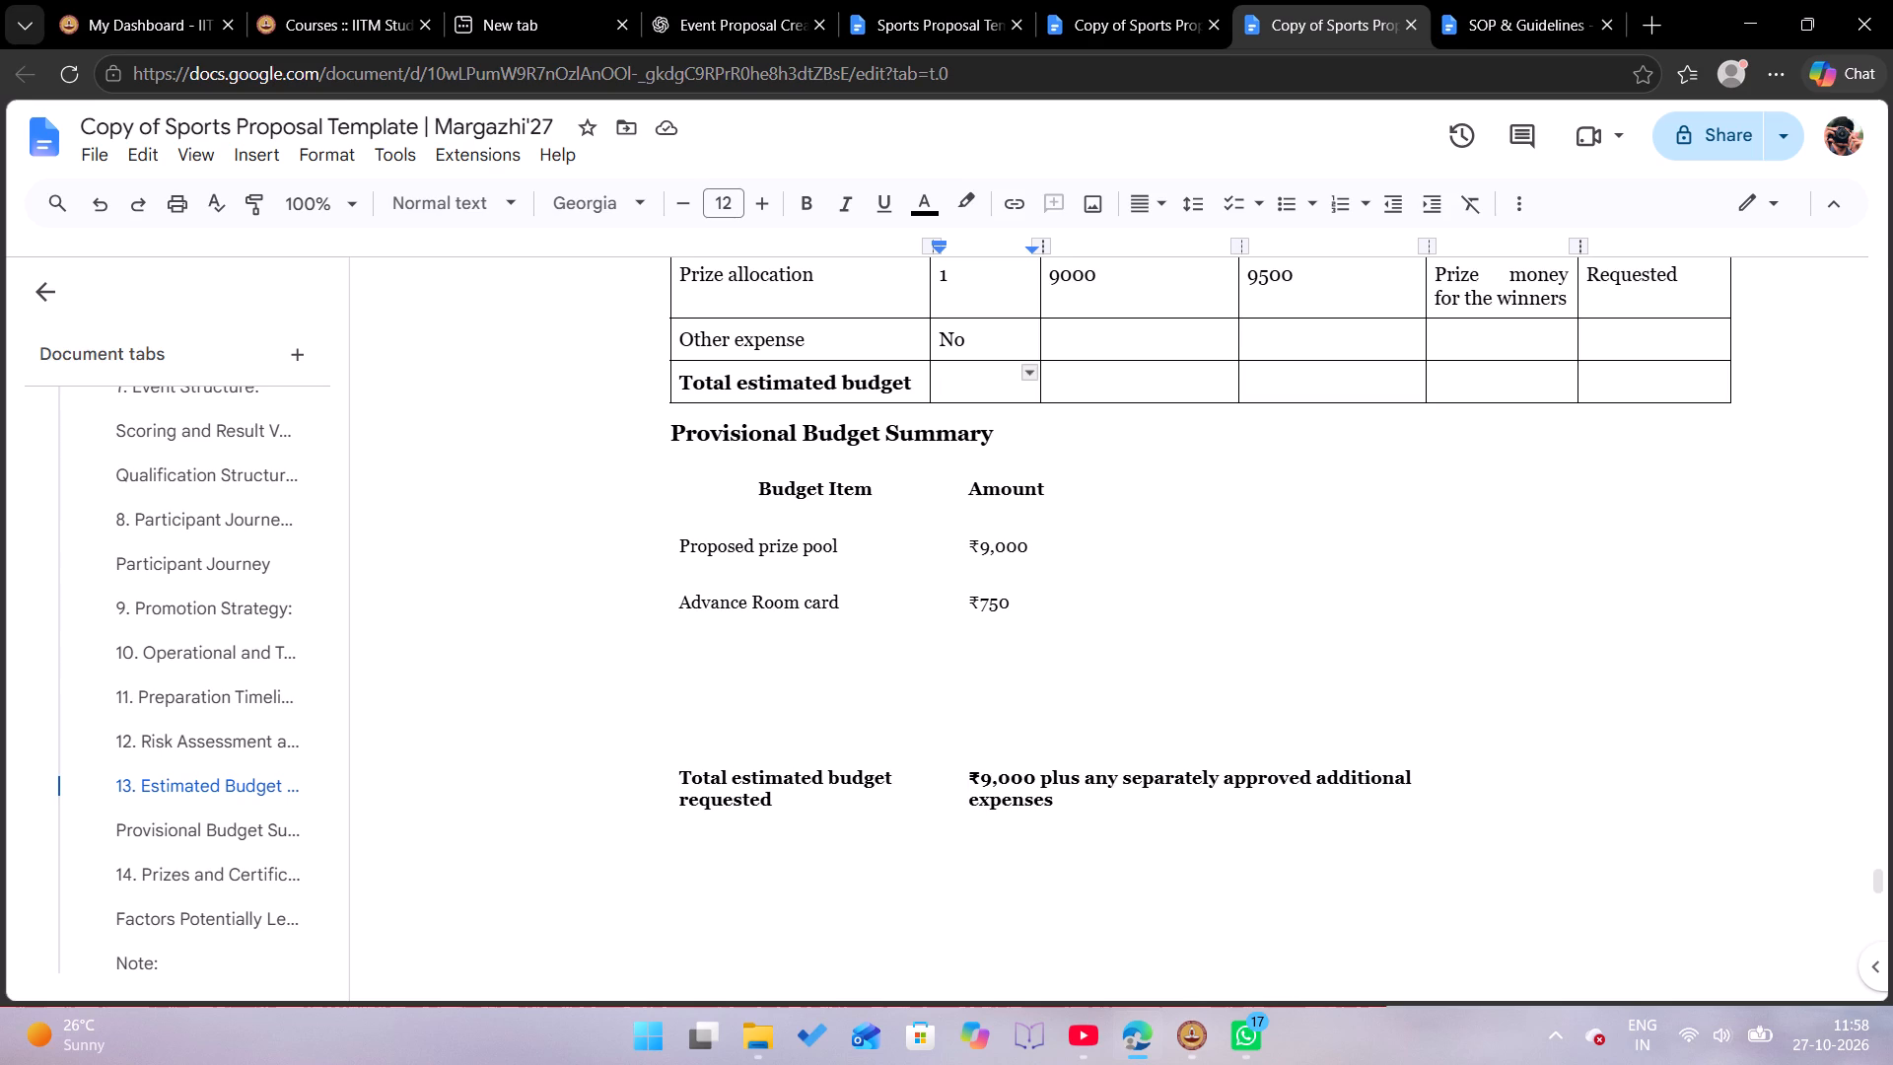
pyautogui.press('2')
pyautogui.click(1124, 398)
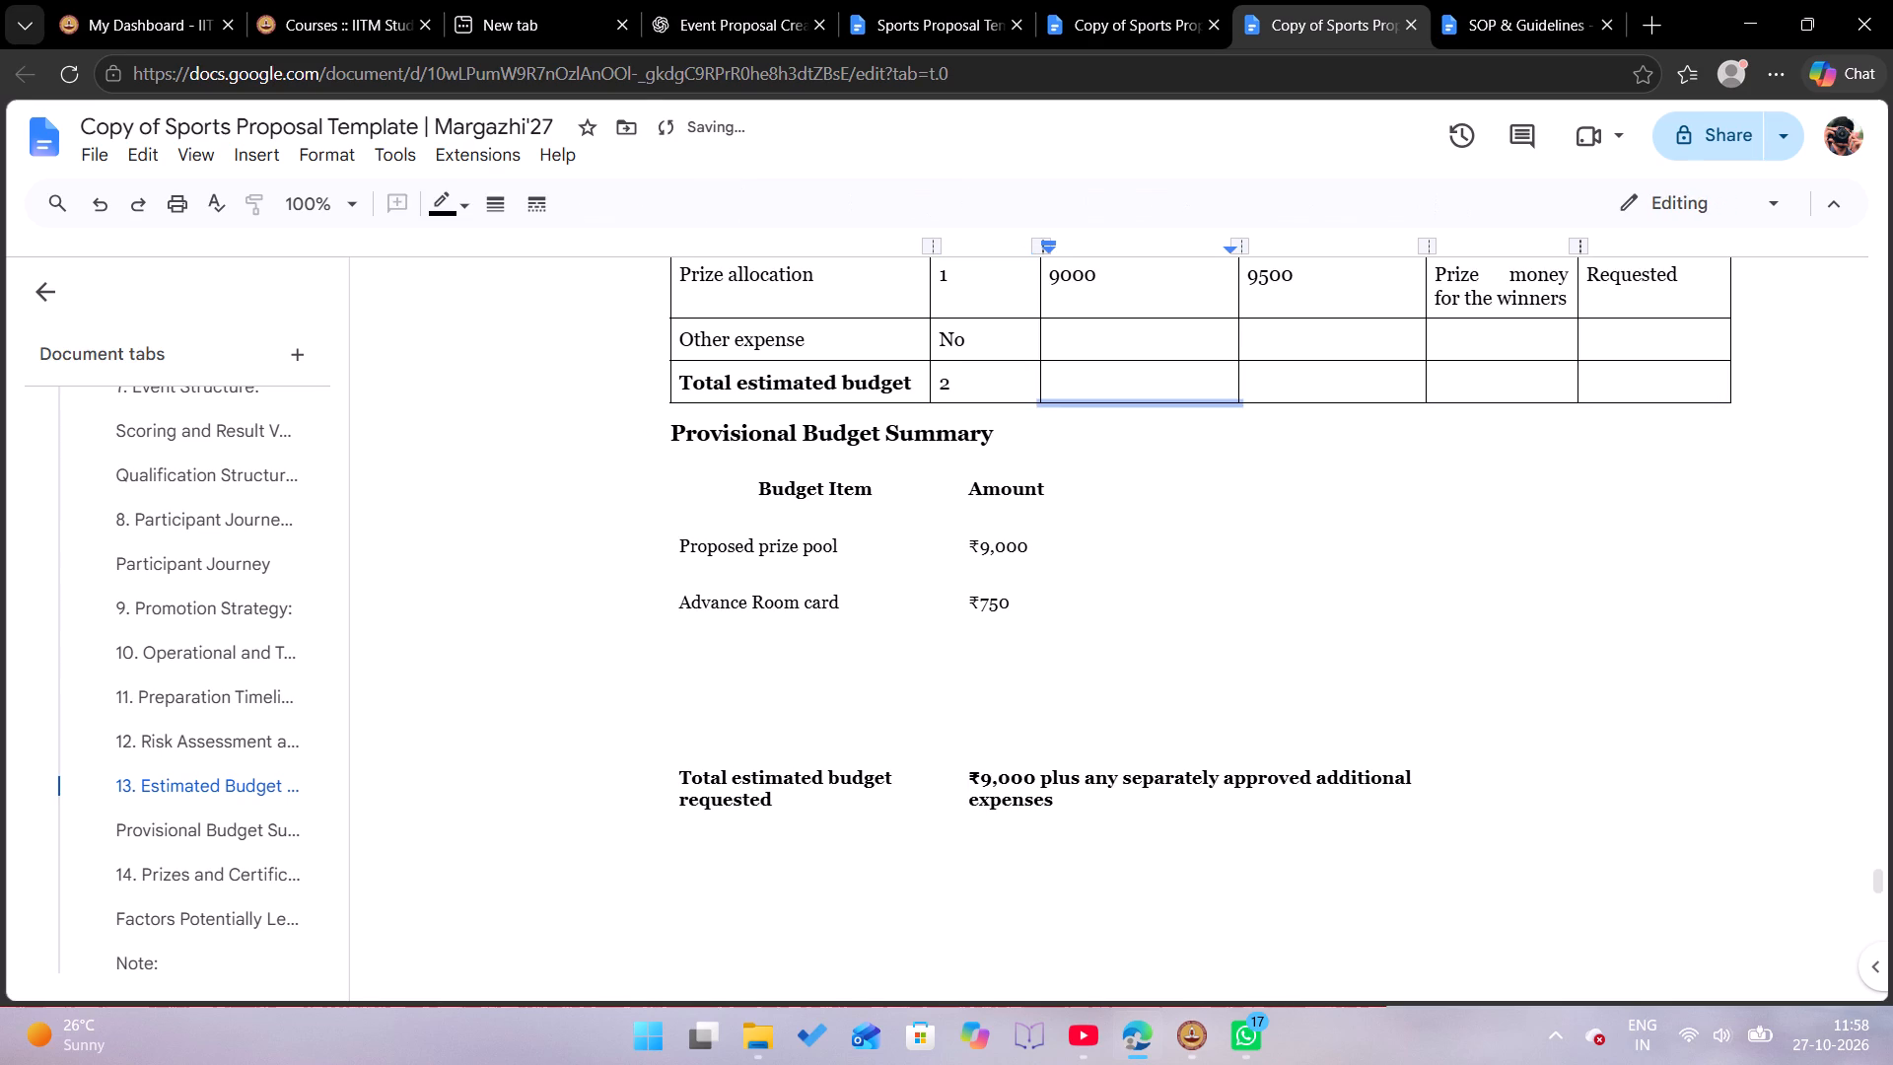
pyautogui.click(1106, 374)
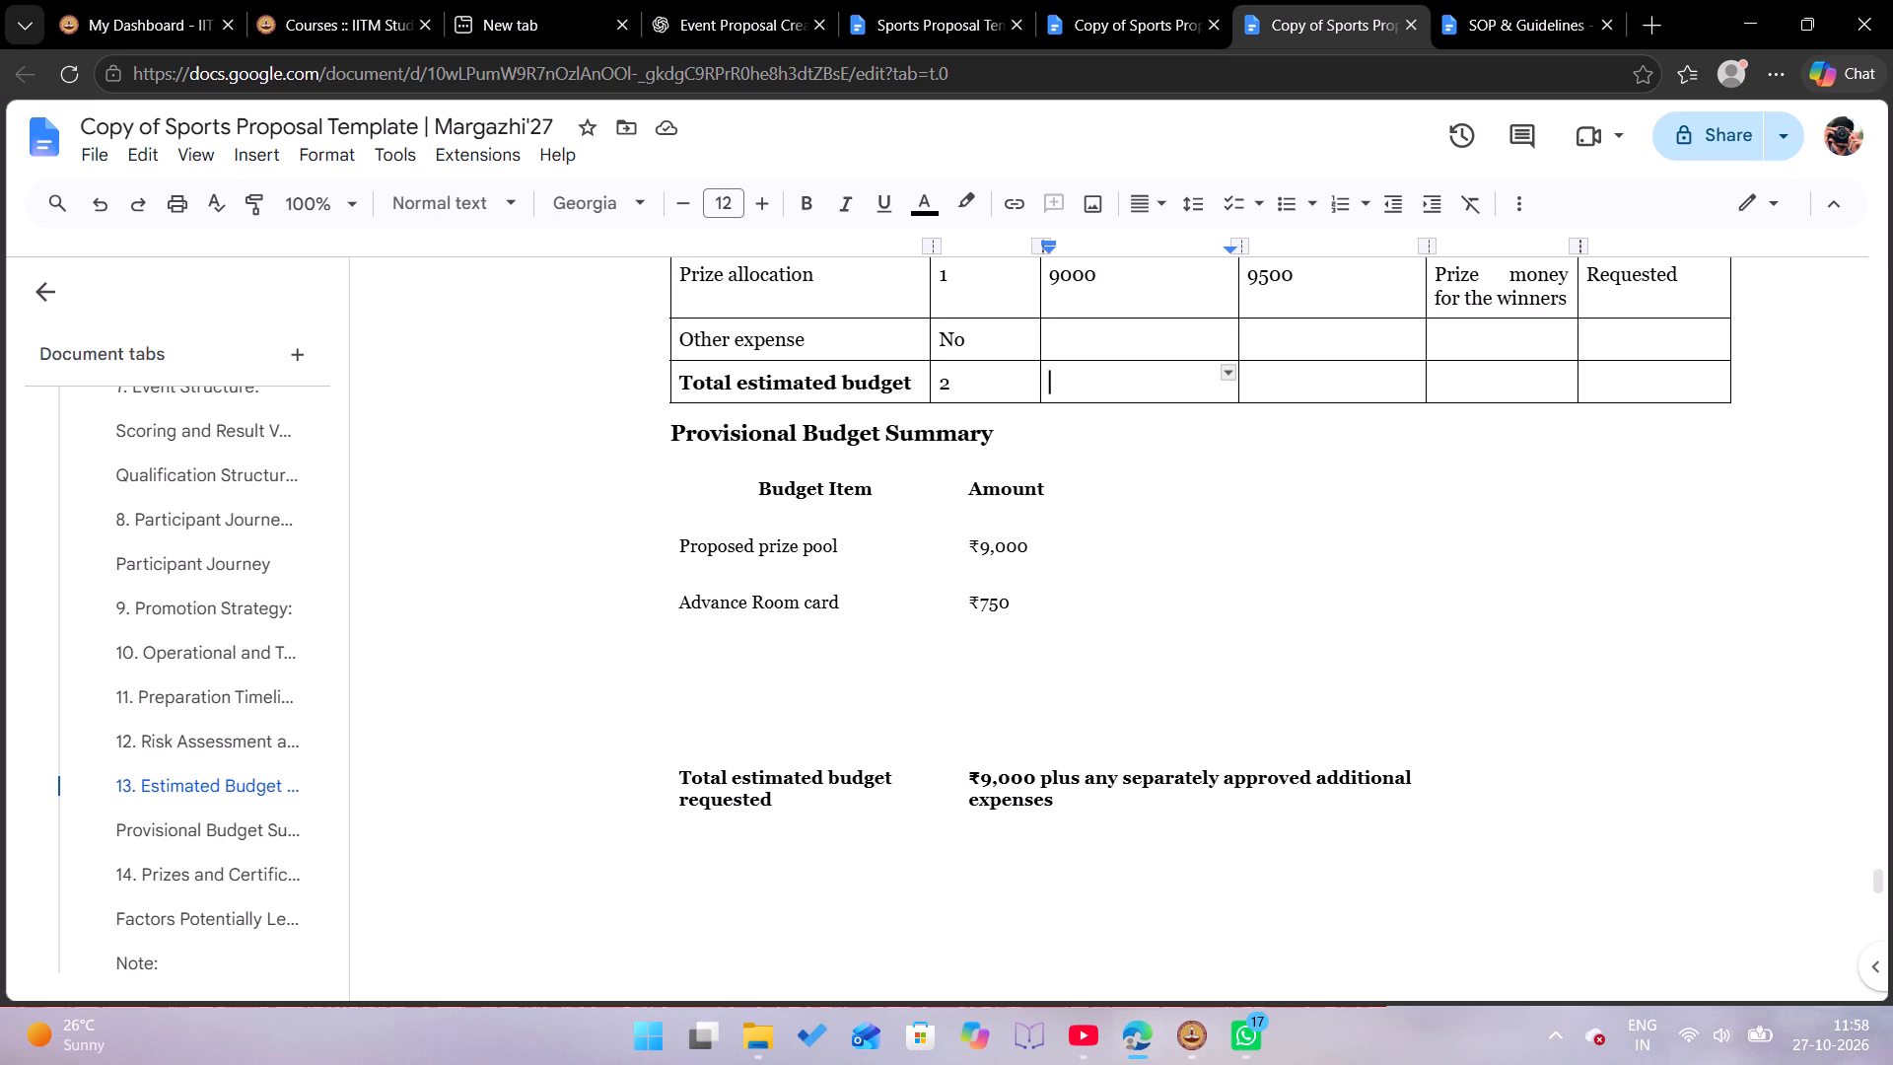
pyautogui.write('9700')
# Delete the Provisional Budget Summary heading and its table beneath the section 13 budget table.
pyautogui.moveTo(671, 429); pyautogui.dragTo(1158, 772)
pyautogui.press('BackSpace')
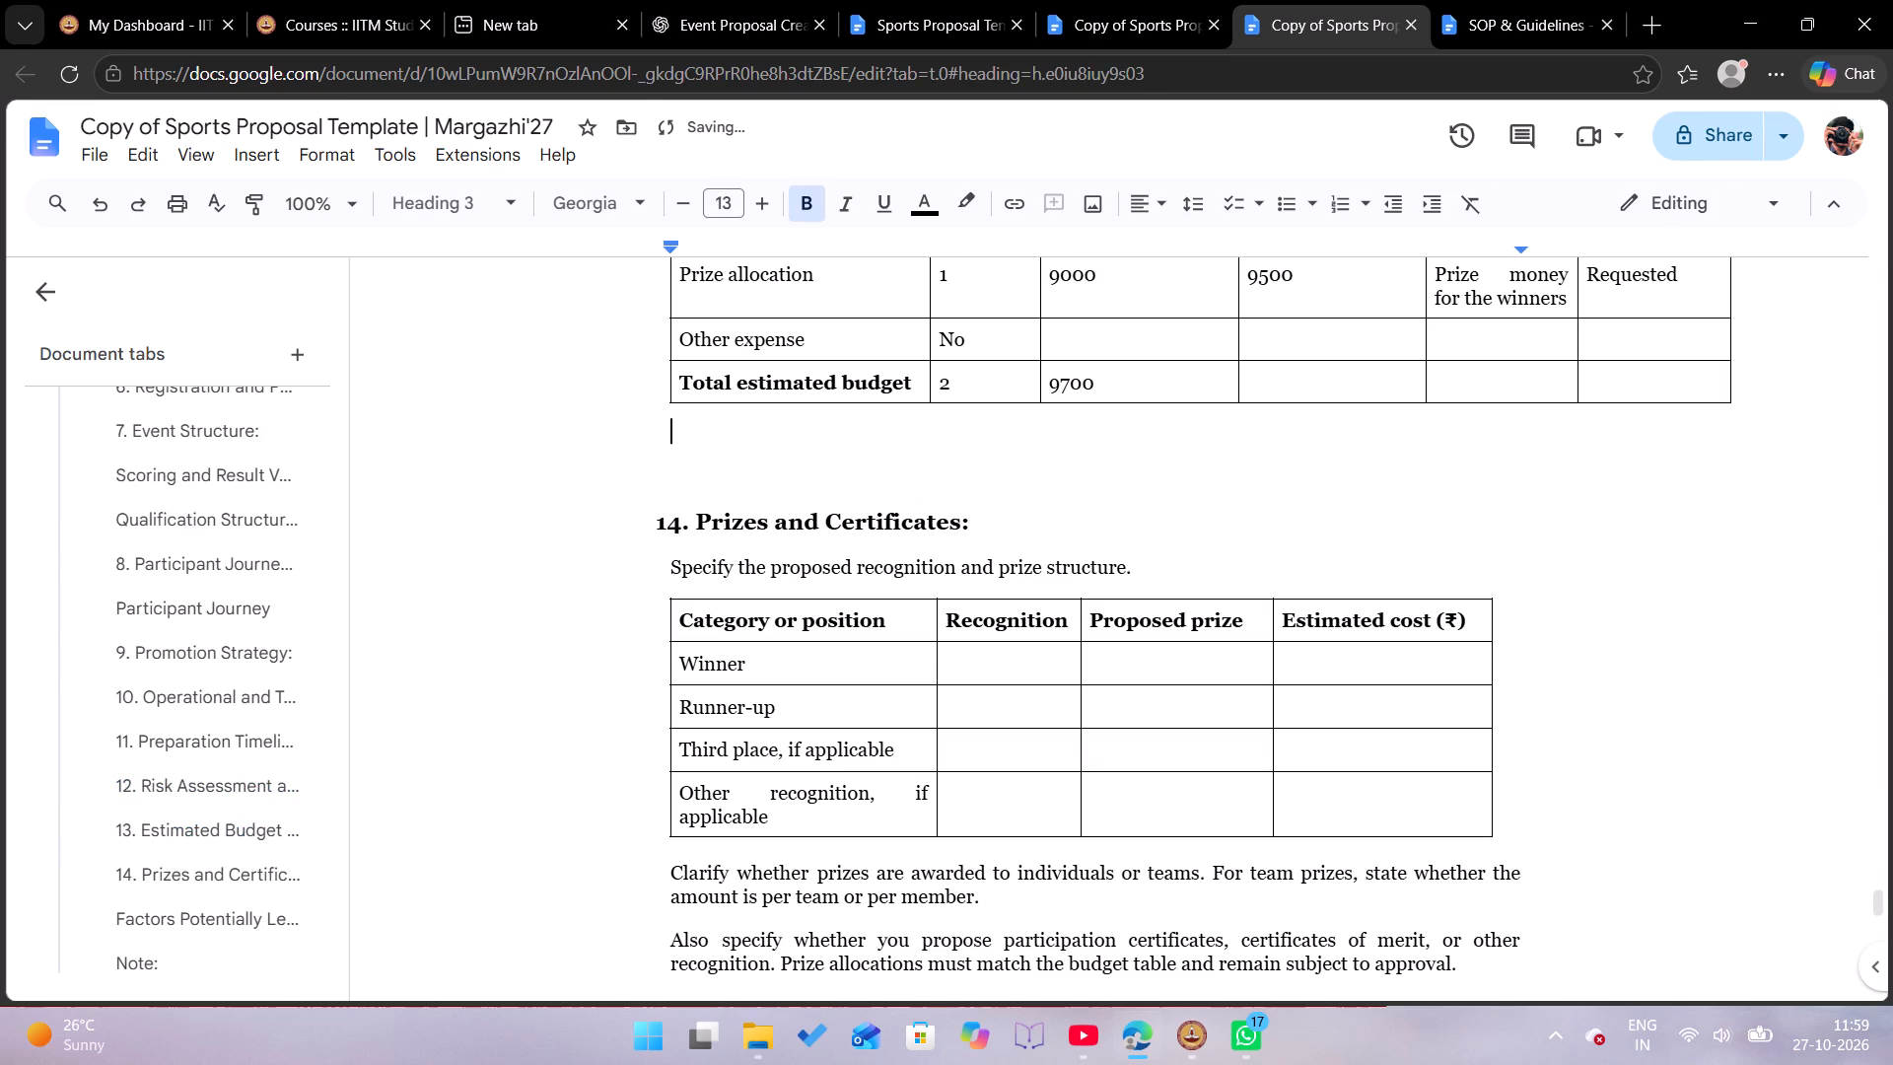
pyautogui.press('BackSpace')
pyautogui.press('BackSpace')
# Copy "First place — Champion team" from the other proposal's section 14 into the template's Recognition cell for Winner.
pyautogui.moveTo(1879, 915); pyautogui.dragTo(1876, 924)
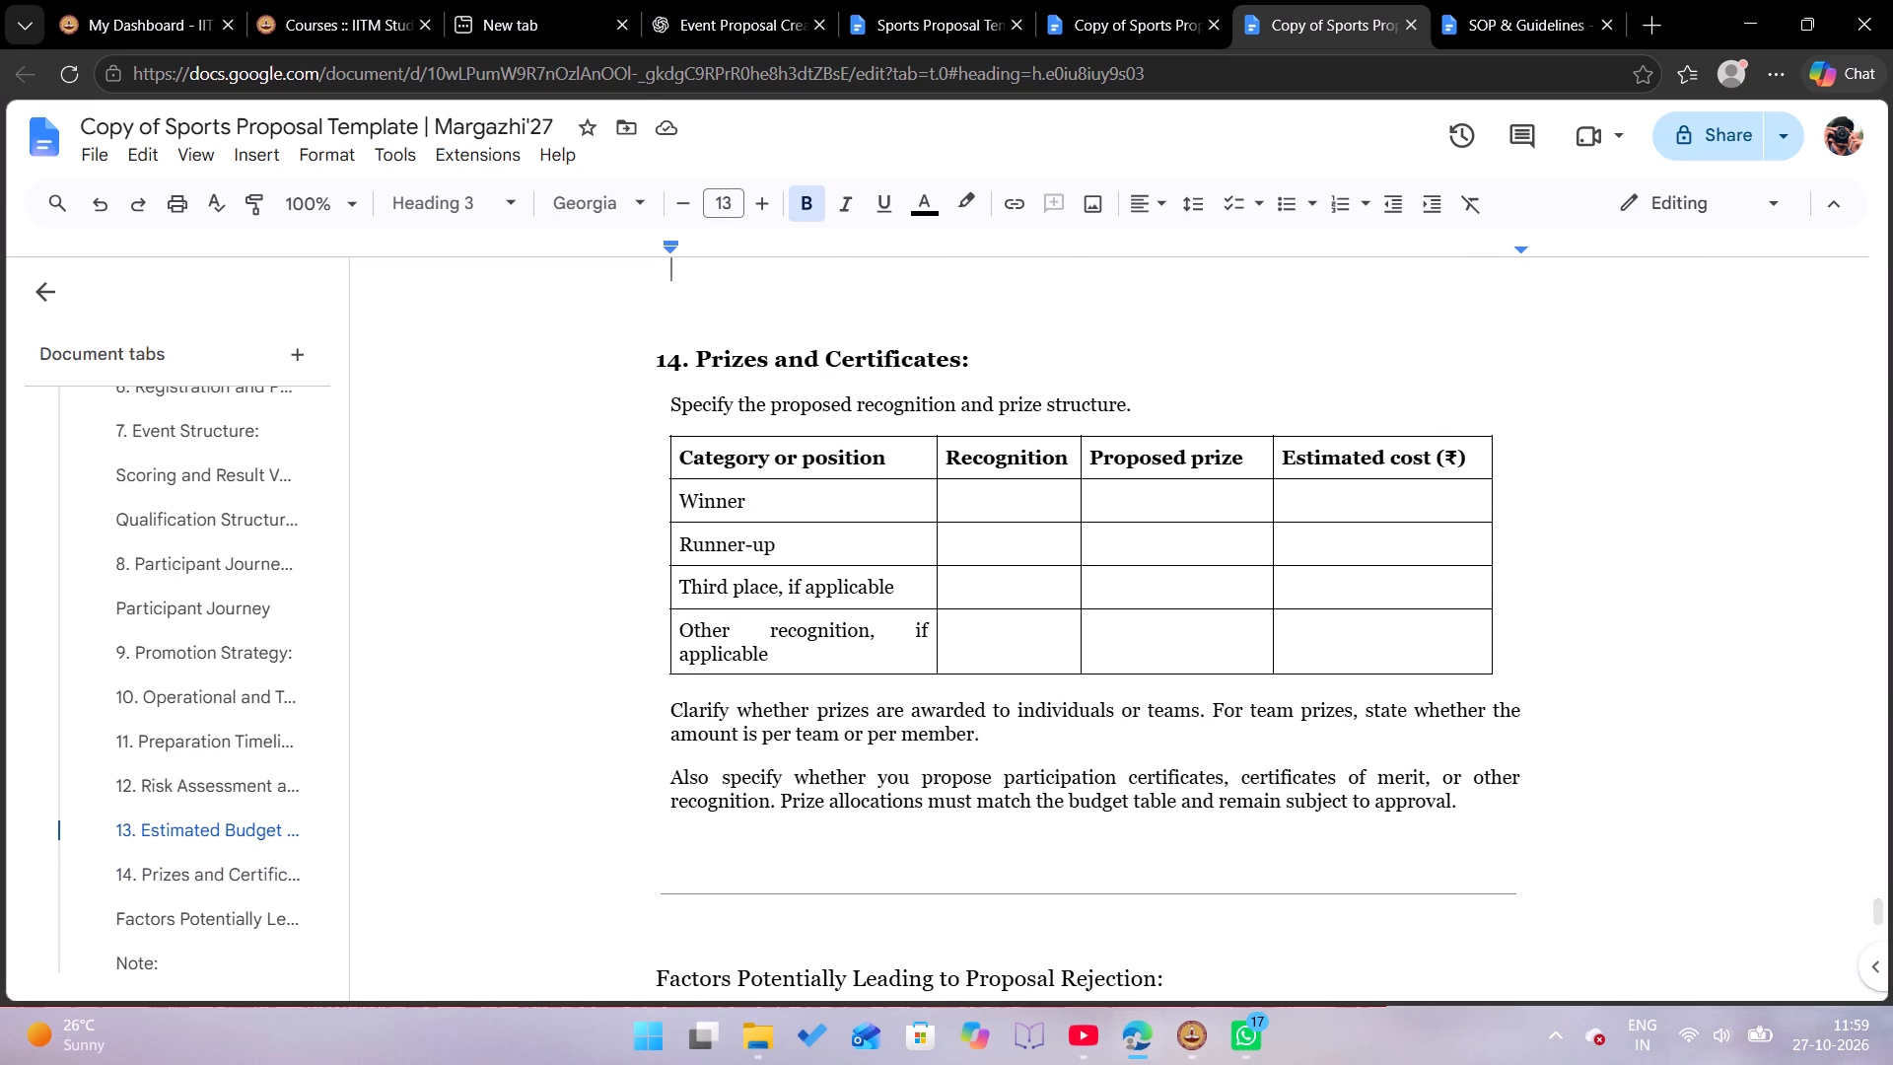
pyautogui.click(989, 517)
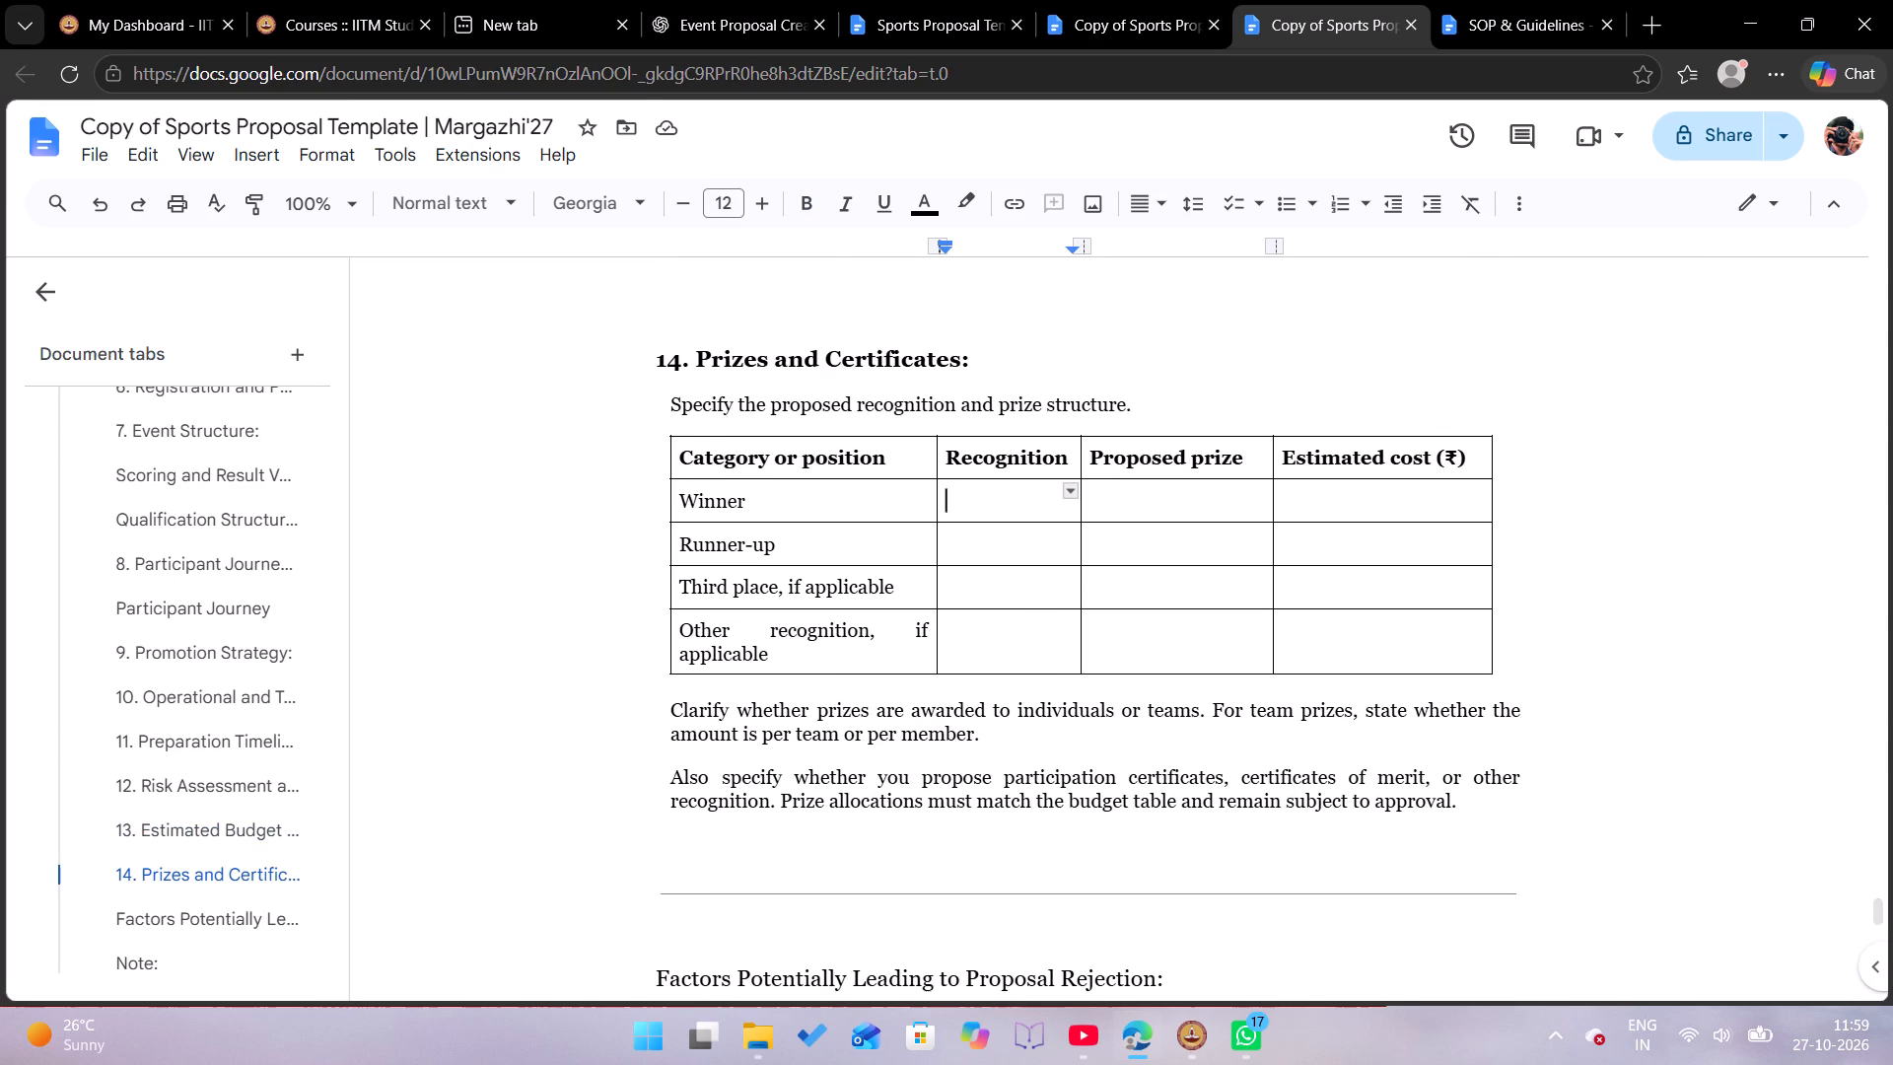
pyautogui.click(1101, 0)
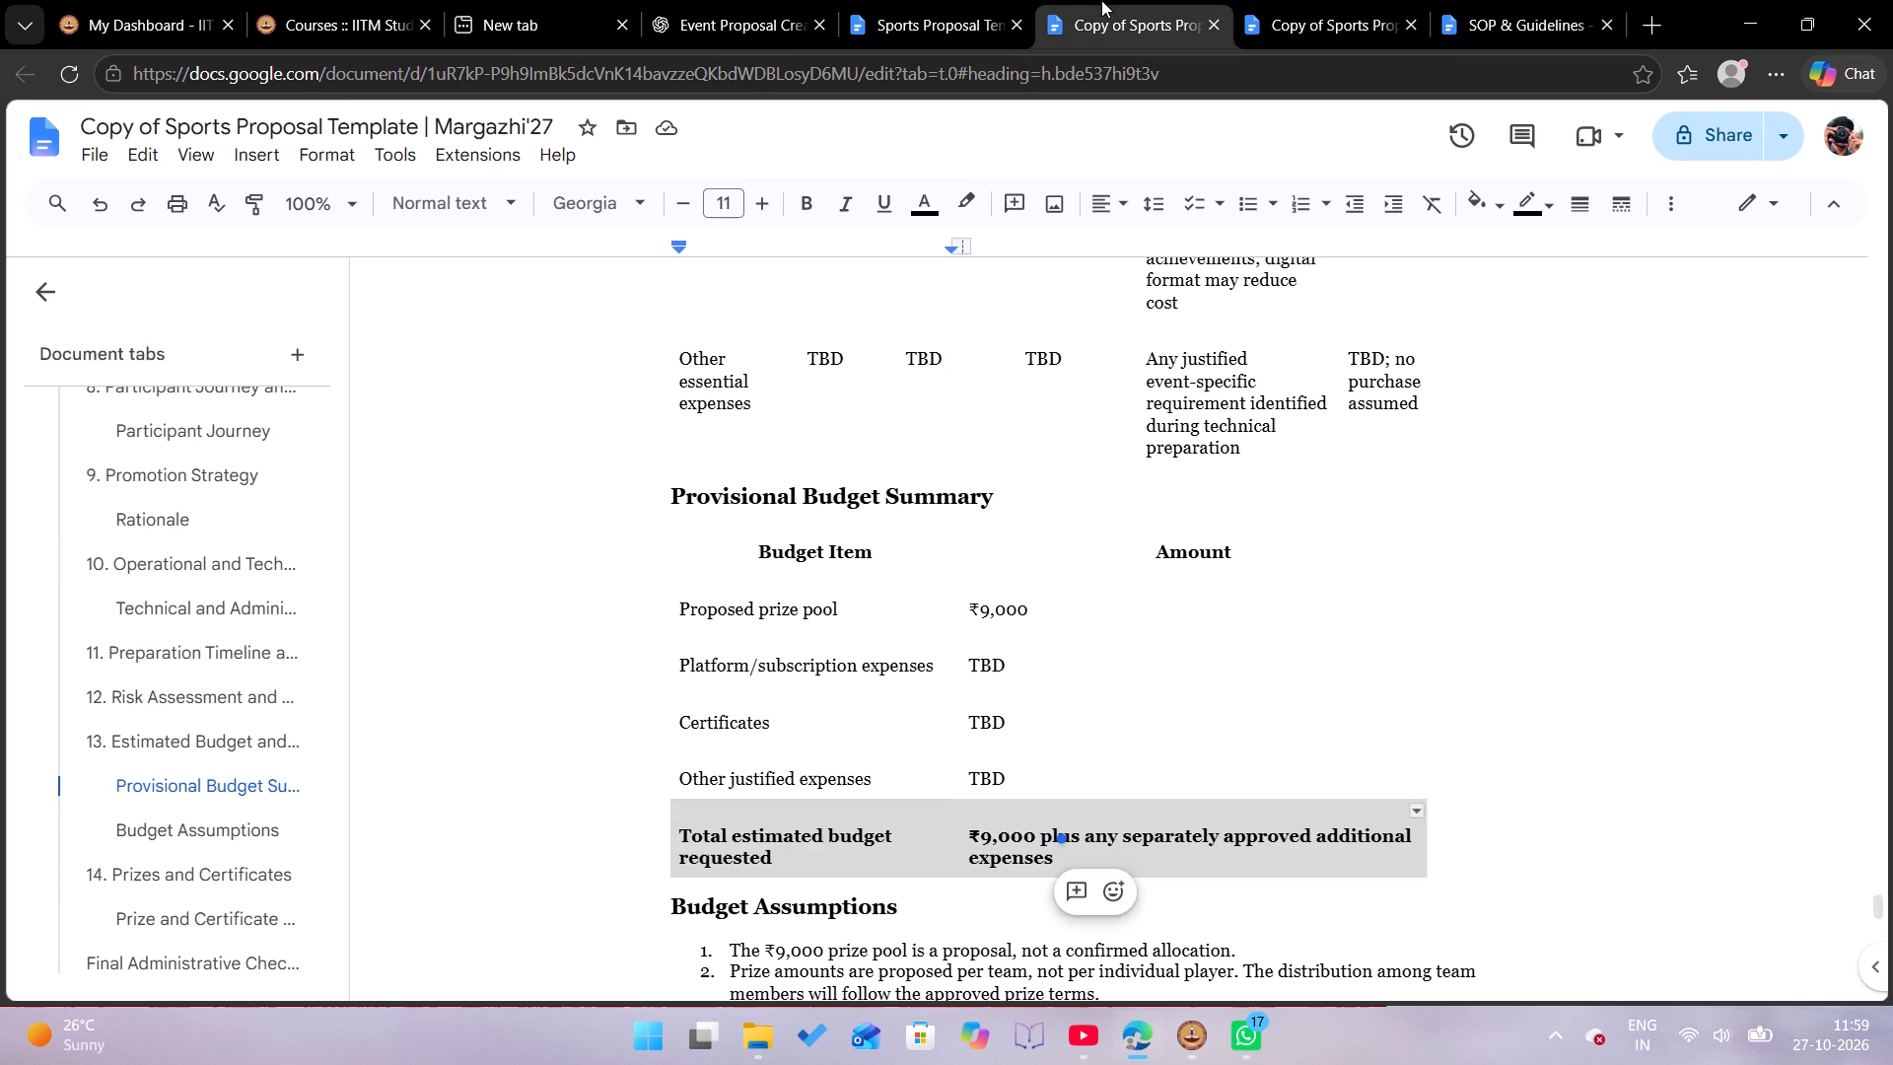
pyautogui.click(1576, 750)
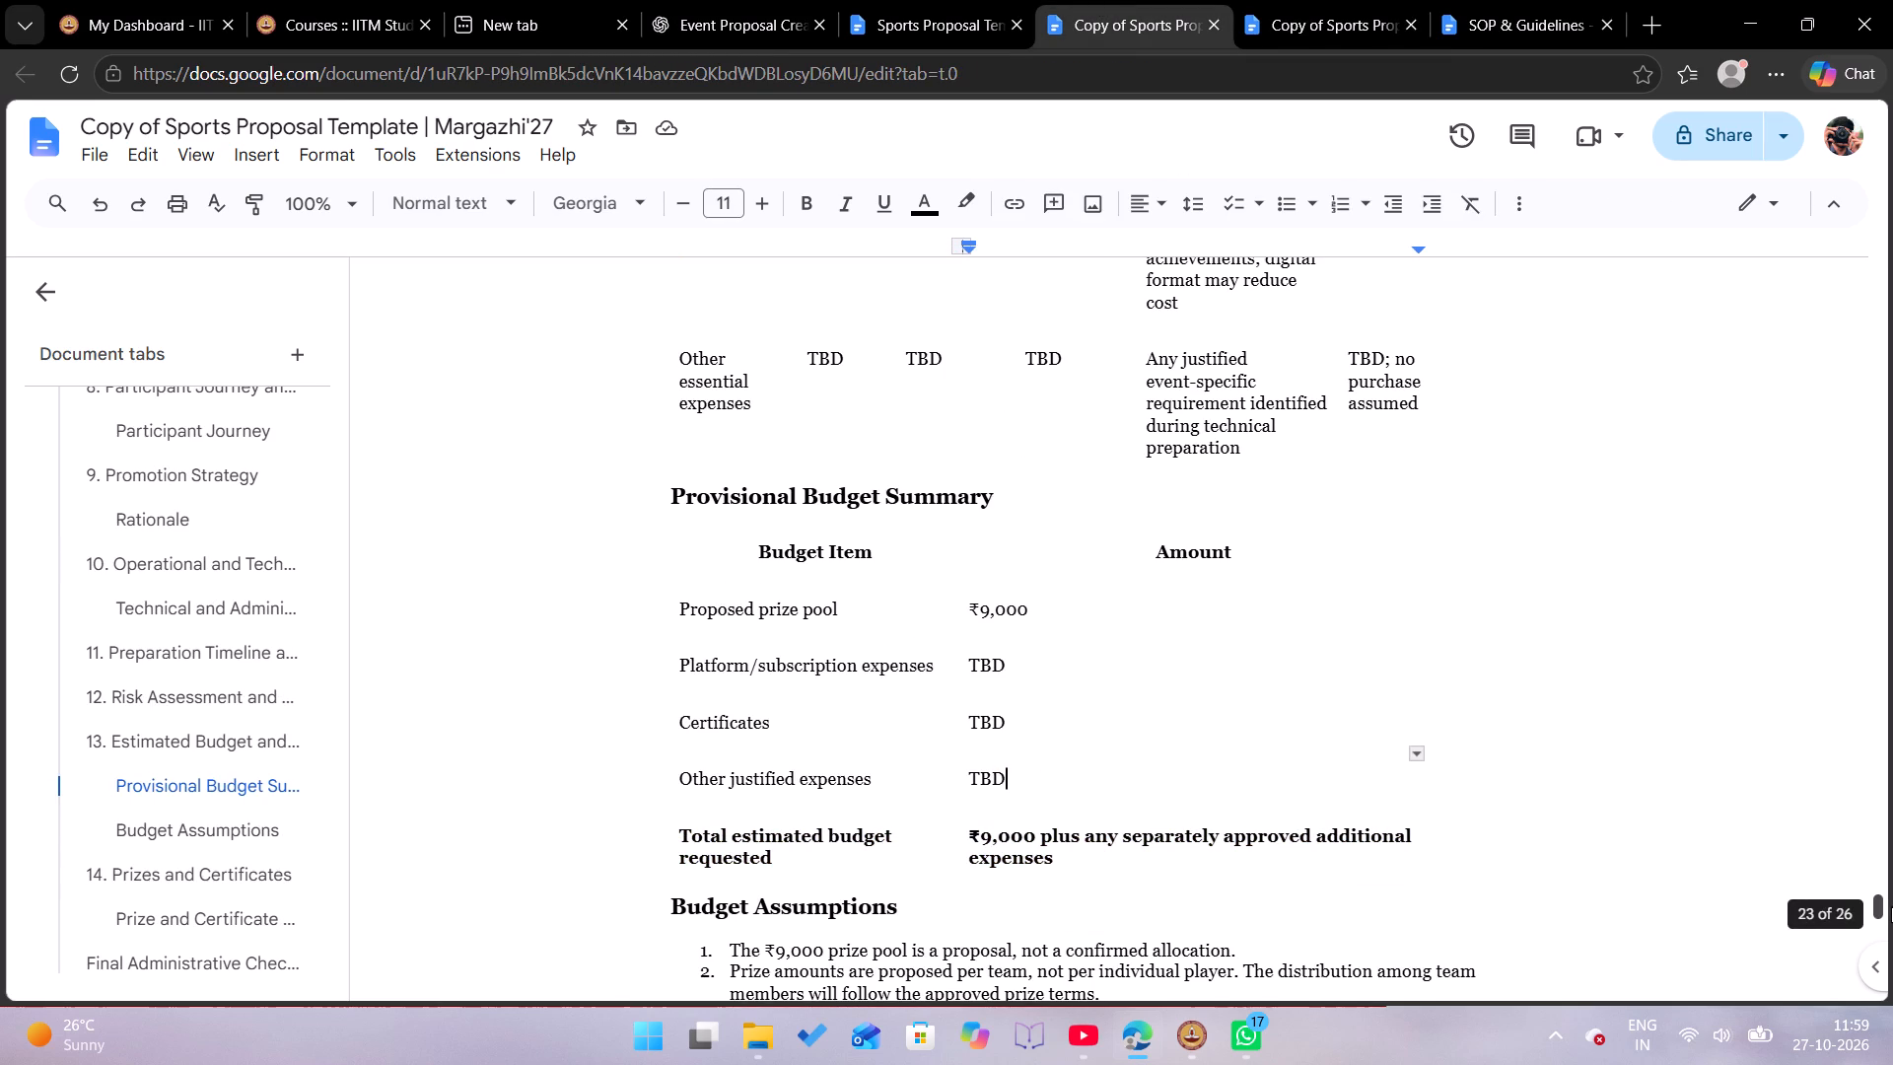
pyautogui.moveTo(1884, 899); pyautogui.dragTo(1887, 930)
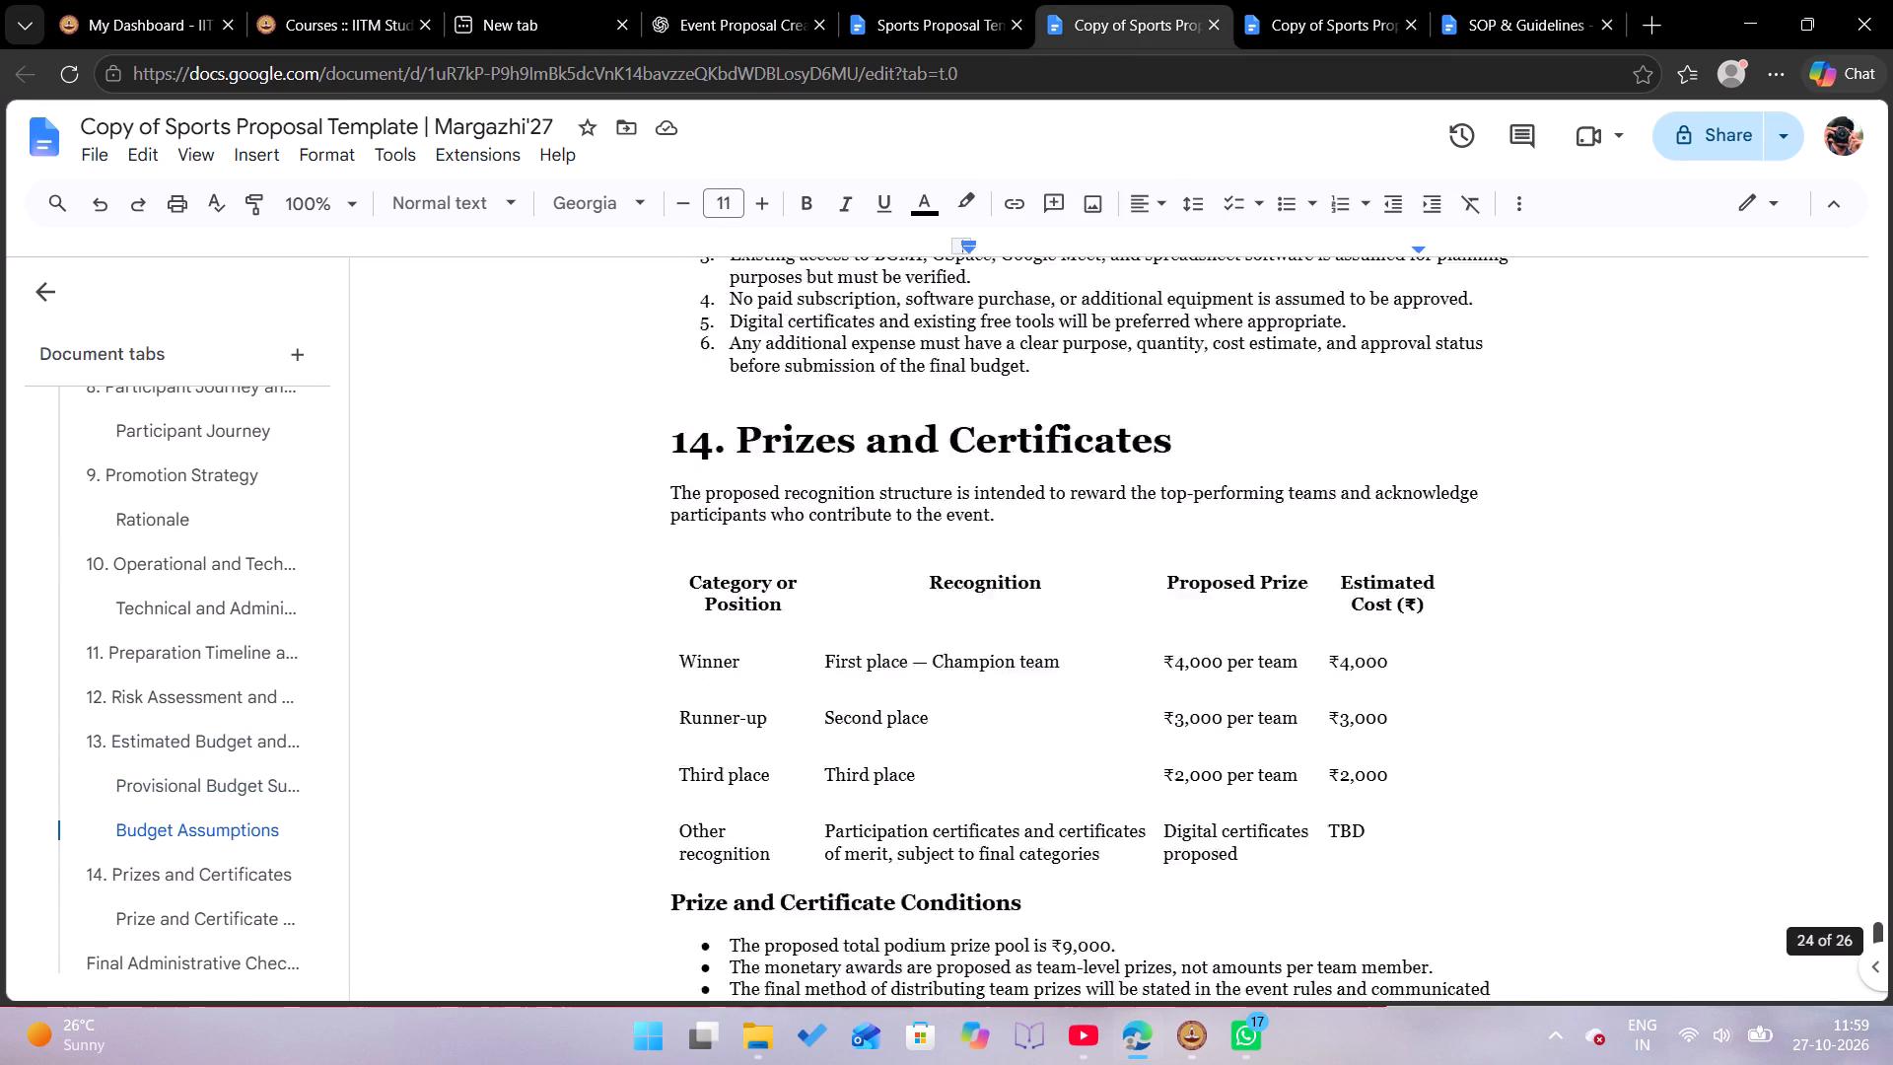
pyautogui.moveTo(1887, 930); pyautogui.dragTo(1886, 936)
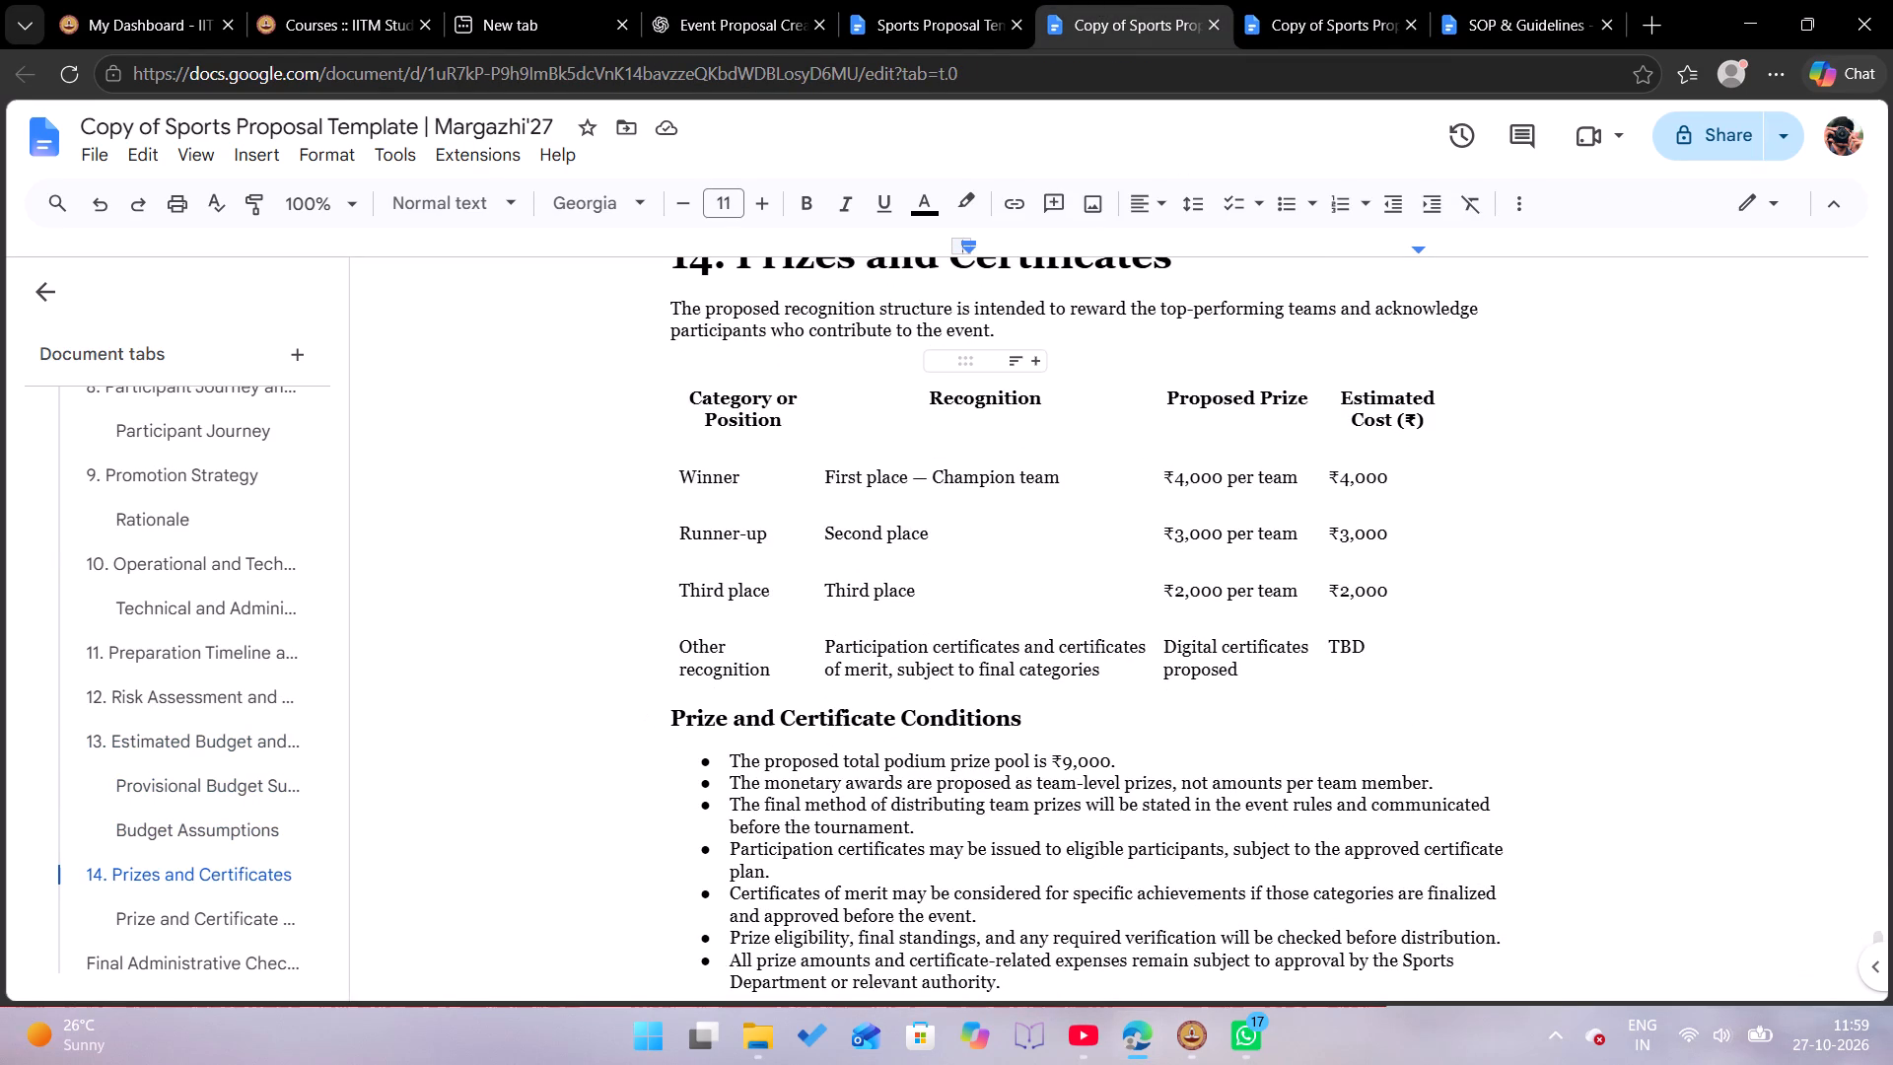
pyautogui.moveTo(821, 477); pyautogui.dragTo(941, 472)
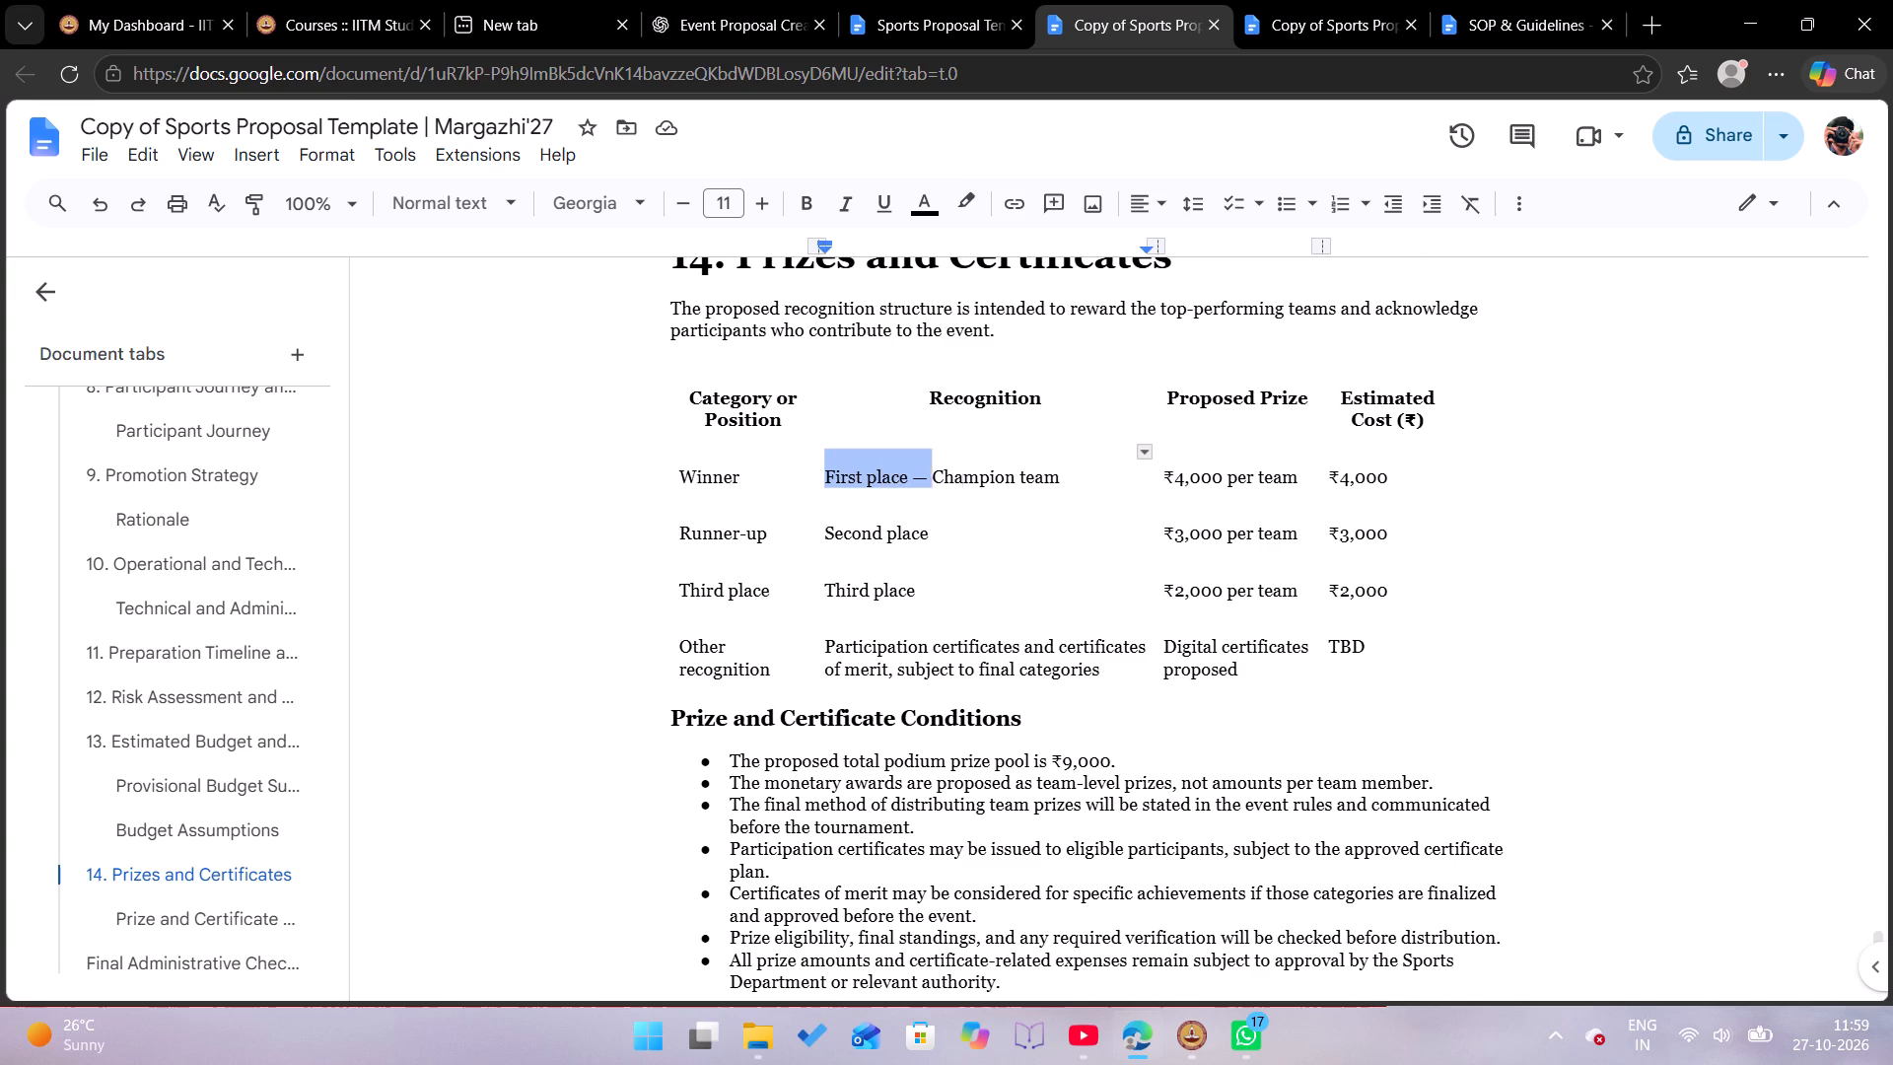
pyautogui.moveTo(941, 472); pyautogui.dragTo(1065, 483)
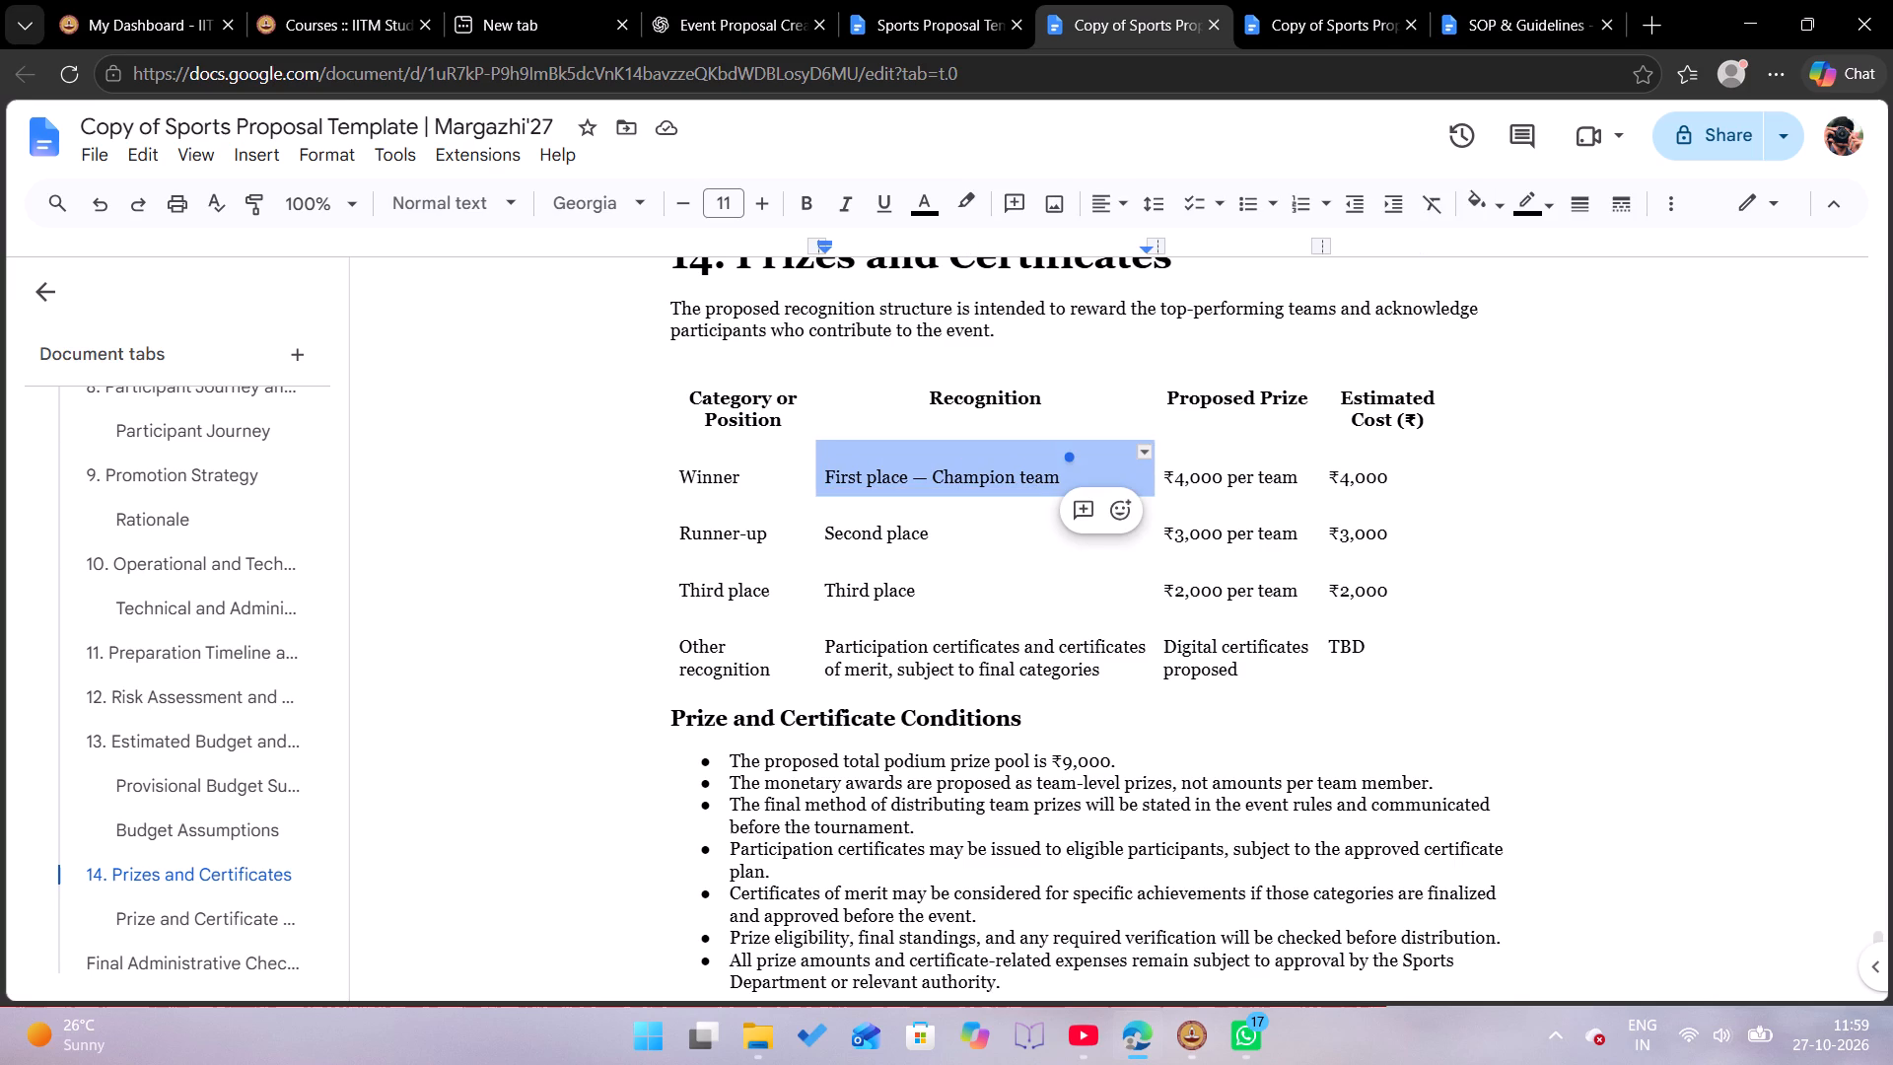
pyautogui.click(826, 482)
pyautogui.moveTo(826, 482); pyautogui.dragTo(1059, 483)
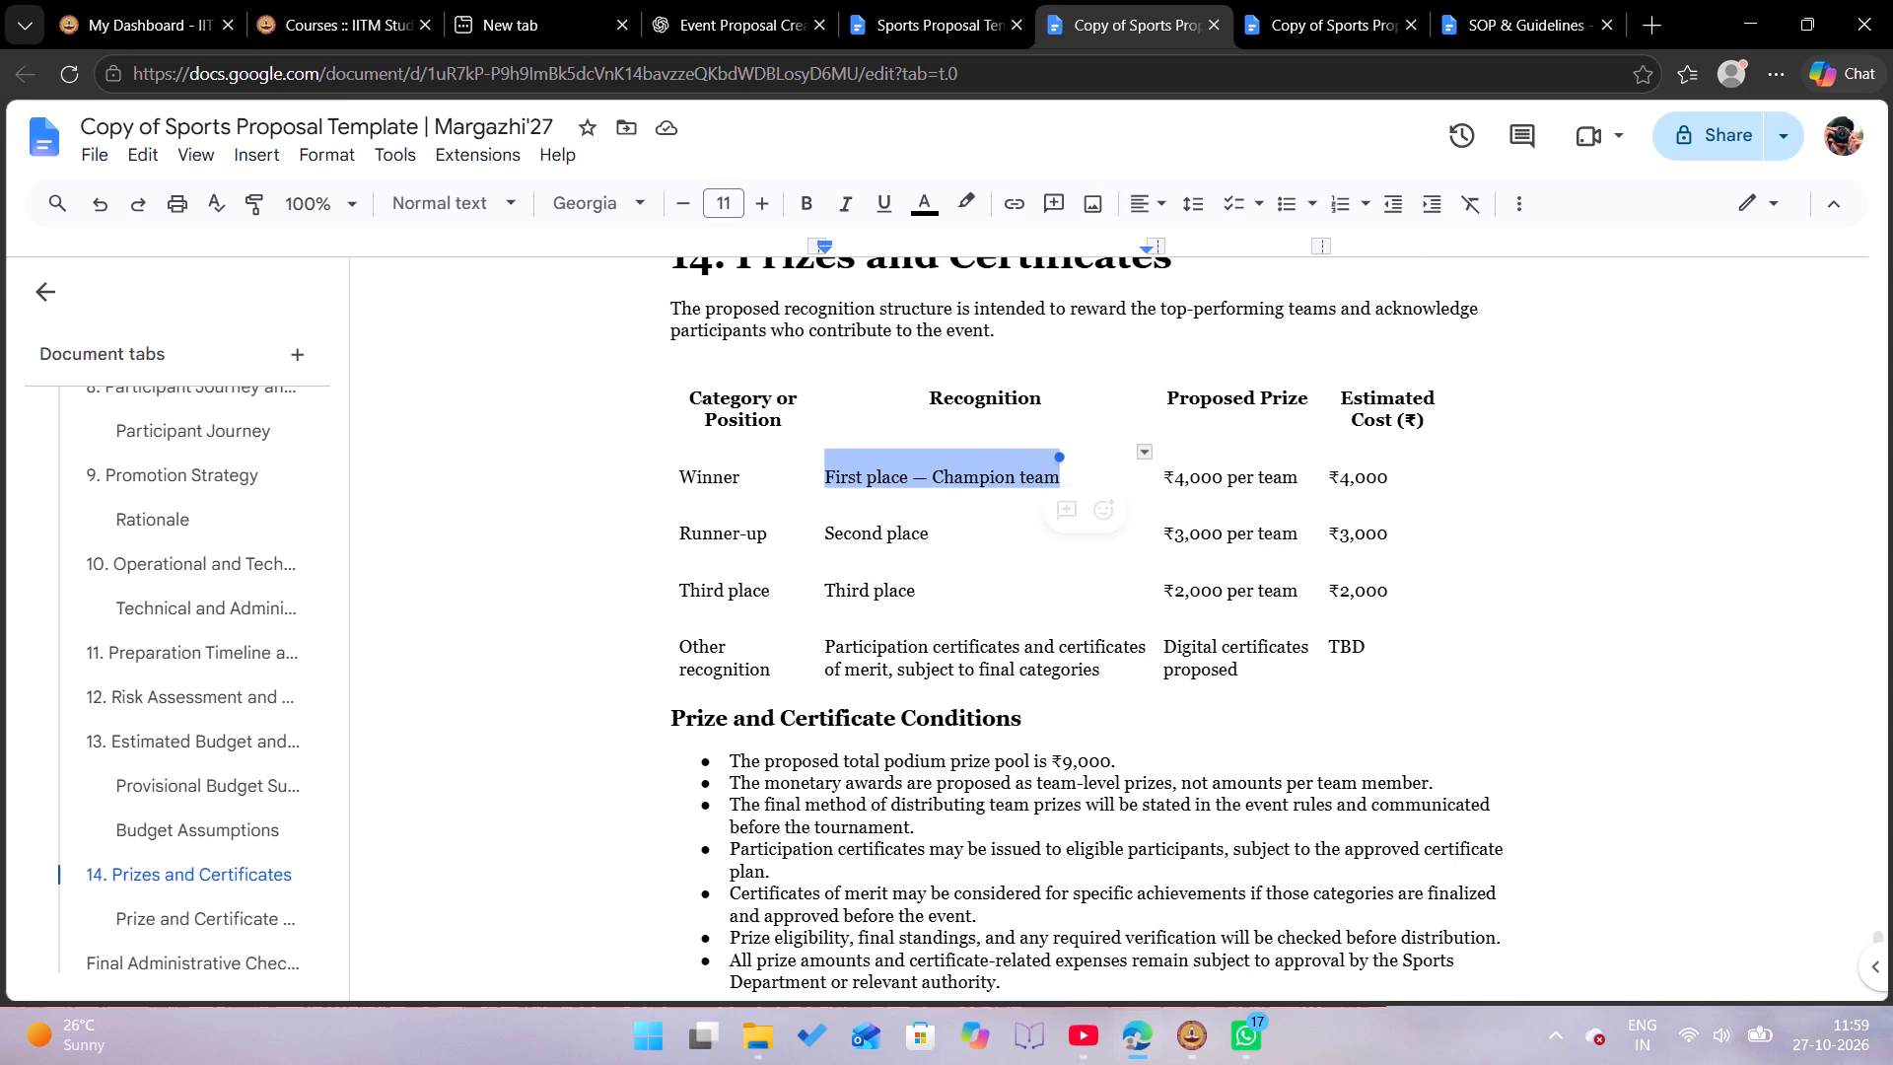
pyautogui.hotkey('ctrl', 'c')
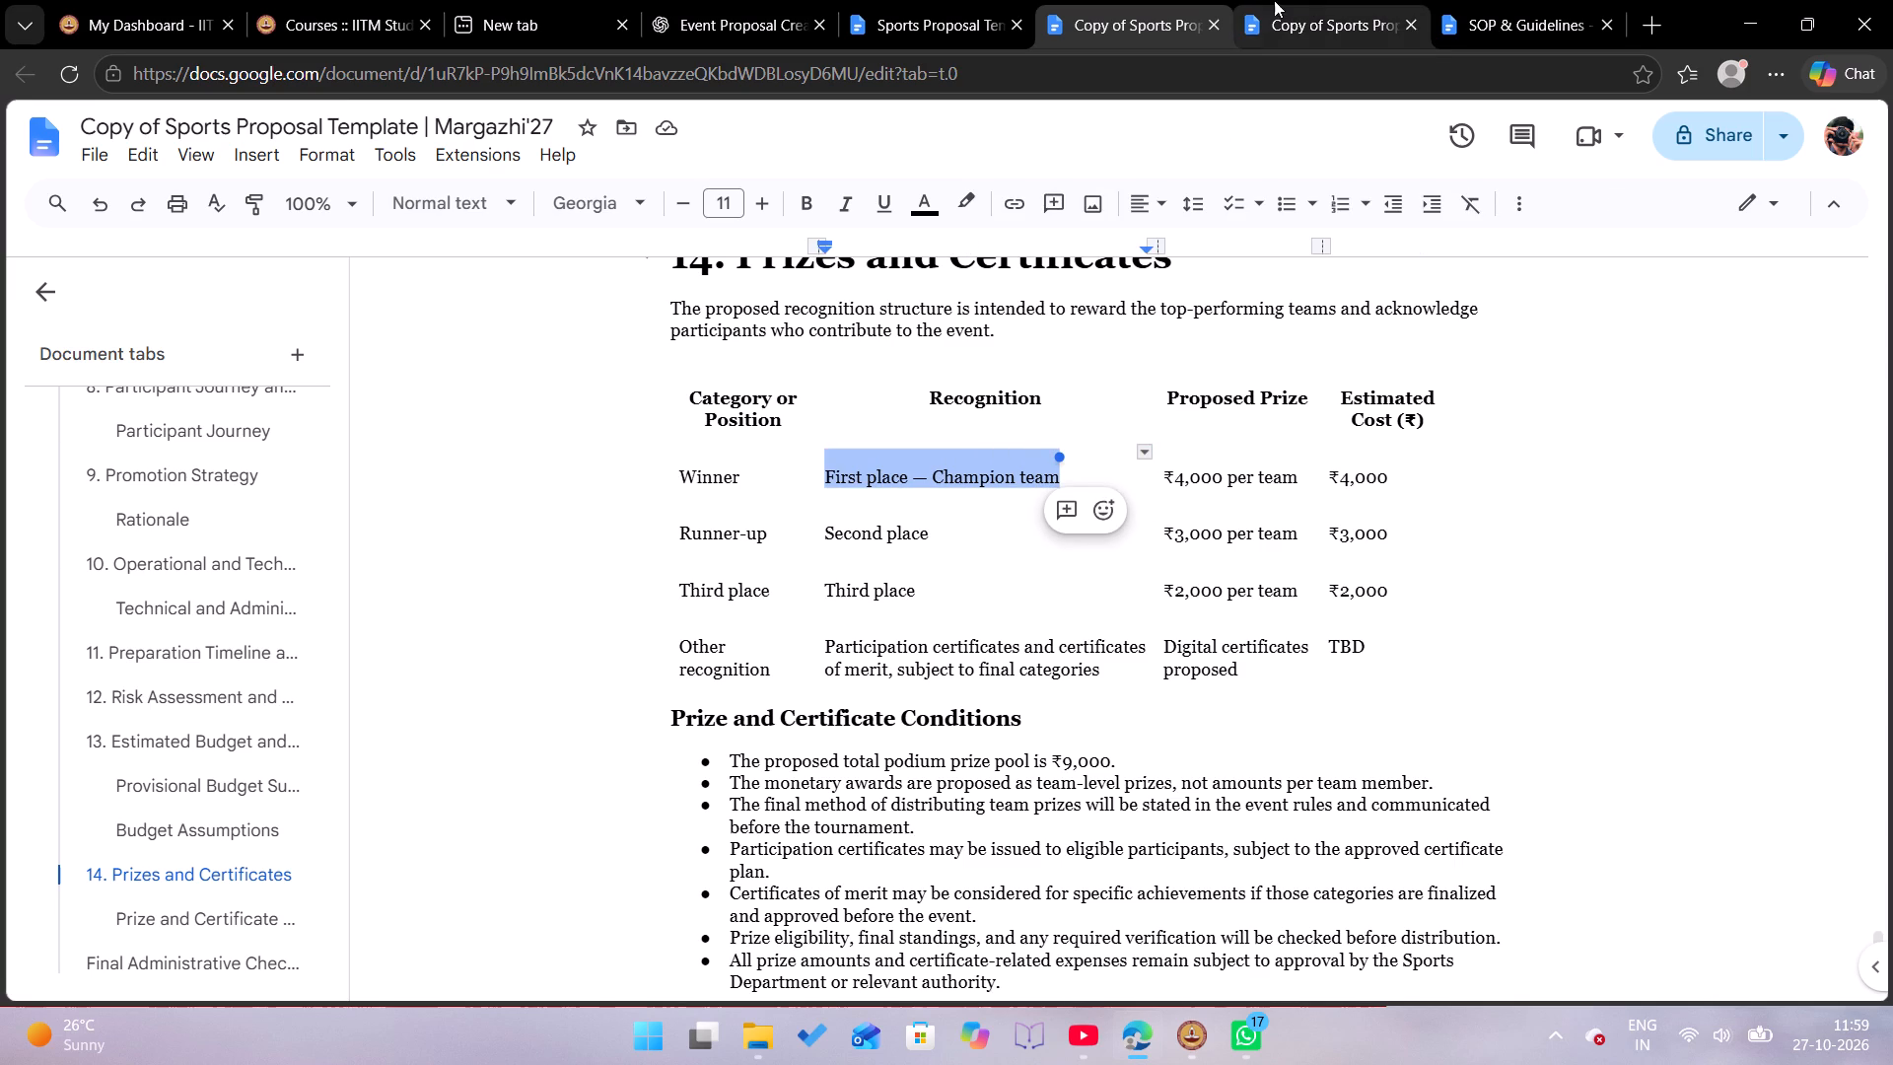
pyautogui.click(1323, 0)
pyautogui.hotkey('ctrl', 'v')
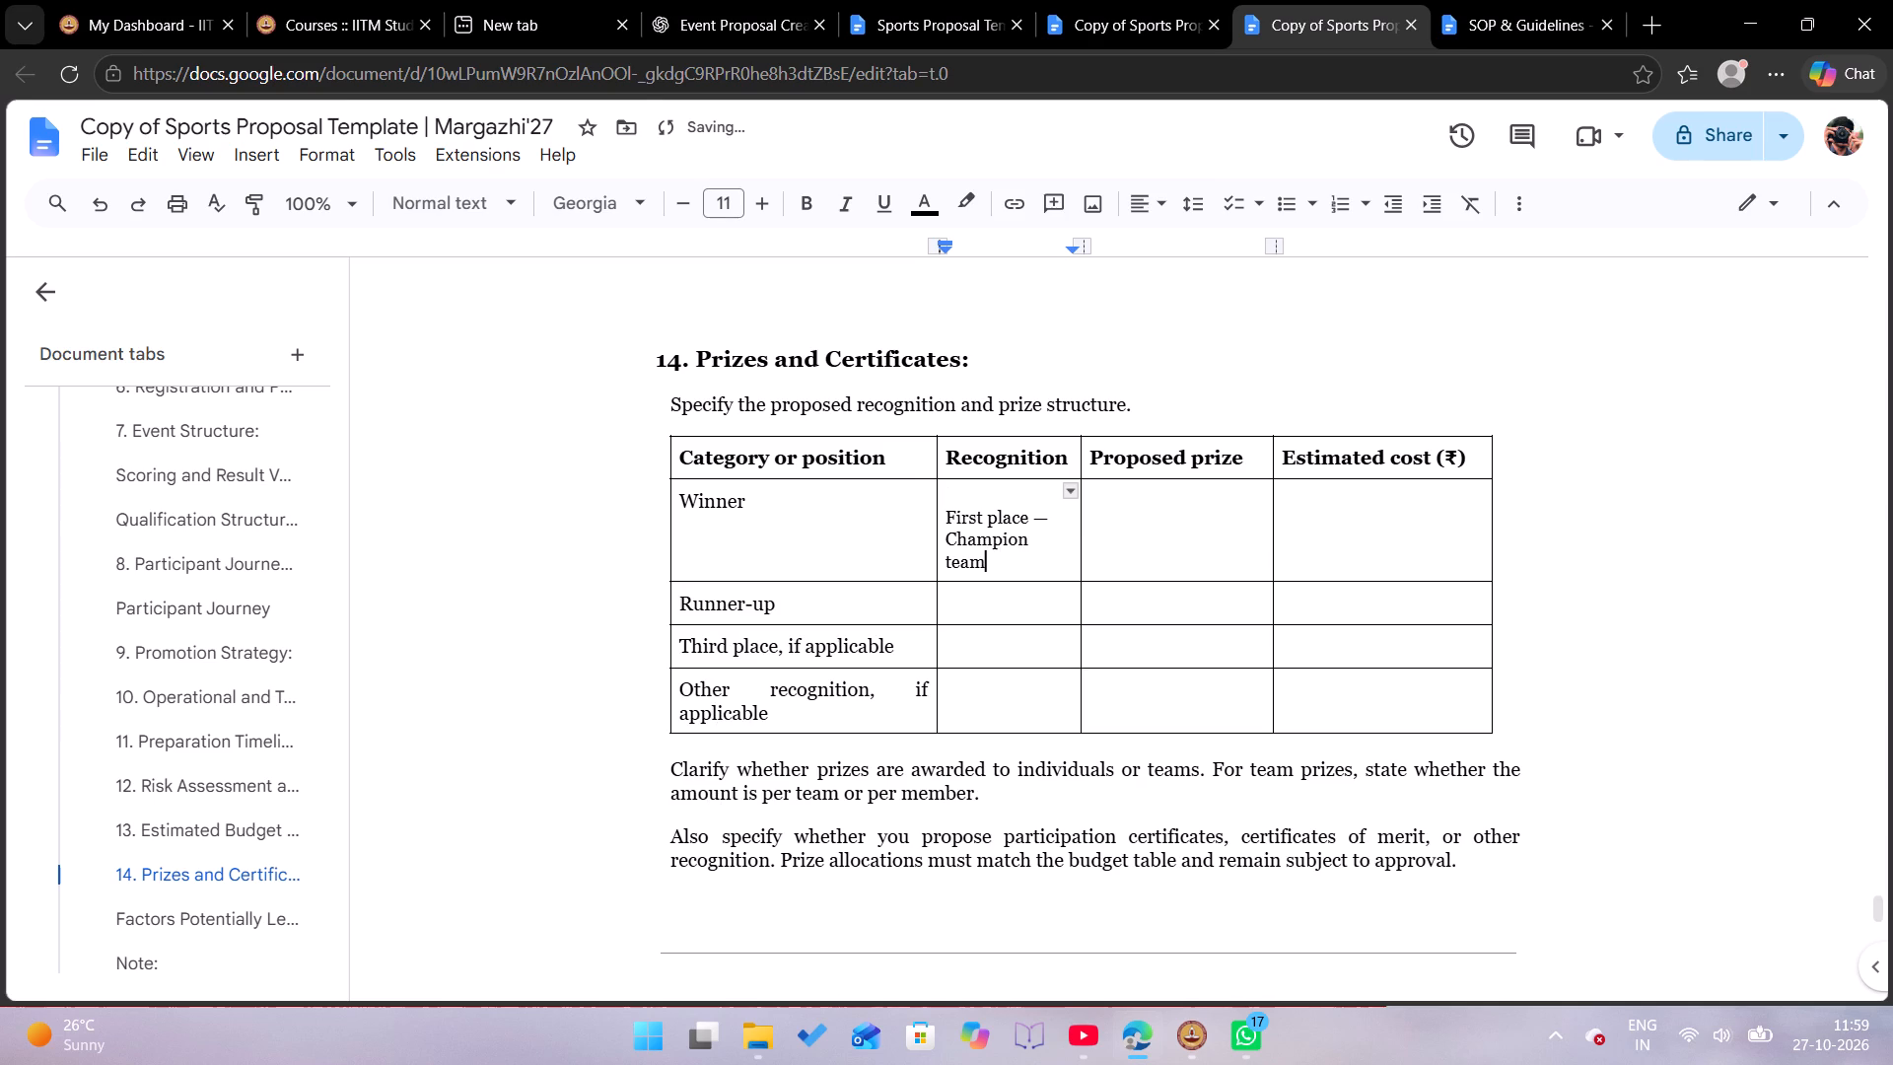
# Copy ₹4,000 from the other proposal's Winner row into the template's Proposed prize and Estimated cost cells for Winner.
pyautogui.click(1139, 3)
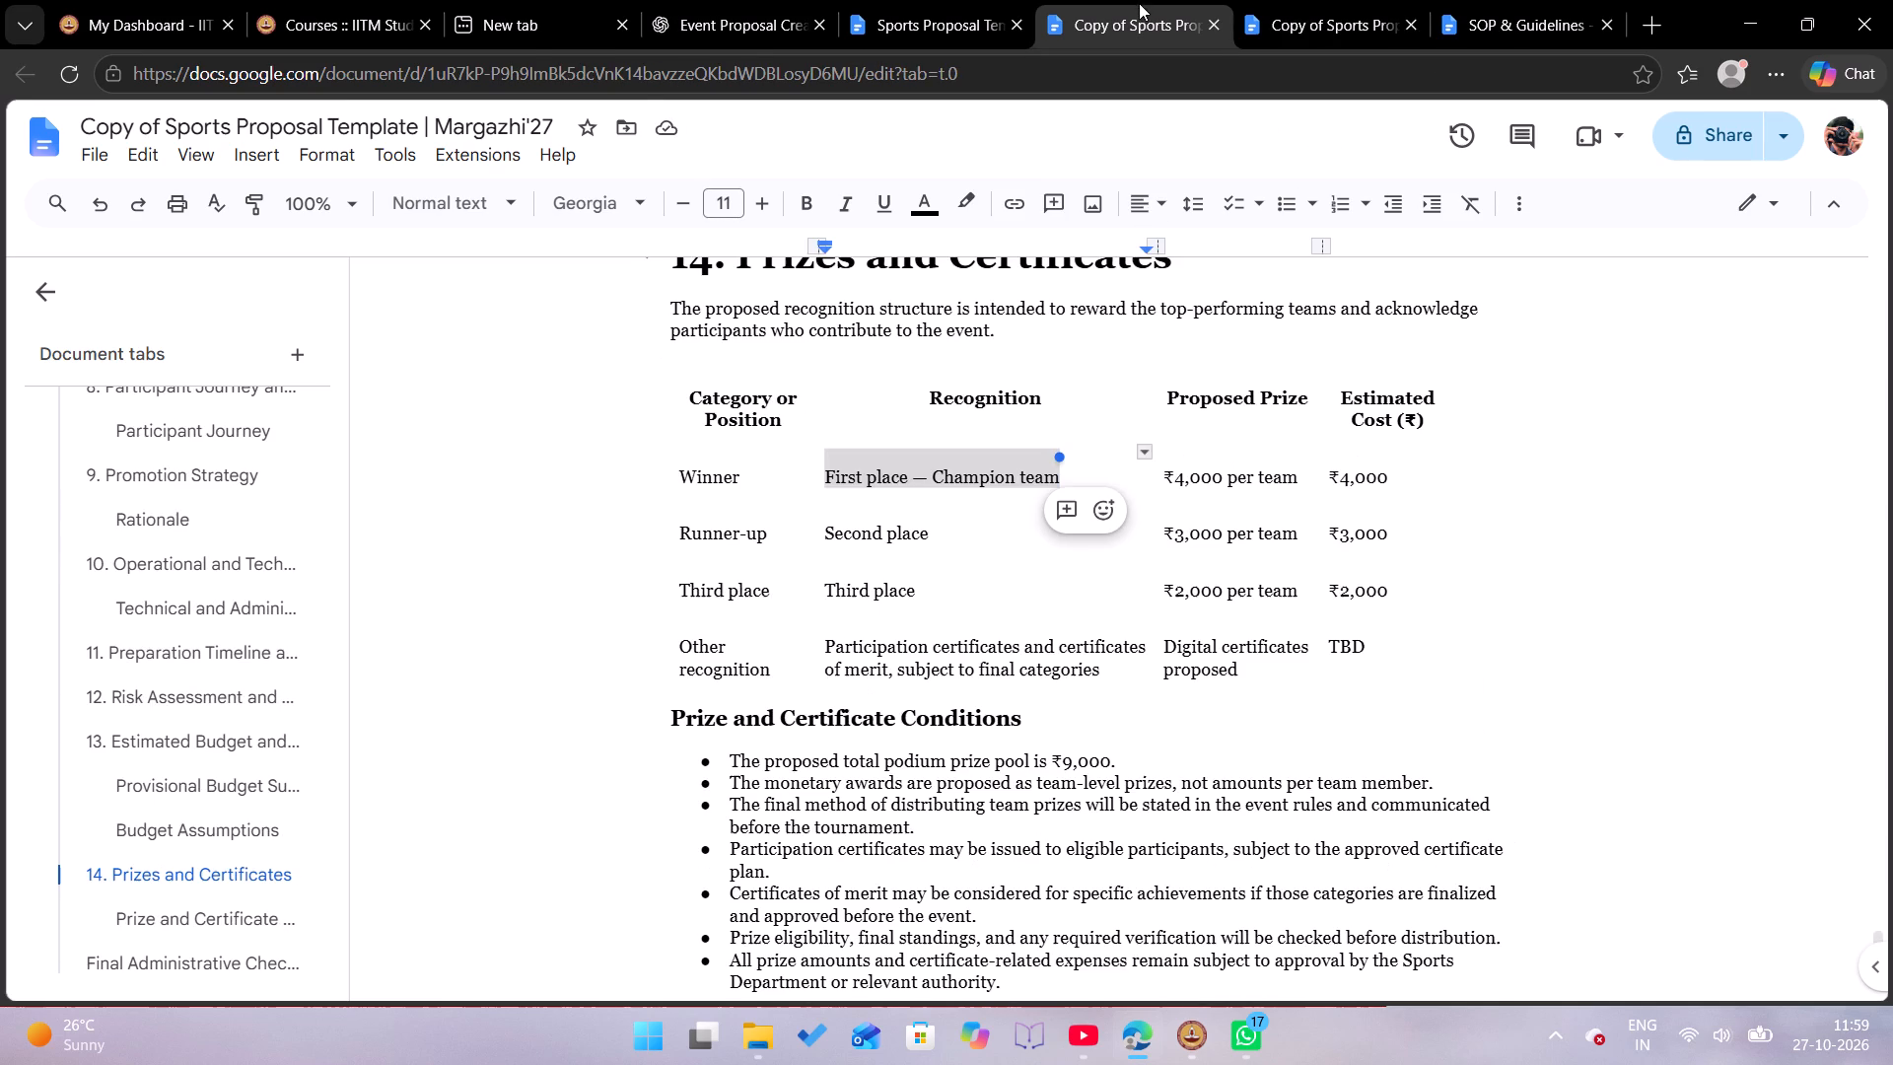
pyautogui.moveTo(1163, 478); pyautogui.dragTo(1295, 490)
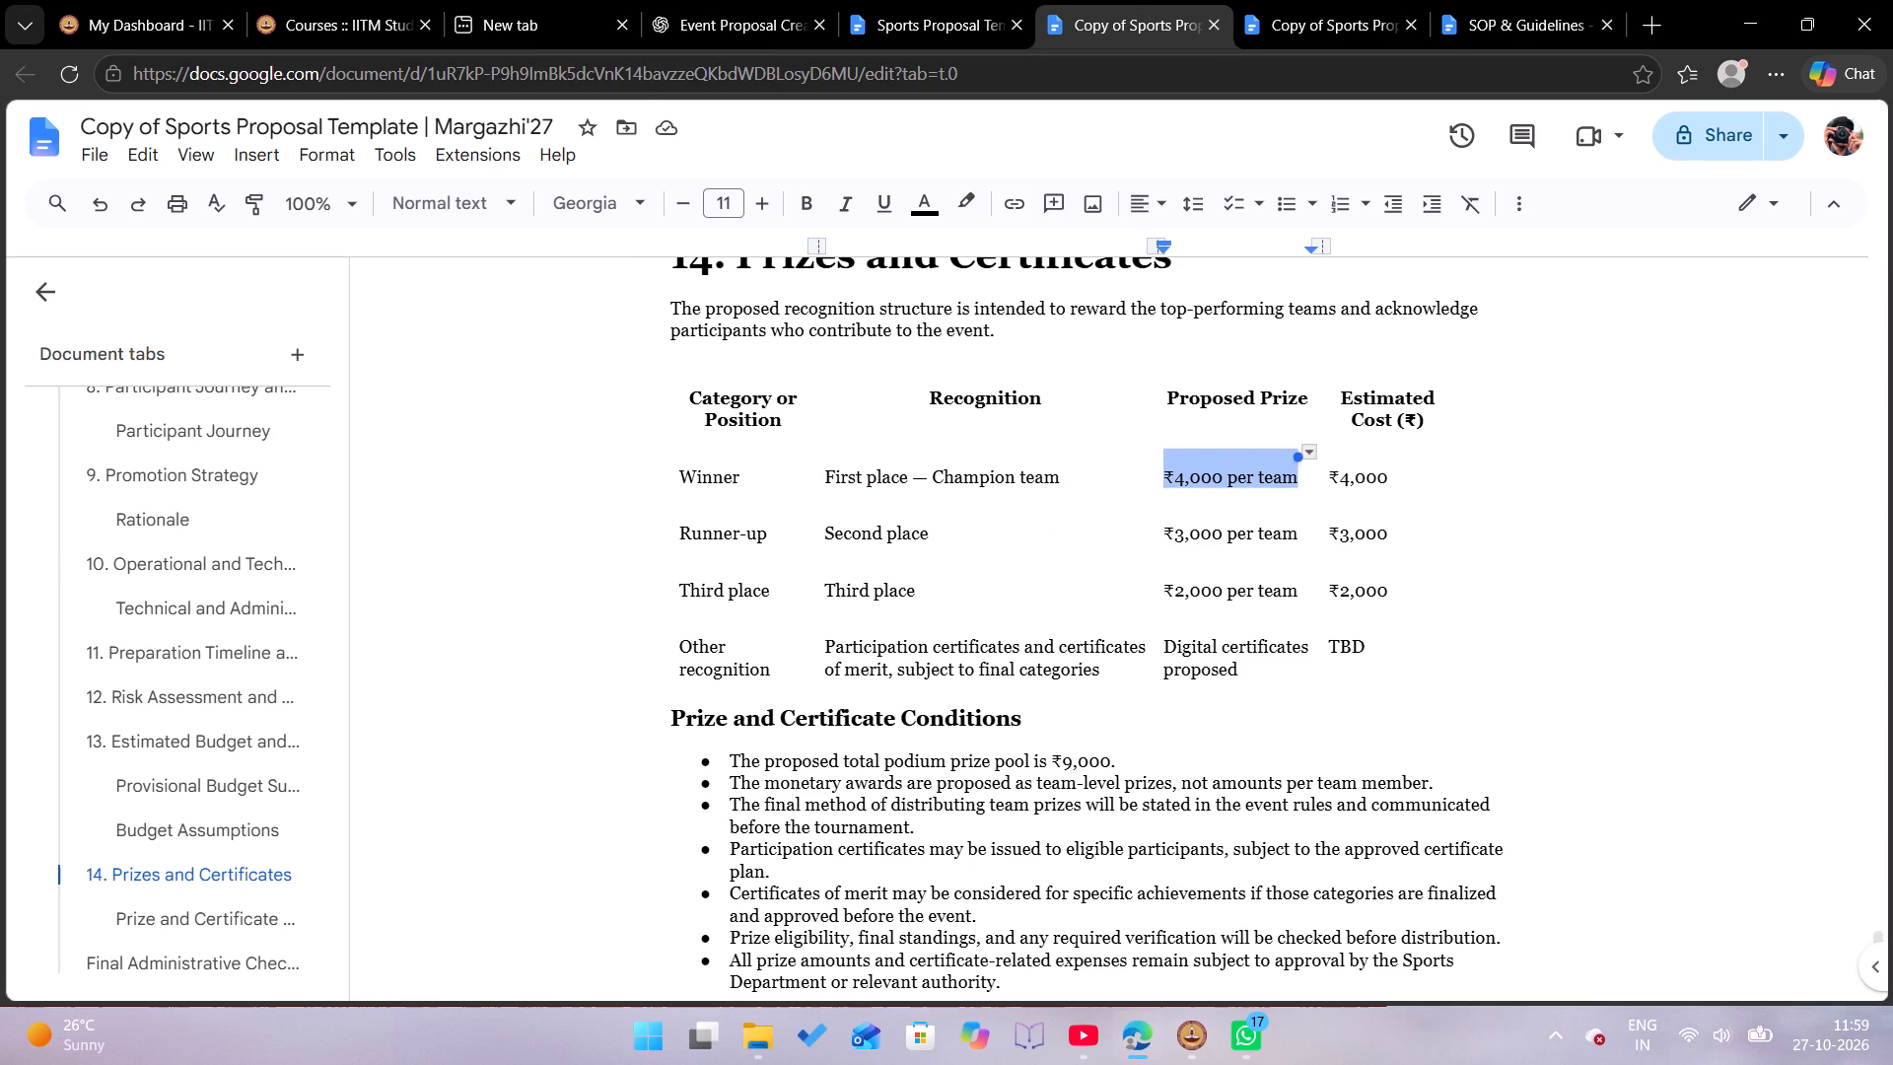
pyautogui.moveTo(1295, 490); pyautogui.dragTo(1220, 472)
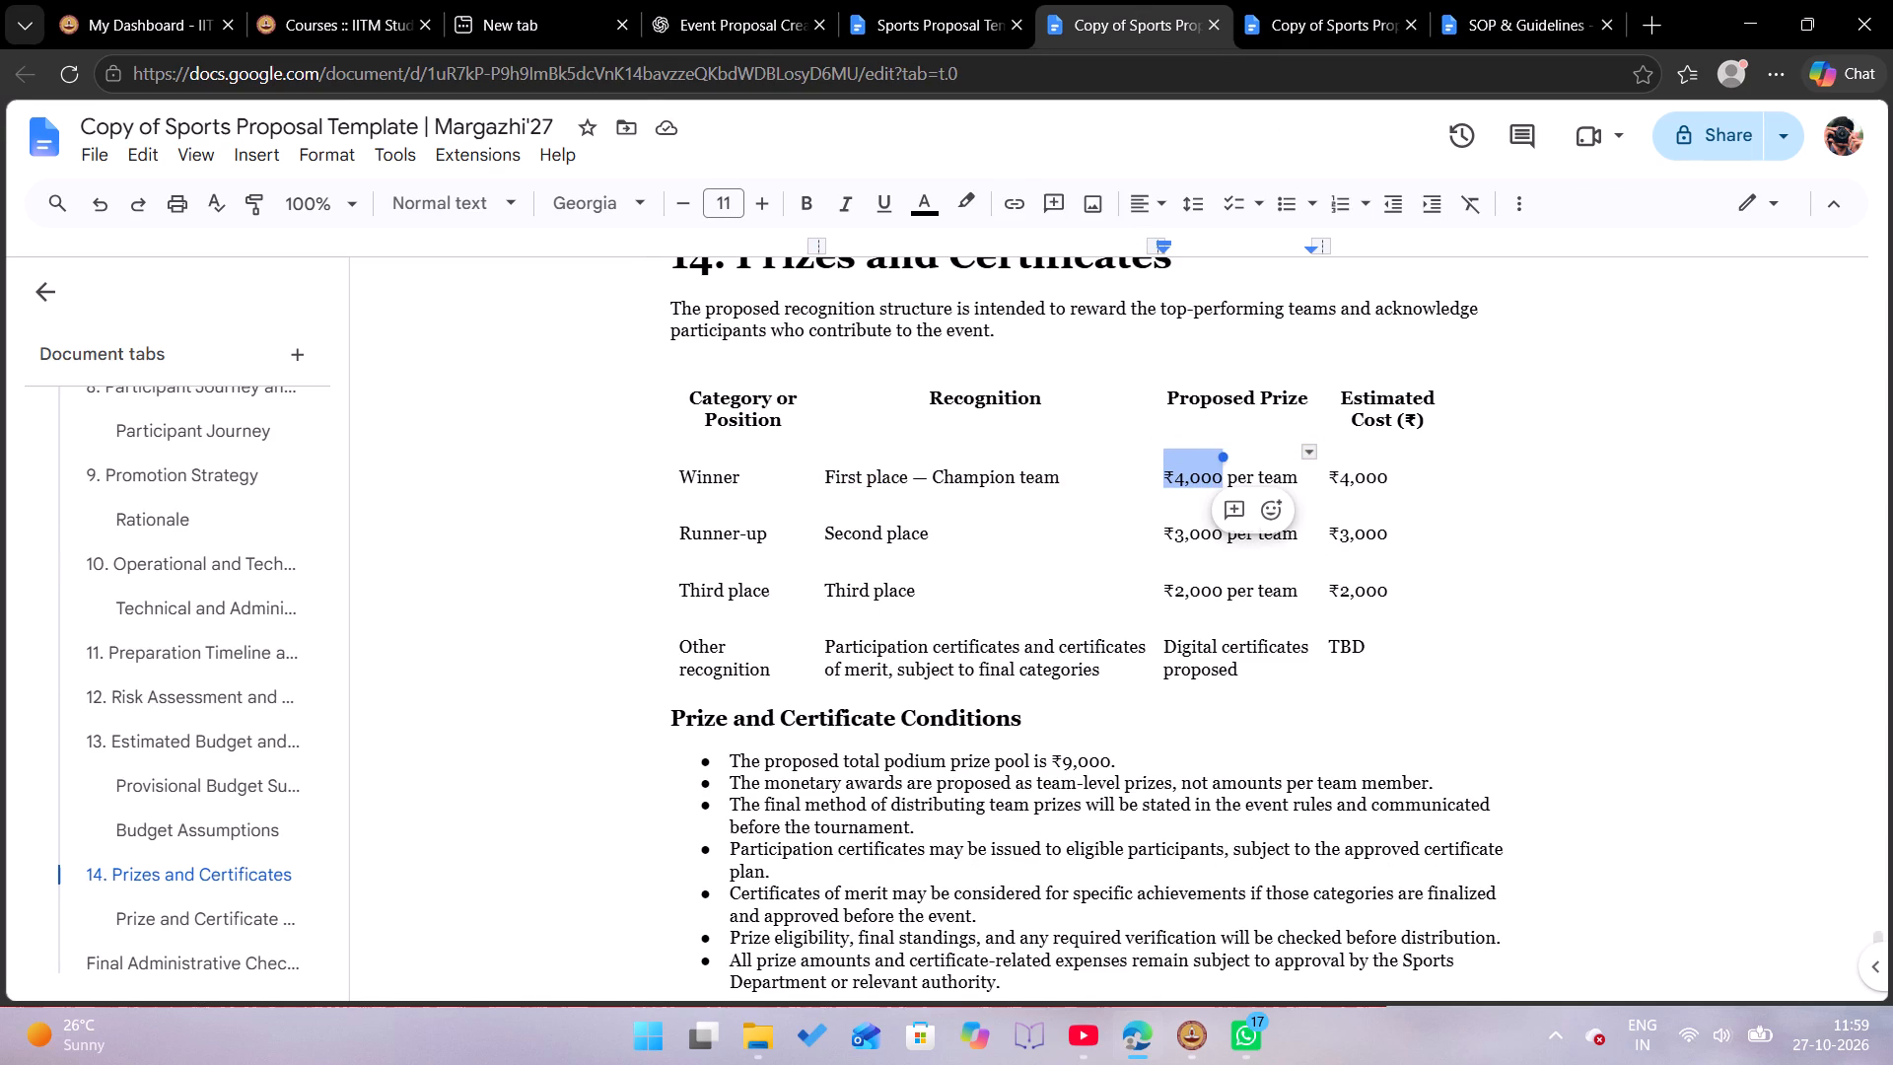
pyautogui.hotkey('ctrl', 'c')
pyautogui.click(1276, 0)
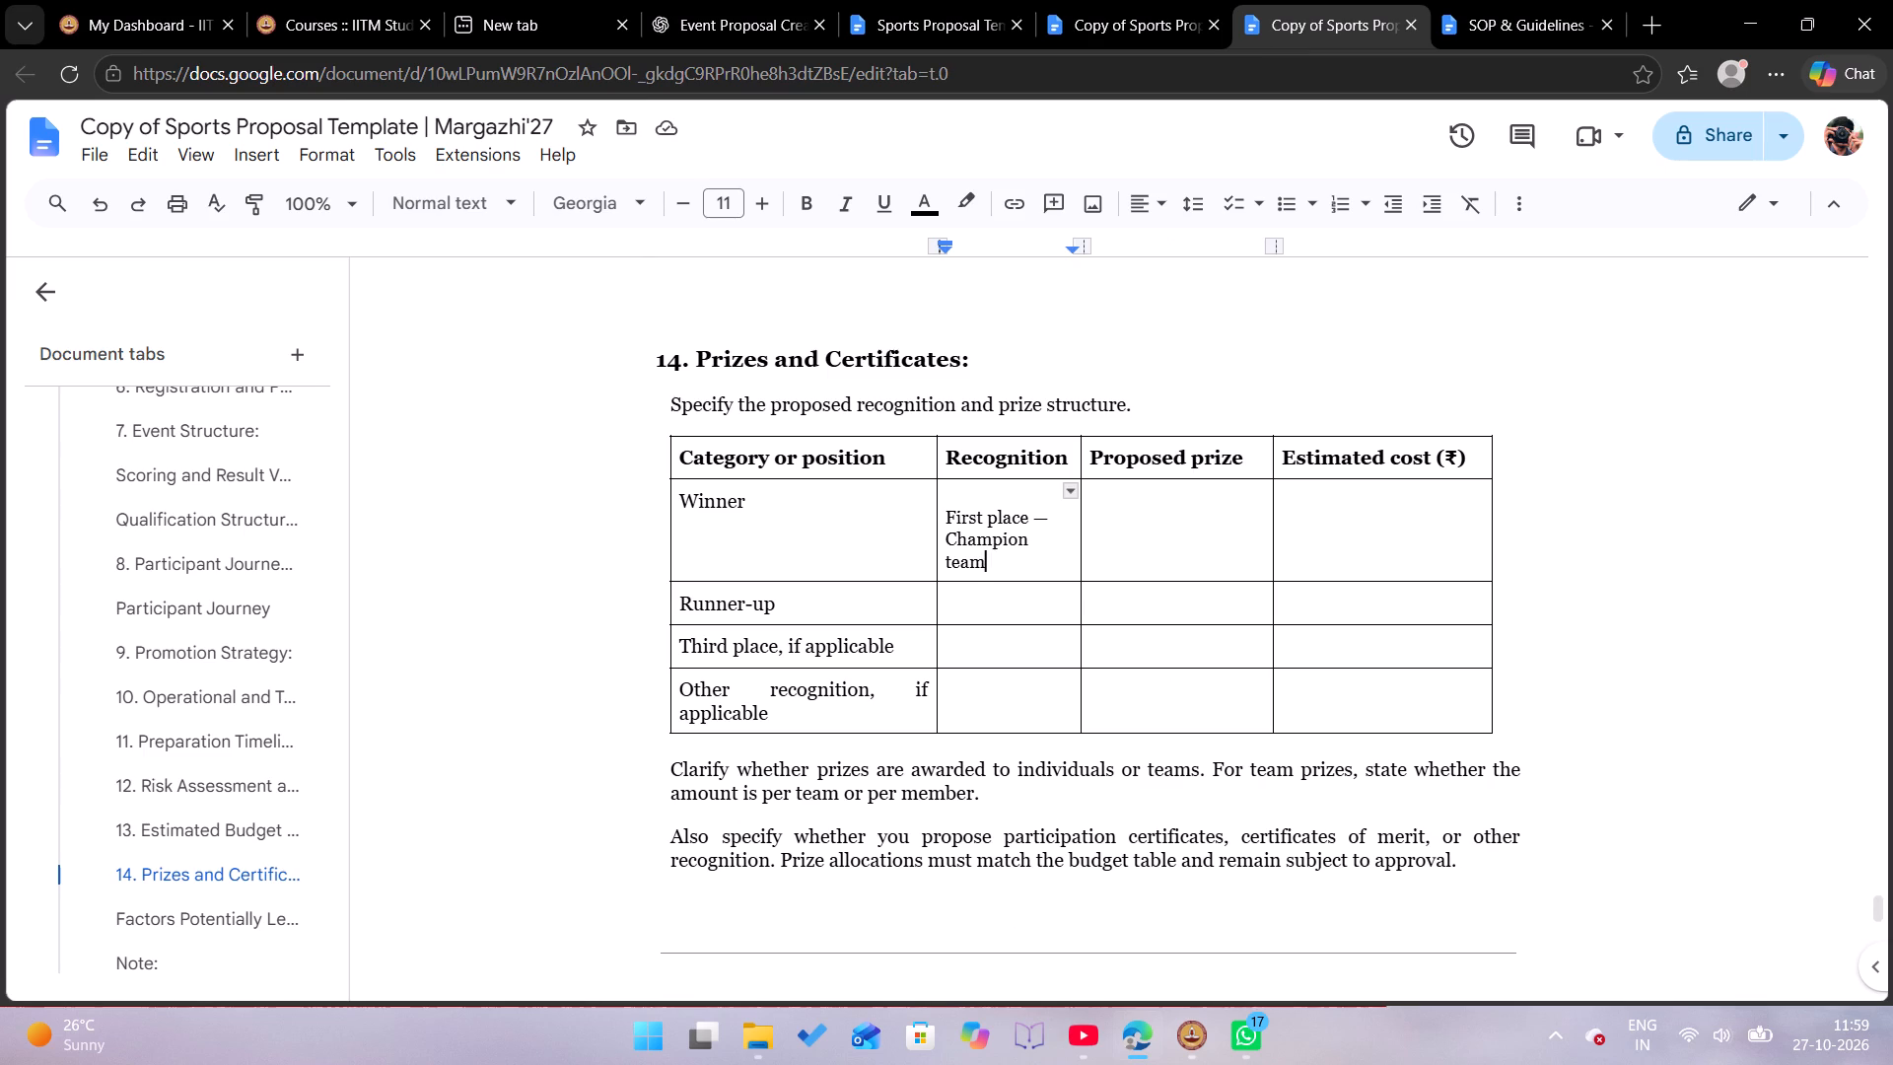
pyautogui.click(1108, 533)
pyautogui.hotkey('ctrl', 'v')
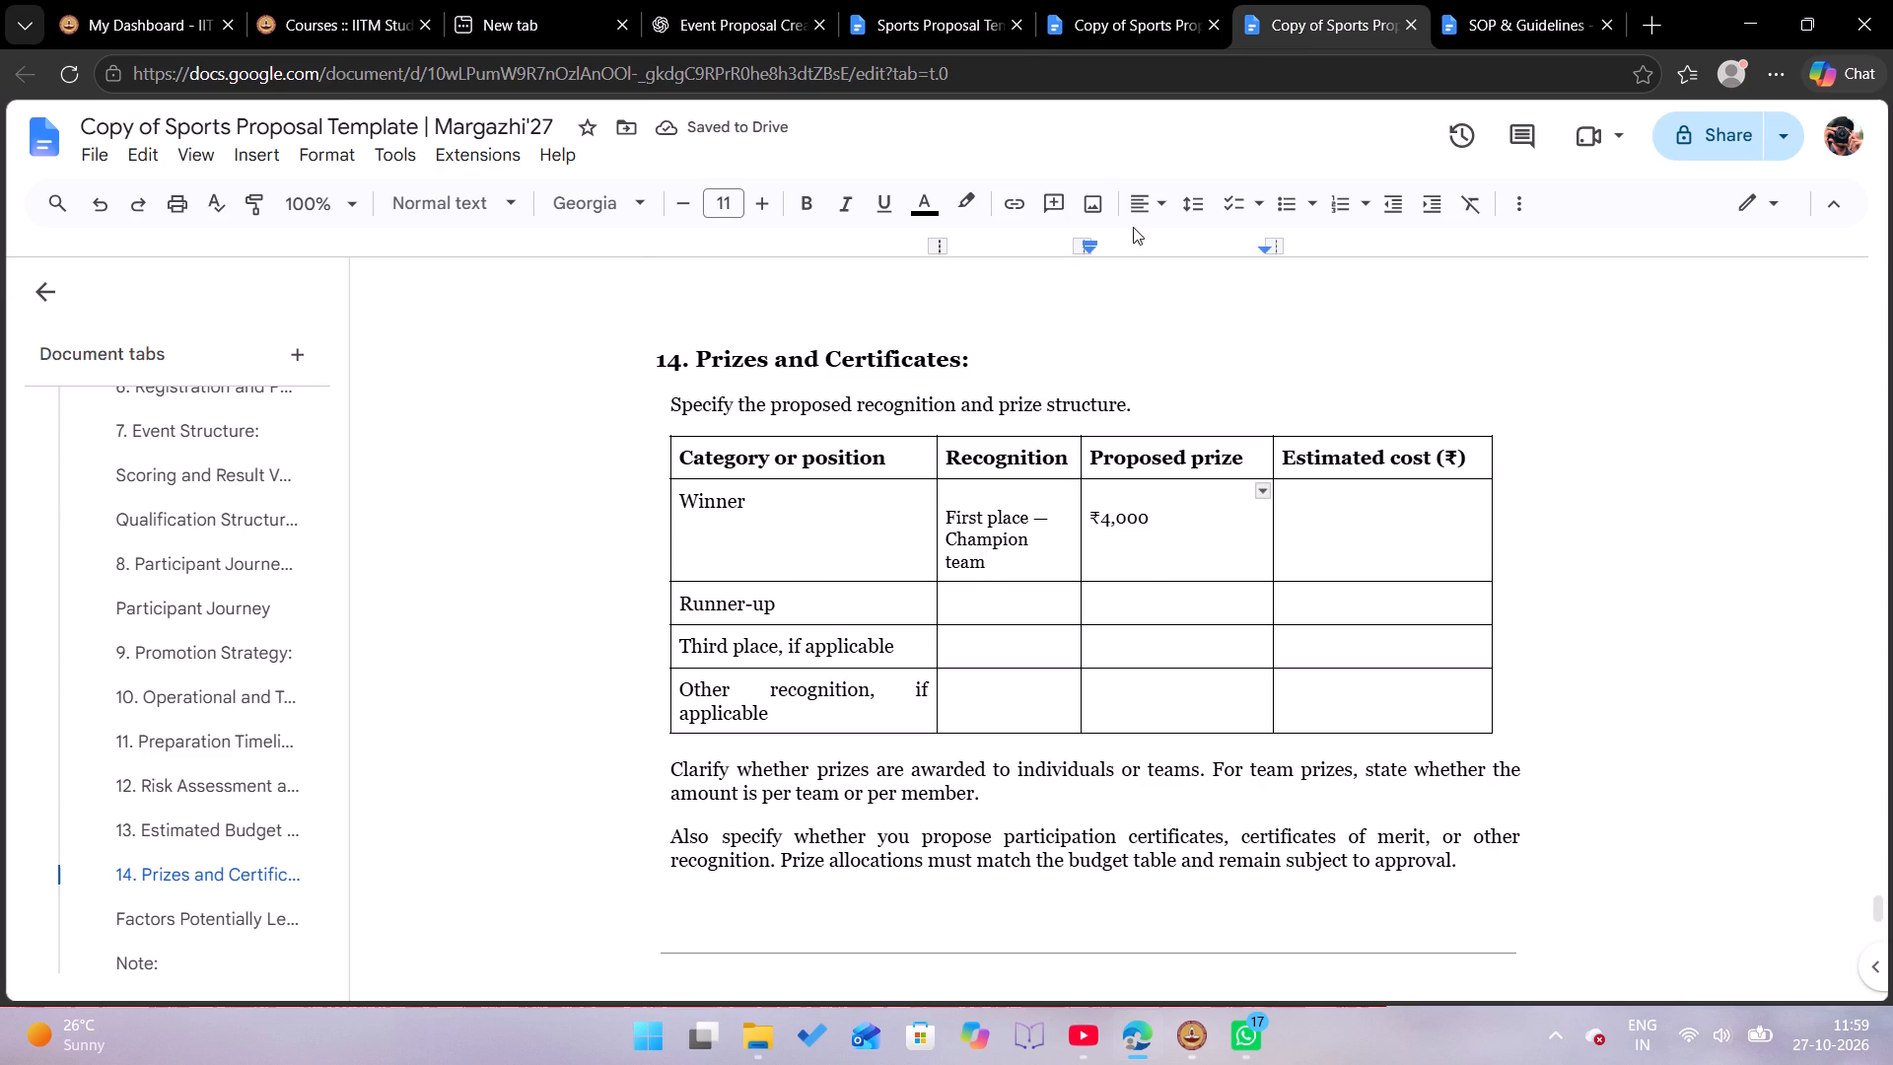
pyautogui.click(1135, 3)
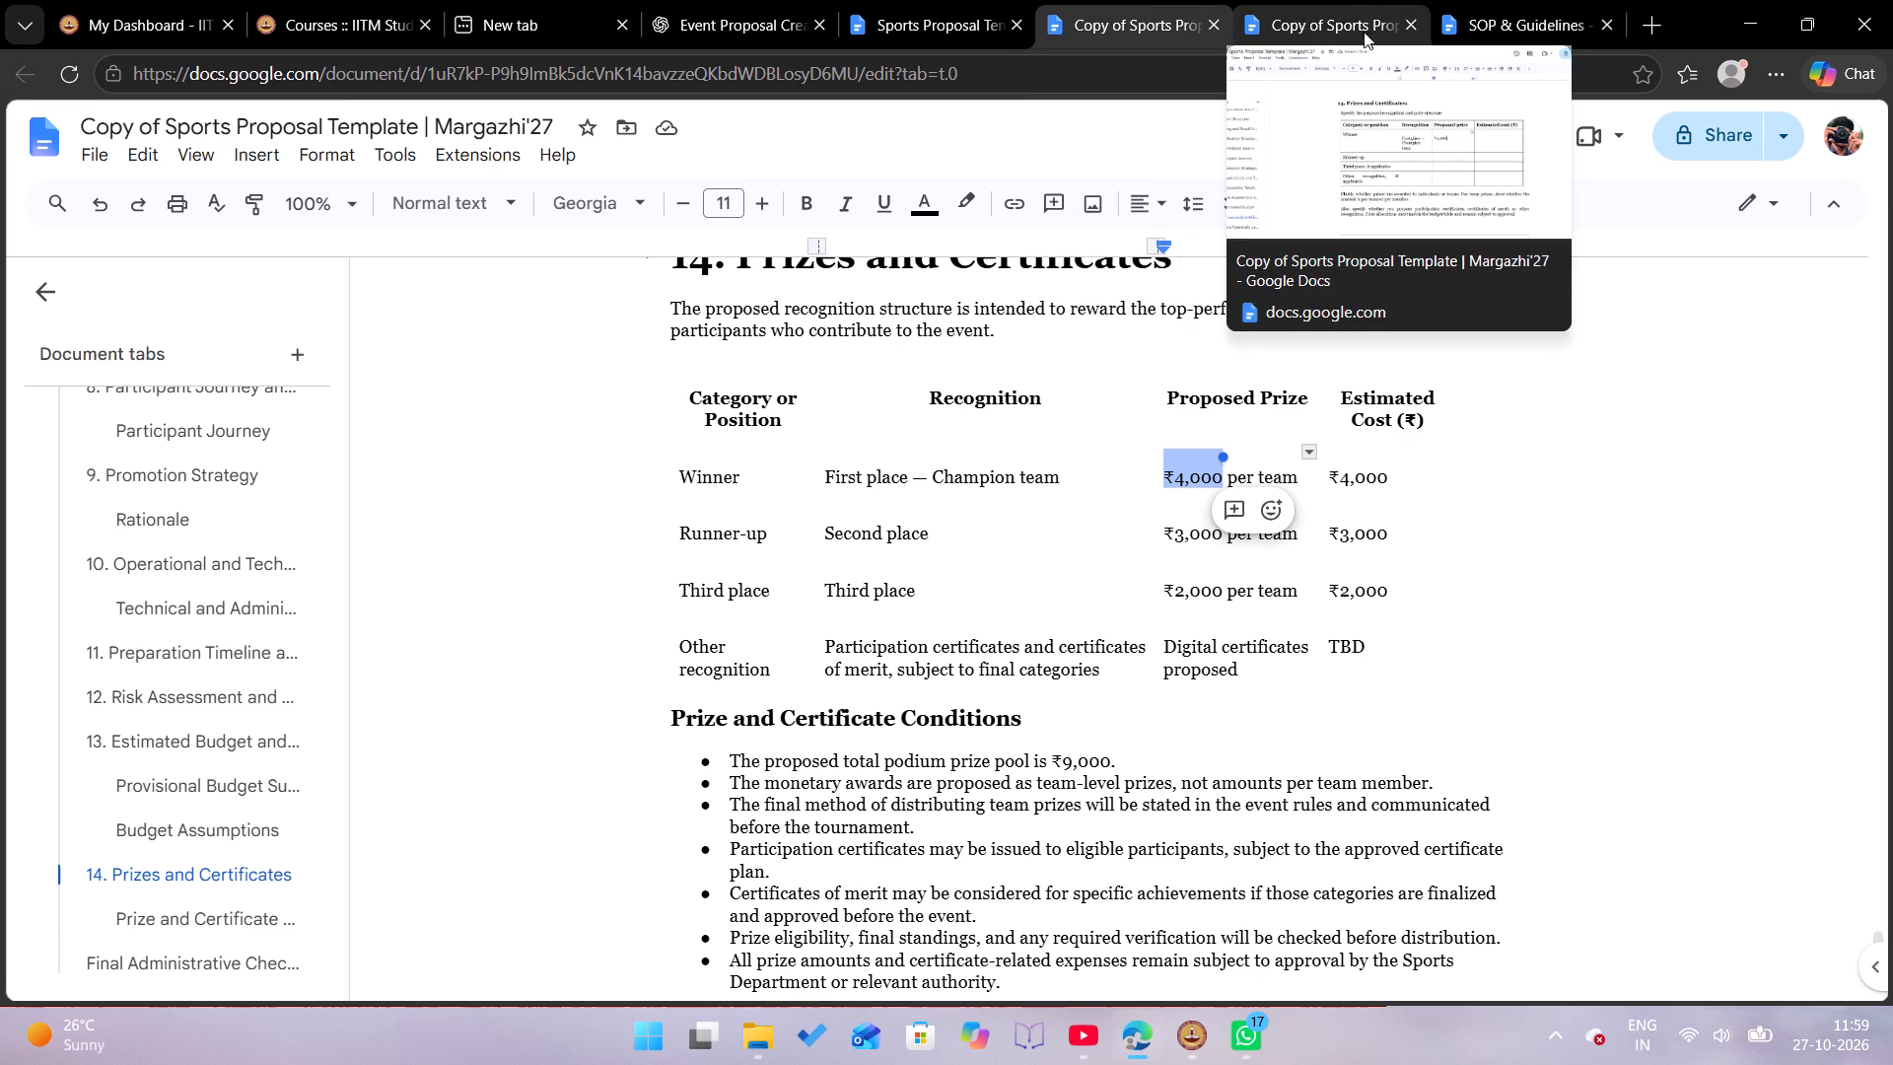
pyautogui.click(1341, 7)
pyautogui.click(1337, 529)
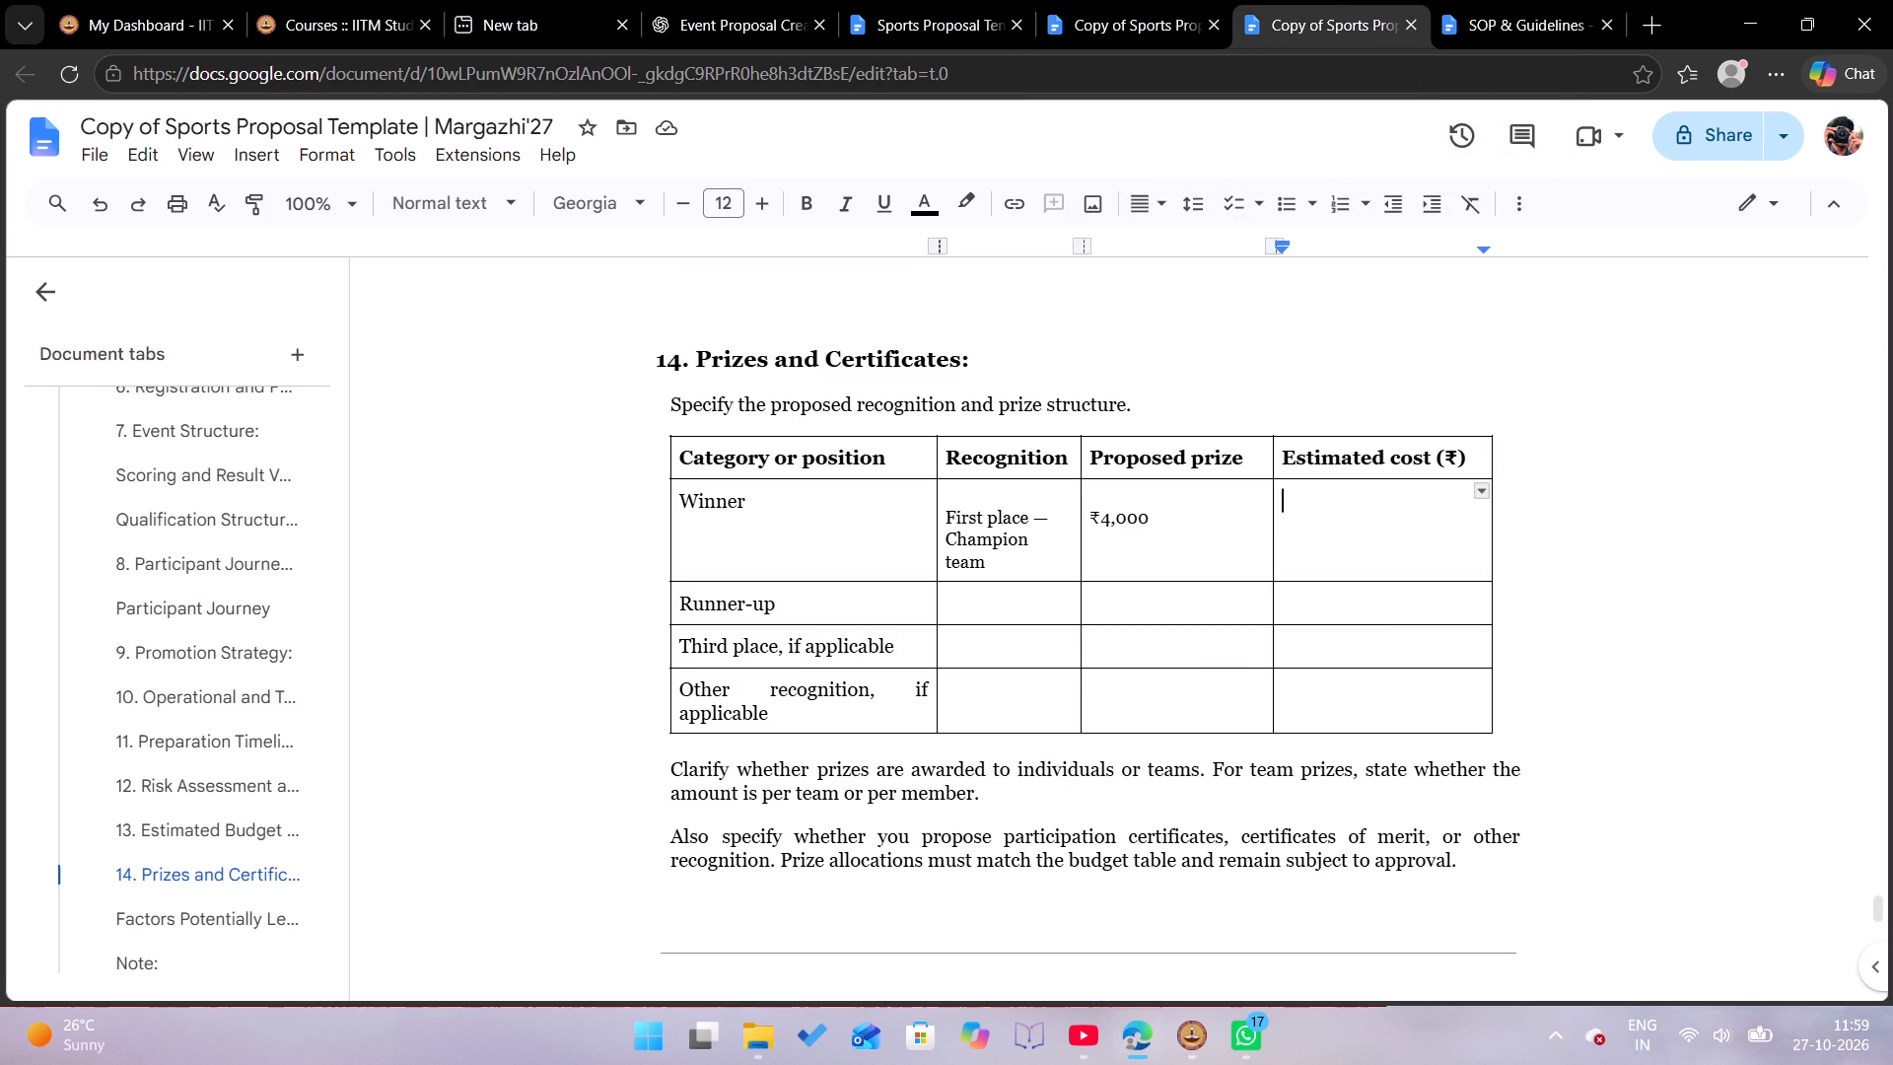
pyautogui.hotkey('ctrl', 'v')
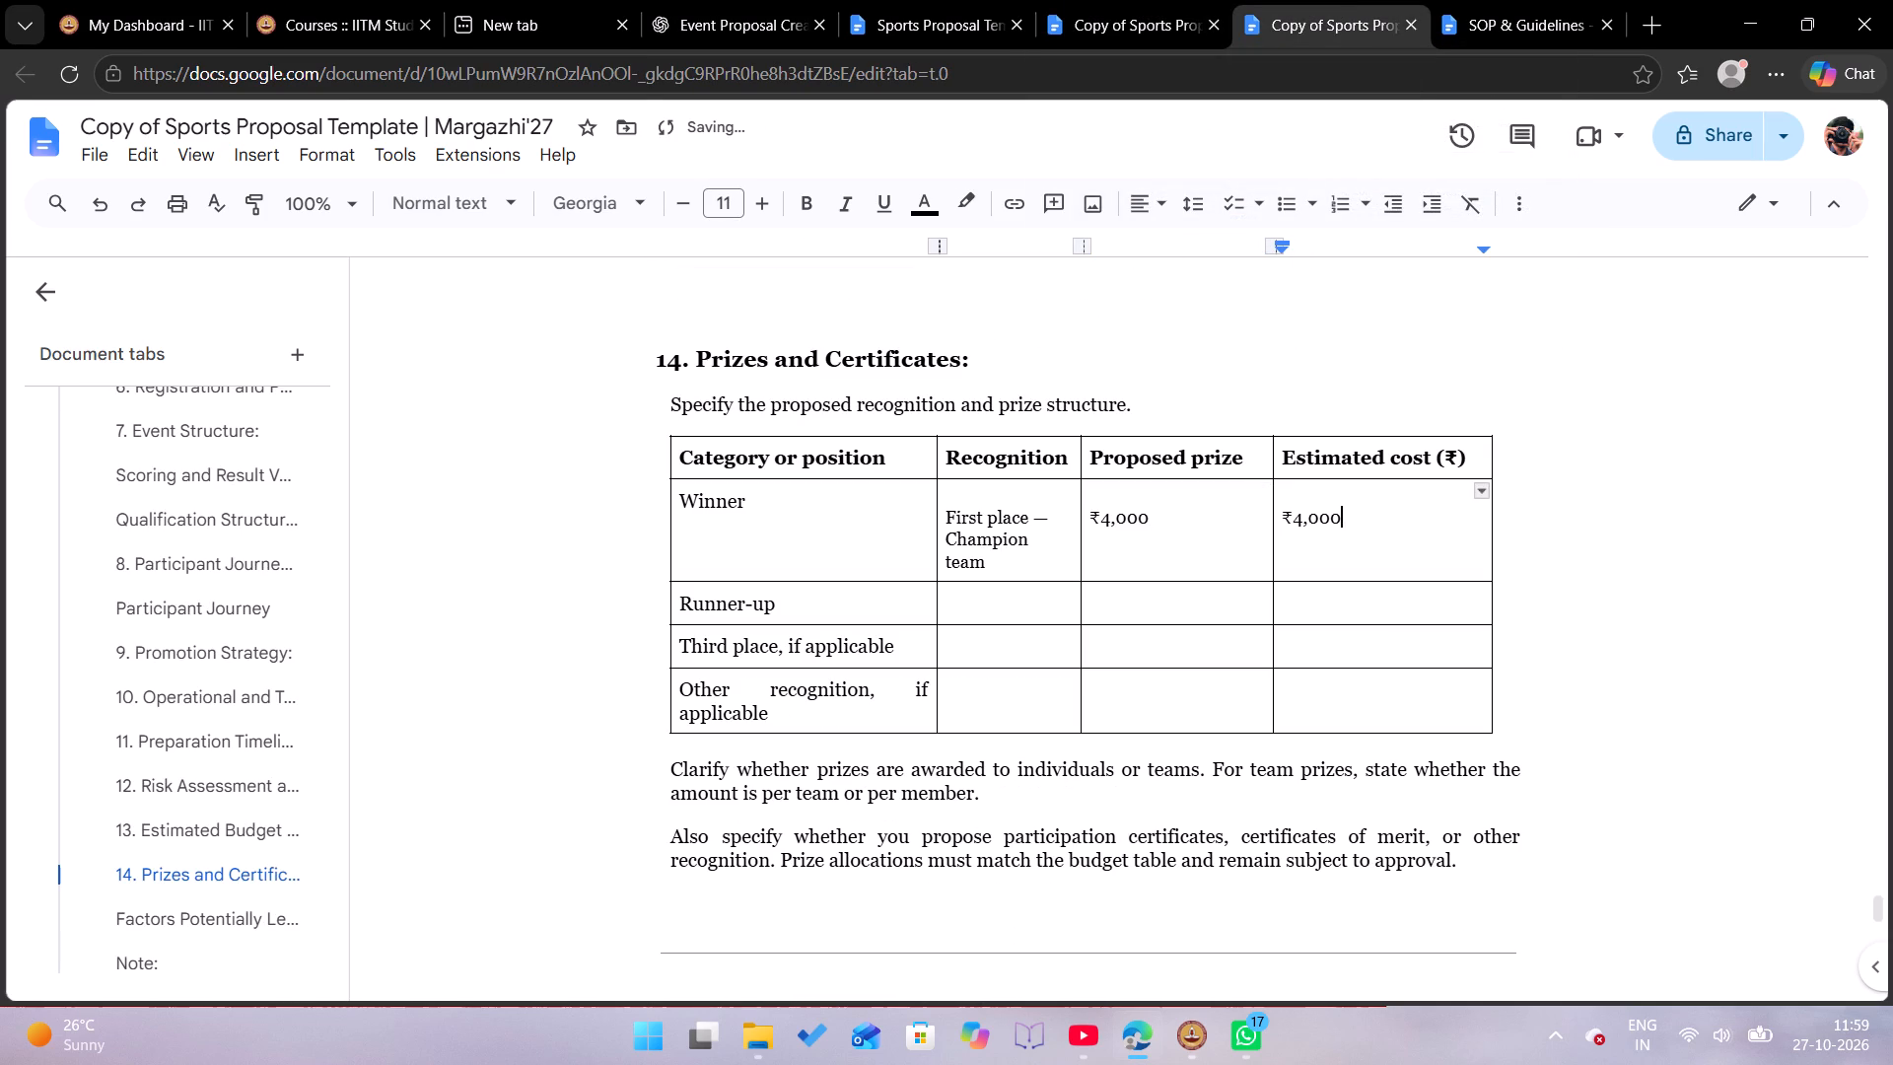
# Copy "Second place" from the other proposal's section 14 into the template's Recognition cell for Runner-up.
pyautogui.click(953, 620)
pyautogui.click(965, 612)
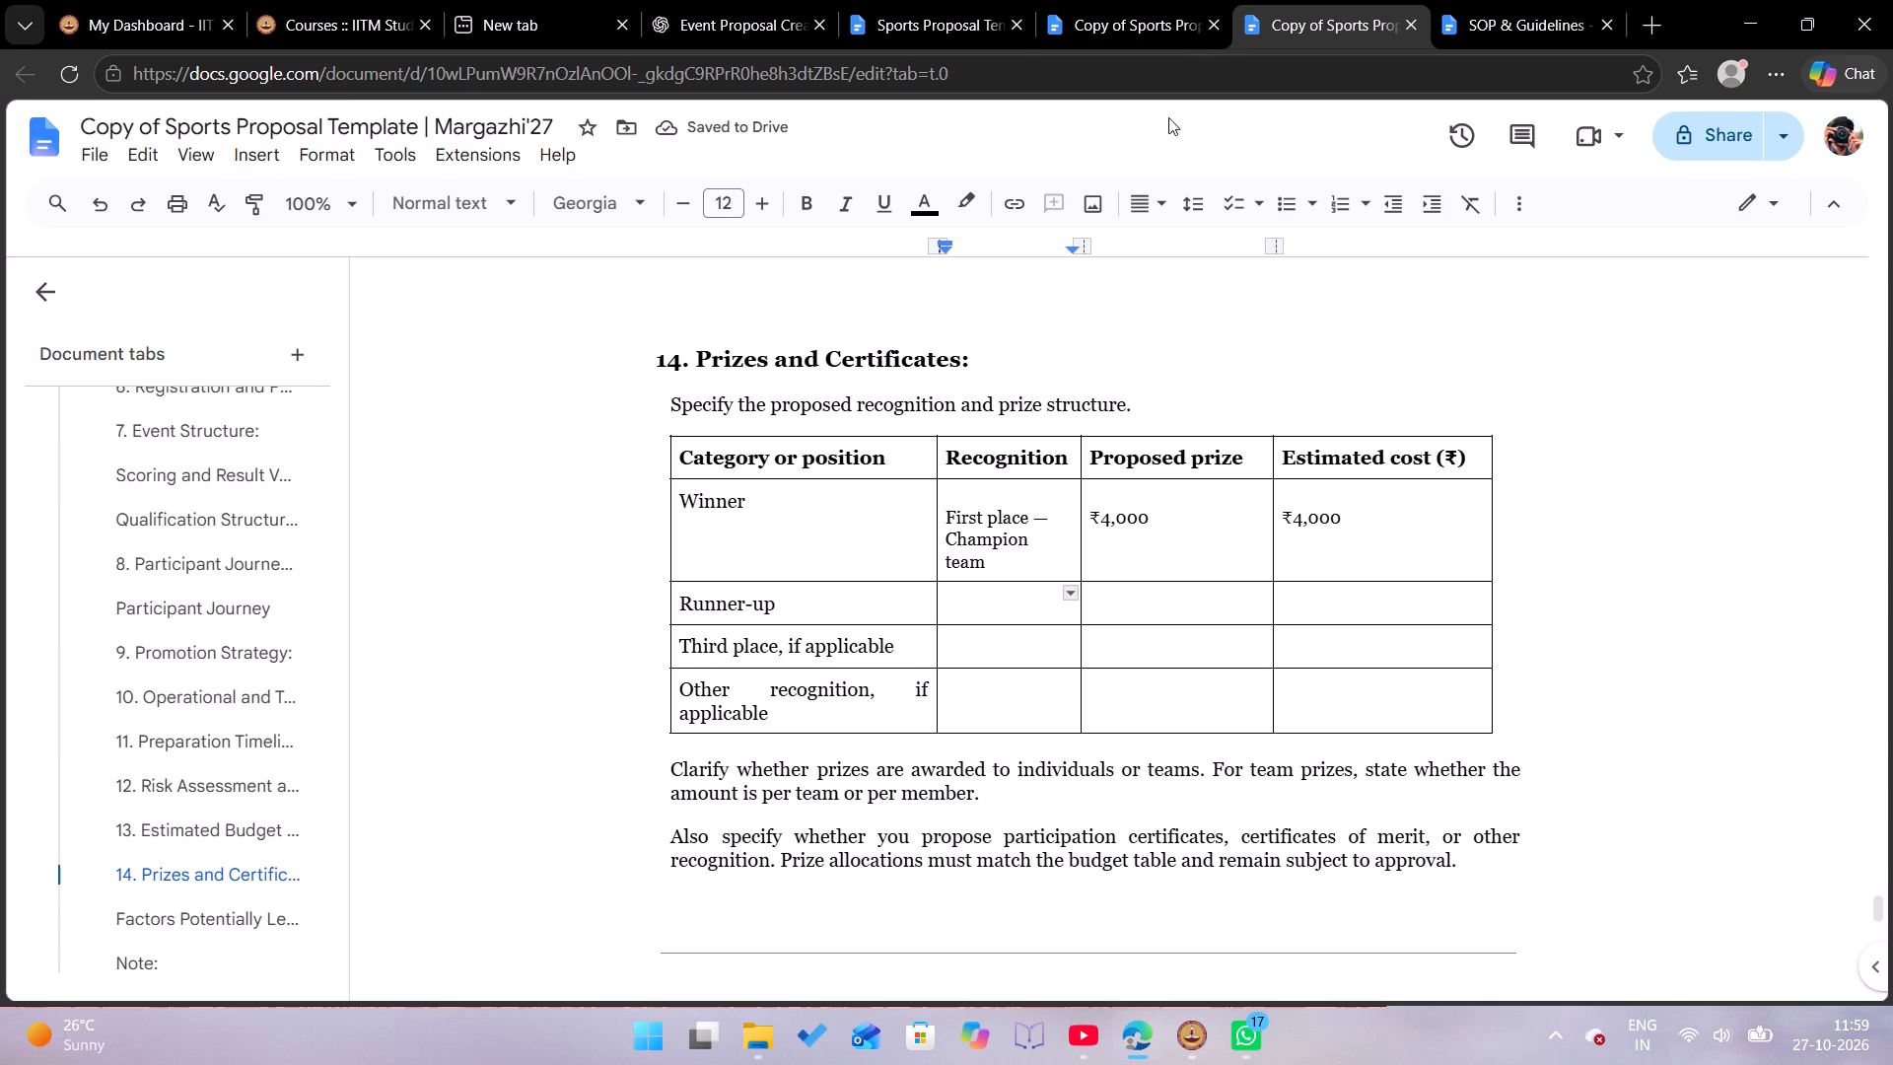
pyautogui.click(1172, 1)
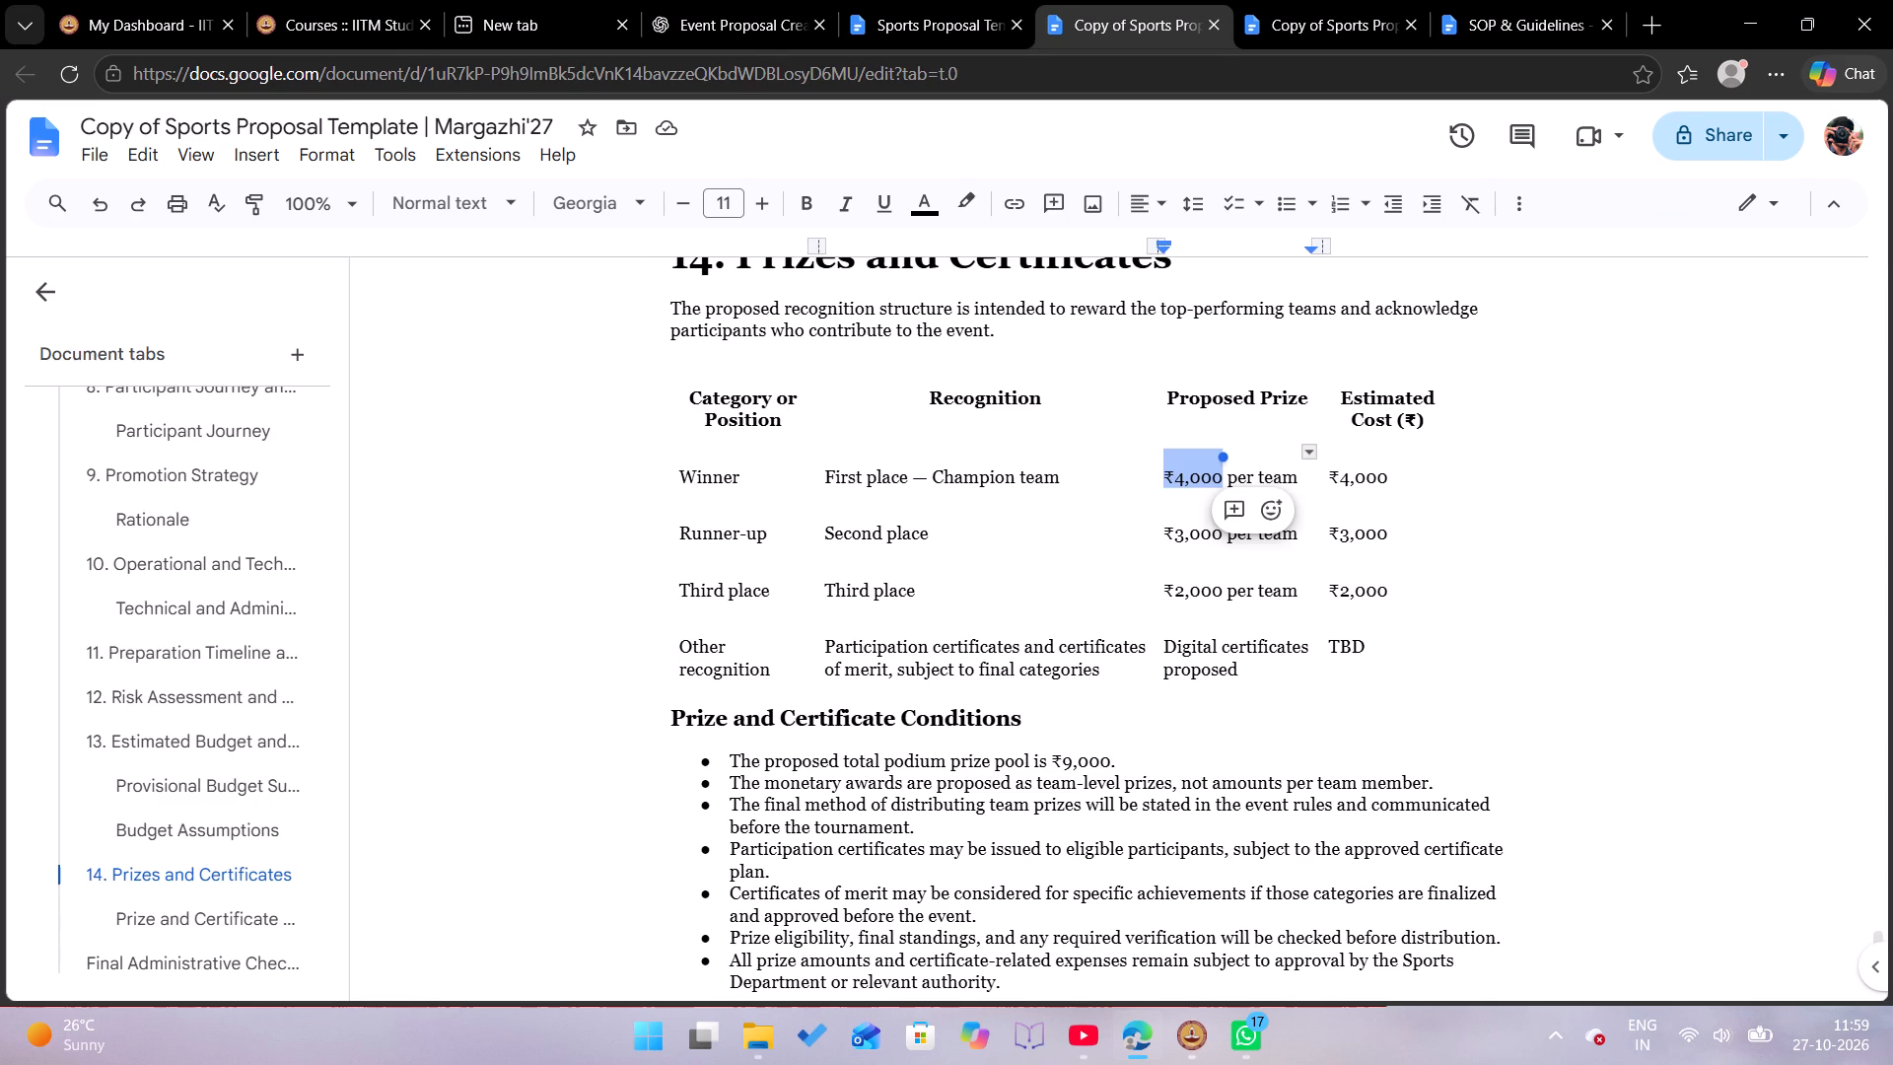
pyautogui.moveTo(828, 531); pyautogui.dragTo(925, 527)
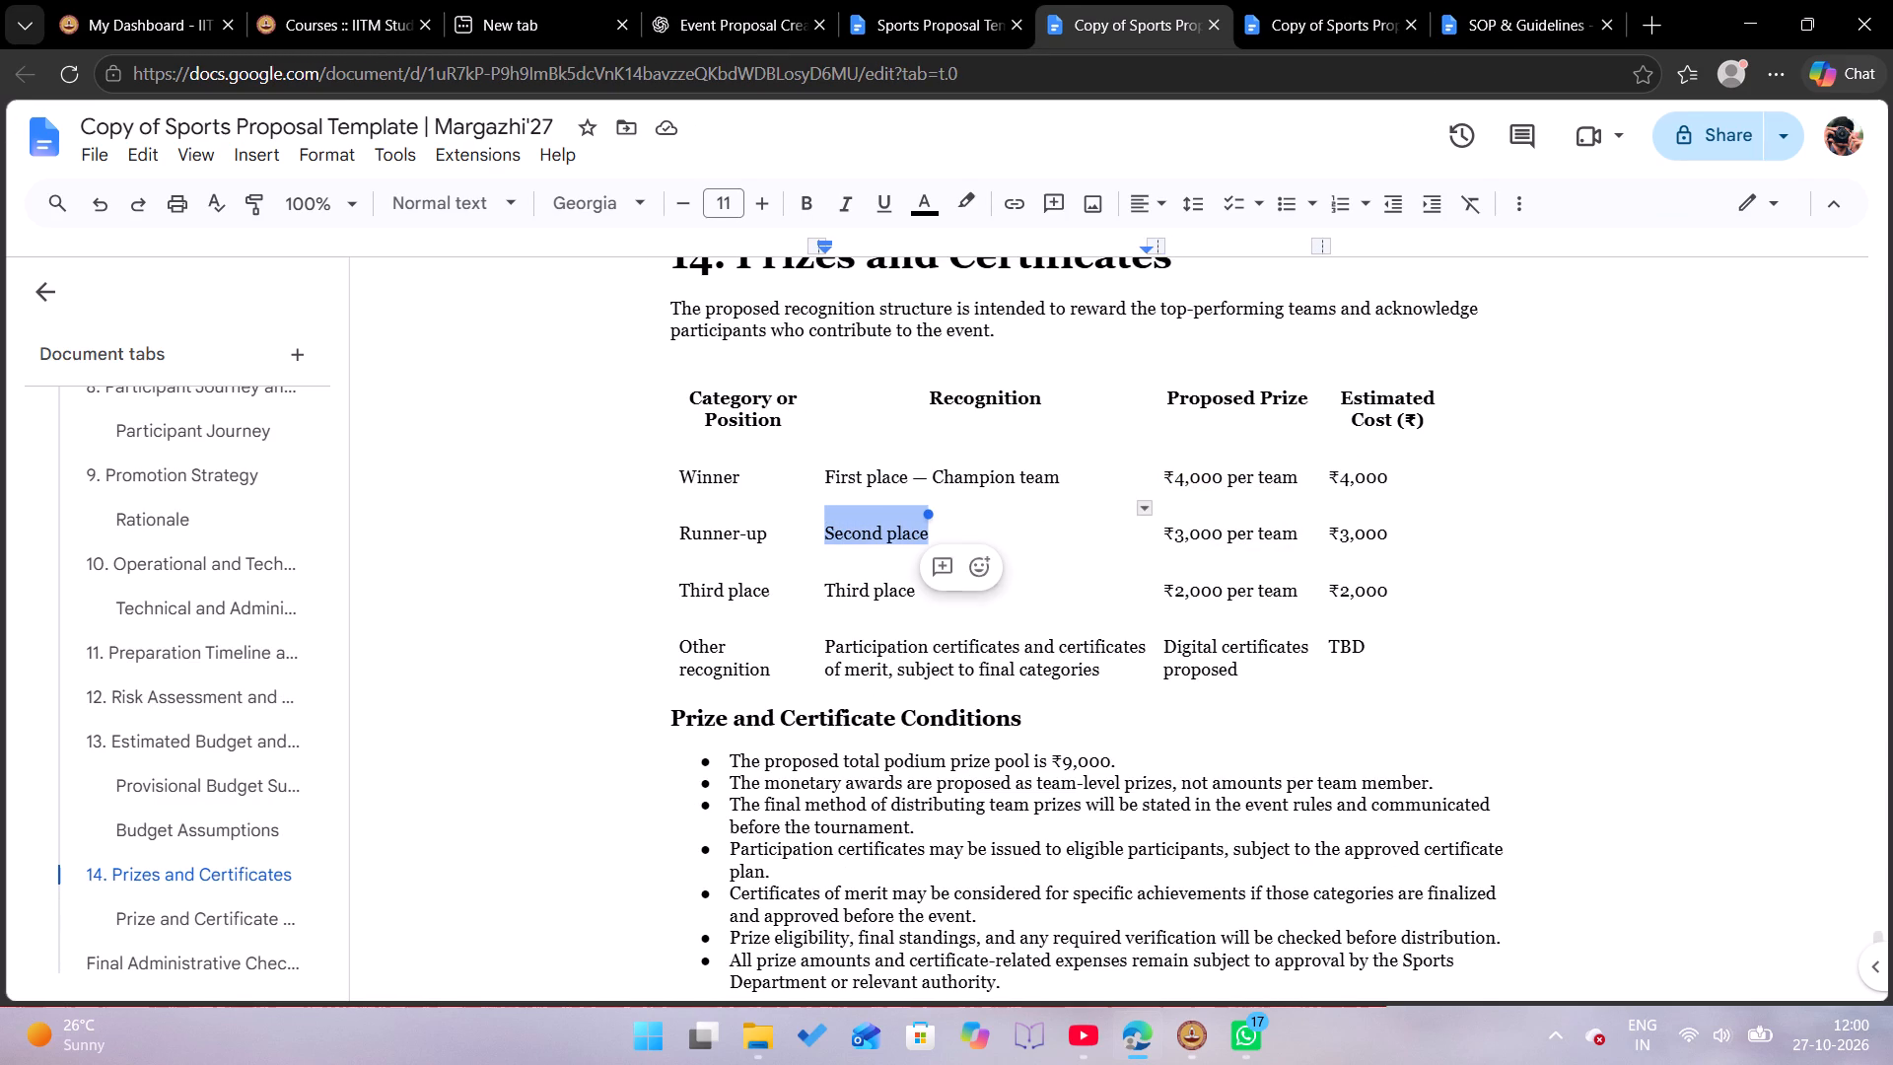
pyautogui.hotkey('ctrl', 'c')
pyautogui.click(1324, 2)
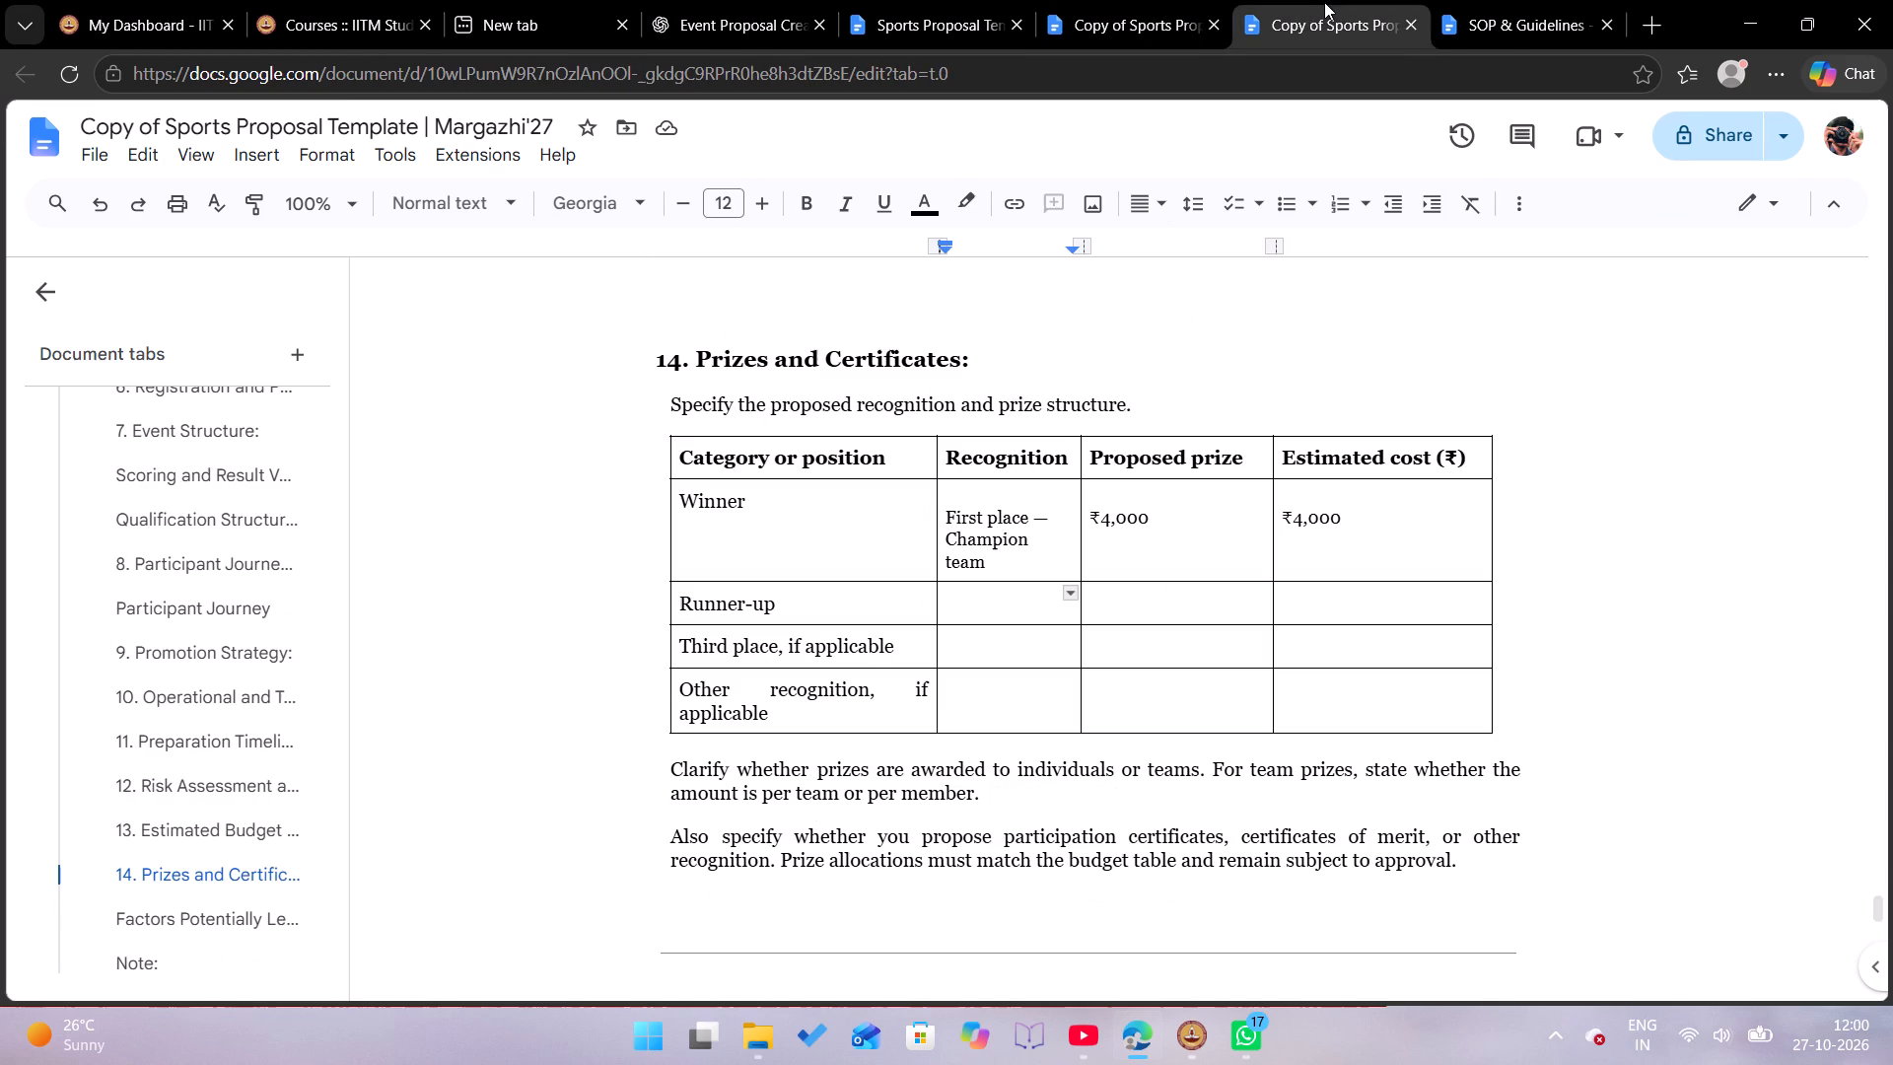
pyautogui.hotkey('ctrl', 'v')
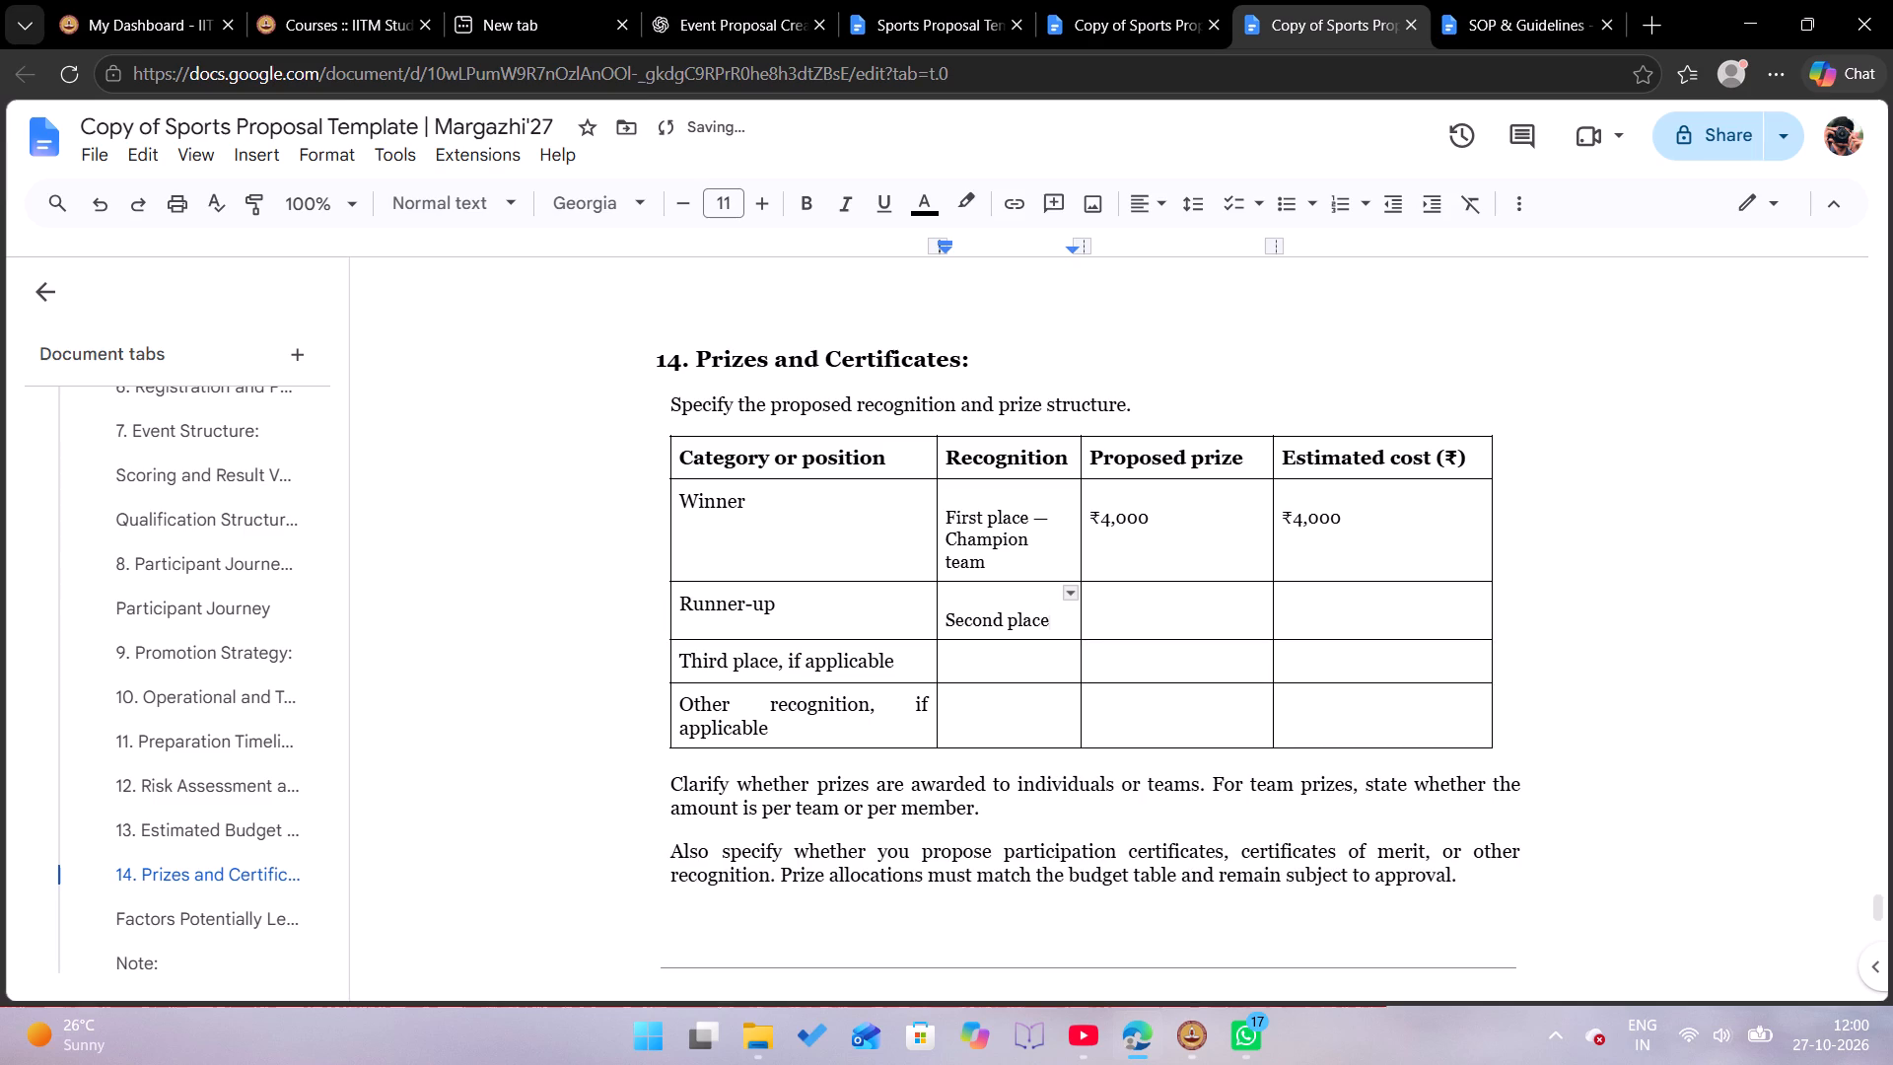
# Copy ₹3,000 from the other proposal's Runner-up row into the template's Proposed prize and Estimated cost cells for Runner-up.
pyautogui.click(1153, 606)
pyautogui.click(1113, 0)
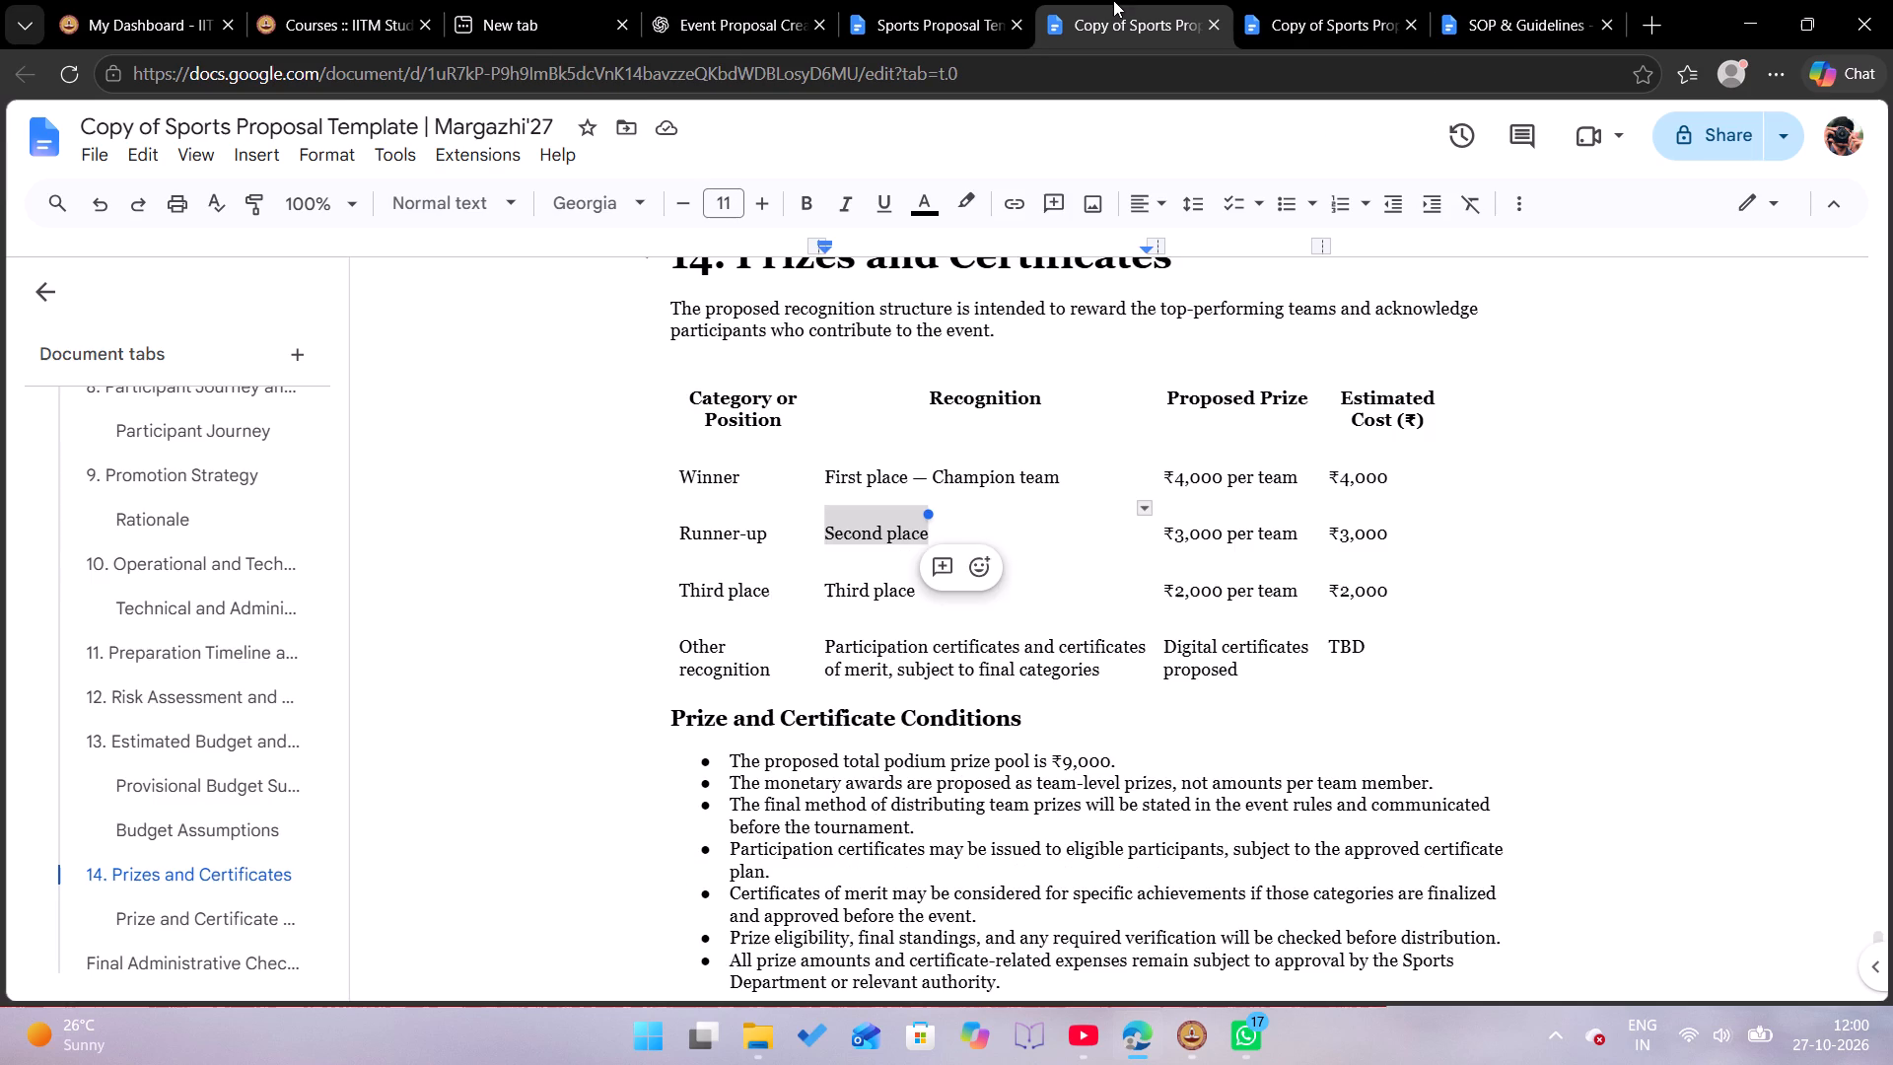
pyautogui.moveTo(1164, 537); pyautogui.dragTo(1218, 536)
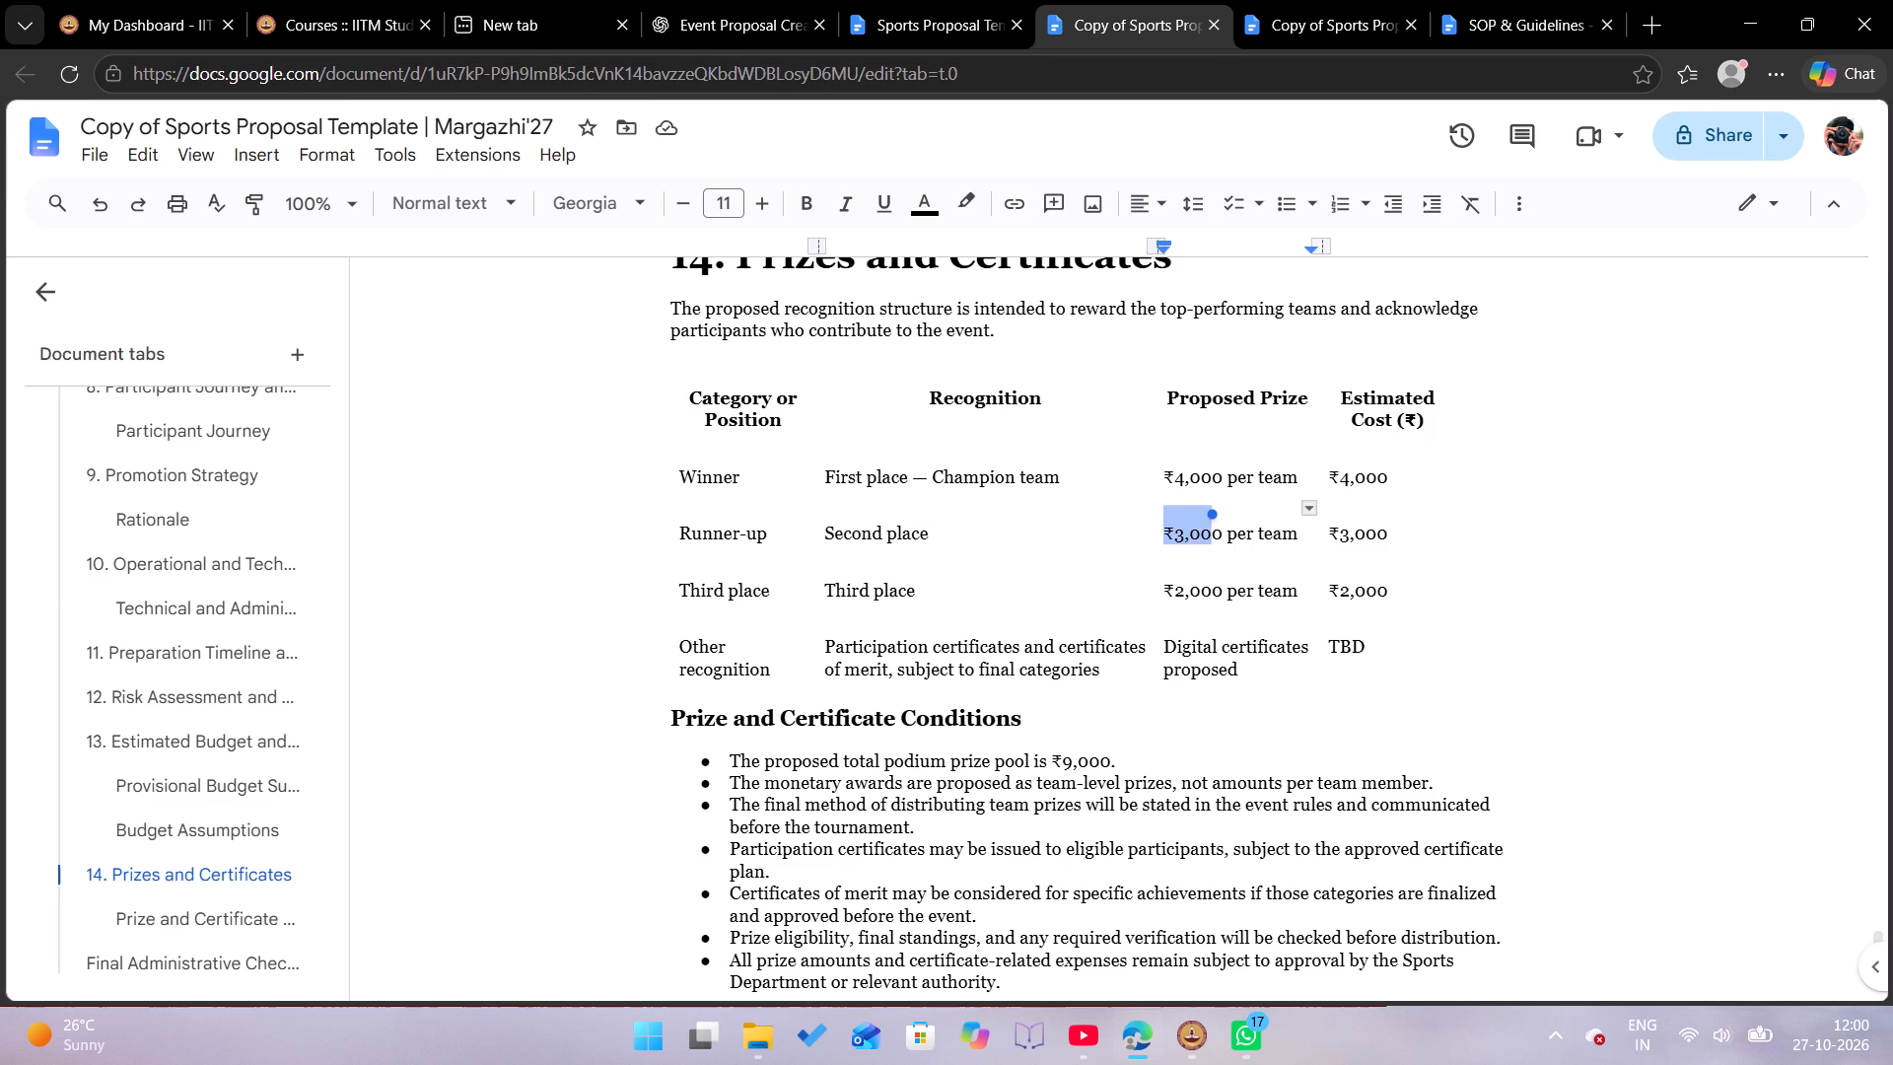
pyautogui.moveTo(1218, 536); pyautogui.dragTo(1221, 537)
pyautogui.hotkey('ctrl', 'c')
pyautogui.click(1335, 0)
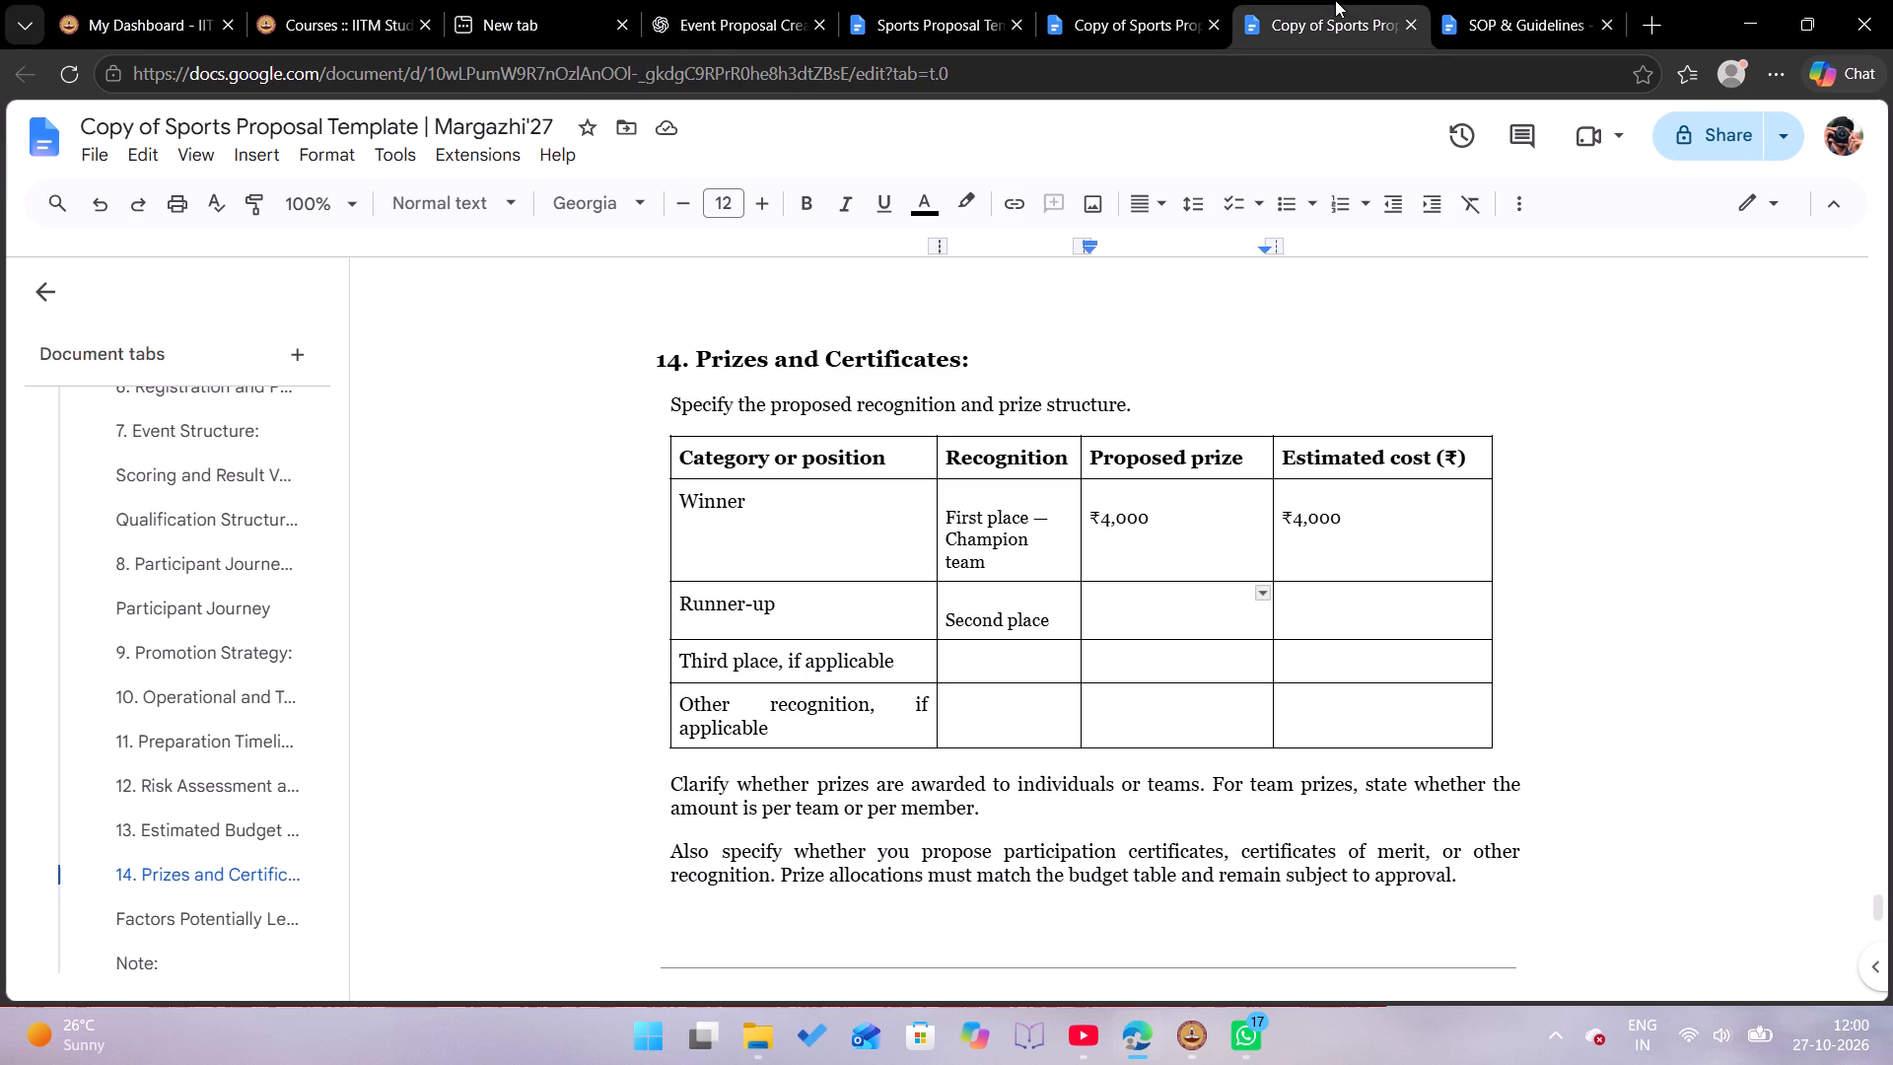
pyautogui.hotkey('ctrl', 'v')
pyautogui.click(1352, 606)
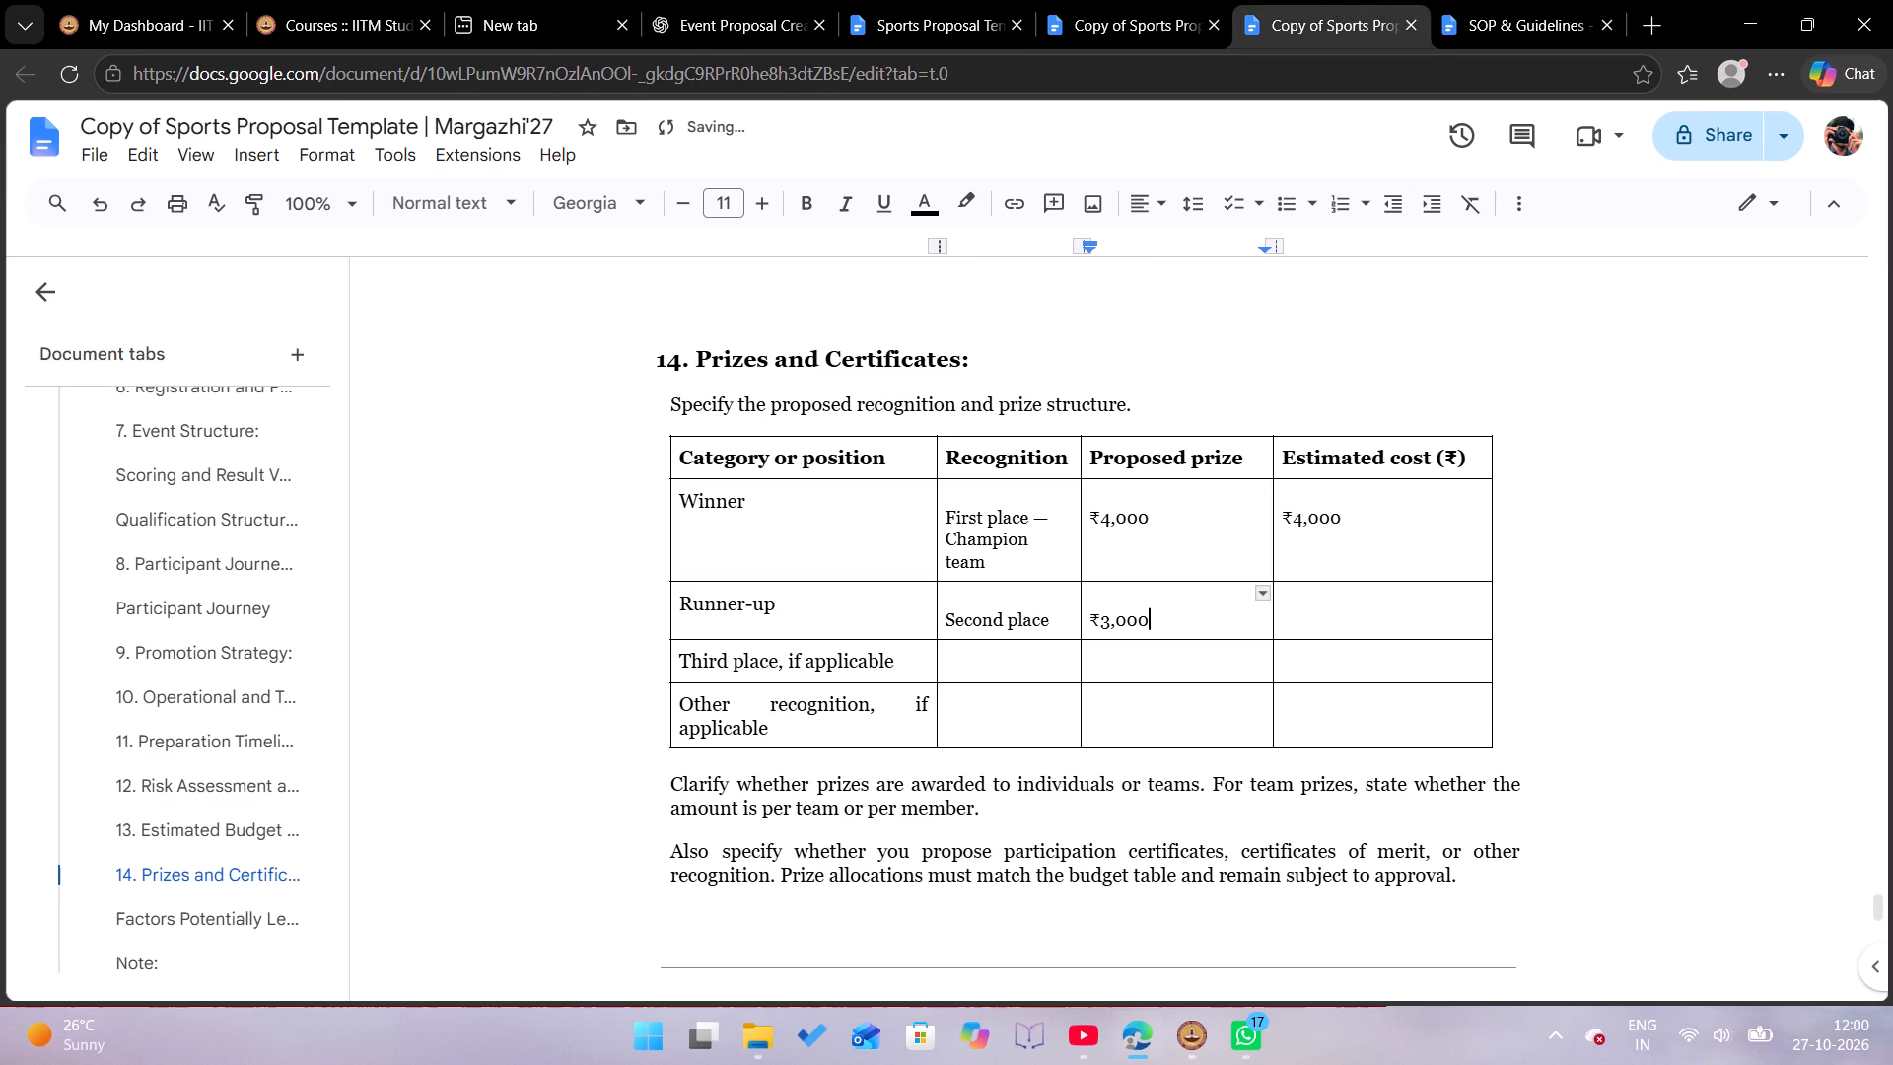
pyautogui.click(1140, 0)
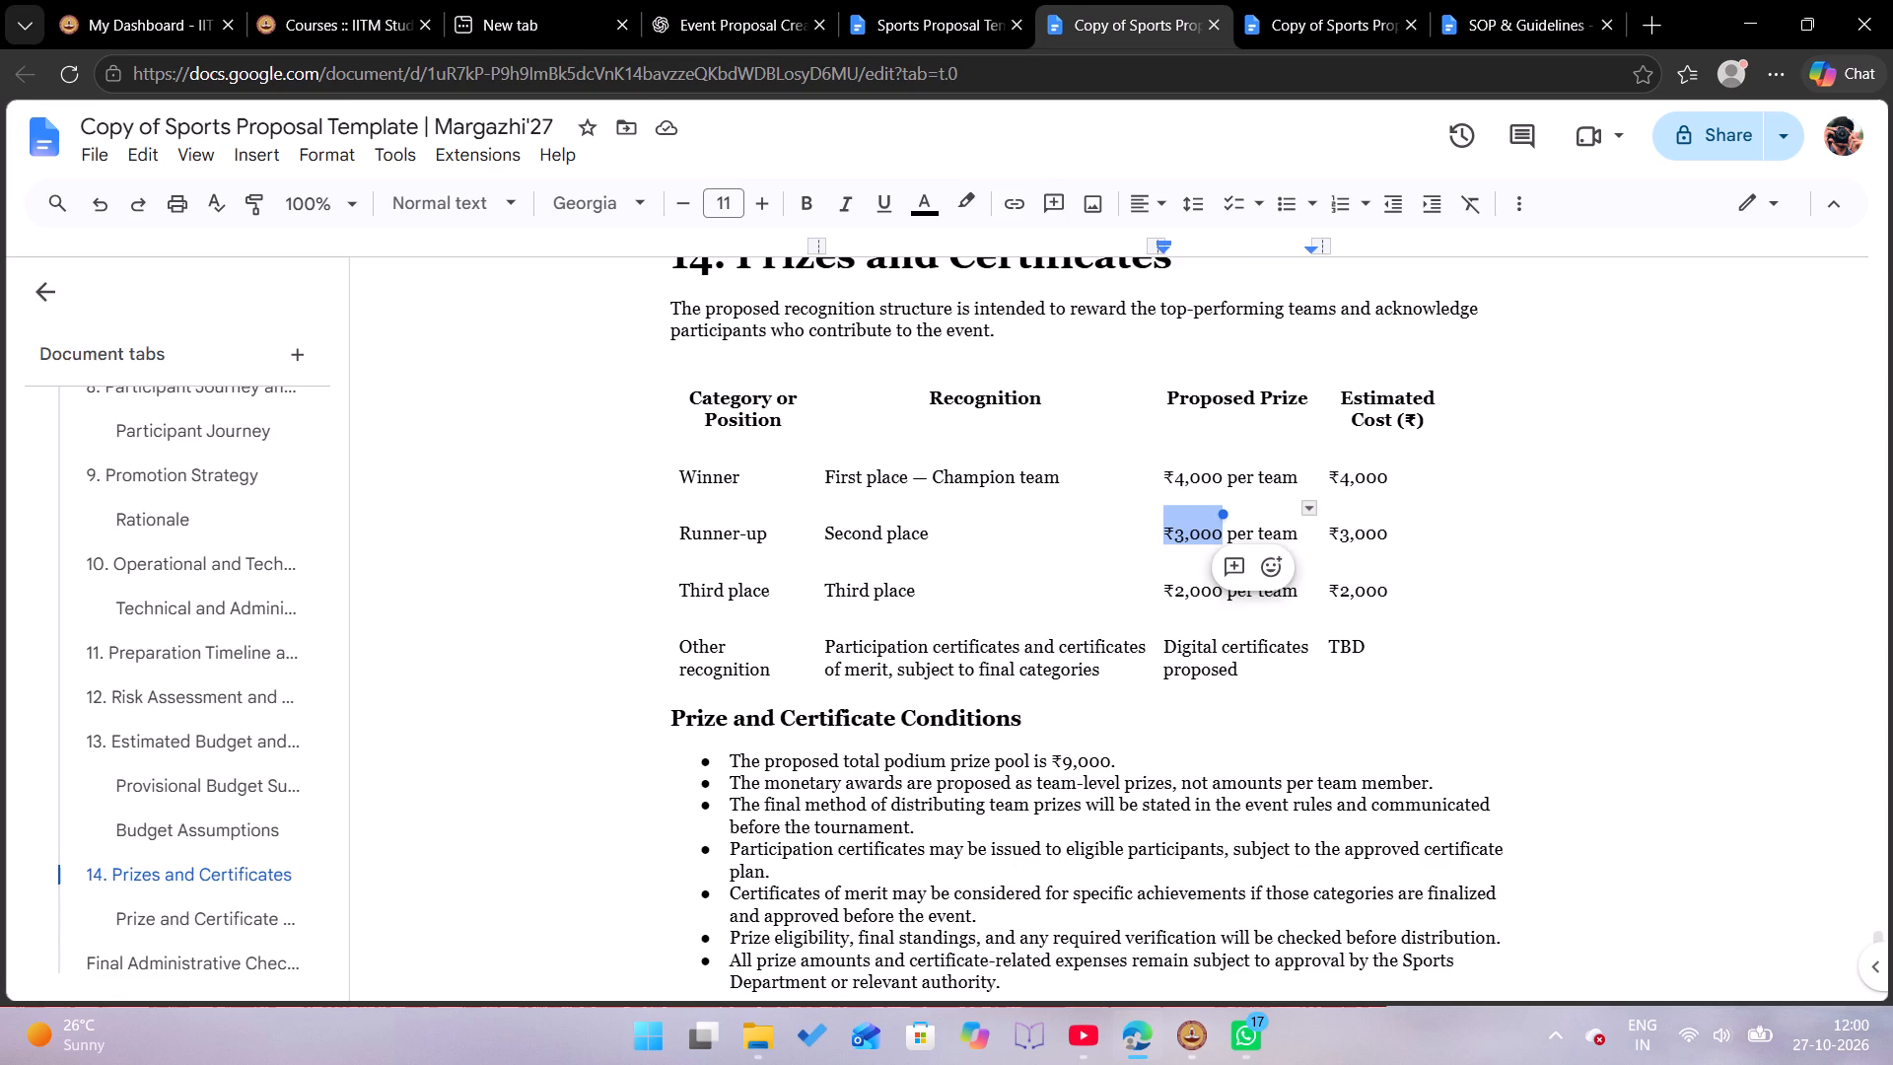
pyautogui.moveTo(1329, 534); pyautogui.dragTo(1392, 530)
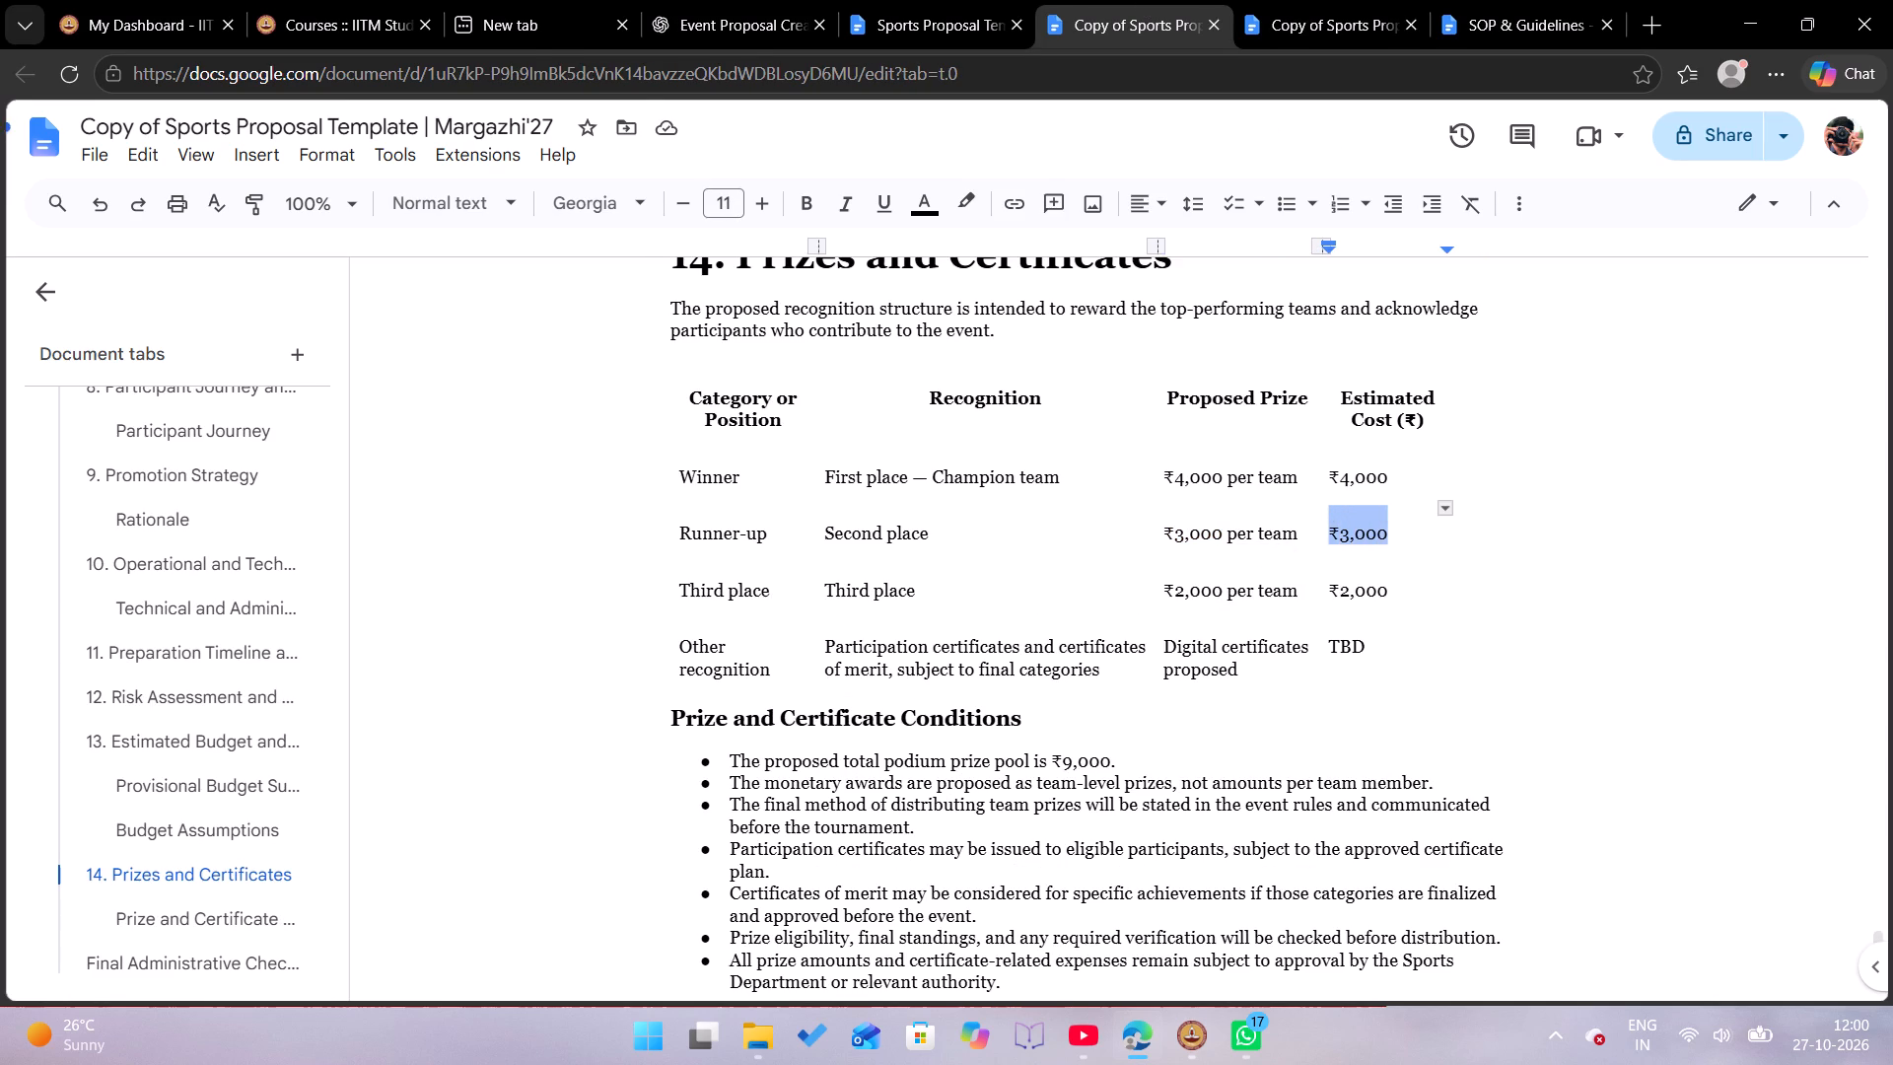
pyautogui.hotkey('ctrl', 'c')
pyautogui.click(1344, 3)
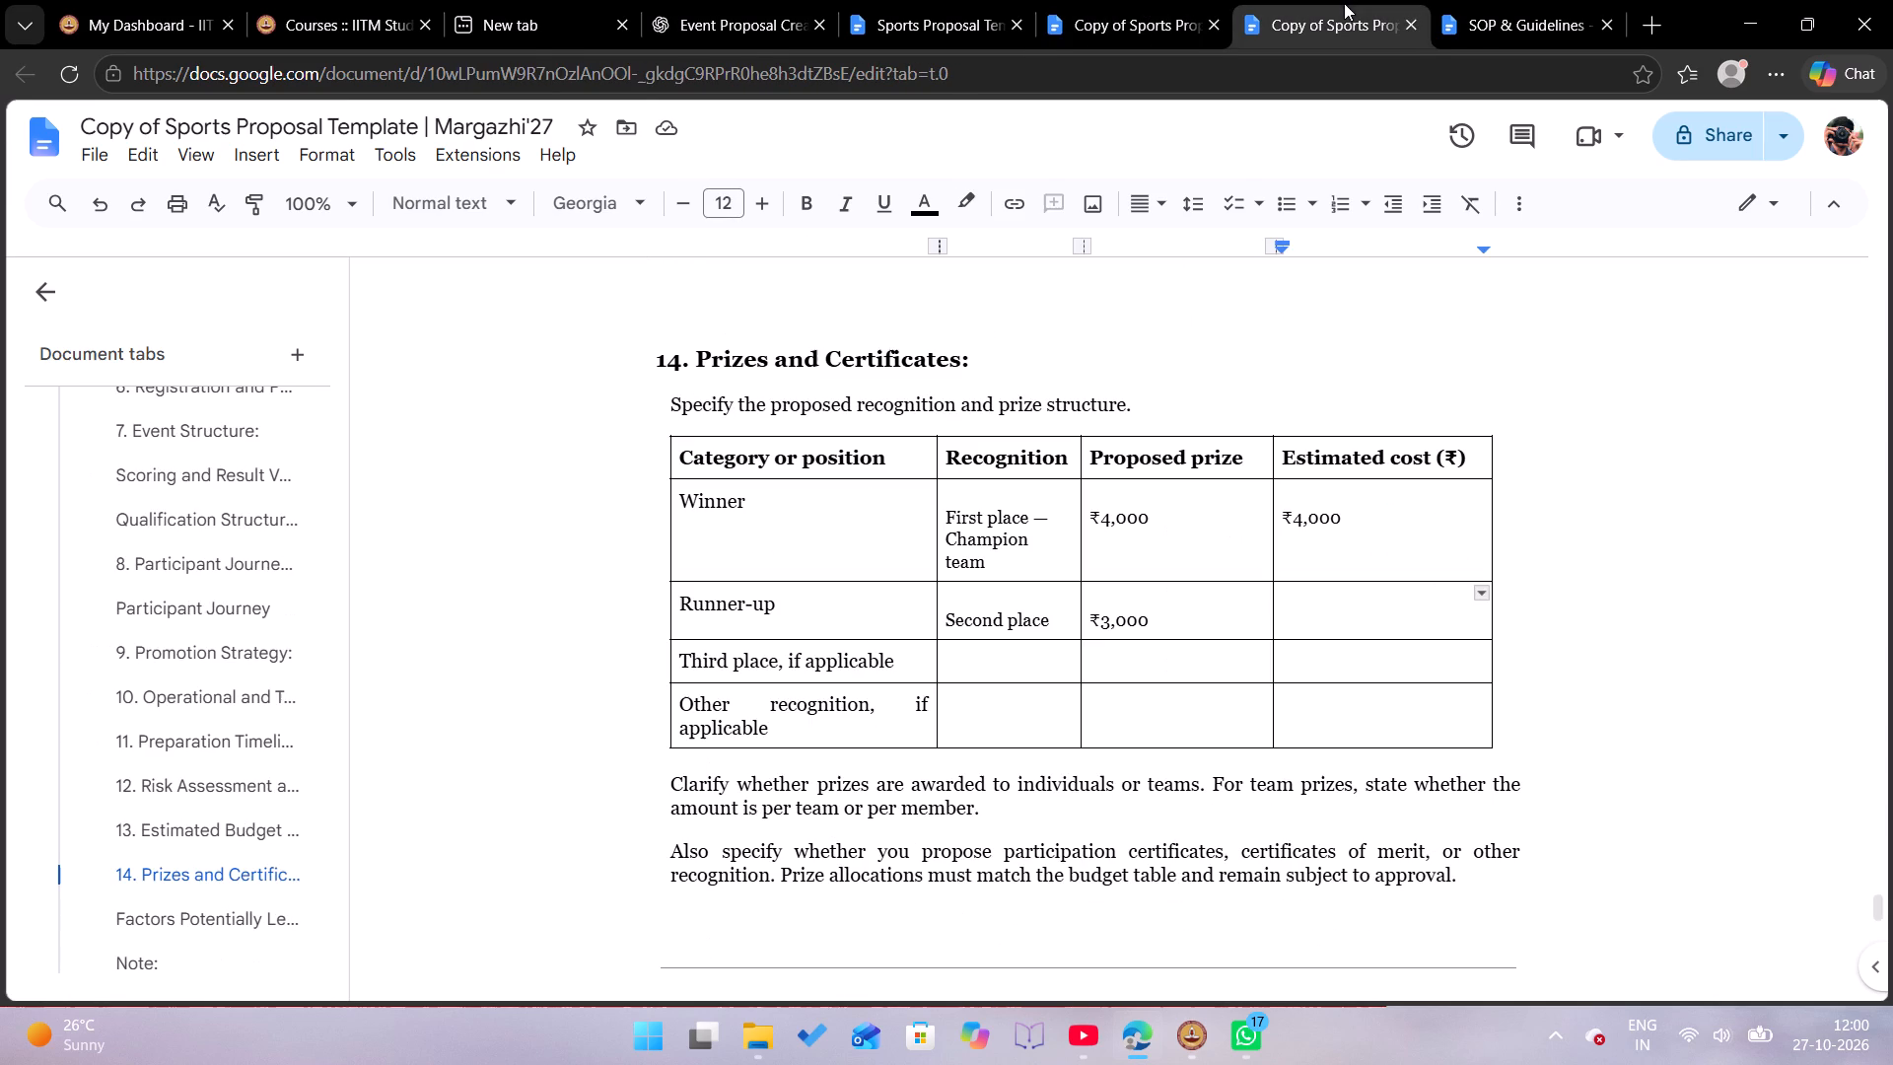
pyautogui.hotkey('ctrl', 'v')
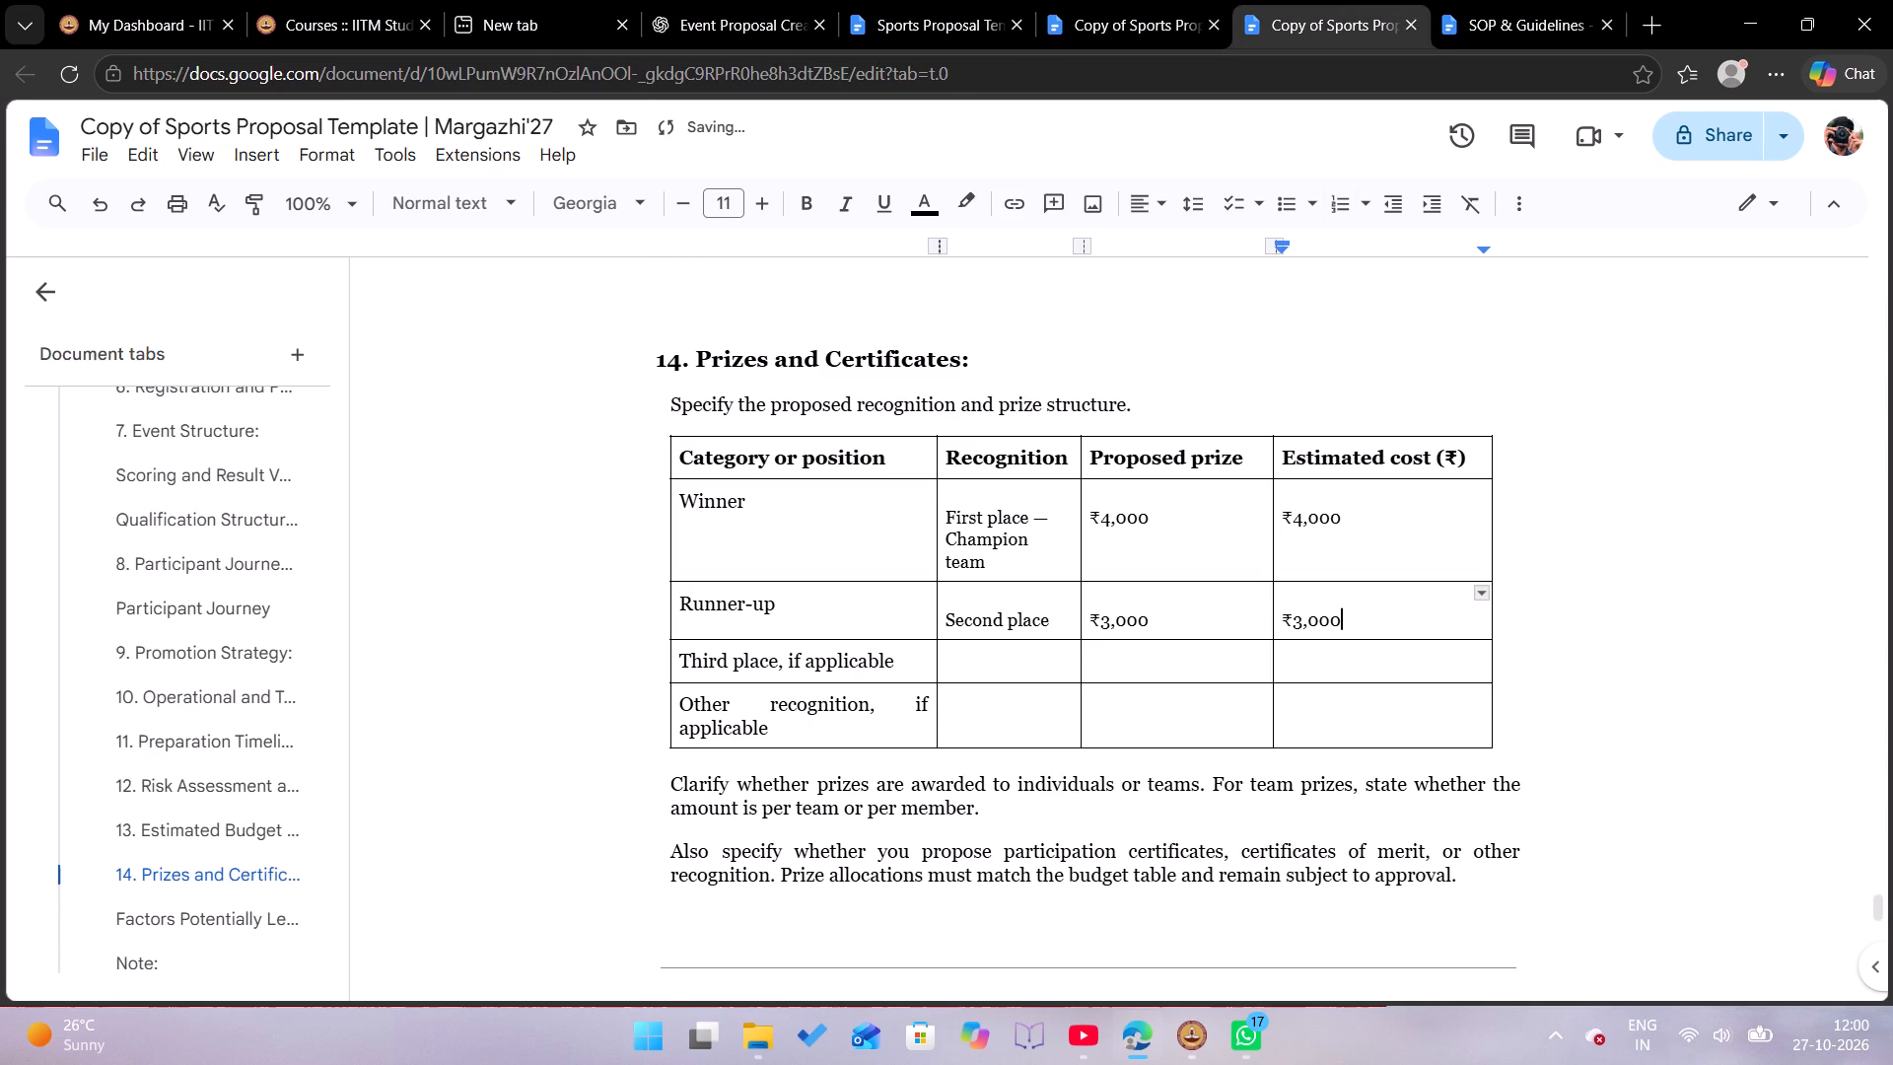
# Copy "₹2,000 per team" from the other proposal's Third place row, and enter "3rd place" in the template's Recognition cell for Third place.
pyautogui.click(959, 657)
pyautogui.click(1084, 2)
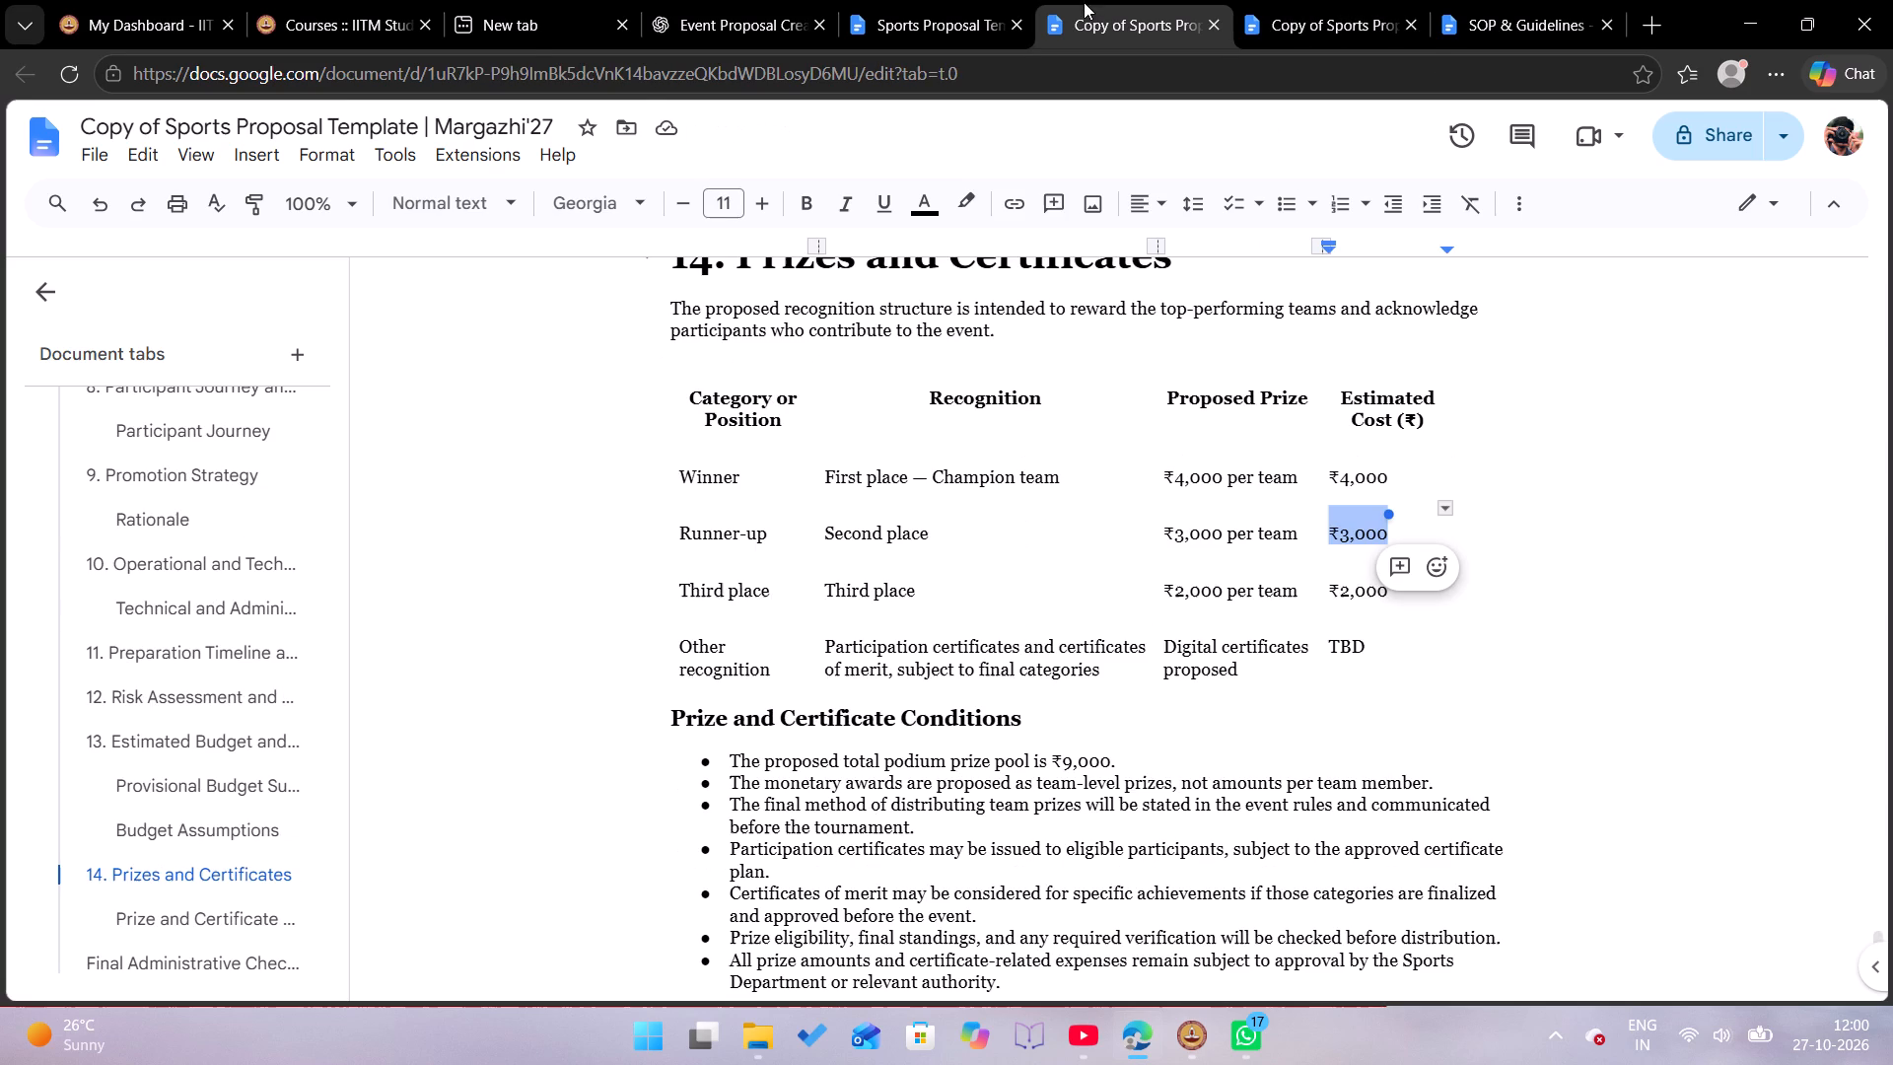
pyautogui.moveTo(1163, 594); pyautogui.dragTo(1262, 599)
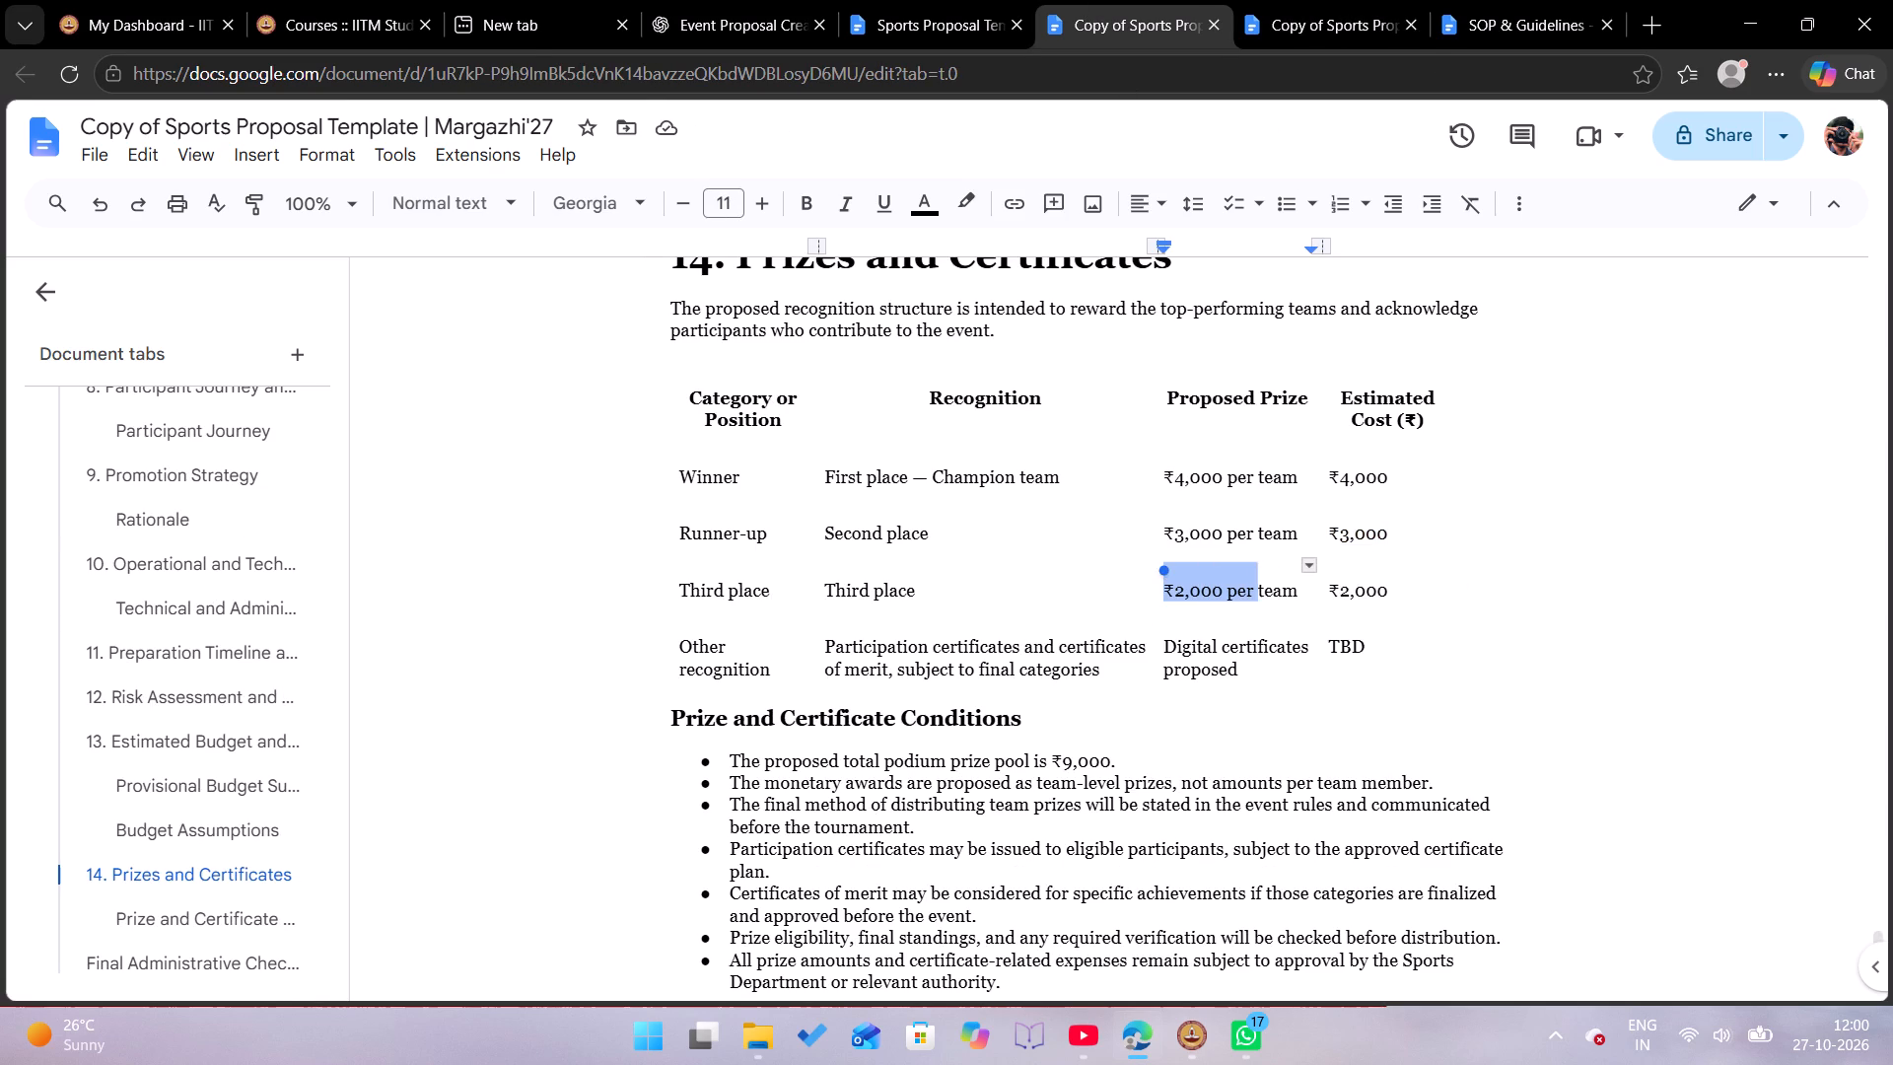
pyautogui.moveTo(1262, 599); pyautogui.dragTo(1294, 602)
pyautogui.hotkey('ctrl', 'c')
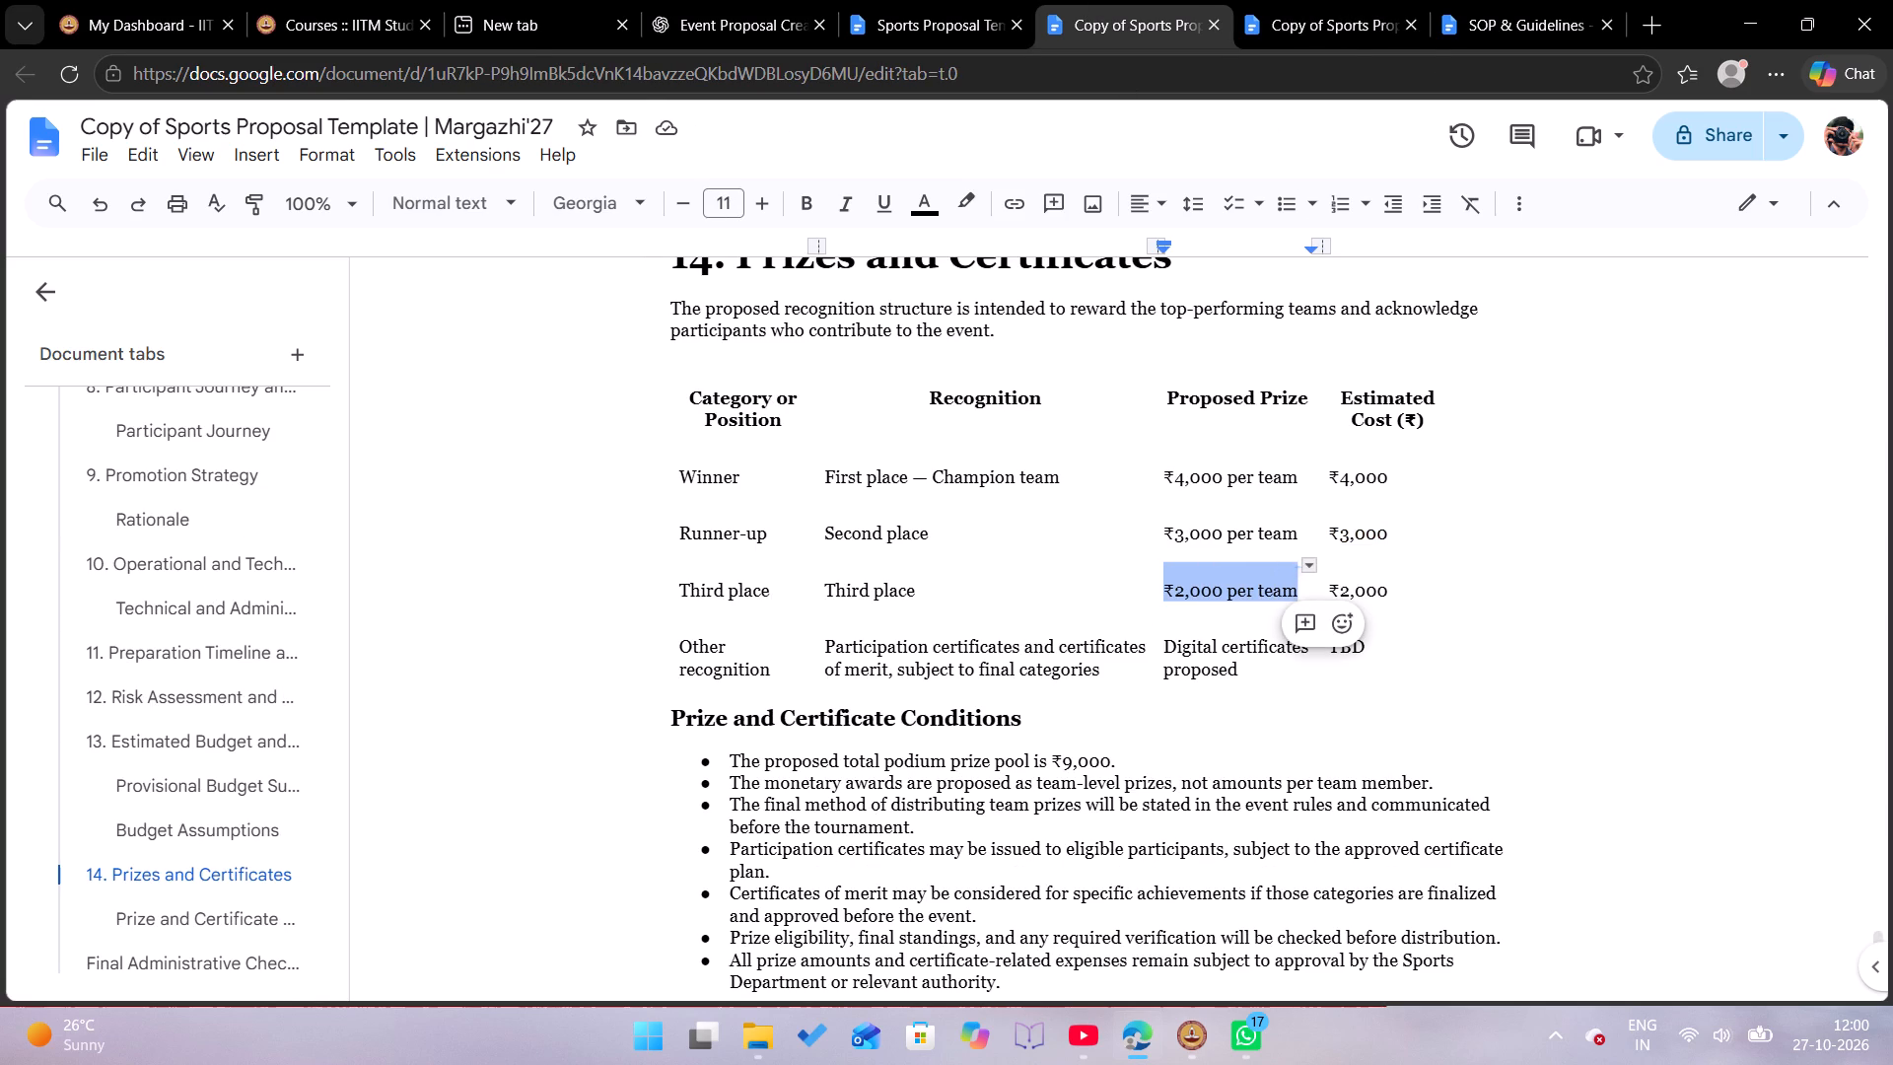
pyautogui.click(1351, 0)
pyautogui.hotkey('ctrl', 'v')
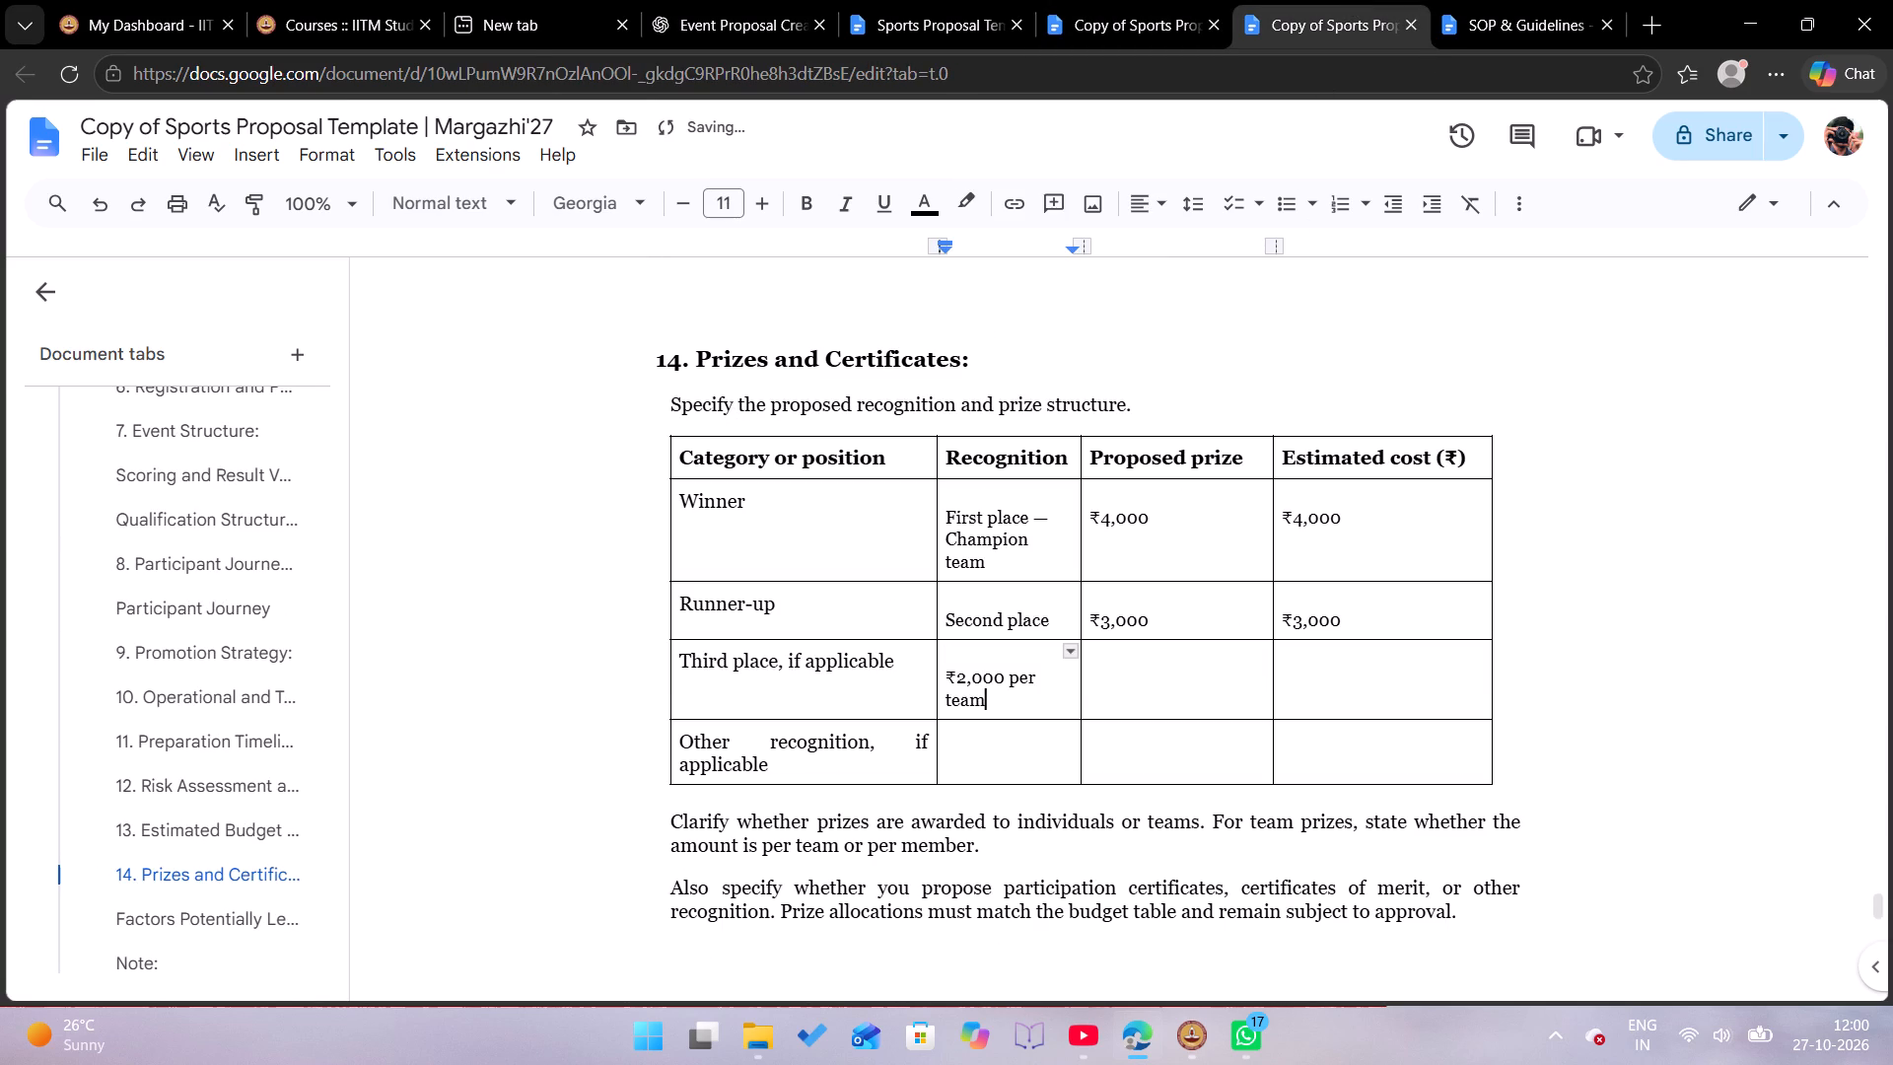
pyautogui.press('BackSpace')
pyautogui.press('BackSpace')
pyautogui.press('BackSpace')
pyautogui.press('BackSpace')
pyautogui.press('BackSpace')
pyautogui.press('BackSpace')
pyautogui.press('BackSpace')
pyautogui.press('BackSpace')
pyautogui.press('BackSpace')
pyautogui.press('BackSpace')
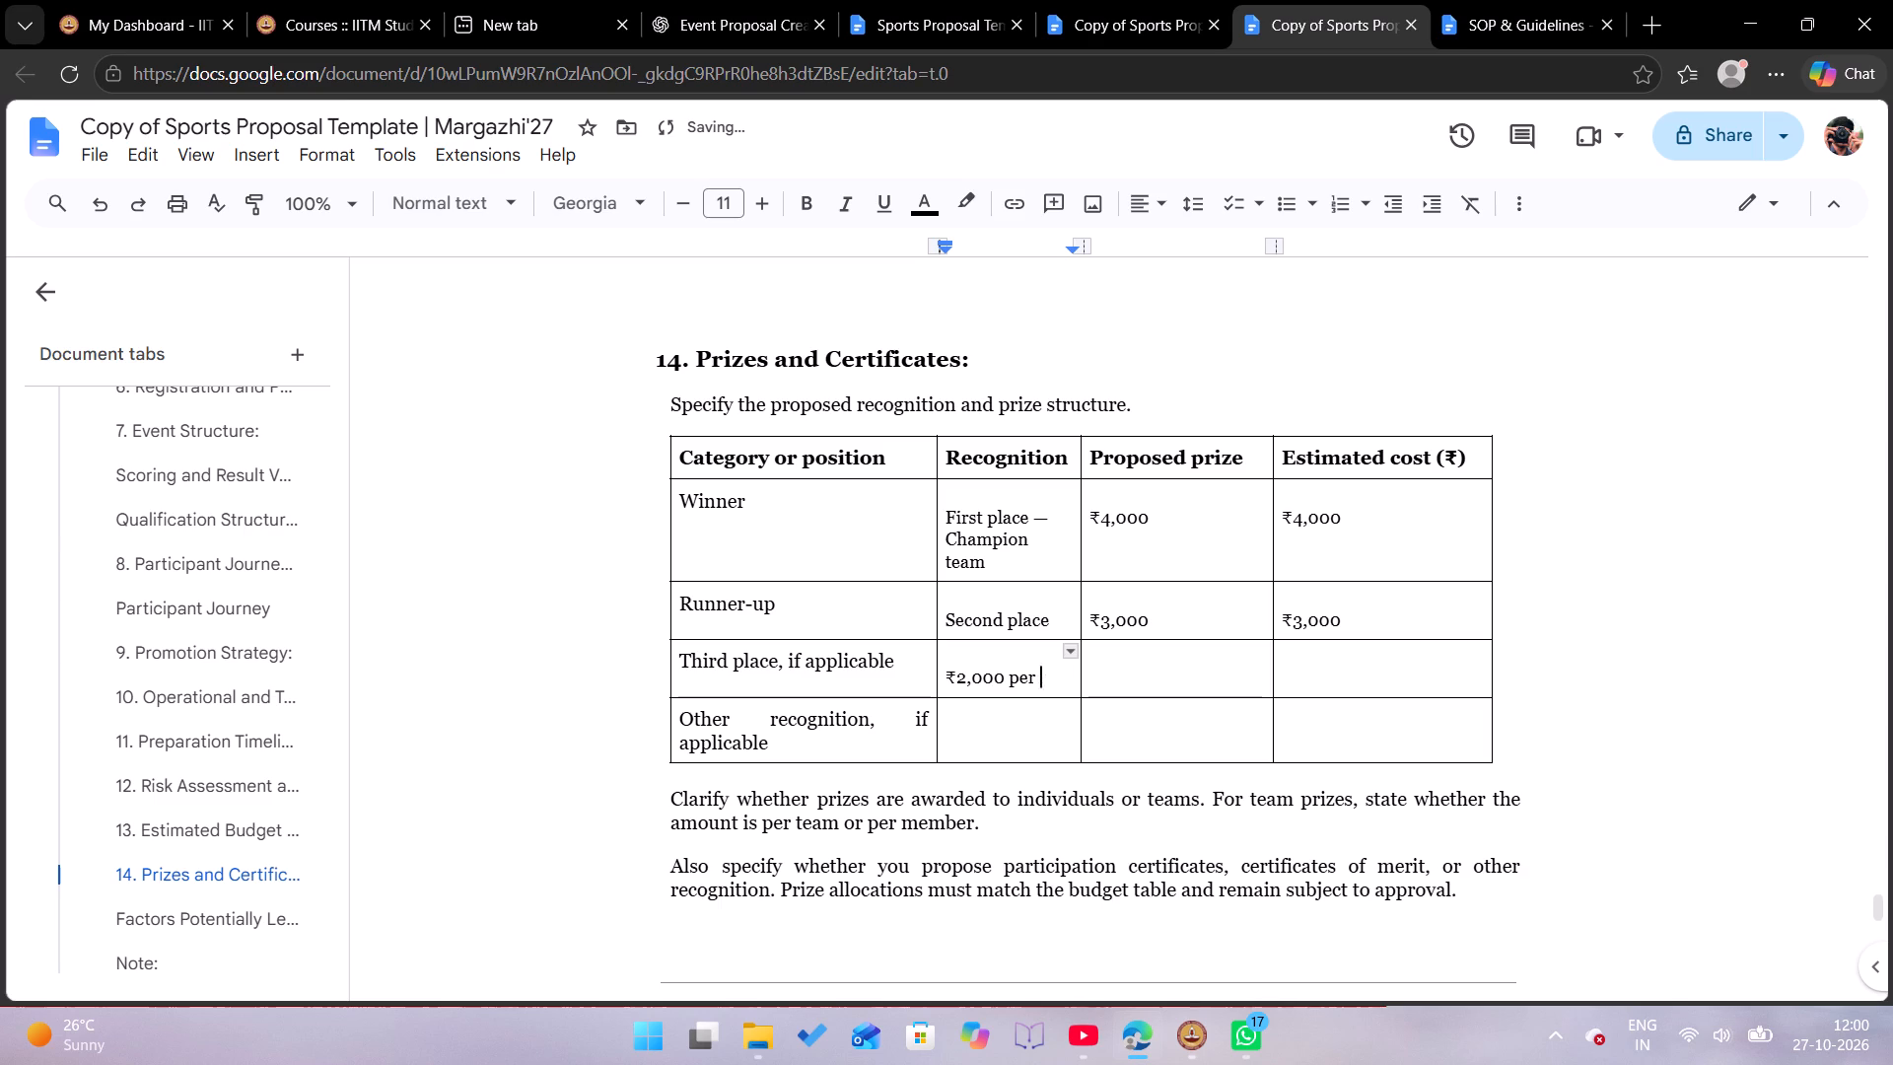
pyautogui.press('BackSpace')
pyautogui.press('BackSpace')
pyautogui.press('BackSpace')
pyautogui.press('BackSpace')
pyautogui.press('BackSpace')
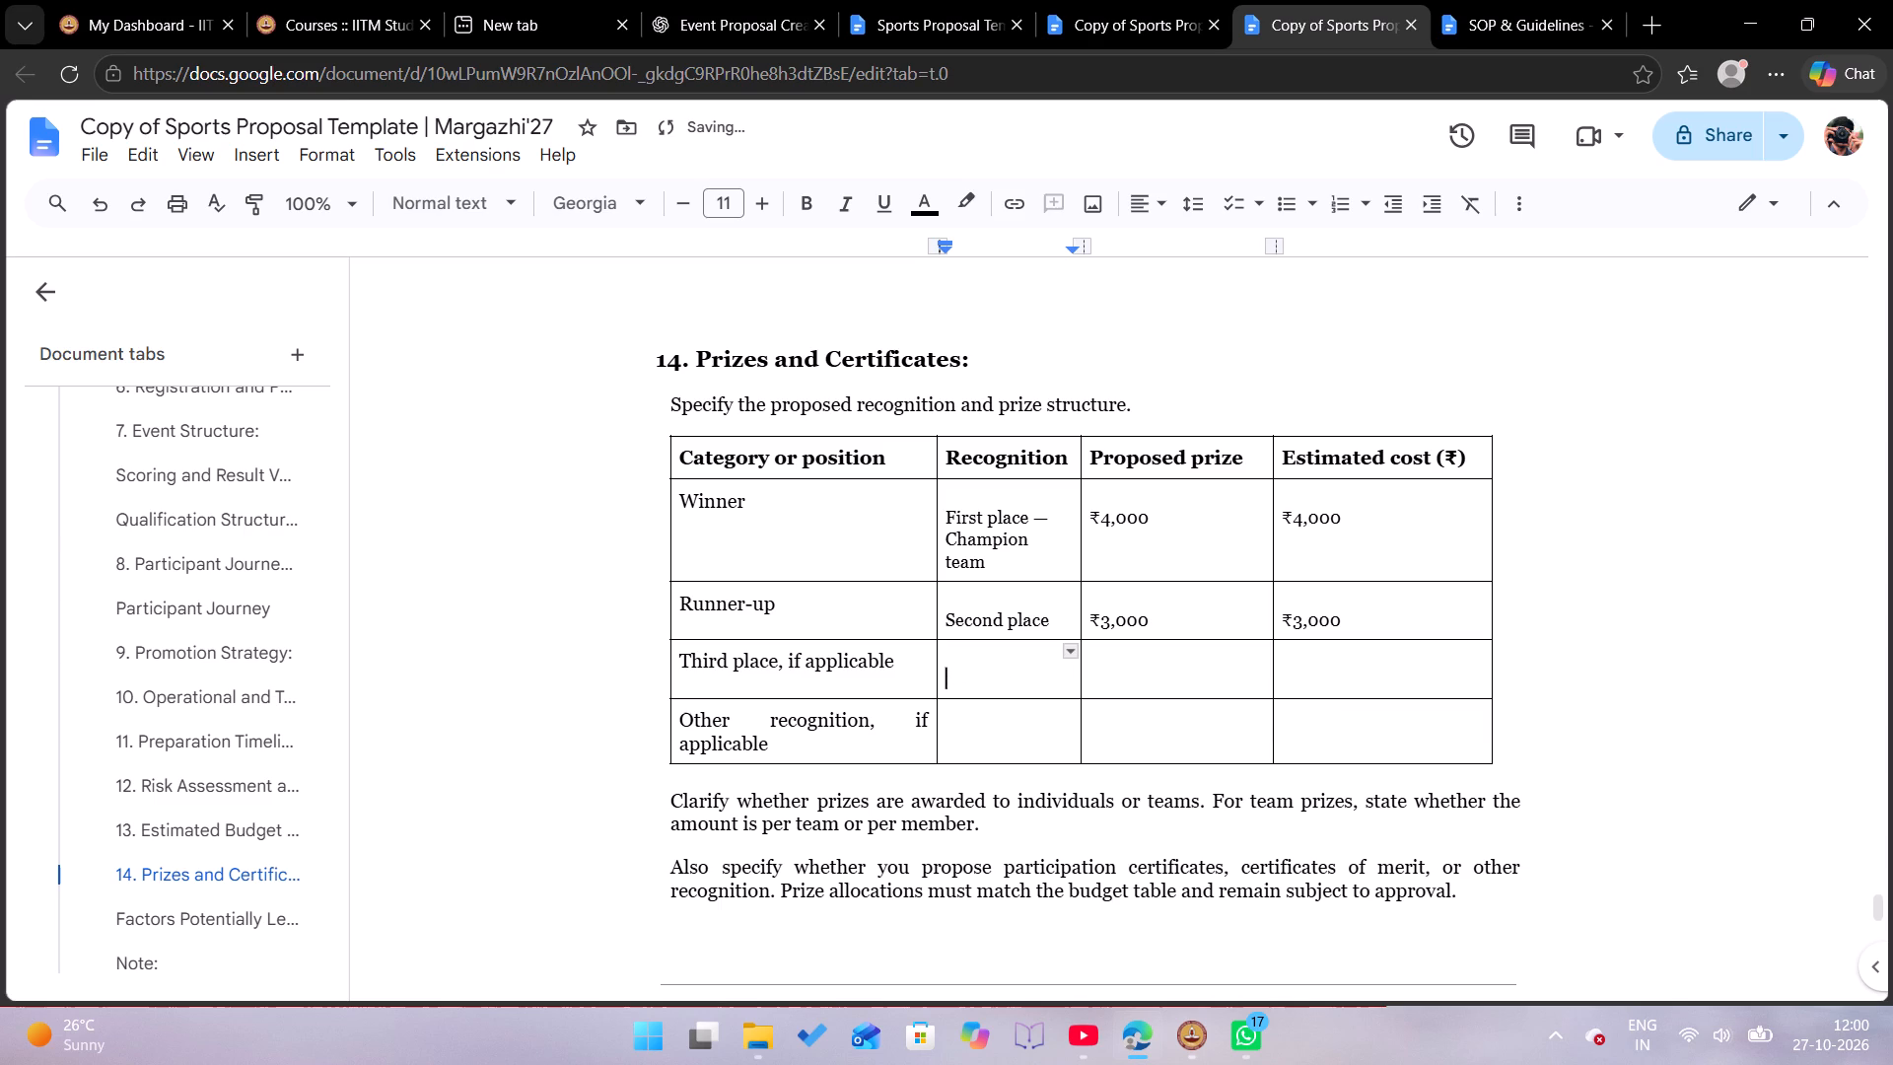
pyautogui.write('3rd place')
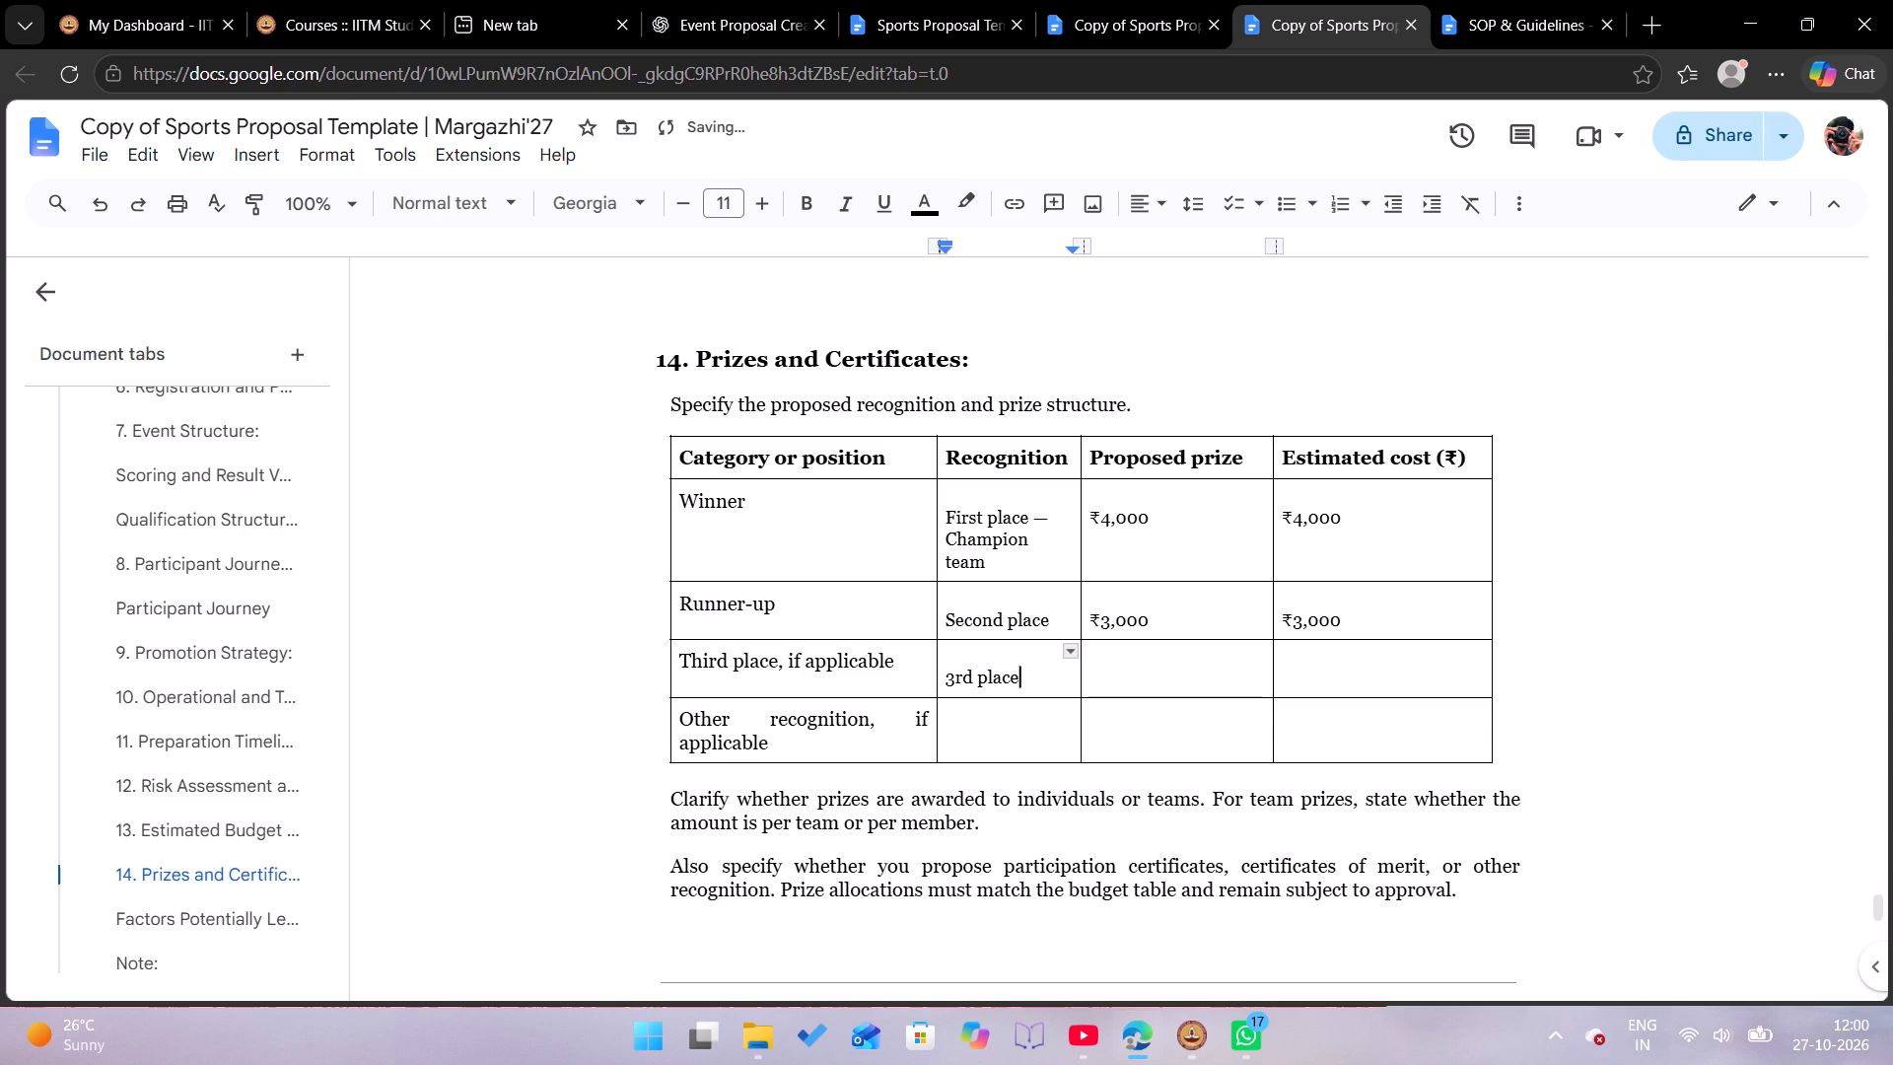
# Fill the Third place row with the copied prize, trimmed to ₹2,000 under Proposed prize and kept as "₹2,000 per team" under Estimated cost.
pyautogui.click(1151, 681)
pyautogui.hotkey('ctrl', 'v')
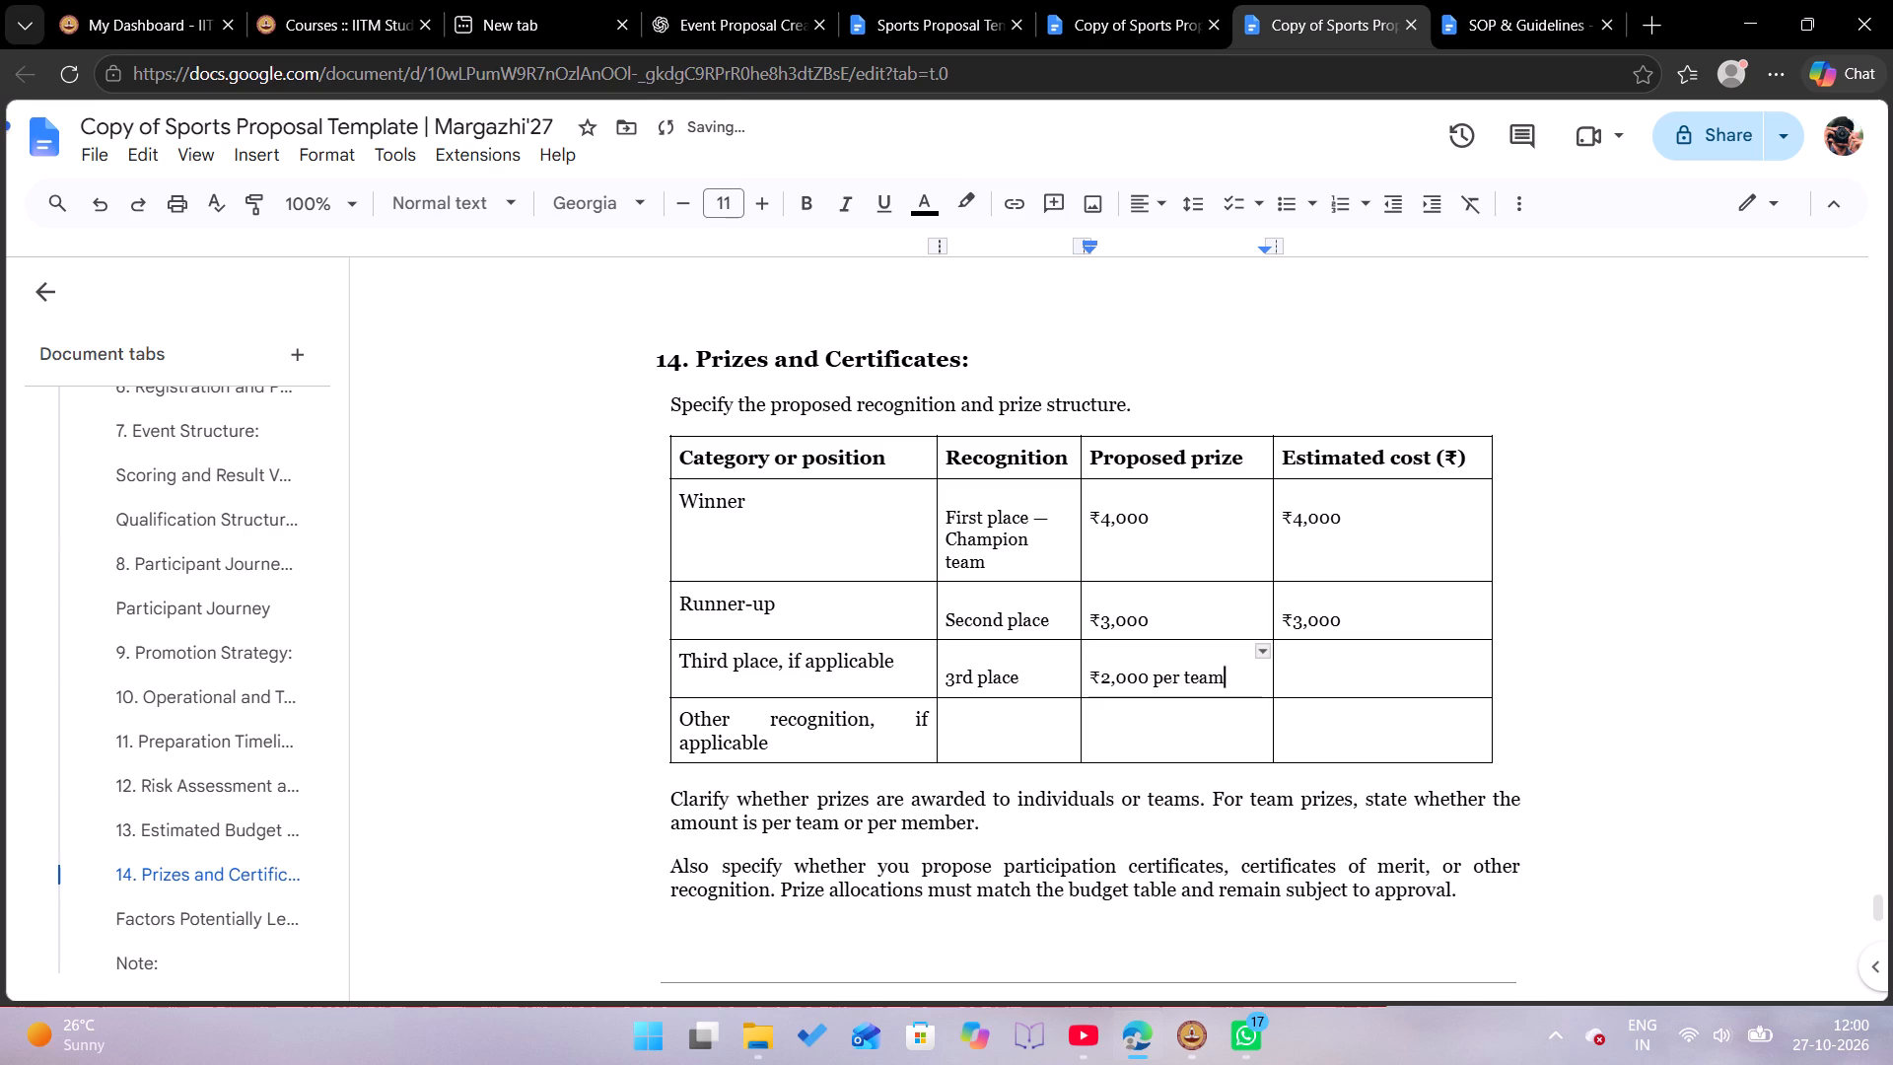
pyautogui.press('BackSpace')
pyautogui.press('BackSpace')
pyautogui.press('BackSpace')
pyautogui.press('BackSpace')
pyautogui.press('BackSpace')
pyautogui.press('BackSpace')
pyautogui.press('BackSpace')
pyautogui.press('BackSpace')
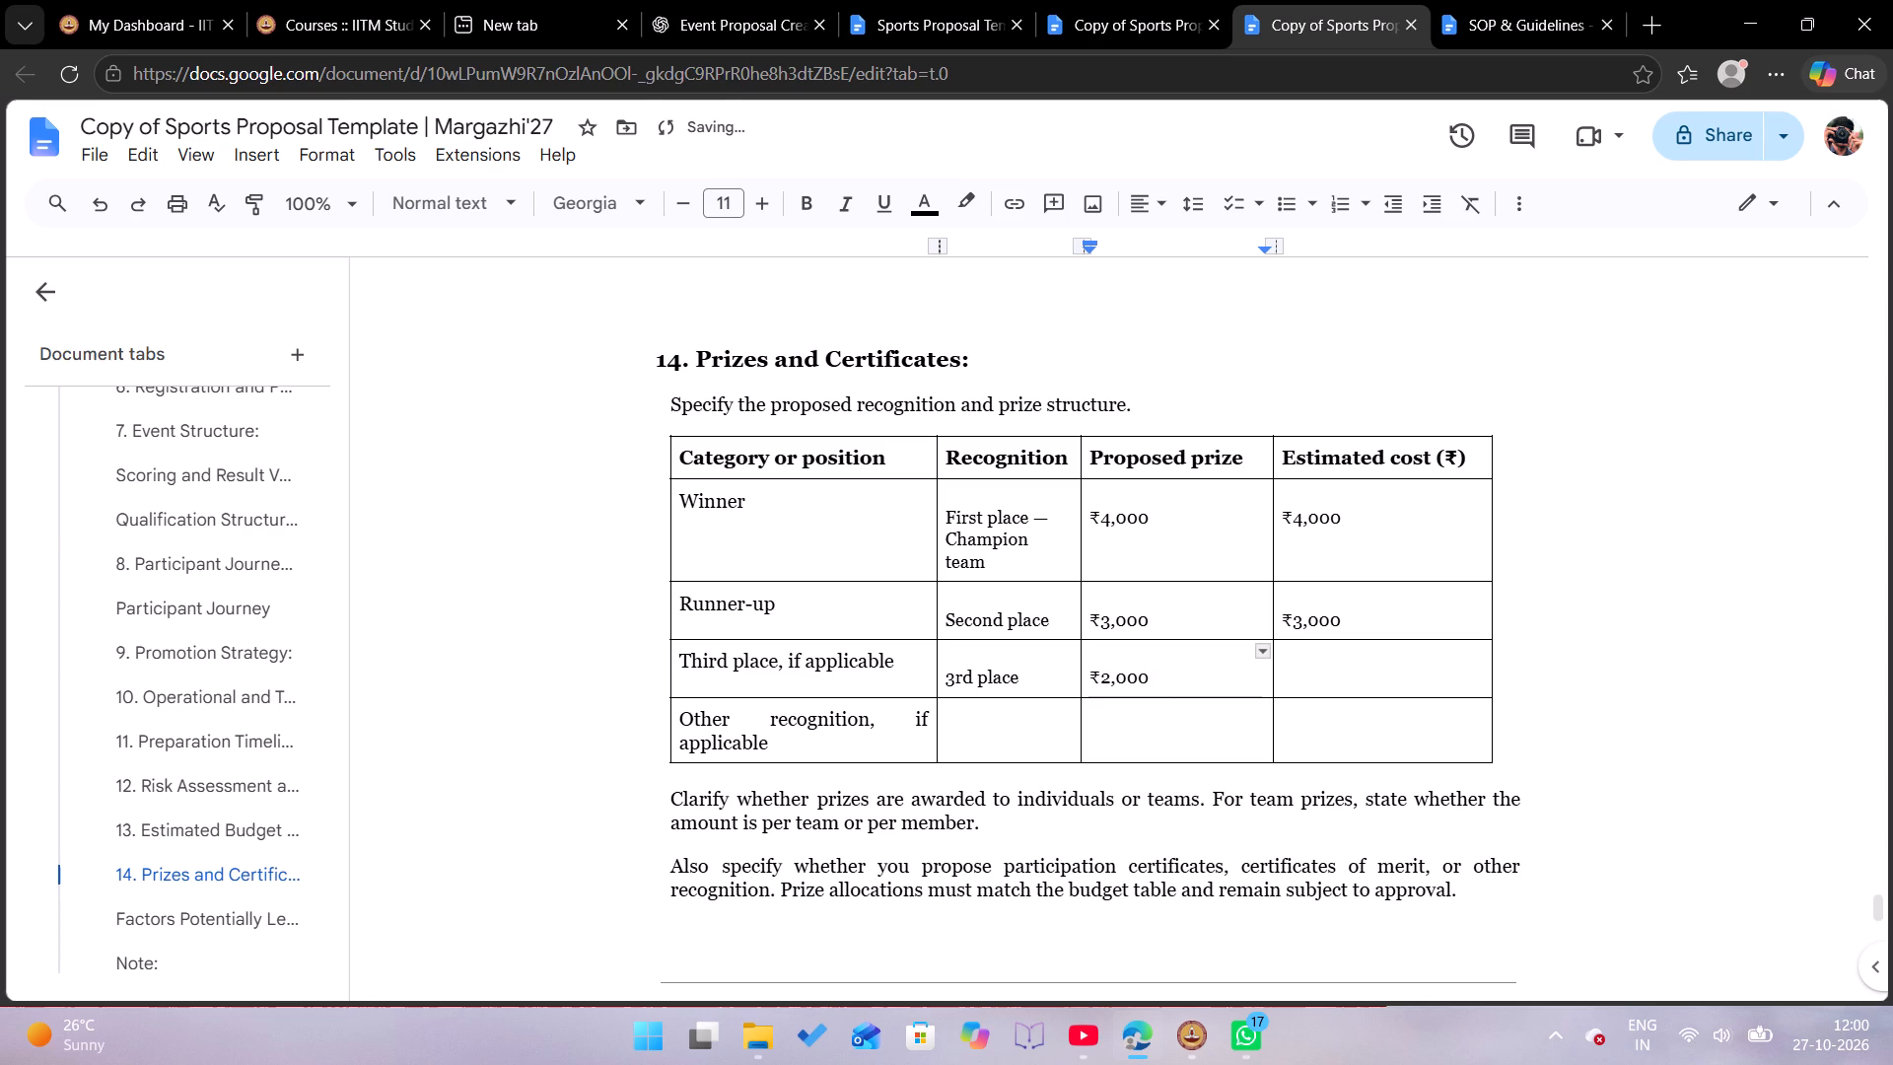
pyautogui.click(1348, 675)
pyautogui.hotkey('ctrl', 'v')
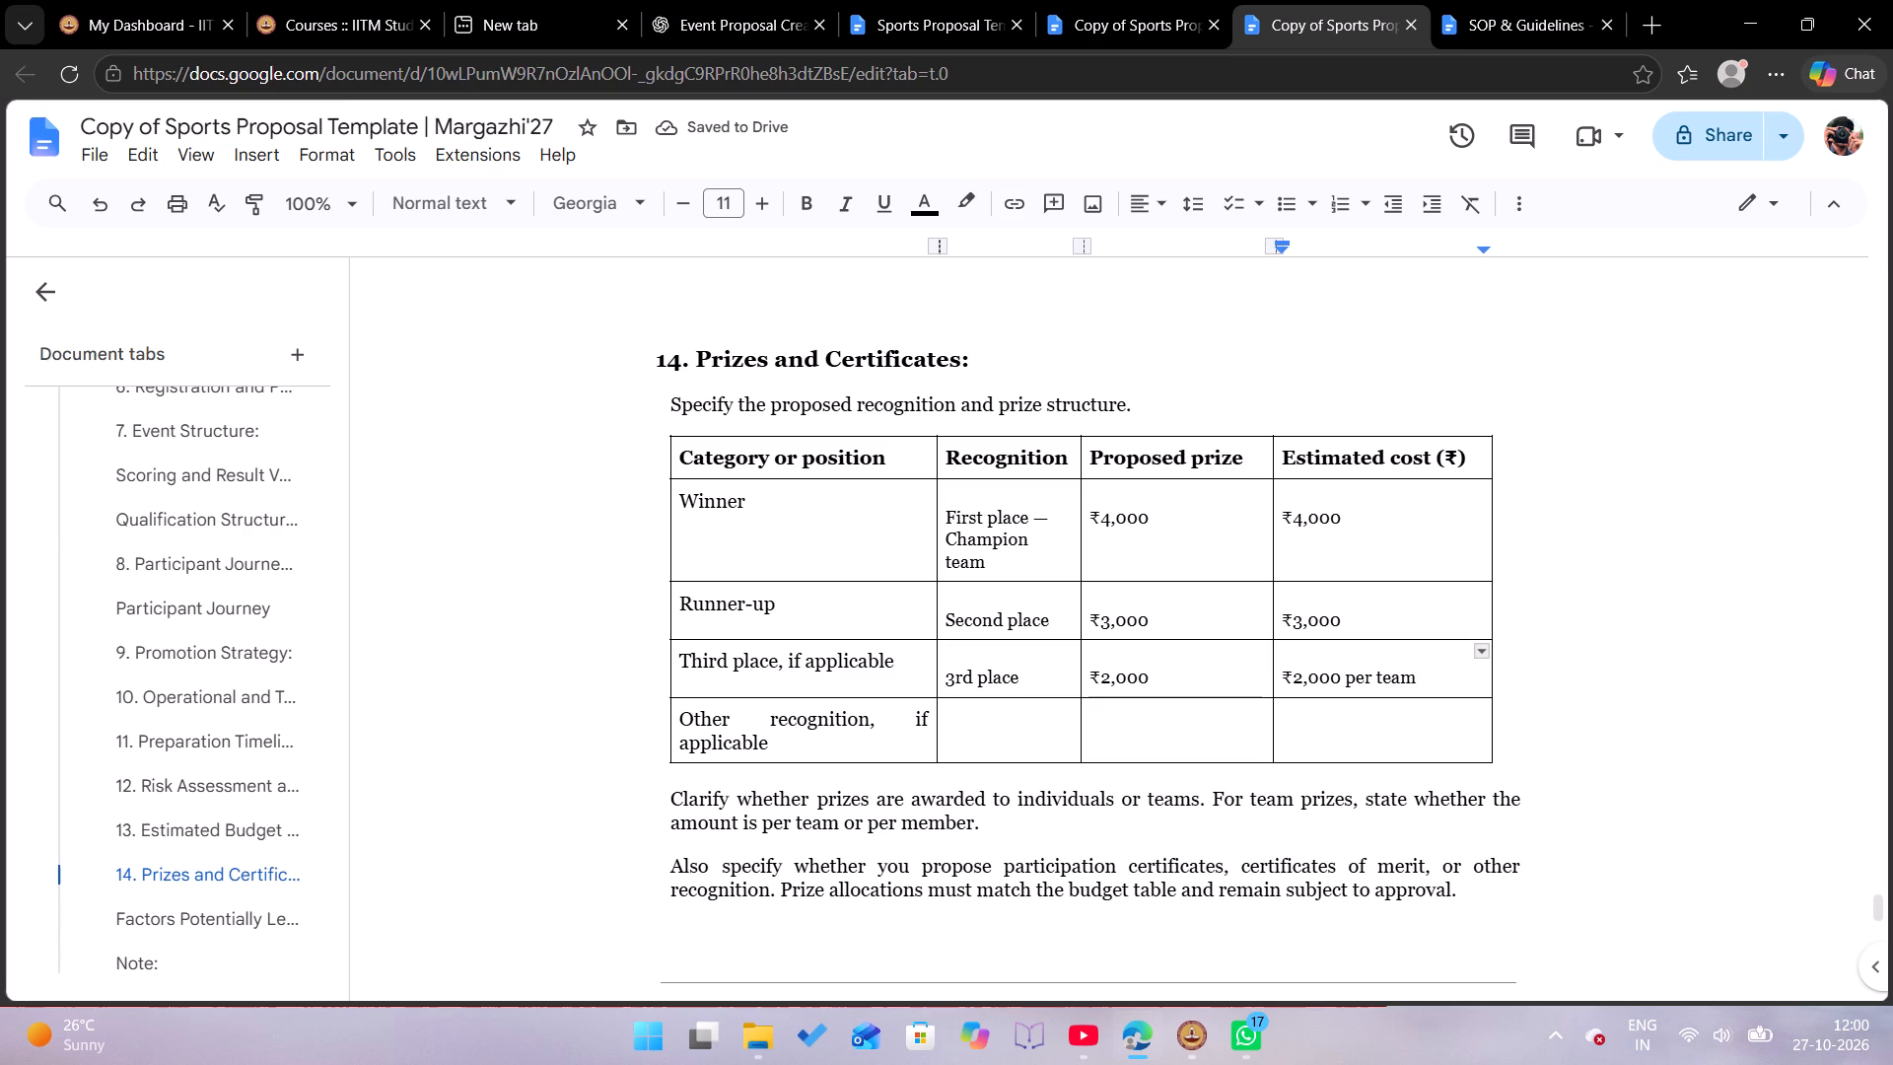
# Enter "no" in the Recognition cell of the Other recognition row.
pyautogui.click(989, 735)
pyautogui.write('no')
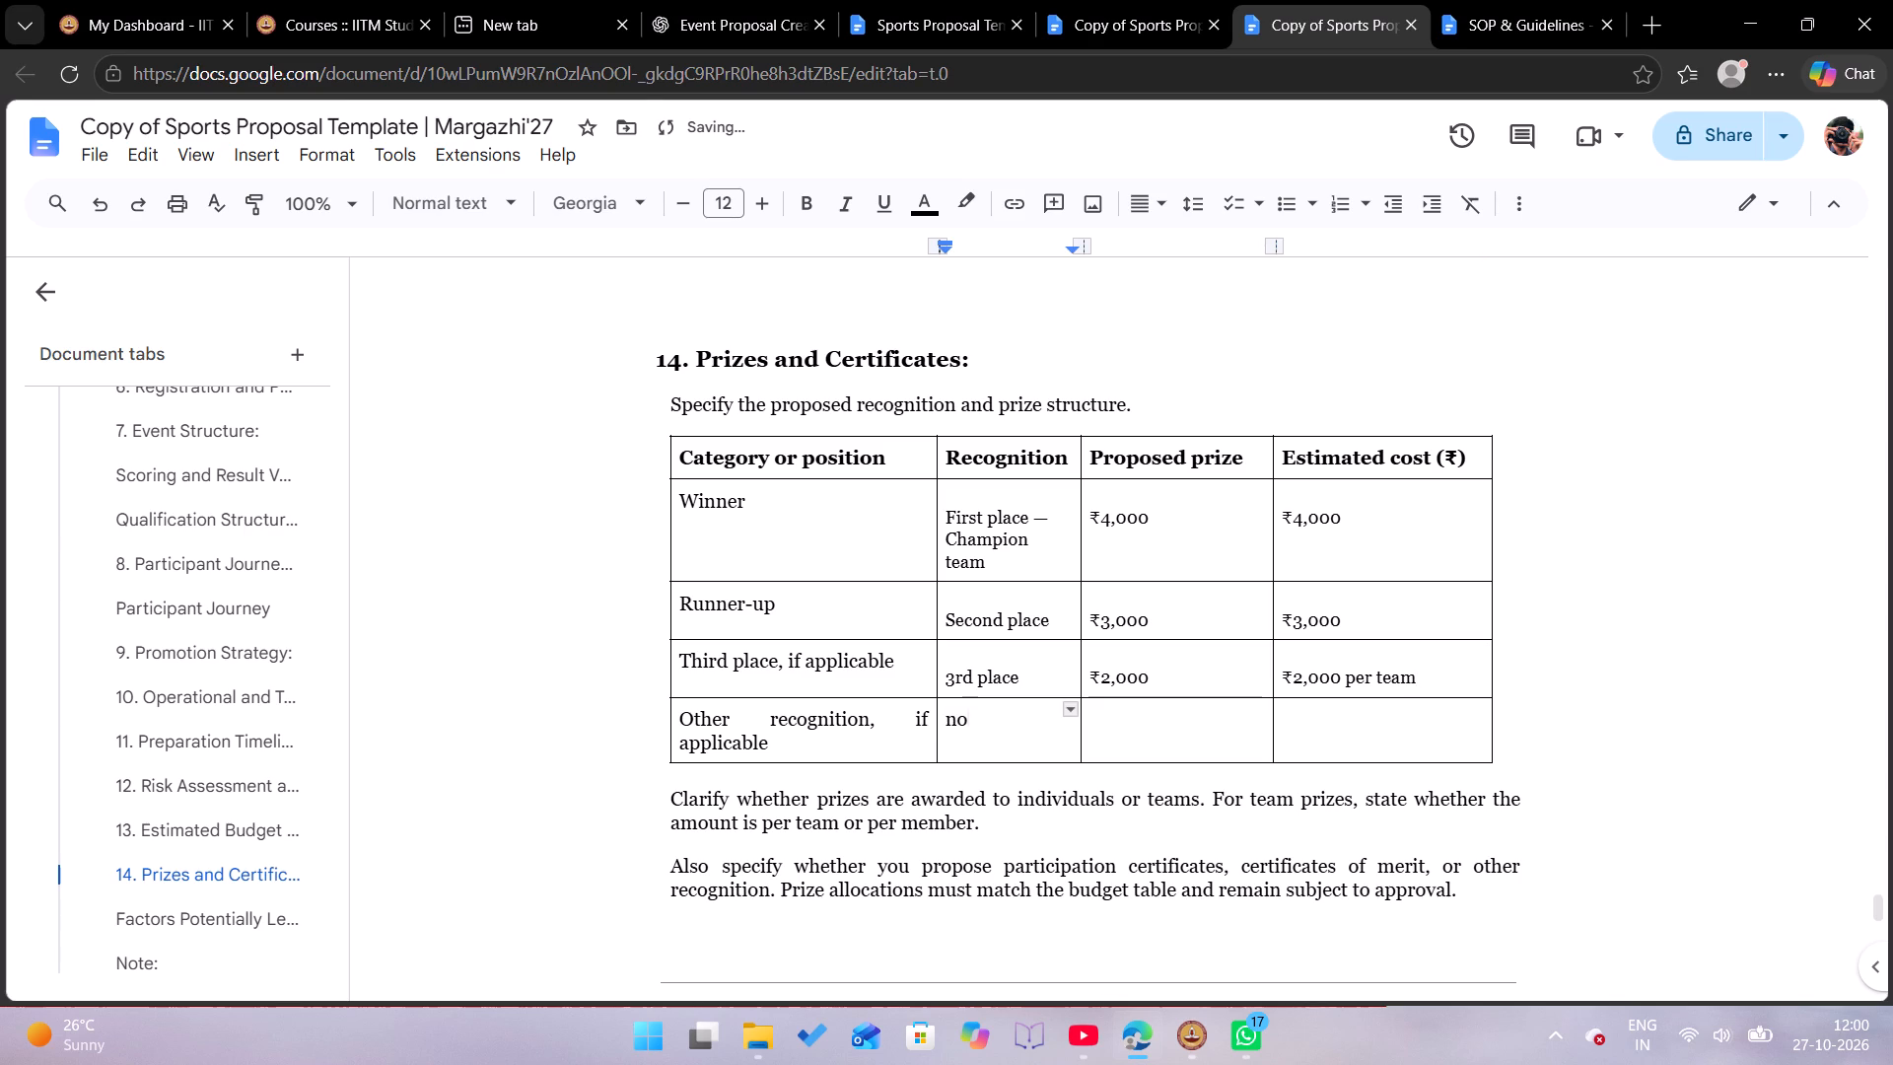
# Replace the two guidance paragraphs below the template's prizes table with the other proposal's Prize and Certificate Conditions heading and bullet list.
pyautogui.moveTo(1878, 907); pyautogui.dragTo(1878, 920)
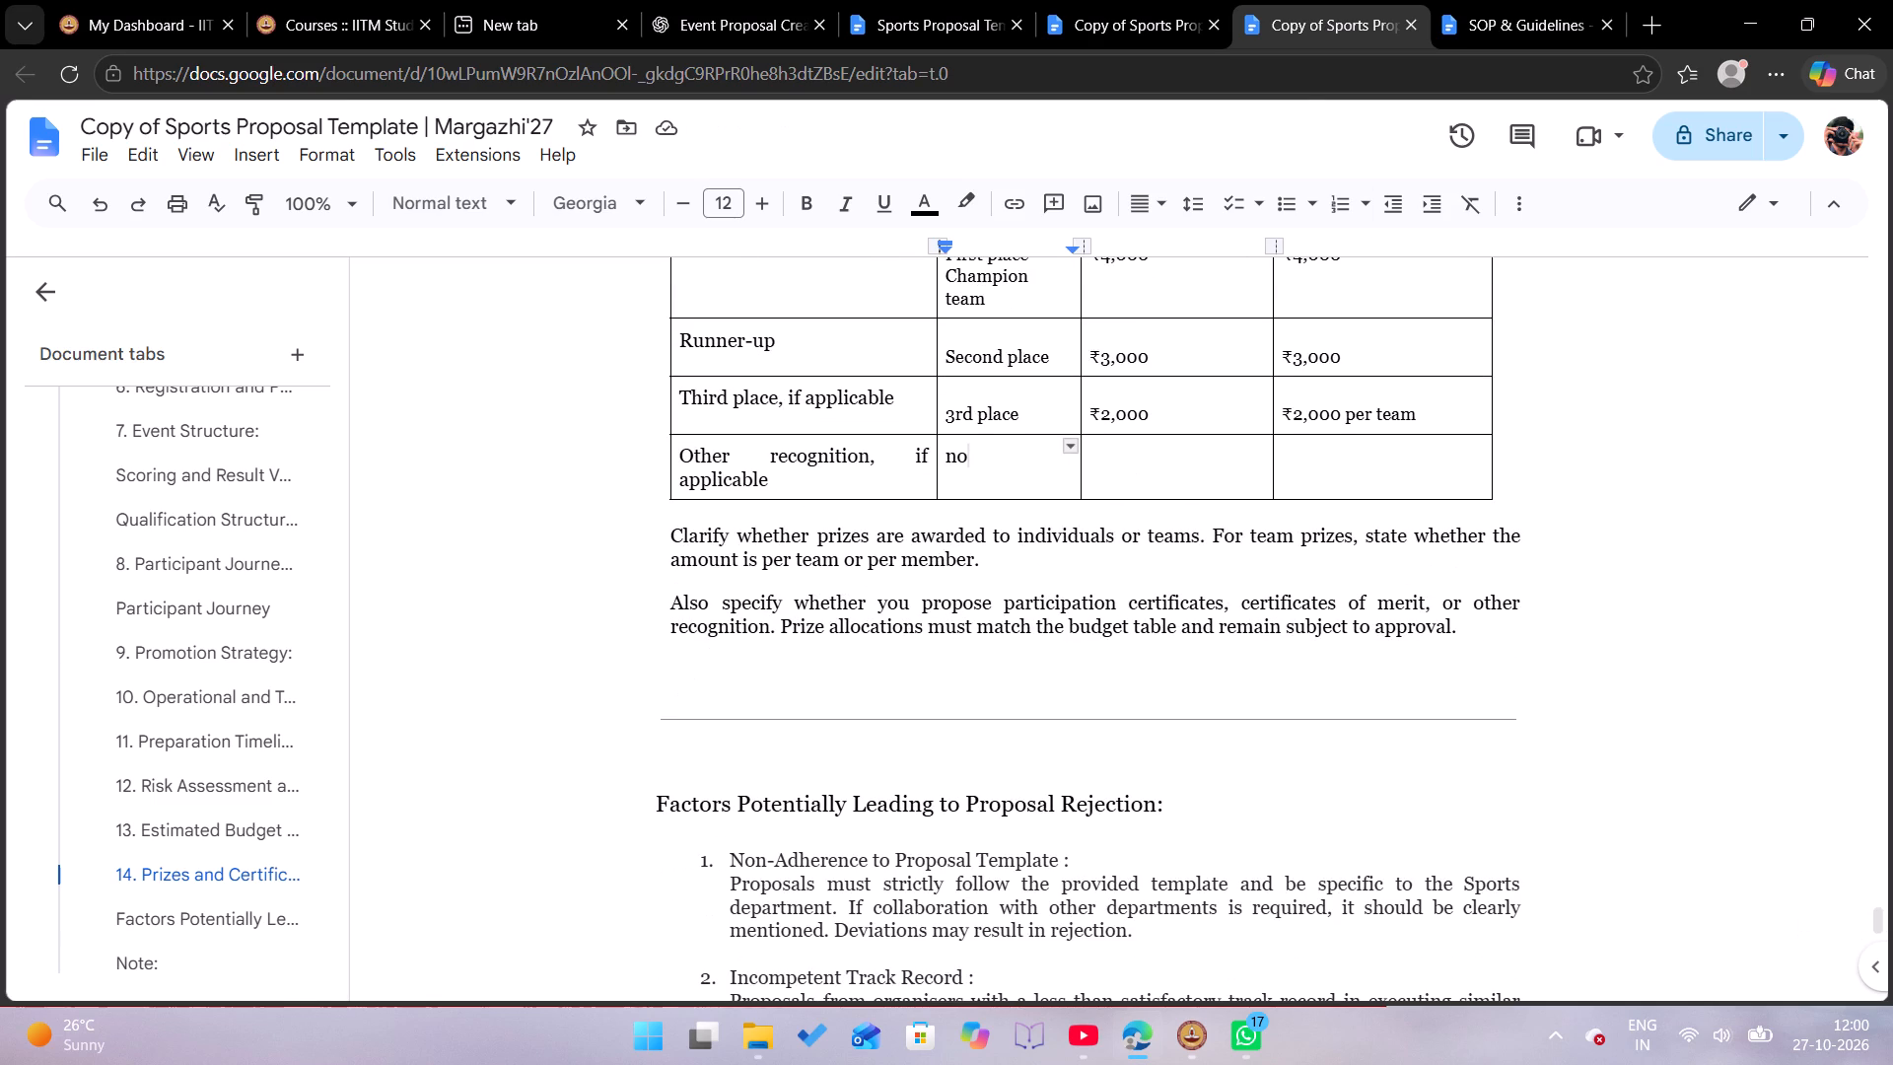
pyautogui.click(1128, 2)
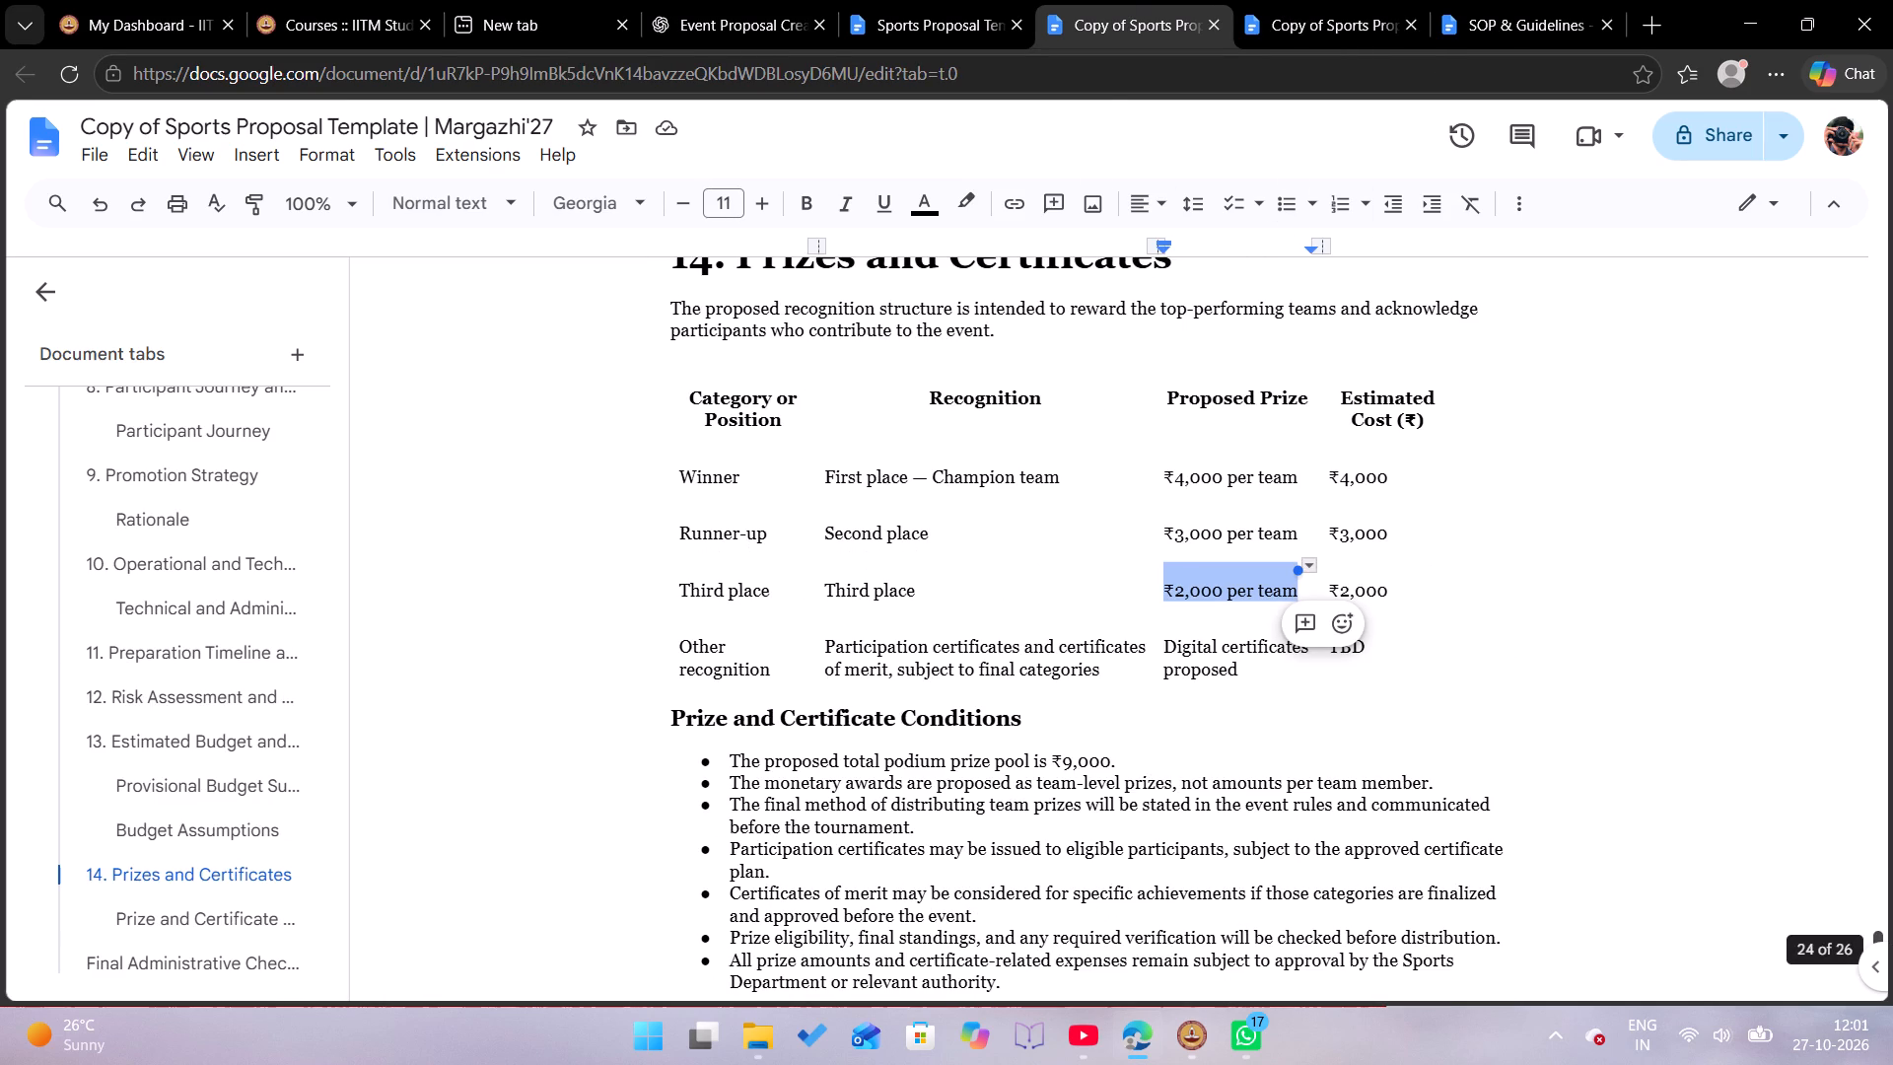
pyautogui.moveTo(1879, 933); pyautogui.dragTo(1879, 942)
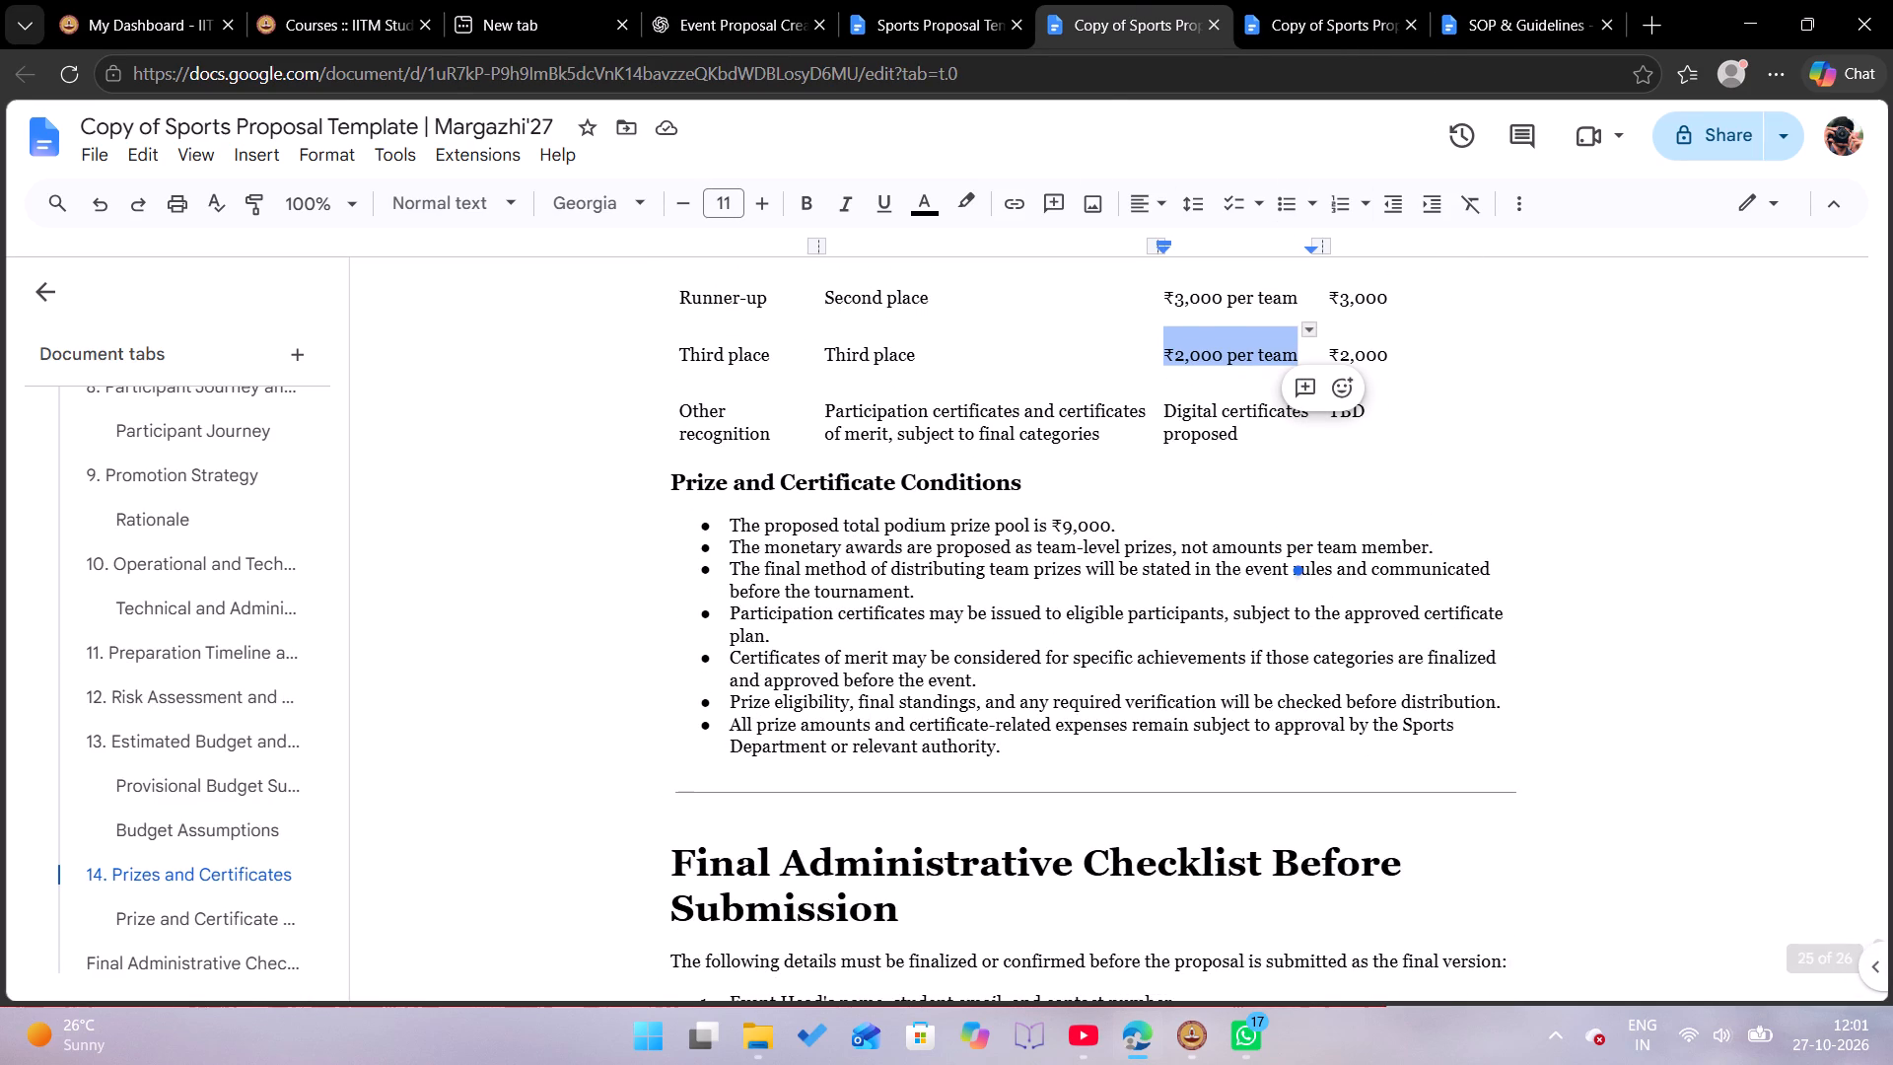
pyautogui.moveTo(666, 474); pyautogui.dragTo(1003, 744)
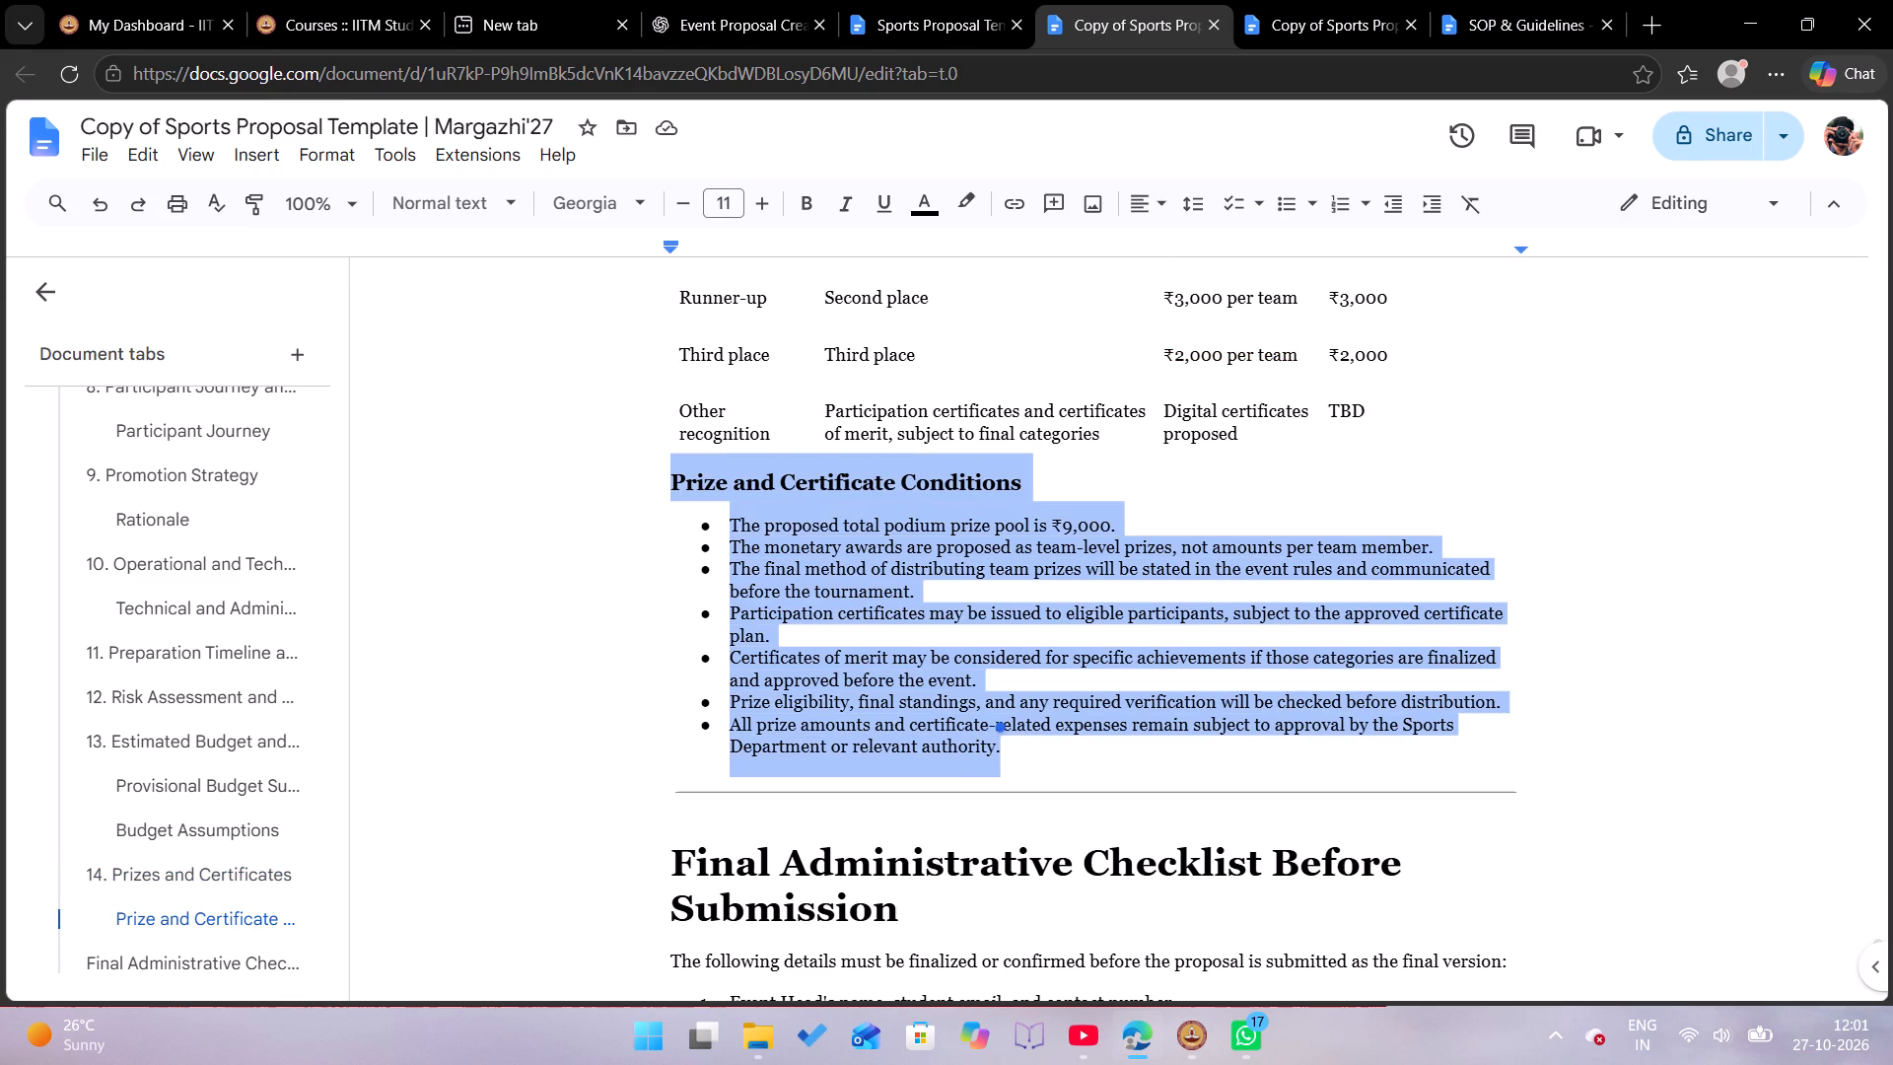
pyautogui.moveTo(1003, 744); pyautogui.dragTo(1005, 745)
pyautogui.hotkey('ctrl', 'c')
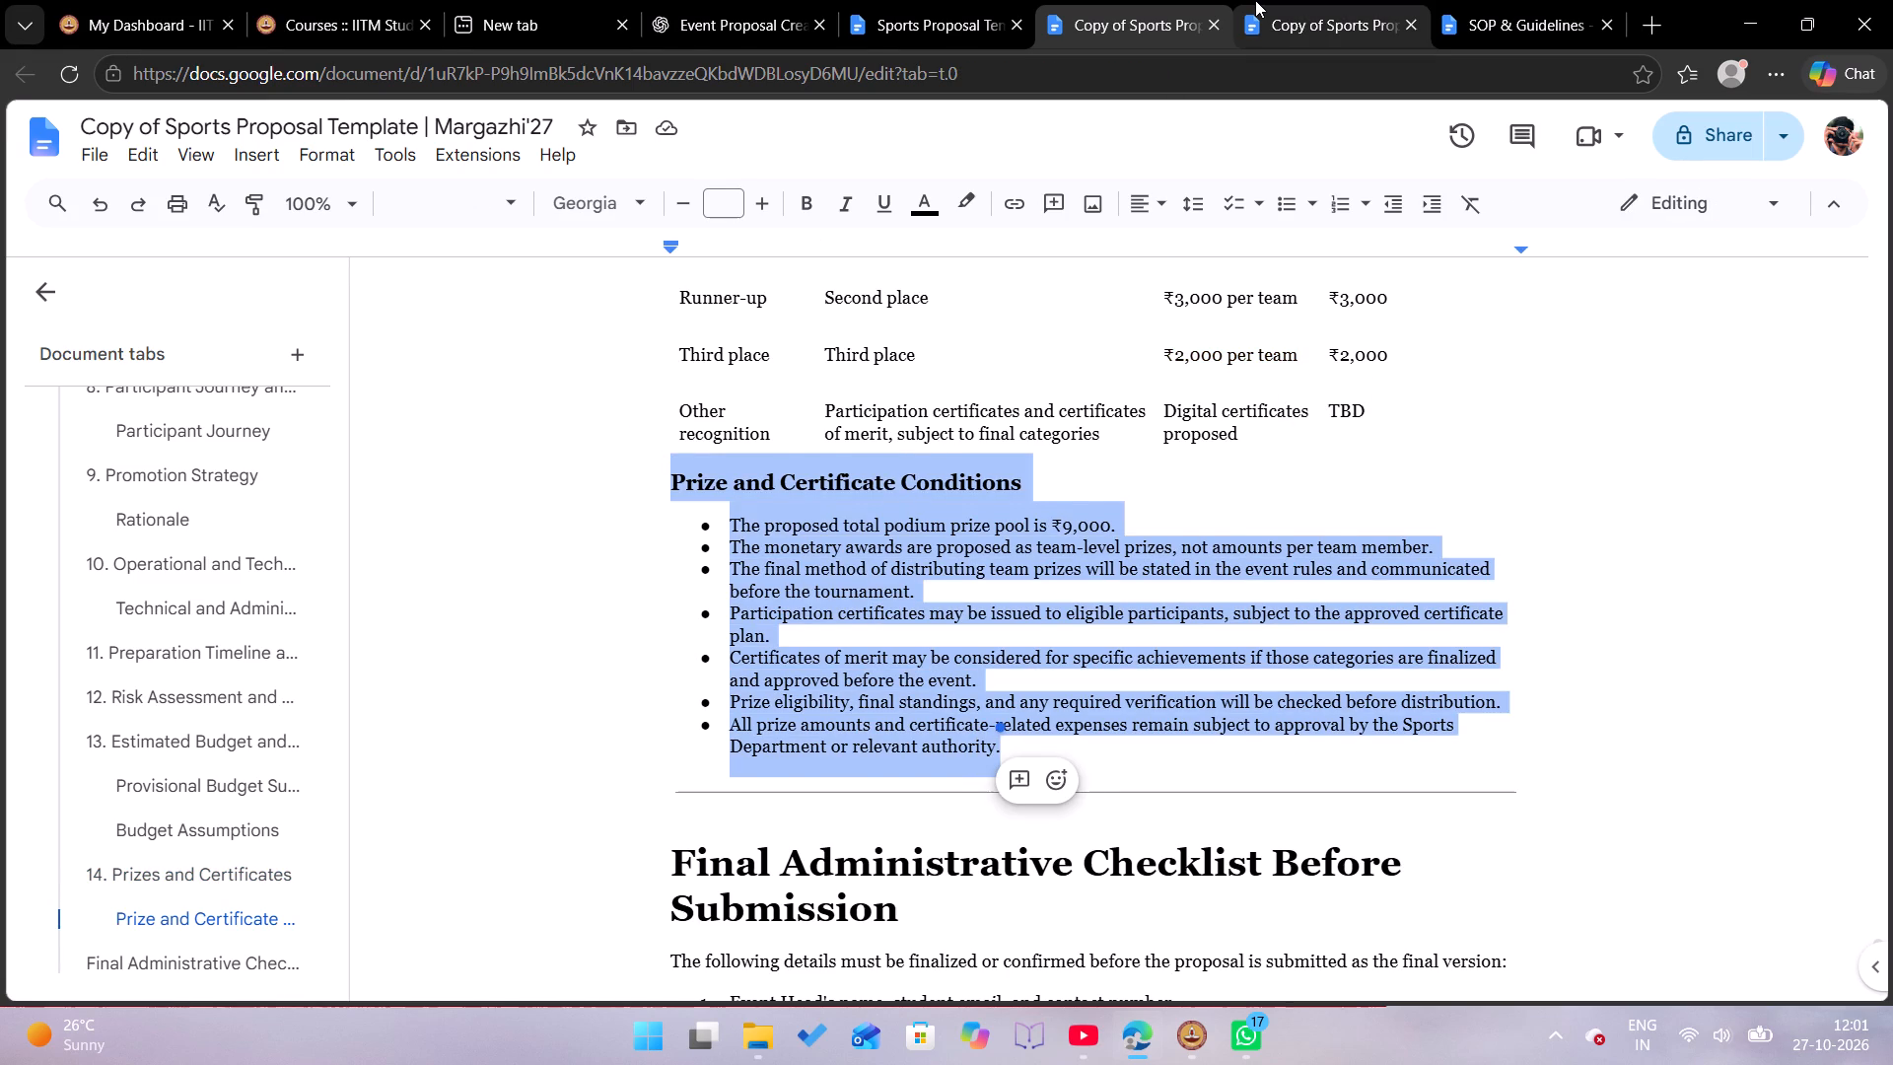
pyautogui.click(1255, 0)
pyautogui.moveTo(672, 524); pyautogui.dragTo(1469, 639)
pyautogui.press('BackSpace')
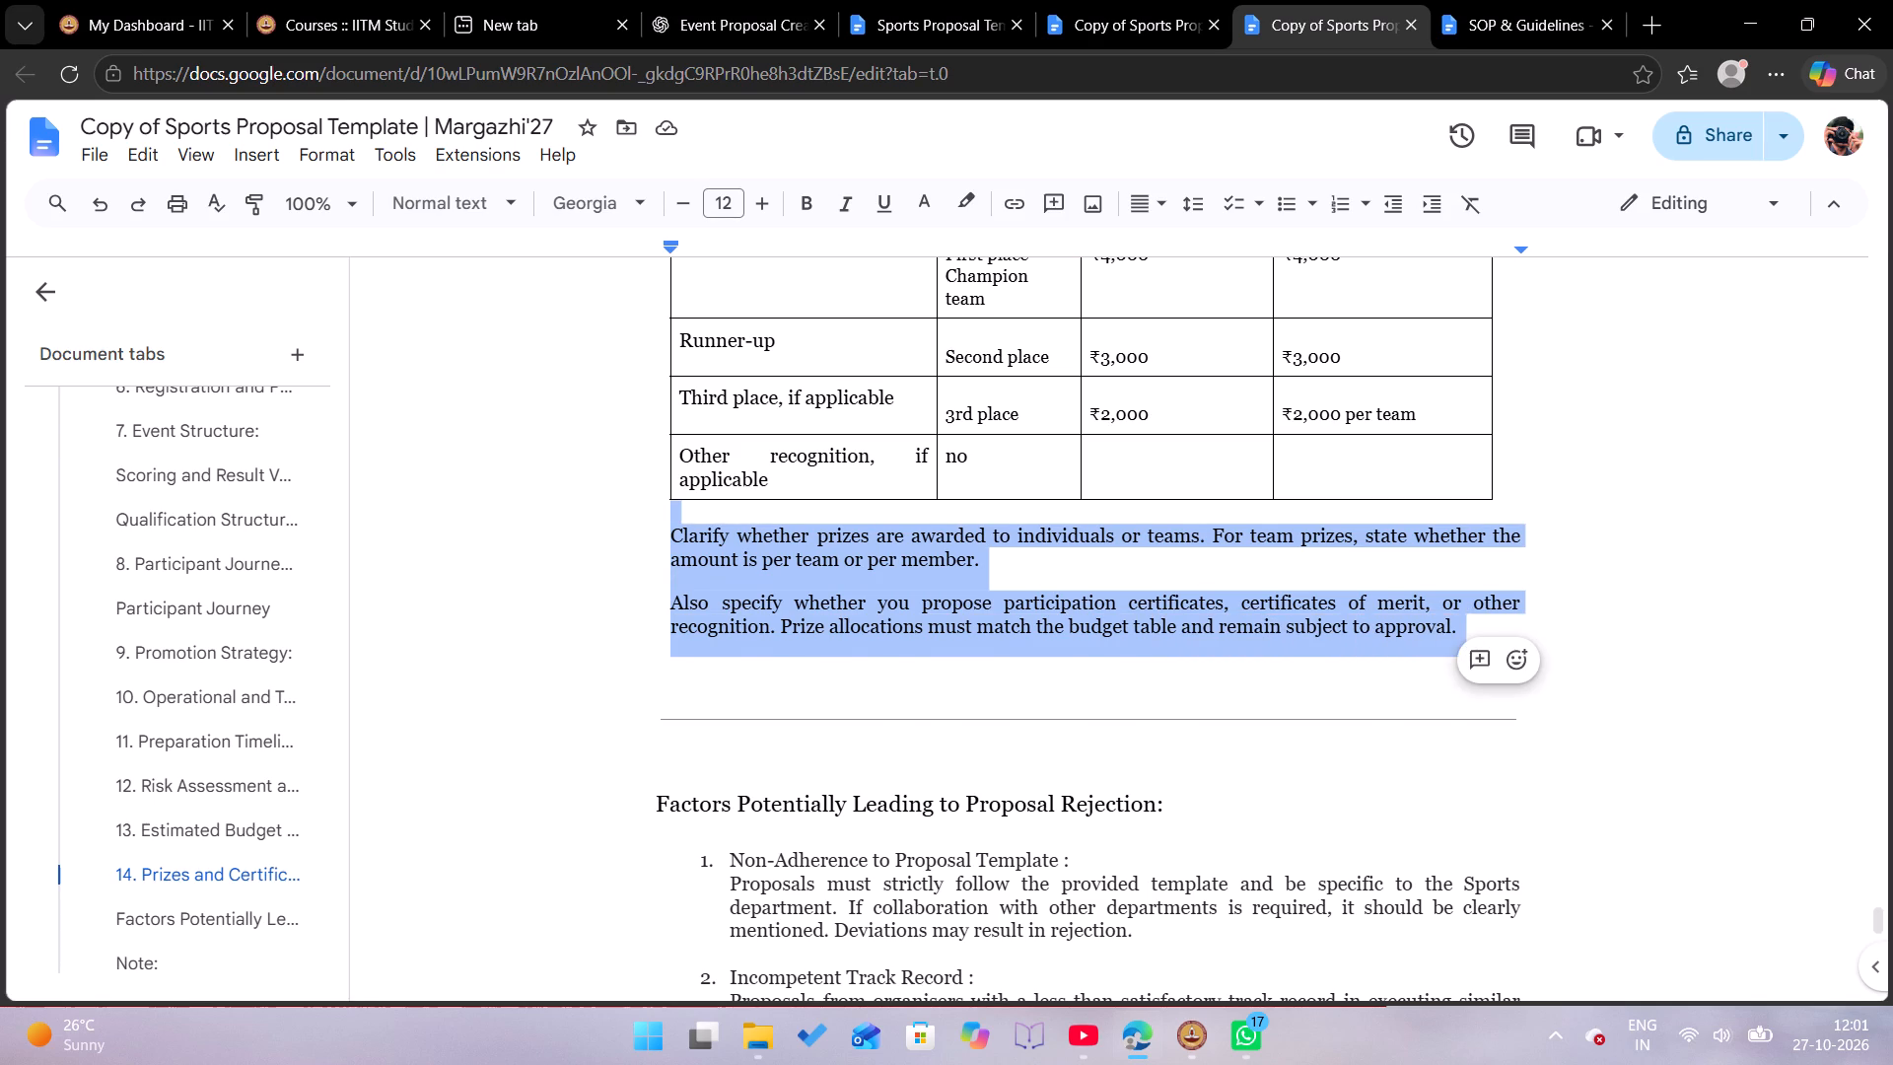
pyautogui.hotkey('ctrl', 'v')
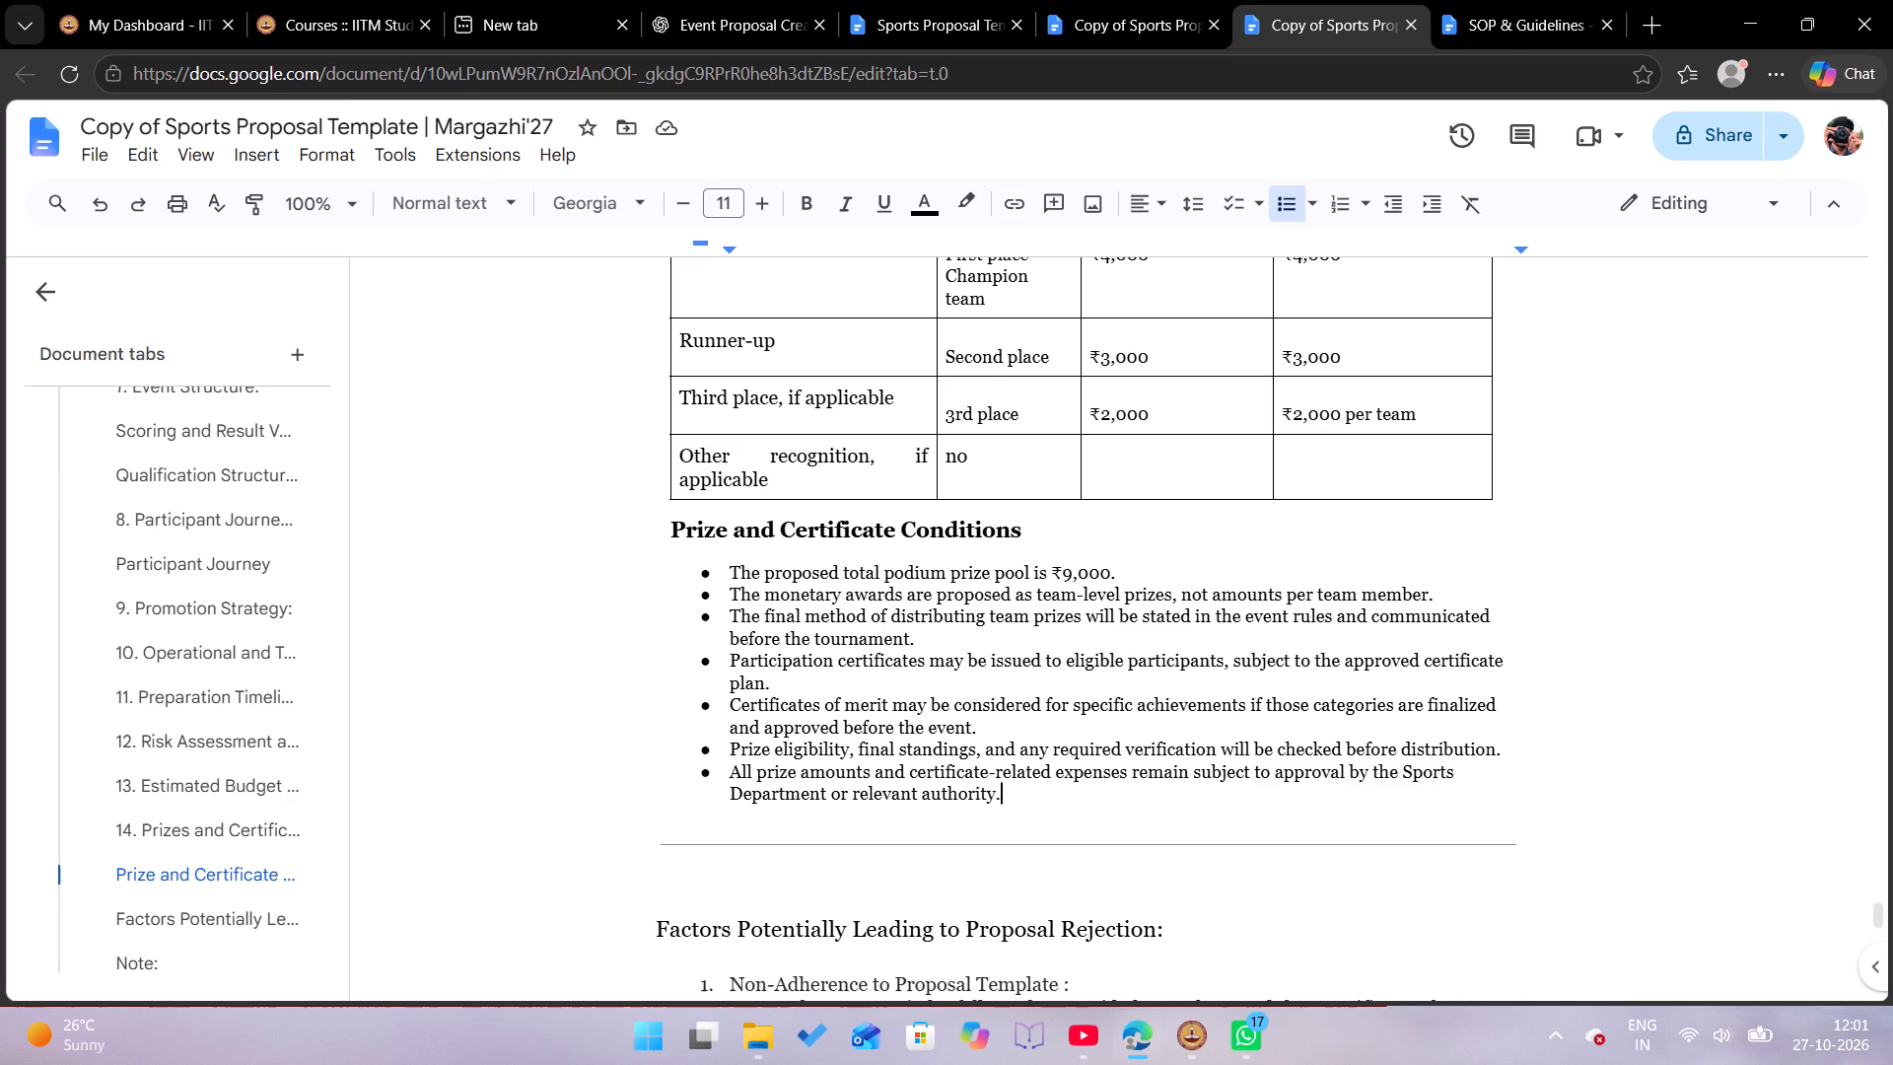
# Rewrite the monetary awards bullet under Prize and Certificate Conditions as "The prize pool amount will be distributed to each members of a team equally.".
pyautogui.click(1427, 597)
pyautogui.press('BackSpace')
pyautogui.press('BackSpace')
pyautogui.press('BackSpace')
pyautogui.press('BackSpace')
pyautogui.press('BackSpace')
pyautogui.press('BackSpace')
pyautogui.press('BackSpace')
pyautogui.press('BackSpace')
pyautogui.press('BackSpace')
pyautogui.press('BackSpace')
pyautogui.press('BackSpace')
pyautogui.press('BackSpace')
pyautogui.press('BackSpace')
pyautogui.press('BackSpace')
pyautogui.press('BackSpace')
pyautogui.press('BackSpace')
pyautogui.press('BackSpace')
pyautogui.press('BackSpace')
pyautogui.press('BackSpace')
pyautogui.press('BackSpace')
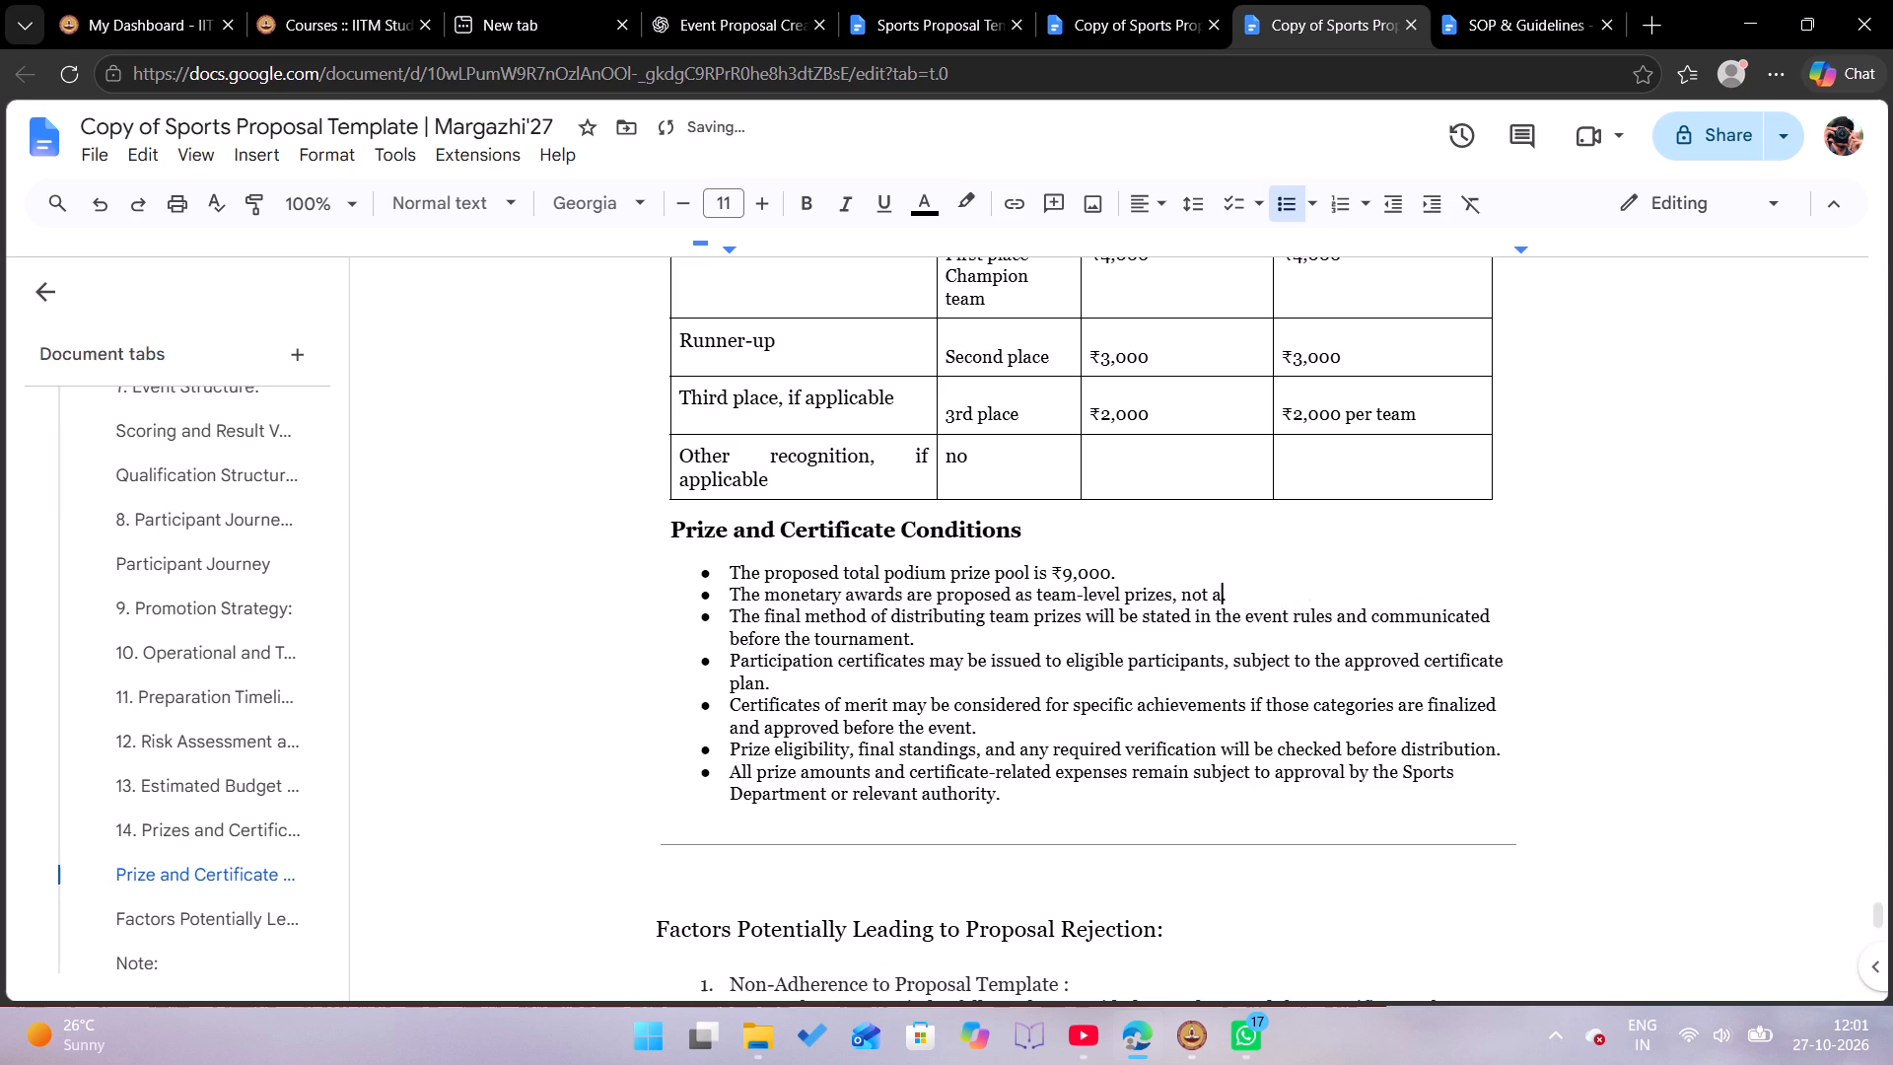
pyautogui.press('BackSpace')
pyautogui.press('BackSpace')
pyautogui.press('BackSpace')
pyautogui.press('BackSpace')
pyautogui.press('BackSpace')
pyautogui.press('BackSpace')
pyautogui.press('BackSpace')
pyautogui.press('BackSpace')
pyautogui.press('BackSpace')
pyautogui.press('BackSpace')
pyautogui.press('BackSpace')
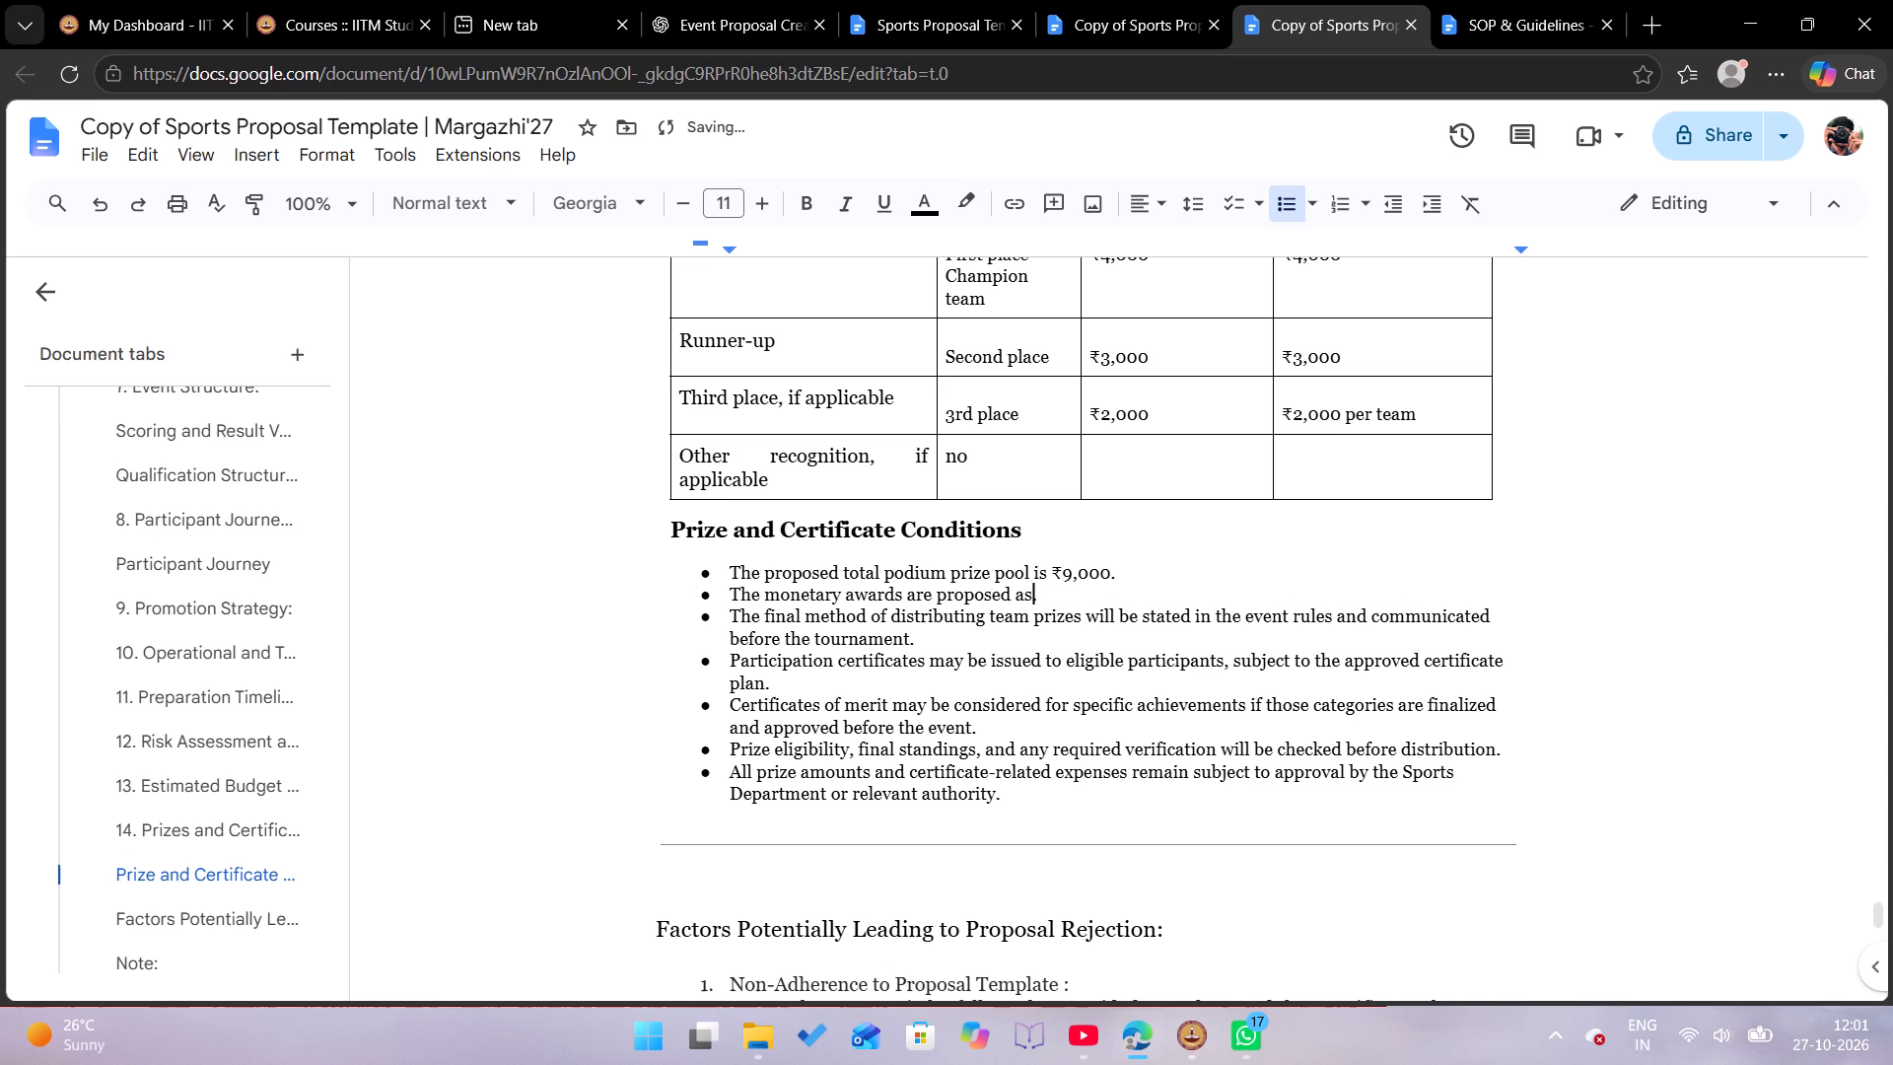
pyautogui.press('BackSpace')
pyautogui.press('BackSpace')
pyautogui.press('BackSpace')
pyautogui.press('BackSpace')
pyautogui.press('BackSpace')
pyautogui.press('BackSpace')
pyautogui.press('BackSpace')
pyautogui.press('BackSpace')
pyautogui.press('BackSpace')
pyautogui.press('BackSpace')
pyautogui.press('BackSpace')
pyautogui.press('BackSpace')
pyautogui.press('BackSpace')
pyautogui.press('BackSpace')
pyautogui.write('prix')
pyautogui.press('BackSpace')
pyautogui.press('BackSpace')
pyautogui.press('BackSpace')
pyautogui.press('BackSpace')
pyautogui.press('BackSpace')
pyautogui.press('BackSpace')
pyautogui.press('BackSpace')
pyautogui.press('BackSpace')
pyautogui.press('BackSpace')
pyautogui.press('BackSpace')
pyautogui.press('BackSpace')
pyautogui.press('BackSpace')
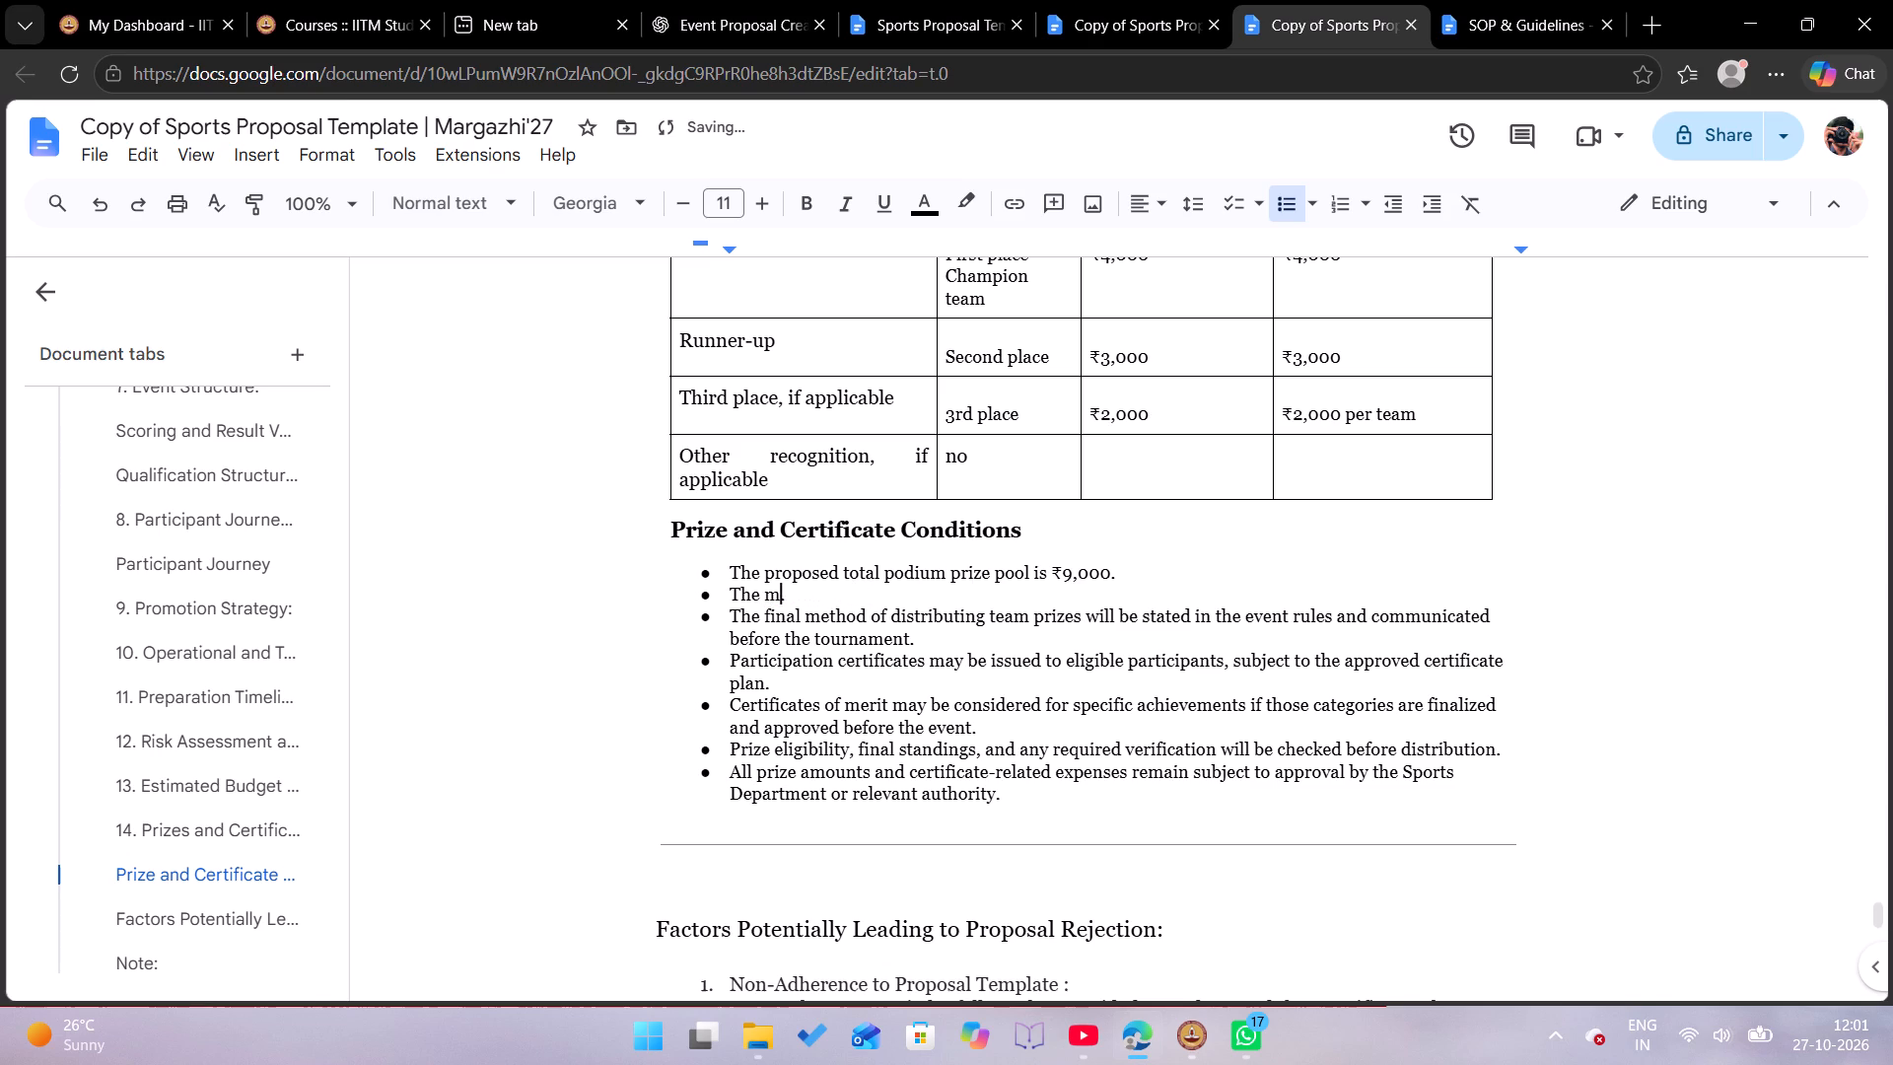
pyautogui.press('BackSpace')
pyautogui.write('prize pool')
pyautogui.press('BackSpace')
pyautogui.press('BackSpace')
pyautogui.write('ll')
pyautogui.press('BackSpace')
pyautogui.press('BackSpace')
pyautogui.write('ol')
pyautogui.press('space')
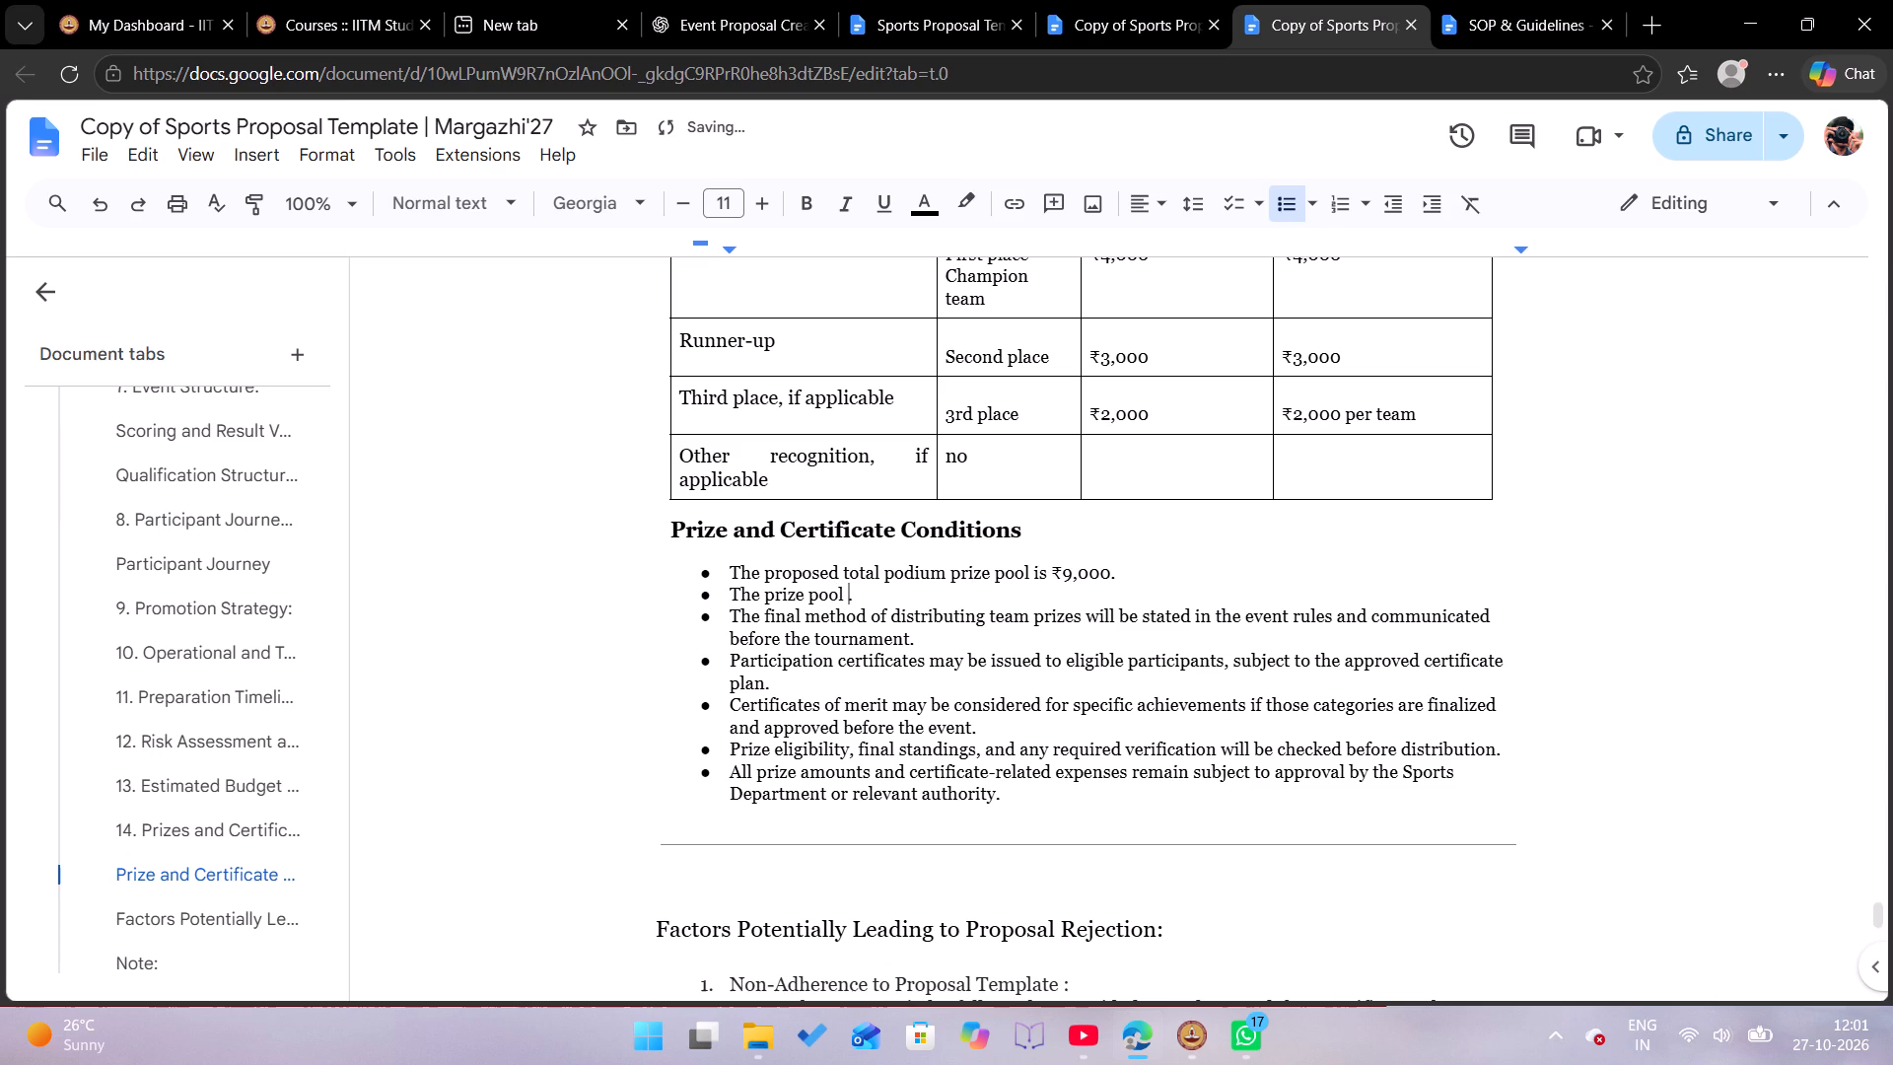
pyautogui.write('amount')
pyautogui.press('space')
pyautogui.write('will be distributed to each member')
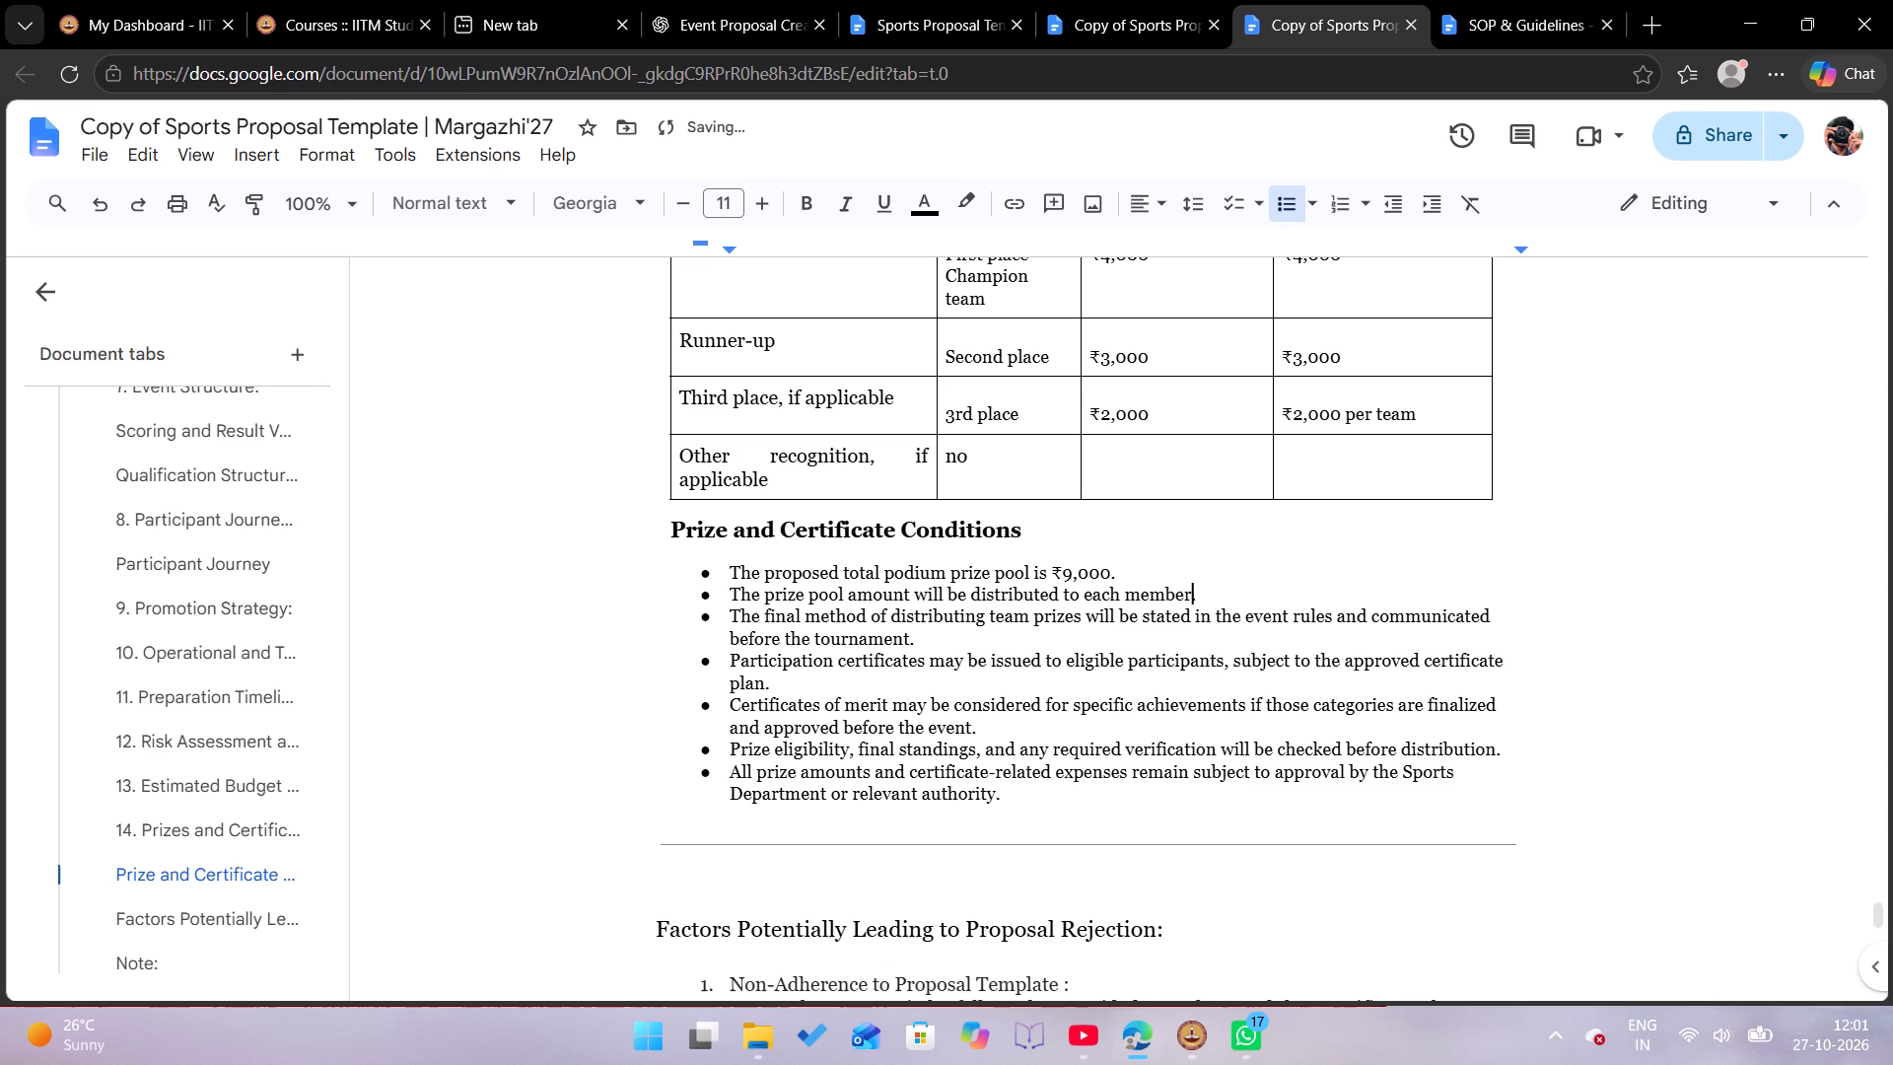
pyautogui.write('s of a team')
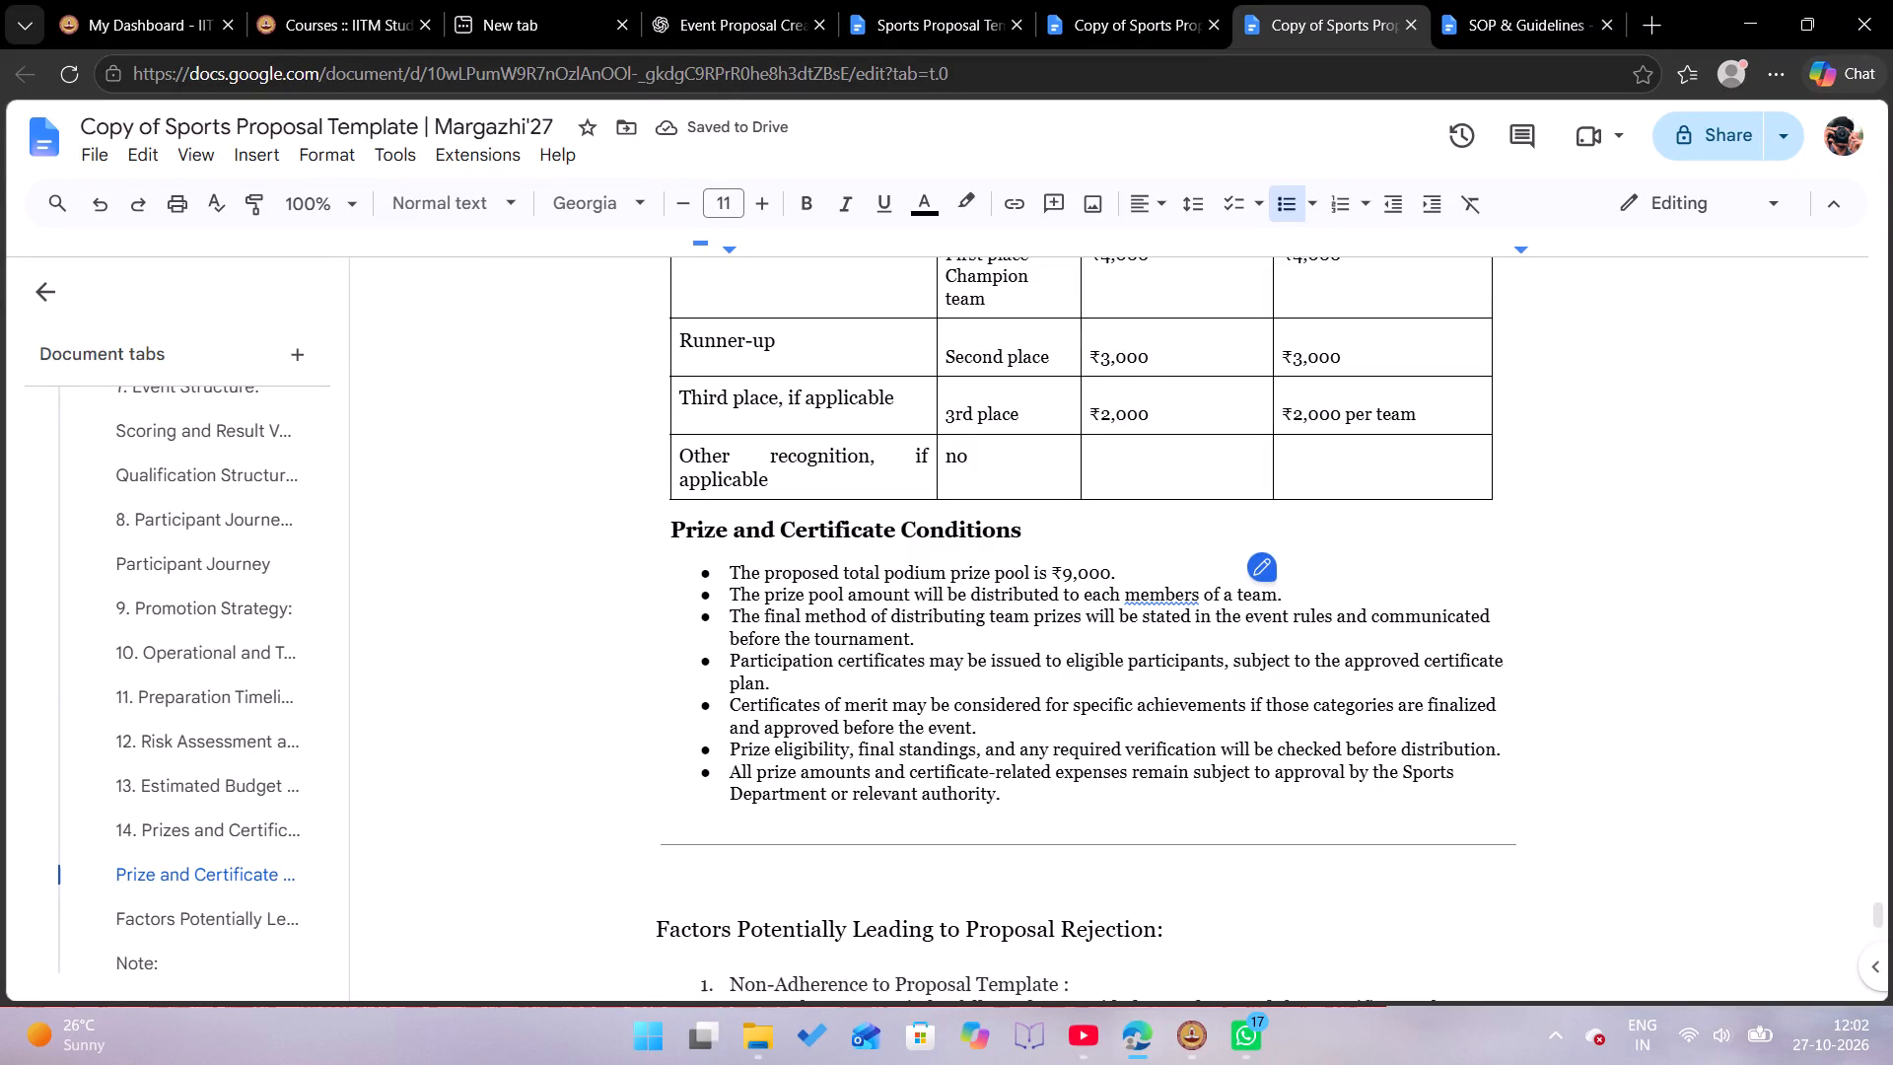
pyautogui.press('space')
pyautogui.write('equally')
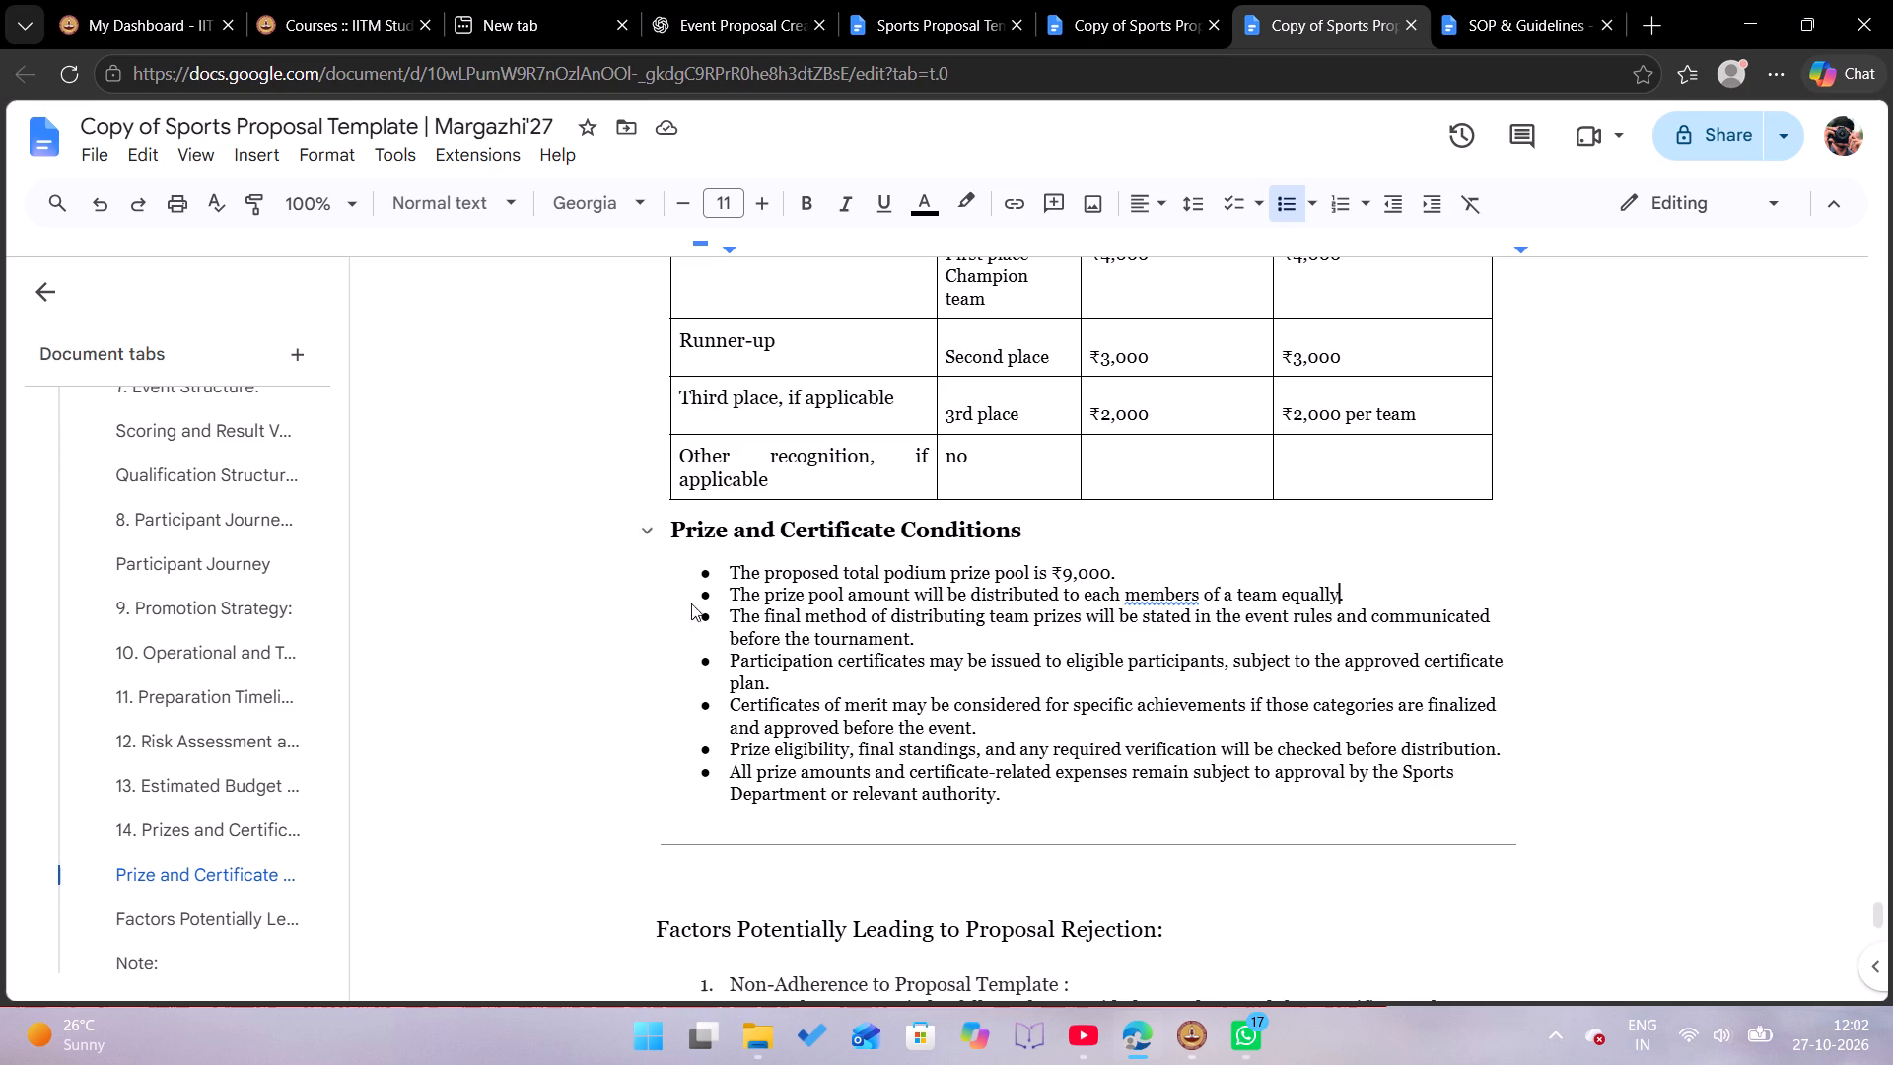
# Delete the bullet about the final method of distributing team prizes, including its empty list line.
pyautogui.moveTo(922, 637); pyautogui.dragTo(754, 621)
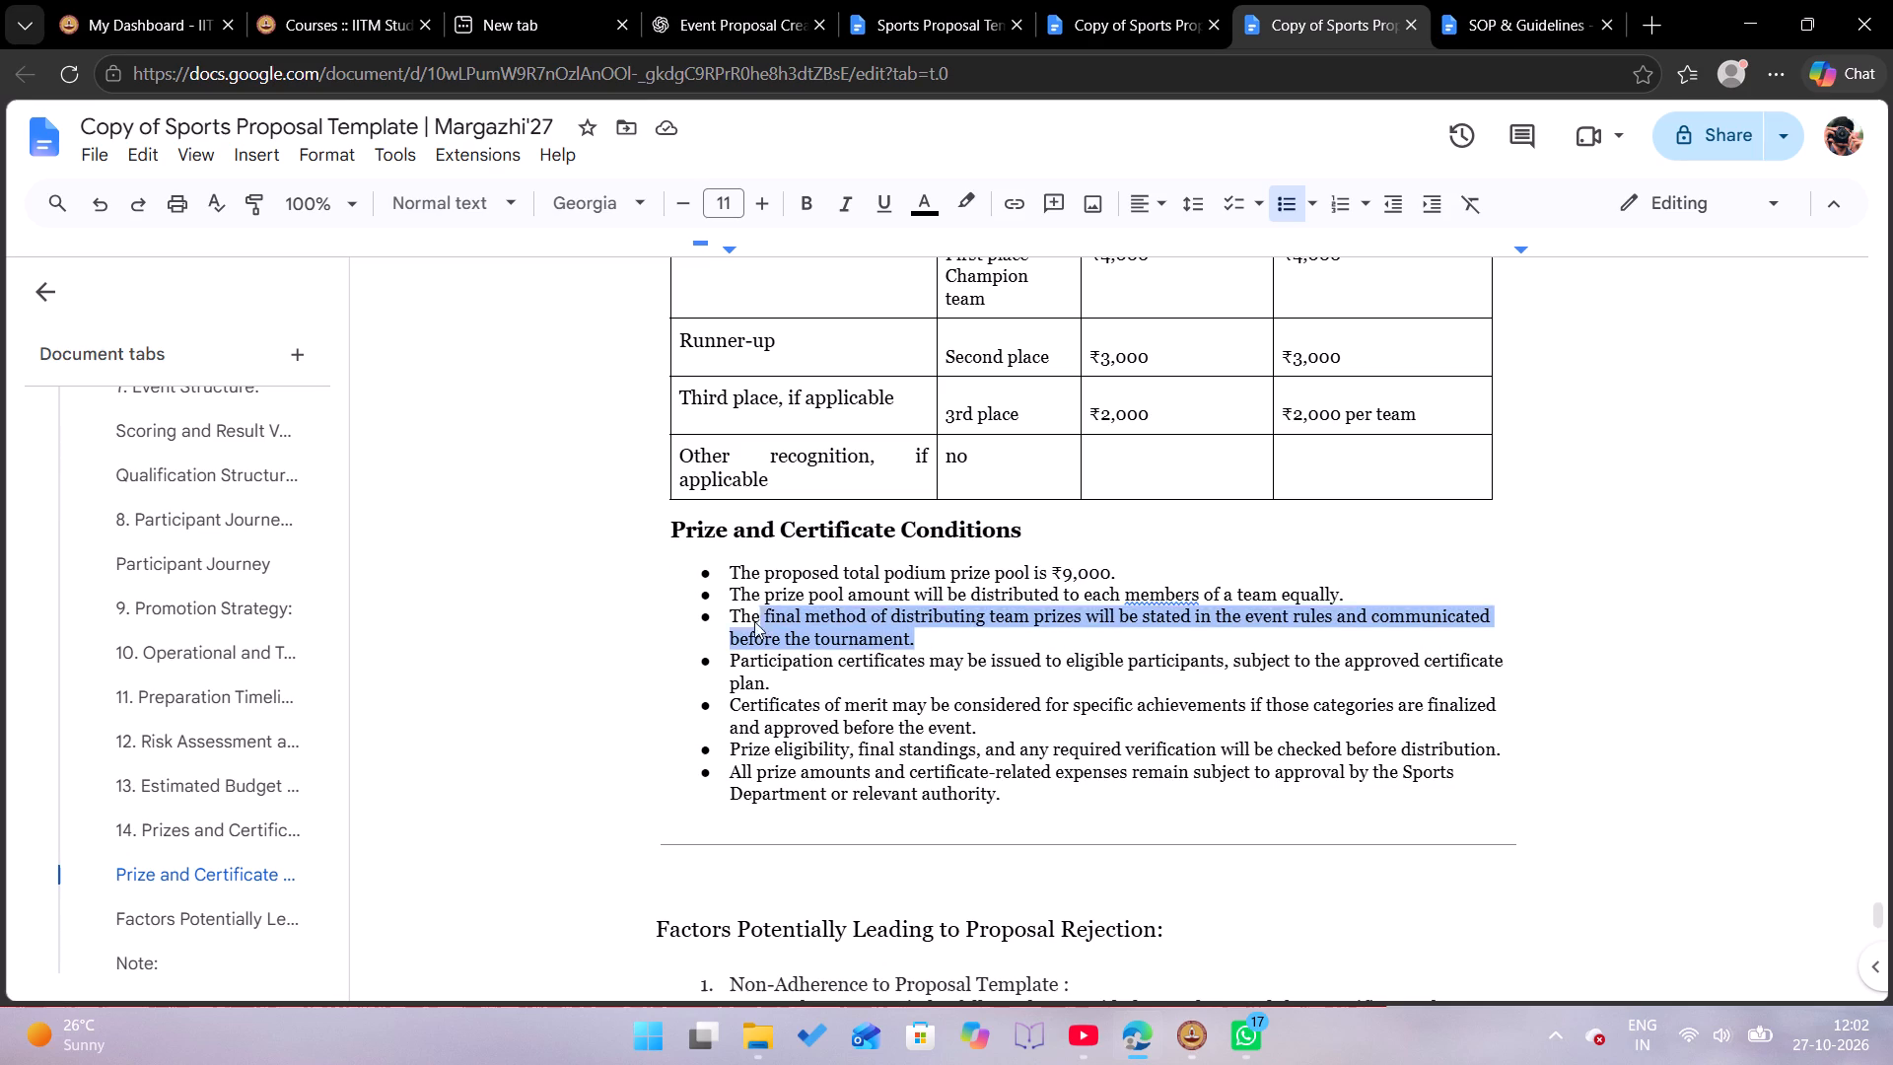
pyautogui.moveTo(754, 621); pyautogui.dragTo(707, 618)
pyautogui.press('BackSpace')
pyautogui.press('BackSpace')
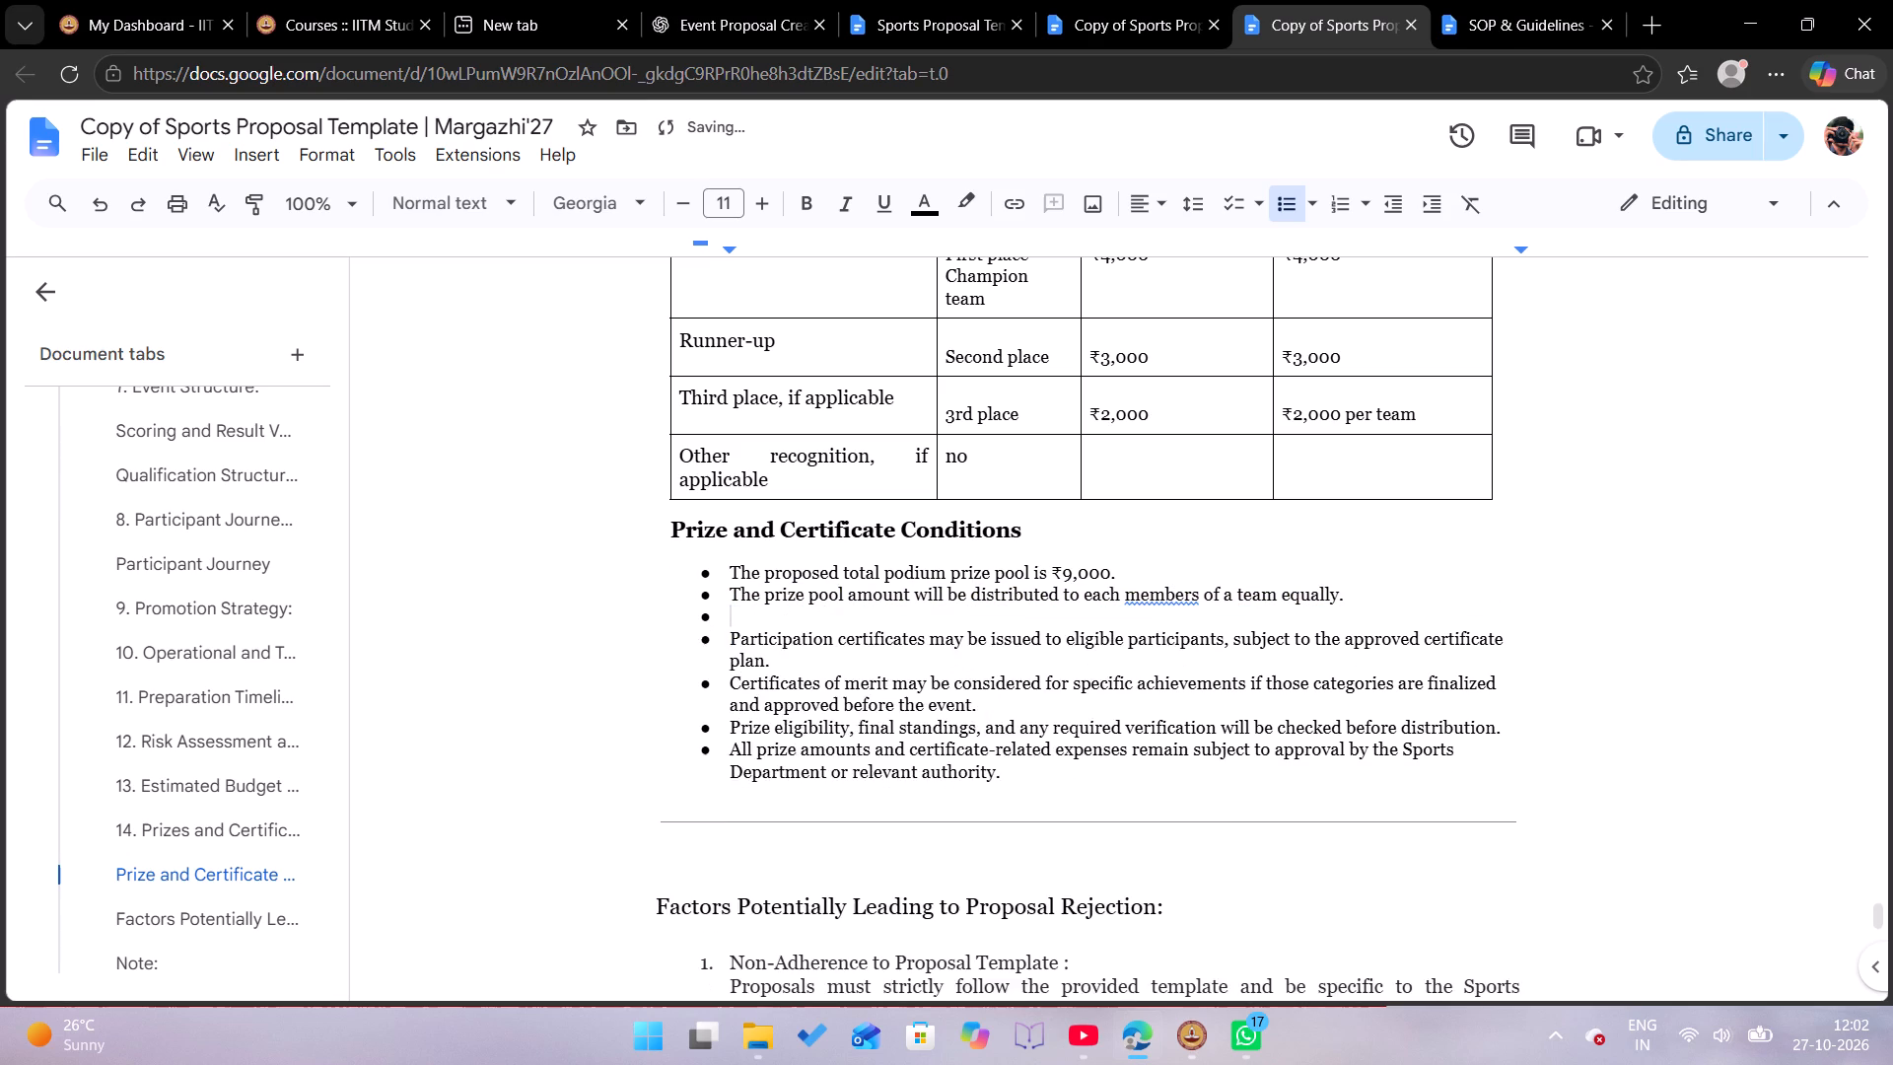
pyautogui.press('BackSpace')
pyautogui.press('BackSpace')
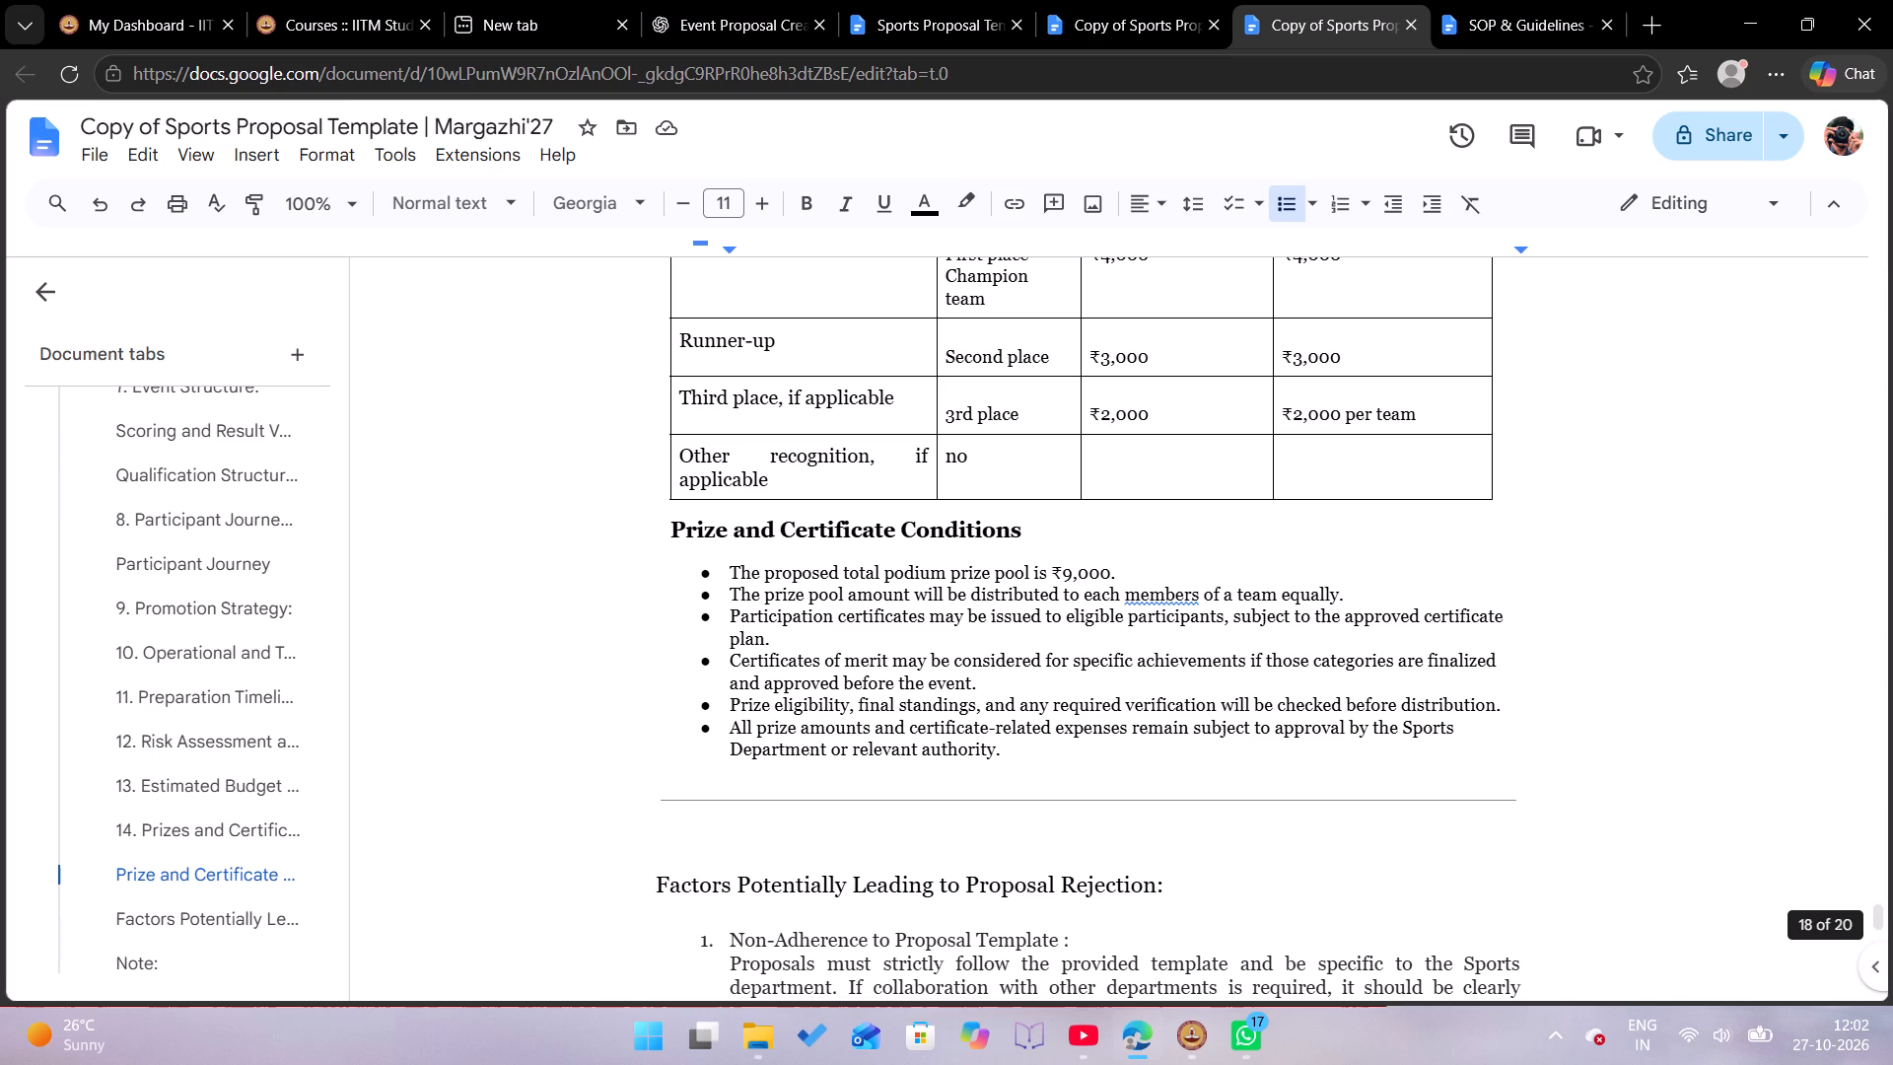
# Compare the other proposal's Final Administrative Checklist with the template's closing rejection factors and Note sections.
pyautogui.moveTo(1878, 917); pyautogui.dragTo(1885, 943)
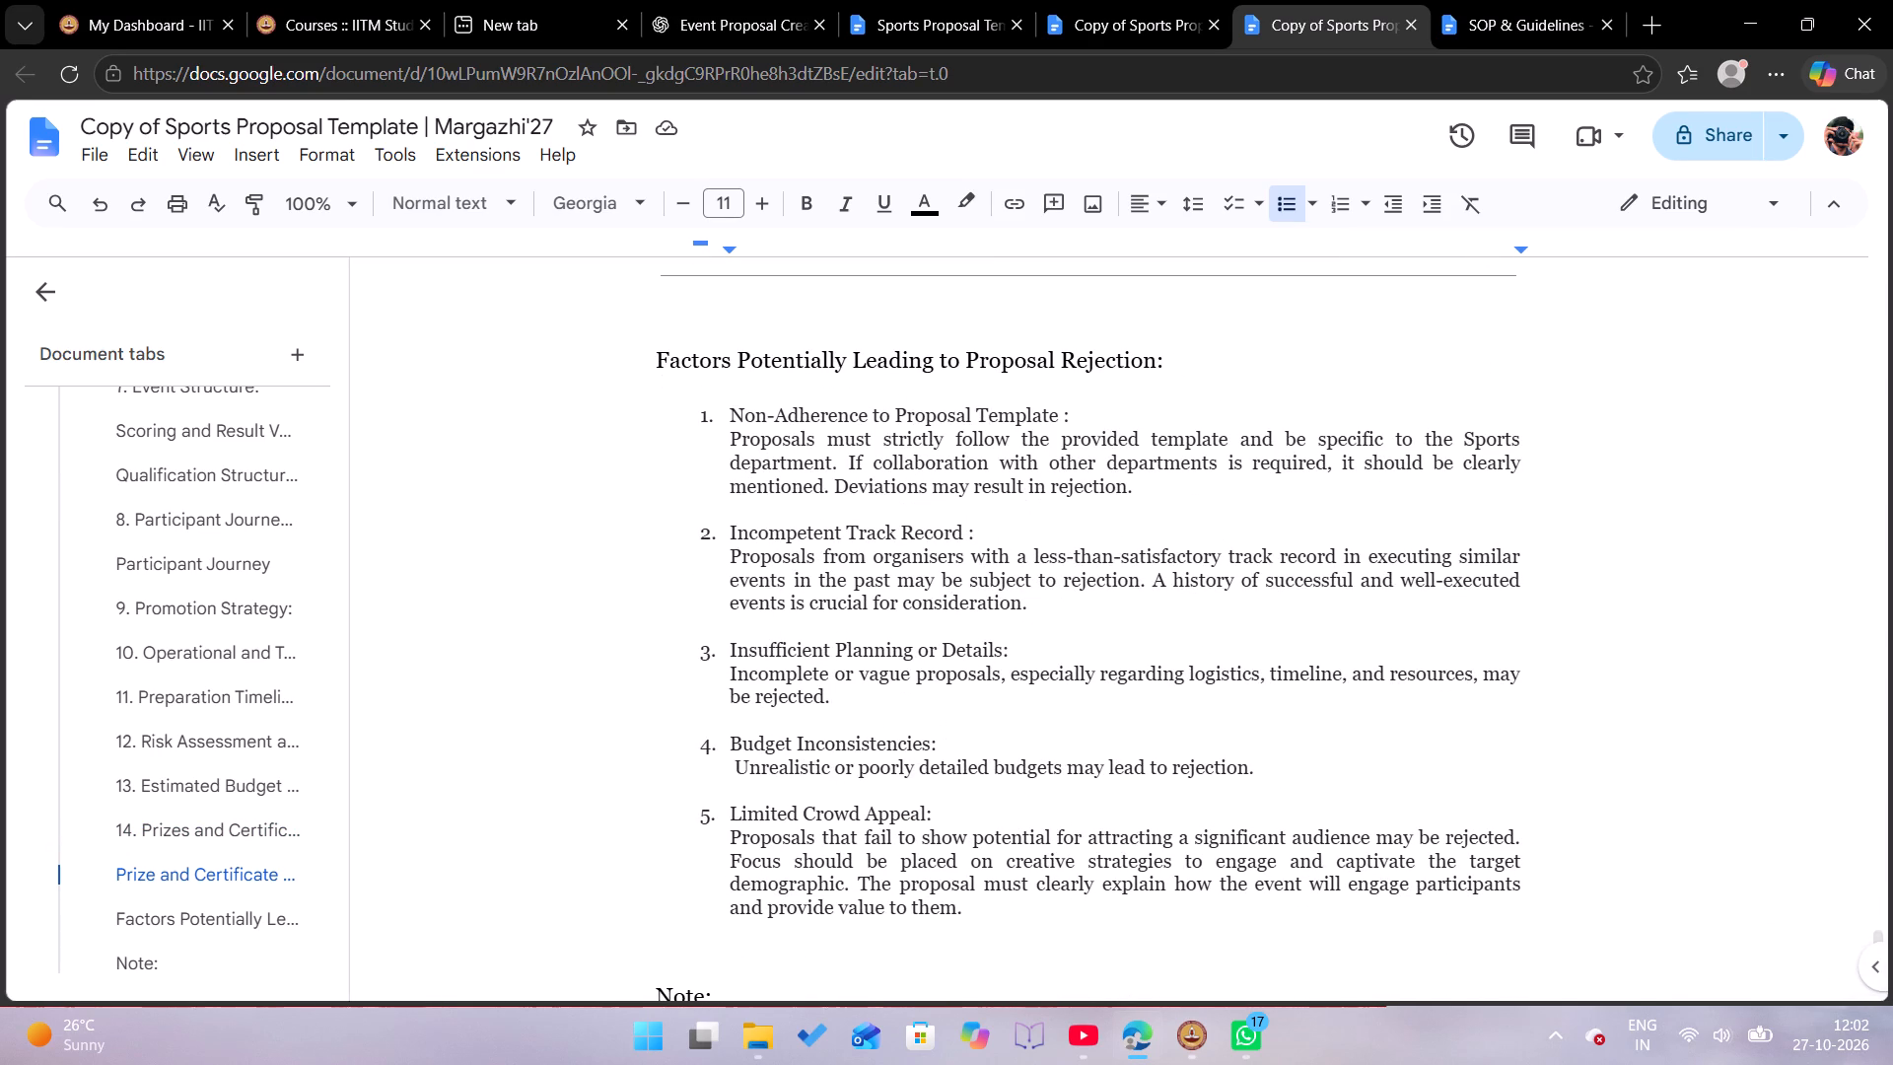
pyautogui.click(1141, 0)
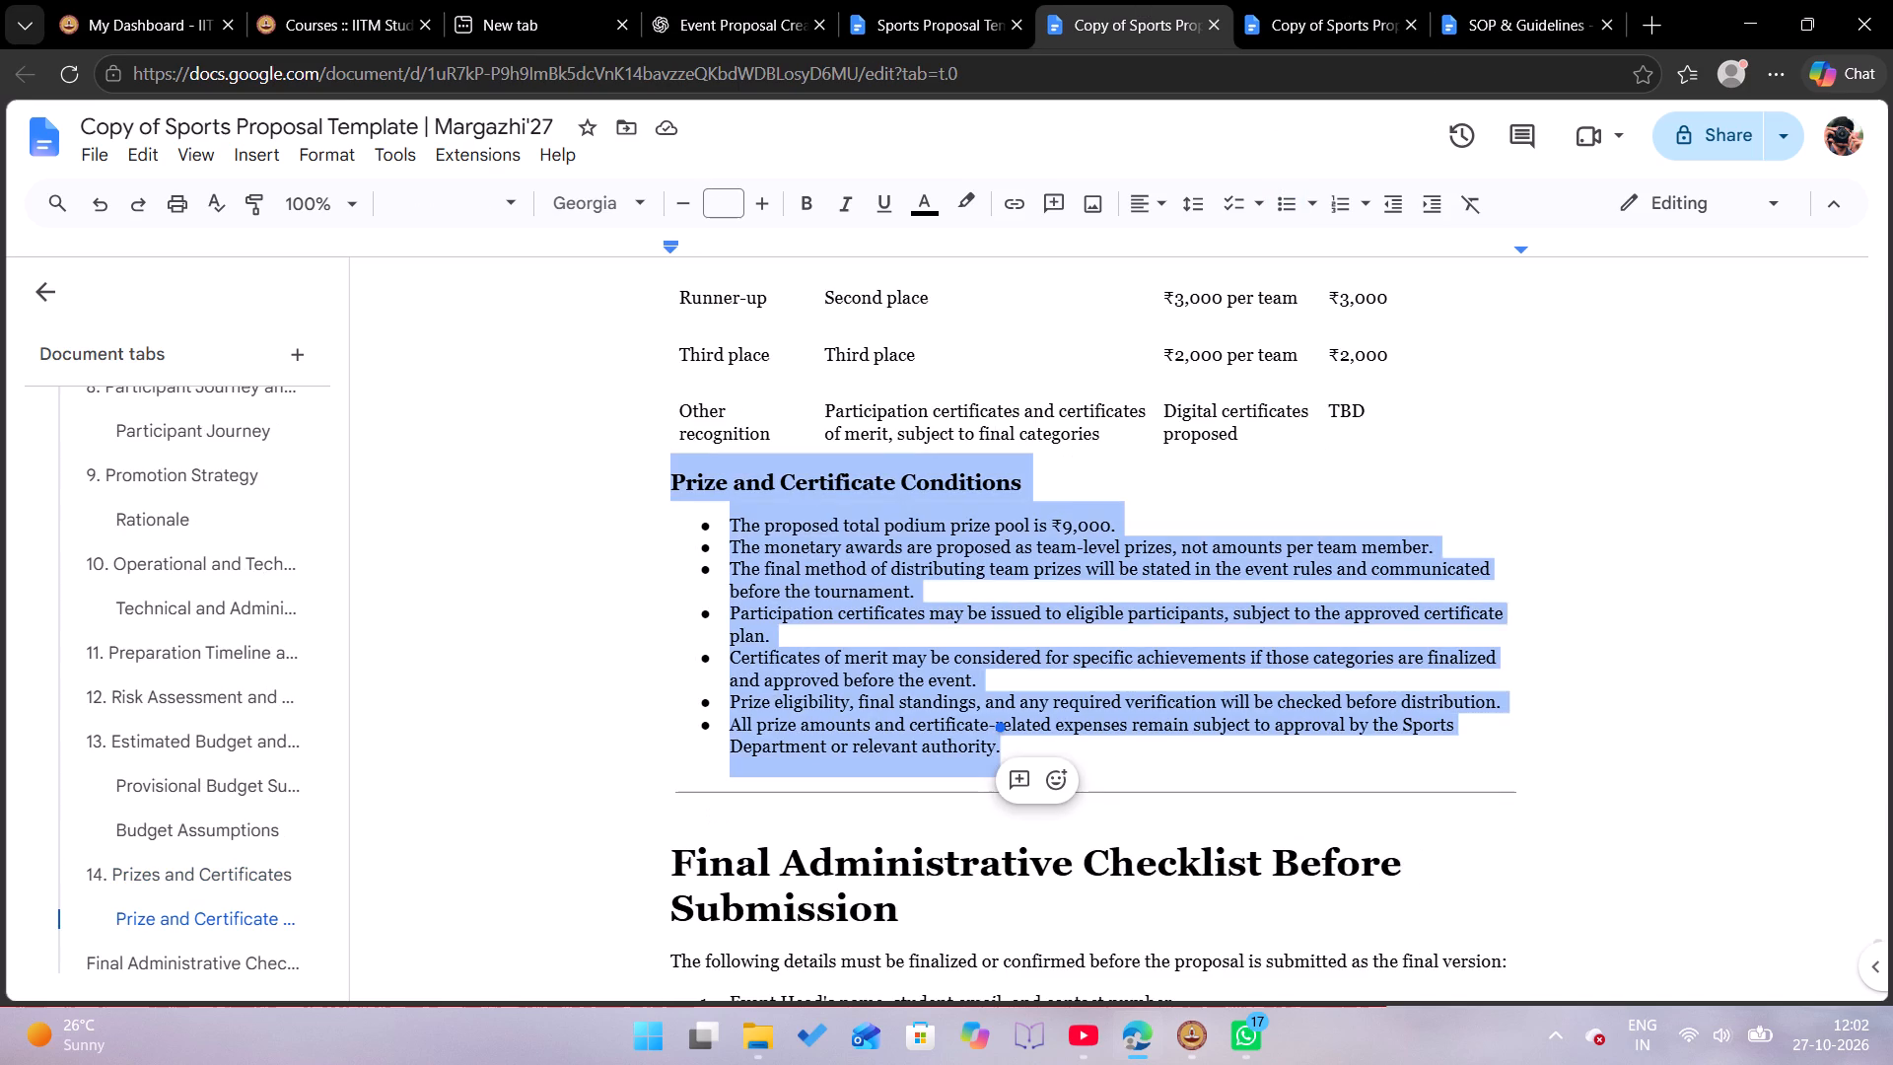
pyautogui.click(1755, 714)
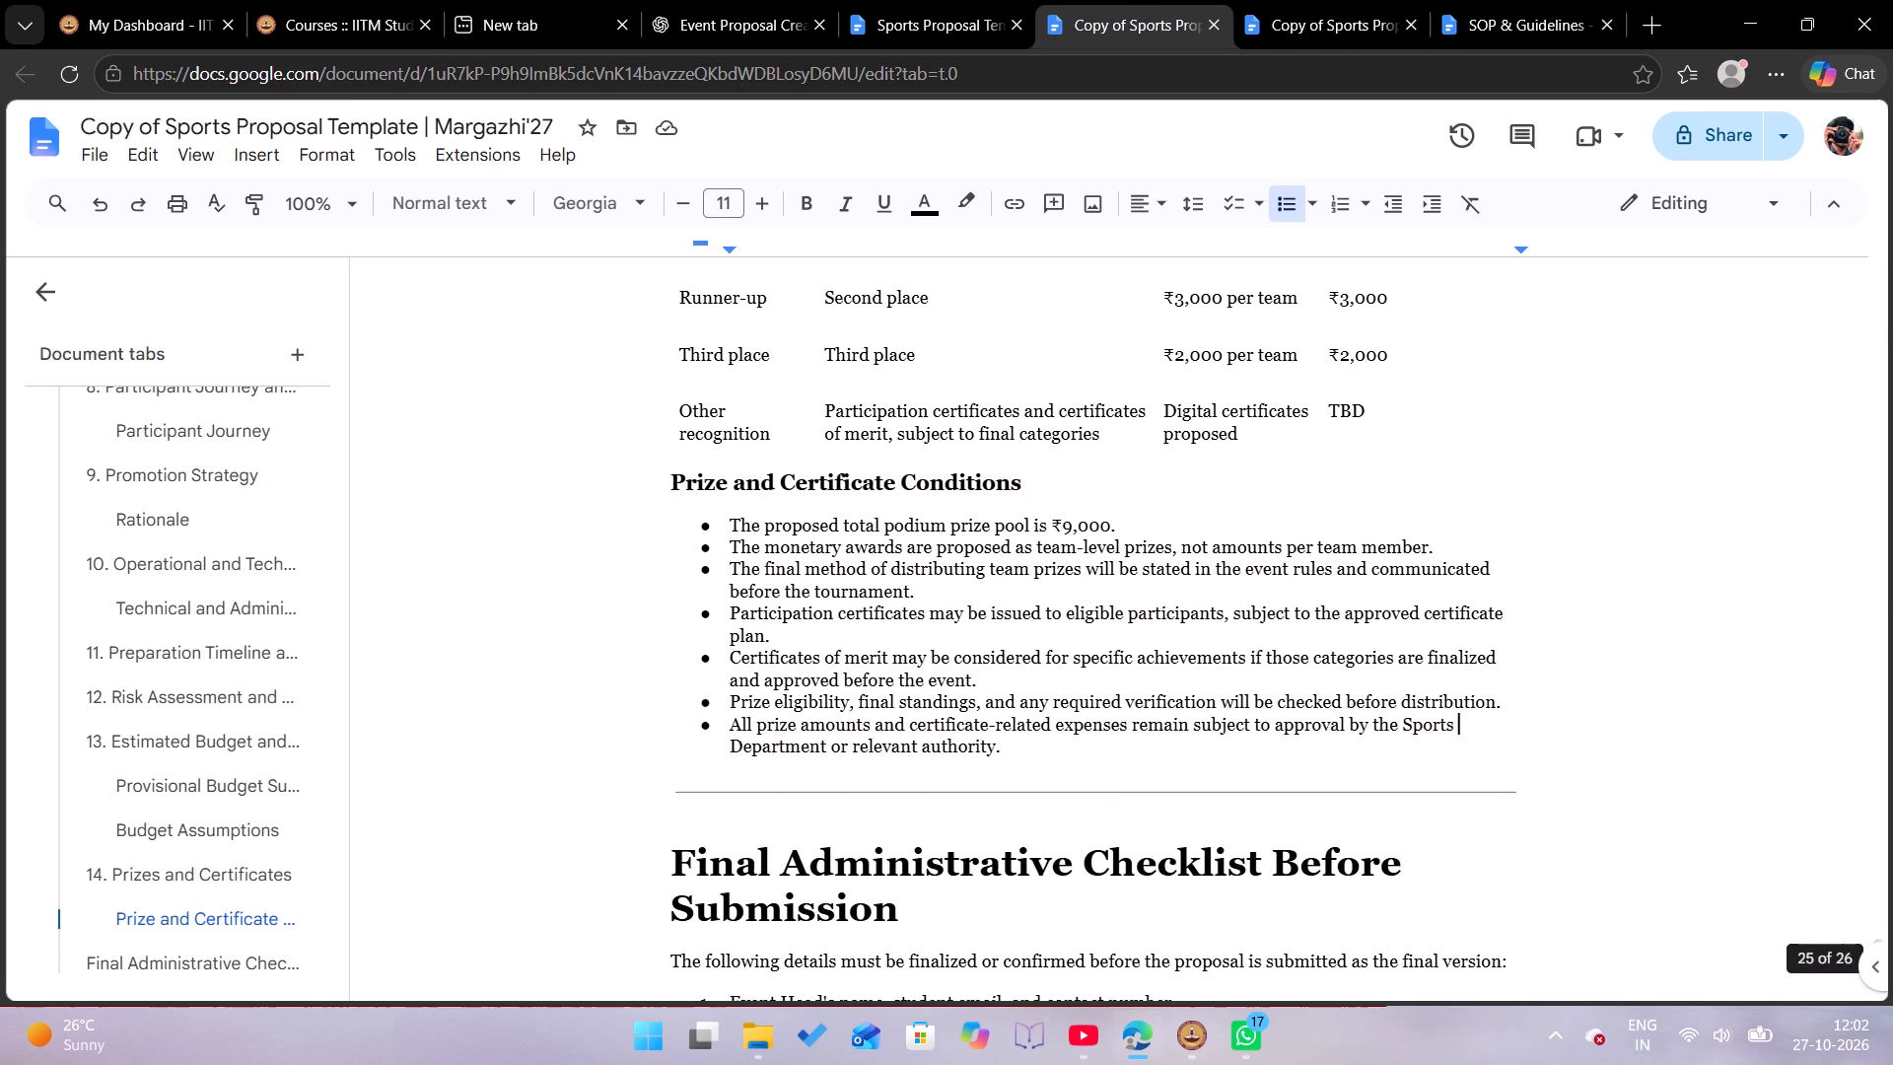
pyautogui.moveTo(1878, 934); pyautogui.dragTo(1880, 944)
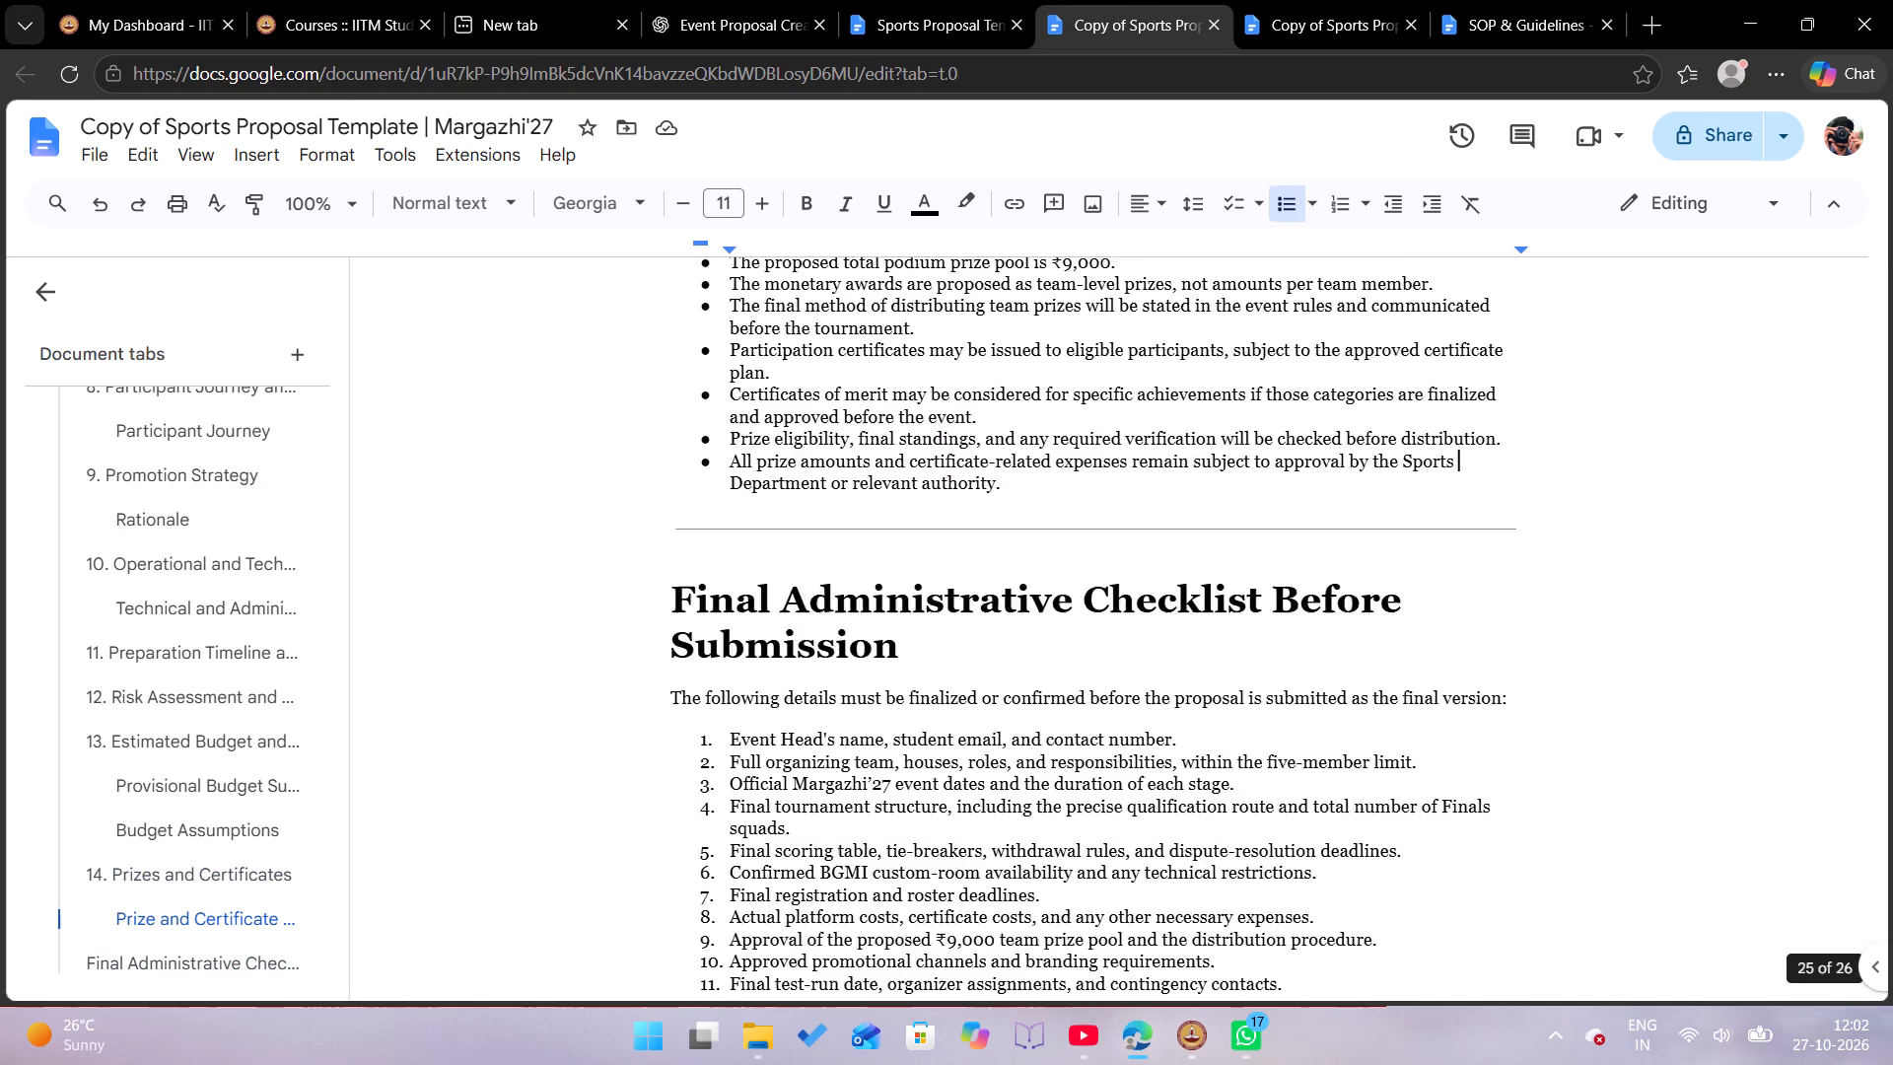
pyautogui.moveTo(1880, 944); pyautogui.dragTo(1880, 952)
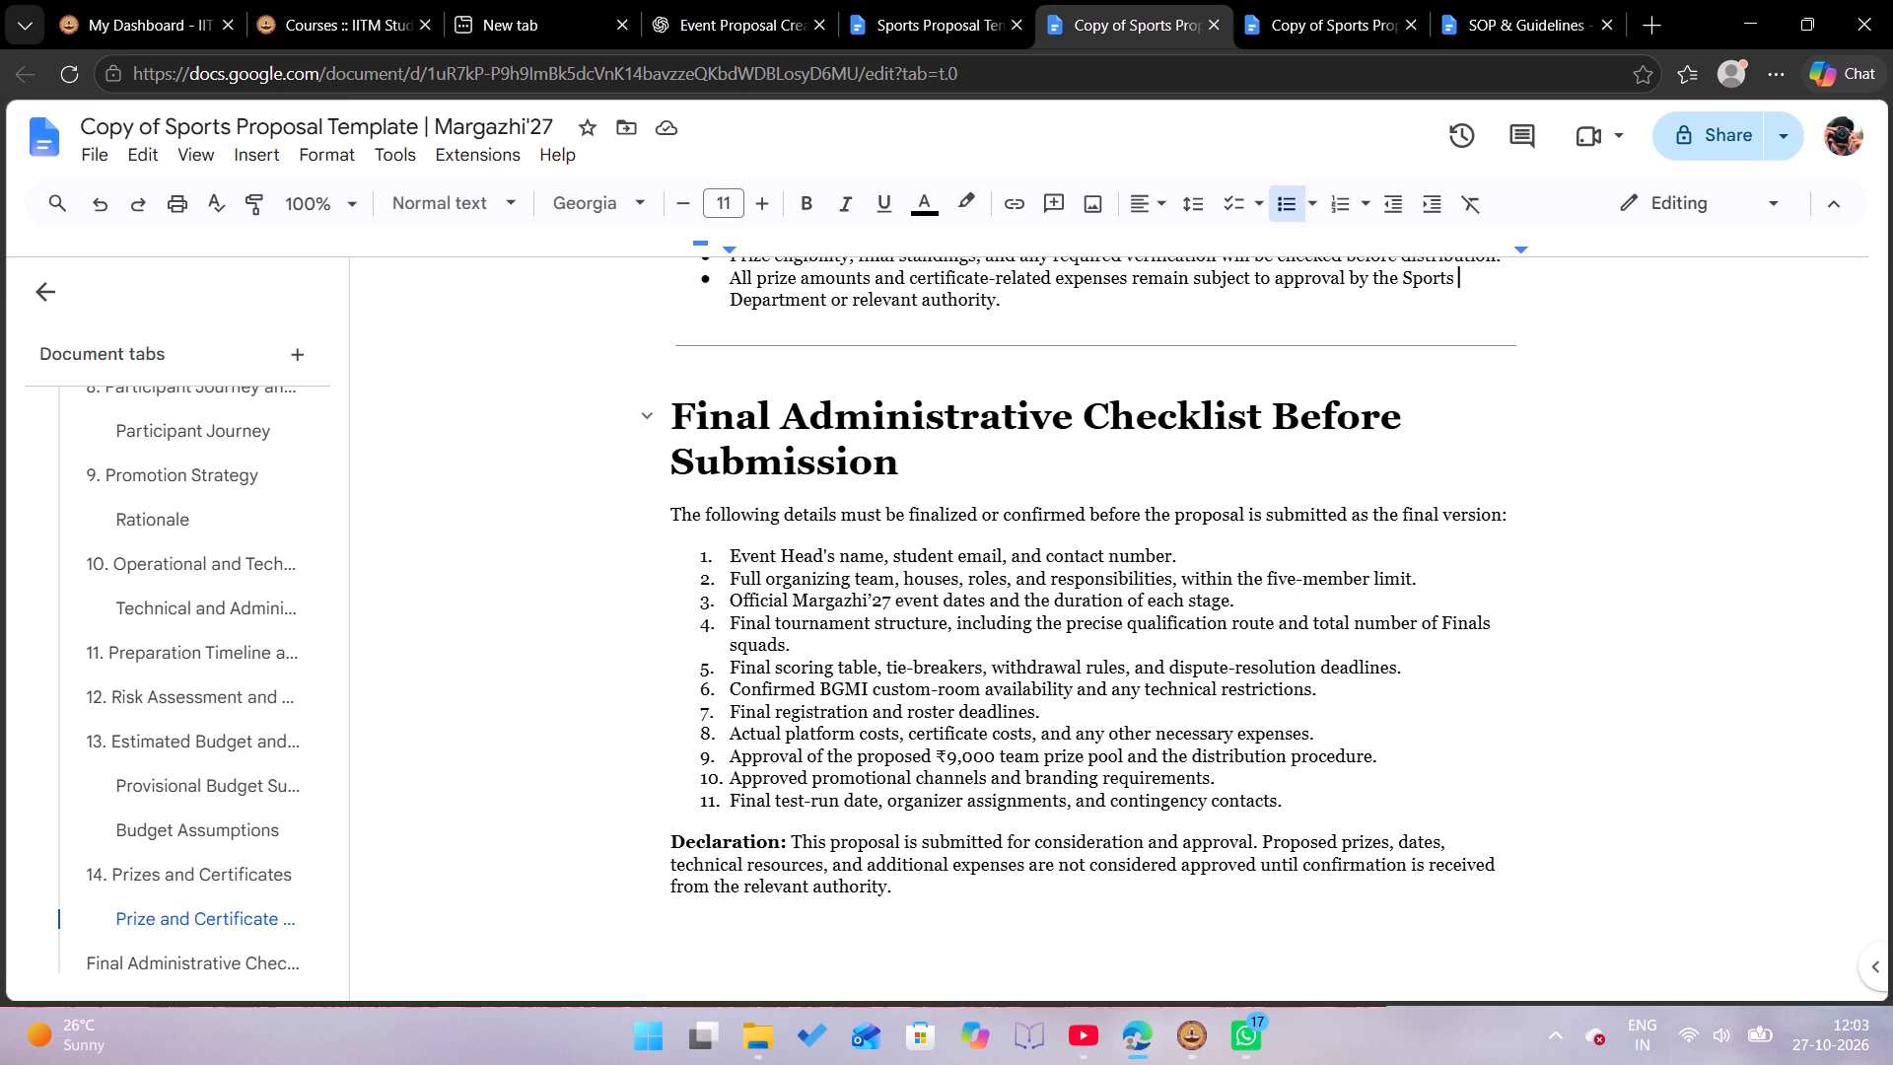
pyautogui.click(1328, 1)
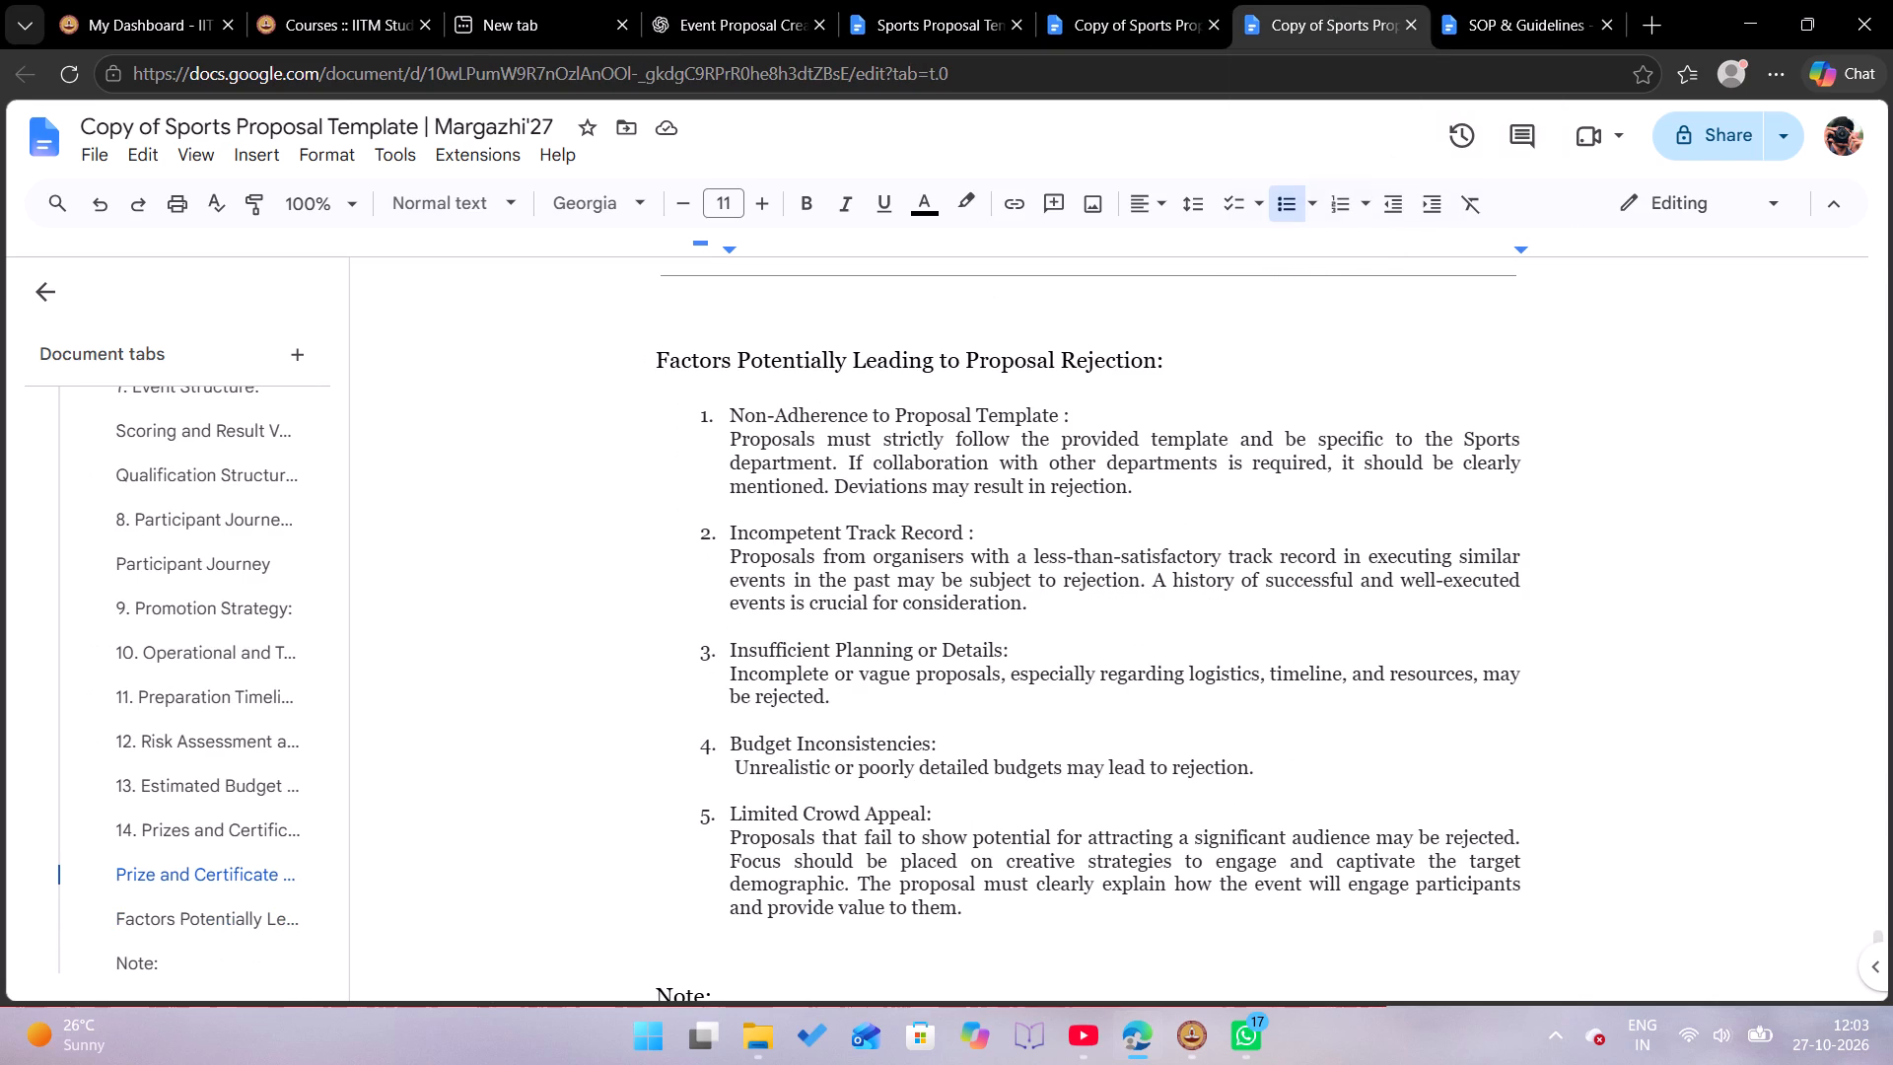
pyautogui.moveTo(1877, 937); pyautogui.dragTo(1879, 954)
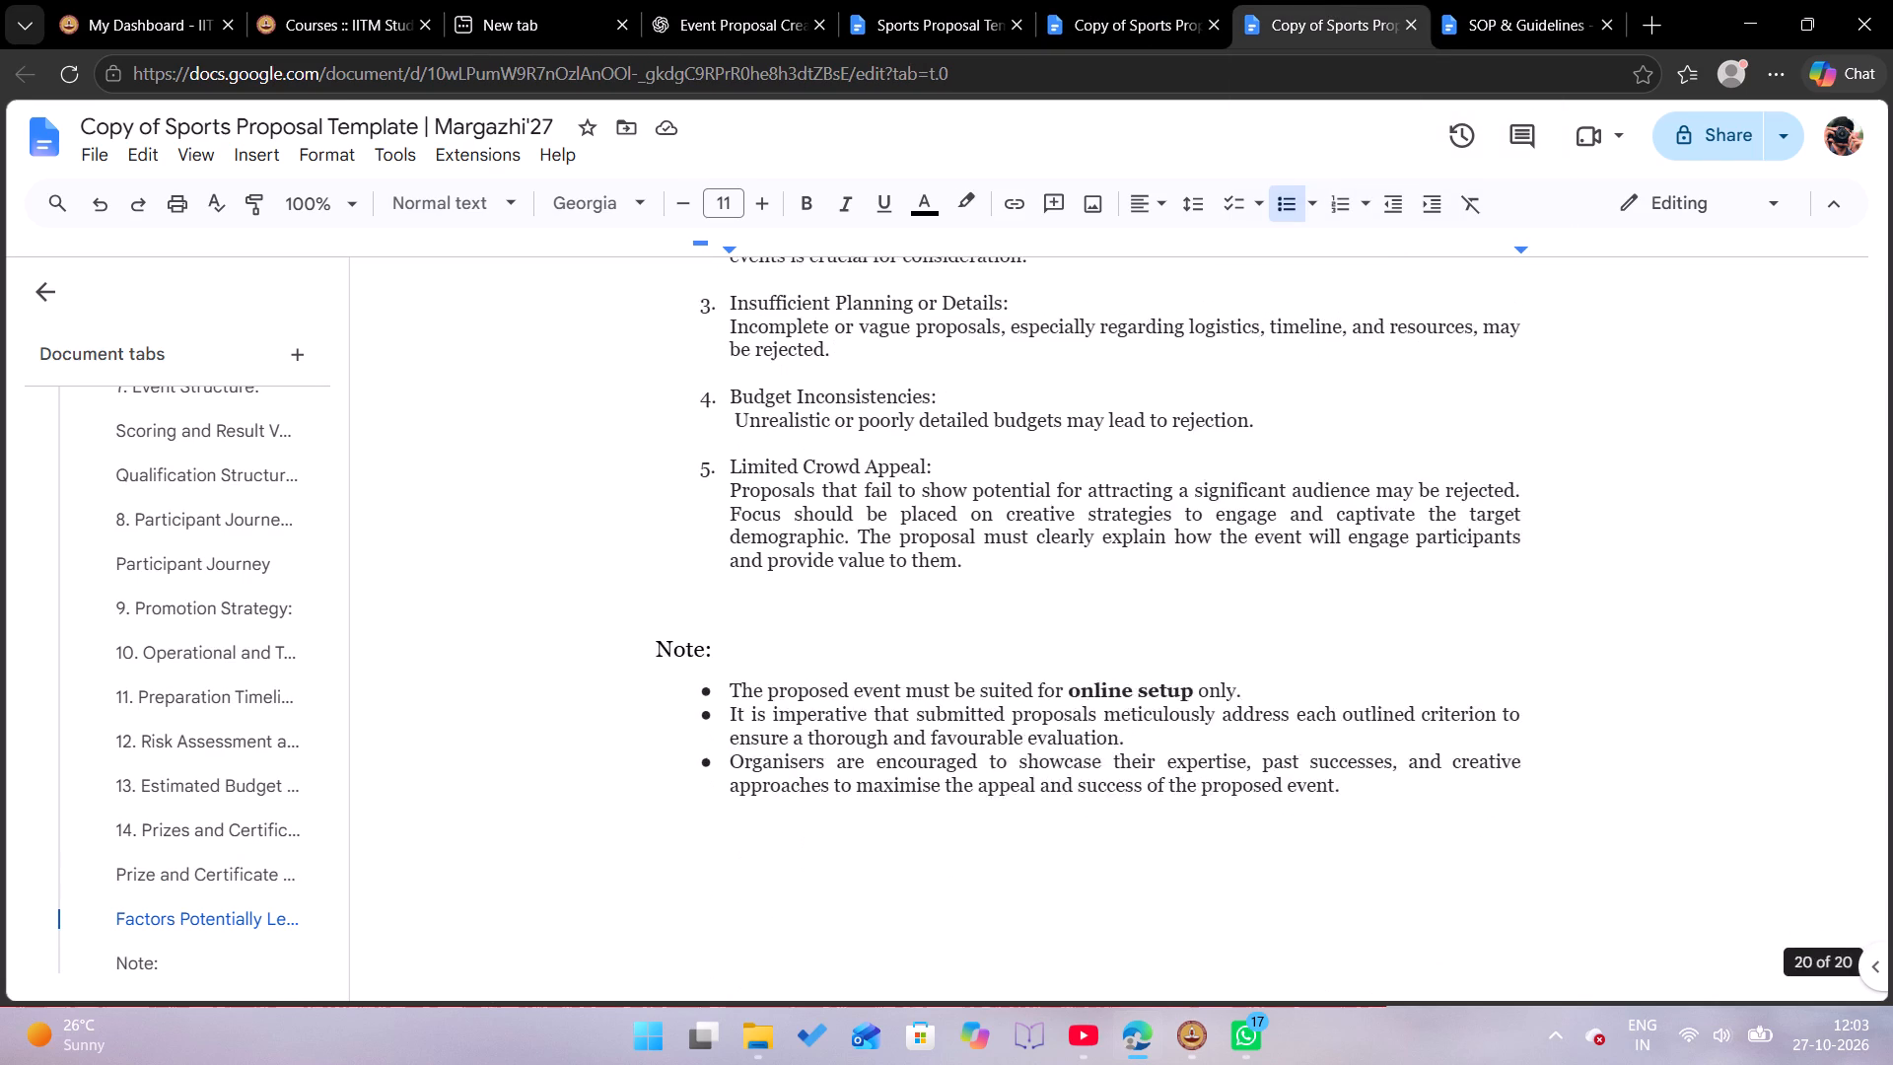
pyautogui.moveTo(1879, 954); pyautogui.dragTo(1881, 956)
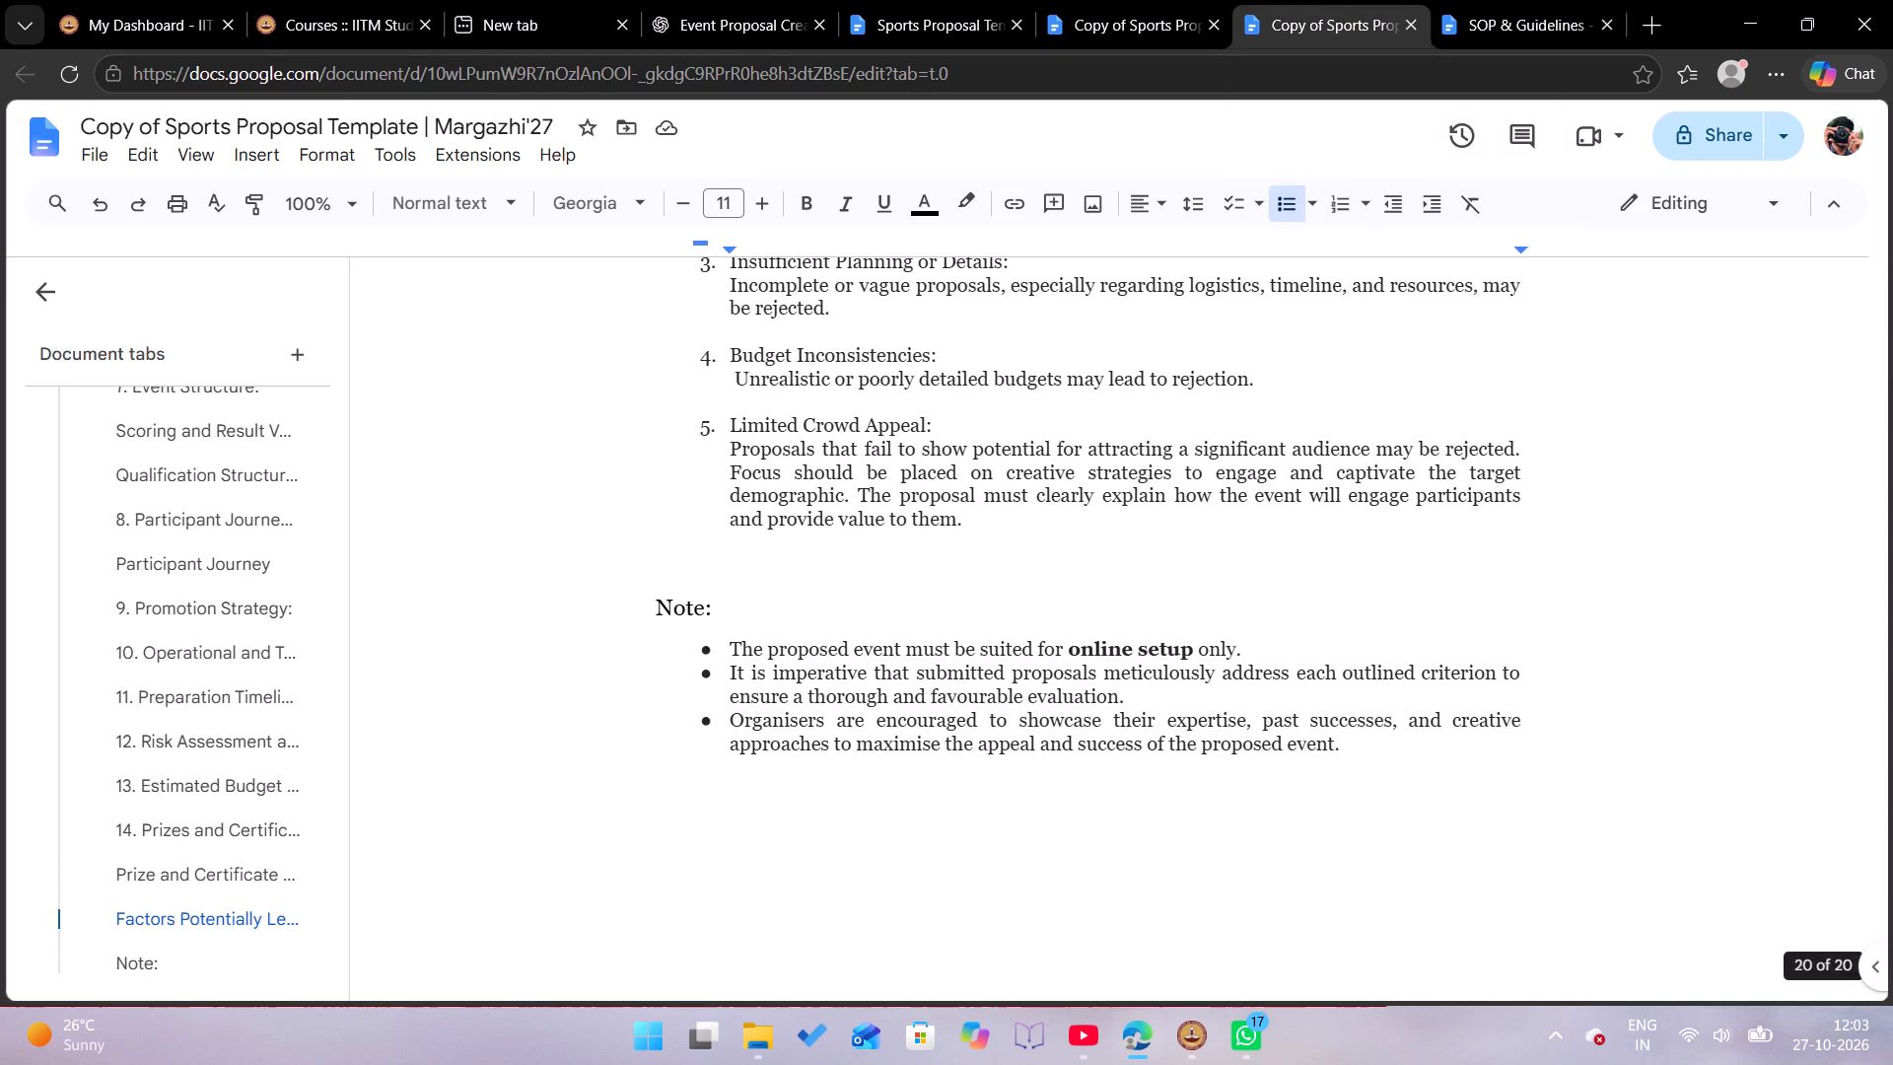
# Delete the "Factors Potentially Leading to Proposal Rejection" and "Note" sections from the end of the template.
pyautogui.click(1874, 928)
pyautogui.moveTo(1874, 928); pyautogui.dragTo(1876, 919)
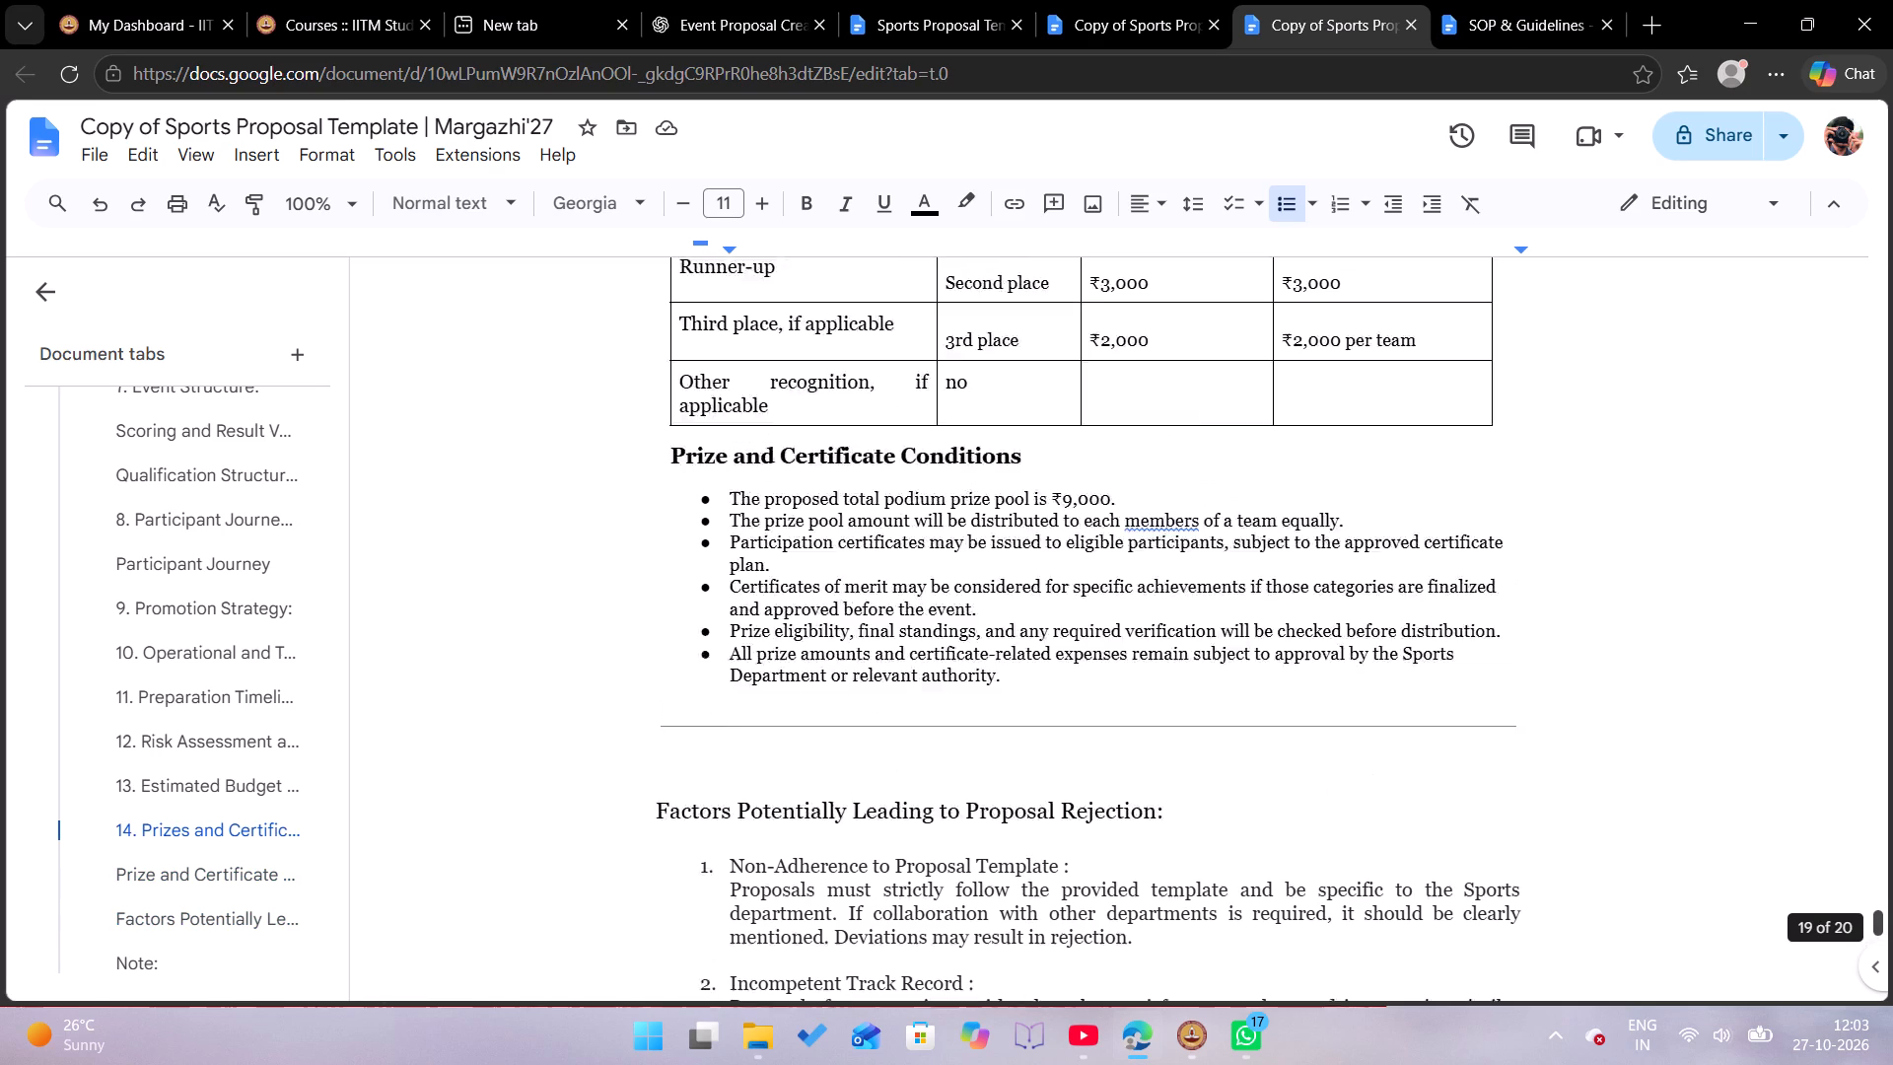
pyautogui.moveTo(1876, 919); pyautogui.dragTo(1867, 940)
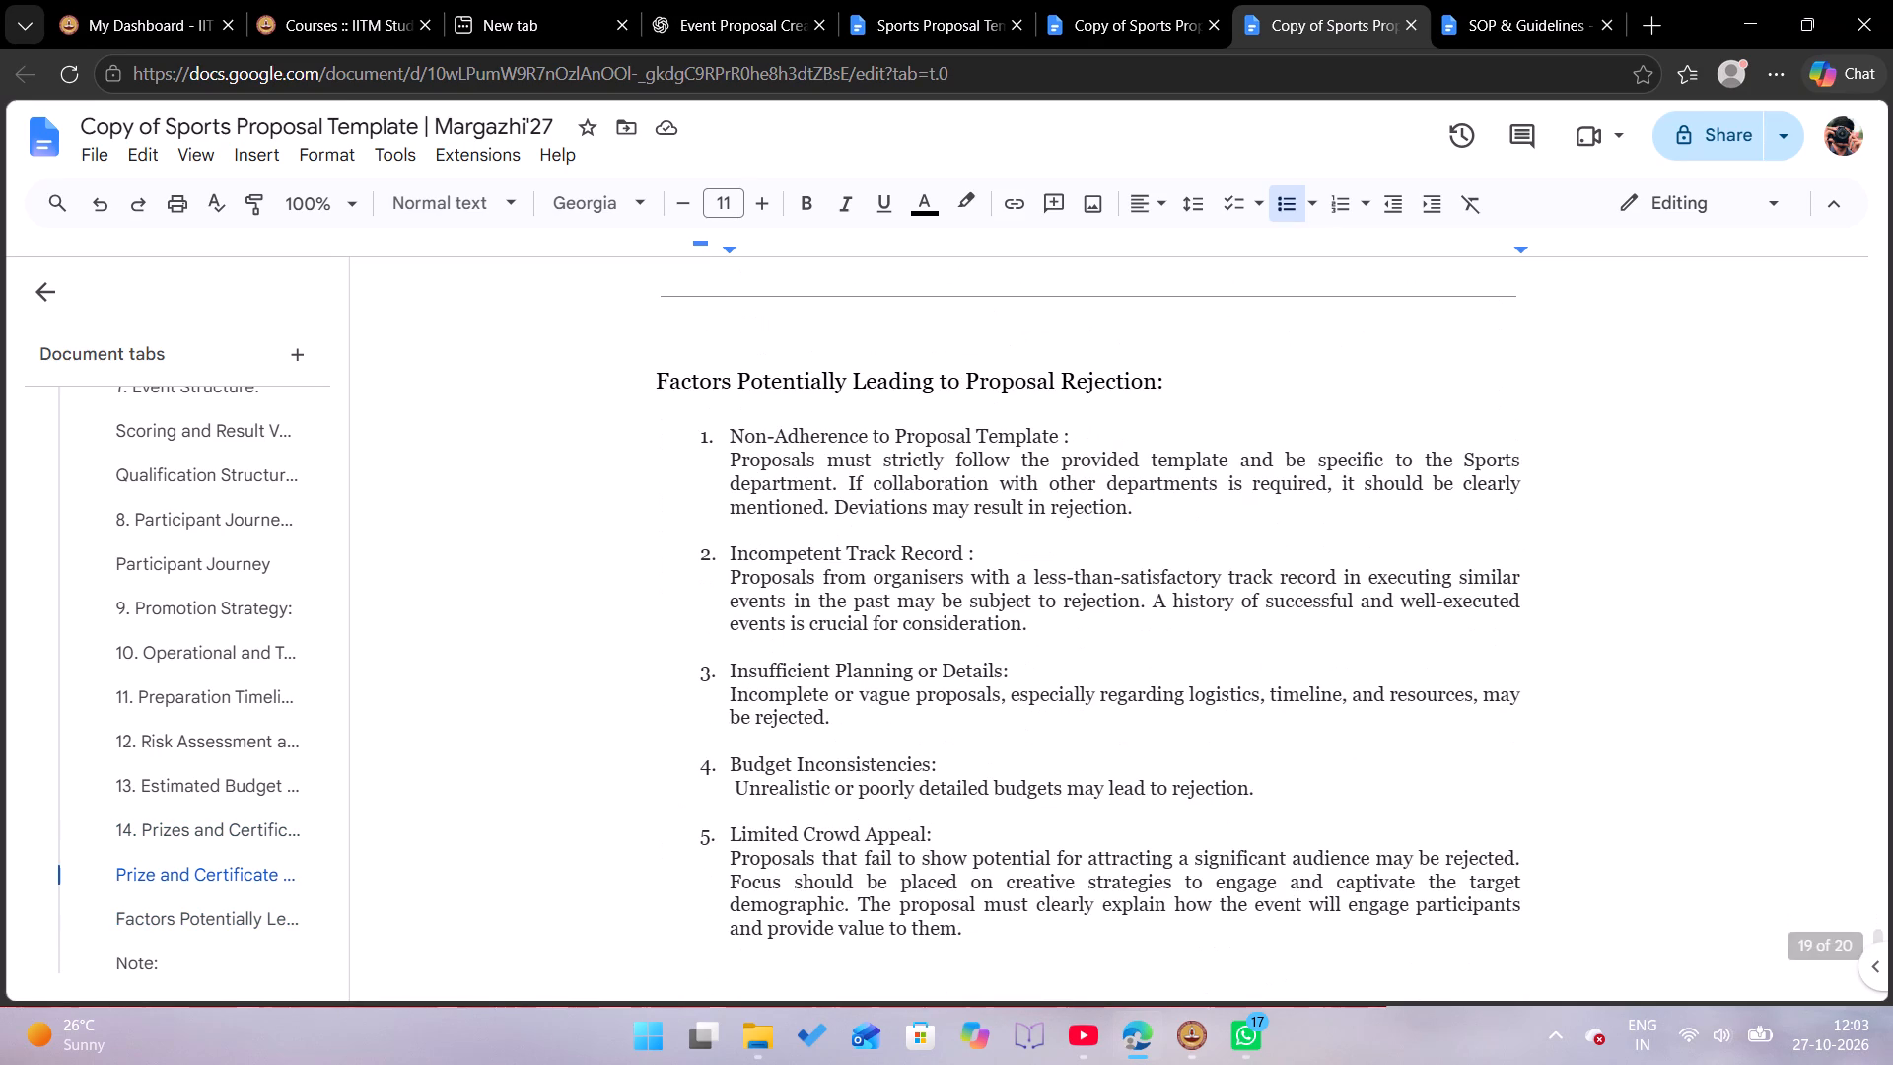
pyautogui.moveTo(651, 372); pyautogui.dragTo(1007, 996)
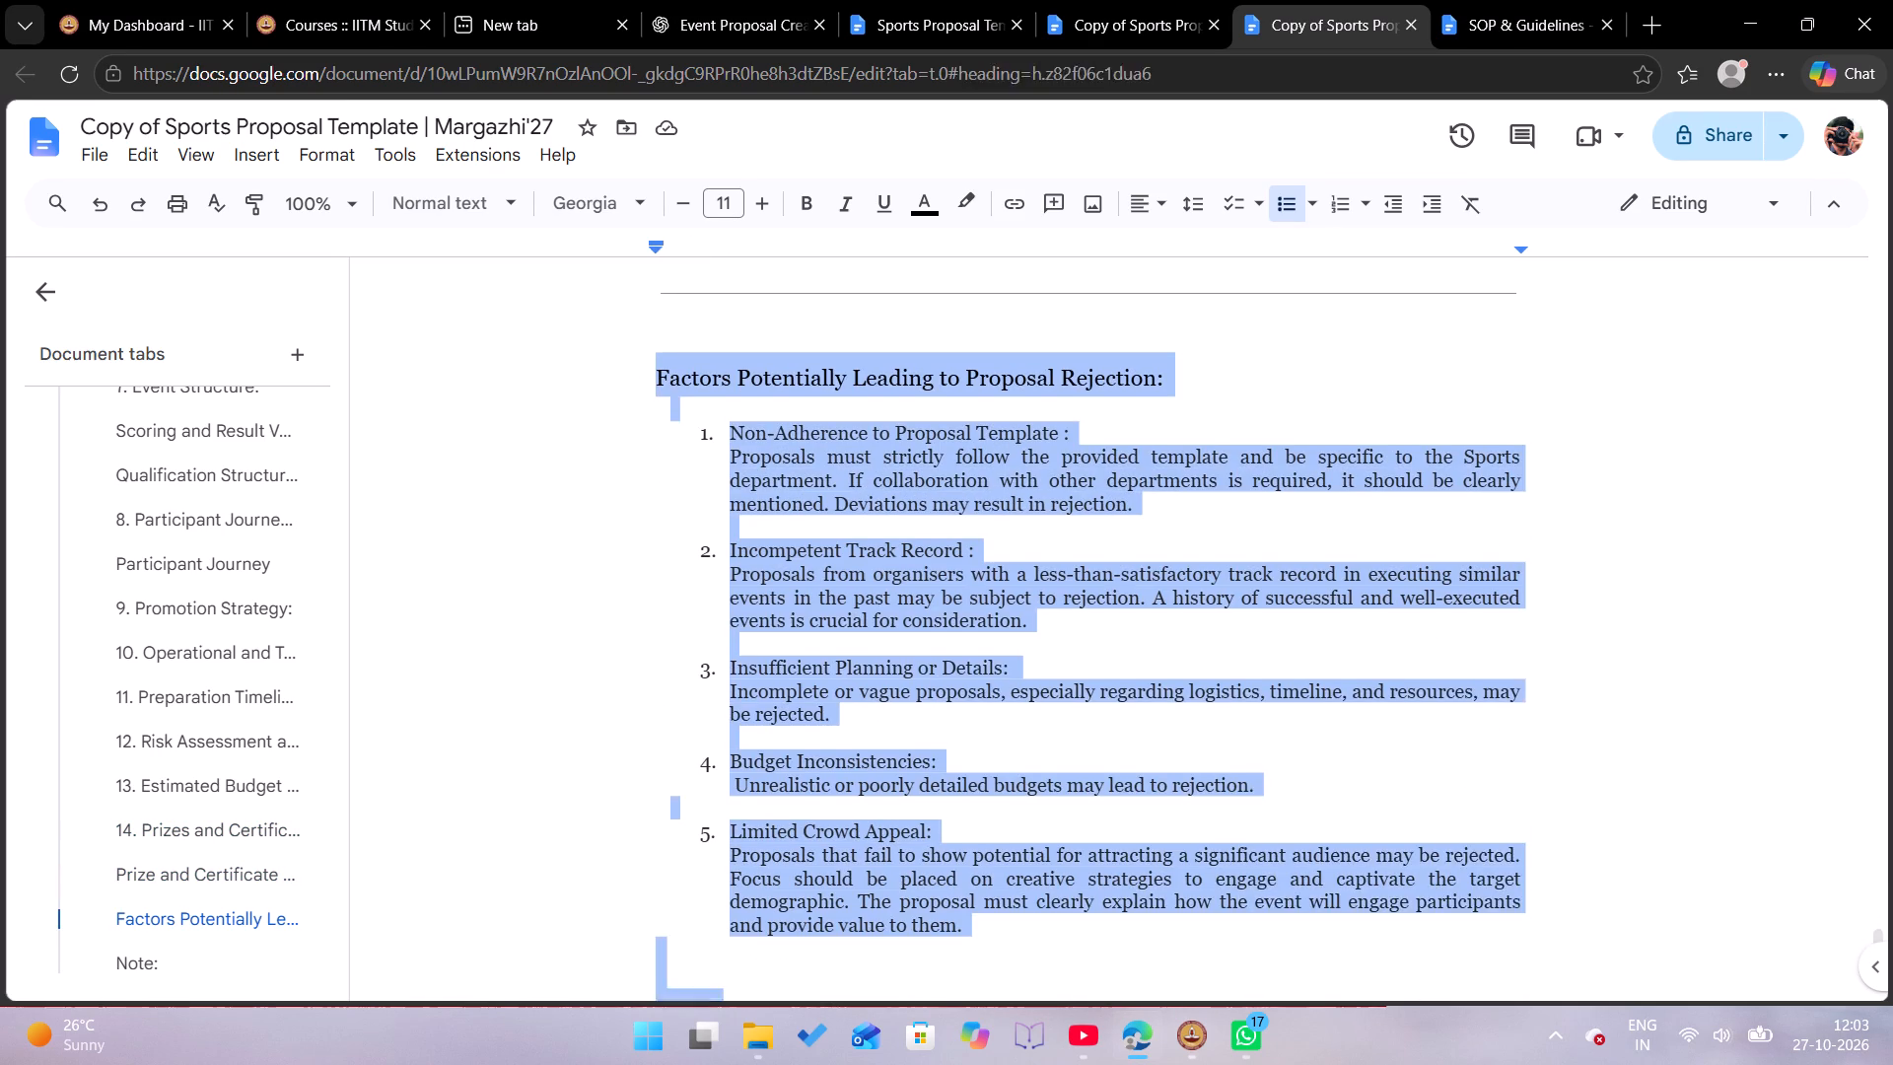
pyautogui.moveTo(1007, 996); pyautogui.dragTo(1363, 662)
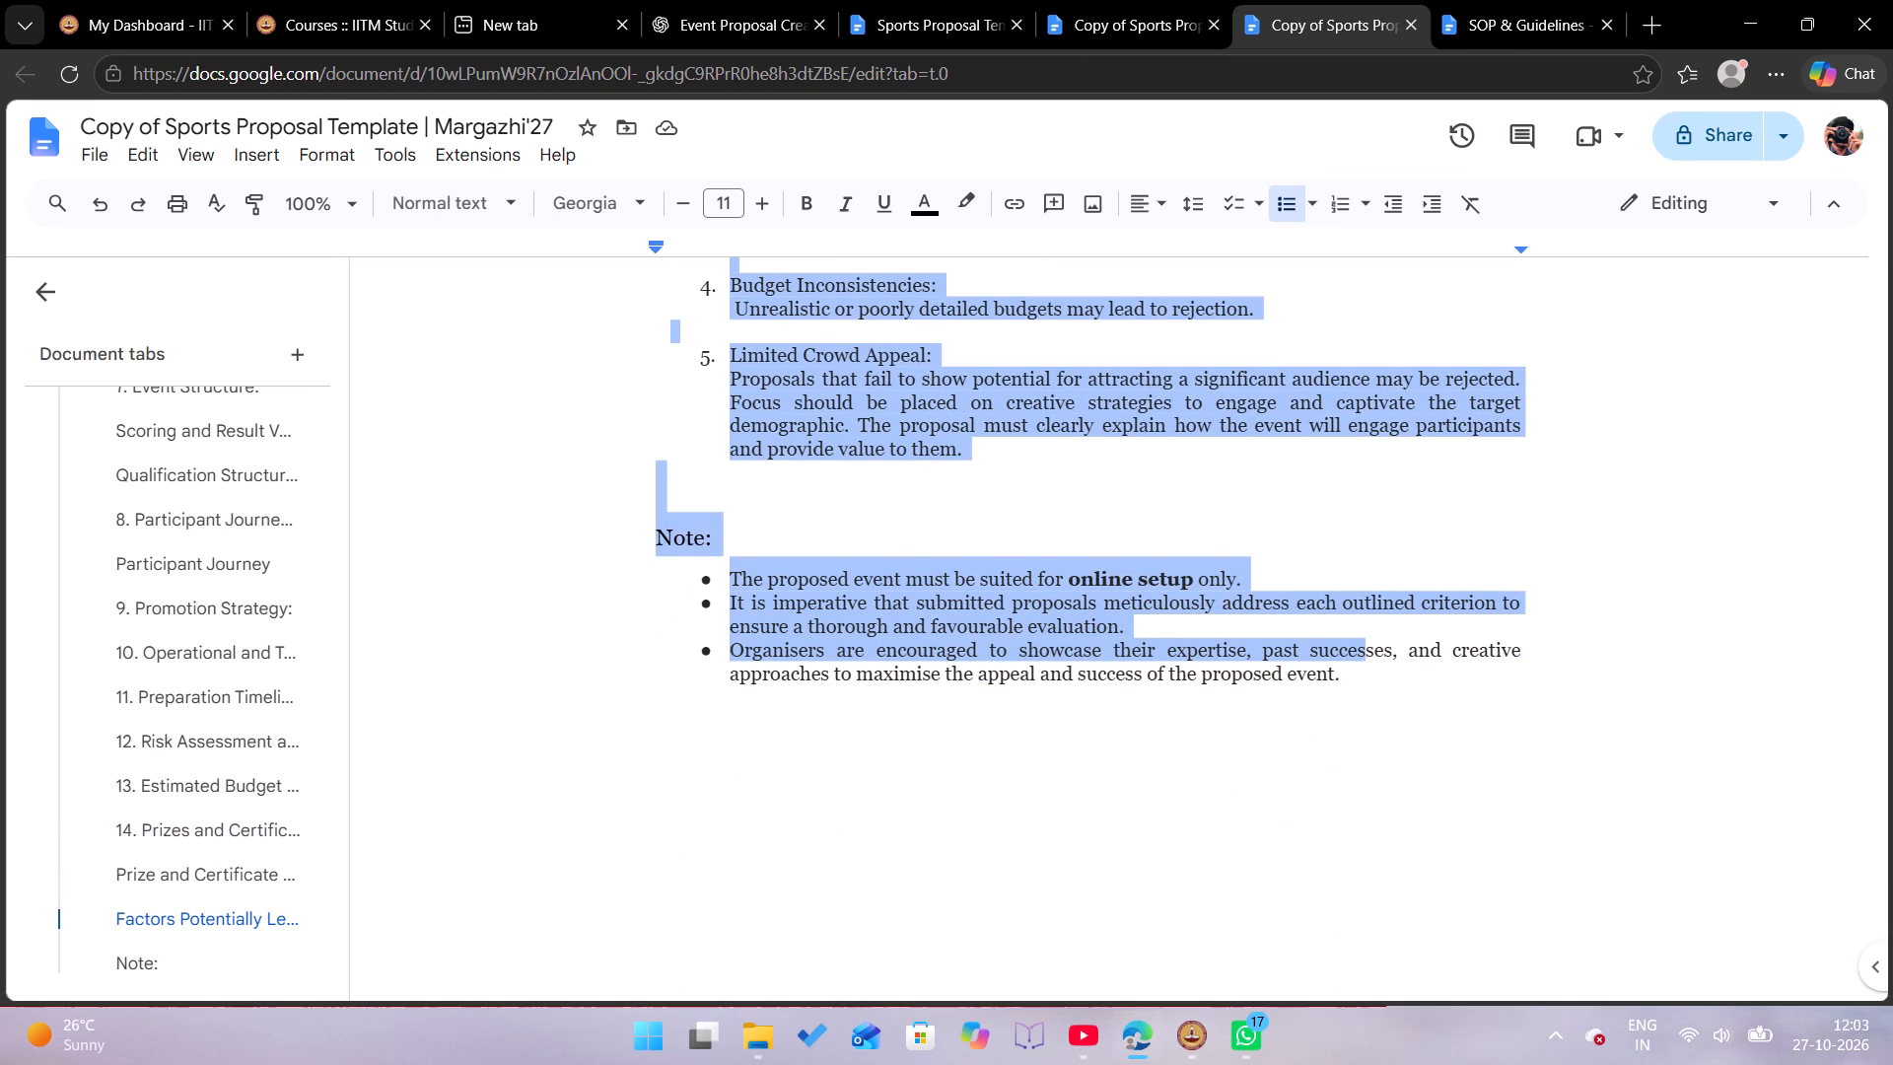
pyautogui.moveTo(1363, 662); pyautogui.dragTo(1361, 691)
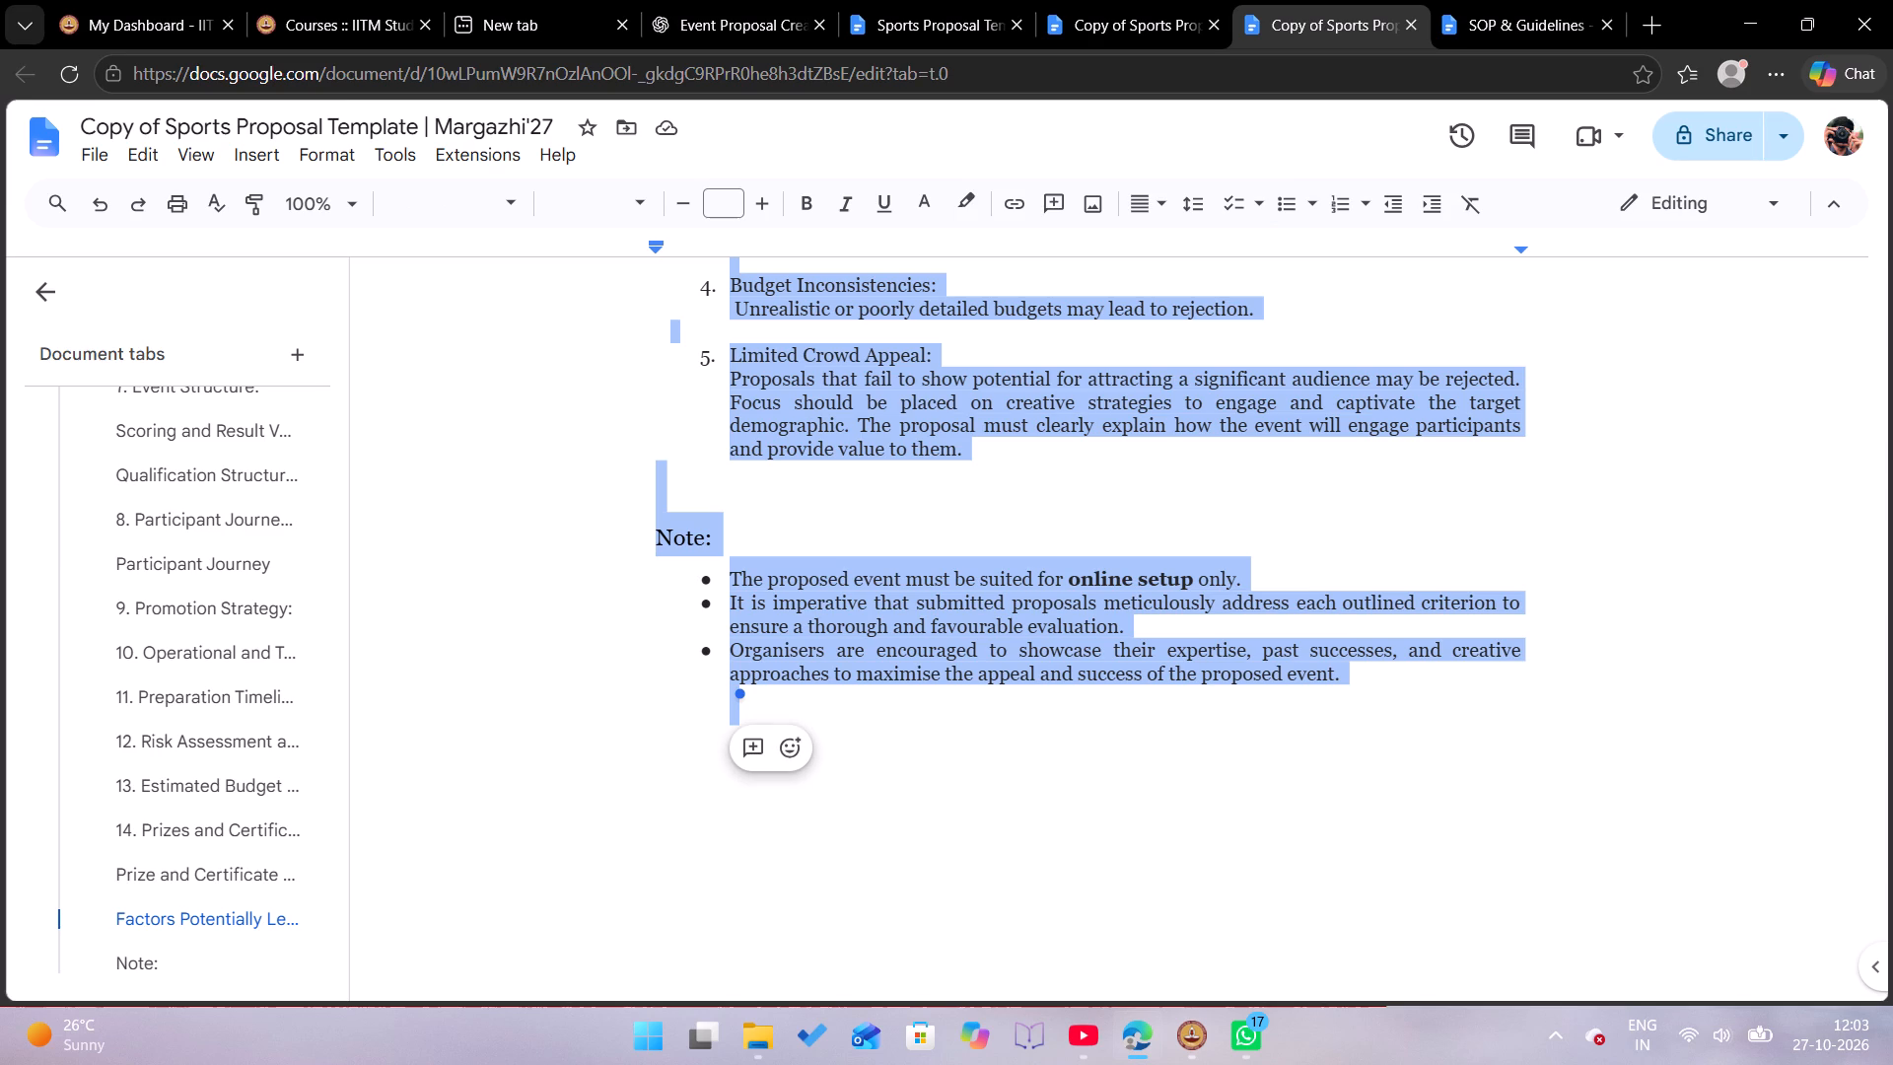
pyautogui.press('BackSpace')
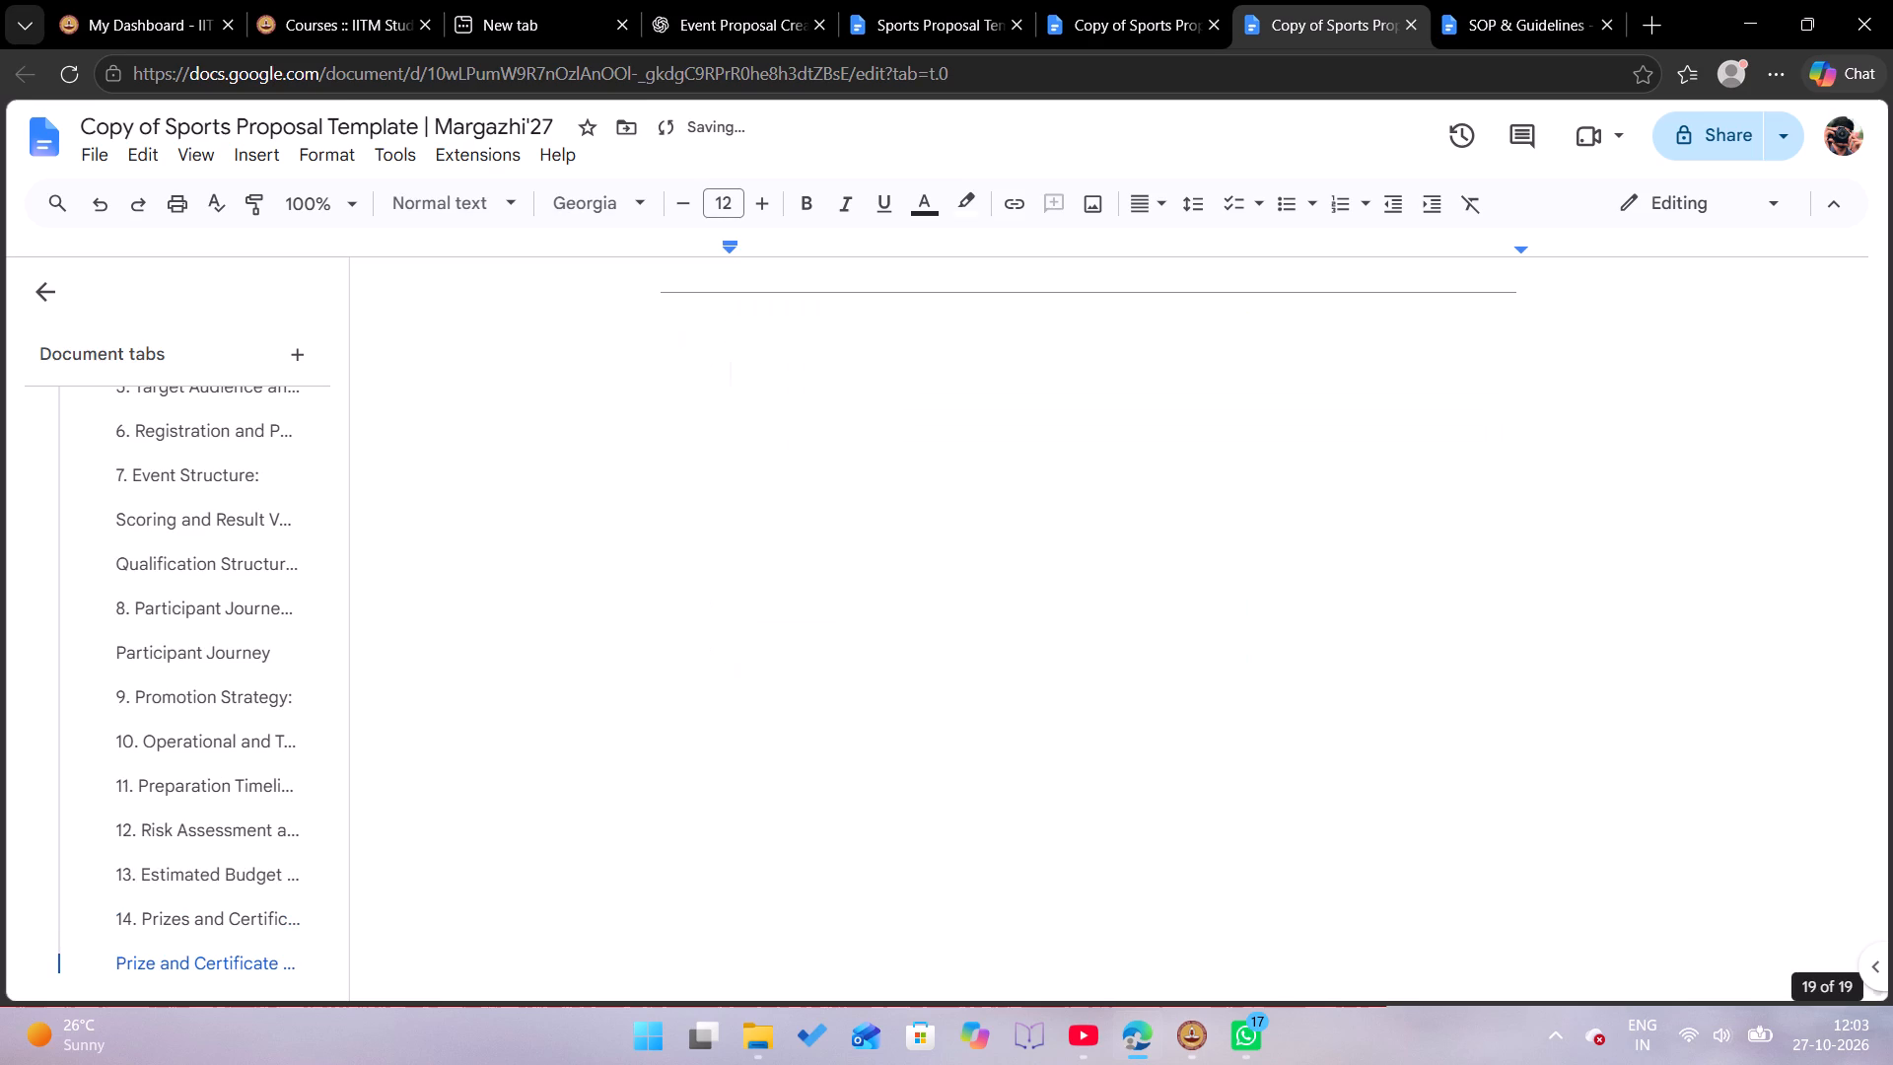
# Replace the "Member 1" placeholder in section 2's organizing team table with the Event Head's name.
pyautogui.click(1879, 930)
pyautogui.click(1879, 930)
pyautogui.click(1879, 930)
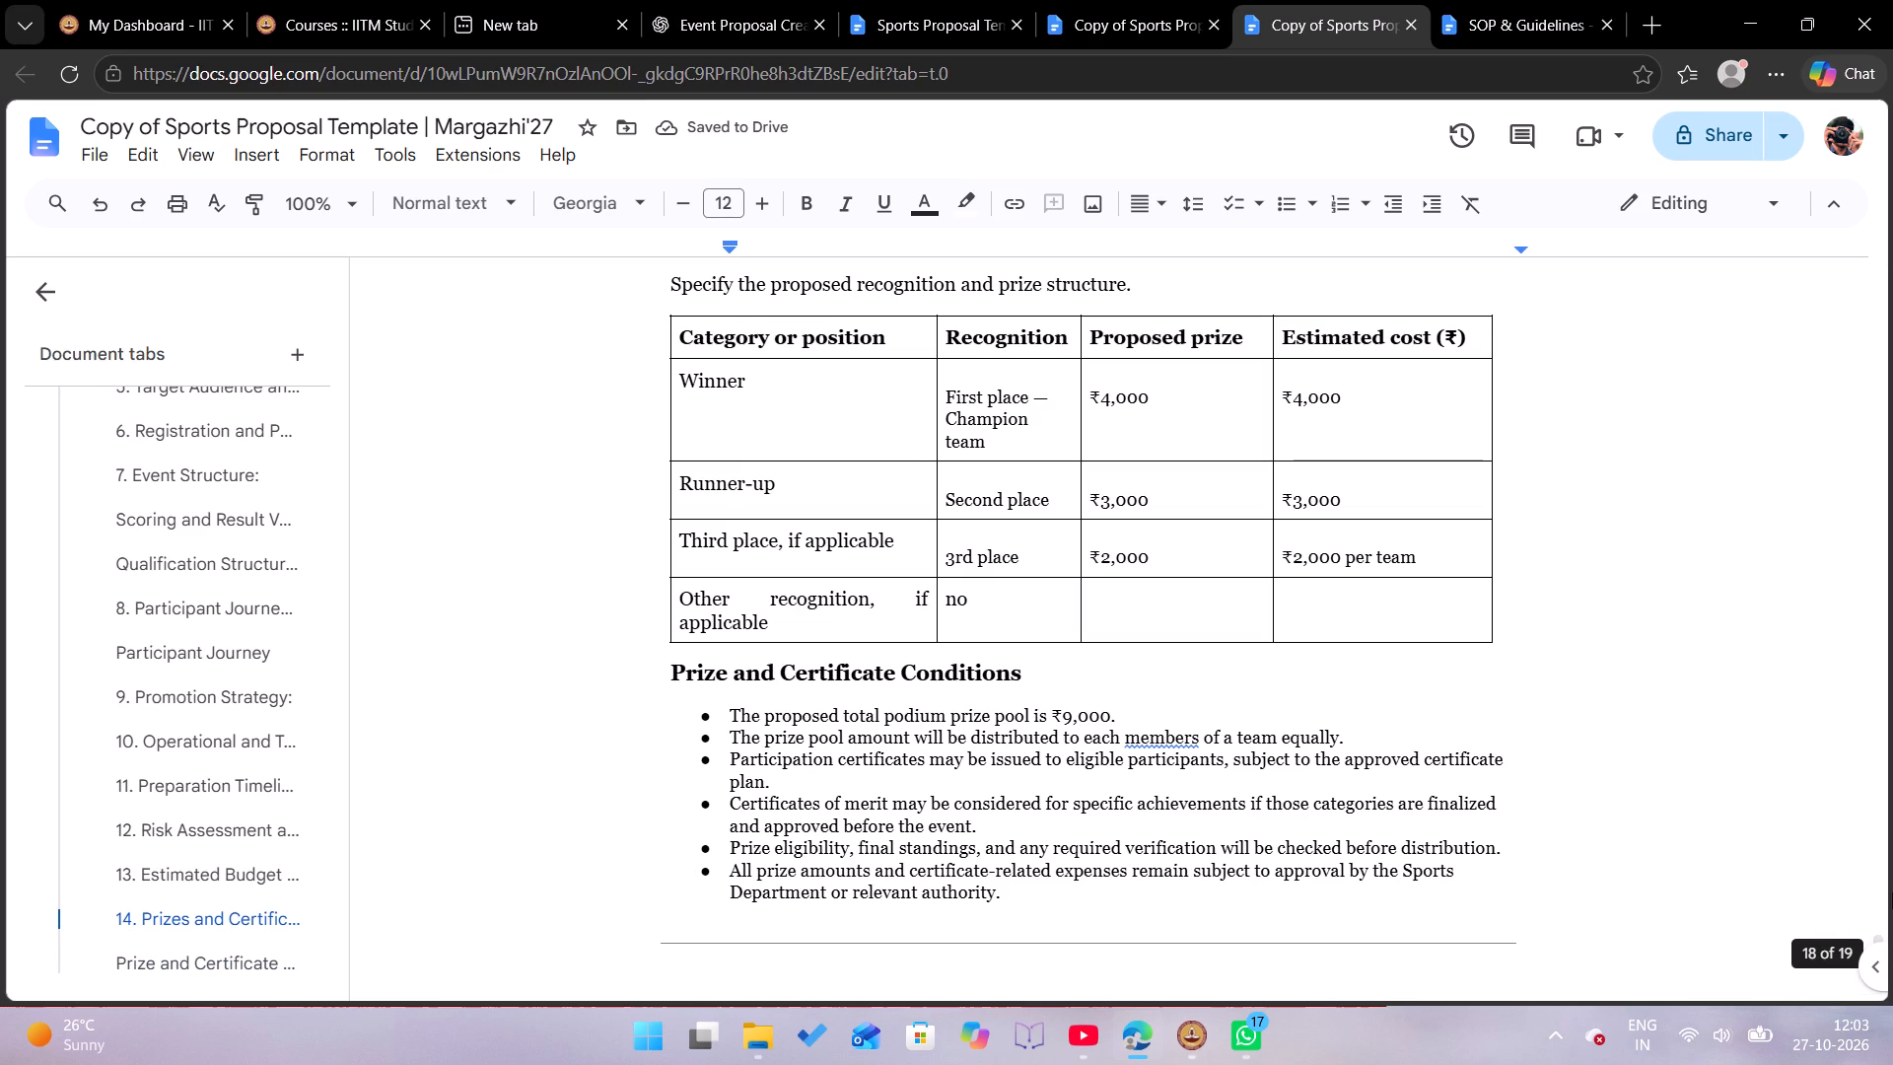
pyautogui.click(1891, 851)
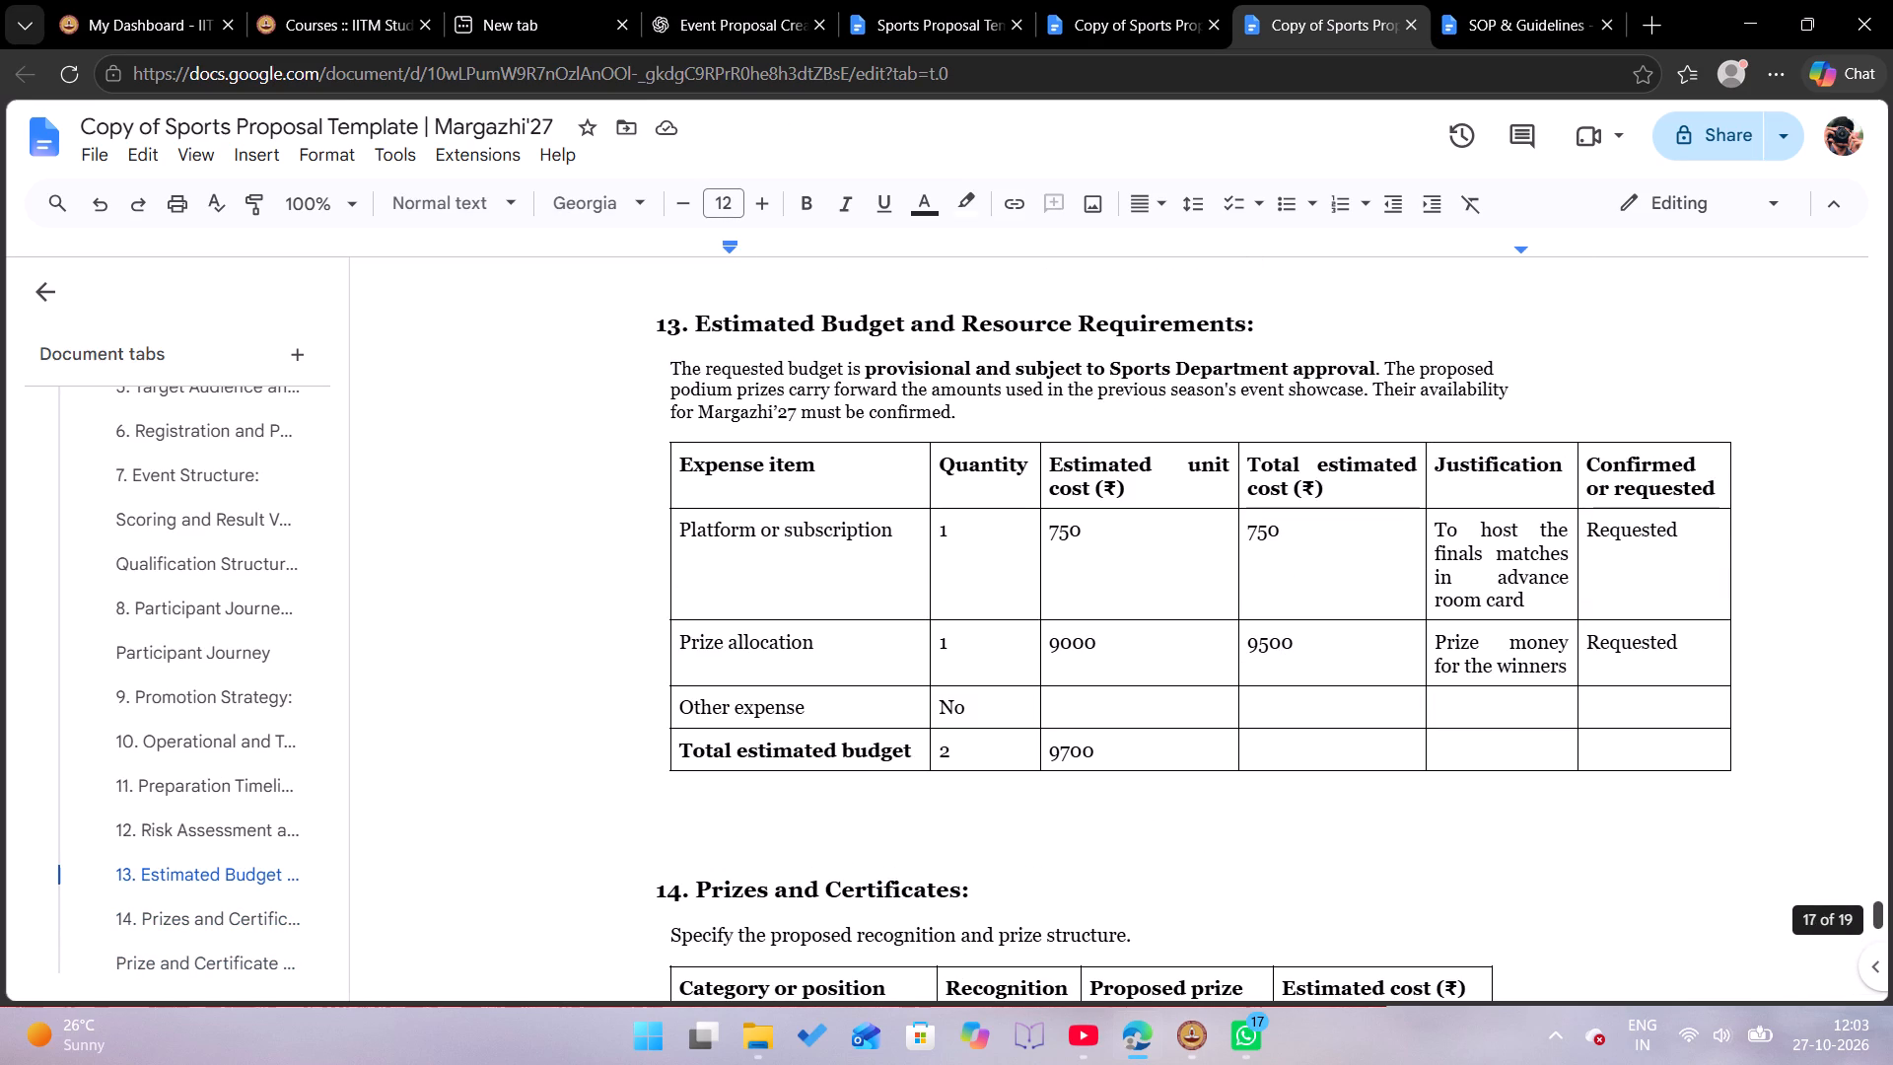
pyautogui.moveTo(1883, 914); pyautogui.dragTo(1888, 67)
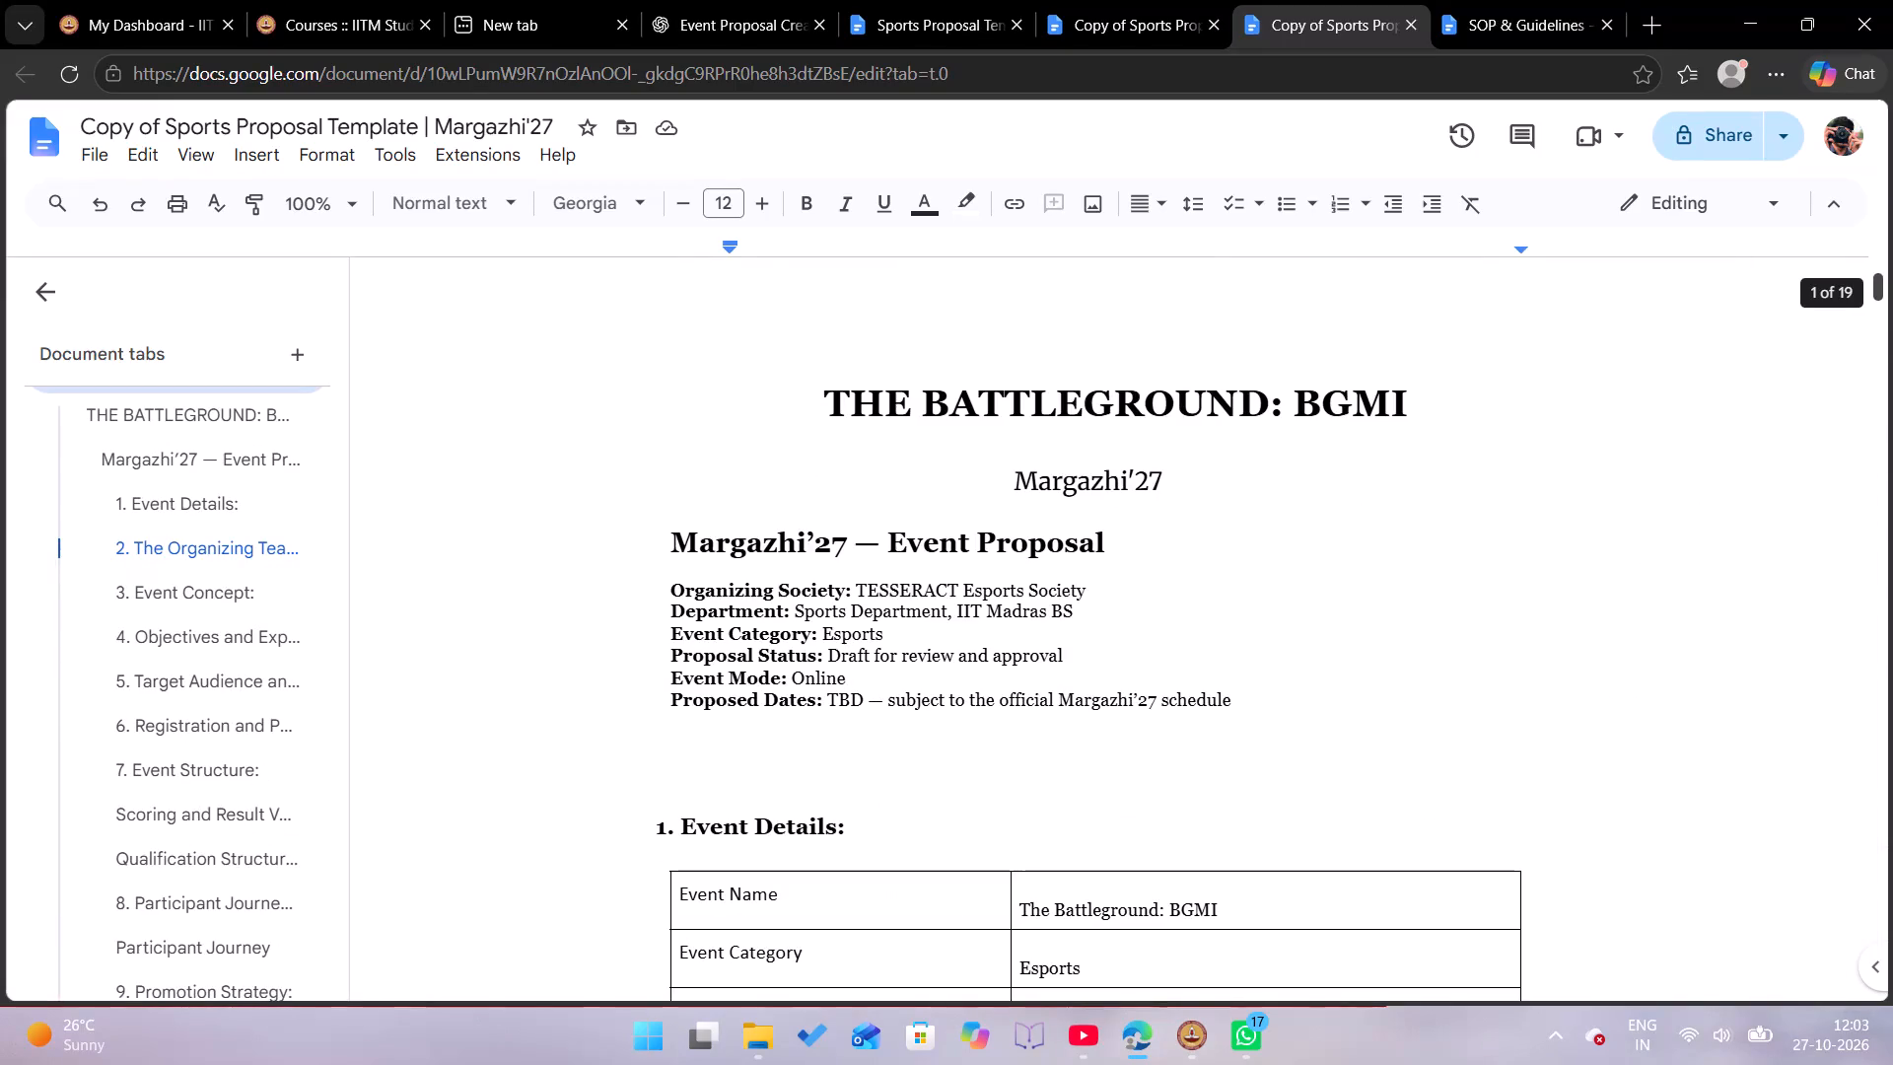
pyautogui.moveTo(1888, 67); pyautogui.dragTo(1885, 233)
pyautogui.moveTo(1885, 233); pyautogui.dragTo(1877, 317)
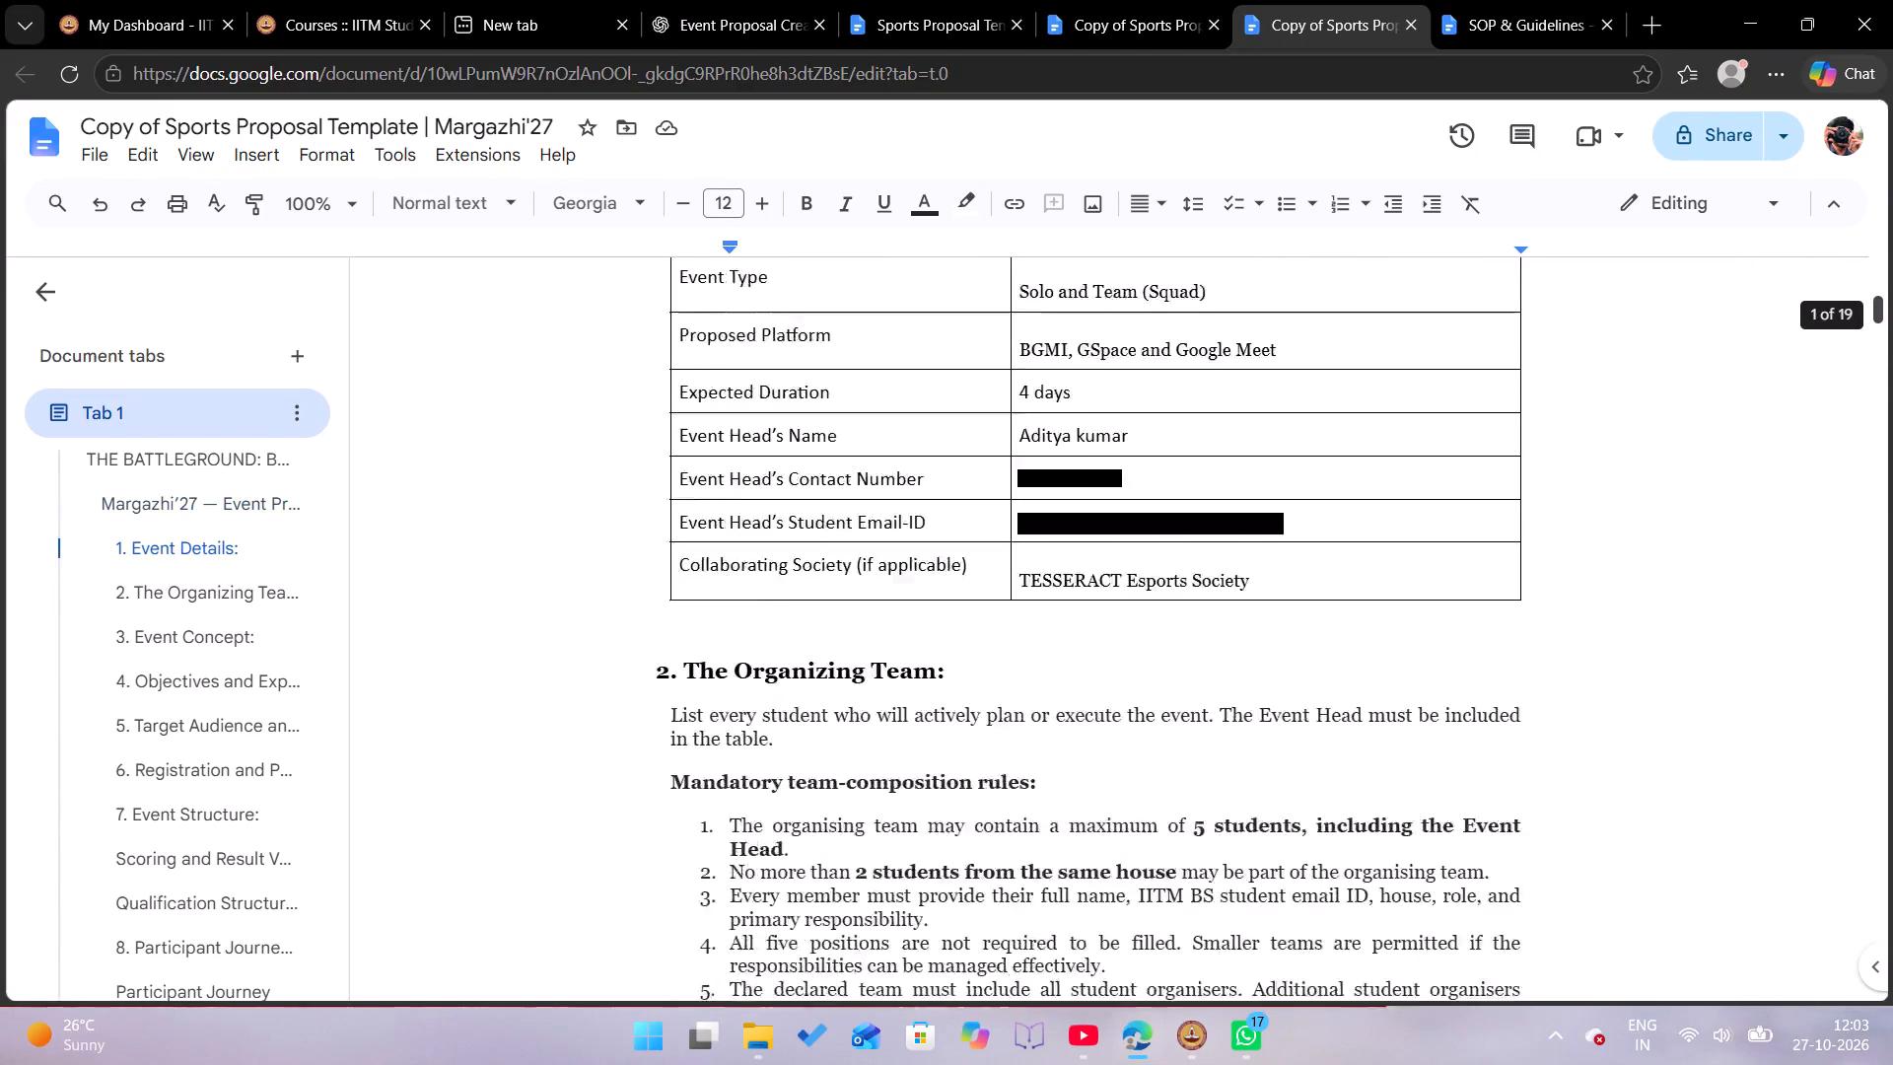
pyautogui.moveTo(1877, 317); pyautogui.dragTo(1882, 342)
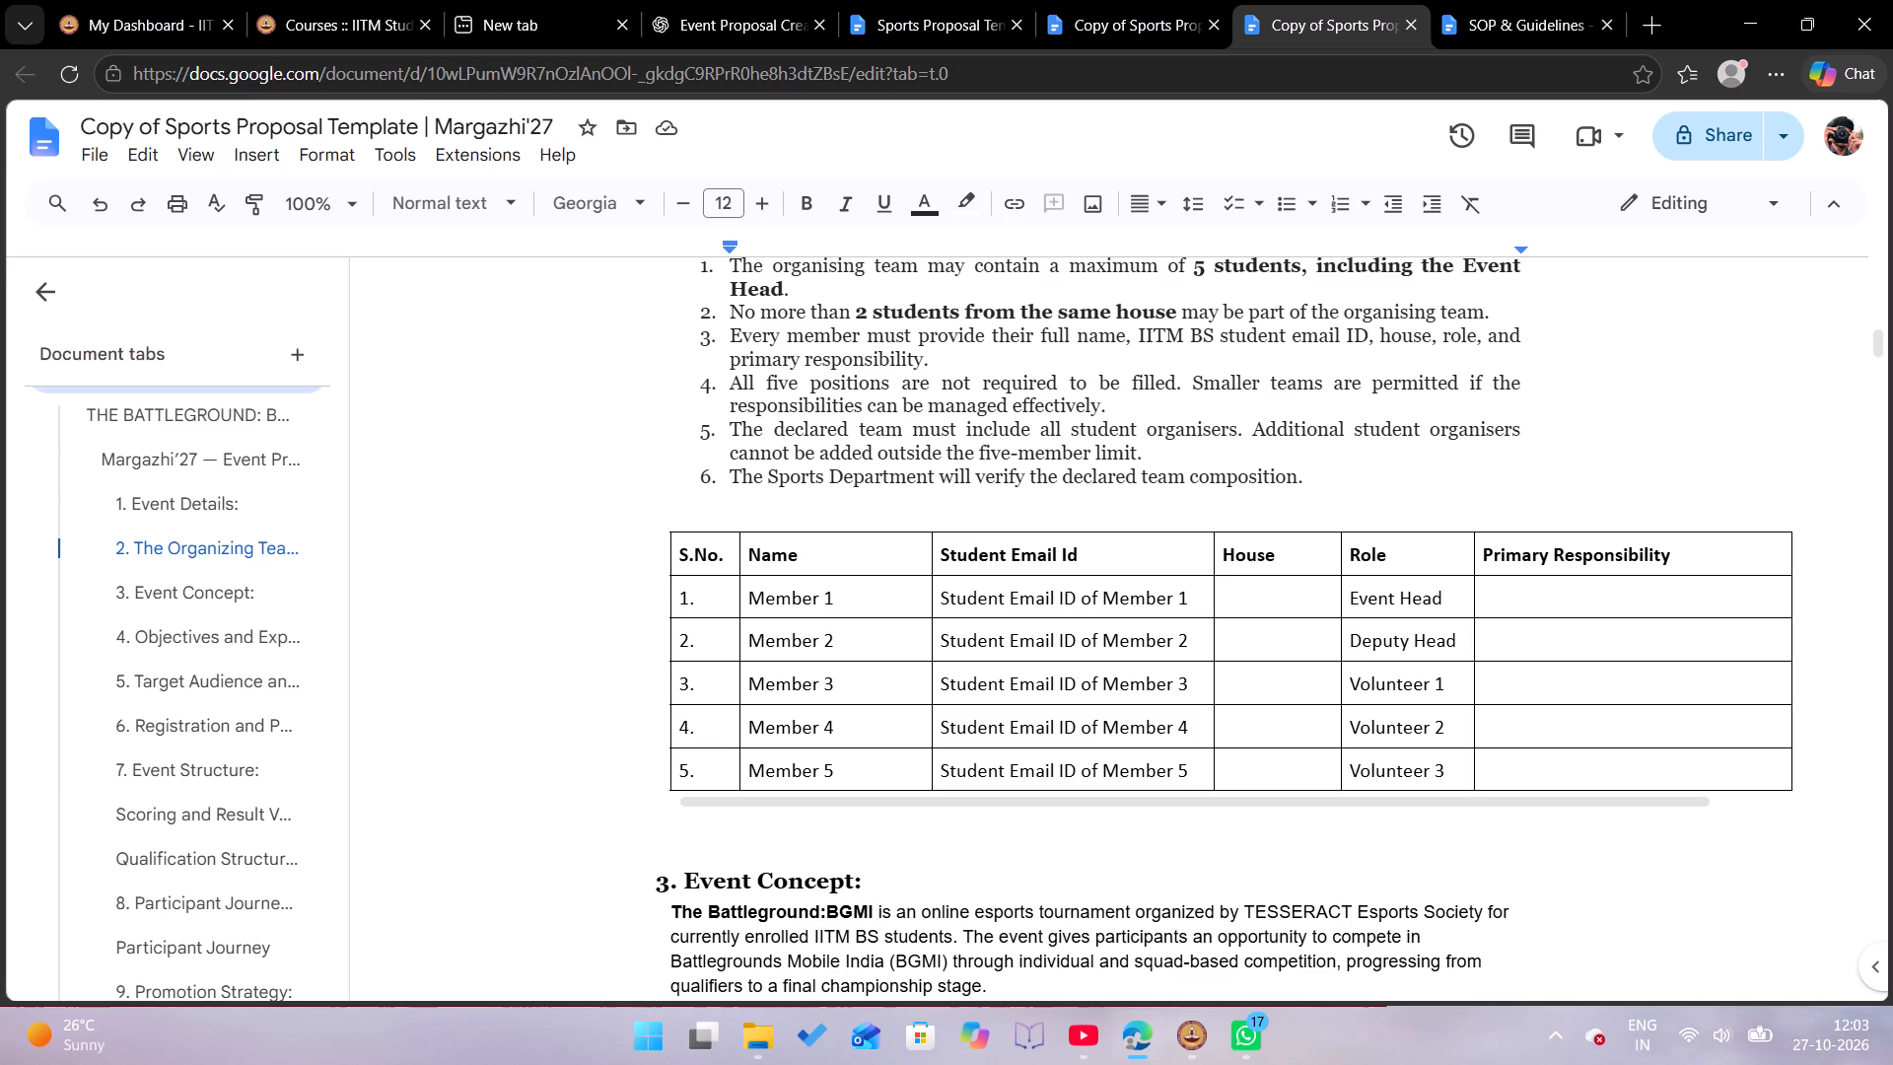
pyautogui.click(838, 603)
pyautogui.press('BackSpace')
pyautogui.press('BackSpace')
pyautogui.press('BackSpace')
pyautogui.press('BackSpace')
pyautogui.press('BackSpace')
pyautogui.press('BackSpace')
pyautogui.press('BackSpace')
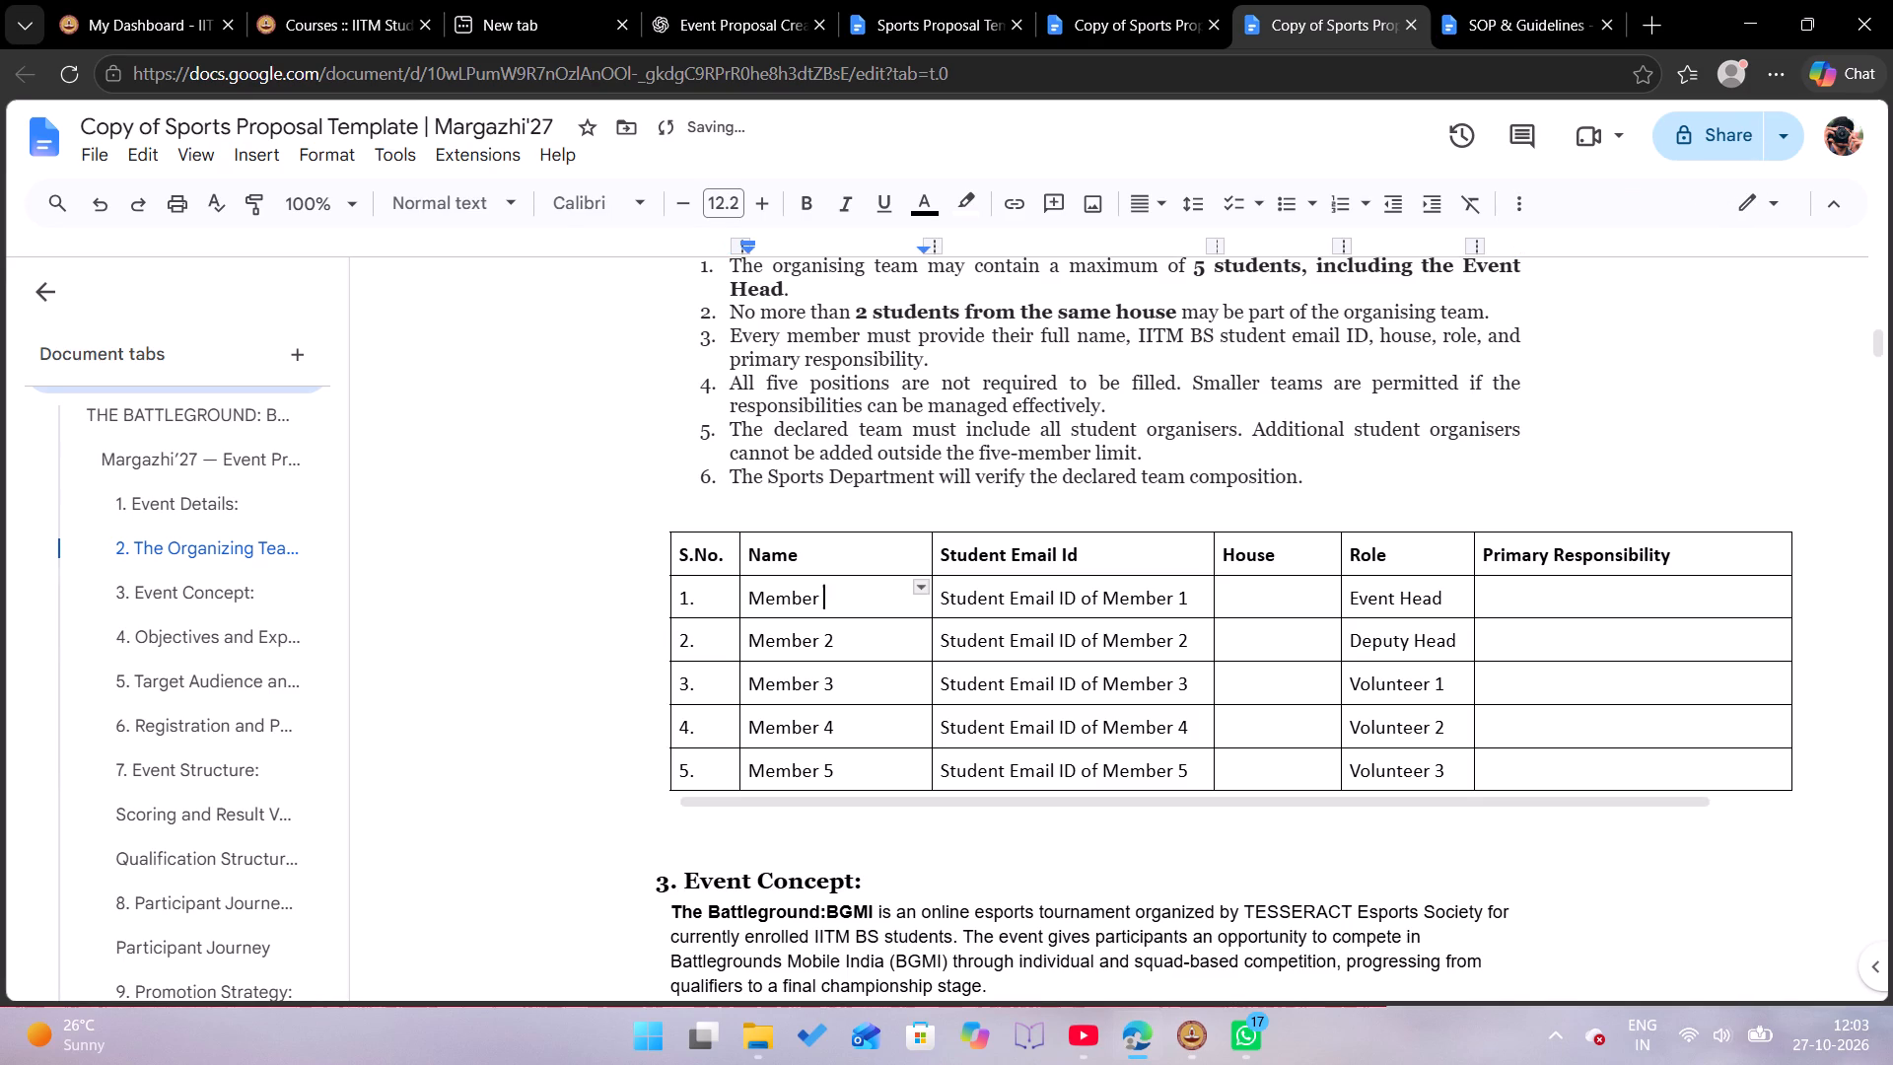
pyautogui.press('BackSpace')
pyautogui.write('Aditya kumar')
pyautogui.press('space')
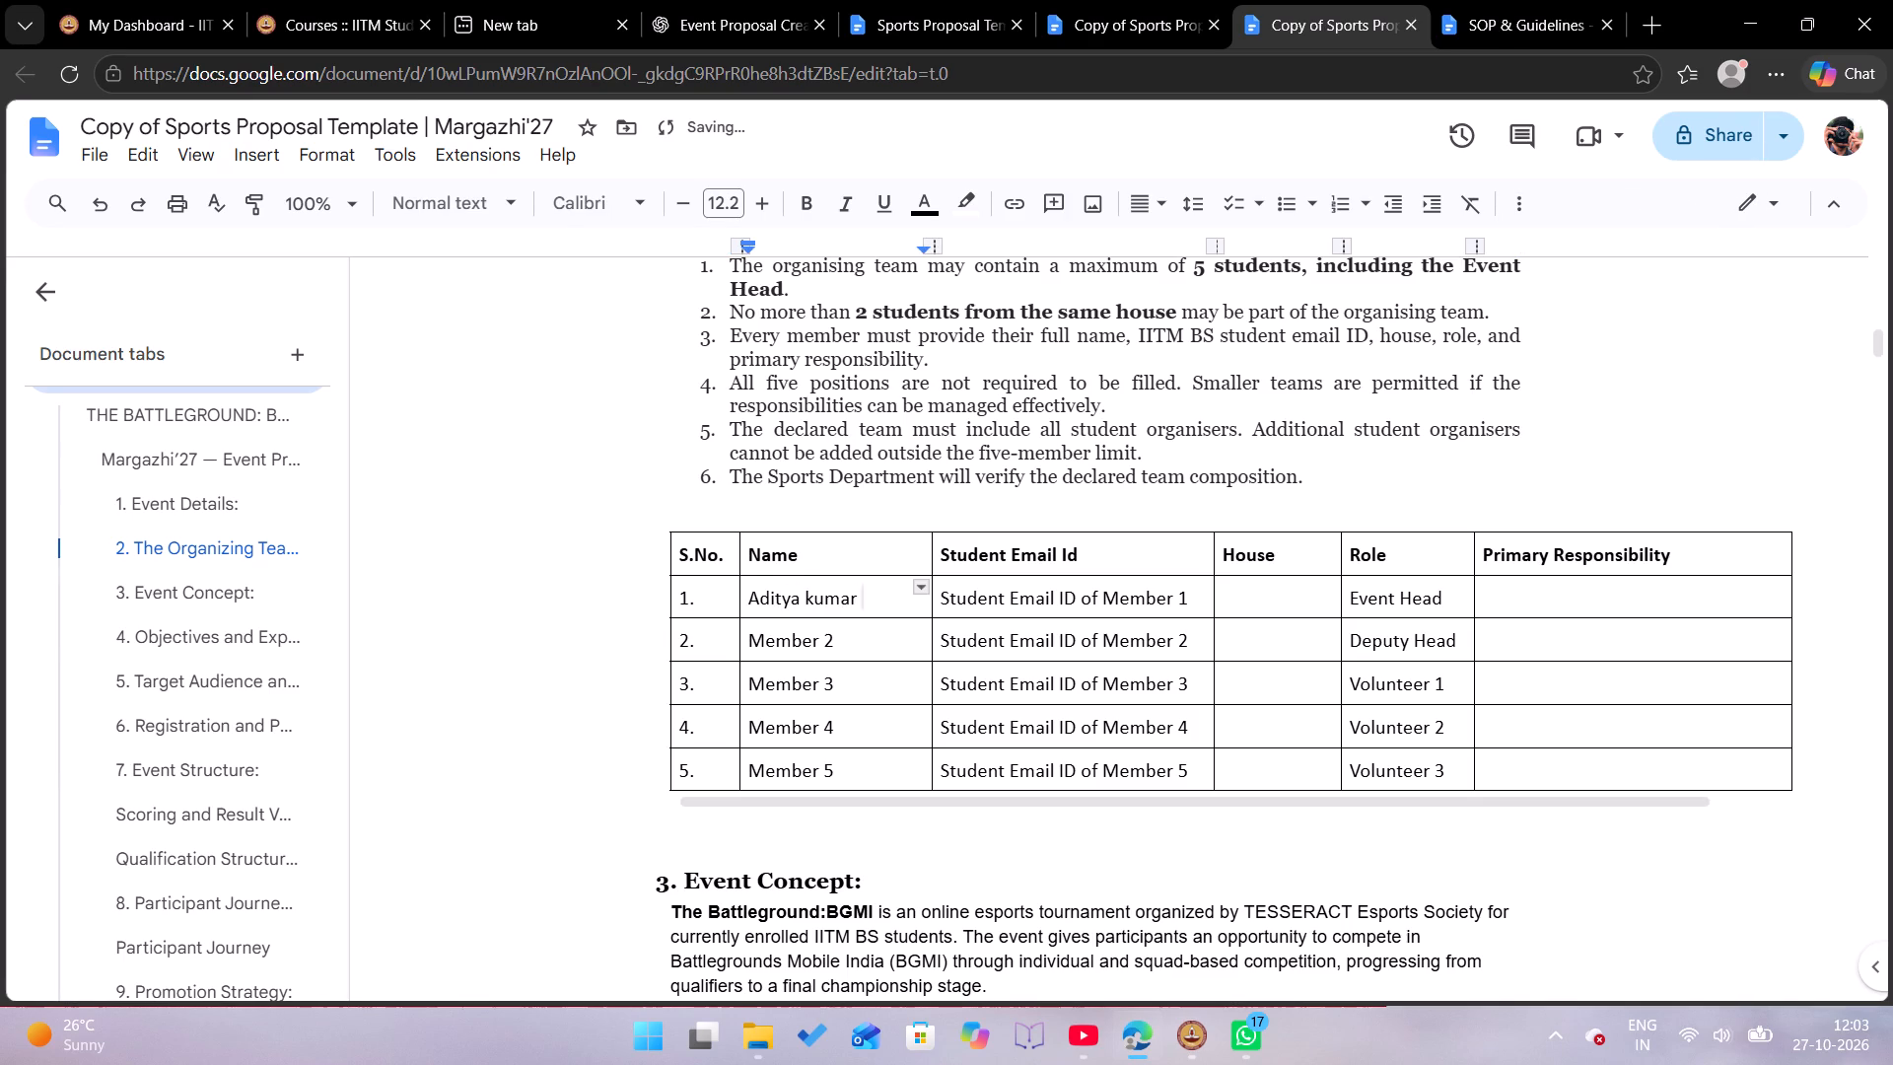
# Open the first member's Student Email Id cell in the organizing team table for editing.
pyautogui.click(1182, 599)
pyautogui.press('Right')
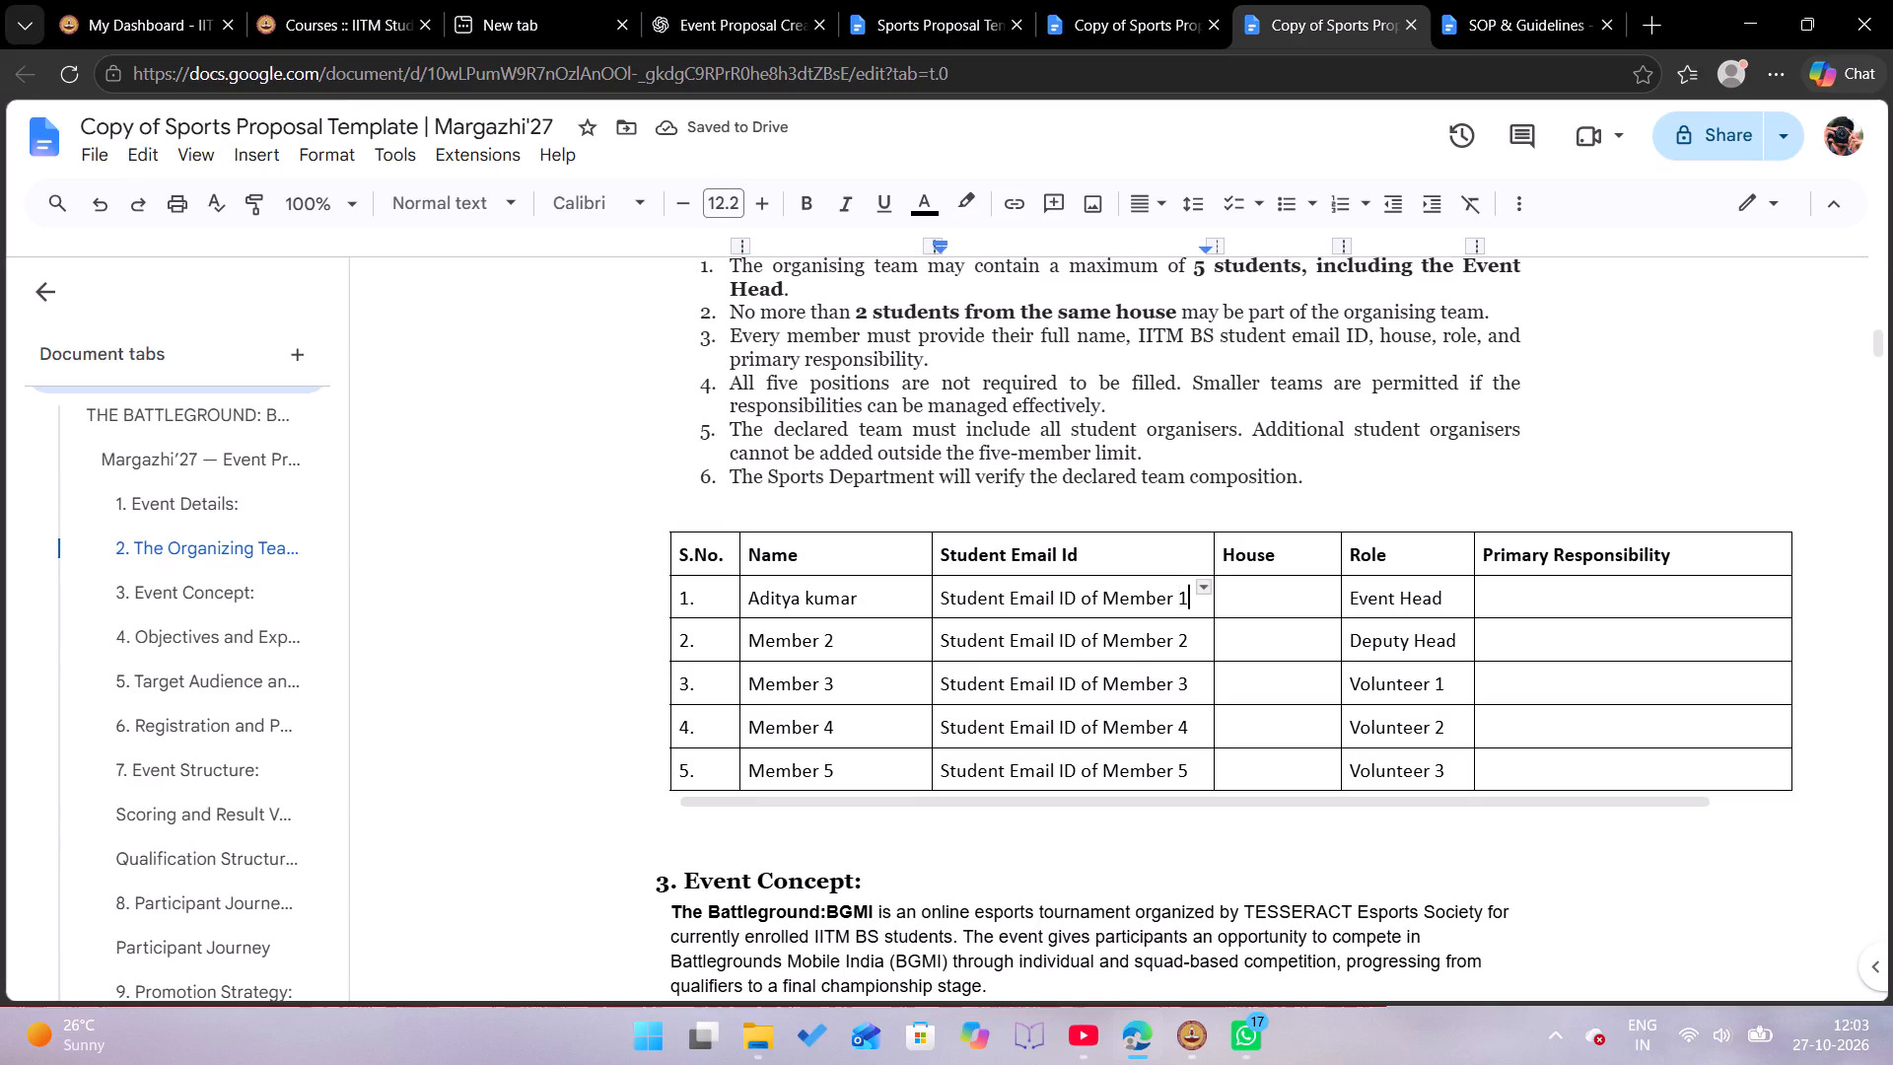
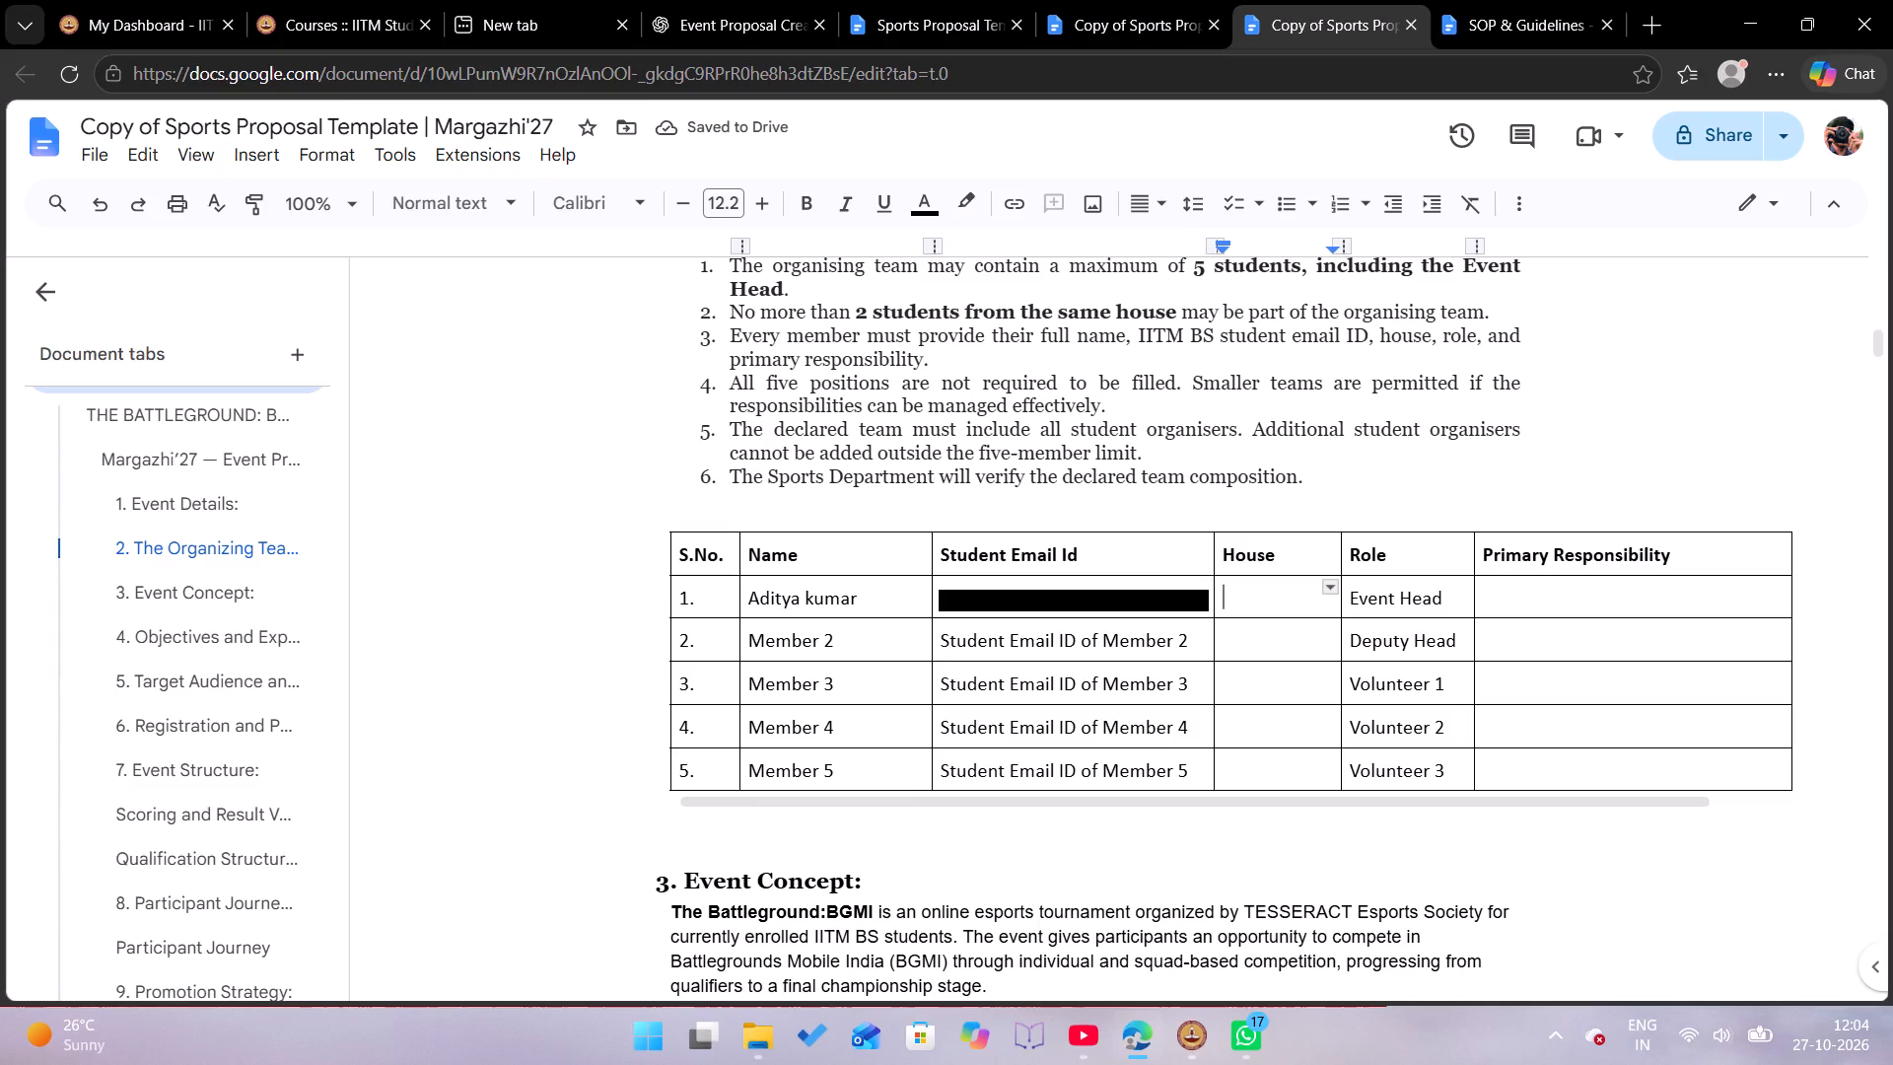
# Enter Namdapha as the first member's House in the organizing team table.
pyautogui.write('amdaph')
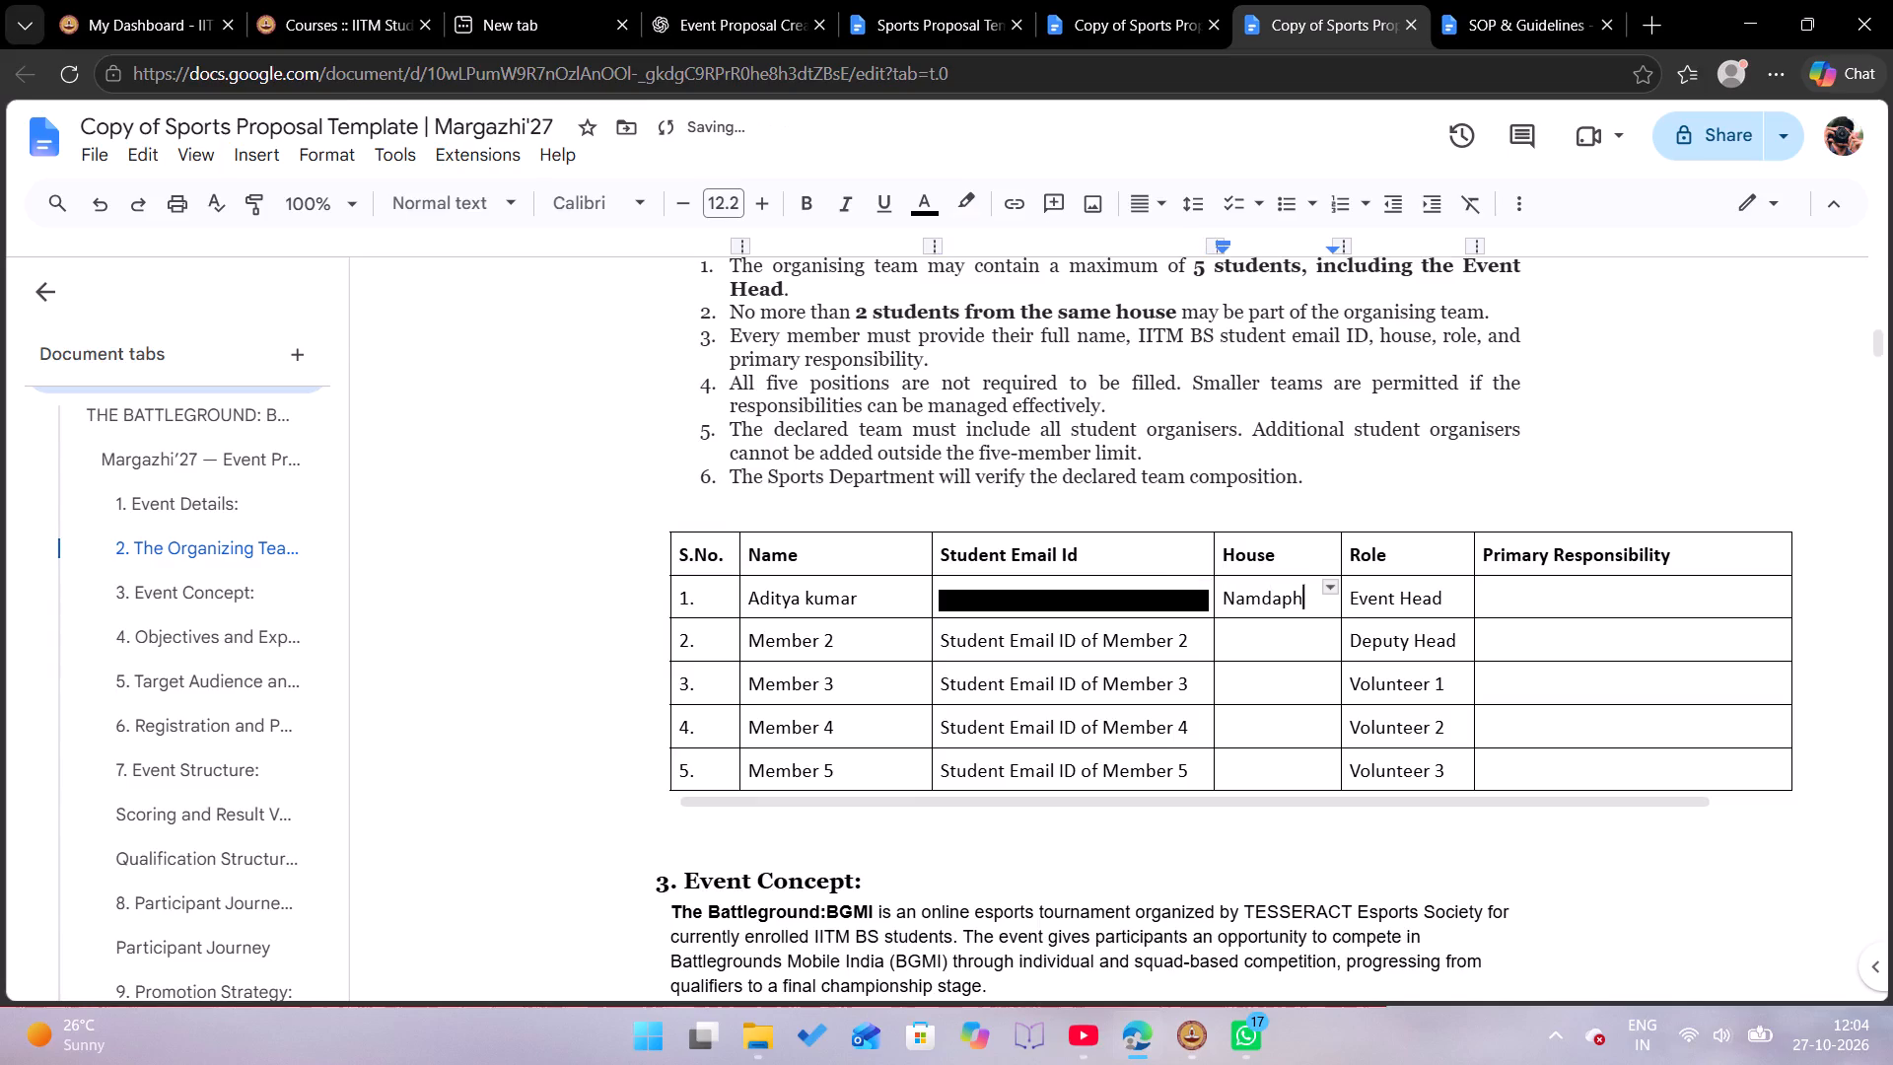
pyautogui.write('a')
# Replace the Role entry in the first row of the organizing team table with the first member's own name.
pyautogui.click(1439, 599)
pyautogui.press('BackSpace')
pyautogui.press('BackSpace')
pyautogui.press('BackSpace')
pyautogui.press('BackSpace')
pyautogui.press('BackSpace')
pyautogui.press('BackSpace')
pyautogui.press('BackSpace')
pyautogui.press('BackSpace')
pyautogui.press('BackSpace')
pyautogui.press('BackSpace')
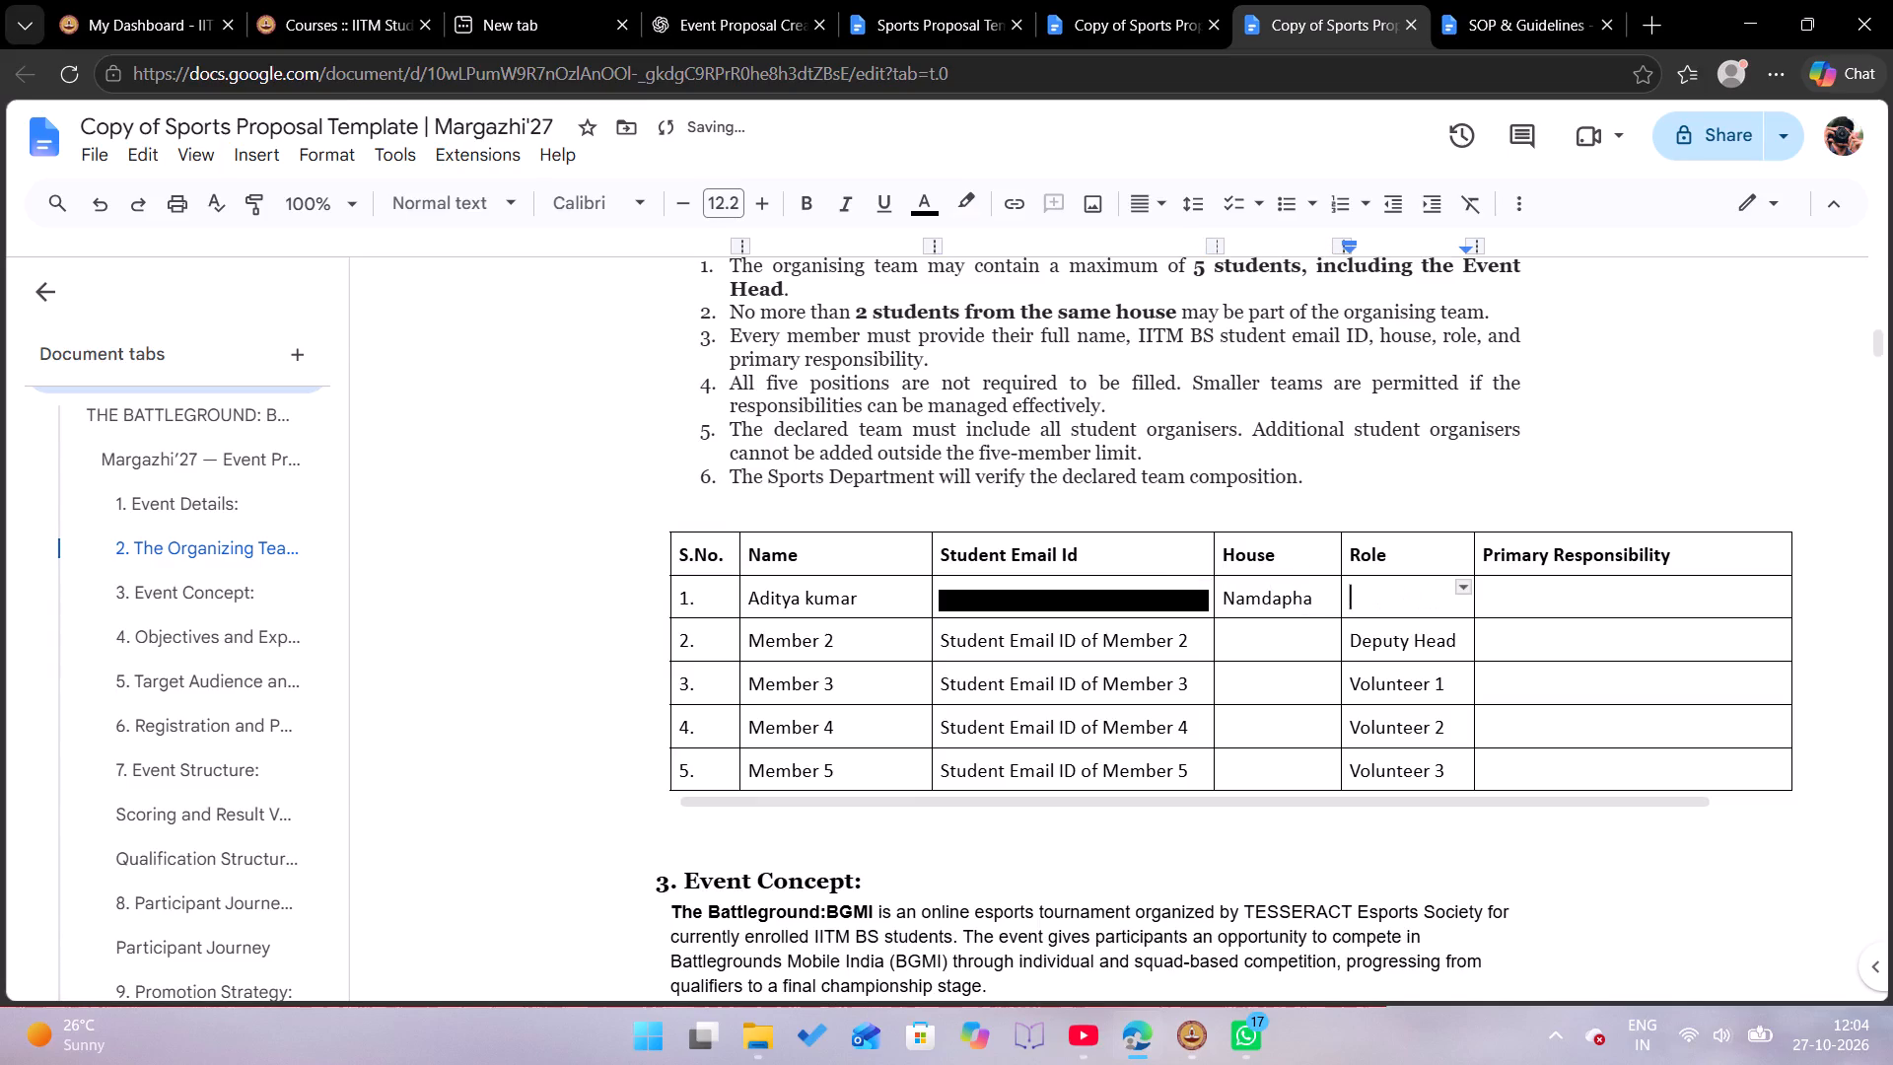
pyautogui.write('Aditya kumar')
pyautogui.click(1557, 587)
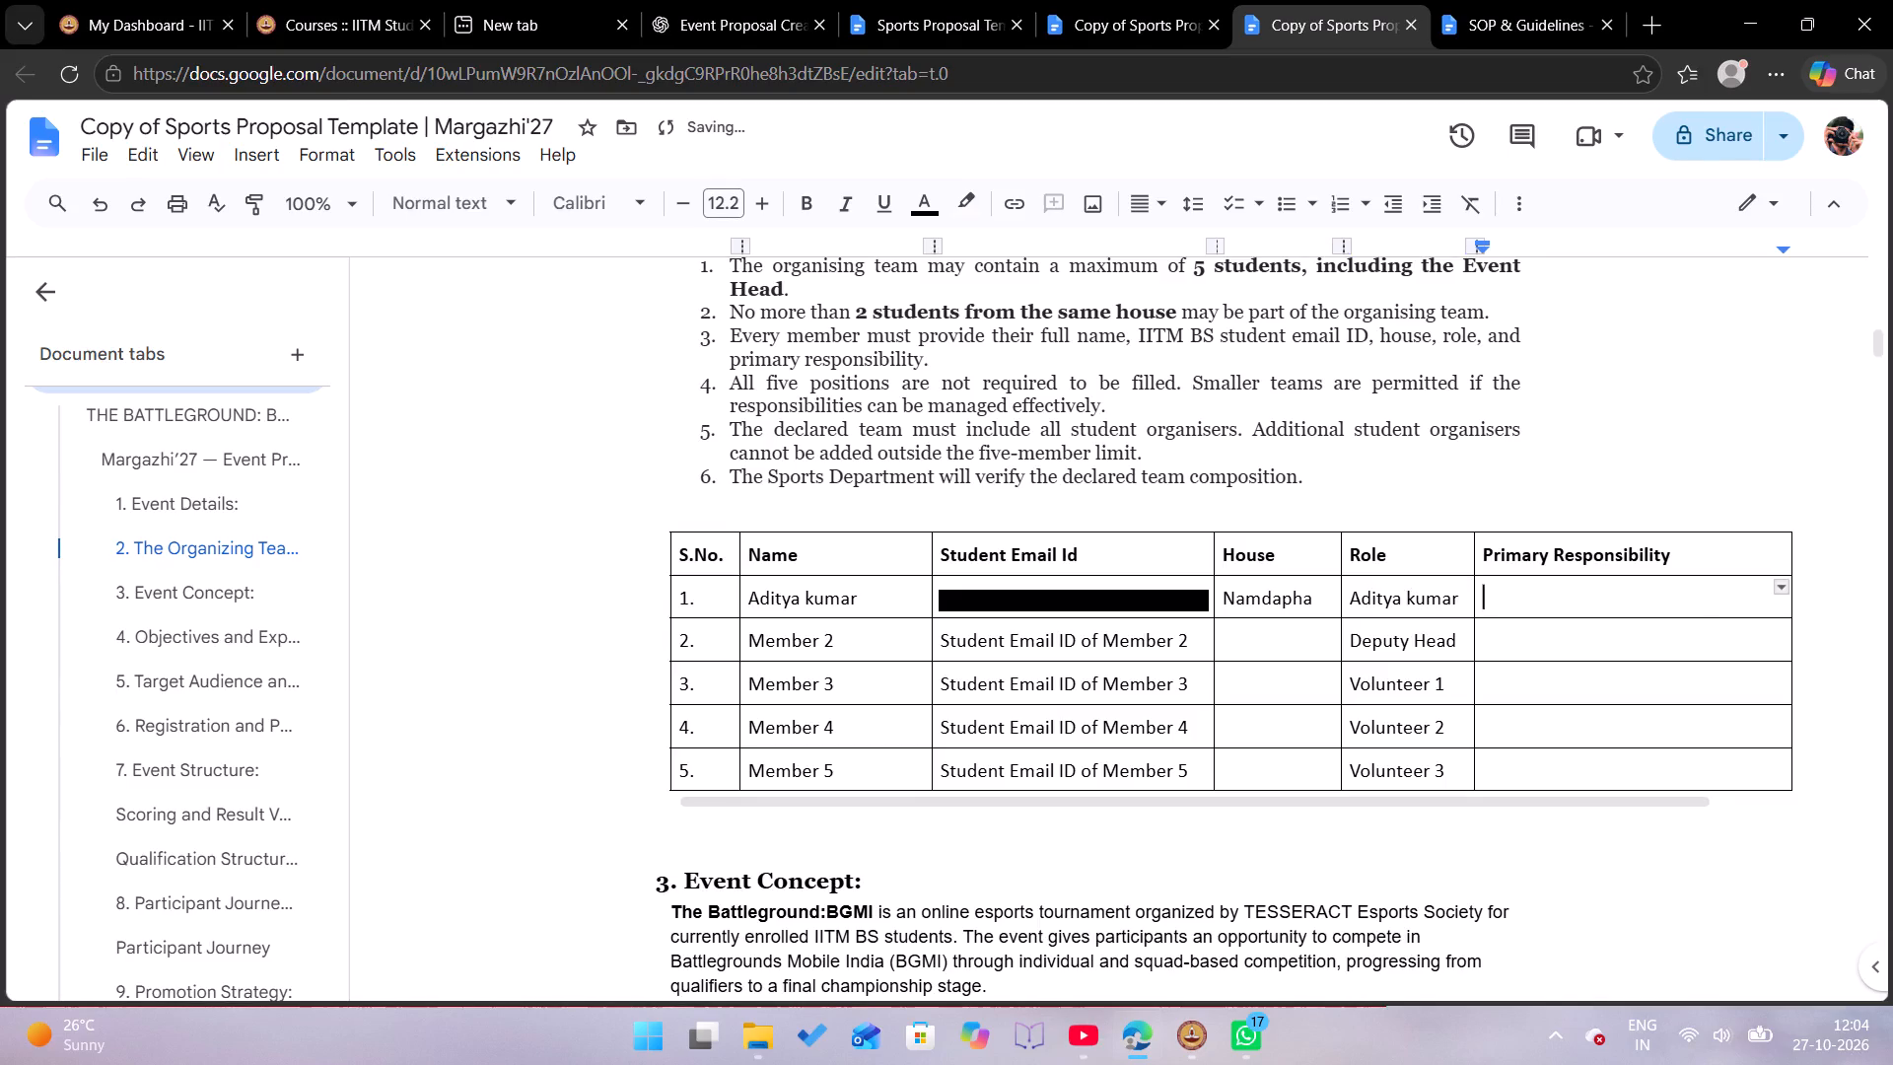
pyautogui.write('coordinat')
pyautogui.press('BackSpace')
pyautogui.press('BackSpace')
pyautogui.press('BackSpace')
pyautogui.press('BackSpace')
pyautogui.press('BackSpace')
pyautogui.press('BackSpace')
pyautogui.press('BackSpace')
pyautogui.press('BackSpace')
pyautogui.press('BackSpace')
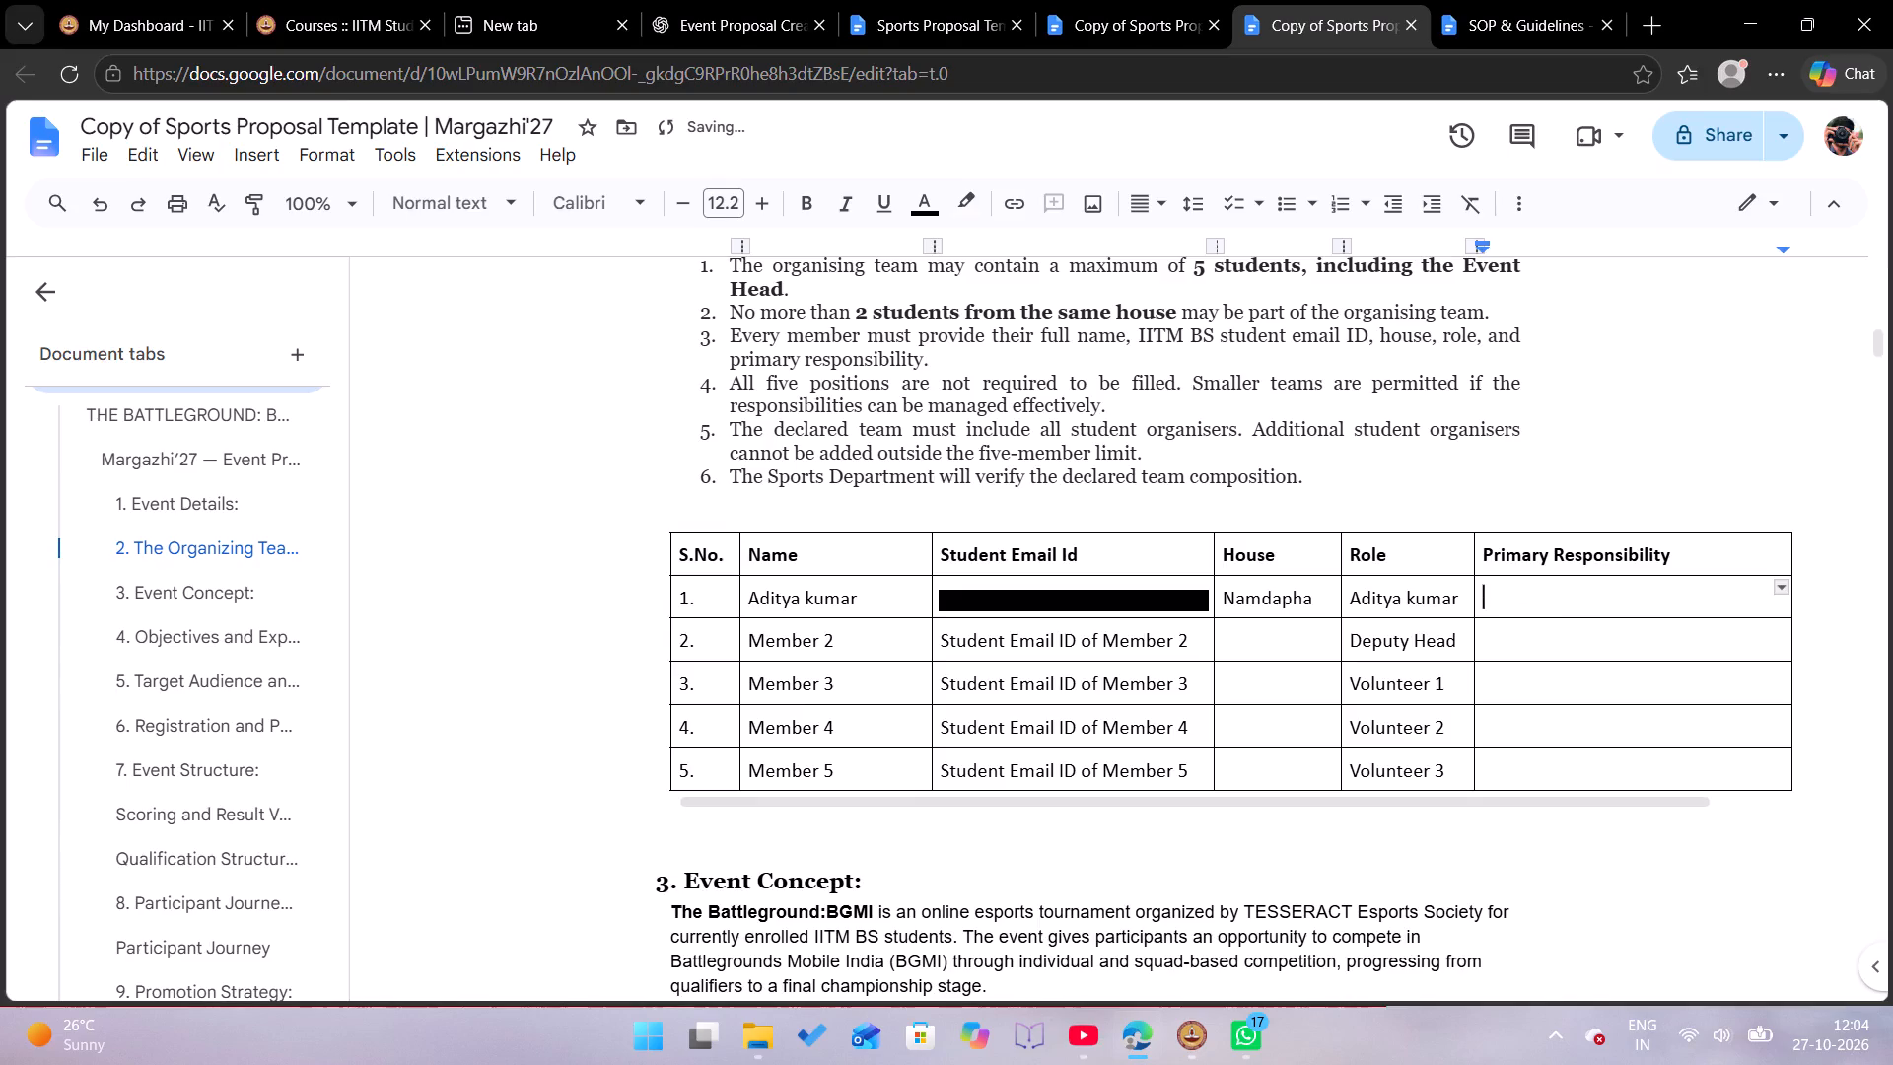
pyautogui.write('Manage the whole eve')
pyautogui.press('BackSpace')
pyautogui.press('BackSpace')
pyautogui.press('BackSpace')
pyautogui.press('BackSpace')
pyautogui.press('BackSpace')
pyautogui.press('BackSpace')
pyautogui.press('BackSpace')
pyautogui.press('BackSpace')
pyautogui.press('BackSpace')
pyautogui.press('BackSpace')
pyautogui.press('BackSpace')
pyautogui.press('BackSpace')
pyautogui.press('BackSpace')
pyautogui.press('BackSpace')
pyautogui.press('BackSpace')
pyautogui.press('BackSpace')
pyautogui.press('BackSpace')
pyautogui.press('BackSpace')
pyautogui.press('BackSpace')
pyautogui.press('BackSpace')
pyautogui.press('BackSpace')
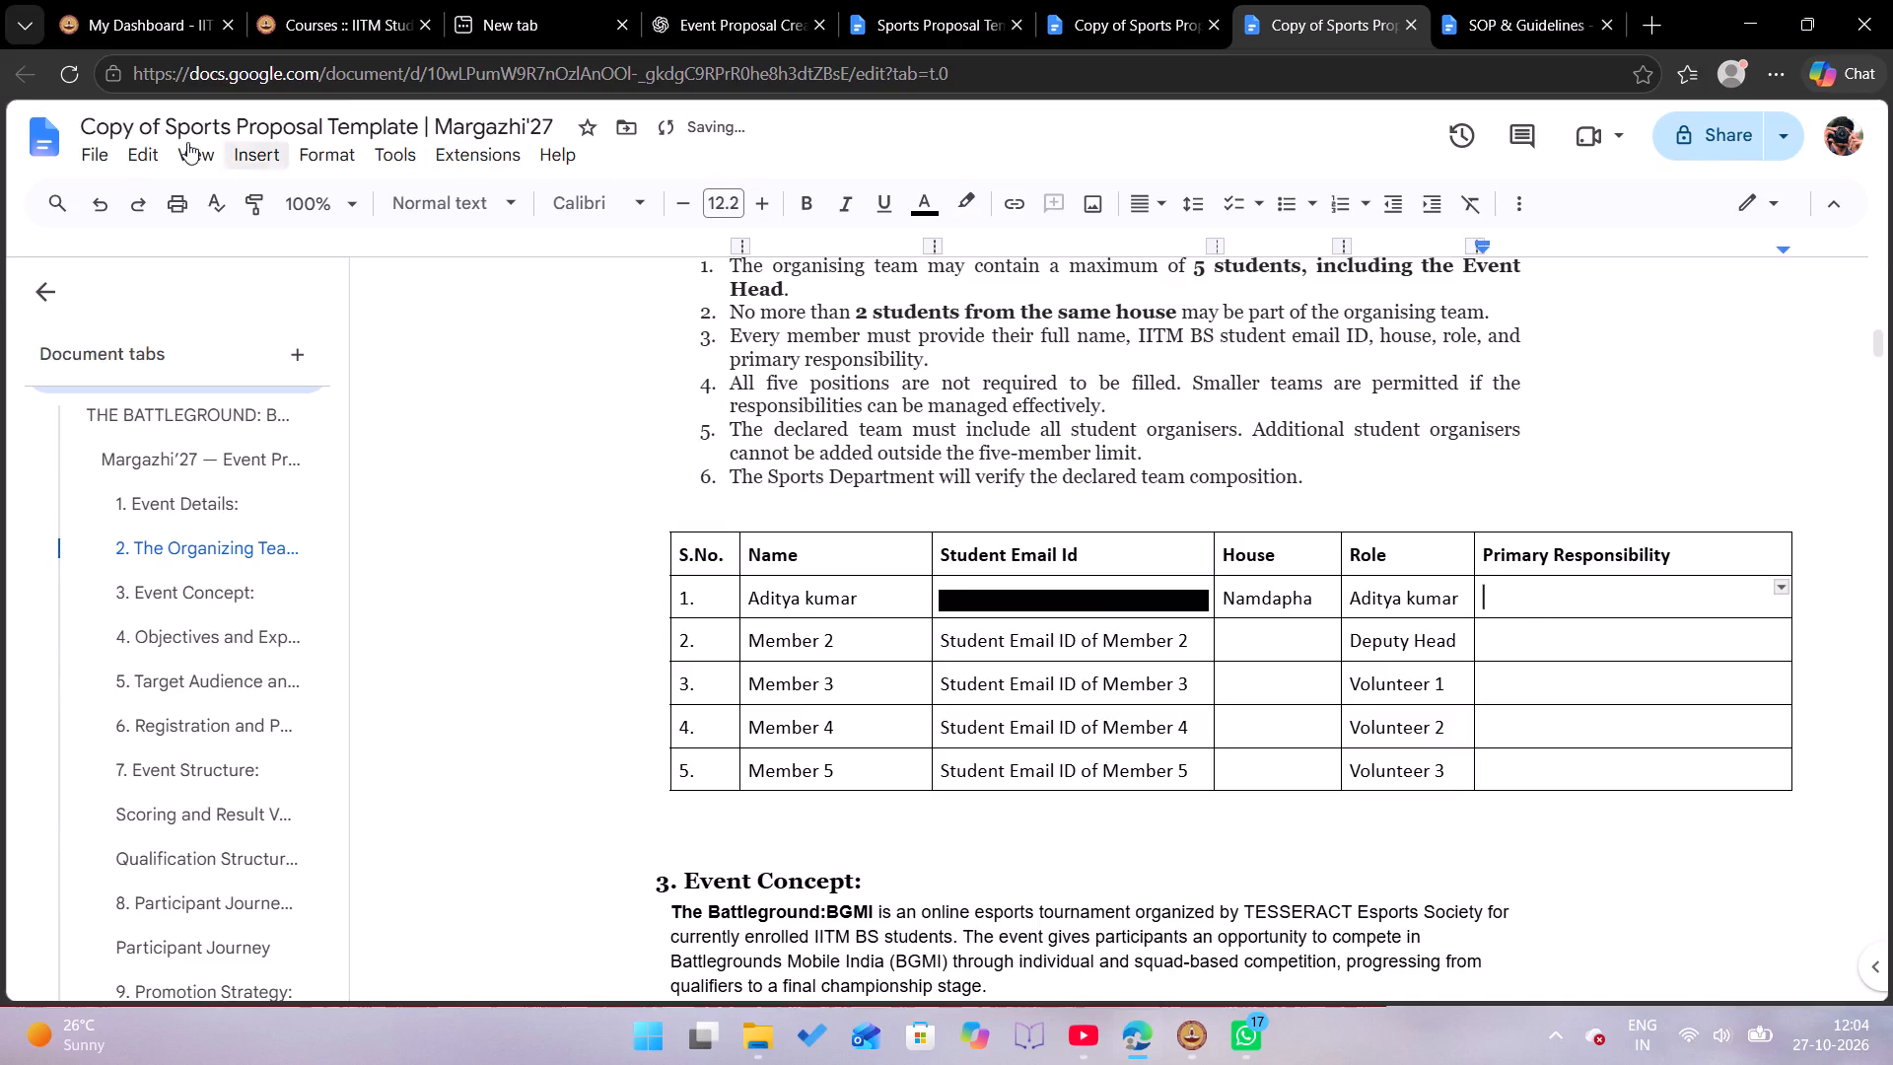
# Rename the document as "Sports Proposal Template | Margazhi'27" by removing the "Copy of" prefix.
pyautogui.click(208, 121)
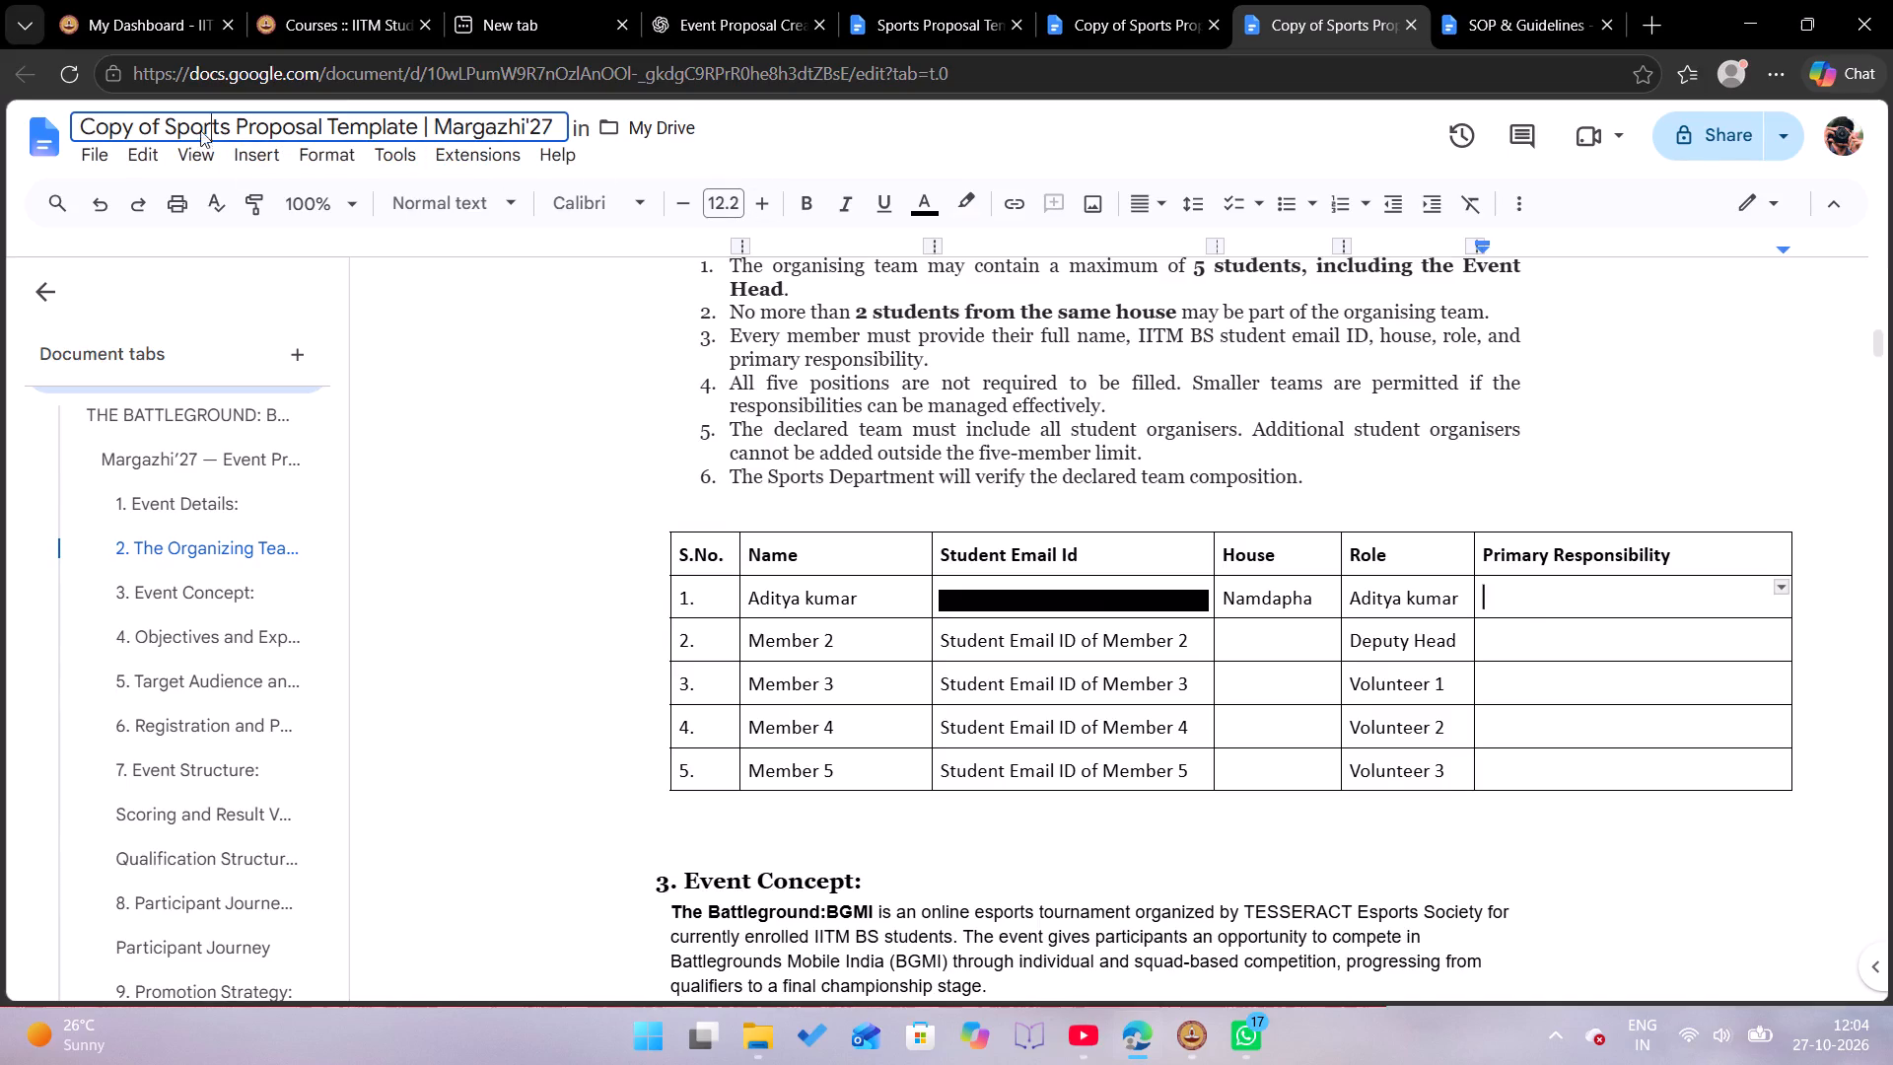
pyautogui.click(171, 126)
pyautogui.press('BackSpace')
pyautogui.press('BackSpace')
pyautogui.press('BackSpace')
pyautogui.press('BackSpace')
pyautogui.press('BackSpace')
pyautogui.press('BackSpace')
pyautogui.press('BackSpace')
pyautogui.press('BackSpace')
pyautogui.press('BackSpace')
pyautogui.press('BackSpace')
pyautogui.press('BackSpace')
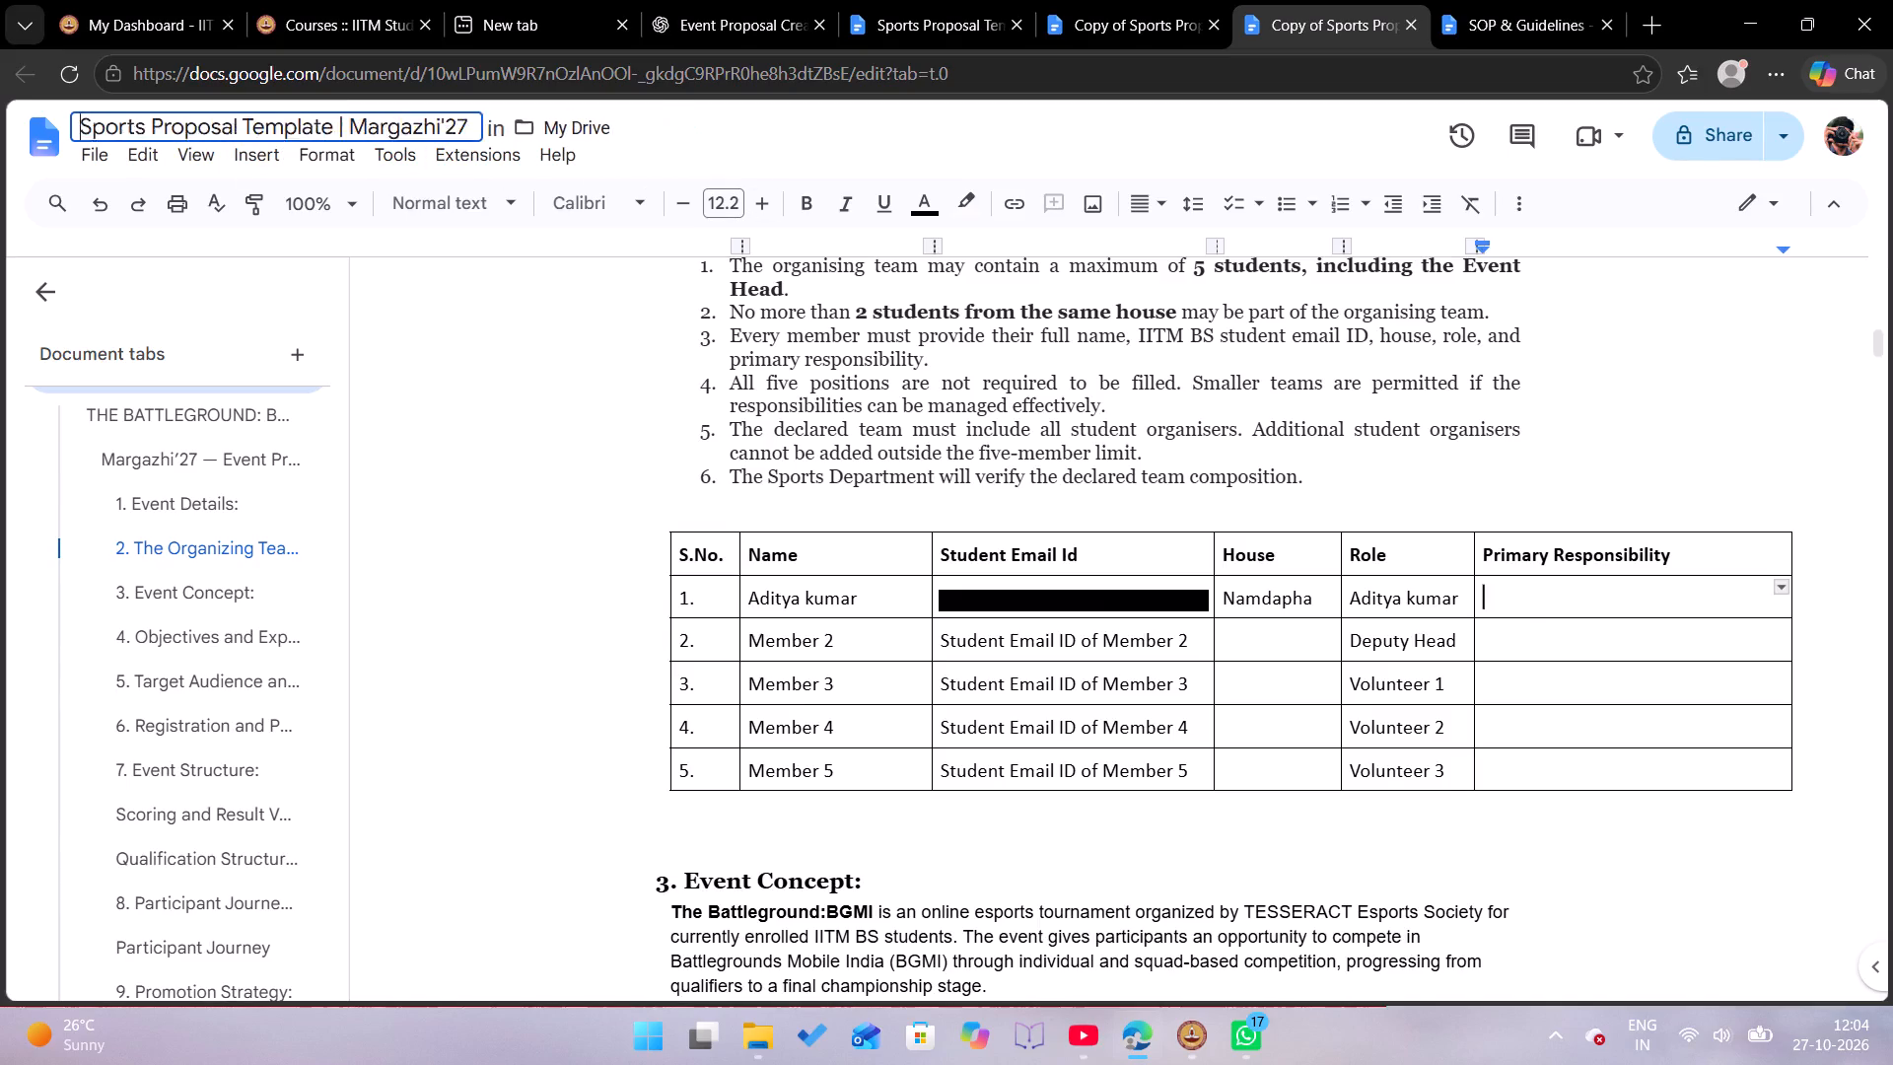
# Download the proposal as a PDF document.
pyautogui.click(90, 151)
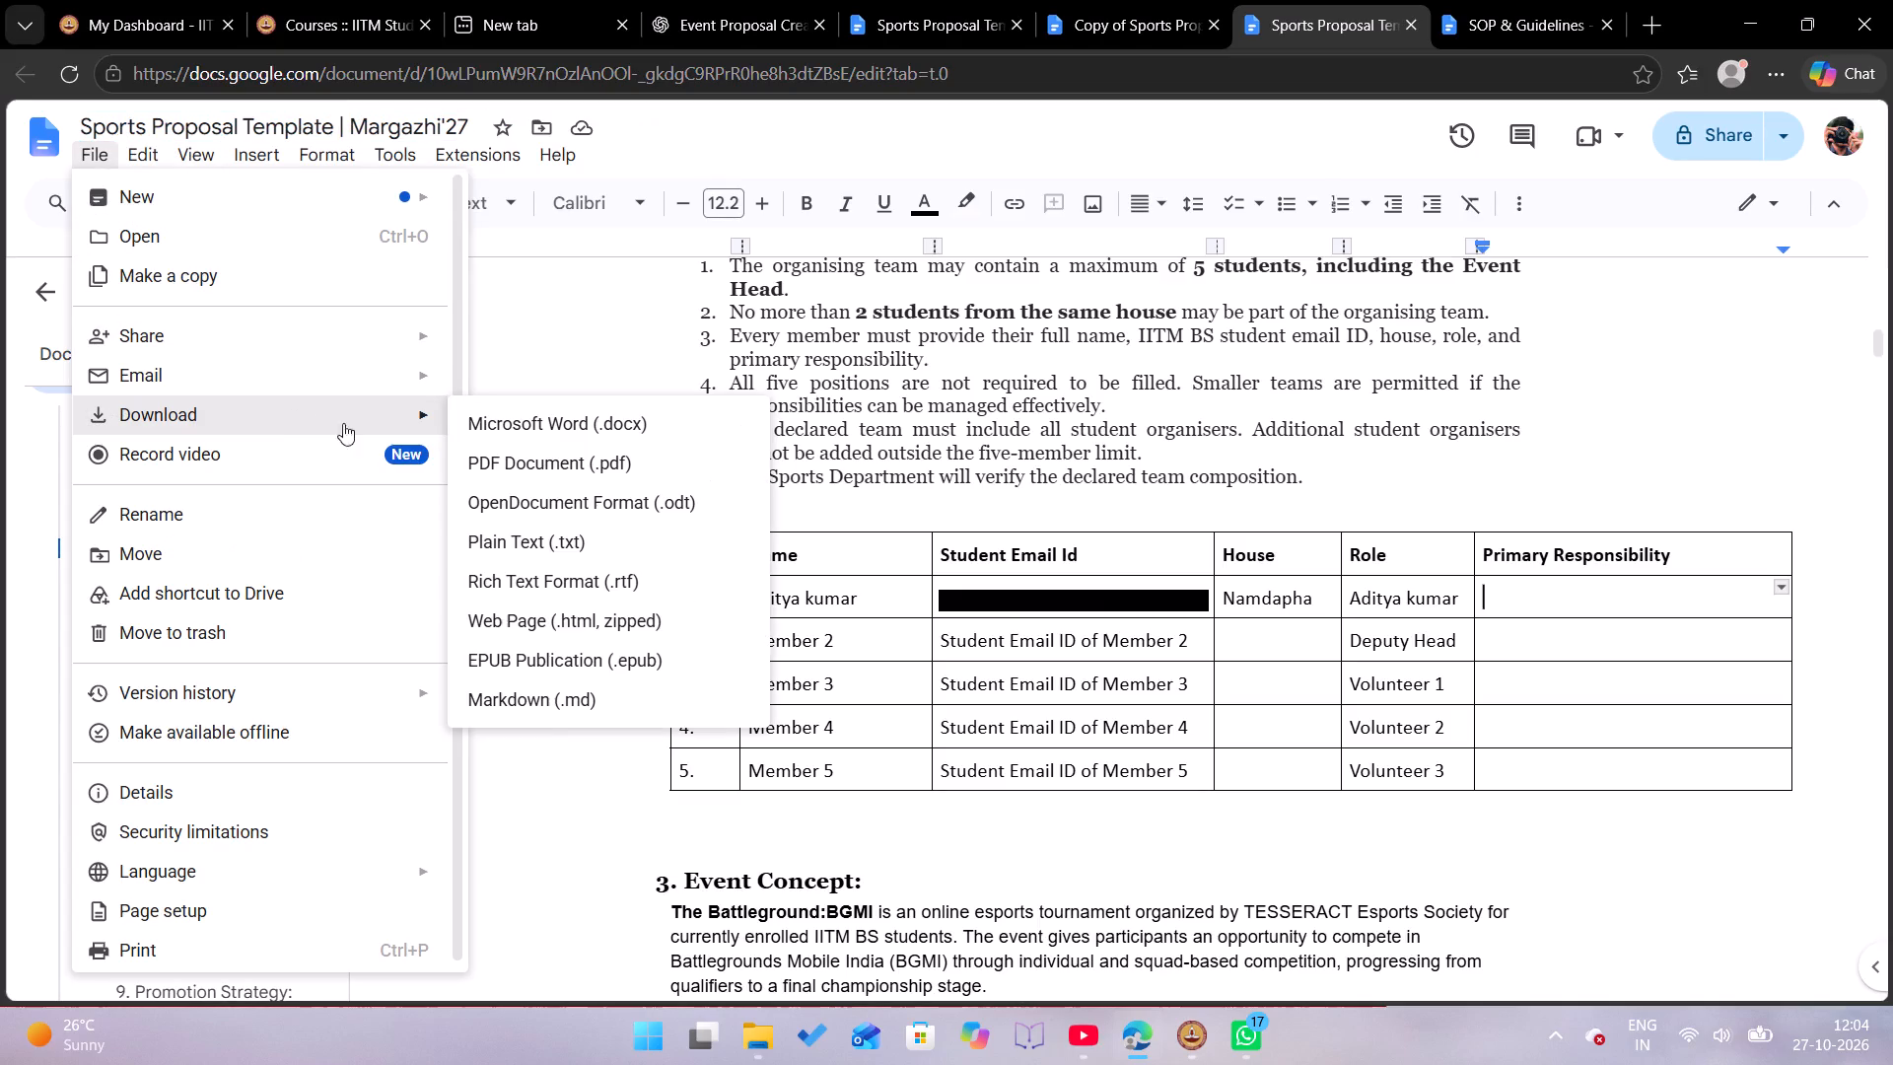
pyautogui.click(515, 464)
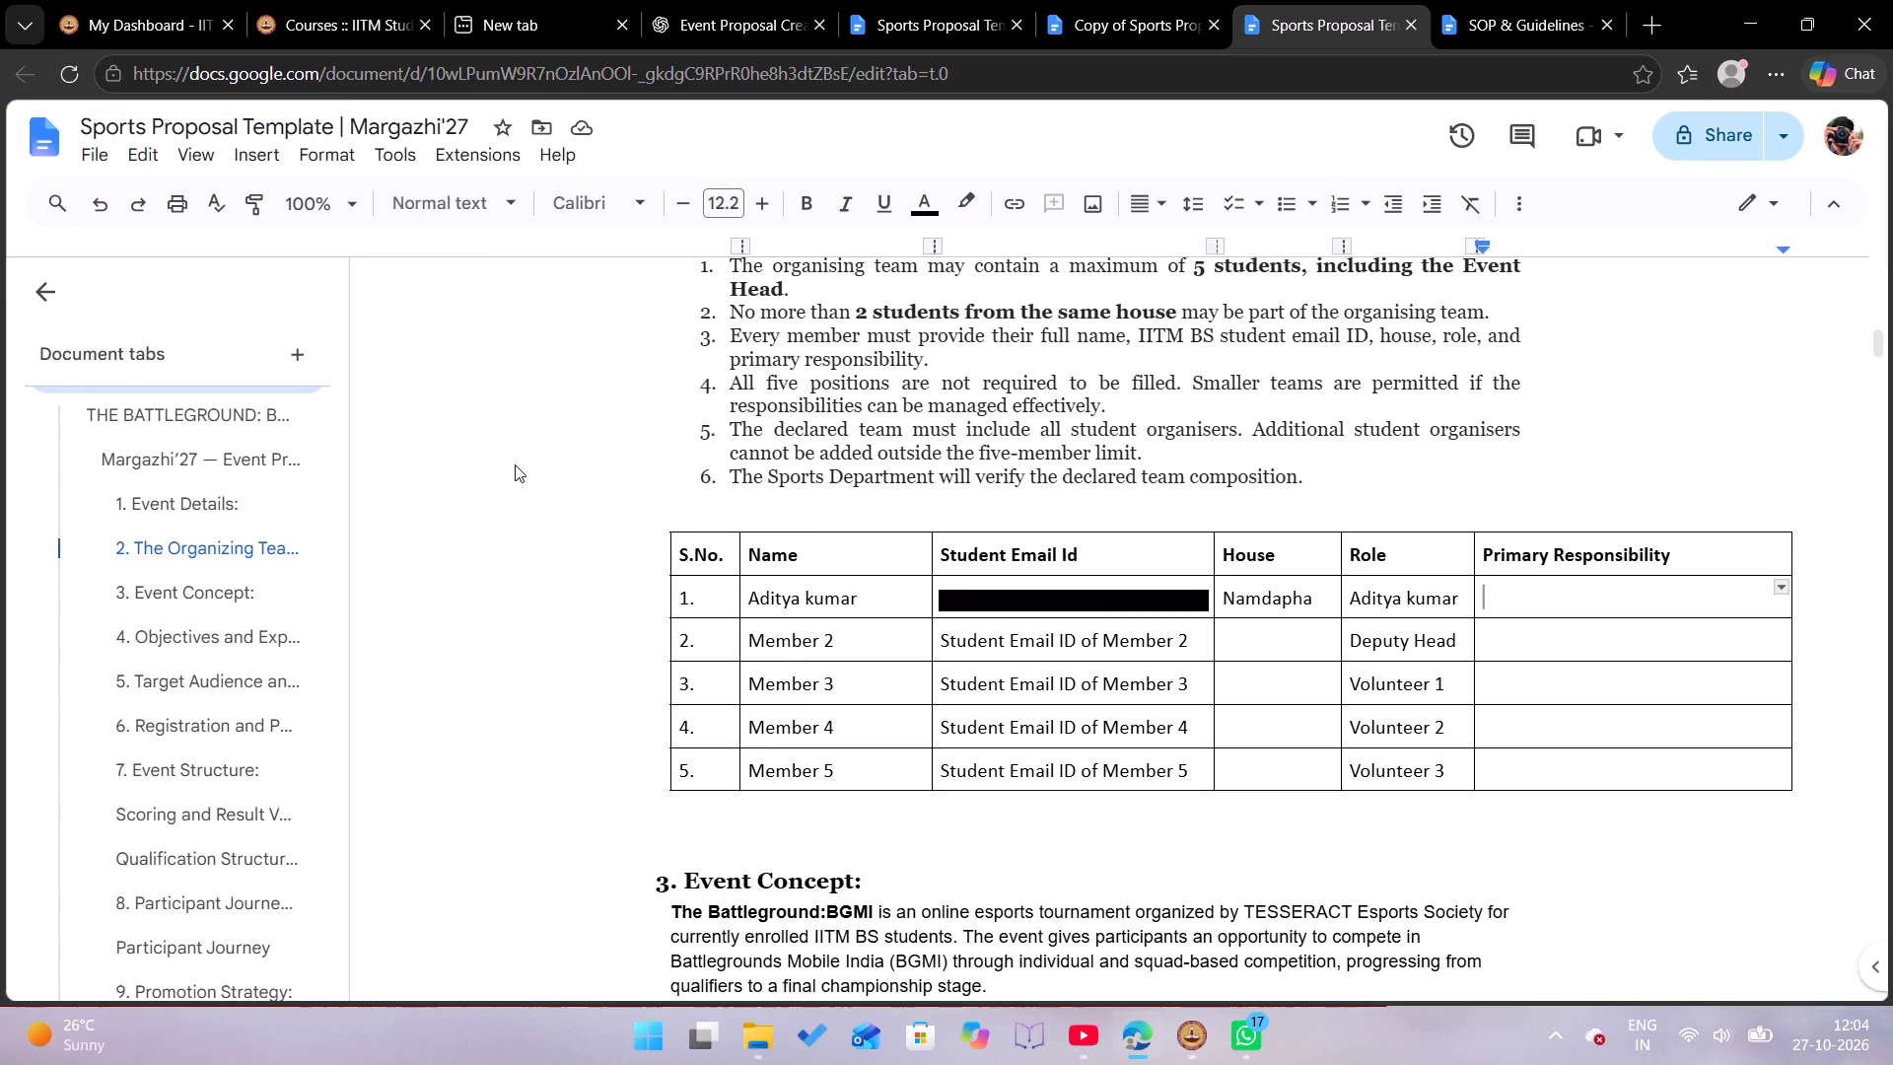
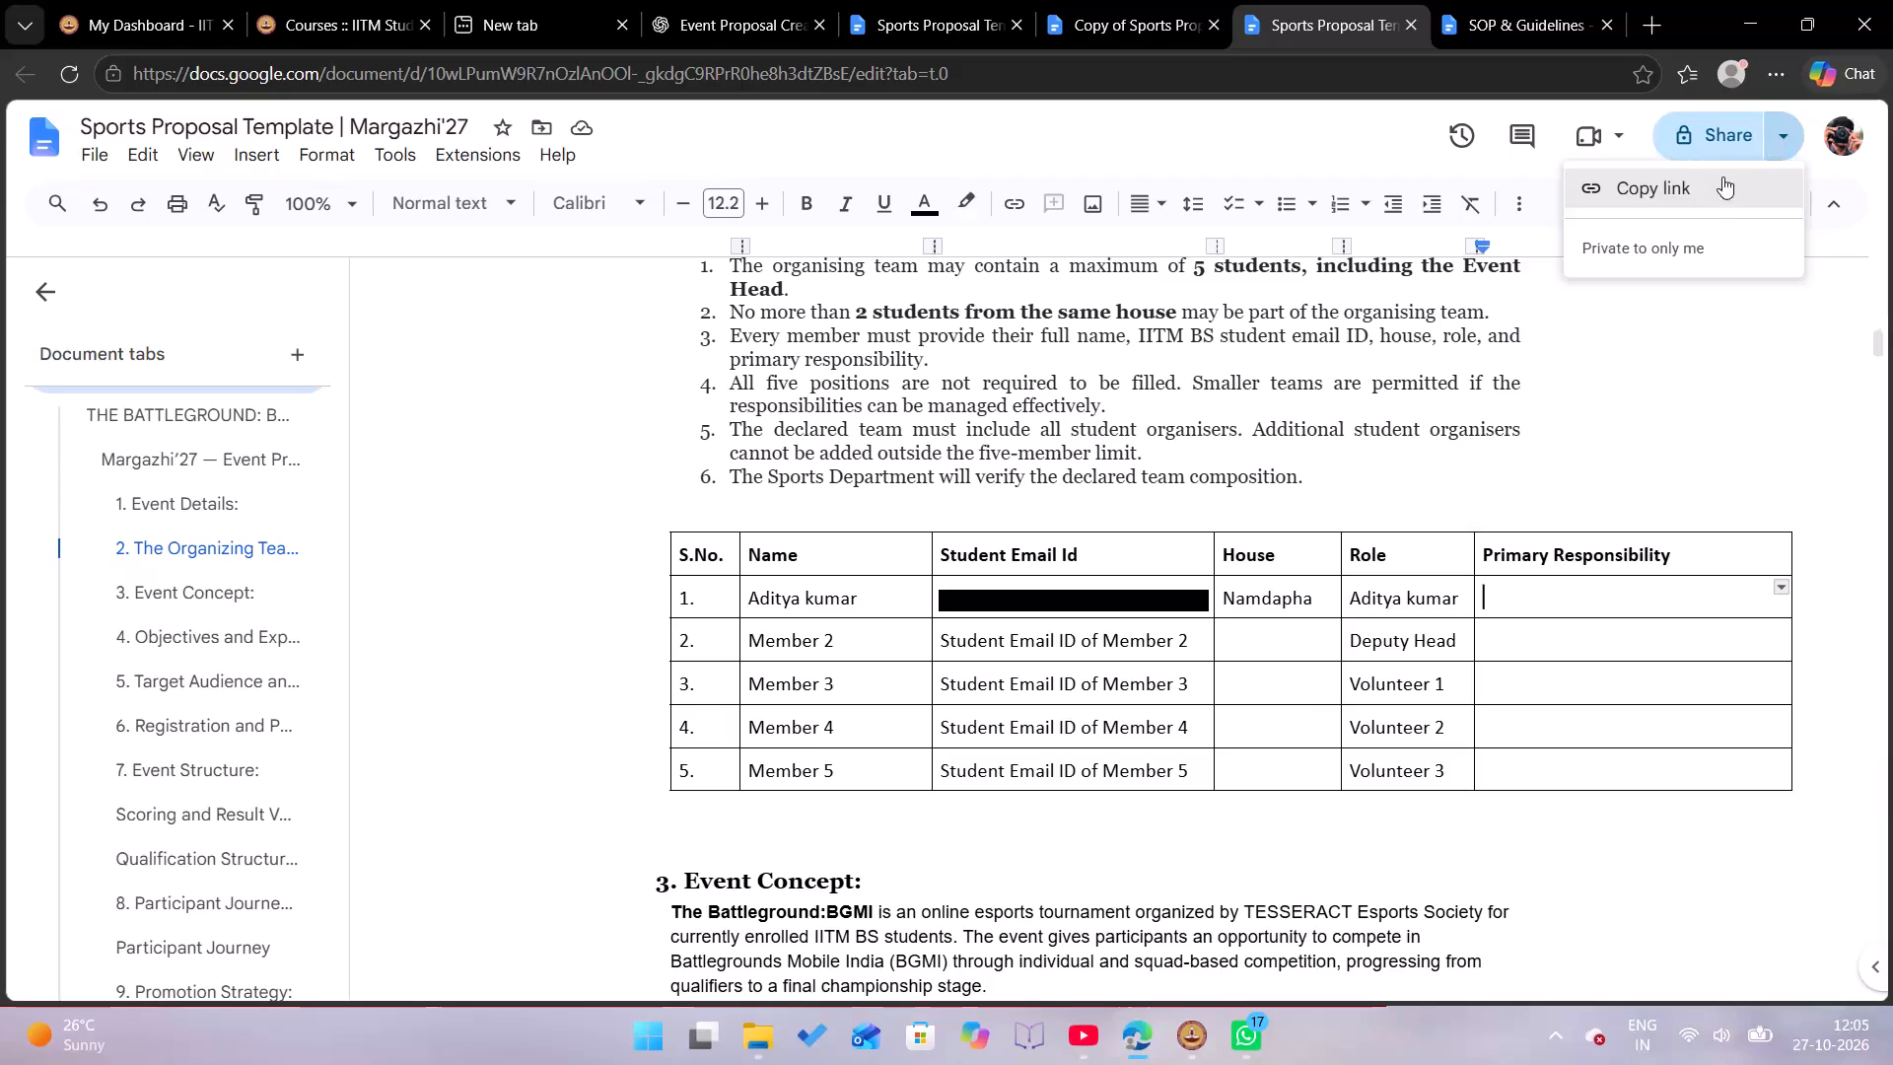
# Change the proposal document's general access from restricted to anyone with the link.
pyautogui.click(1718, 126)
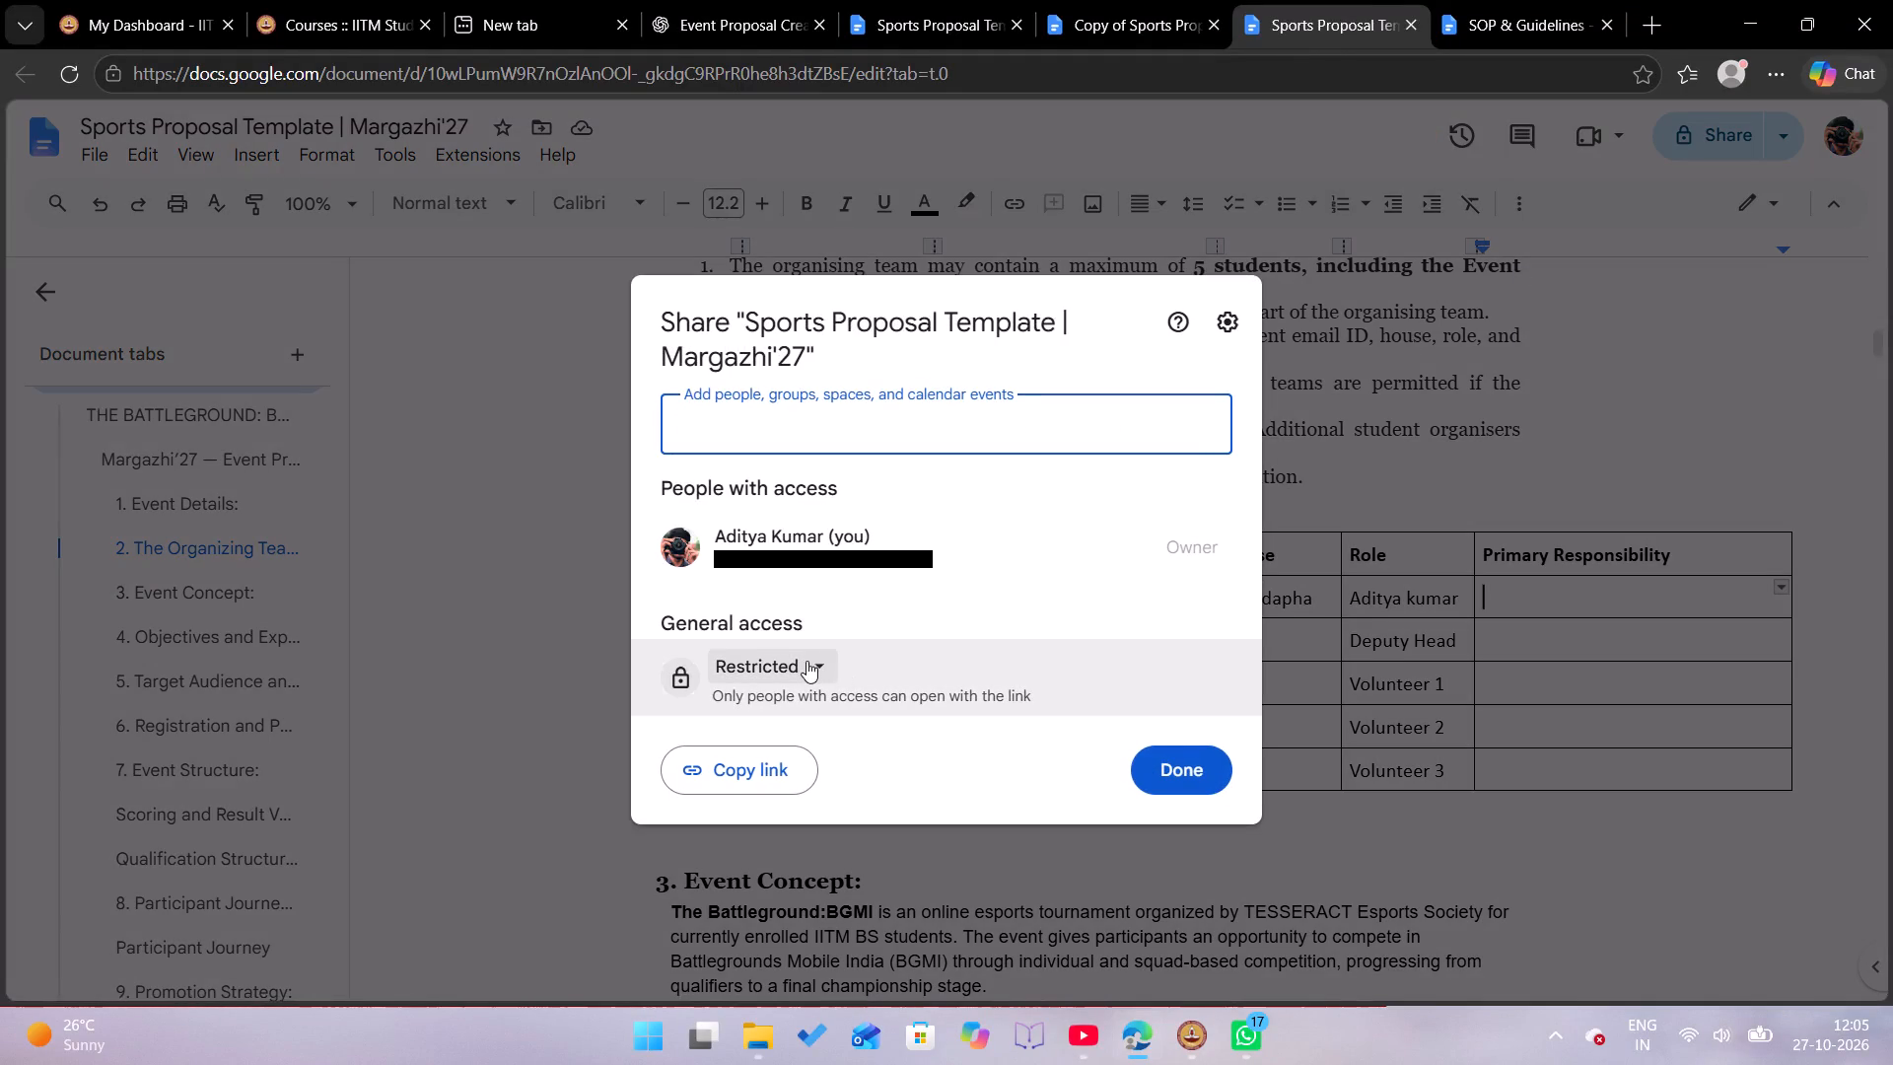
pyautogui.click(806, 661)
pyautogui.click(852, 882)
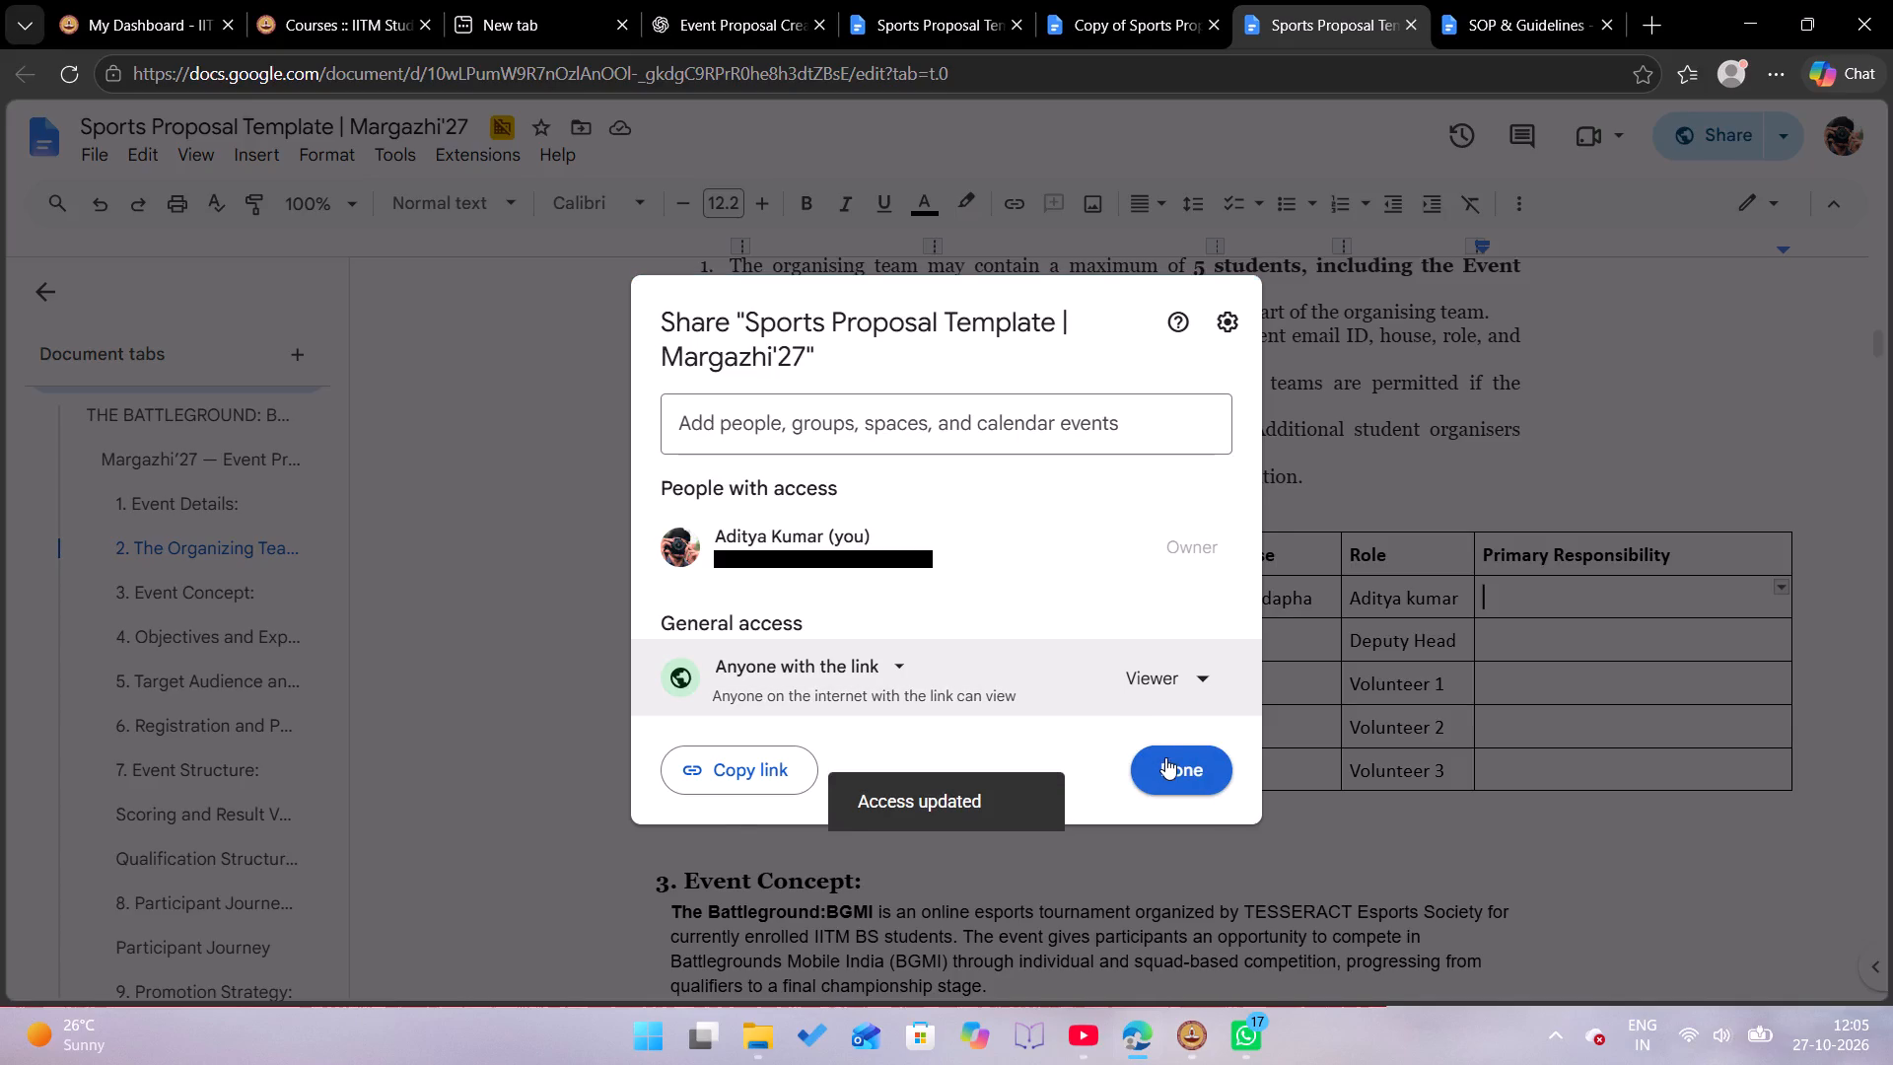
pyautogui.click(1165, 757)
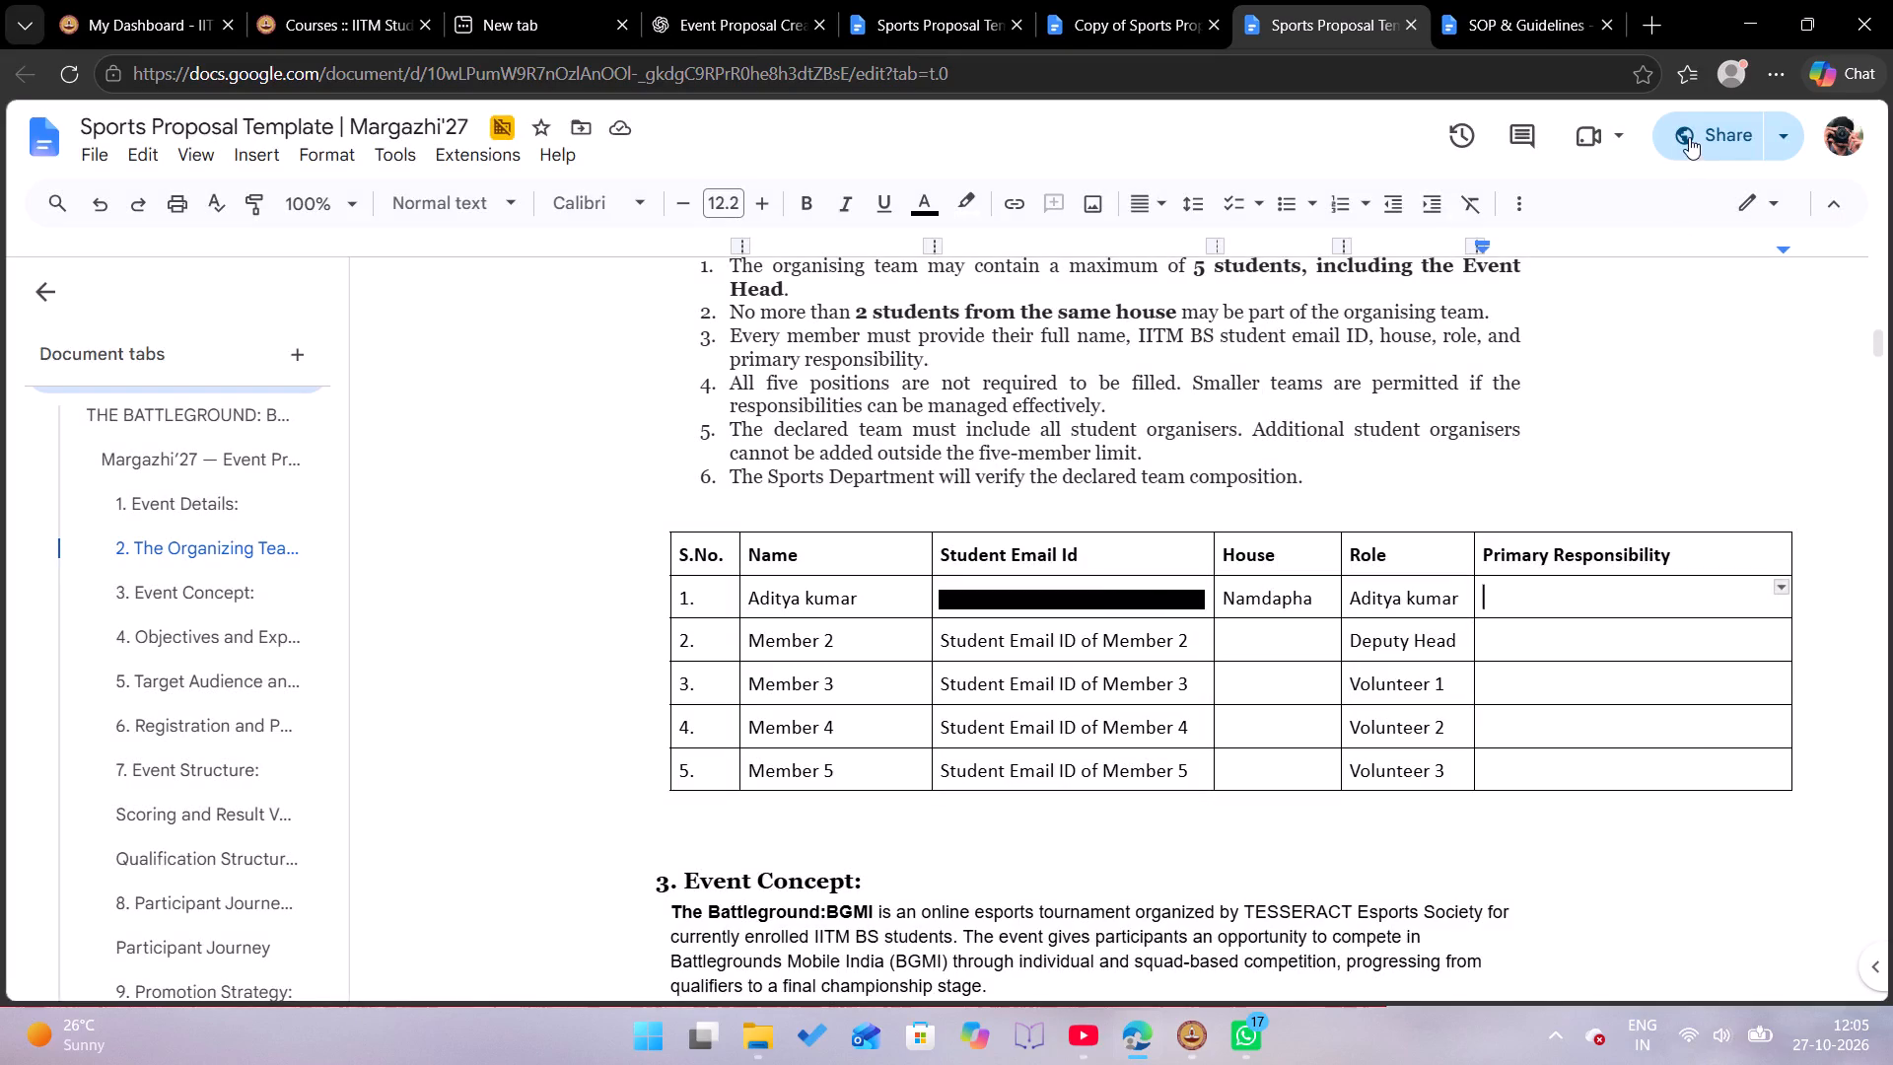
# Copy the proposal document's sharing link.
pyautogui.click(1689, 137)
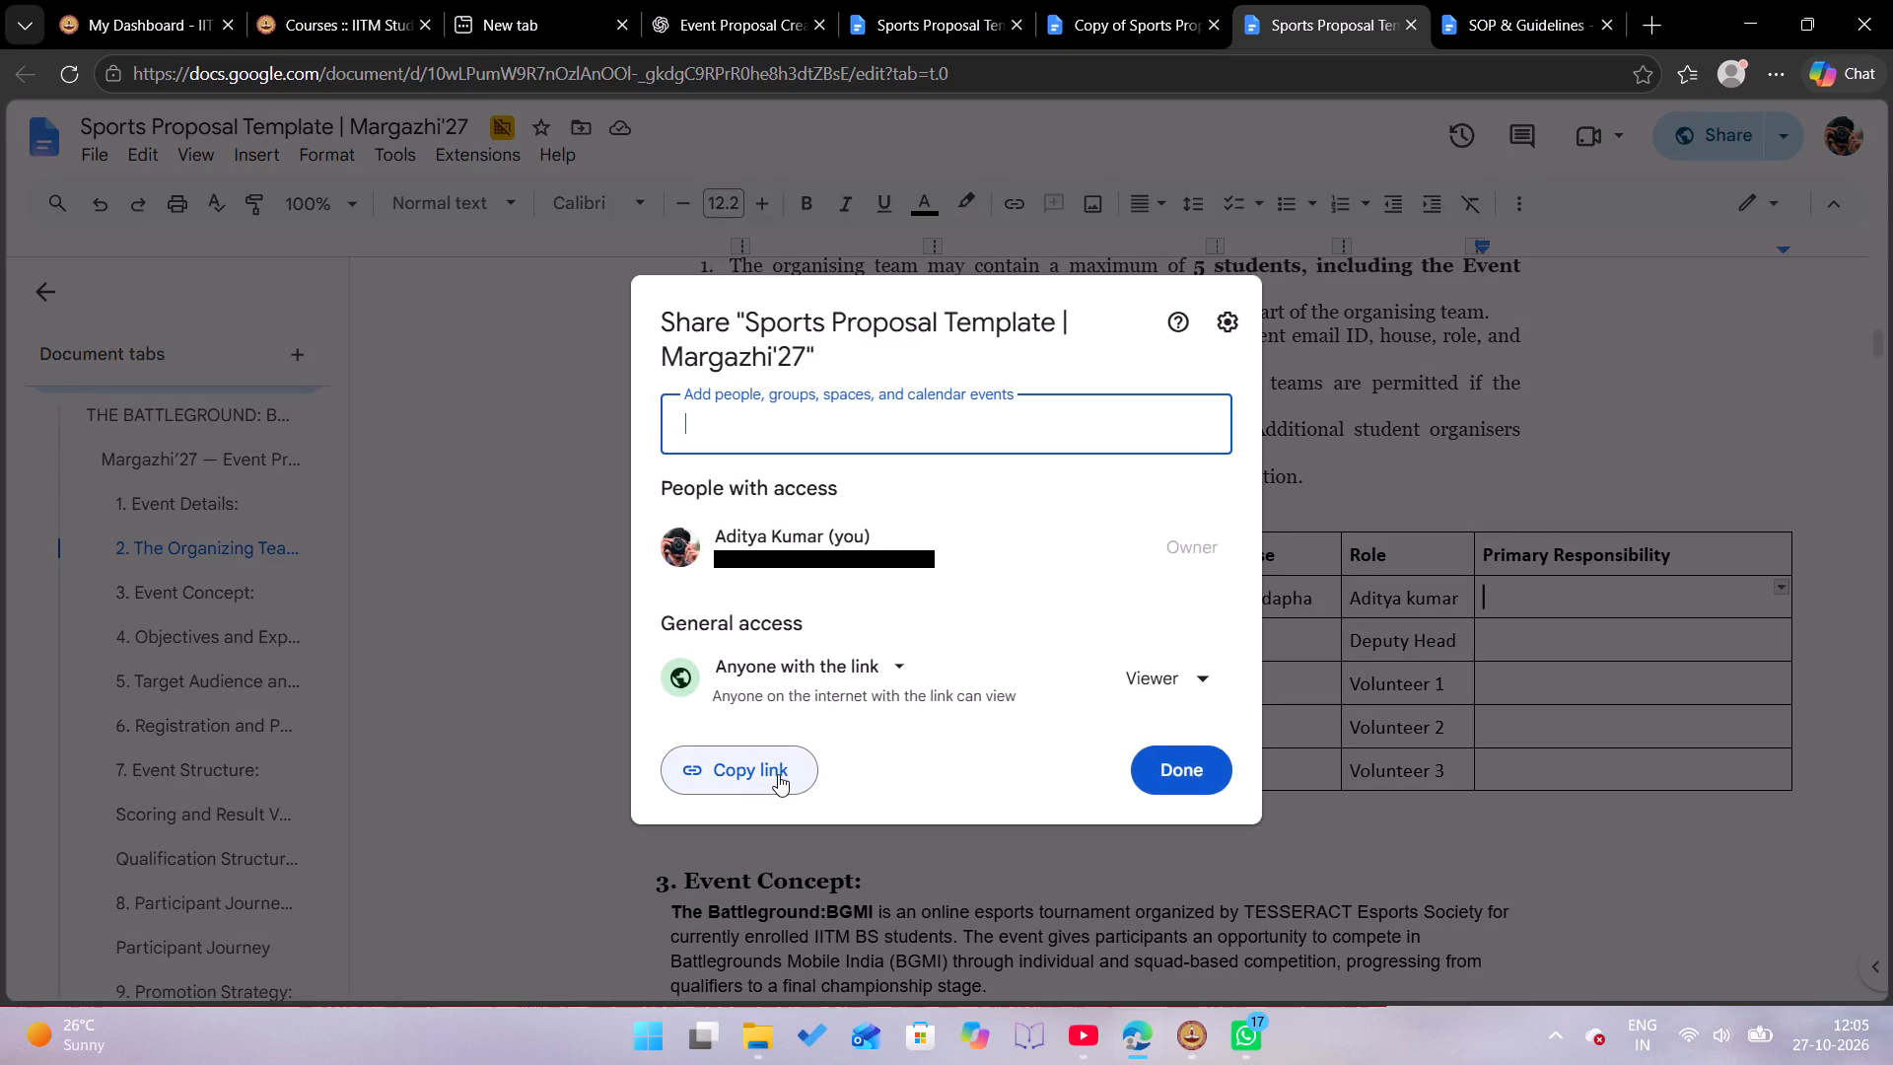
pyautogui.click(778, 774)
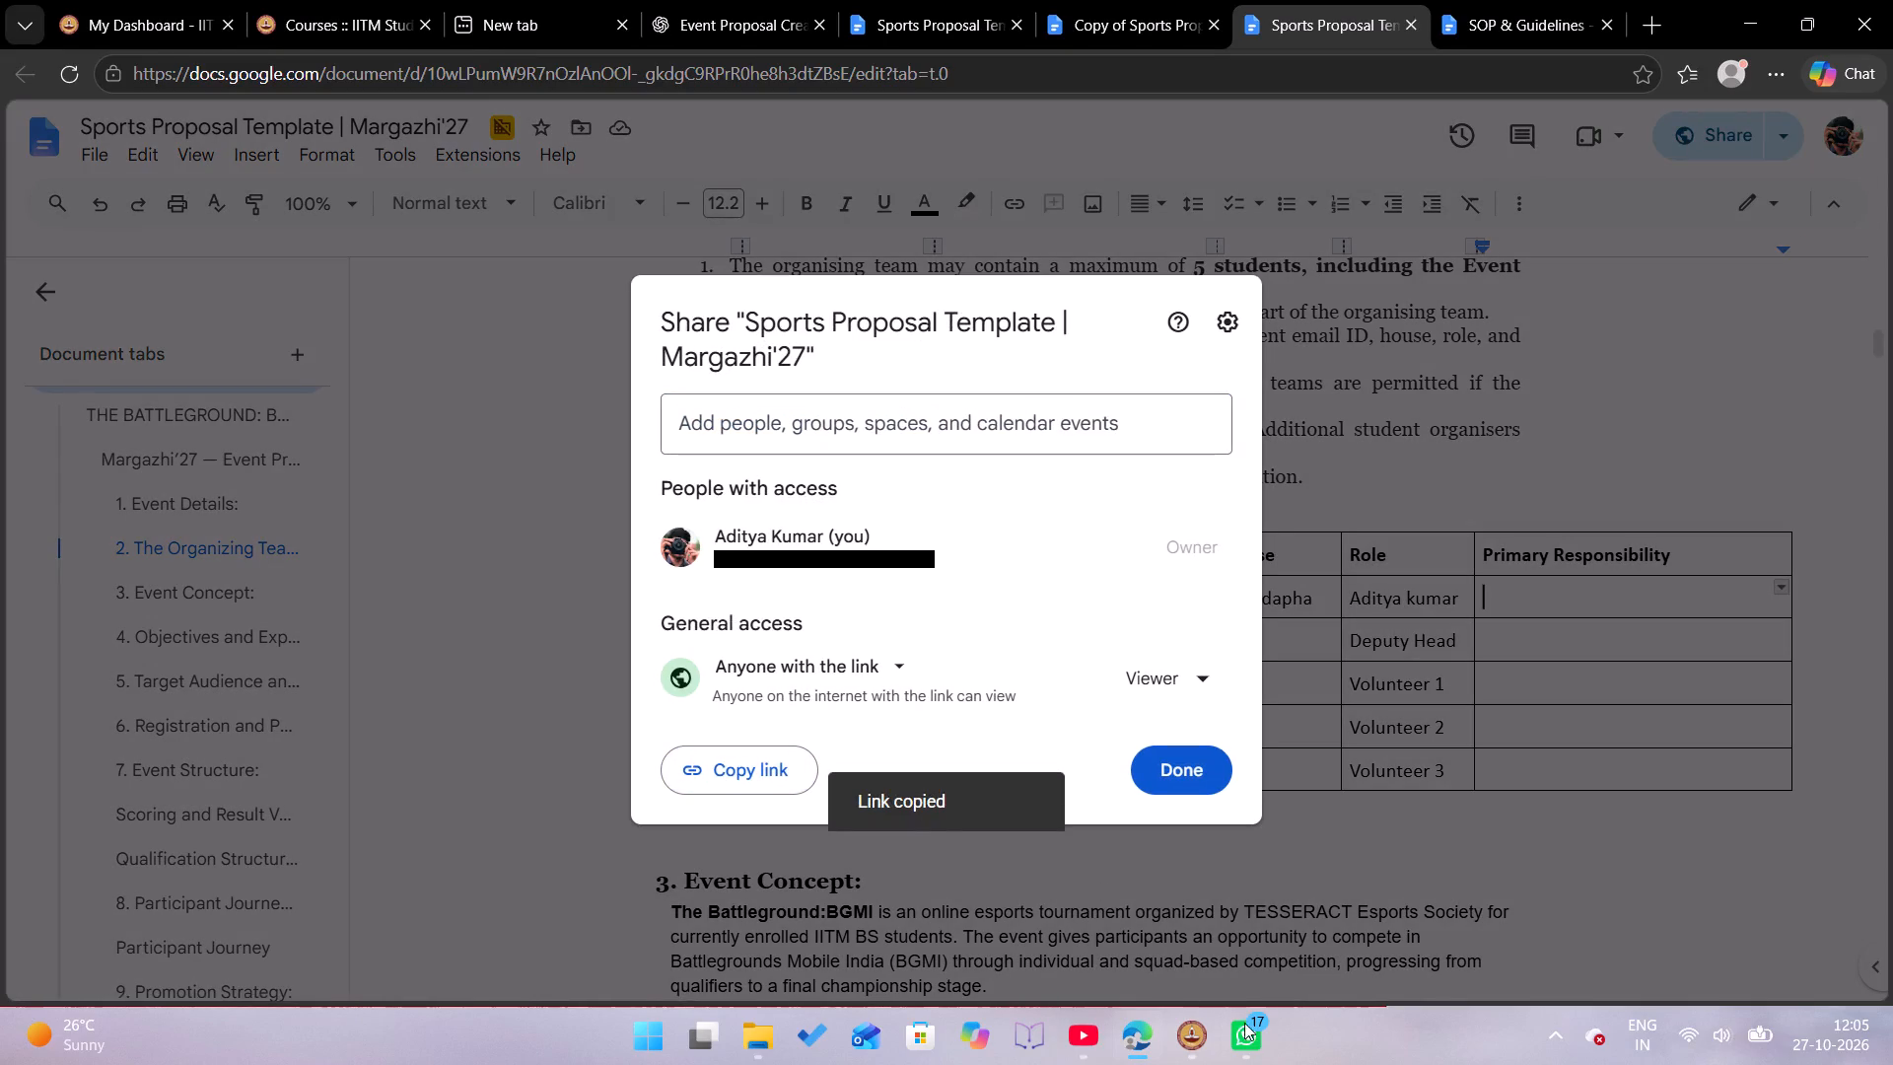
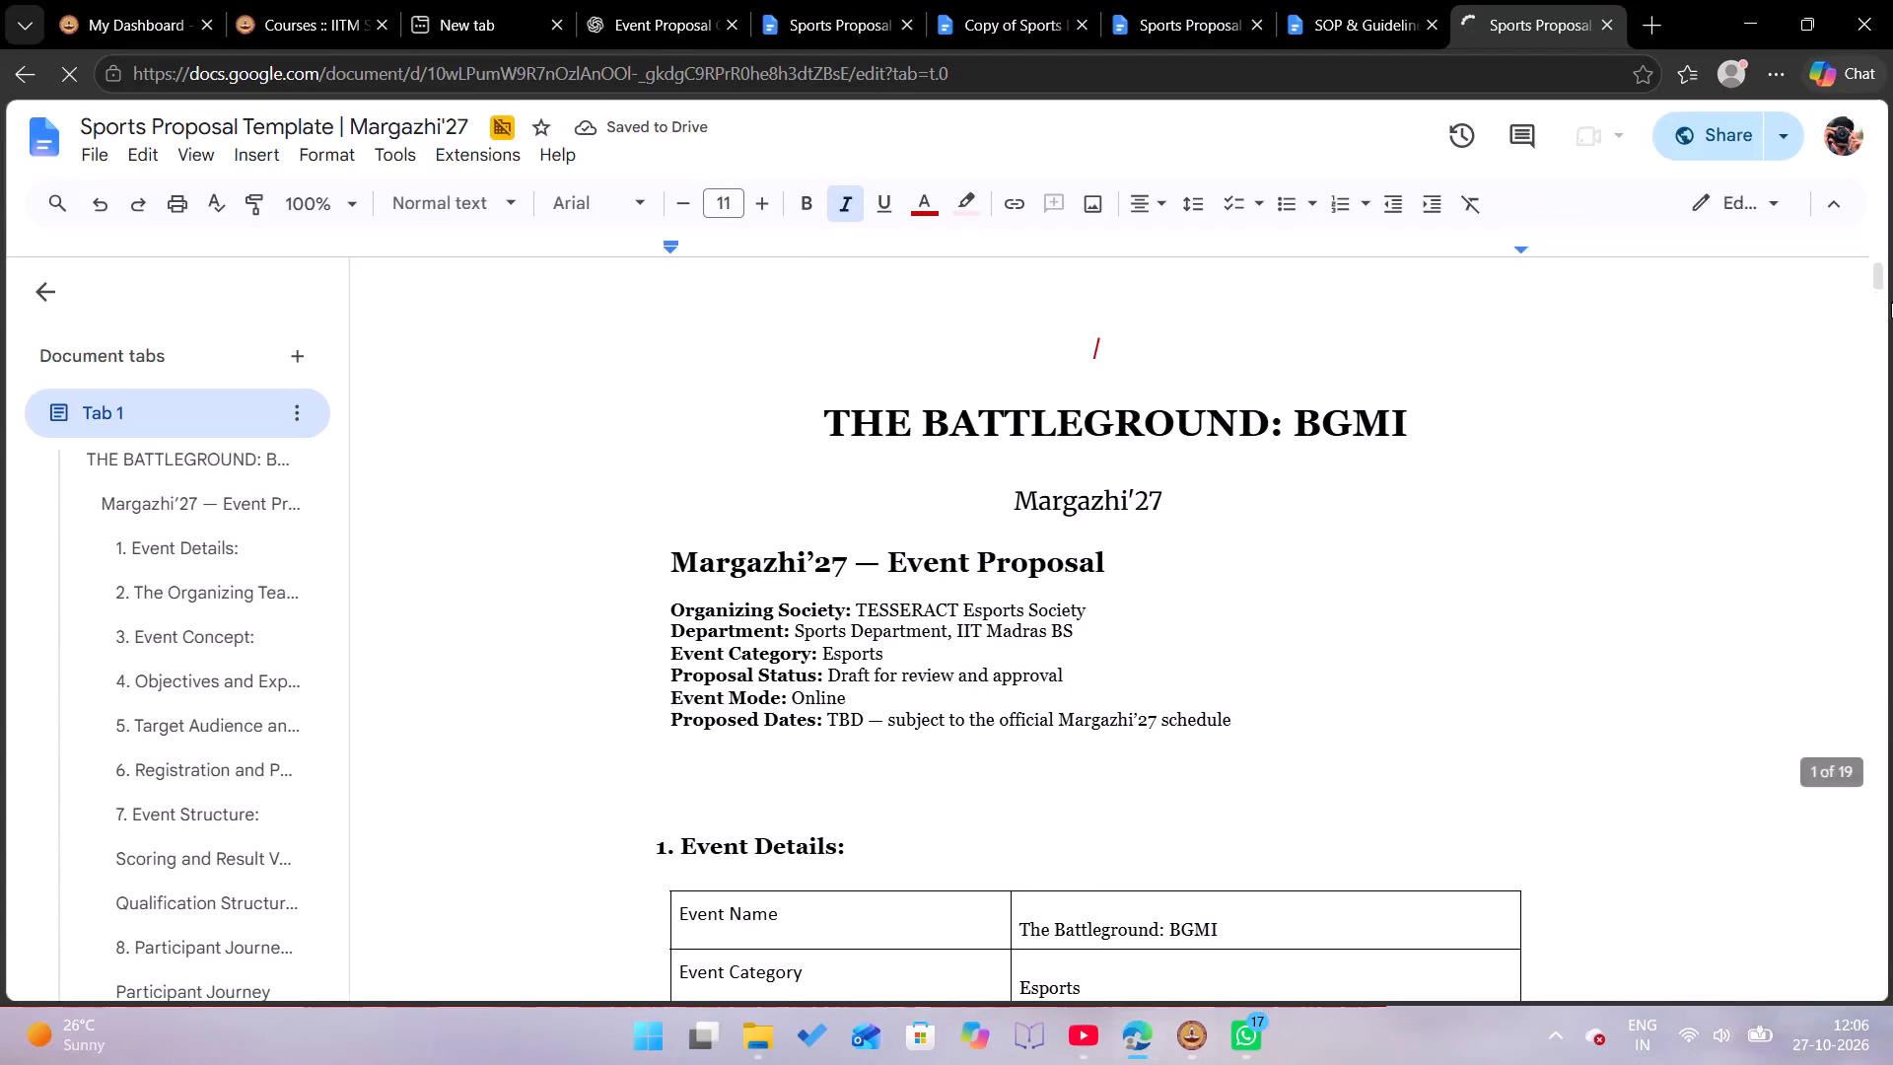
# Clear the "Member 2" placeholder from the Name cell in the second row of section 2's organizing team table.
pyautogui.moveTo(1876, 278); pyautogui.dragTo(1878, 328)
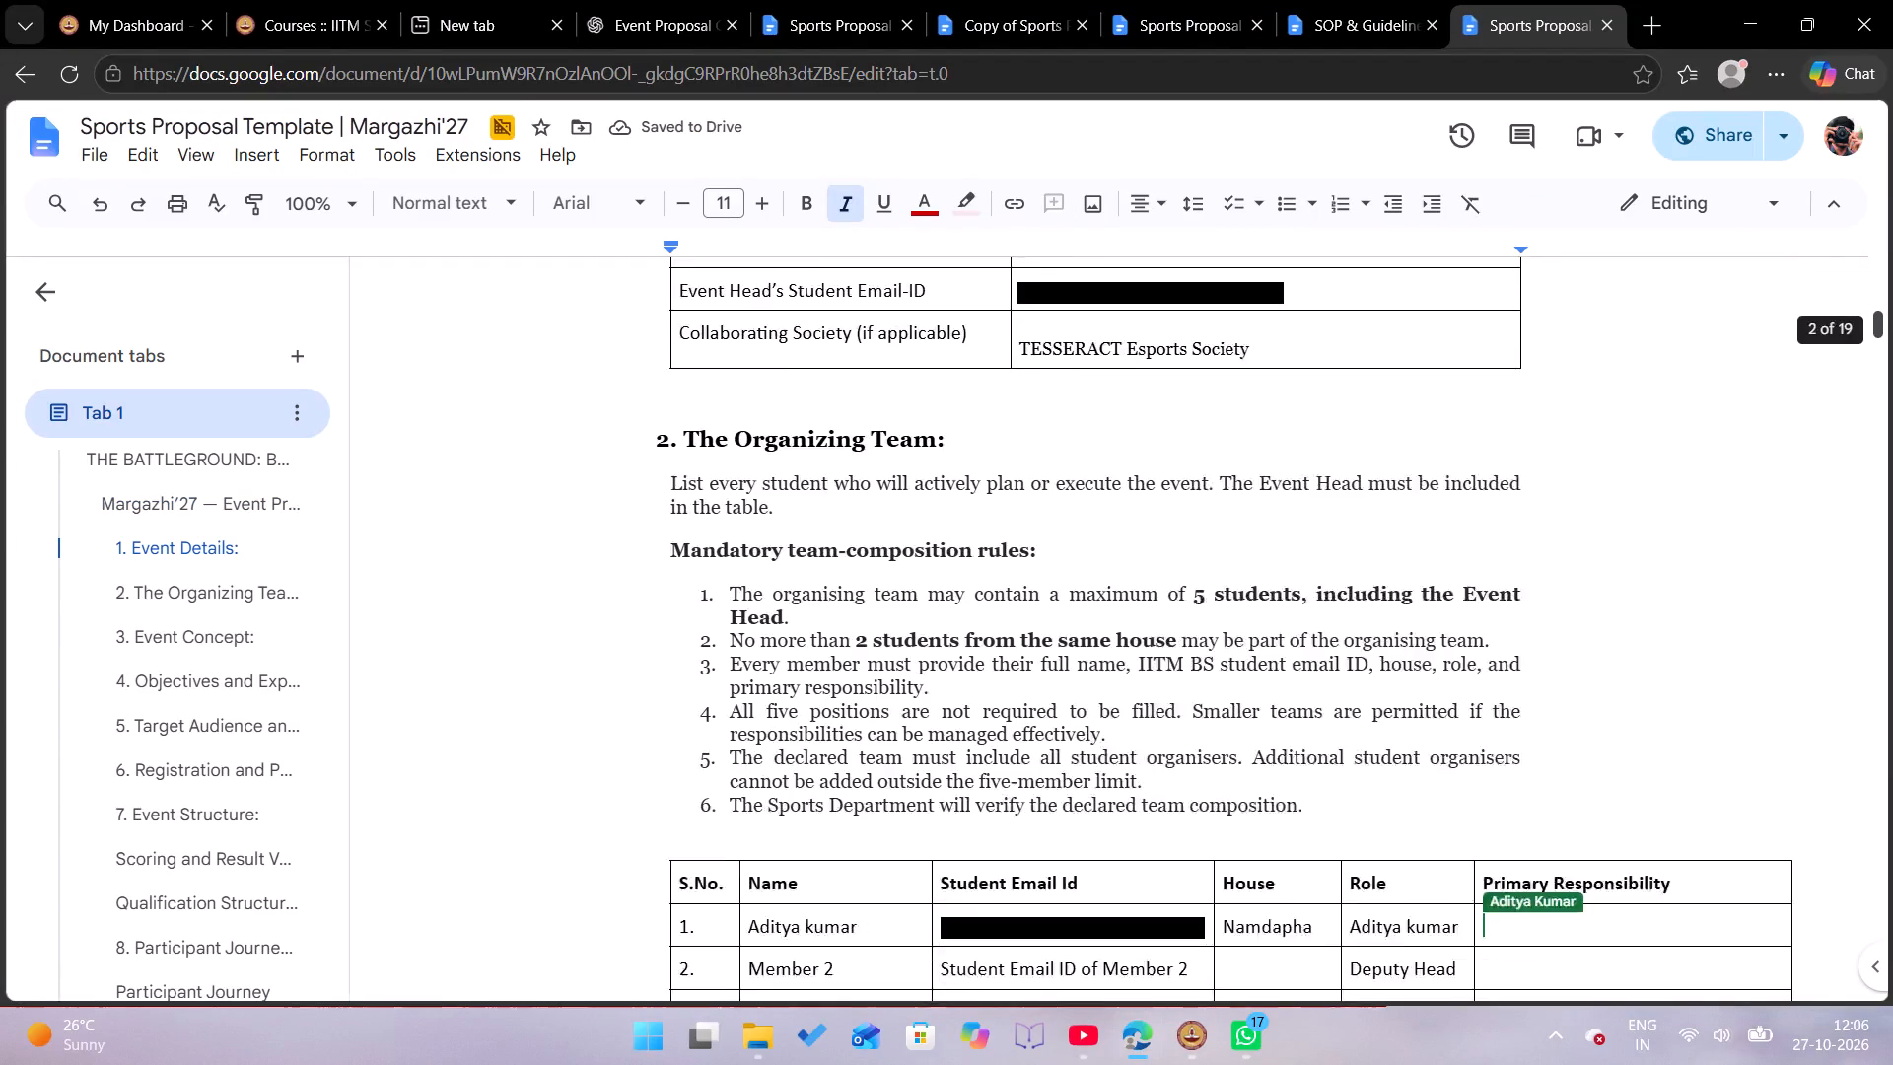
pyautogui.moveTo(1878, 328); pyautogui.dragTo(1881, 345)
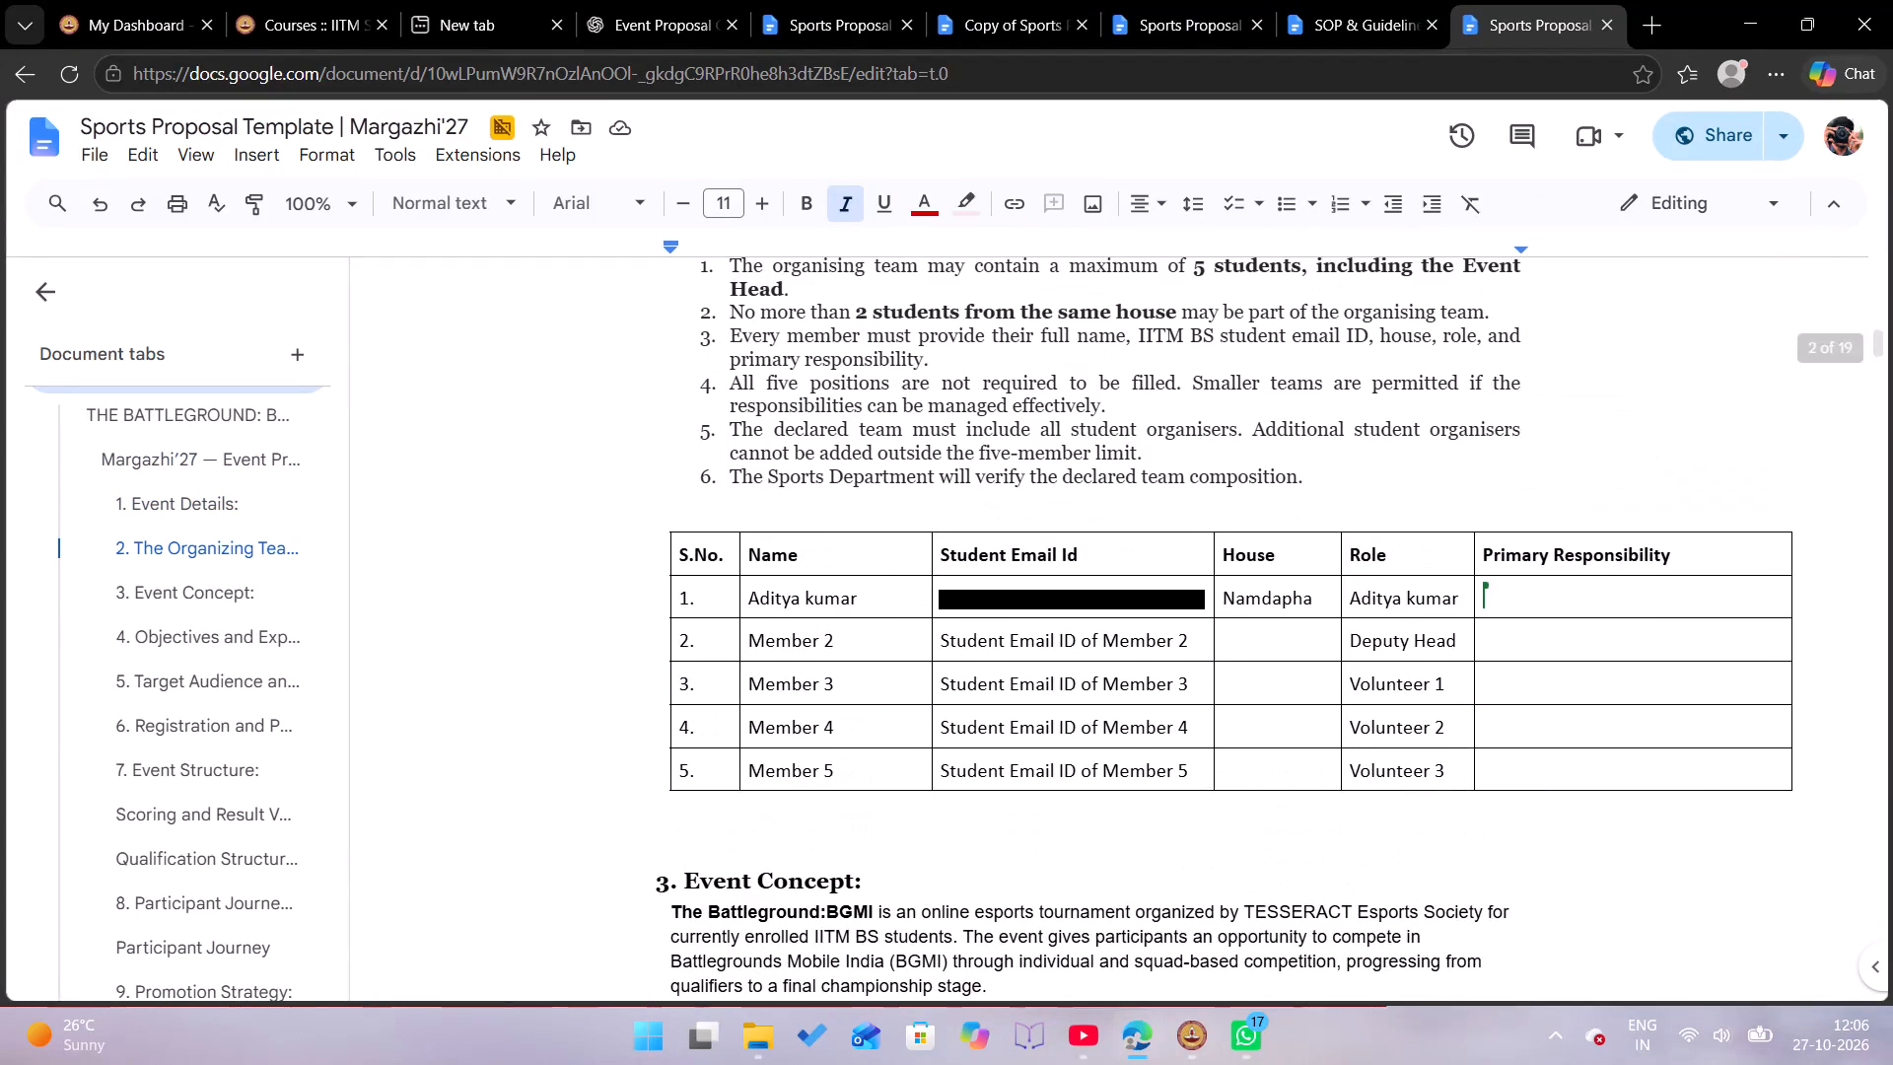
pyautogui.click(838, 645)
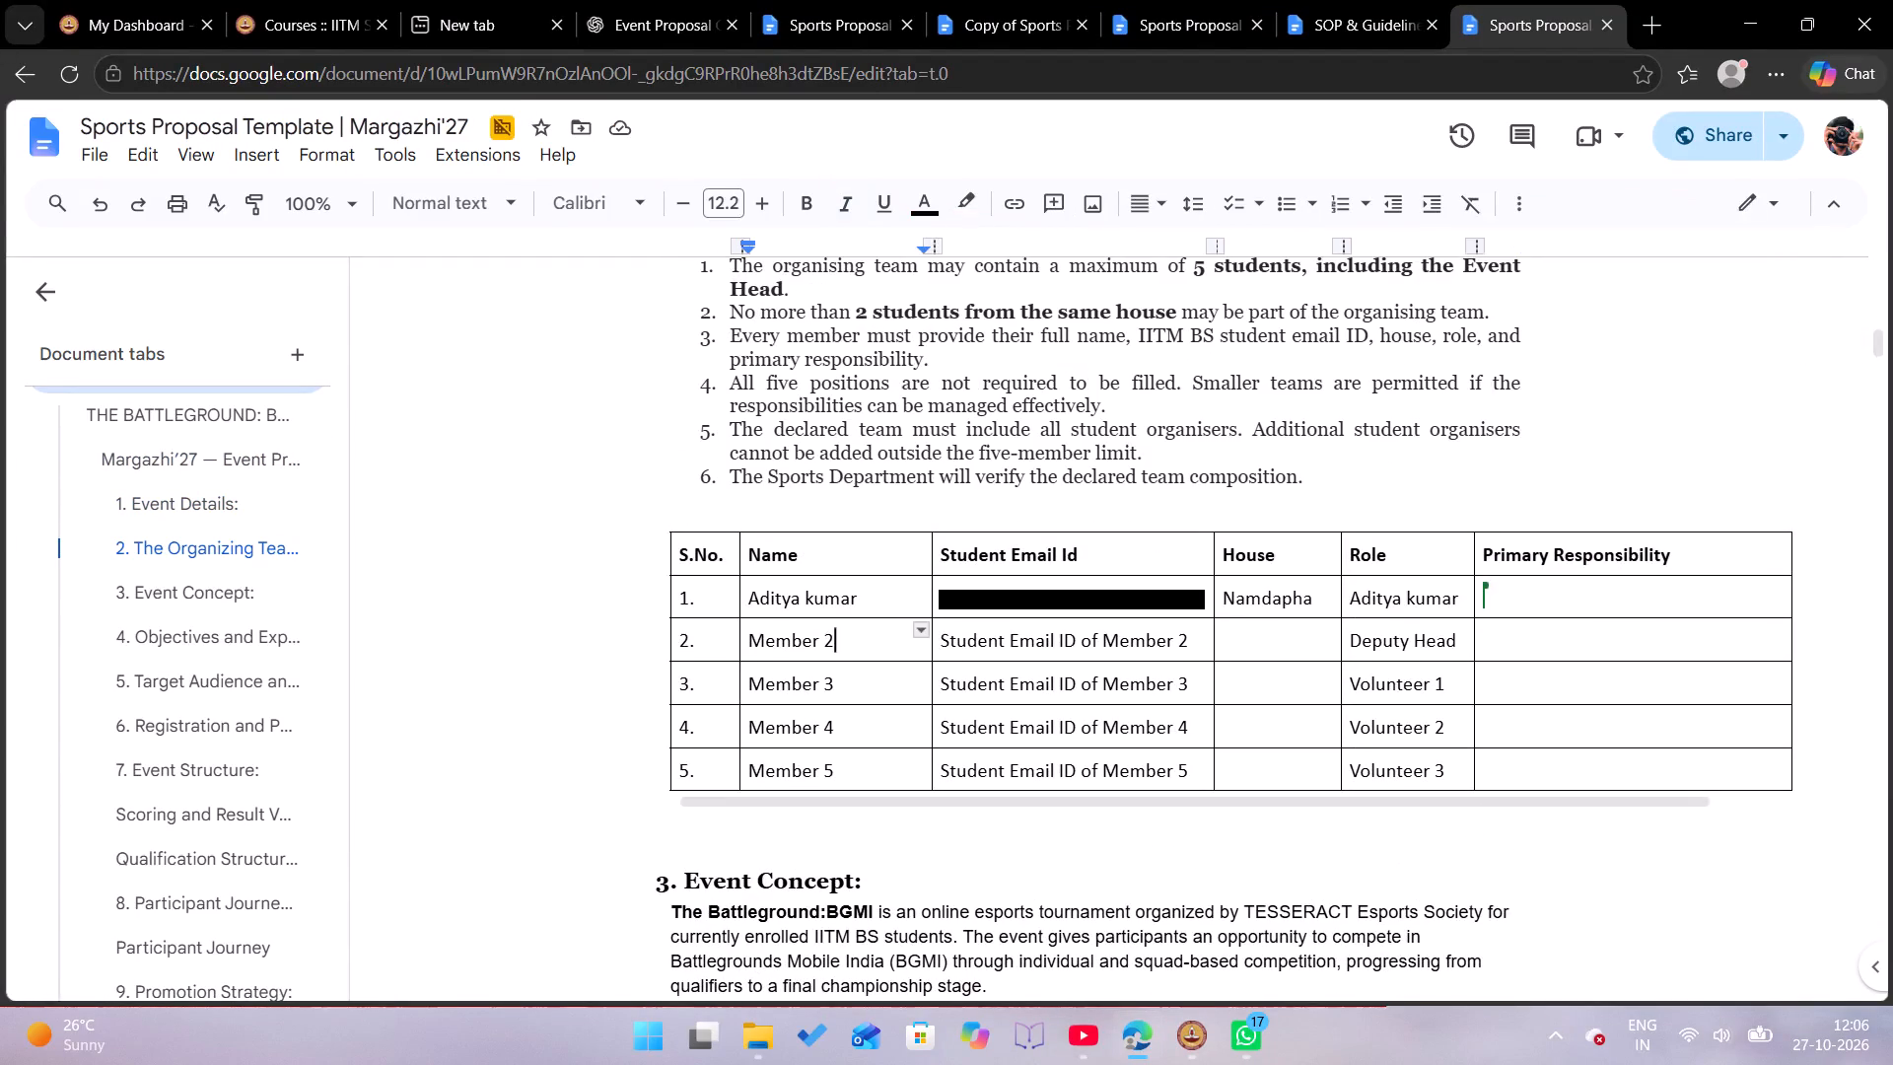
pyautogui.press('BackSpace')
pyautogui.press('BackSpace')
pyautogui.press('BackSpace')
pyautogui.press('BackSpace')
pyautogui.press('BackSpace')
pyautogui.press('BackSpace')
pyautogui.press('BackSpace')
pyautogui.press('BackSpace')
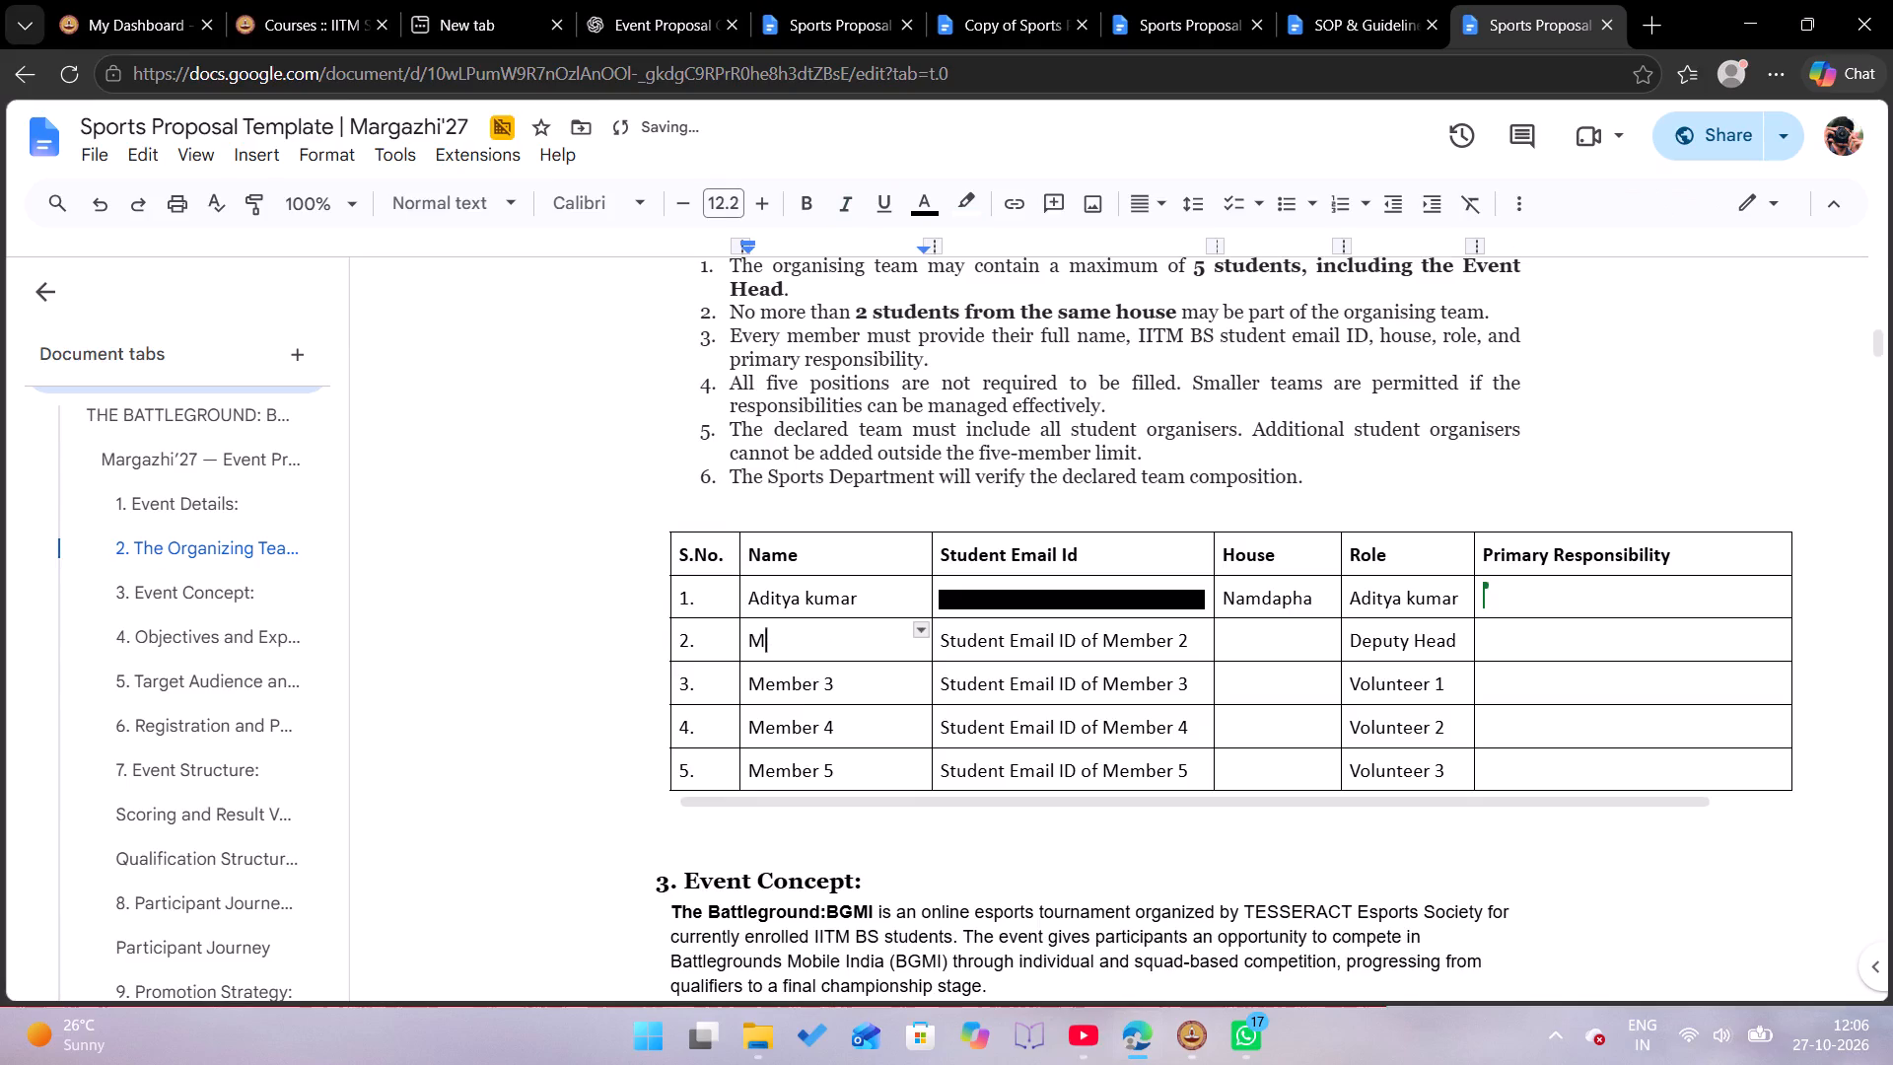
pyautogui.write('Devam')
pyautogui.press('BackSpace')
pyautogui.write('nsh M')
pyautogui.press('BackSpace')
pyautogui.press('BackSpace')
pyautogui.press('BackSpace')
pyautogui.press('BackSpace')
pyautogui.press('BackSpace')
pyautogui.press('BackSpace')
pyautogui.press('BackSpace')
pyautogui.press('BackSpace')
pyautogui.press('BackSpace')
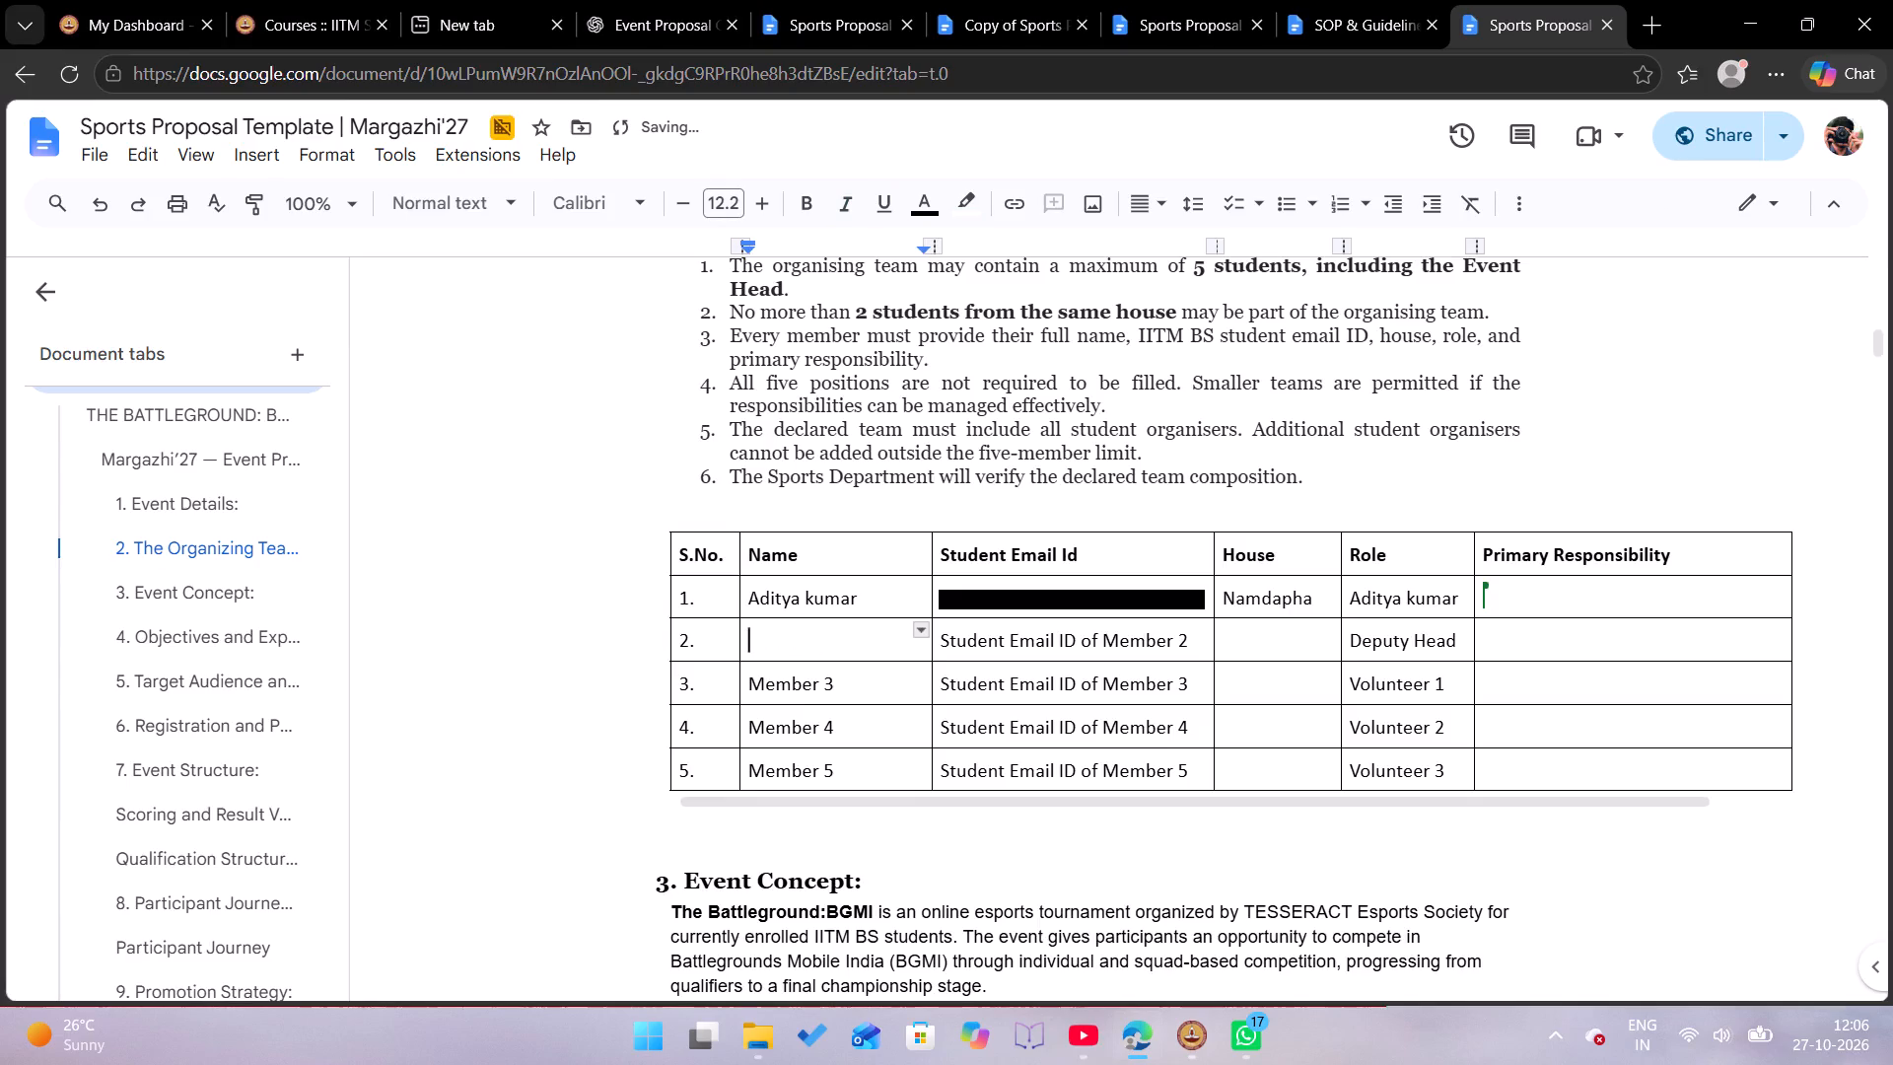
# Fill the second row's Name cell in the organizing team table with the placeholder Member 2.
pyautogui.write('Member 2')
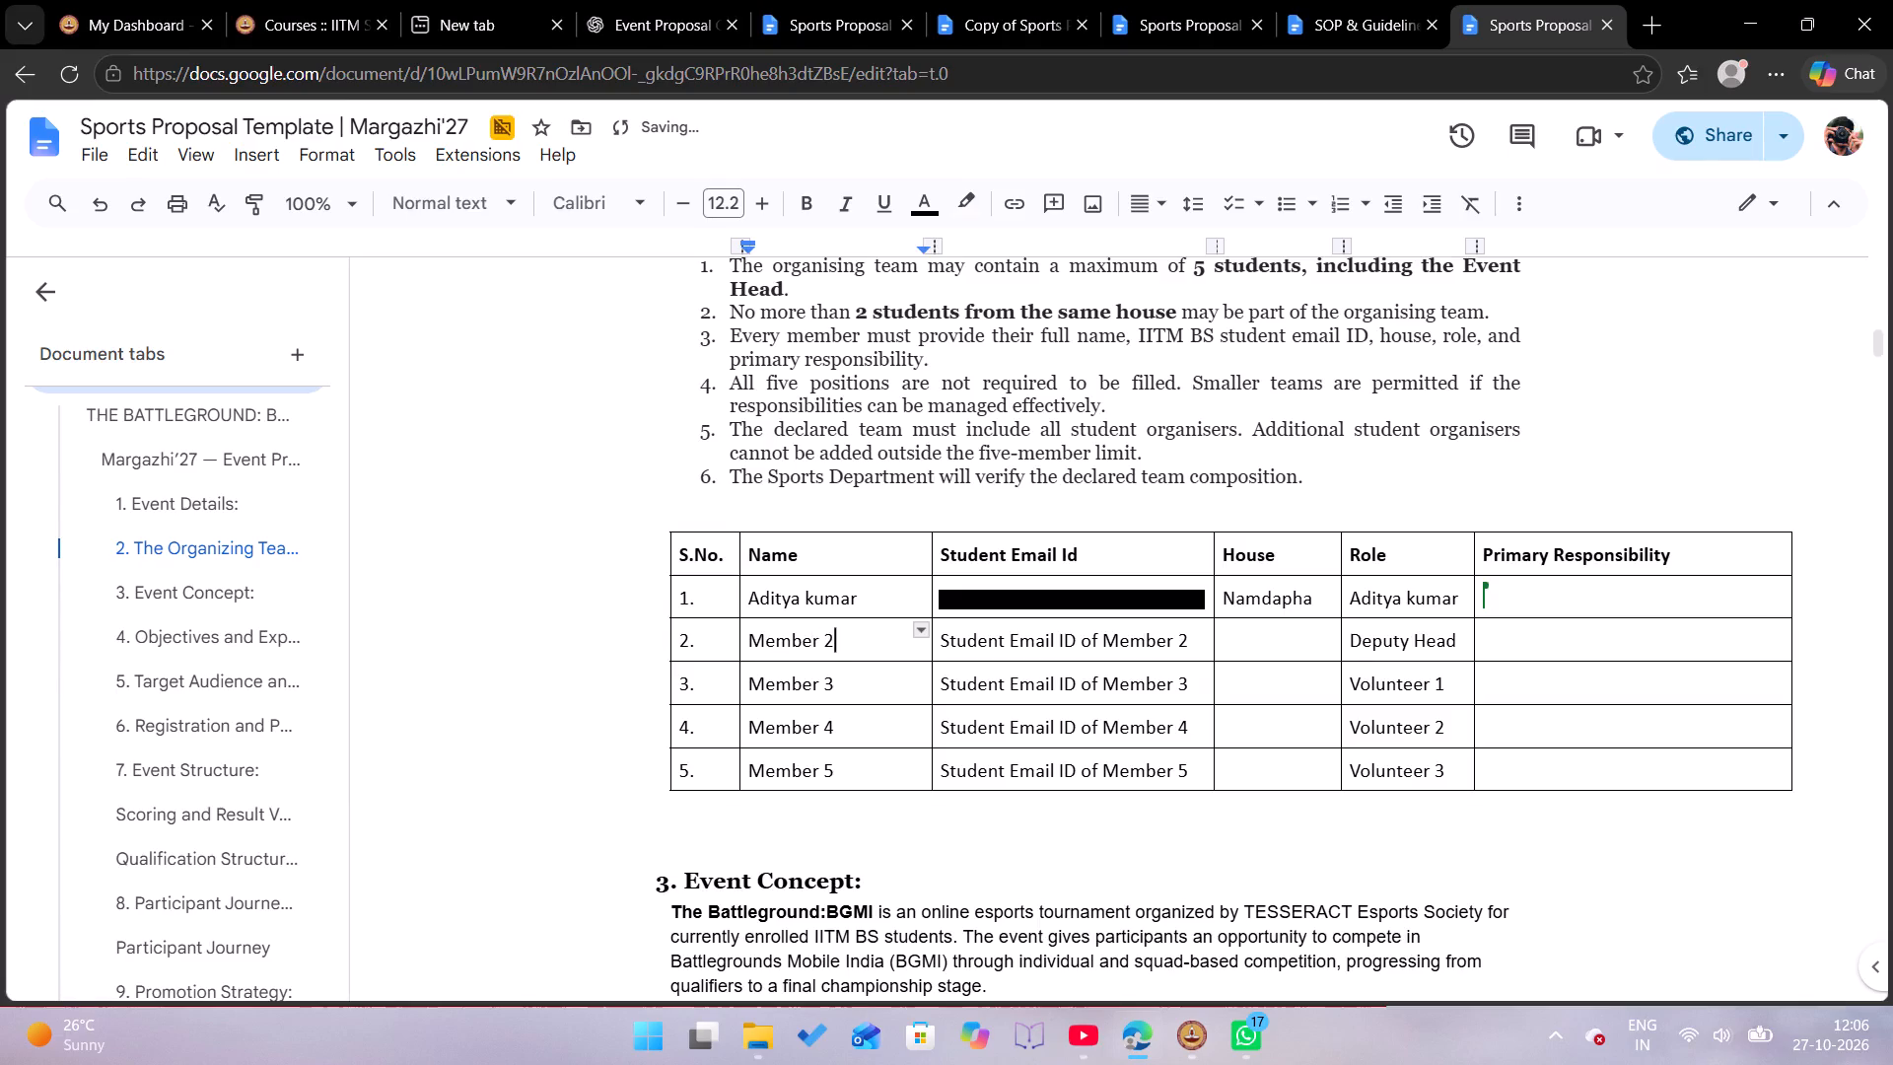
pyautogui.click(1608, 393)
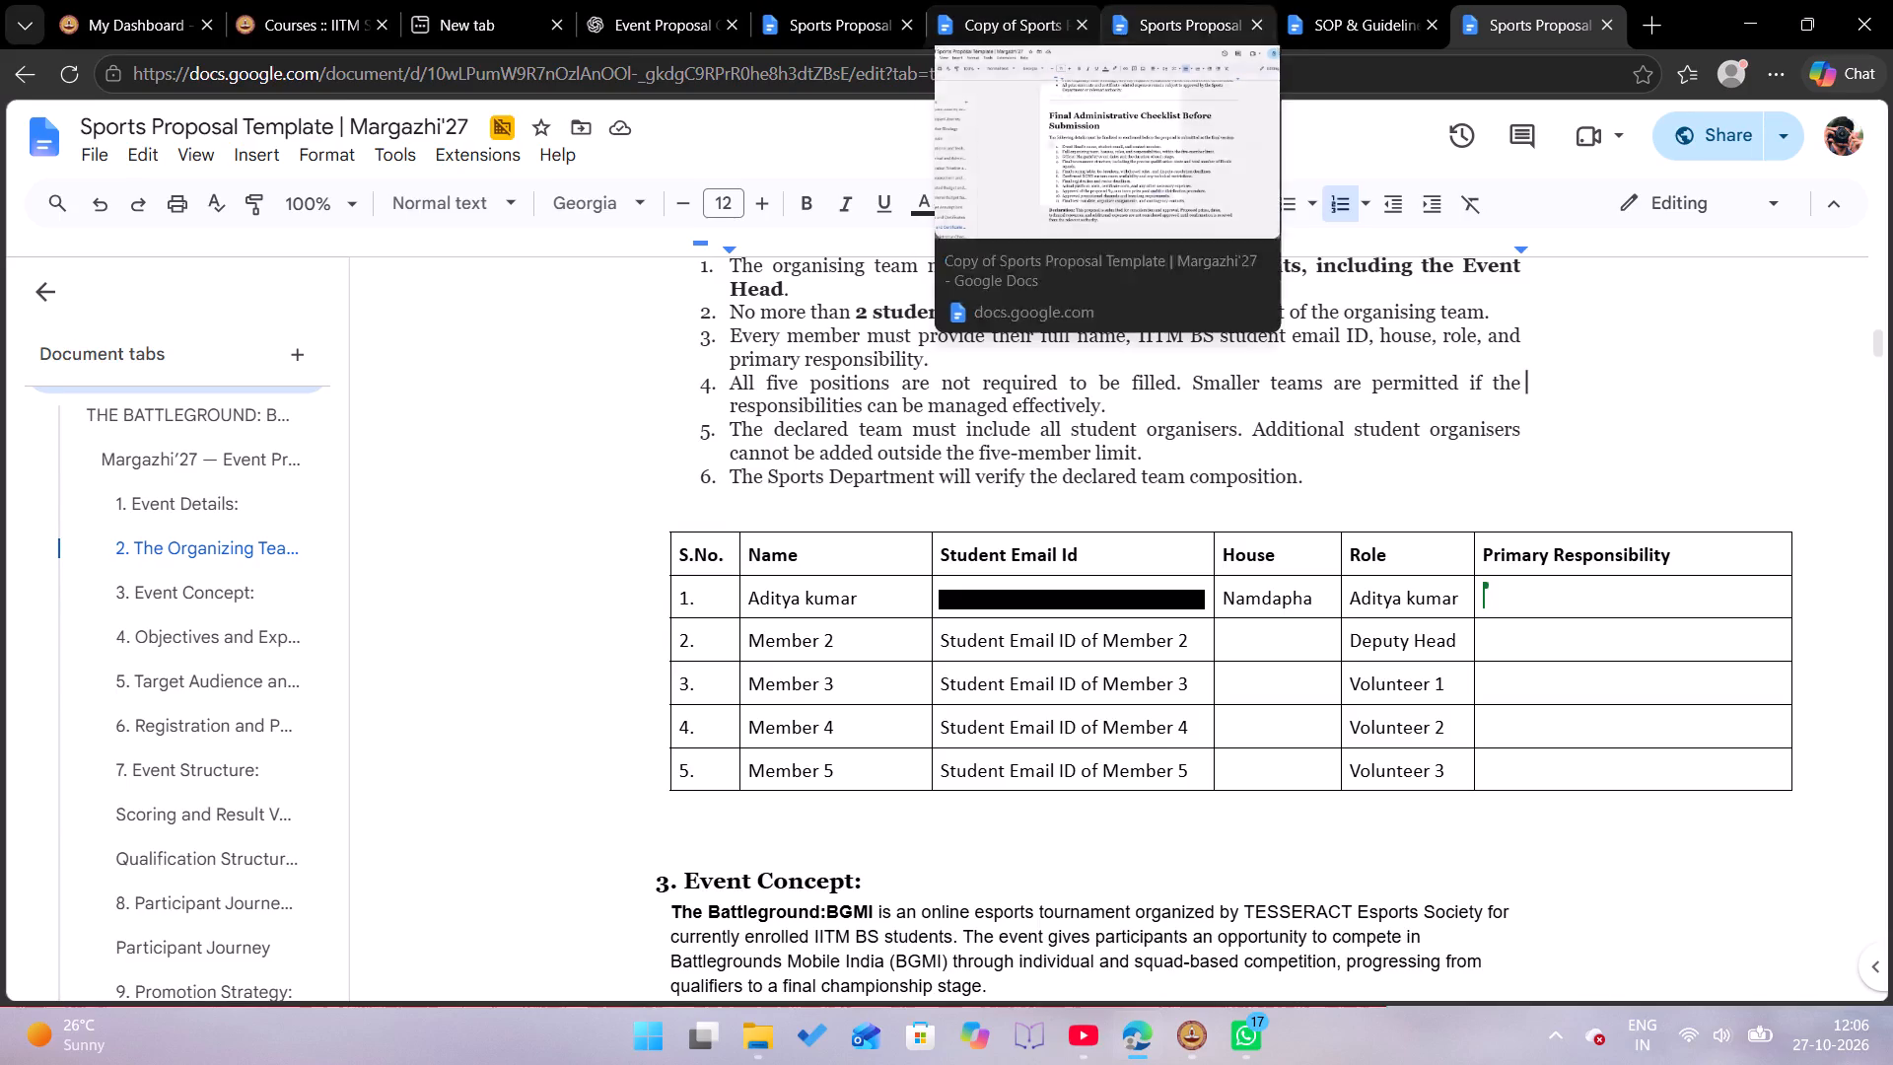
# Switch to the other open browser tab of the Sports Proposal Template, the one with its sharing settings open.
pyautogui.click(1170, 7)
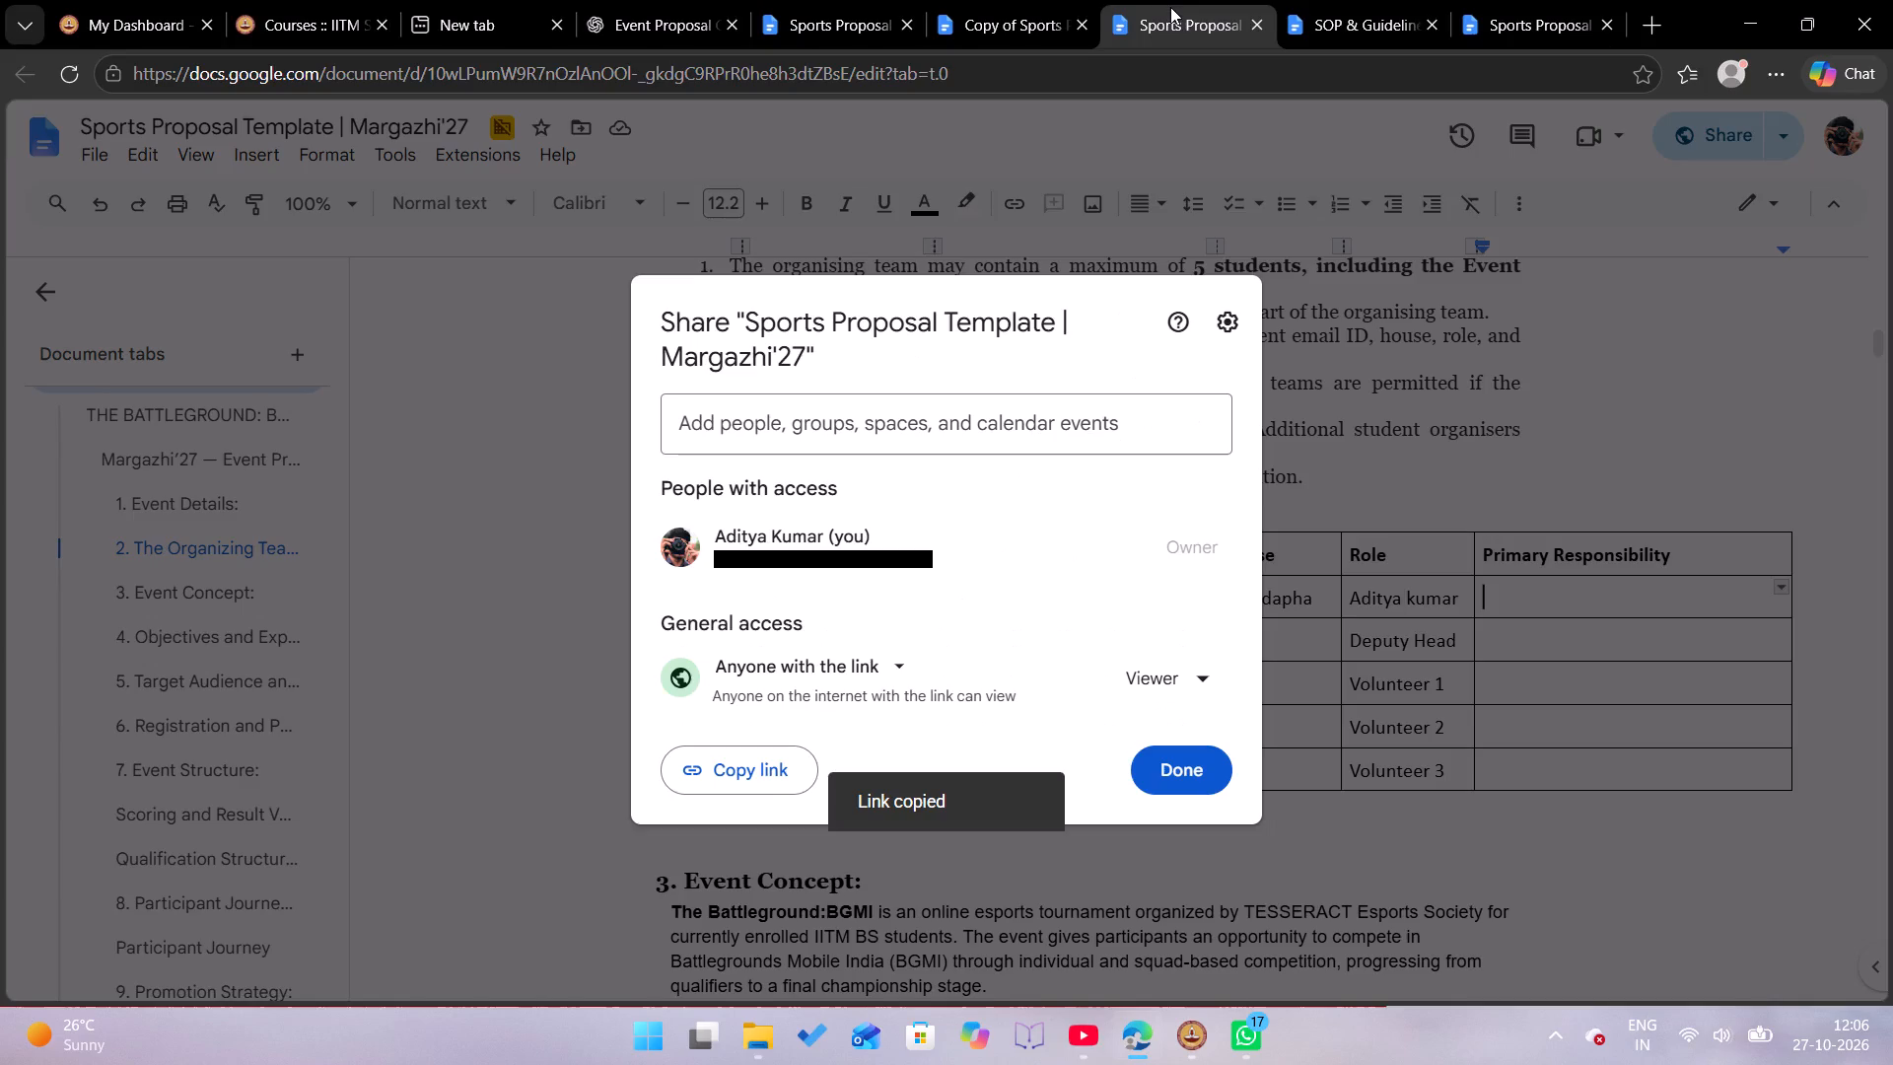